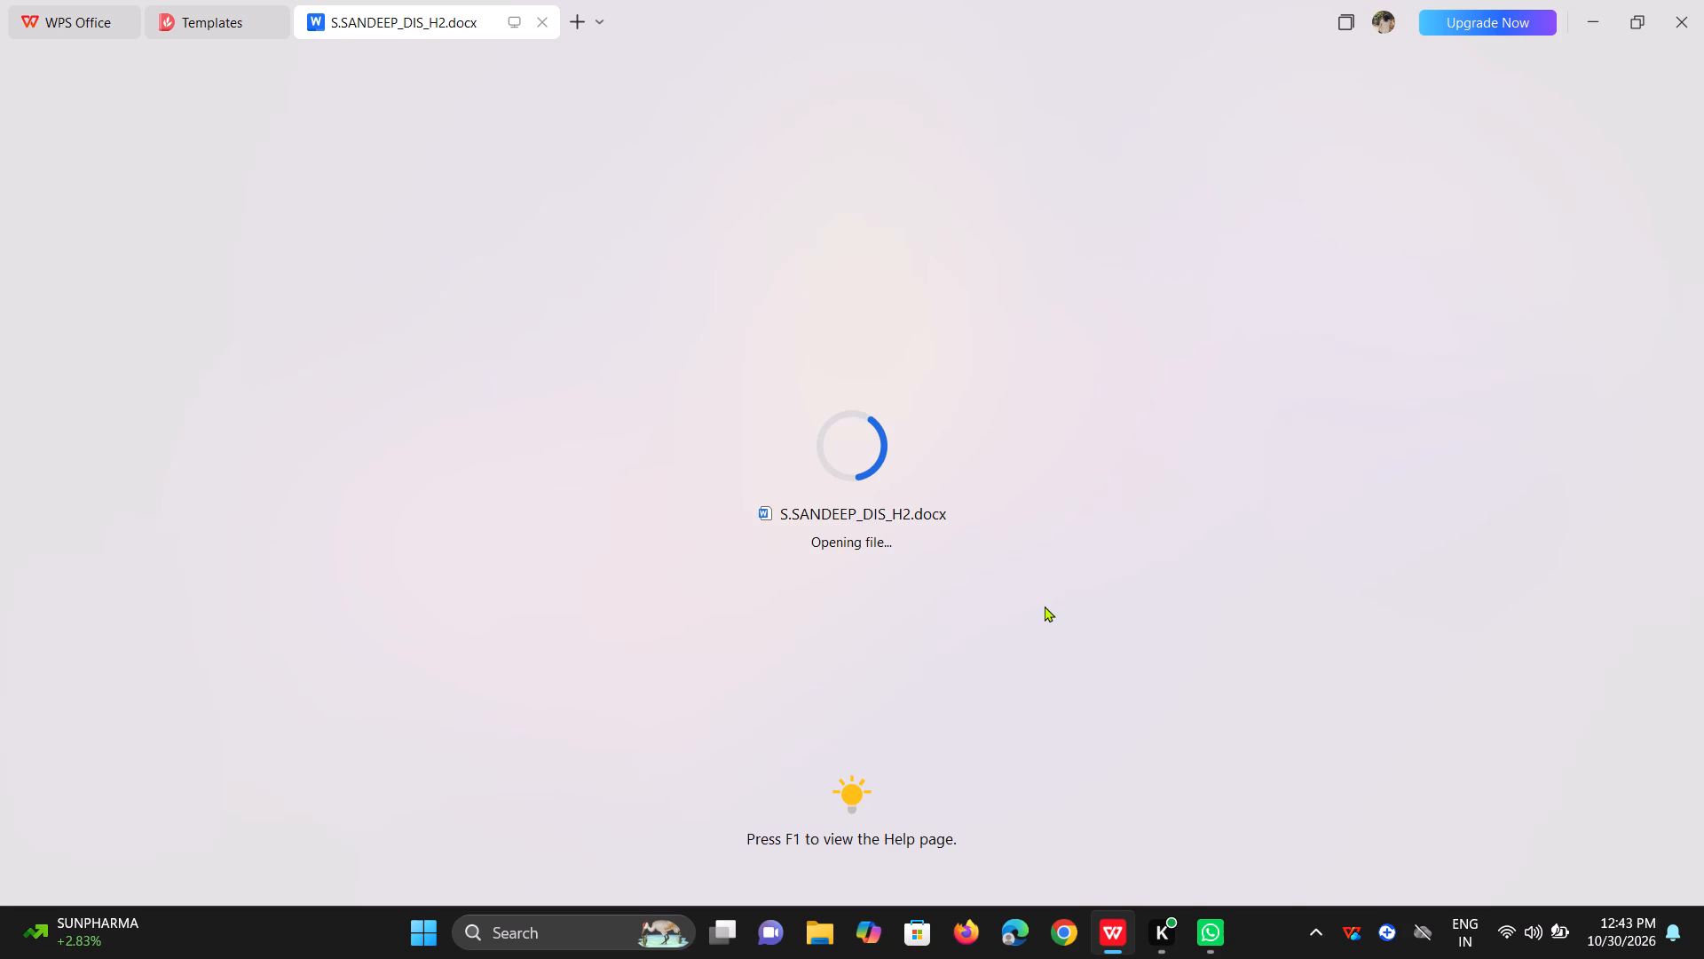
Change the academic year range beneath DATA SCIENCE on the cover page to 2026-2027.
scroll(1045, 606, down, 6)
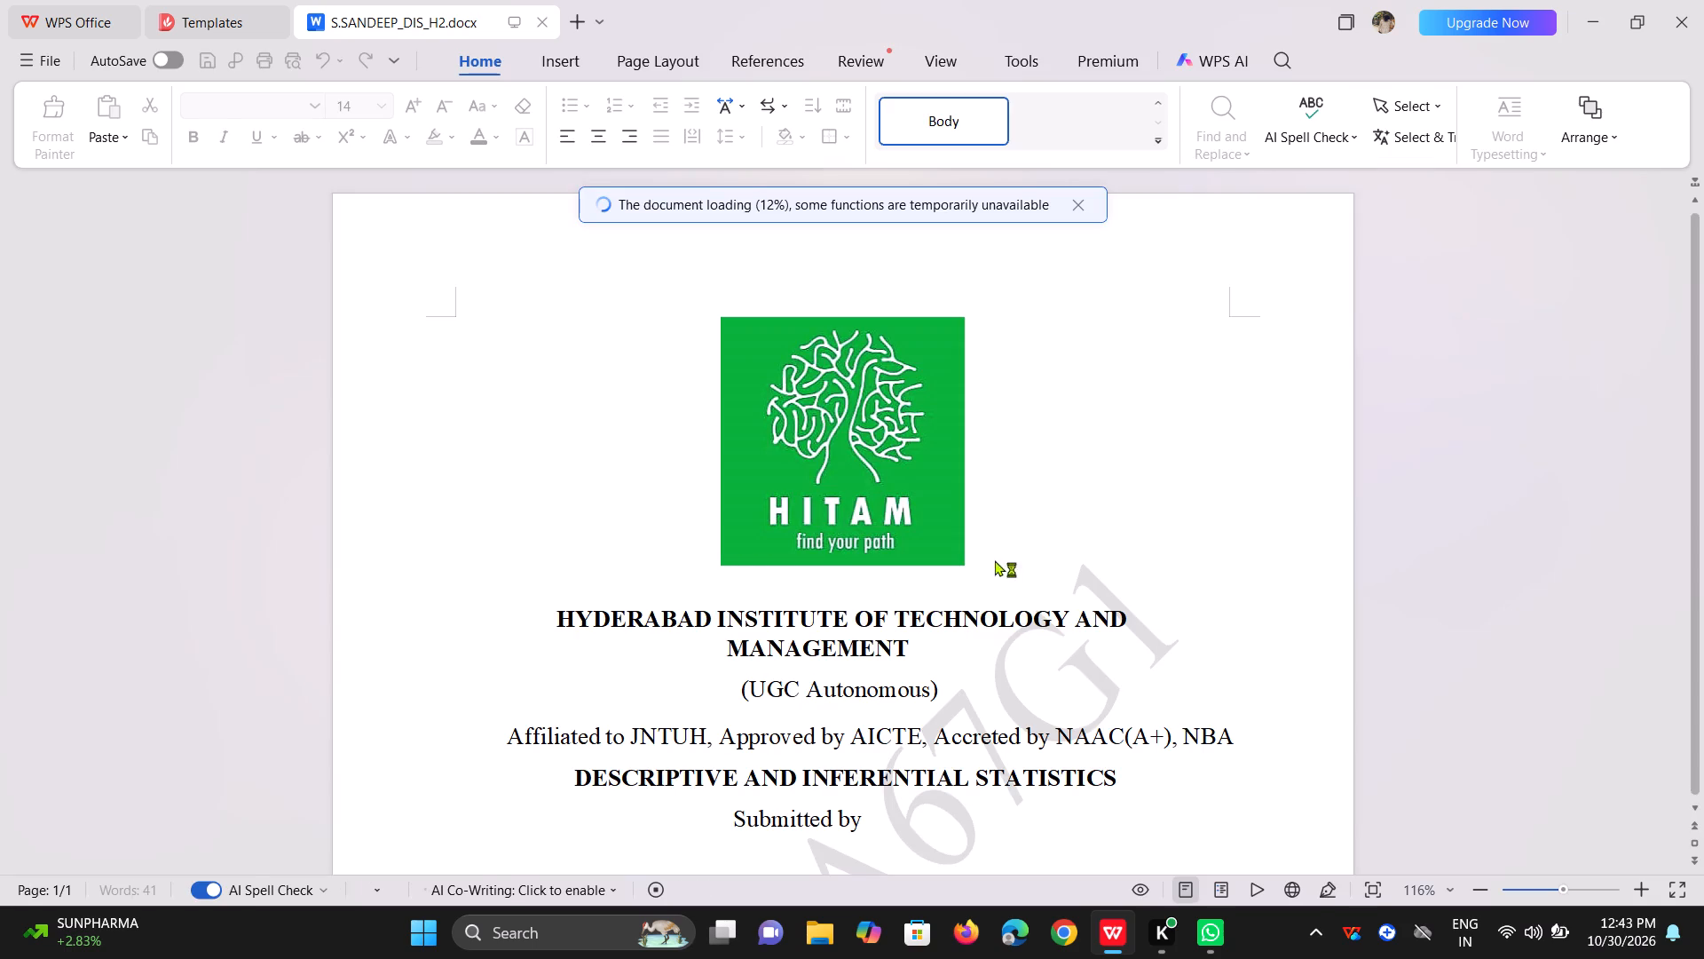
scroll(1056, 543, down, 4)
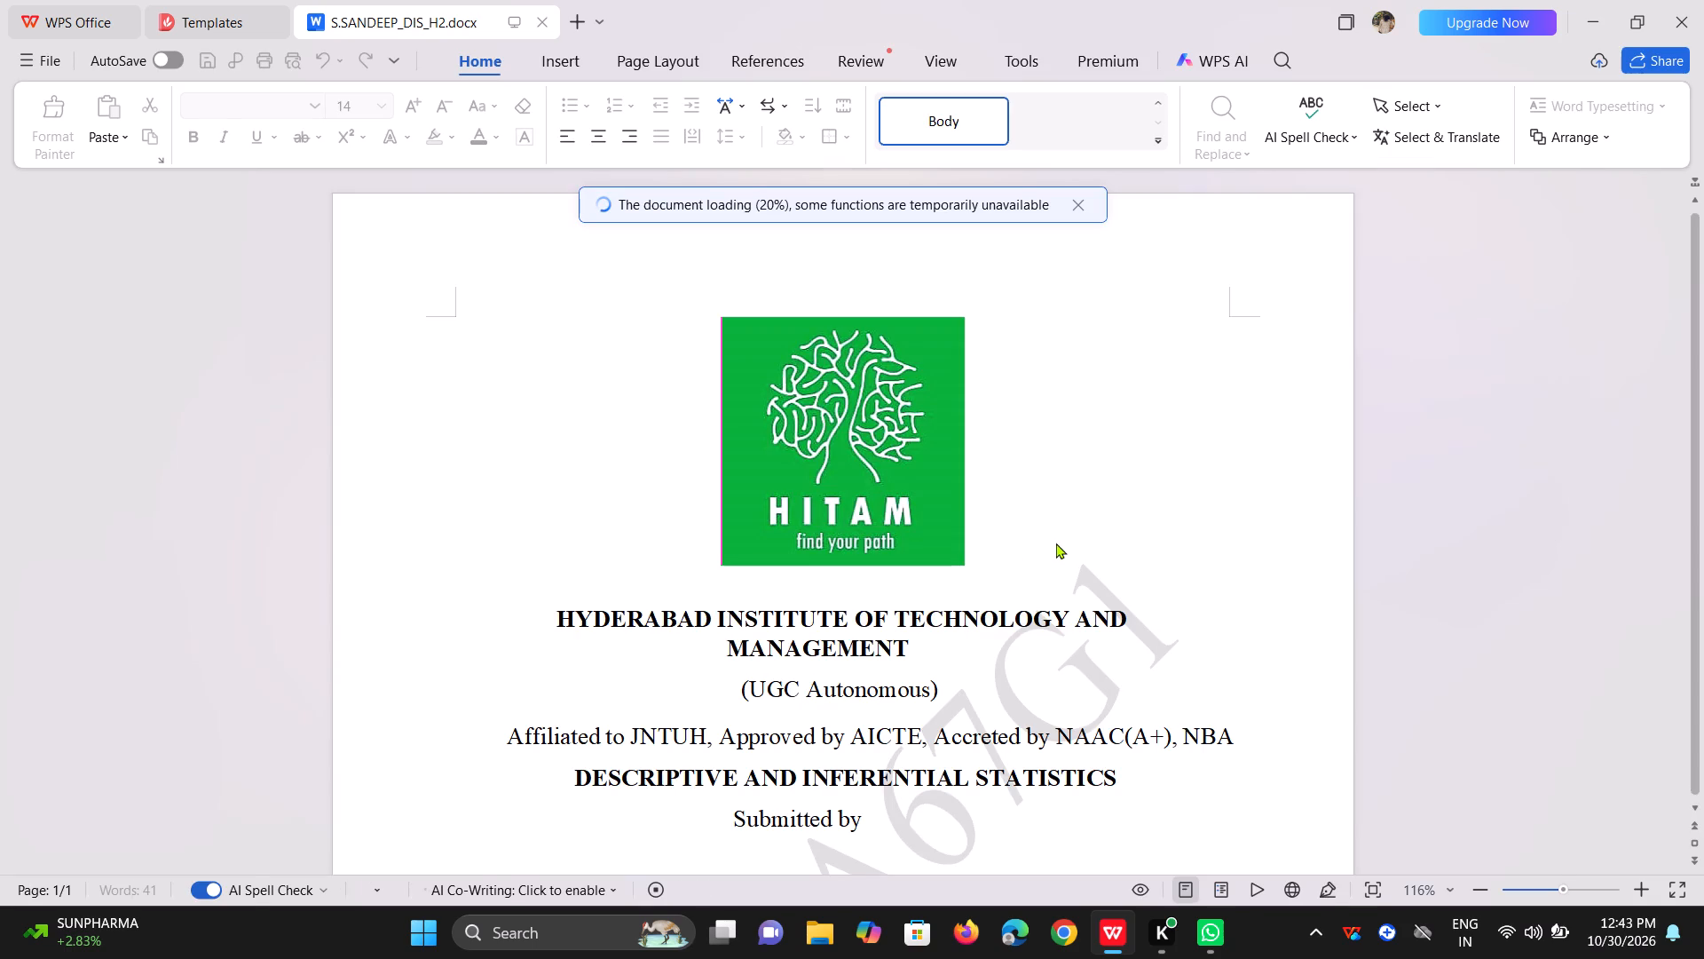
scroll(1056, 543, down, 2)
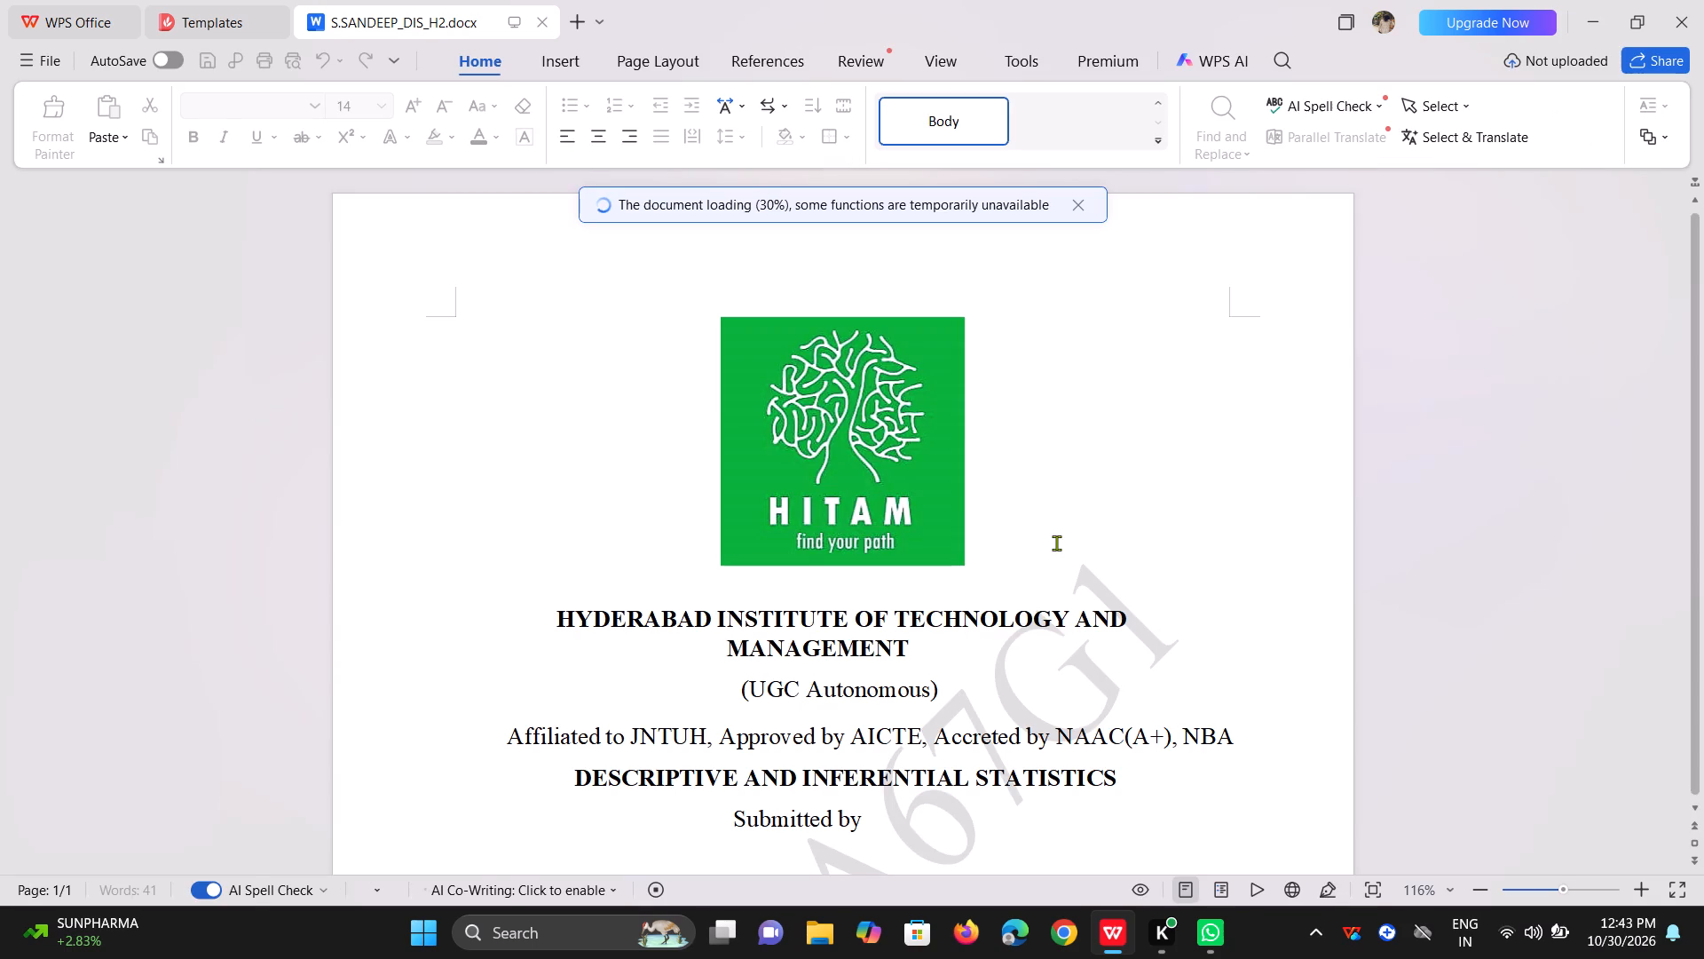
scroll(1056, 543, down, 2)
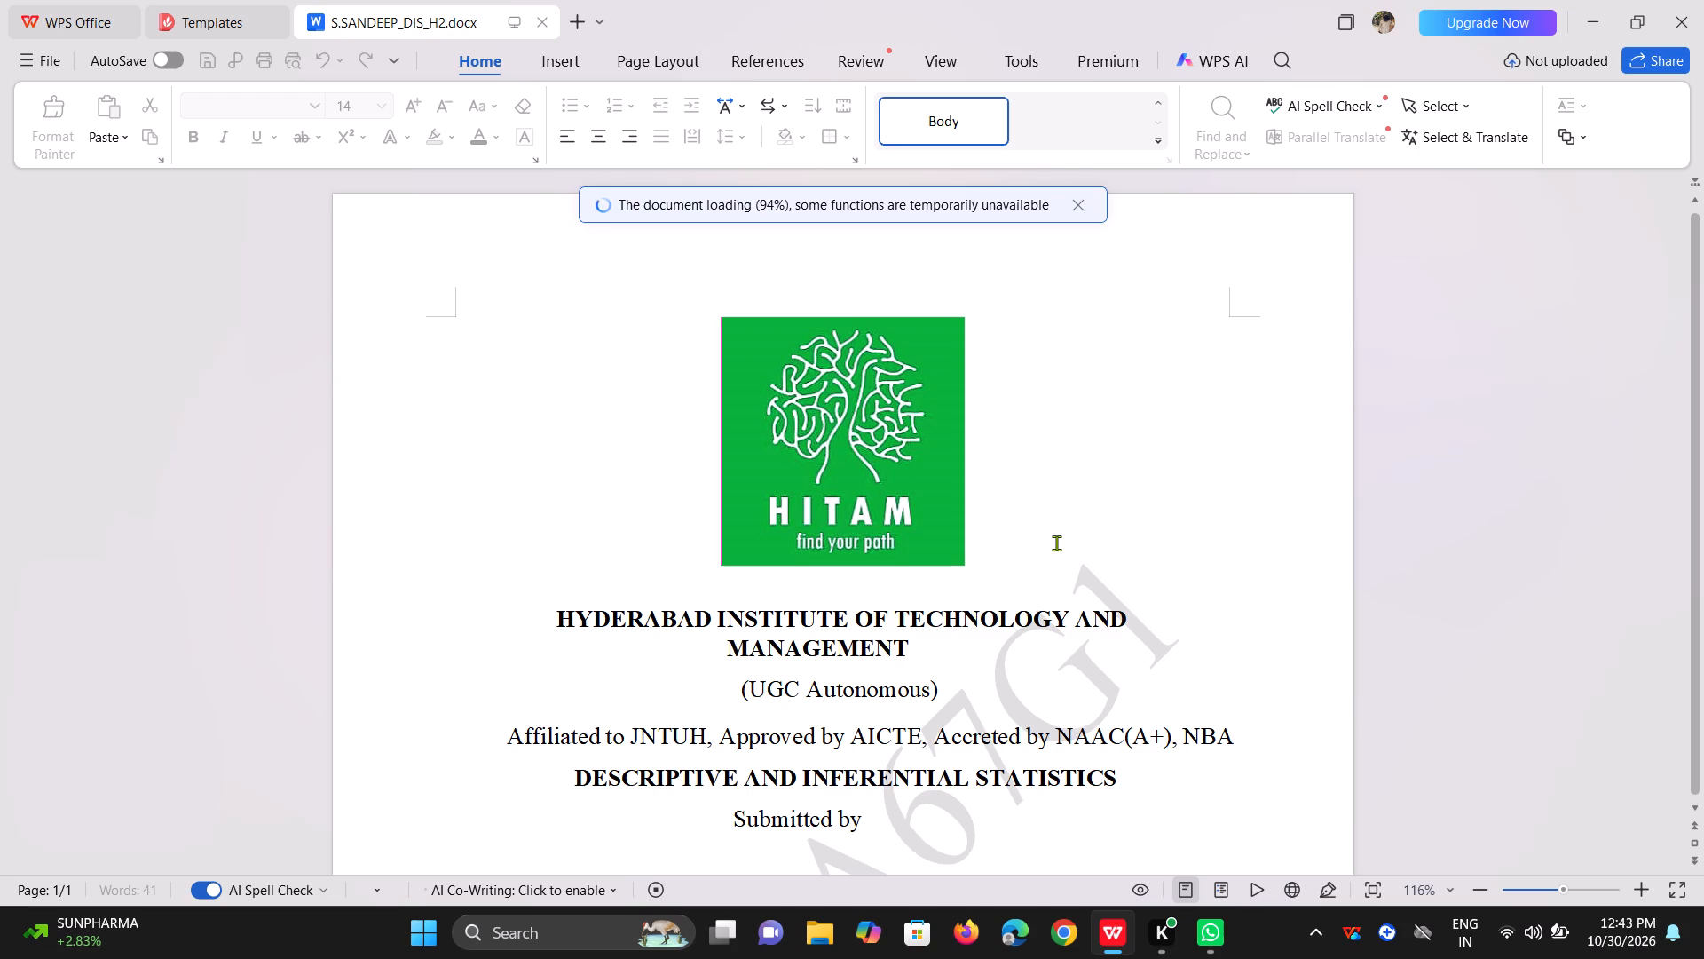
scroll(1056, 543, down, 3)
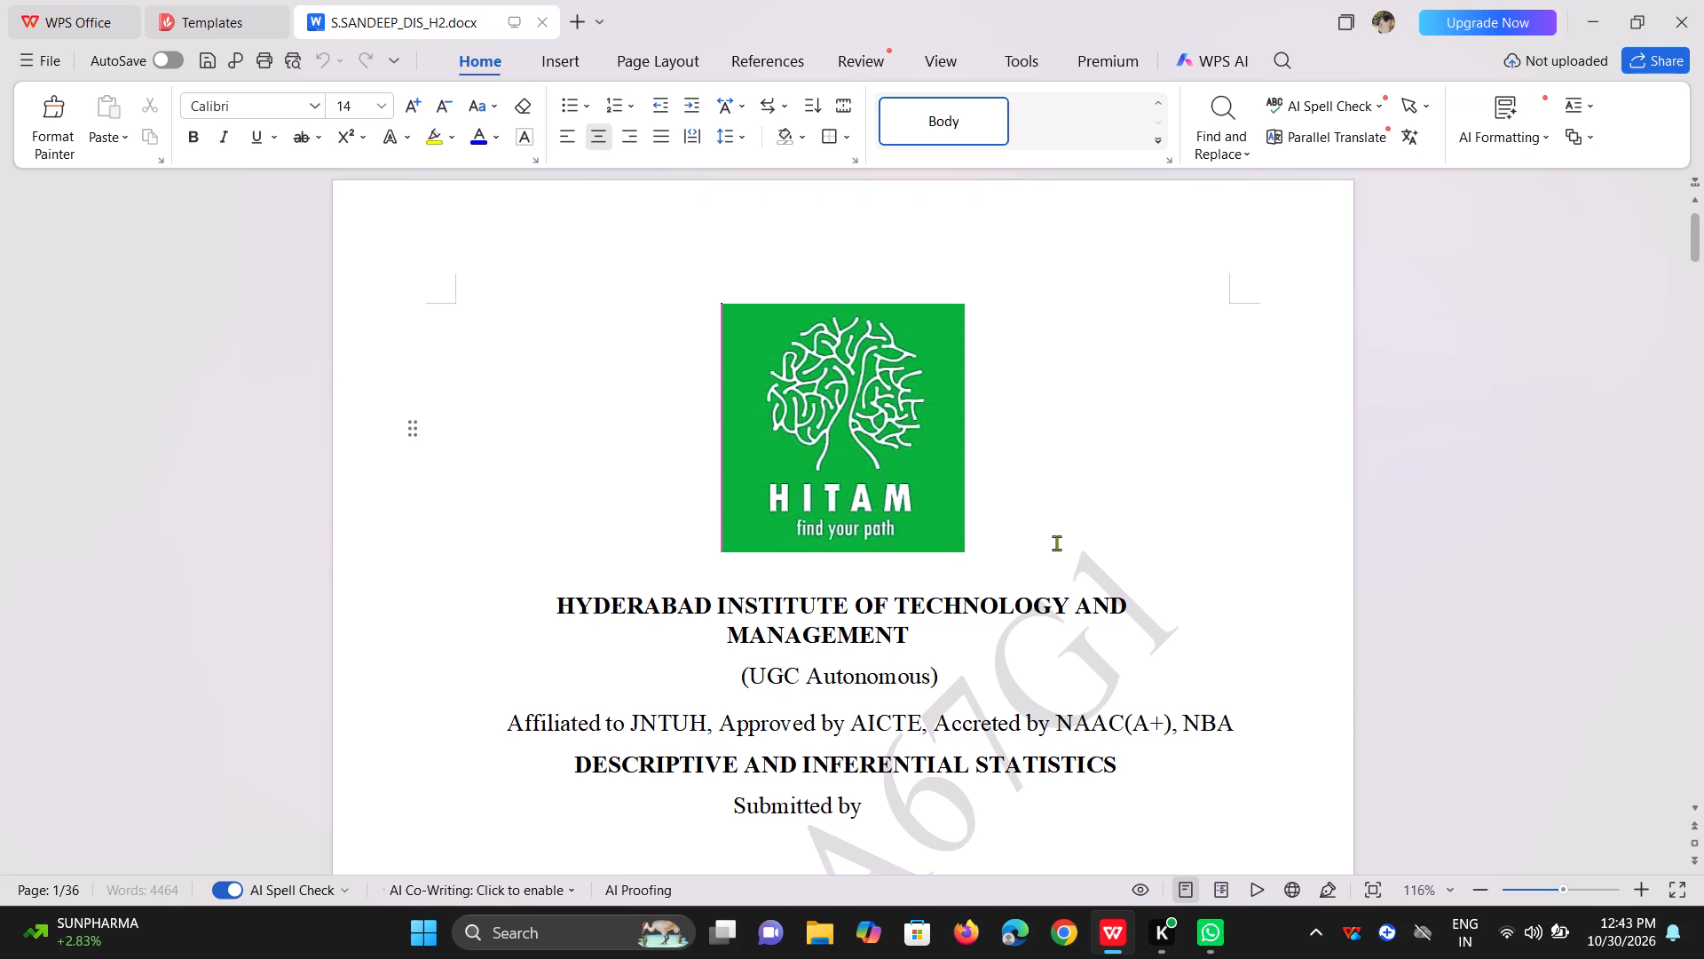
scroll(1056, 543, down, 1)
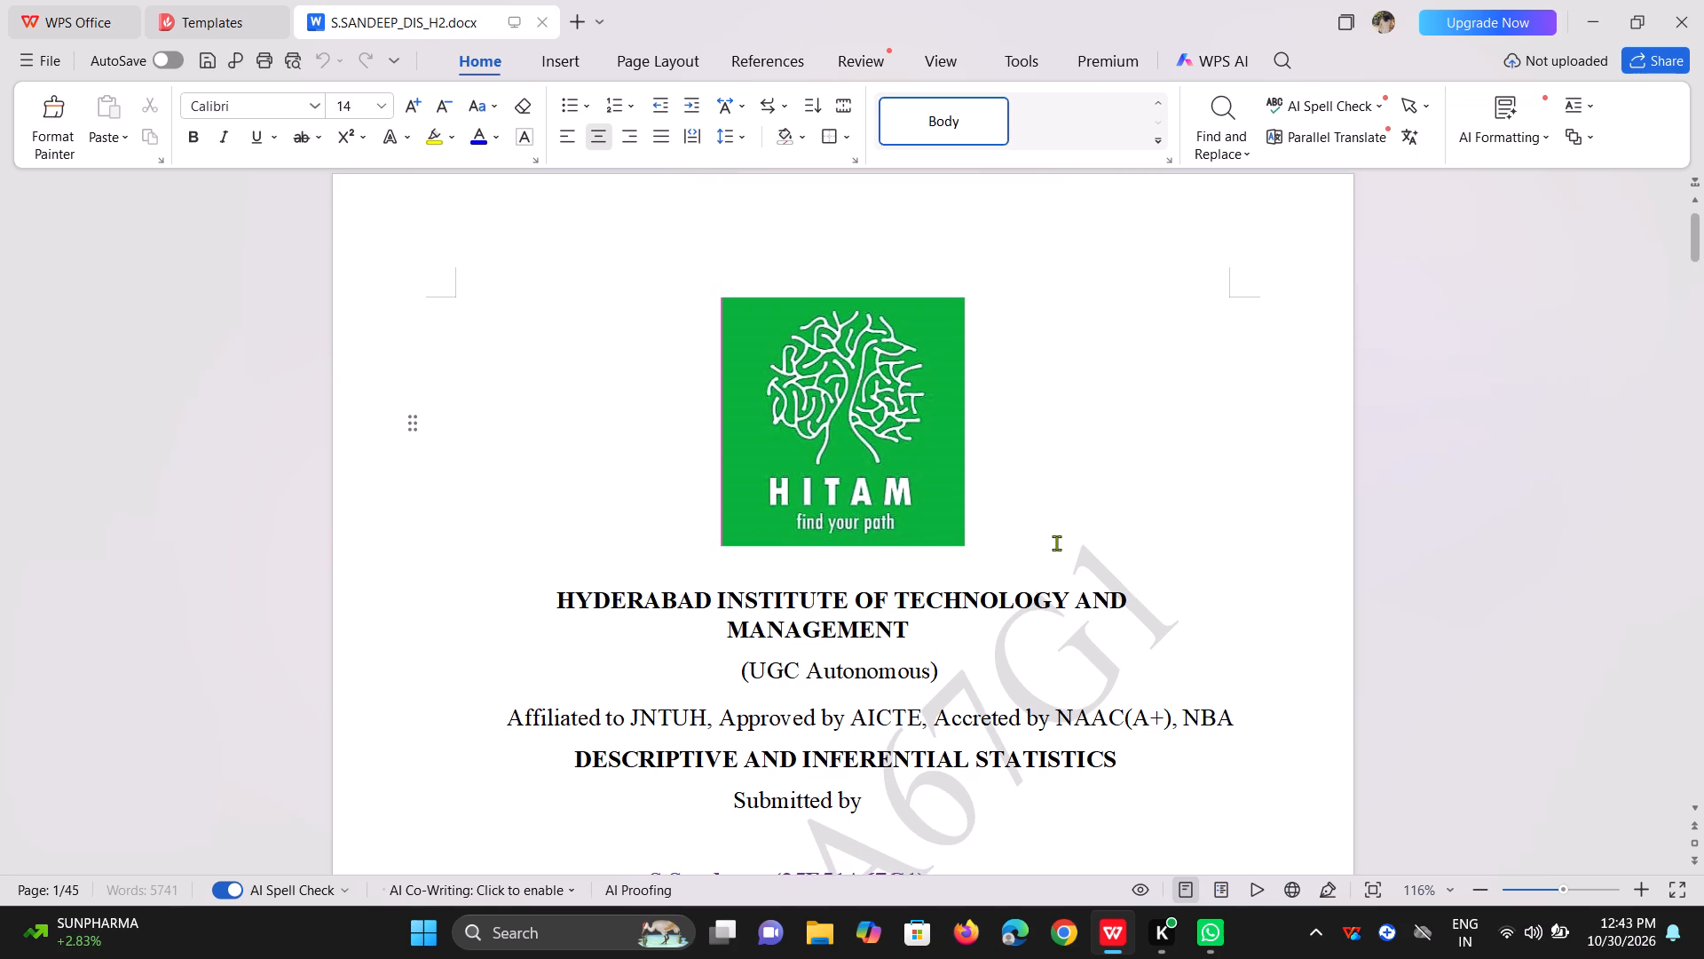
scroll(1056, 543, down, 6)
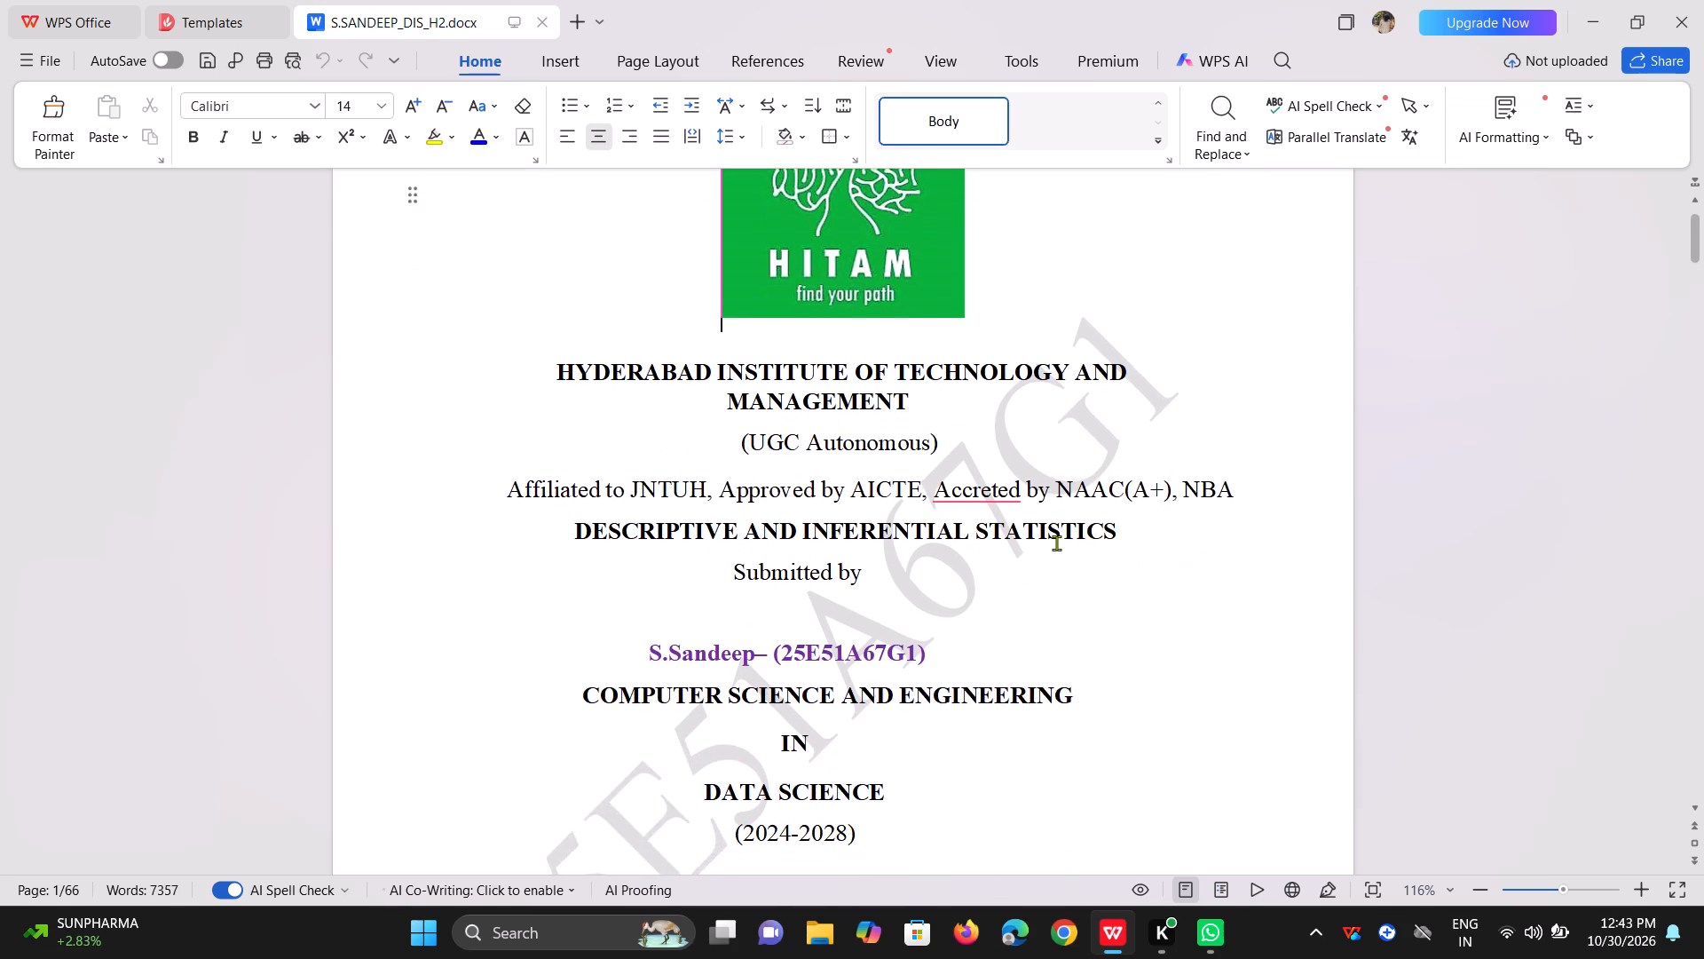
scroll(1056, 543, down, 2)
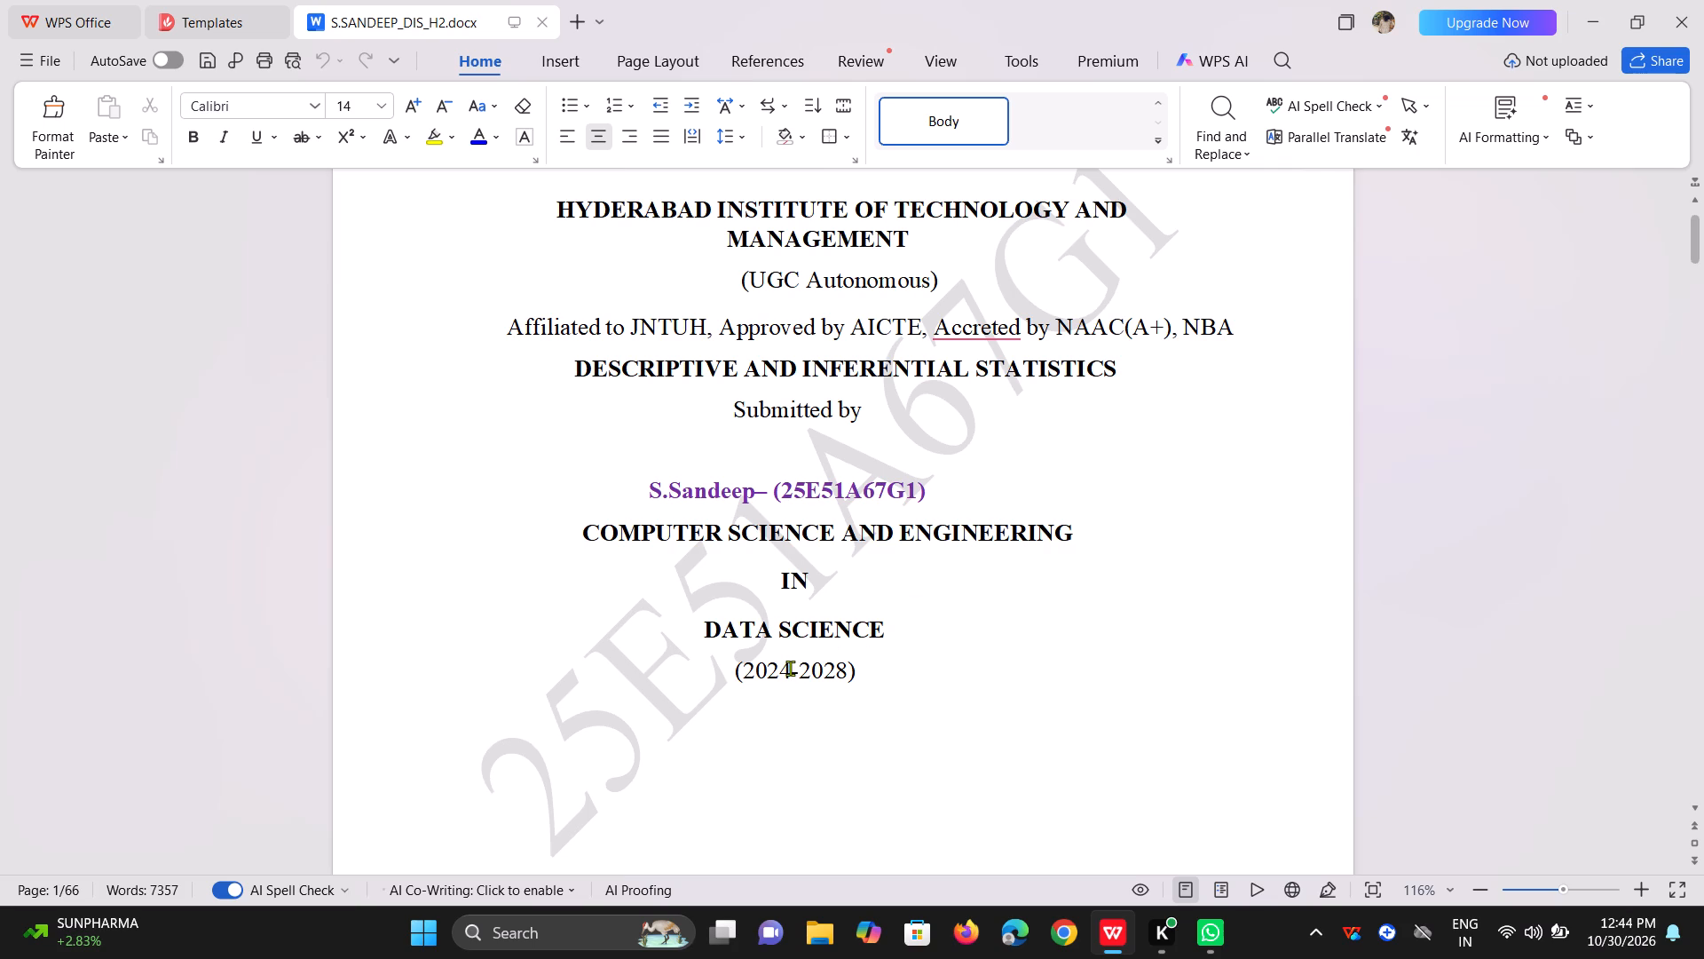
click(790, 668)
key(BackSpace)
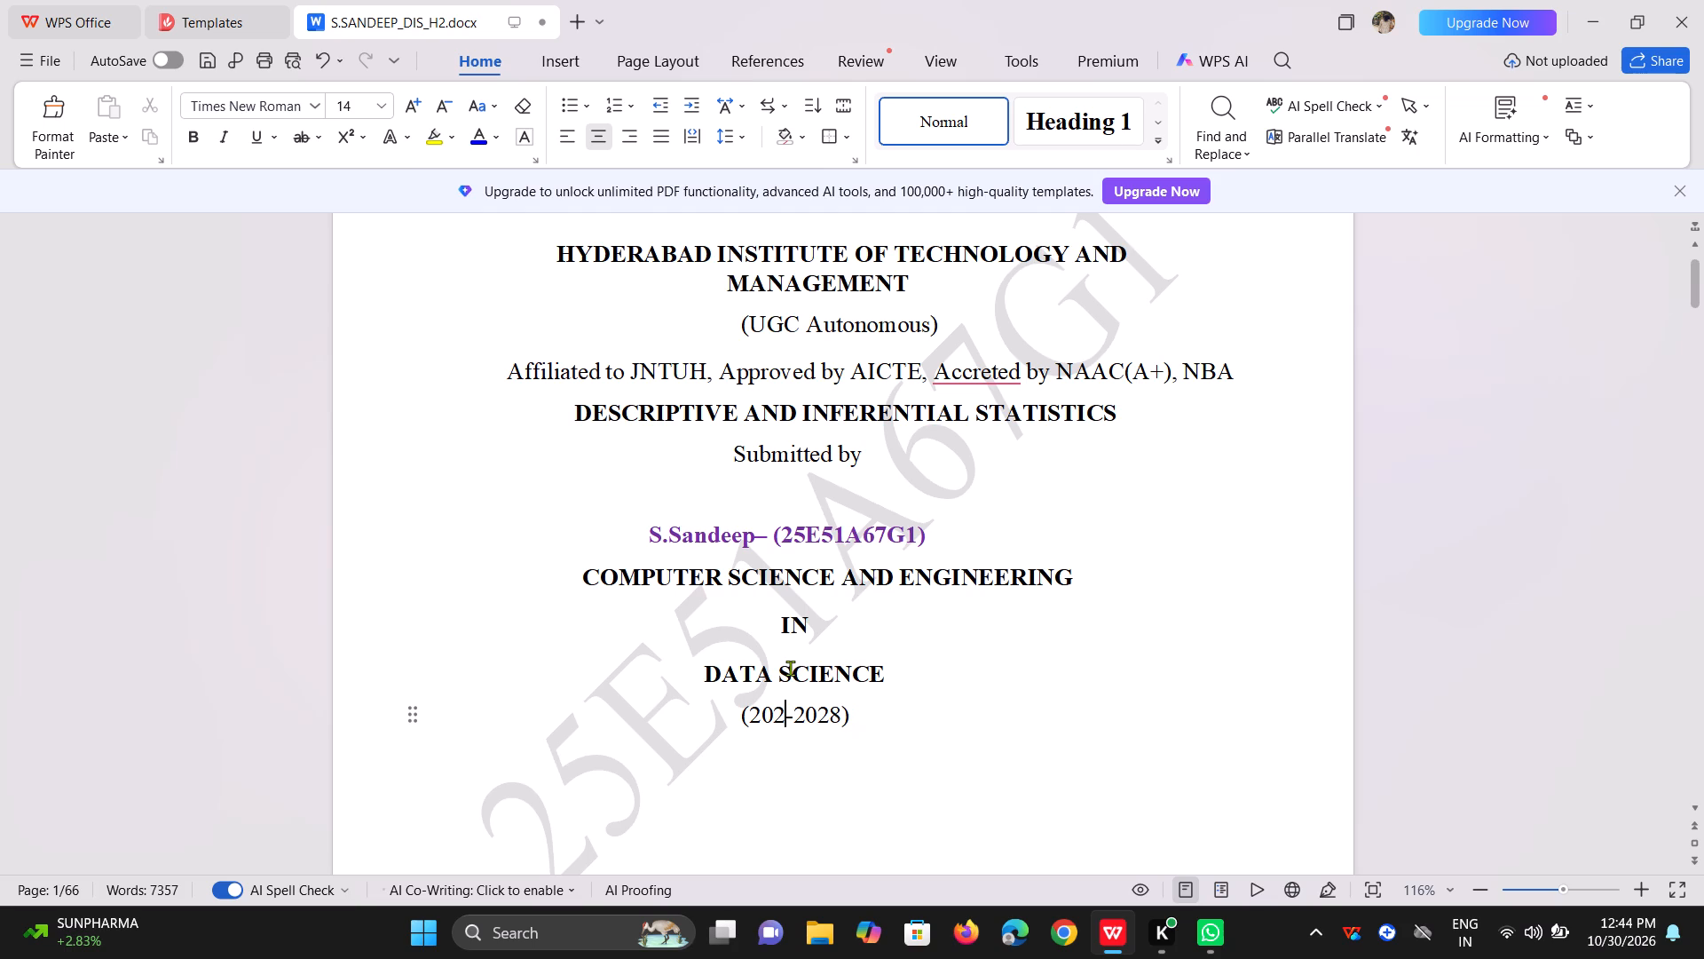
key(6)
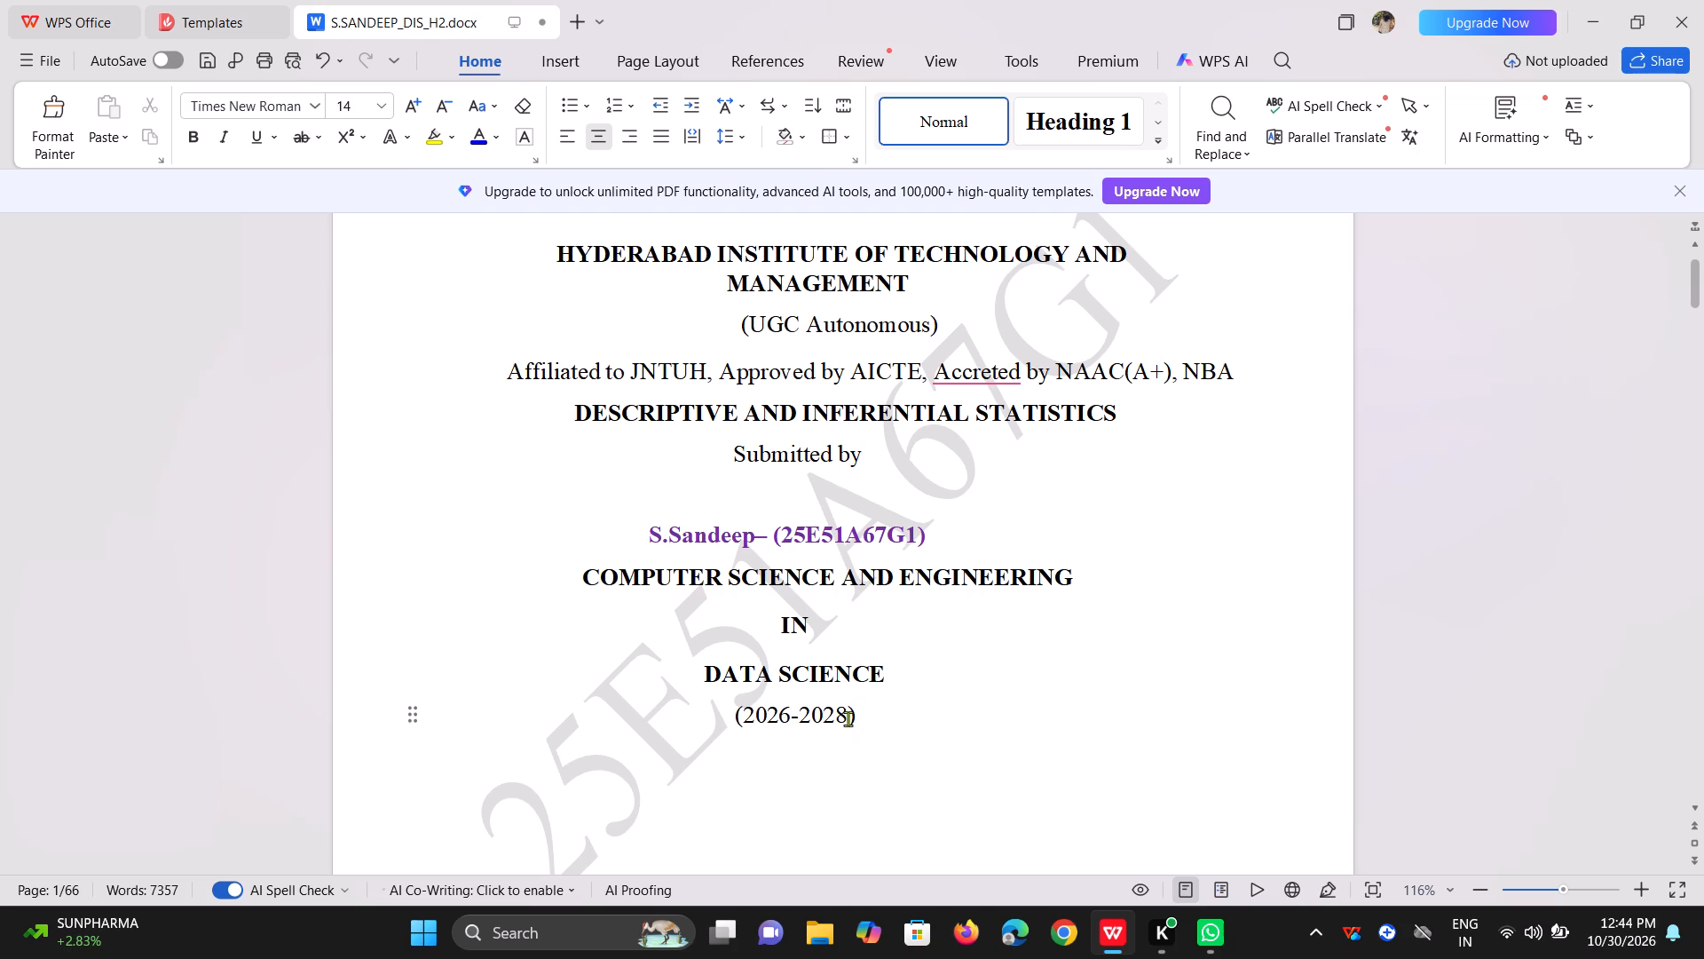
click(848, 718)
key(BackSpace)
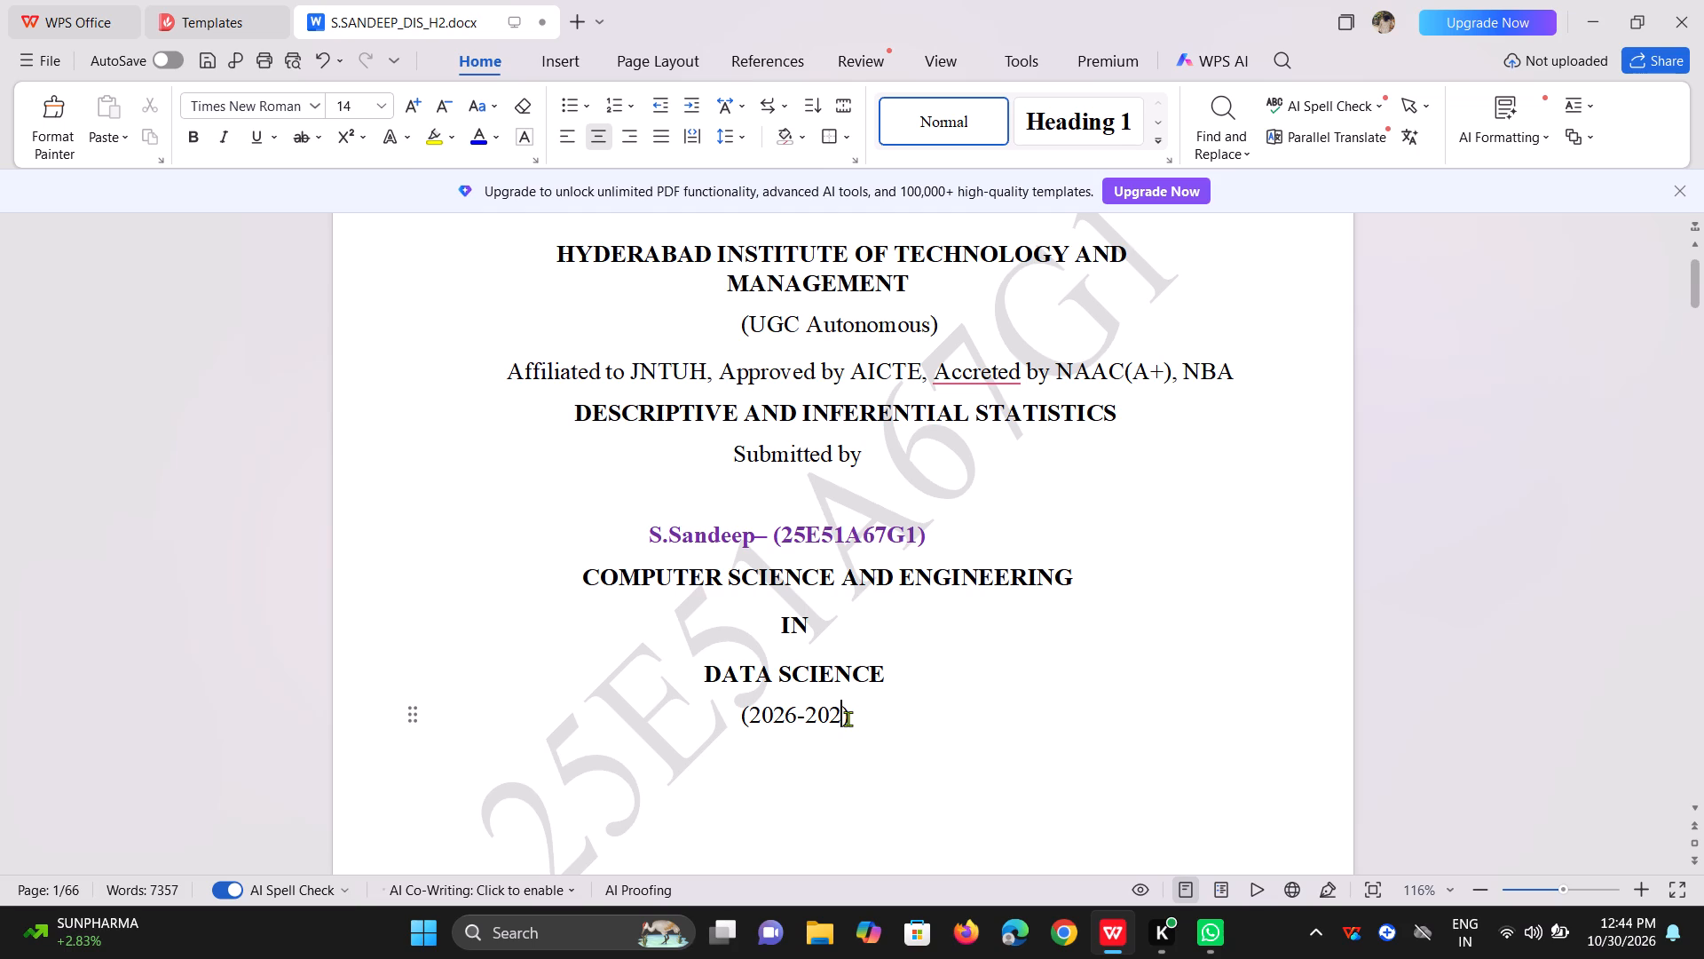
key(7)
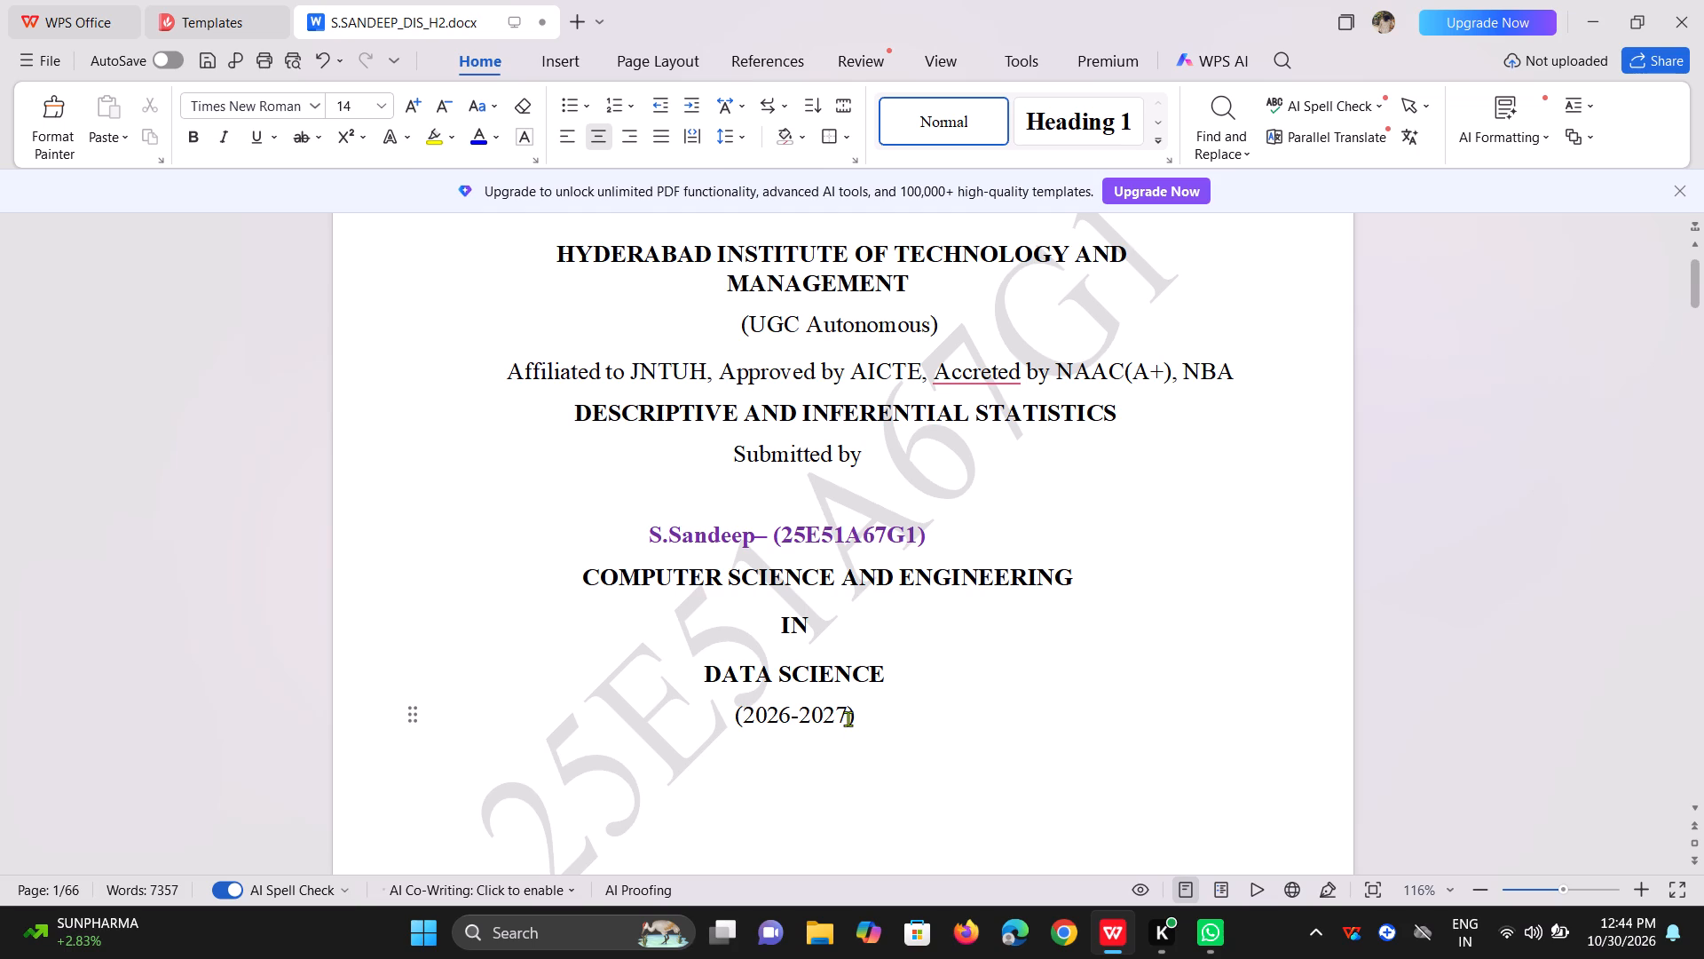
Delete the blank lines between the TABLE OF CONTENT heading and the contents table.
scroll(848, 718, down, 2)
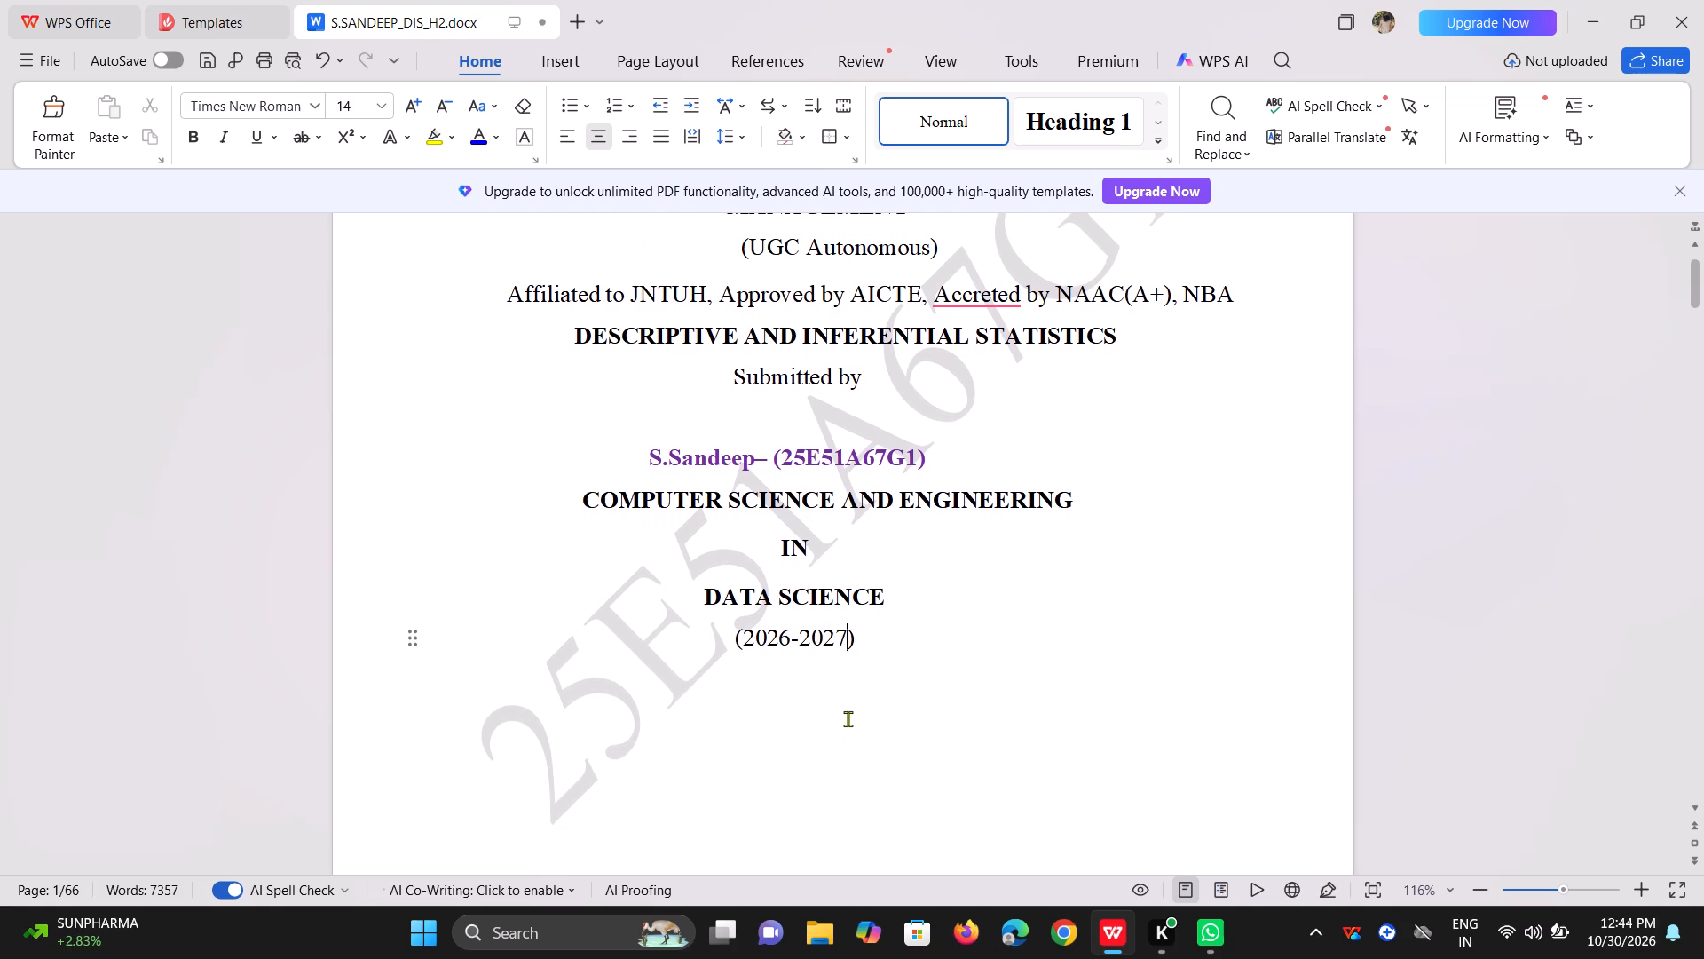
scroll(848, 718, down, 6)
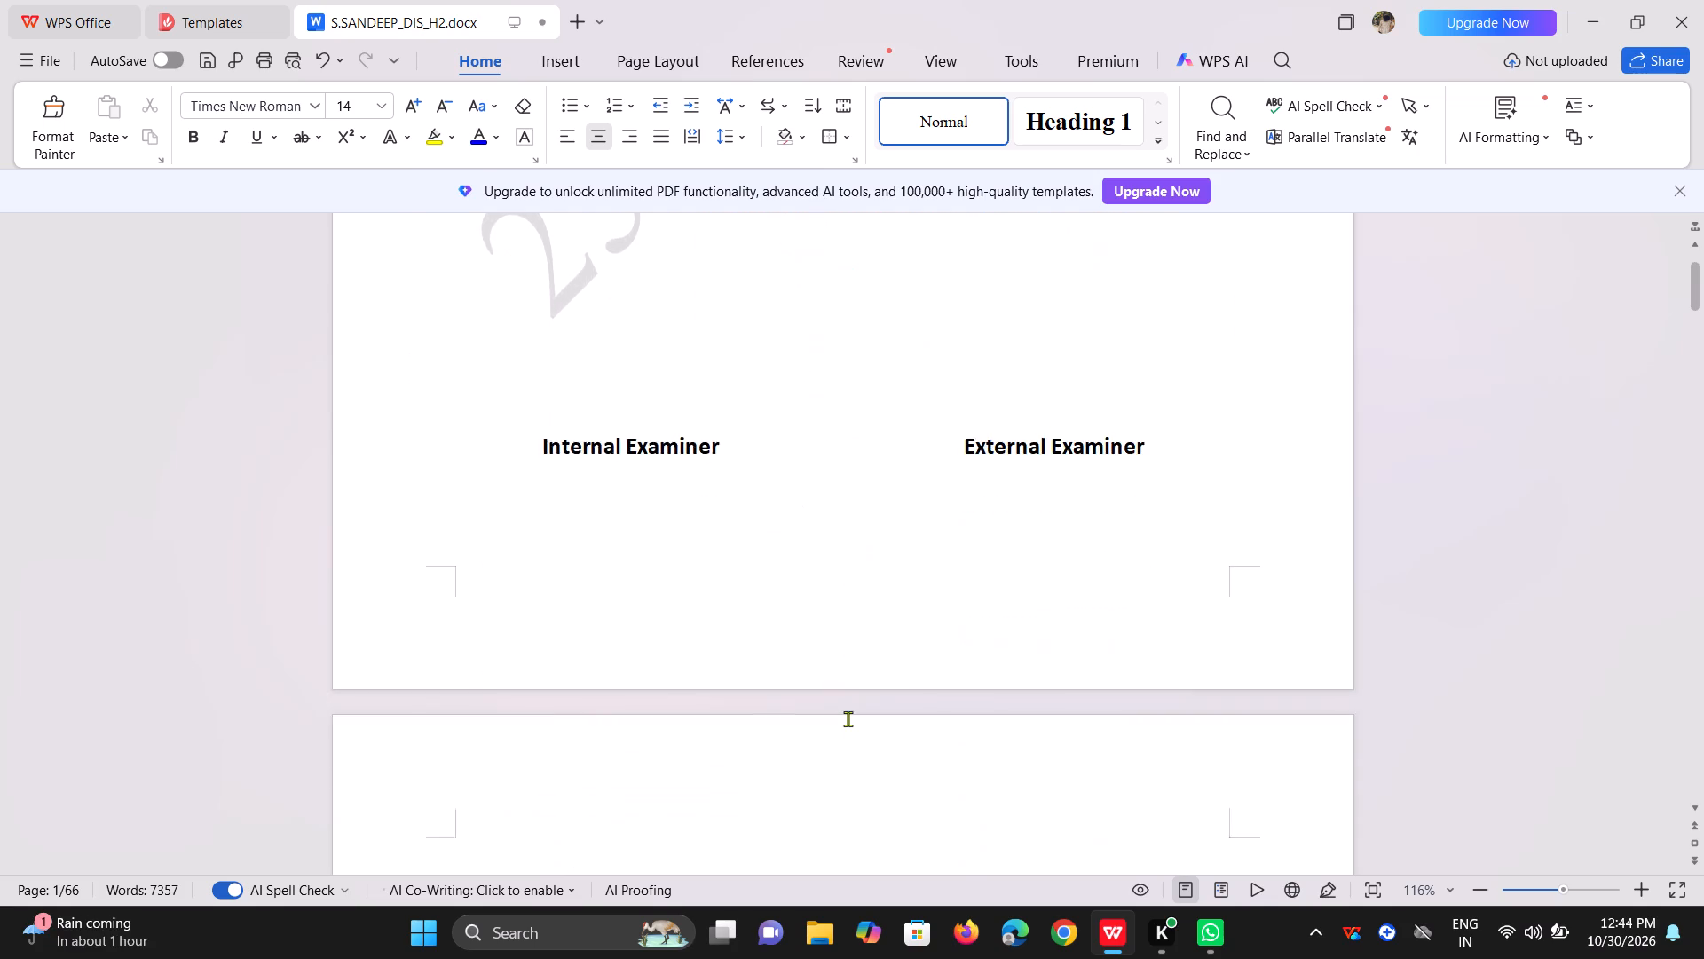
scroll(848, 718, down, 6)
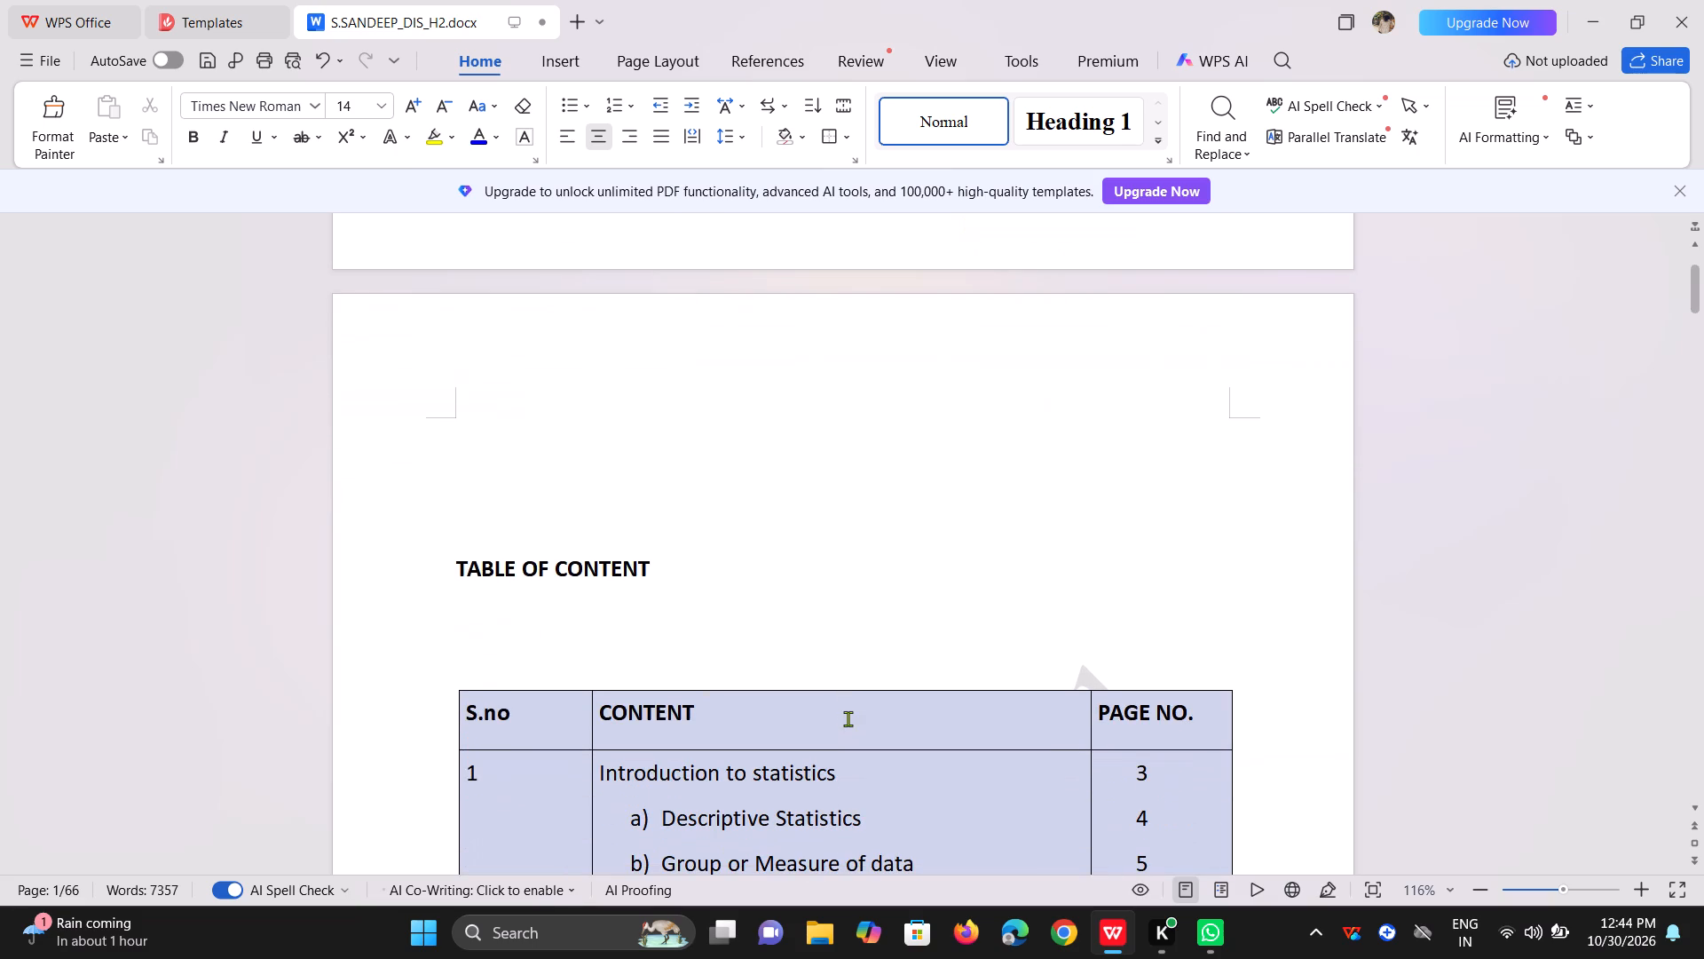
scroll(848, 718, down, 3)
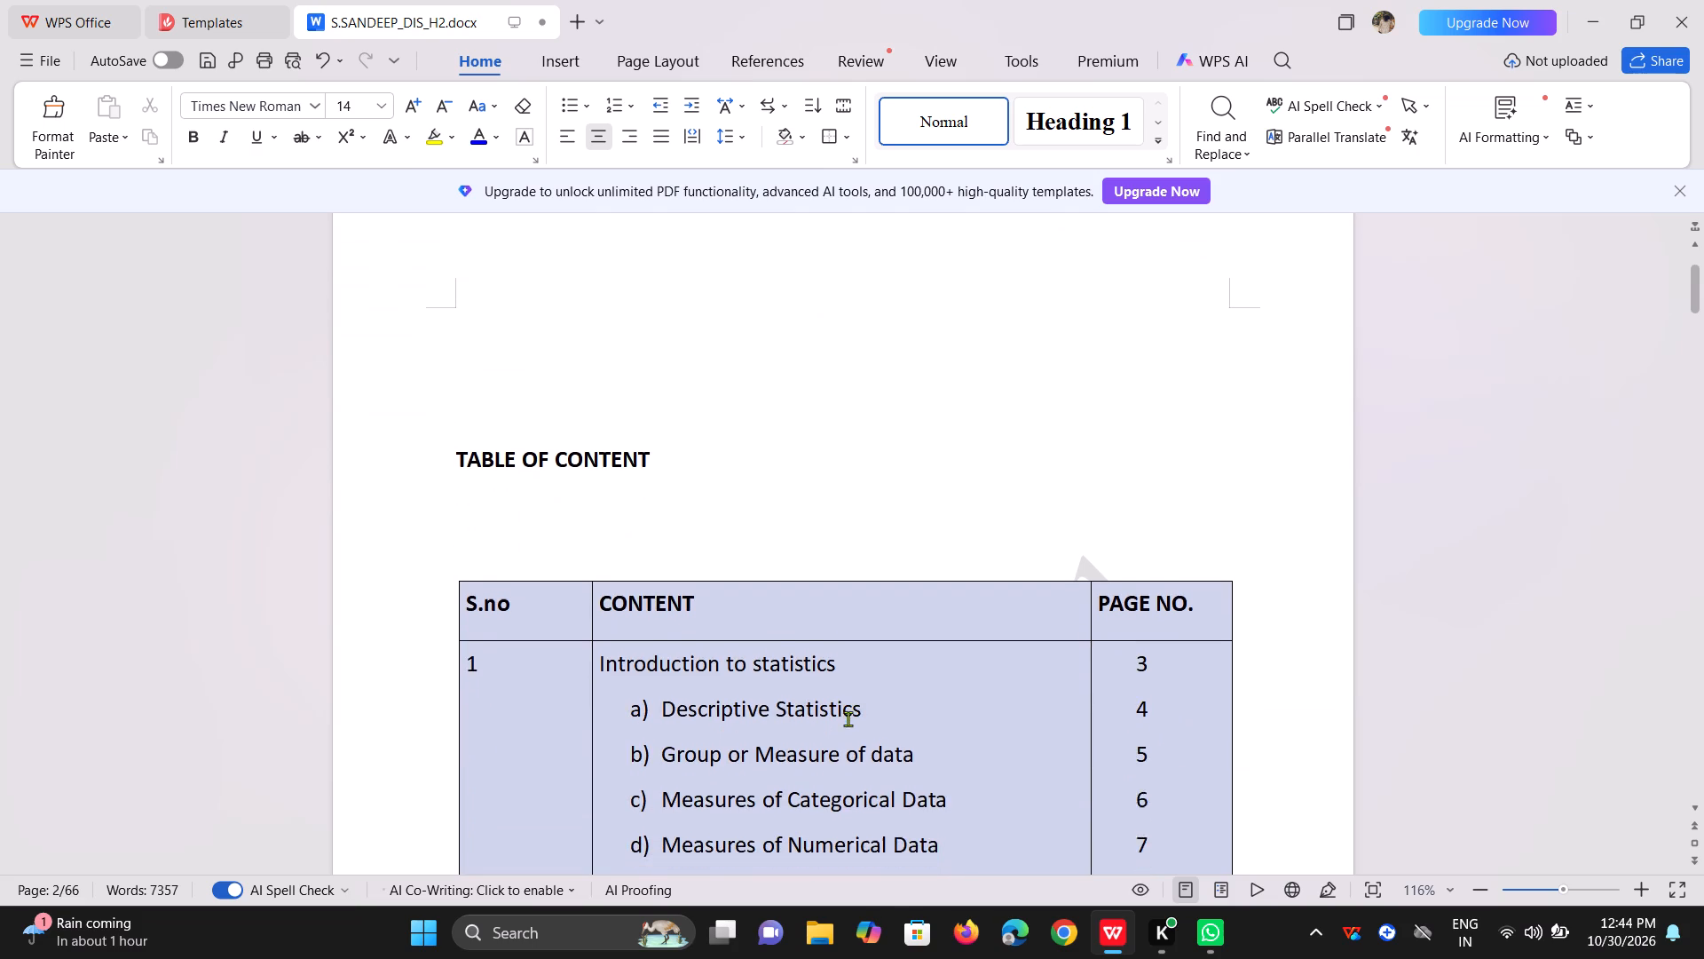
click(448, 559)
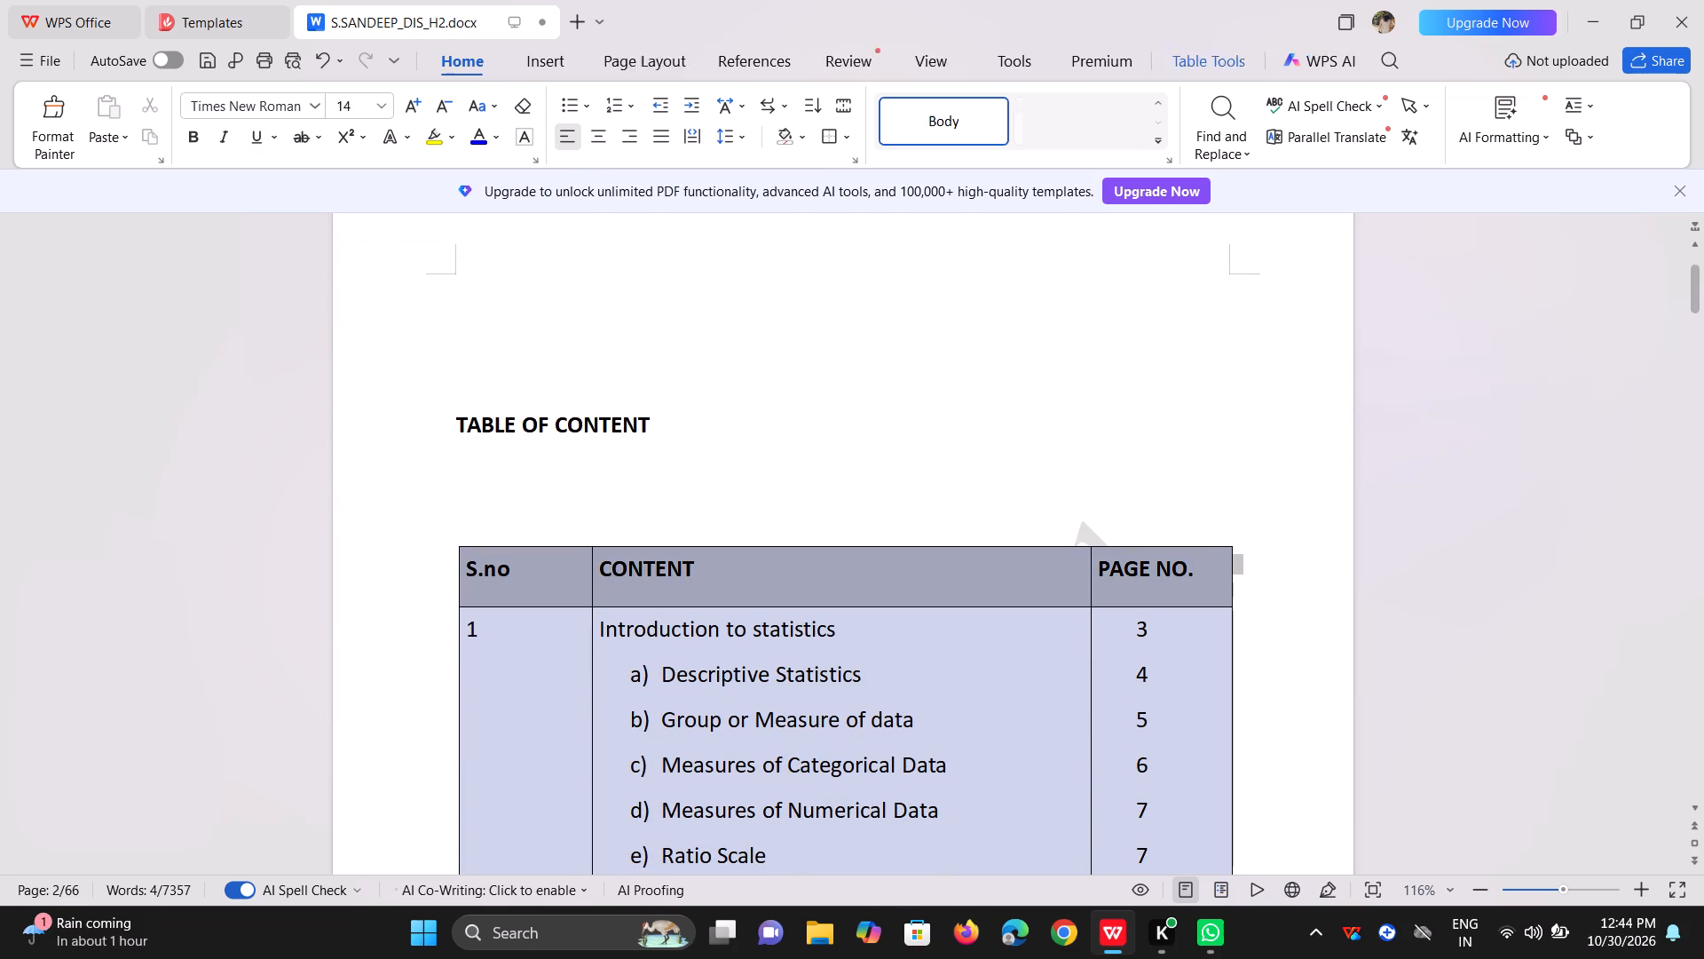
click(489, 461)
key(BackSpace)
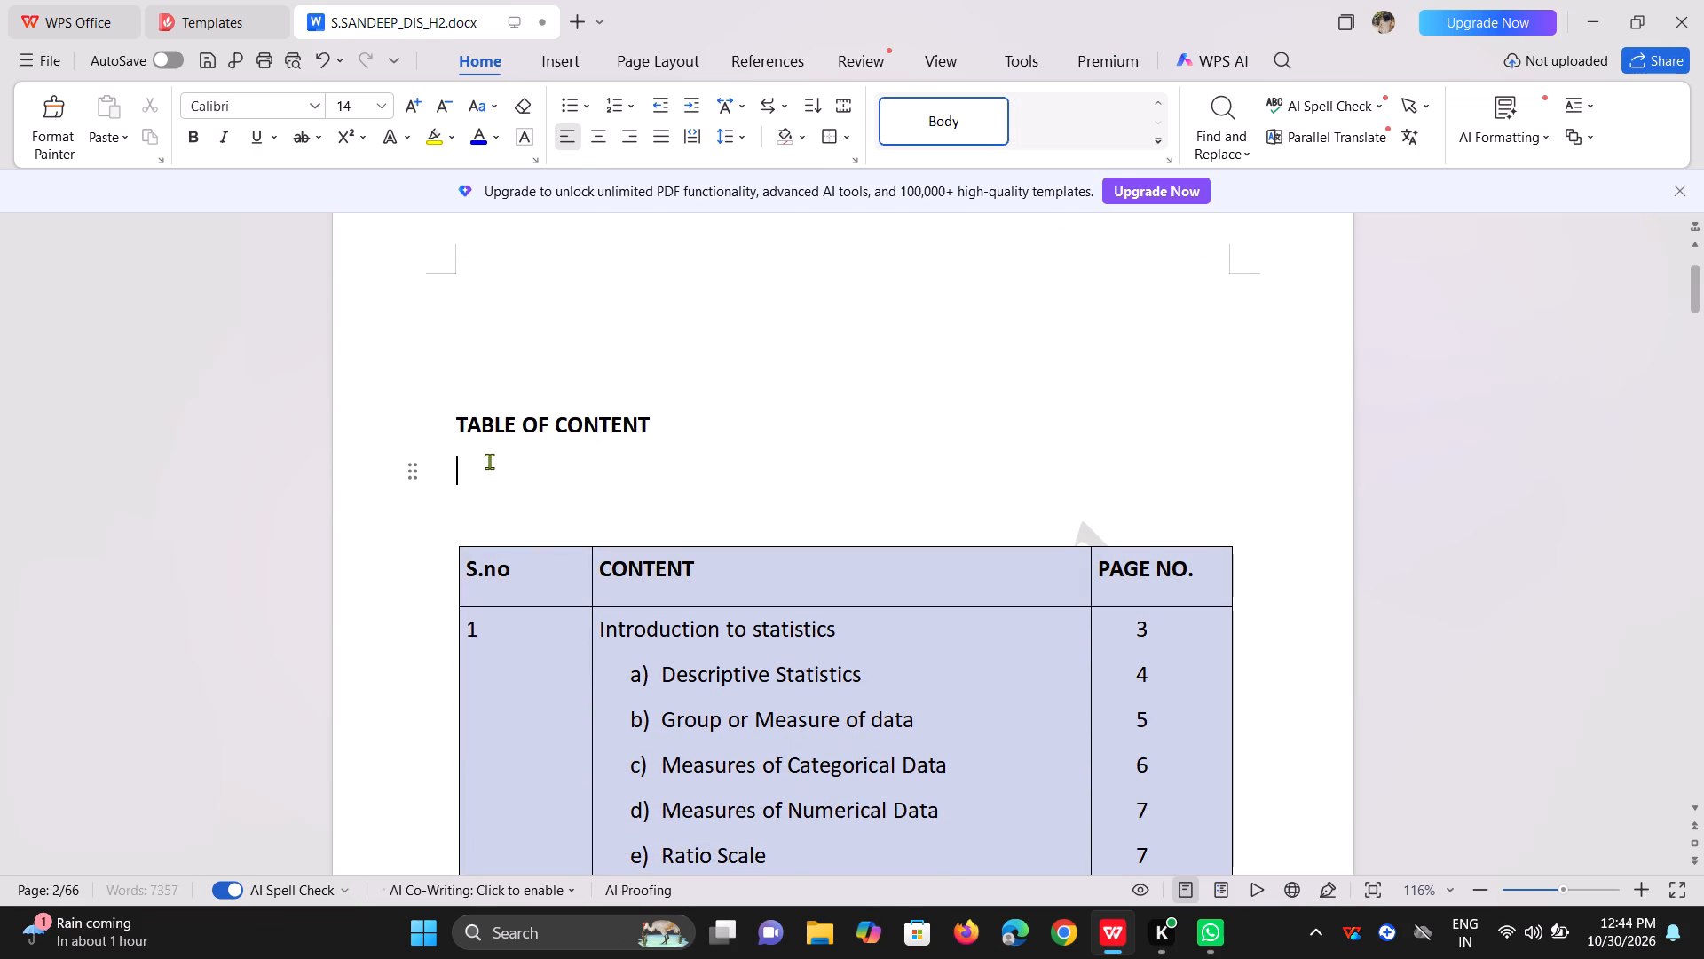
key(BackSpace)
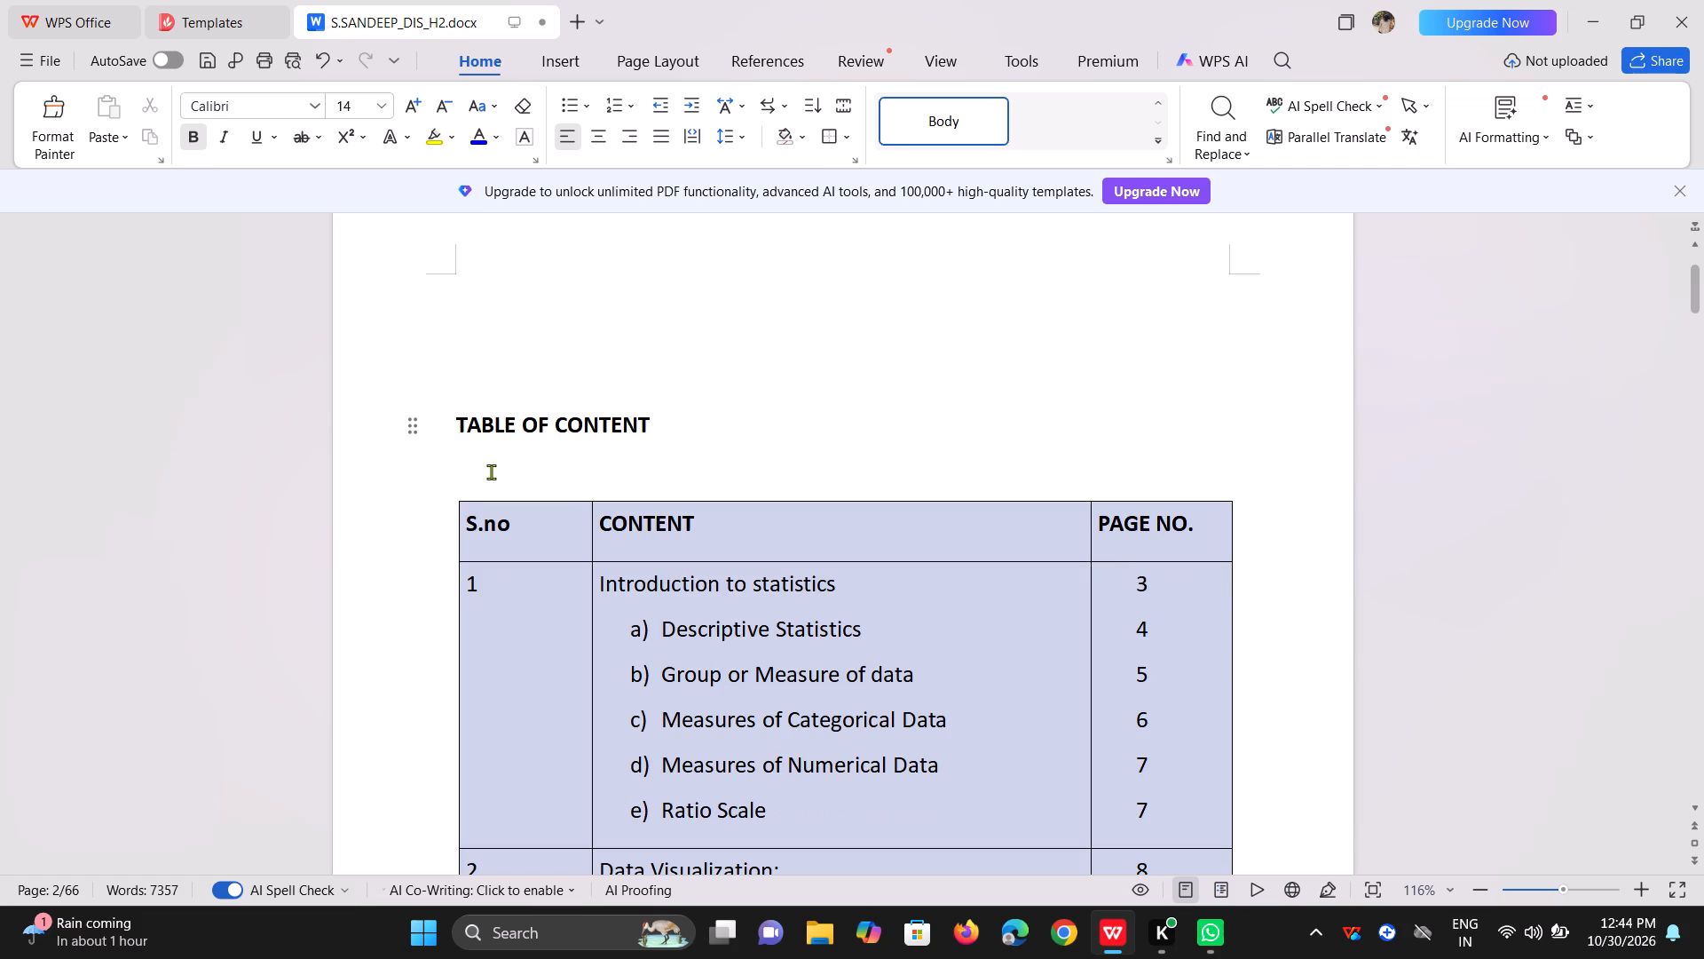
double_click(491, 472)
click(491, 472)
key(BackSpace)
key(BackSpace)
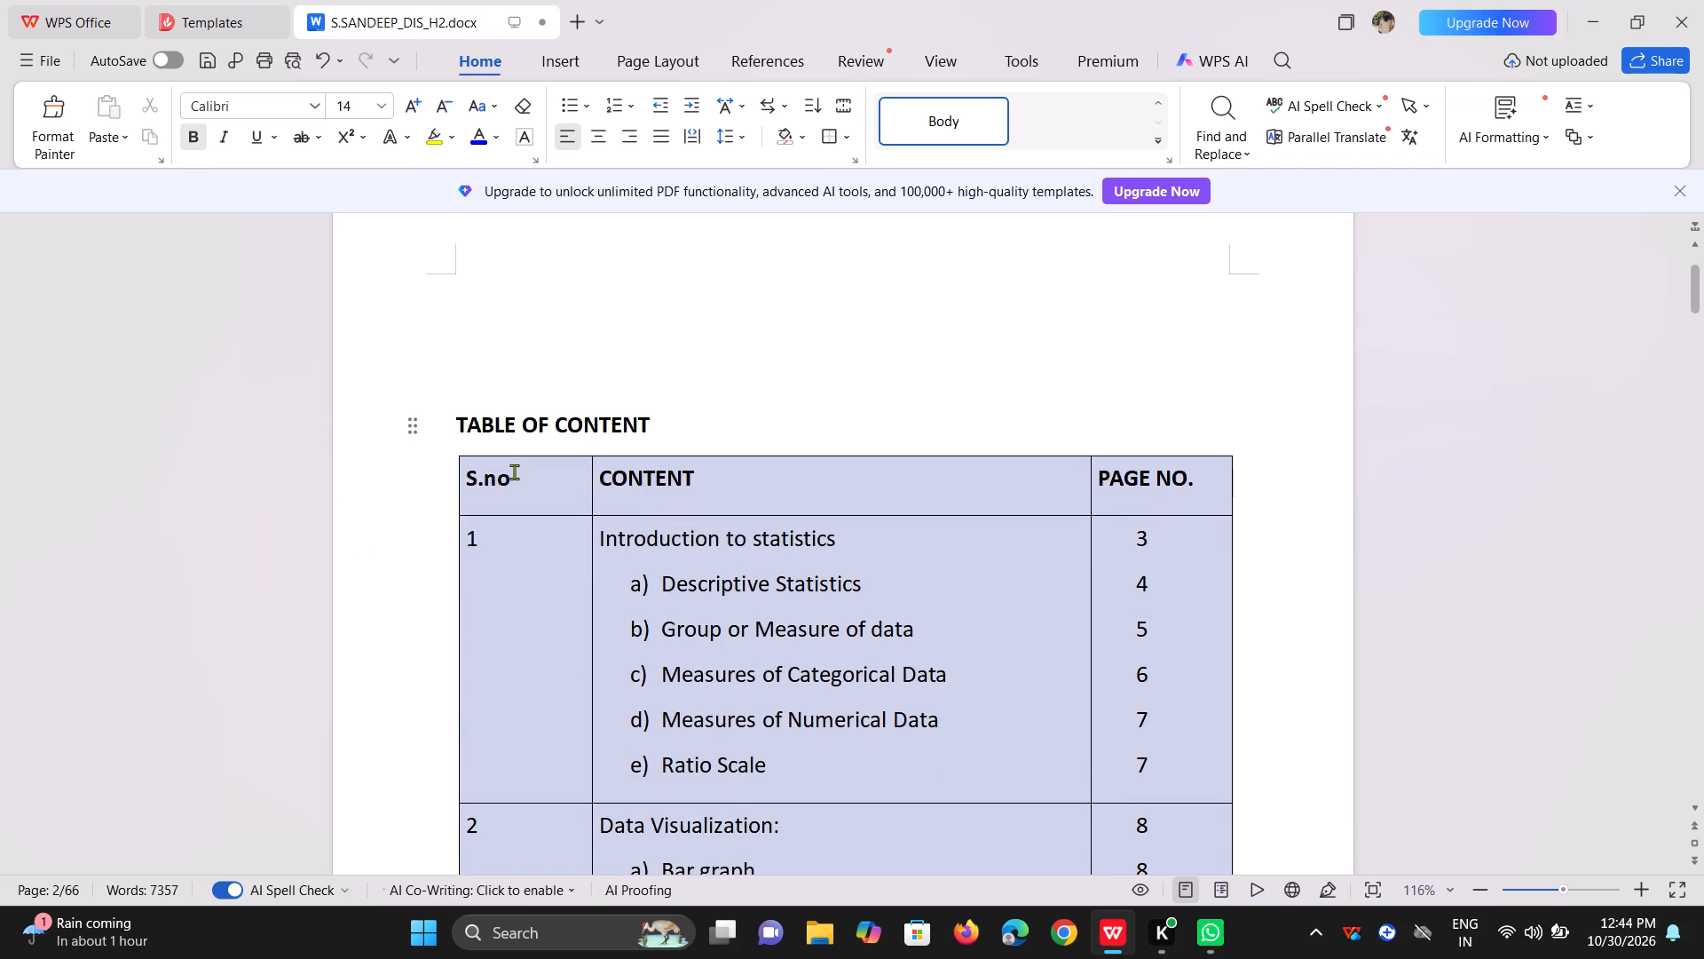
Review the rest of the contents table and the introductory statistics pages up to the Descriptive Statistics section.
scroll(857, 439, down, 16)
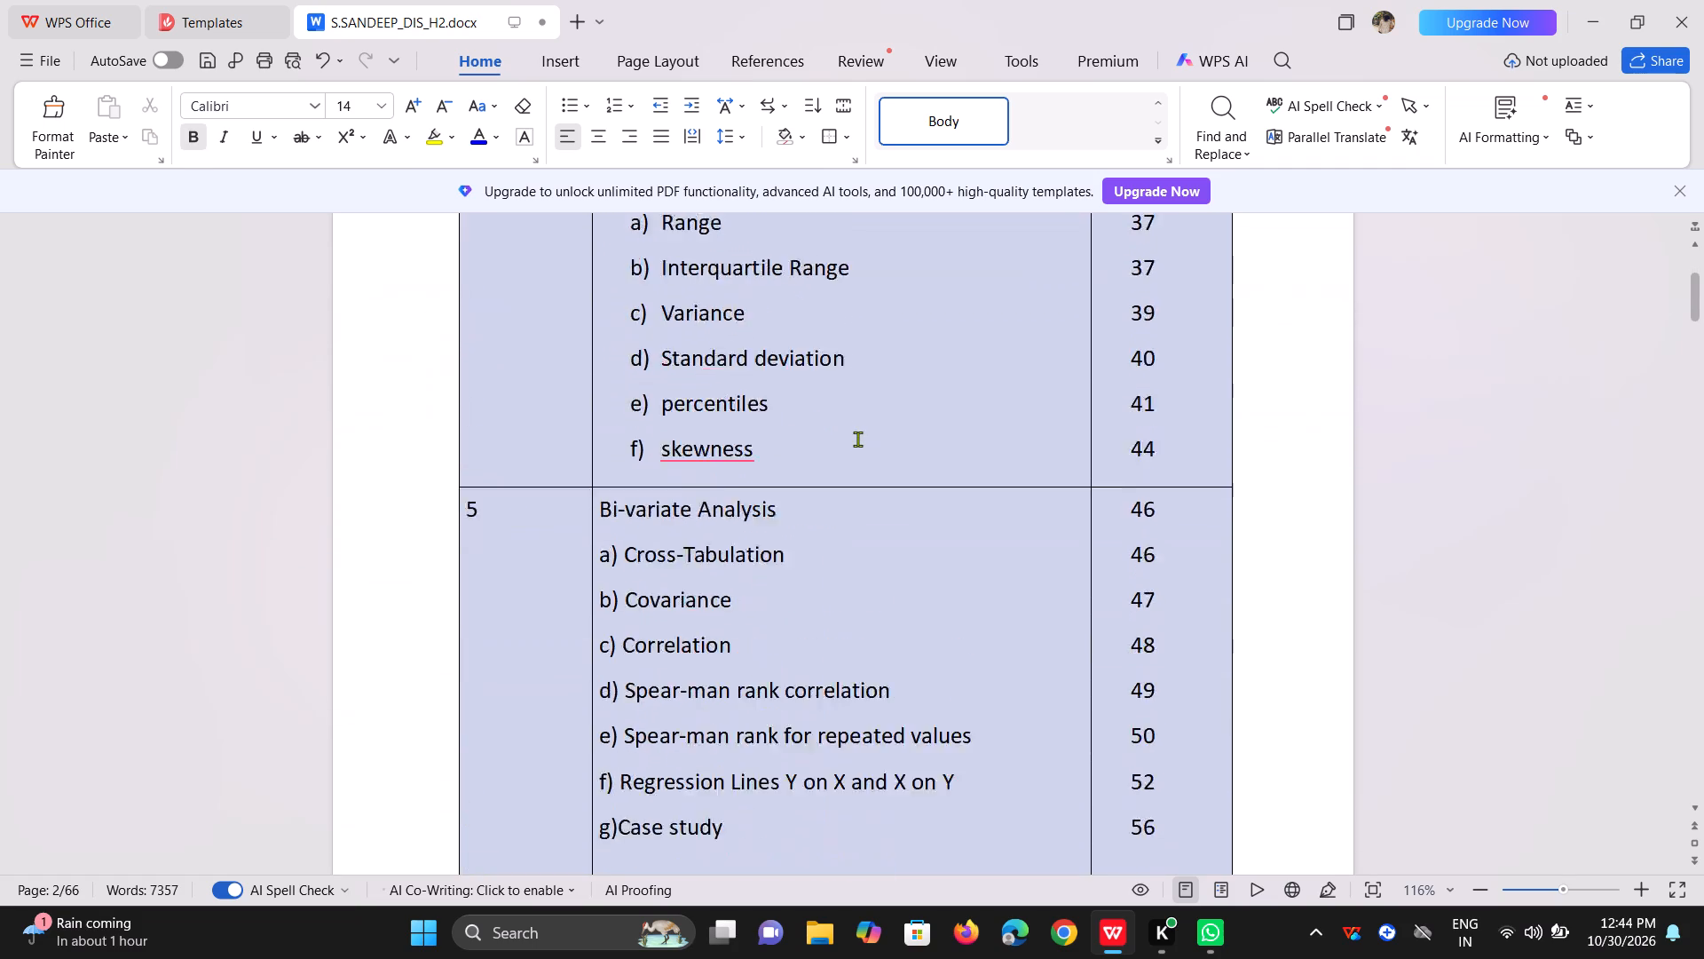
scroll(857, 439, down, 10)
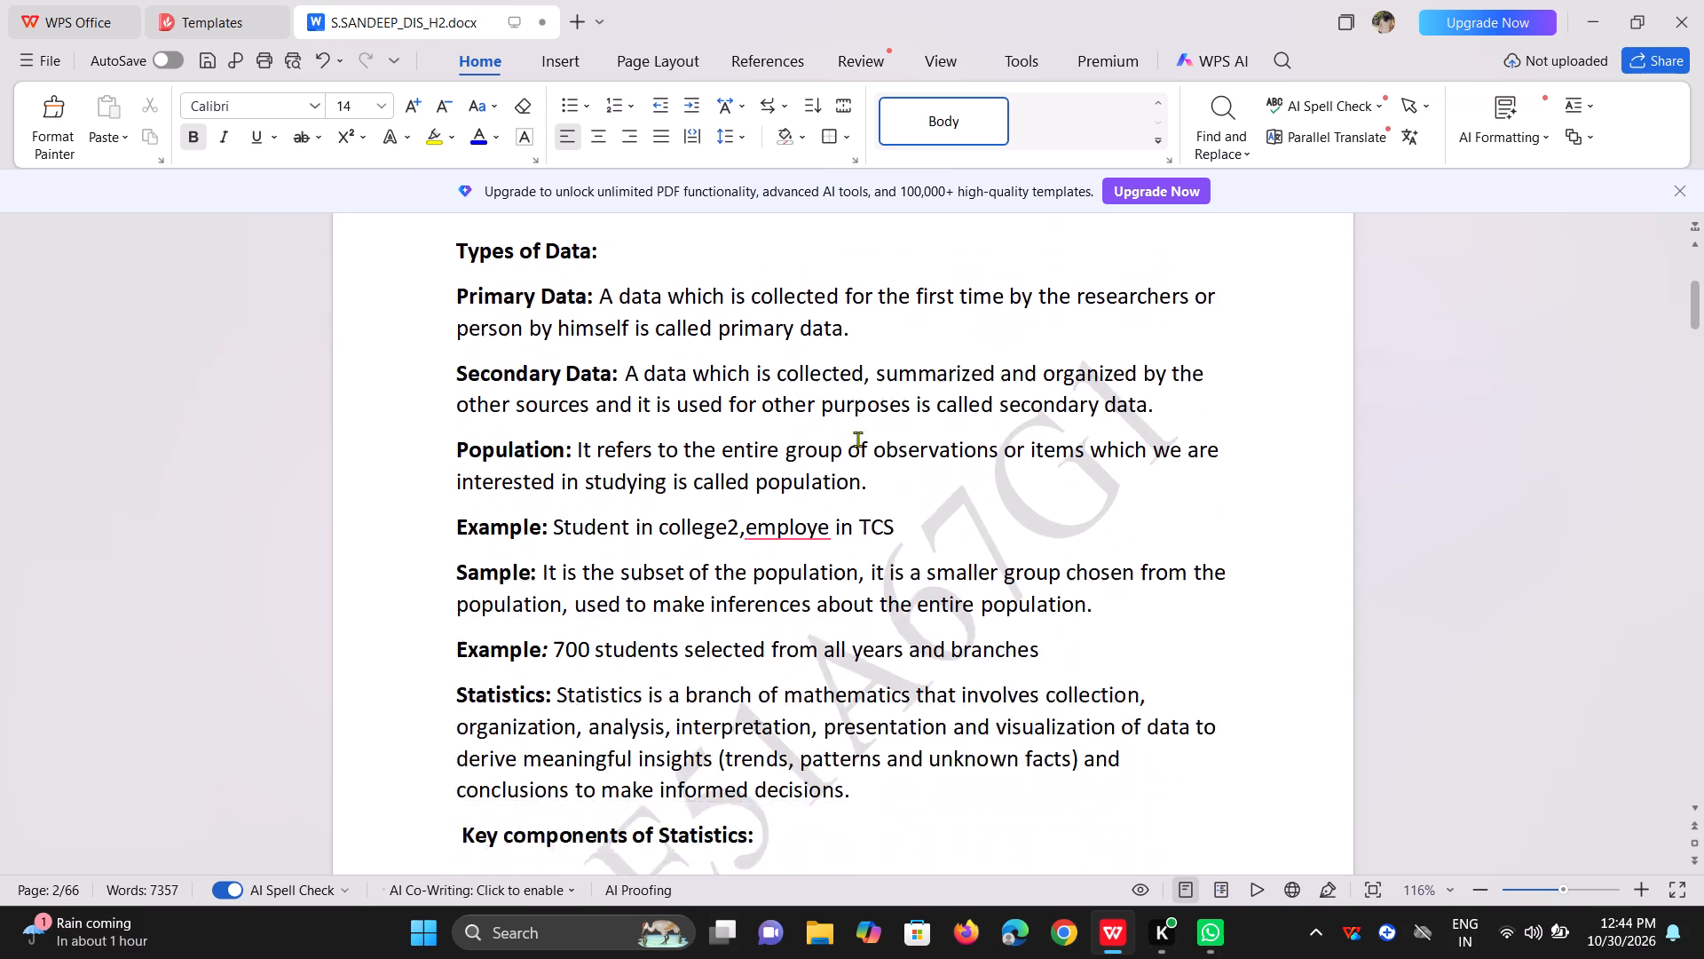
scroll(857, 439, down, 8)
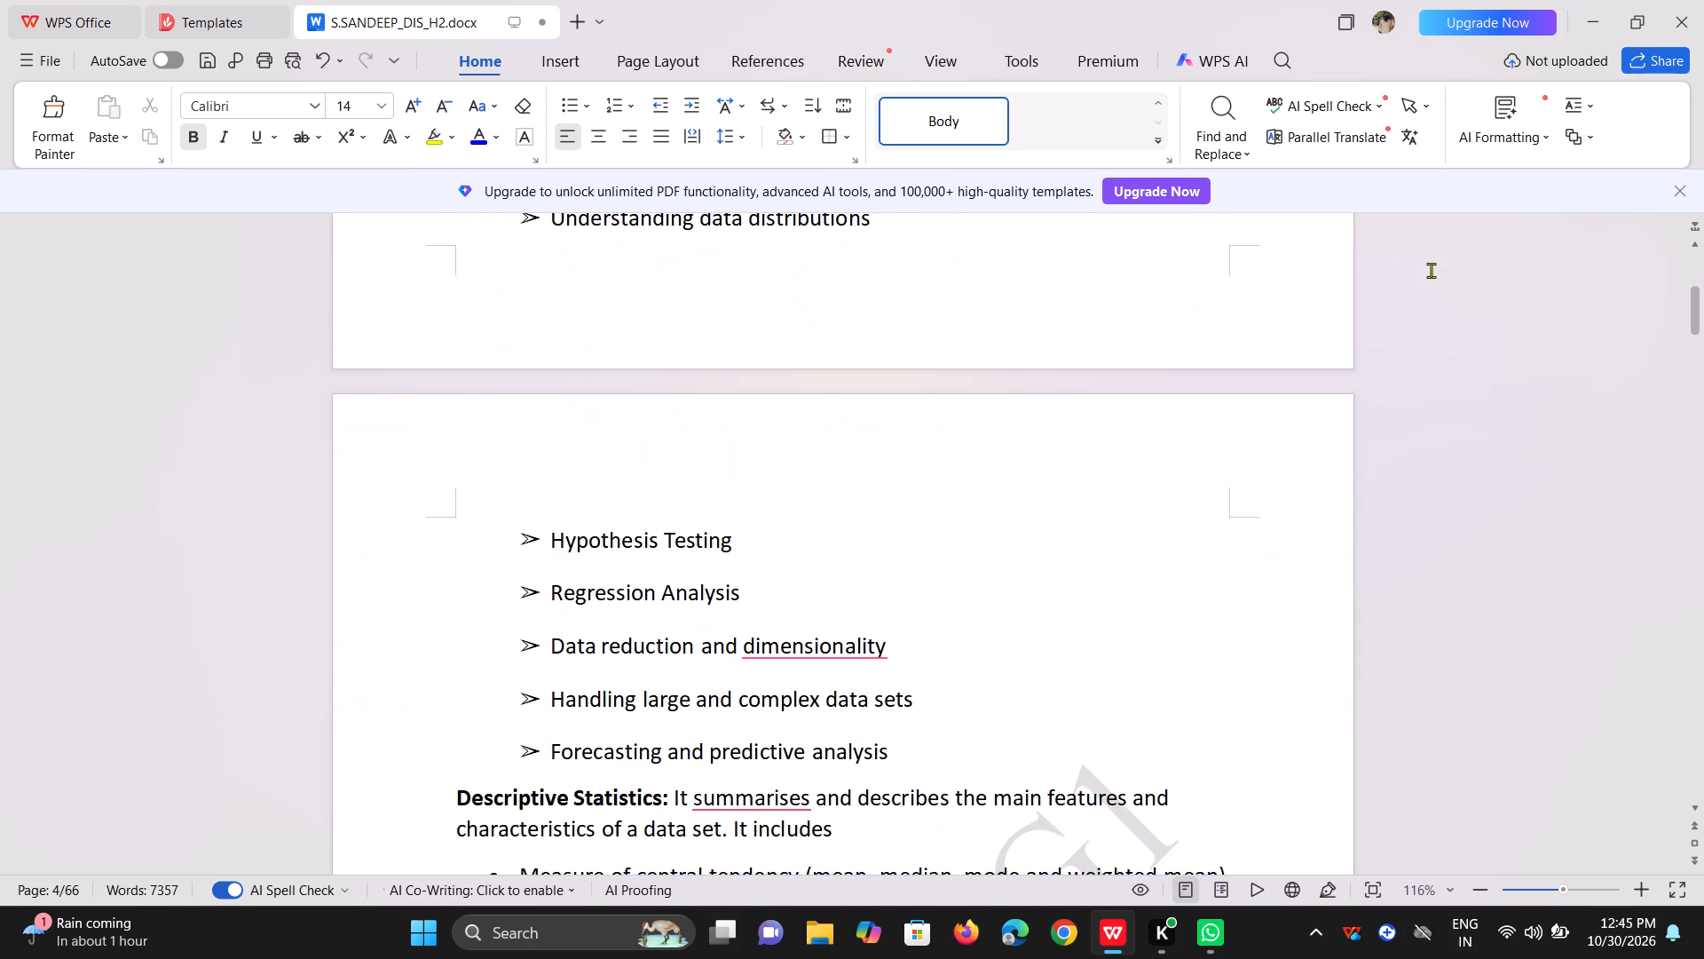
Dismiss the upgrade promotion banner above the document.
click(1681, 186)
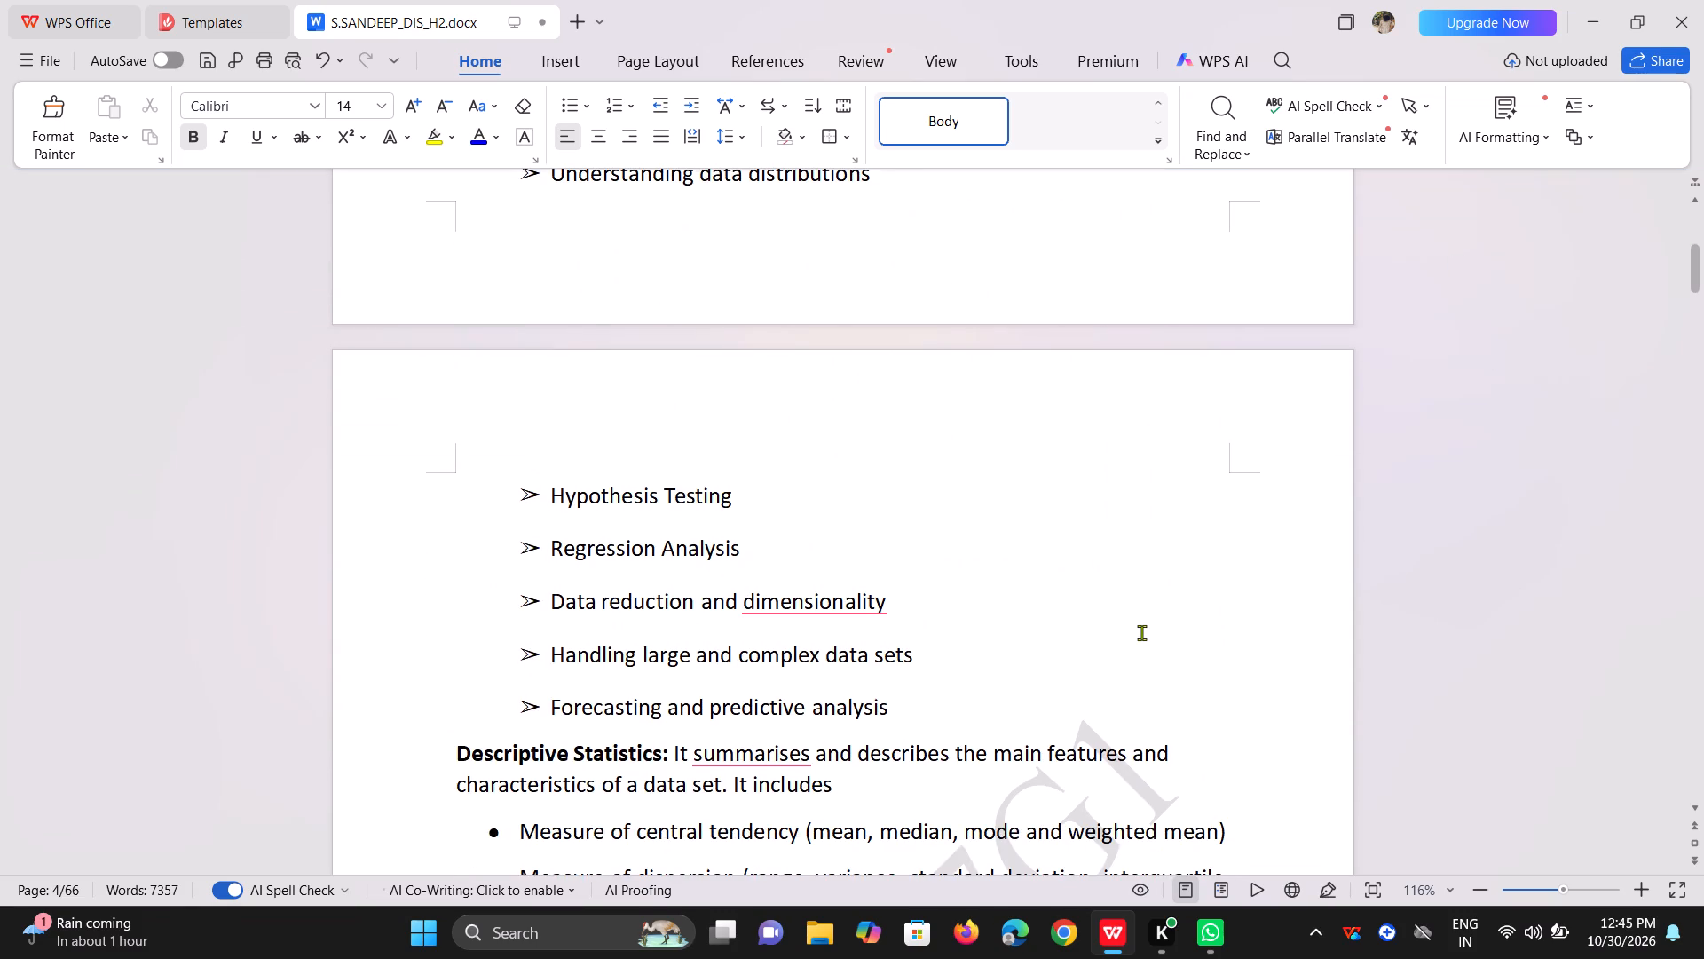
Review the pages on data types, measurement scales and bar charts, including their data sets and outputs, up to the Pie Chart section.
scroll(1141, 632, down, 20)
scroll(1141, 632, down, 4)
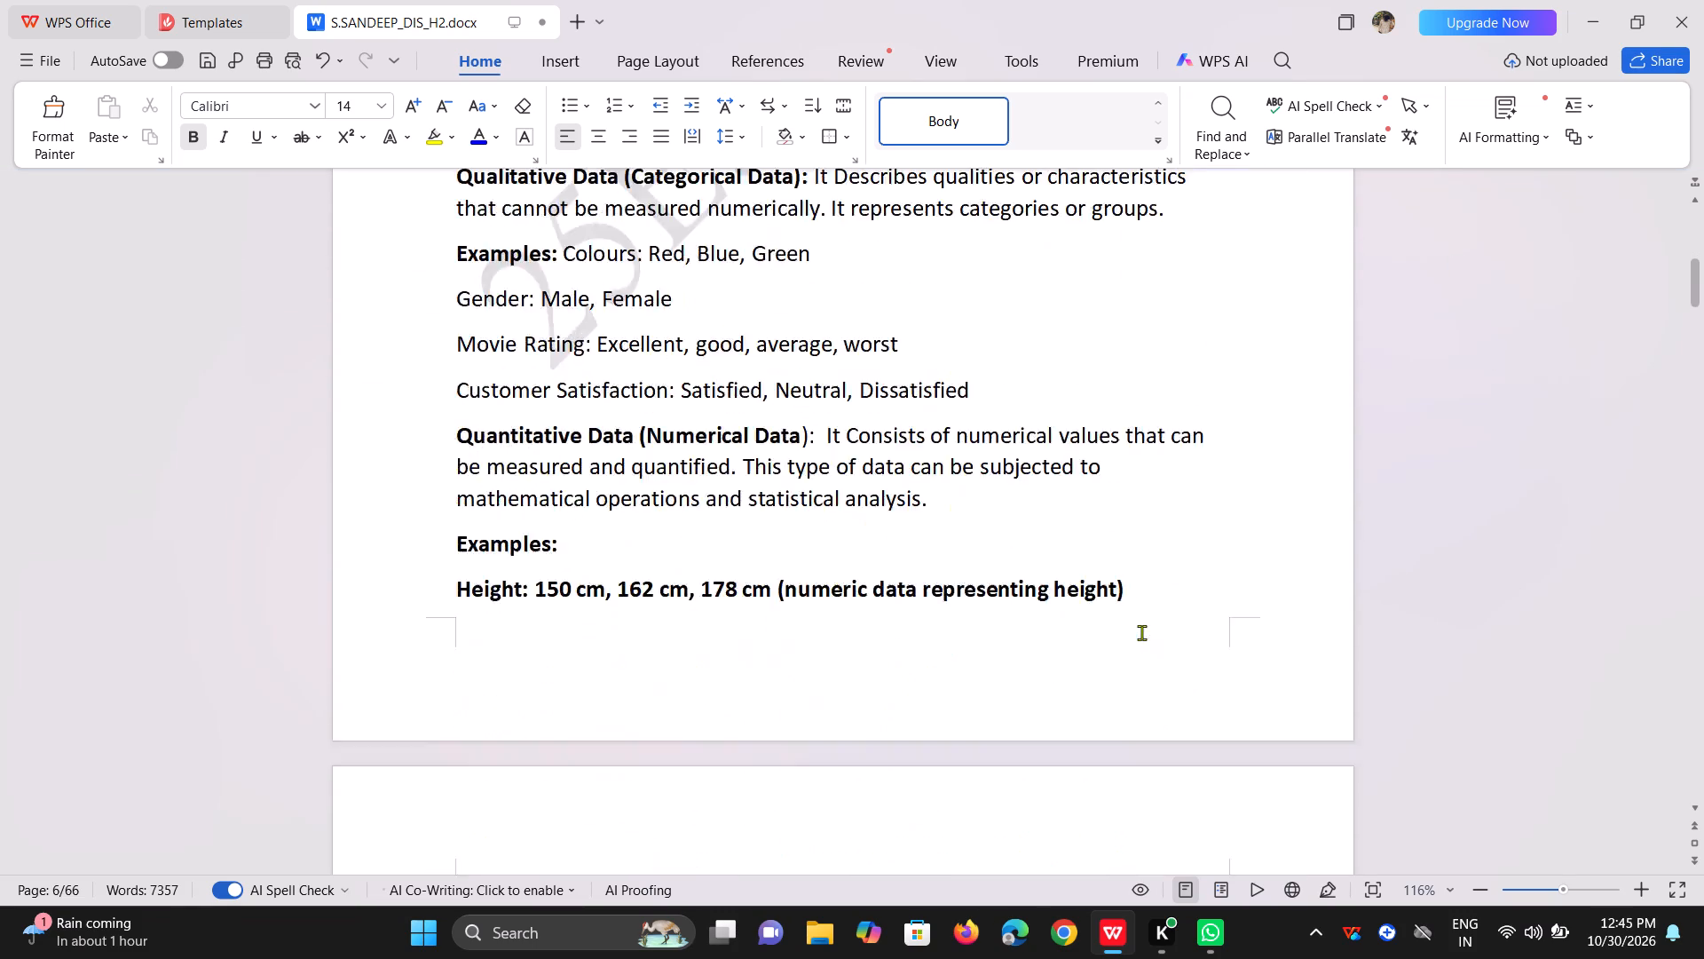
scroll(1141, 632, down, 20)
scroll(1141, 632, down, 6)
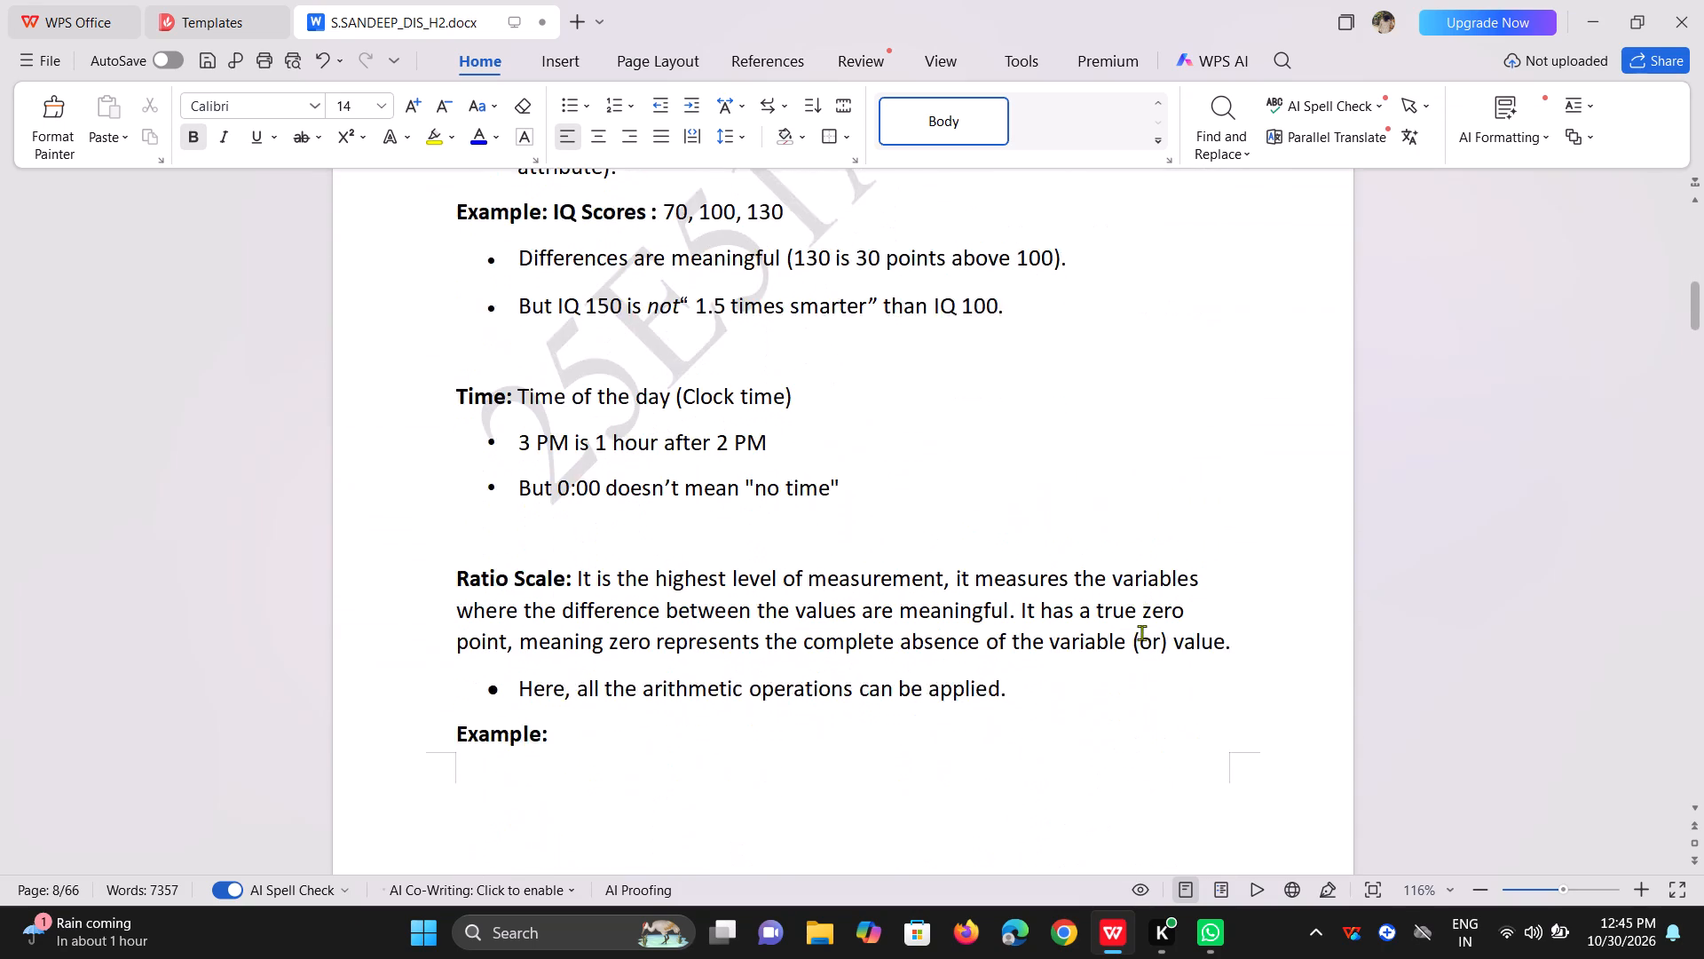
scroll(1141, 632, down, 13)
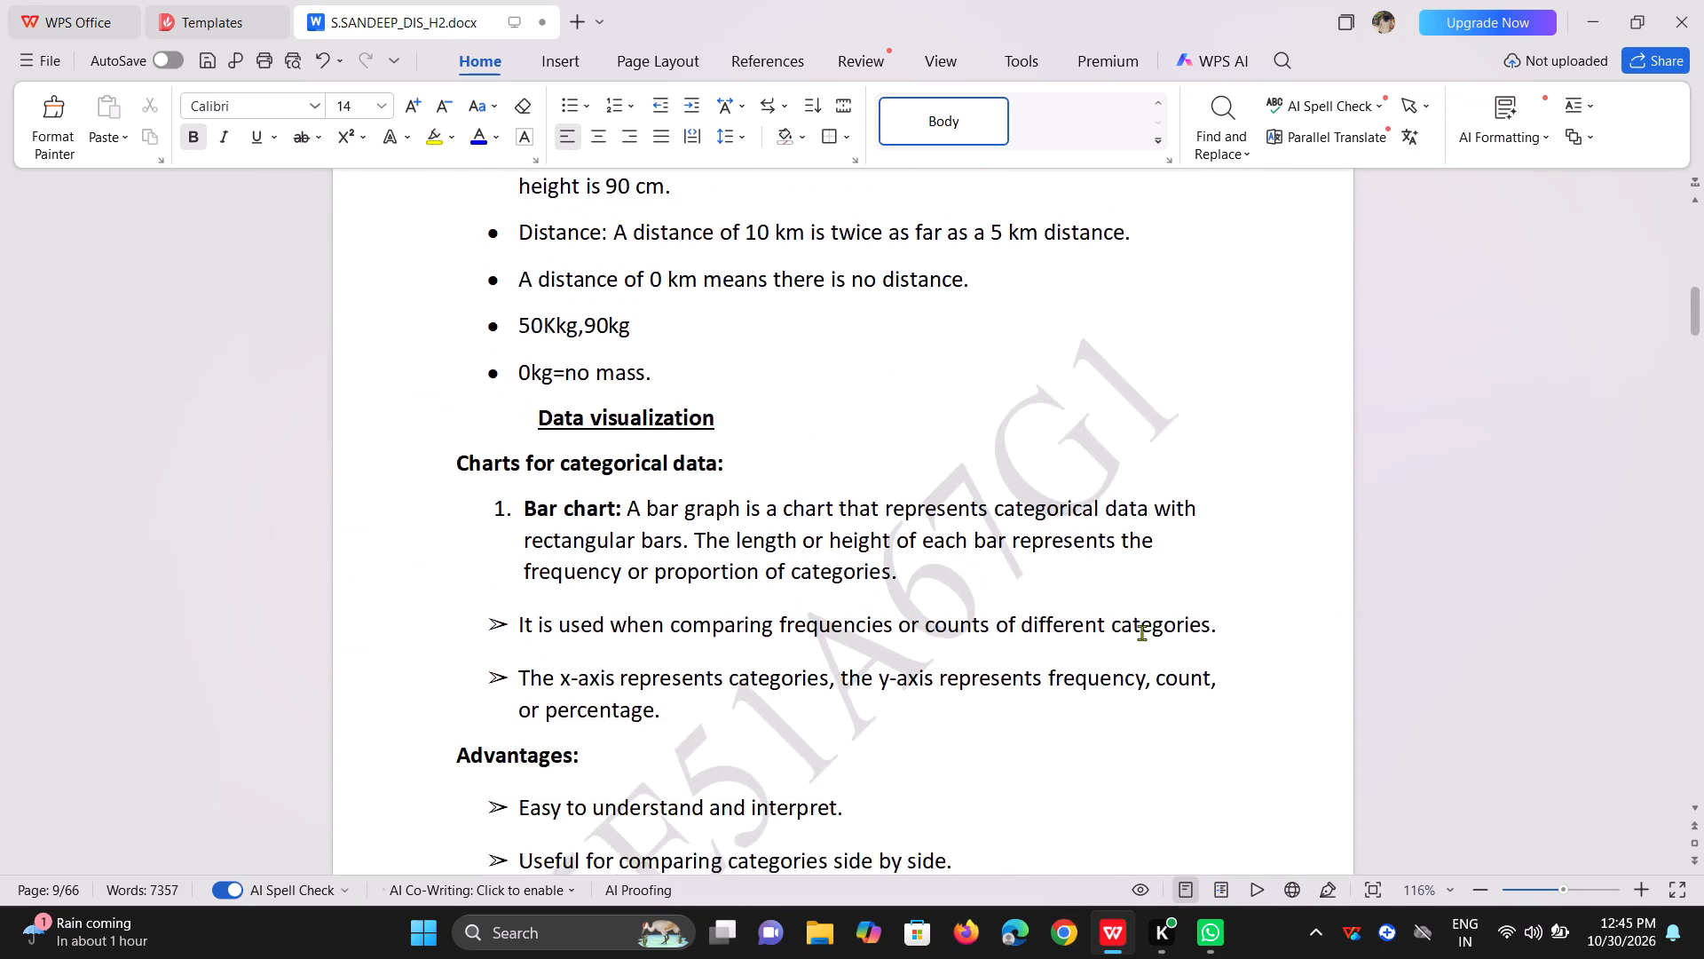
scroll(1141, 632, down, 10)
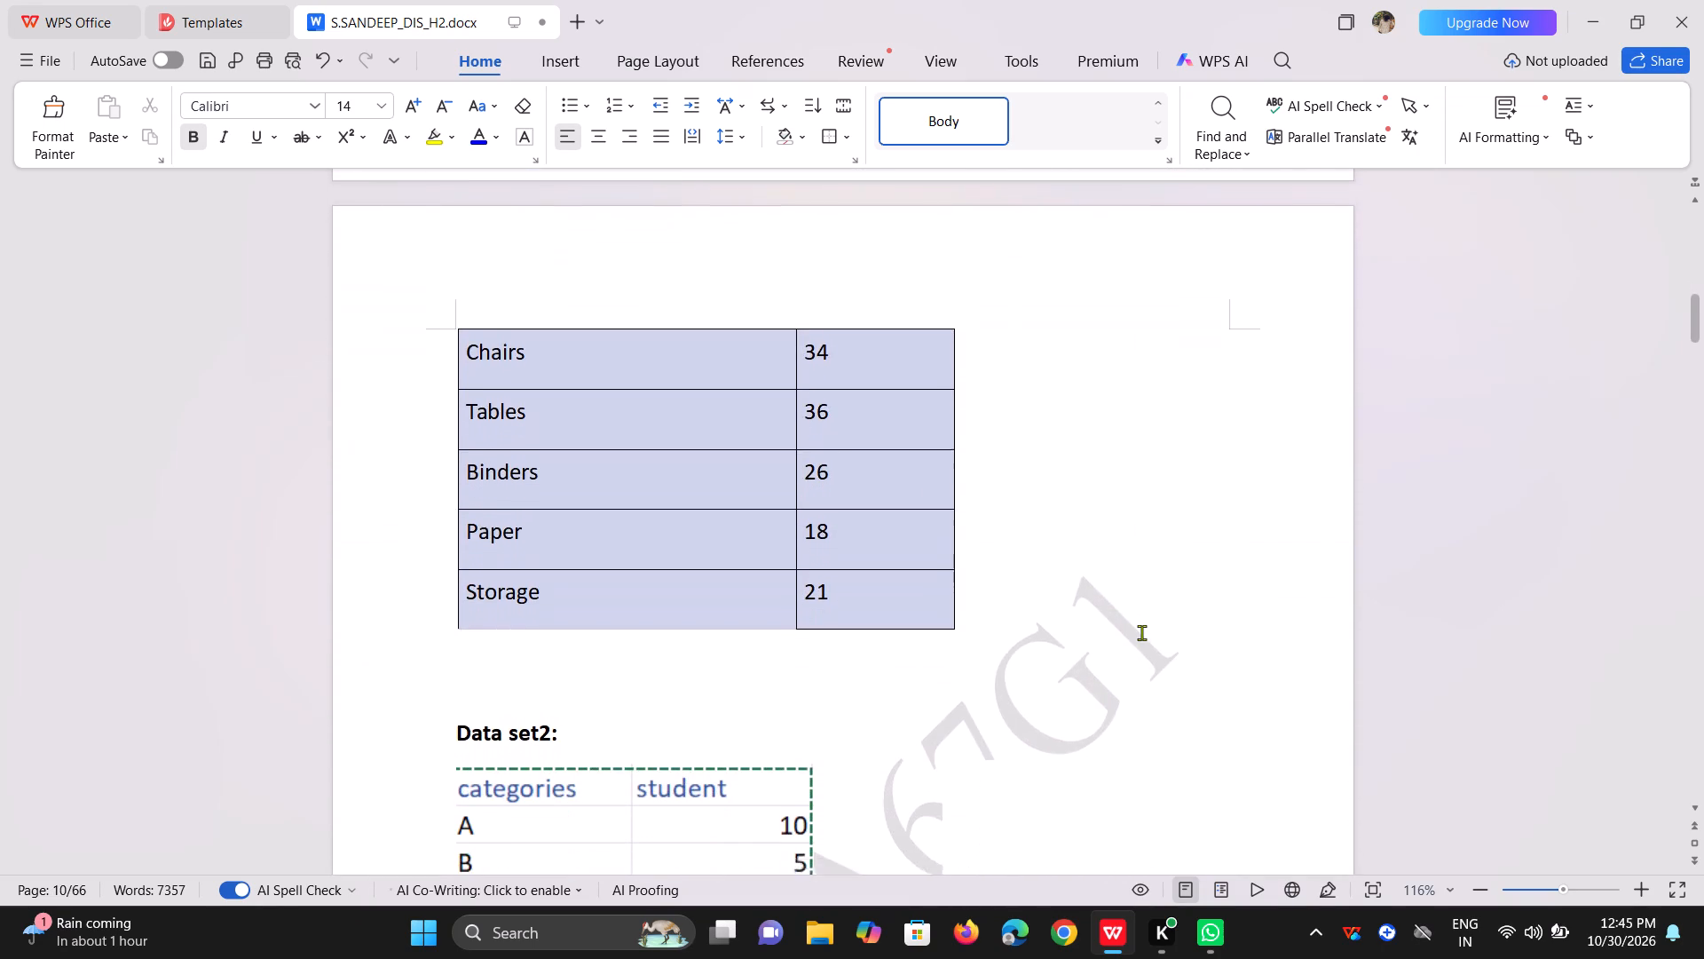
scroll(1141, 632, down, 1)
scroll(1141, 632, up, 4)
scroll(1141, 632, right, 1)
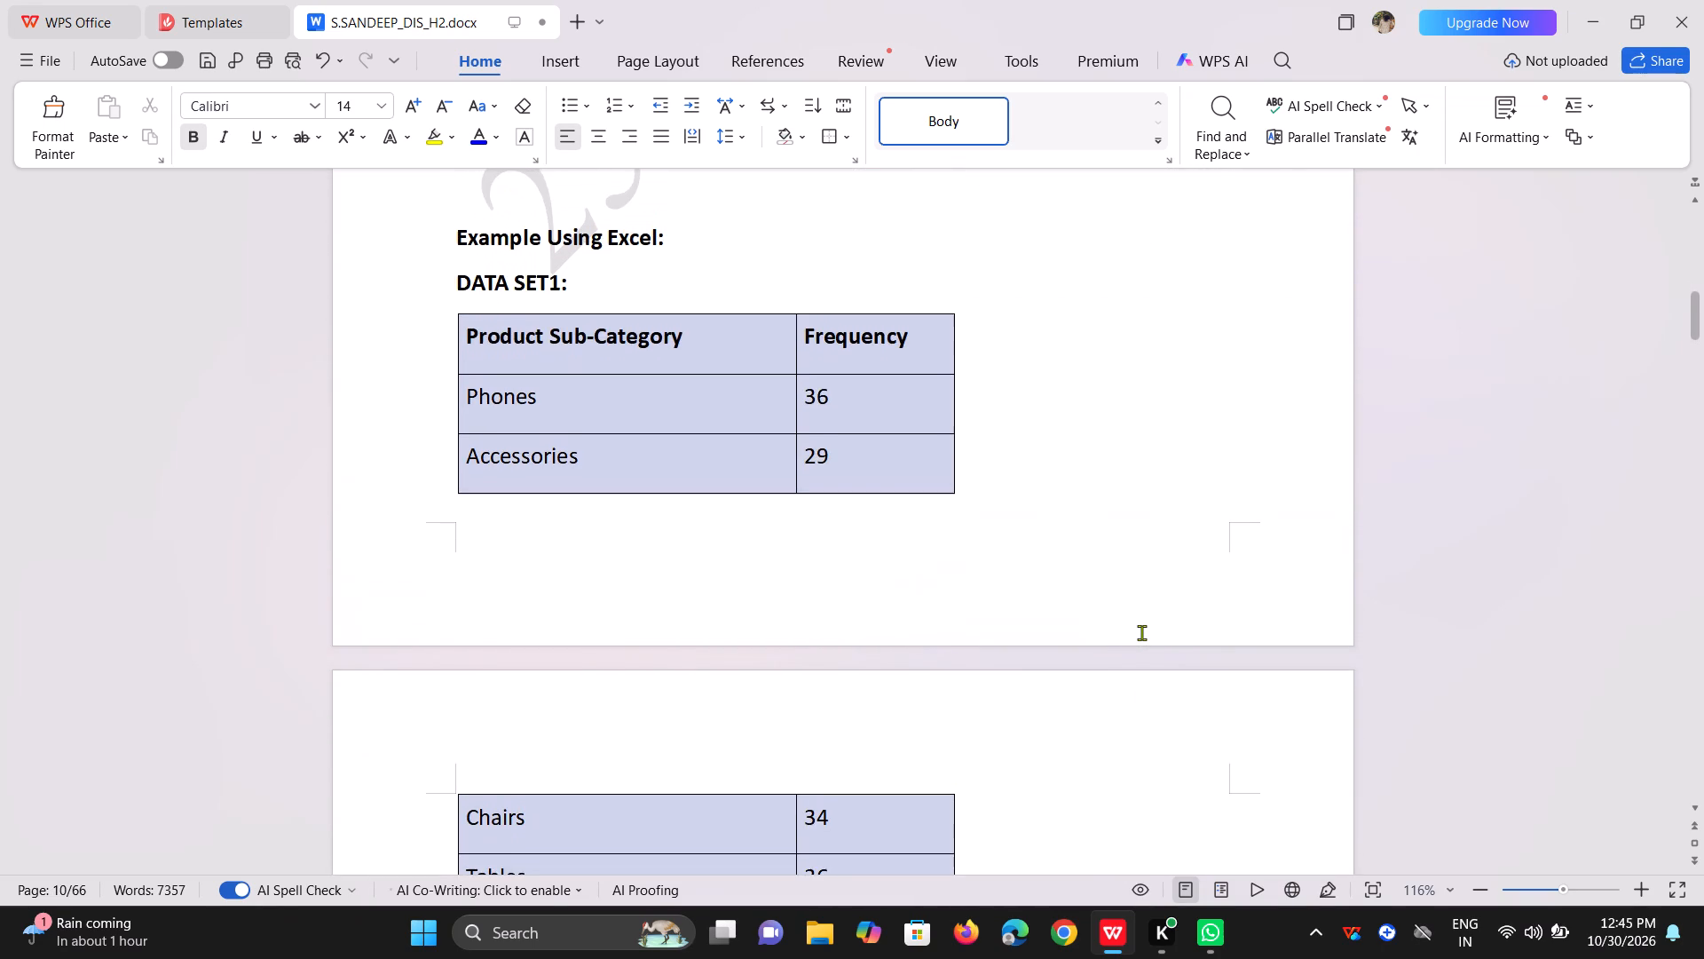
scroll(1141, 632, right, 2)
scroll(1141, 632, down, 3)
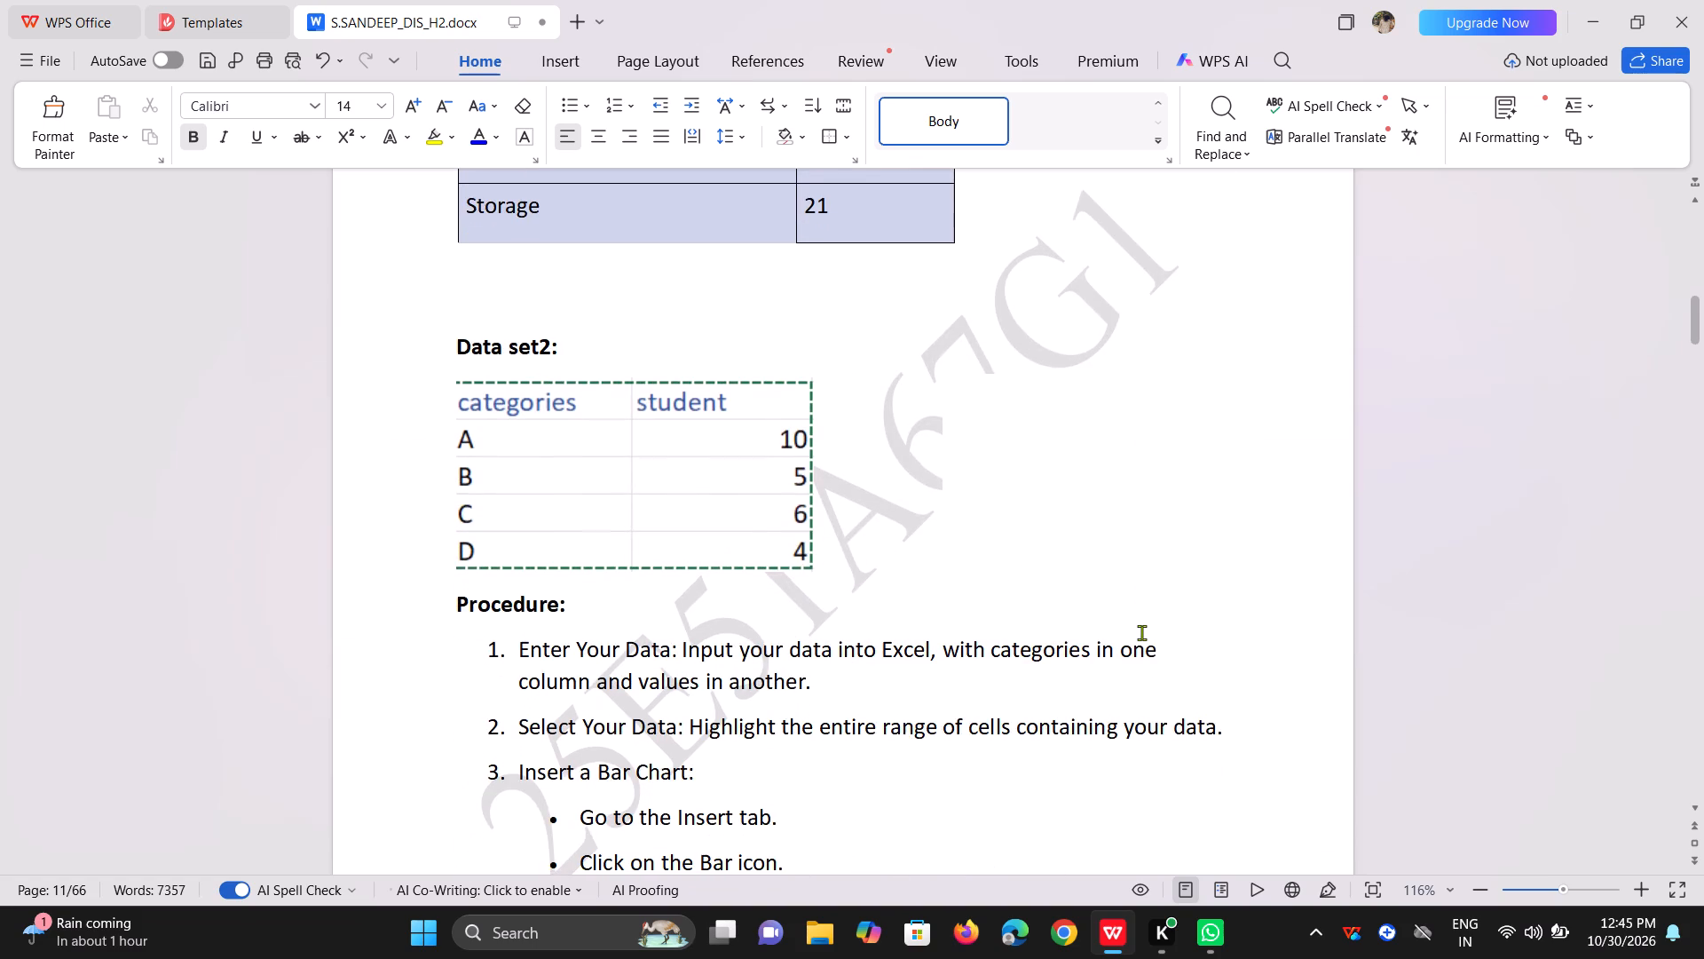
scroll(1141, 632, down, 9)
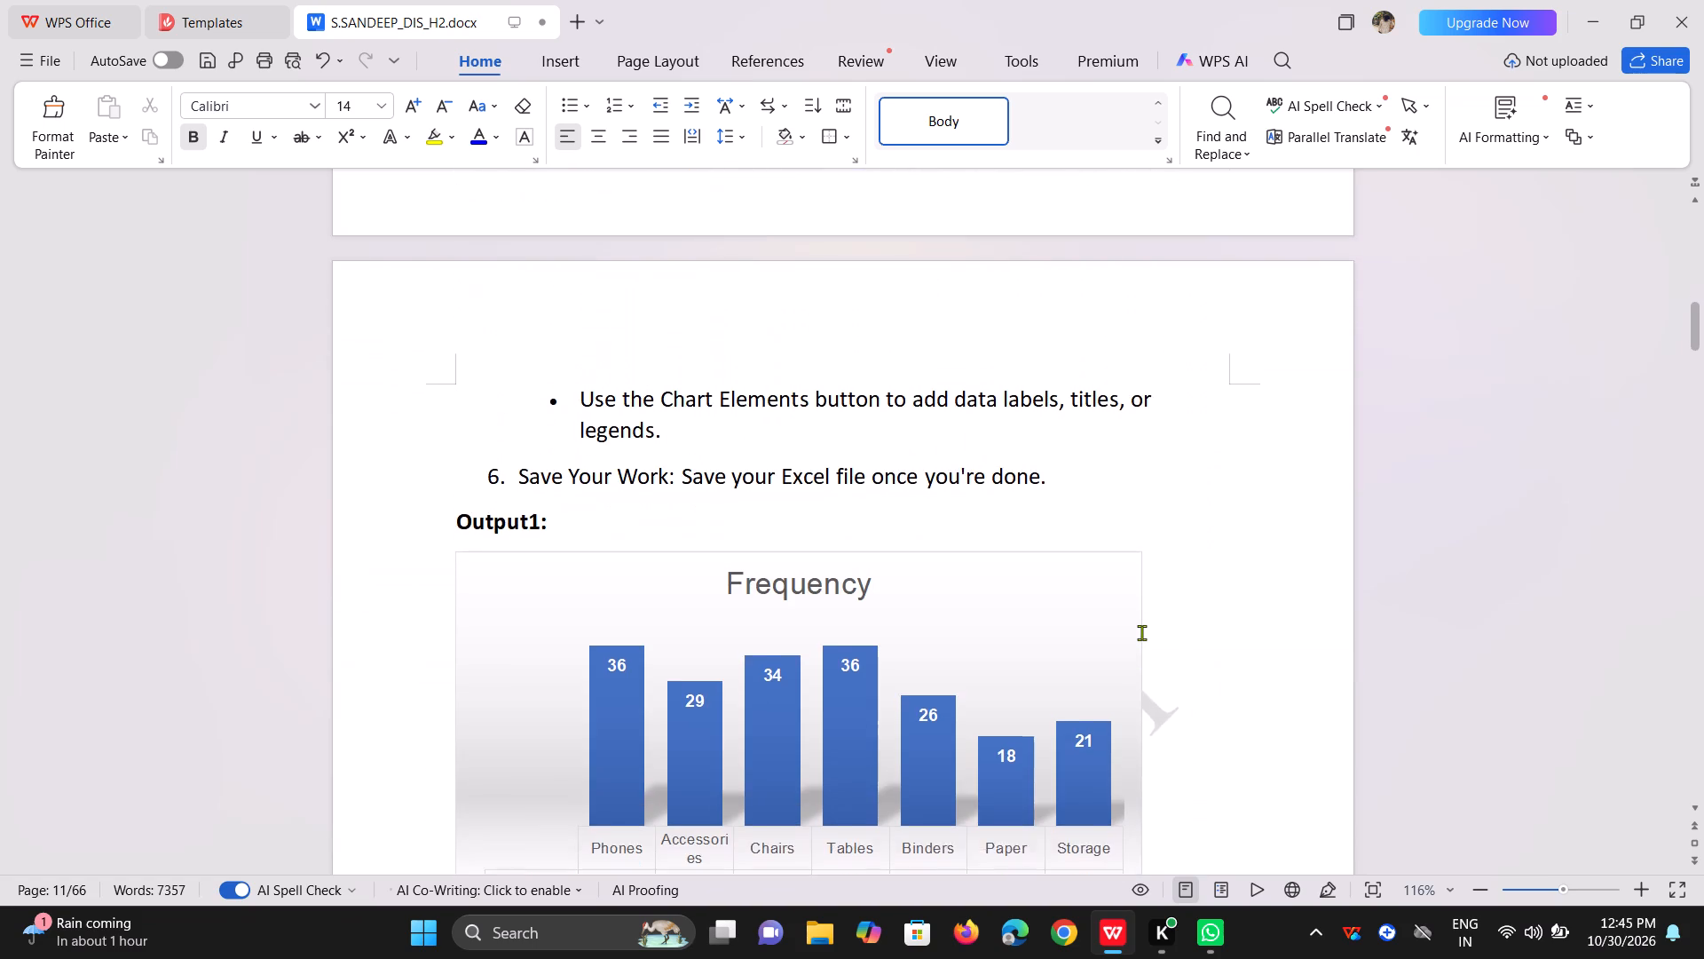
scroll(1141, 632, down, 7)
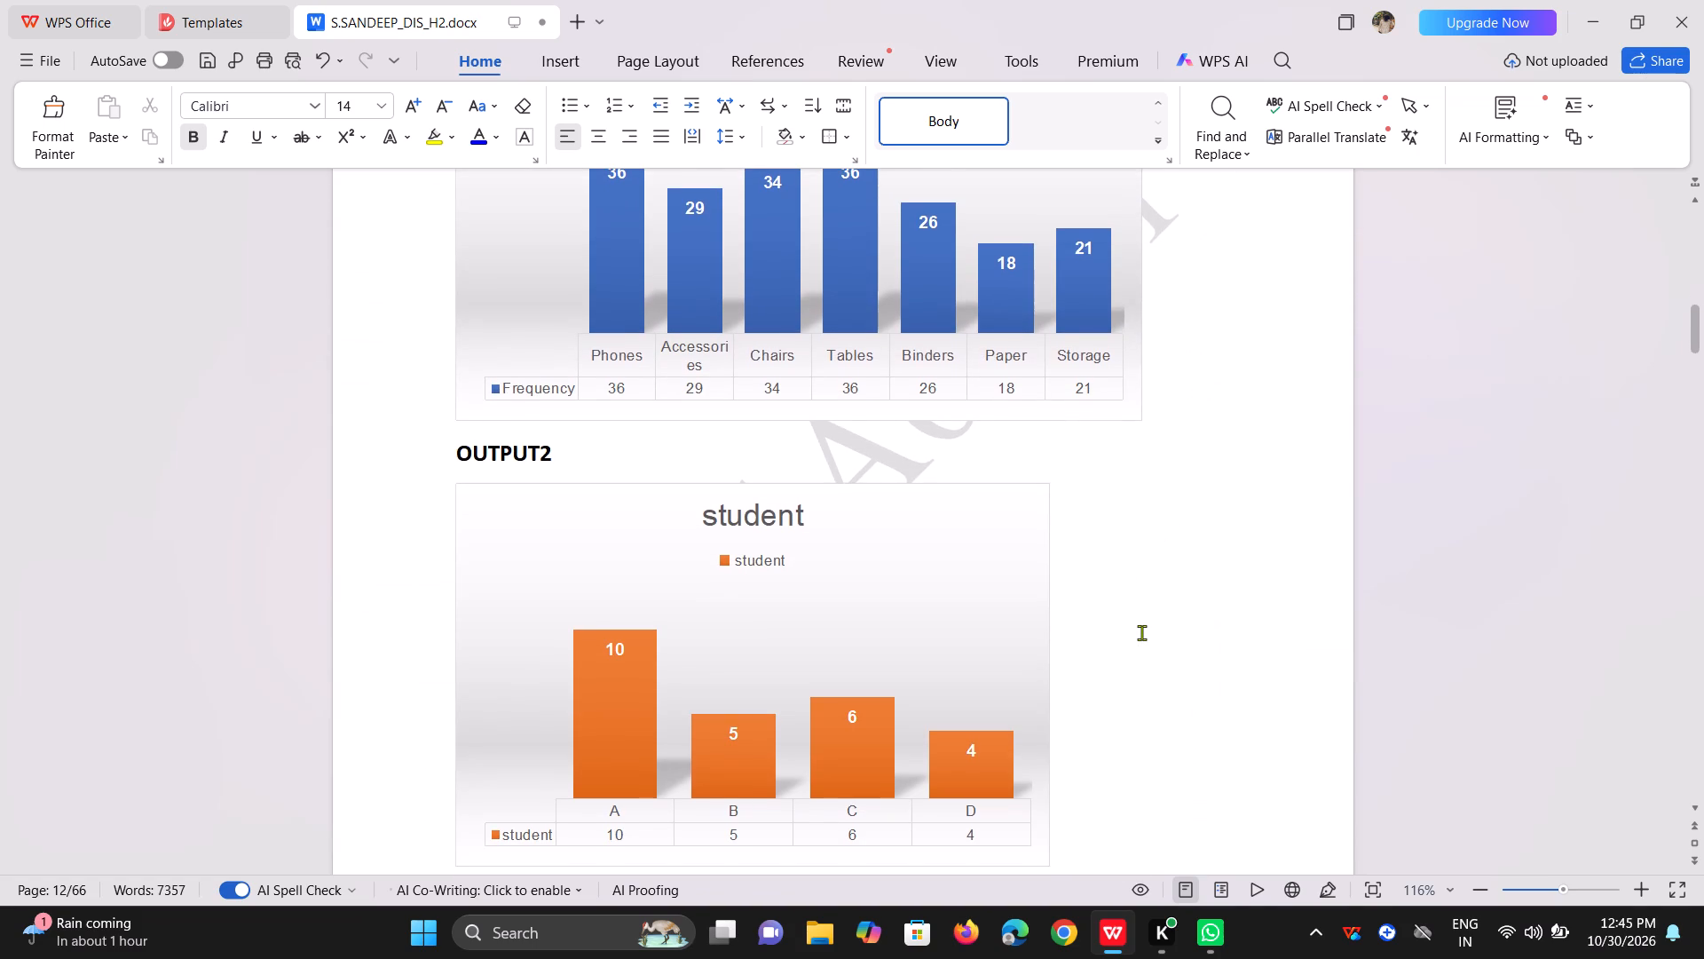
scroll(1141, 632, down, 7)
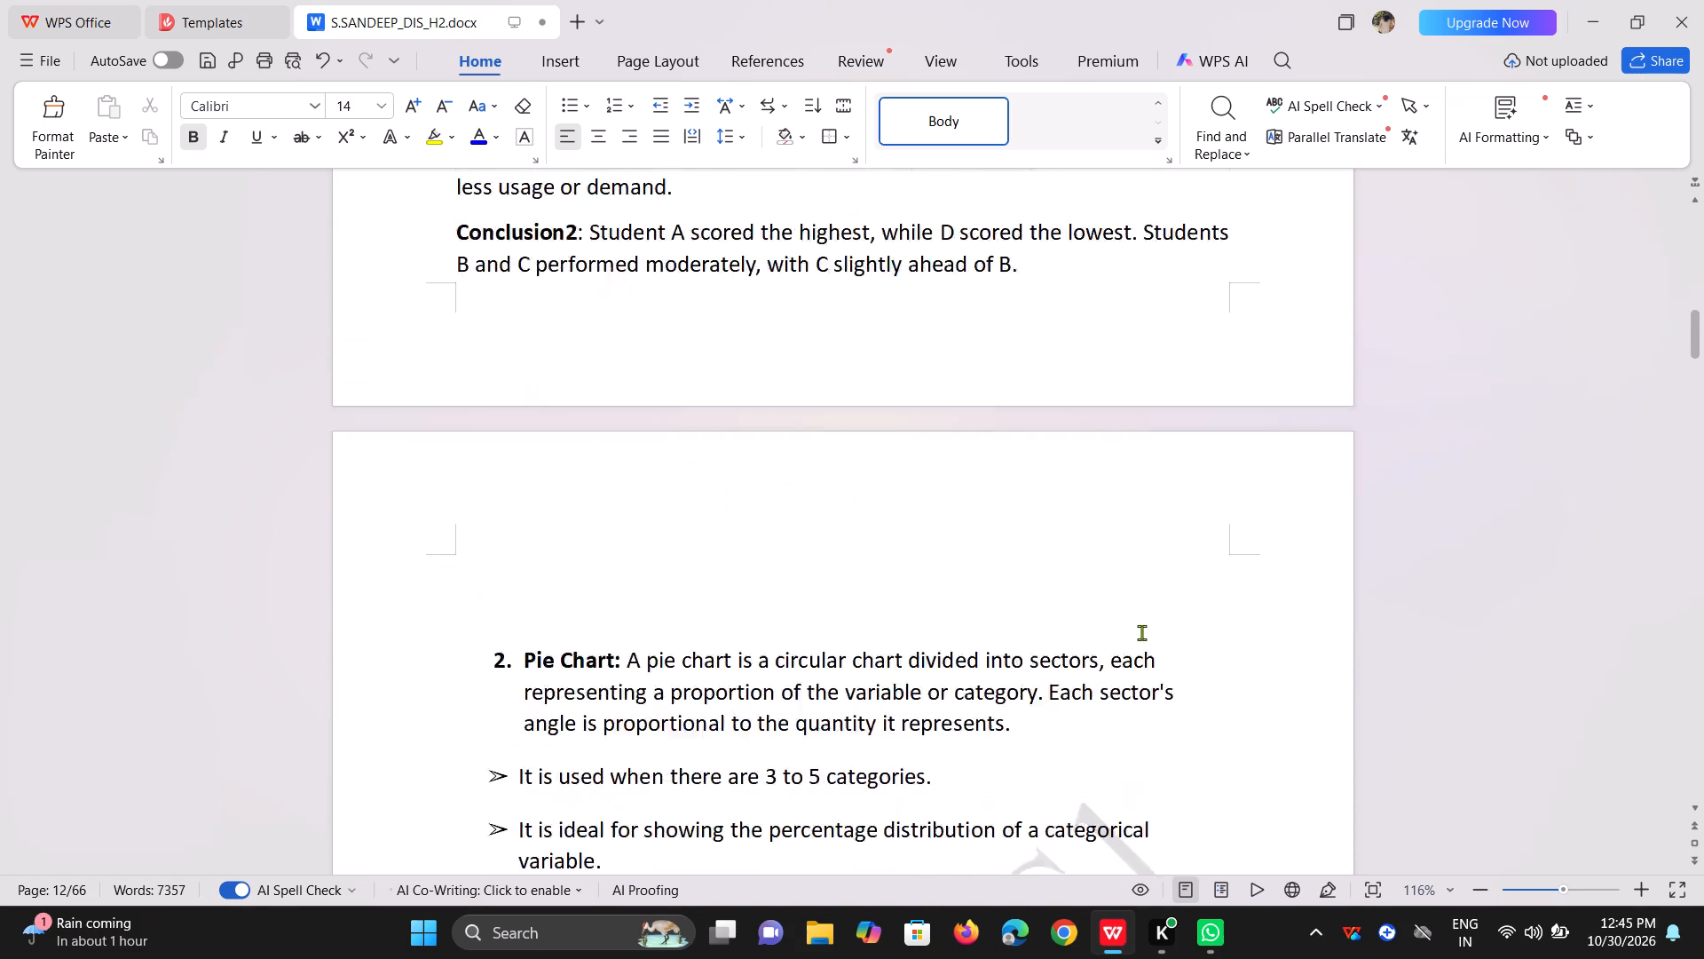
Review the pie chart and histogram pages, including their data sets, procedures, outputs and conclusions, up to the Line graph section.
scroll(1141, 632, down, 19)
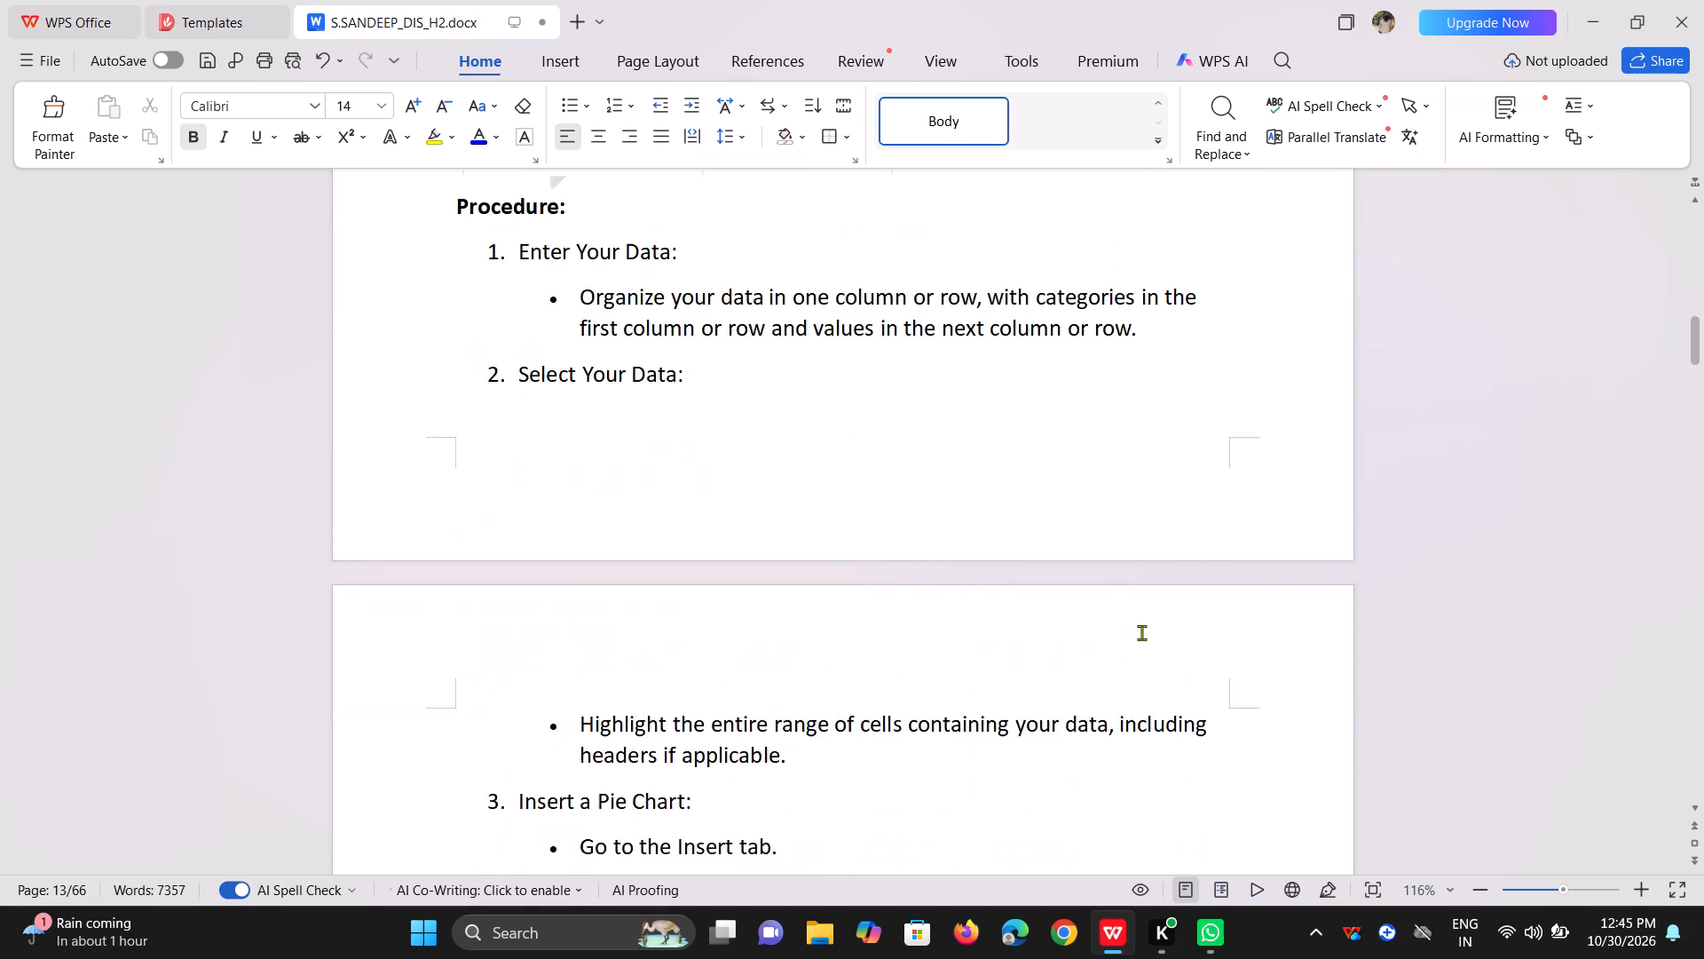
scroll(1141, 632, down, 11)
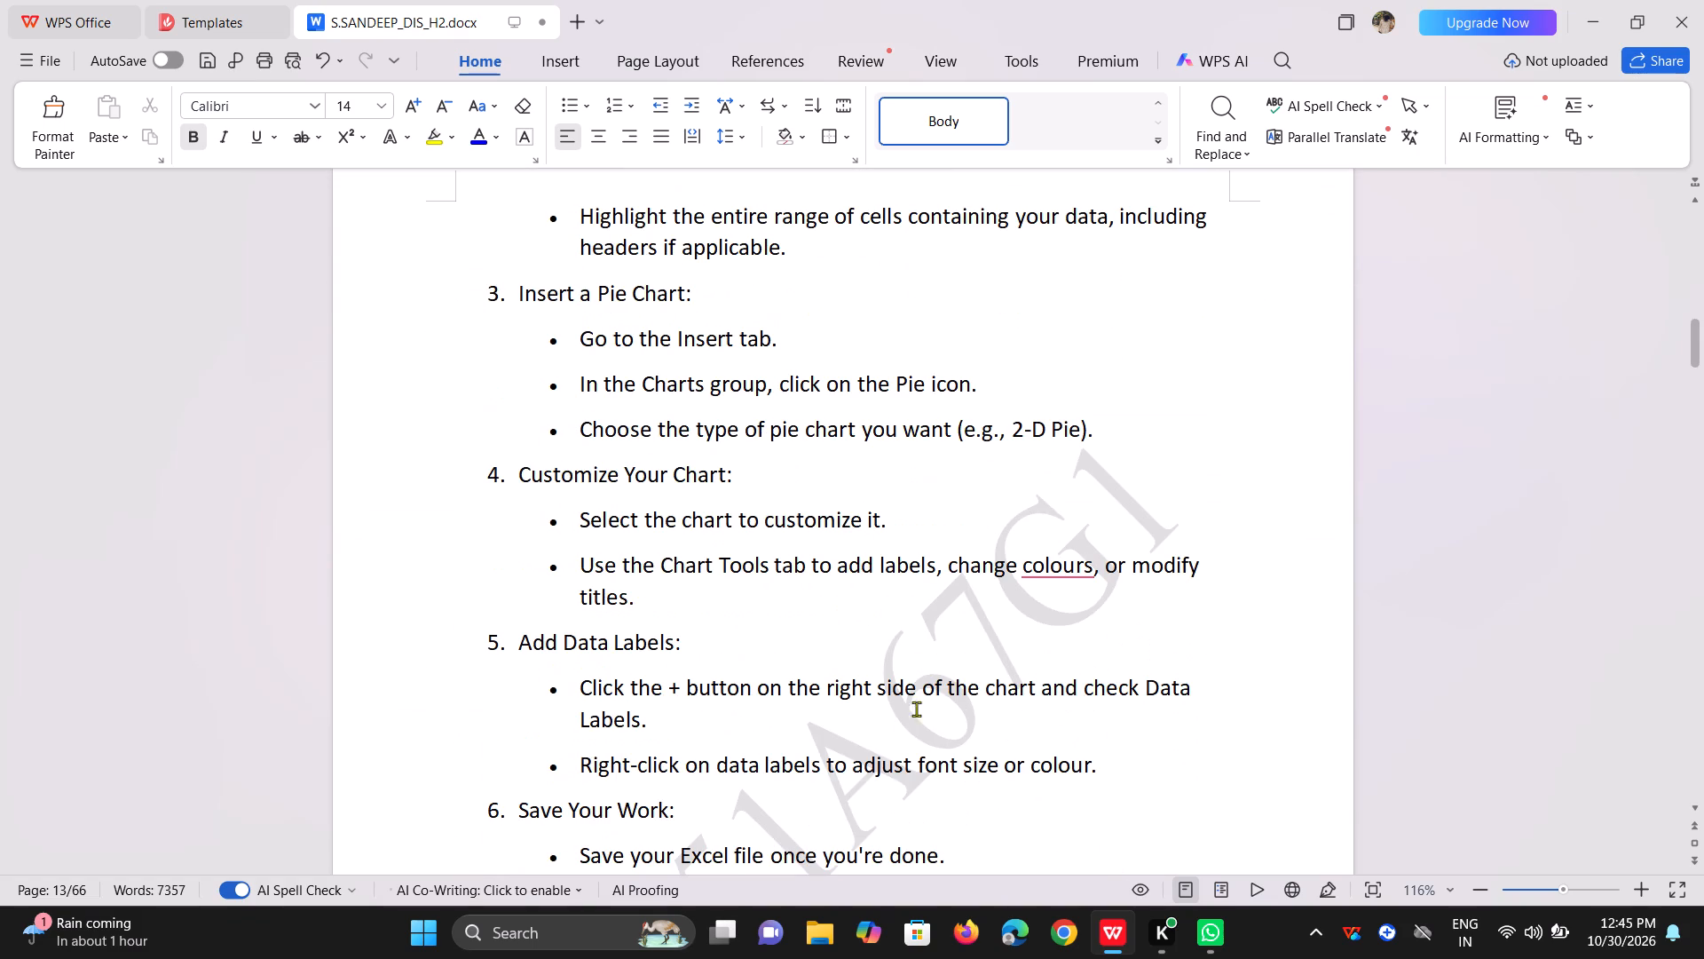
scroll(1045, 448, down, 7)
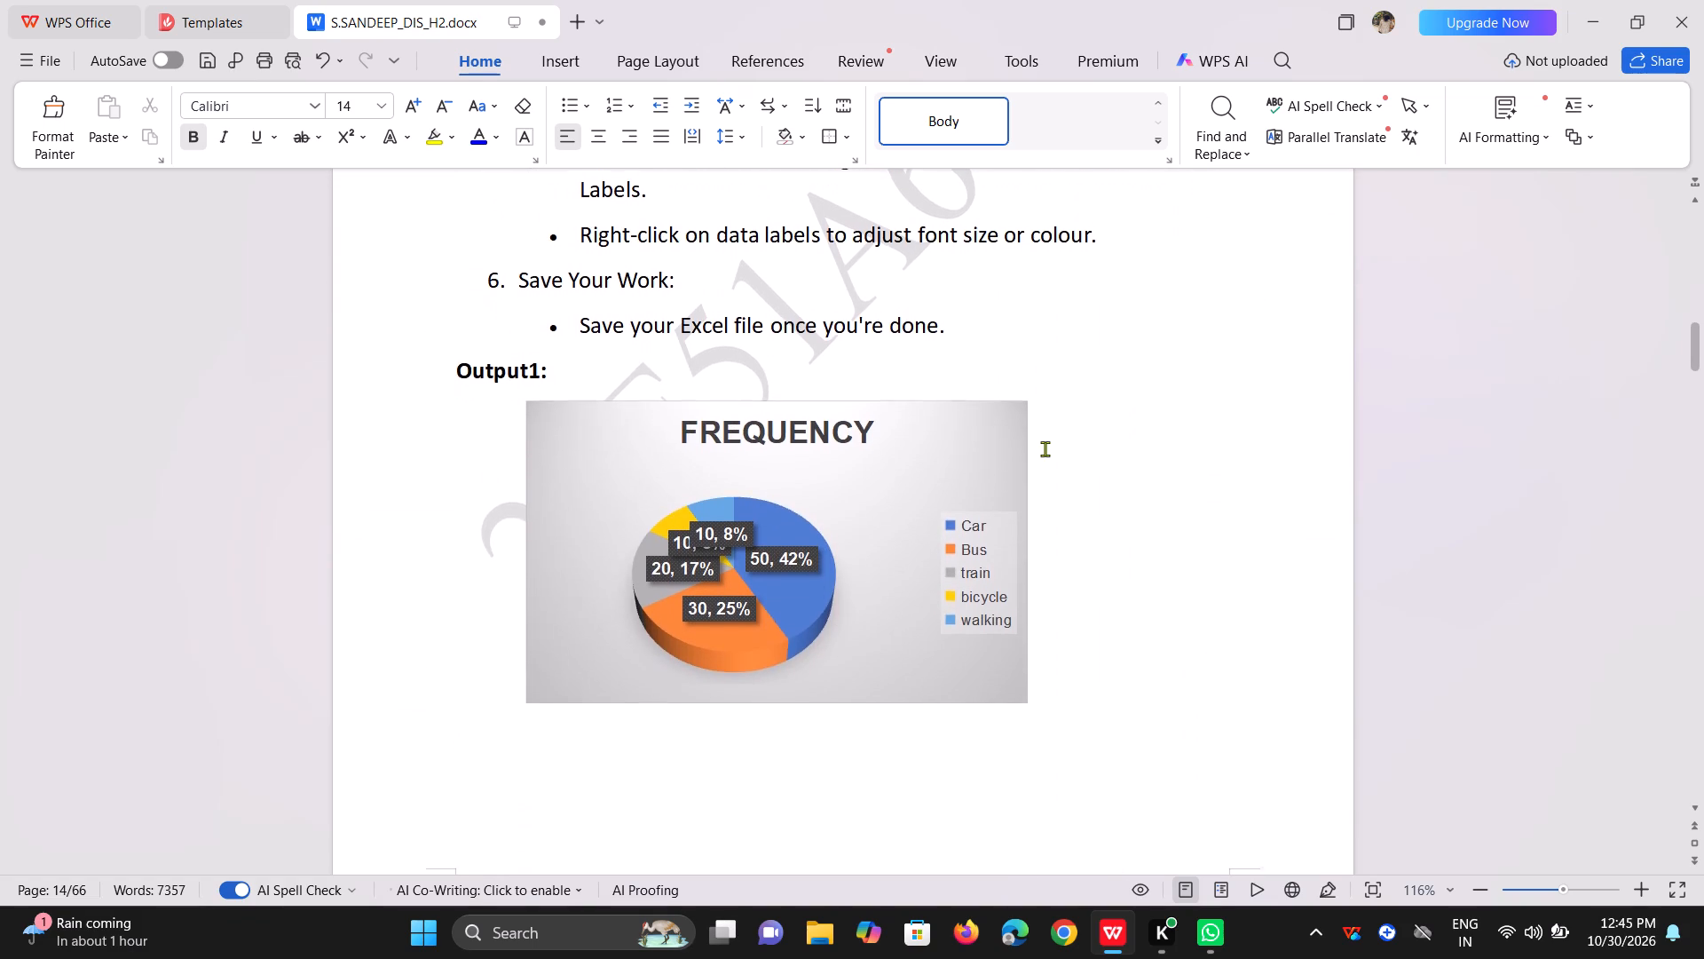
scroll(1045, 448, down, 5)
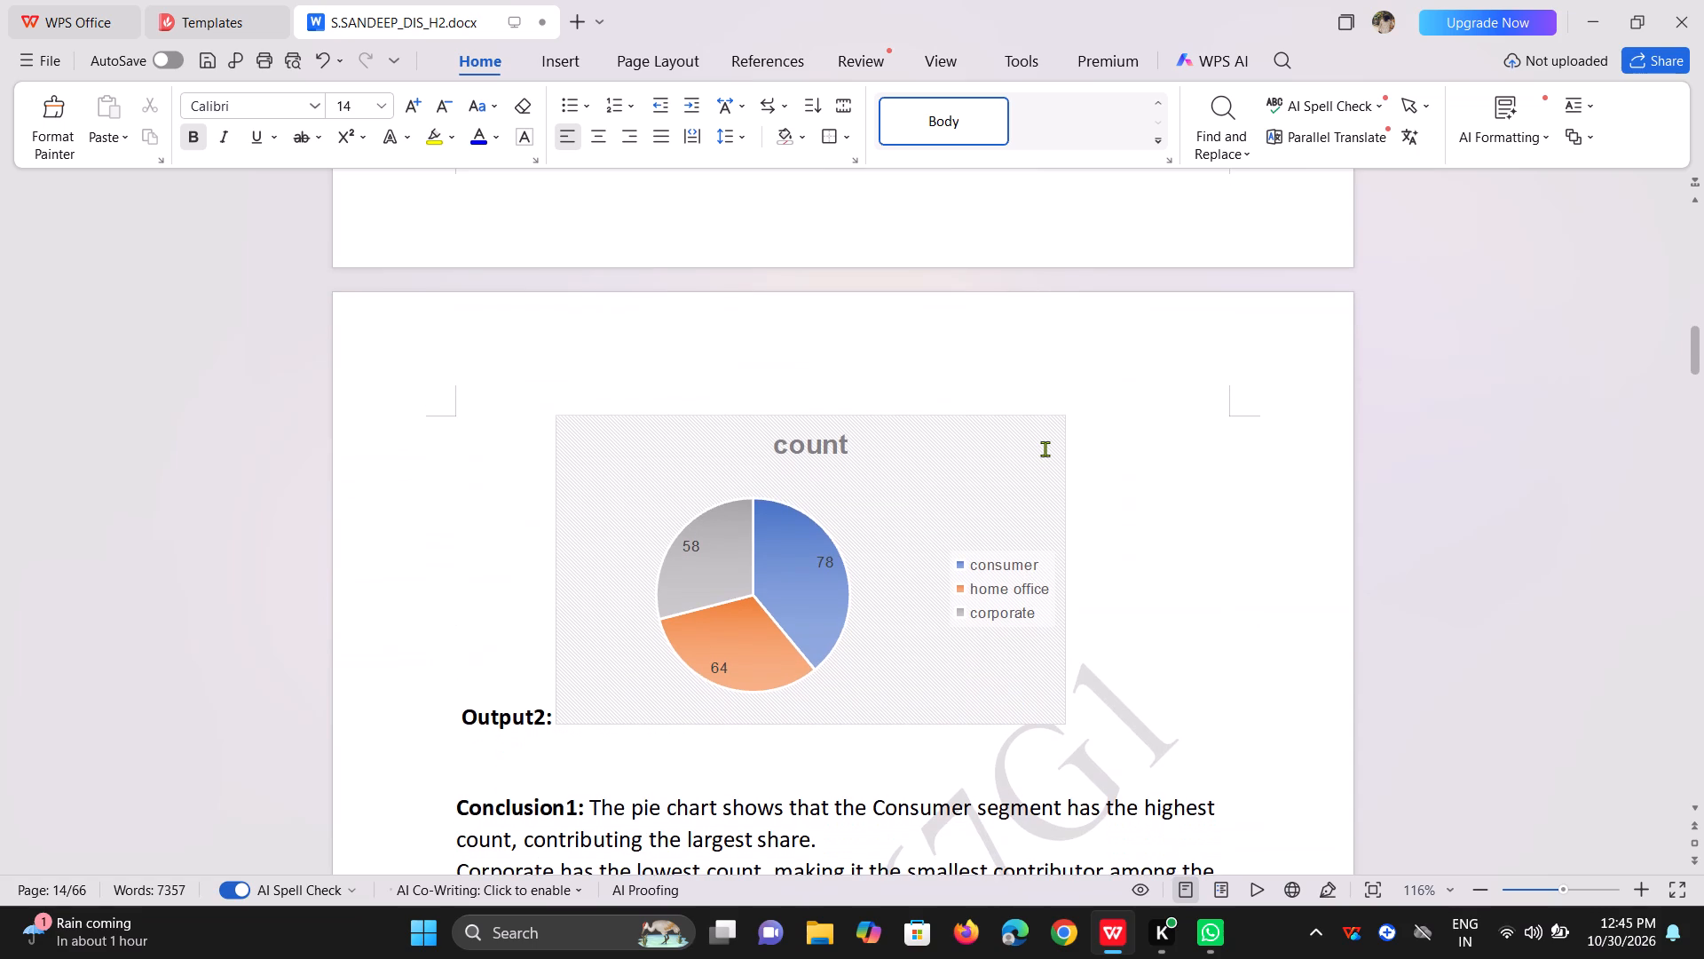
scroll(1045, 448, down, 5)
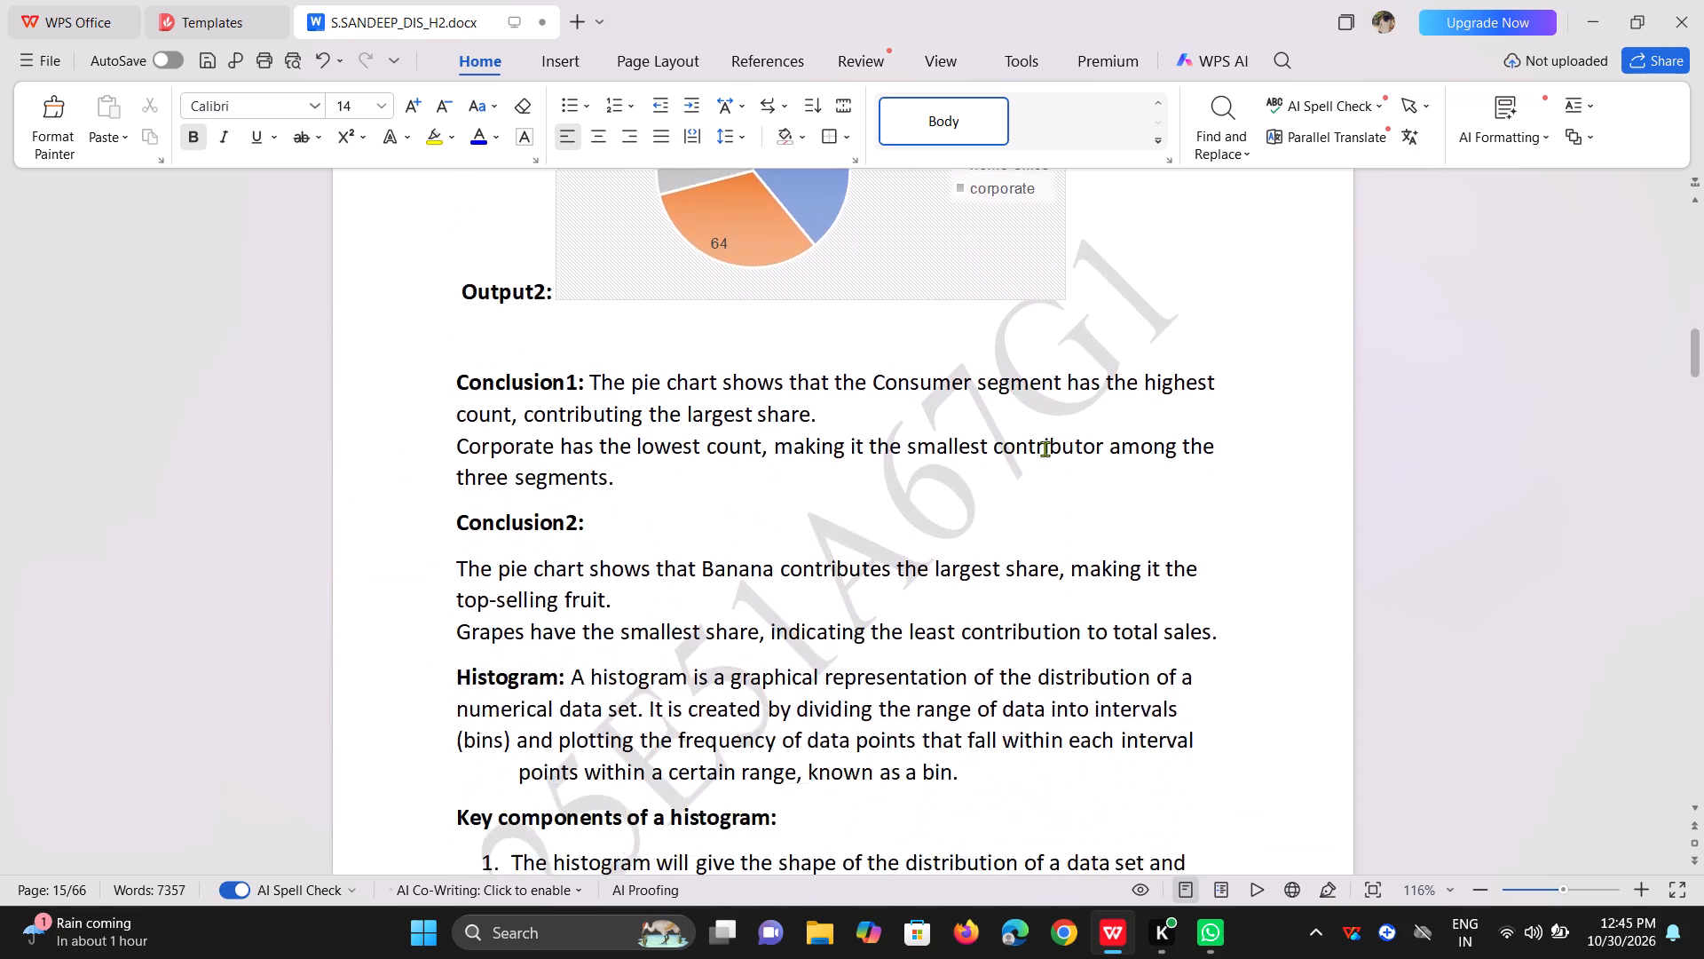
scroll(1045, 448, down, 12)
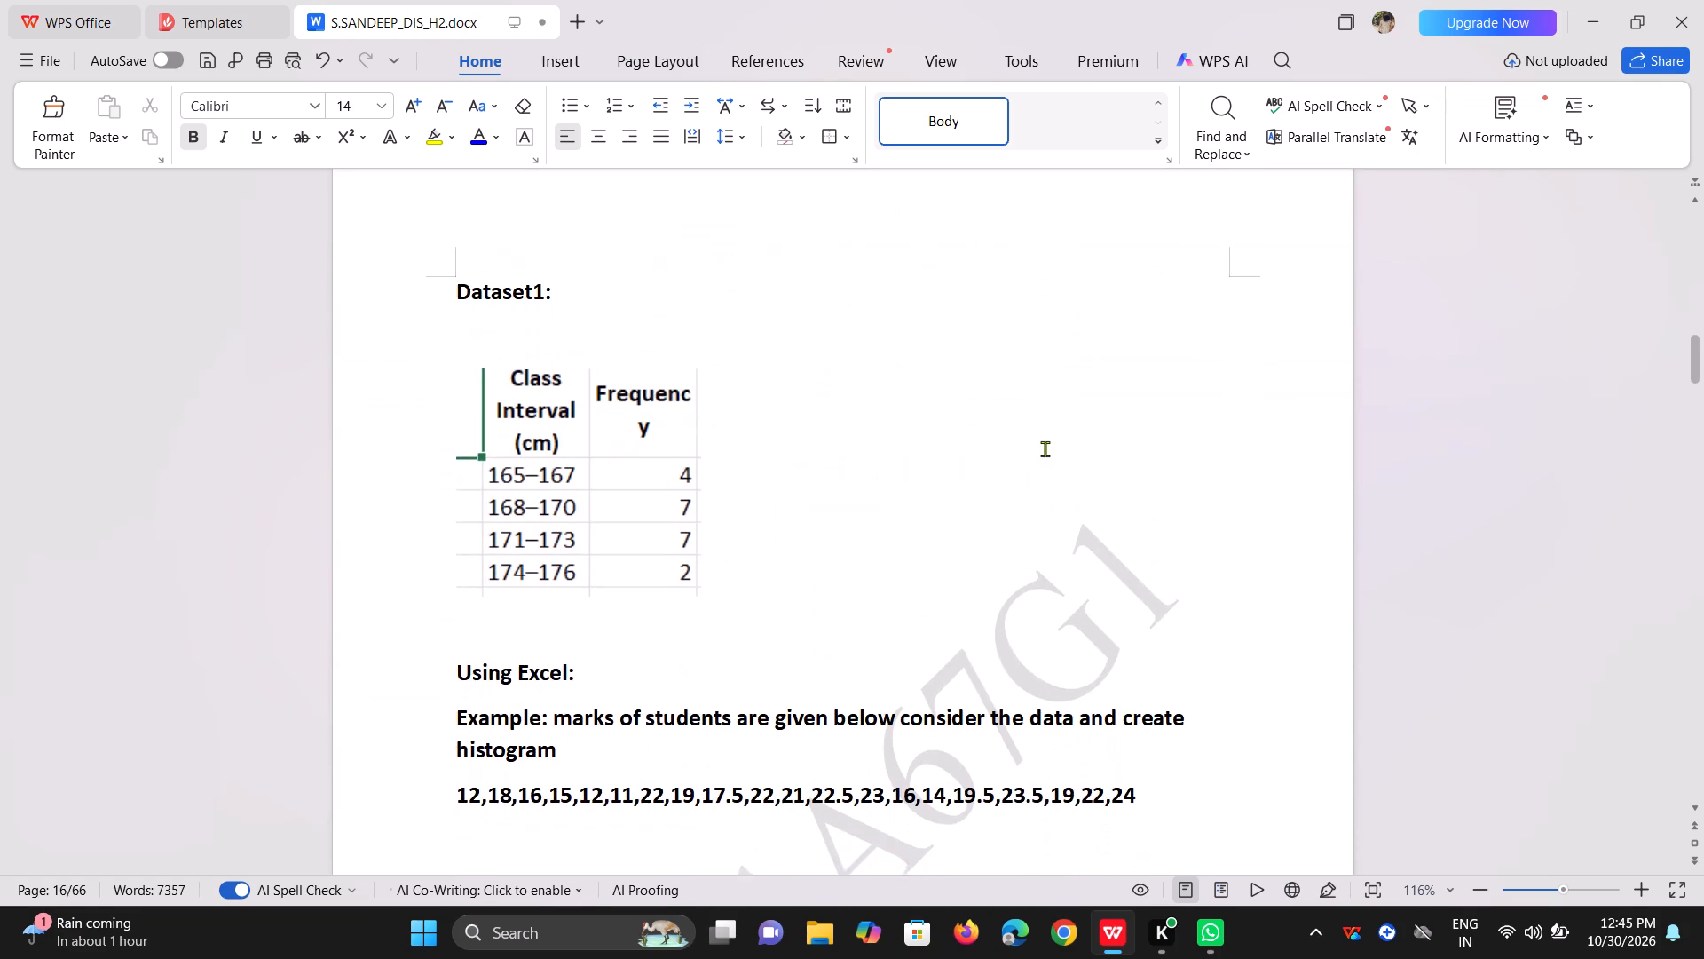
scroll(1045, 448, down, 6)
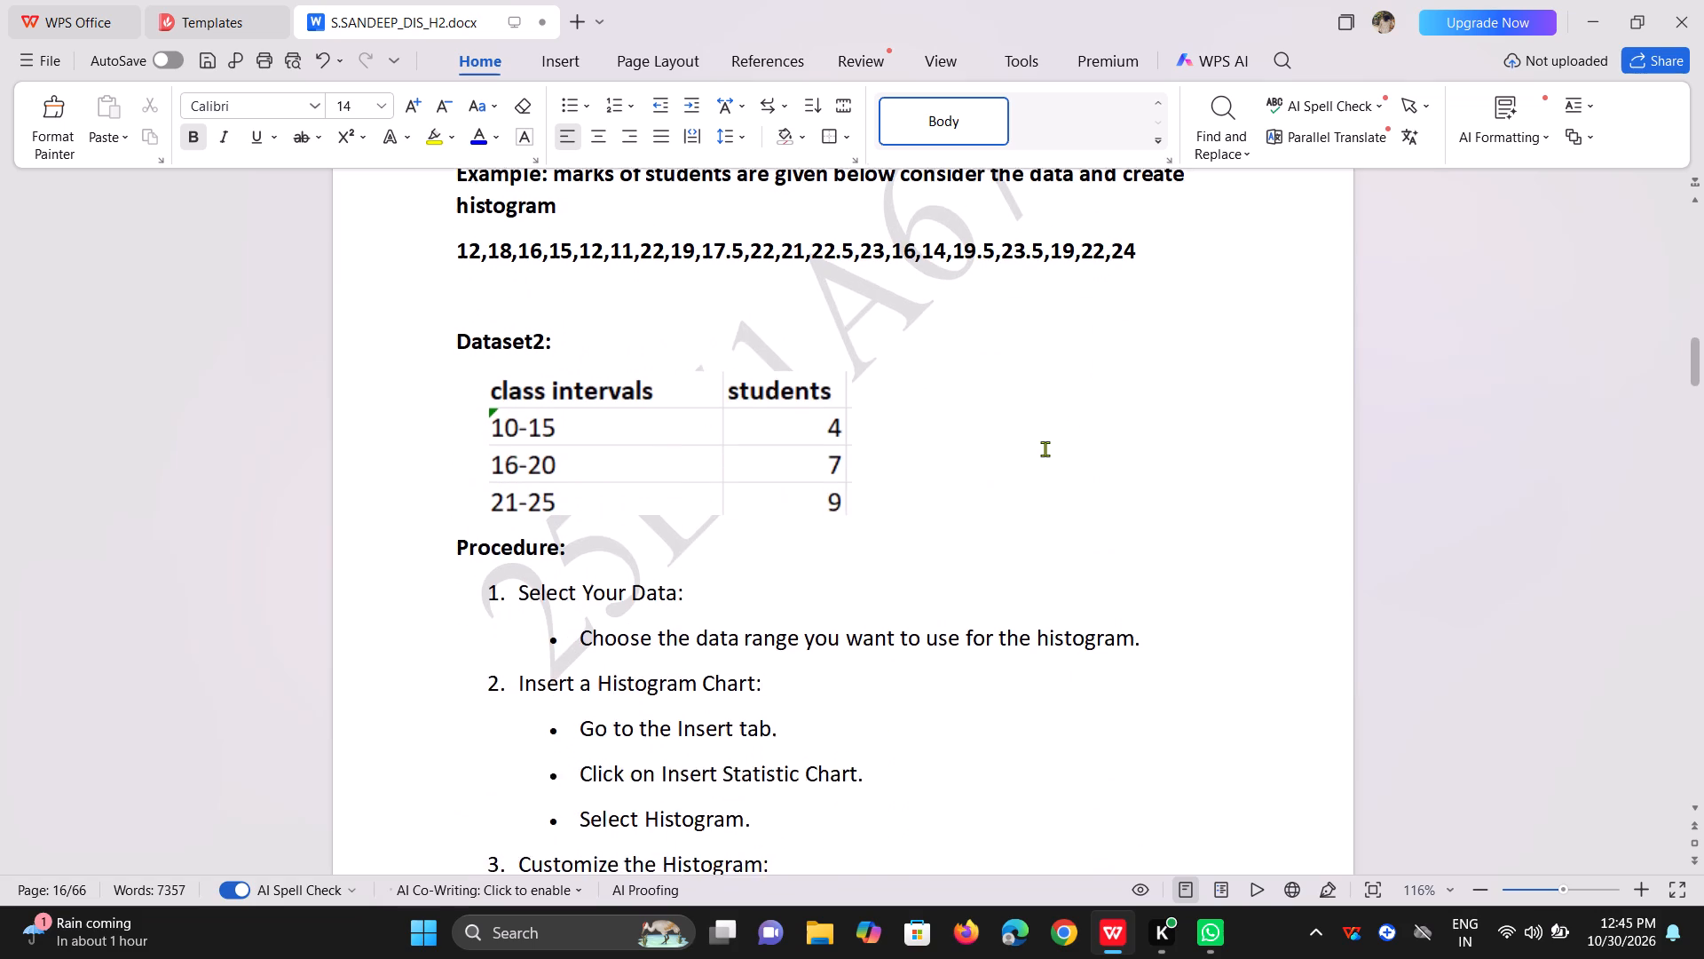
scroll(1045, 448, down, 12)
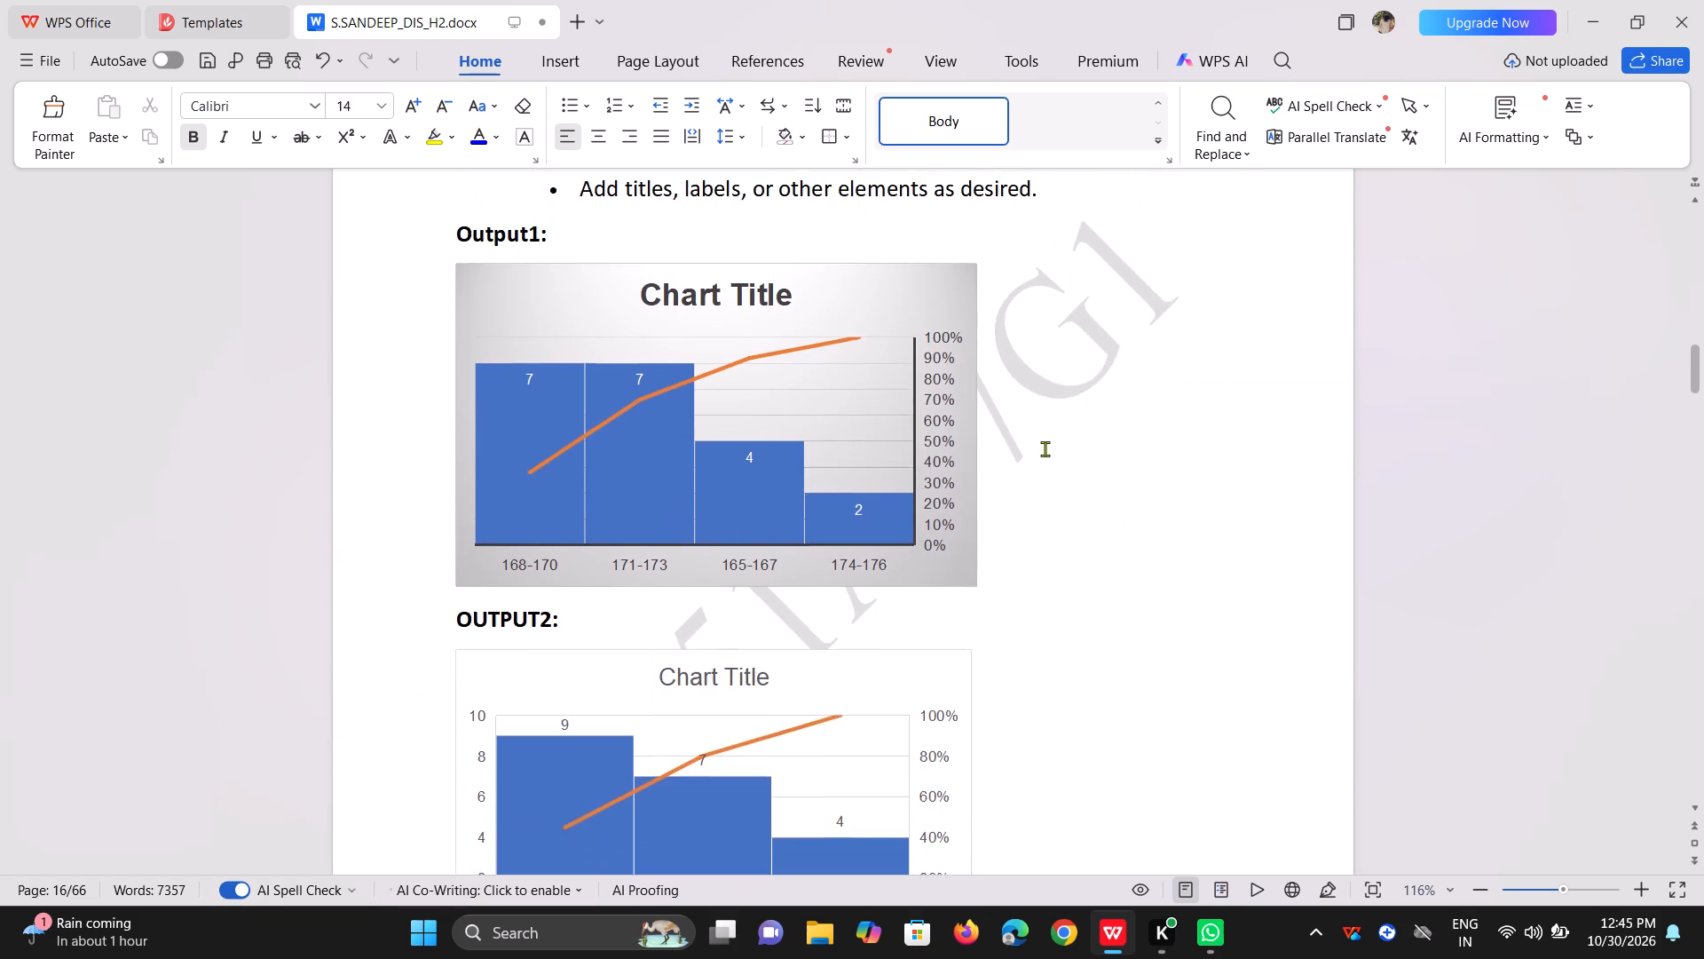
scroll(1045, 448, down, 11)
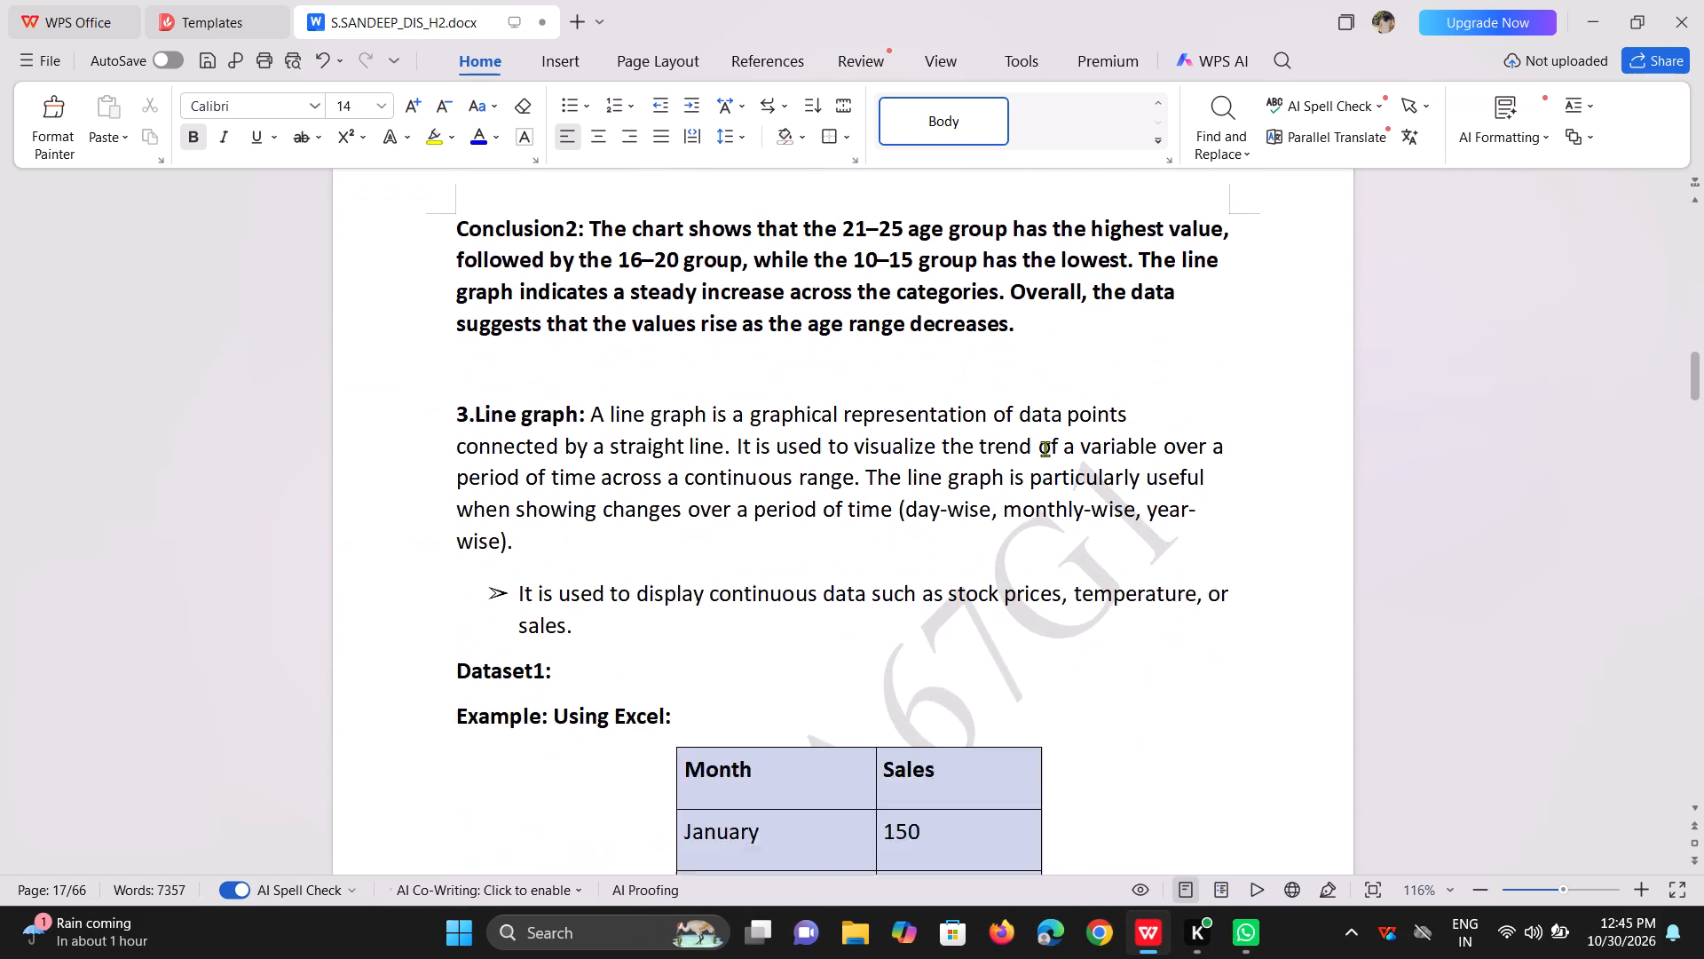
Review the line graph pages, including the sales and study-hours data sets, procedure, outputs and conclusions, up to the Scatter plot section.
scroll(1045, 448, down, 7)
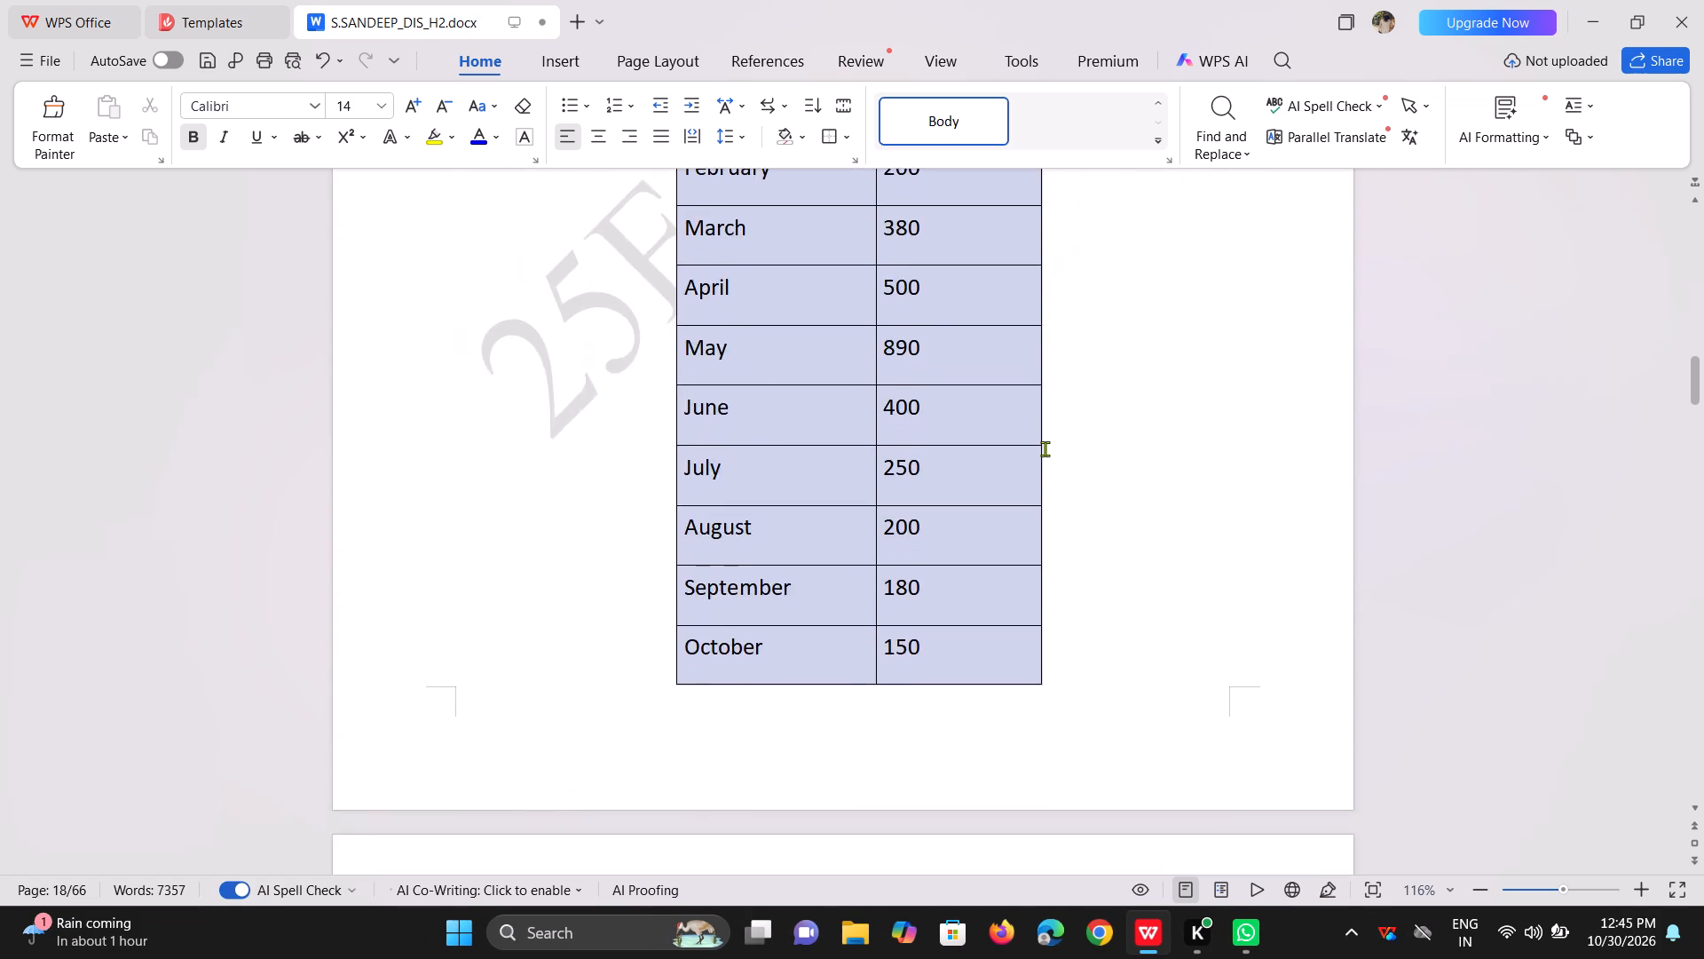
scroll(1045, 448, down, 12)
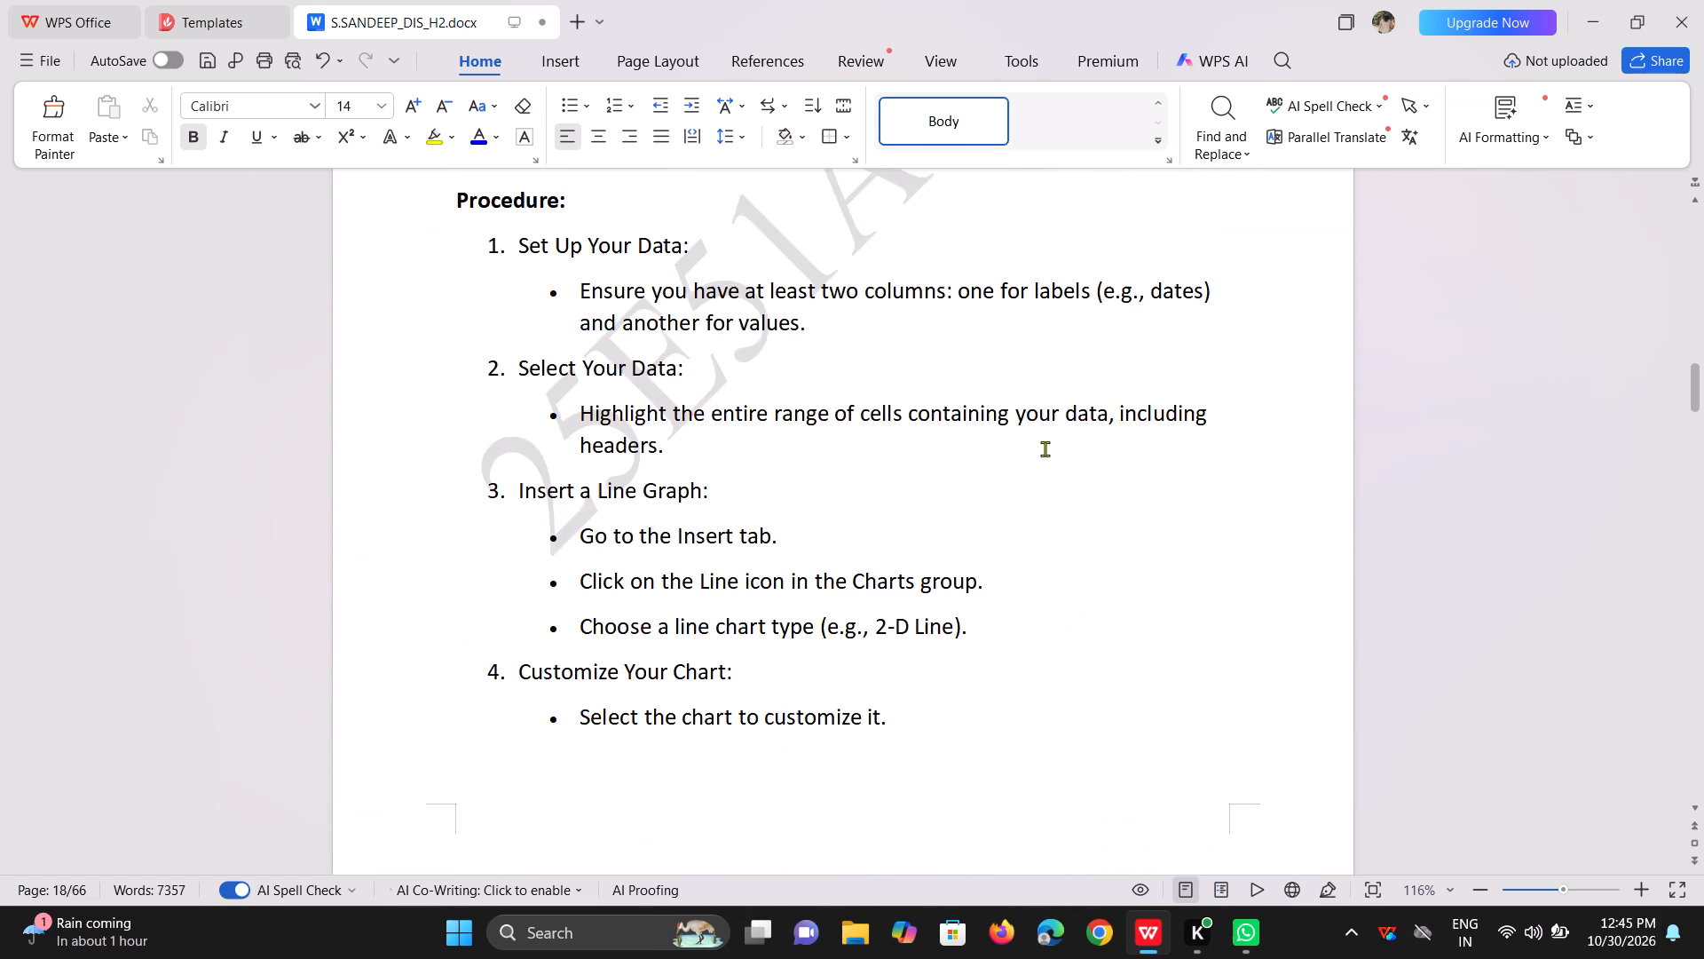
scroll(1045, 448, down, 13)
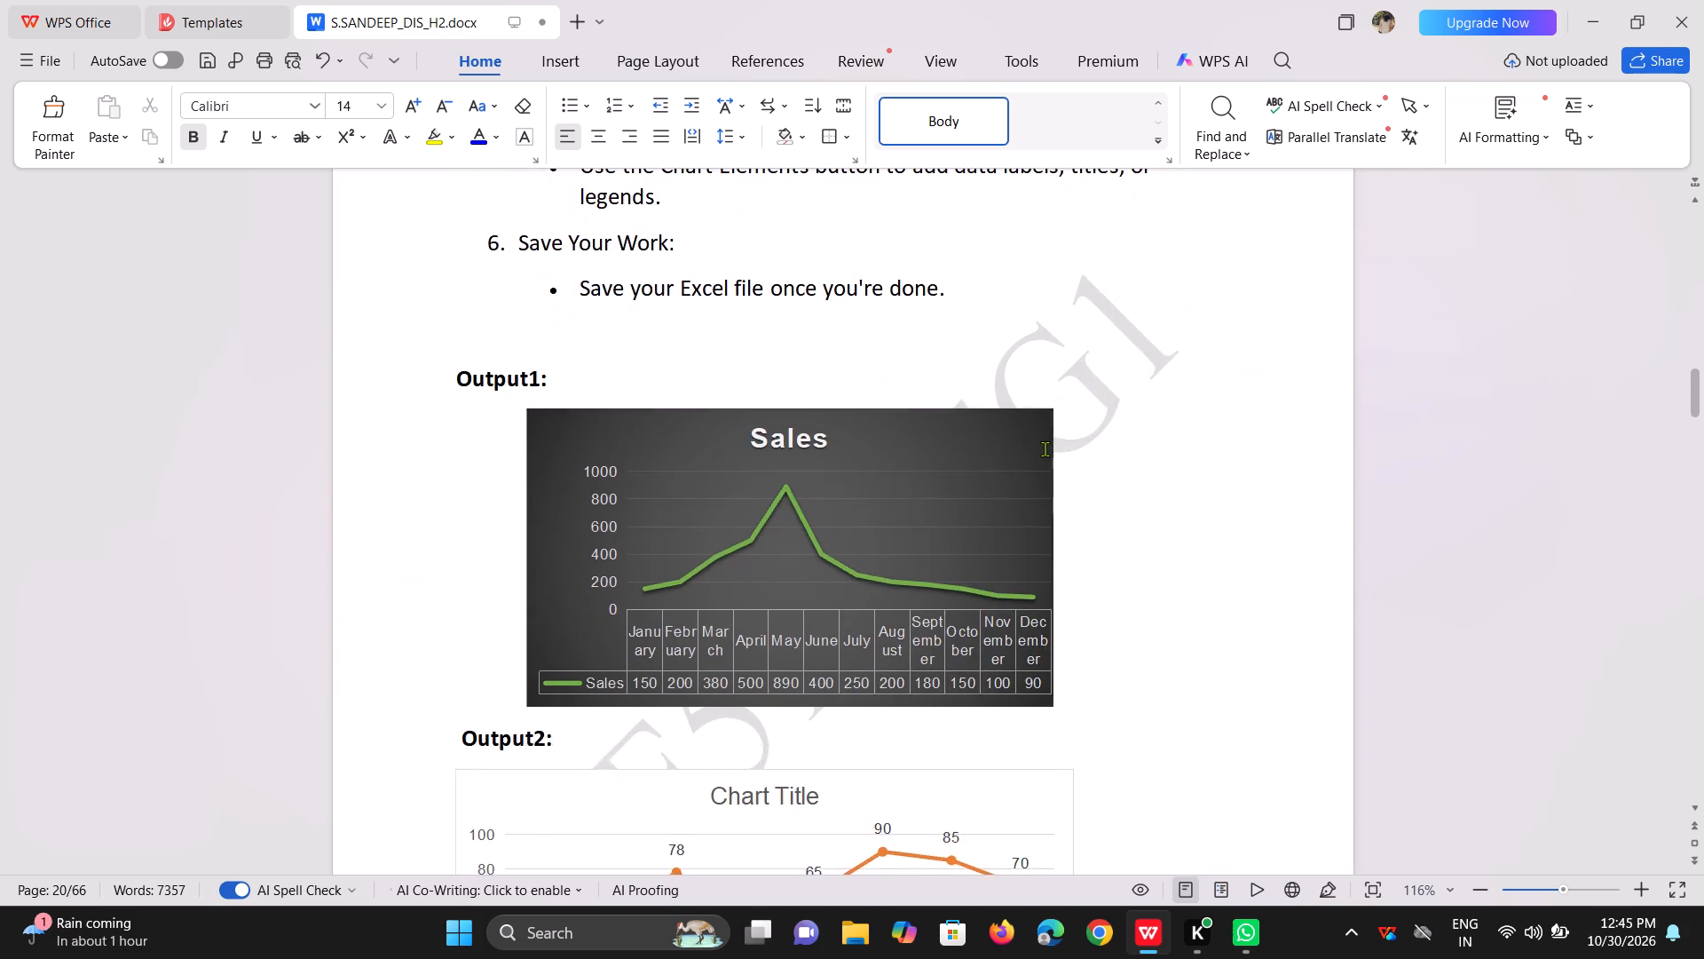
scroll(1045, 448, down, 5)
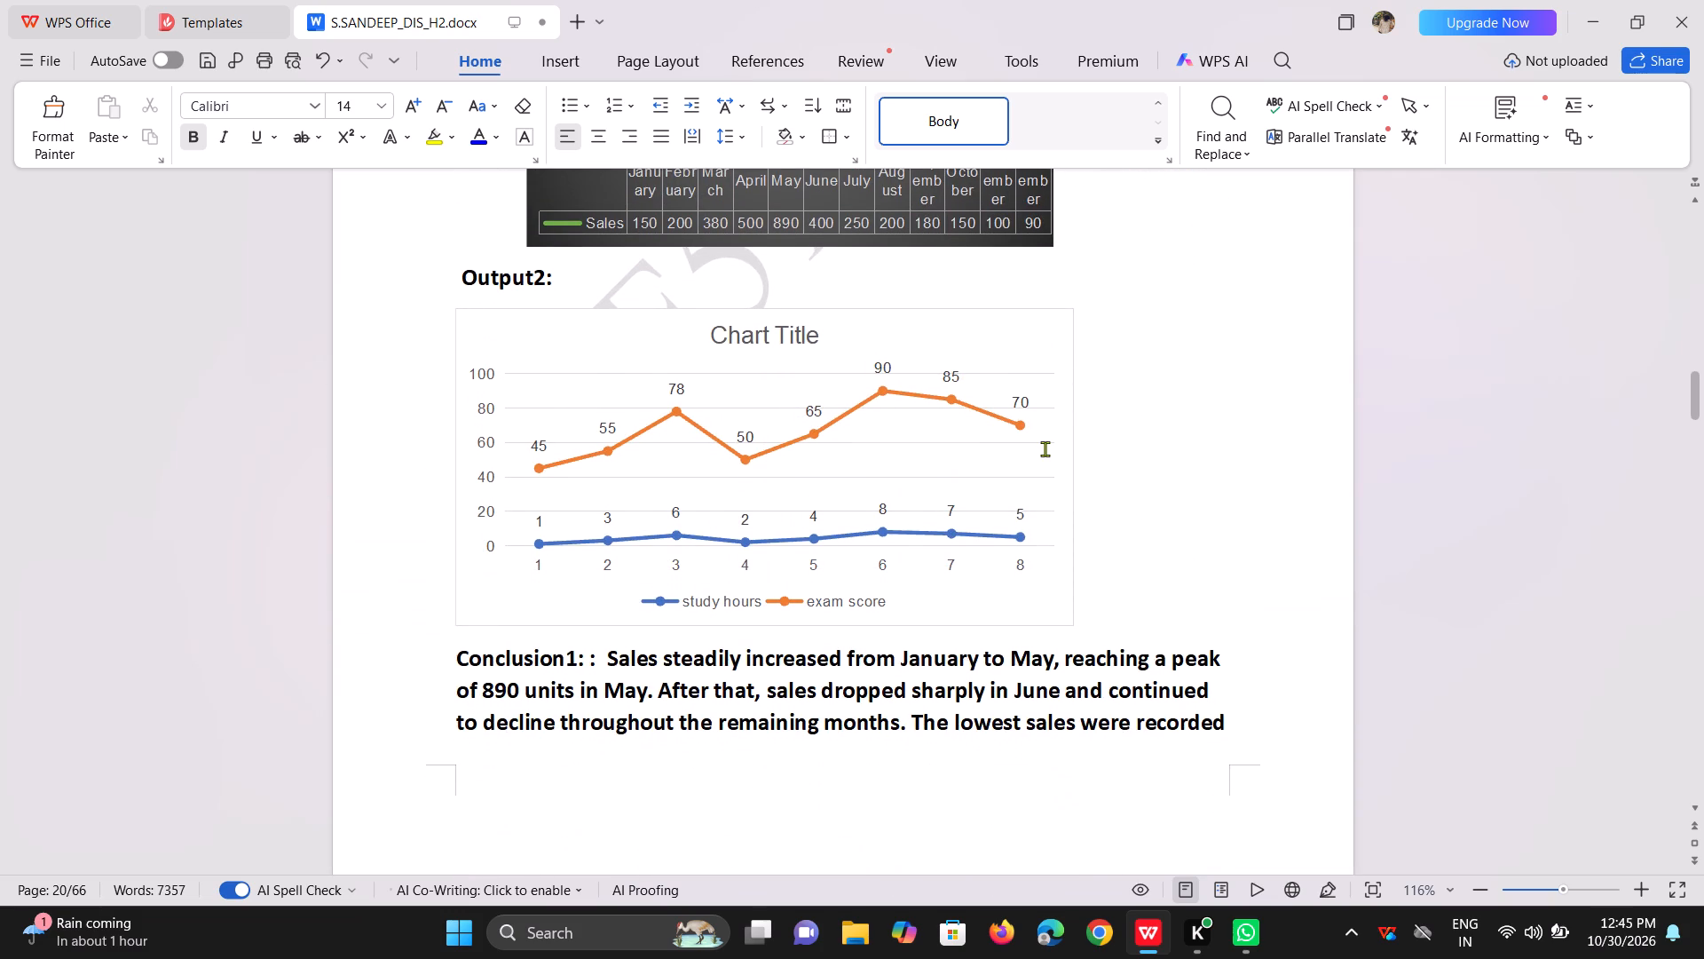
scroll(1045, 448, up, 18)
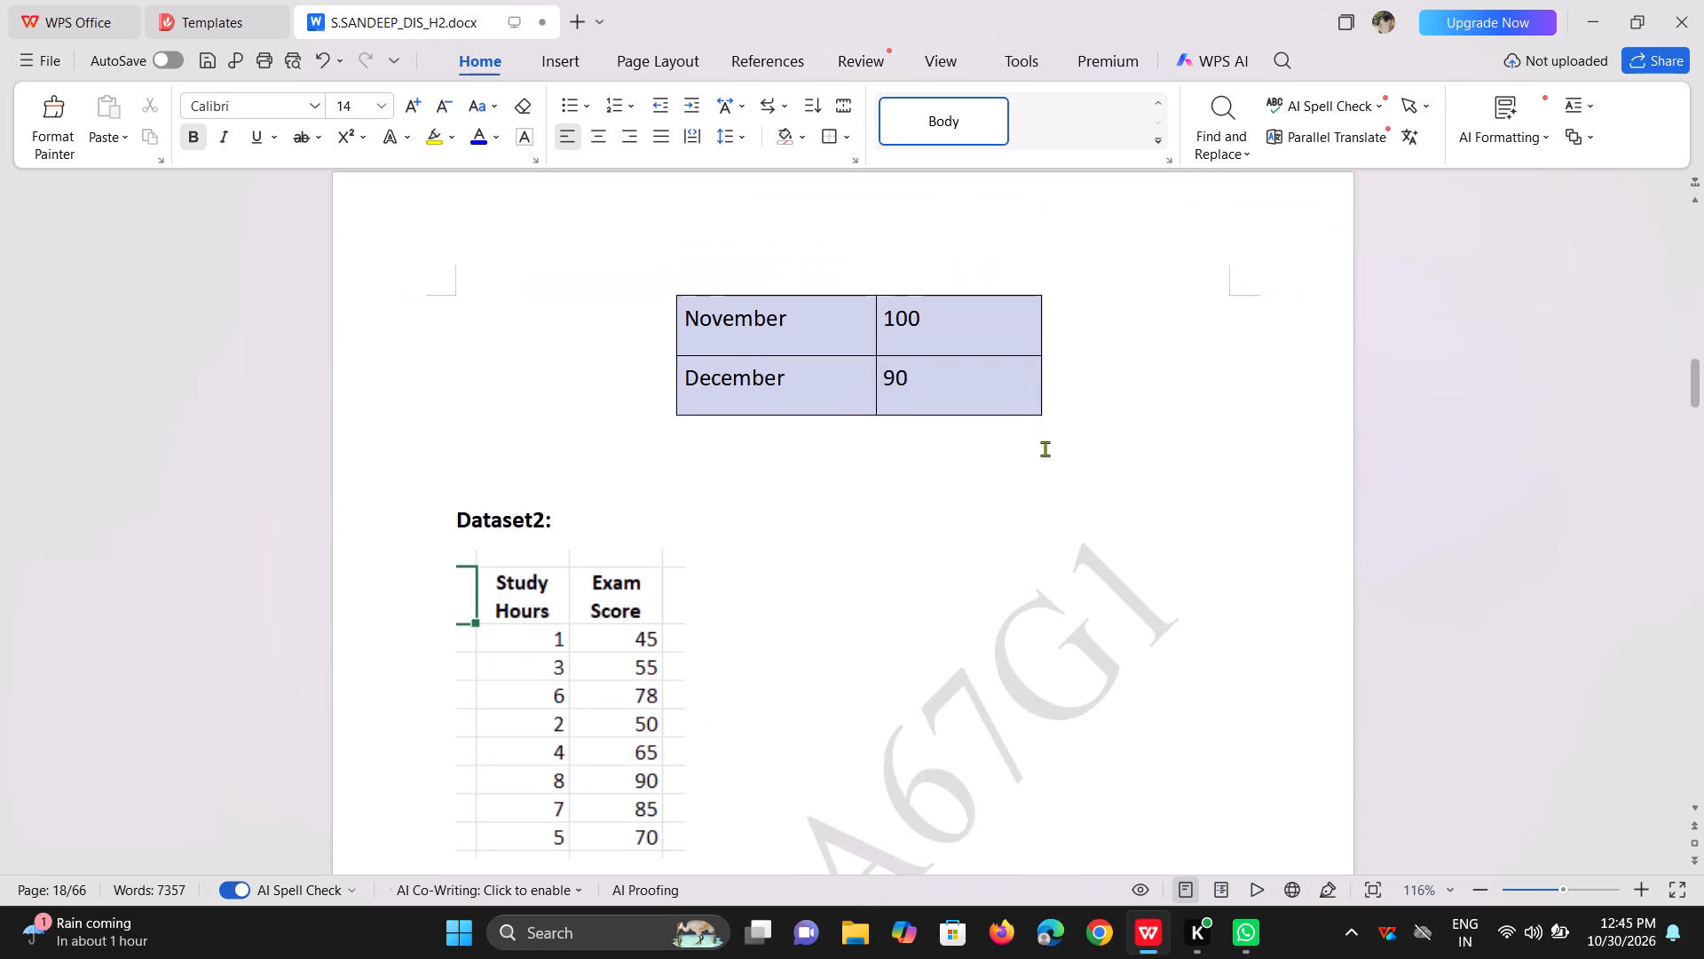
scroll(1045, 448, down, 12)
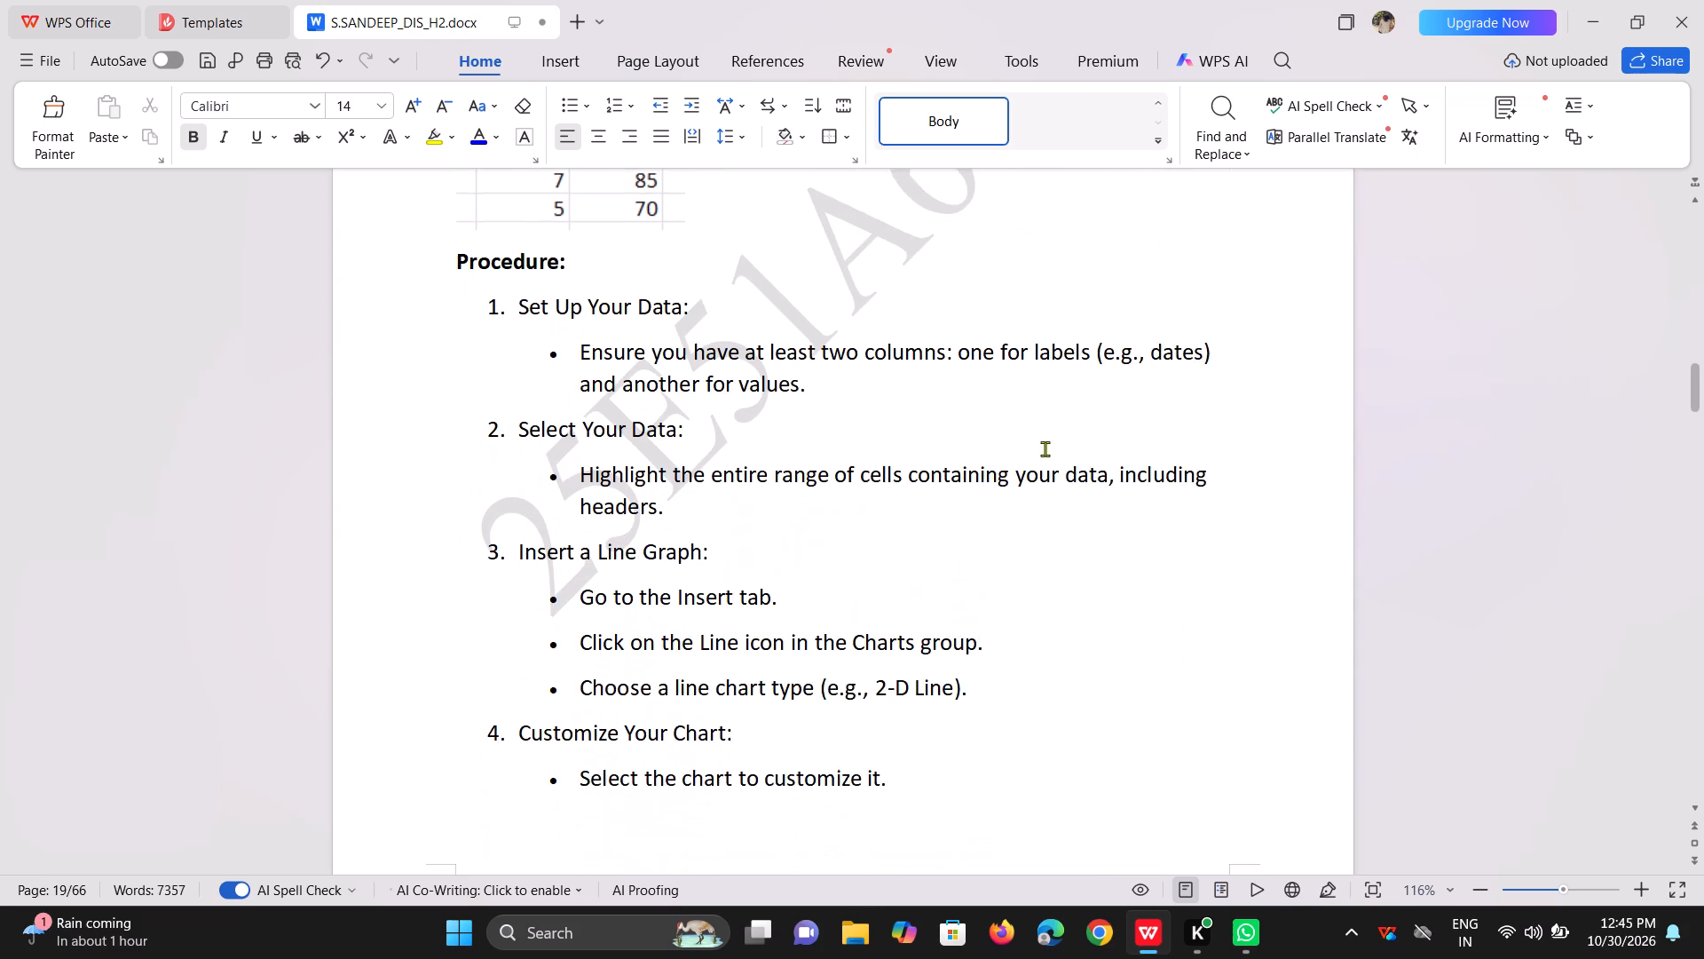
scroll(1045, 448, down, 10)
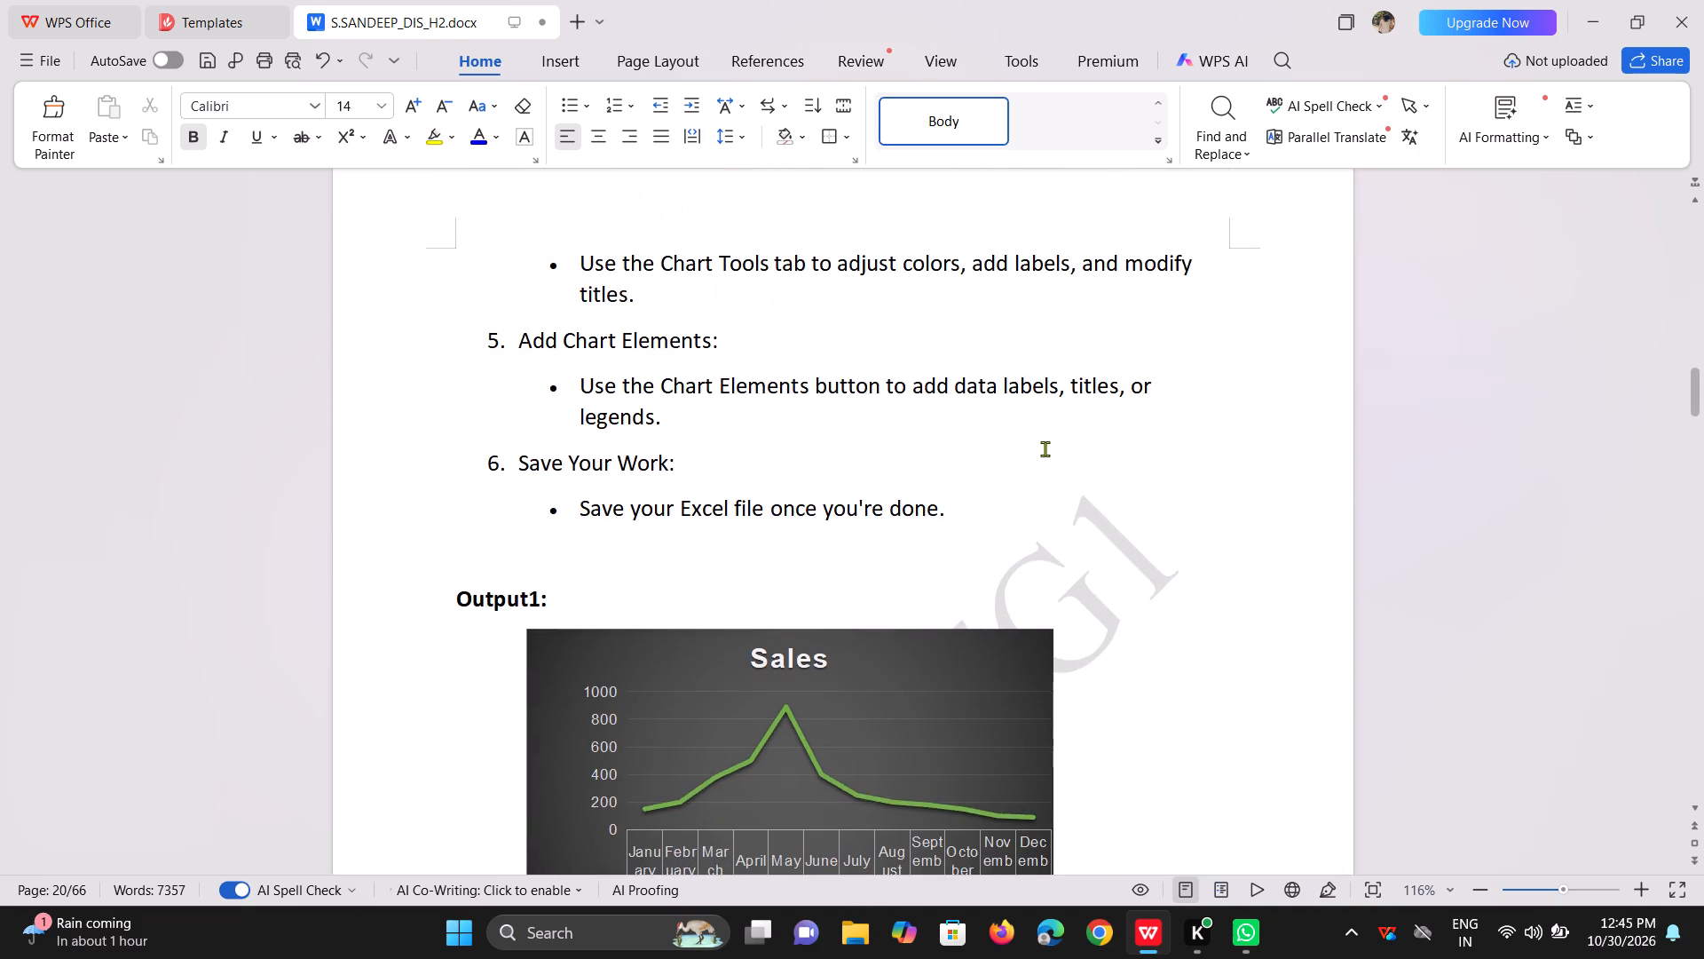
scroll(1045, 448, down, 8)
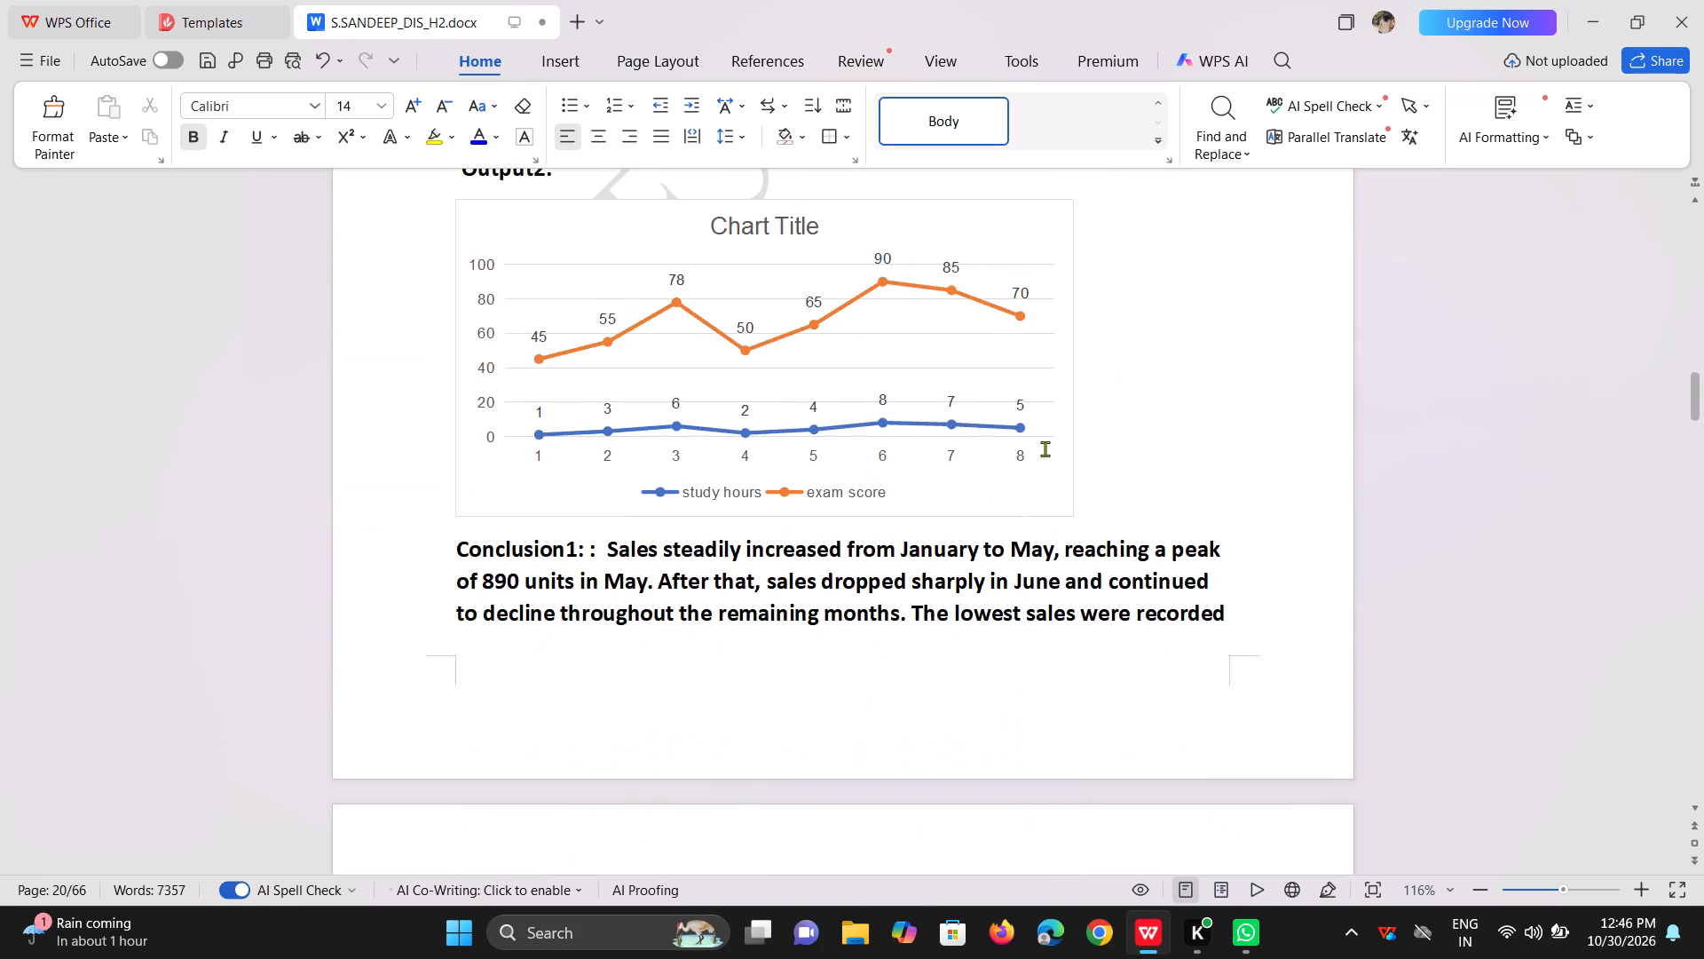
scroll(1045, 448, down, 8)
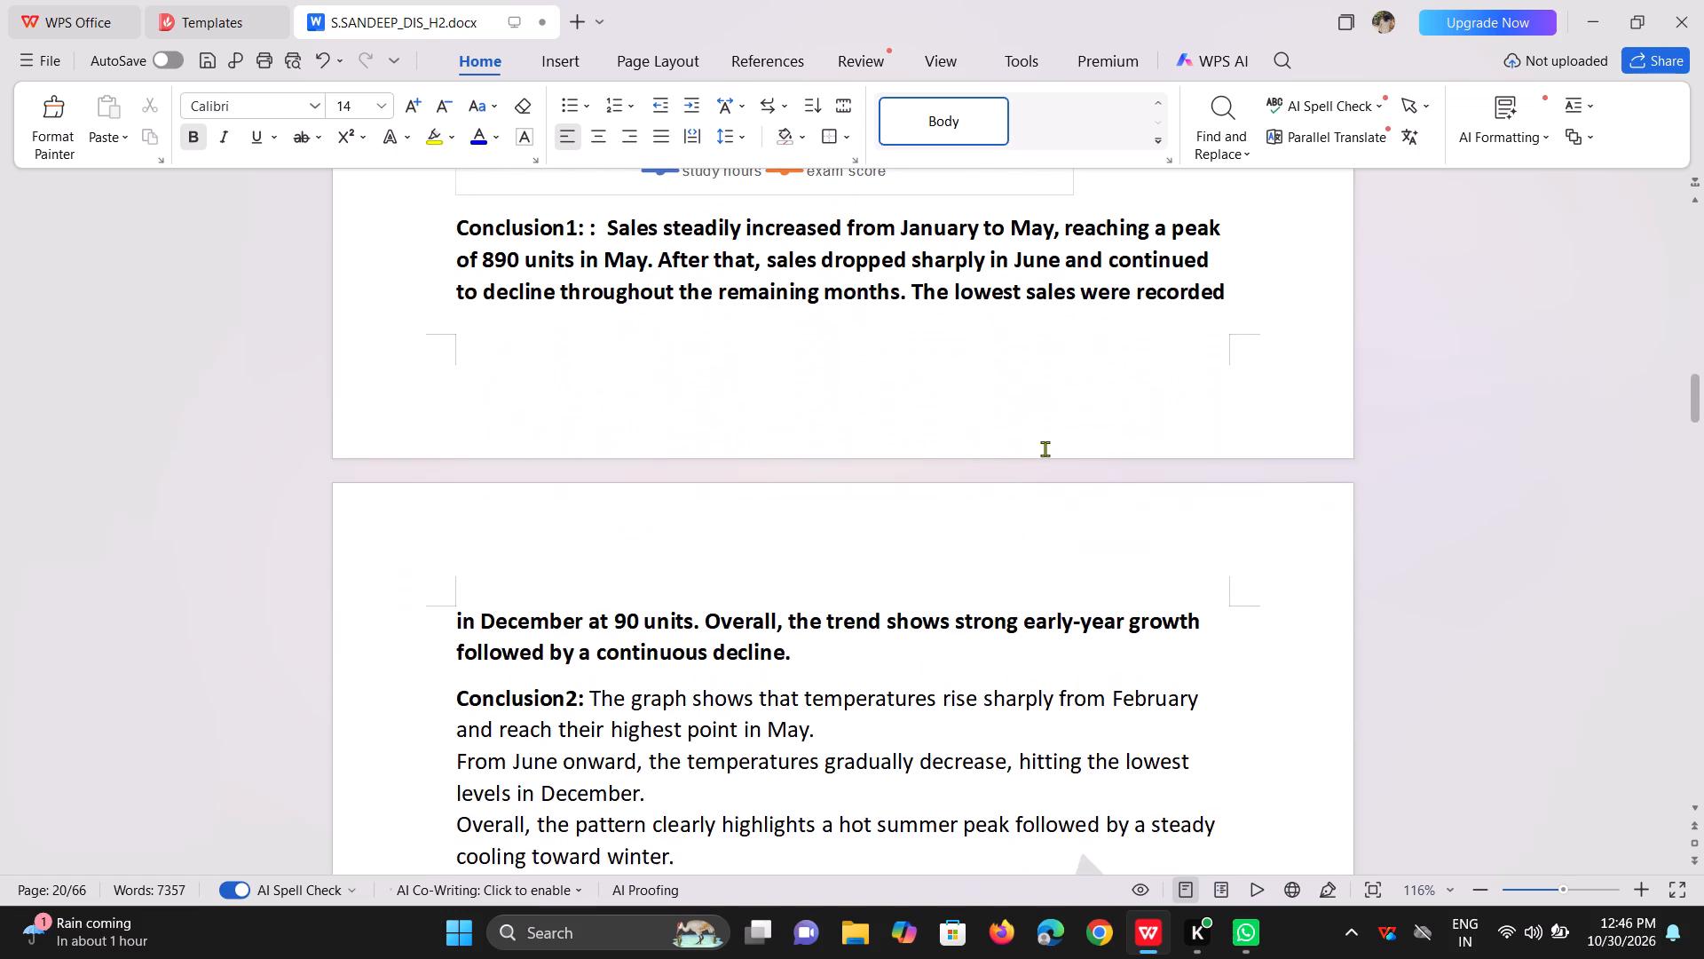
scroll(1045, 448, down, 3)
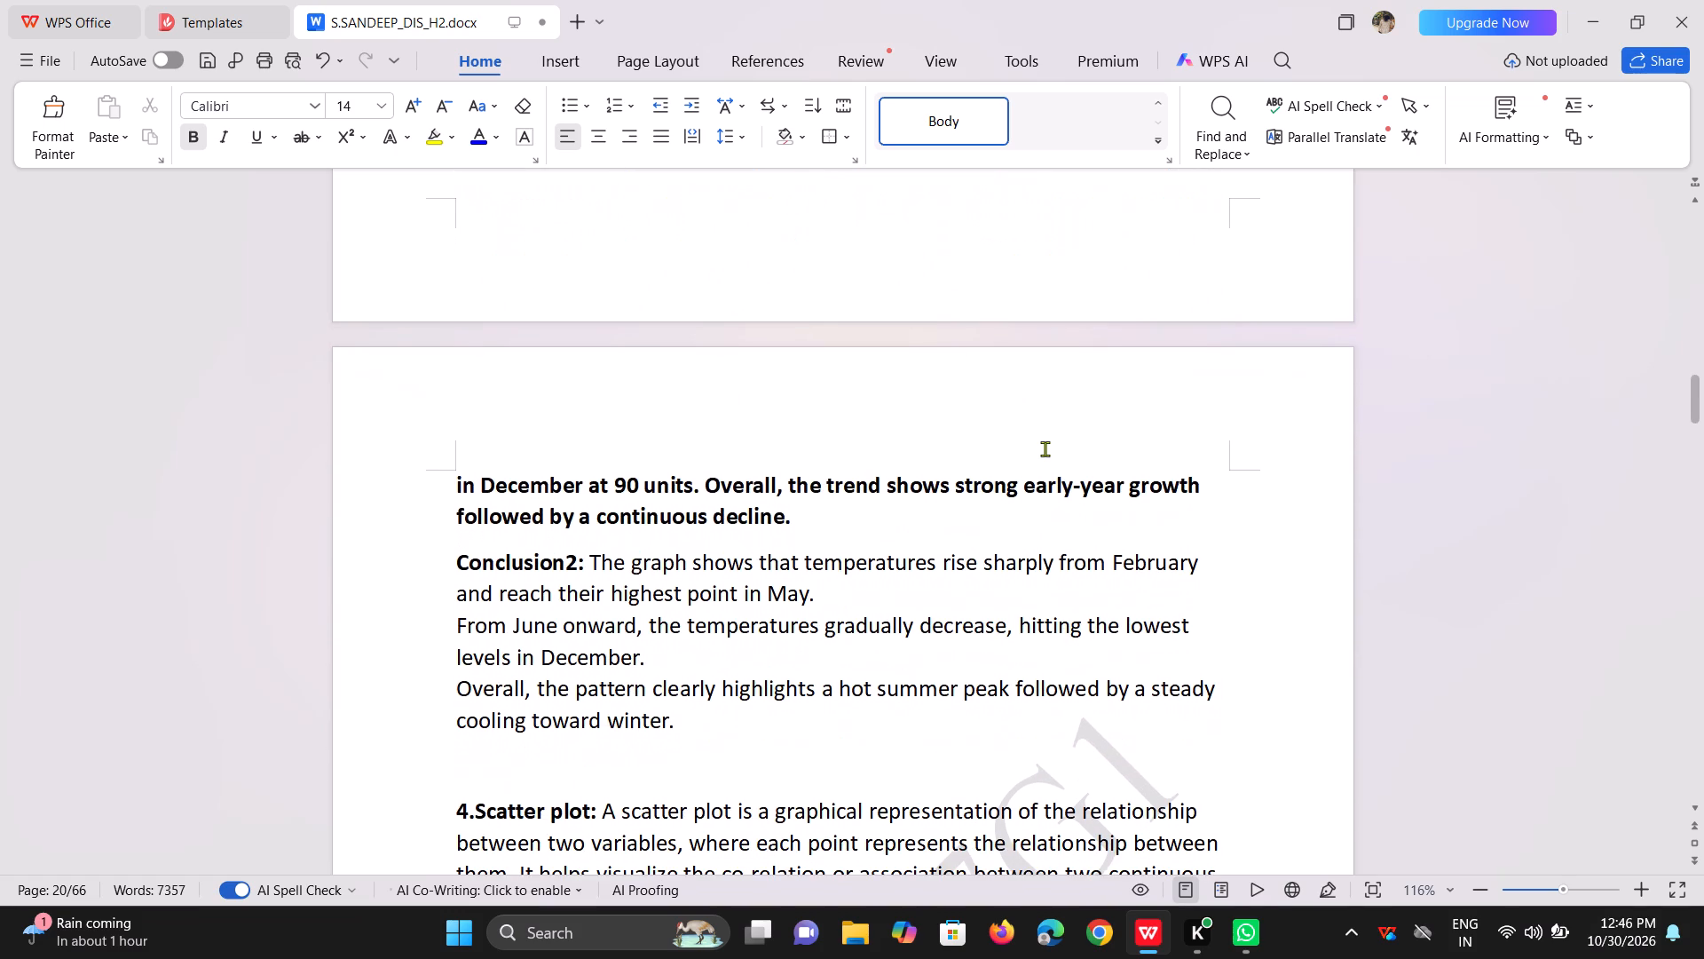
scroll(1045, 448, down, 3)
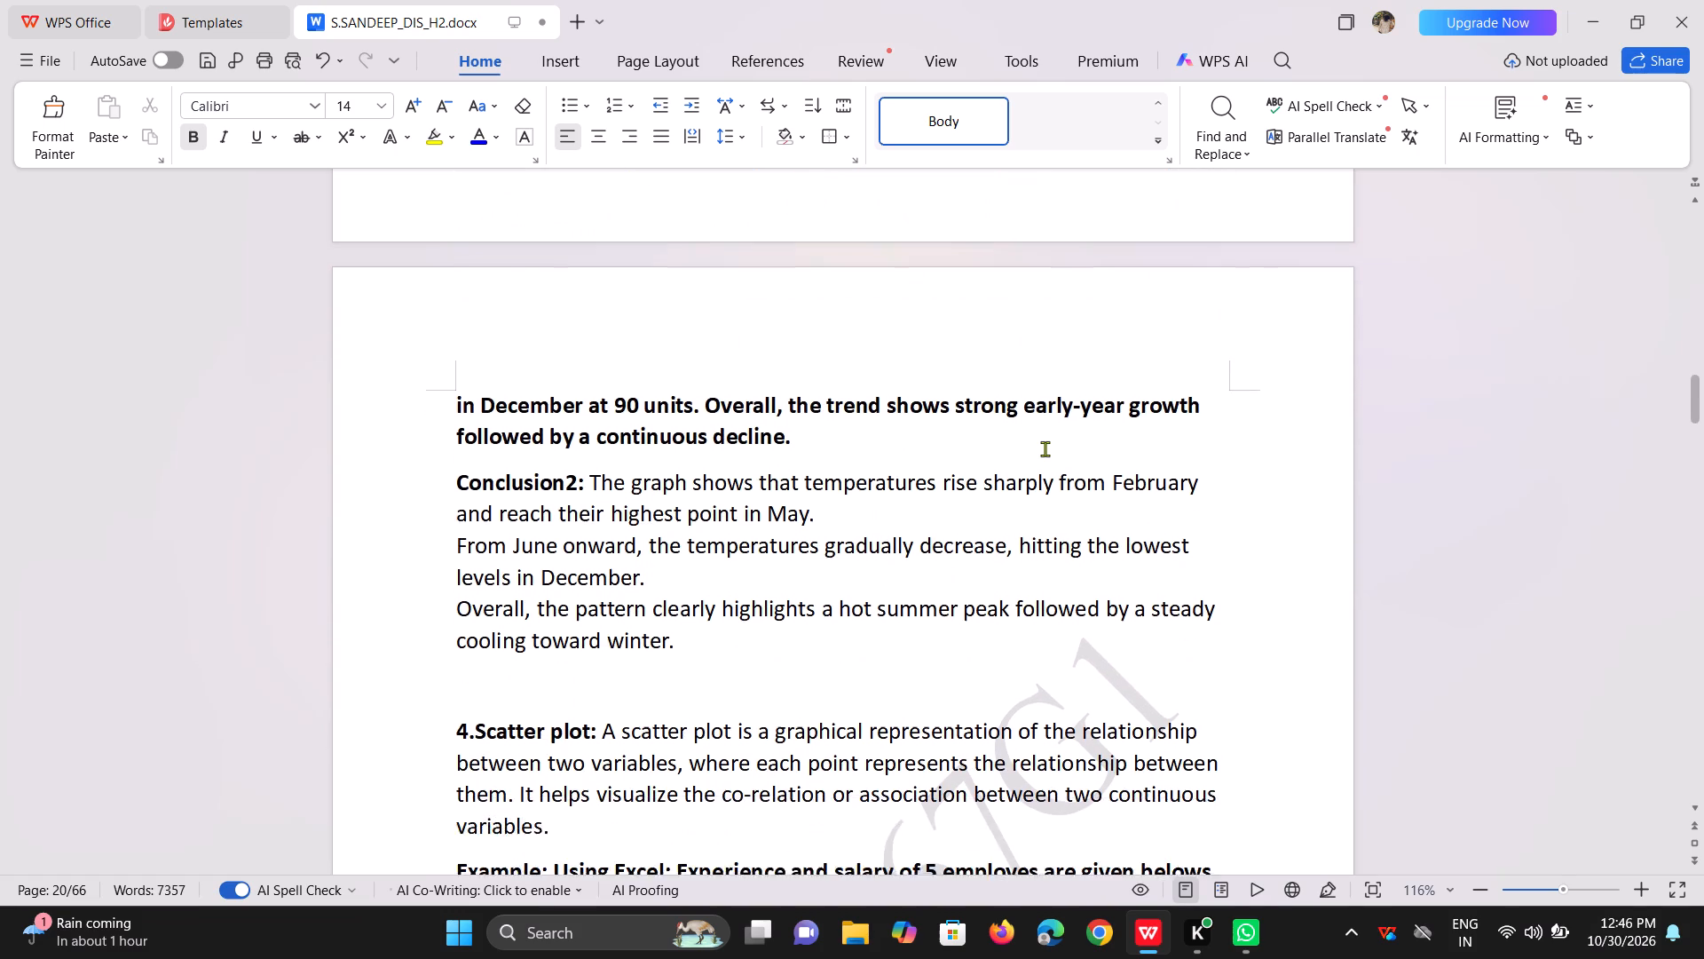
Review the scatter plot pages and the state-wise map chart pages, including data sets and procedures, up to the Monthly Rainfall map.
scroll(1045, 448, down, 9)
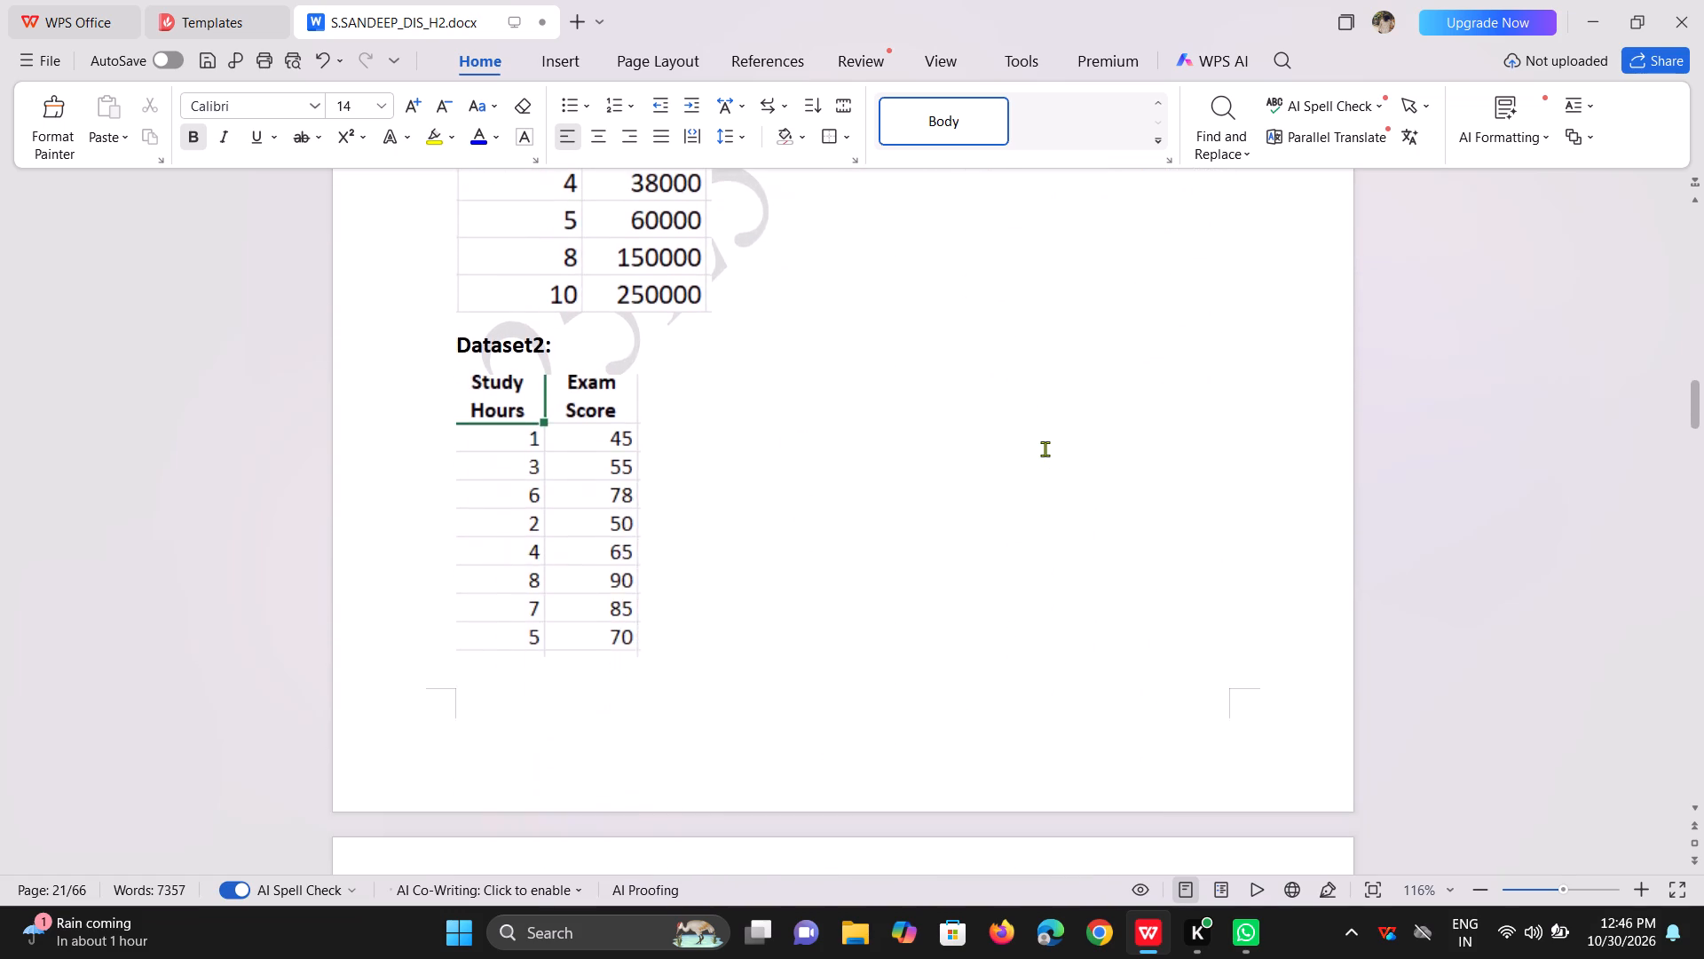
scroll(1045, 448, down, 9)
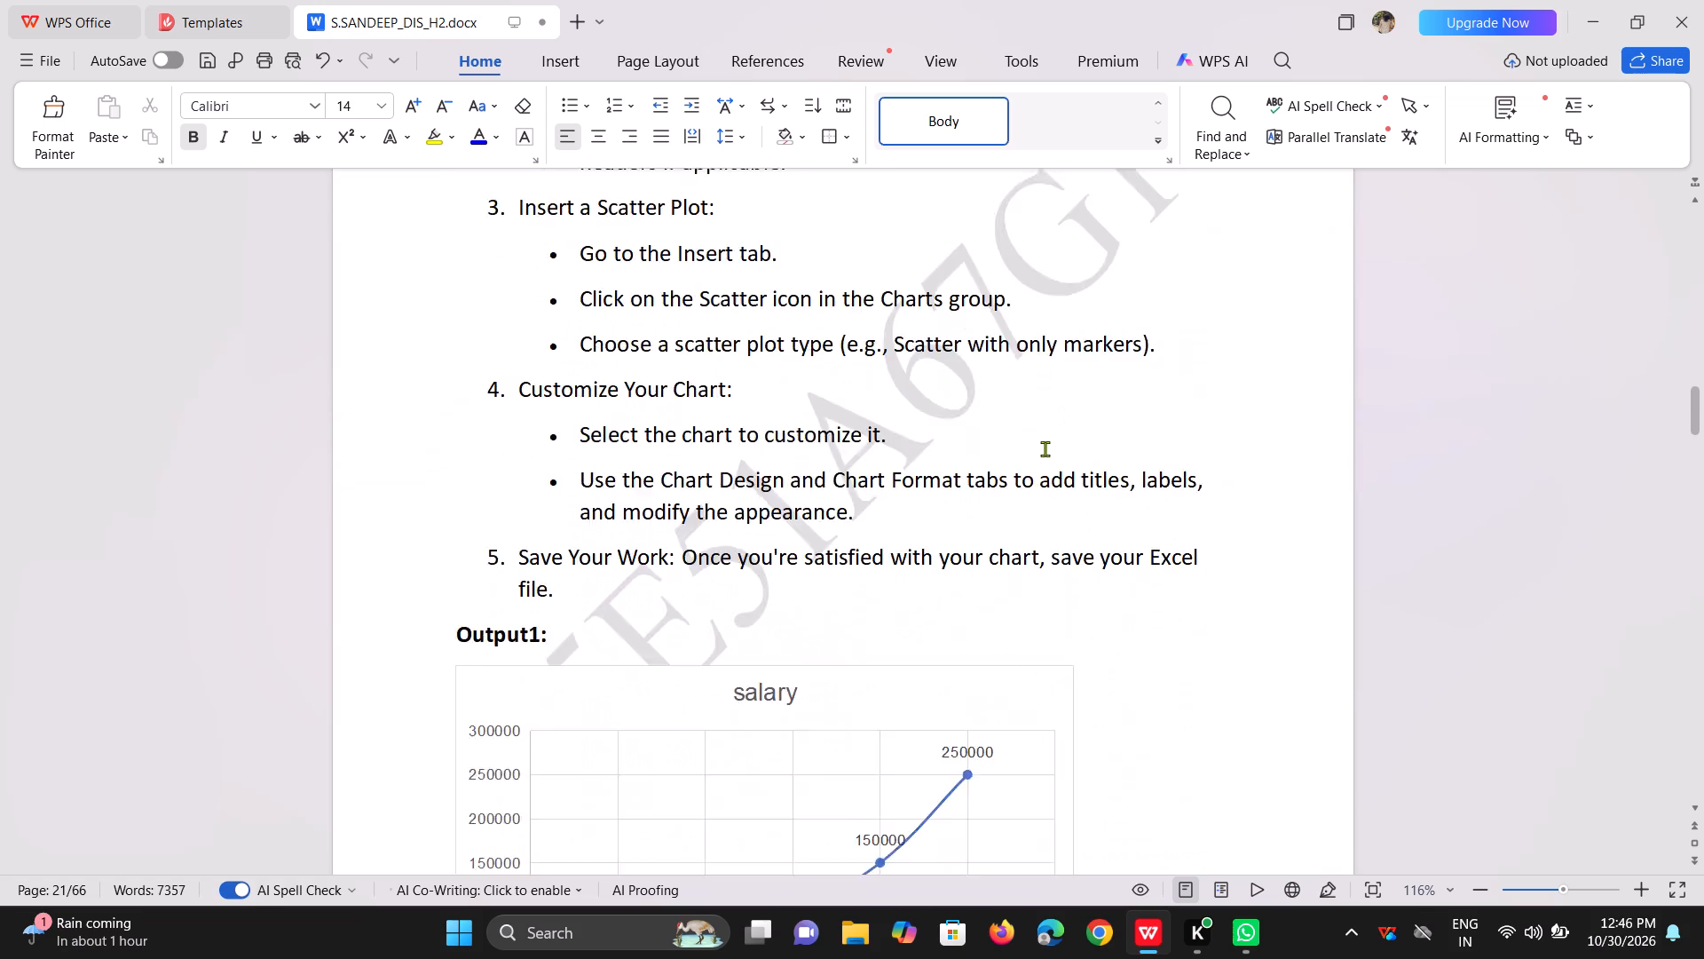
scroll(1045, 448, down, 9)
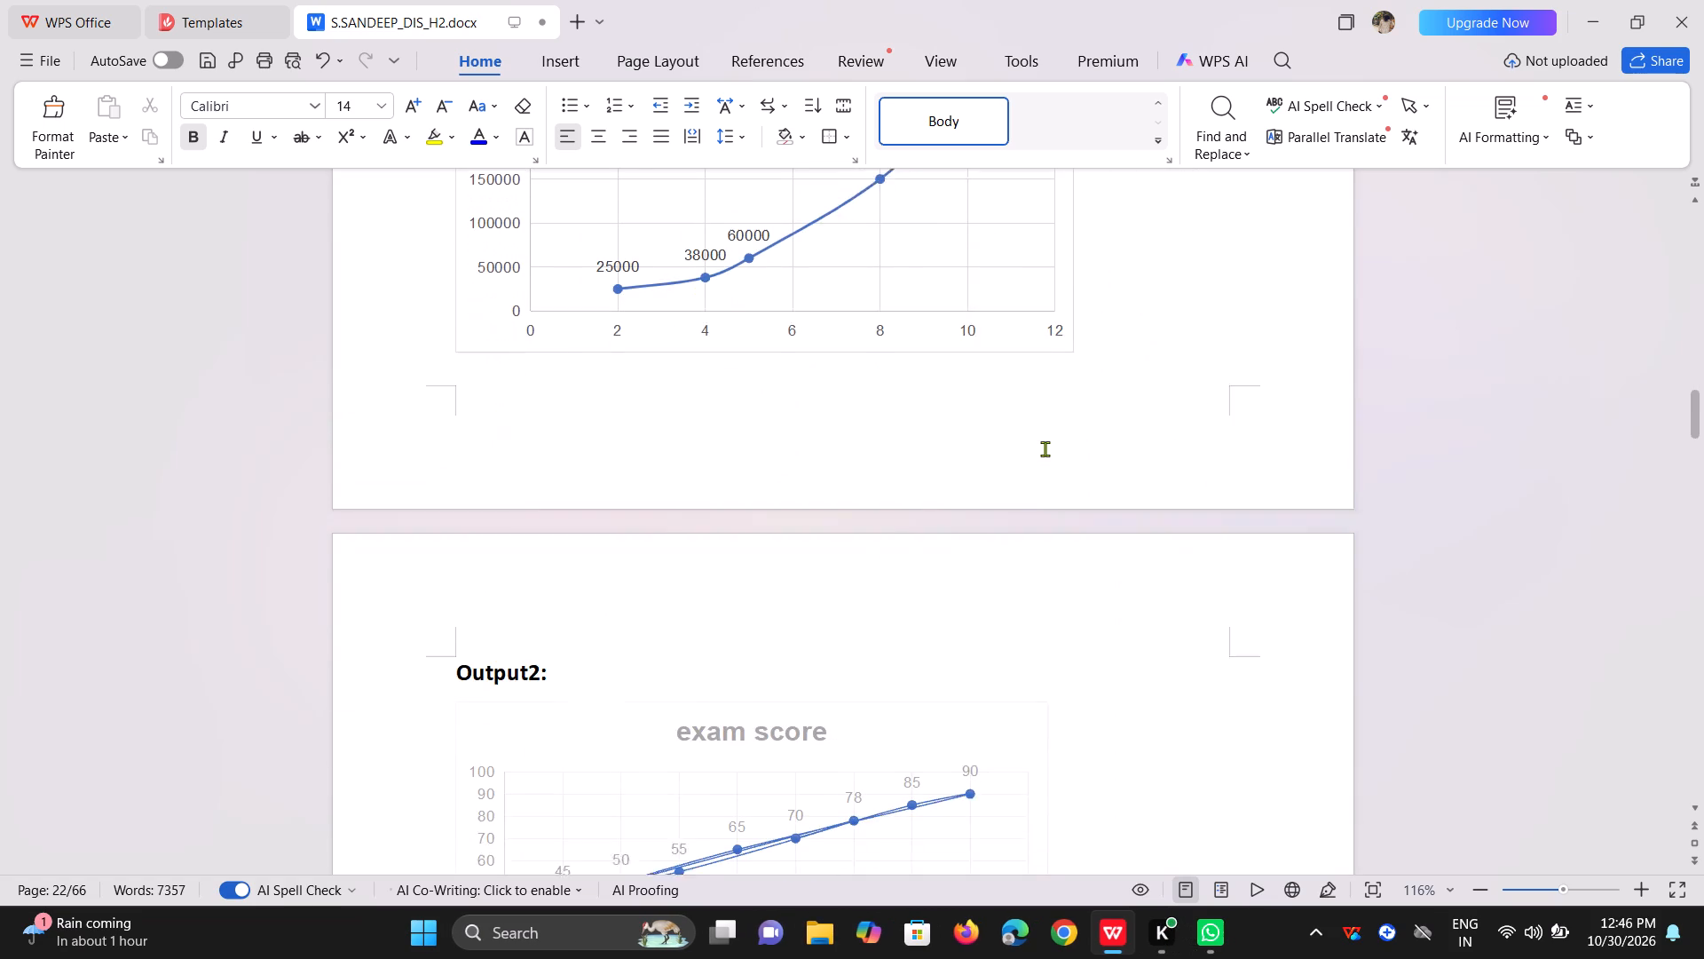
scroll(717, 592, down, 6)
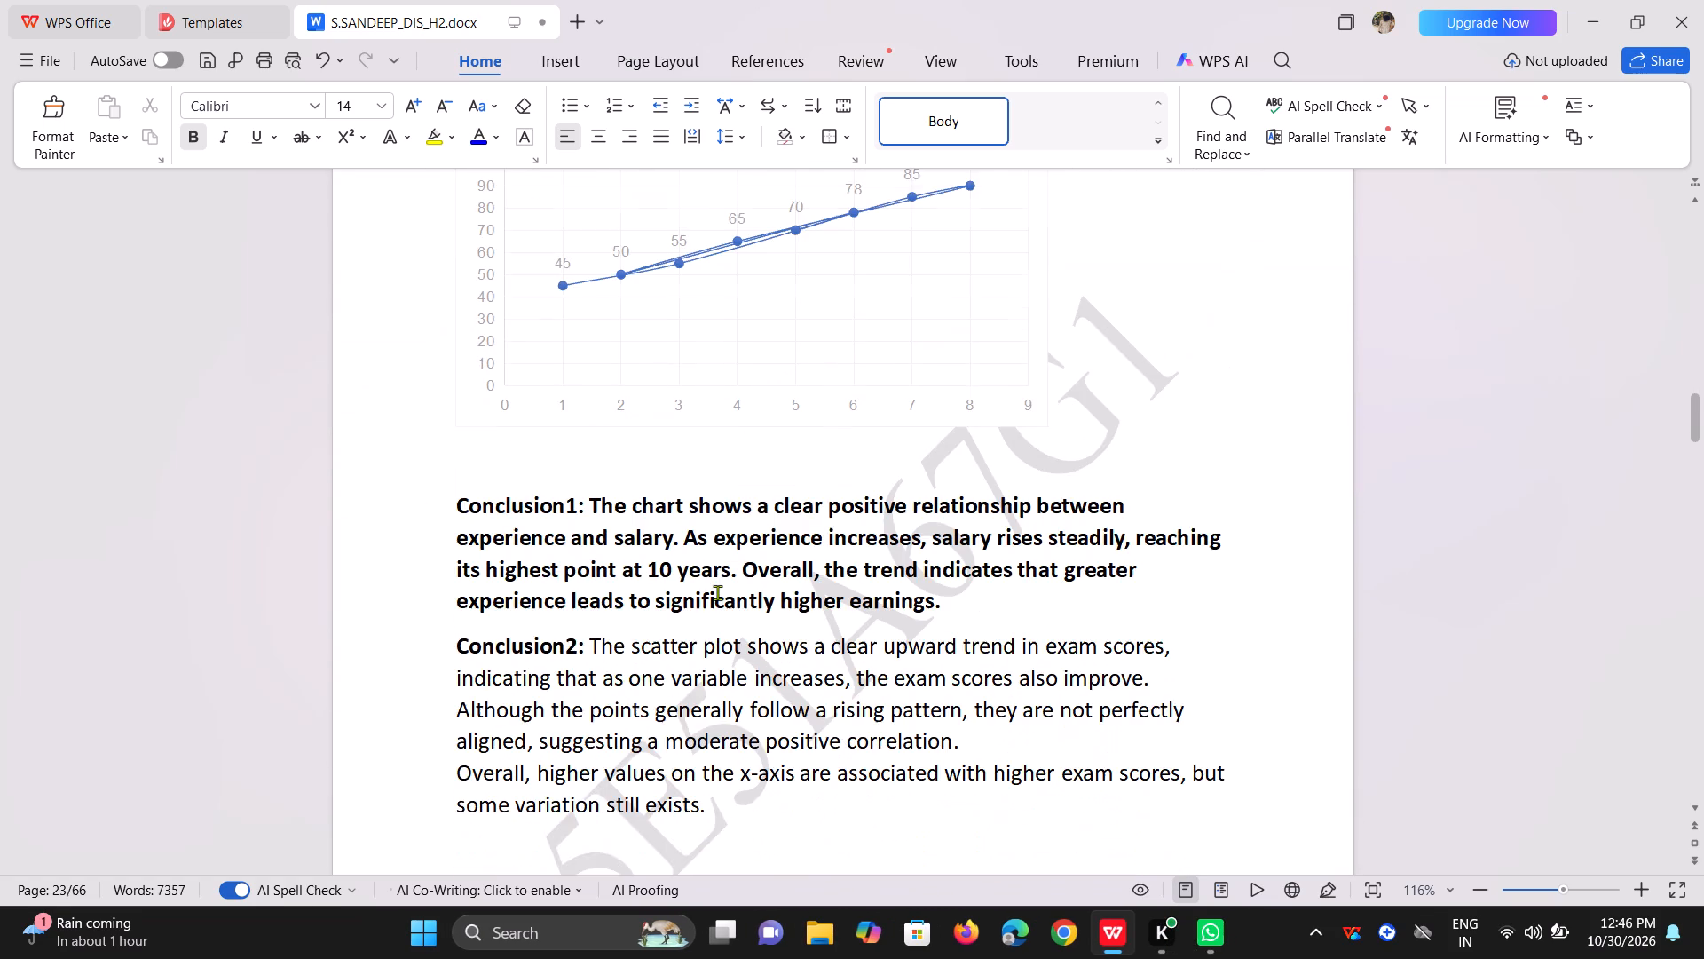
scroll(717, 592, down, 1)
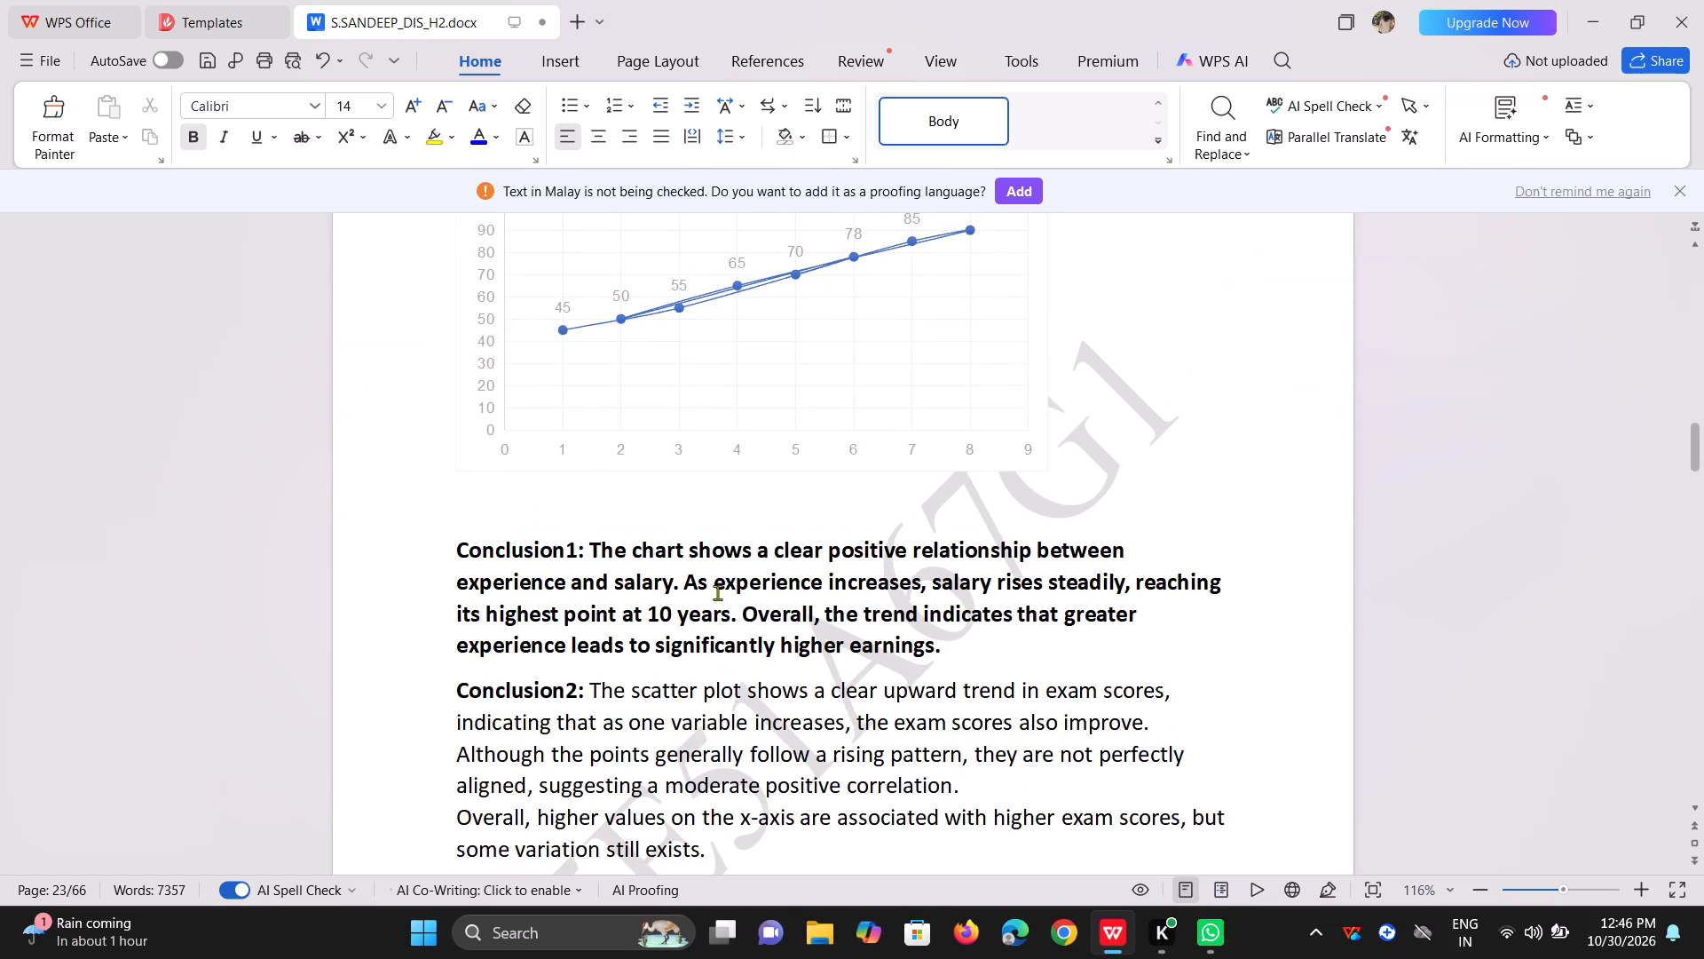
scroll(717, 592, down, 14)
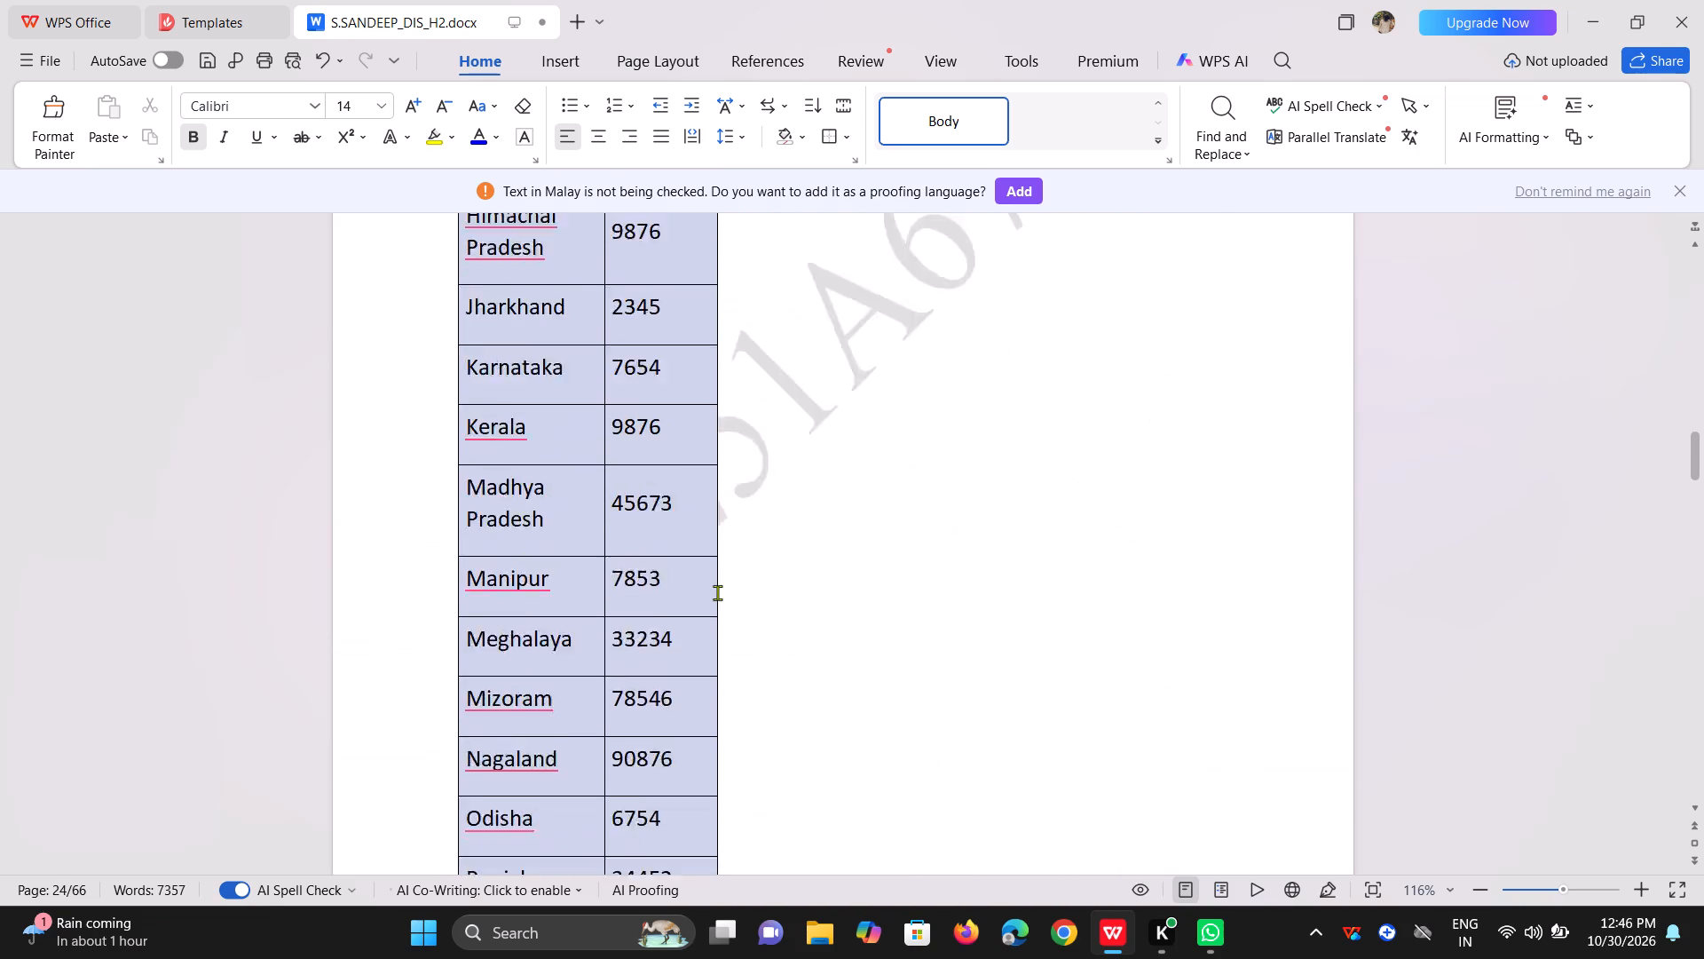
scroll(717, 592, down, 11)
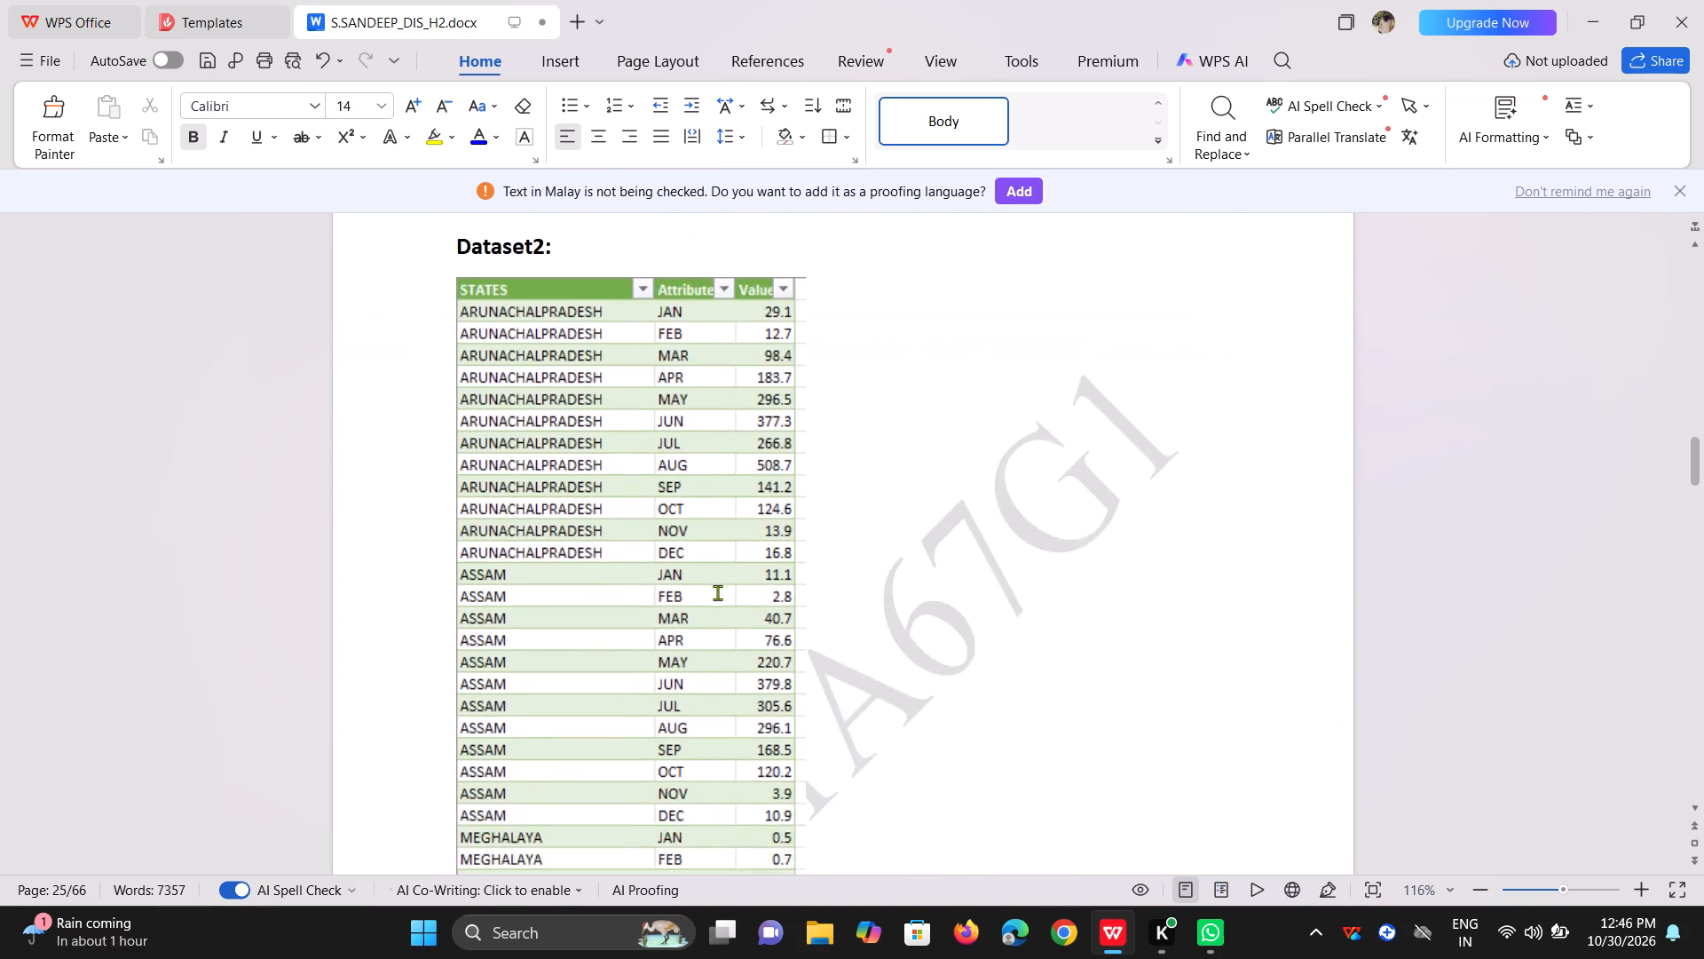
scroll(717, 592, down, 11)
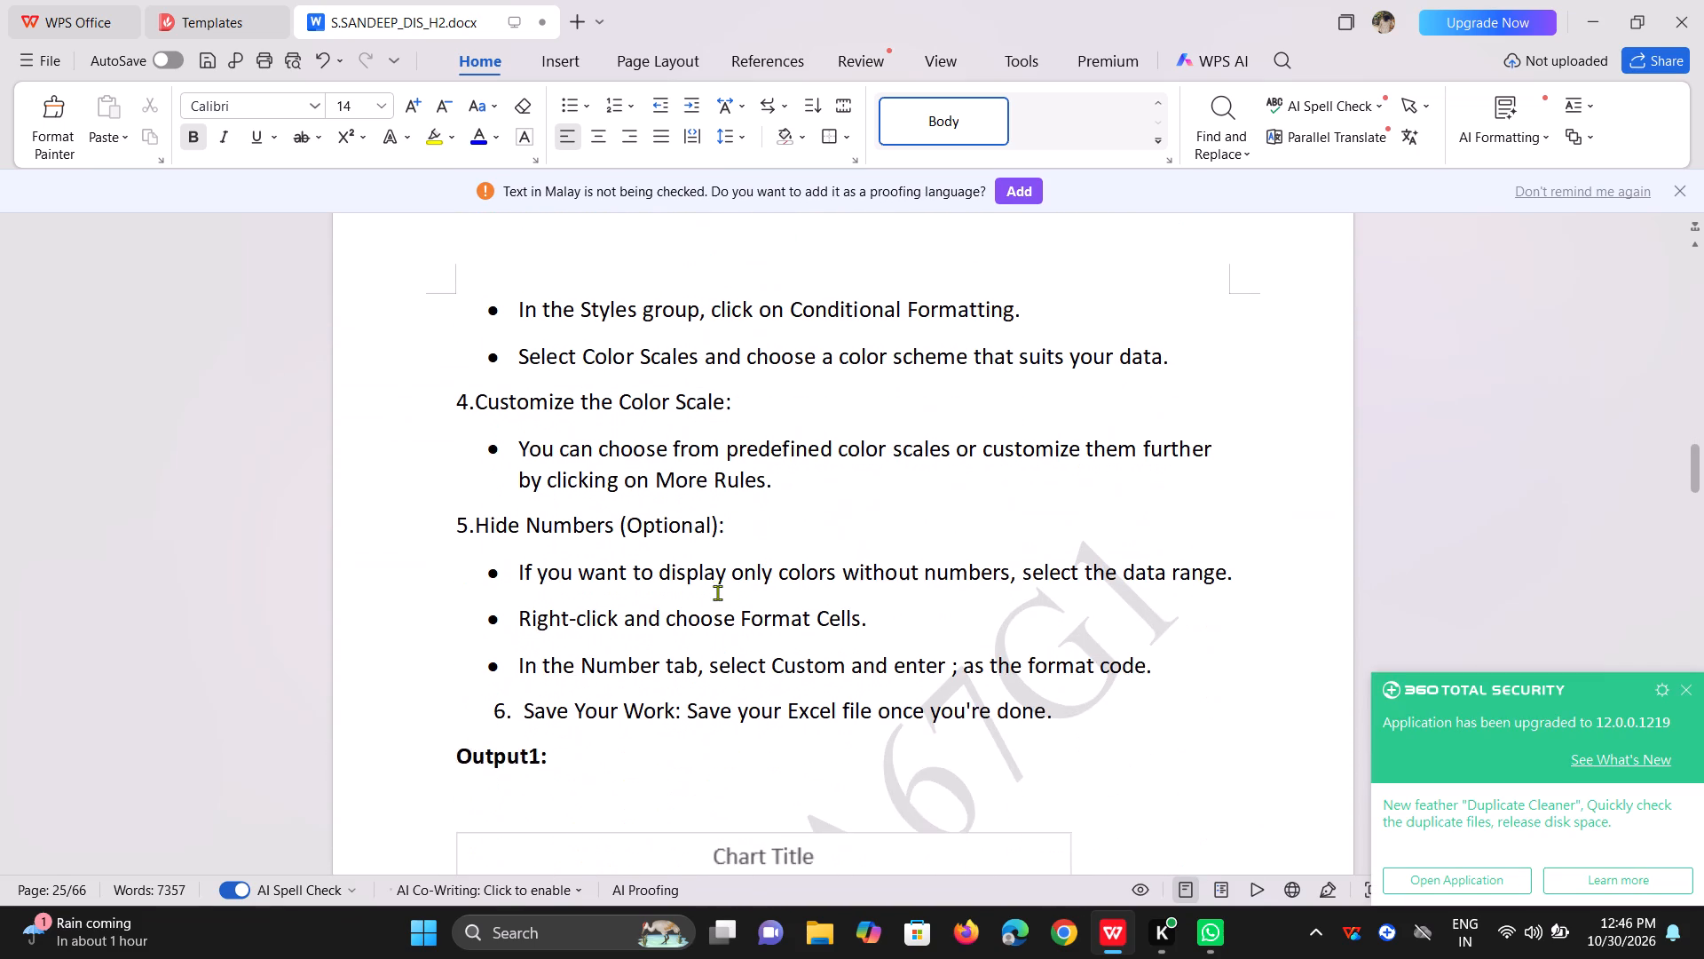
scroll(717, 592, down, 6)
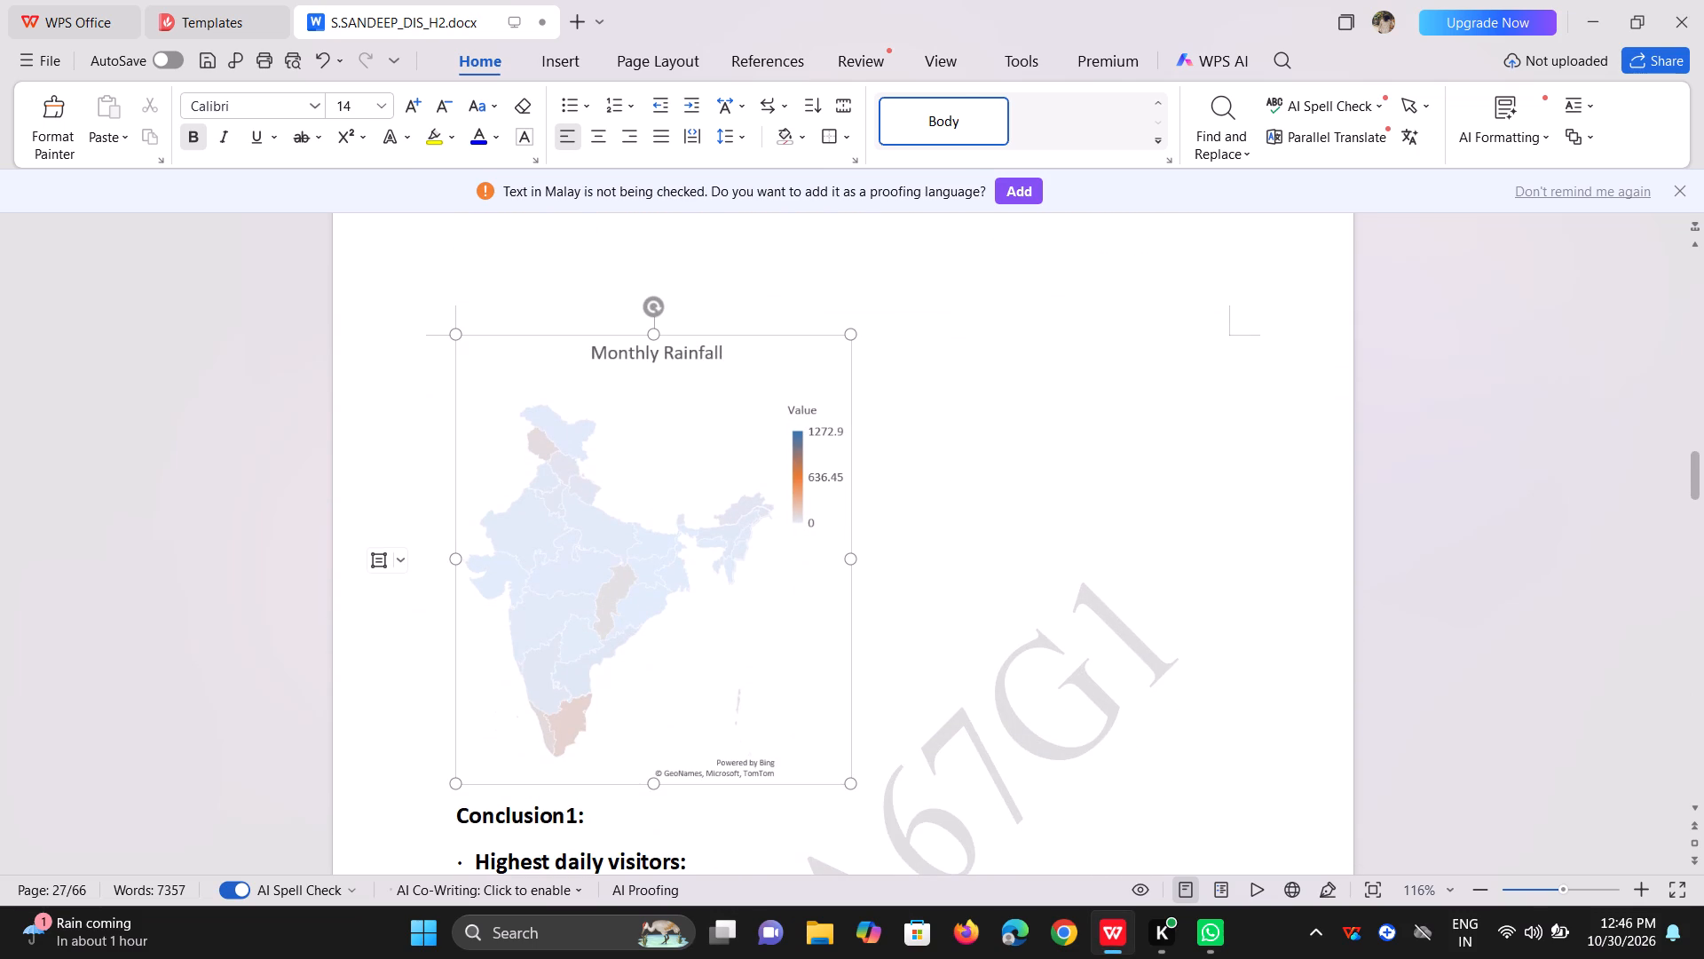
Reduce the height of the Monthly Rainfall map picture to about 3.03 in, keeping its width at 3.20 in.
drag(650, 785, 660, 723)
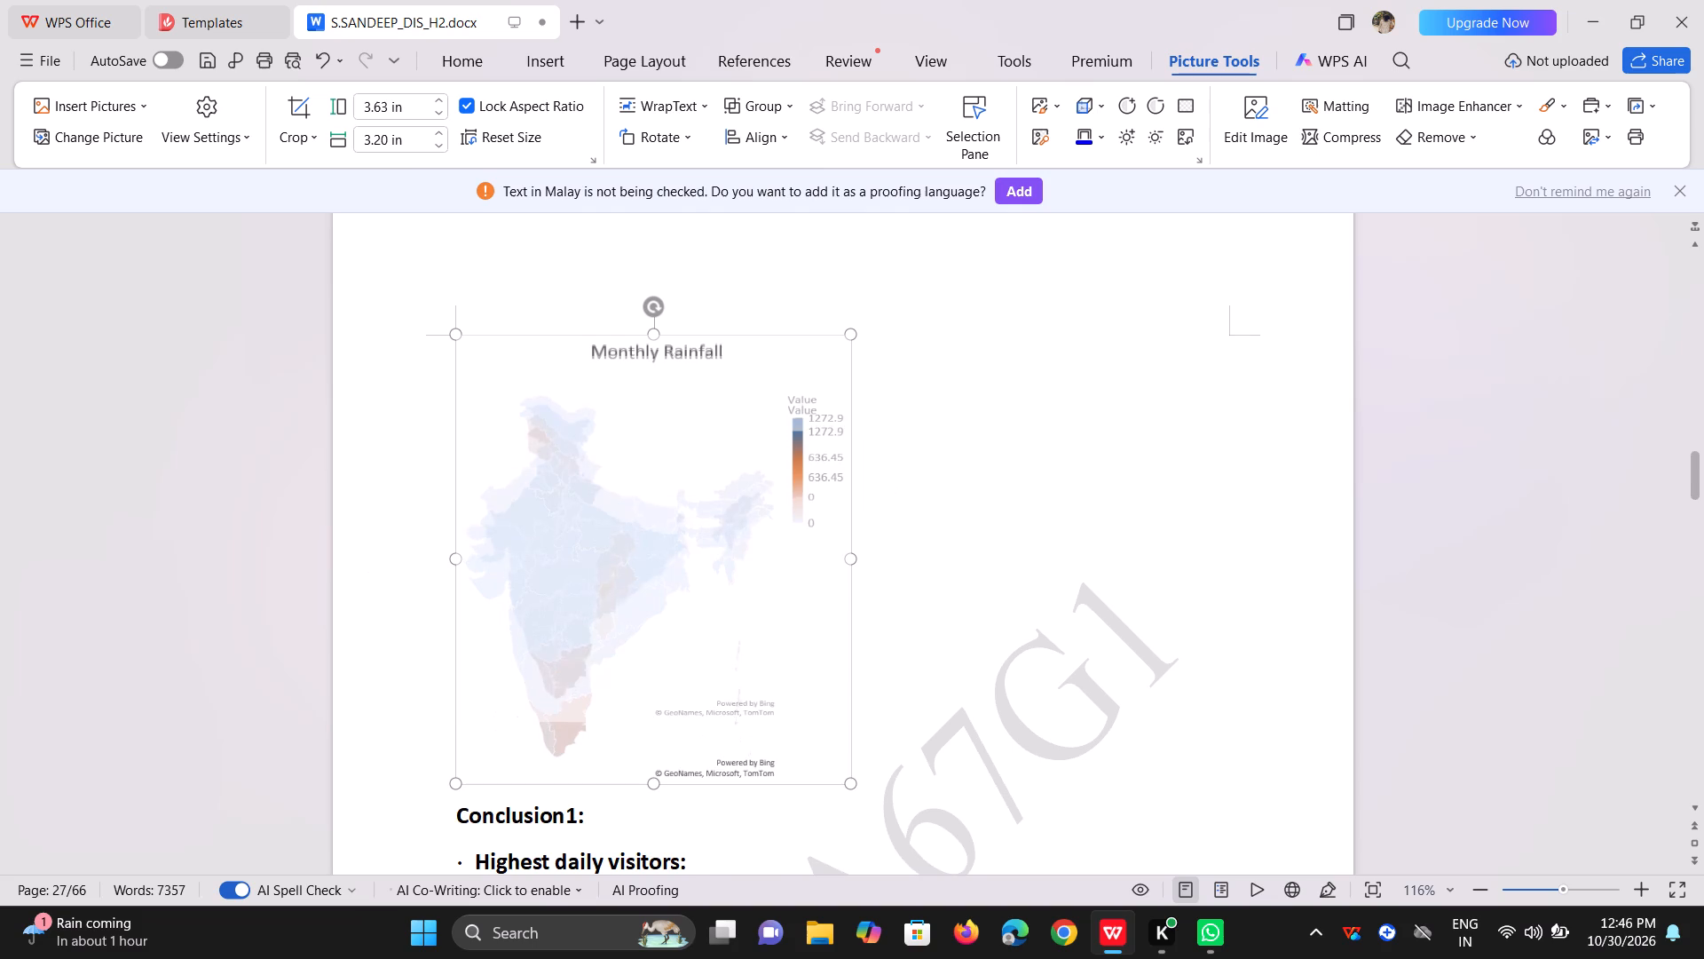
drag(660, 723, 660, 710)
Delete the blank line between the daily visitors map chart and the Output2 heading.
scroll(686, 663, up, 4)
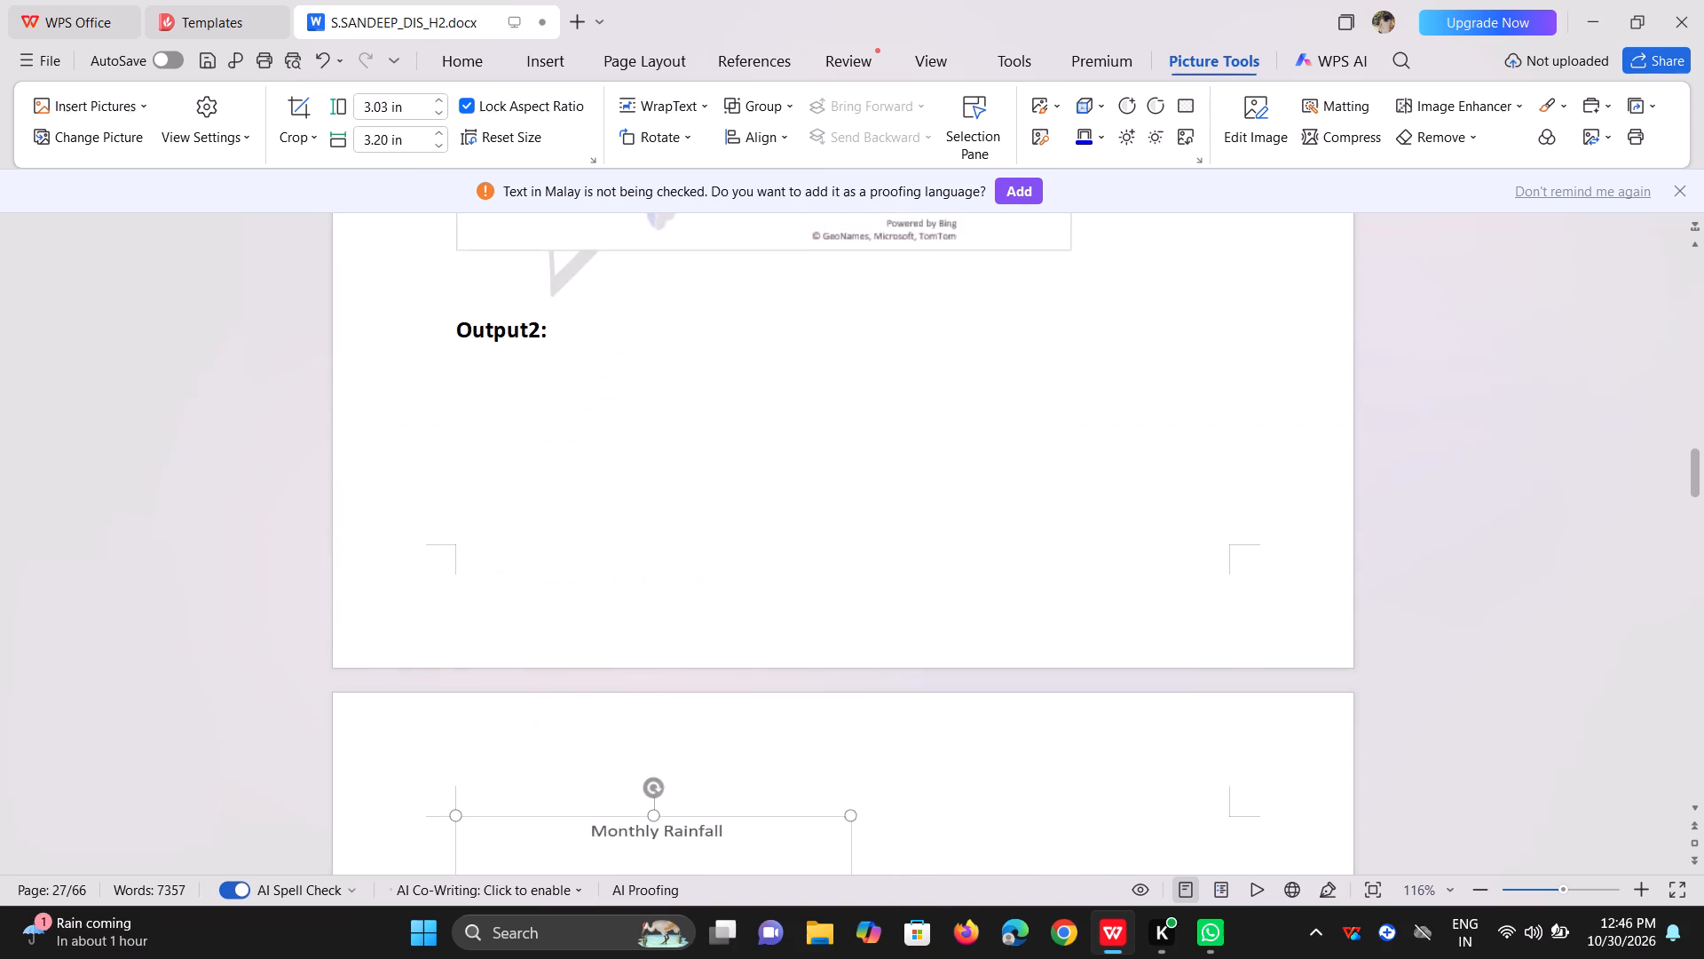
scroll(686, 663, up, 2)
click(454, 520)
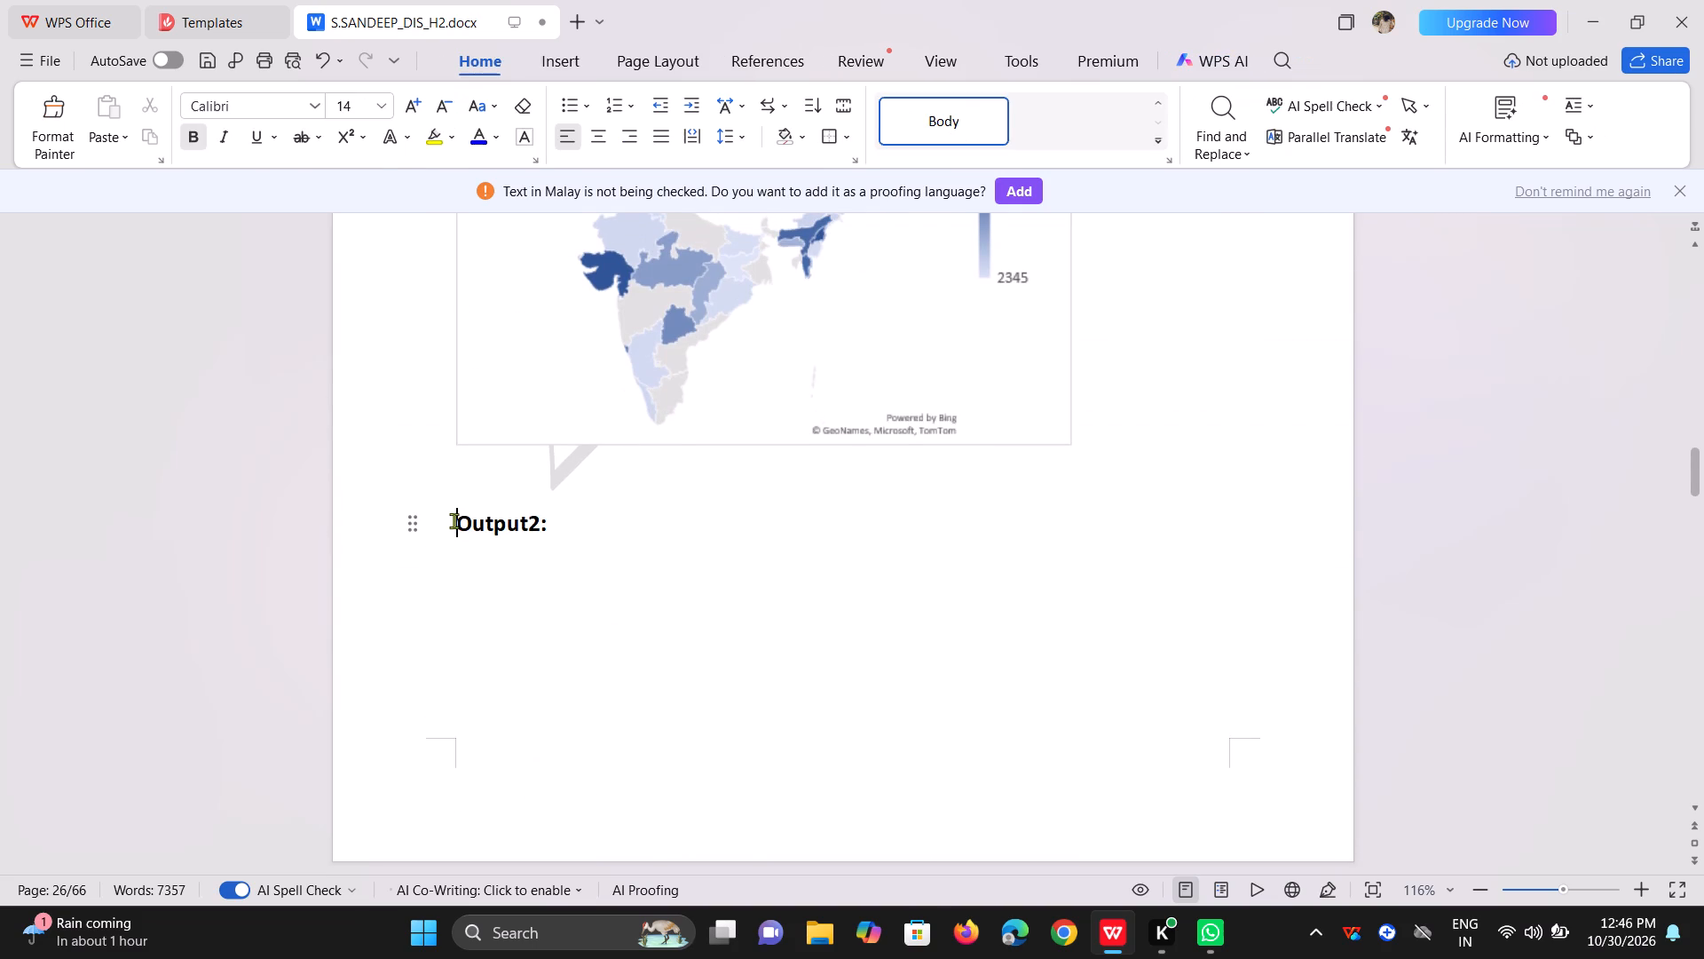
key(BackSpace)
Delete the blank line between the Output1 heading and the daily visitors map chart.
scroll(454, 520, up, 1)
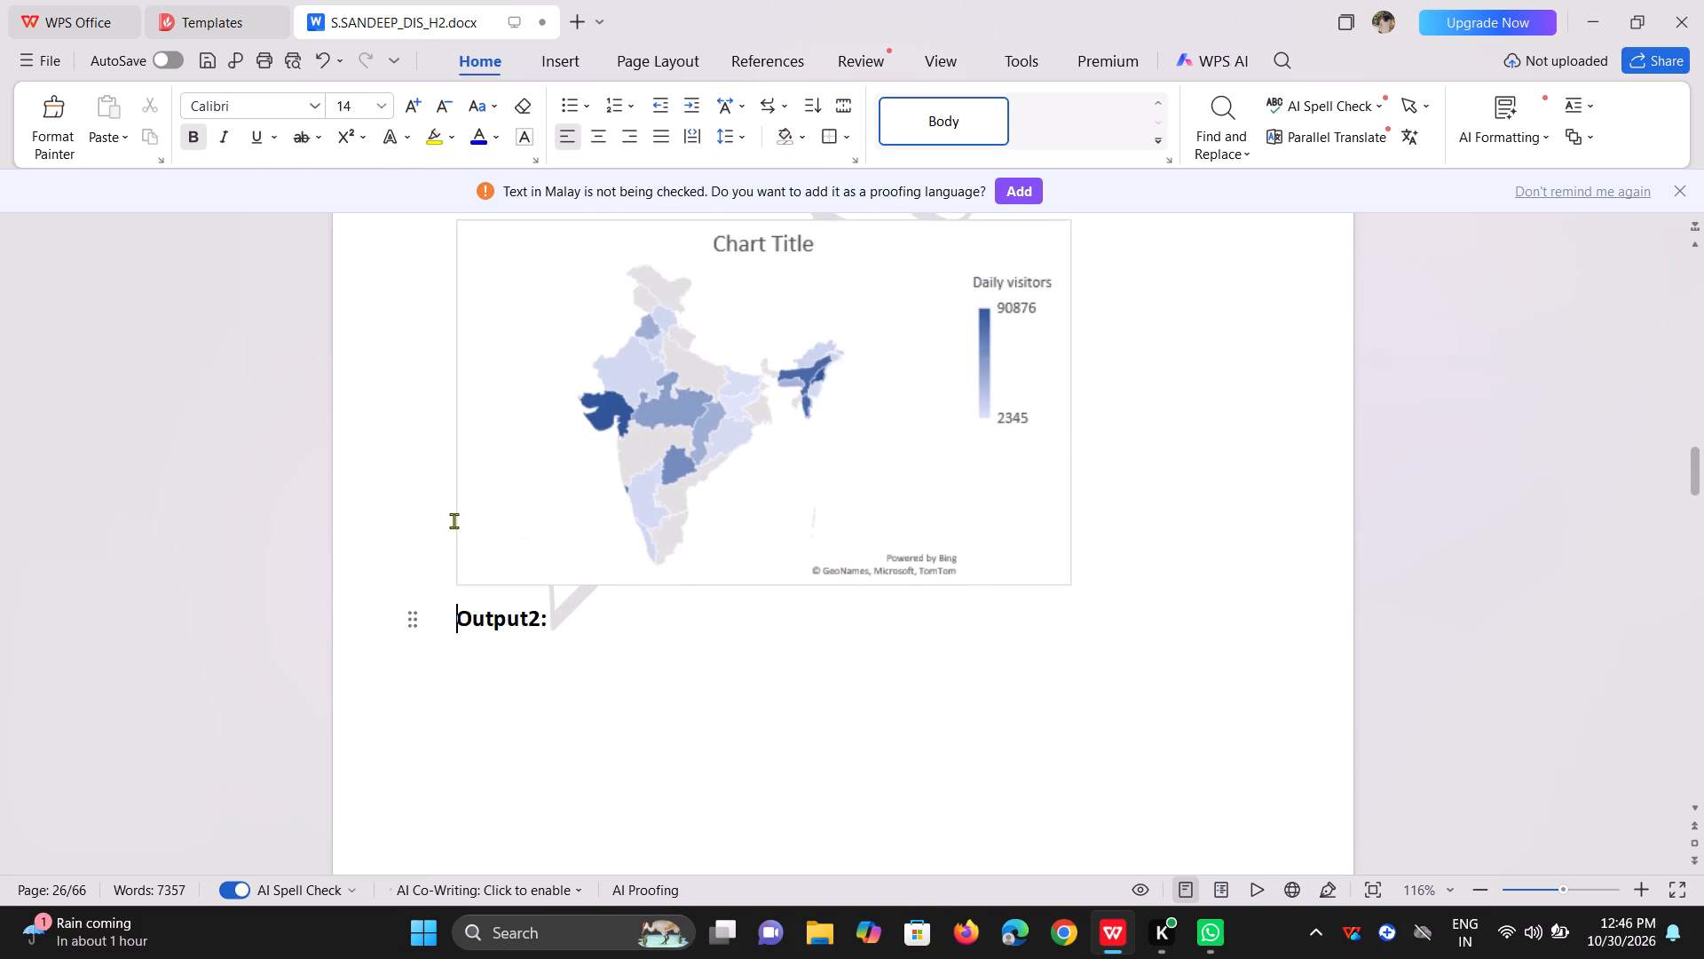
scroll(454, 520, up, 3)
double_click(463, 389)
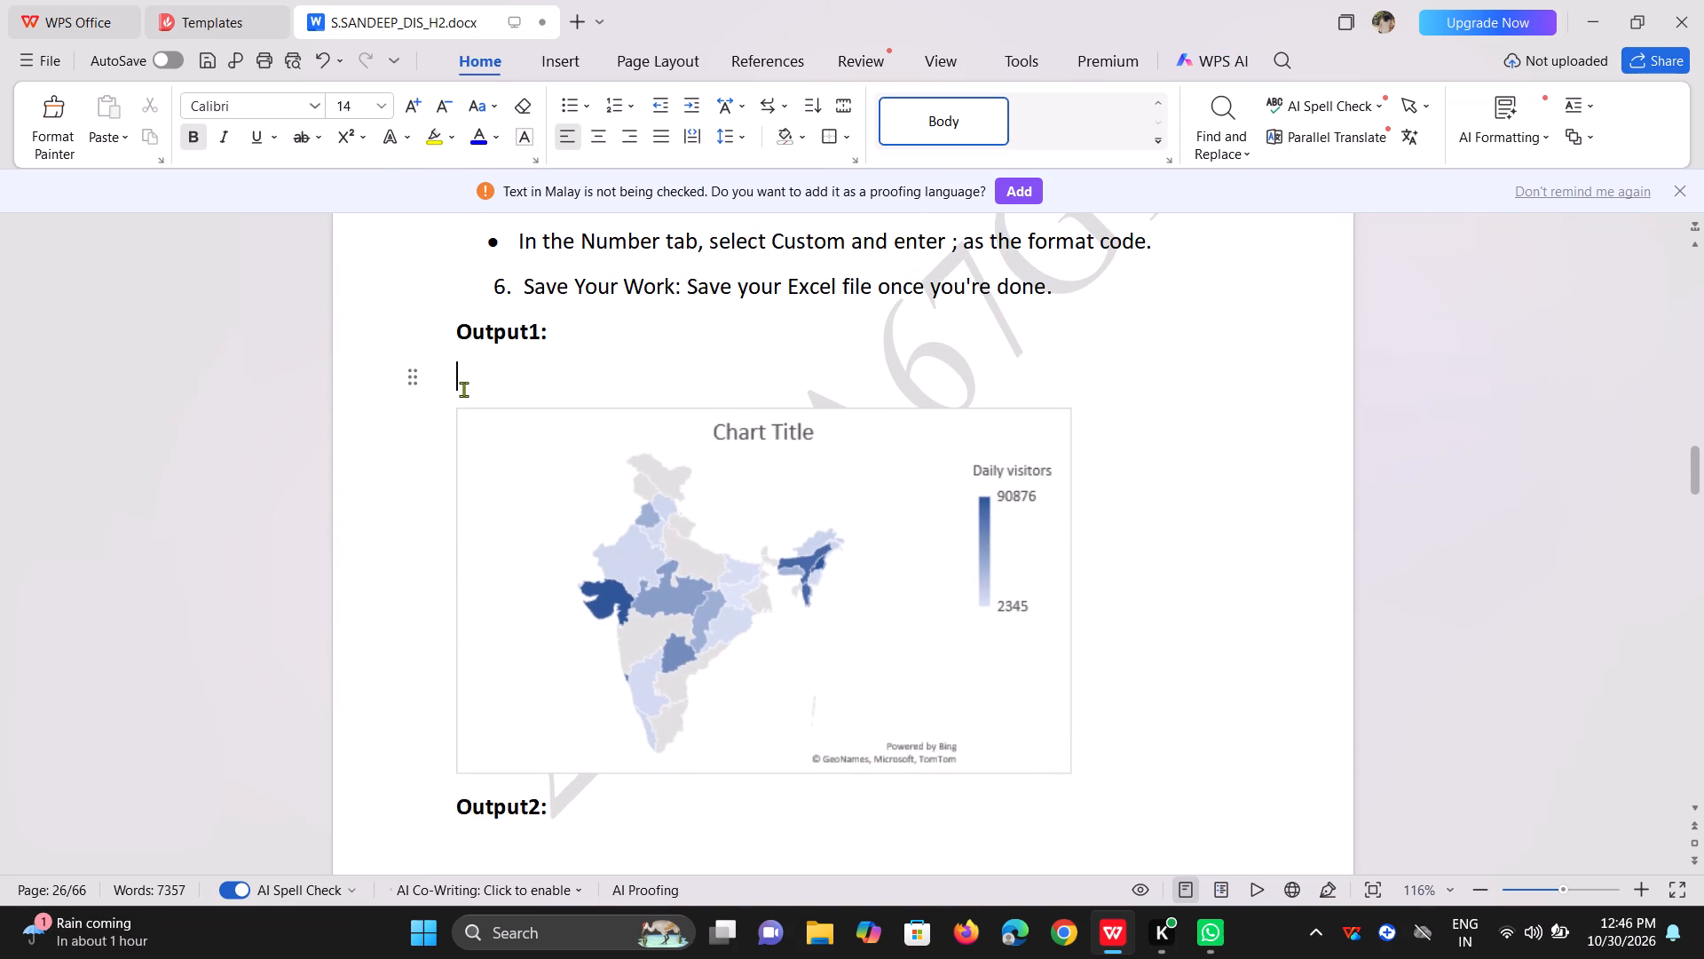
click(463, 389)
key(BackSpace)
scroll(463, 389, down, 3)
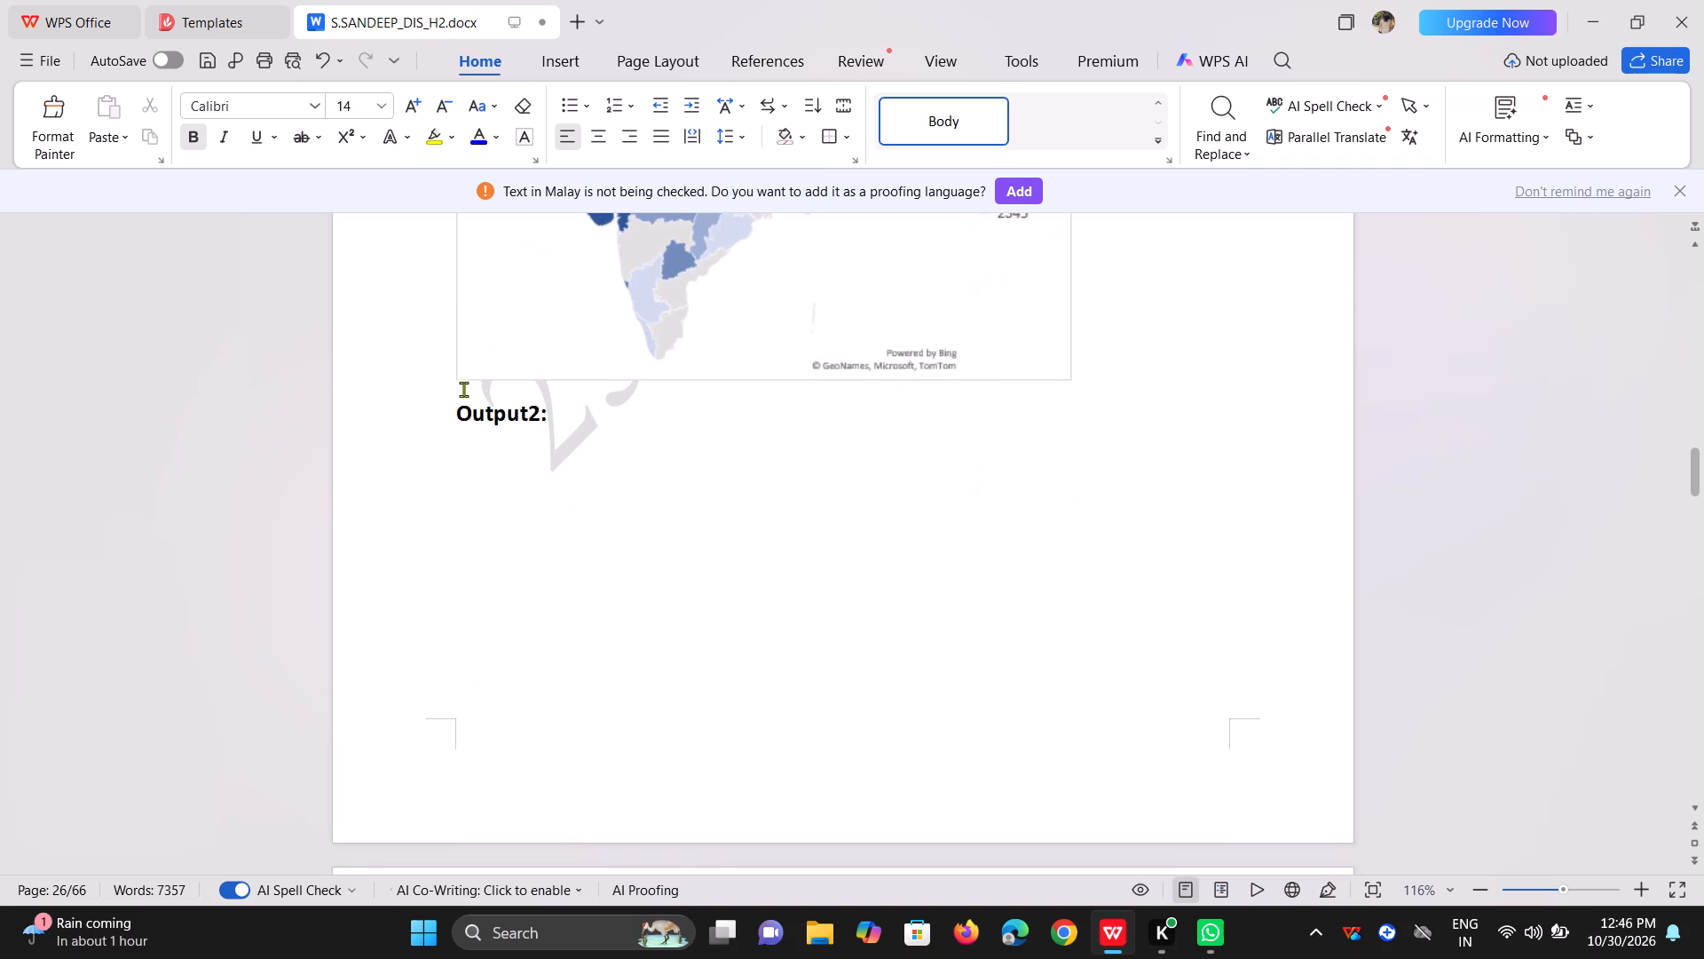
In the map chart procedure, remove the blank line and automatic numbering before "Select Your Data Range" and number it 2. as unindented text.
scroll(463, 389, up, 9)
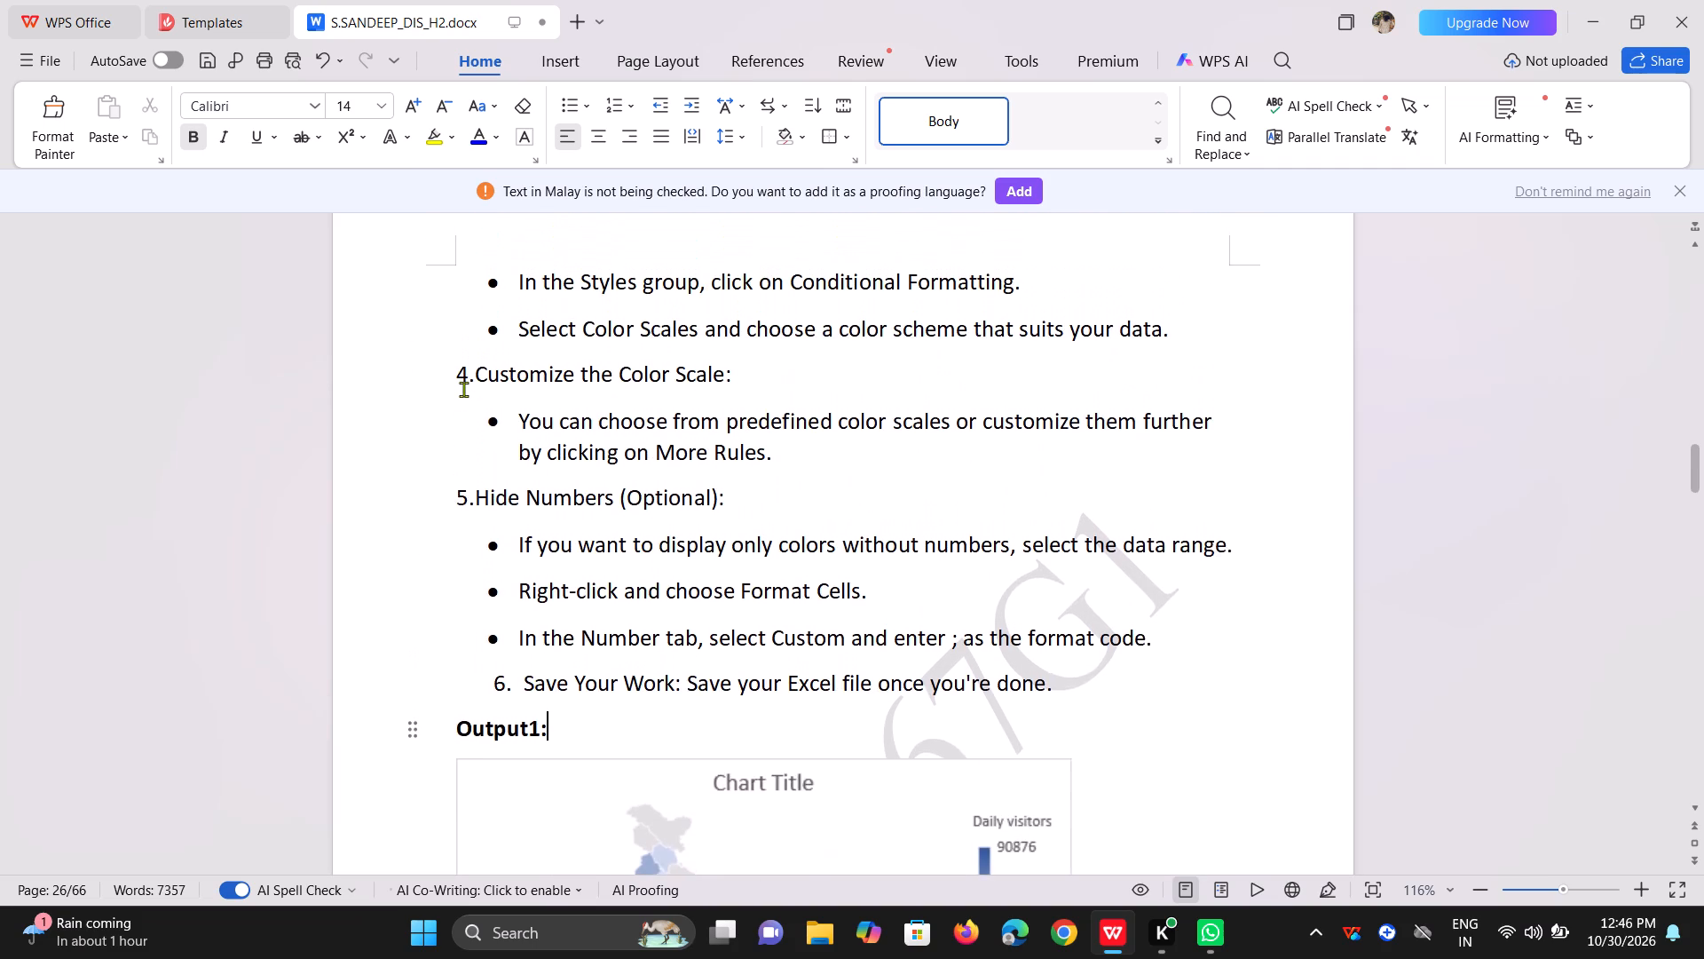
scroll(463, 389, up, 8)
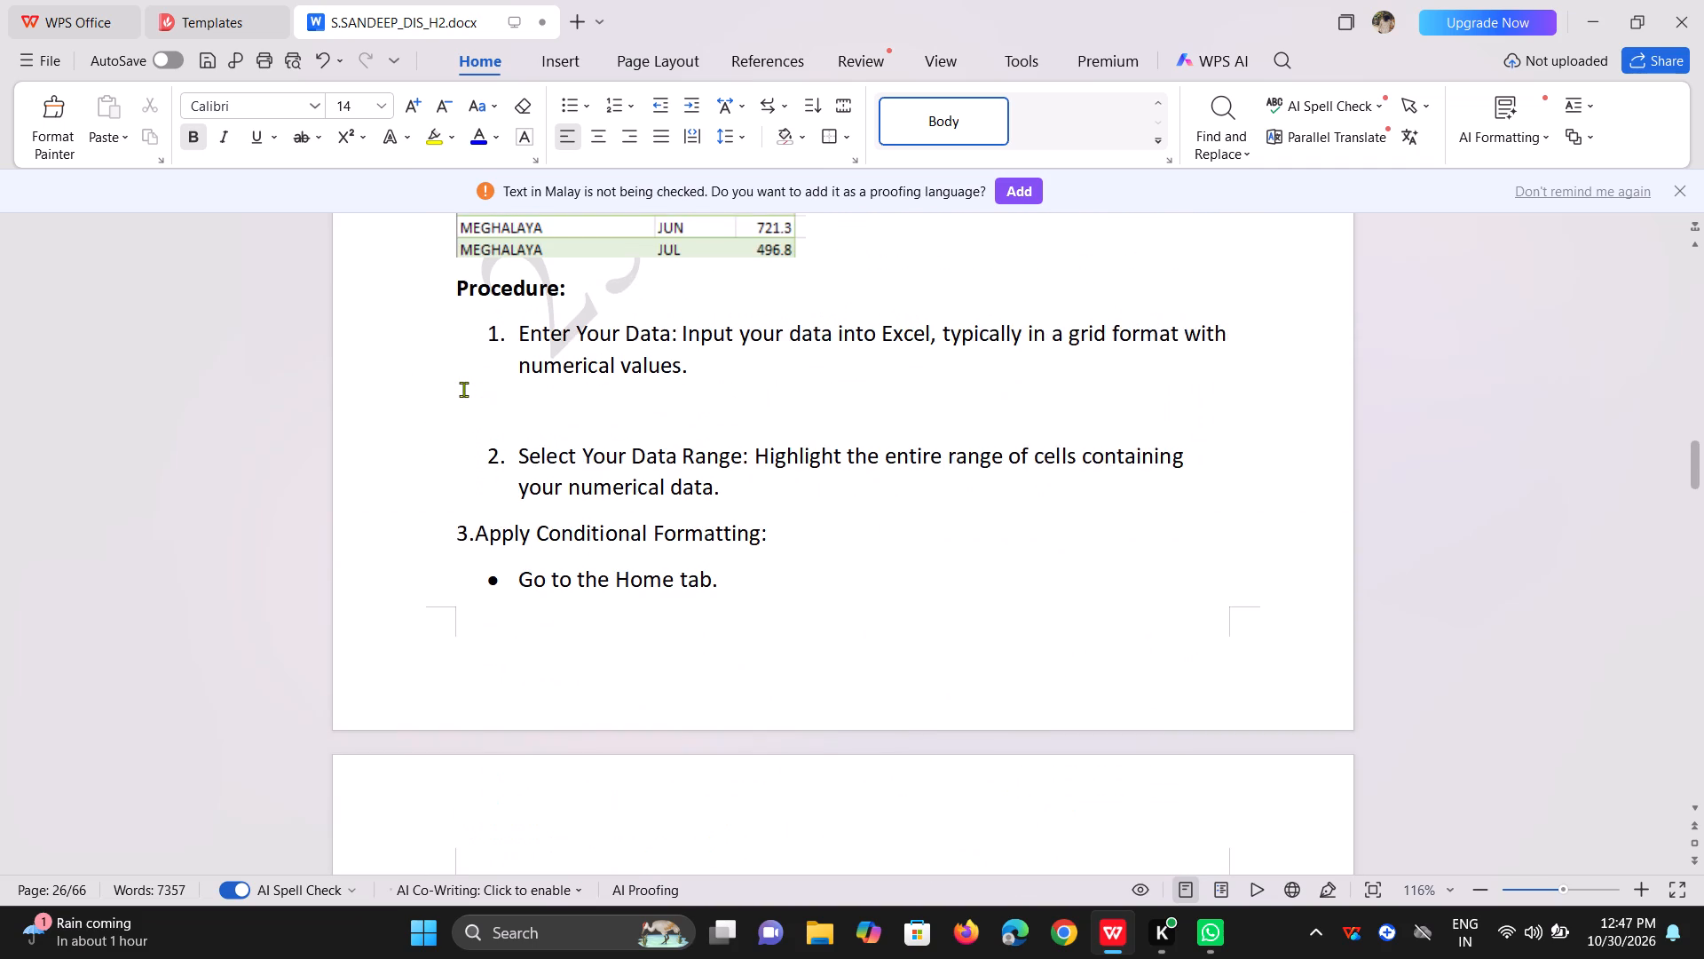
scroll(463, 389, up, 1)
click(483, 475)
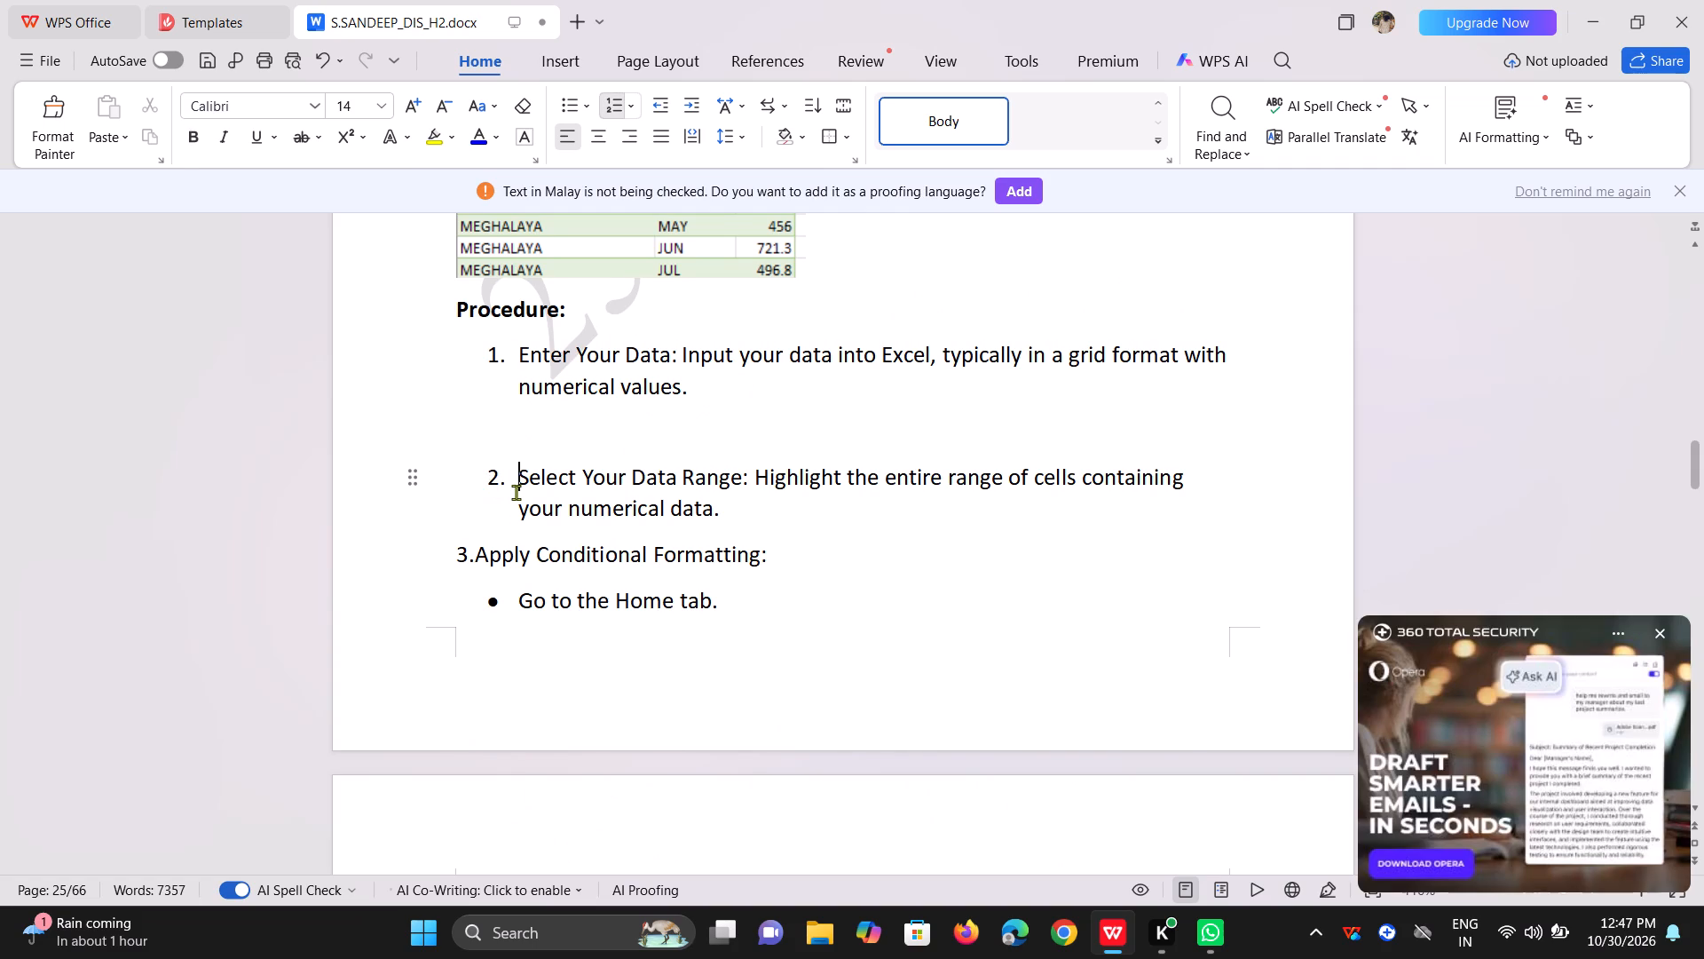
key(BackSpace)
key(BackSpace)
key(BackSpace)
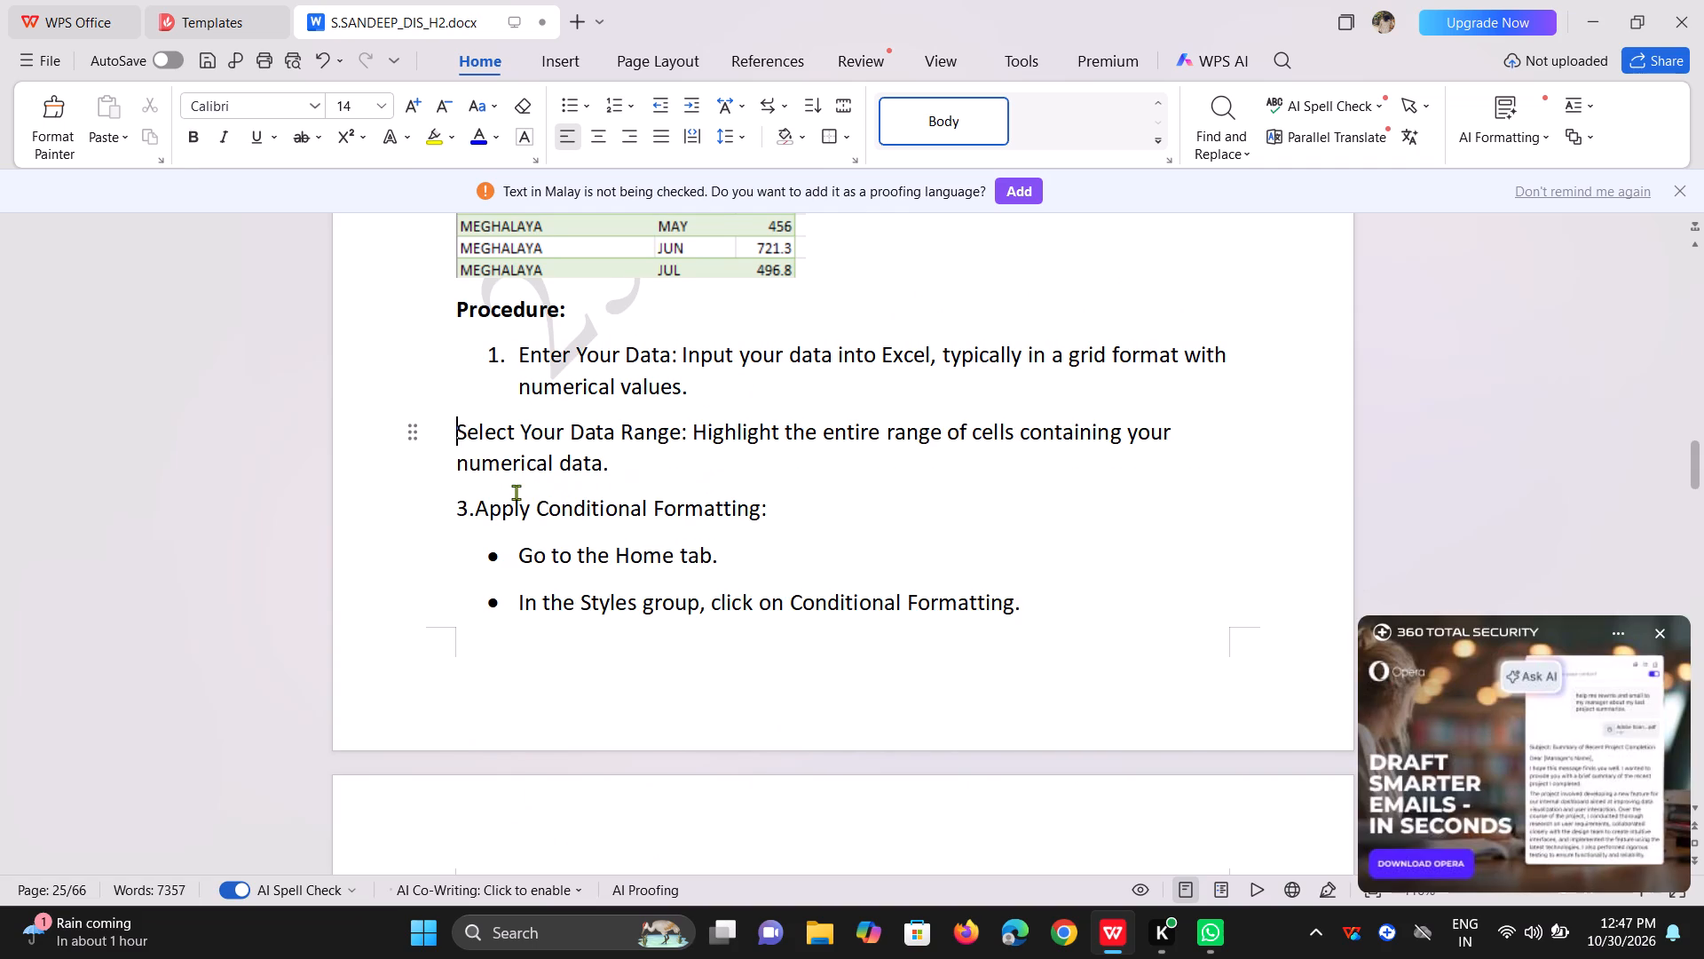
key(space)
key(space)
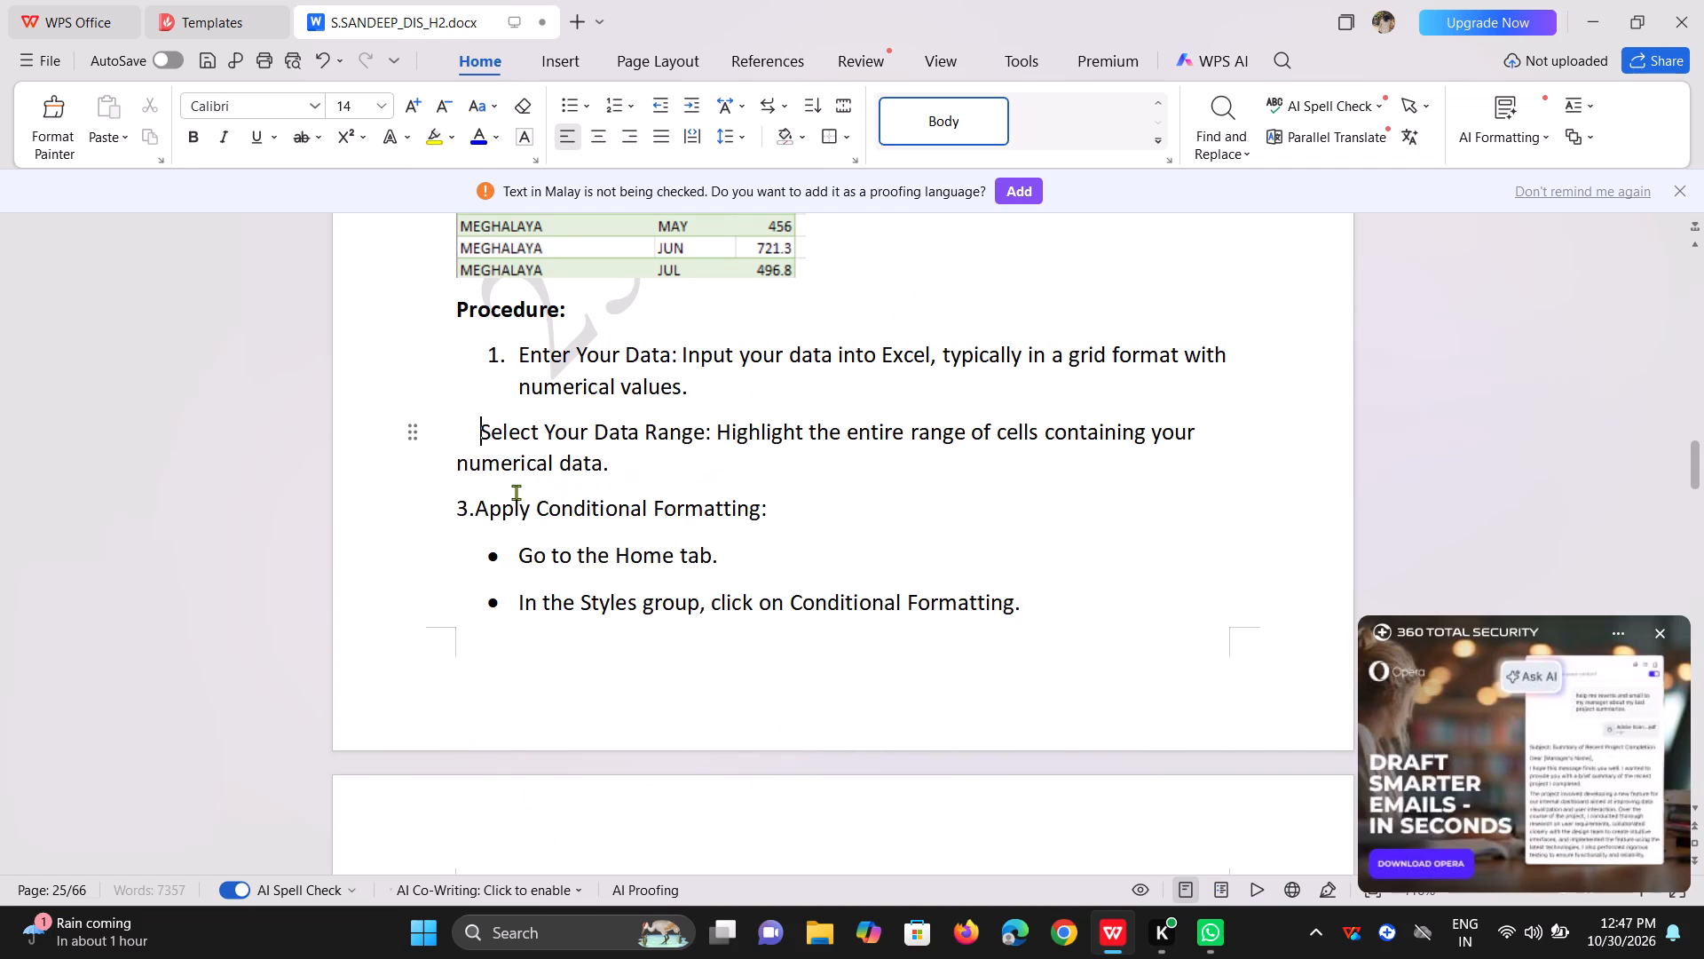
key(BackSpace)
scroll(516, 492, up, 3)
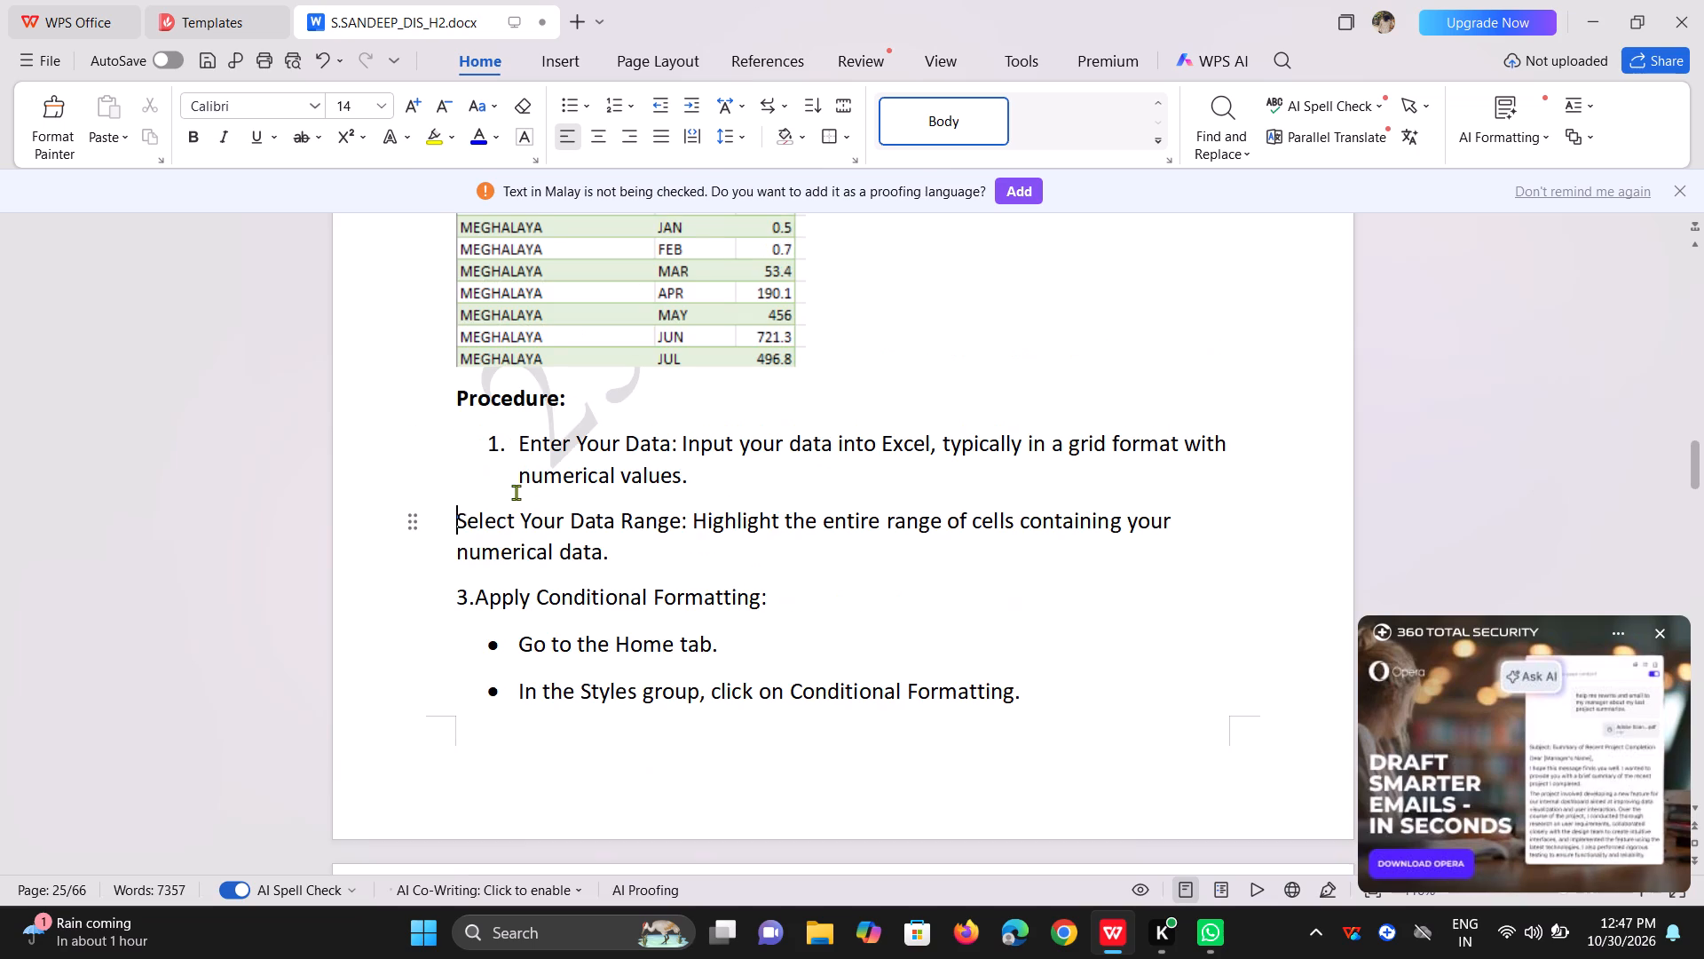
key(2)
key(period)
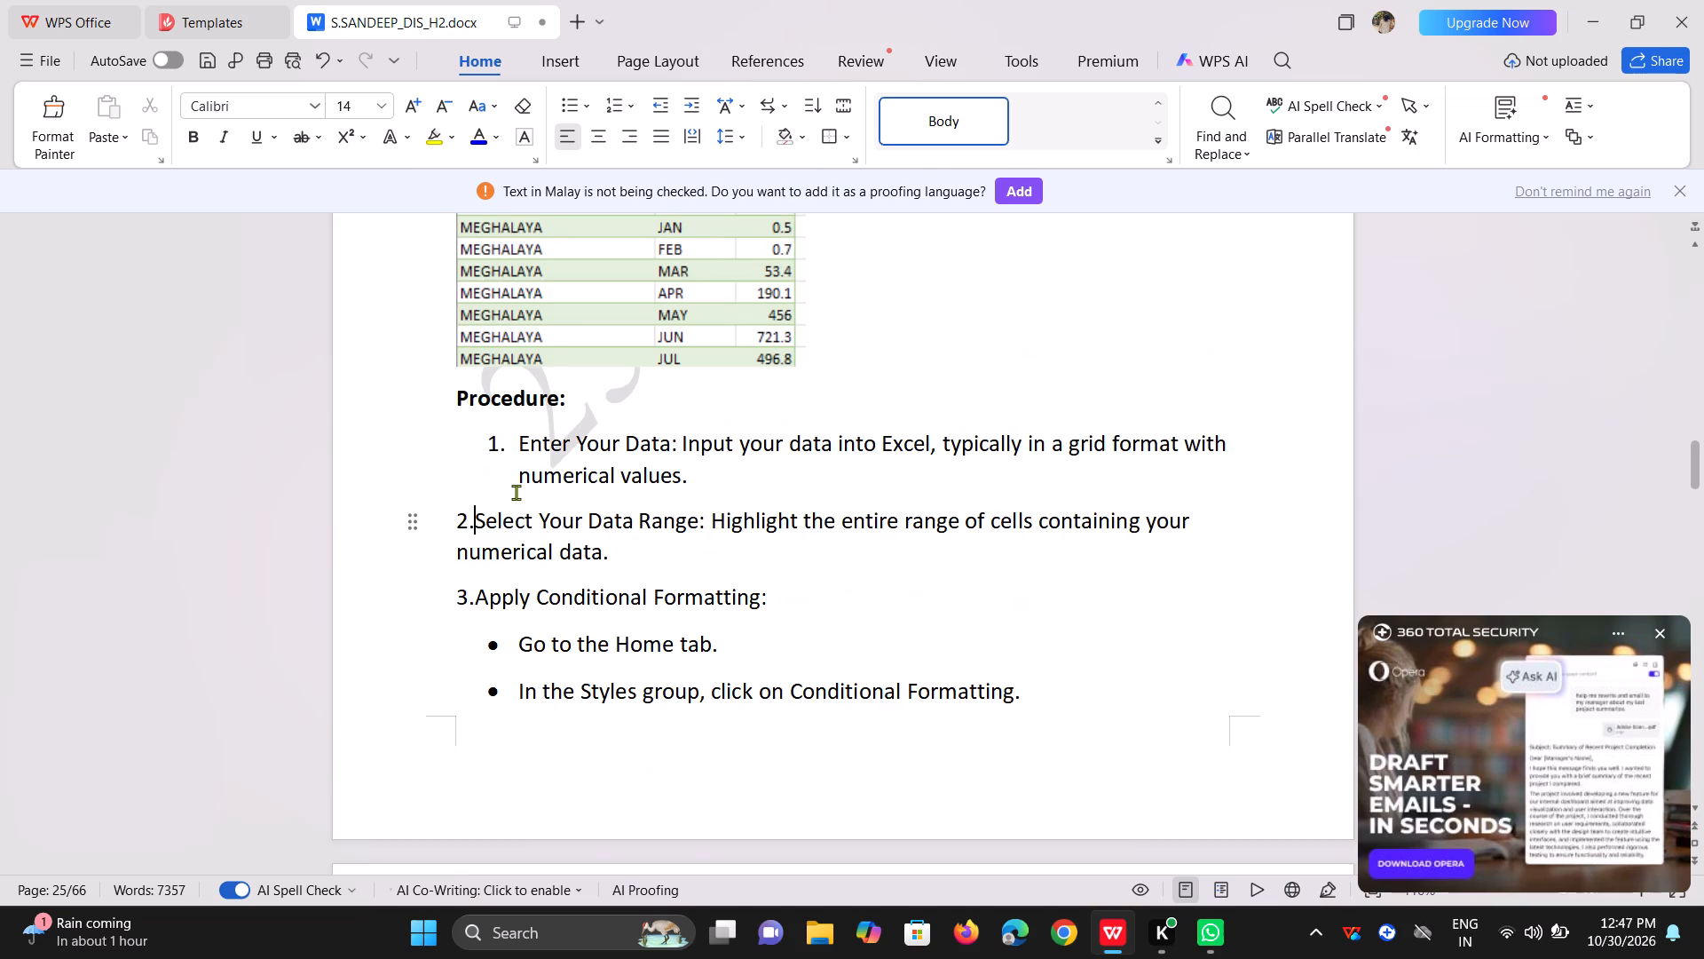
Replace the automatic numbering of the "Enter Your Data" procedure item with an unindented plain-text 1.
click(509, 444)
key(BackSpace)
key(BackSpace)
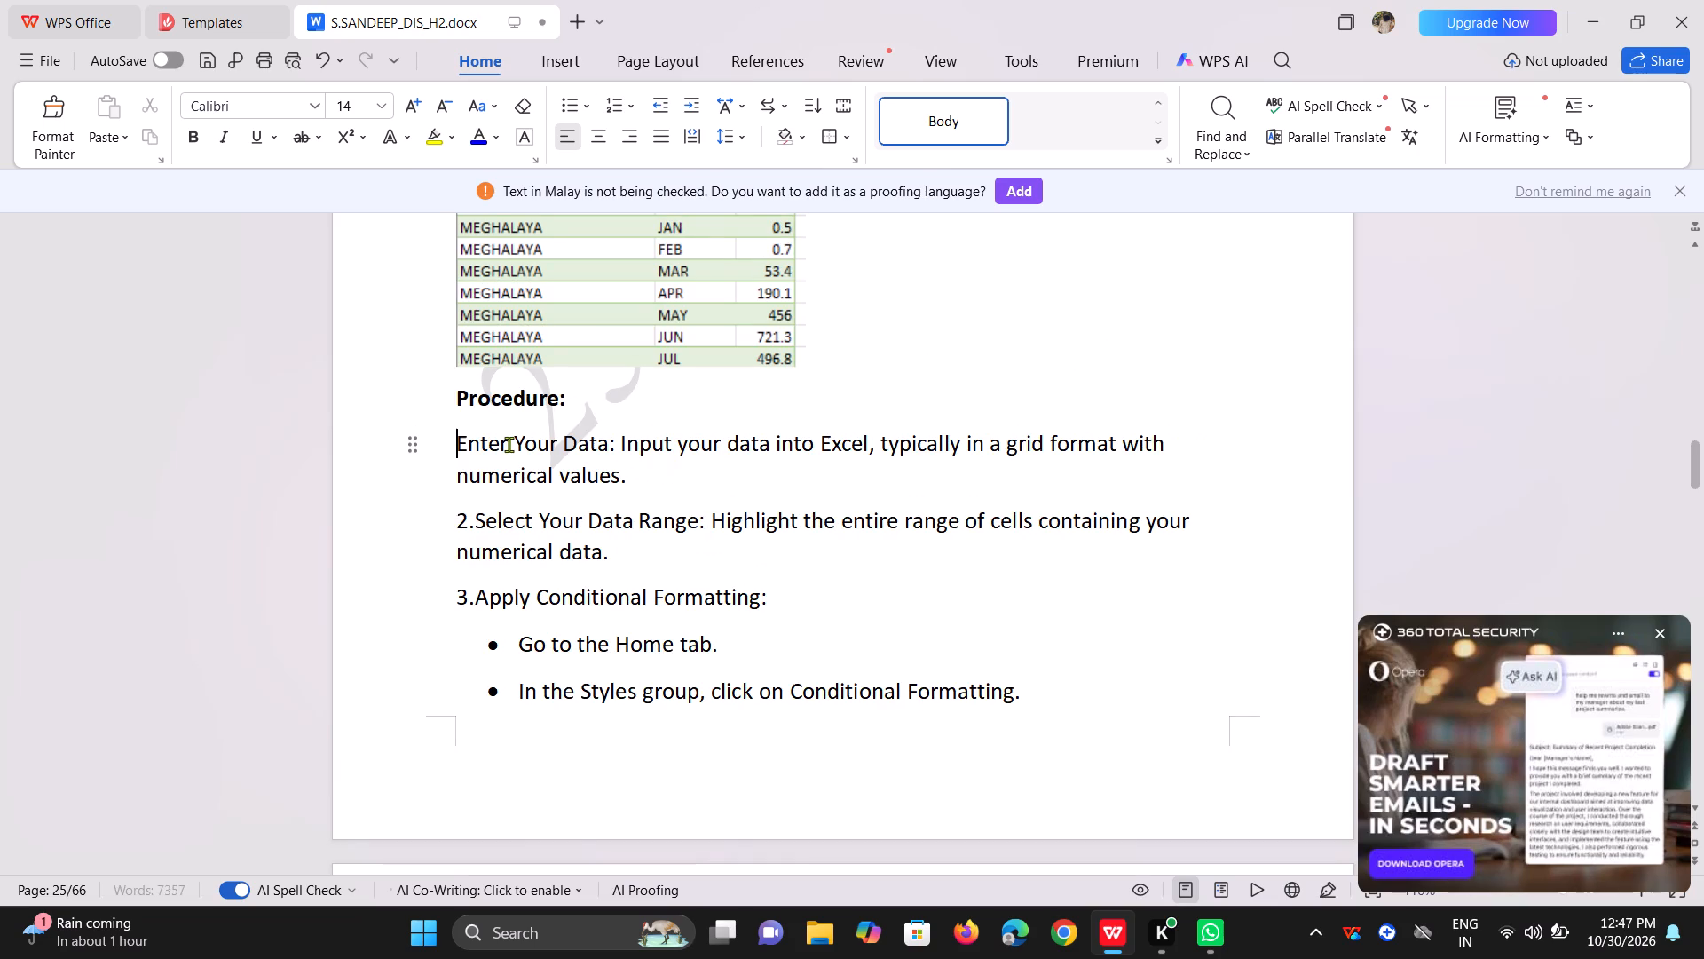
key(1)
key(period)
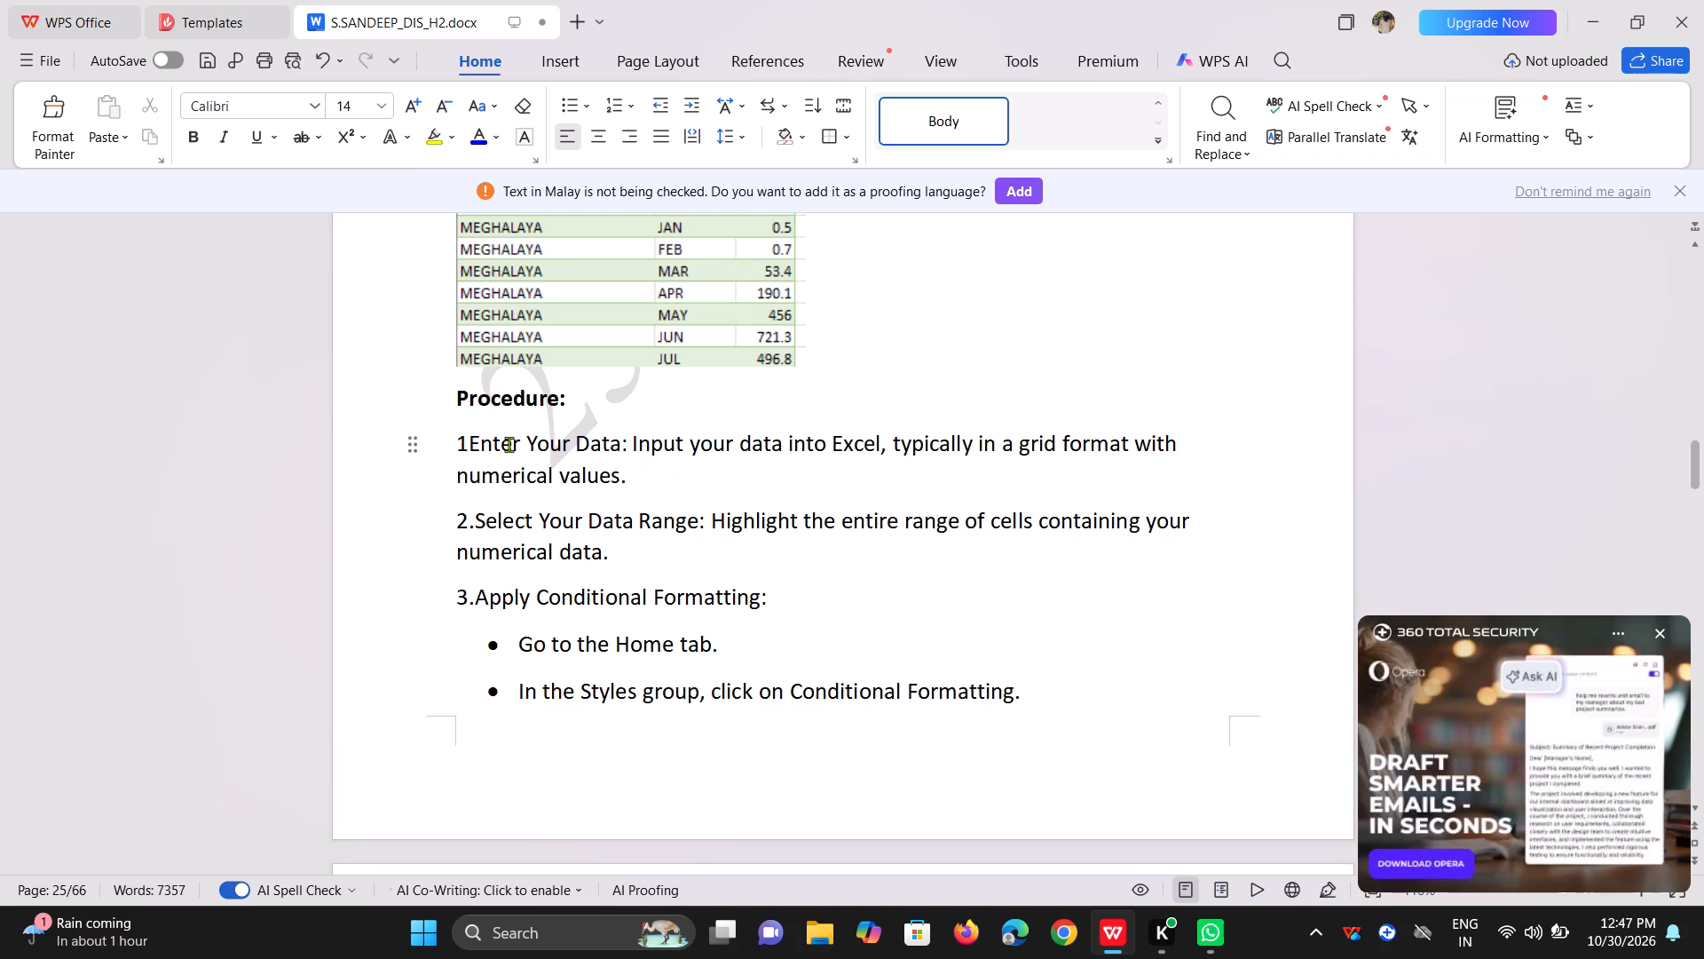
Relabel the Heat map entry under Data Visualization in the table of contents as F).
scroll(509, 444, down, 8)
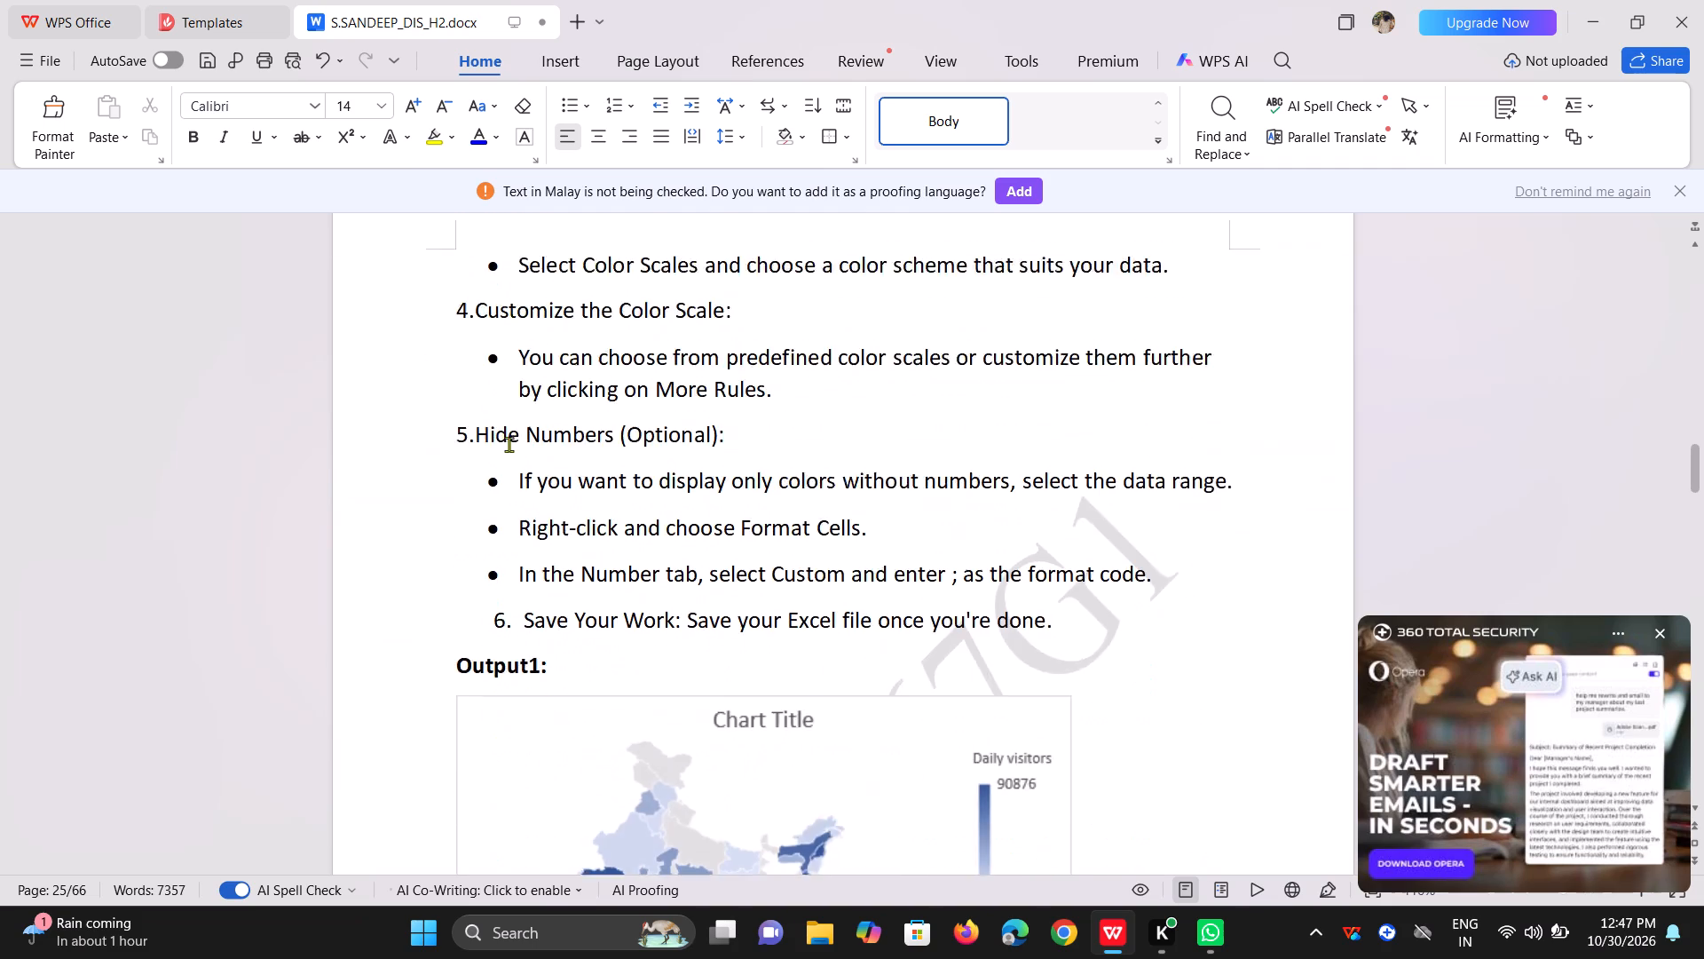
scroll(509, 444, down, 5)
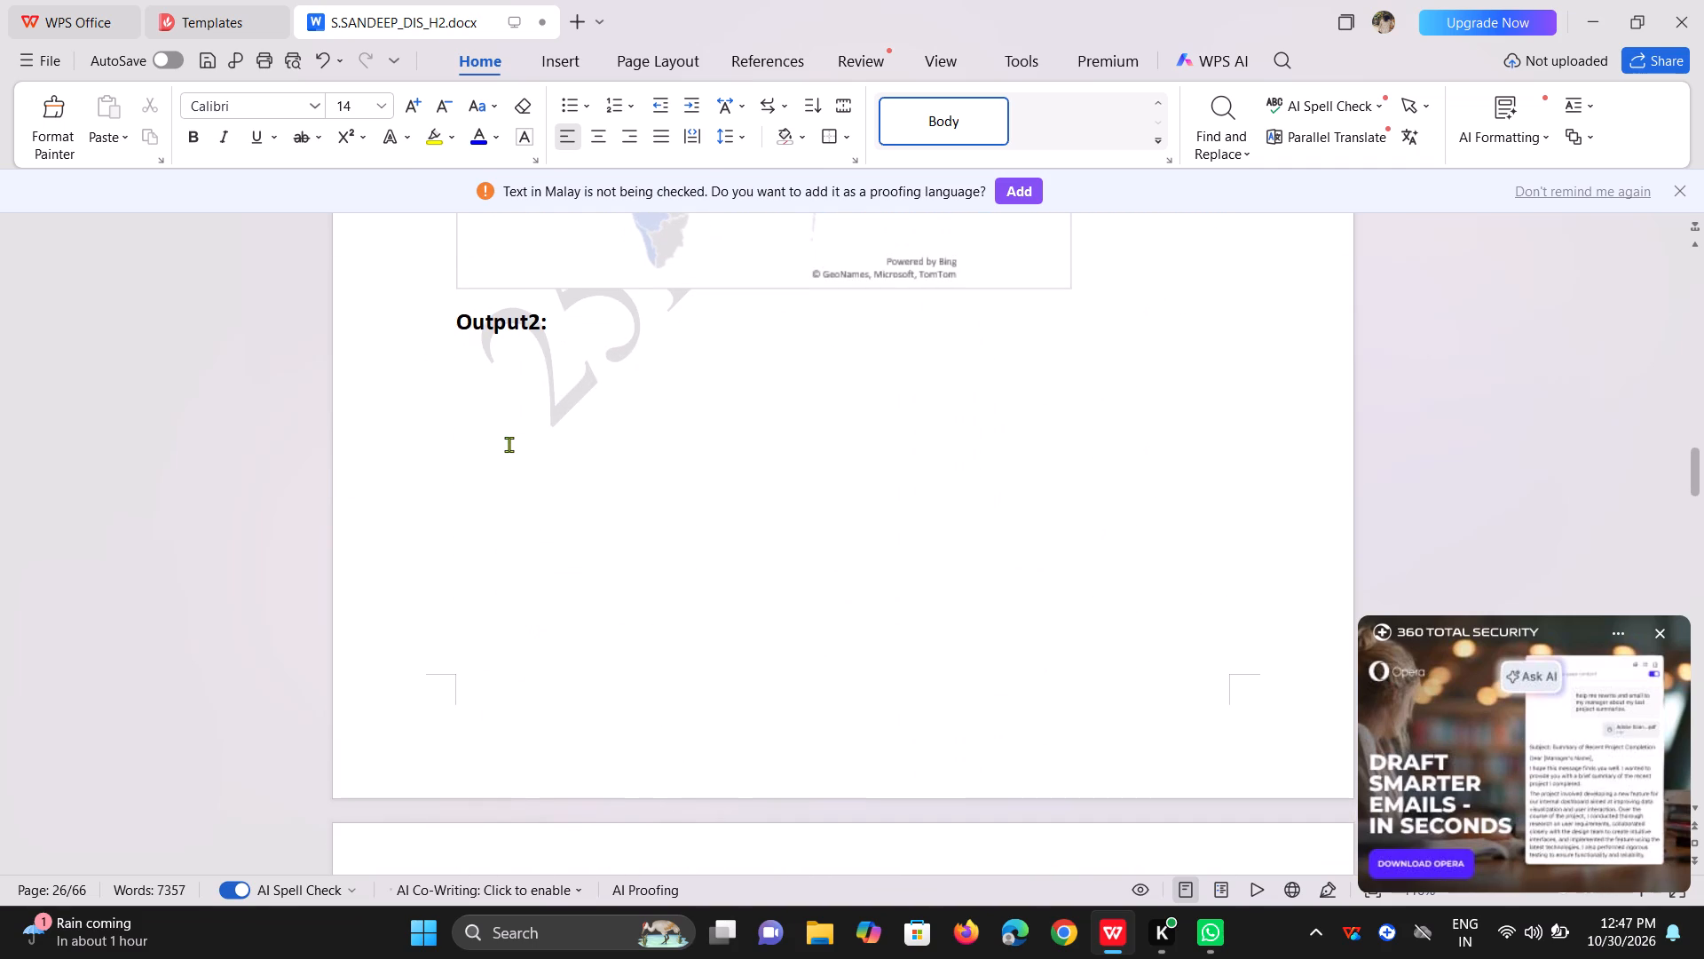
scroll(509, 444, up, 5)
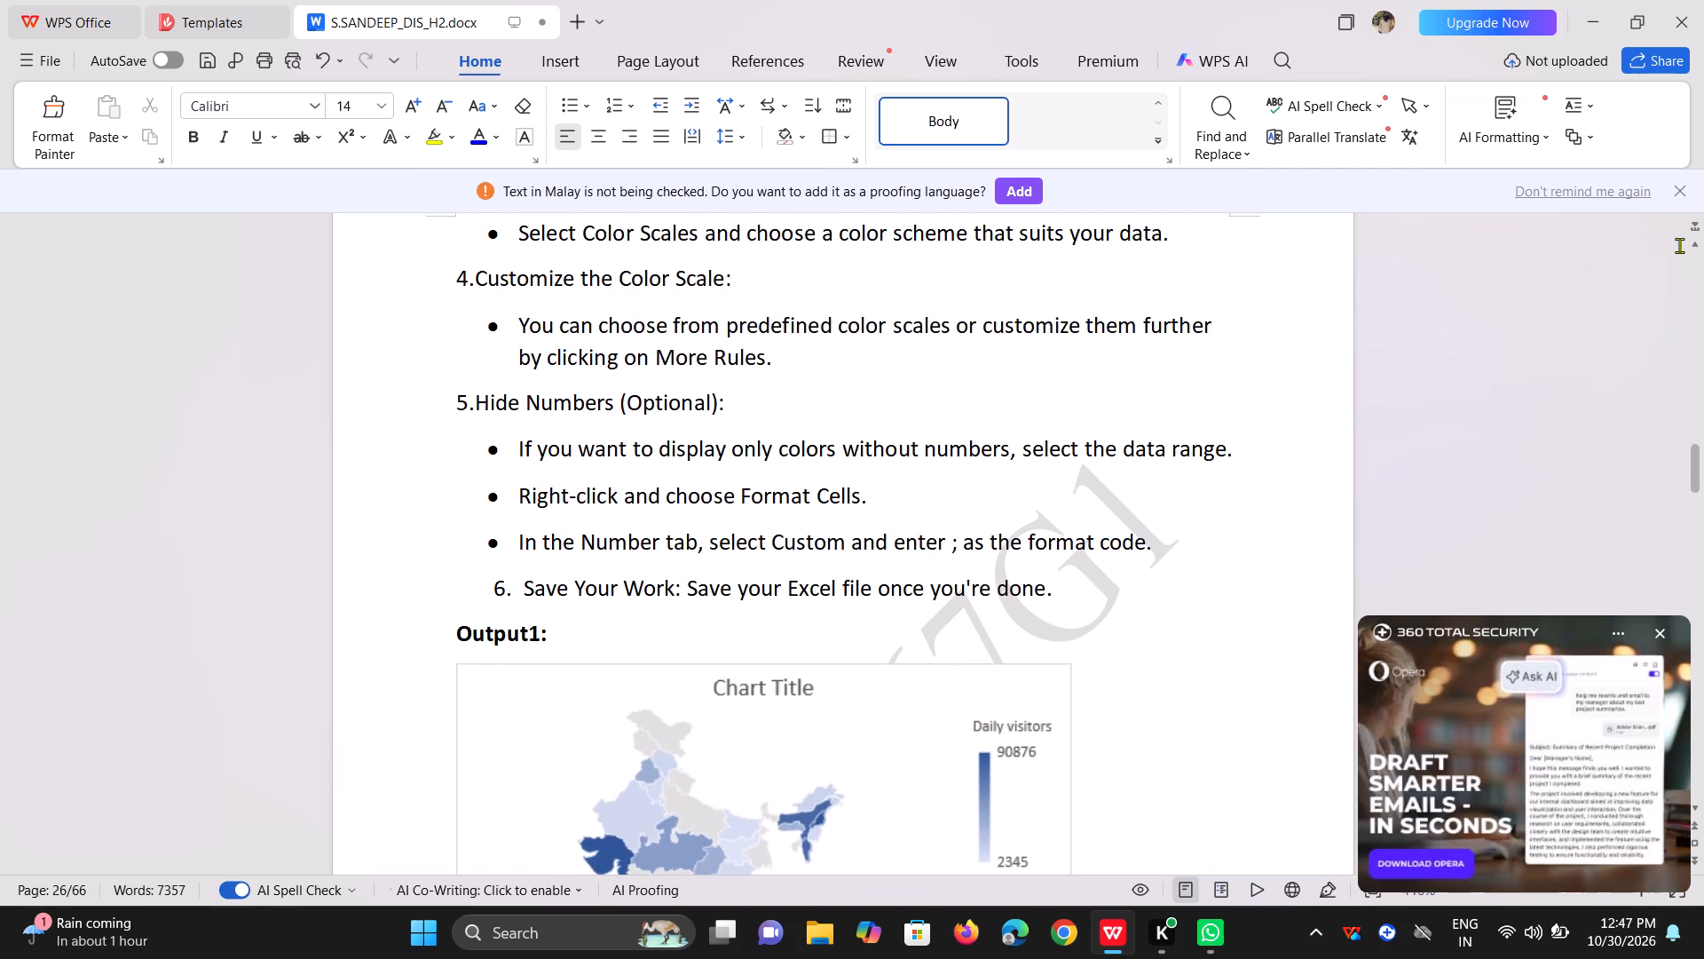
triple_click(1694, 249)
double_click(1694, 249)
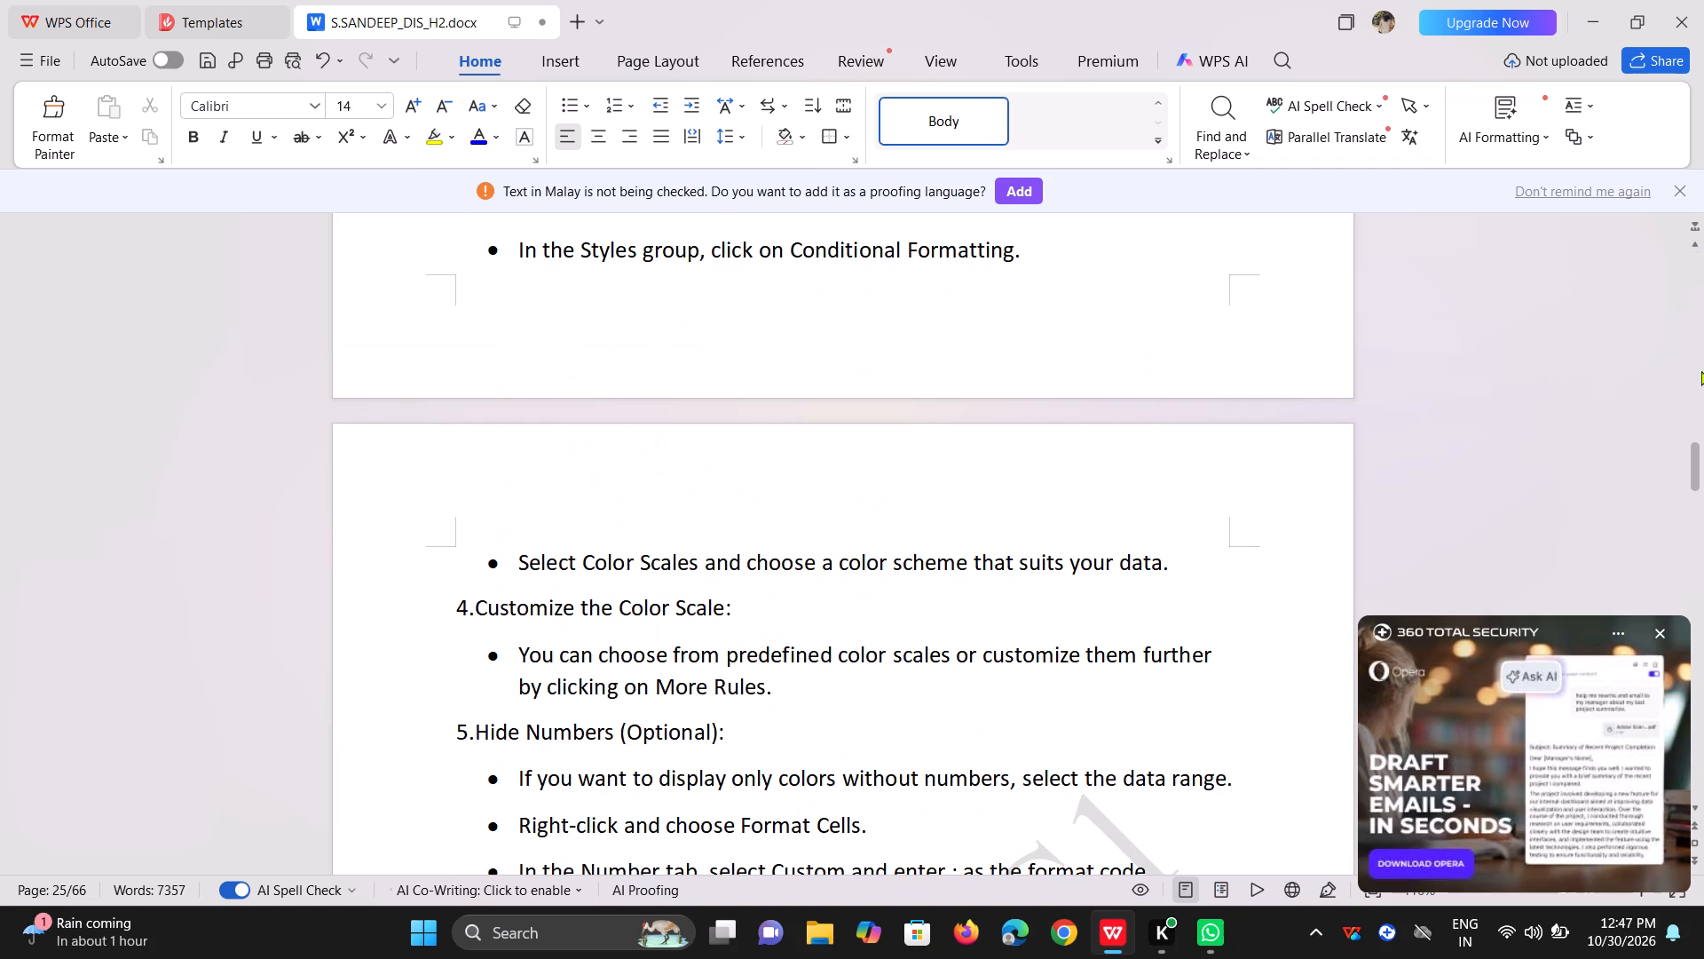
drag(1699, 455, 1703, 101)
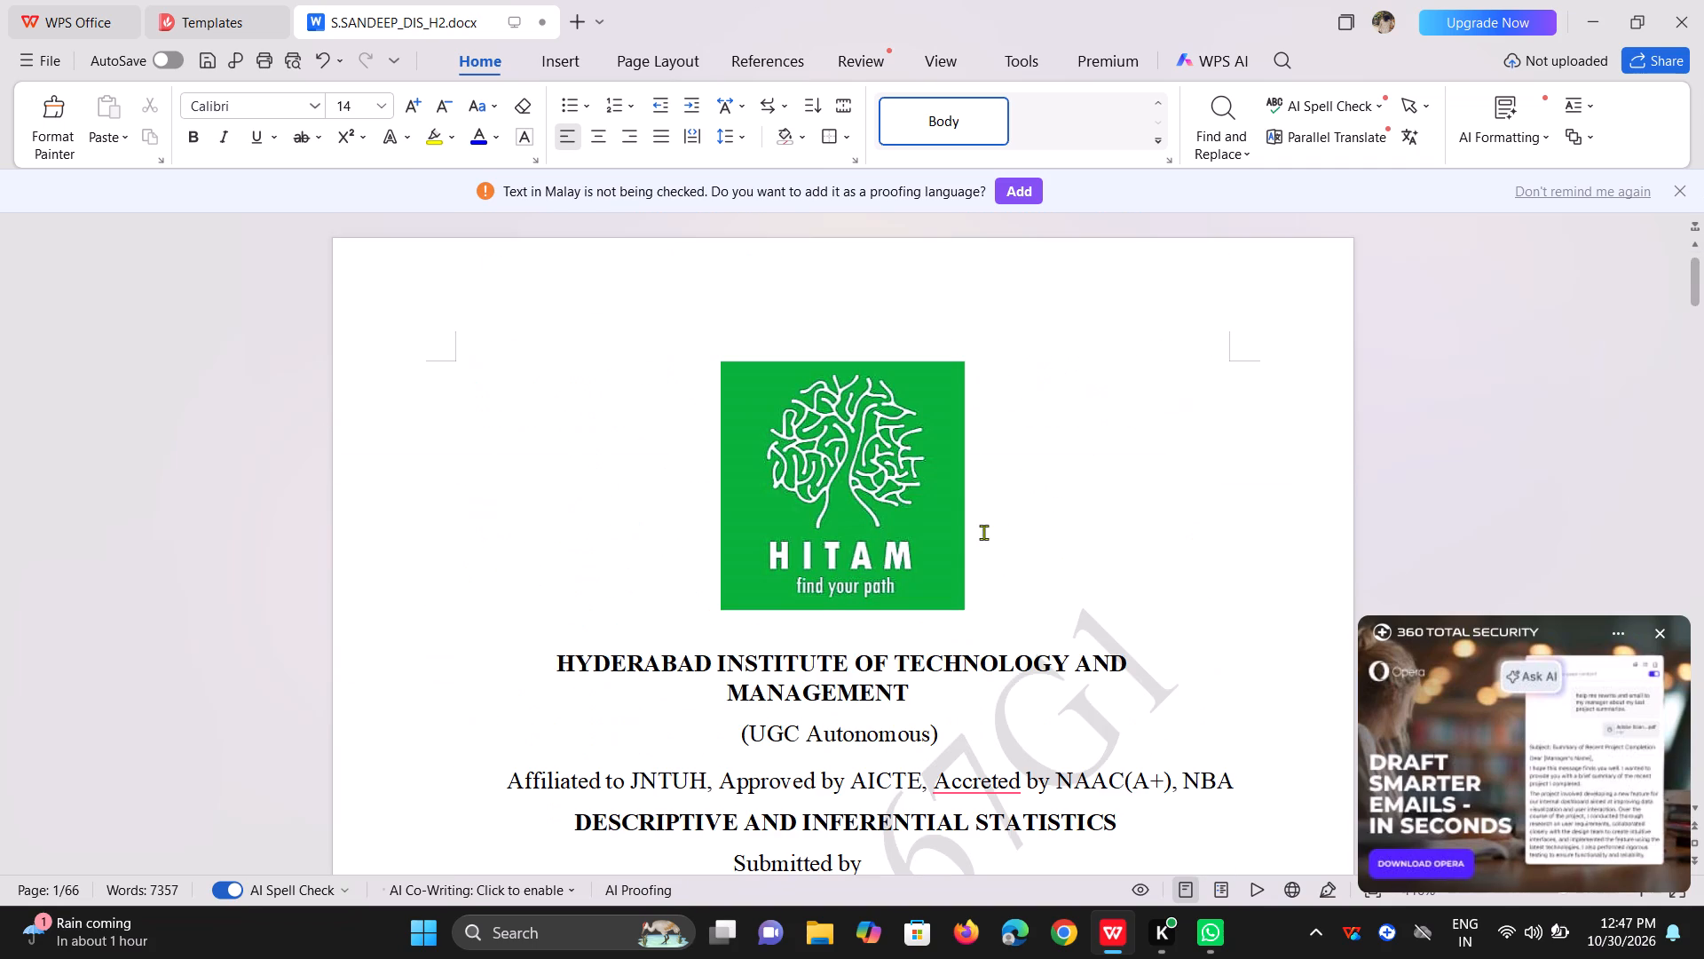
scroll(983, 532, down, 13)
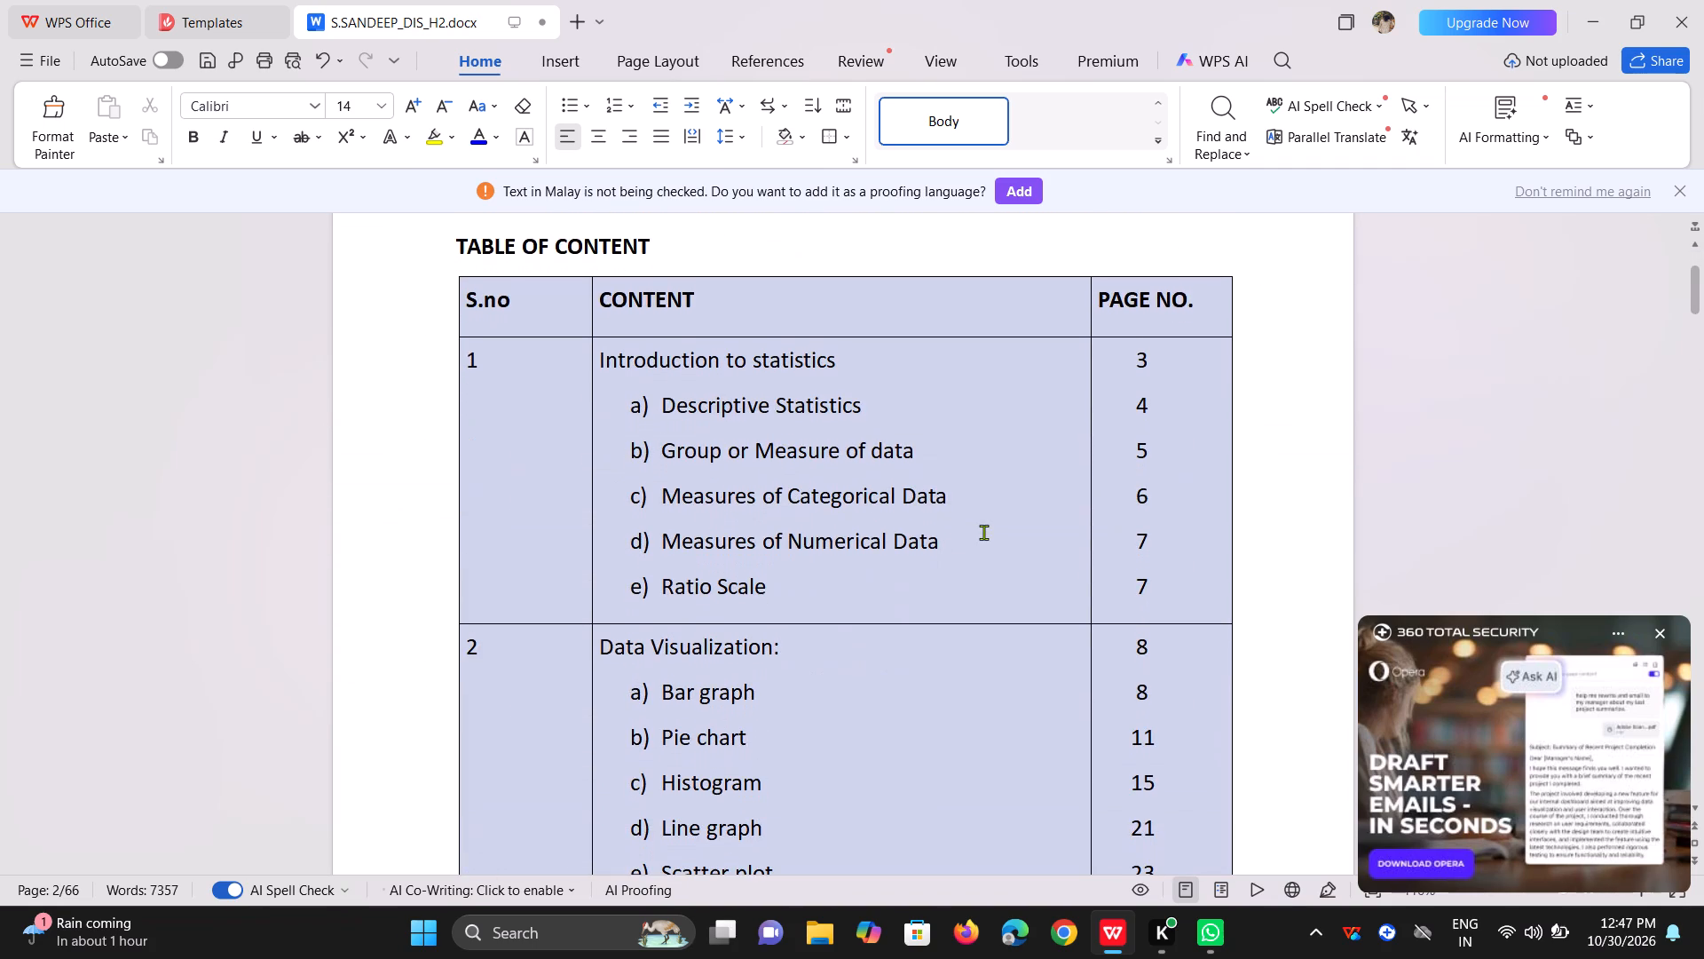
scroll(983, 532, down, 4)
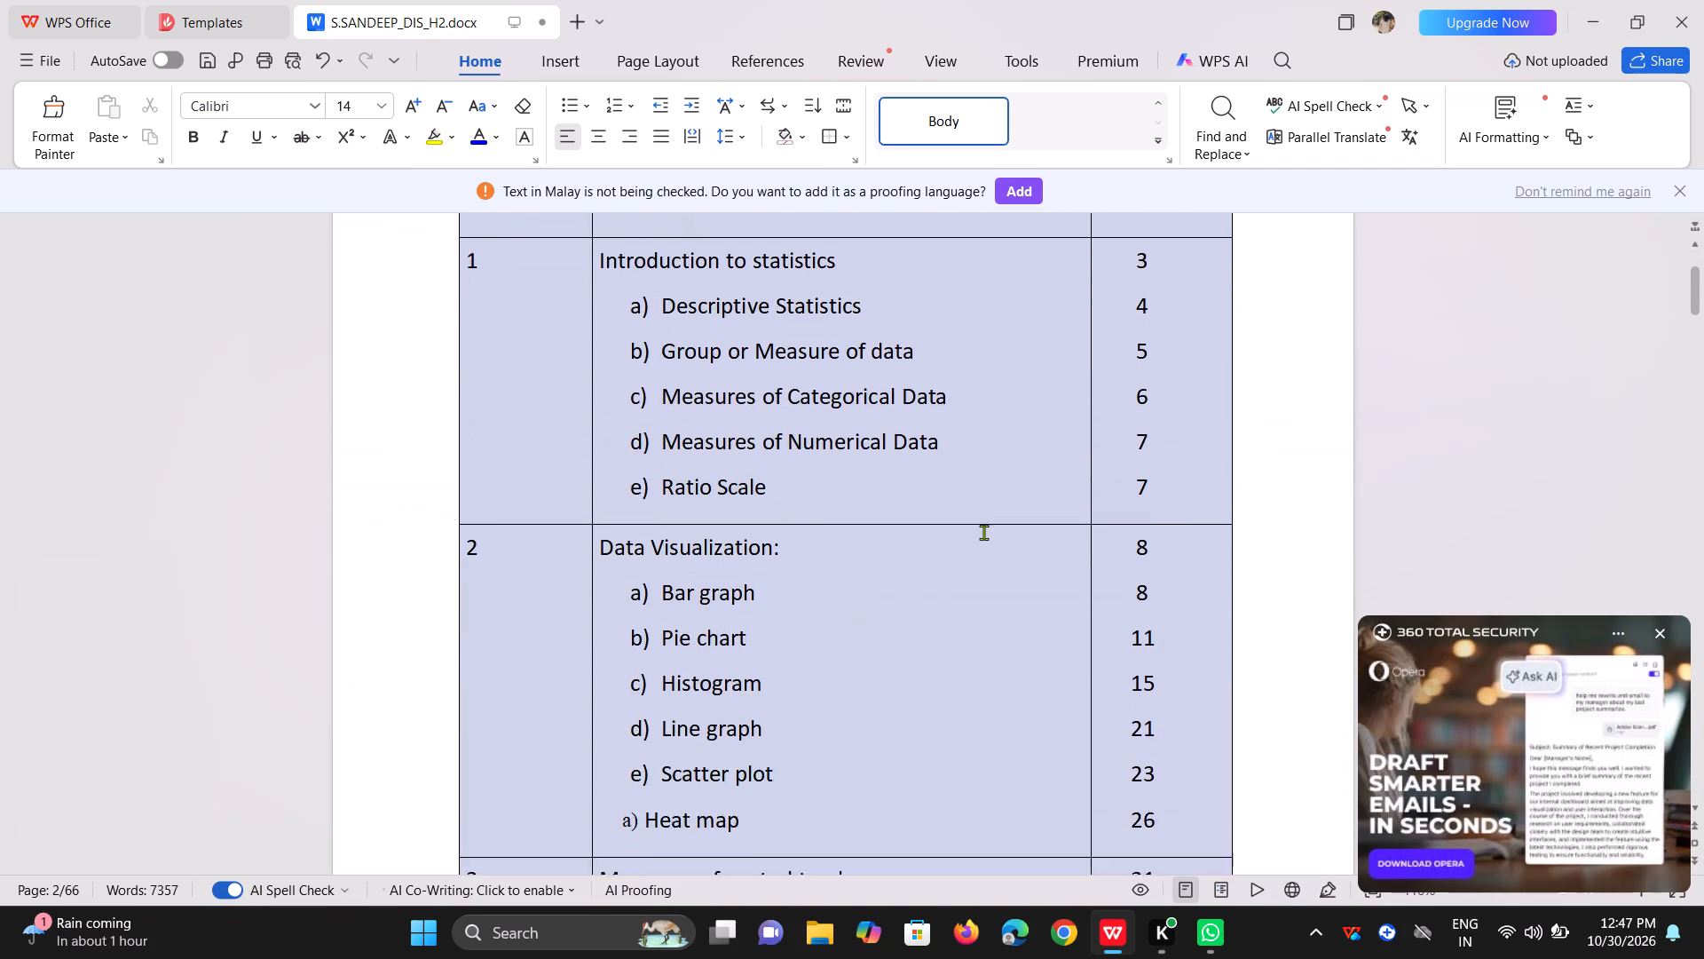
scroll(983, 532, down, 3)
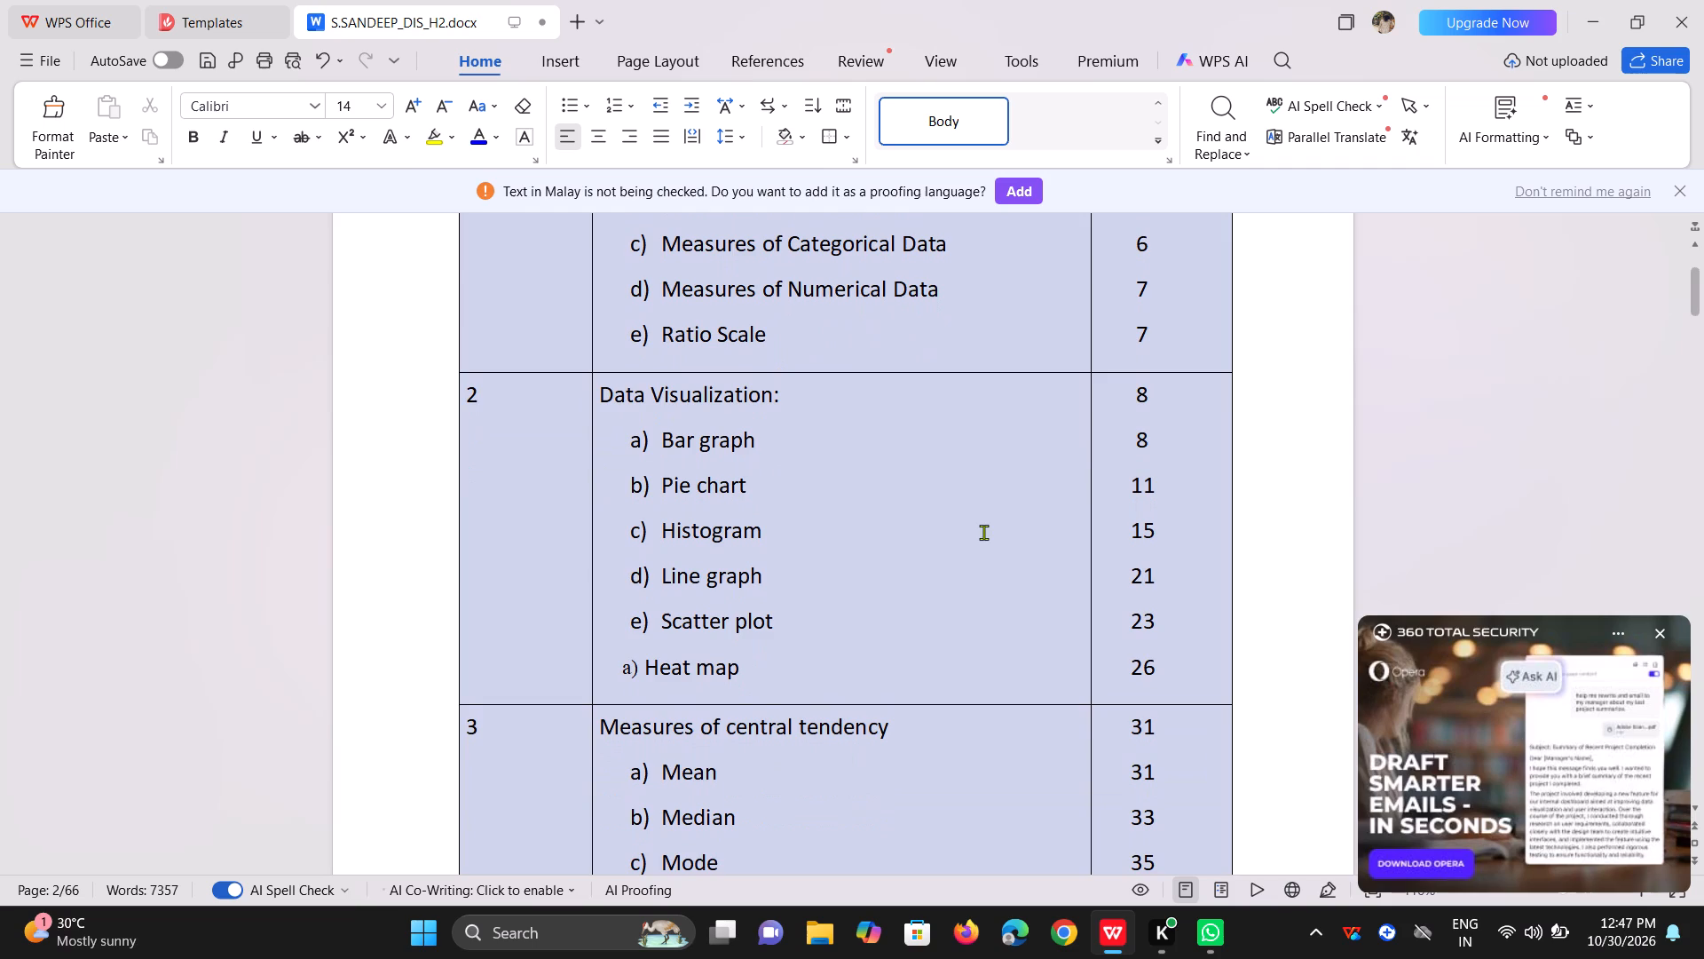
click(638, 667)
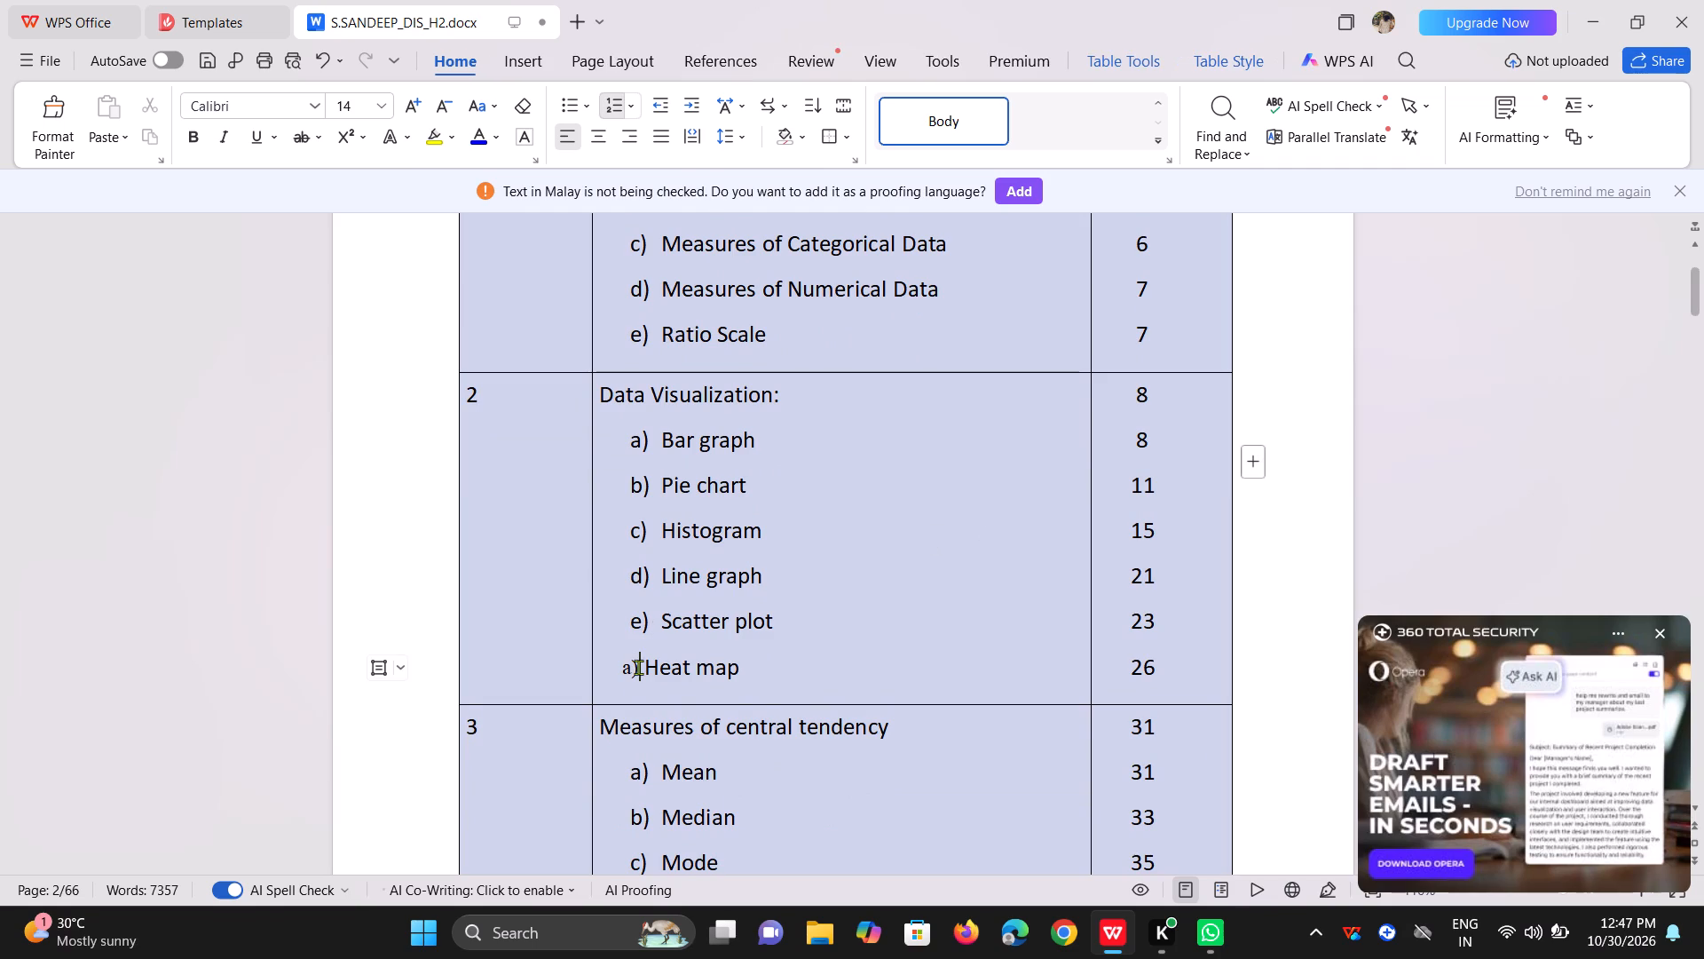
key(BackSpace)
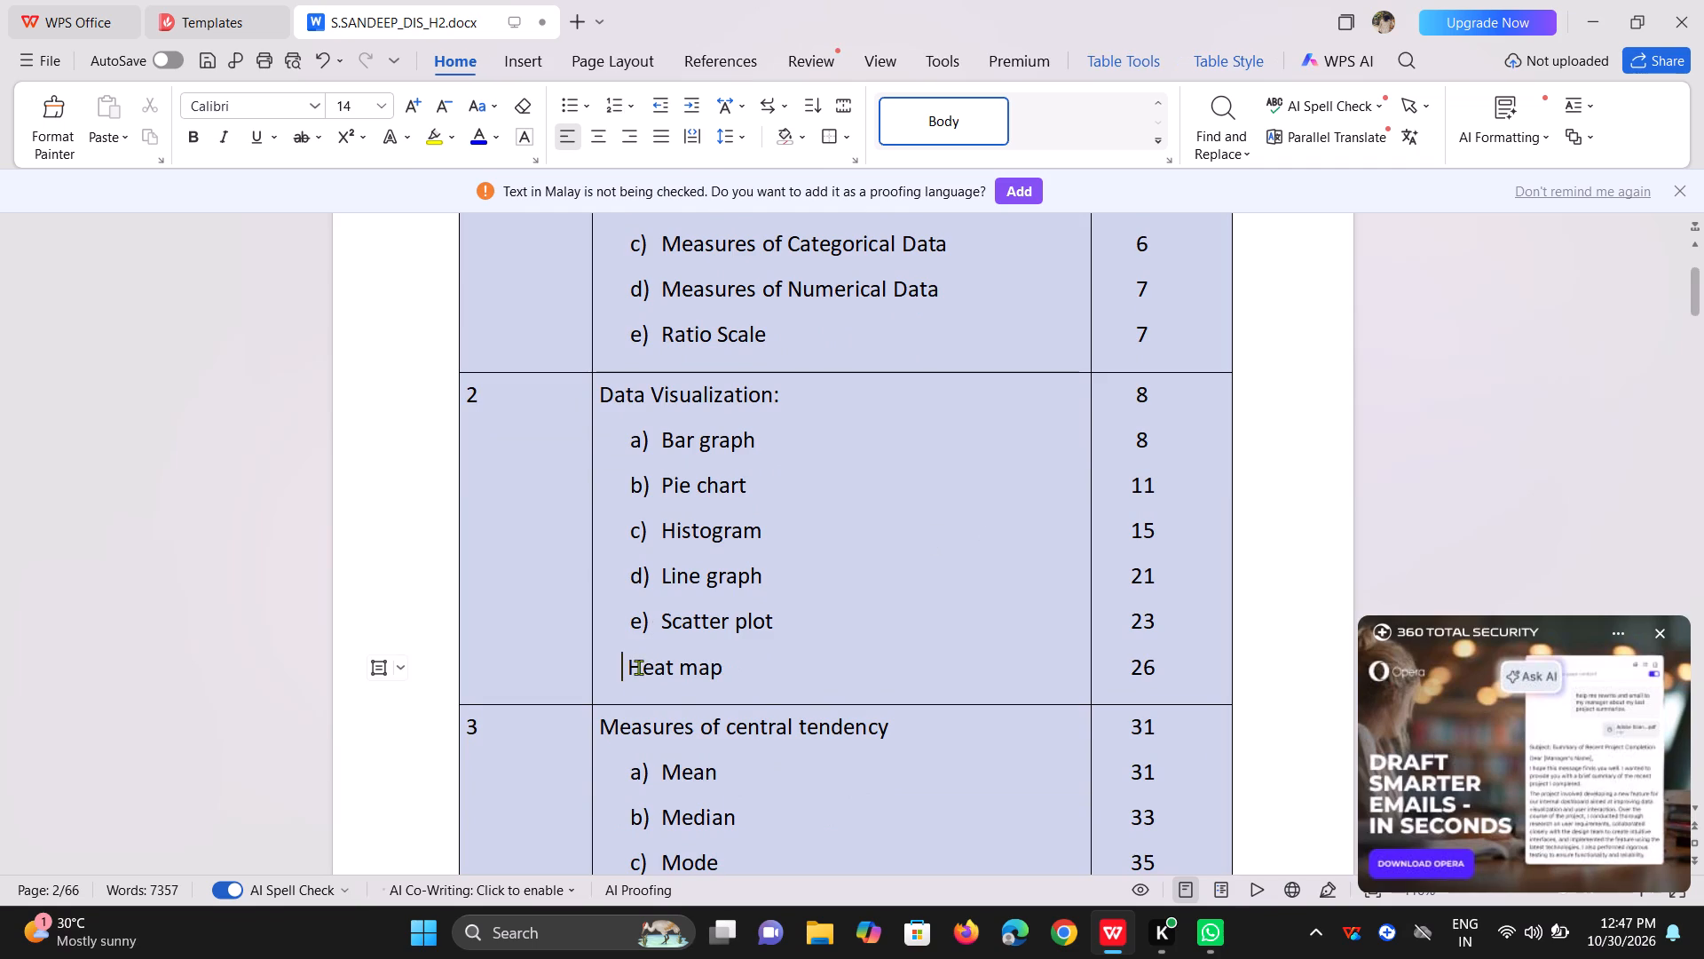
key(f)
key(shift+parenright)
Examine the remaining table of contents entries from Measures of central tendency to Bi-variate Analysis, plus the start of Introduction to Statistics.
scroll(638, 667, down, 2)
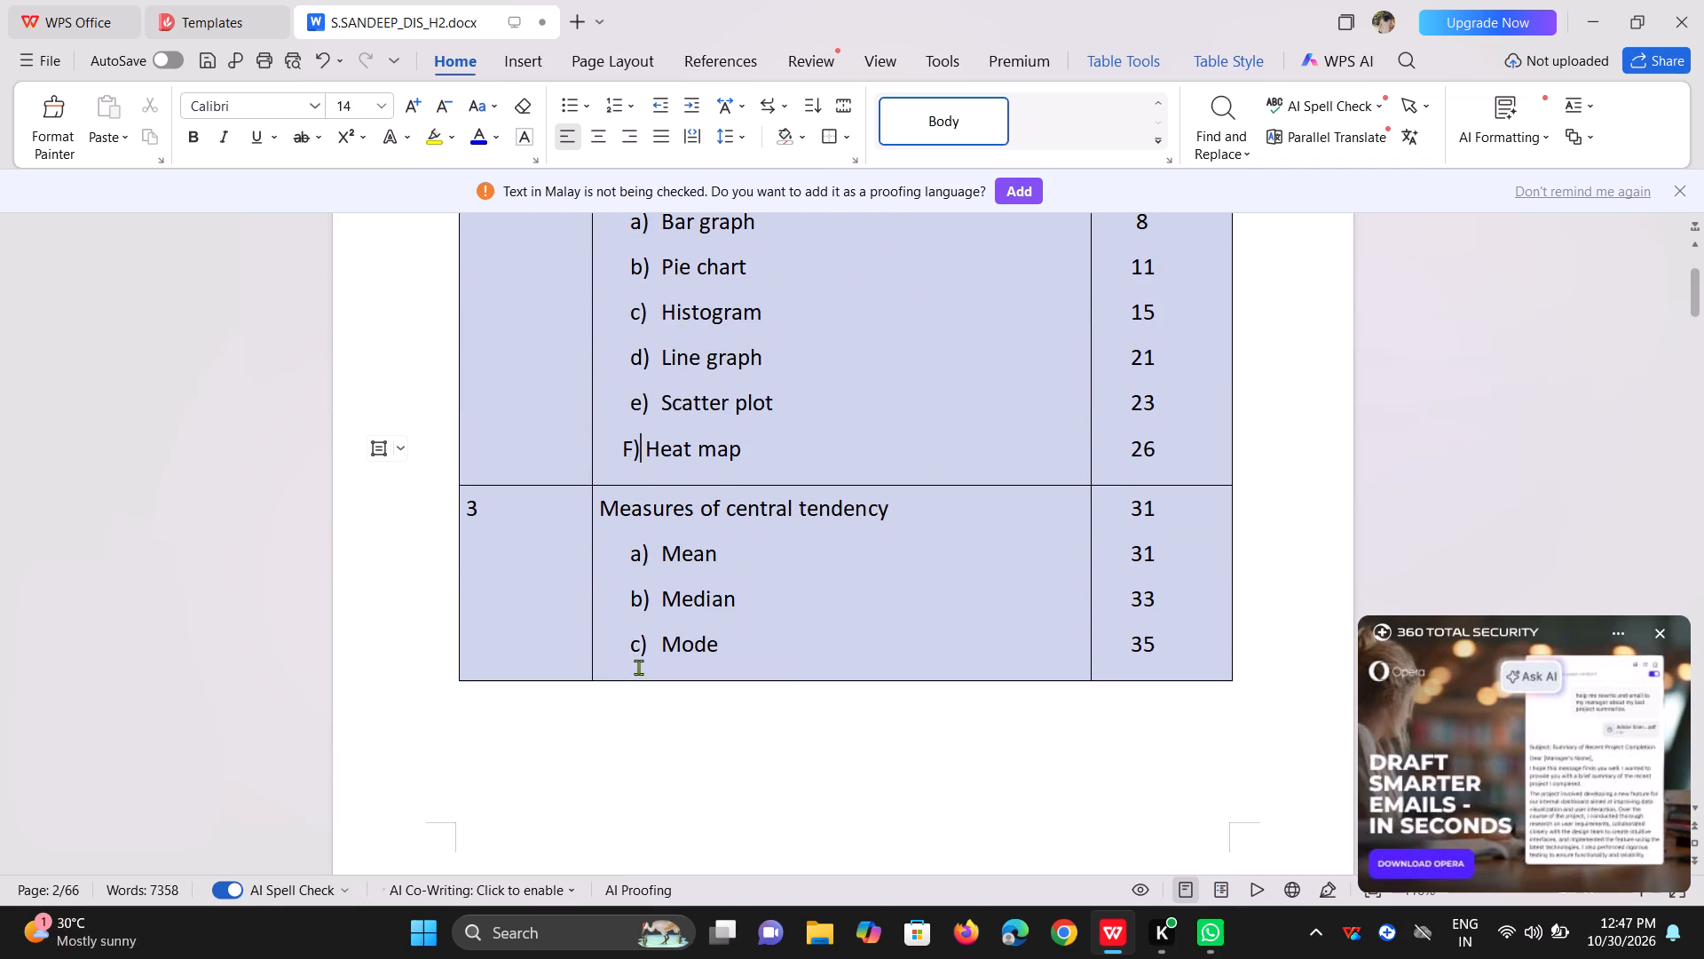
scroll(638, 667, down, 8)
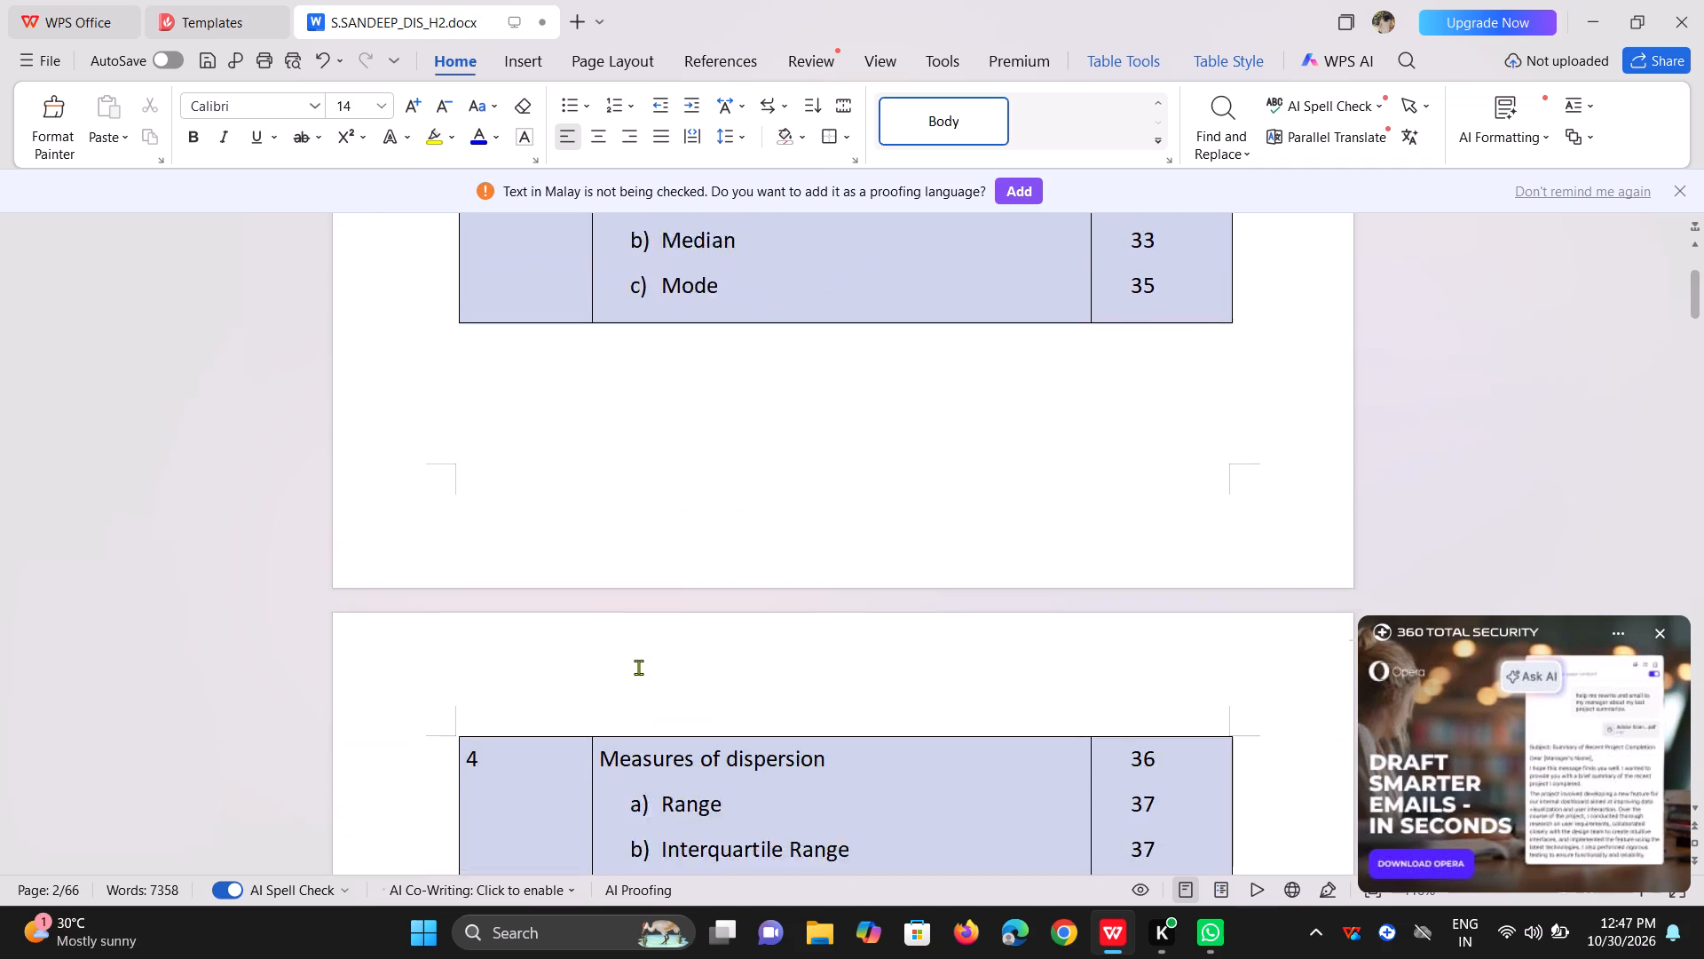
scroll(638, 667, down, 5)
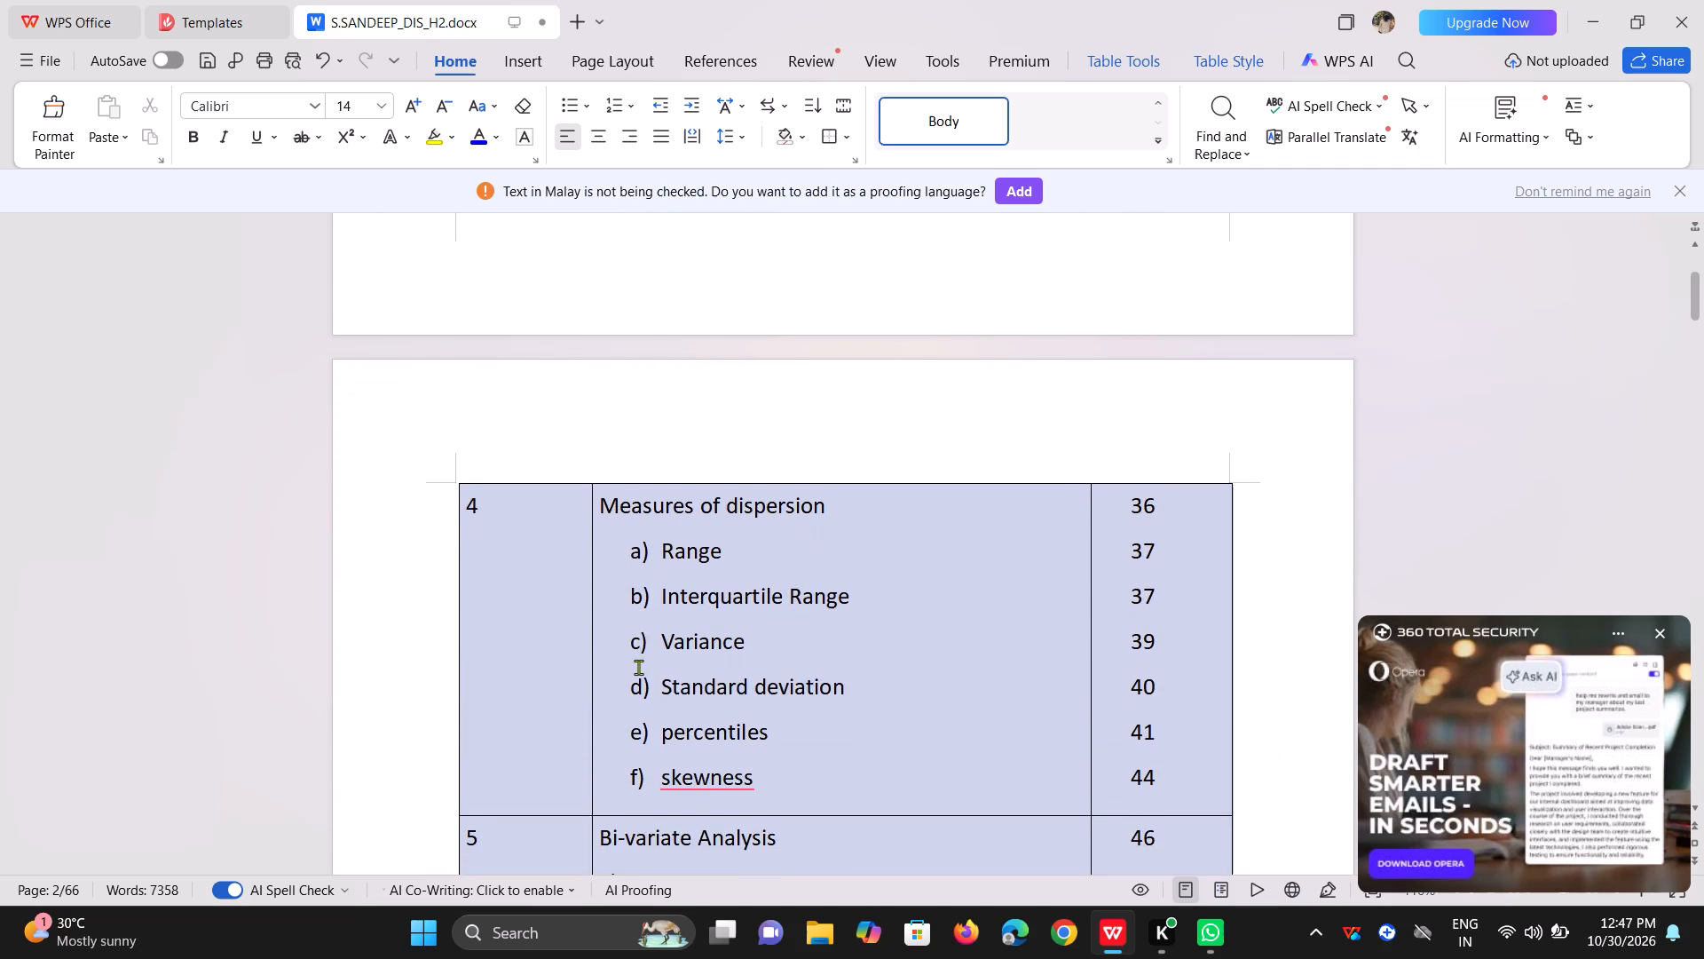
scroll(638, 667, down, 6)
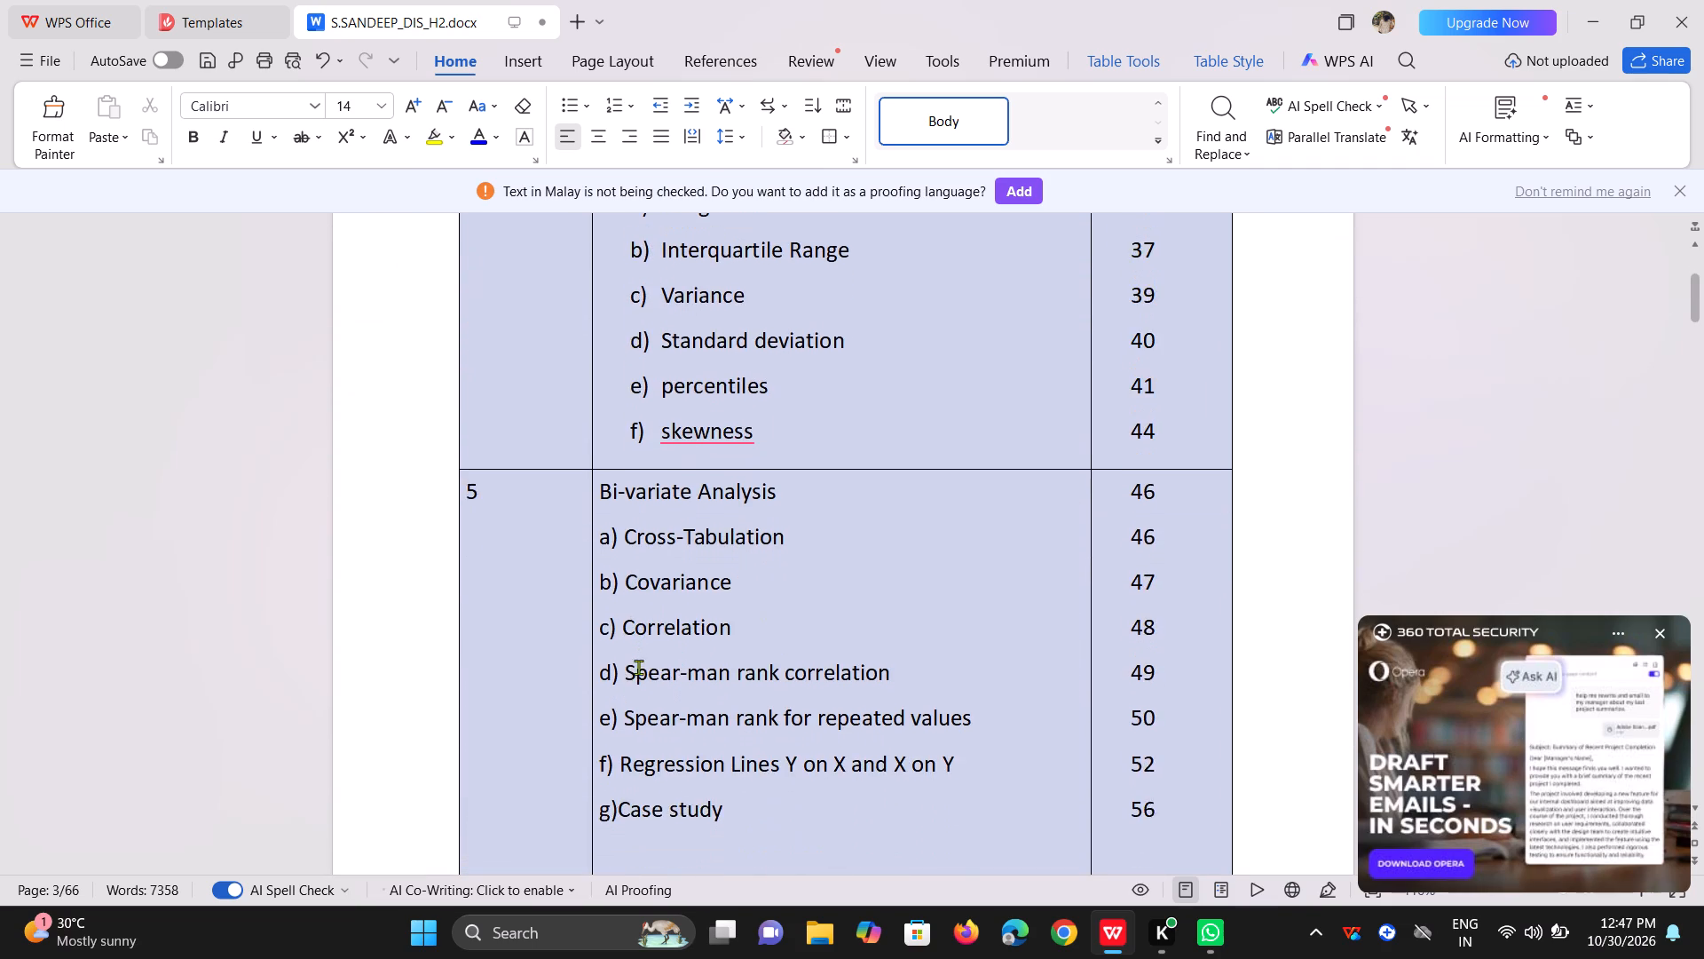
scroll(638, 667, down, 4)
scroll(638, 667, up, 1)
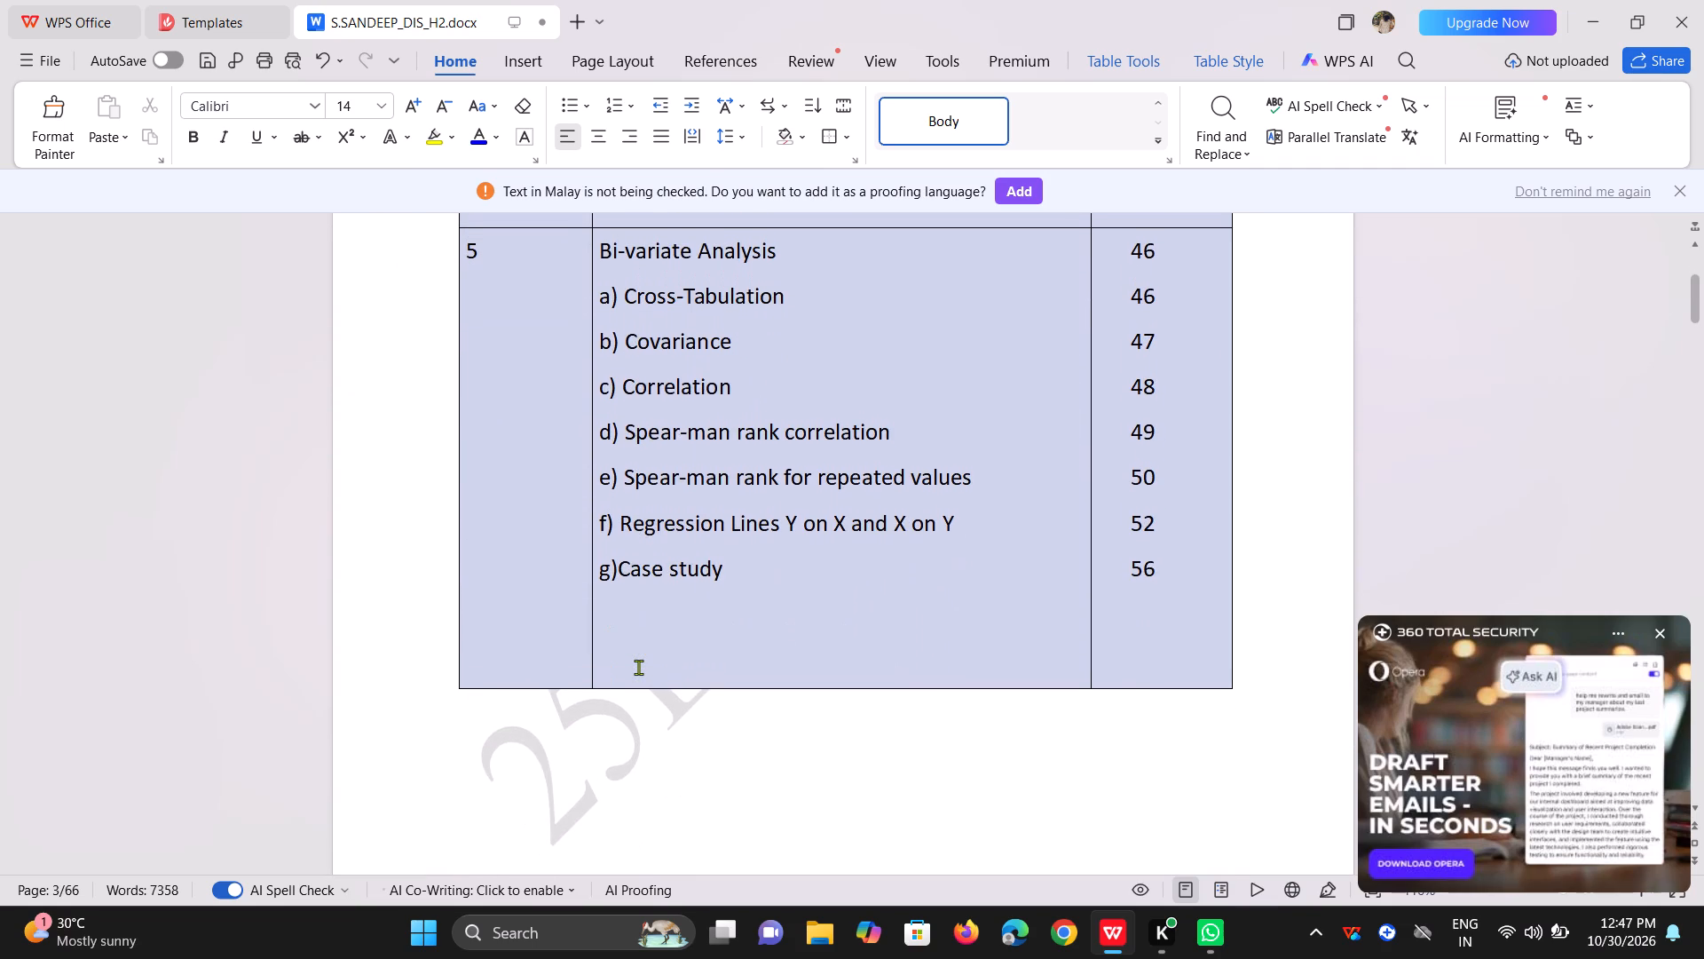
scroll(638, 667, up, 5)
scroll(638, 667, down, 3)
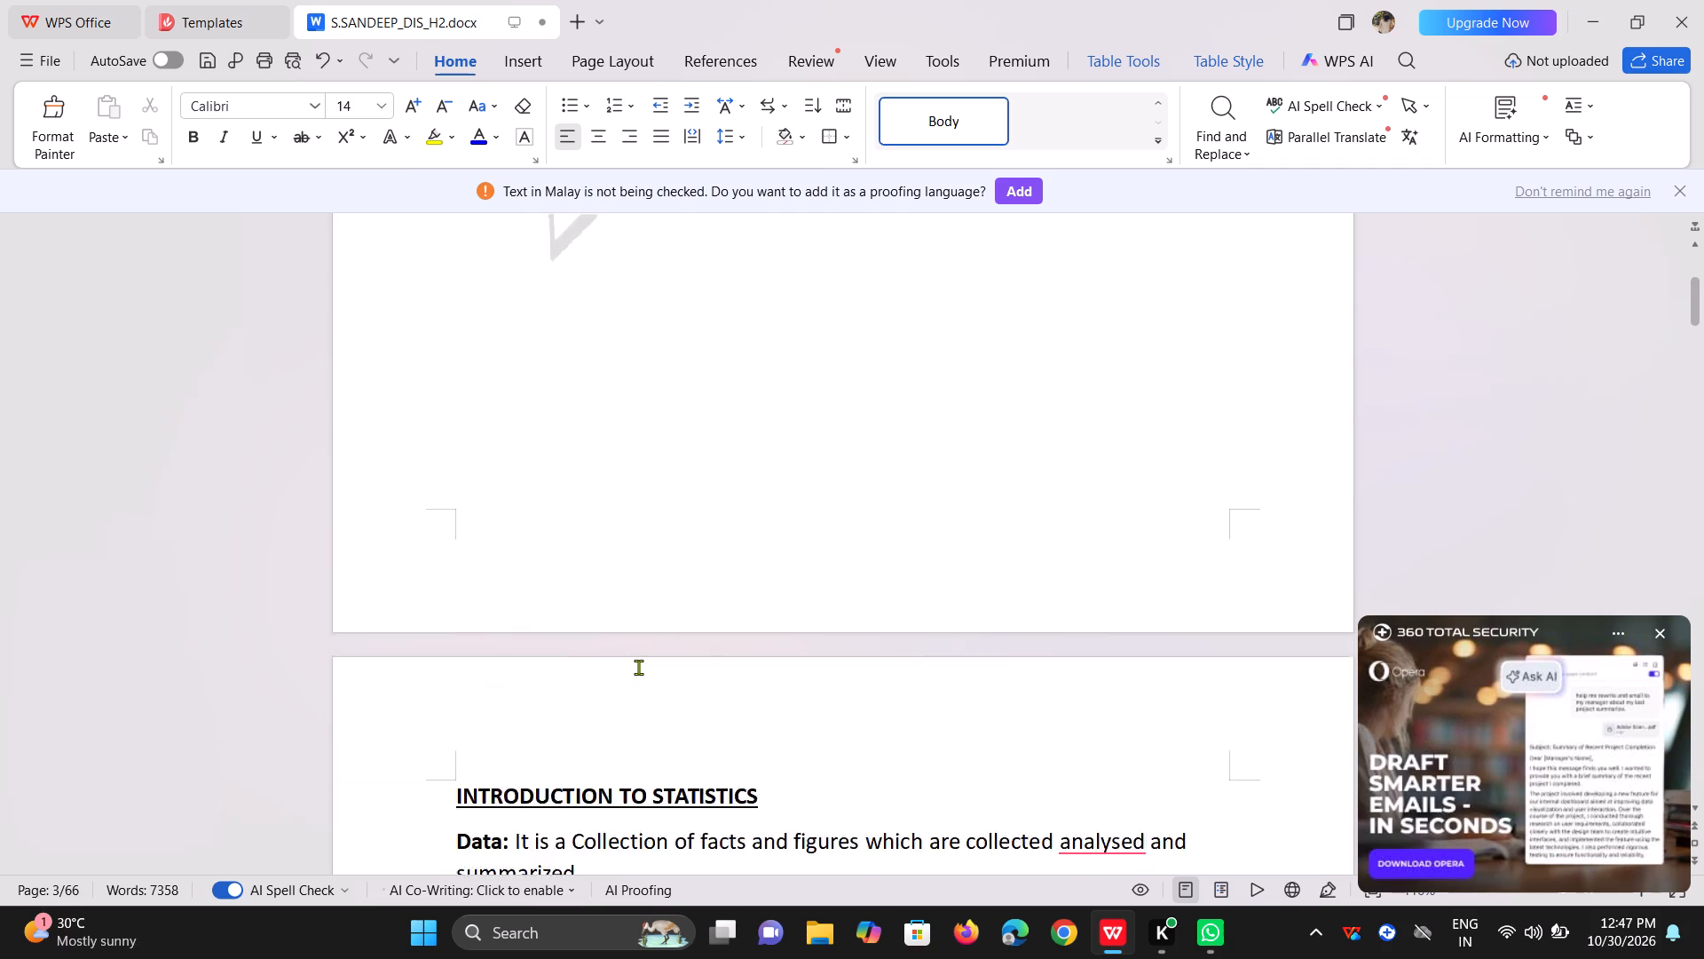
scroll(638, 667, down, 6)
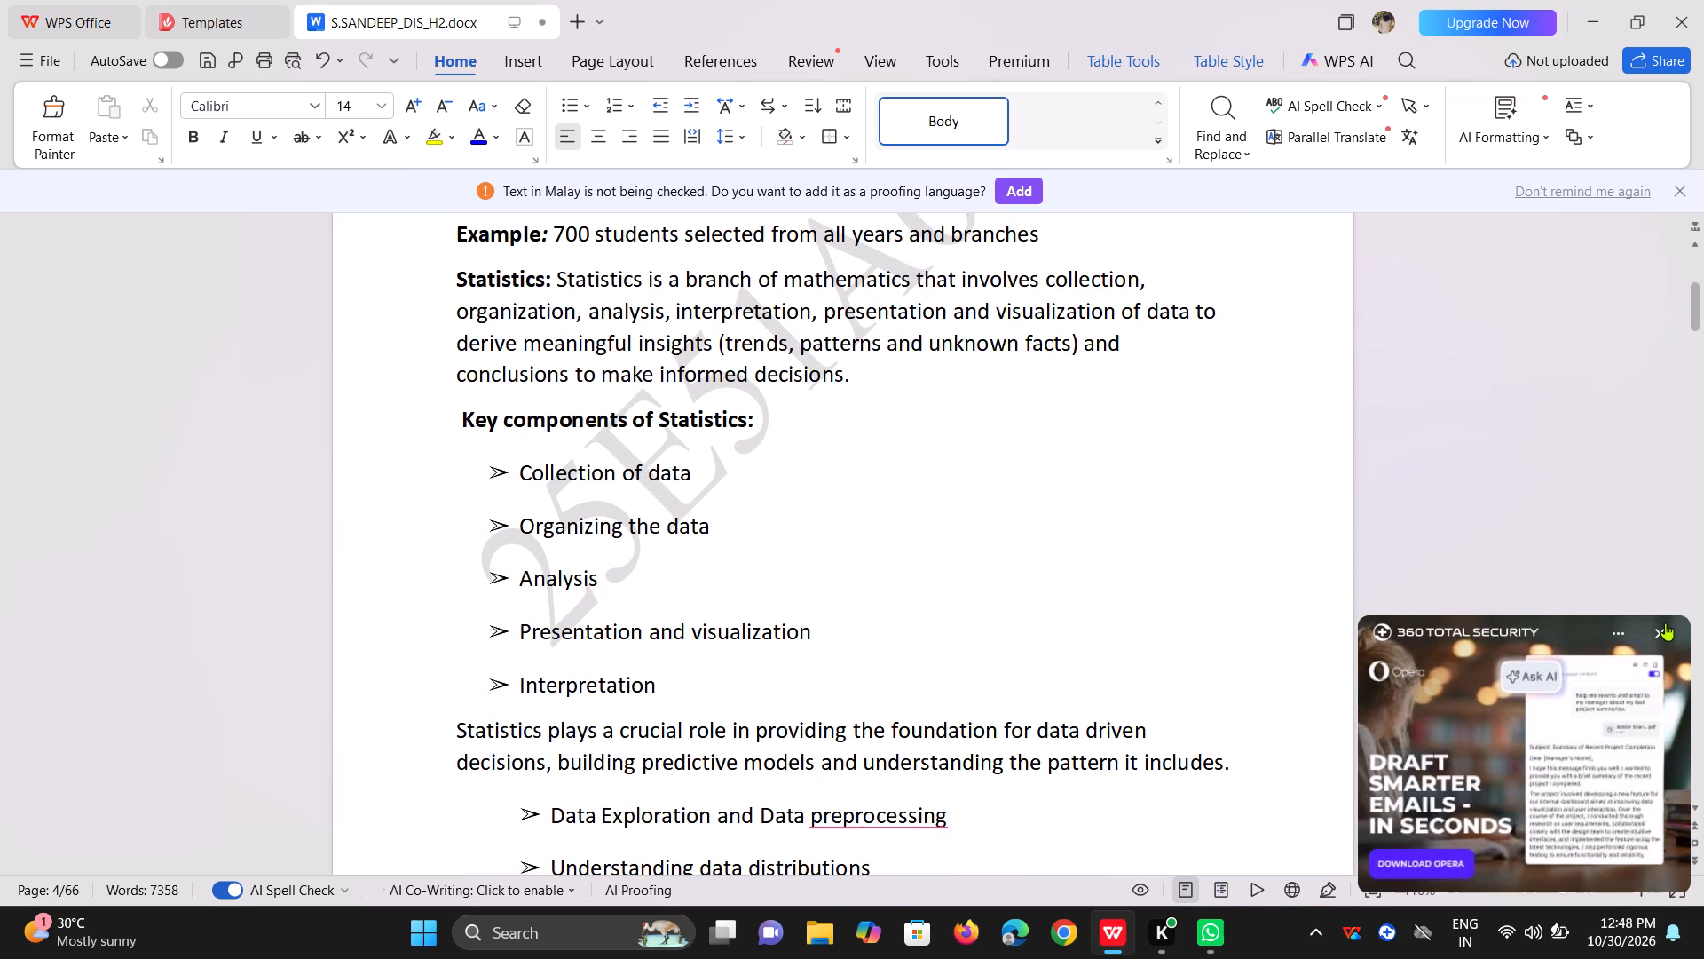
Dismiss the 360 Total Security advertisement pop-up.
click(1665, 622)
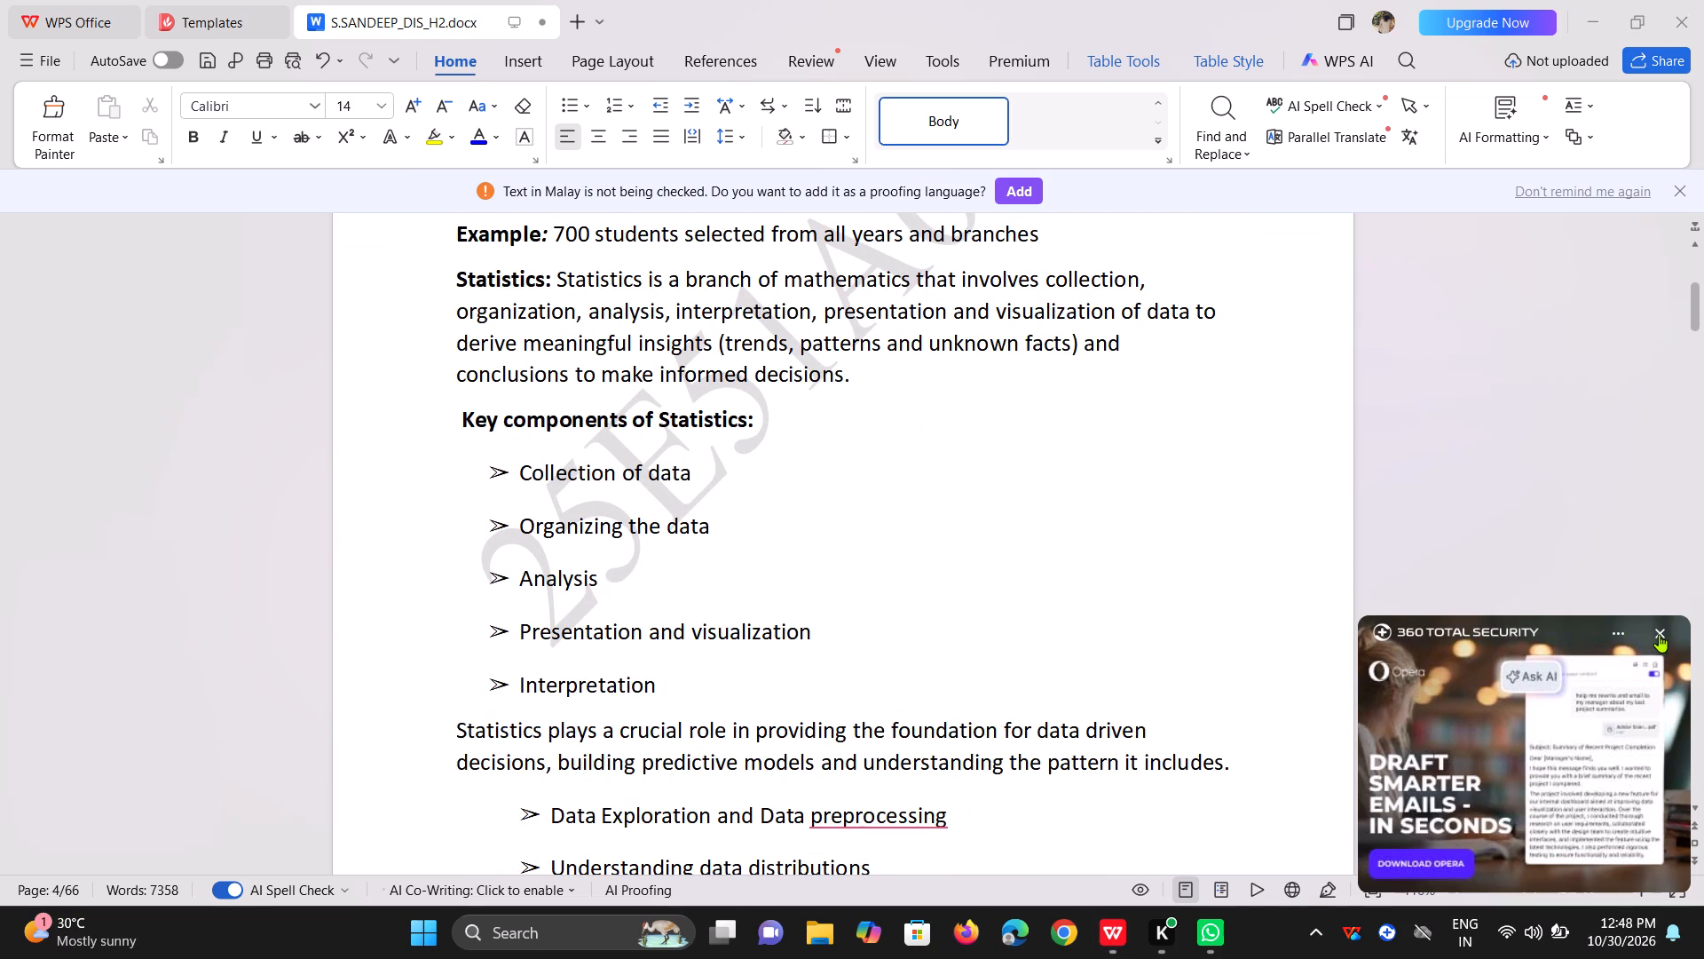
click(1659, 634)
Remove the two blank lines between the Problem3 marks table and its Solution heading in the arithmetic mean section.
click(1697, 424)
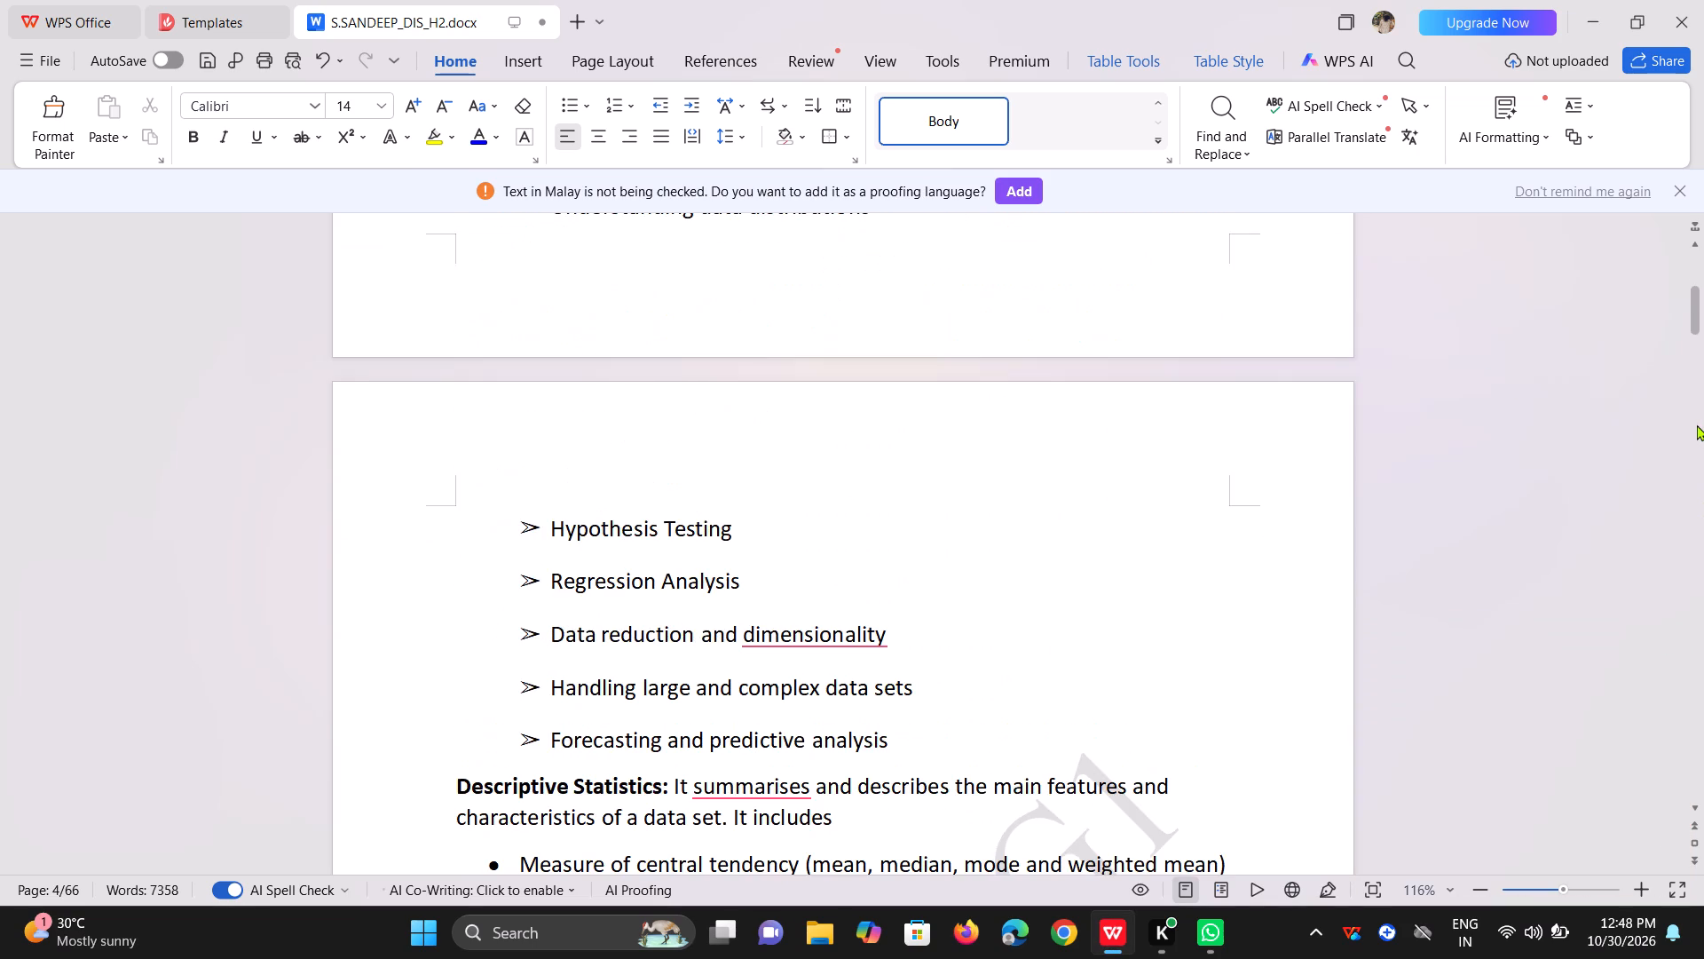
double_click(1697, 424)
drag(1697, 424, 1696, 543)
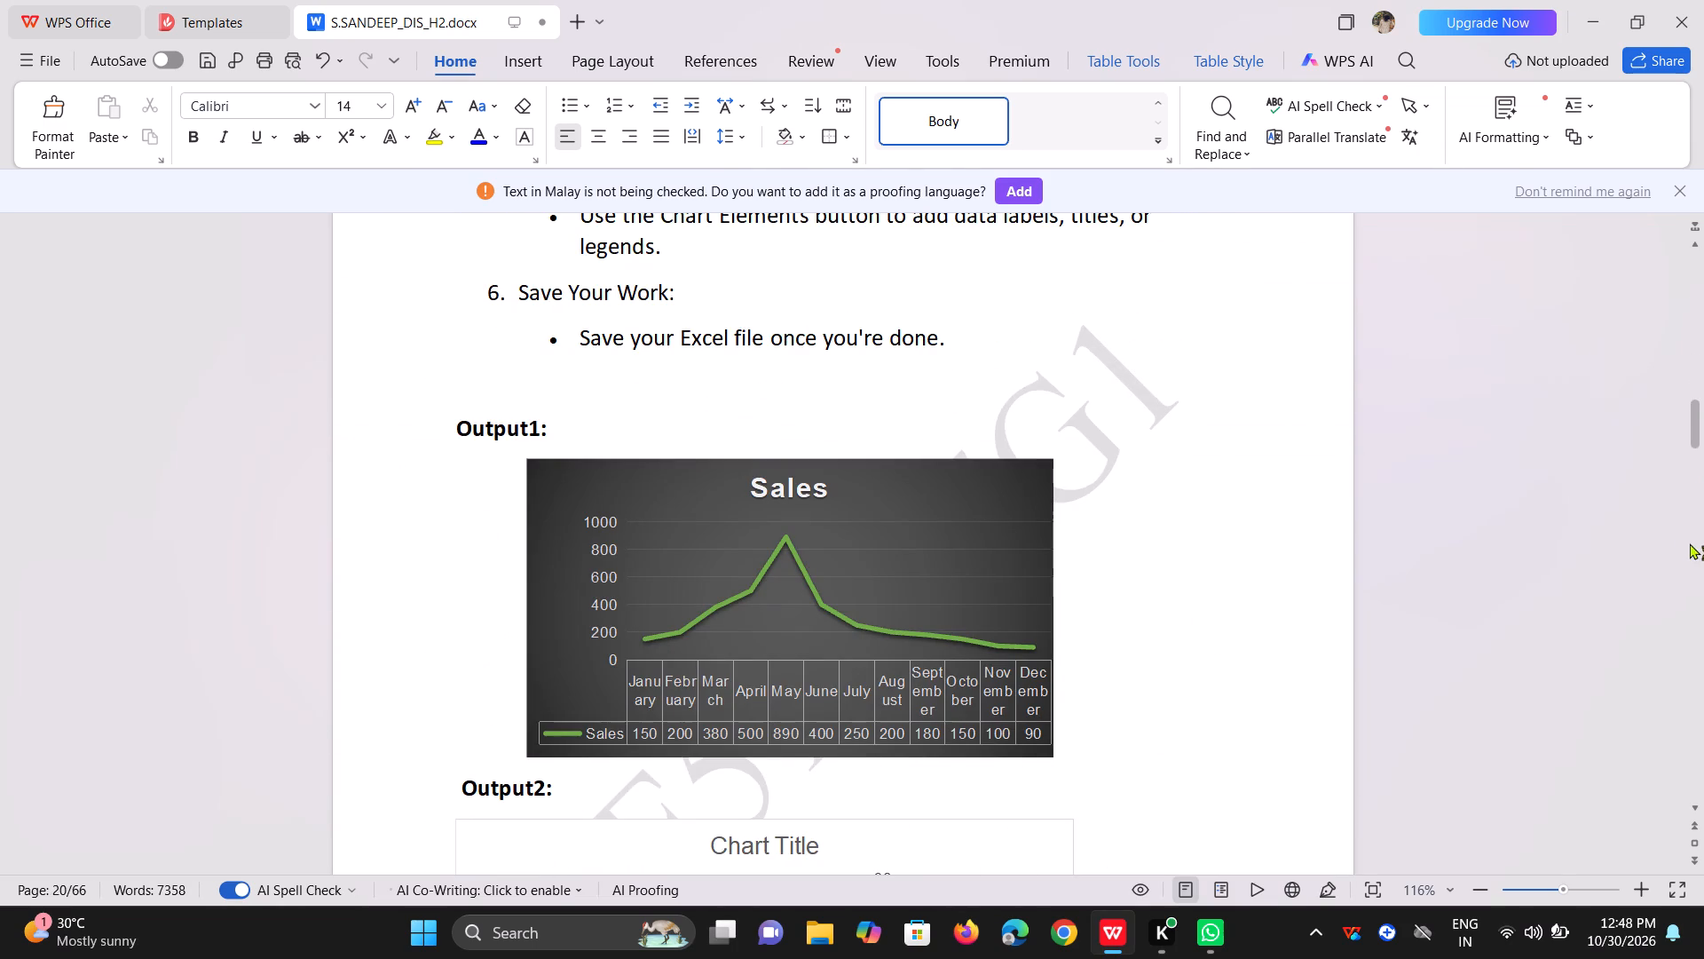
click(1690, 543)
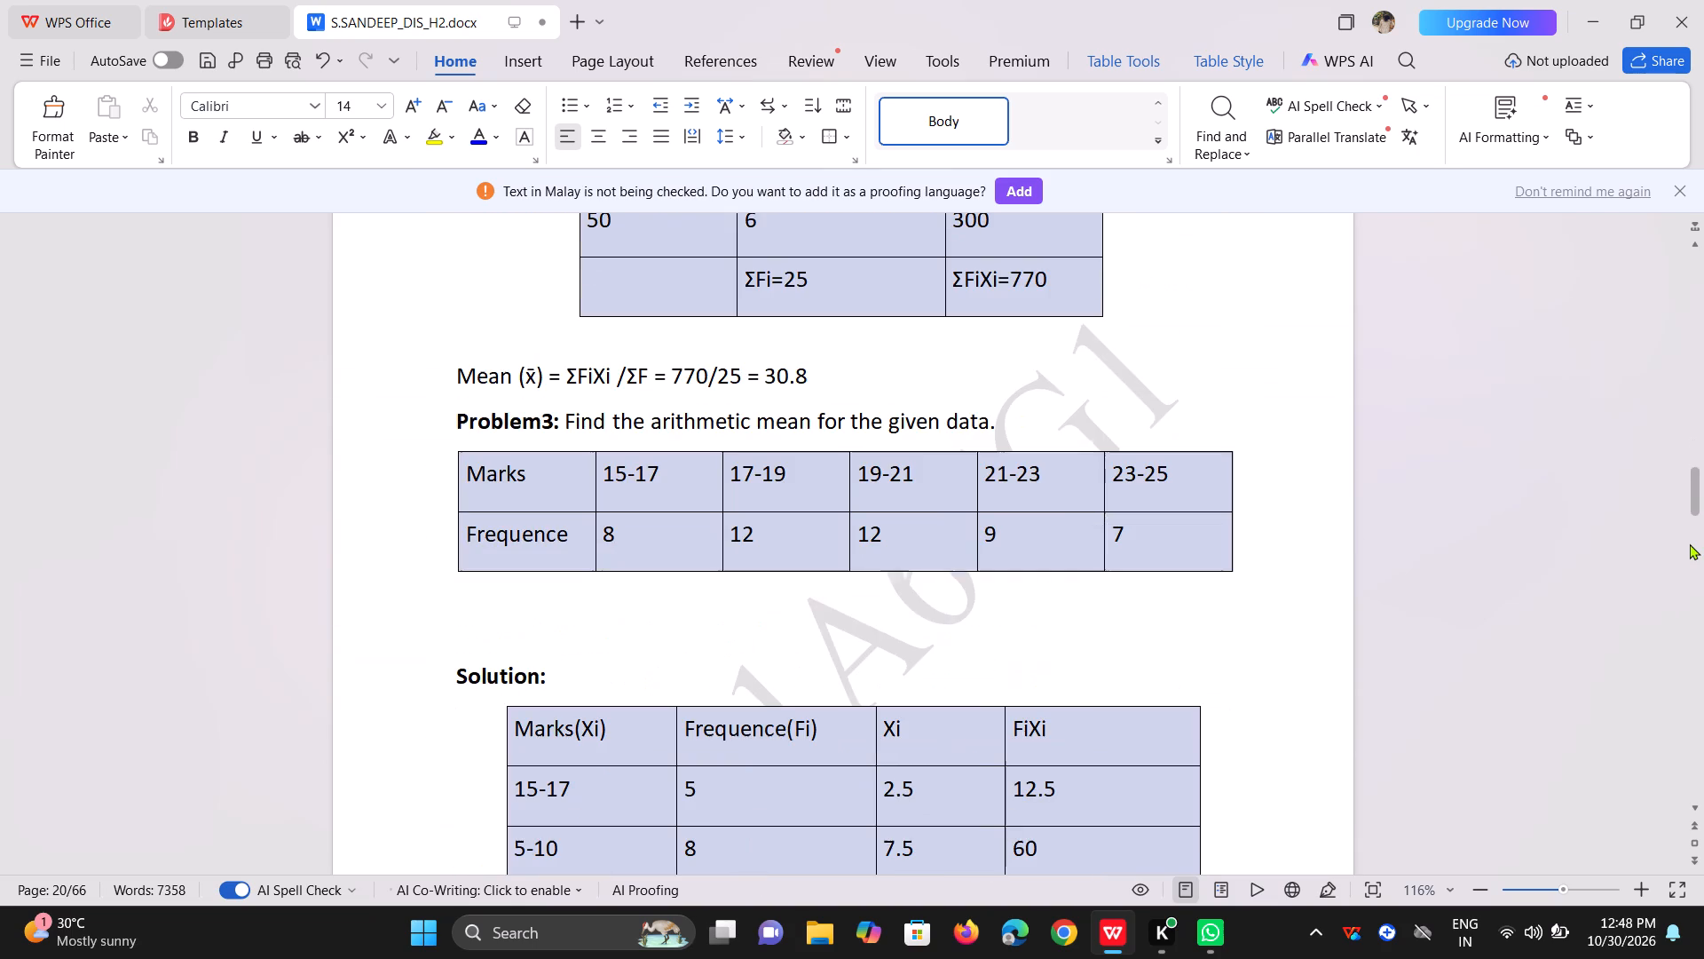
scroll(1198, 442, down, 2)
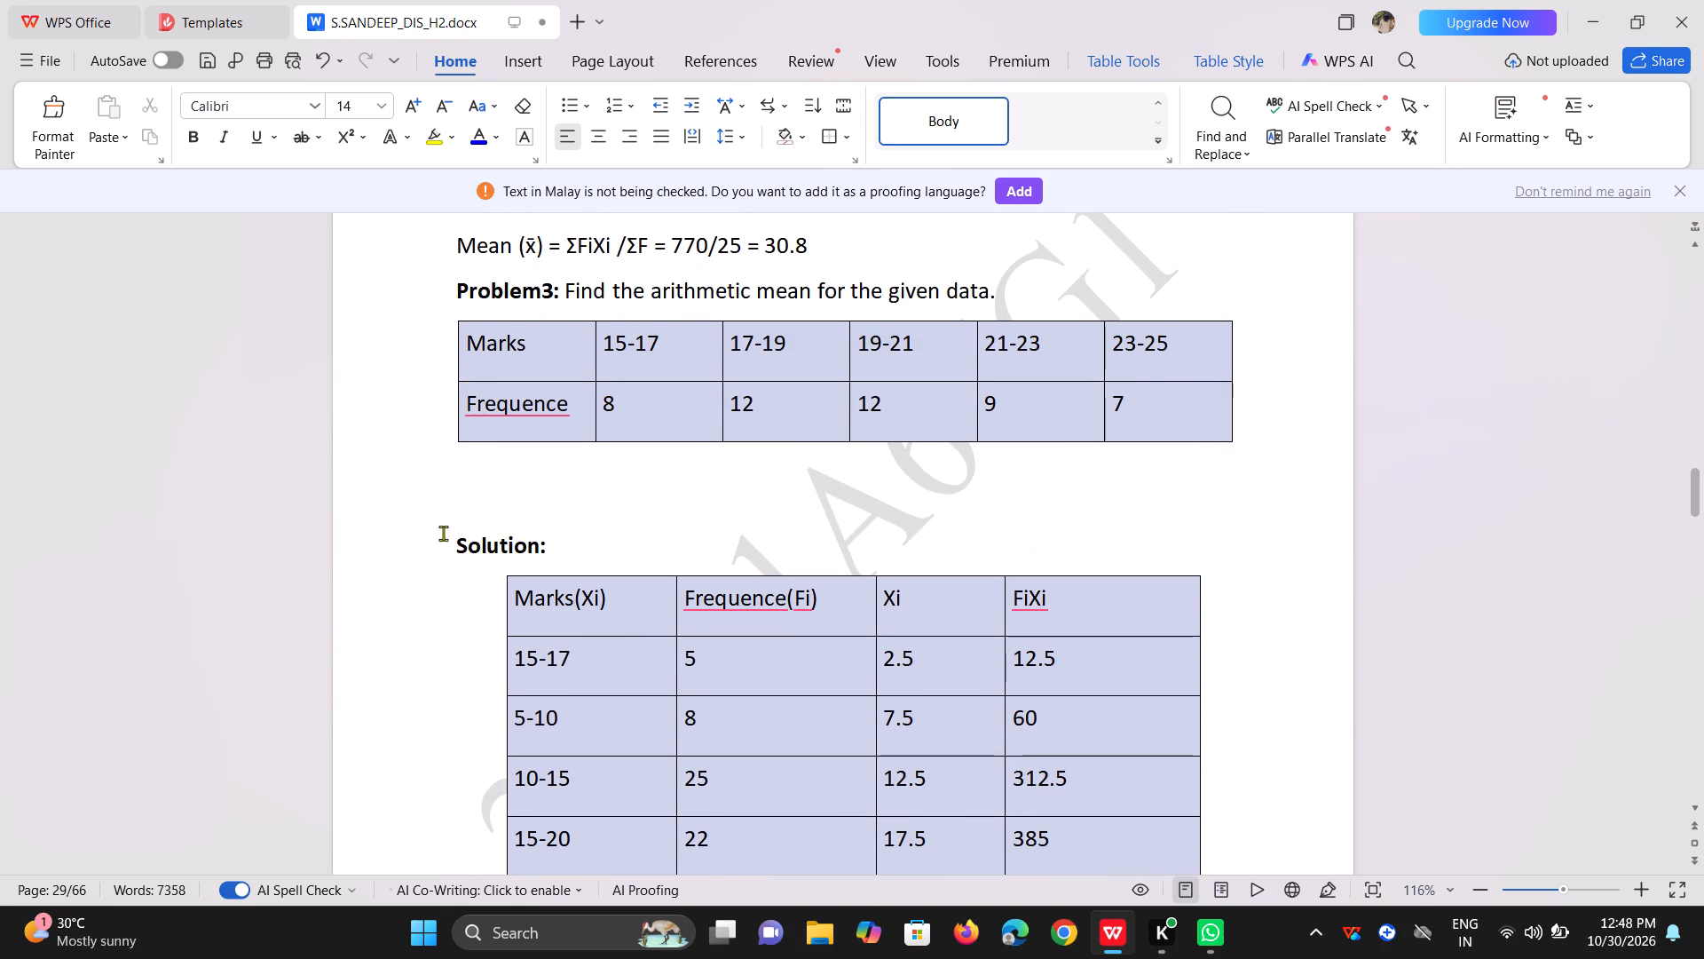
click(453, 544)
key(BackSpace)
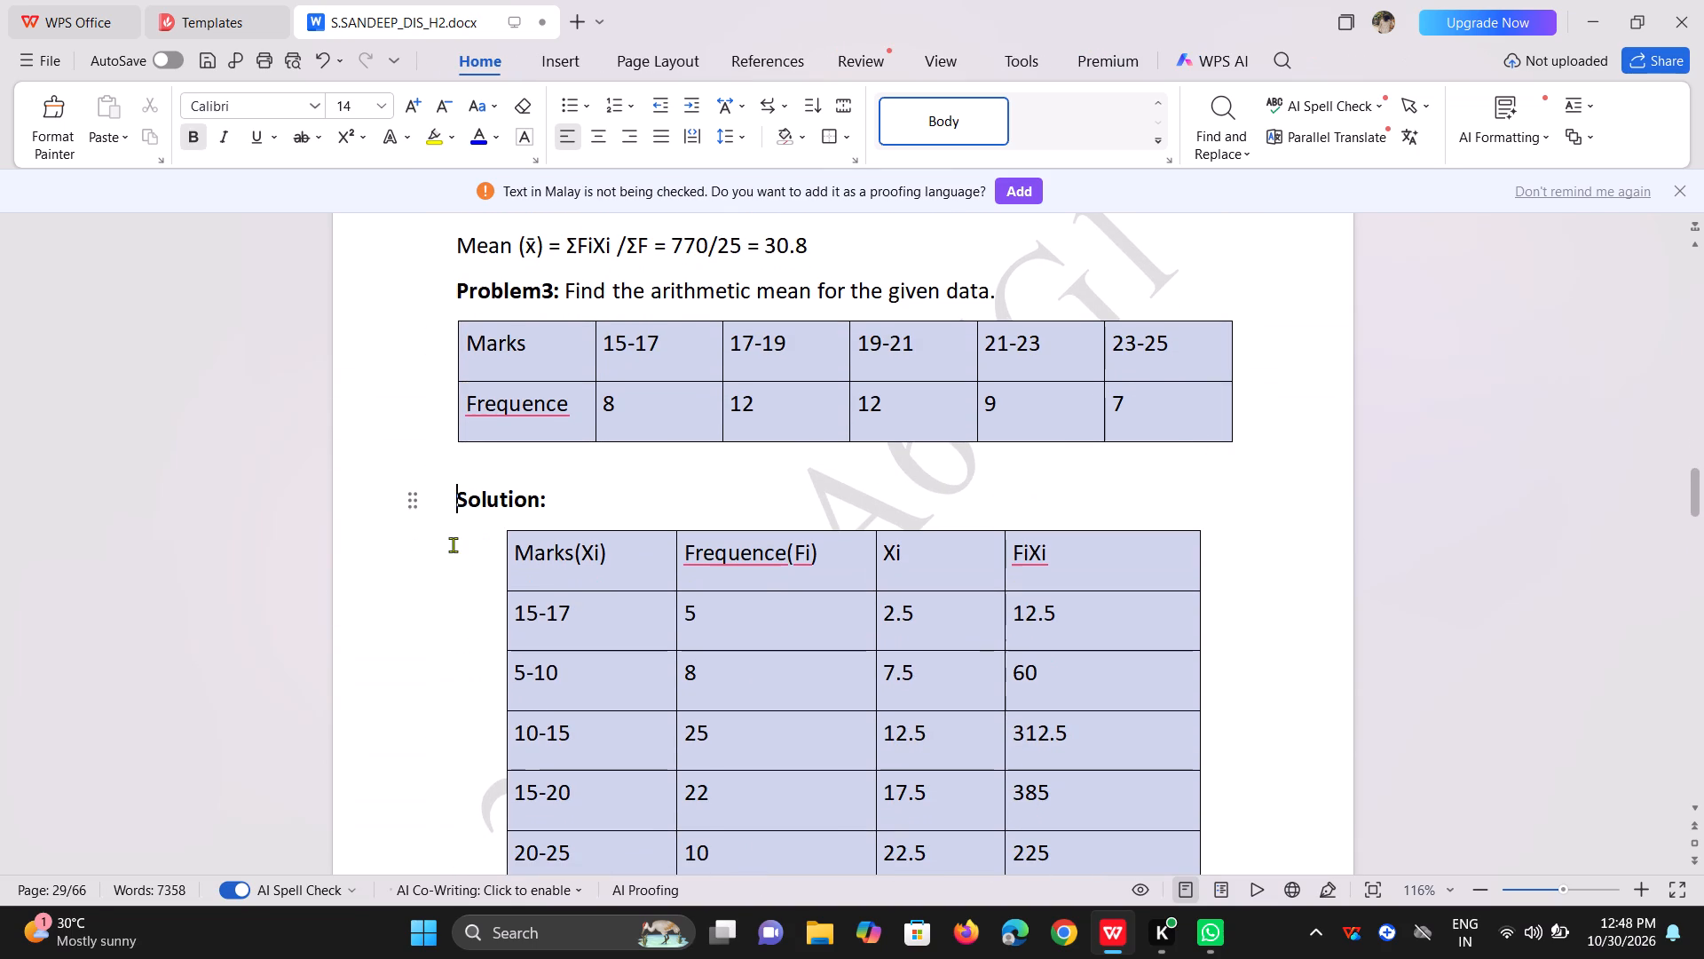
key(BackSpace)
Remove the blank line between the Problem2 solution table and its Mean (x̄) = ΣFiXi /ΣF result line.
scroll(453, 544, up, 3)
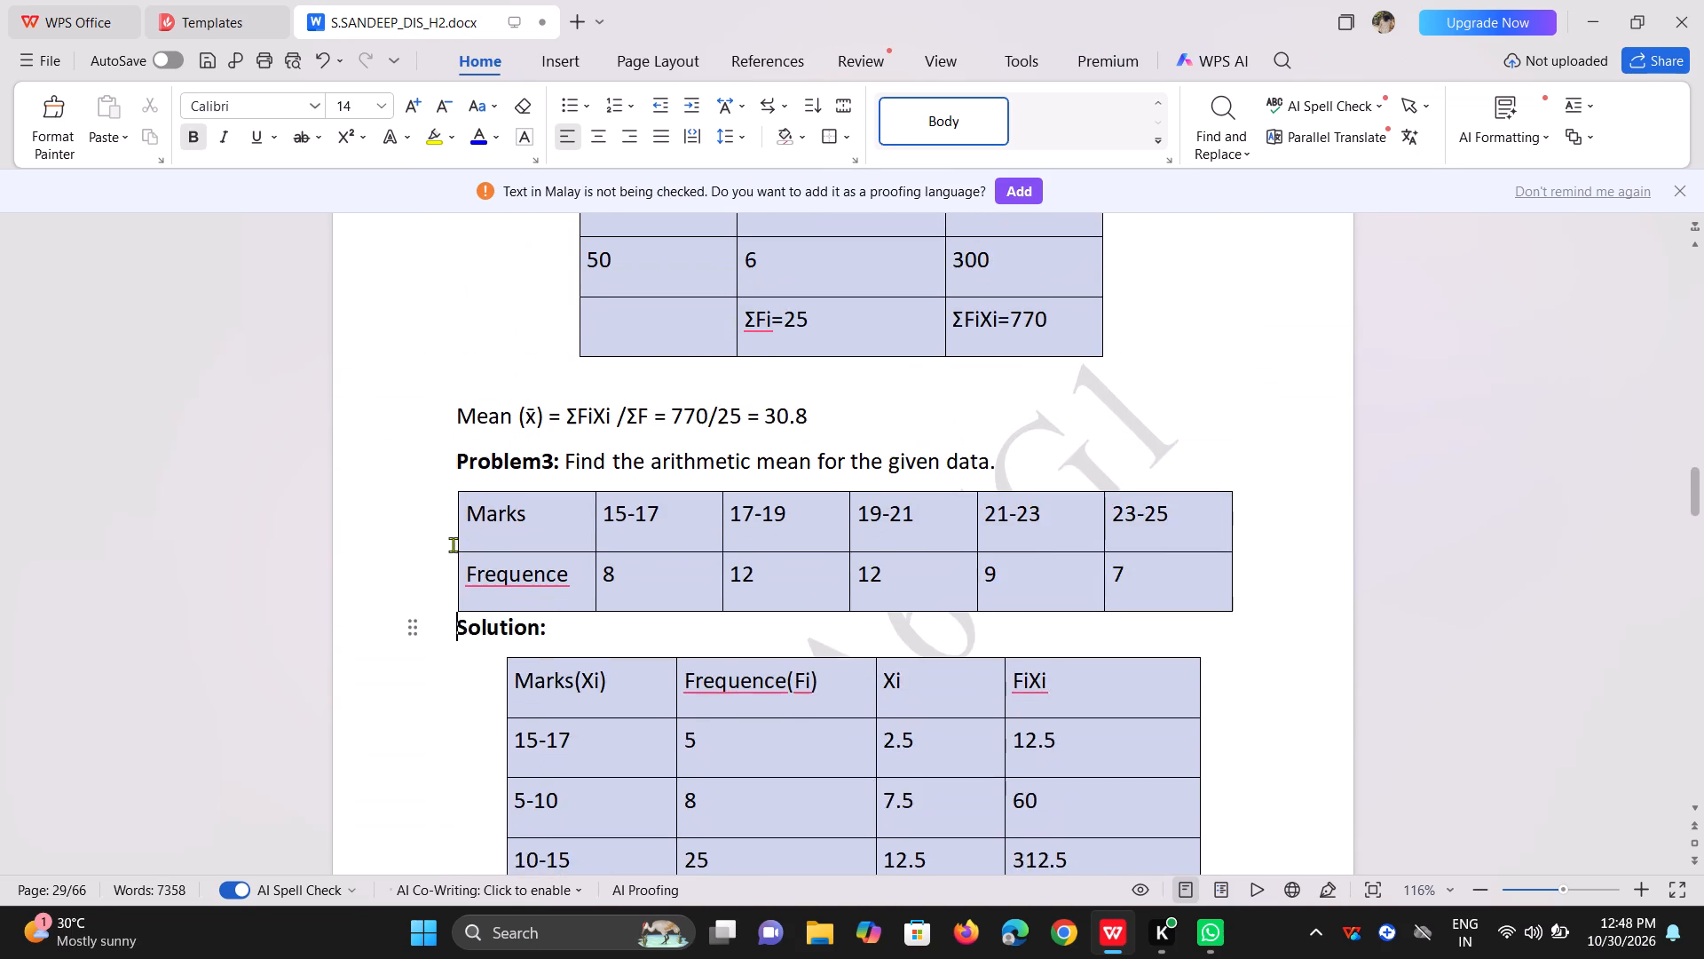
scroll(453, 544, up, 1)
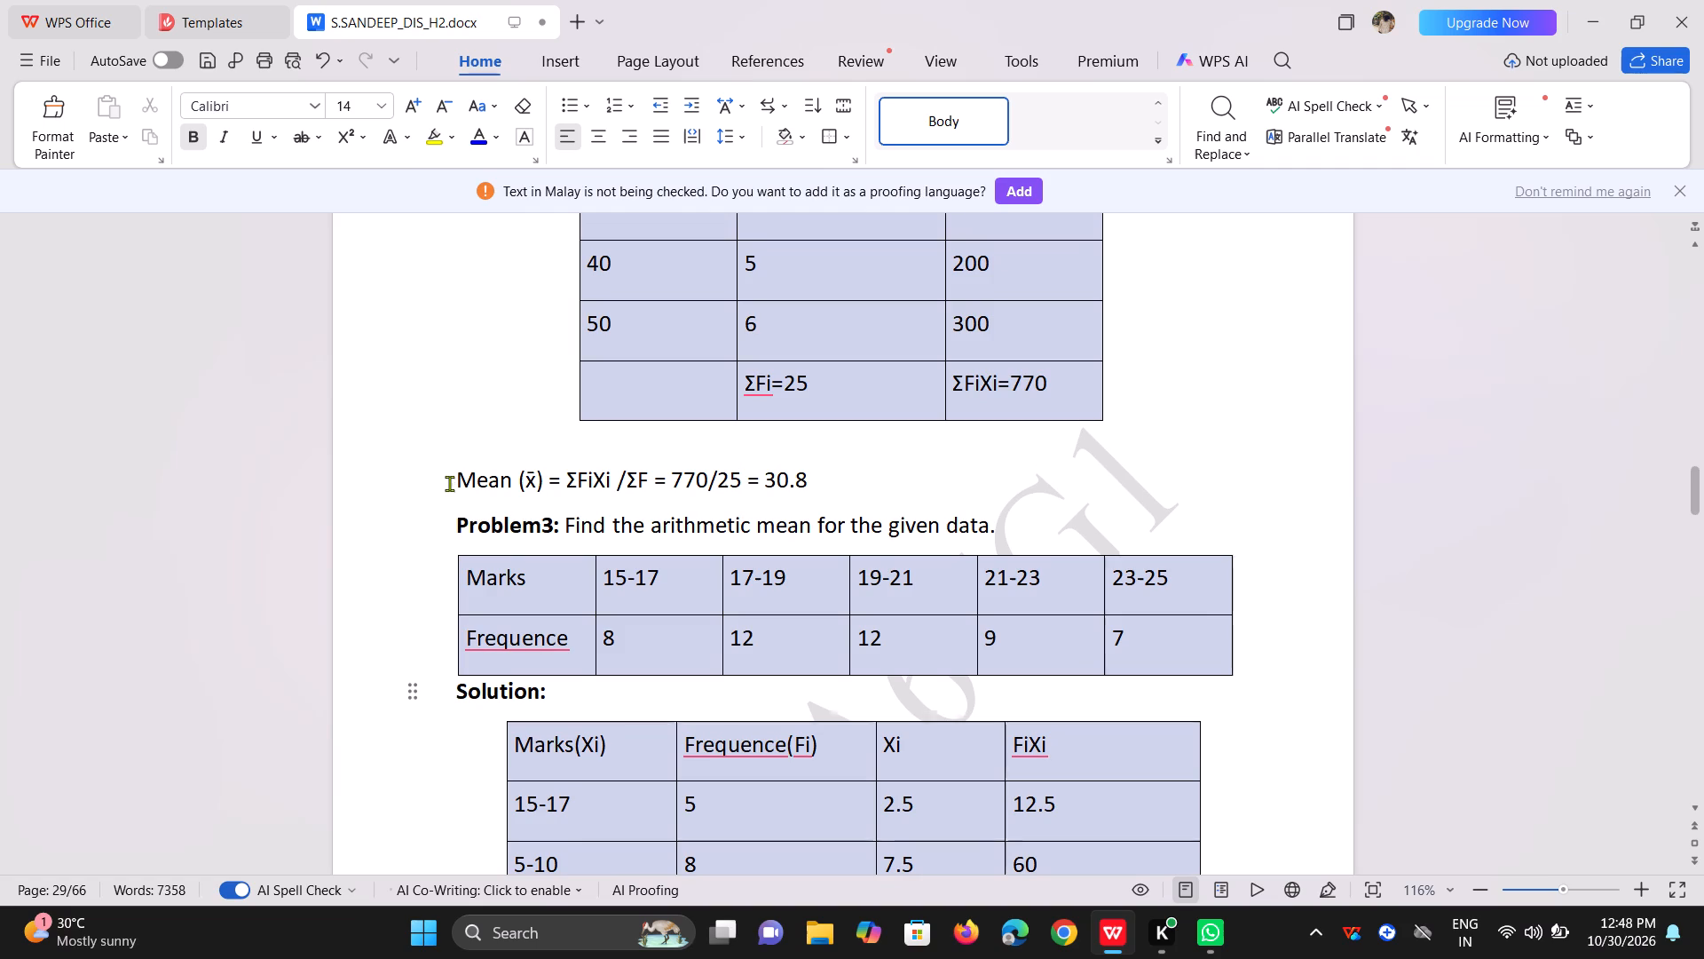
click(449, 483)
key(BackSpace)
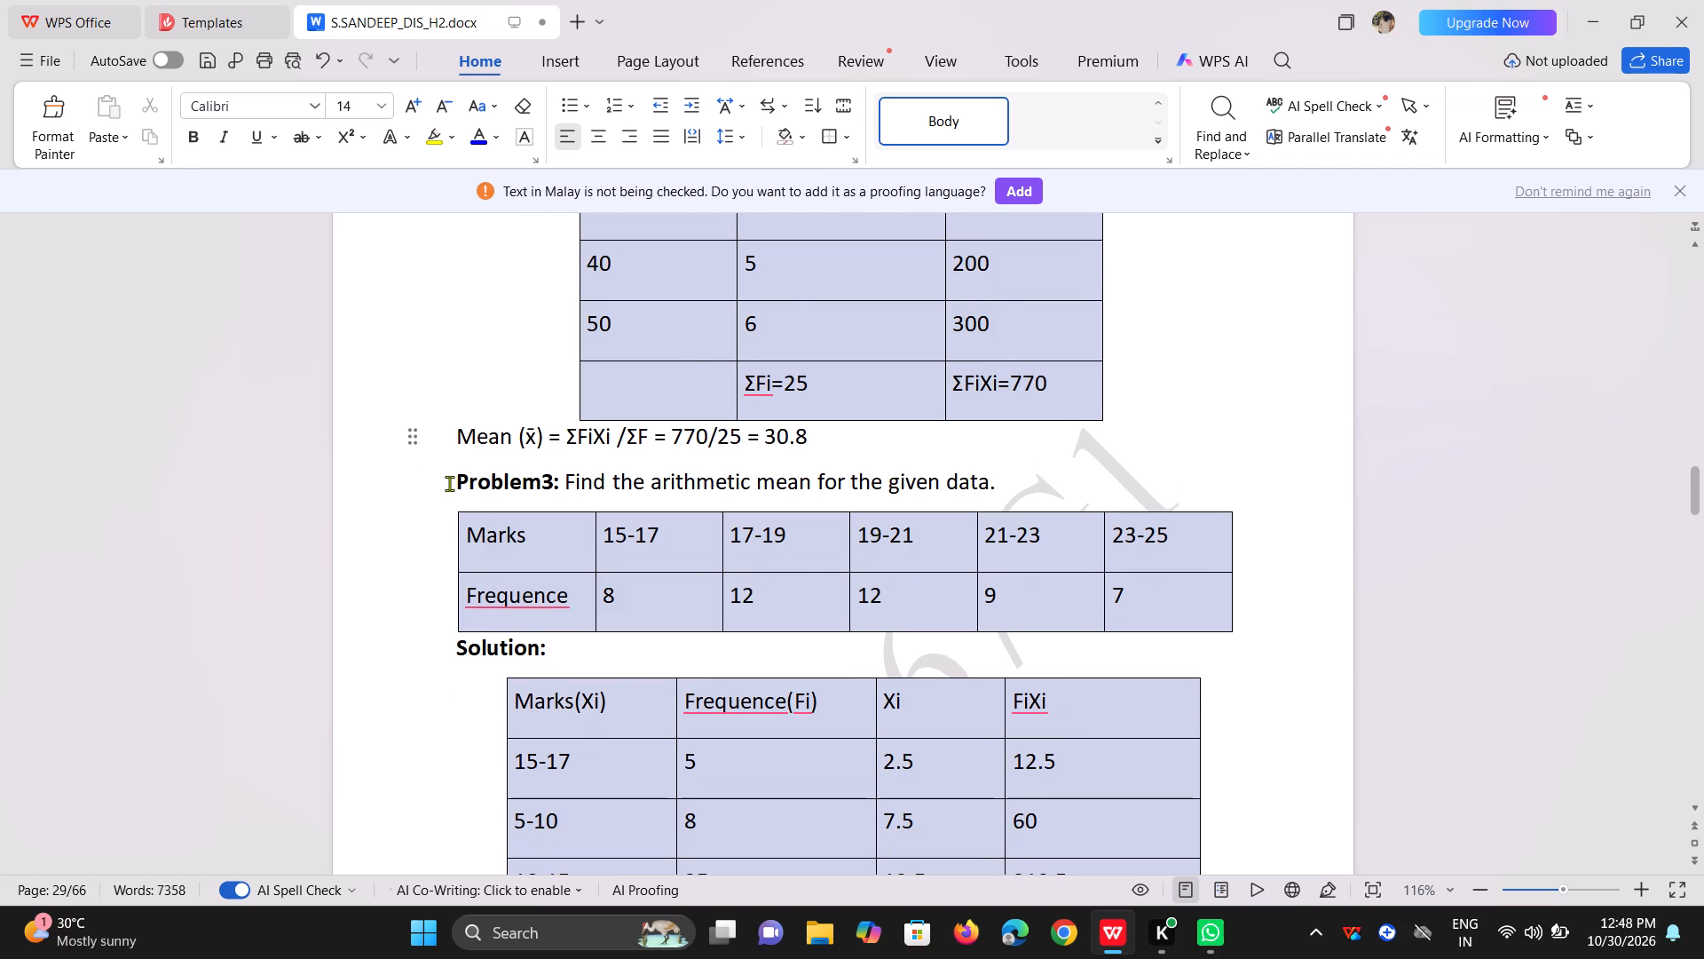
Remove the blank line between the Problem2 X and F data table and its Solution heading.
scroll(449, 483, up, 9)
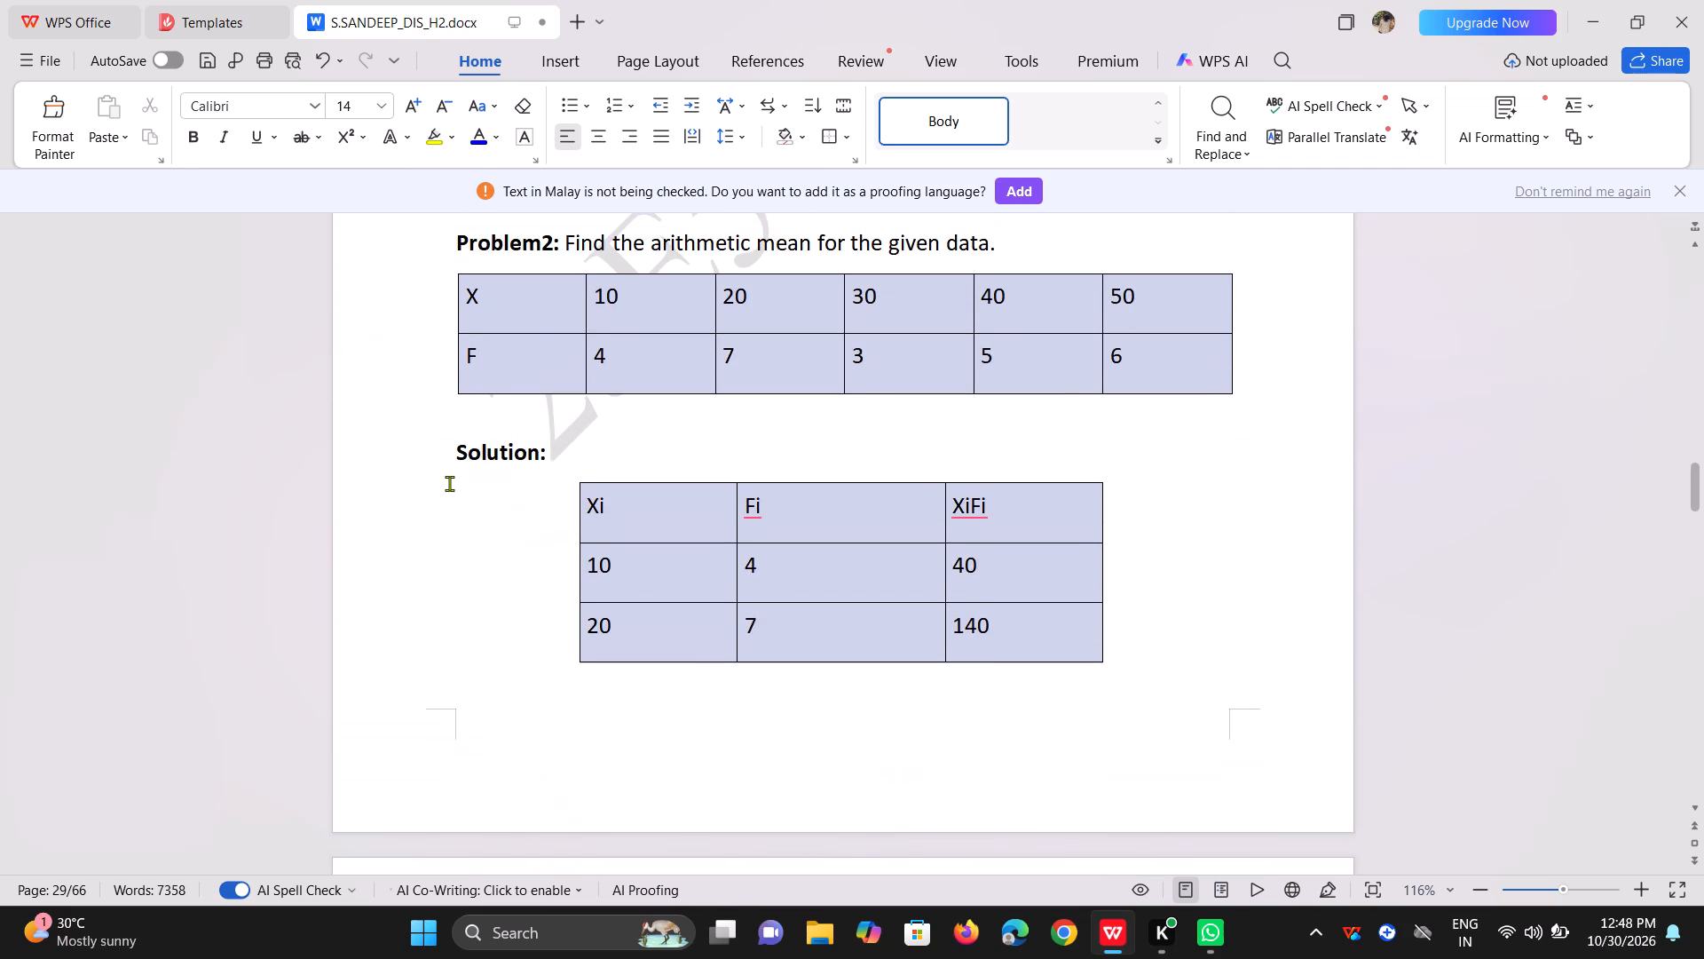
scroll(449, 483, up, 1)
click(449, 483)
key(BackSpace)
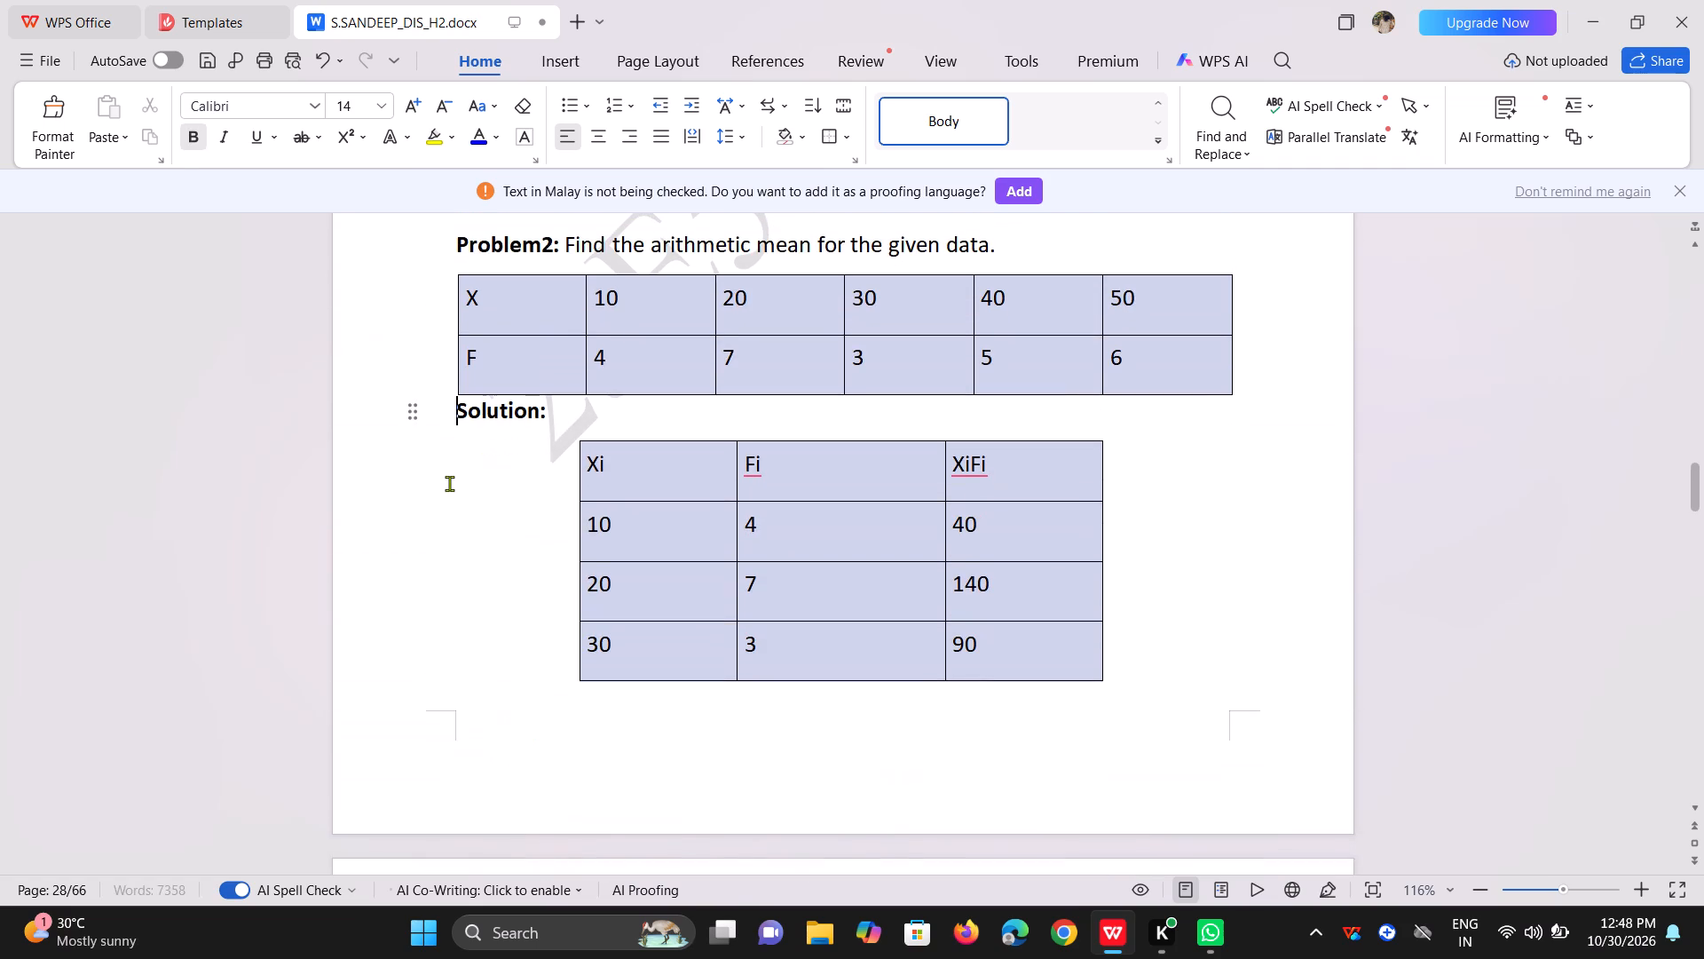
Remove the blank line between the Problem3 solution table and its Mean (x̄) = ΣFiXi /ΣFi line.
scroll(449, 483, up, 8)
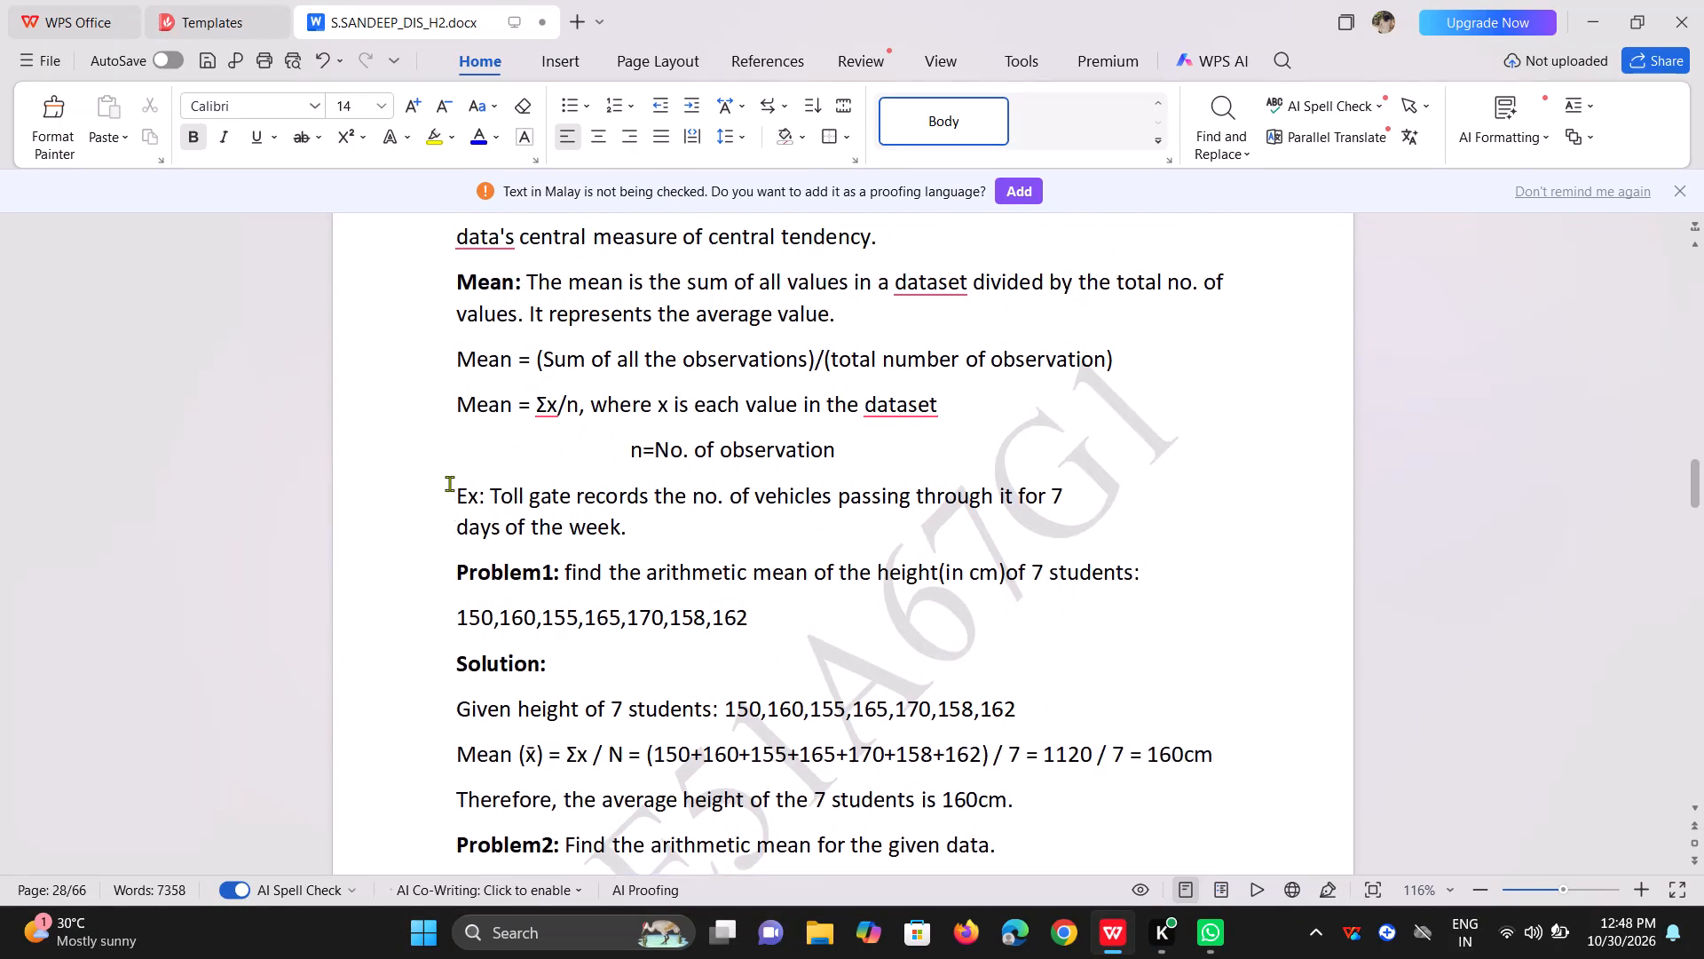
scroll(449, 483, up, 1)
scroll(449, 483, down, 15)
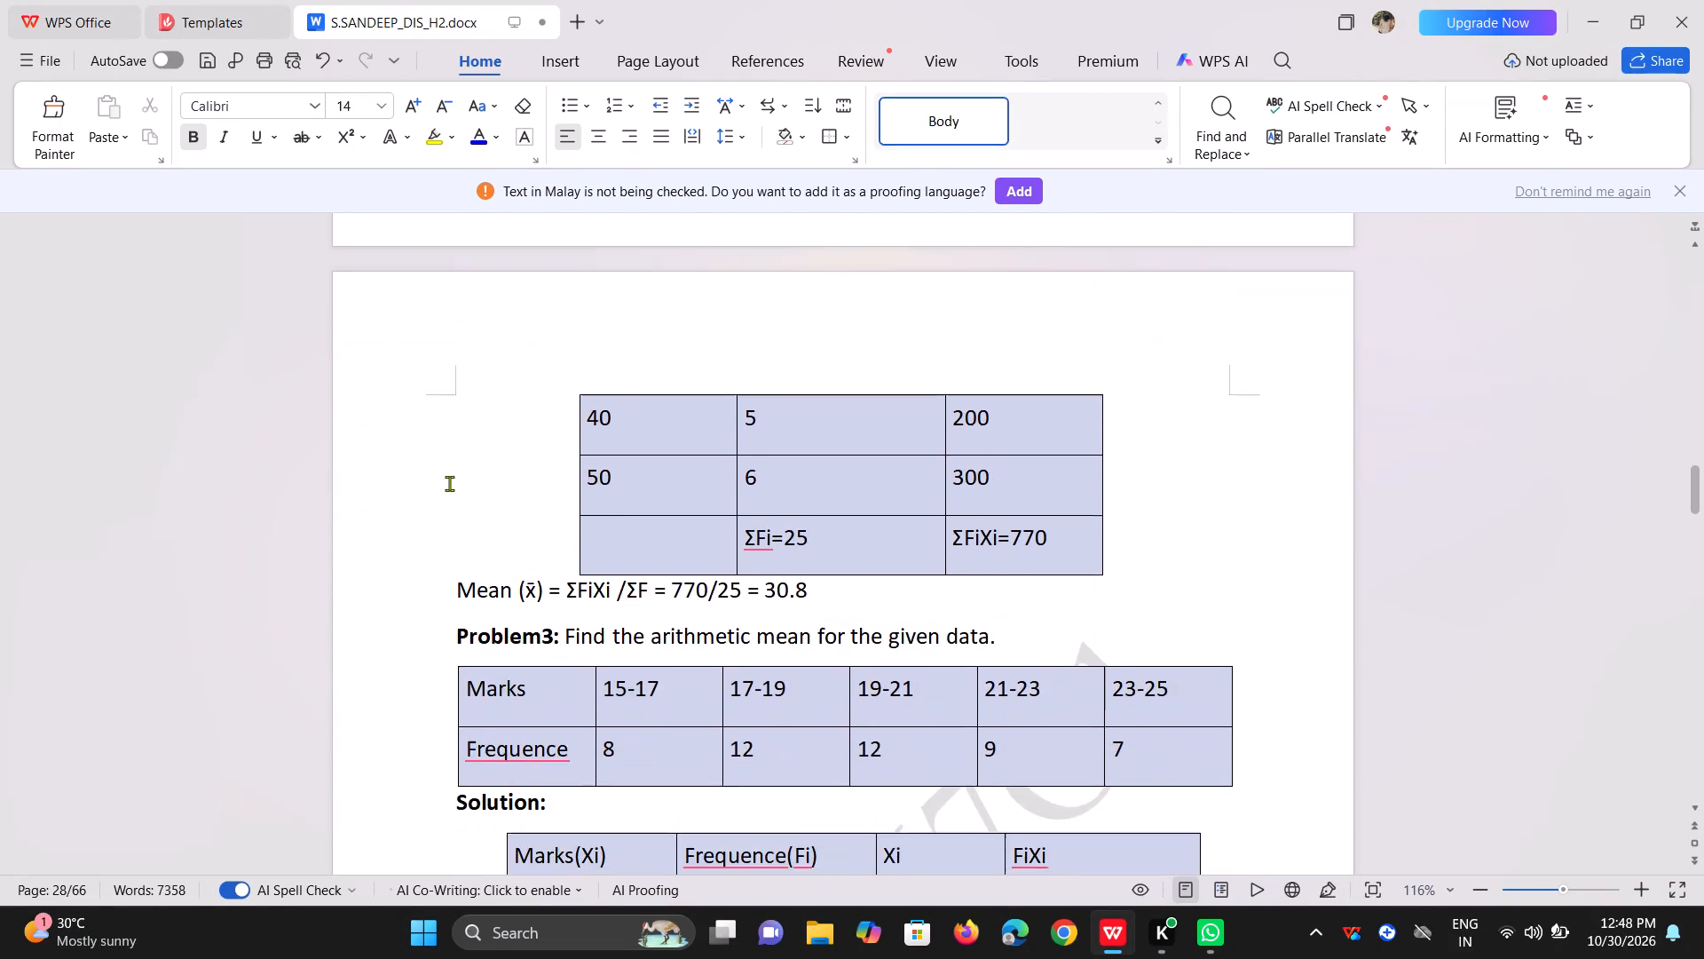
scroll(449, 483, down, 7)
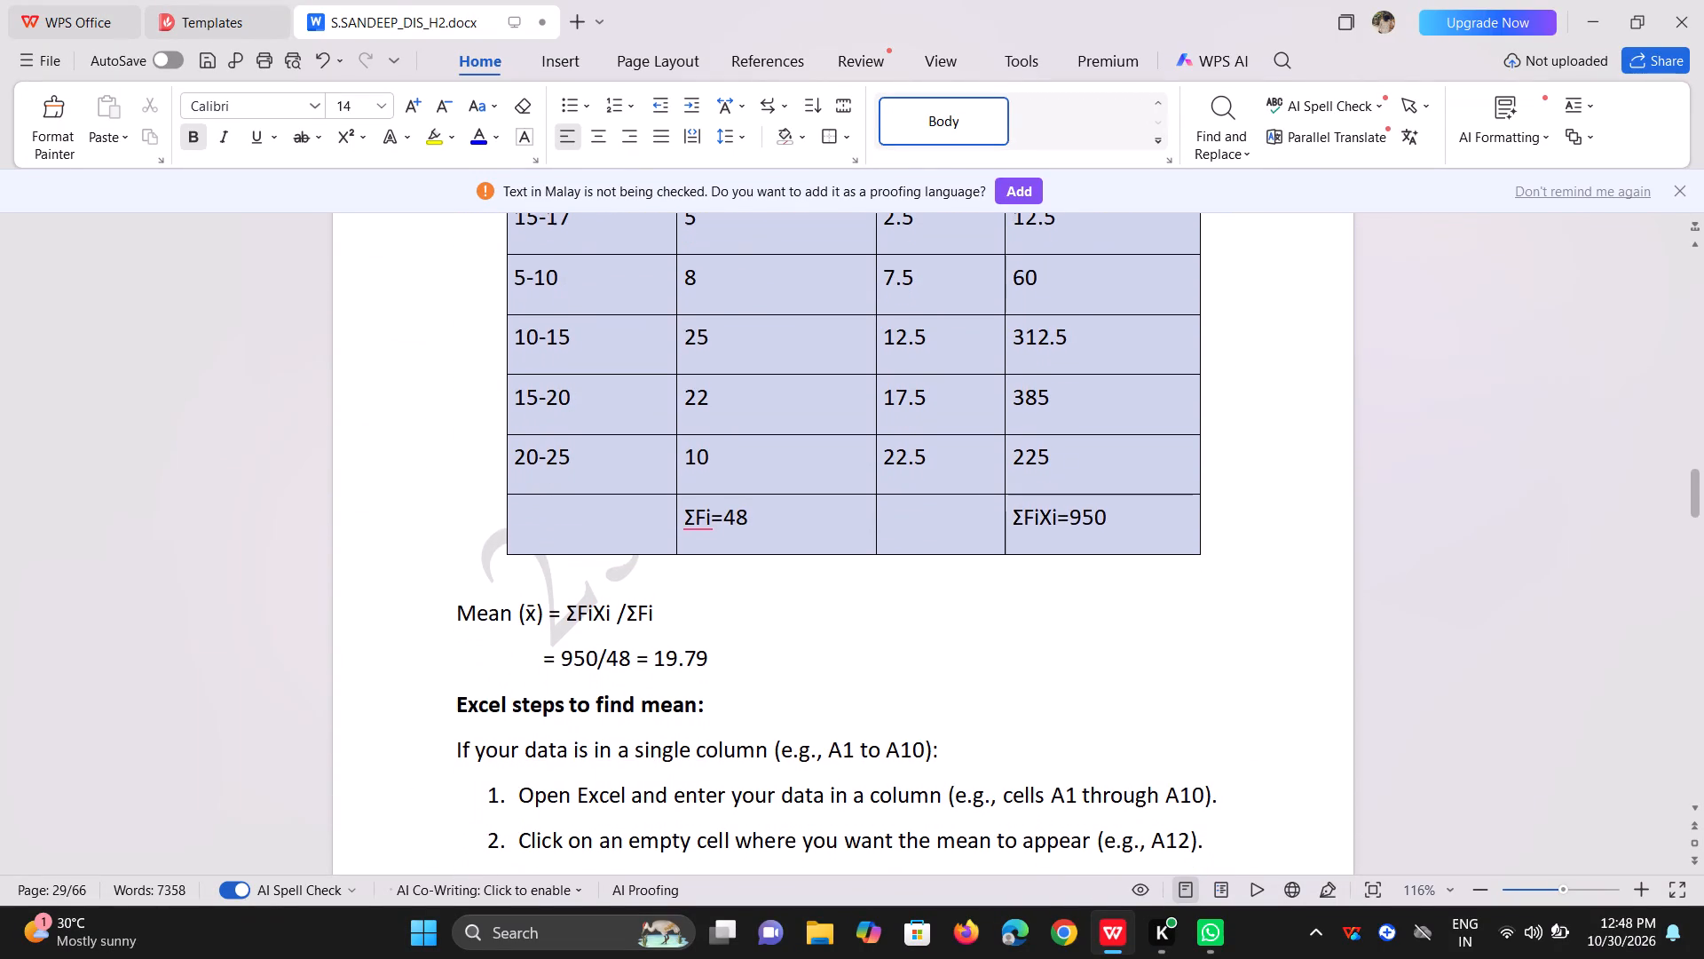
click(454, 612)
key(BackSpace)
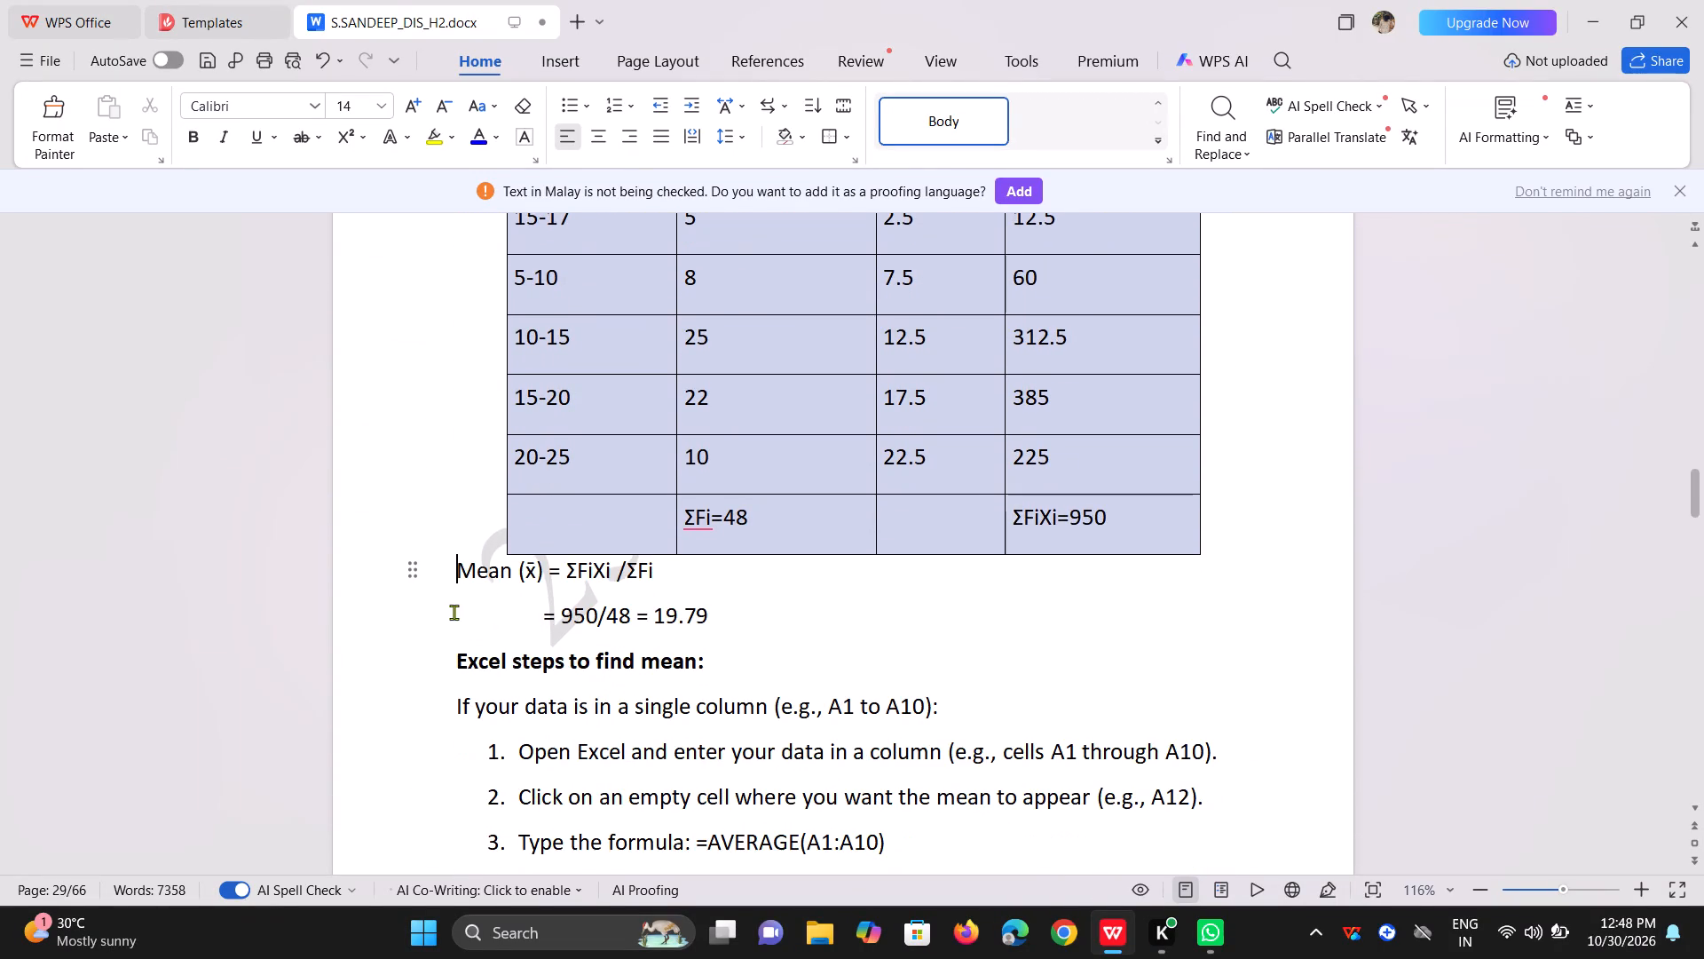
Remove the blank line above the Solution heading of median Problem 3, below its X and F data table.
scroll(454, 612, down, 5)
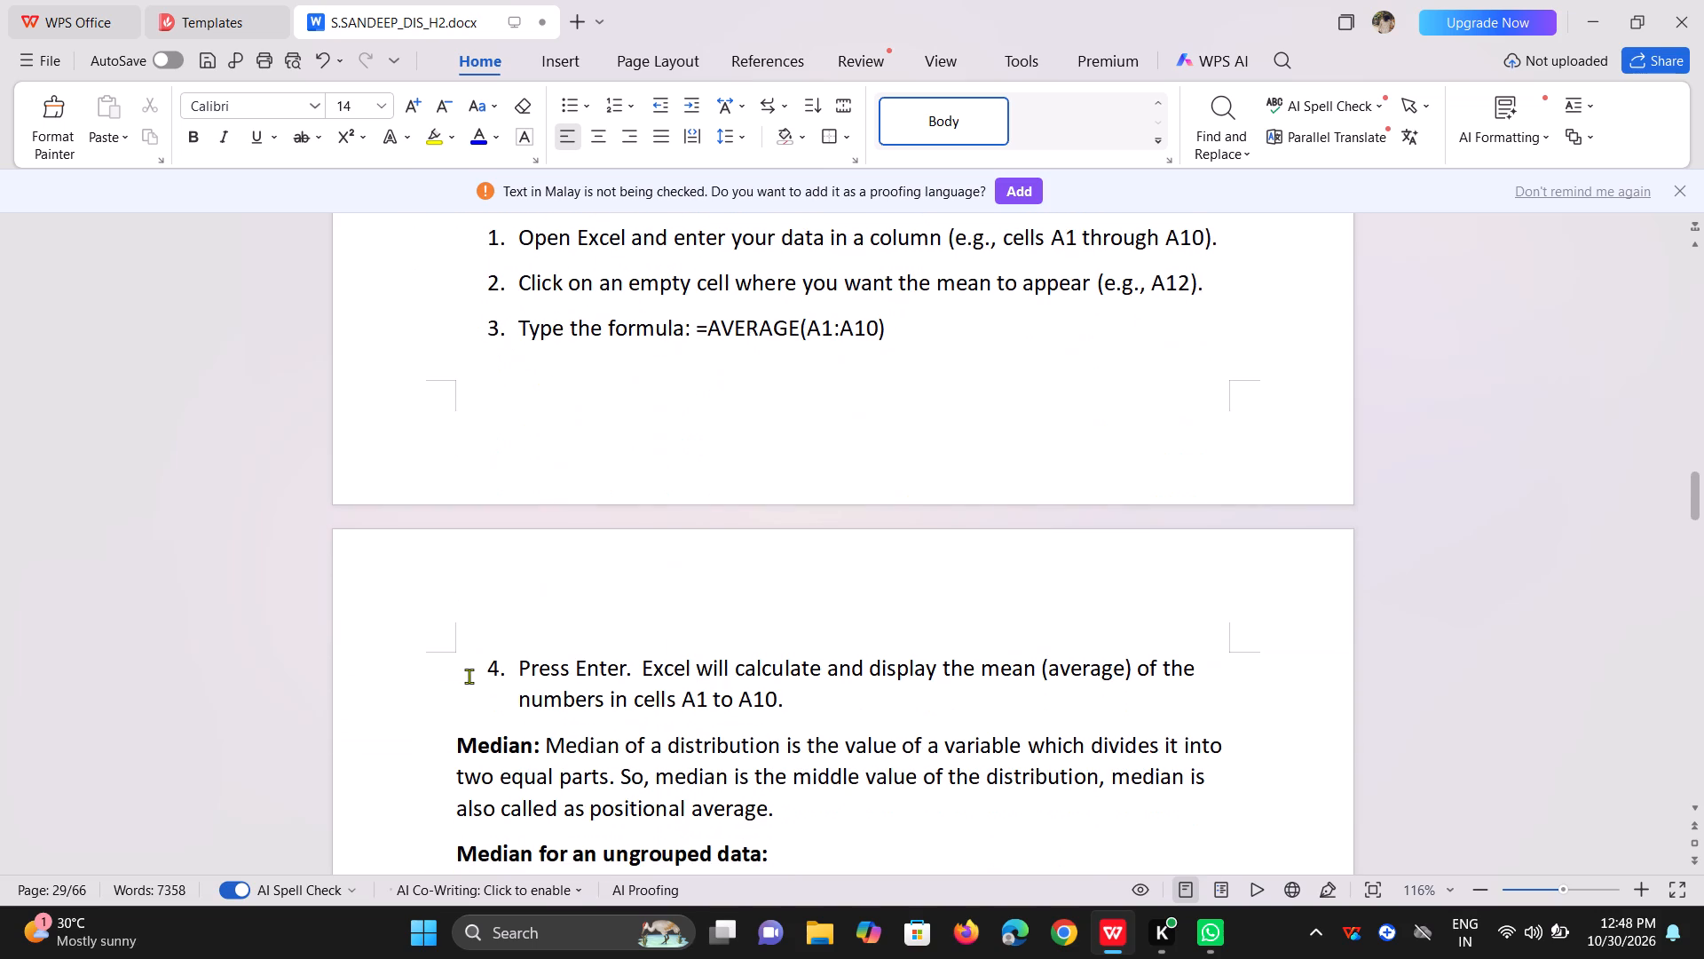
scroll(469, 676, down, 8)
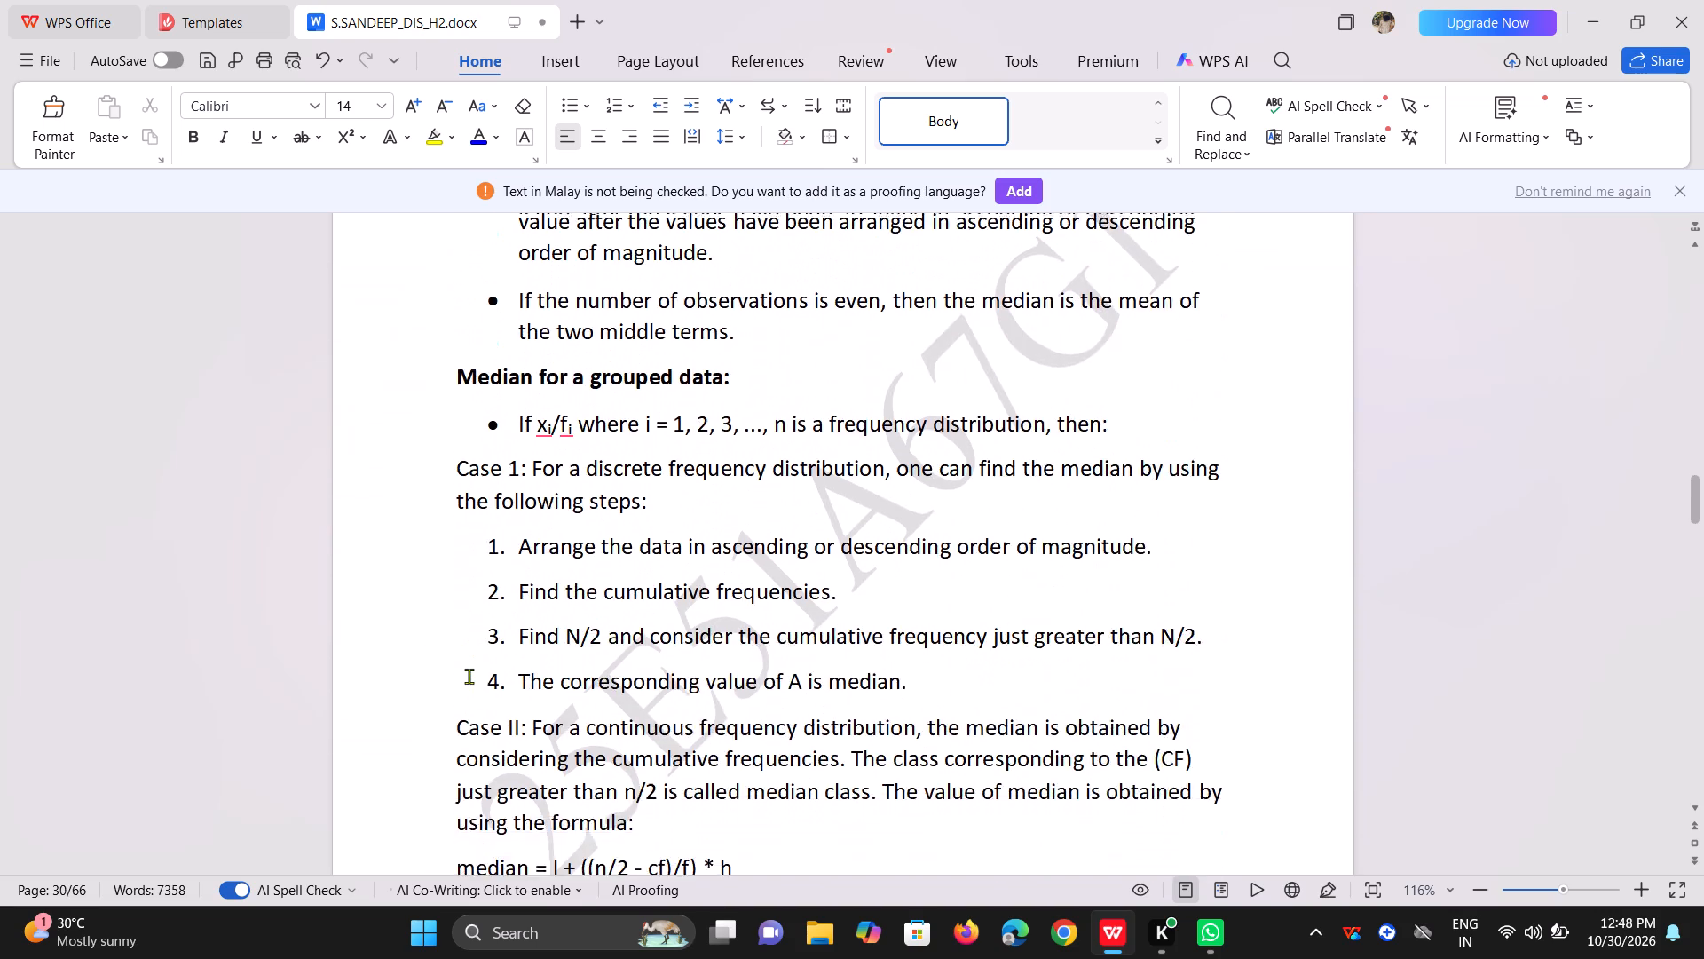
scroll(469, 676, down, 11)
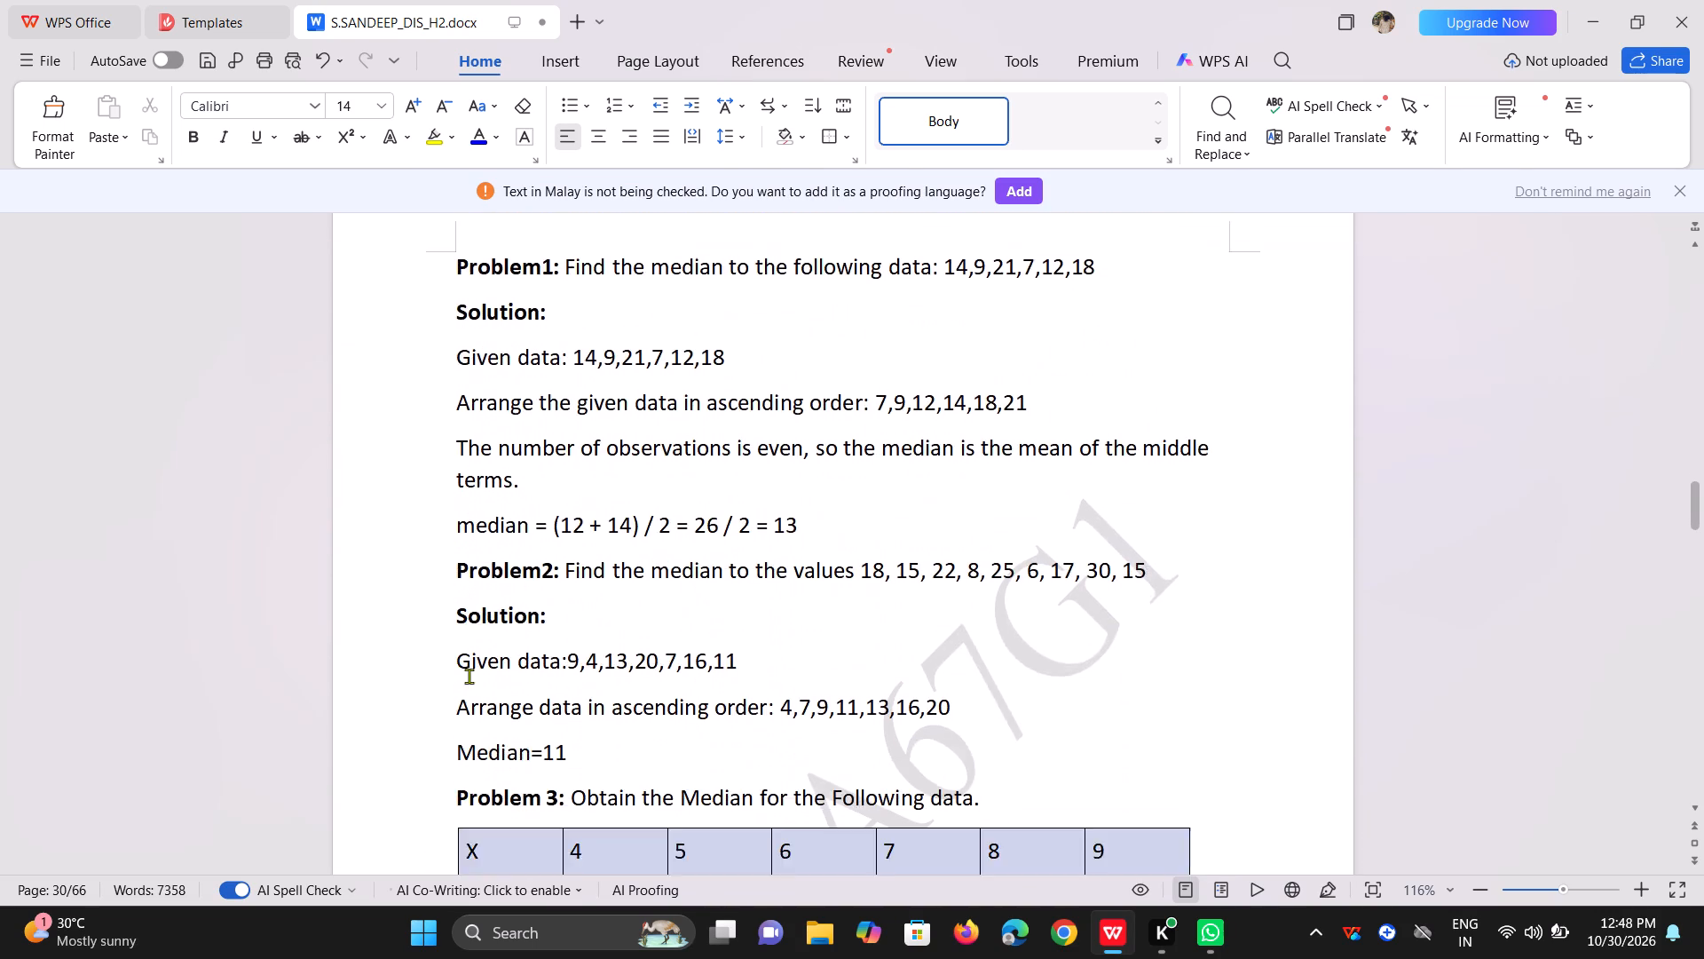
scroll(469, 676, down, 5)
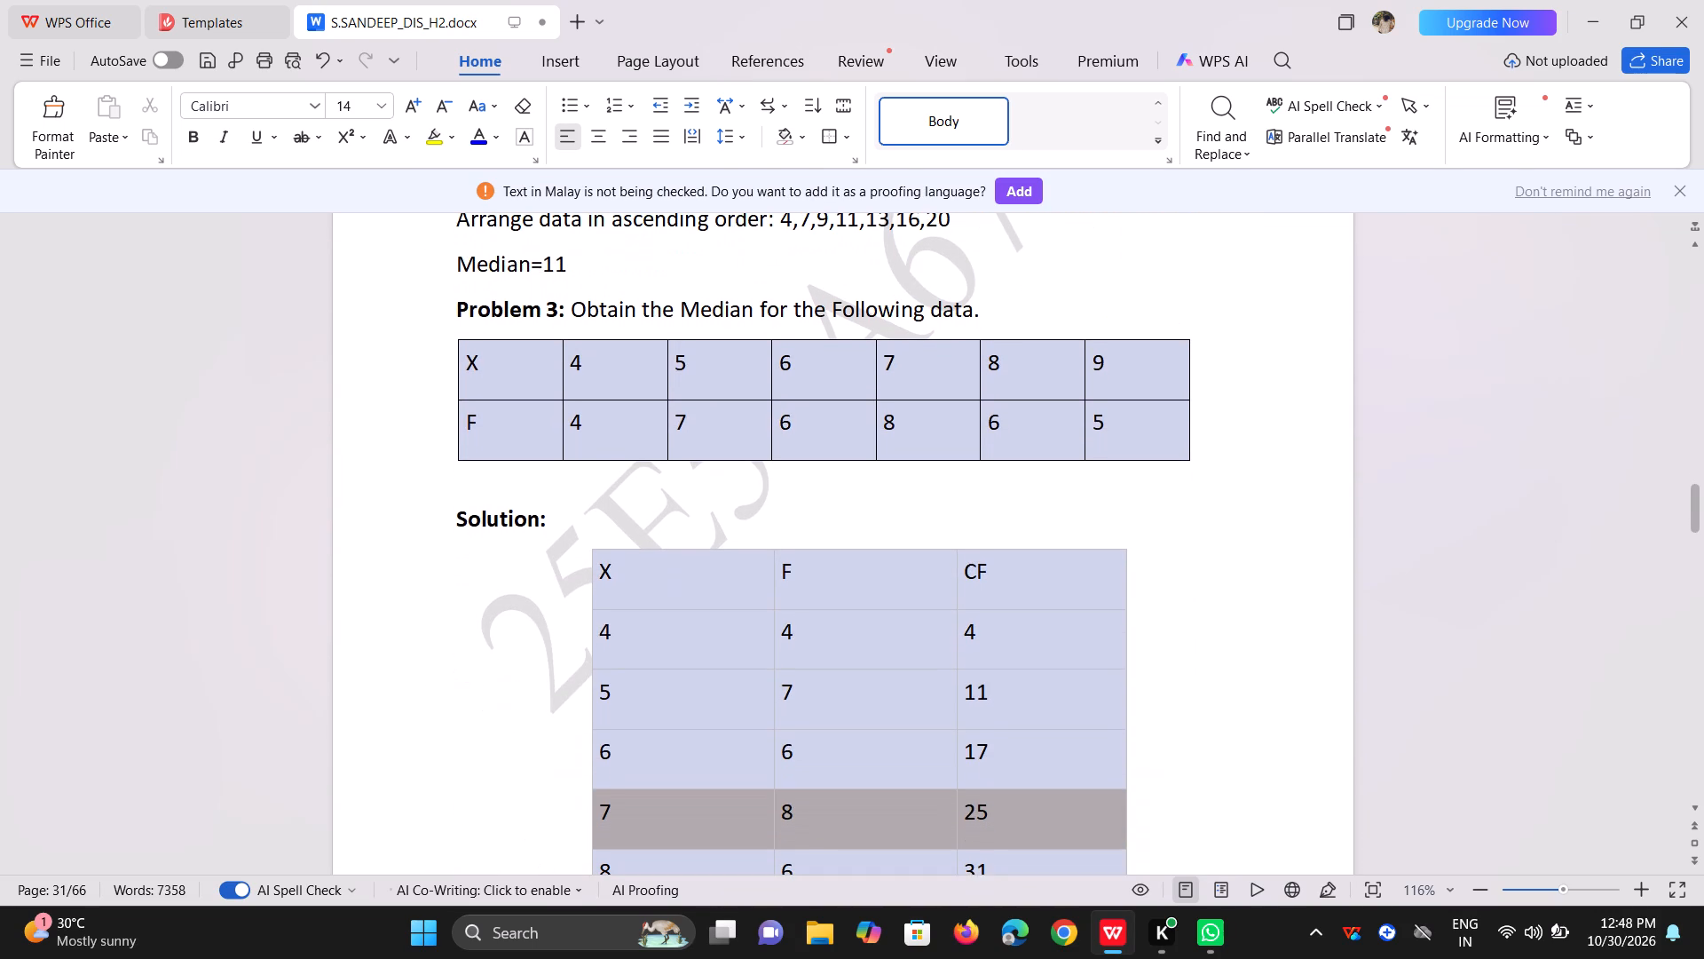
click(454, 516)
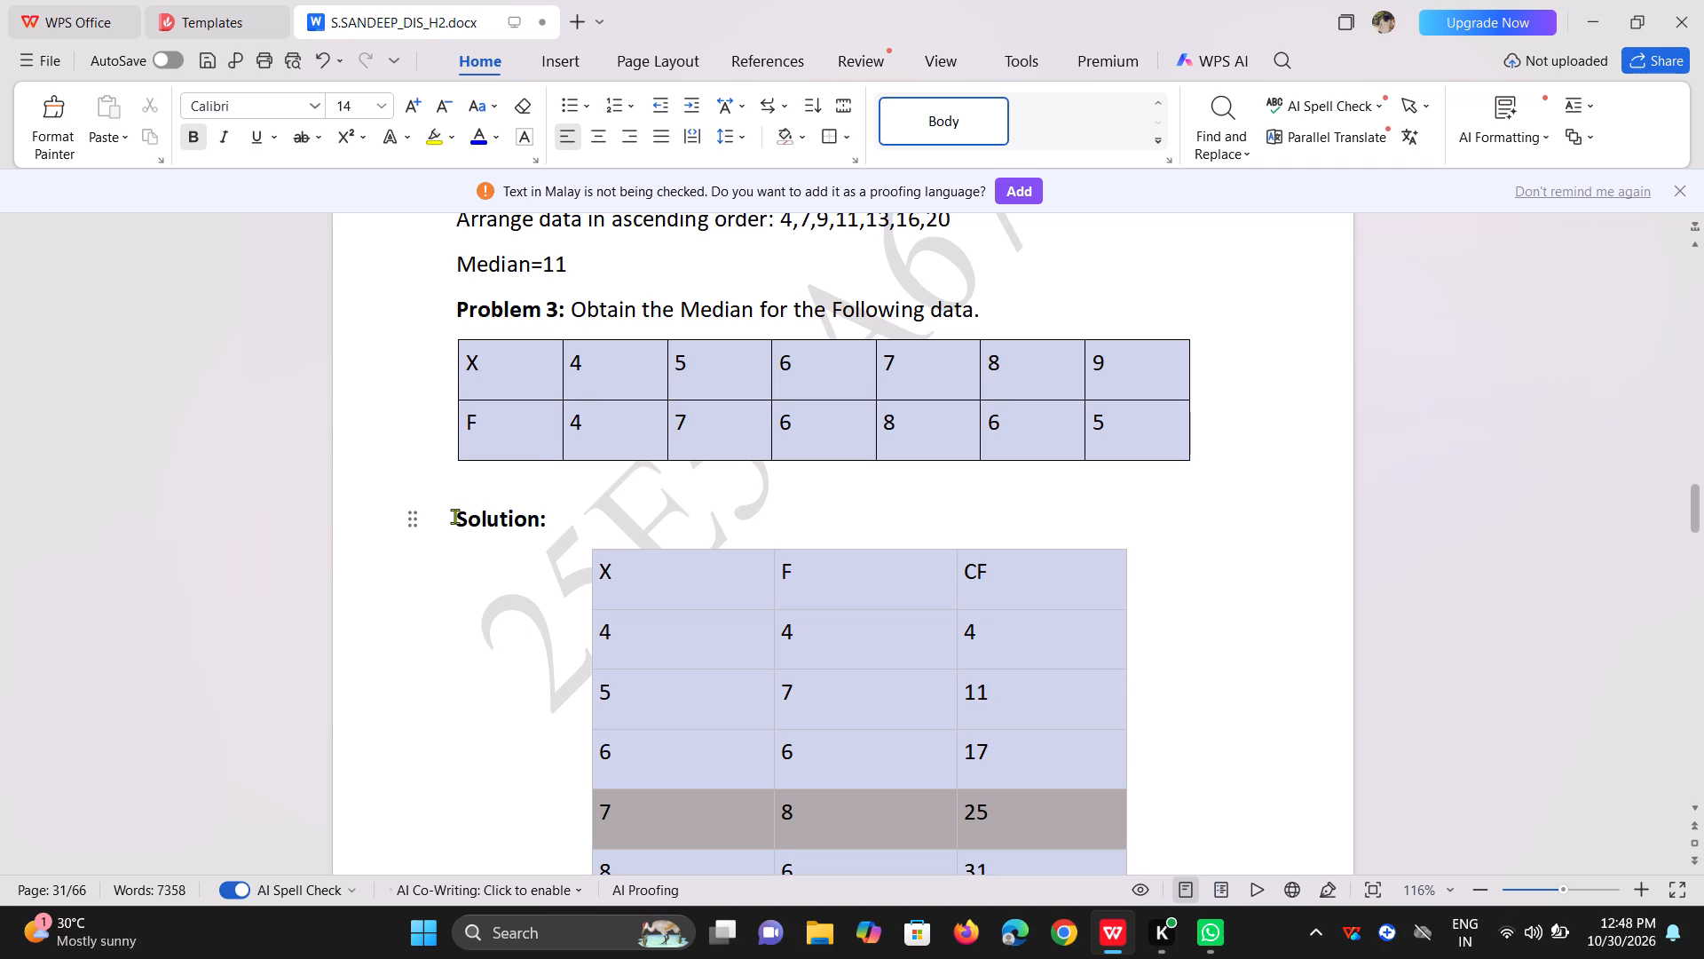
key(BackSpace)
Examine the pages from the end of median Problem 3 through Mode and Measure of Dispersion for spacing problems.
scroll(454, 516, down, 9)
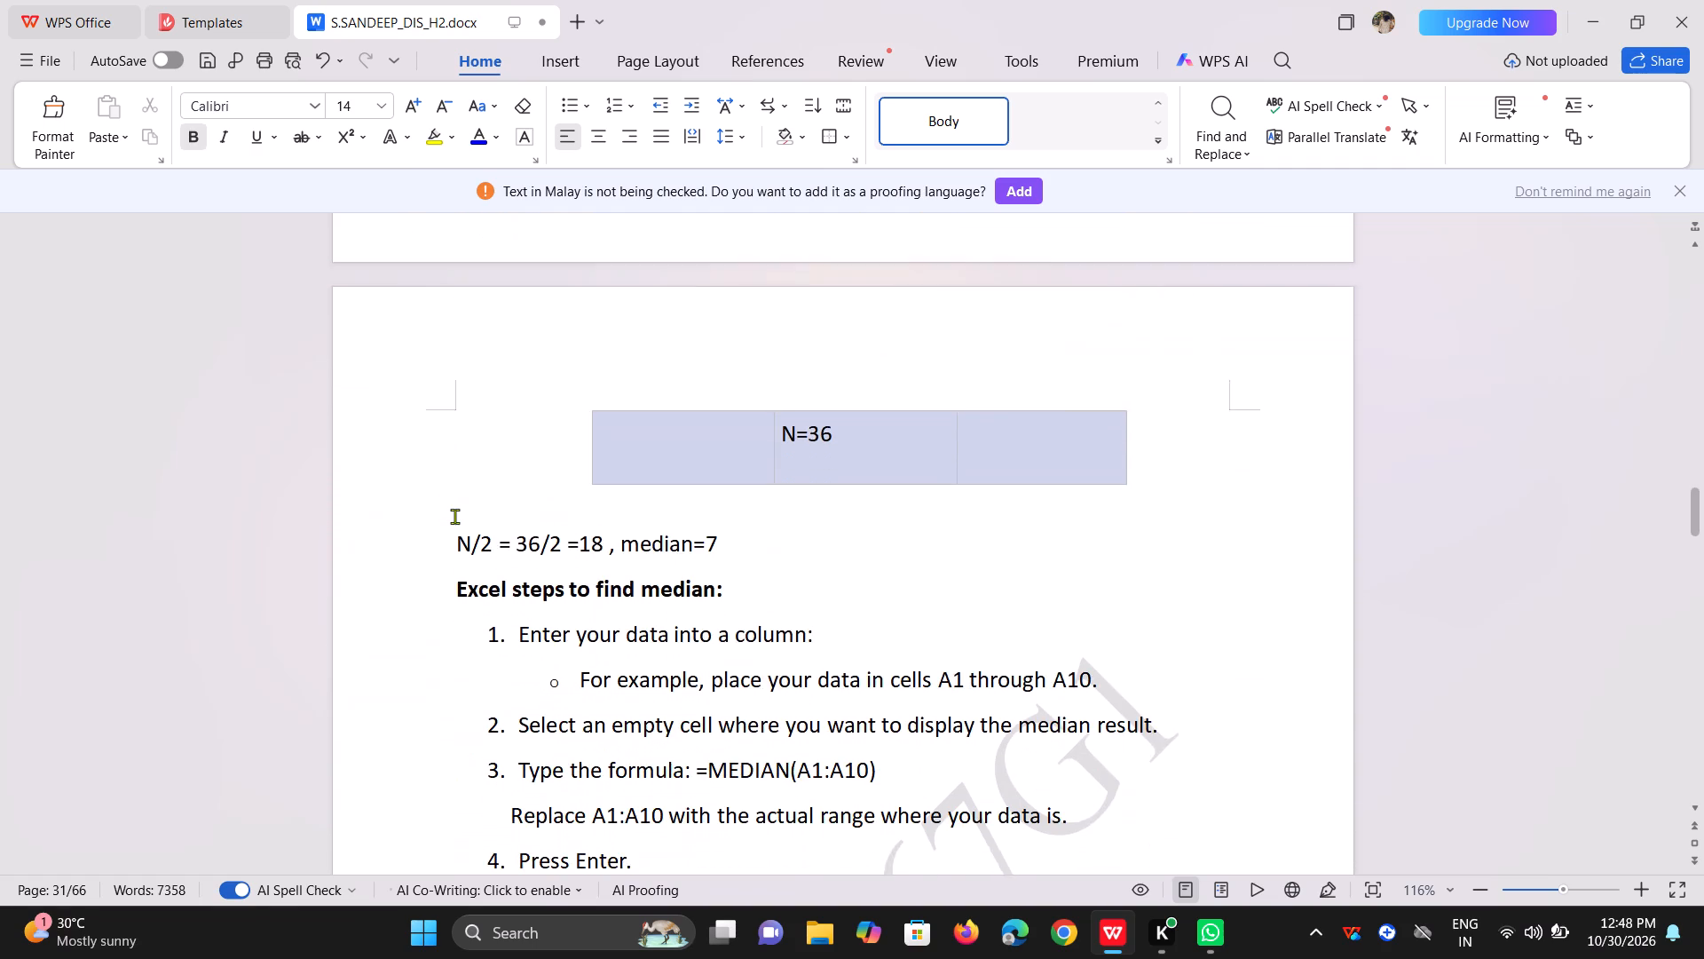
scroll(454, 516, down, 7)
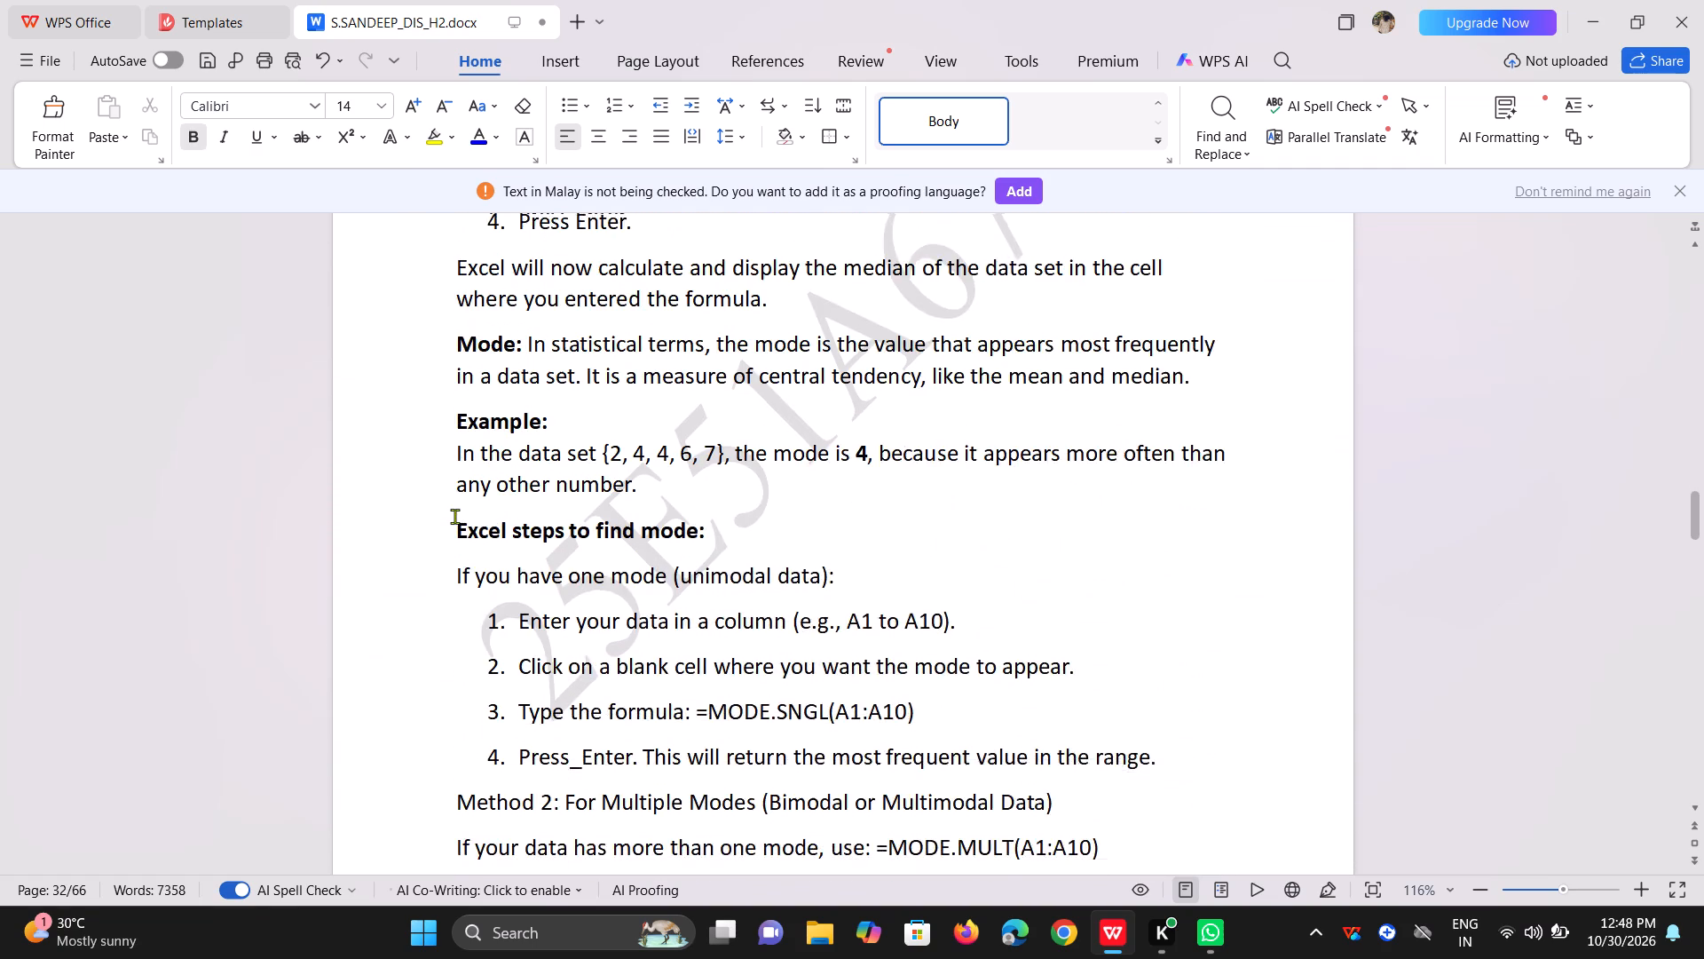
scroll(454, 516, down, 8)
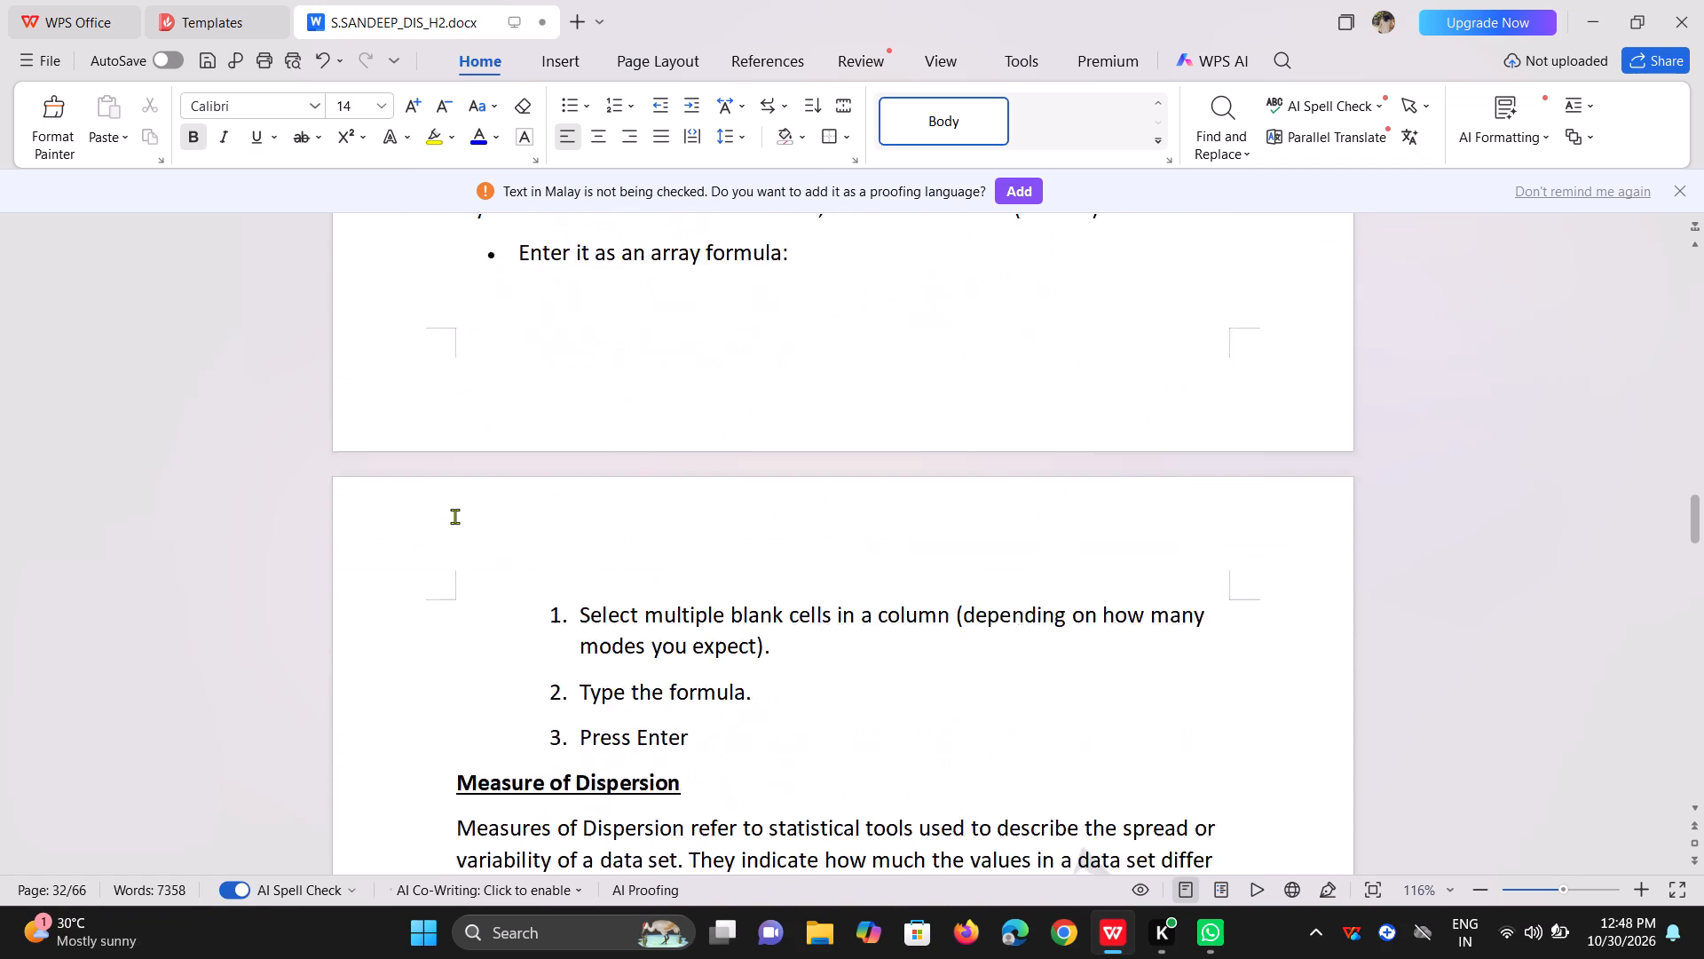
scroll(454, 516, down, 15)
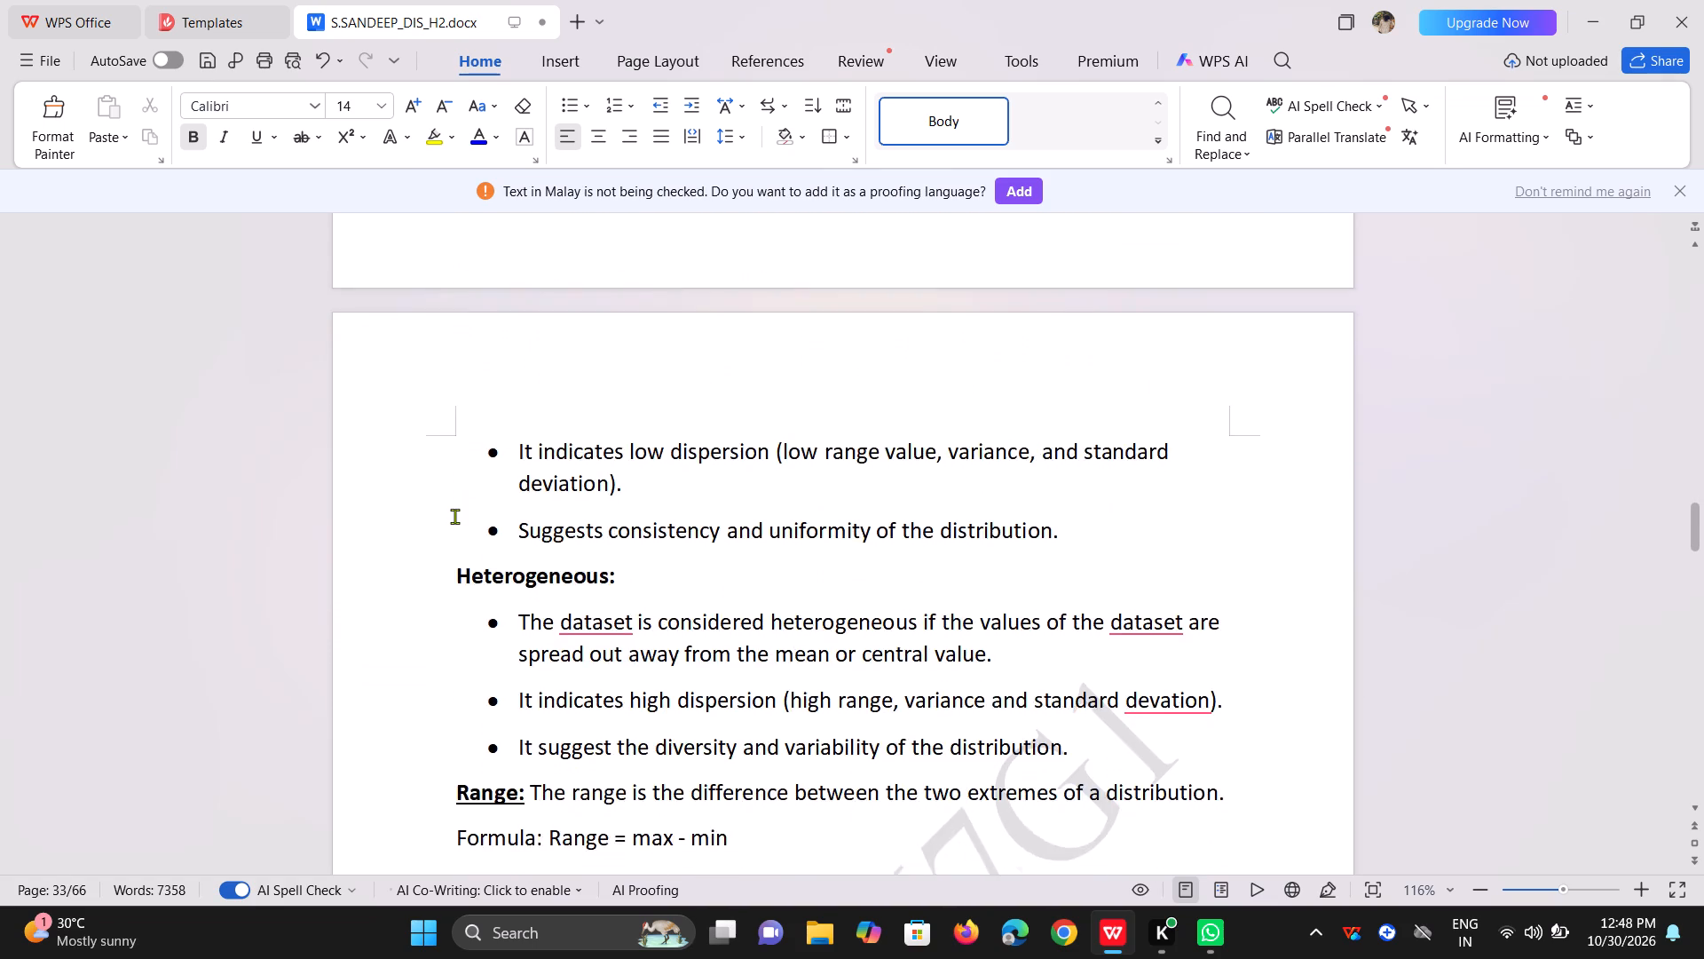
Remove the extra blank lines above the Quartile for Ungrouped Data heading, reinserting one line break to separate it from the quartile diagram.
scroll(454, 516, down, 12)
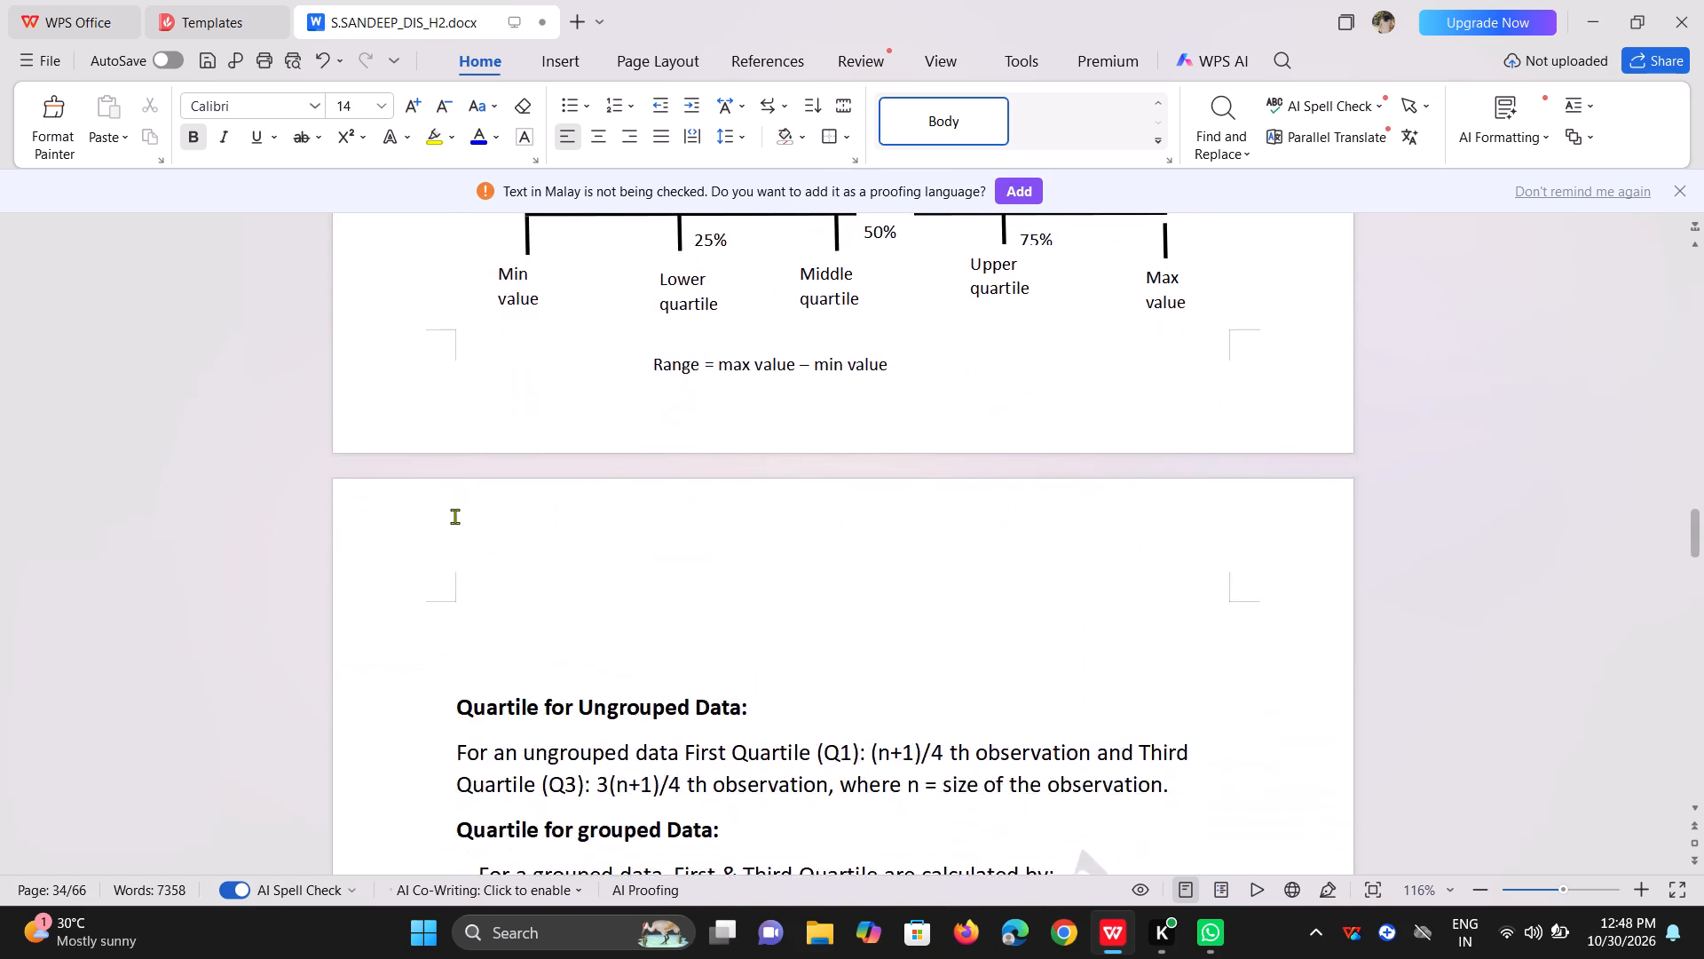
scroll(454, 516, right, 2)
click(448, 514)
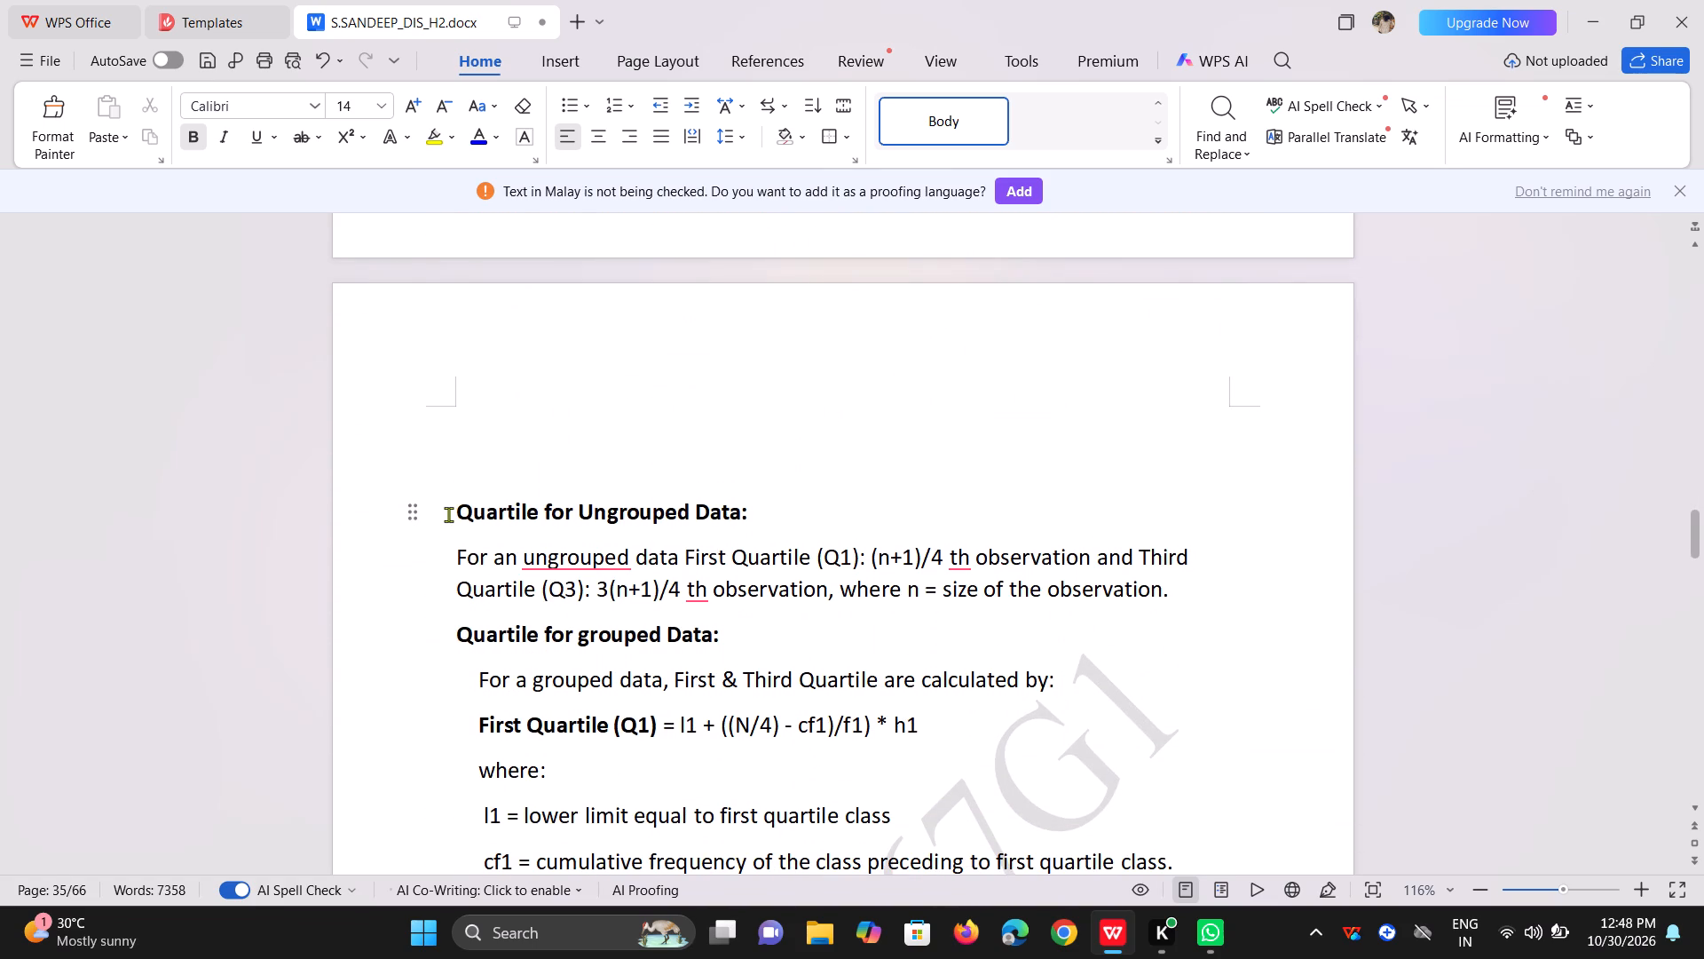
key(BackSpace)
key(BackSpace)
key(BackSpace)
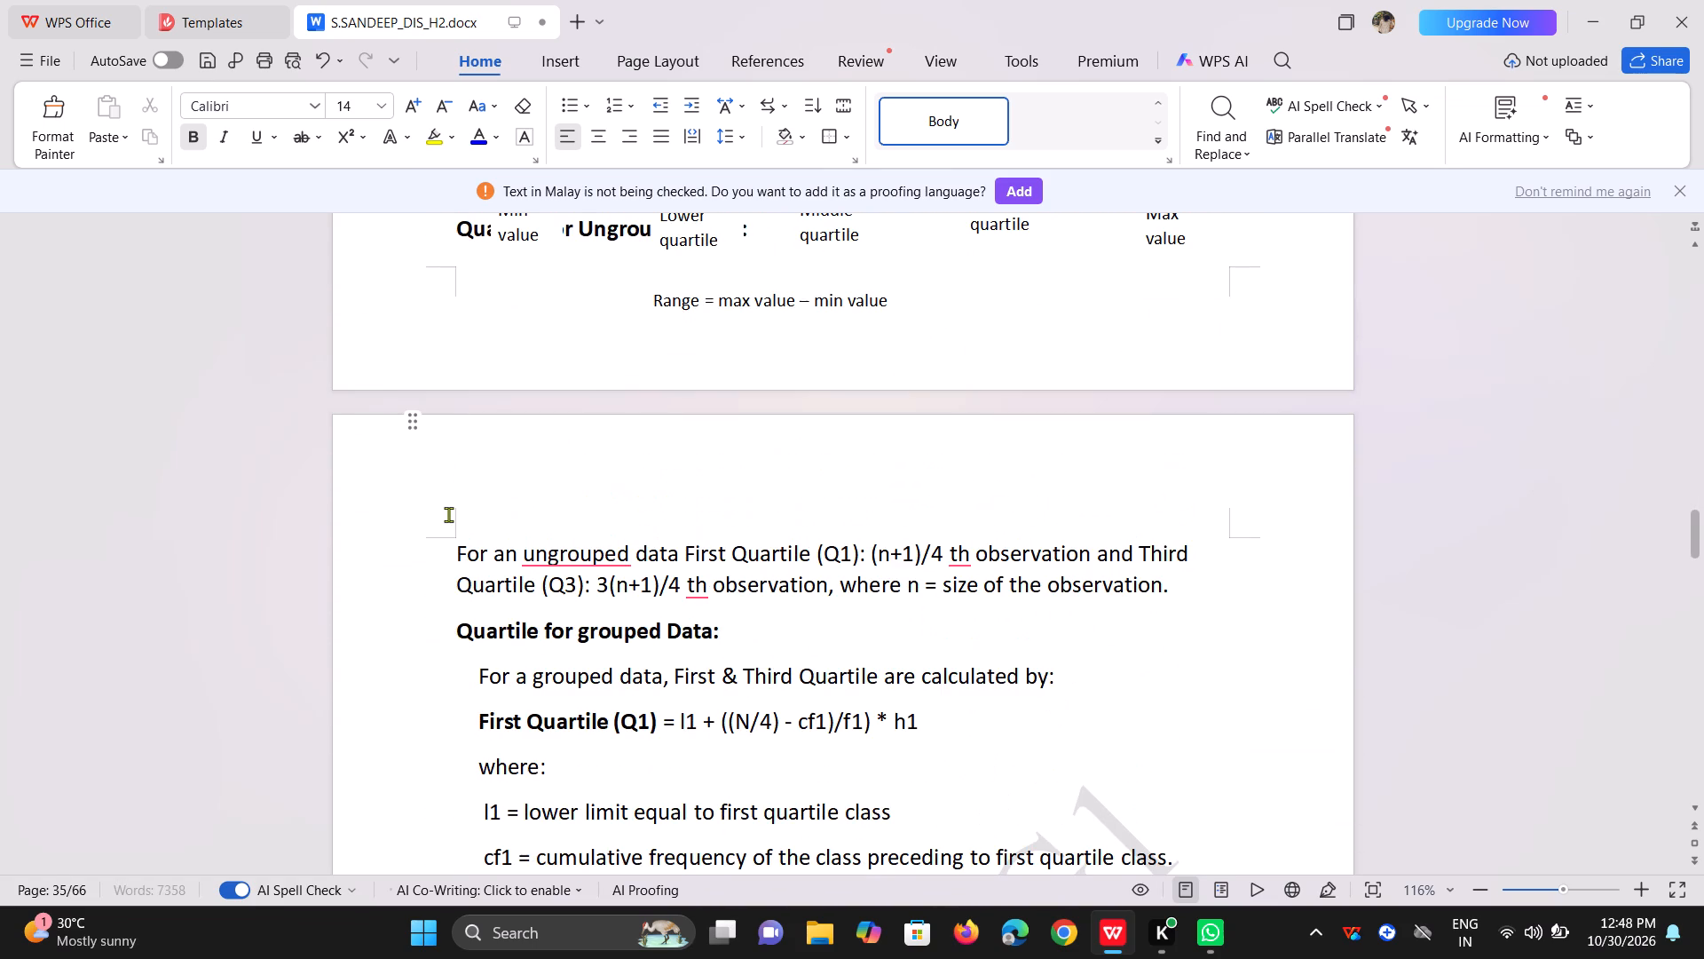
key(Return)
Examine the layout of the interquartile range, variance and standard deviation sections, including their numericals and Excel steps, up to Percentile.
scroll(448, 514, down, 12)
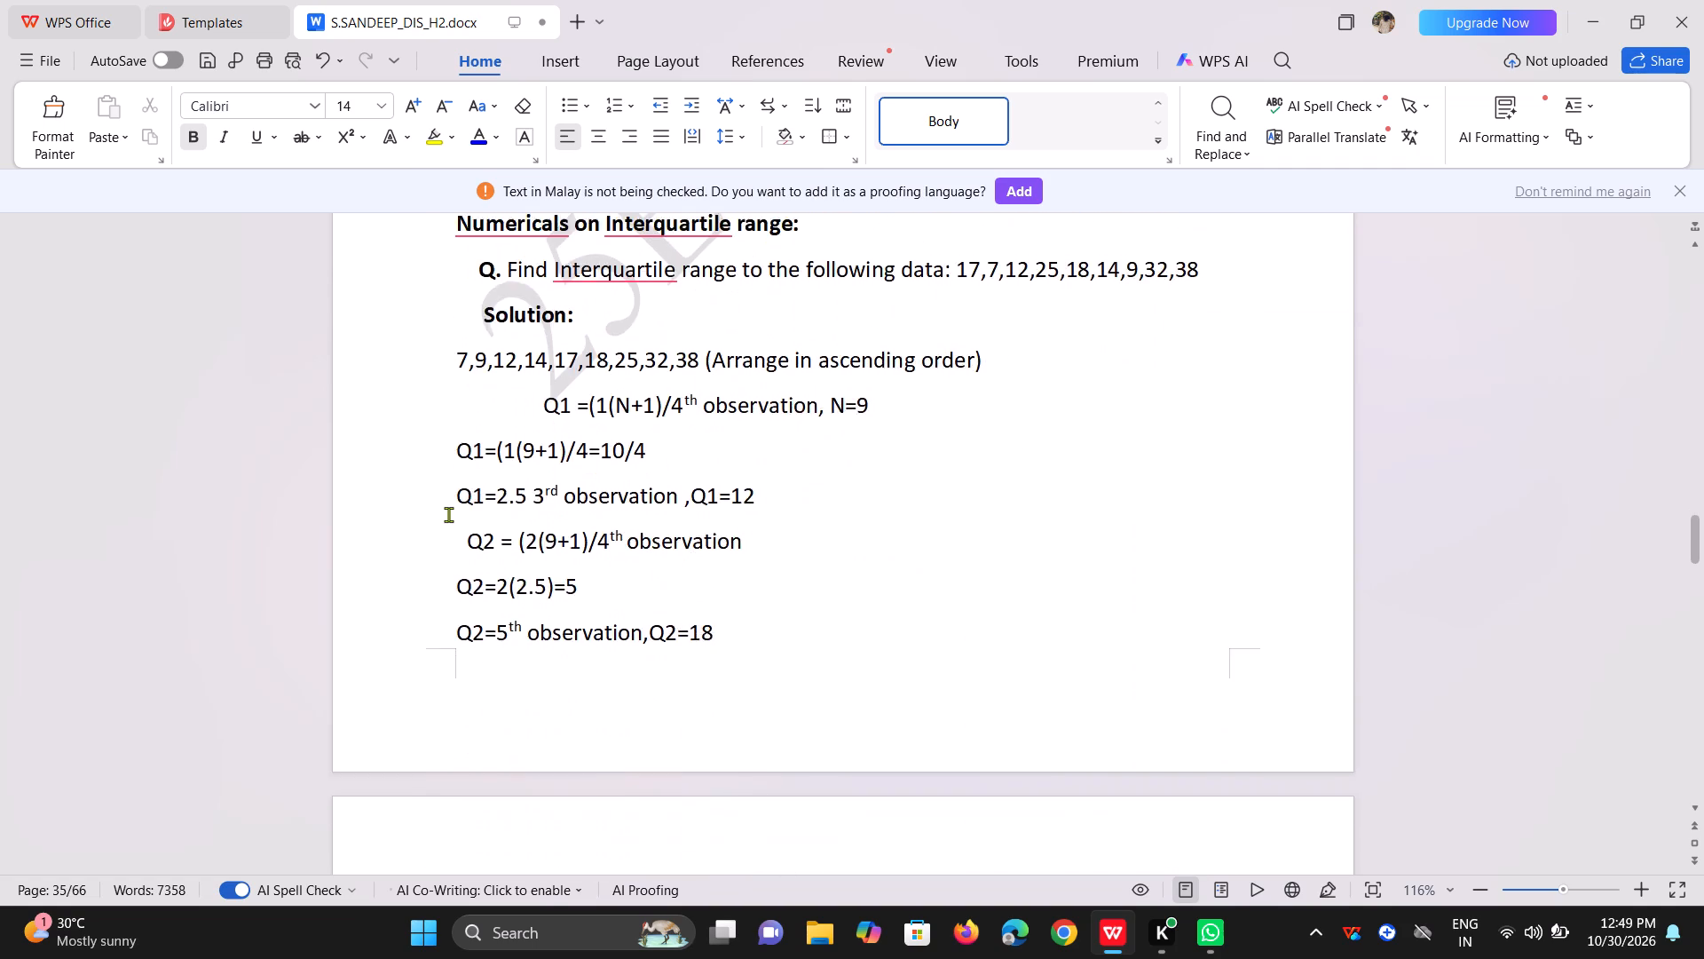
scroll(448, 514, down, 7)
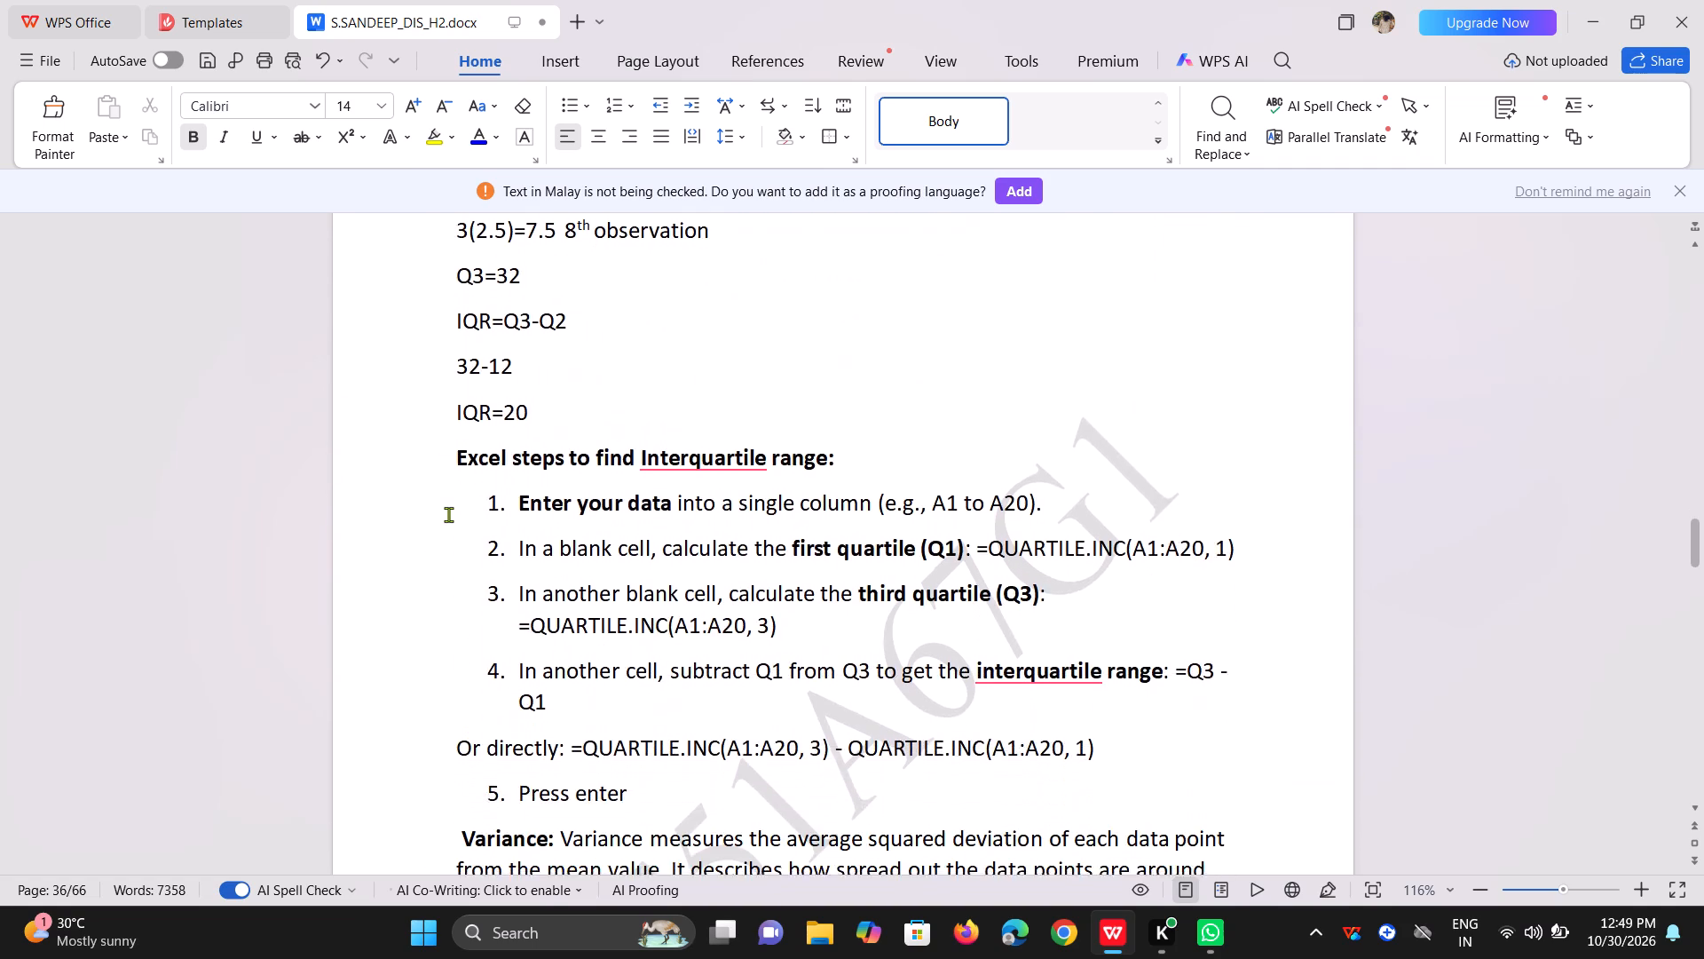
scroll(448, 514, down, 8)
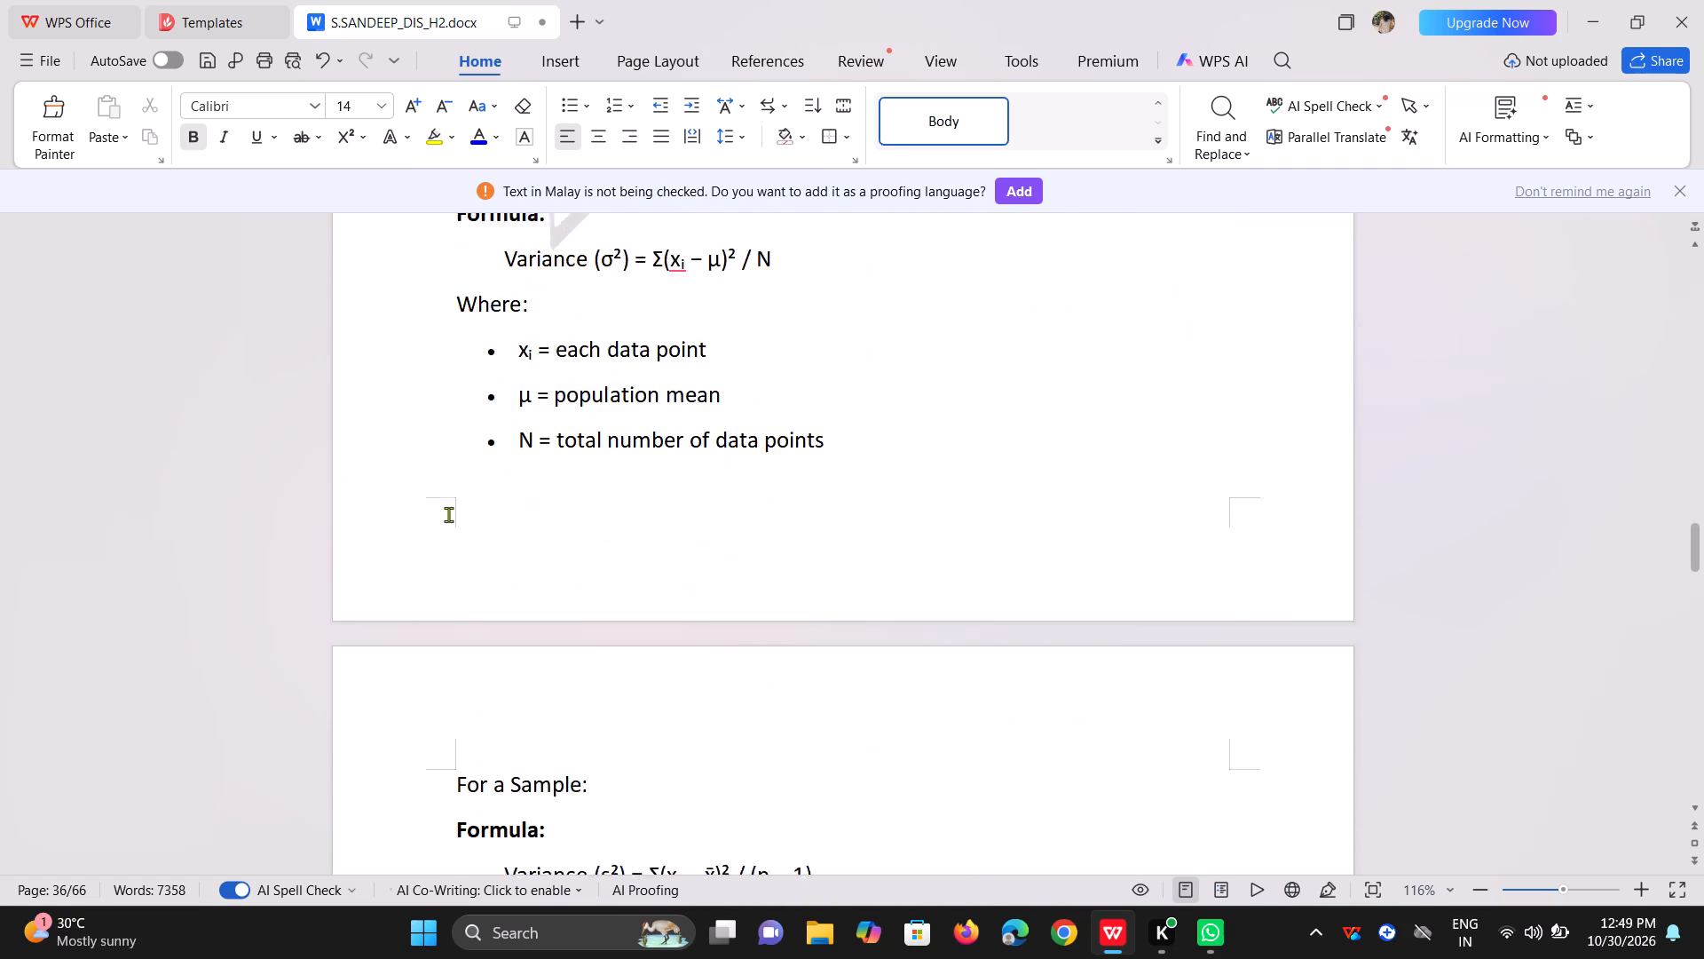
scroll(448, 514, down, 5)
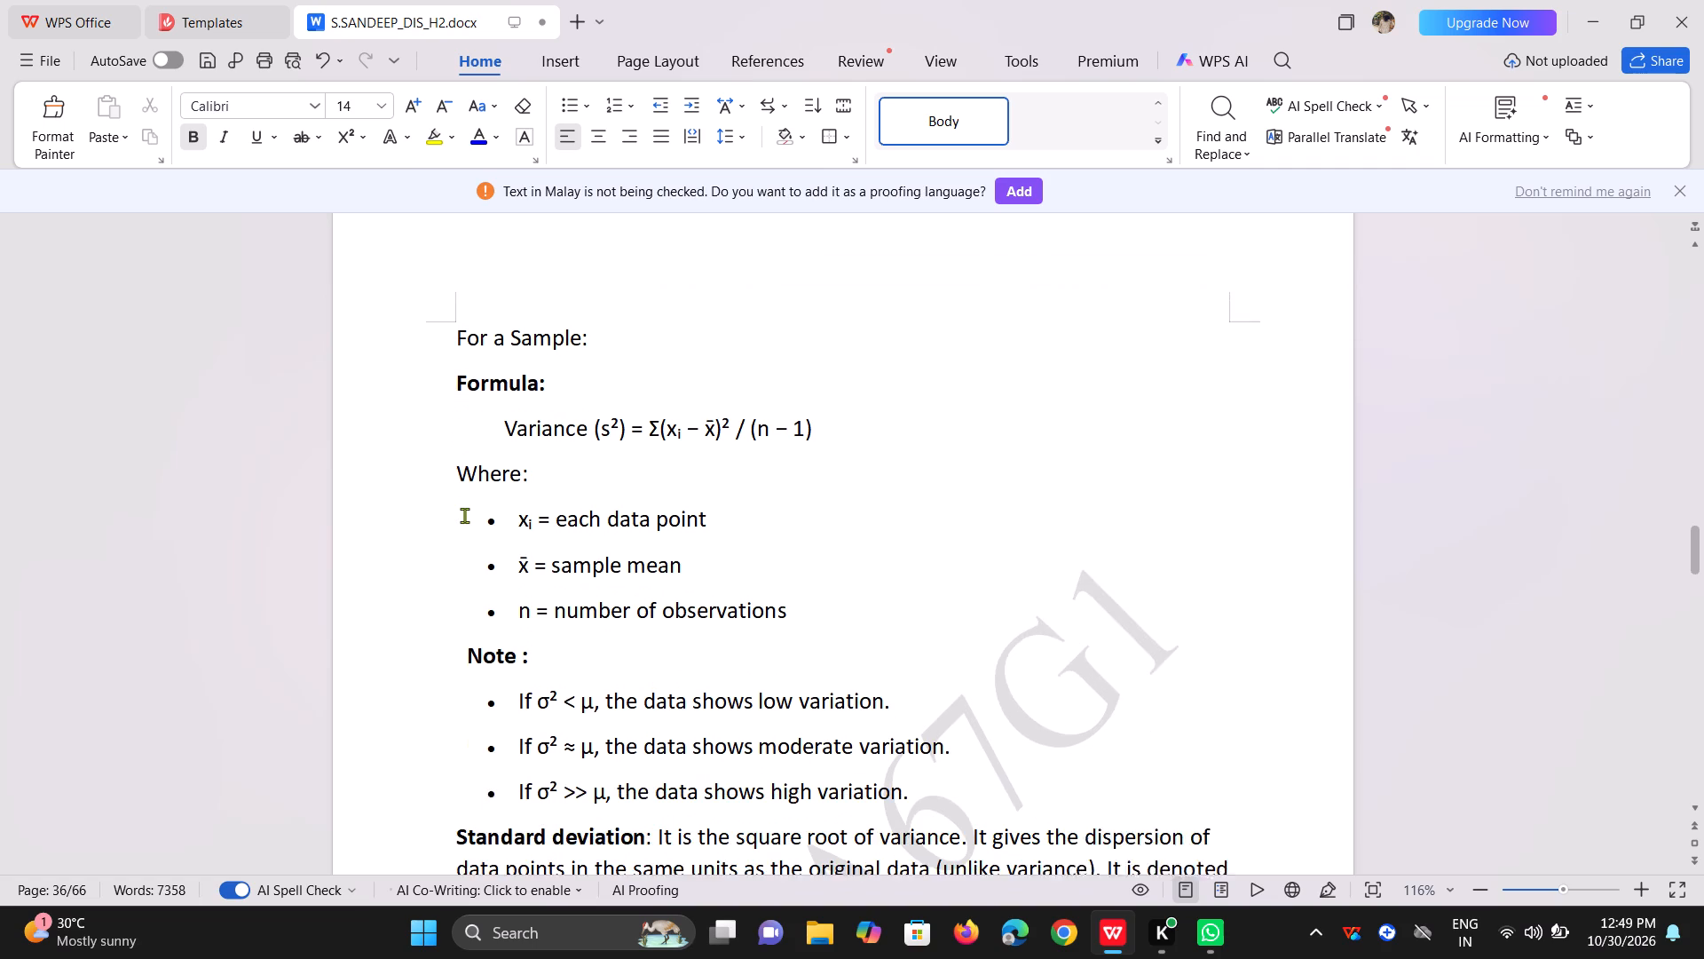
scroll(464, 515, down, 7)
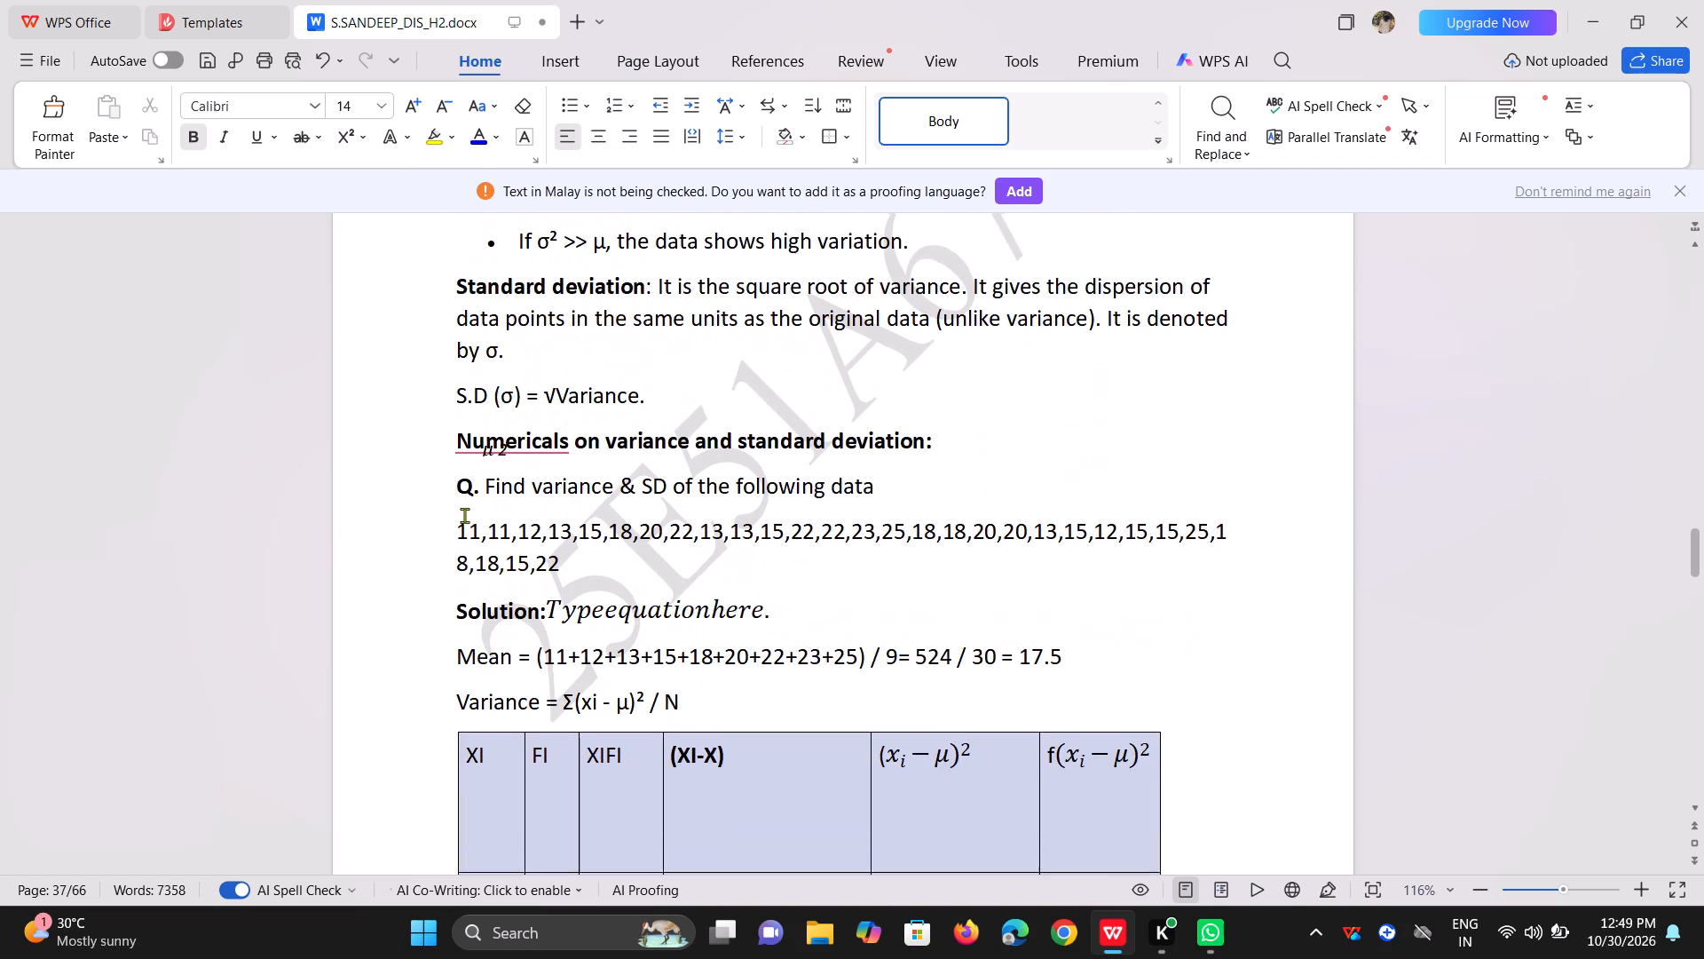
scroll(464, 515, down, 8)
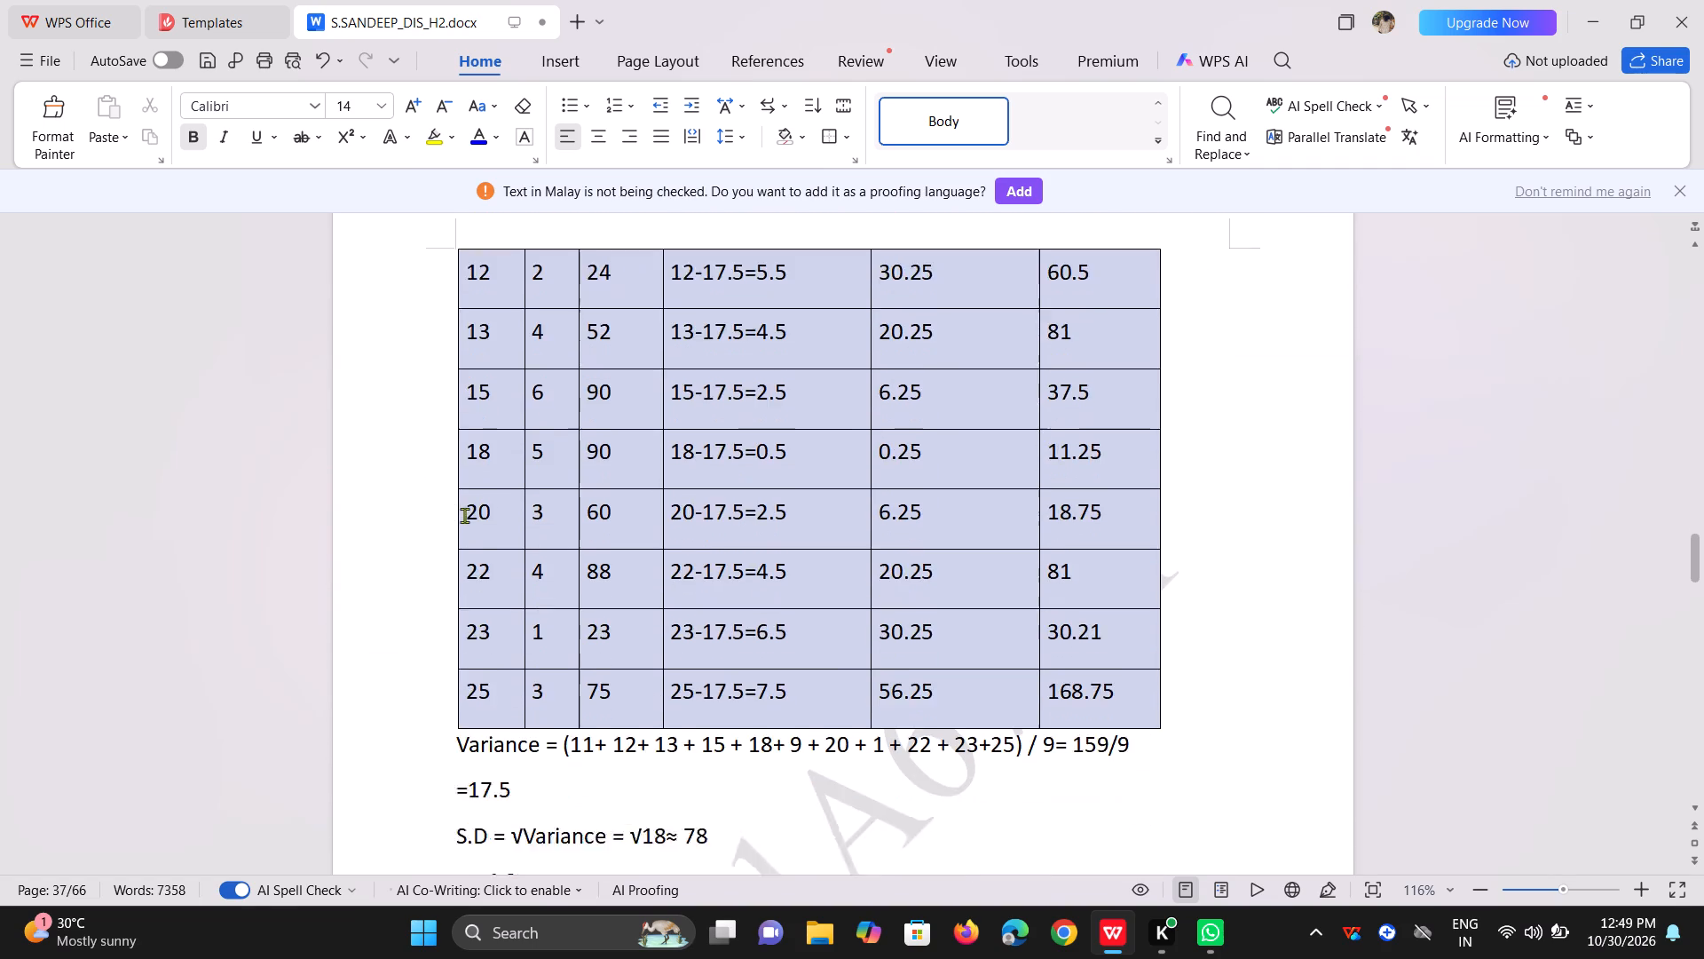
scroll(464, 515, down, 9)
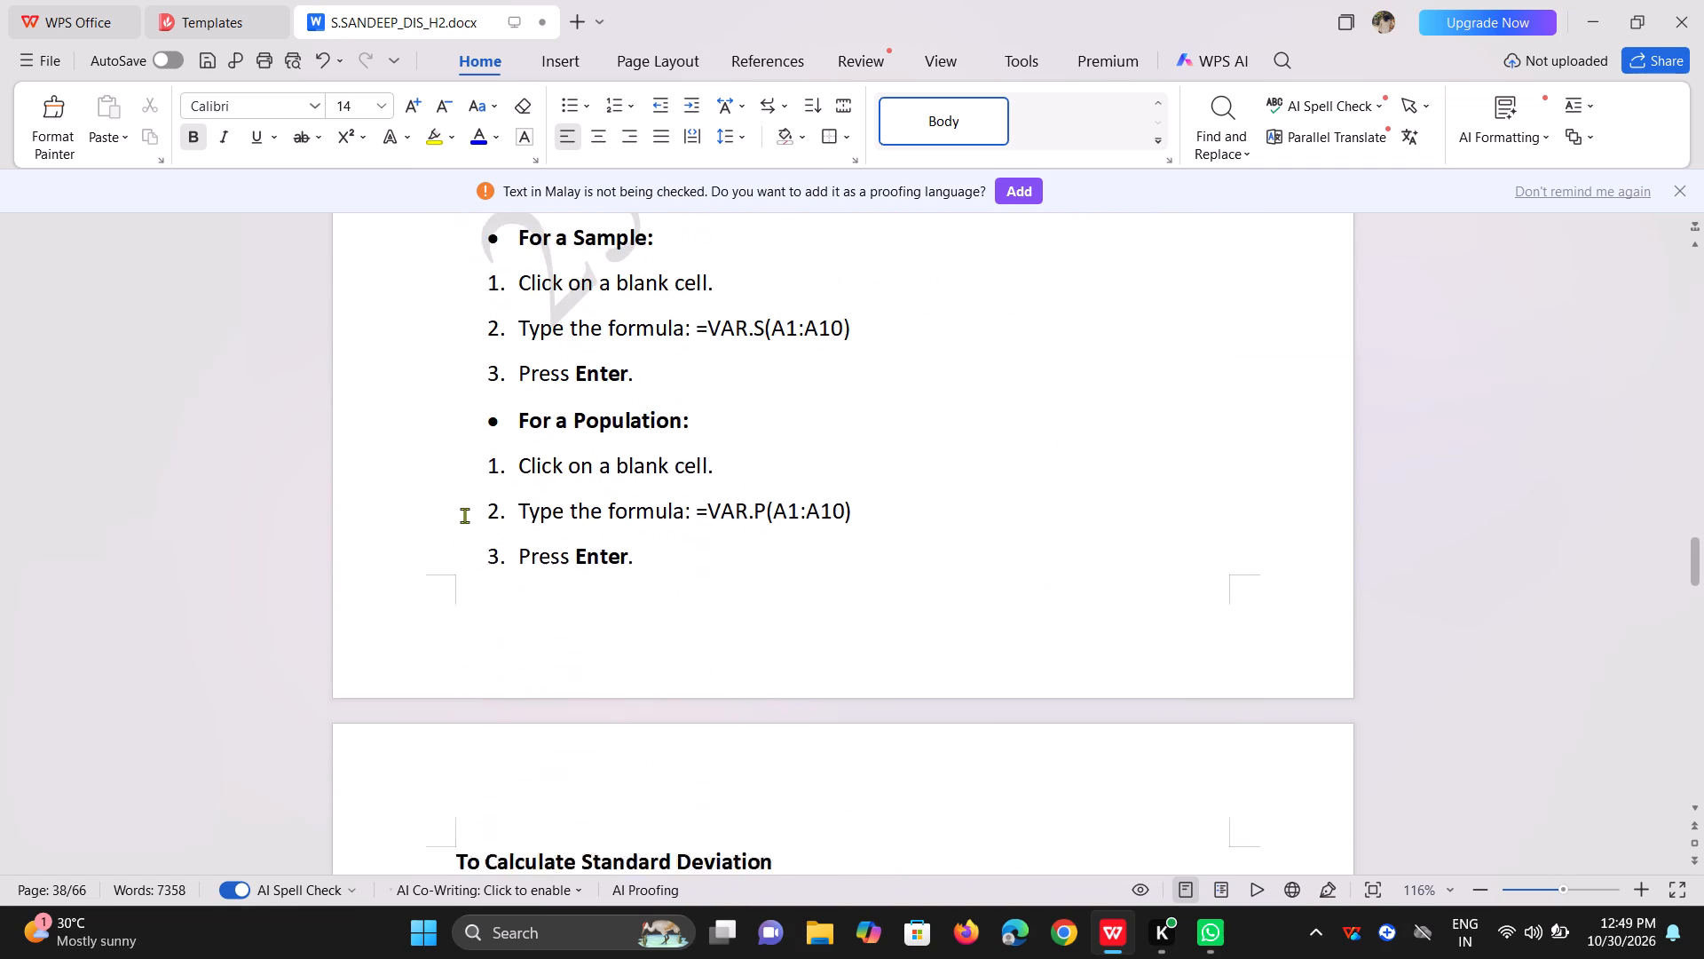
scroll(464, 515, down, 2)
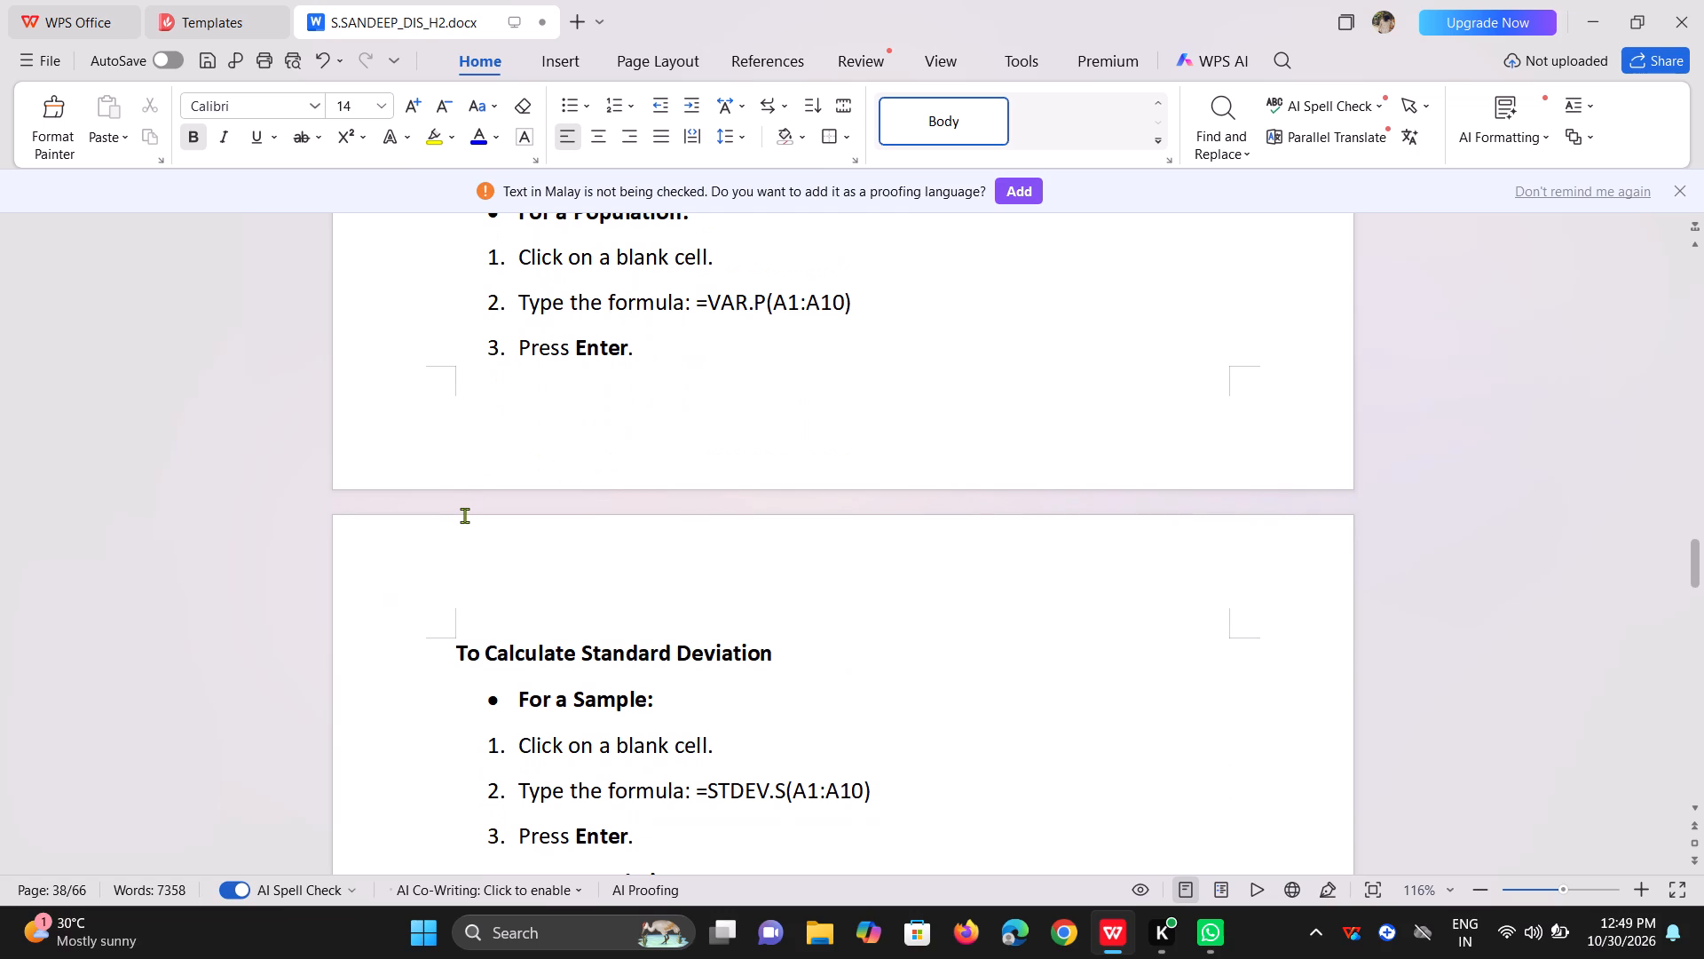
scroll(464, 515, down, 4)
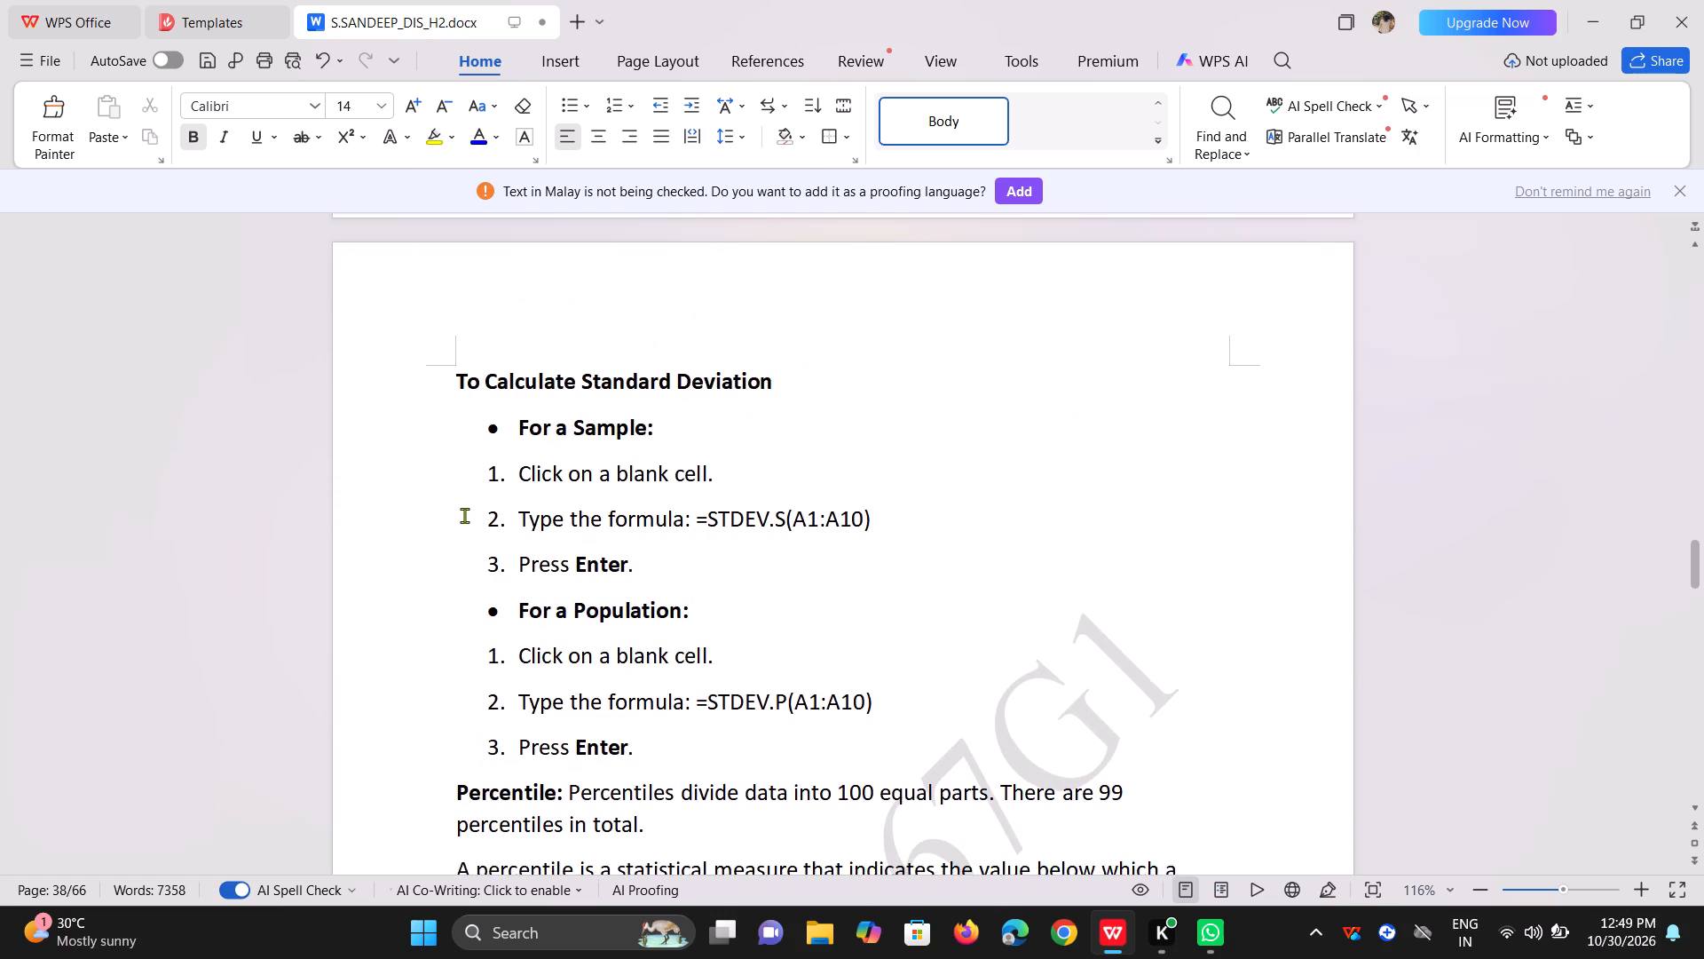
Remove the blank line between the percentile frequency table and the P32th Calculation line.
scroll(464, 515, down, 6)
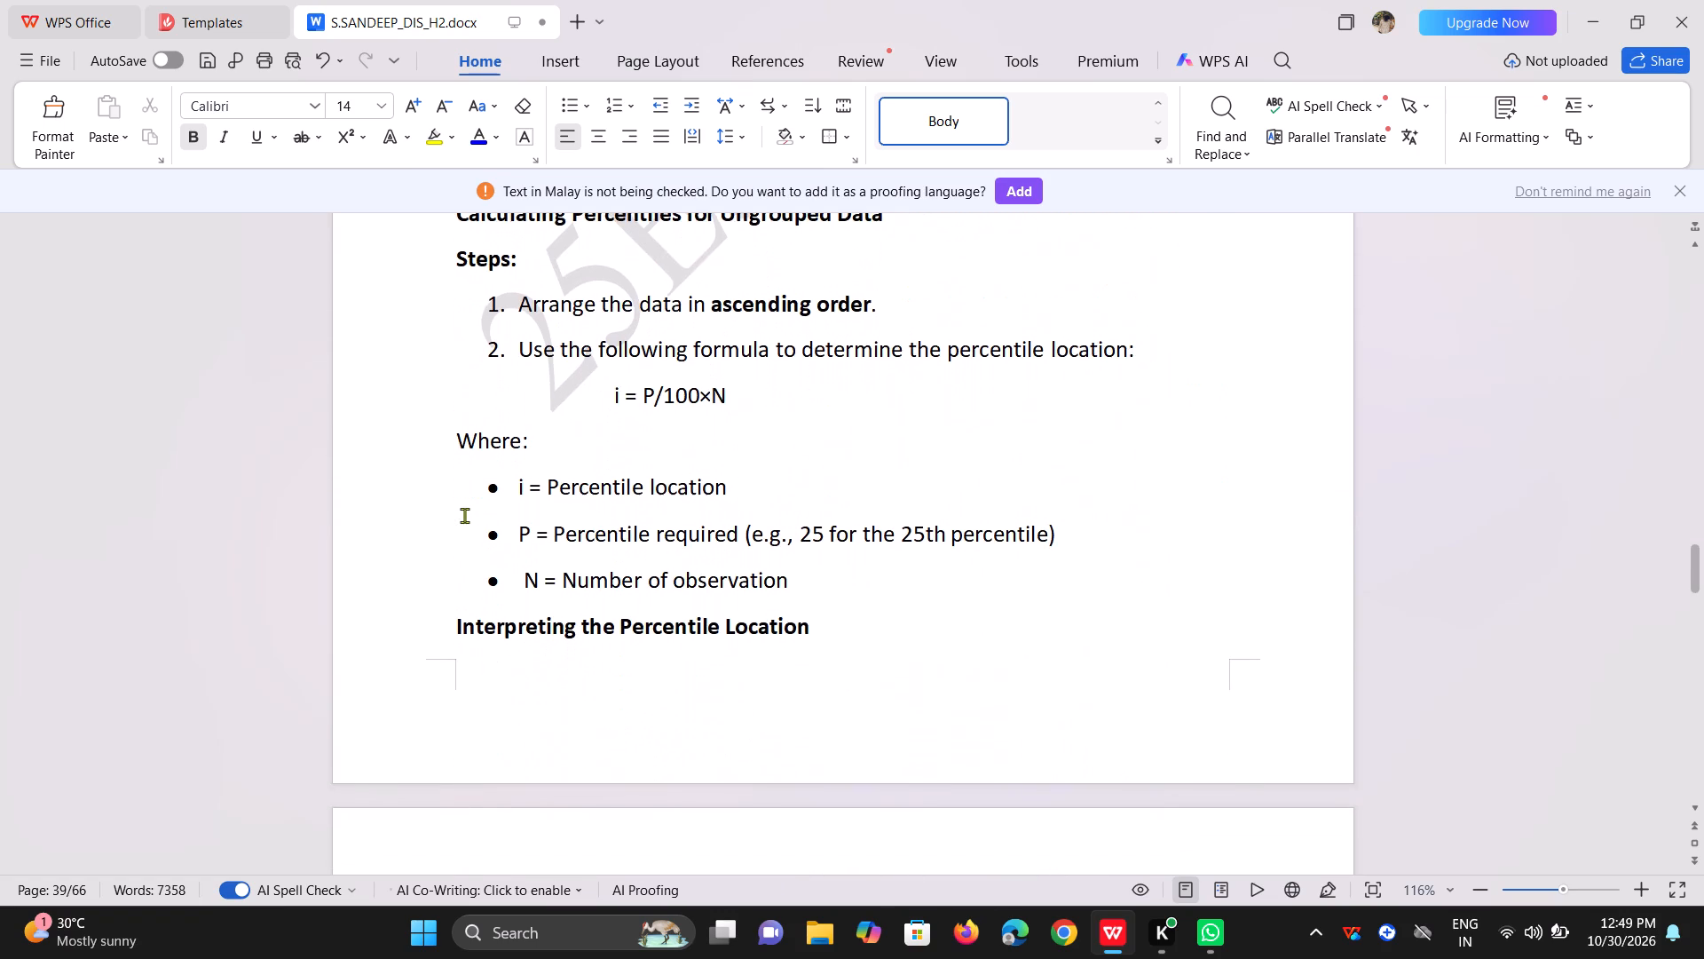
scroll(483, 482, down, 6)
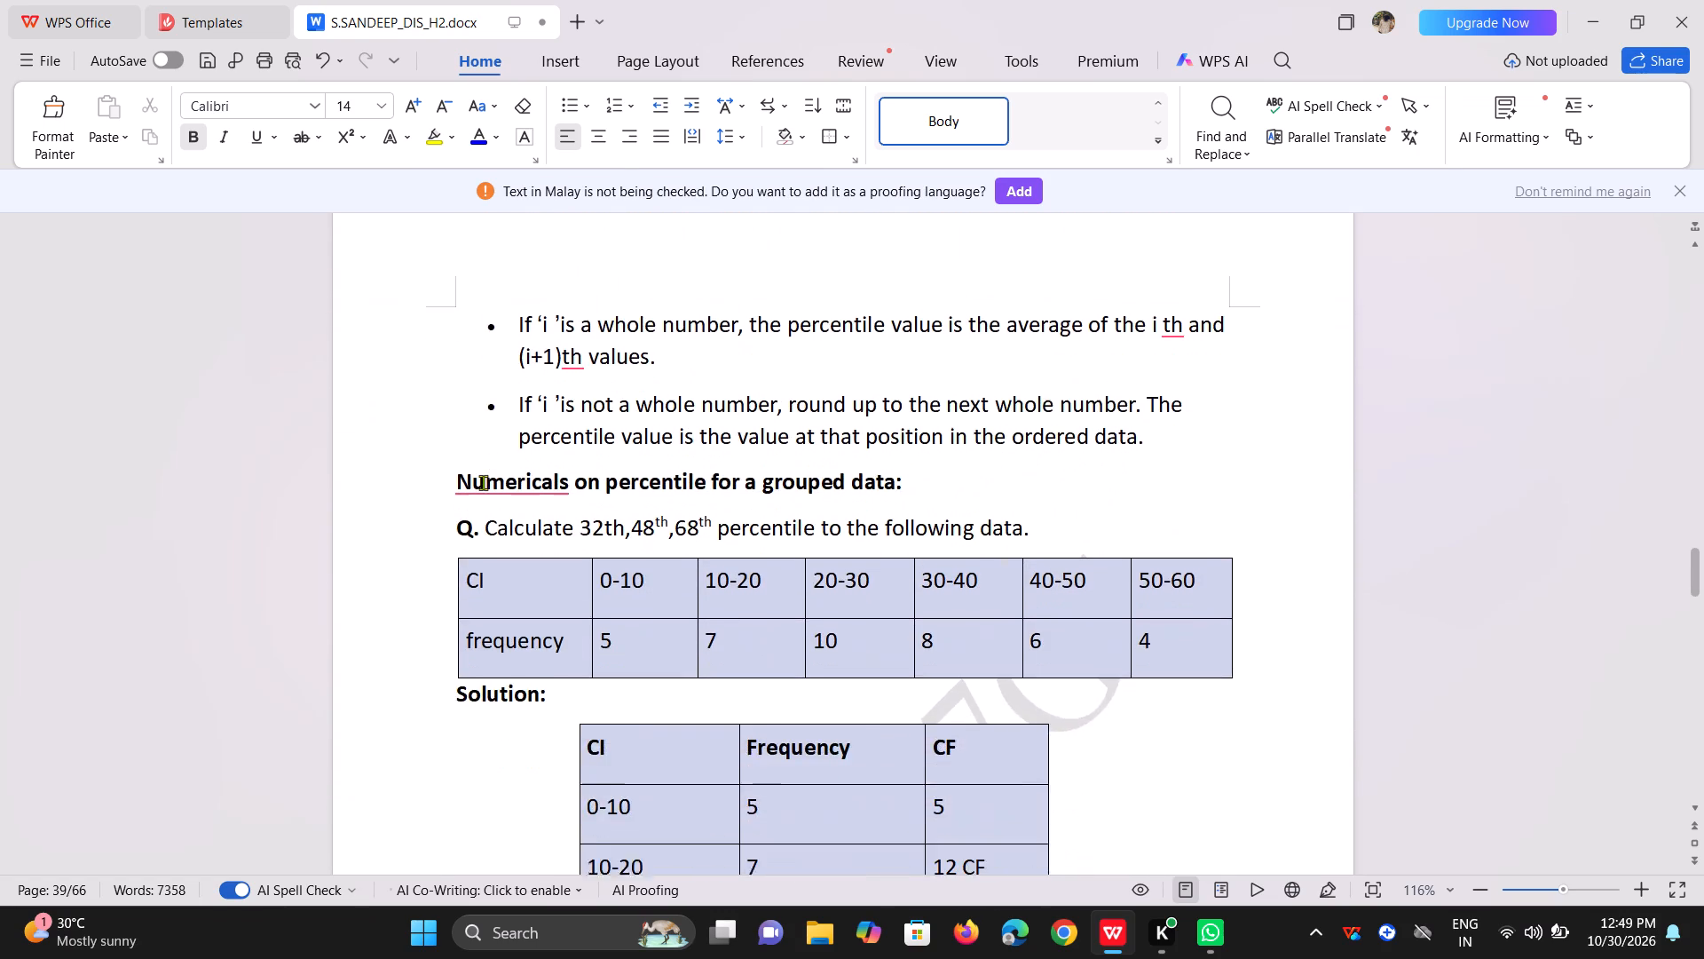
scroll(483, 482, down, 6)
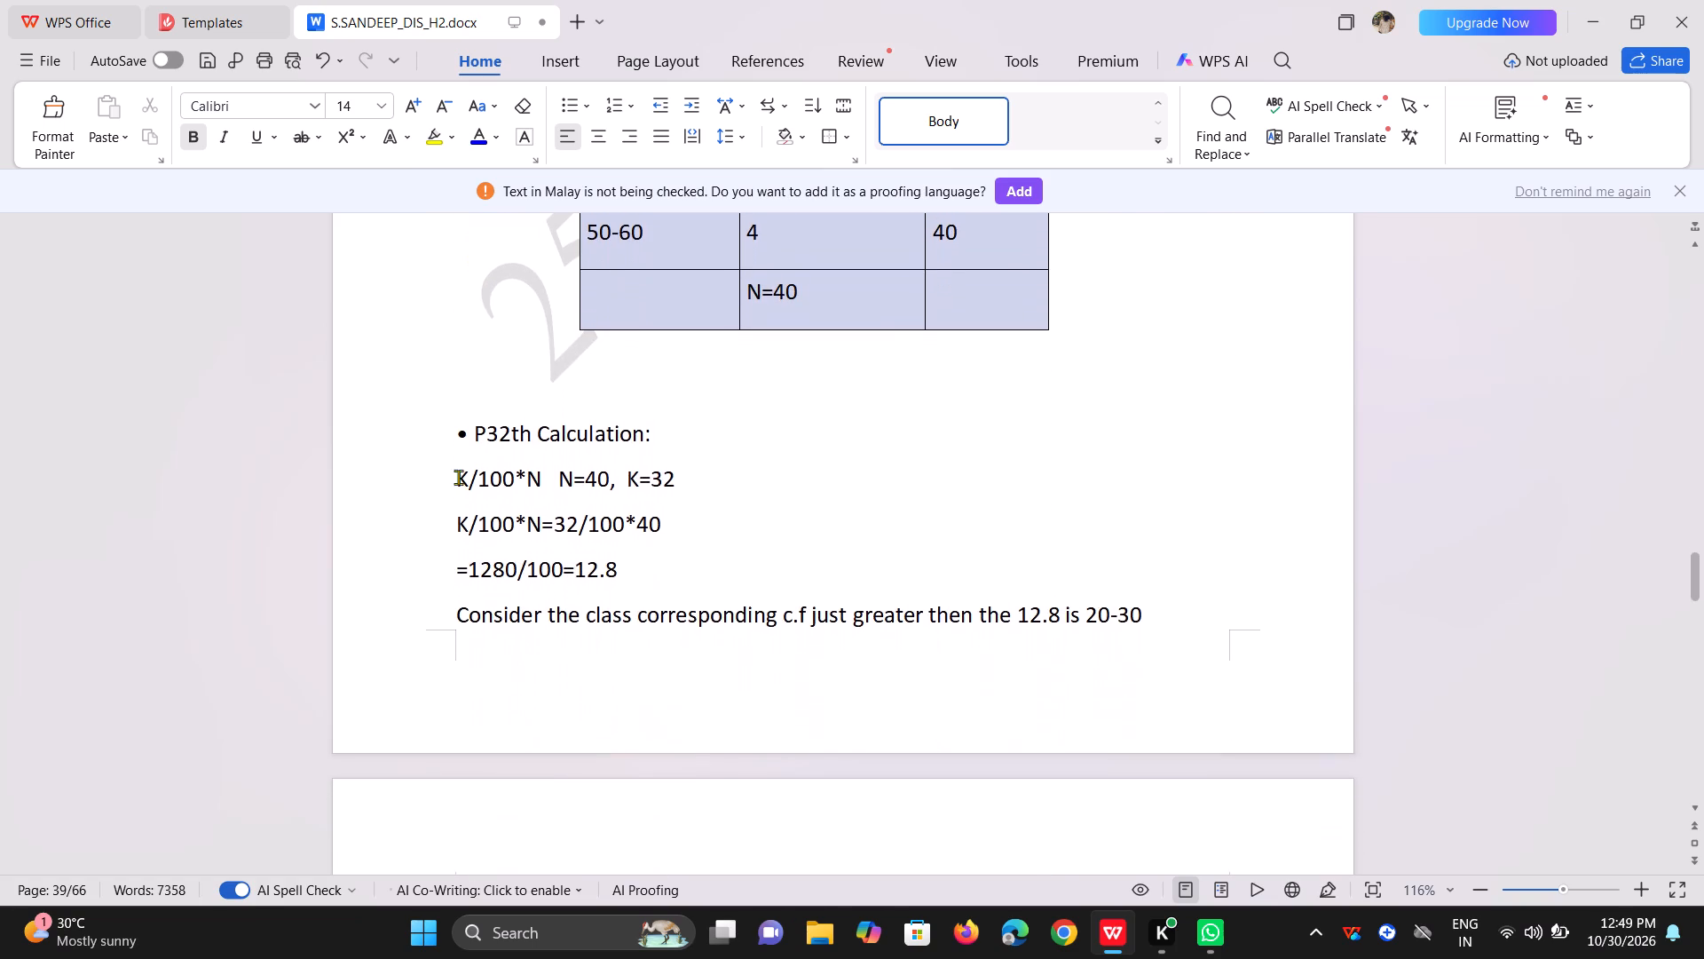
click(454, 423)
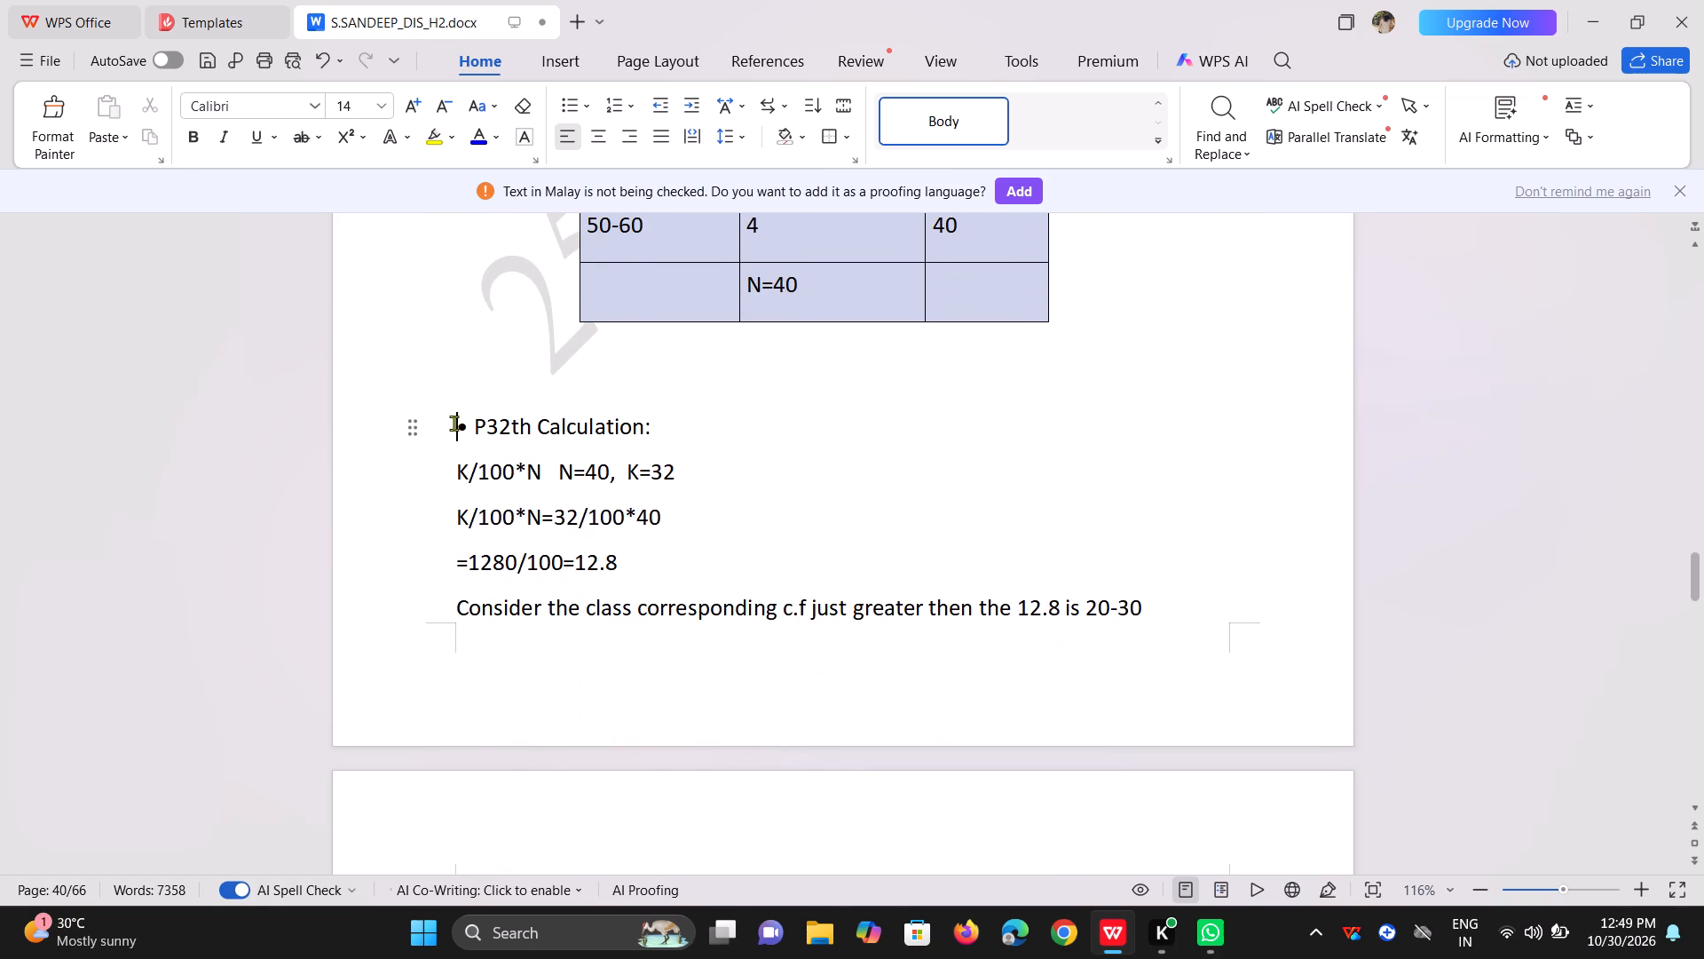
key(BackSpace)
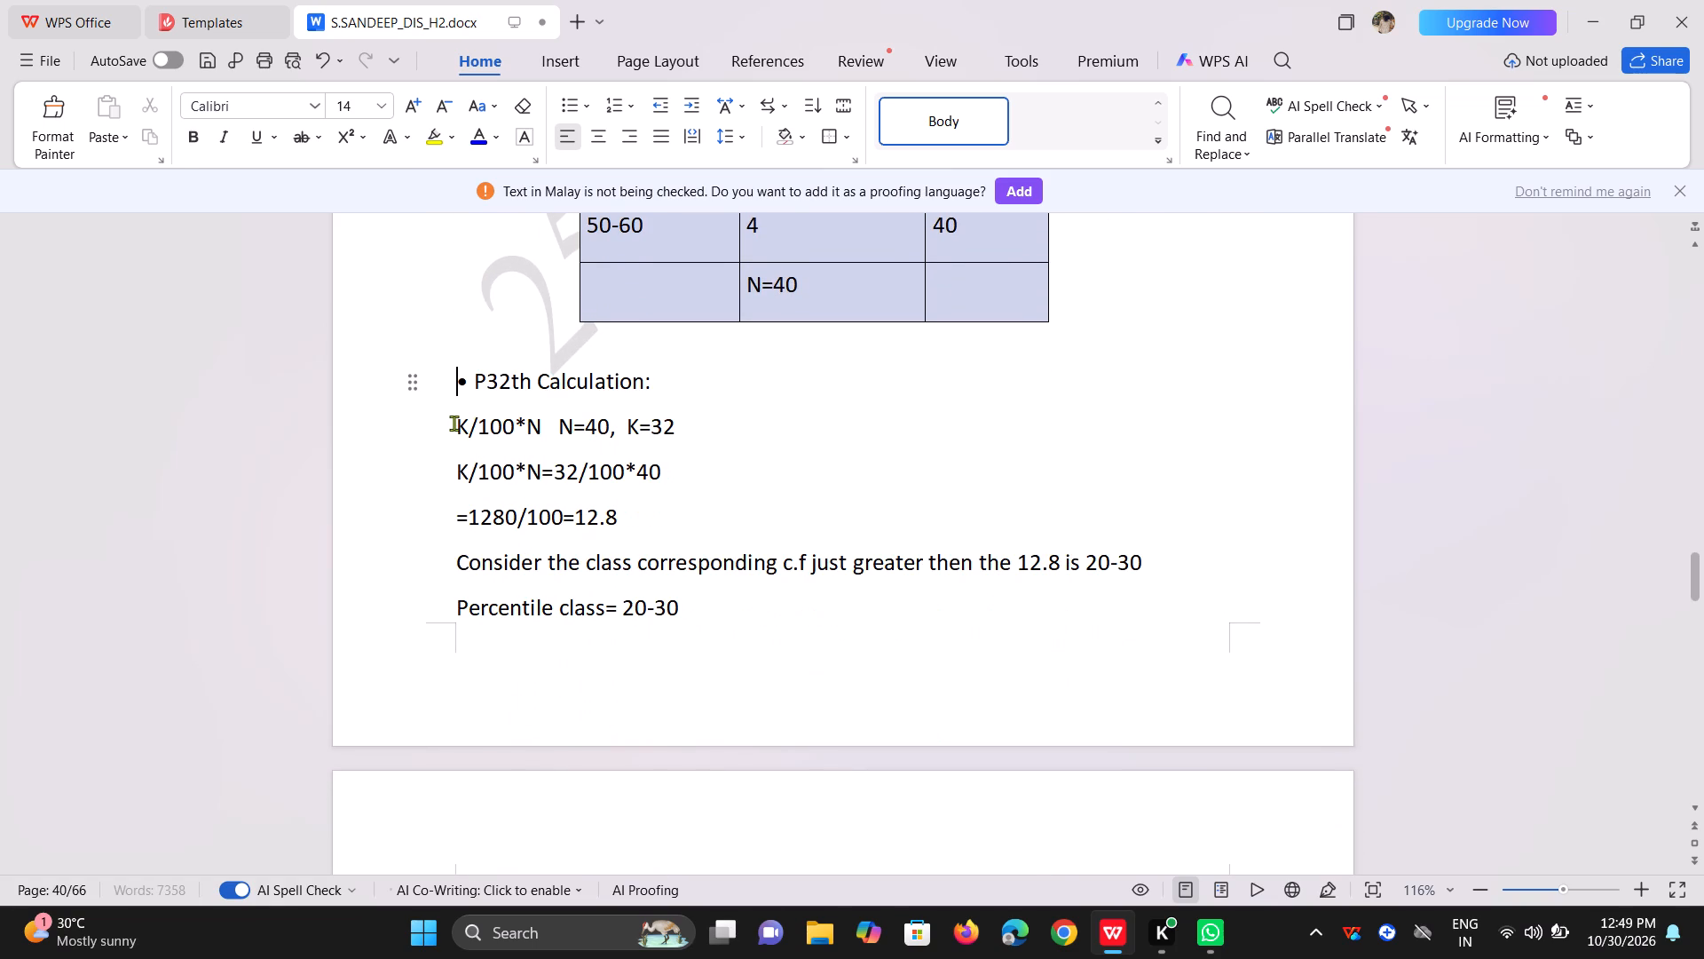
Examine the layout of the 32nd, 48th and 68th percentile calculations through to the Excel steps to percentile.
scroll(454, 423, down, 1)
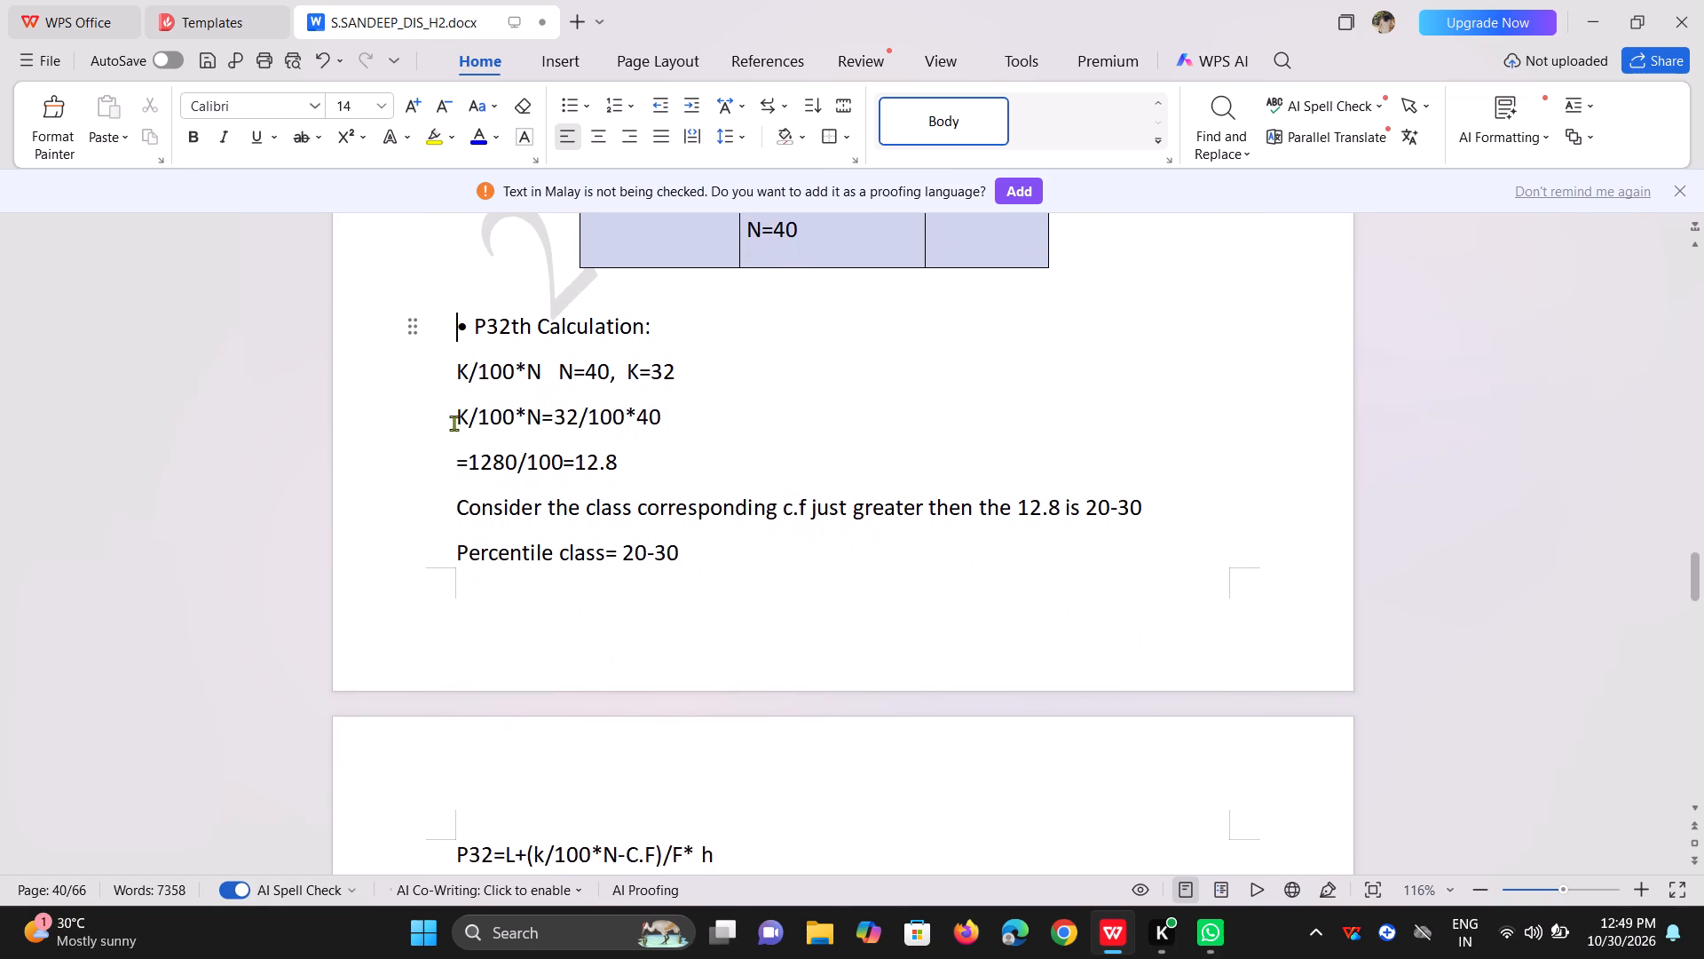
scroll(454, 423, down, 7)
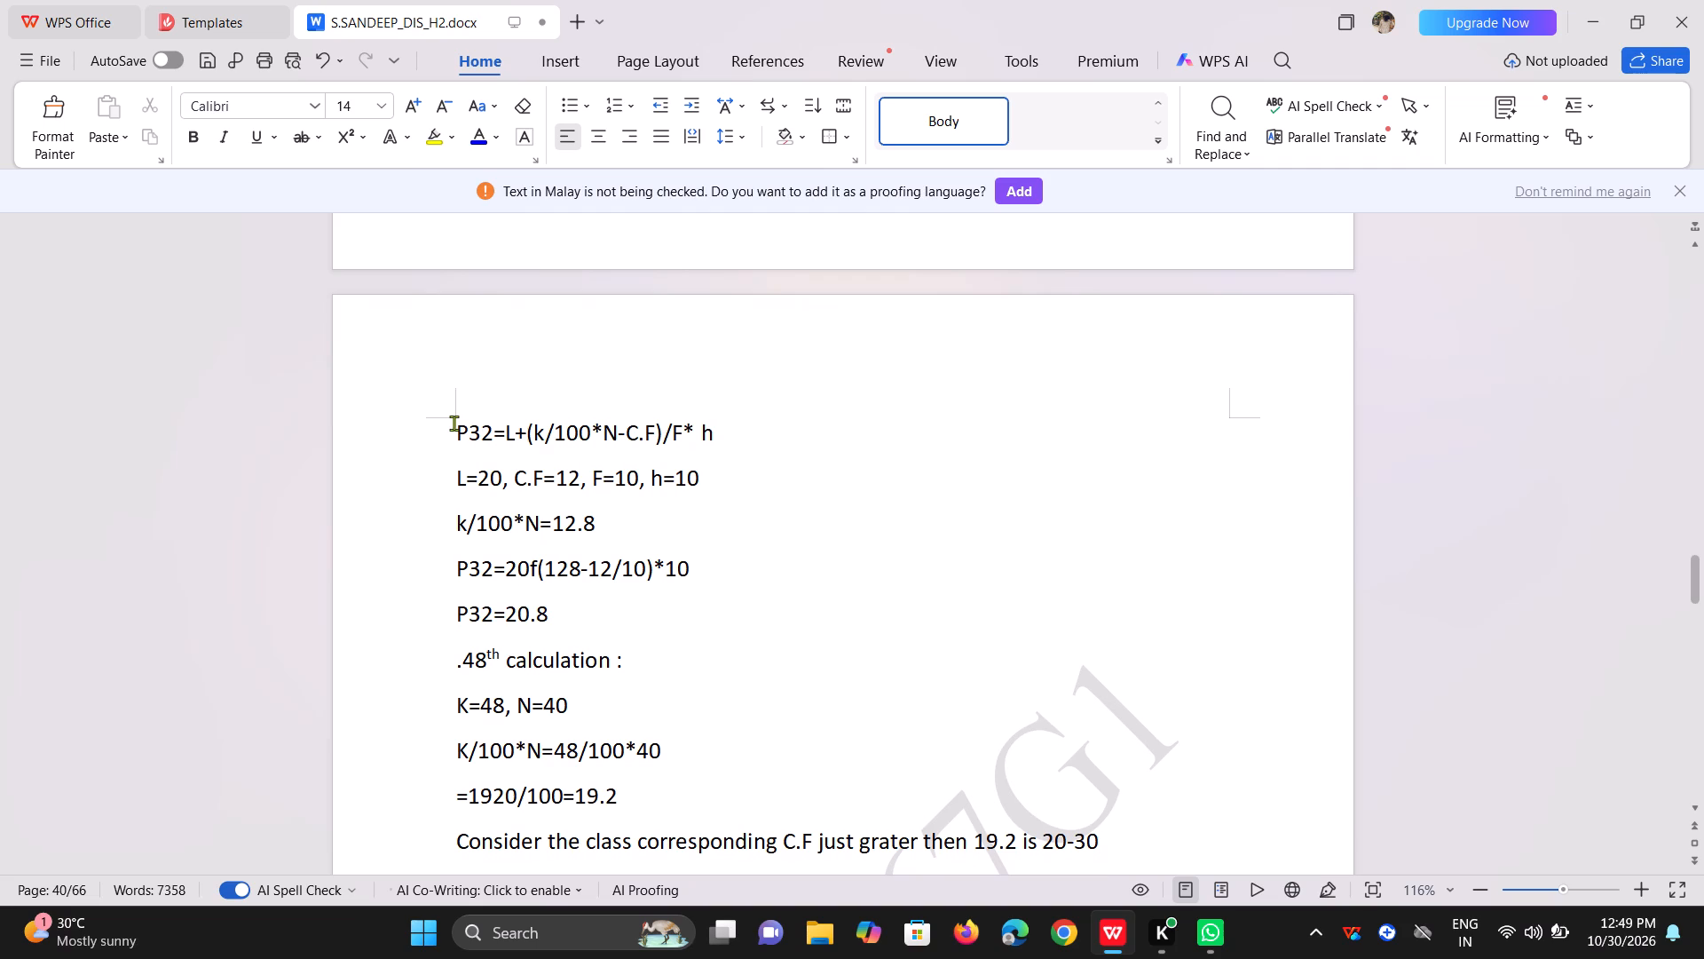
scroll(454, 423, down, 5)
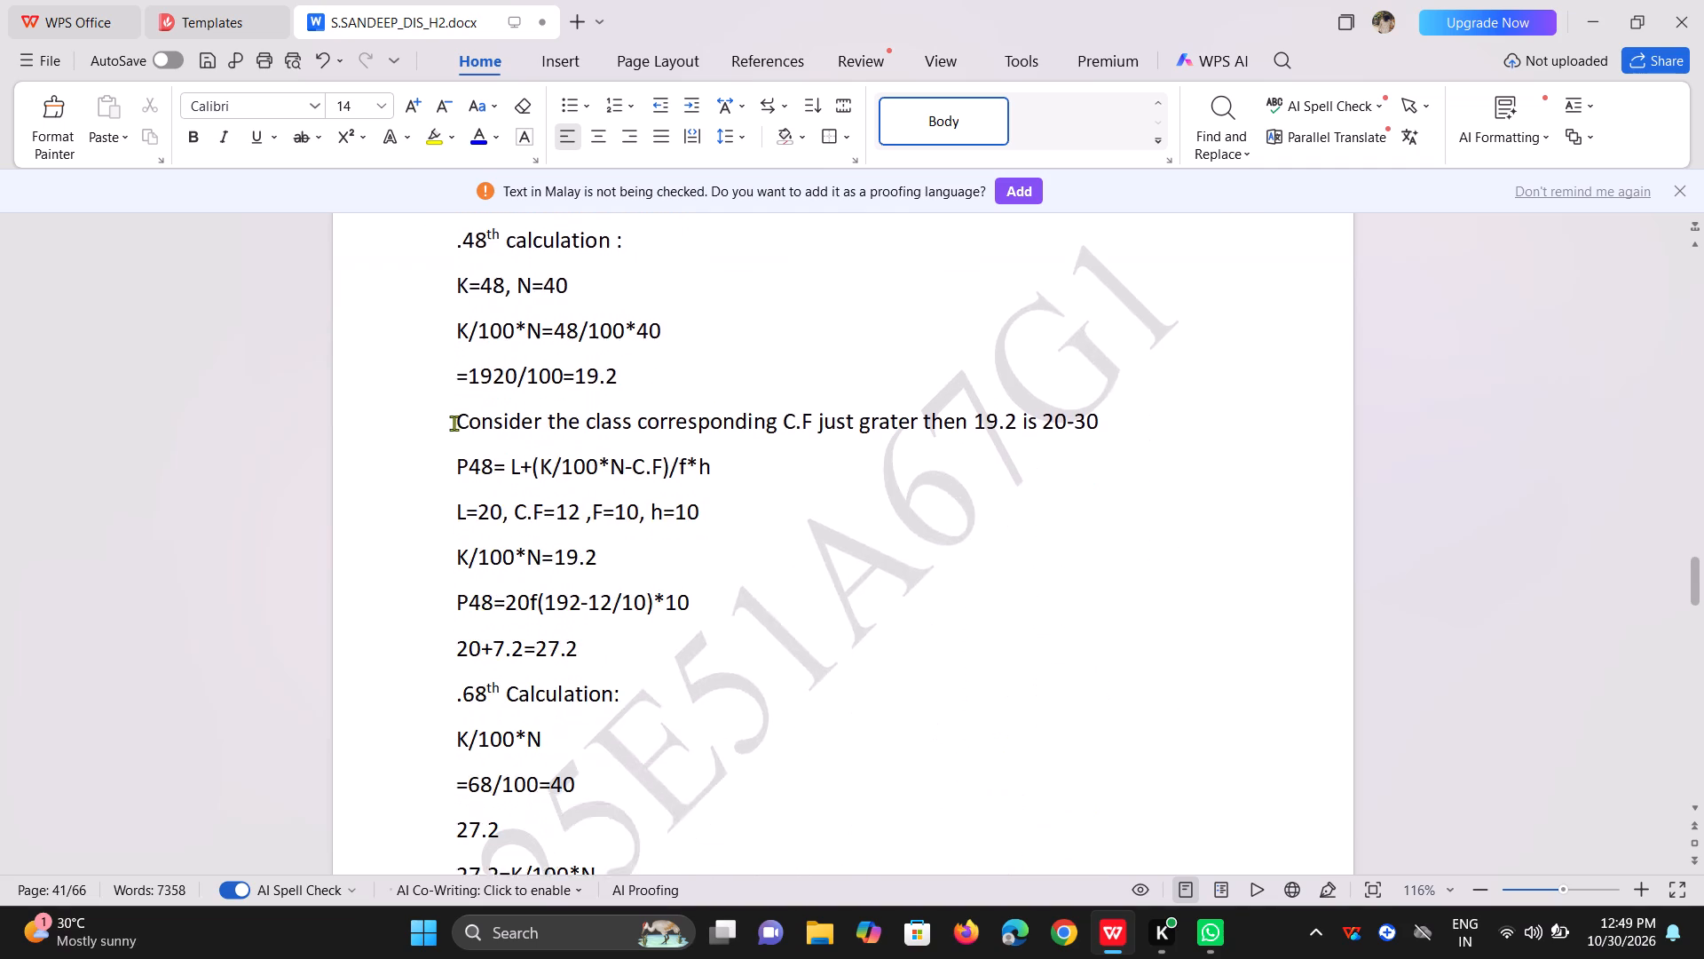
scroll(454, 423, down, 4)
scroll(454, 423, up, 8)
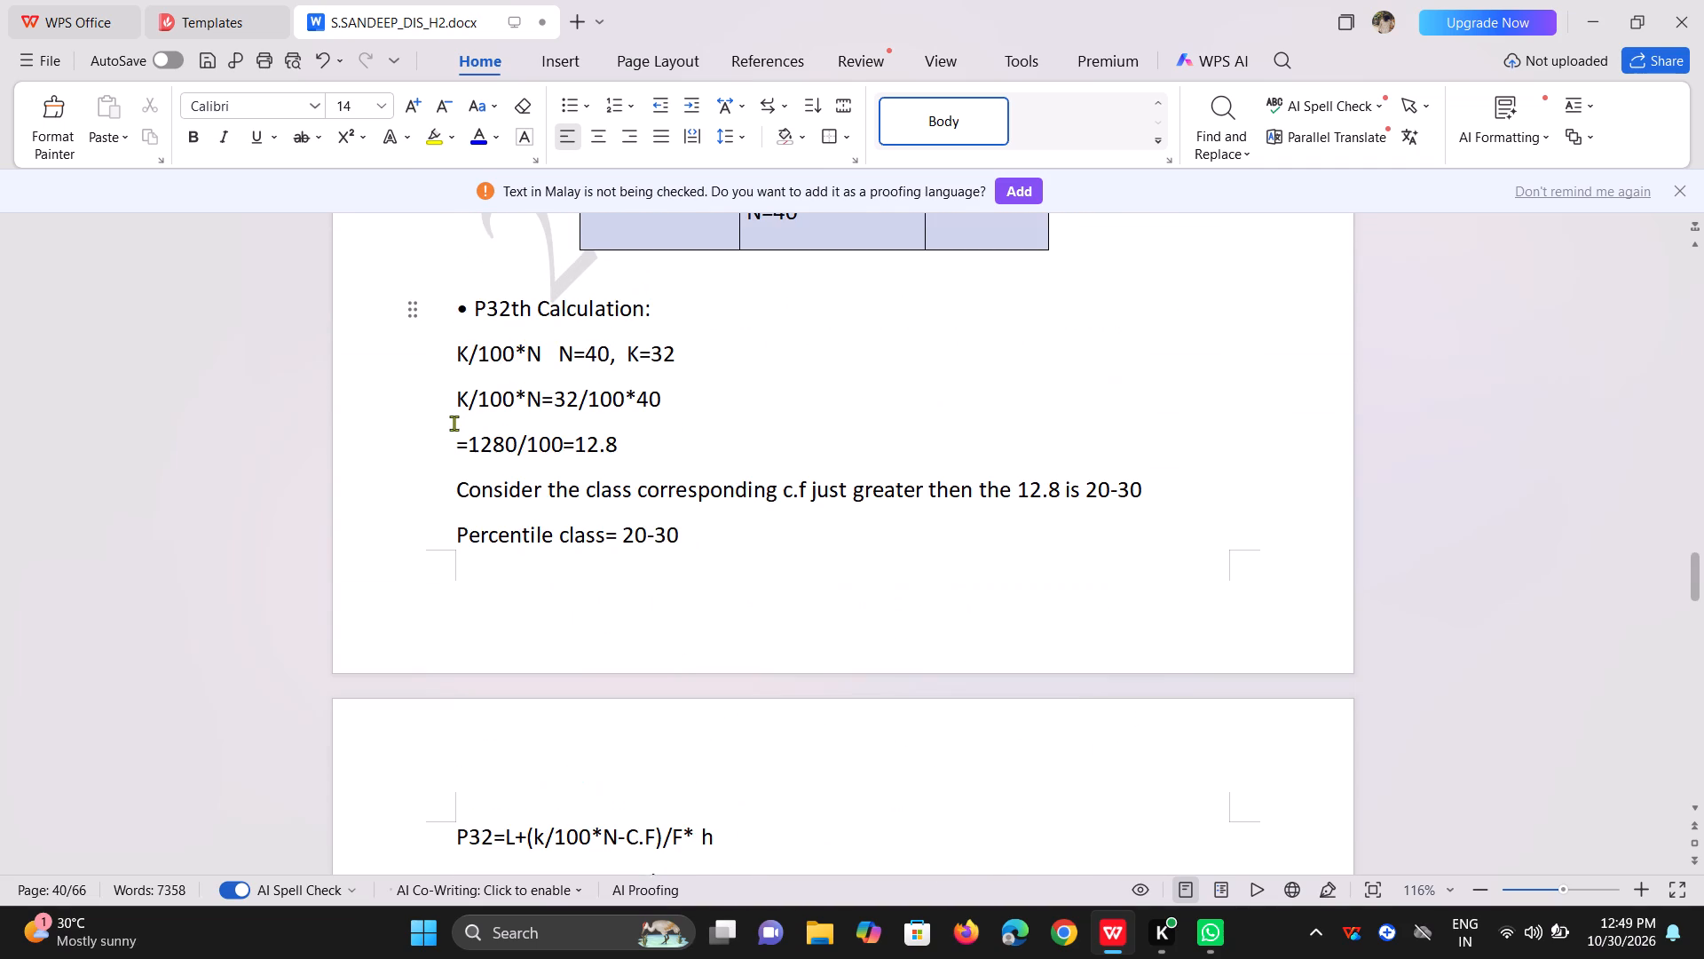
scroll(454, 423, up, 4)
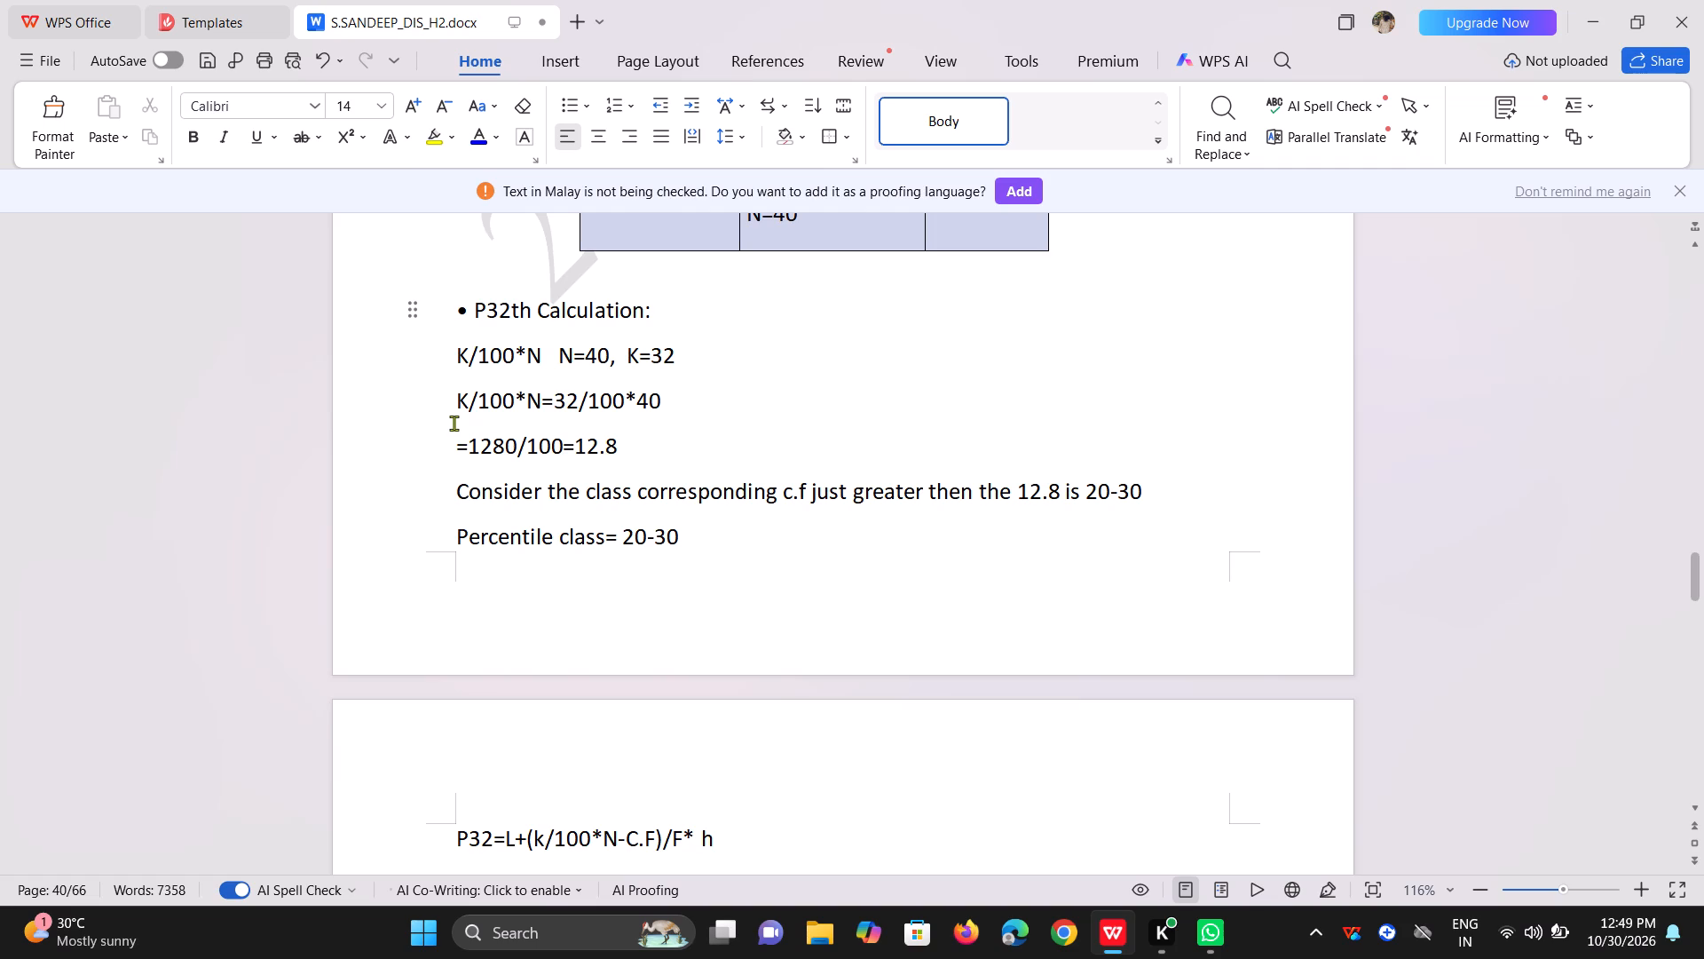
scroll(454, 423, up, 2)
scroll(454, 423, down, 2)
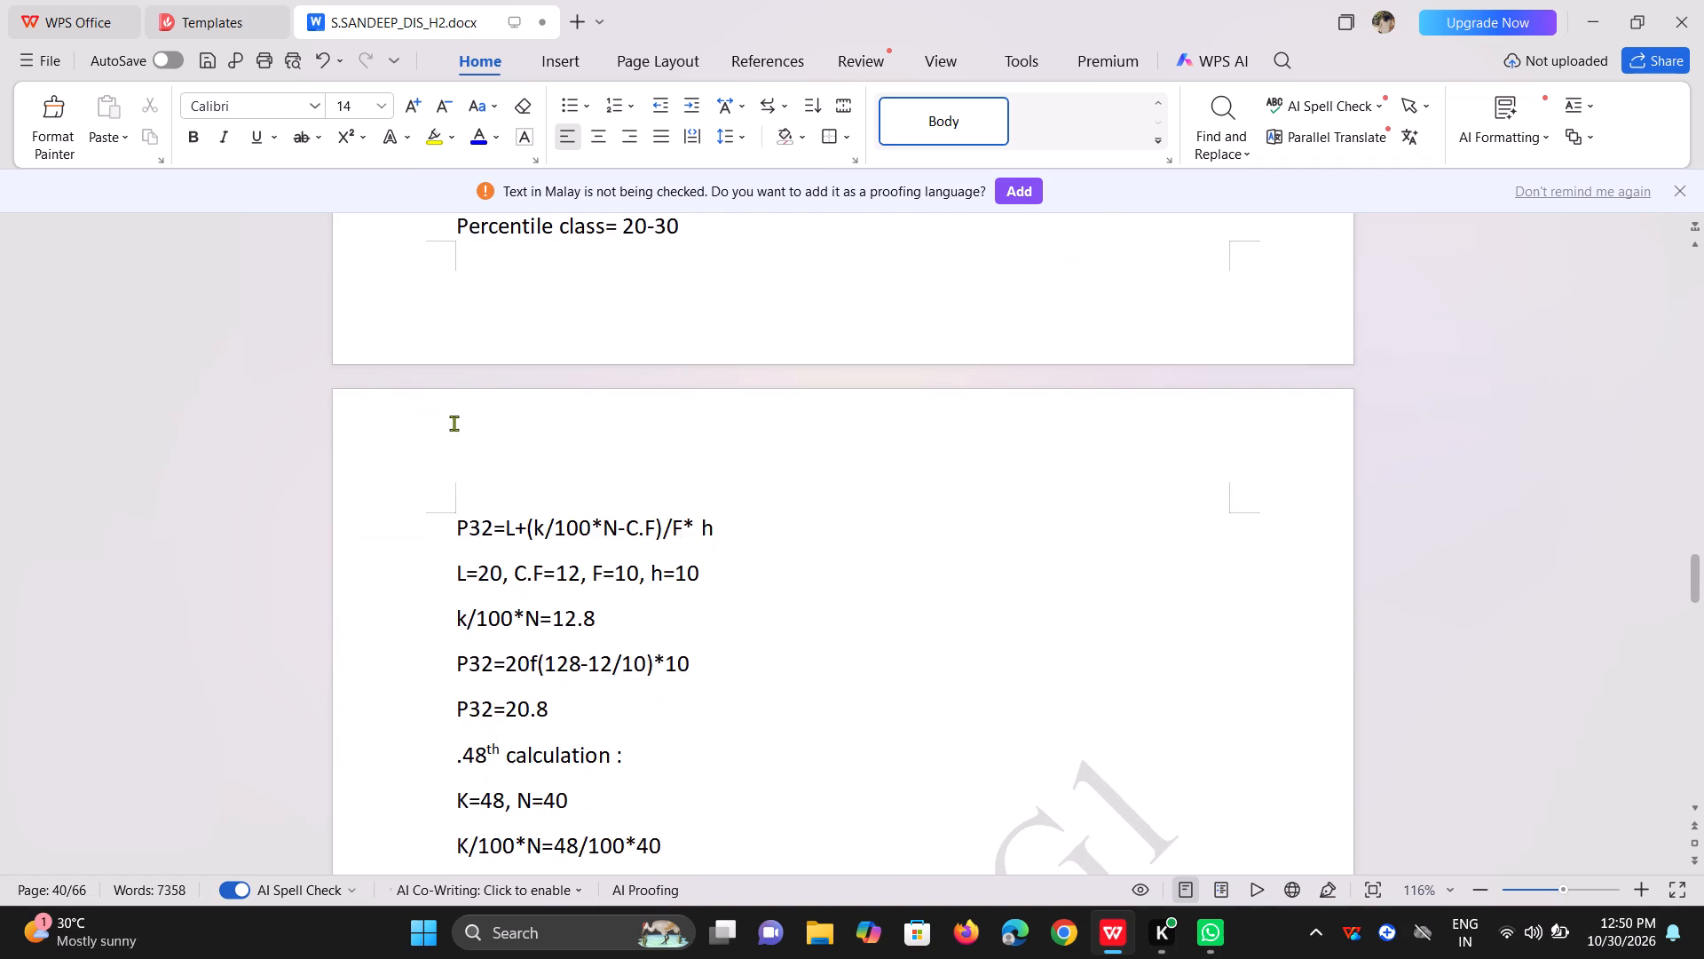
scroll(454, 423, down, 2)
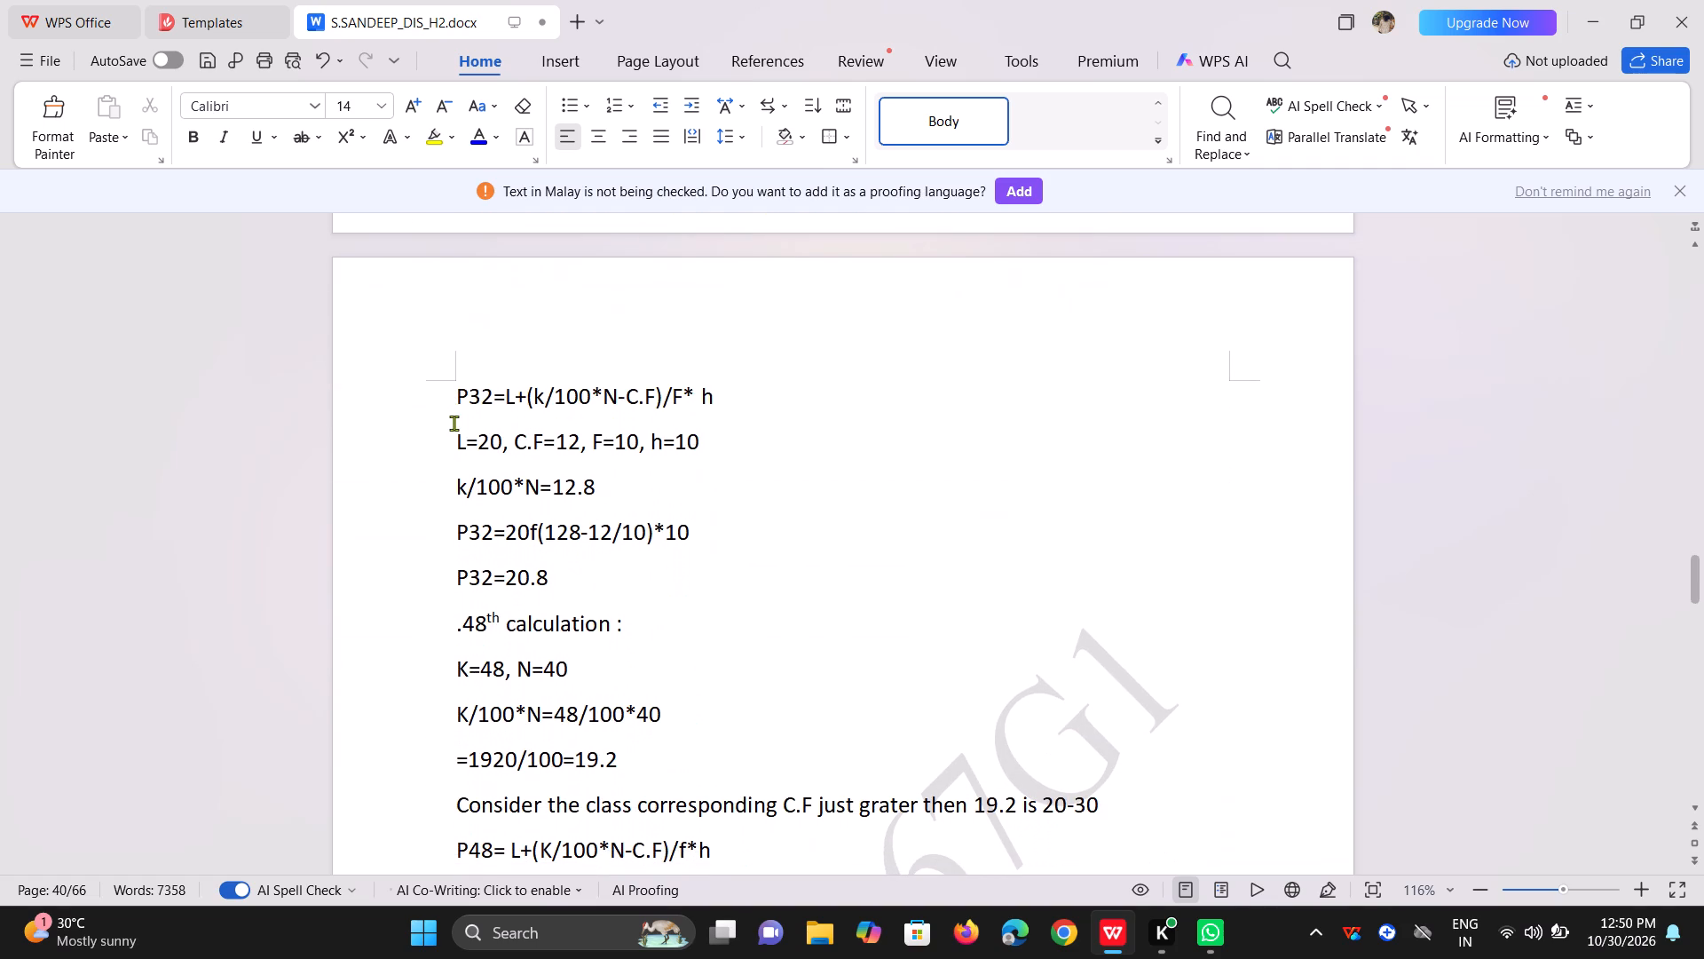
scroll(454, 423, down, 2)
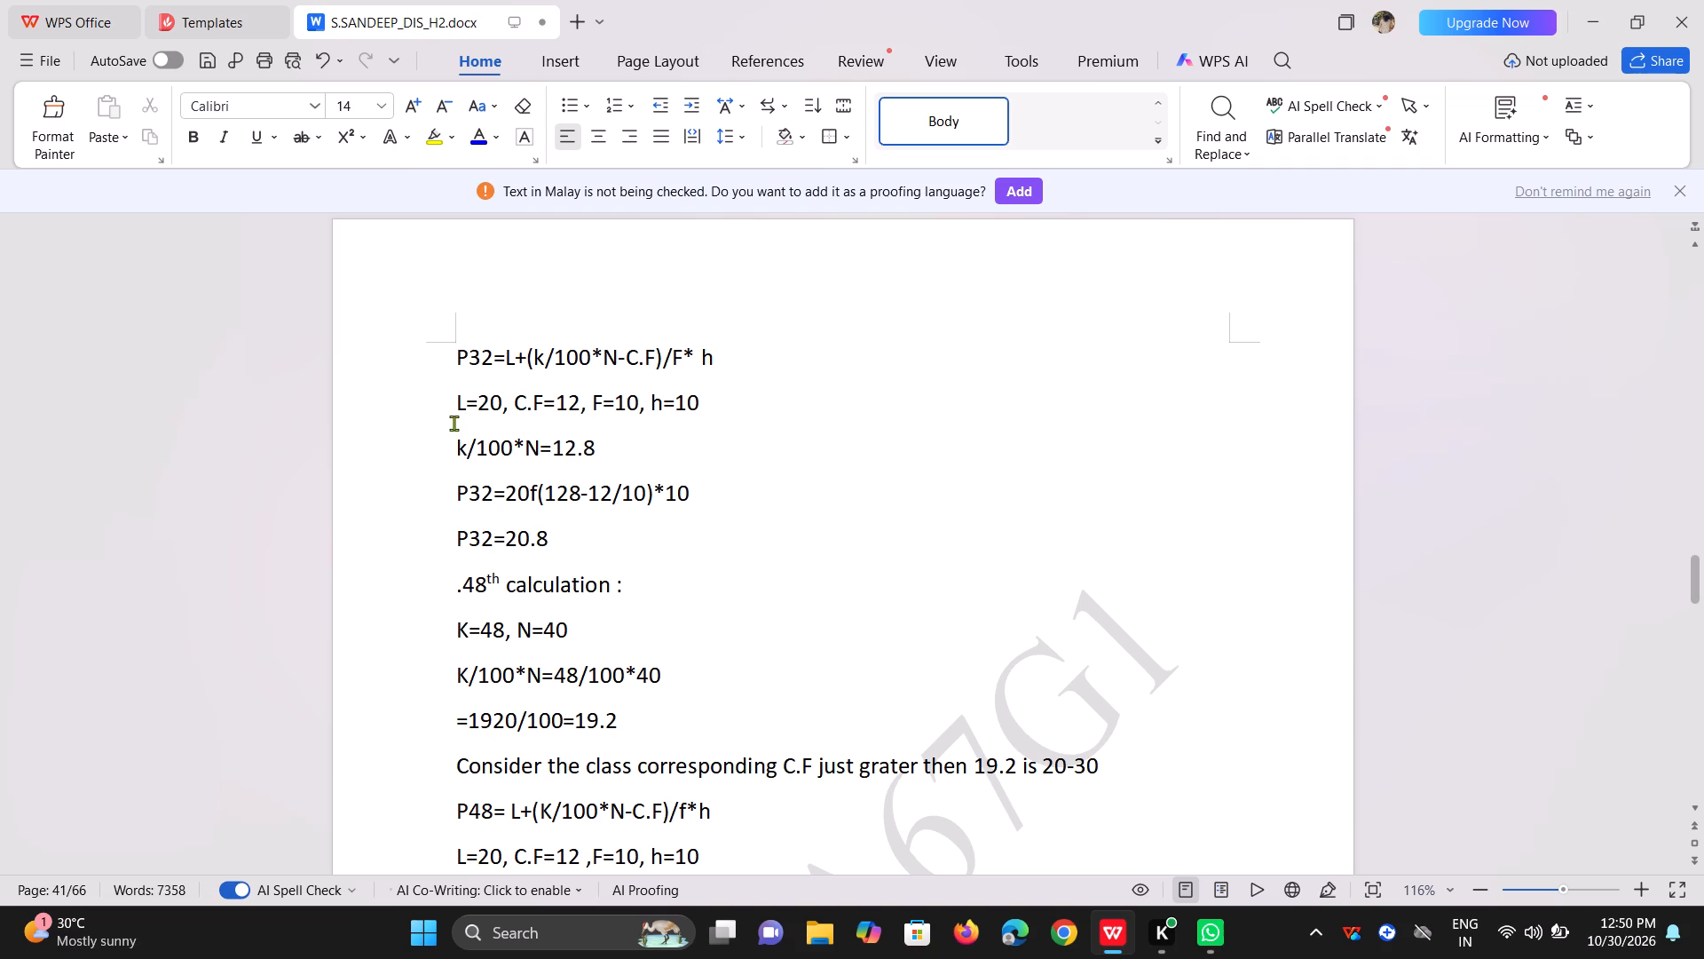
scroll(454, 423, down, 2)
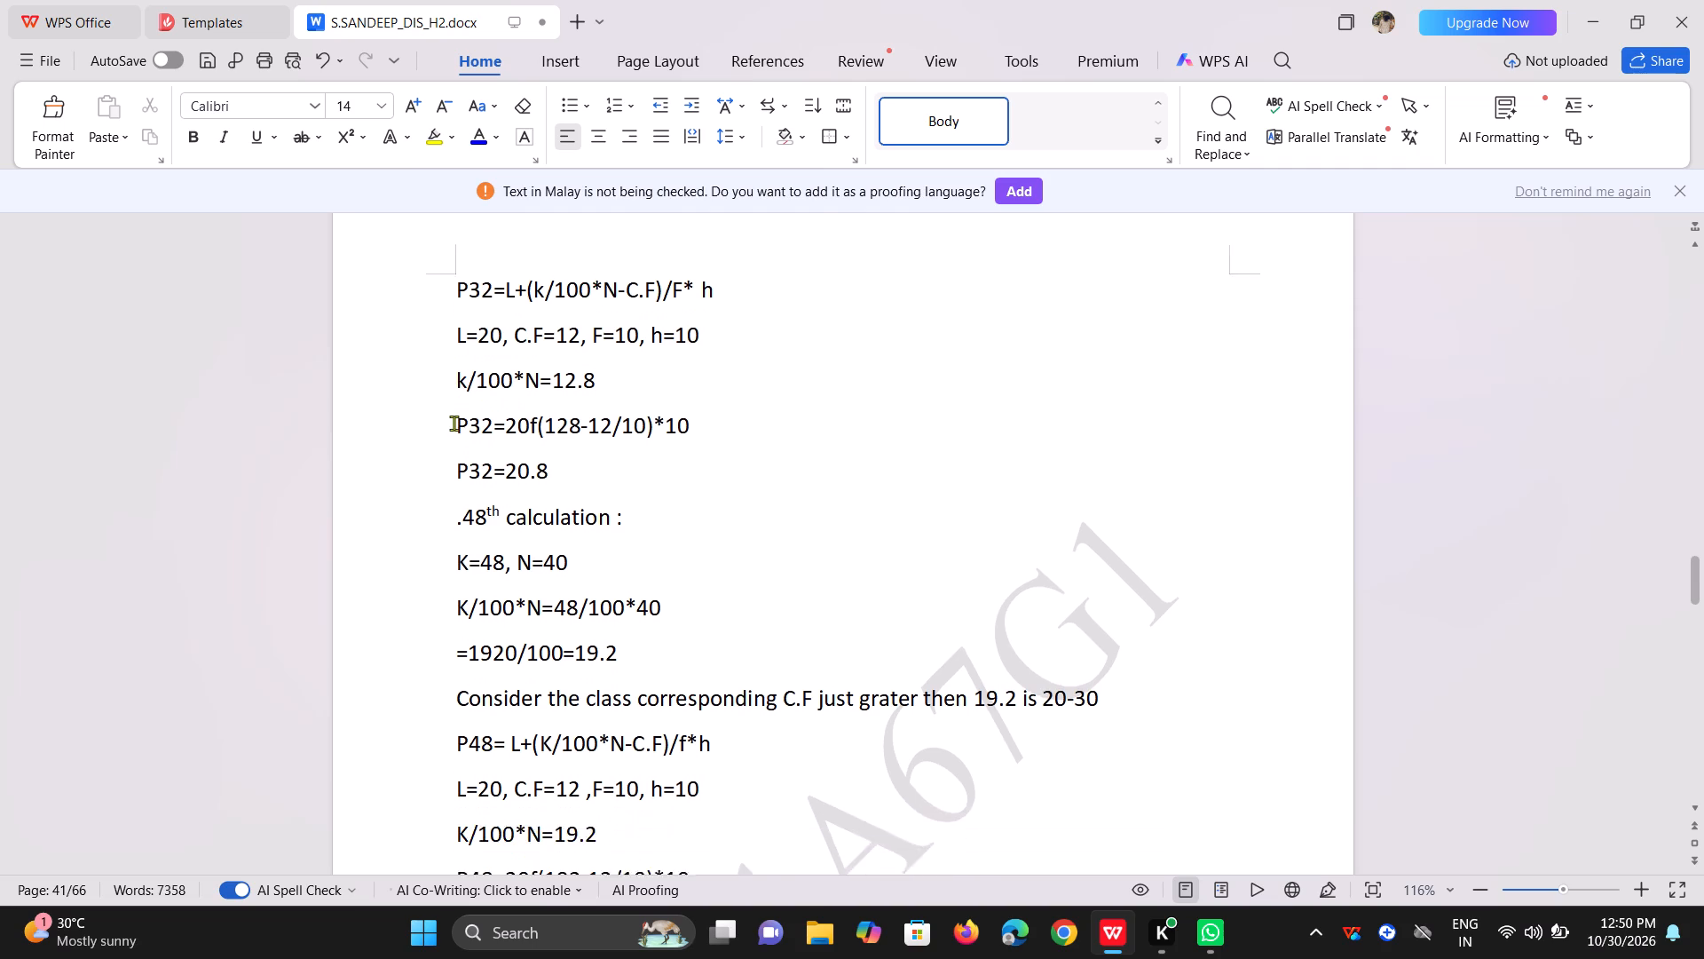
scroll(454, 423, down, 8)
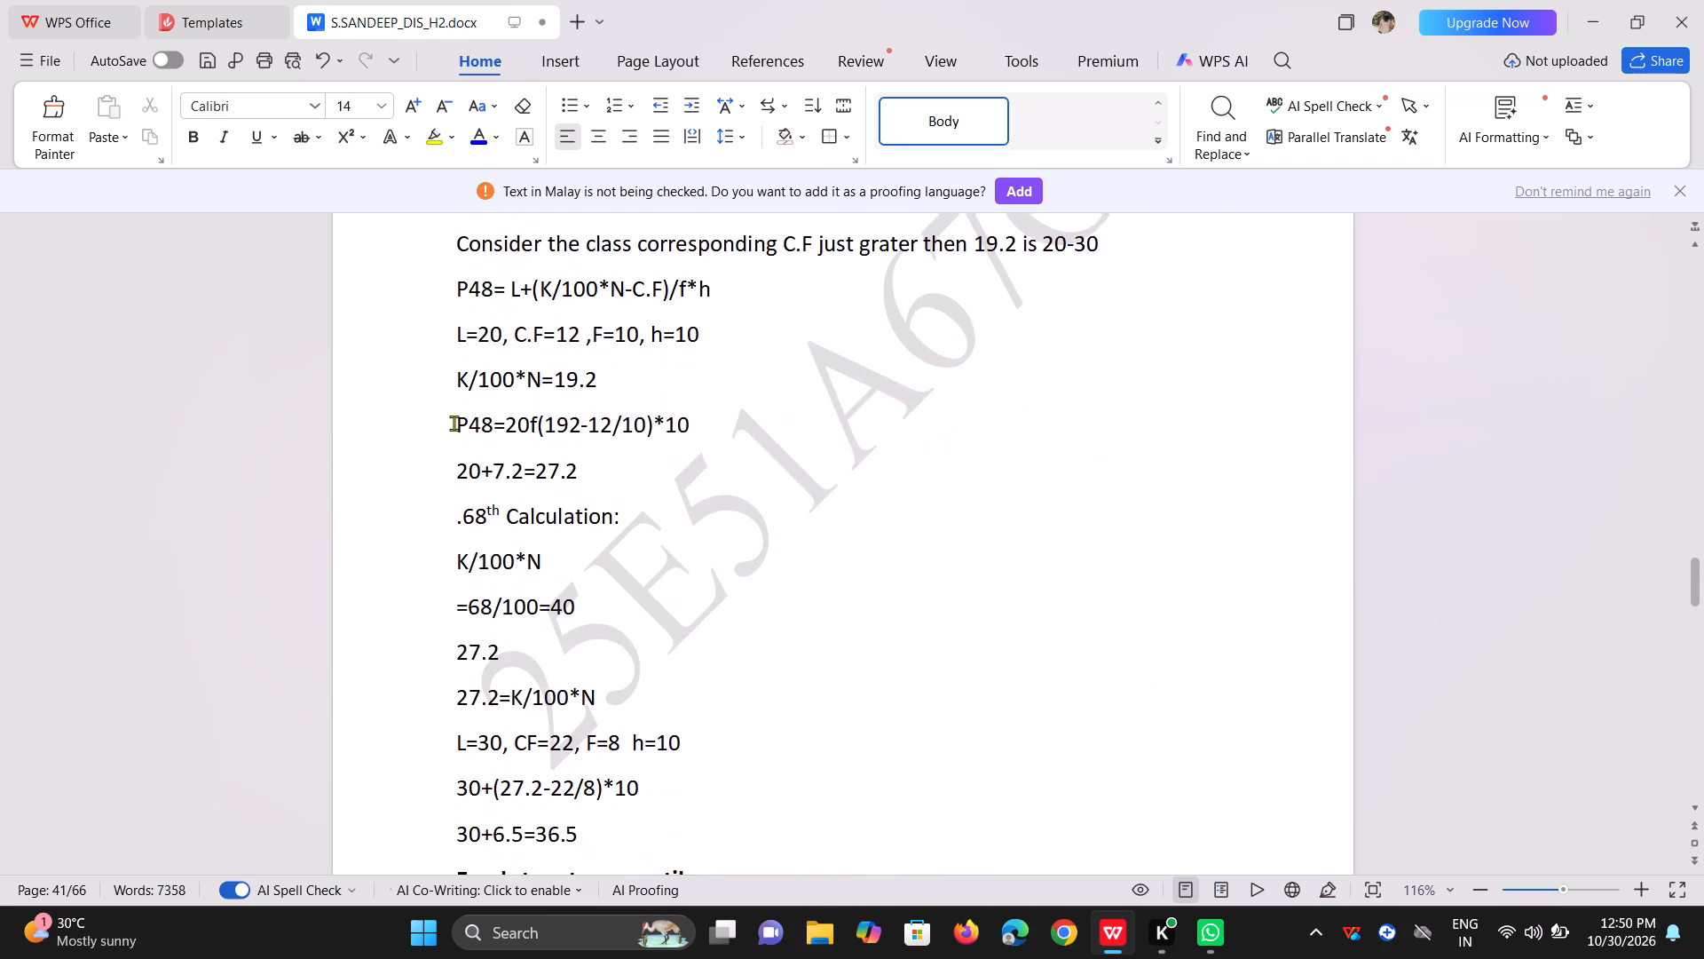
scroll(454, 423, down, 7)
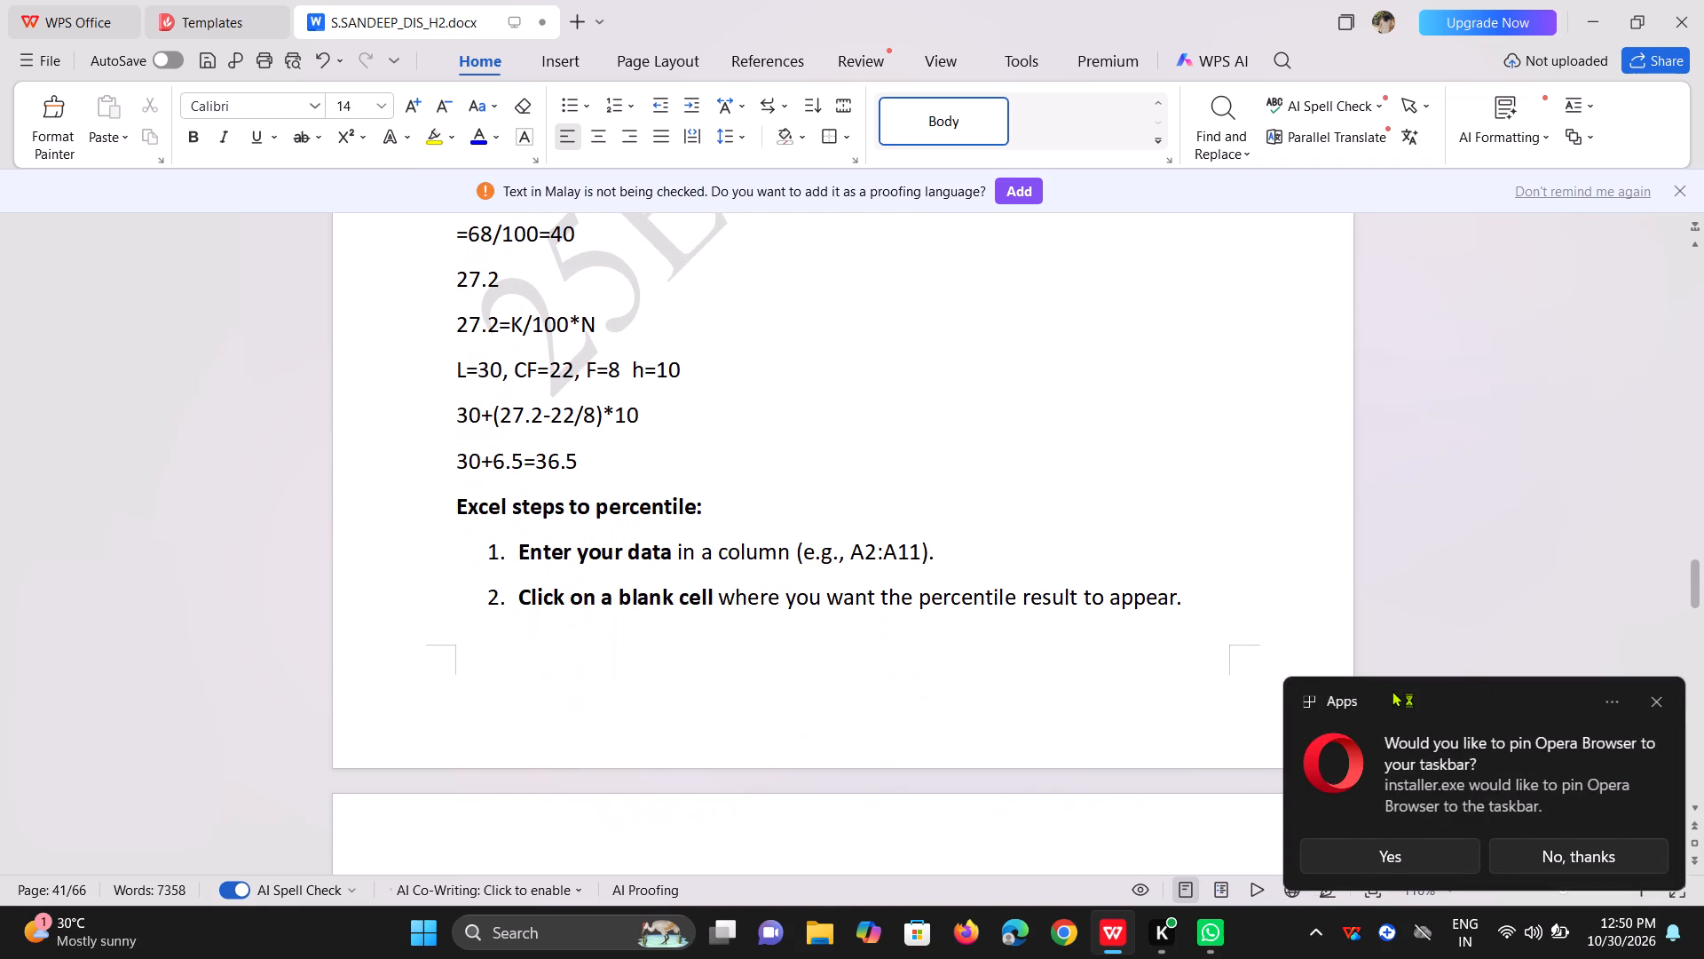
Dismiss the notification about pinning Opera Browser to the taskbar.
click(1656, 701)
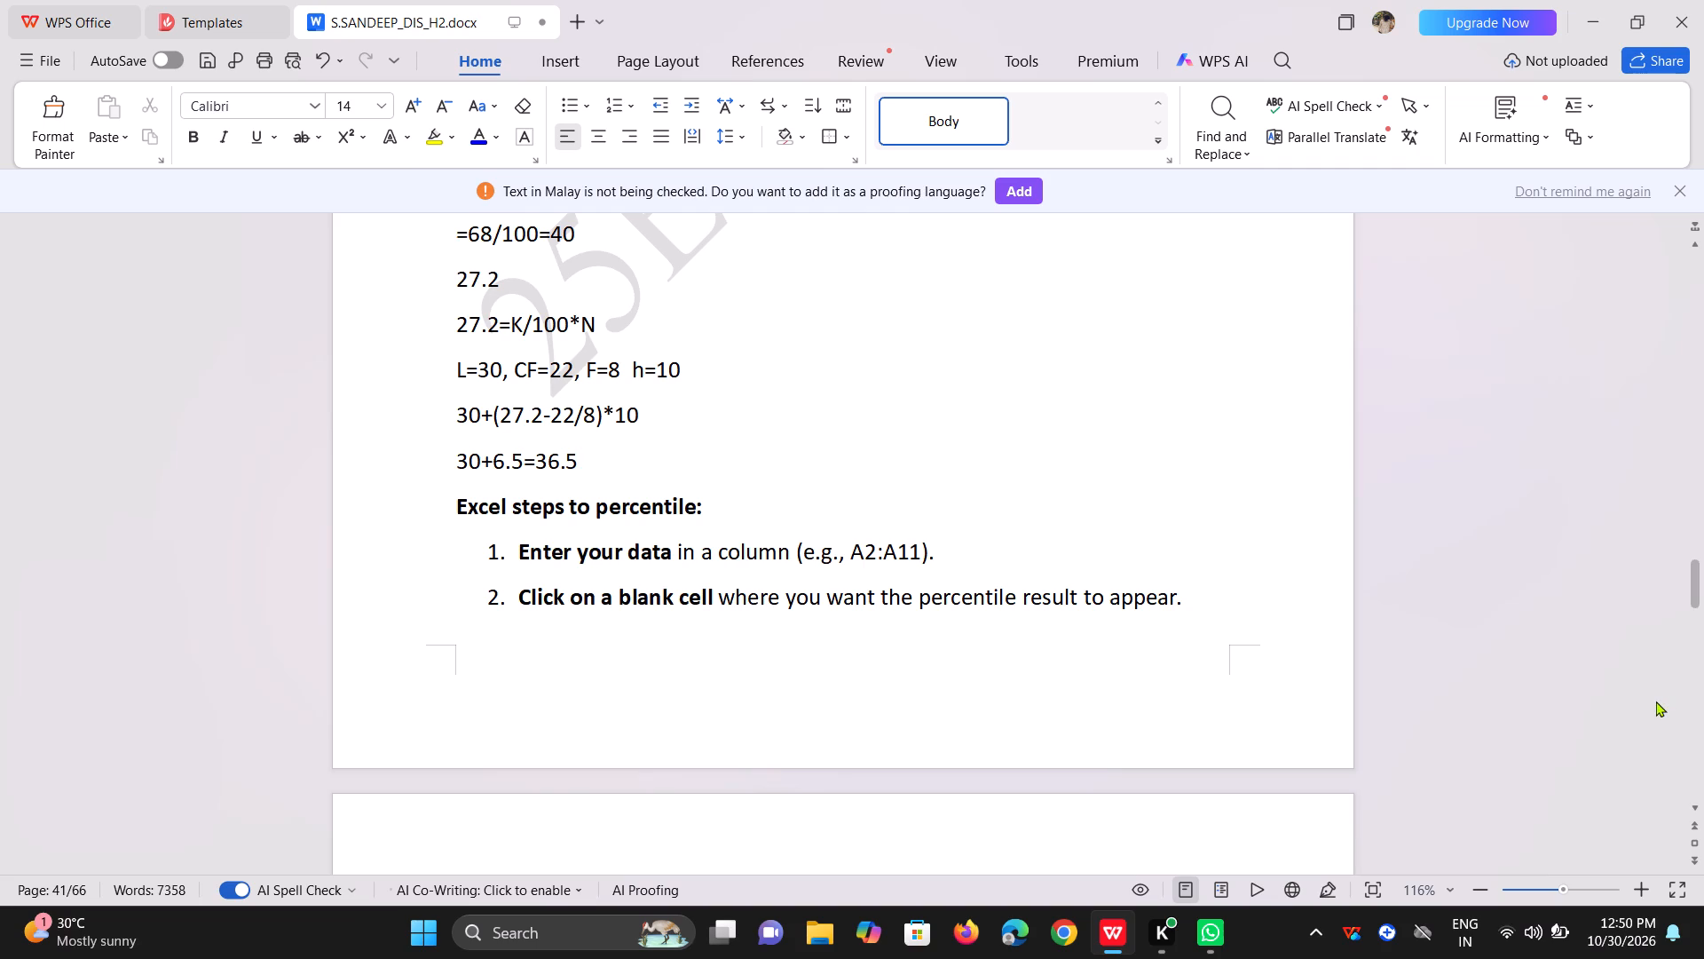
Remove the blank line above the Skewness heading, below the Excel percentile examples.
scroll(1656, 701, down, 5)
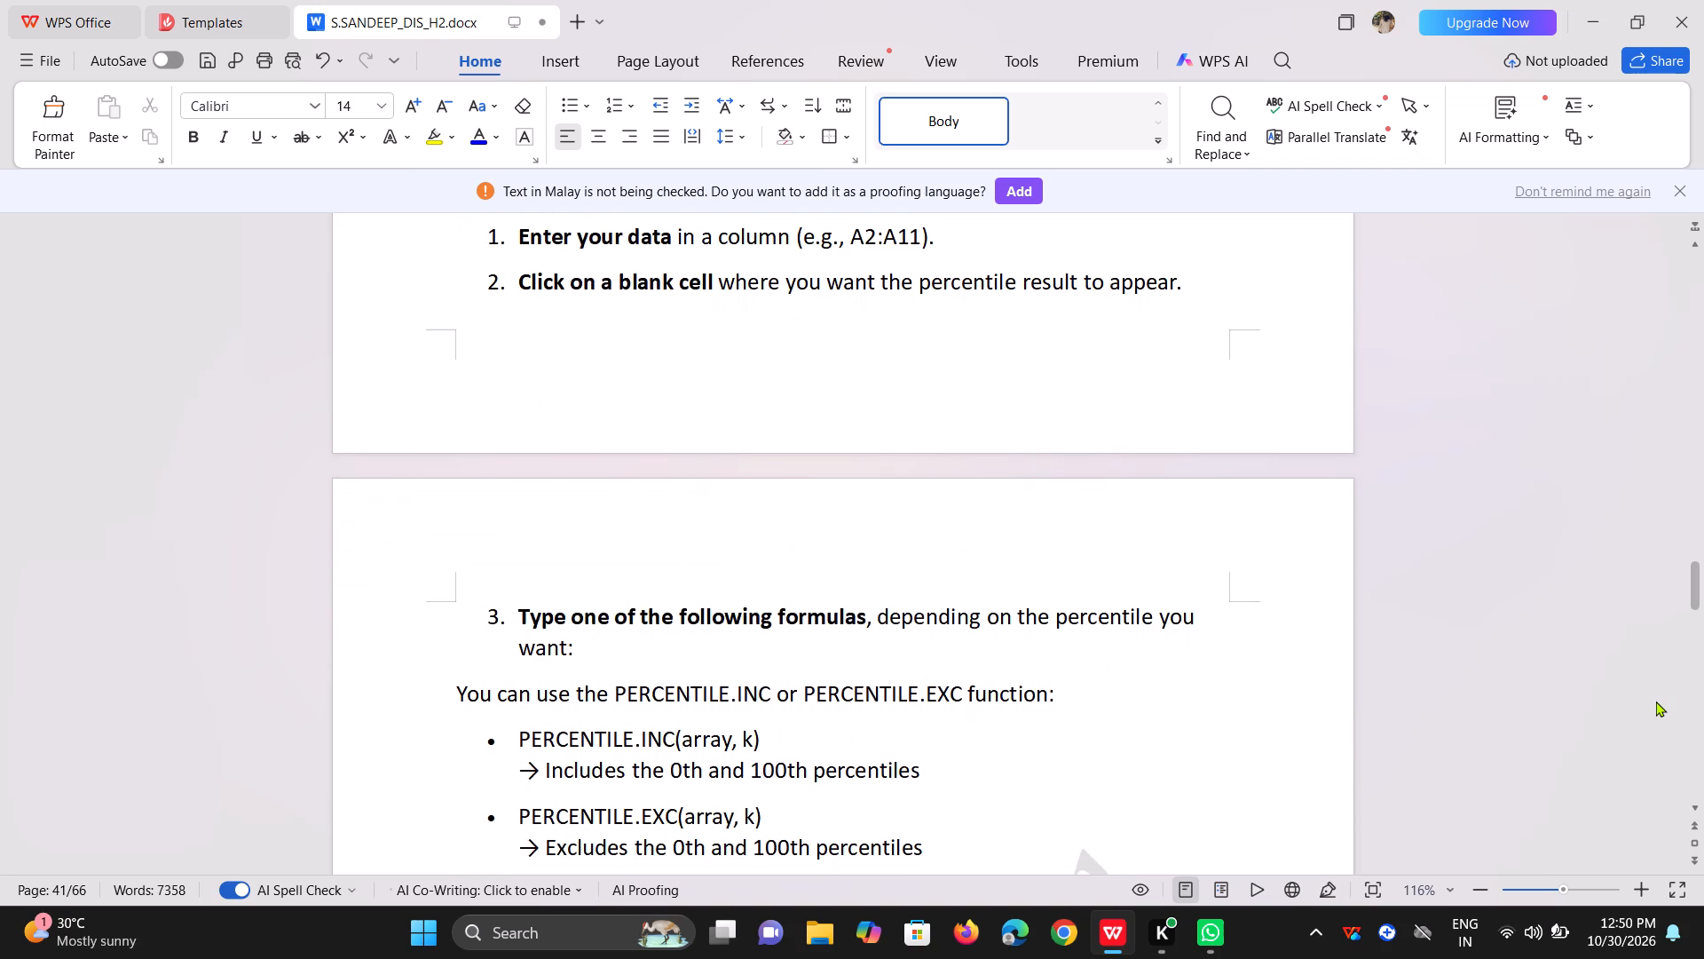
scroll(1656, 701, down, 3)
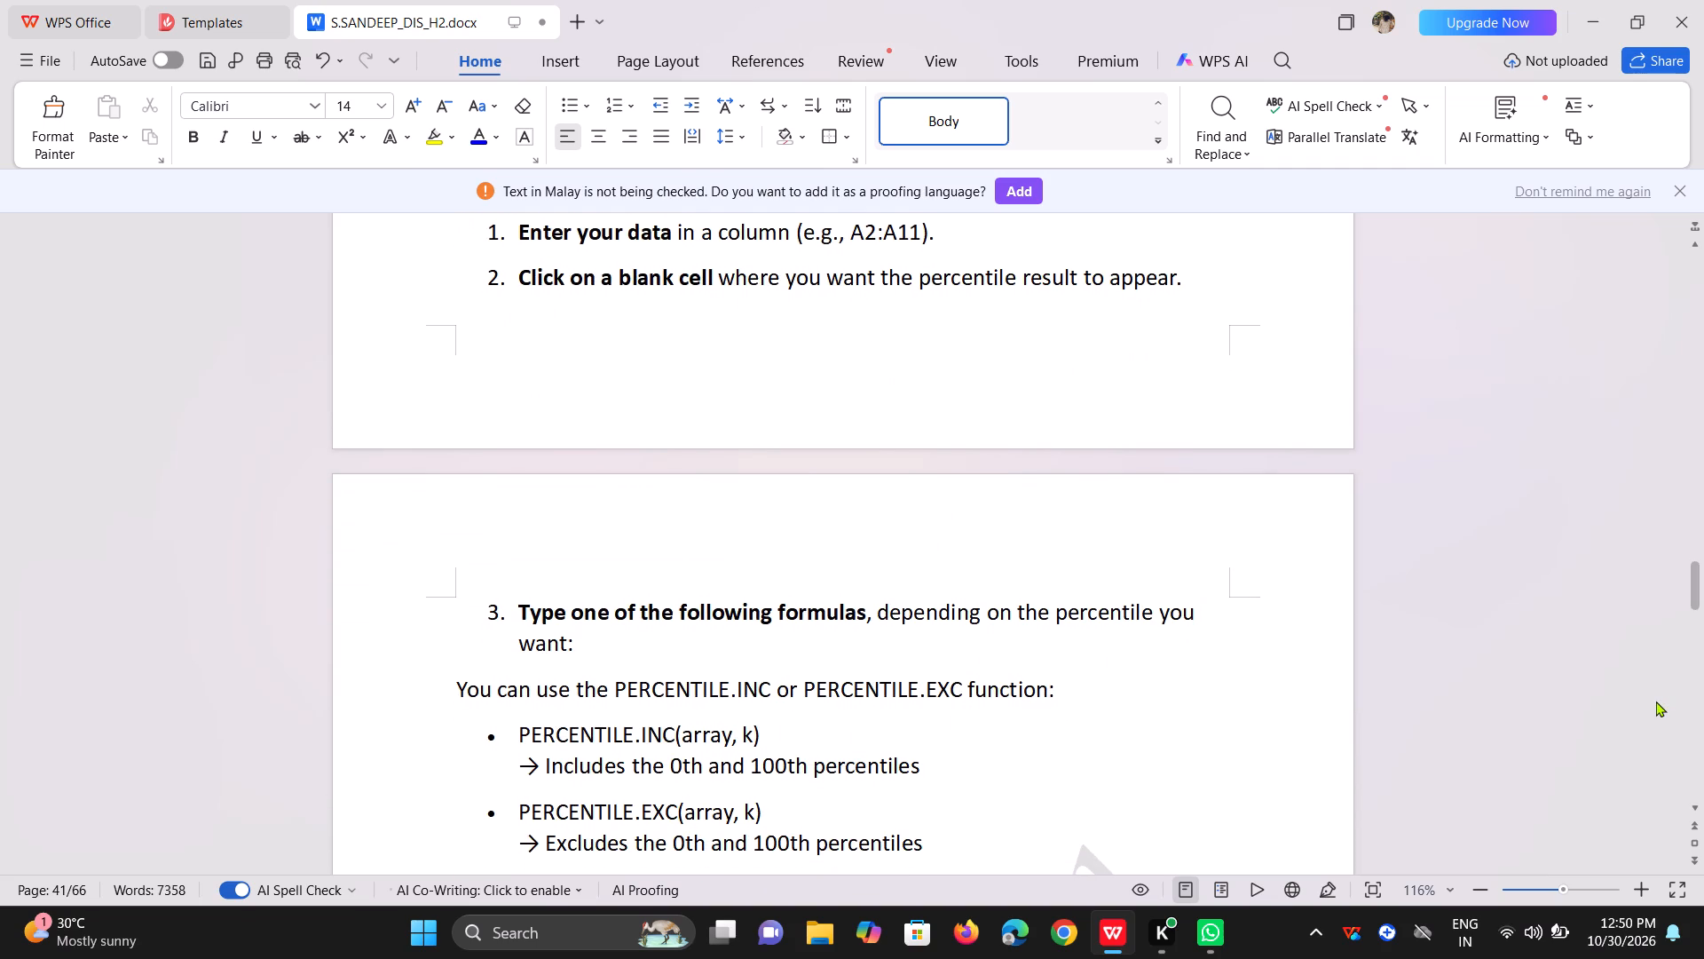
scroll(1656, 701, down, 1)
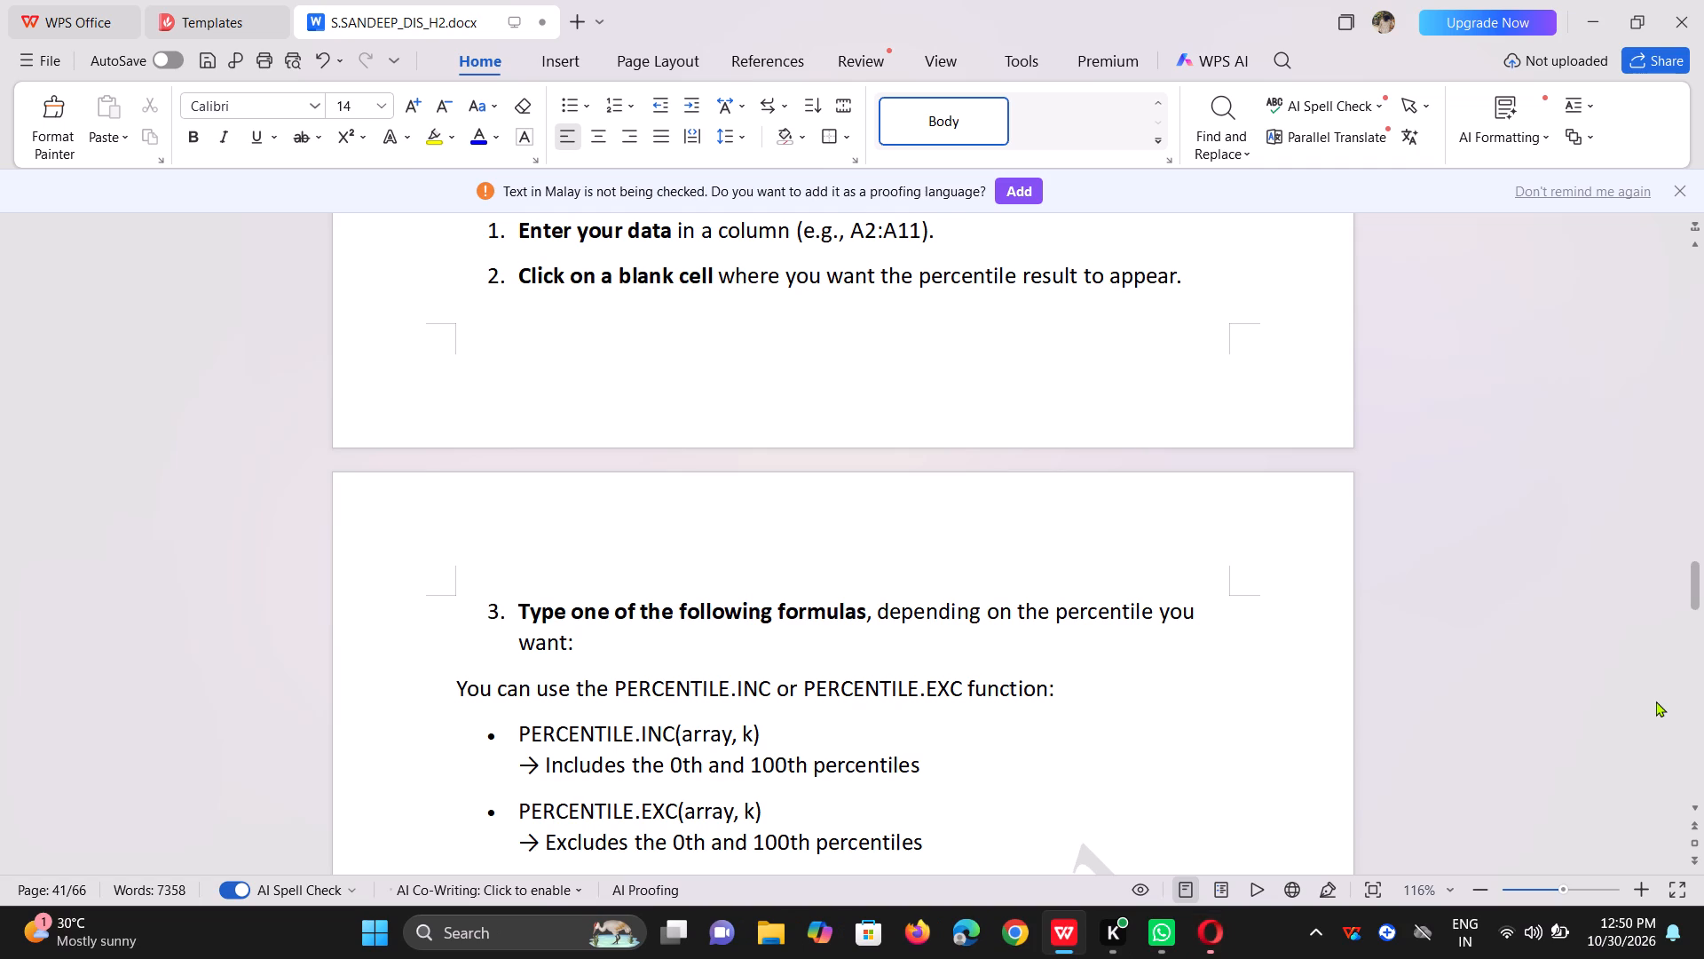
scroll(1656, 701, down, 2)
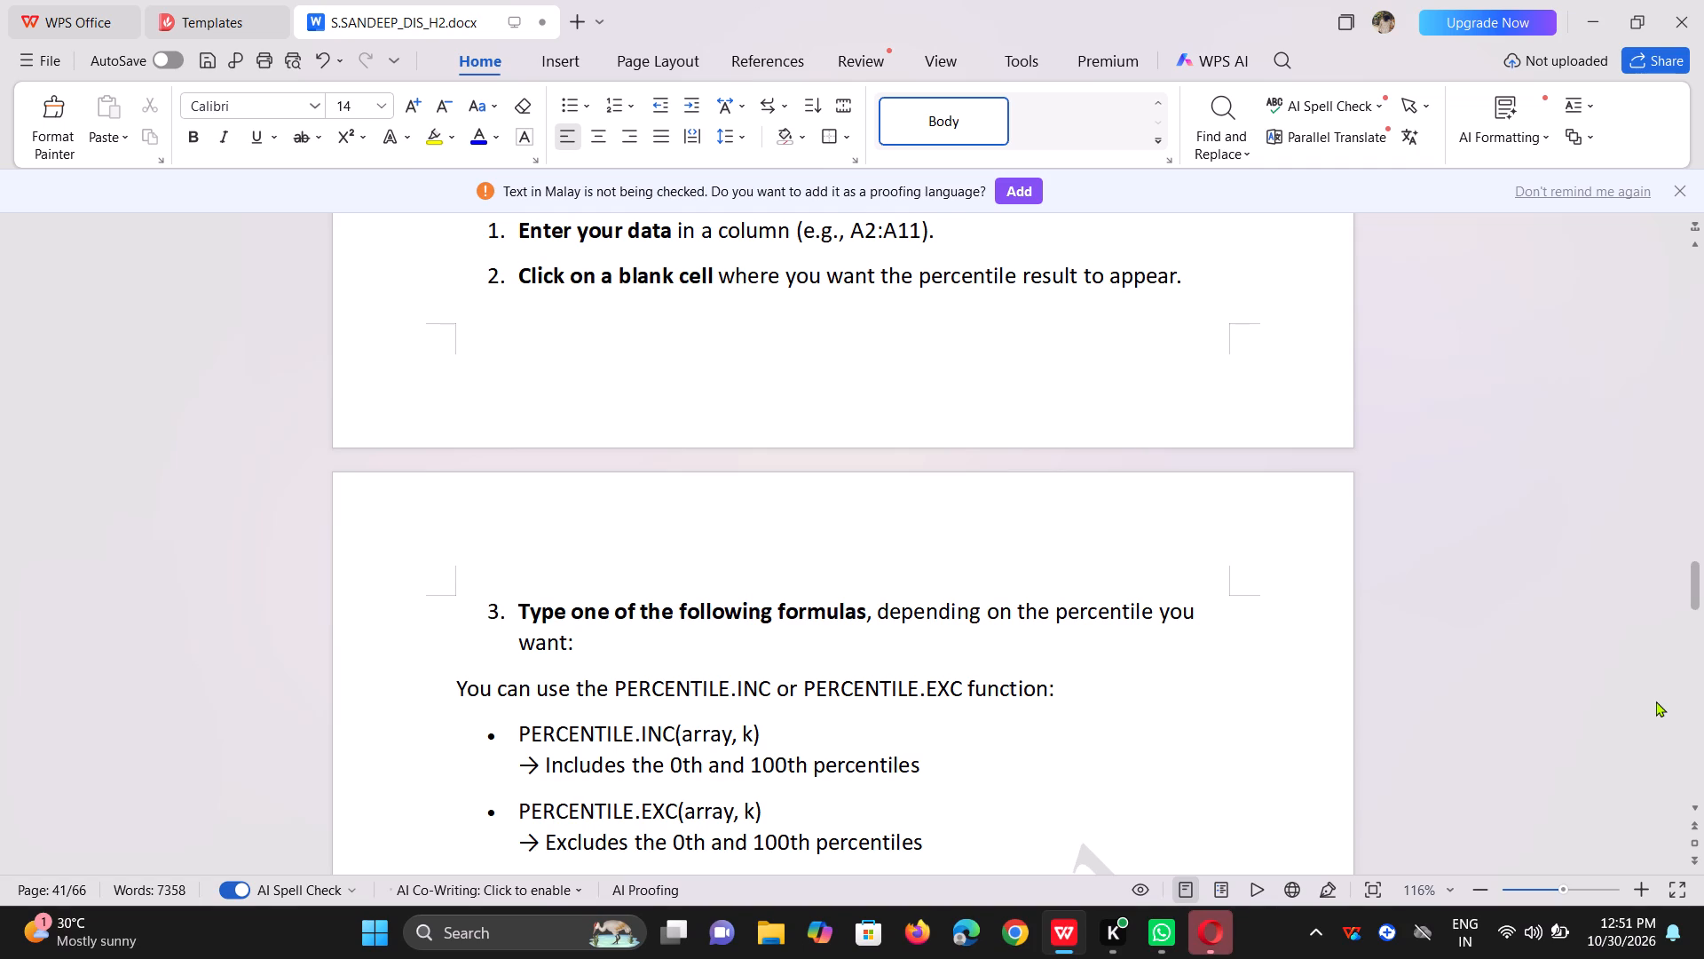
scroll(1656, 701, down, 3)
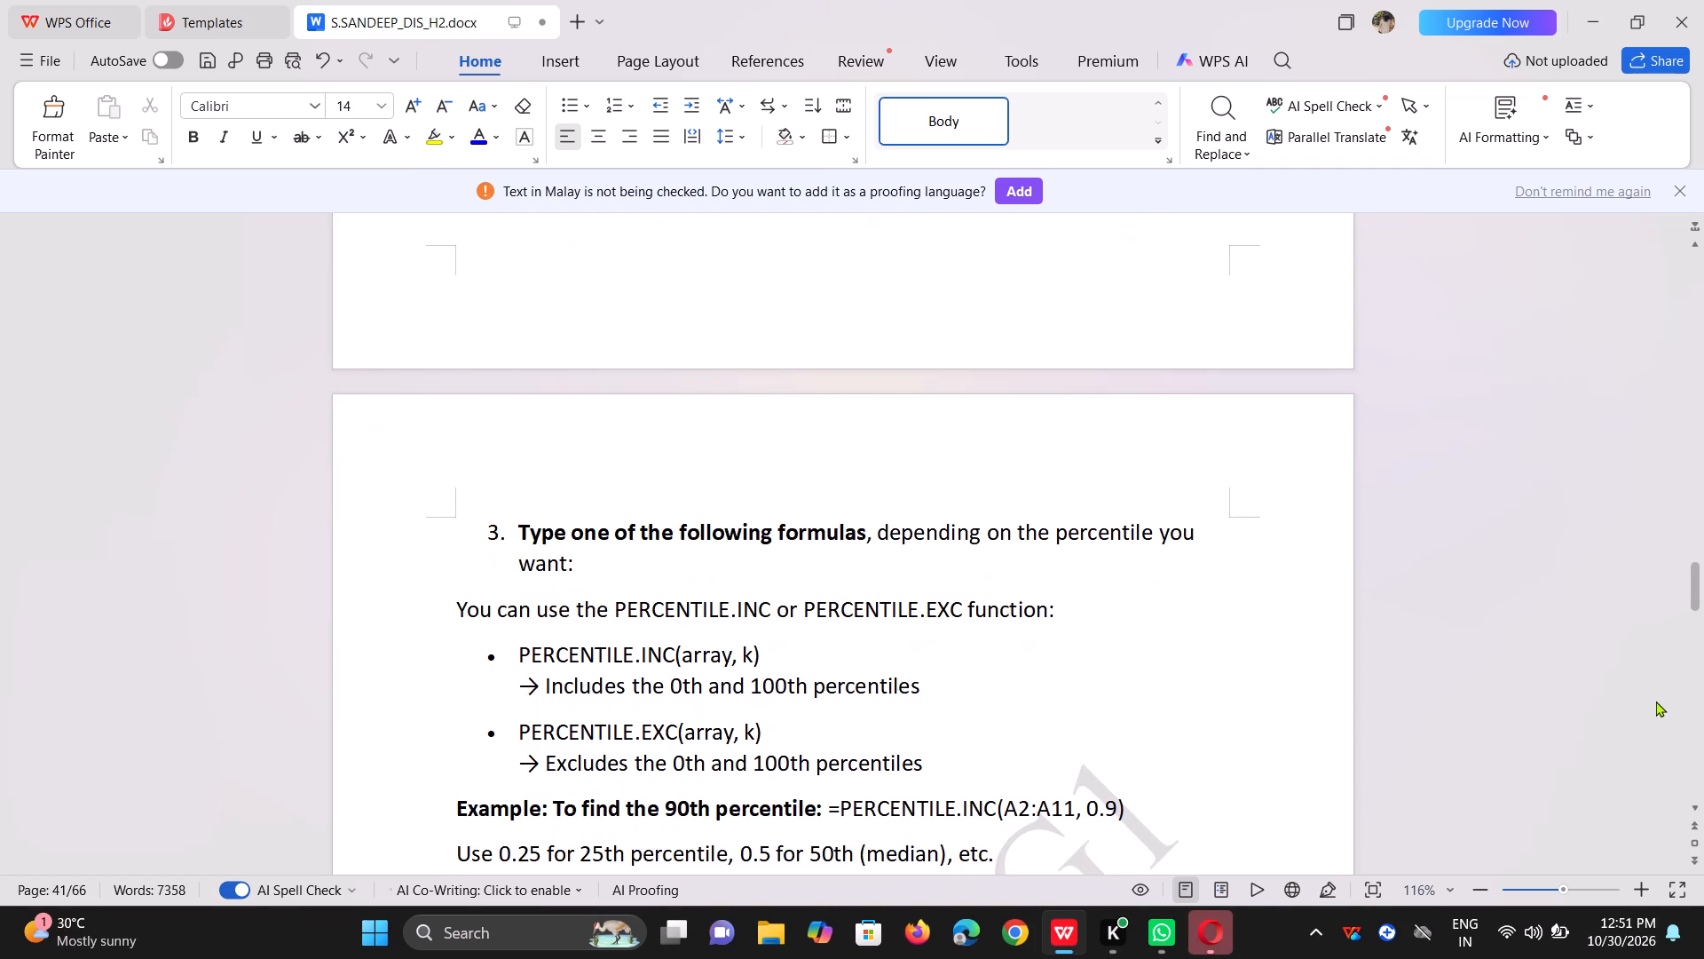
scroll(1656, 701, down, 8)
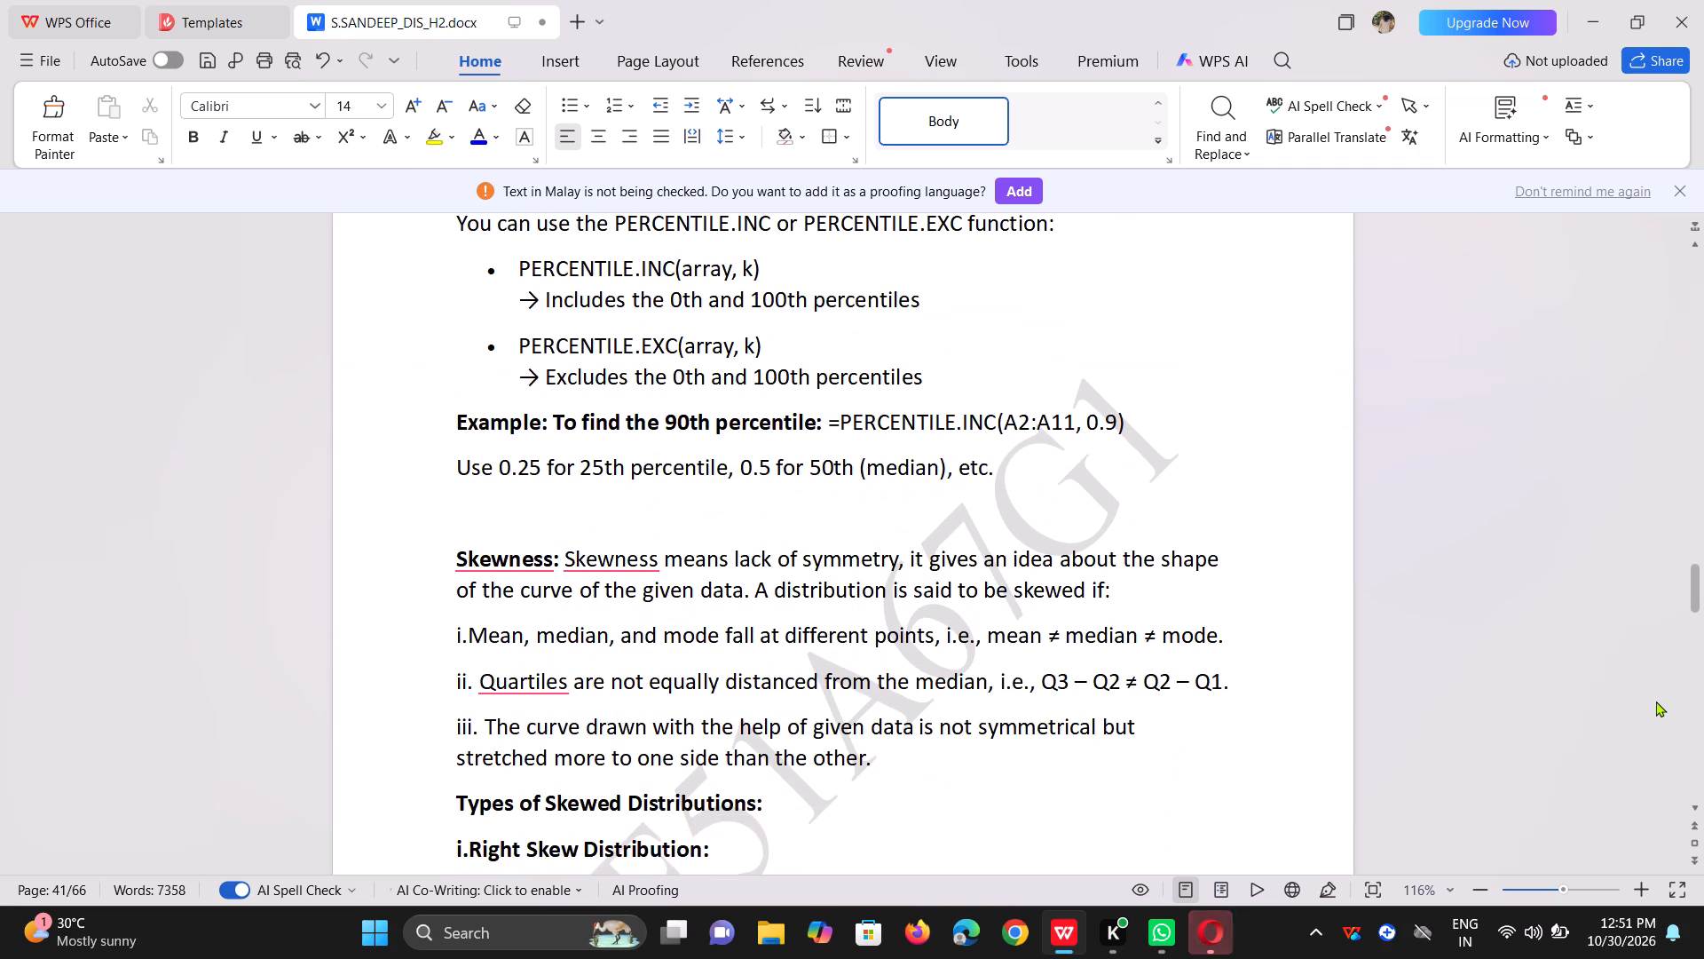
scroll(1656, 701, down, 1)
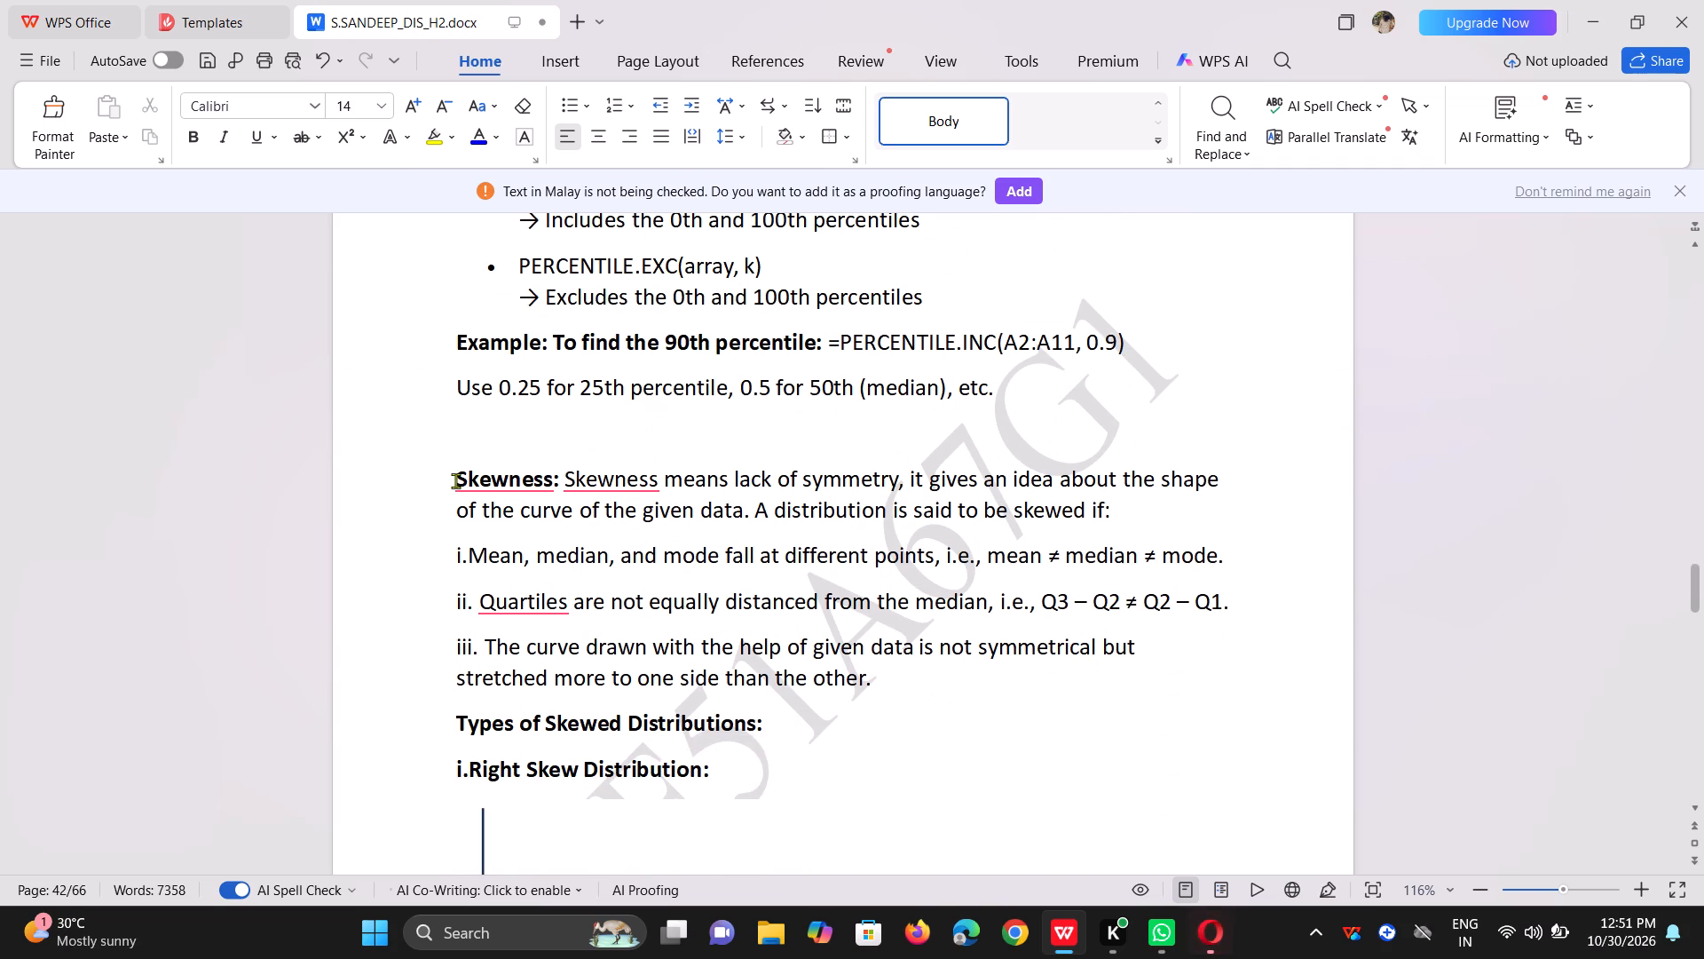
click(455, 480)
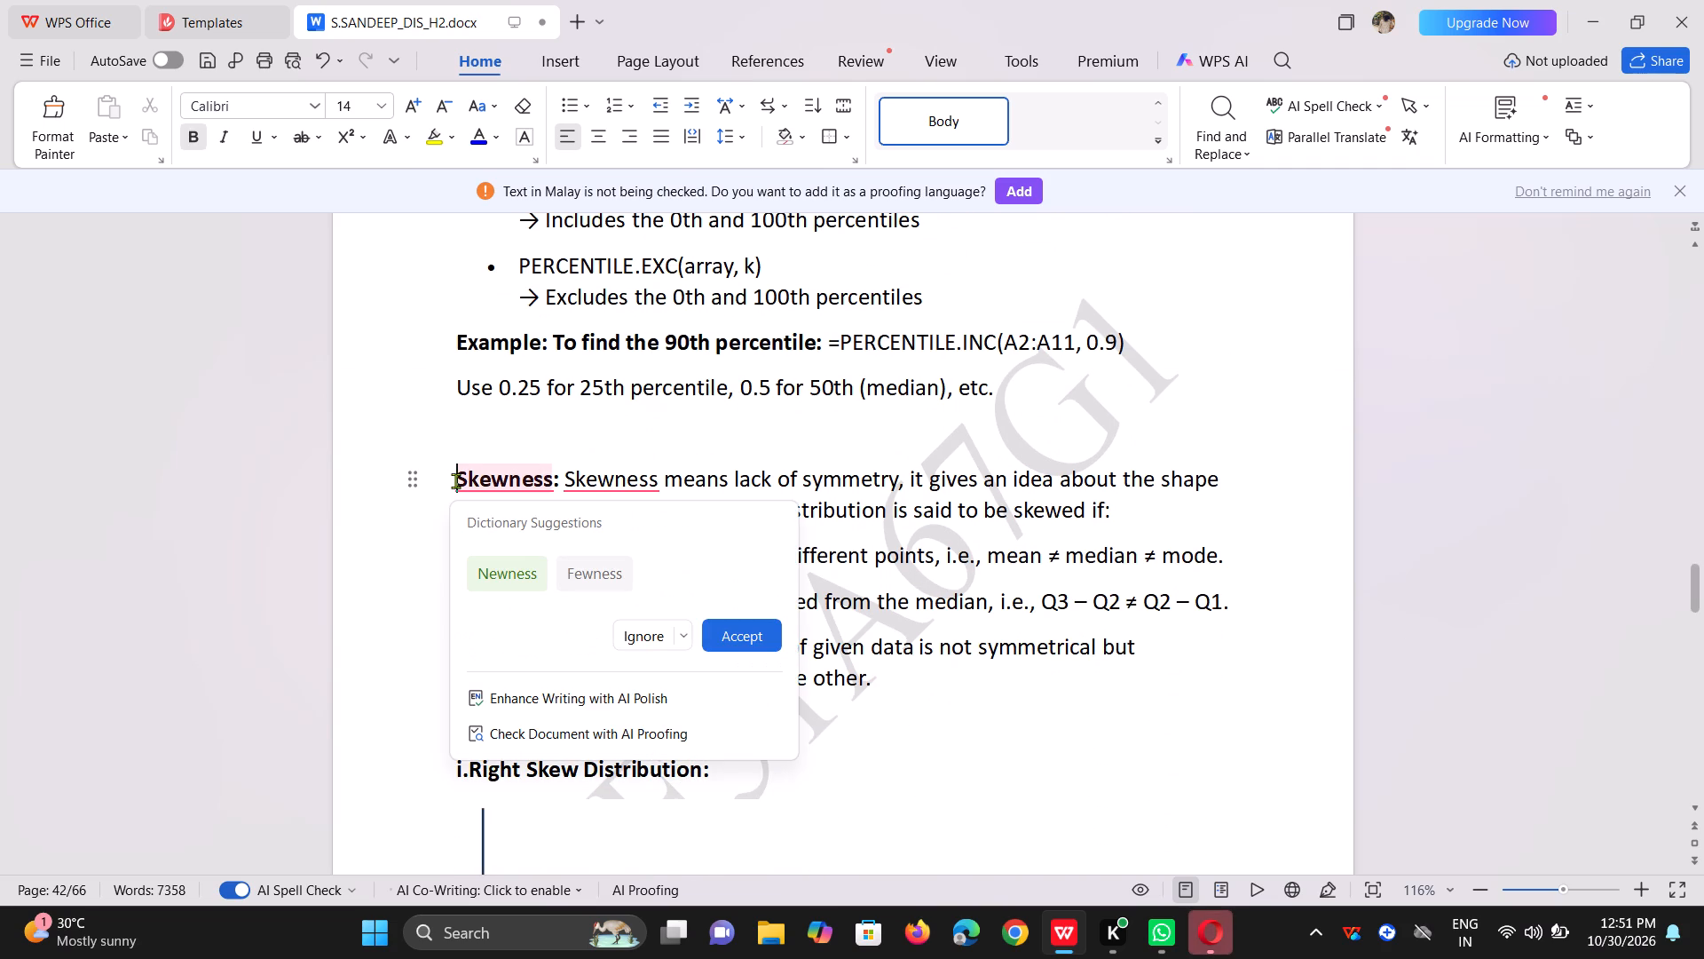
key(BackSpace)
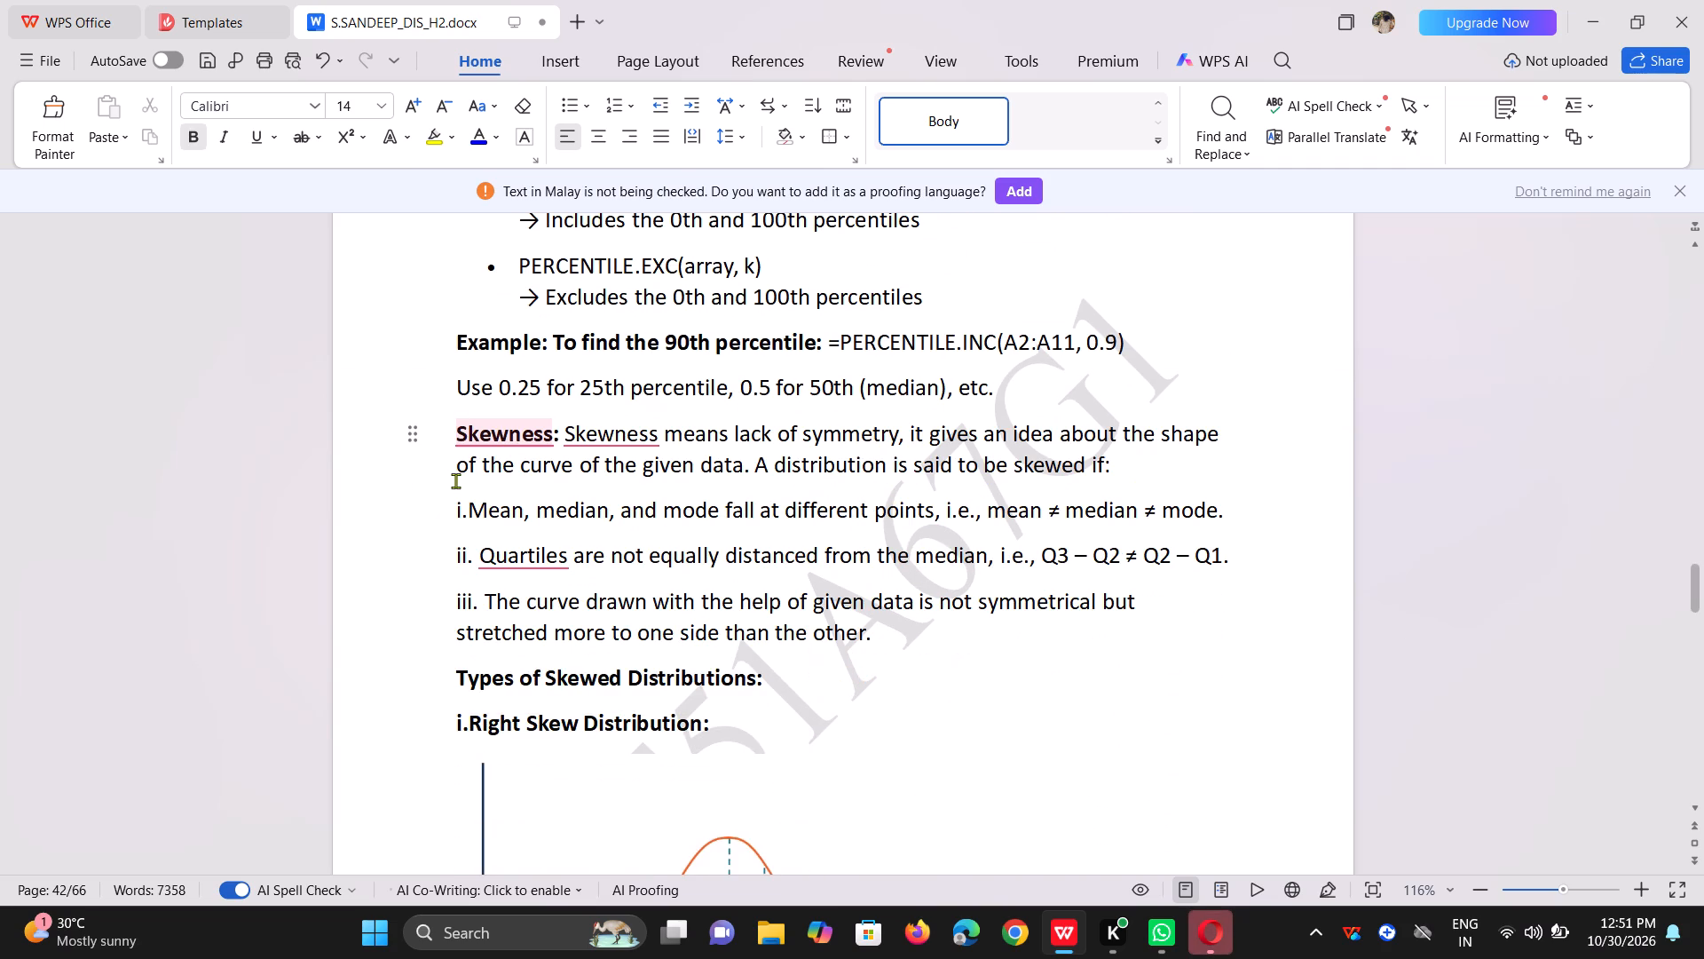
Increase the font size of the bold Skewness heading word to 16.
click(550, 432)
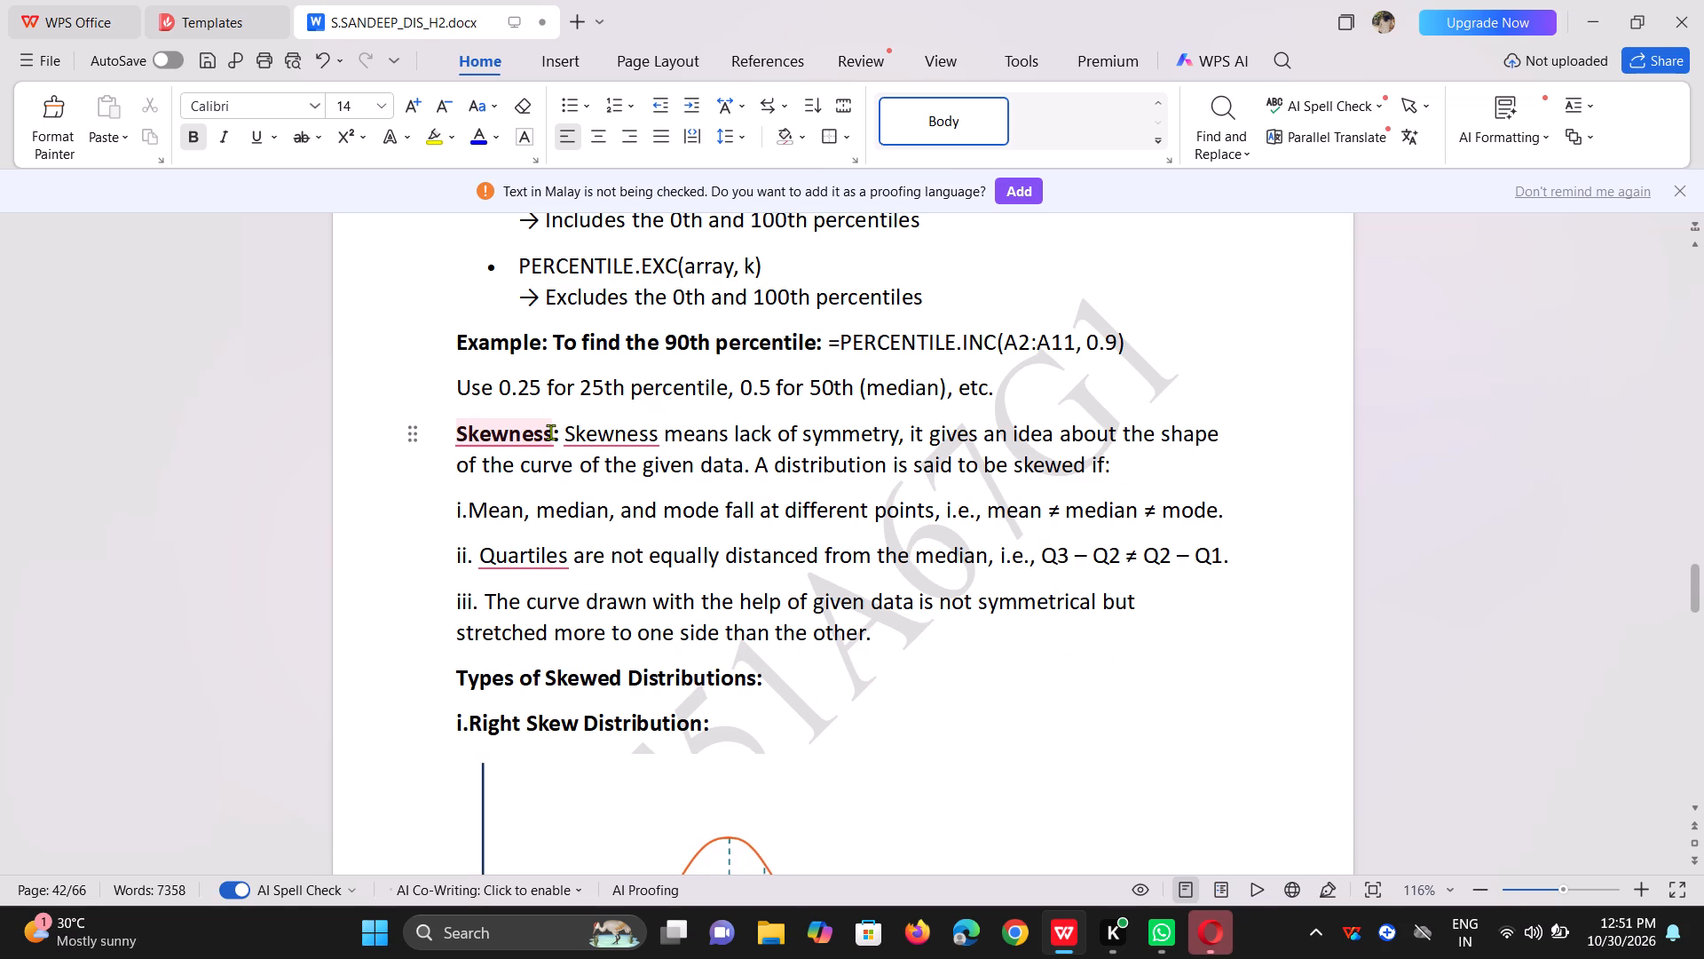
drag(550, 432, 446, 424)
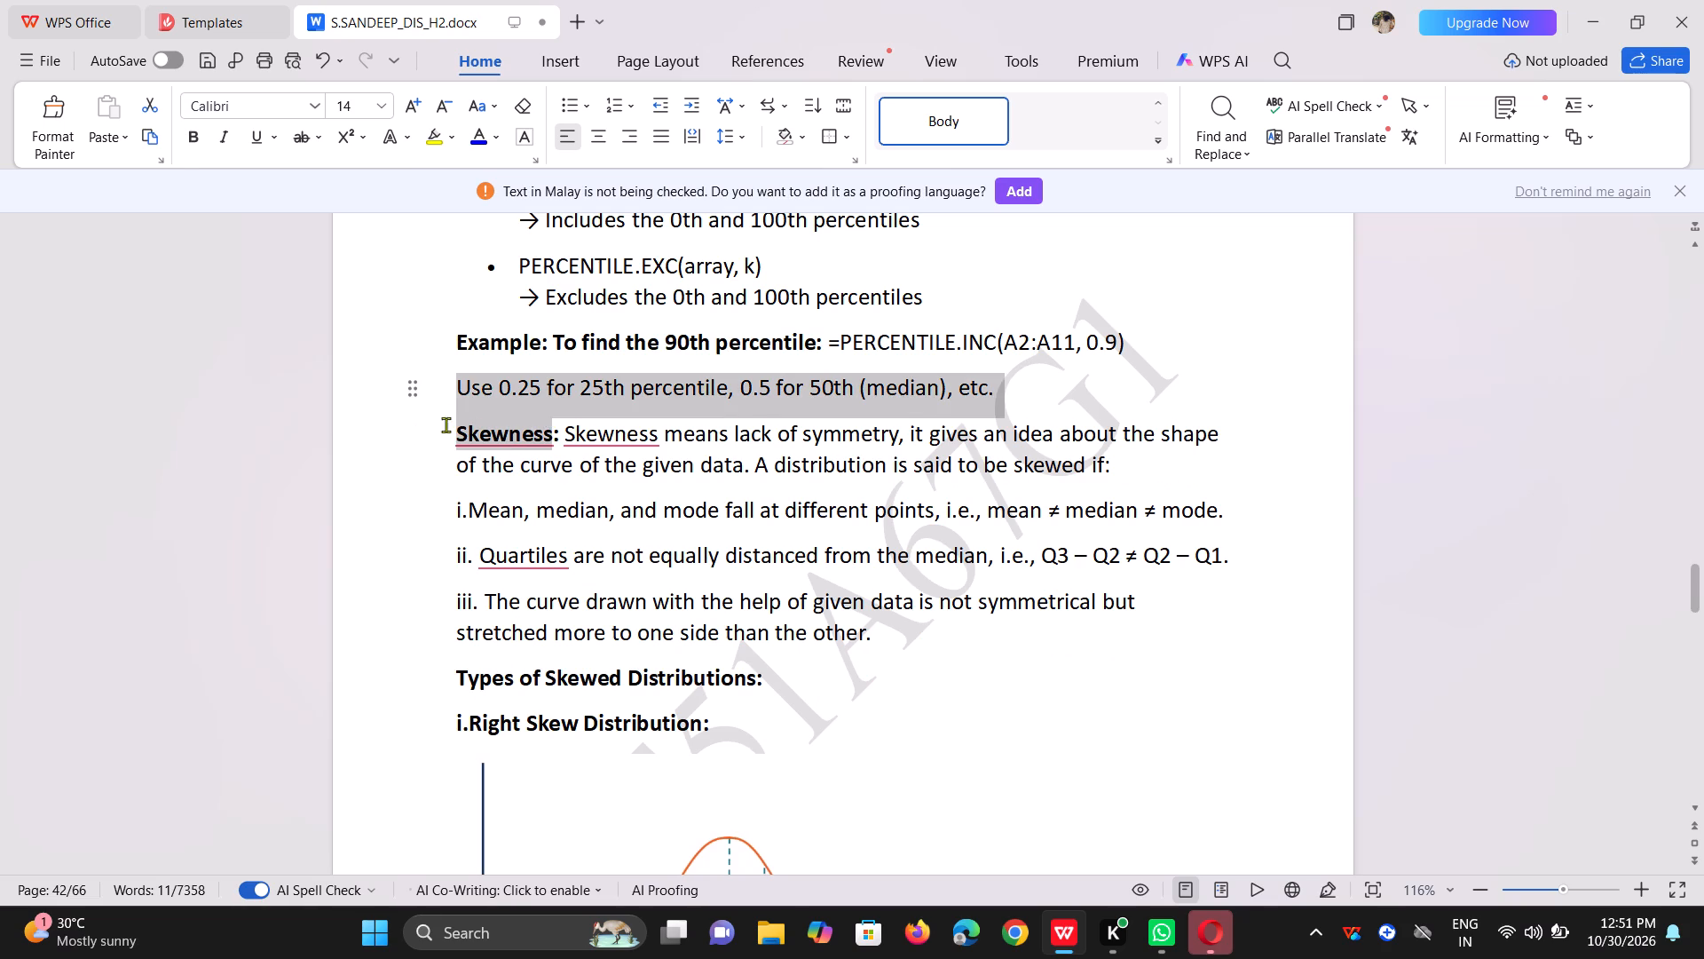
drag(446, 424, 450, 446)
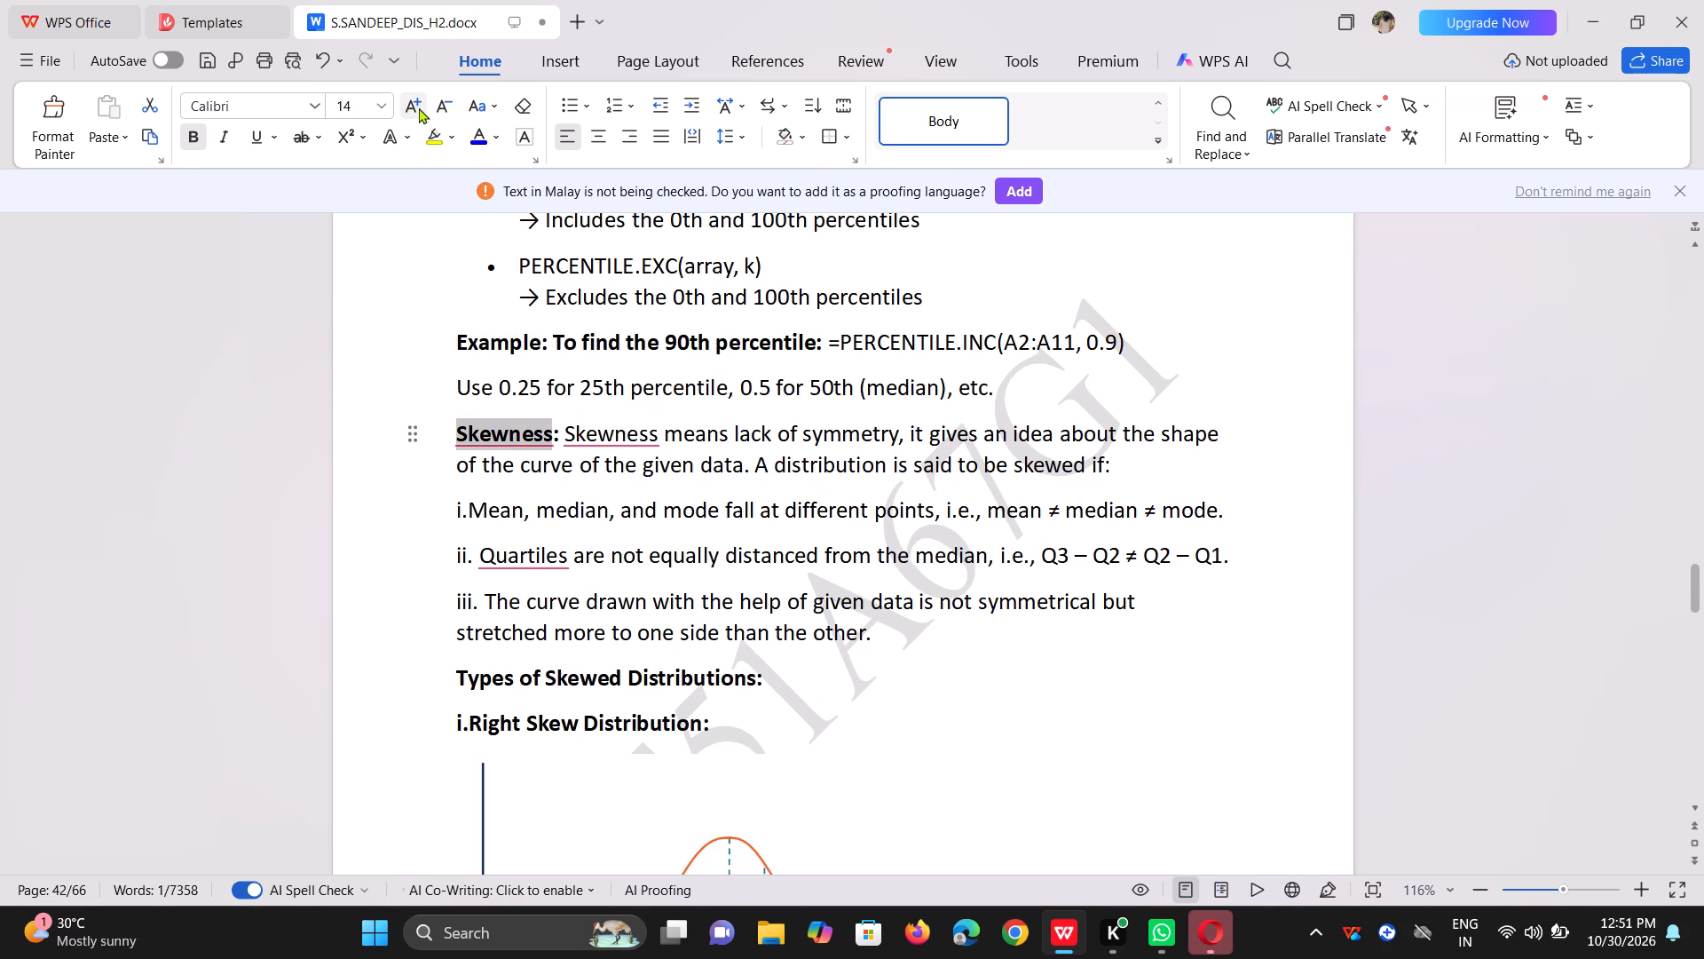
click(407, 107)
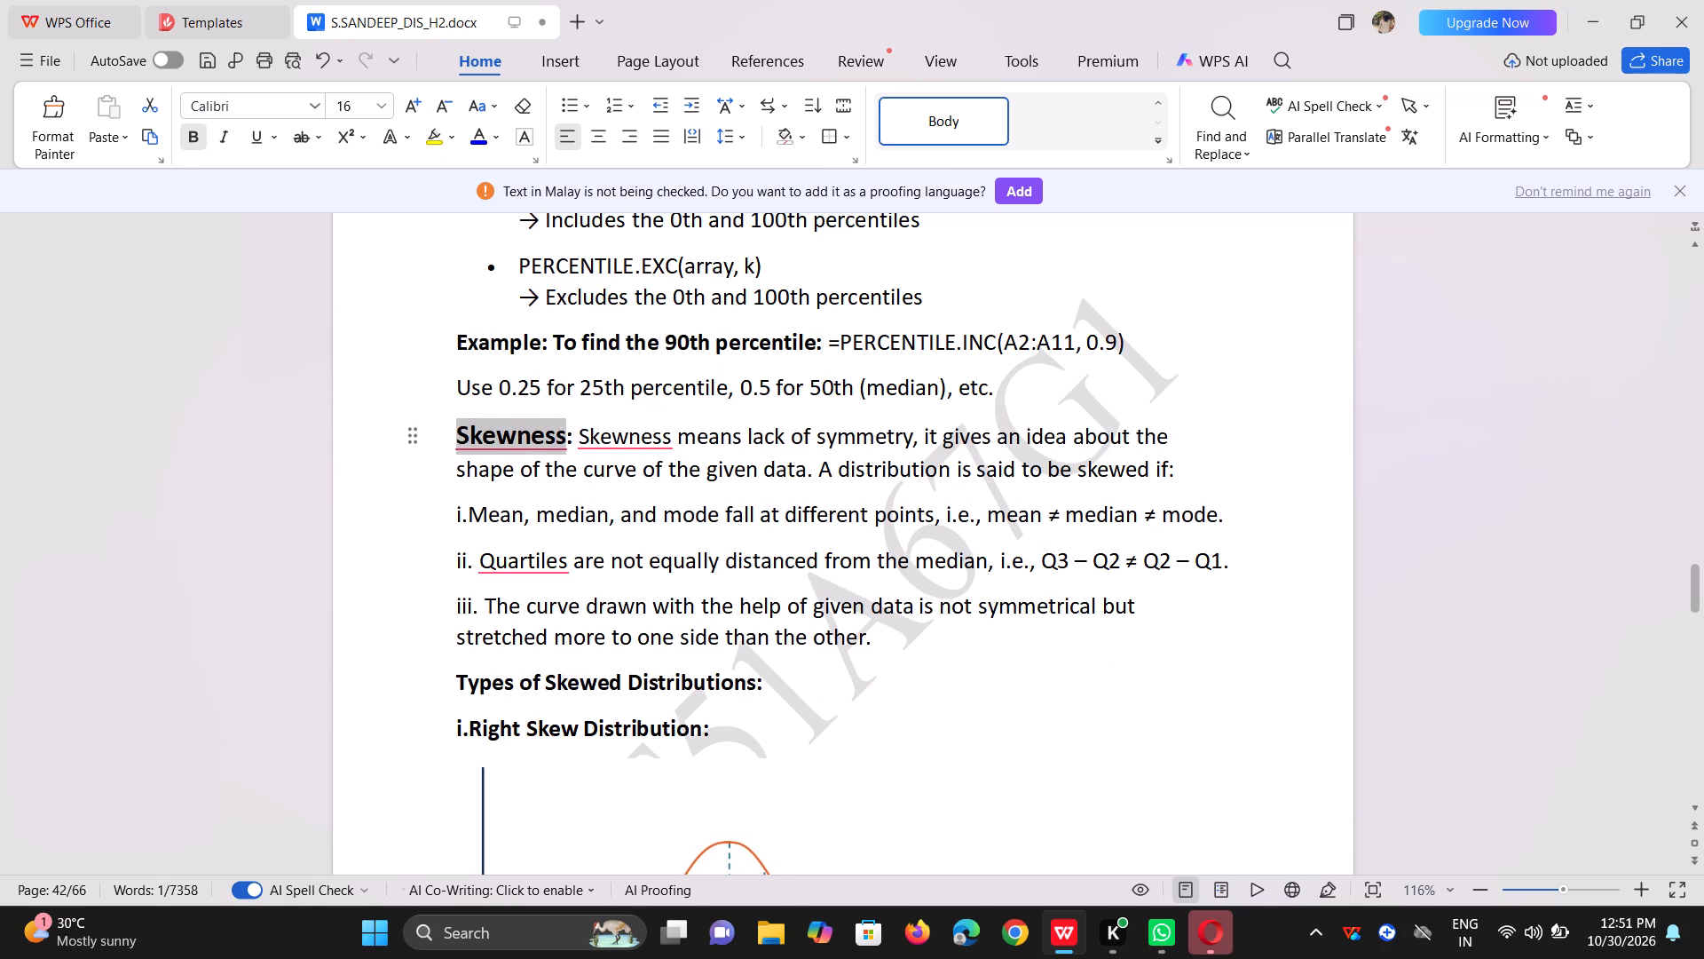
click(429, 417)
Examine the layout of the skewed distribution diagrams, the g3 formula and its notes, up to Bivariate Data Analysis.
scroll(703, 558, down, 3)
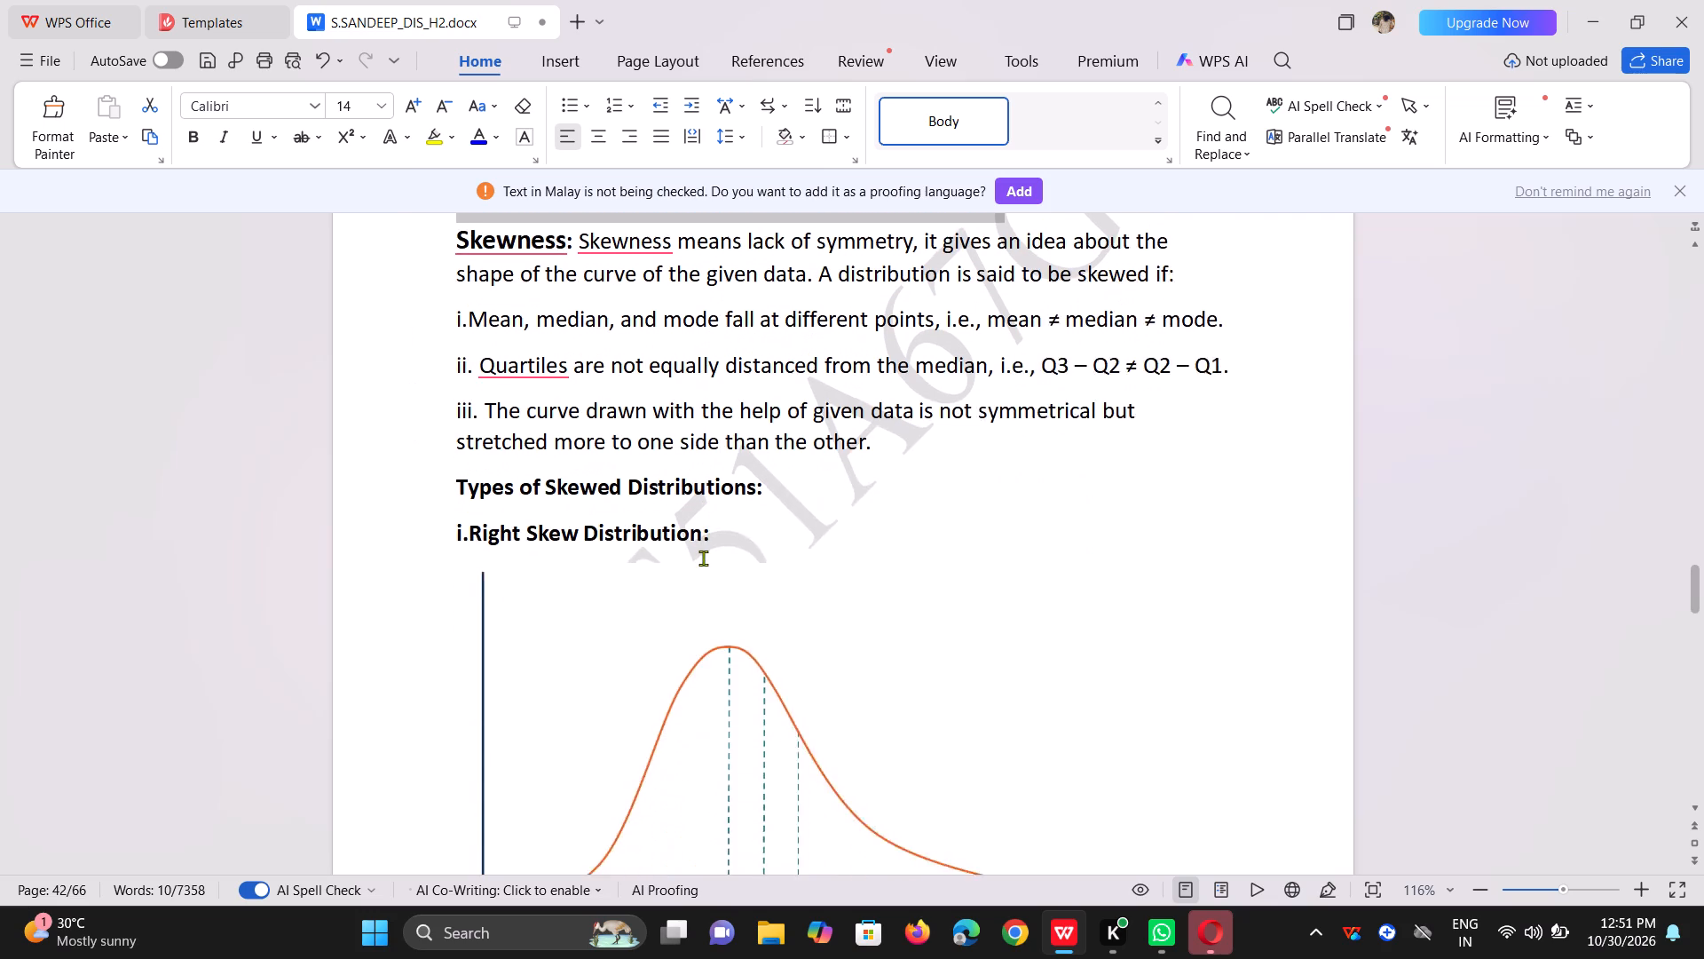
scroll(703, 558, down, 2)
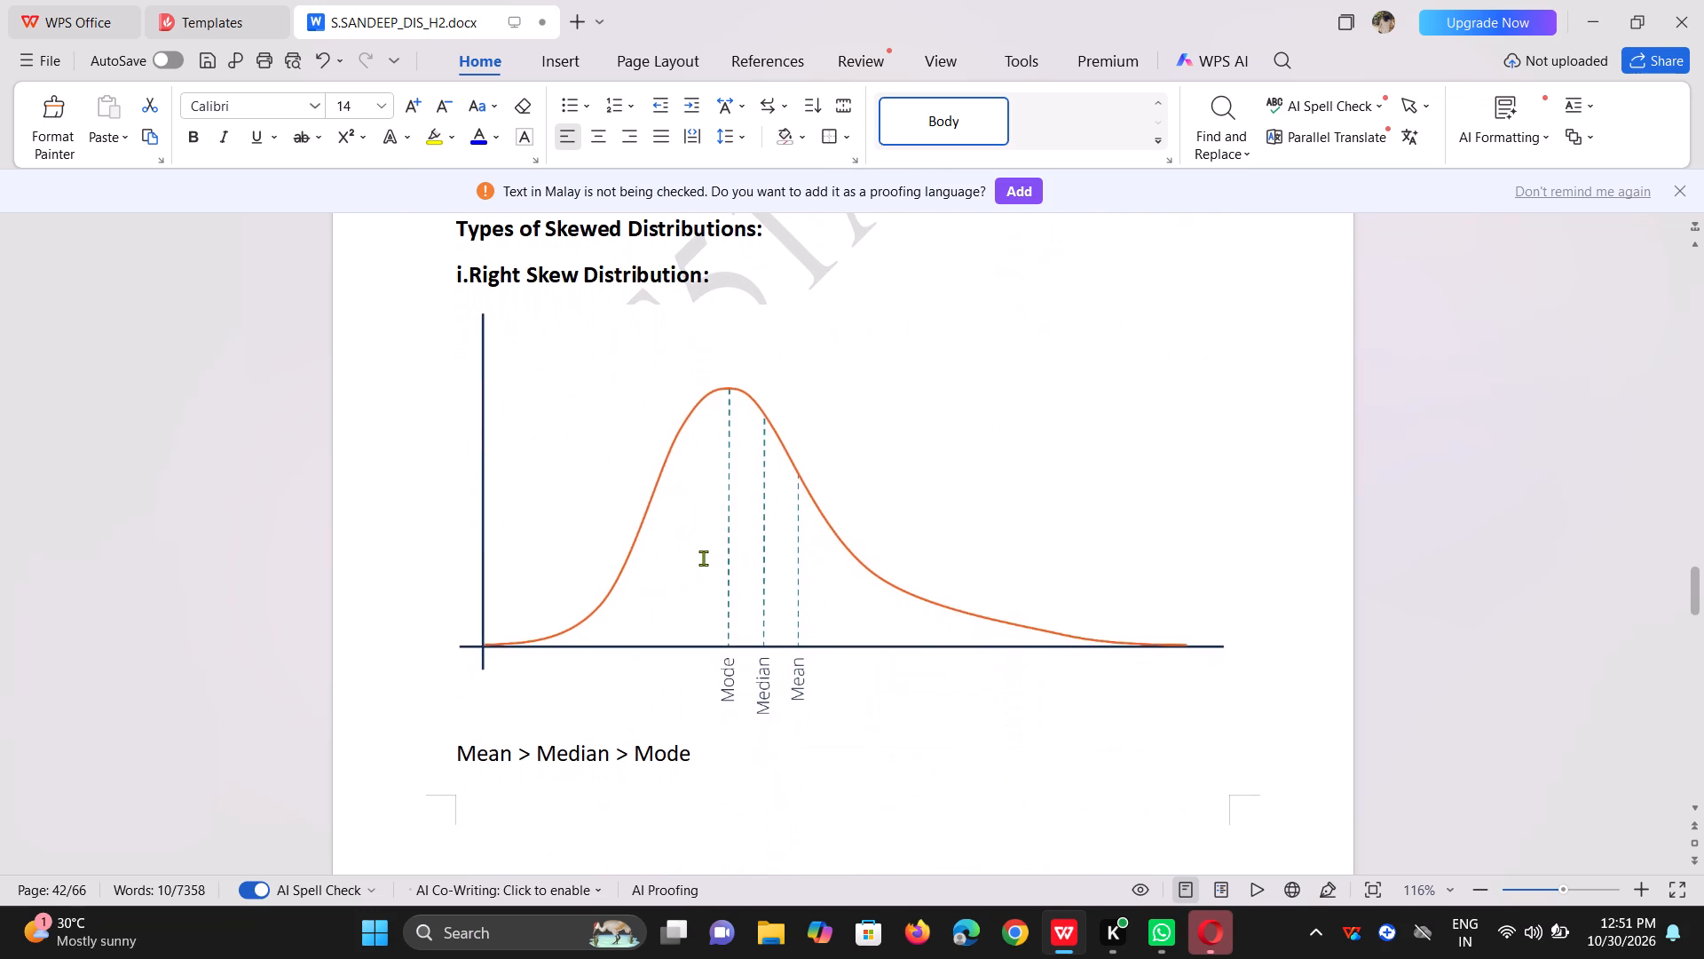
scroll(703, 558, down, 10)
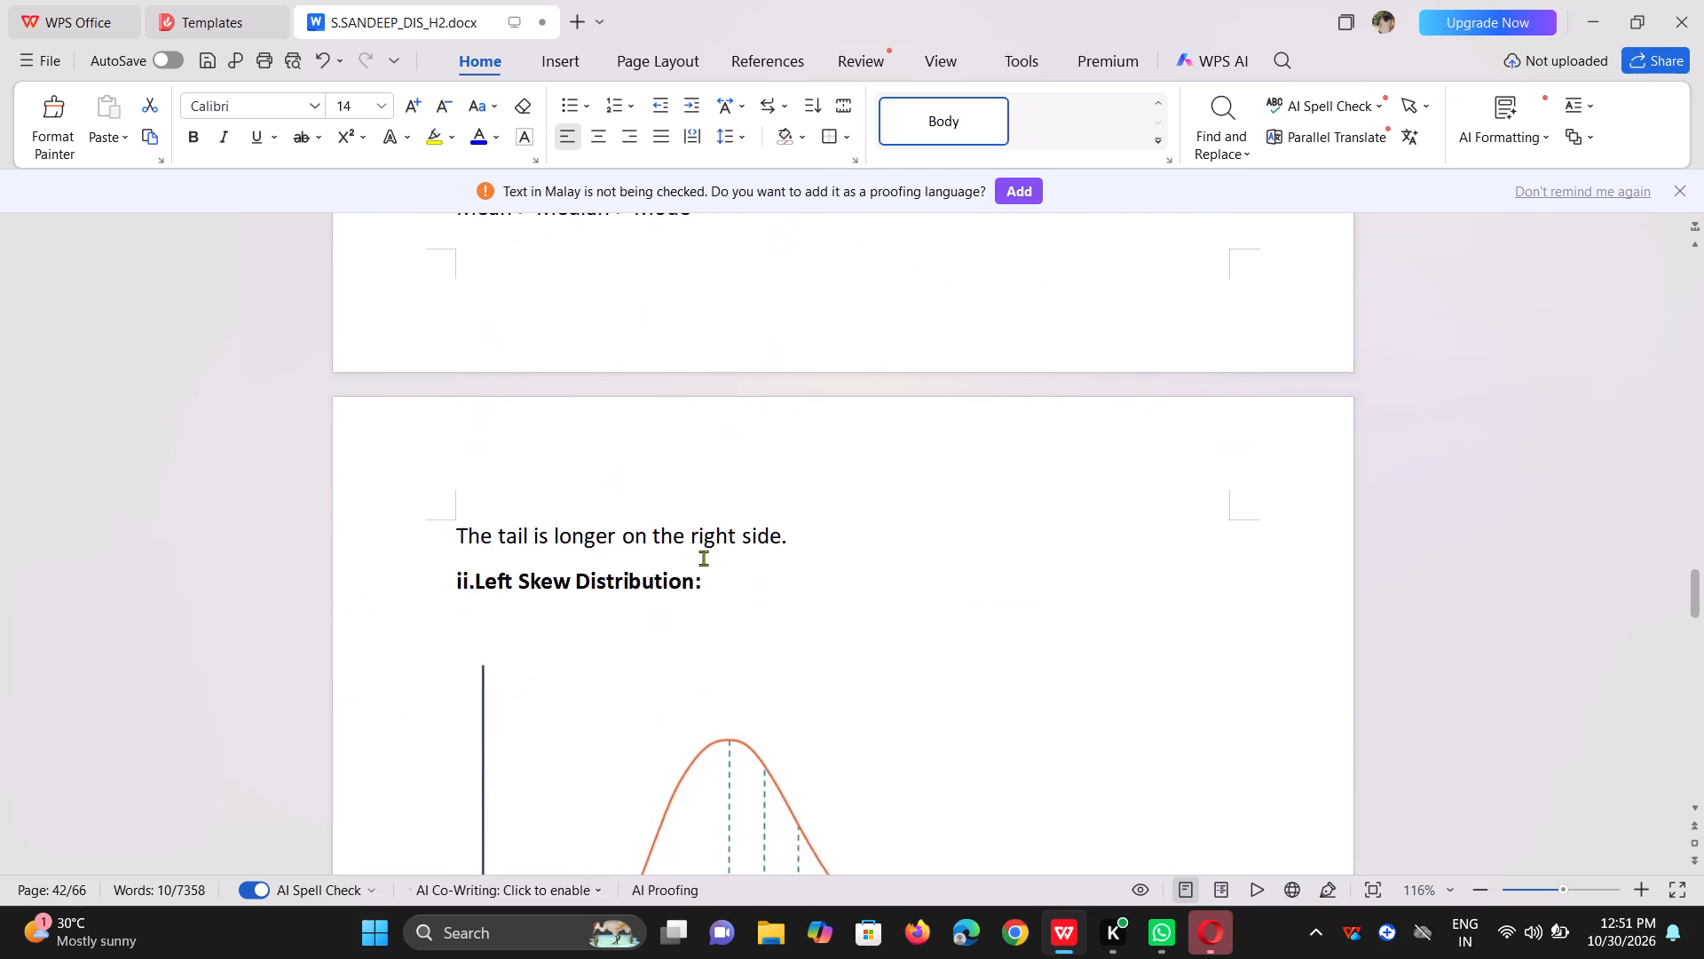
scroll(703, 558, down, 19)
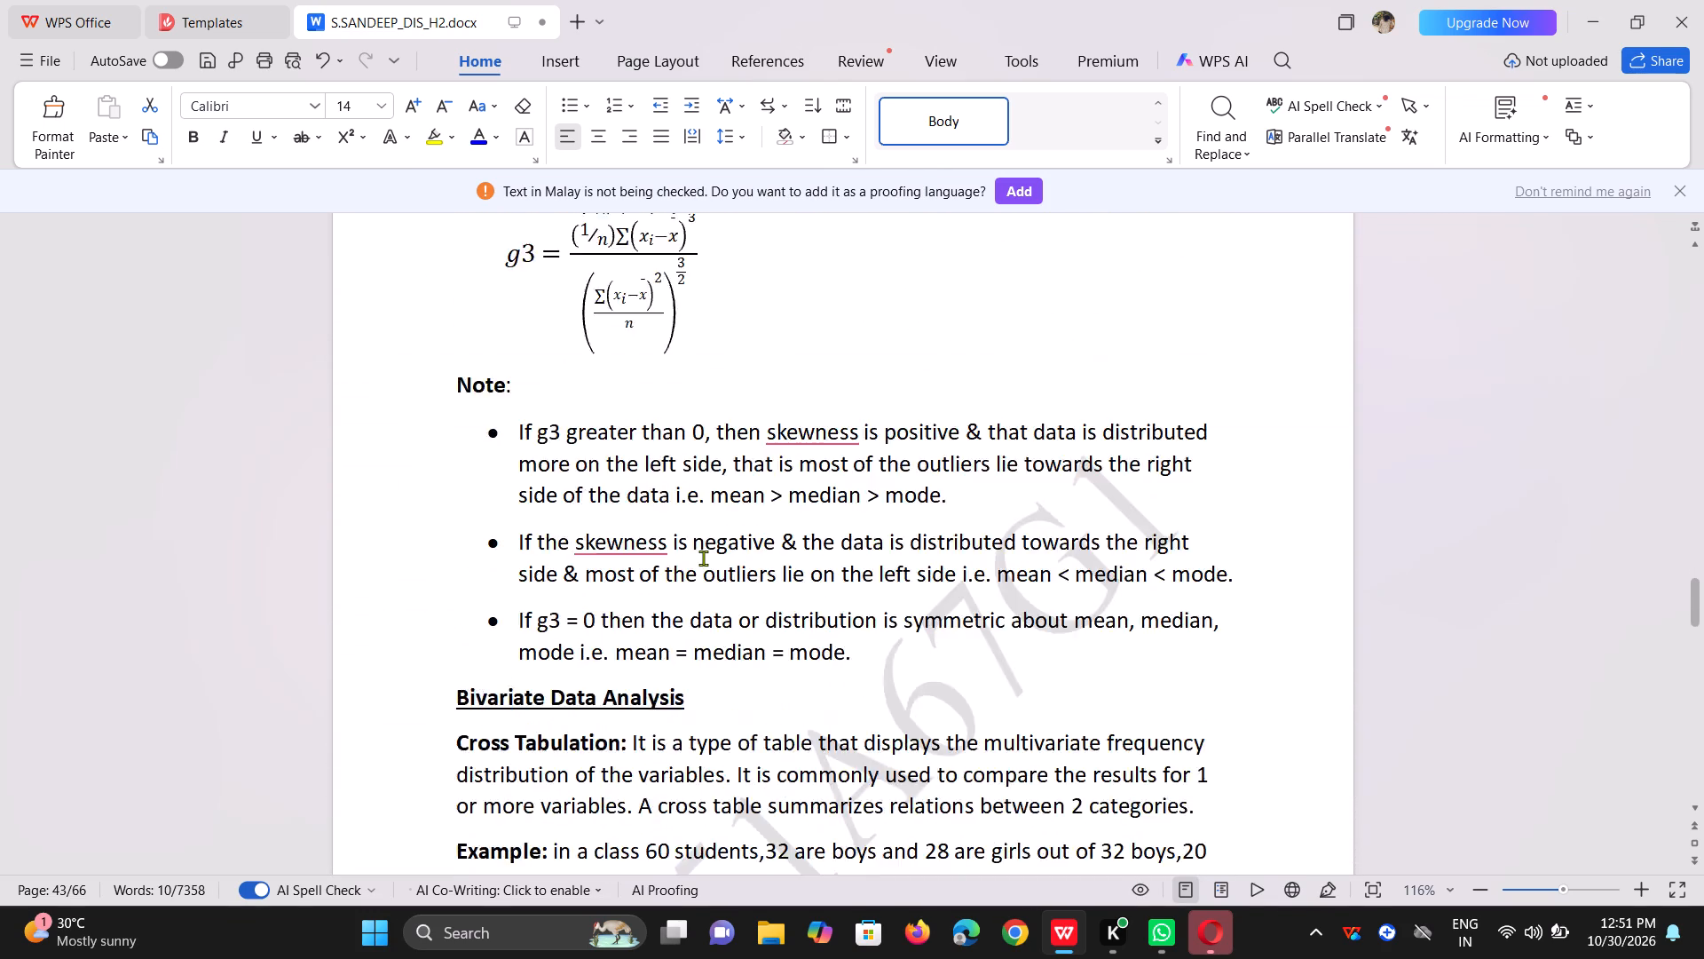
Dismiss the notification about adding Malay as a proofing language.
scroll(703, 558, down, 5)
click(1684, 187)
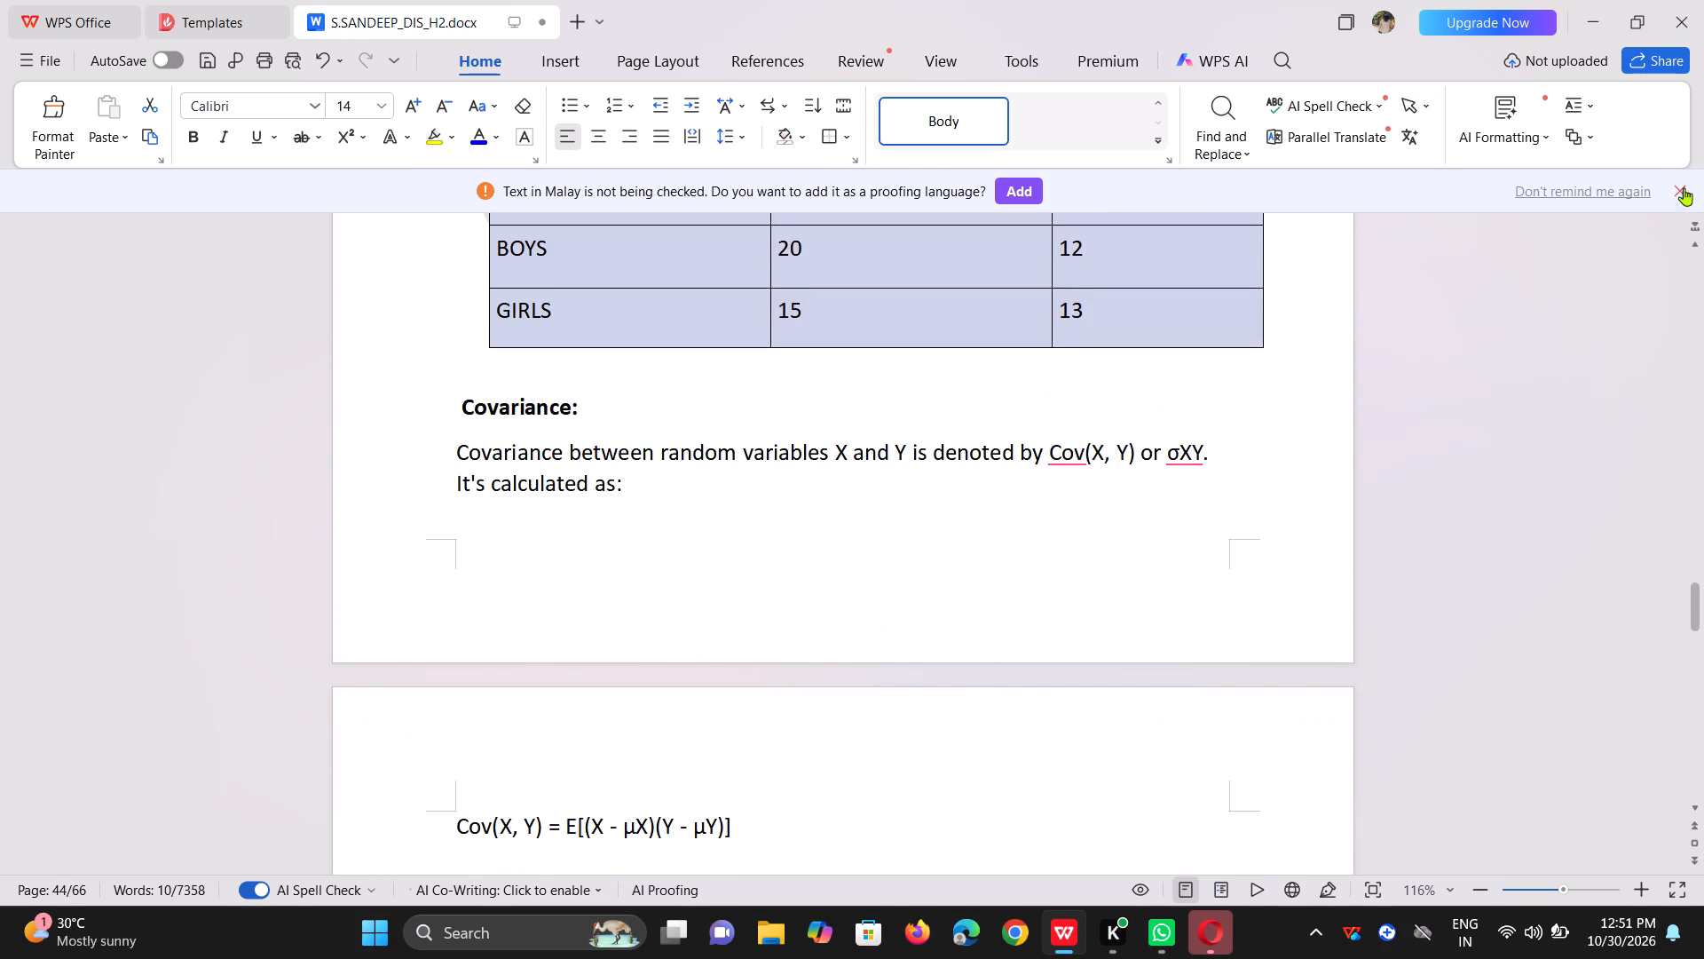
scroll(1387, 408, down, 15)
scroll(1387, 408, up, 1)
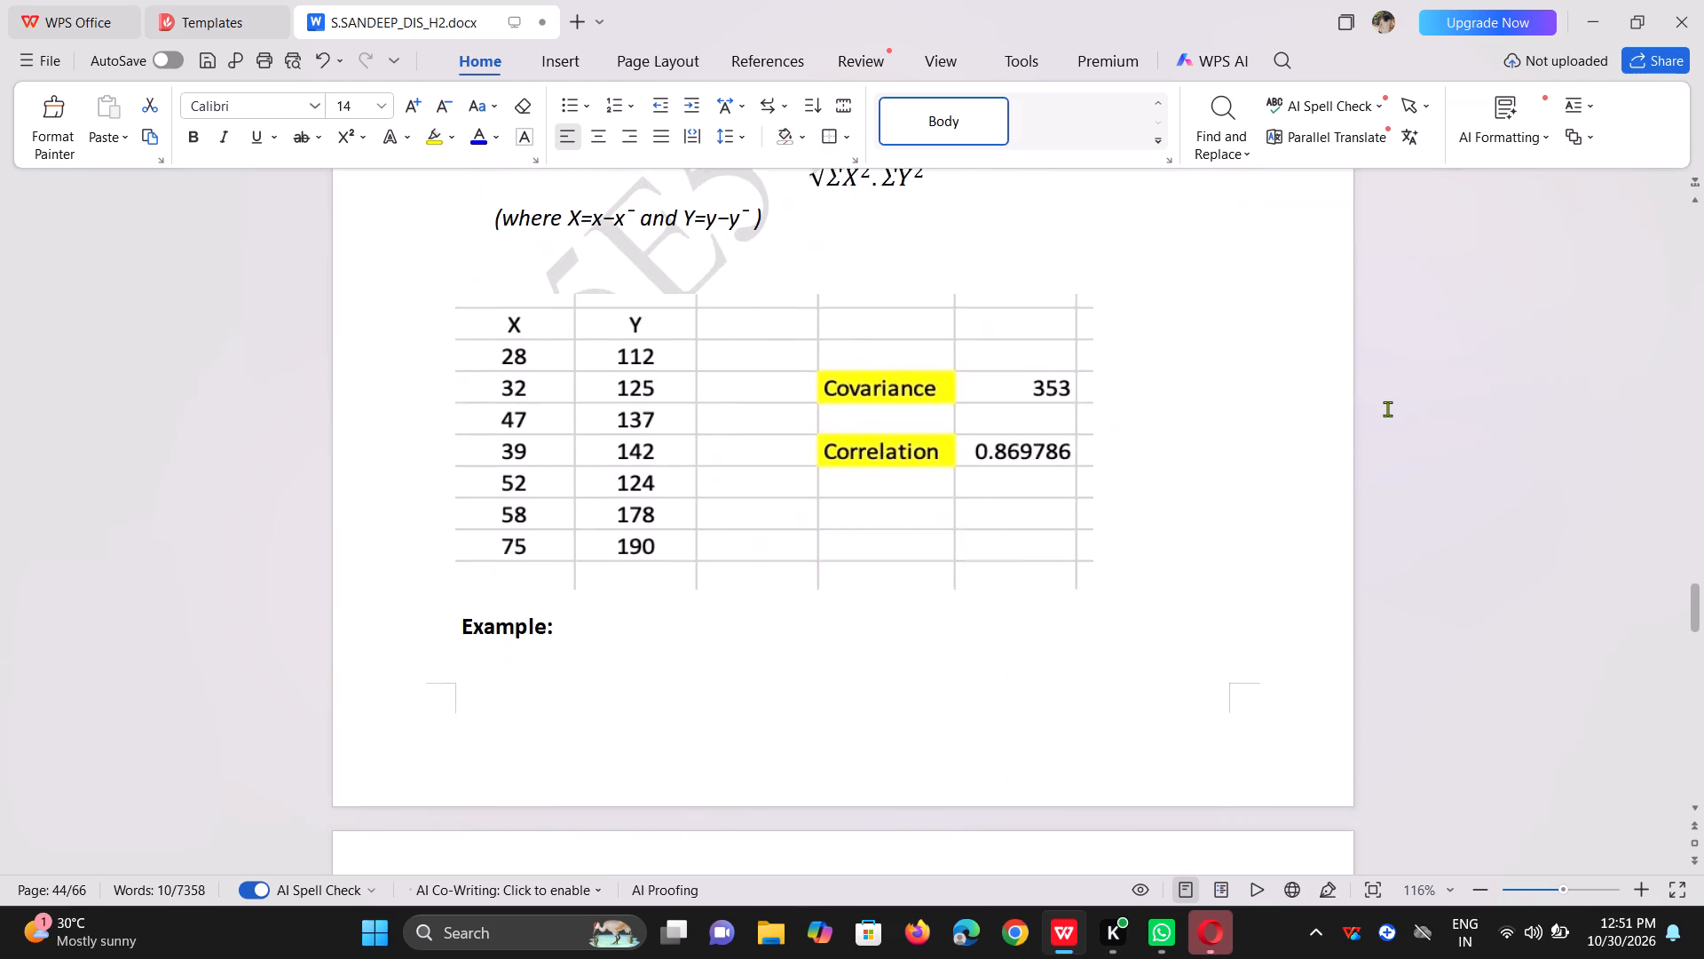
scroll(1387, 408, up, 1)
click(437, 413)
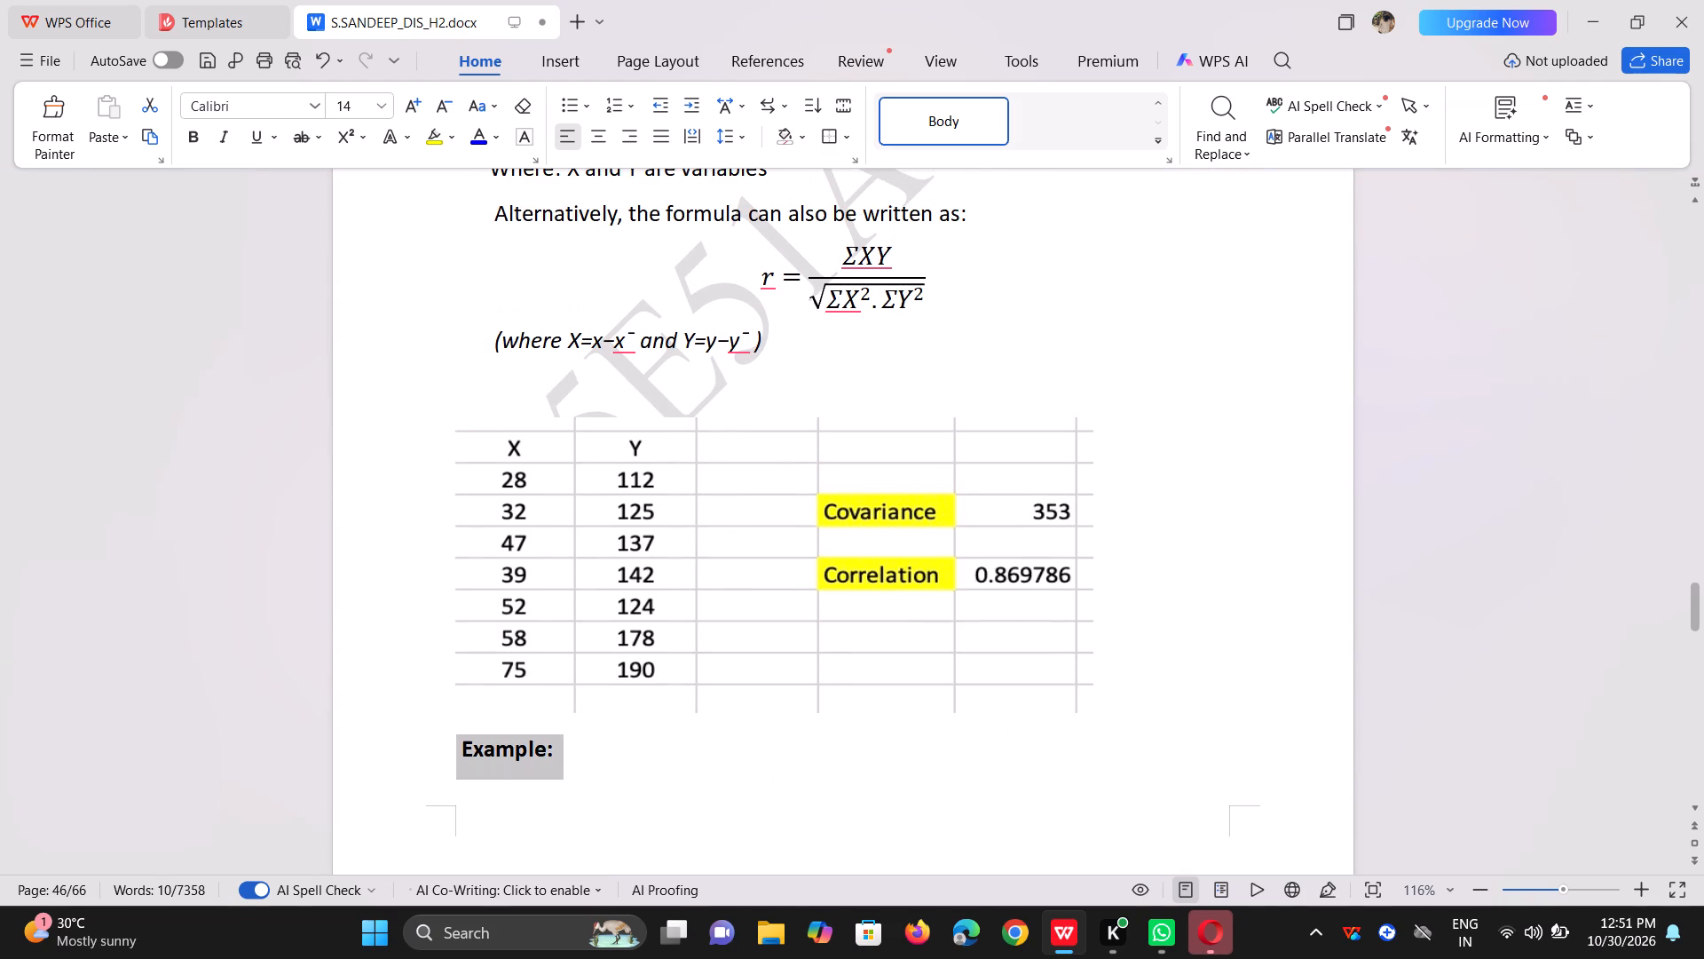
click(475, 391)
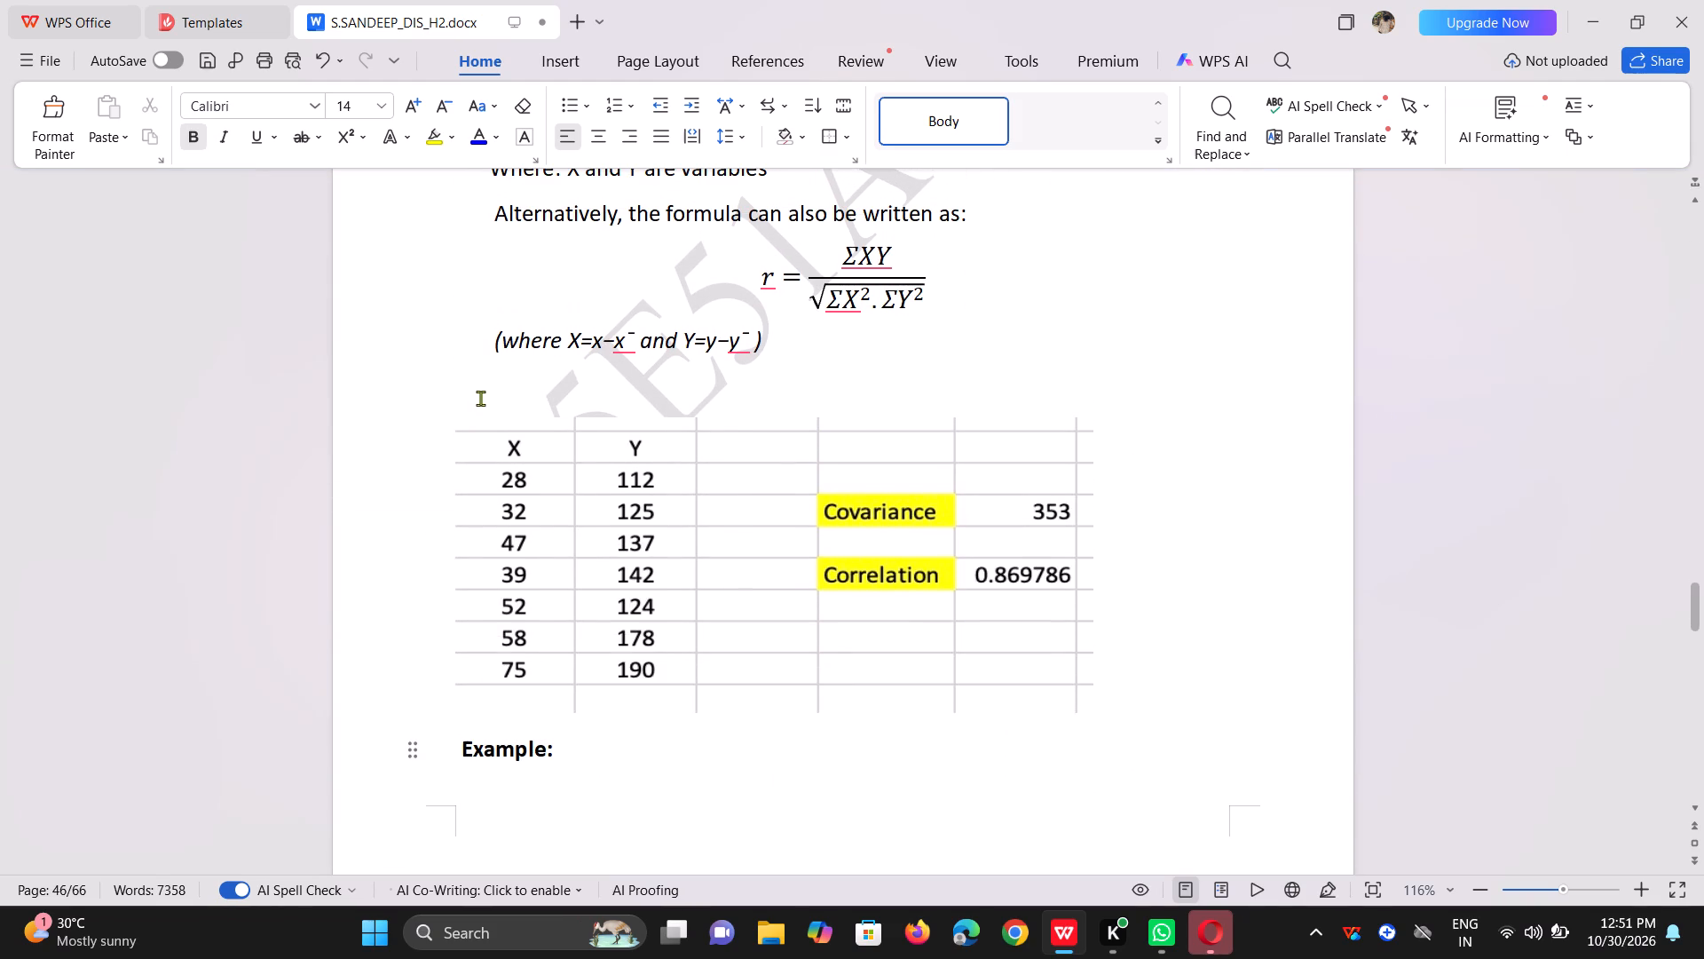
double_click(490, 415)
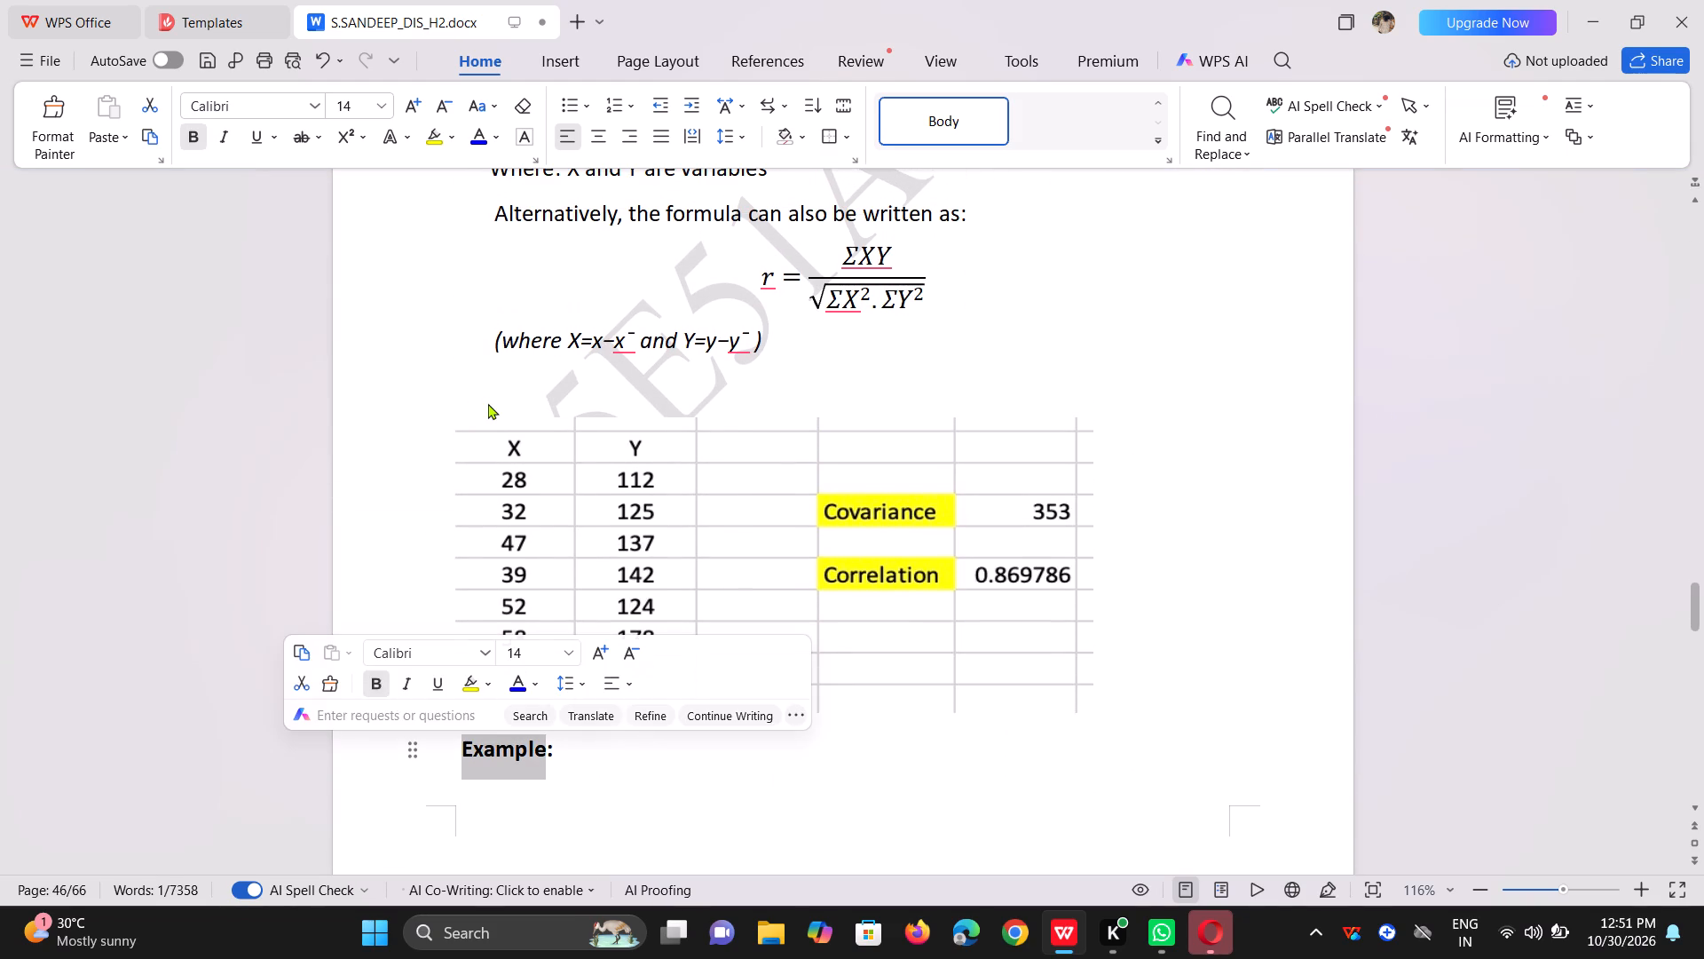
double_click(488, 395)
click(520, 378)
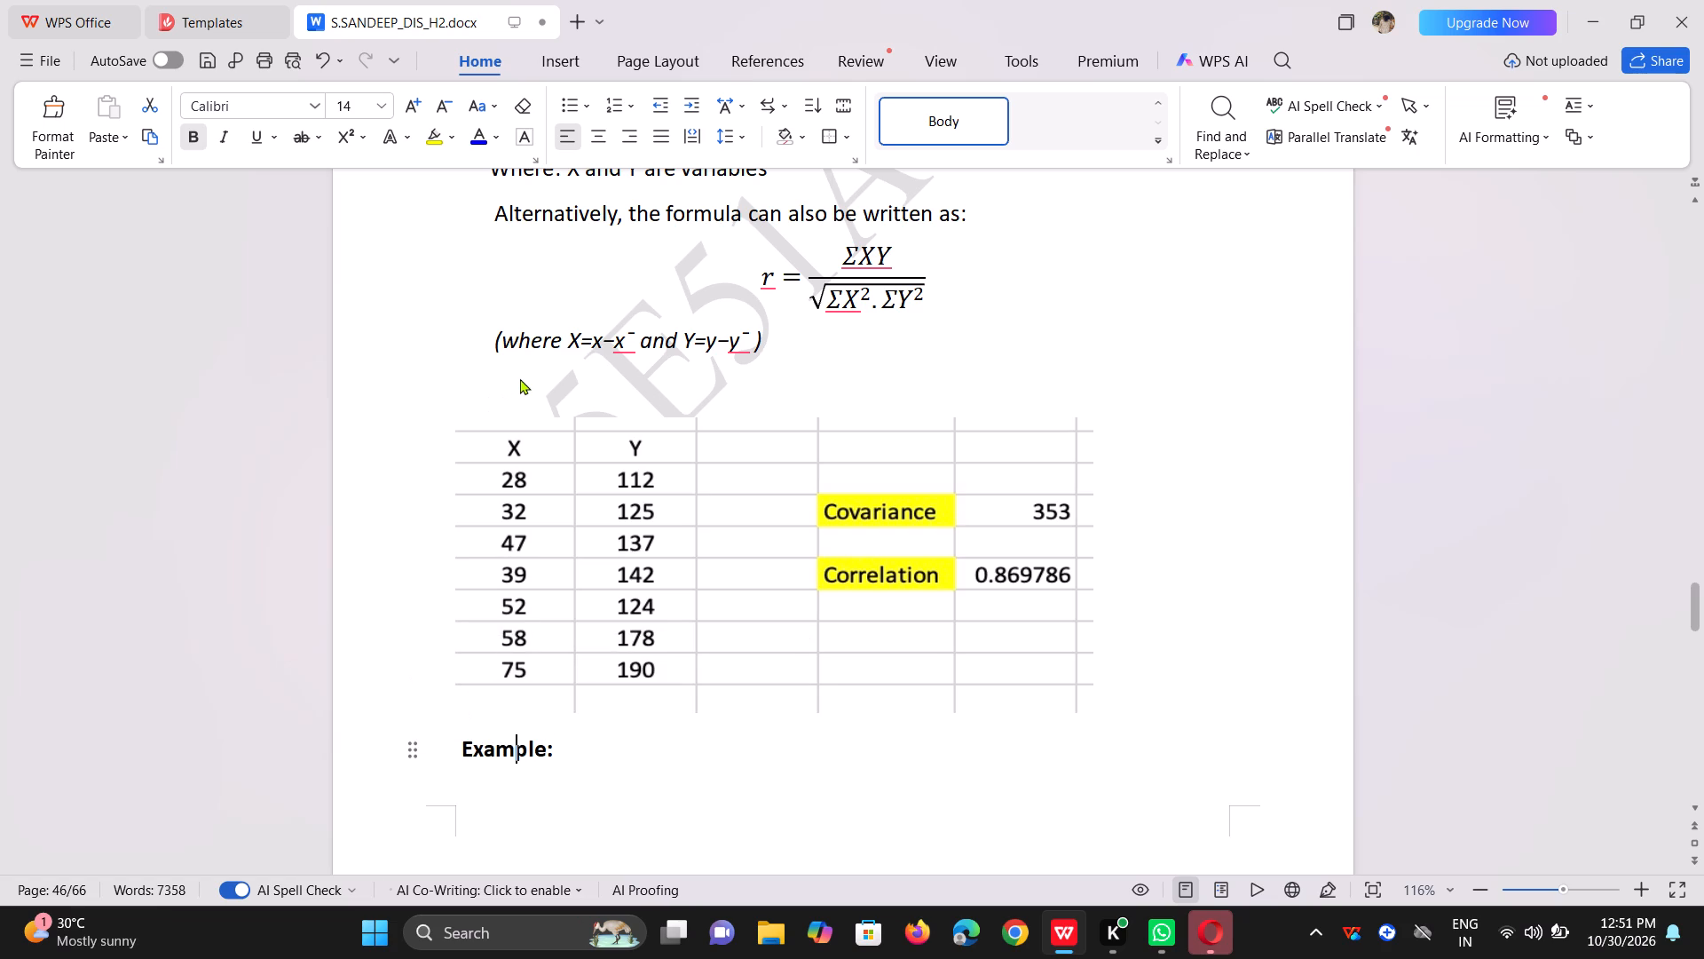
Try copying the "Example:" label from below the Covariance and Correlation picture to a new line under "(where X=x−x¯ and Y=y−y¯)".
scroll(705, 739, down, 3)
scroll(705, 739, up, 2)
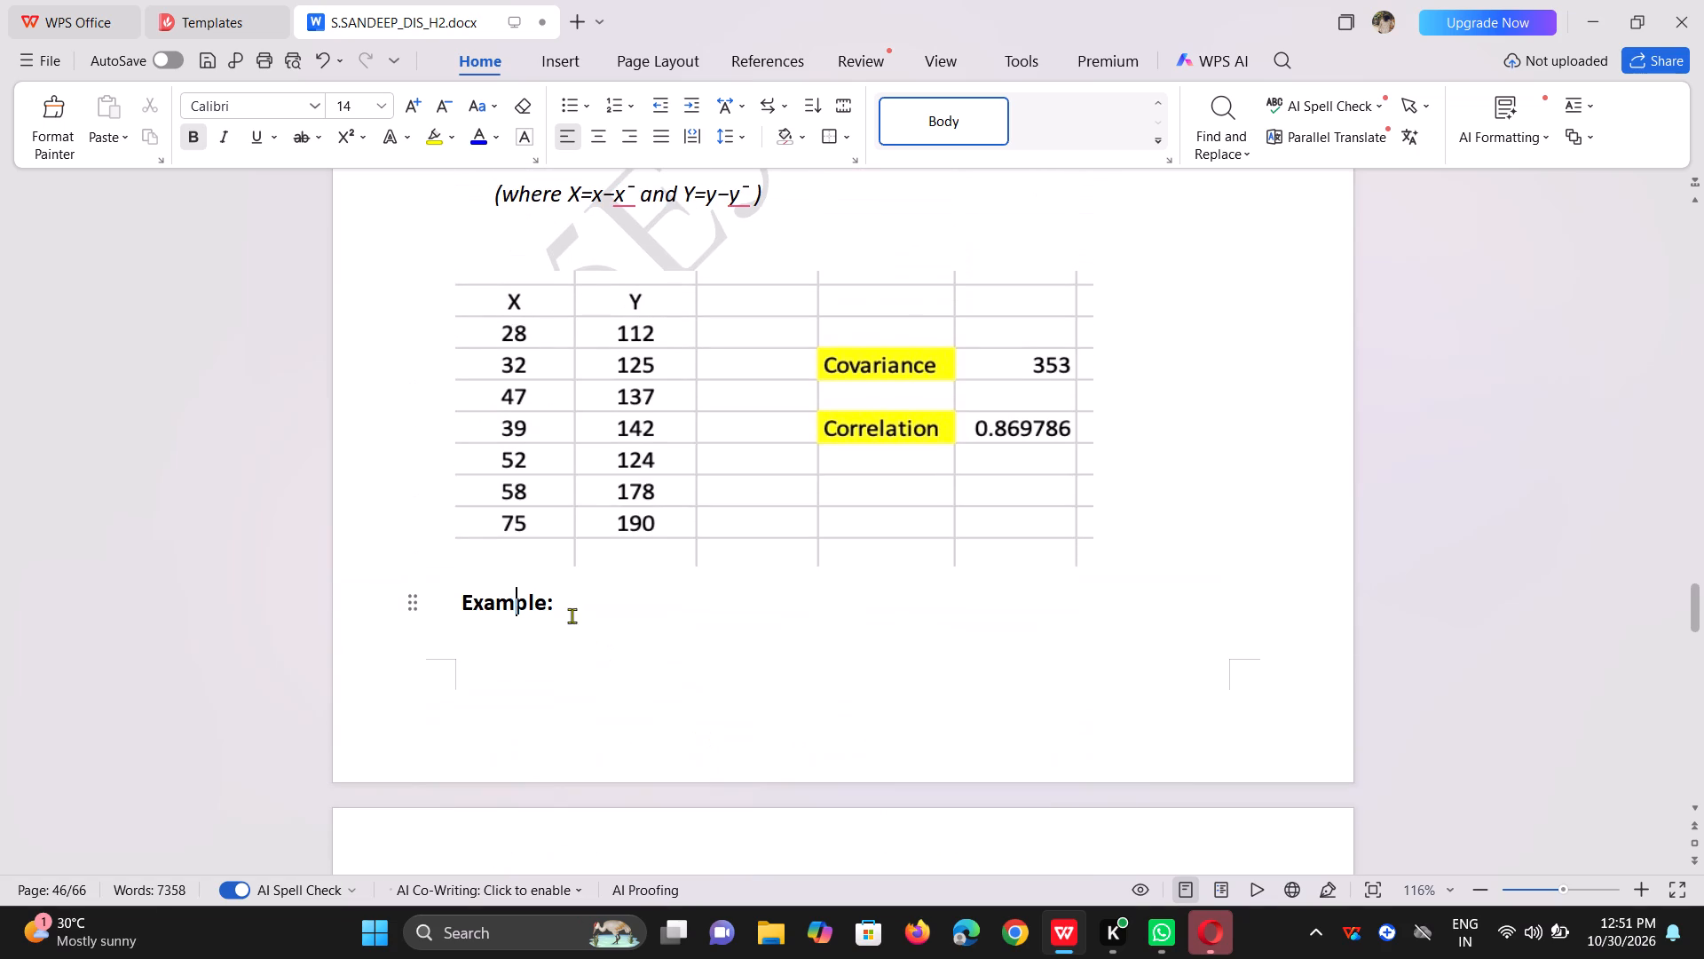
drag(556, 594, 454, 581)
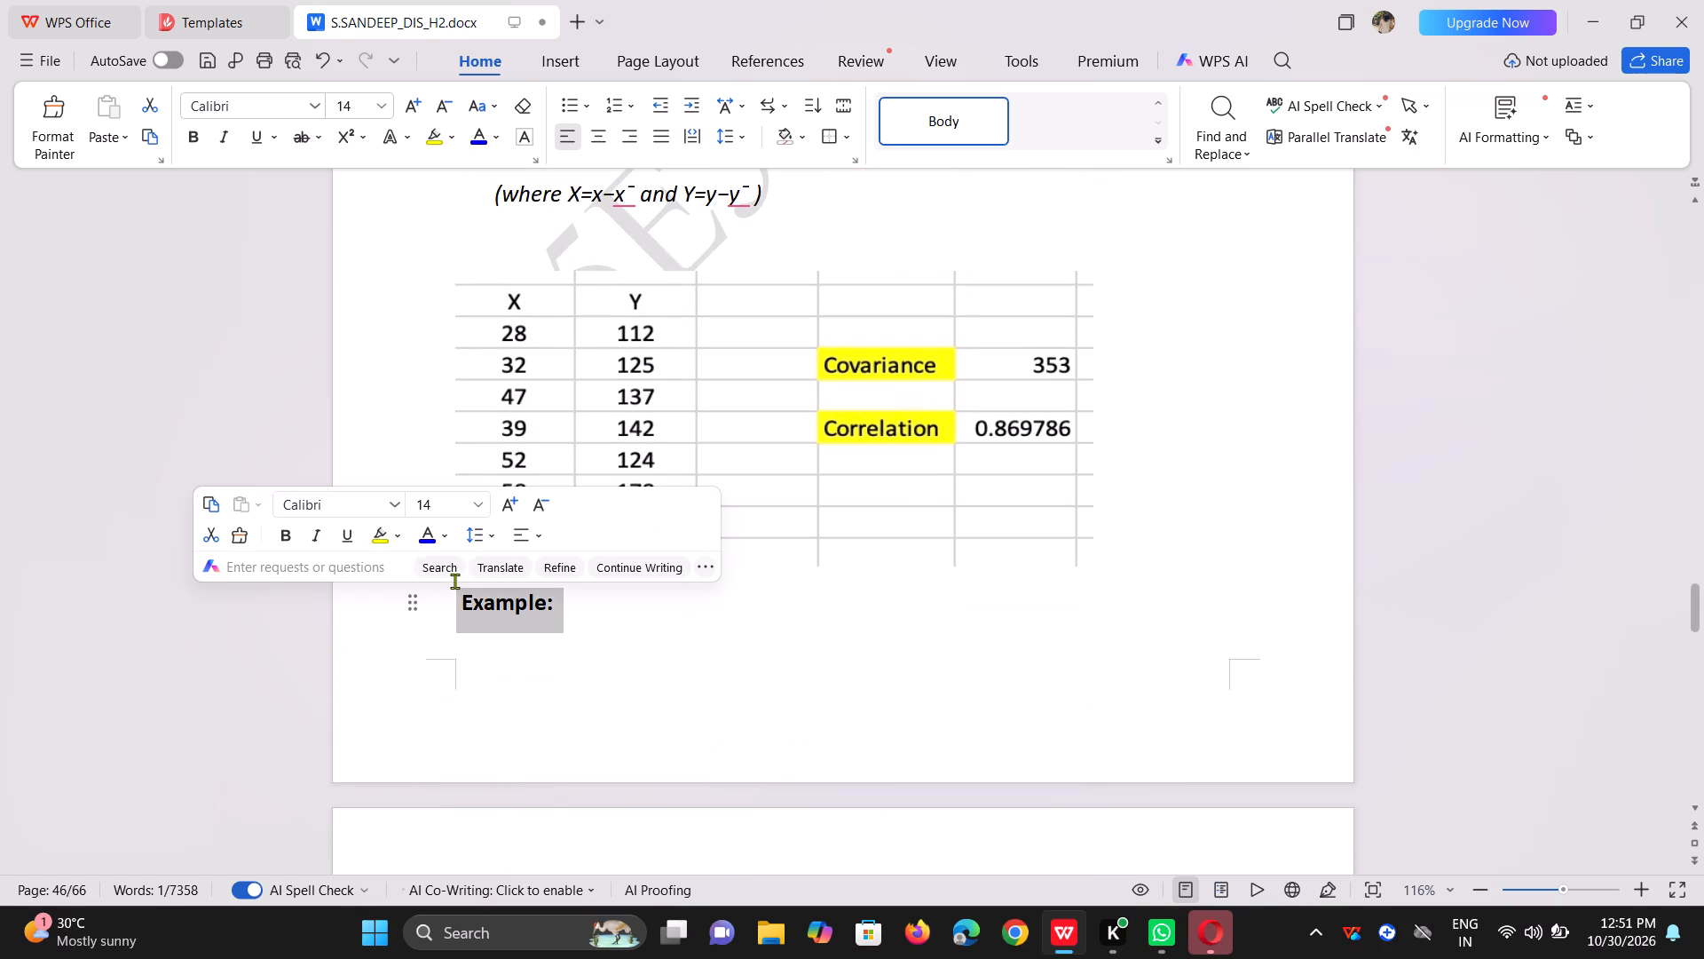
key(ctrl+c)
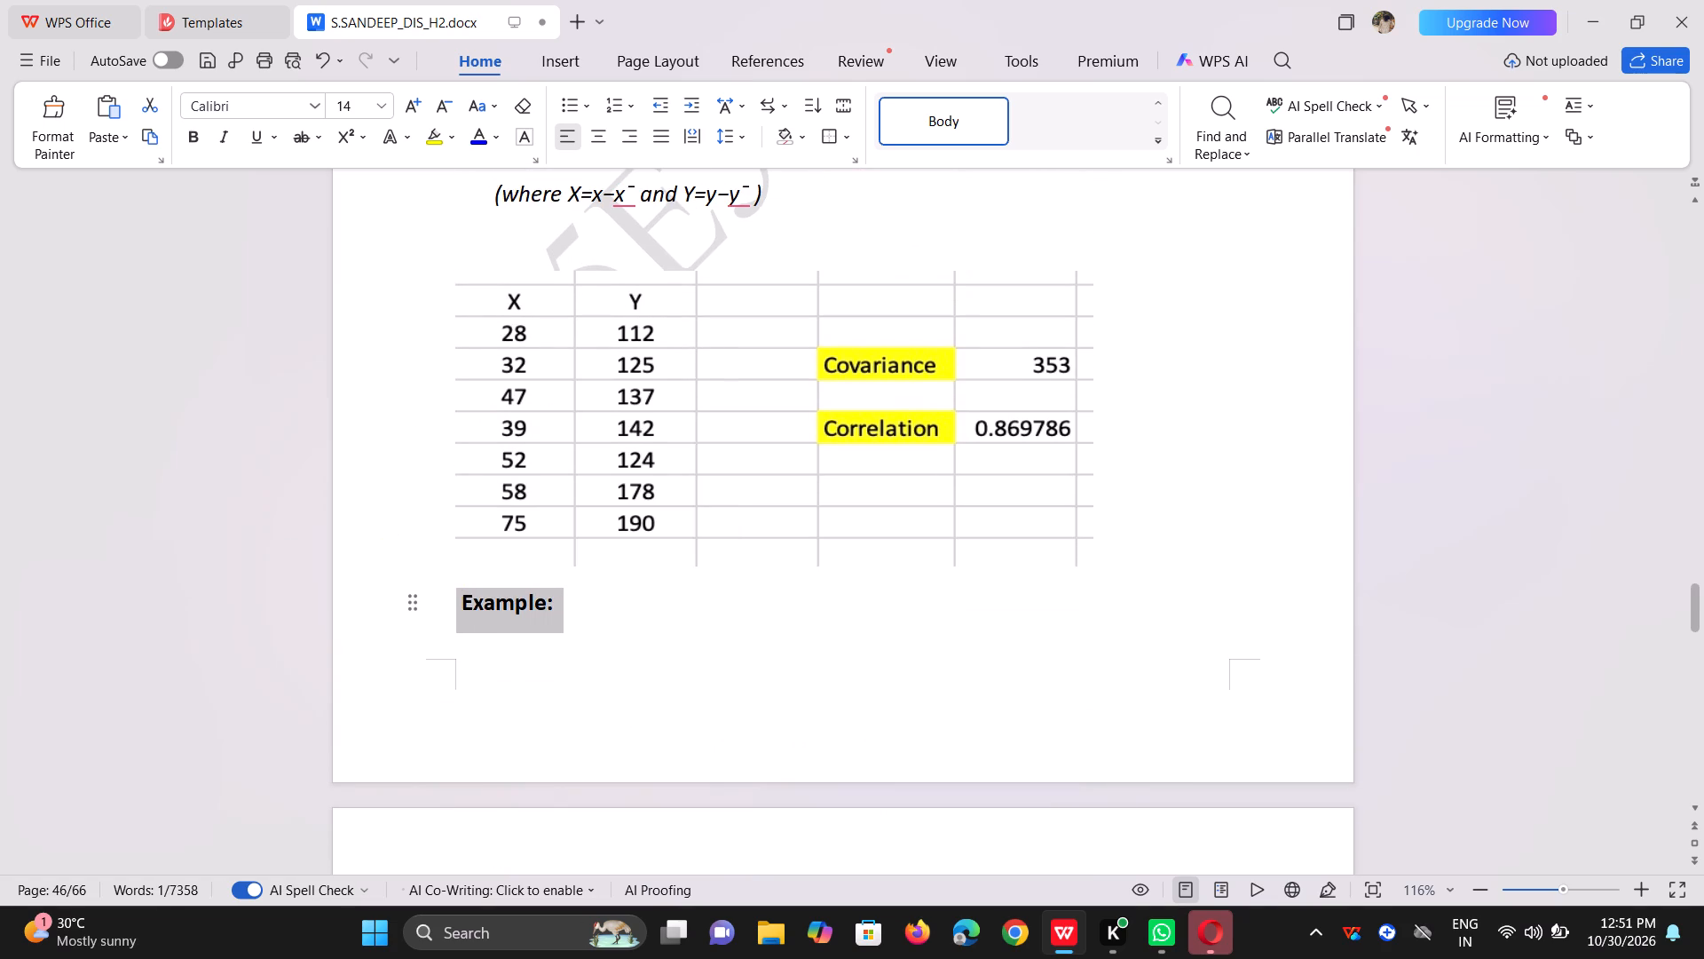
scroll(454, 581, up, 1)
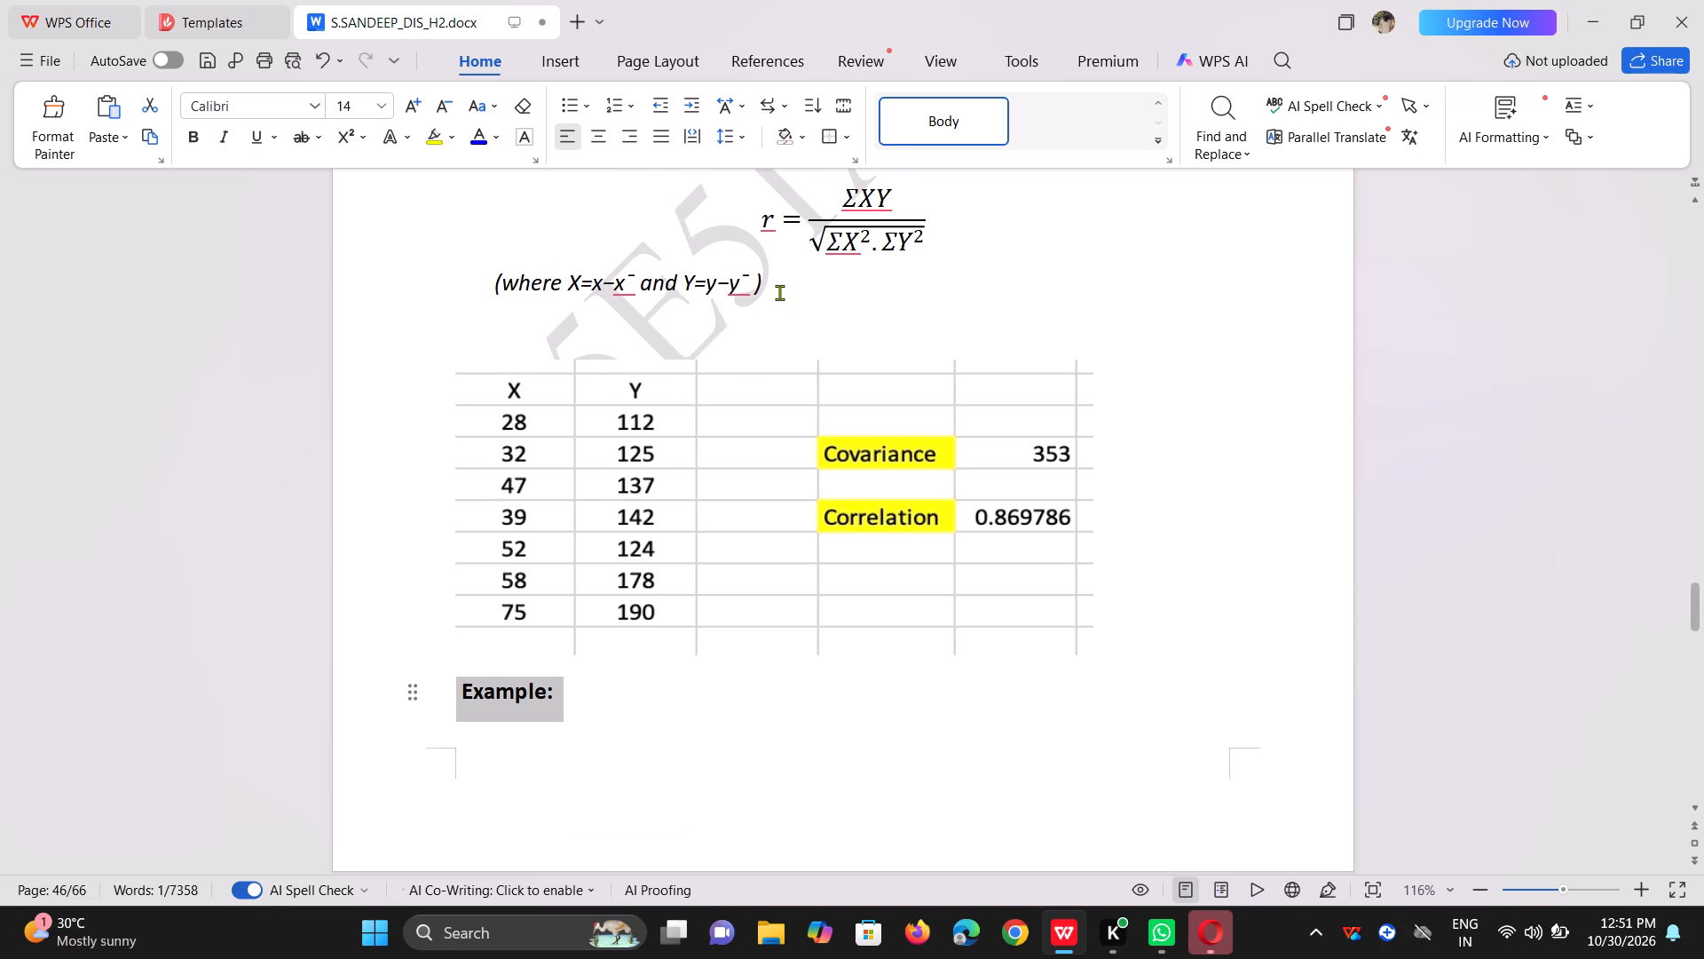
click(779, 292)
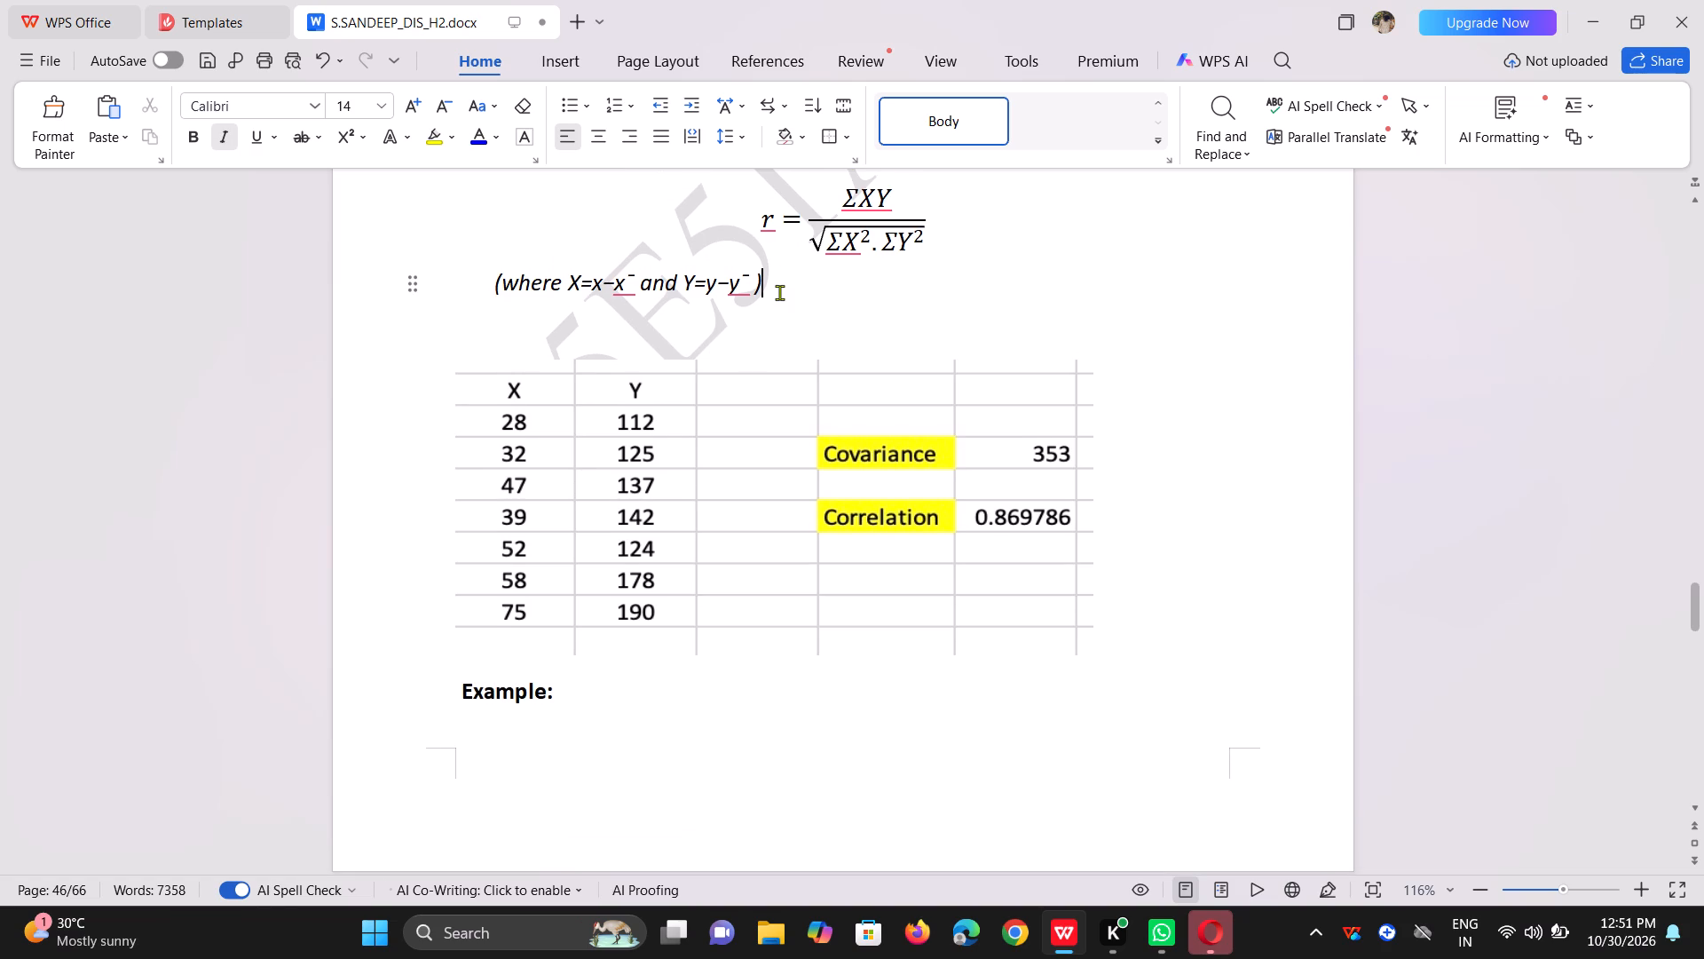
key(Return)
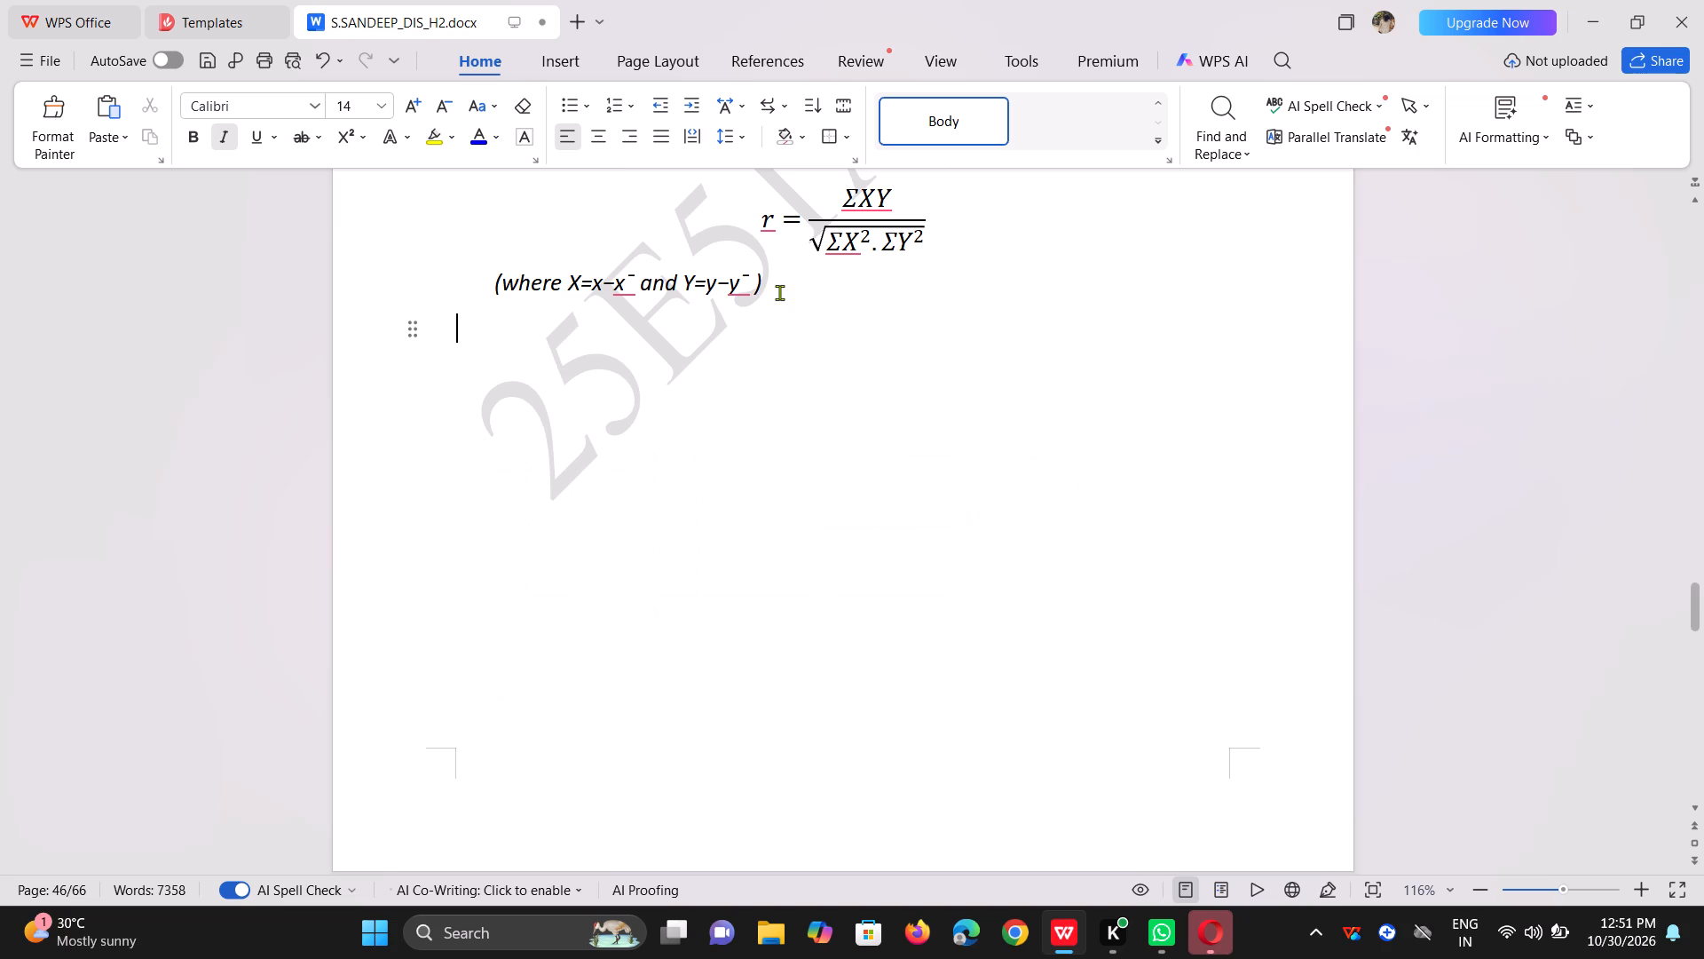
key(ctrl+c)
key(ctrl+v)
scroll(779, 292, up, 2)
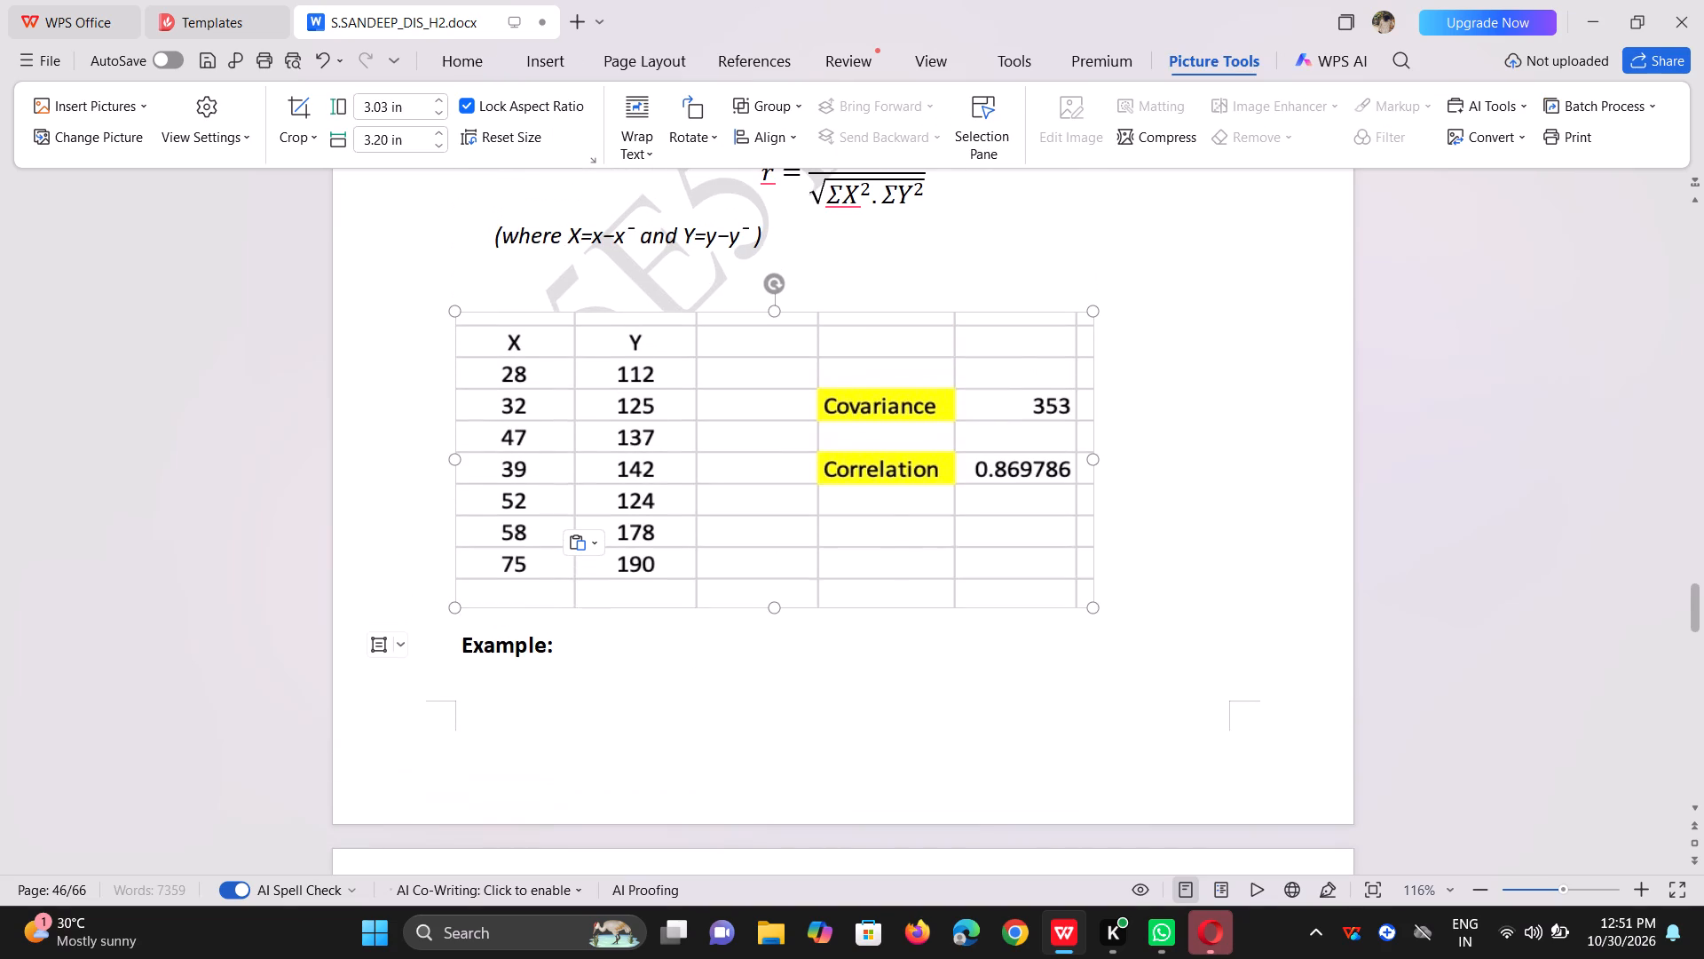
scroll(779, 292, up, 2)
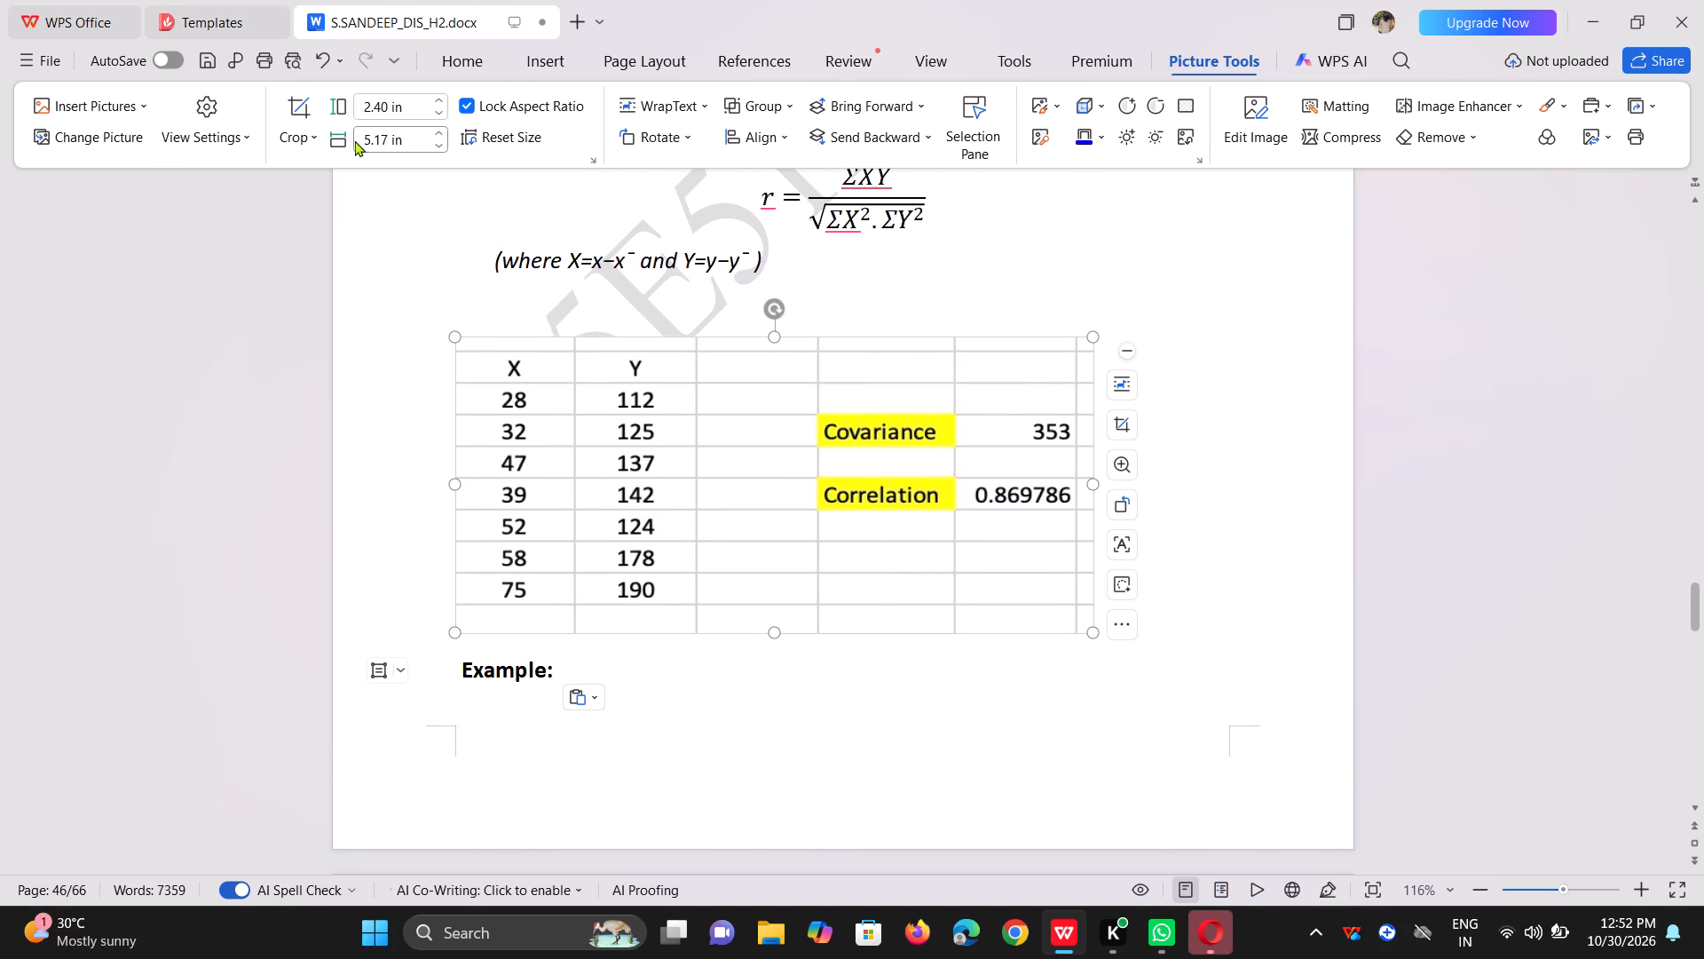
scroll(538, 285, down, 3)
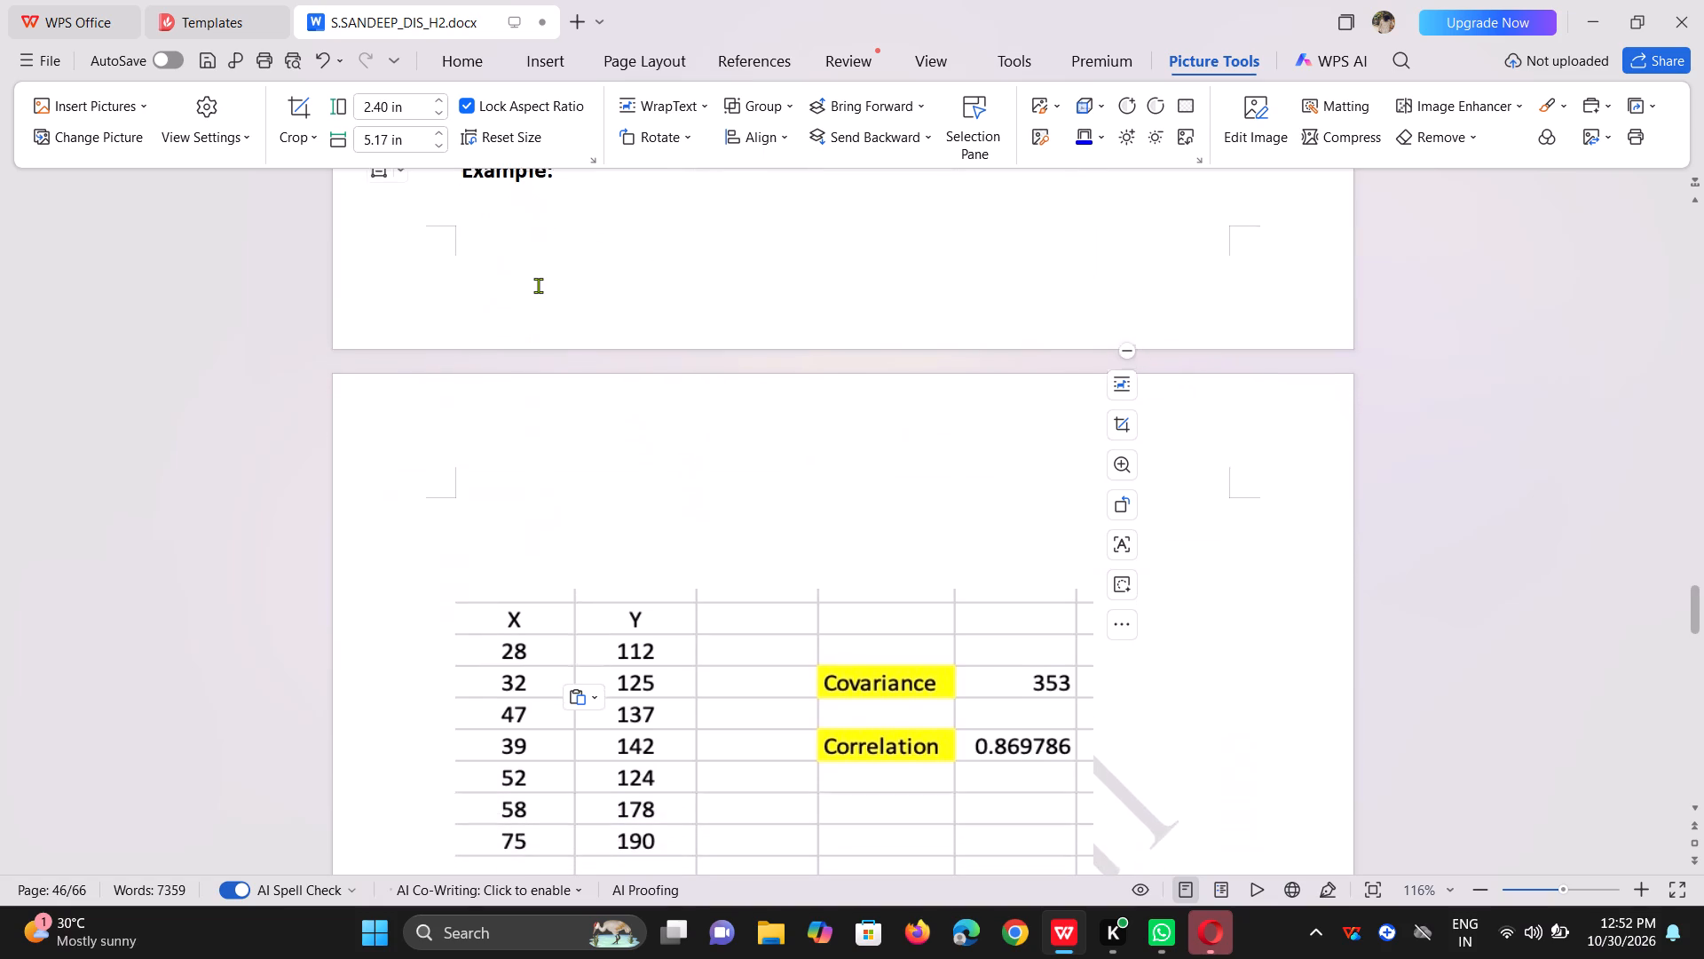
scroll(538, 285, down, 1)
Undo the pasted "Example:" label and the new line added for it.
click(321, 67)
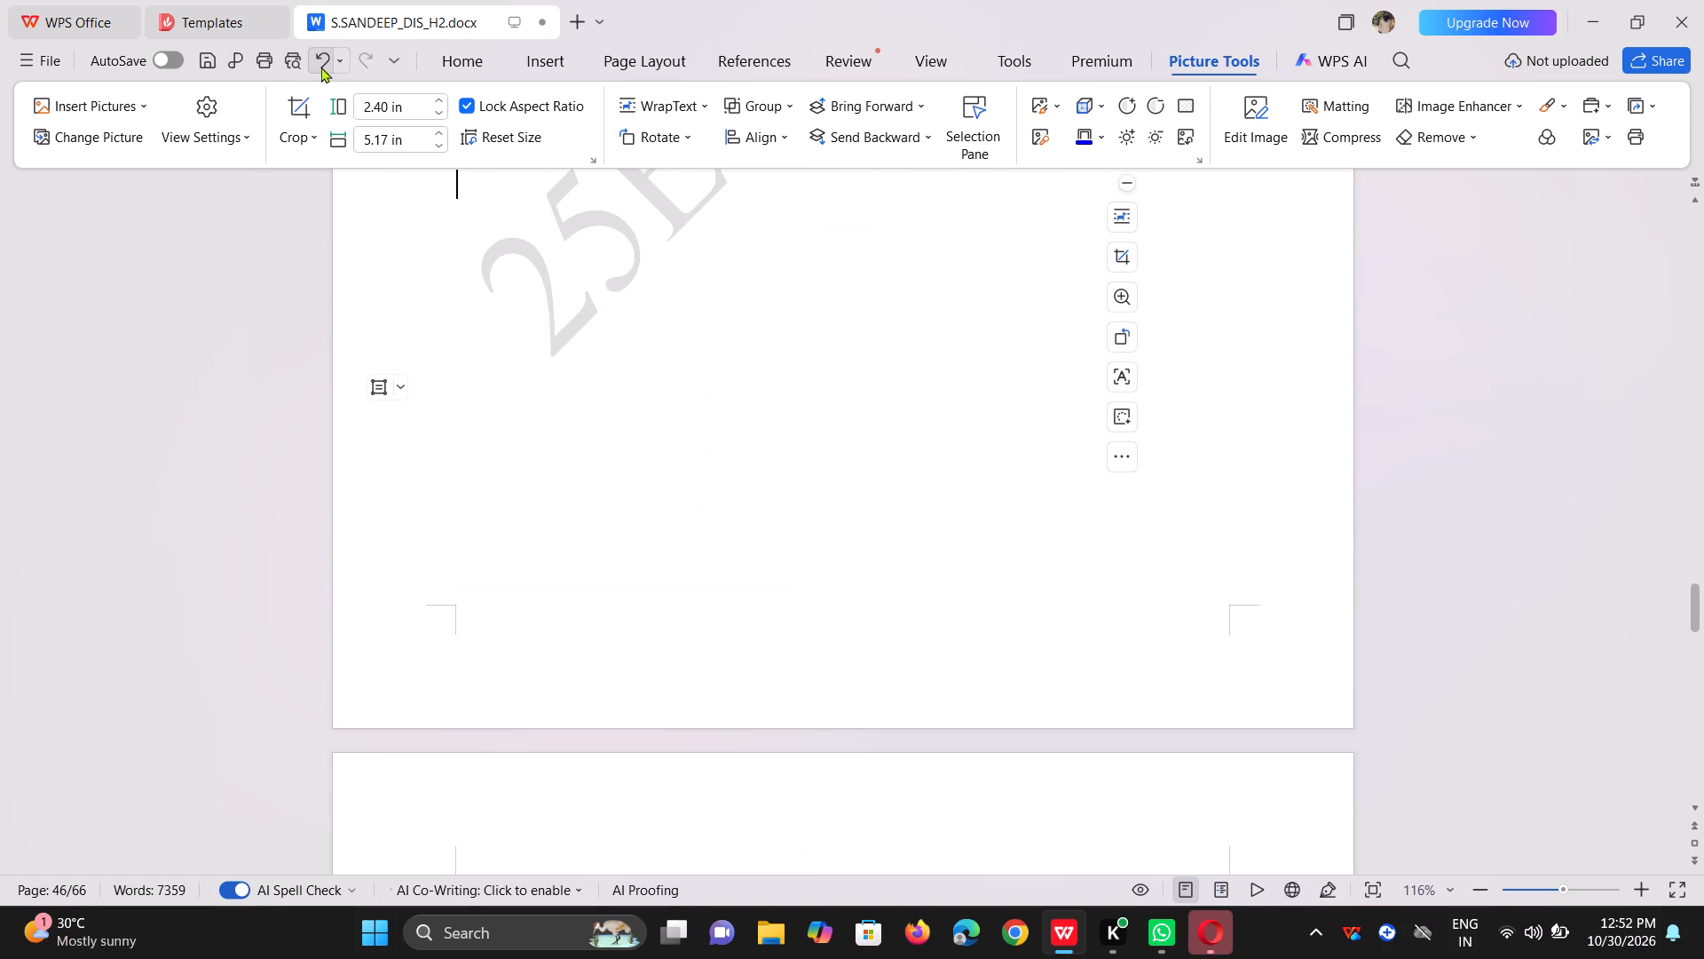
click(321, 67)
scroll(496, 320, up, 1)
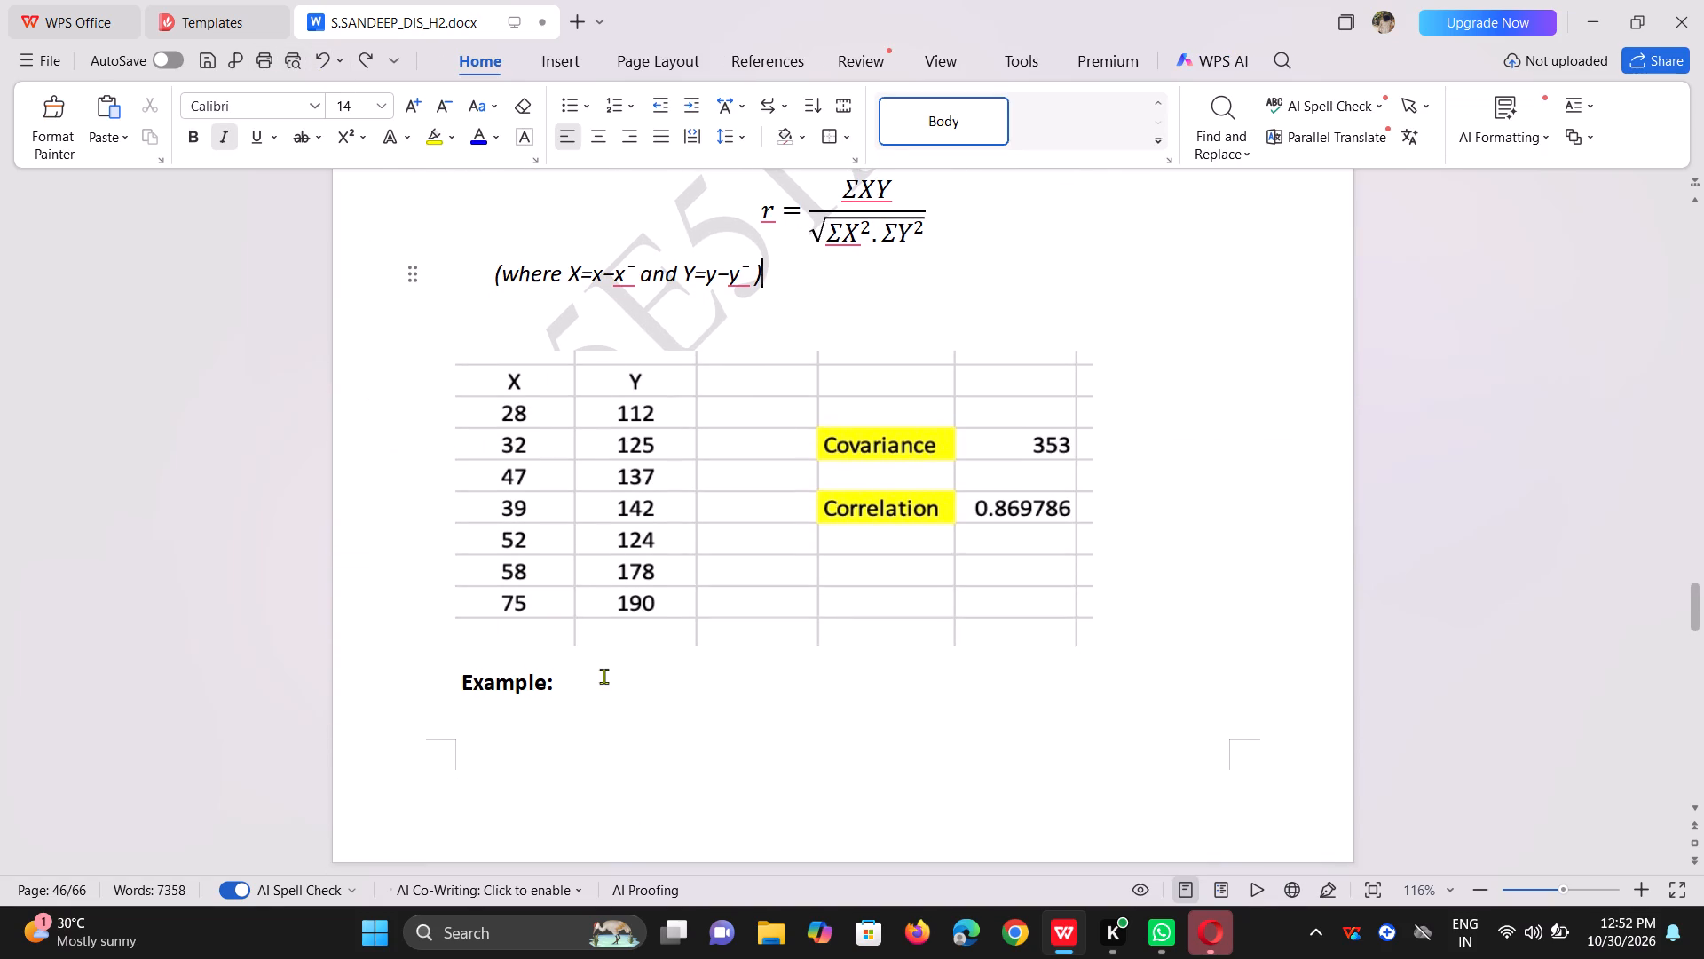
Copy the bold "Example:" label onto a new line directly below "(where X=x−x¯ and Y=y−y¯)".
scroll(634, 448, down, 2)
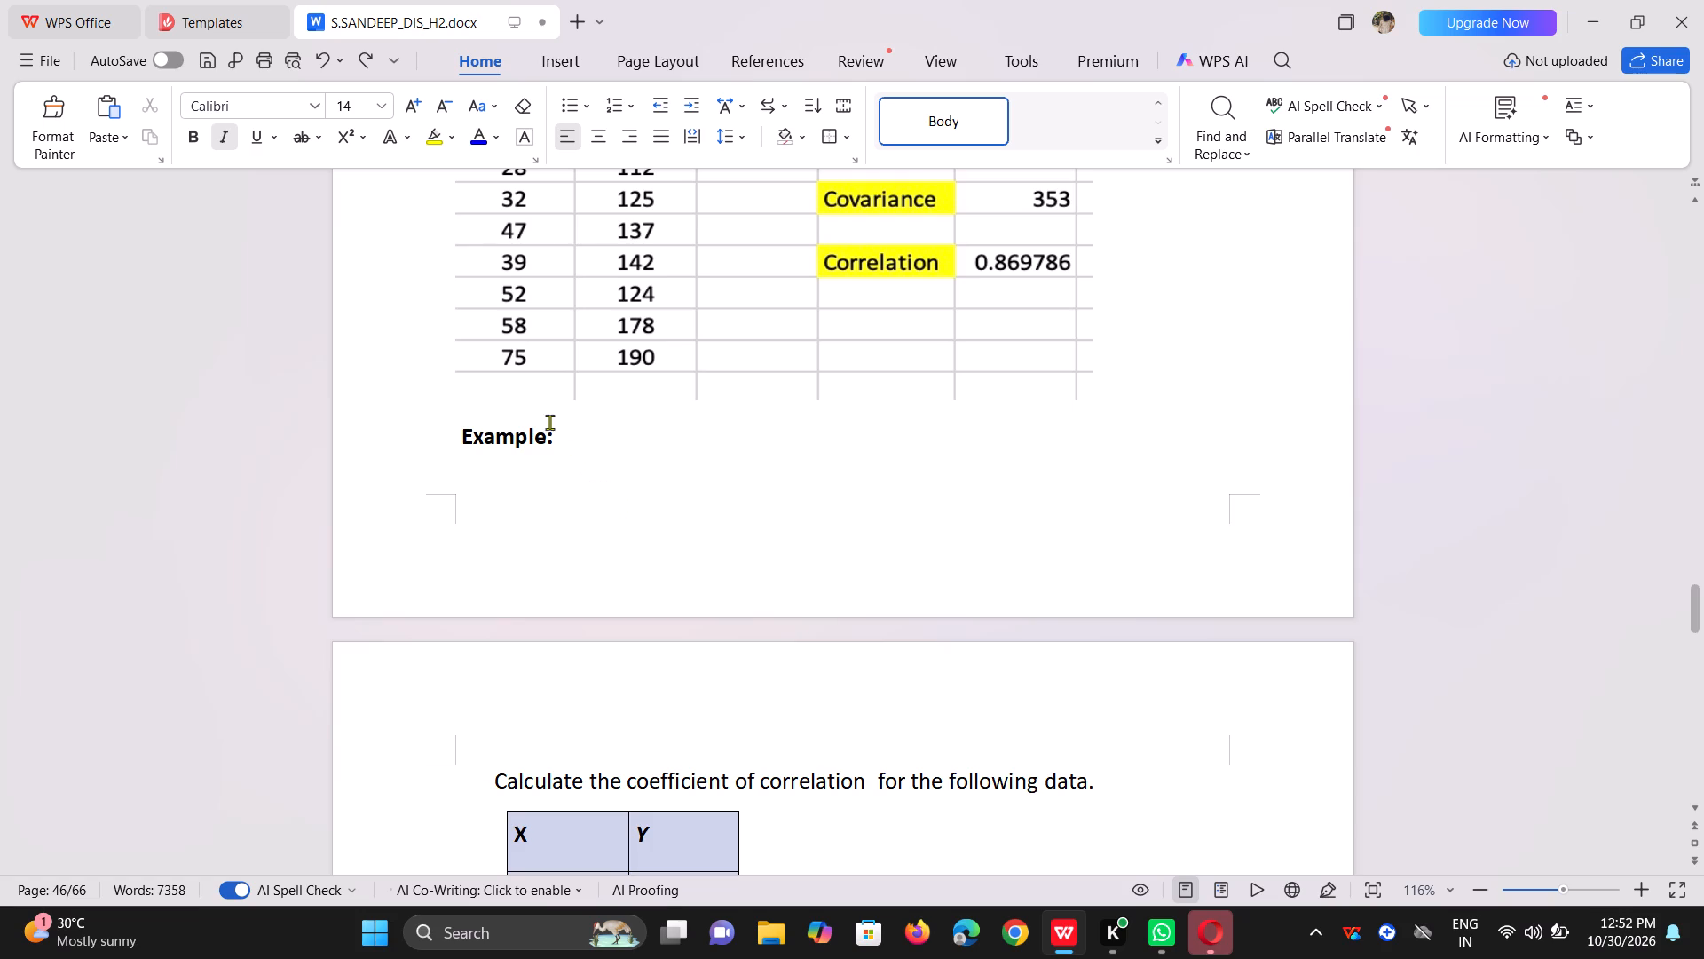
drag(559, 440, 466, 432)
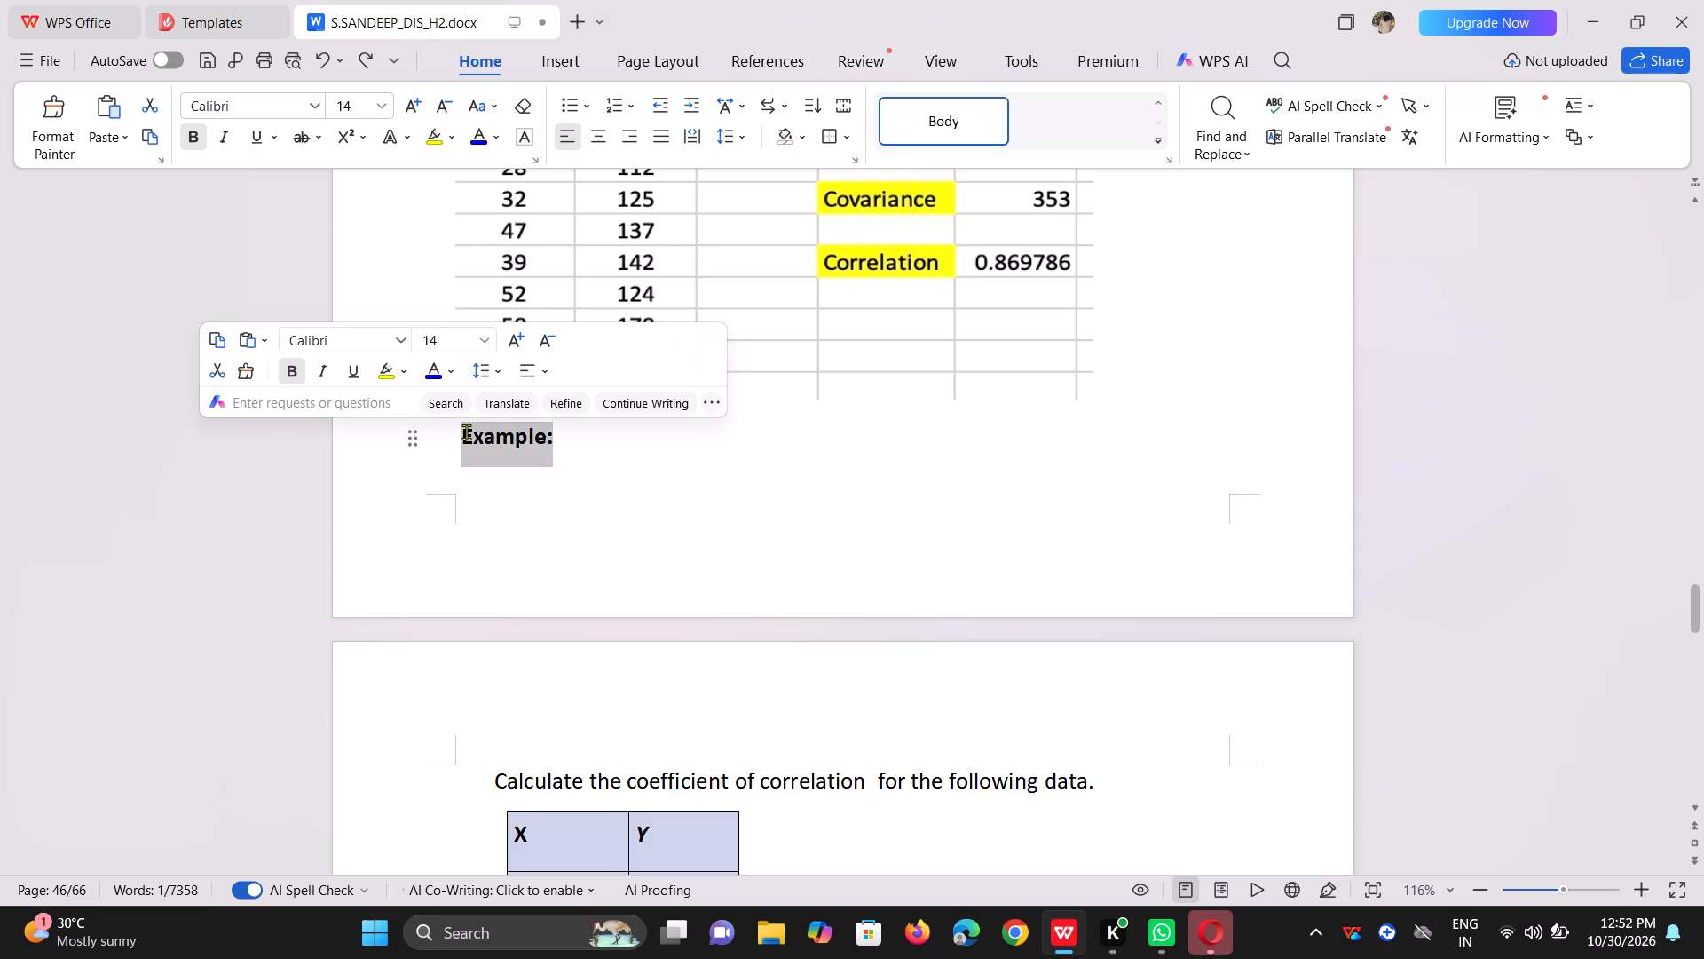
key(ctrl+c)
scroll(466, 432, up, 2)
click(778, 207)
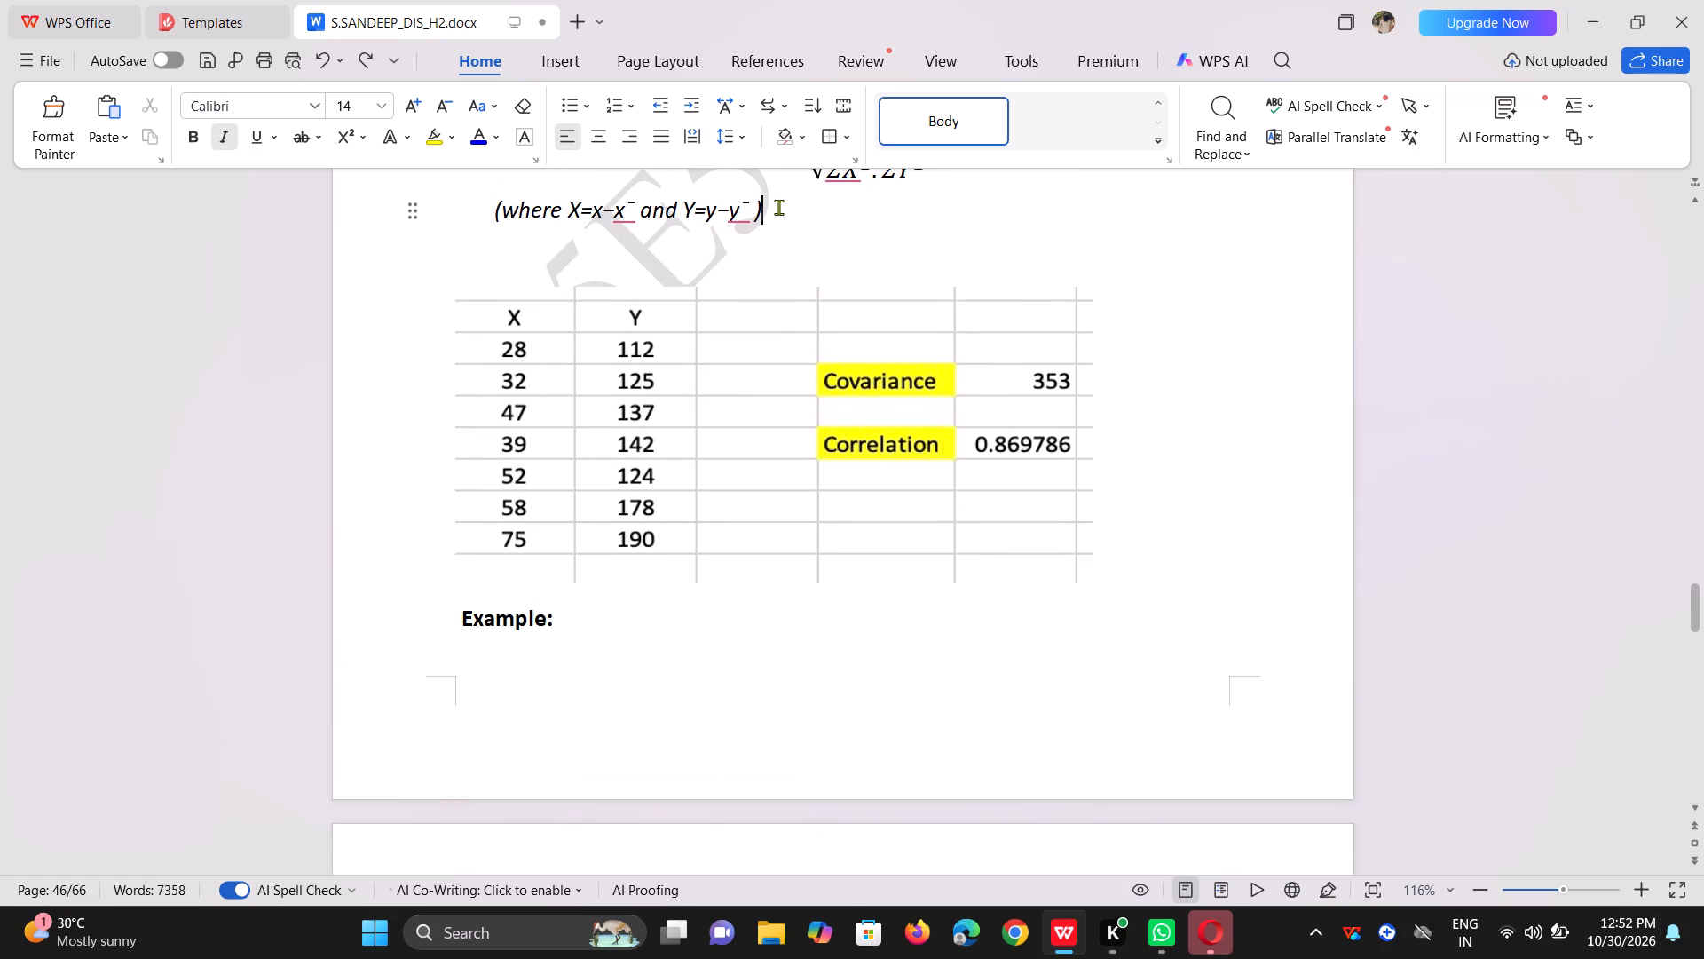
key(Return)
click(778, 207)
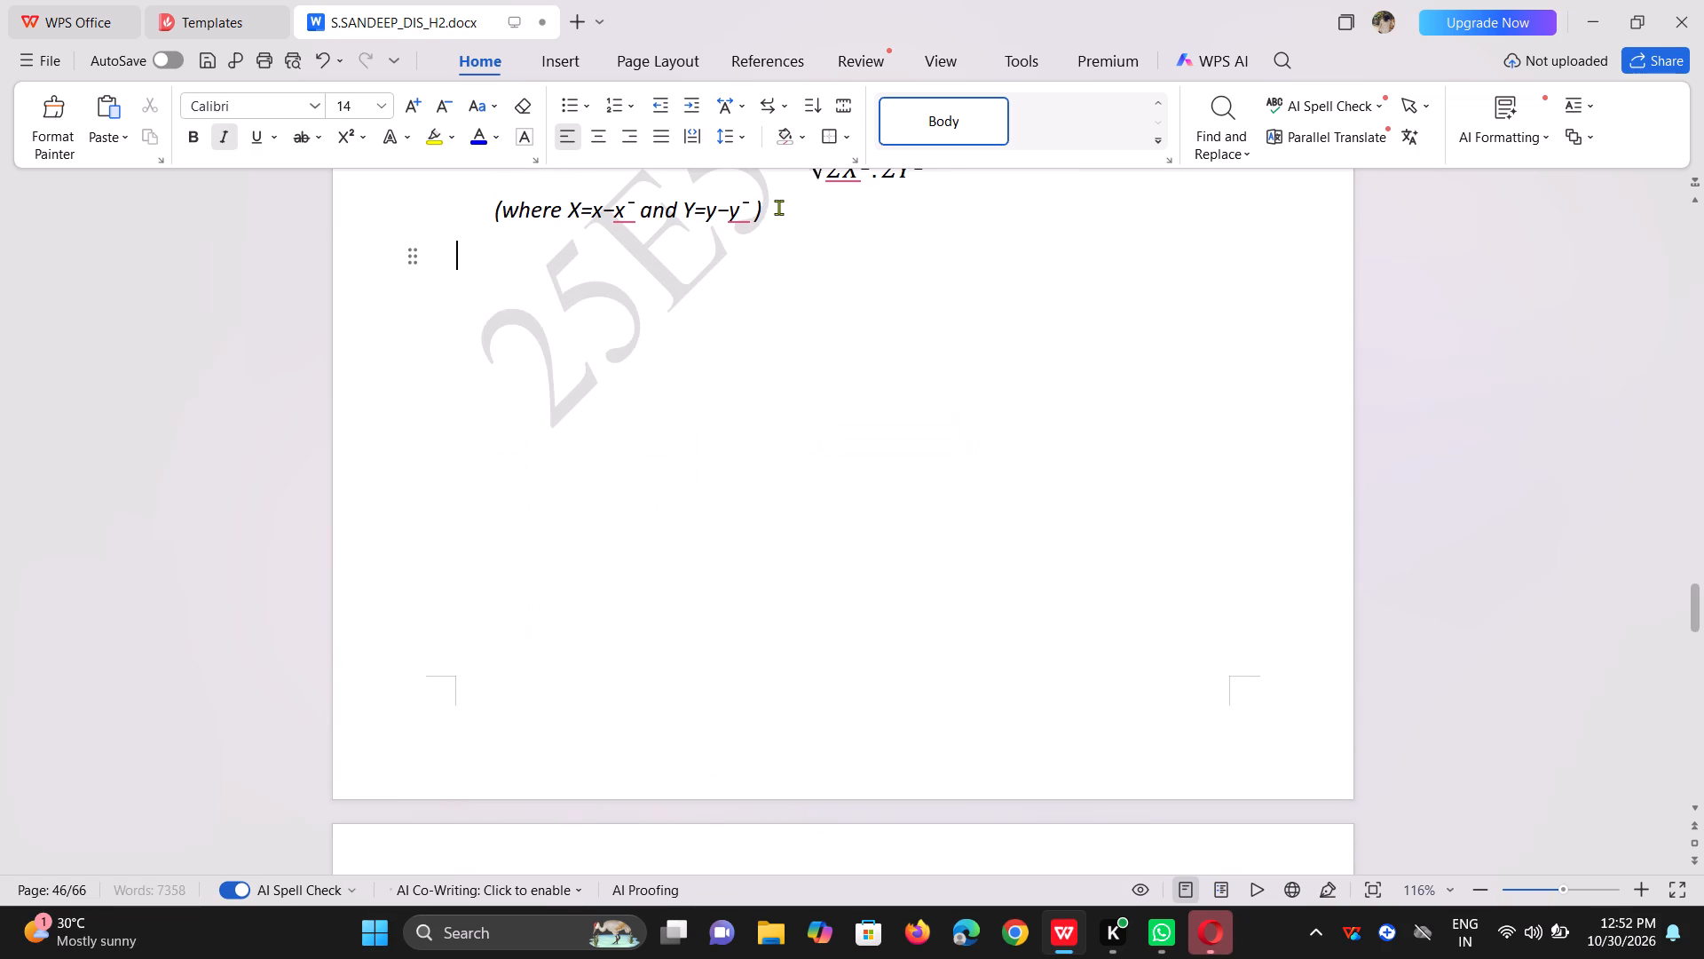
double_click(476, 267)
click(476, 267)
key(ctrl+v)
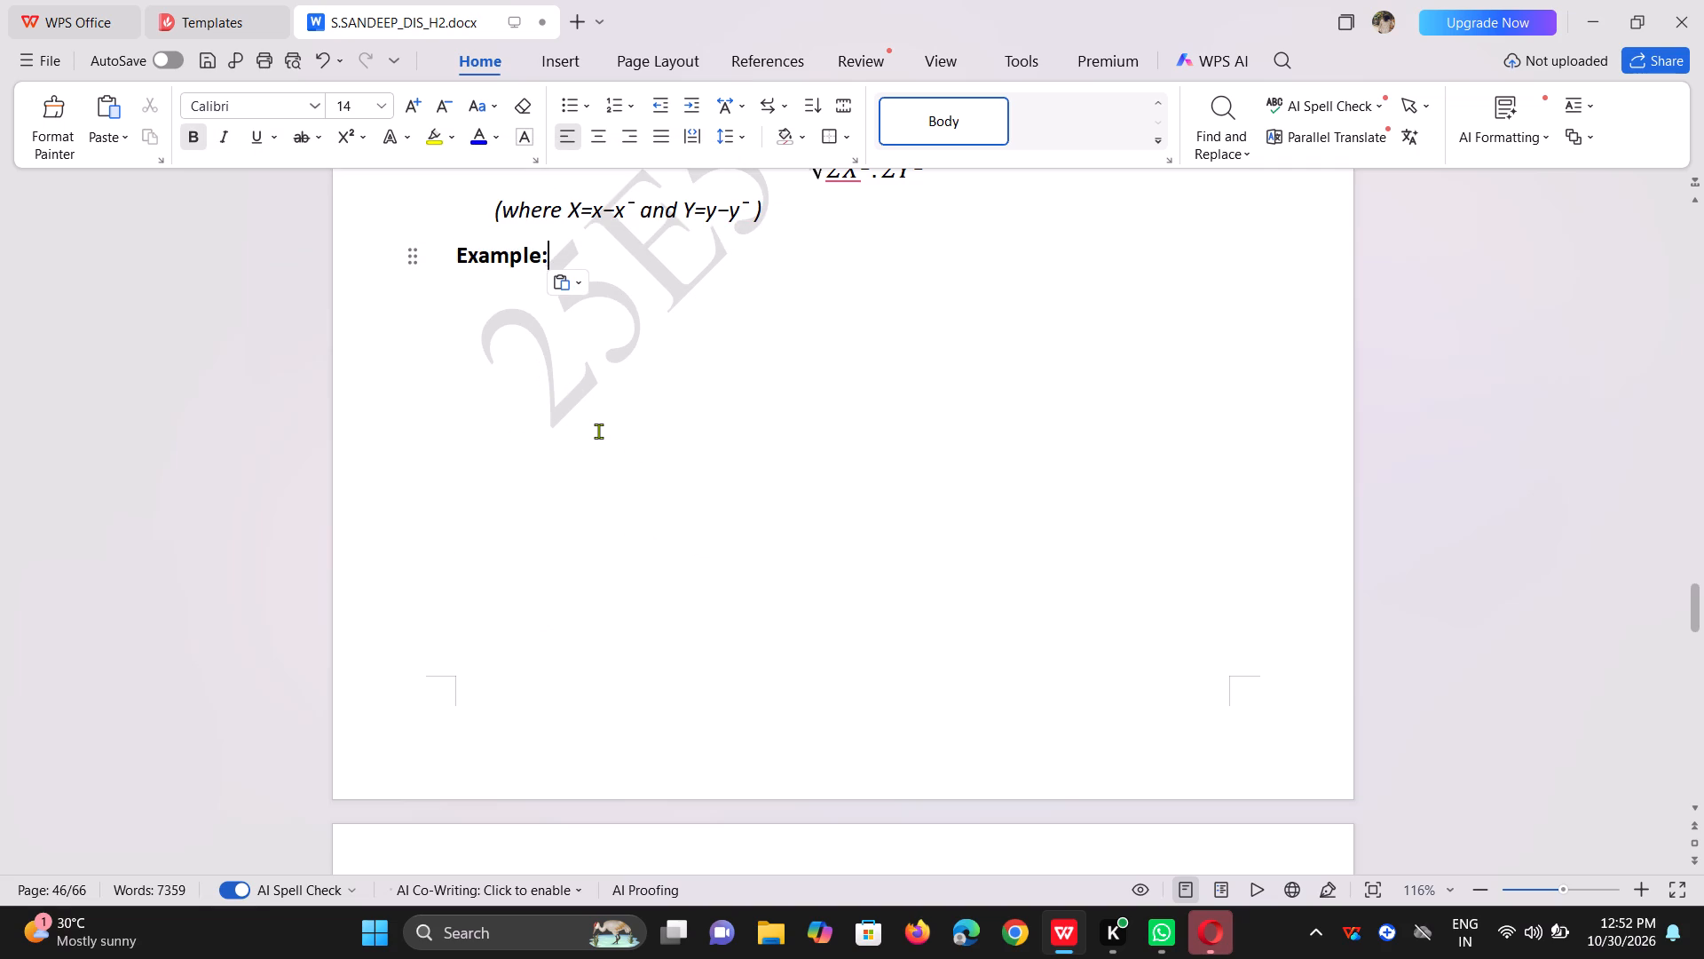
Delete the original "Example:" label and its empty line between the Covariance and Correlation picture and the coefficient of correlation question.
scroll(598, 431, down, 8)
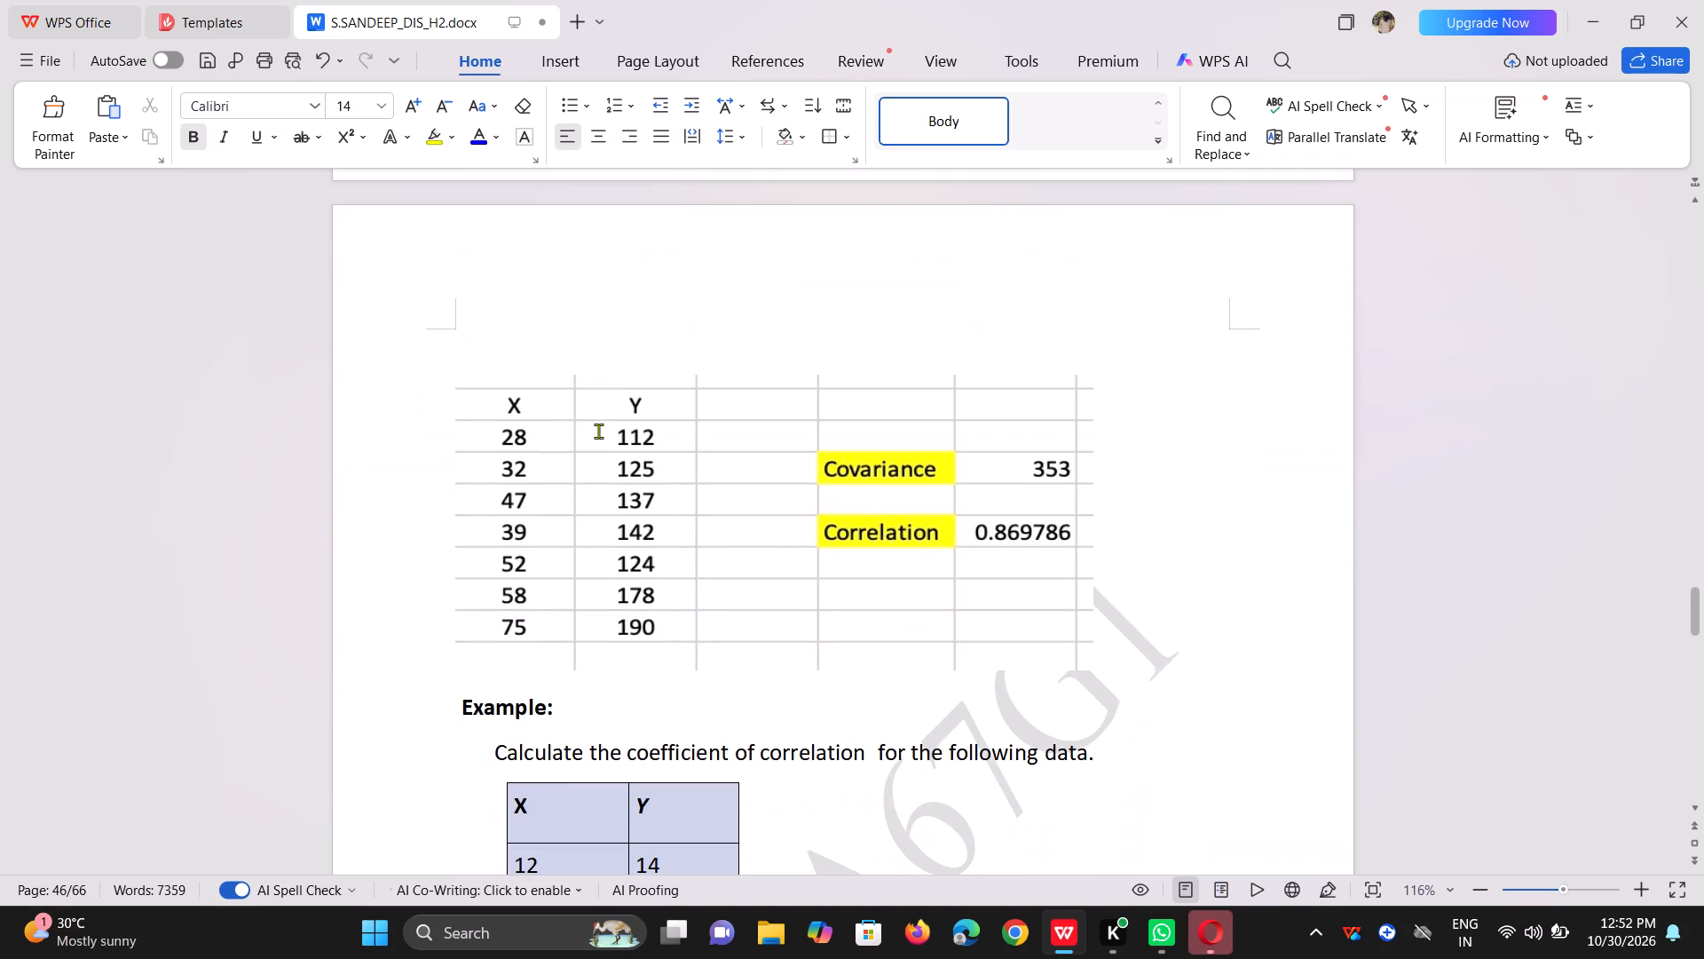
click(552, 694)
key(BackSpace)
key(BackSpace)
key(BackSpace)
key(BackSpace)
key(BackSpace)
key(BackSpace)
key(BackSpace)
key(BackSpace)
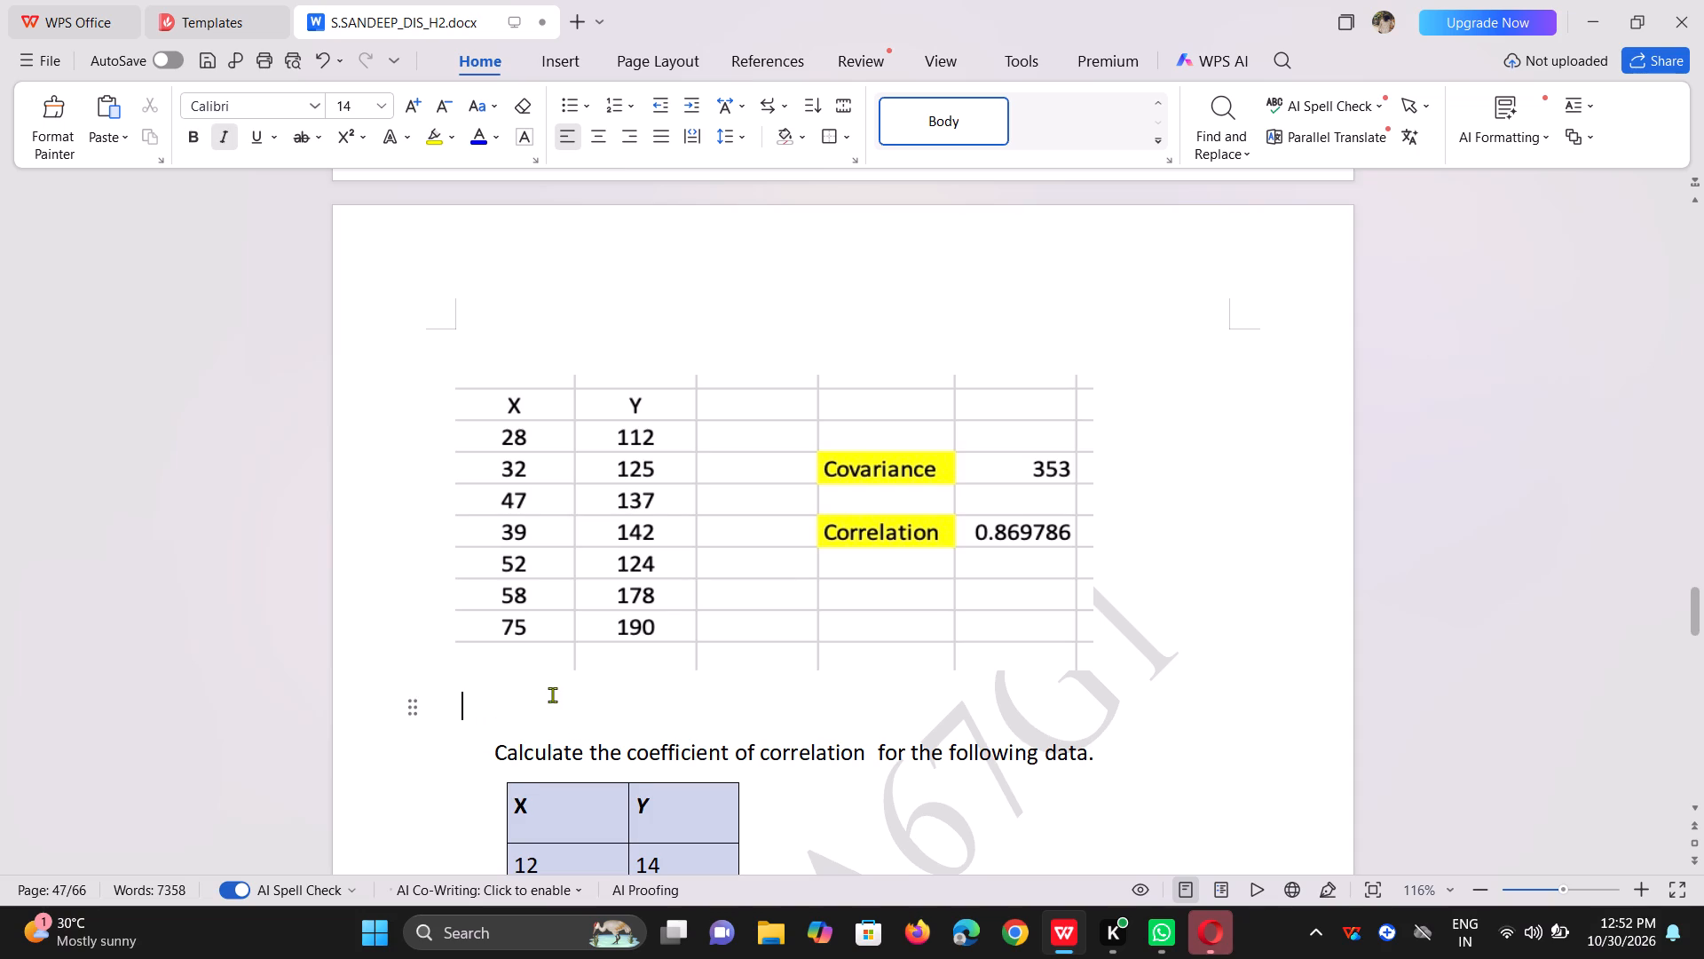
key(BackSpace)
key(BackSpace)
Shrink the Covariance and Correlation picture vertically to a height of about 2.10 in, keeping its width.
scroll(552, 694, up, 2)
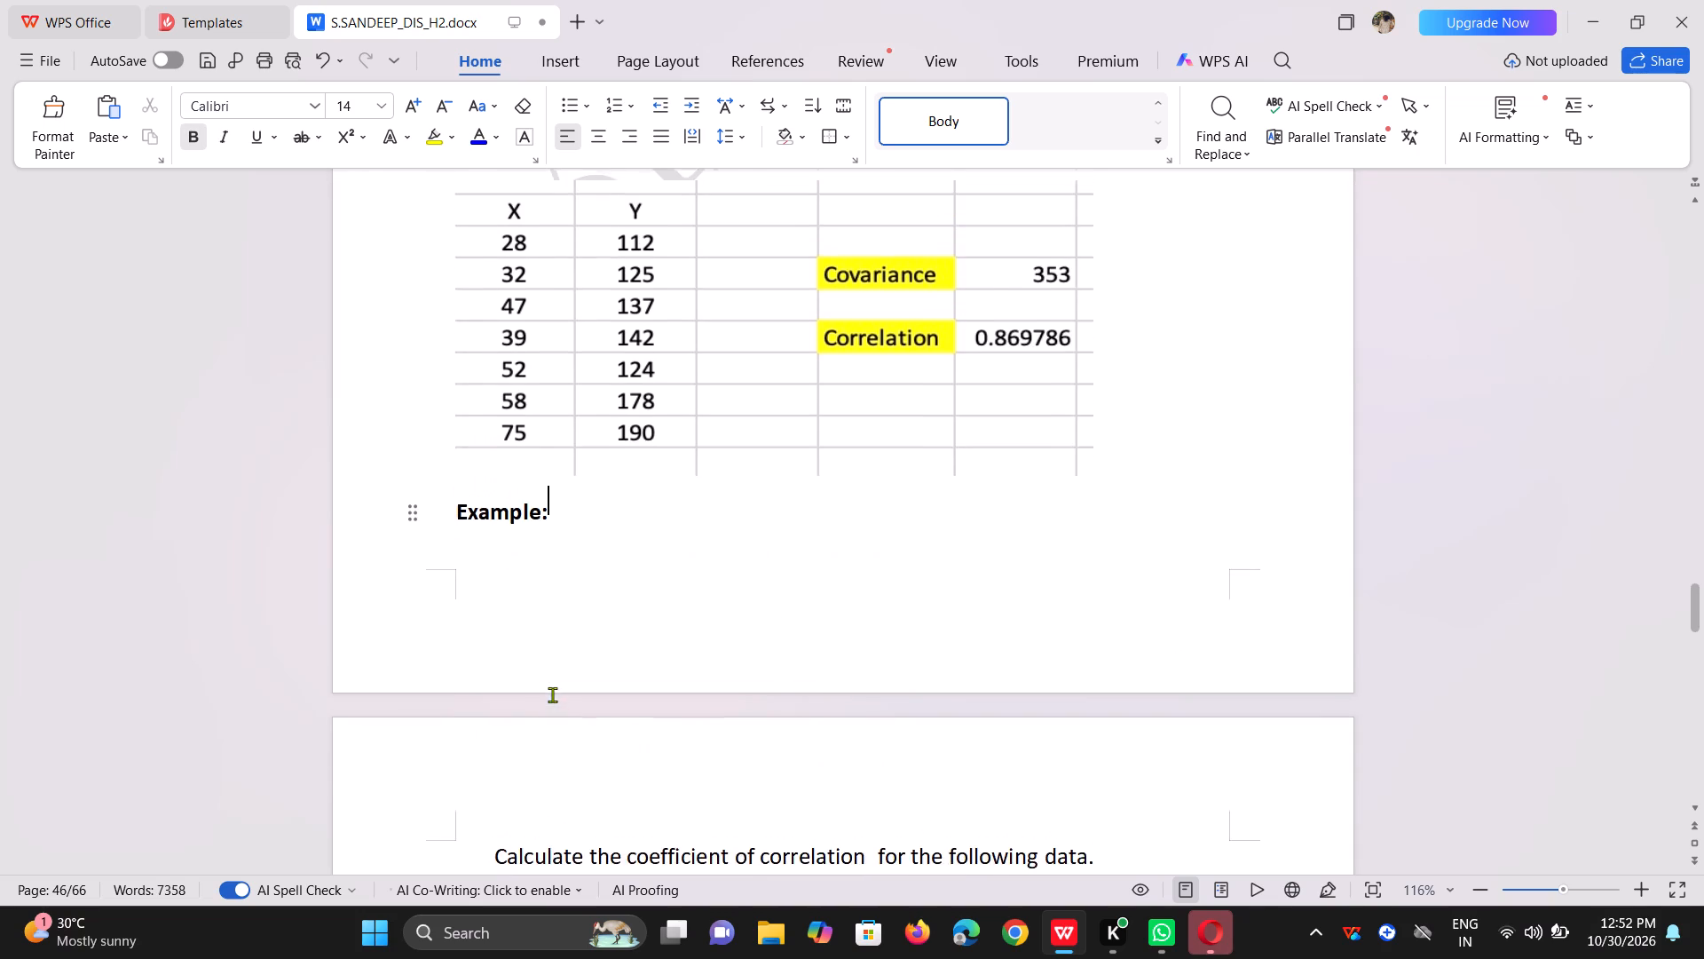
scroll(552, 694, up, 2)
click(709, 464)
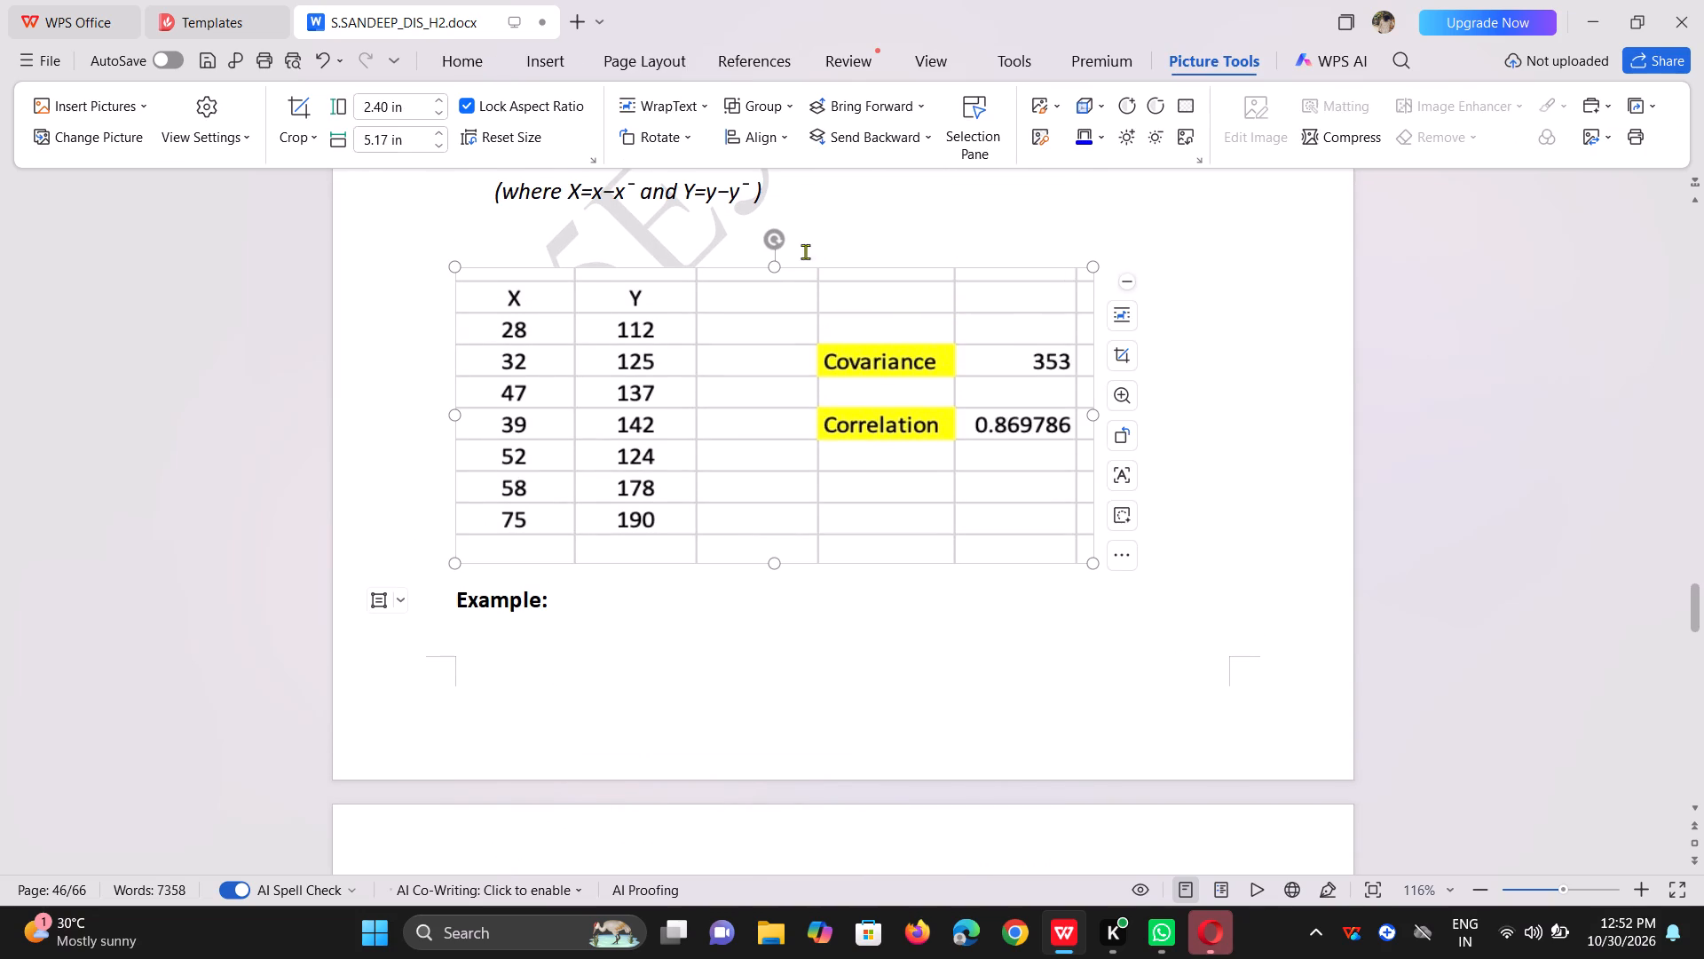
drag(775, 271, 777, 324)
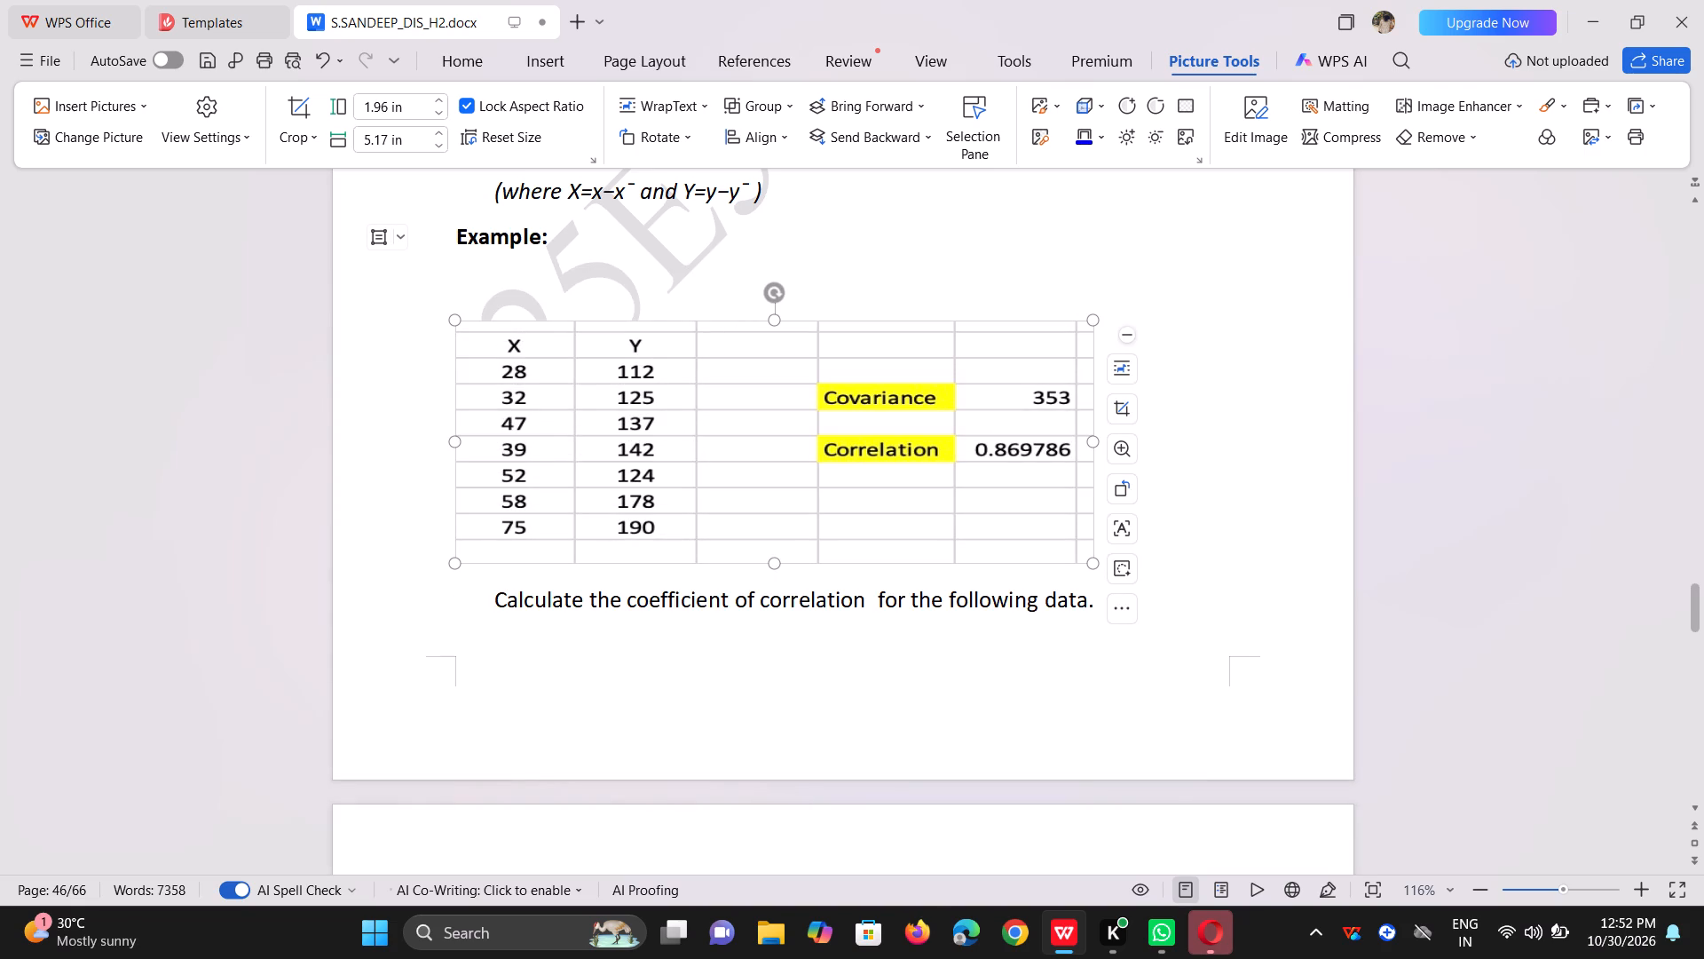
drag(772, 317, 772, 294)
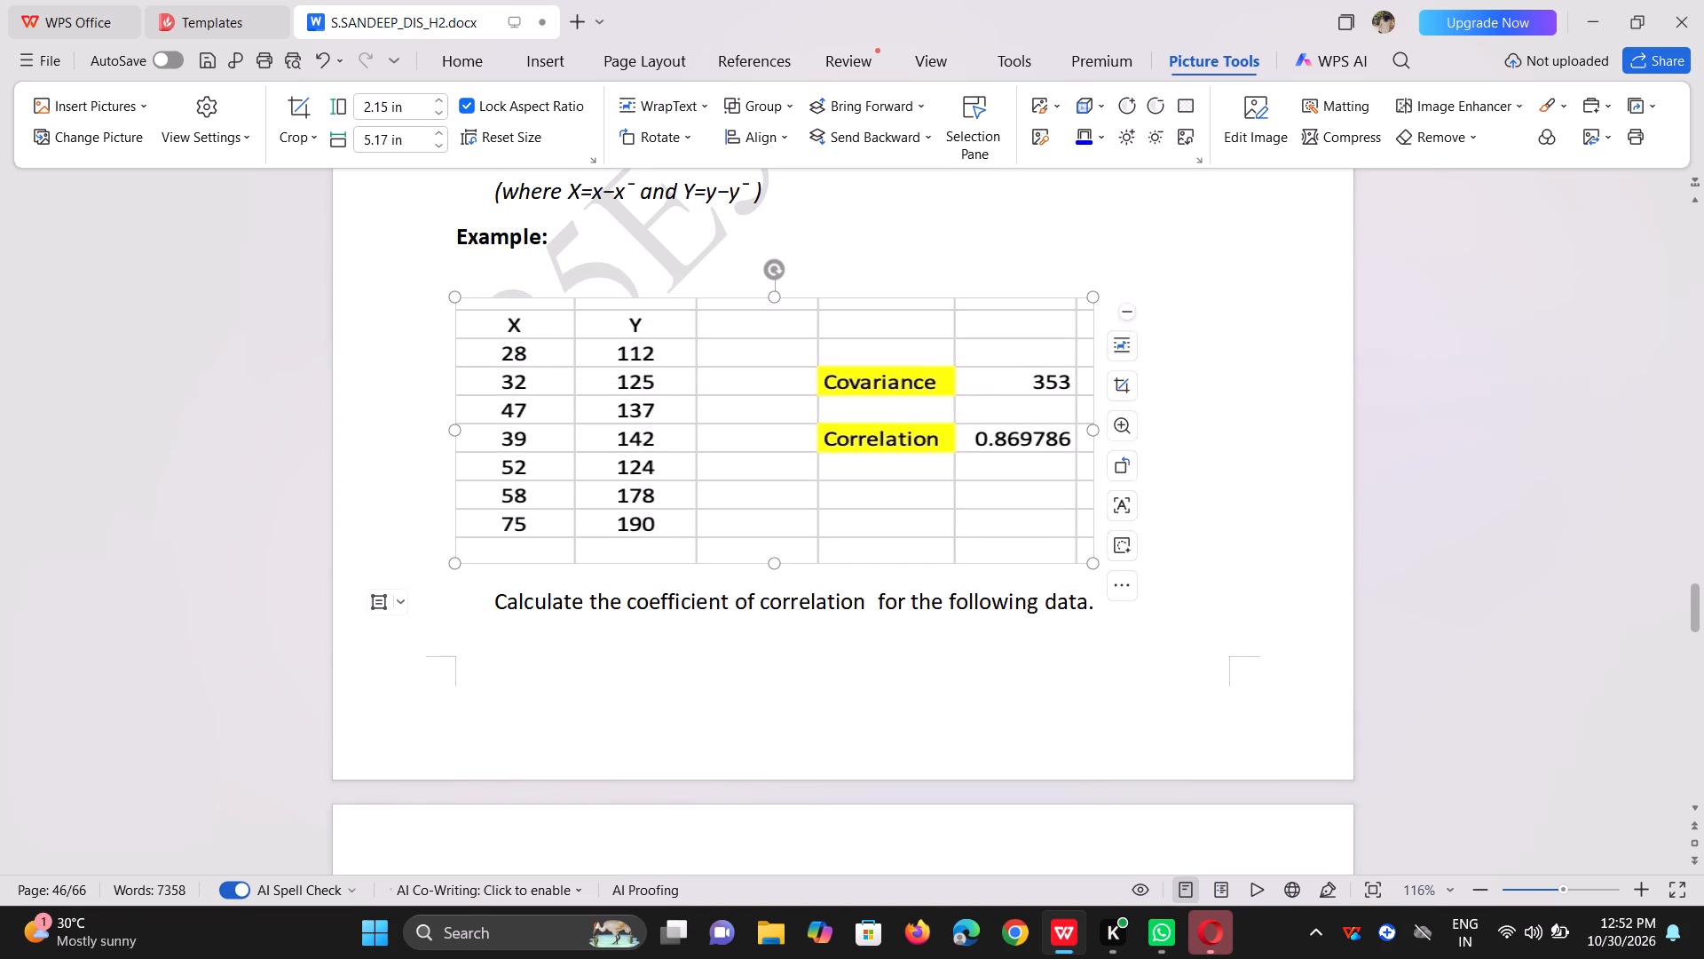
drag(772, 294, 772, 283)
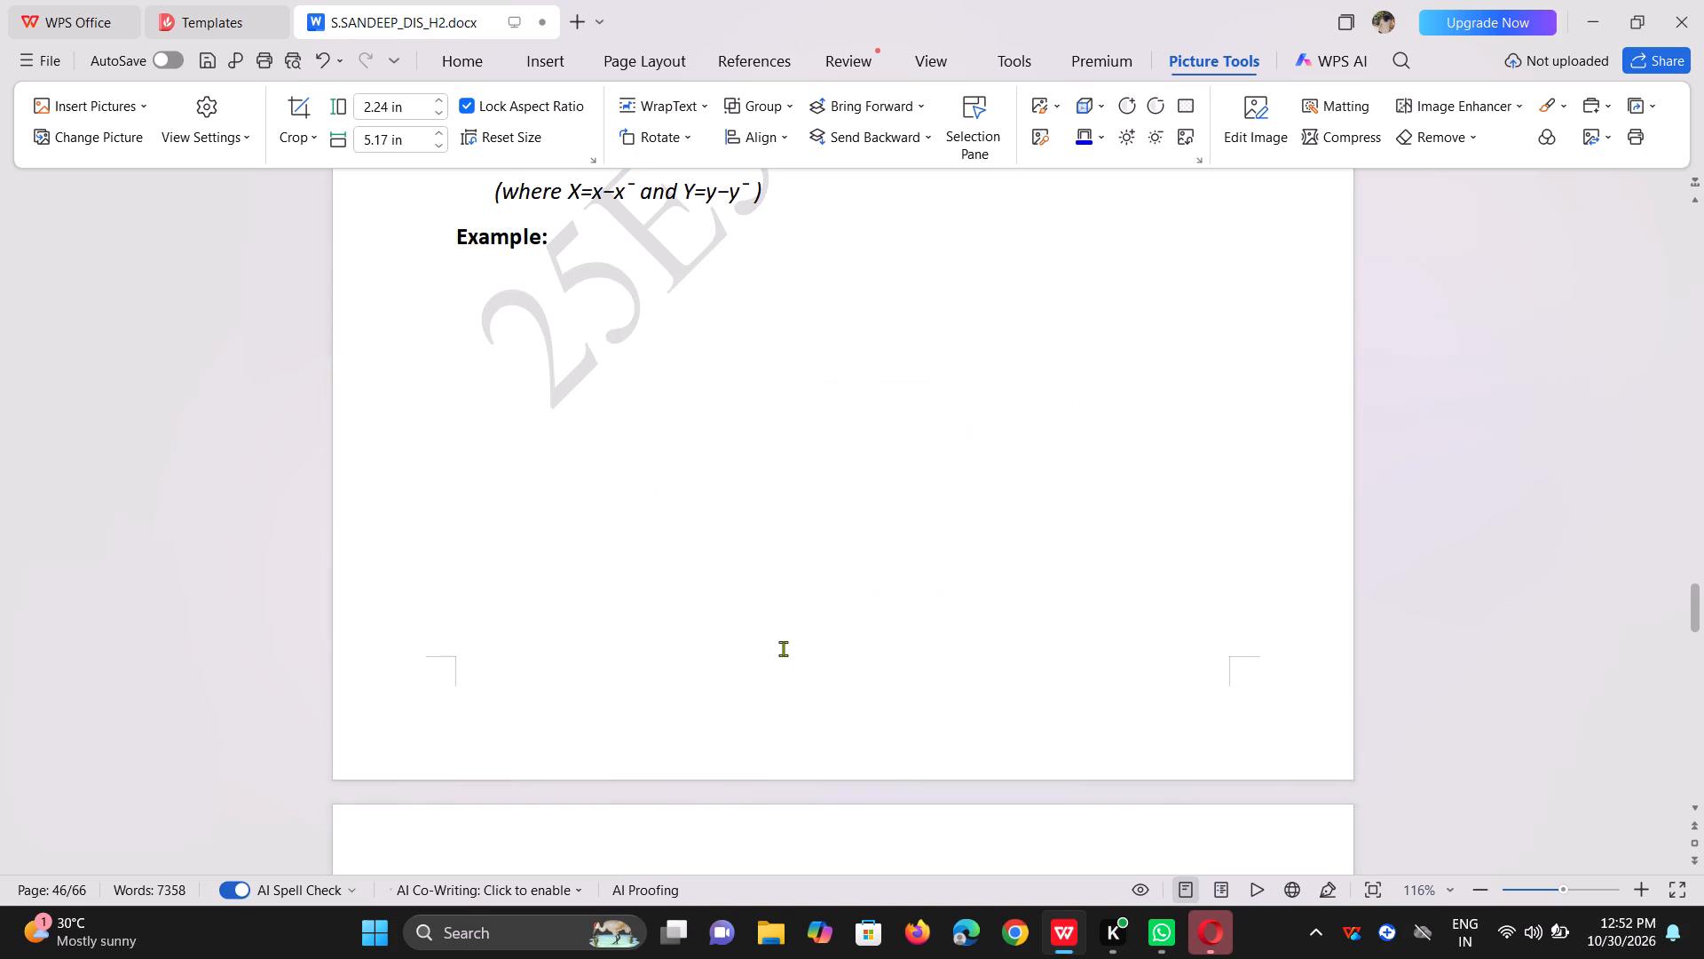
scroll(783, 648, down, 4)
drag(777, 694, 777, 711)
Examine where the resized picture sits in the layout, from the correlation example up past the Correlation heading to the covariance table.
scroll(760, 451, up, 3)
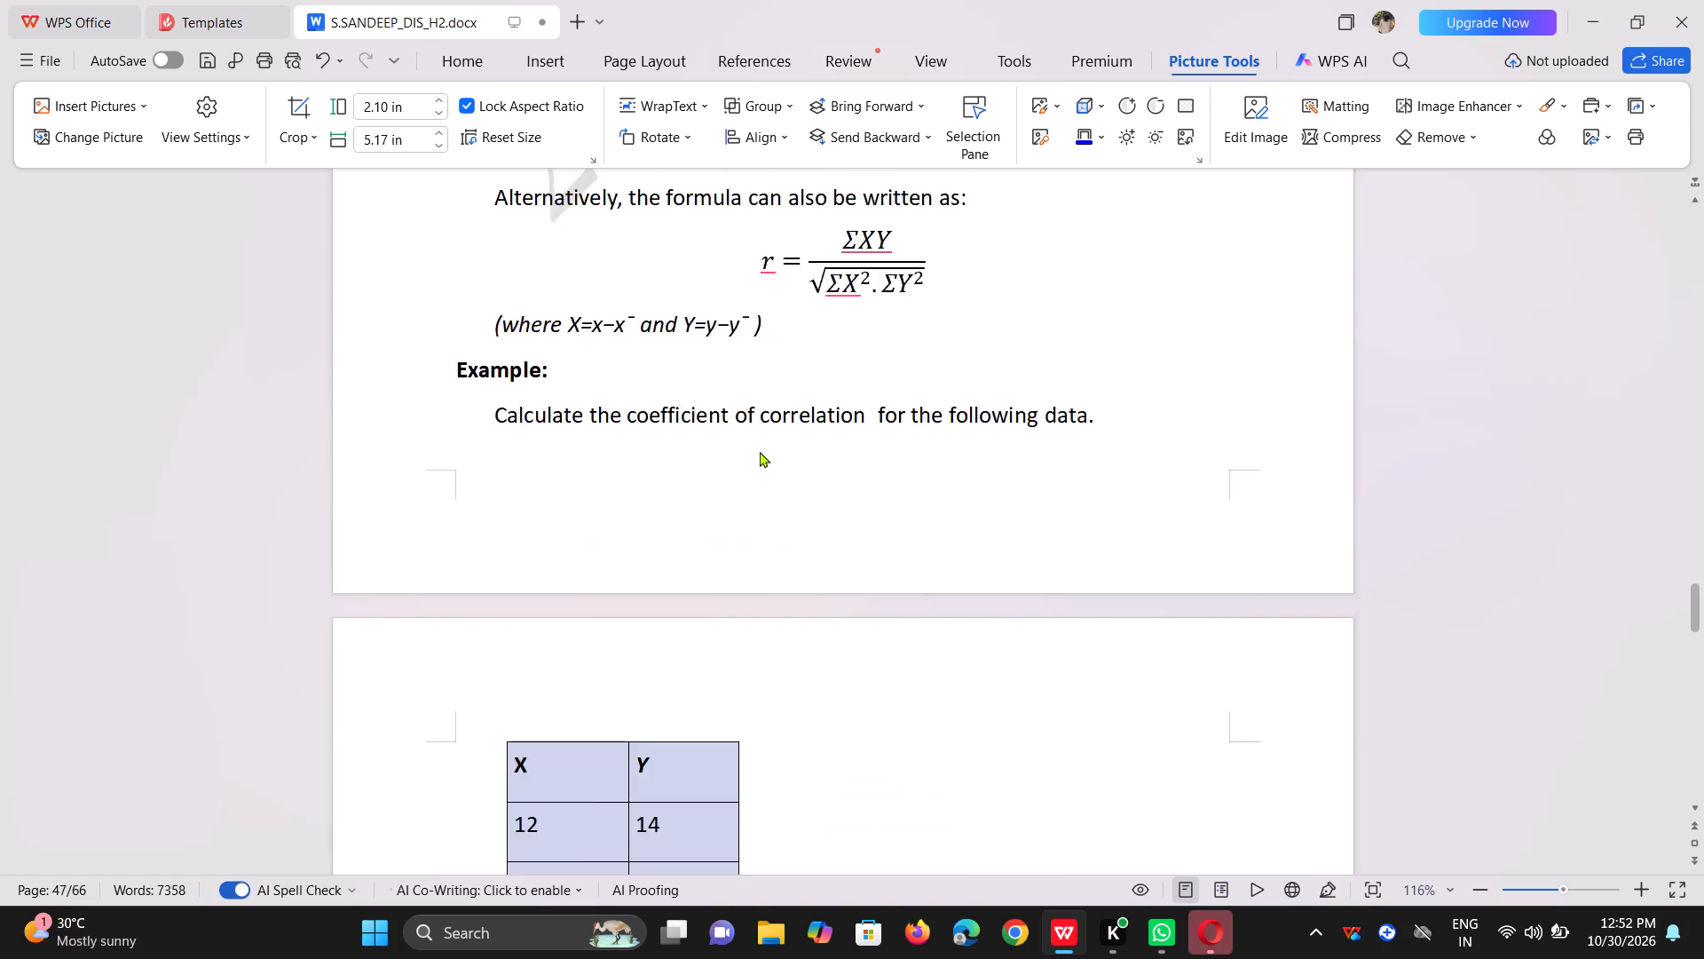
scroll(760, 451, up, 6)
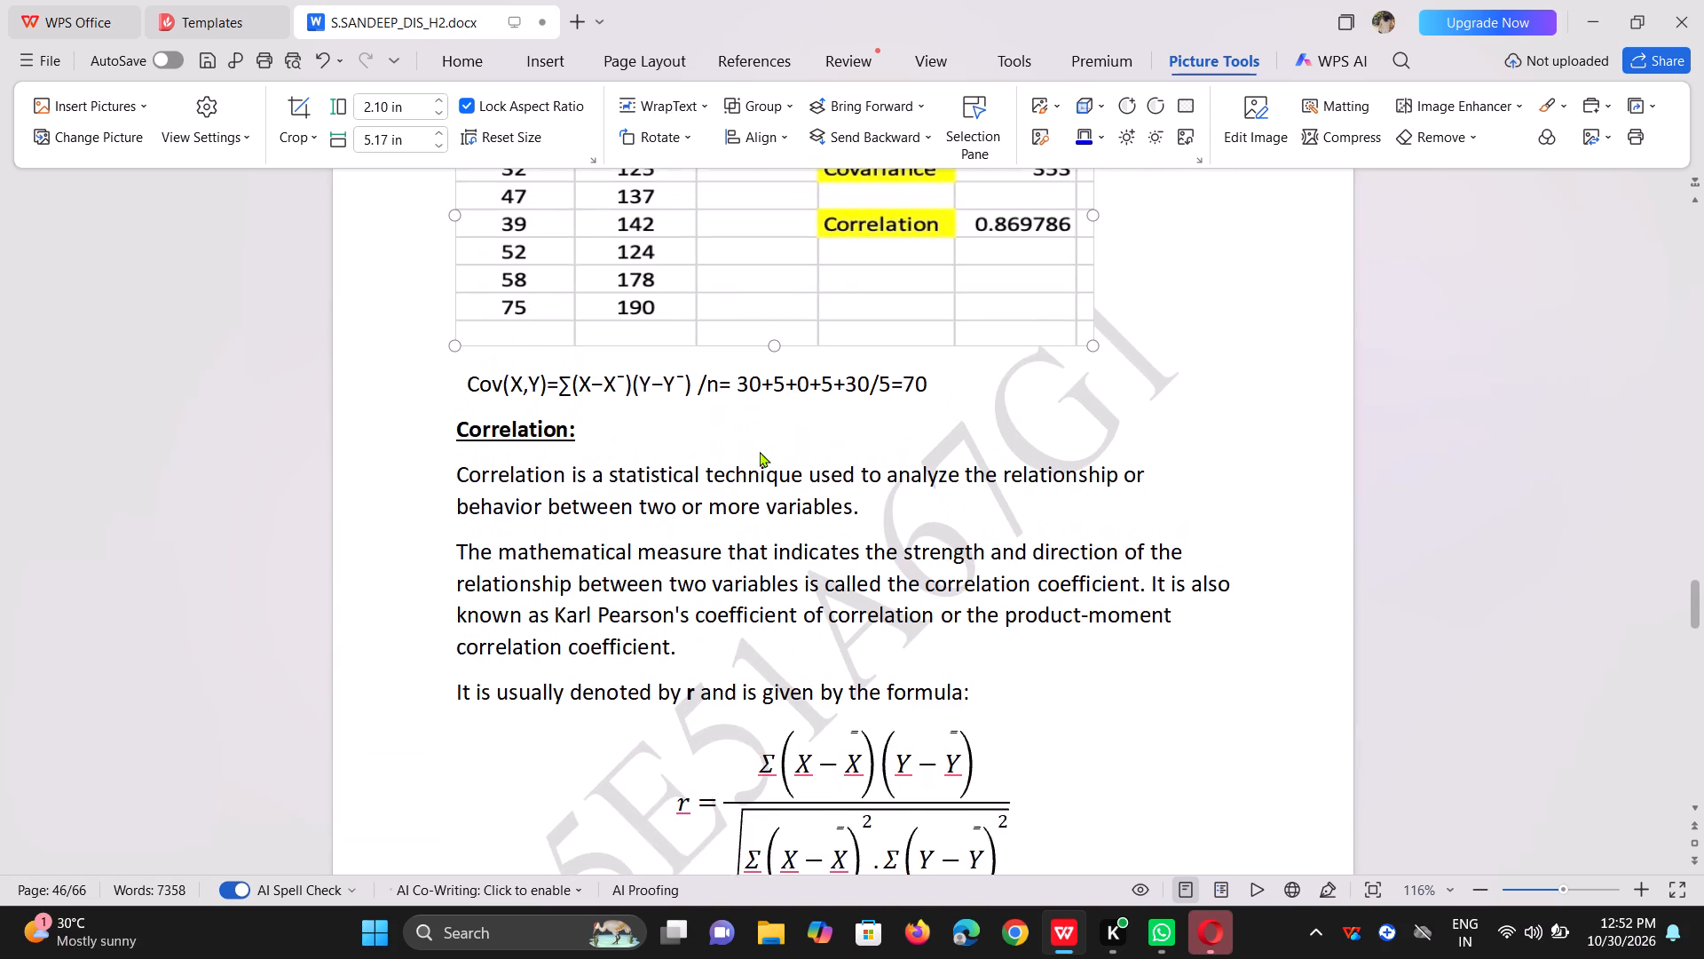
scroll(760, 451, up, 6)
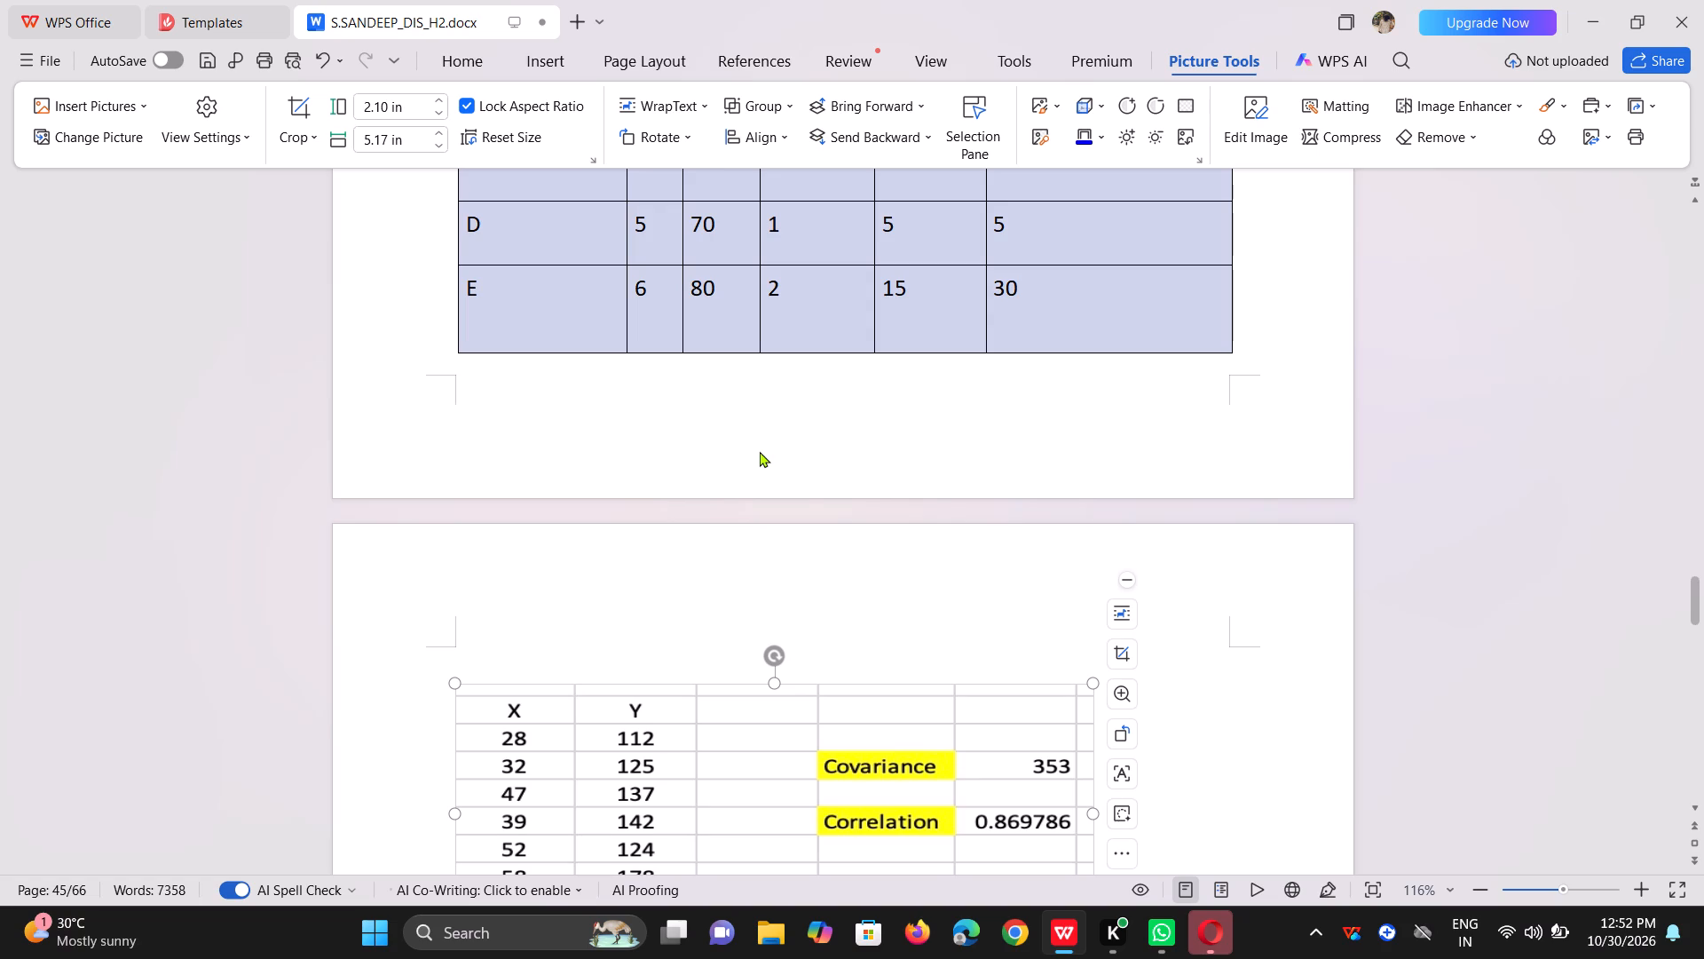
Undo the last two changes to the Covariance and Correlation picture in the correlation example.
scroll(760, 451, up, 3)
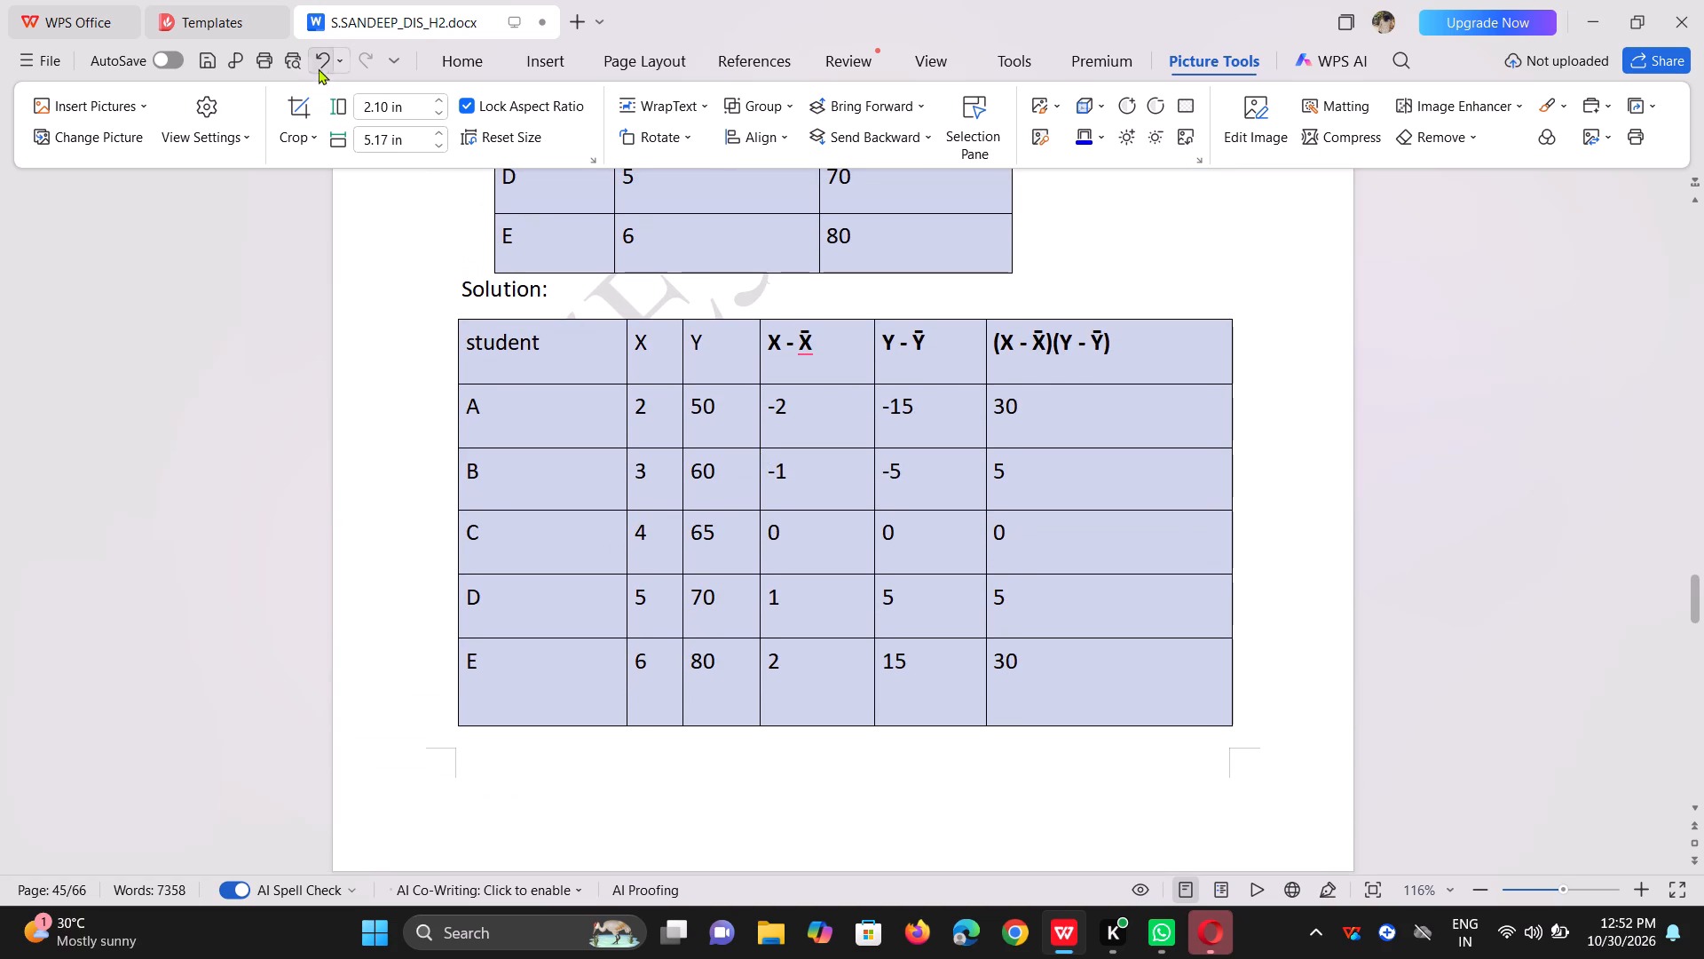
click(321, 67)
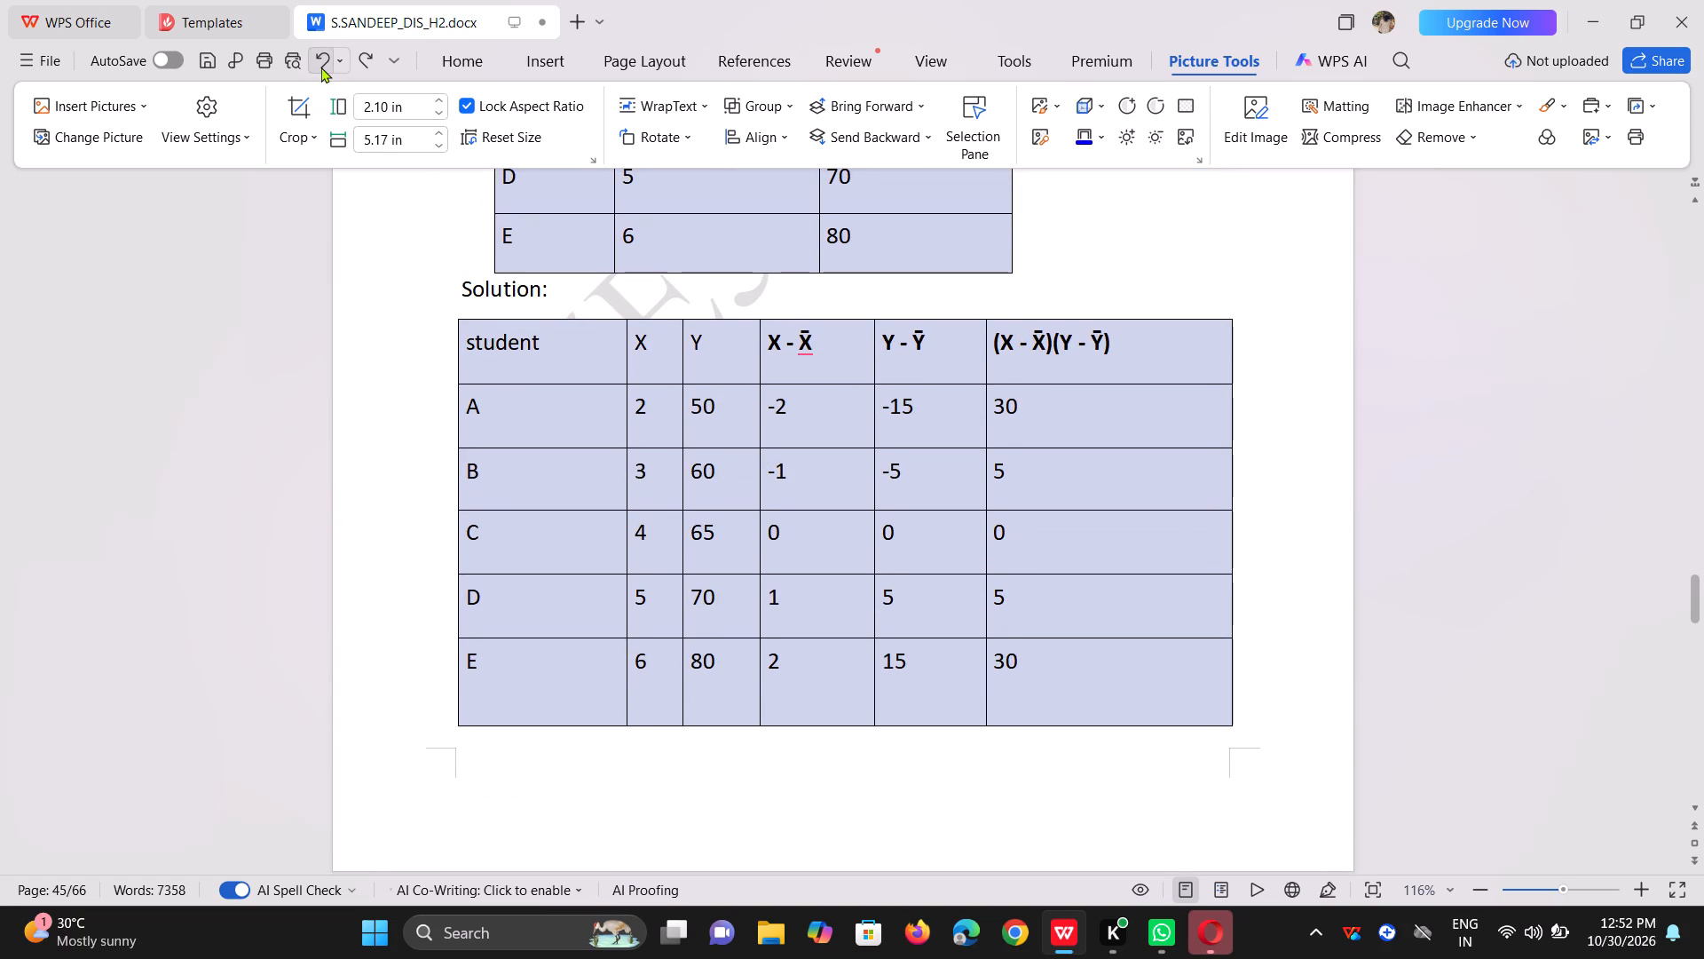
click(321, 67)
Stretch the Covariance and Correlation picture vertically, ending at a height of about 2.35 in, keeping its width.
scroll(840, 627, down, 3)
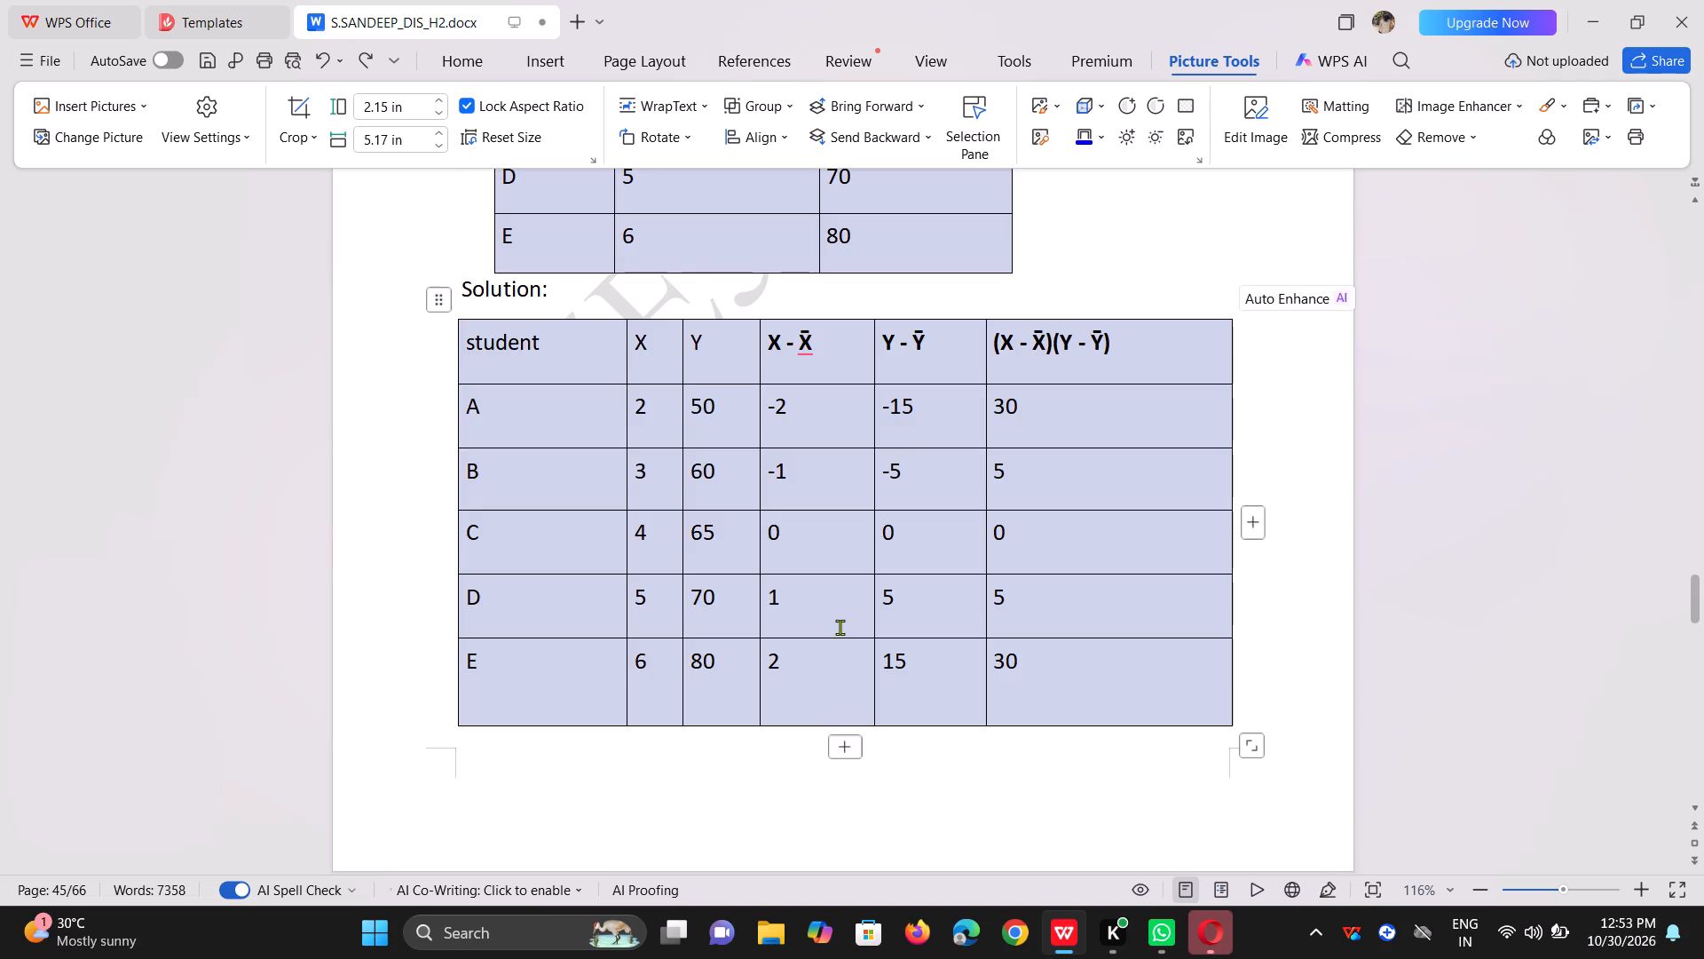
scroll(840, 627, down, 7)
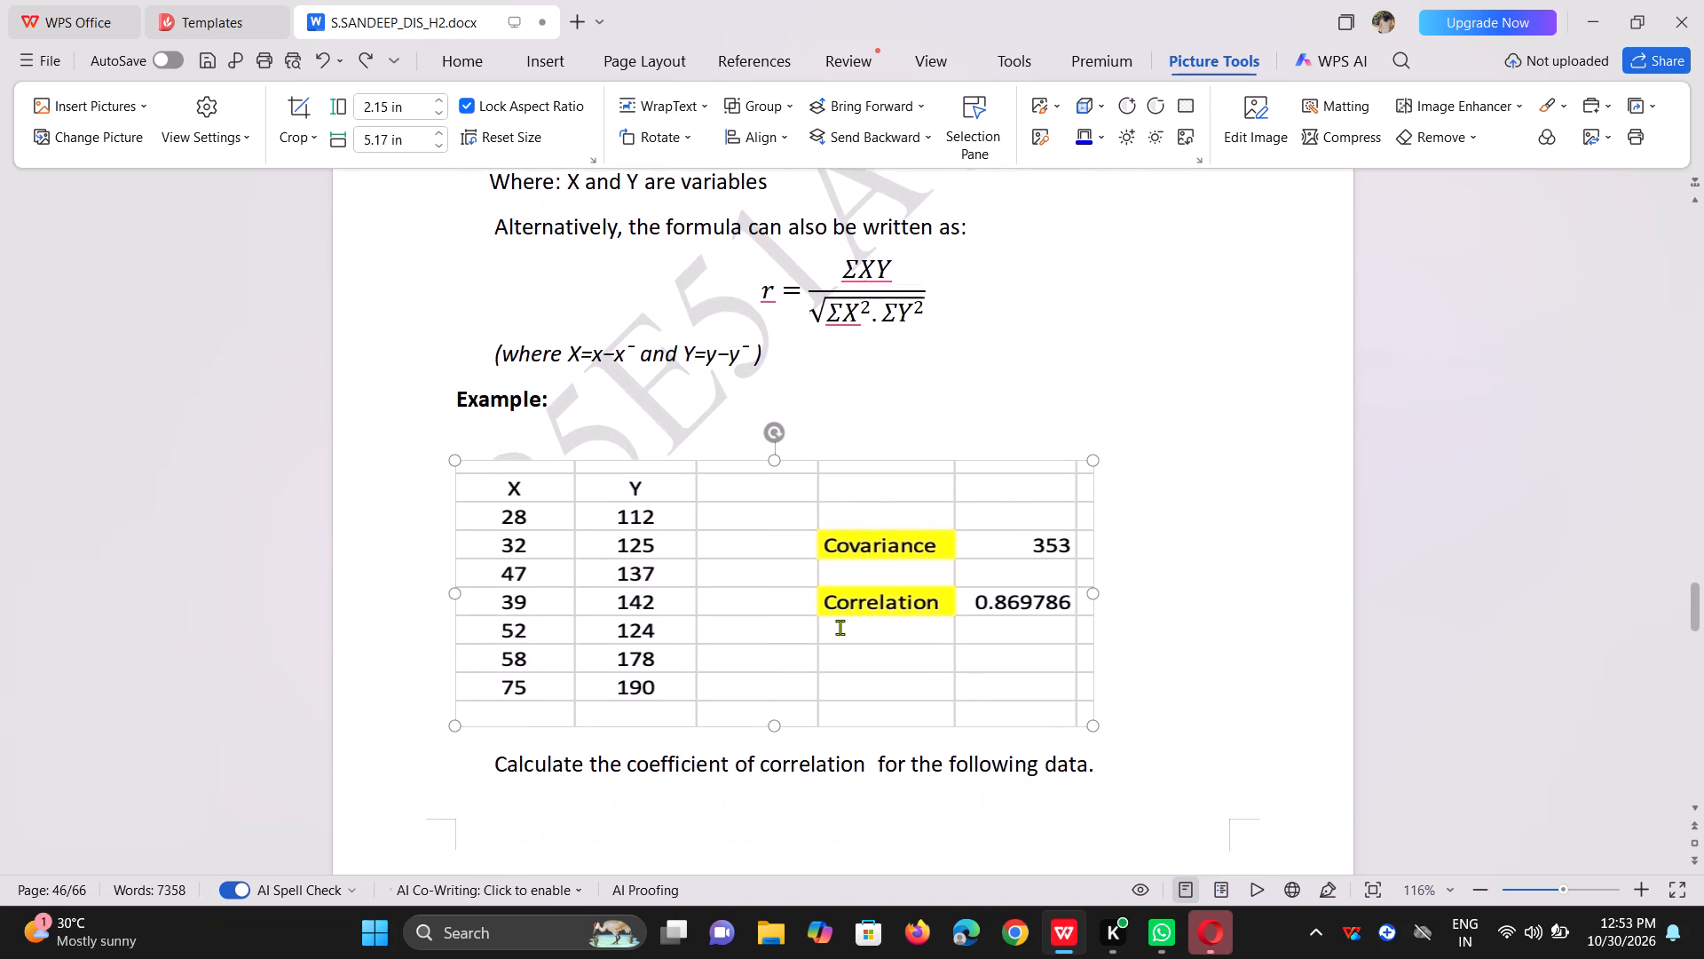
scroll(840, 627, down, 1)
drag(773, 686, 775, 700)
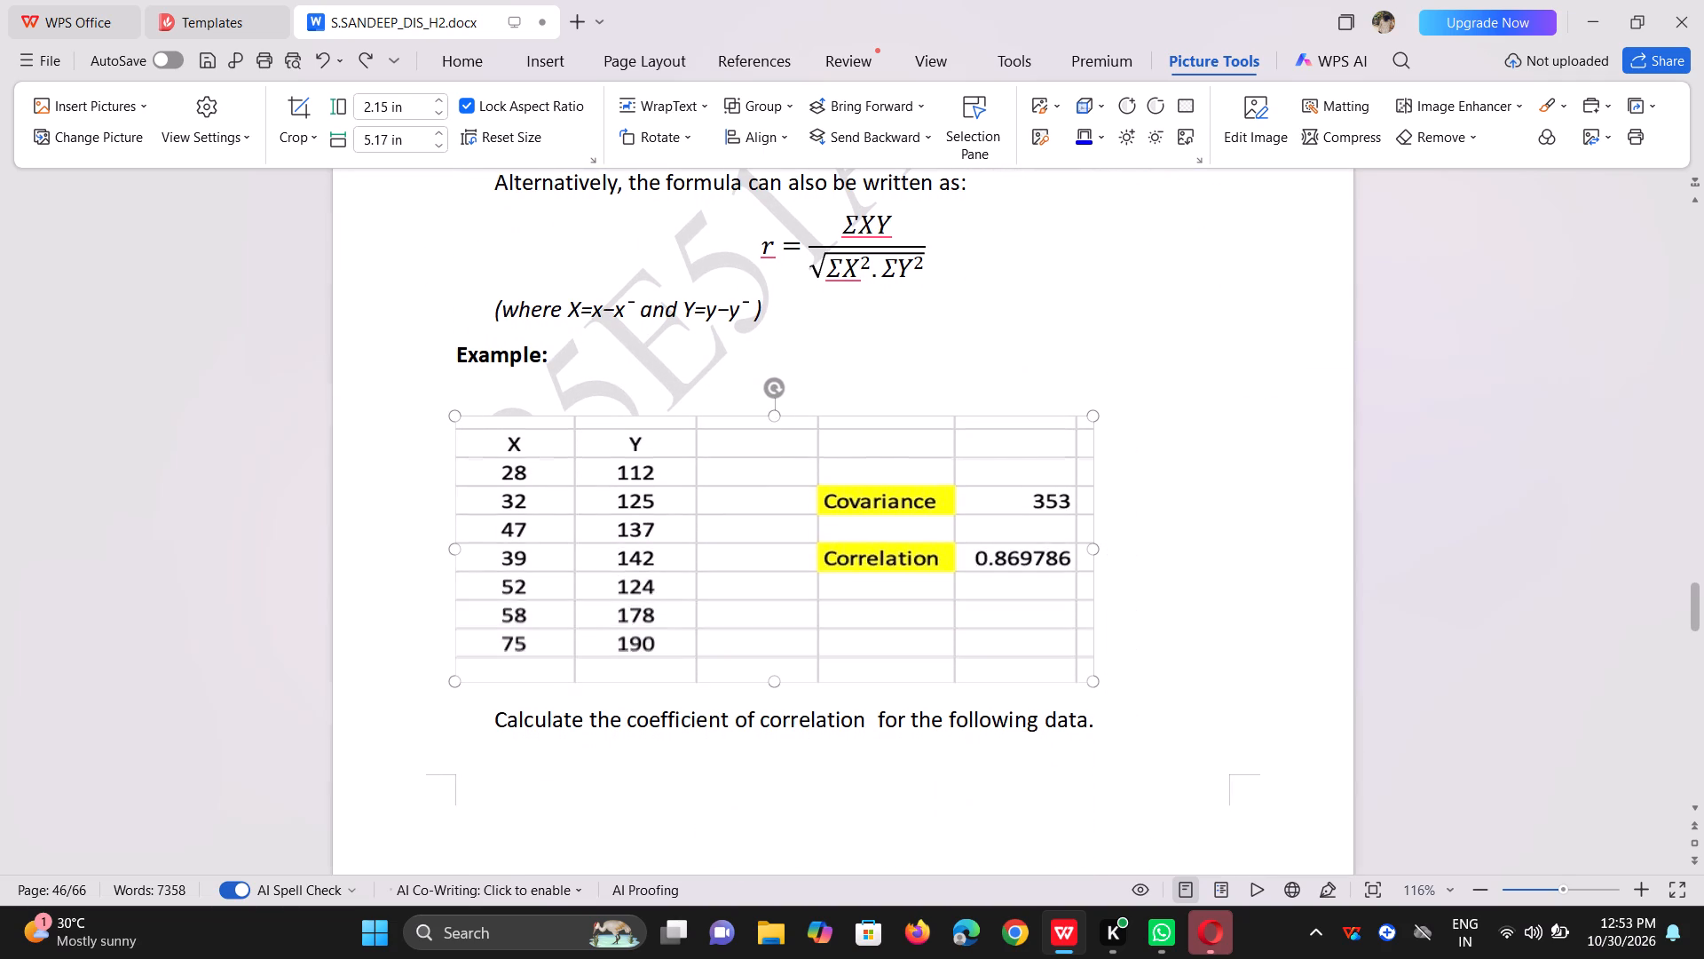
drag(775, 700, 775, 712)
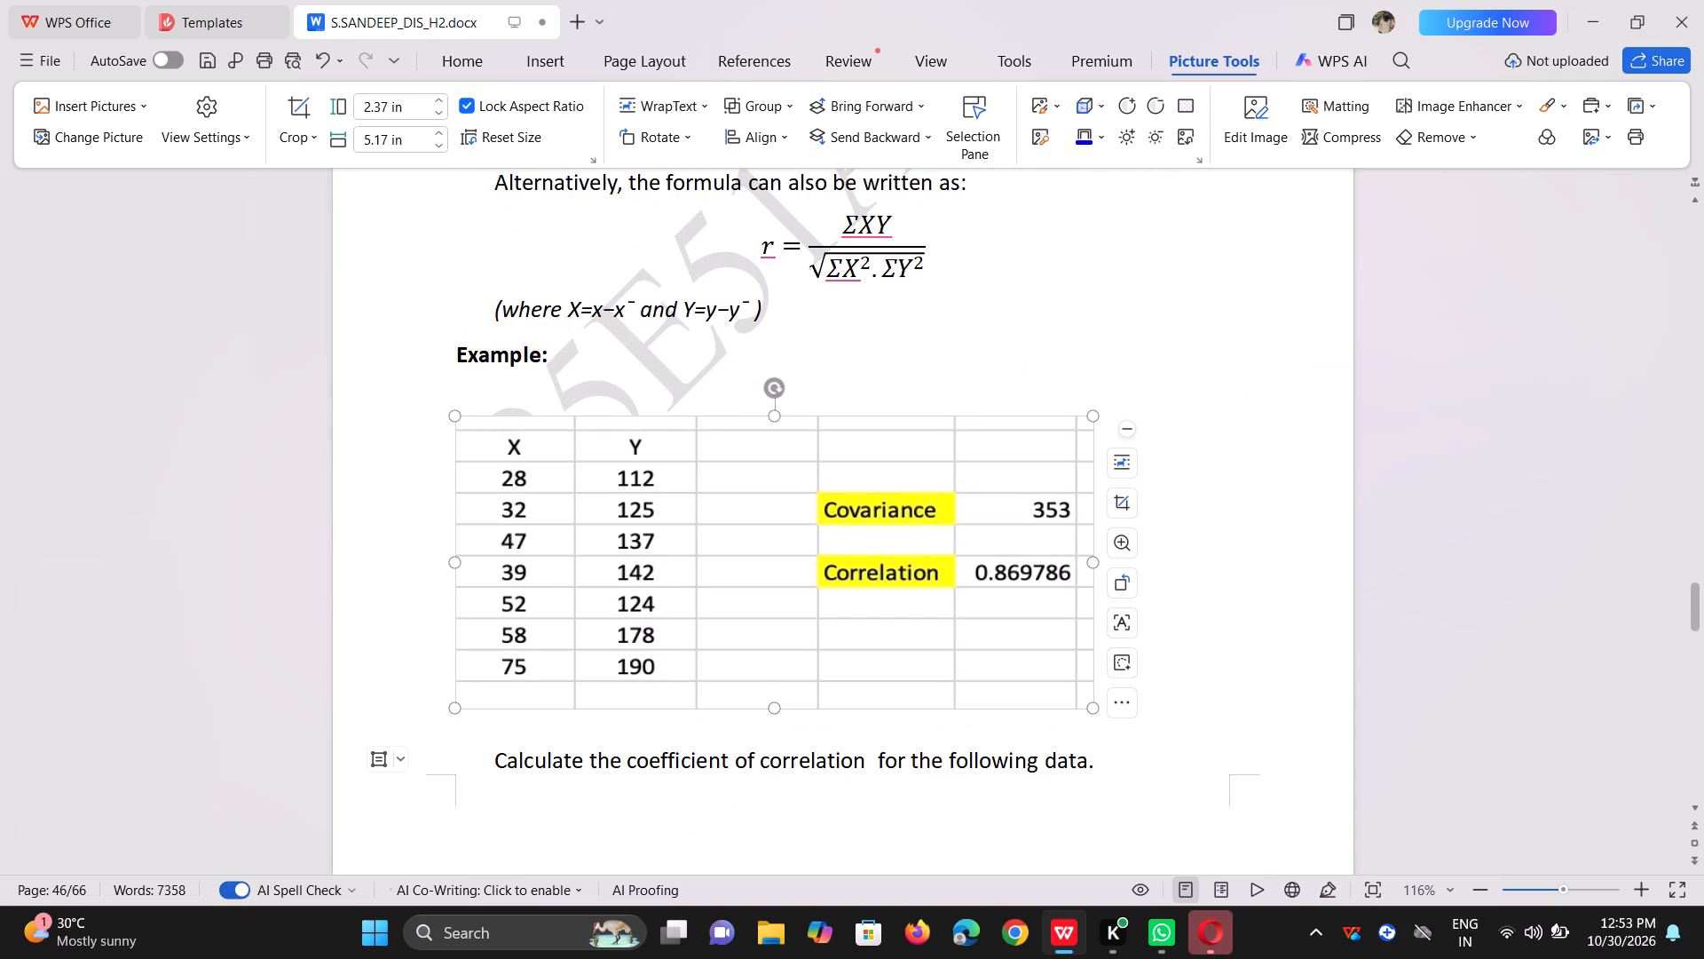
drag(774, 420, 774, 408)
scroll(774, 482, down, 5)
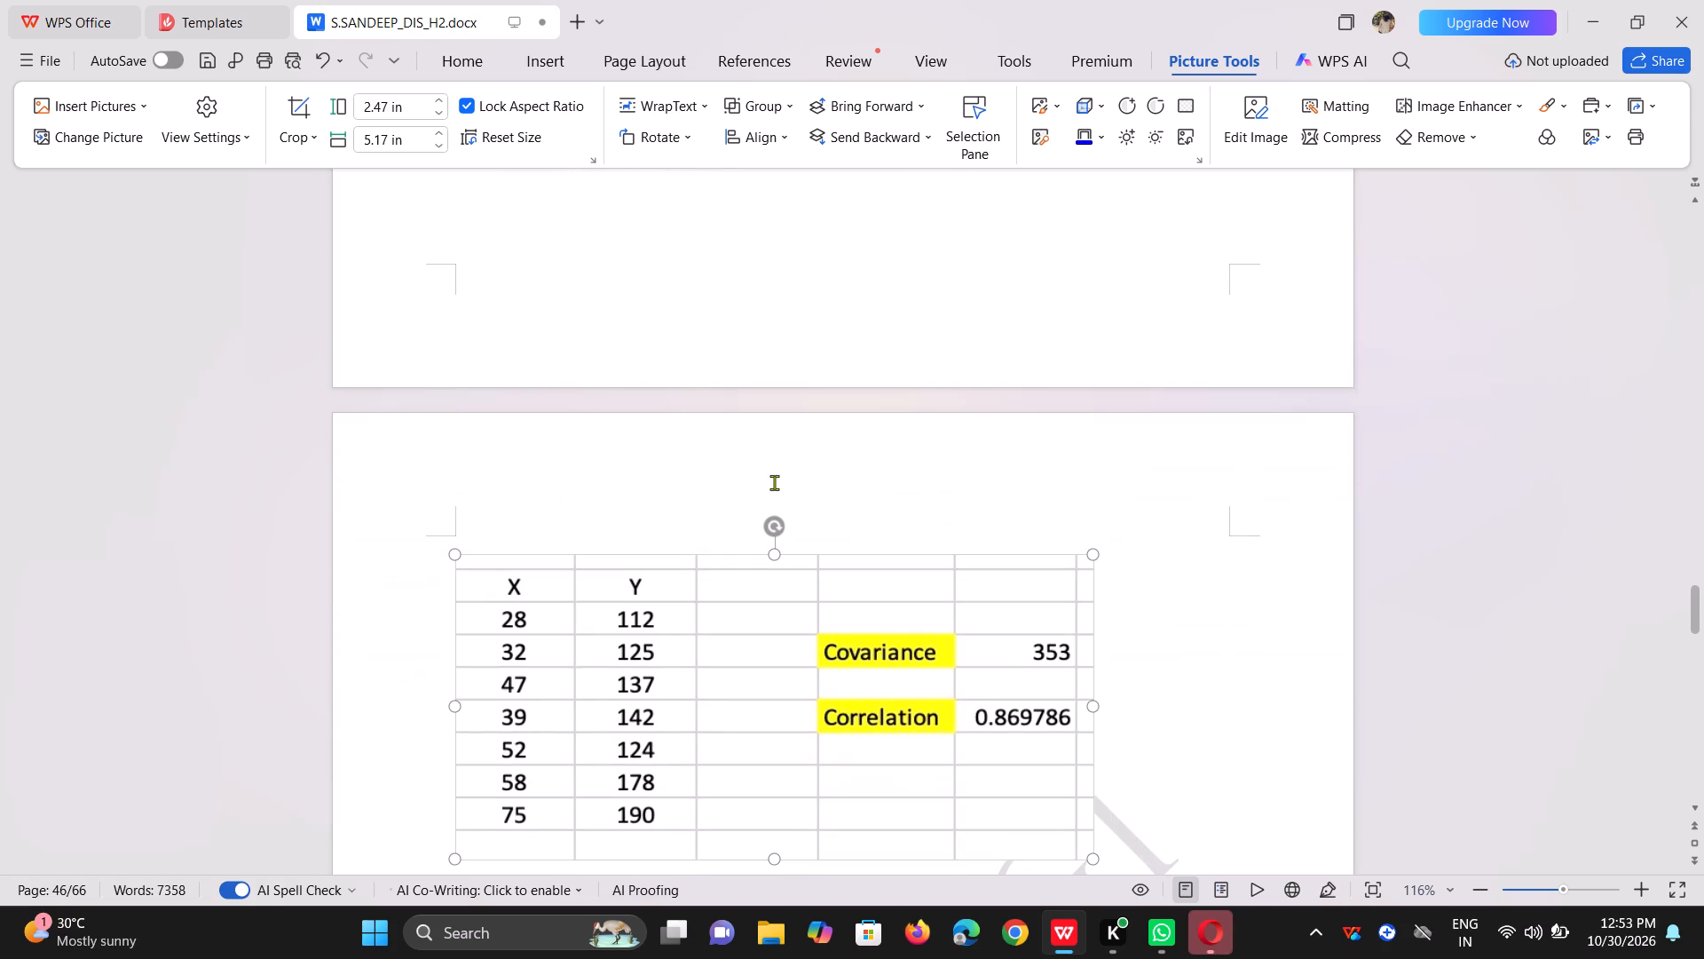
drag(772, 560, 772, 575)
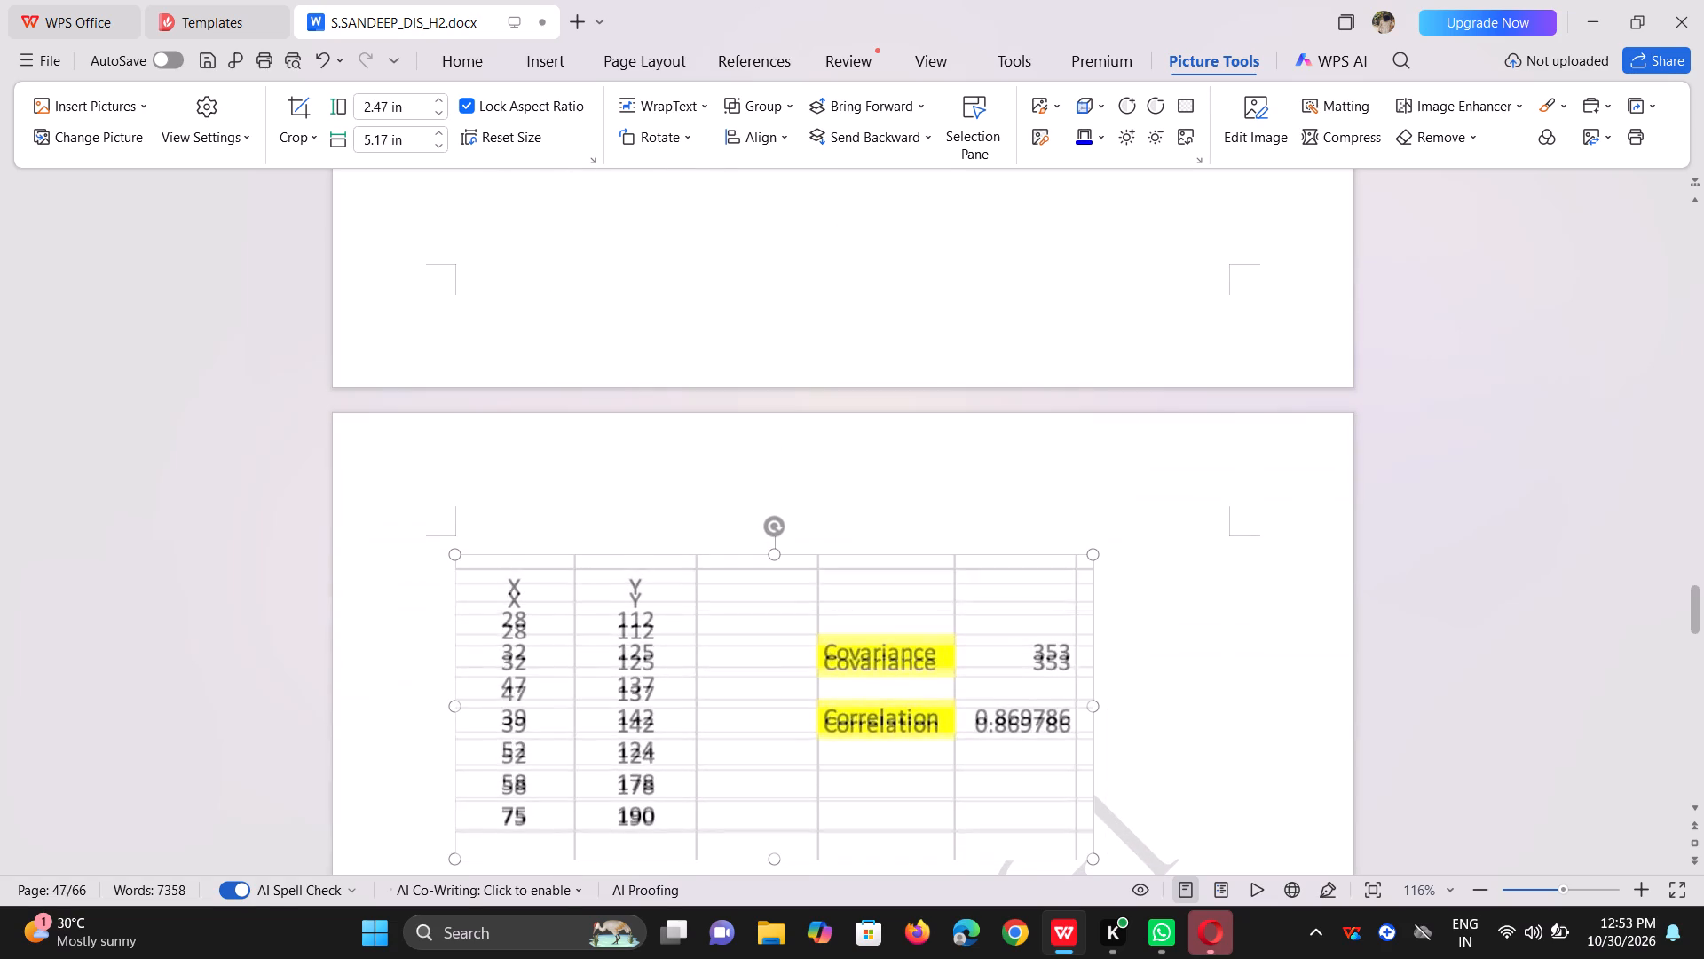
Examine the layout around the stretched picture, from the correlation formula down to the picture near the Spearman's Rank Correlation formula.
scroll(772, 575, up, 4)
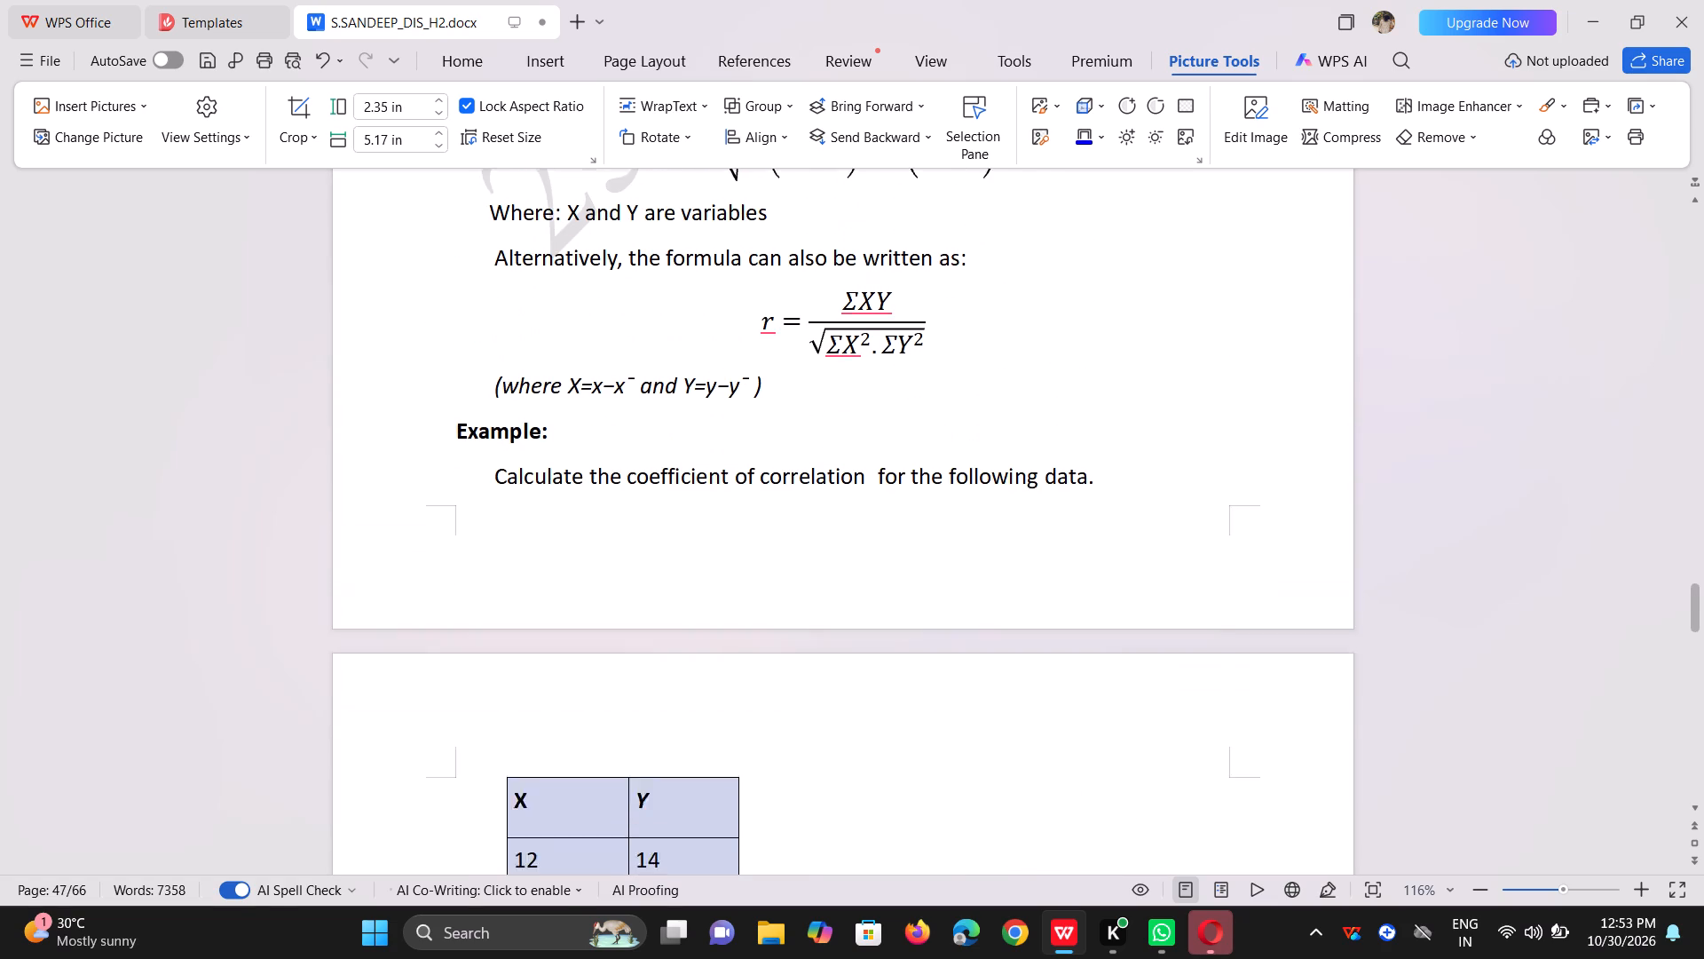
scroll(772, 575, up, 1)
scroll(714, 554, down, 10)
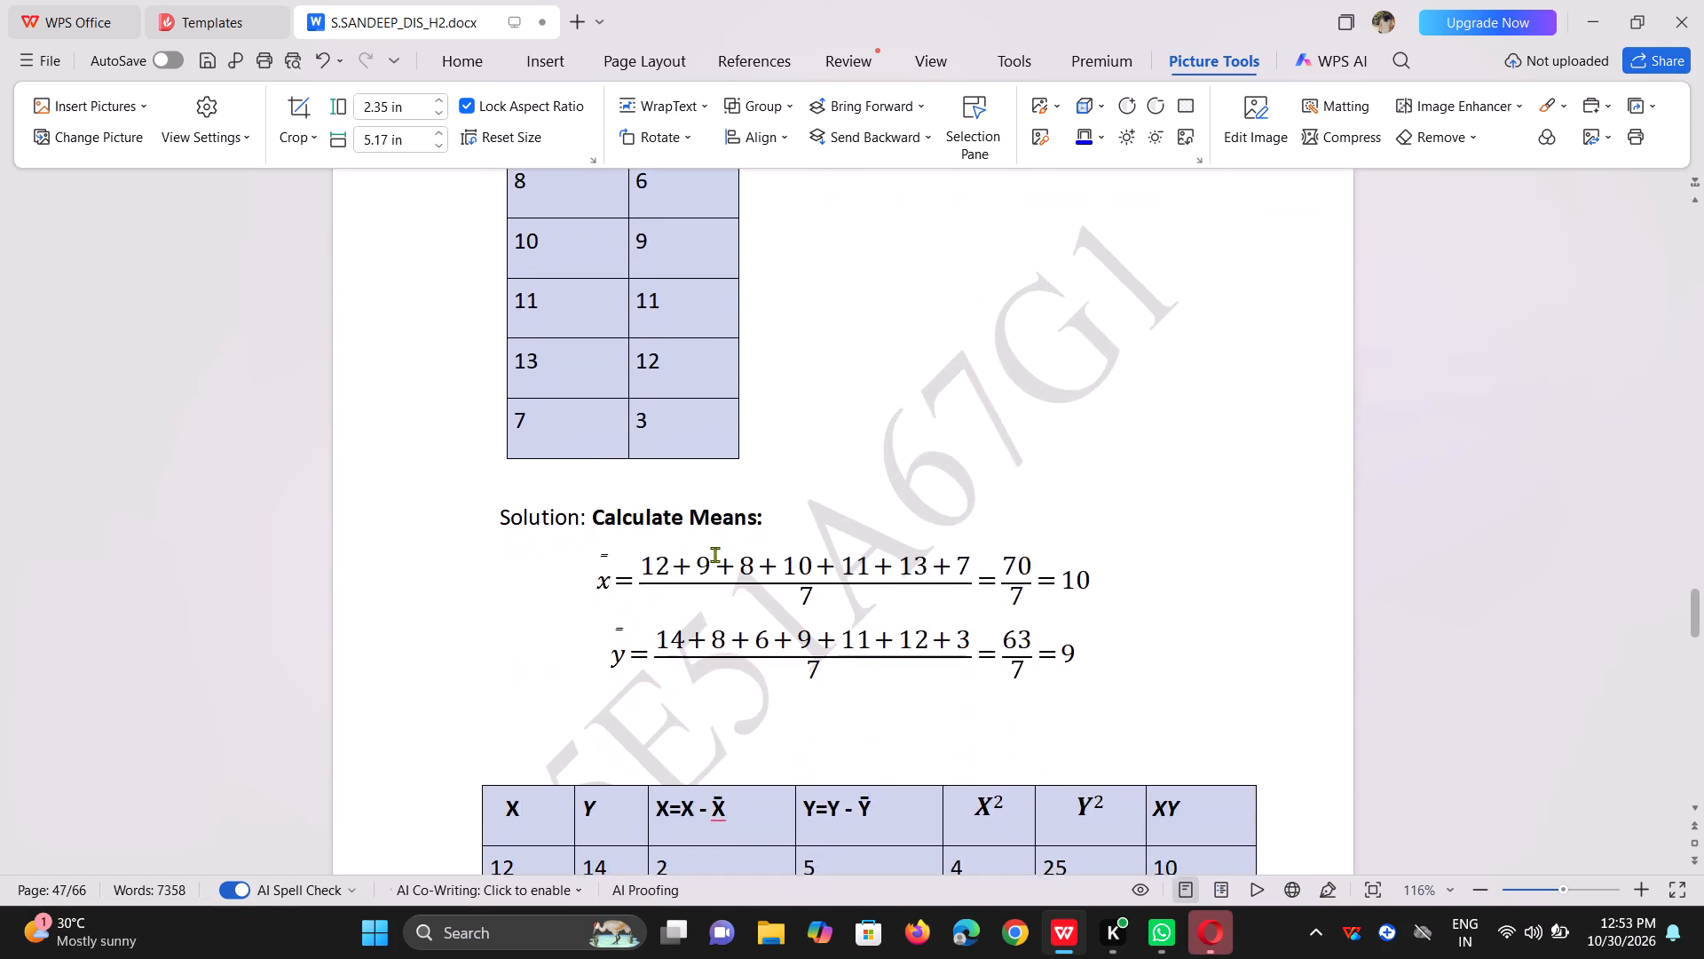
scroll(714, 554, down, 15)
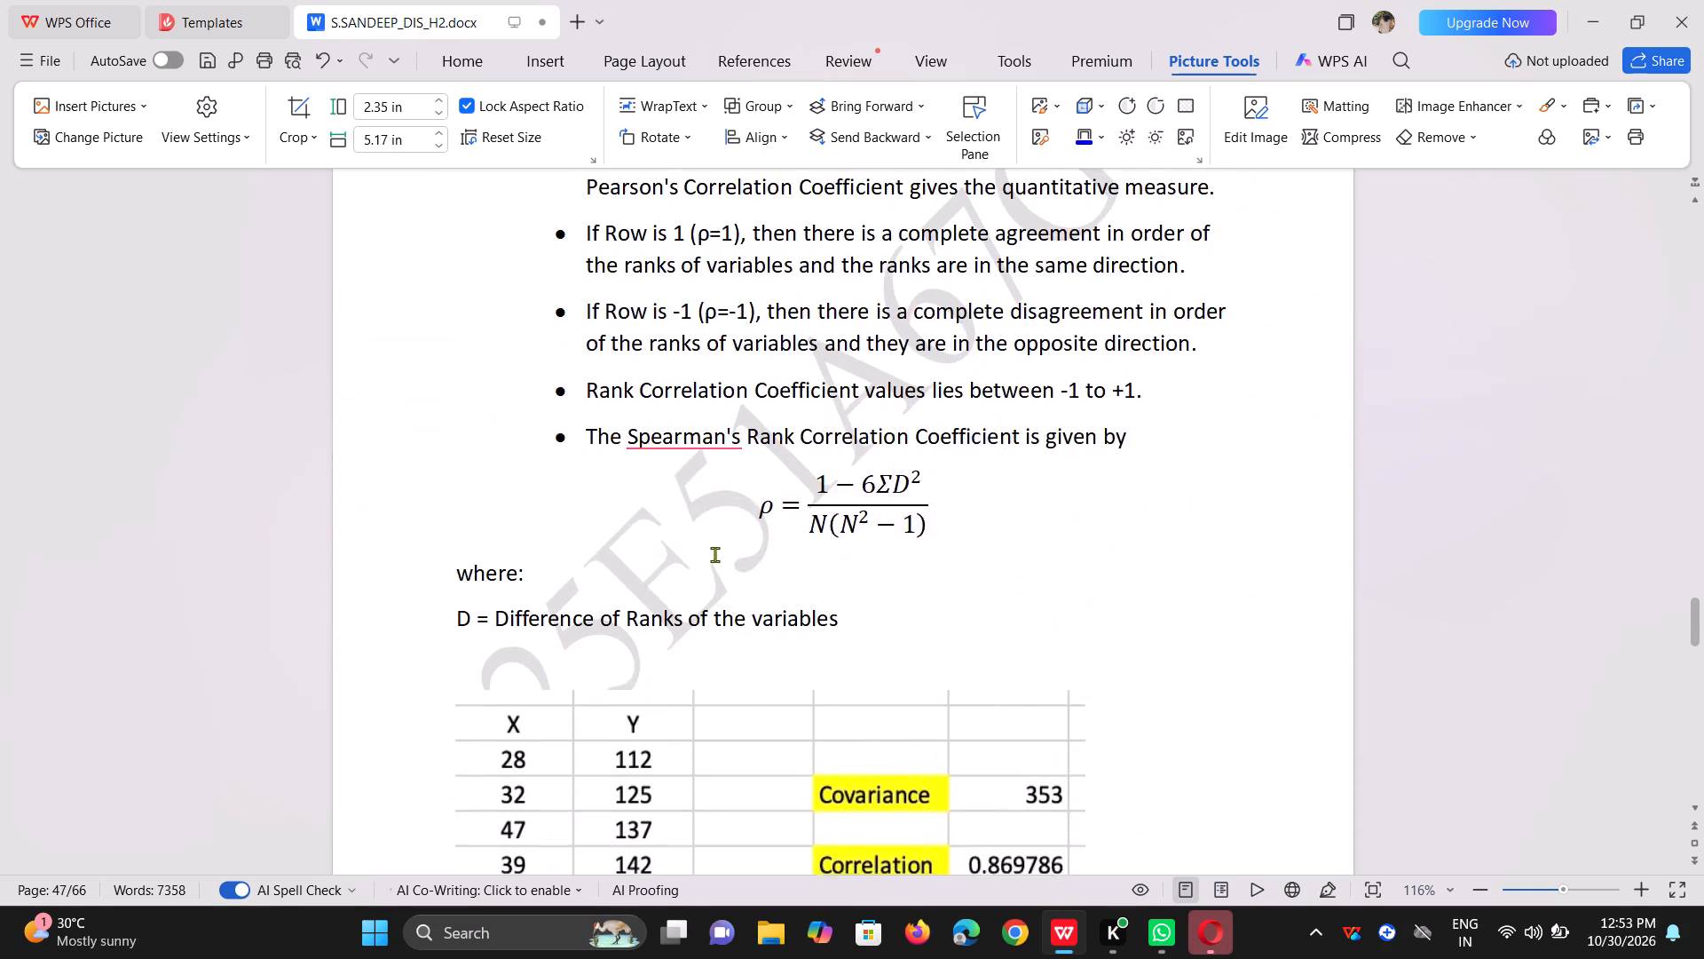
scroll(714, 554, down, 4)
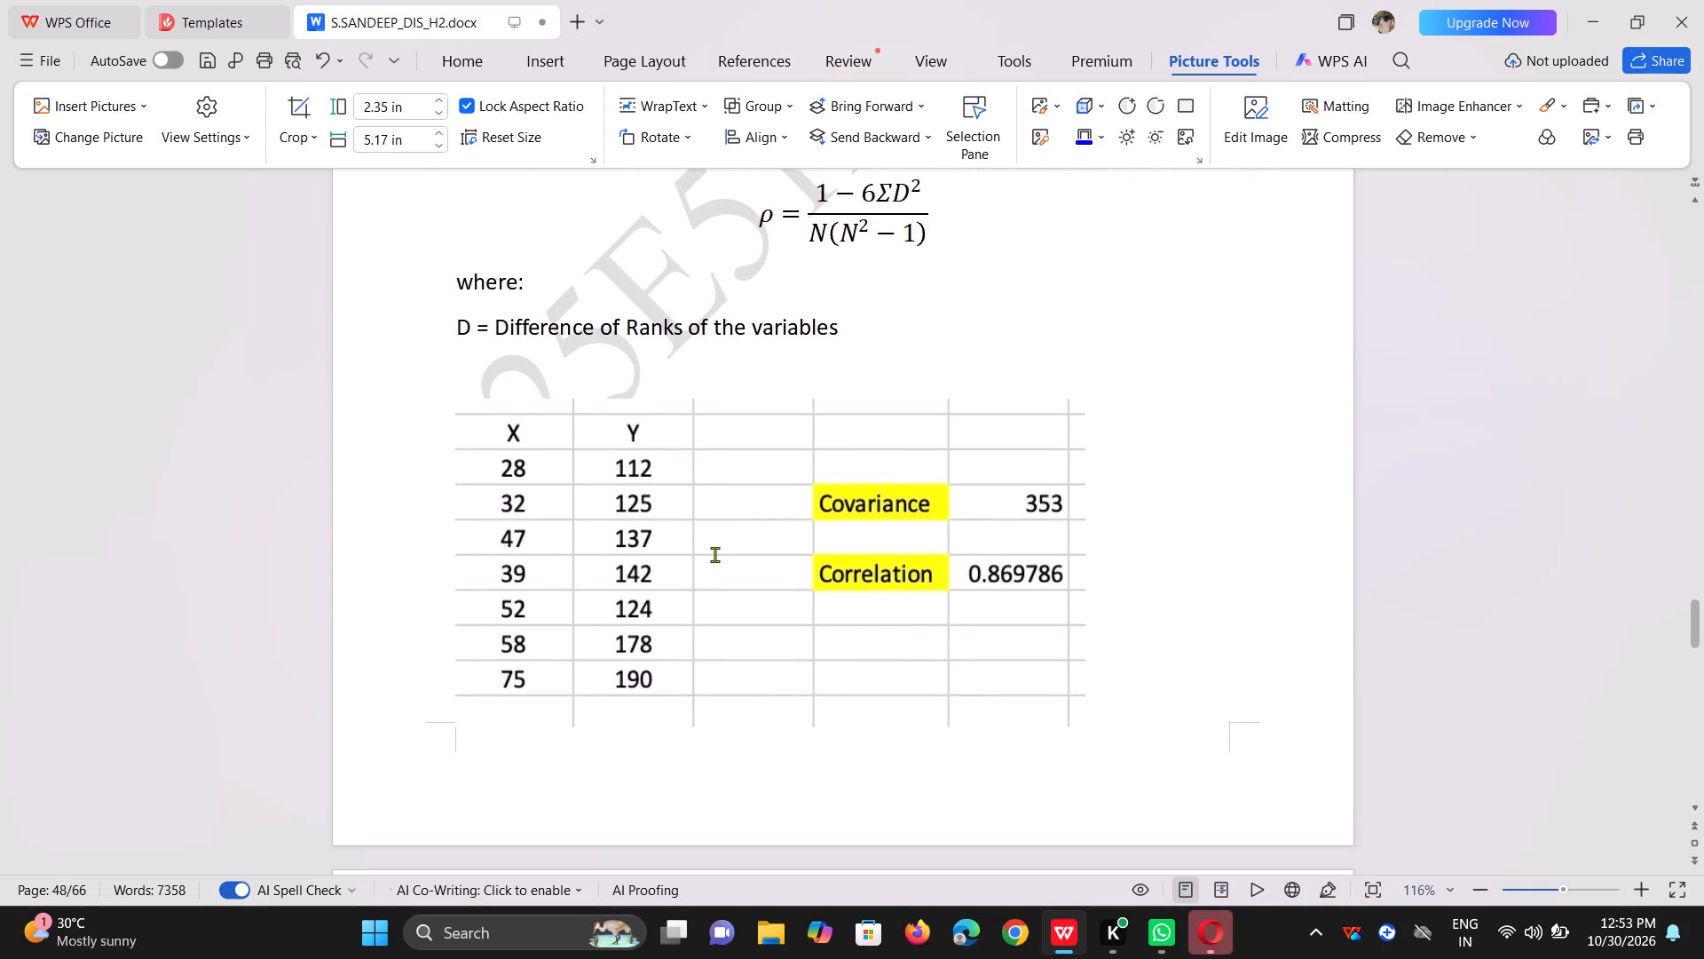
scroll(714, 554, down, 2)
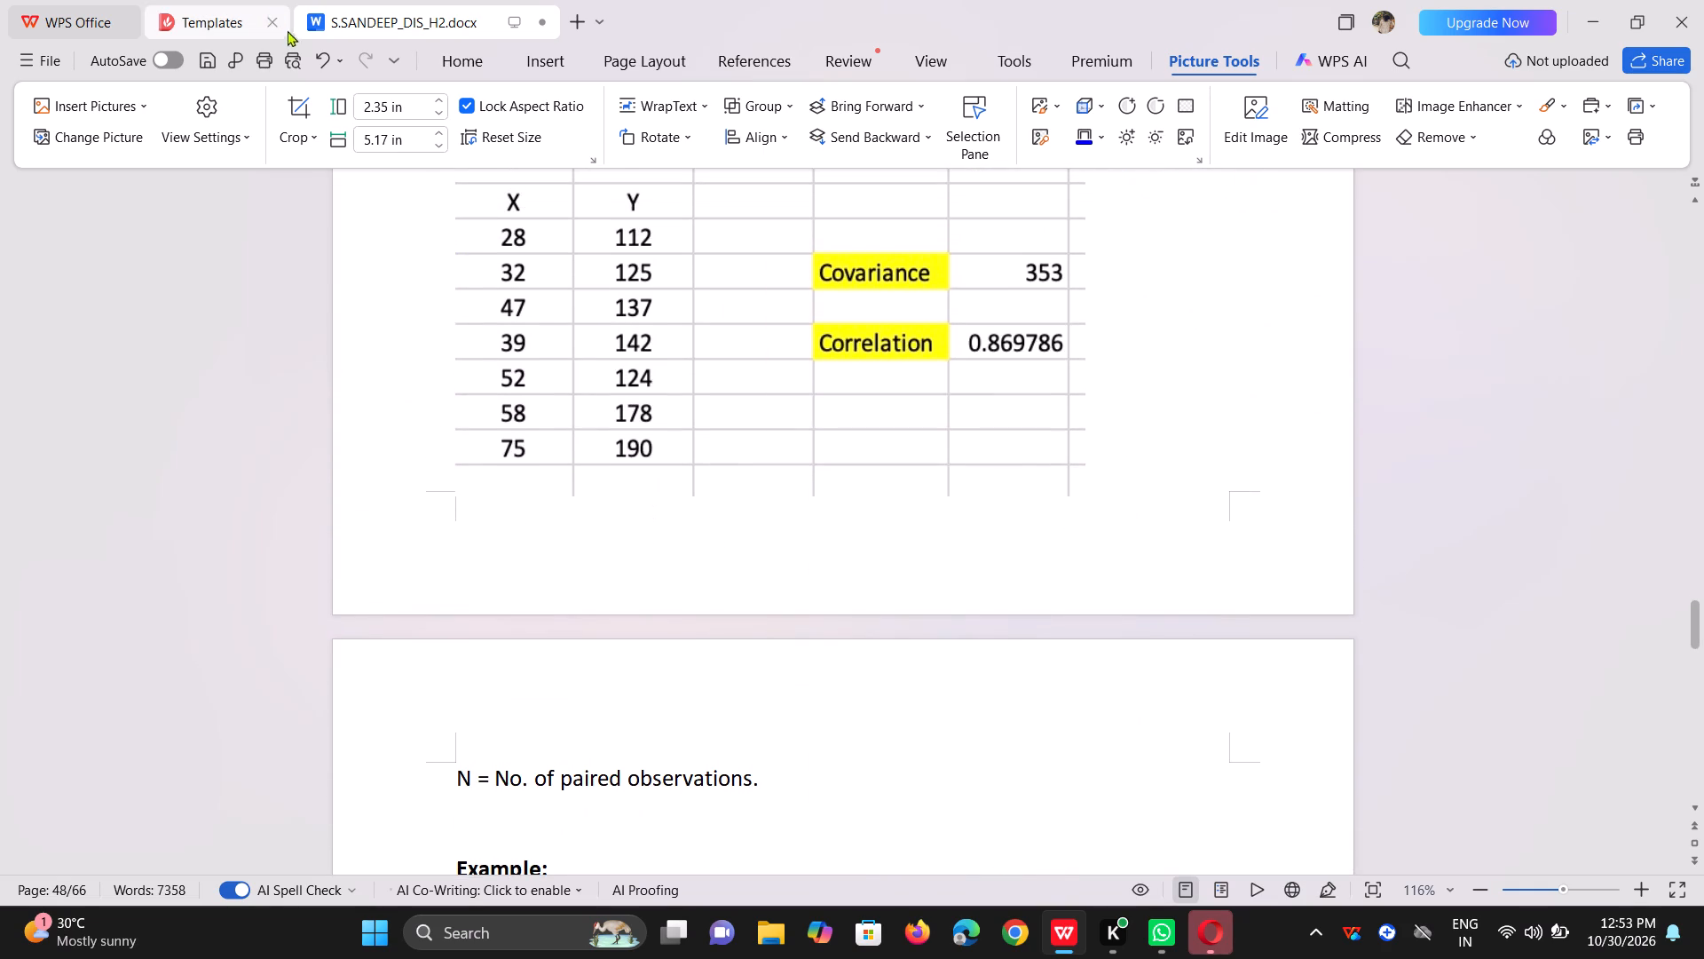
Undo the last four height changes of the Covariance and Correlation picture.
click(321, 53)
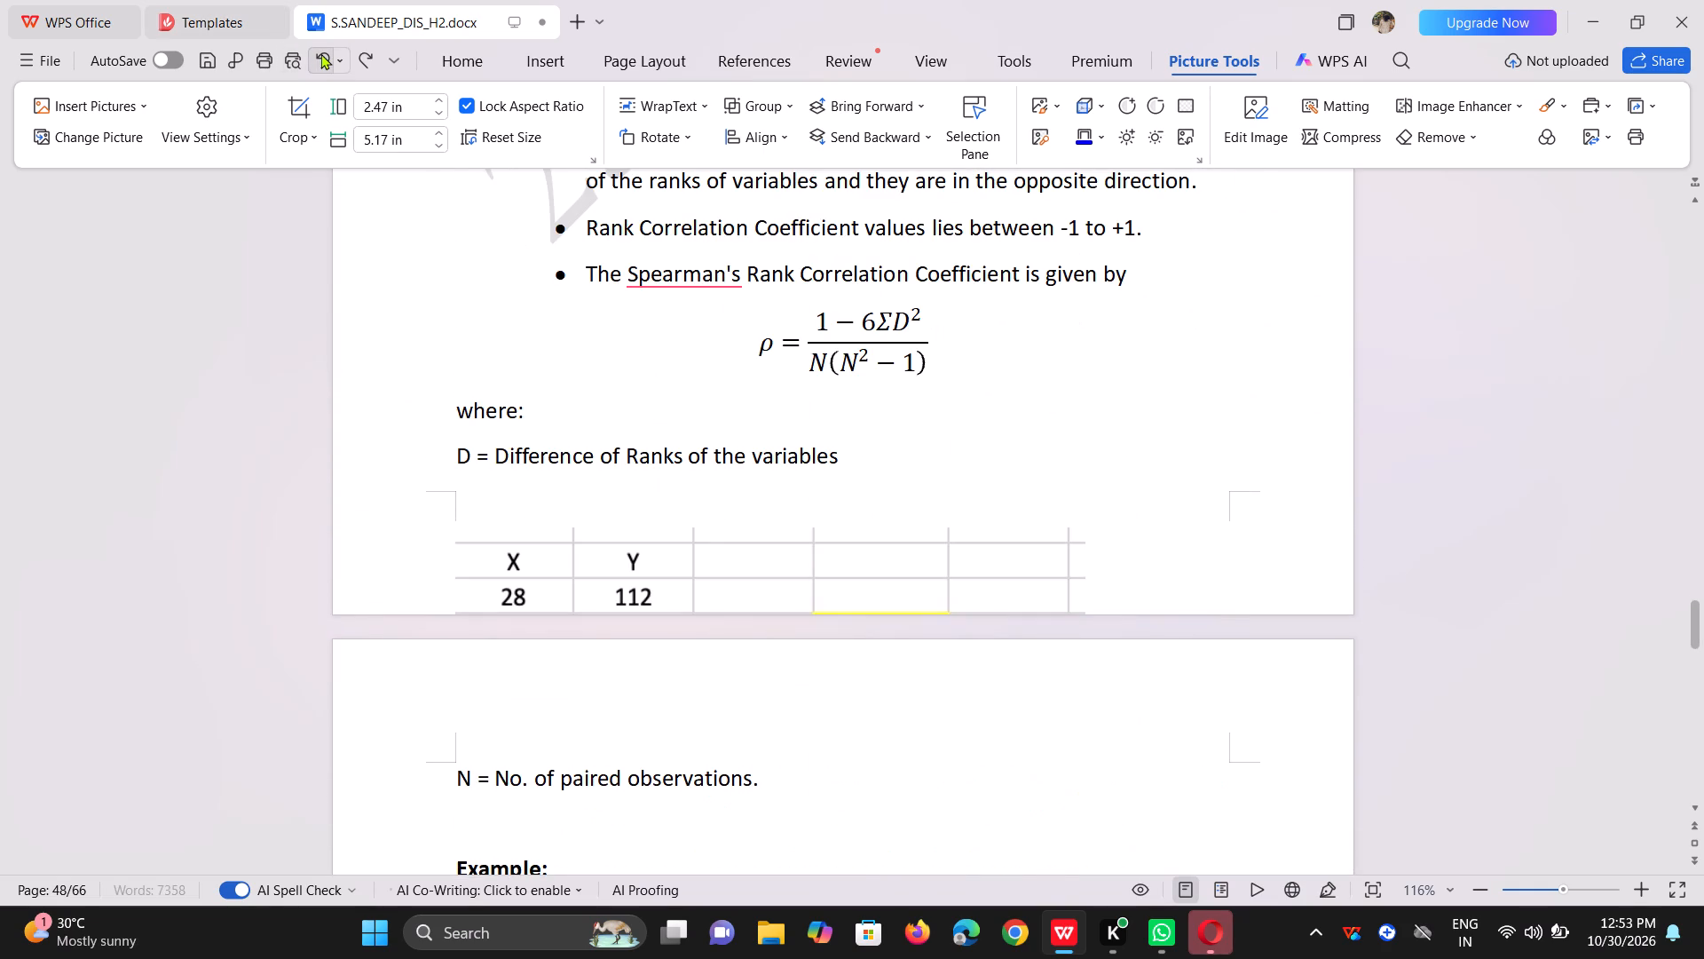
scroll(700, 582, down, 1)
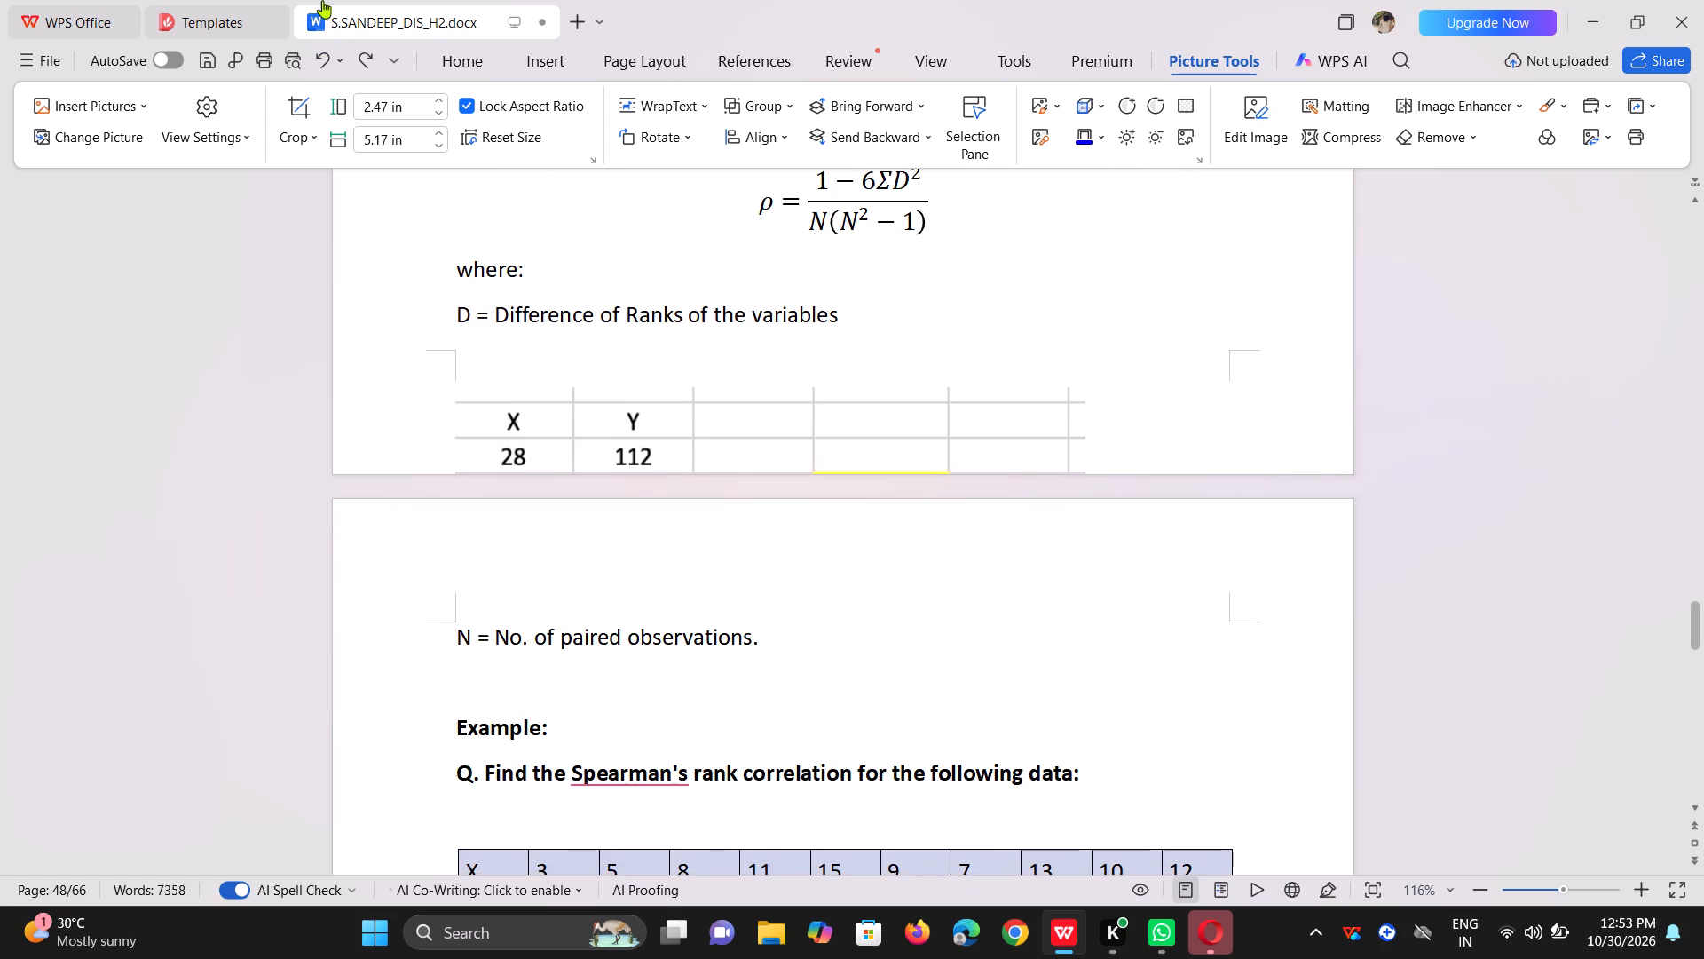
click(318, 59)
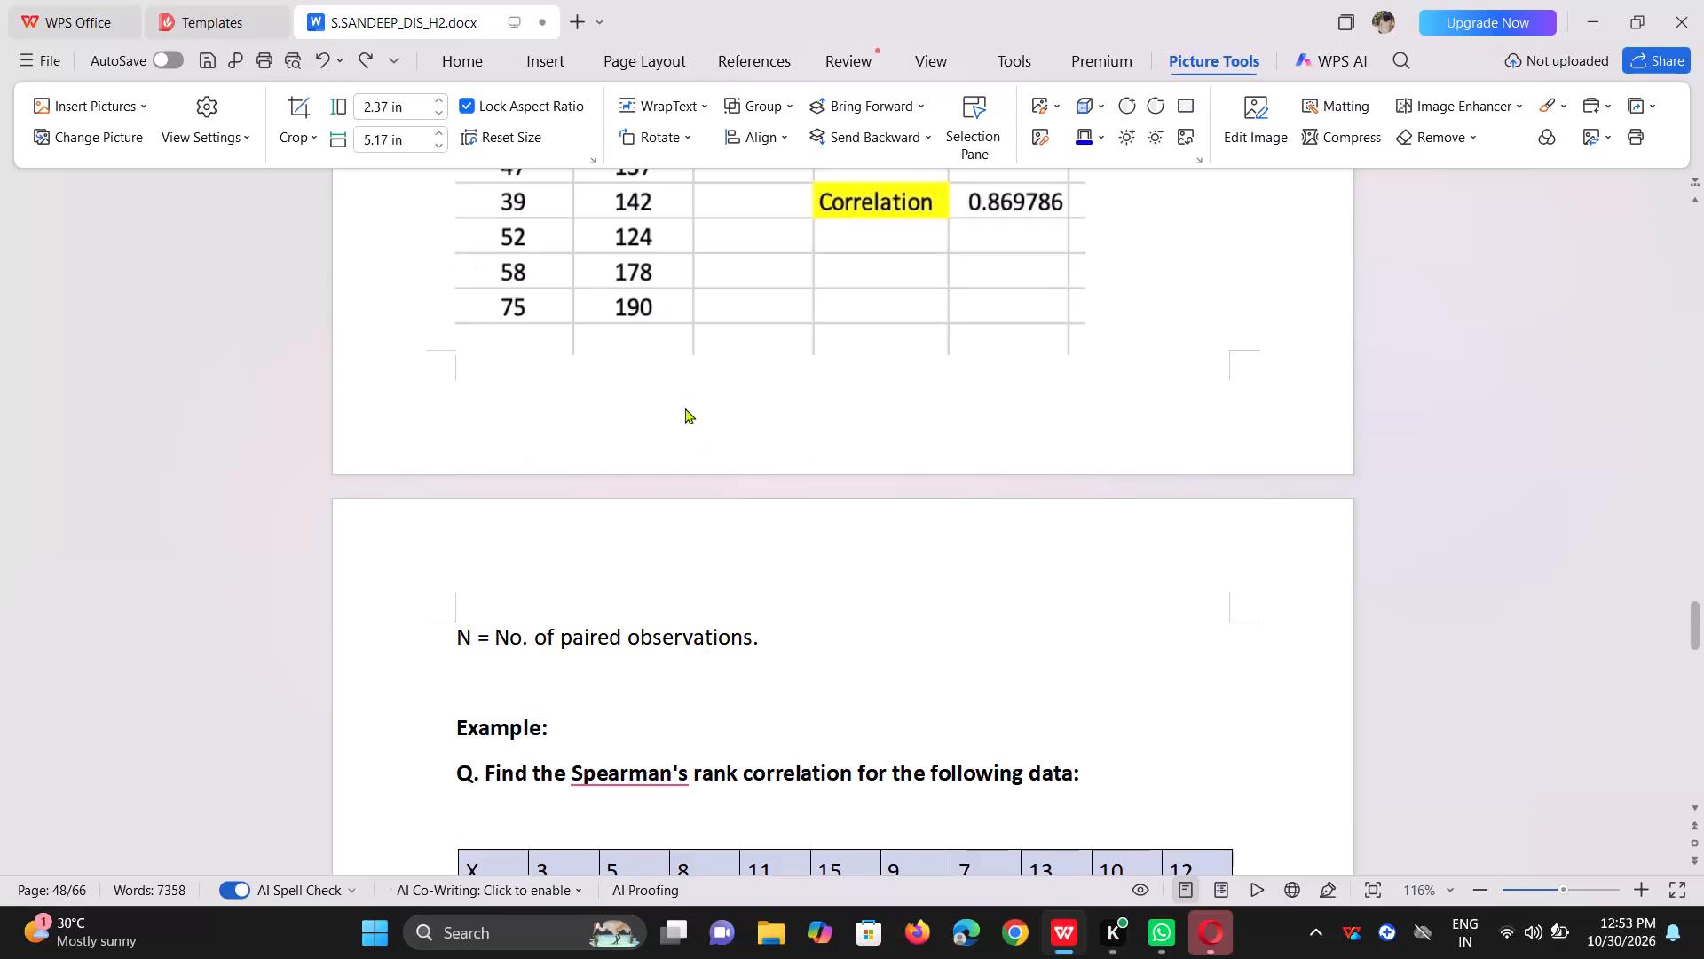
scroll(685, 408, up, 6)
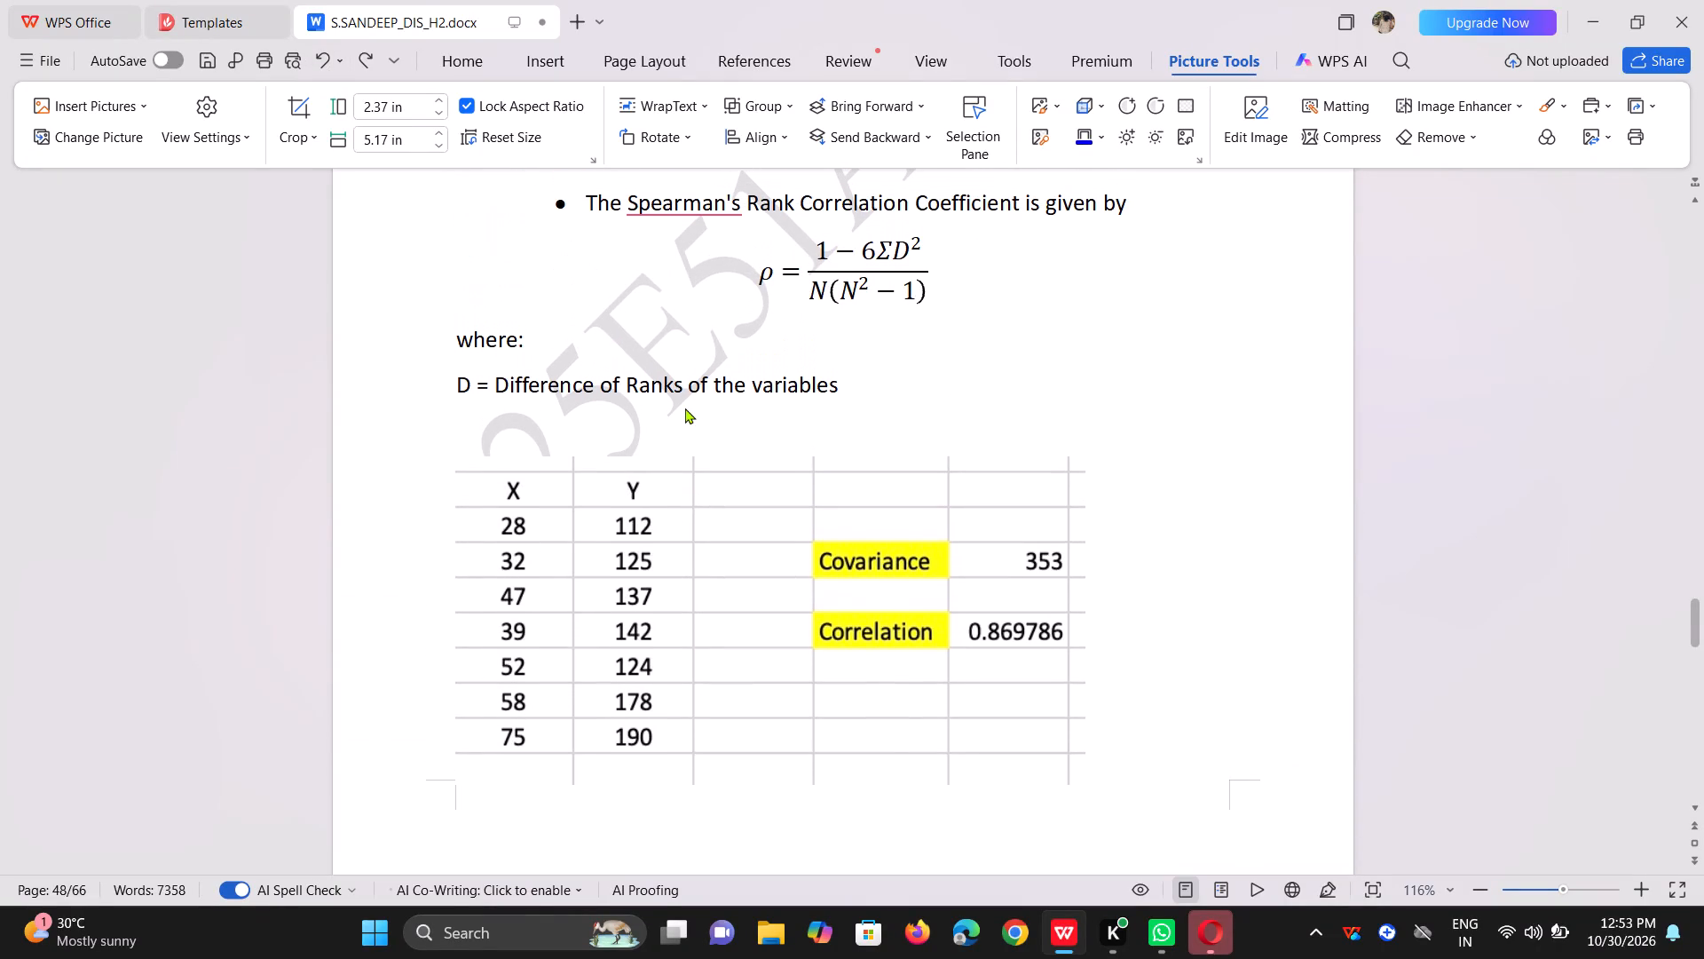
click(316, 63)
scroll(585, 408, down, 1)
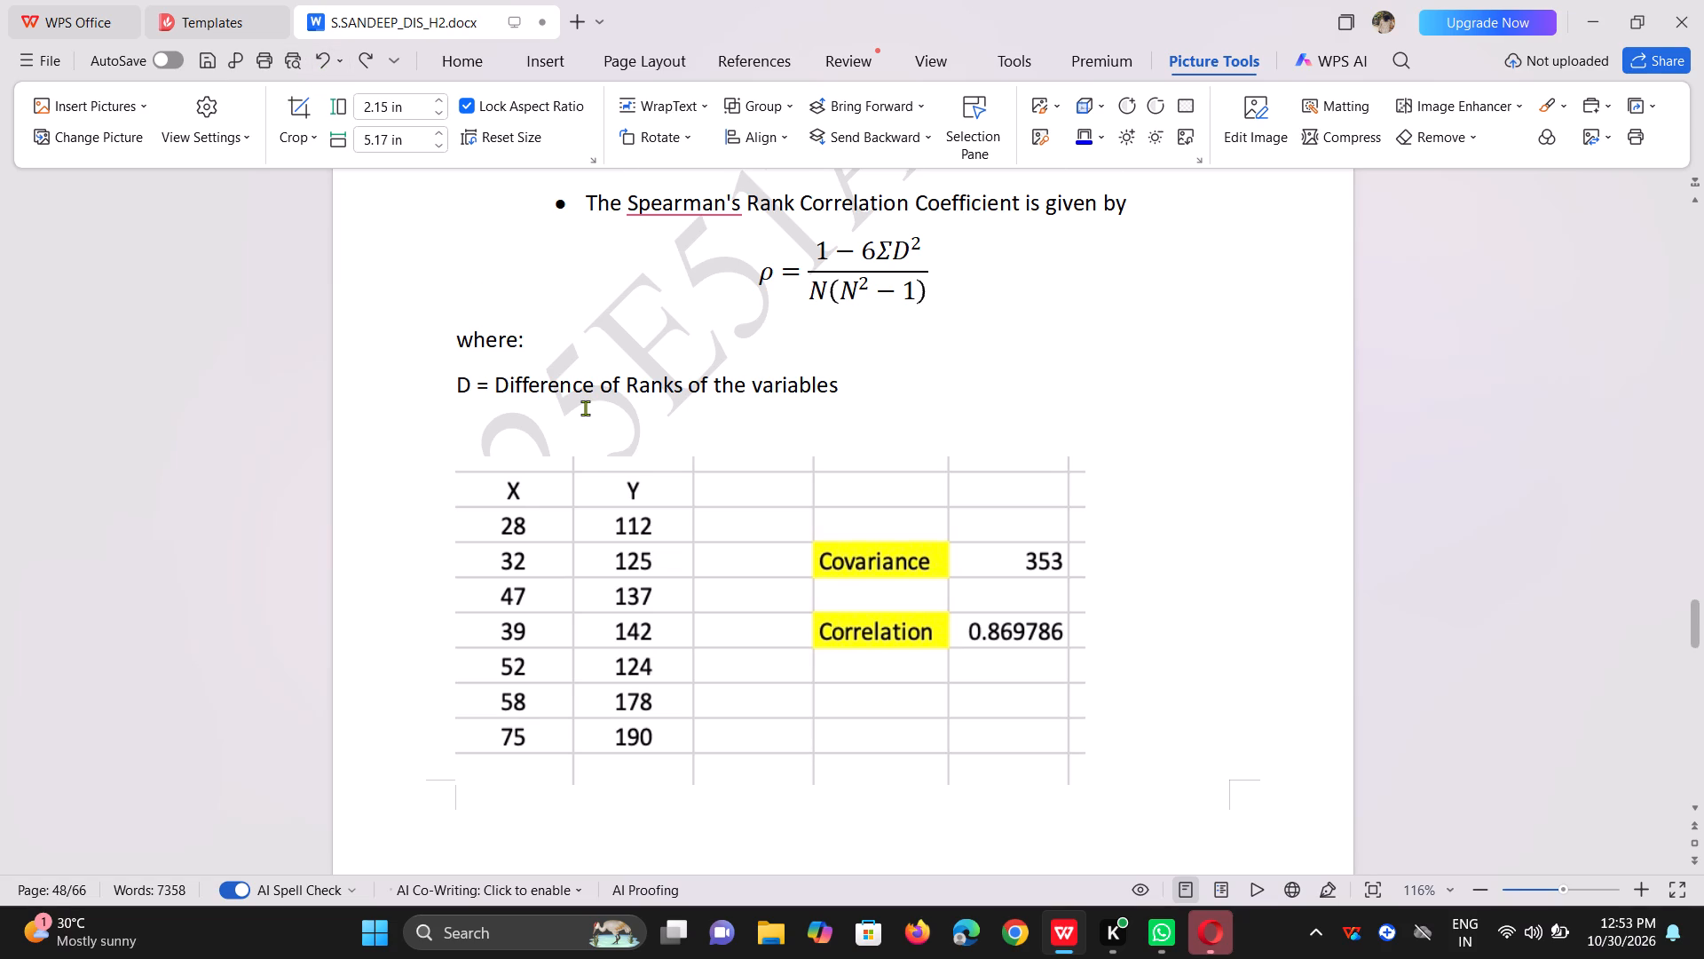
scroll(585, 408, down, 2)
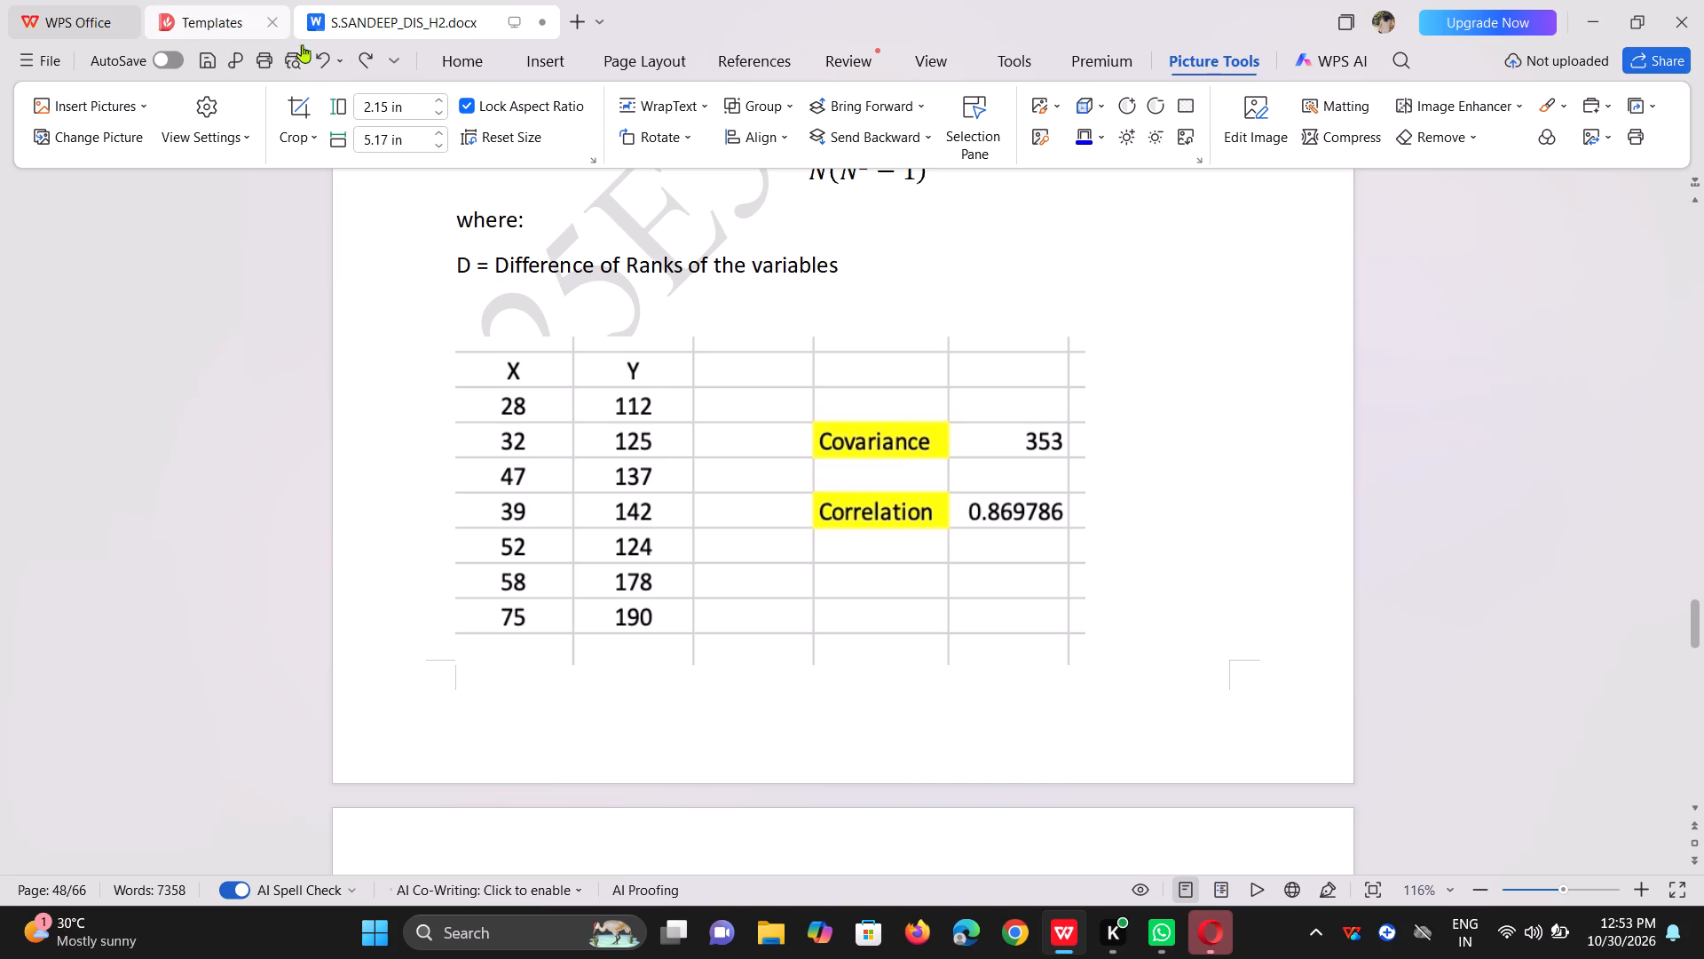
click(318, 52)
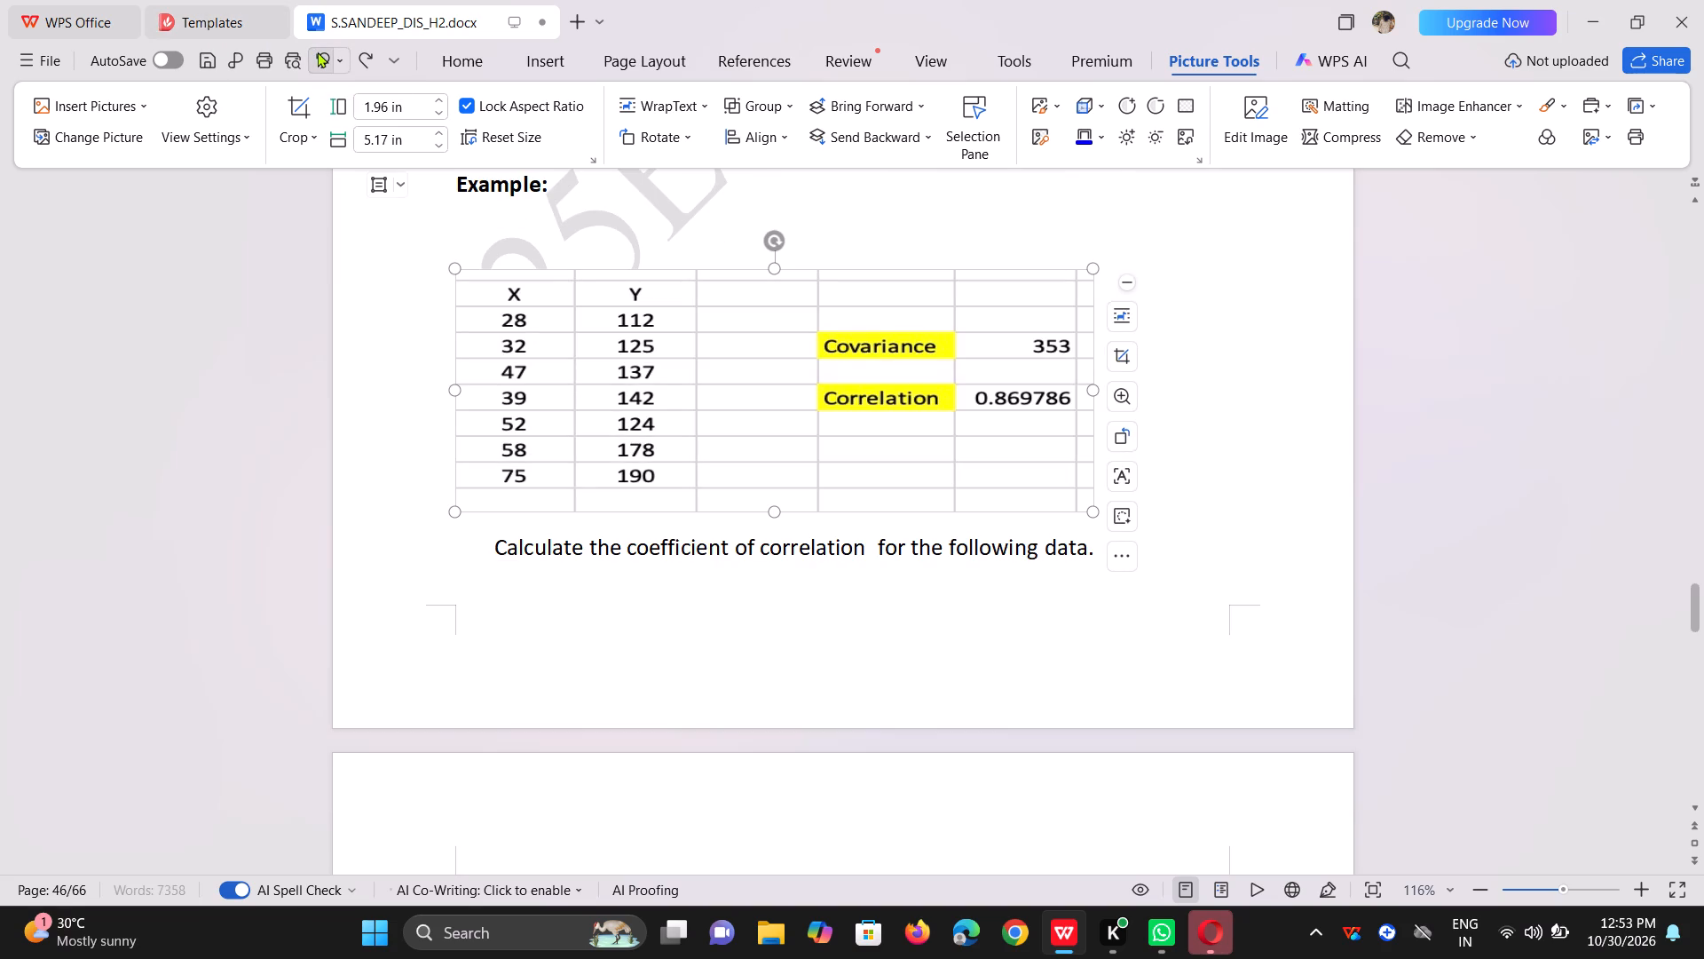
Remove the blank lines between the repeated-ranks X and Y data table and its "Solution:" label.
scroll(662, 417, down, 6)
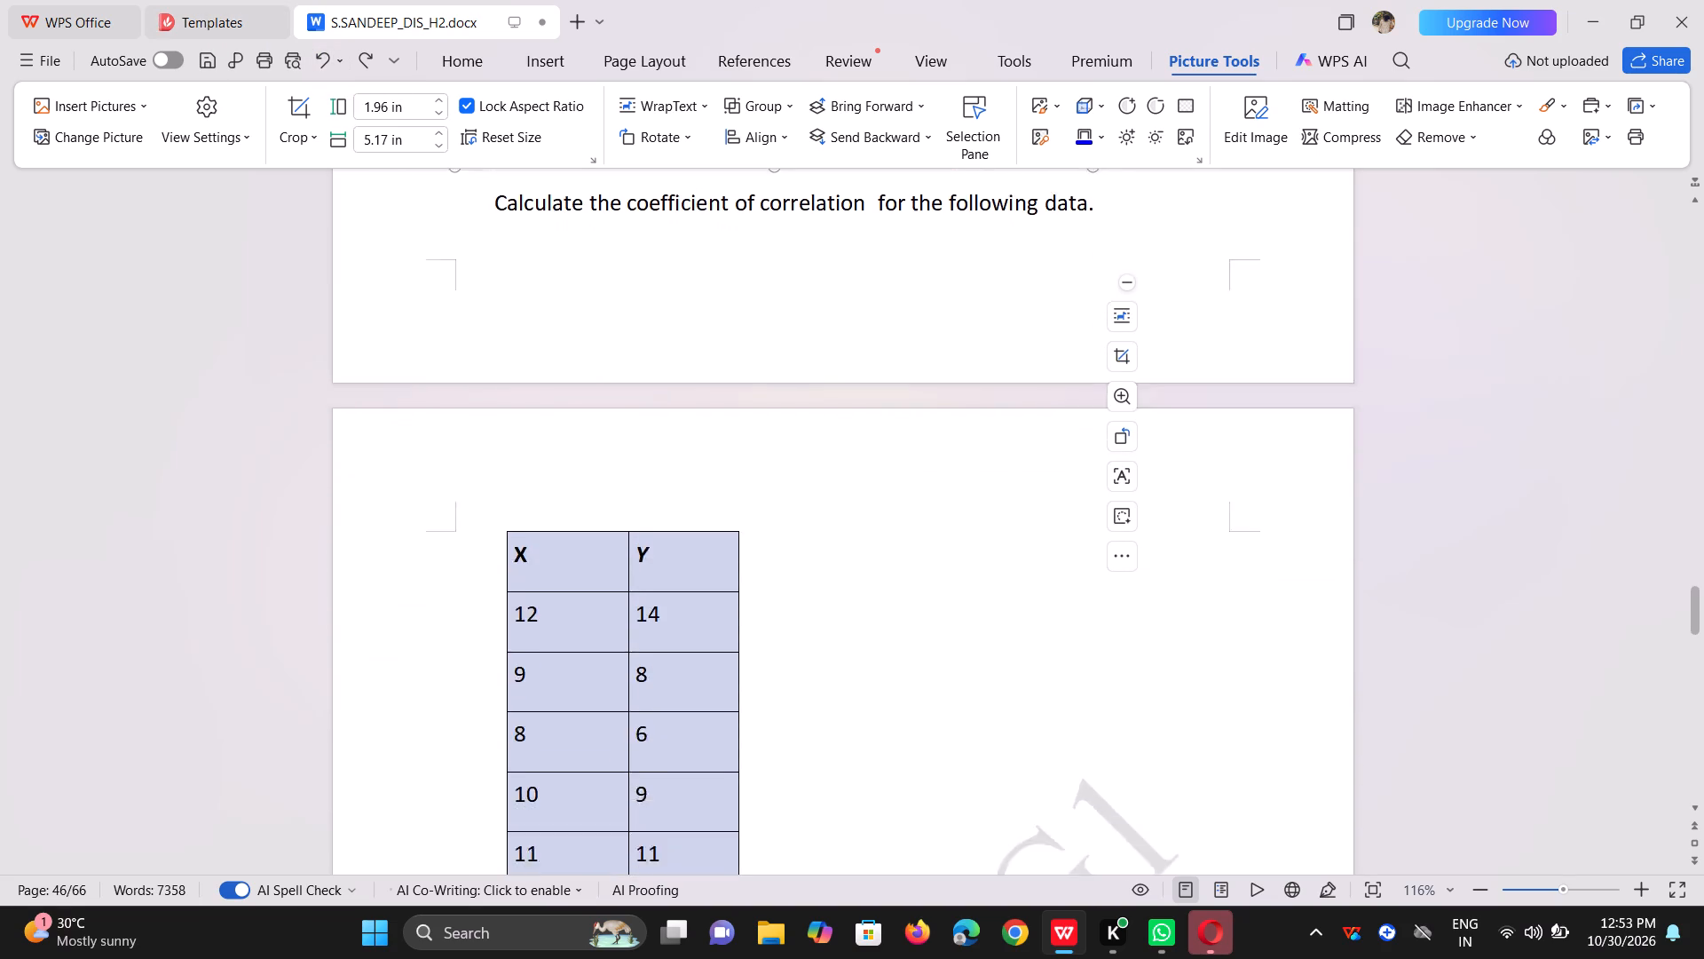
scroll(662, 417, down, 11)
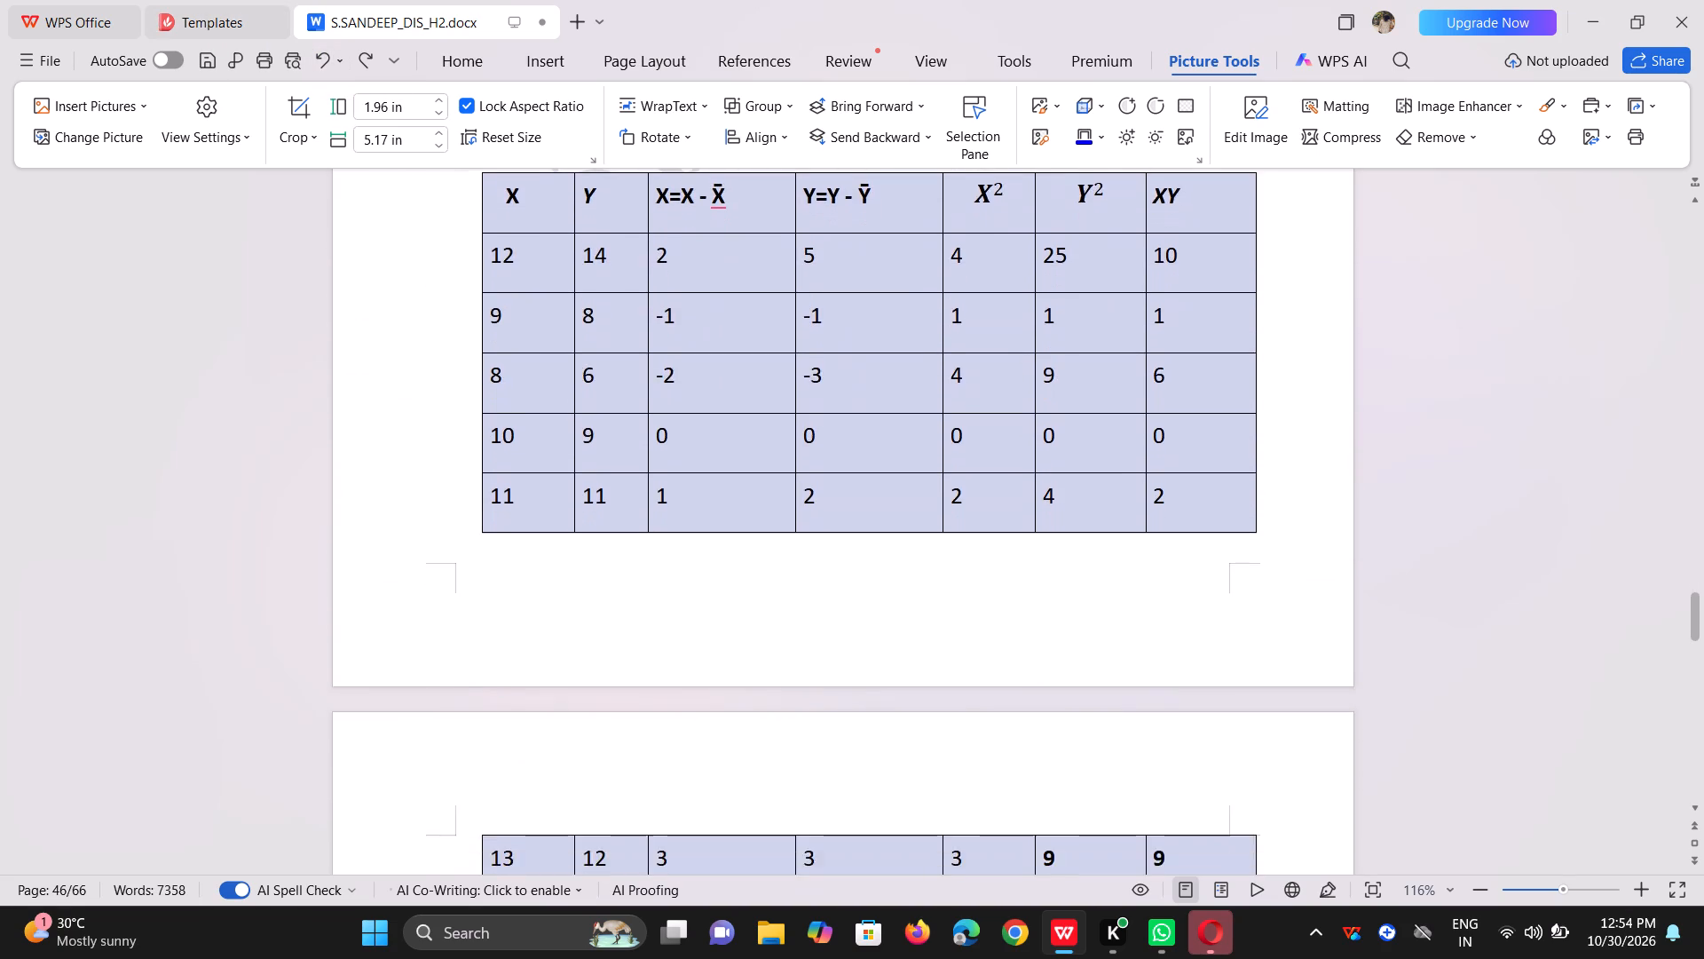
scroll(662, 417, down, 5)
scroll(662, 417, down, 16)
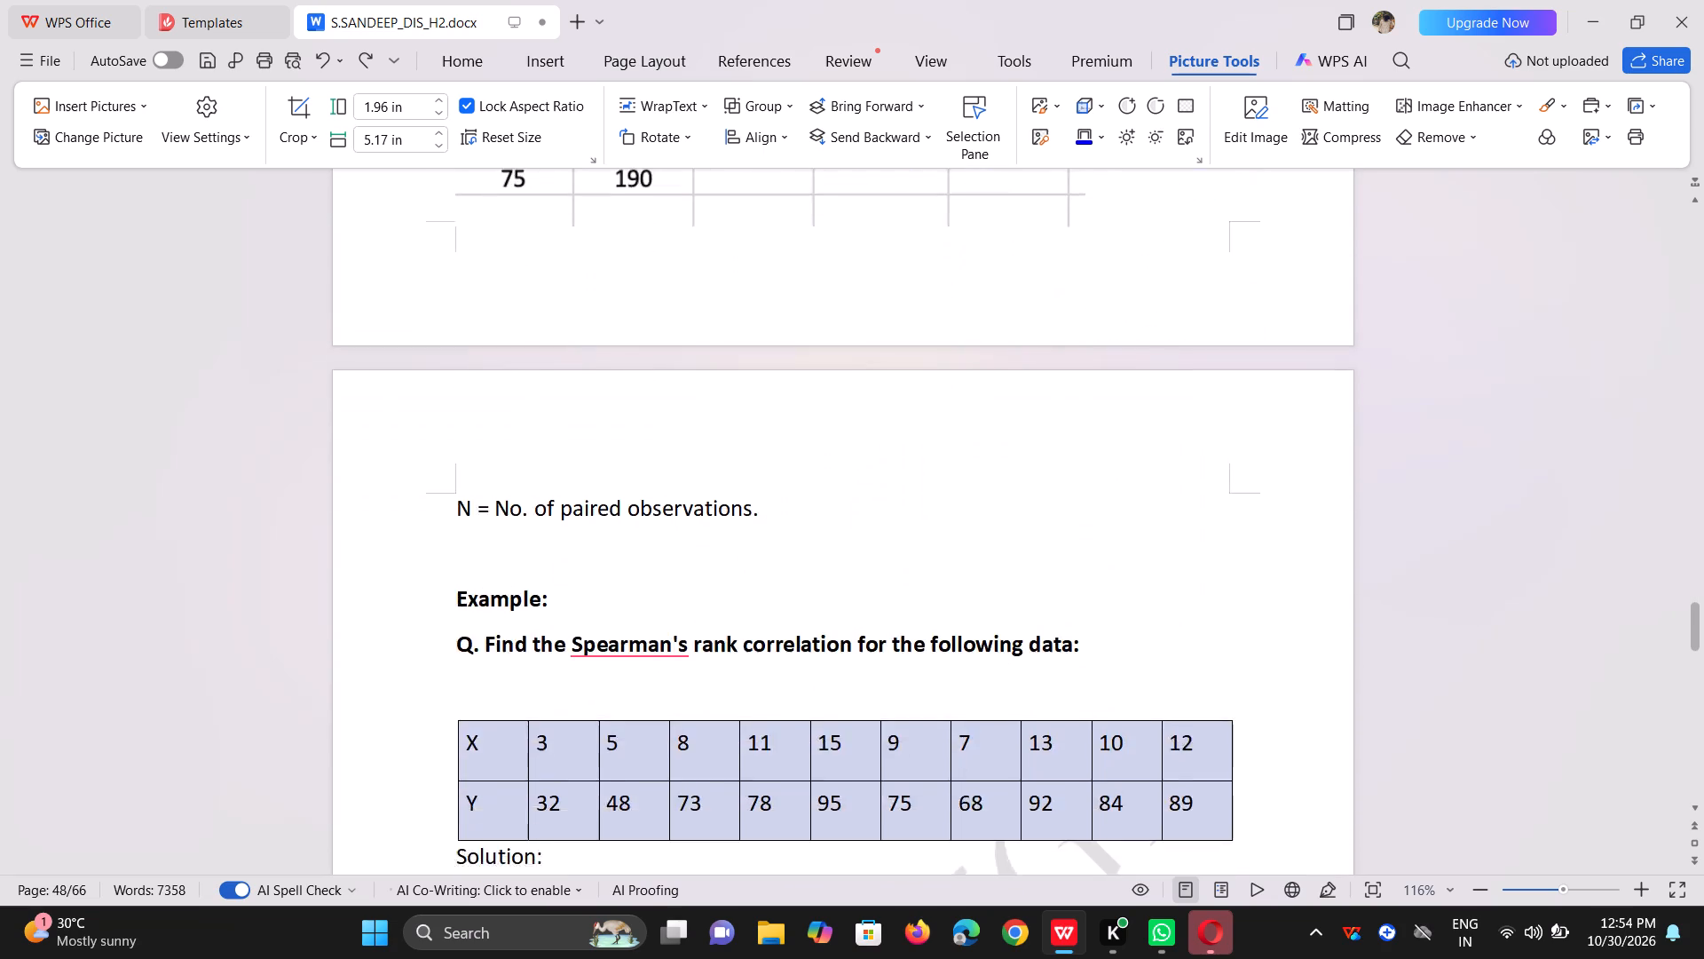
scroll(662, 417, down, 9)
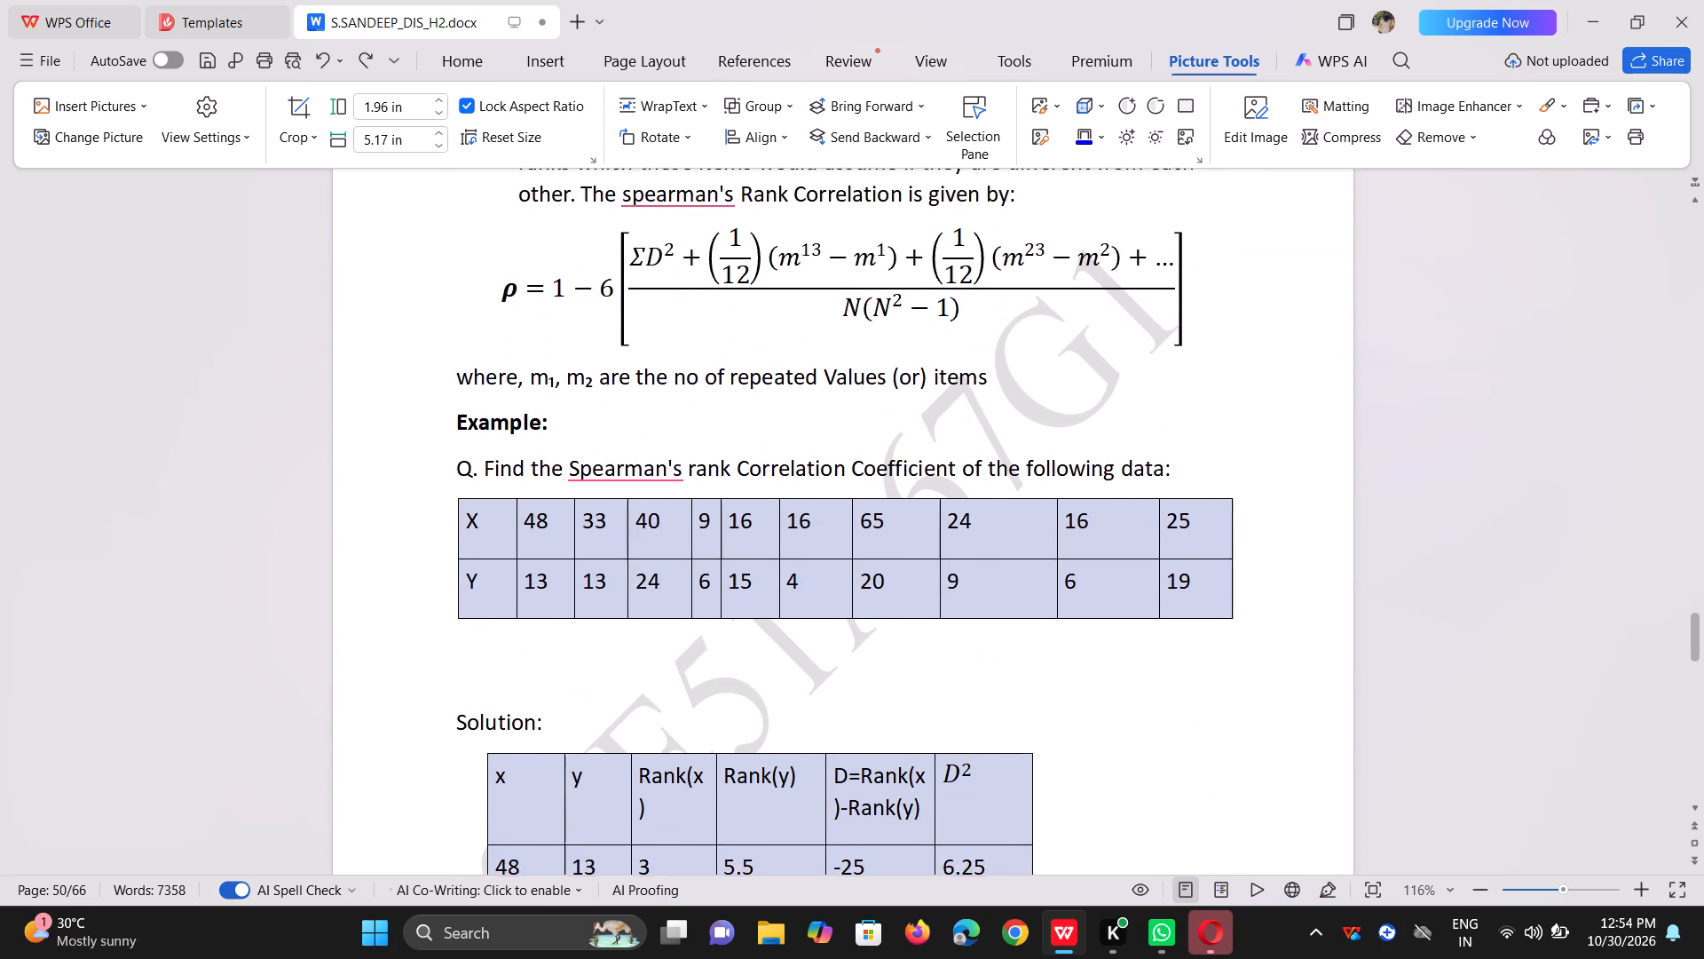
scroll(662, 417, down, 1)
click(455, 701)
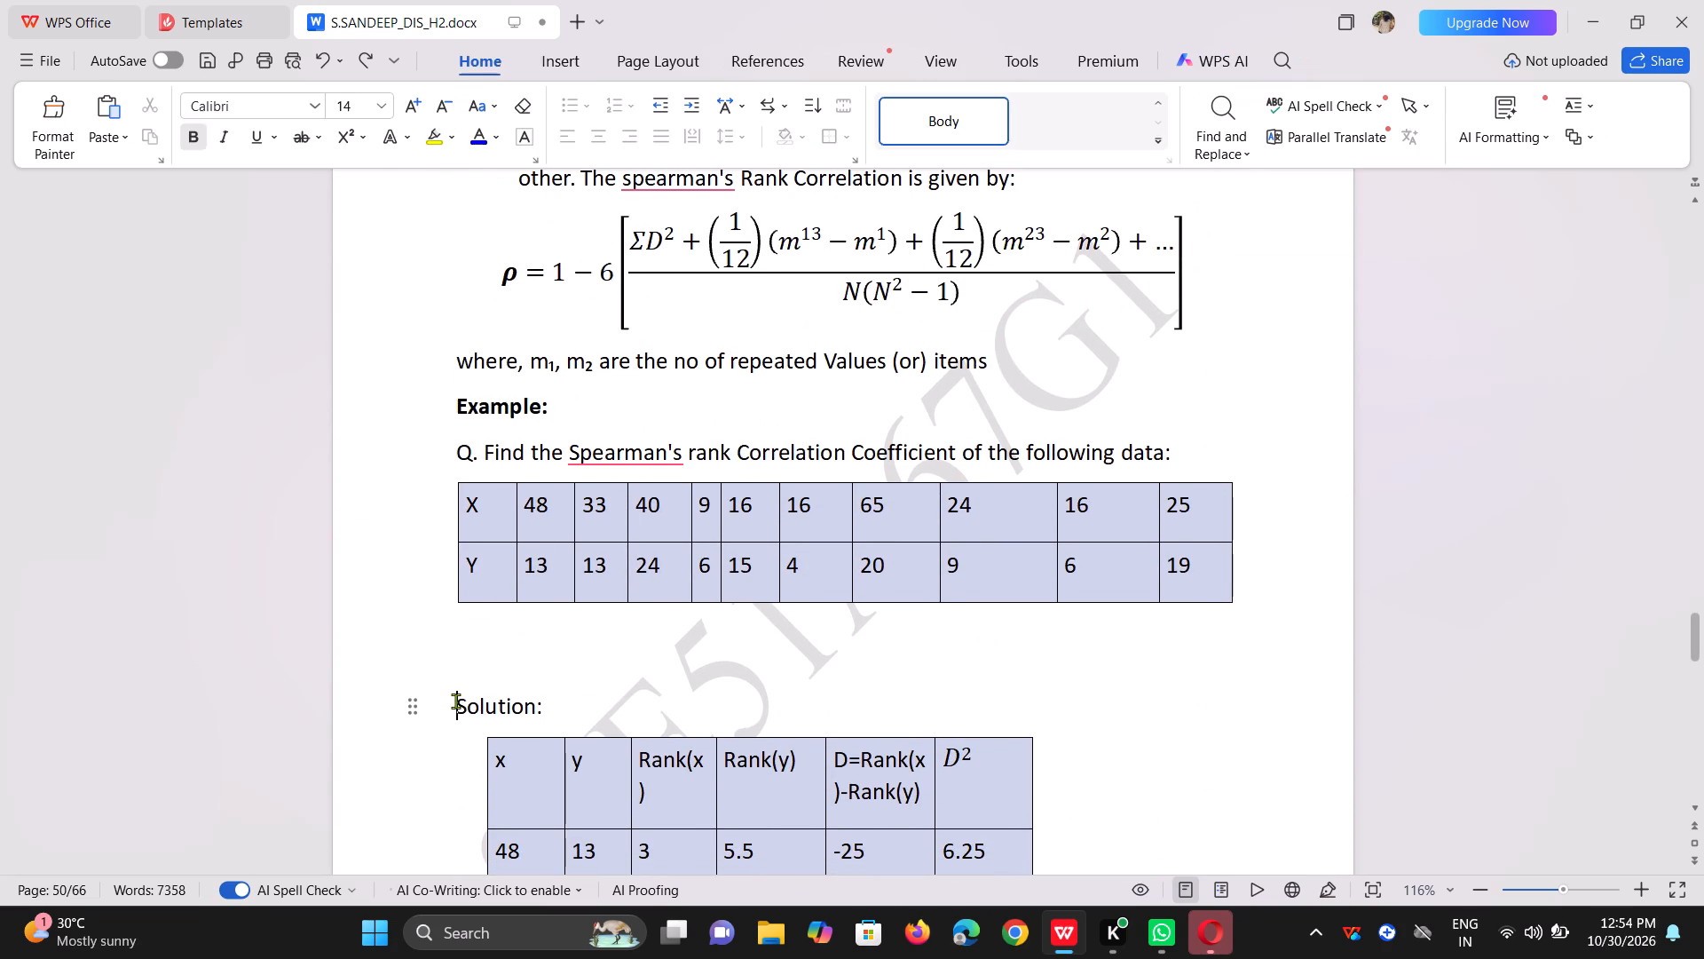
key(BackSpace)
key(BackSpace)
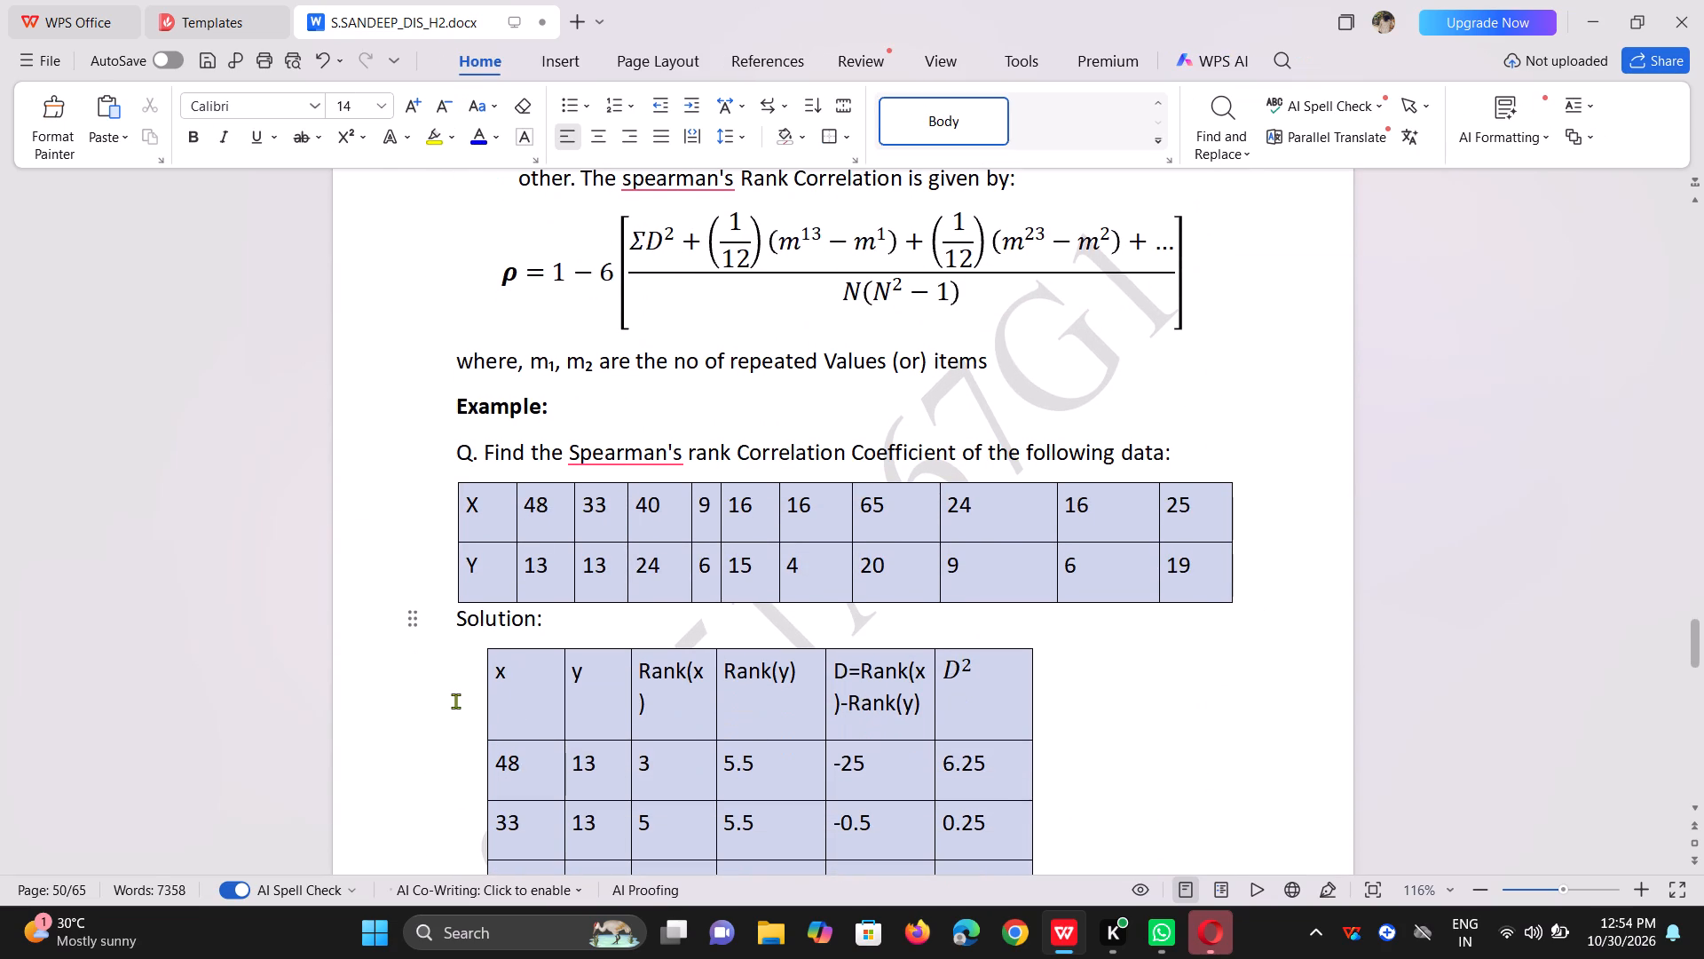
Remove the blank line above the "REGRESSION:" heading, below the "=0.73" result.
scroll(455, 701, up, 6)
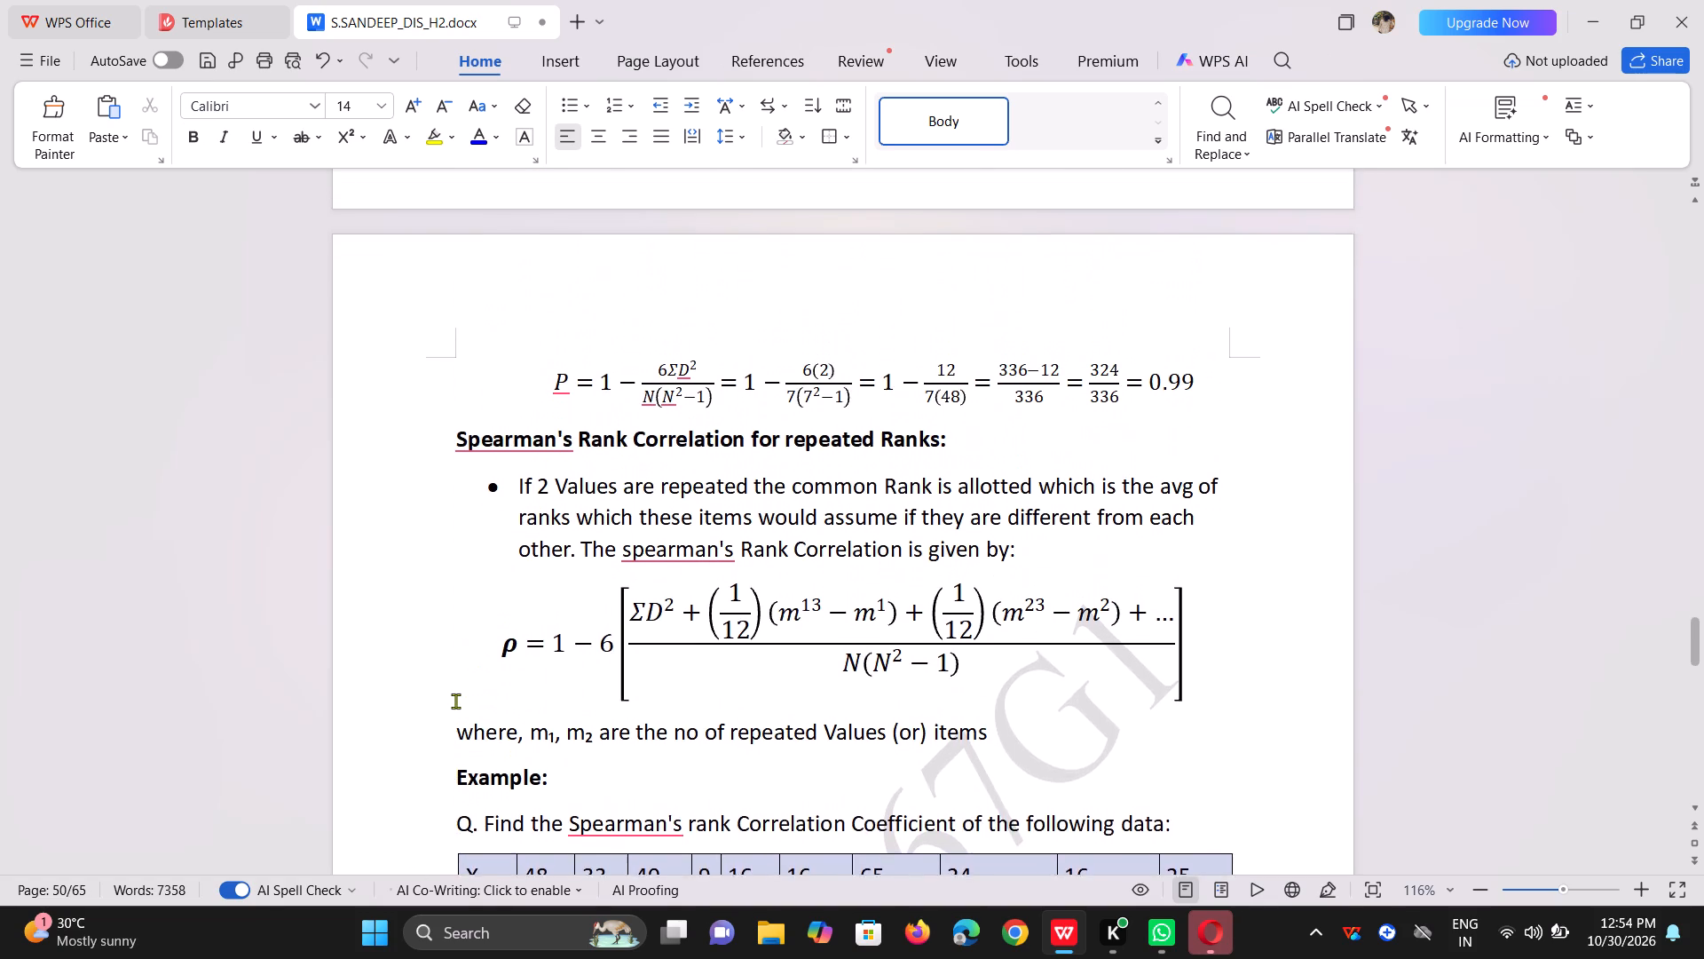
scroll(455, 701, up, 1)
scroll(455, 701, down, 14)
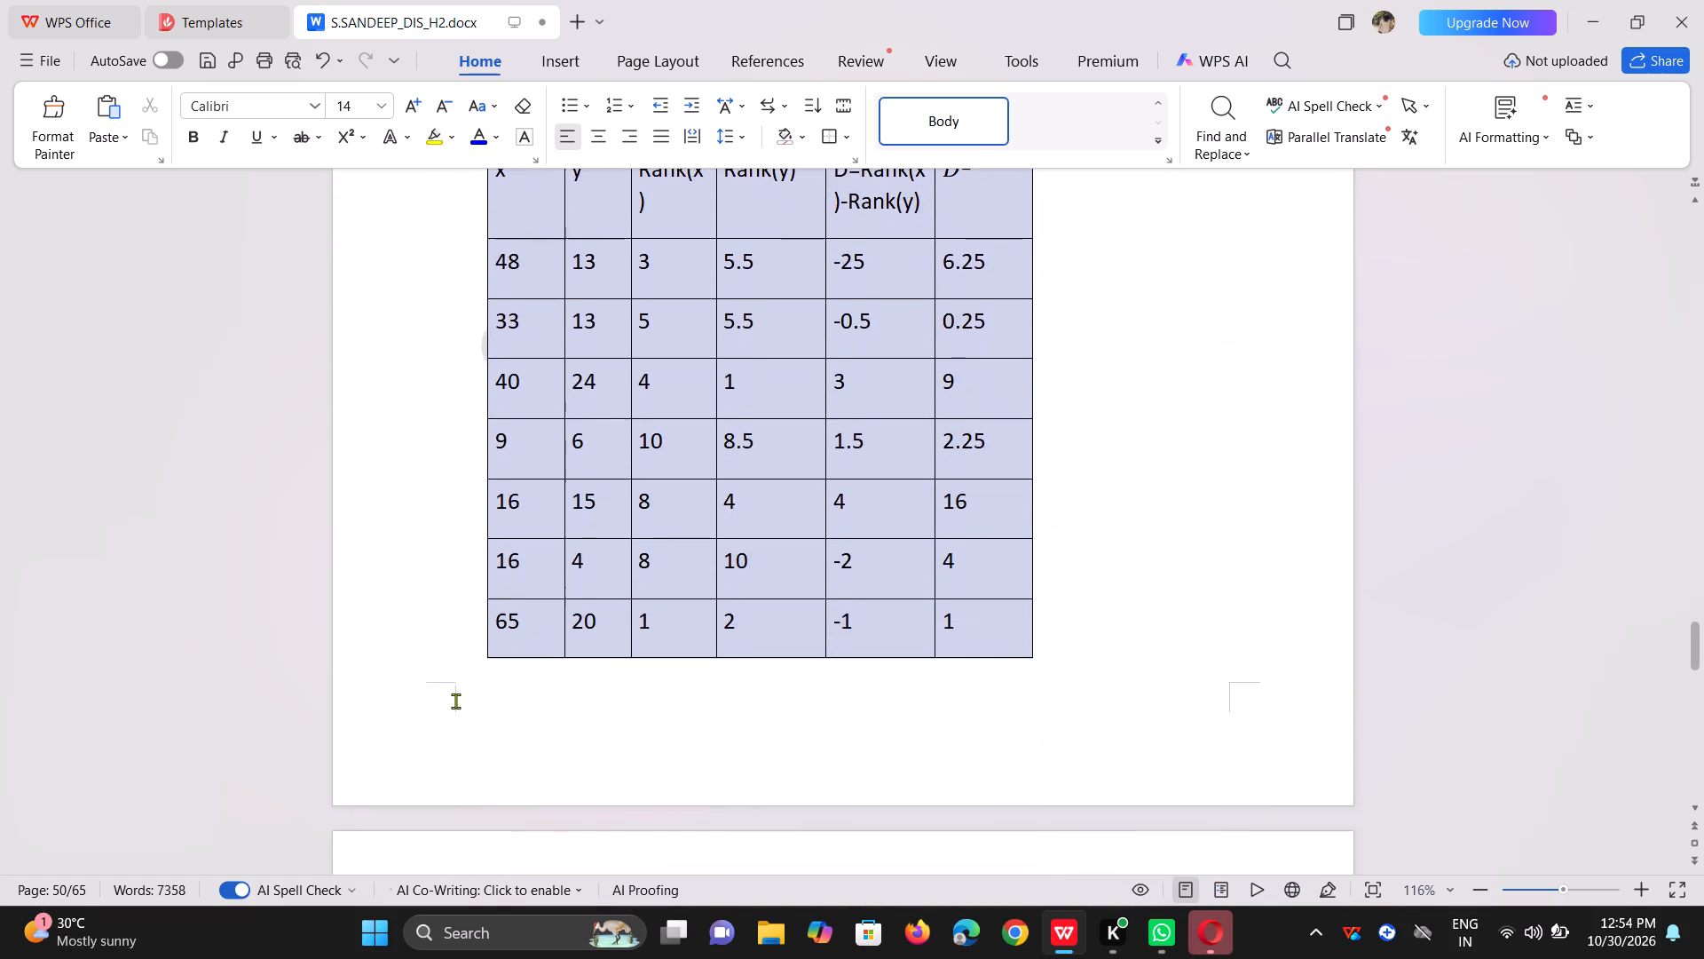
scroll(455, 701, down, 13)
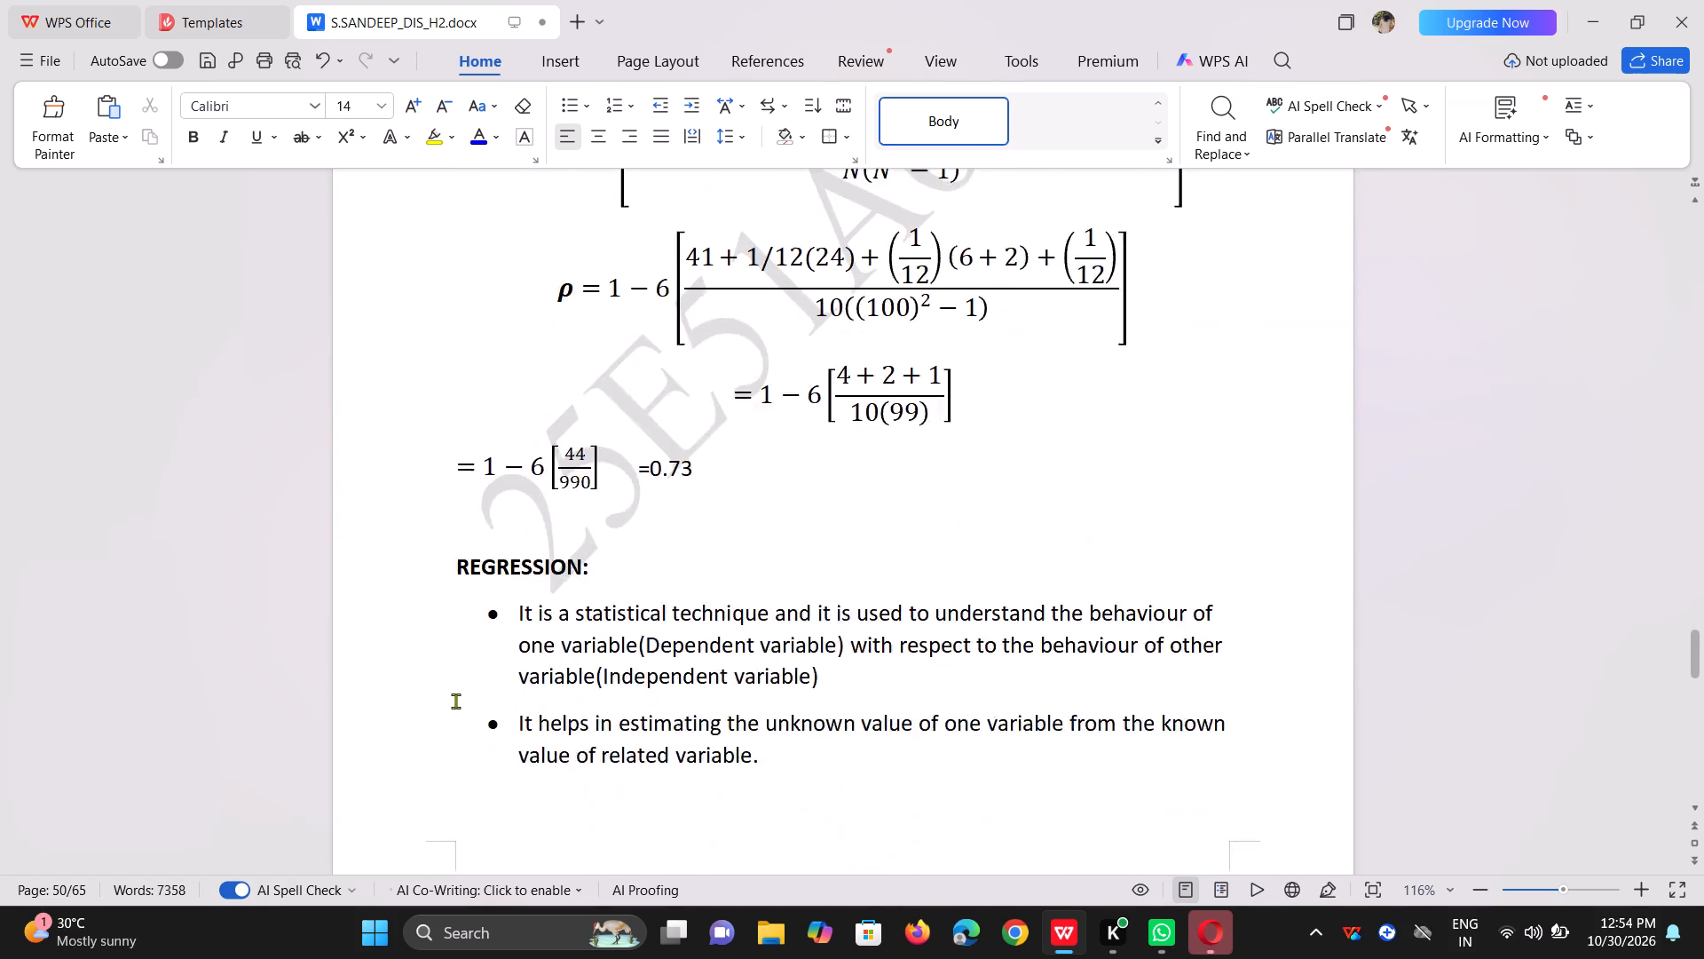
scroll(455, 701, down, 2)
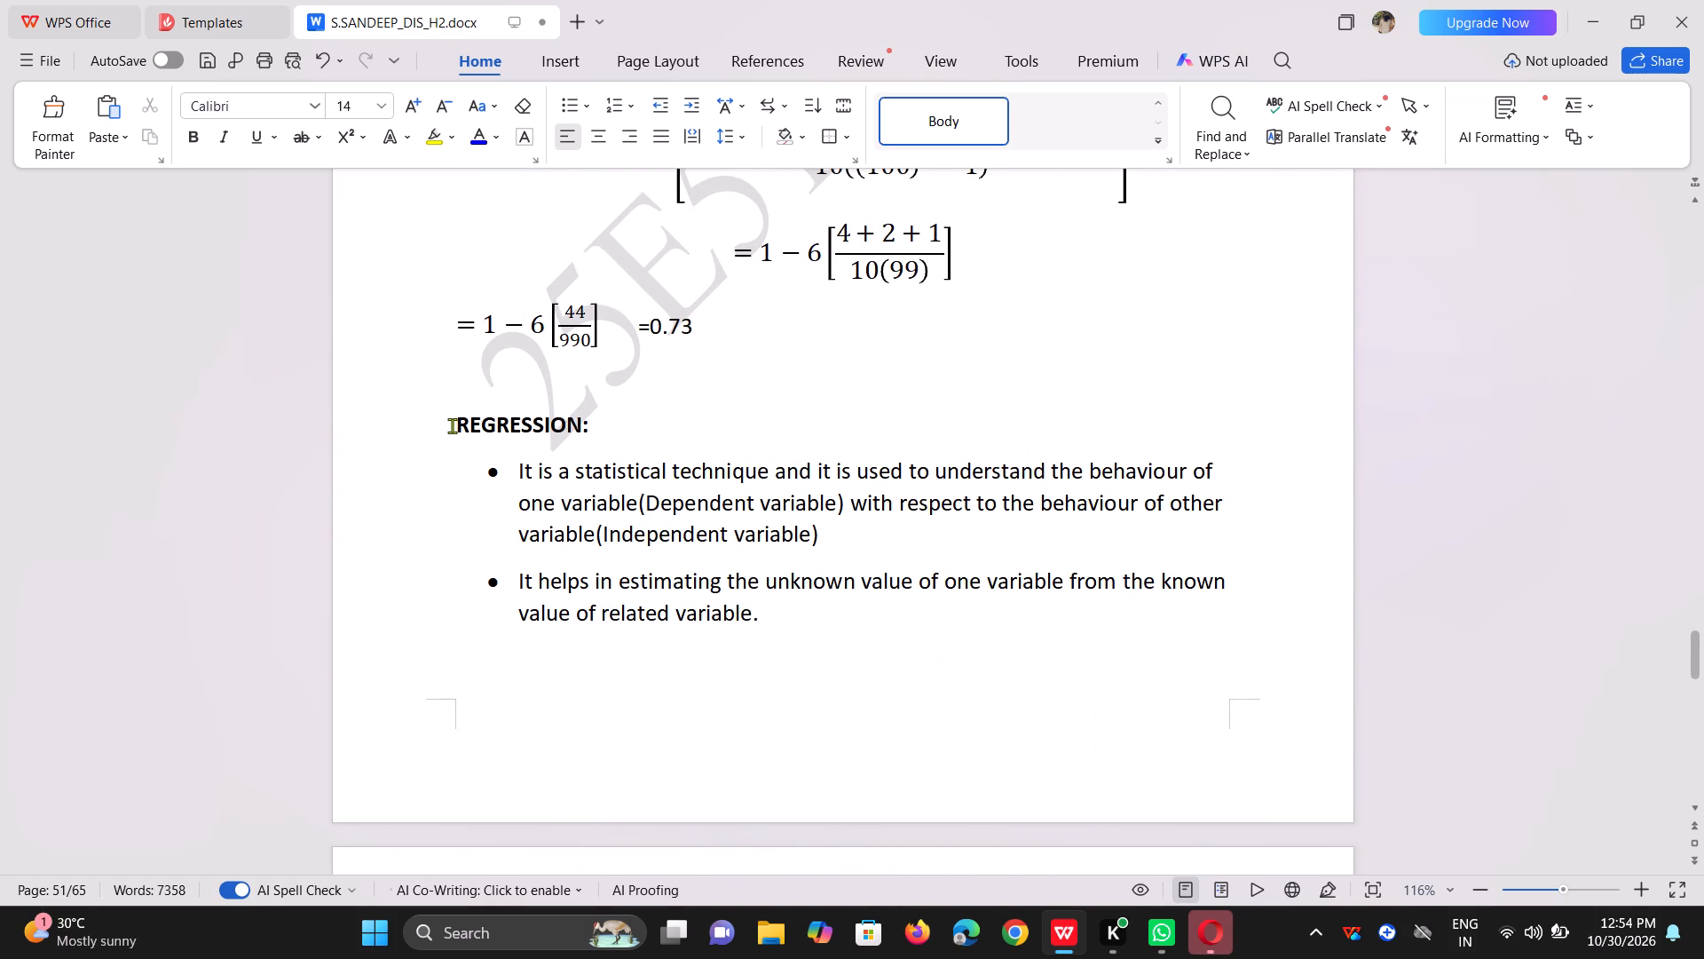
click(452, 425)
key(BackSpace)
Shrink the Regression Line Equation chart picture to about 5.92 in wide and 3.13 in high.
scroll(452, 425, down, 2)
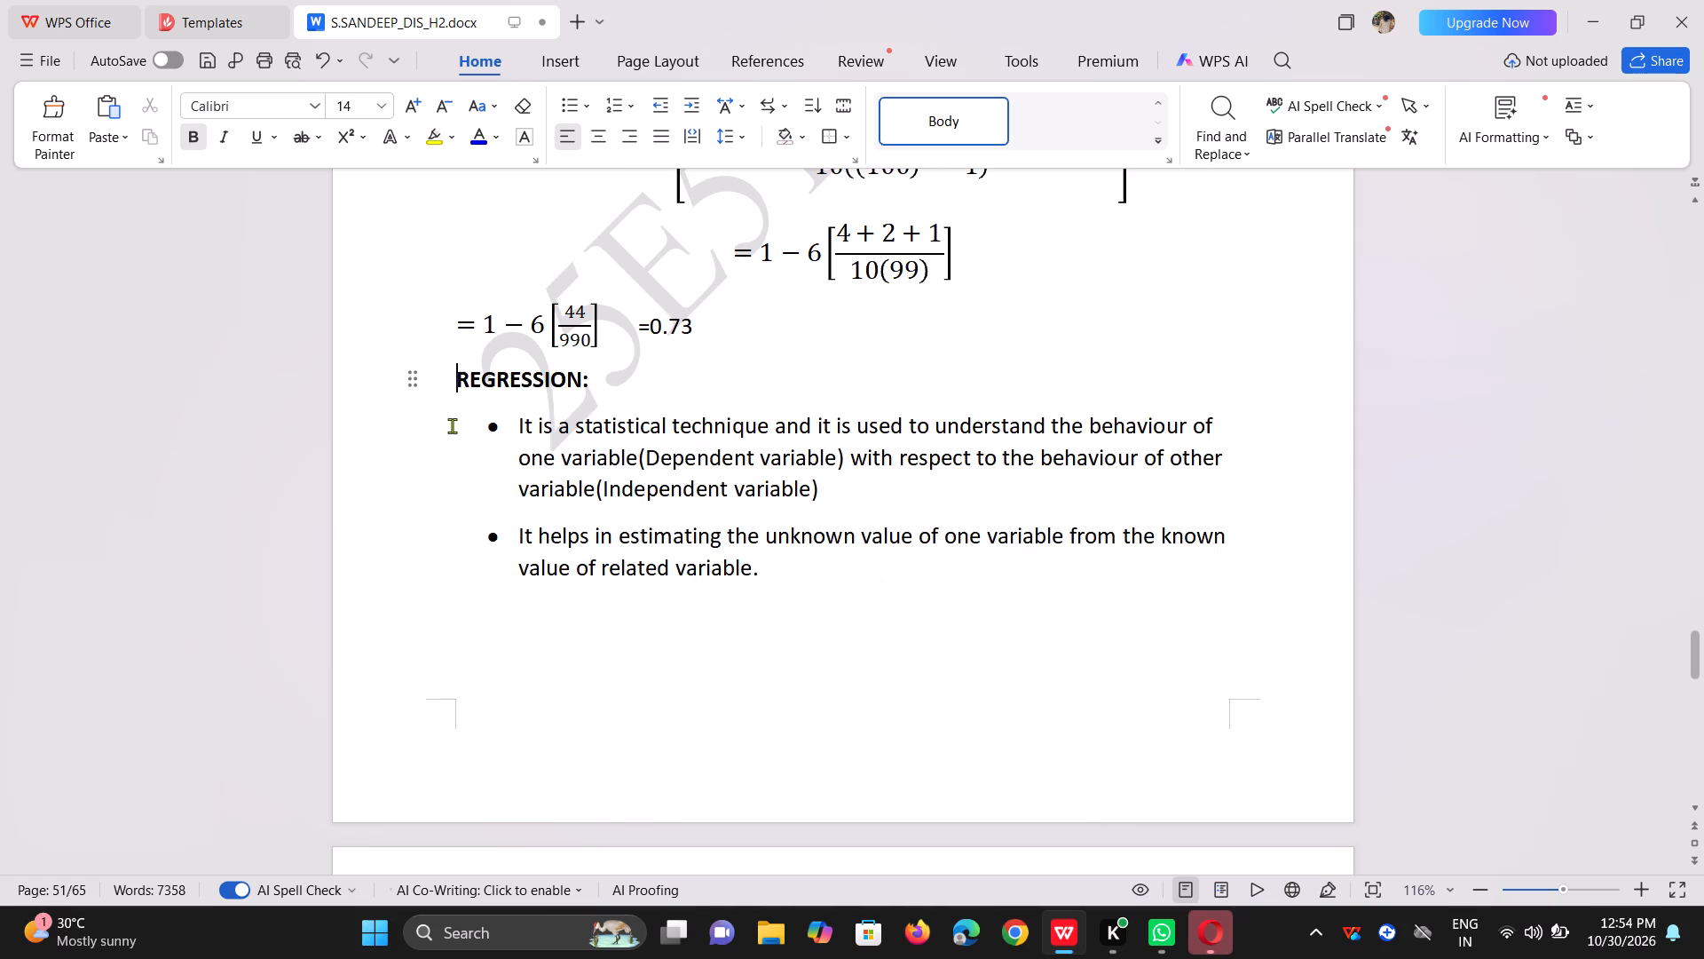
scroll(452, 425, down, 5)
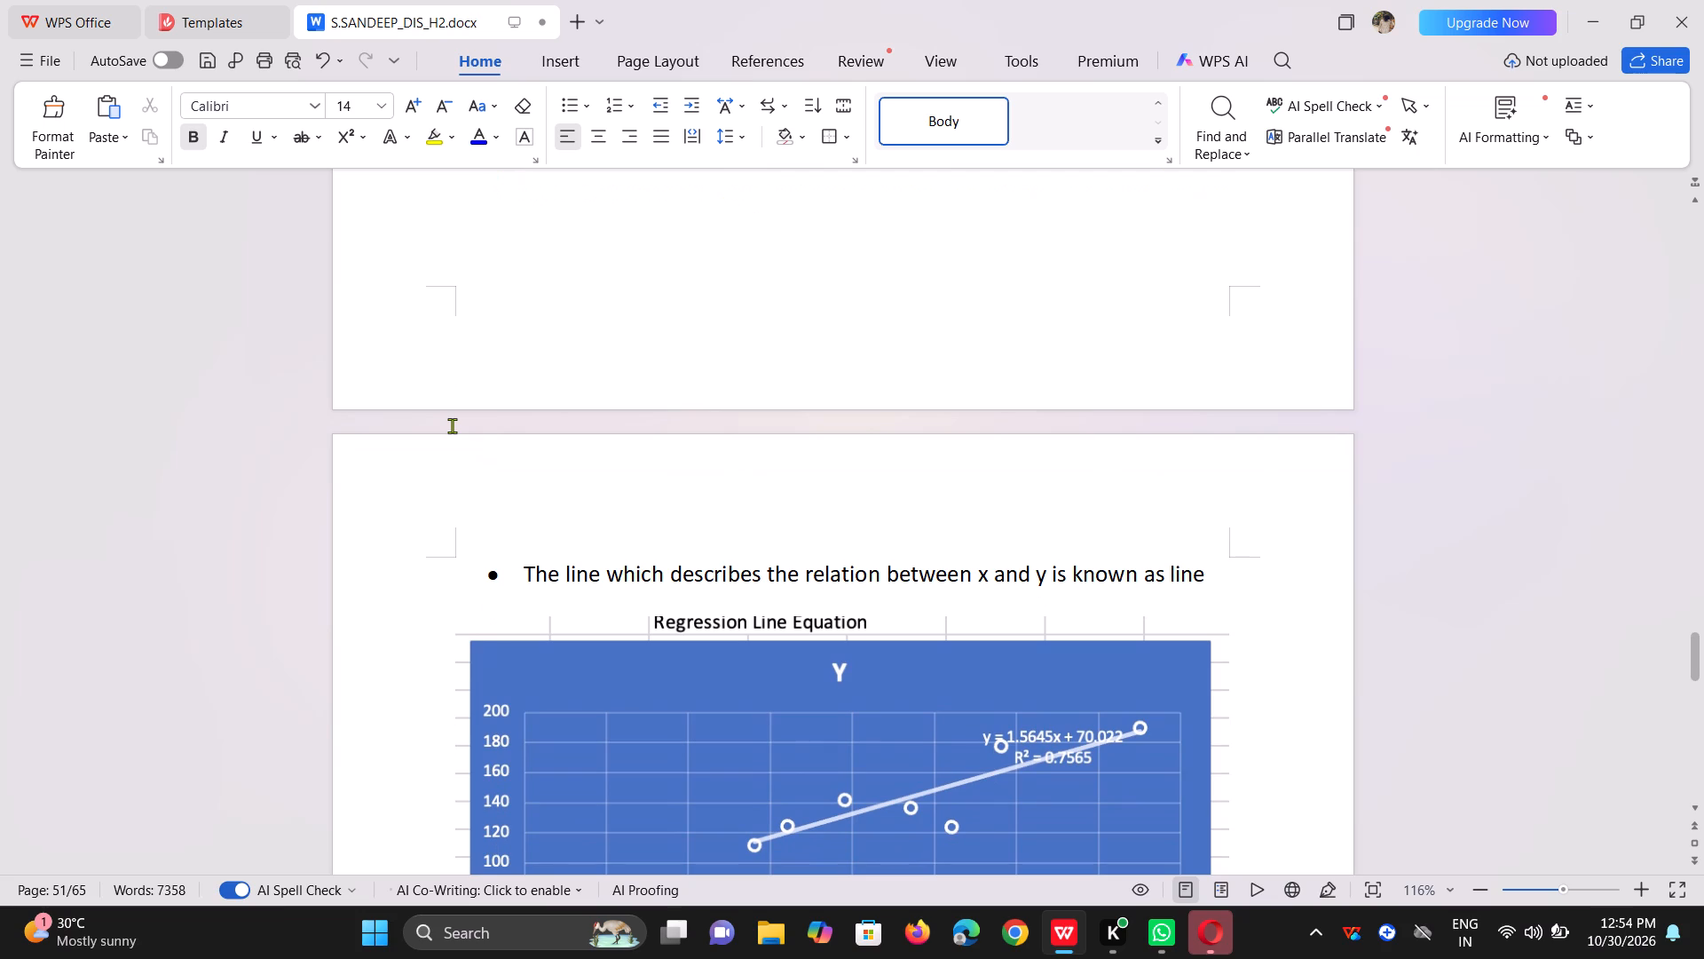
scroll(452, 425, down, 4)
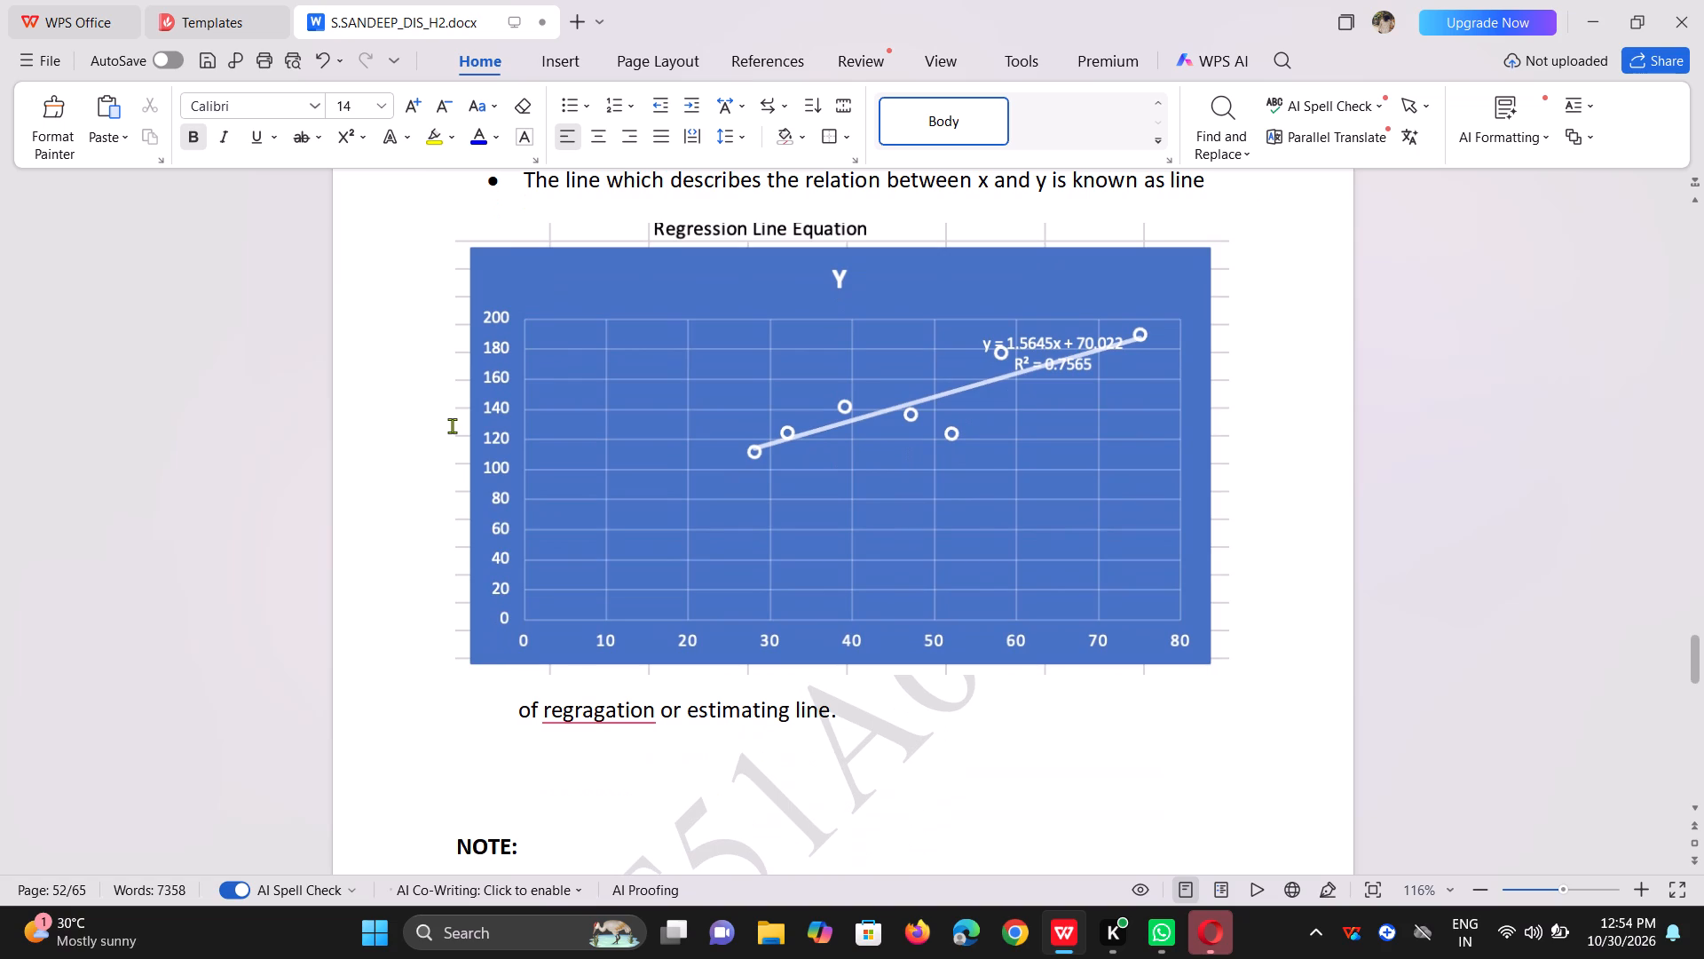
click(631, 427)
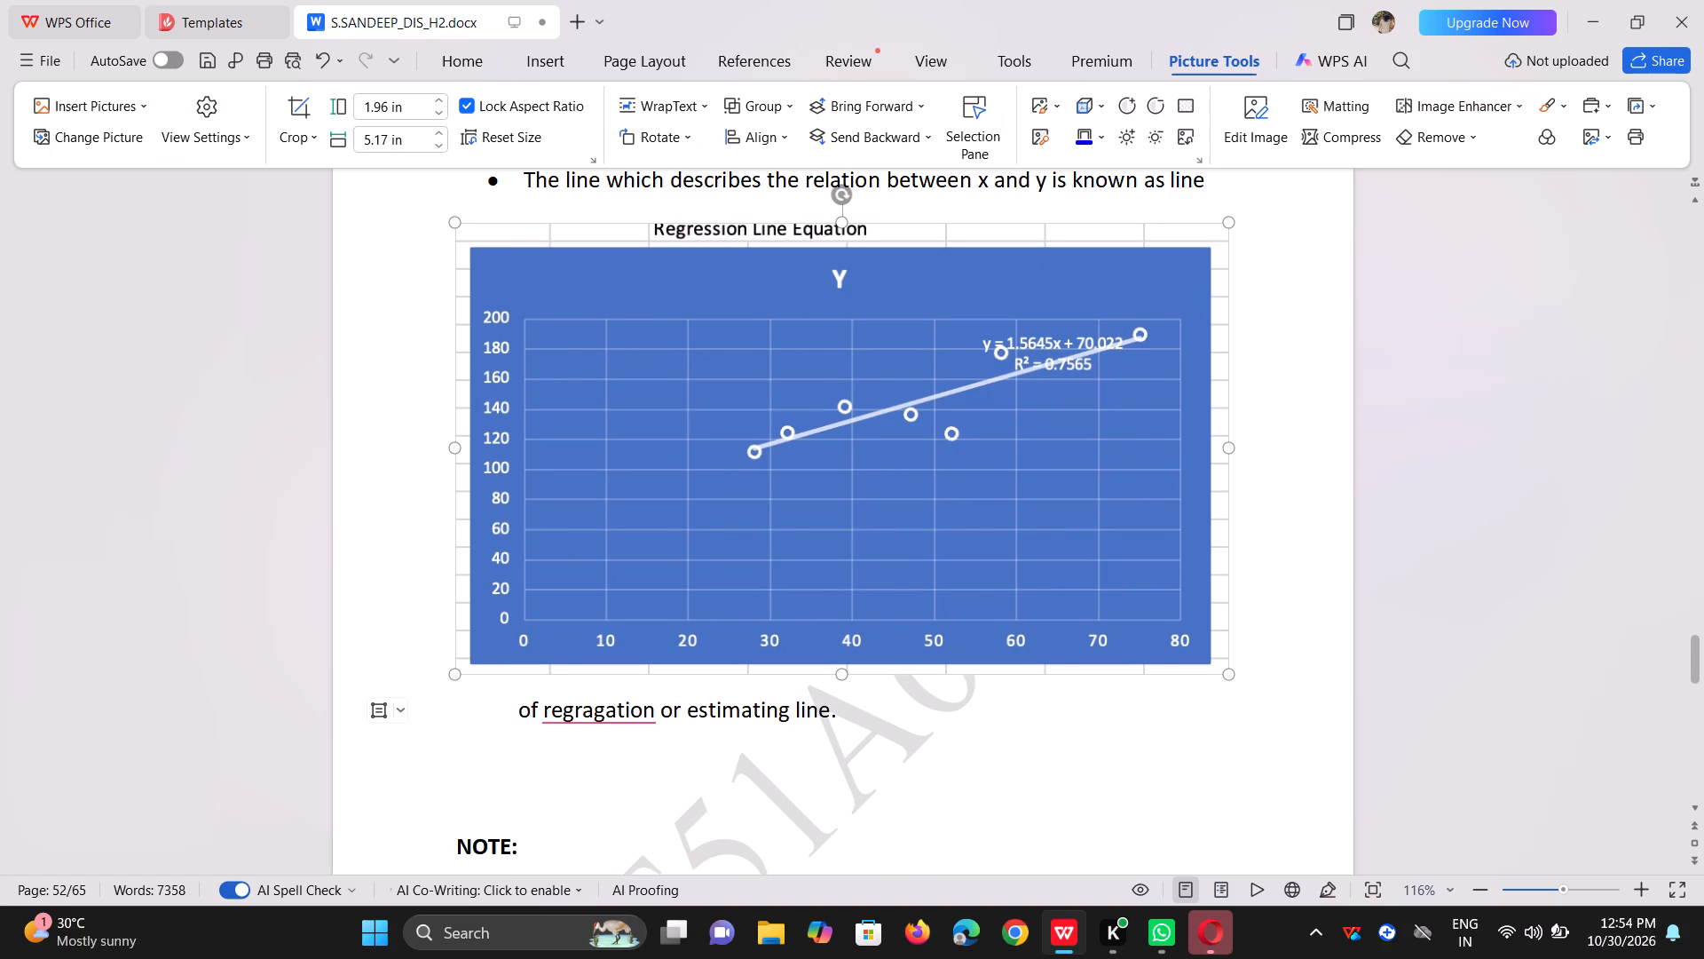
drag(1230, 448, 1188, 452)
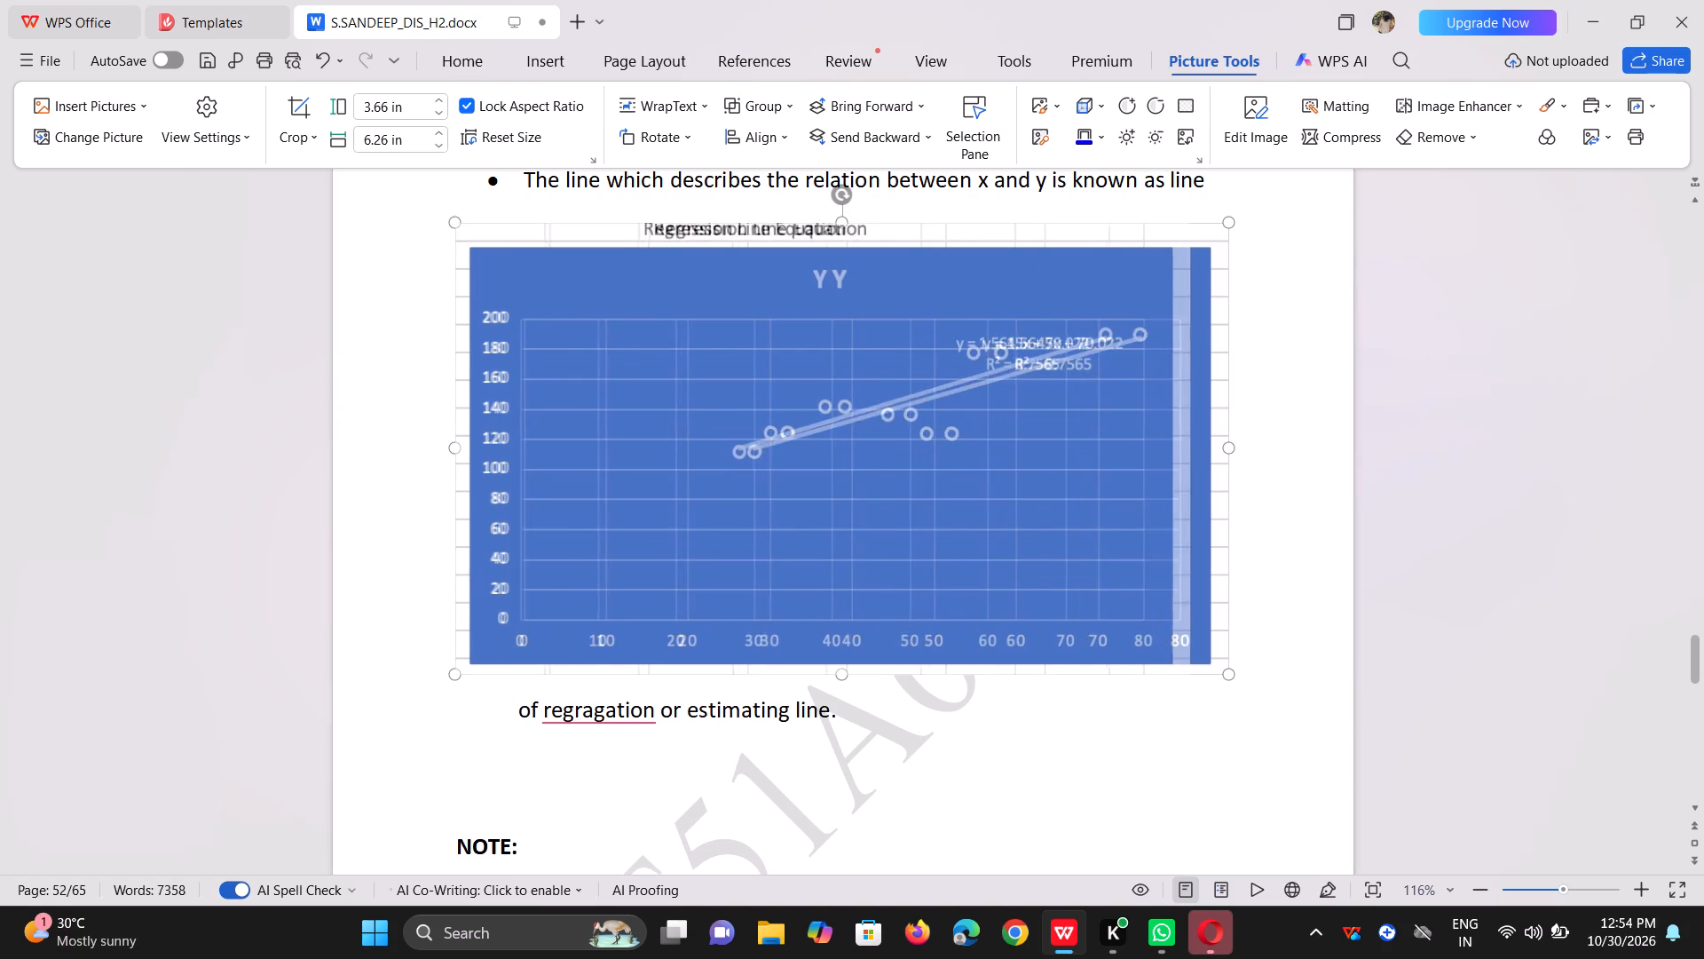
drag(1188, 452, 1187, 452)
drag(820, 676, 817, 611)
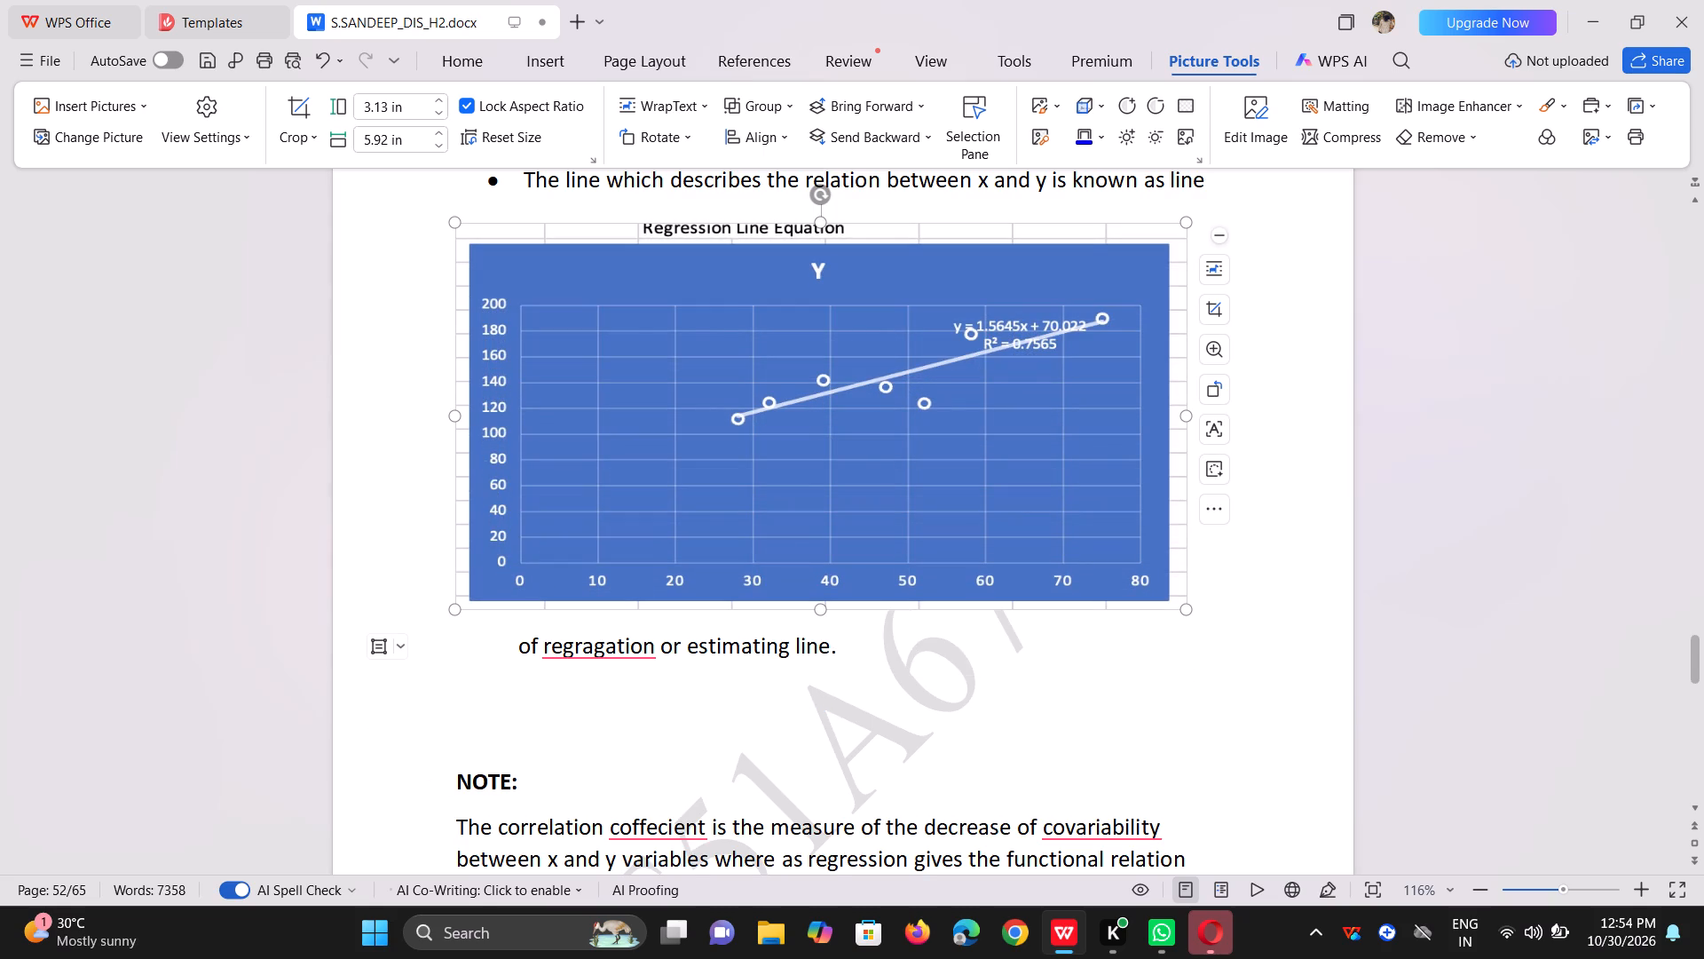
Remove the blank lines above the "NOTE:" heading, below the line ending in "estimating line.".
click(446, 787)
key(BackSpace)
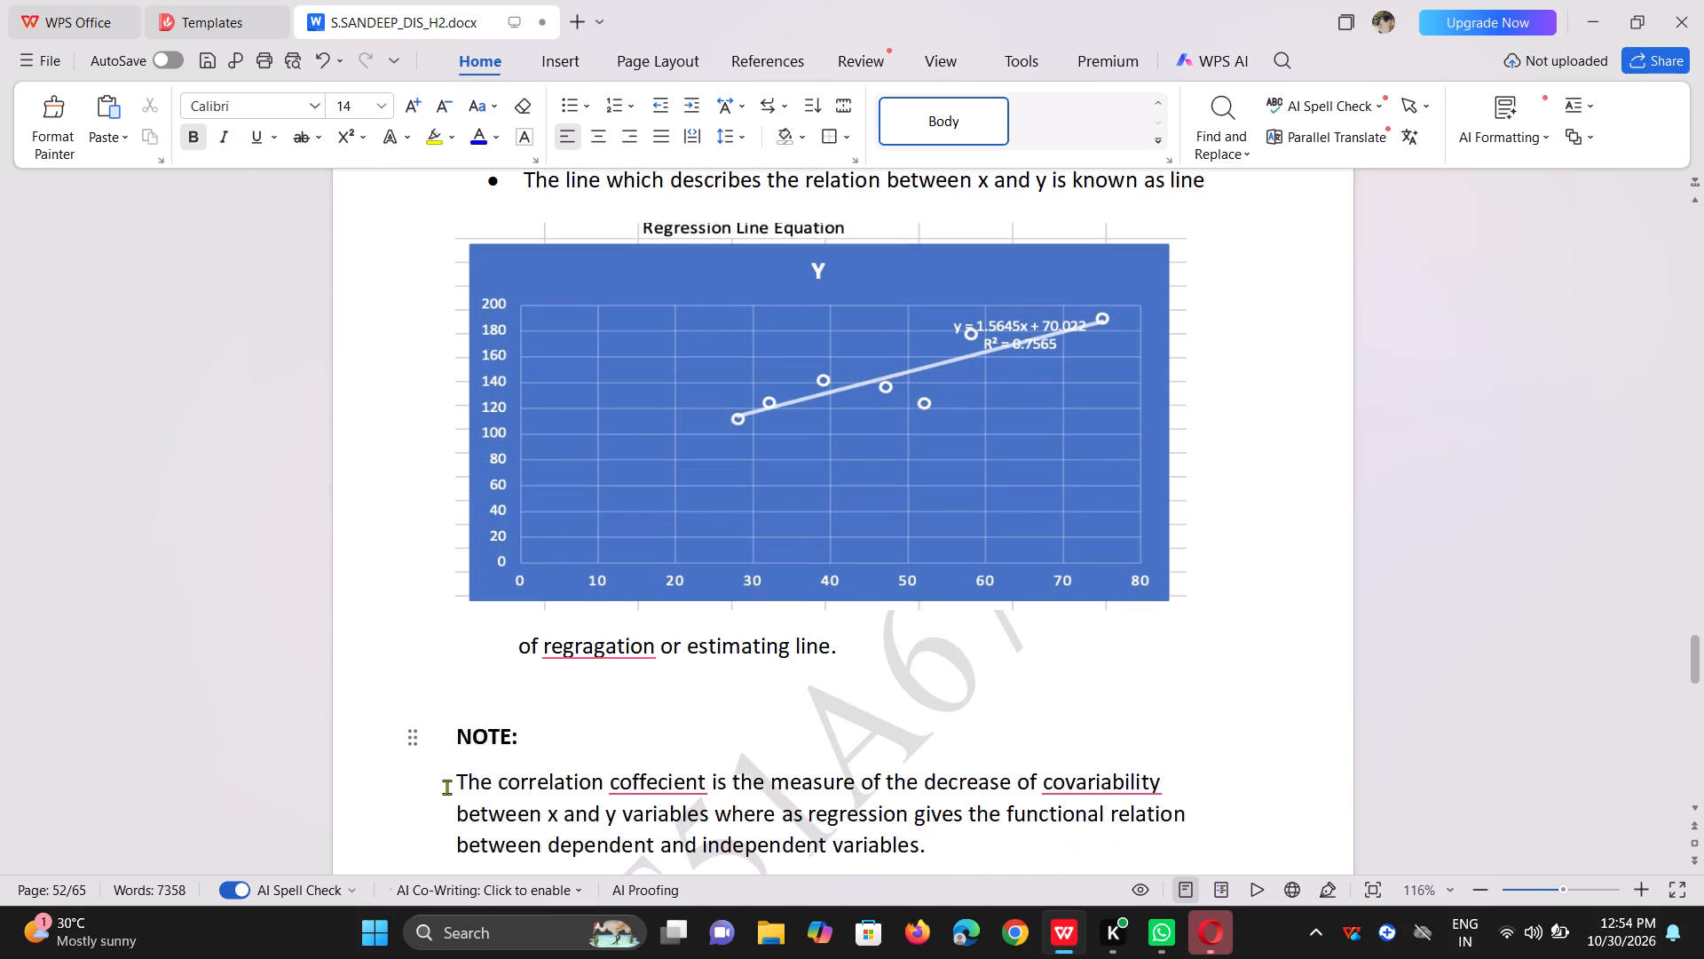
key(BackSpace)
Examine the layout from the regression note through the study hours and marks example to the Amazon case study's data set.
scroll(446, 787, down, 4)
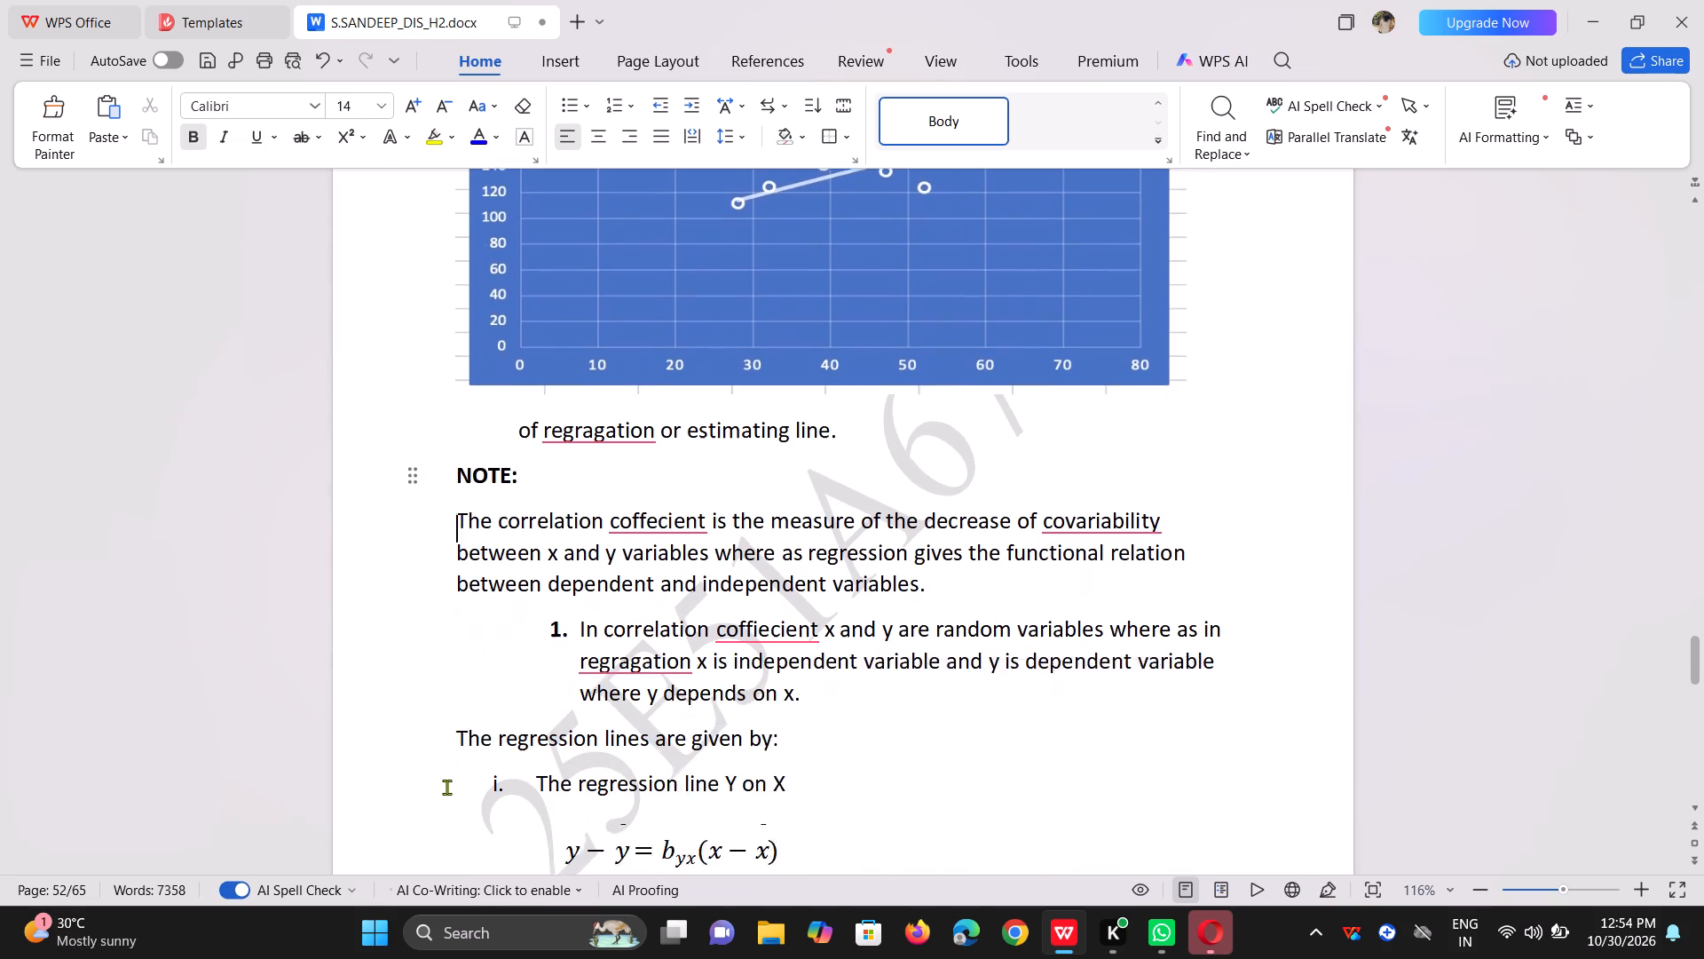
scroll(446, 787, down, 2)
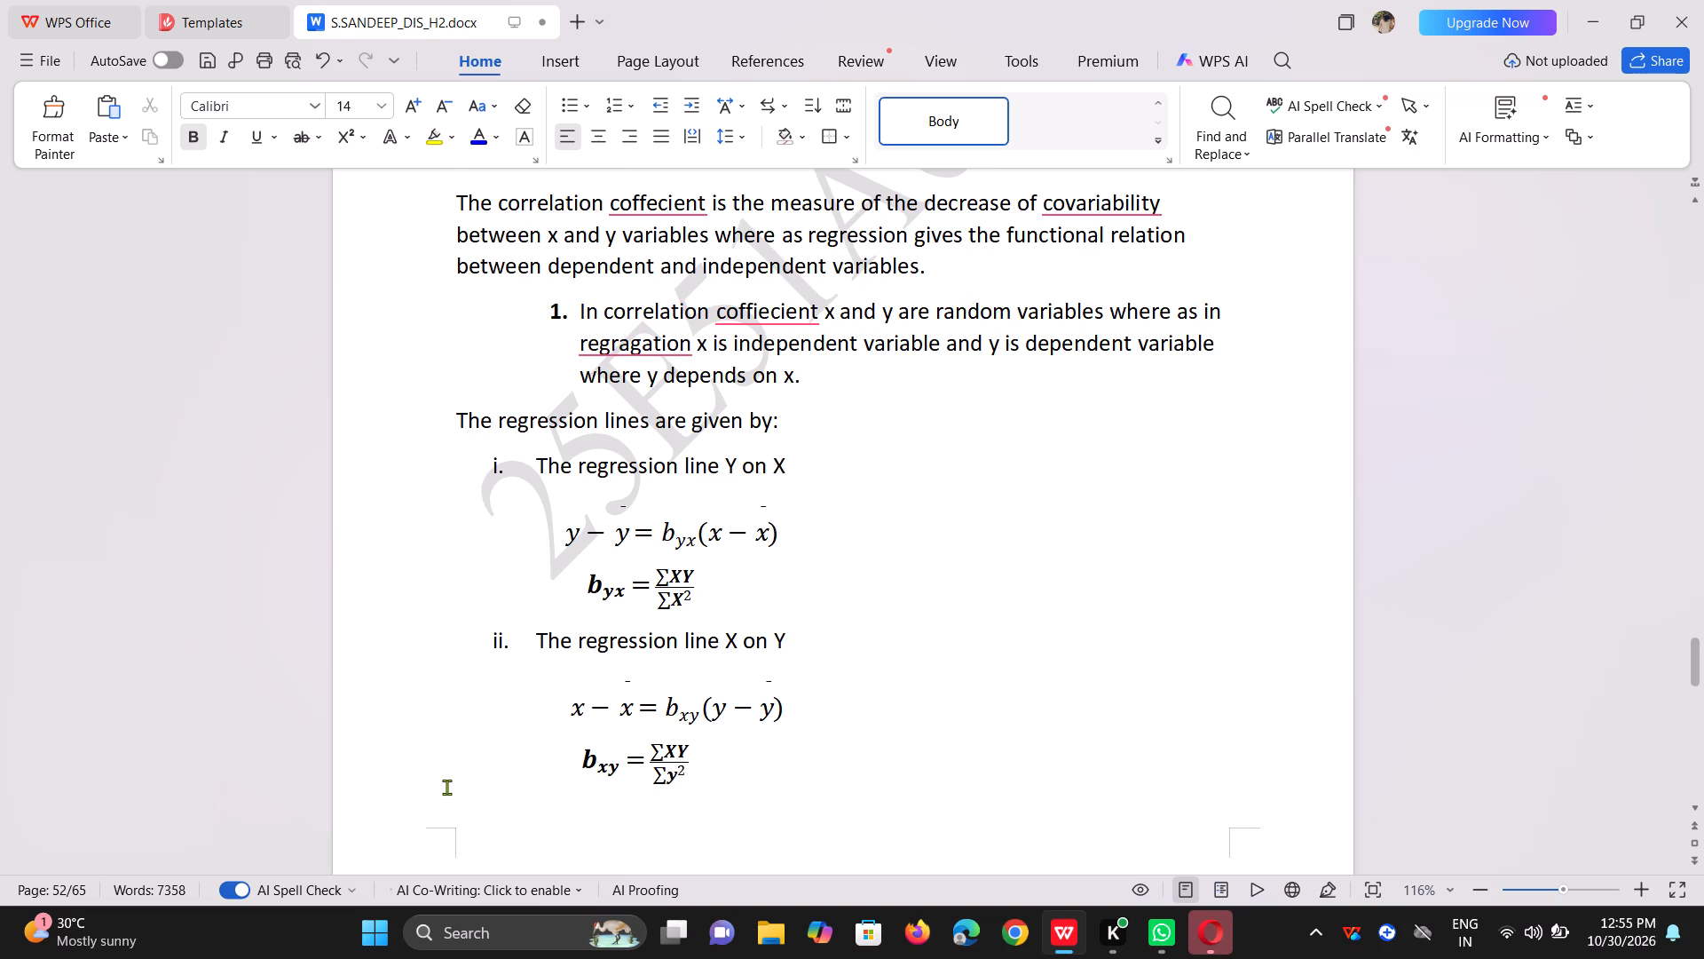
click(446, 787)
scroll(446, 787, down, 4)
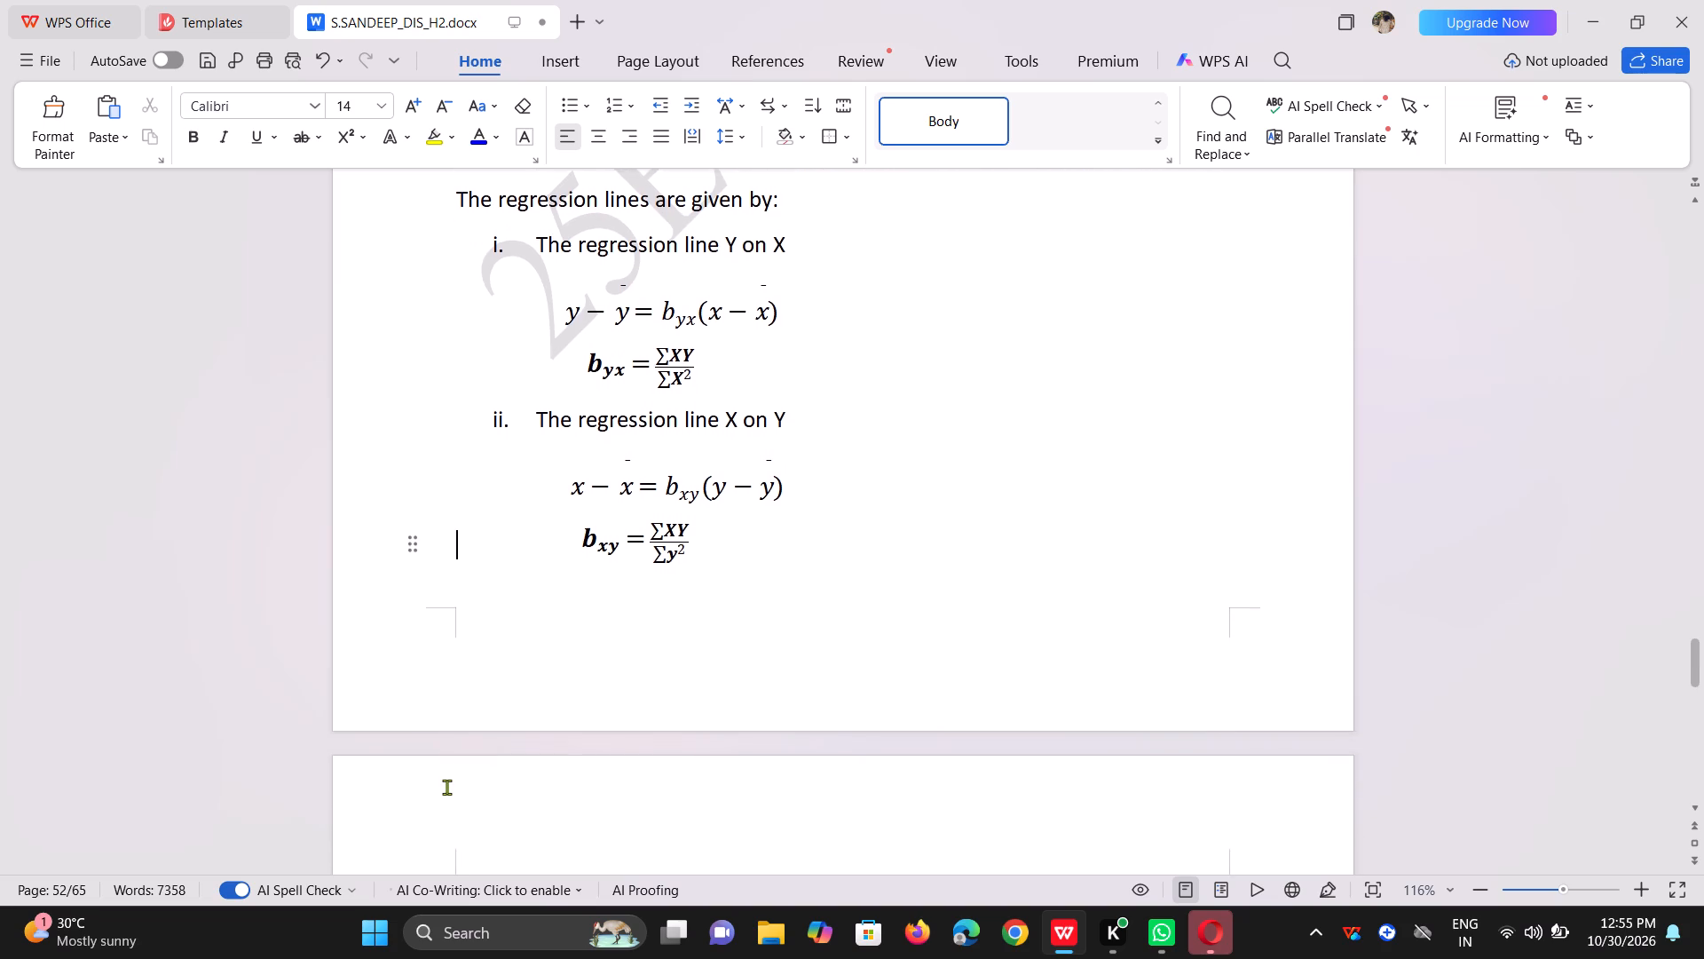
scroll(446, 787, down, 3)
scroll(463, 647, down, 4)
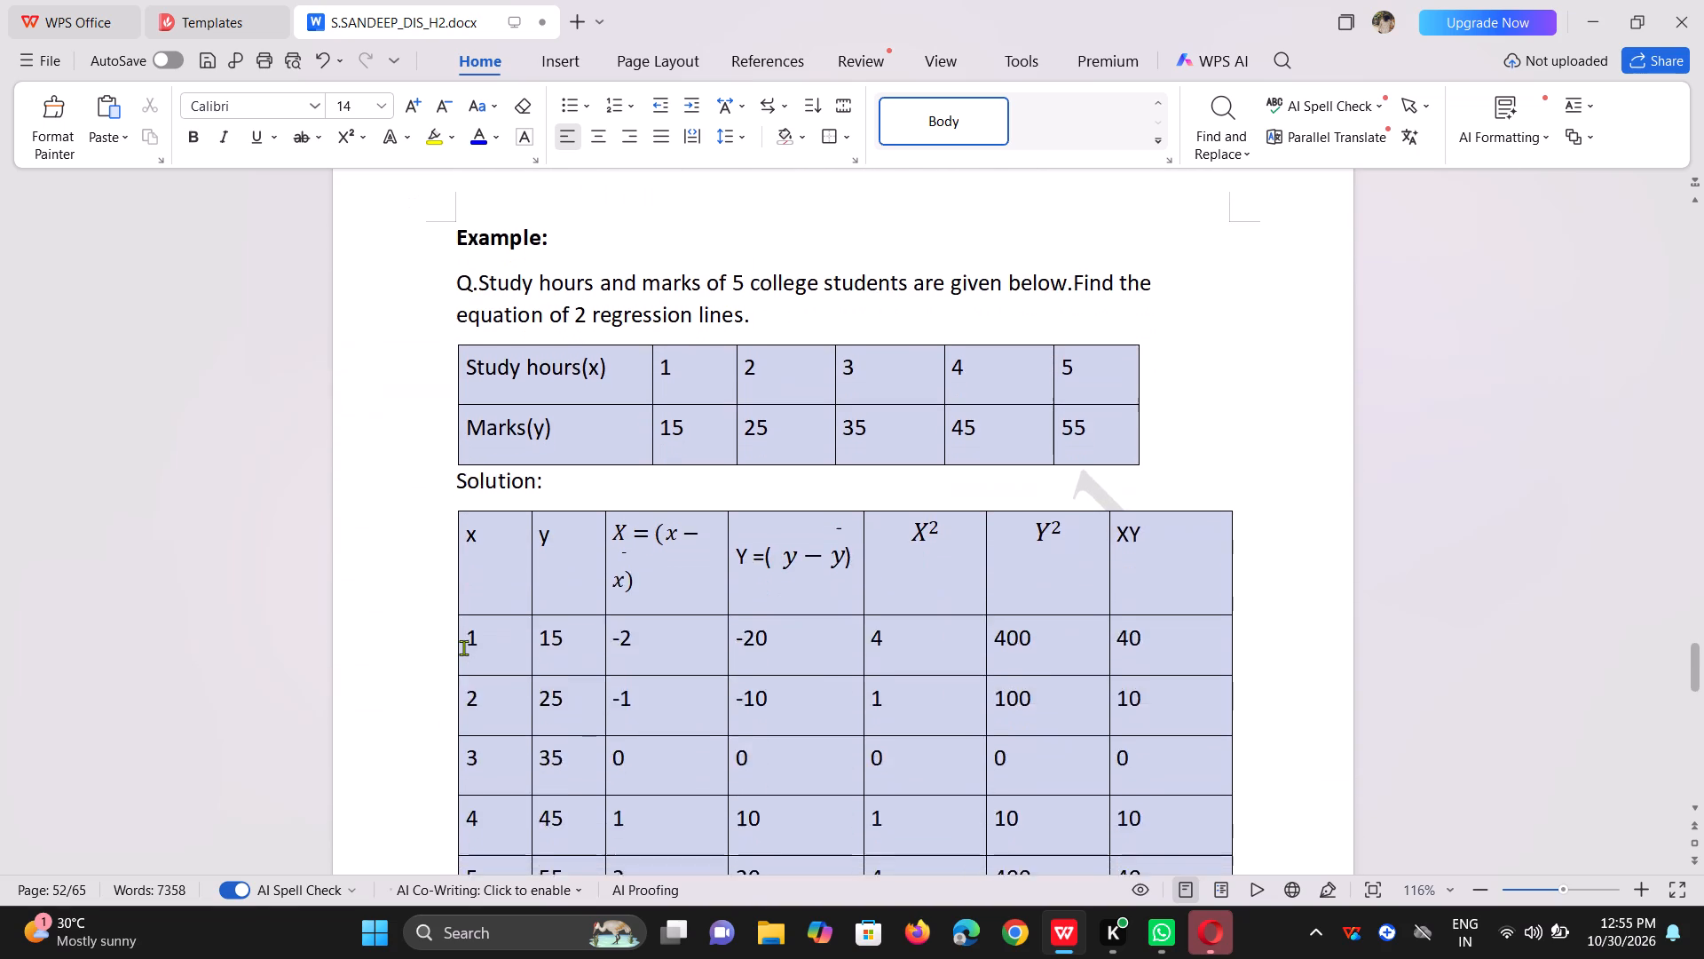
scroll(463, 647, down, 1)
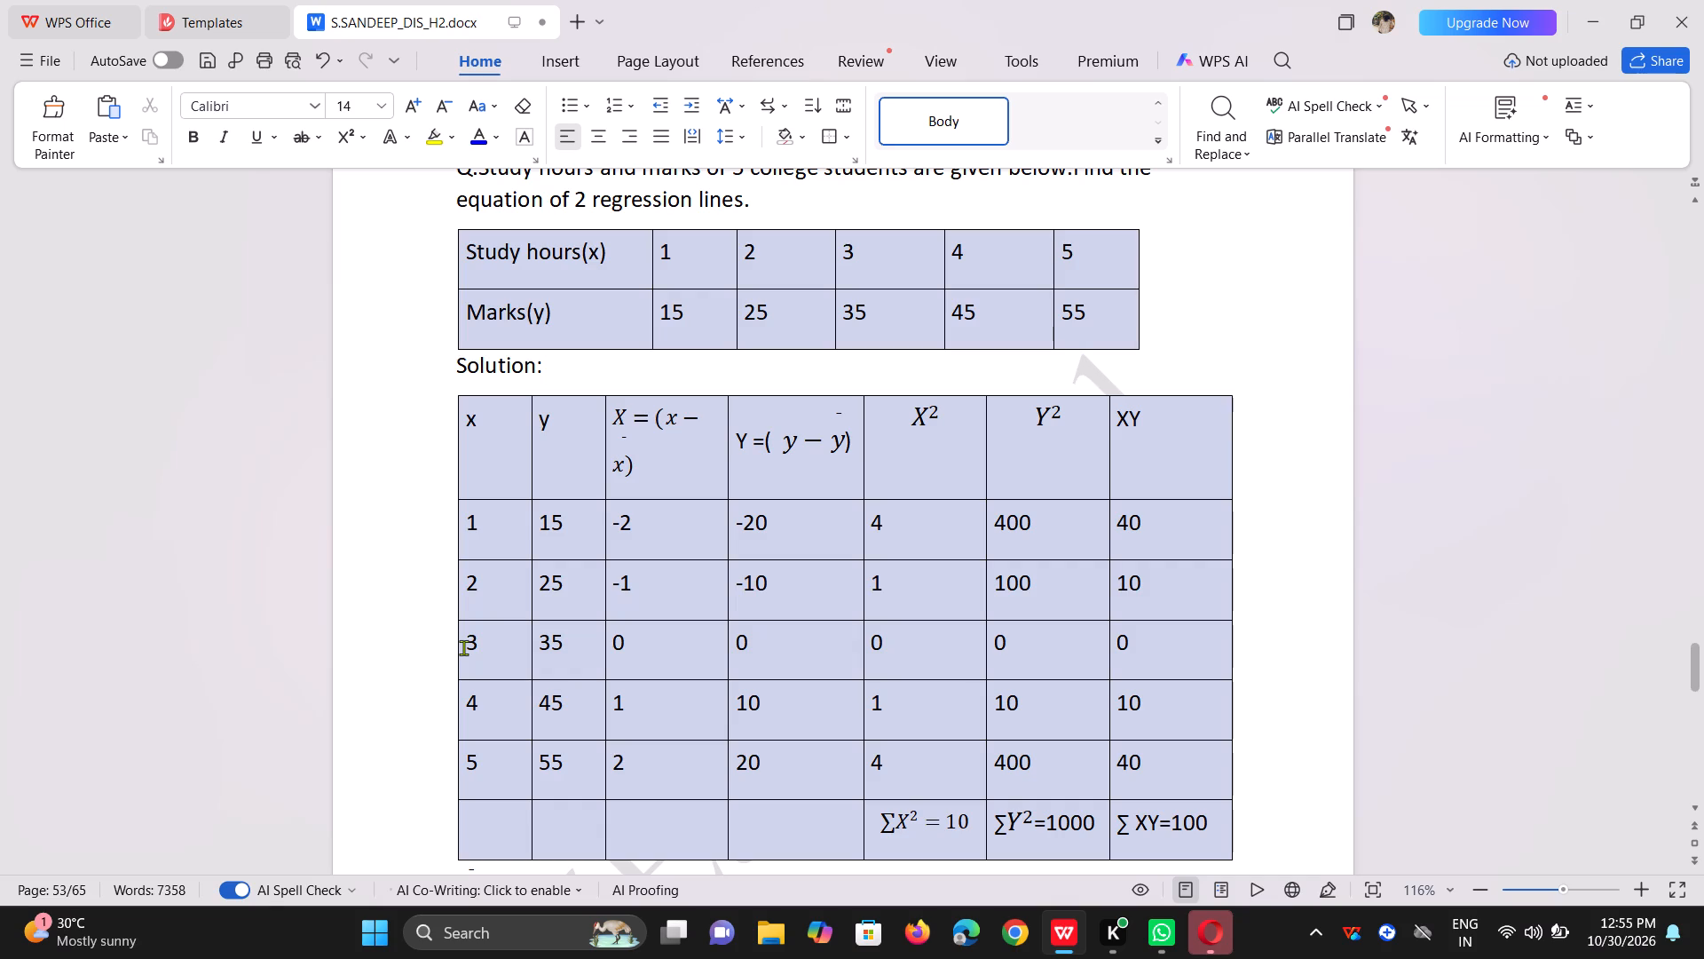
scroll(463, 647, down, 3)
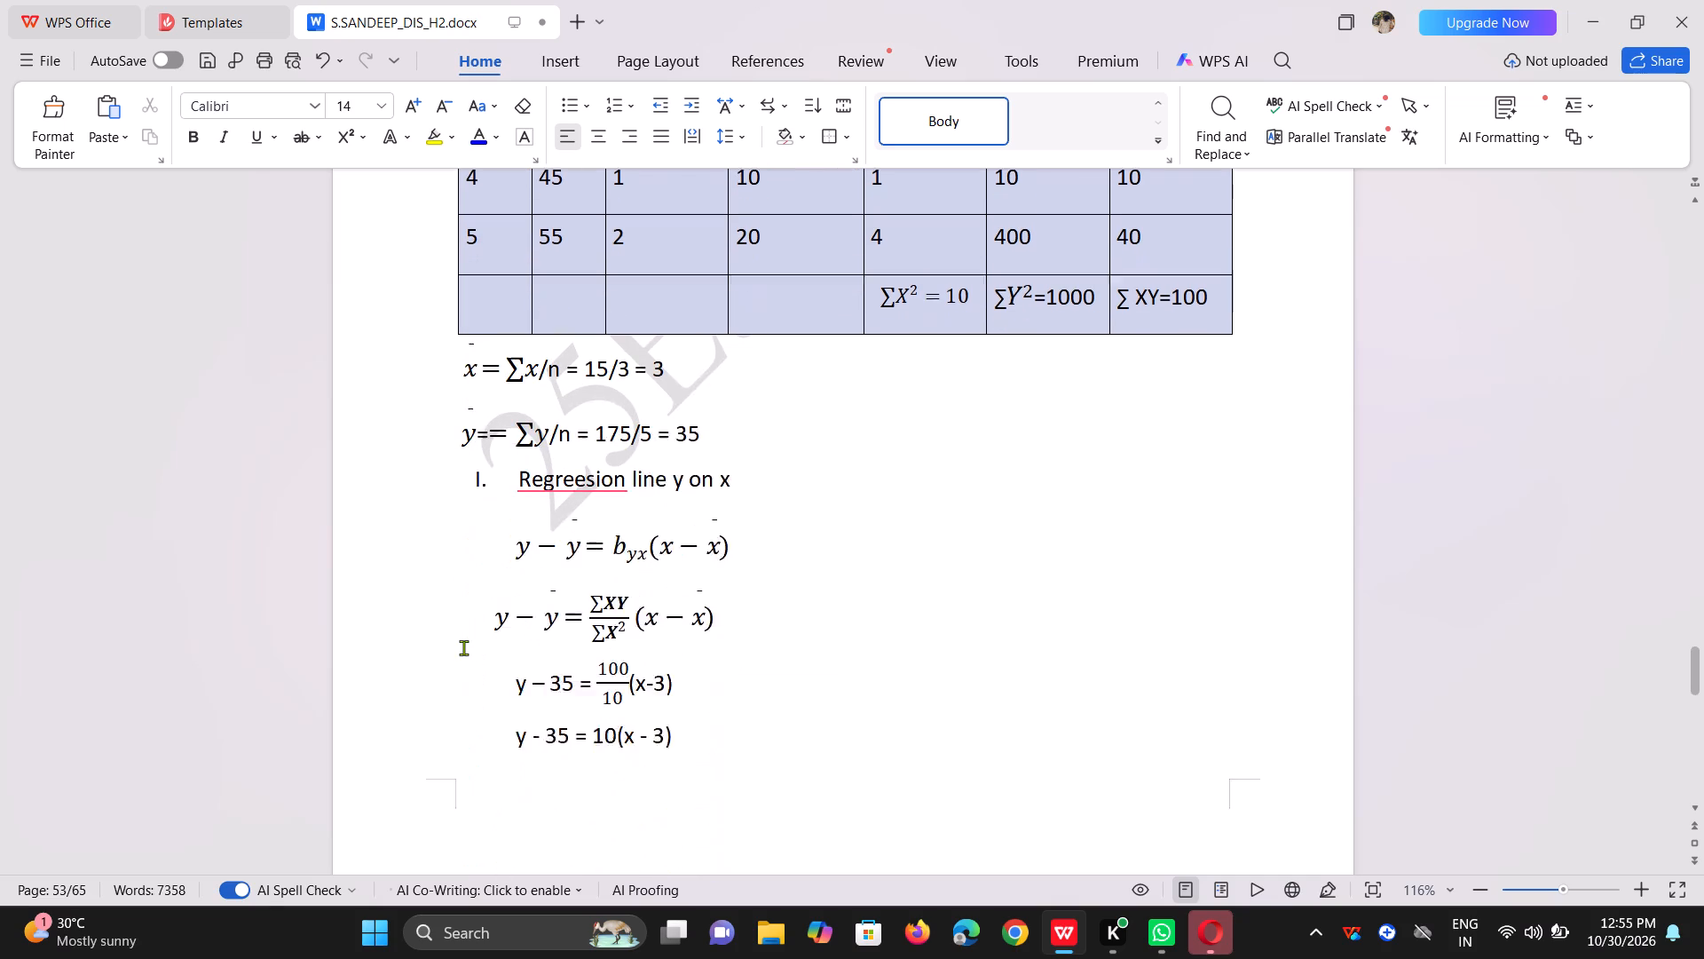
scroll(778, 444, down, 2)
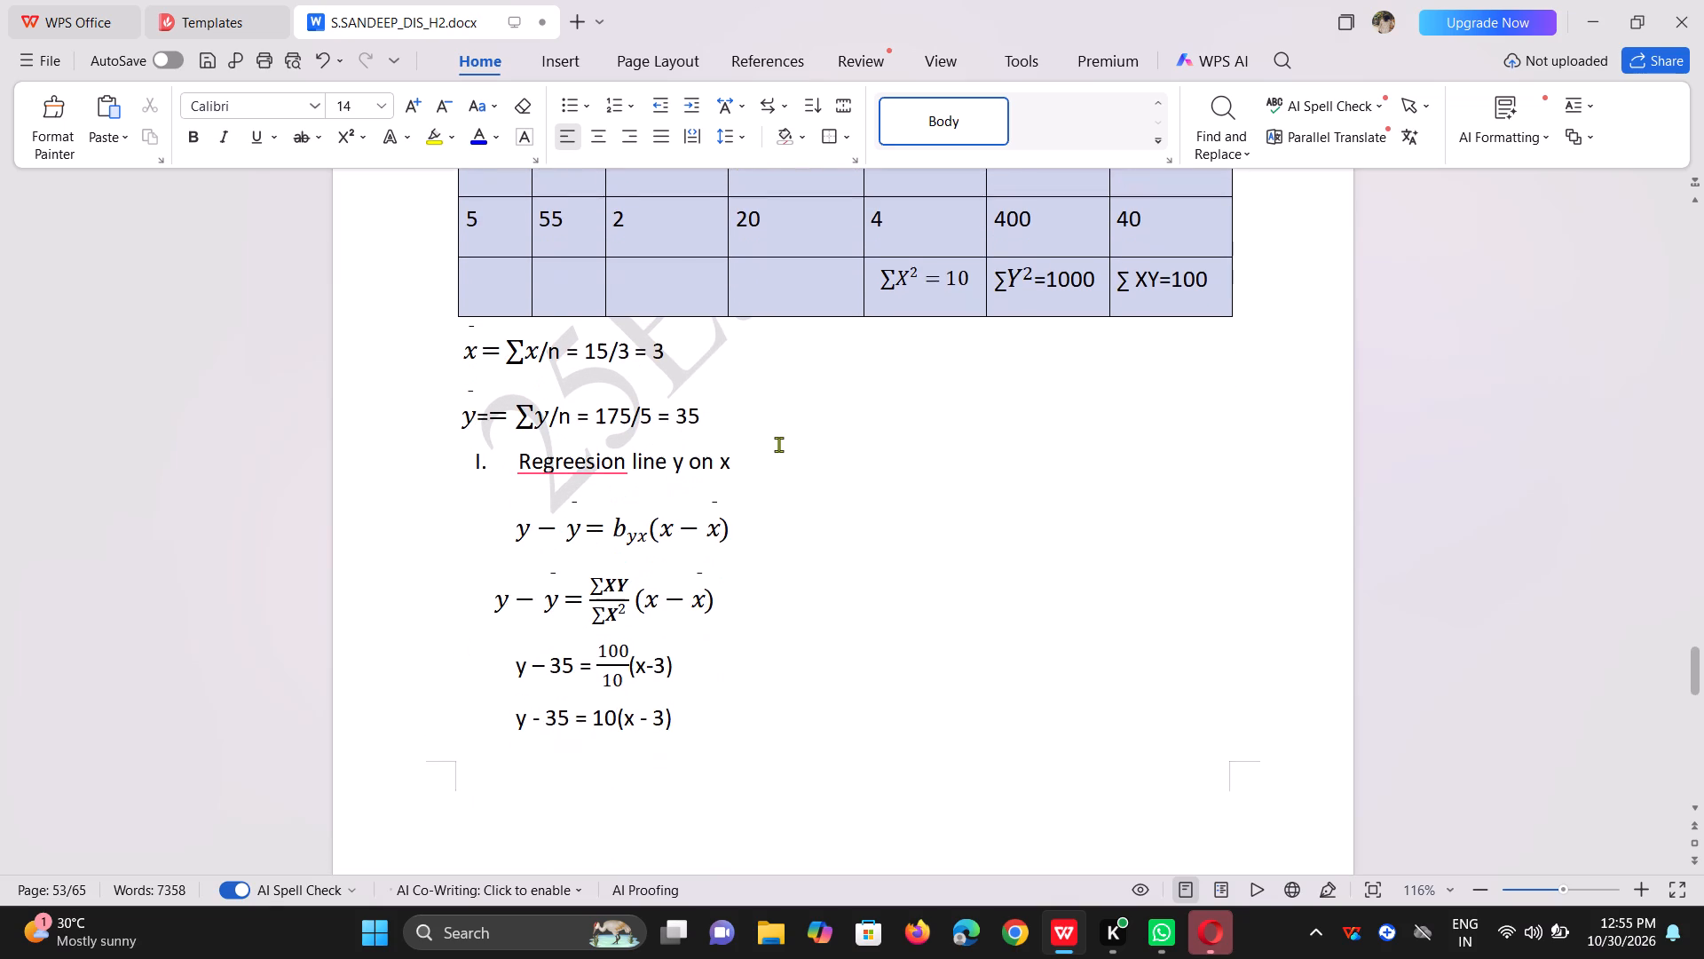
scroll(778, 444, down, 8)
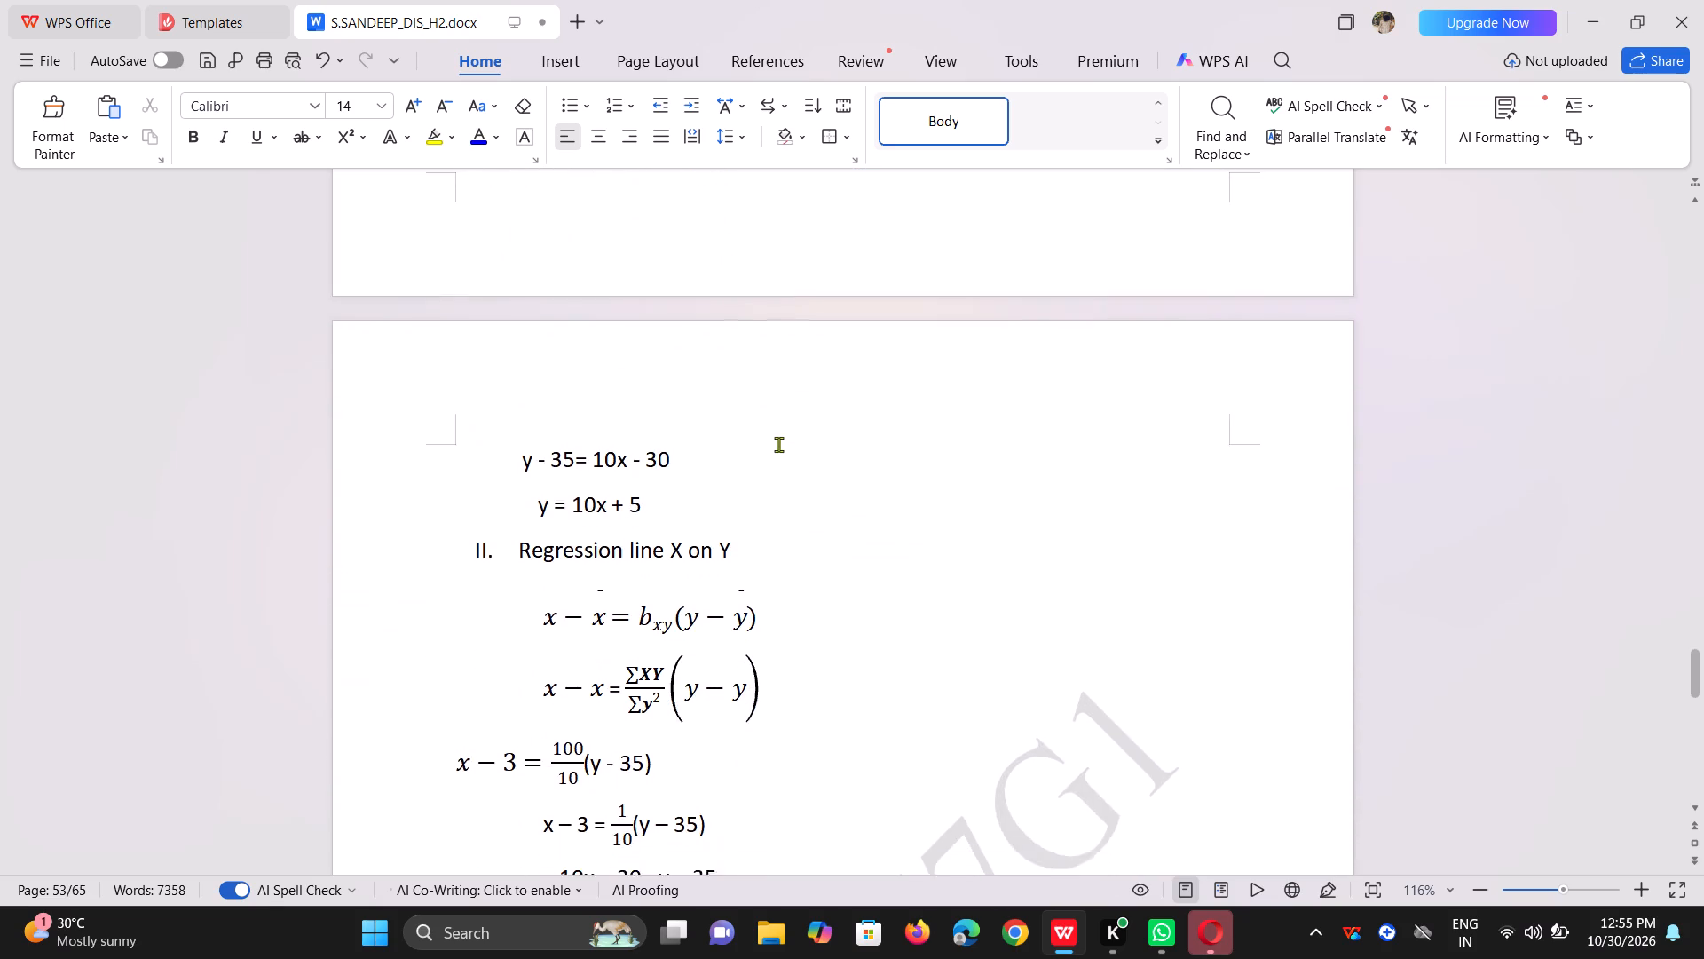
scroll(778, 444, down, 7)
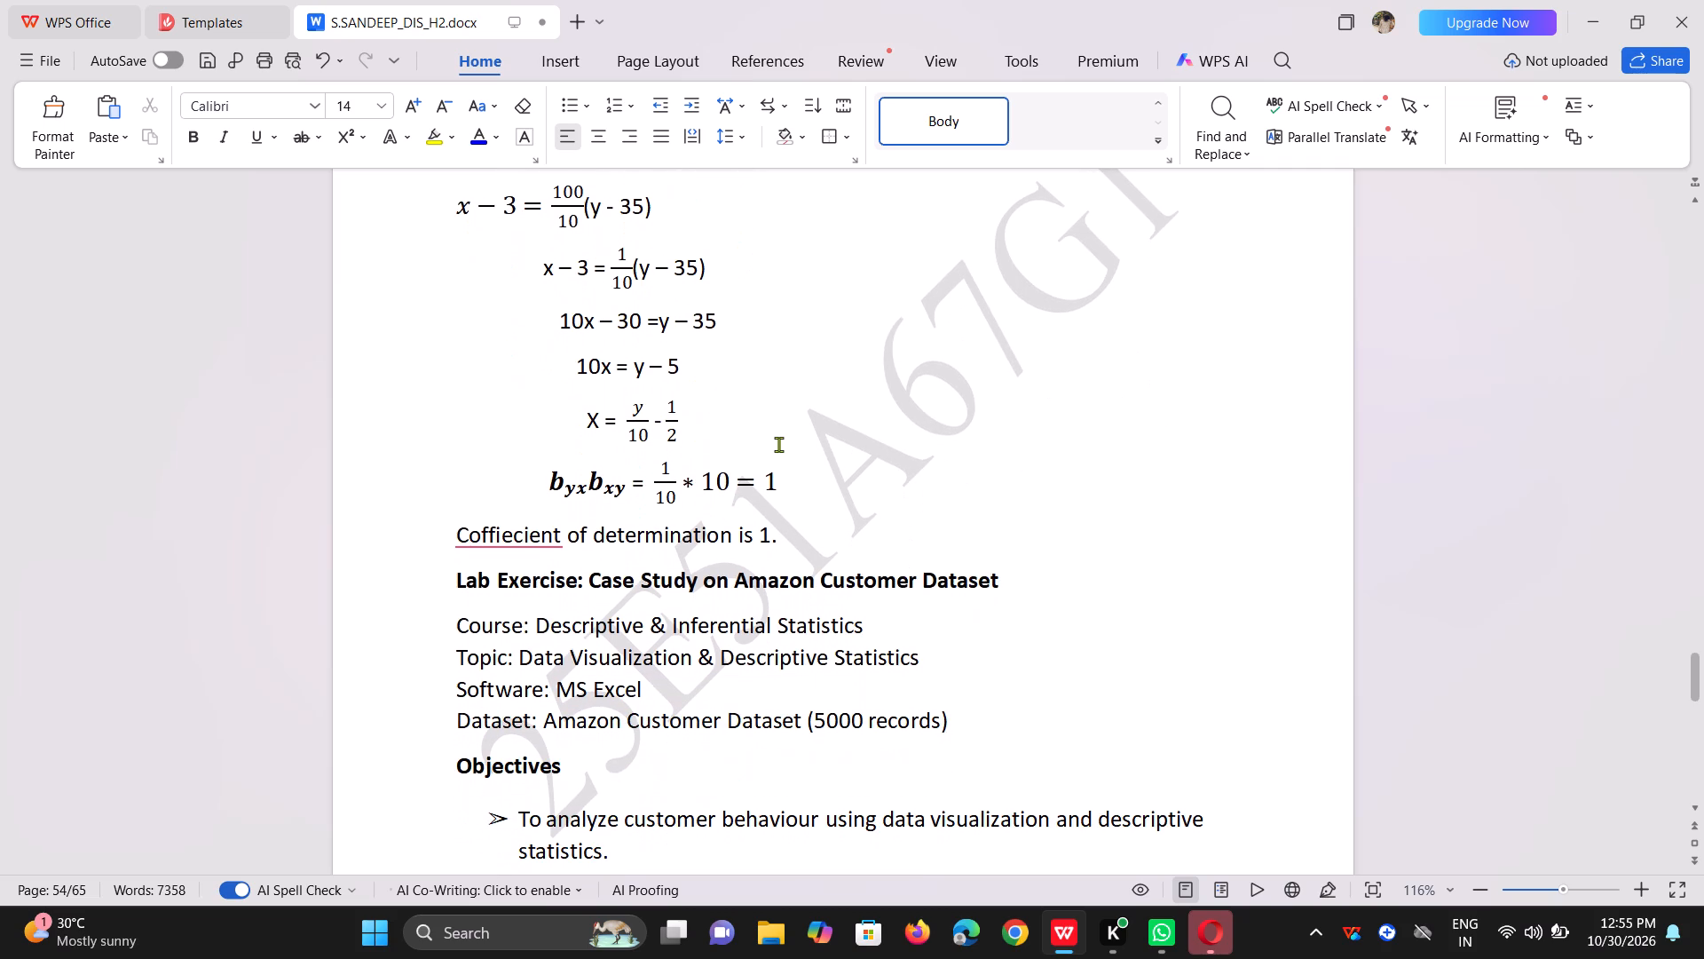
scroll(778, 444, down, 10)
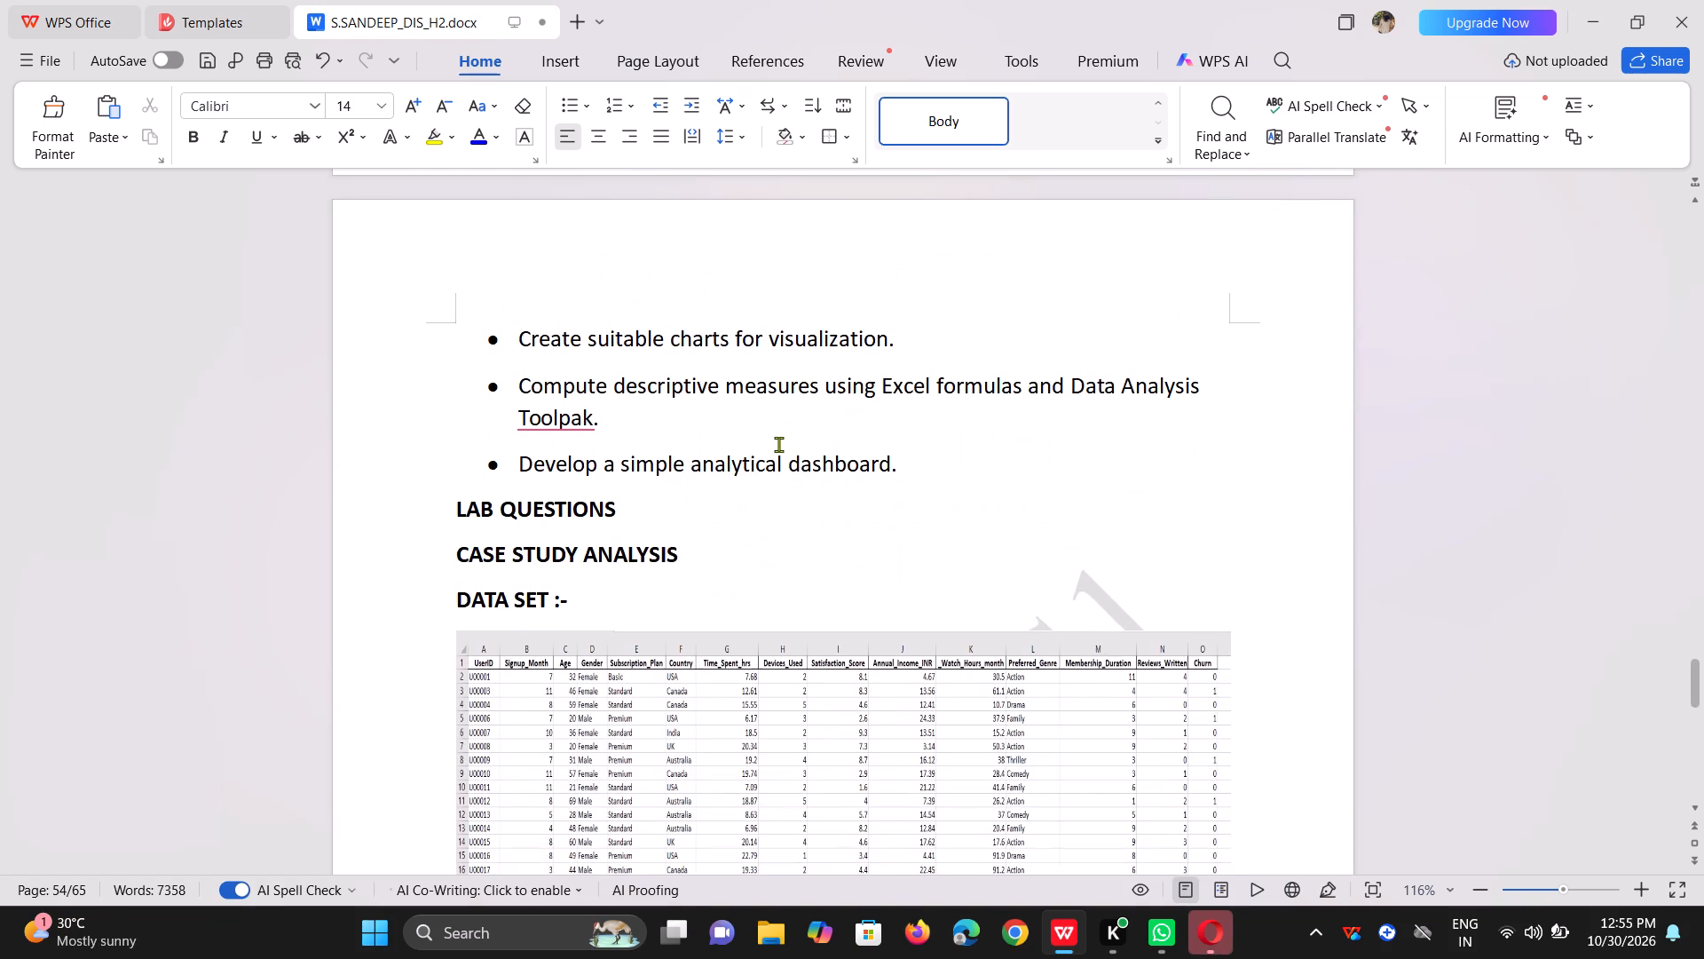
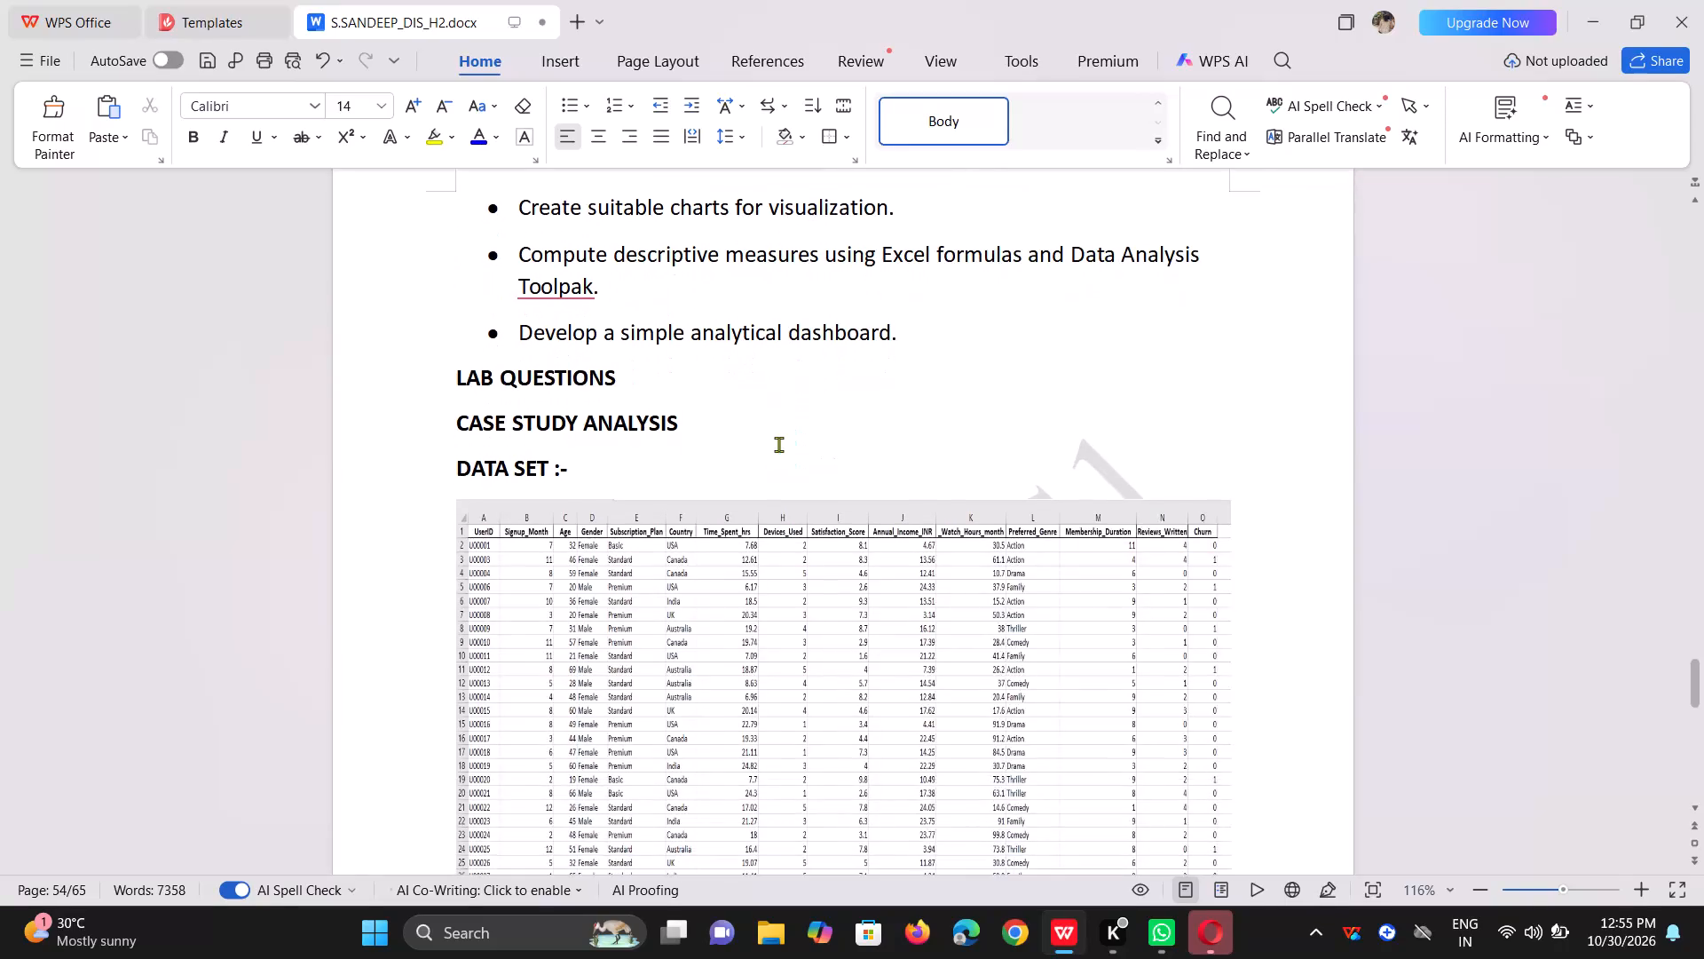
Select the data set table picture below the "DATA SET :-" heading in the case study analysis.
scroll(778, 444, down, 1)
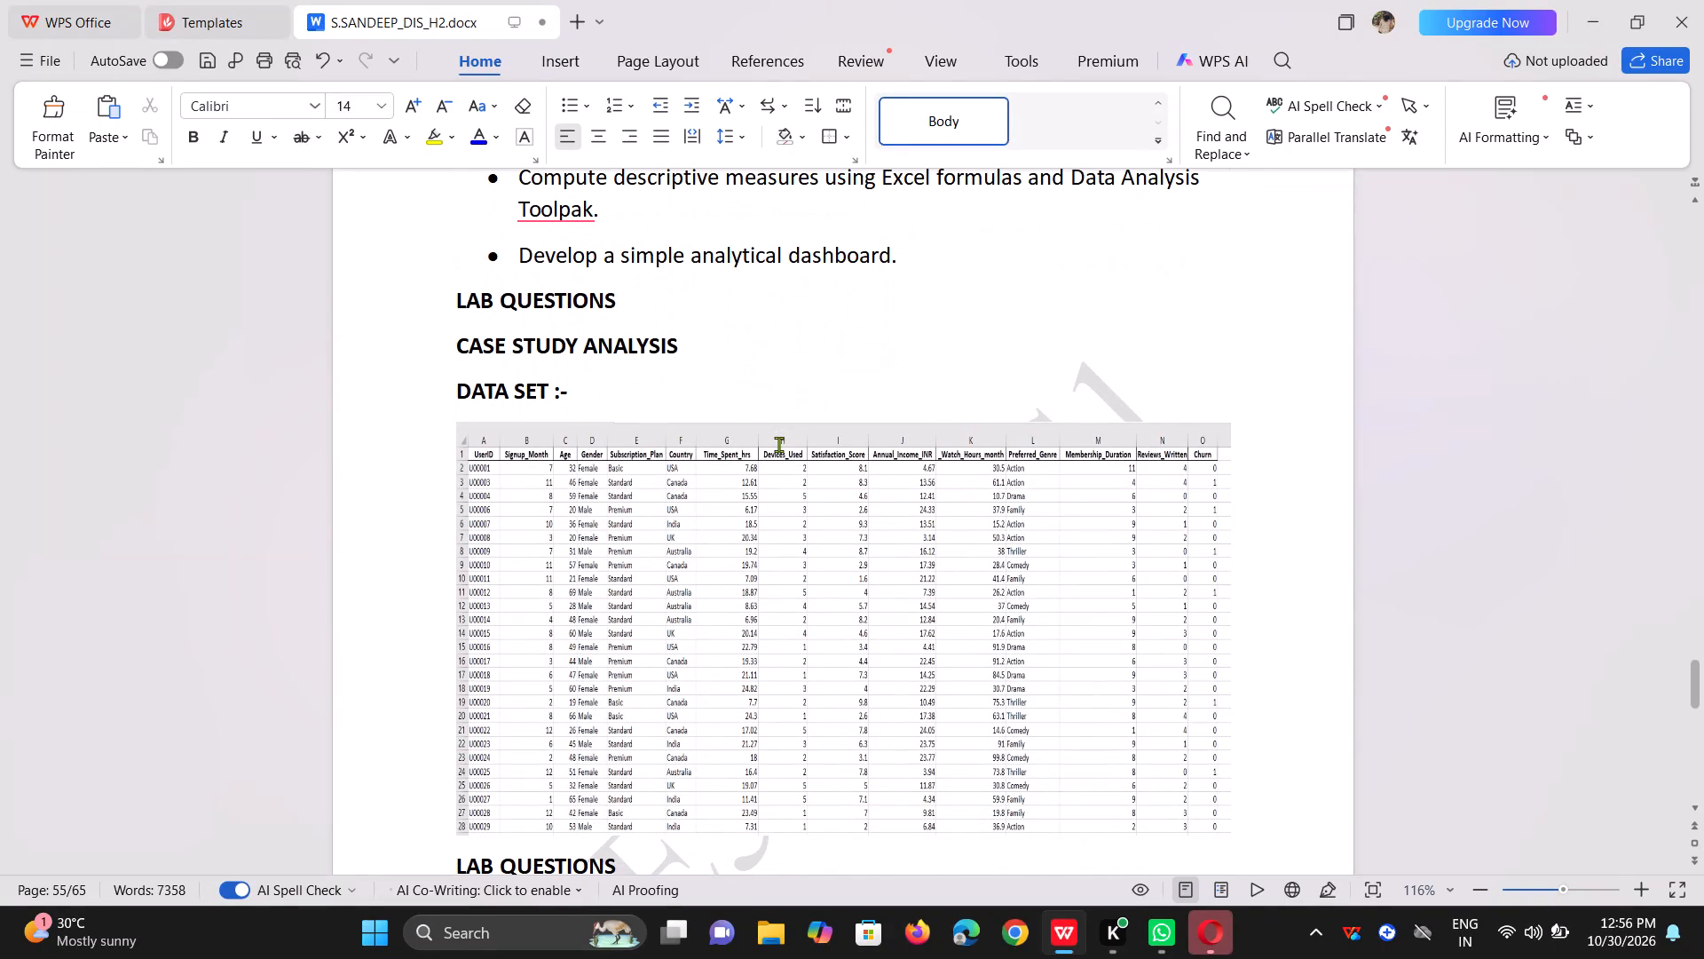
scroll(778, 444, down, 1)
click(674, 445)
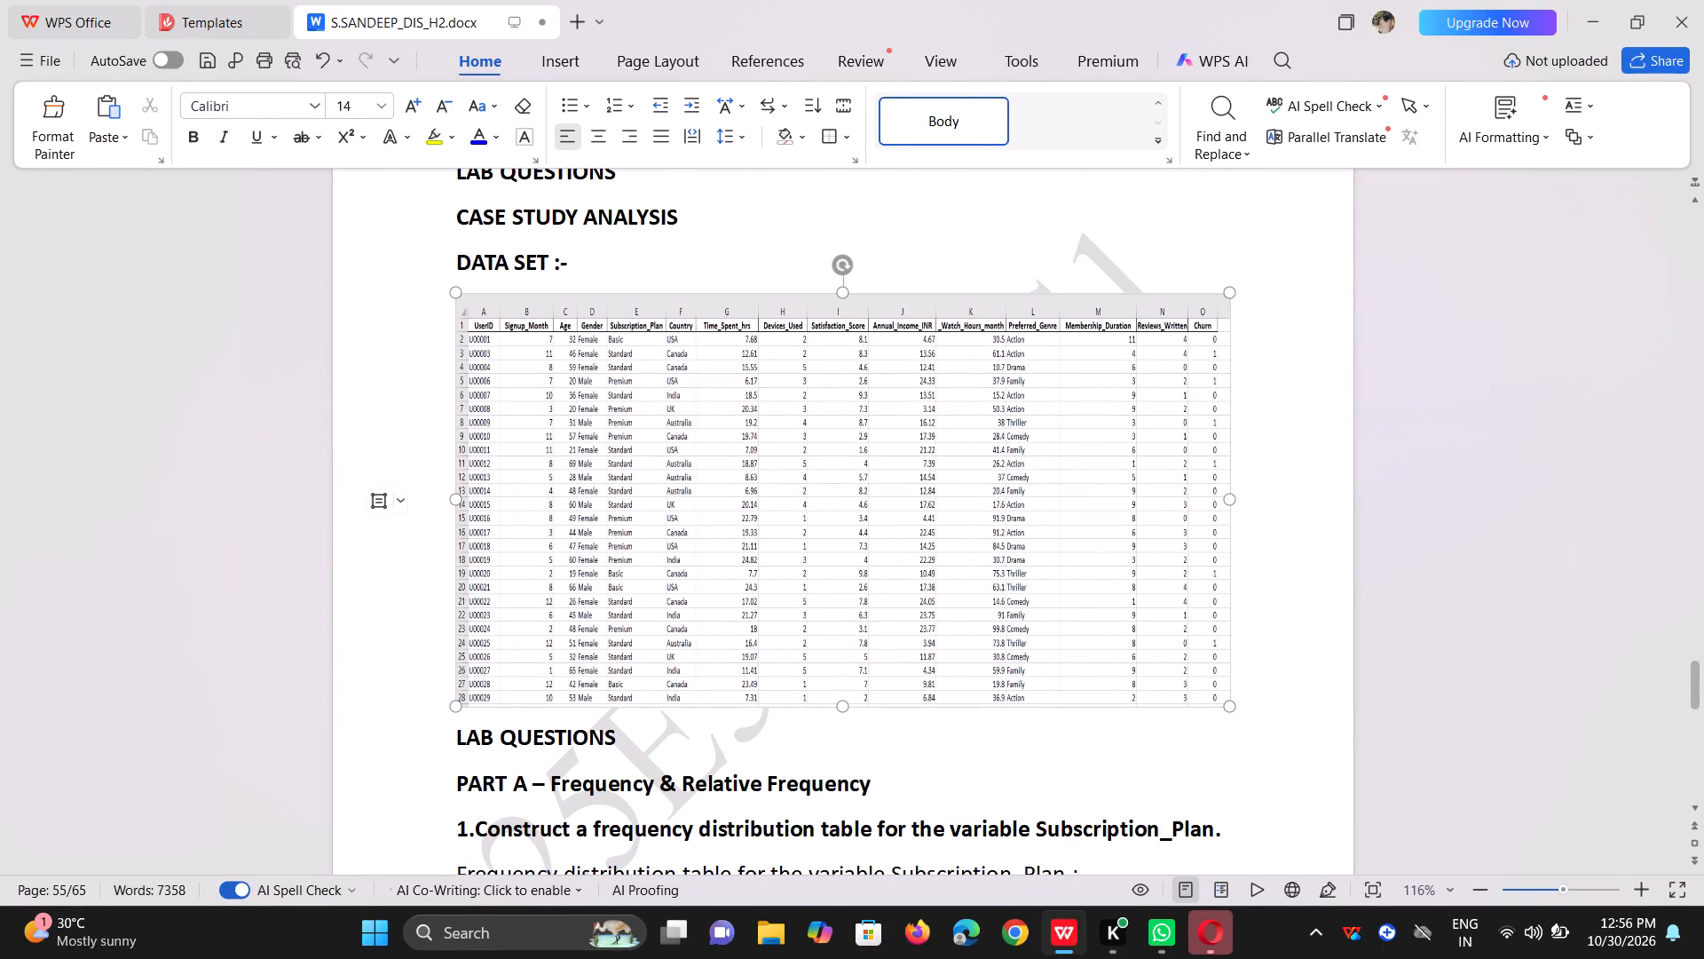
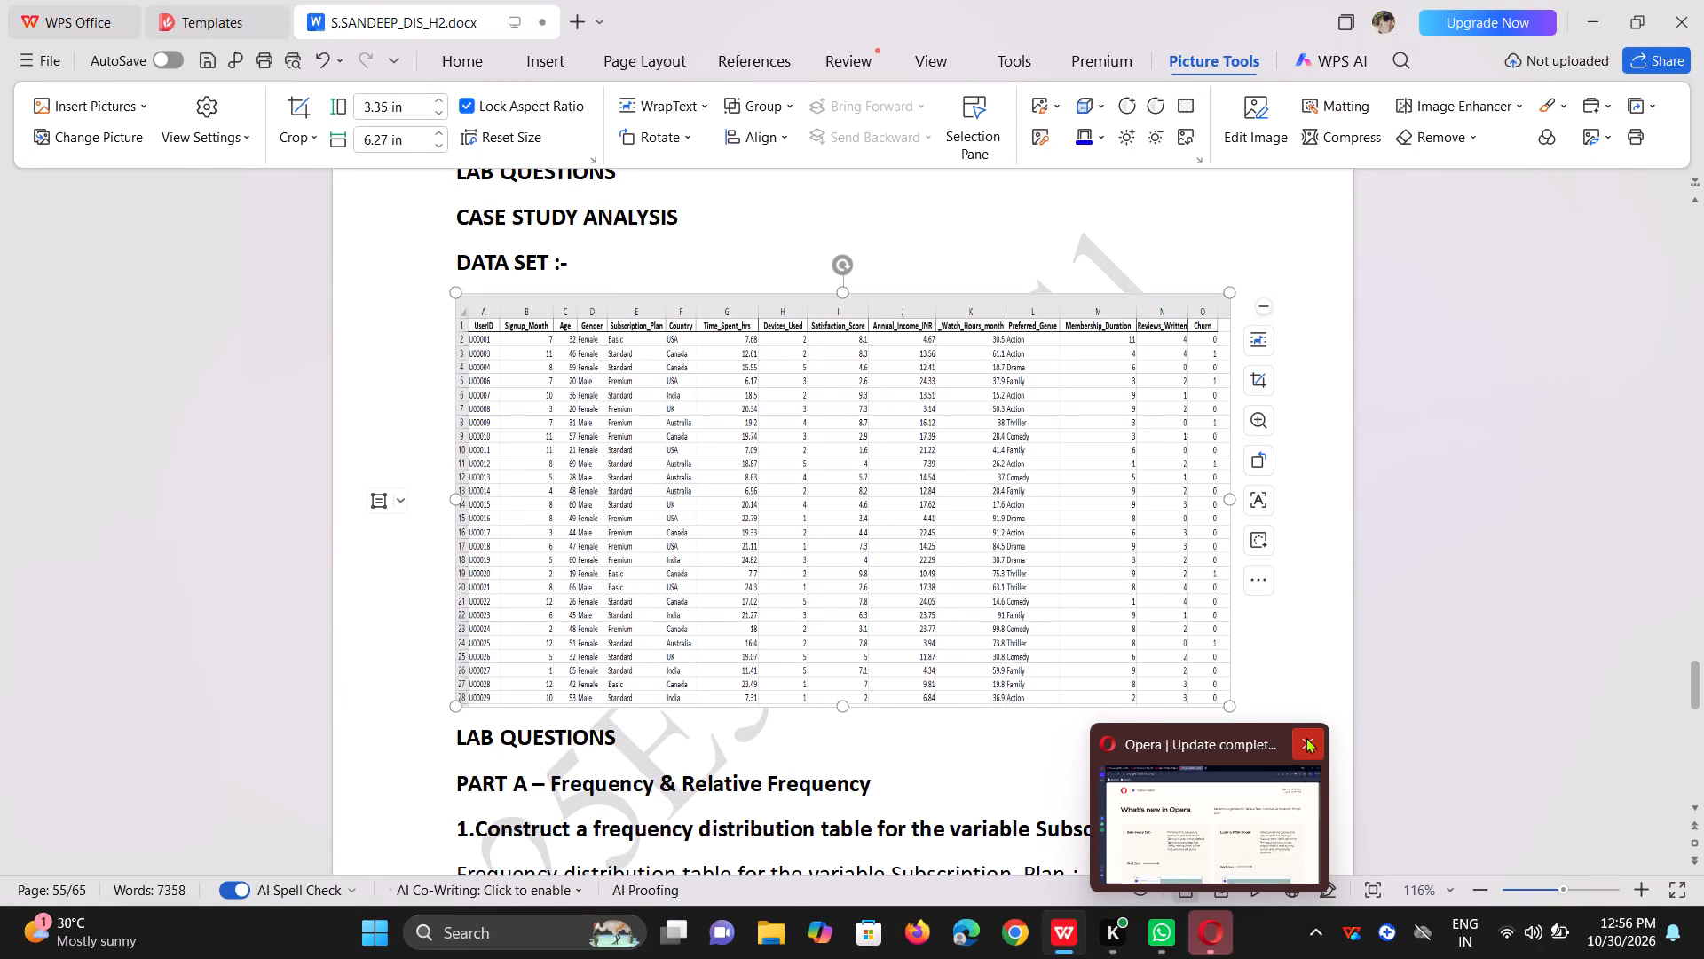
Close the Opera browser window showing the update page.
click(1306, 737)
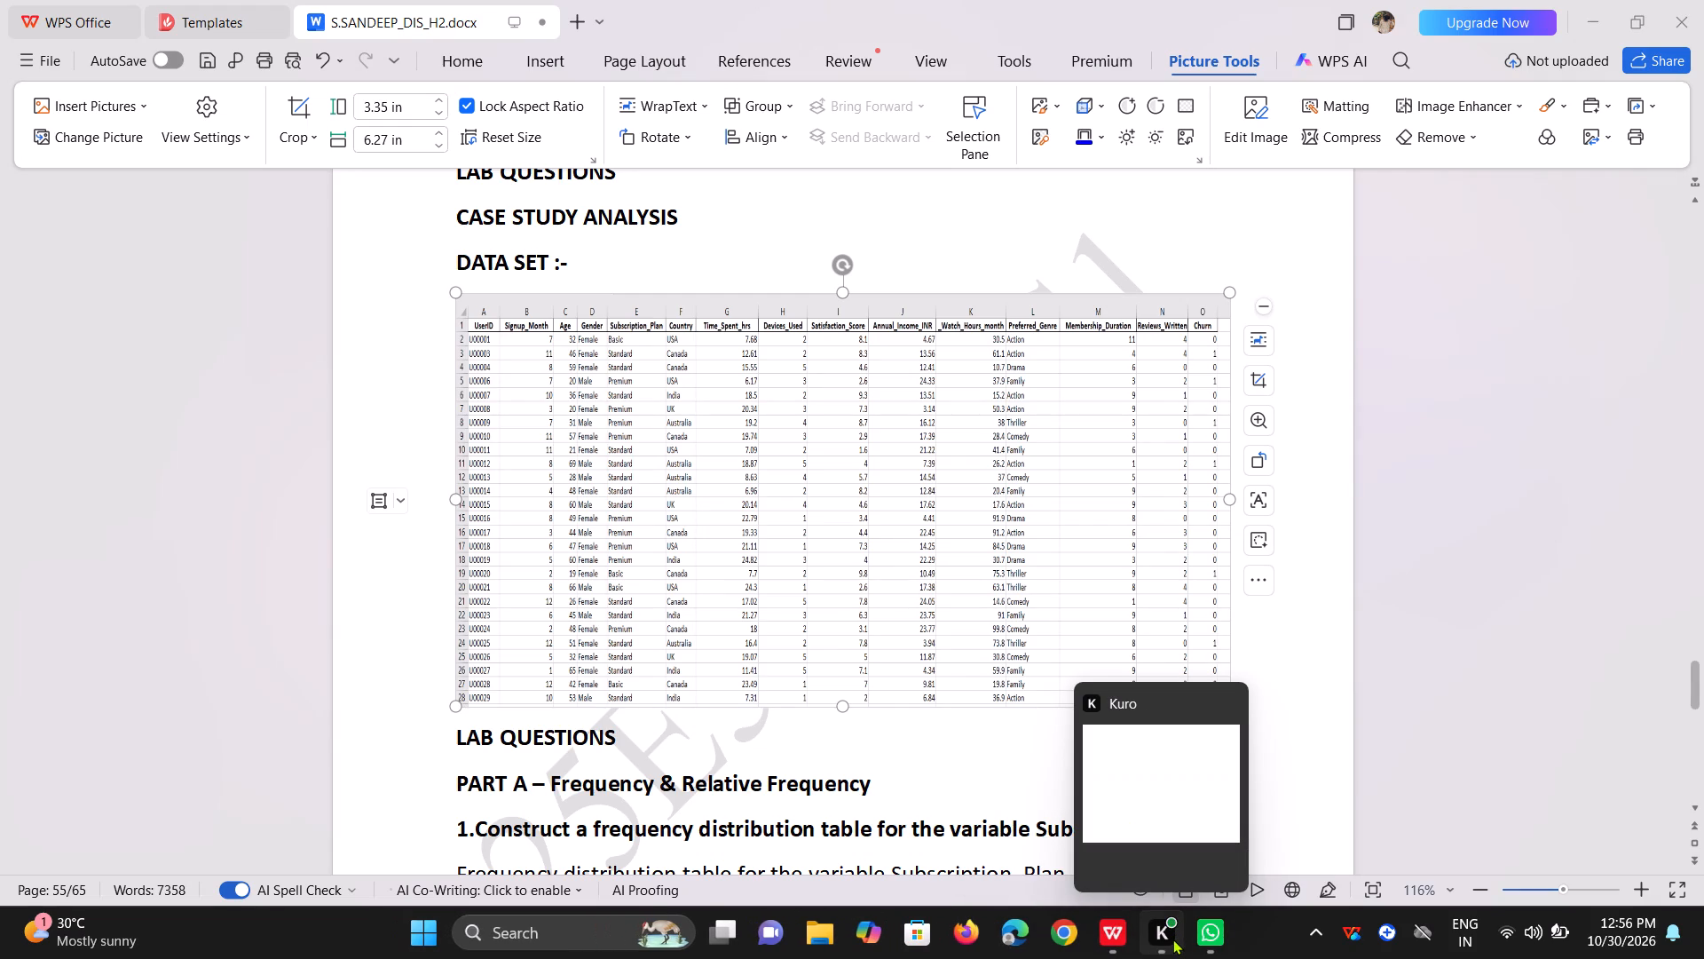
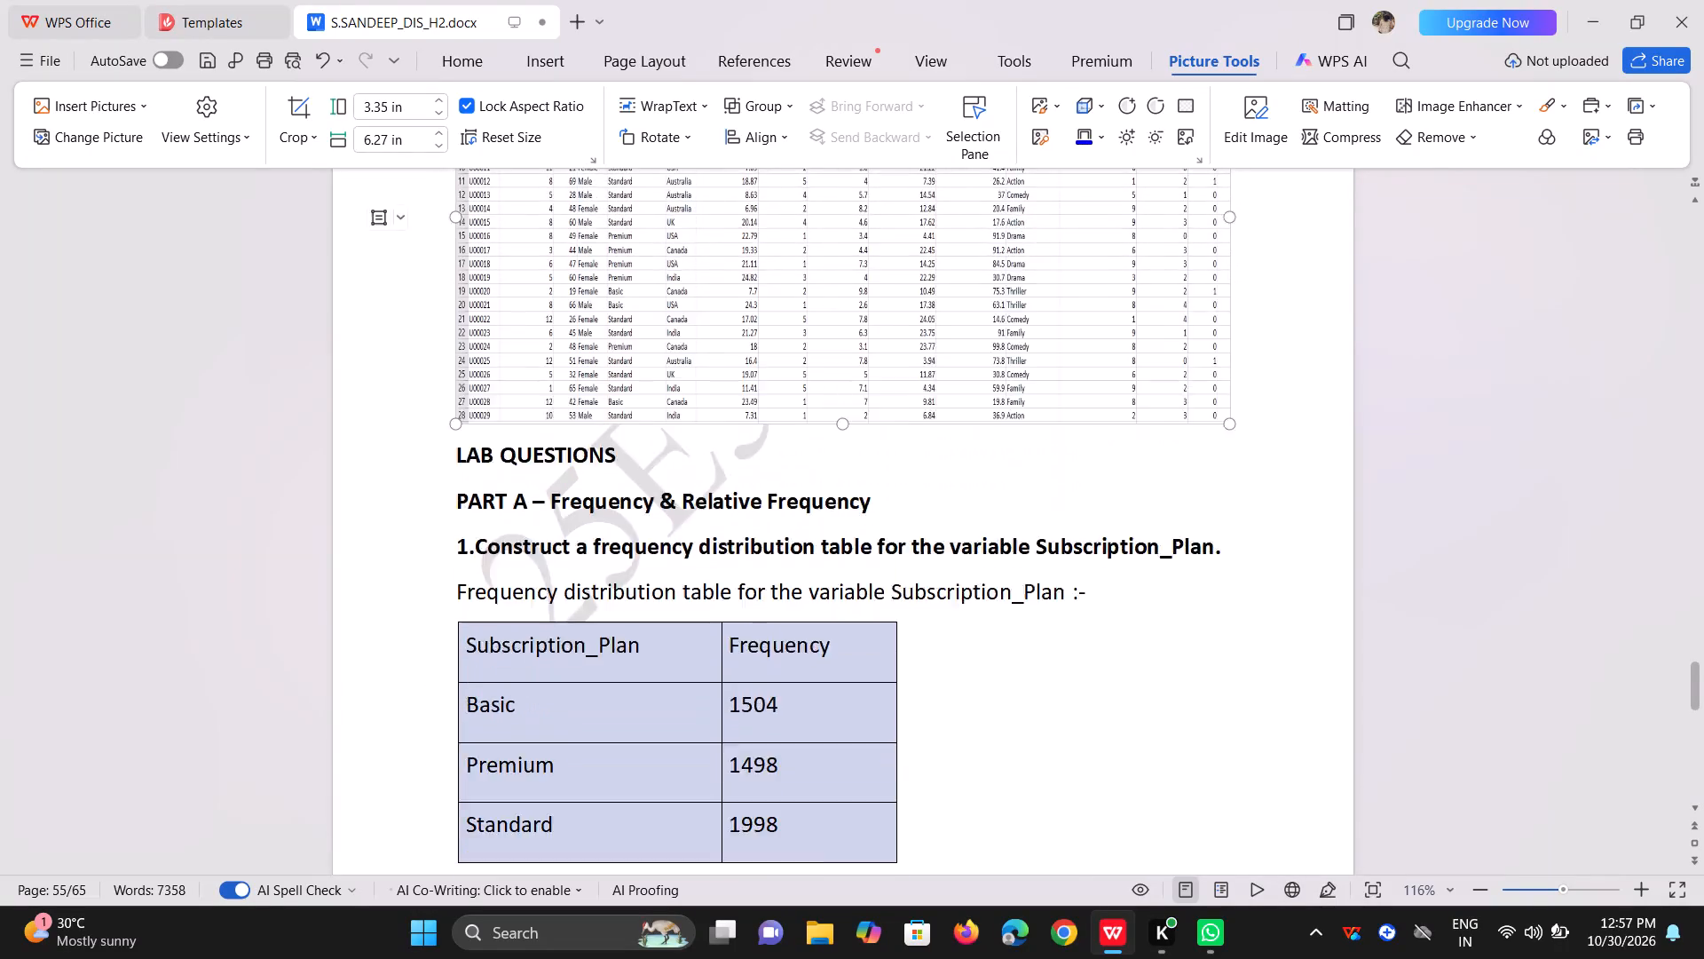
Slightly reduce the height of the bar chart of average satisfaction by subscription plan, above the gender pie chart question.
scroll(1042, 623, up, 2)
scroll(1042, 623, down, 6)
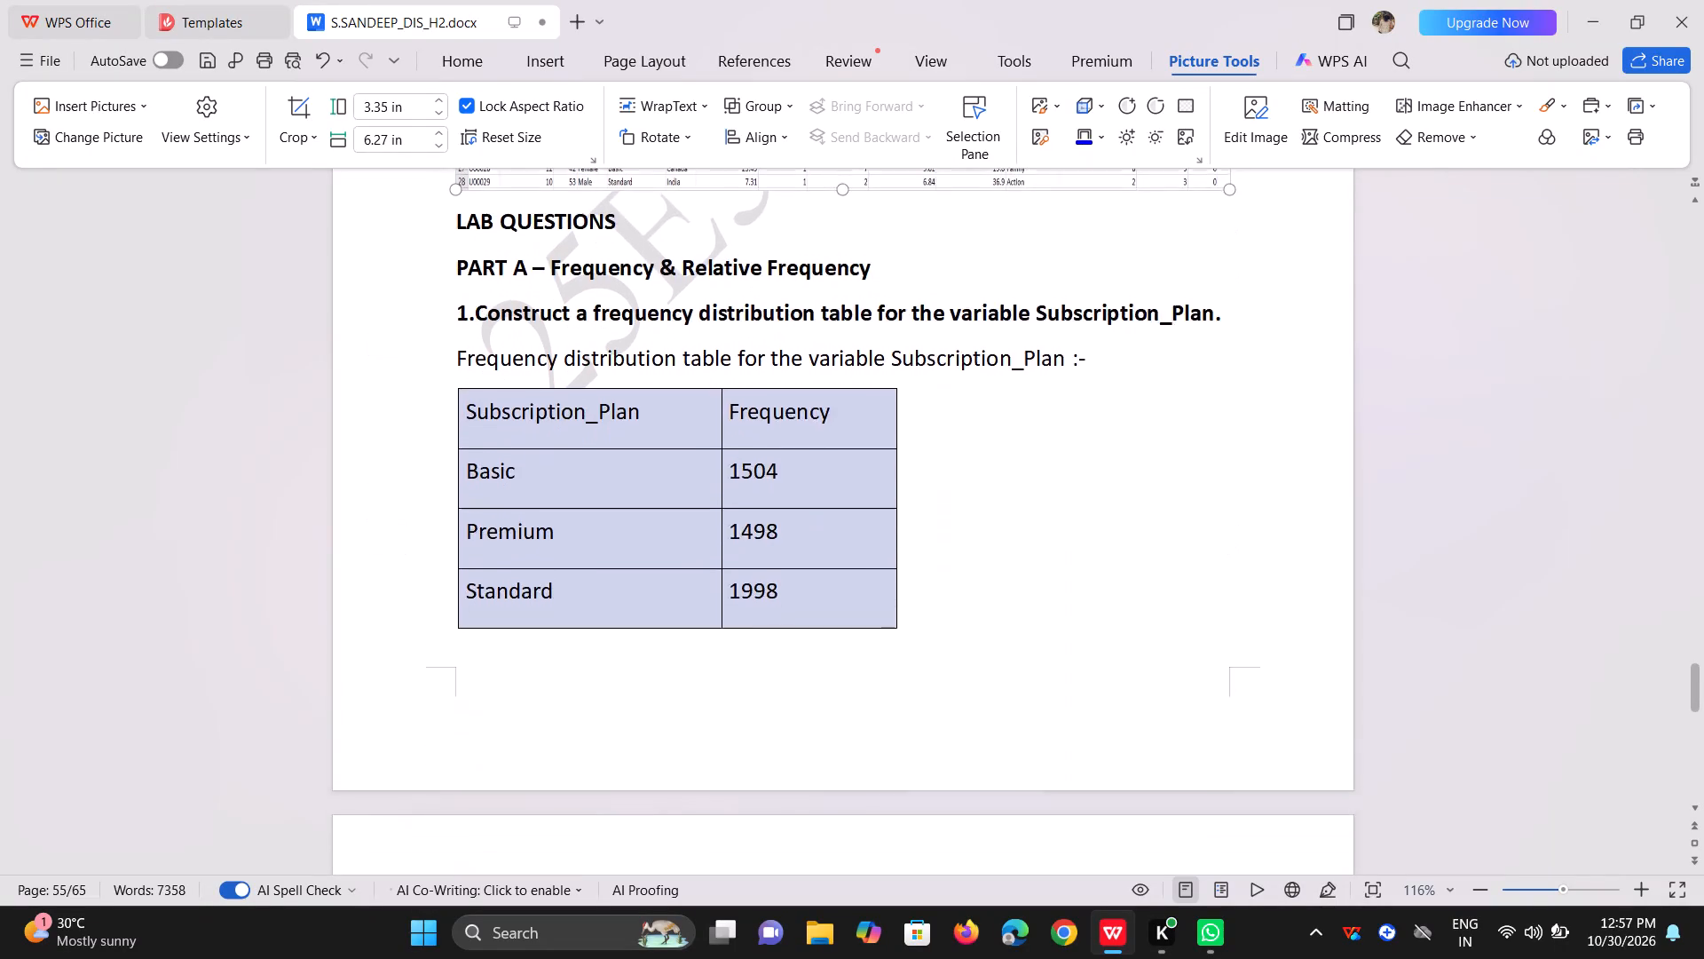
scroll(1042, 623, down, 7)
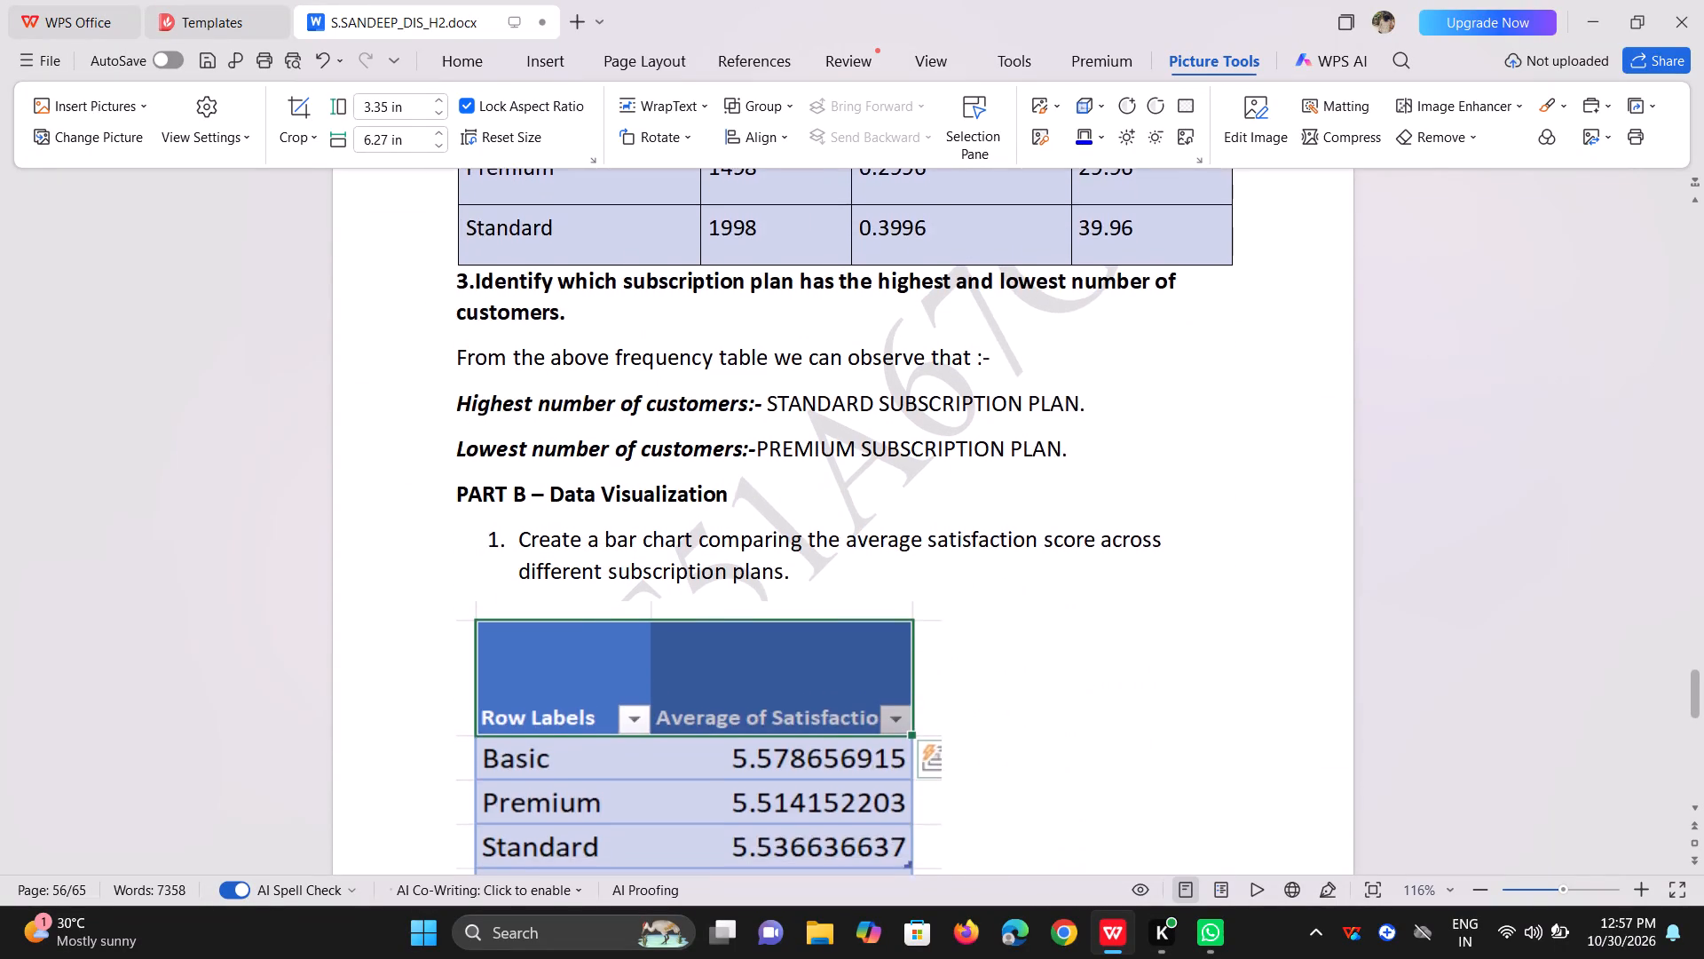
scroll(1042, 623, down, 4)
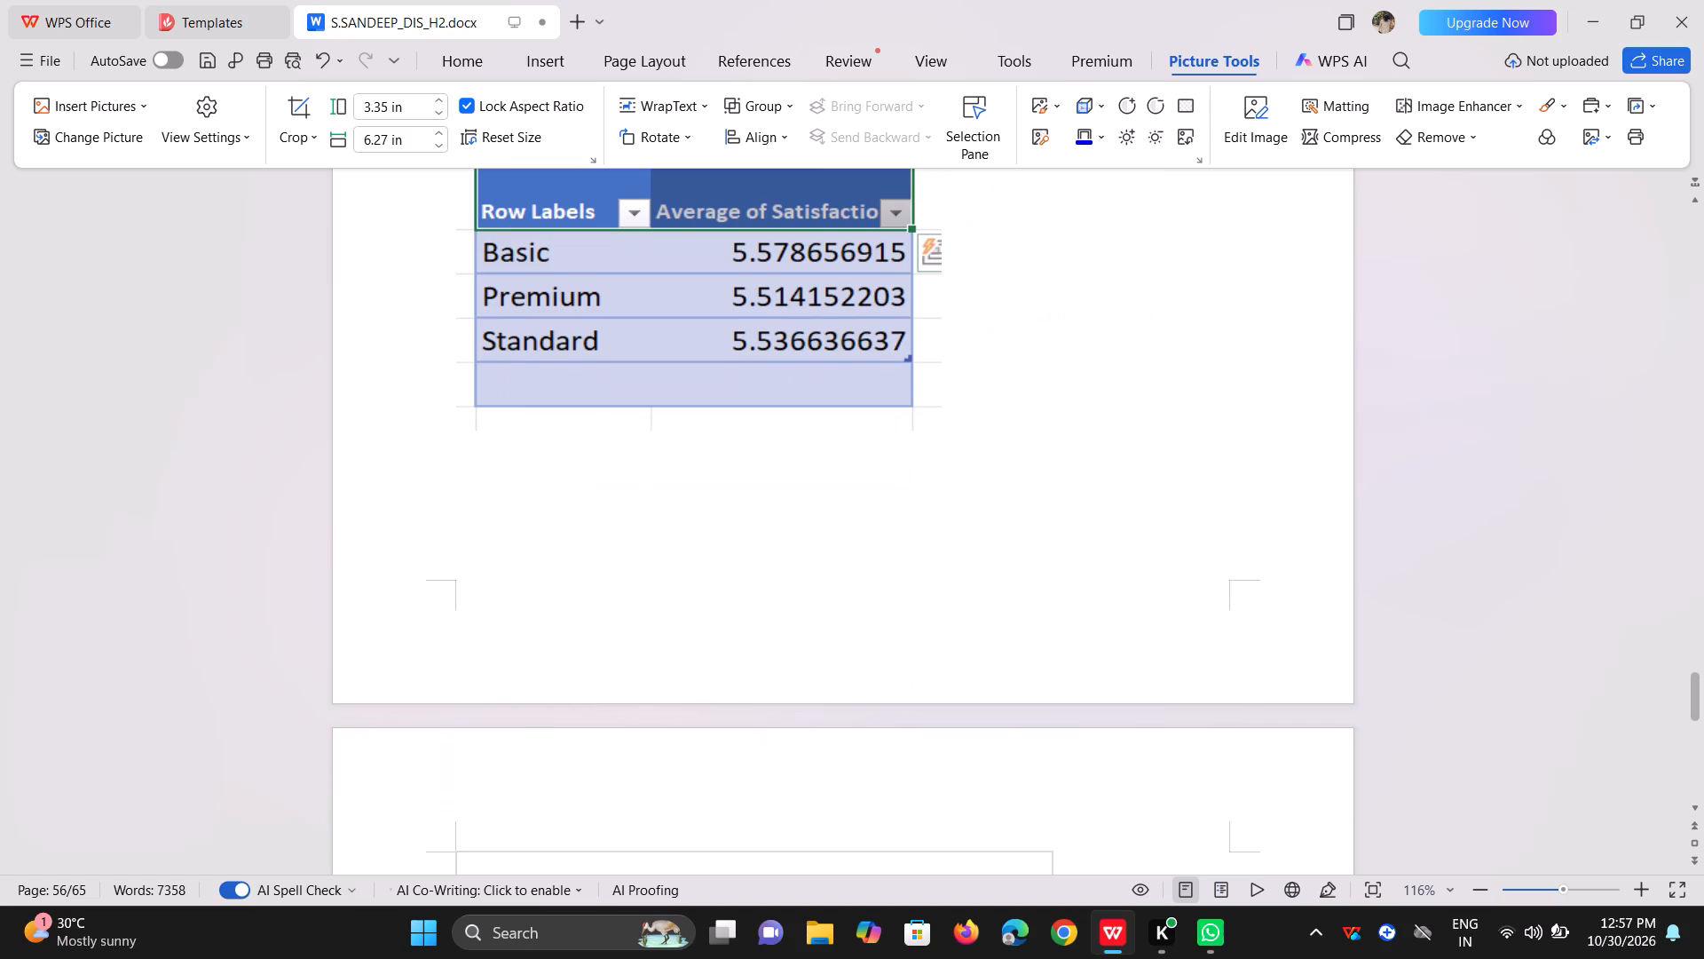
scroll(1042, 623, down, 5)
scroll(1042, 623, up, 2)
double_click(919, 546)
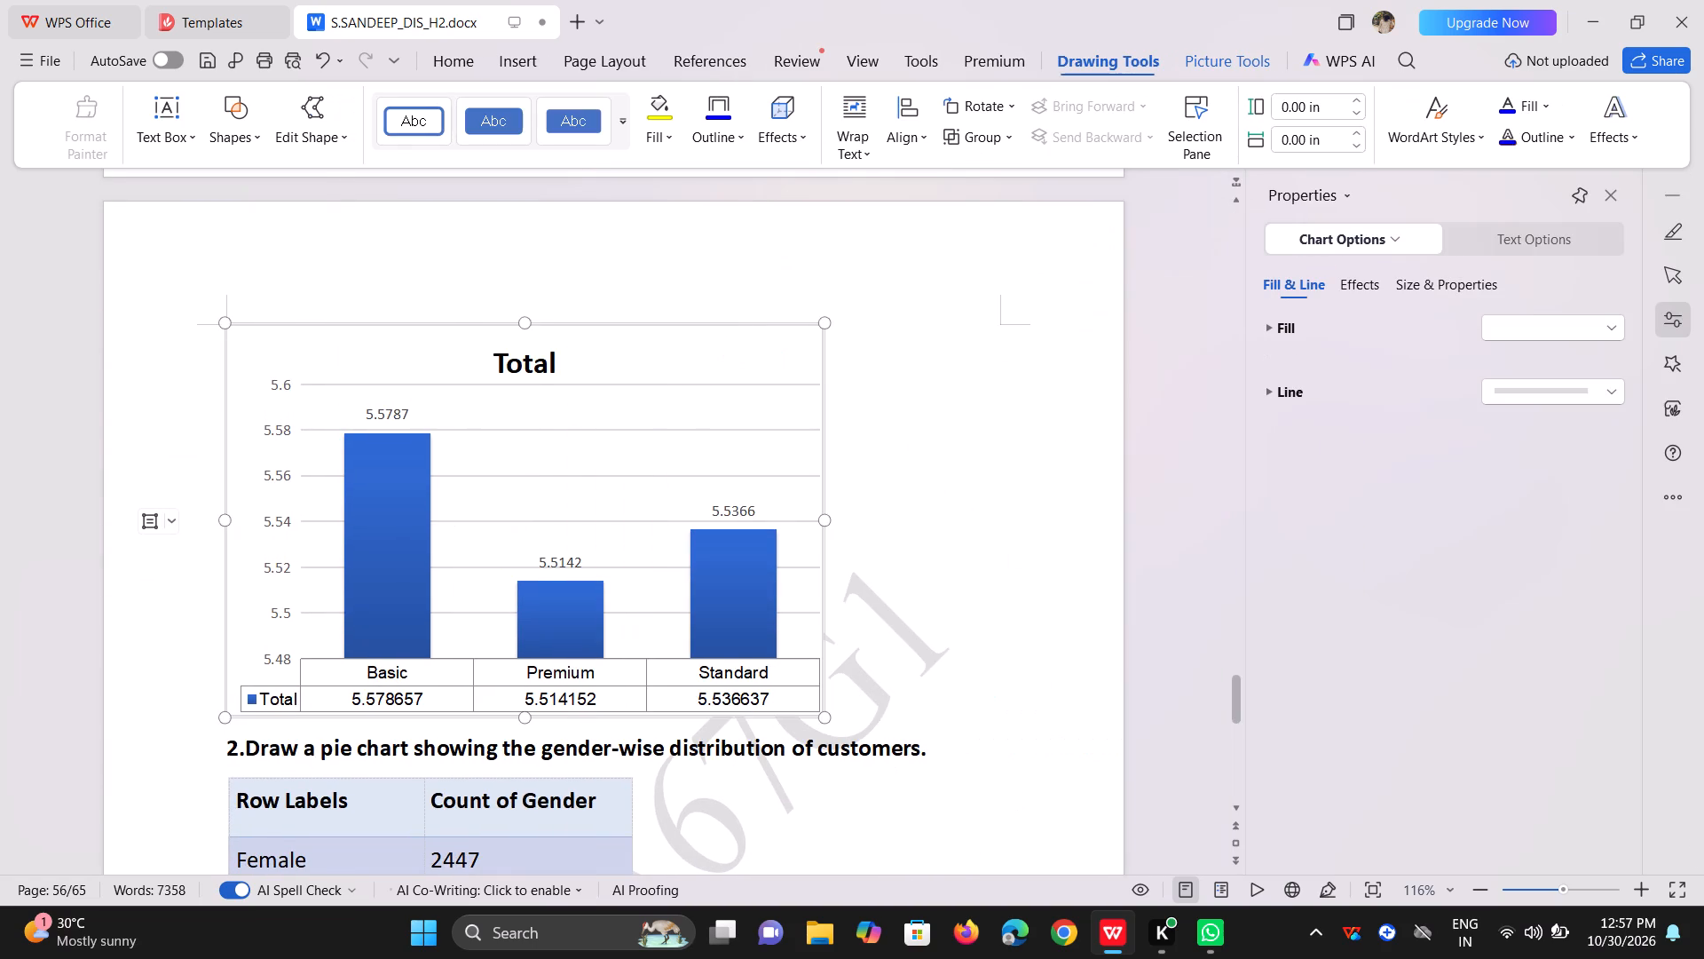
click(1606, 190)
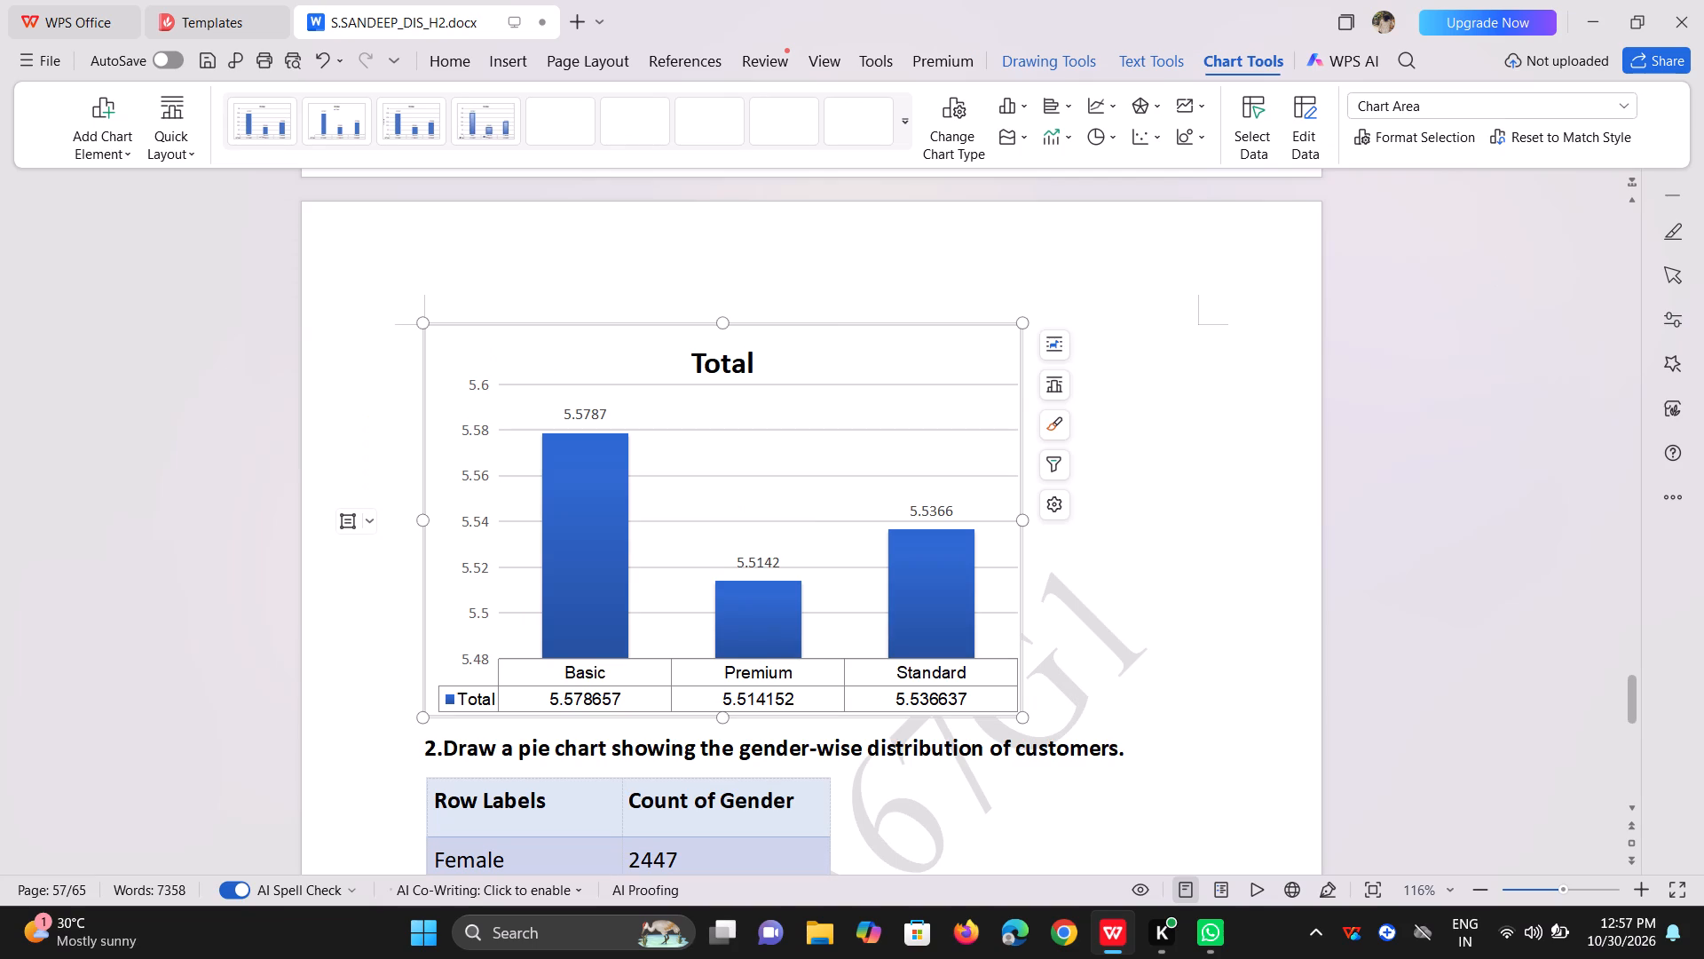
drag(717, 718, 726, 674)
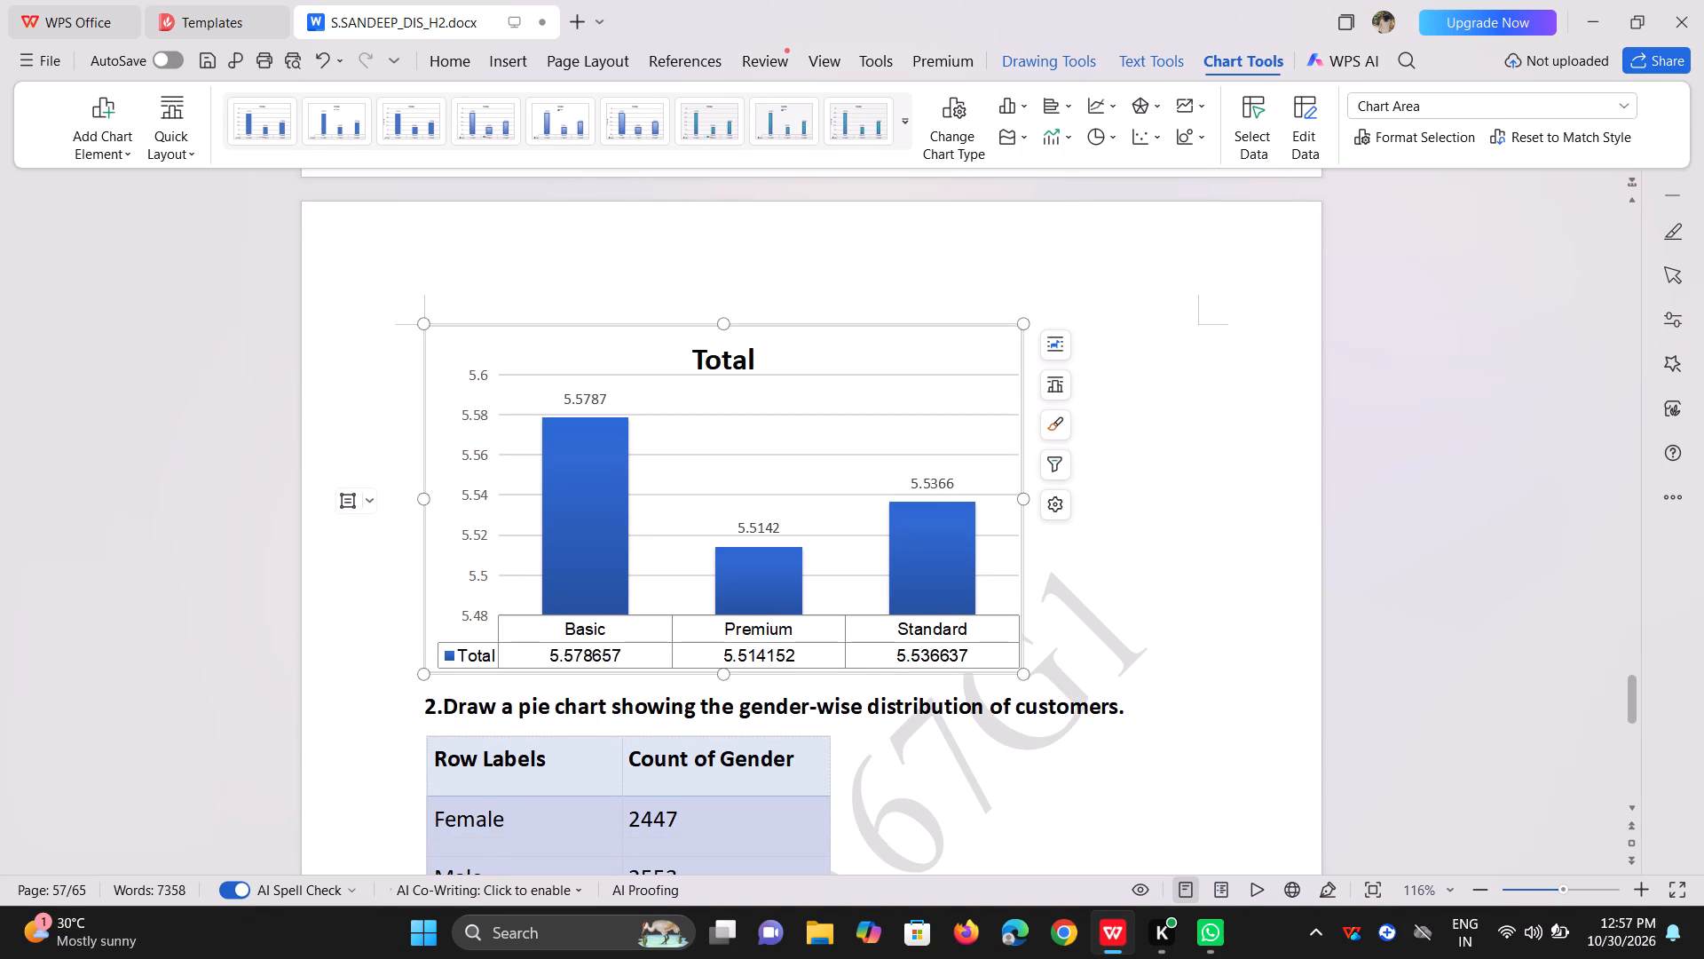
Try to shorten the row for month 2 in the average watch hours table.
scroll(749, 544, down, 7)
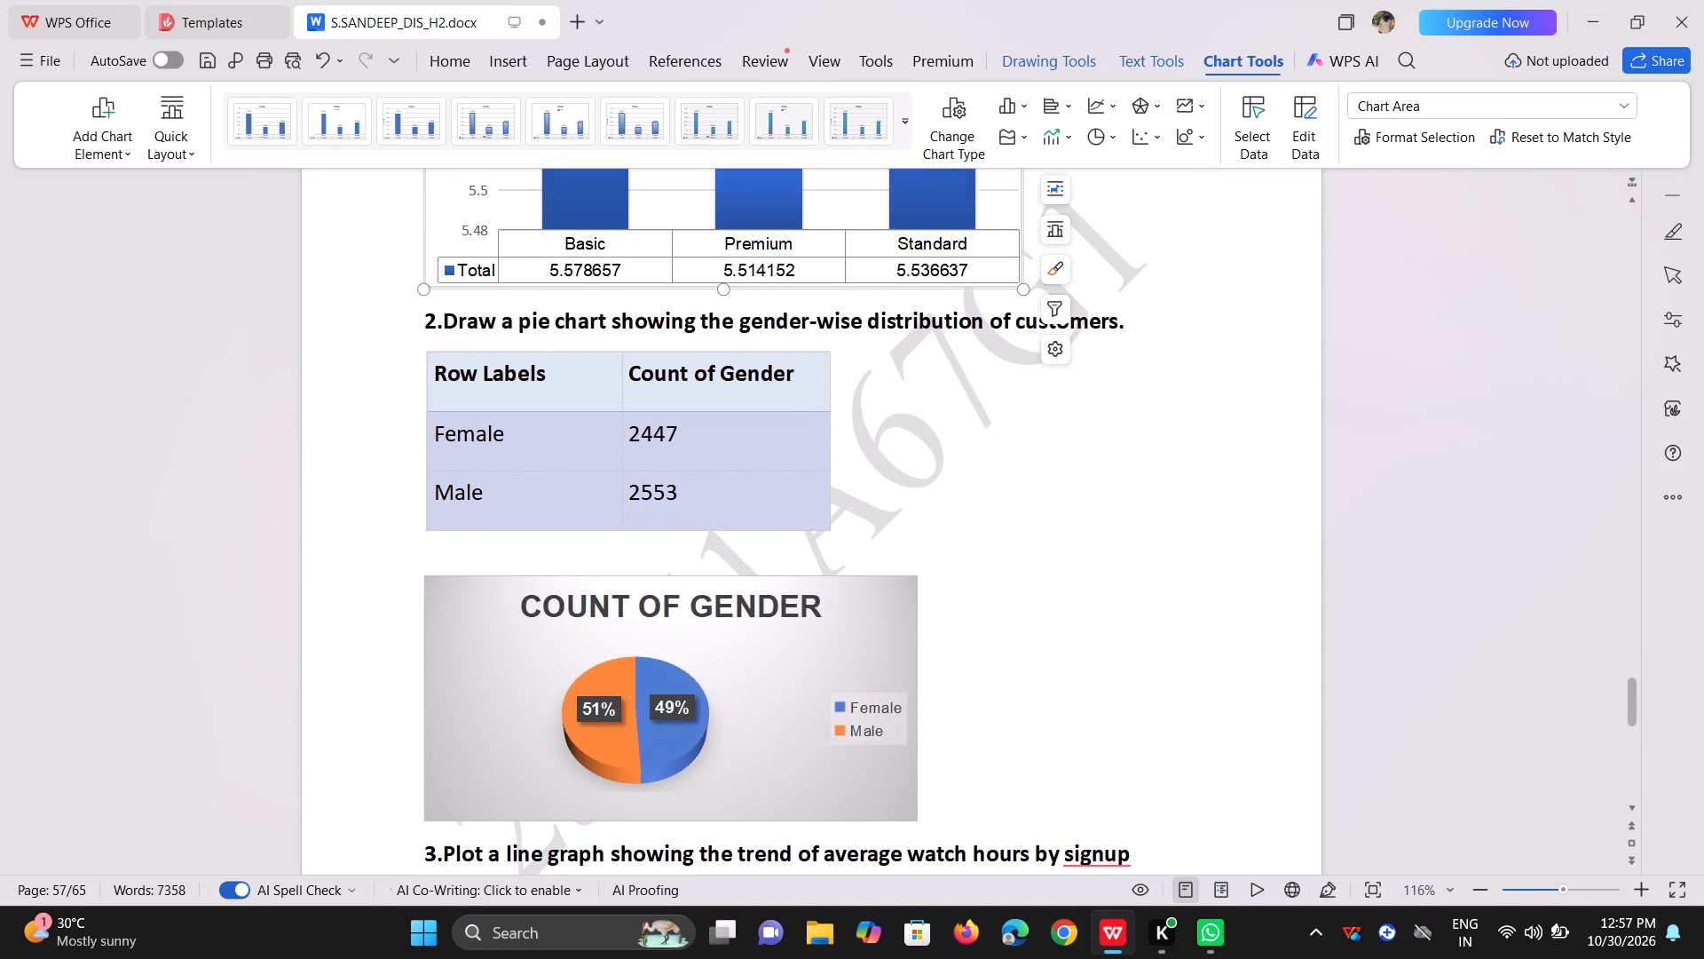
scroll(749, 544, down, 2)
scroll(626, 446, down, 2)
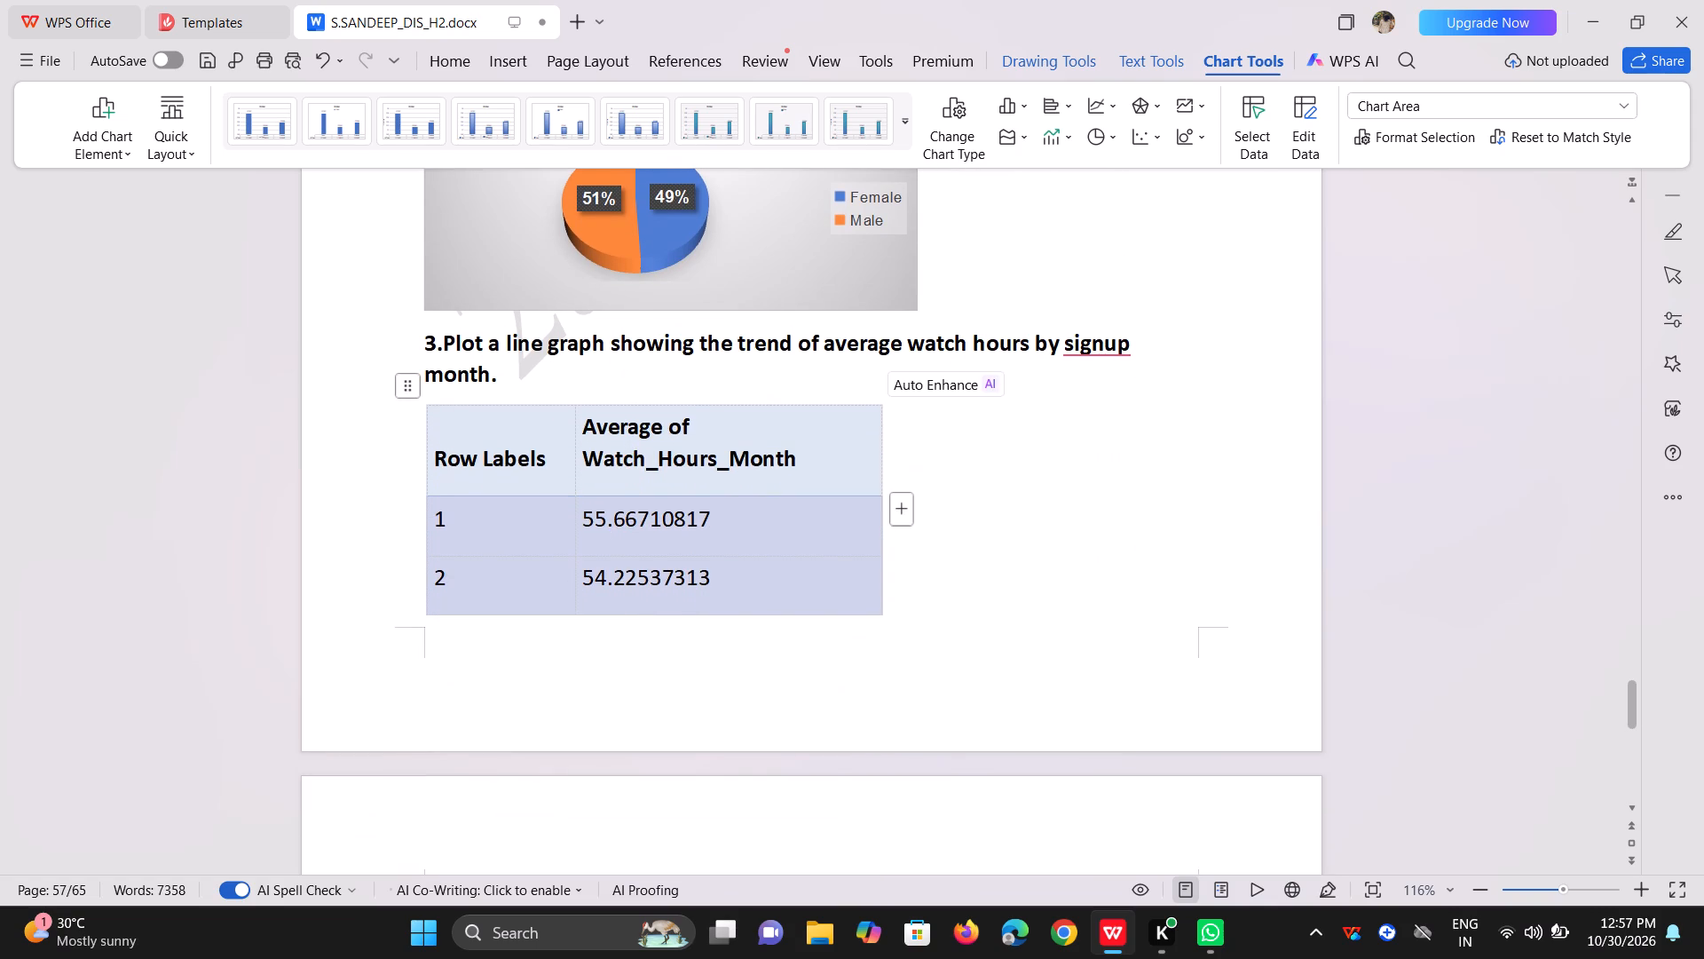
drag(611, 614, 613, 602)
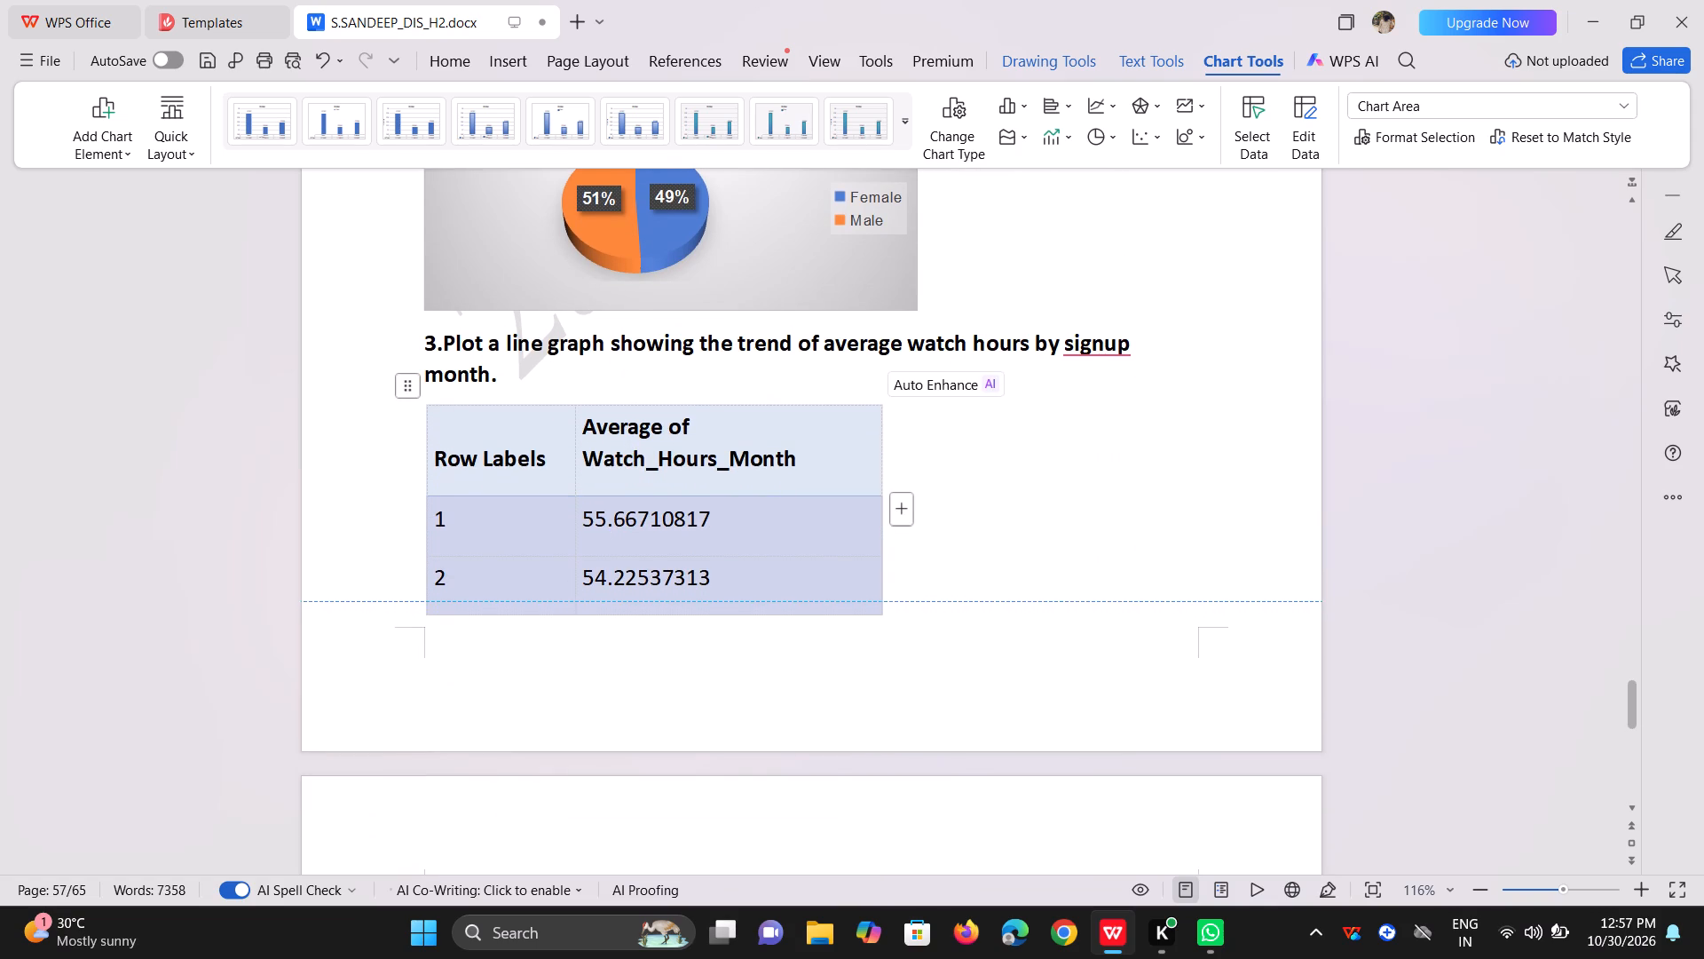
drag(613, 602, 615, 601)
Examine the rest of the watch hours table, its line graph, and the Age and Annual Income histograms for layout problems.
scroll(615, 601, down, 5)
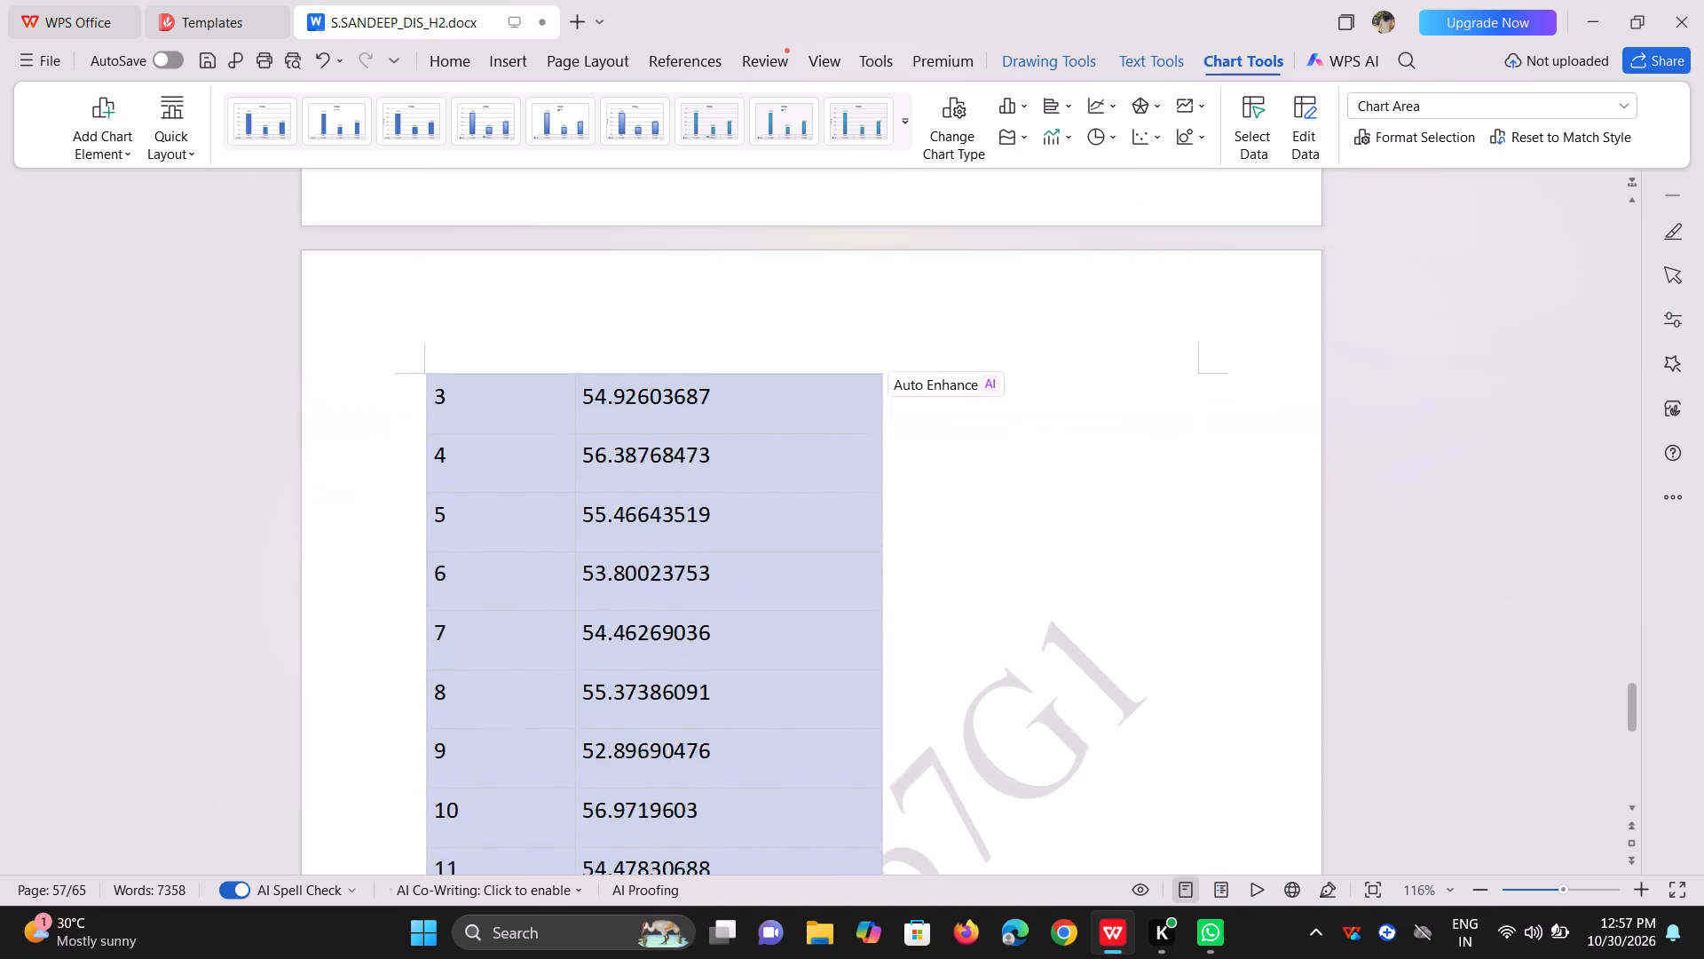
scroll(615, 601, down, 4)
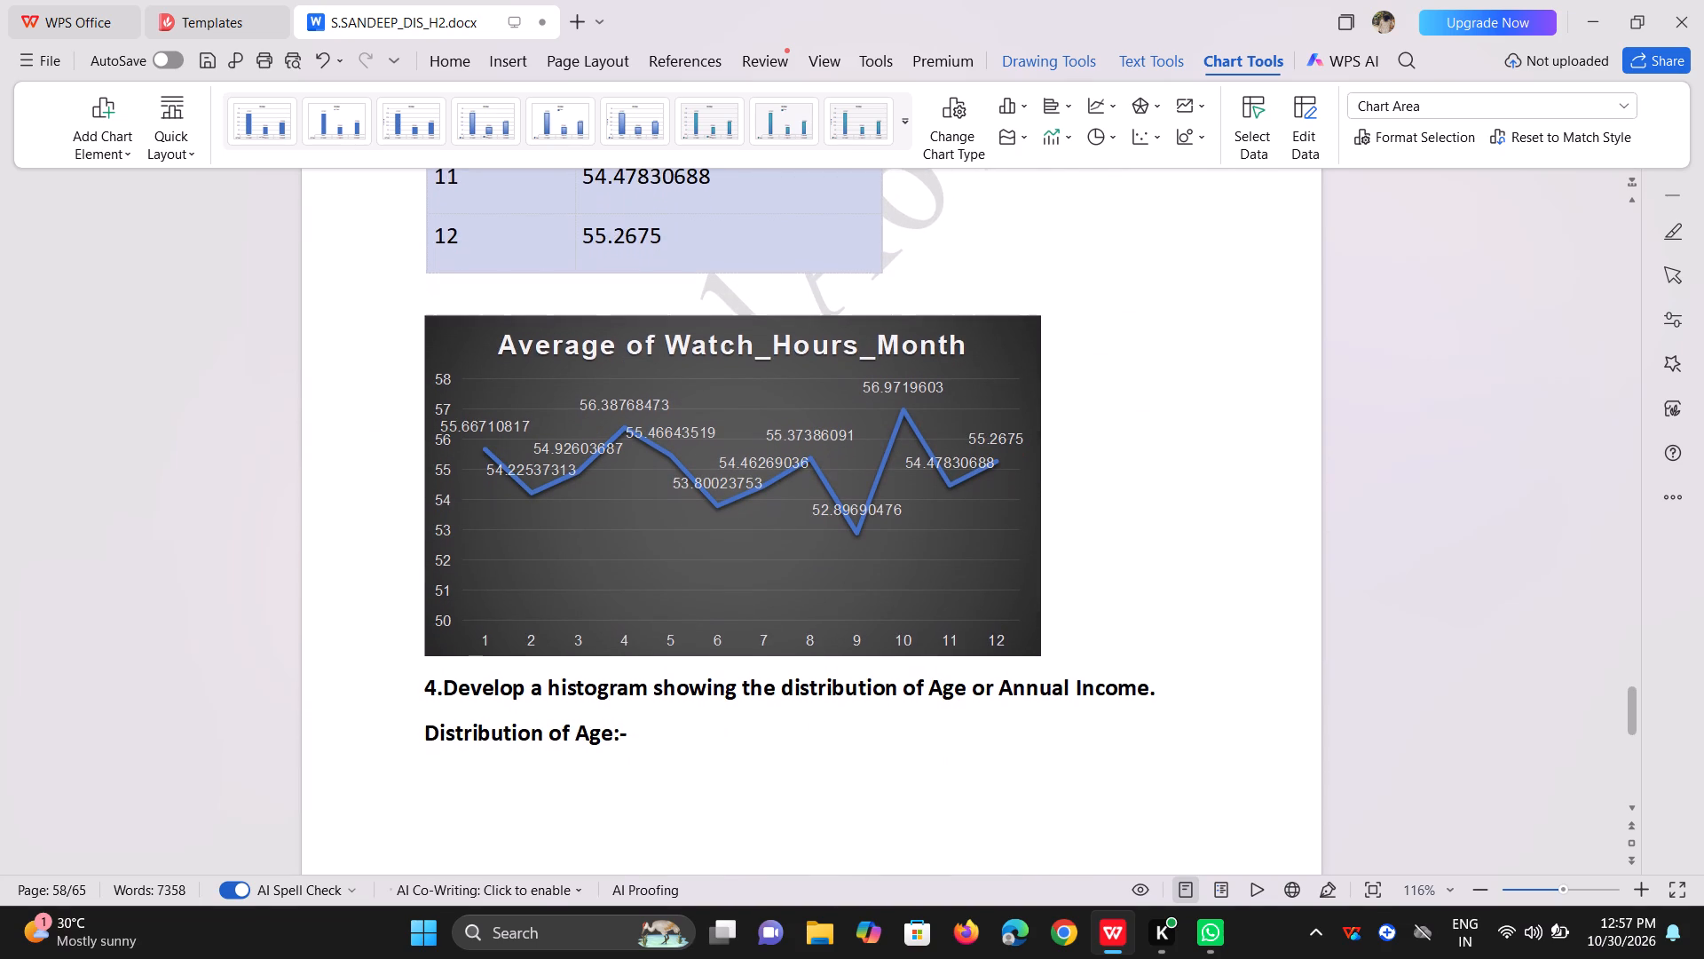
scroll(615, 601, down, 7)
Return to the case study analysis and select the dataset picture under the DATA SET heading.
scroll(615, 601, up, 5)
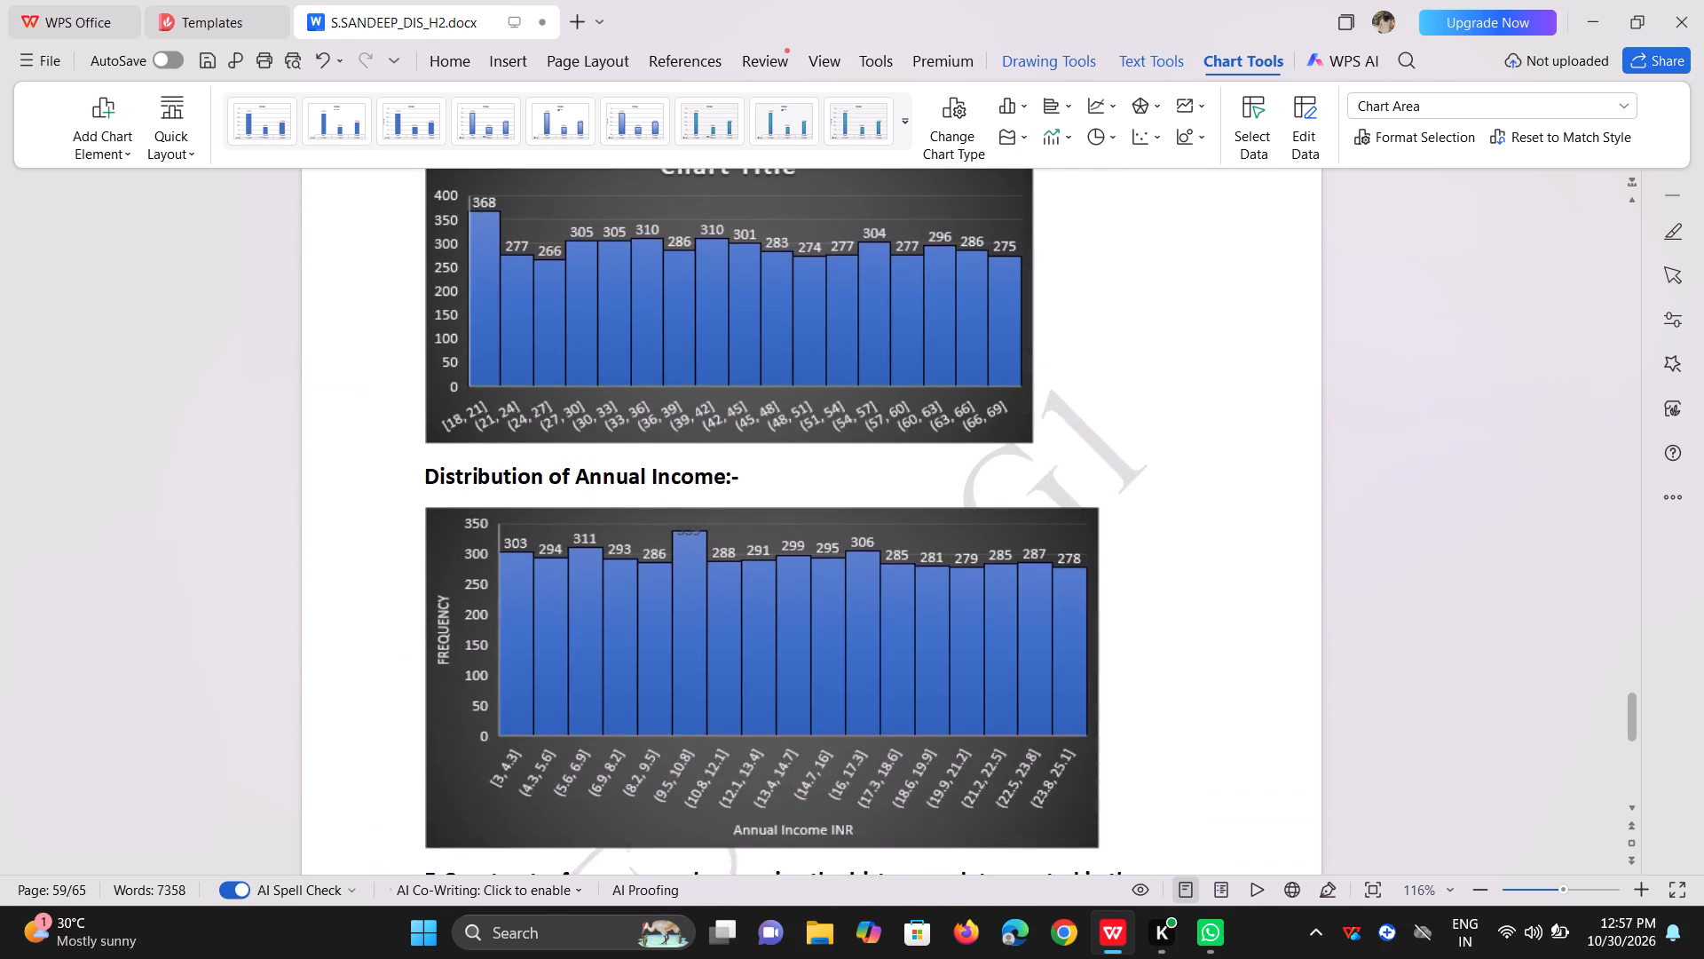
scroll(615, 601, up, 12)
scroll(615, 601, up, 11)
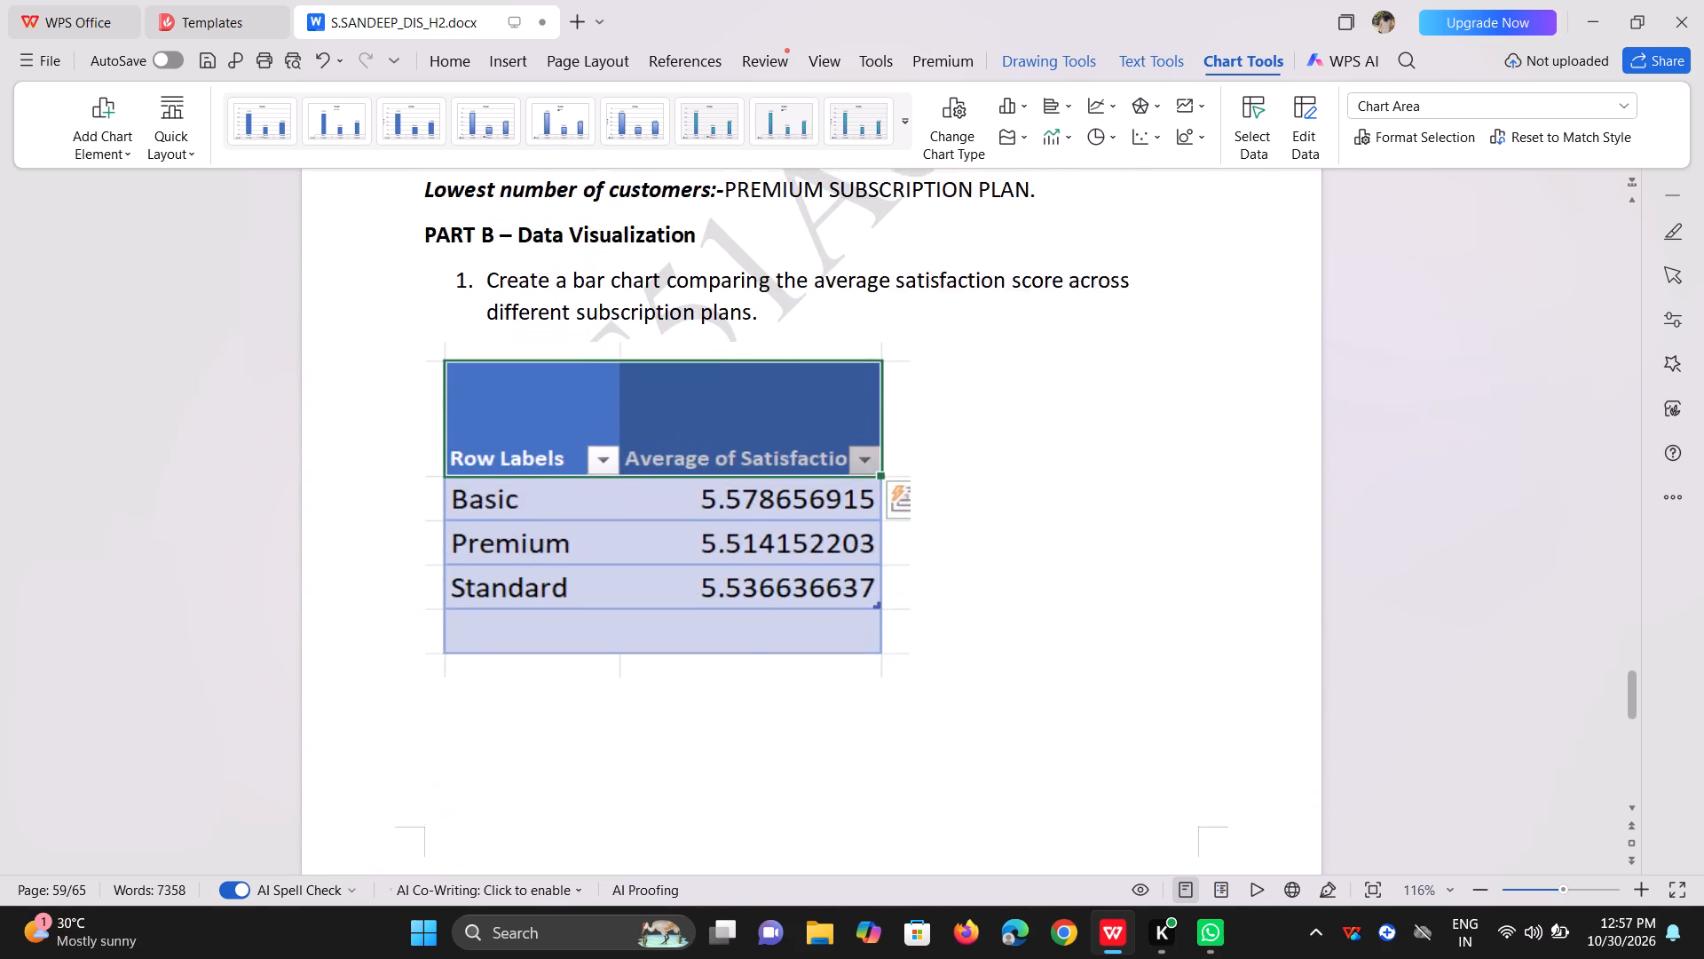
scroll(615, 601, up, 14)
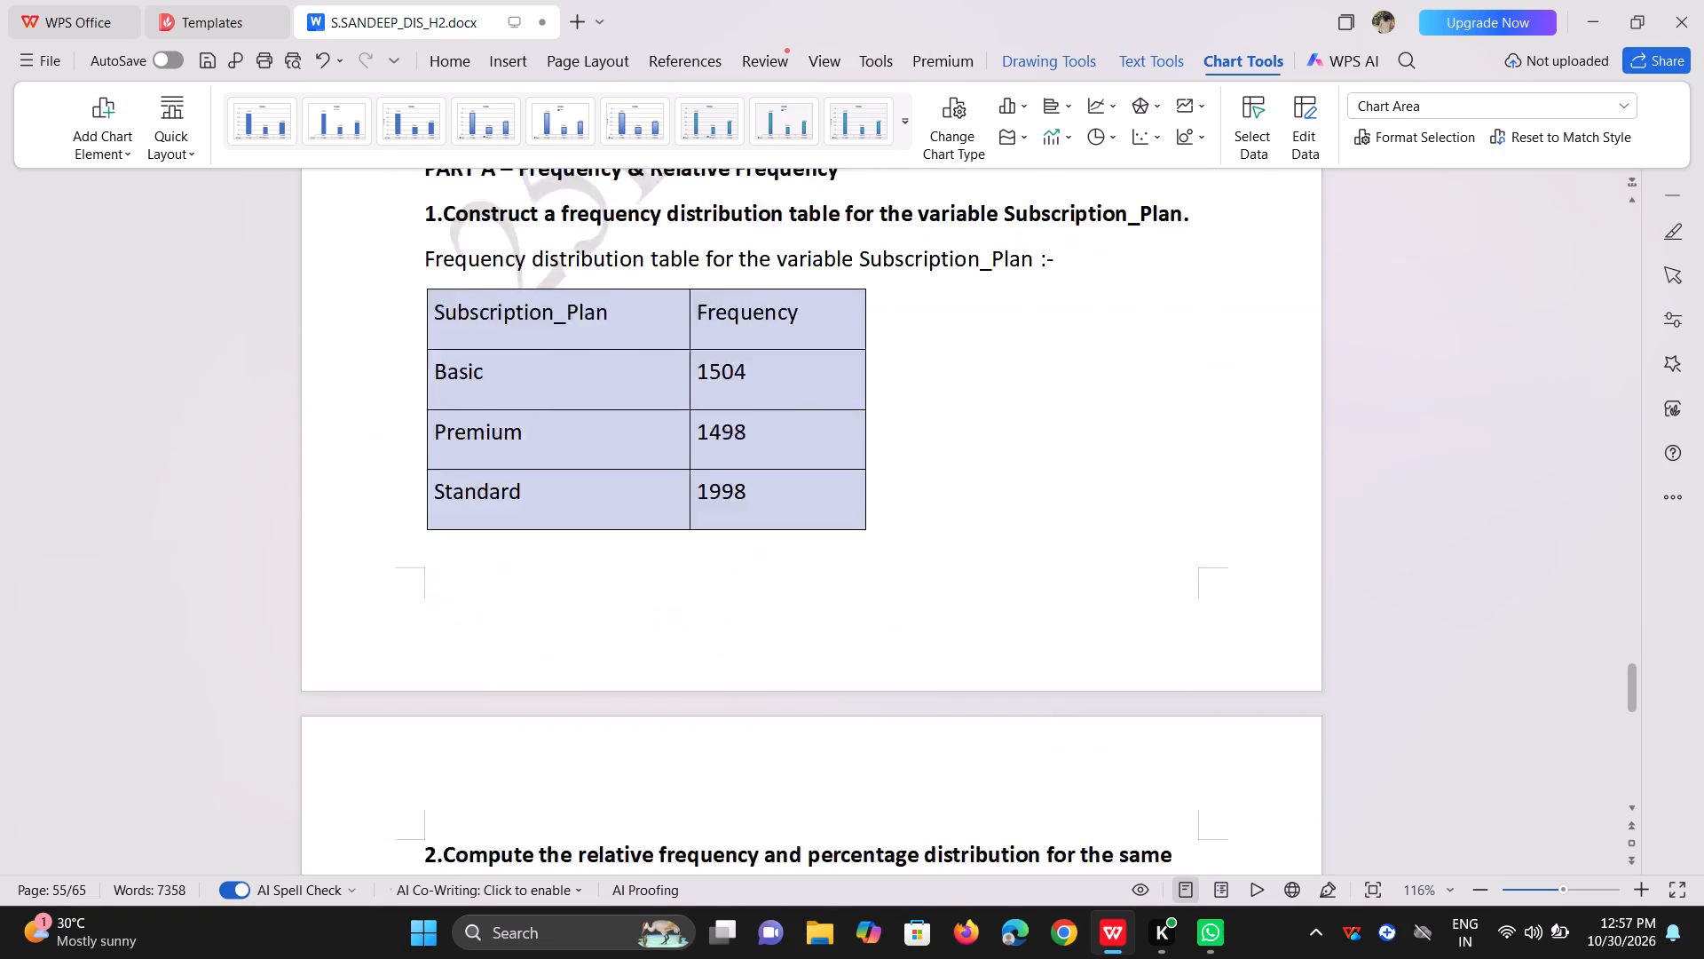
scroll(615, 601, up, 3)
click(680, 560)
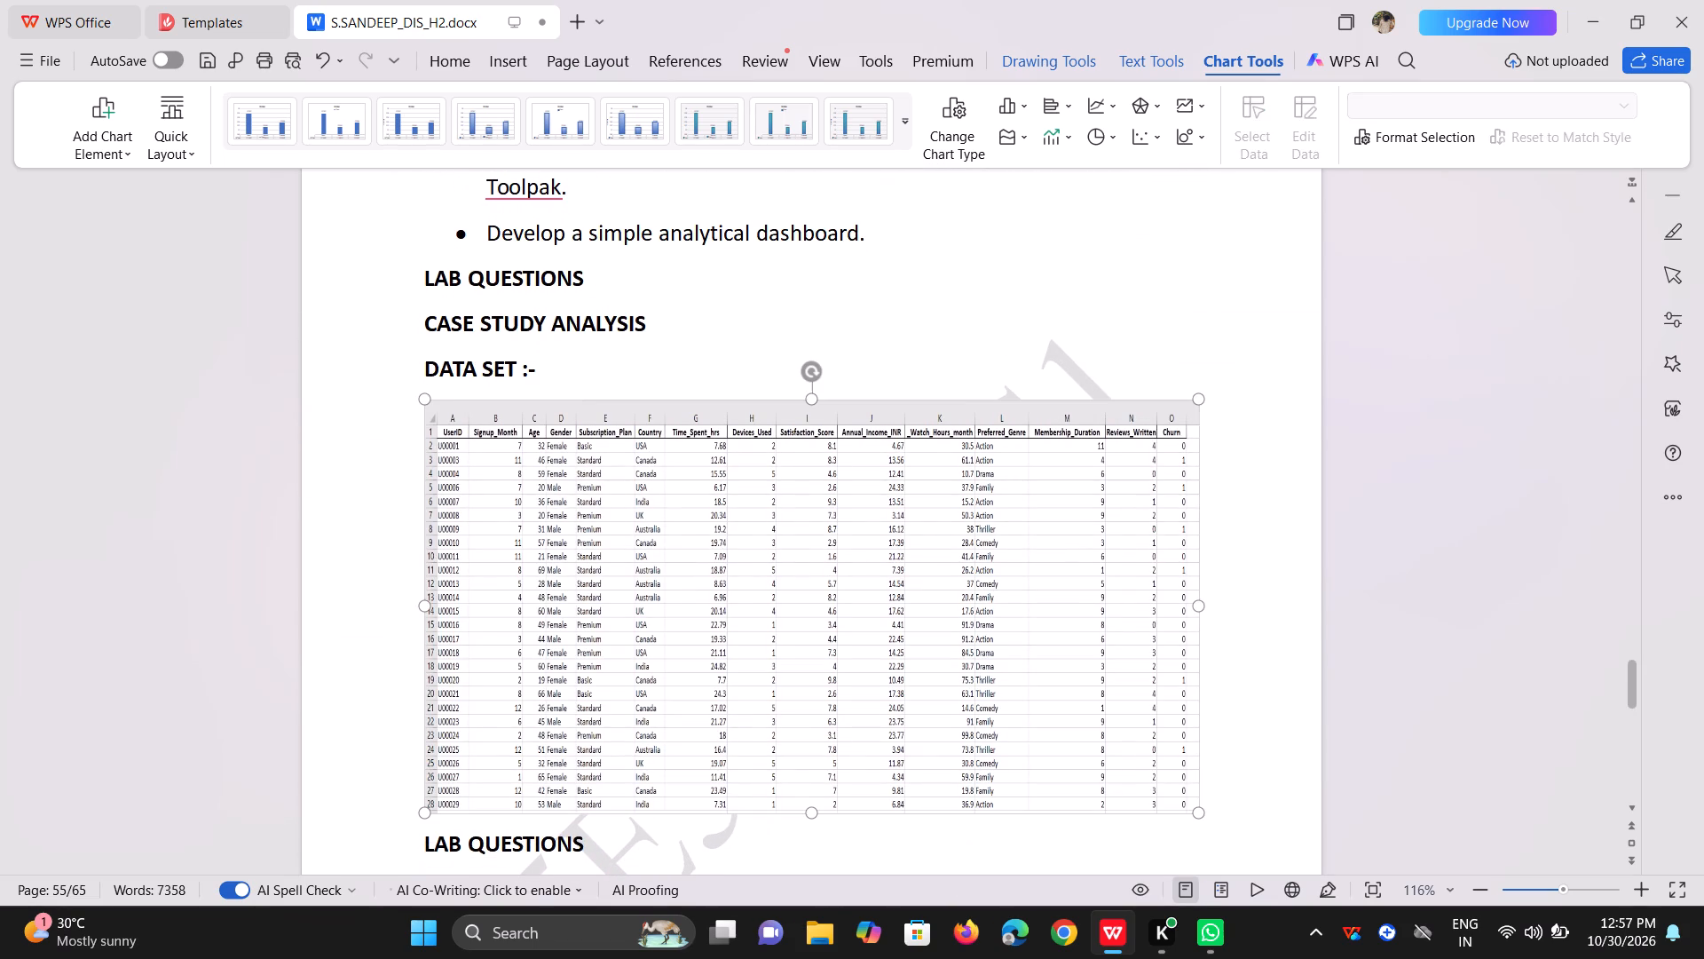
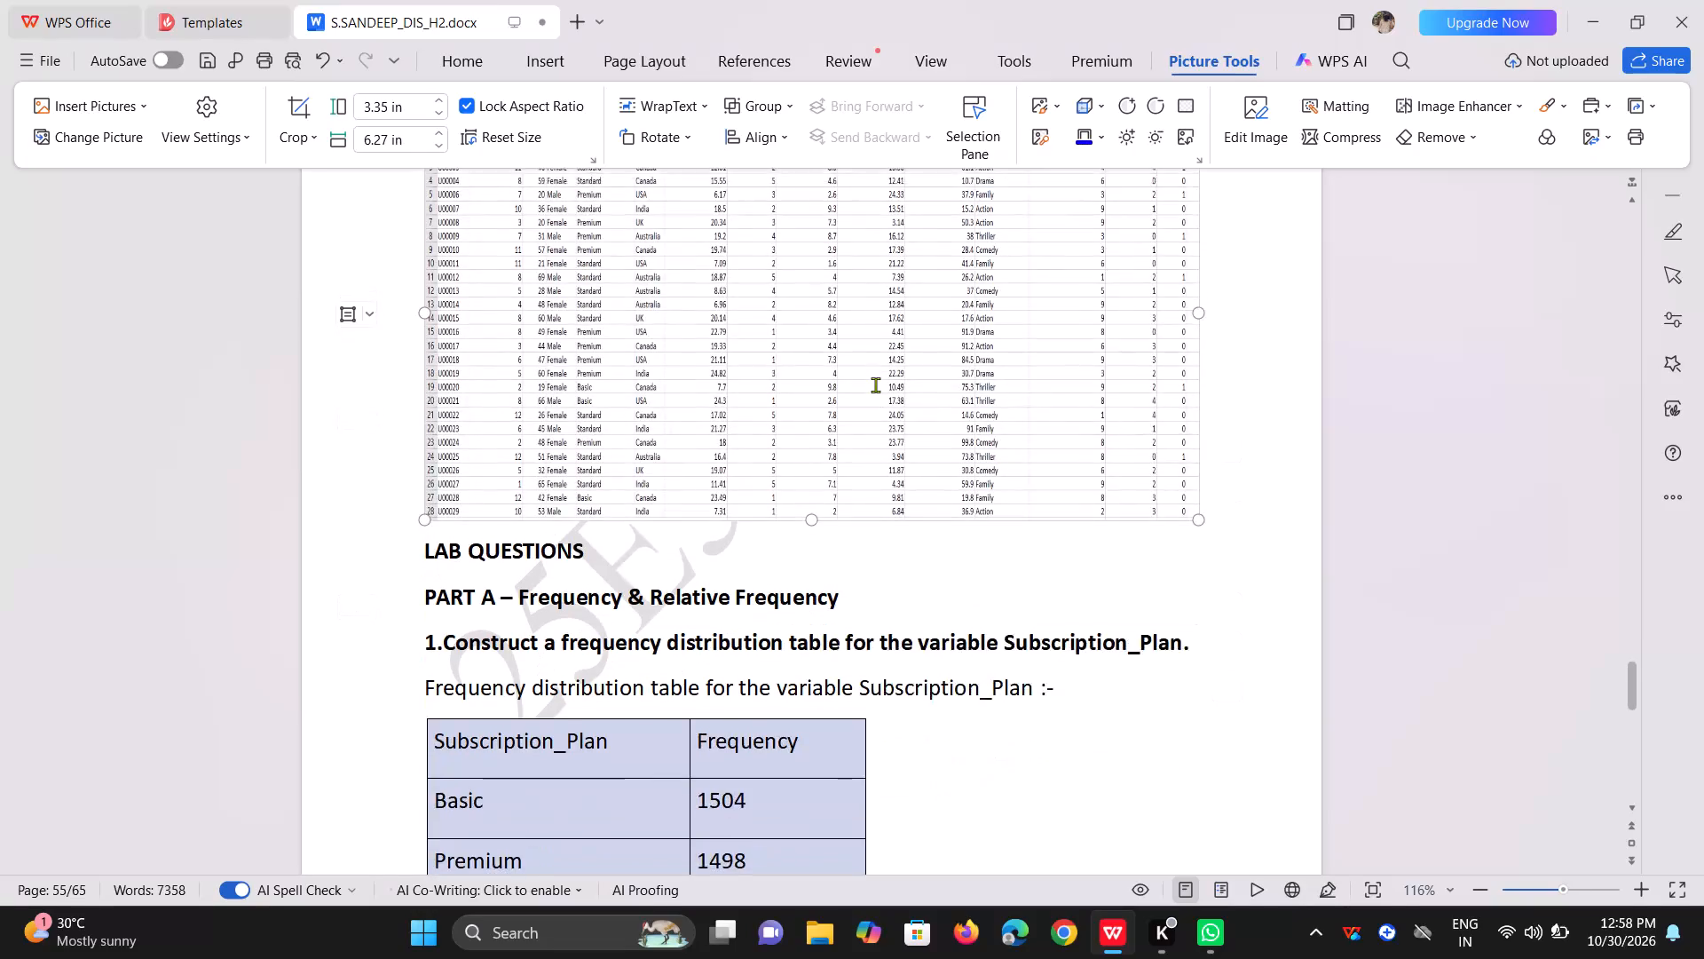
Examine the page layout from the dataset picture down to the Subscription_Plan frequency distribution table under LAB QUESTIONS.
scroll(875, 384, down, 4)
scroll(875, 384, up, 6)
scroll(875, 384, down, 7)
scroll(868, 436, up, 2)
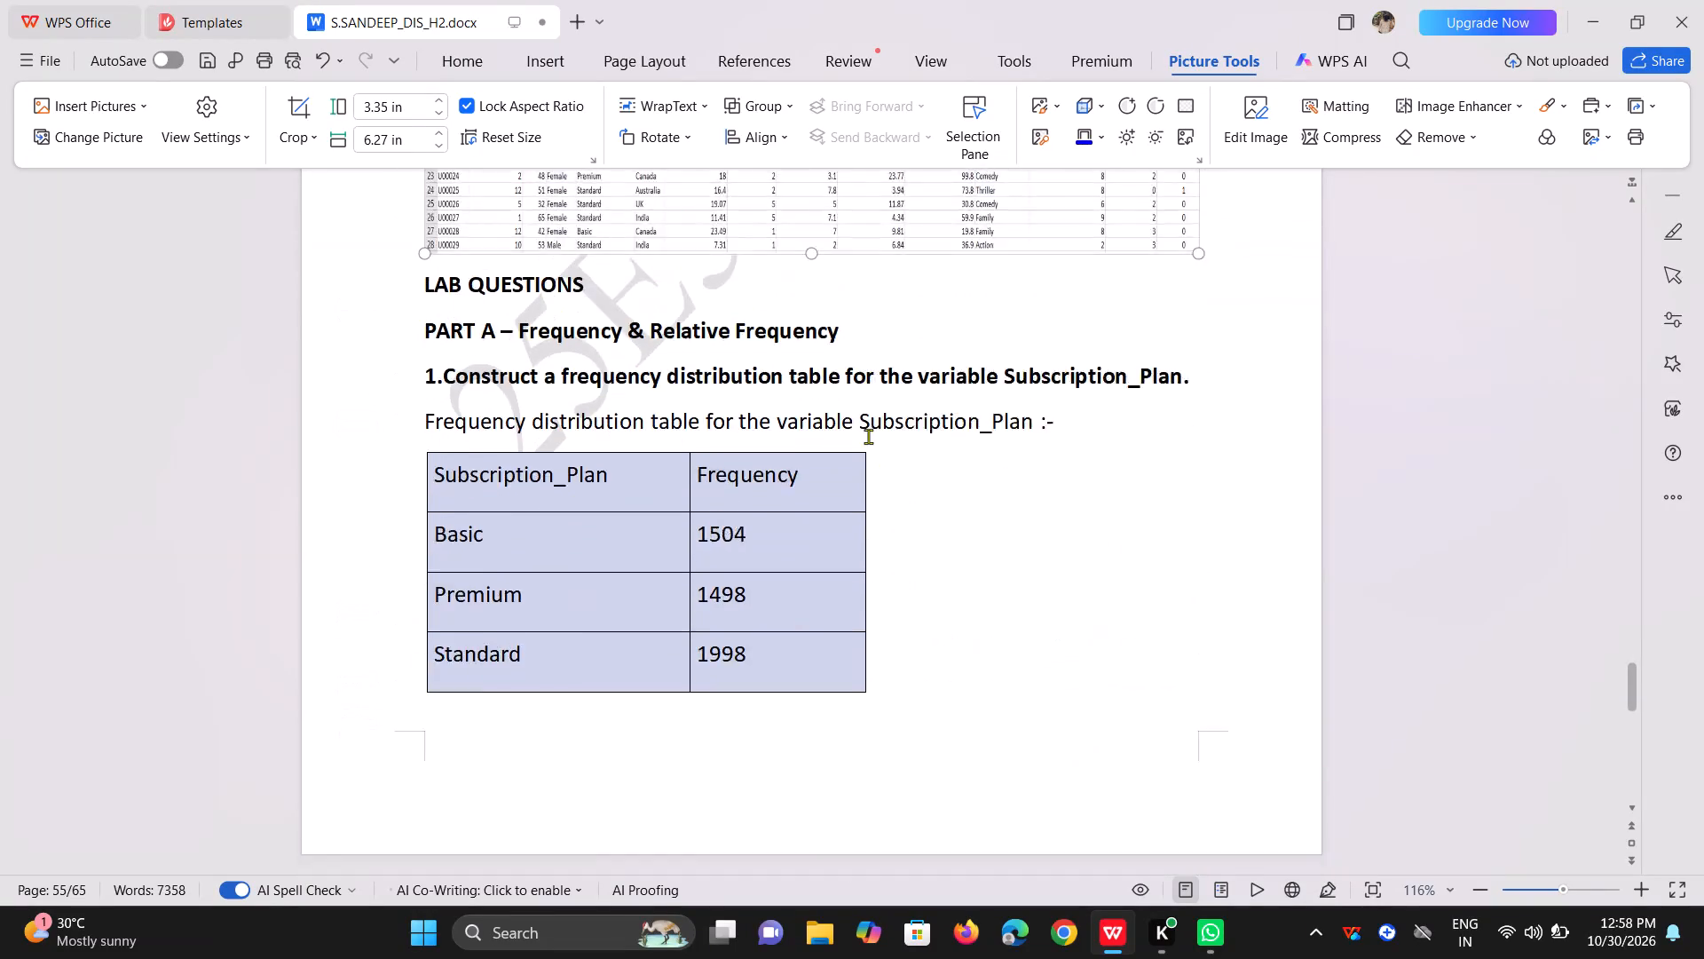
scroll(868, 436, down, 5)
scroll(868, 436, up, 5)
scroll(946, 0, up, 5)
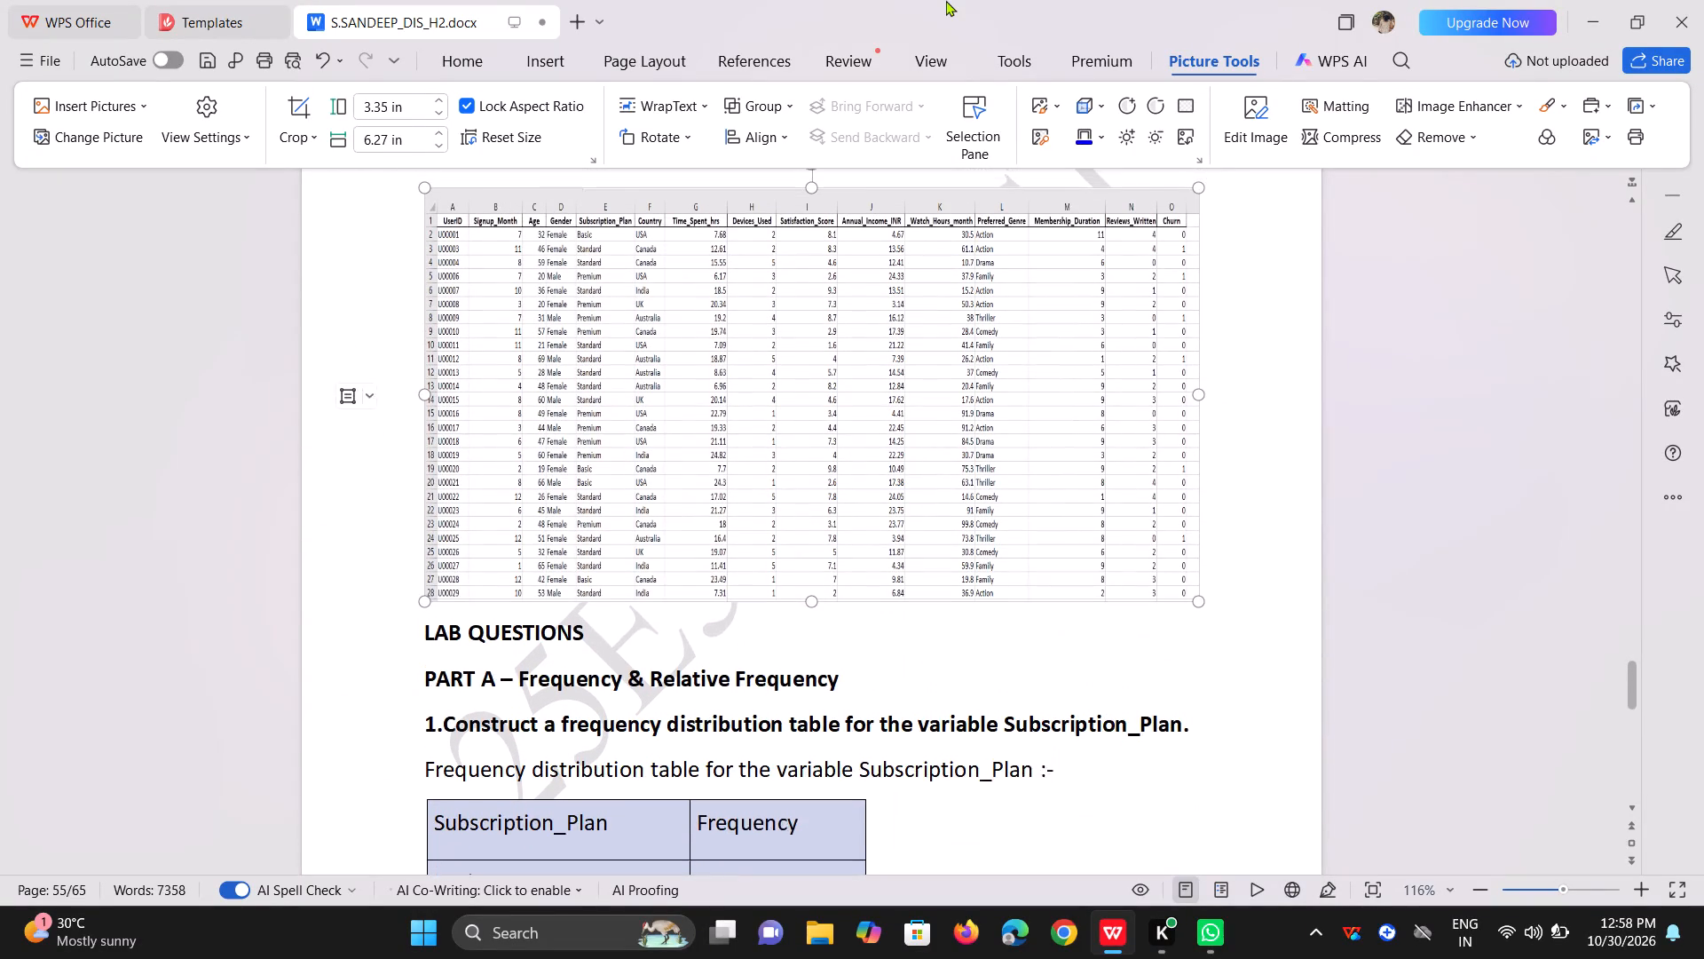
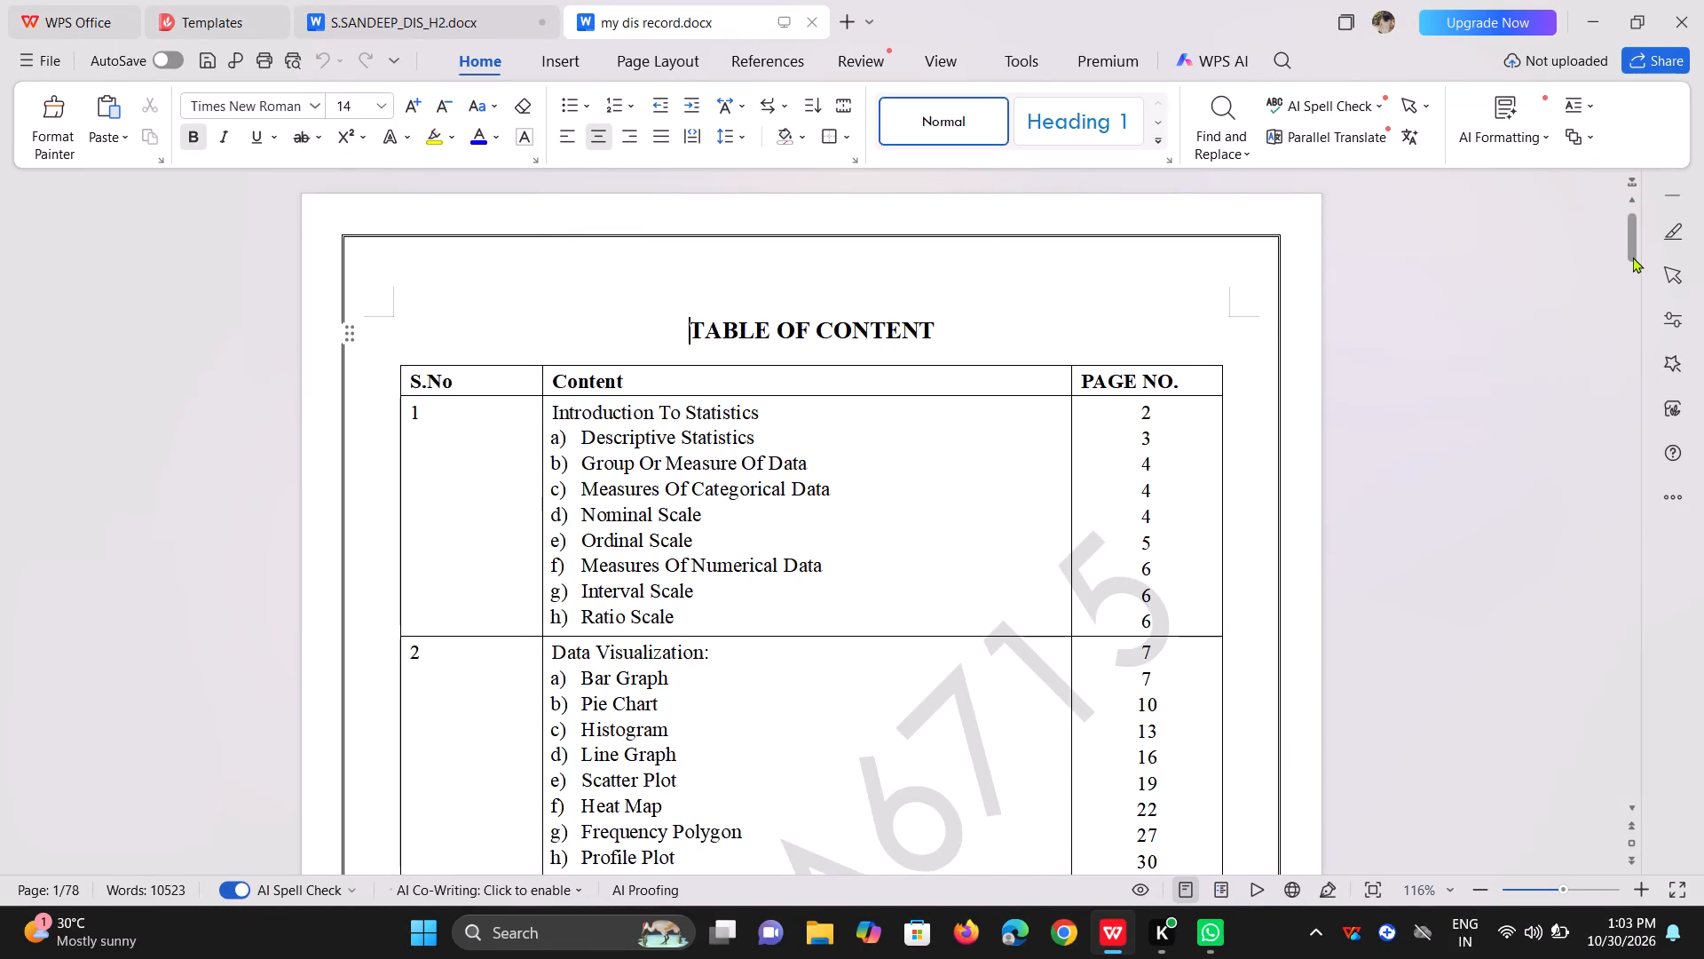
Examine the case study's final pages, from PART C - Findings and Submission back to Task 3: Covariance and Correlation.
drag(1633, 257, 1645, 835)
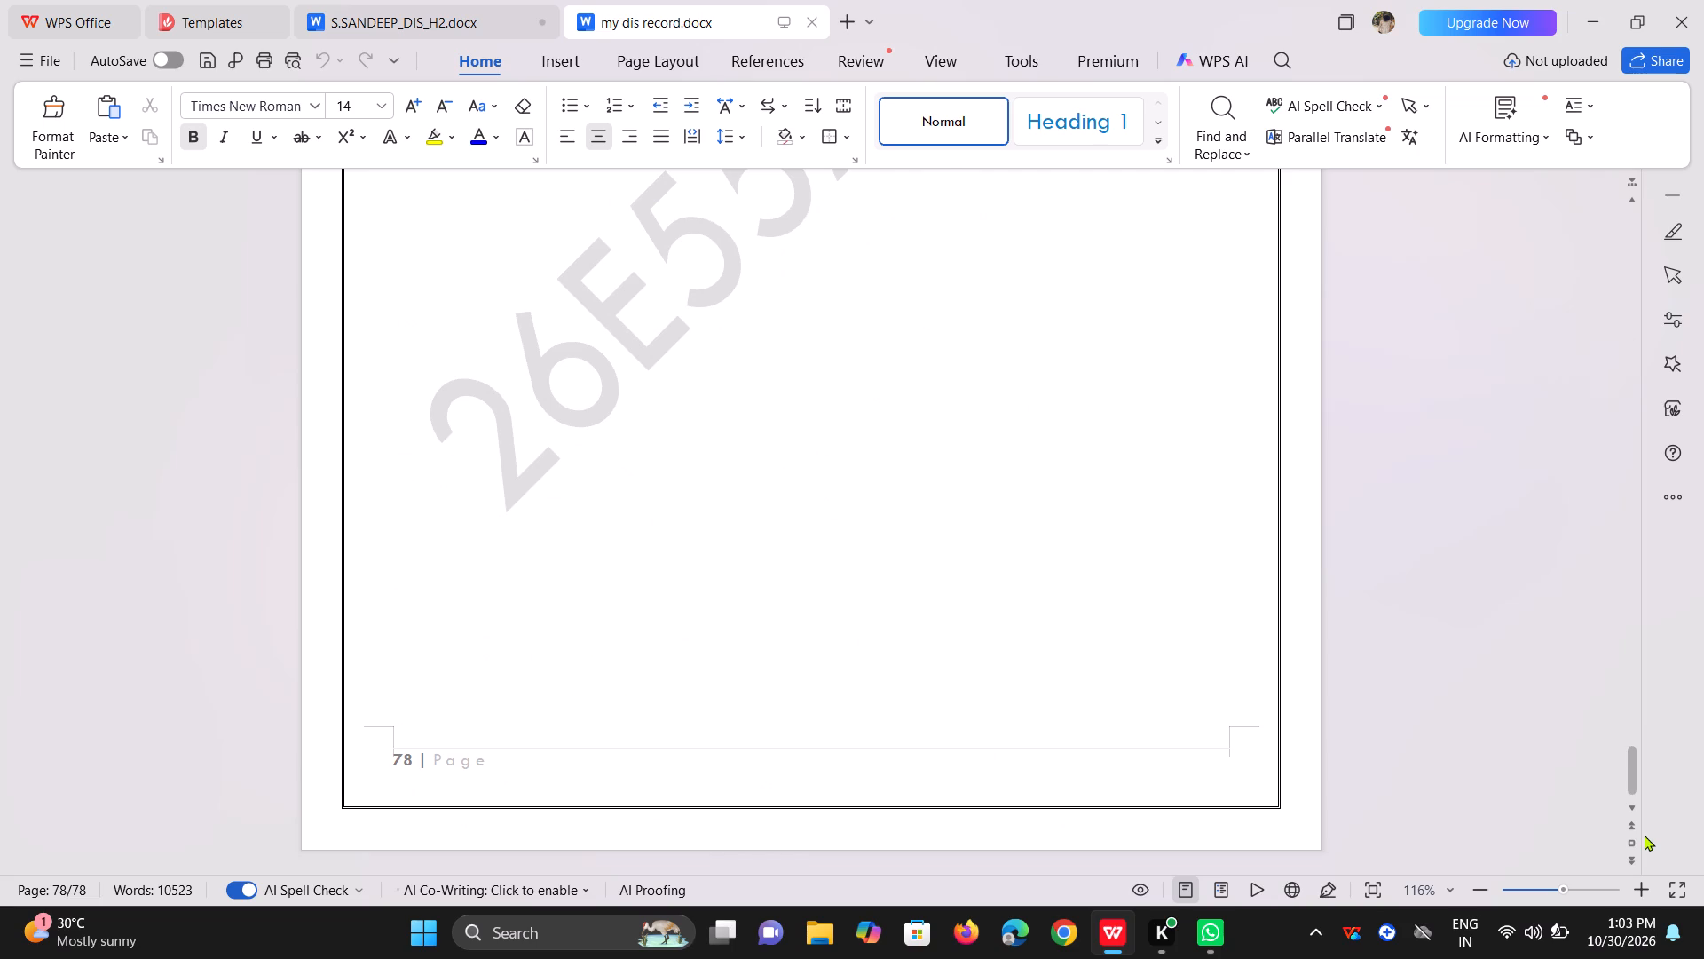
scroll(1084, 209, up, 9)
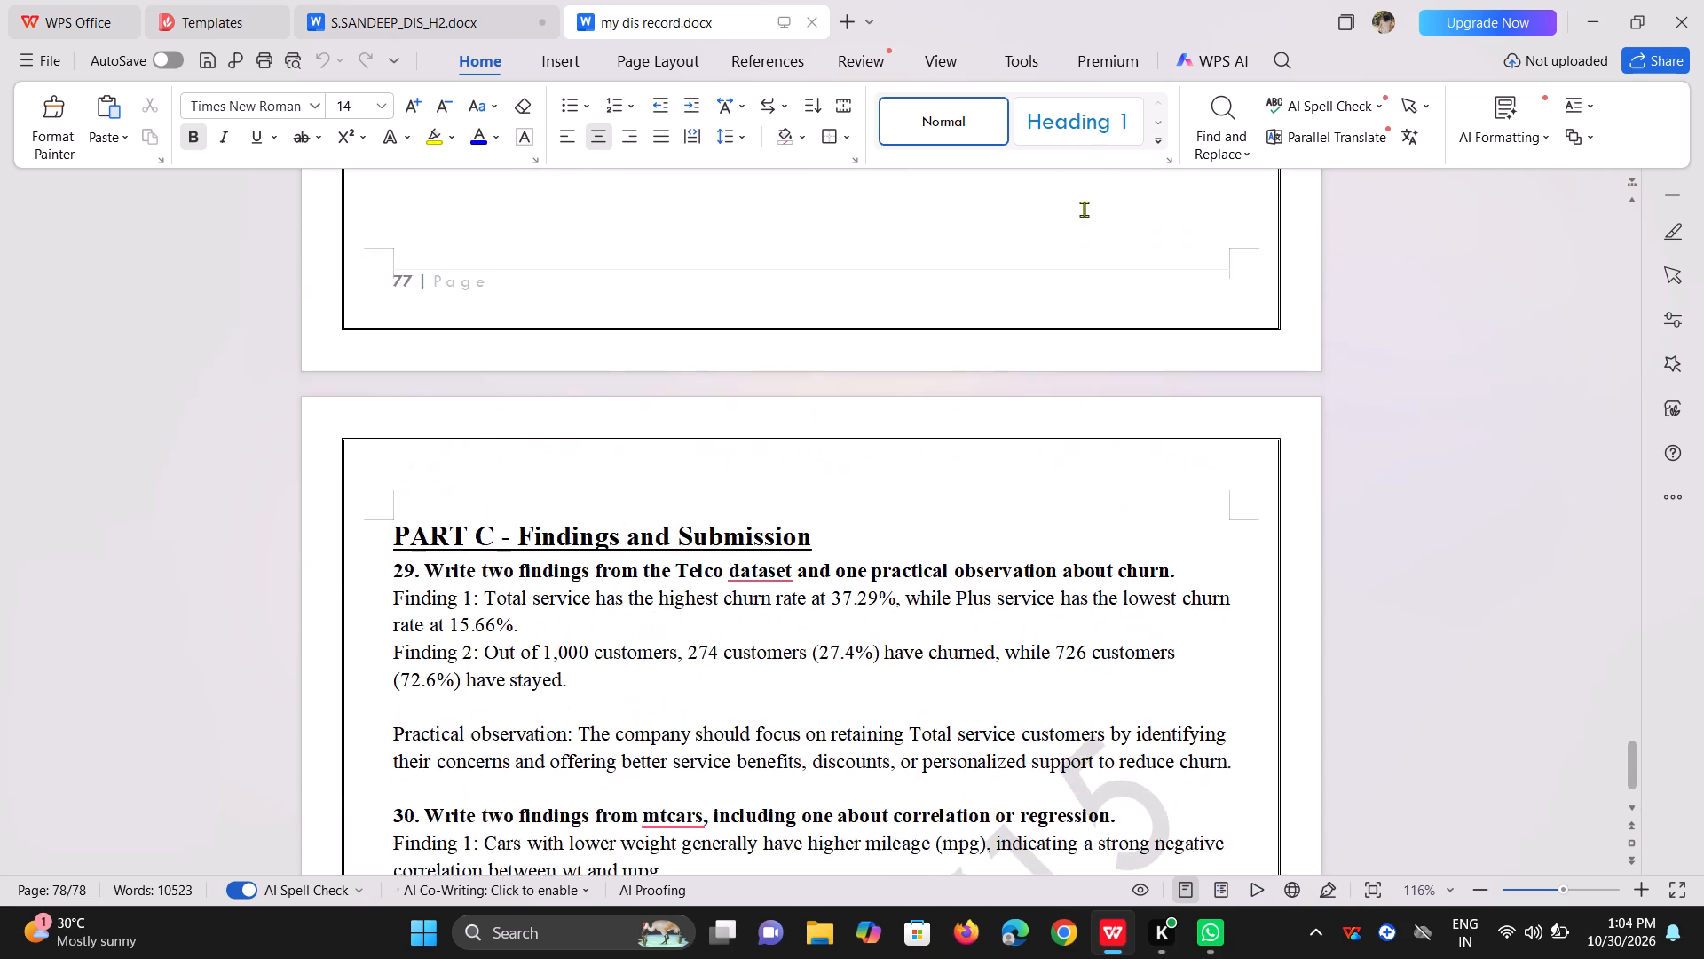
scroll(1084, 209, up, 9)
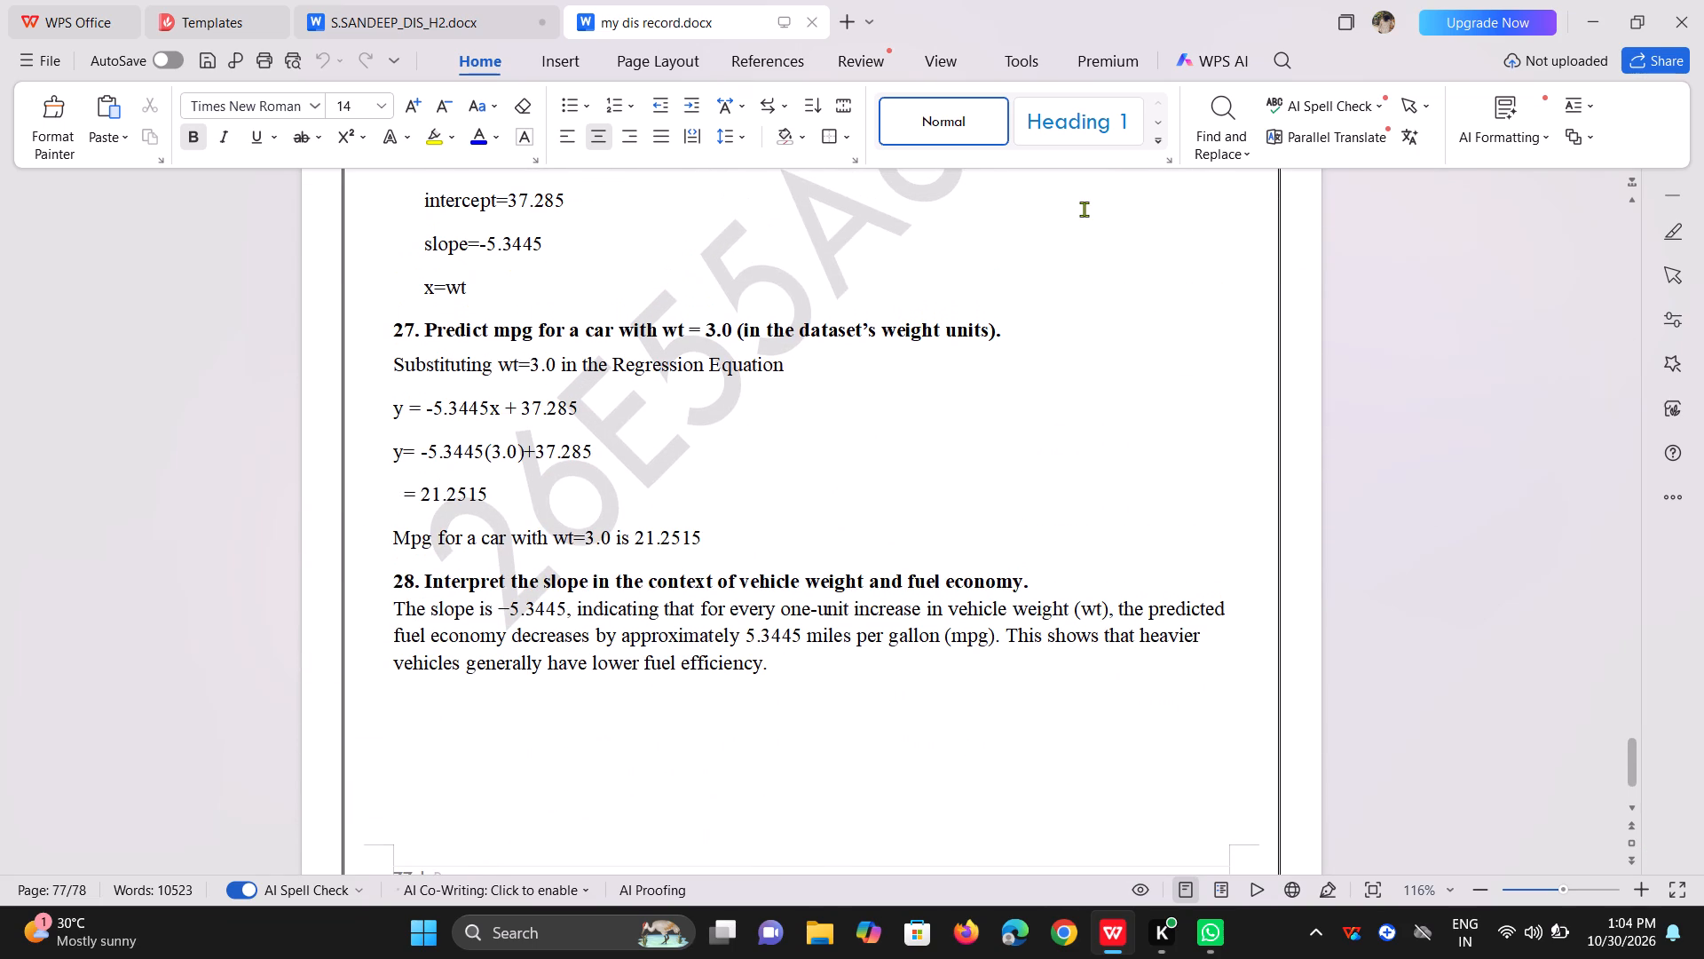
scroll(1084, 209, up, 3)
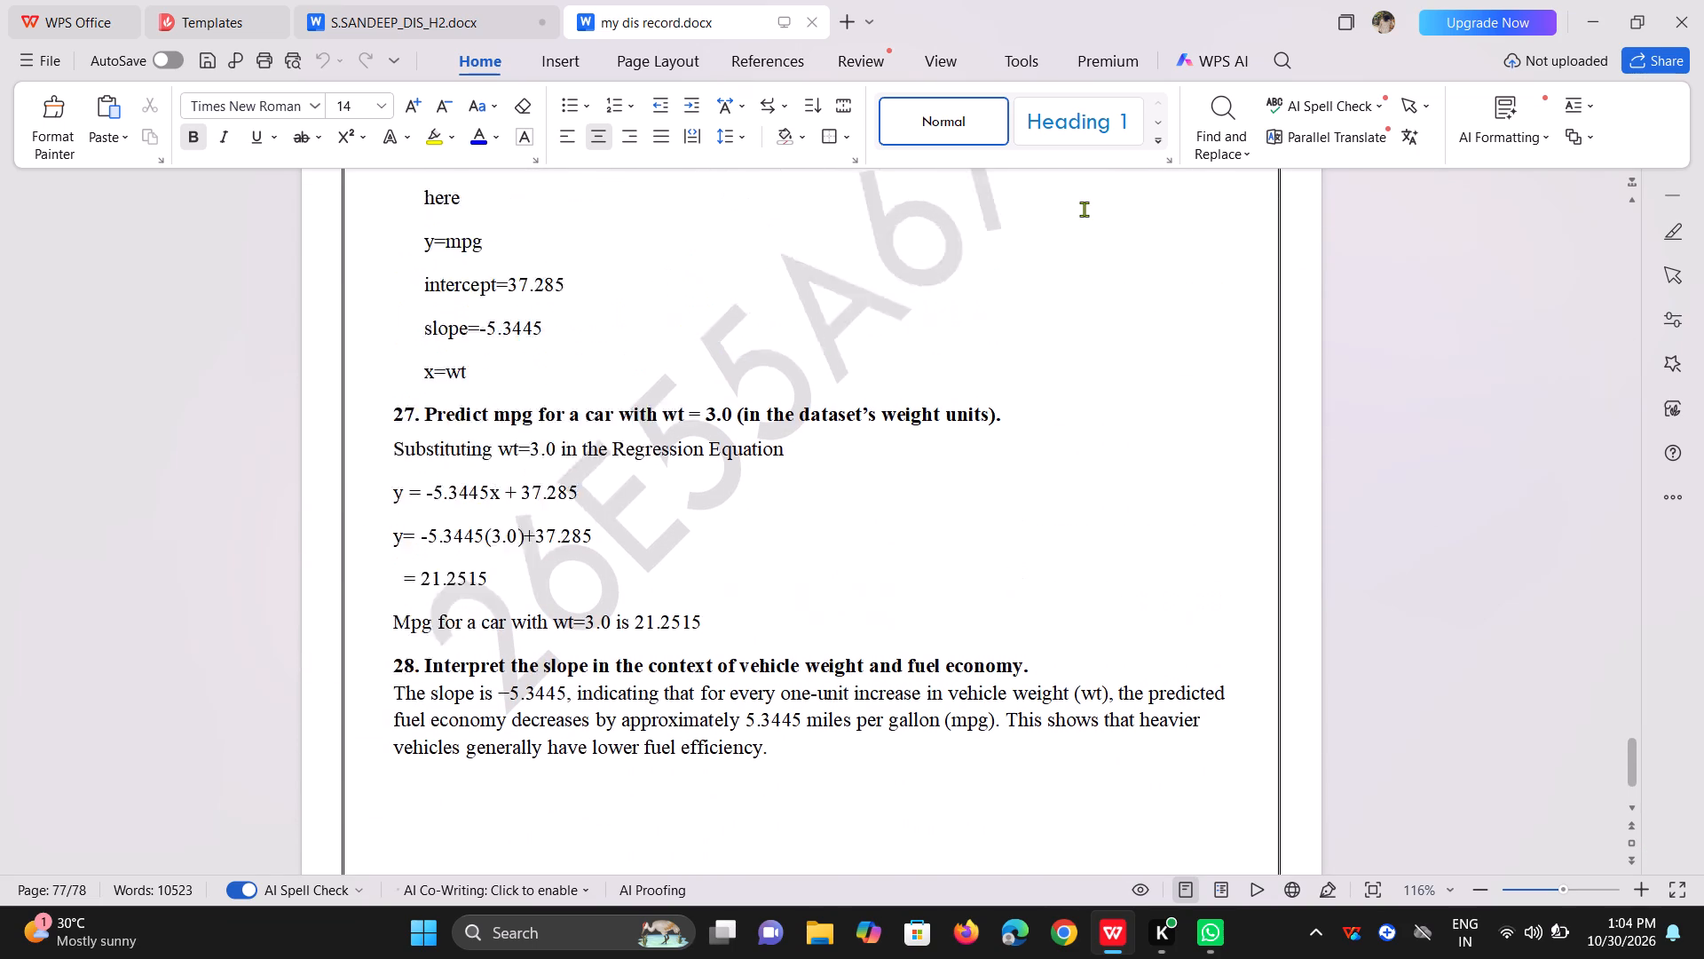
scroll(1084, 209, up, 11)
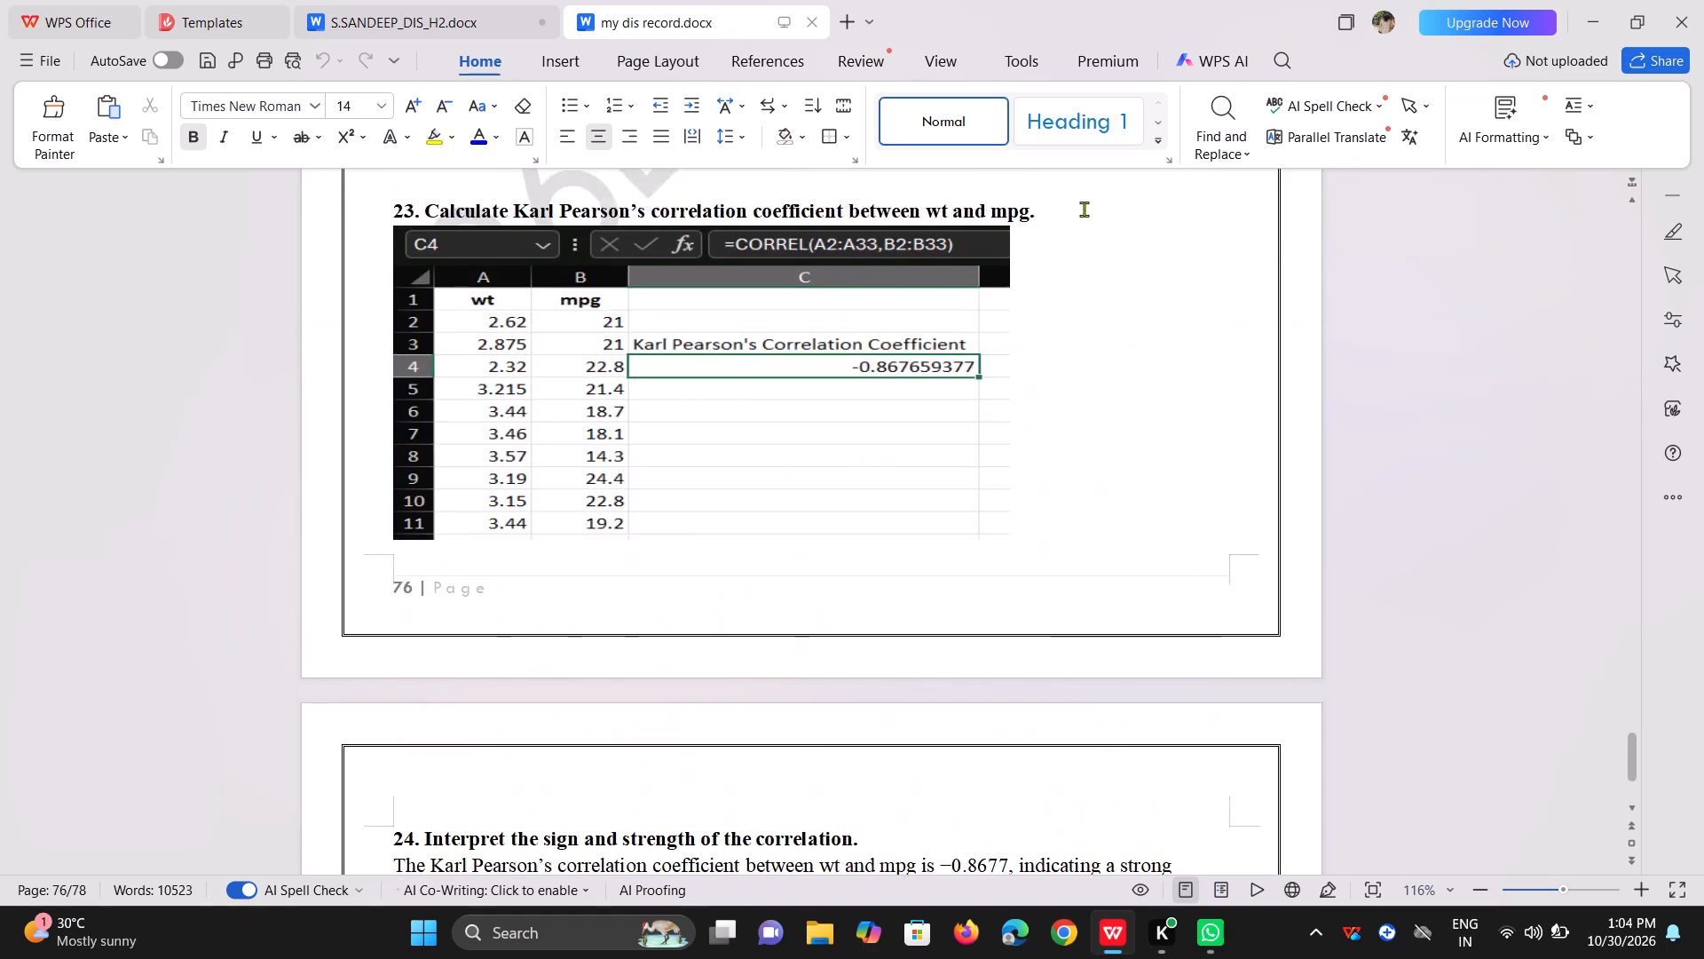
scroll(1084, 209, up, 6)
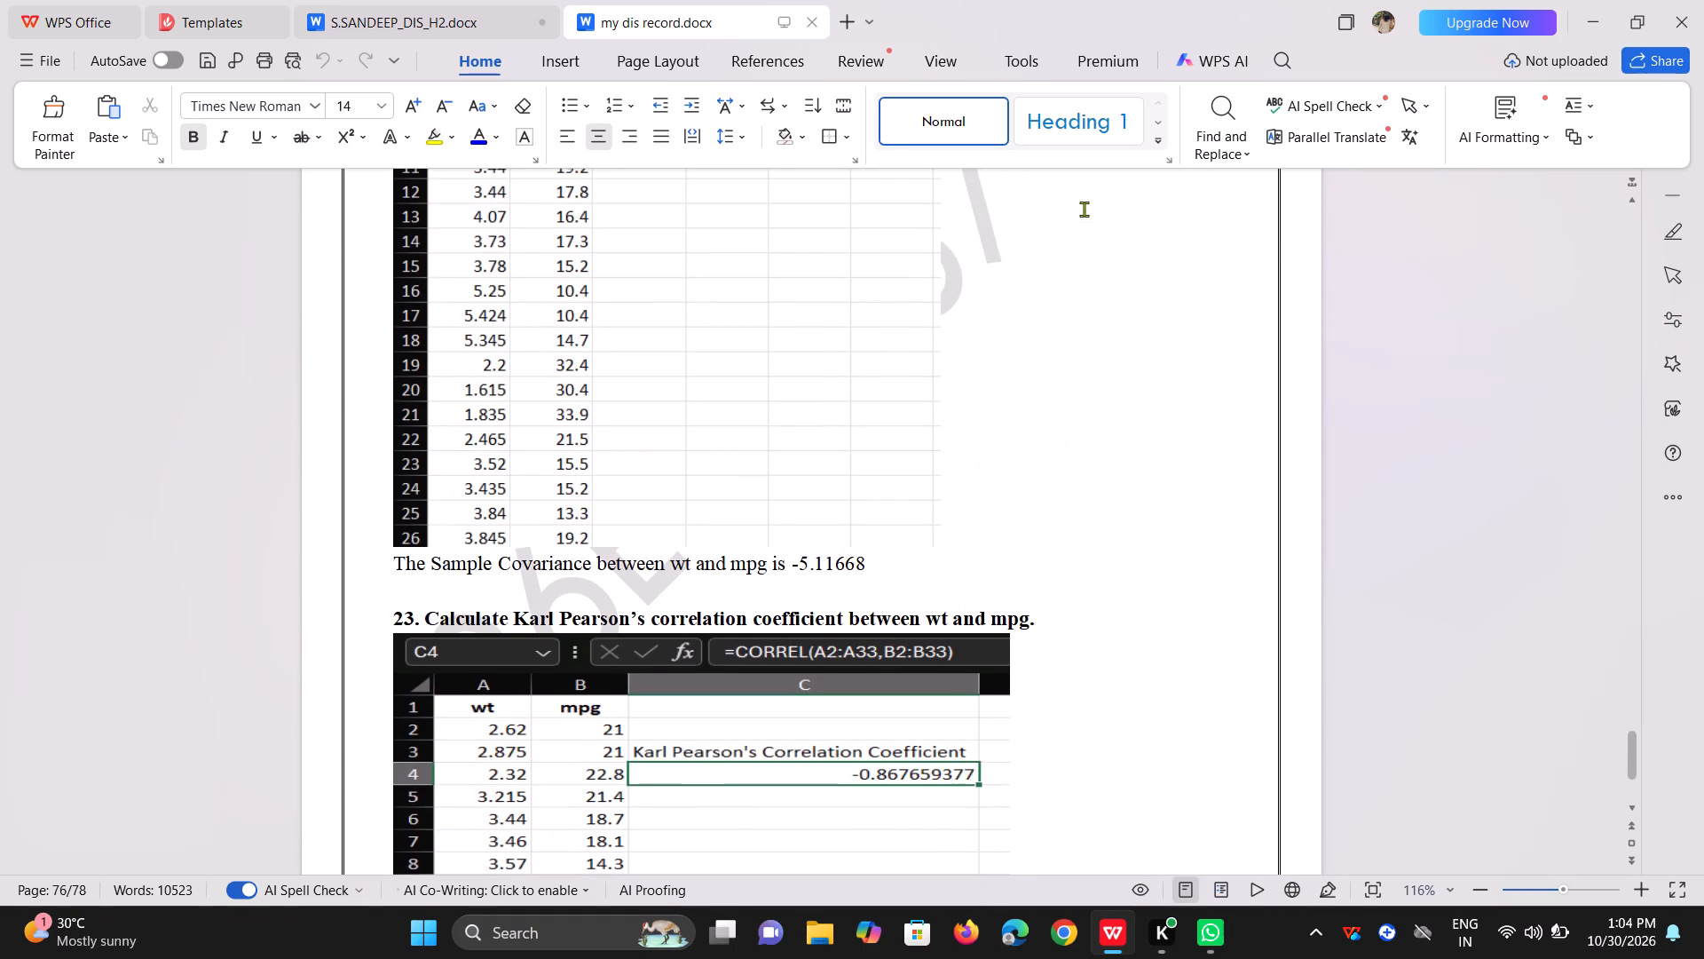
scroll(1084, 209, up, 6)
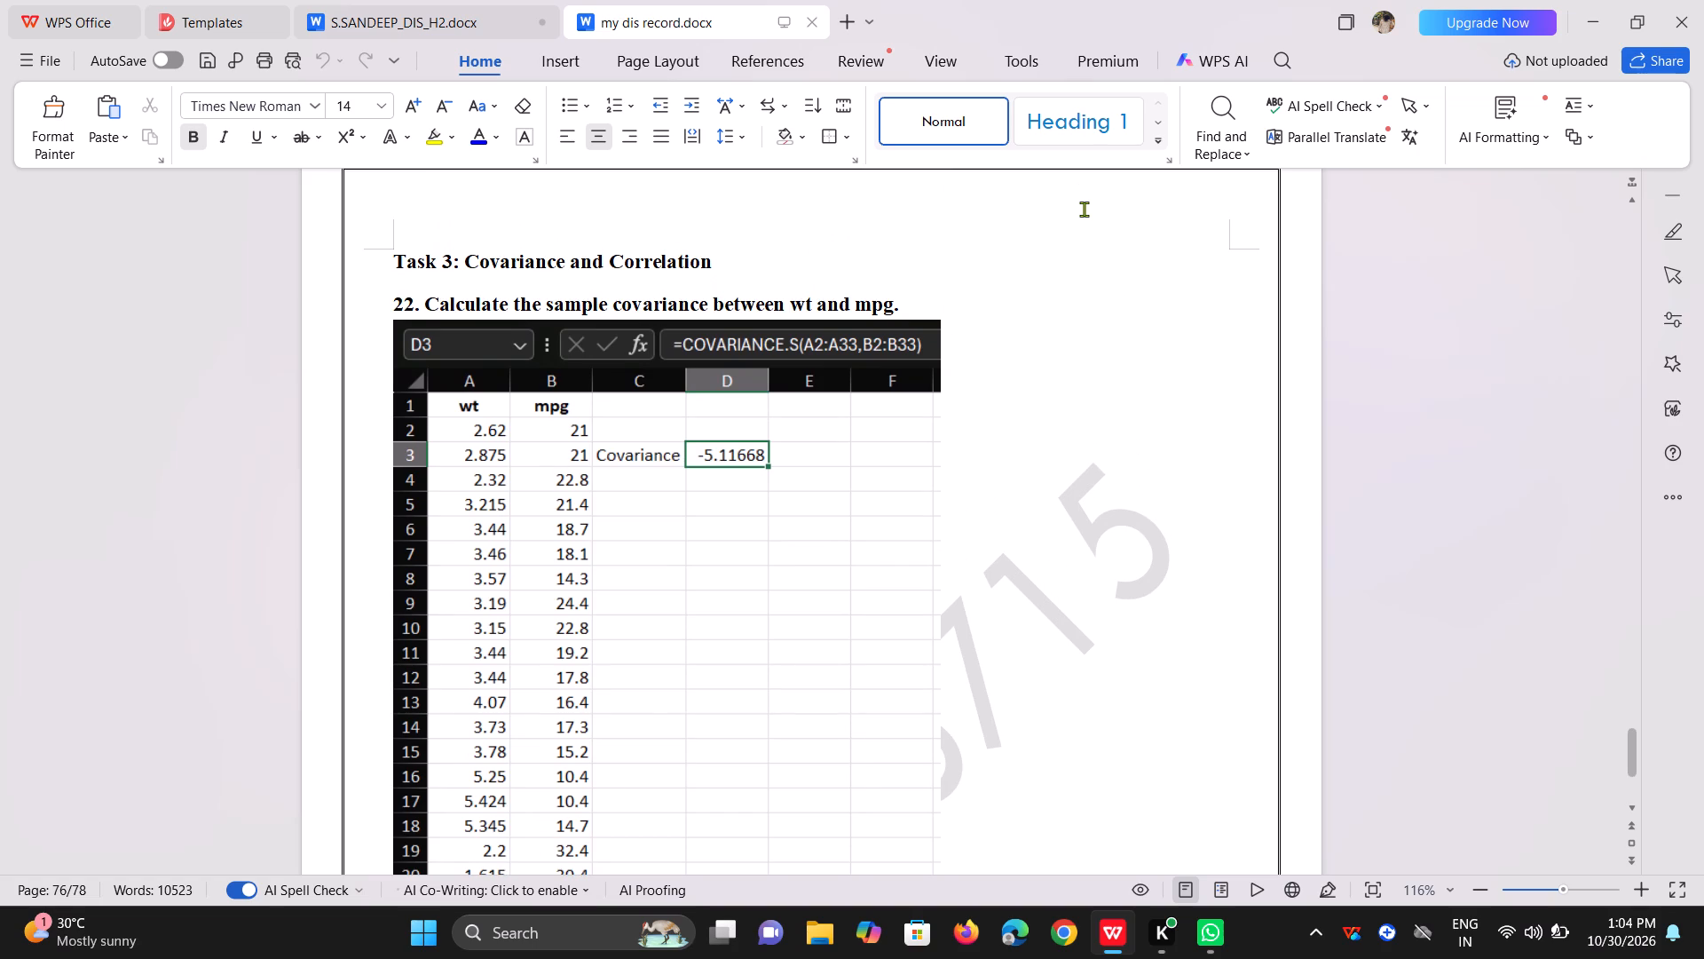
scroll(1084, 209, up, 1)
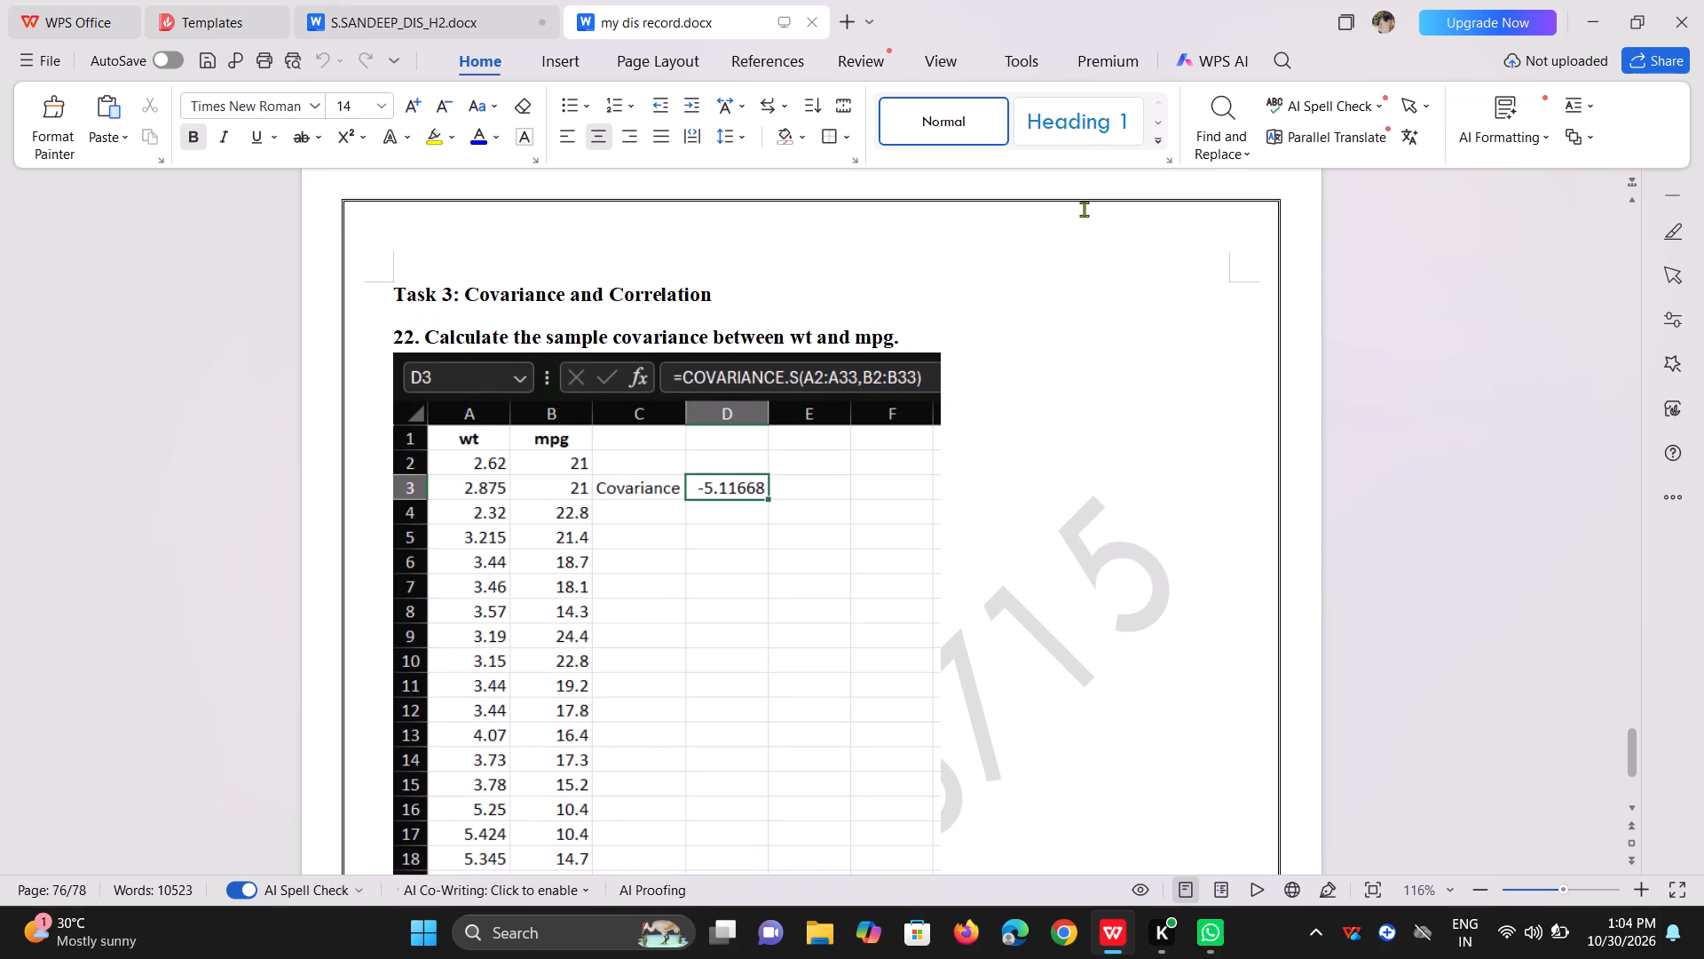
Examine the layout of the mtcars scatter plots, from cyl versus mpg back to wt versus mpg.
scroll(1084, 209, up, 8)
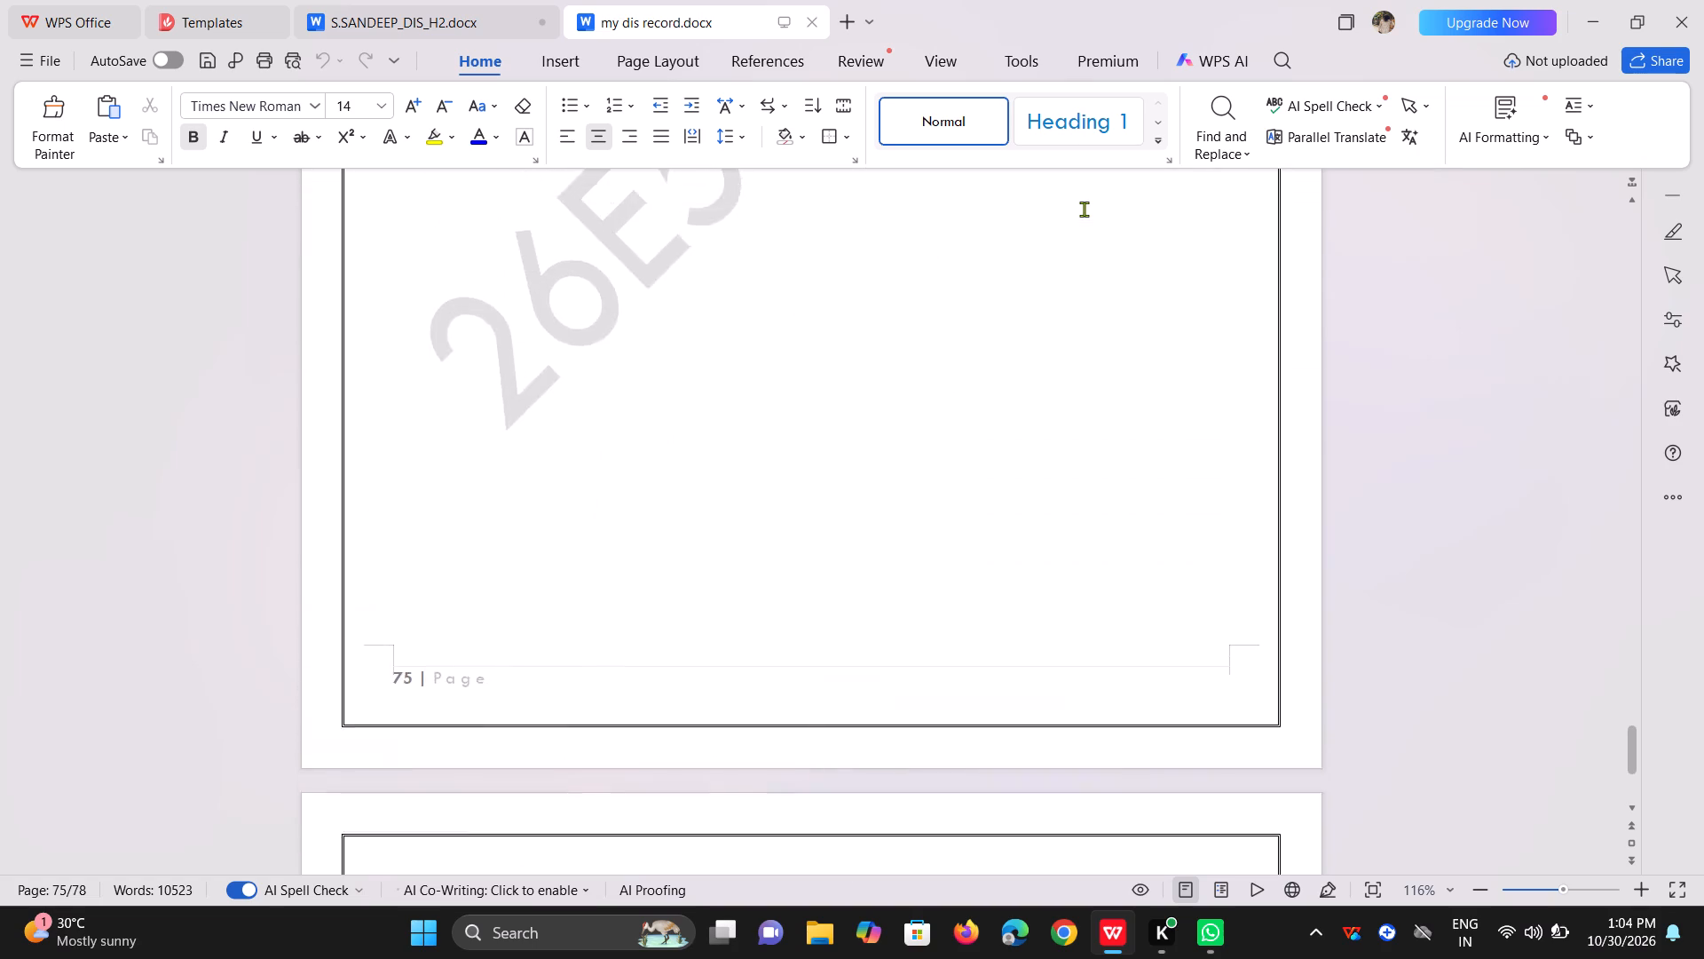
scroll(1084, 209, up, 4)
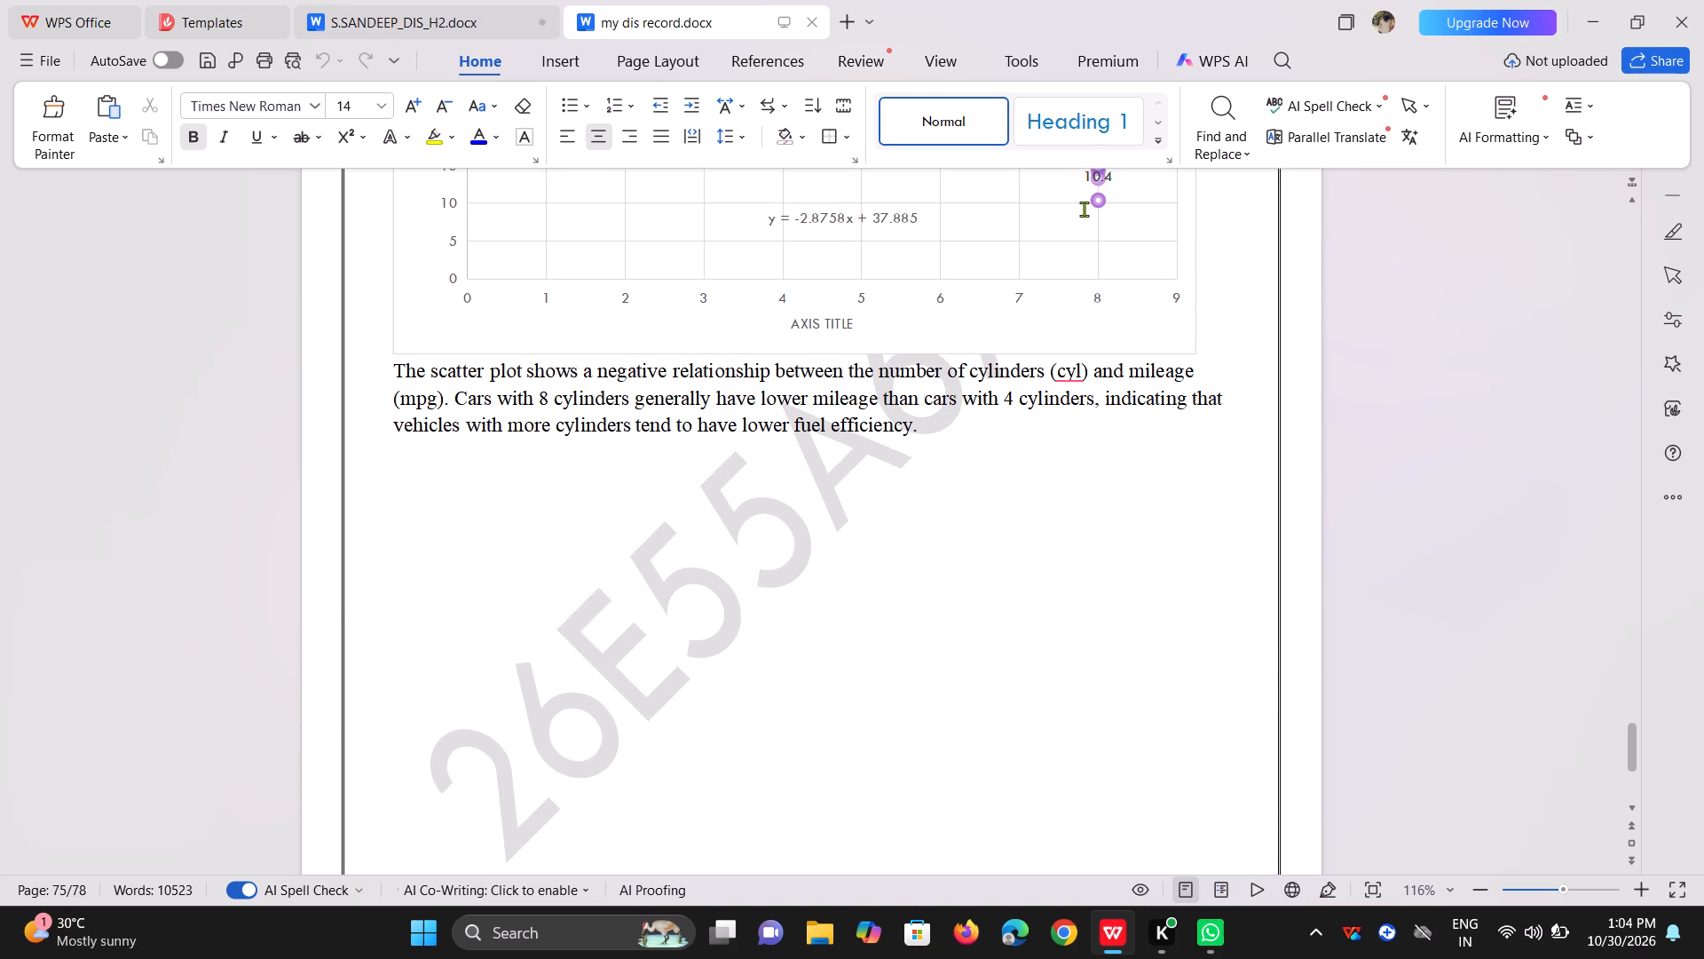
scroll(1075, 232, up, 4)
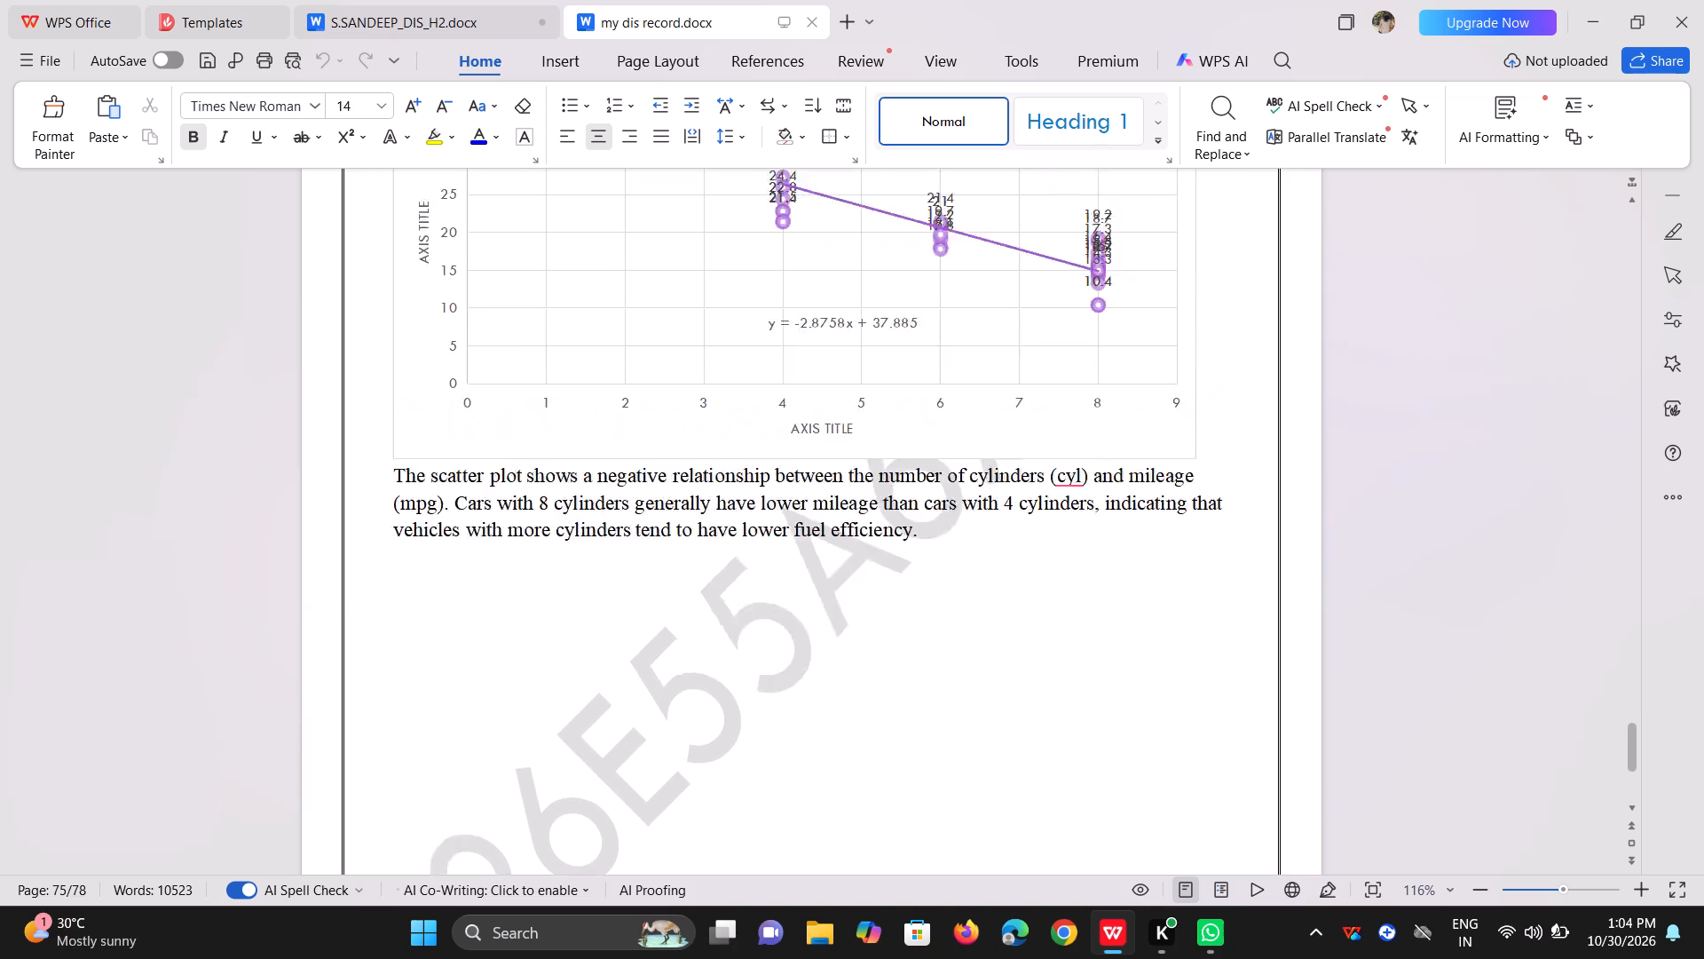
scroll(1075, 232, up, 13)
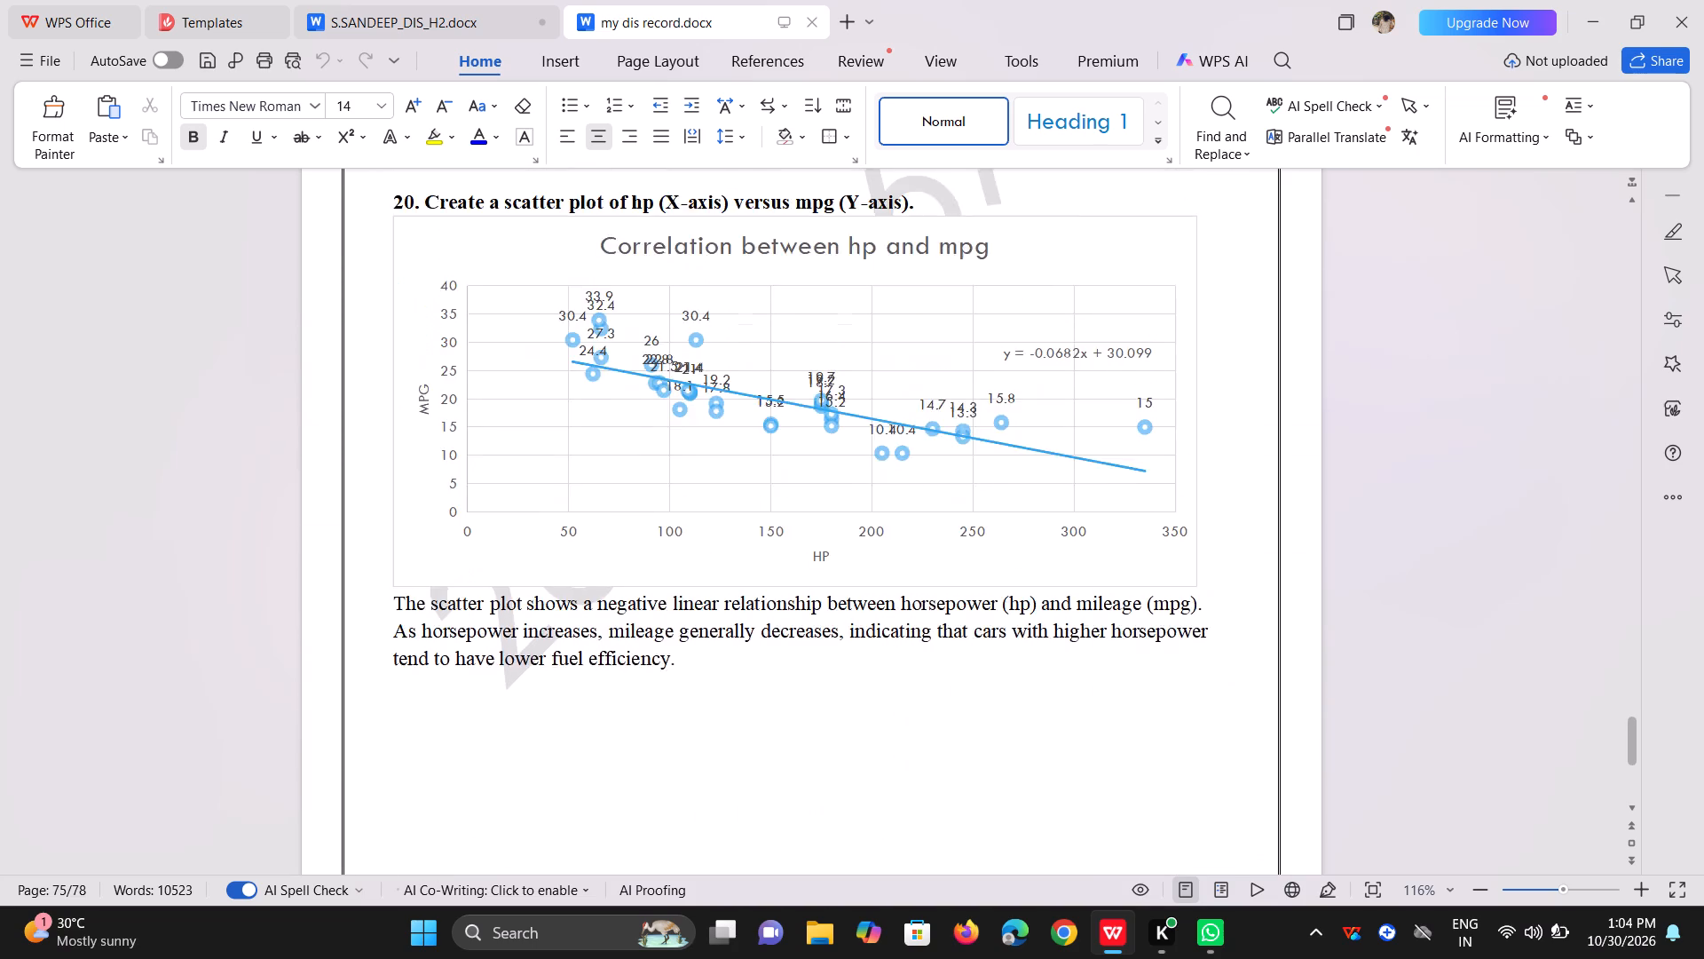
scroll(1075, 232, up, 3)
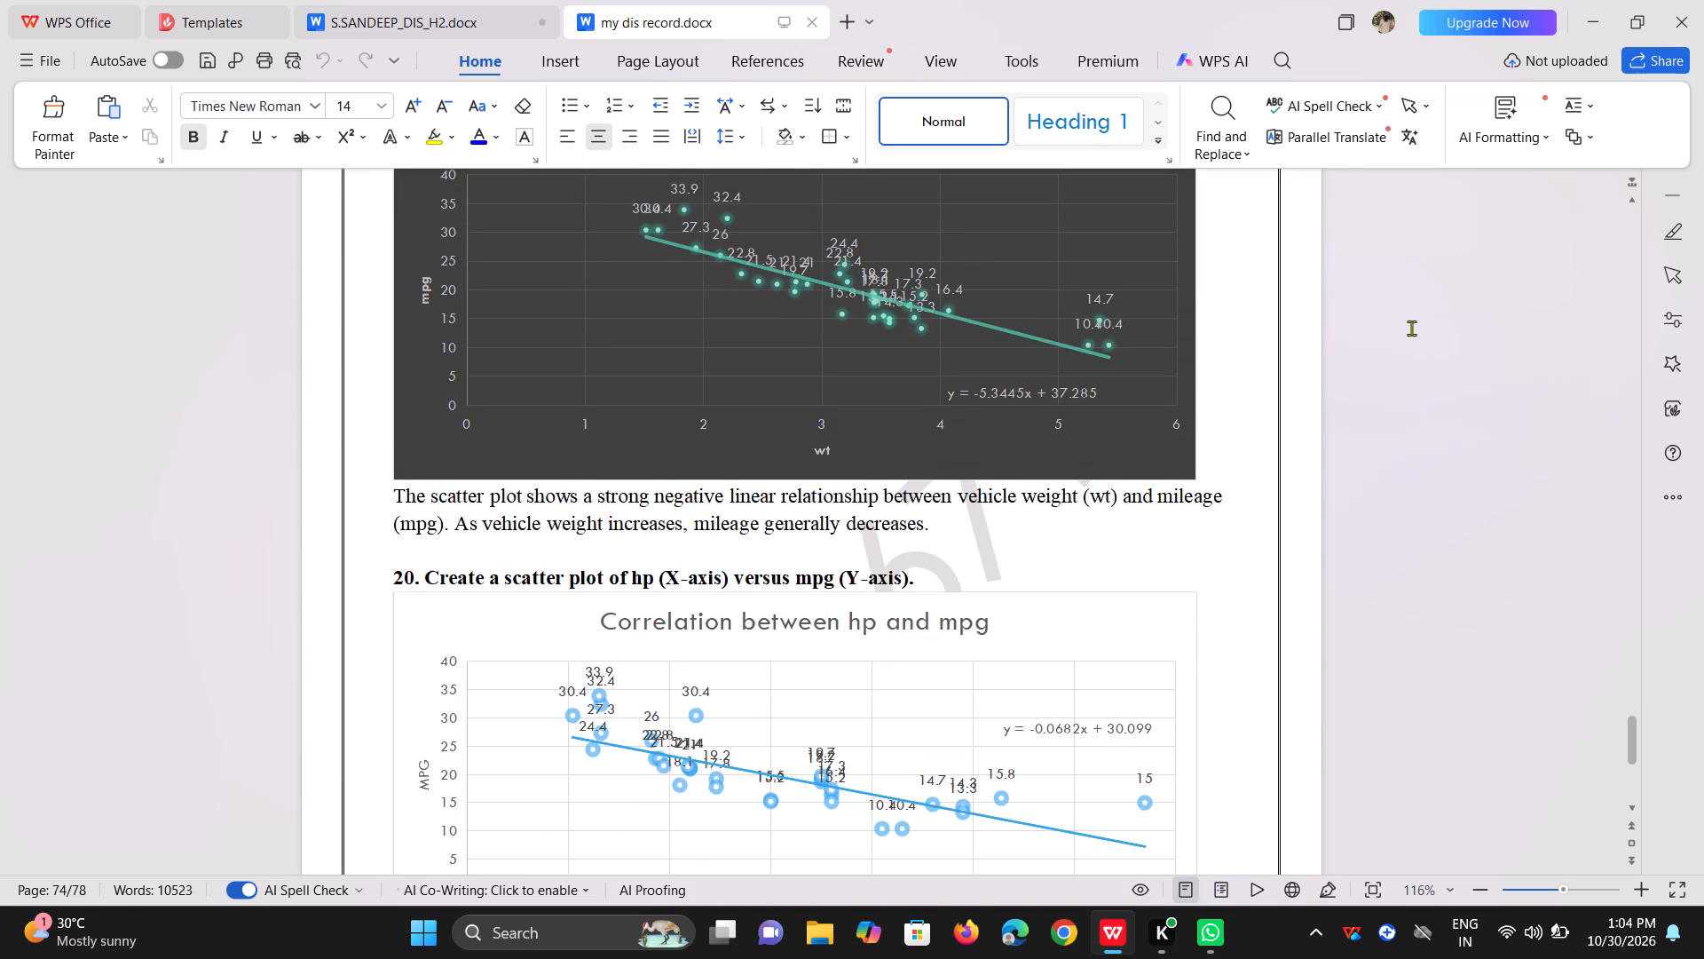
Return to the start of the document and examine the TABLE OF CONTENT page and the page following it.
click(1635, 733)
drag(1635, 733, 1681, 358)
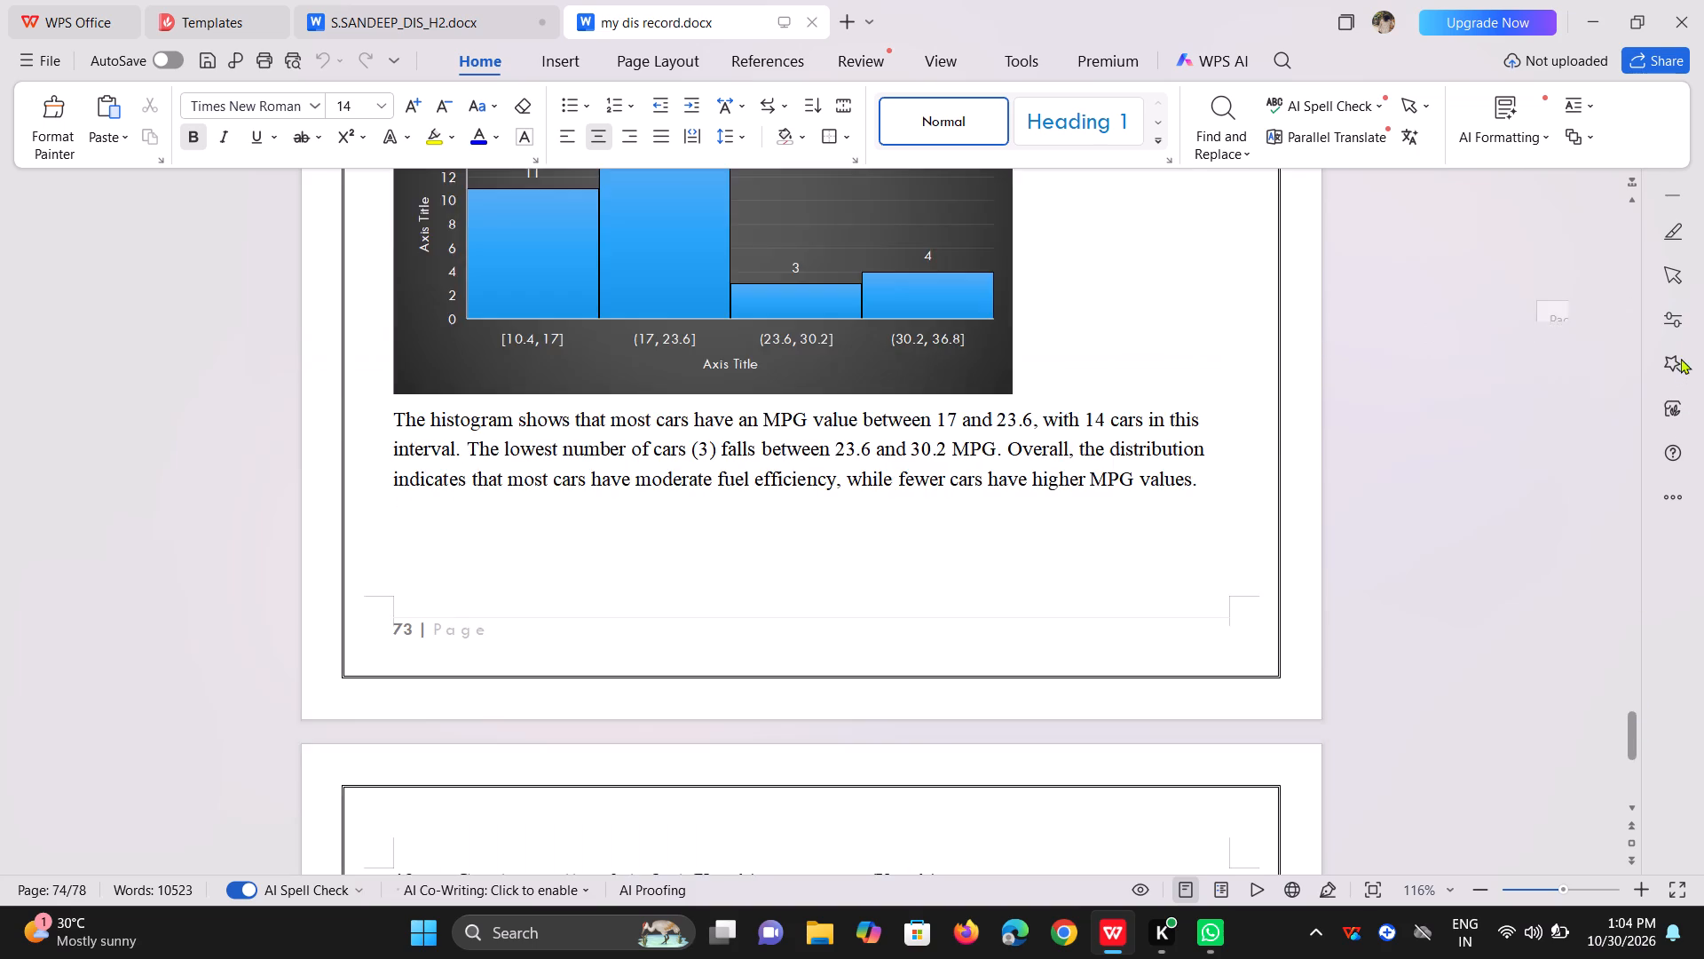
drag(1631, 342, 1636, 277)
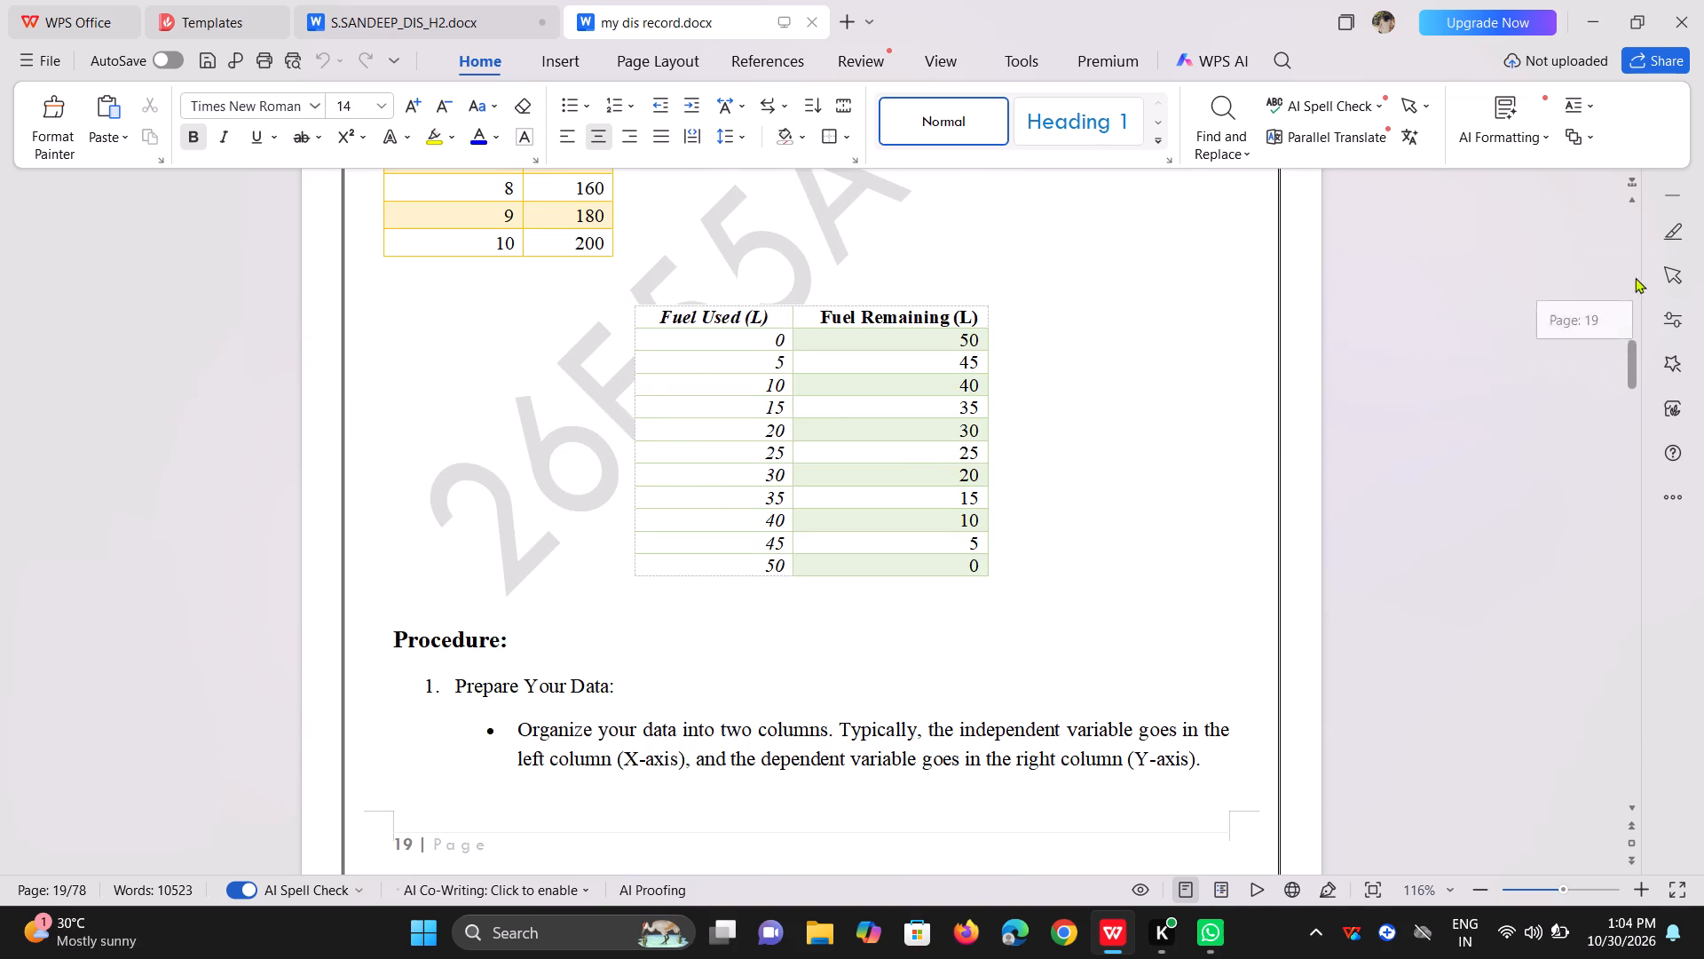
drag(1636, 277, 1641, 173)
scroll(1107, 508, up, 15)
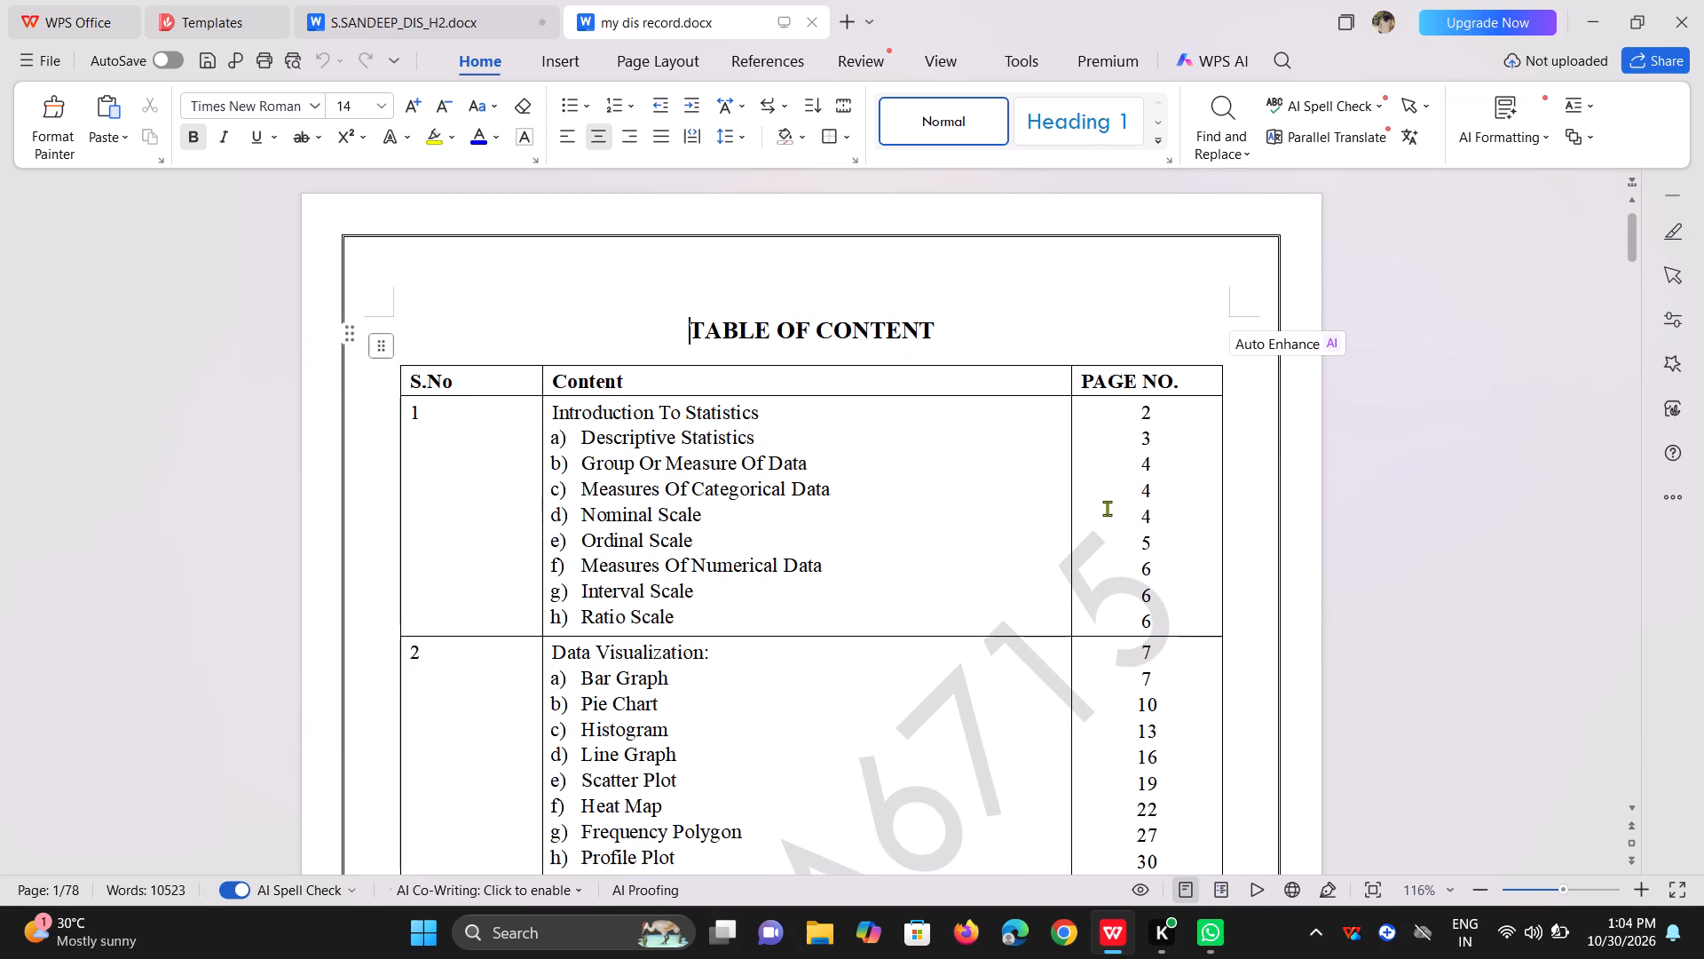
scroll(996, 319, up, 6)
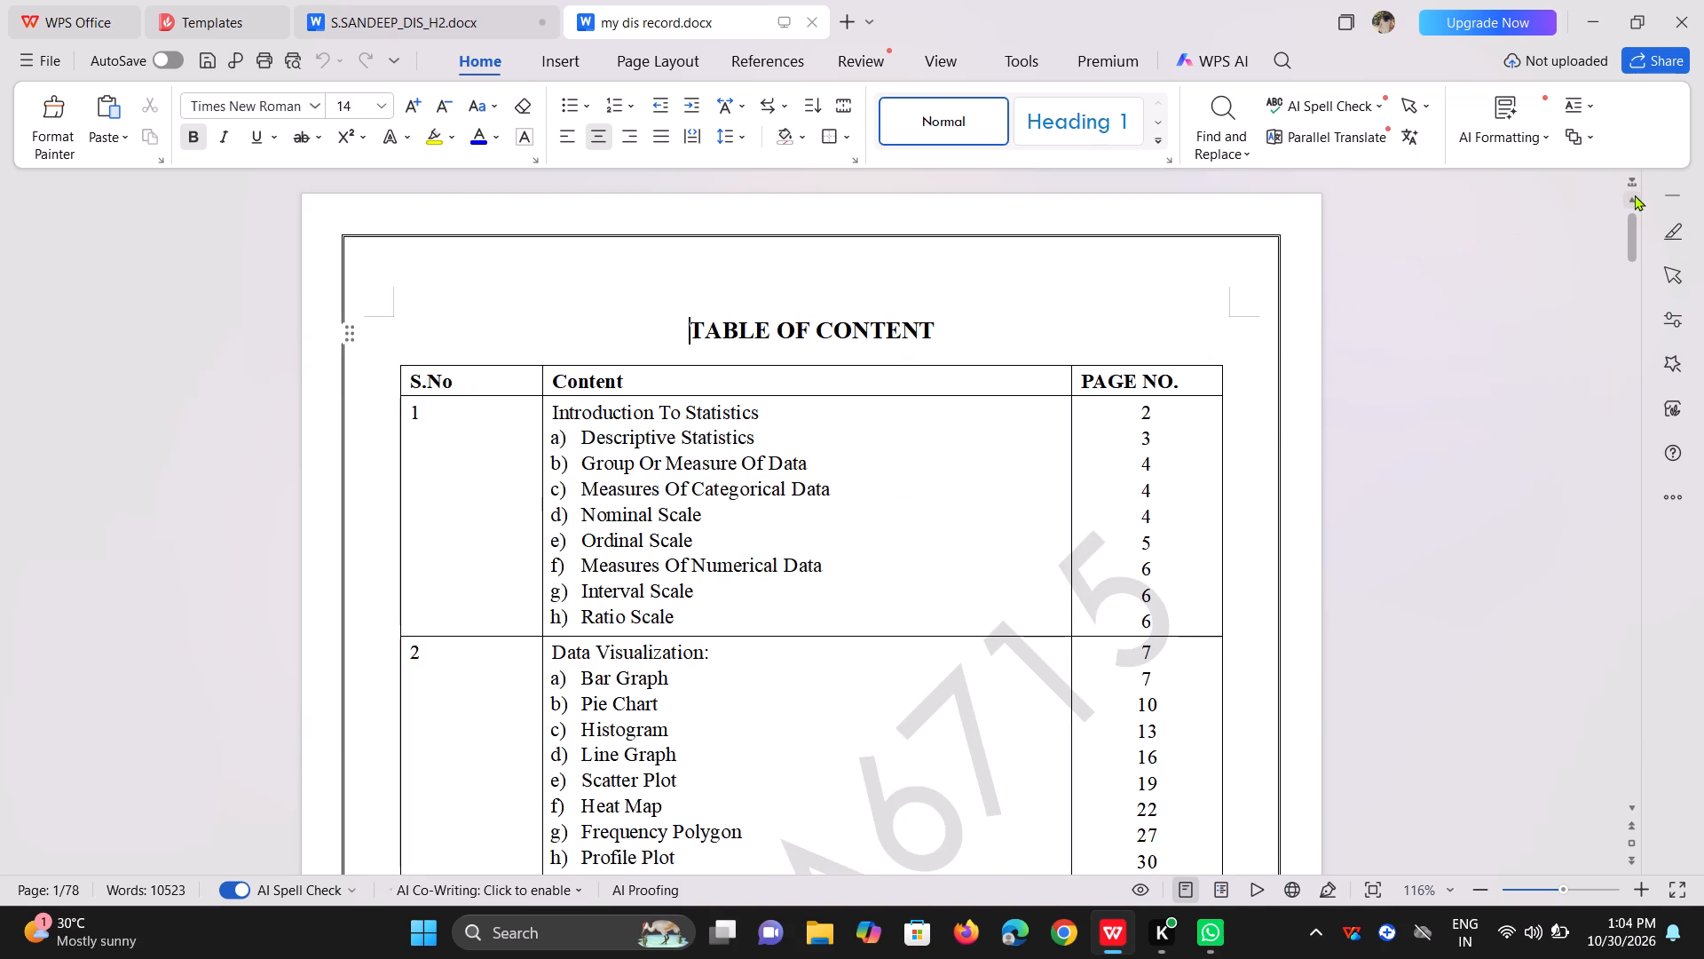
click(1635, 194)
drag(1635, 194, 947, 366)
scroll(947, 366, up, 8)
scroll(947, 366, down, 8)
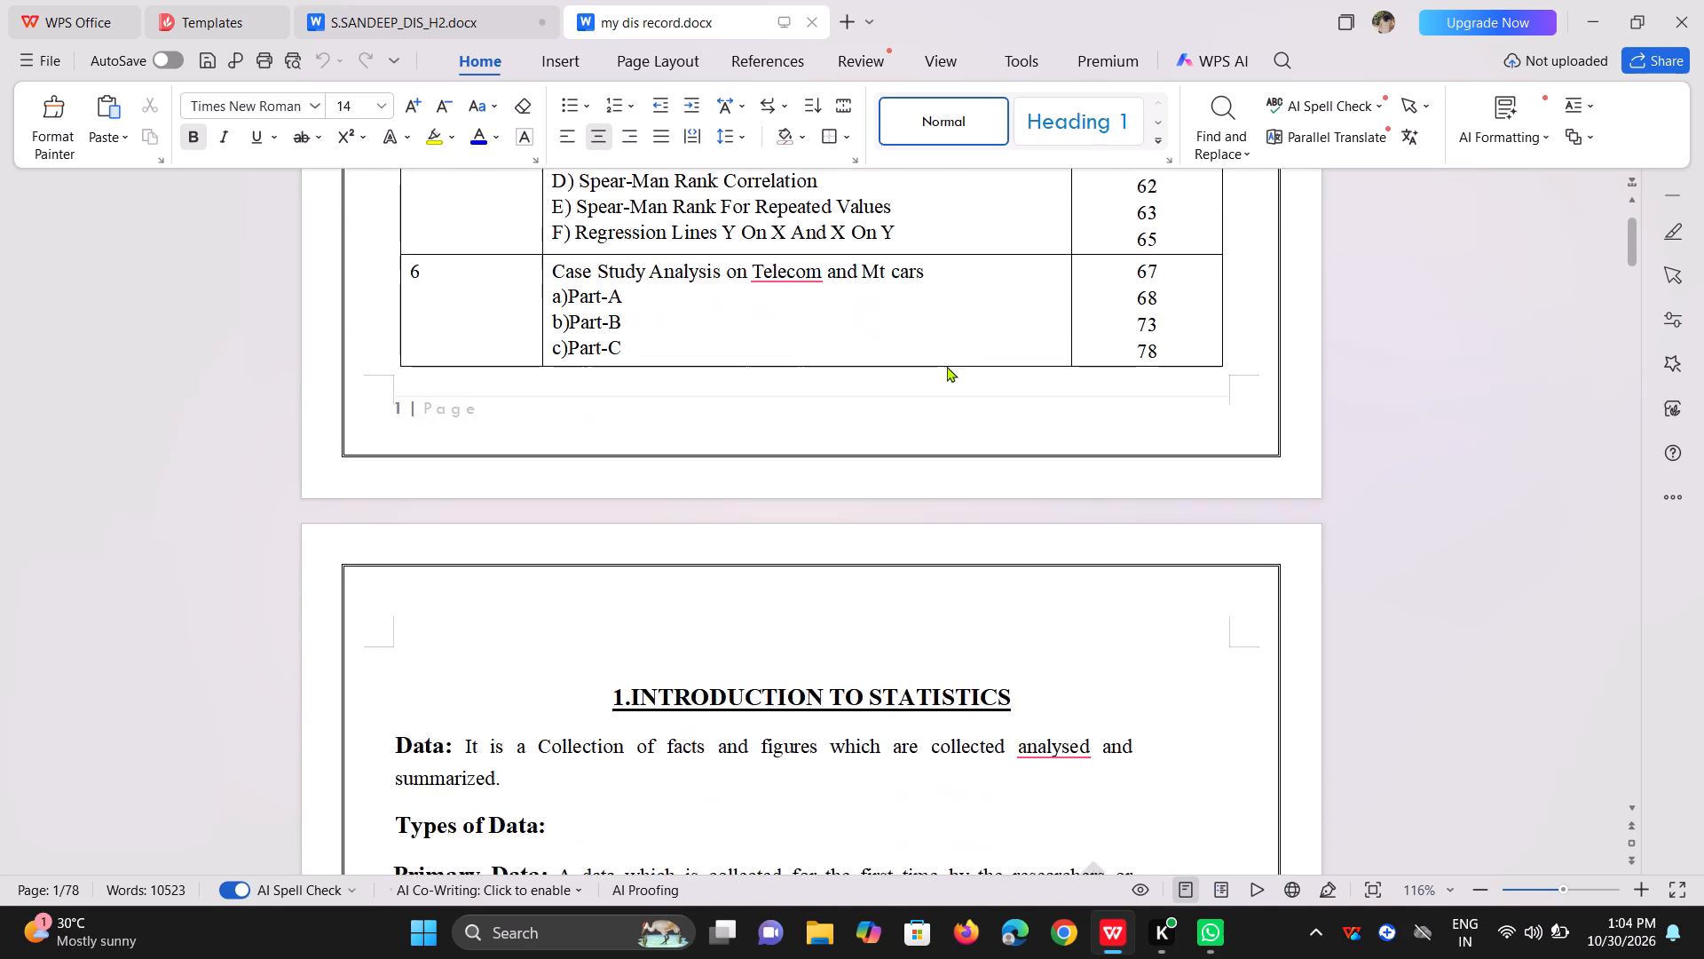
scroll(947, 366, down, 1)
right_click(947, 366)
scroll(947, 366, down, 1)
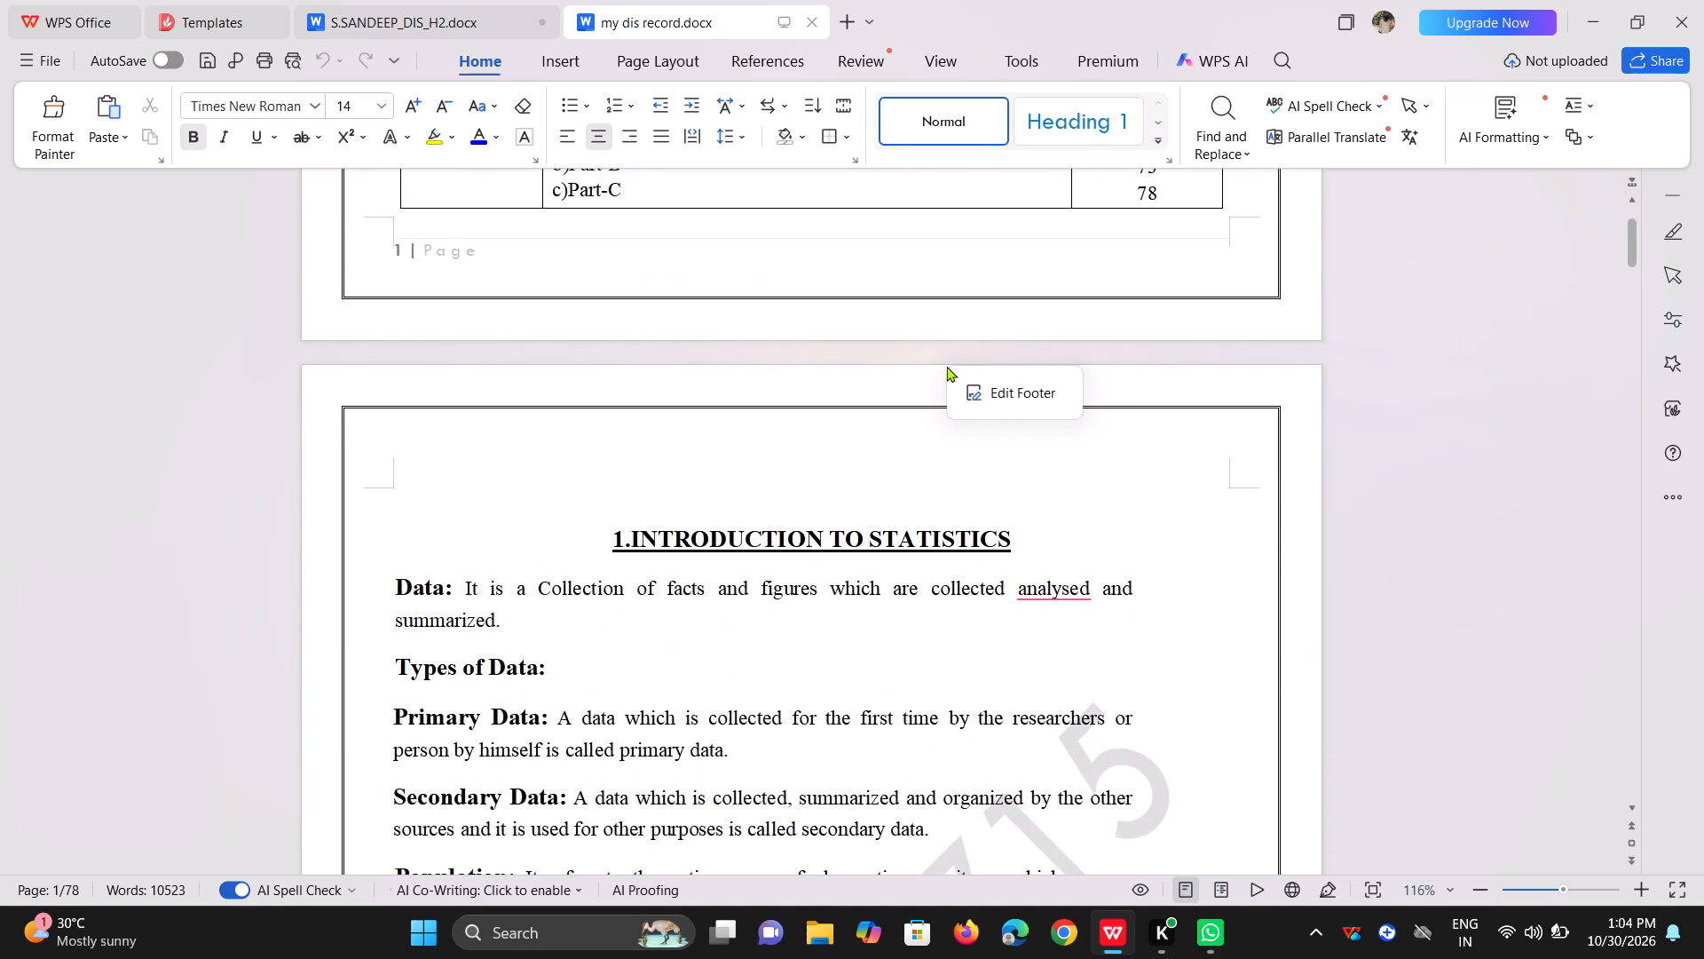
scroll(947, 366, down, 3)
scroll(947, 366, up, 3)
scroll(947, 366, up, 20)
scroll(947, 366, up, 14)
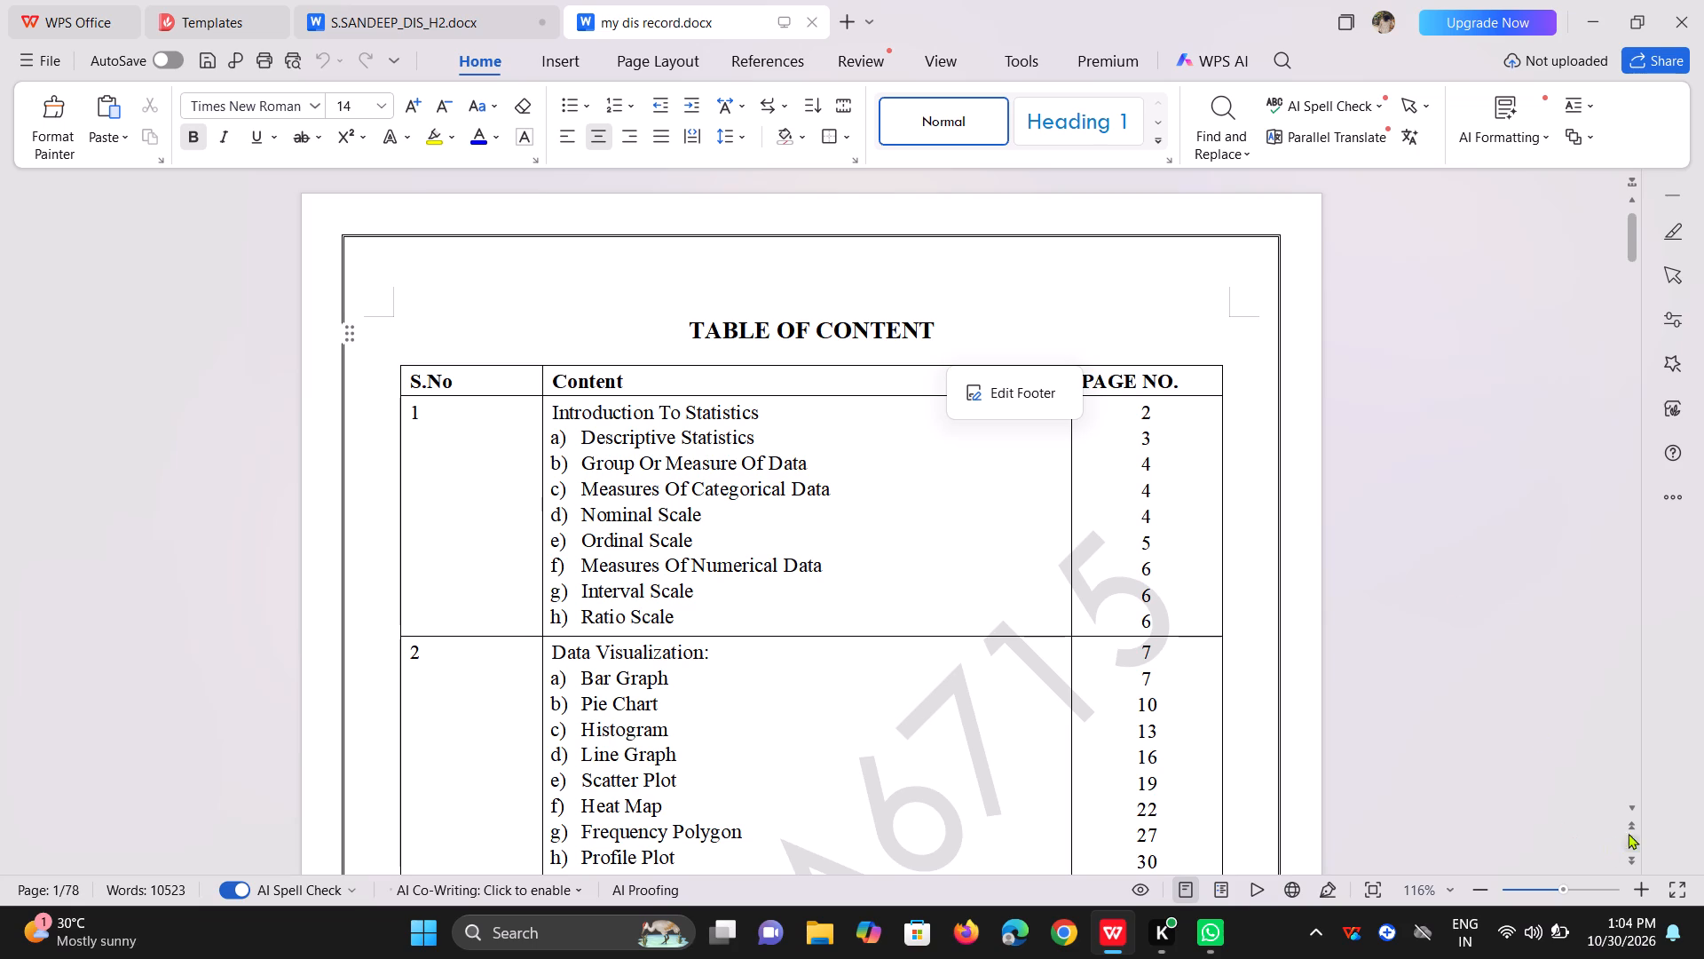
Examine the table of contents entries for sections 3 to 6 and the opening pages through Group or Measures of data.
click(1631, 717)
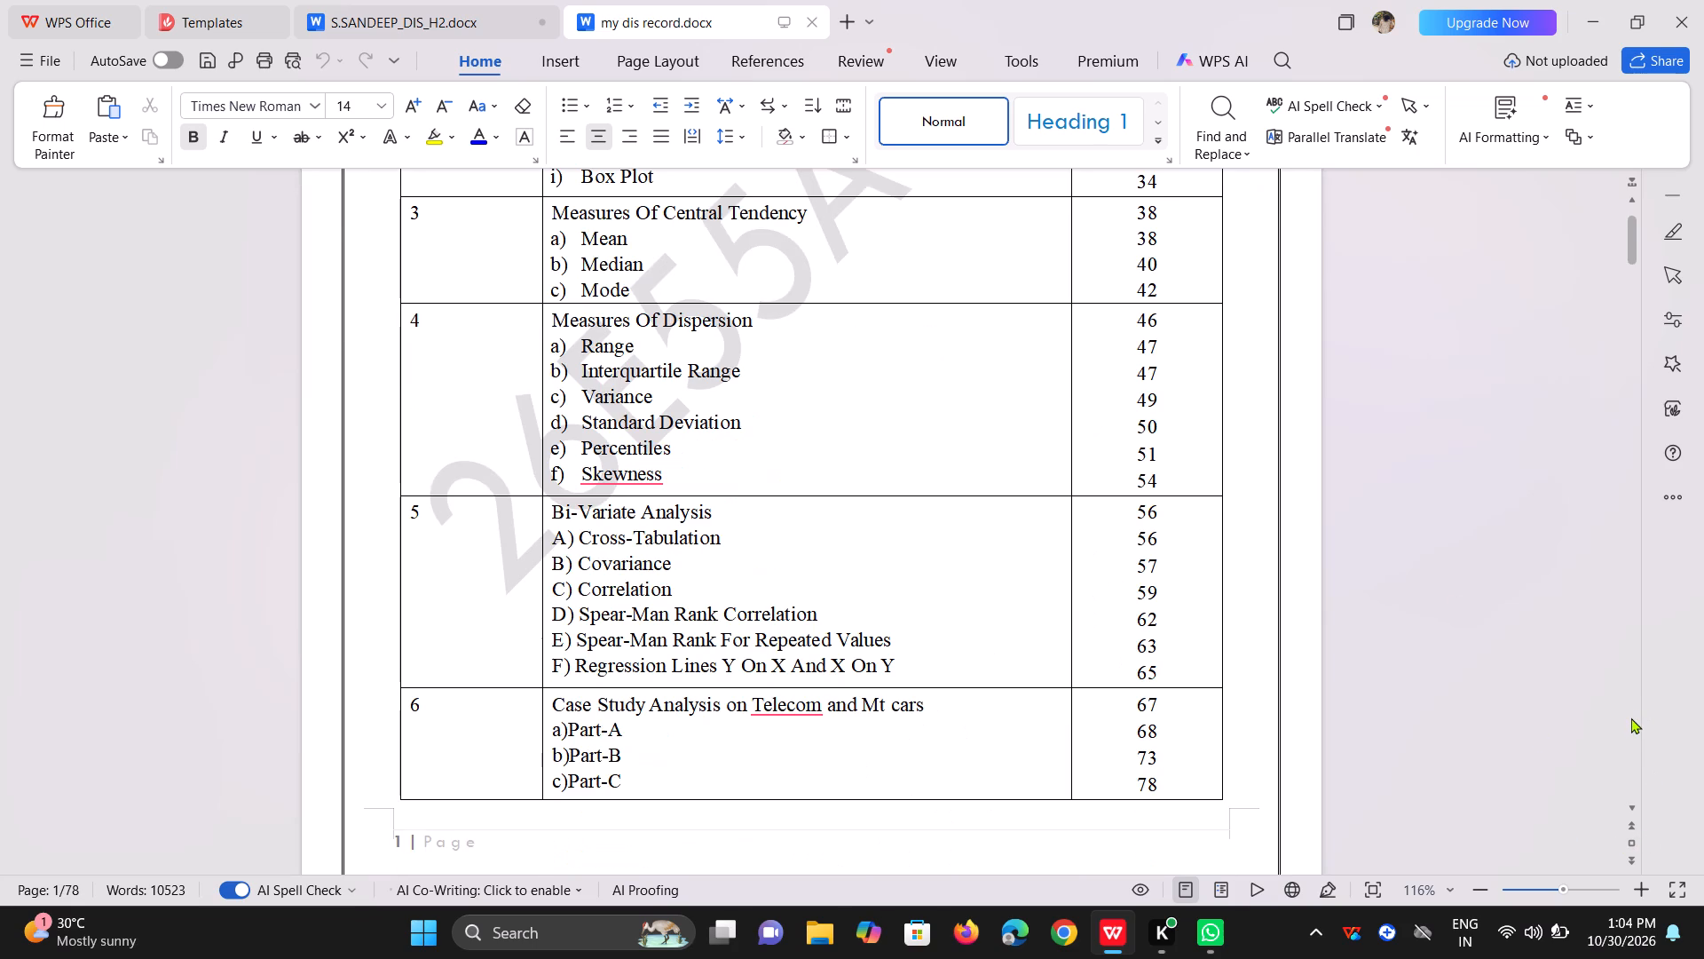
triple_click(1639, 806)
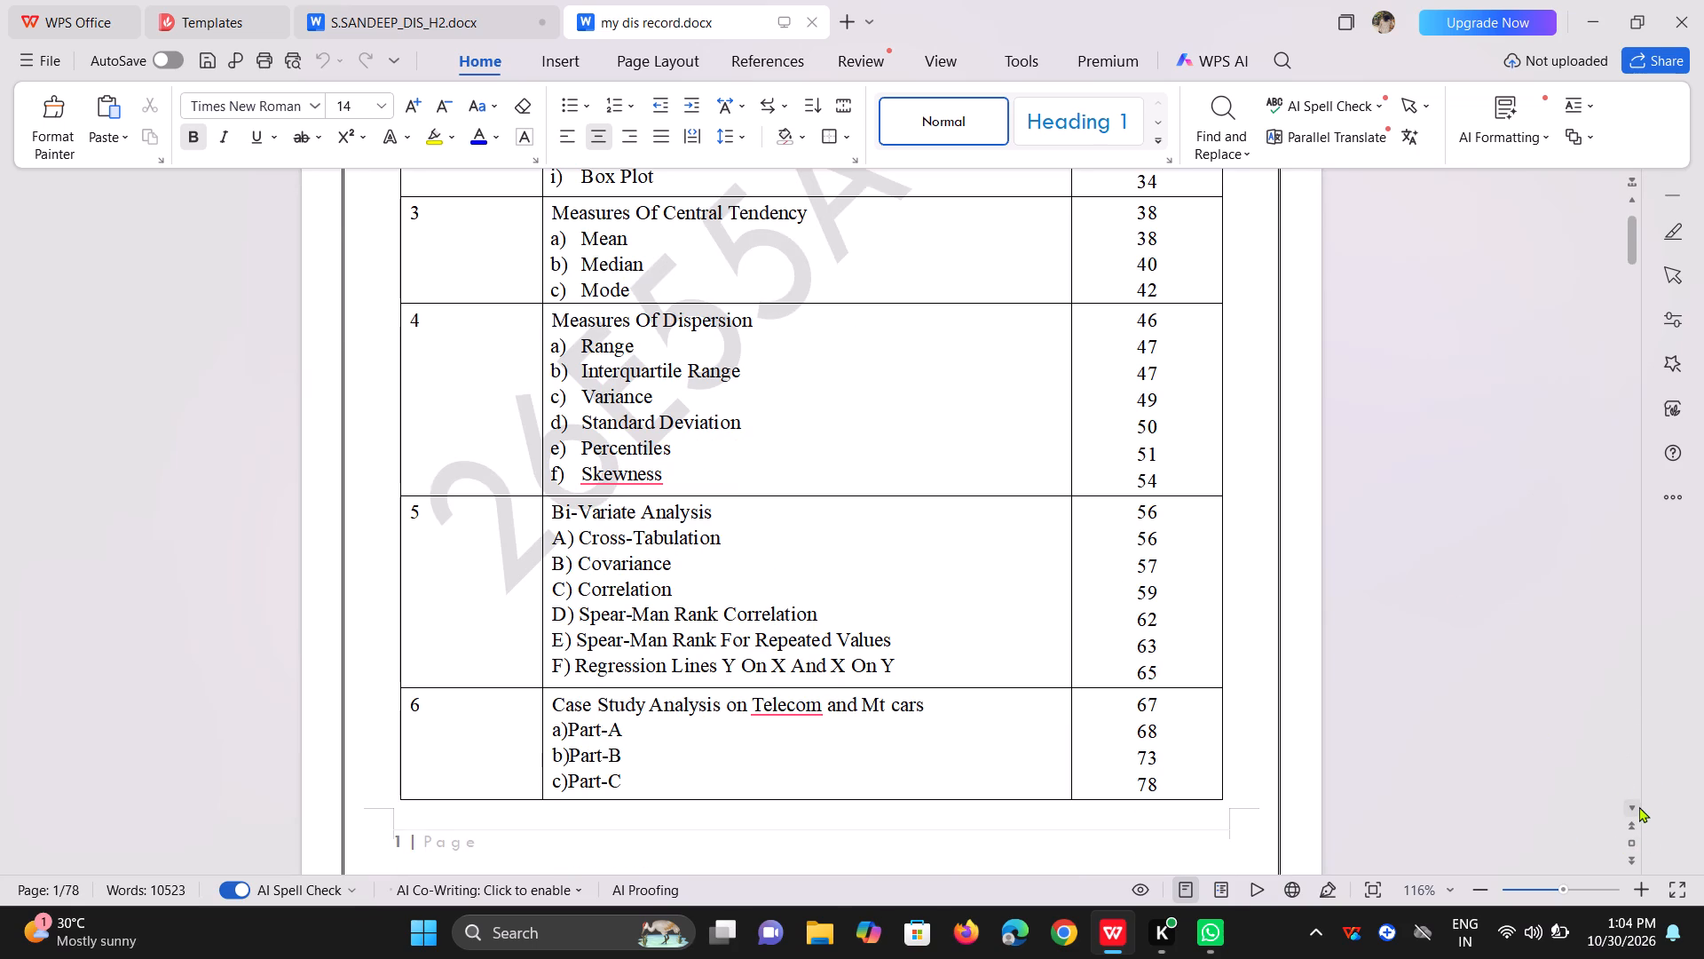
click(1639, 806)
double_click(1636, 806)
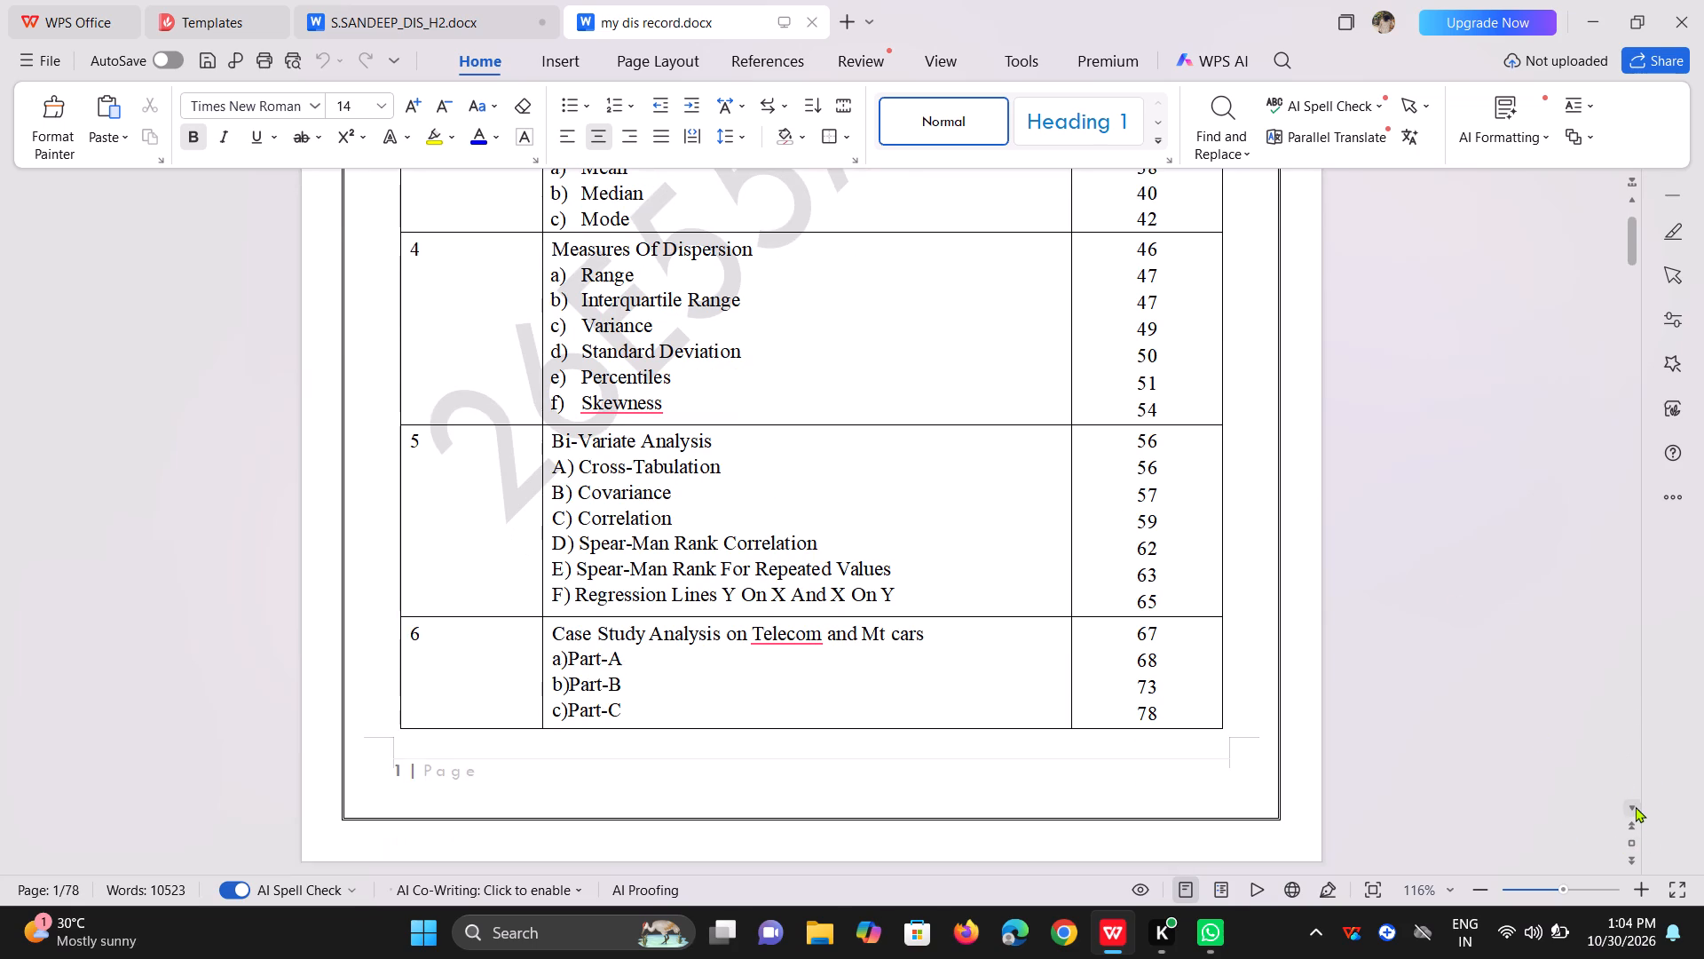
drag(1636, 806, 1635, 861)
click(1635, 861)
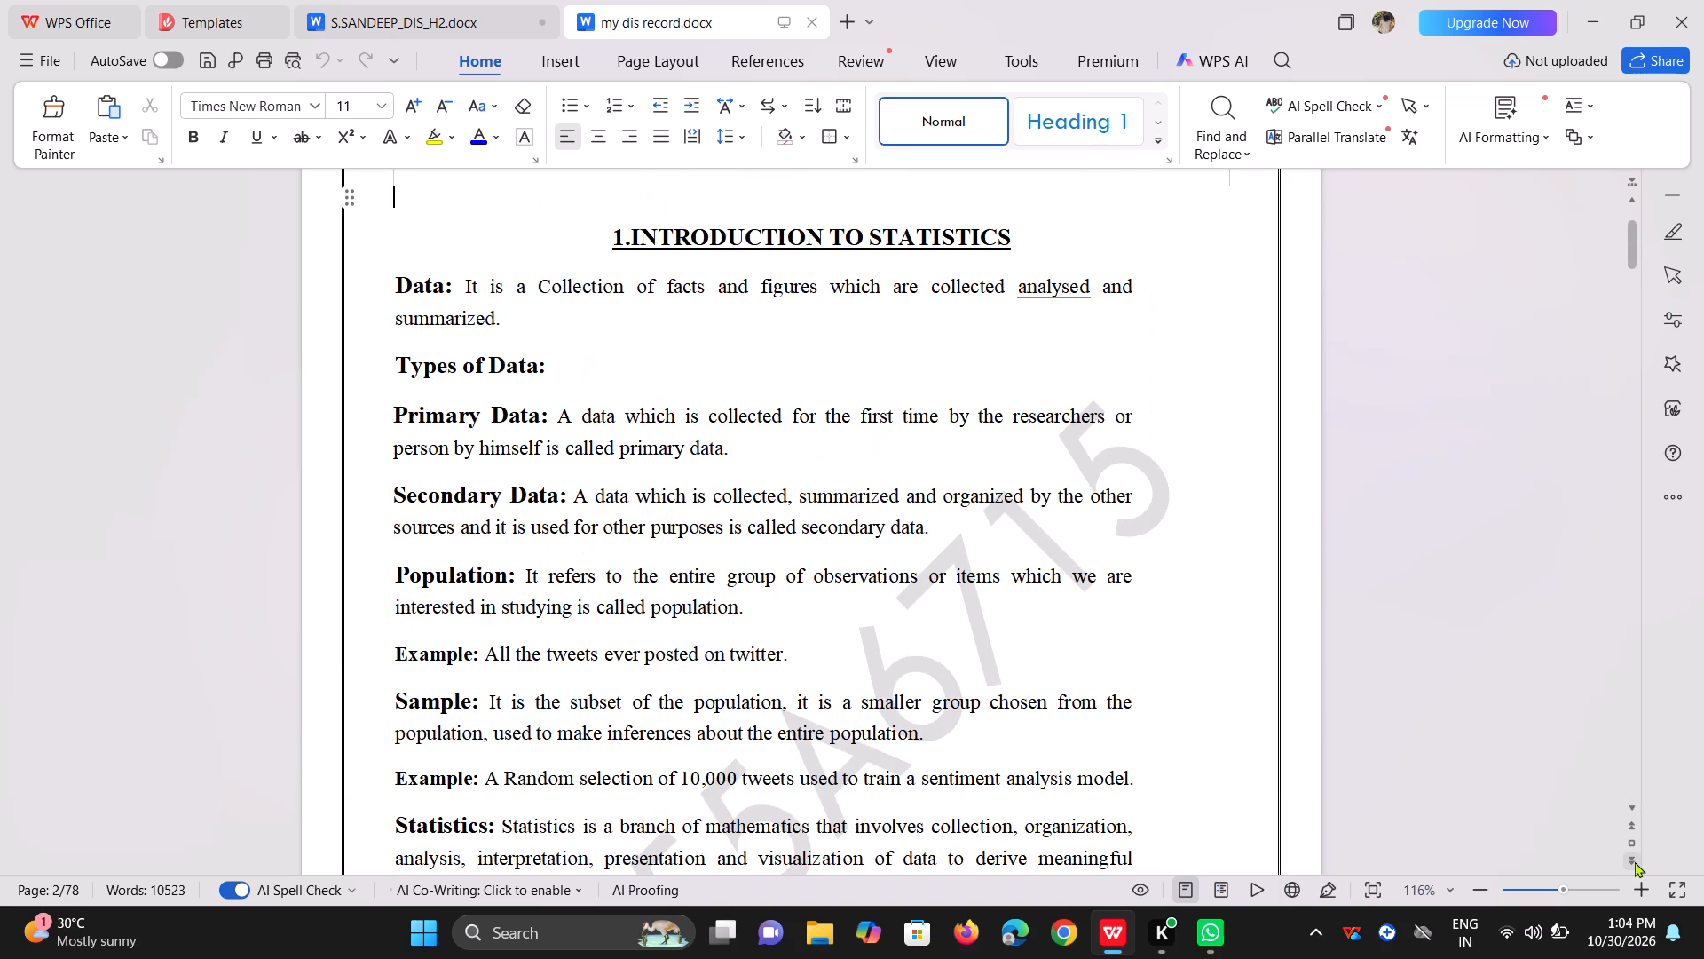
click(1635, 861)
click(1635, 861)
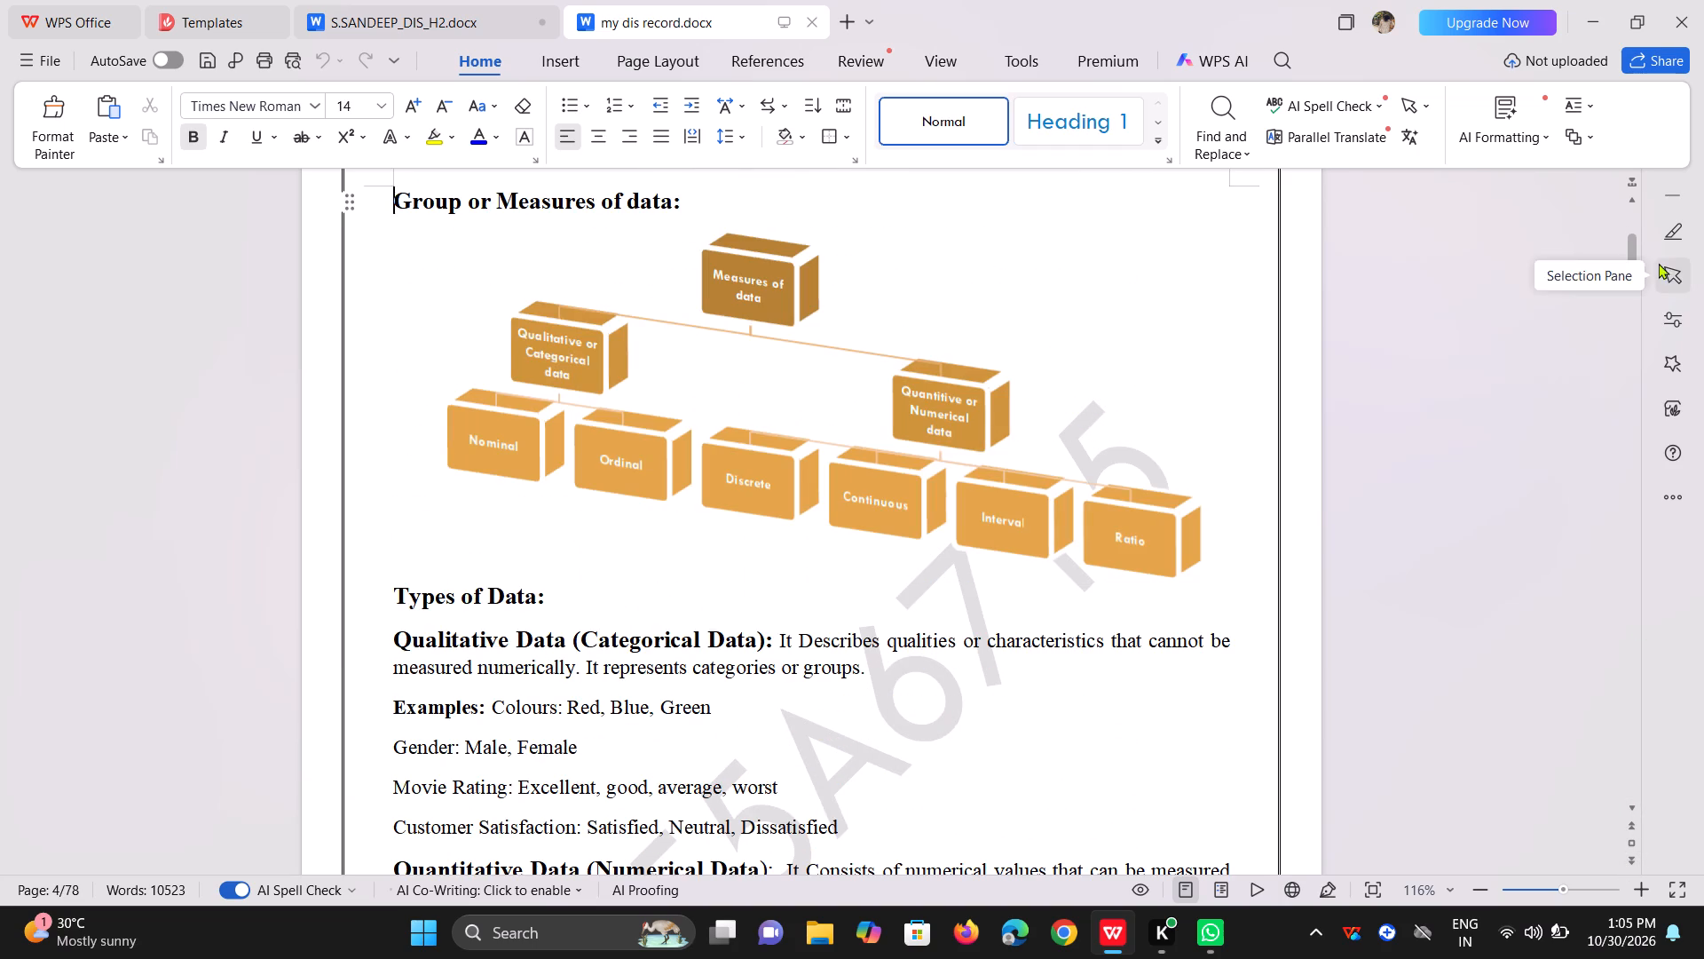
Go to the document's end and review the pages back to the PART B-MTCARS DATASET heading.
drag(1633, 271, 1653, 859)
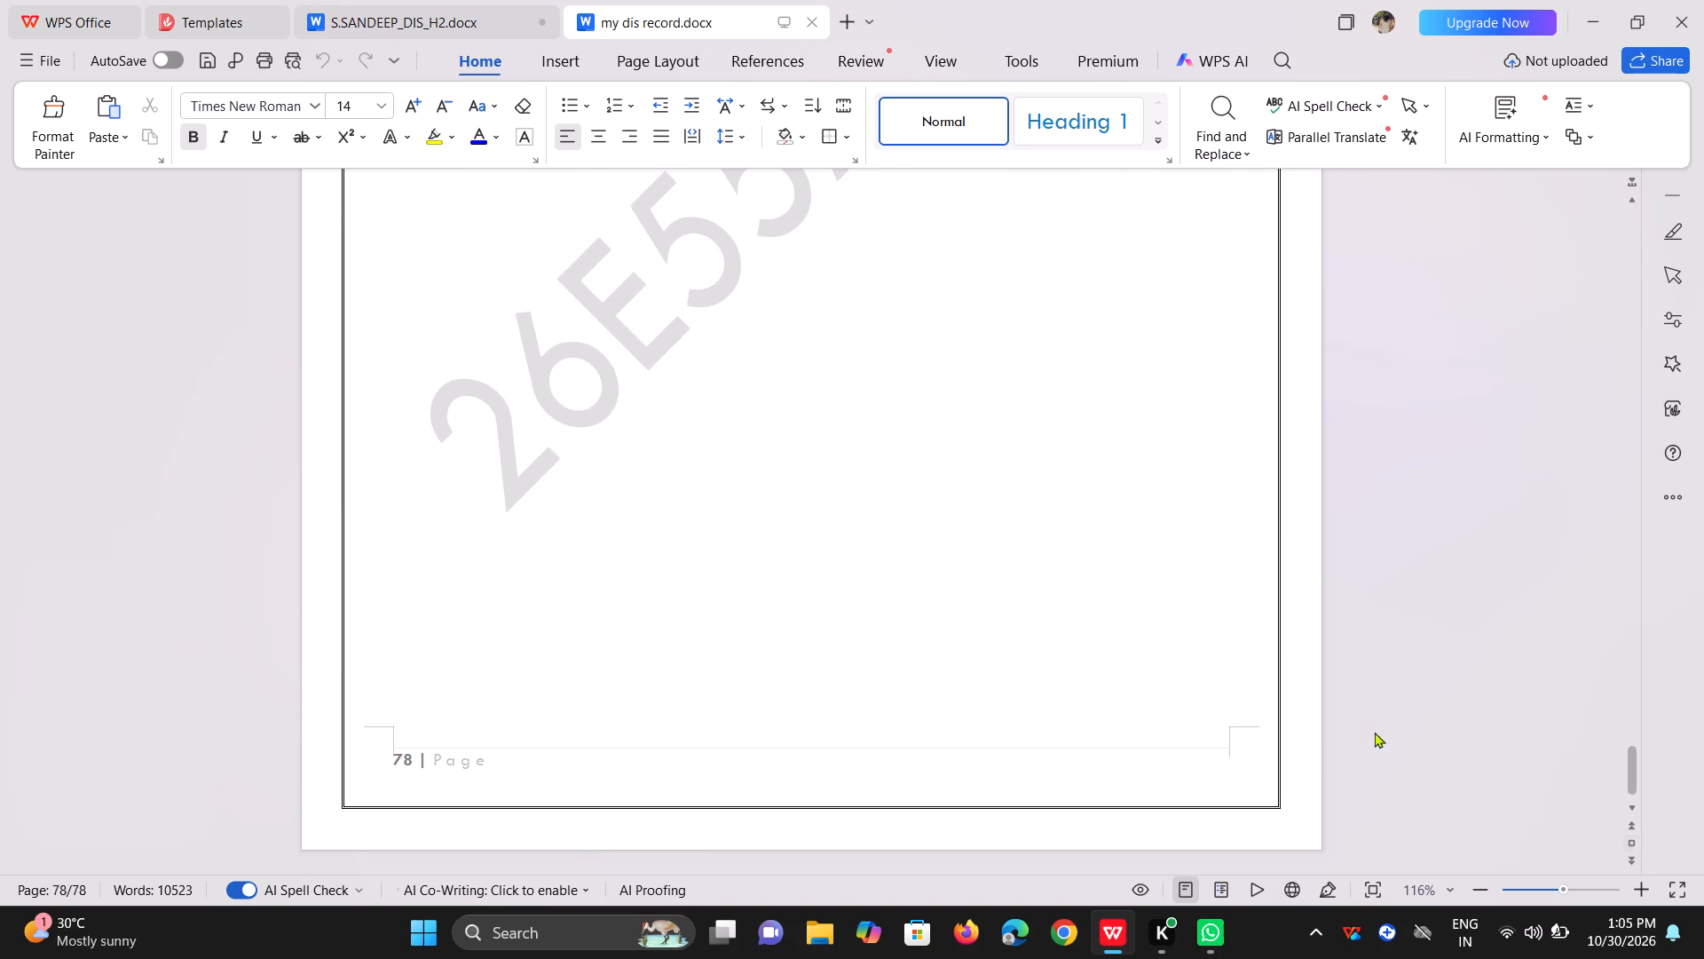
scroll(965, 447, up, 14)
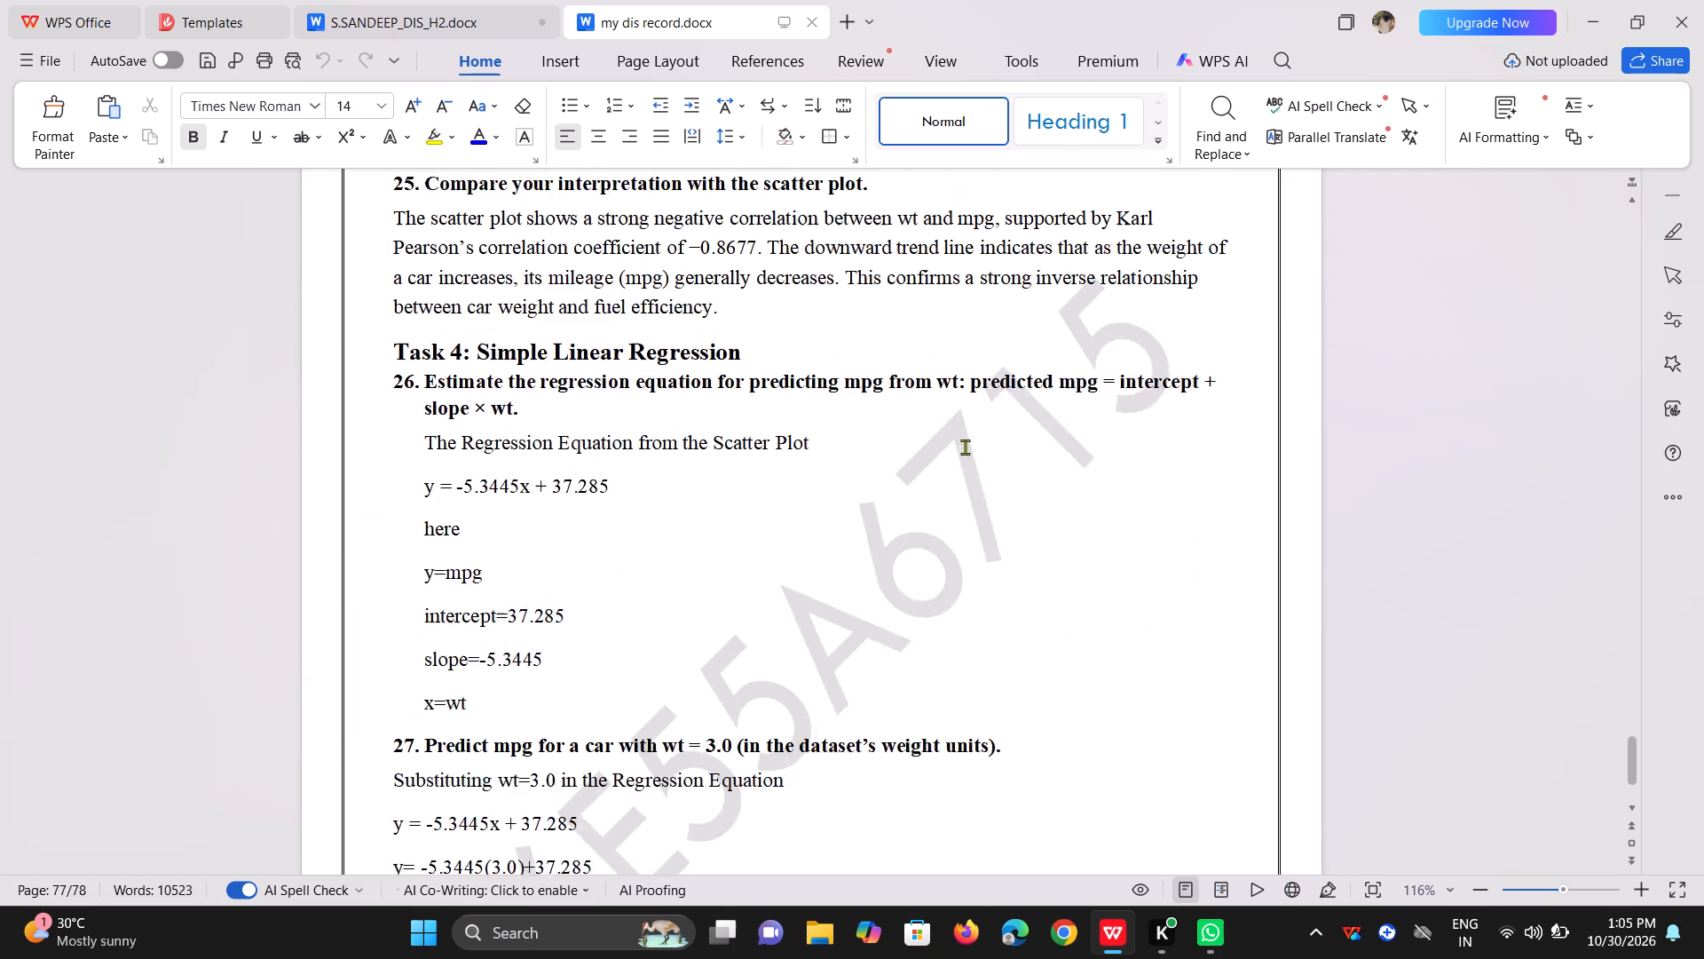
scroll(965, 447, up, 6)
scroll(884, 336, up, 7)
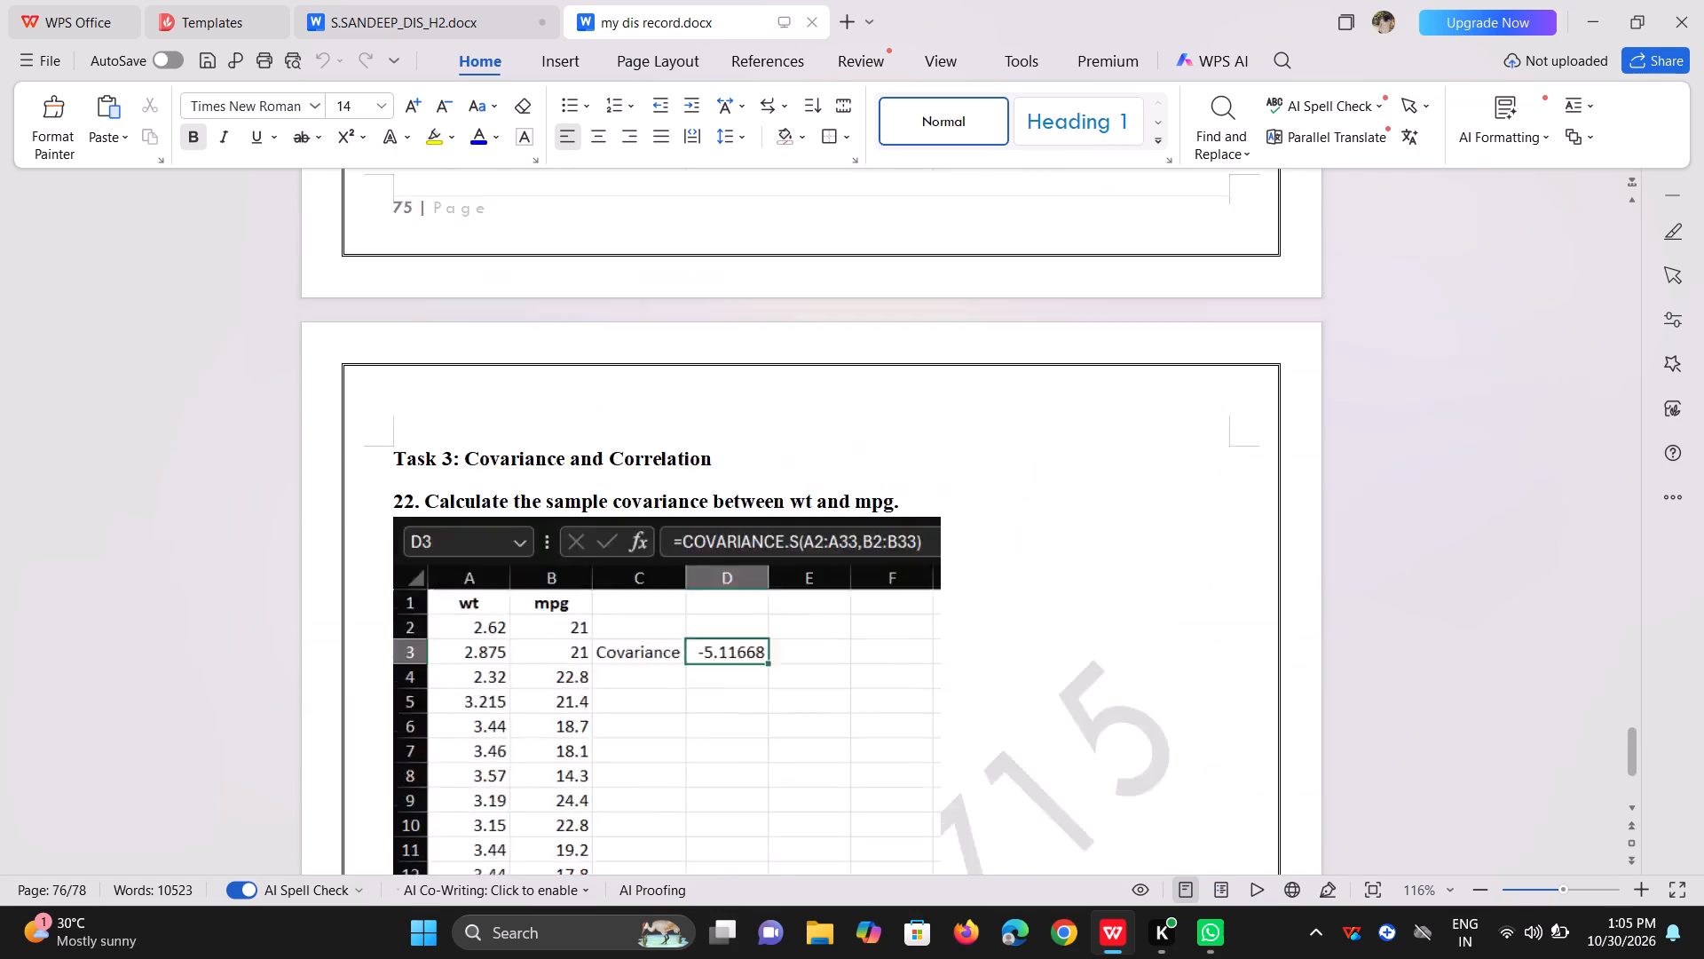
scroll(884, 336, up, 20)
scroll(884, 336, up, 8)
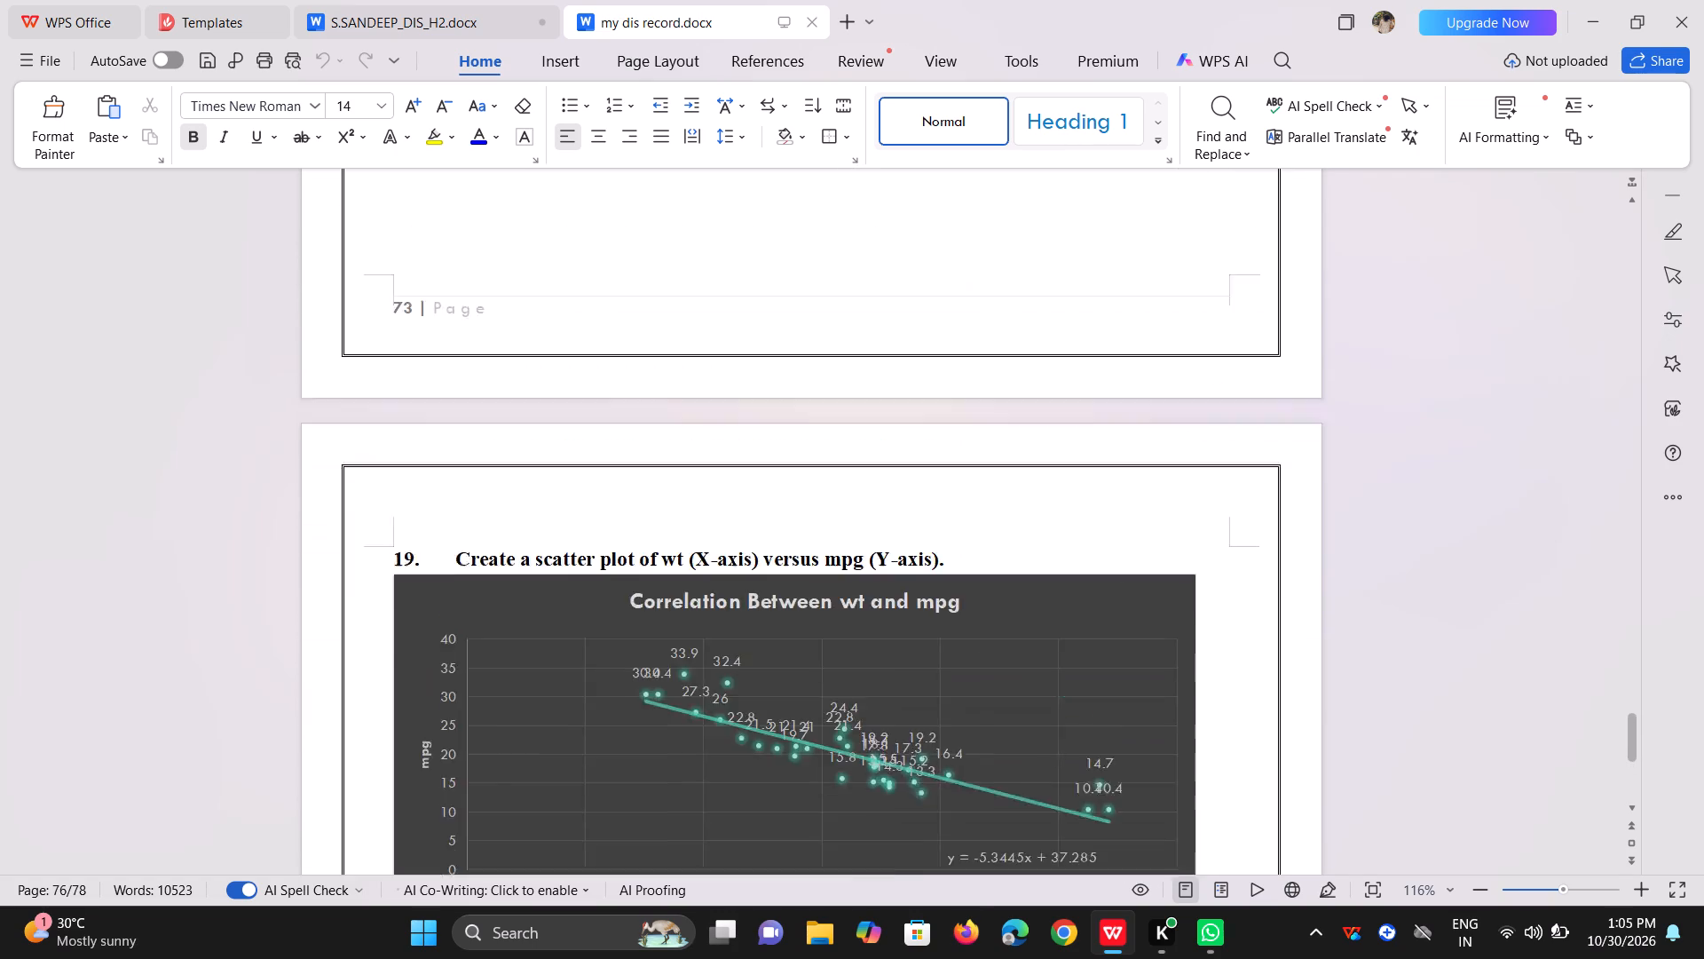
scroll(884, 336, up, 14)
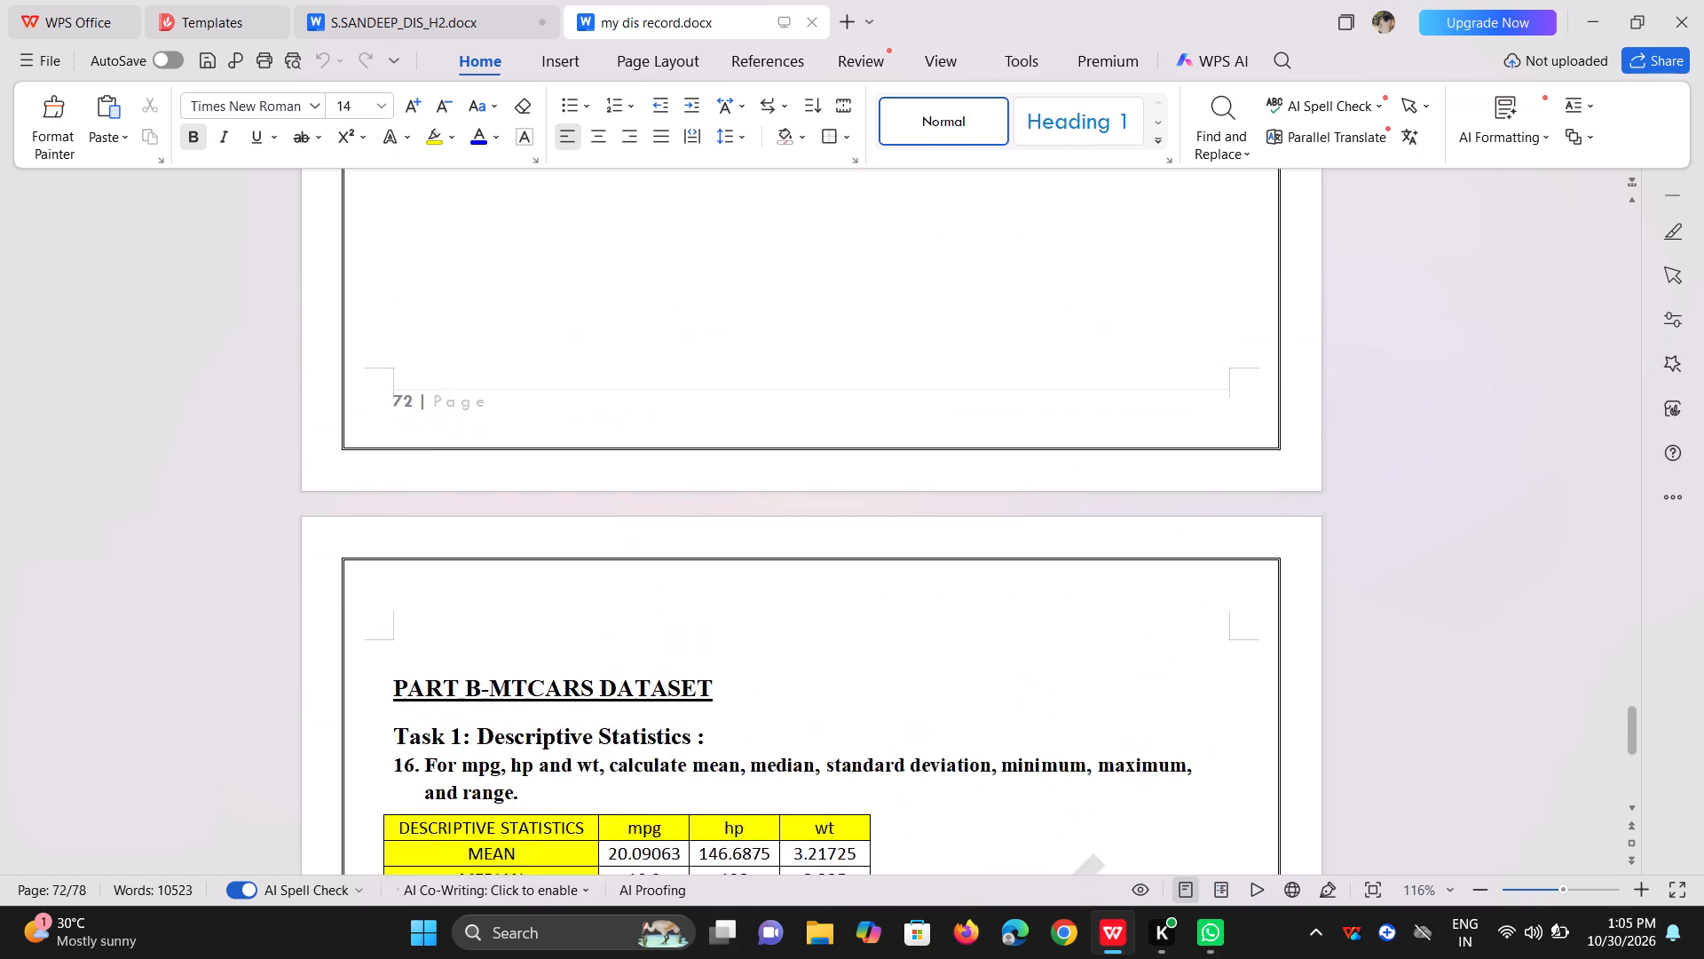
Review the telecom case study pages from question 15's observations back to question 7's income distribution histogram.
scroll(884, 336, up, 1)
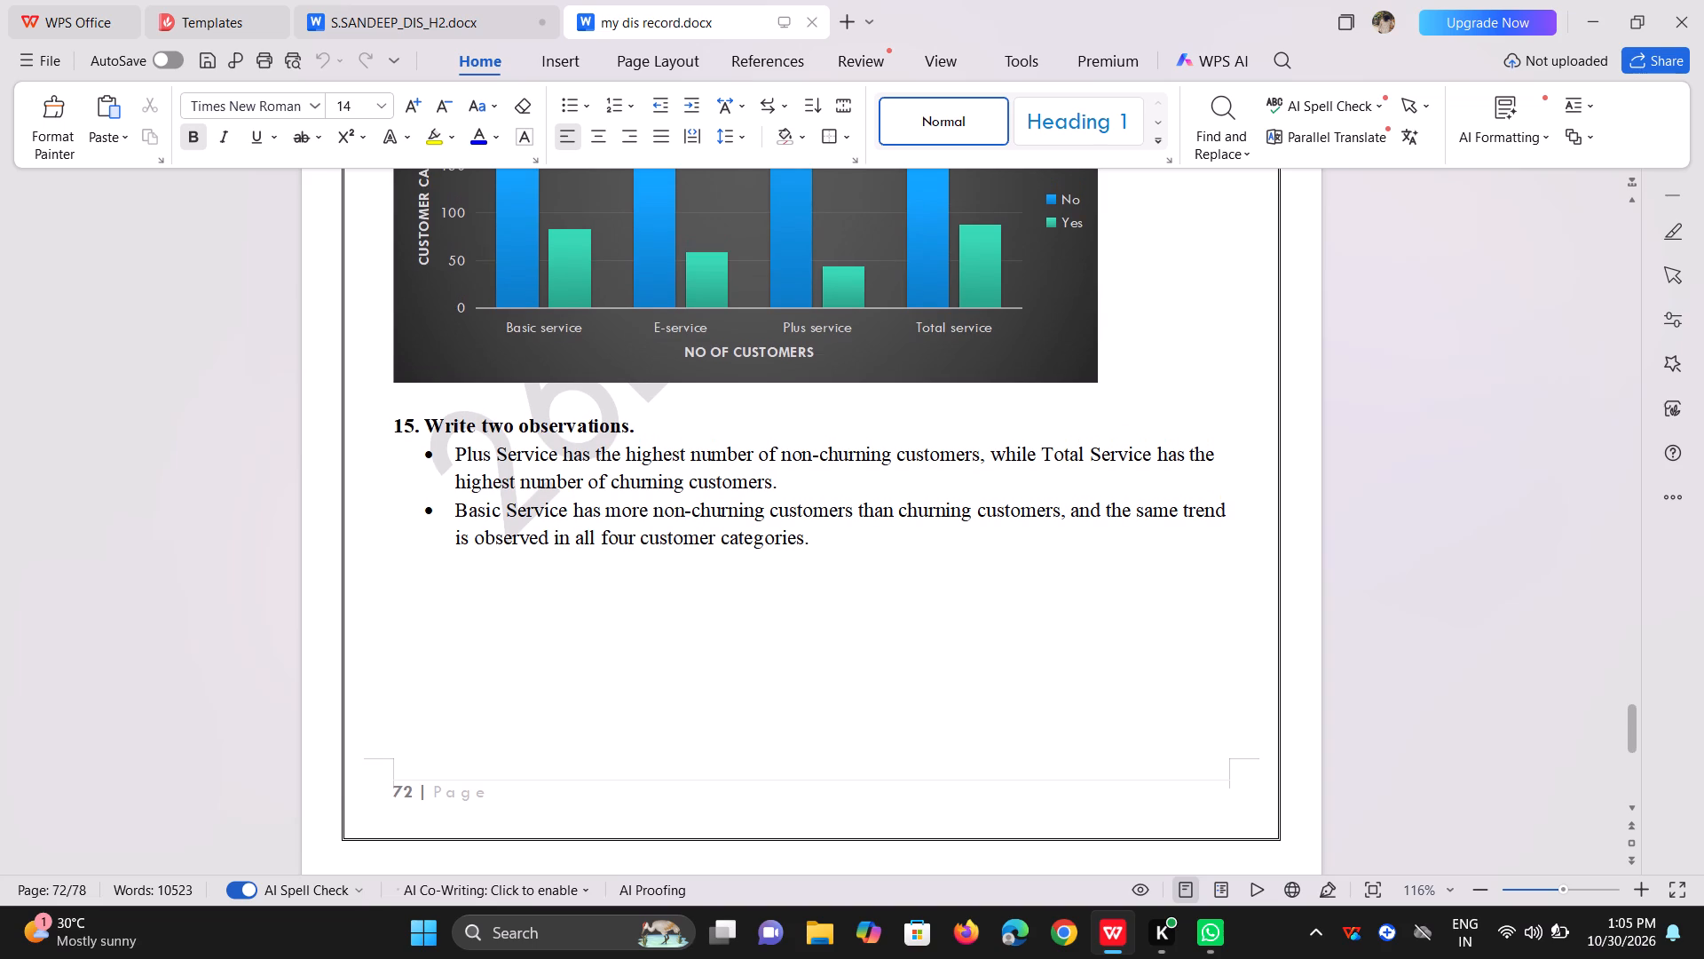
scroll(884, 336, up, 7)
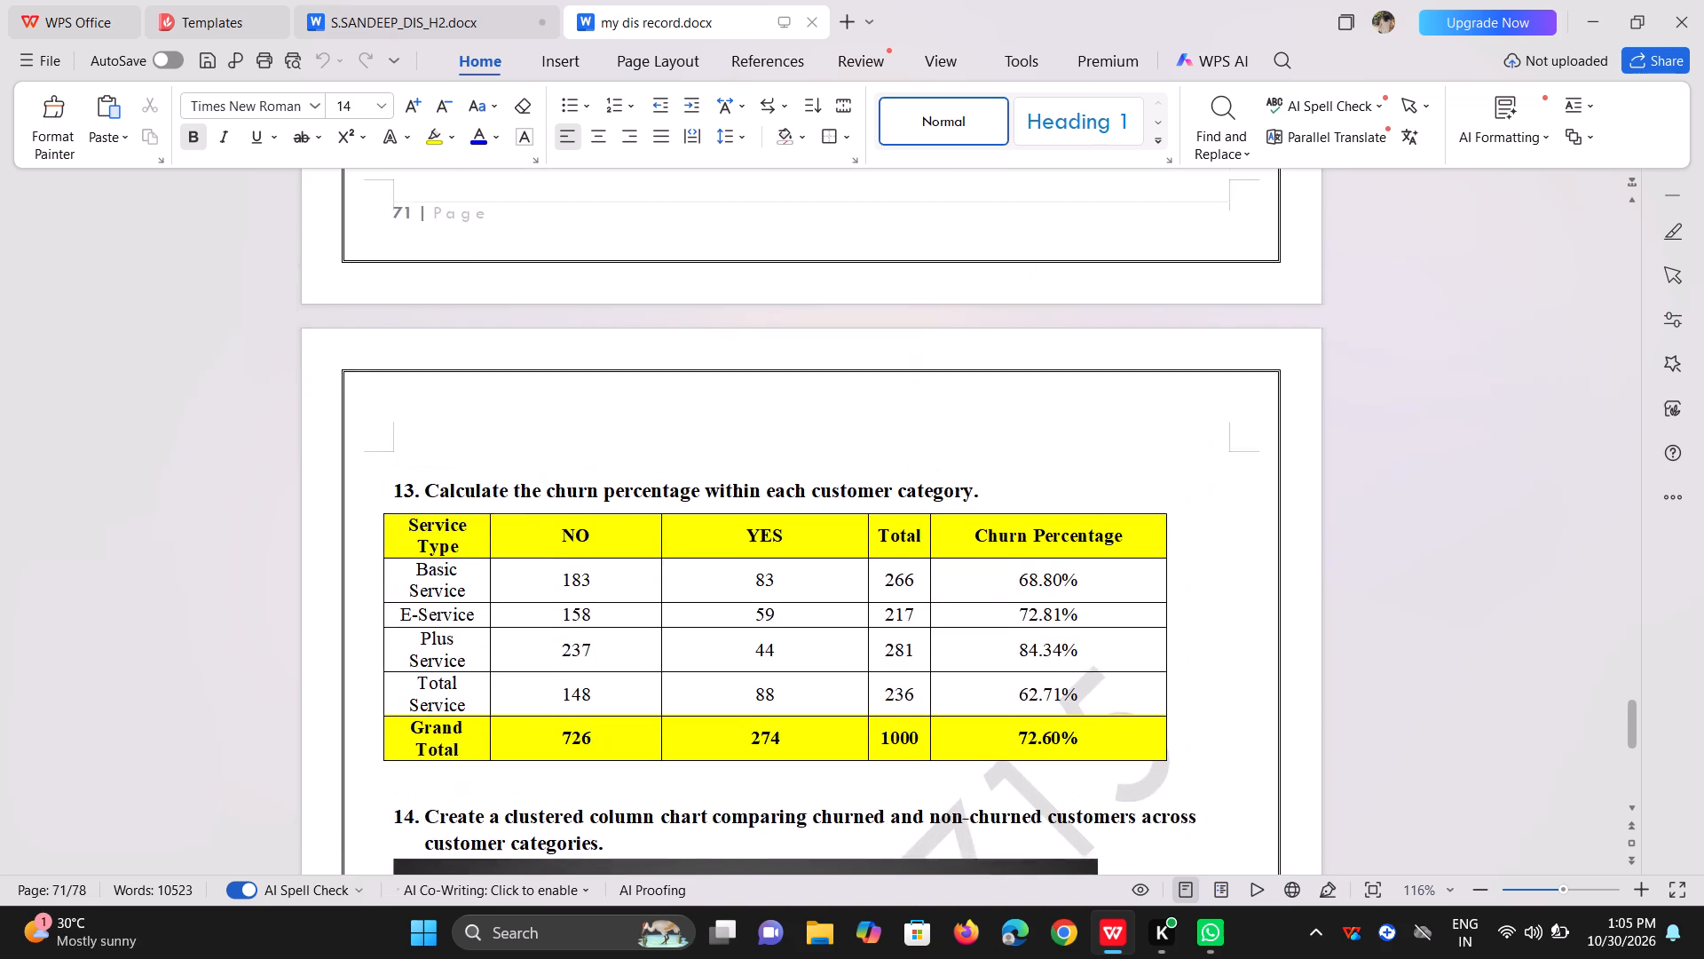
scroll(884, 336, up, 19)
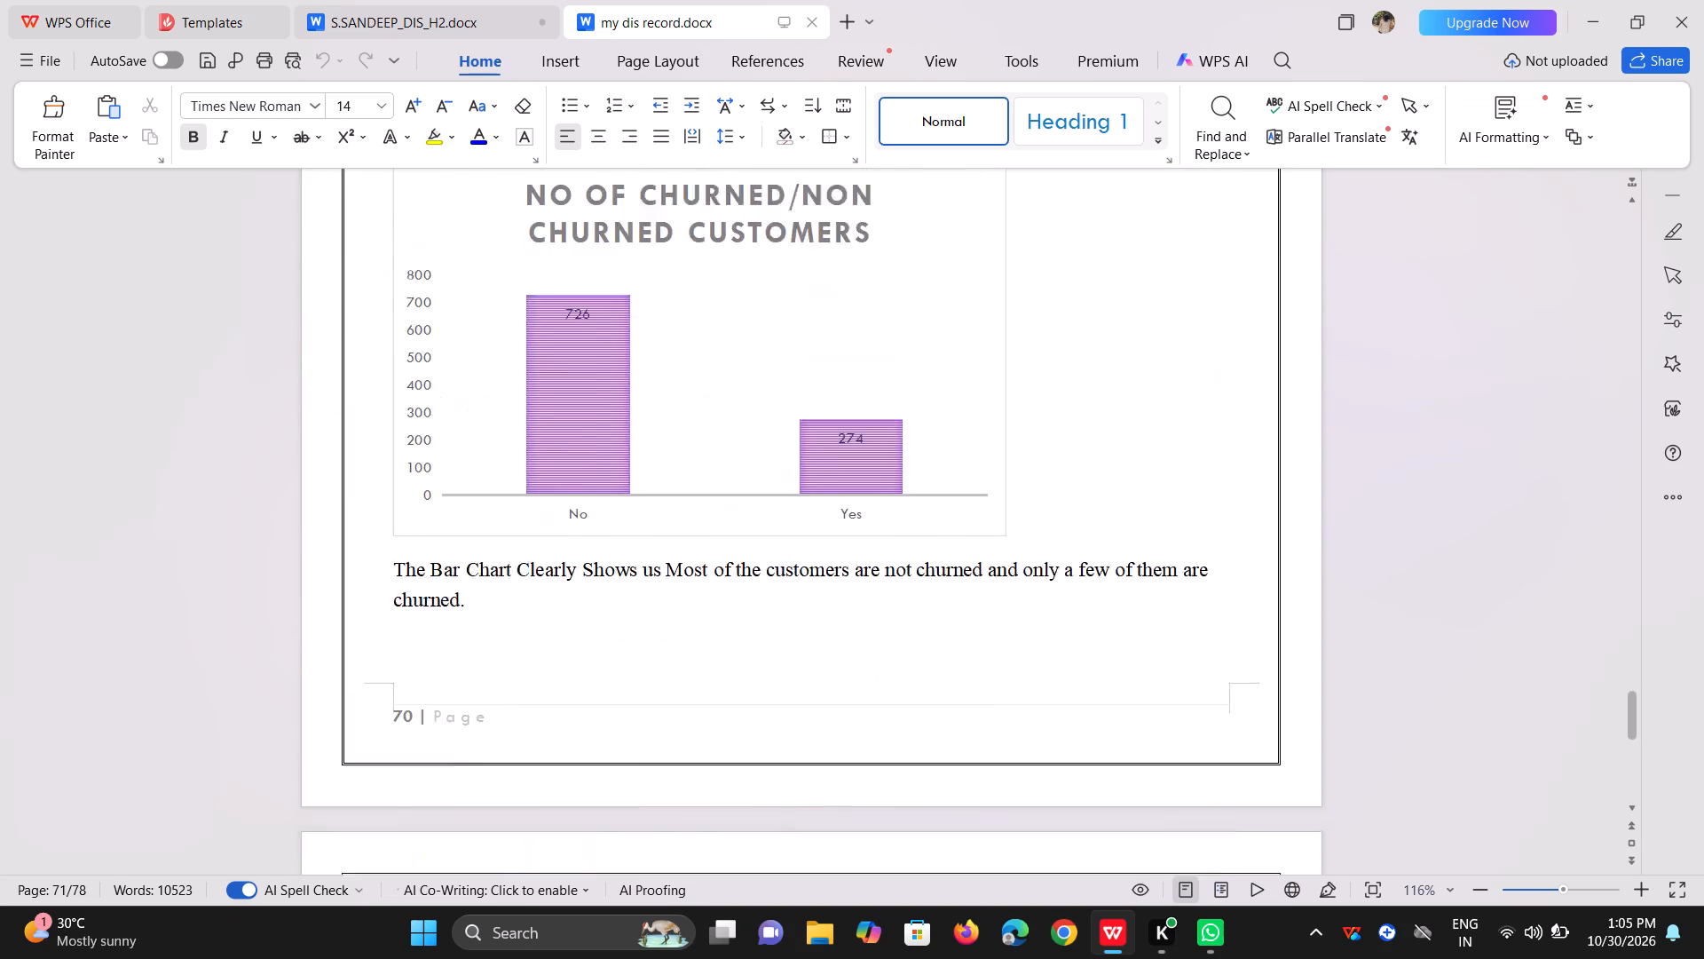
scroll(884, 336, up, 13)
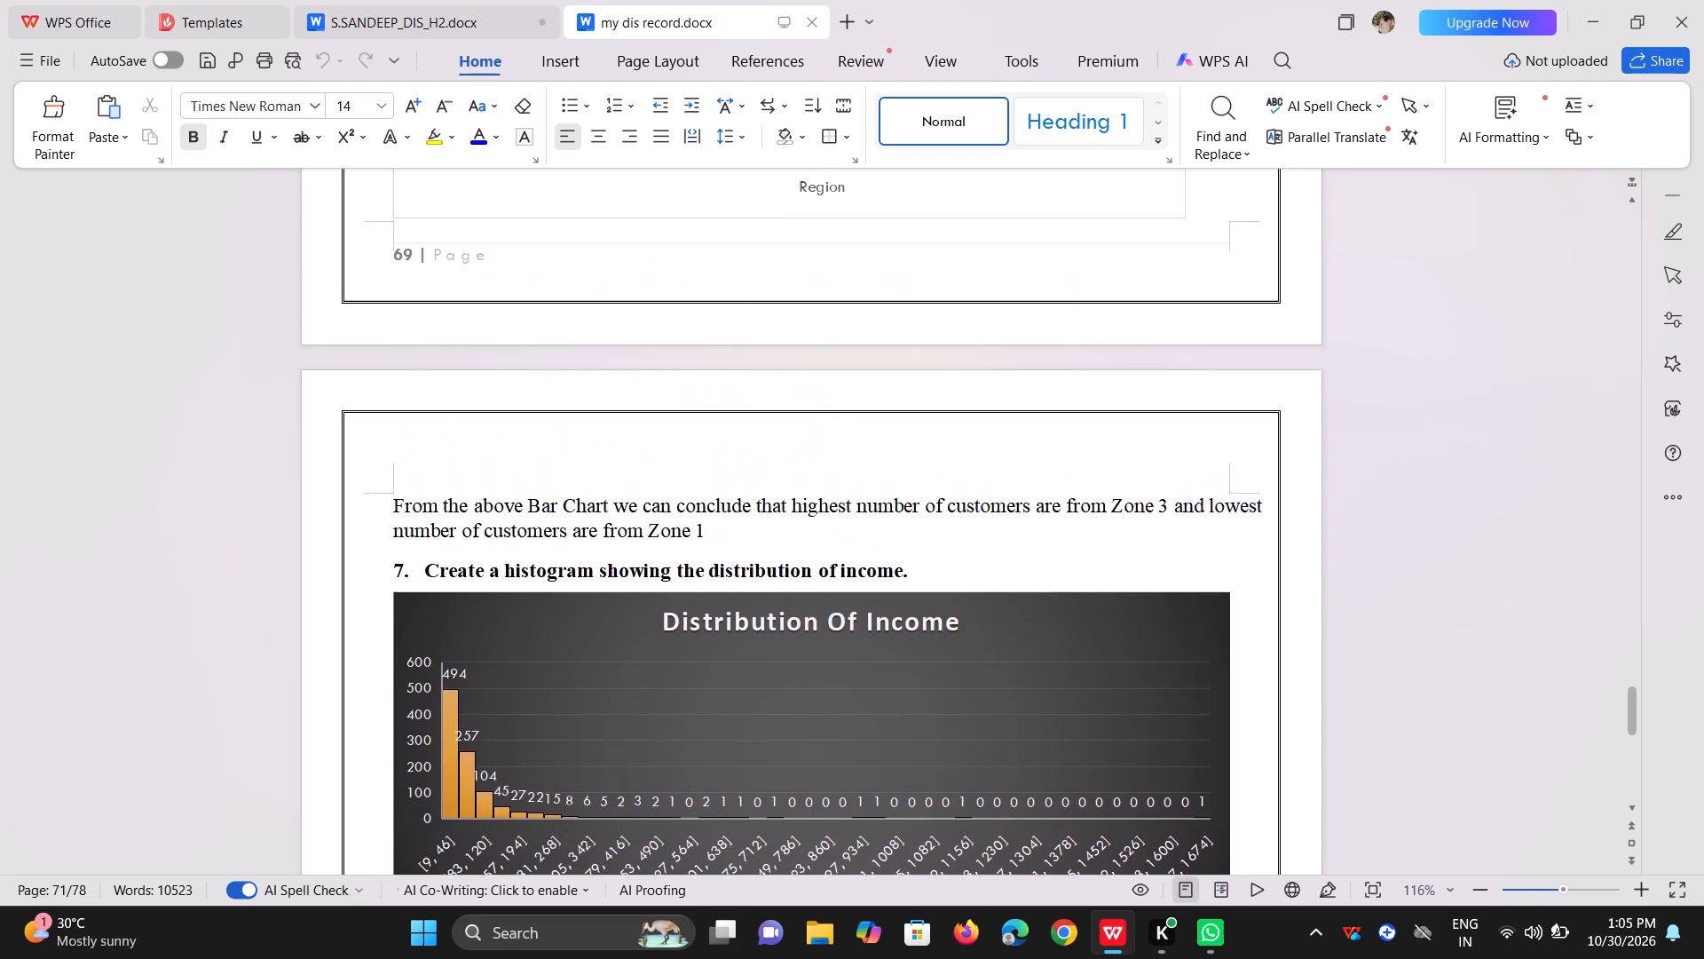
Review the telecom case study pages from question 7 back to the 6.CASE STUDY ANALYSIS ON TELCO AND MTCARS heading.
scroll(884, 336, up, 15)
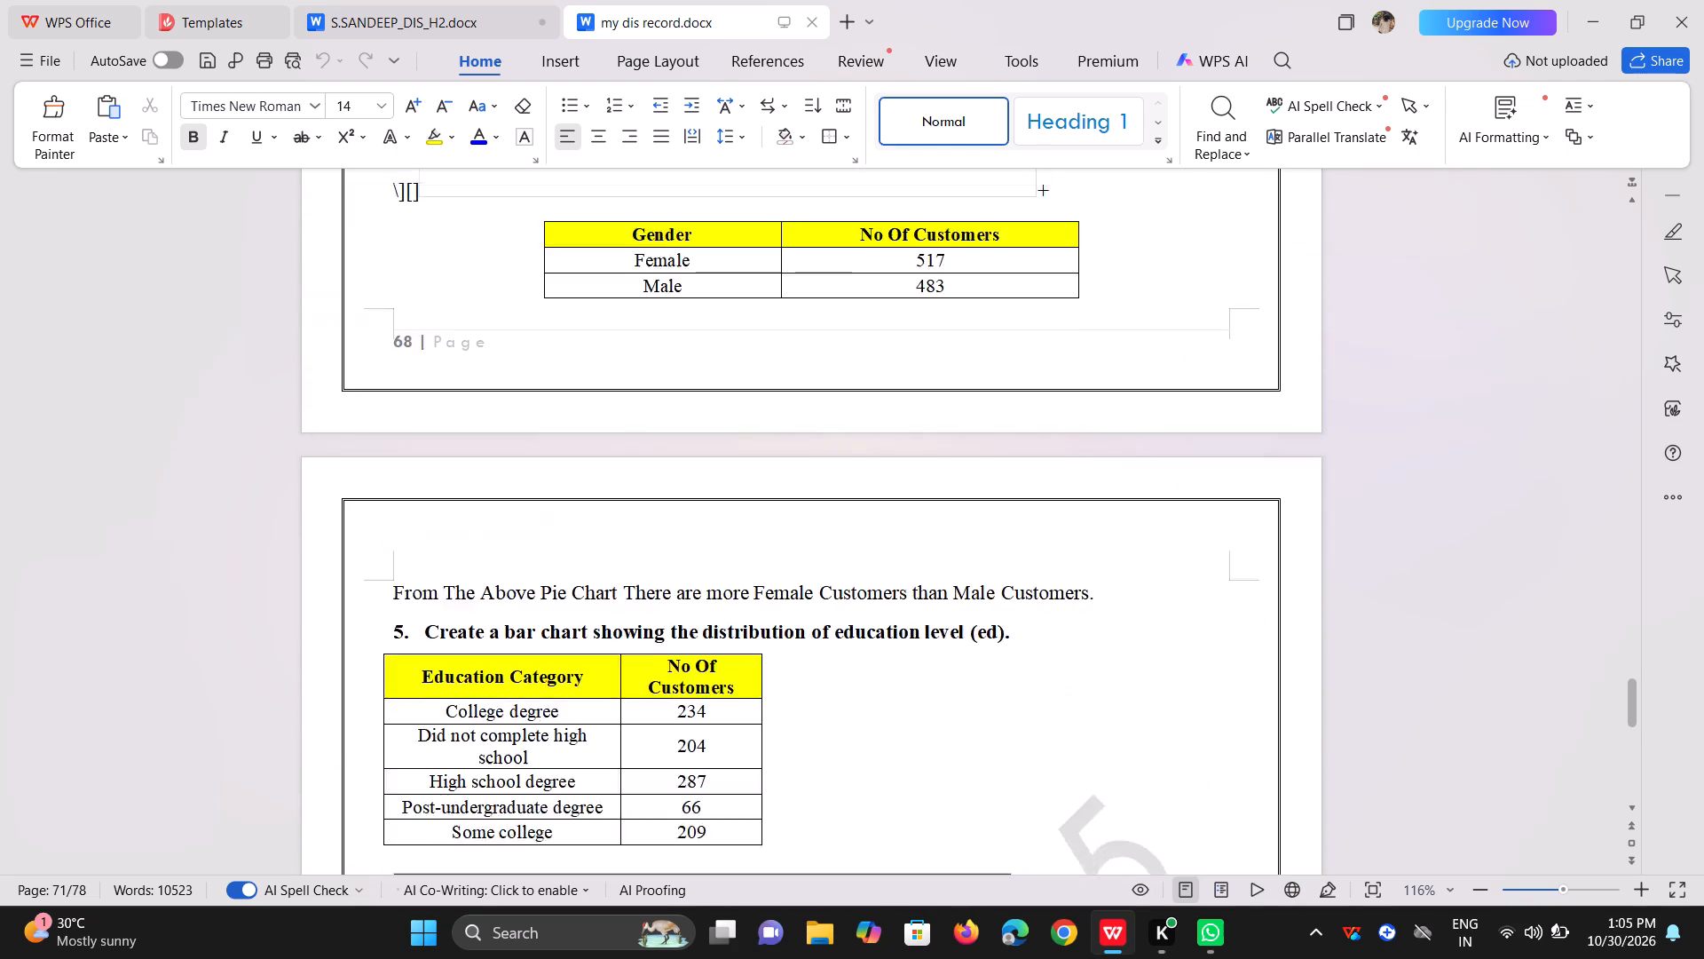
scroll(884, 336, up, 9)
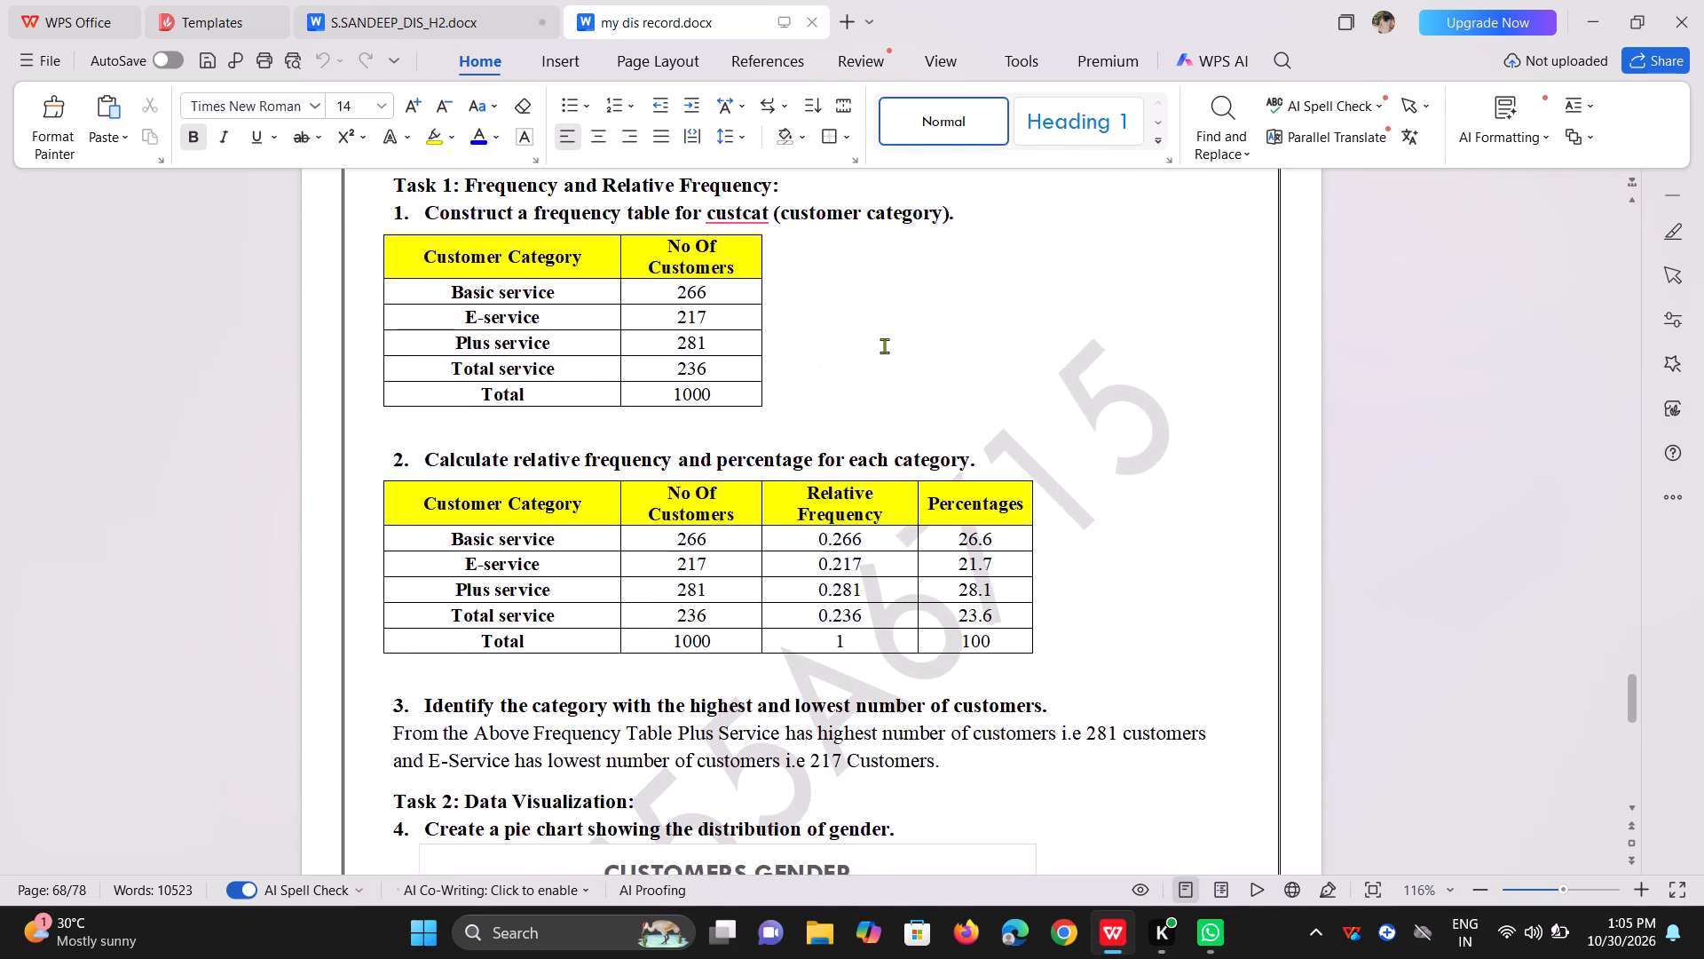
scroll(884, 345, up, 8)
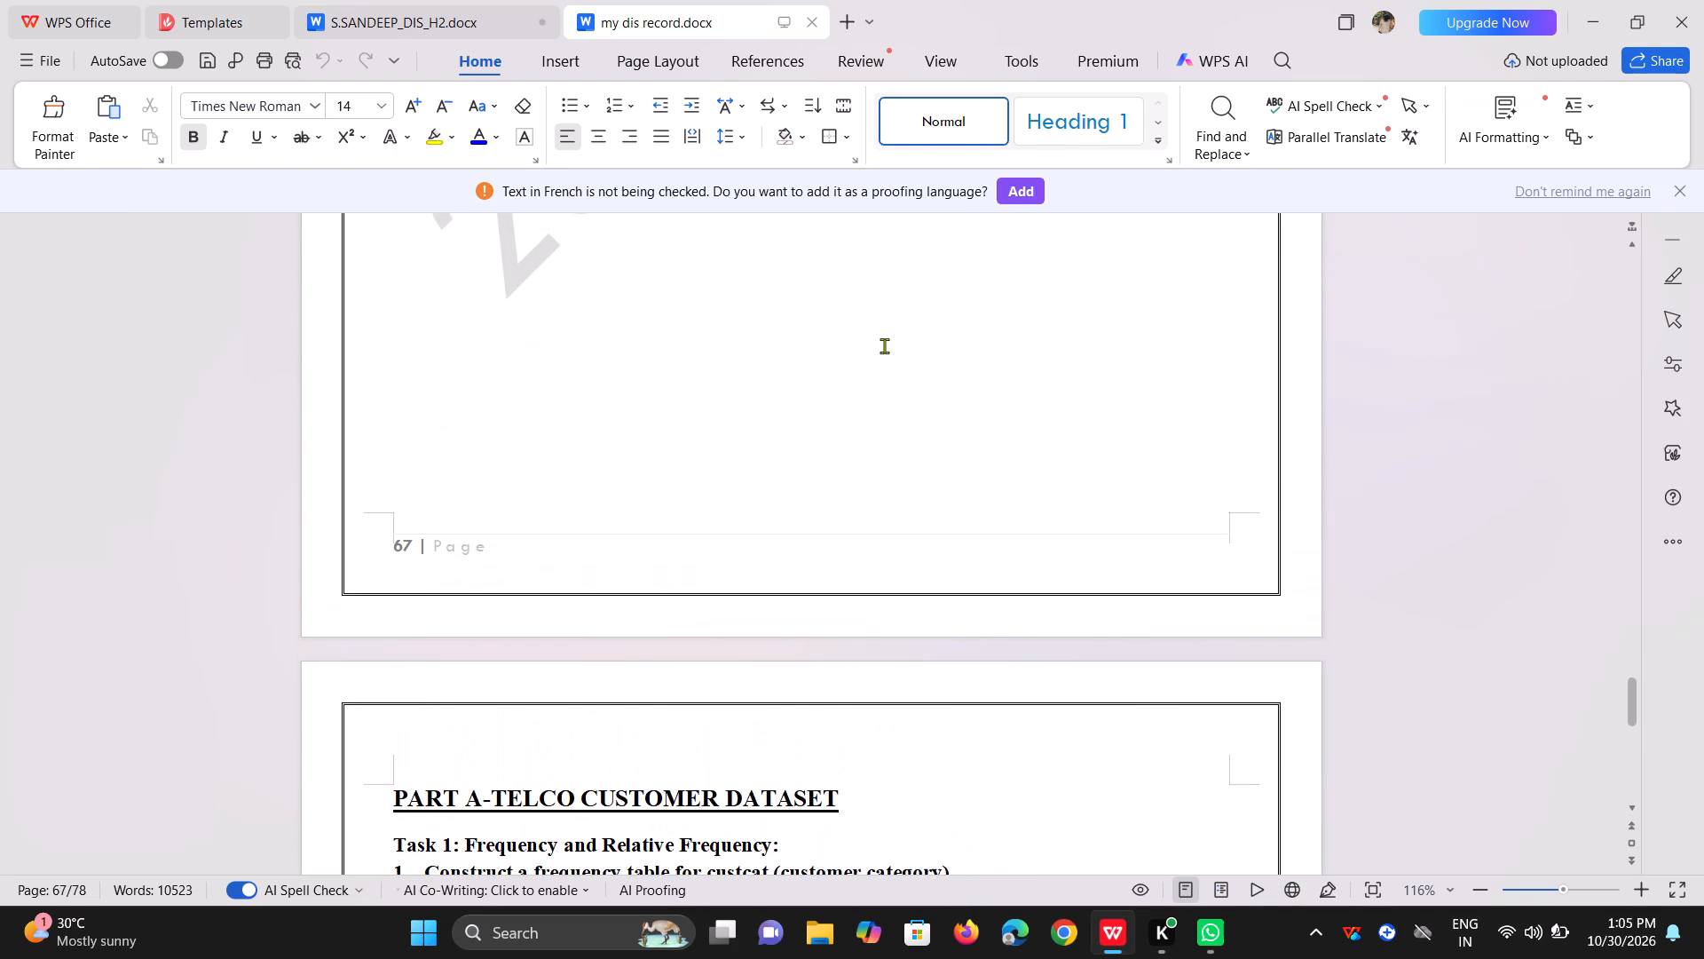
scroll(884, 345, up, 8)
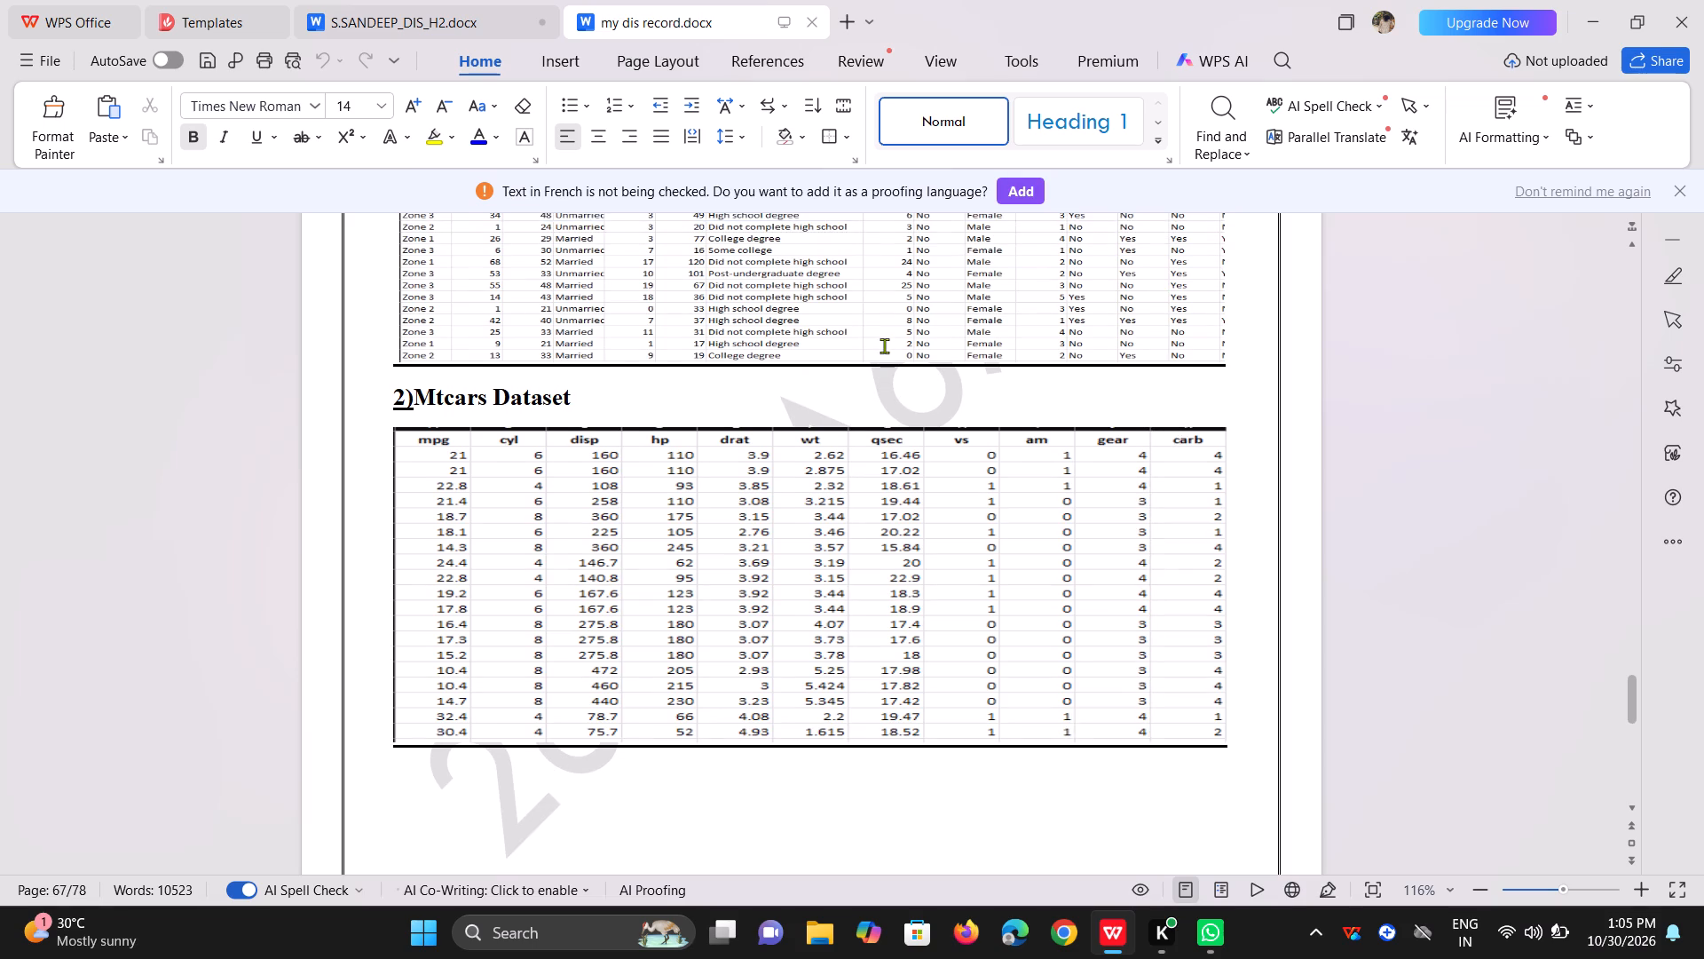
scroll(884, 345, up, 6)
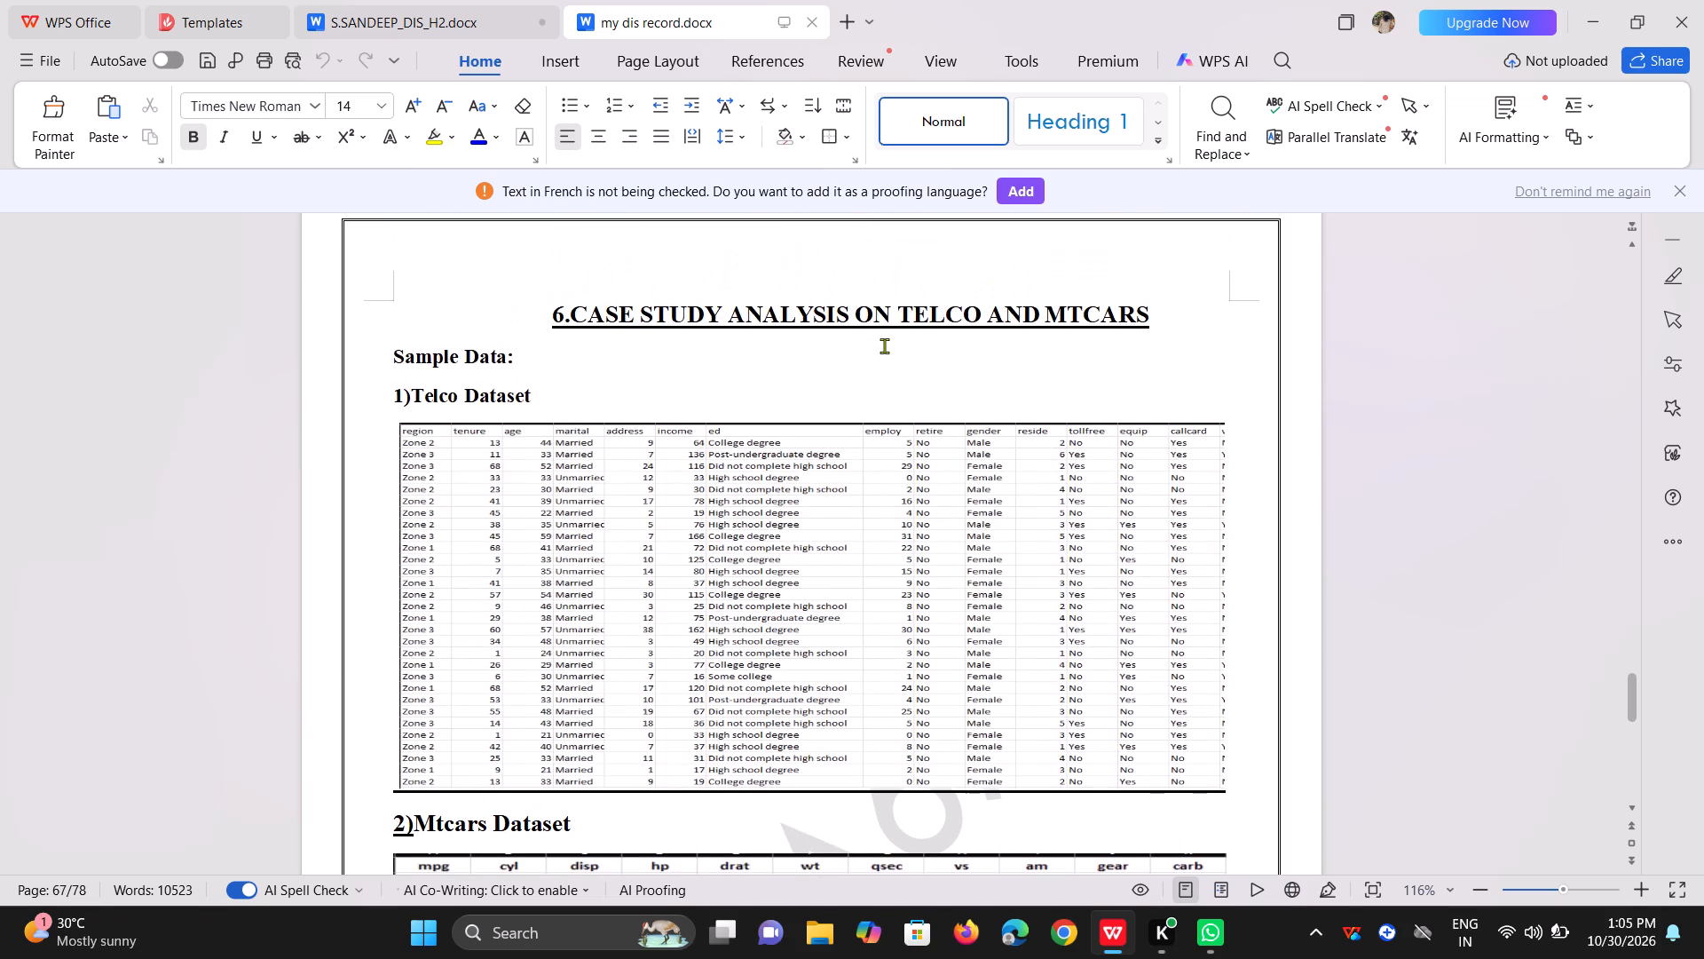
Copy the sample data picture under the 1)Telco Dataset heading.
click(770, 532)
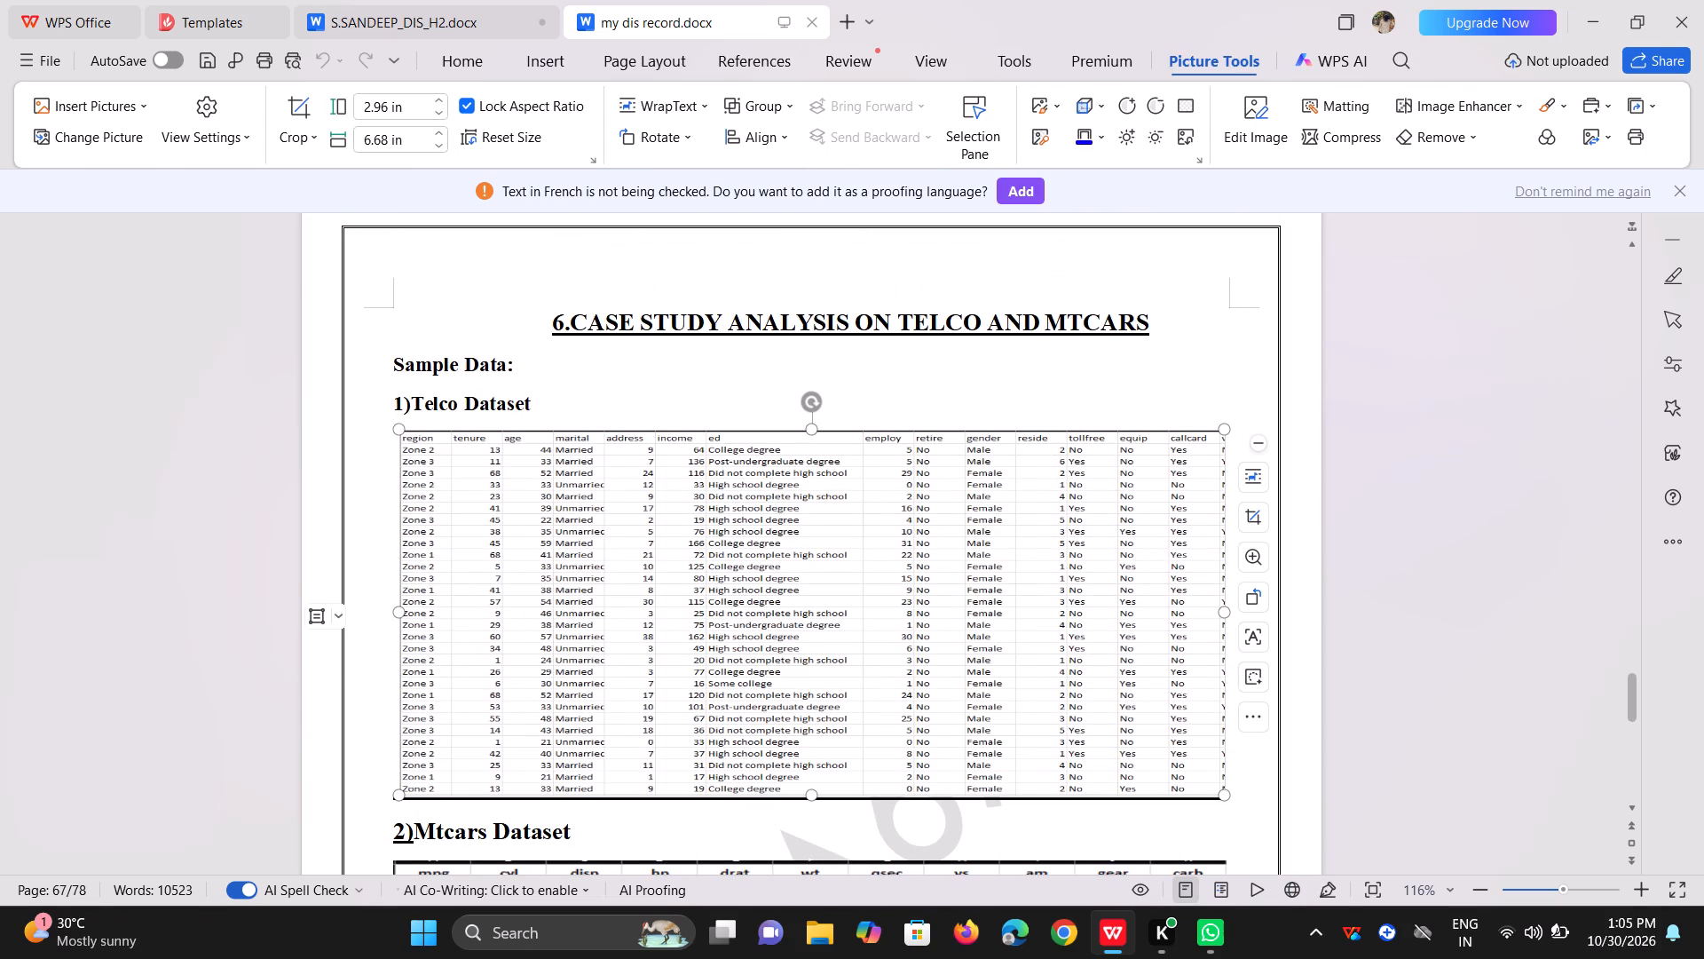
key(ctrl+c)
key(ctrl+c)
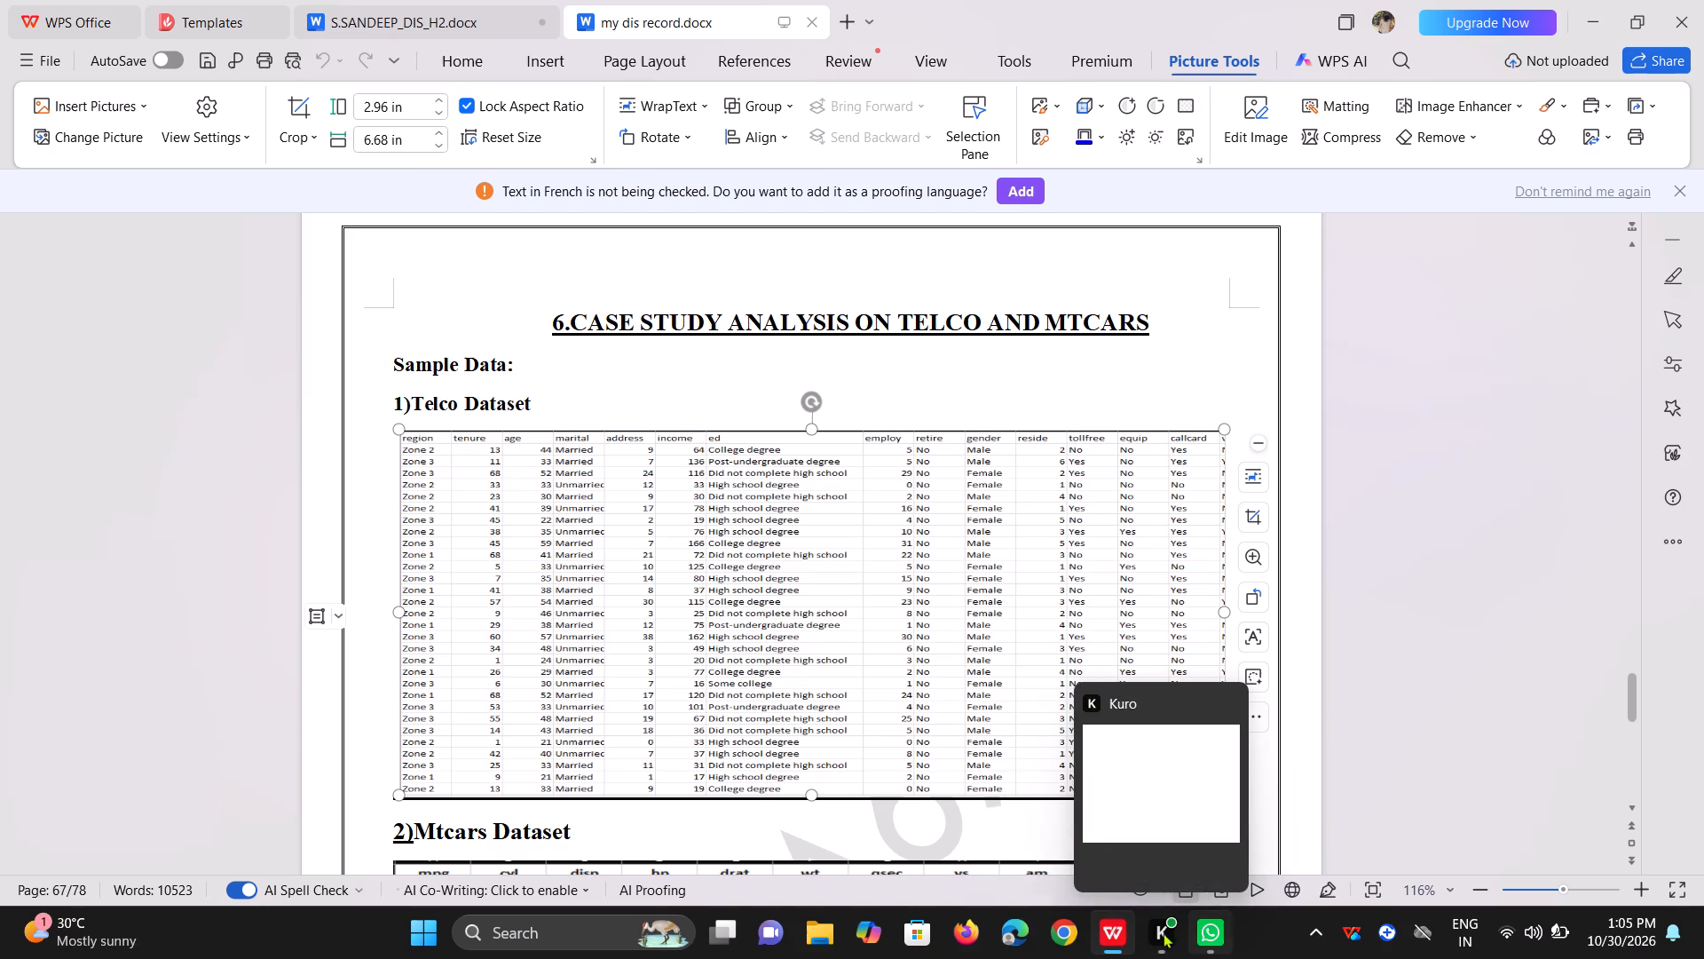
Switch to the 65-page document and review its pages from the regression examples back to the rainfall maps and Measure of Central Tendency.
click(468, 29)
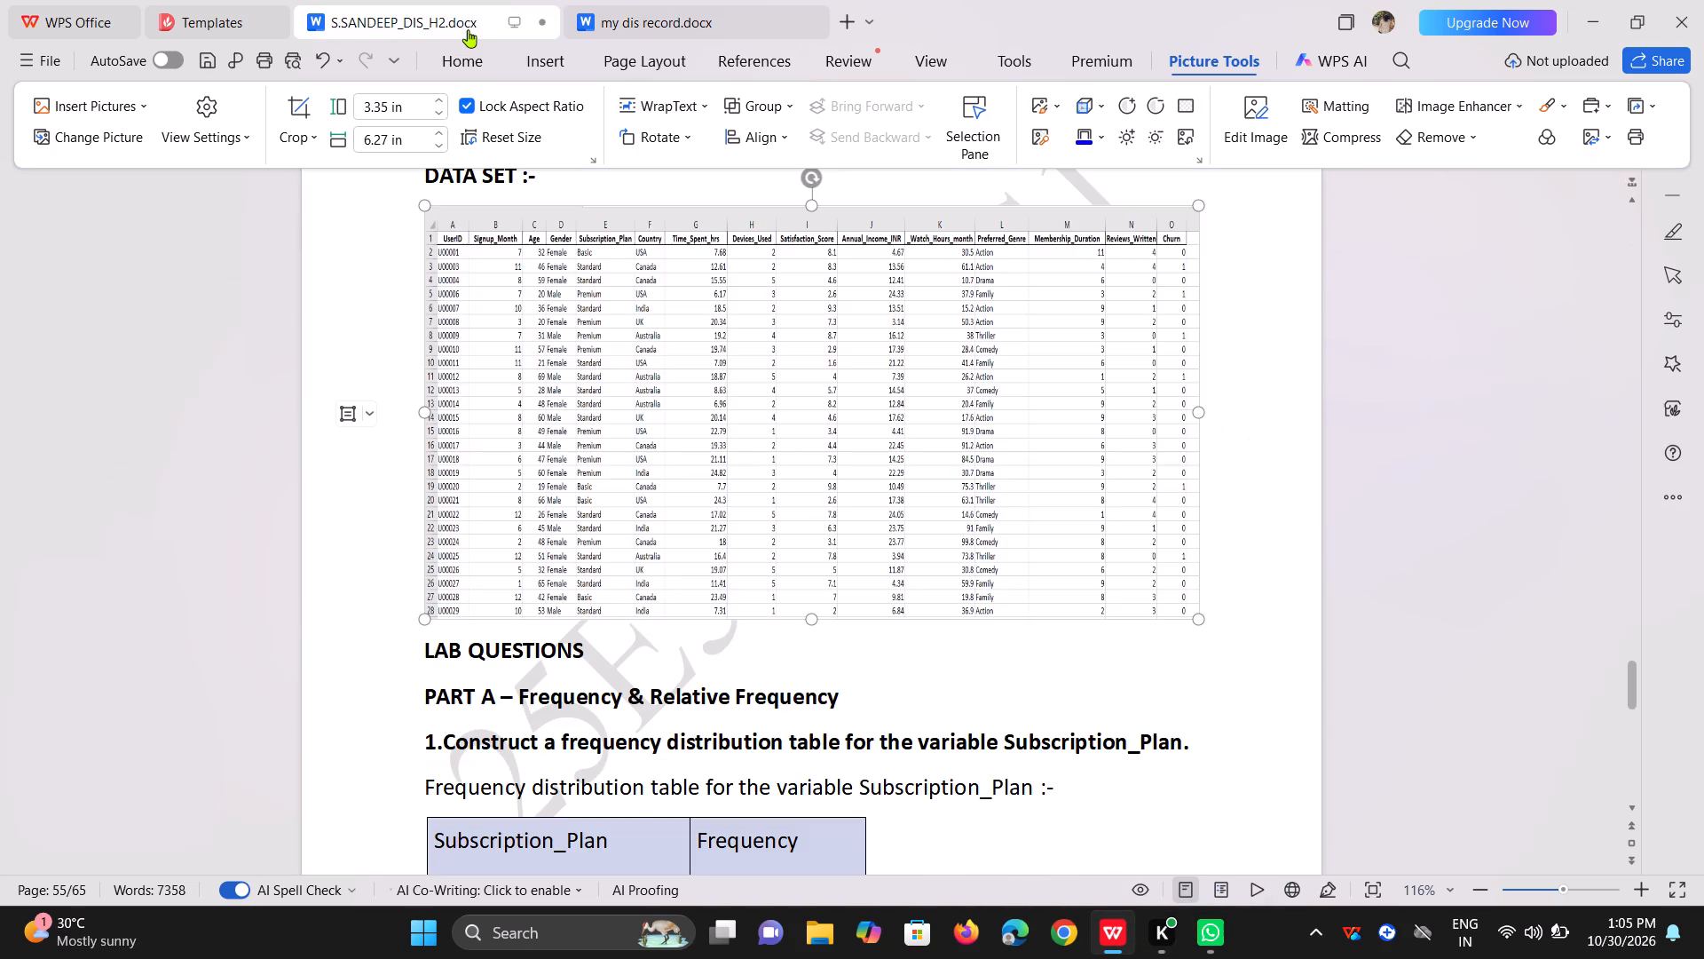
scroll(941, 561, up, 20)
scroll(941, 561, up, 8)
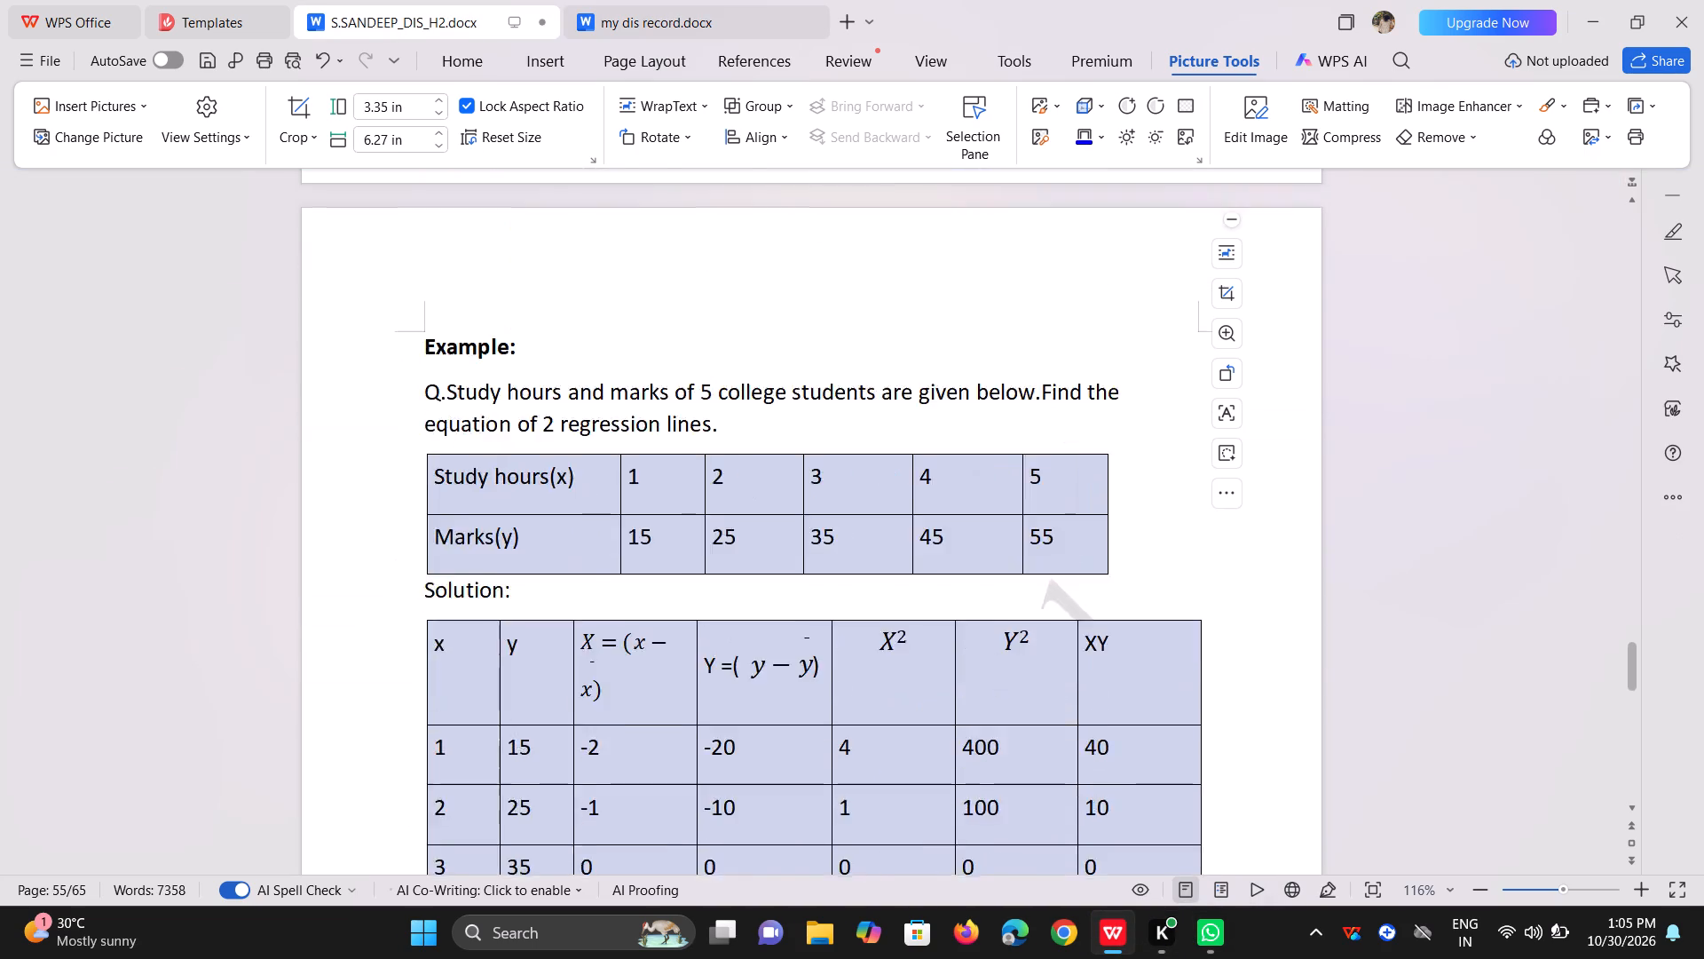
scroll(941, 561, up, 3)
scroll(941, 561, up, 19)
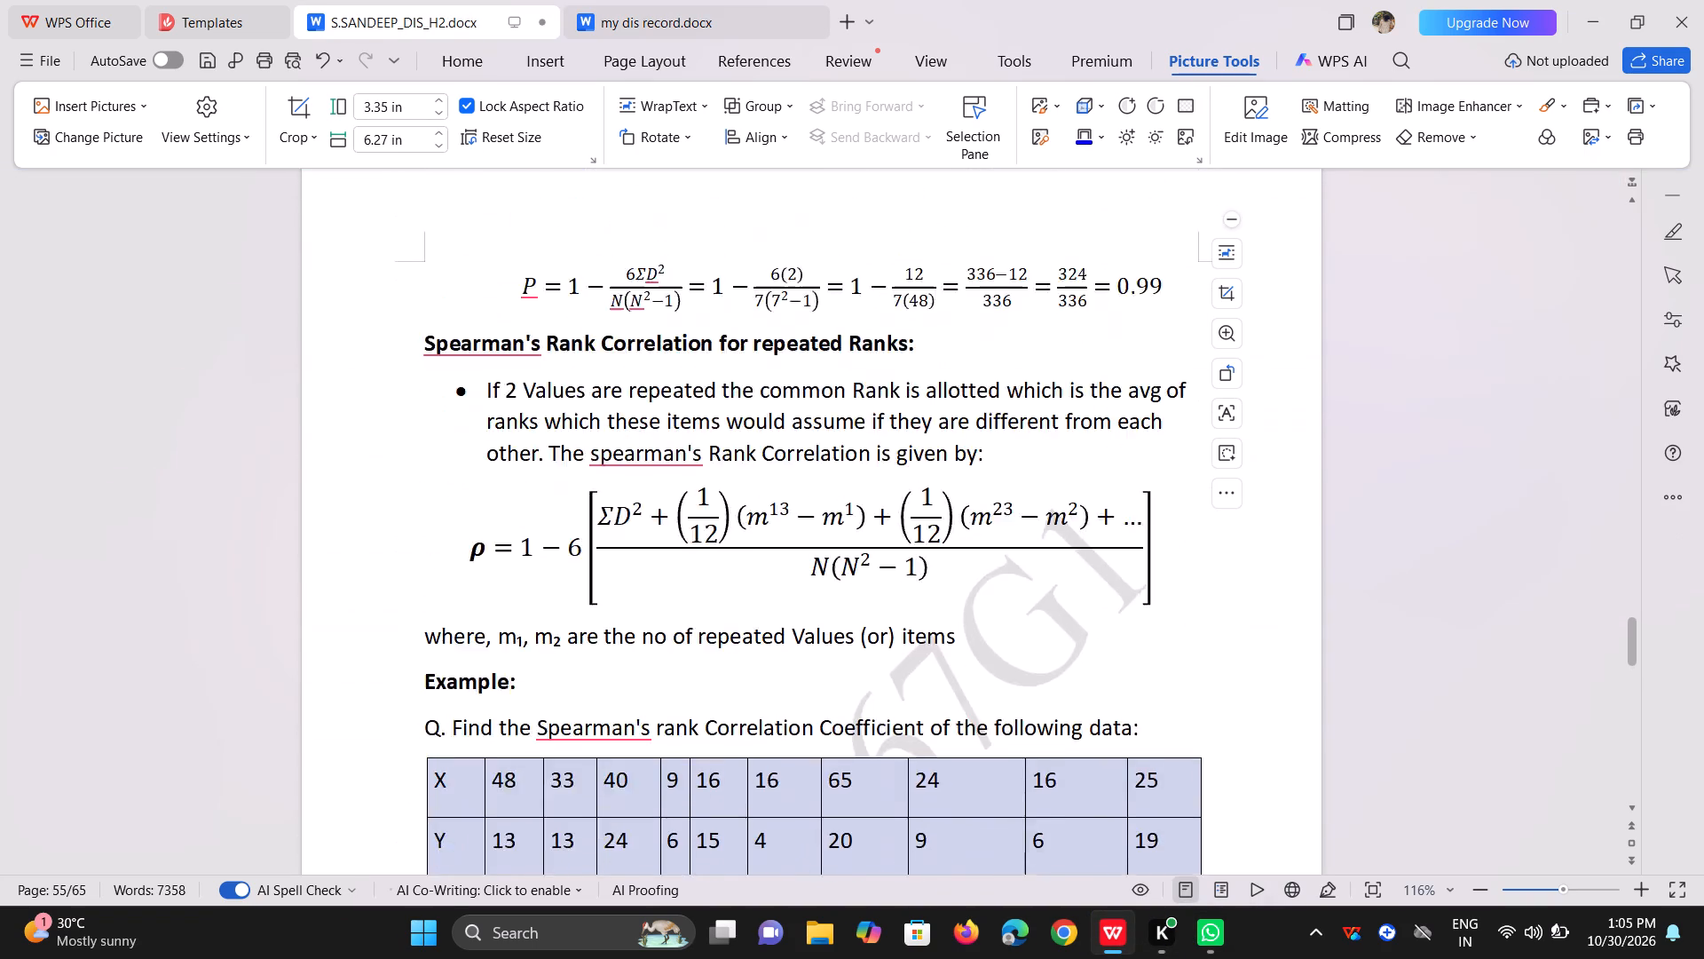
scroll(941, 561, up, 4)
scroll(941, 561, up, 20)
scroll(941, 561, up, 6)
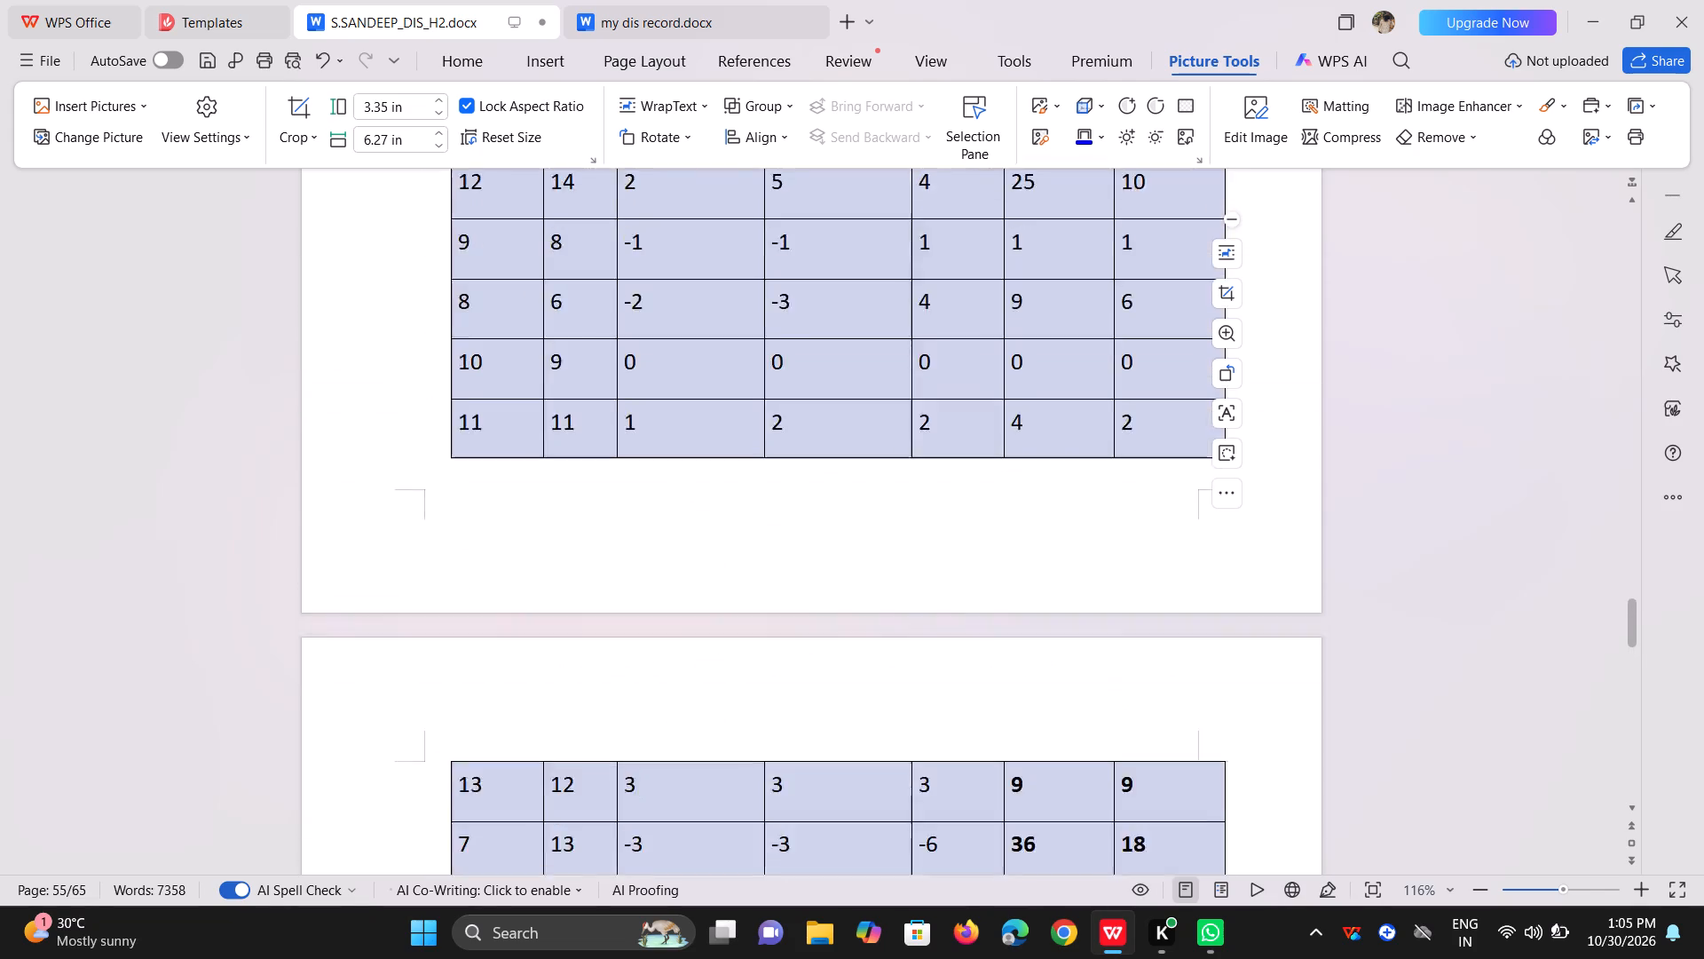
scroll(941, 561, up, 20)
scroll(941, 561, up, 15)
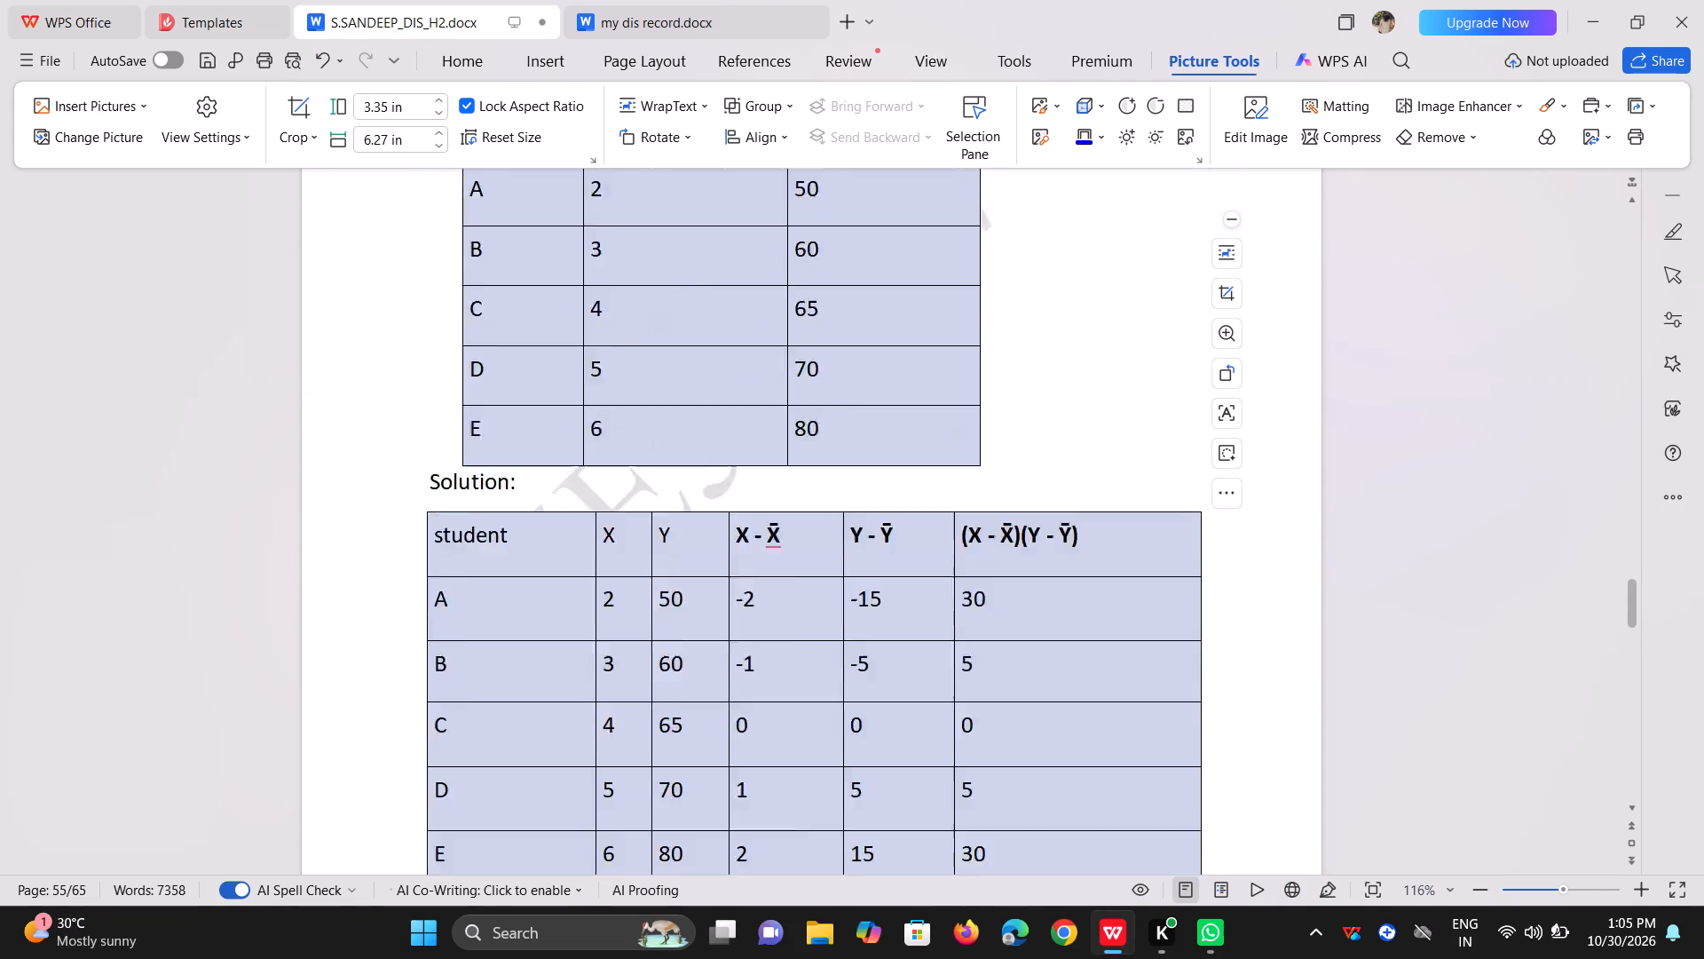
scroll(941, 561, up, 20)
scroll(941, 561, up, 15)
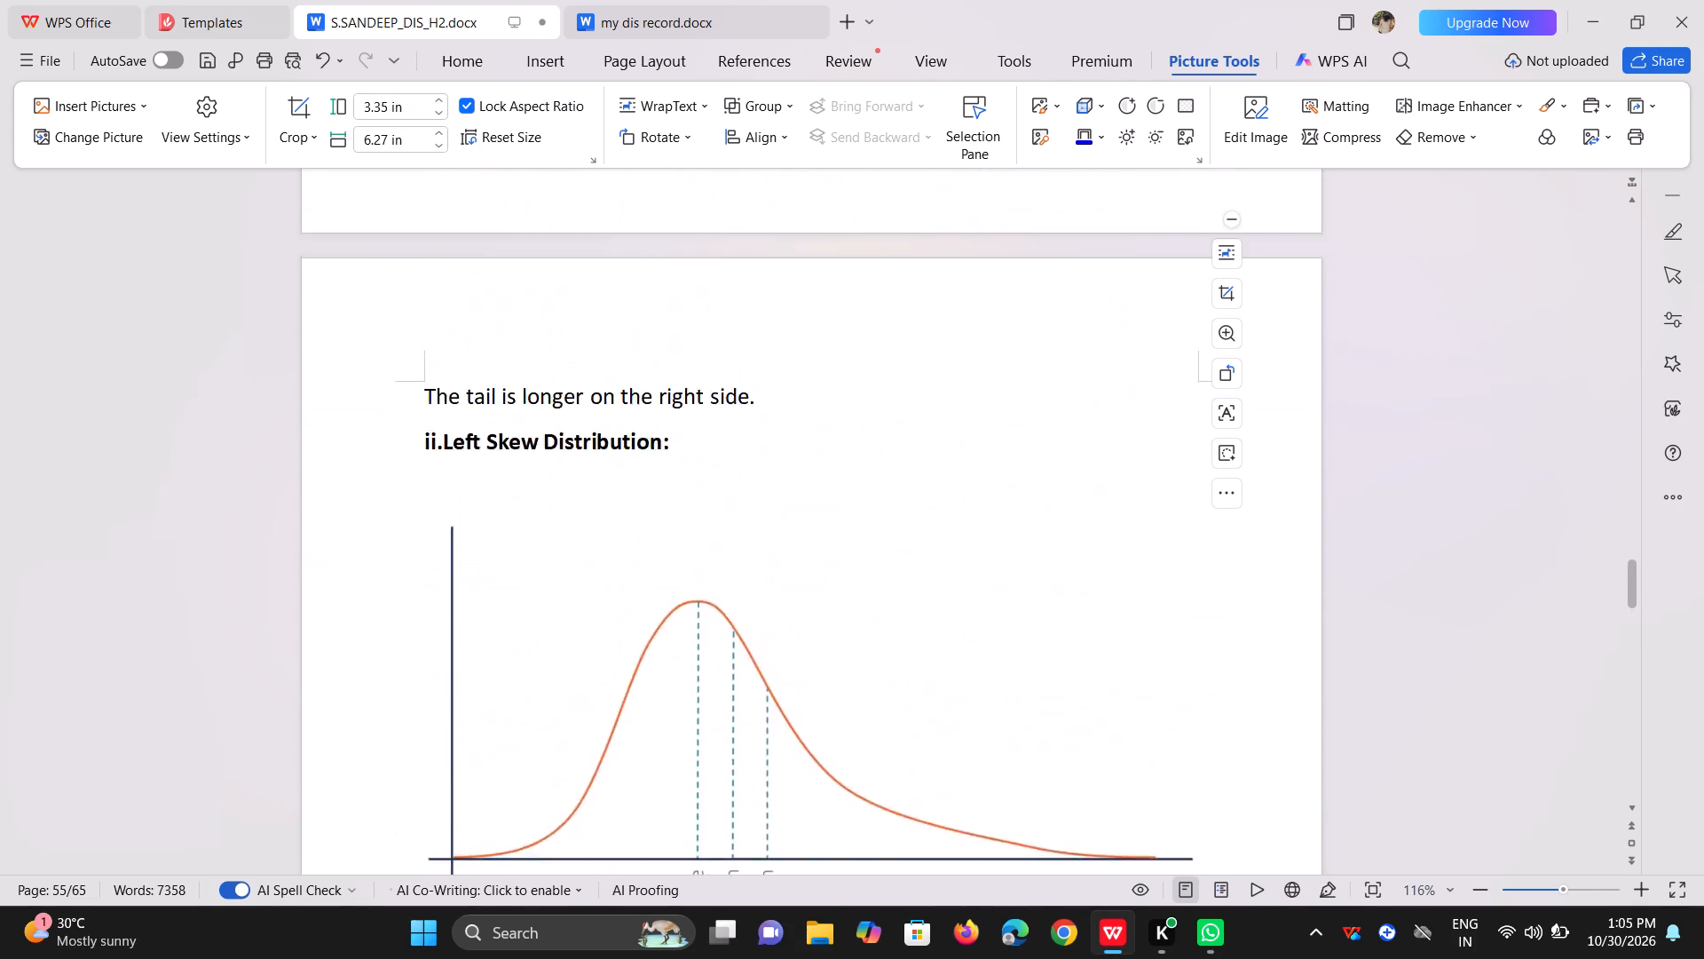
scroll(941, 561, up, 20)
scroll(941, 561, up, 15)
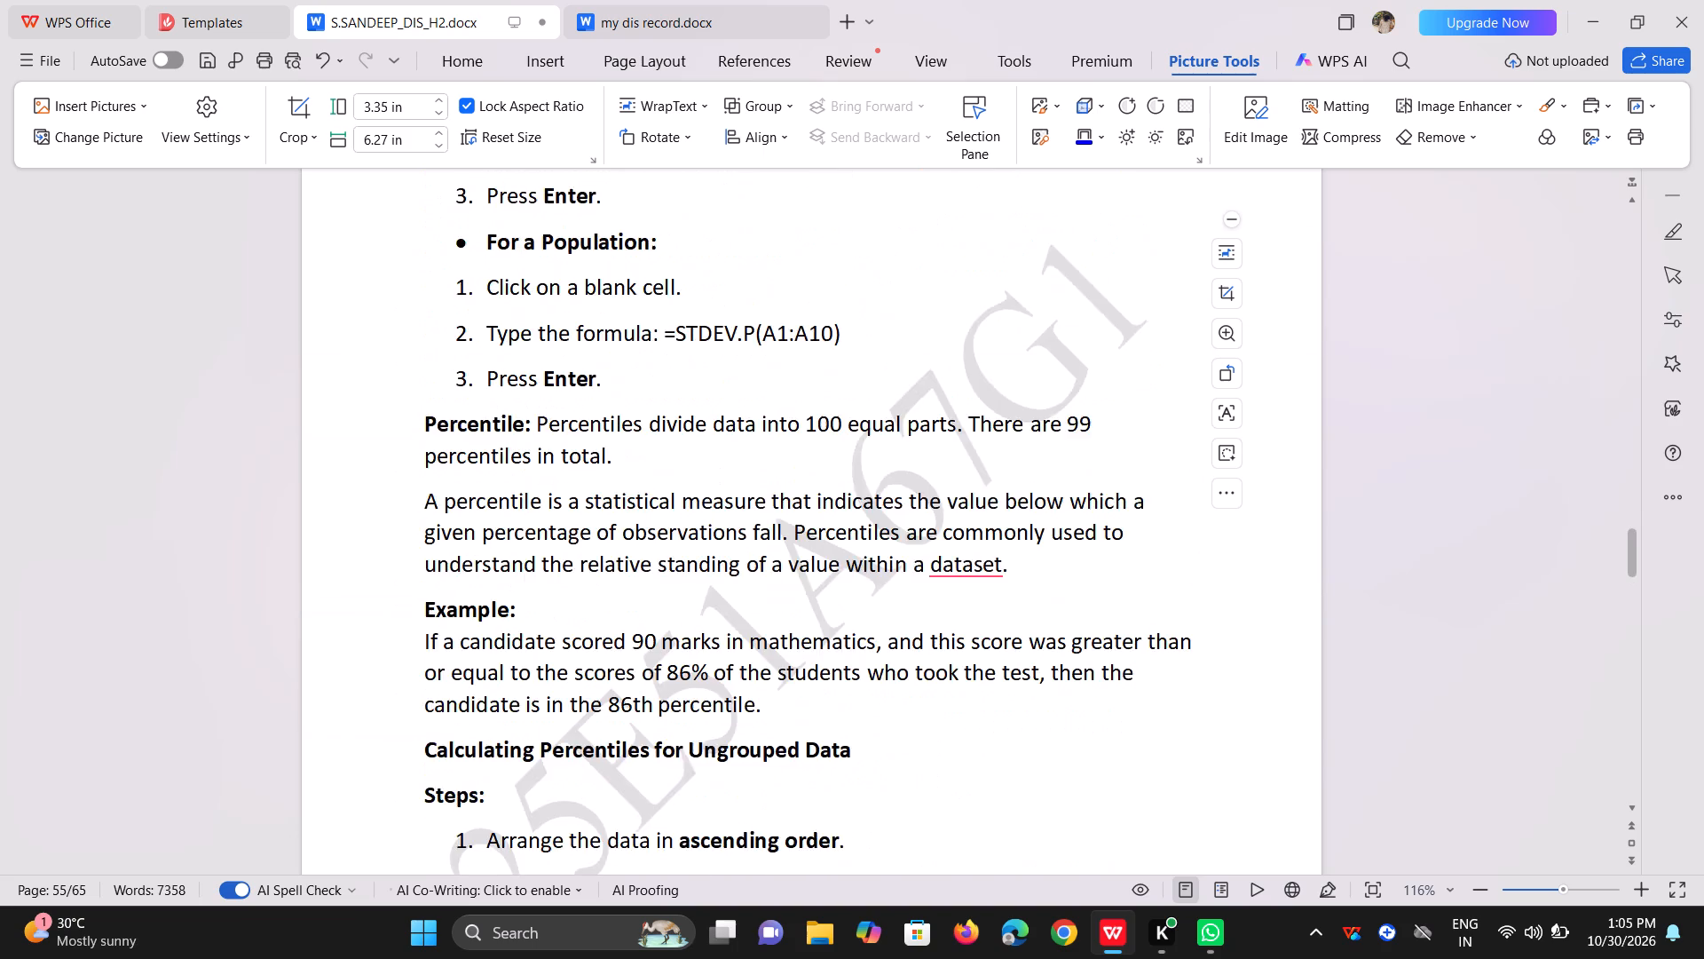
scroll(941, 561, up, 20)
scroll(941, 561, up, 15)
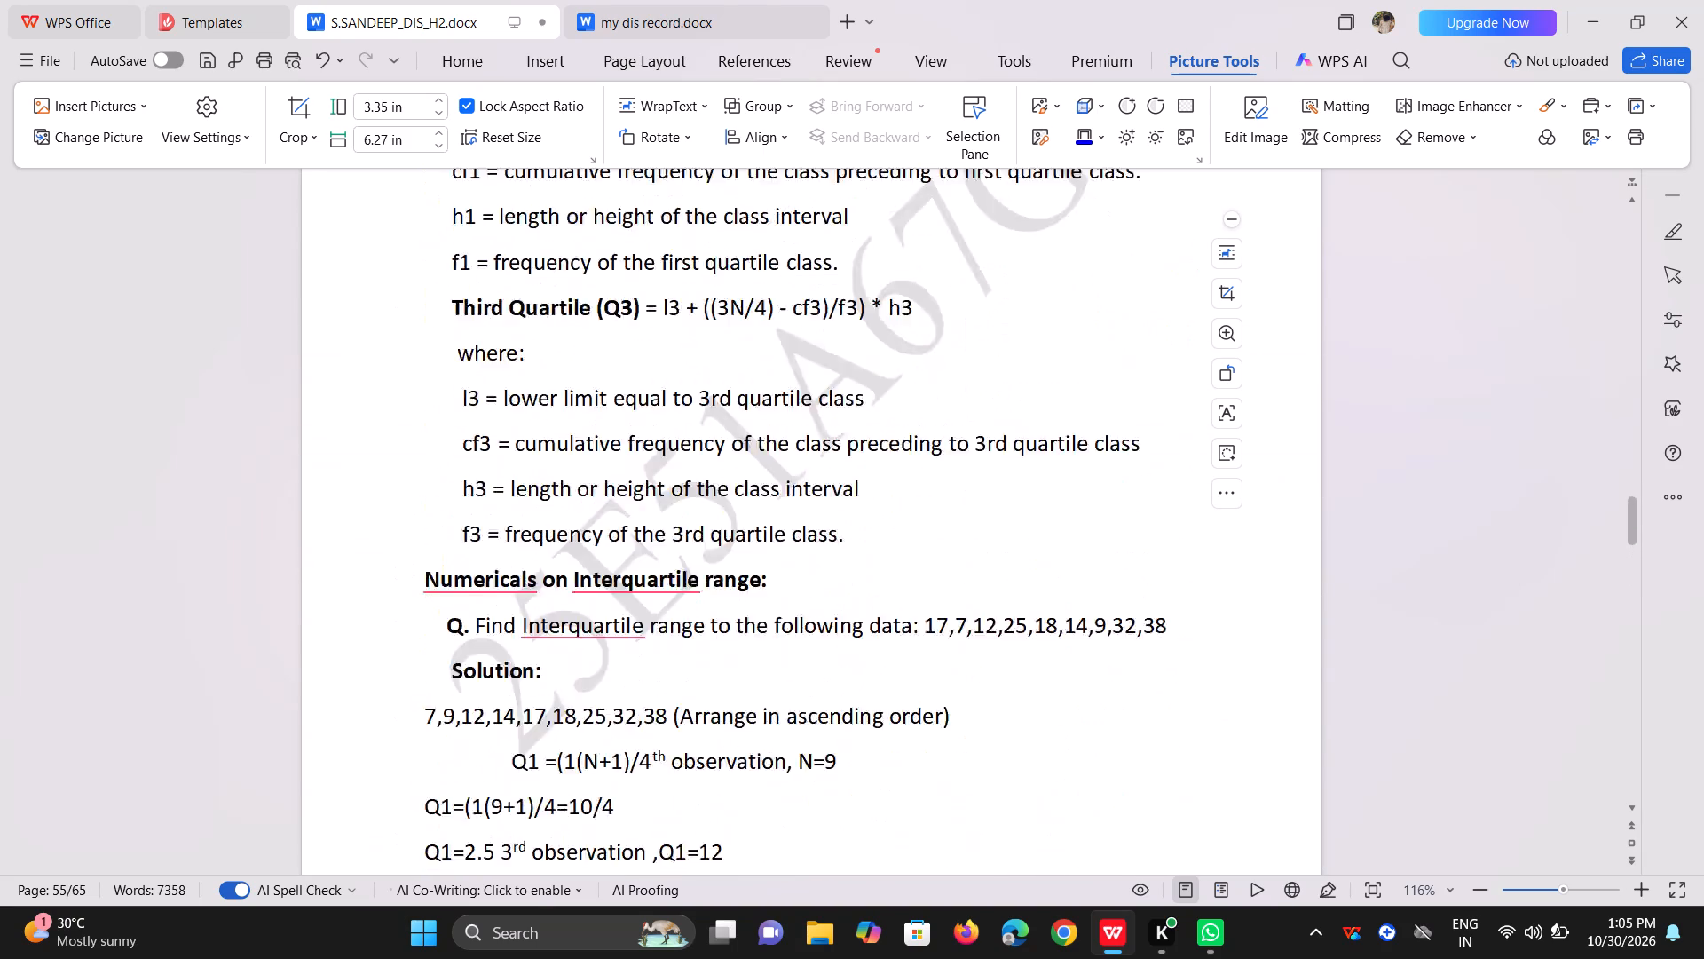
scroll(941, 561, up, 20)
scroll(941, 561, up, 15)
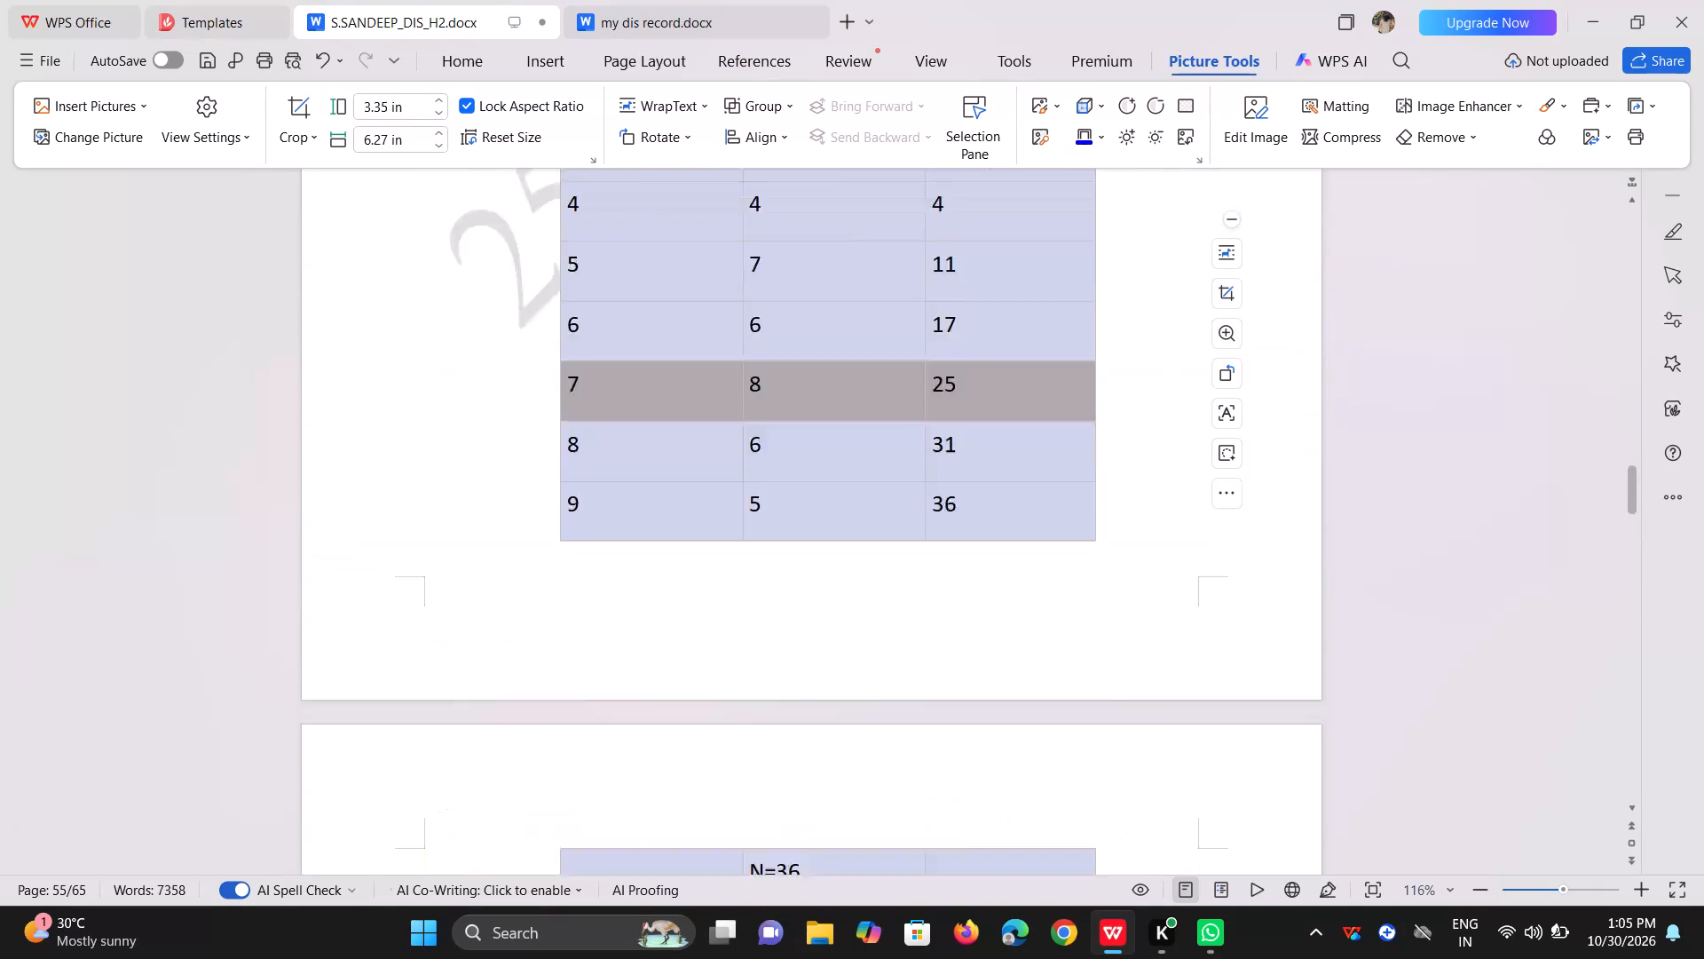
scroll(941, 561, up, 20)
scroll(941, 561, up, 16)
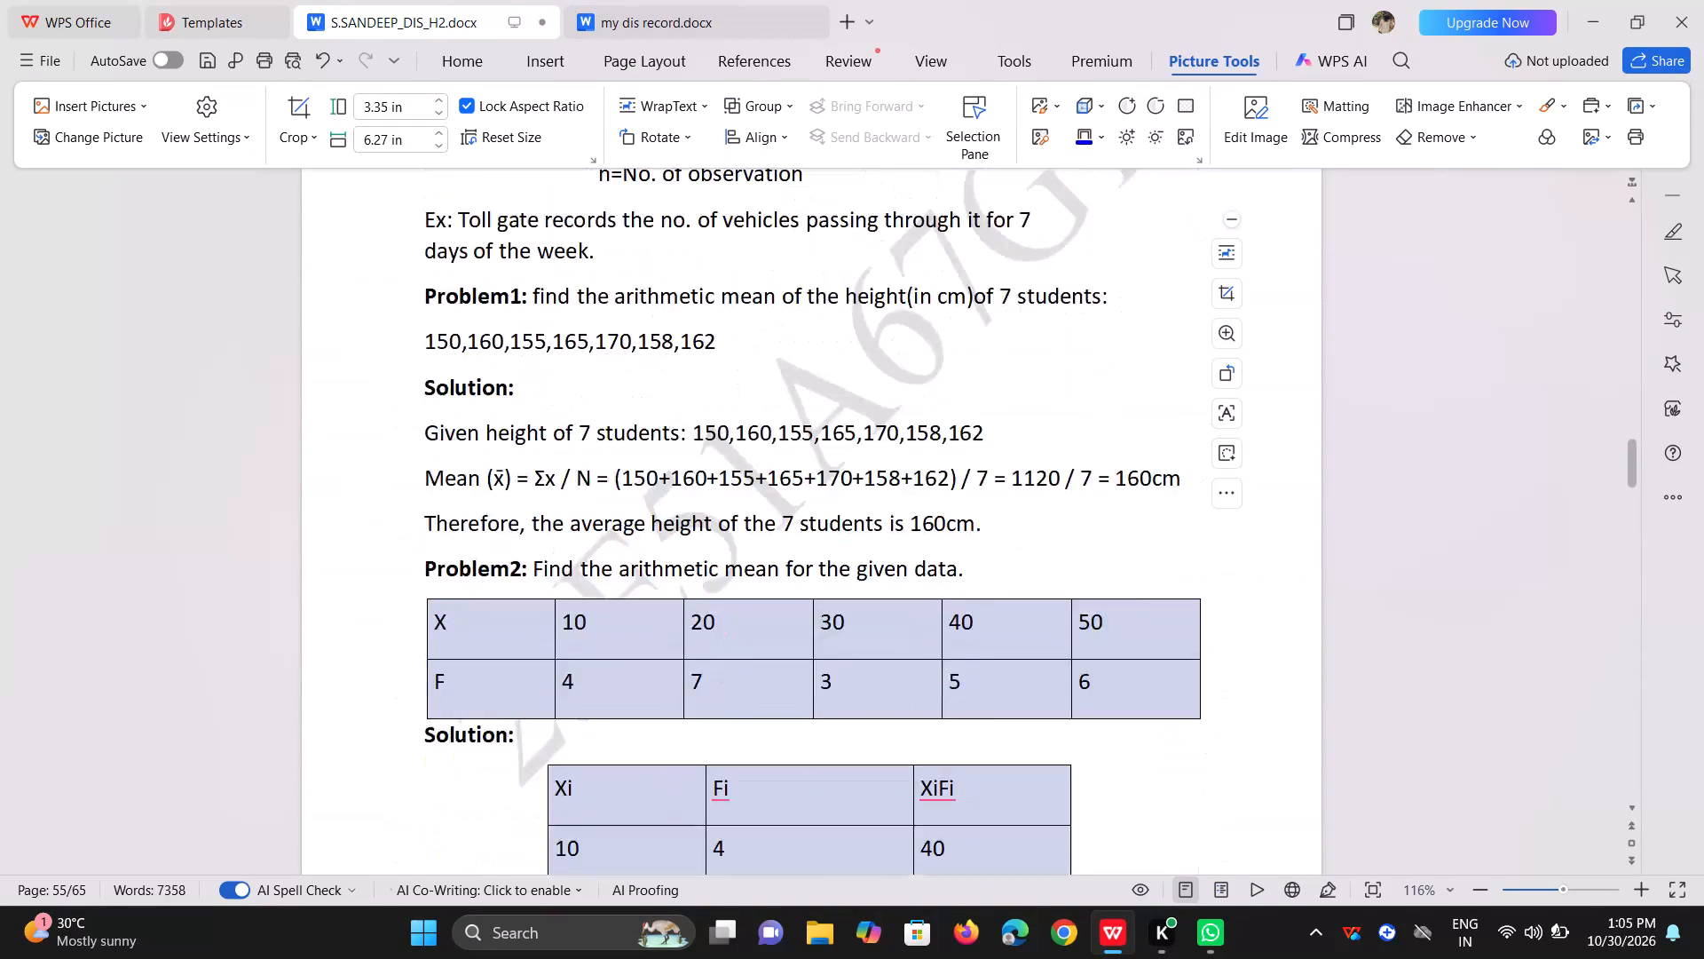
scroll(941, 561, up, 18)
scroll(941, 561, down, 6)
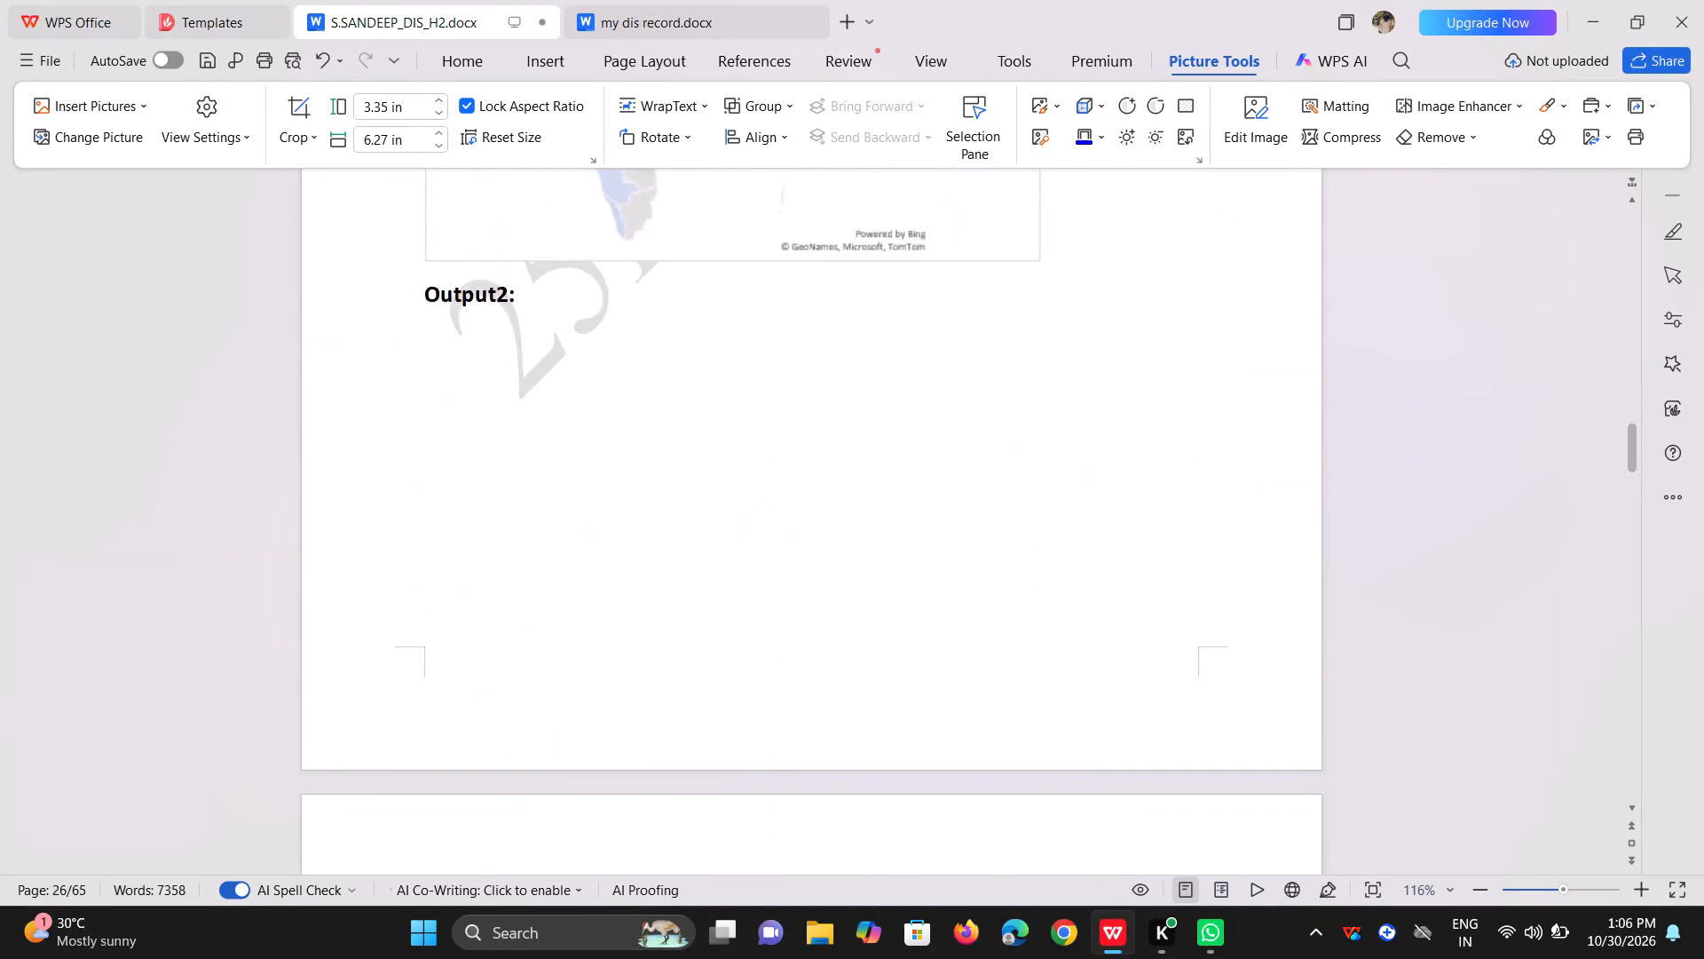
scroll(941, 561, down, 3)
scroll(941, 561, up, 5)
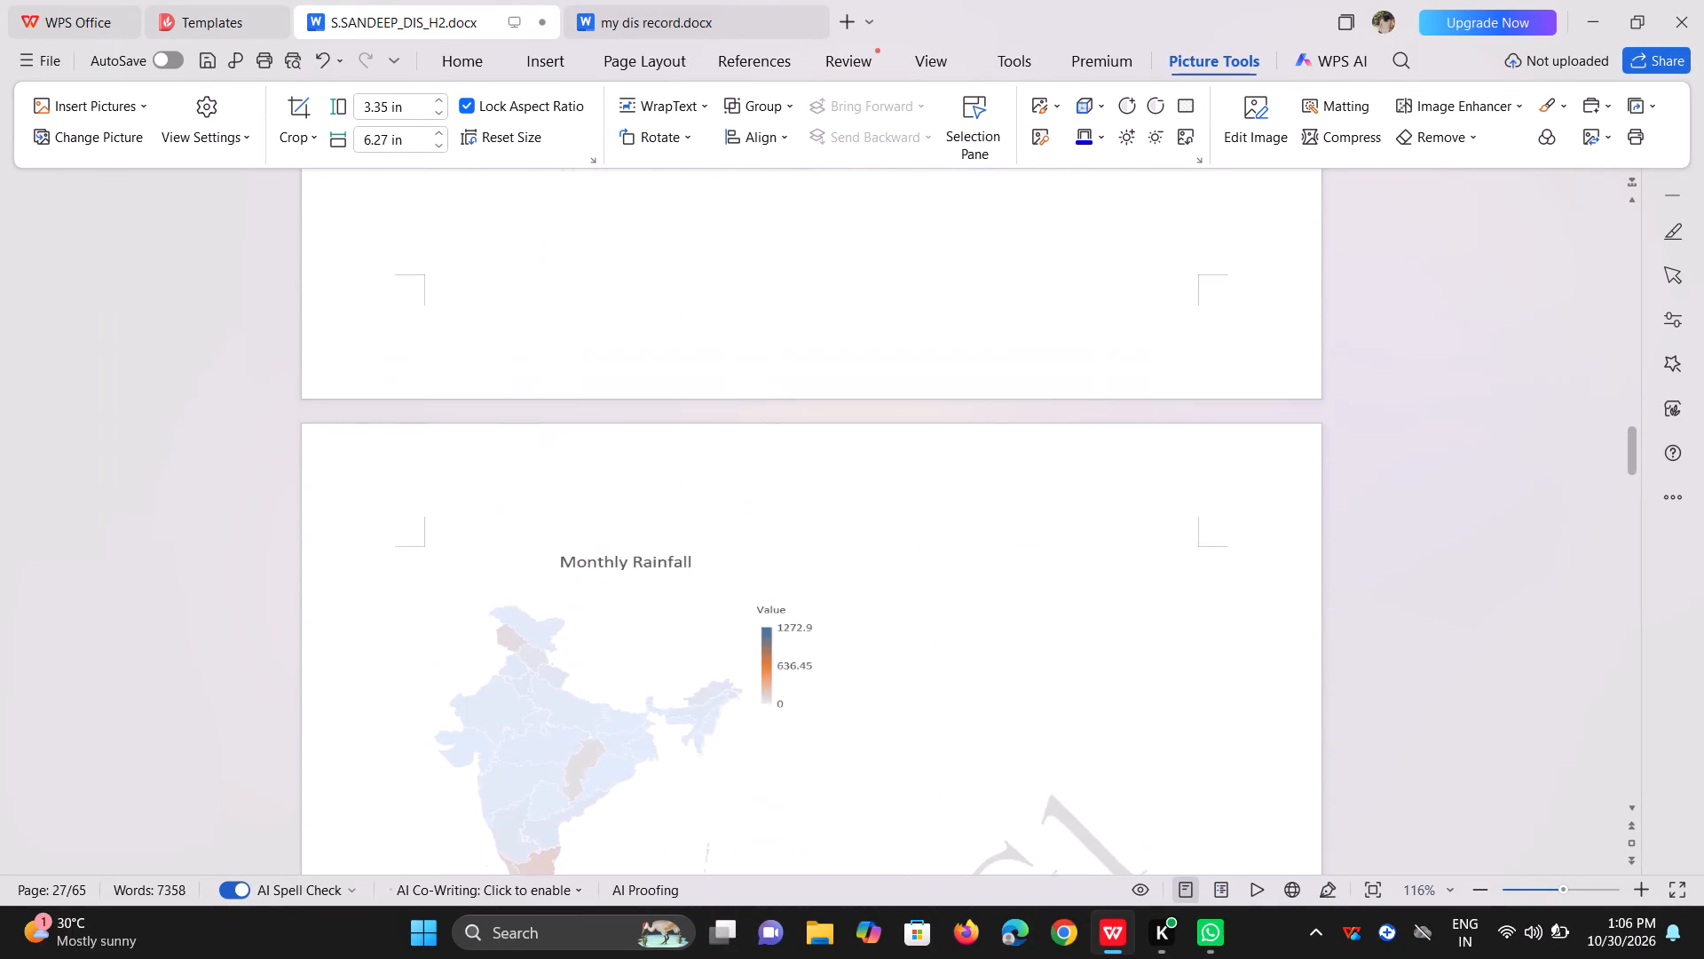
scroll(941, 561, down, 6)
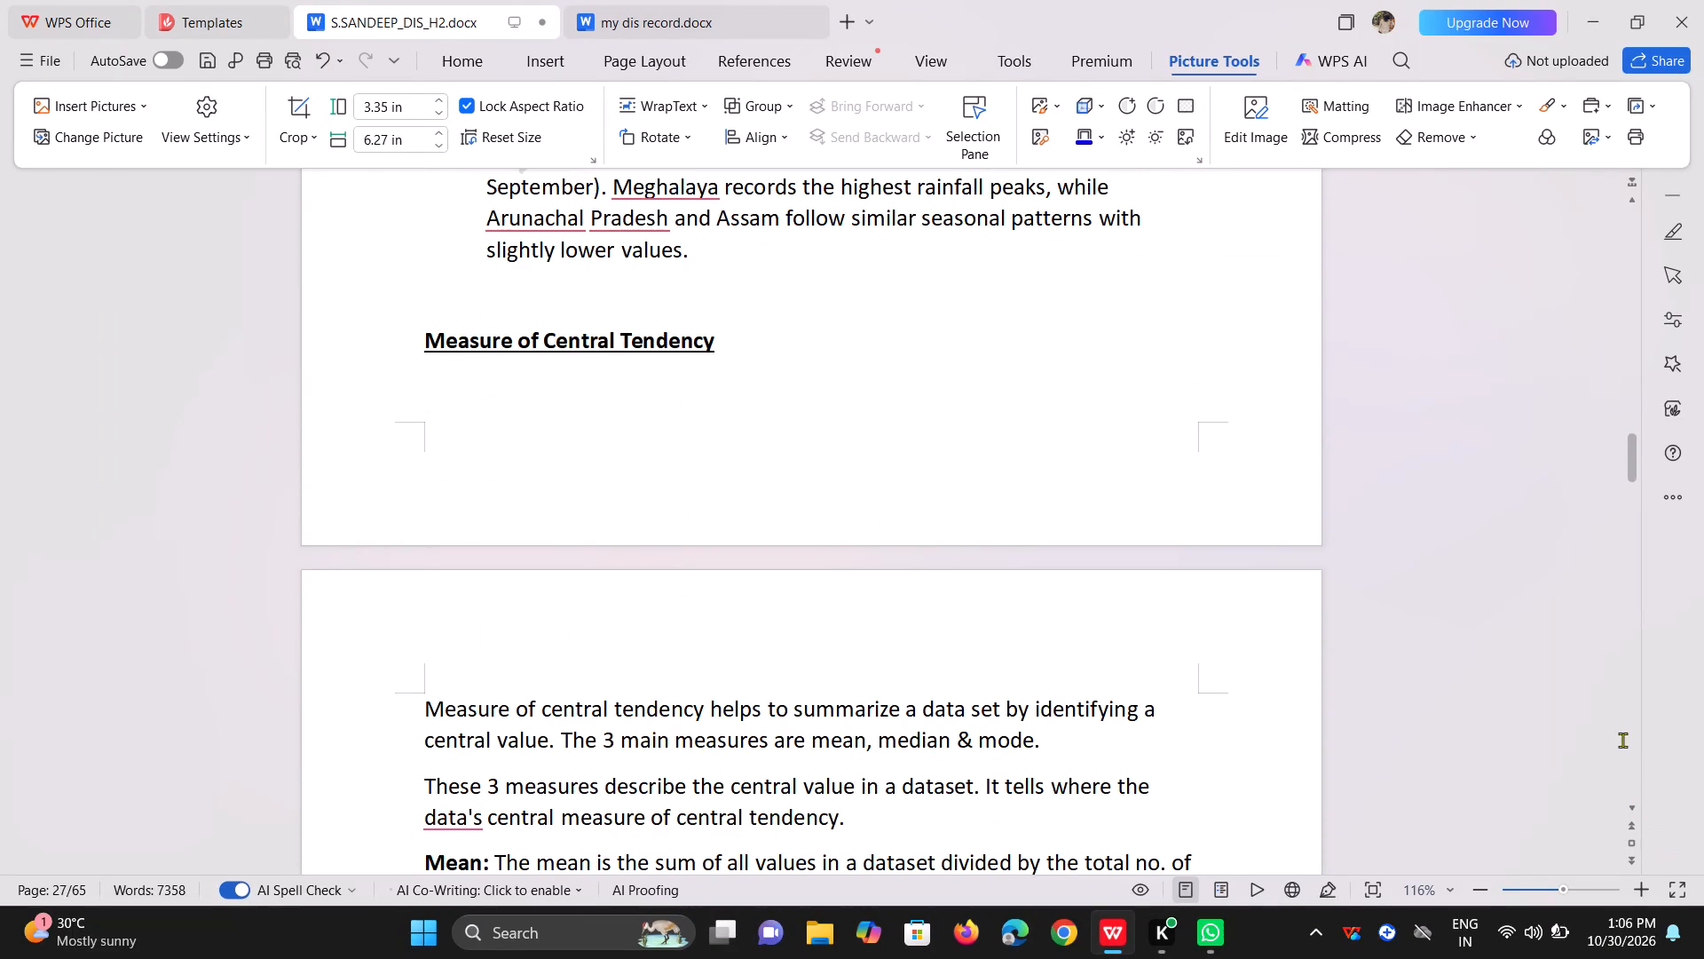
drag(1627, 756, 1691, 431)
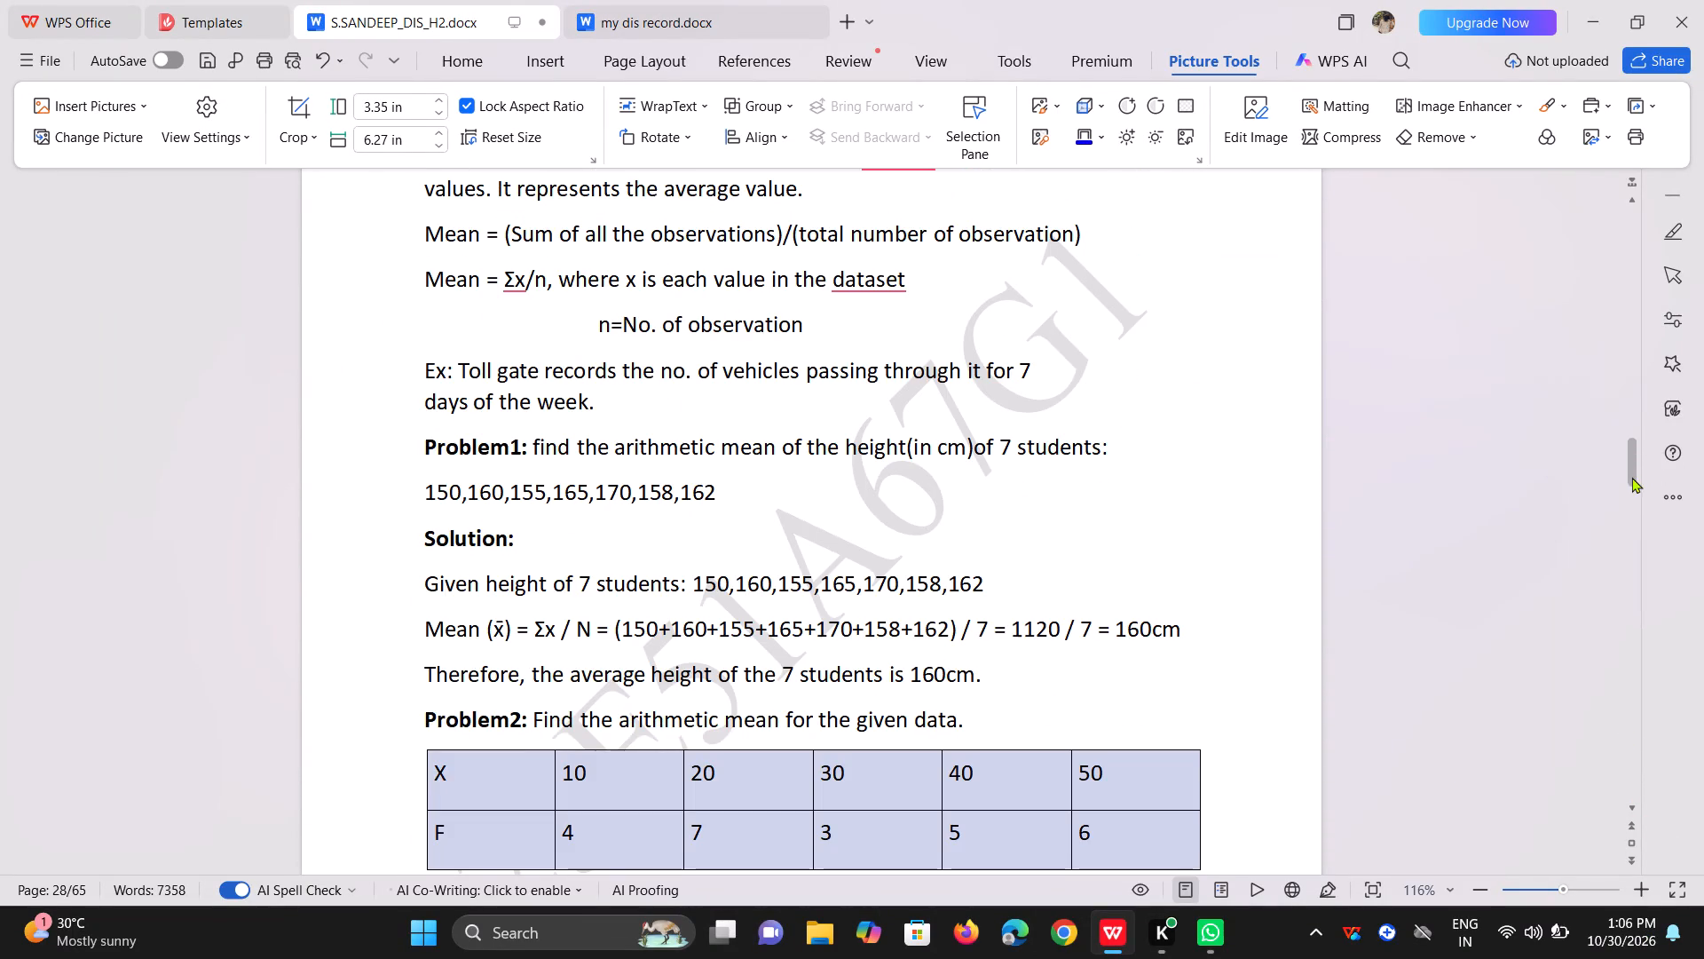
Go to the document's end and review the case study answers back to the DATA SET picture.
drag(1629, 478, 1625, 911)
click(1629, 849)
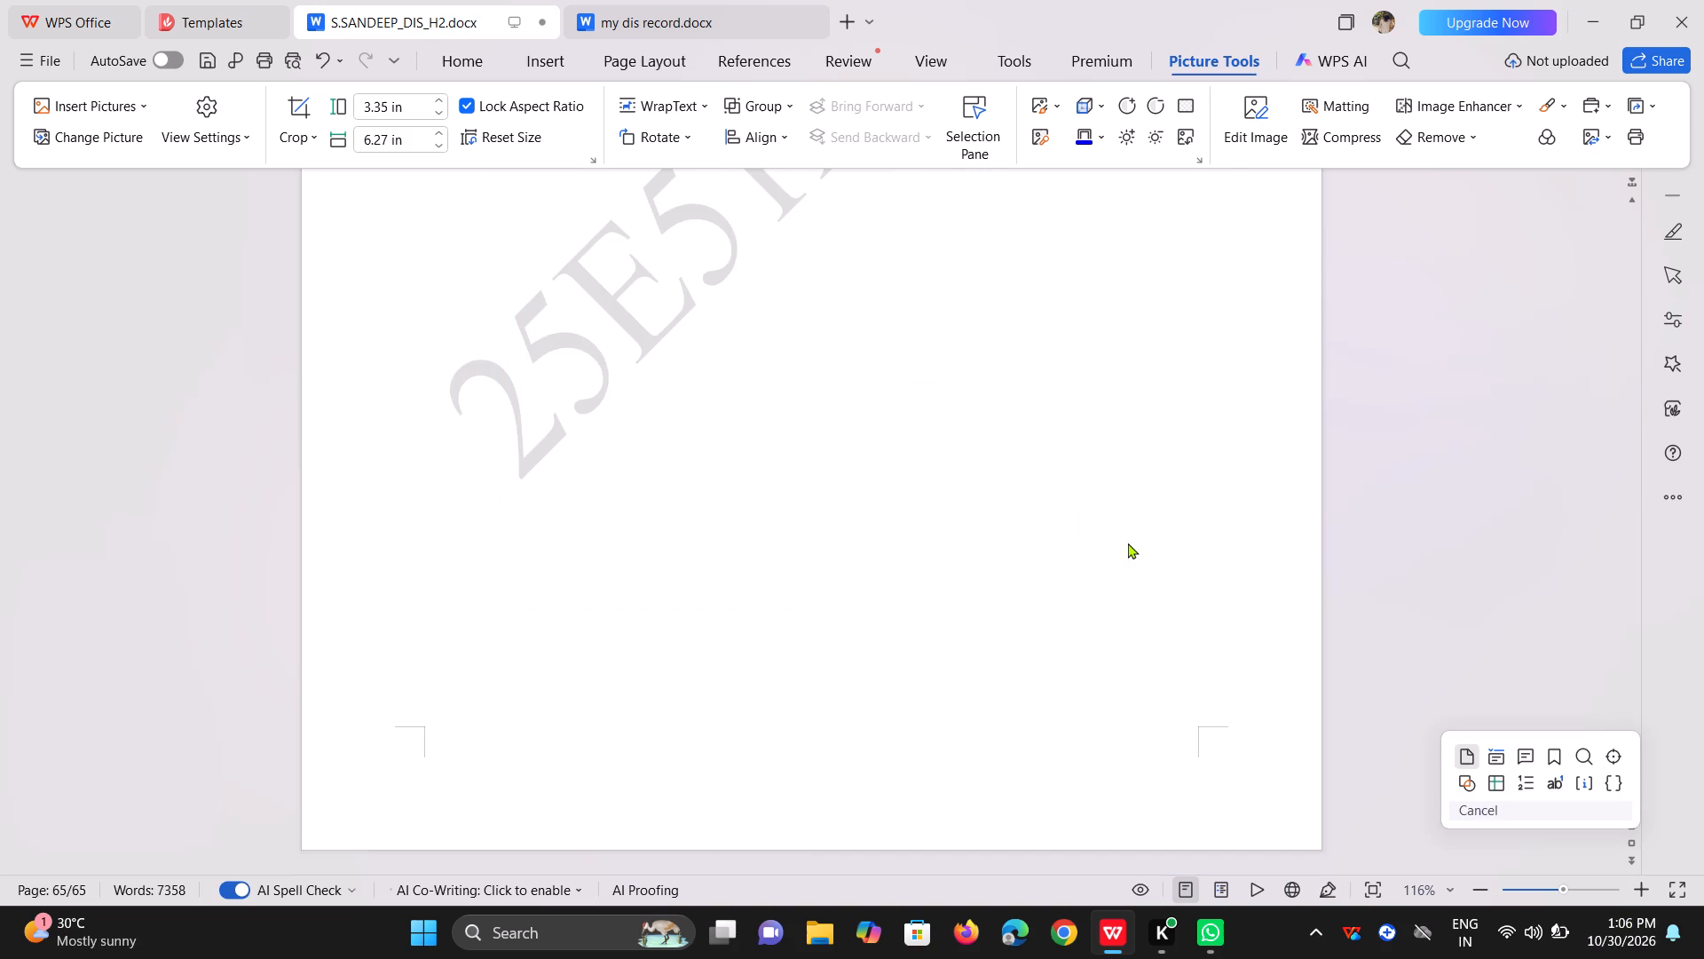
scroll(1128, 543, up, 16)
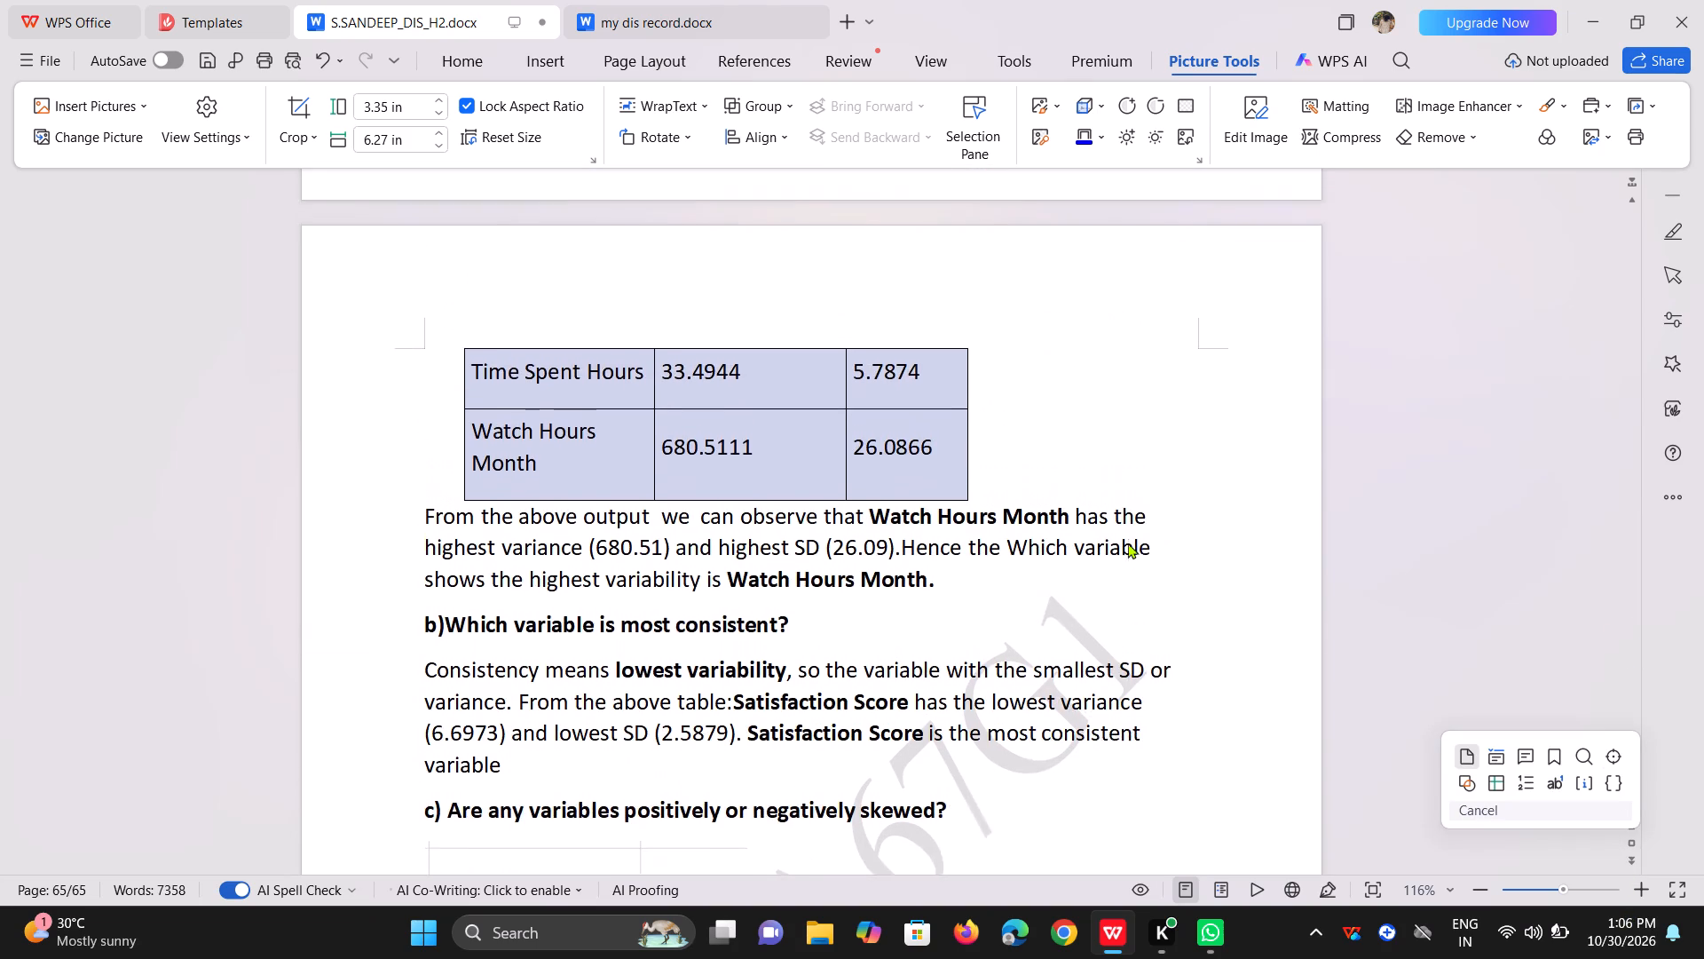
scroll(1128, 543, up, 7)
click(1128, 543)
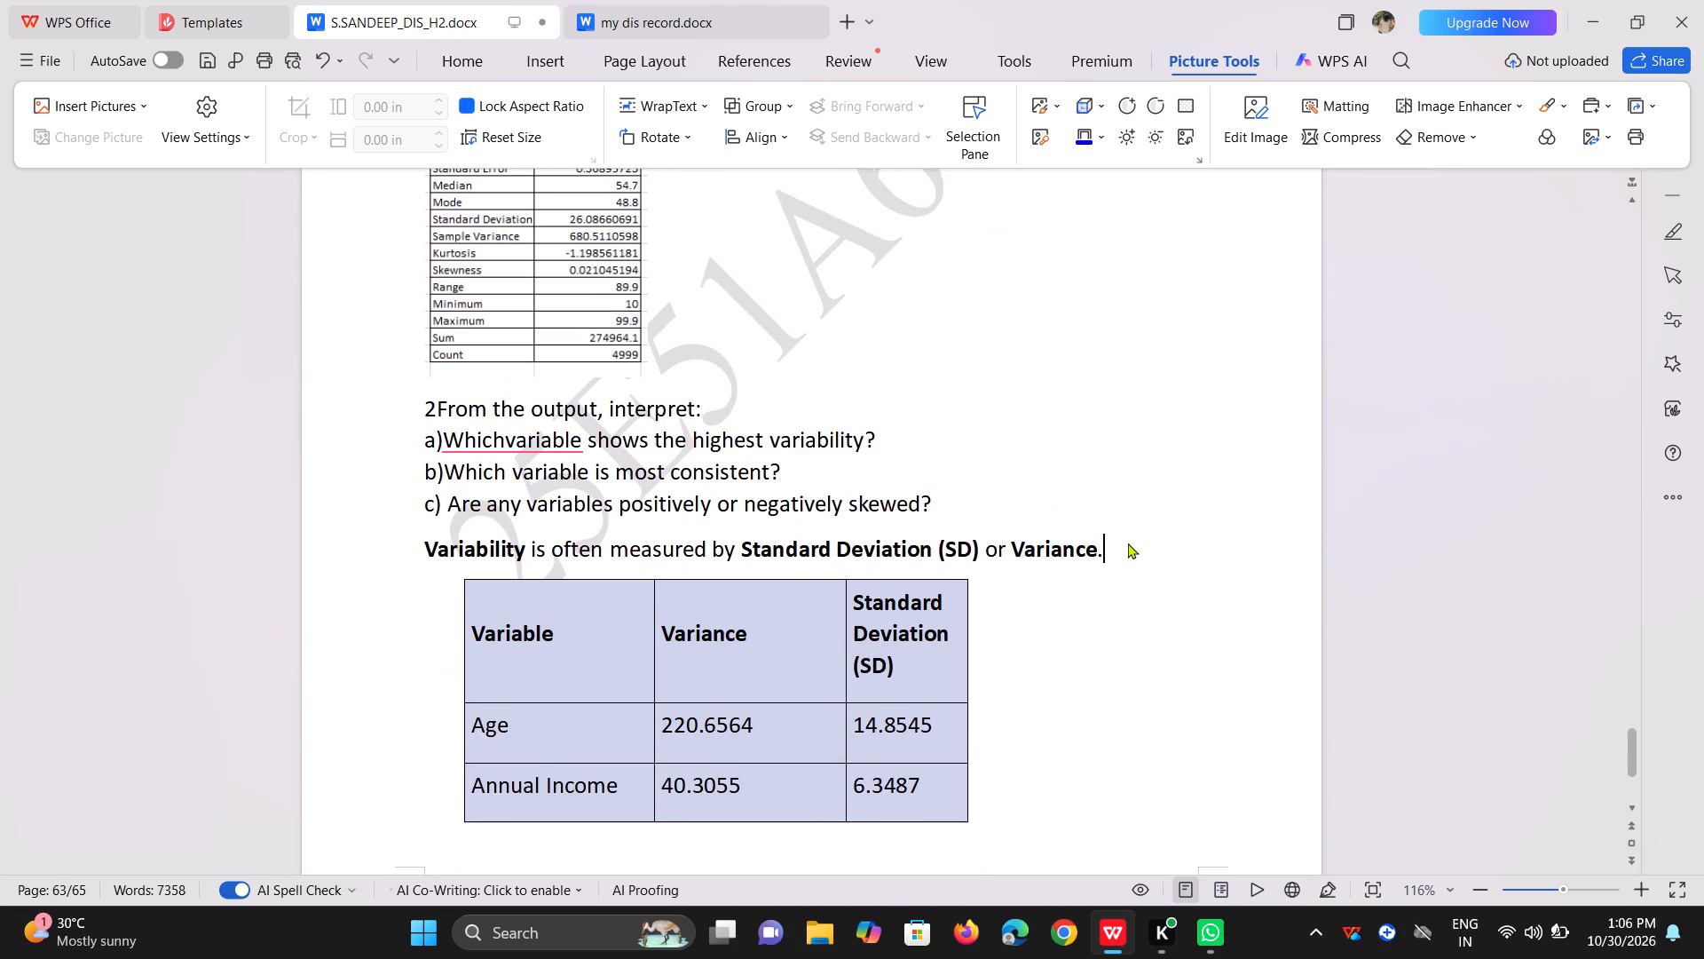
scroll(1128, 543, up, 19)
scroll(1128, 543, up, 2)
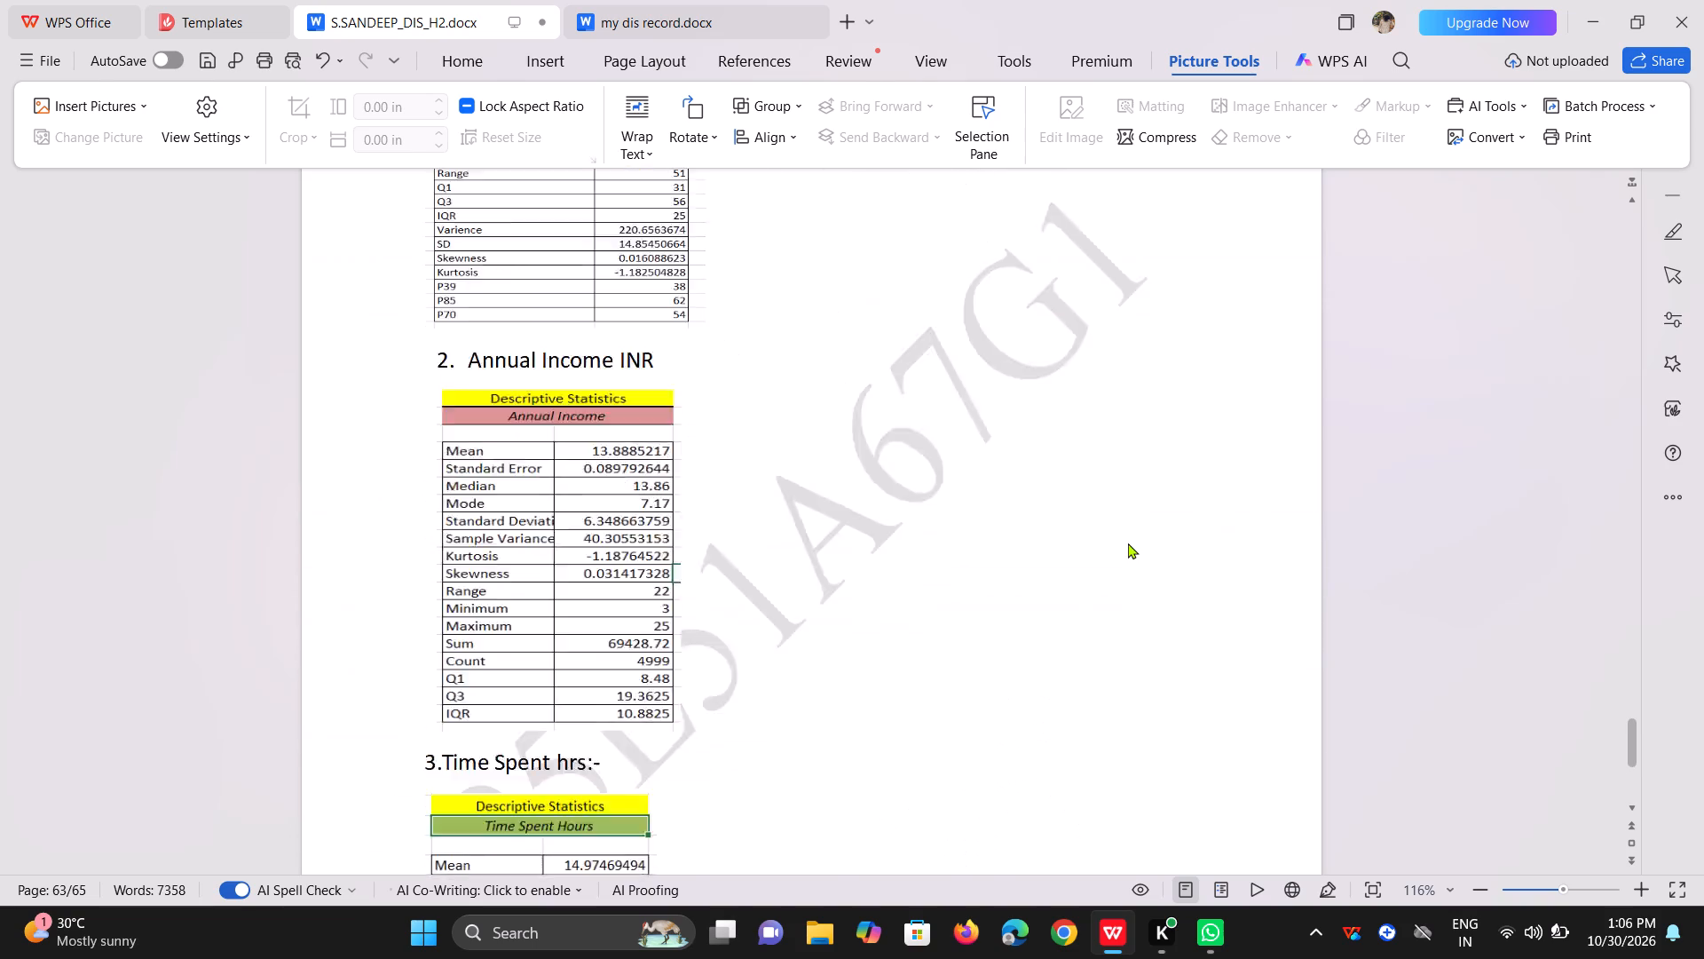
scroll(1128, 543, up, 20)
scroll(1128, 543, up, 1)
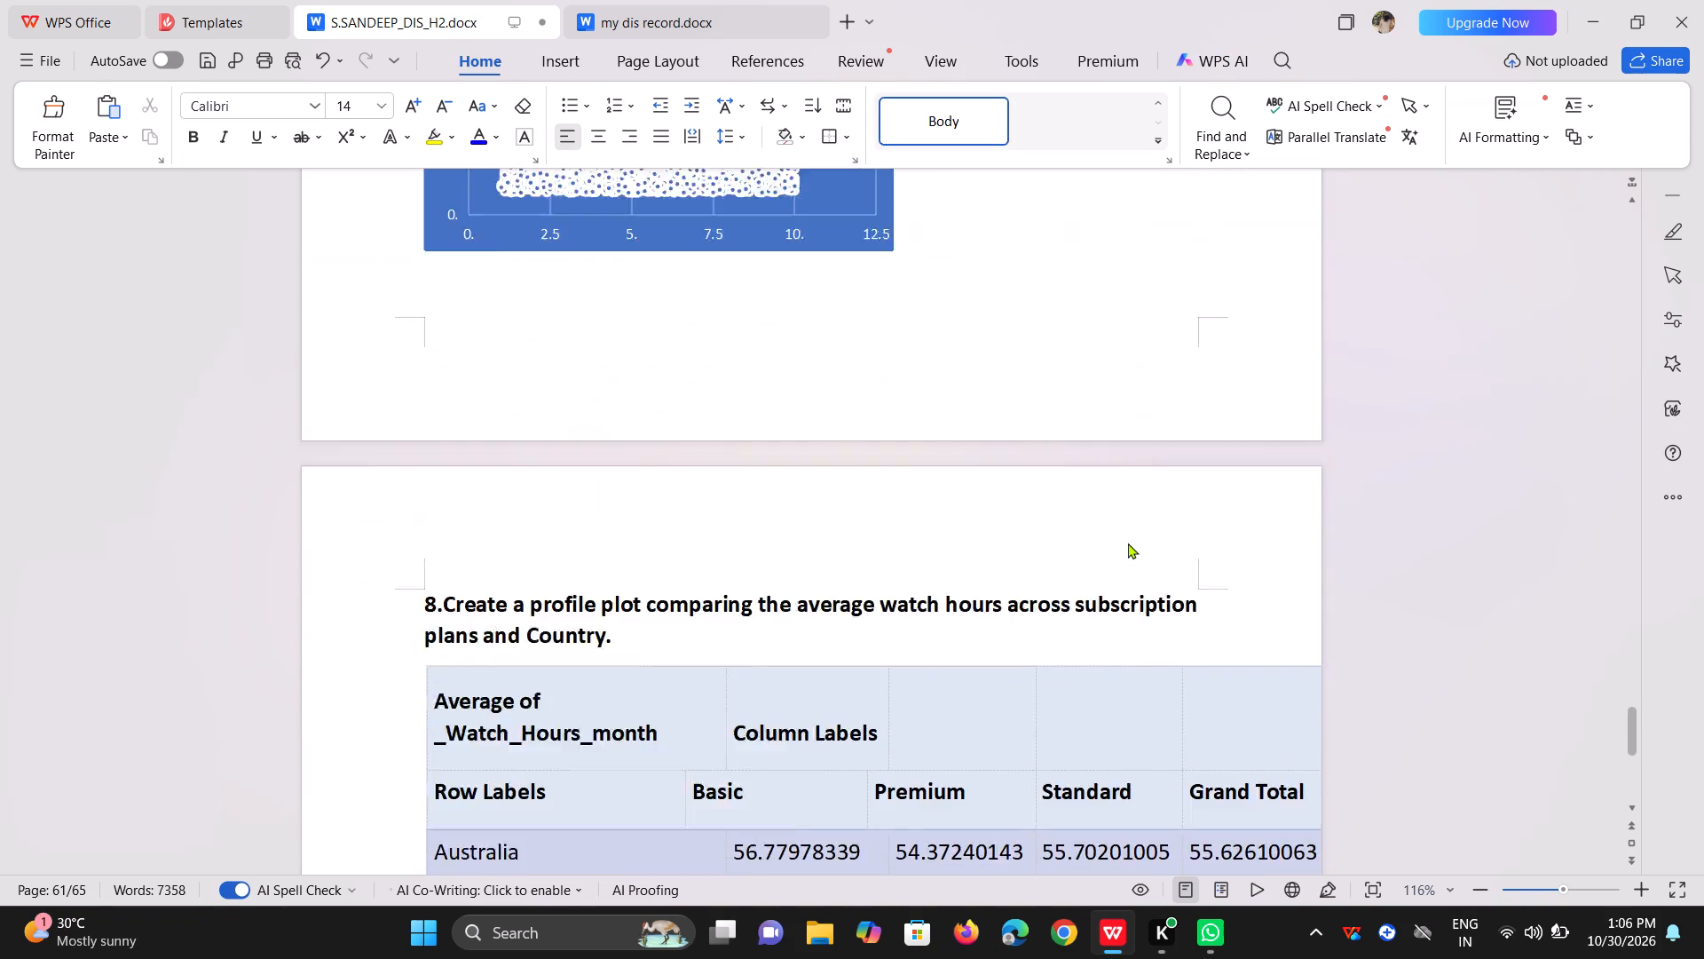
scroll(1128, 543, up, 20)
scroll(1128, 543, up, 1)
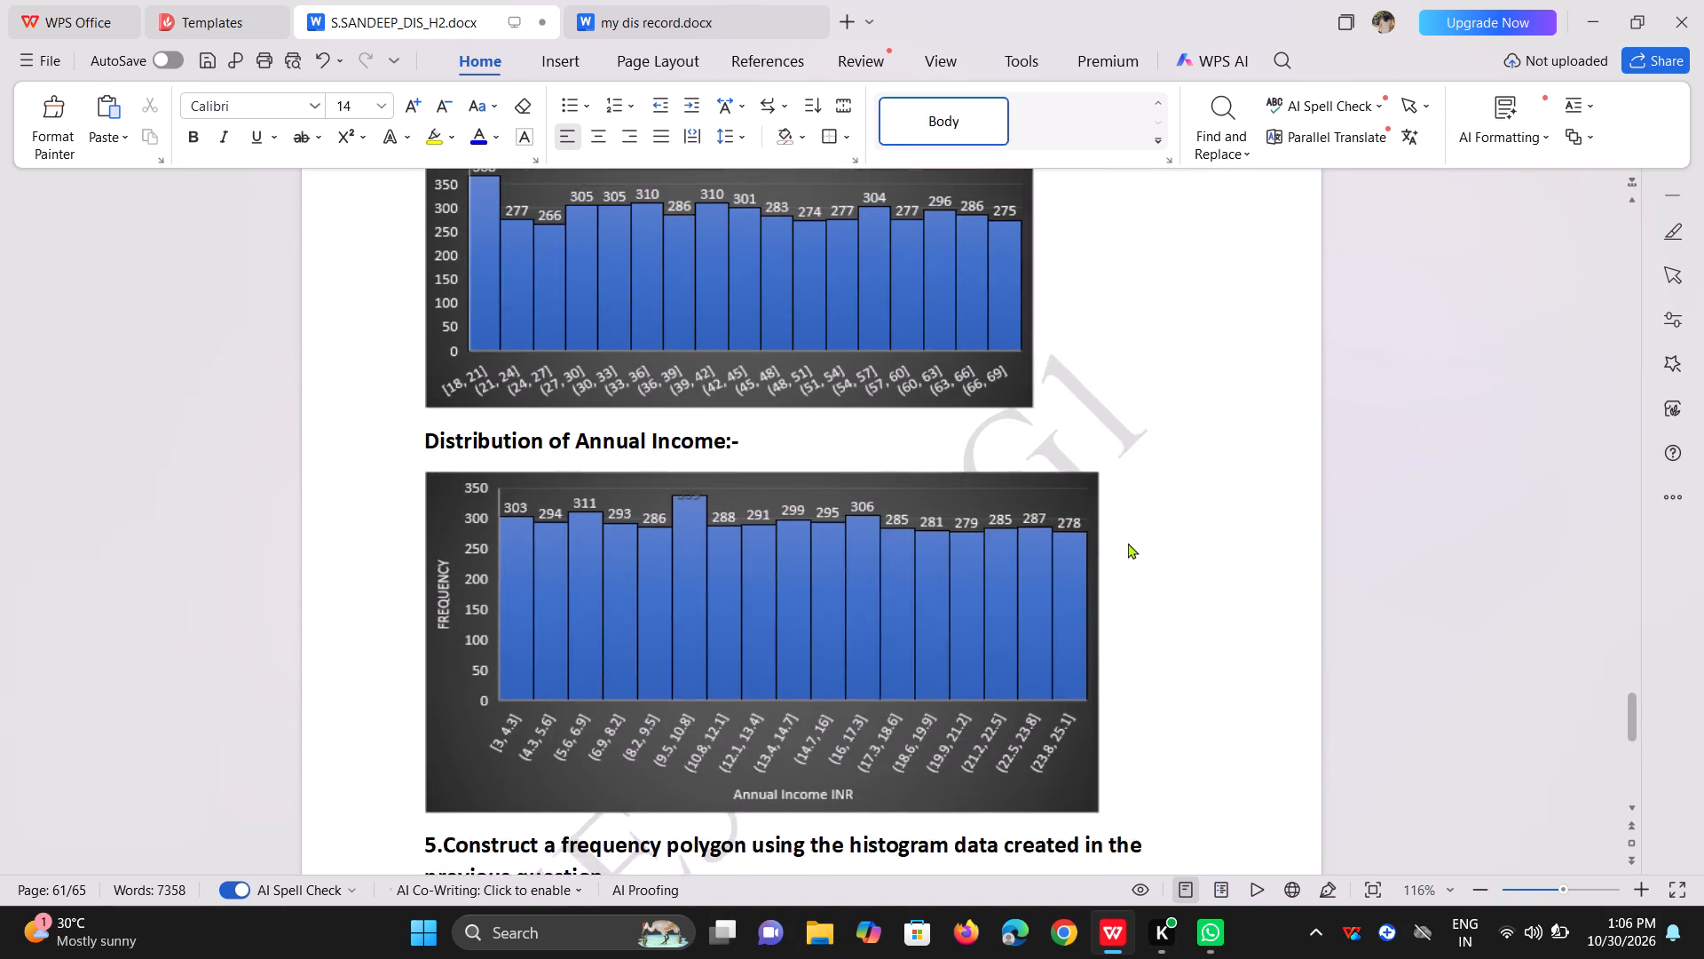
scroll(1128, 543, up, 20)
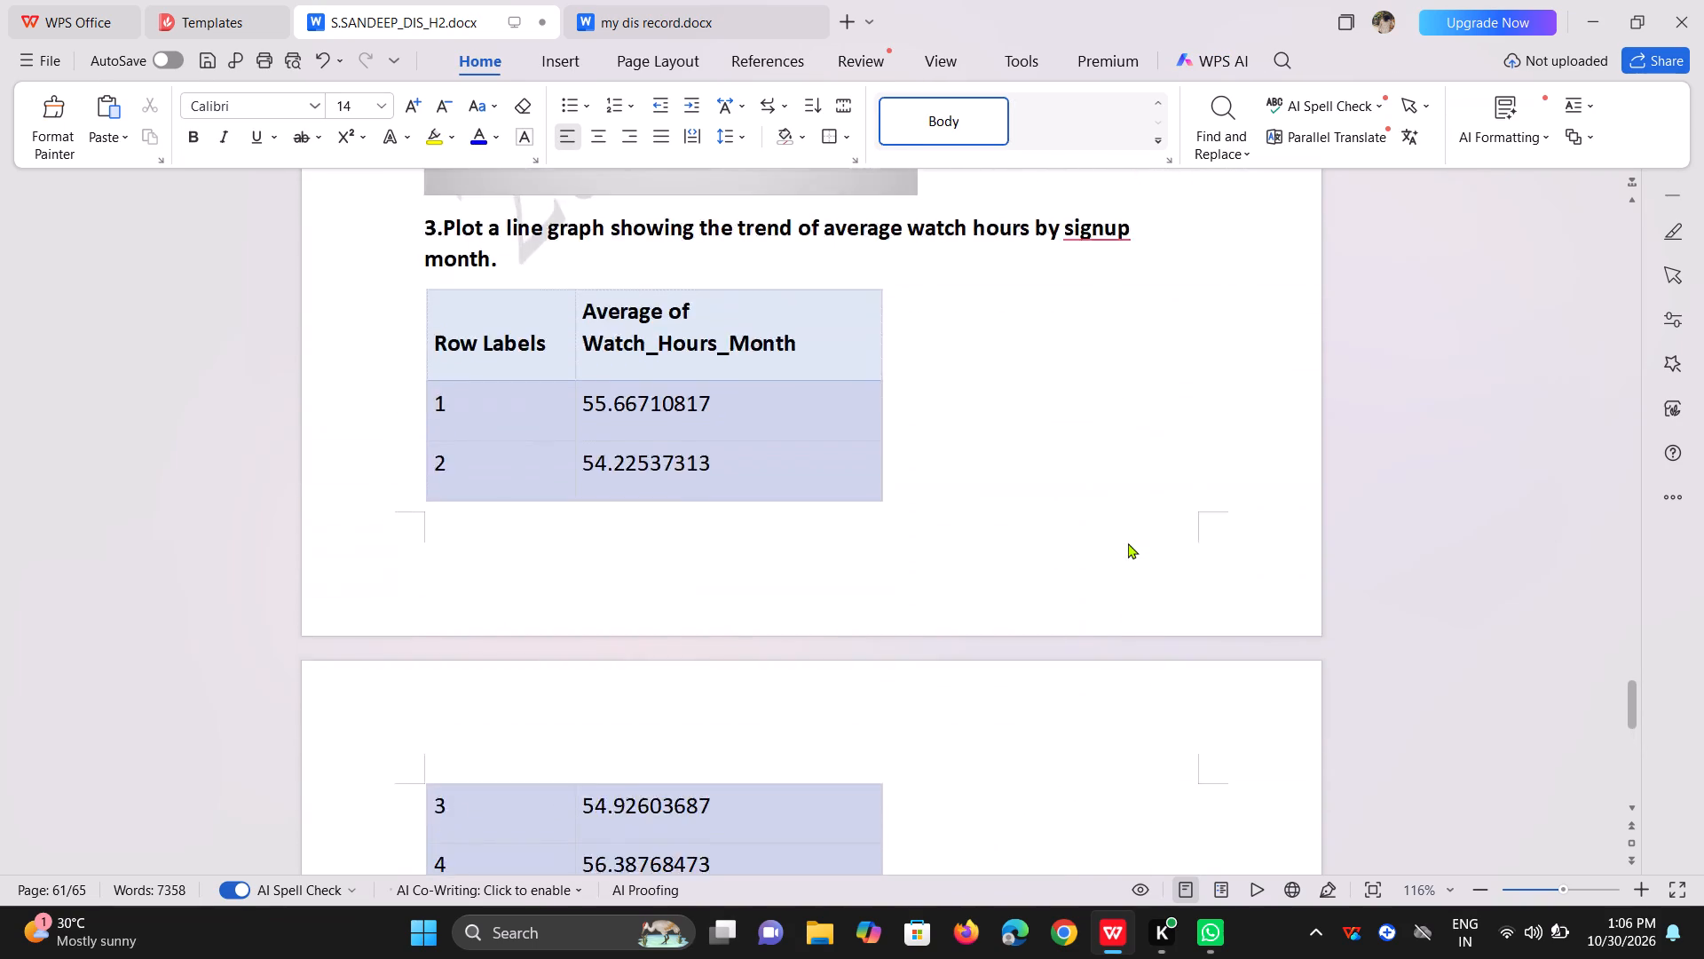
scroll(1128, 543, up, 20)
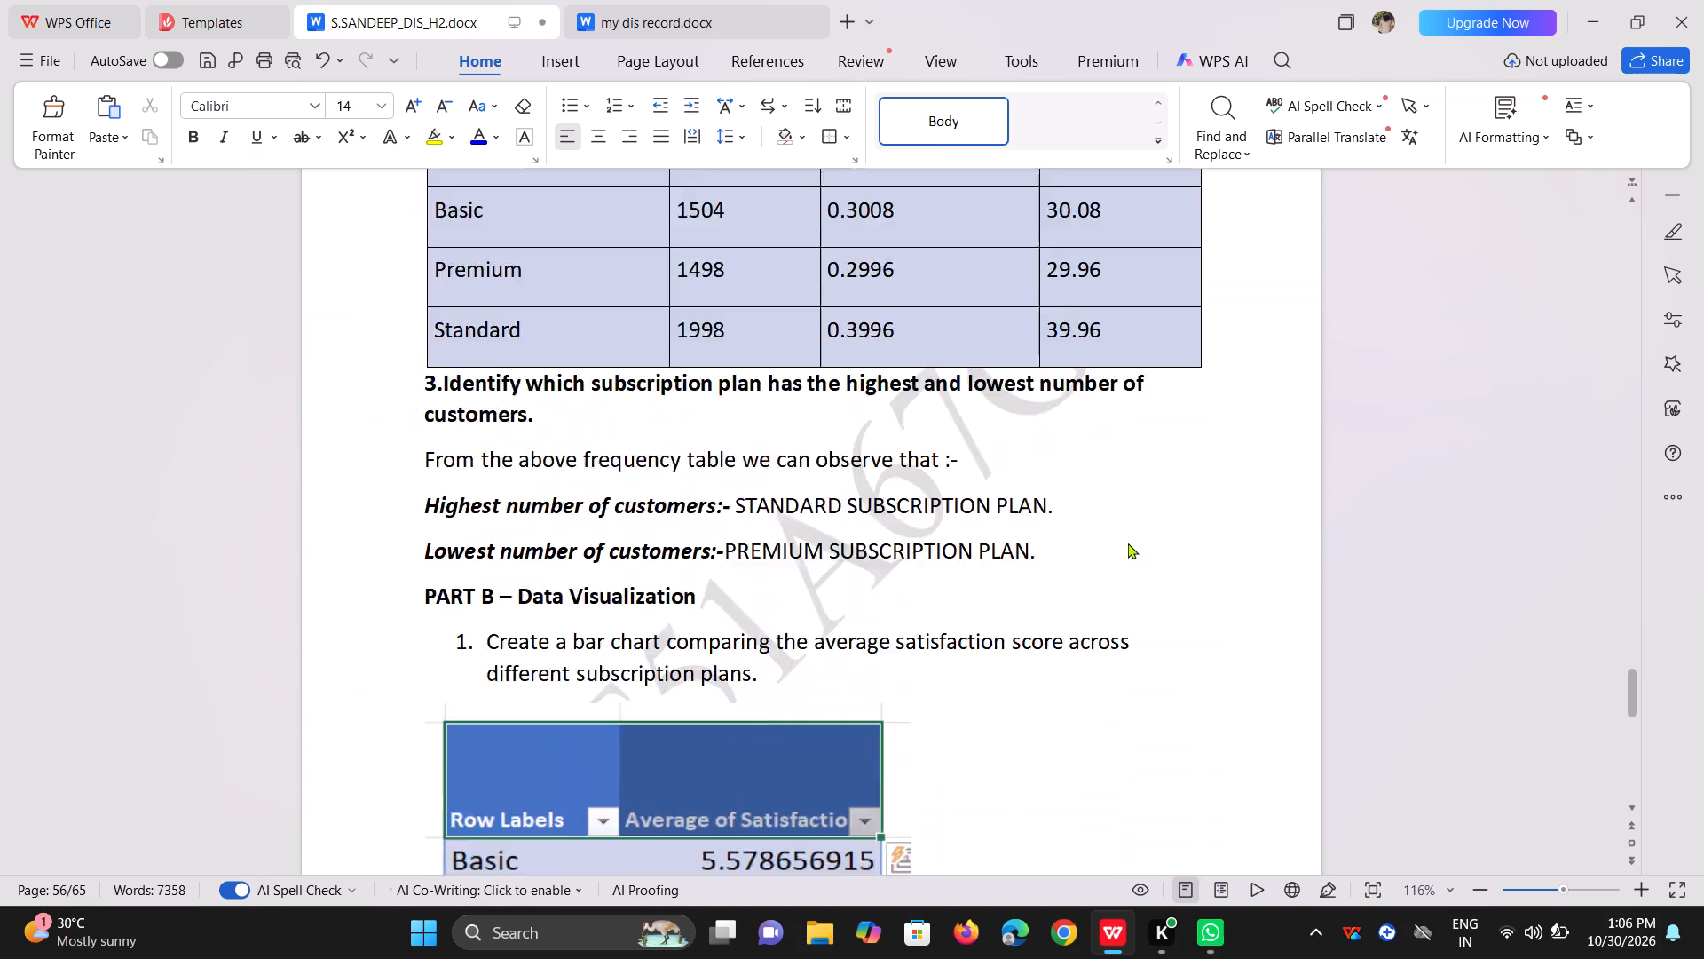
scroll(1128, 543, up, 15)
Replace the picture under the DATA SET :- heading with the copied Telco dataset picture.
right_click(1128, 543)
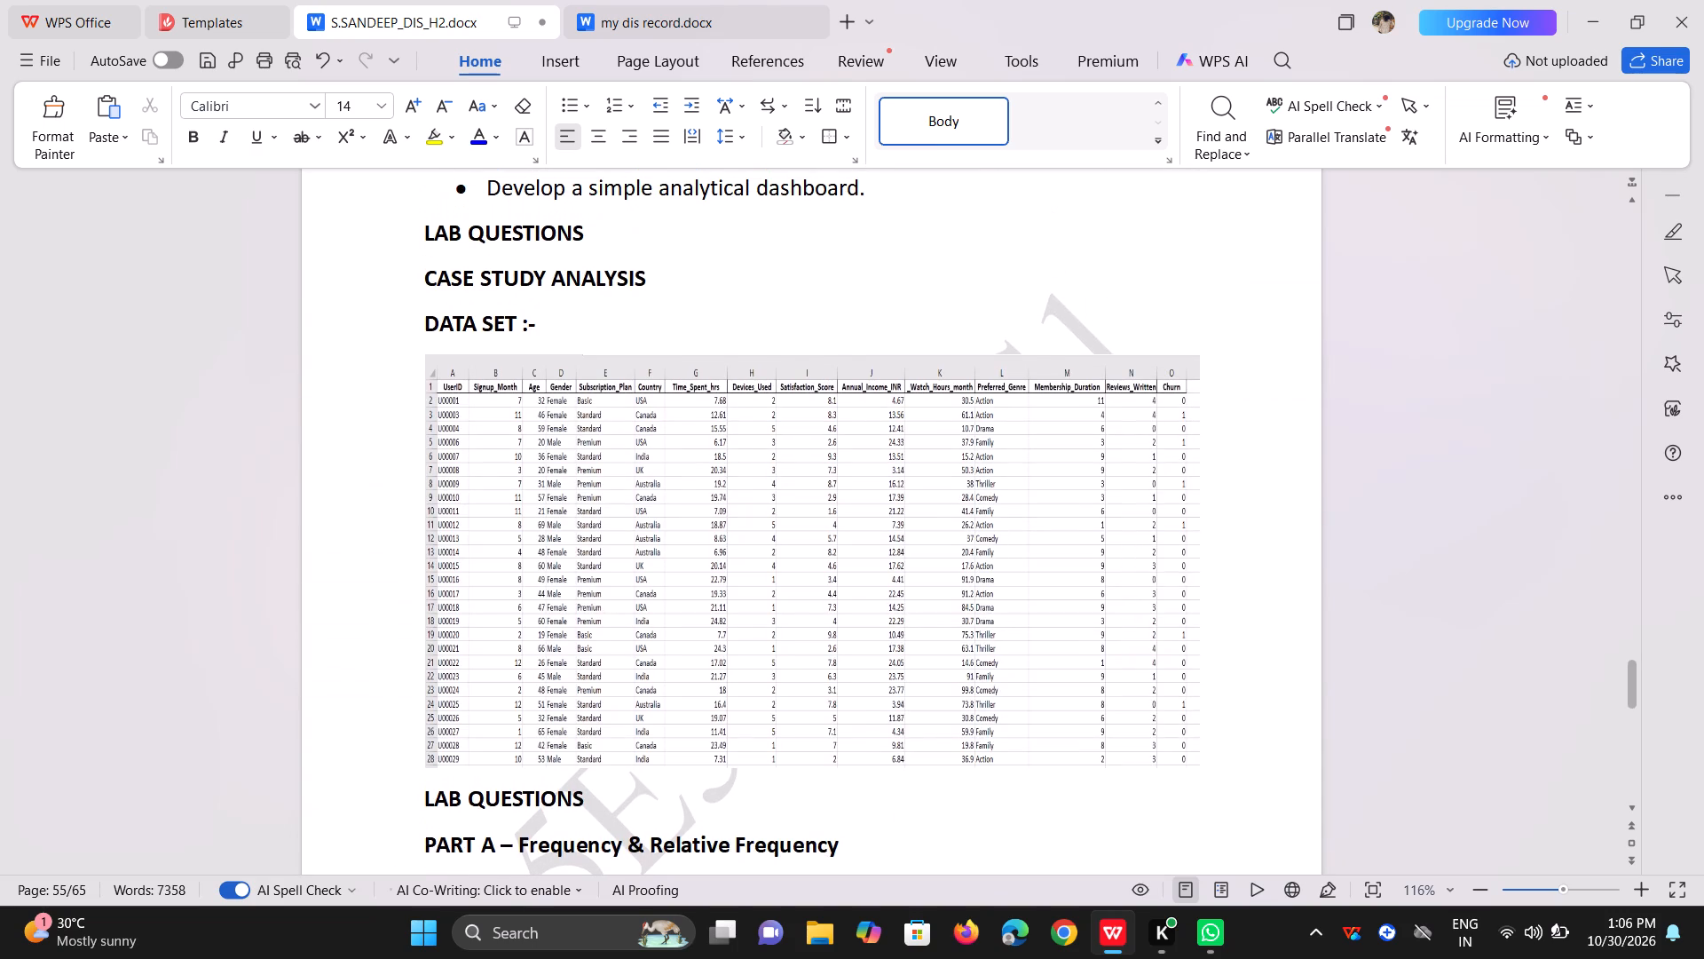
click(911, 536)
click(911, 536)
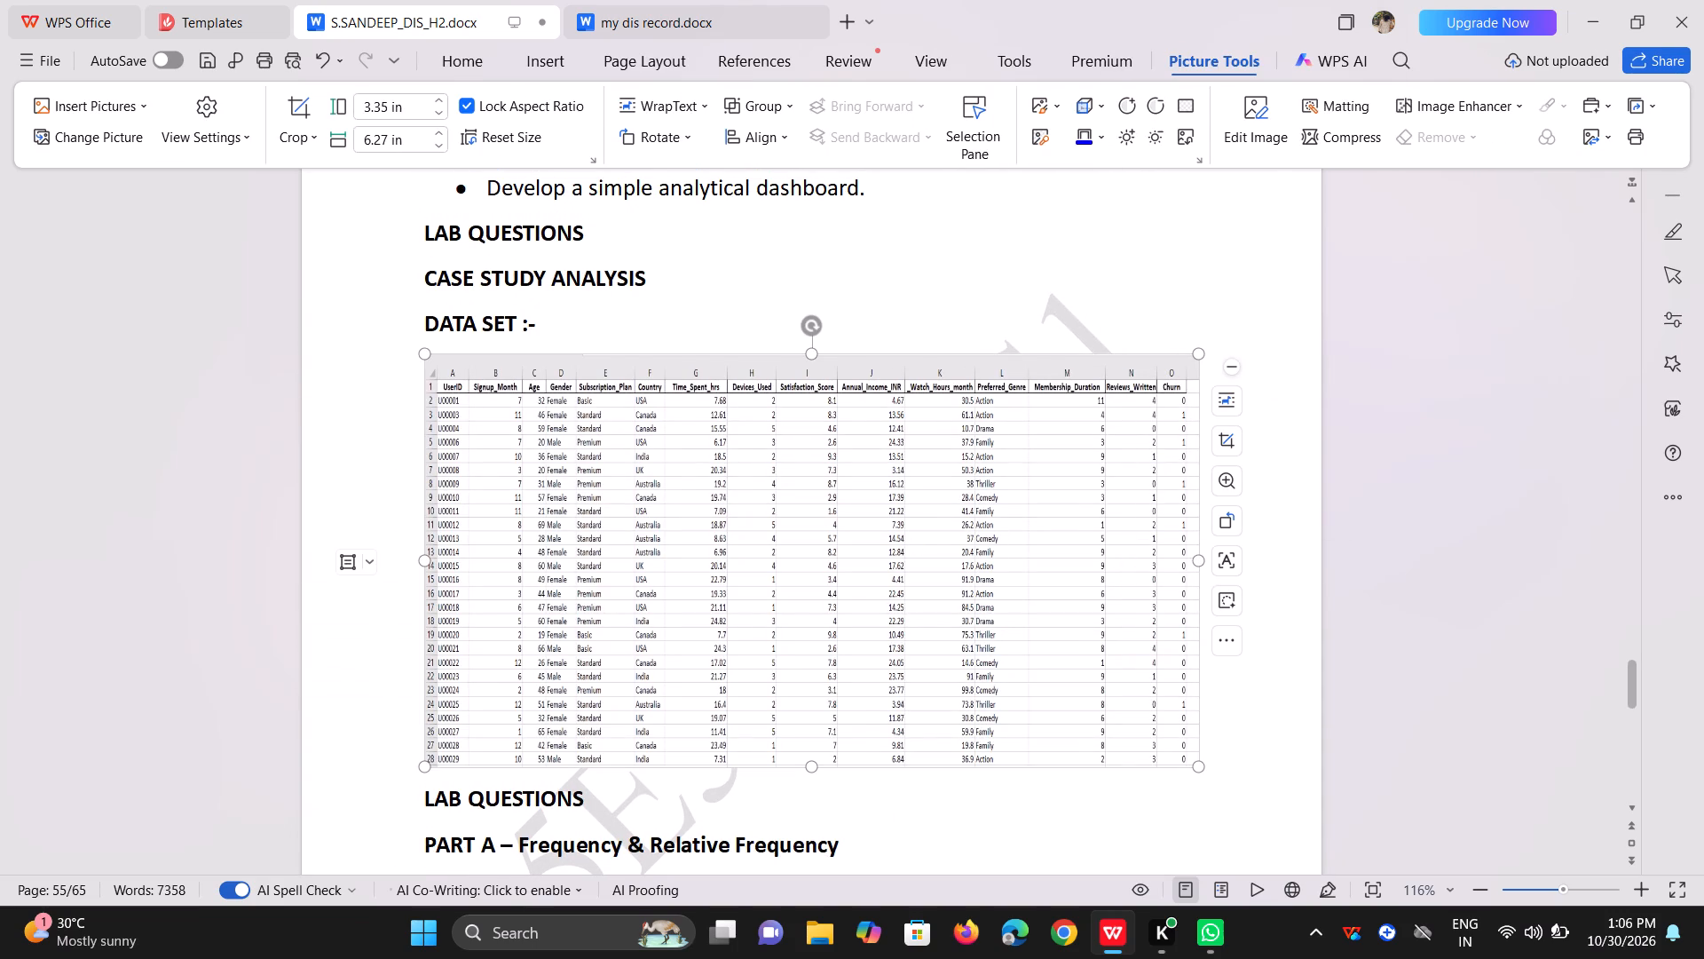
key(Delete)
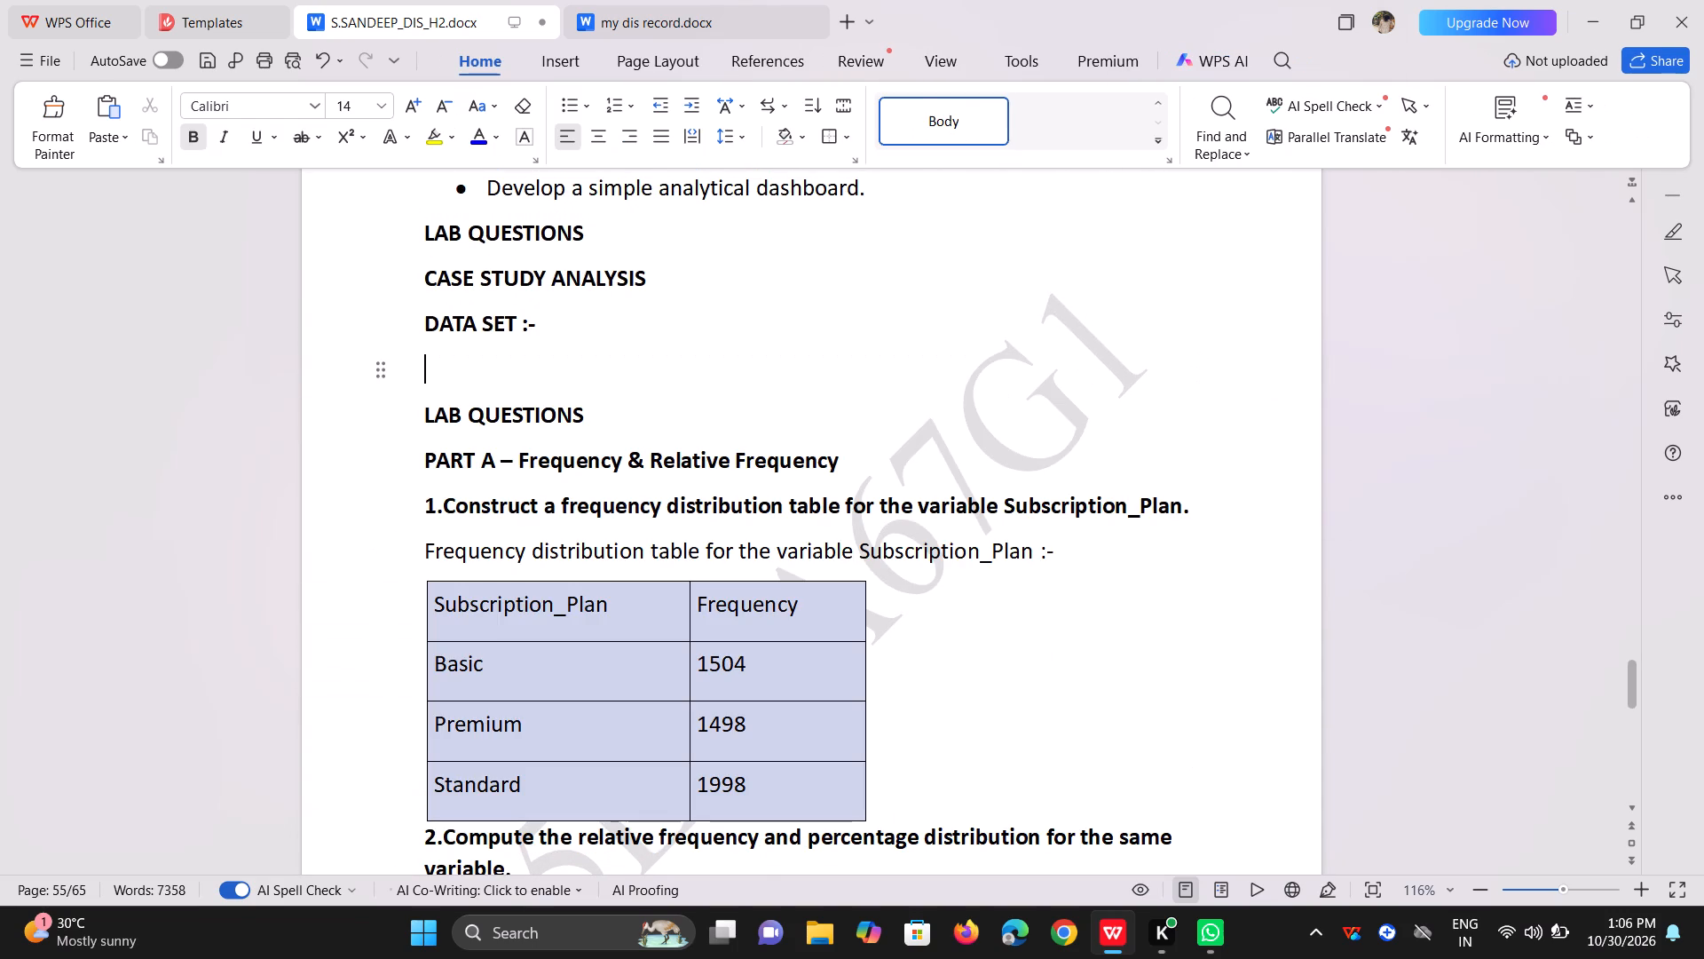
key(ctrl+v)
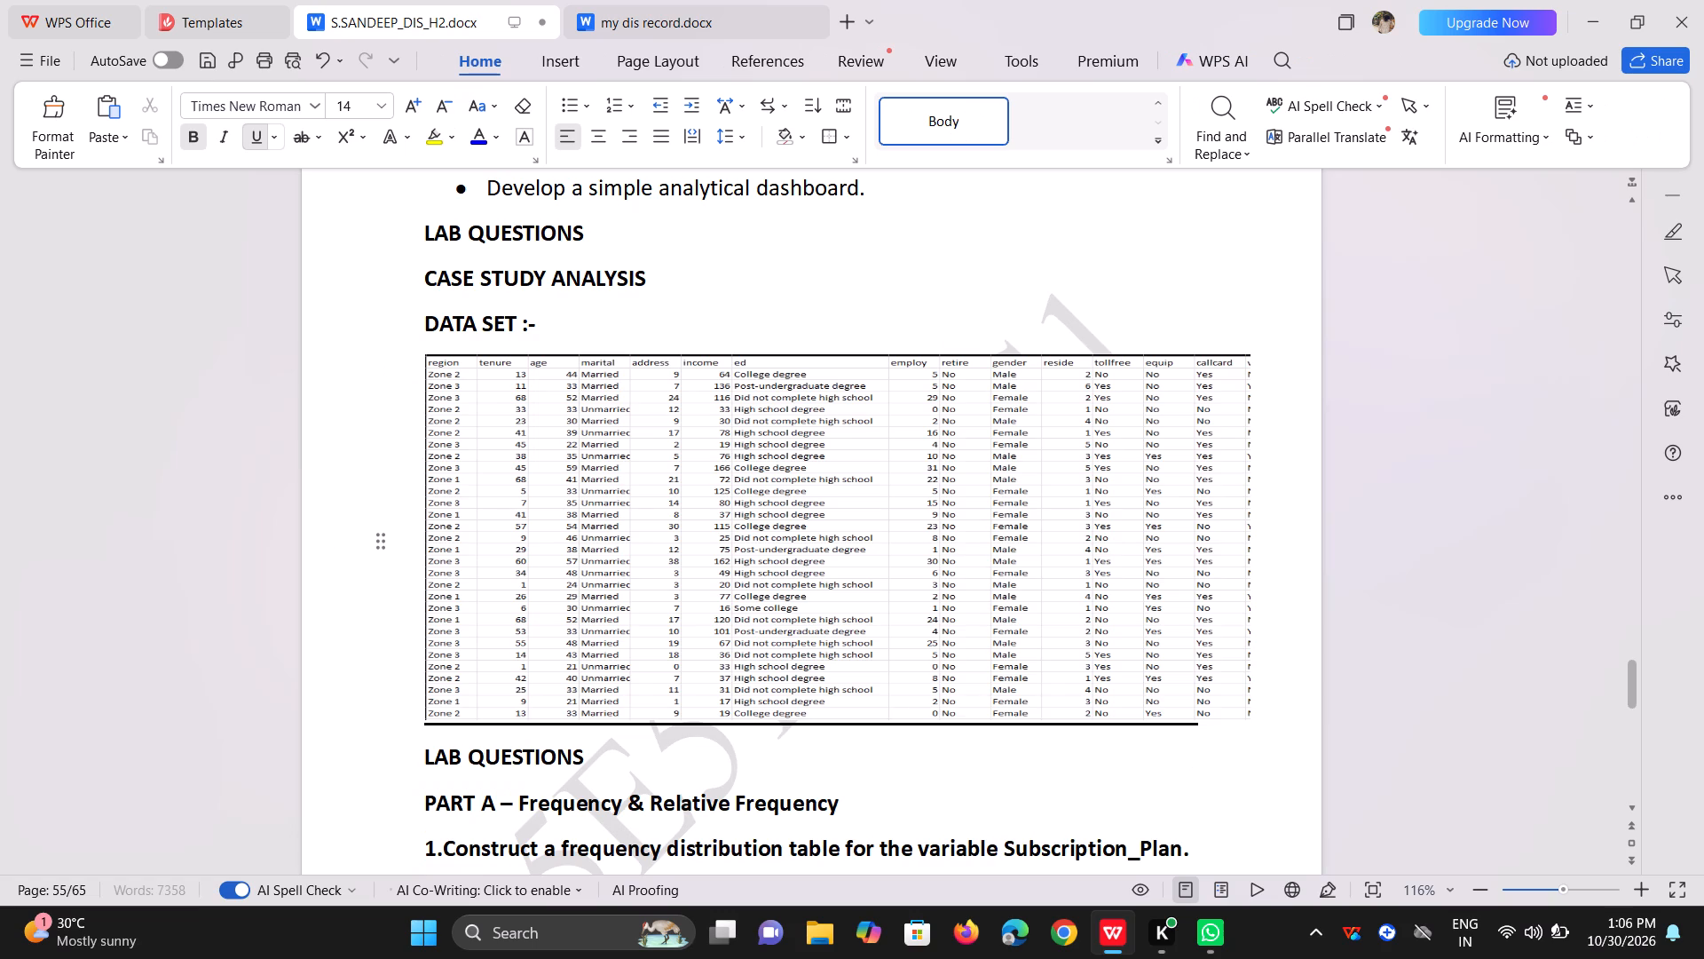
Examine the existing case study answers below the dataset picture, from the Part A frequency table to the Part B charts.
scroll(991, 654, down, 19)
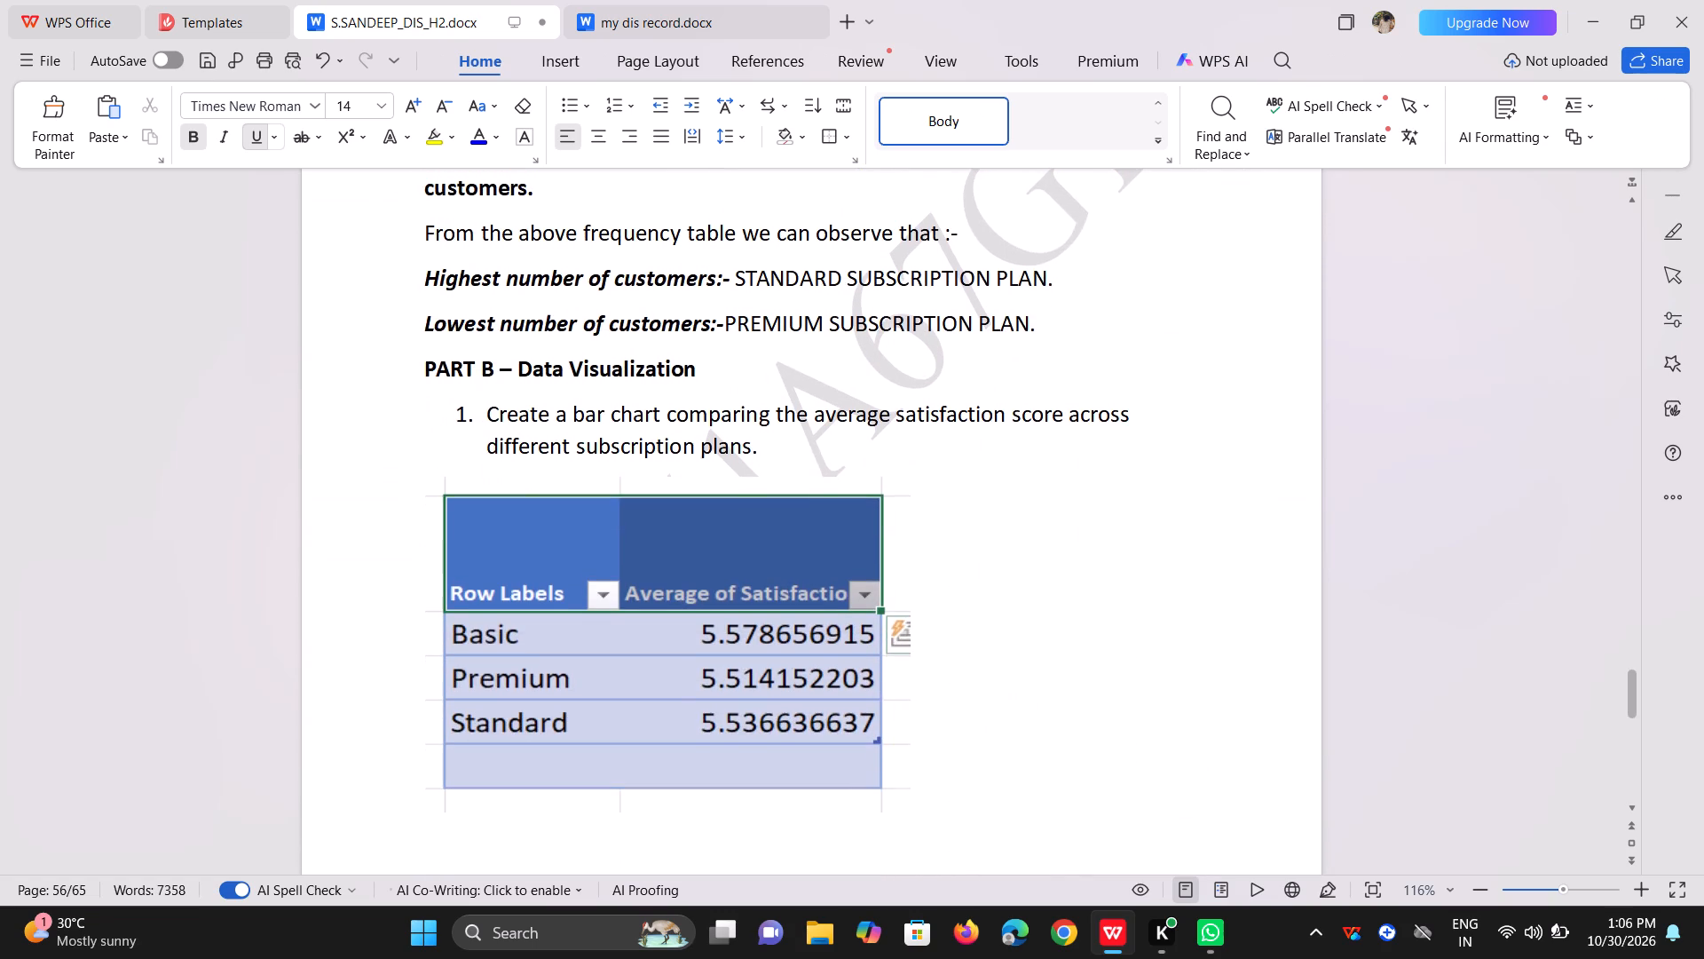
scroll(991, 654, down, 2)
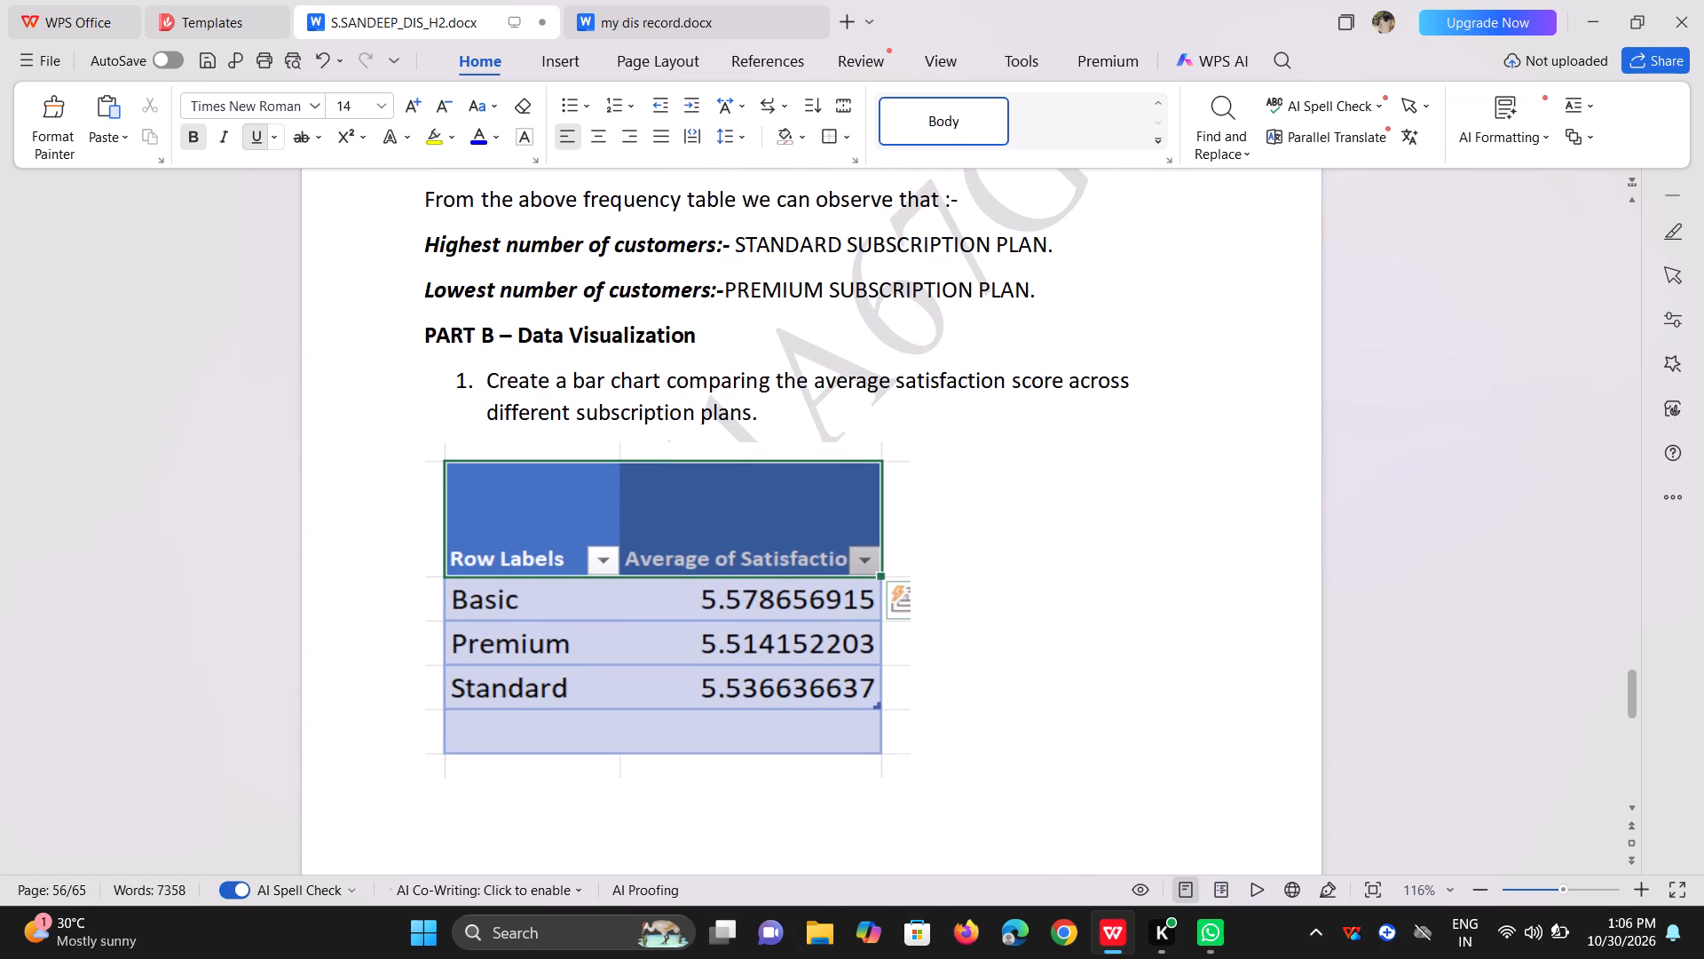
scroll(991, 654, down, 12)
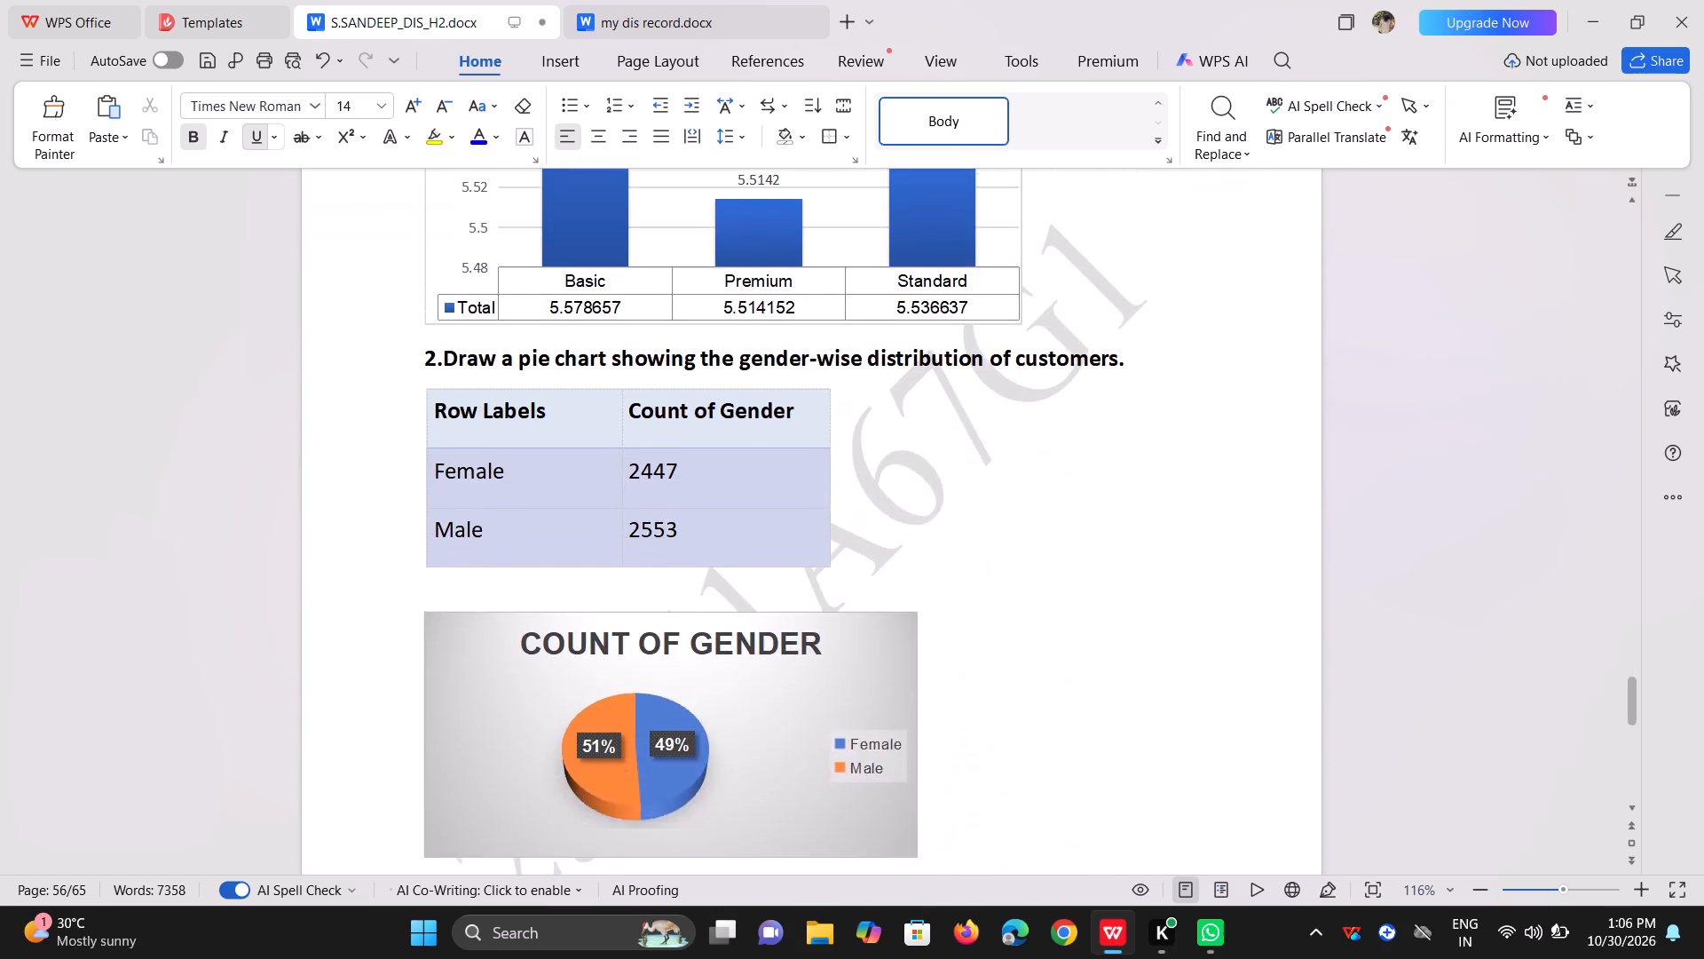
scroll(991, 654, down, 6)
scroll(991, 654, up, 11)
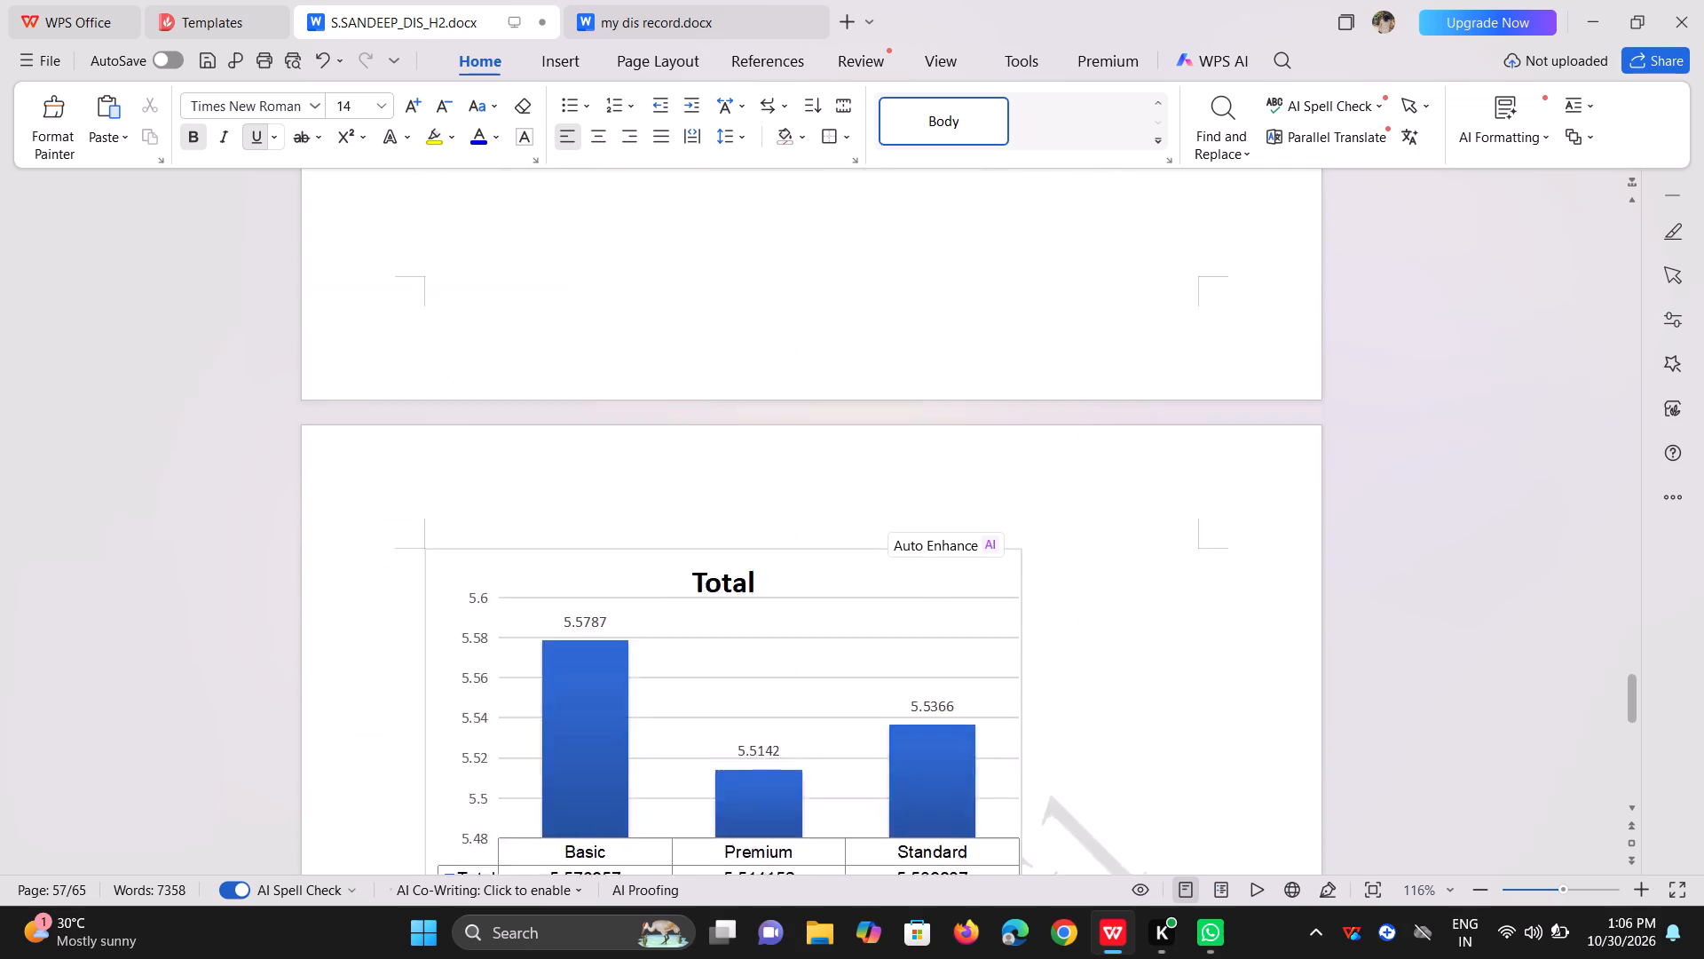
scroll(991, 654, up, 16)
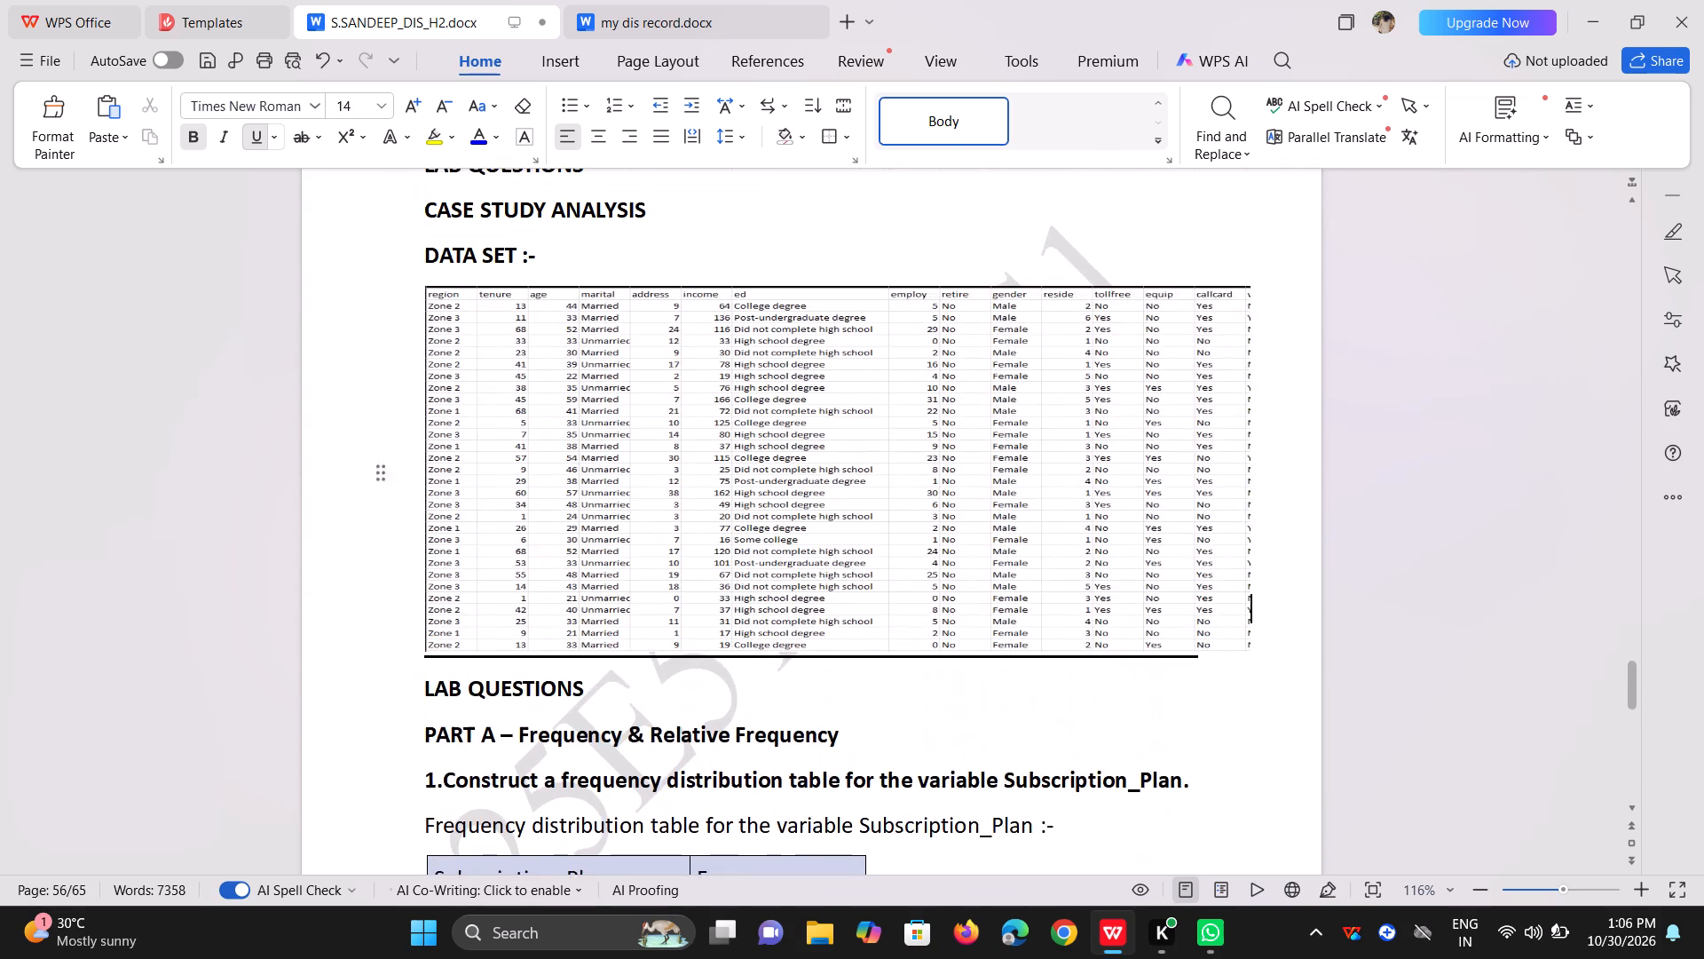
Delete the case study content from the LAB QUESTIONS heading below the dataset picture through the question 7 scatter plot prompt.
scroll(991, 654, down, 1)
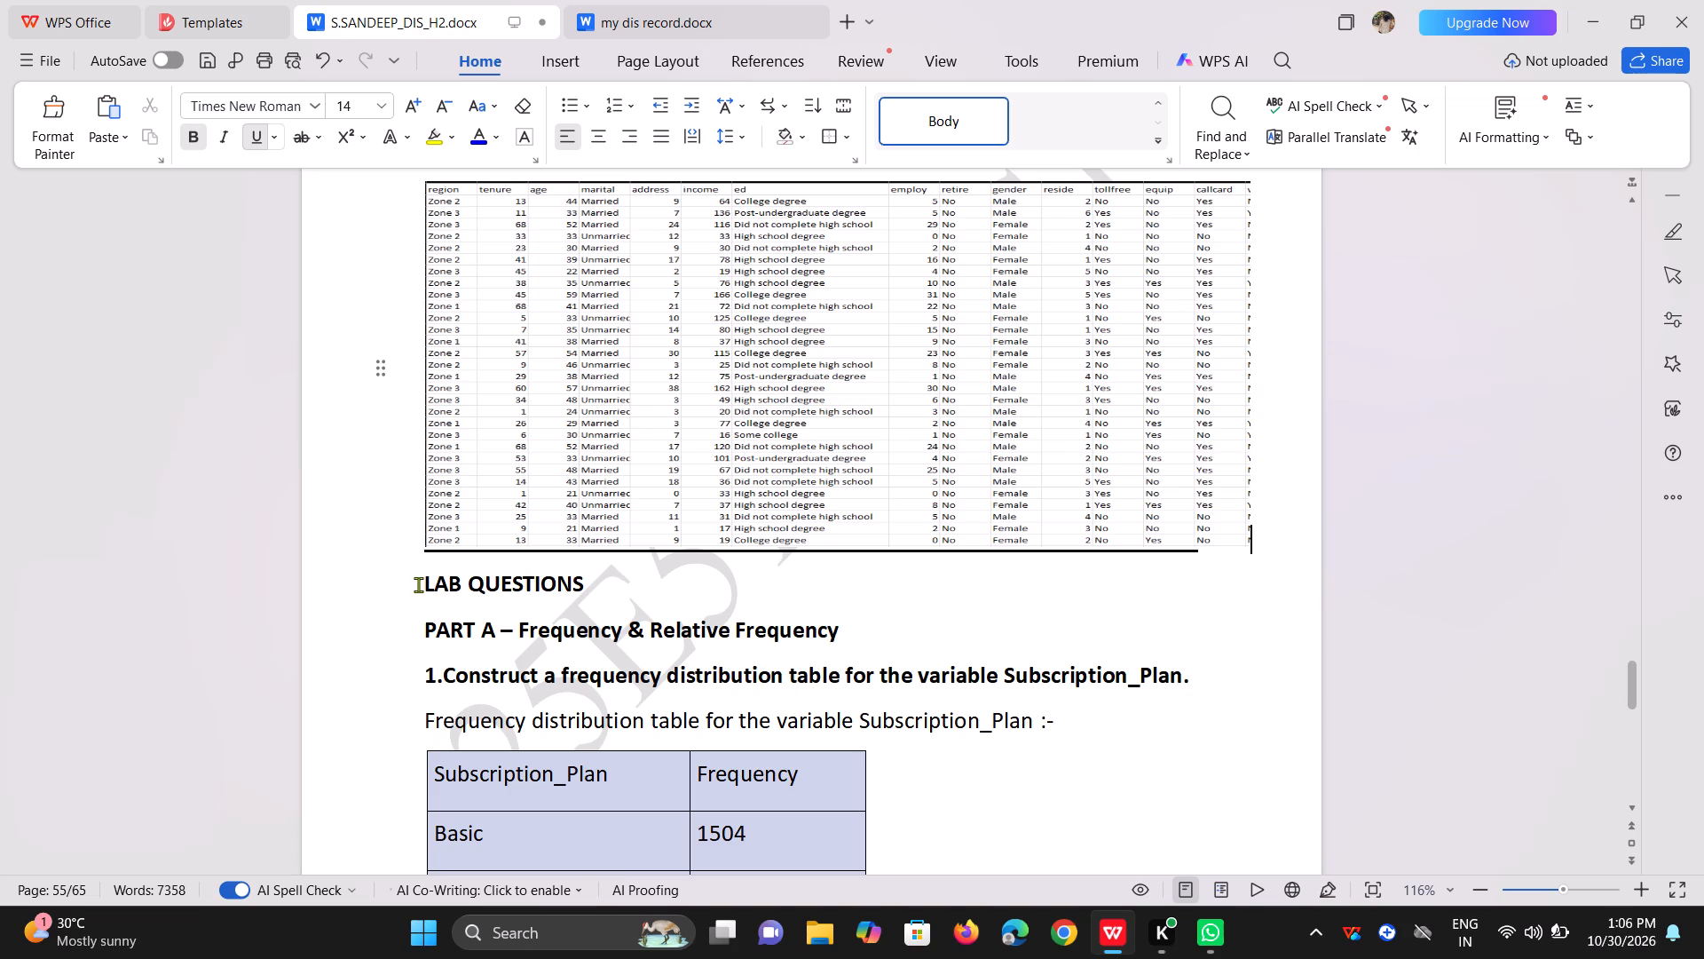
drag(418, 584, 674, 845)
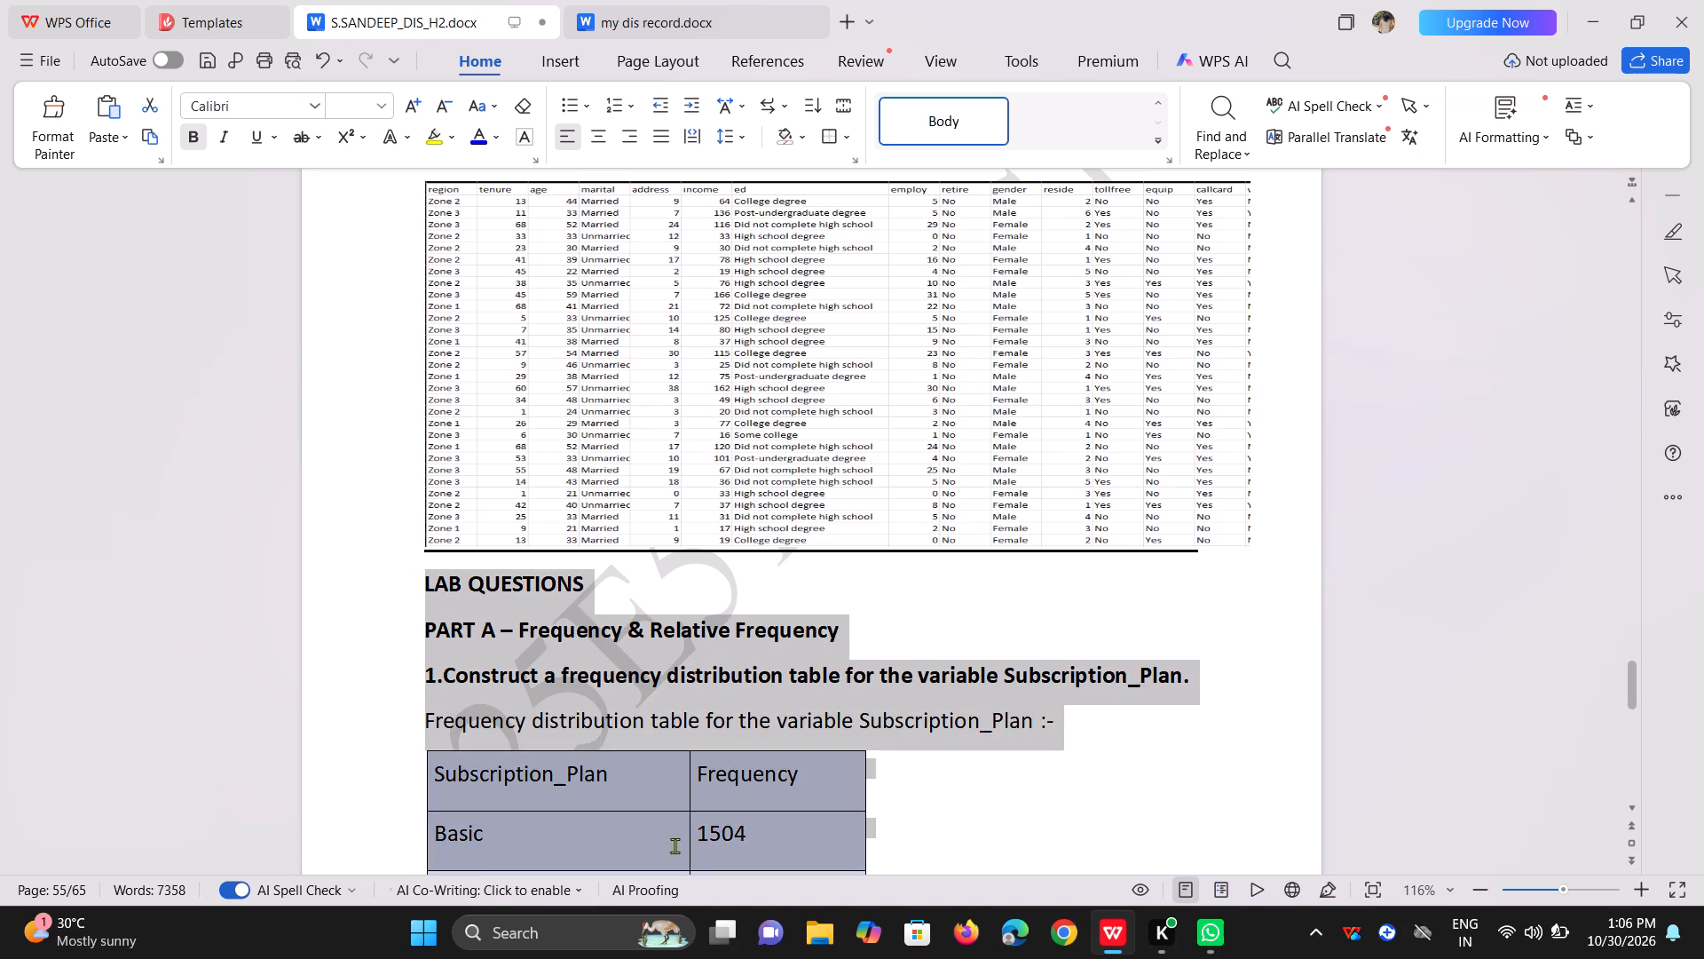
drag(674, 845, 722, 894)
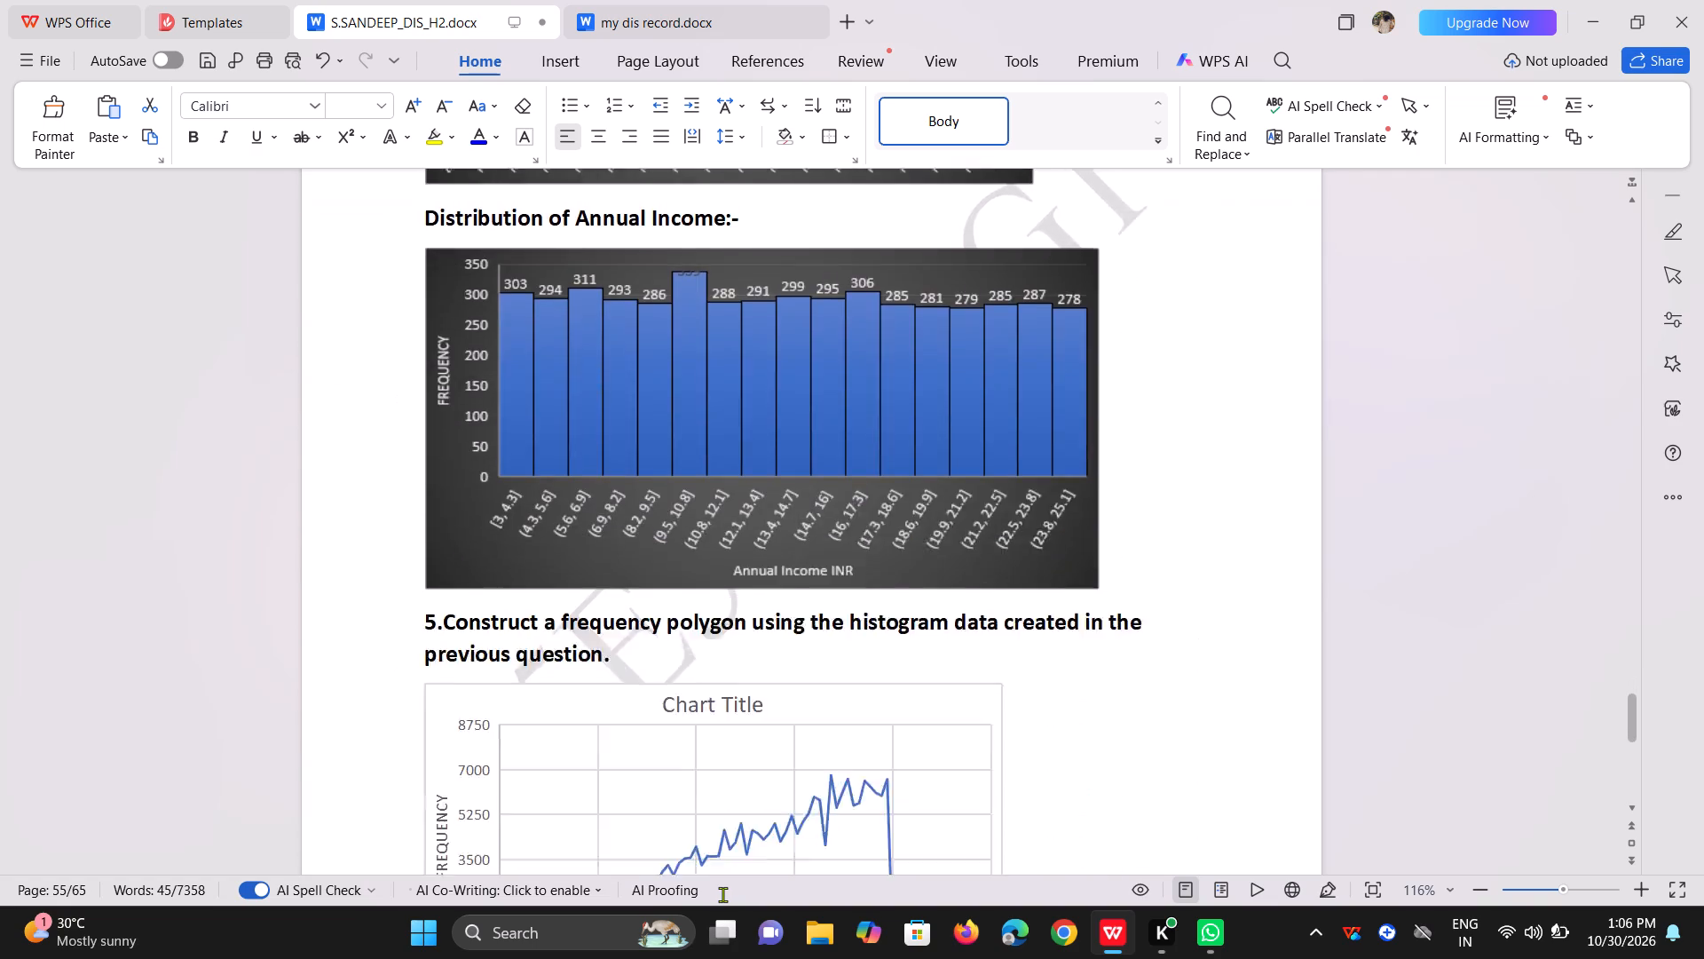
drag(722, 894, 730, 892)
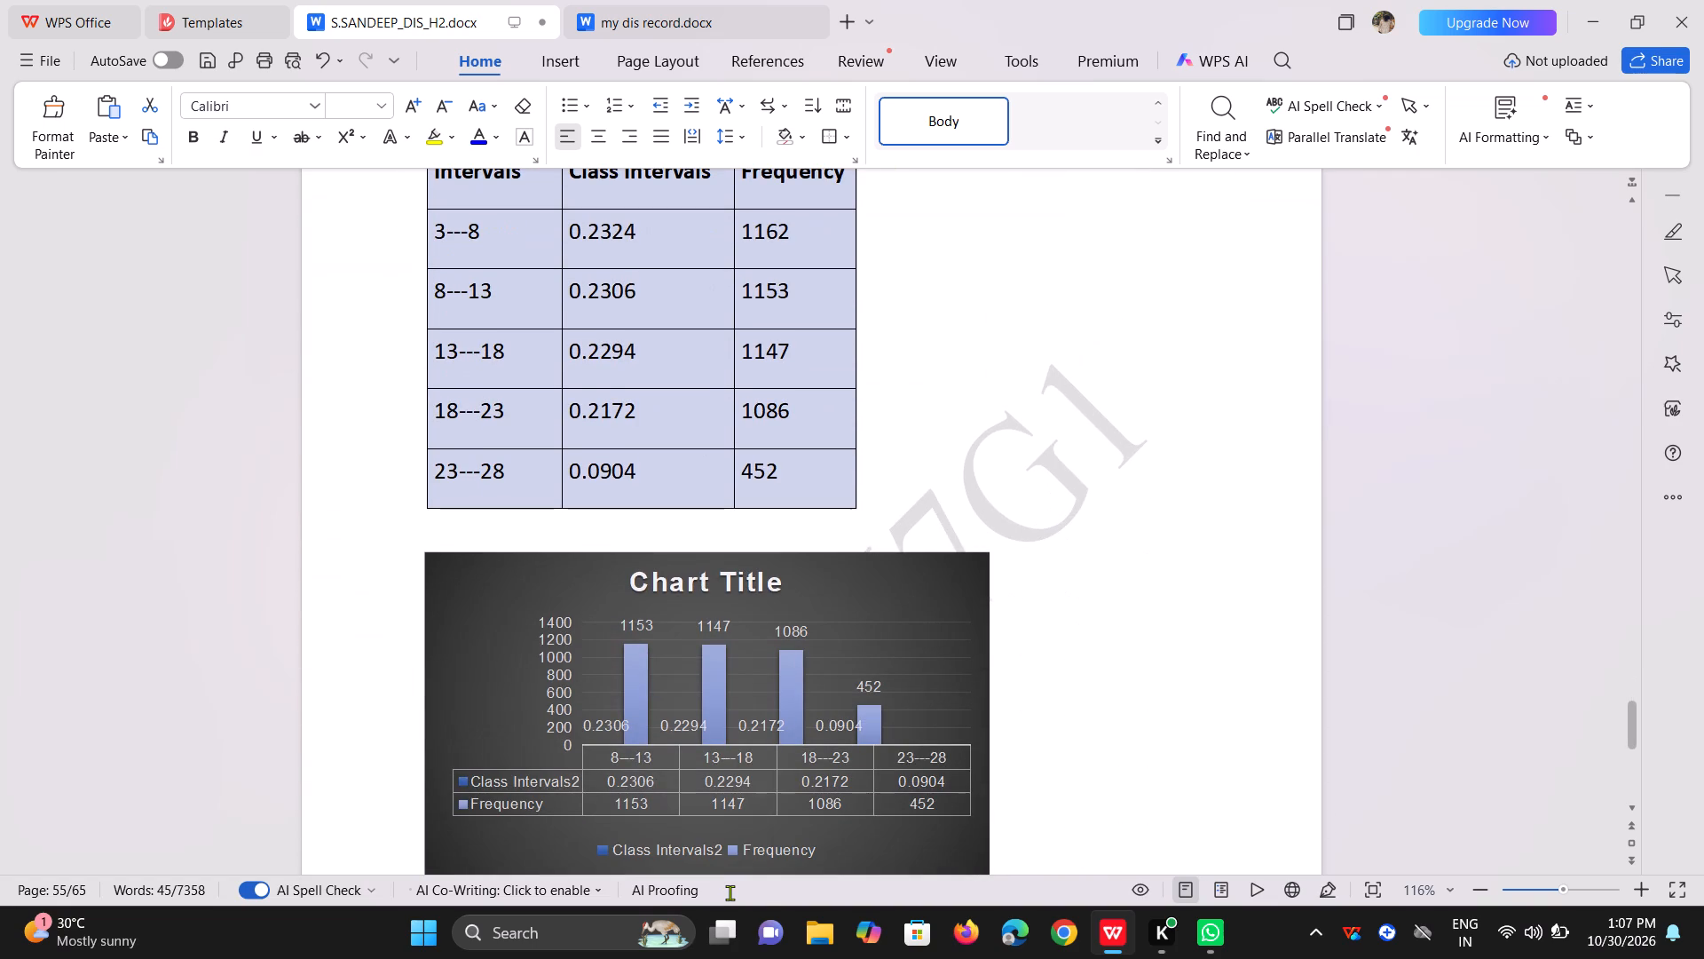
drag(730, 892, 769, 865)
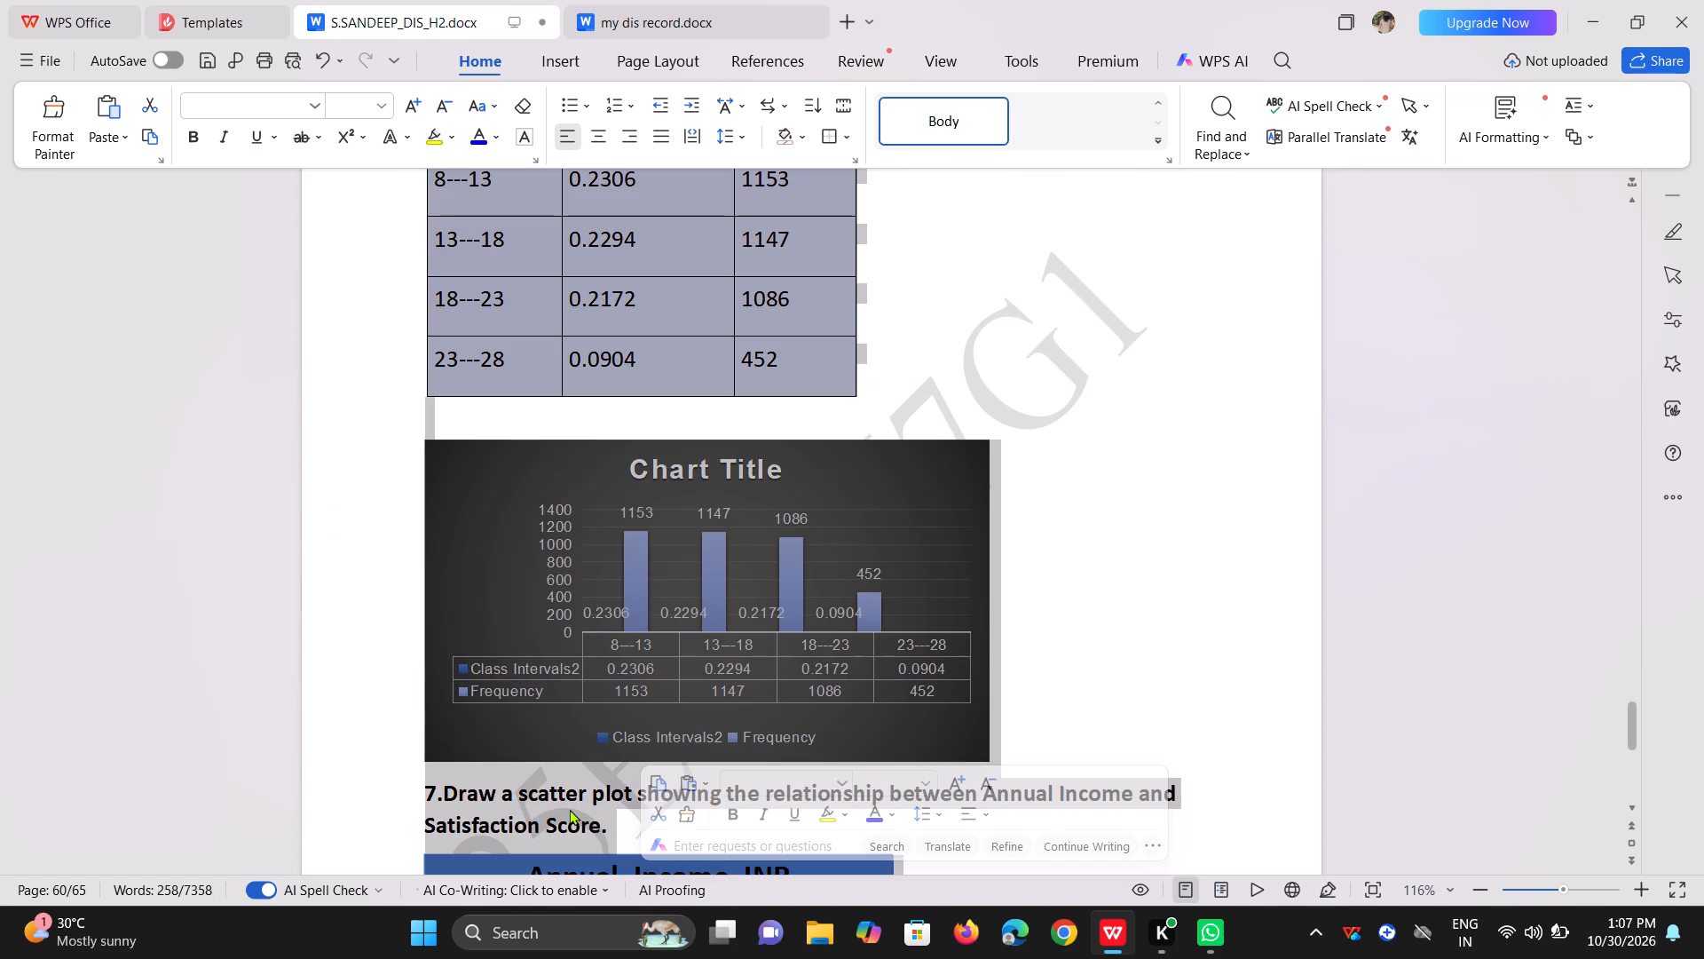
key(Delete)
Delete all the remaining old case study content after the dataset picture through the end of the document.
scroll(570, 809, up, 9)
scroll(570, 809, down, 1)
drag(424, 630, 721, 933)
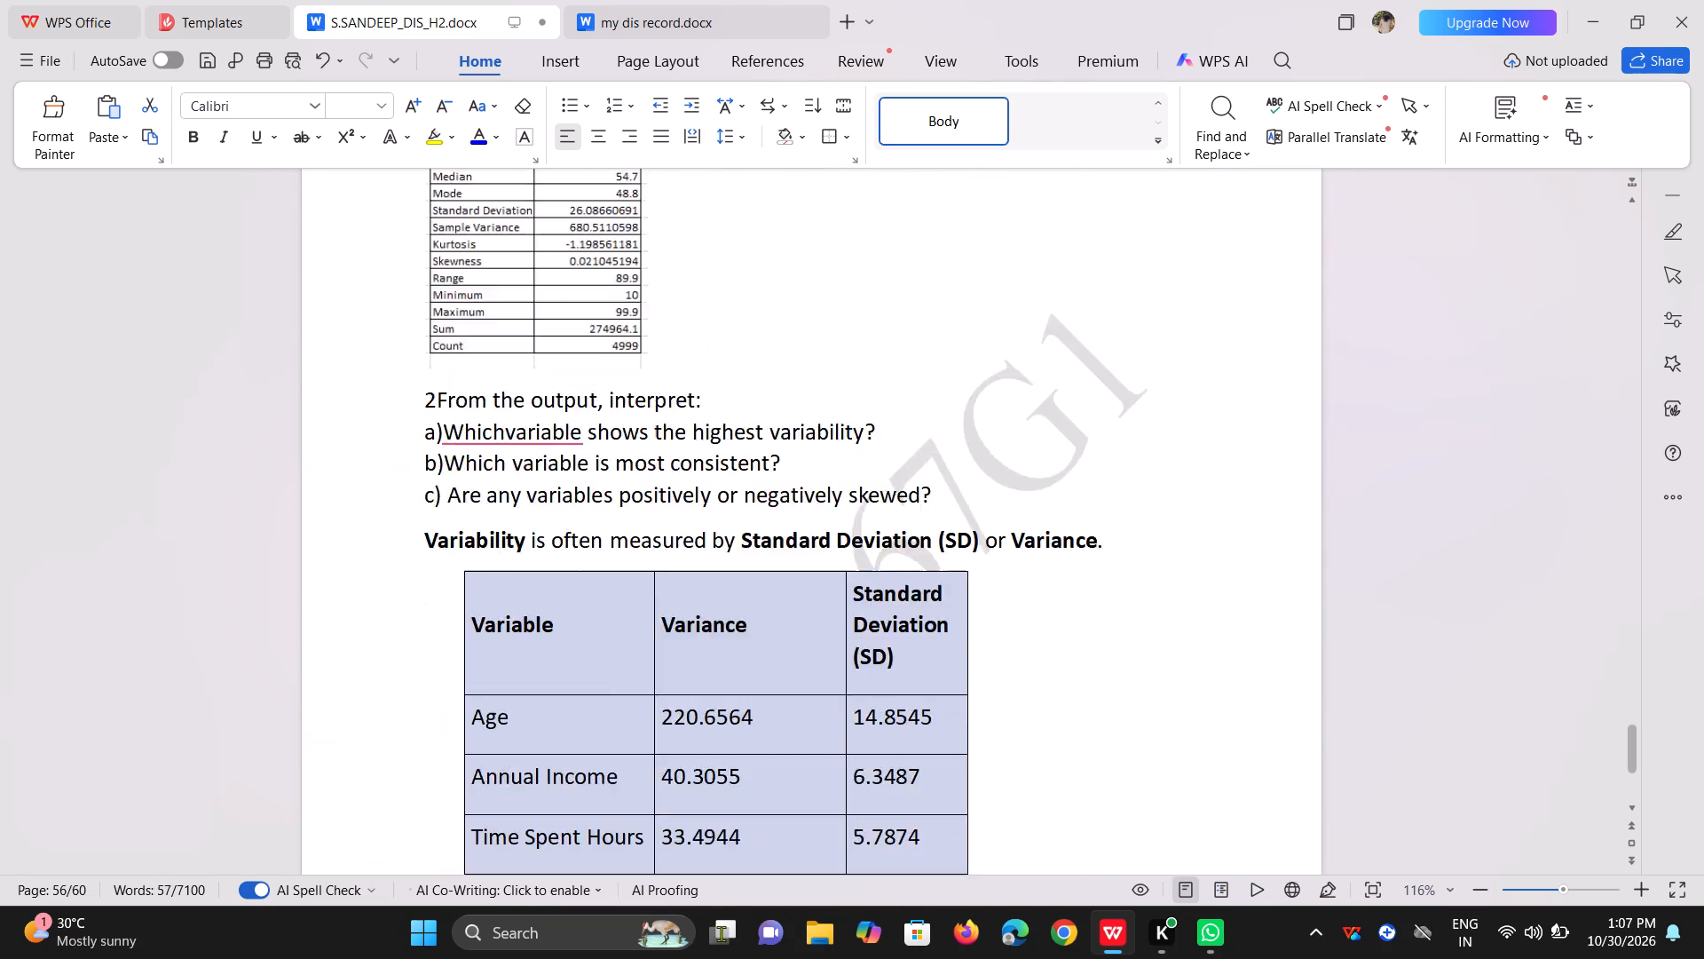
drag(721, 933, 679, 571)
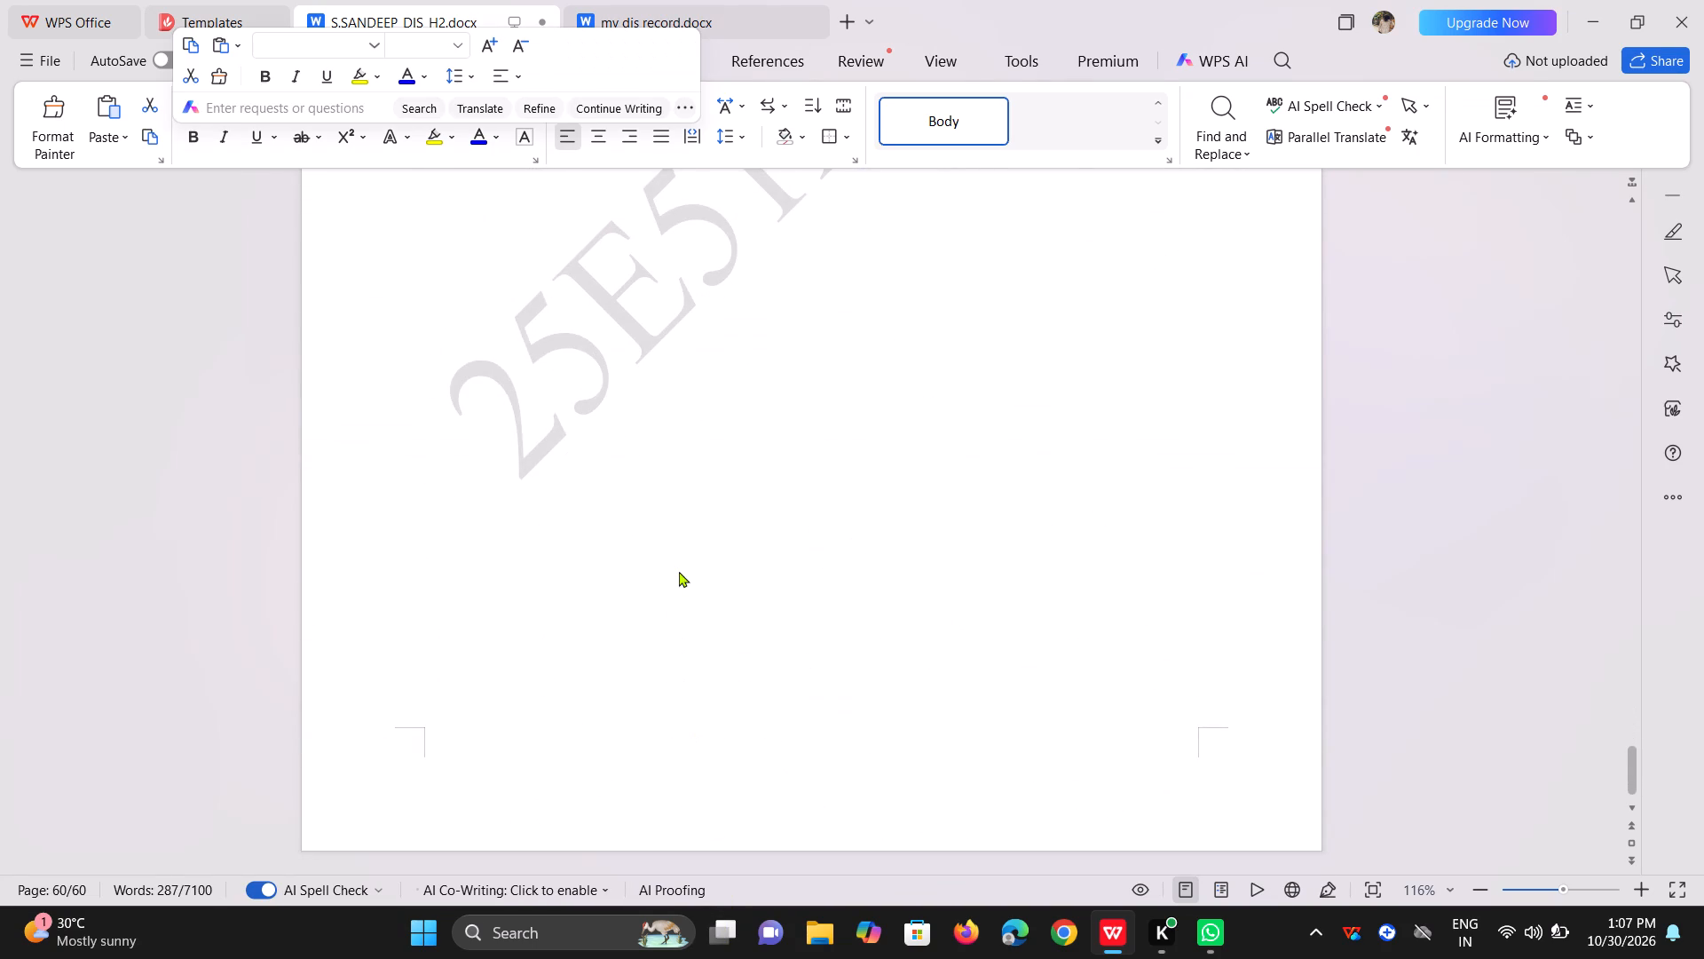
key(Delete)
scroll(679, 571, up, 4)
scroll(679, 571, down, 1)
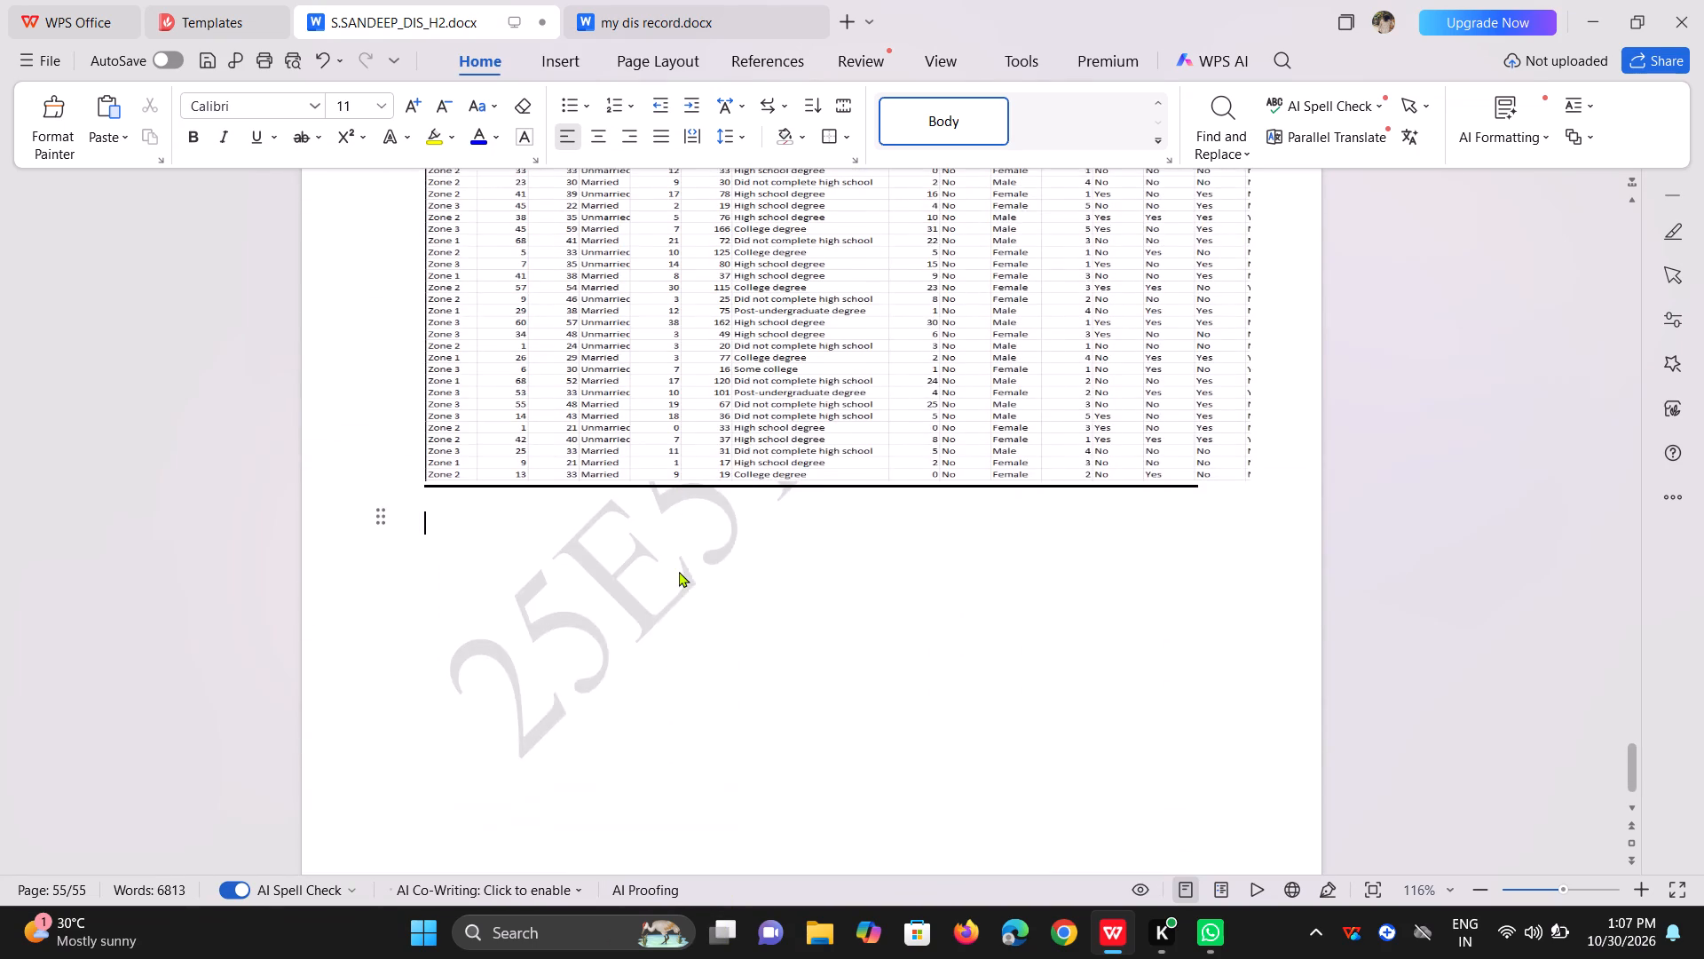
scroll(679, 571, down, 1)
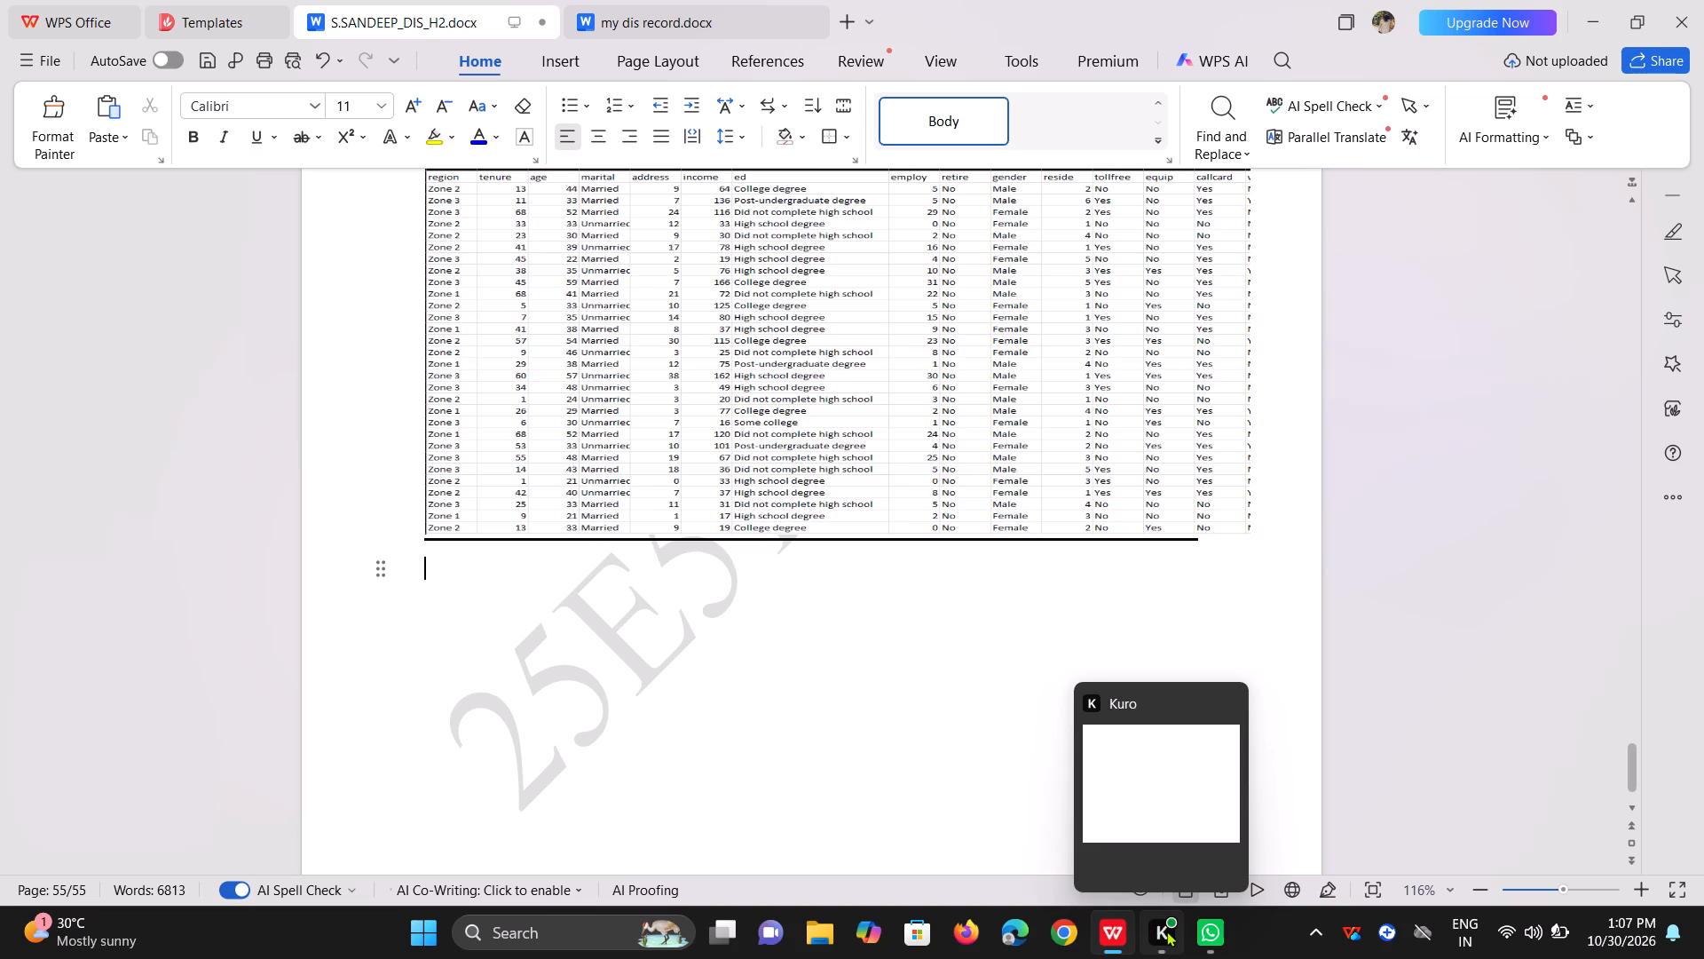
Copy the "1)Telco Dataset" heading from my dis record.docx to follow "DATA SET :-" in the other document, leaving no blank line above the picture.
click(629, 27)
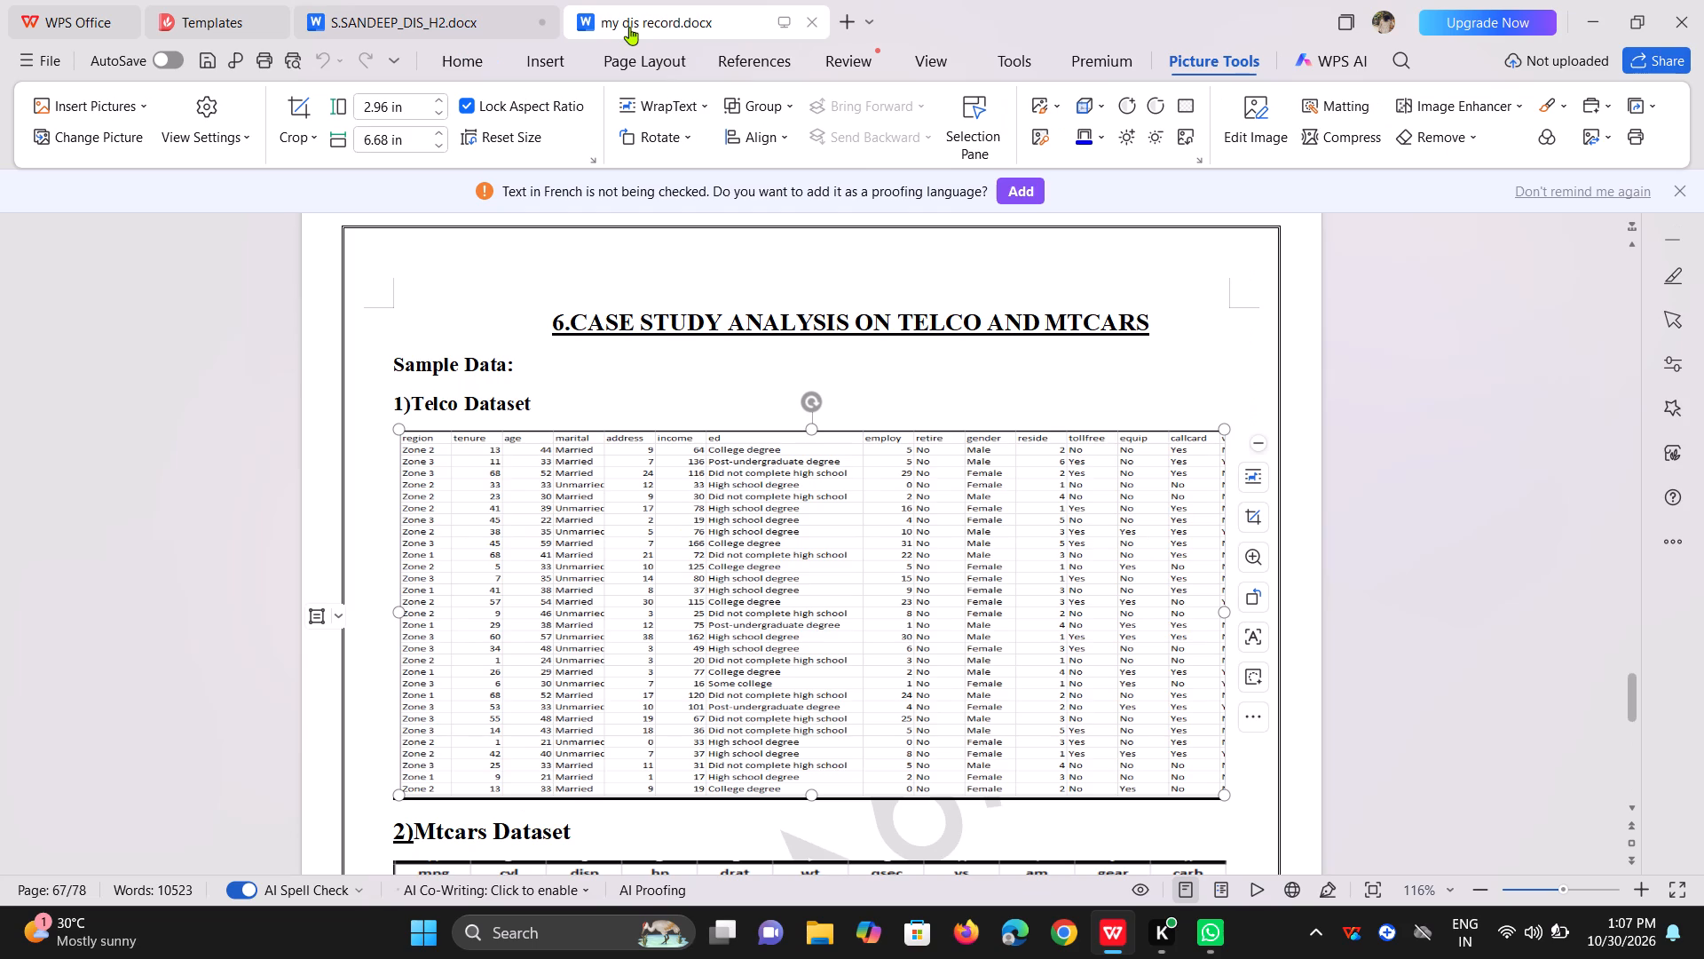
scroll(630, 117, down, 3)
scroll(647, 390, down, 1)
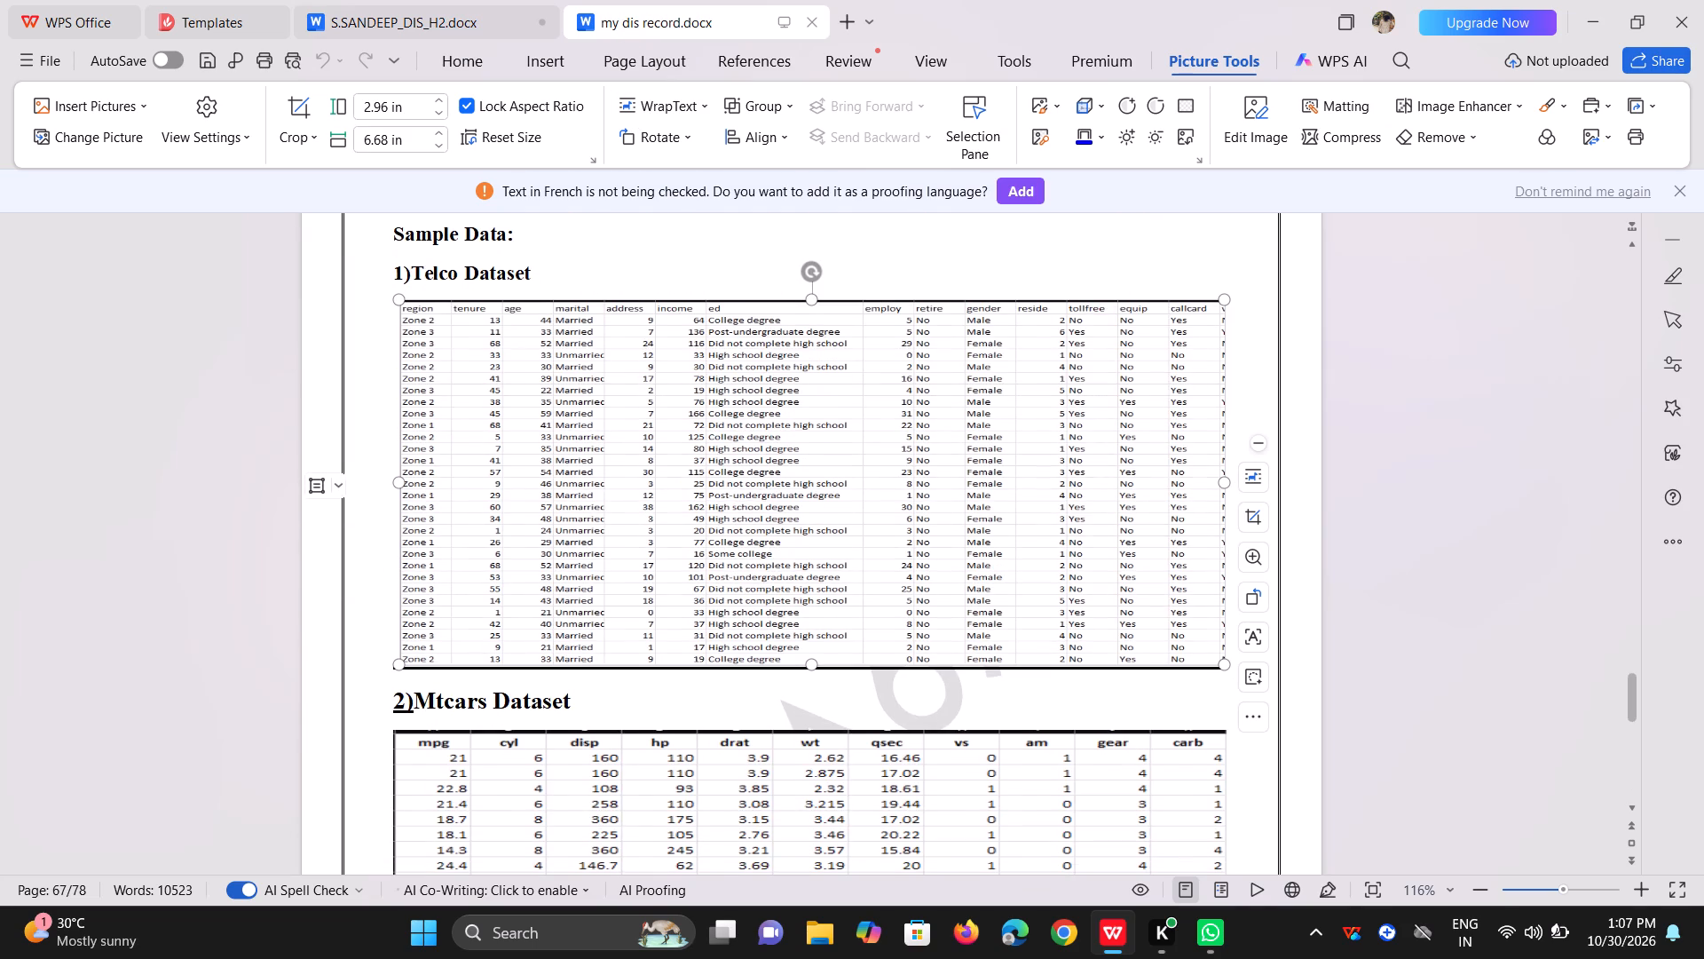
drag(385, 276, 546, 284)
key(ctrl+c)
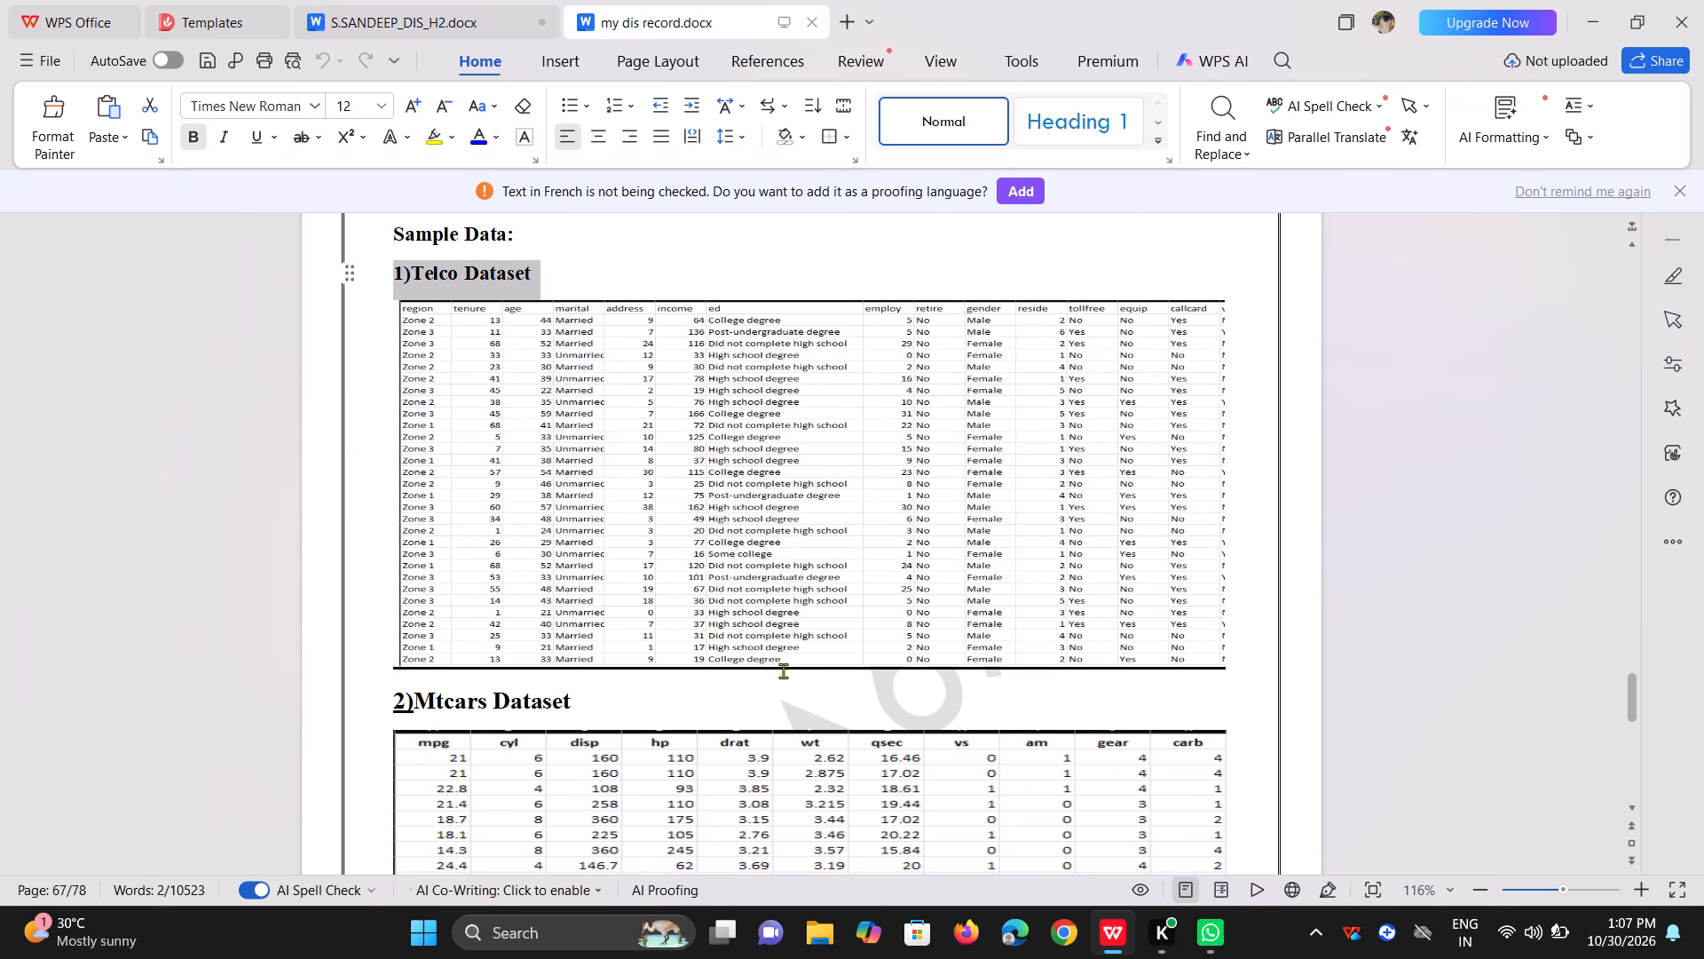
click(449, 10)
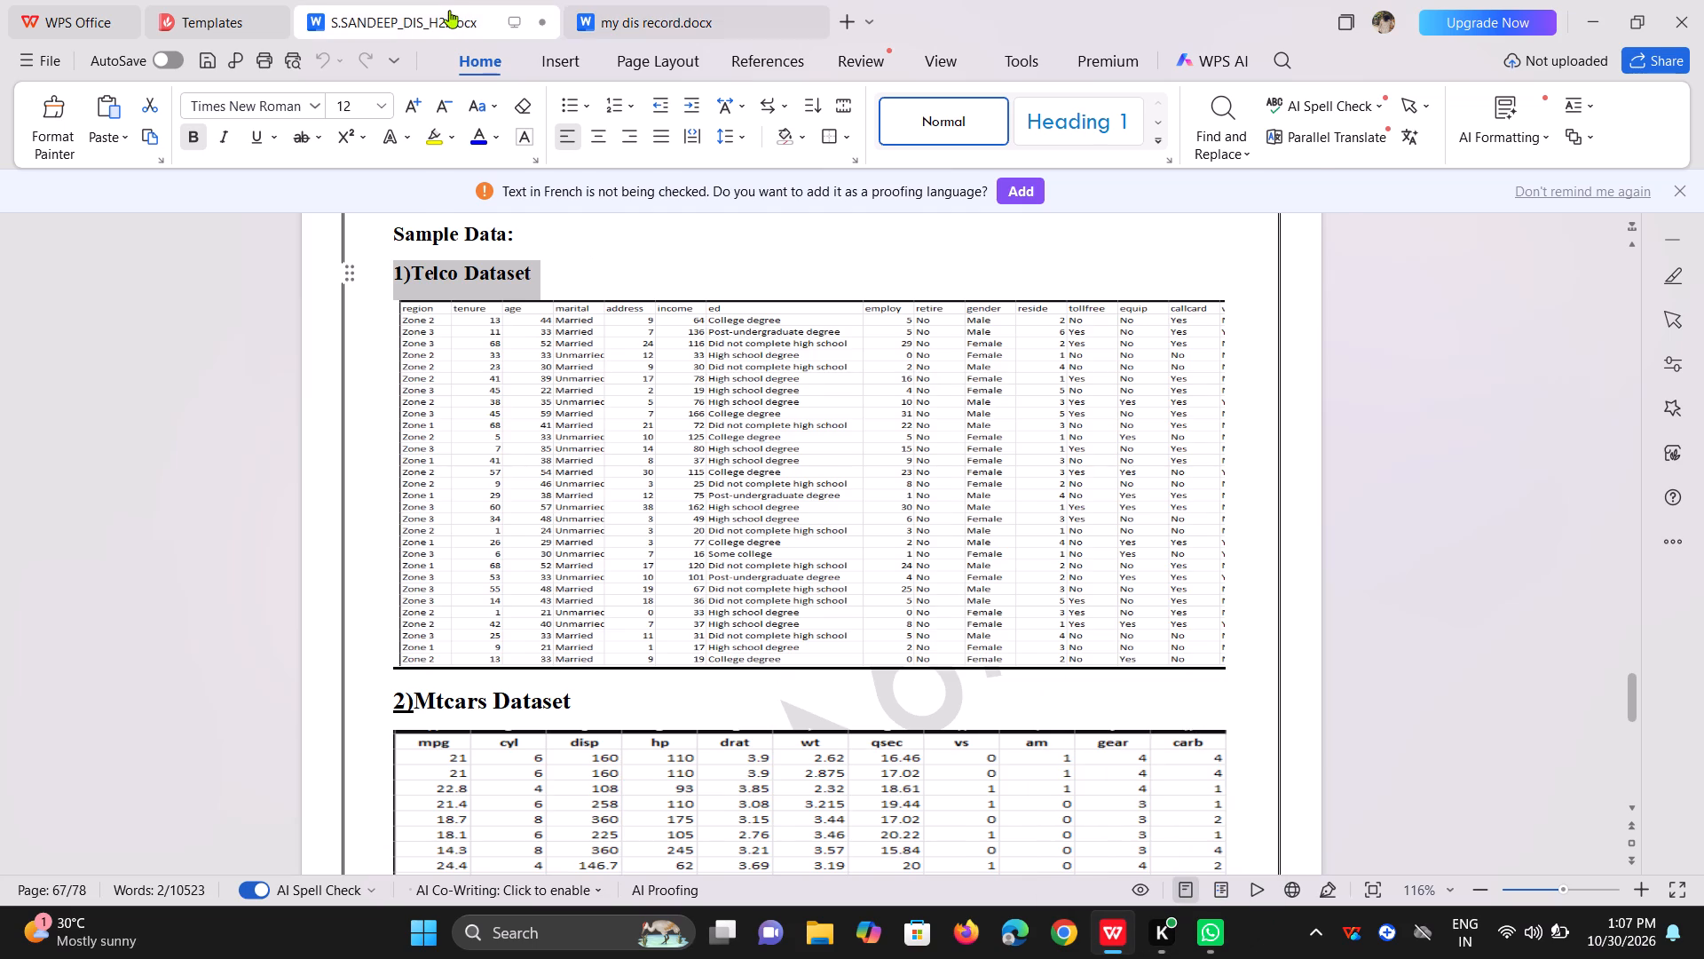
scroll(485, 224, up, 1)
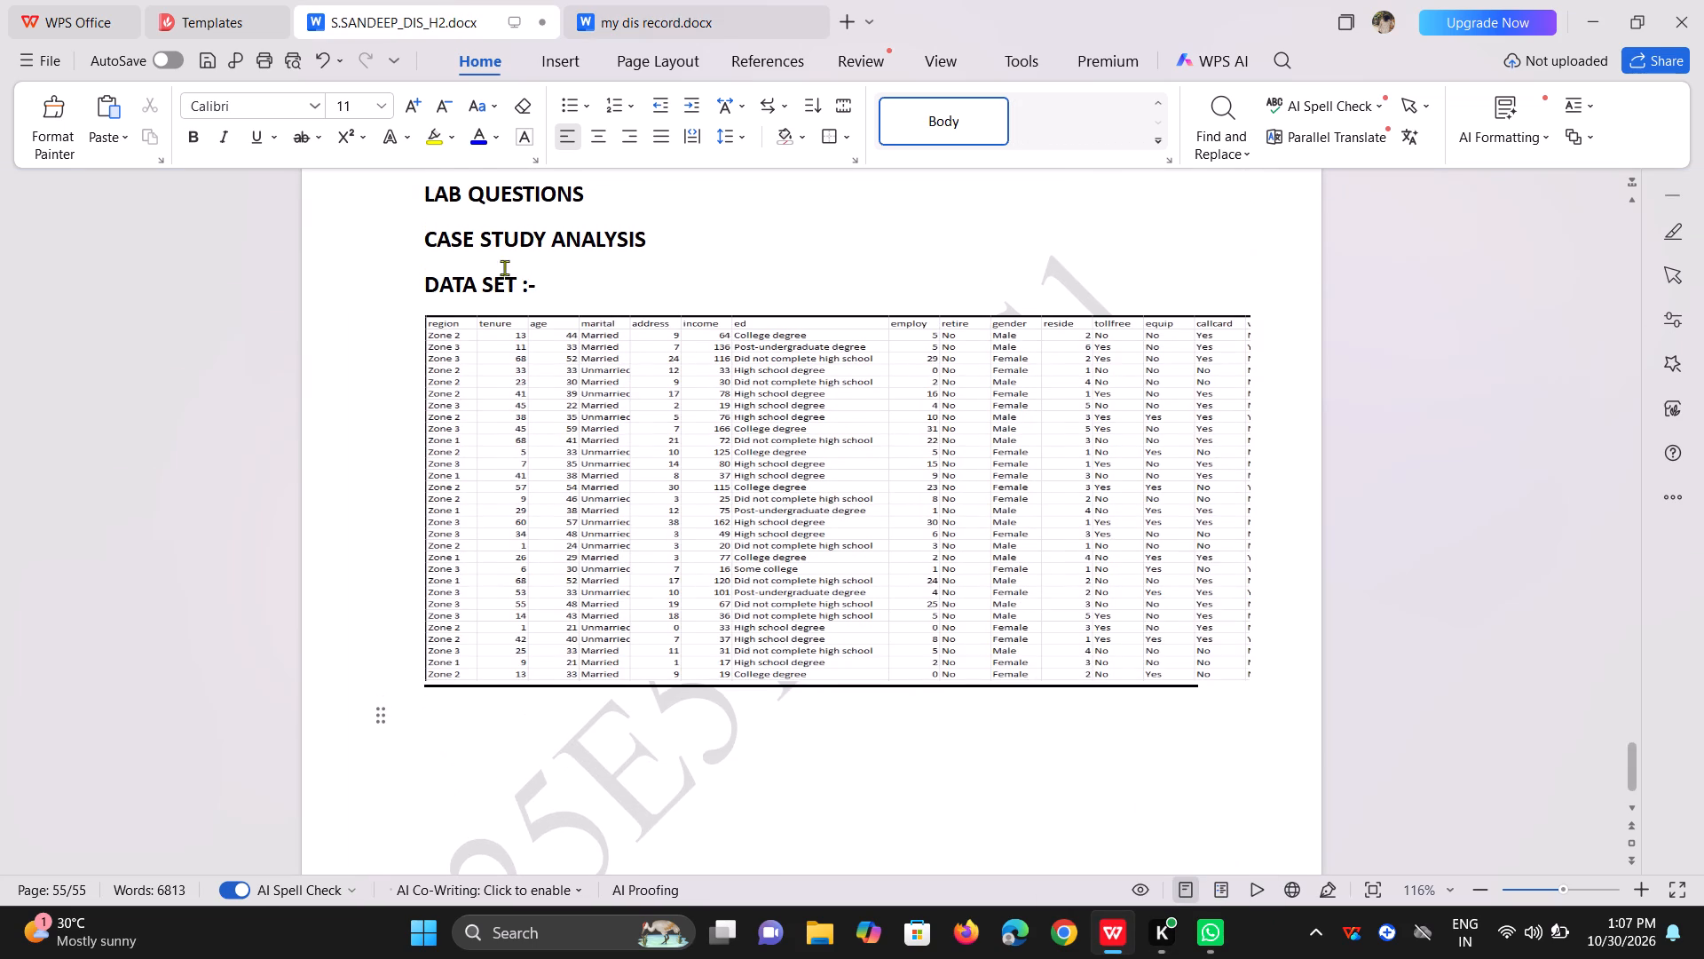
click(548, 289)
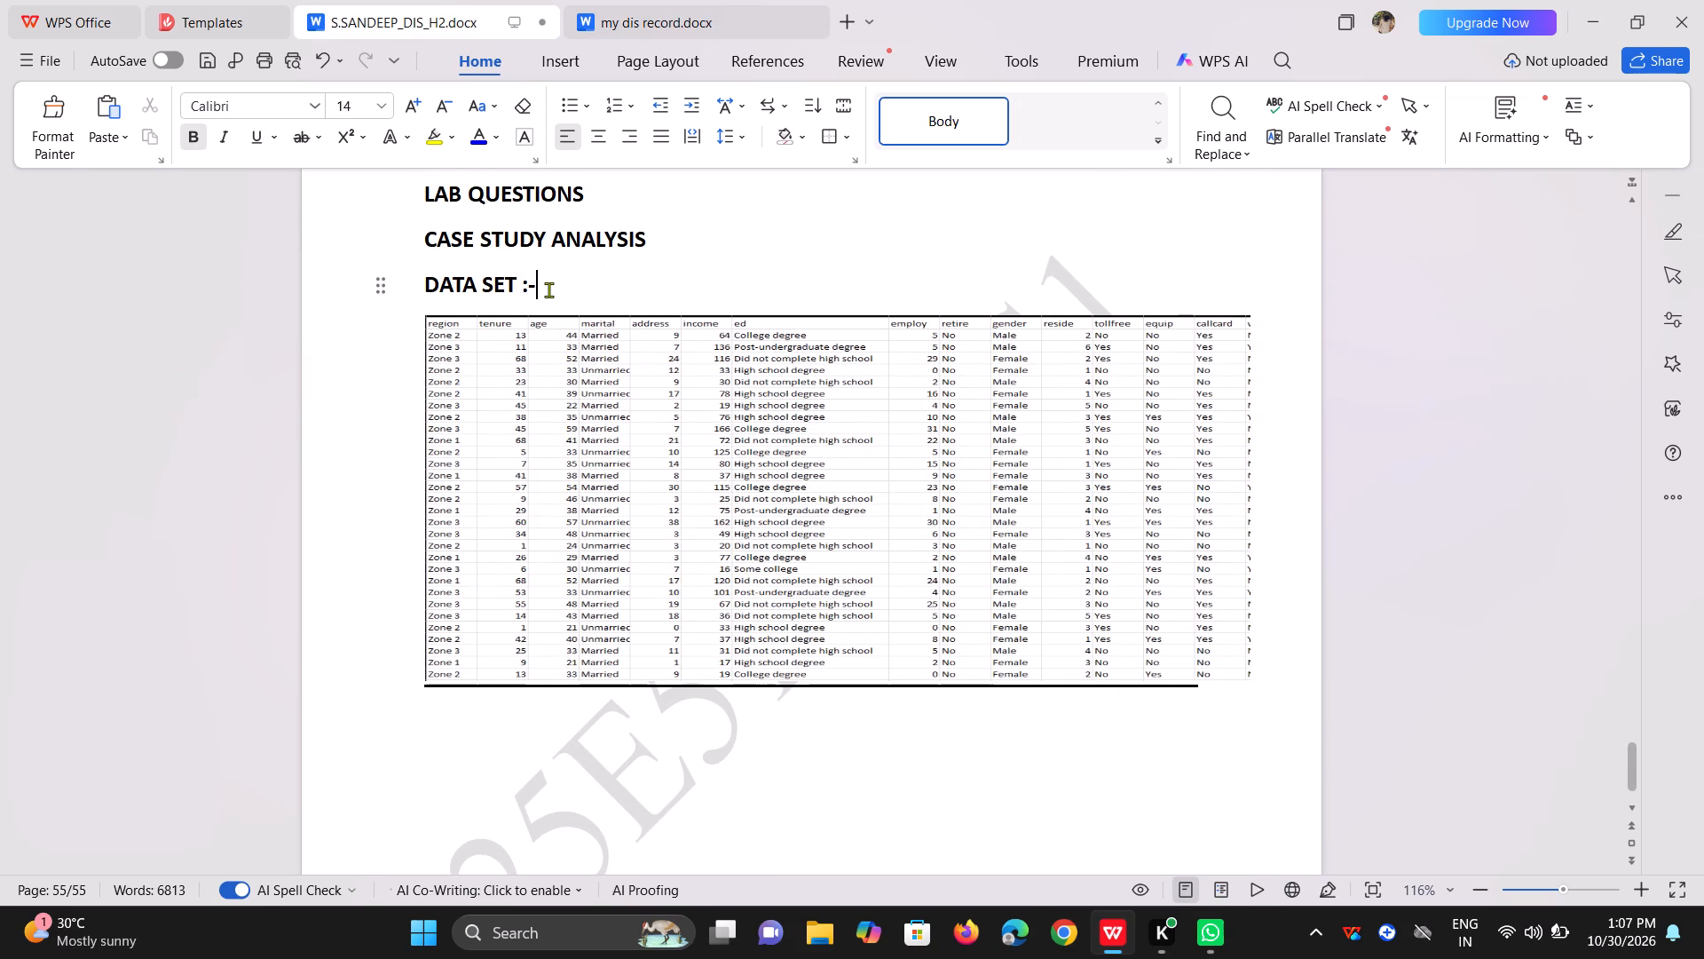
key(ctrl+v)
click(548, 289)
double_click(548, 289)
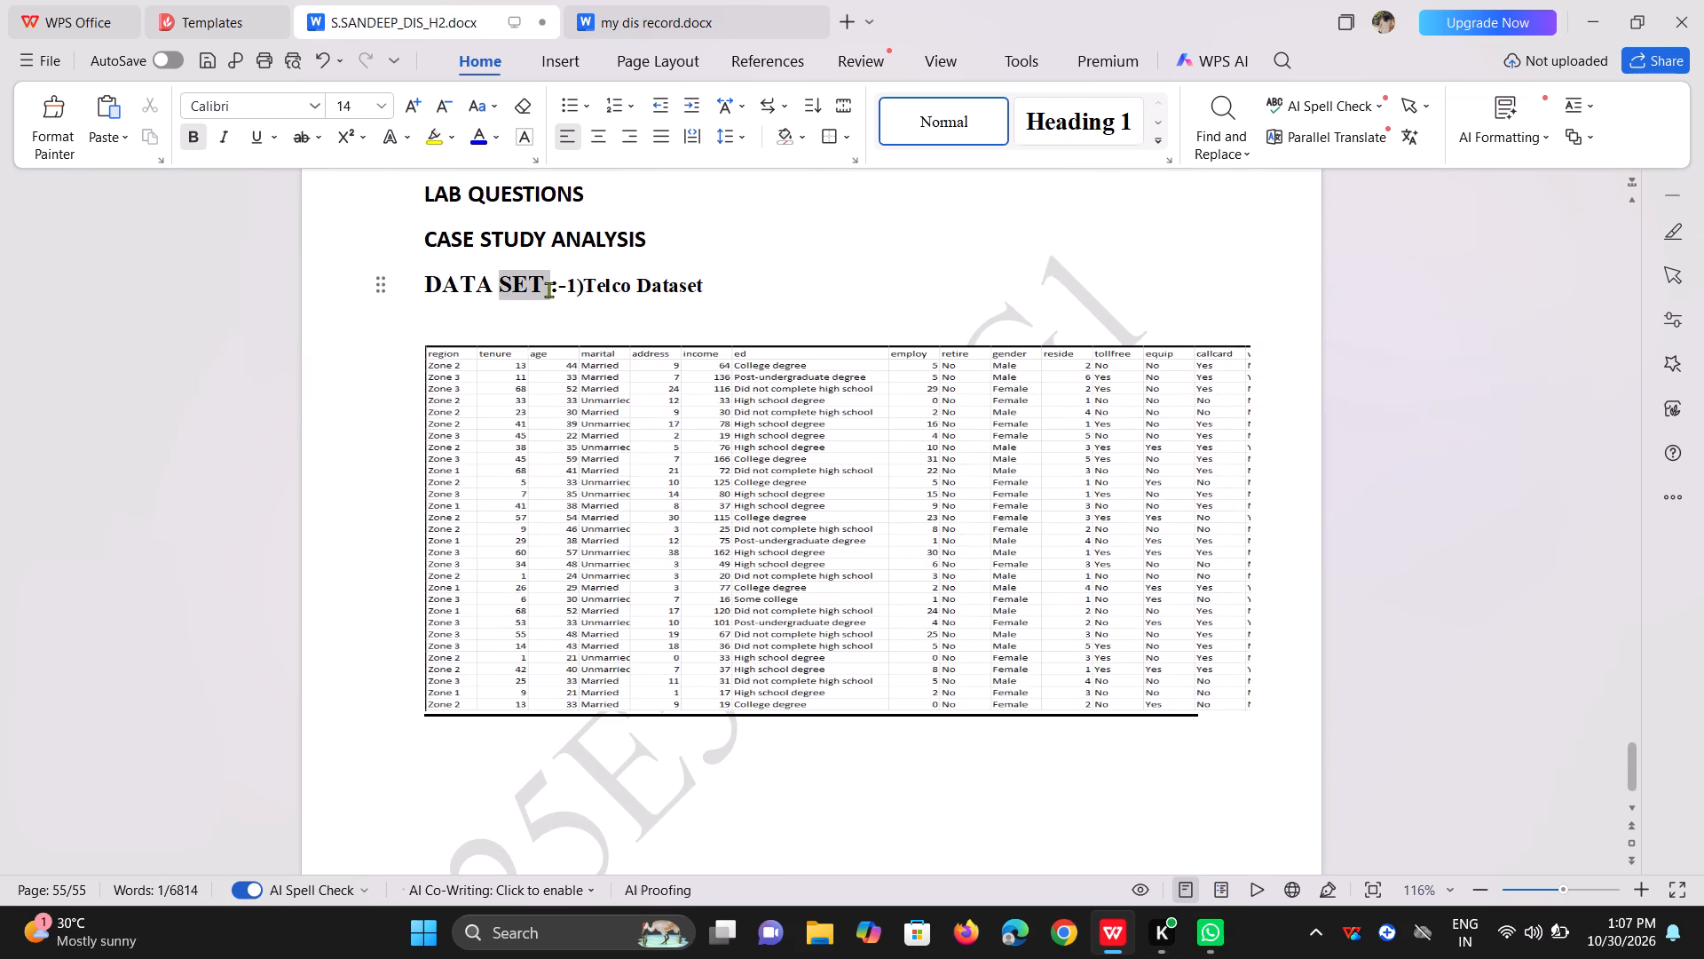
click(615, 321)
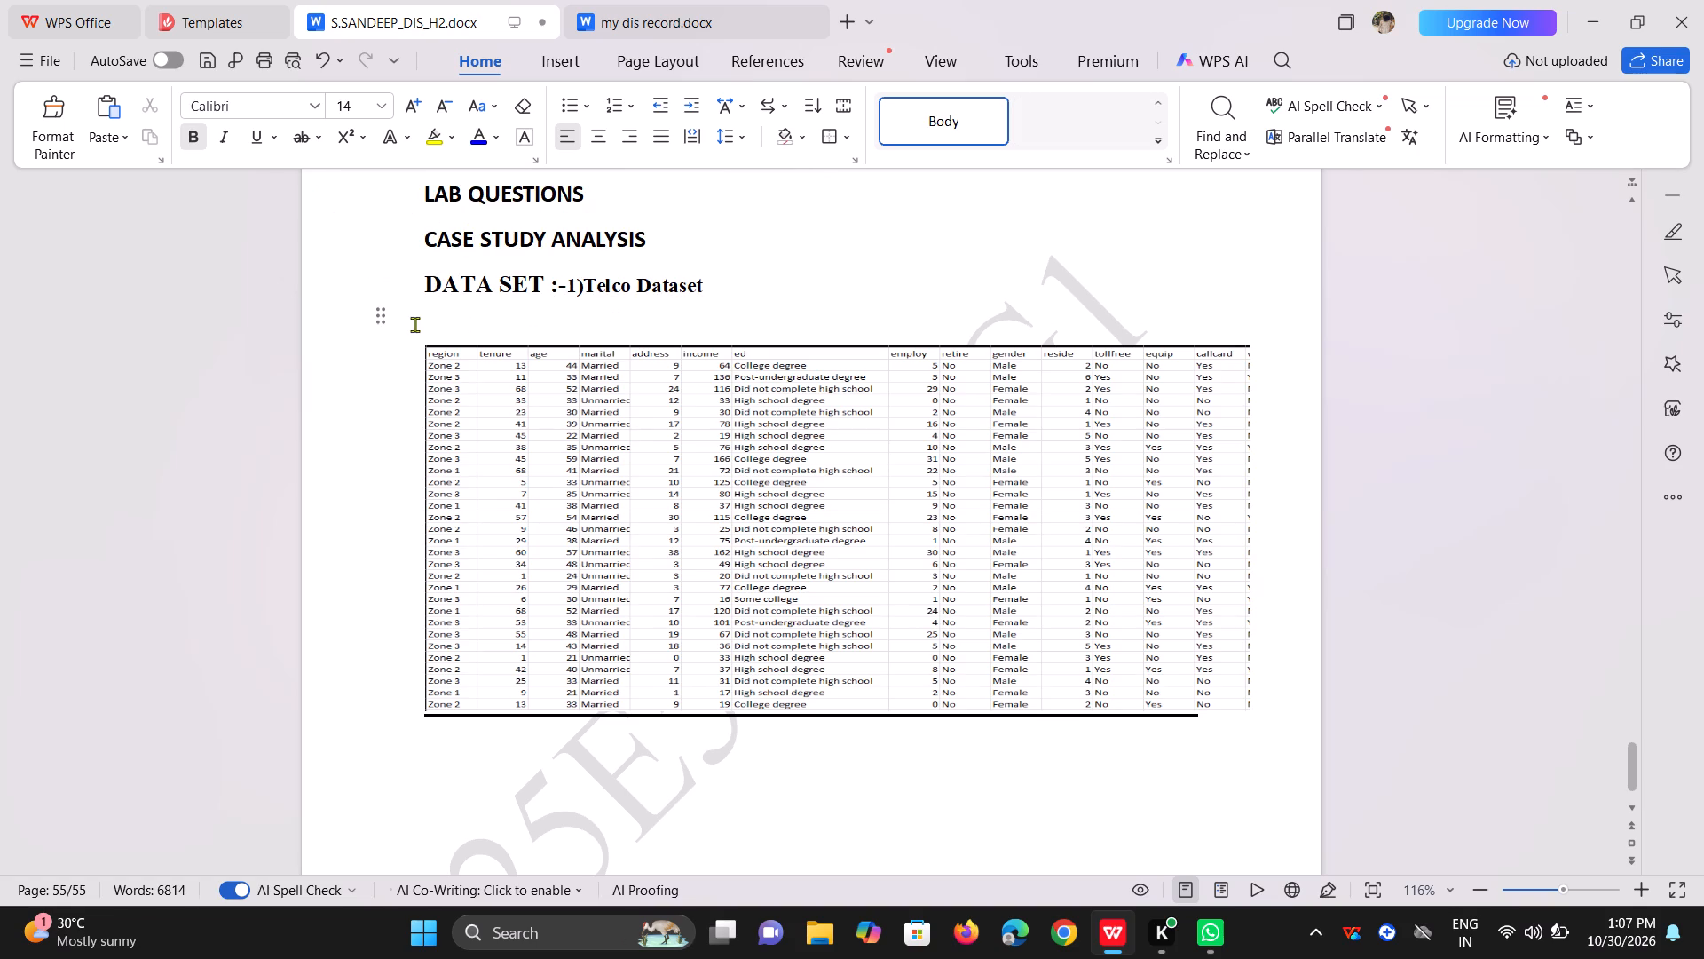
key(BackSpace)
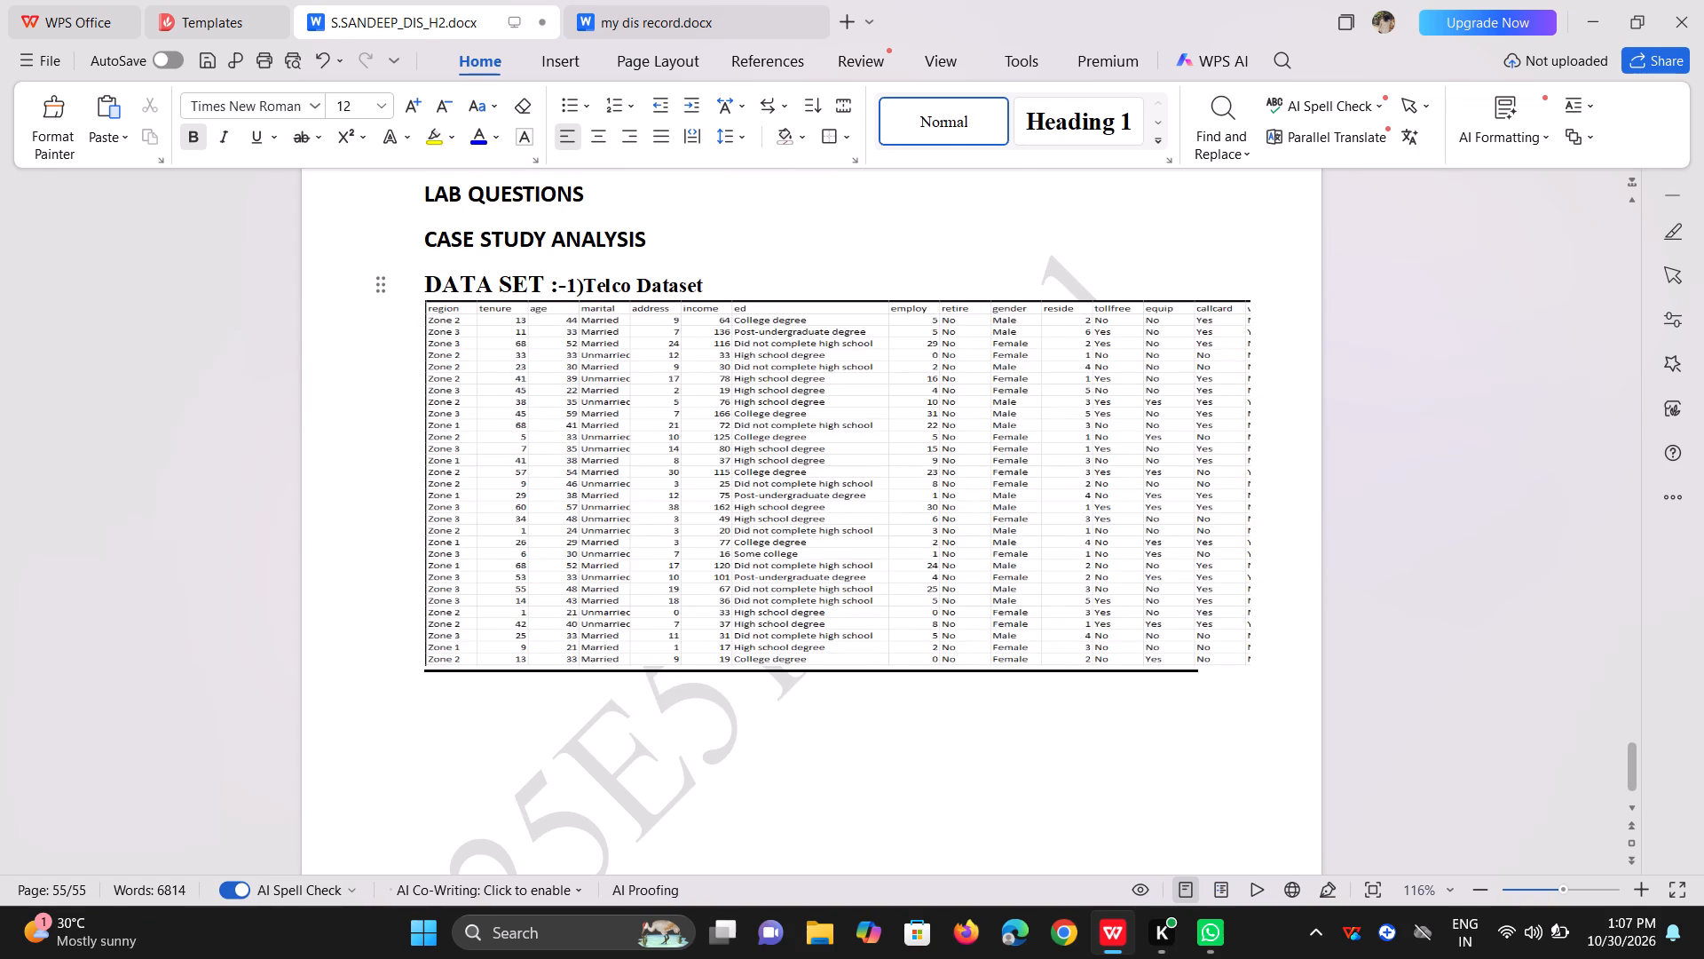
Copy the "2)Mtcars Dataset" heading from my dis record.docx onto the empty line below the Telco picture in the other document.
scroll(722, 635, down, 5)
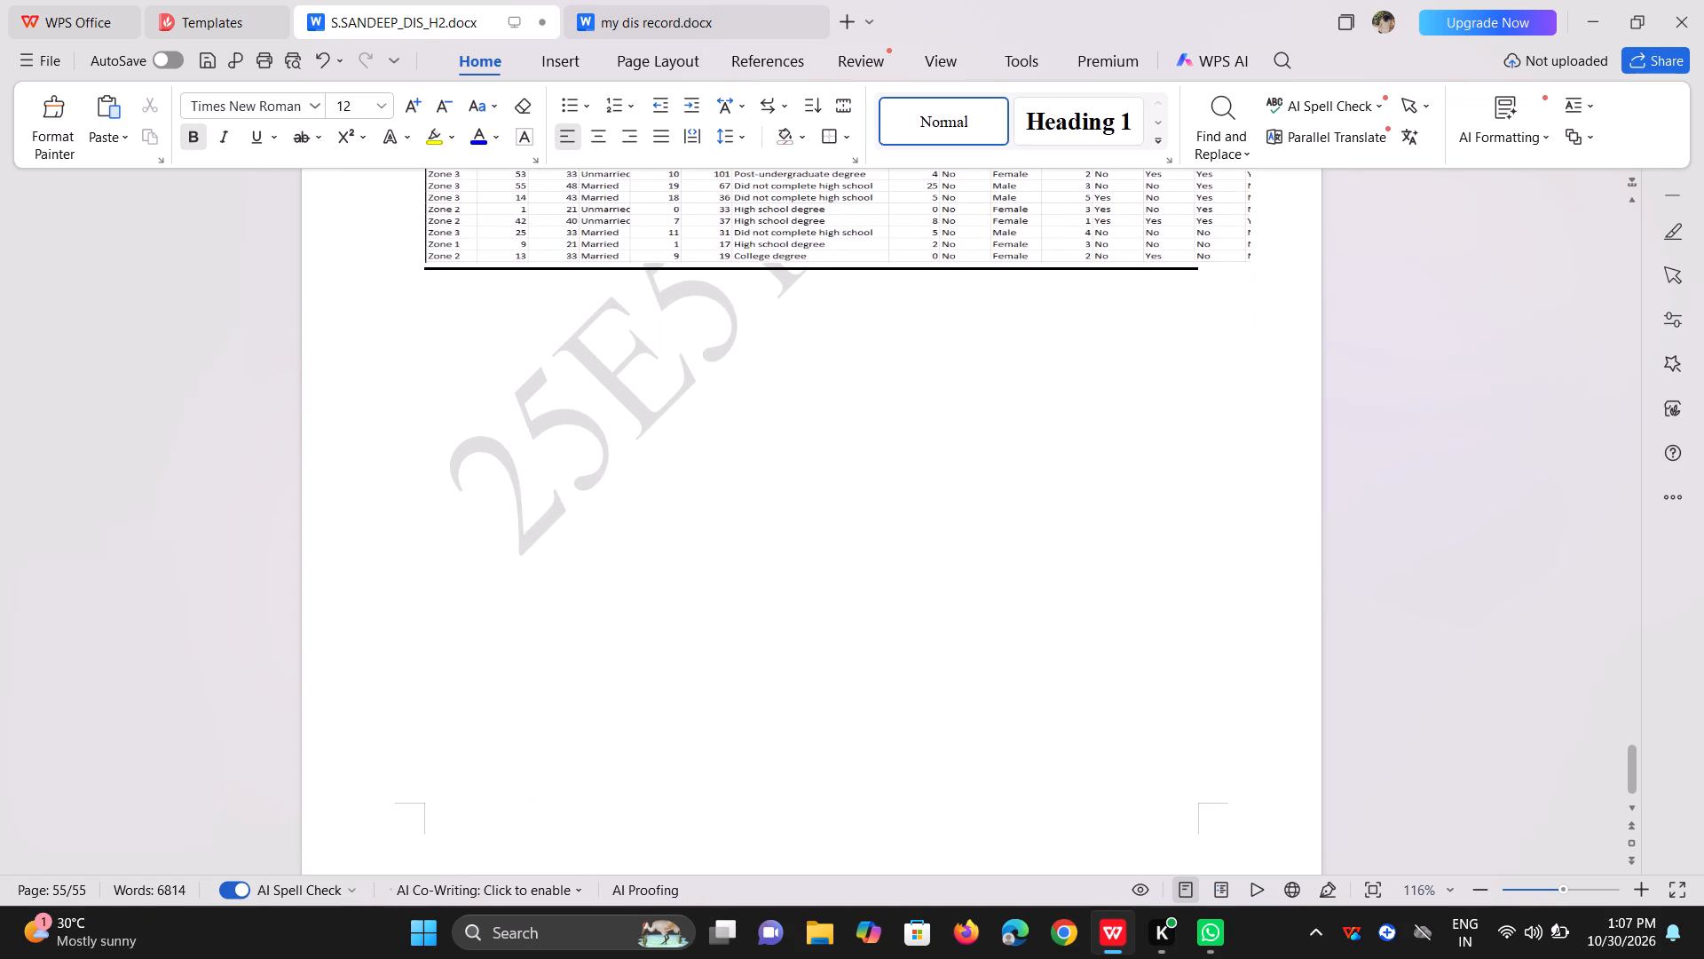
scroll(722, 635, down, 1)
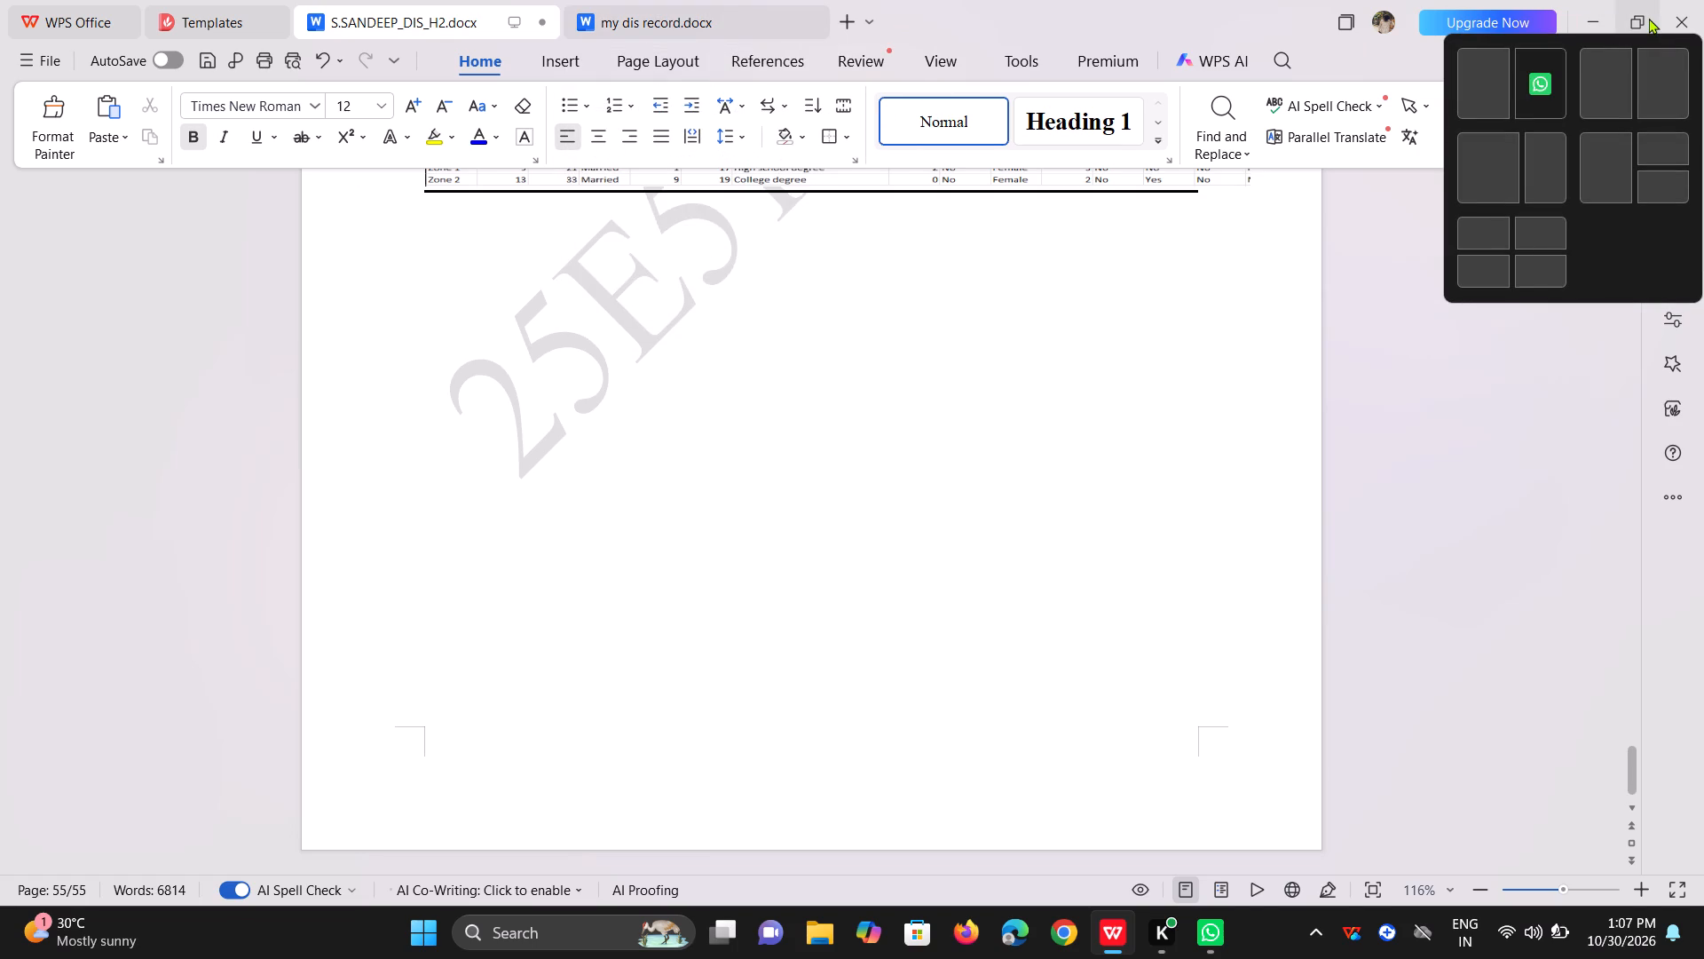
click(654, 0)
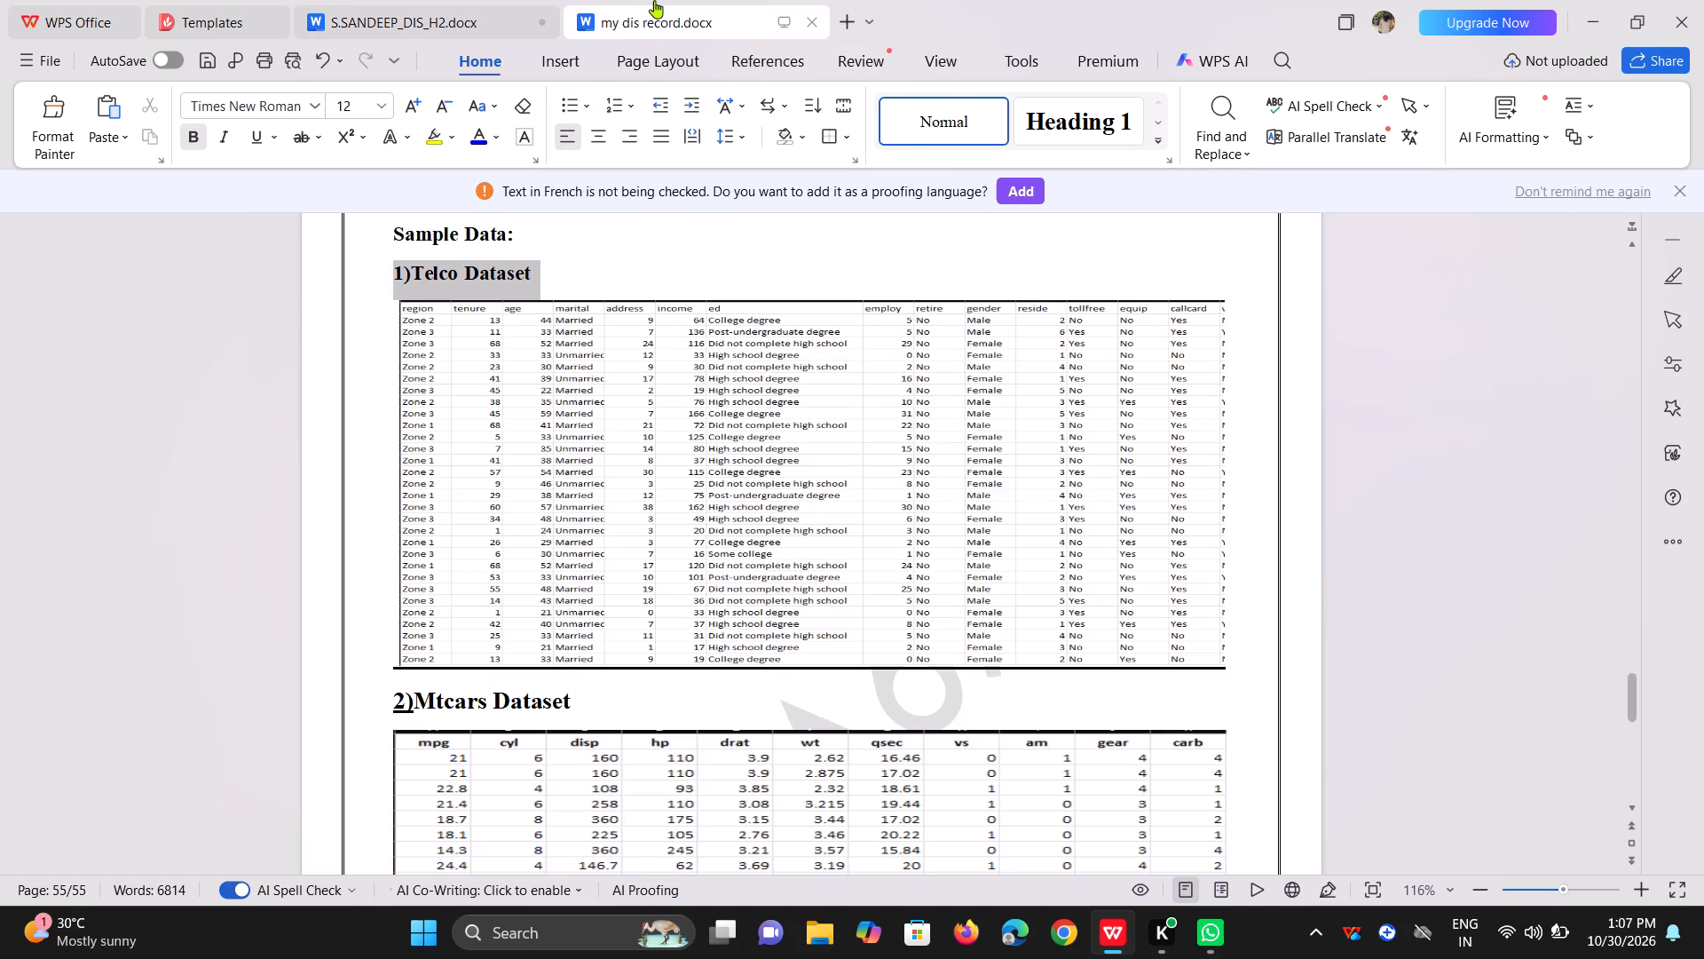
scroll(427, 622, down, 2)
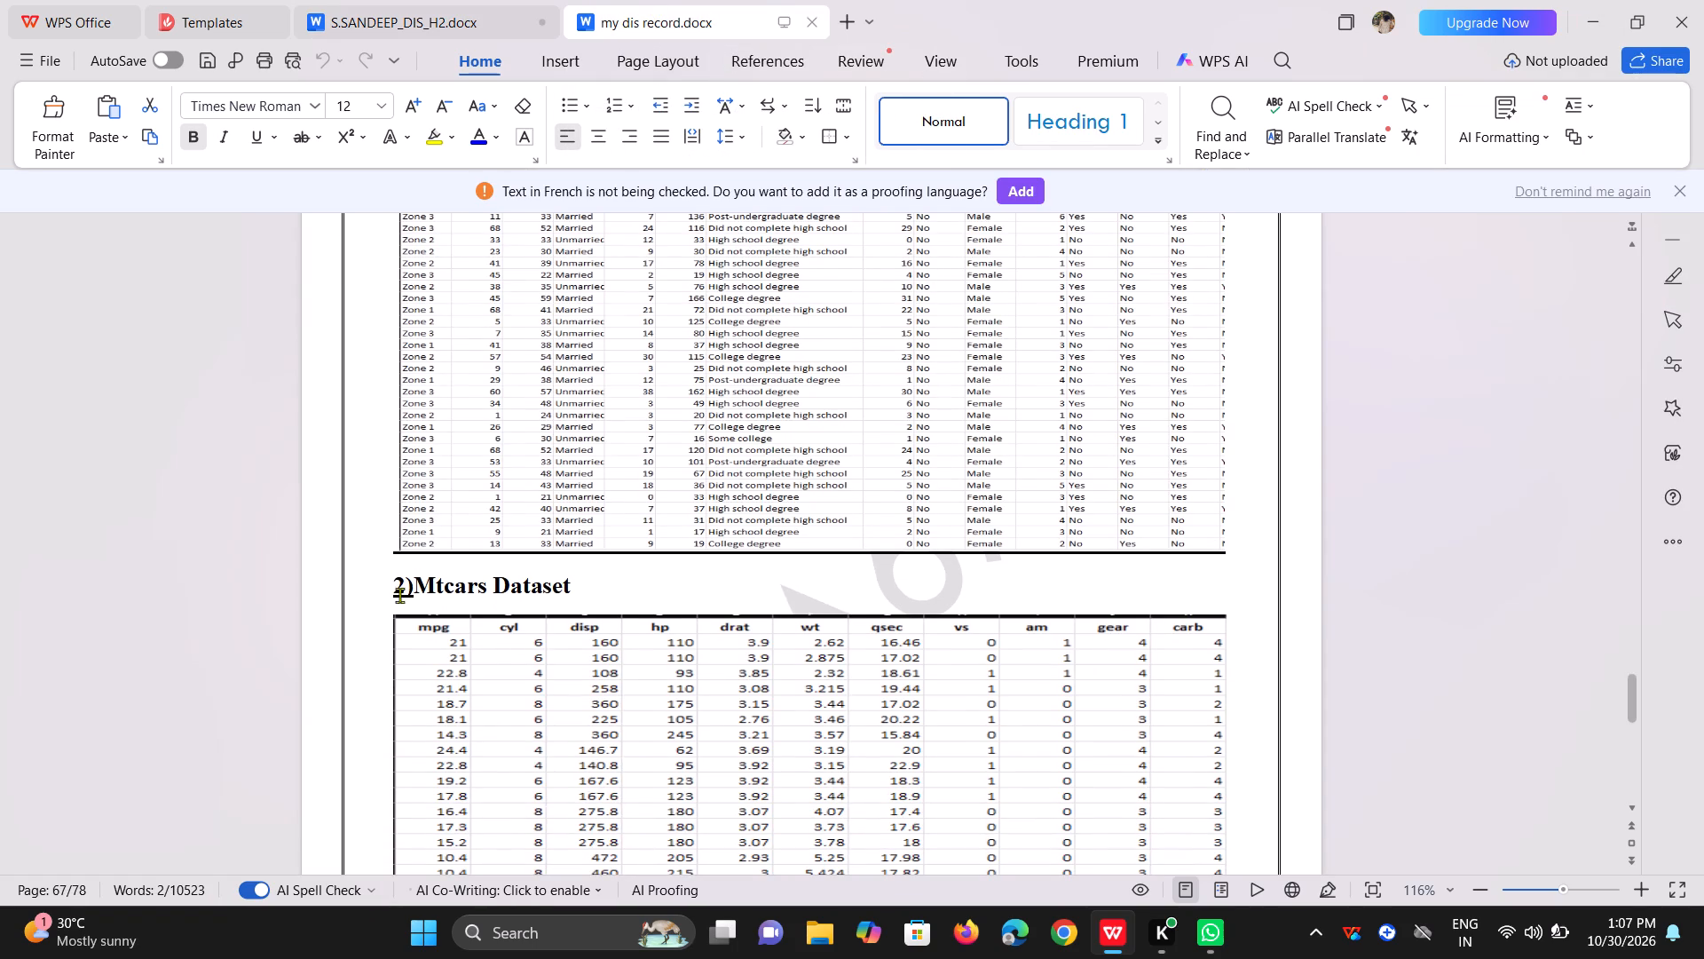
drag(388, 583, 580, 577)
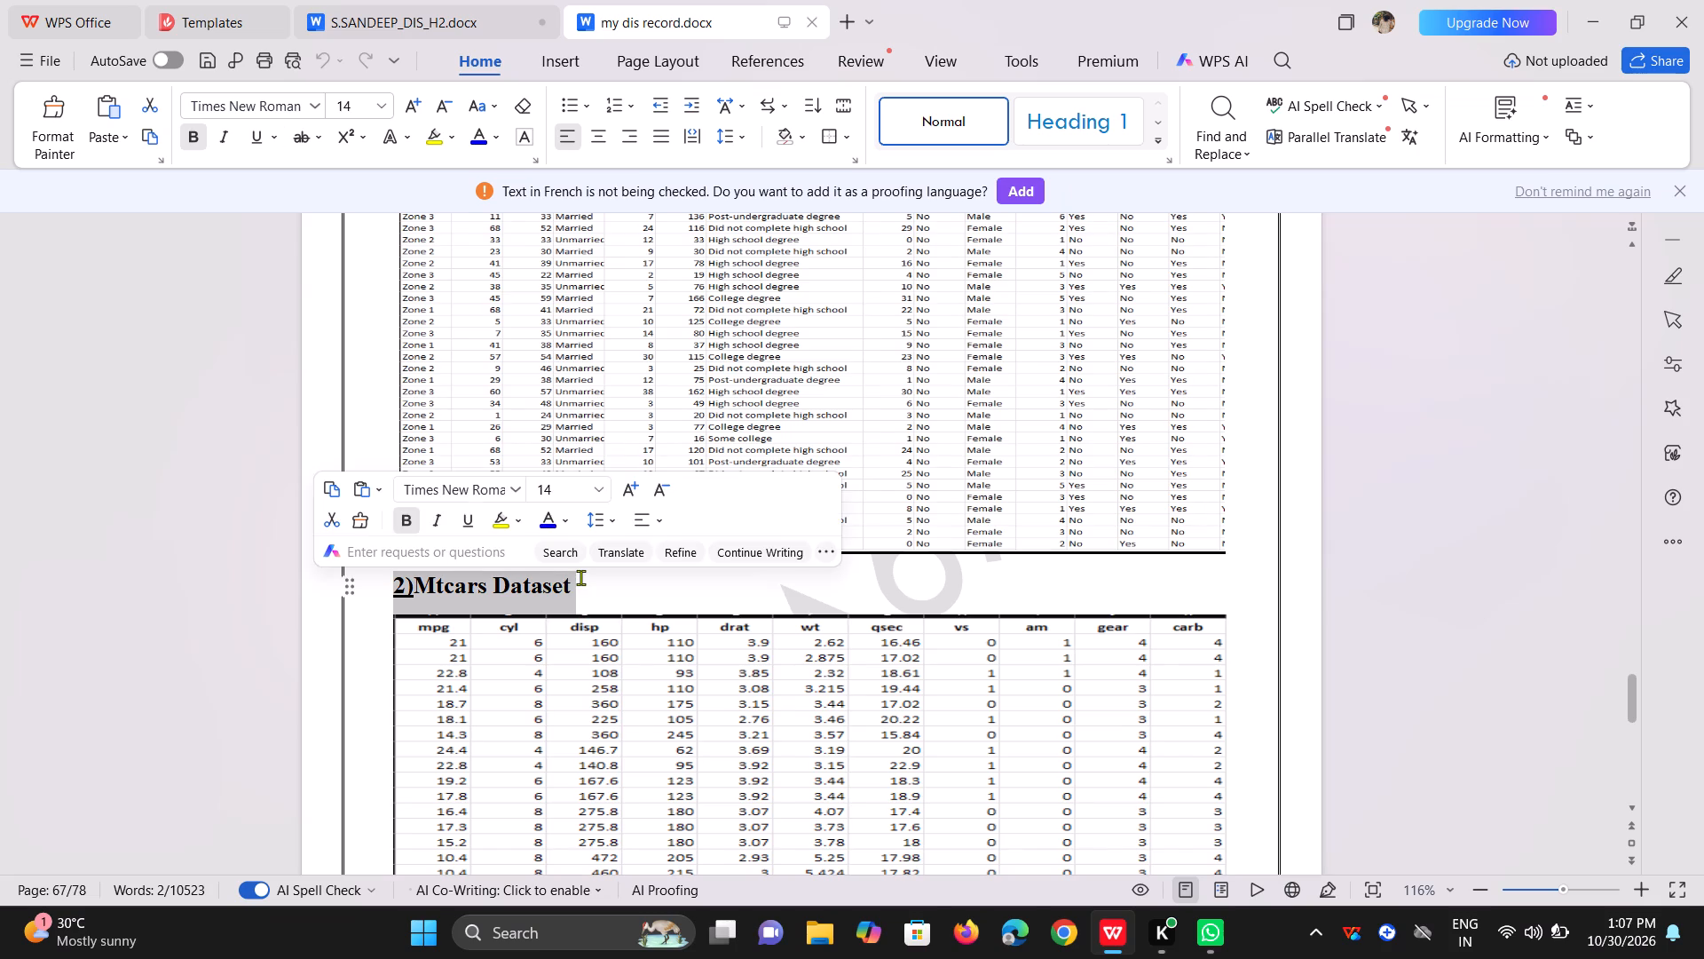
key(ctrl+c)
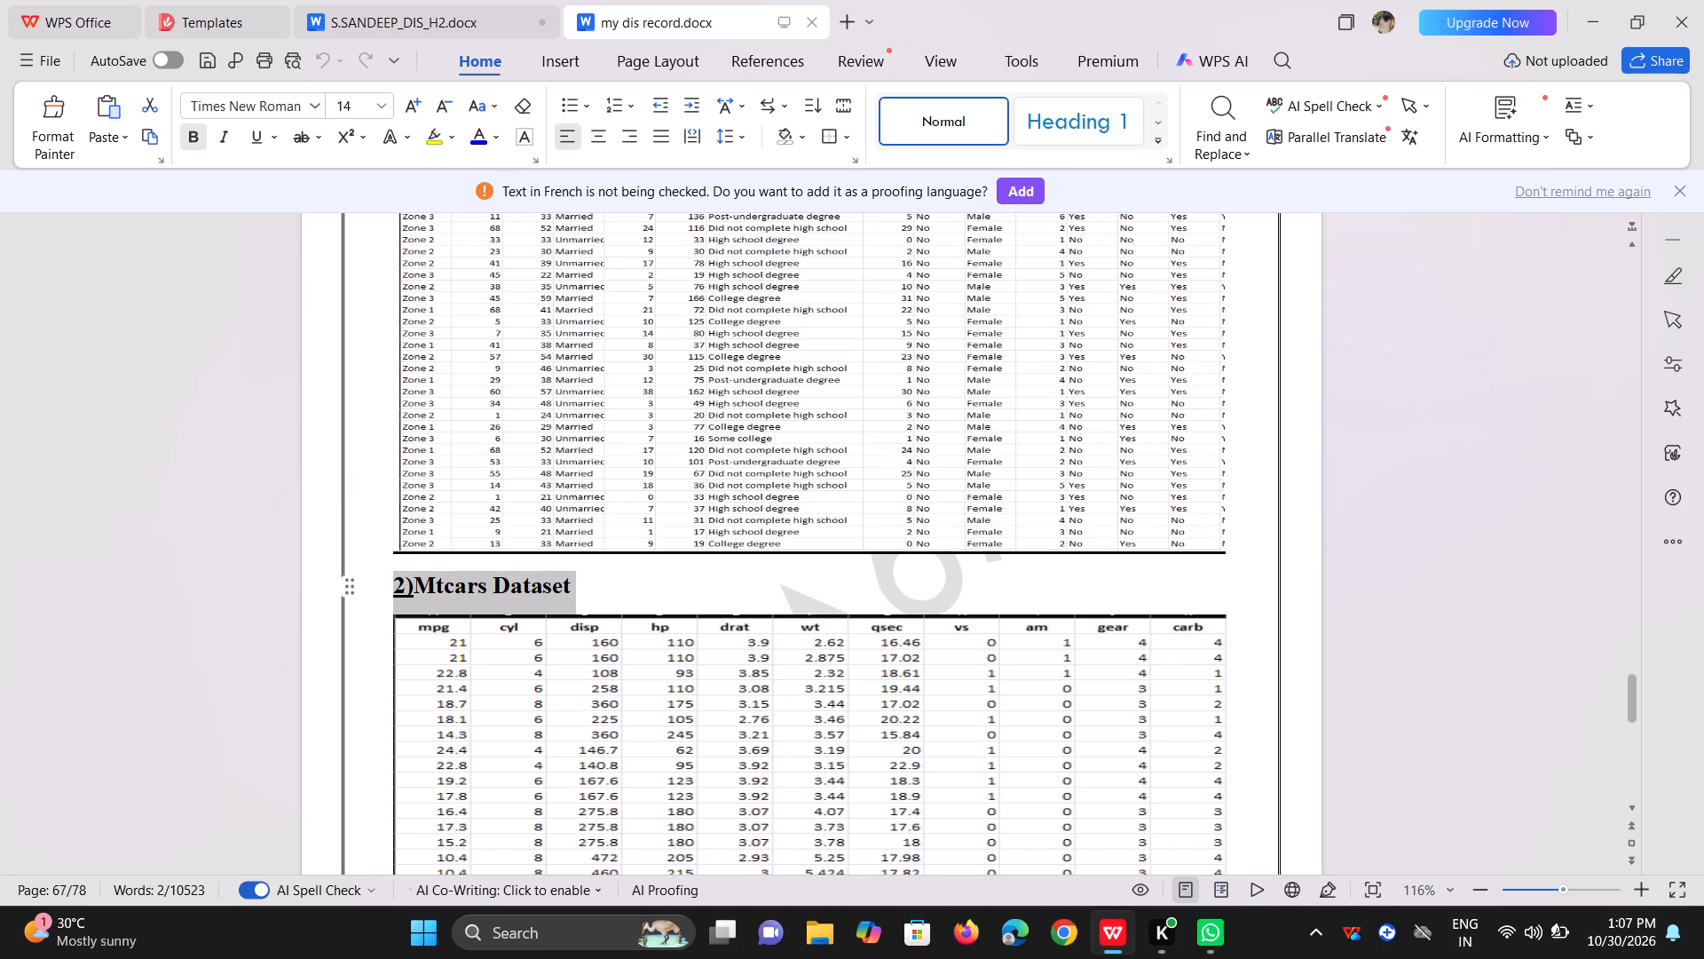
click(438, 6)
double_click(460, 214)
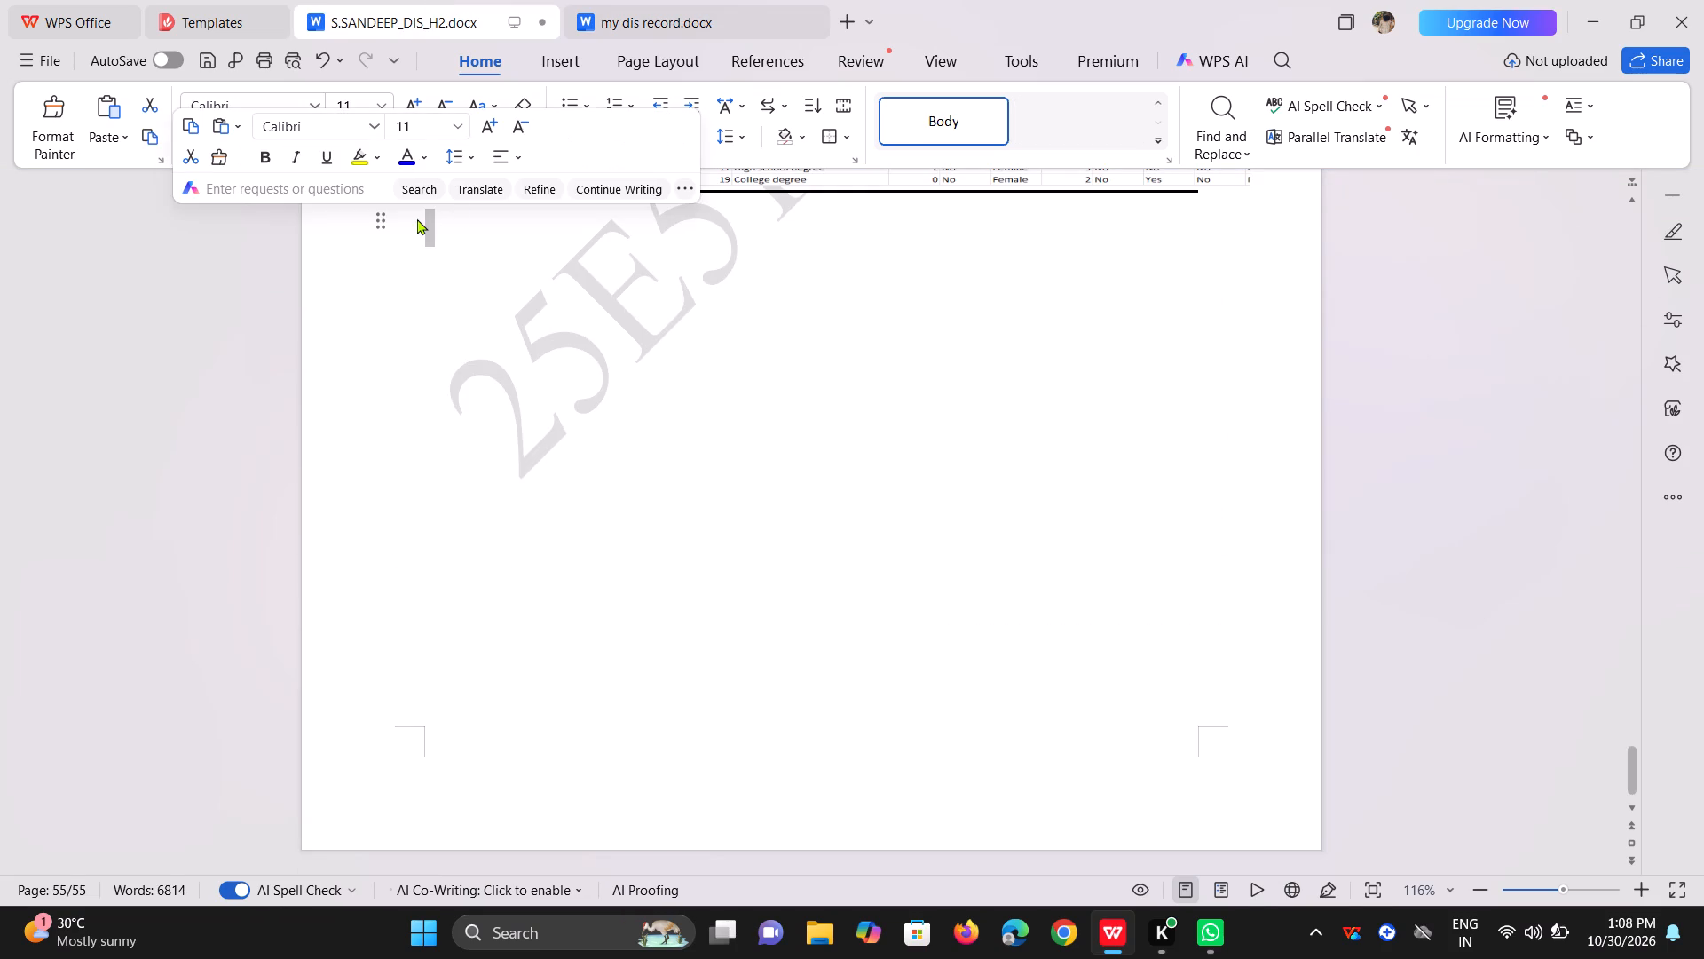
click(417, 218)
key(ctrl+v)
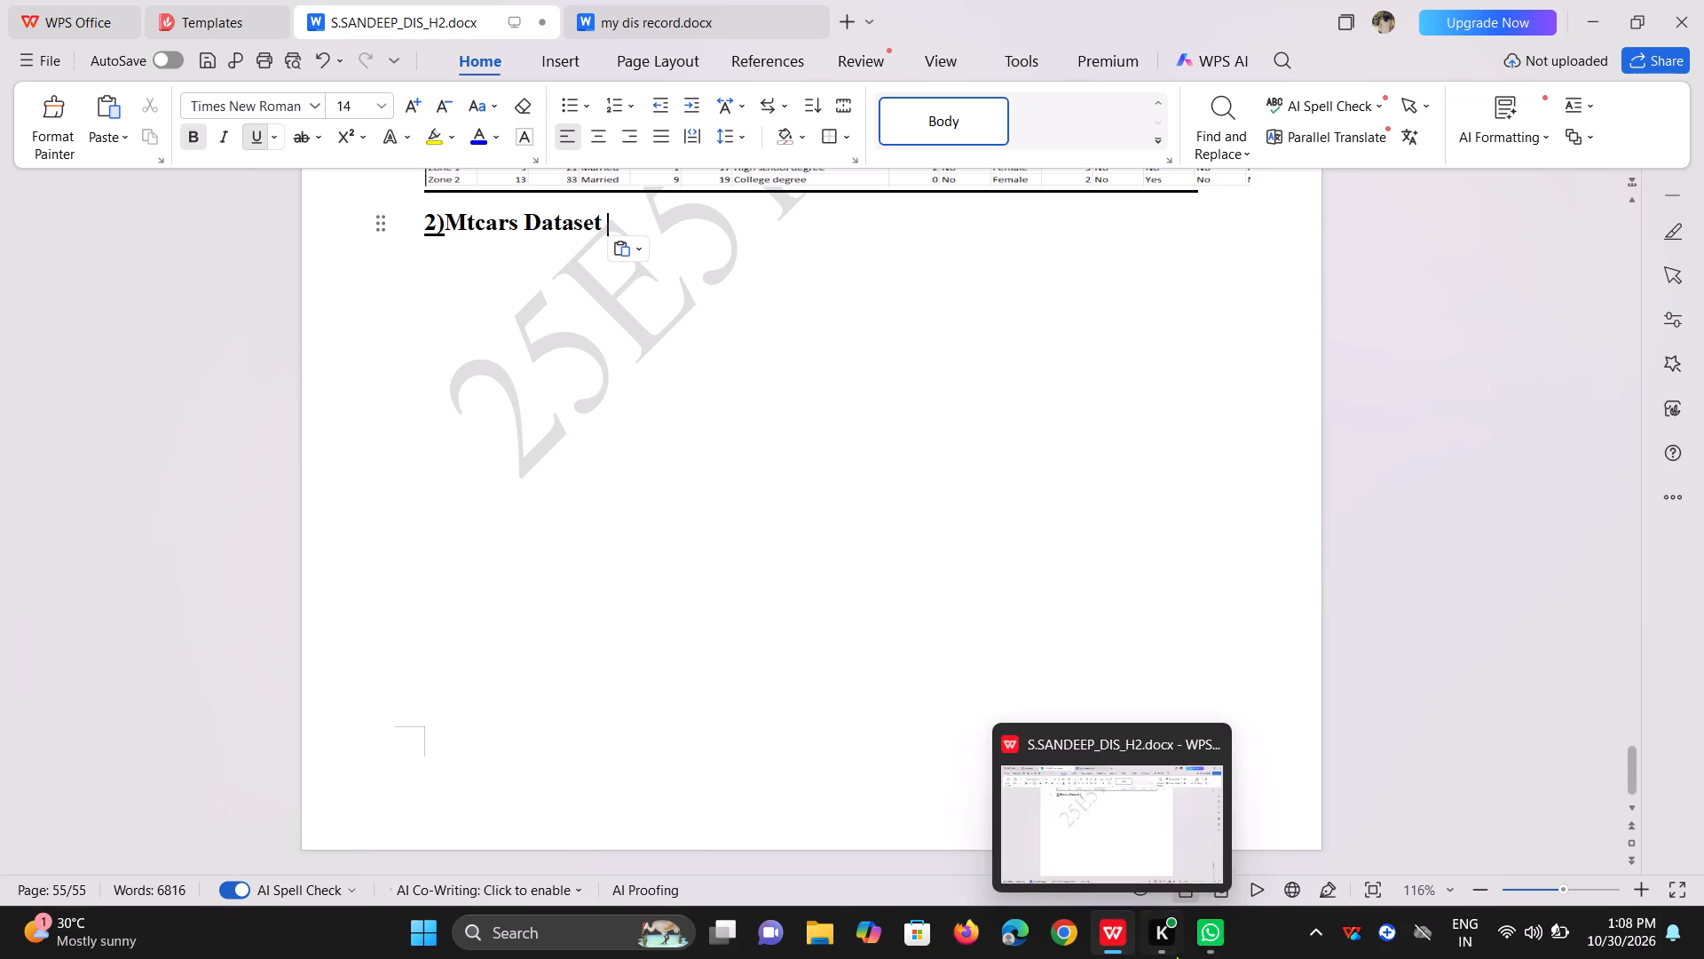
Copy the Mtcars data table picture from my dis record.docx onto a new unnumbered line below the Mtcars Dataset heading in the other document.
click(735, 12)
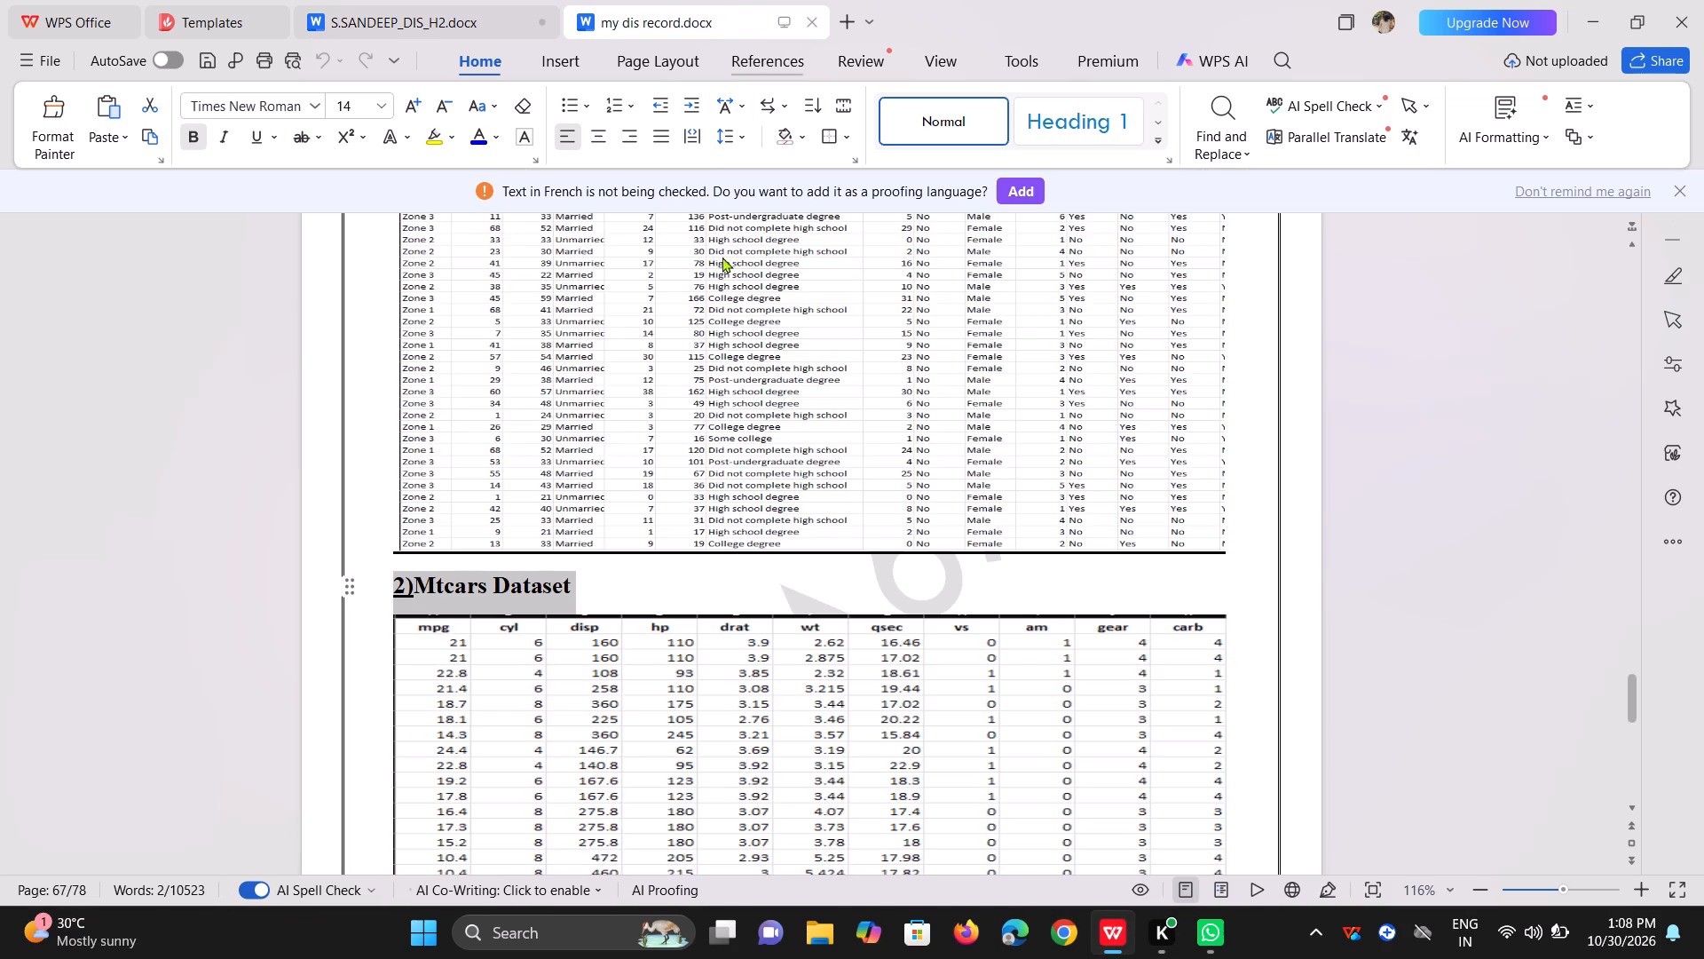
click(763, 699)
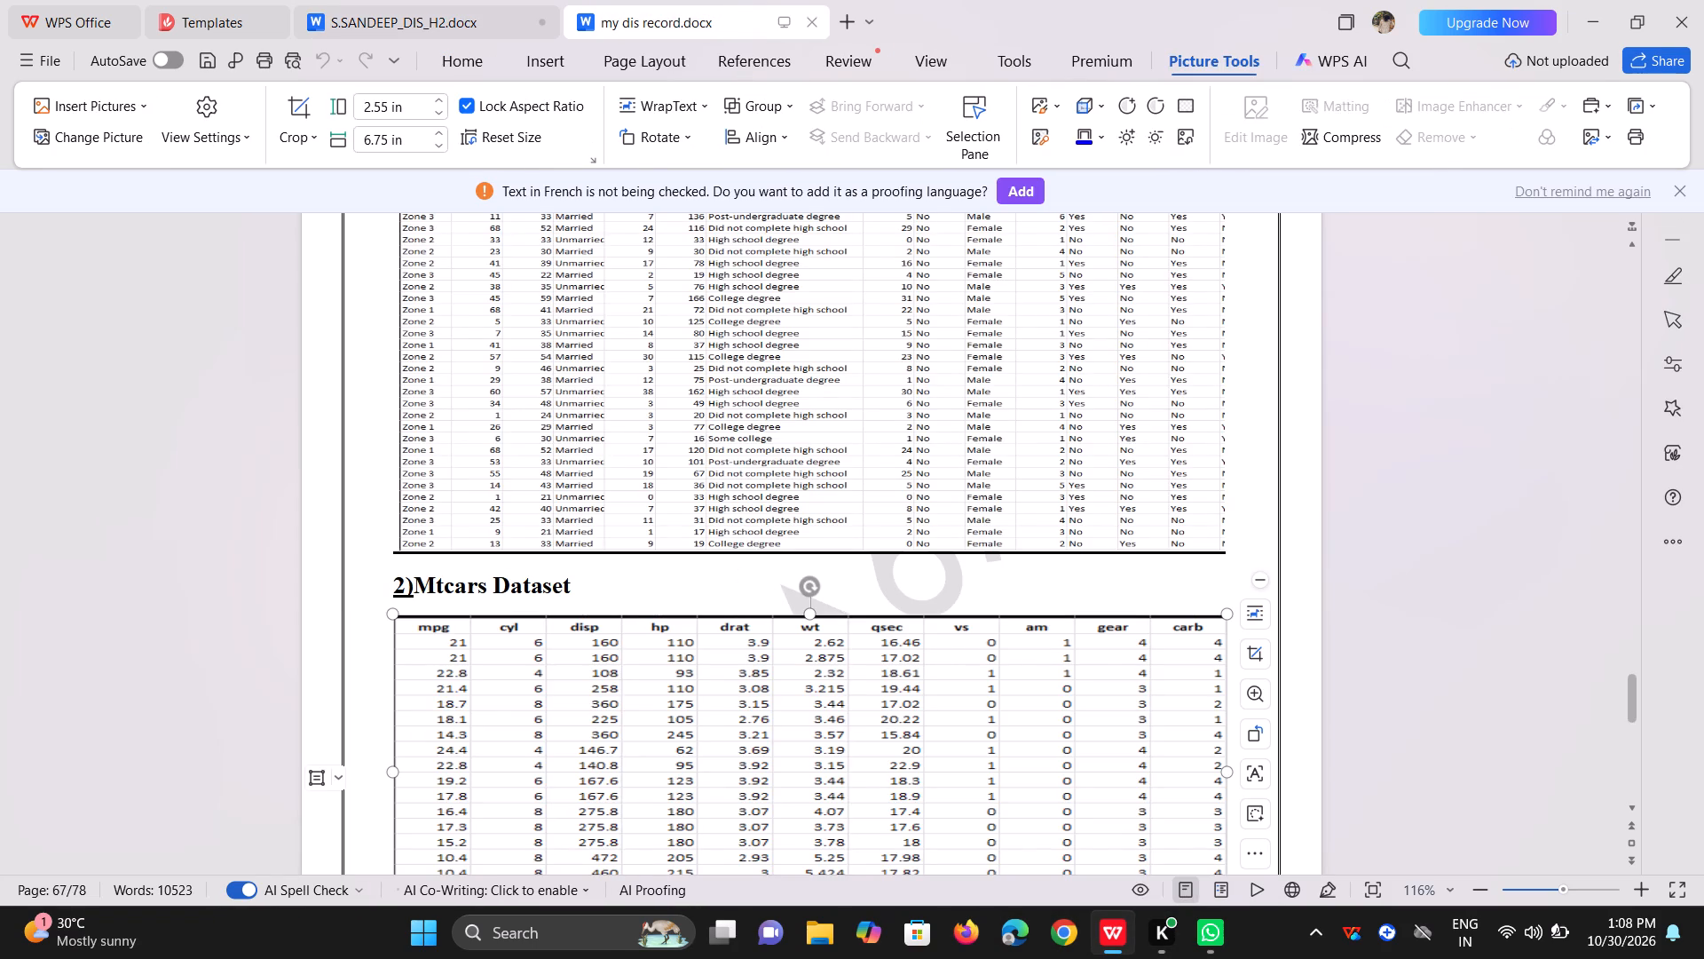
key(ctrl+c)
click(501, 8)
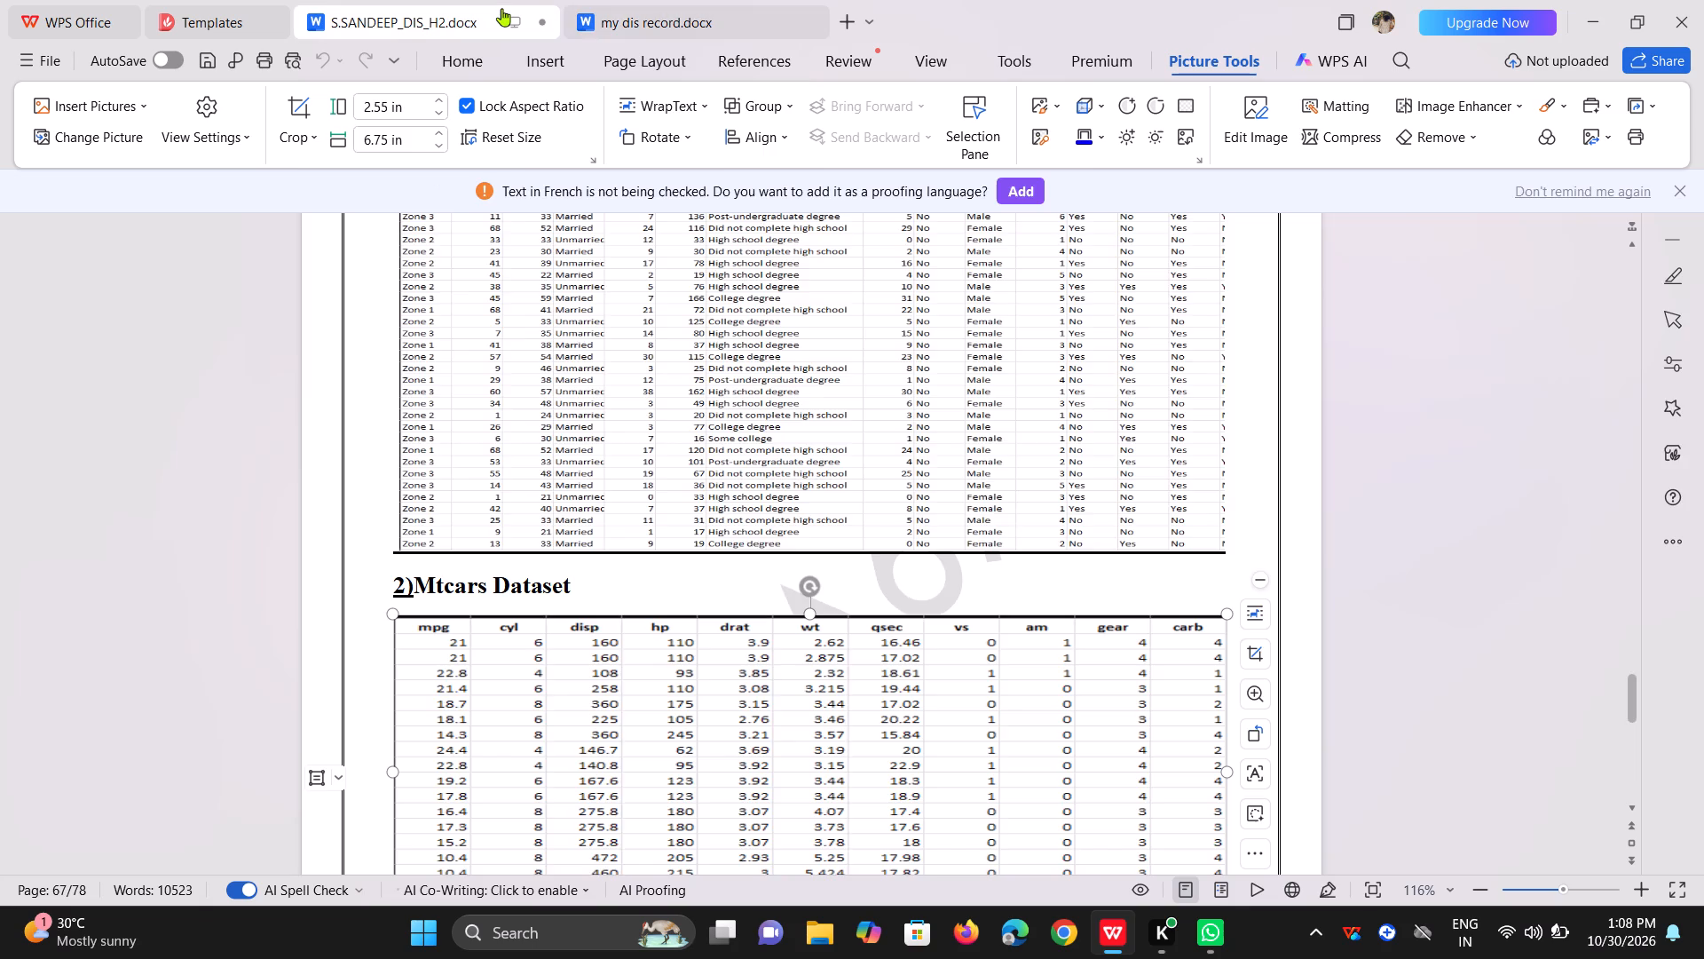
click(457, 254)
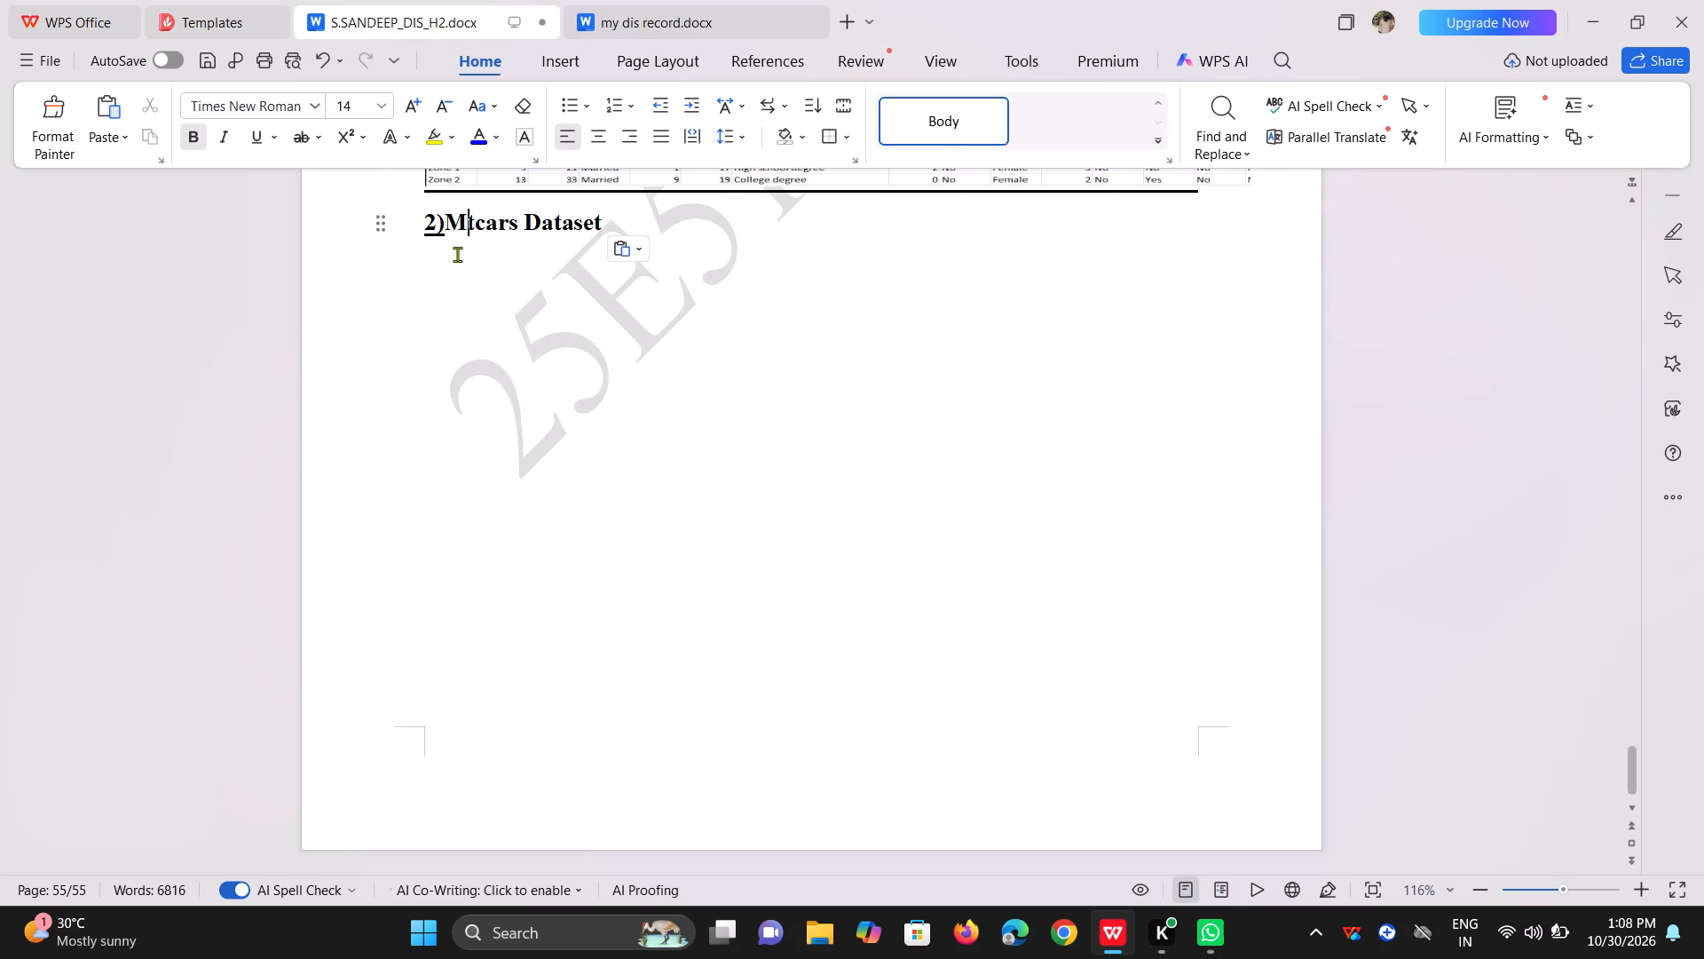
double_click(447, 259)
click(614, 224)
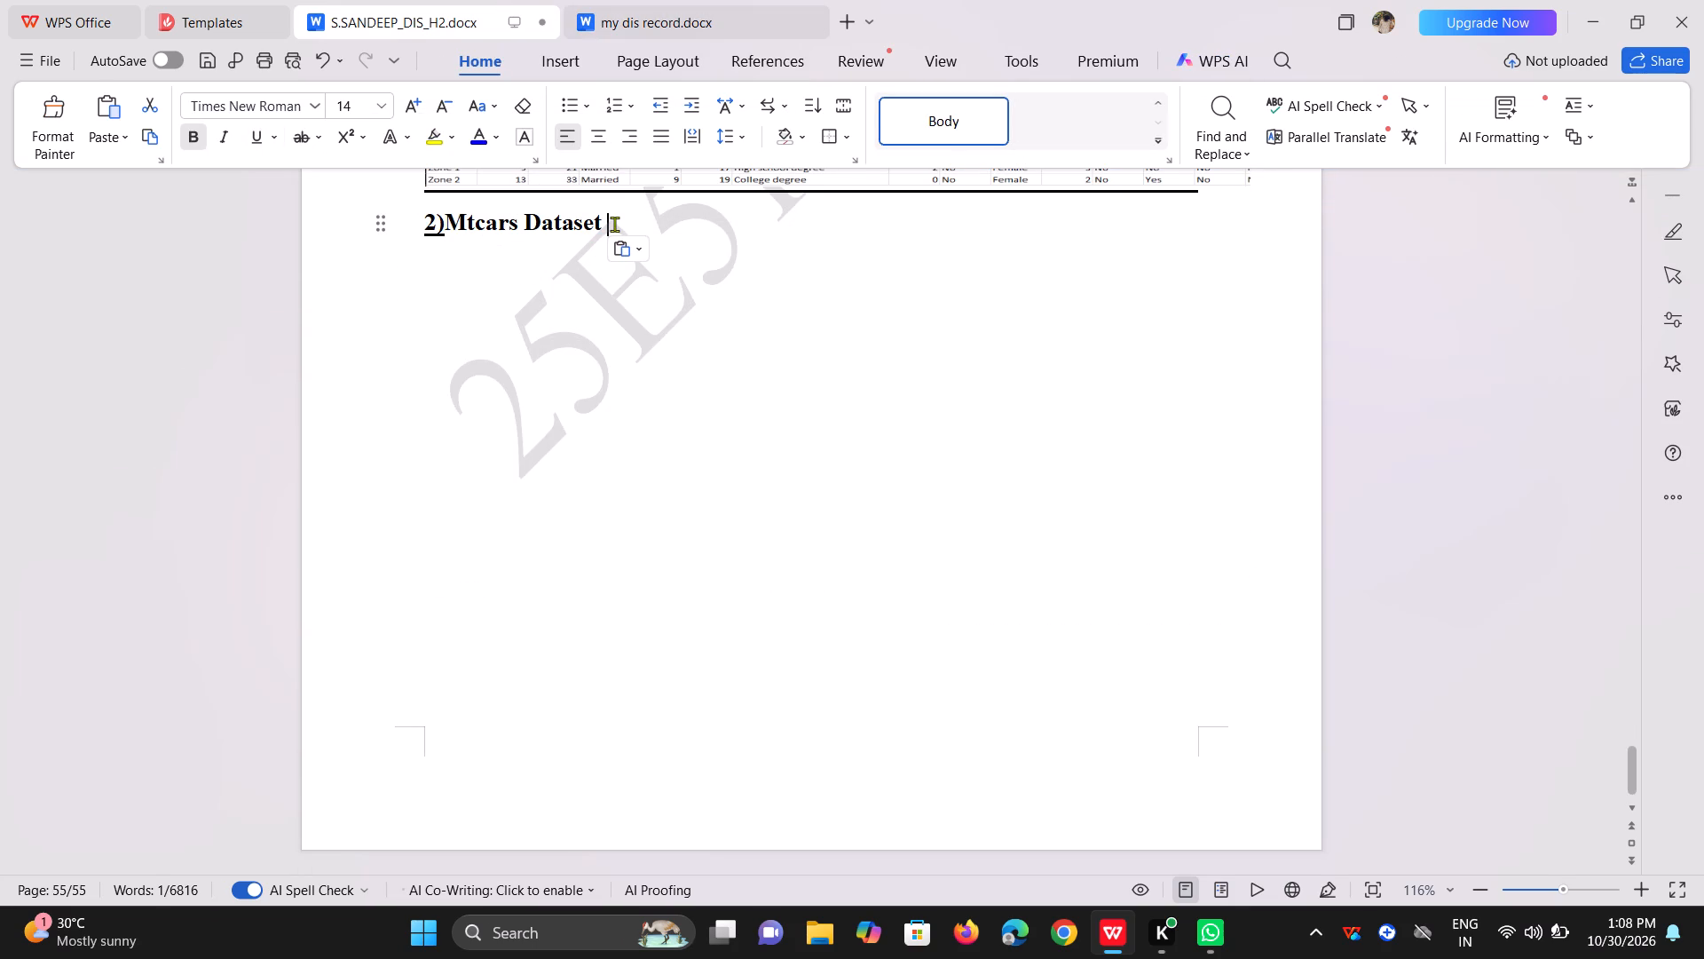
double_click(423, 266)
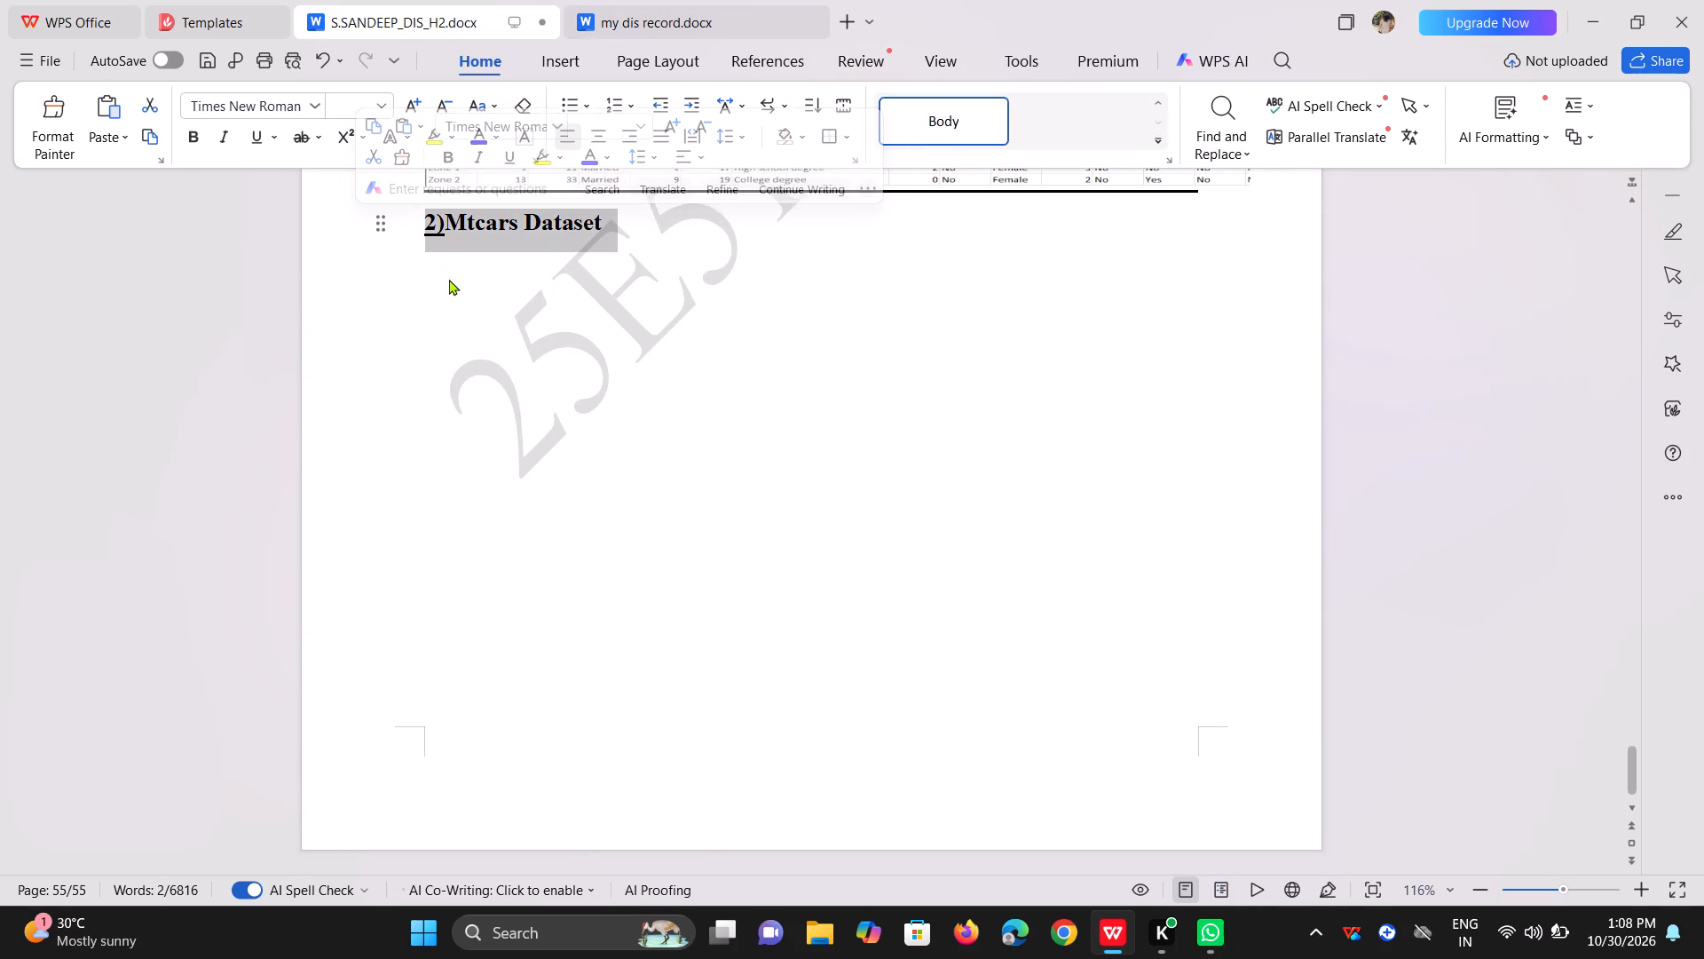
double_click(449, 279)
click(449, 293)
double_click(449, 293)
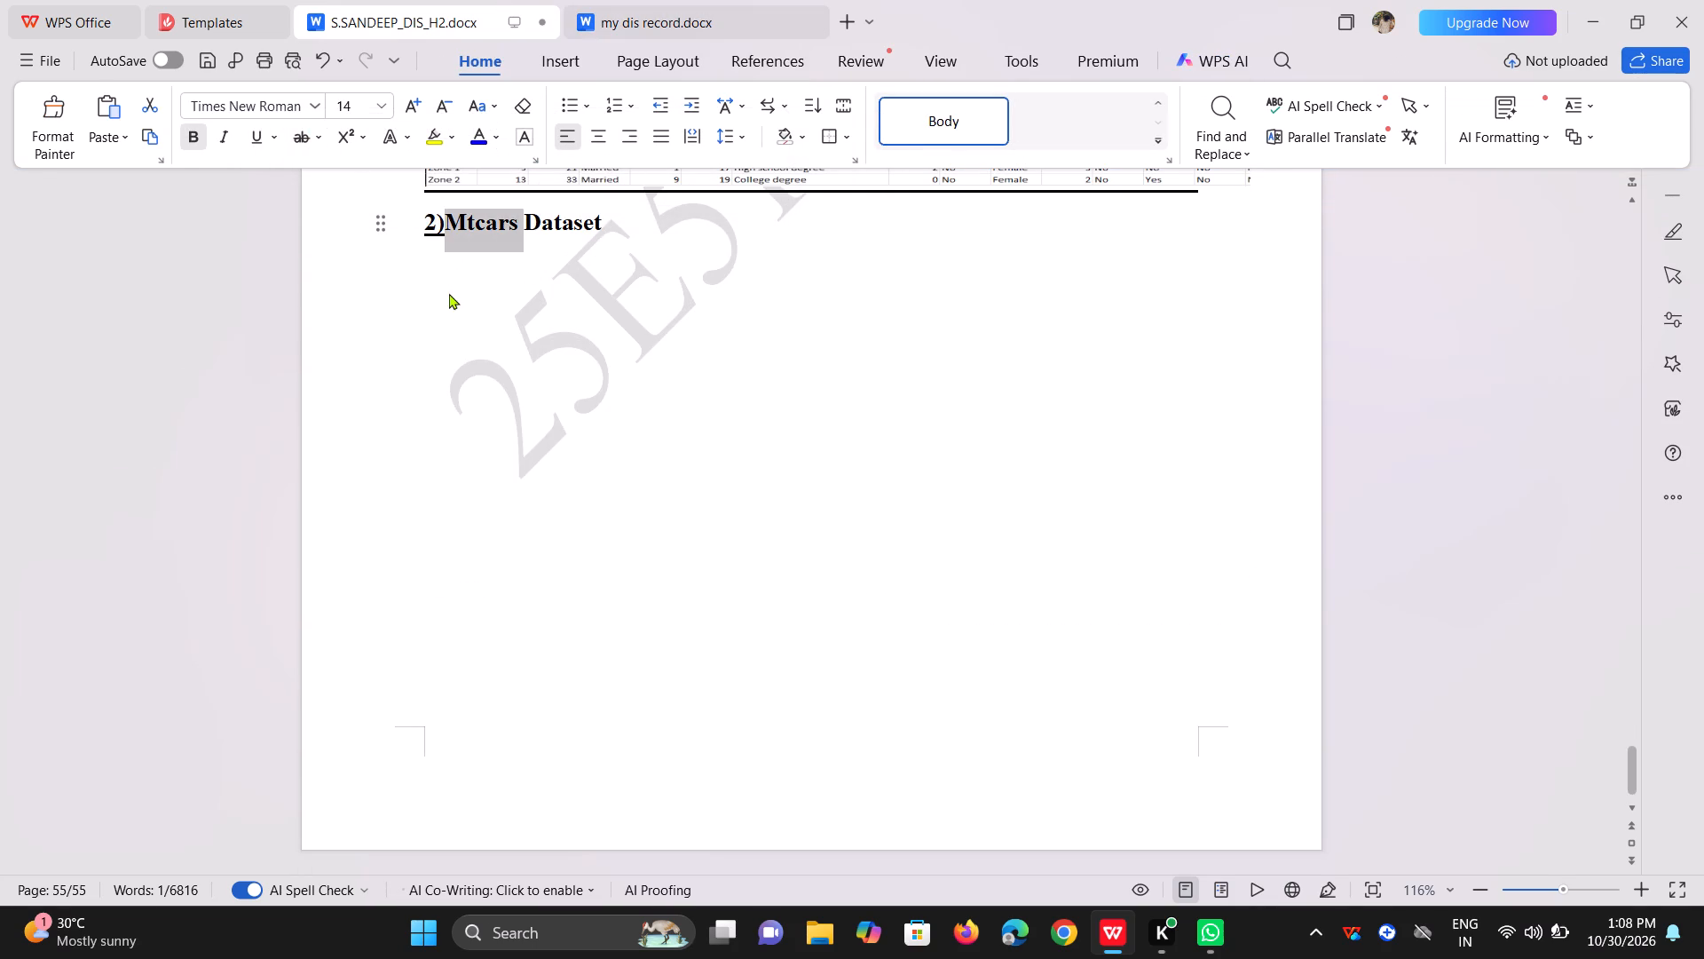
double_click(599, 283)
double_click(616, 320)
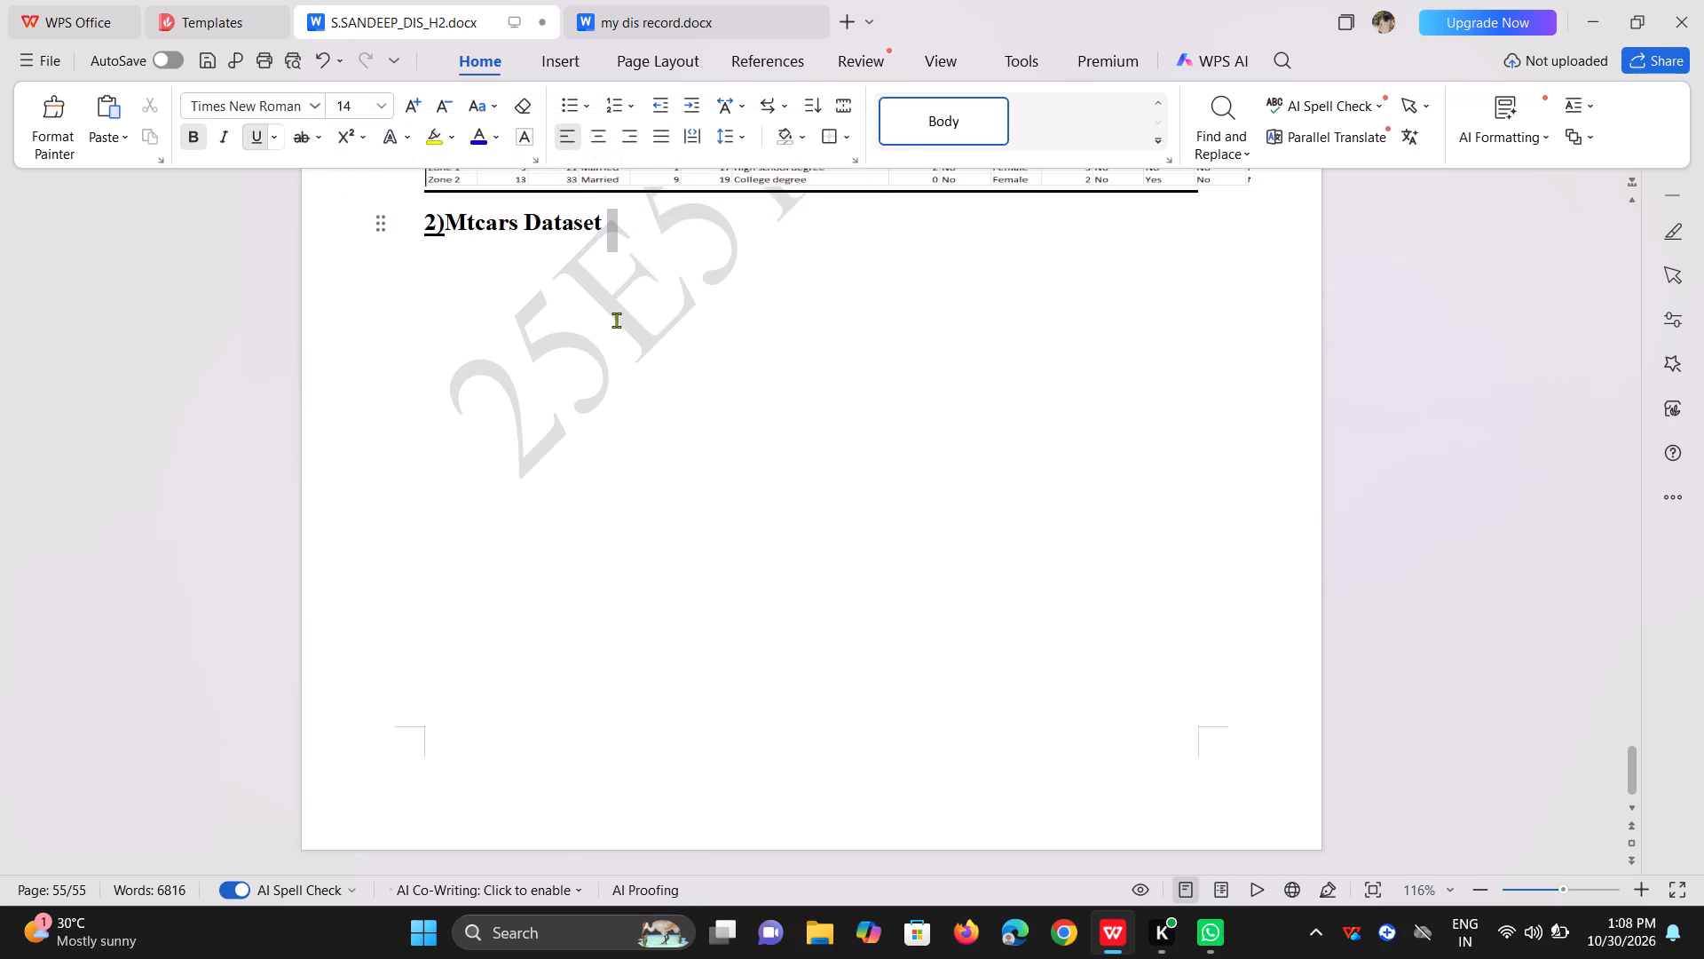
double_click(836, 467)
double_click(836, 467)
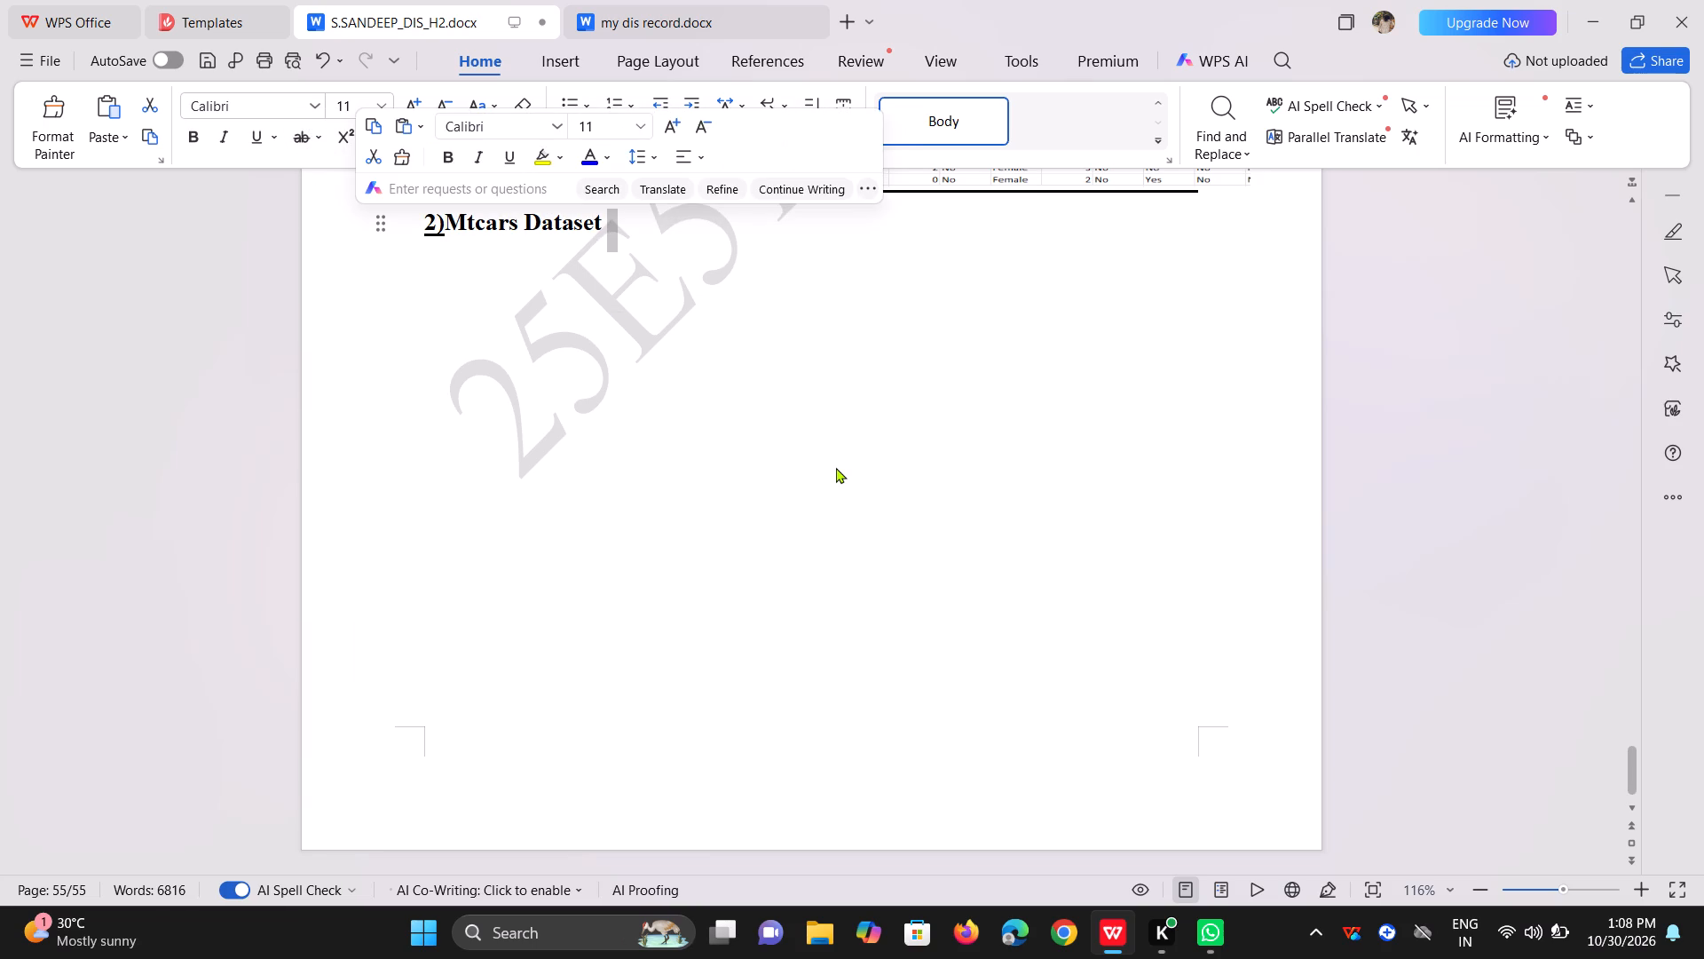
key(Return)
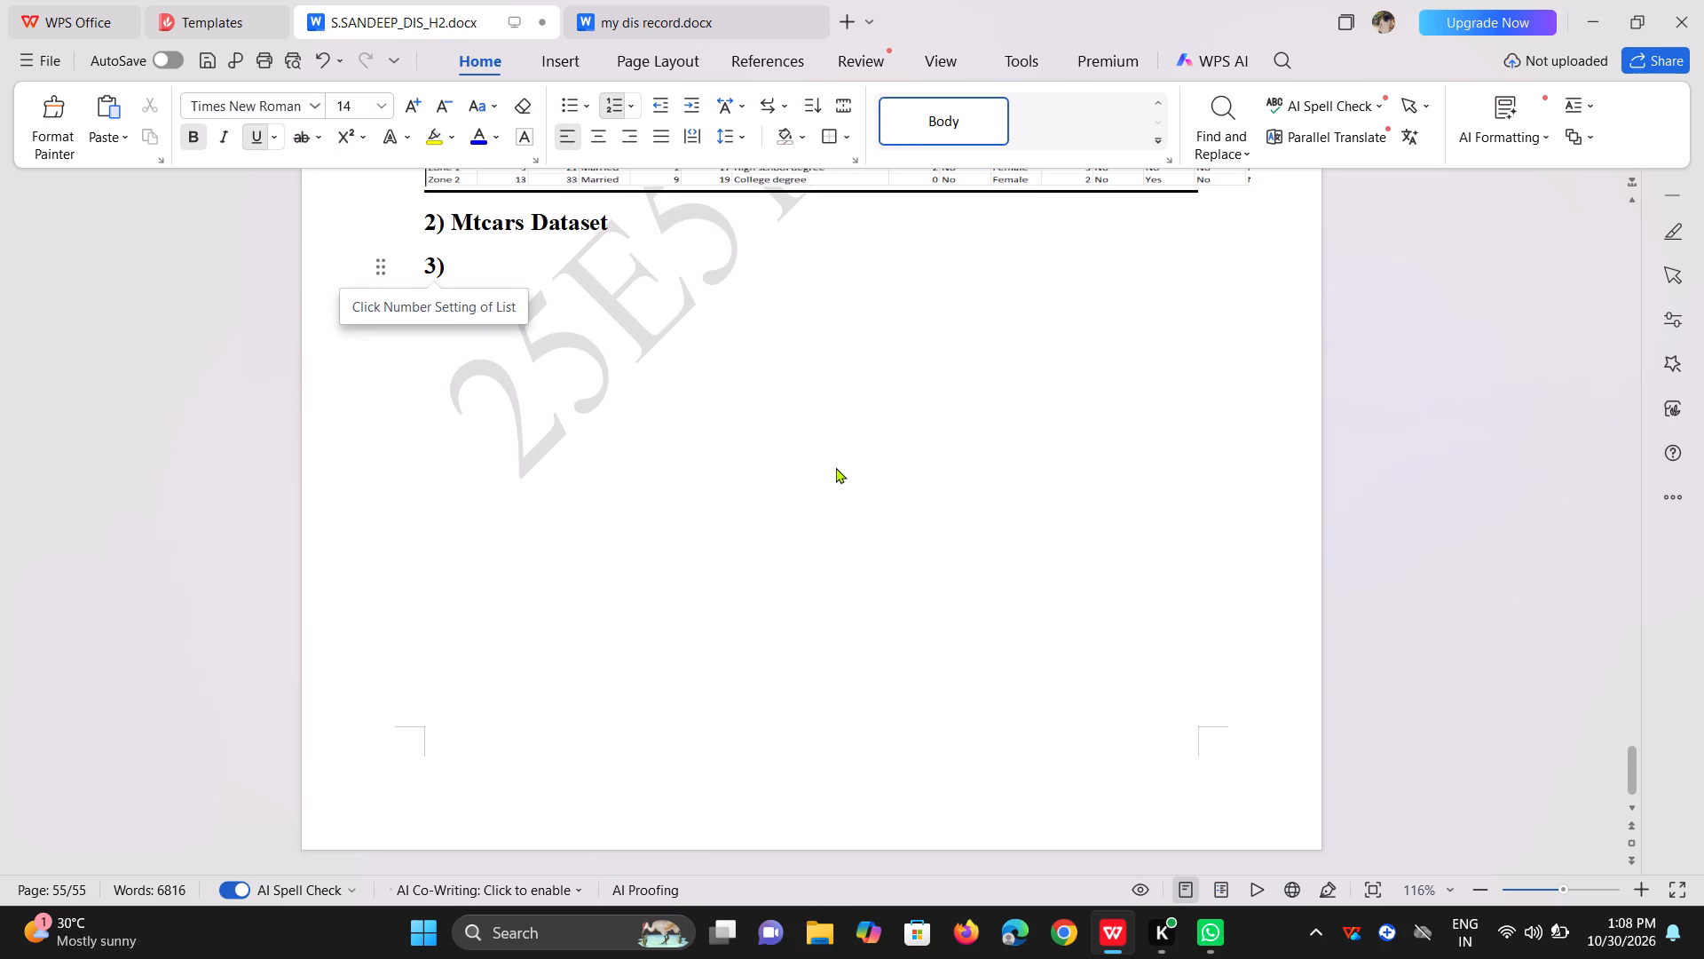
key(BackSpace)
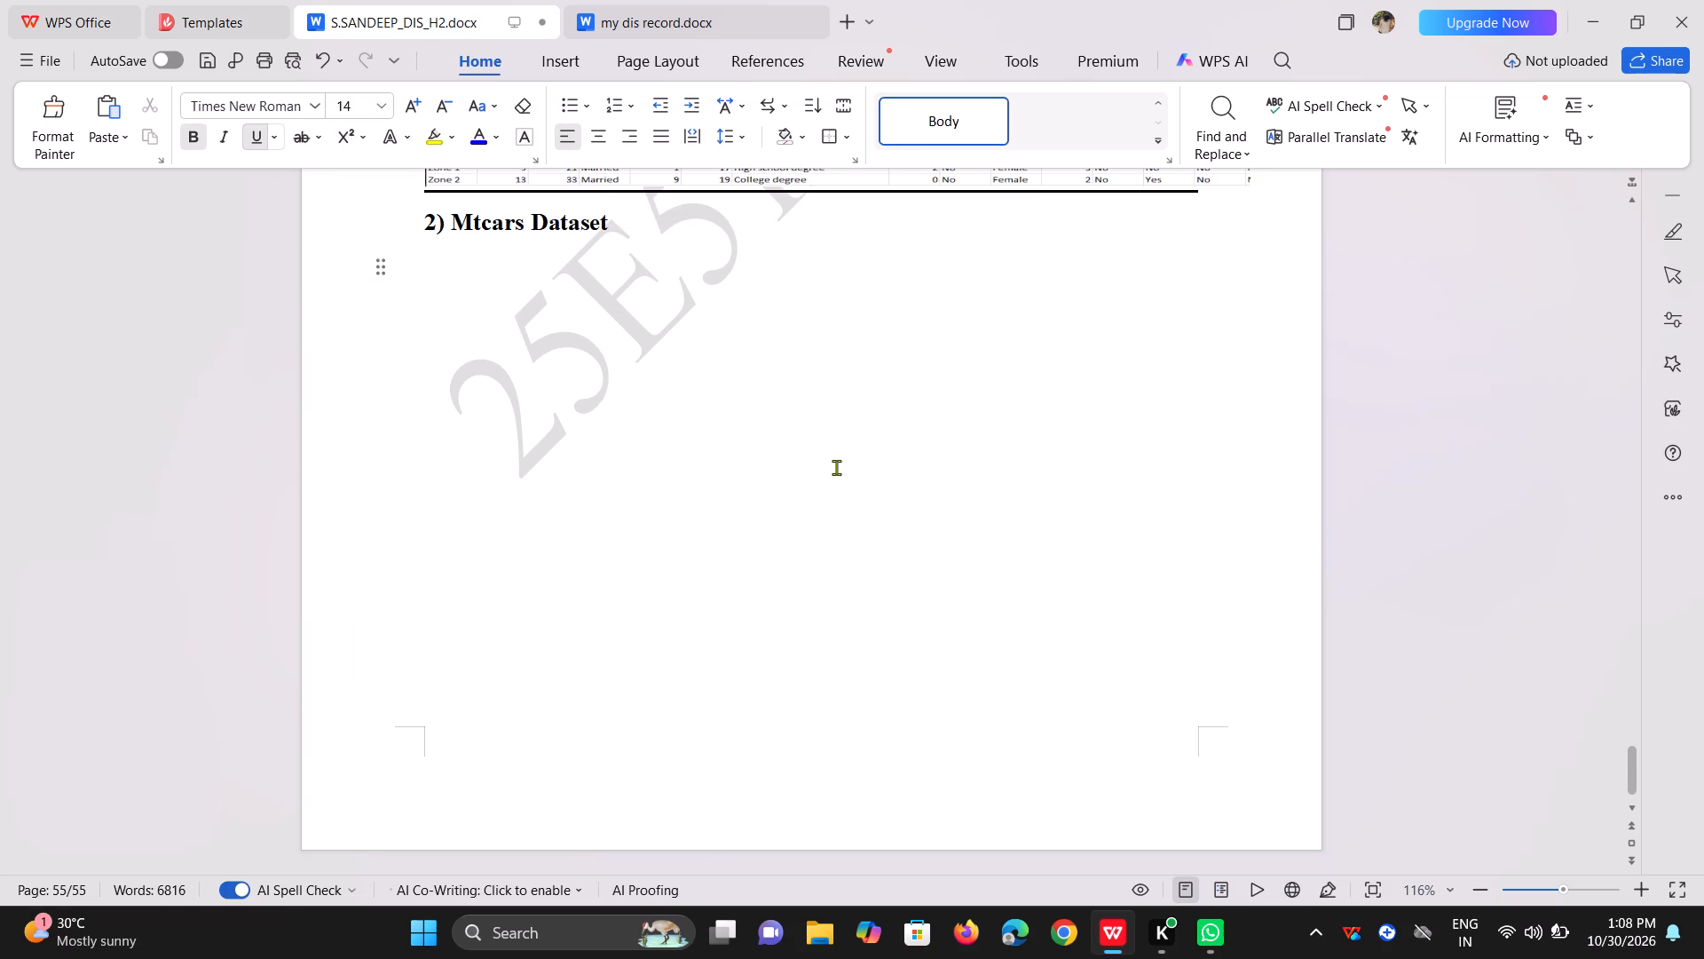
key(ctrl+v)
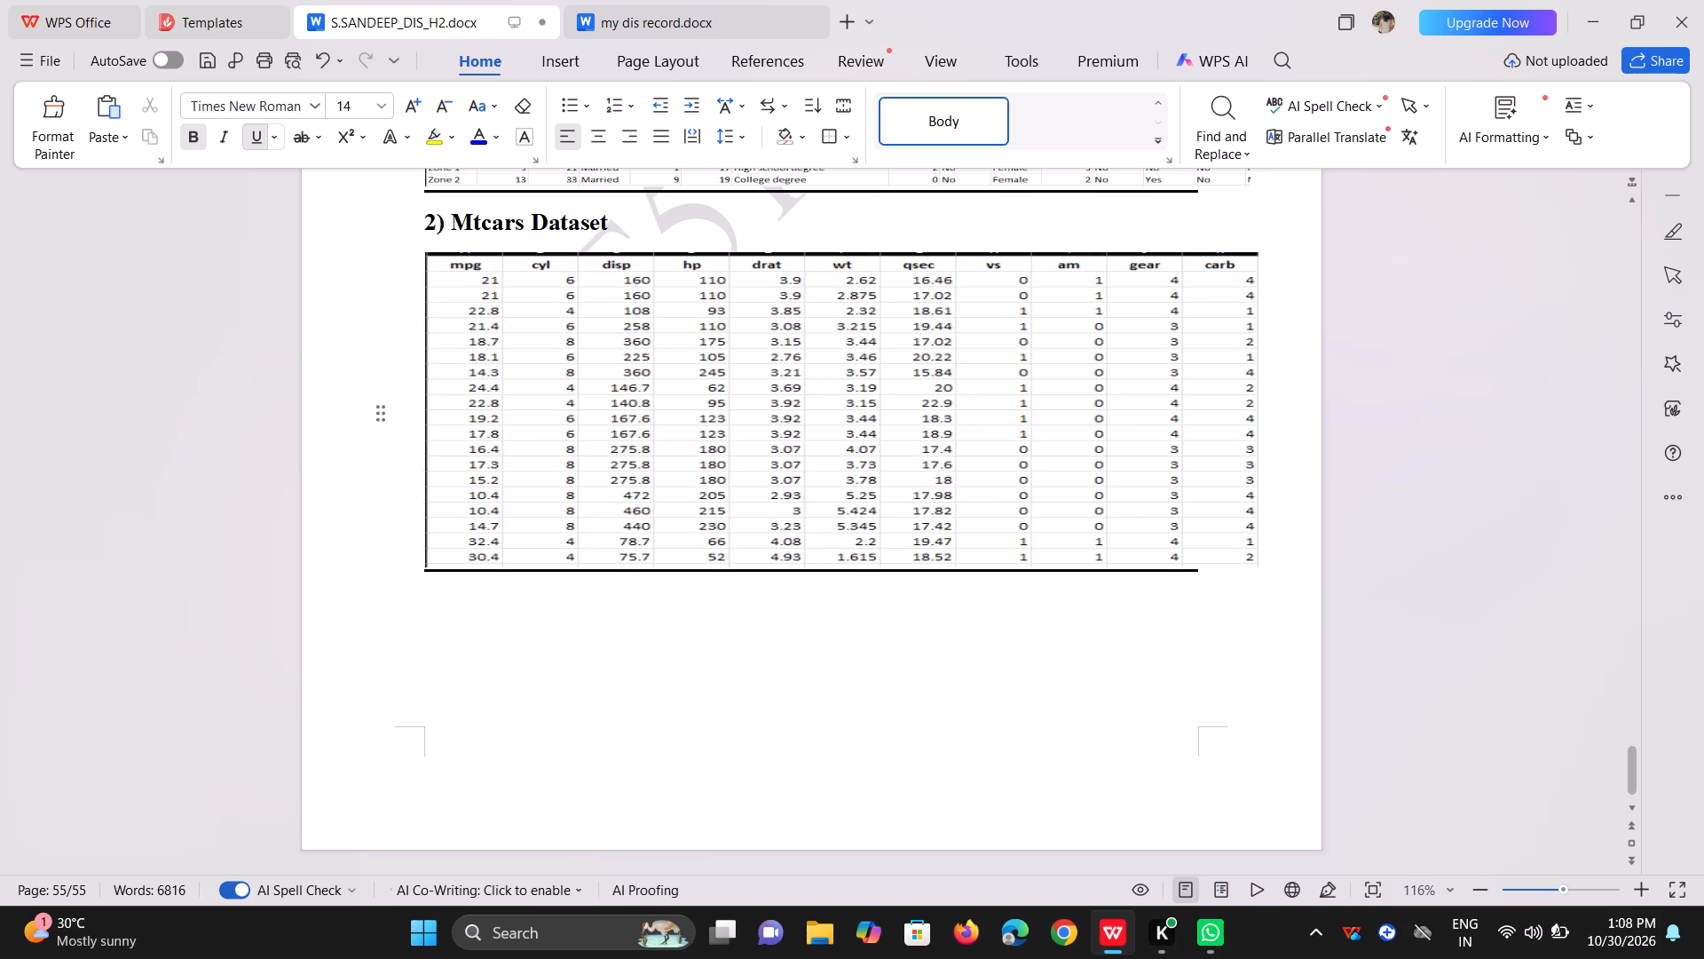
click(1031, 732)
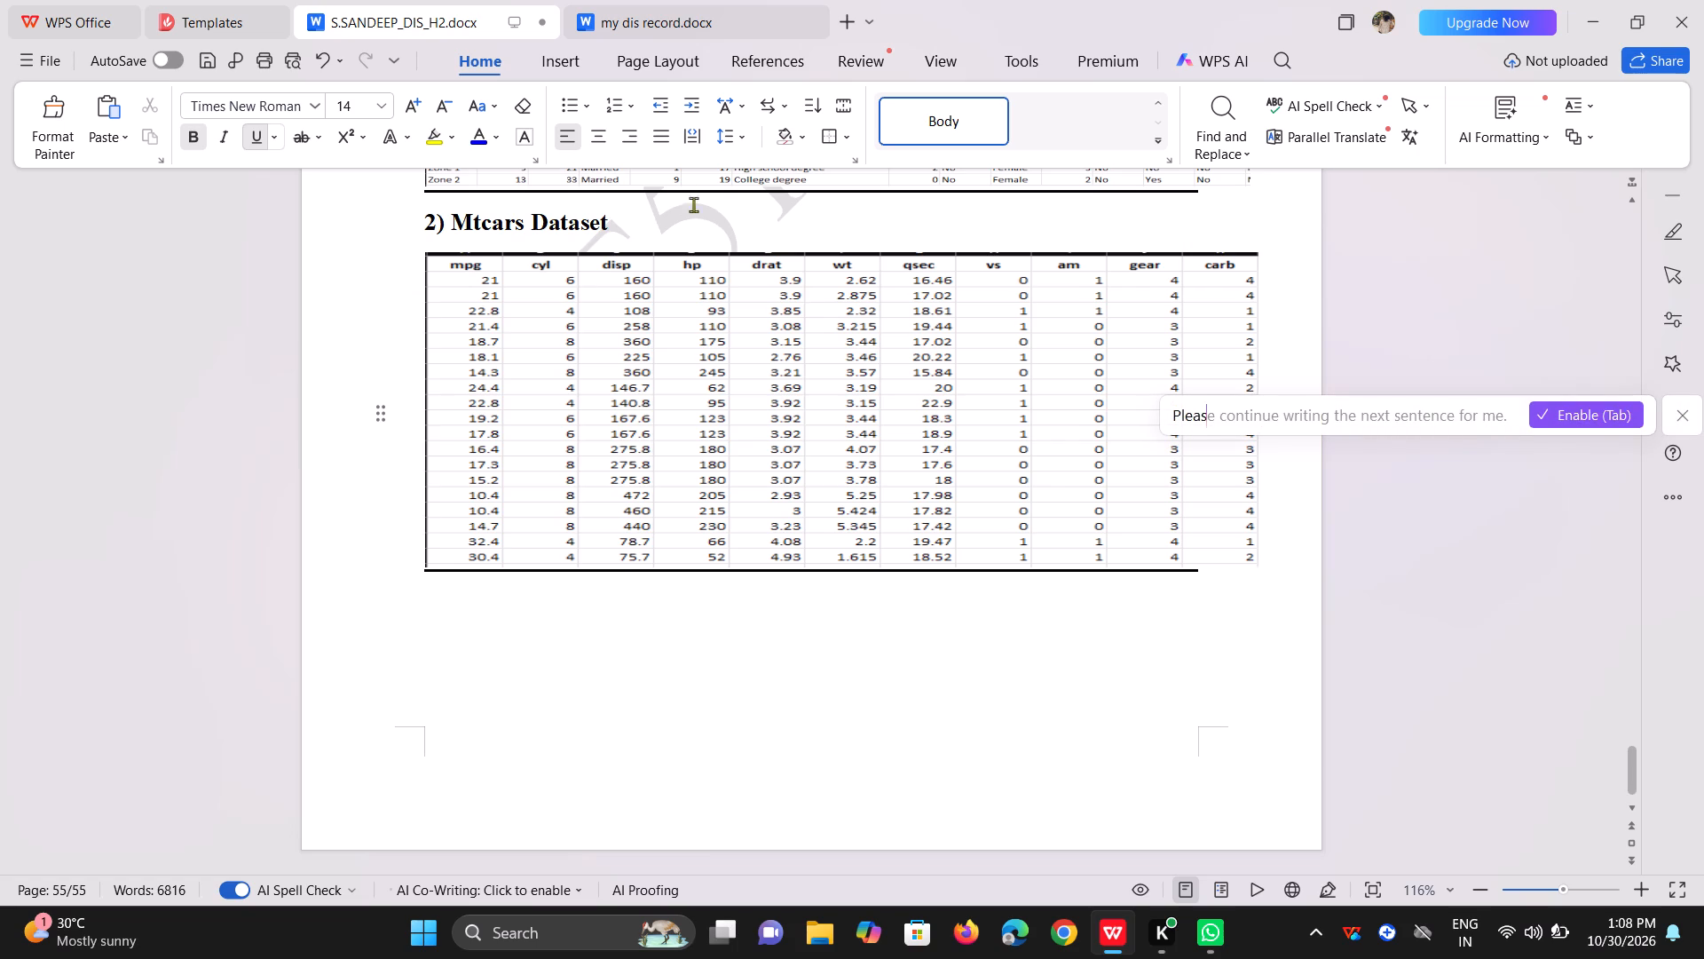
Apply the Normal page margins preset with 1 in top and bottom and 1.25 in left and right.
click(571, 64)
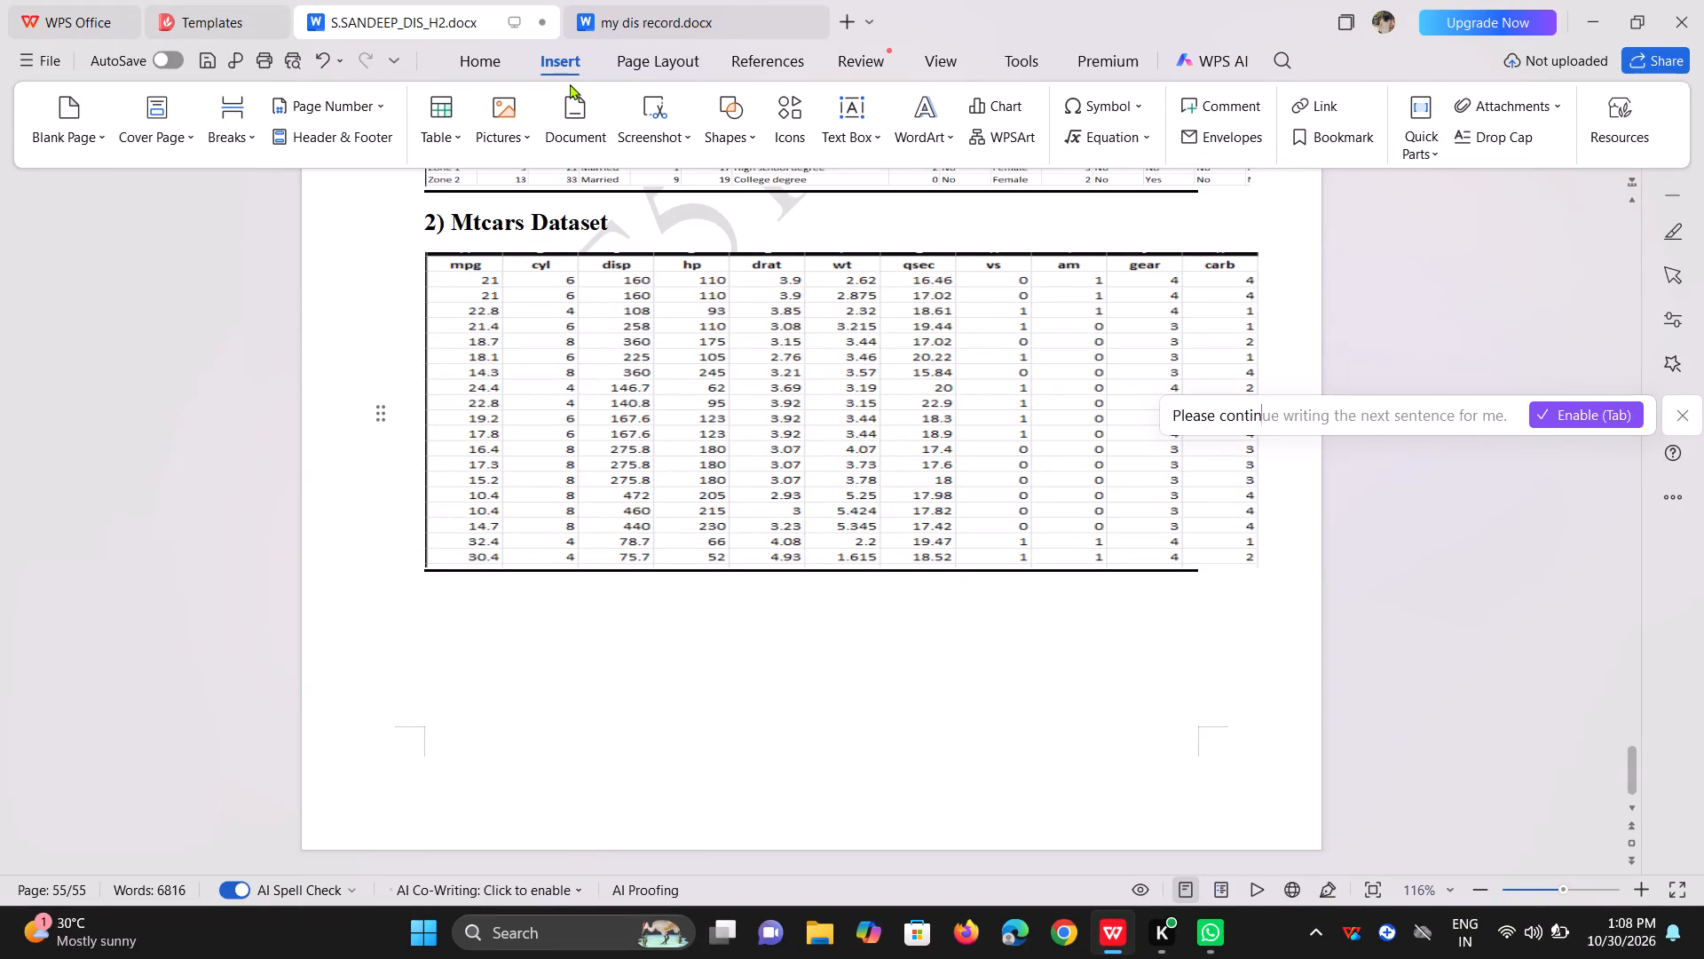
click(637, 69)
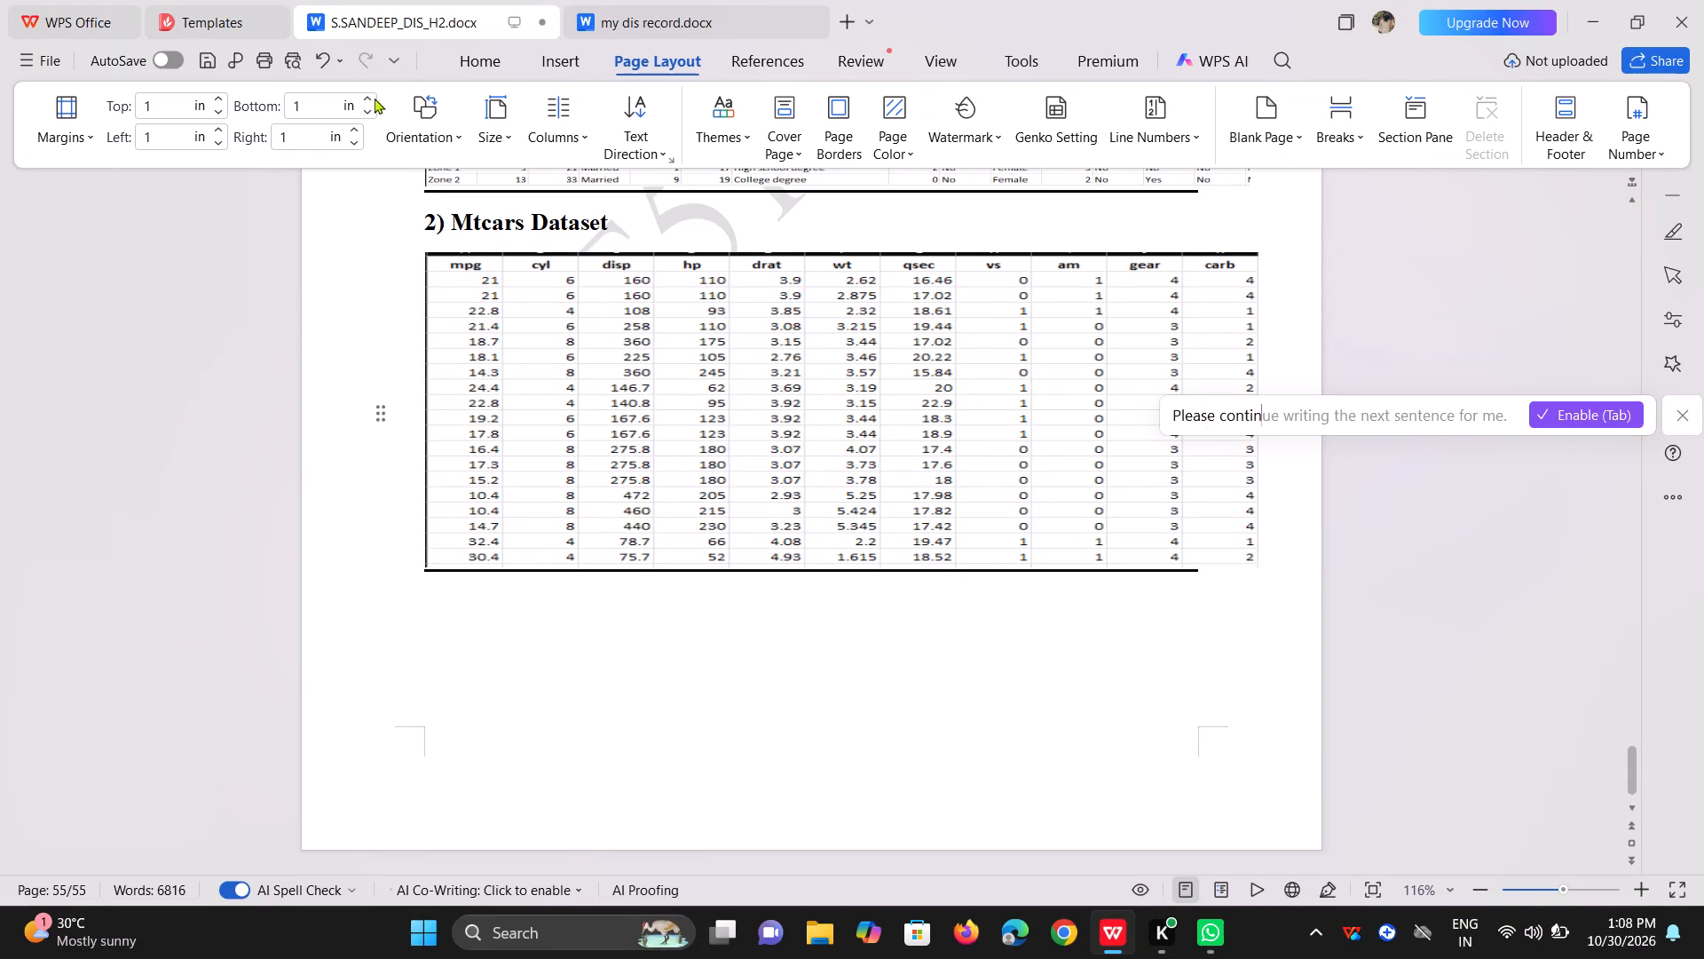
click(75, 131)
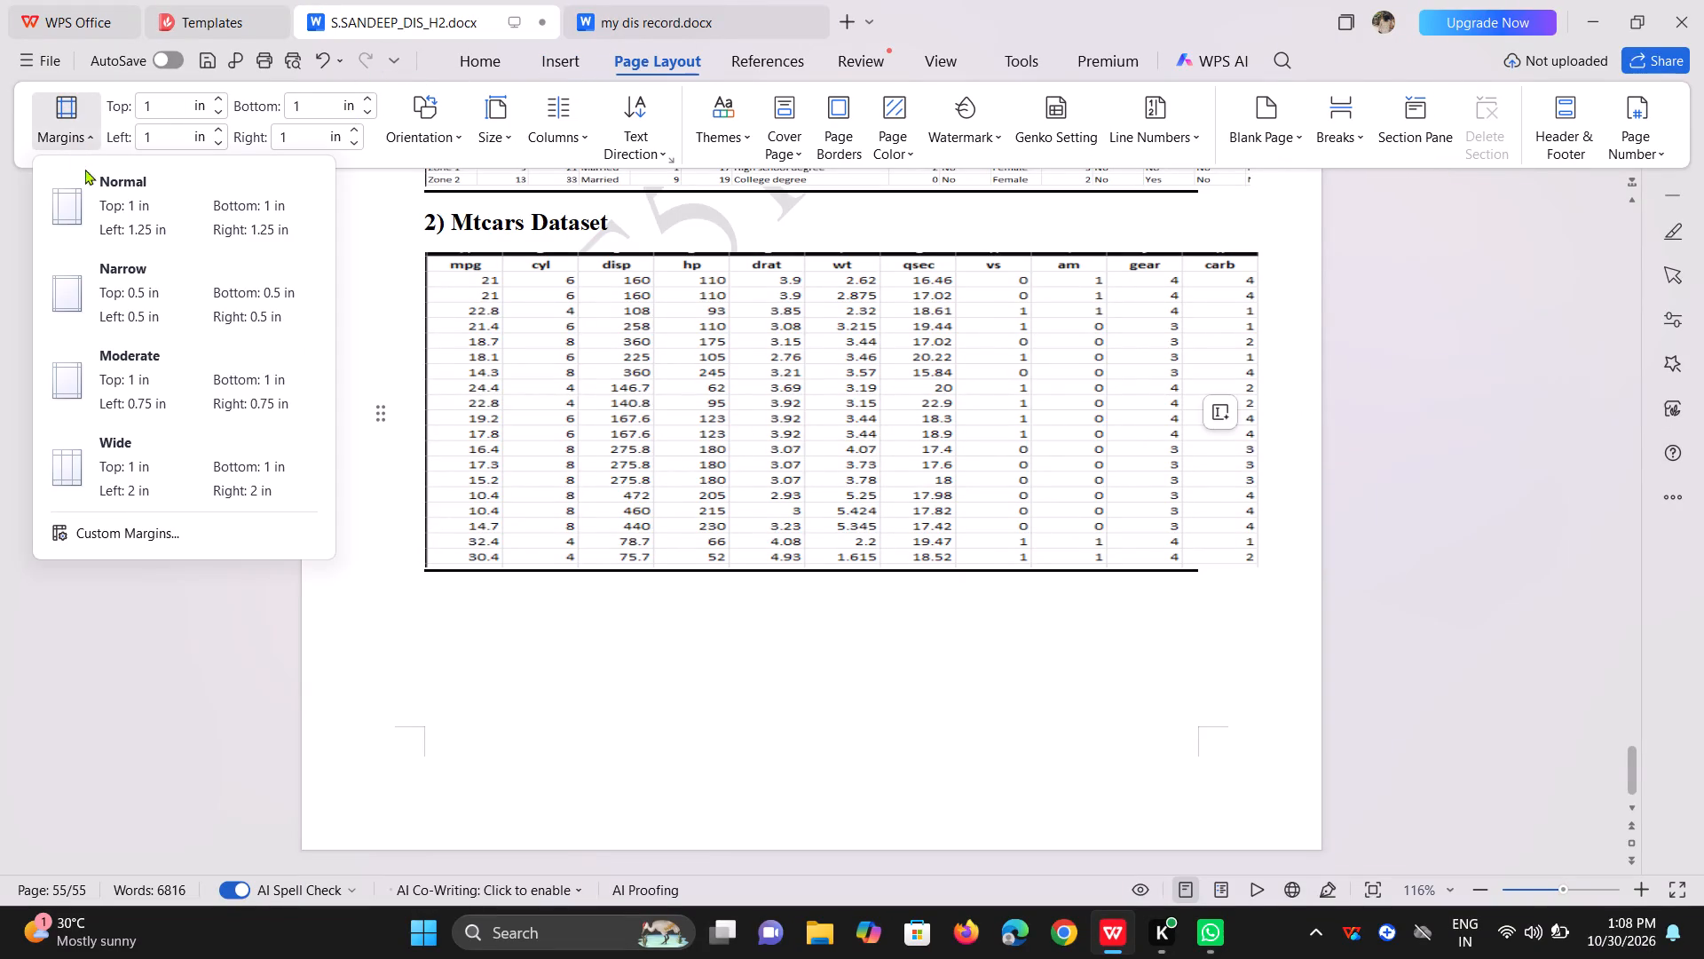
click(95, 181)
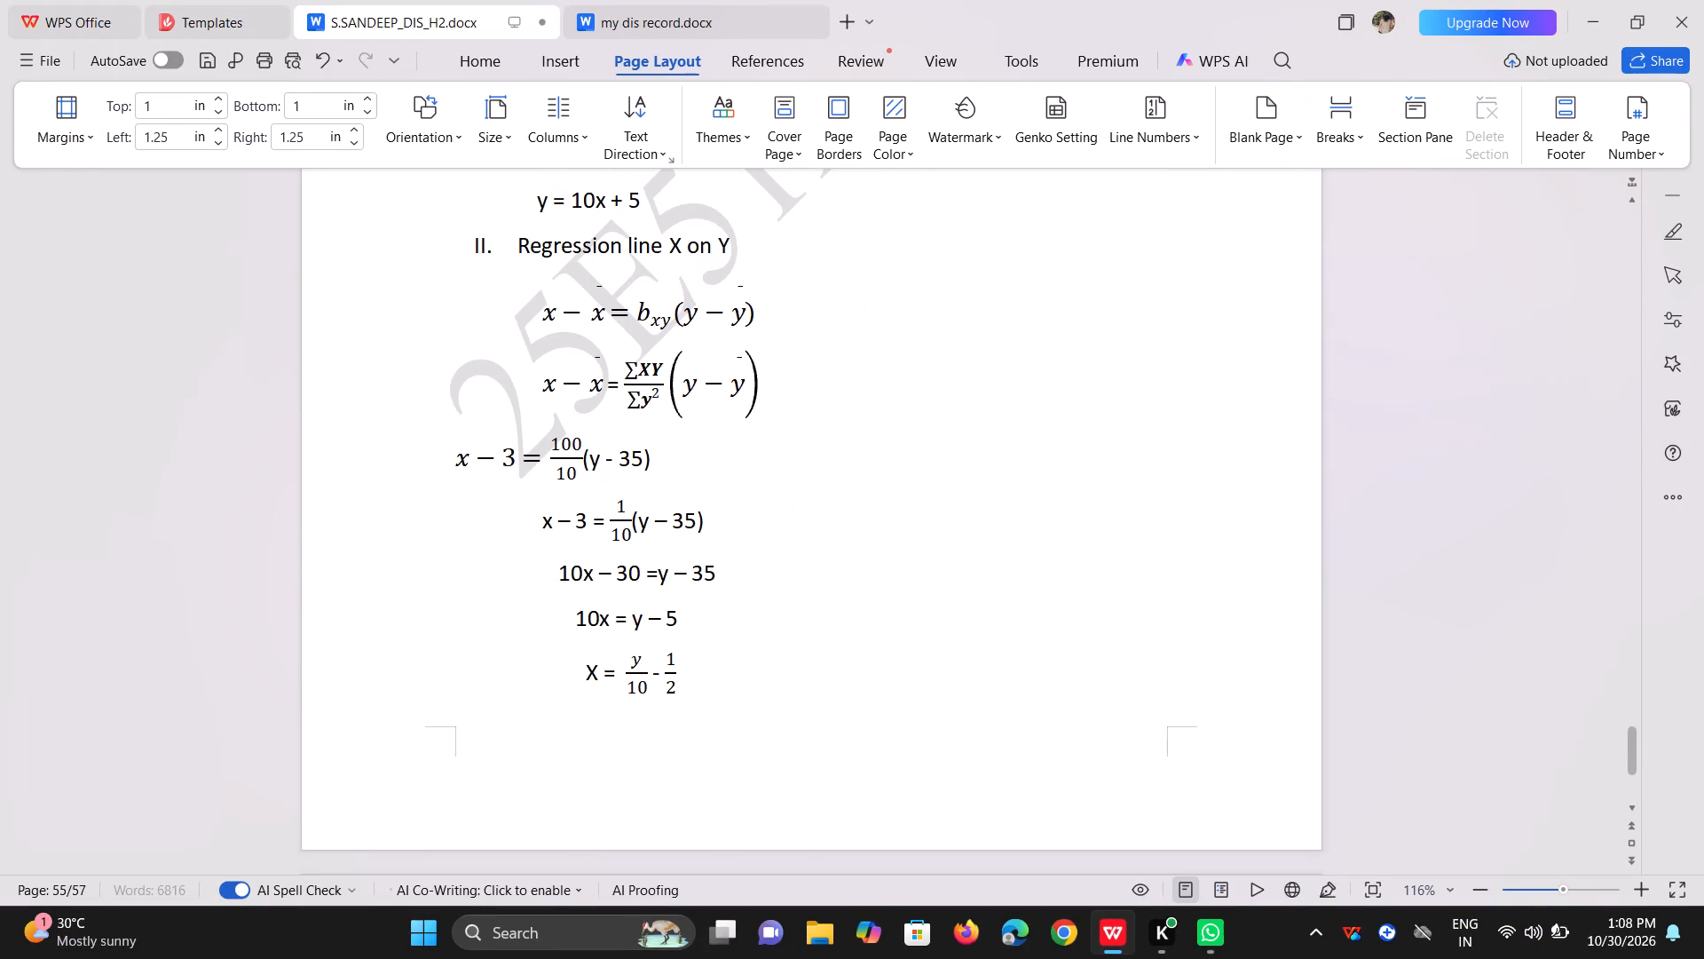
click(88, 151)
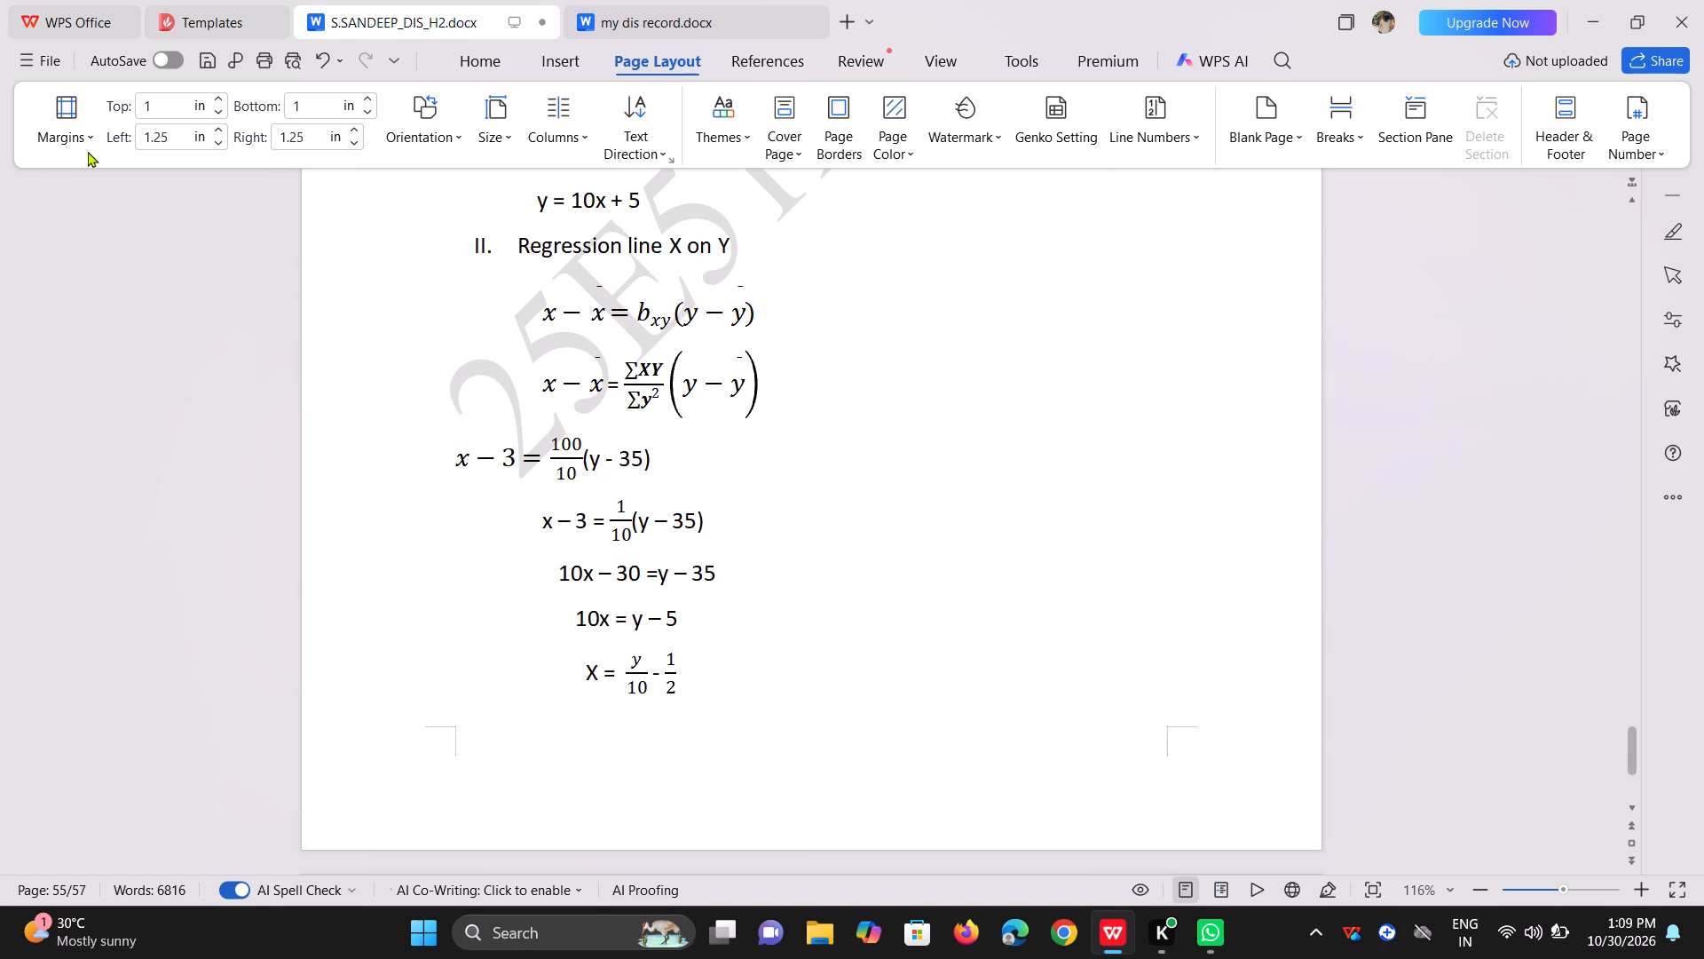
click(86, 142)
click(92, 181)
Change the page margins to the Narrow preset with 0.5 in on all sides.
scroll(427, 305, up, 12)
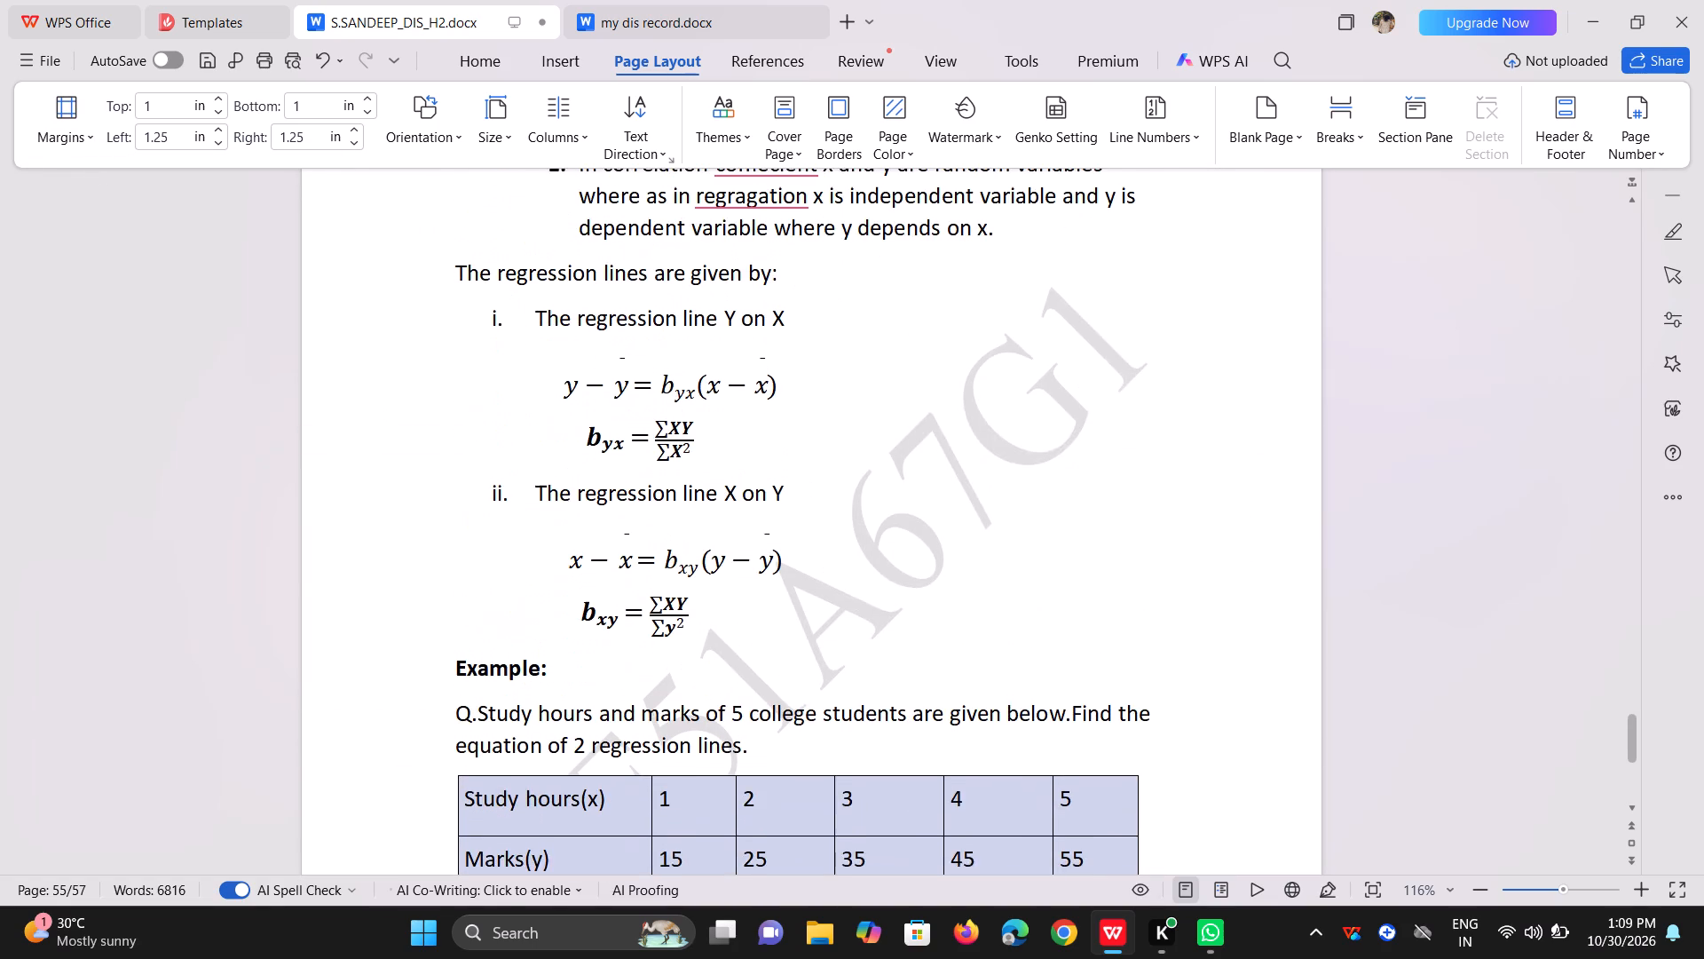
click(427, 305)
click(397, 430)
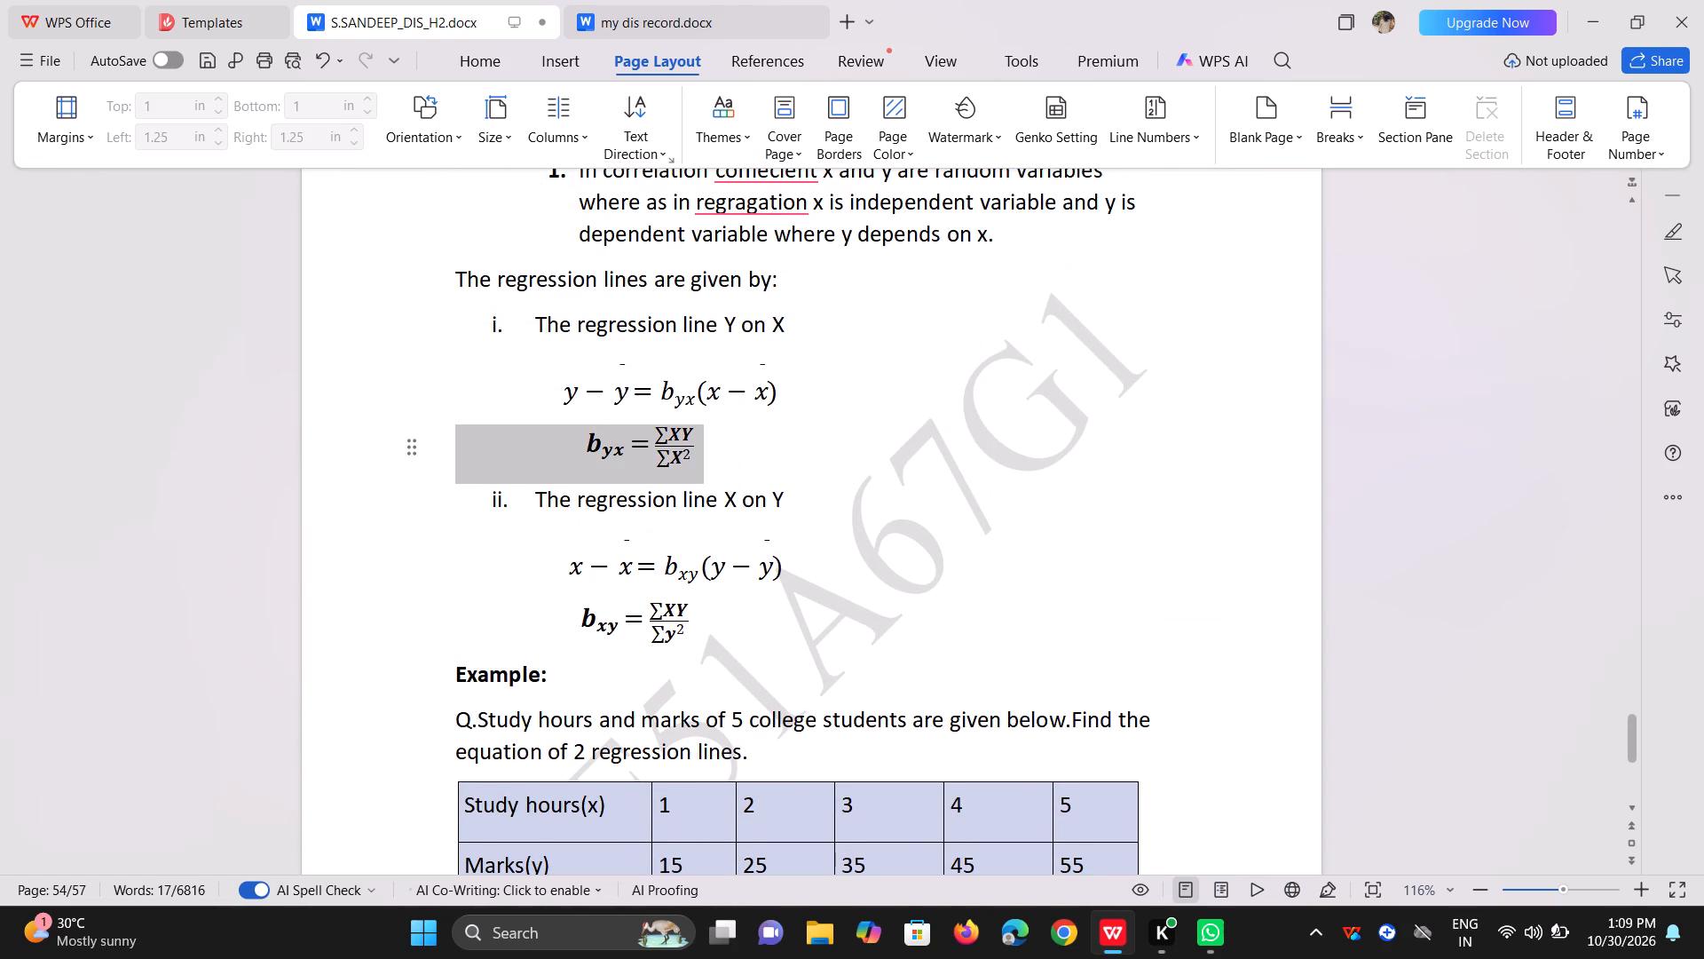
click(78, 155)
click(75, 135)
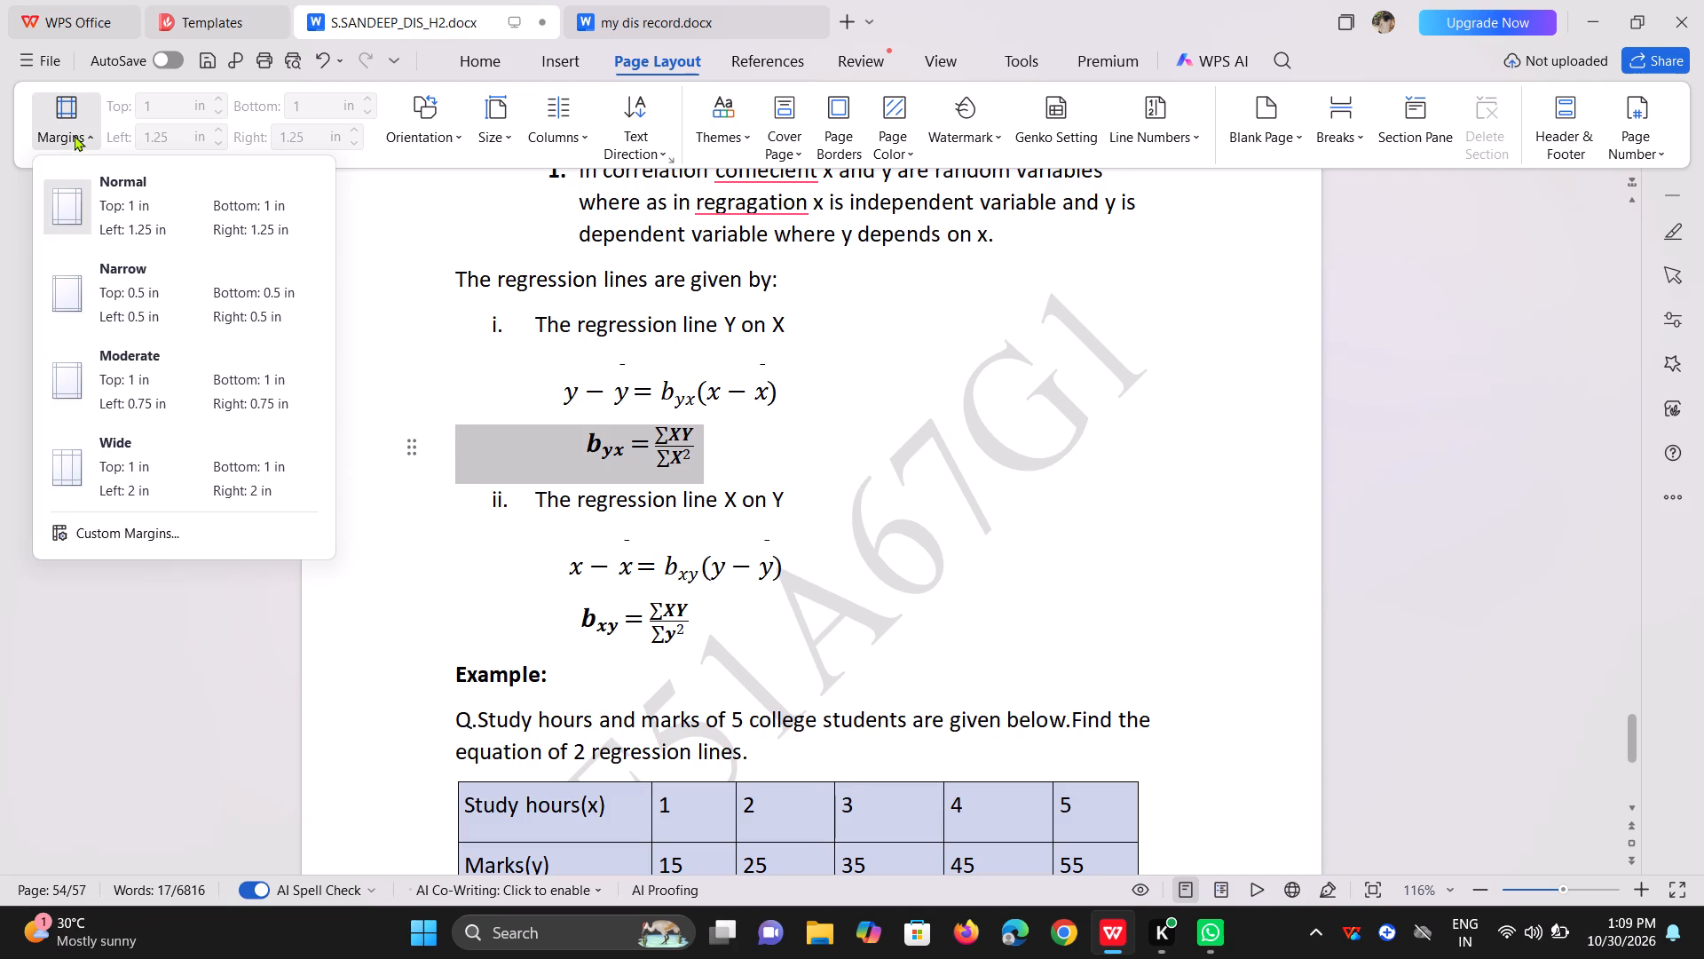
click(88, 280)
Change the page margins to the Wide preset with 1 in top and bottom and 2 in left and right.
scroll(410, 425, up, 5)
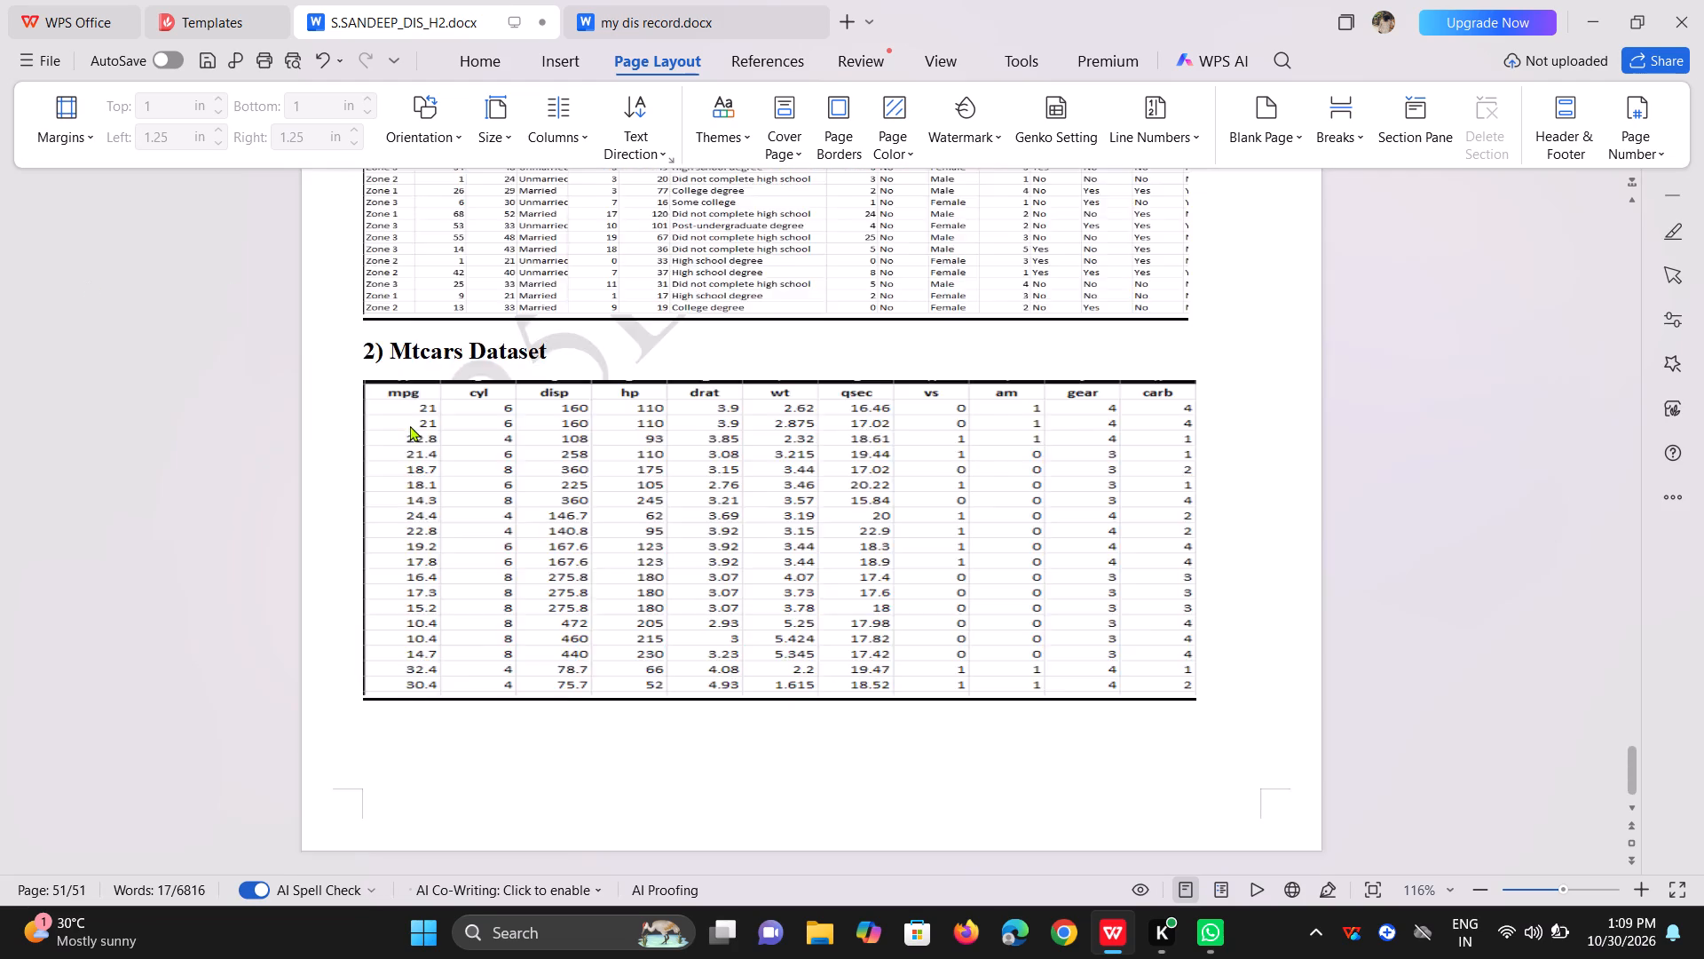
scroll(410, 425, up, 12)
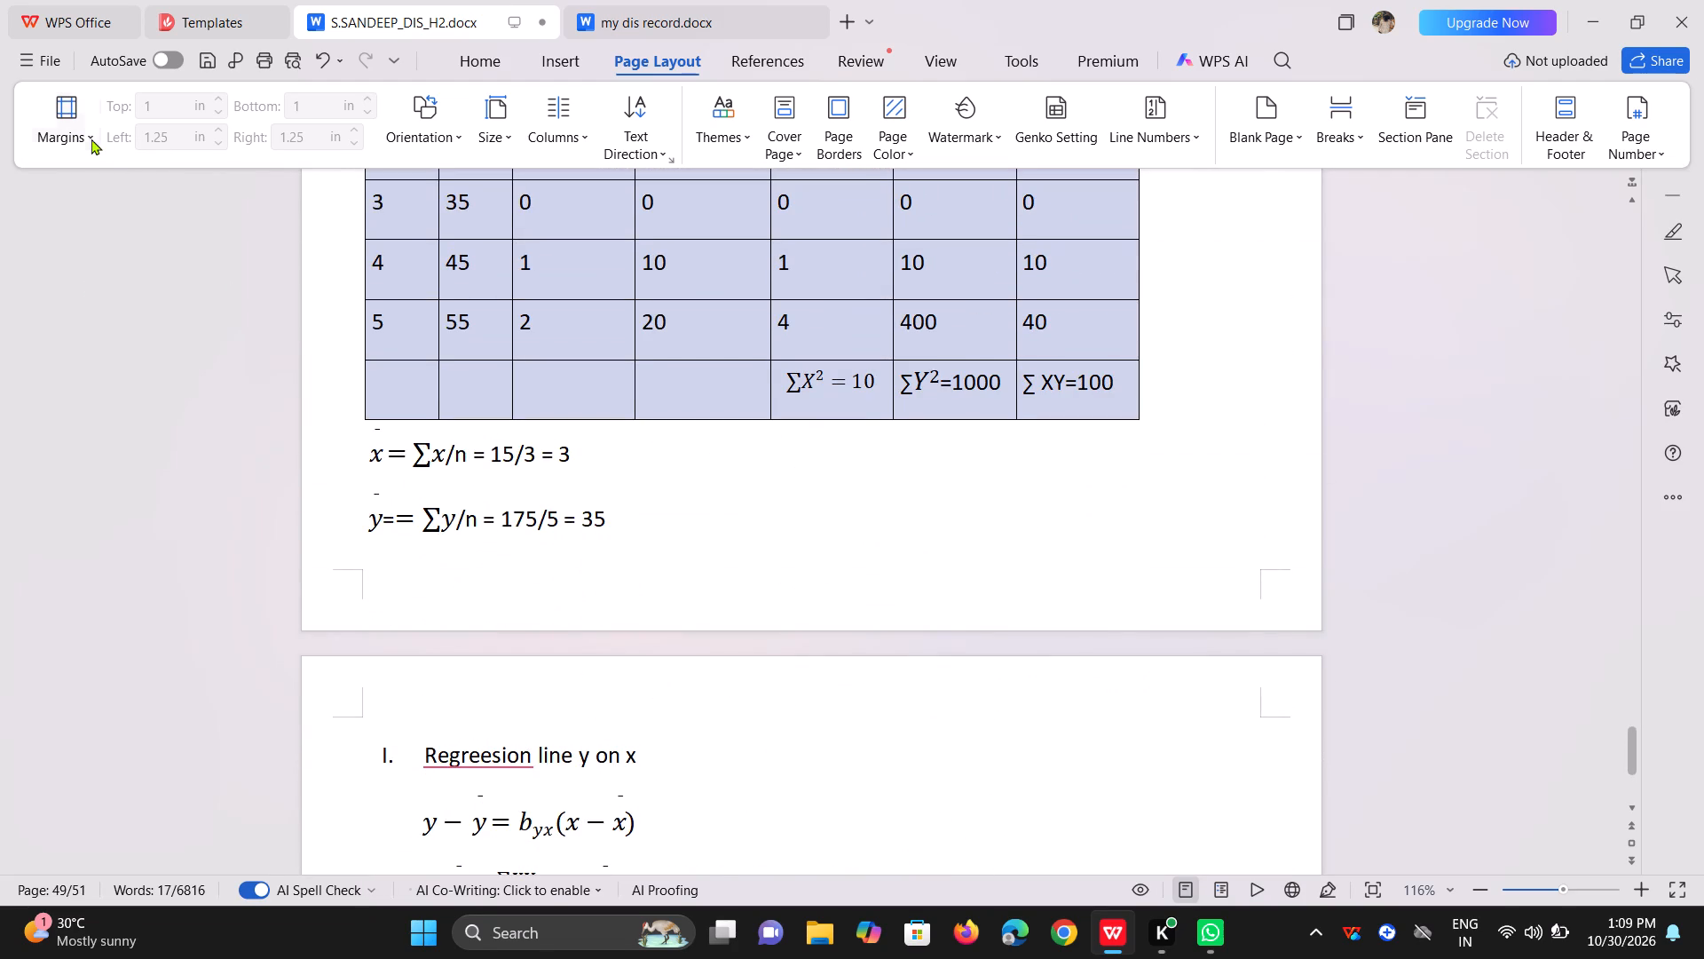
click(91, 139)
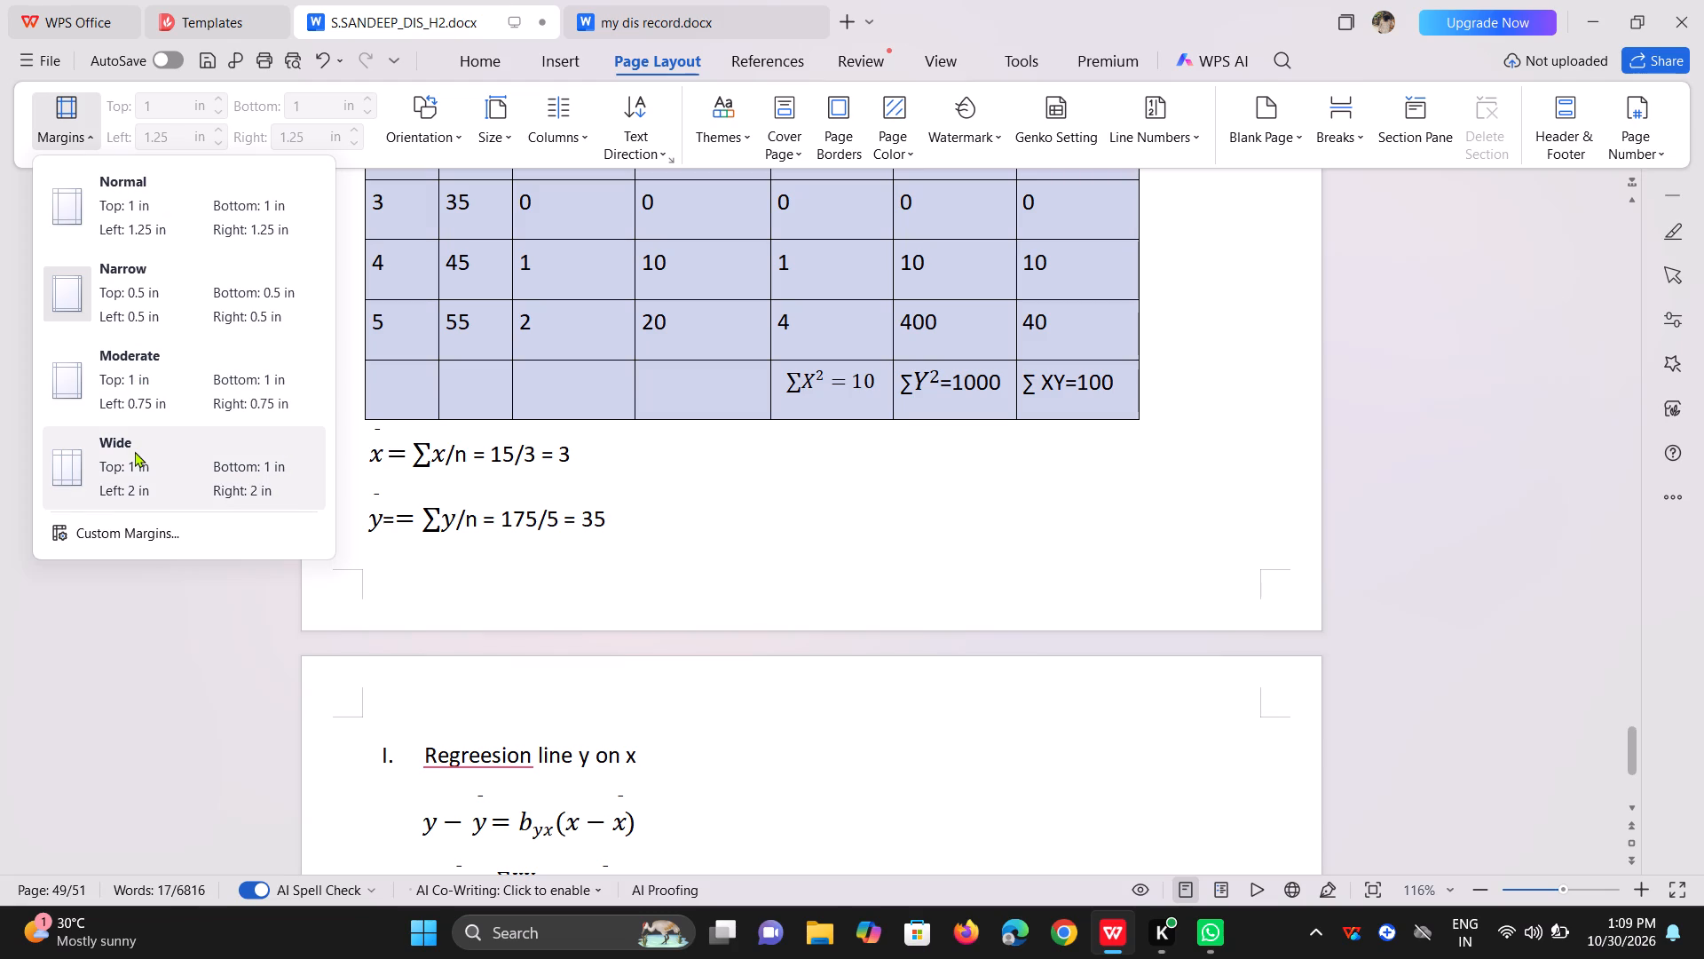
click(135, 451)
Set the page margins to the Normal preset with 1 in top and bottom and 1.25 in left and right.
scroll(557, 506, up, 2)
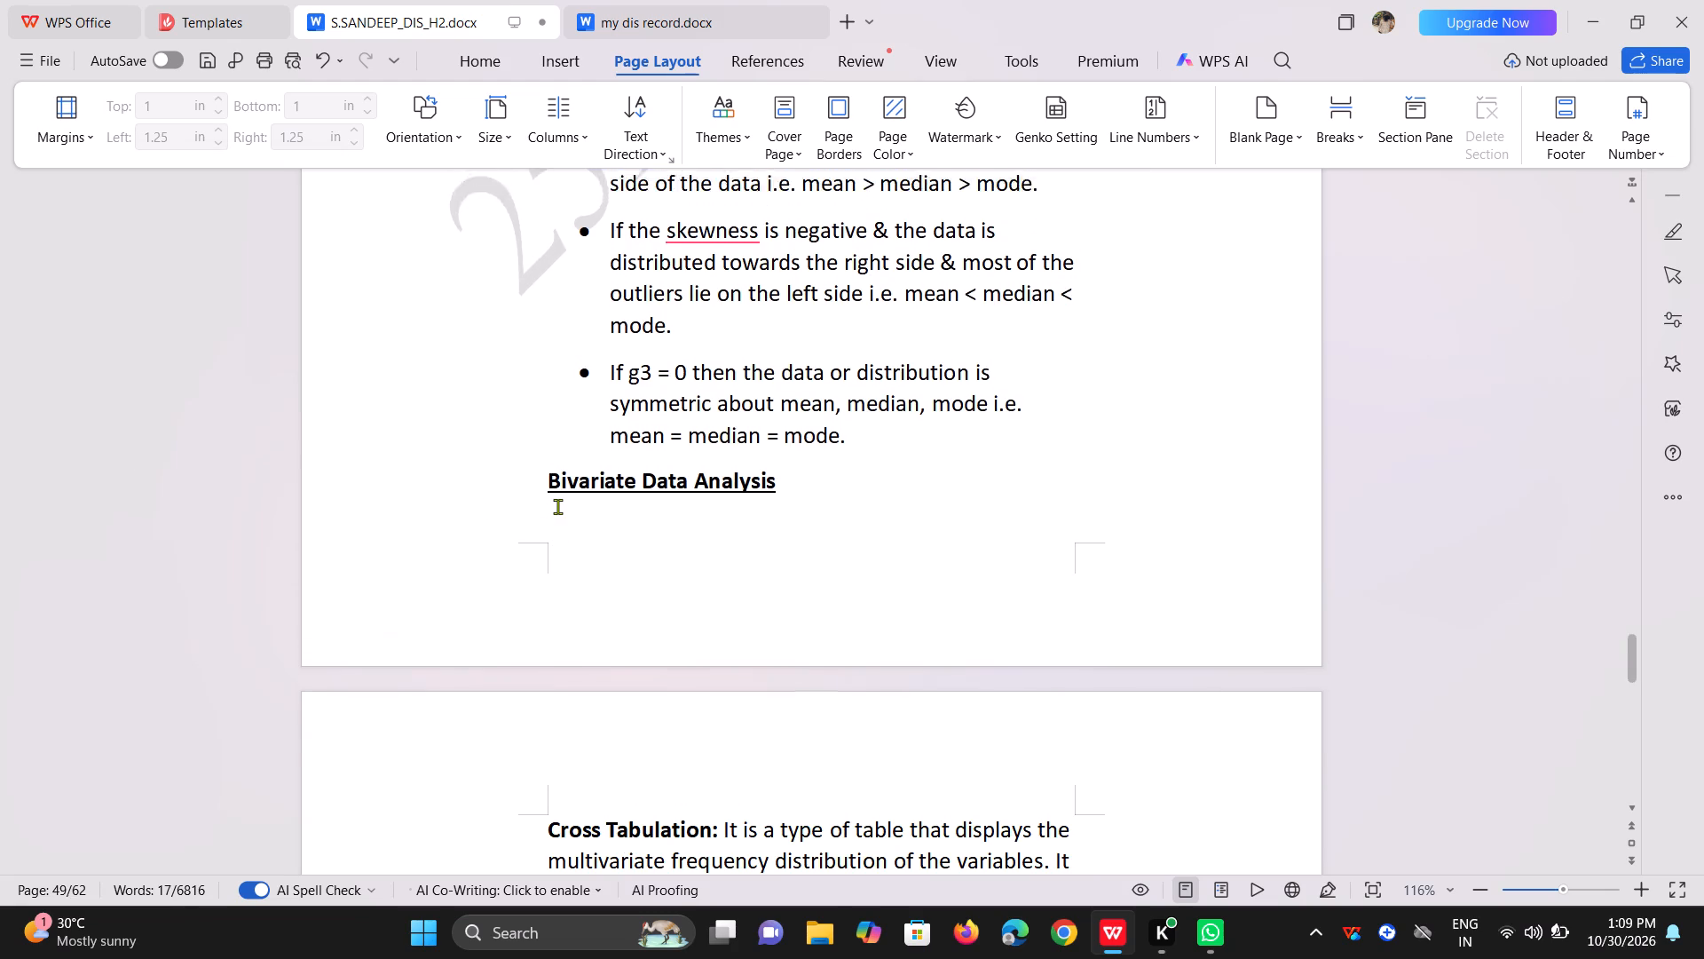
scroll(557, 506, up, 12)
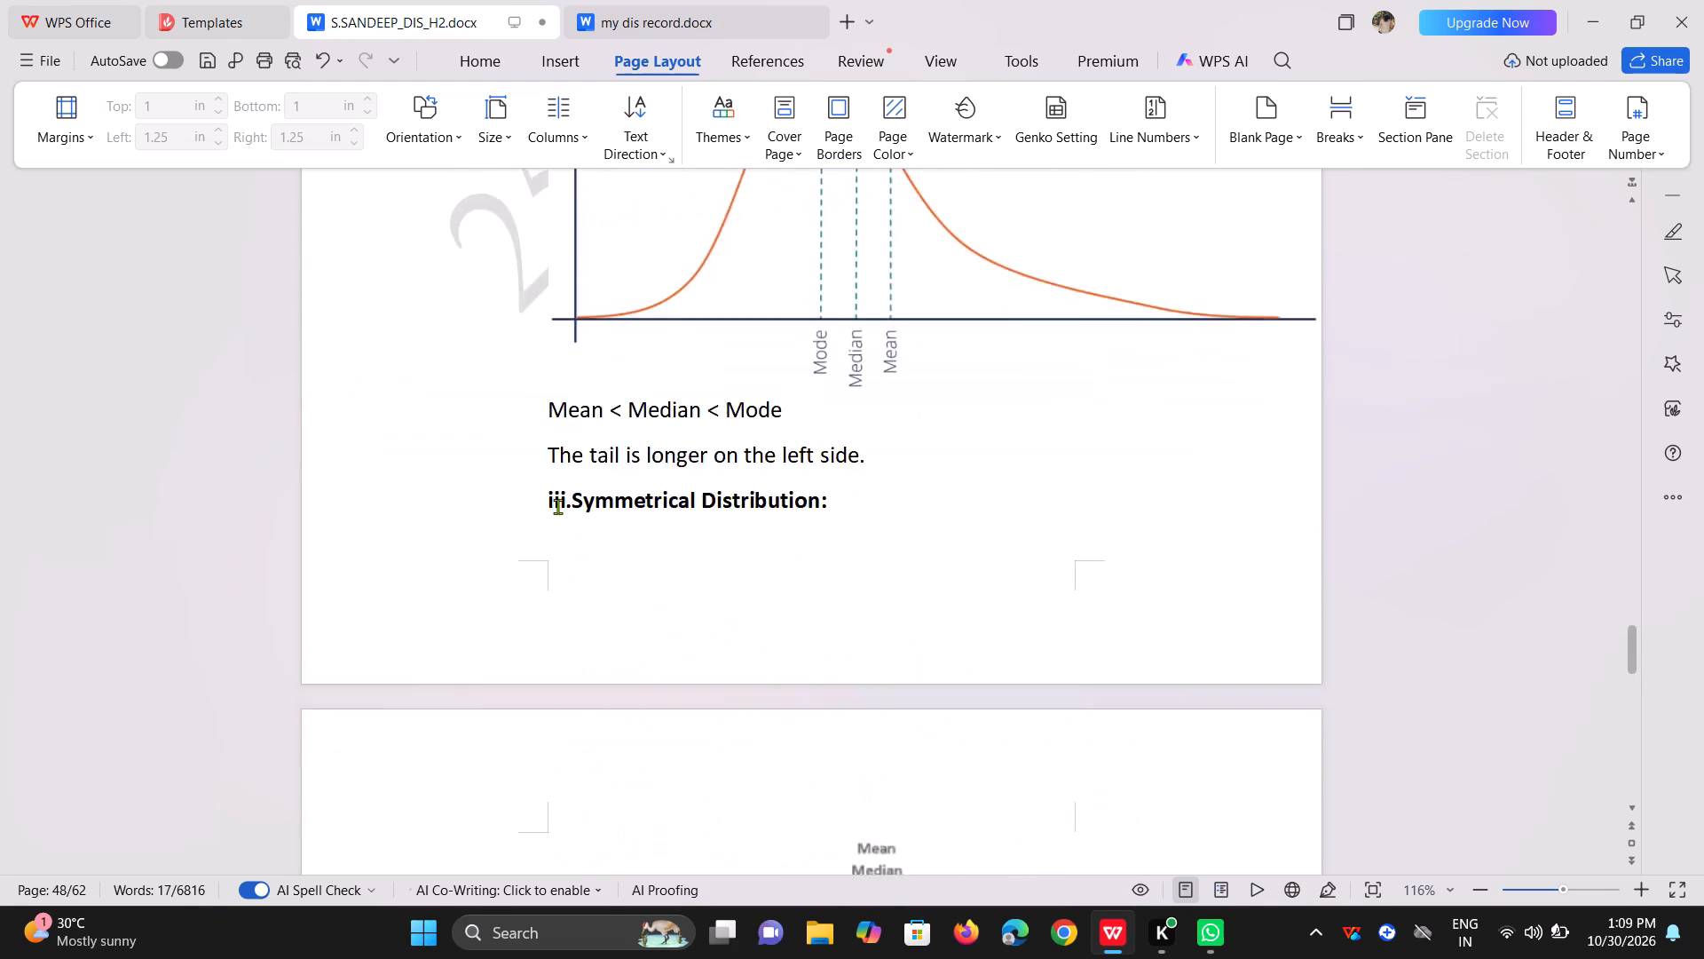
scroll(557, 506, up, 2)
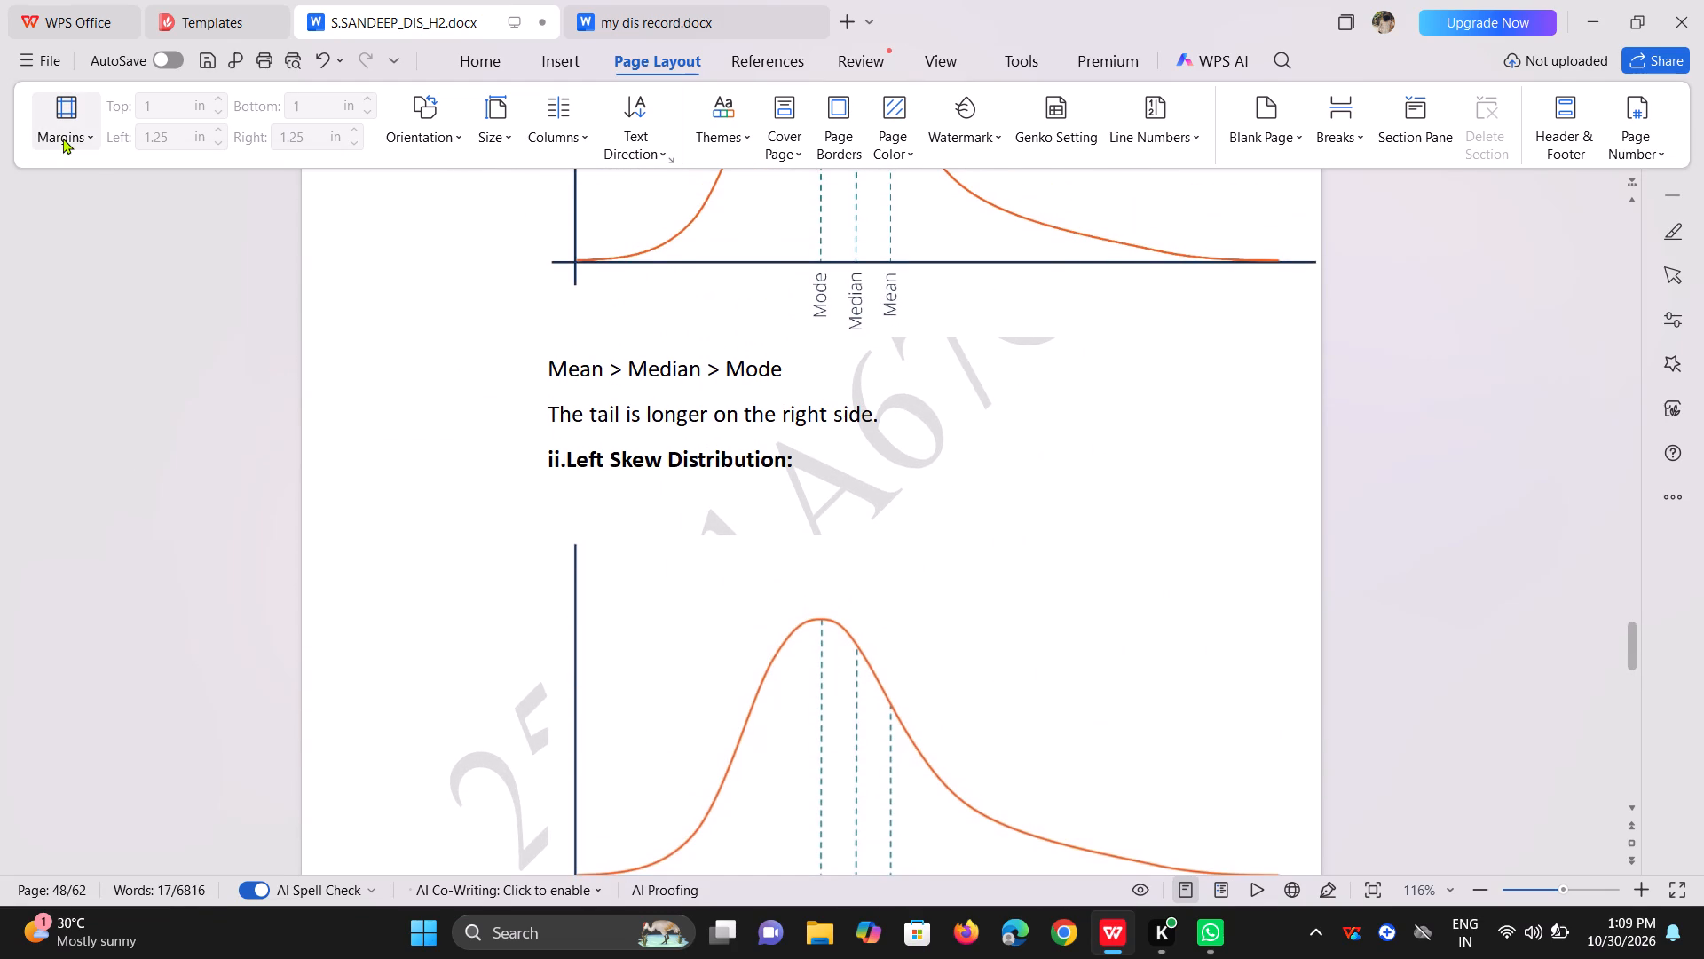
click(63, 138)
click(86, 172)
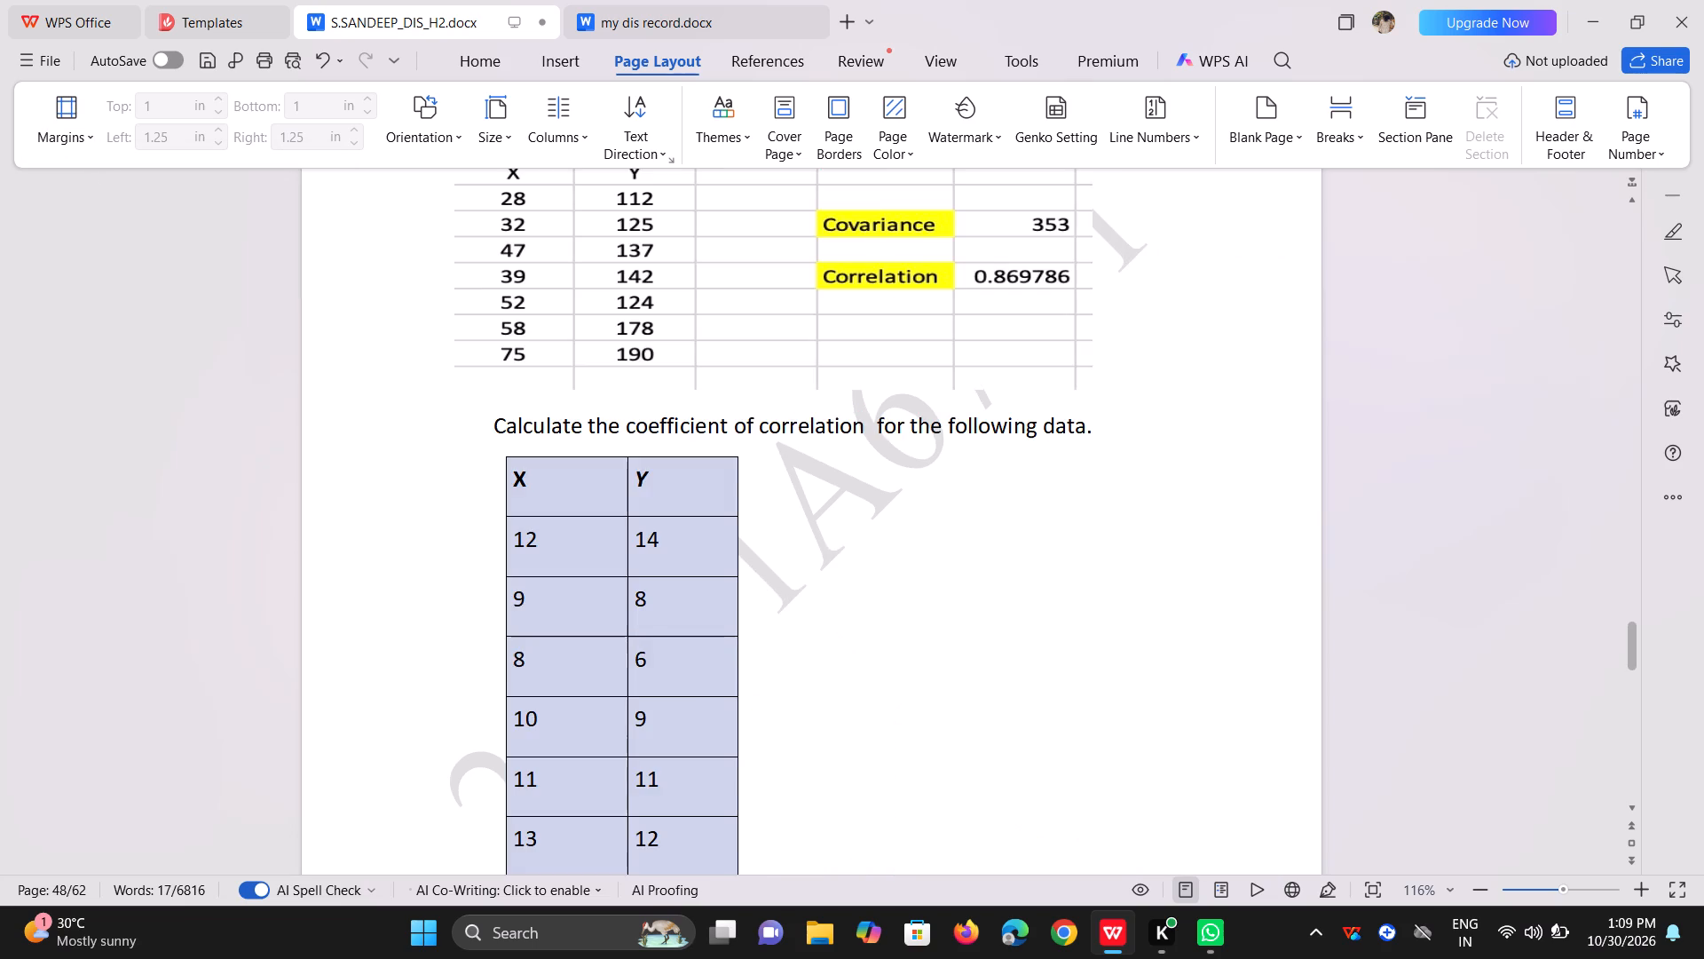
Look through the pages from the covariance example to the Telco dataset picture to check the page layout.
scroll(395, 409, up, 12)
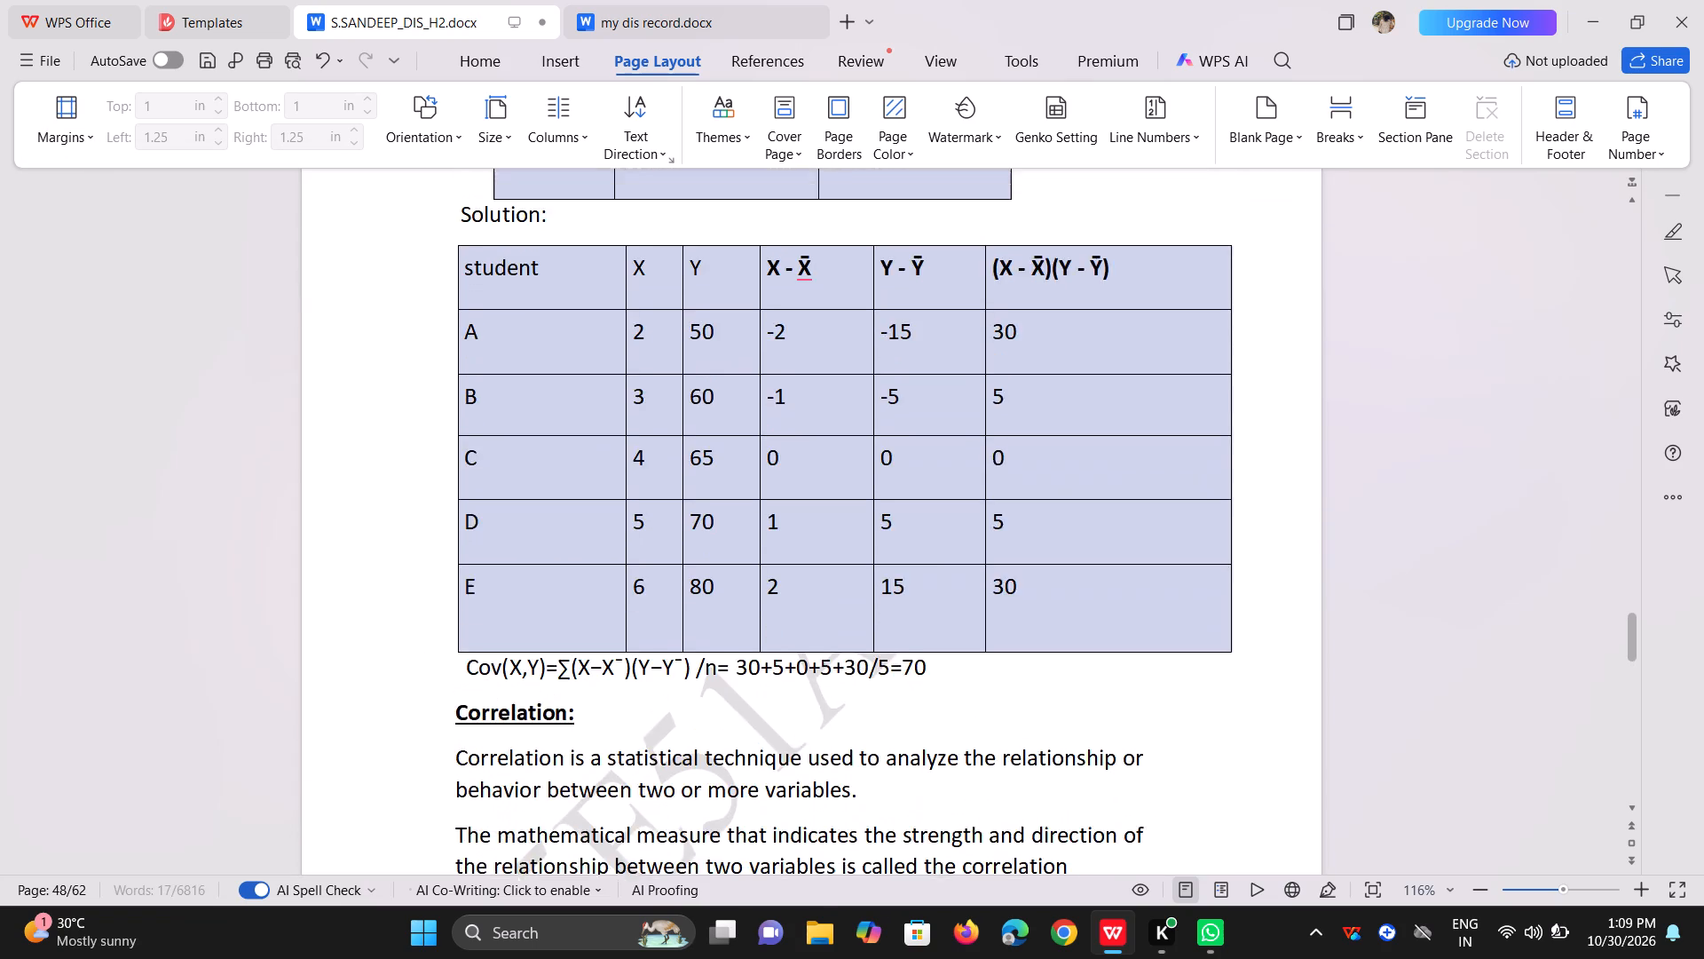
scroll(893, 630, down, 1)
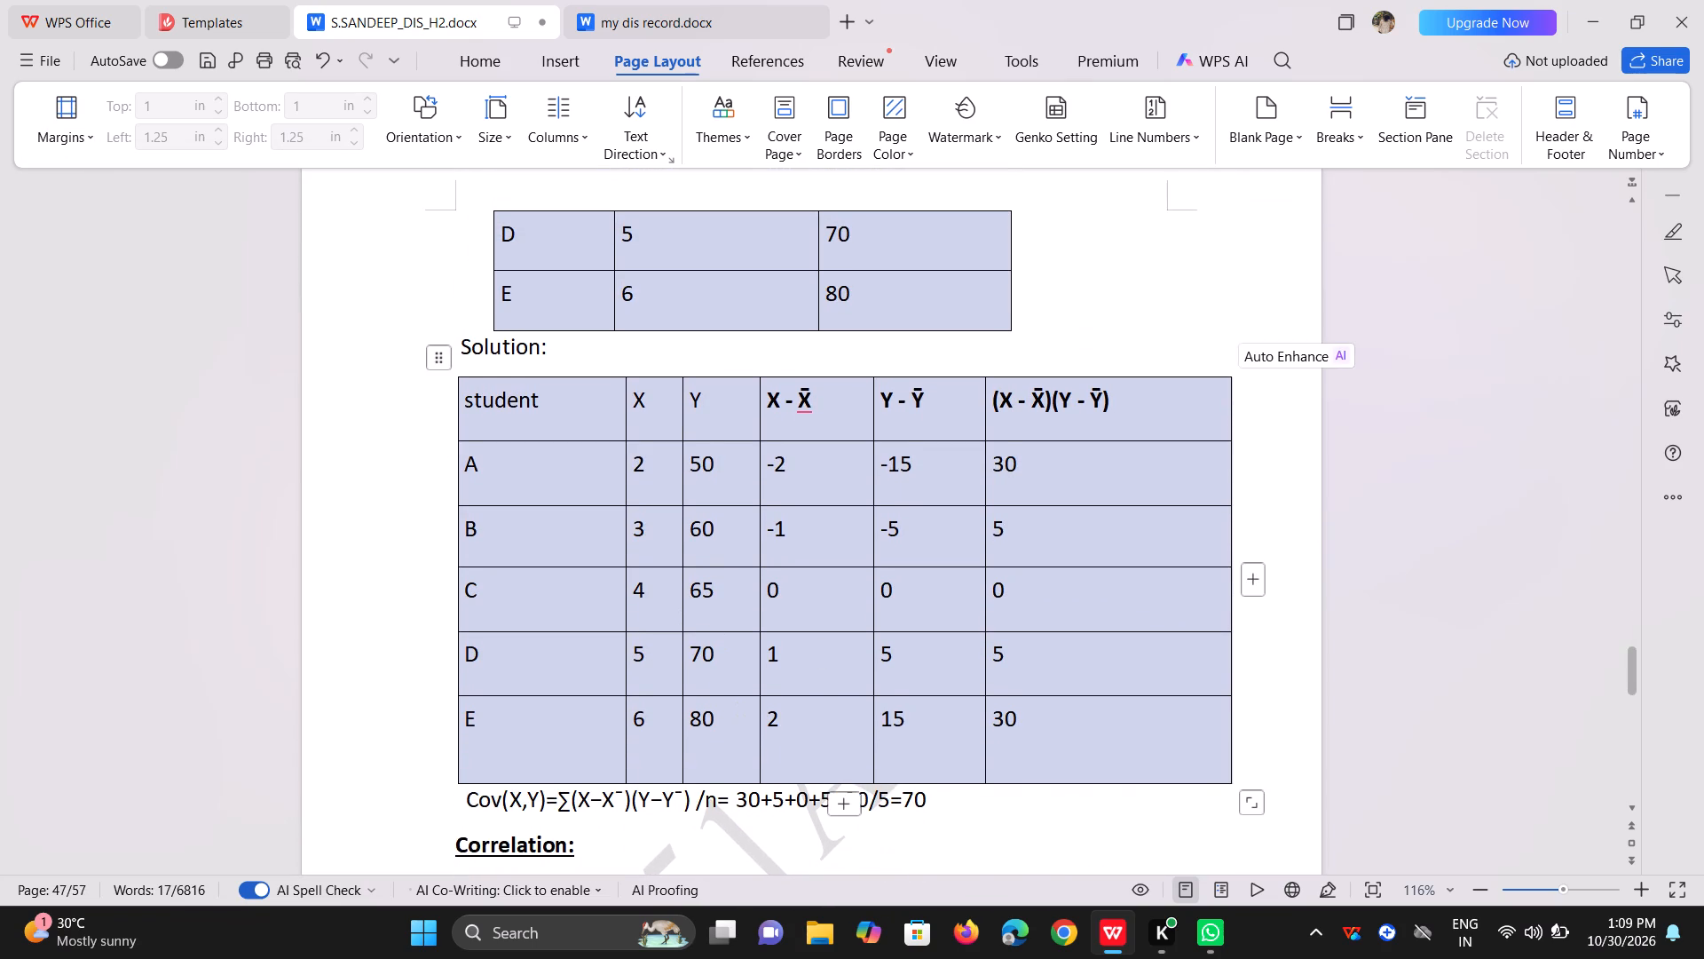
scroll(893, 630, down, 9)
scroll(893, 630, down, 14)
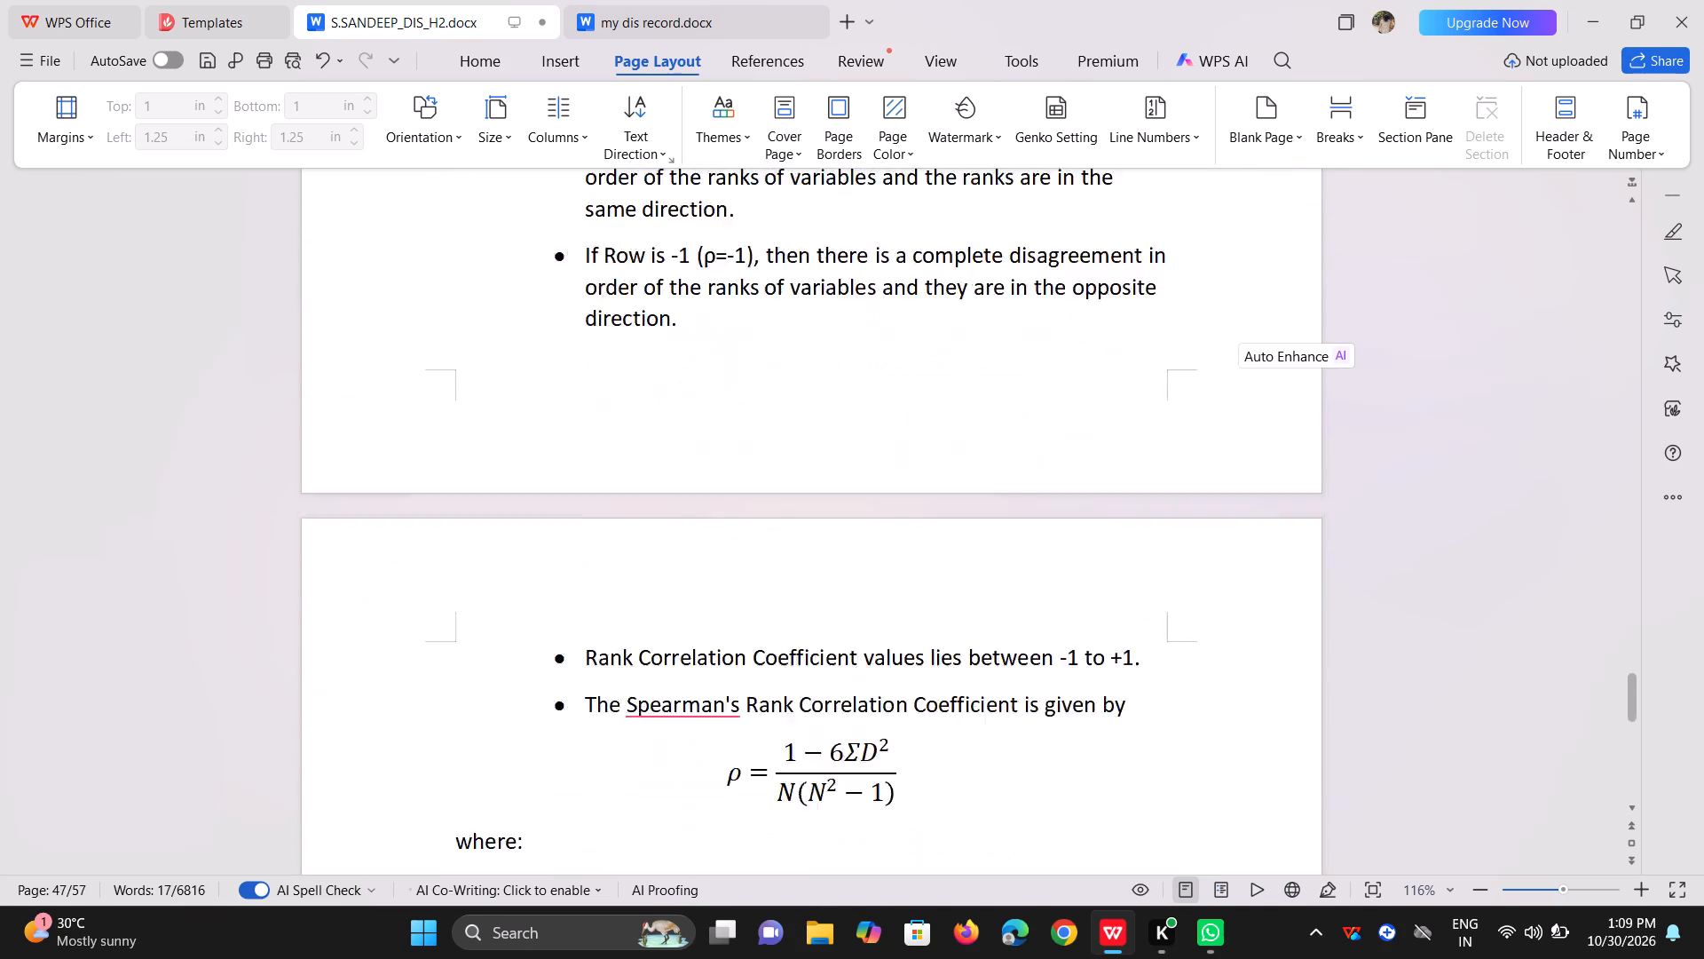
scroll(893, 630, down, 20)
scroll(893, 630, down, 10)
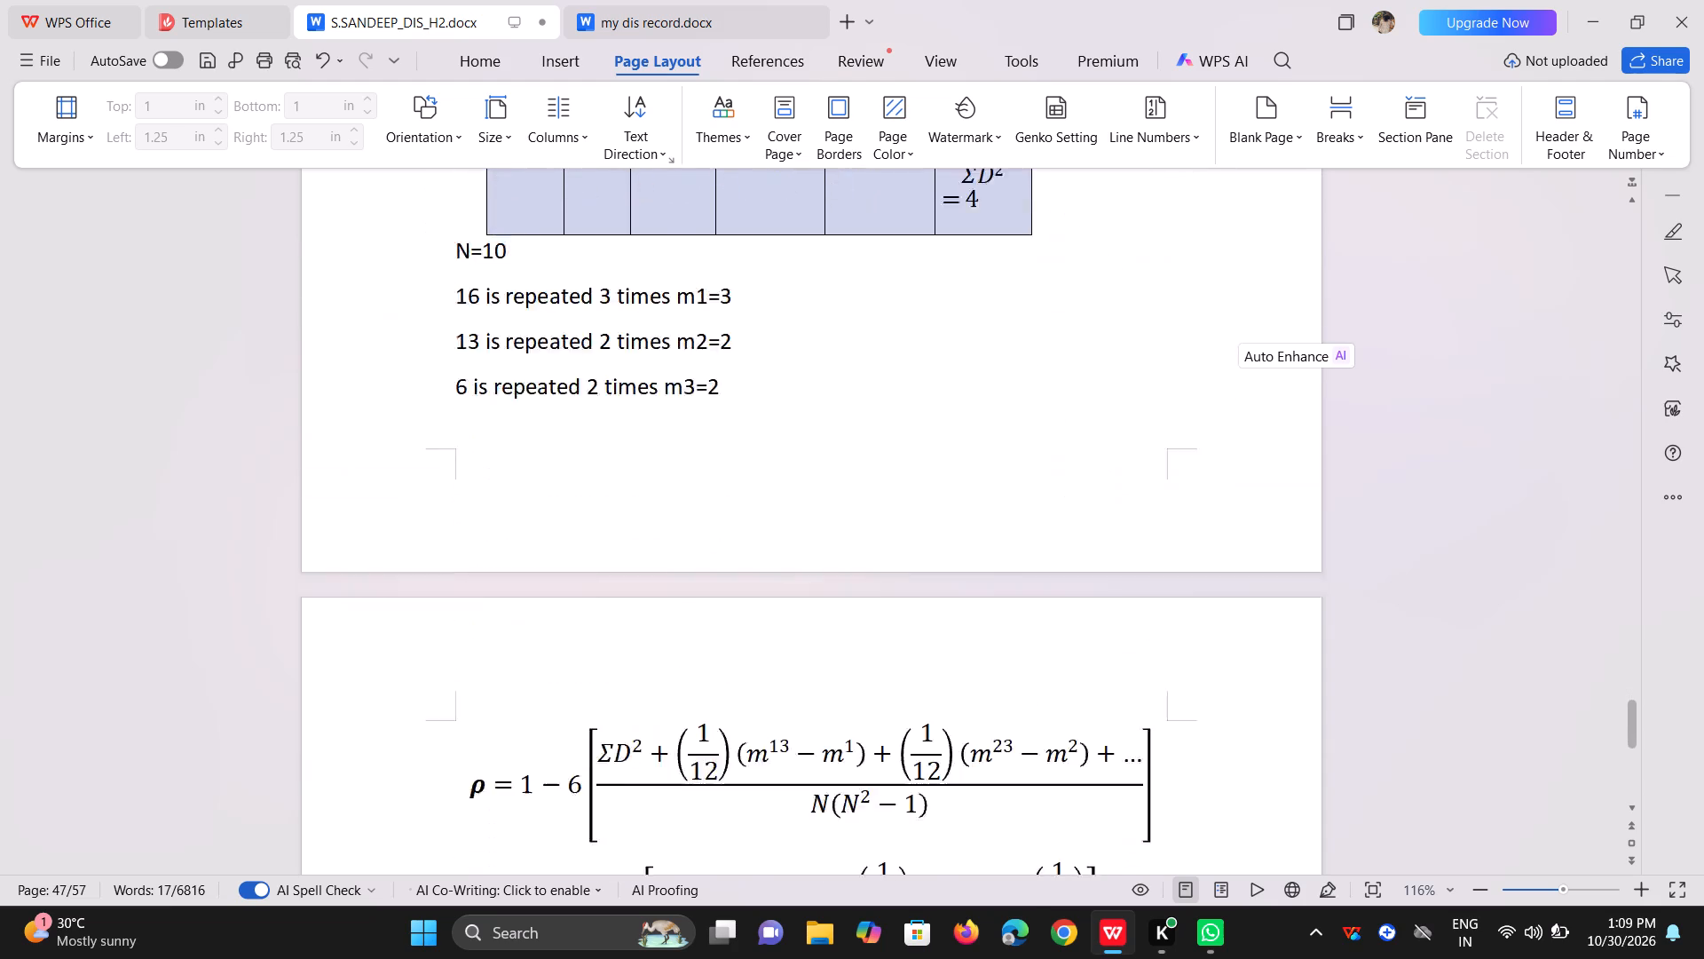
click(1599, 602)
scroll(1085, 708, down, 17)
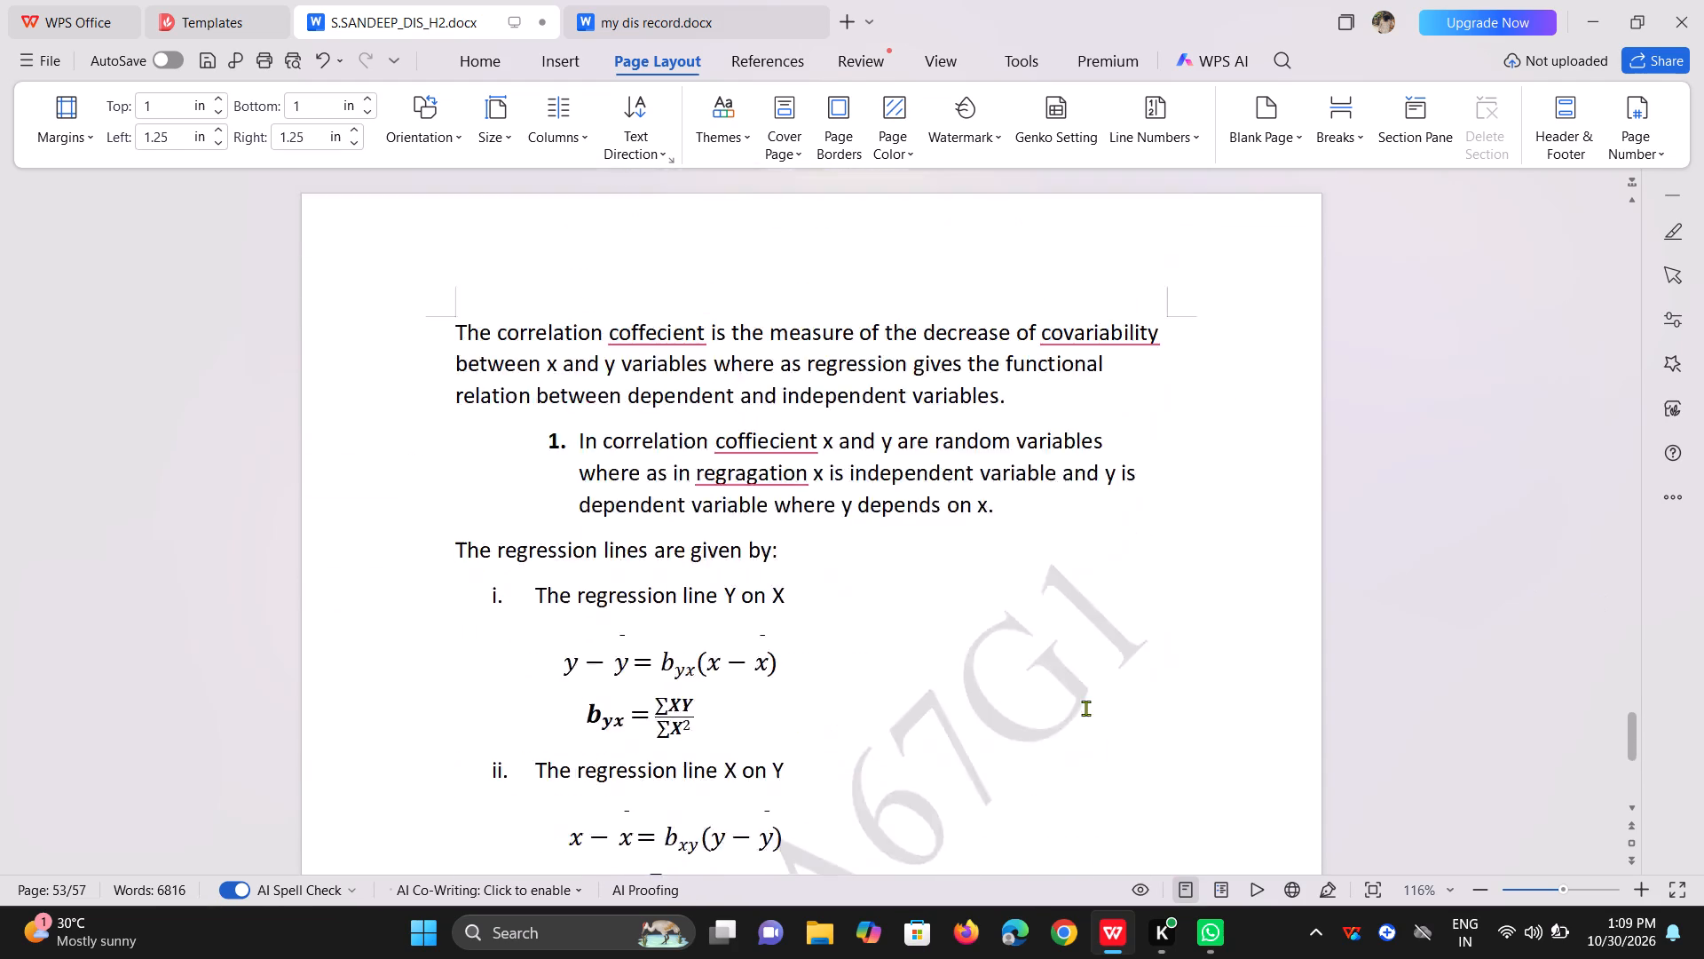
scroll(1085, 708, down, 14)
scroll(1085, 708, up, 1)
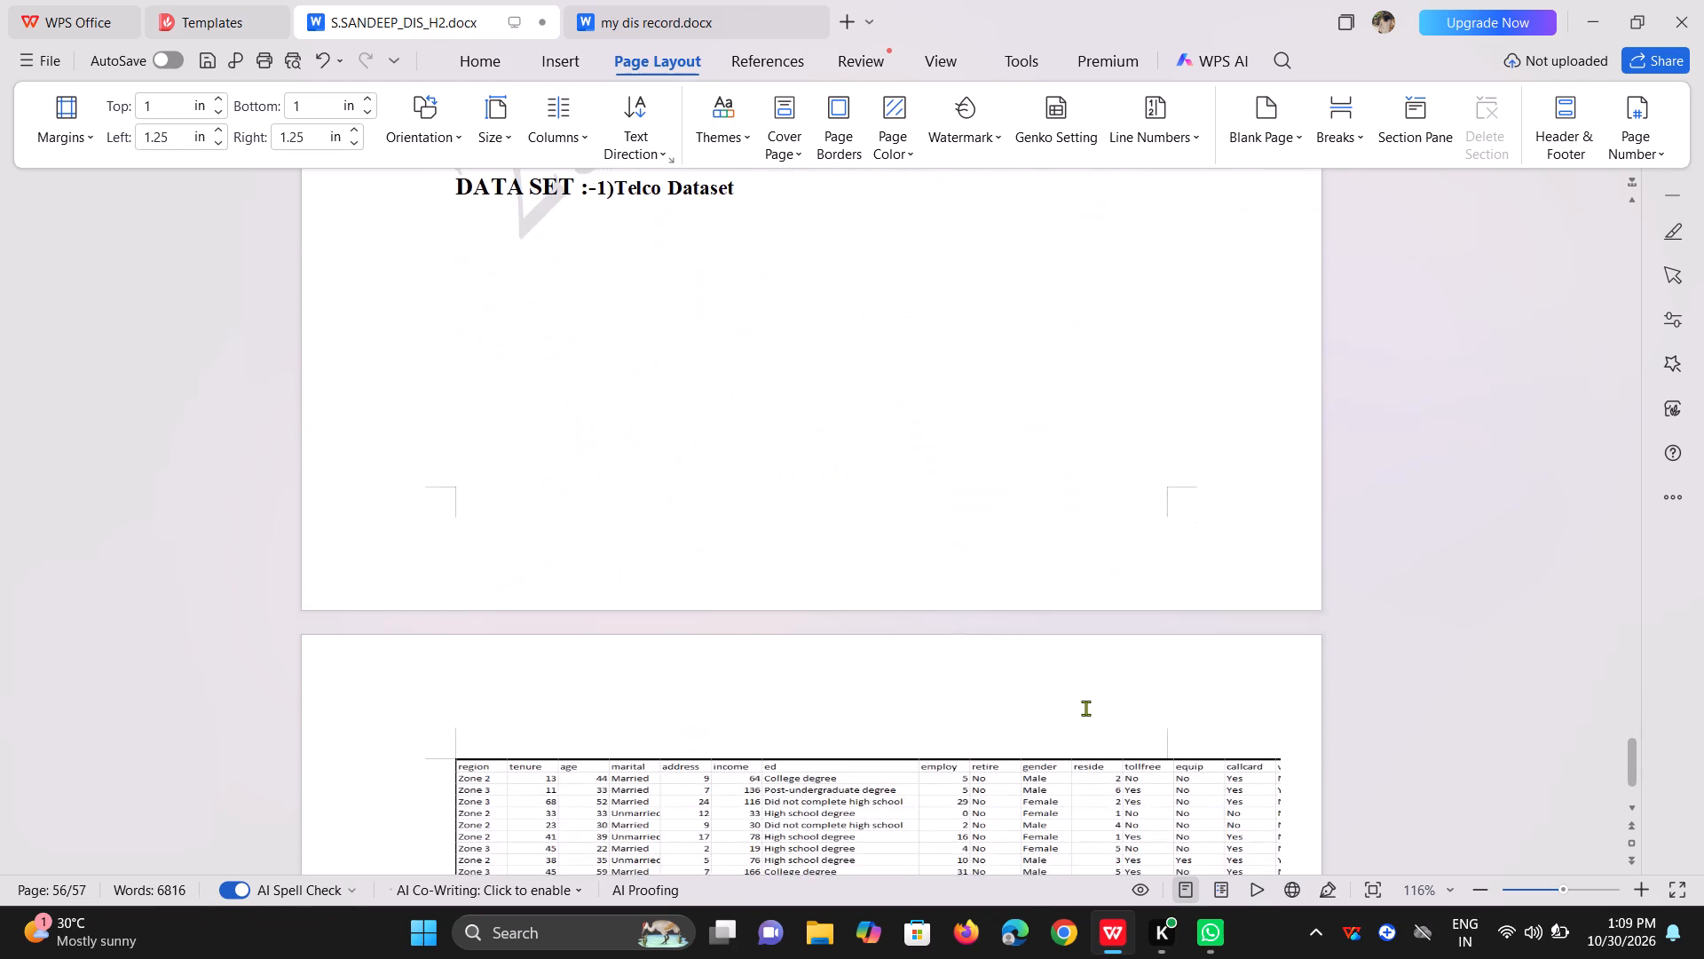
Look over the page with the objectives, learning outcomes and Telco heading, and the page with the Telco dataset picture.
scroll(1085, 708, up, 3)
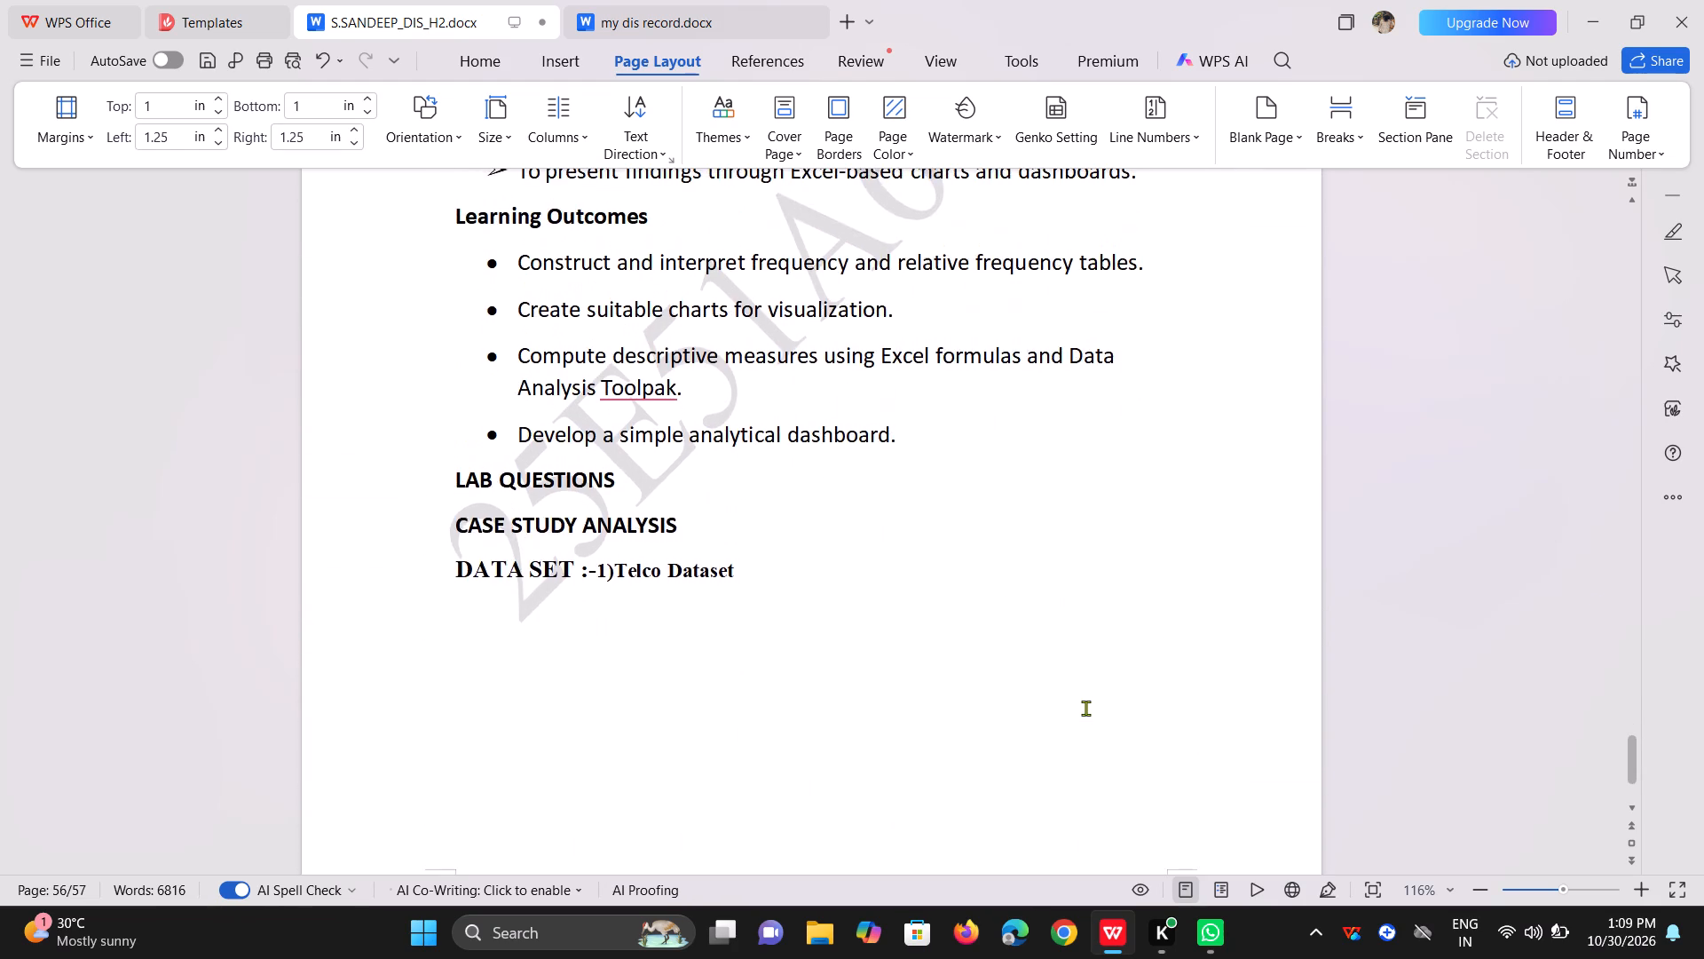
scroll(1085, 708, up, 5)
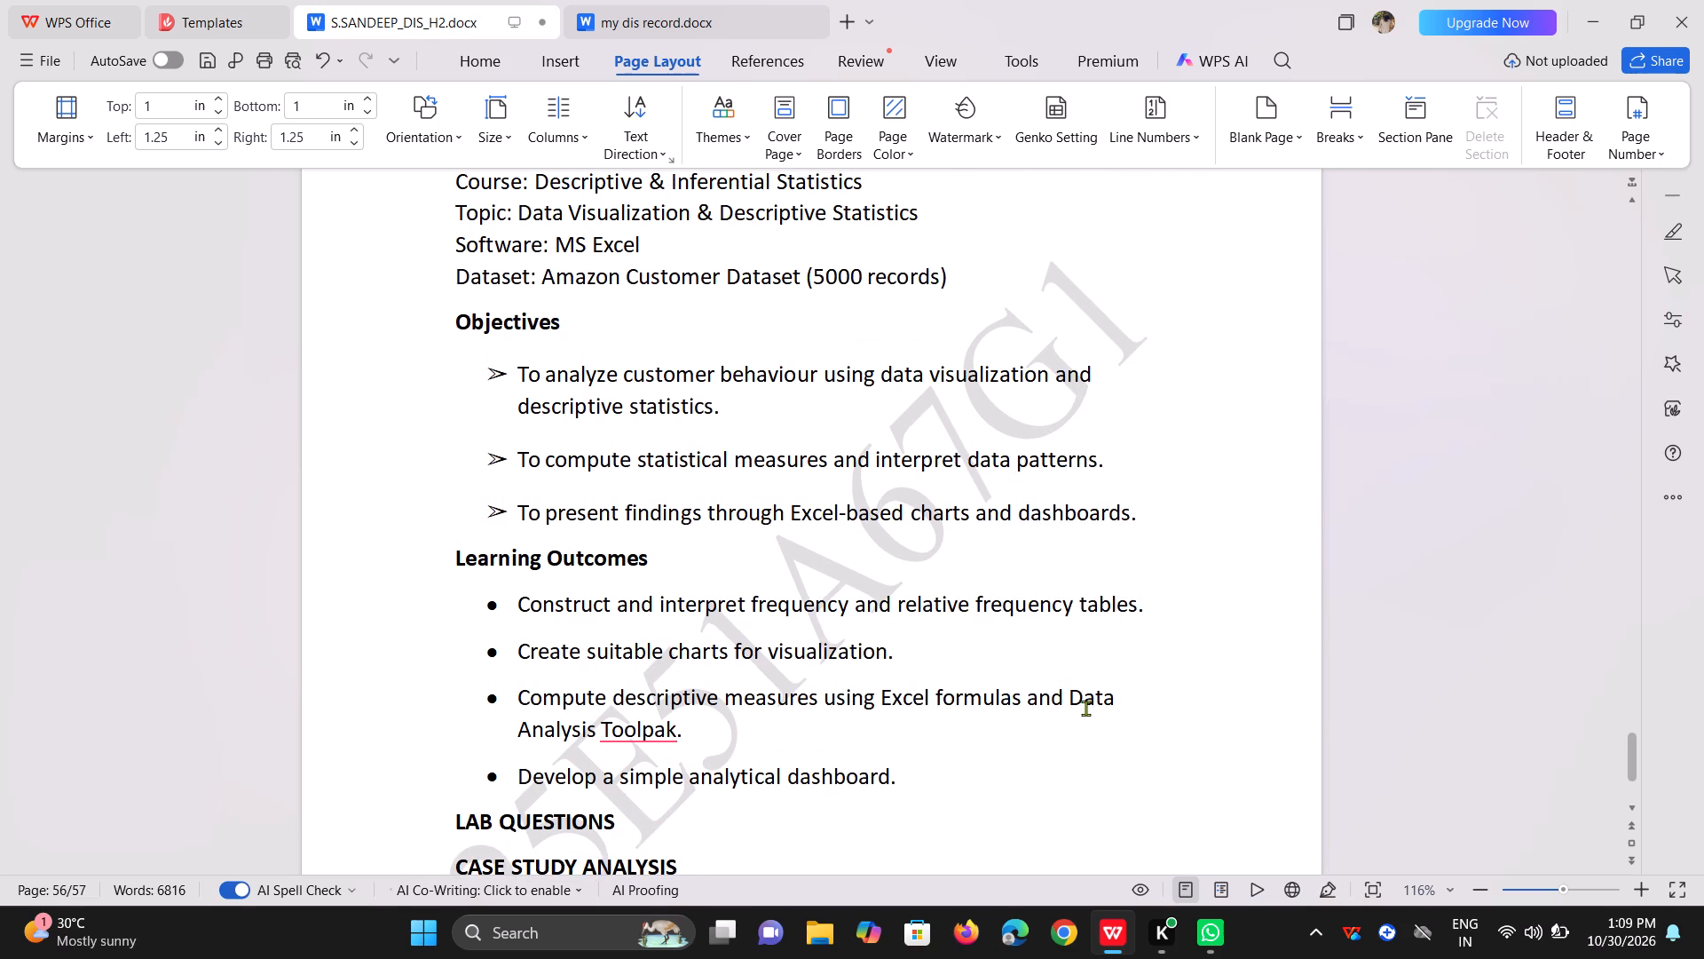
scroll(962, 671, down, 7)
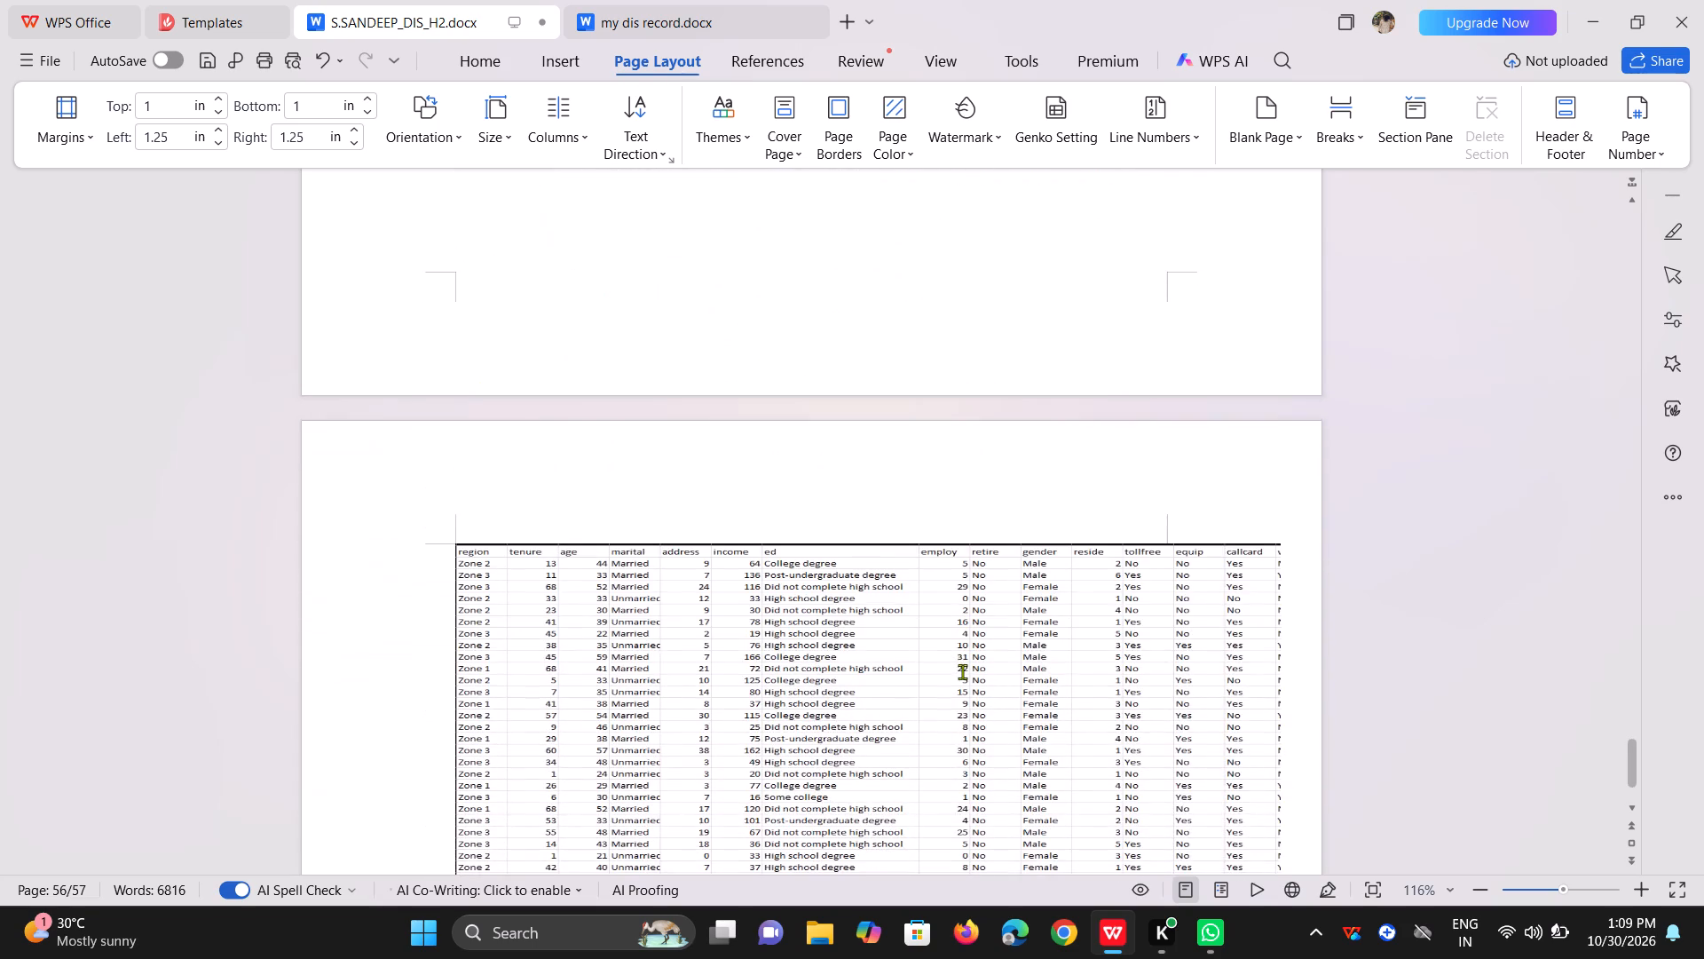
scroll(962, 671, down, 4)
Shrink the Telco dataset picture vertically to a height of about 2.51 in.
click(962, 671)
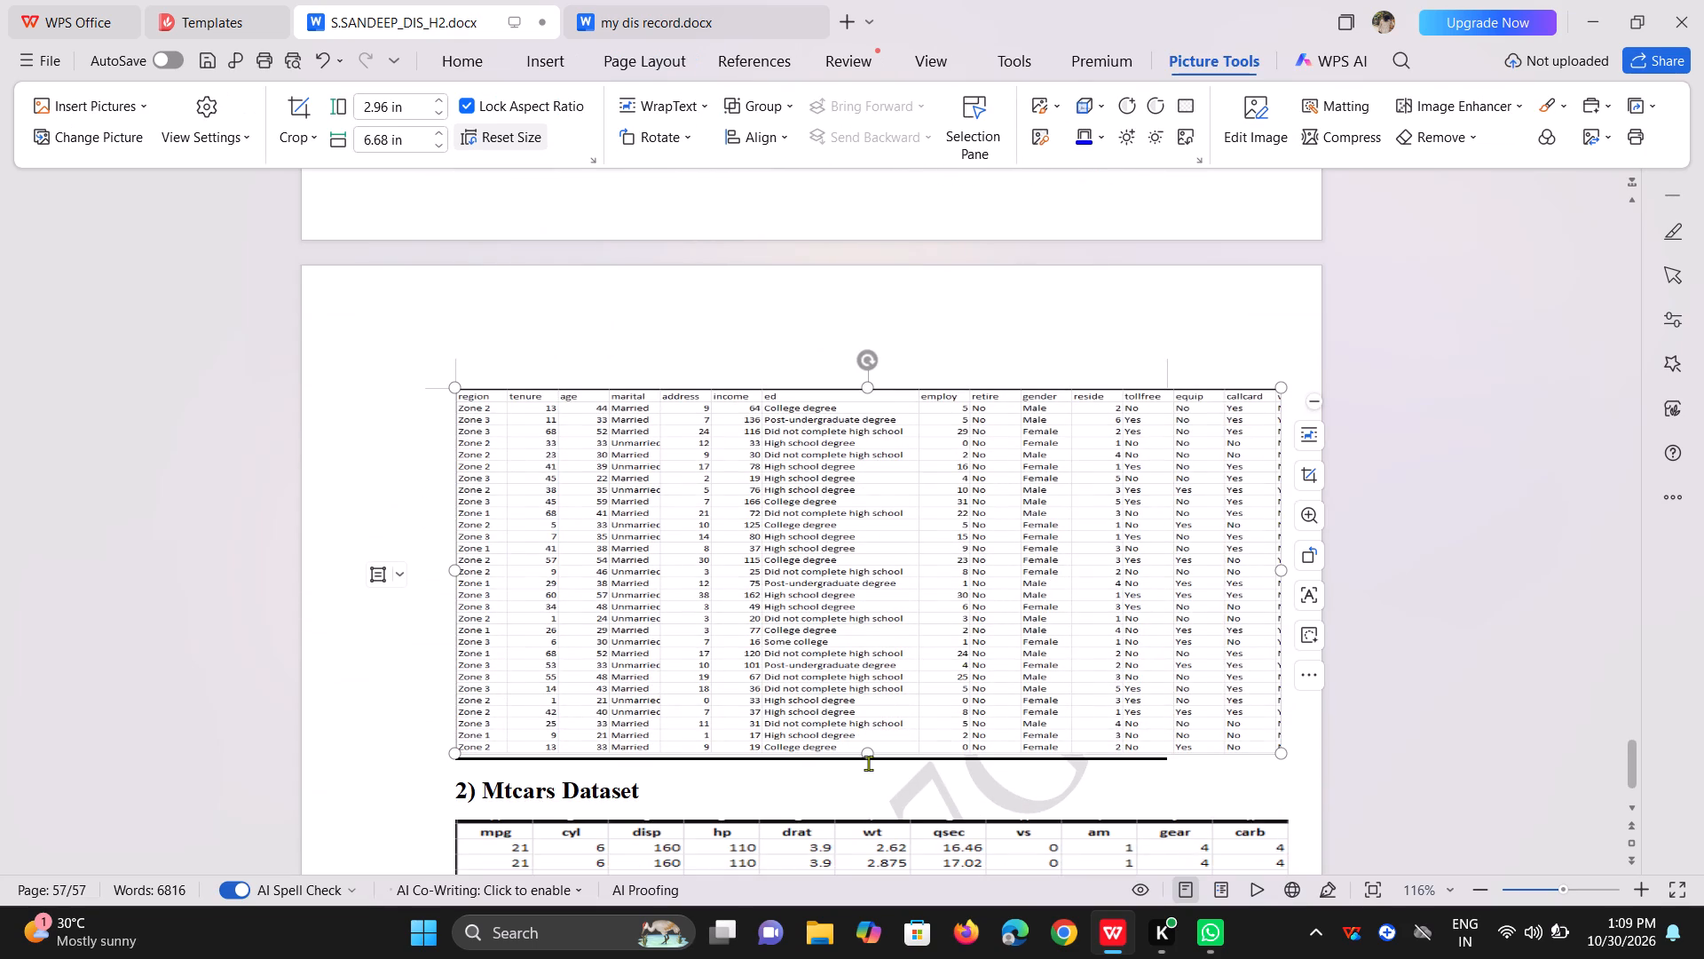
drag(868, 763, 865, 722)
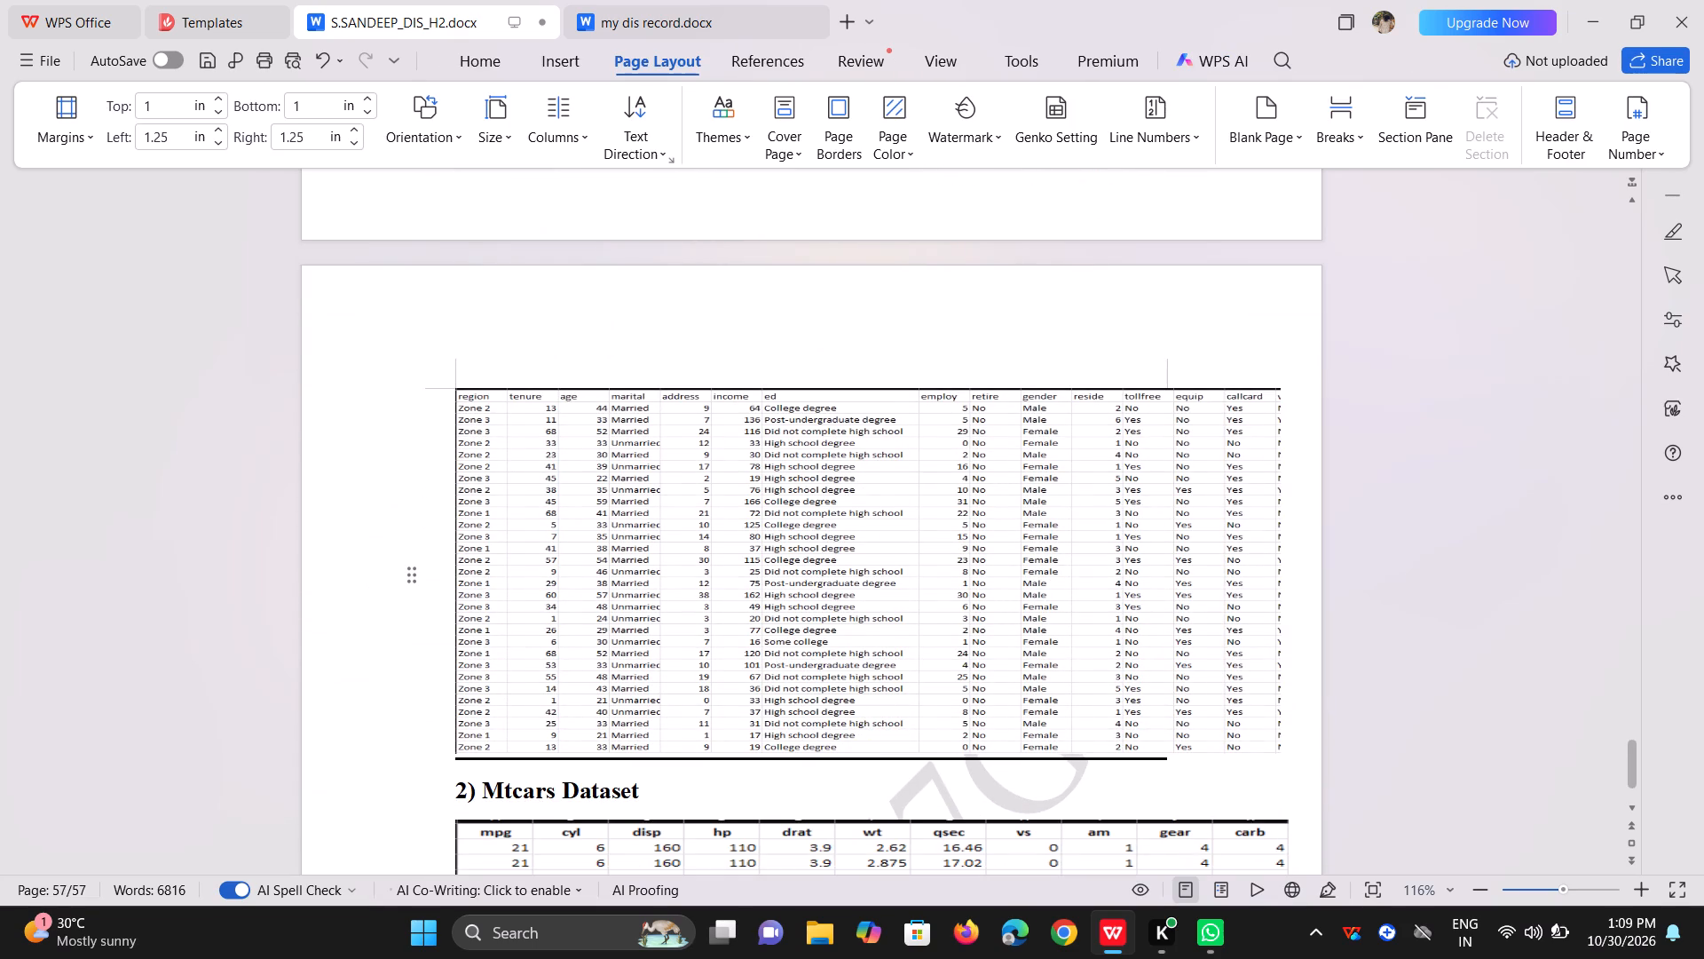
click(872, 755)
drag(872, 755, 872, 729)
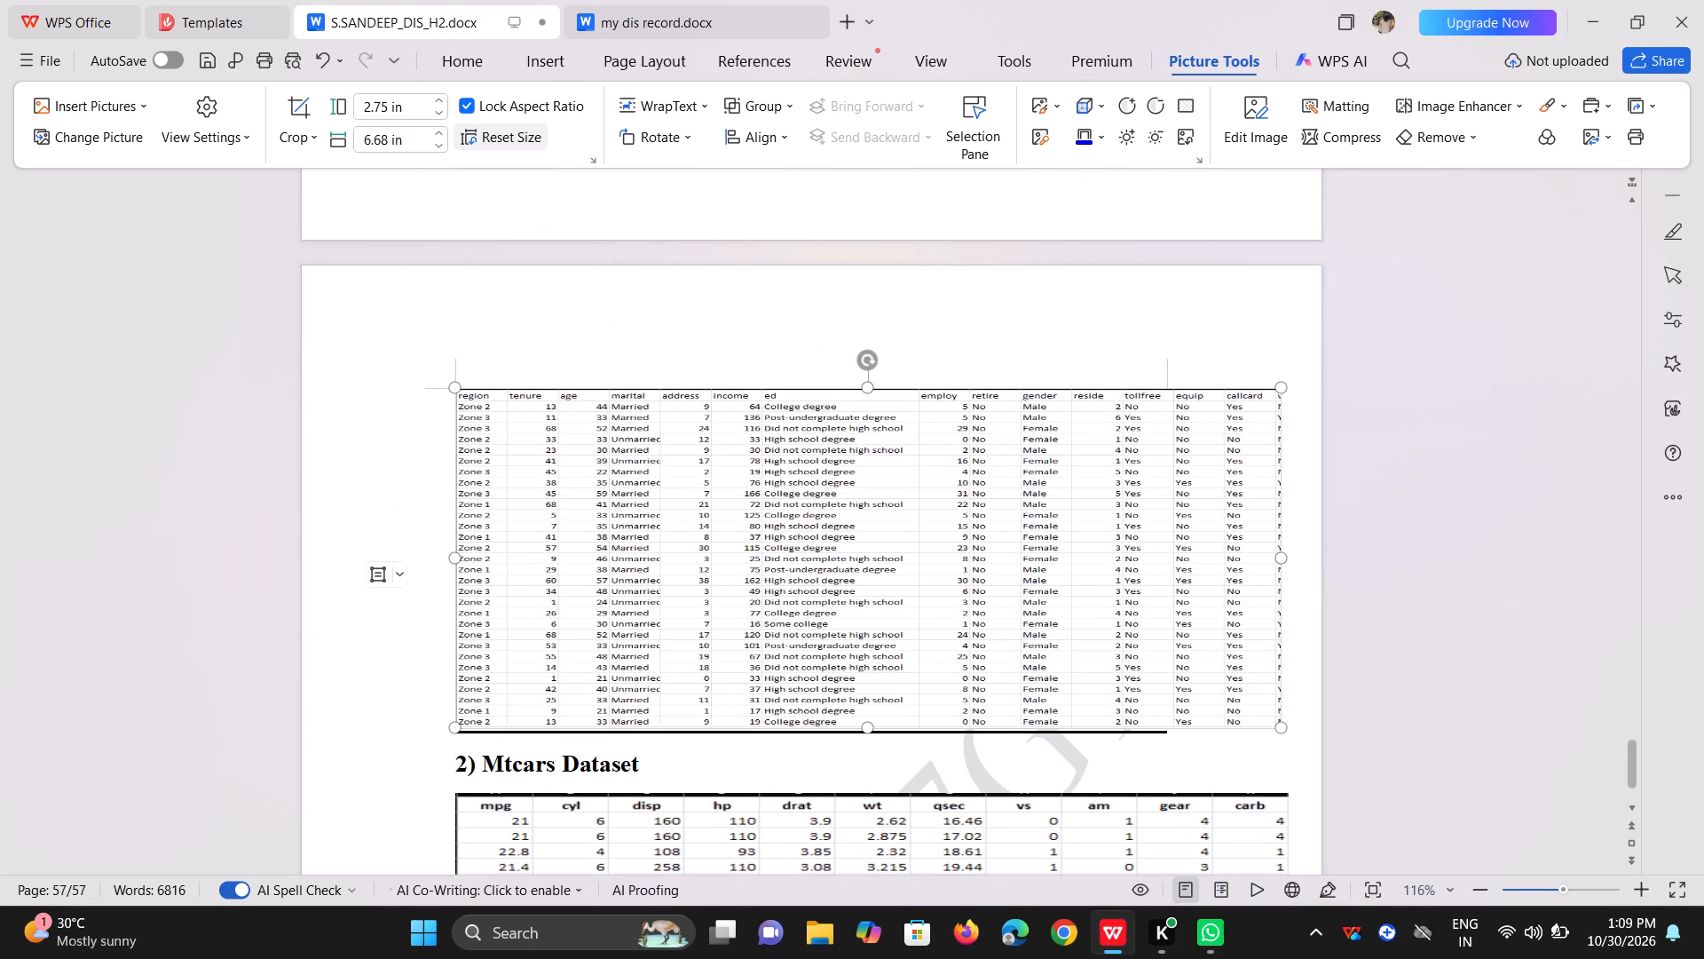
drag(872, 729, 872, 700)
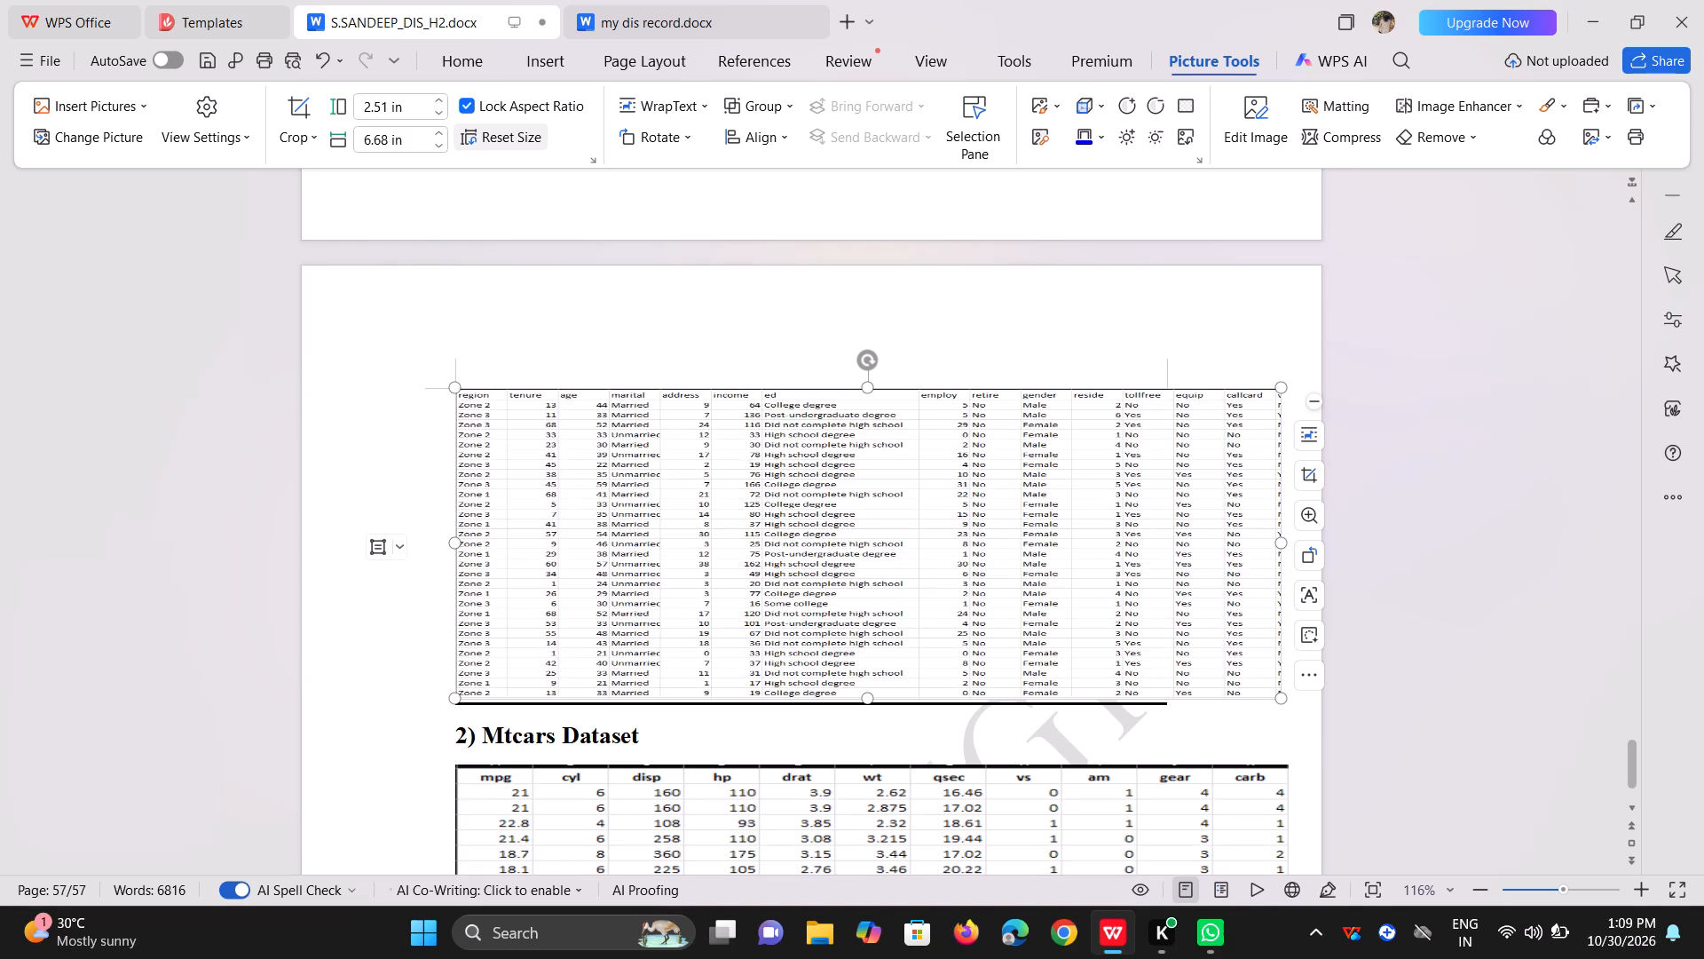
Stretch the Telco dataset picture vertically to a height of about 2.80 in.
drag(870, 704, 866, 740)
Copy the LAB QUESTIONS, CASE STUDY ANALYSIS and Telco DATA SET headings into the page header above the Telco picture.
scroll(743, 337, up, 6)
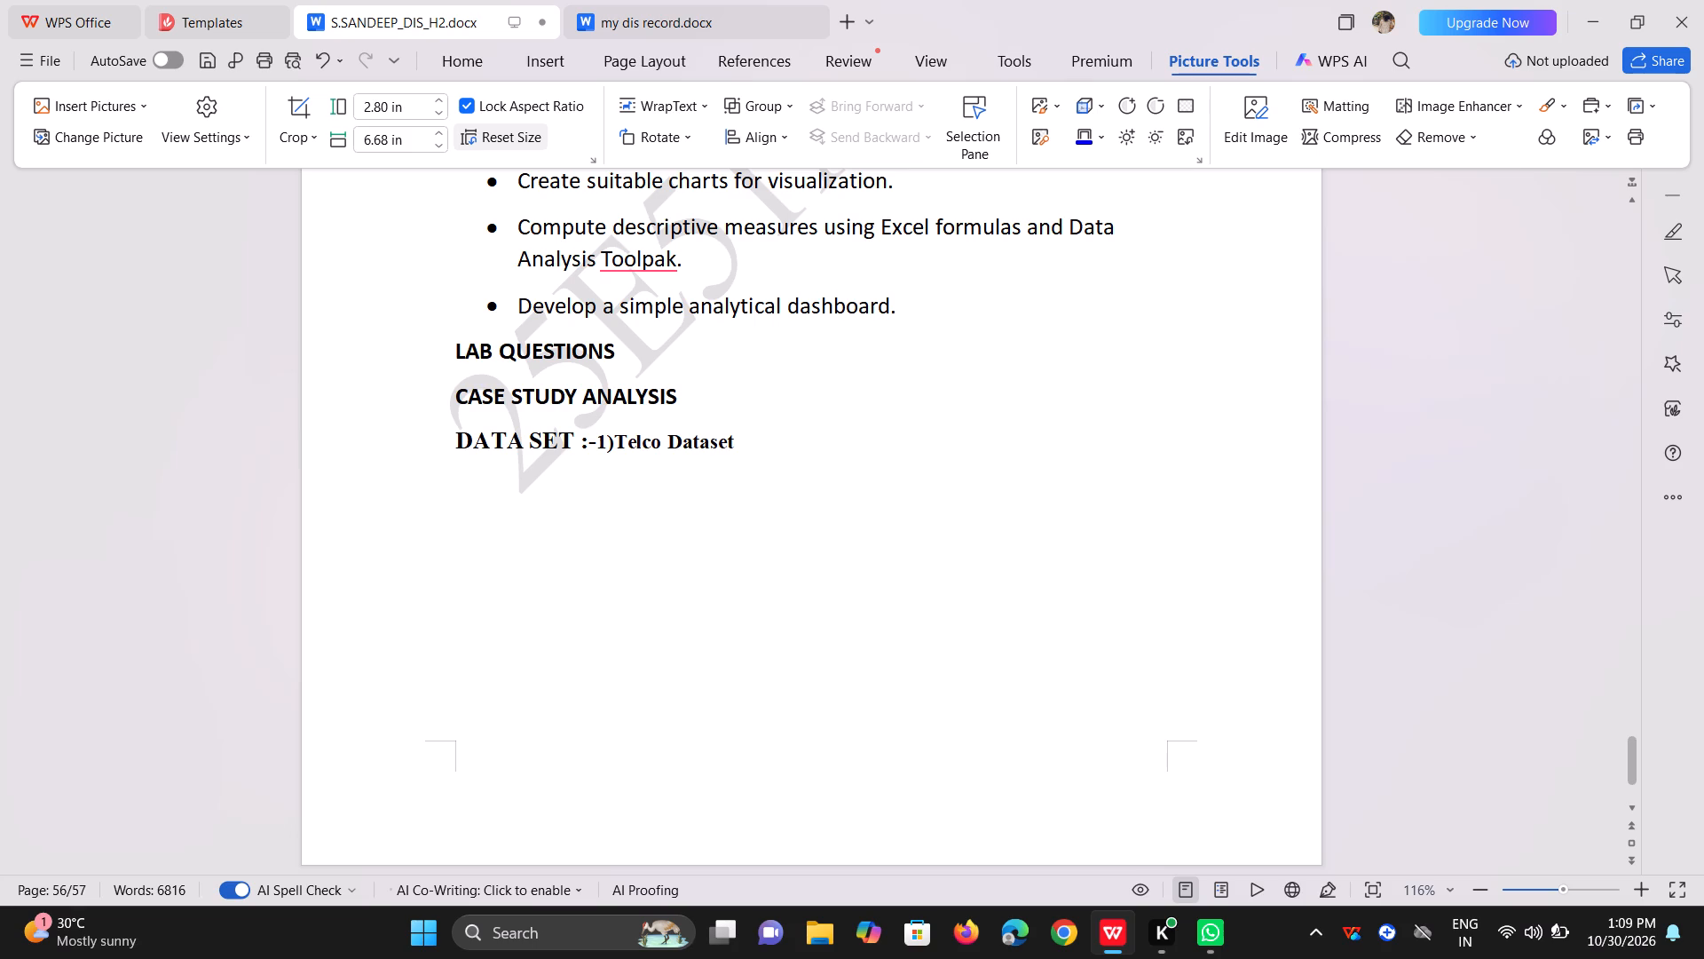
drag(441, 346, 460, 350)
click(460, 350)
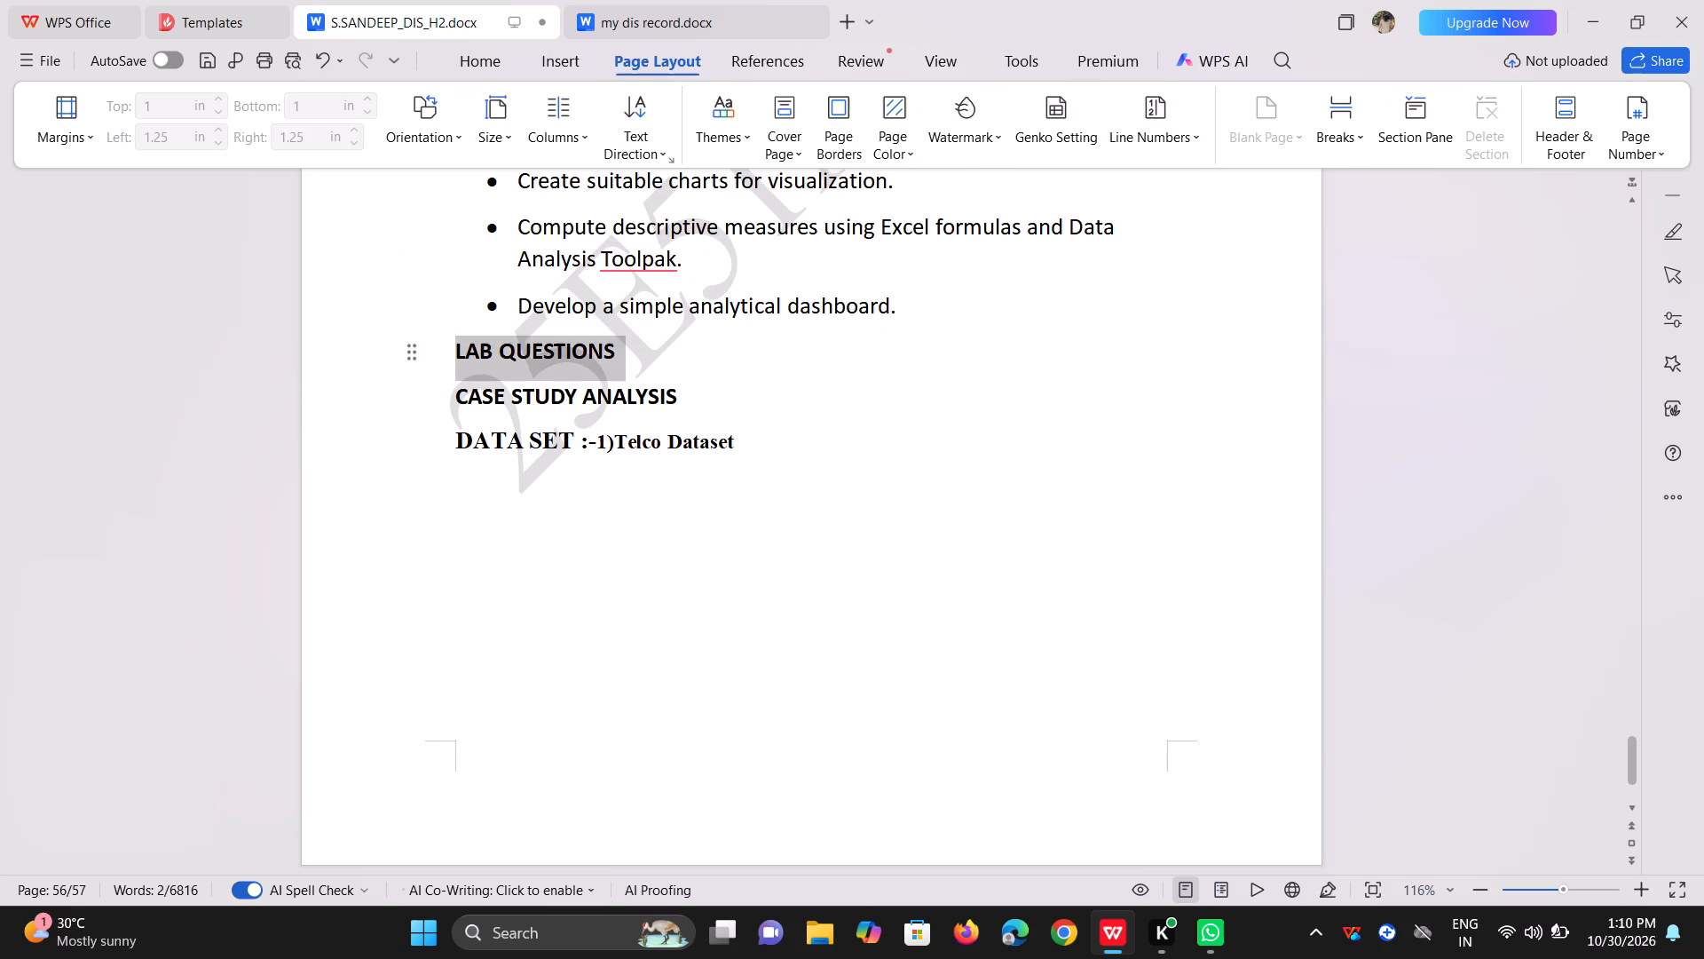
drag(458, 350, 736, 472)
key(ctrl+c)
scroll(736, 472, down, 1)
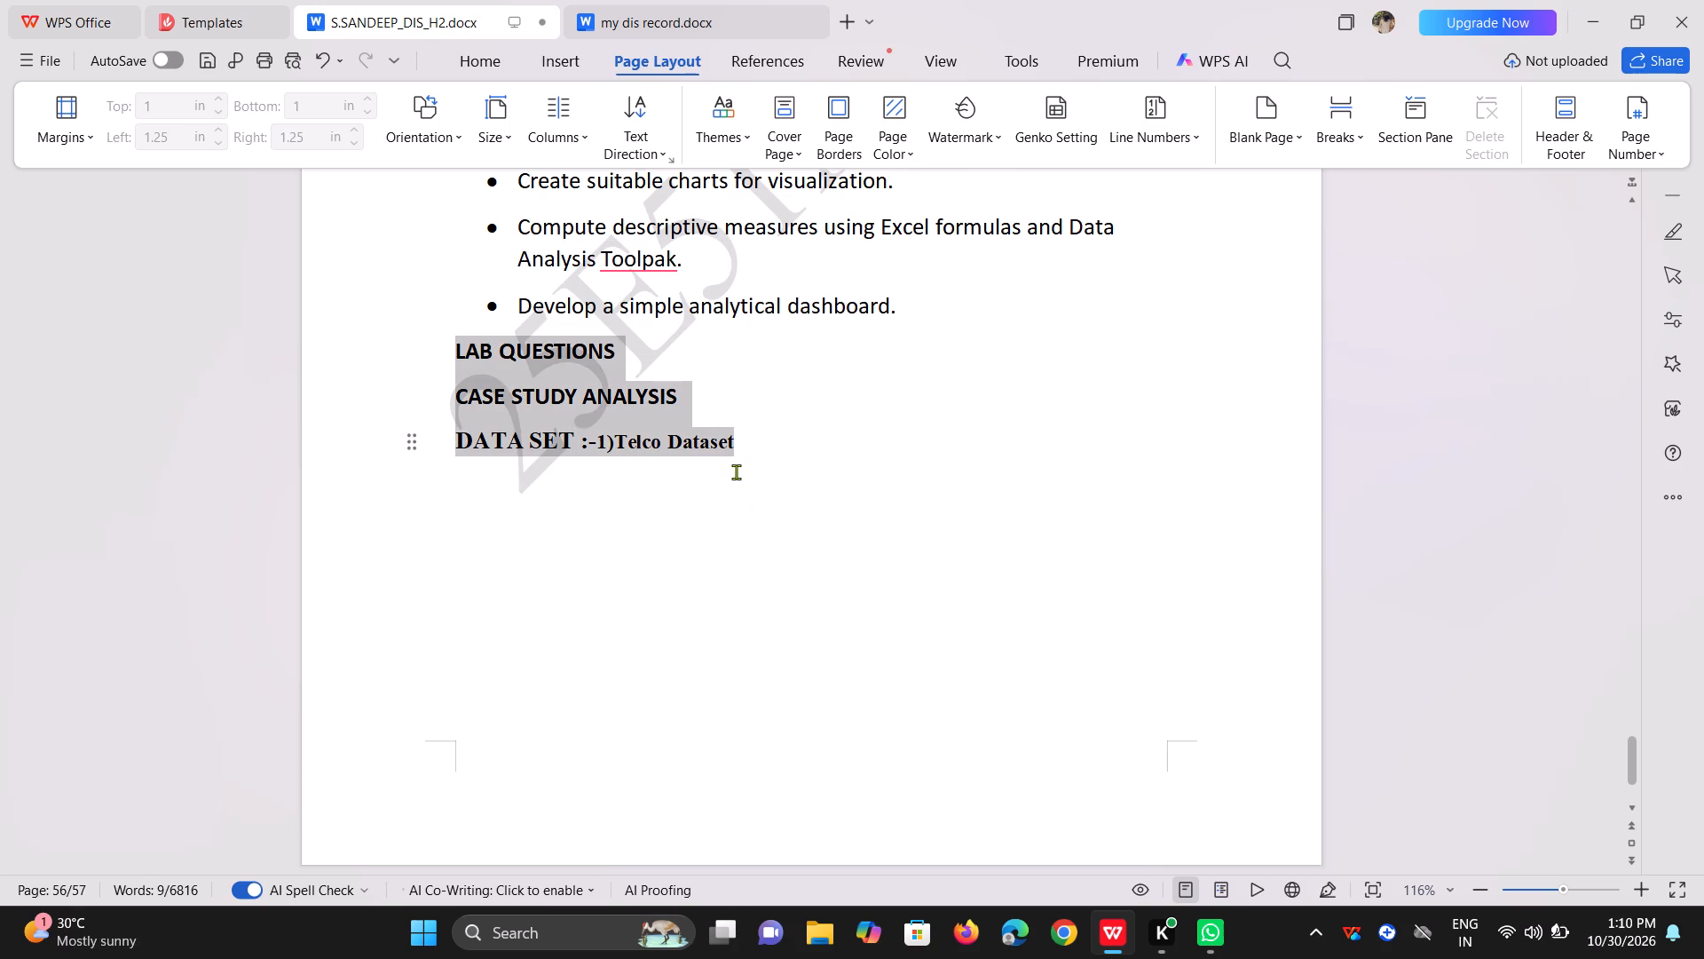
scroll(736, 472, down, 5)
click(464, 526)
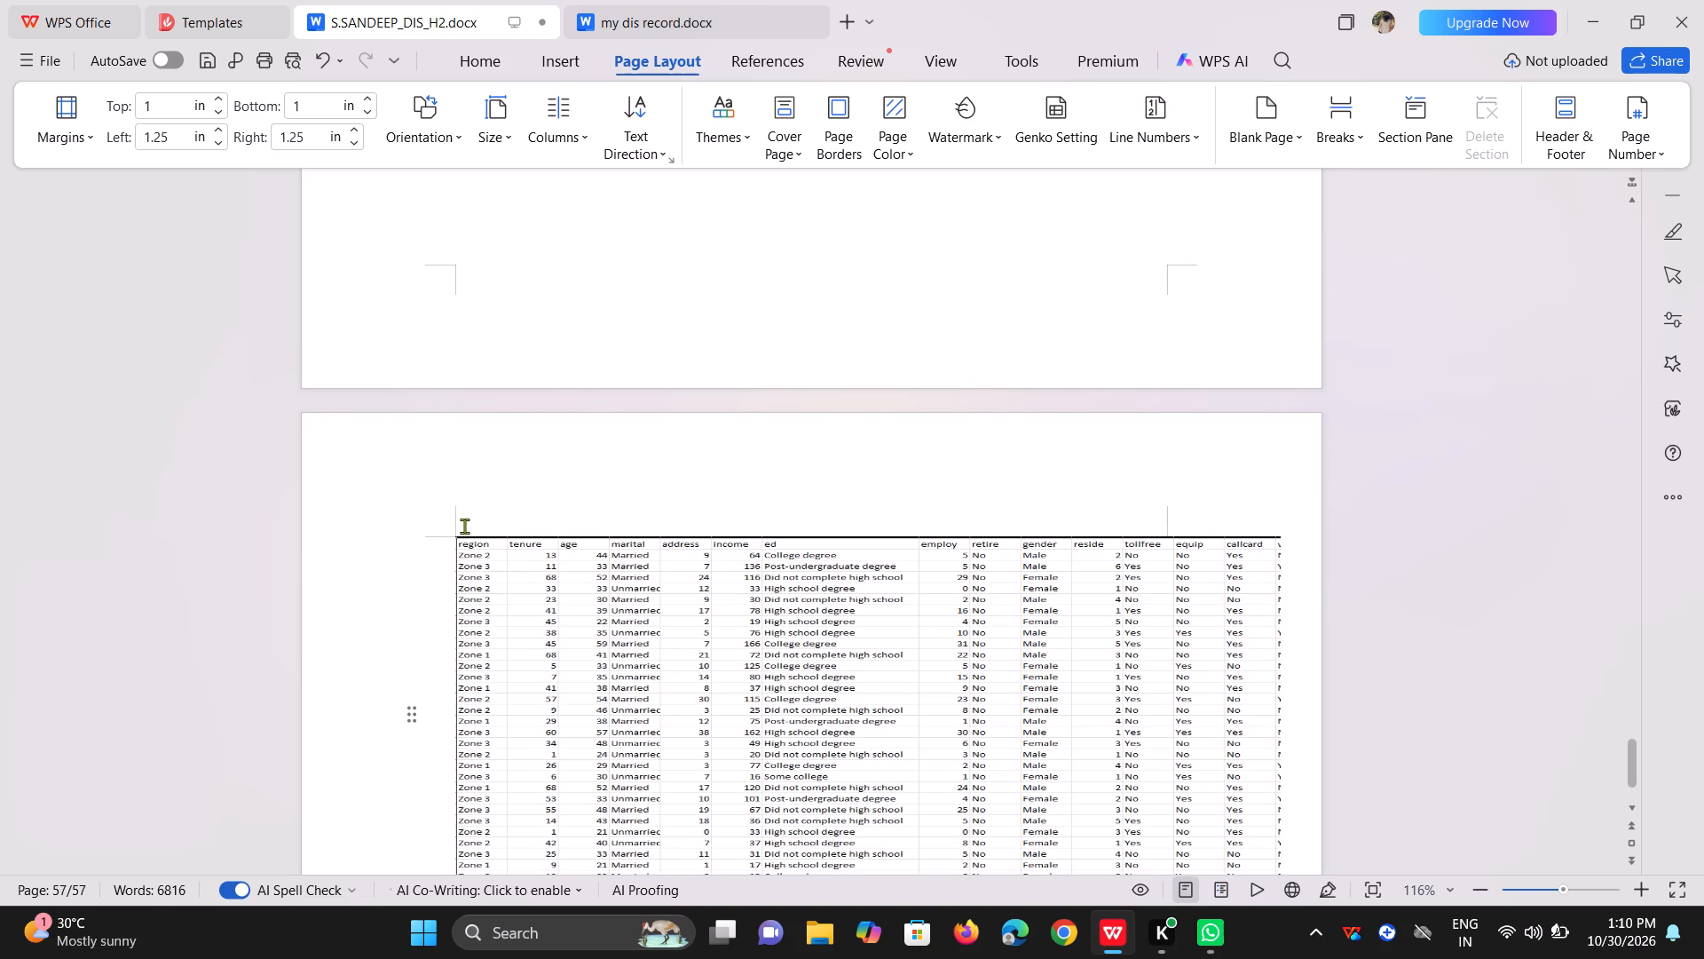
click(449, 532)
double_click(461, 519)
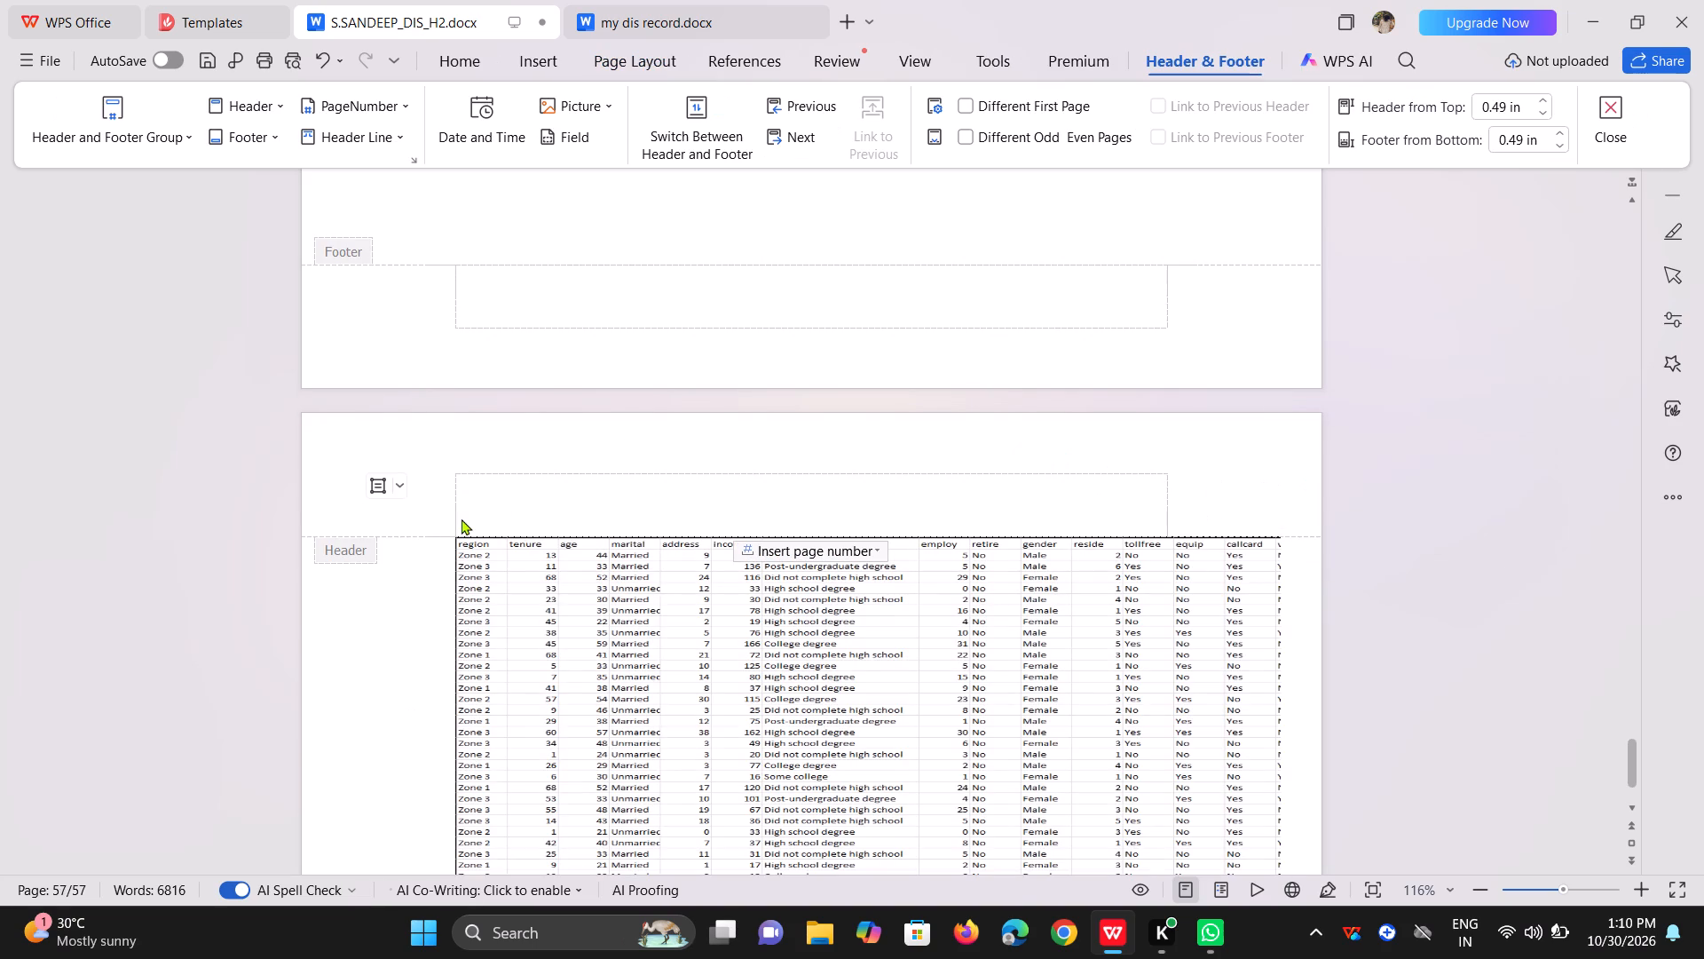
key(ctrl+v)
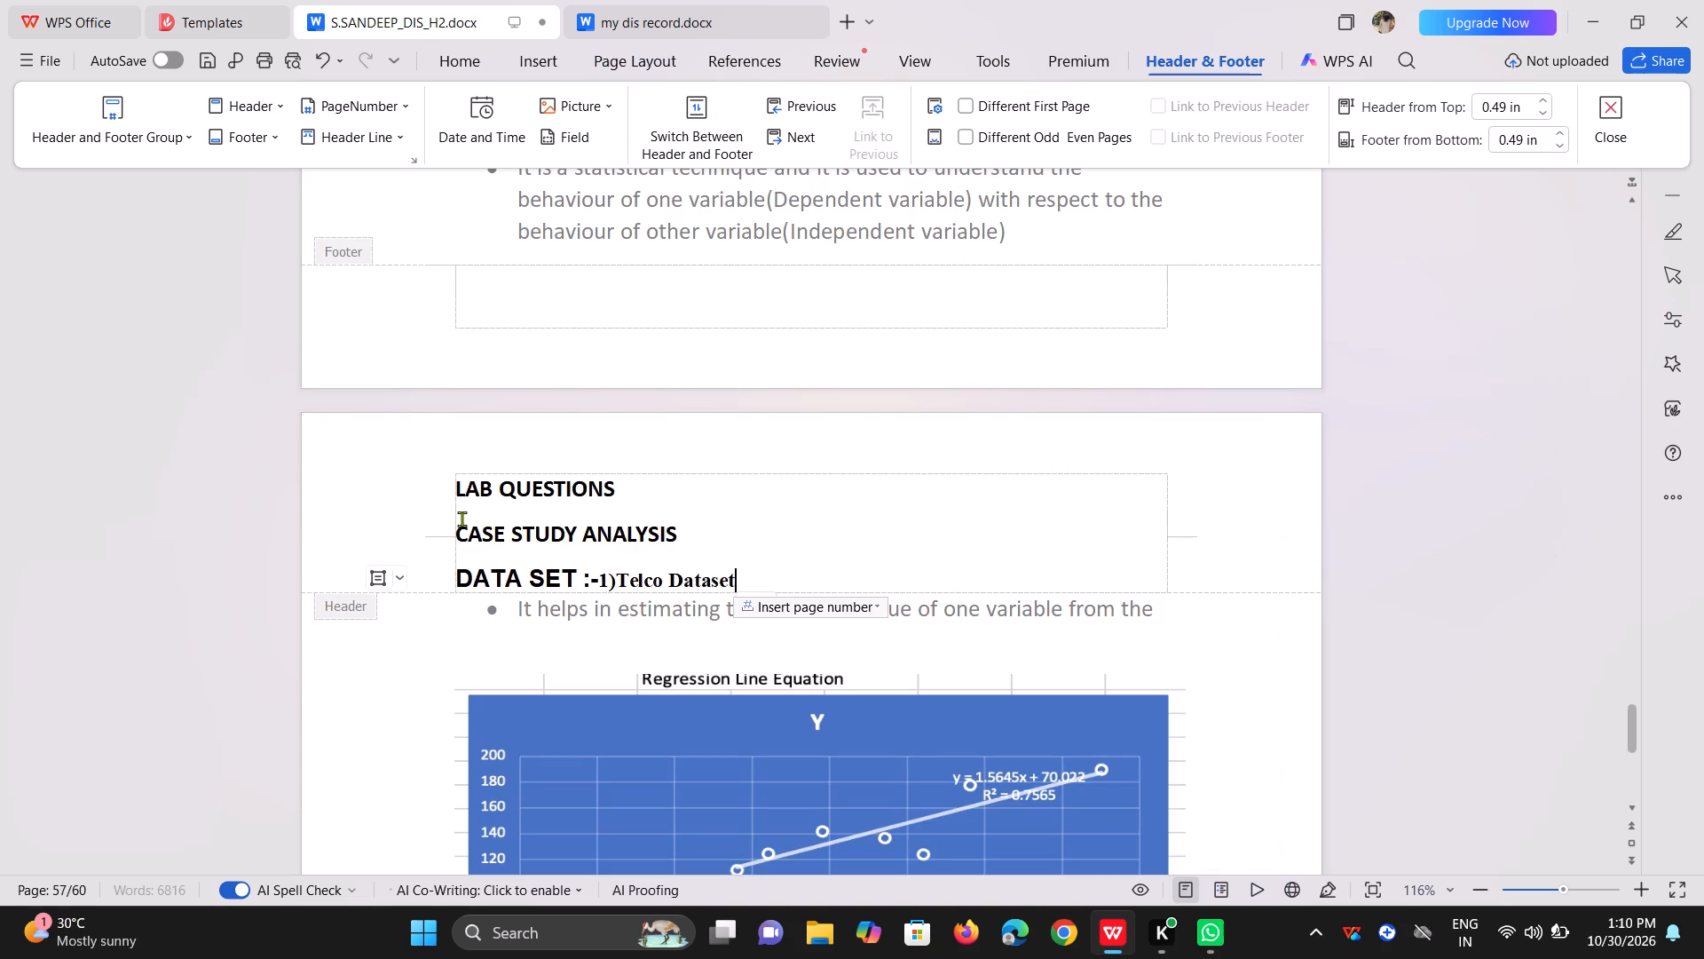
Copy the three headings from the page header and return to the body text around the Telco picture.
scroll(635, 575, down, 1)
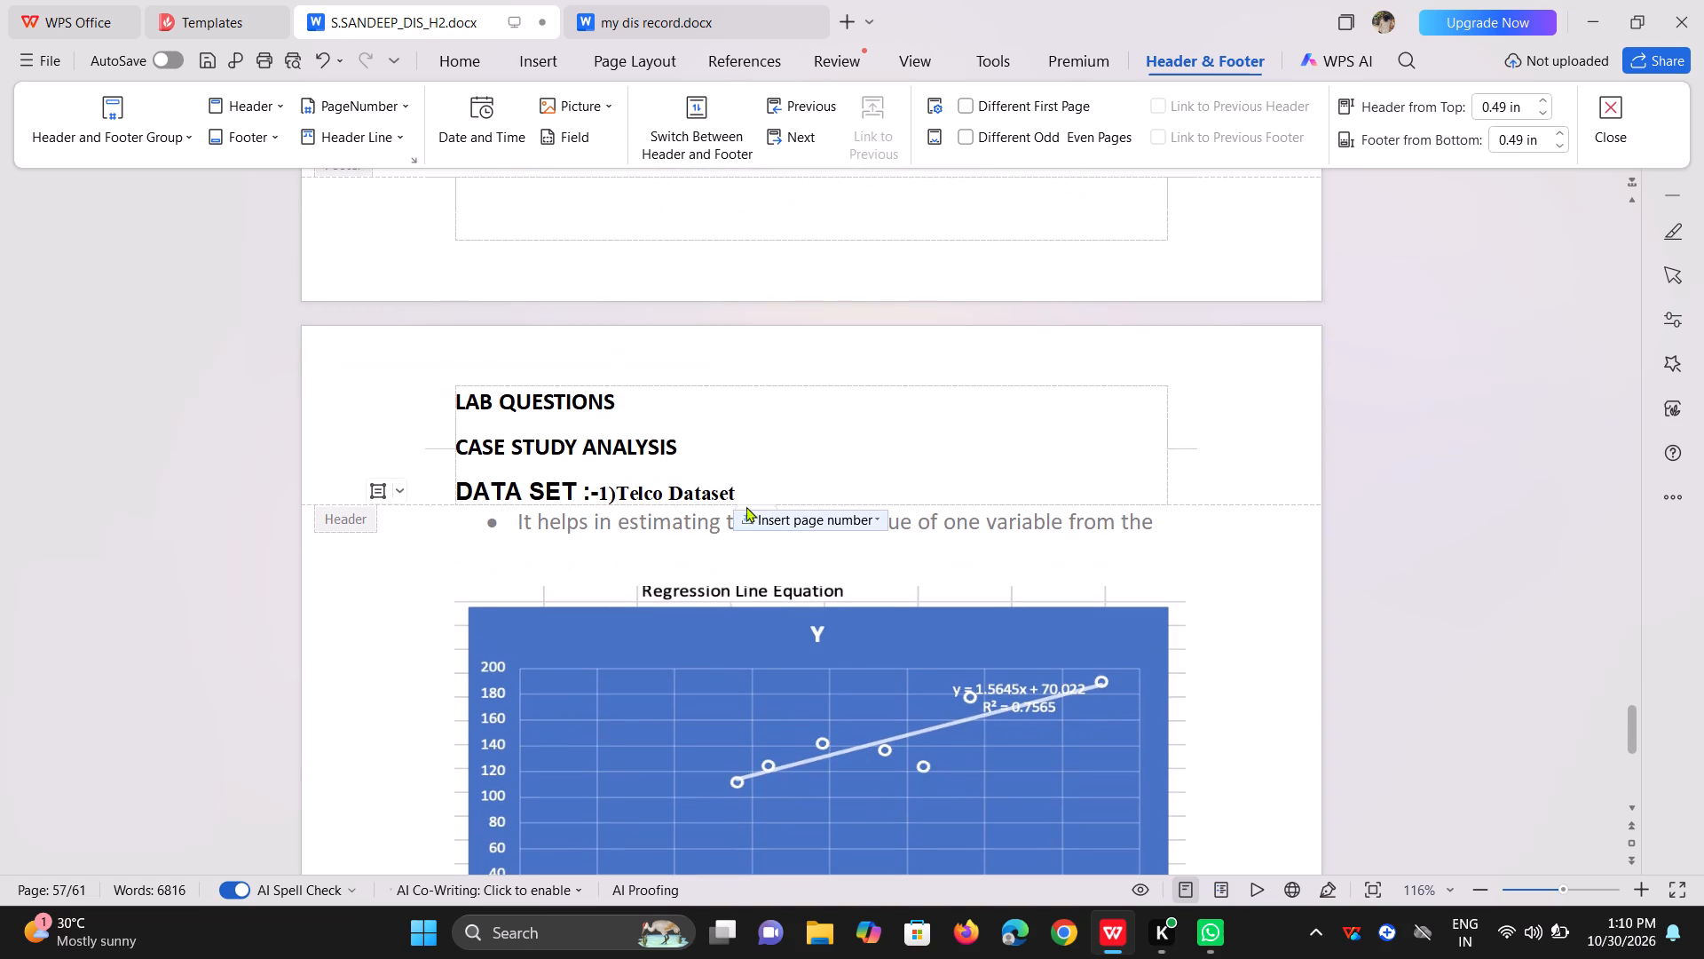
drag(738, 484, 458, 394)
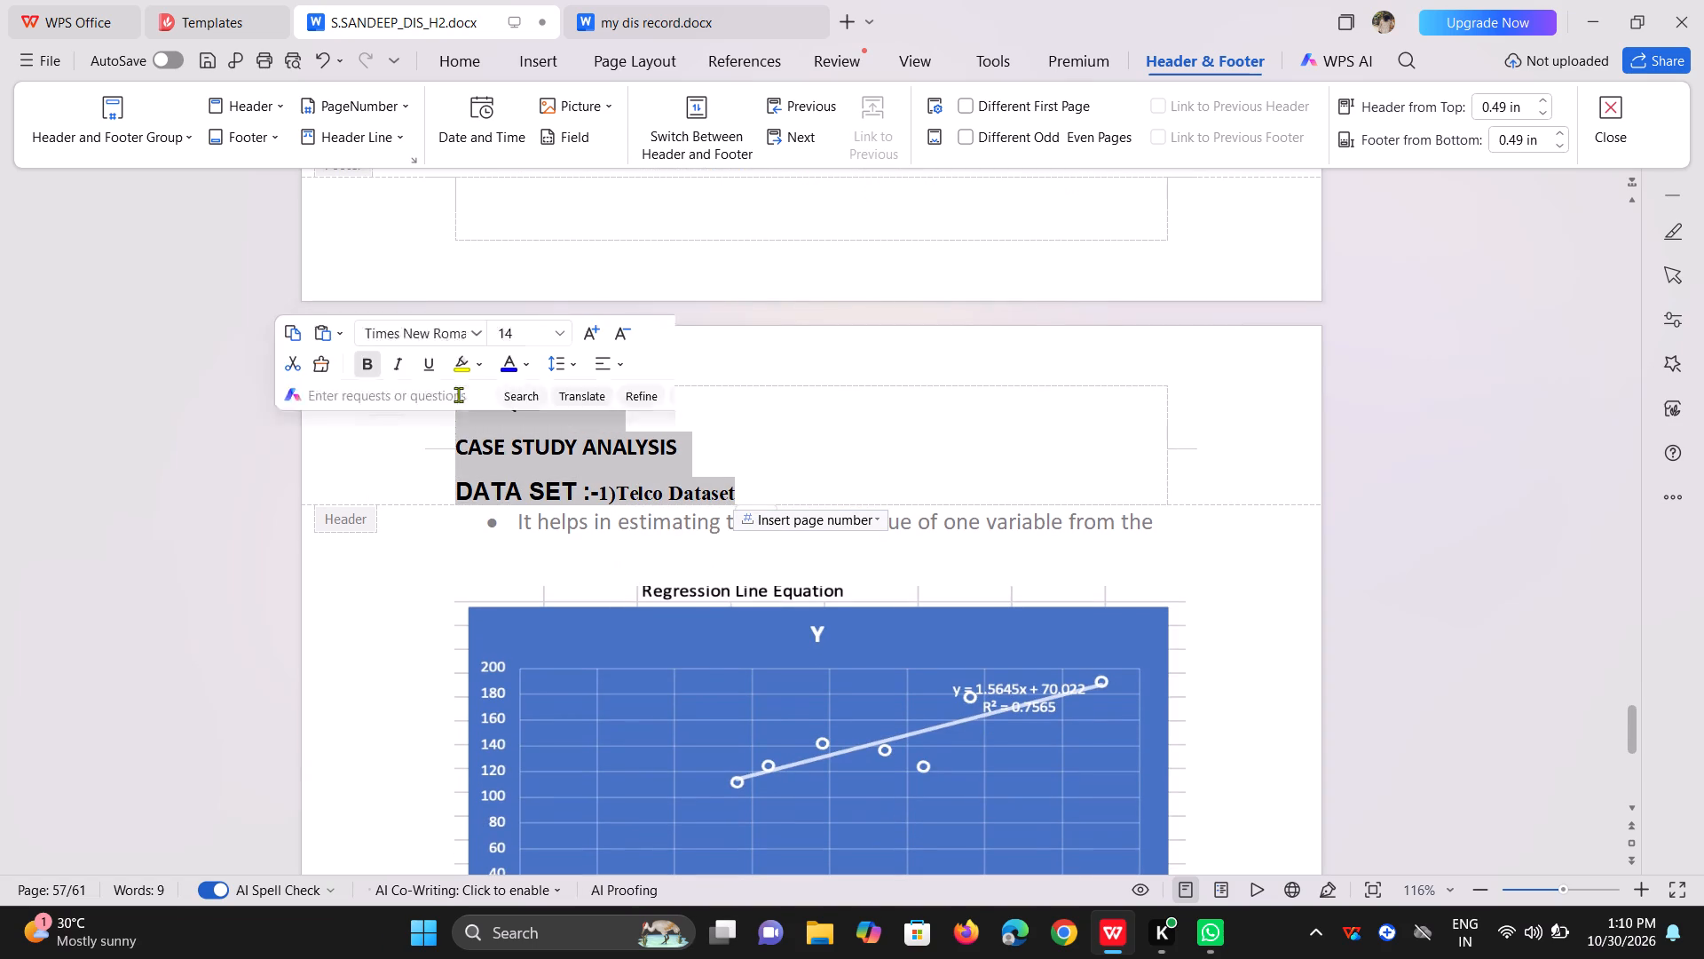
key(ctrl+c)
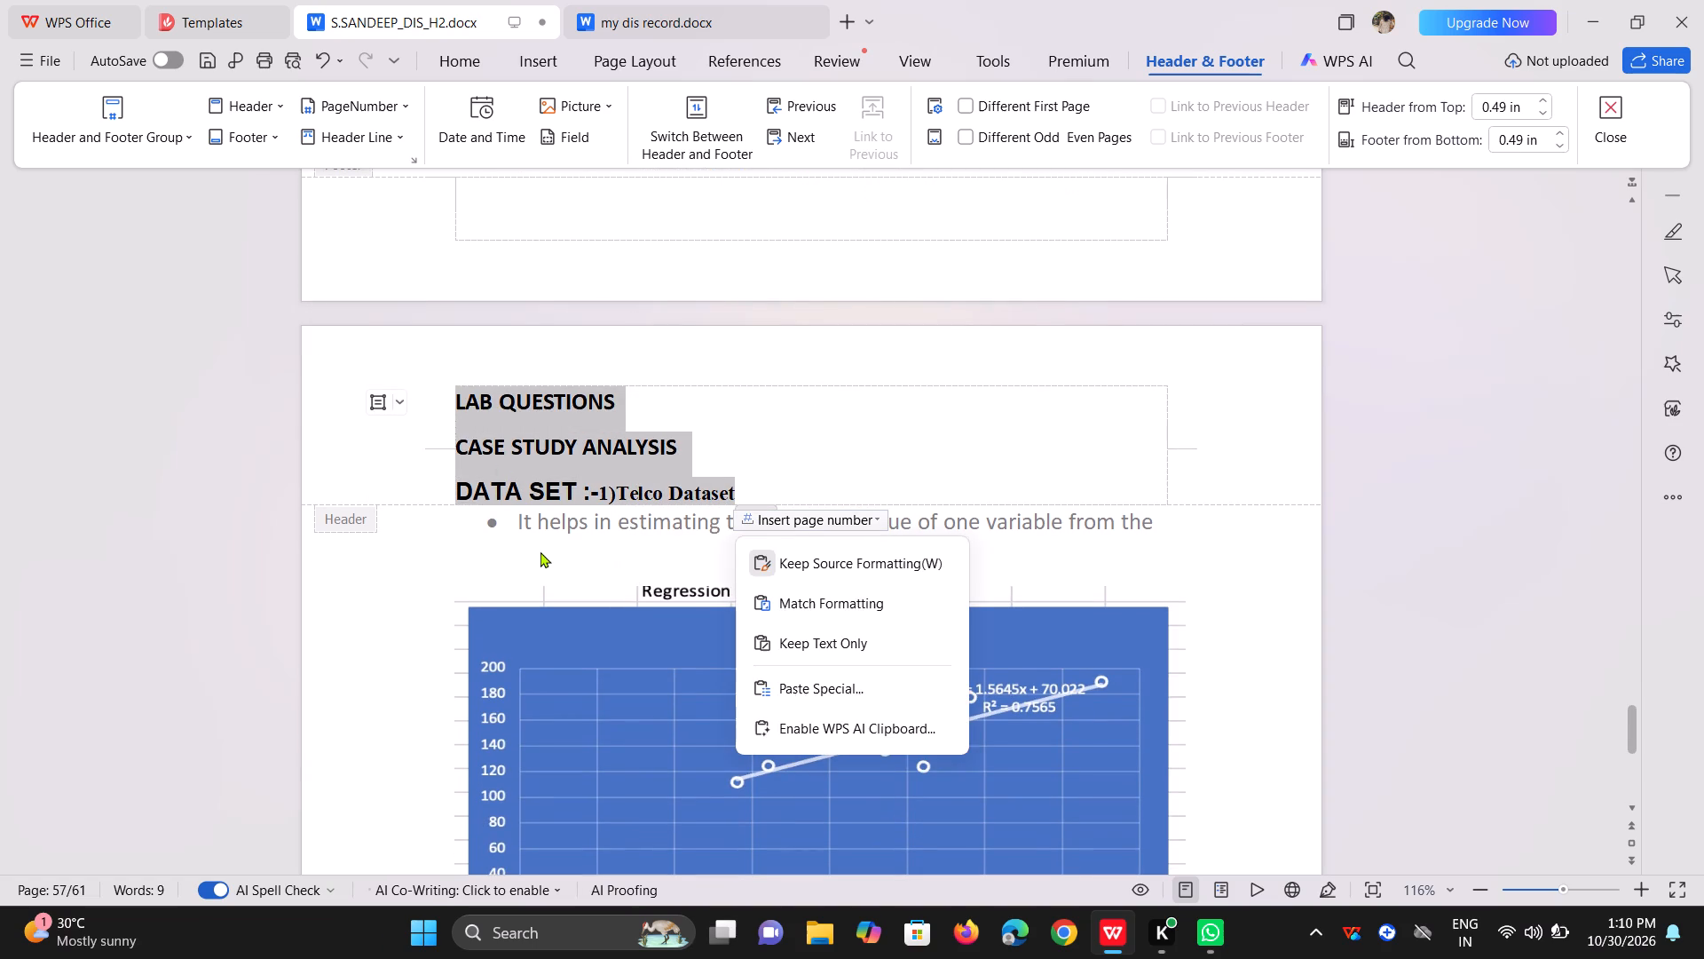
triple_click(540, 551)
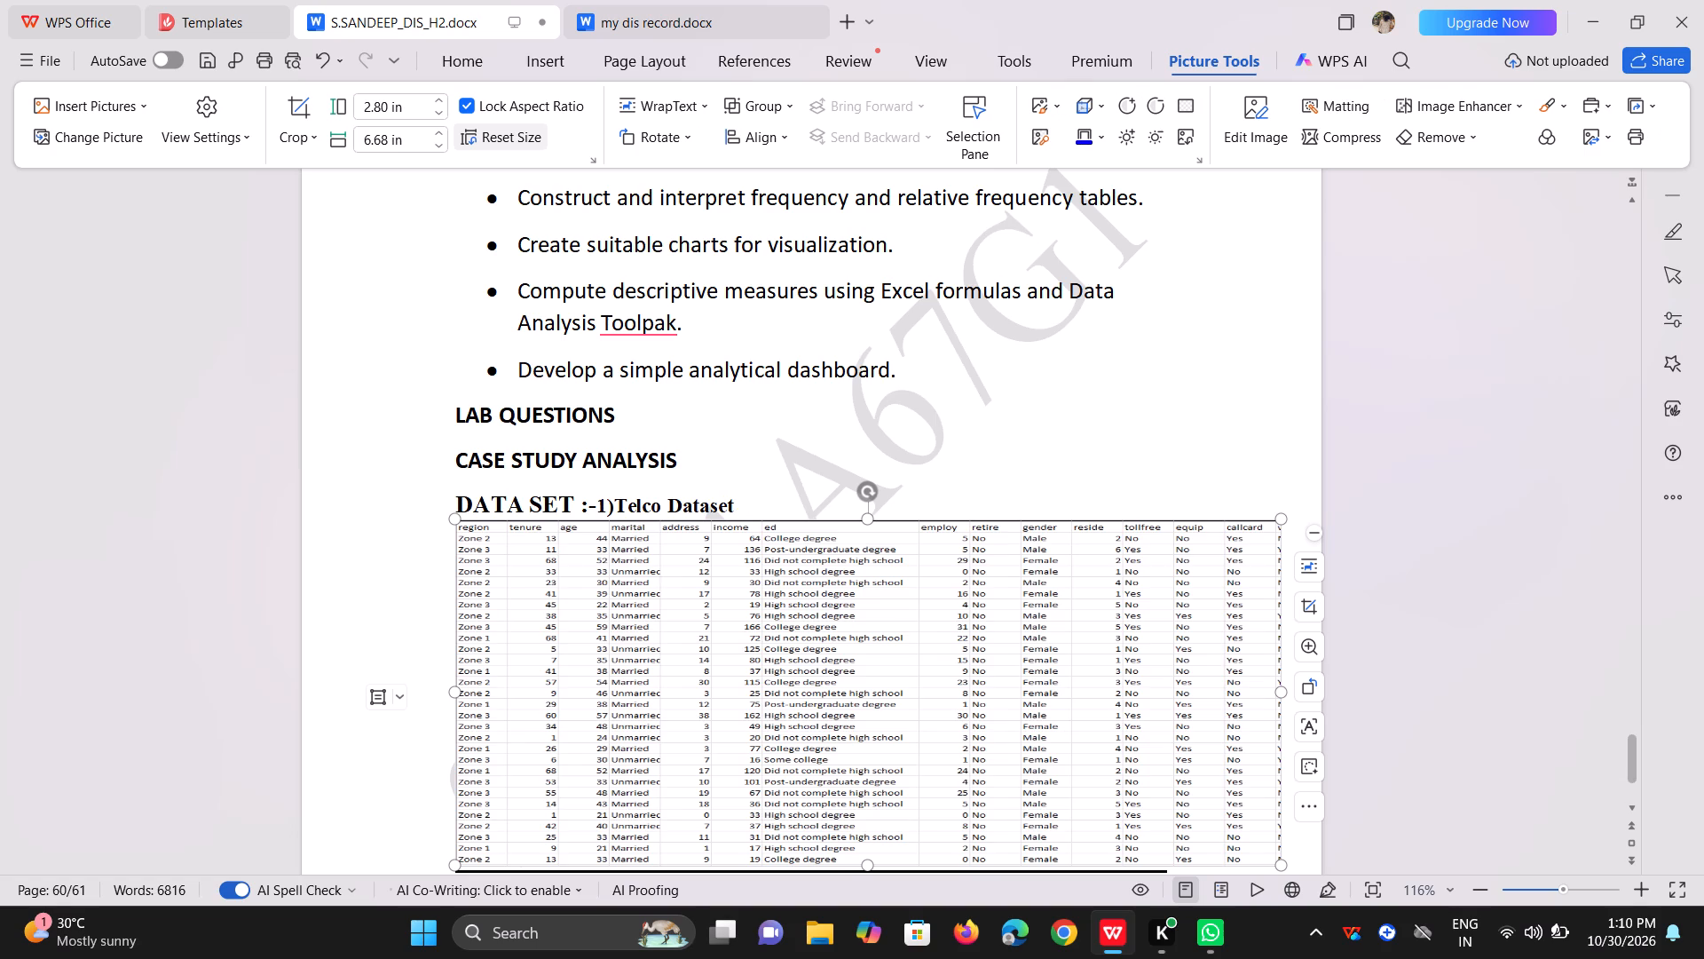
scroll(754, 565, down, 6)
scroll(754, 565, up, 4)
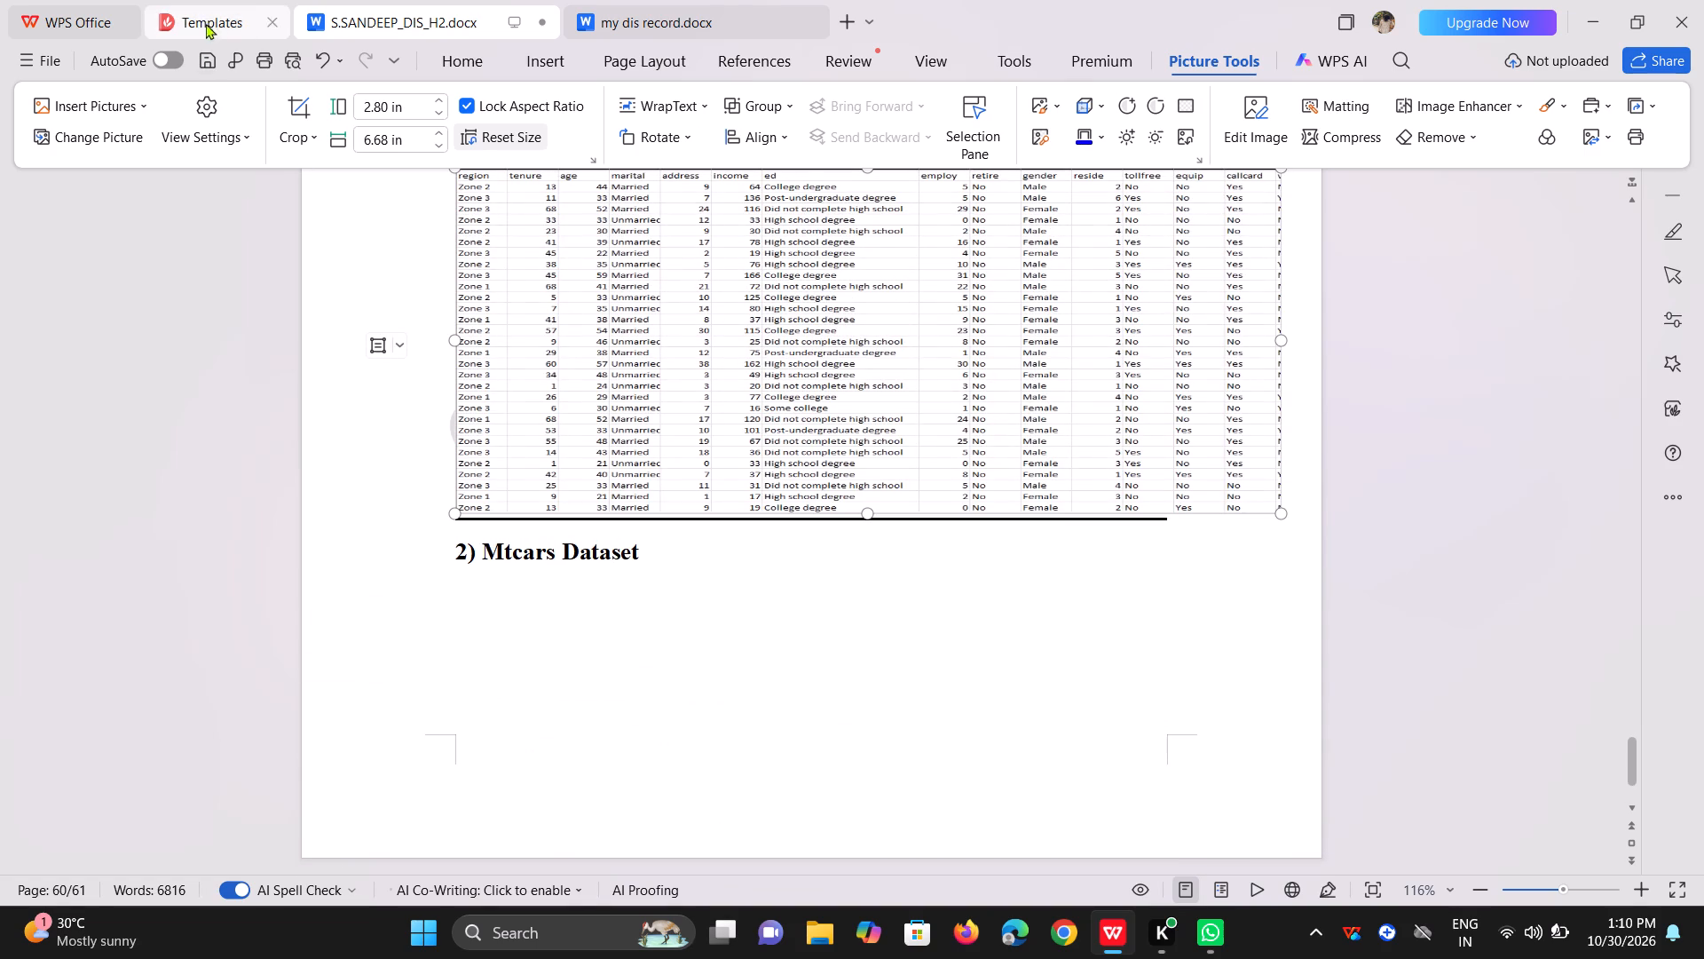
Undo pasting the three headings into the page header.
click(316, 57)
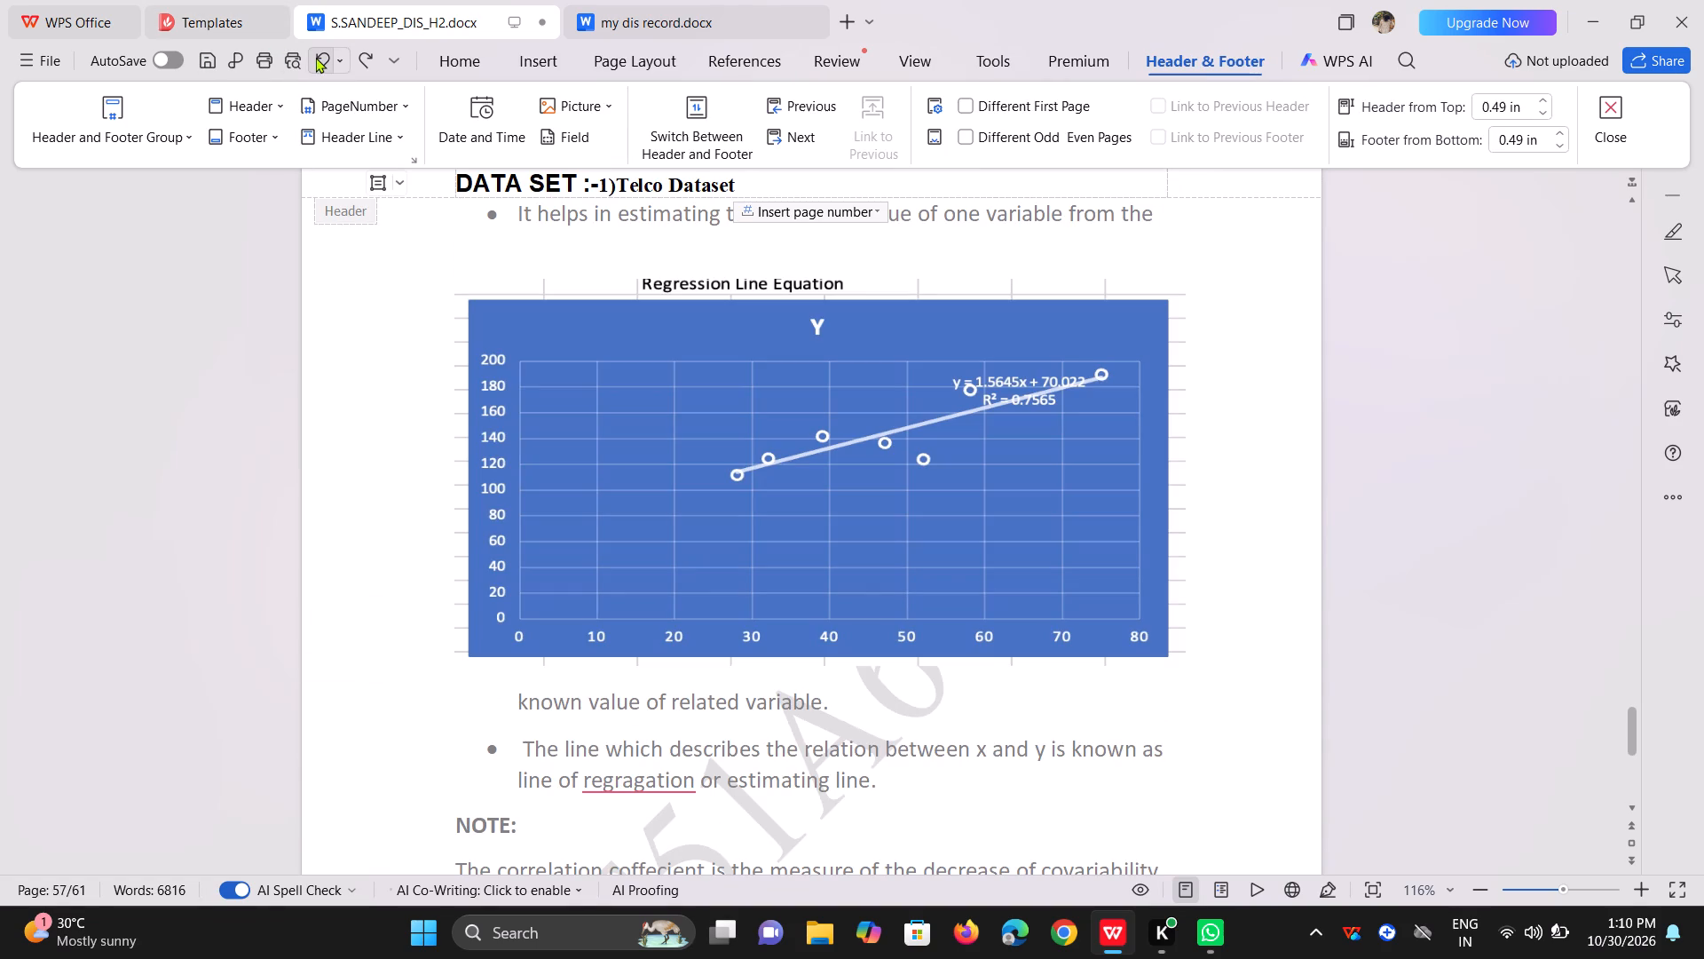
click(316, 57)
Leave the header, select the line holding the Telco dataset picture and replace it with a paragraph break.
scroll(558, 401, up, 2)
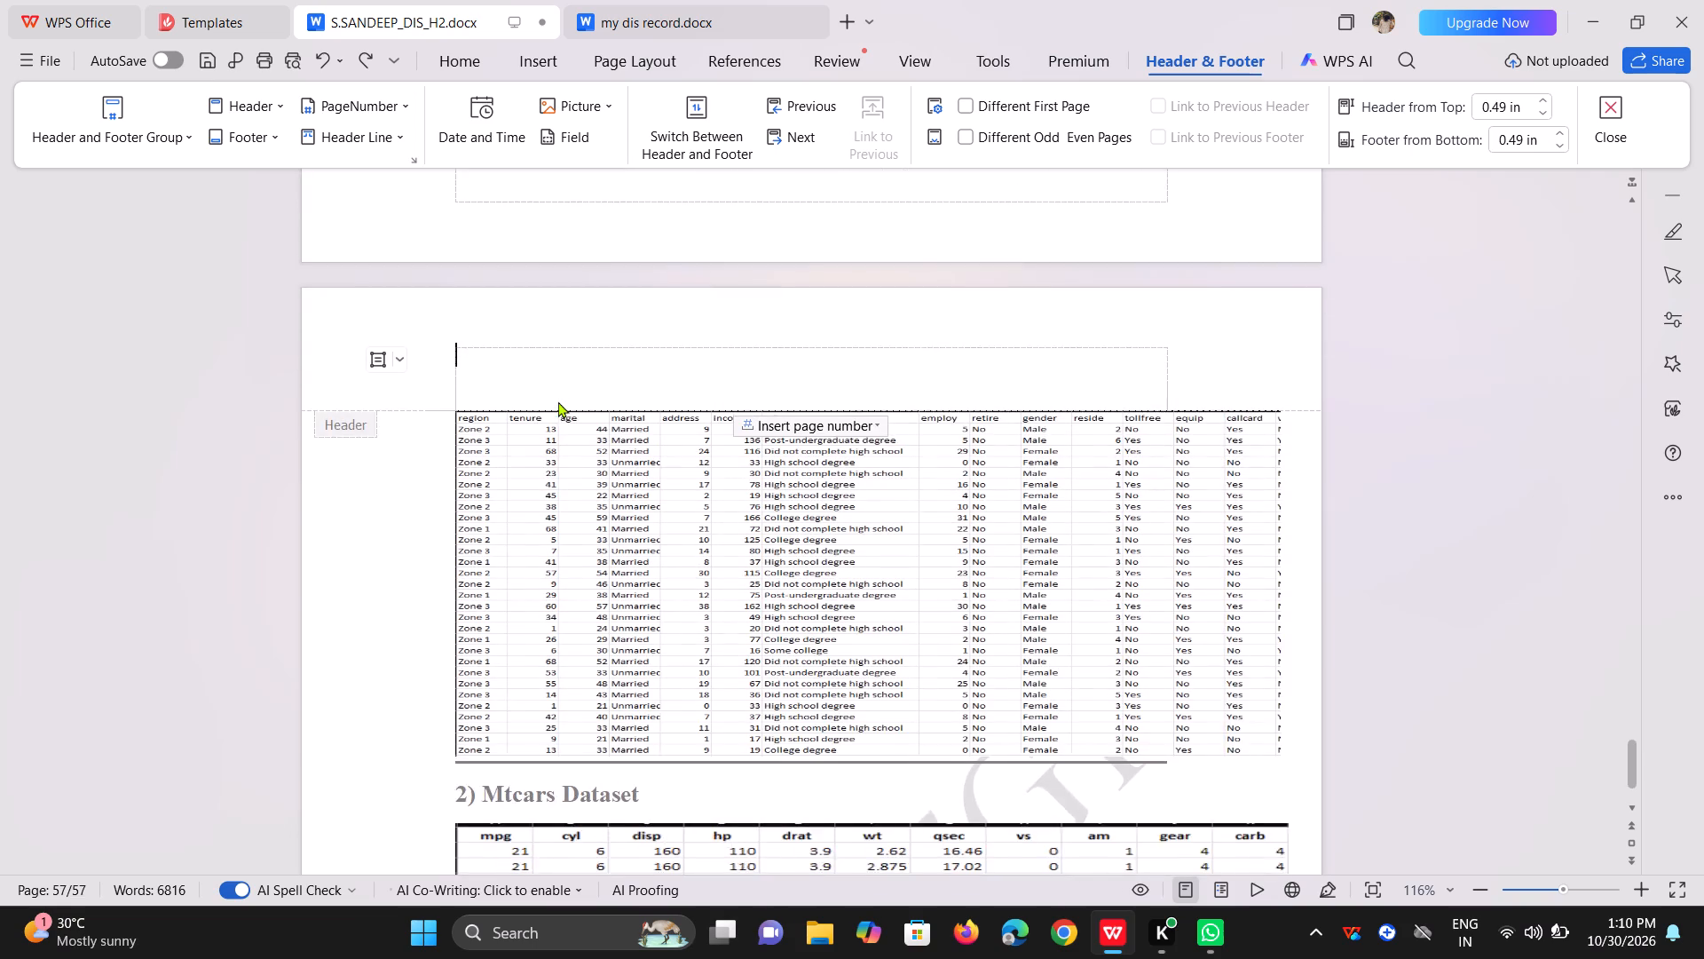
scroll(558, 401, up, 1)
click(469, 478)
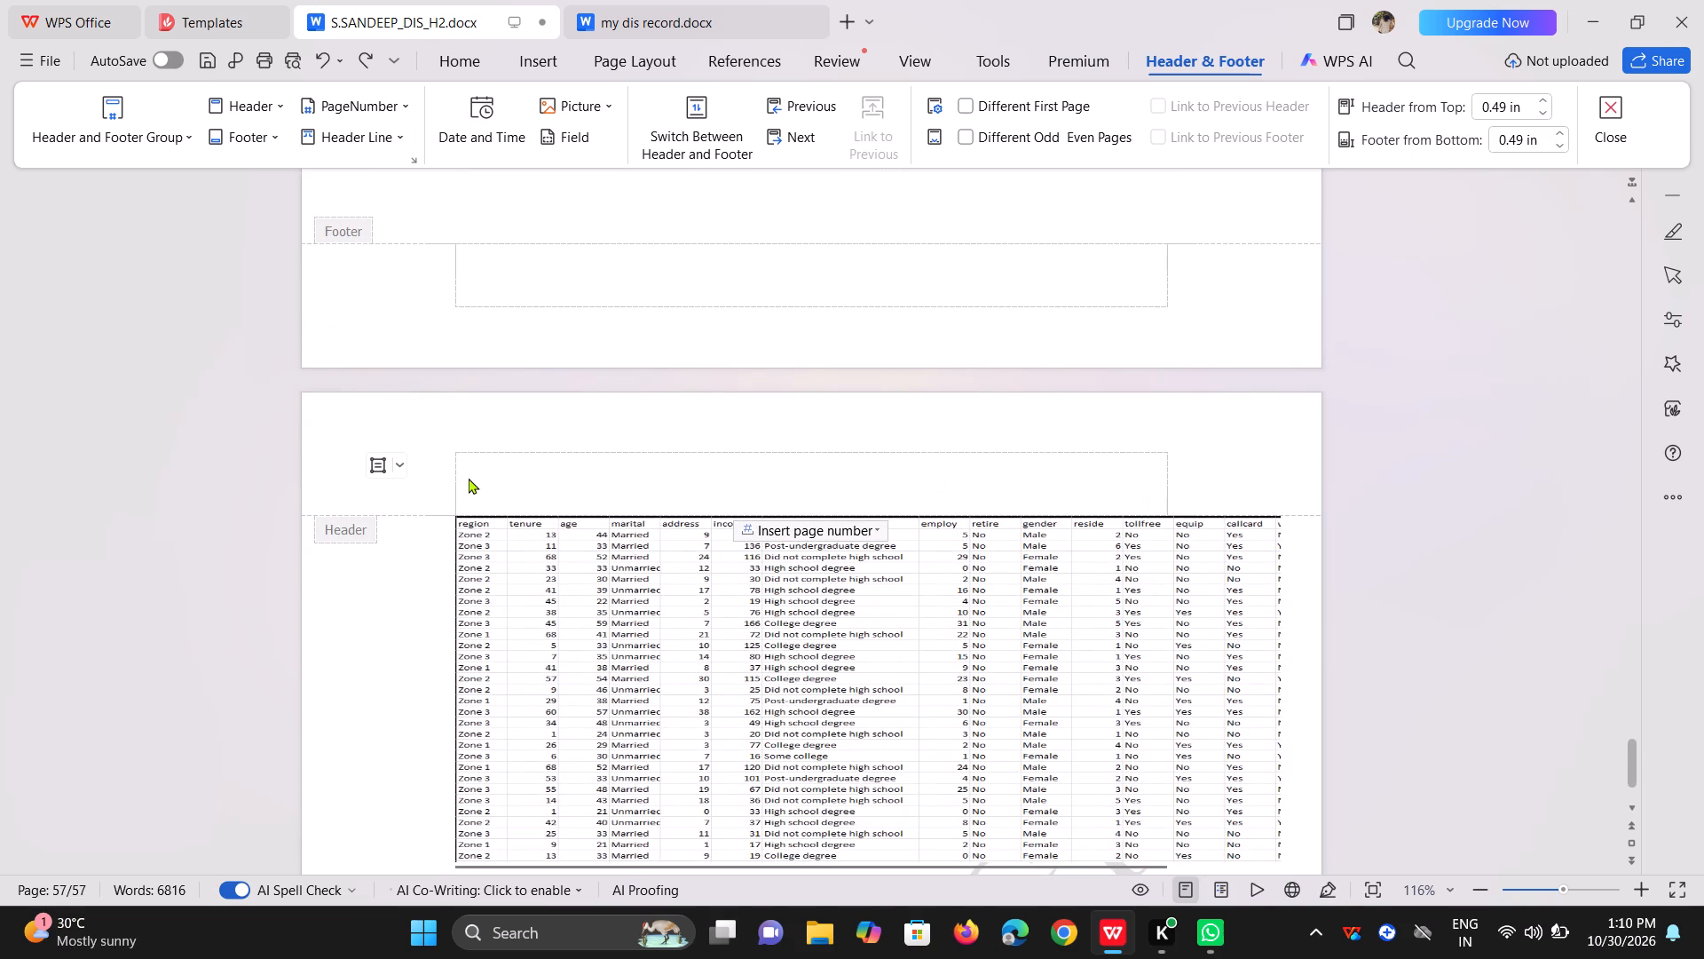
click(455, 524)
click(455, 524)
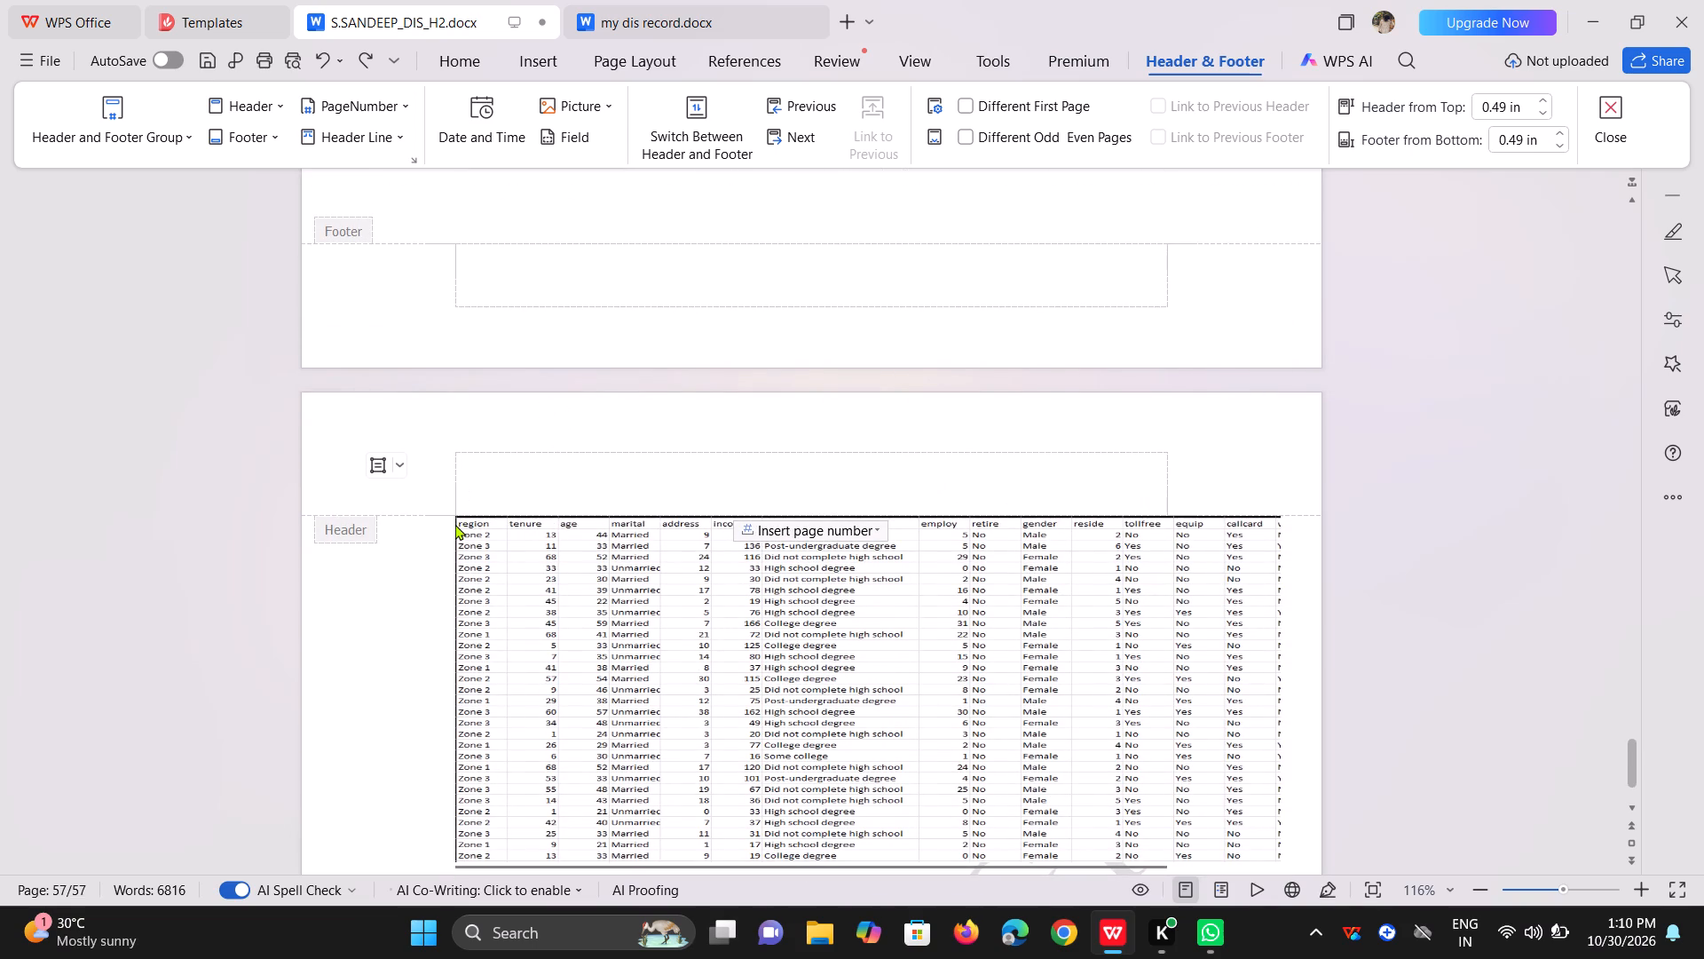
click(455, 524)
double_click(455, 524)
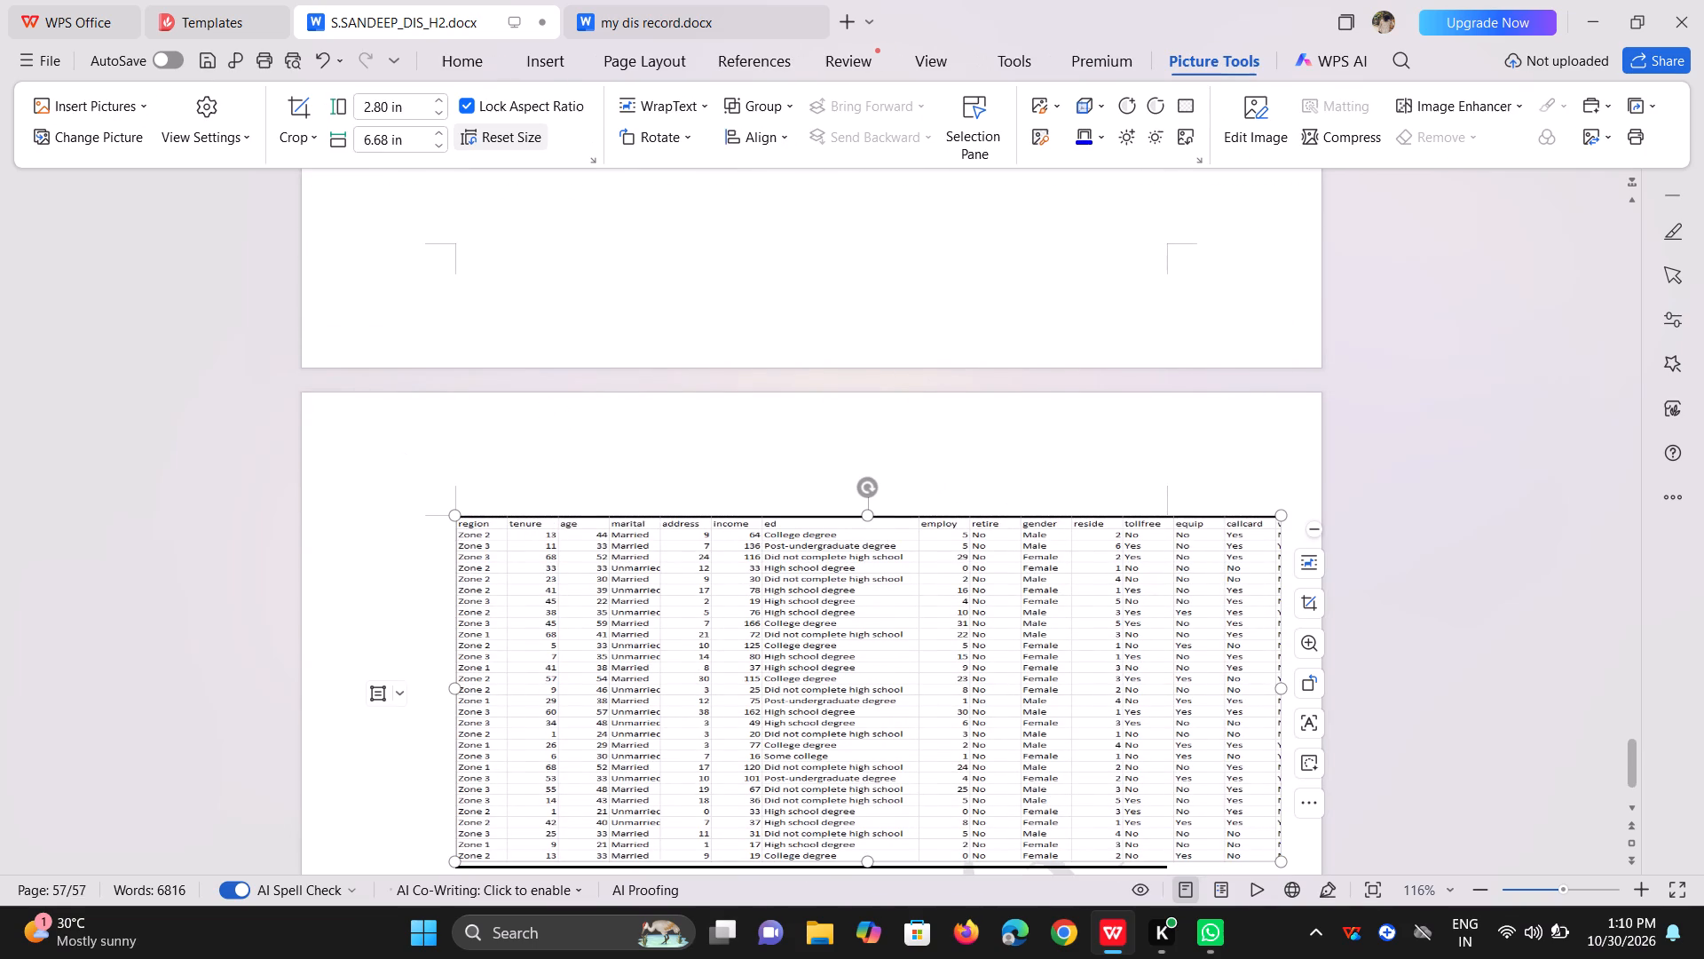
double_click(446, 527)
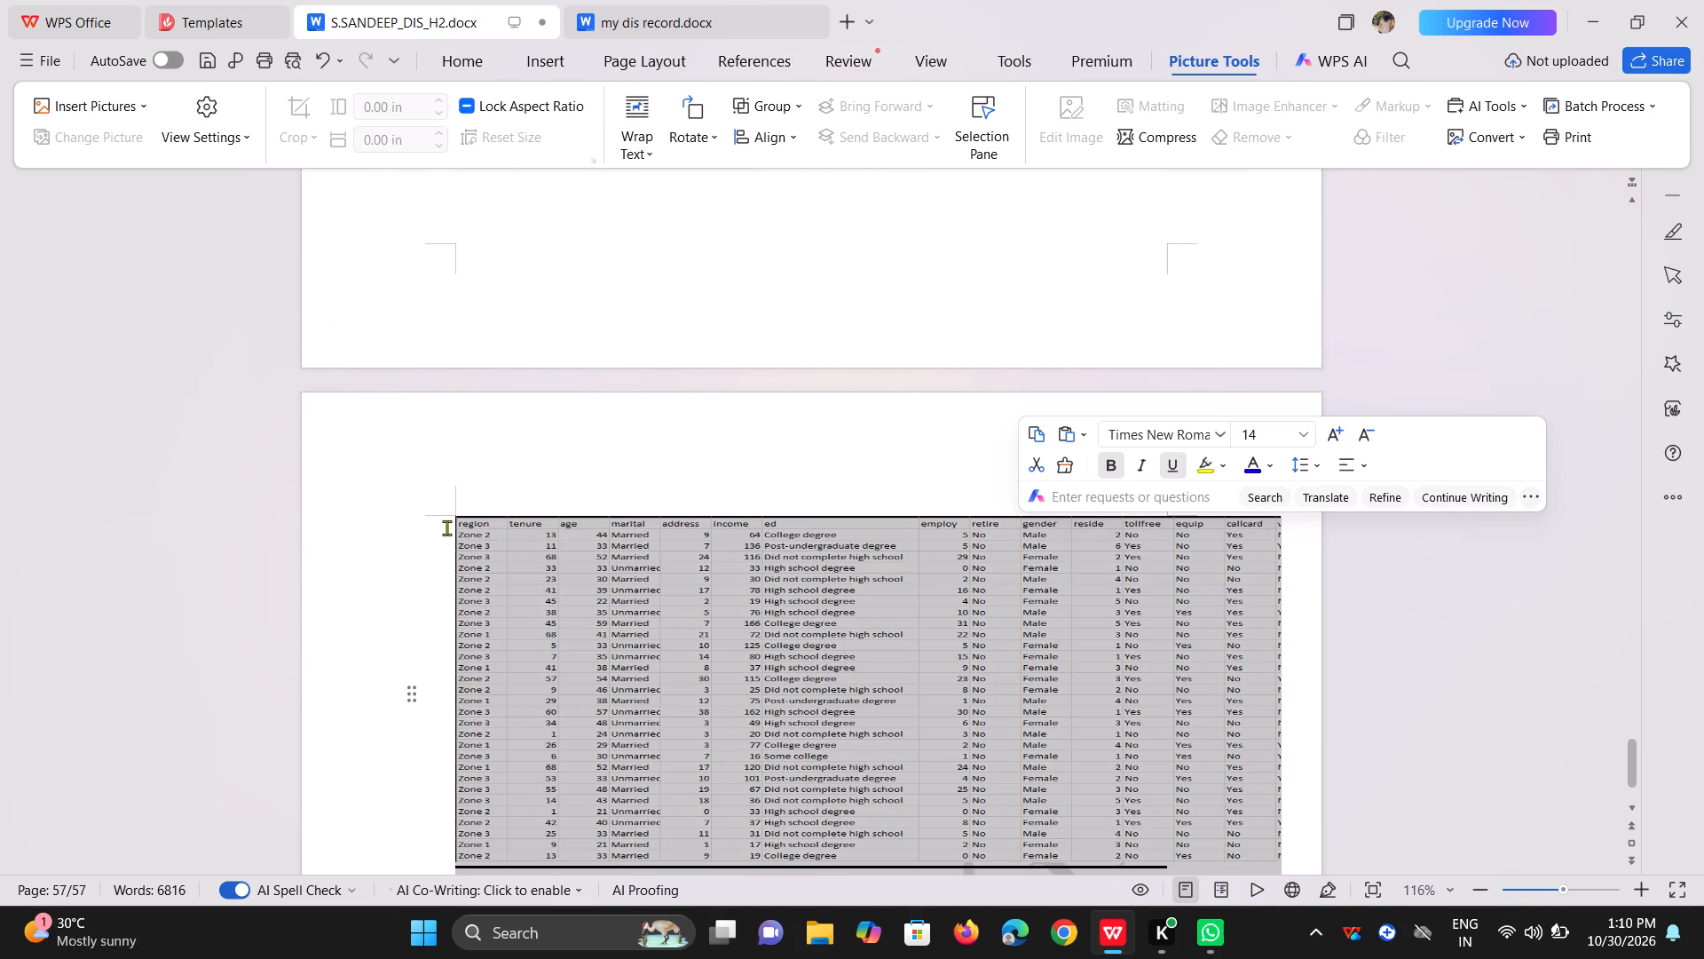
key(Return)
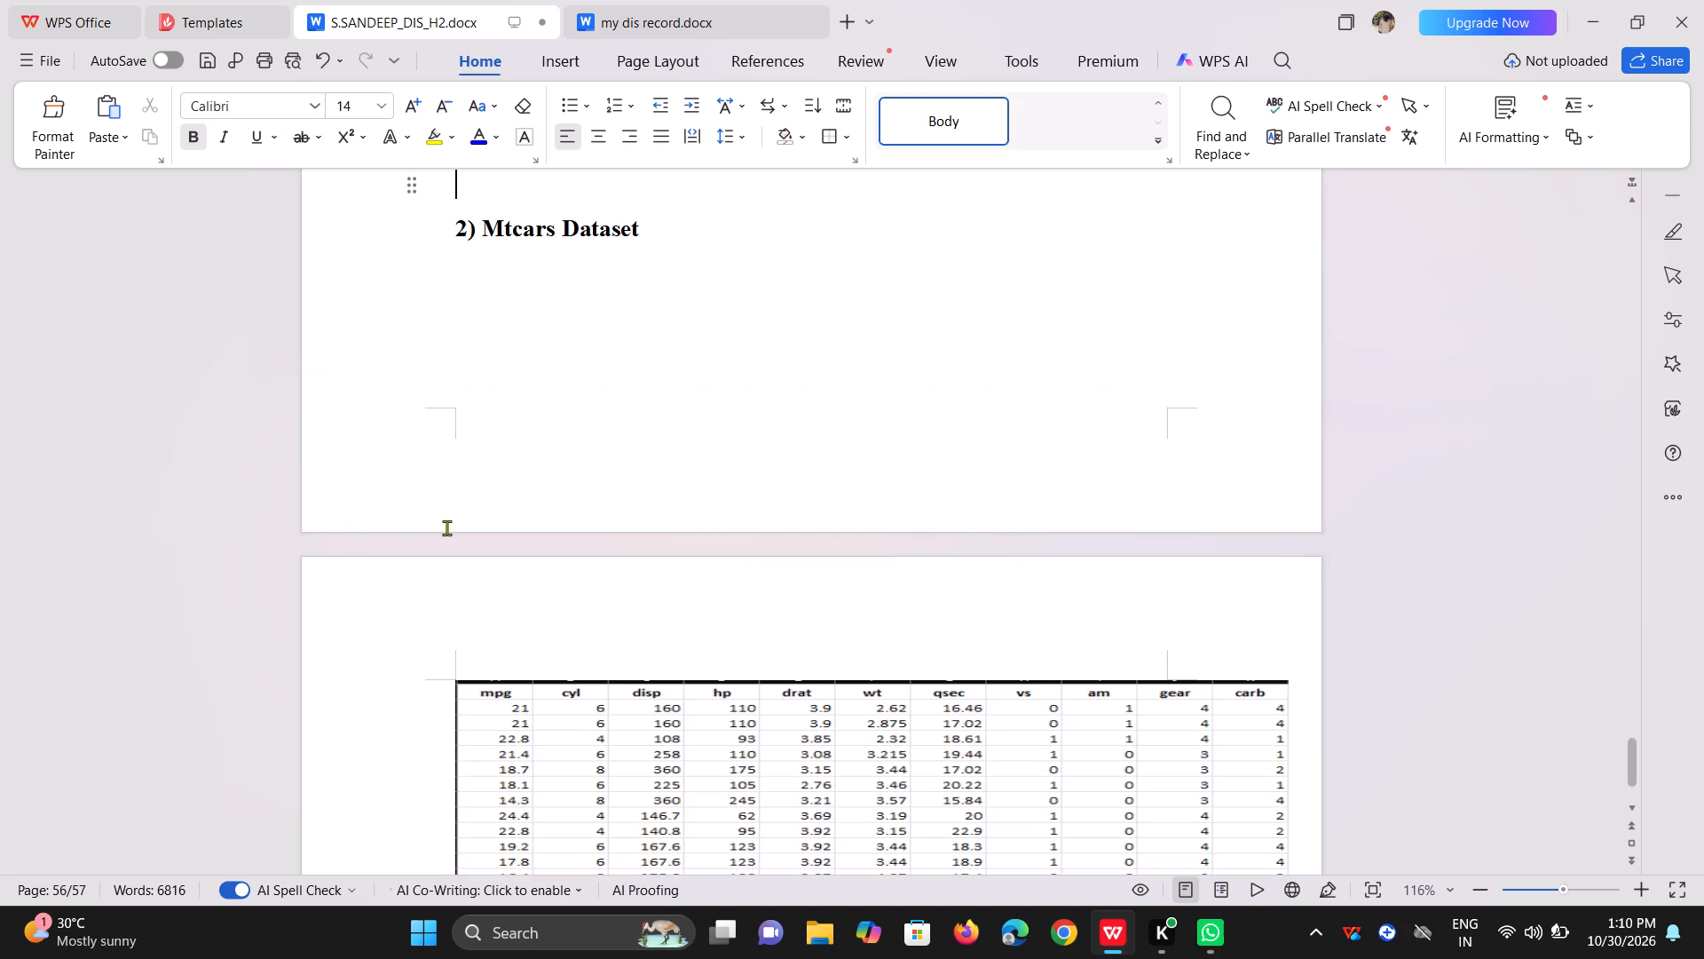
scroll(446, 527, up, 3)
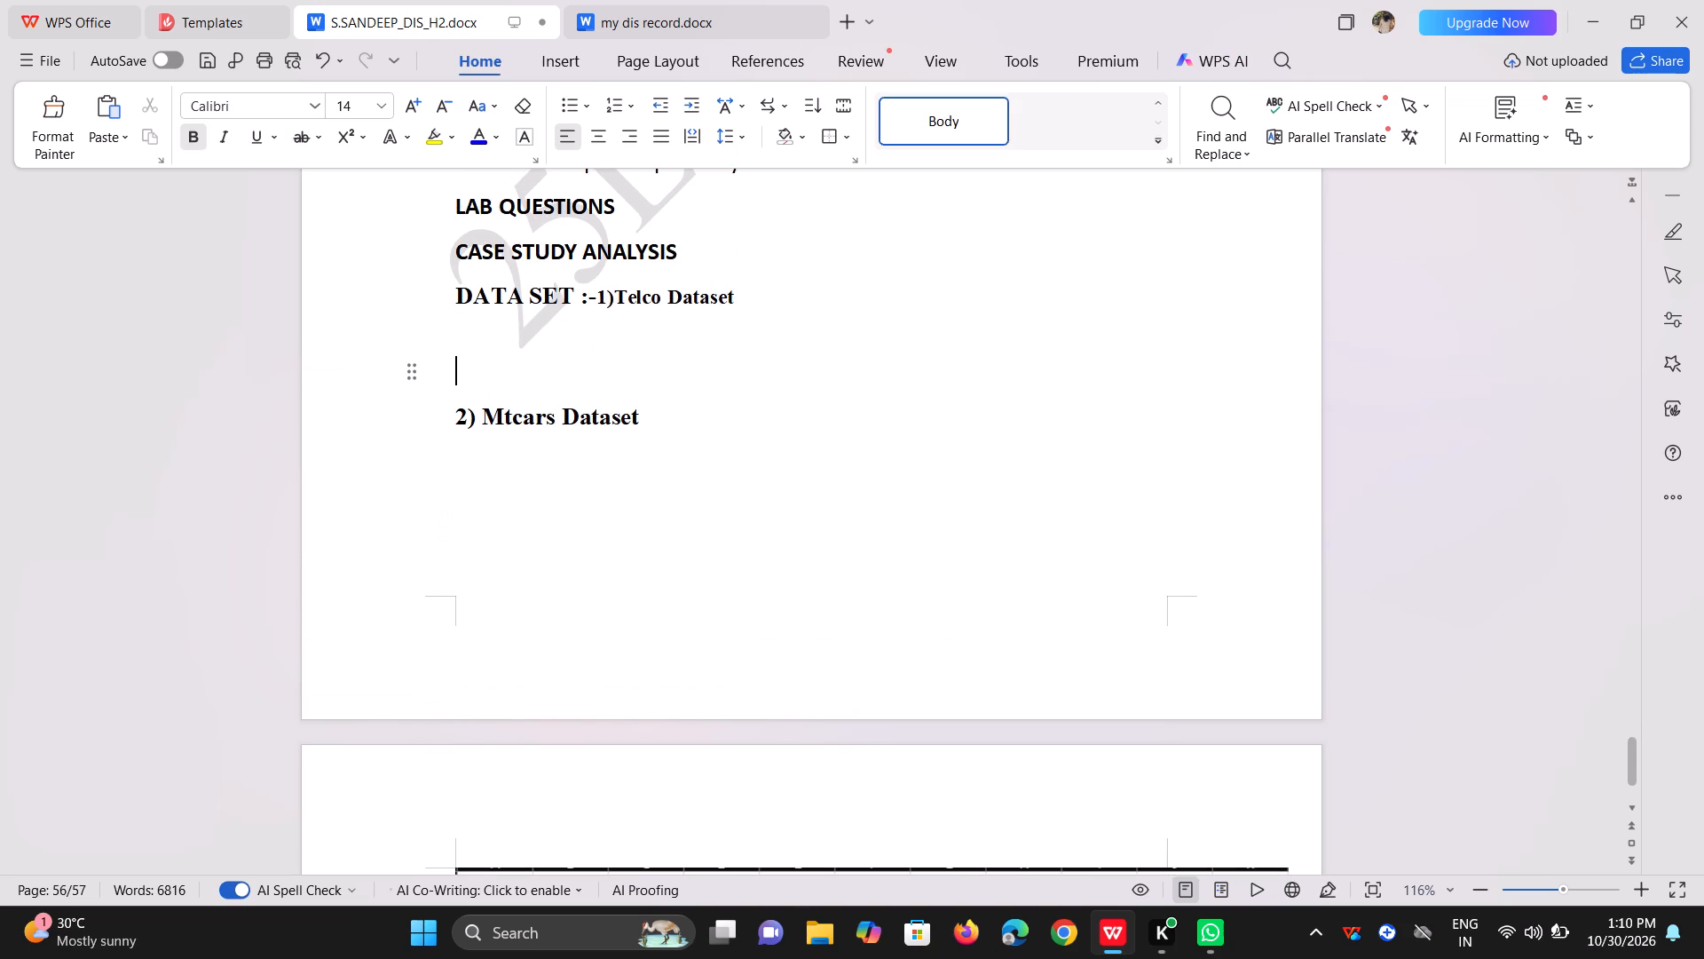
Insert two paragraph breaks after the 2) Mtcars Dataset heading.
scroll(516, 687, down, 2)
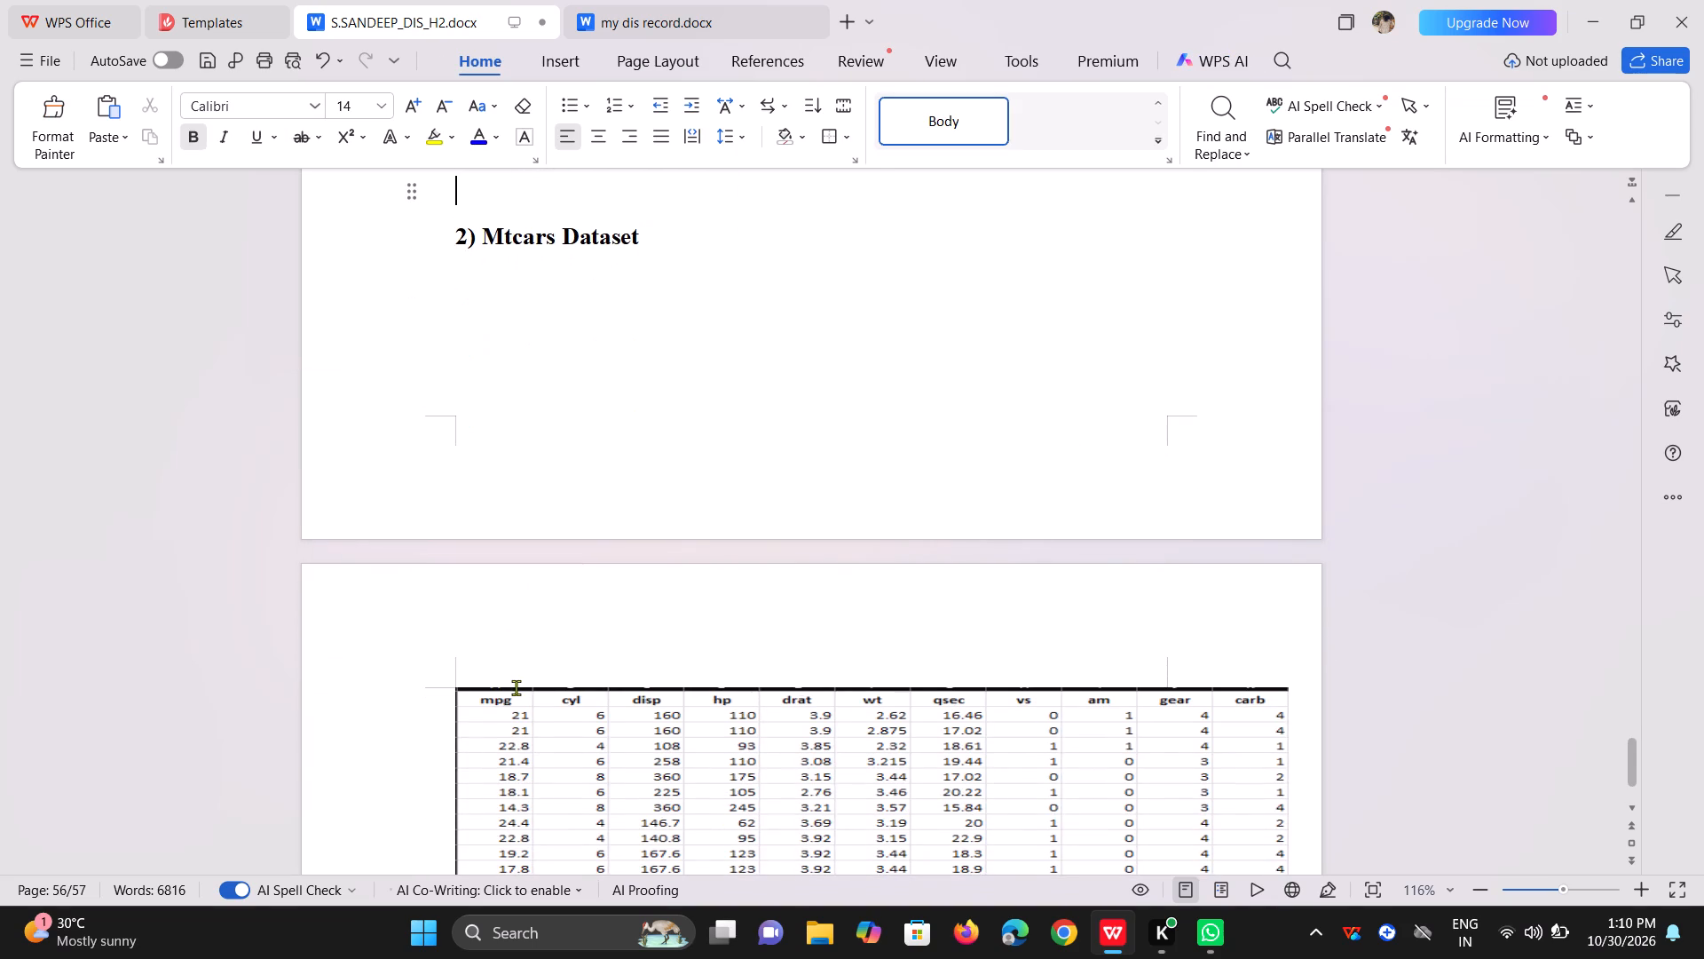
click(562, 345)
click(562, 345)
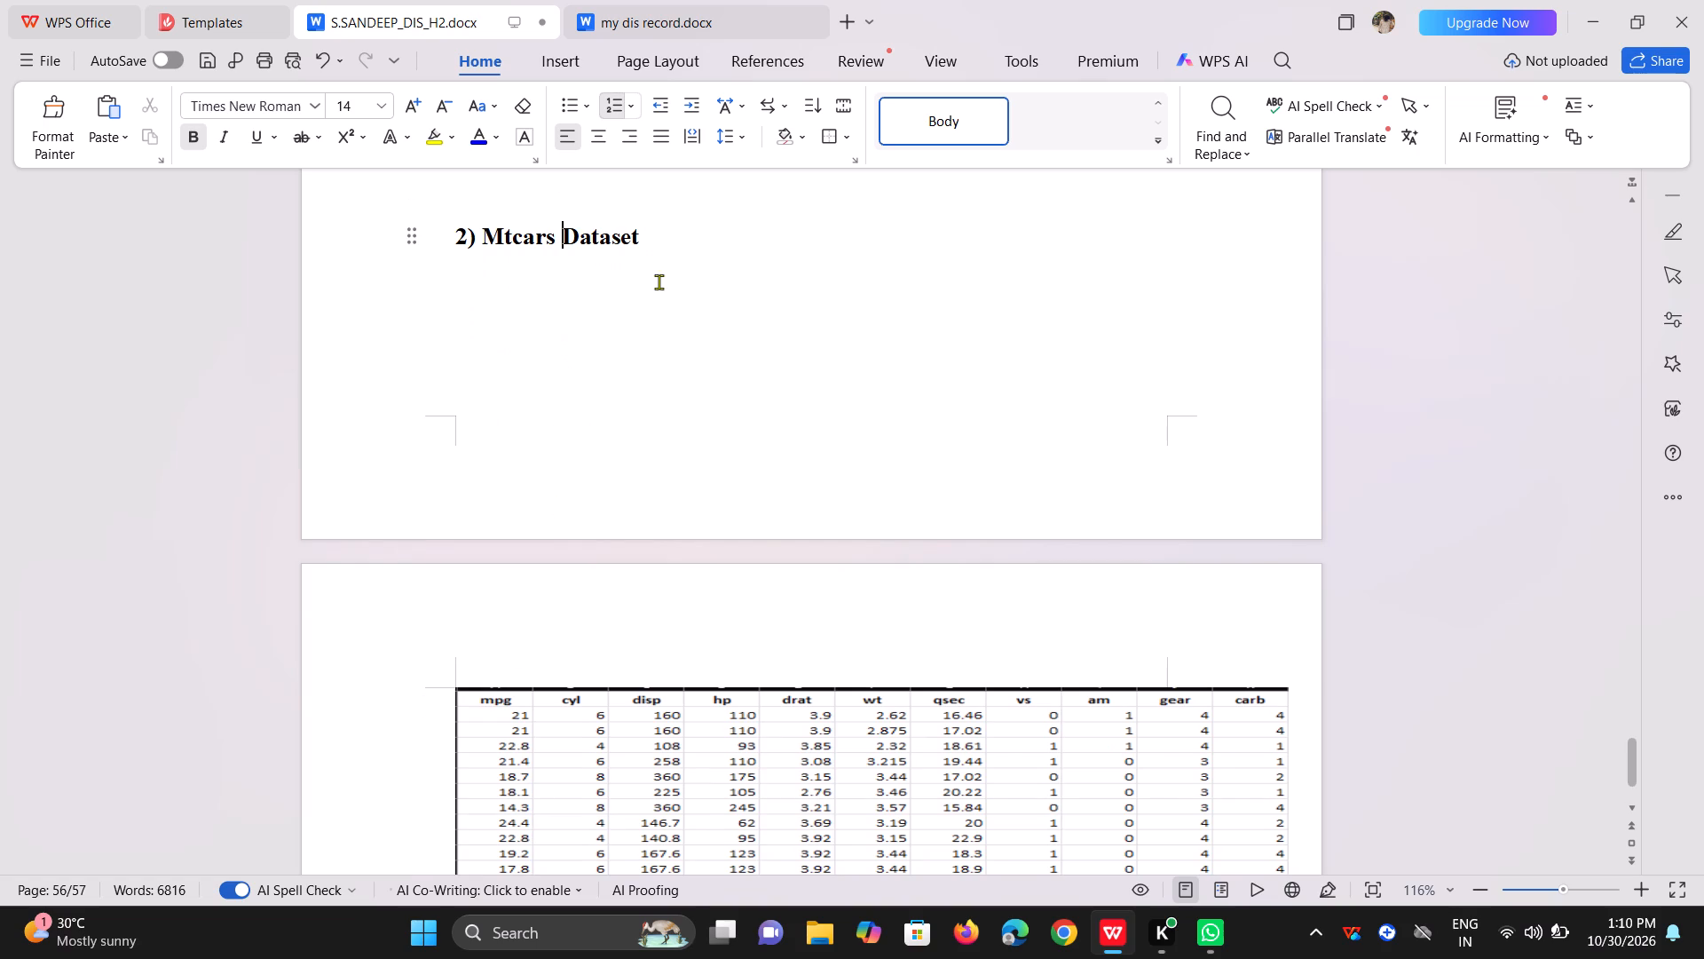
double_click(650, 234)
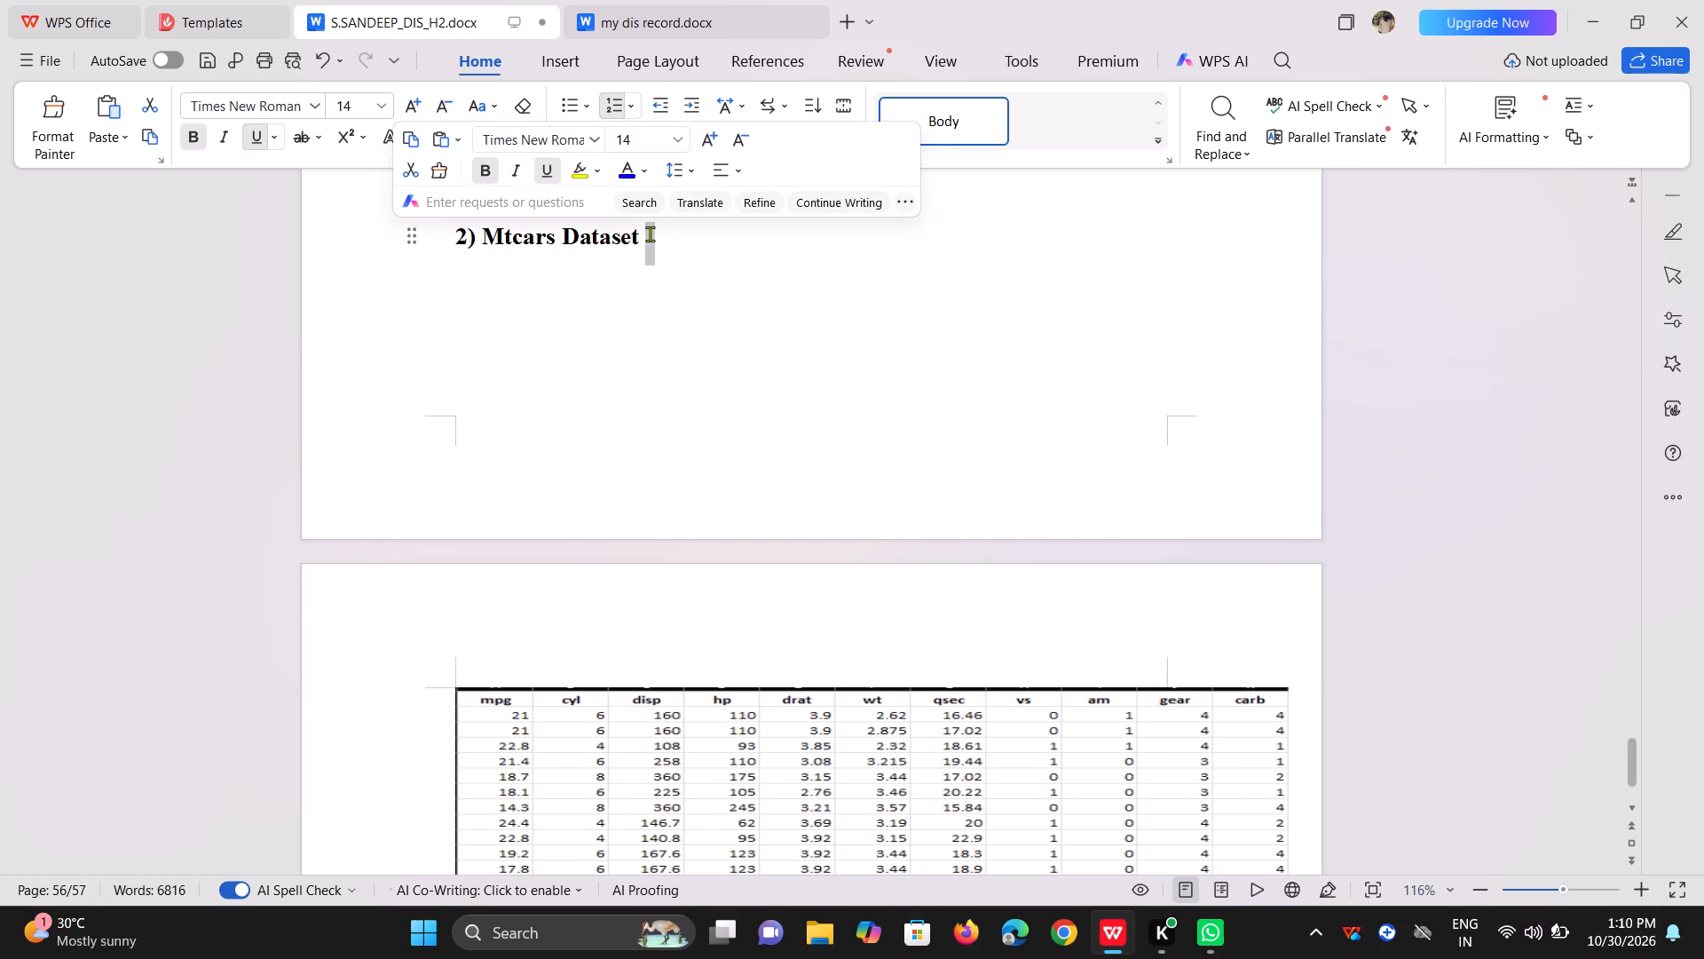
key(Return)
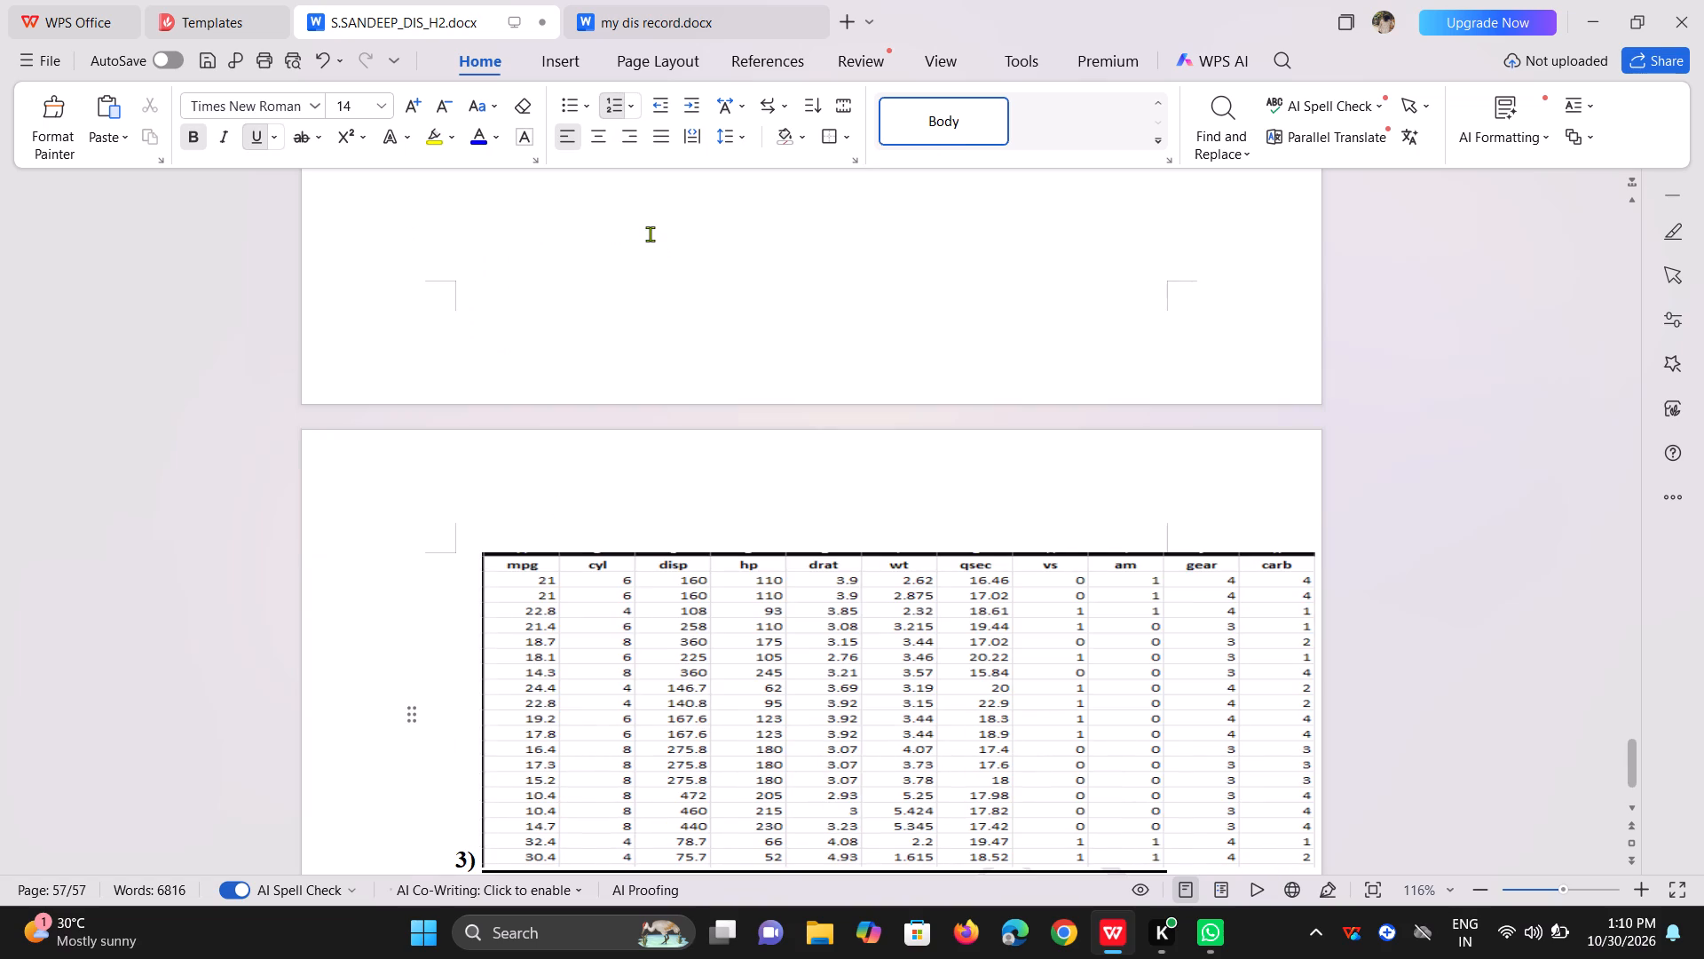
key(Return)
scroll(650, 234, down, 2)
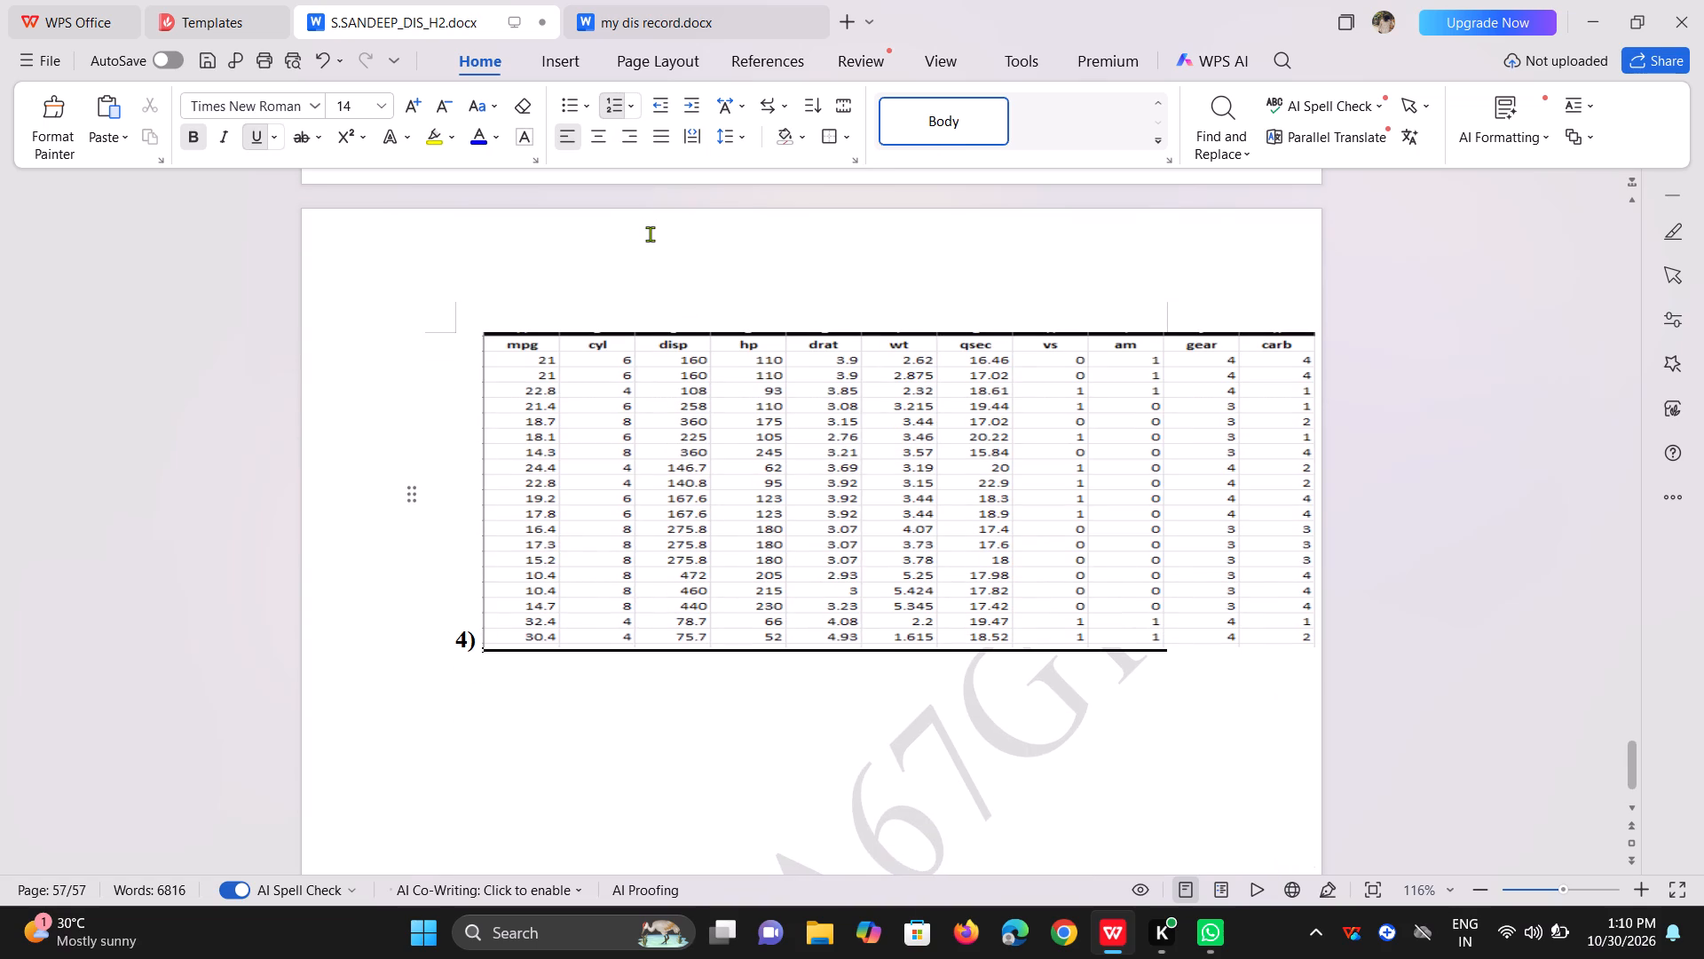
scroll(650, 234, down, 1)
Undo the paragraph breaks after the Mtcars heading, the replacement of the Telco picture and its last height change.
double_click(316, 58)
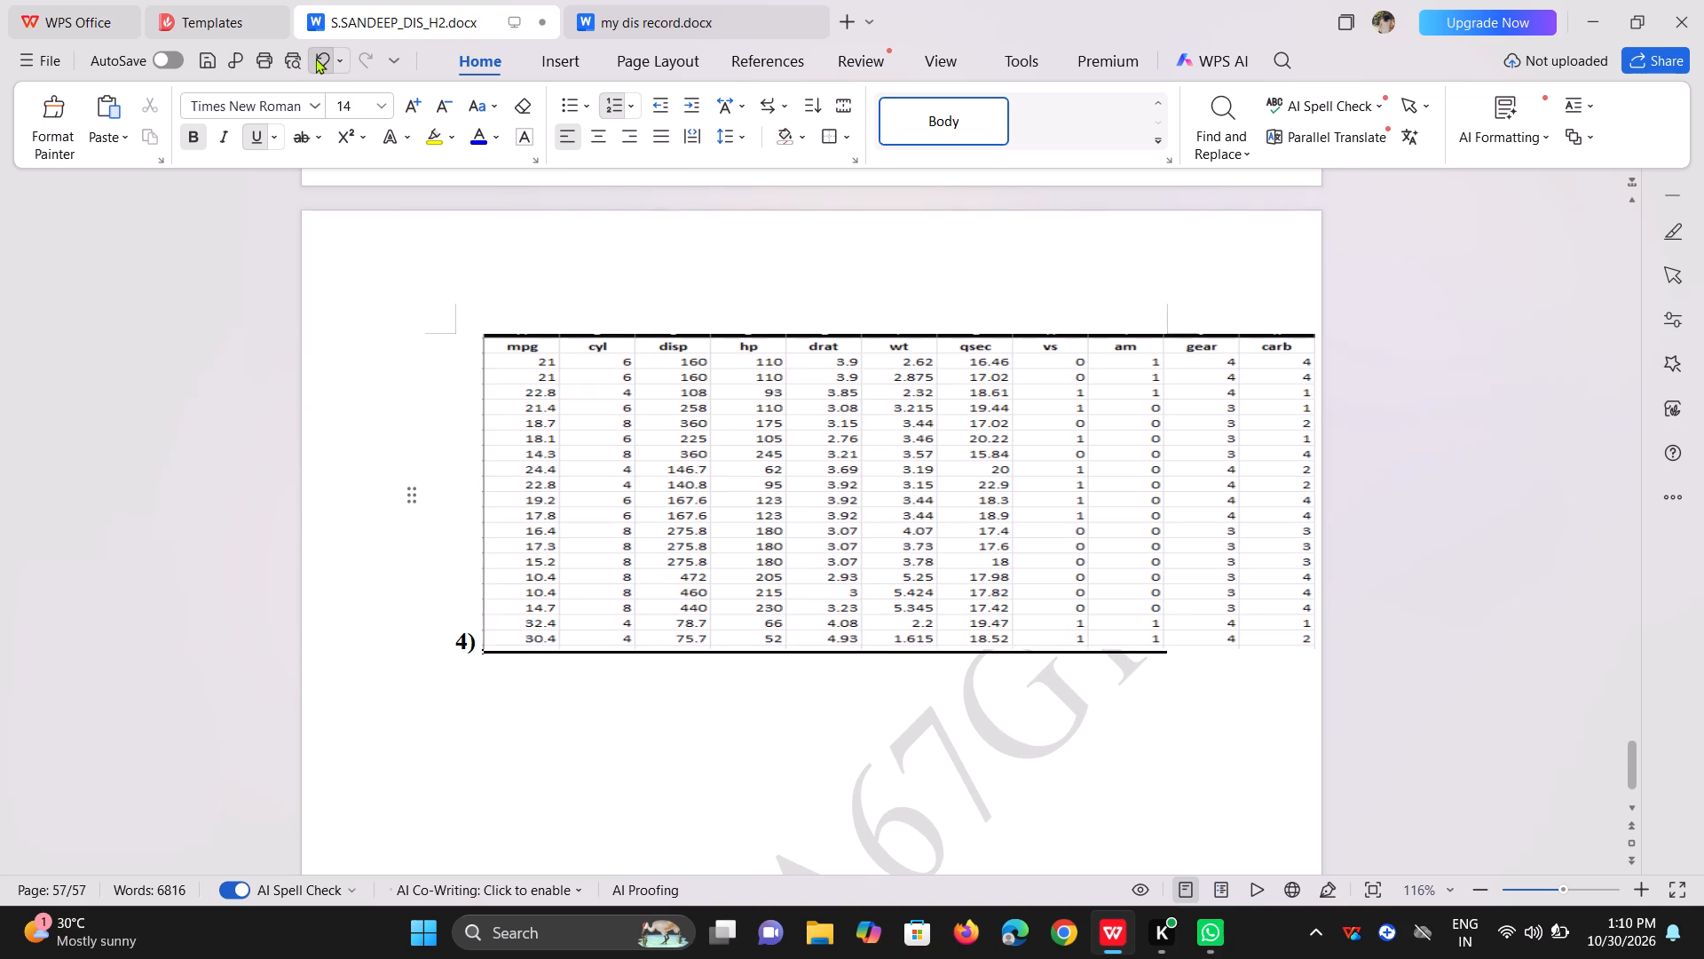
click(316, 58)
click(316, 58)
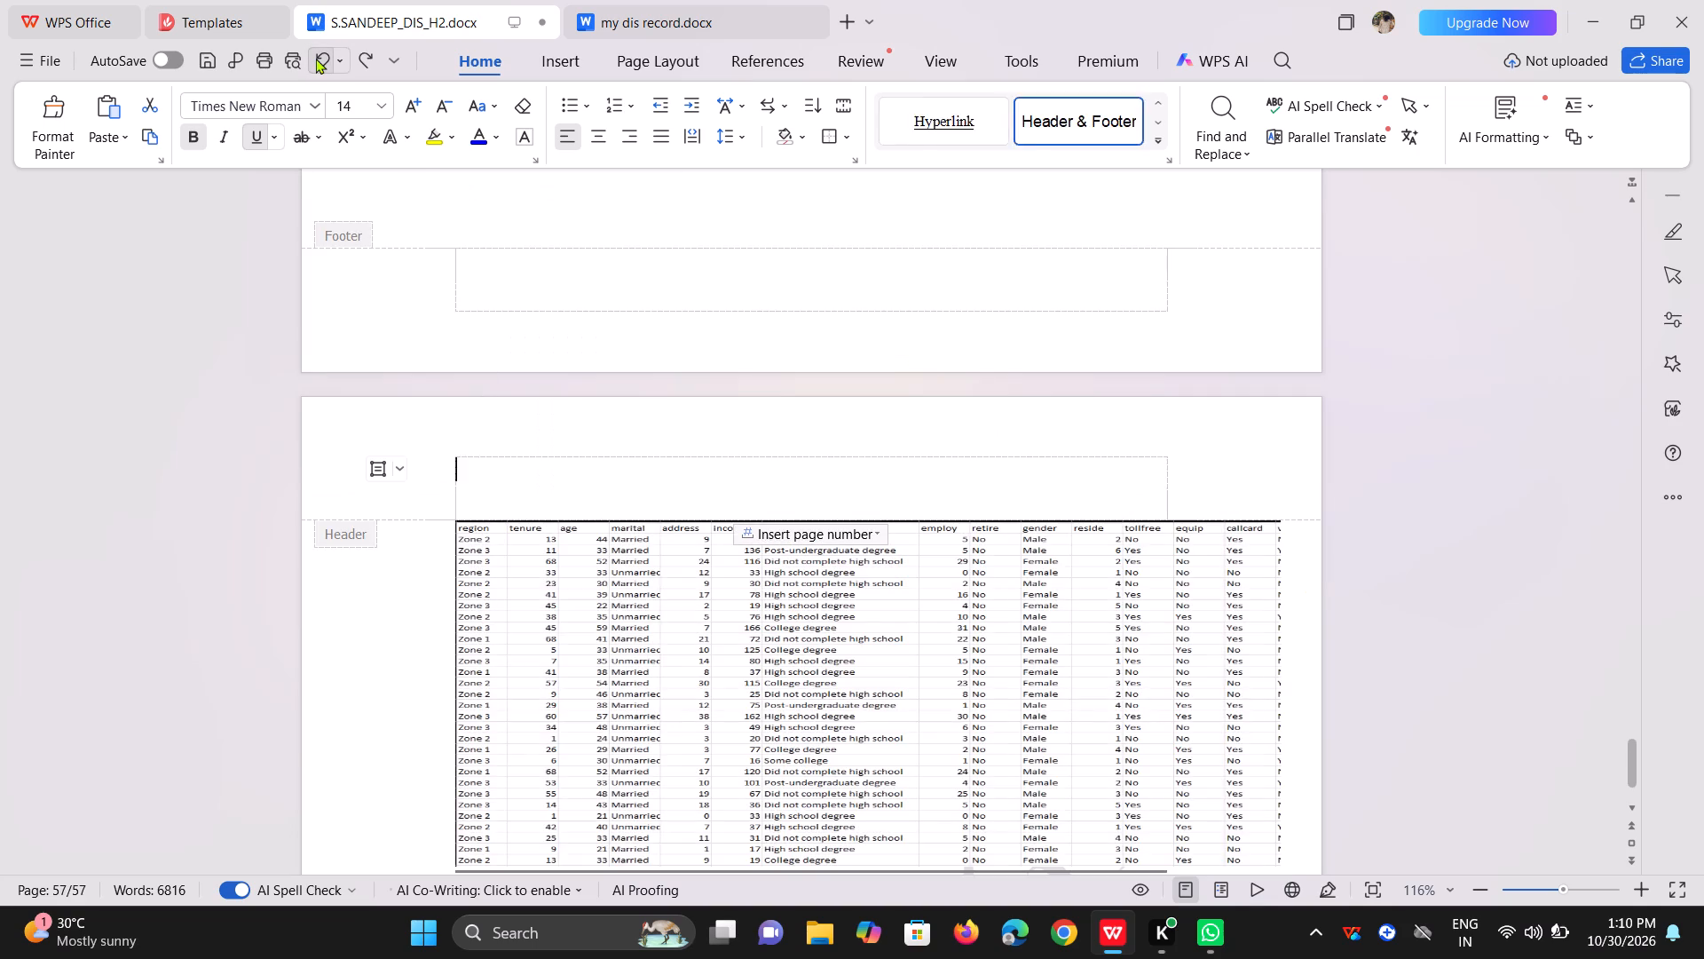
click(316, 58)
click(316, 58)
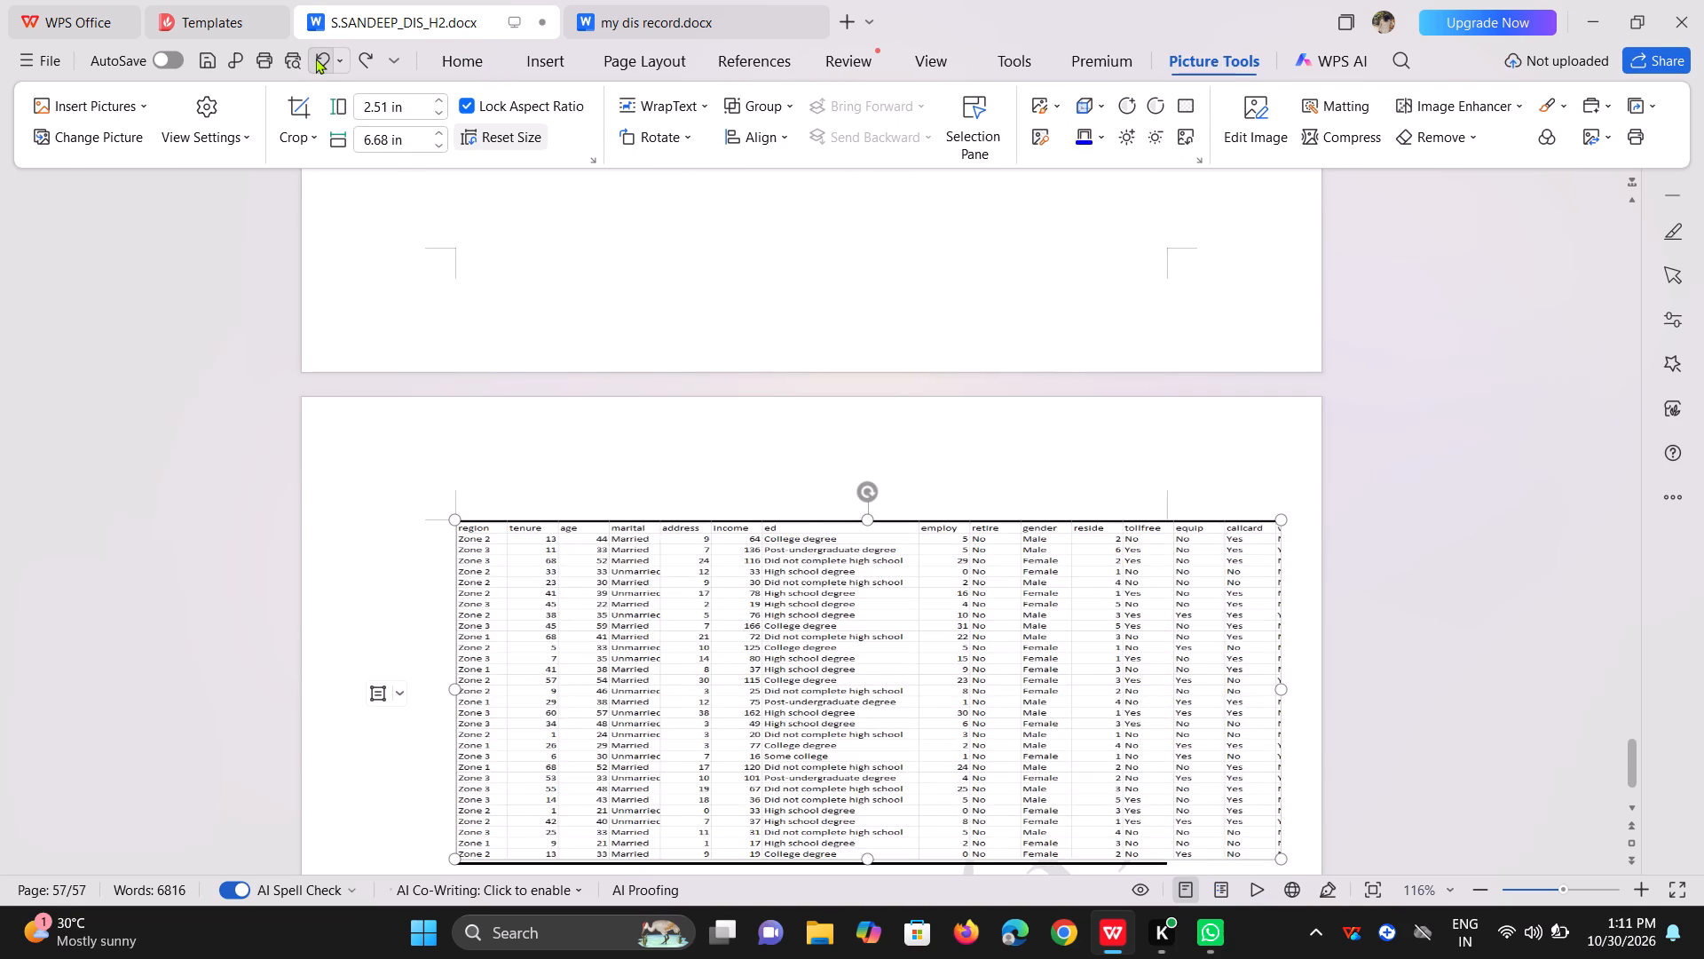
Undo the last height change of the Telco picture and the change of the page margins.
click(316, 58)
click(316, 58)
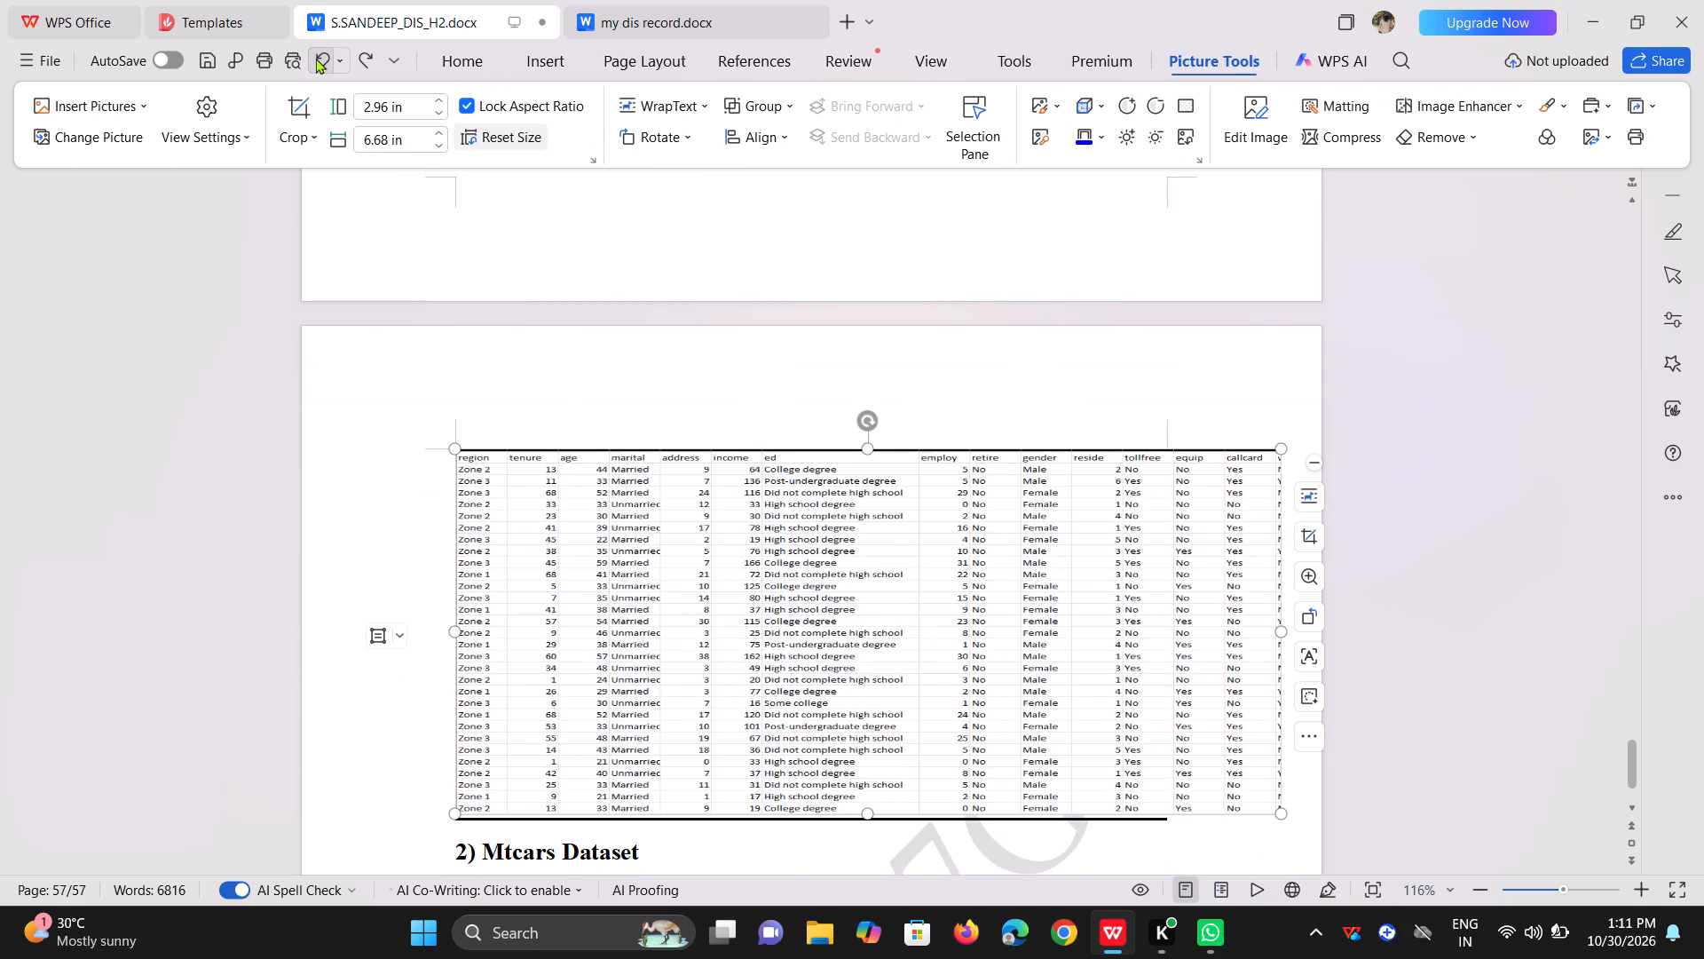
Delete the Telco and Mtcars dataset pictures from the case study section.
scroll(728, 302, up, 2)
scroll(728, 302, down, 1)
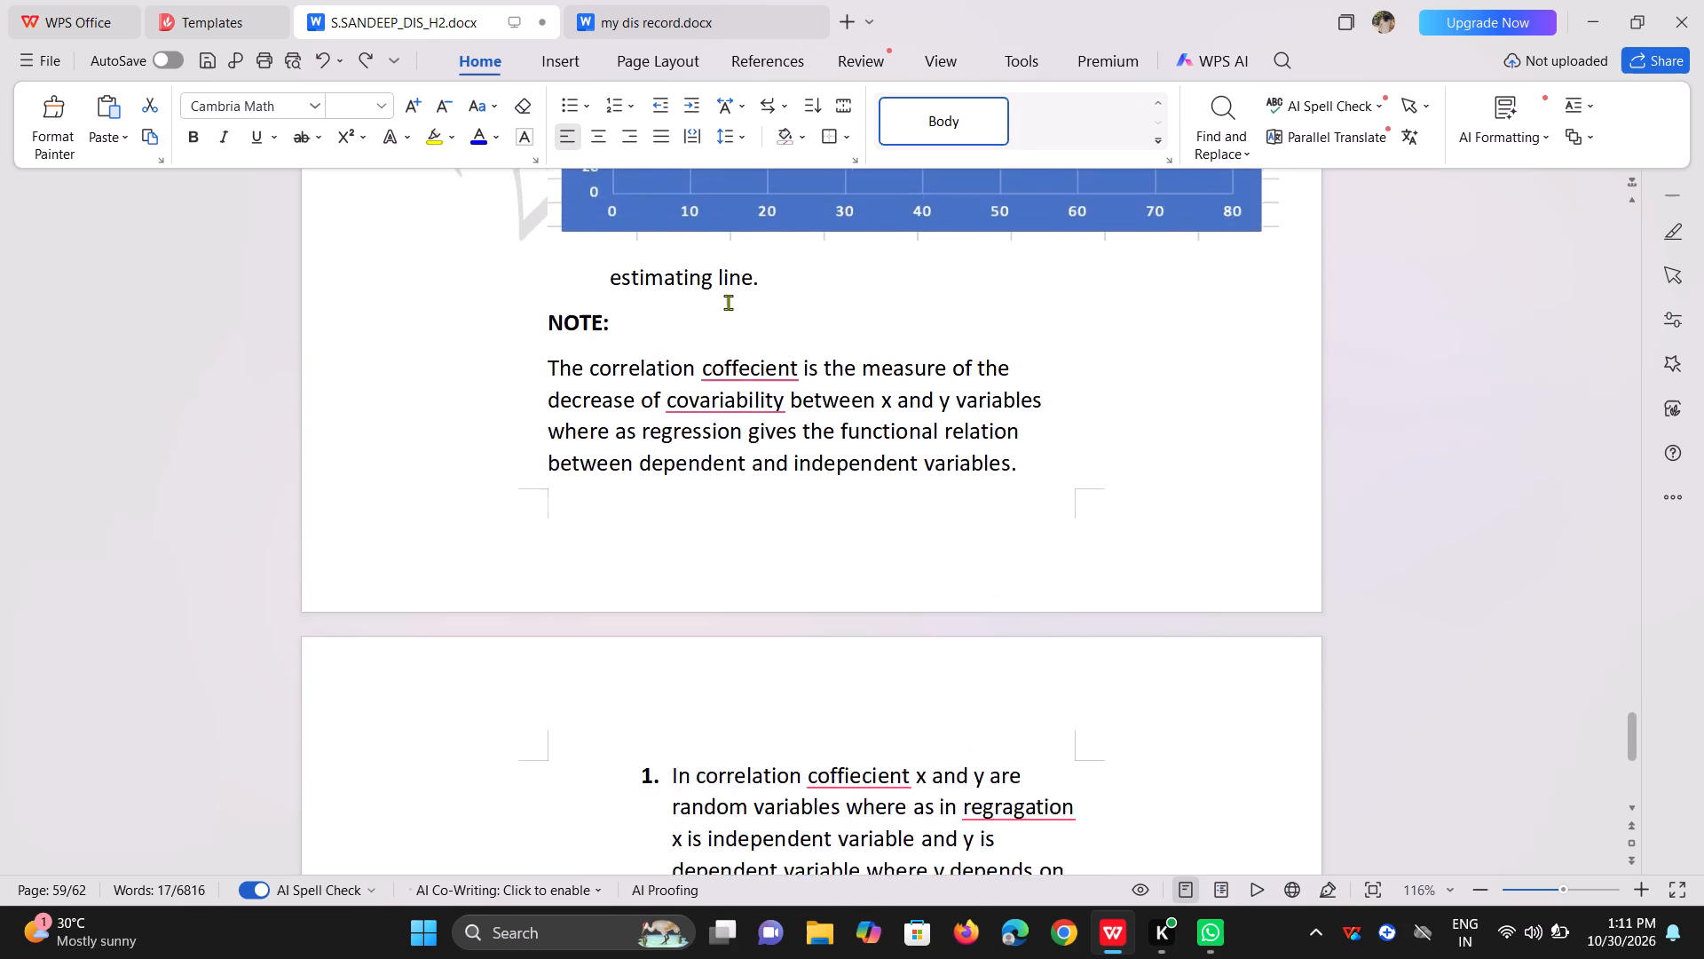
scroll(728, 302, down, 3)
scroll(728, 302, down, 20)
scroll(728, 302, down, 2)
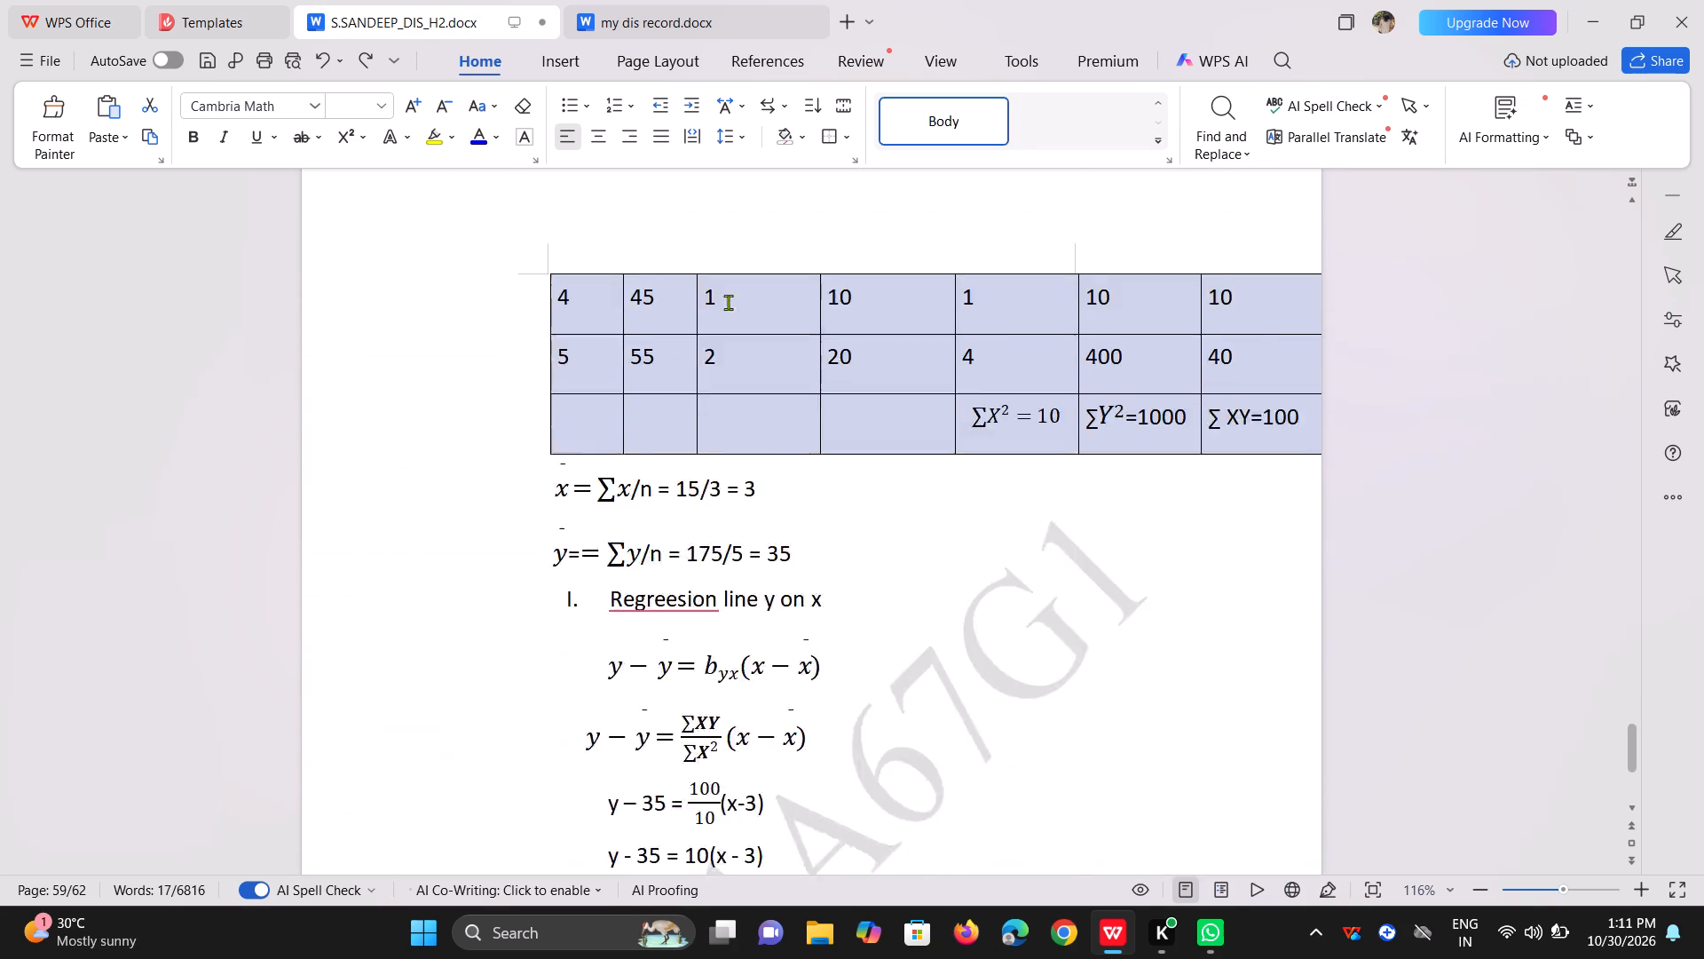
scroll(728, 302, down, 15)
scroll(728, 302, up, 5)
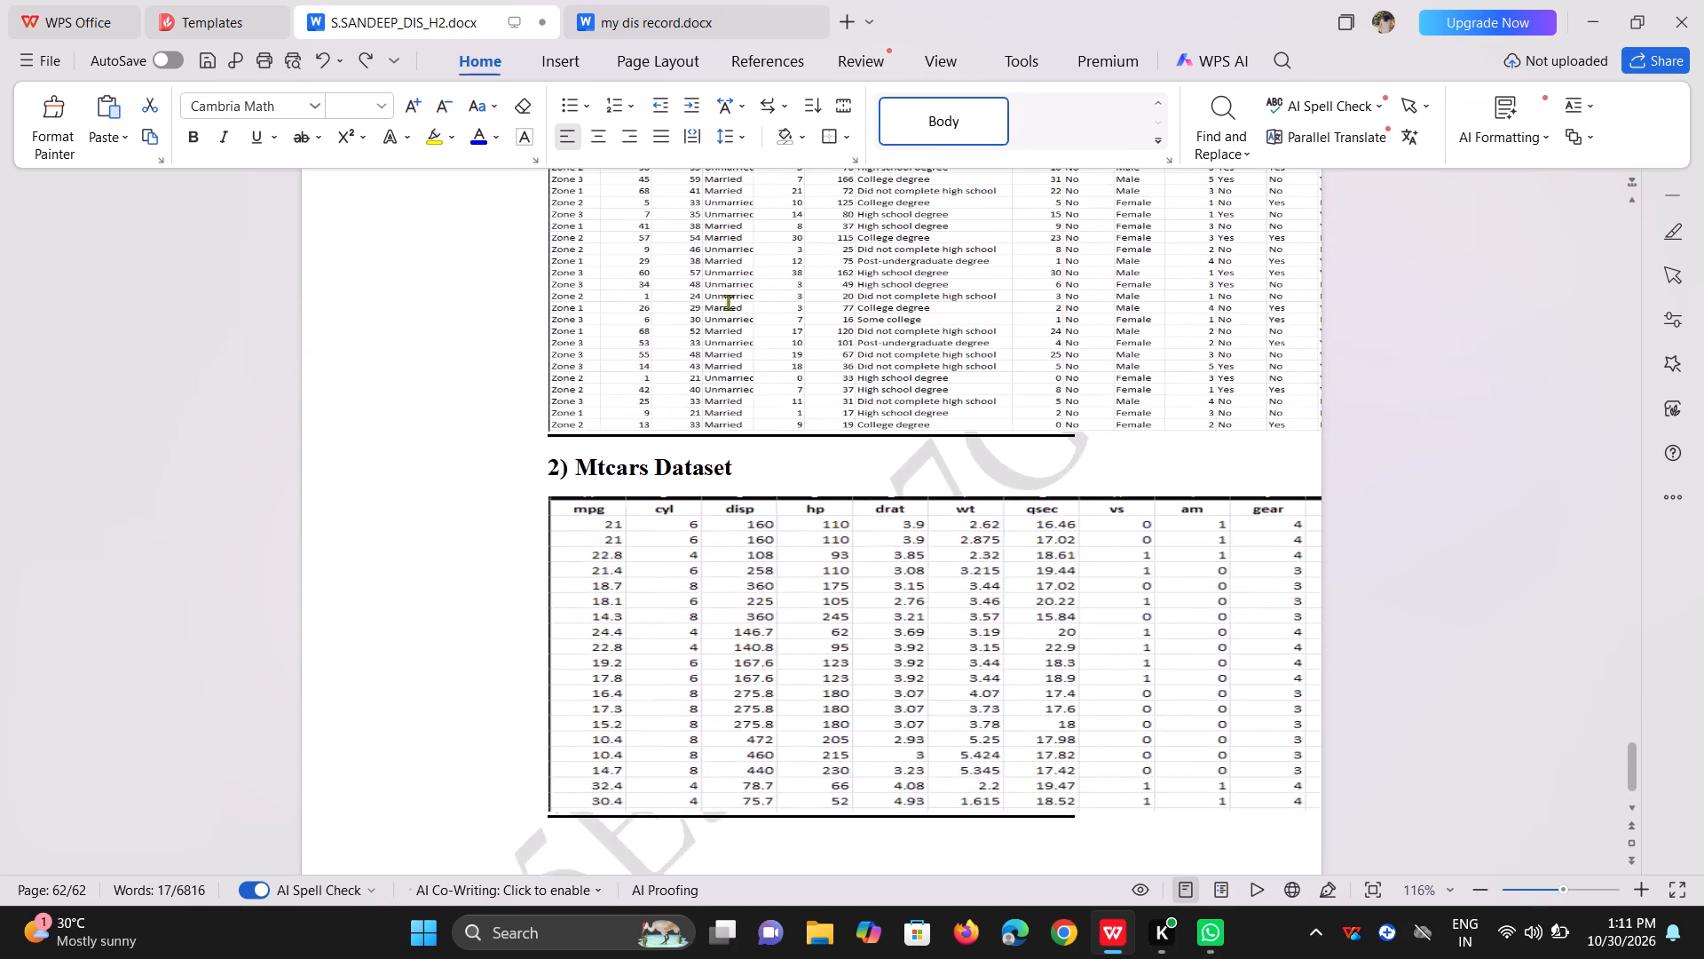
scroll(728, 302, up, 10)
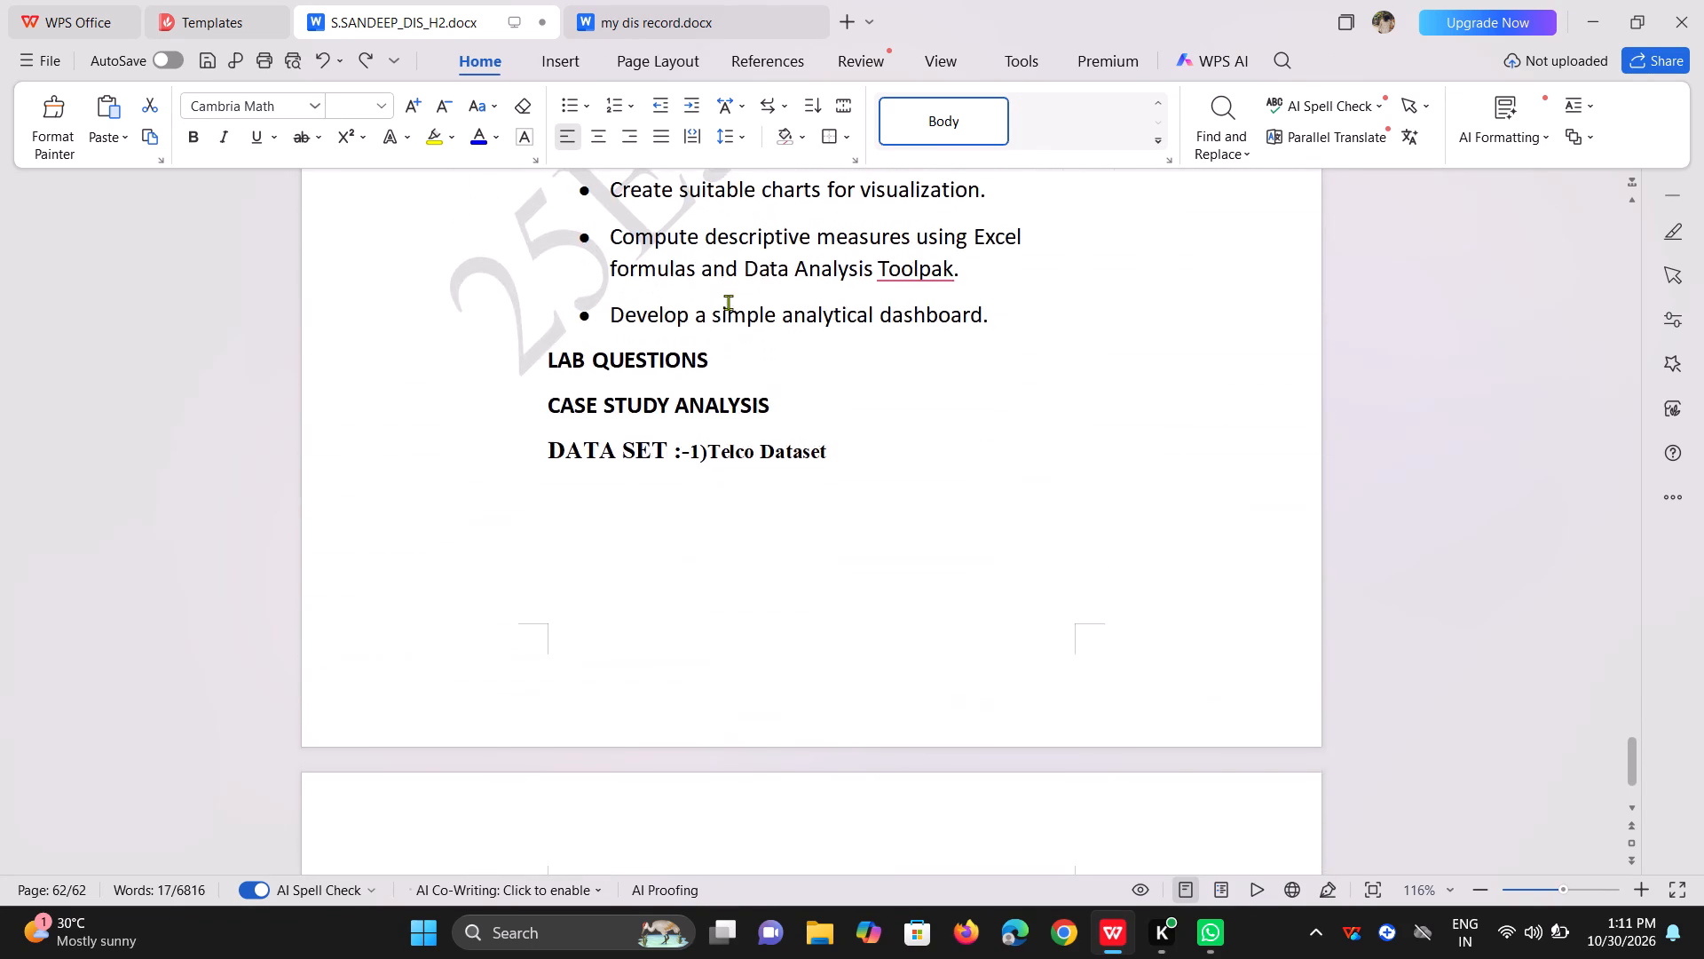
scroll(728, 302, down, 5)
click(777, 442)
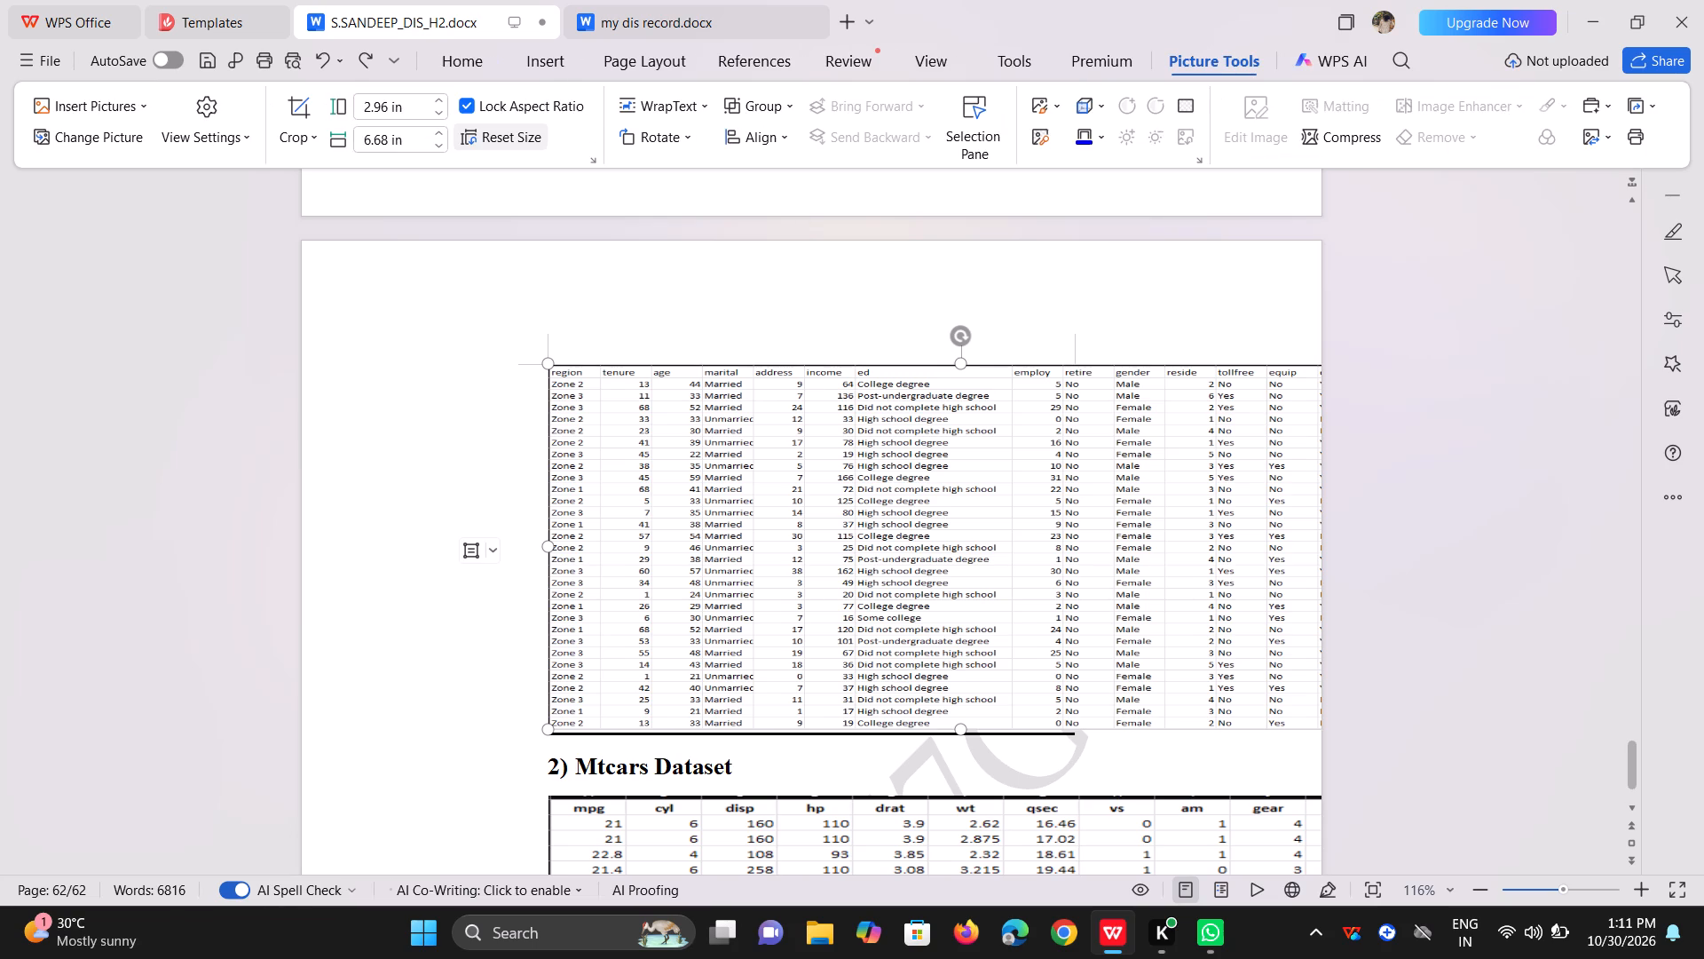
key(Delete)
click(886, 590)
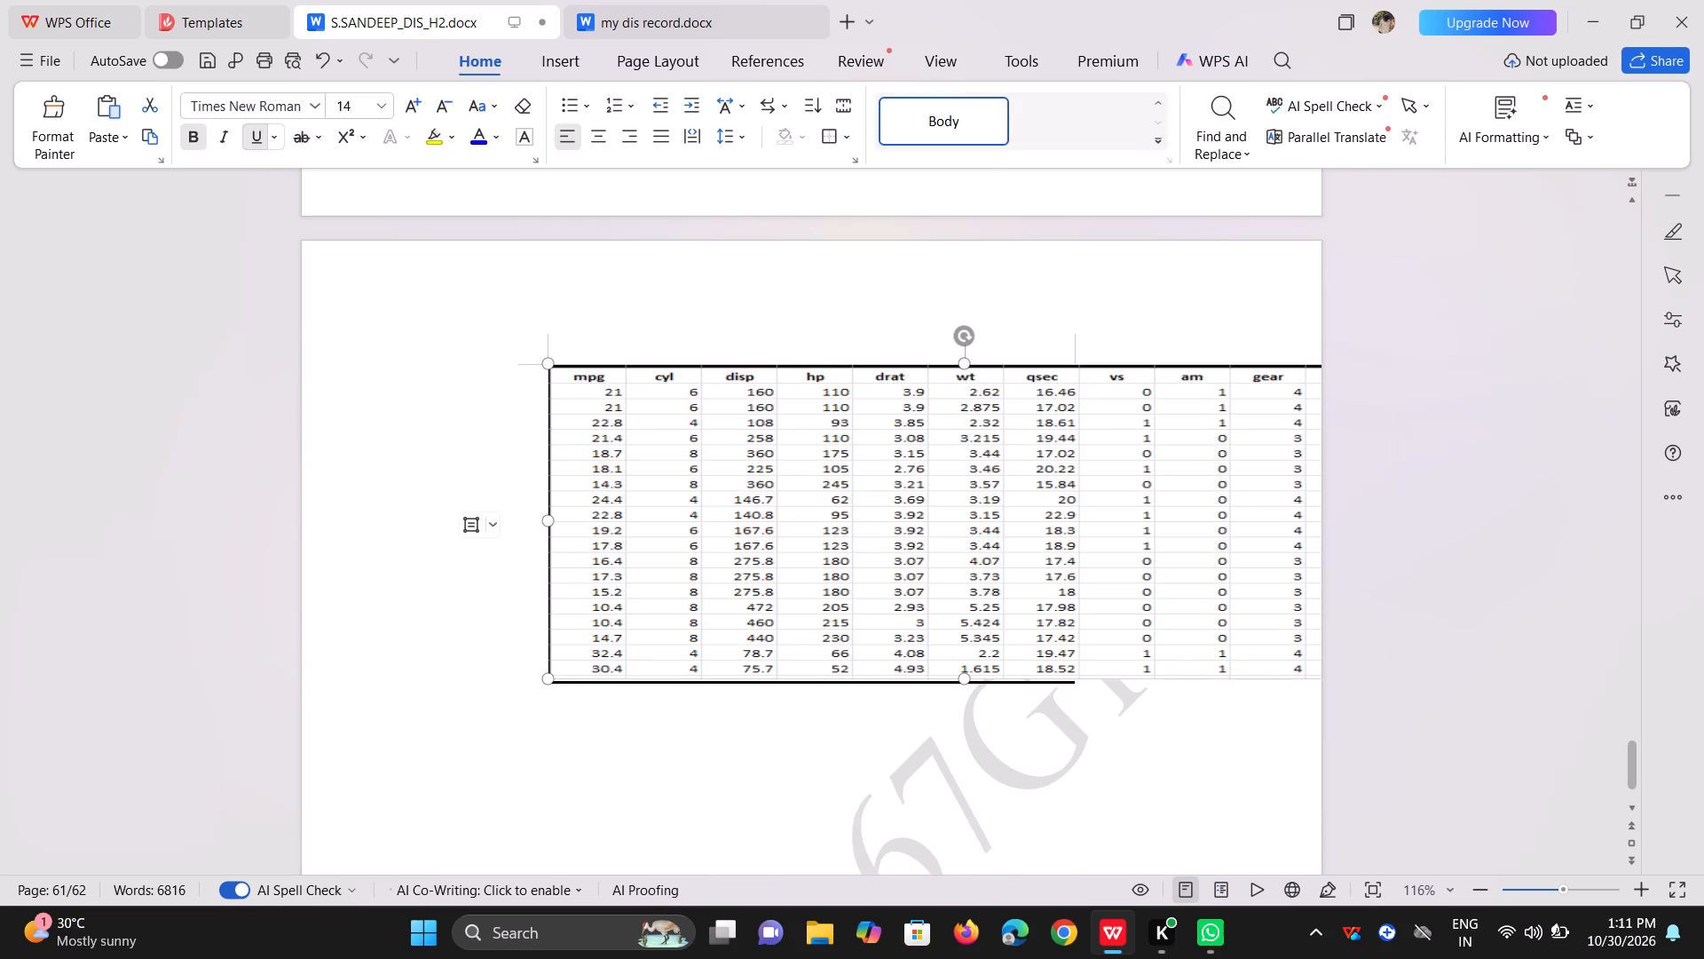
key(Delete)
click(886, 590)
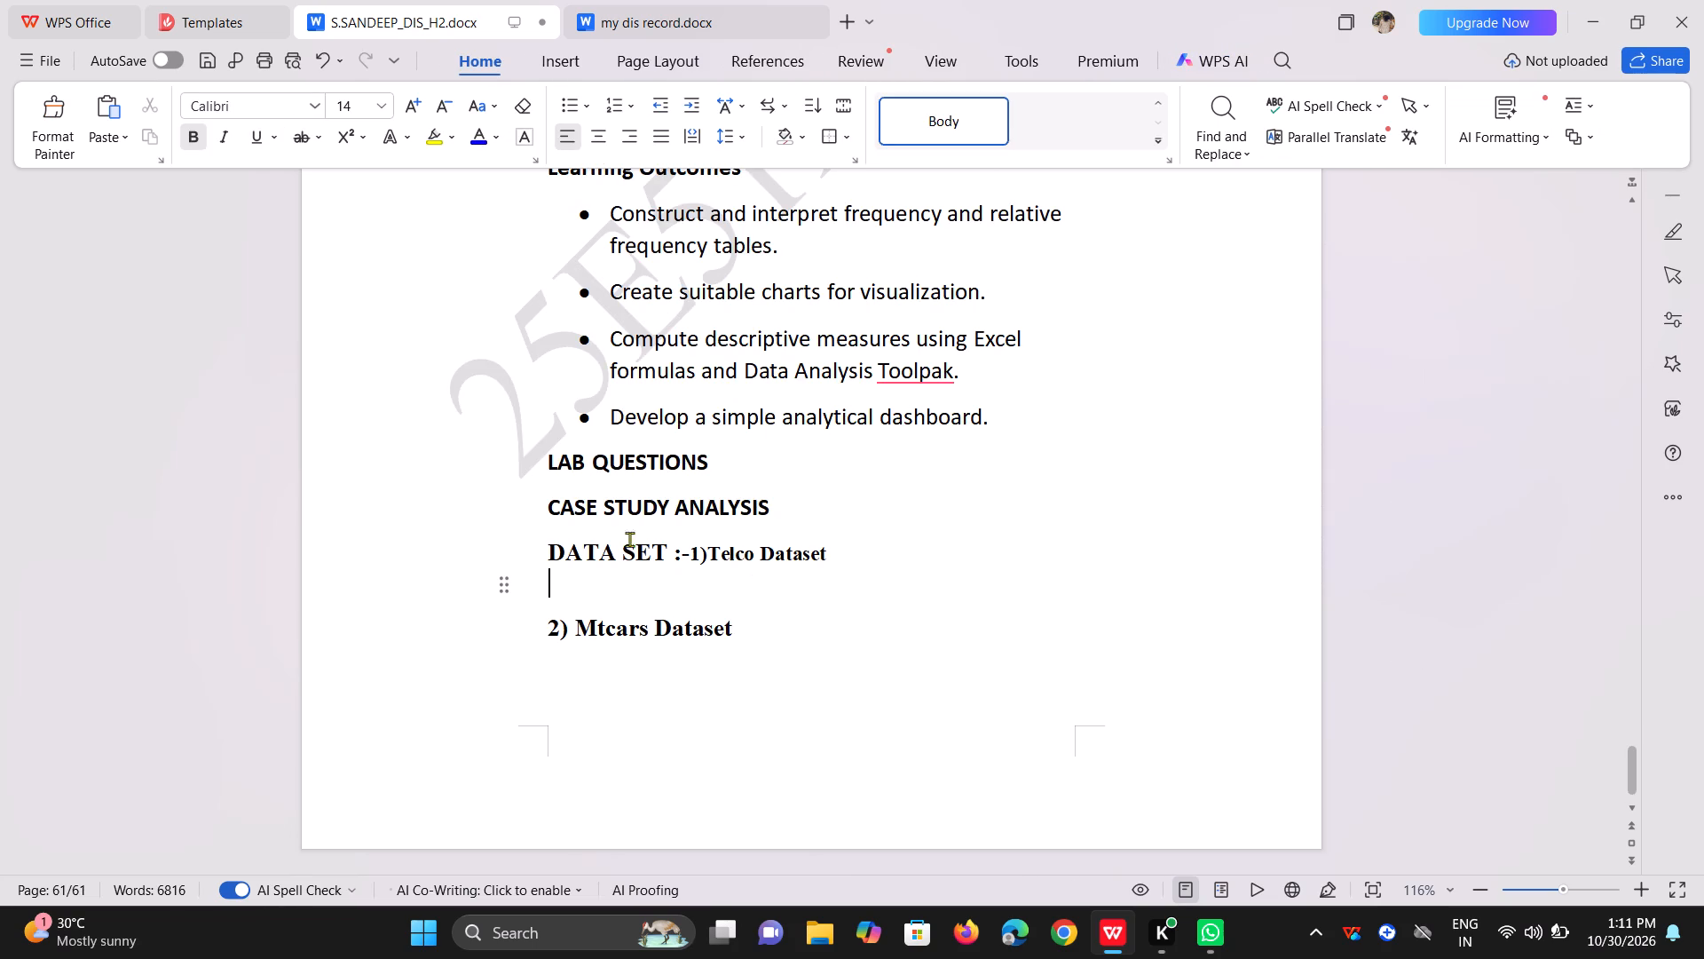
Copy the LAB QUESTIONS, CASE STUDY ANALYSIS and DATA SET :-1)Telco Dataset headings and remove them from below the Learning Outcomes list.
drag(539, 461, 748, 641)
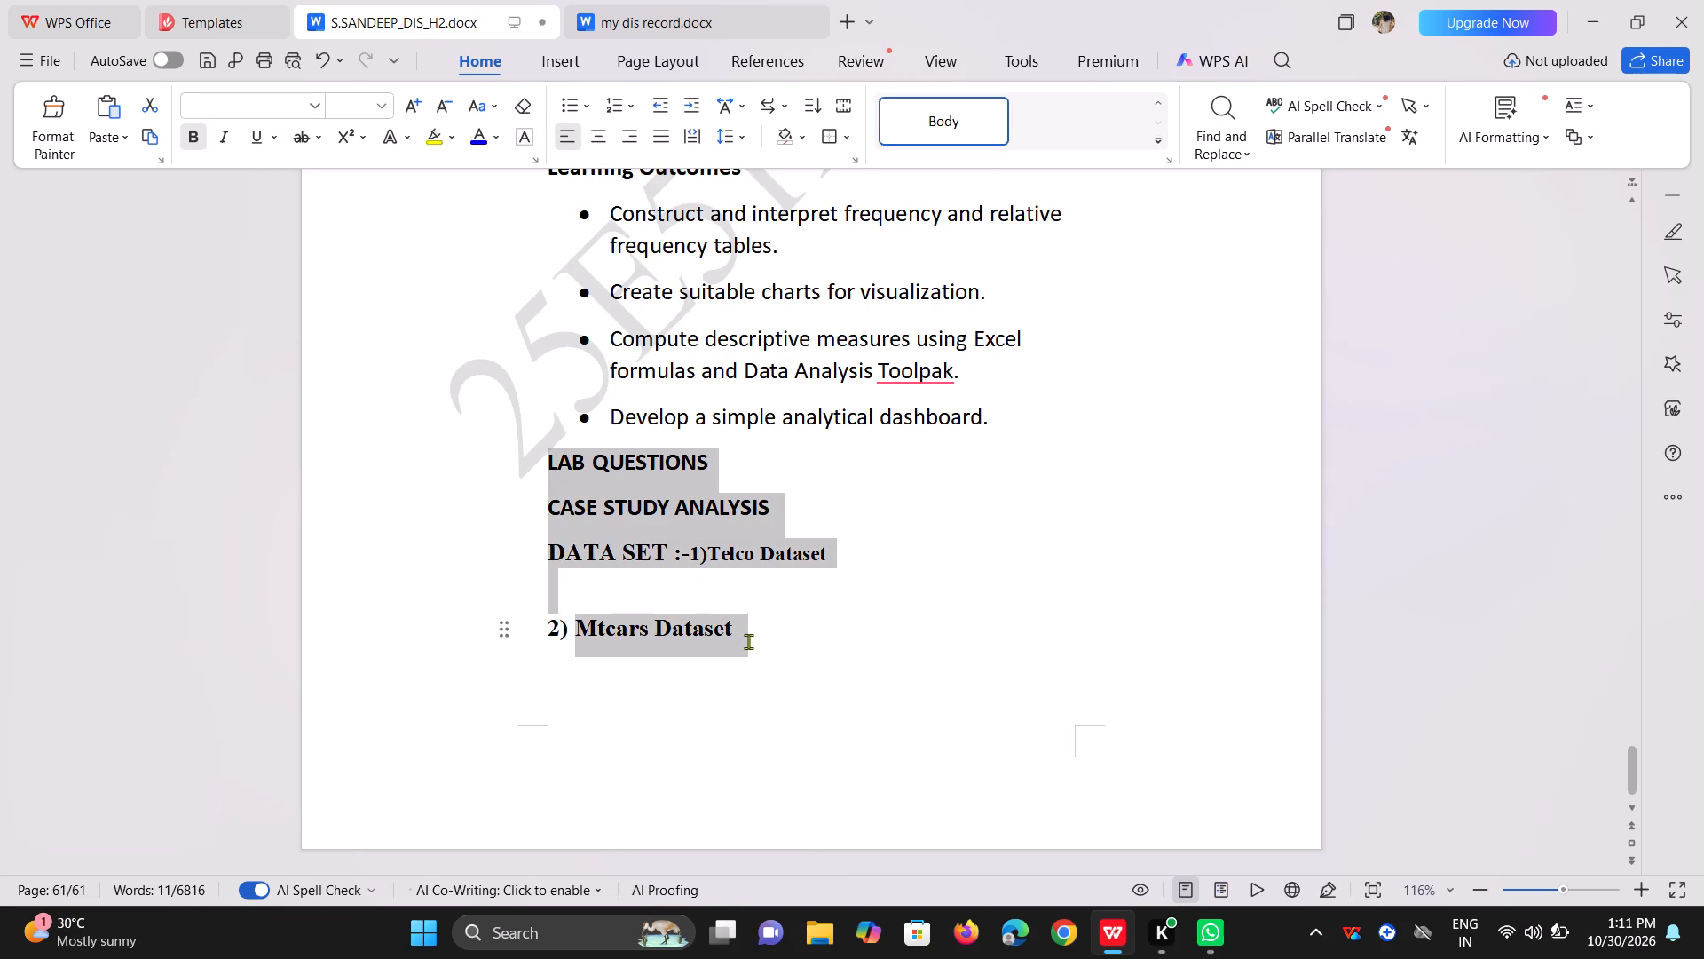
drag(748, 641, 815, 557)
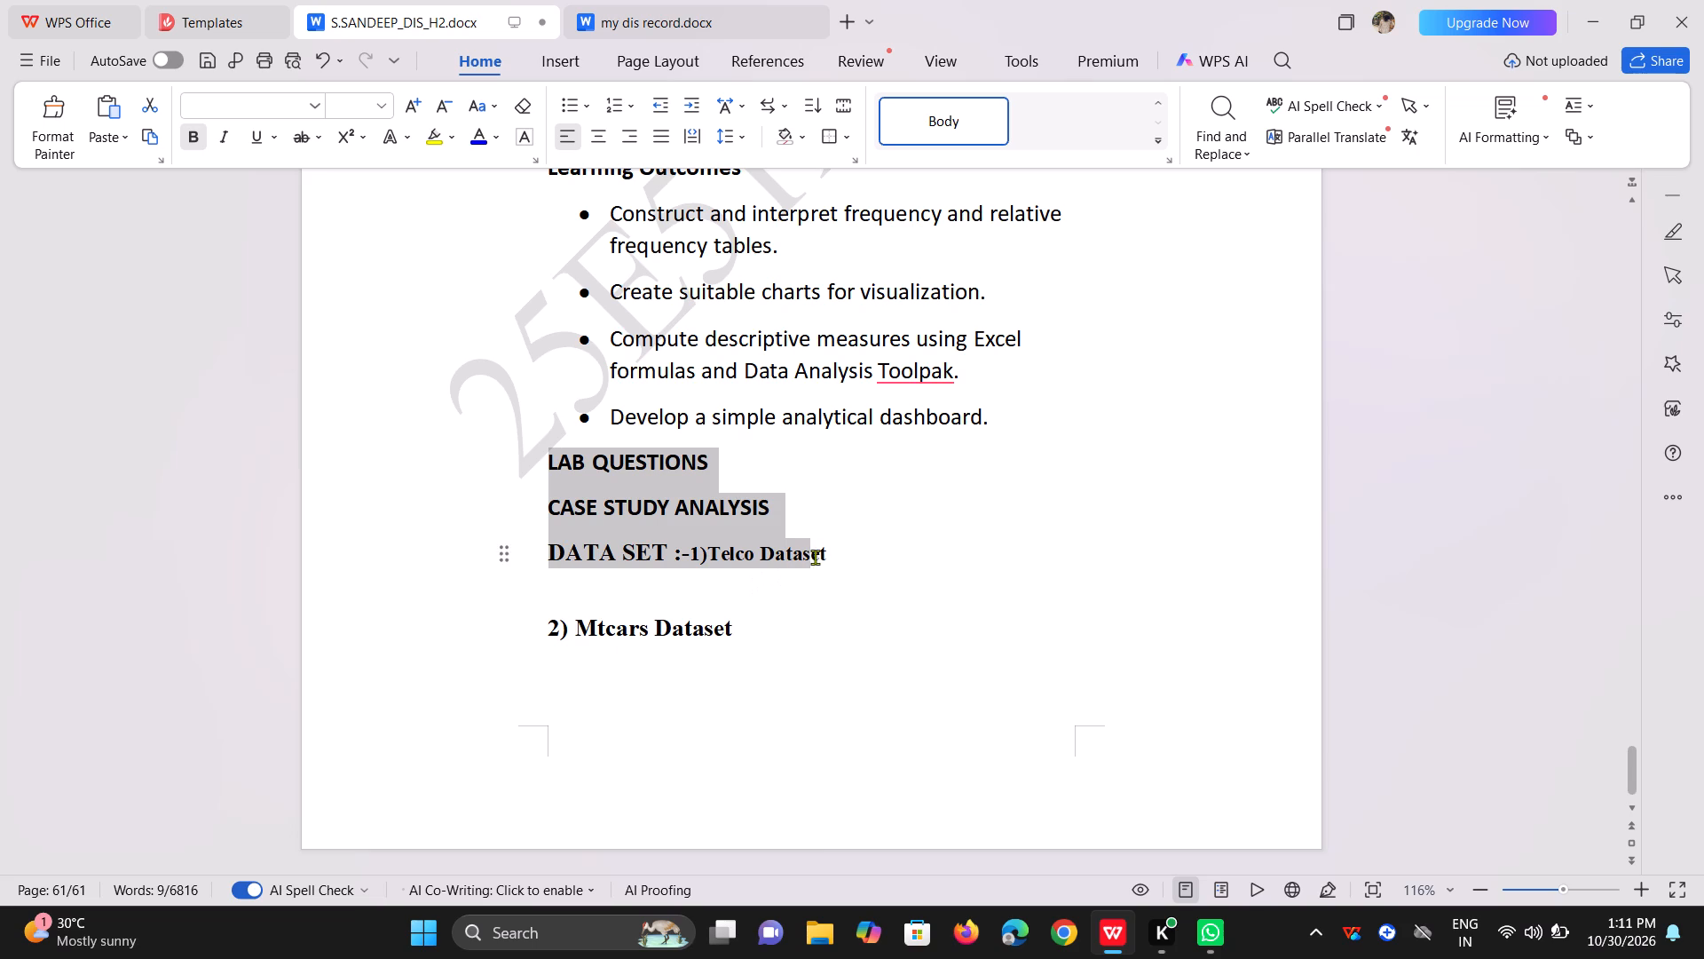
drag(815, 557, 848, 555)
key(ctrl+c)
key(BackSpace)
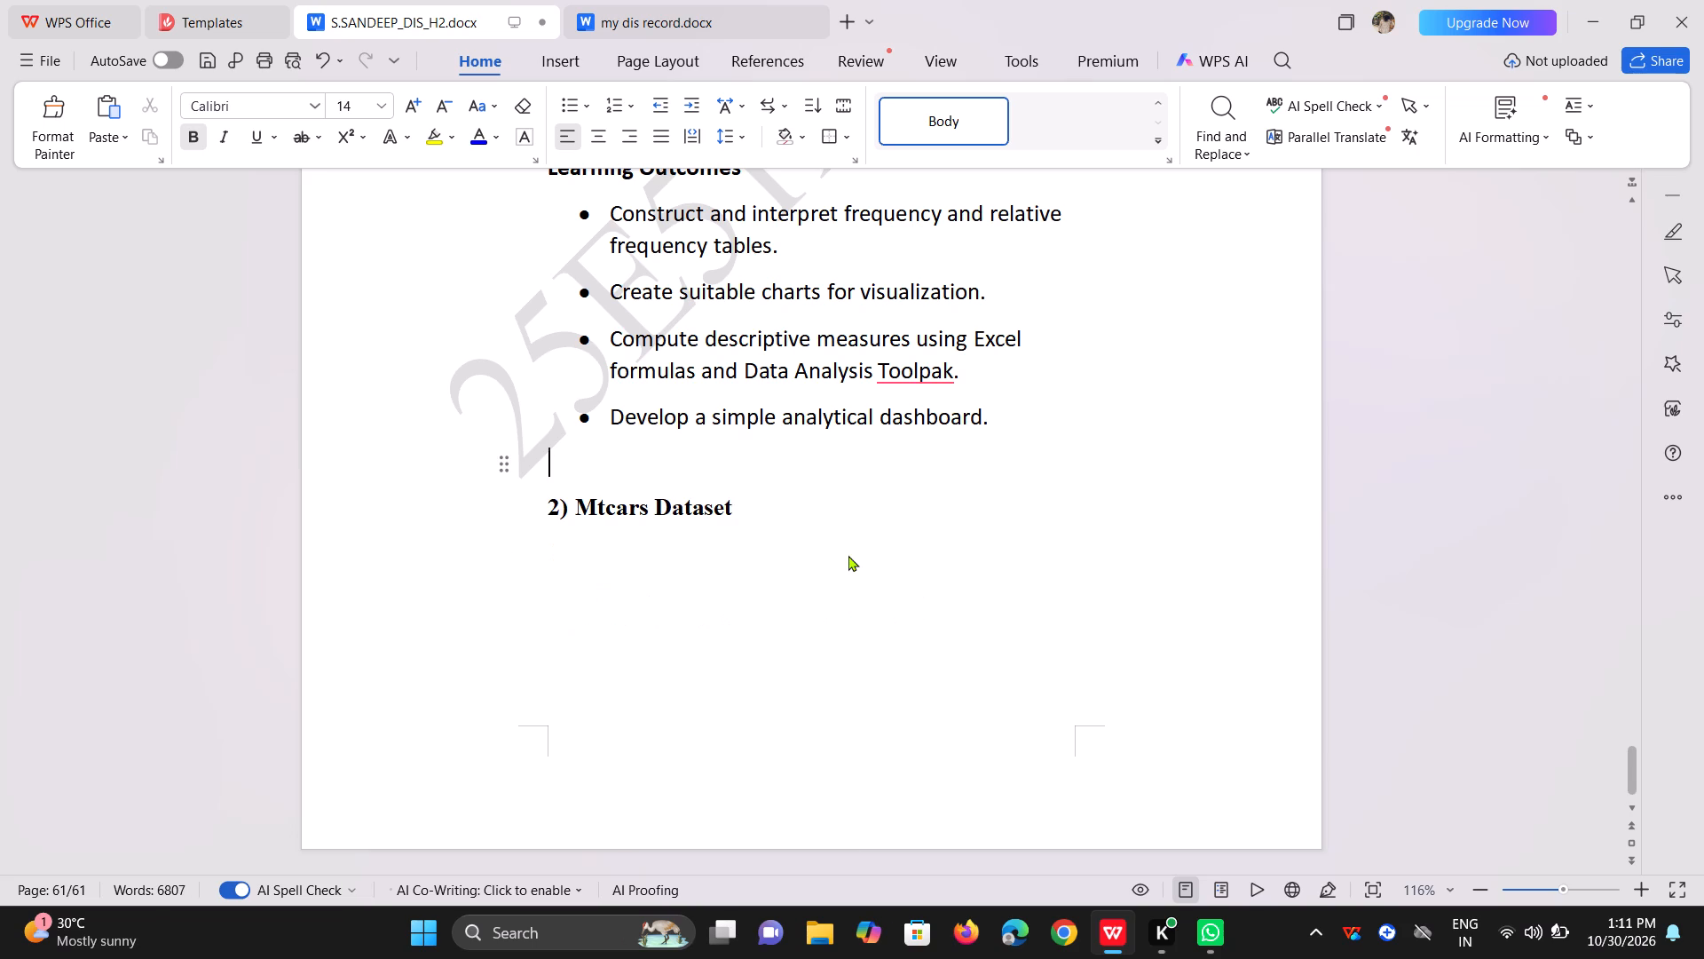
Delete the 2) Mtcars Dataset heading.
drag(745, 501, 486, 497)
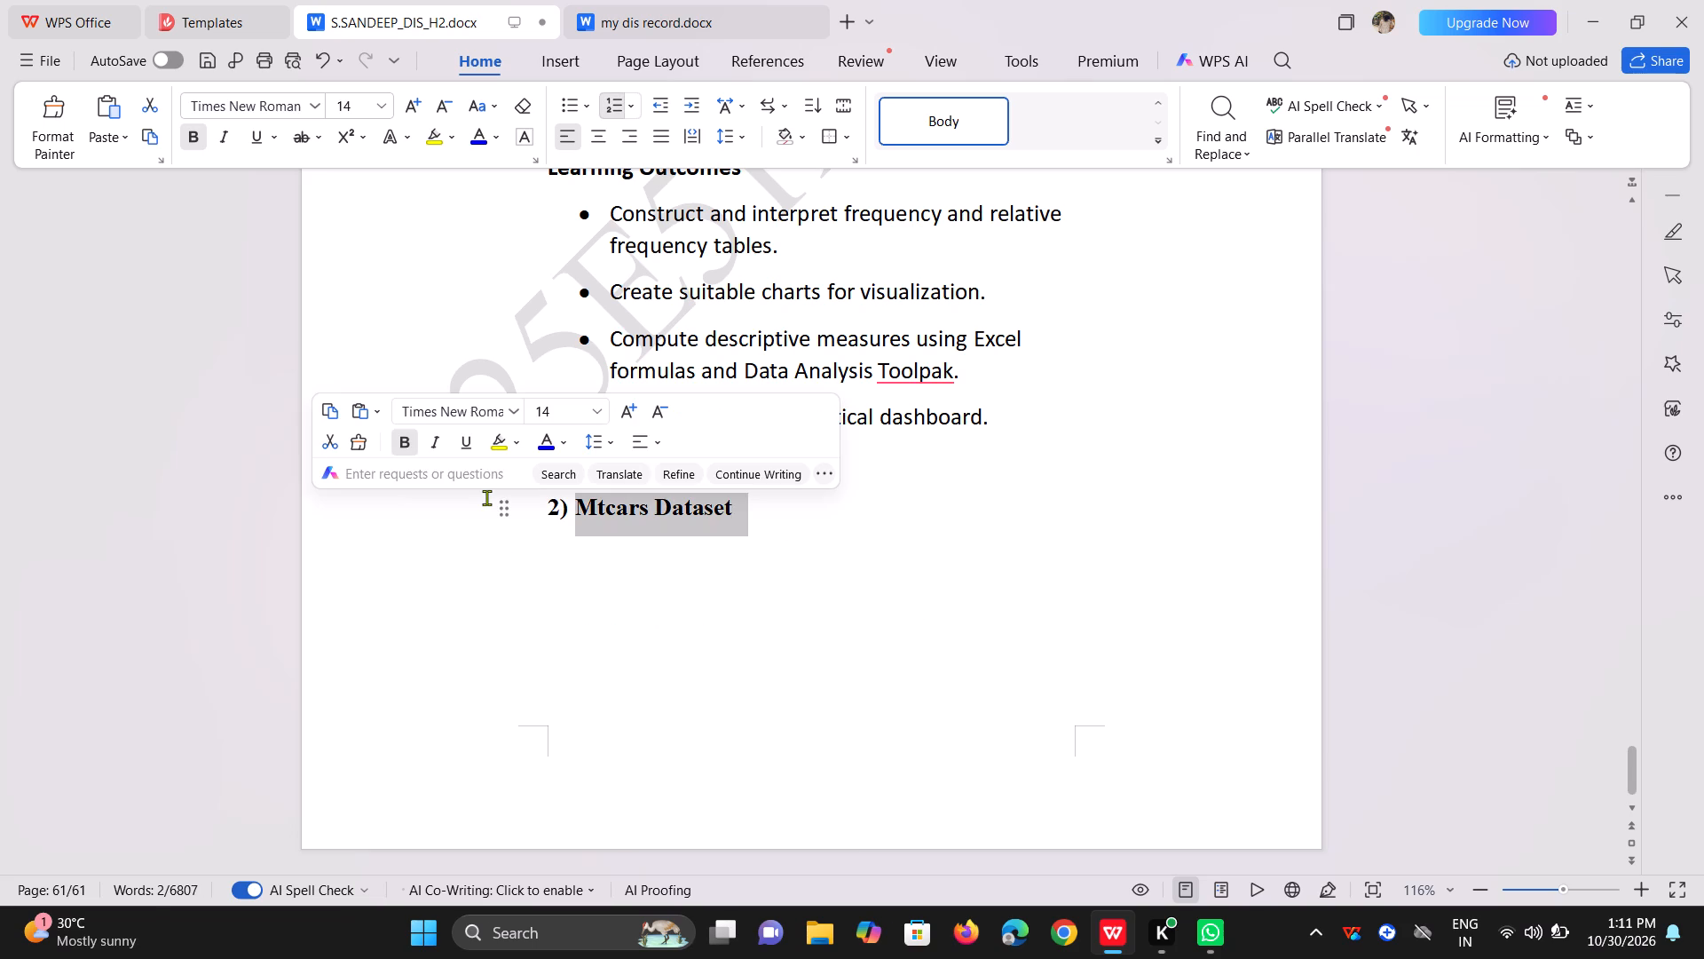
key(BackSpace)
Add five paragraph breaks below the Learning Outcomes list to reach a new page and paste the three copied headings there.
scroll(486, 497, down, 5)
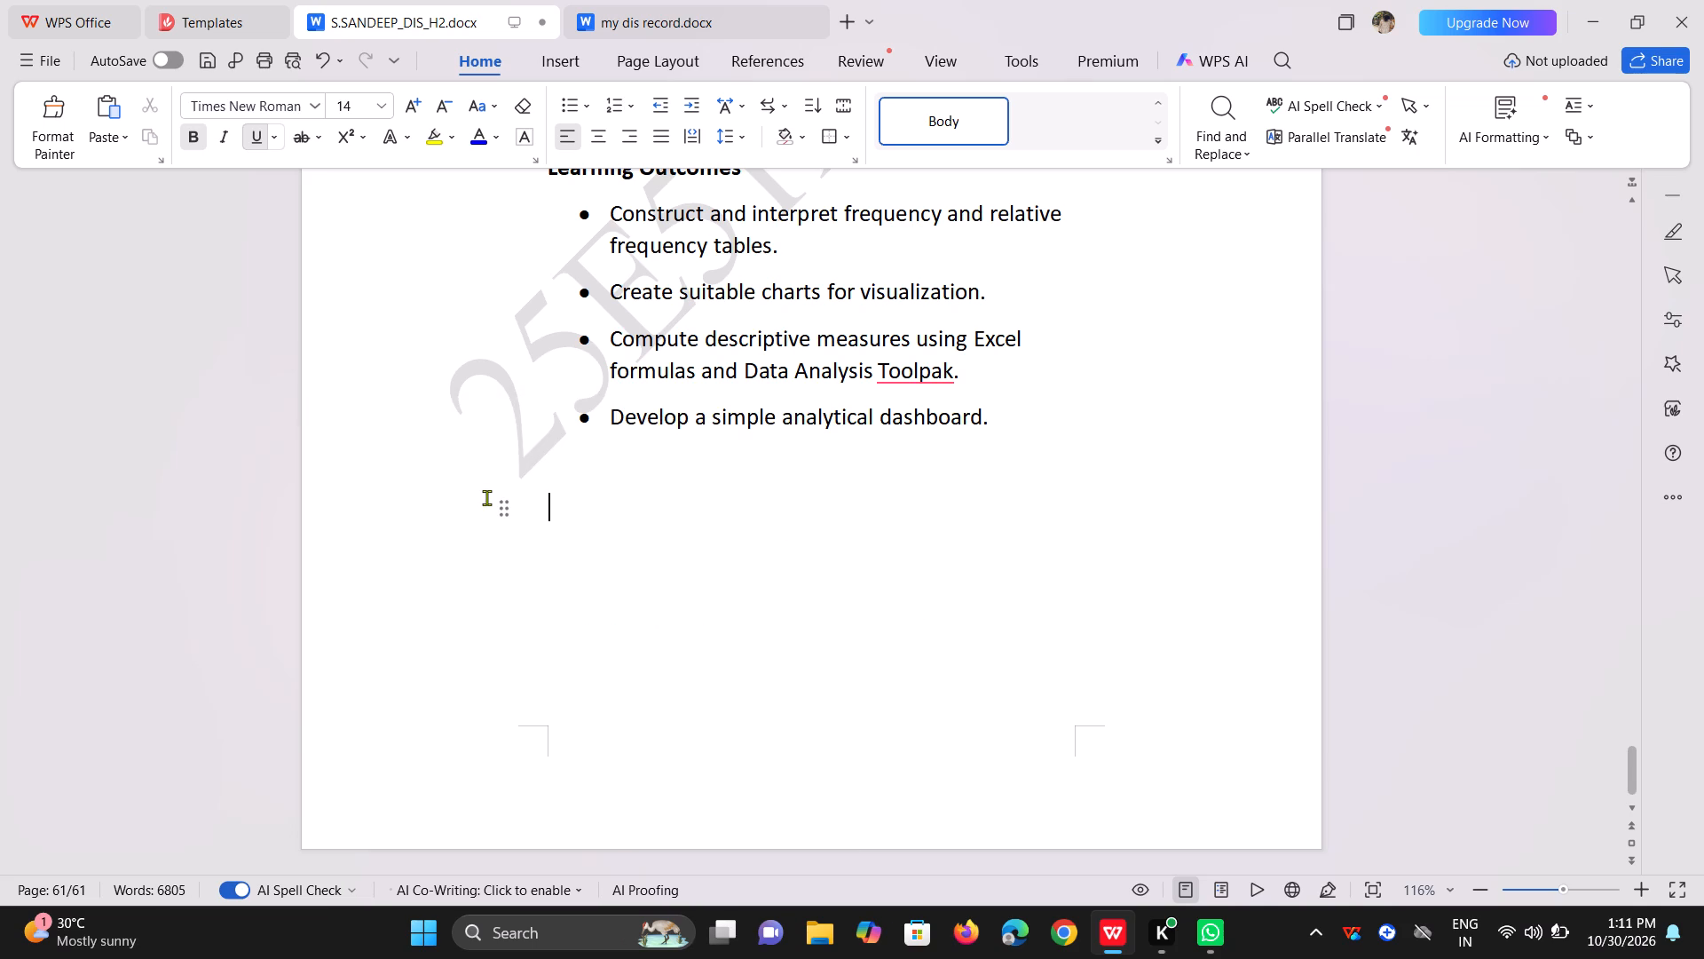
scroll(486, 497, down, 4)
scroll(1047, 527, down, 5)
click(928, 413)
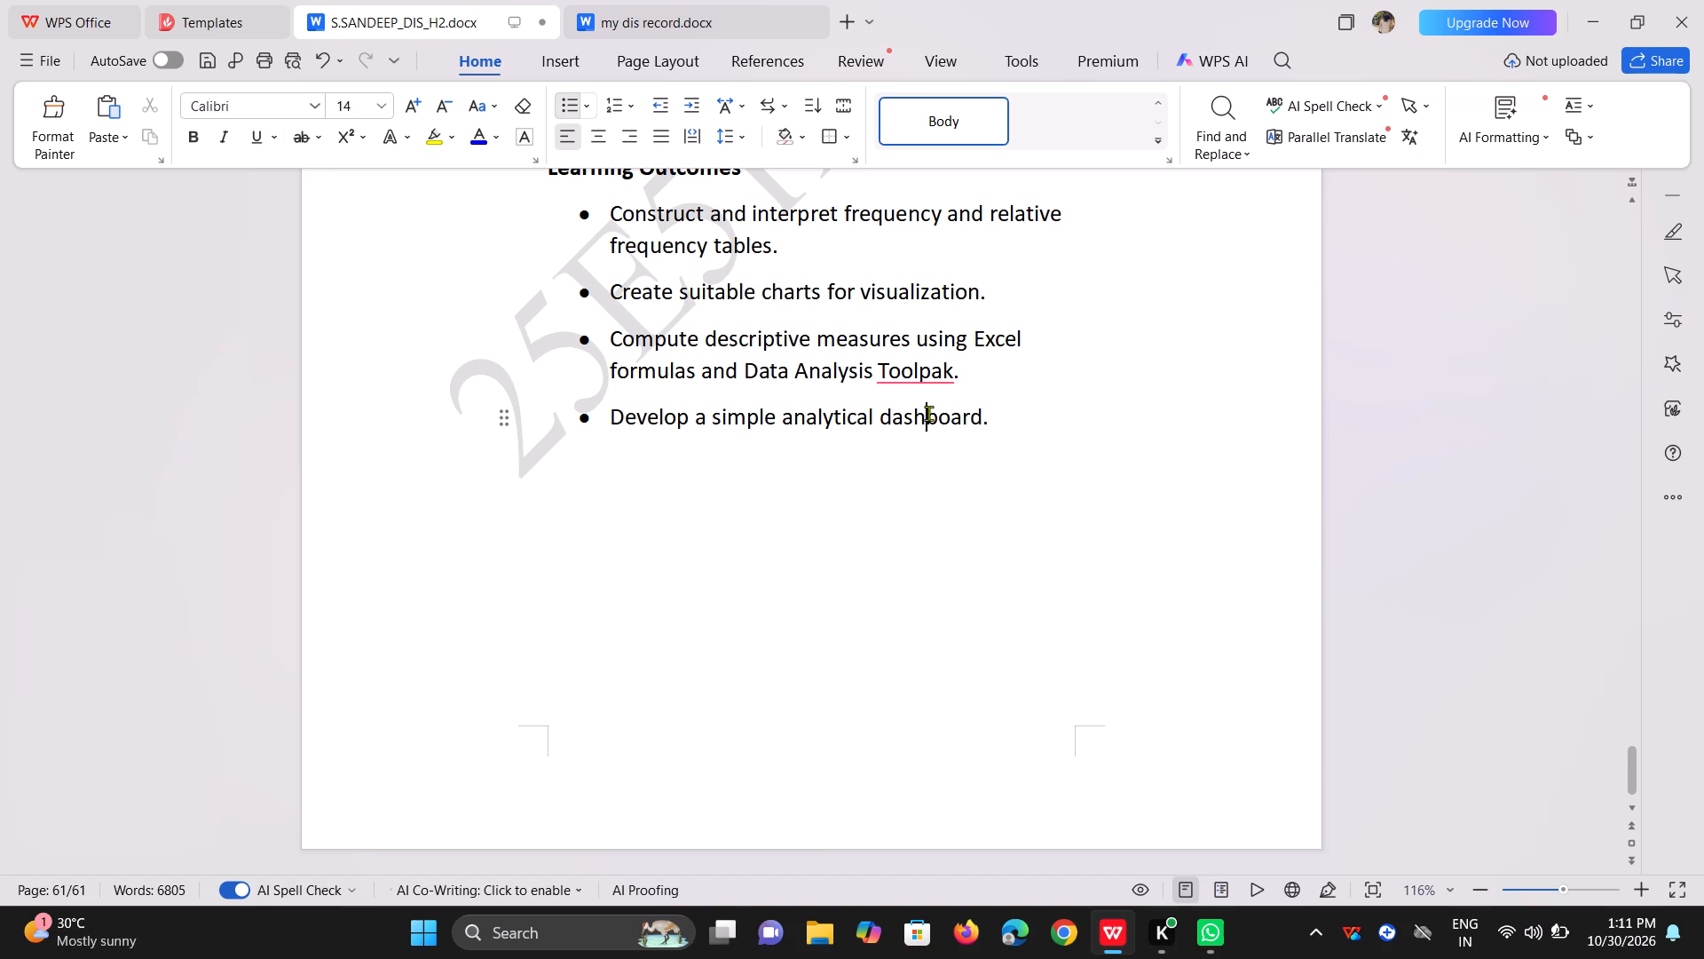
click(886, 639)
scroll(886, 639, down, 8)
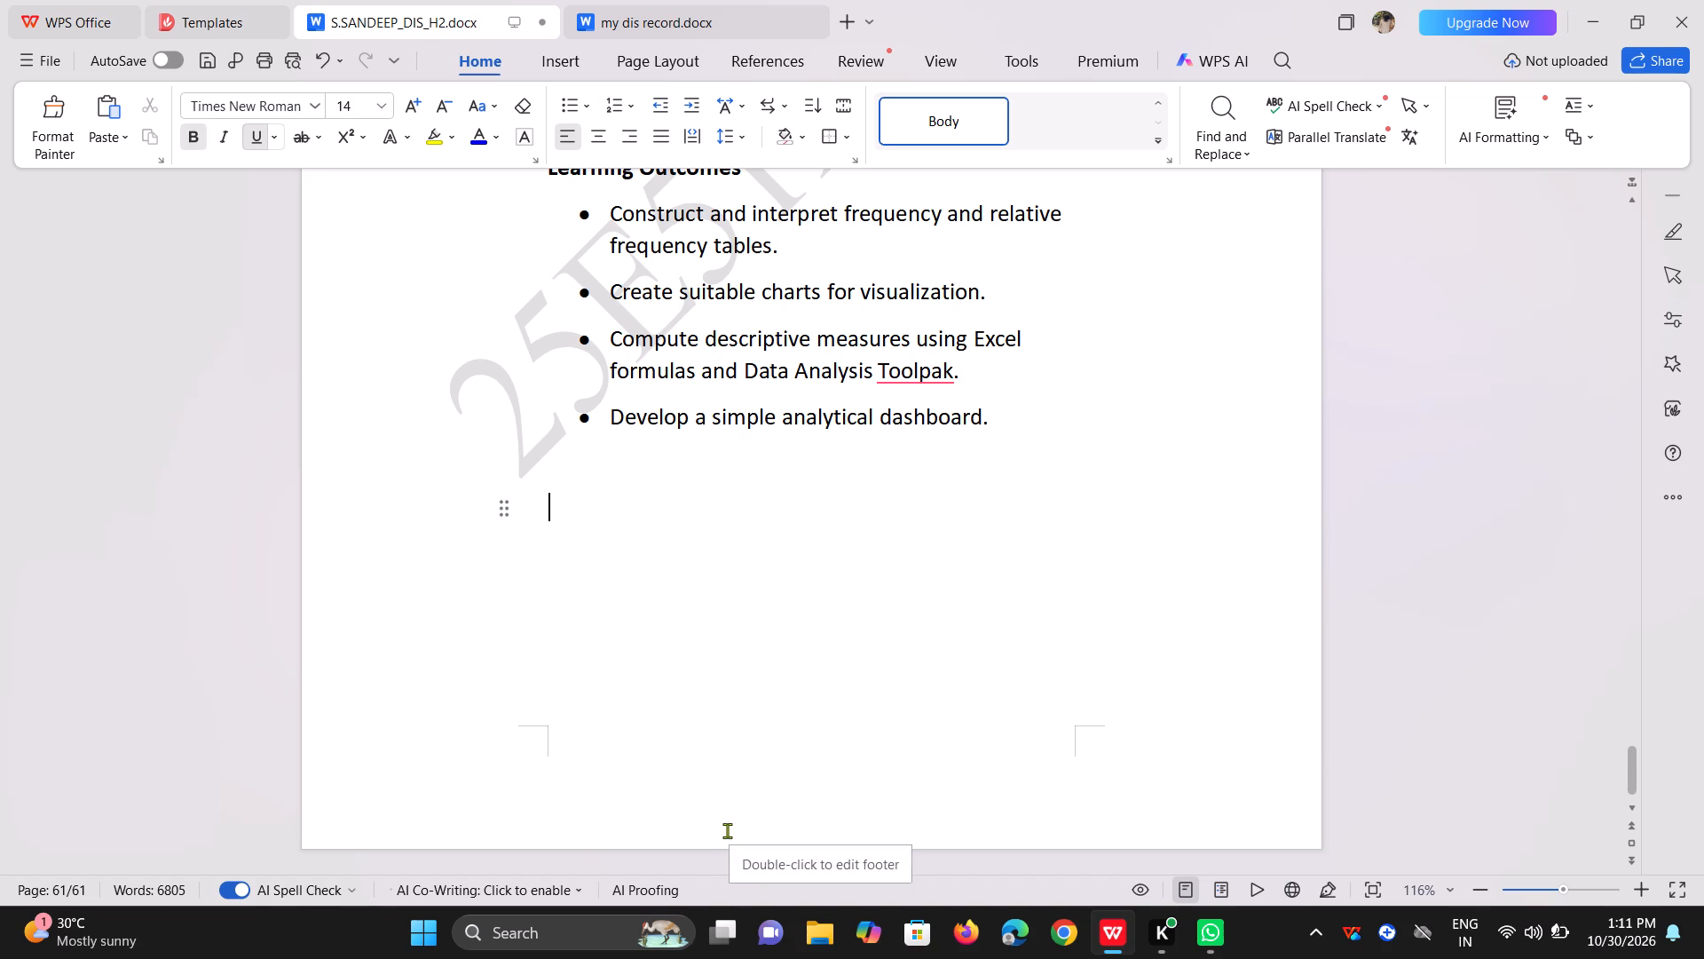
key(Return)
key(Return)
key(Return)
key(Return)
key(Return)
key(Return)
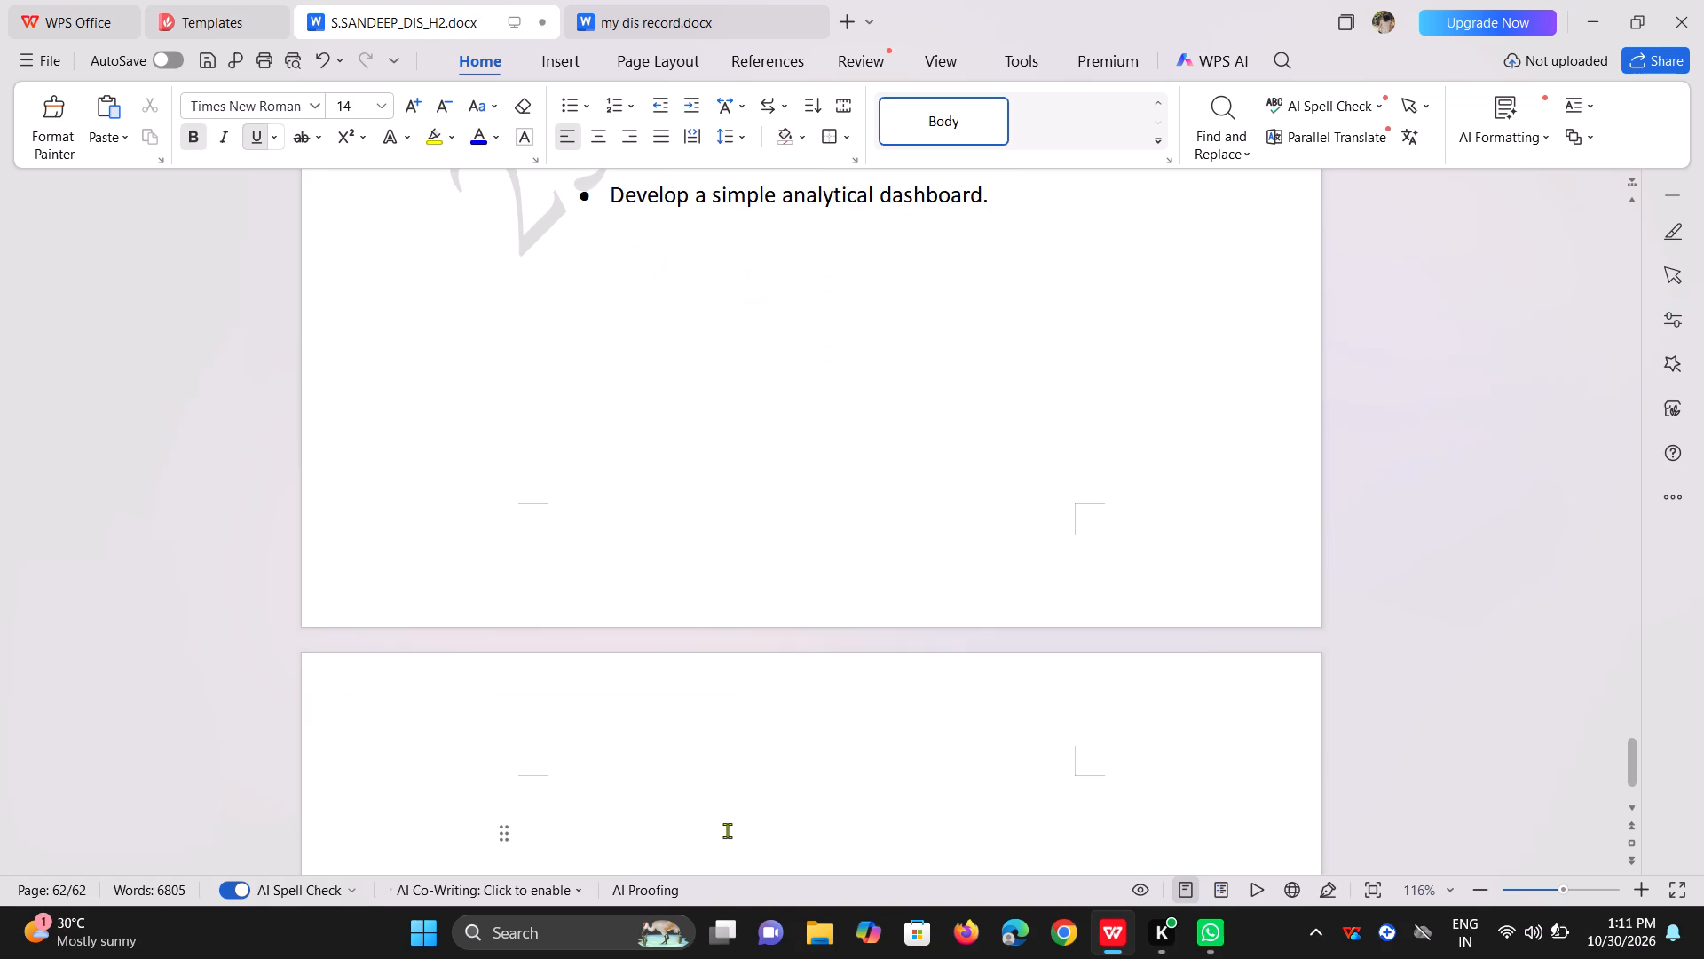
key(BackSpace)
key(ctrl+v)
scroll(727, 830, down, 4)
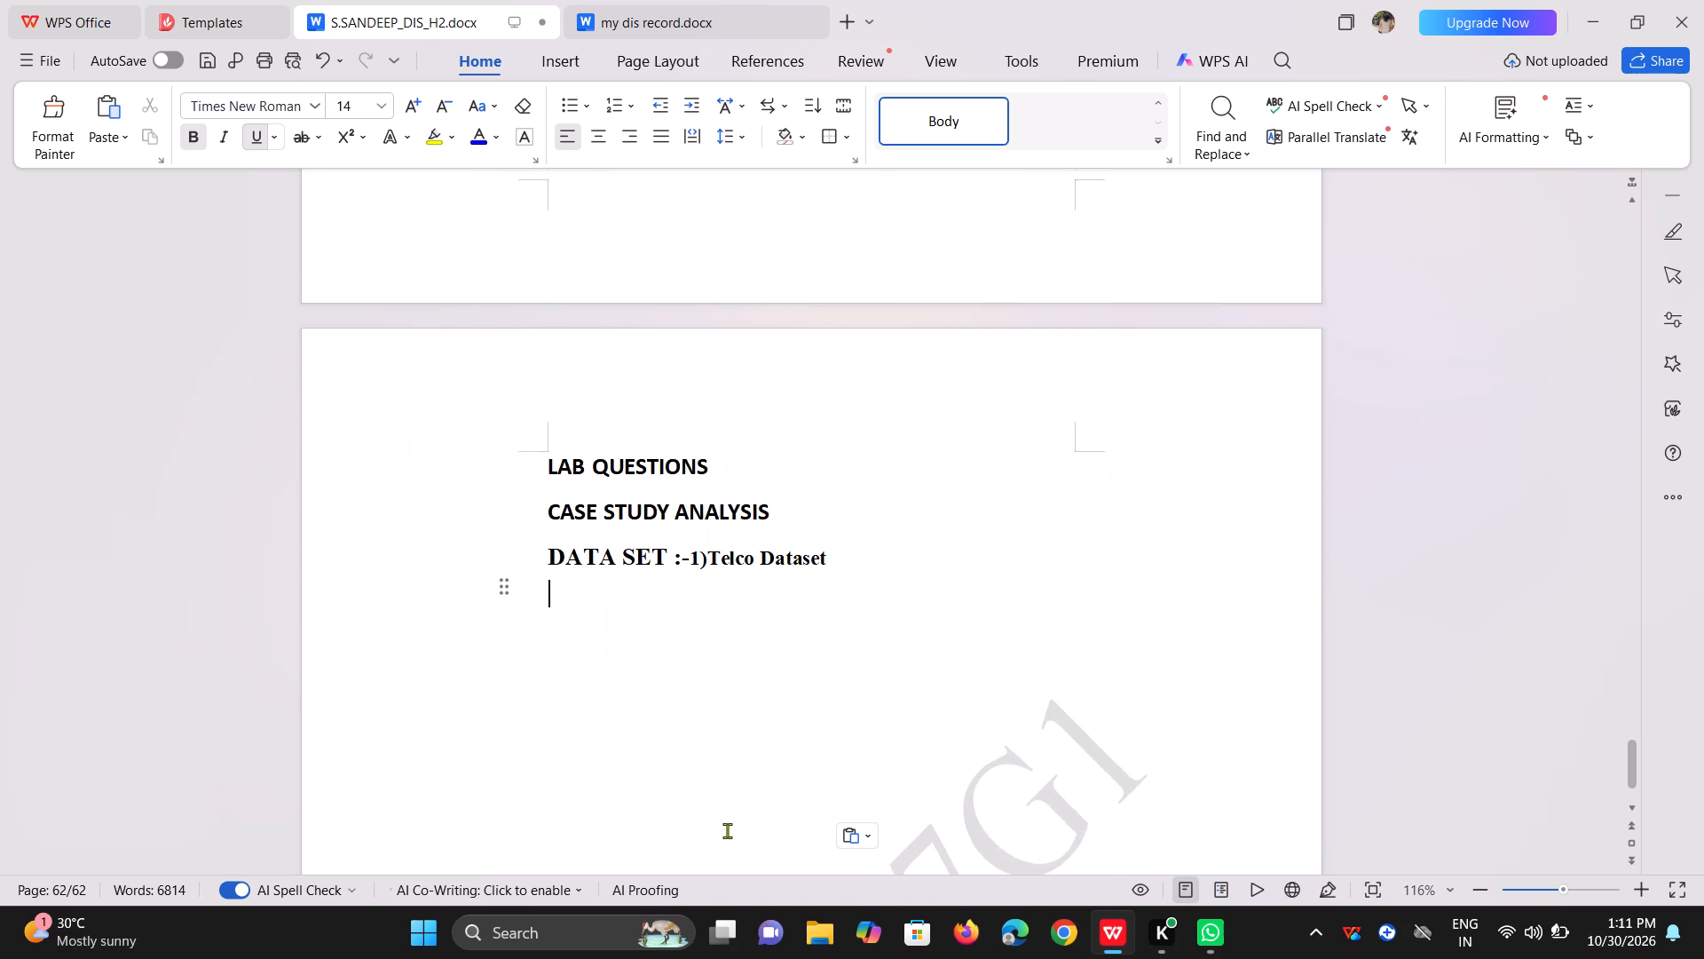
scroll(727, 830, down, 1)
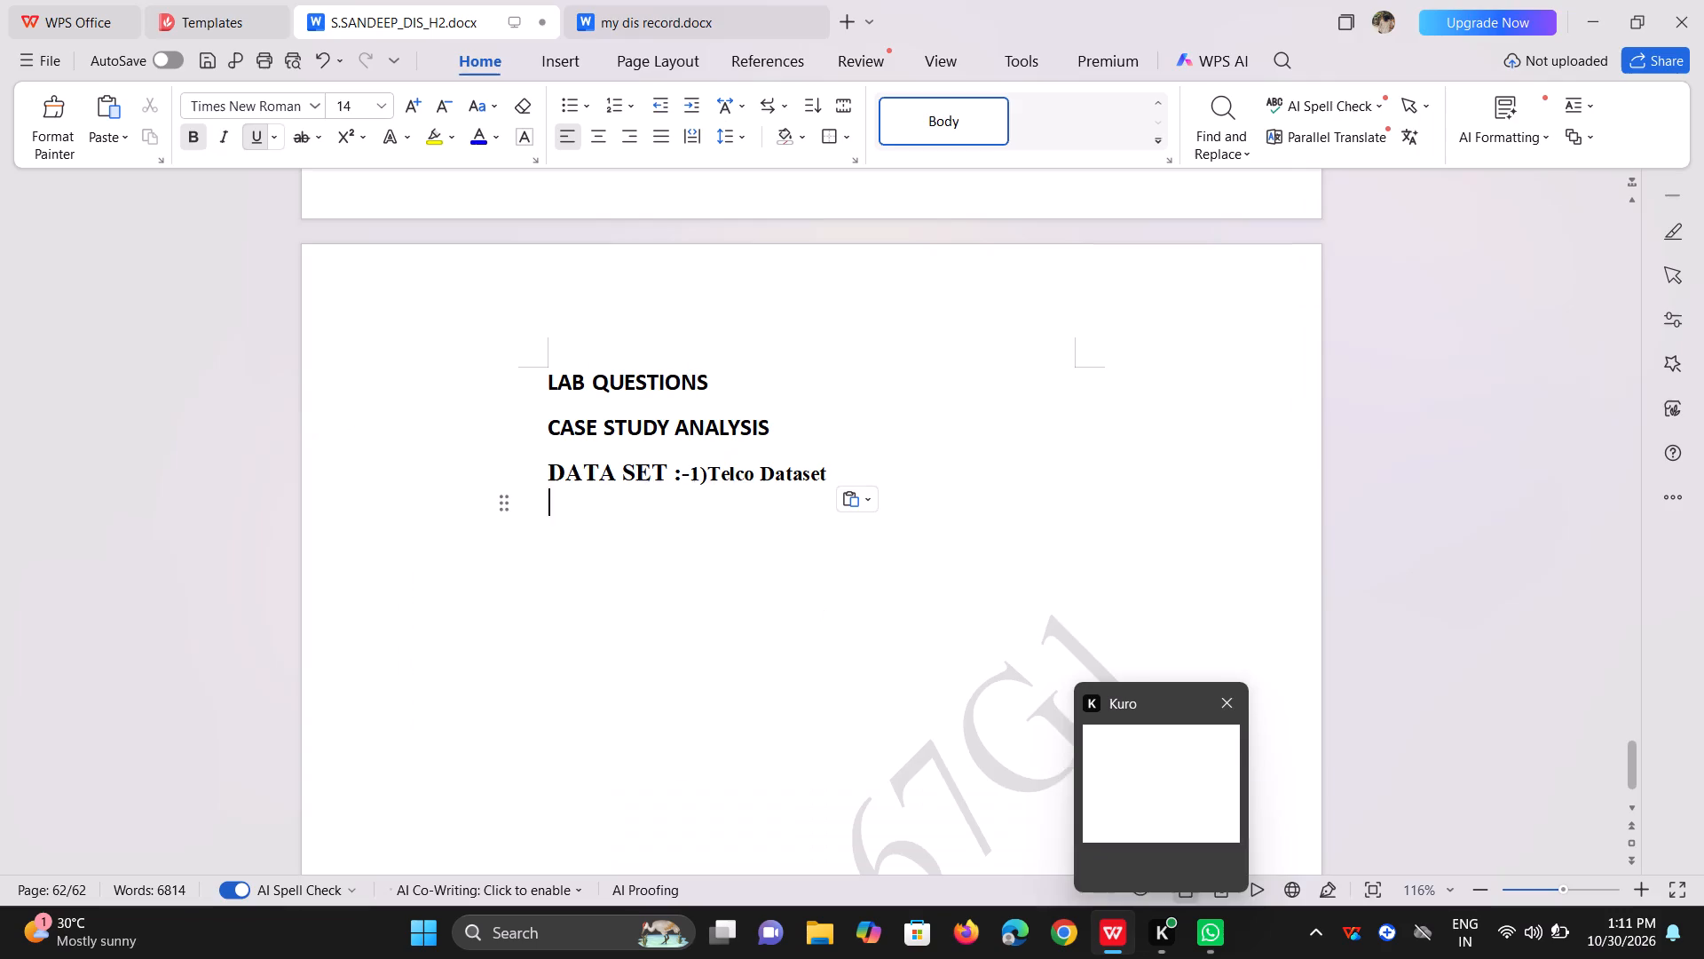
Copy the Telco dataset picture from my dis record.docx and paste it below the Telco Dataset heading in the second document.
click(643, 8)
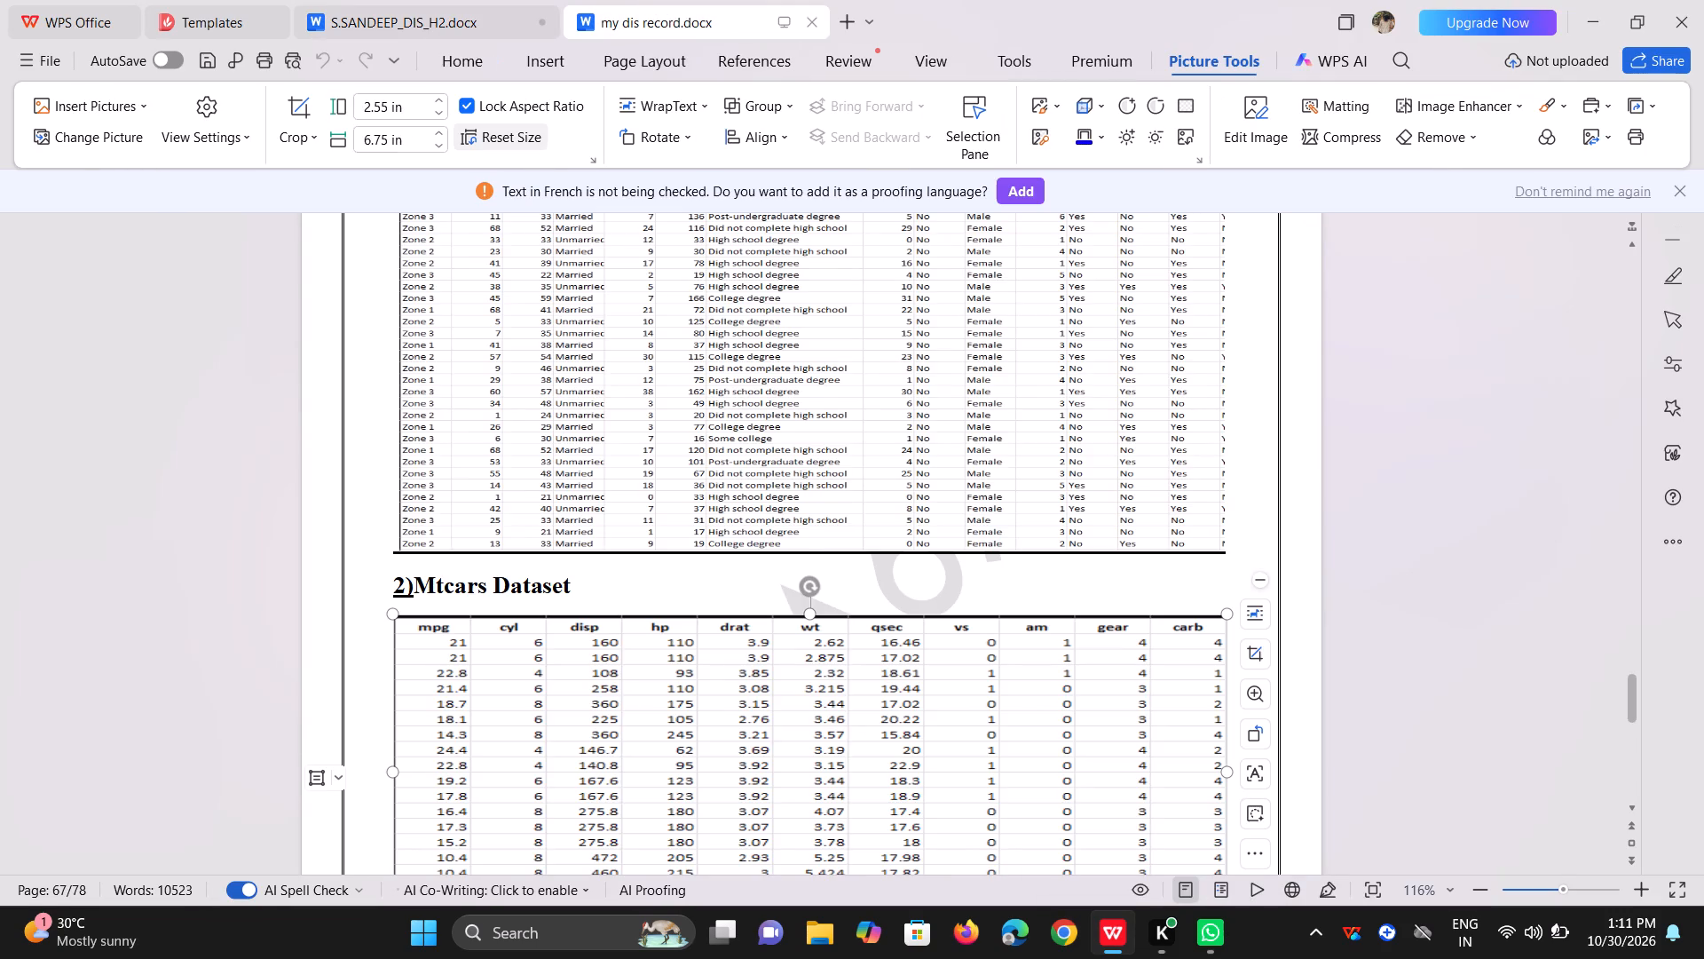
click(720, 524)
click(691, 452)
key(ctrl+c)
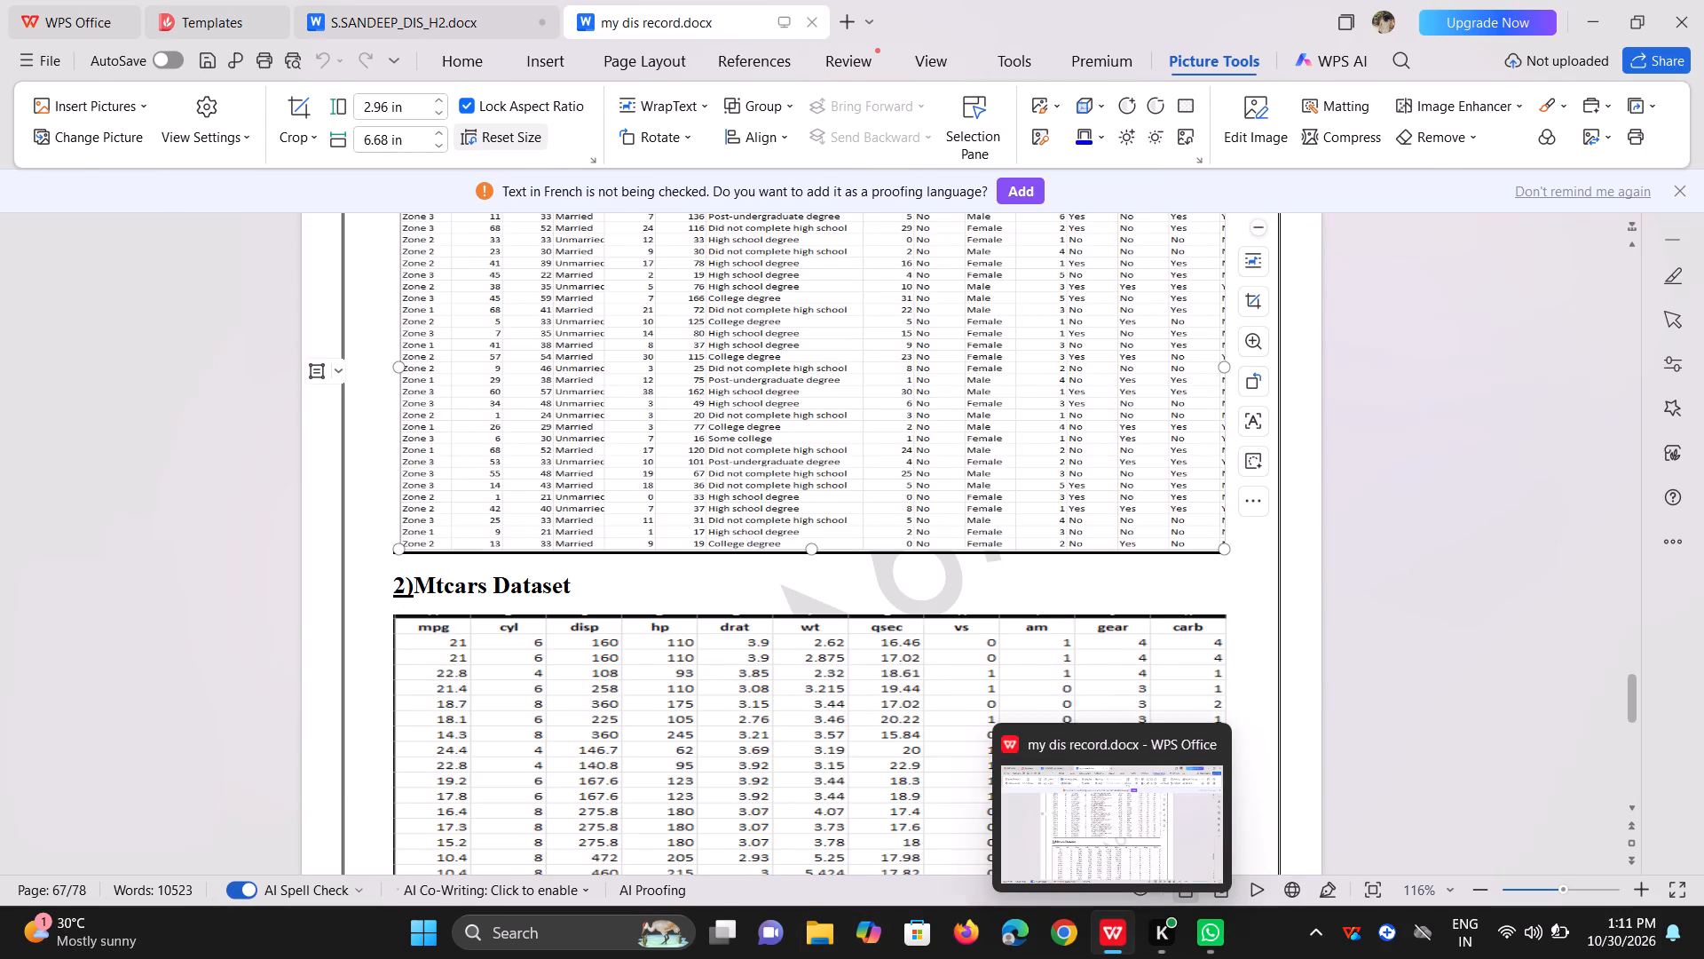
click(405, 12)
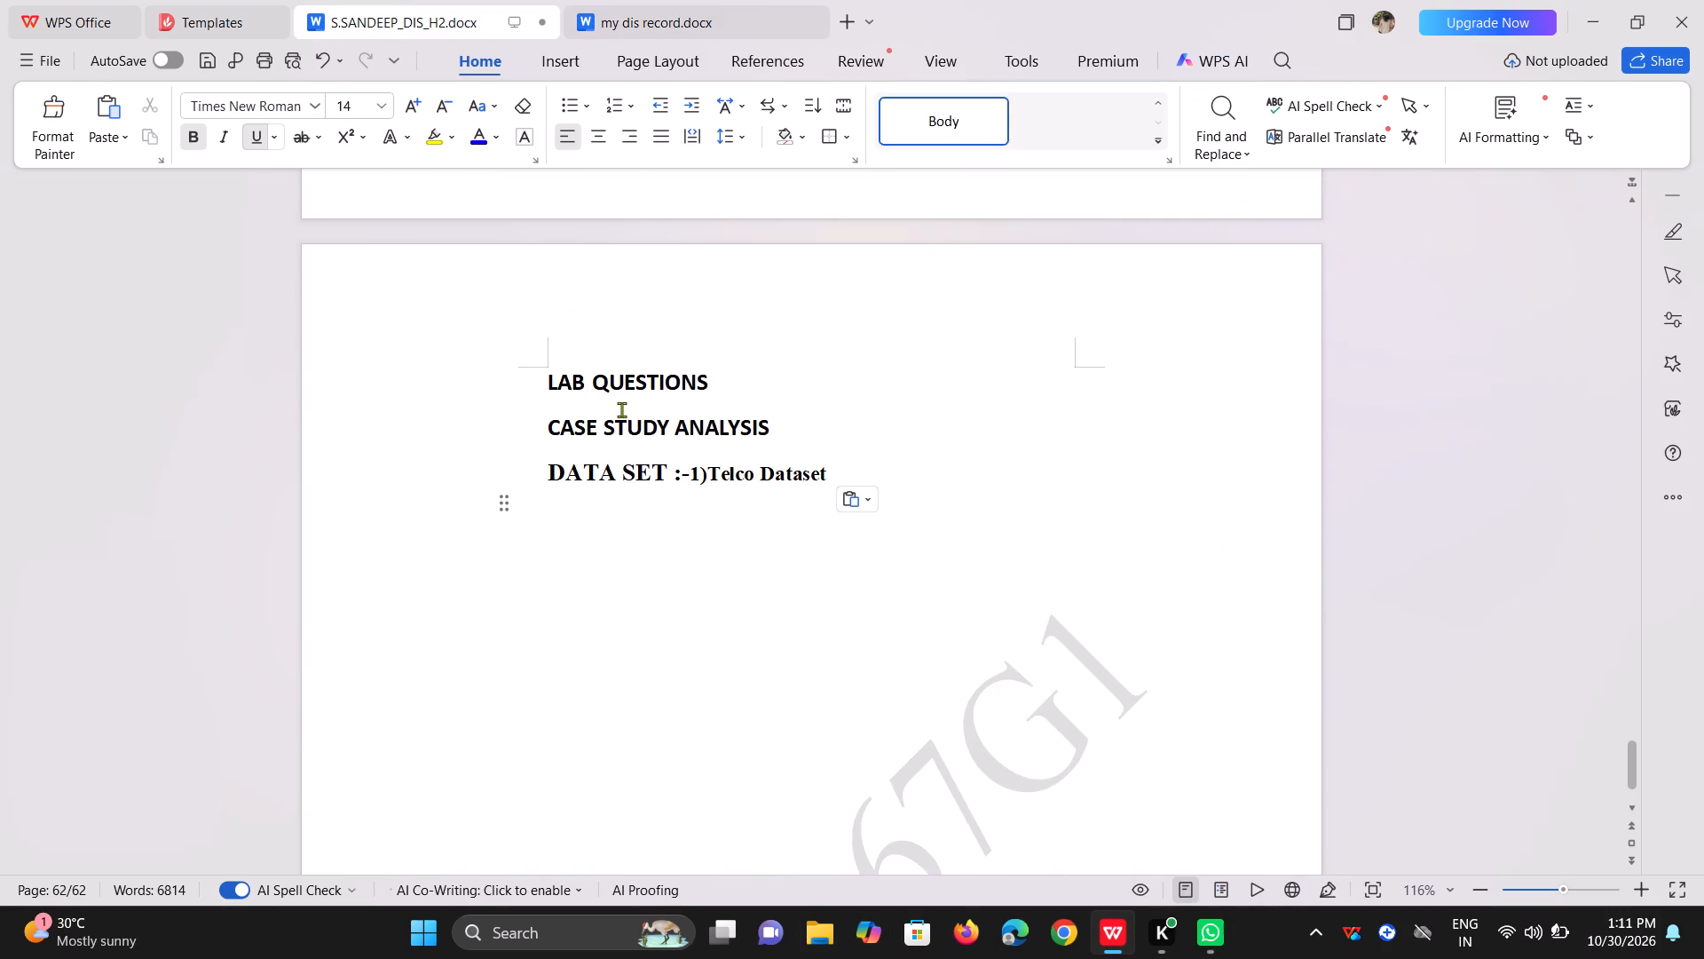
key(ctrl+v)
scroll(780, 467, down, 1)
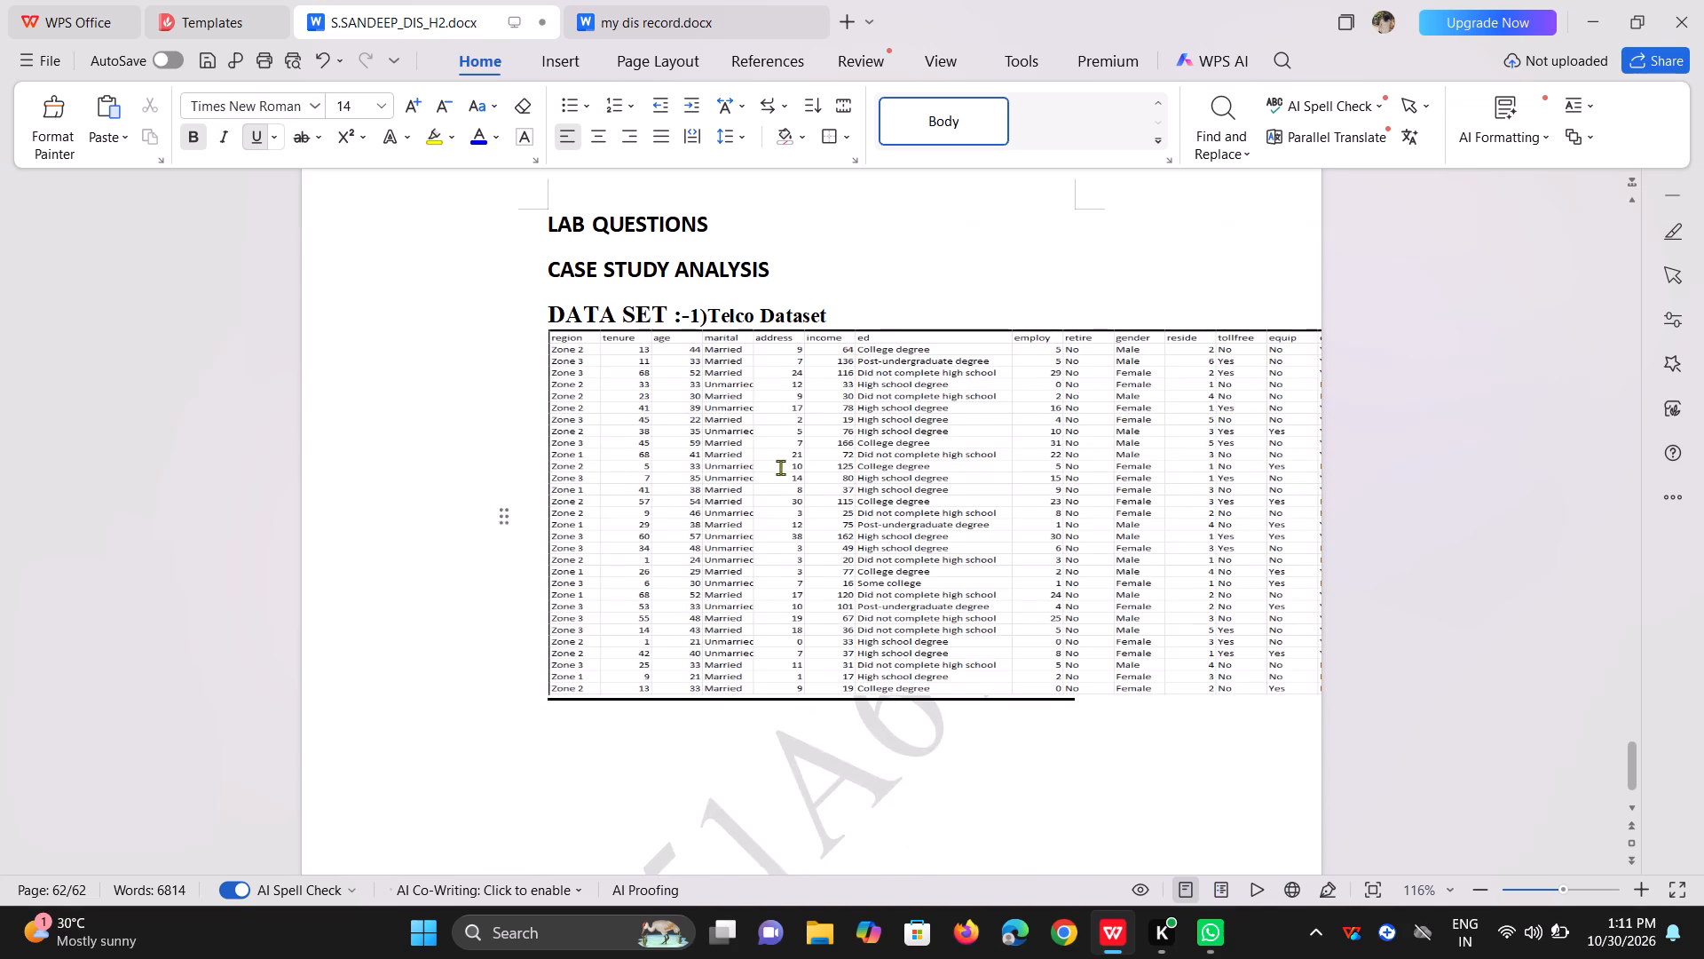
scroll(780, 467, down, 1)
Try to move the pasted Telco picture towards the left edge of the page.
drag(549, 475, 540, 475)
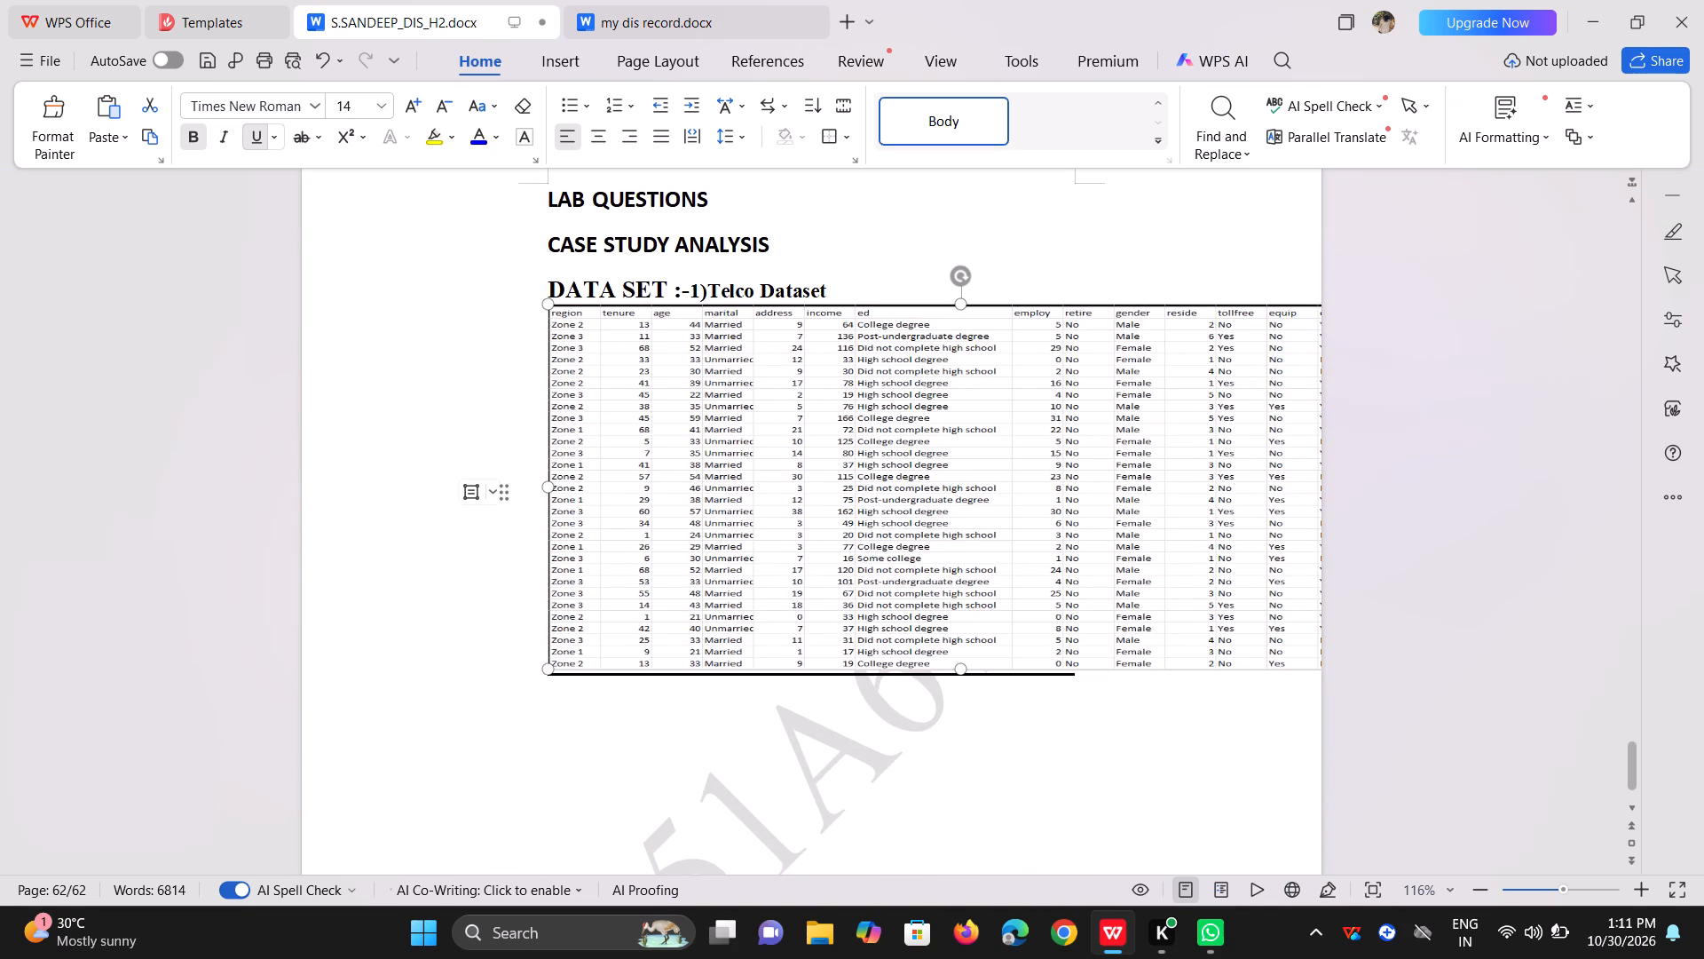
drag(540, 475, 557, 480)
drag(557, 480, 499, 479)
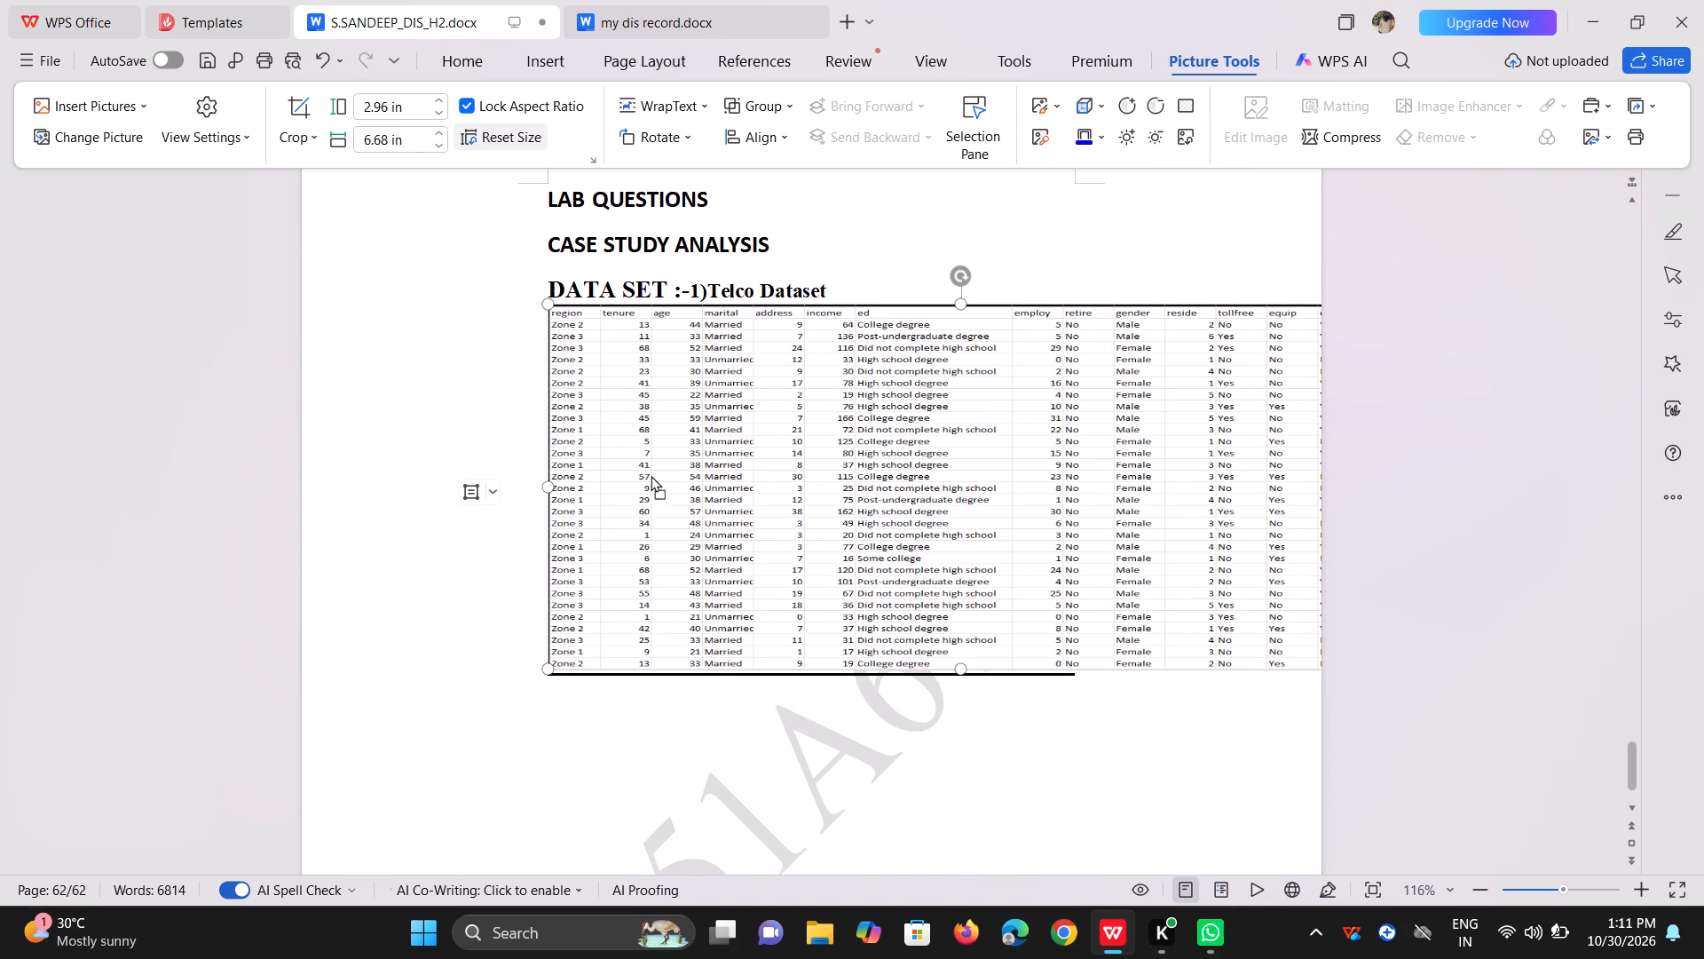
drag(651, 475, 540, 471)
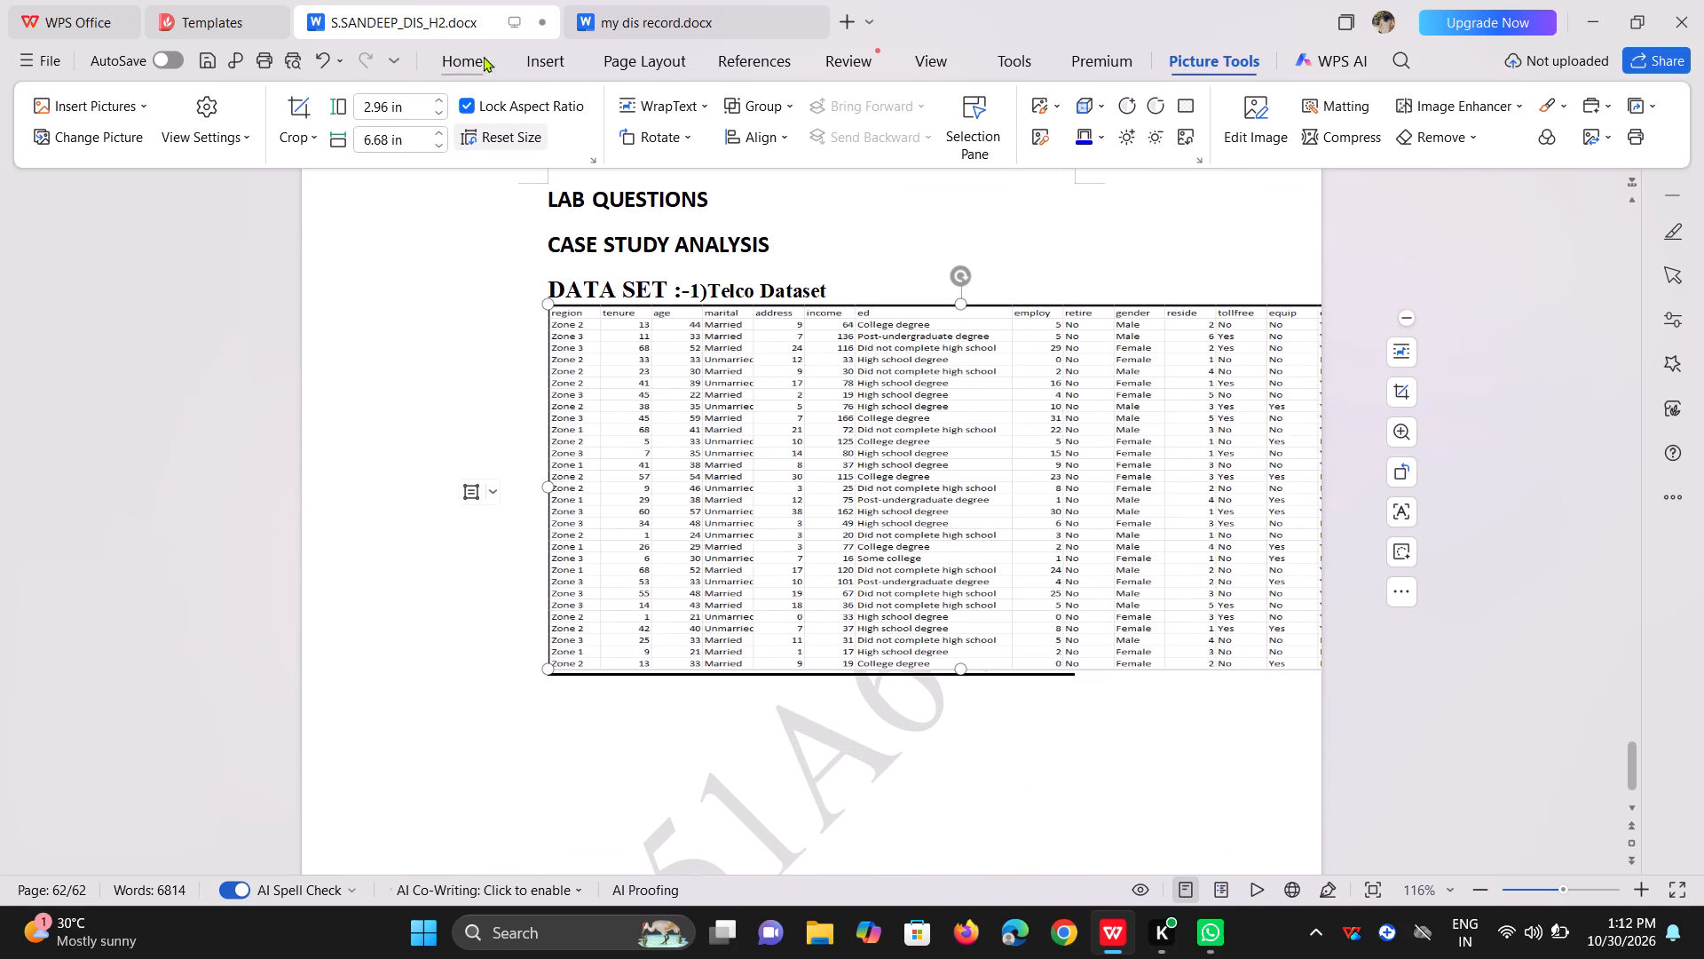
Deselect the Telco picture and set the page margins to the Narrow preset, 0.5 in on all sides.
click(626, 65)
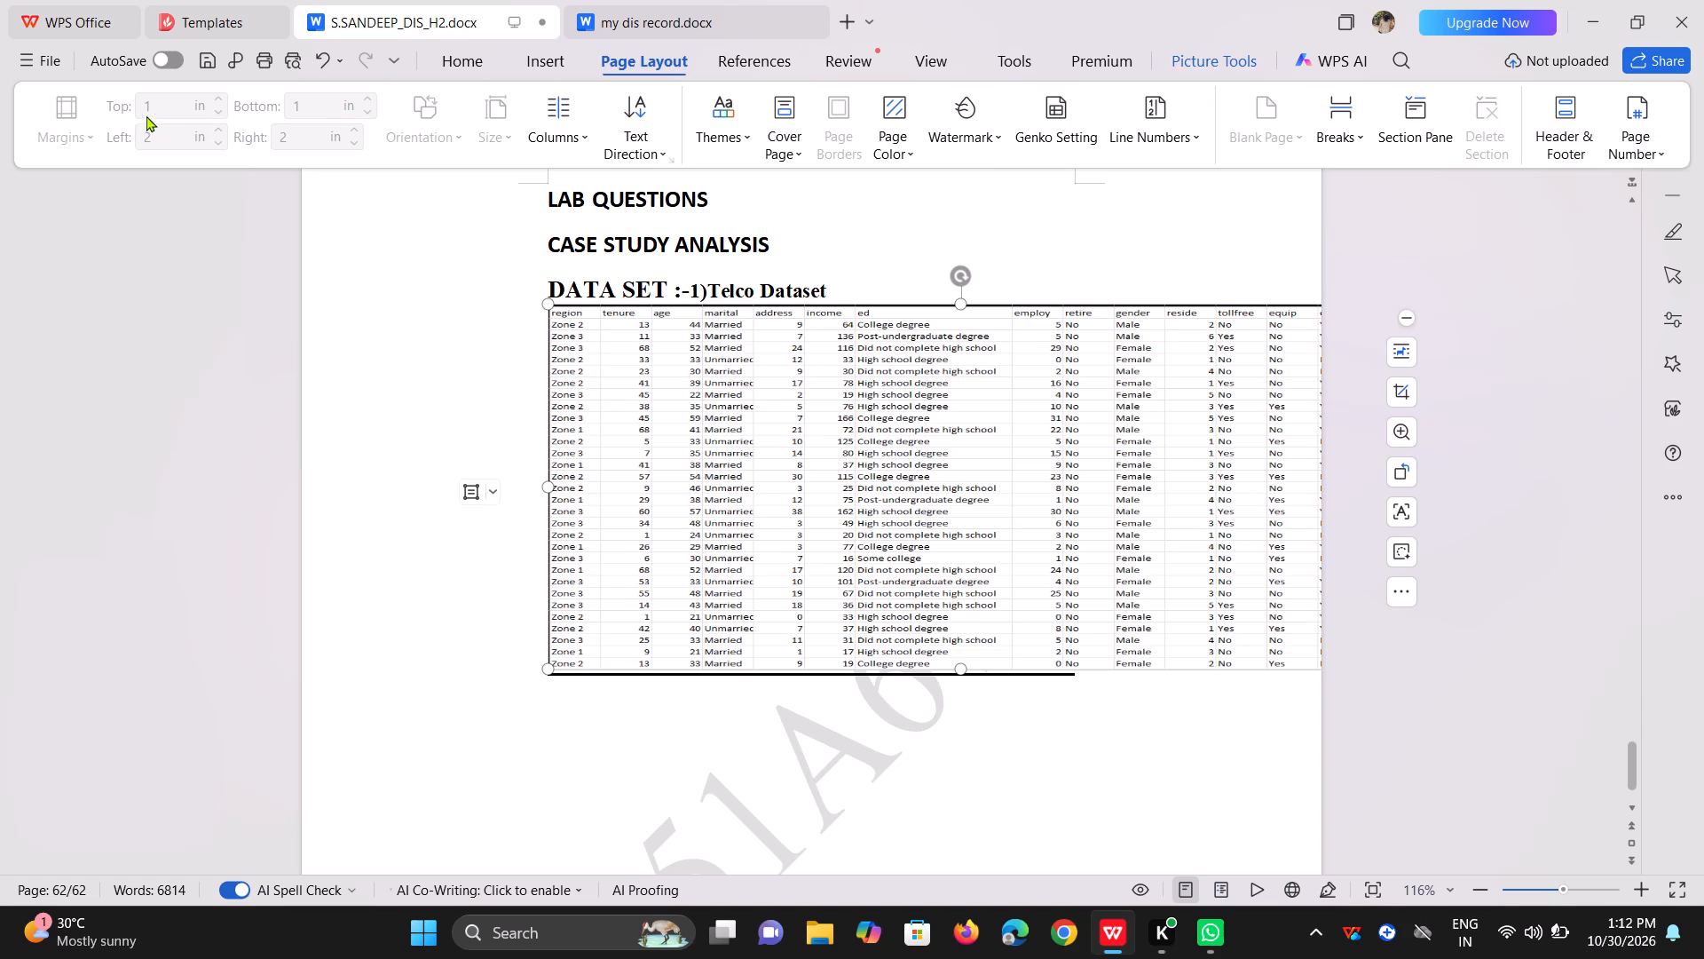
click(66, 129)
click(877, 807)
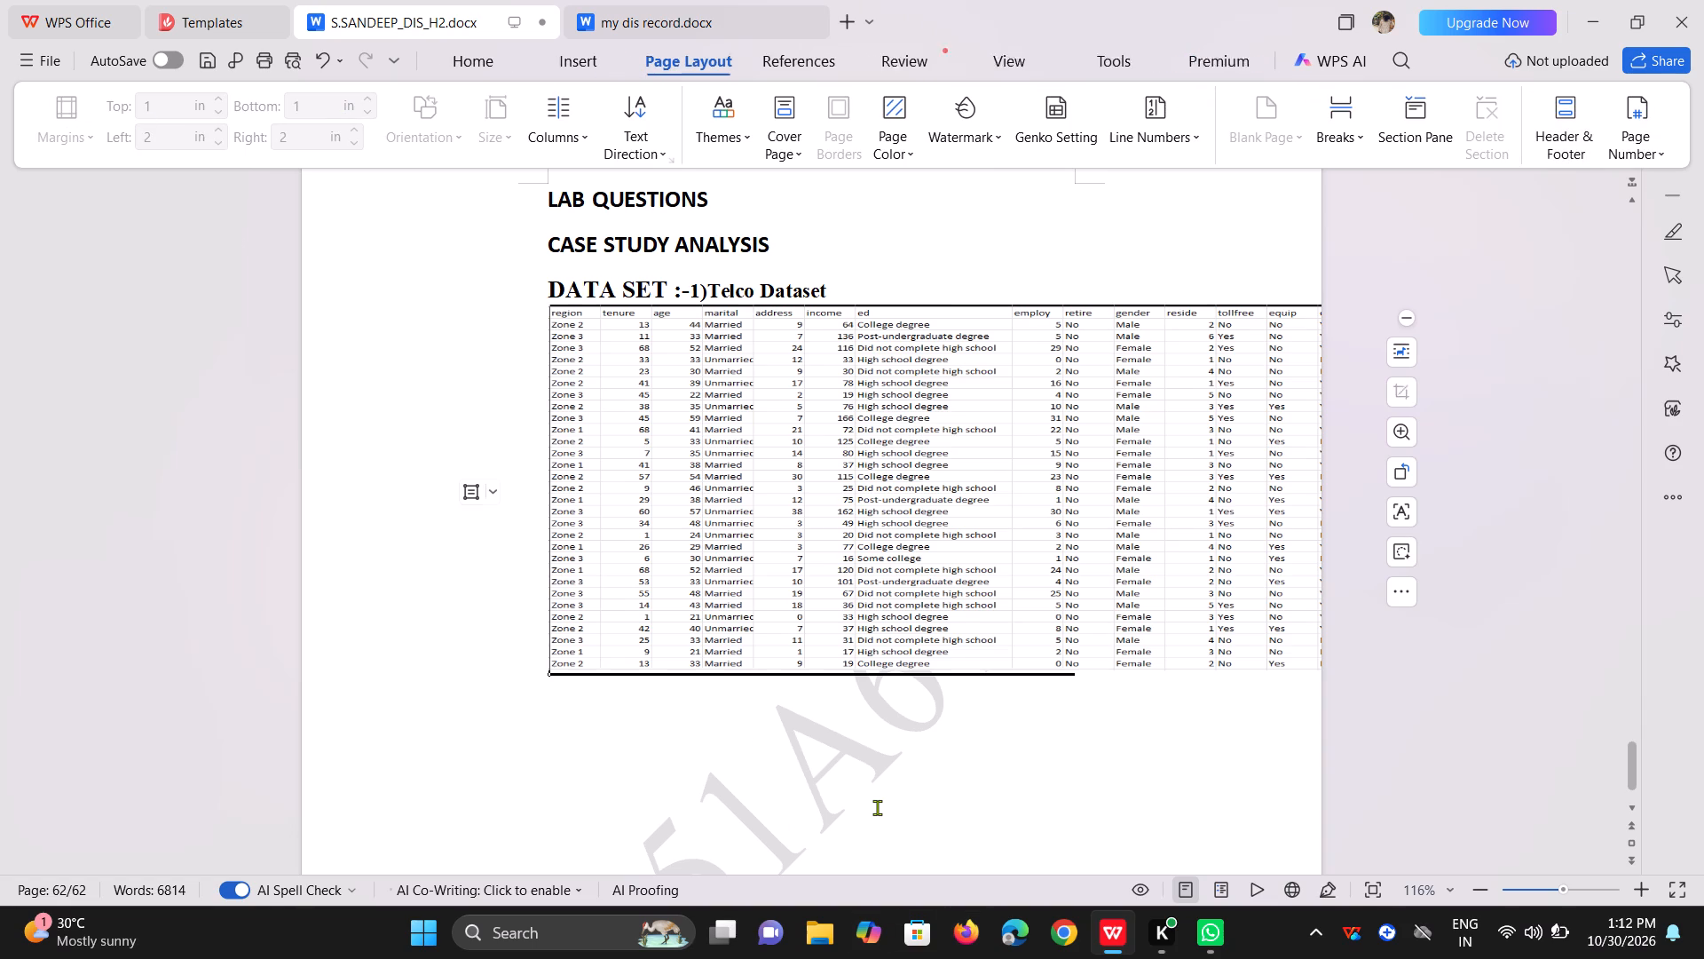
click(54, 147)
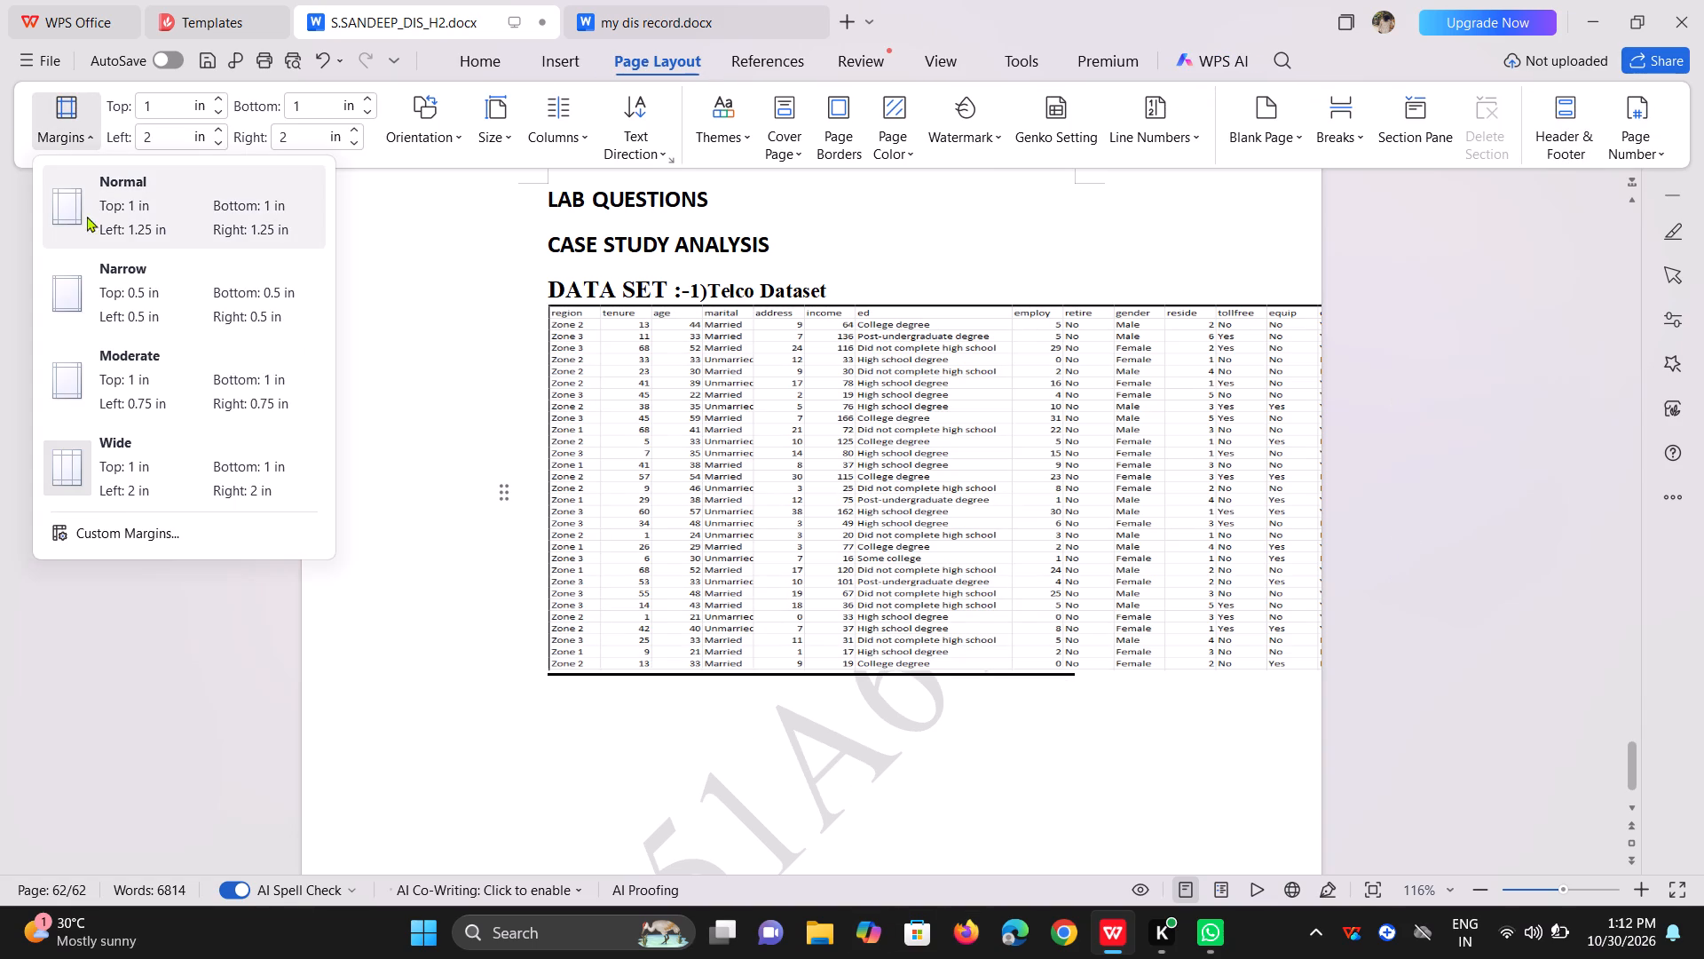
click(111, 312)
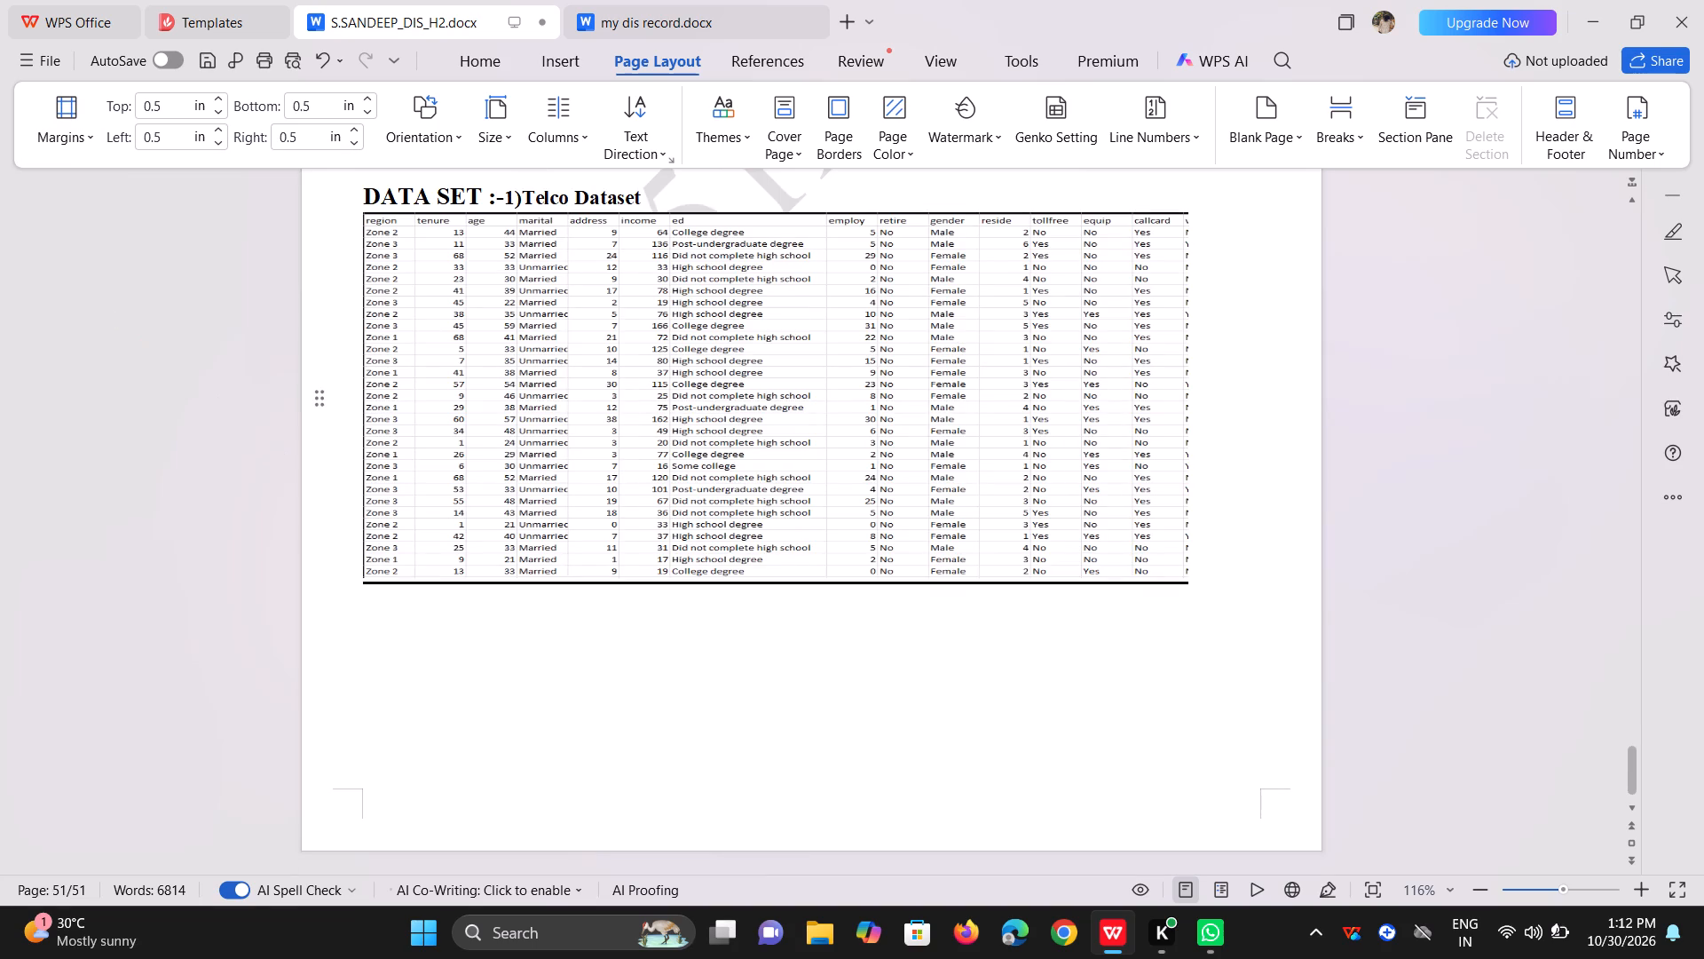
Examine the page layout from the objectives and Learning Outcomes down to the Telco dataset picture.
scroll(609, 512, up, 5)
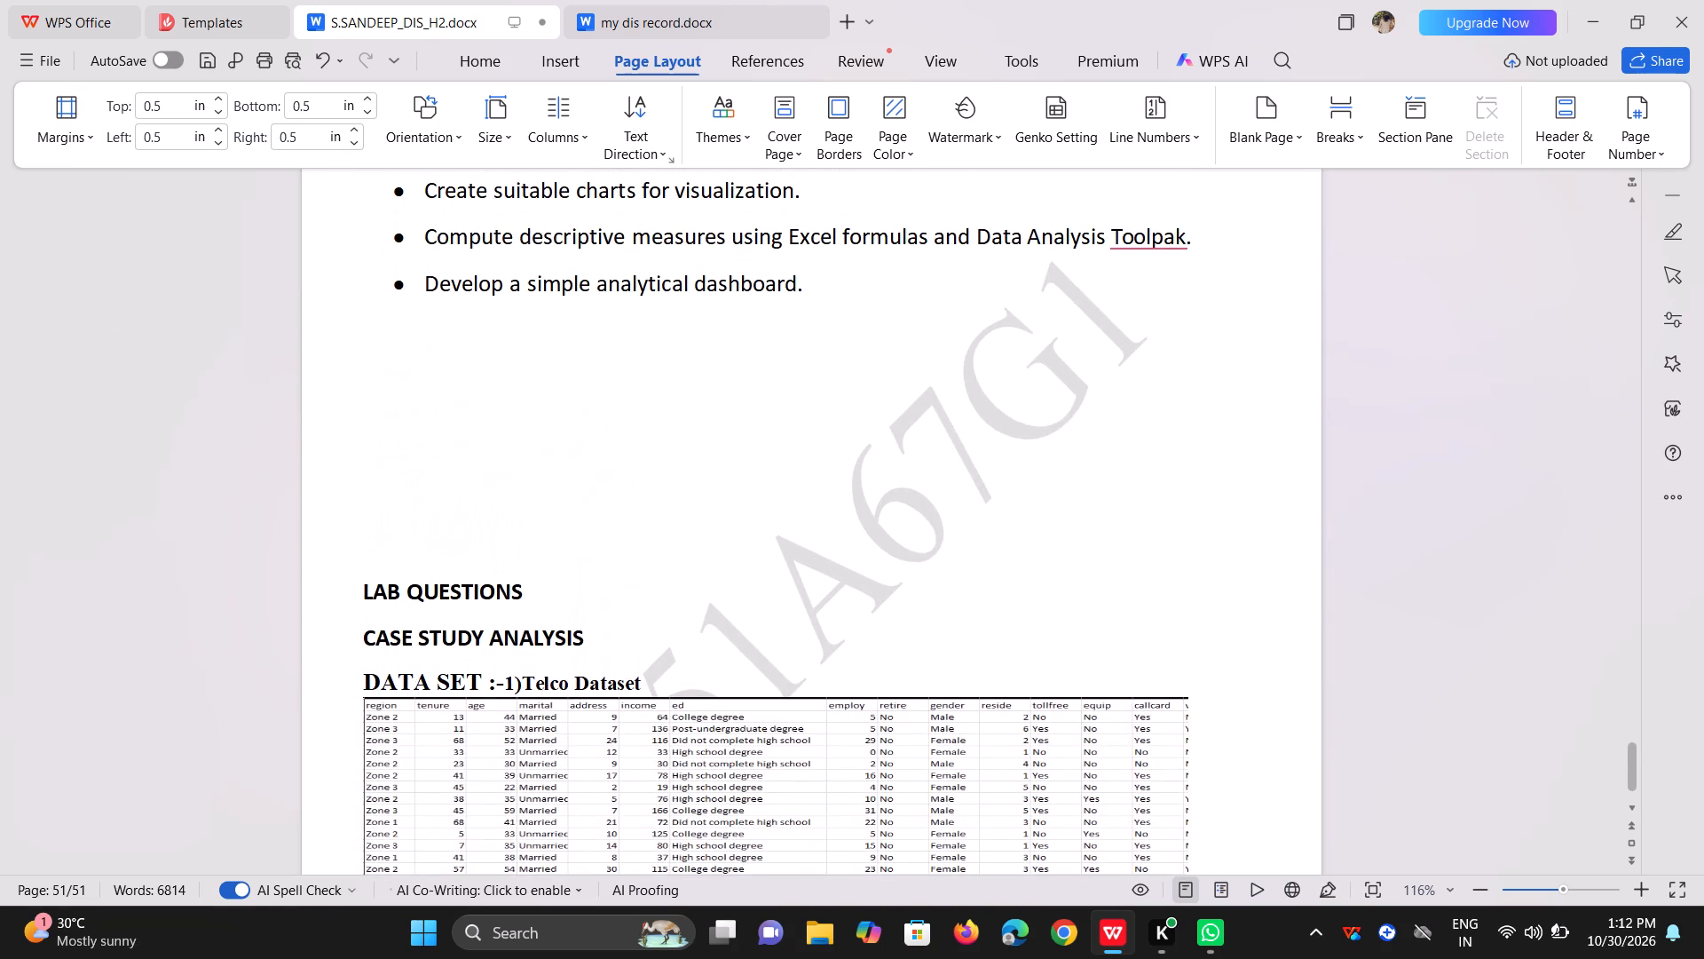
scroll(609, 512, up, 5)
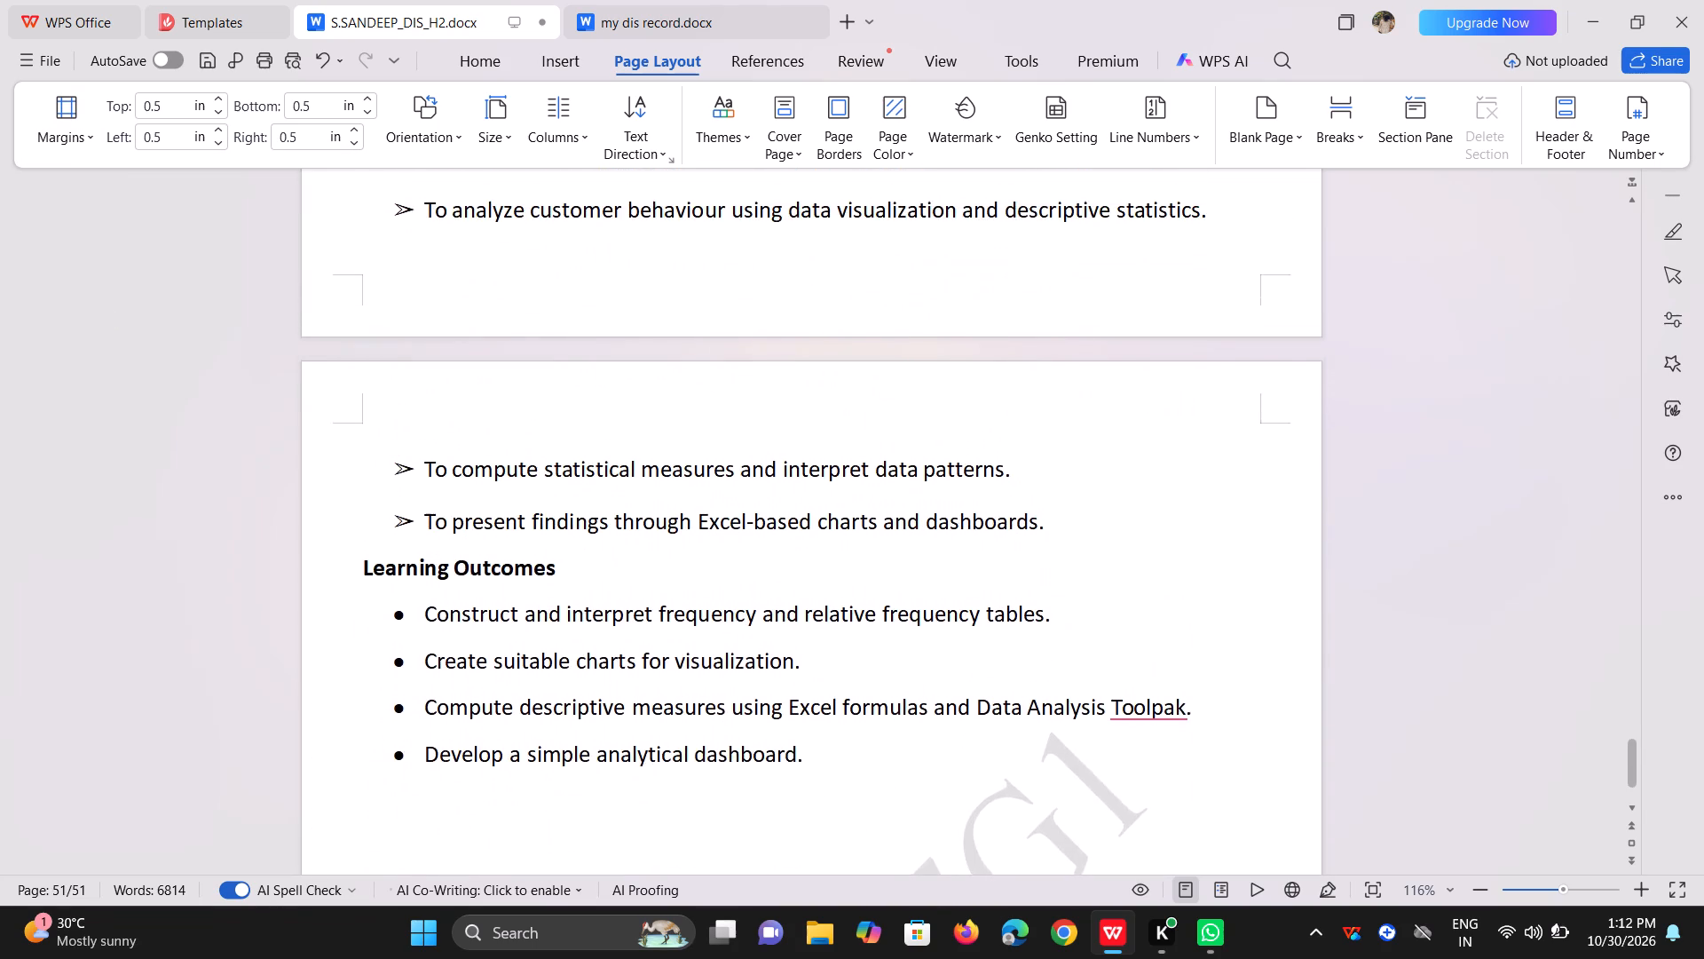
scroll(609, 512, up, 3)
scroll(609, 512, down, 12)
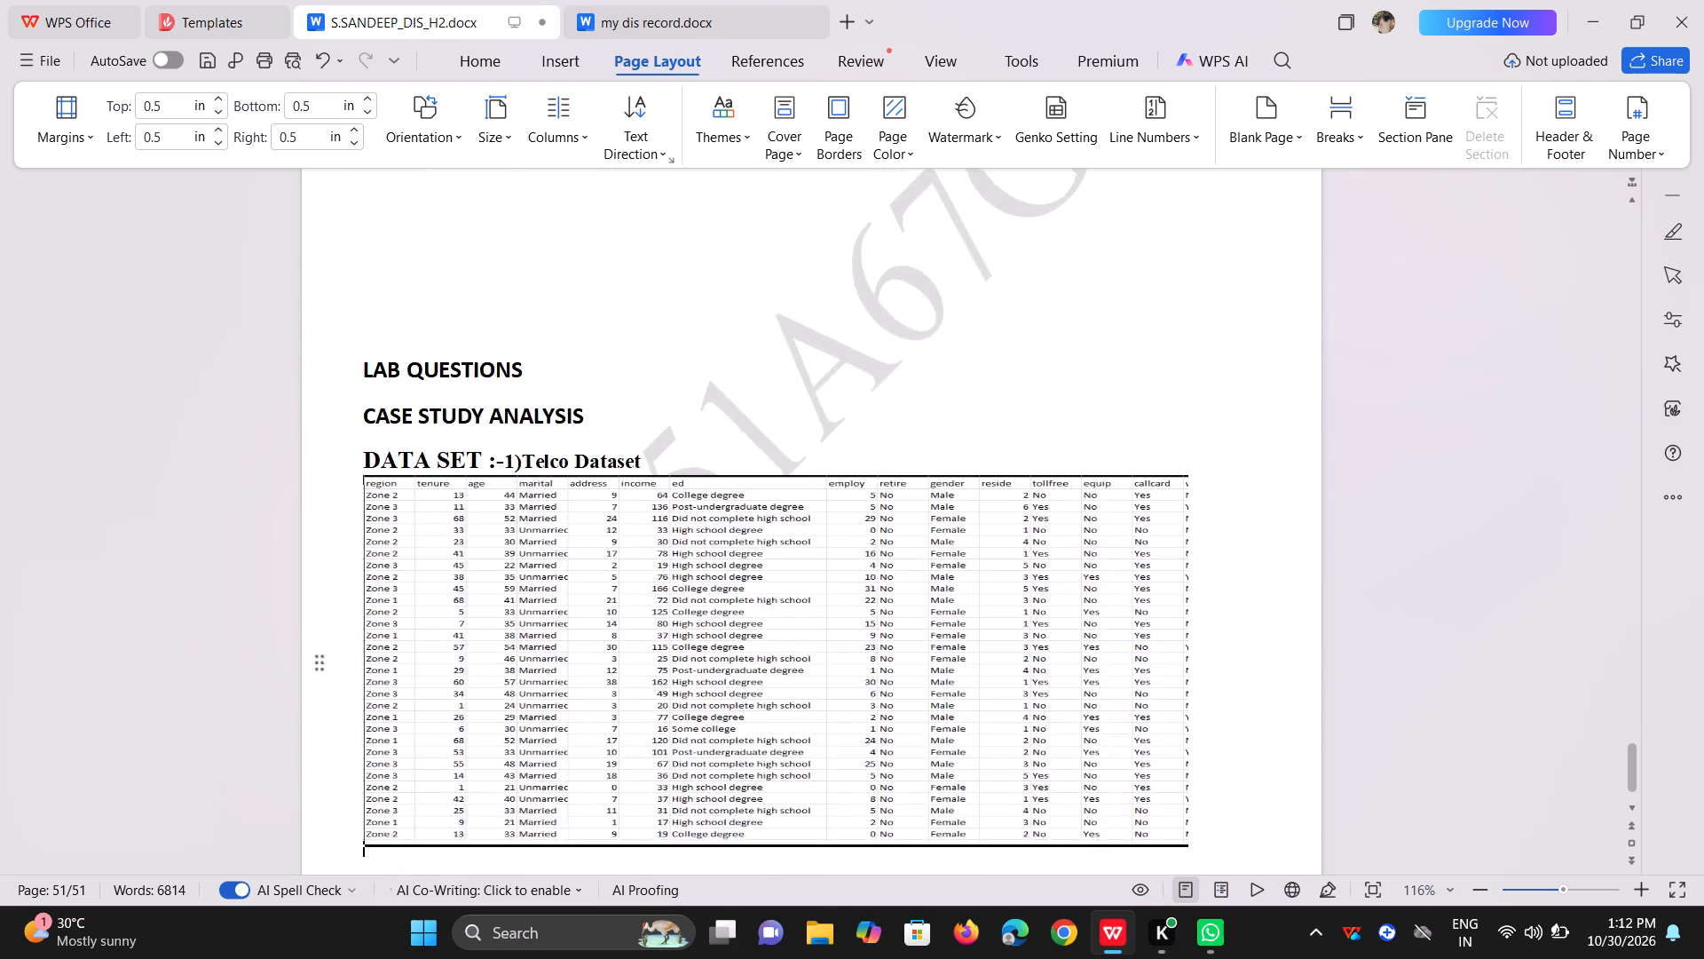
scroll(609, 512, down, 10)
scroll(609, 512, up, 3)
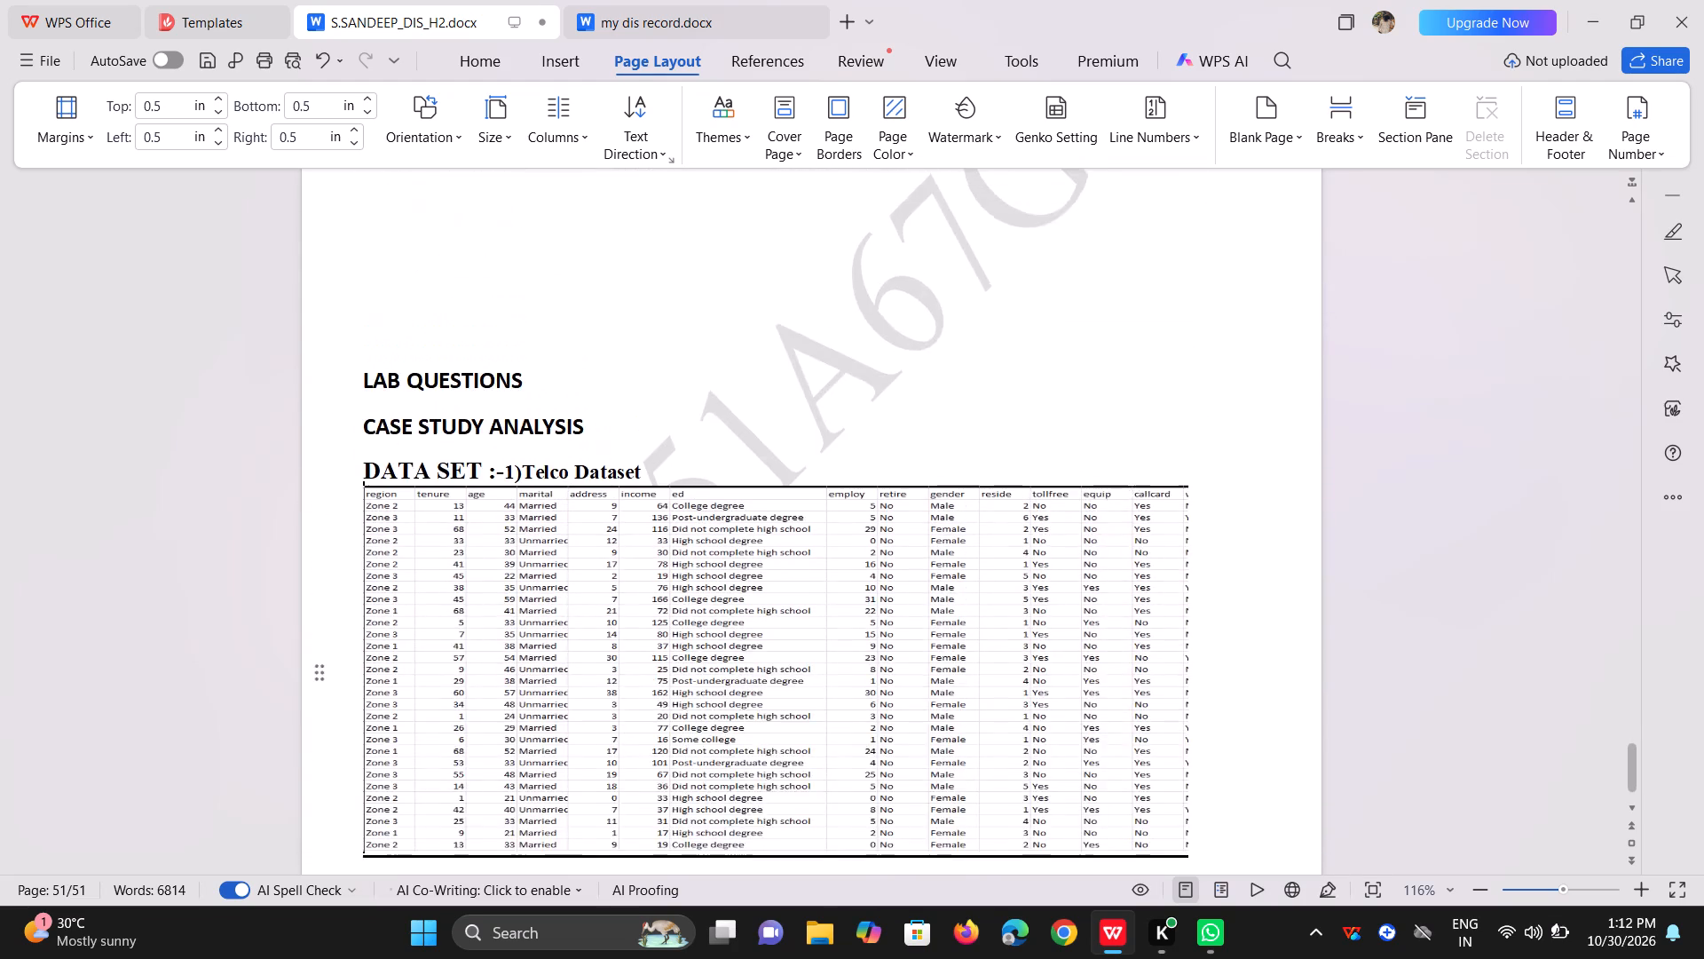
Examine the pages from the Amazon Customer Dataset lab exercise down to the Telco dataset picture.
scroll(609, 512, up, 2)
scroll(530, 439, up, 3)
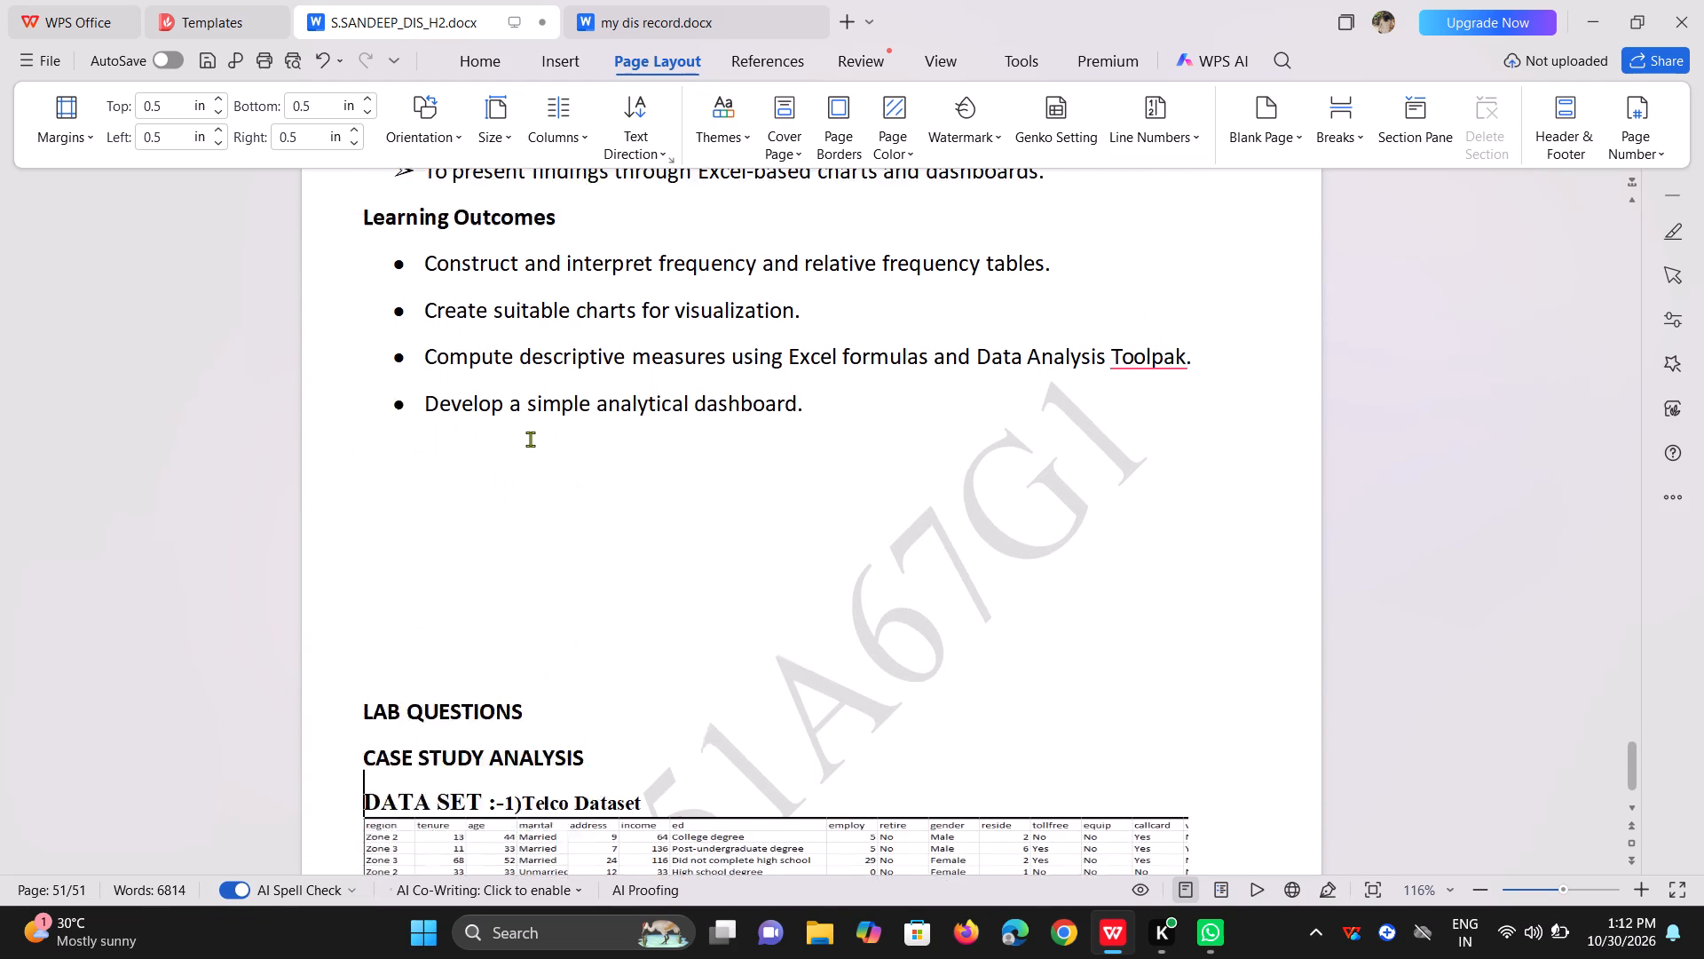
scroll(530, 439, up, 6)
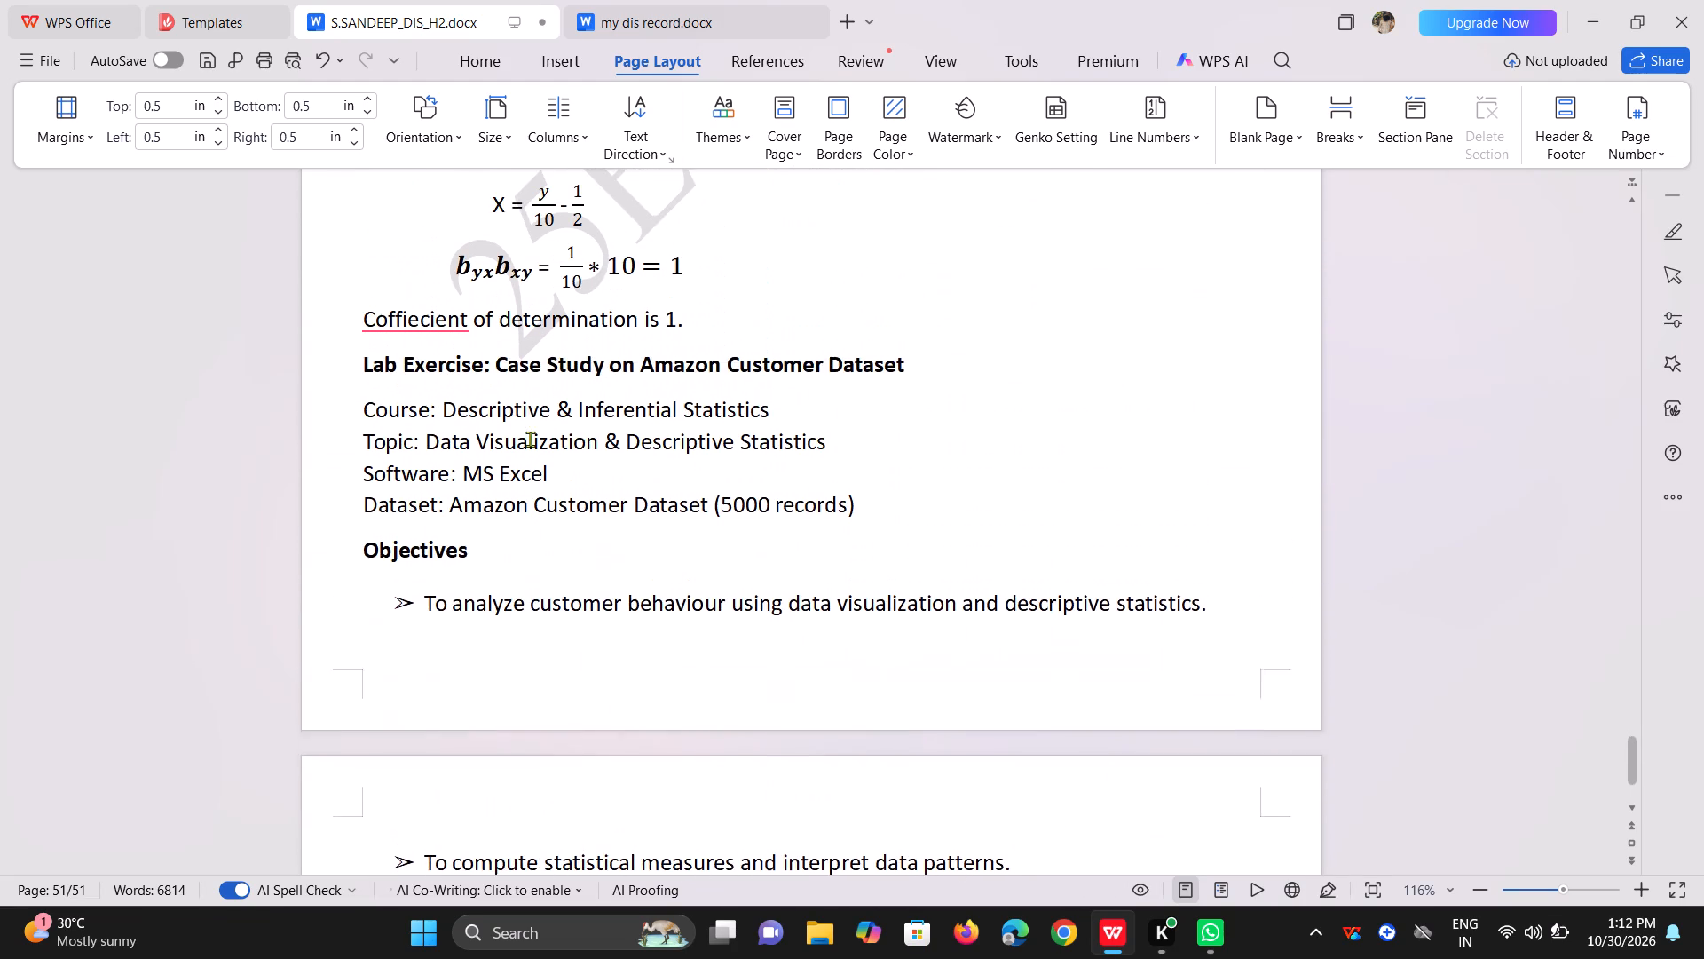
scroll(530, 439, down, 7)
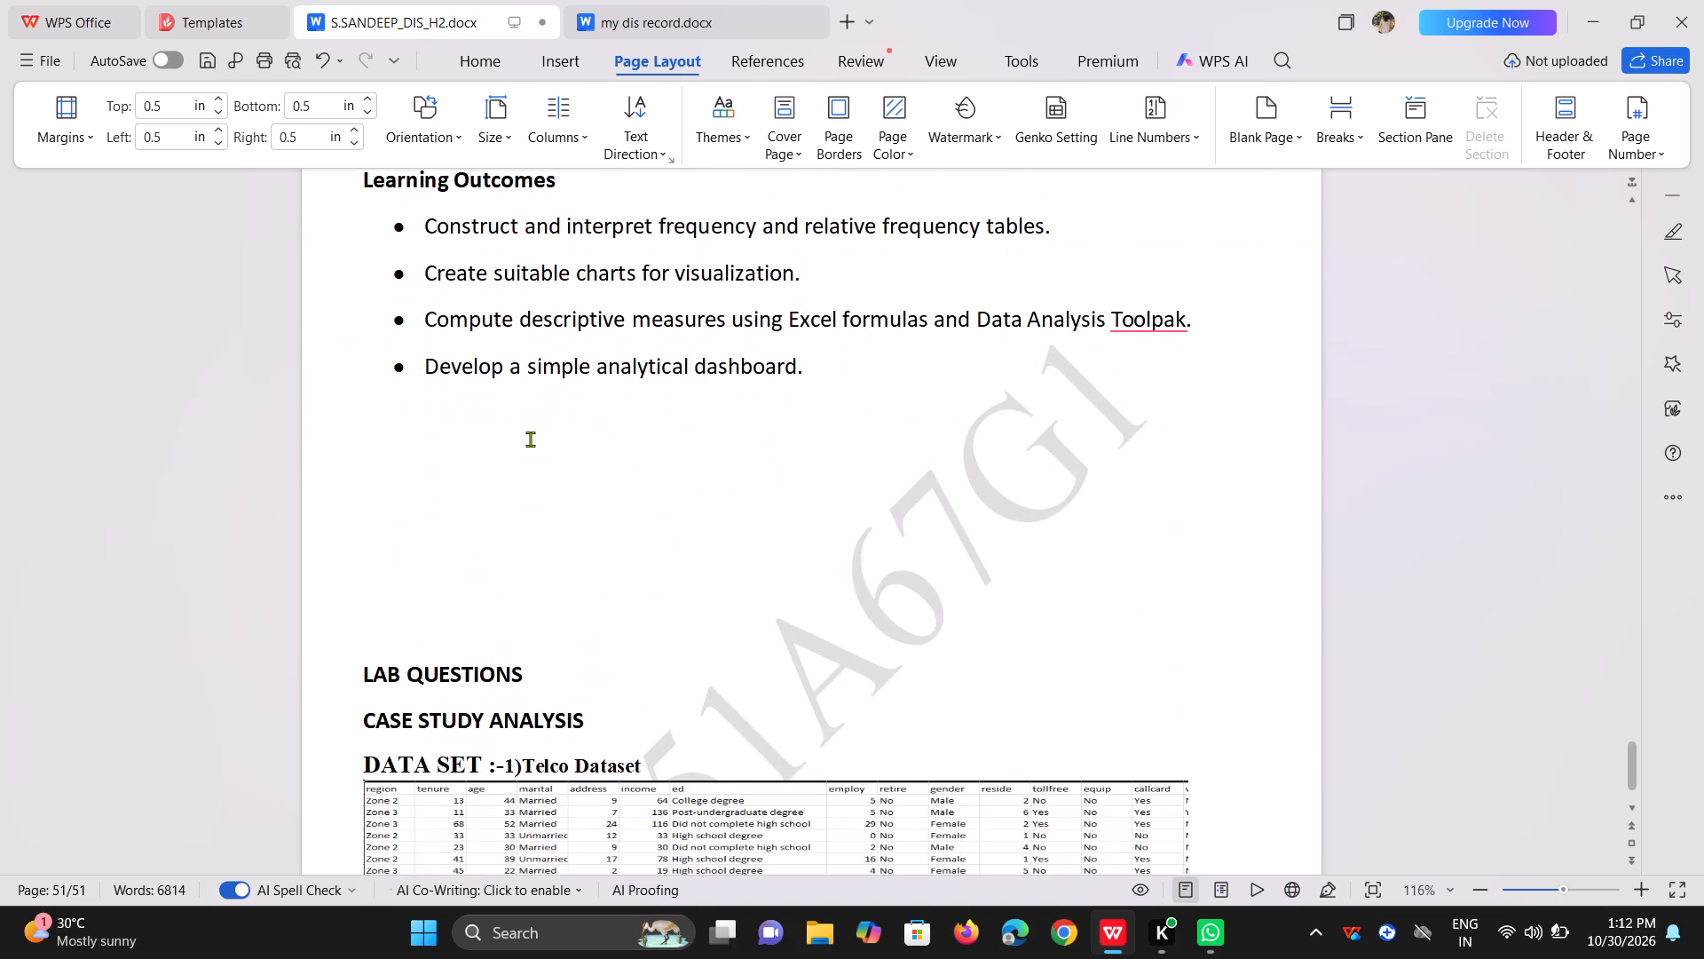
scroll(483, 573, down, 2)
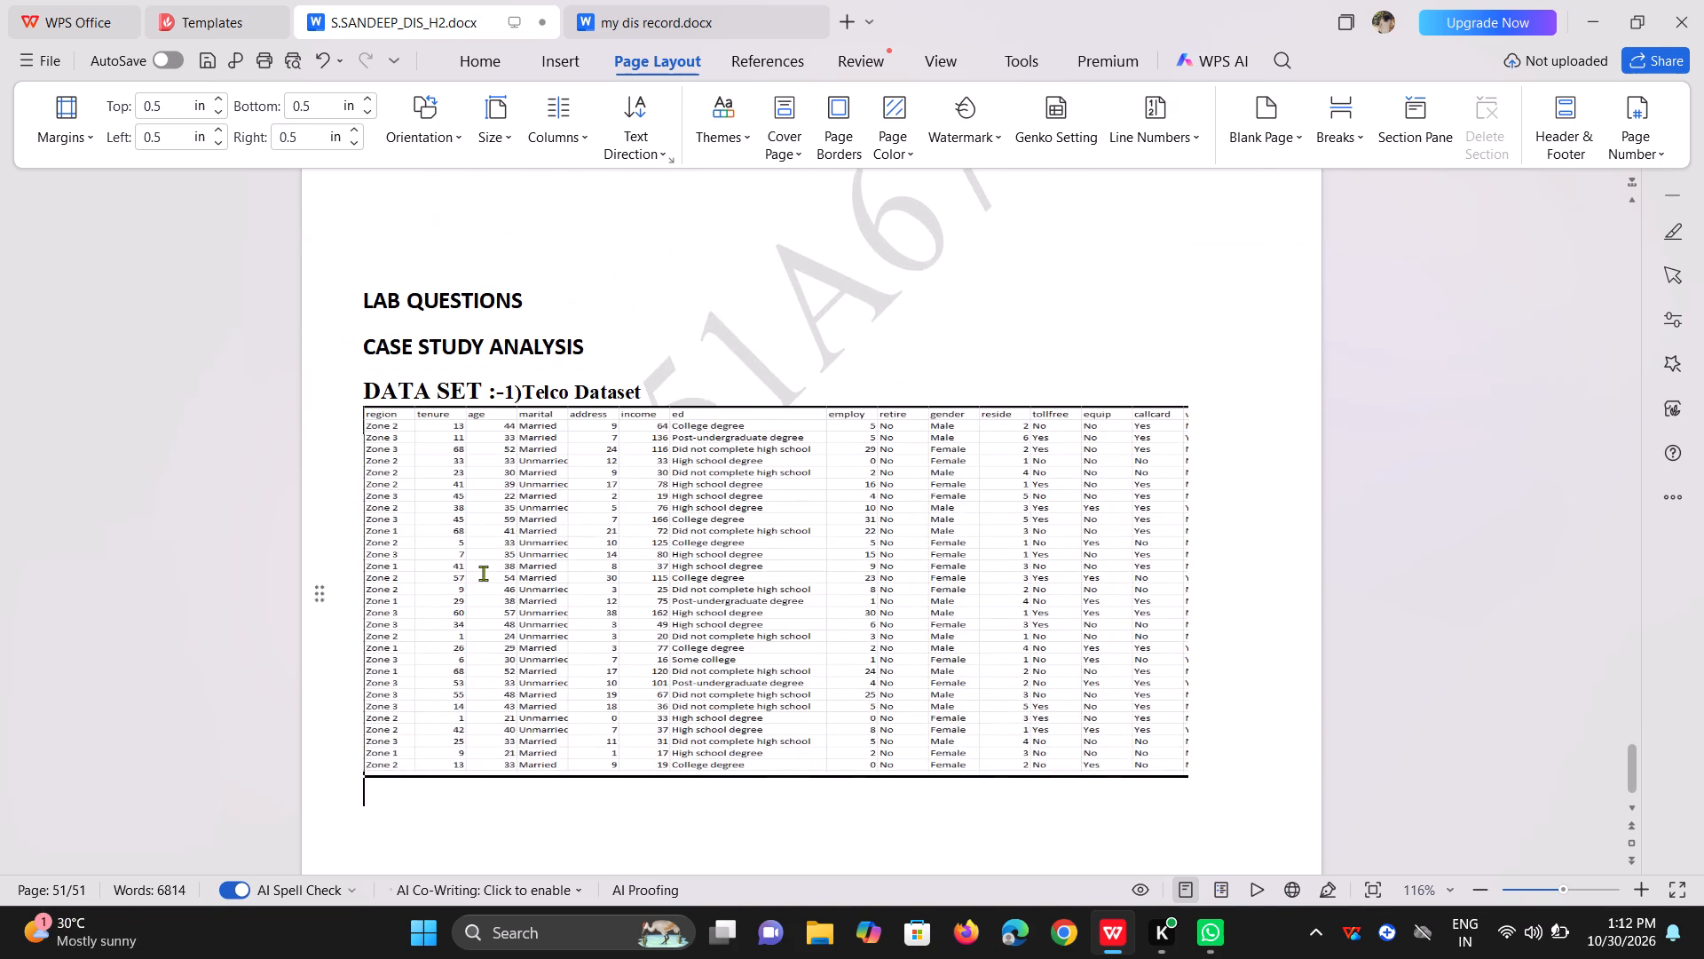
scroll(483, 573, down, 1)
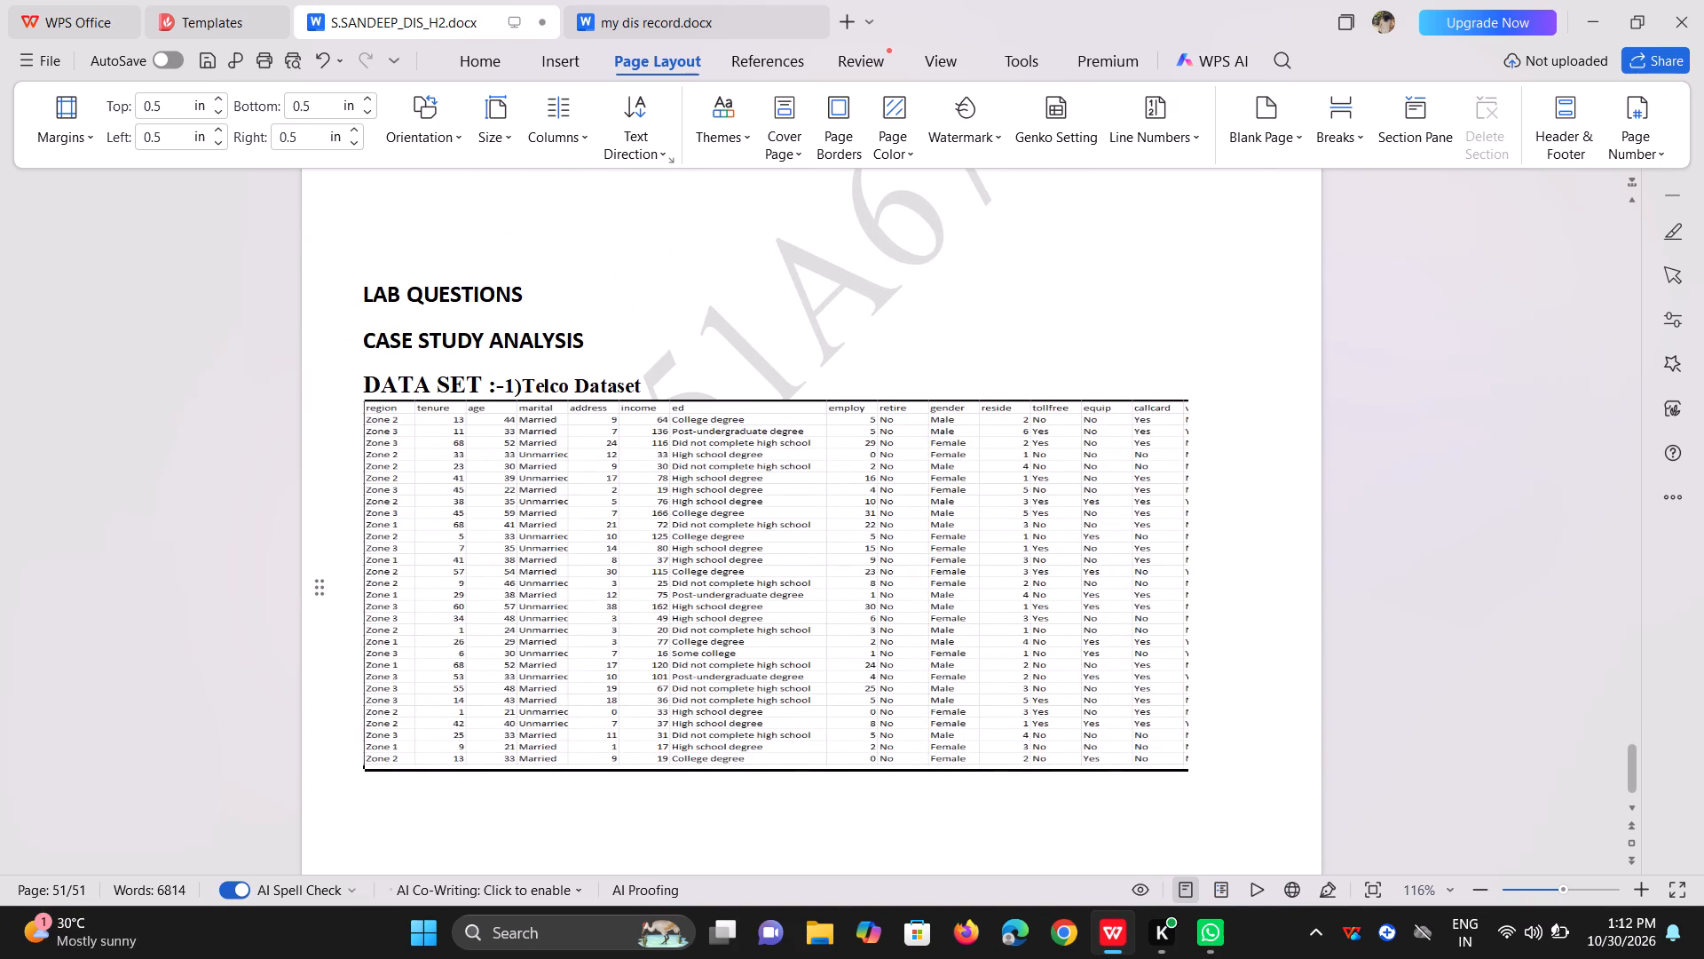
Delete the Telco dataset picture below the Telco Dataset heading.
click(461, 497)
key(Delete)
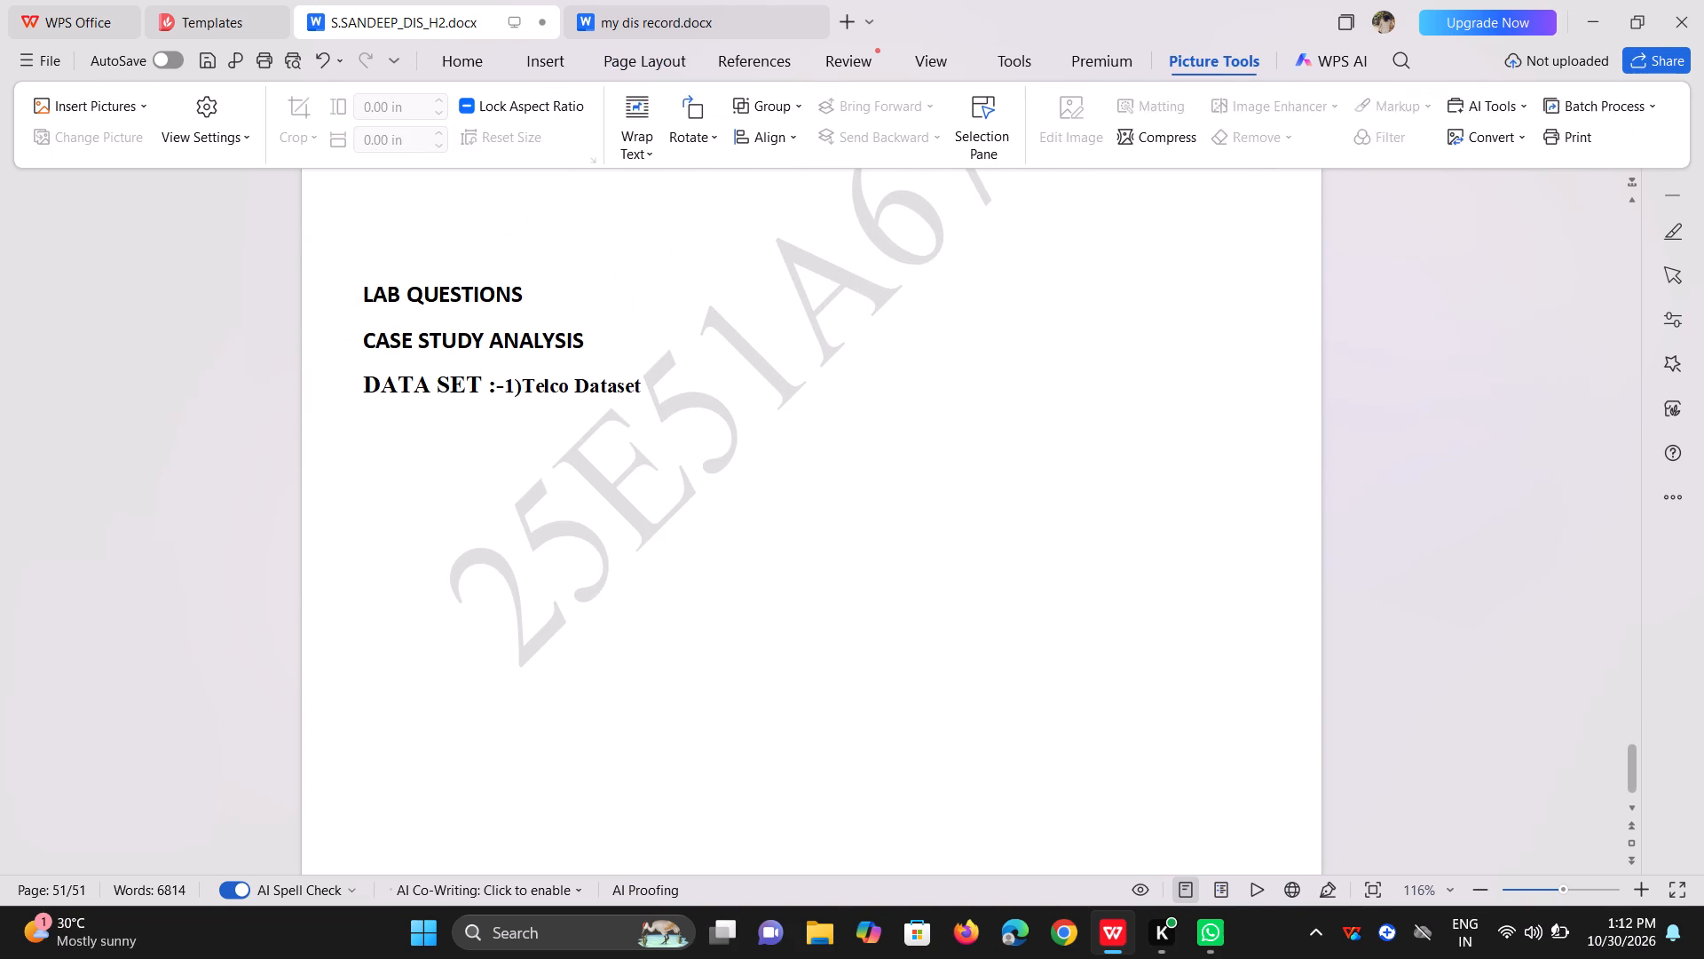
key(Delete)
Delete the DATA SET :-1)Telco Dataset, CASE STUDY ANALYSIS and LAB QUESTIONS heading lines below the Learning Outcomes list.
key(BackSpace)
key(BackSpace)
key(BackSpace)
key(BackSpace)
key(BackSpace)
key(BackSpace)
key(BackSpace)
key(BackSpace)
key(BackSpace)
key(BackSpace)
key(BackSpace)
key(BackSpace)
key(BackSpace)
key(BackSpace)
key(BackSpace)
key(BackSpace)
key(BackSpace)
key(BackSpace)
key(BackSpace)
key(BackSpace)
key(BackSpace)
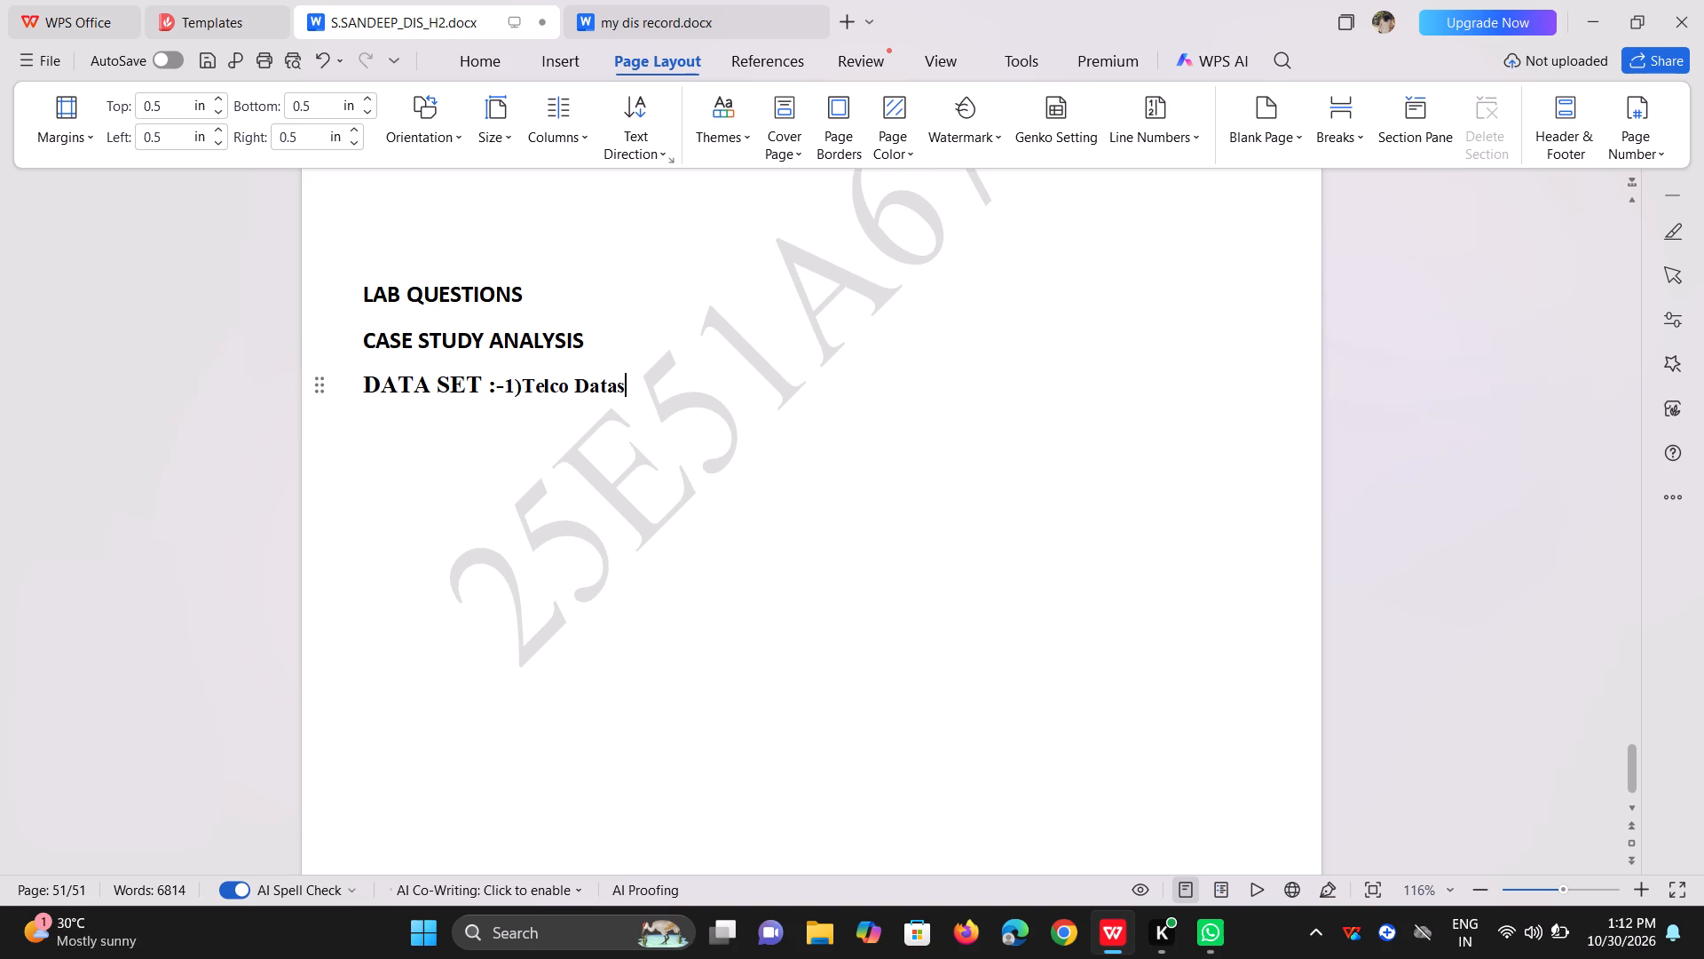
key(BackSpace)
key(BackSpace)
key(BackSpace)
key(BackSpace)
key(BackSpace)
key(BackSpace)
key(BackSpace)
key(BackSpace)
key(BackSpace)
key(BackSpace)
key(BackSpace)
key(BackSpace)
key(BackSpace)
key(BackSpace)
key(BackSpace)
key(BackSpace)
key(BackSpace)
key(BackSpace)
key(BackSpace)
key(BackSpace)
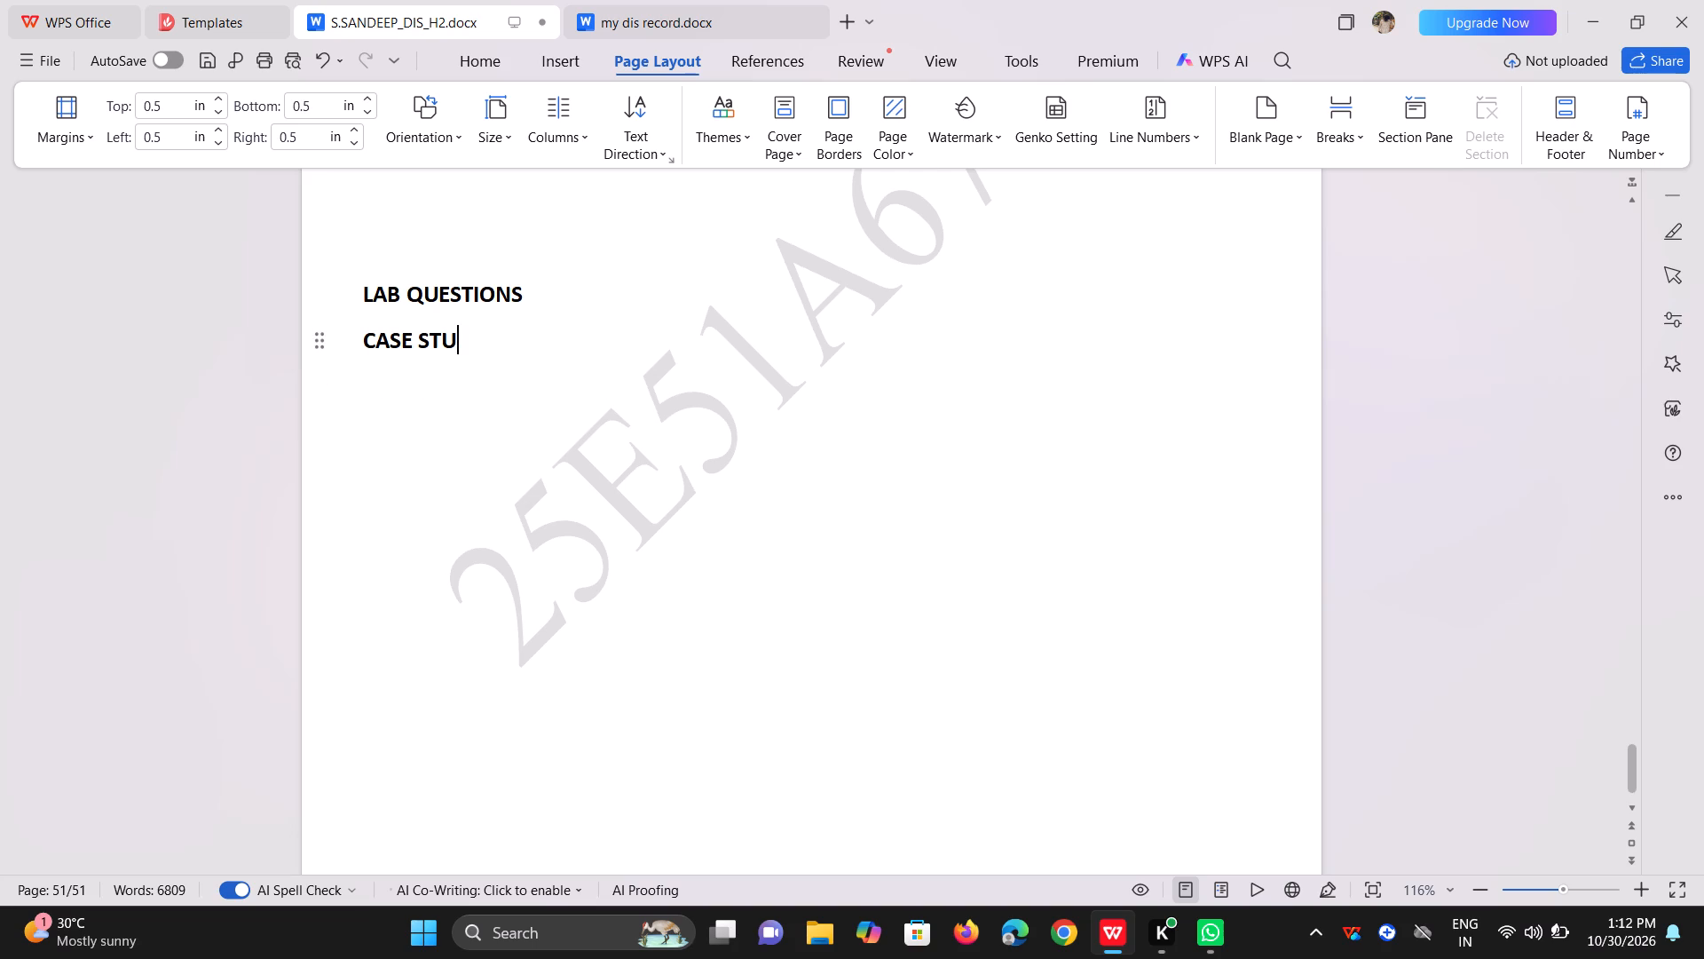
Add blank lines below the Learning Outcomes list until a new page begins, and remove the surplus lines at its top.
scroll(461, 497, up, 1)
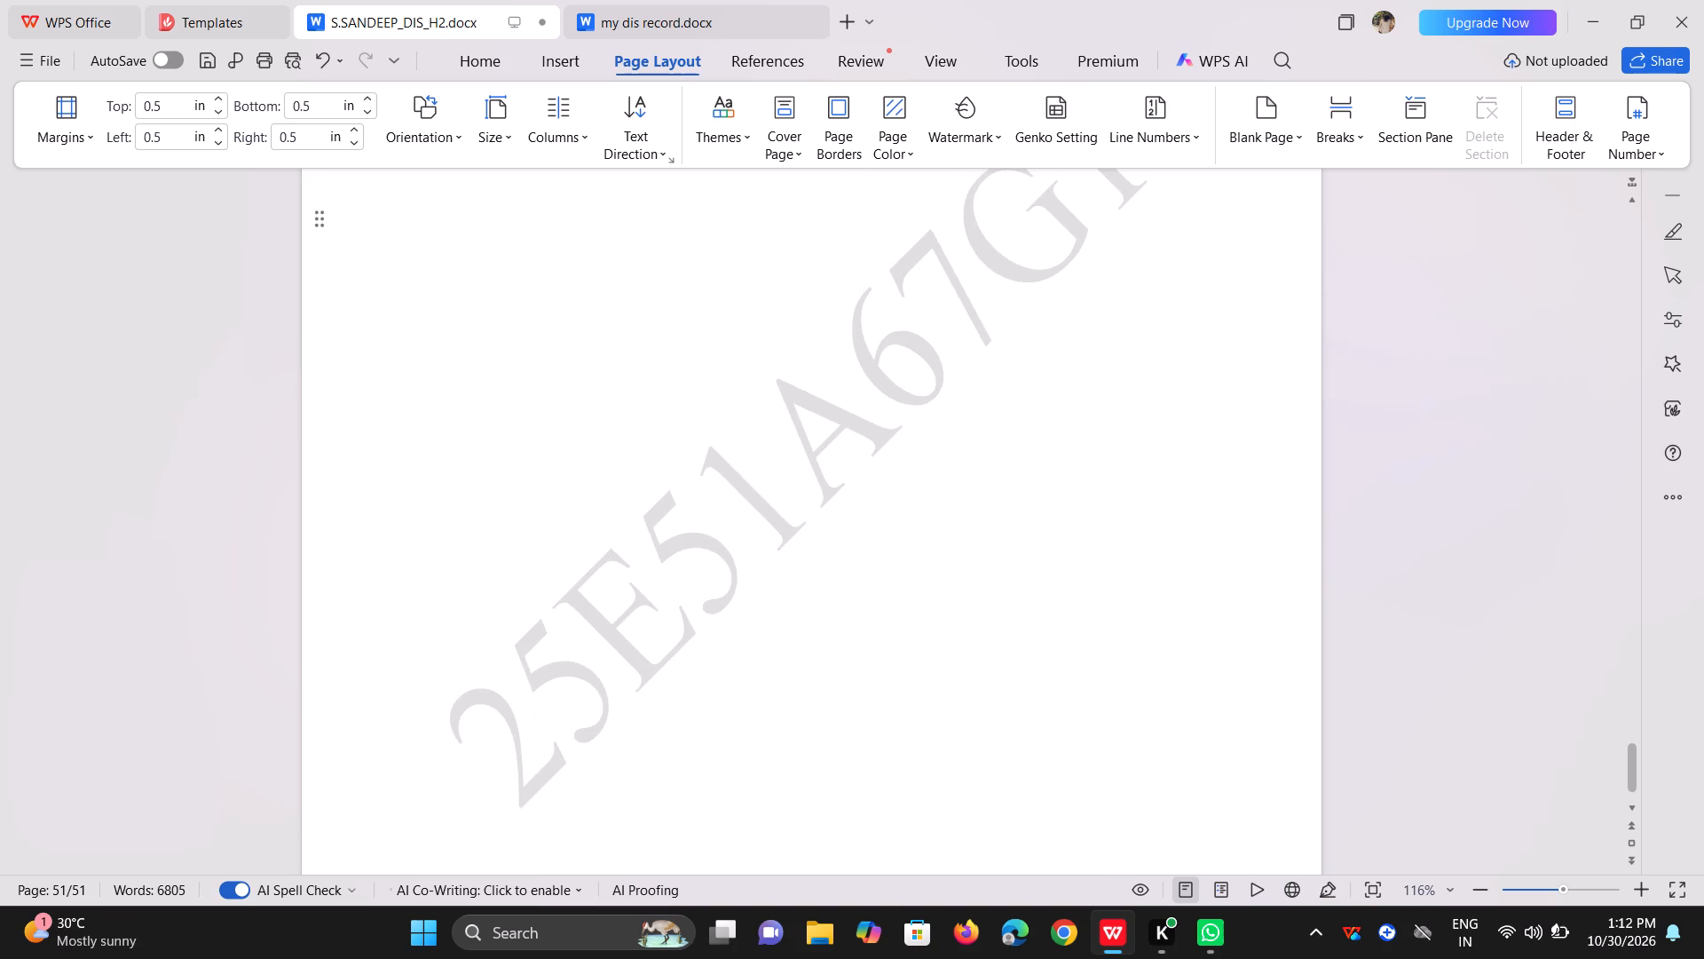
scroll(461, 497, up, 1)
scroll(461, 497, down, 9)
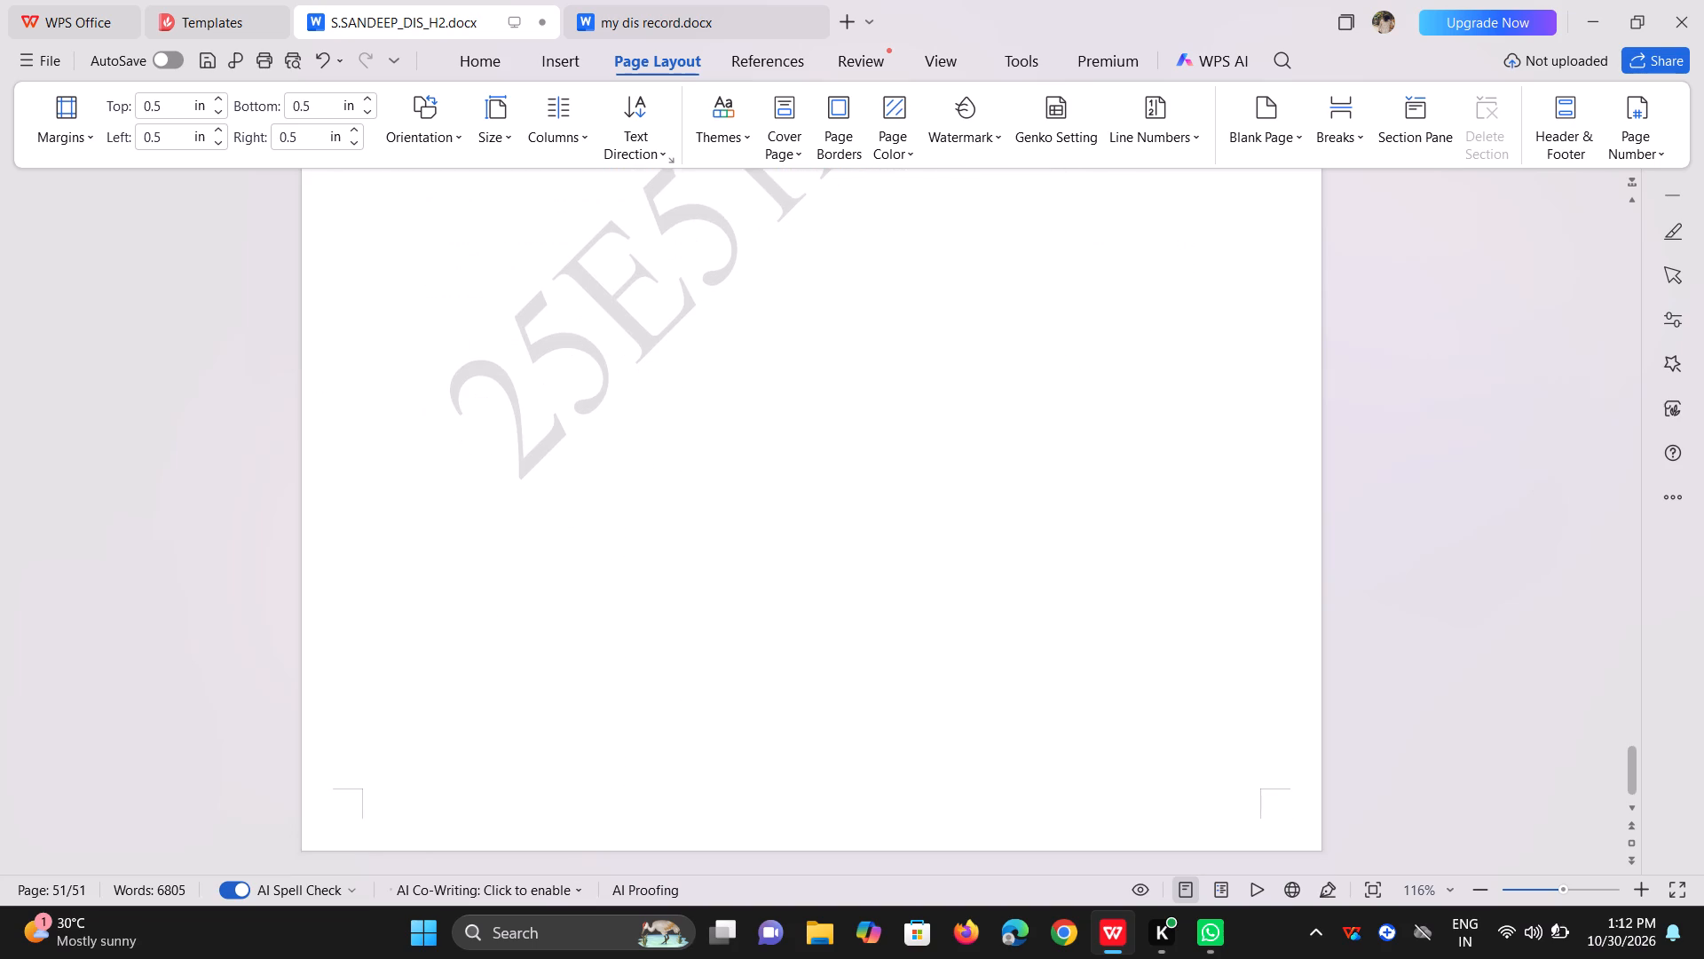
double_click(470, 691)
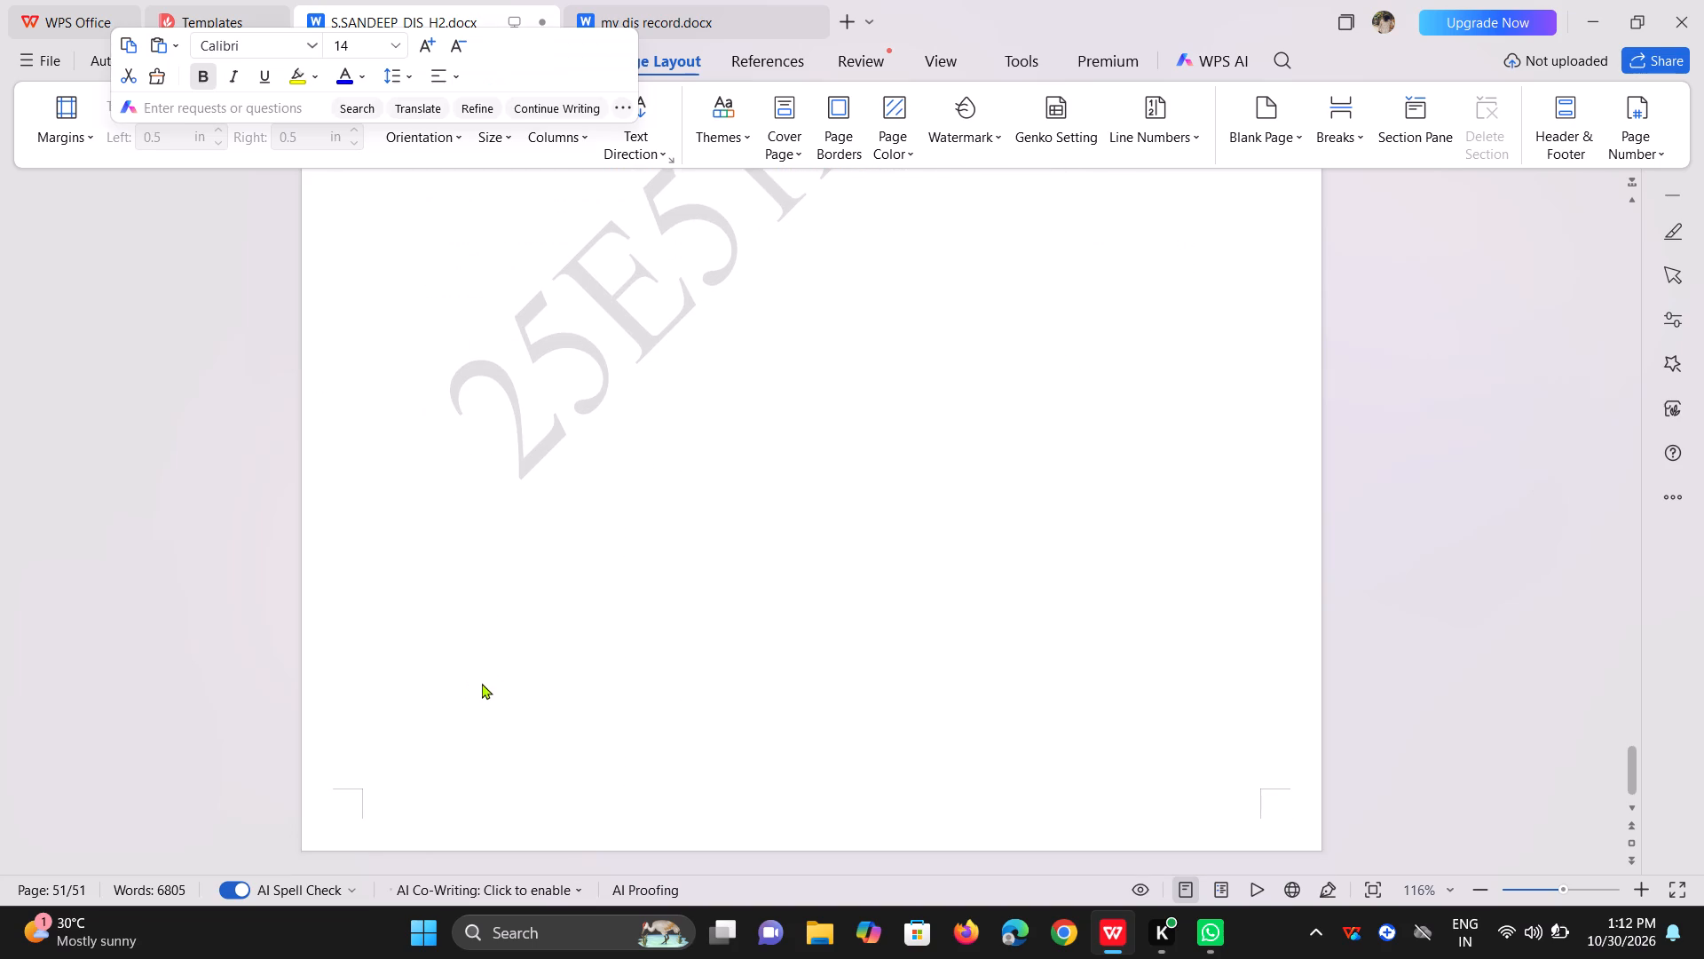
double_click(491, 677)
key(Return)
key(Return)
key(Return)
key(Return)
key(Return)
key(Return)
key(Return)
key(Return)
key(Return)
key(Return)
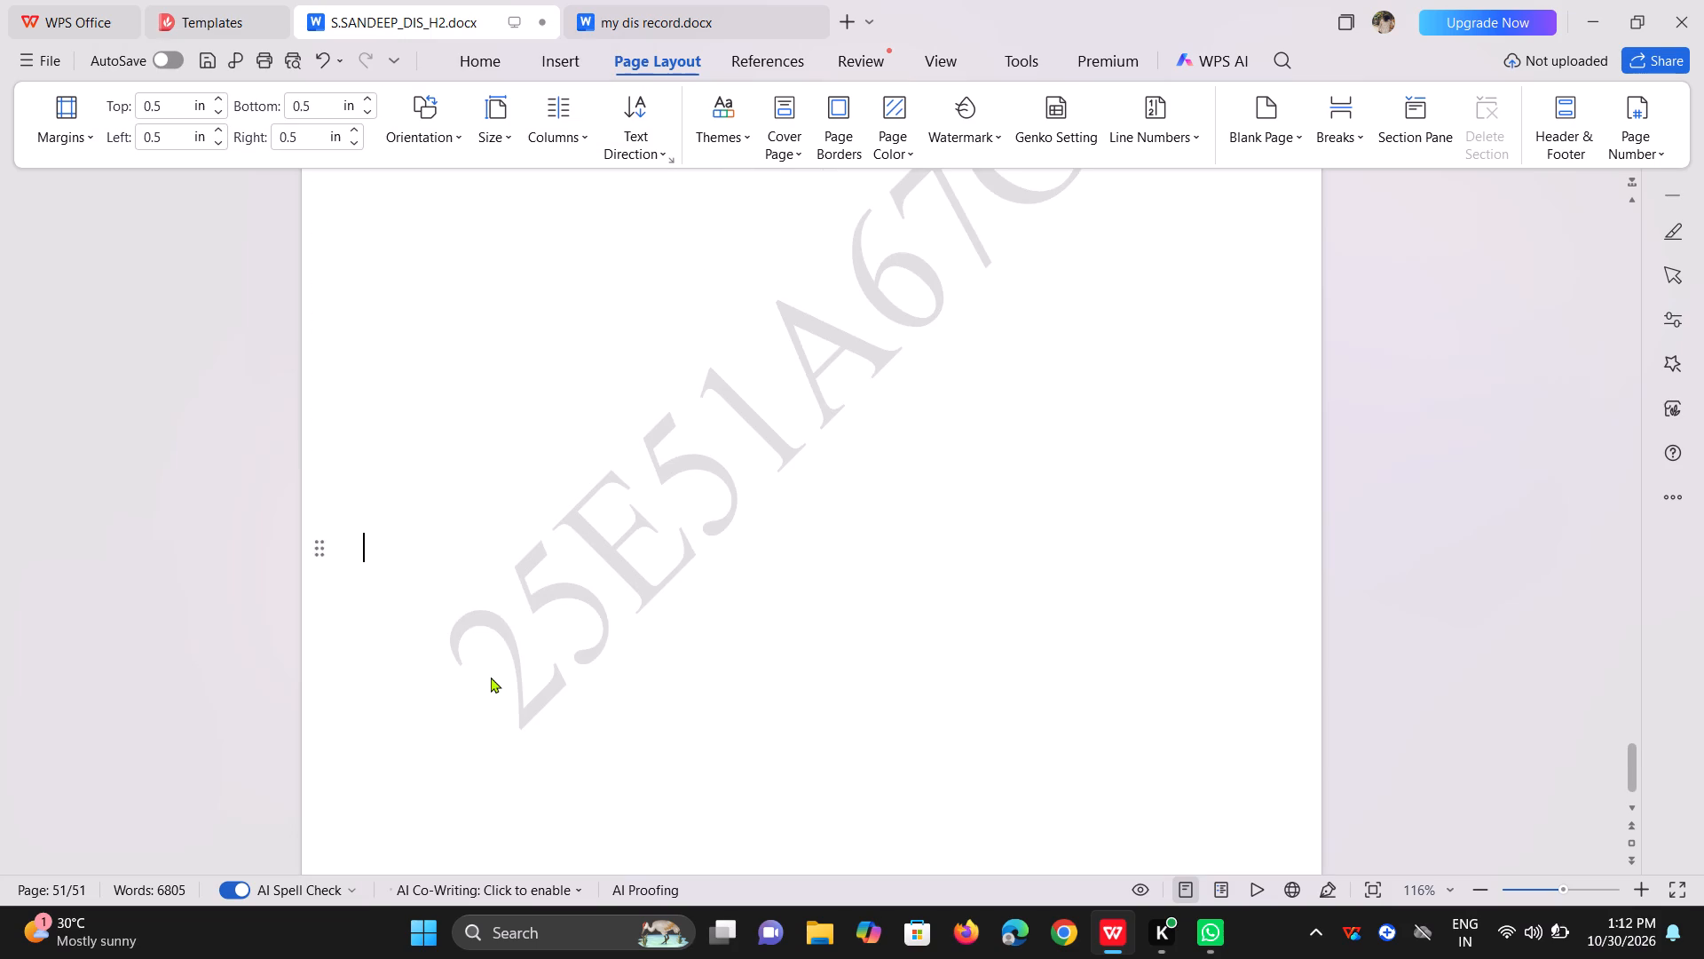
key(Return)
scroll(491, 677, up, 5)
scroll(491, 677, down, 7)
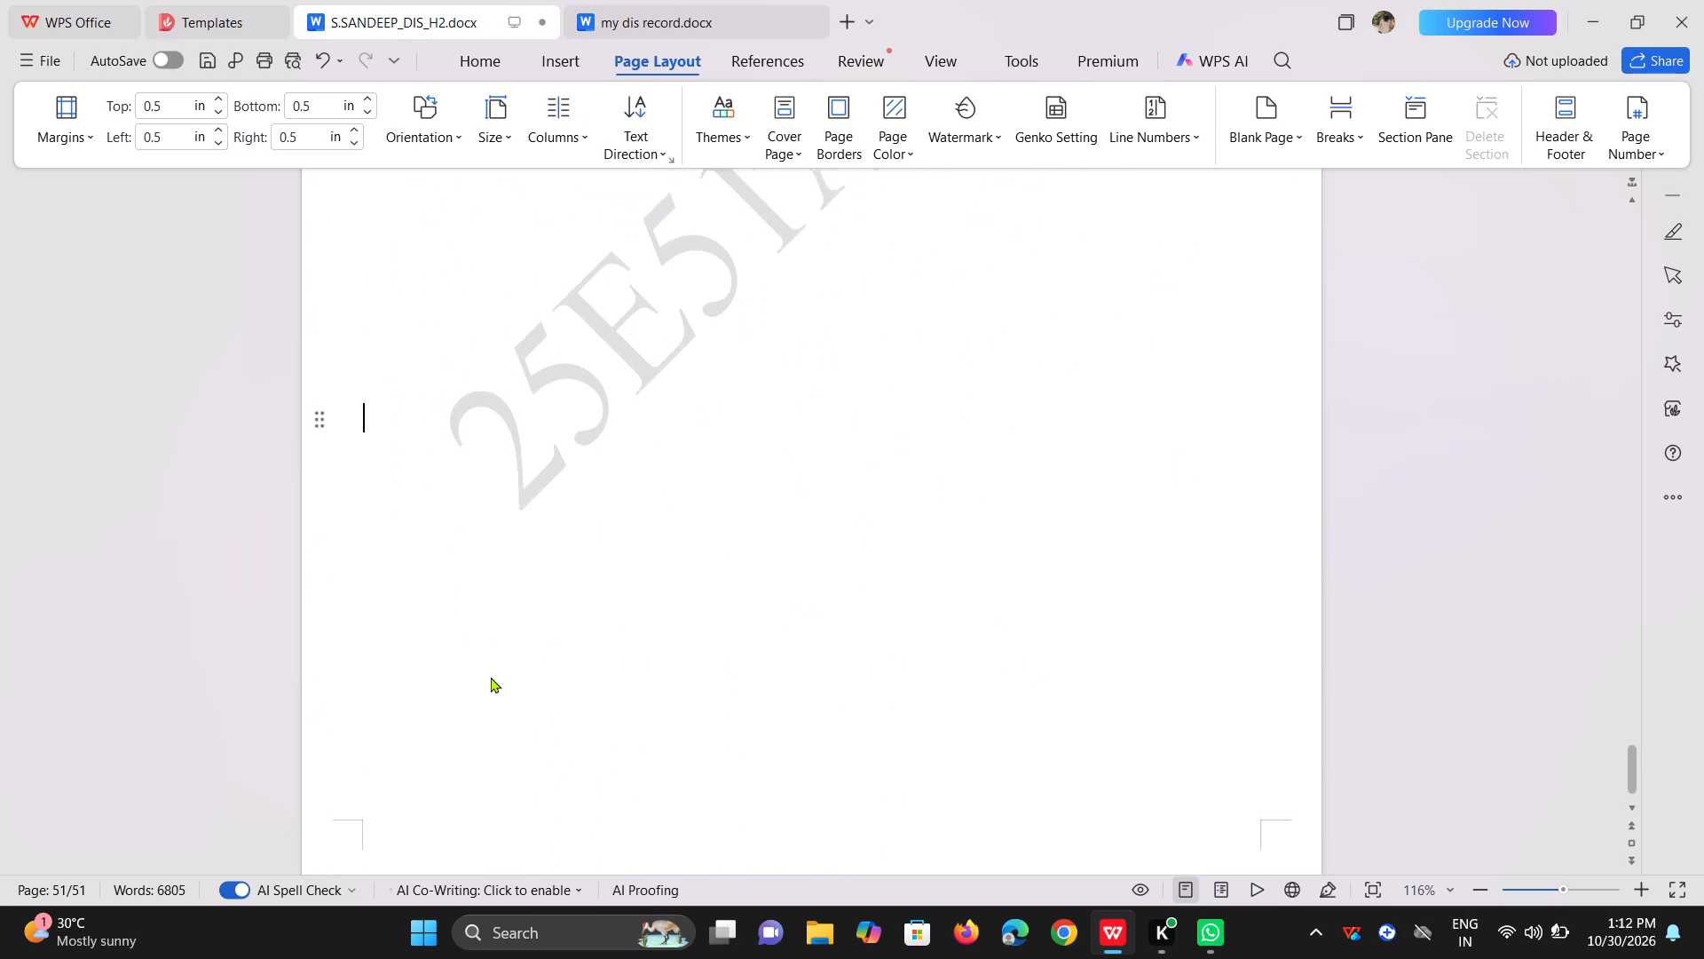
scroll(491, 677, down, 2)
key(Return)
key(Return)
key(Return)
key(Return)
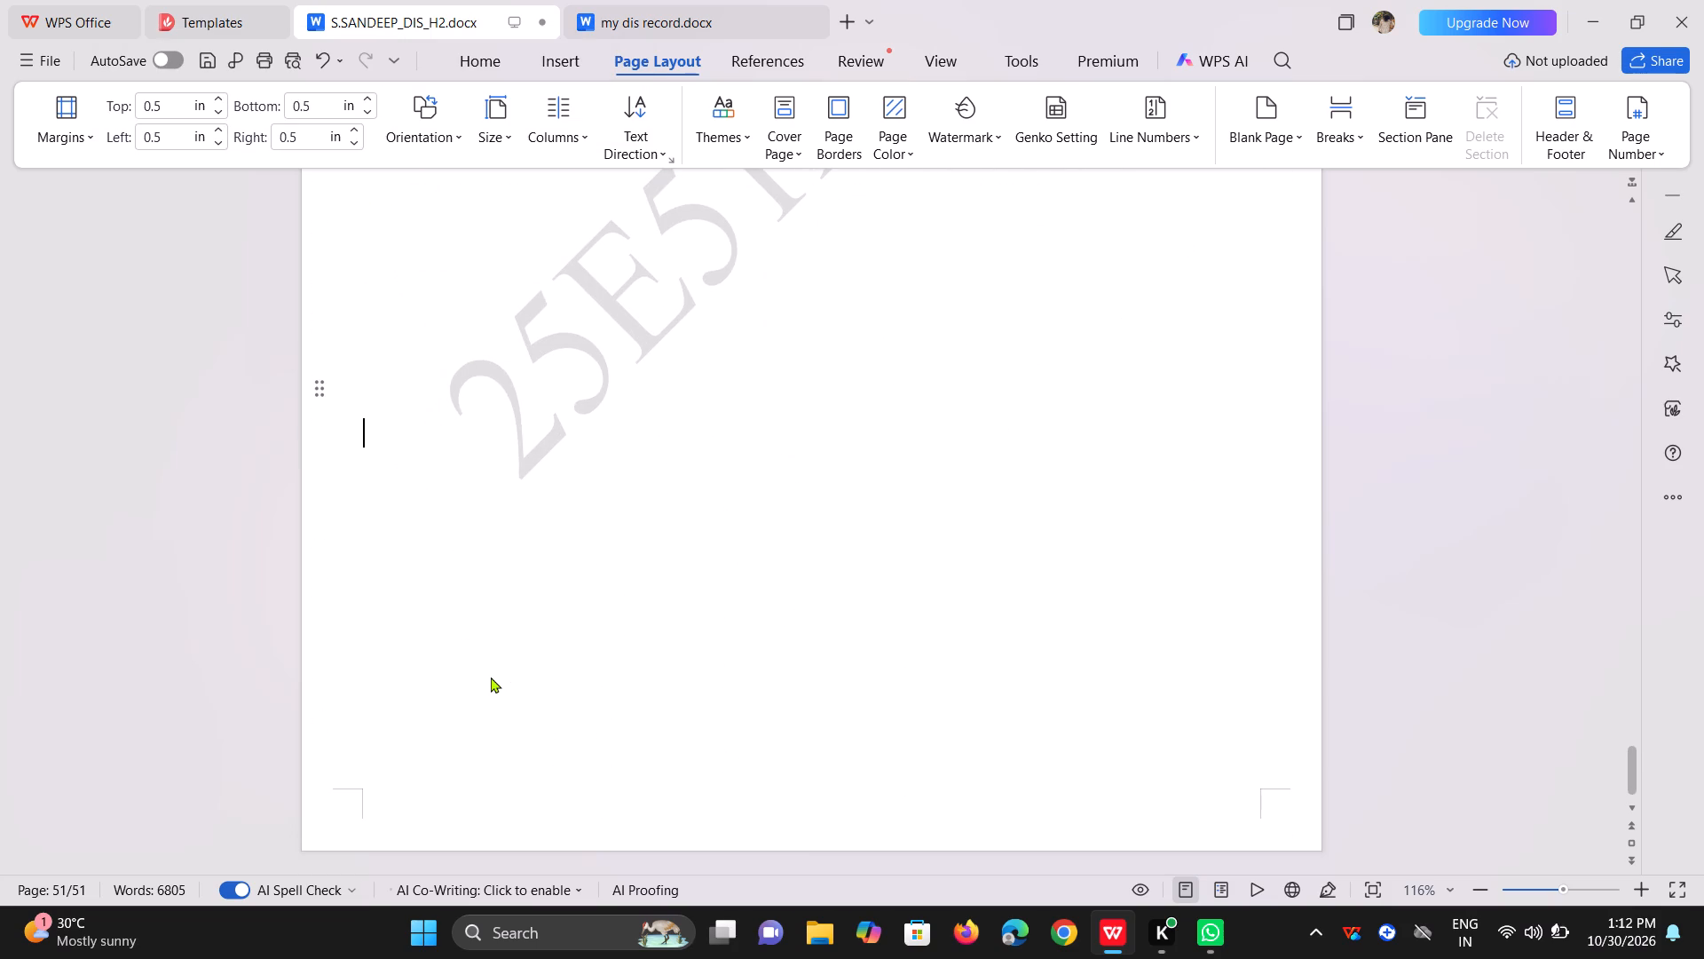
key(Return)
key(Return)
key(Return)
key(Return)
key(Return)
key(Return)
key(Return)
key(Return)
key(Return)
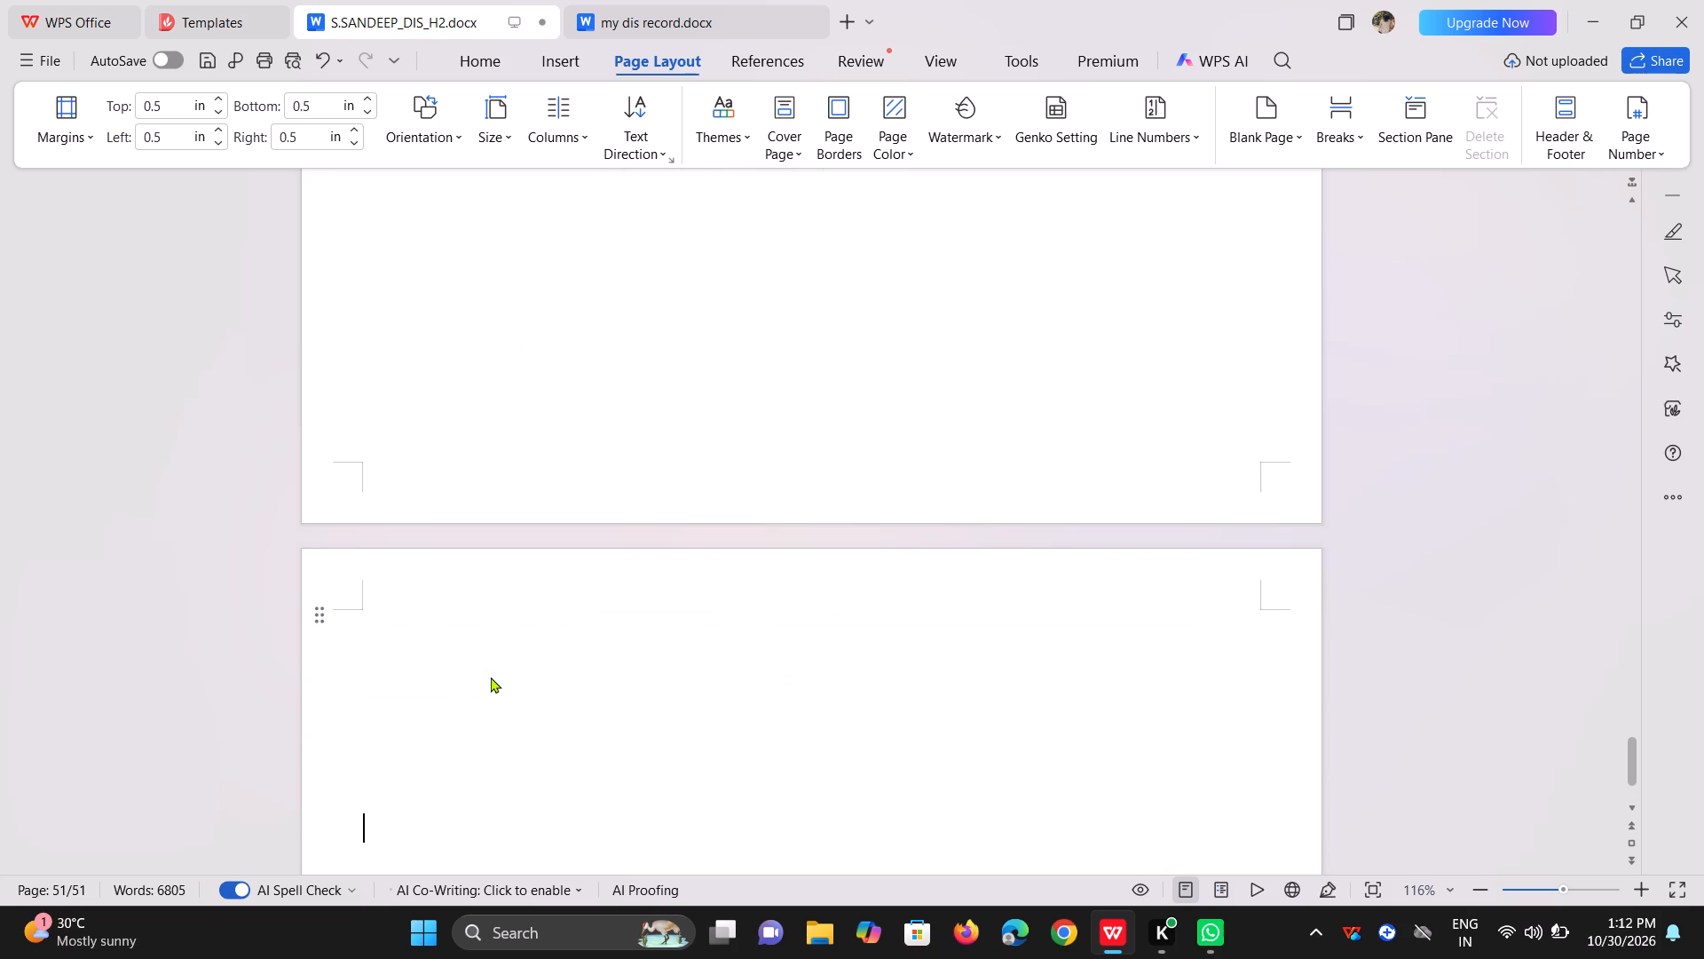
key(BackSpace)
key(BackSpace)
key(BackSpace)
key(BackSpace)
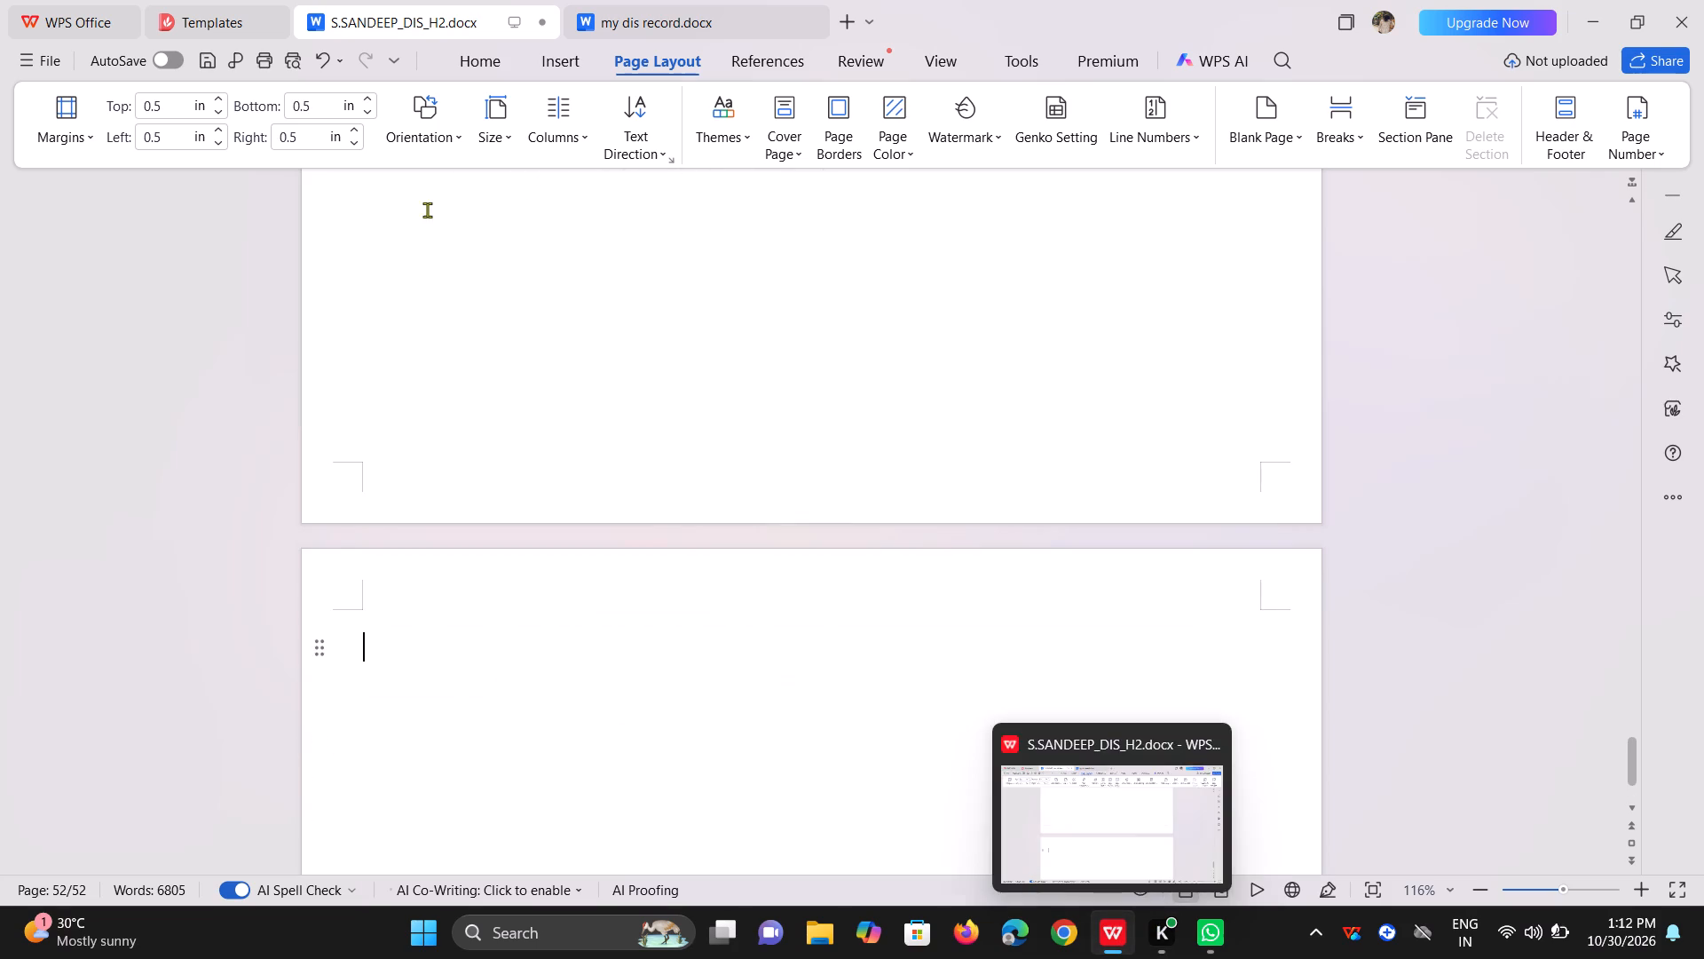
Switch to my dis record.docx and examine the Telco and Mtcars case study pages and the pages just before and after them.
click(663, 5)
scroll(713, 304, up, 3)
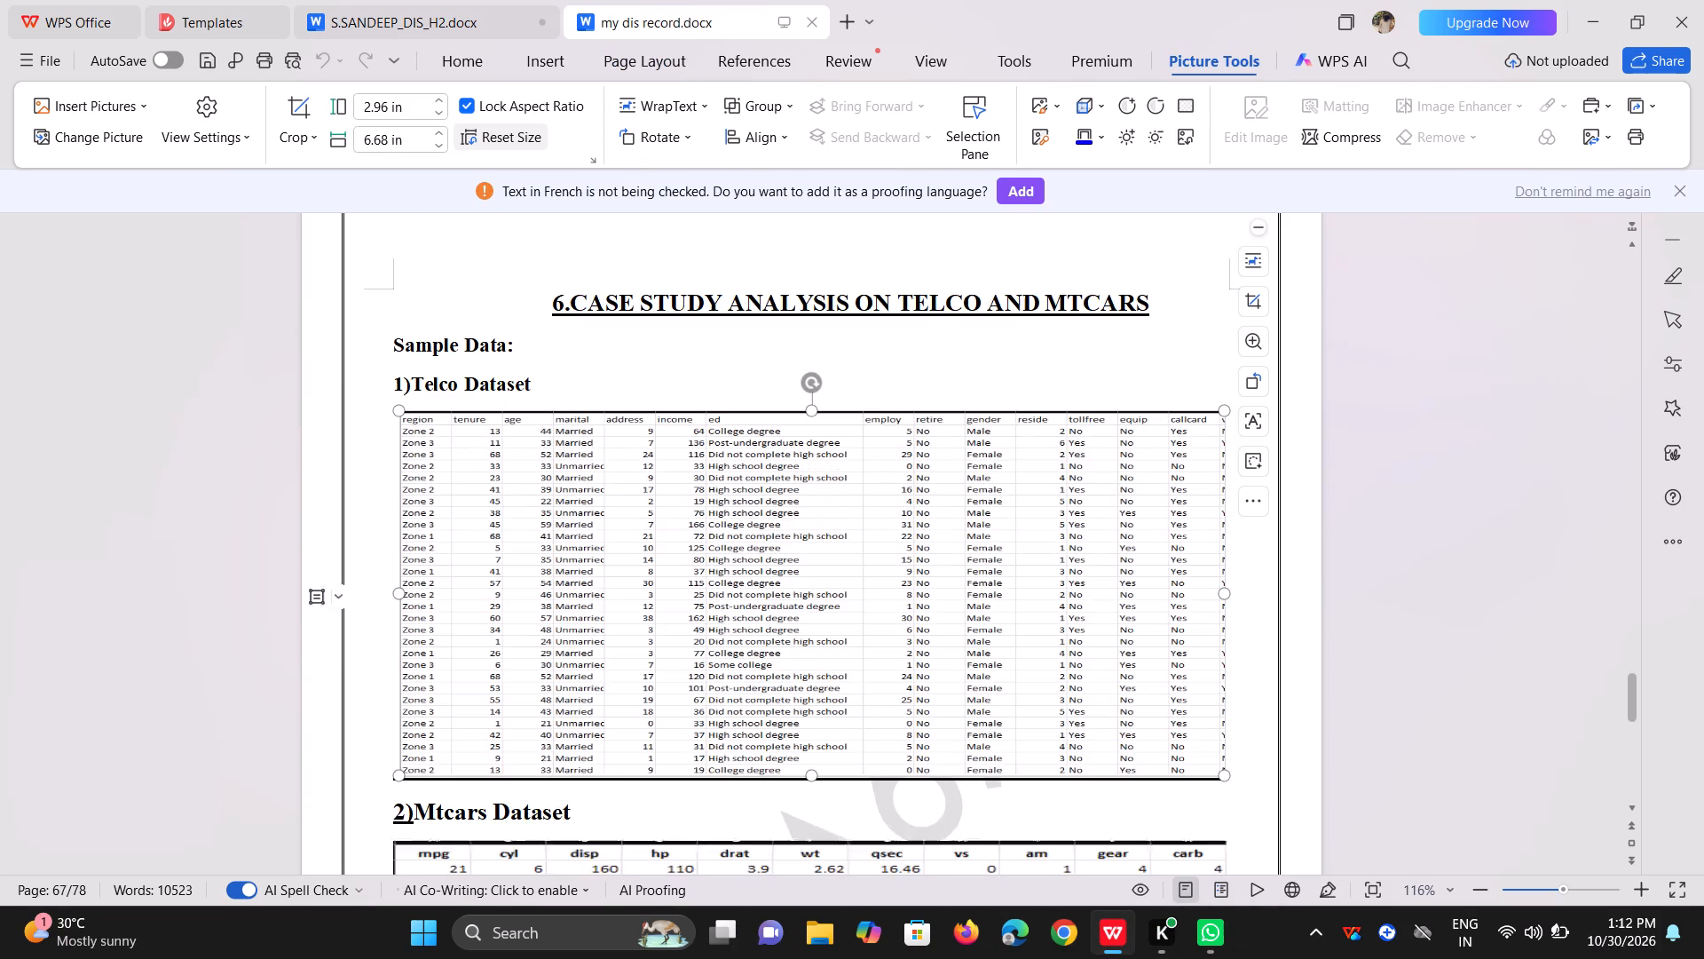
scroll(713, 304, up, 1)
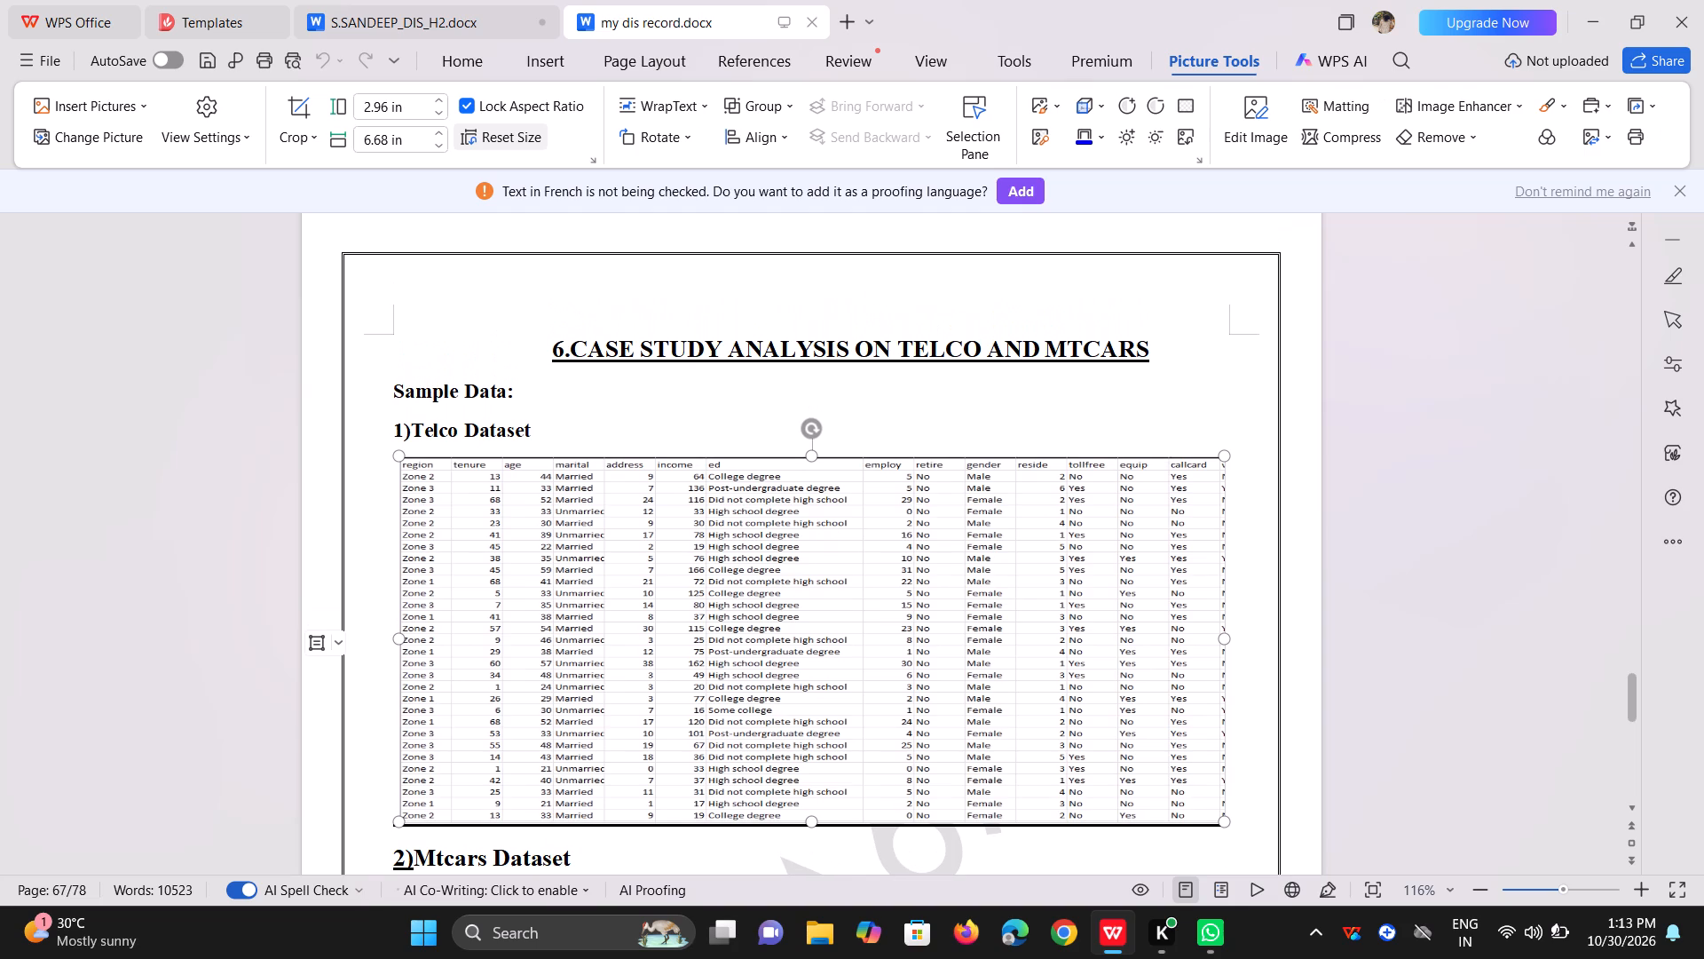
scroll(713, 304, up, 3)
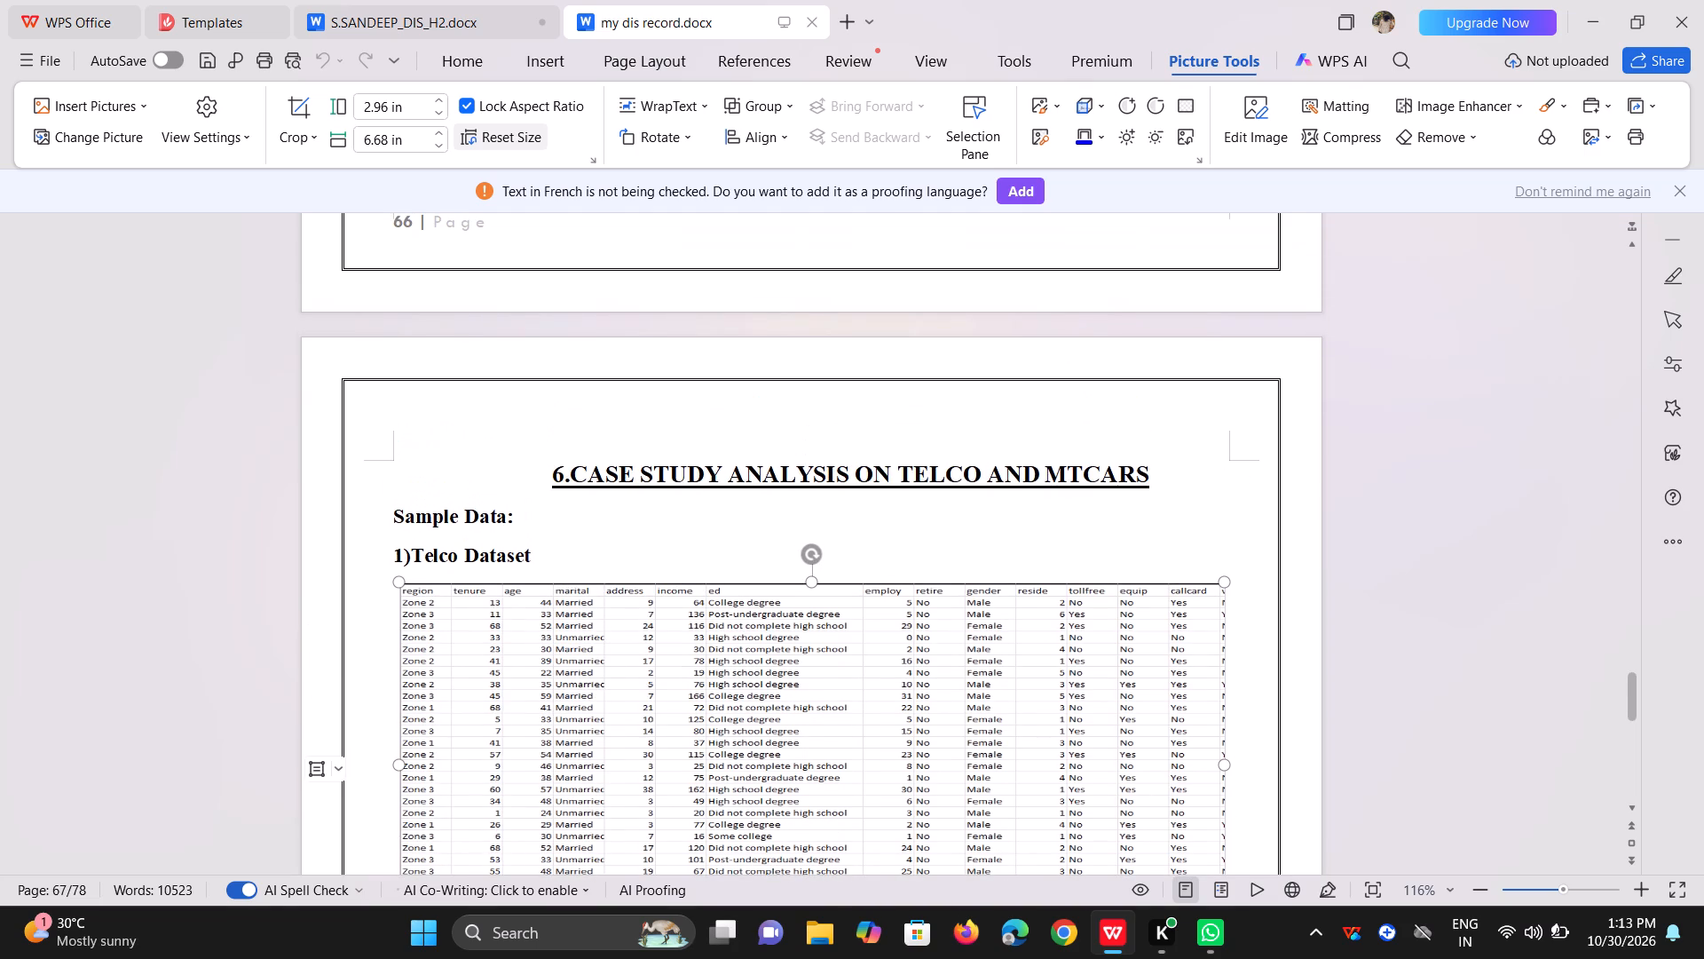
scroll(713, 304, up, 4)
scroll(713, 304, down, 1)
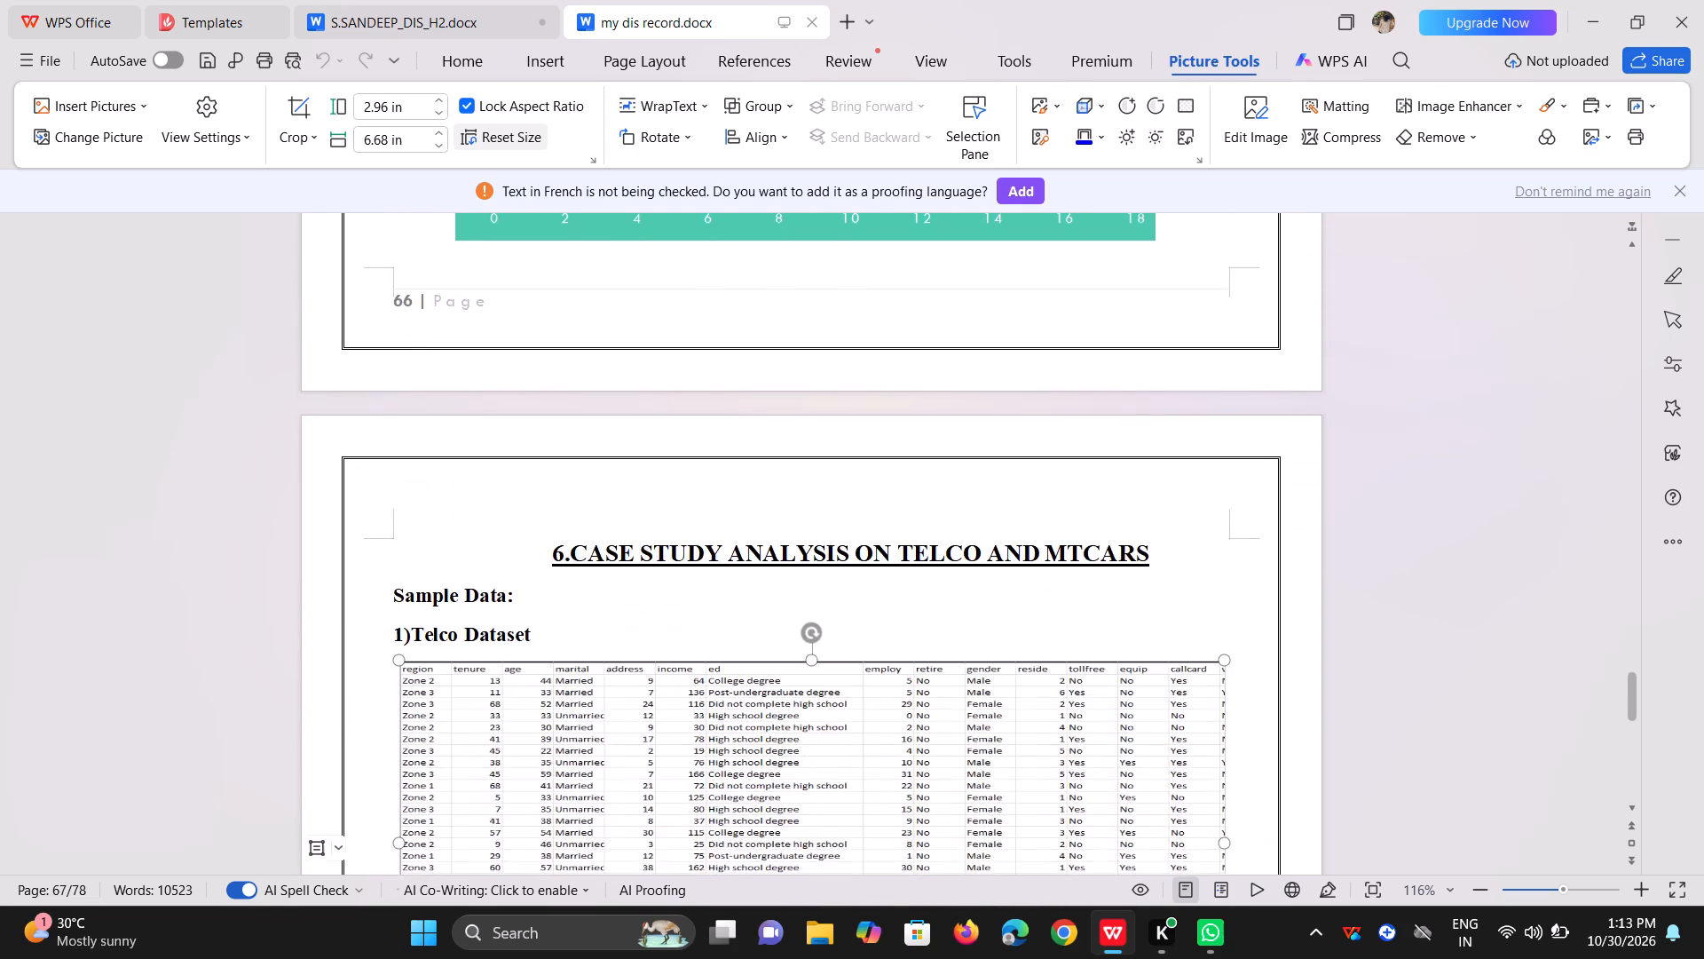
scroll(713, 304, down, 6)
scroll(713, 304, up, 11)
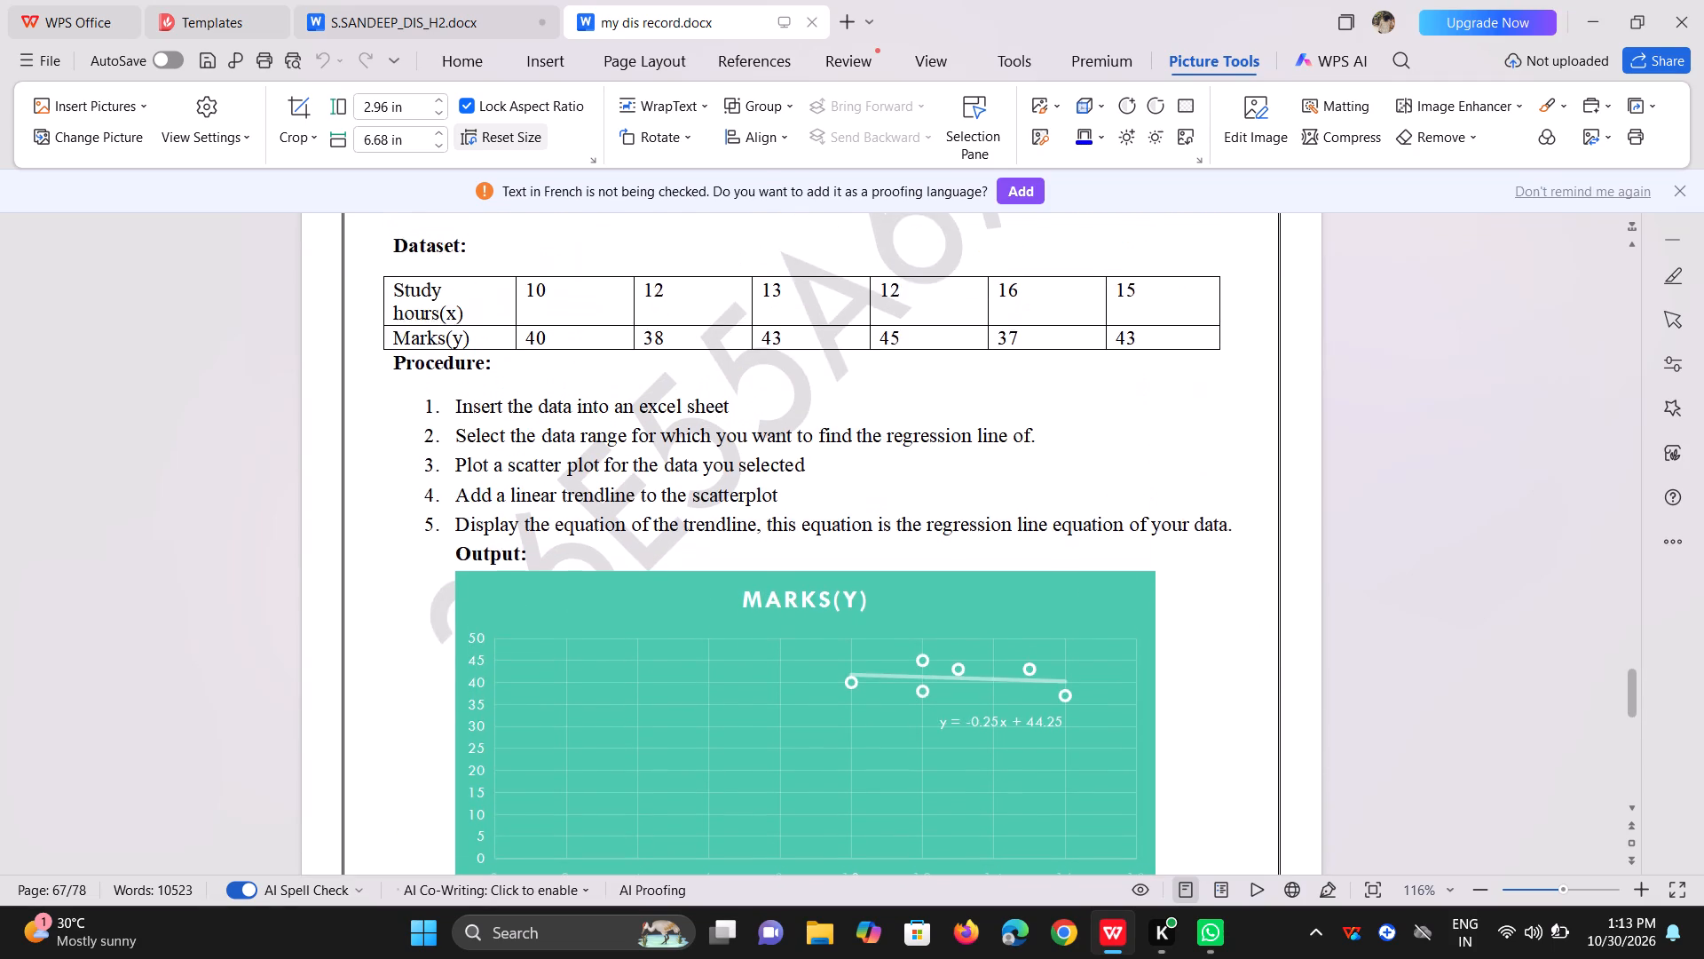
scroll(713, 304, up, 3)
scroll(713, 304, down, 1)
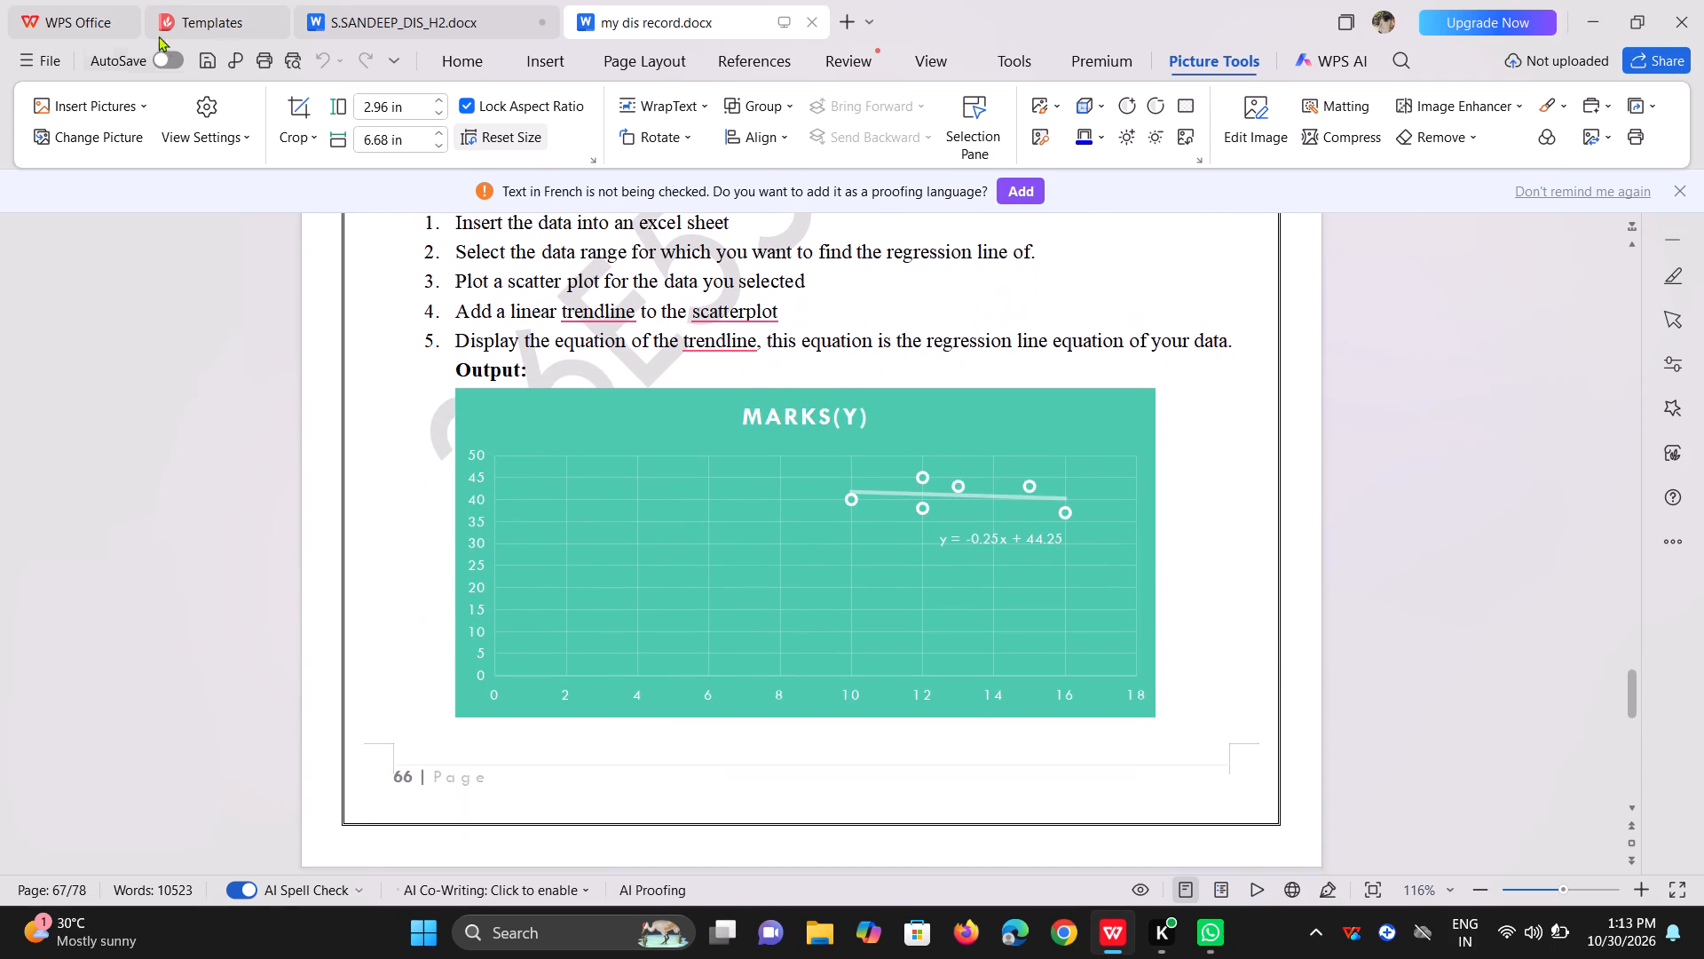
scroll(631, 455, down, 9)
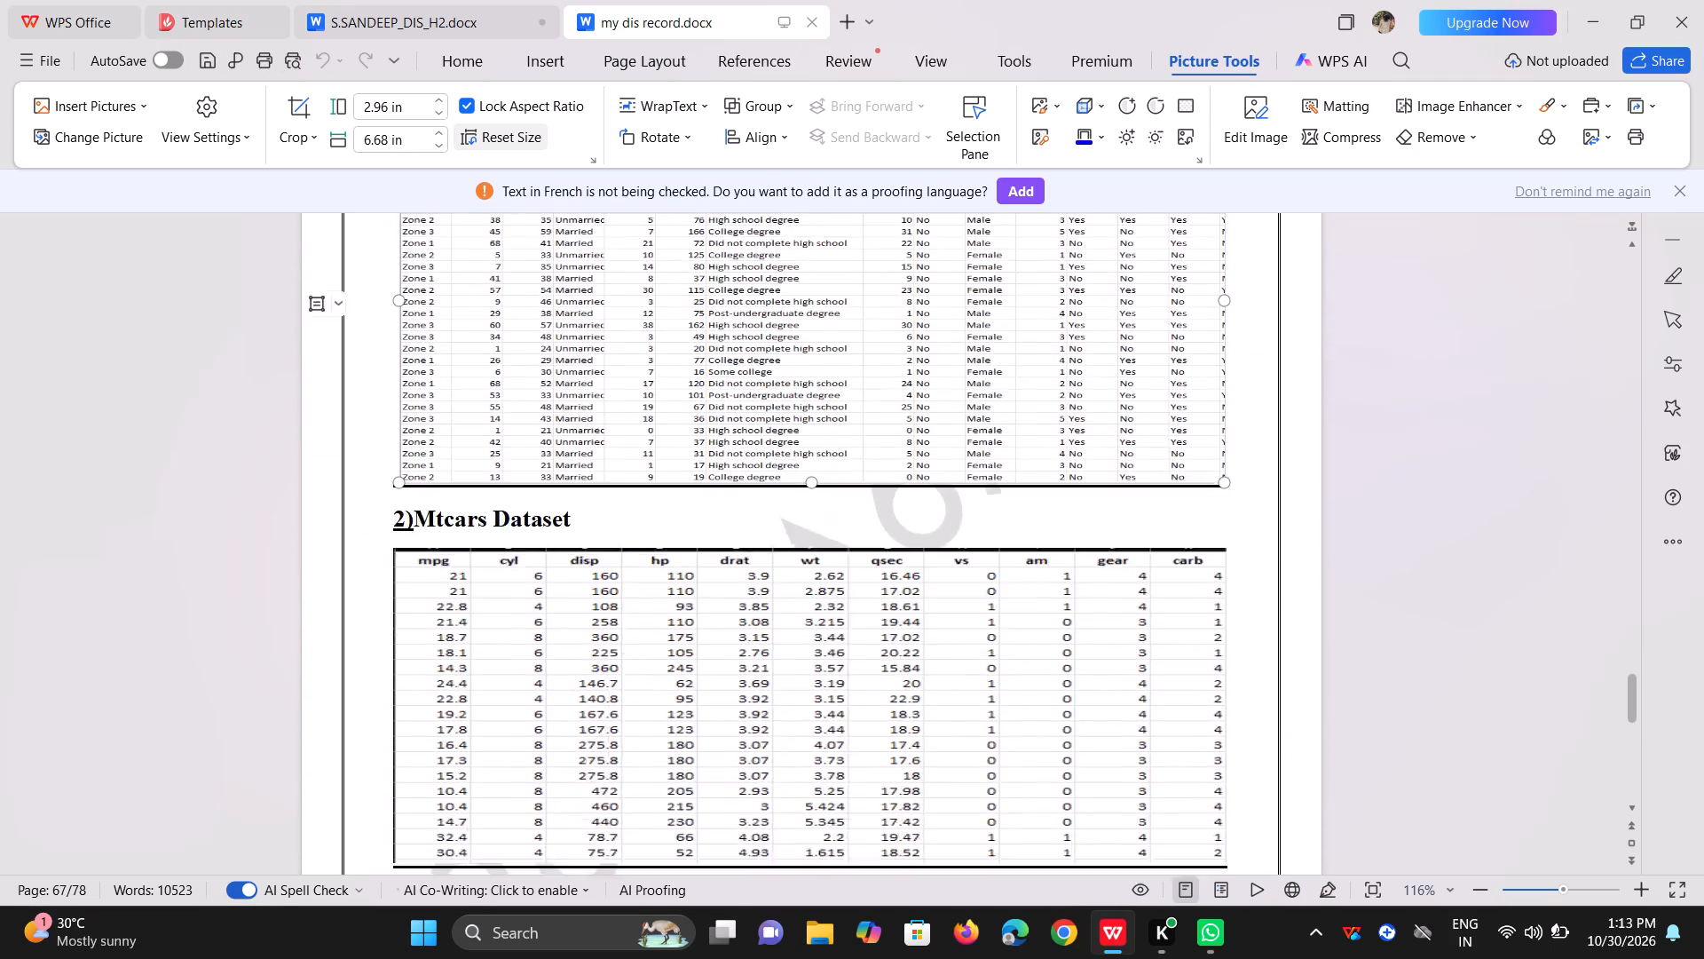
scroll(631, 455, down, 7)
scroll(631, 455, up, 1)
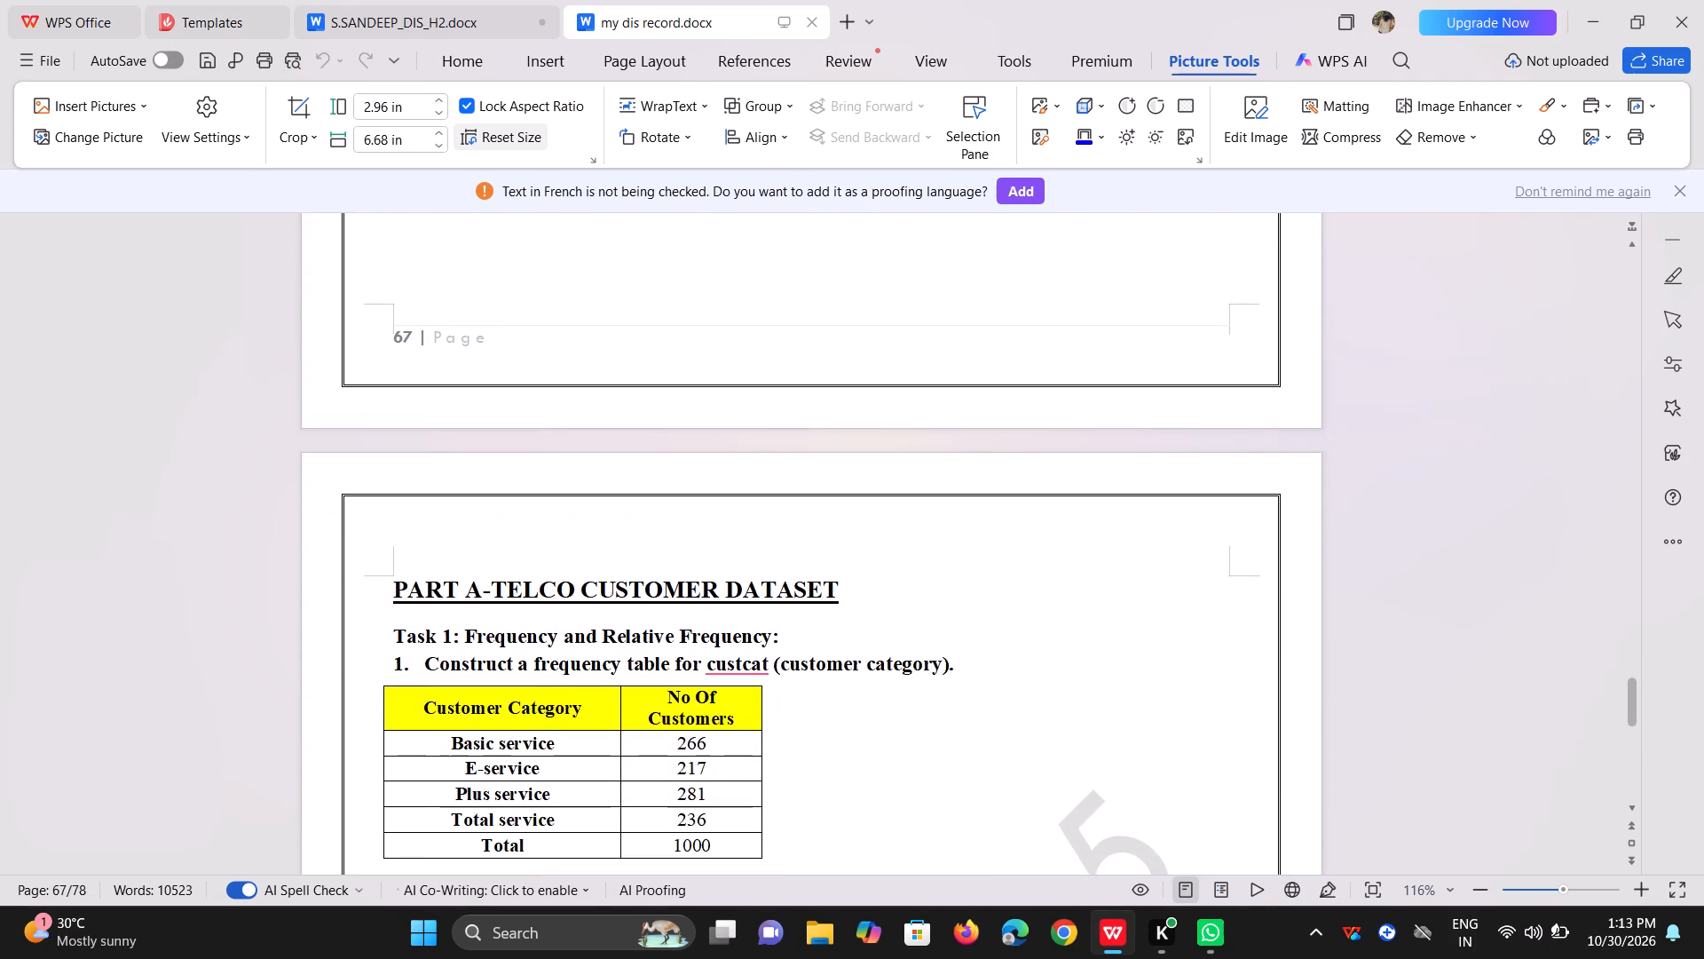
scroll(631, 455, up, 9)
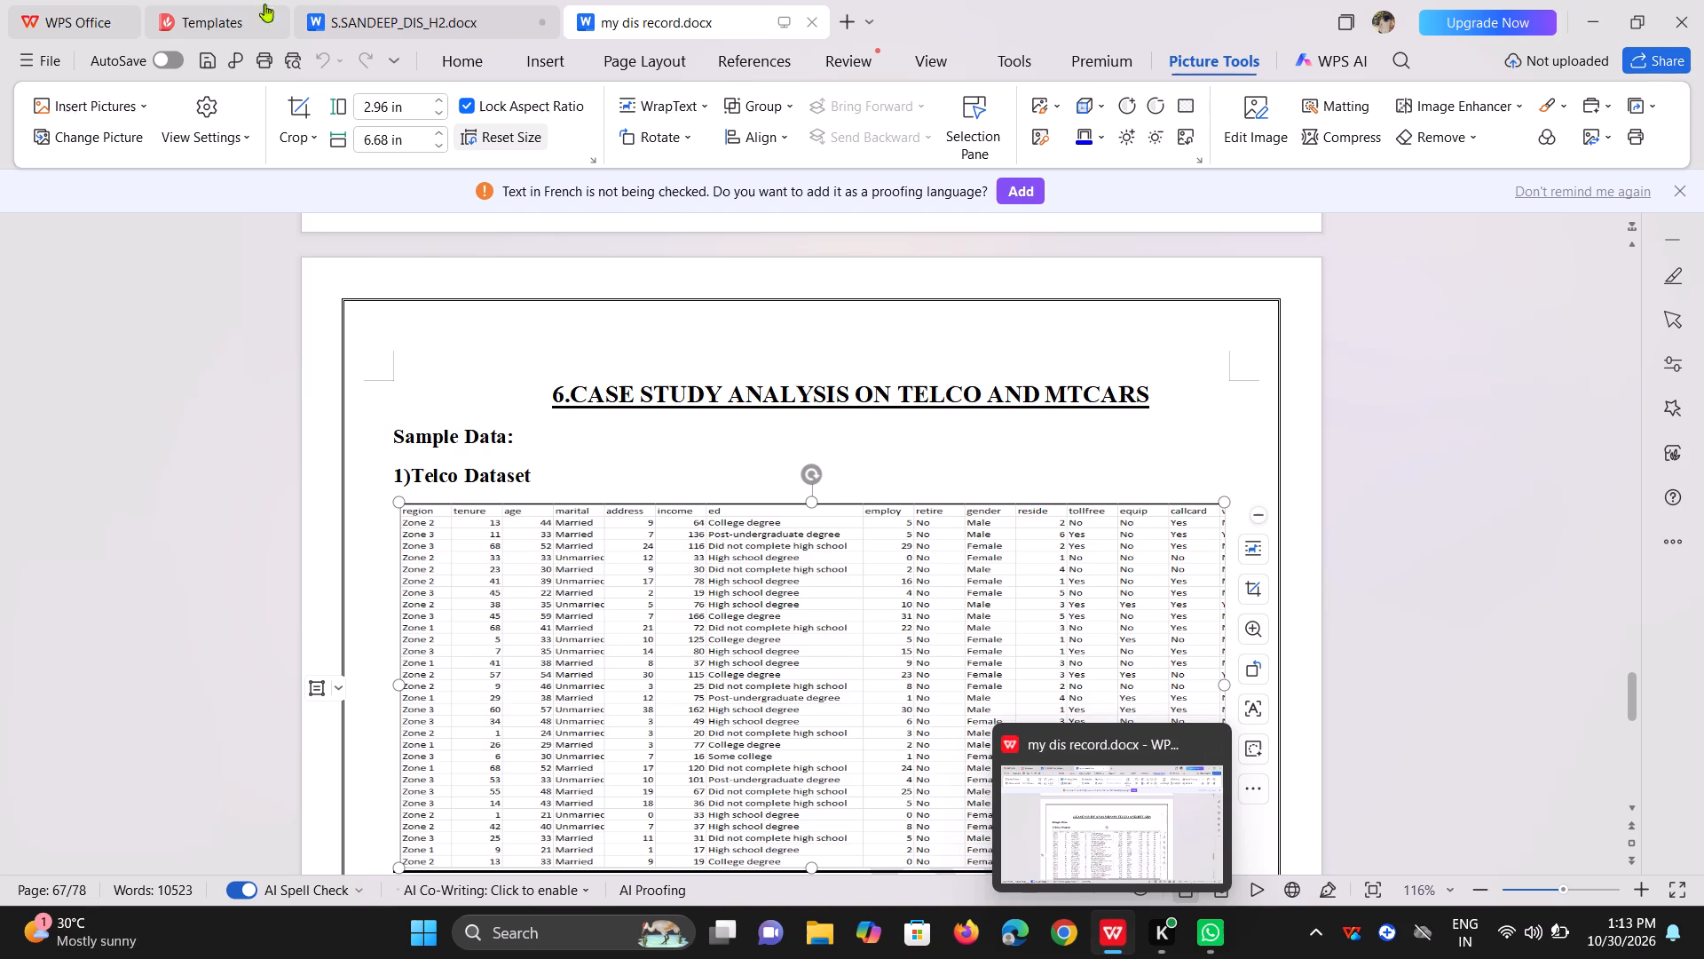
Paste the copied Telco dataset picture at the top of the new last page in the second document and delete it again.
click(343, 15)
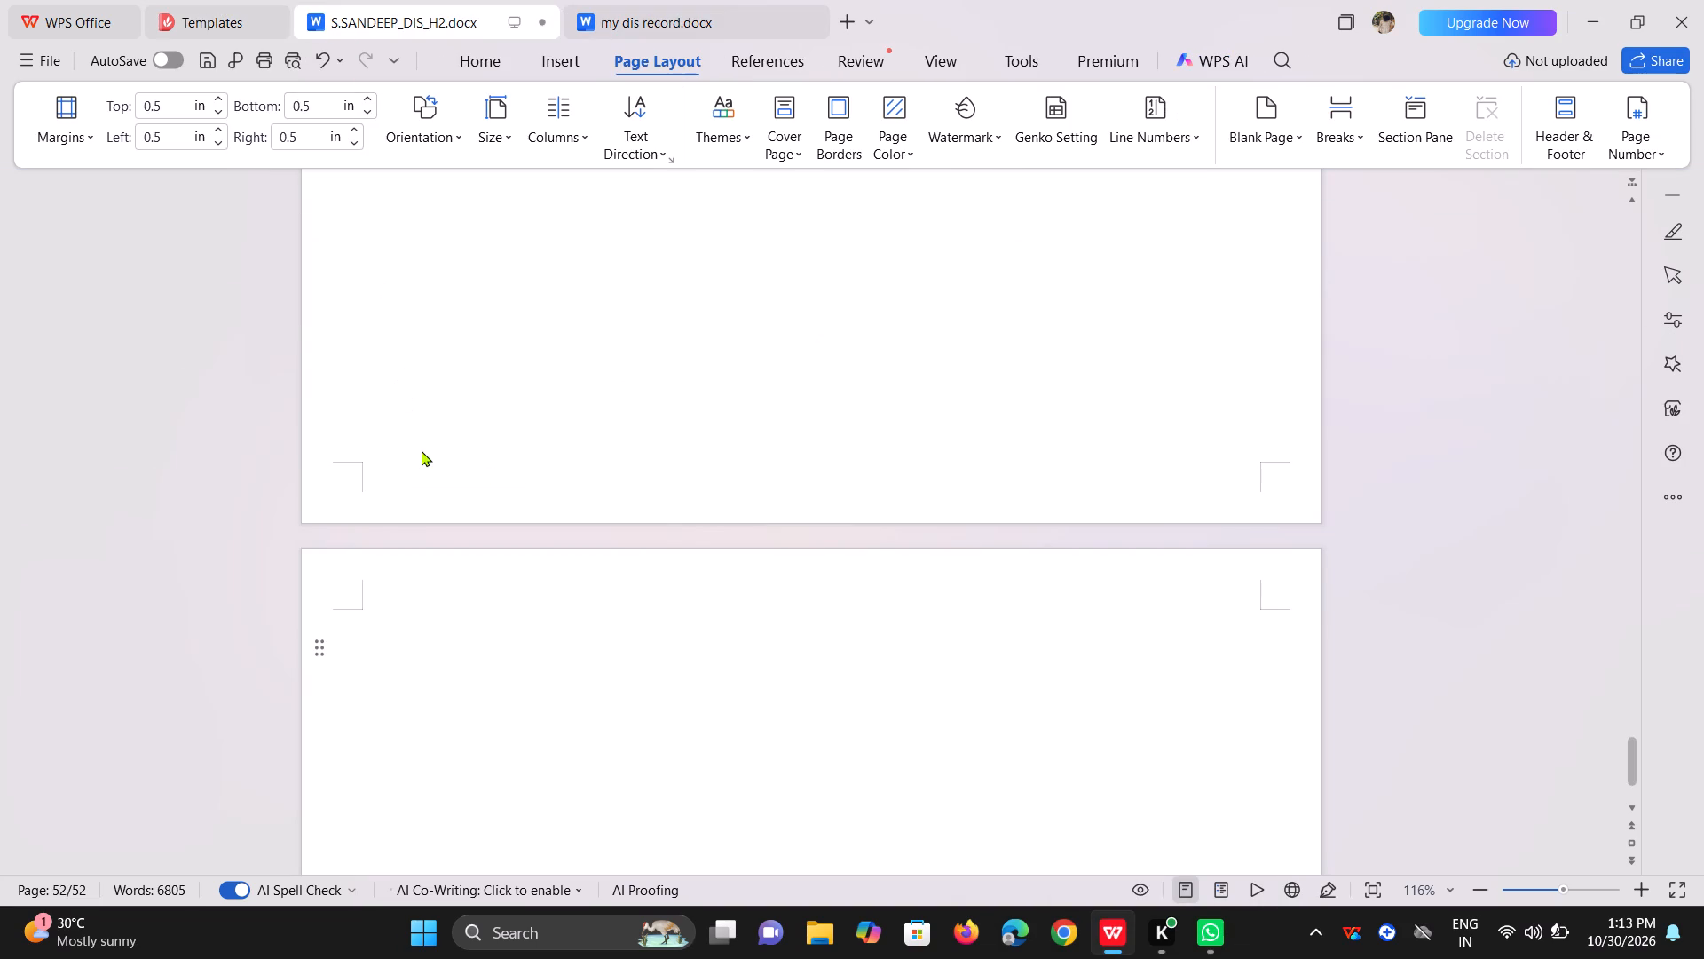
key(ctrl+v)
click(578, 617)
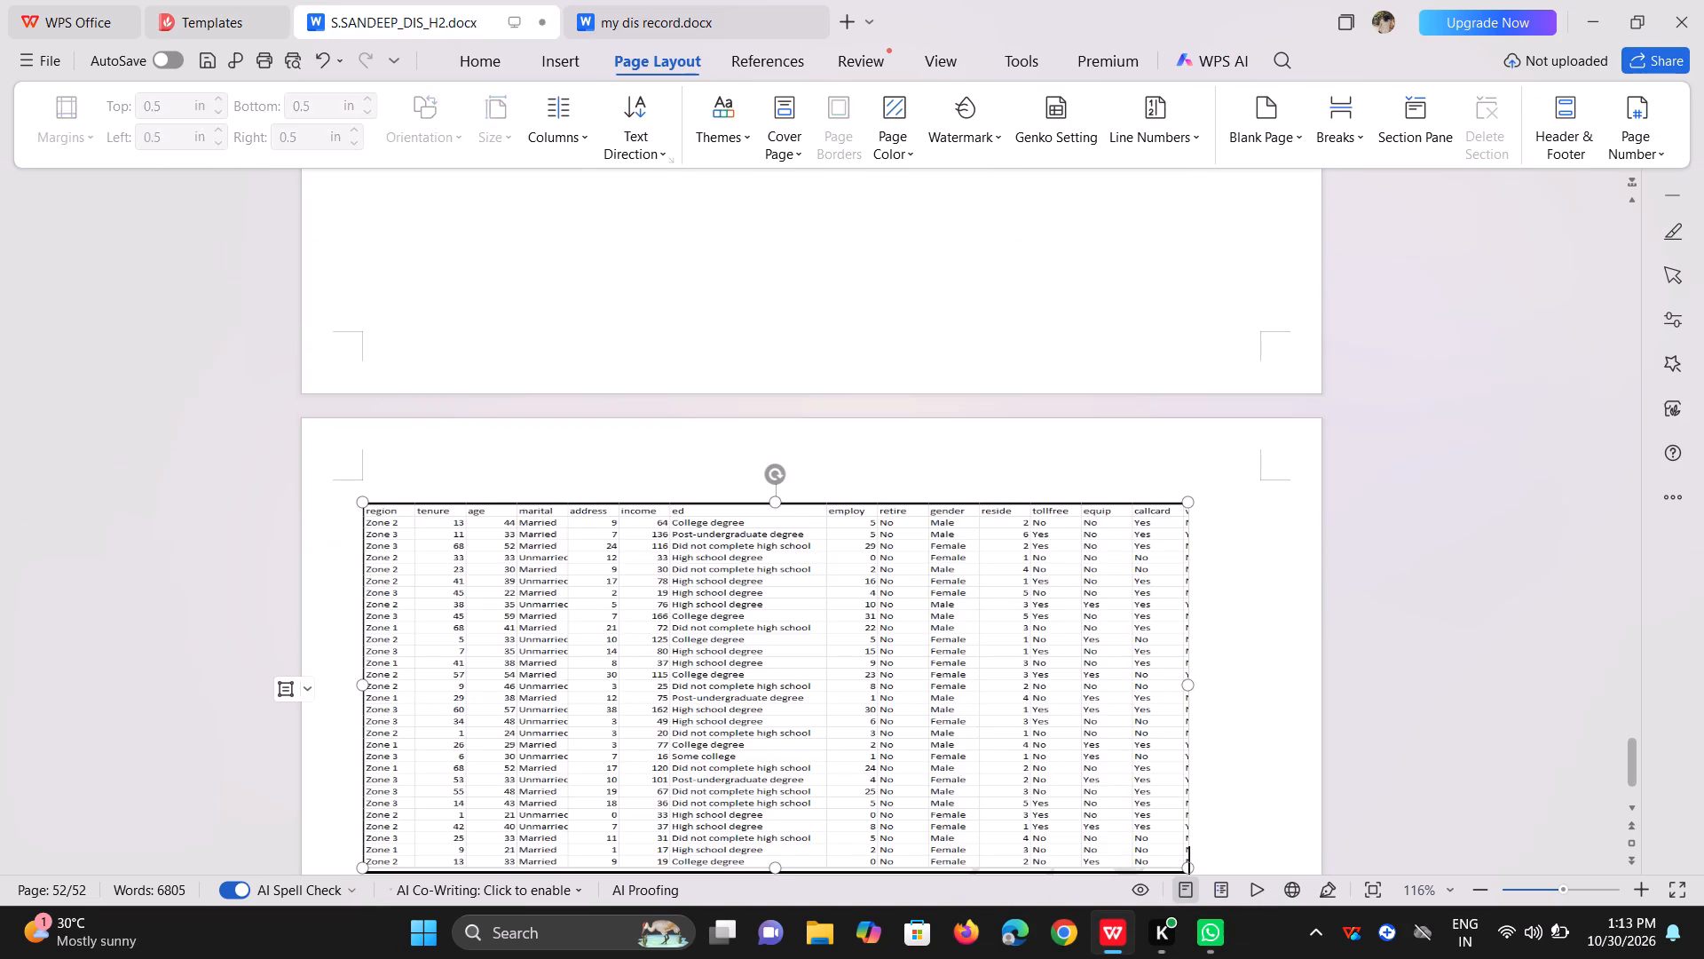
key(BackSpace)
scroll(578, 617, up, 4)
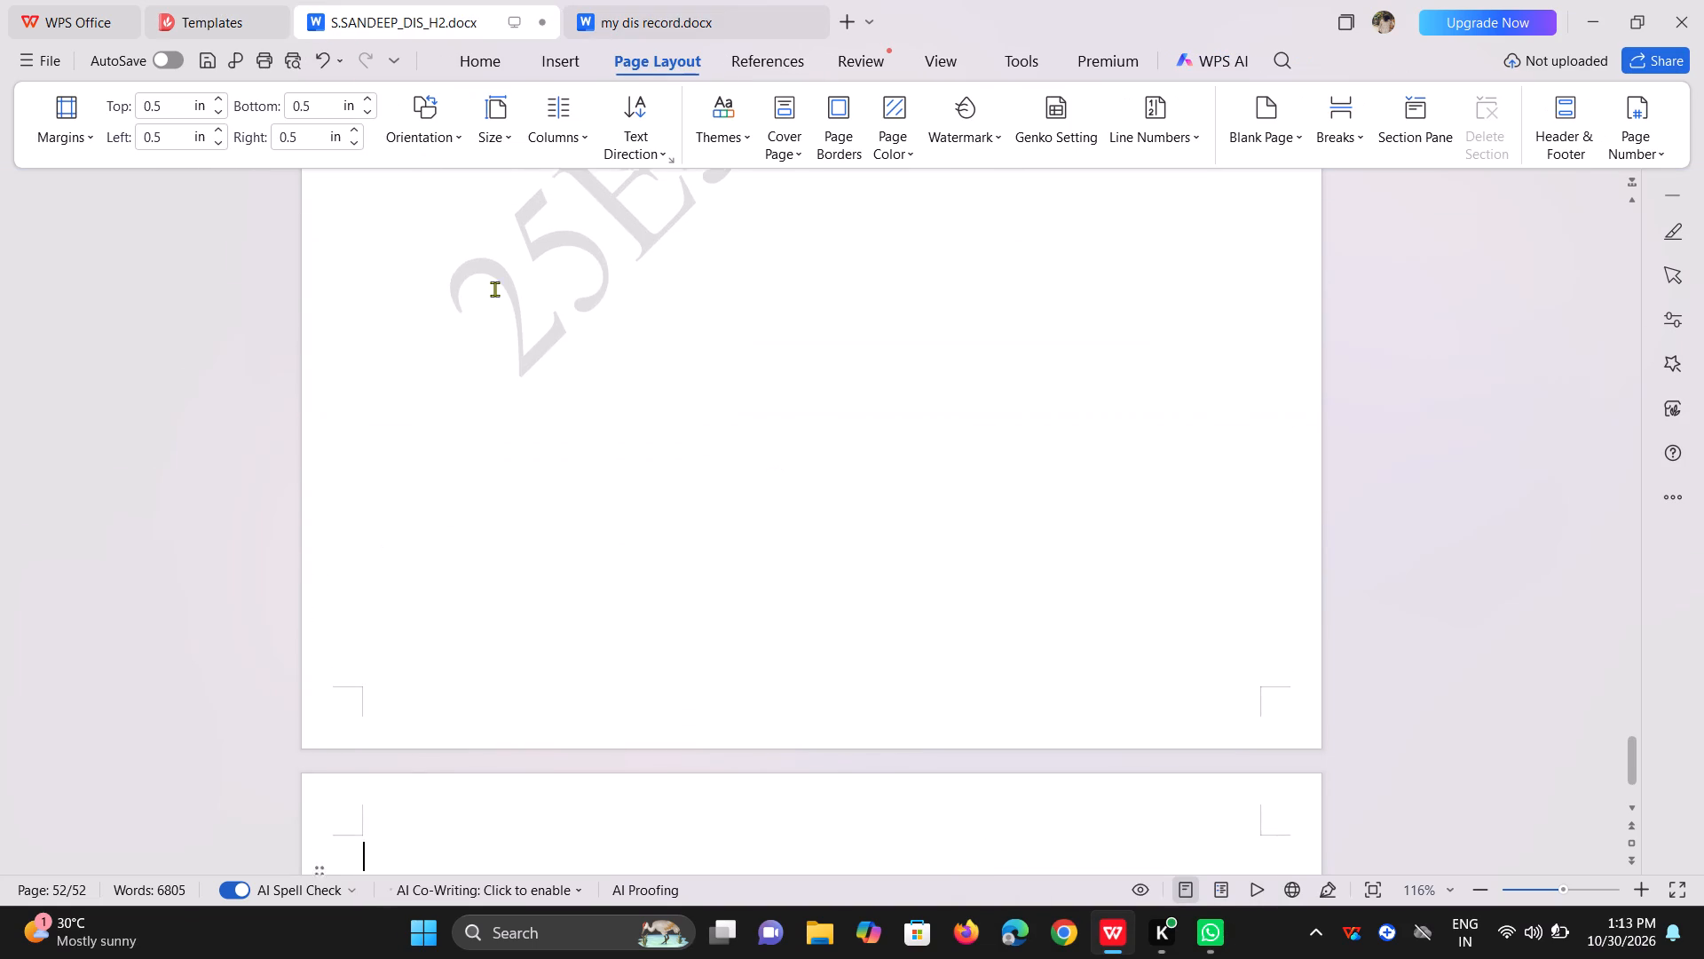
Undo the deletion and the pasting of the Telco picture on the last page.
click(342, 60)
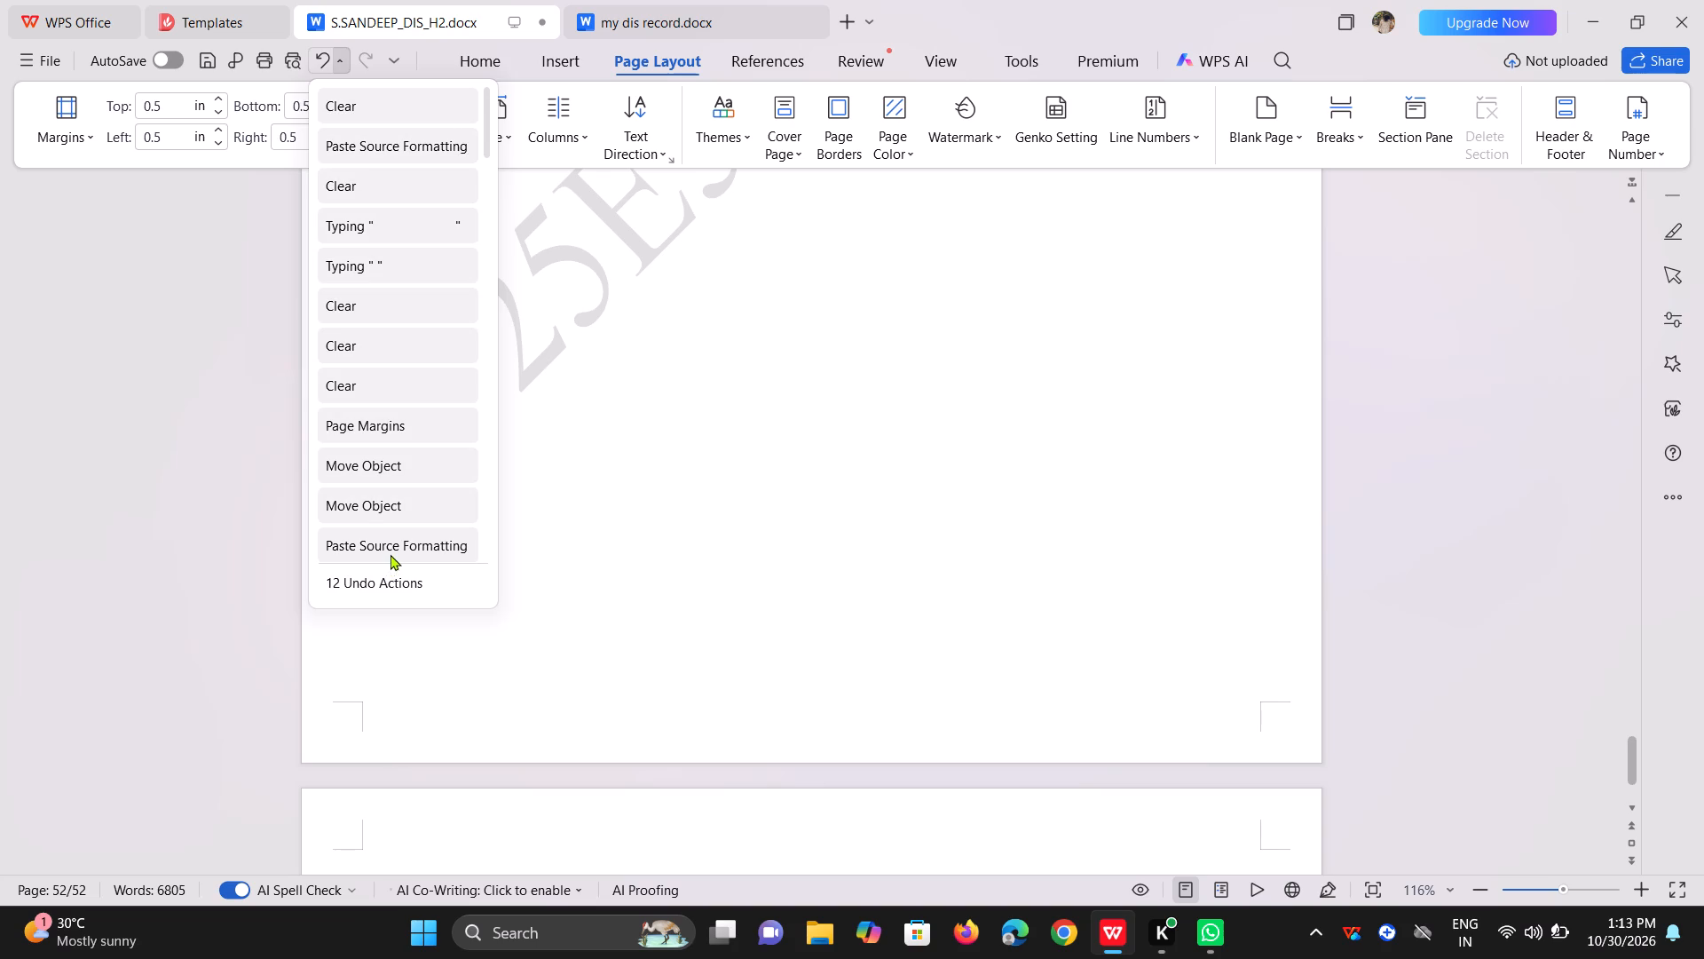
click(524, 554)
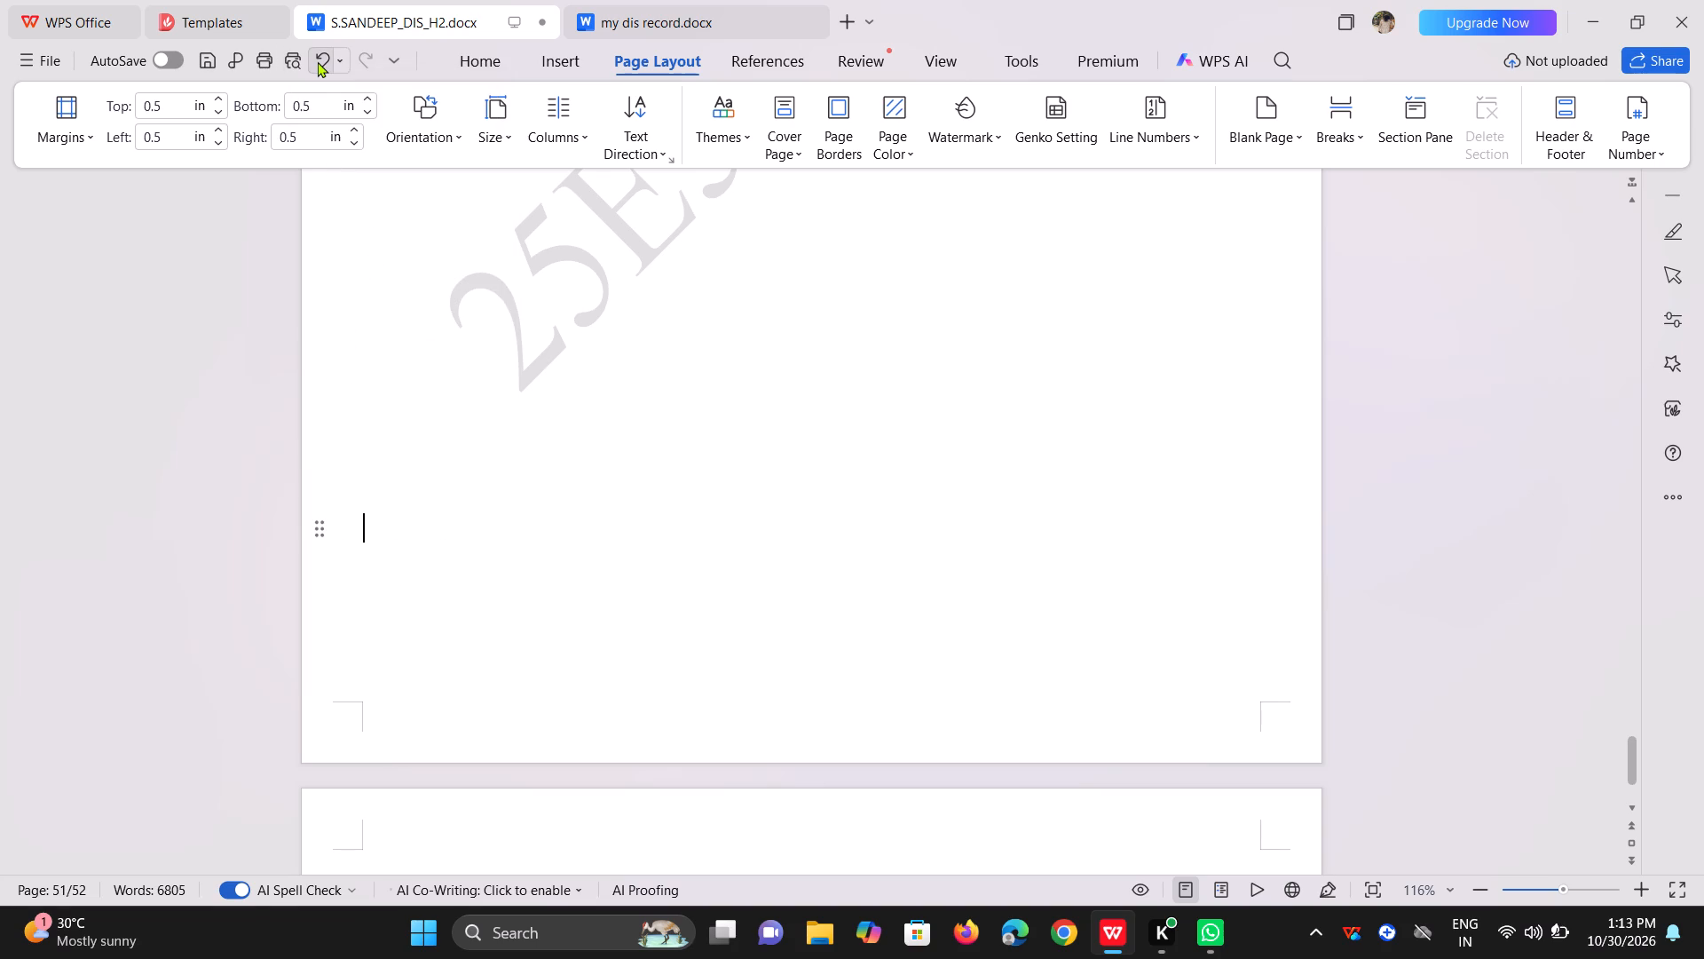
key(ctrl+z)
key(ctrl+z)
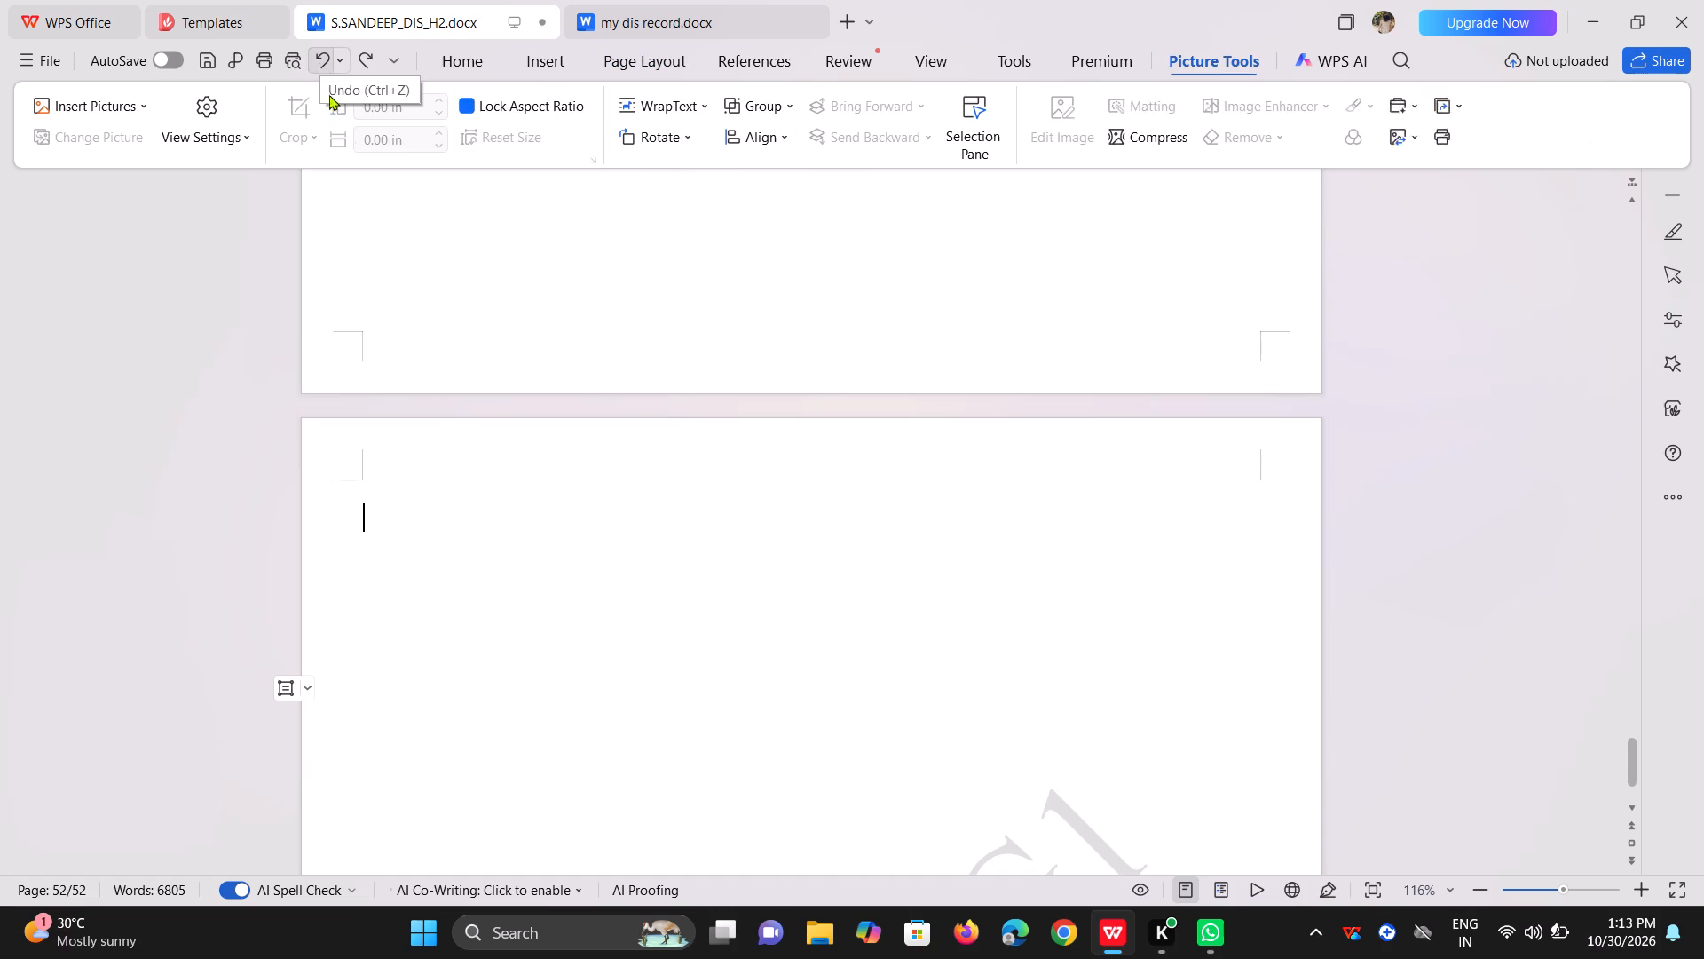
Undo the recent edits below the Learning Outcomes list until the LAB QUESTIONS, CASE STUDY ANALYSIS and DATA SET lines are back.
ctrl+scroll(349, 171, up, 3)
scroll(349, 171, down, 1)
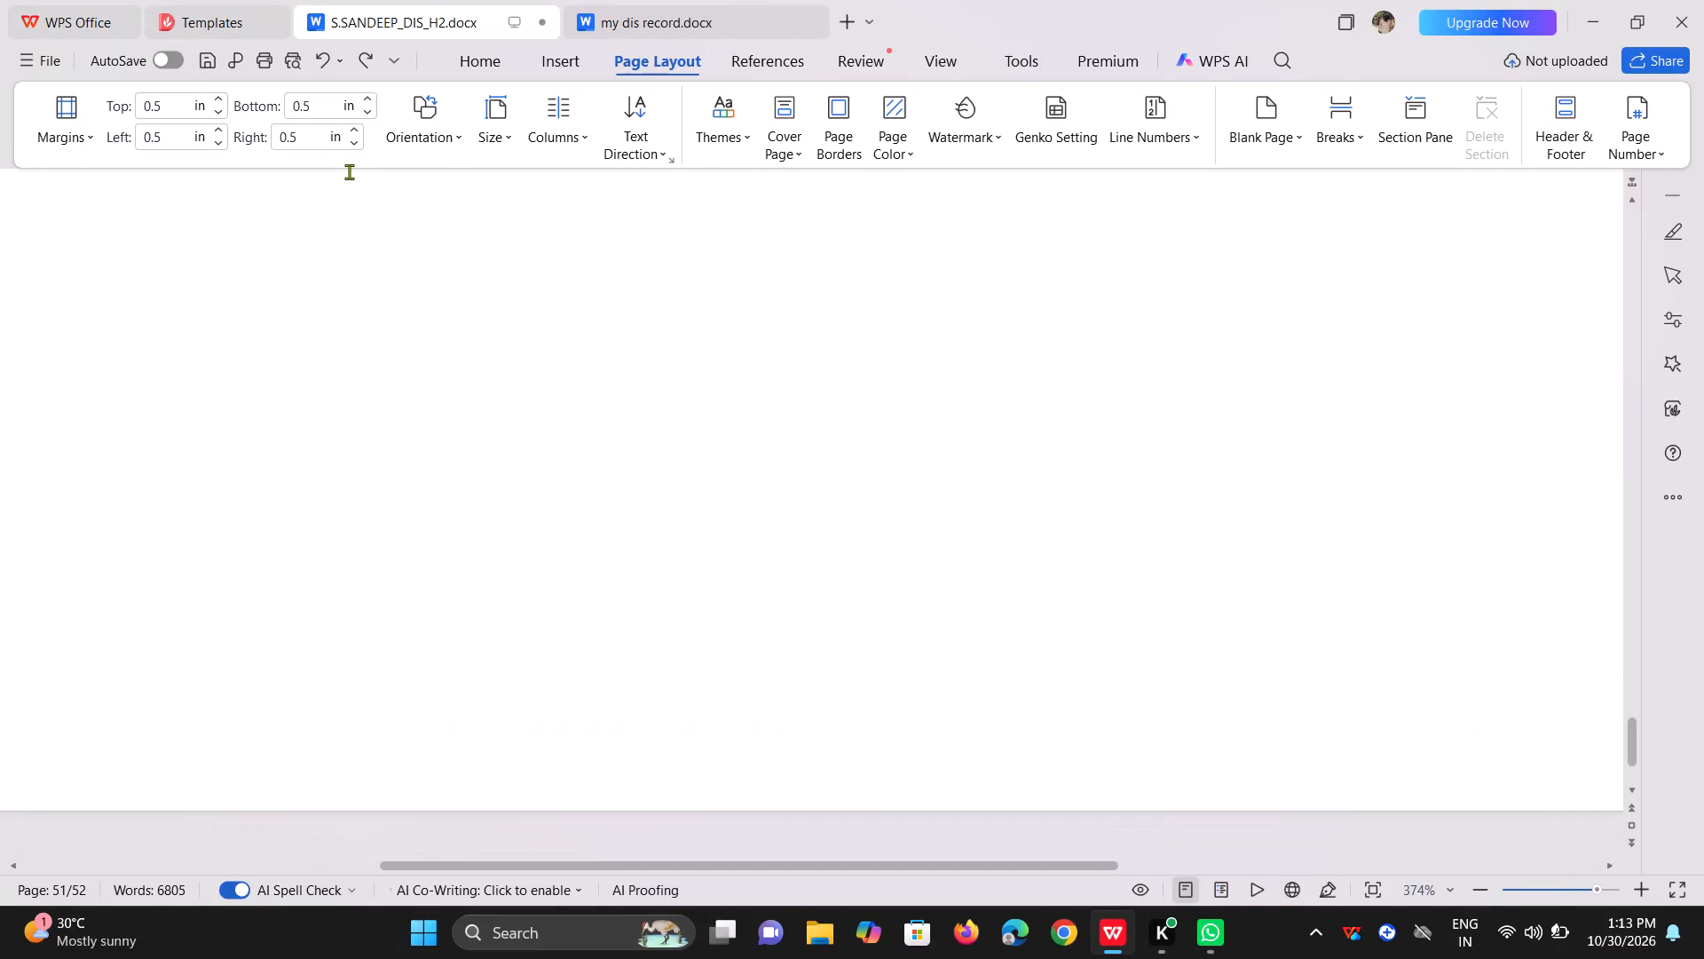
scroll(349, 171, down, 1)
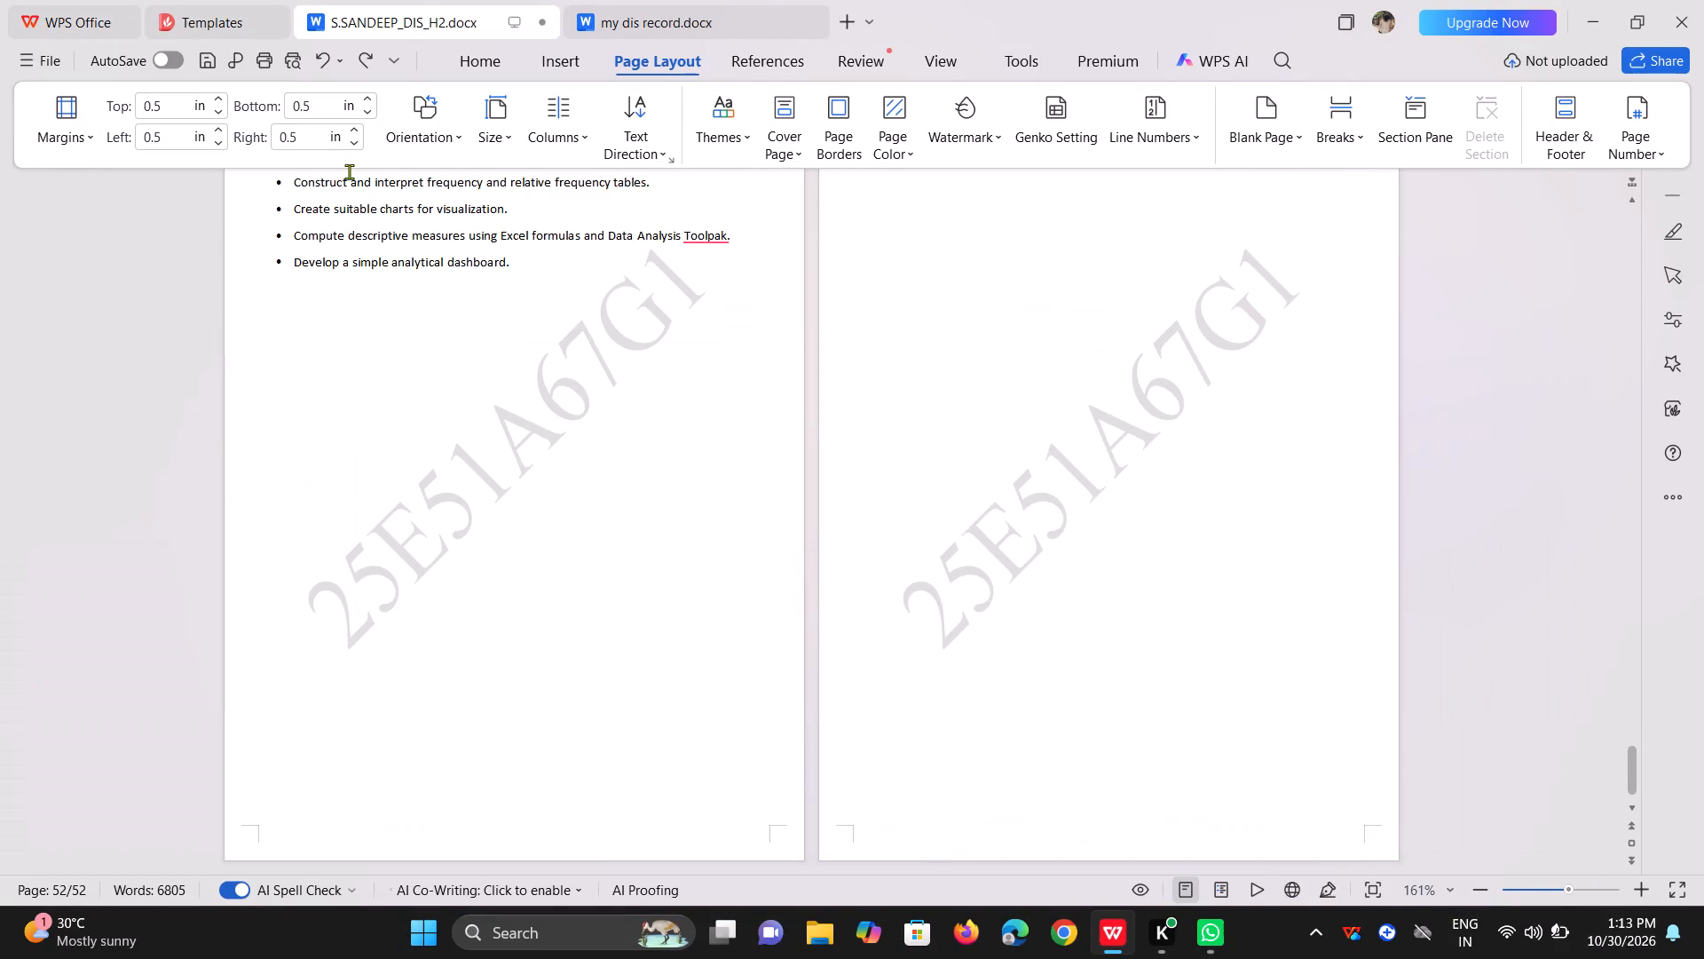
click(346, 411)
key(ctrl+z)
key(ctrl+z)
key(ctrl+z)
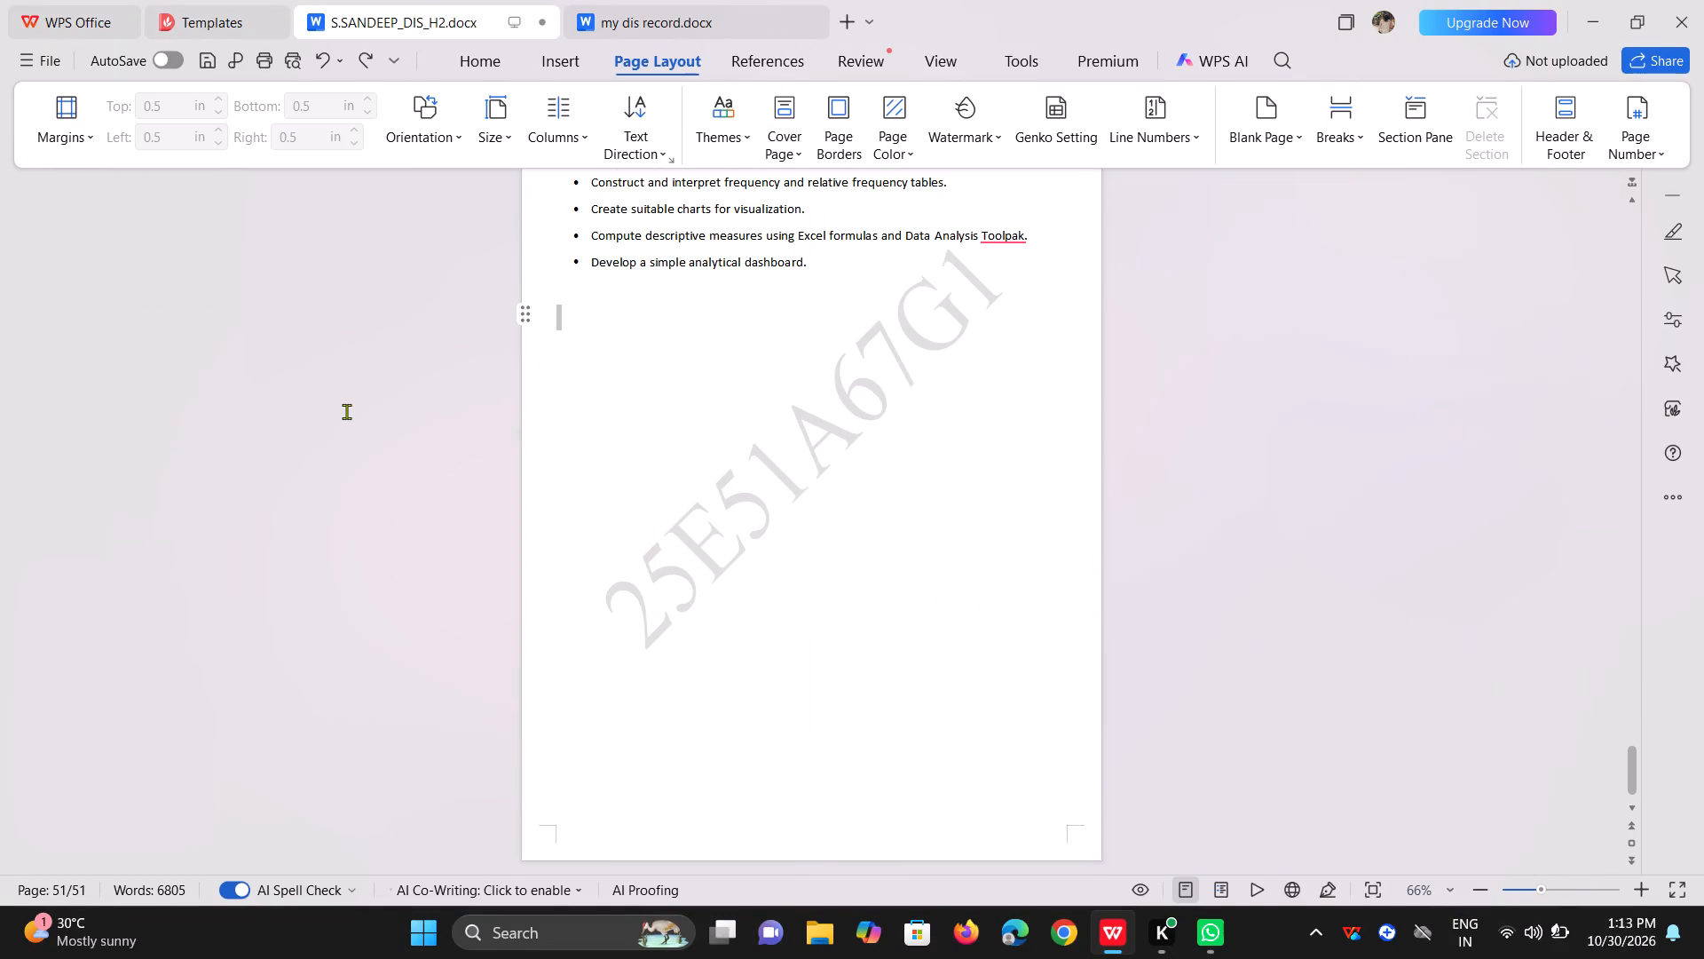
key(ctrl+z)
key(ctrl+z)
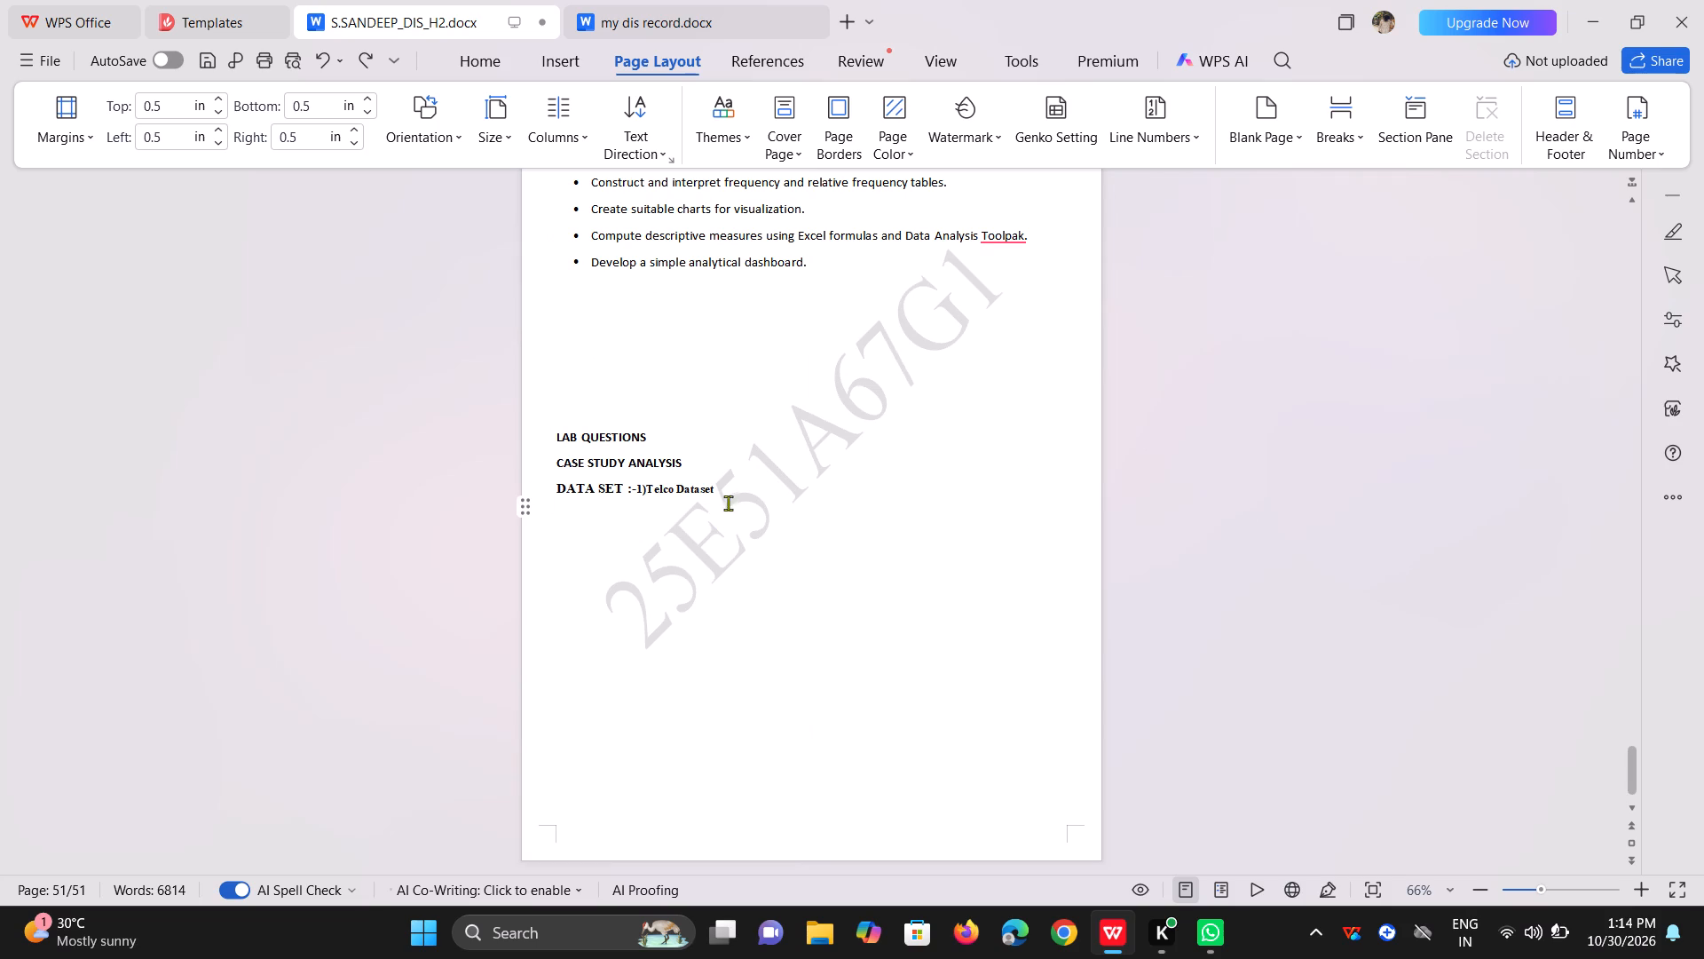
Copy the LAB QUESTIONS, CASE STUDY ANALYSIS and DATA SET :-1)Telco Dataset lines and delete them from the Learning Outcomes page.
drag(728, 492, 546, 435)
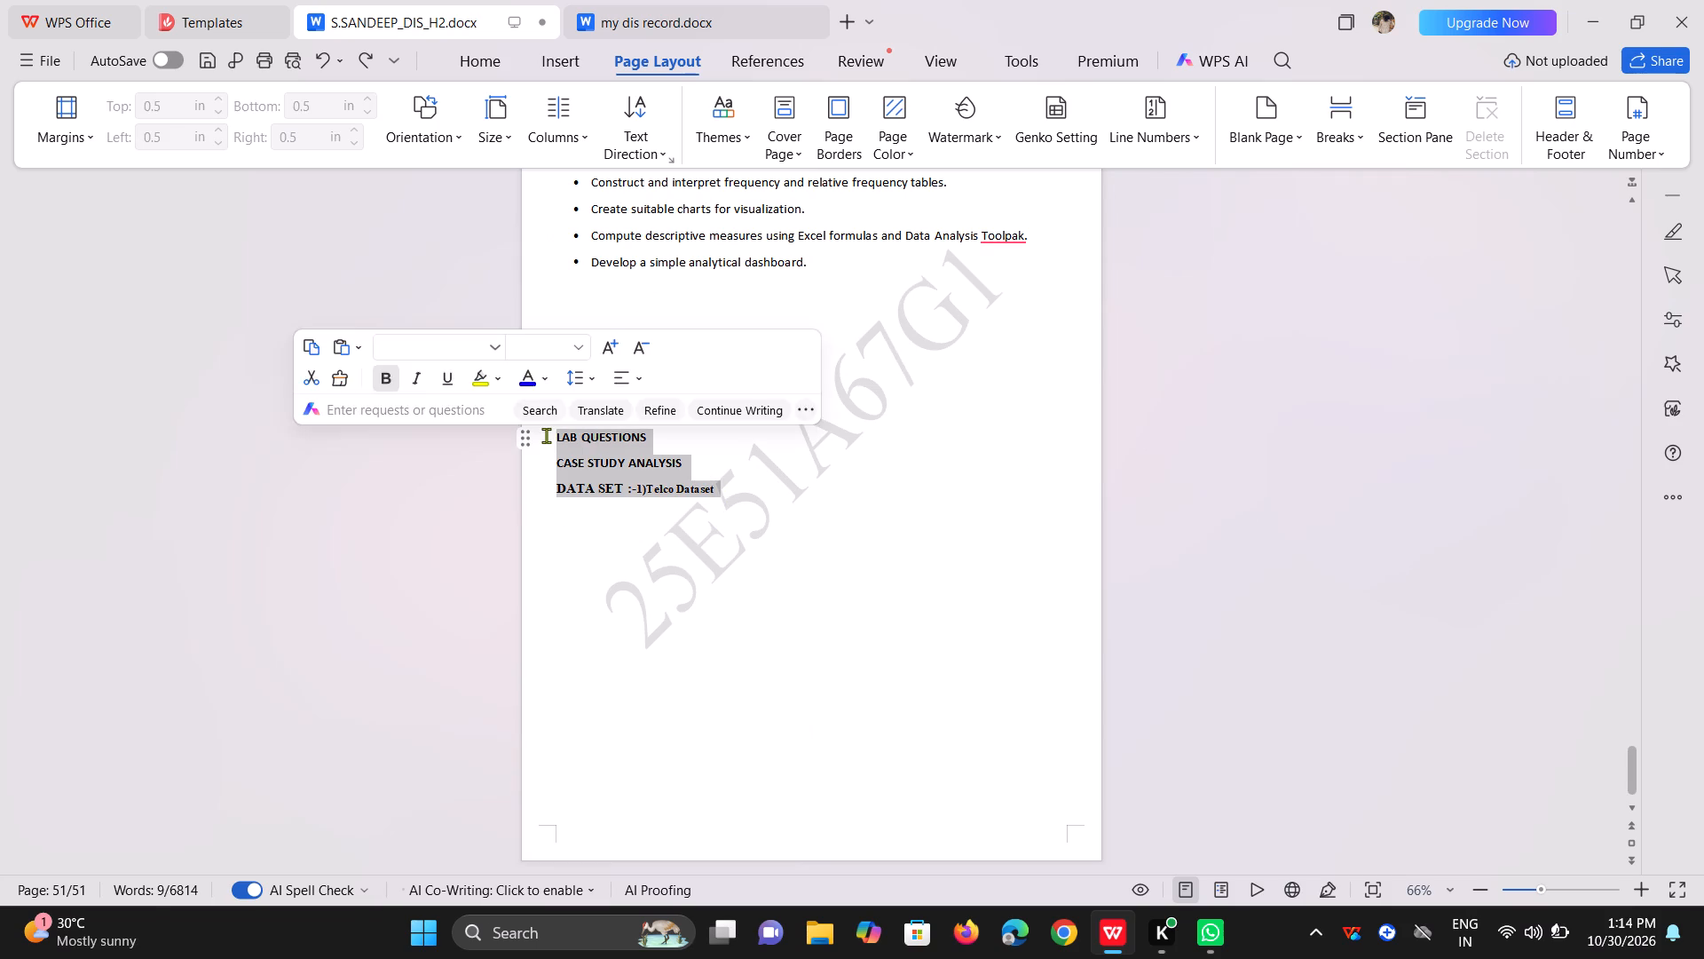
key(ctrl+c)
key(BackSpace)
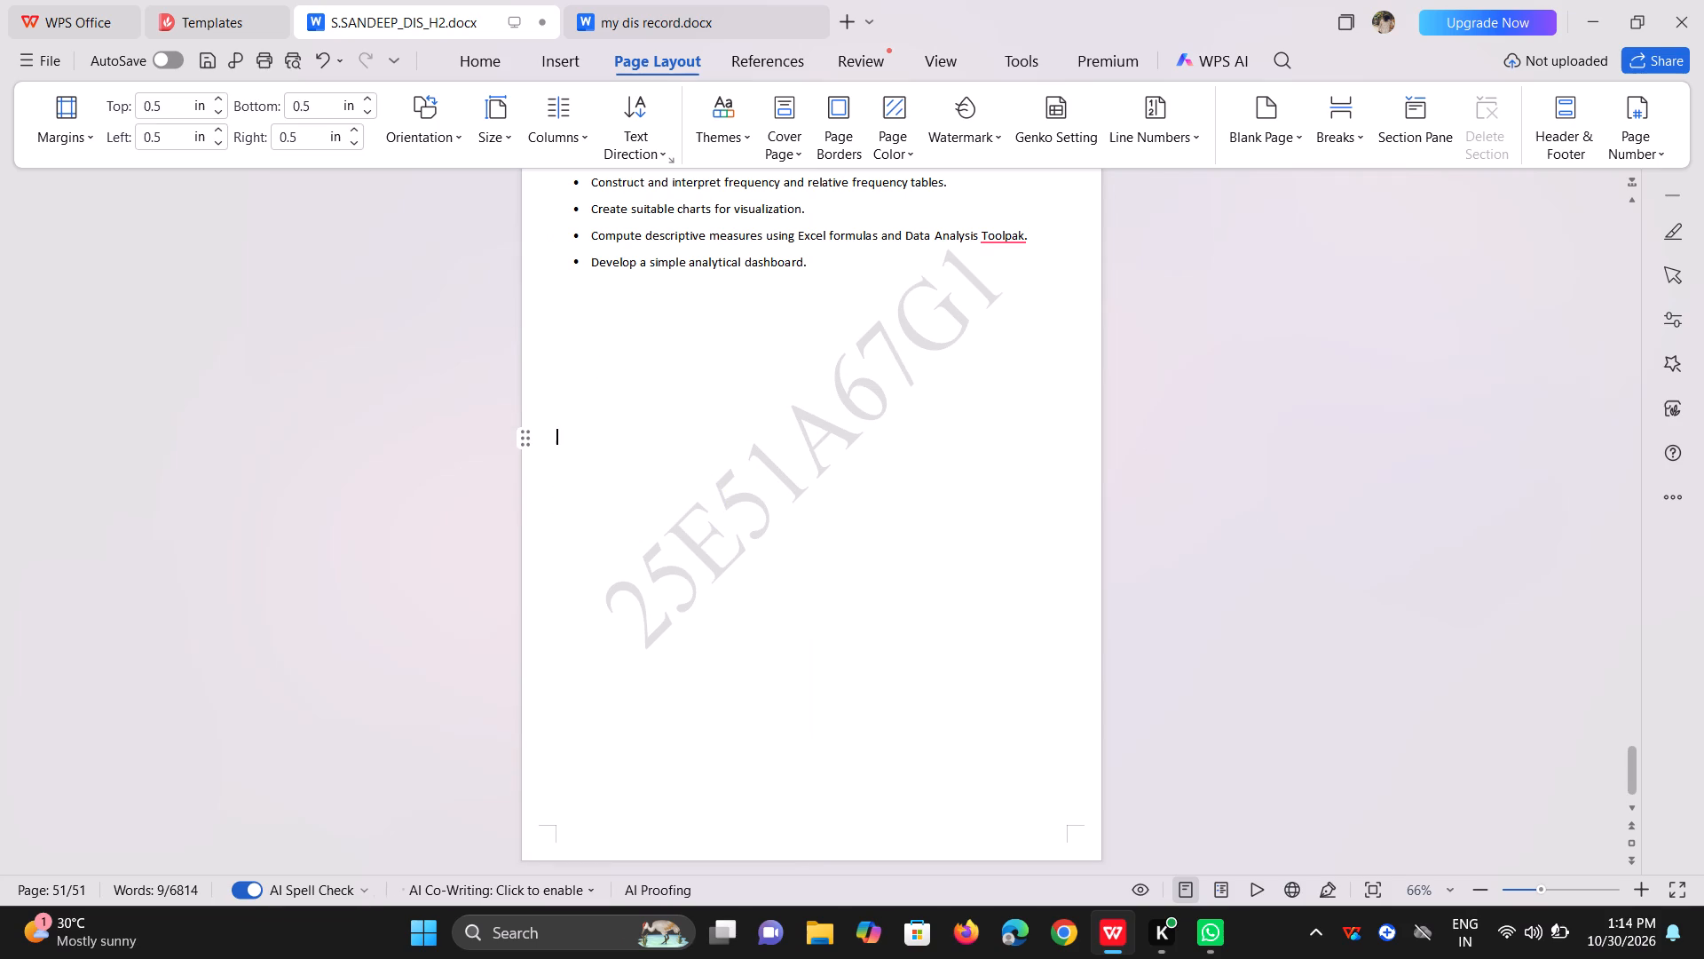
Add blank lines below the Learning Outcomes list until a new page begins, and remove the surplus lines at its top.
scroll(546, 435, down, 6)
click(660, 693)
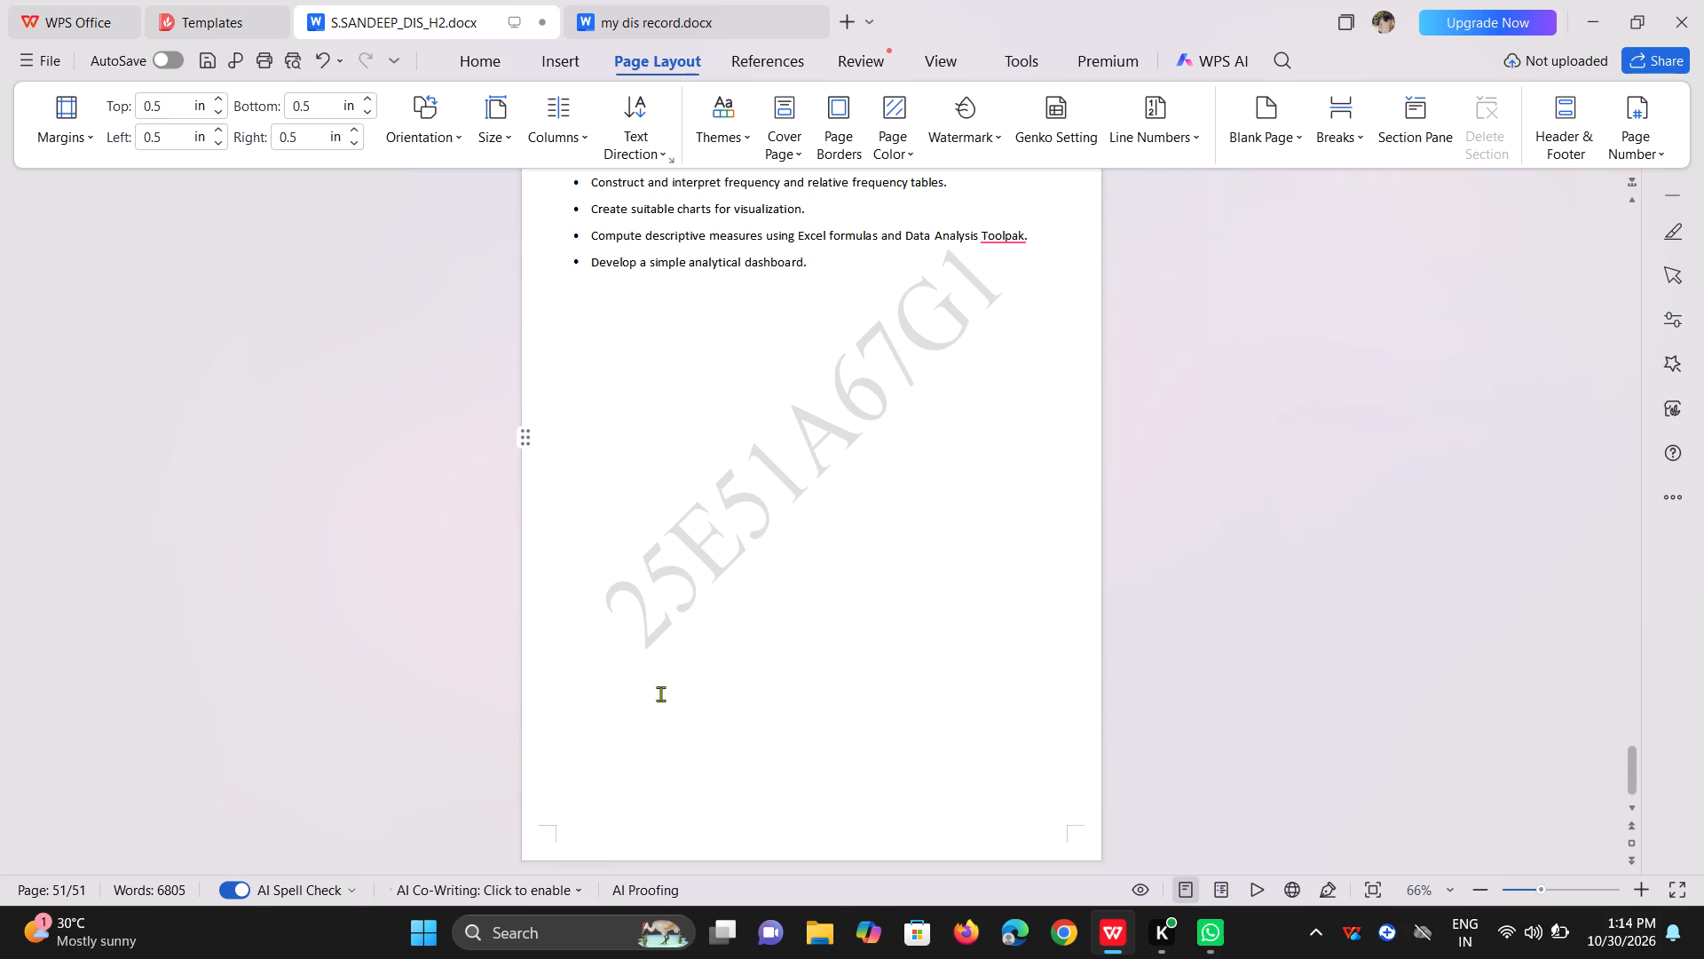
double_click(660, 693)
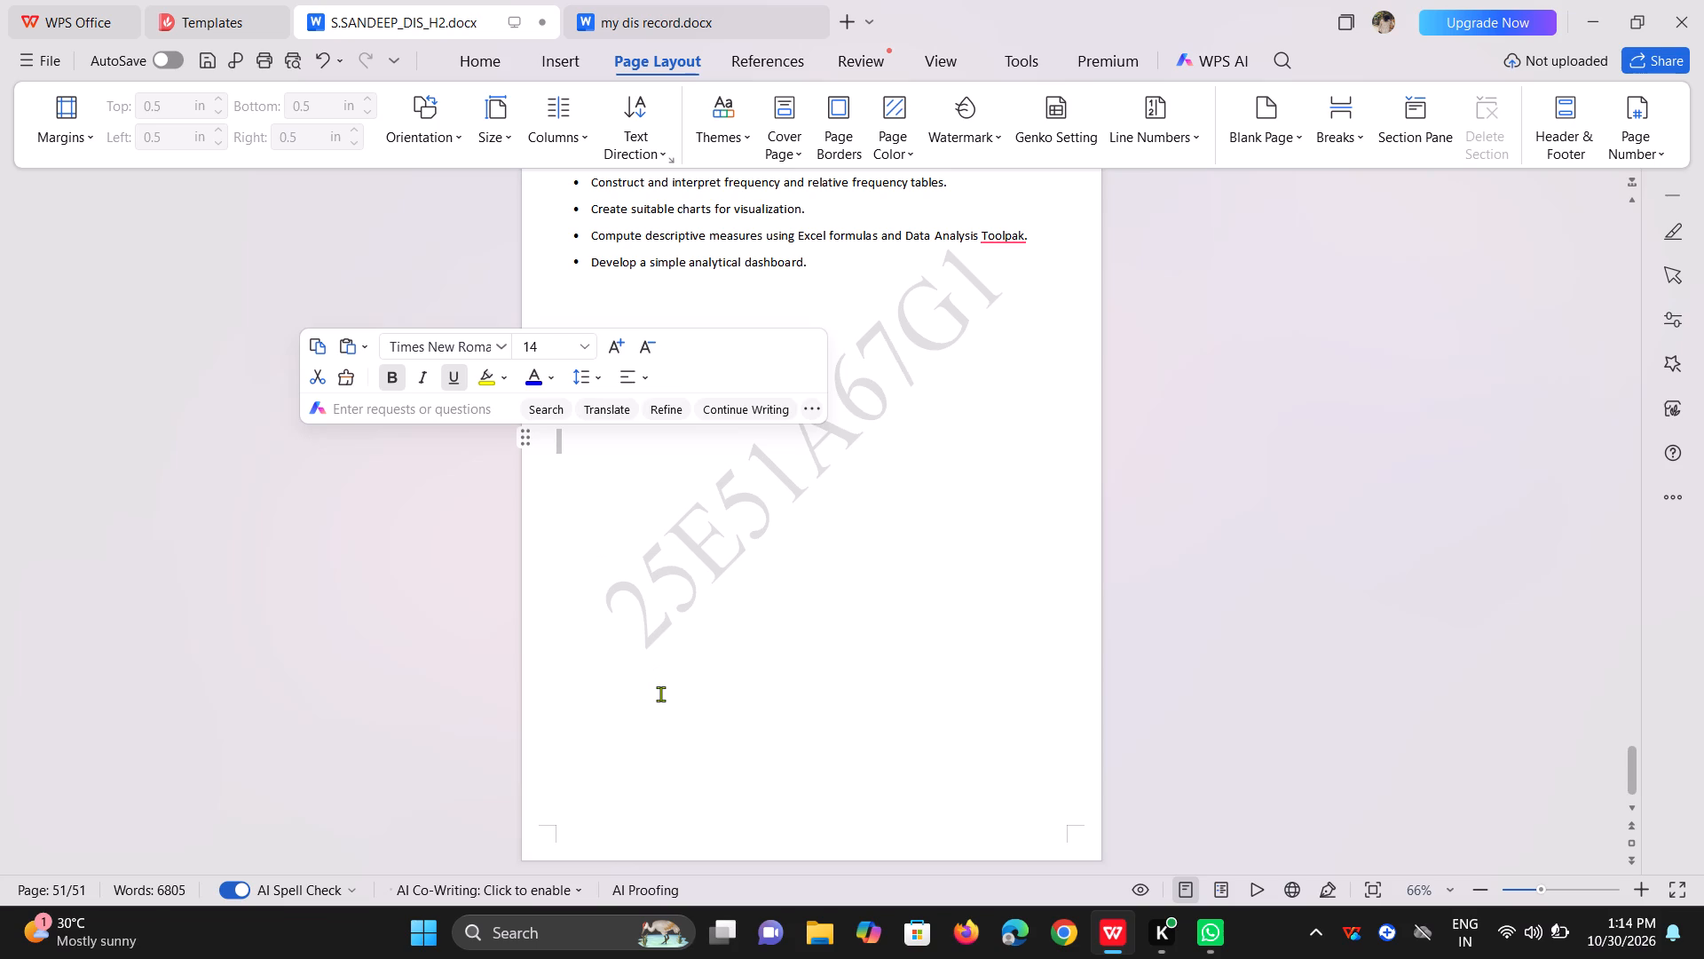
key(Return)
key(Return)
key(Return)
key(Return)
key(Return)
key(Return)
key(Return)
key(Return)
key(Return)
key(Return)
key(Return)
key(Return)
key(Return)
key(Return)
key(Return)
key(Return)
key(Return)
key(Return)
key(Return)
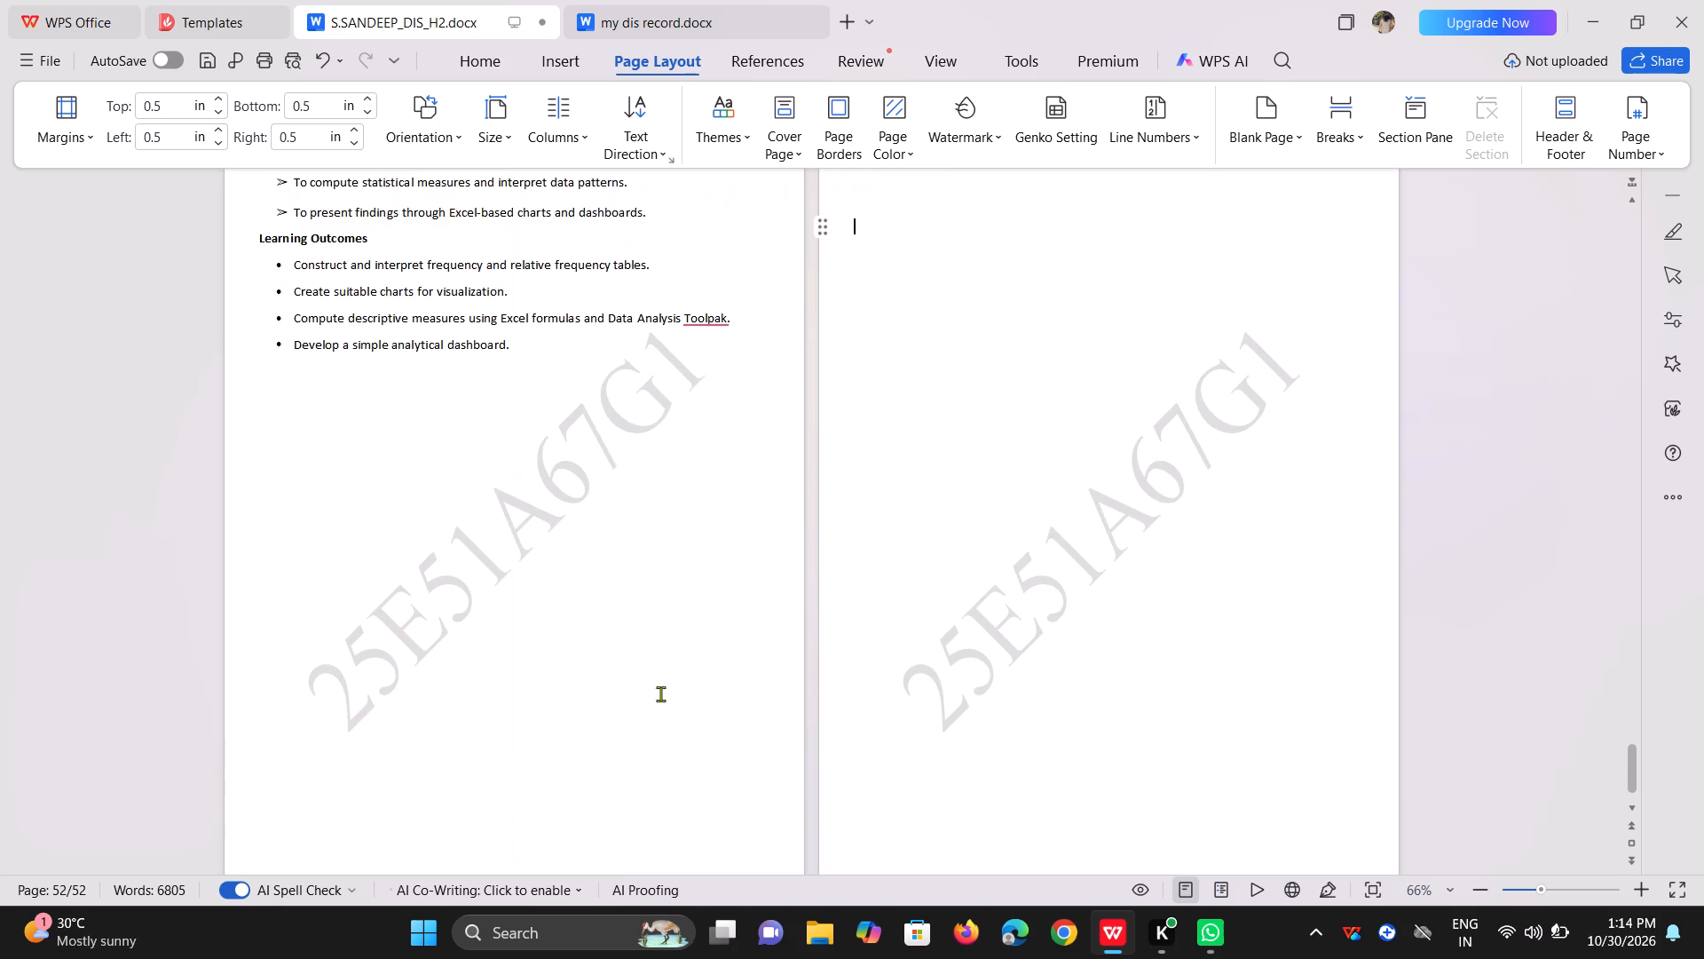
key(BackSpace)
scroll(660, 693, up, 1)
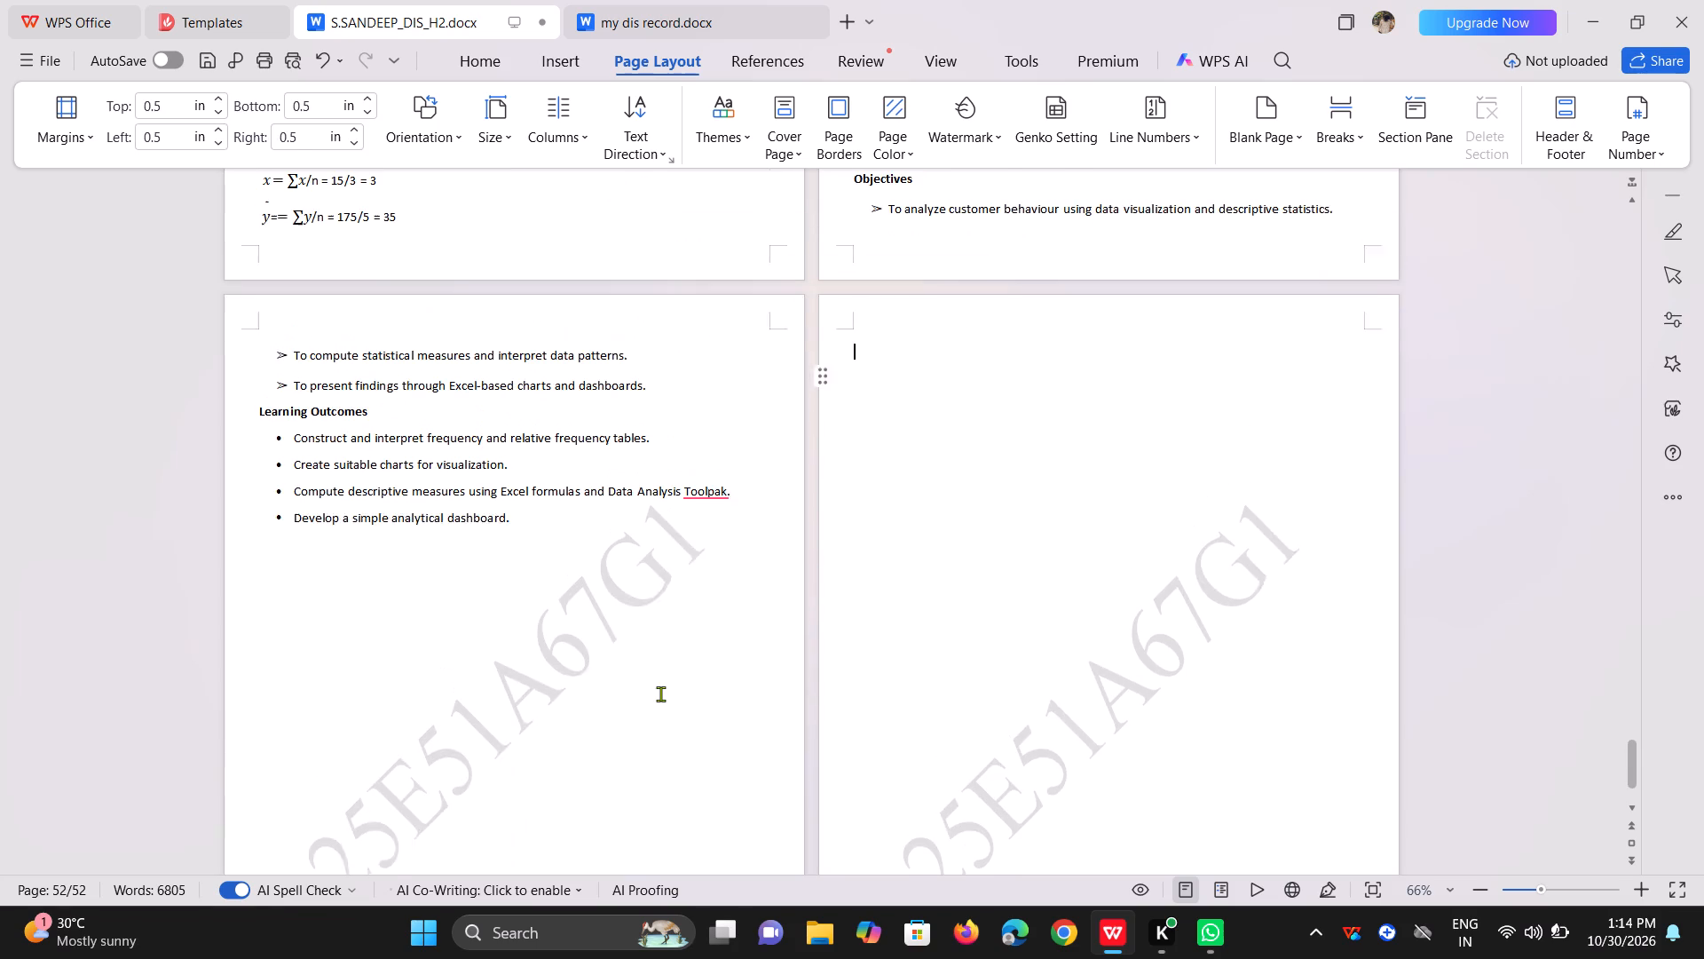
scroll(660, 693, up, 2)
key(BackSpace)
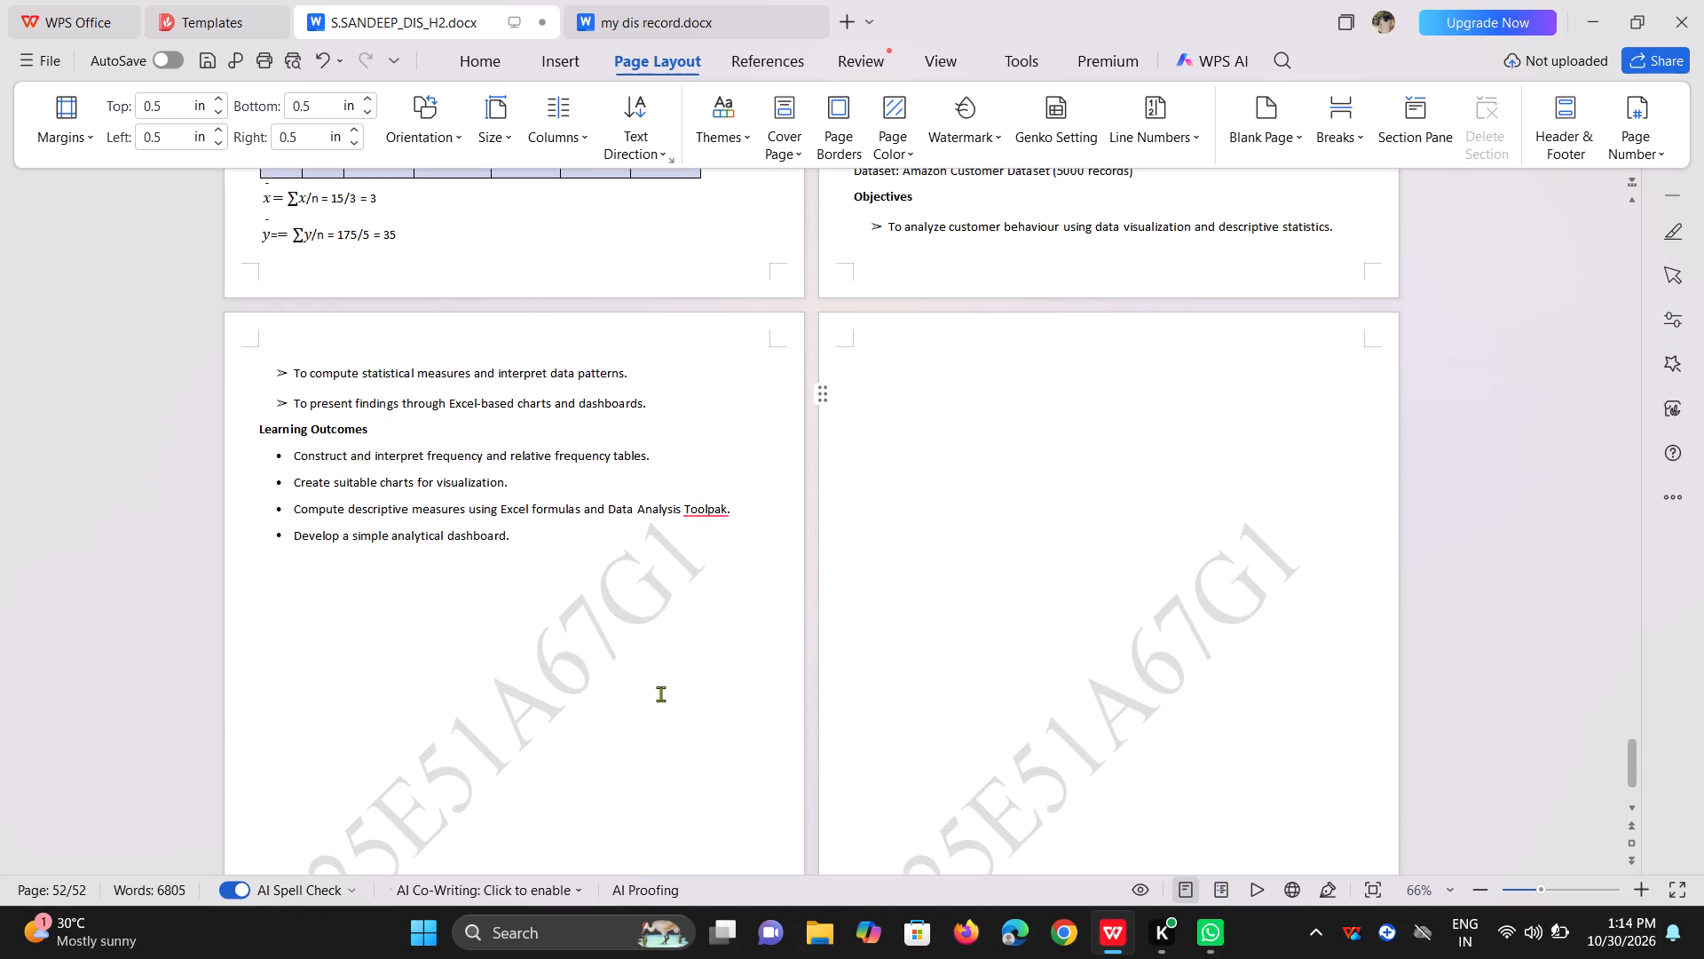
Paste the copied LAB QUESTIONS, CASE STUDY ANALYSIS and DATA SET lines at the top of the new last page.
key(ctrl+v)
scroll(660, 693, down, 1)
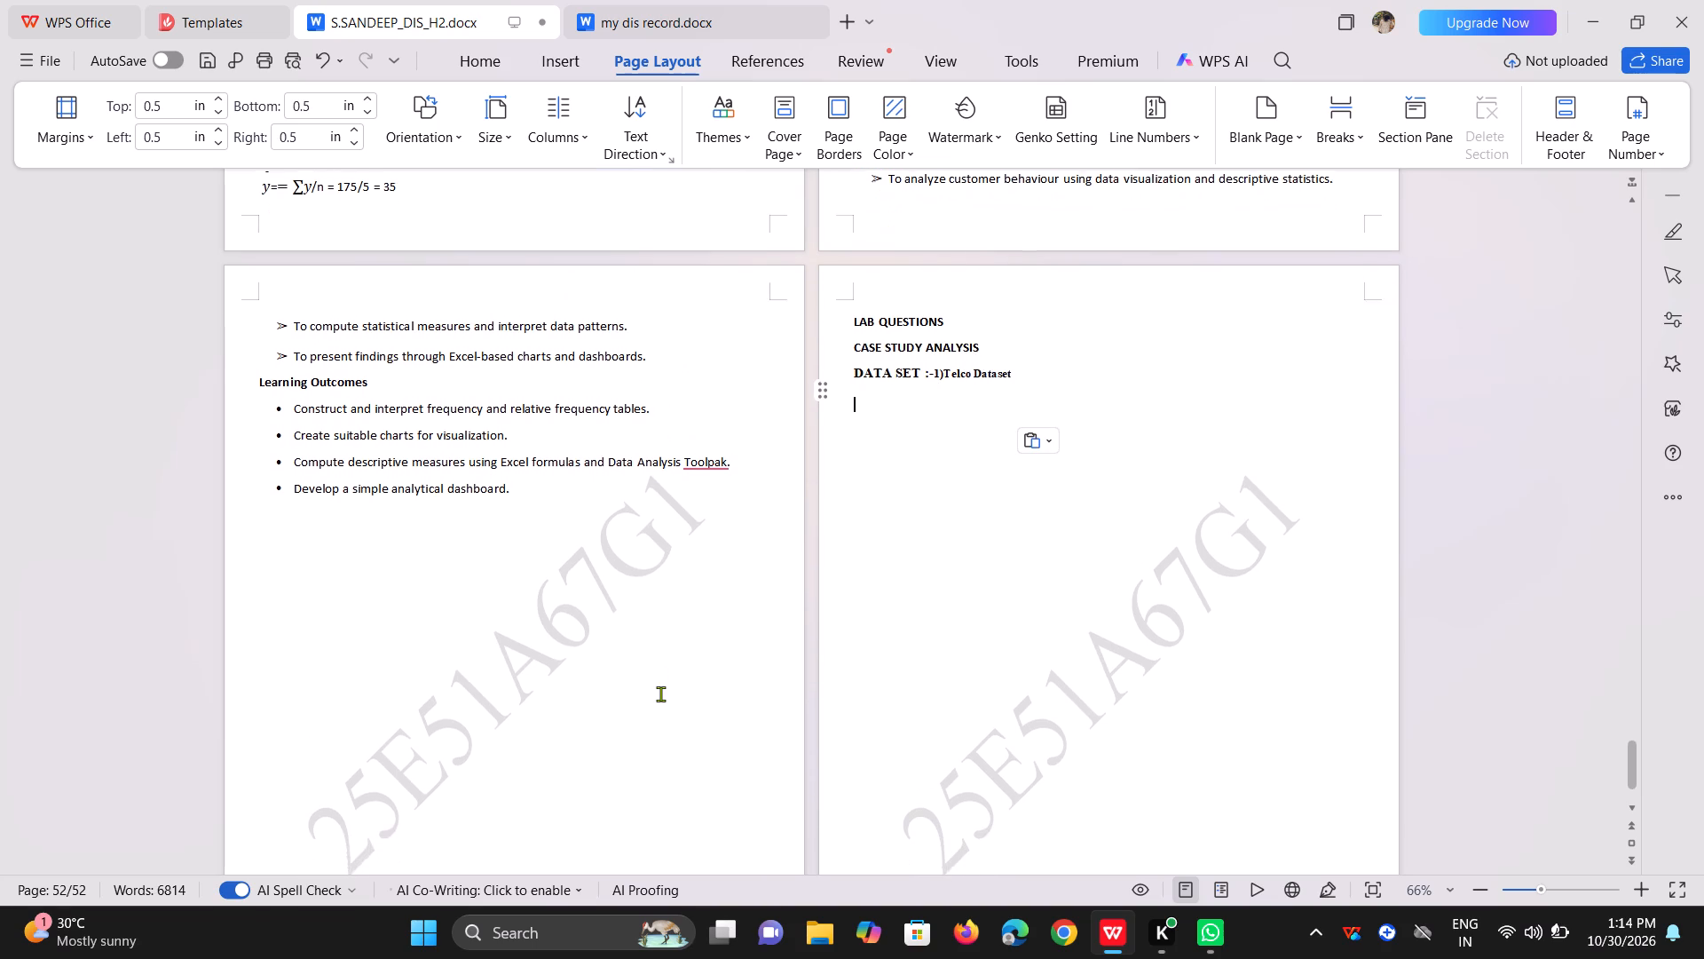
scroll(660, 693, down, 1)
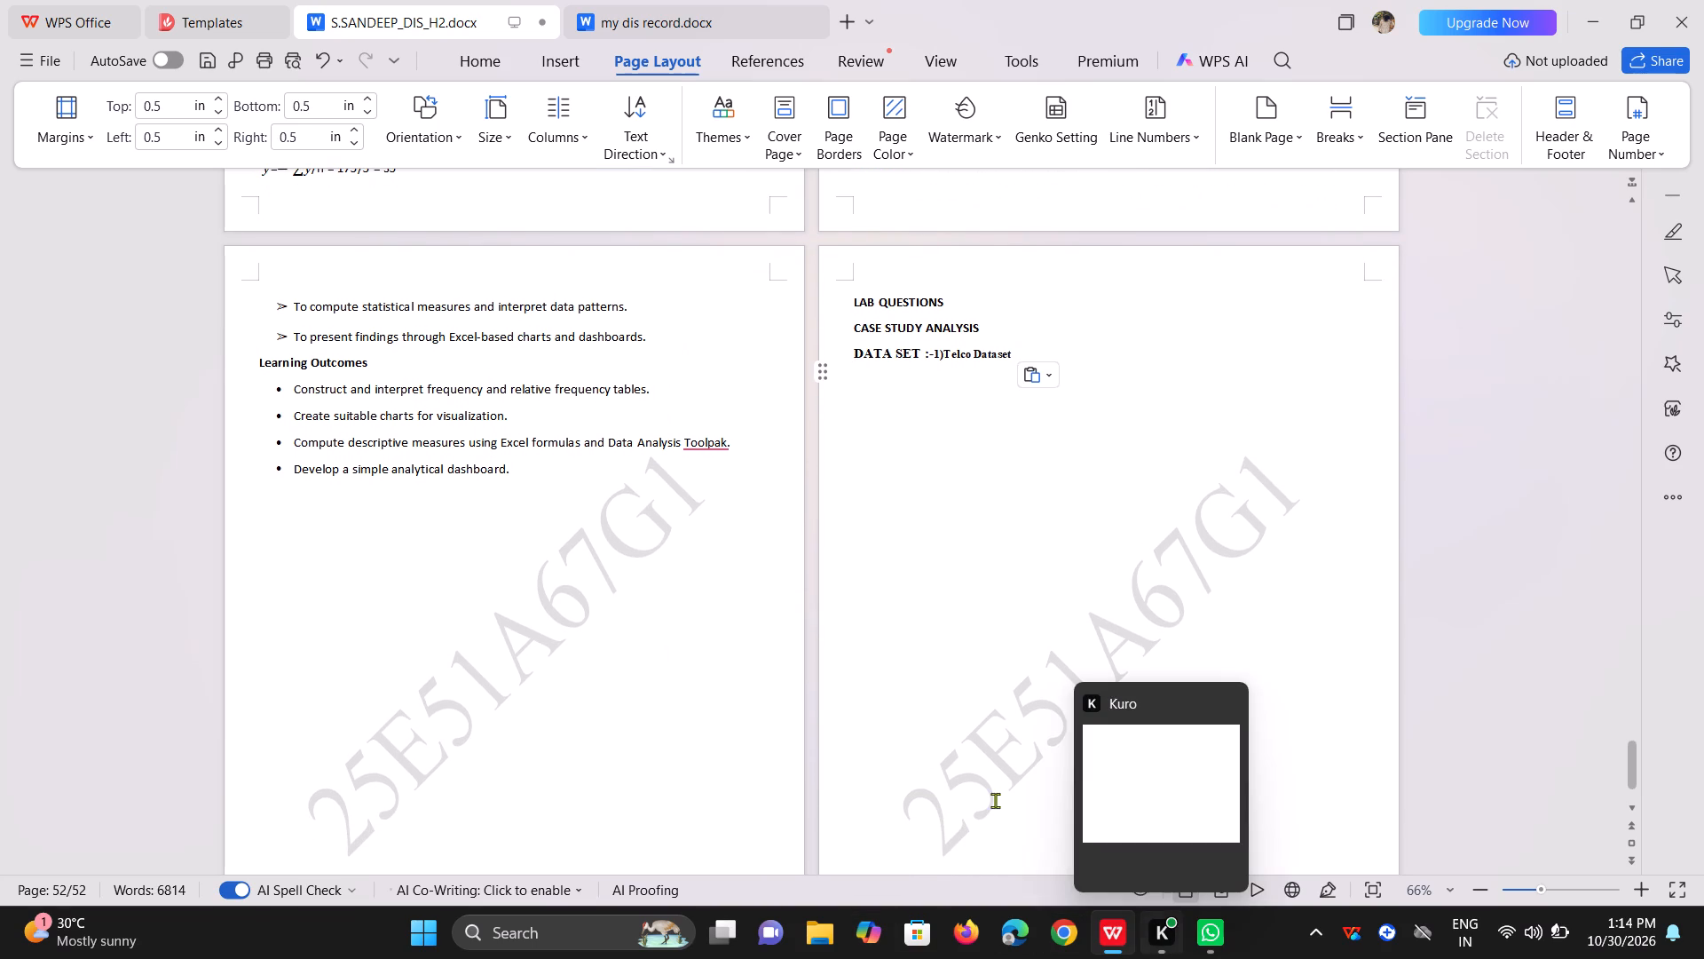
Switch to my dis record.docx and copy everything from the Telco dataset picture through the Task 2: Data Visualization heading.
click(772, 5)
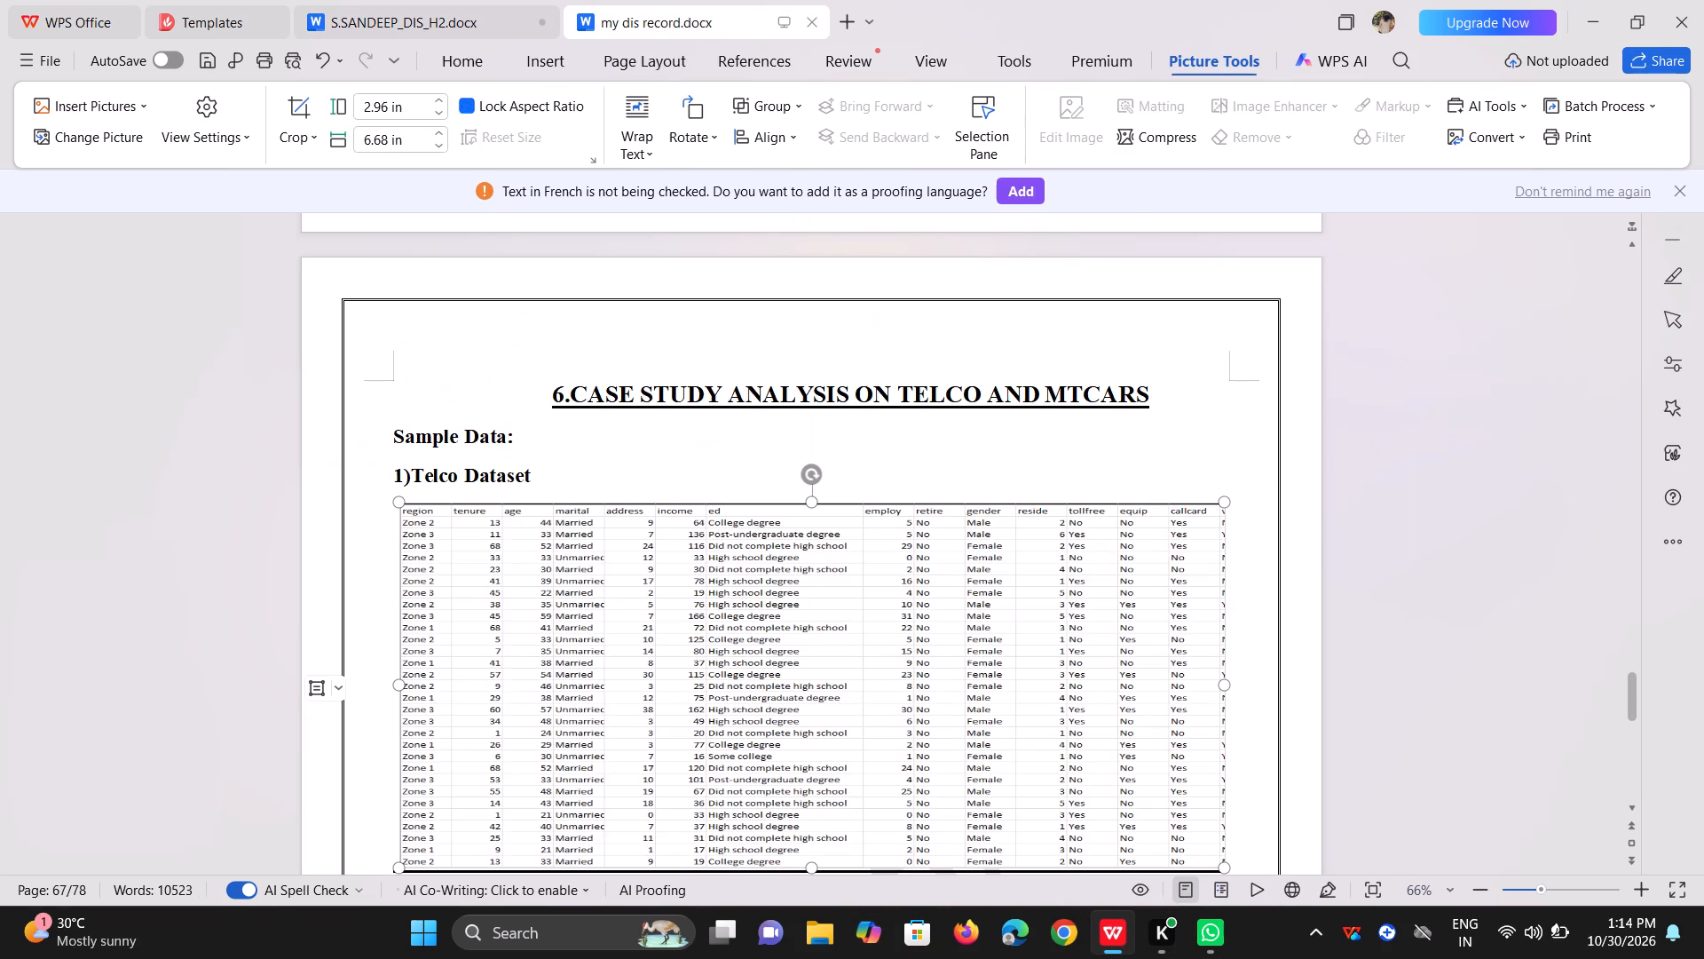
click(817, 550)
key(ctrl+c)
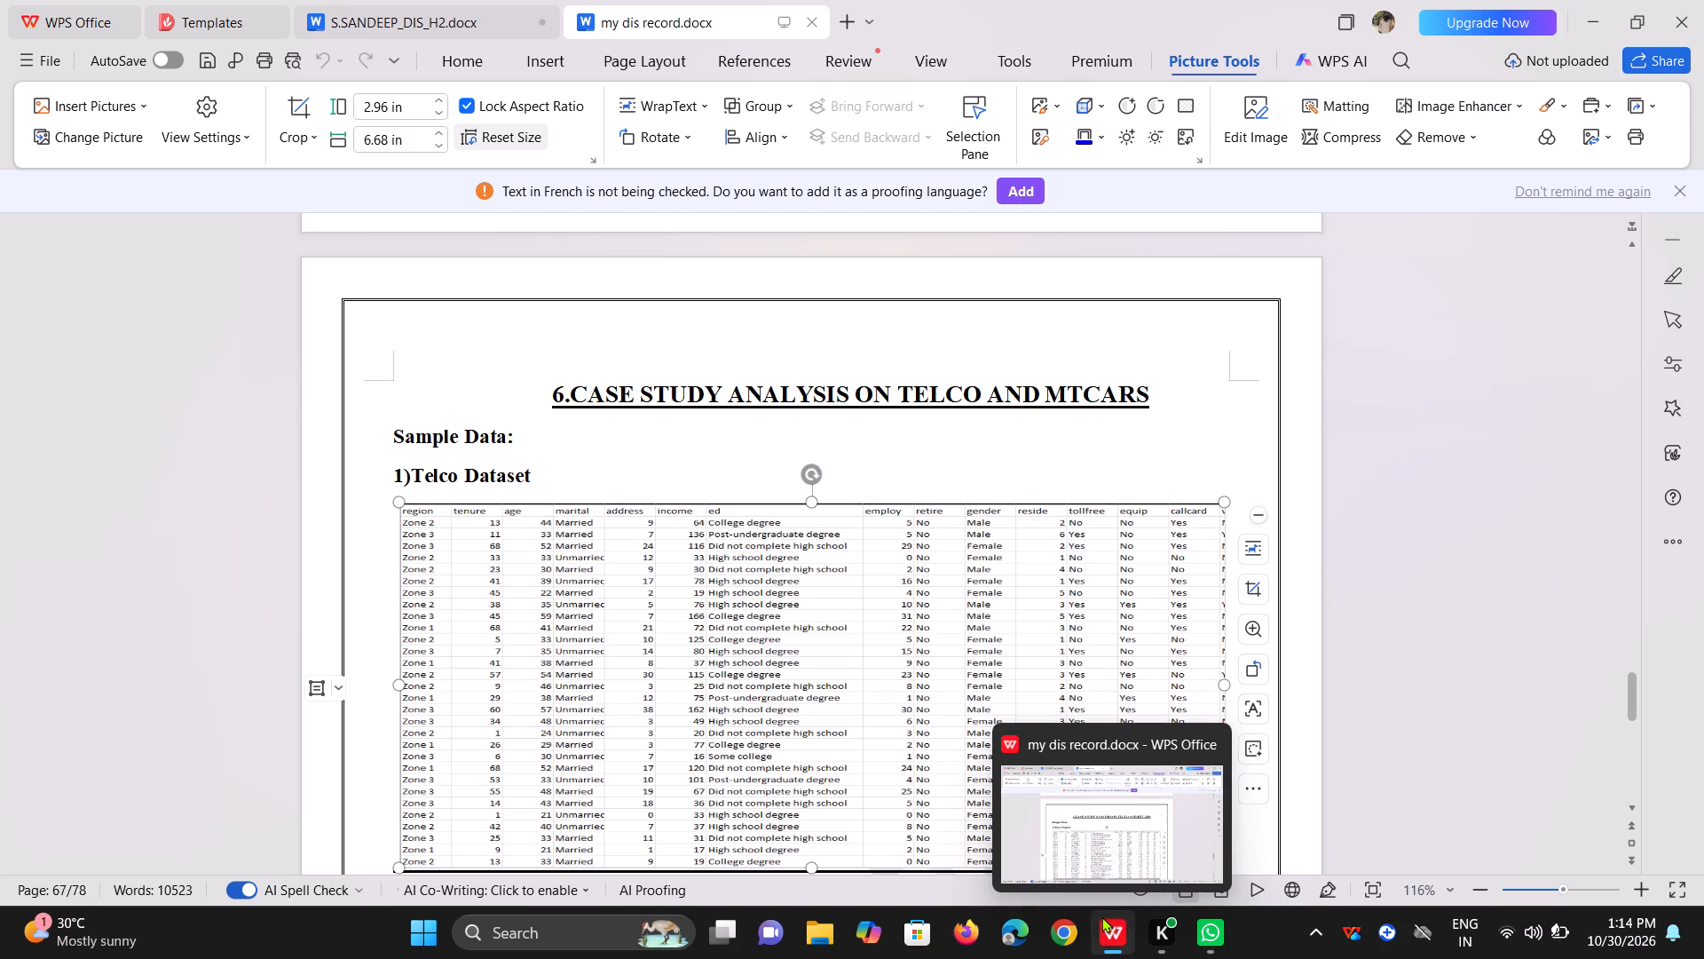
scroll(788, 411, down, 1)
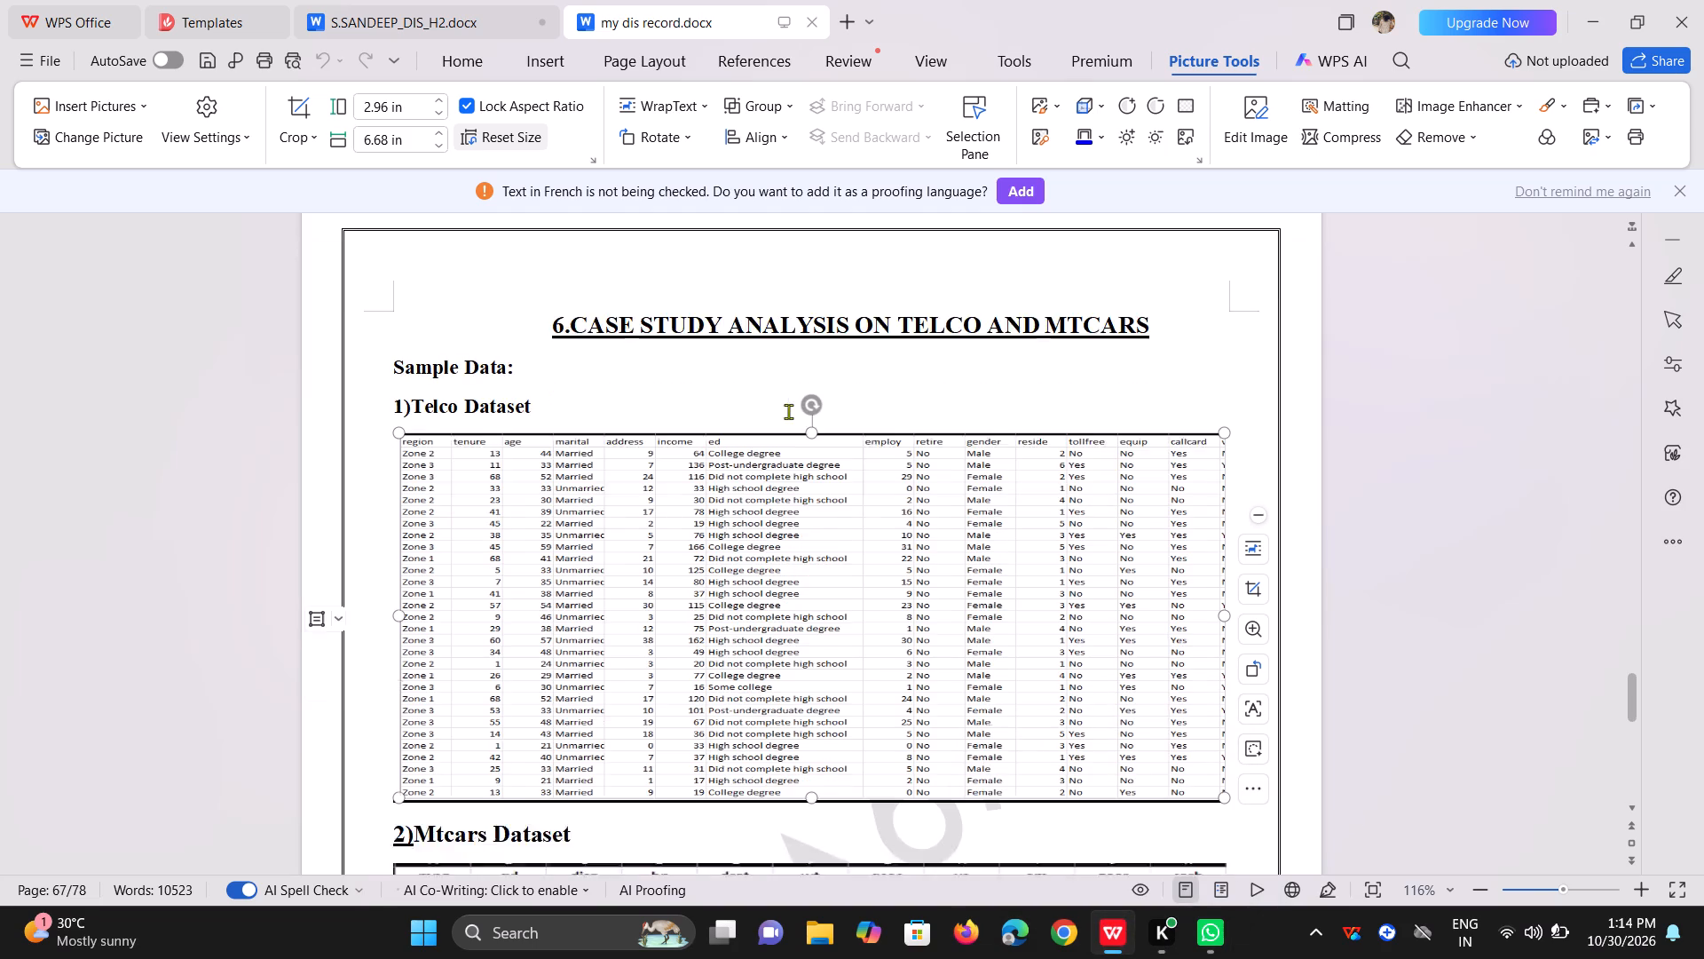
scroll(788, 411, down, 2)
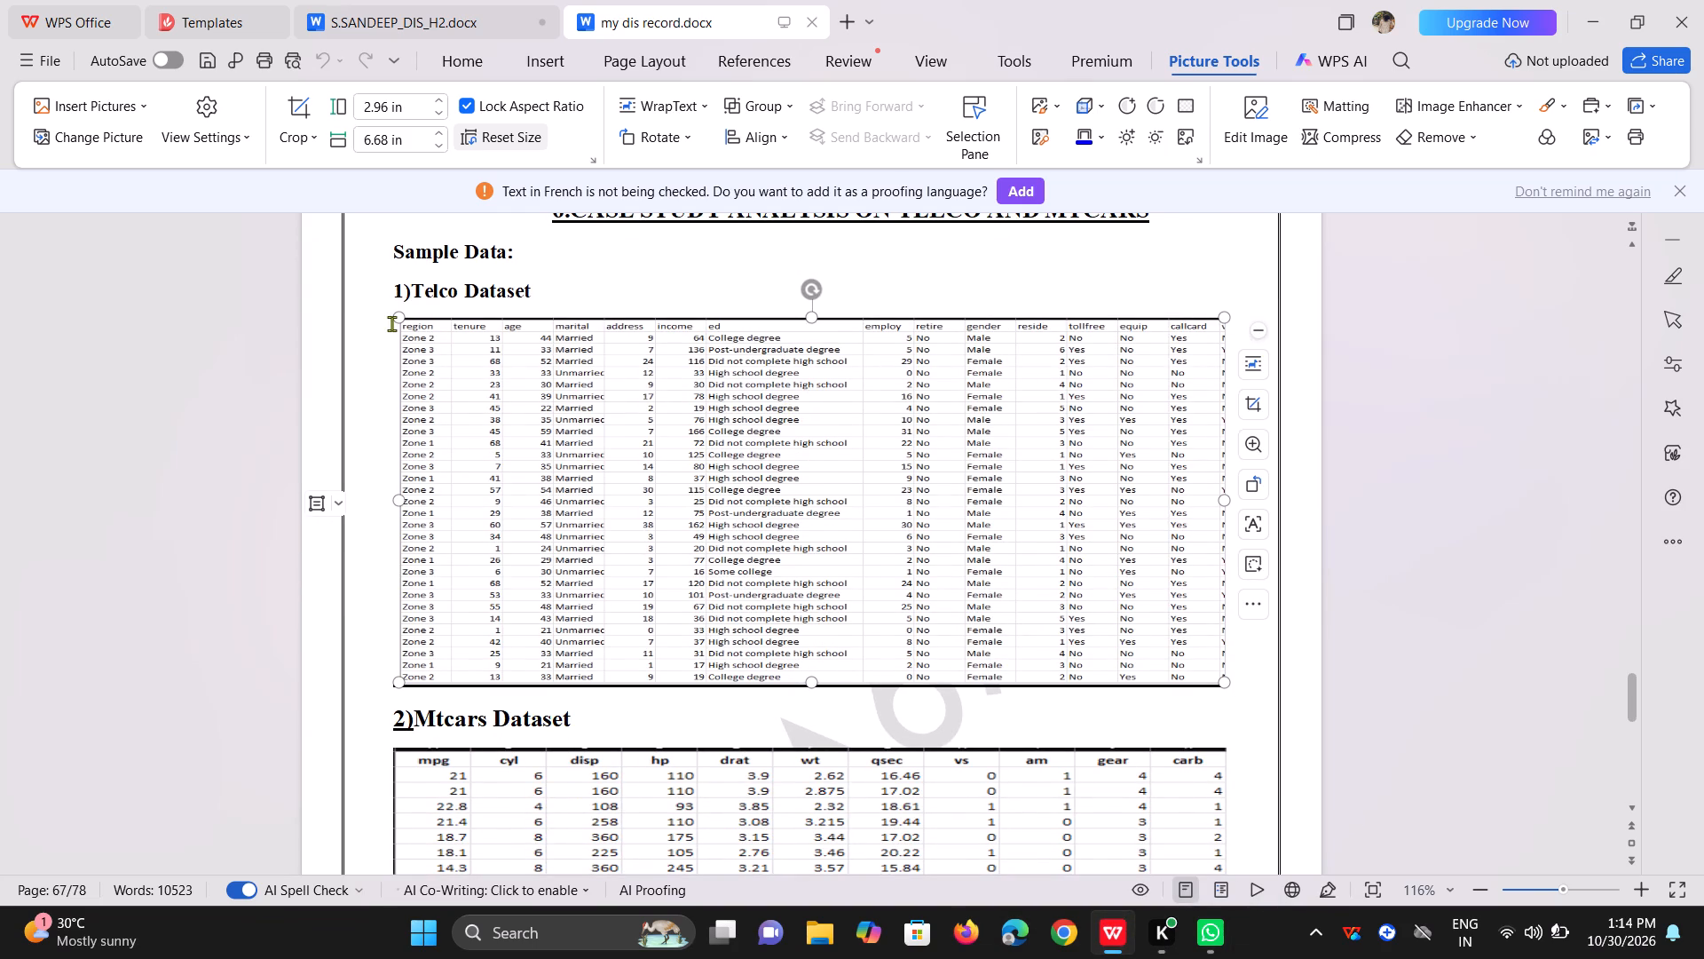
drag(391, 323, 816, 739)
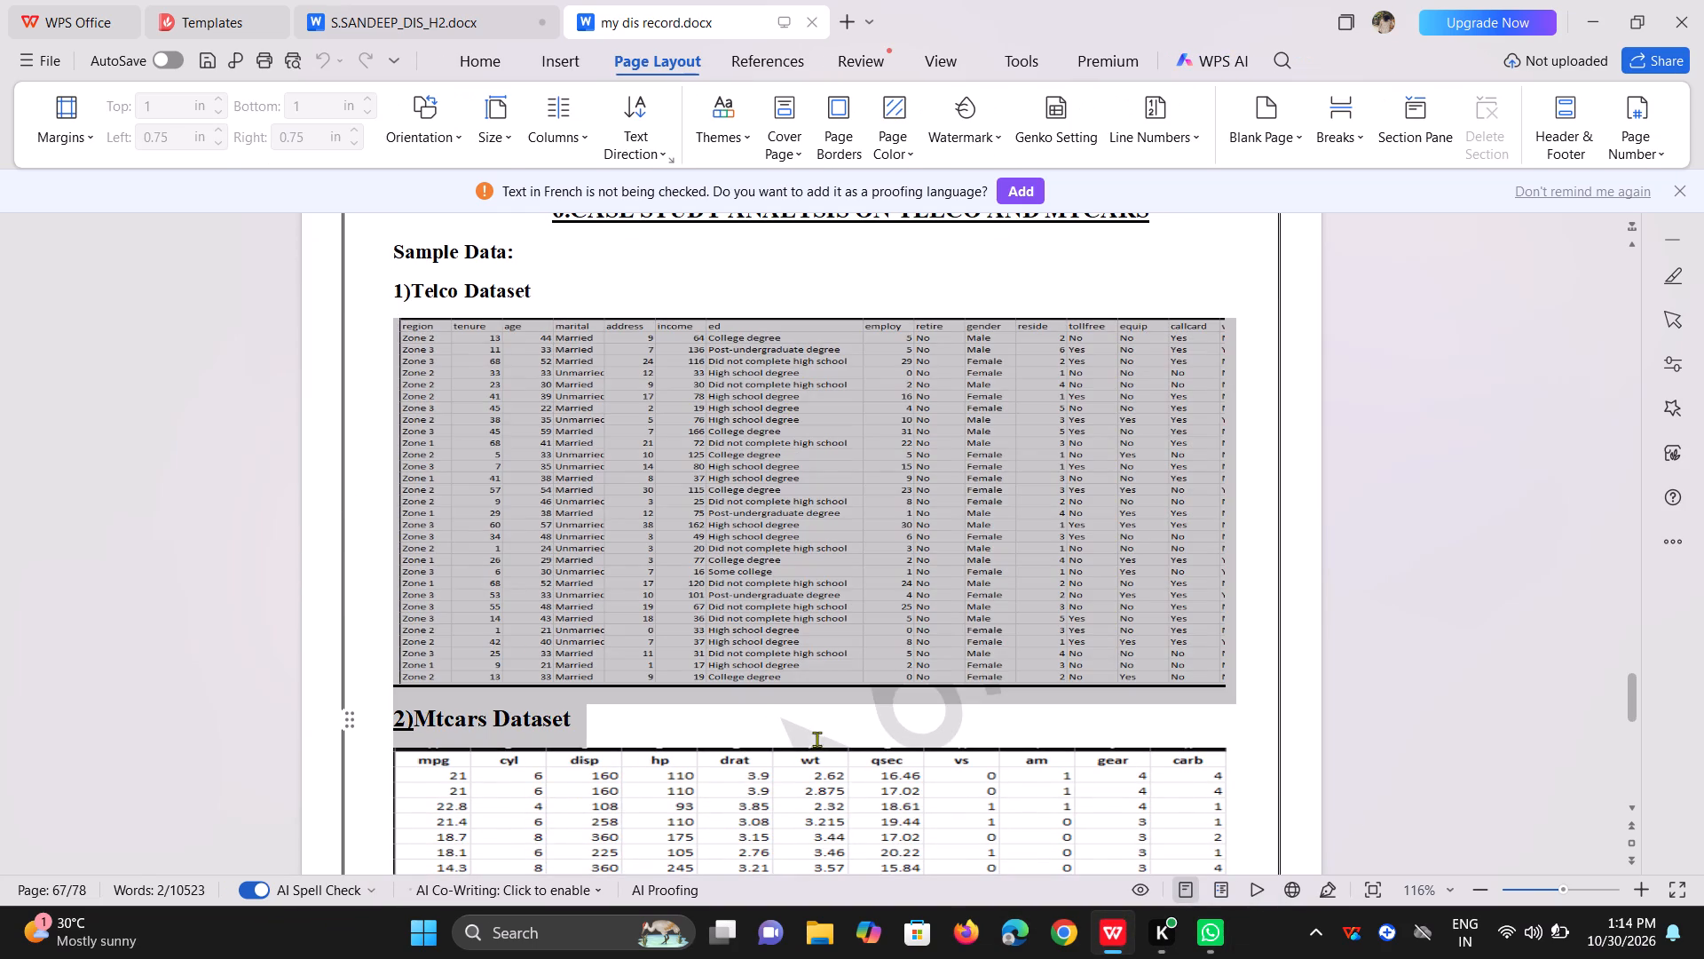
drag(816, 739, 847, 765)
scroll(795, 654, down, 1)
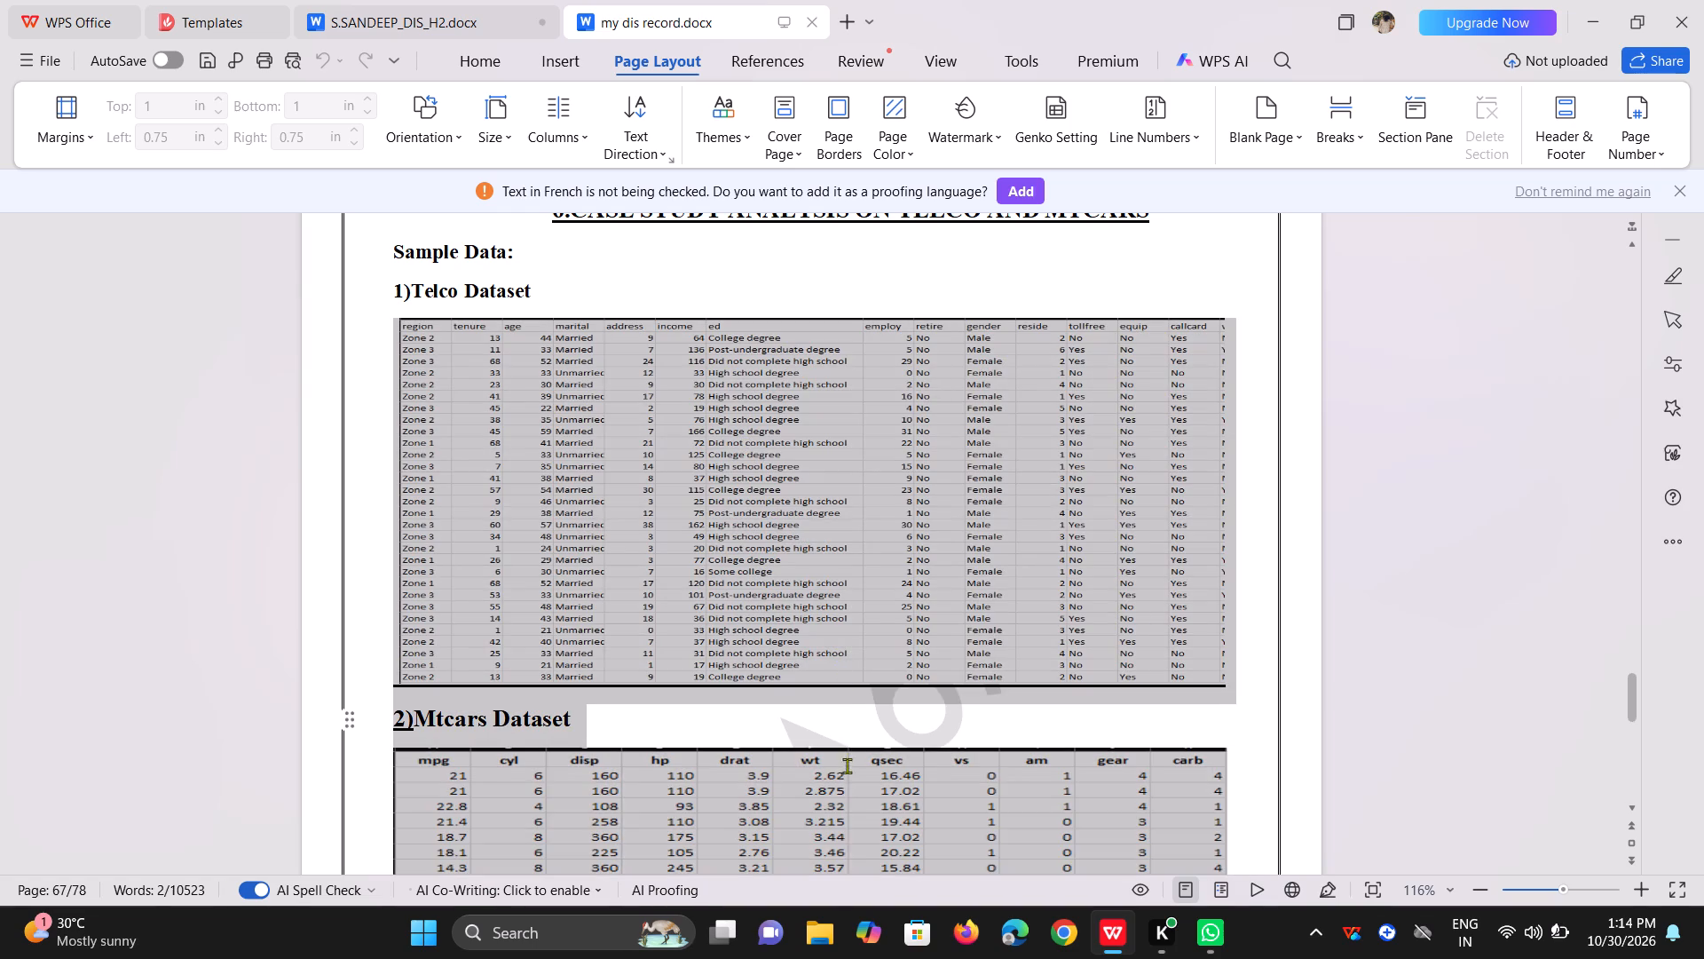
drag(847, 765, 874, 881)
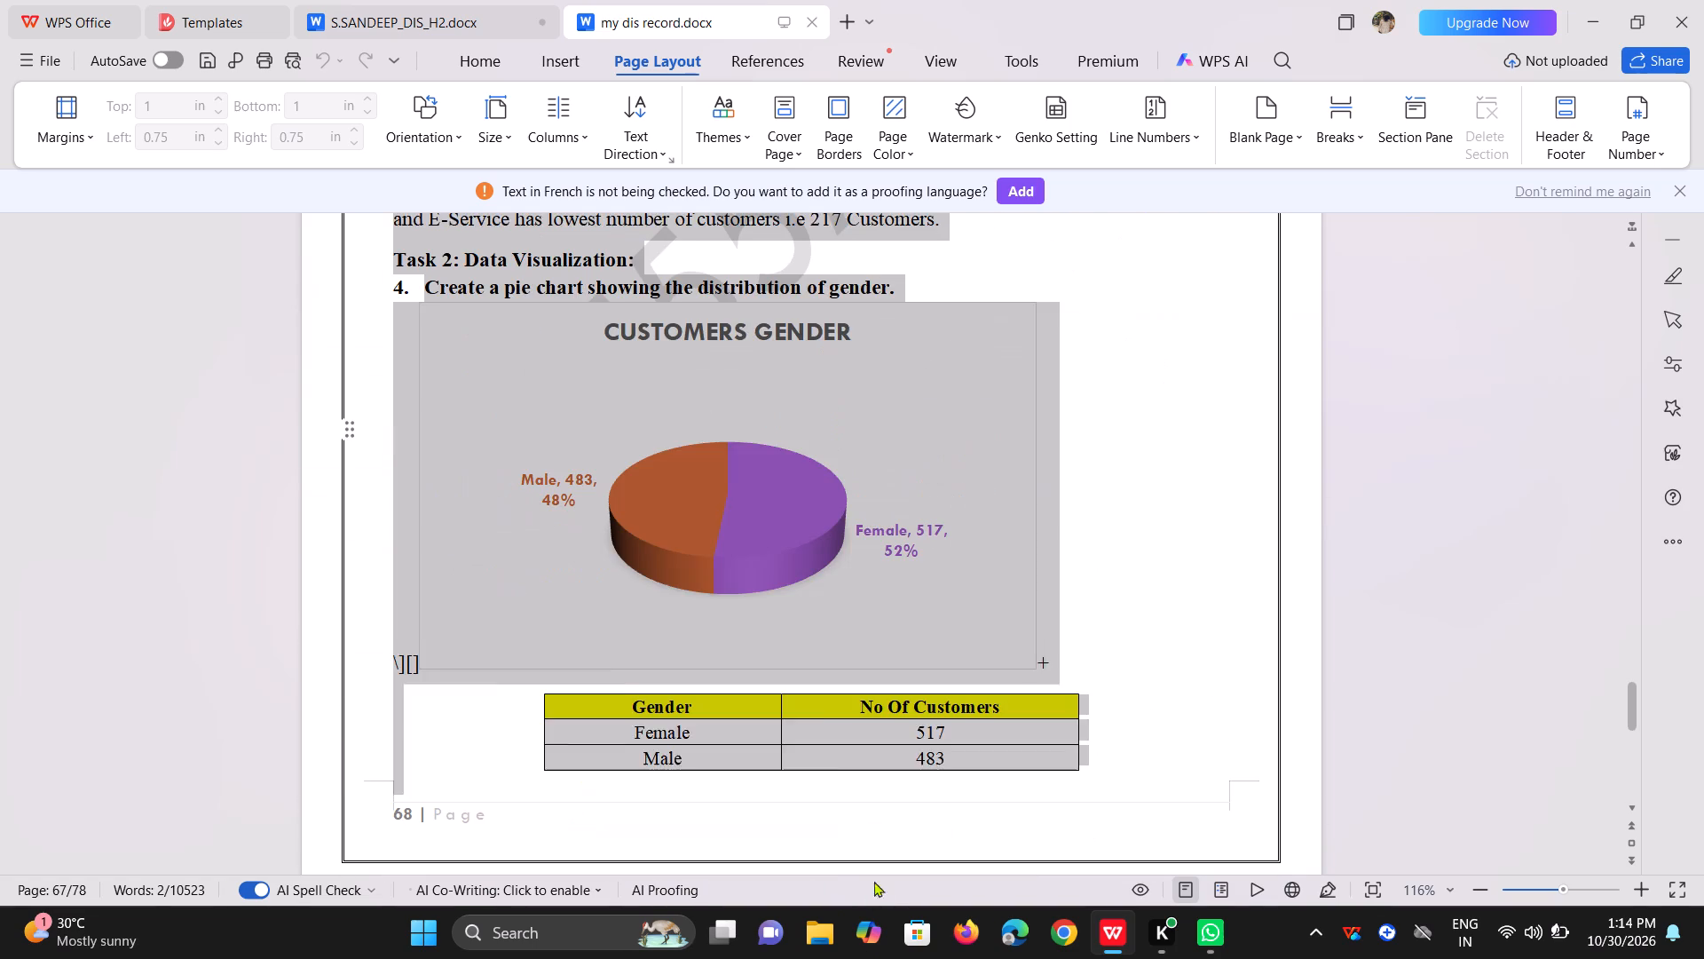
drag(874, 881, 876, 275)
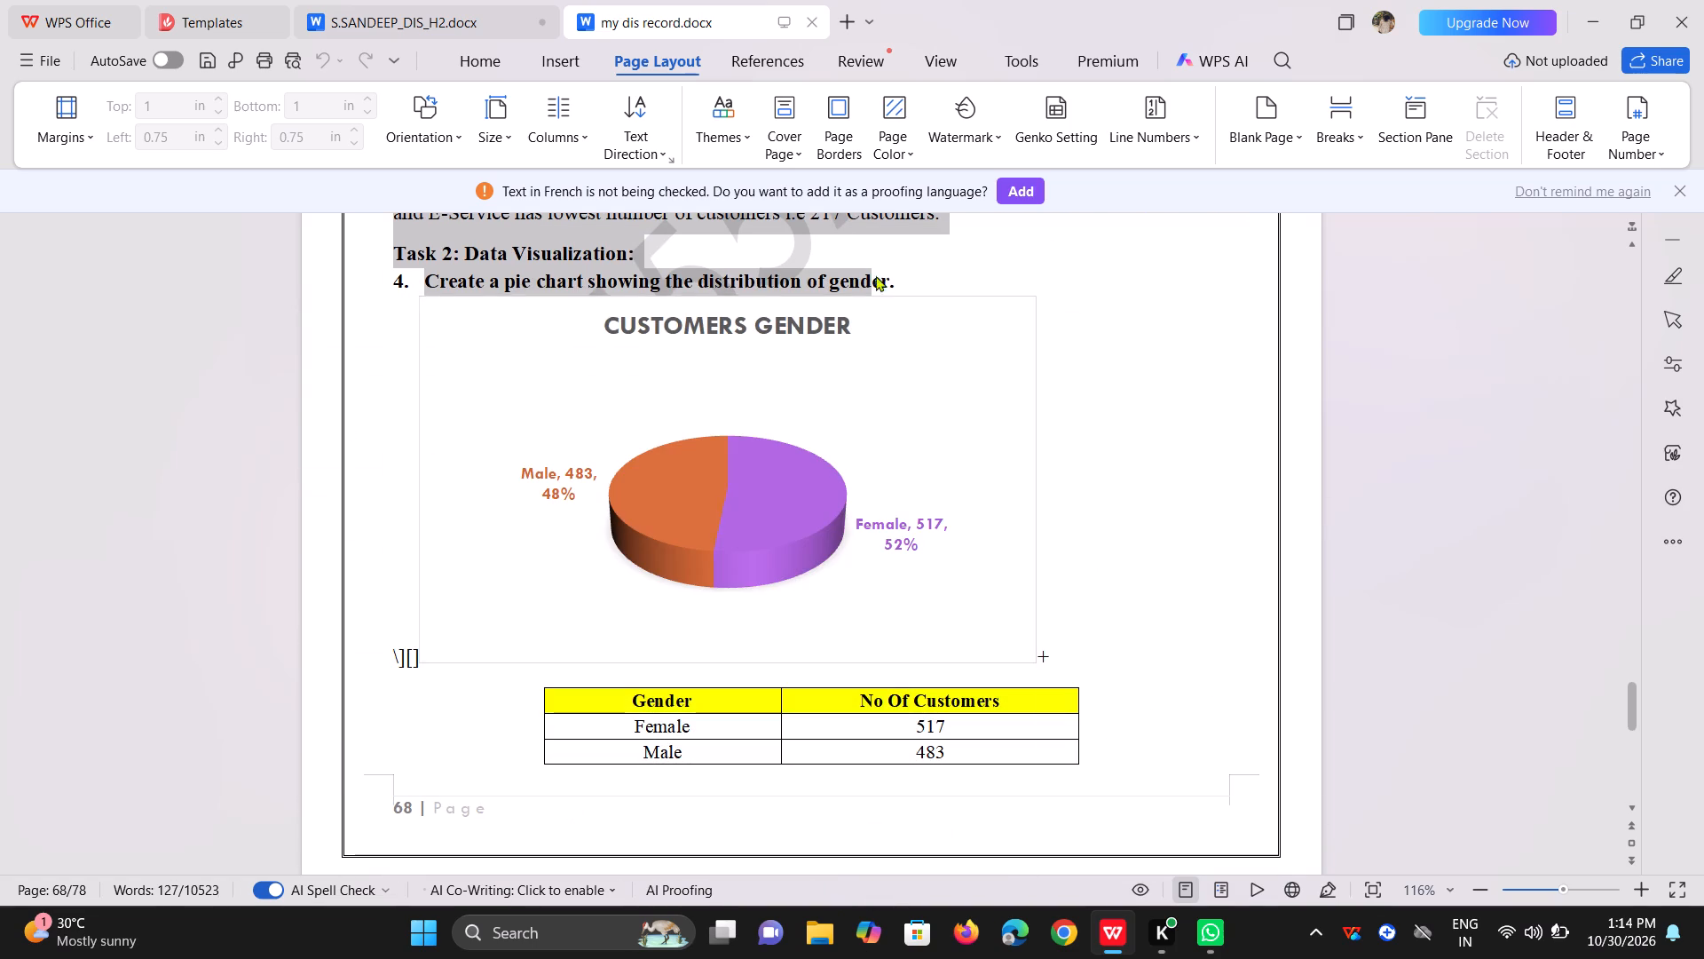
drag(876, 275, 914, 278)
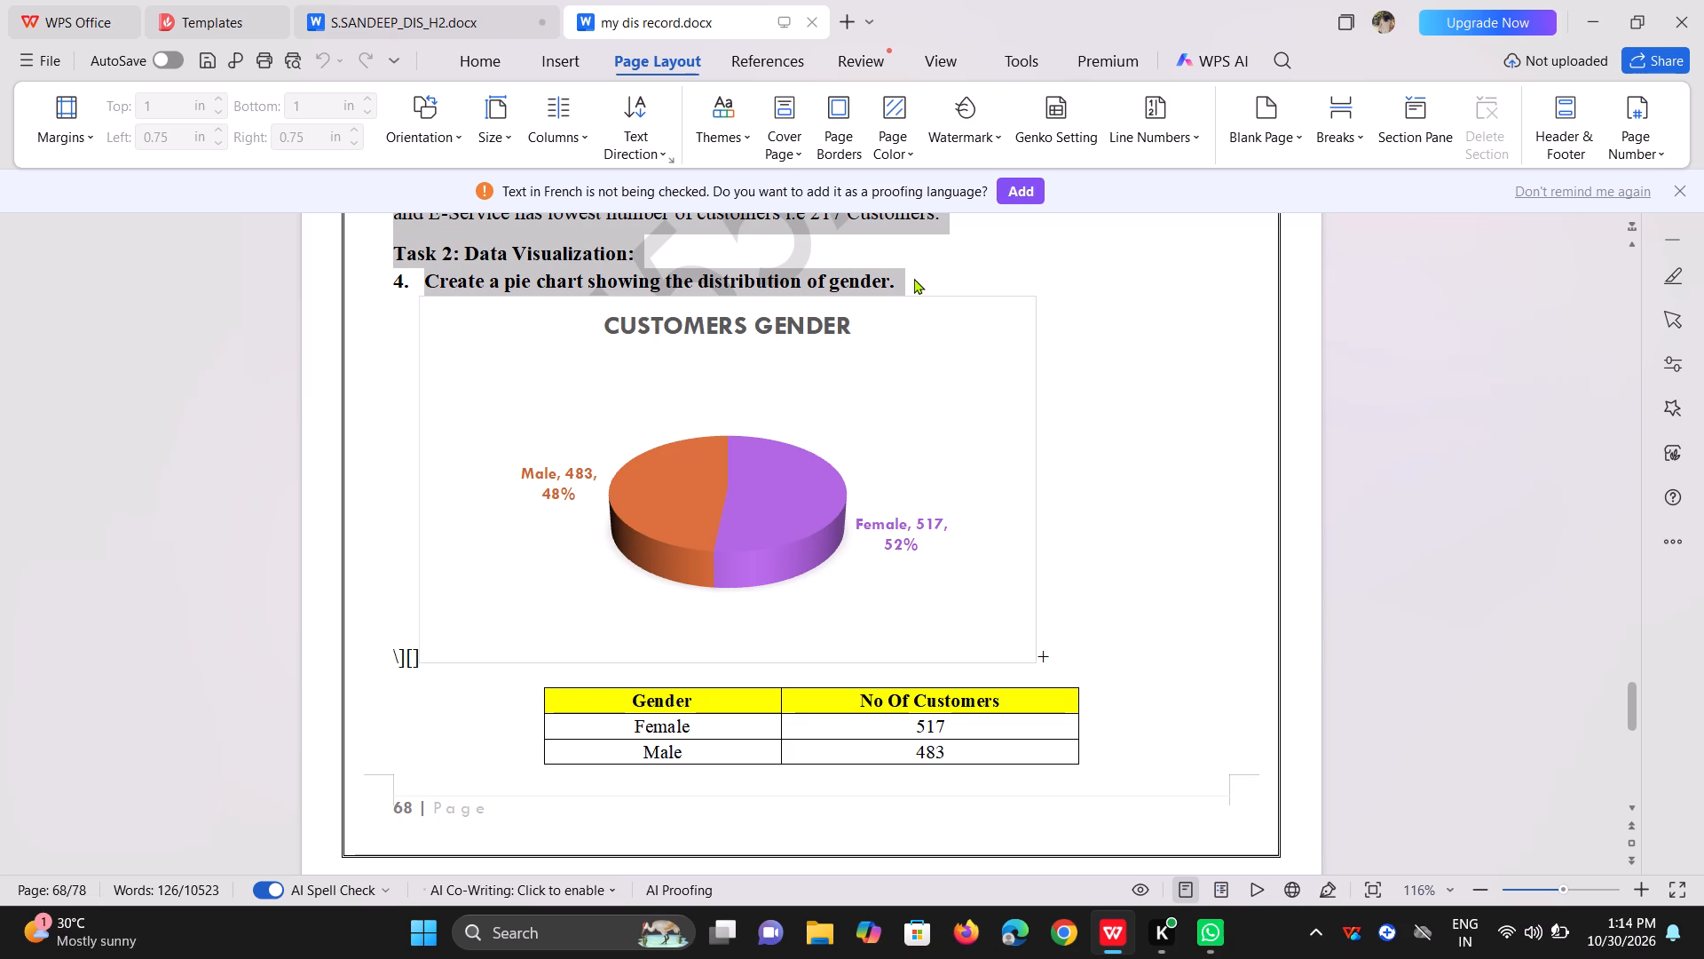
drag(914, 278, 888, 242)
scroll(888, 242, up, 2)
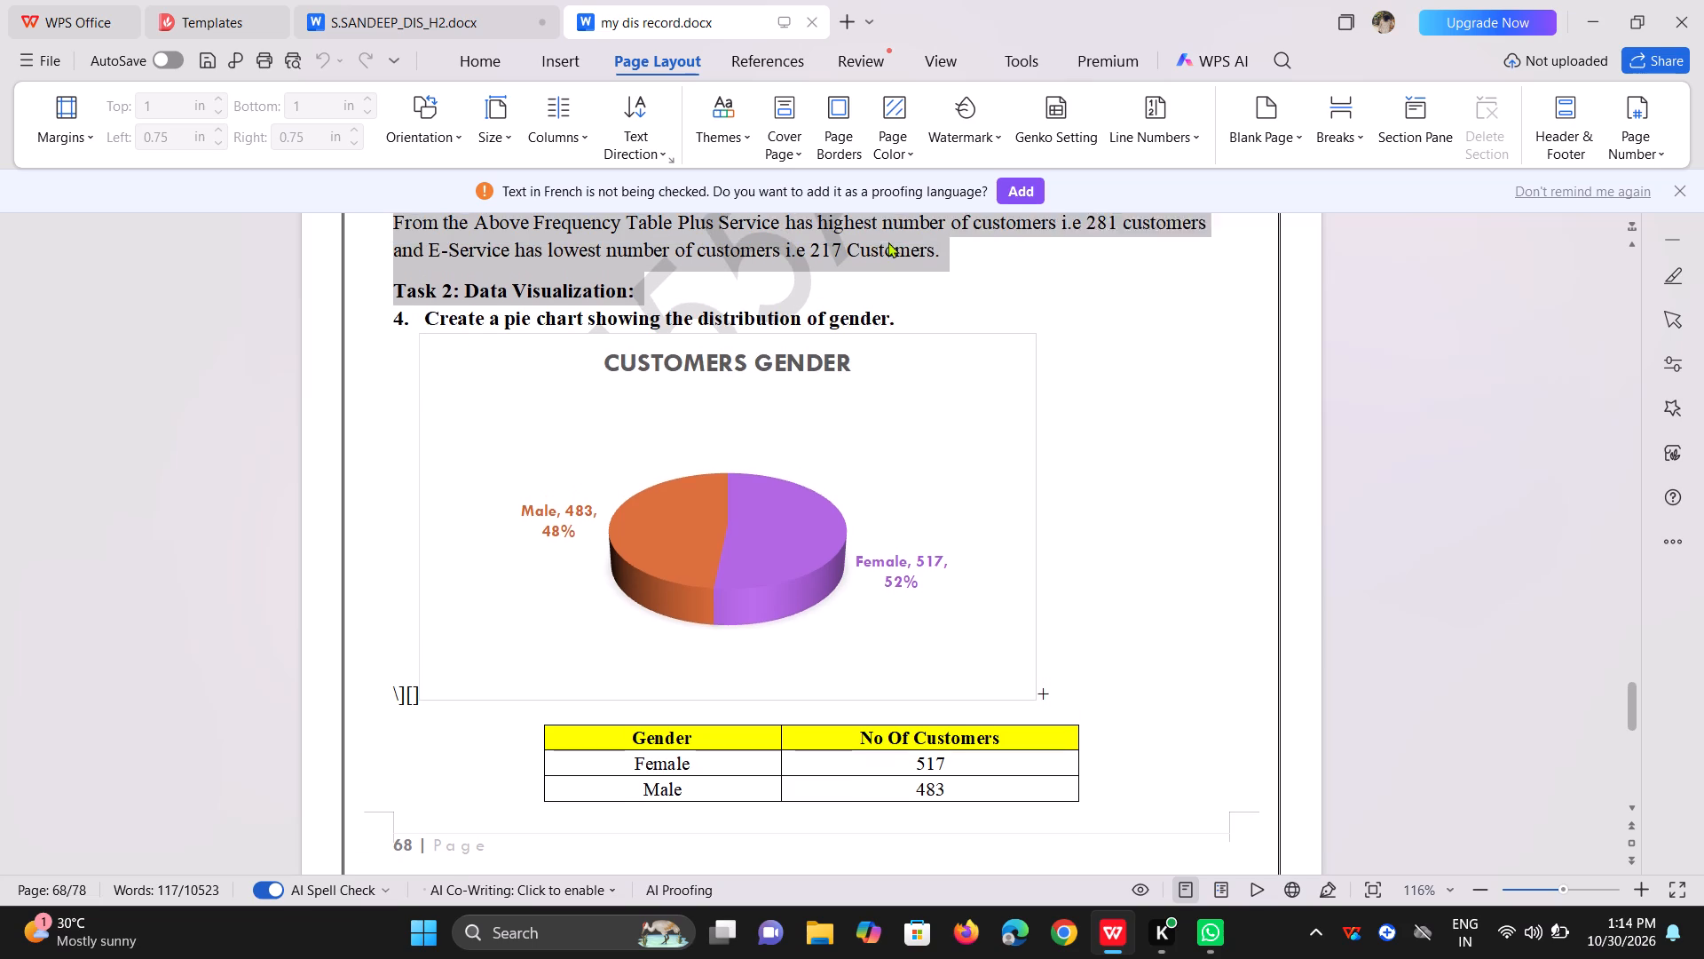
scroll(888, 242, up, 3)
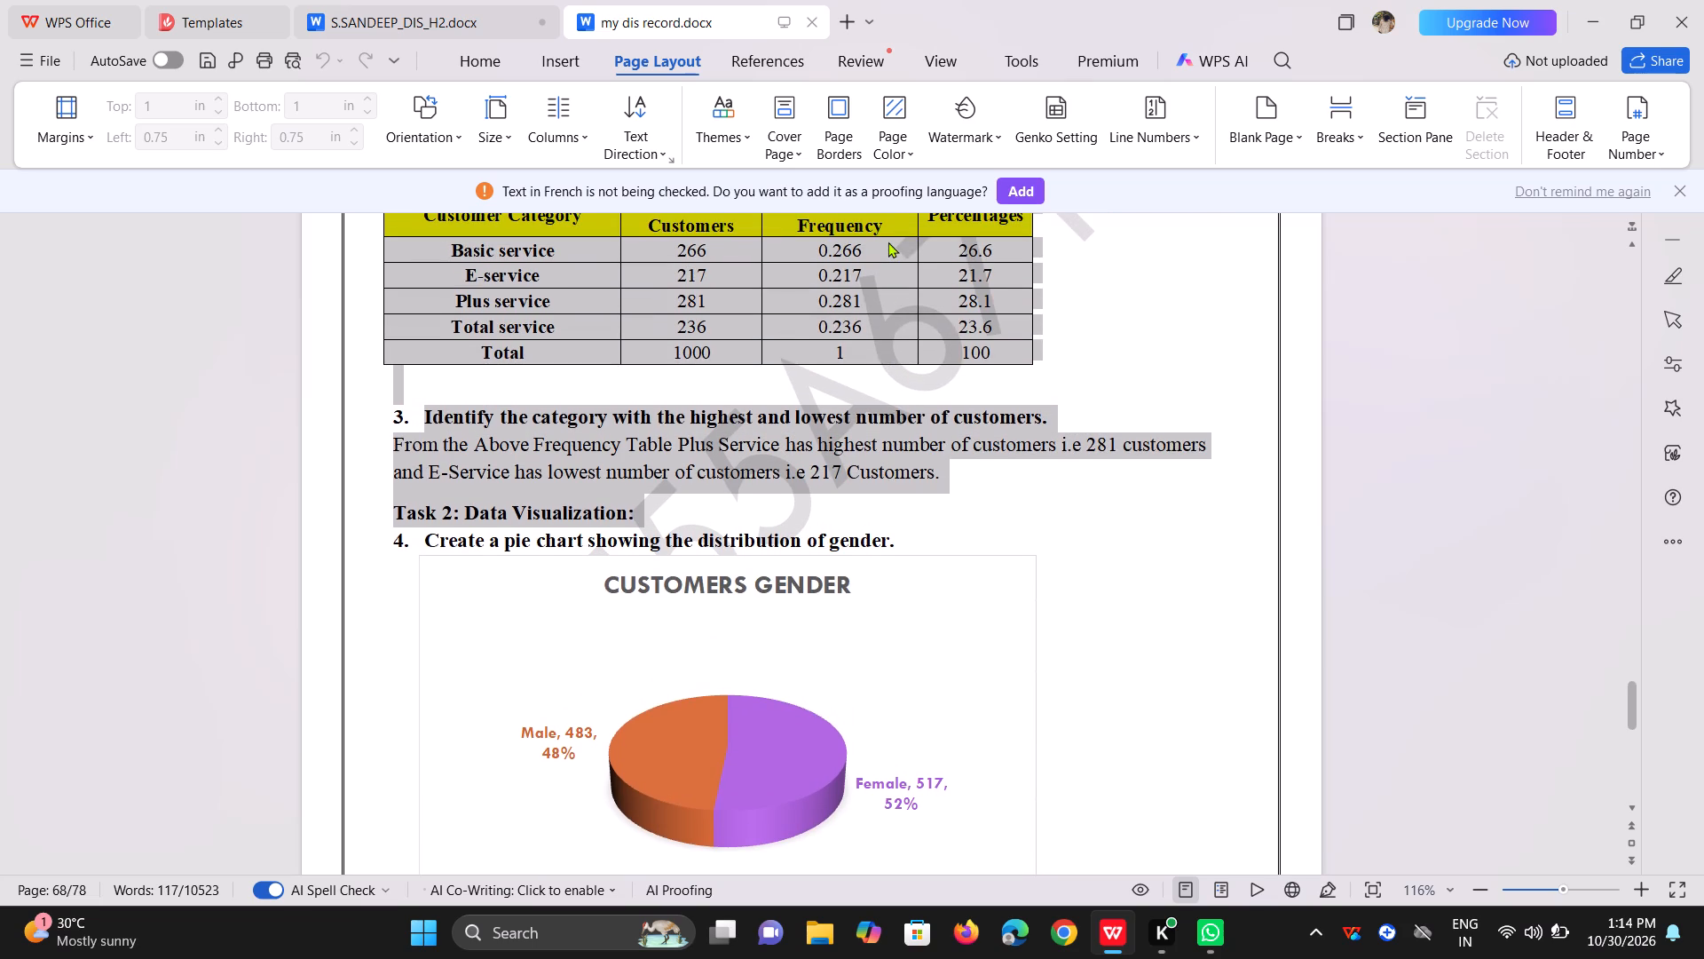
key(ctrl+c)
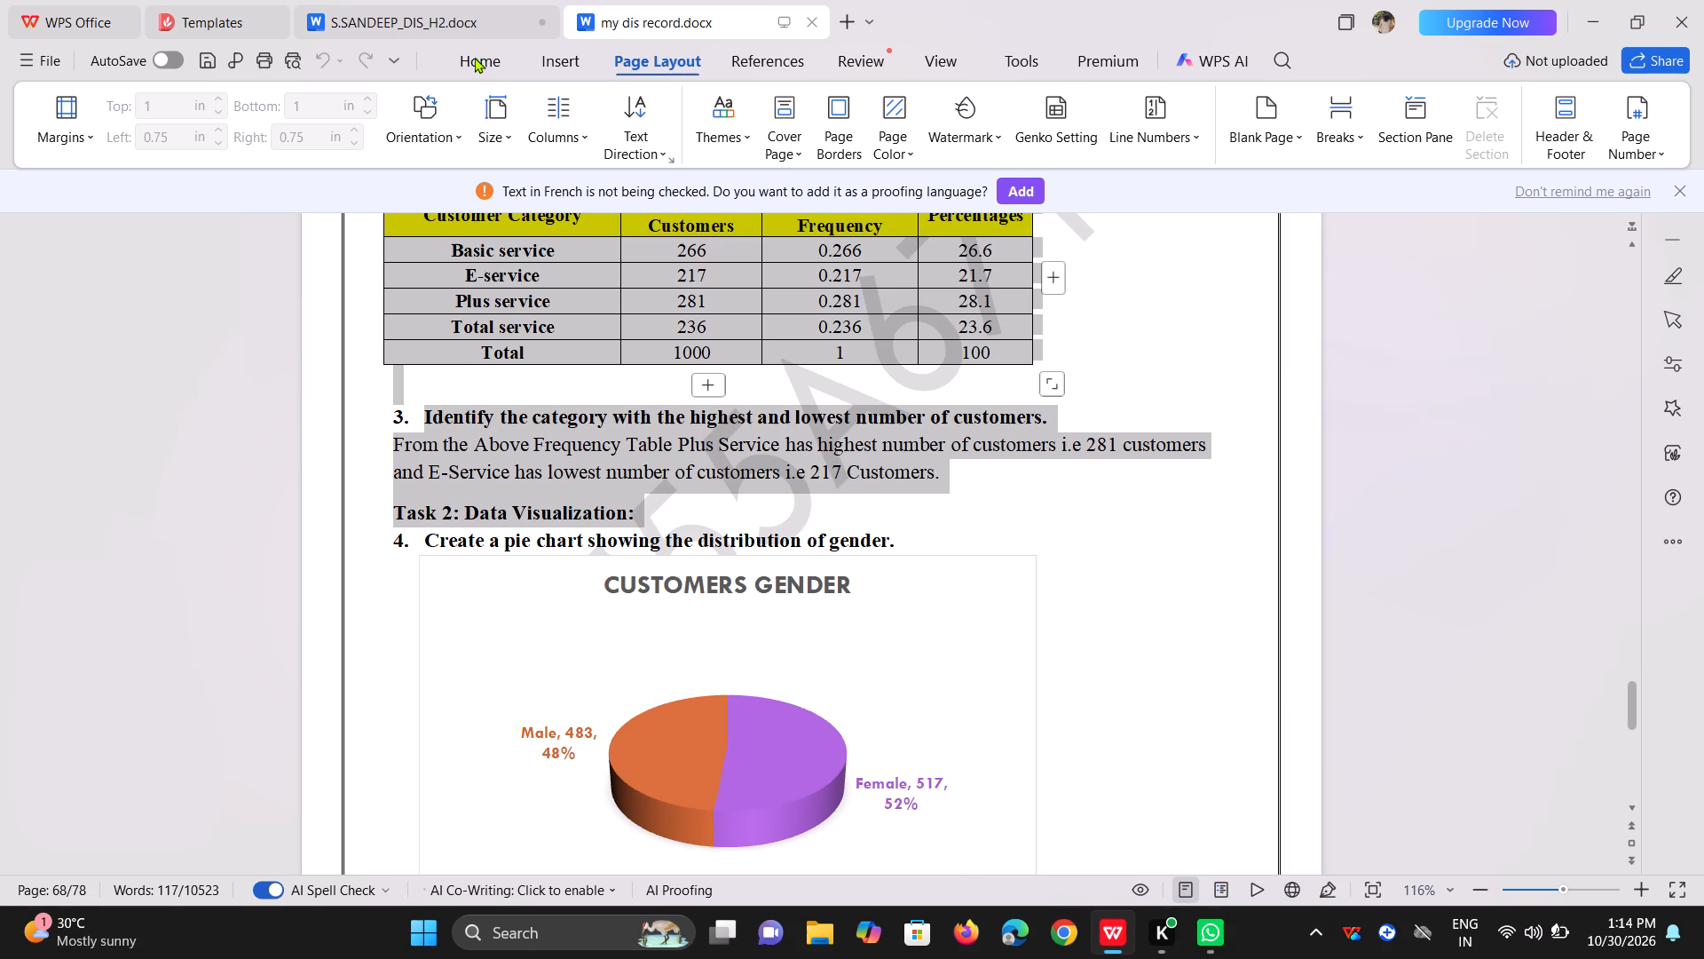
Switch to the second document and paste the copied case study content below the DATA SET :-1)Telco Dataset line.
click(461, 0)
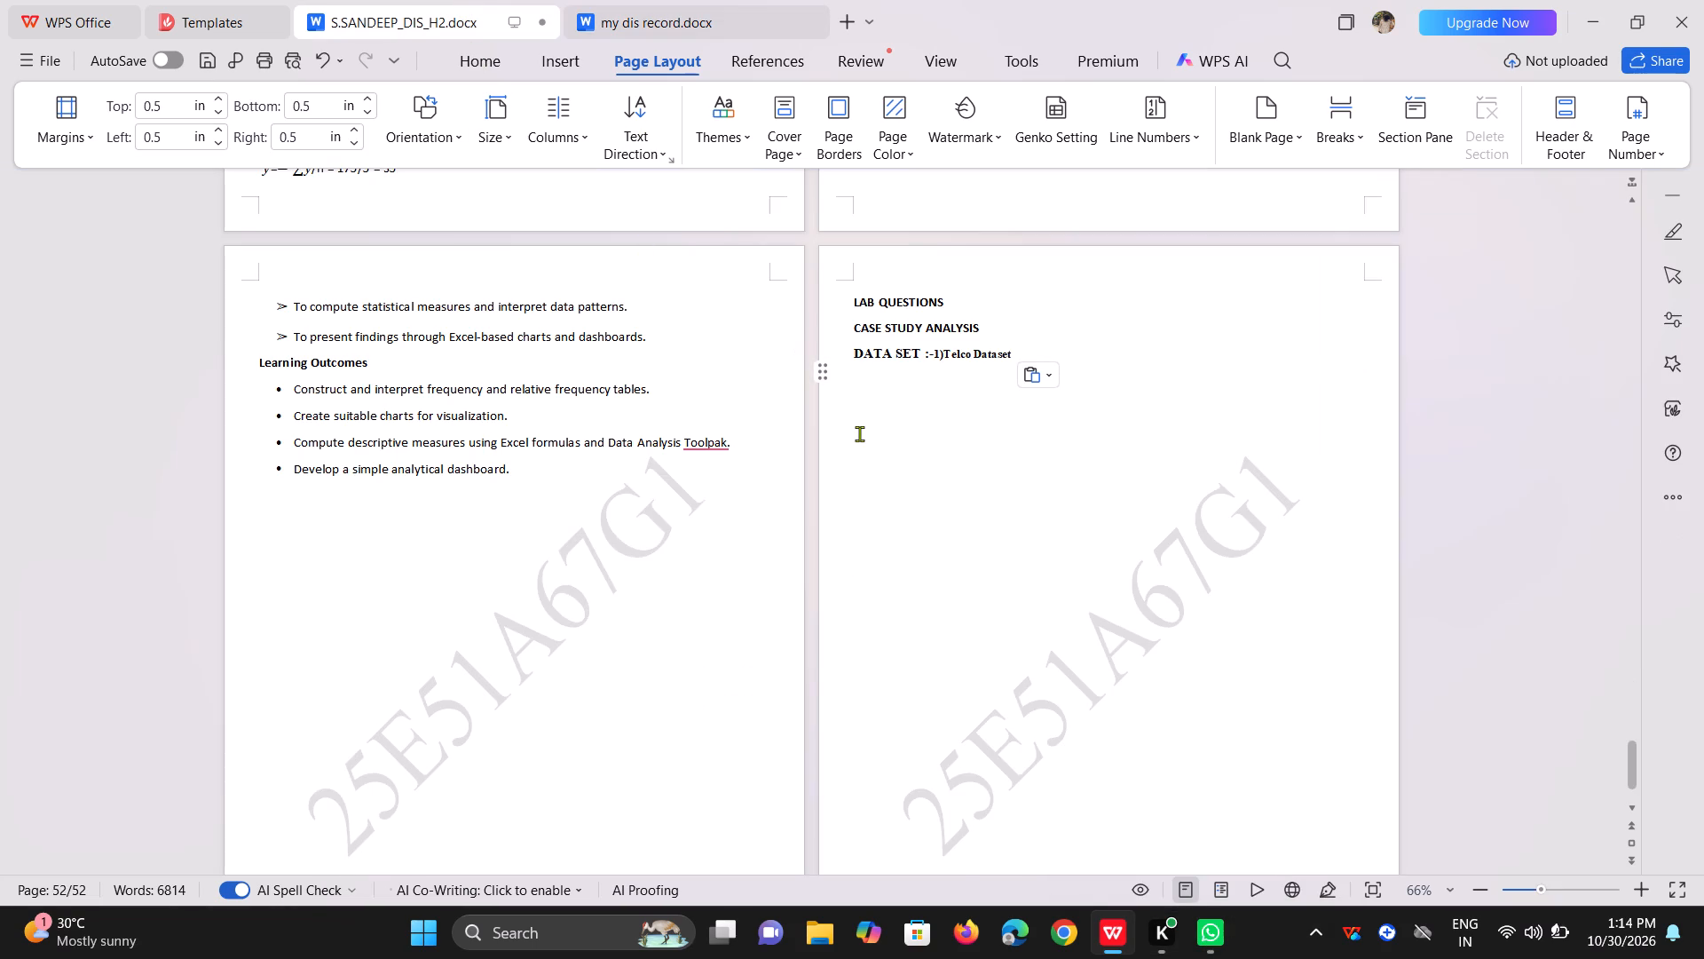
key(ctrl+v)
Copy the LAB QUESTIONS, CASE STUDY ANALYSIS and DATA SET lines and paste them directly below the Learning Outcomes list.
scroll(859, 433, up, 3)
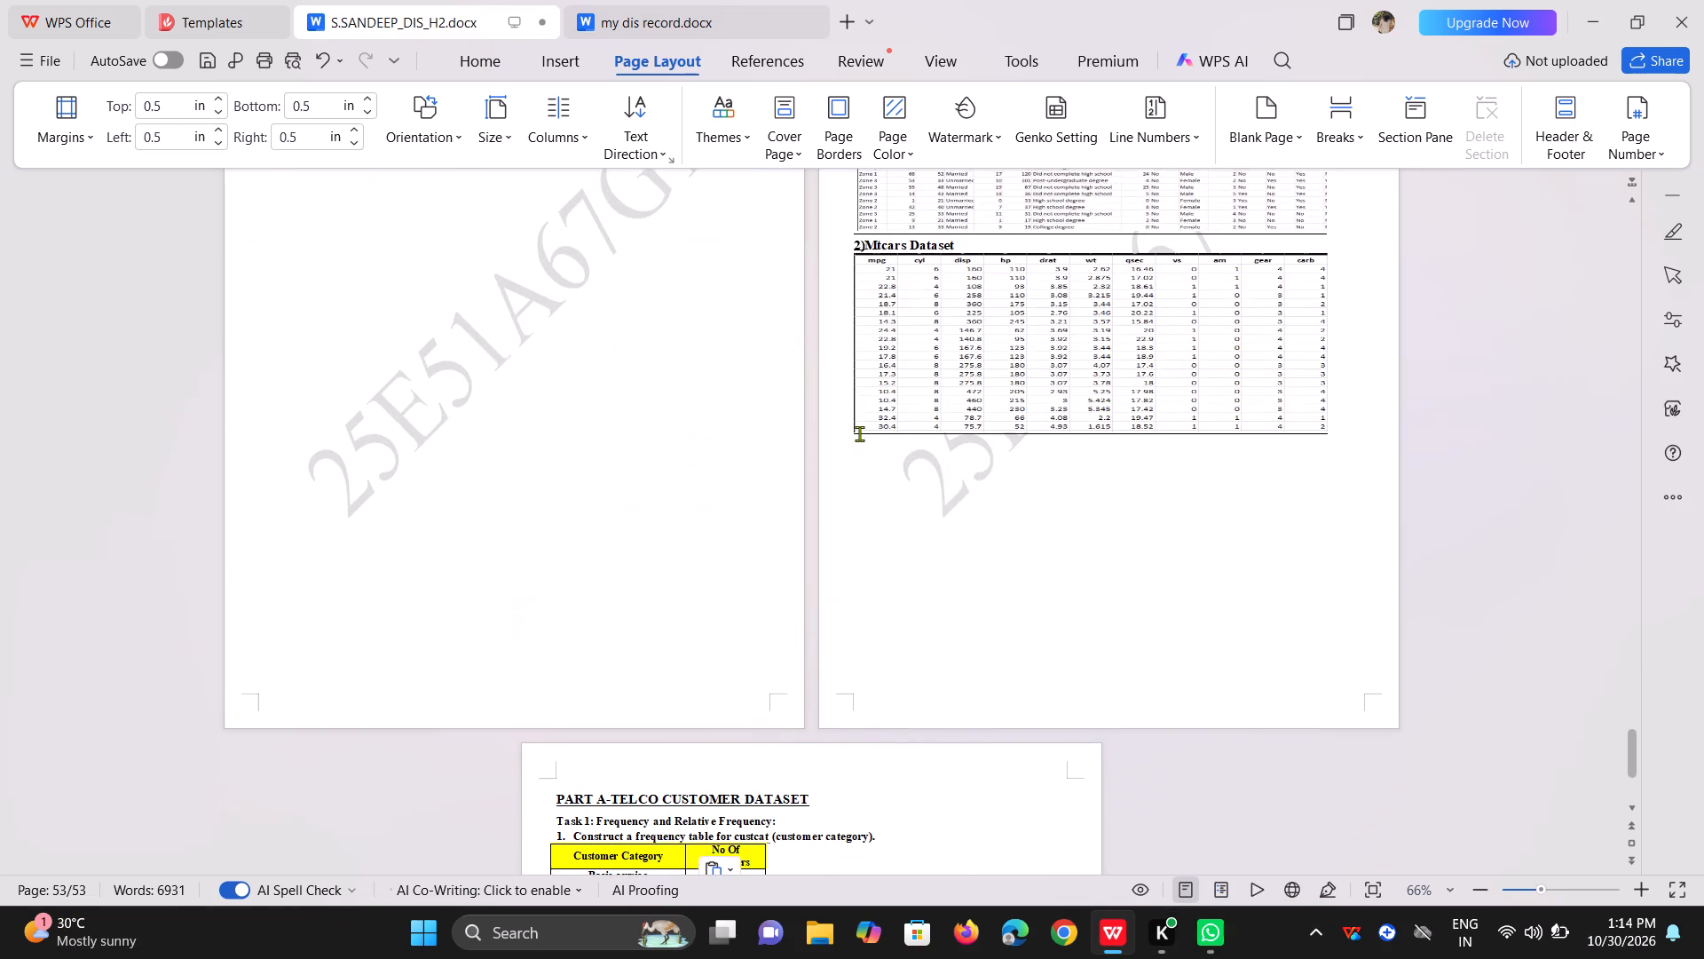
scroll(859, 433, up, 3)
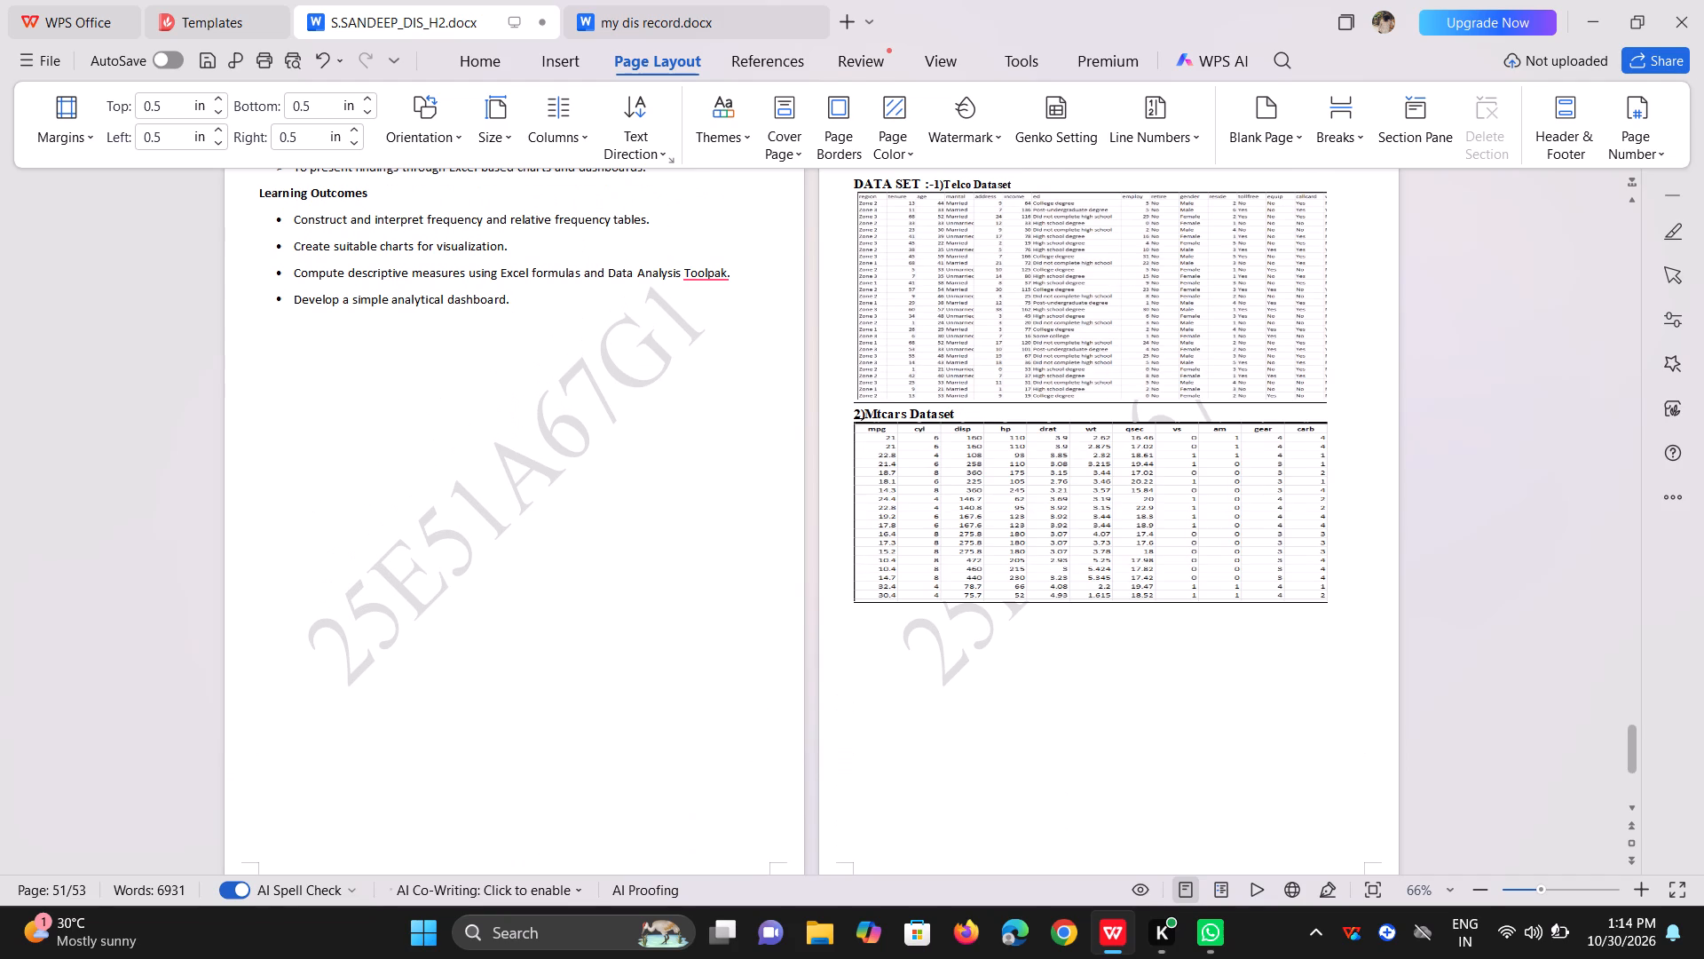
scroll(989, 374, up, 4)
scroll(989, 374, down, 2)
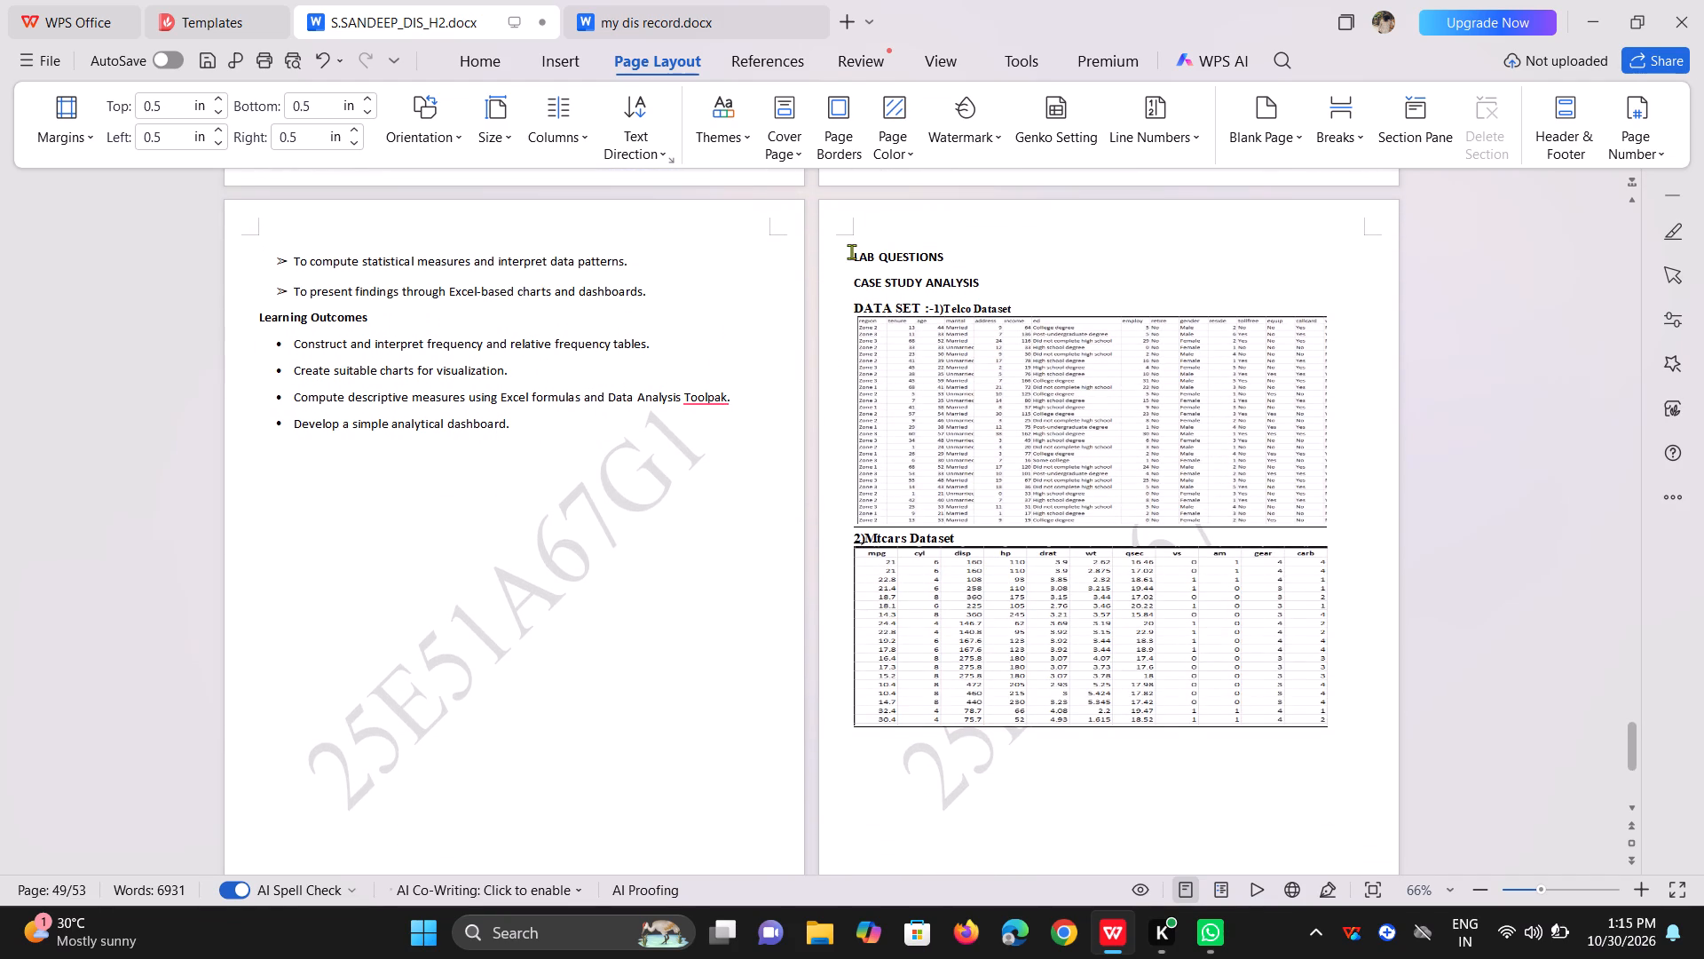
drag(851, 251, 1019, 310)
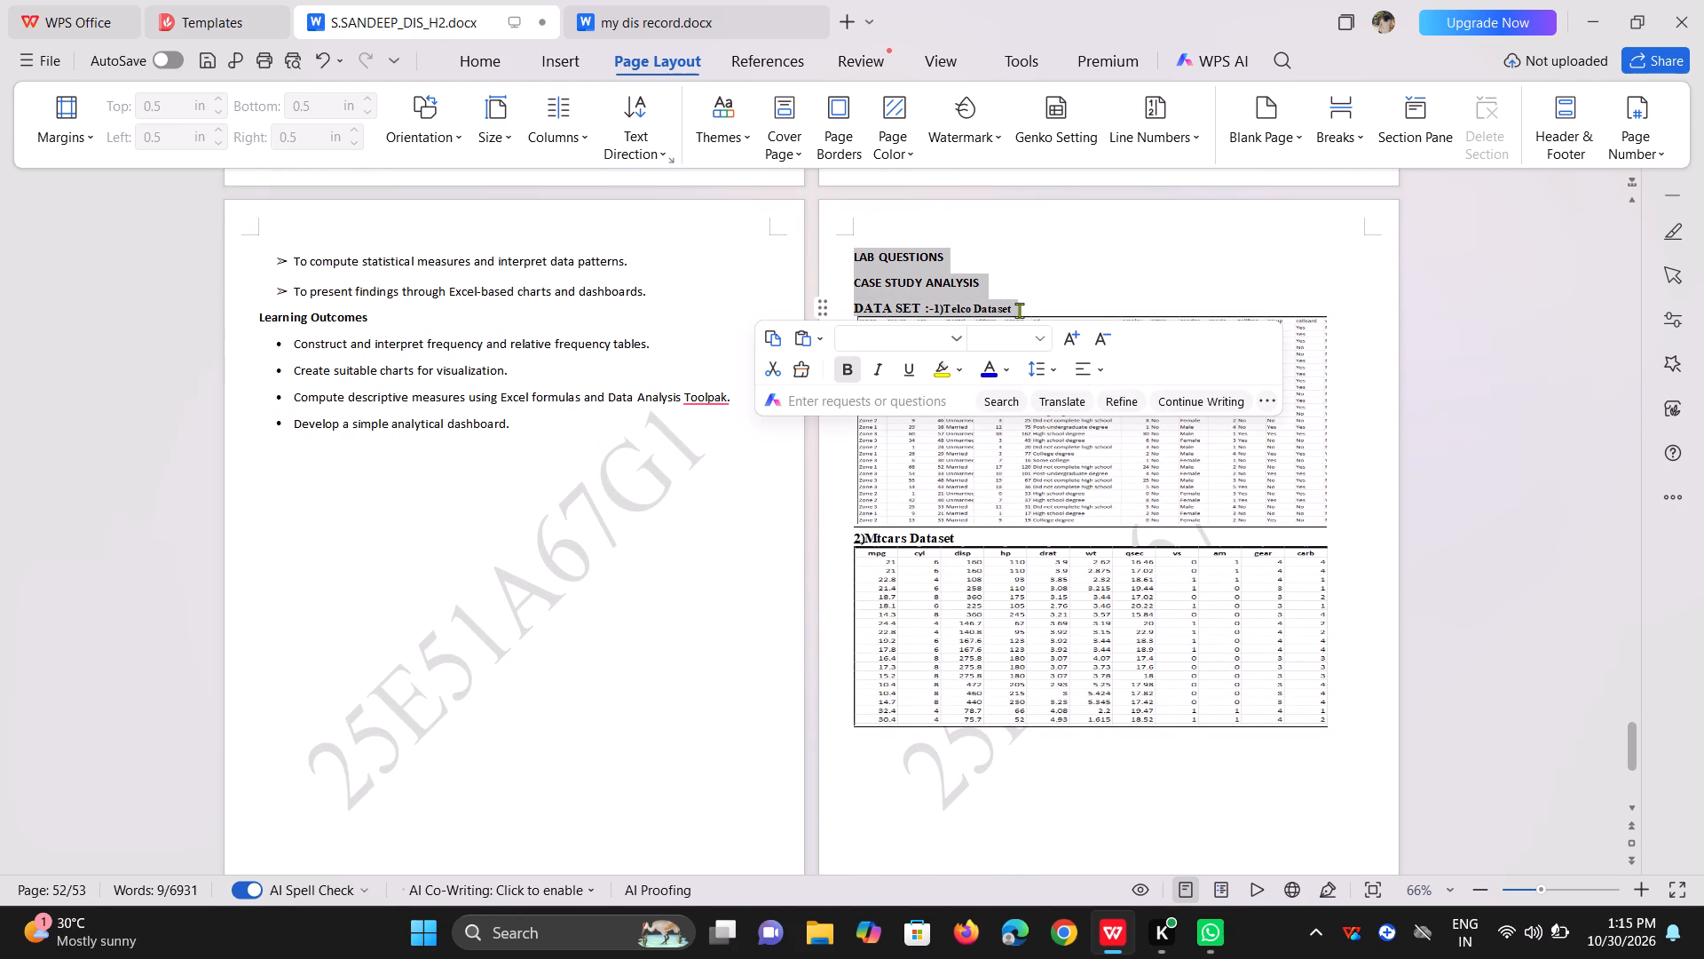
key(ctrl+c)
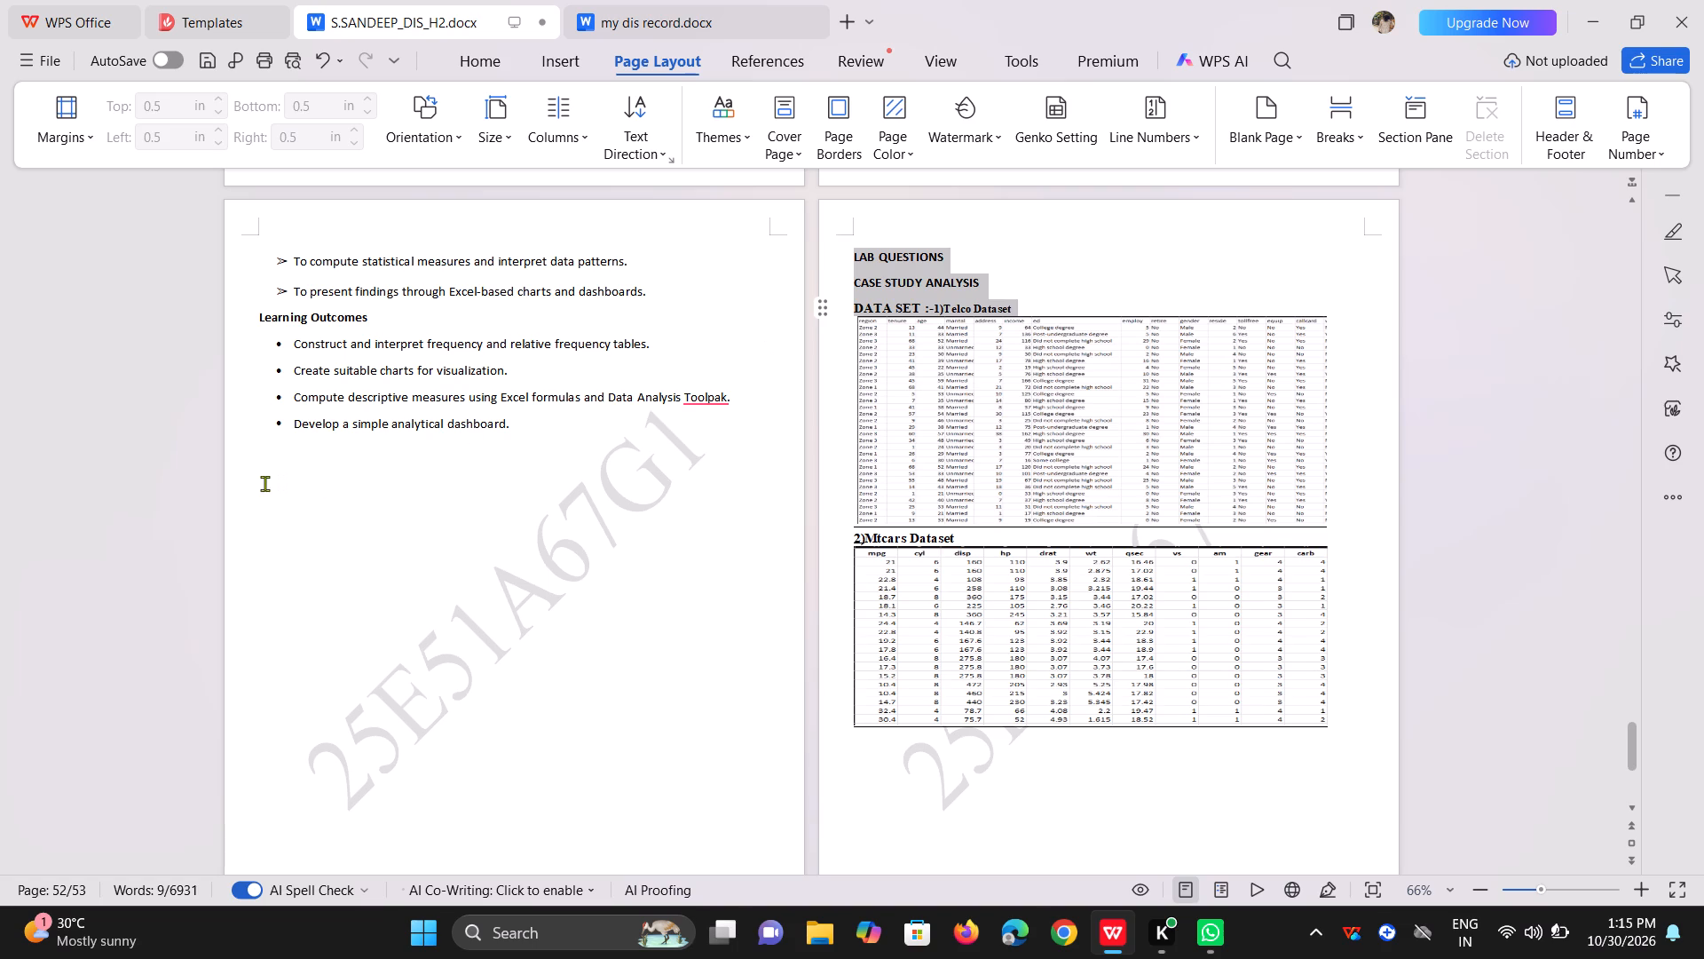
click(291, 453)
key(ctrl+v)
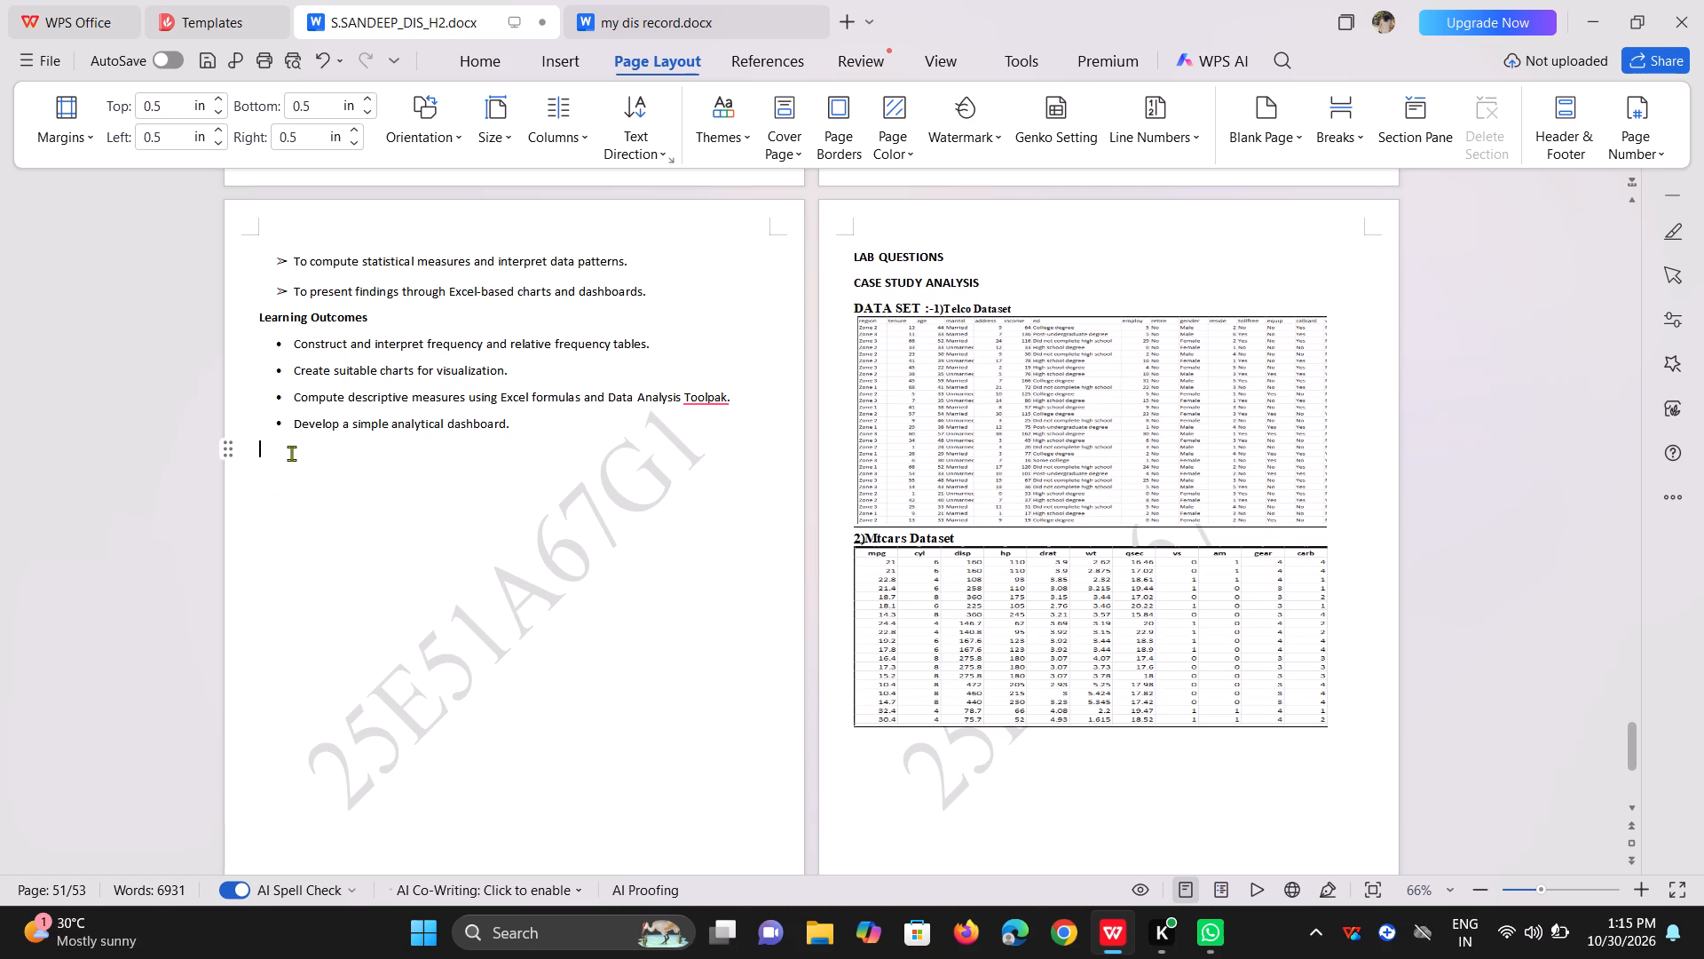
Copy the Telco dataset picture and paste it directly below the DATA SET :-1)Telco Dataset line that follows the Learning Outcomes.
click(1013, 476)
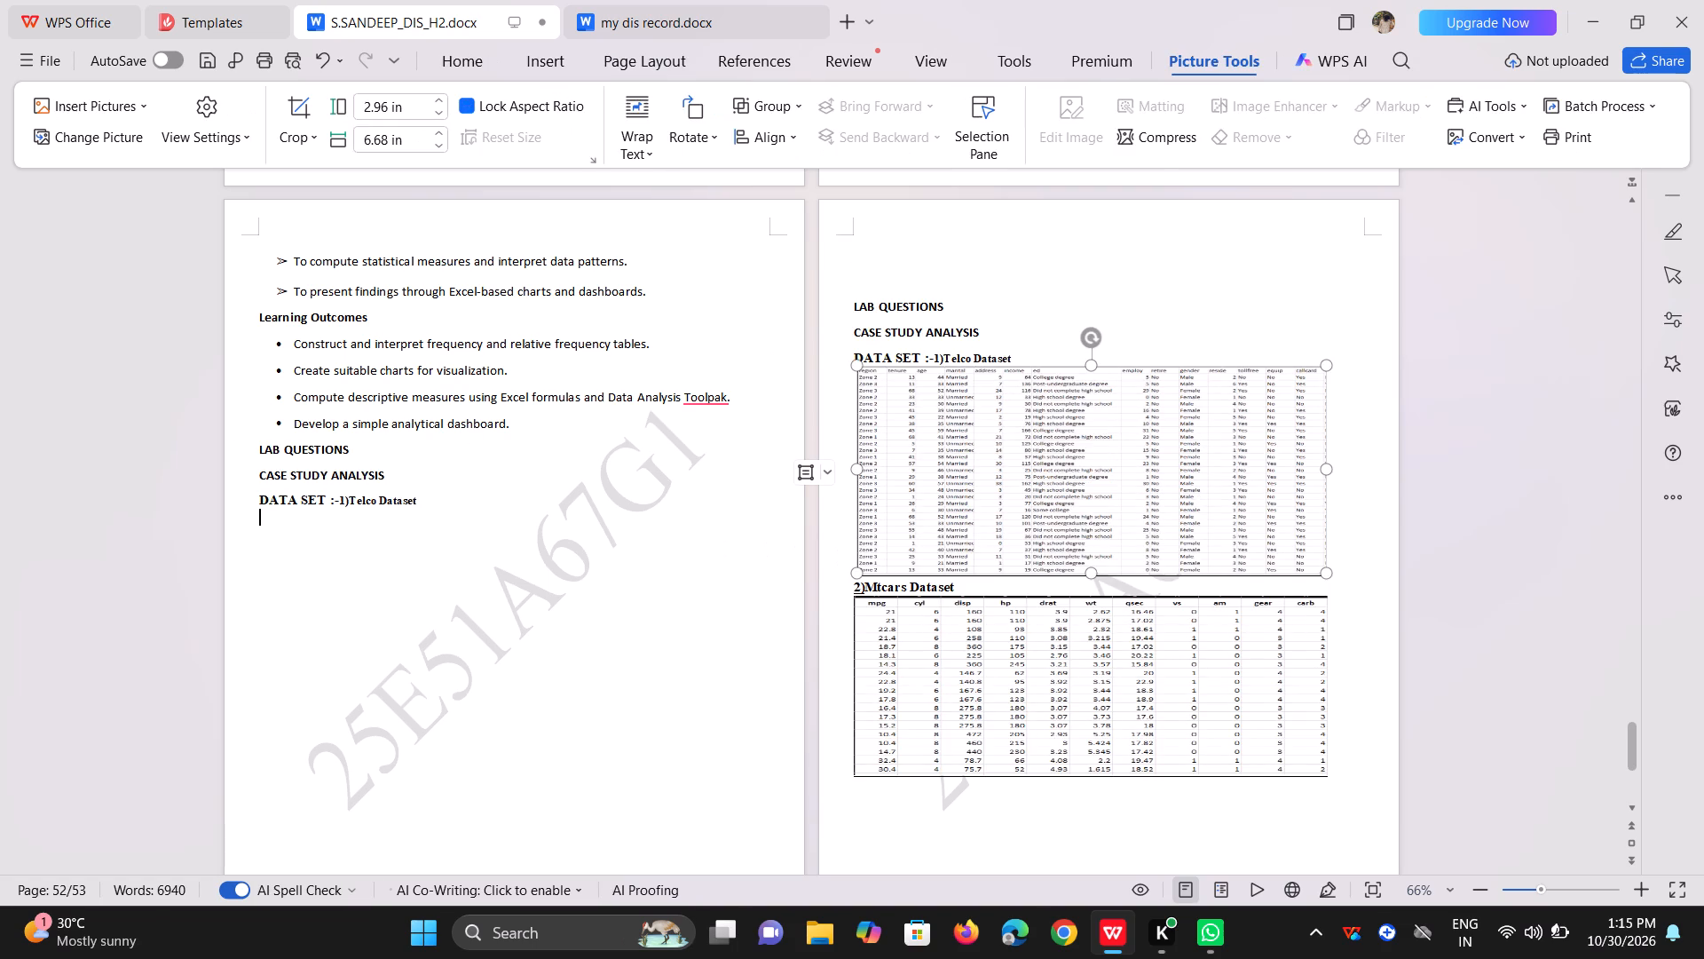
key(ctrl+c)
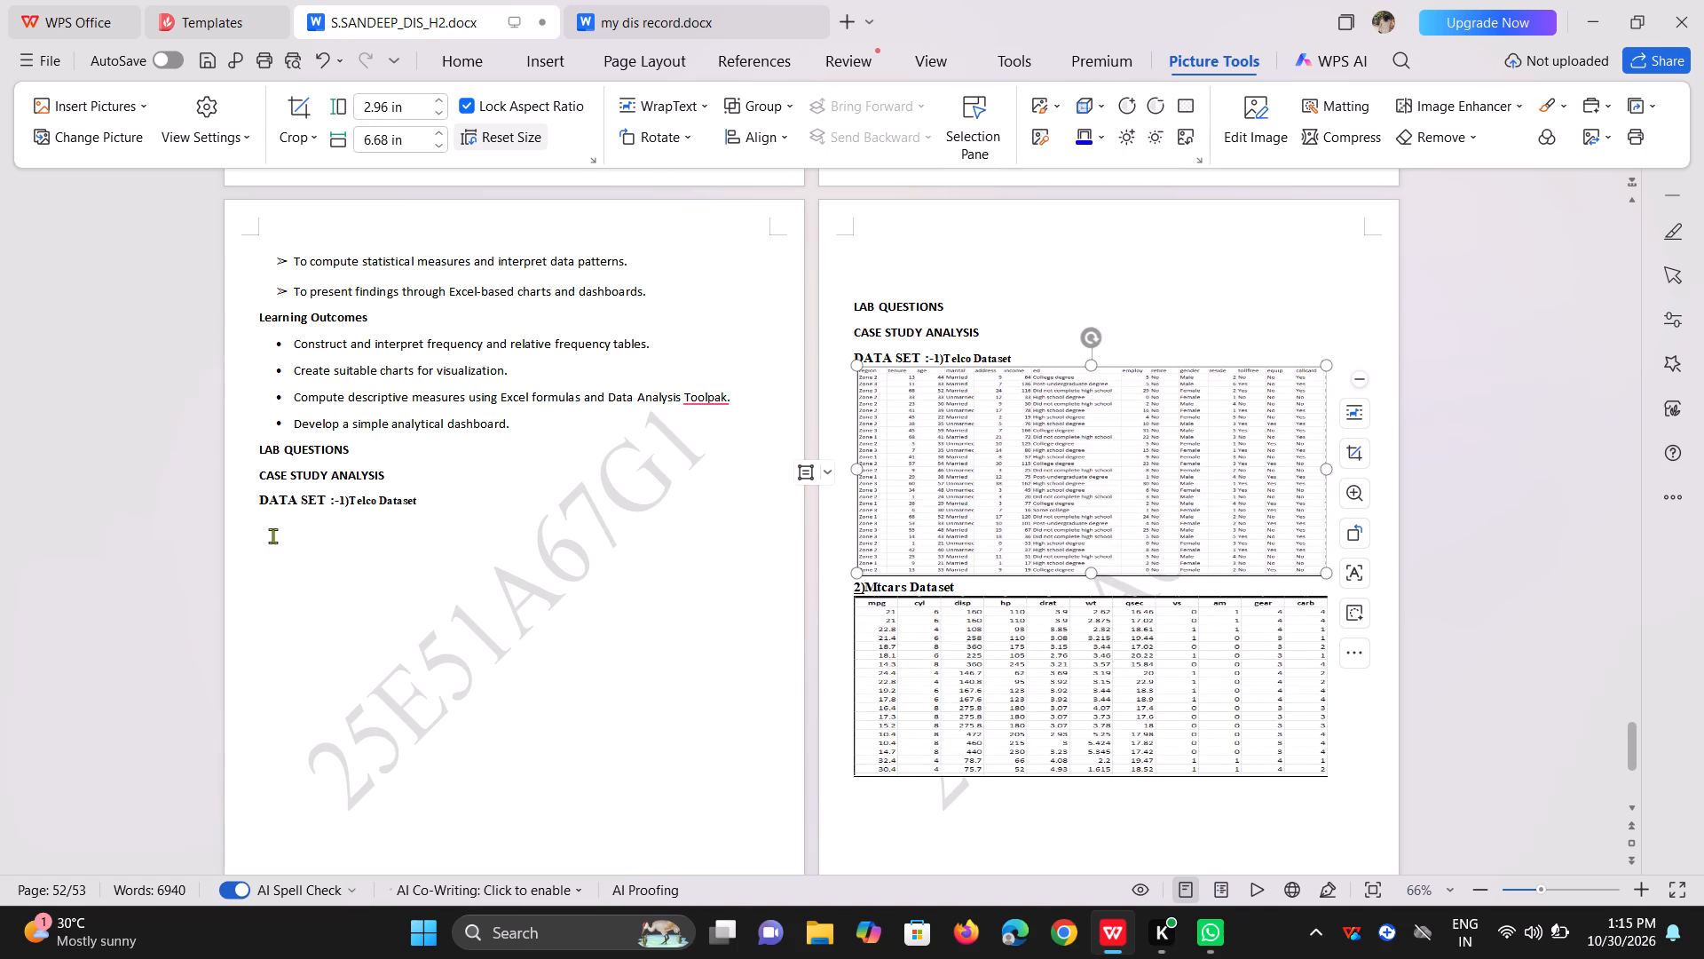
click(279, 531)
key(ctrl+v)
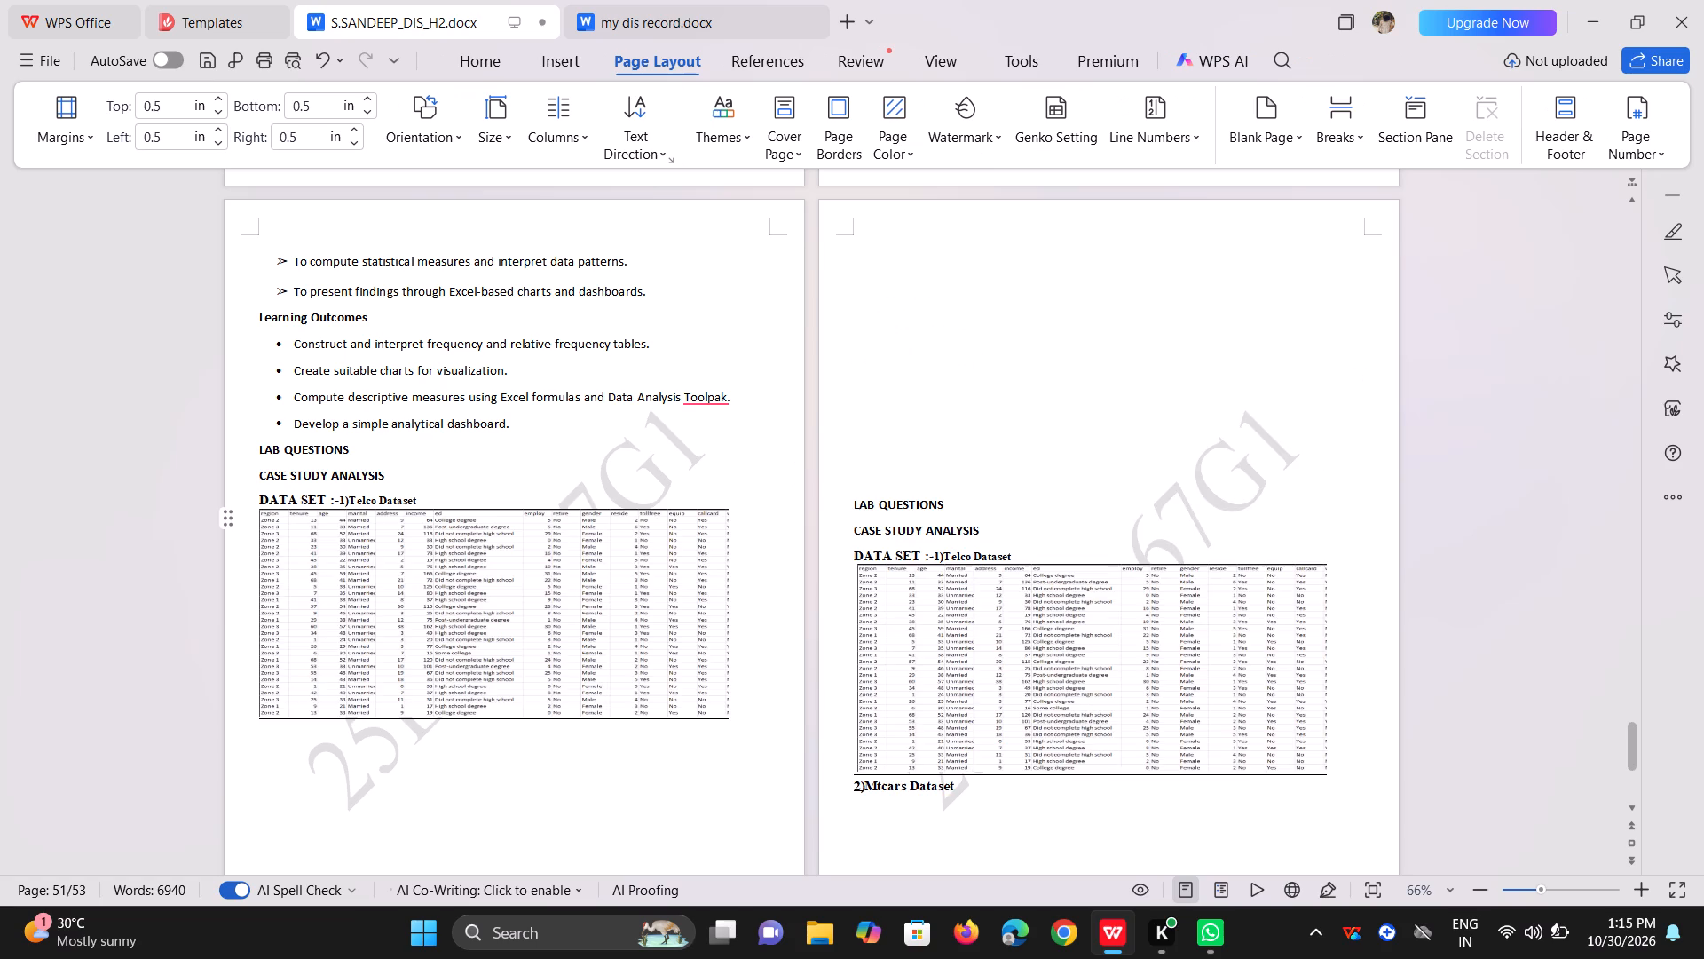
scroll(888, 646, down, 4)
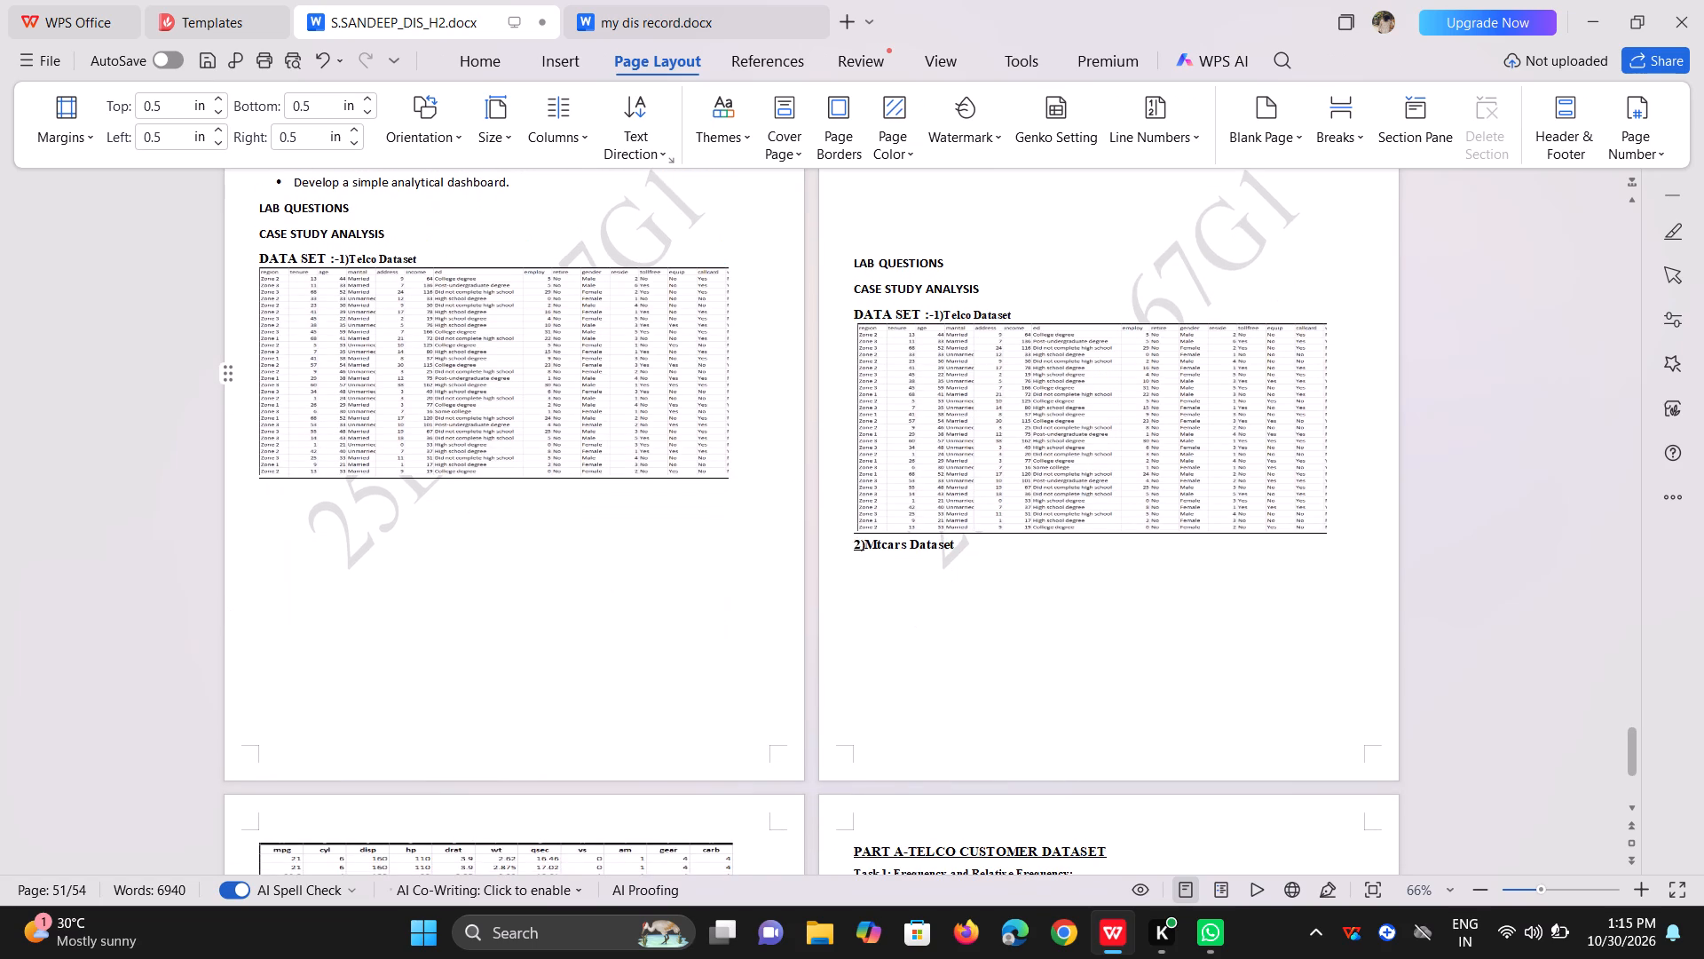
click(453, 402)
Remove the blank lines above the first Spearman's rank correlation example's X/Y data table and above its Example heading.
scroll(453, 402, up, 6)
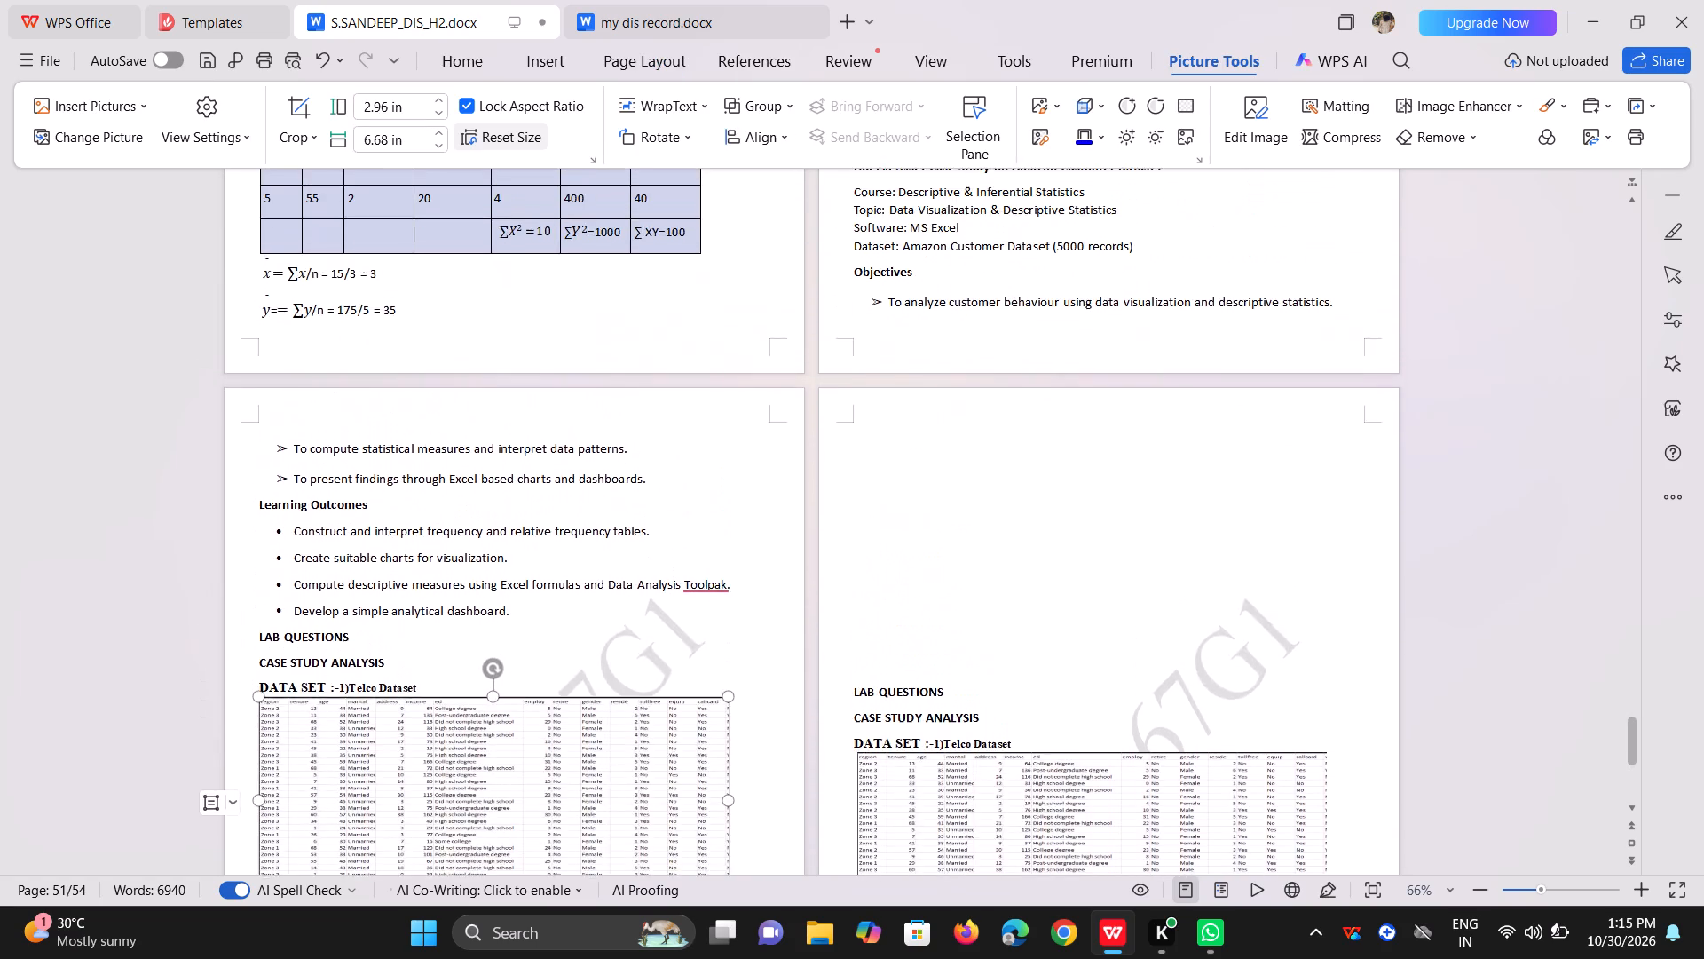
scroll(453, 402, up, 6)
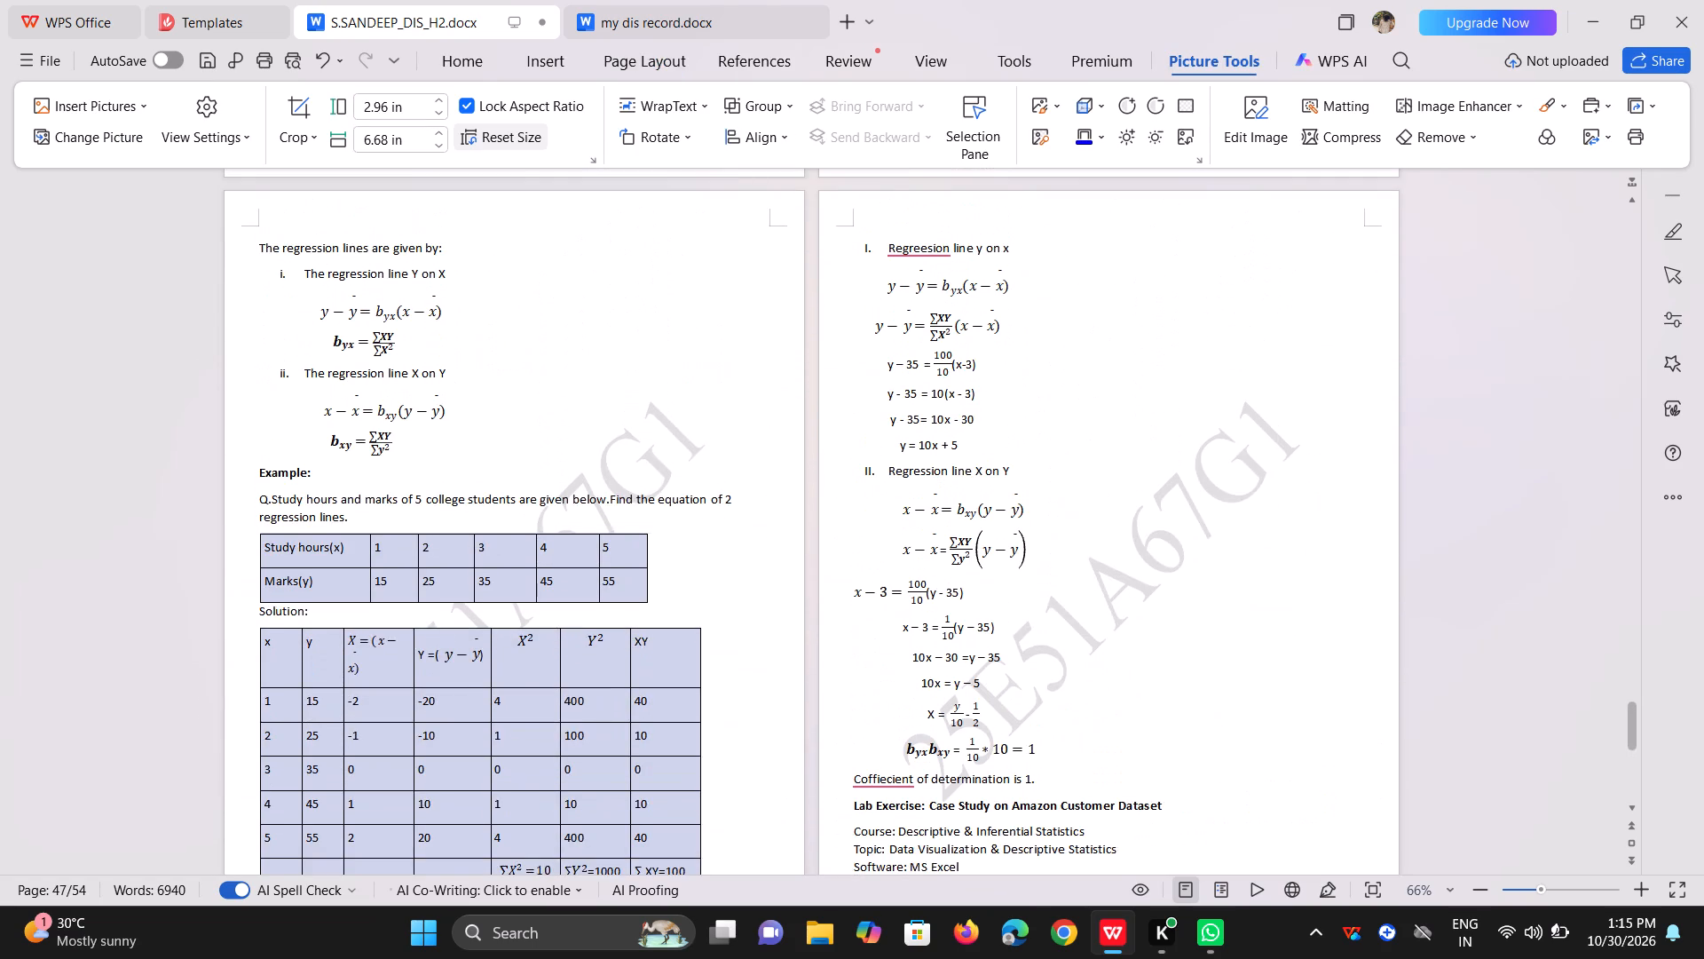
scroll(453, 402, up, 7)
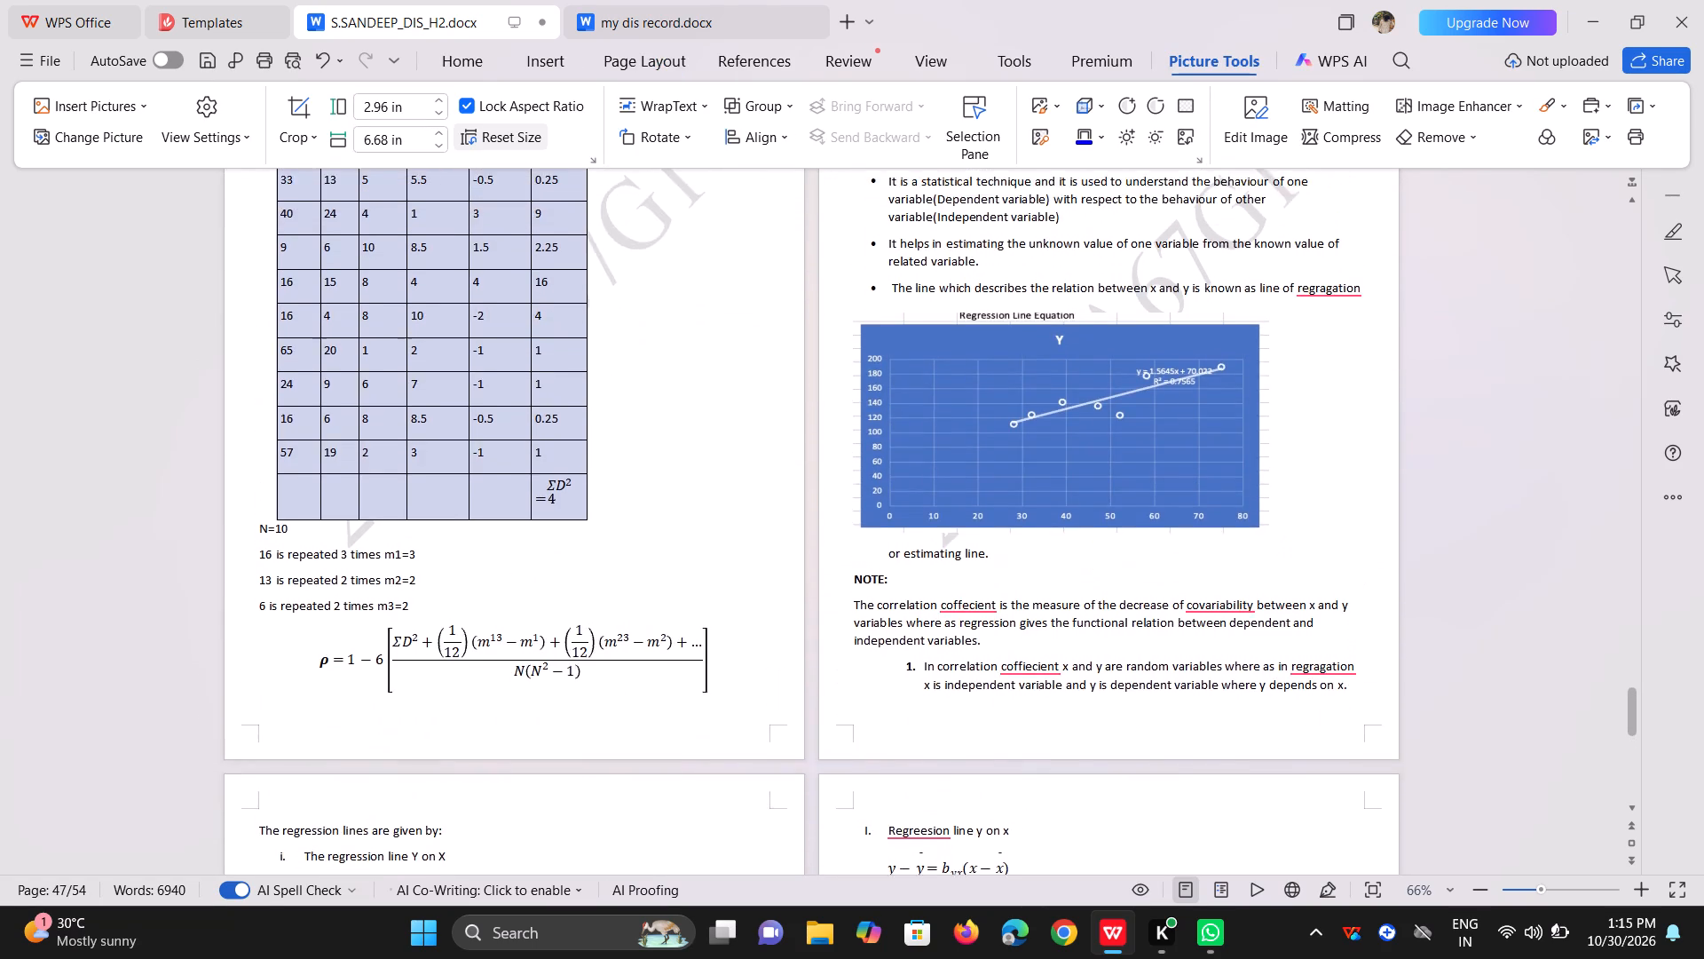
scroll(453, 402, up, 7)
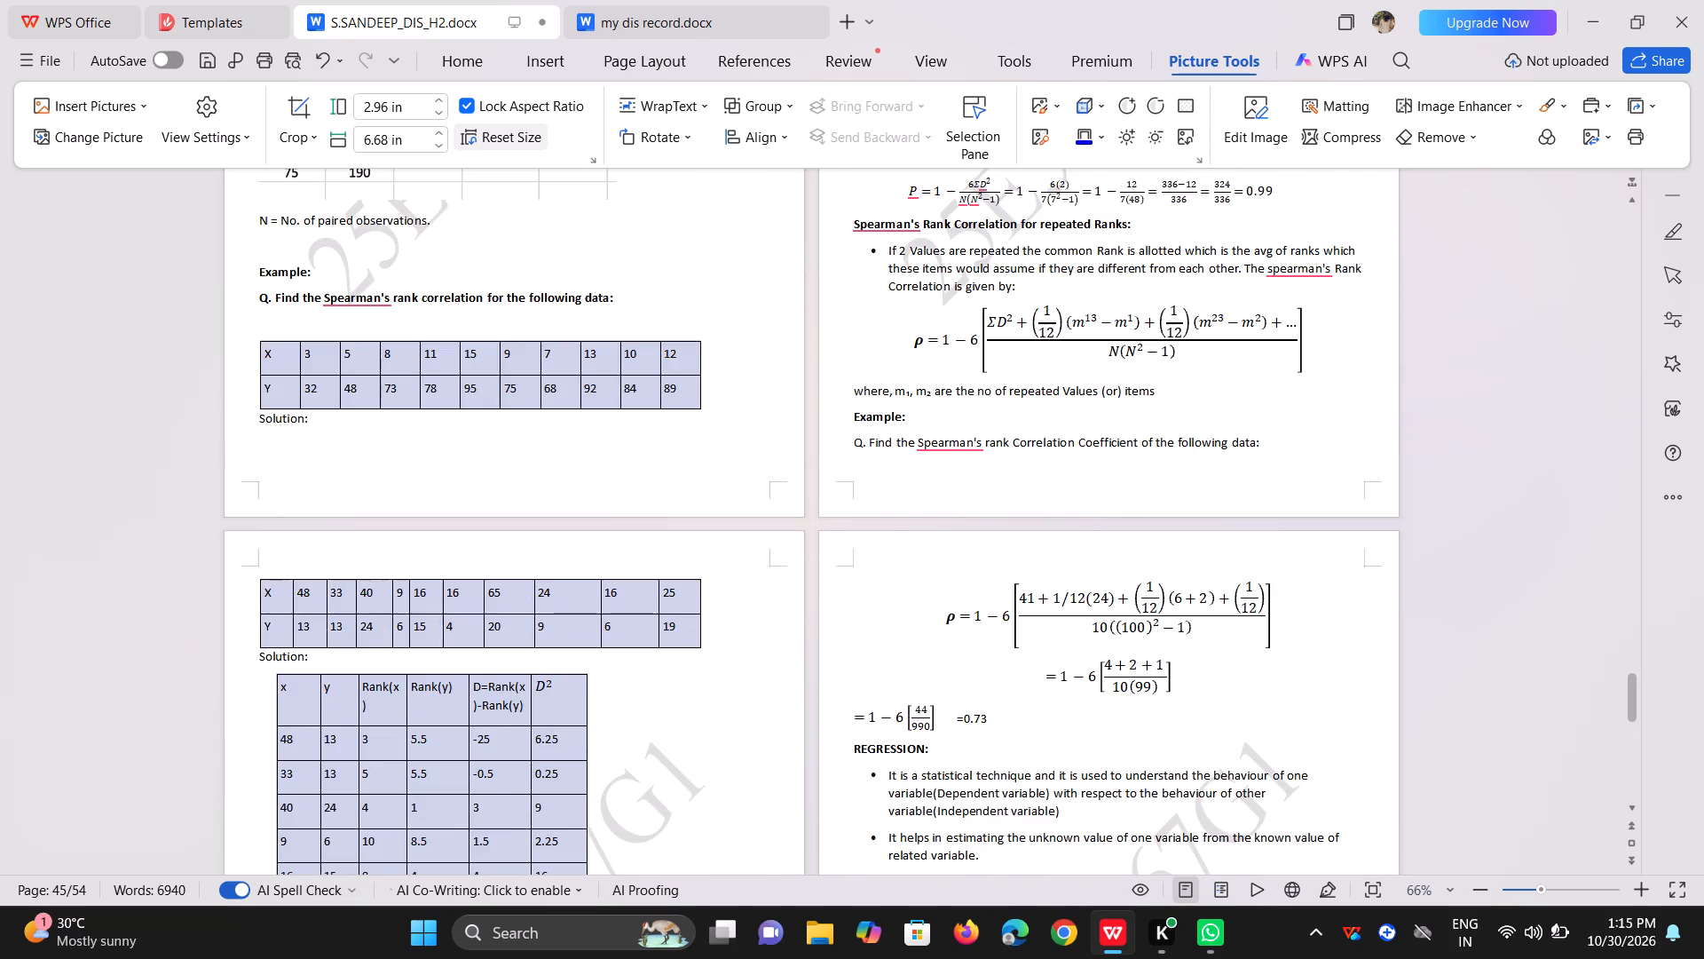
scroll(453, 402, up, 1)
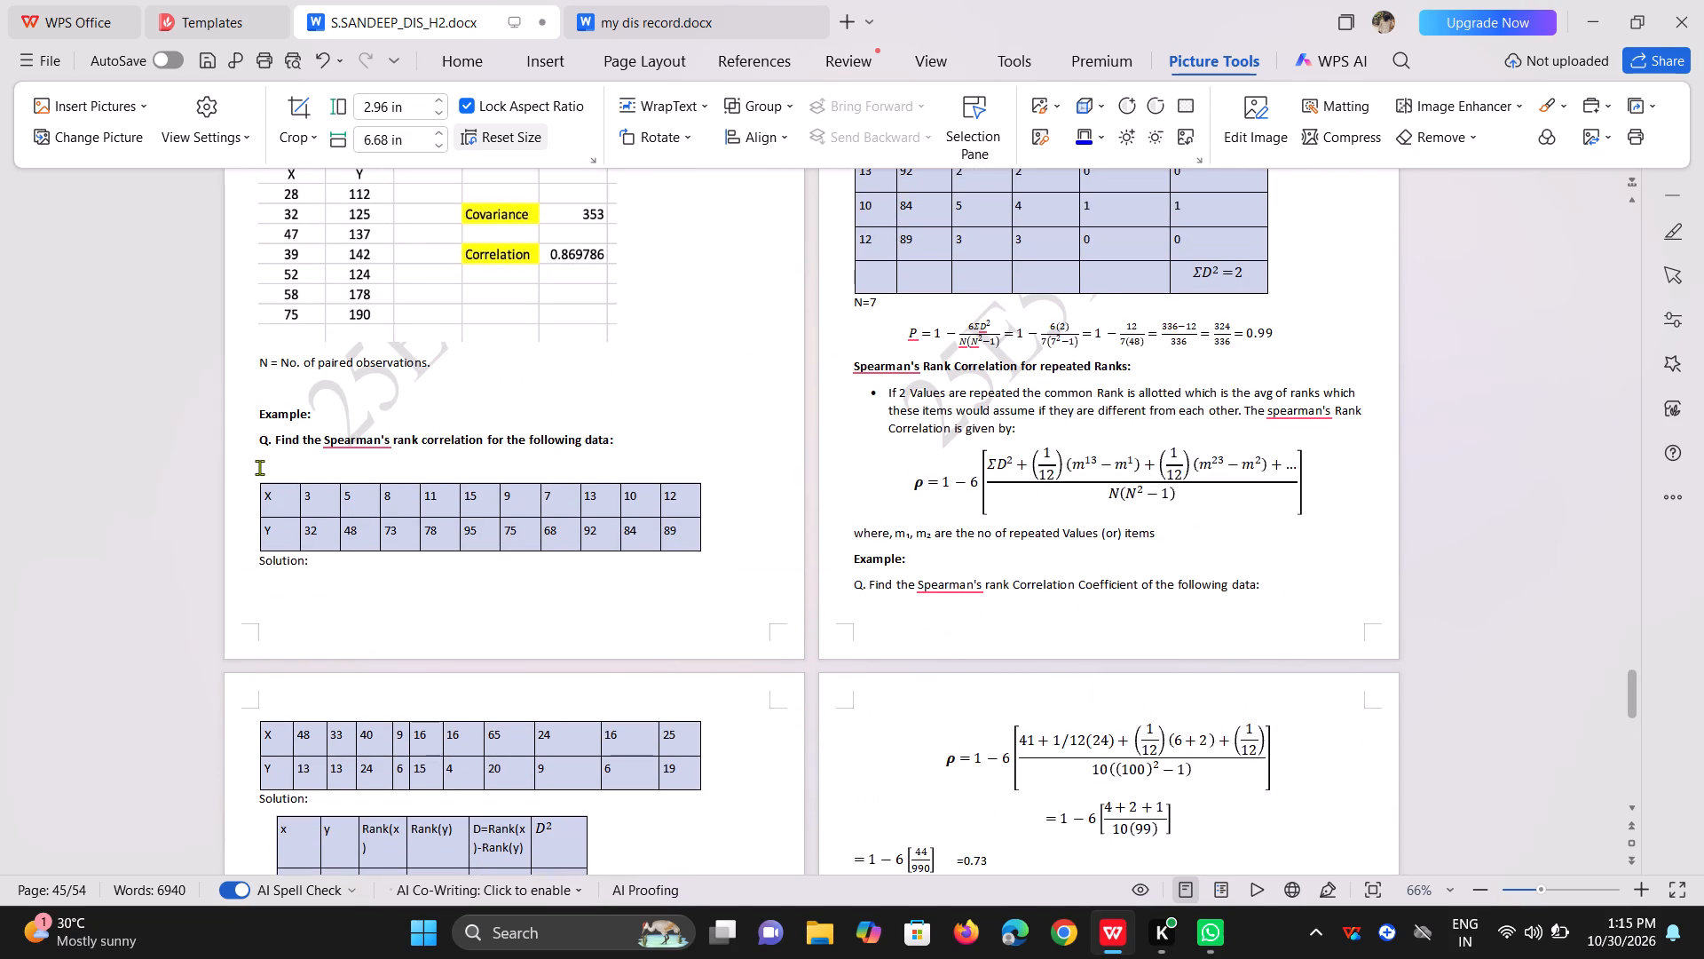
click(259, 467)
key(BackSpace)
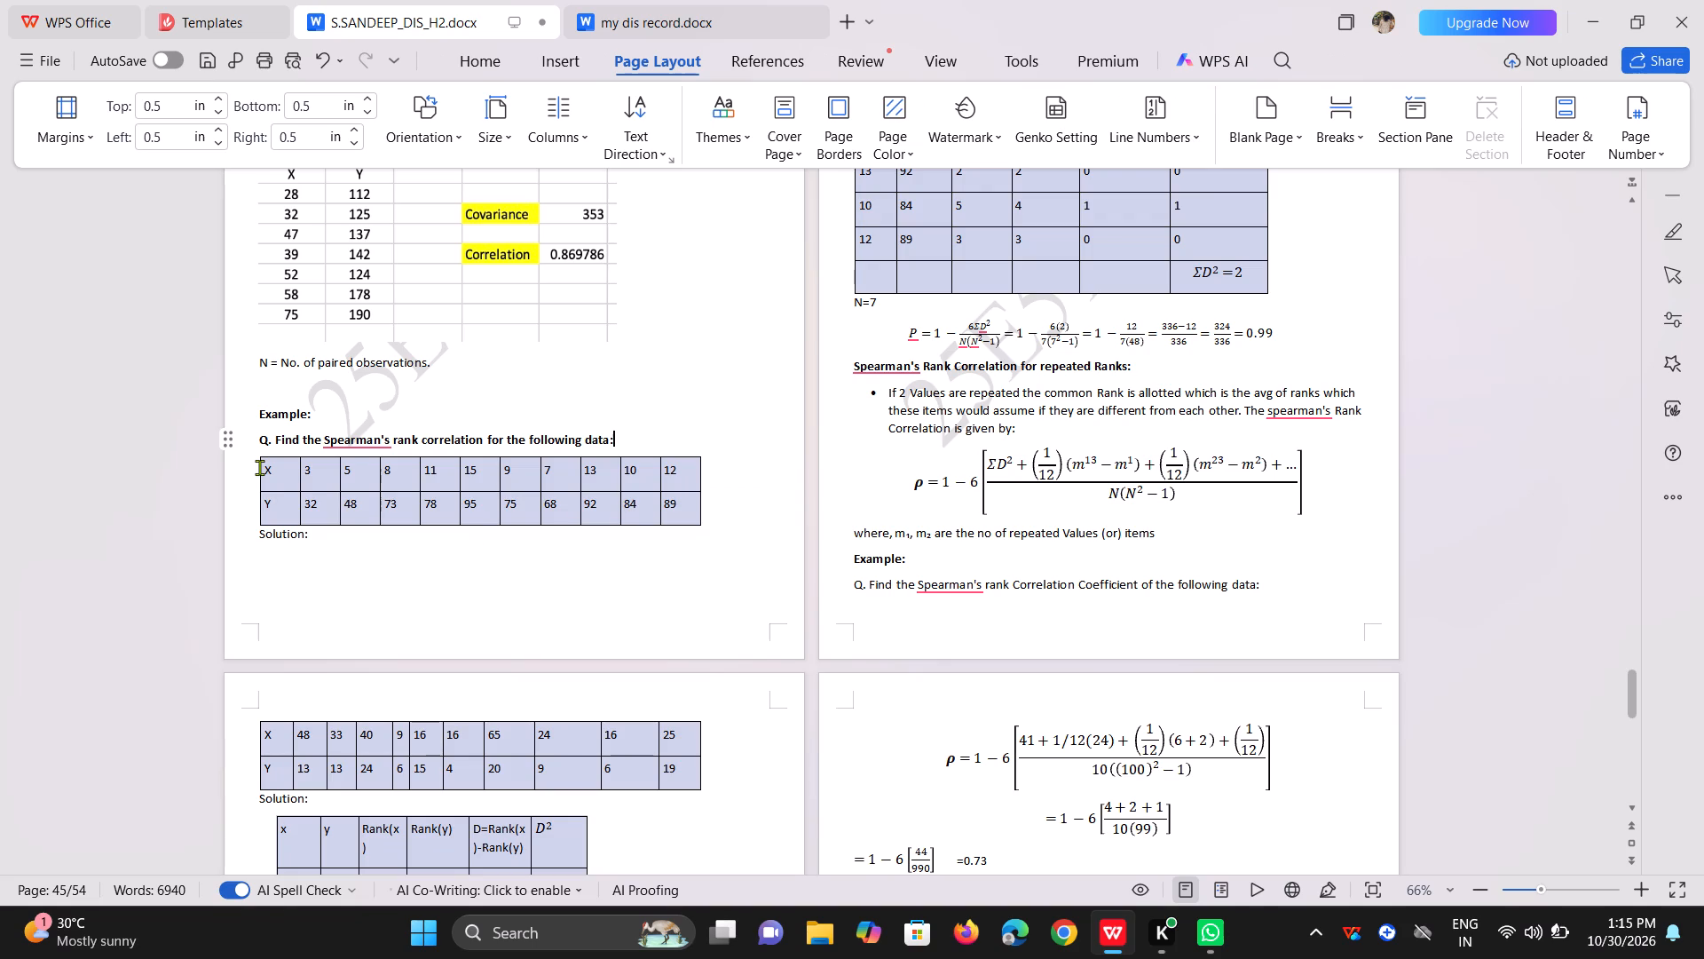
scroll(259, 467, up, 2)
click(254, 529)
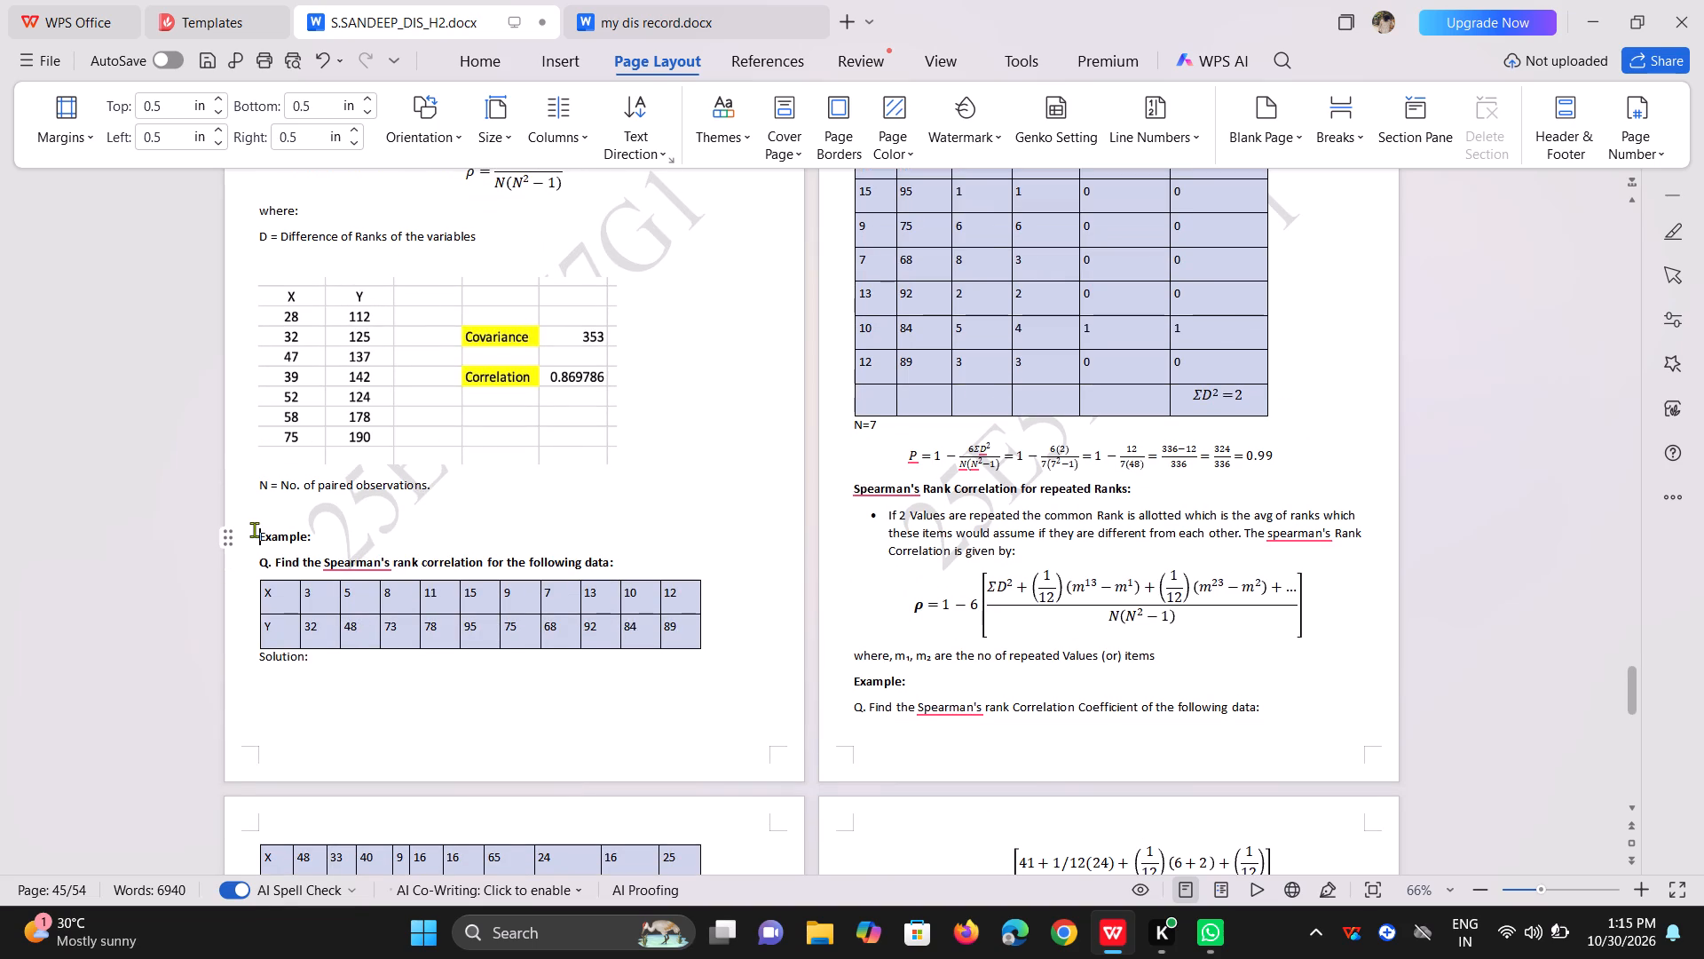
key(BackSpace)
Remove the blank line between Solution: and the rank table in the first Spearman's rank correlation example.
scroll(254, 529, up, 1)
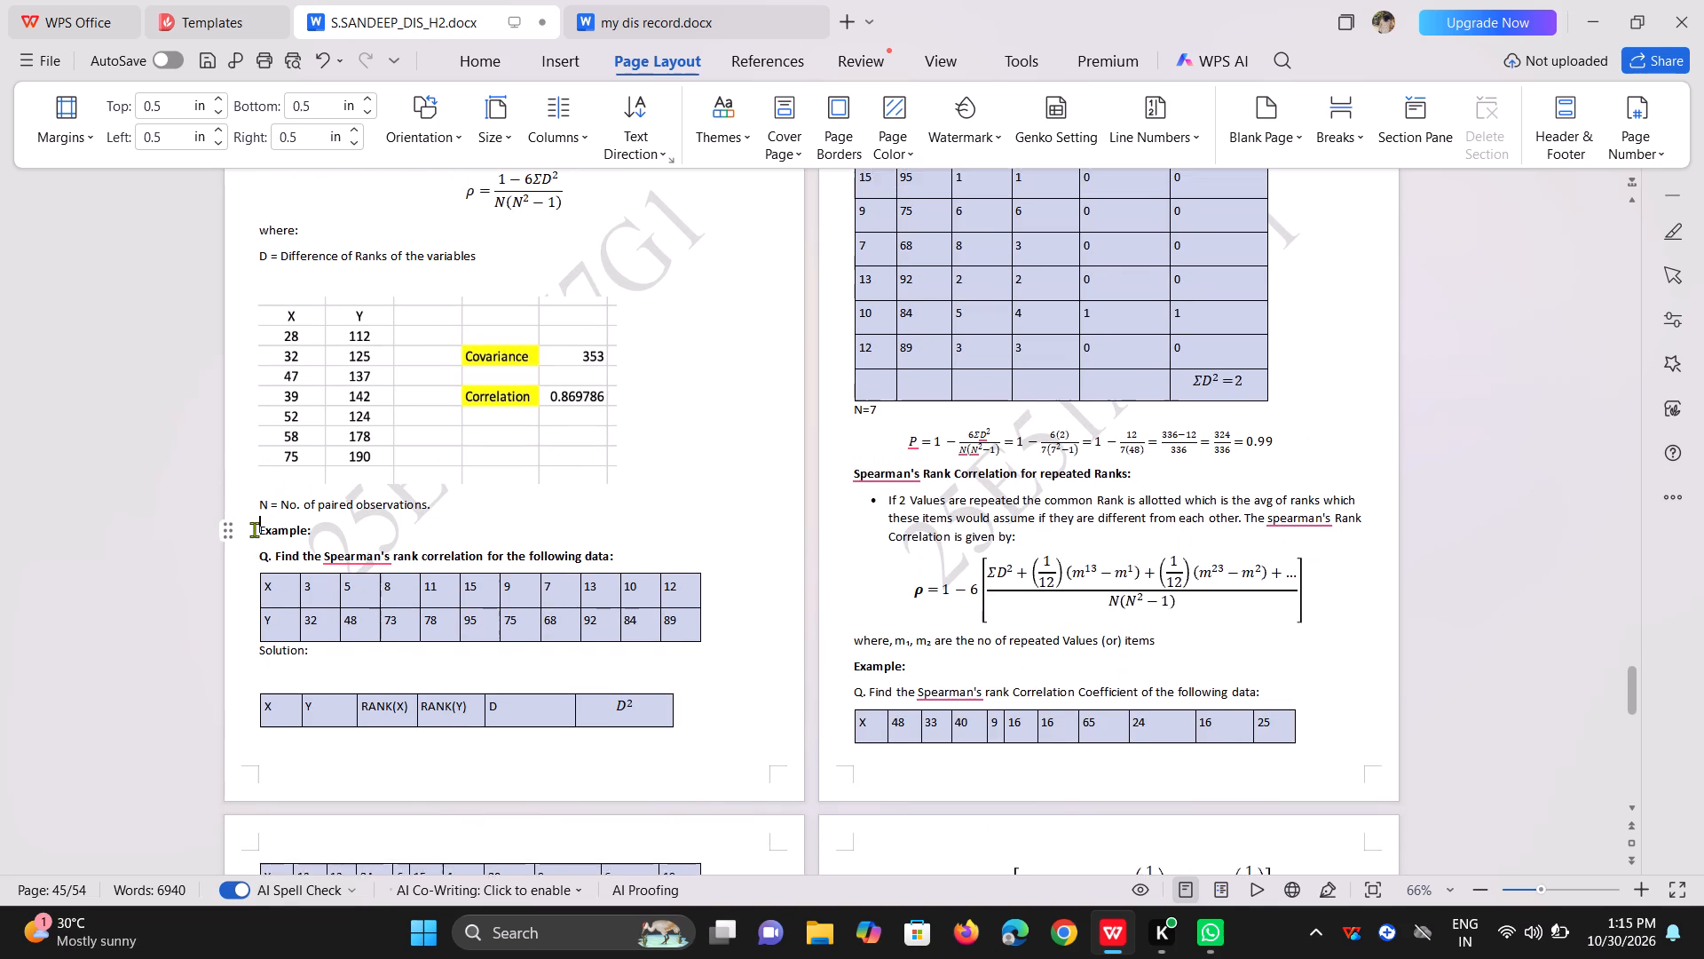
scroll(254, 529, up, 1)
click(264, 329)
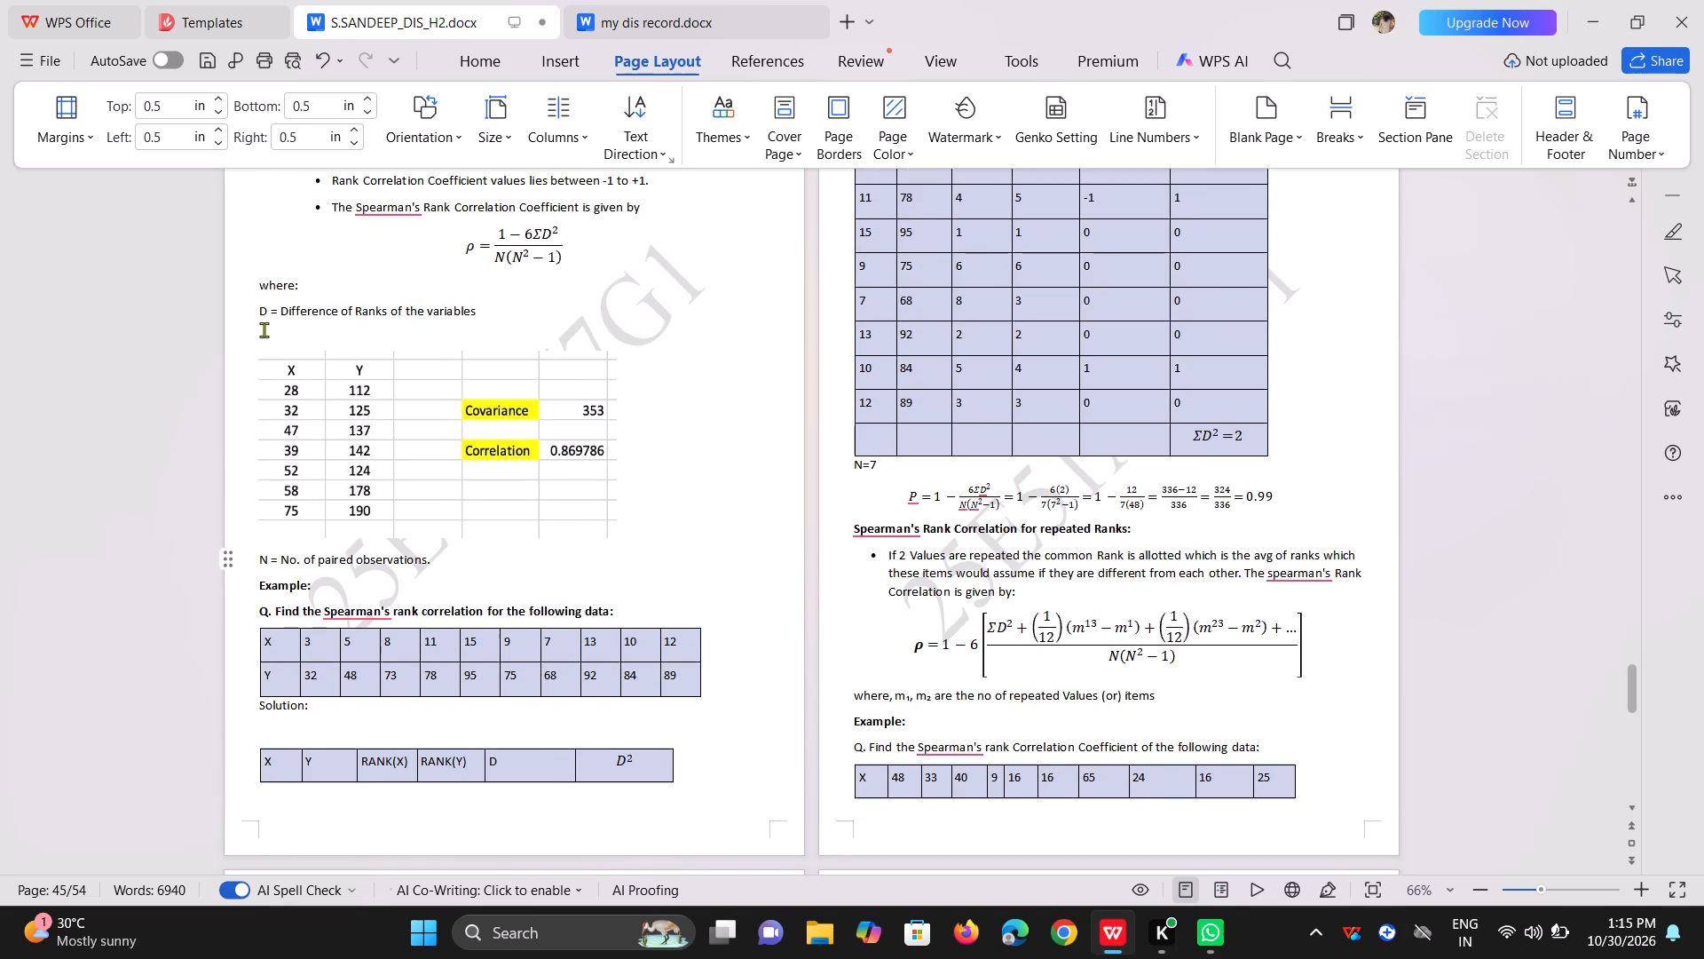
scroll(264, 329, up, 4)
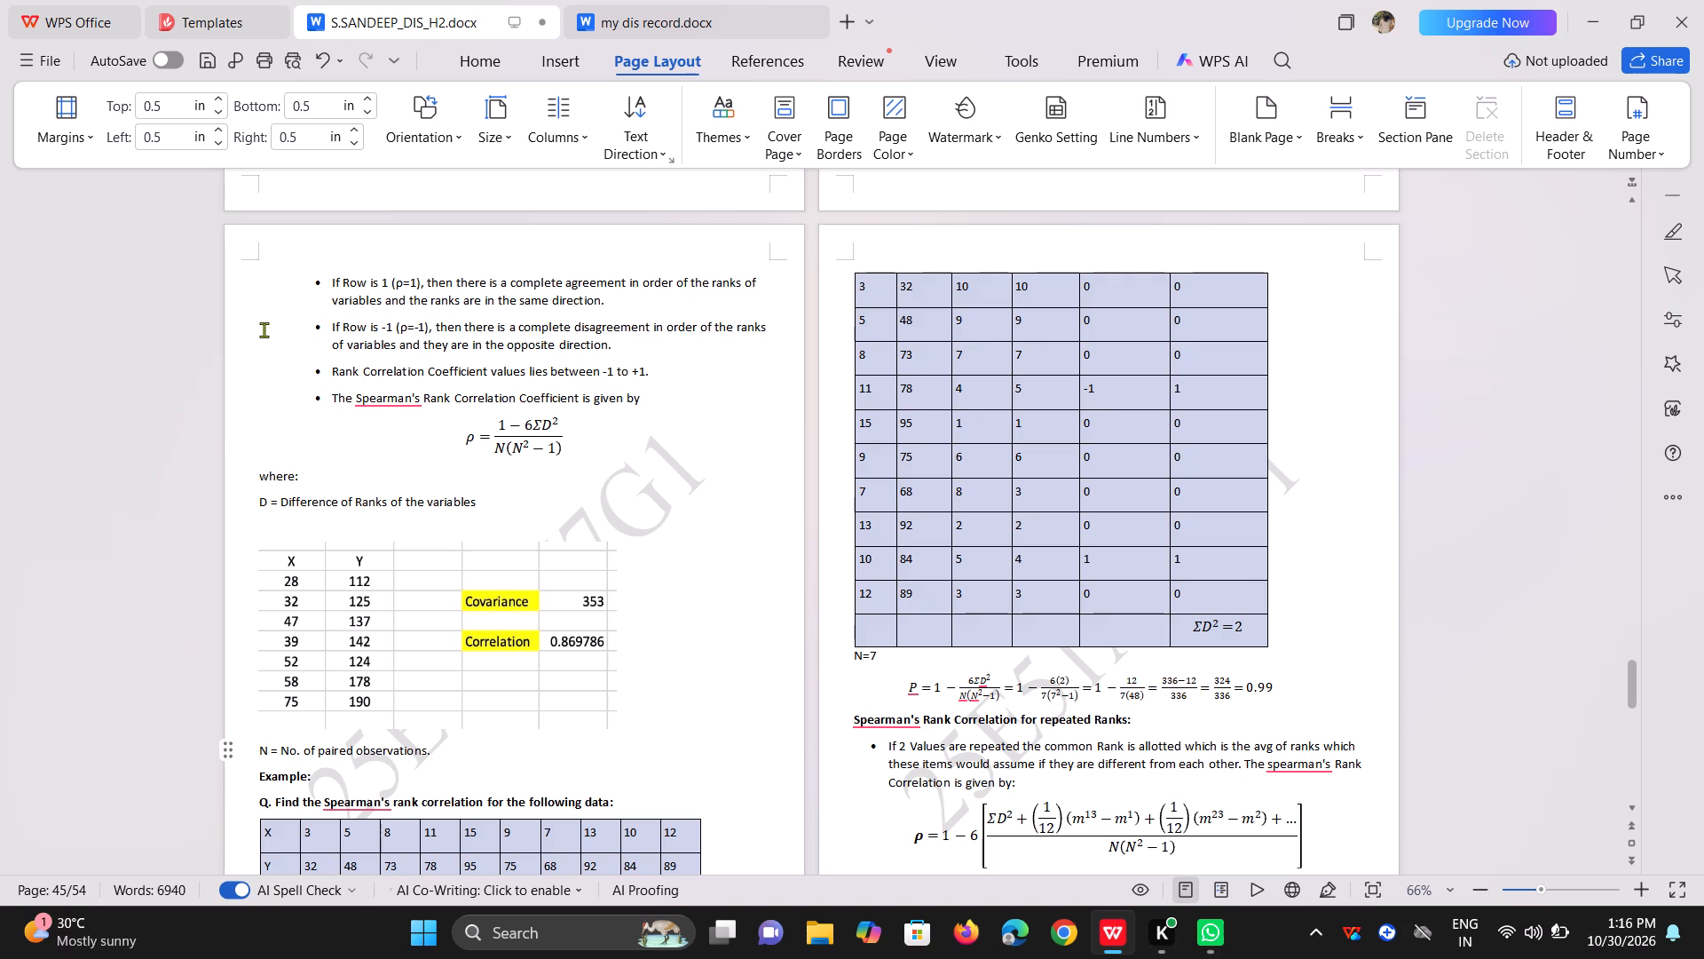
scroll(486, 474, down, 5)
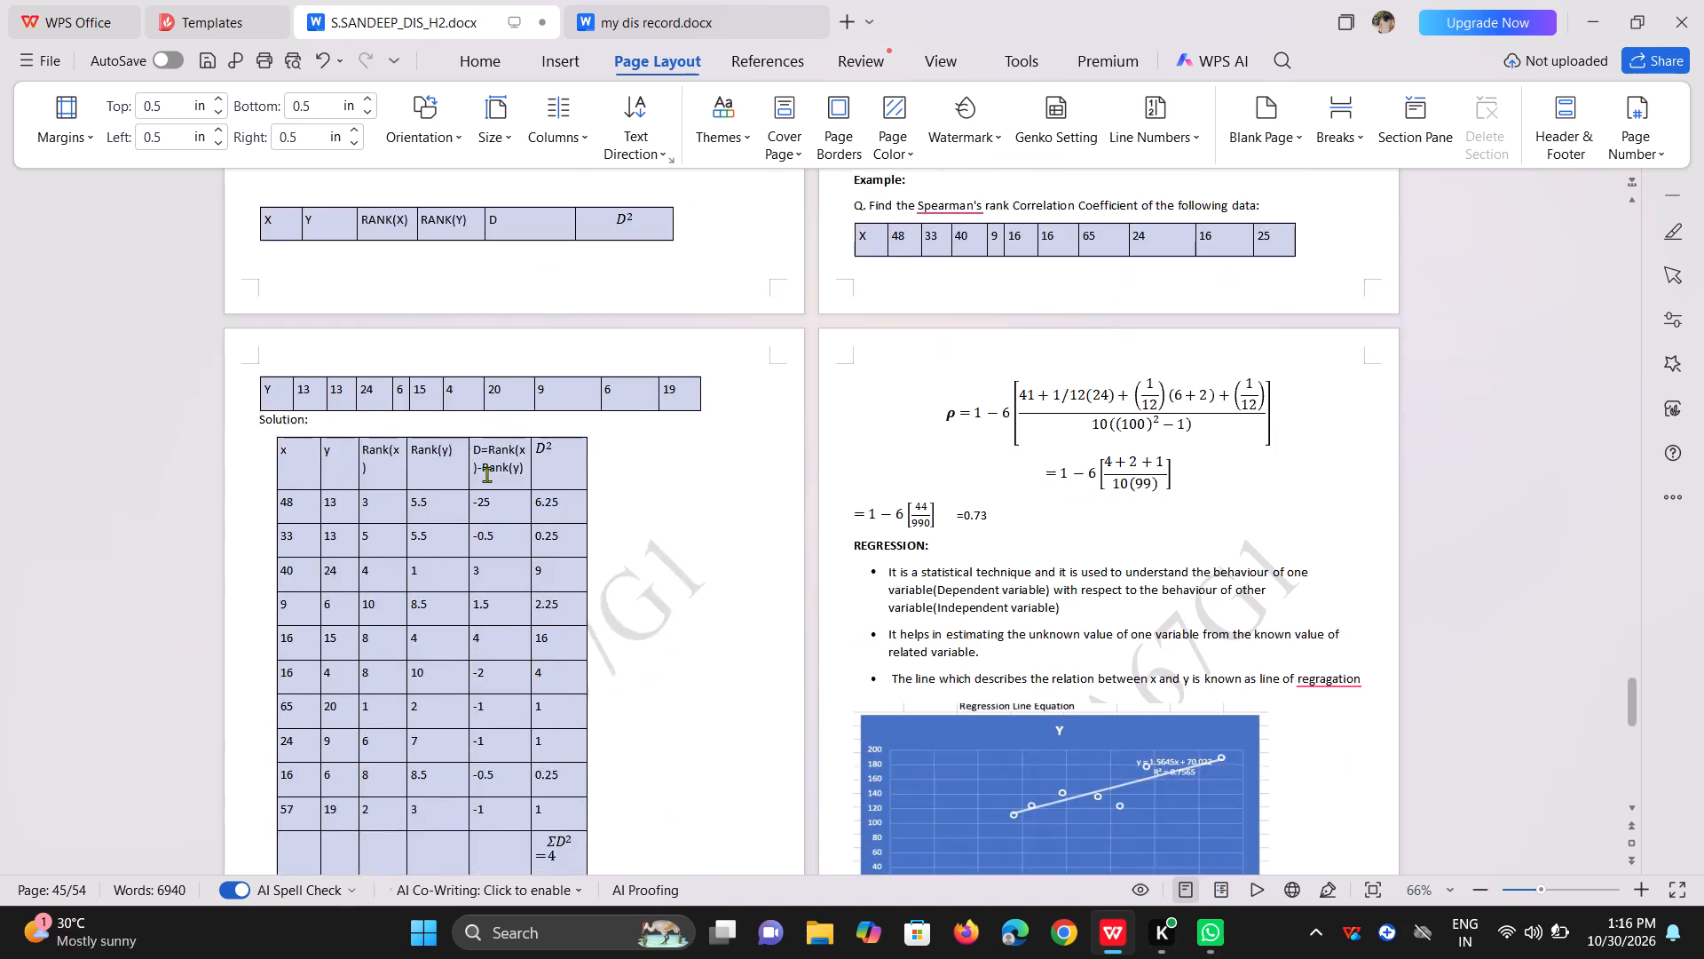
scroll(486, 474, up, 1)
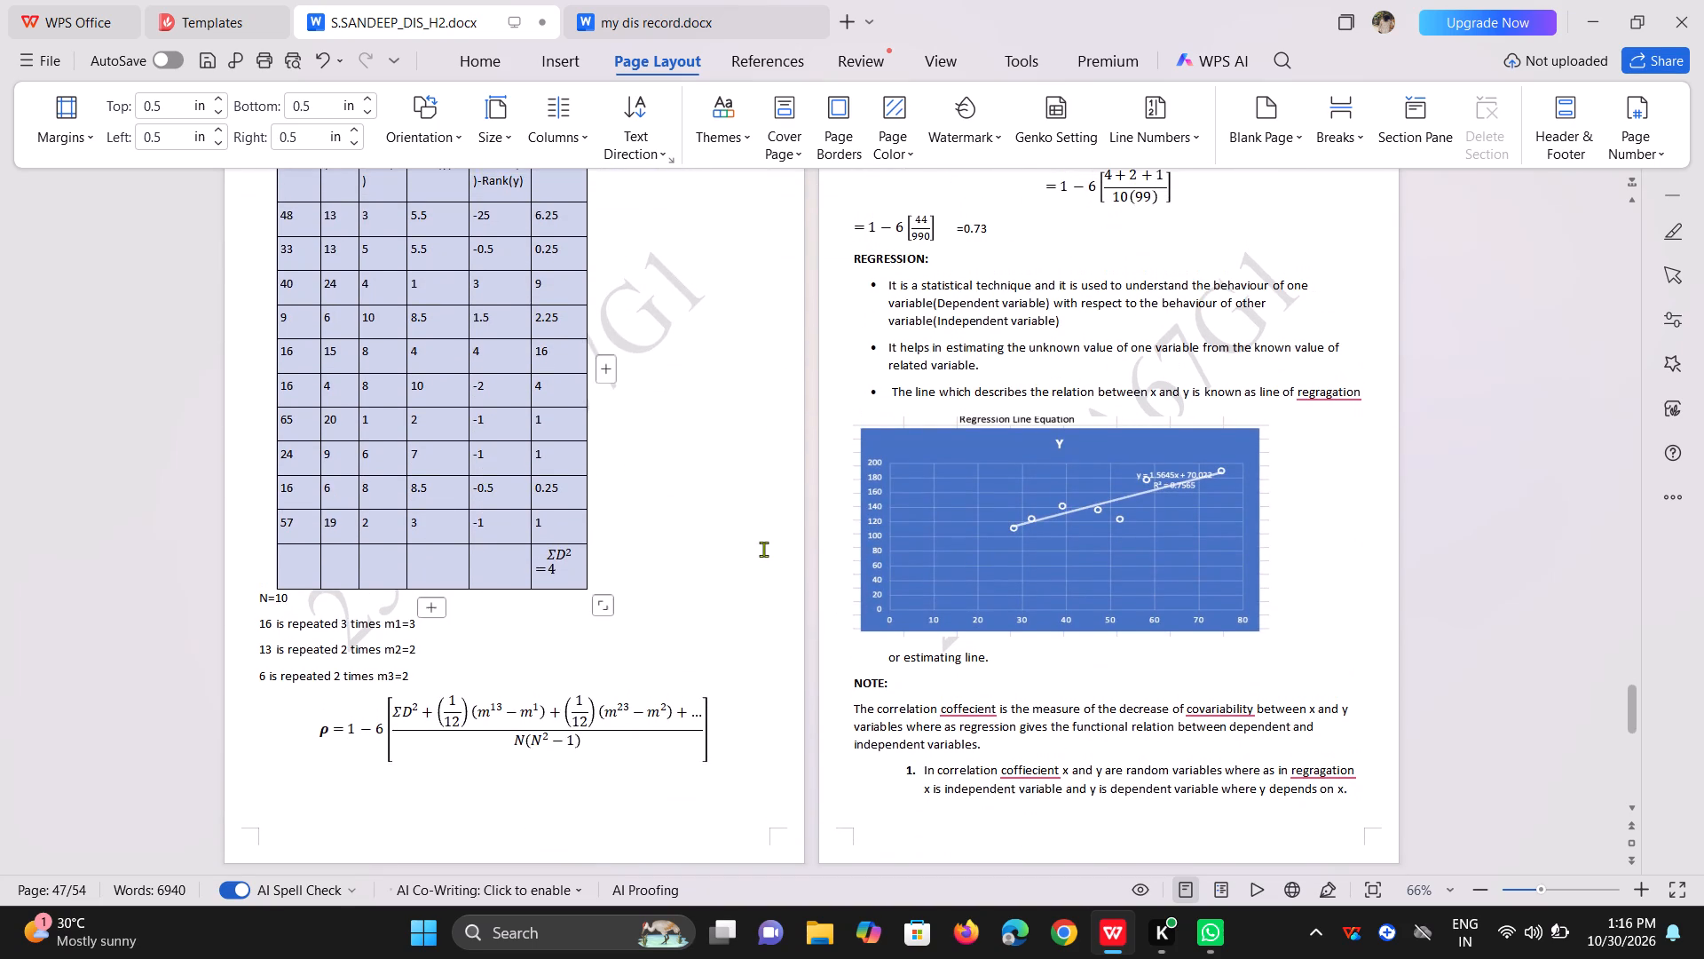
scroll(763, 549, up, 6)
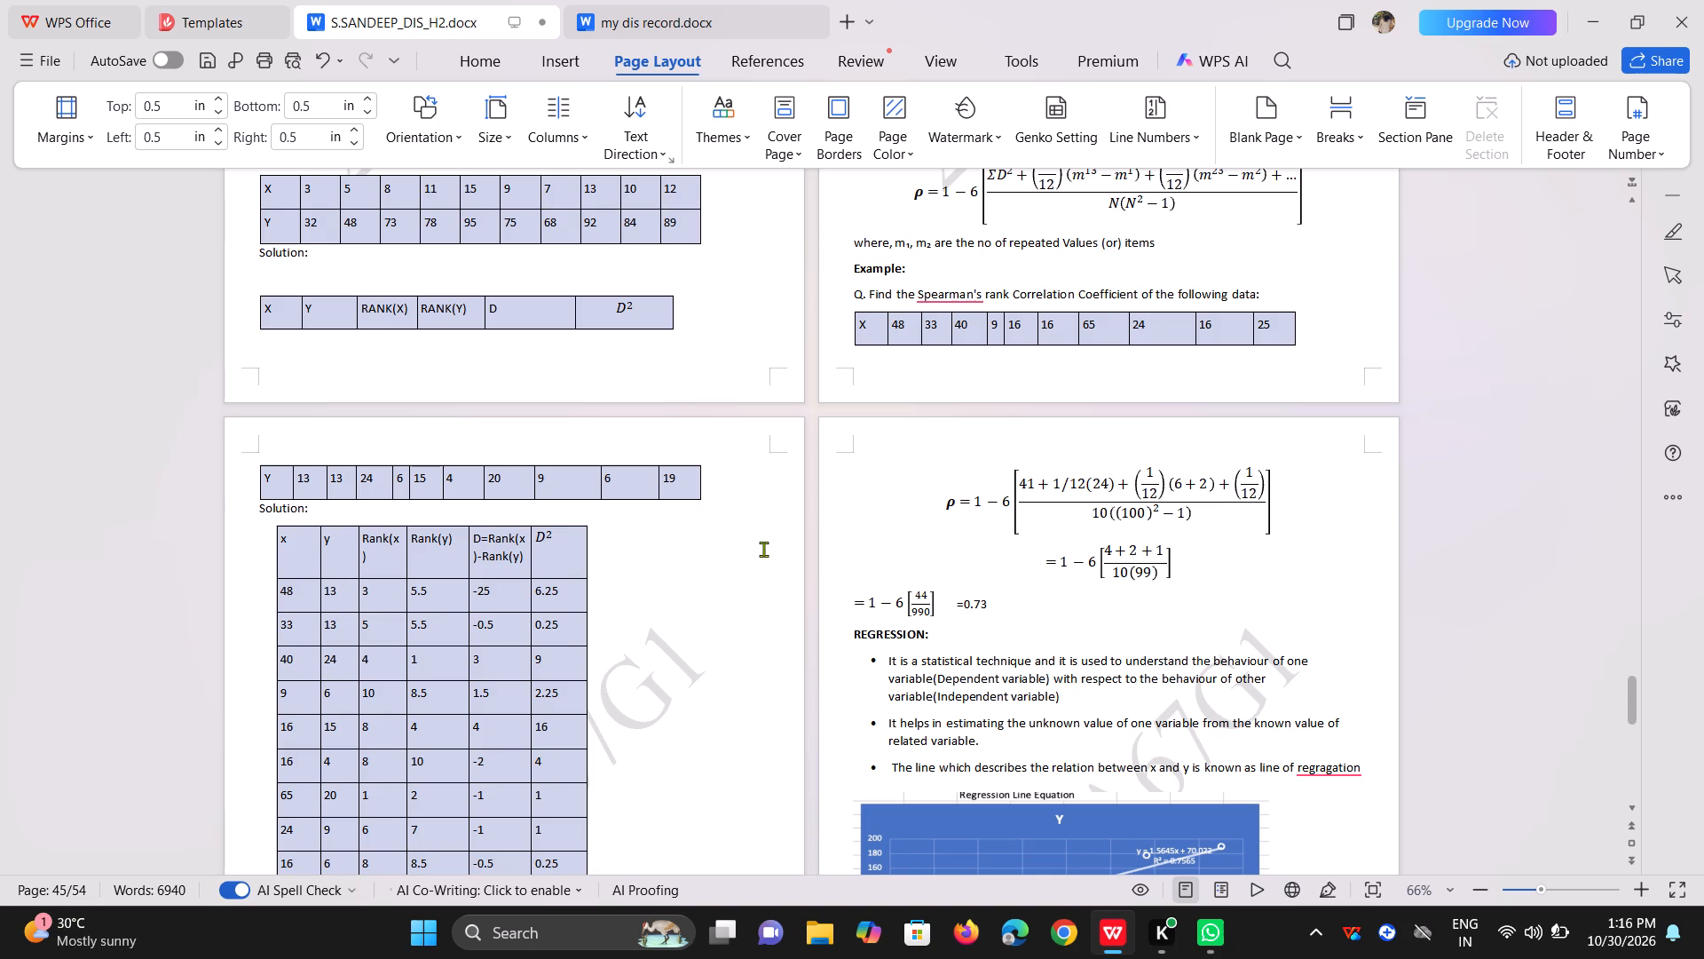
scroll(763, 549, up, 2)
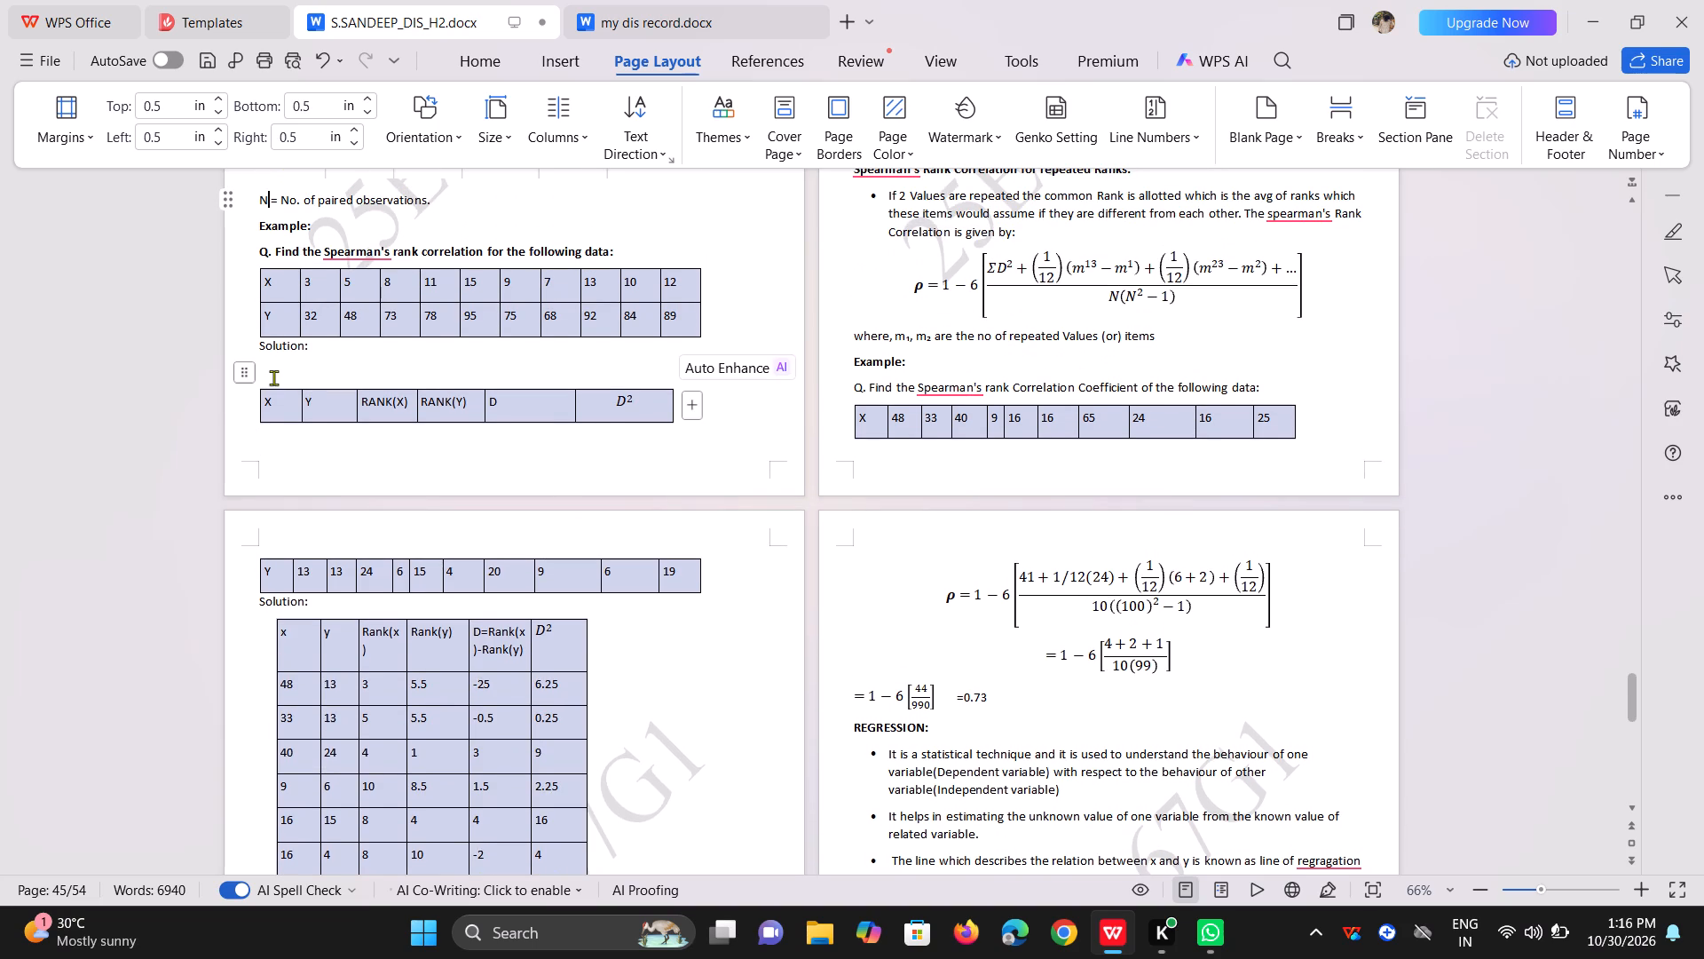
click(265, 376)
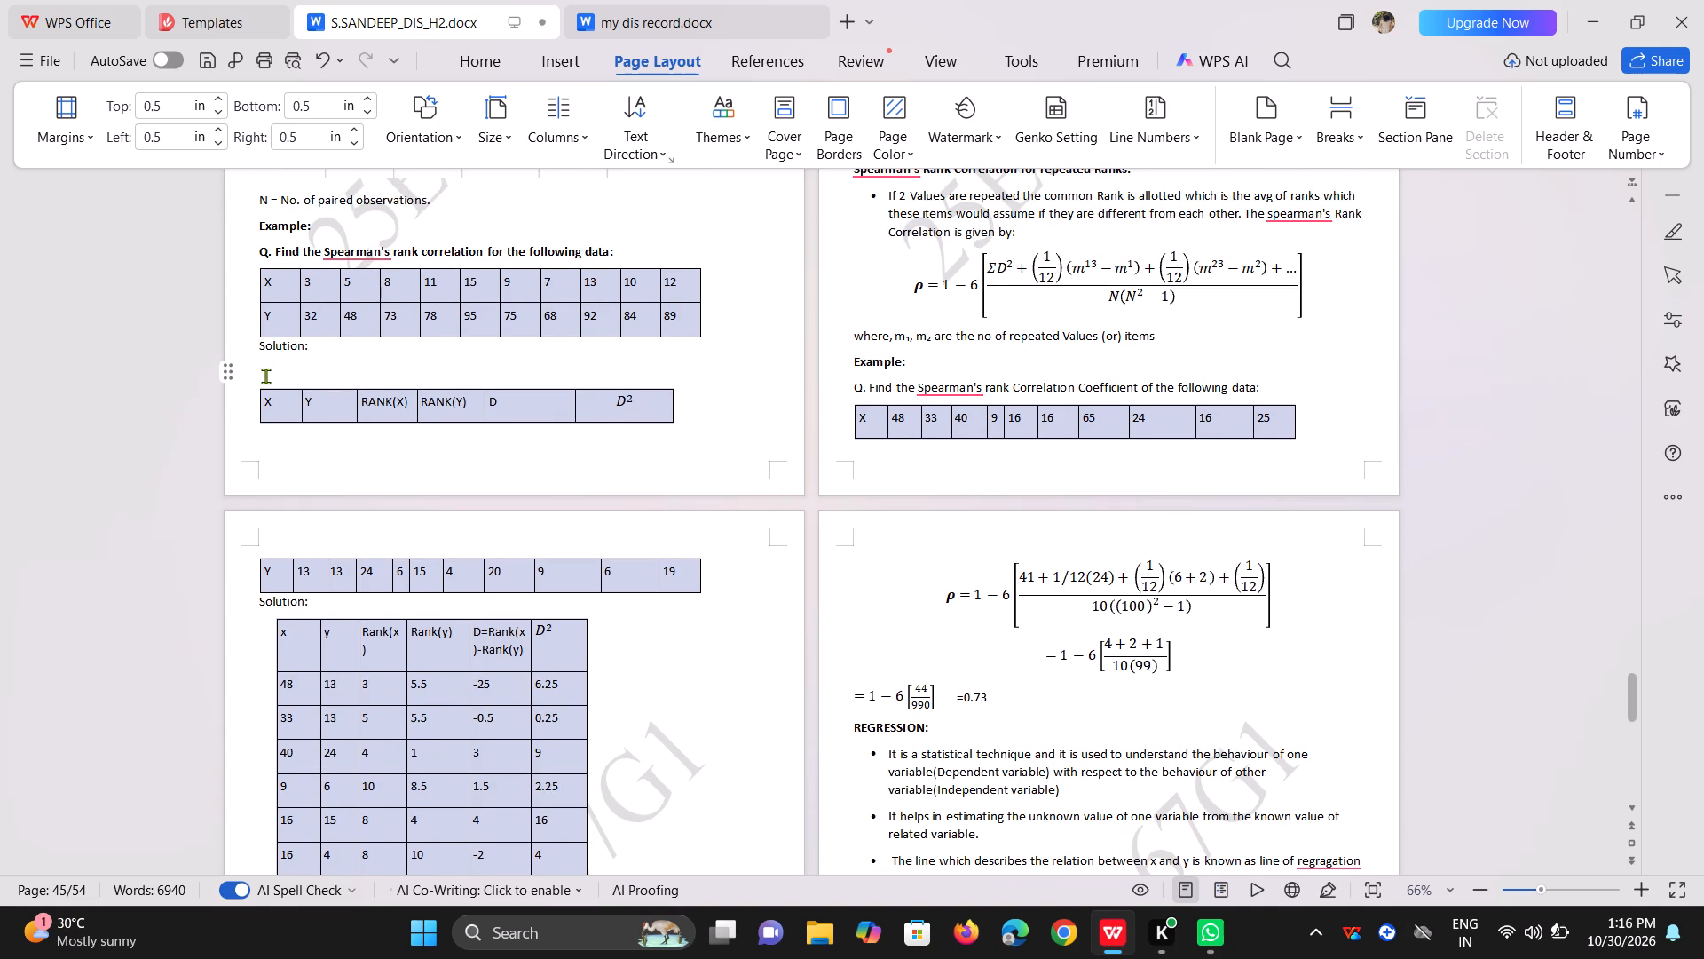
key(BackSpace)
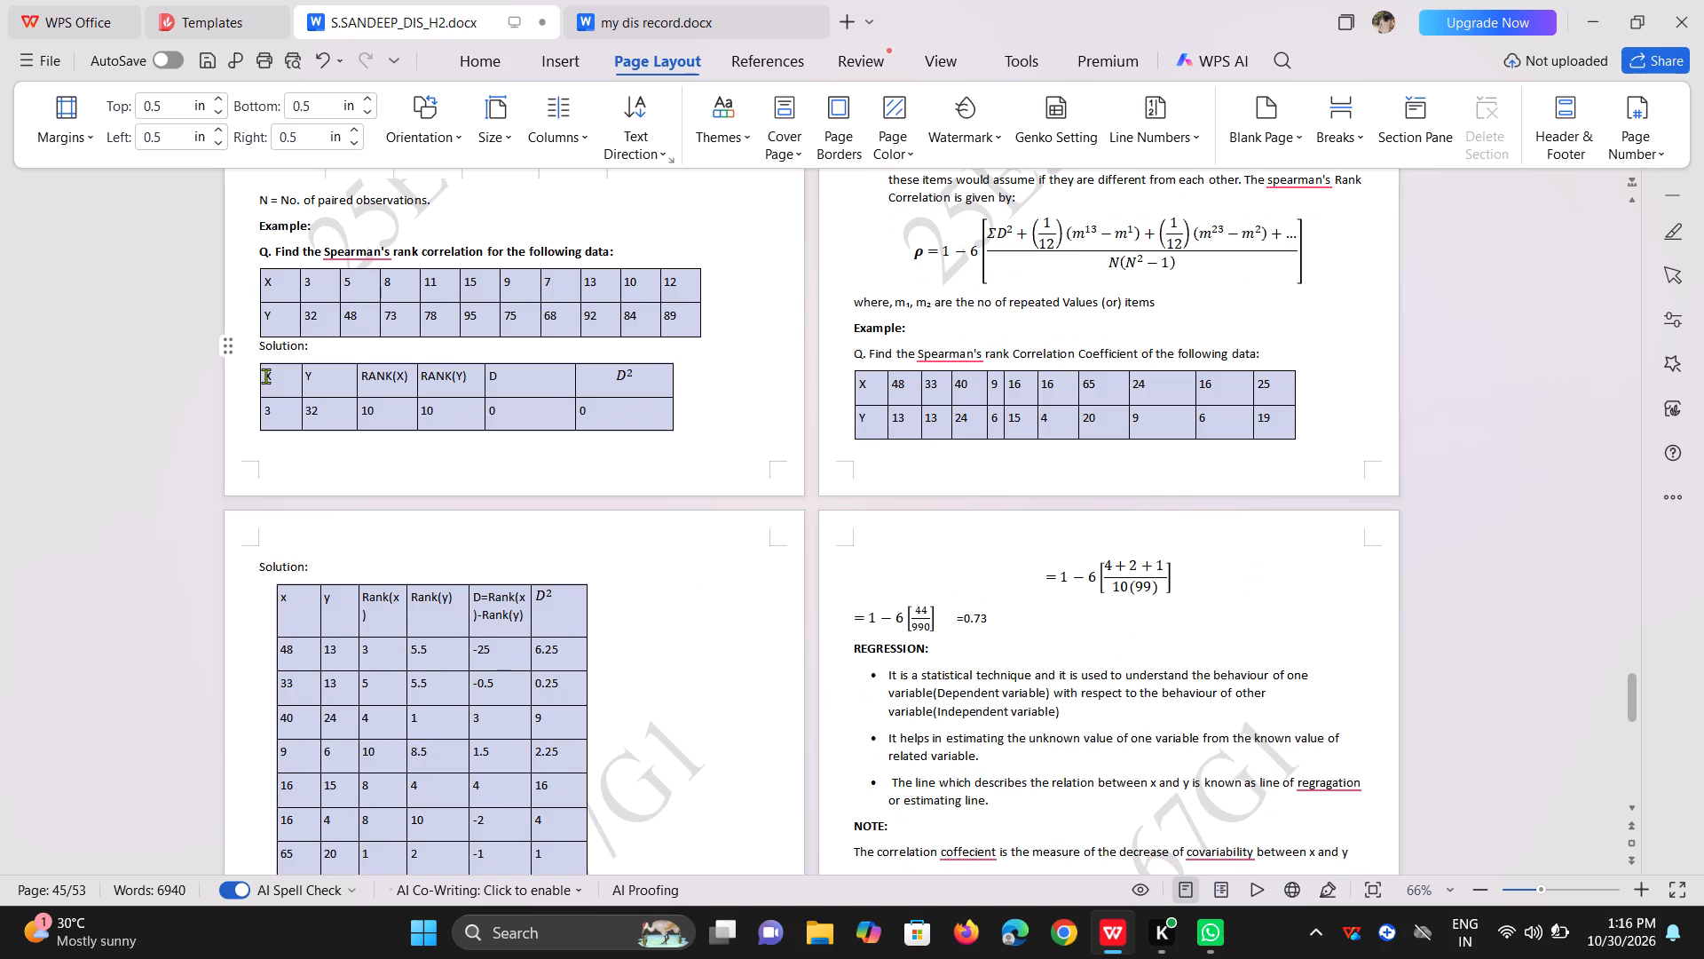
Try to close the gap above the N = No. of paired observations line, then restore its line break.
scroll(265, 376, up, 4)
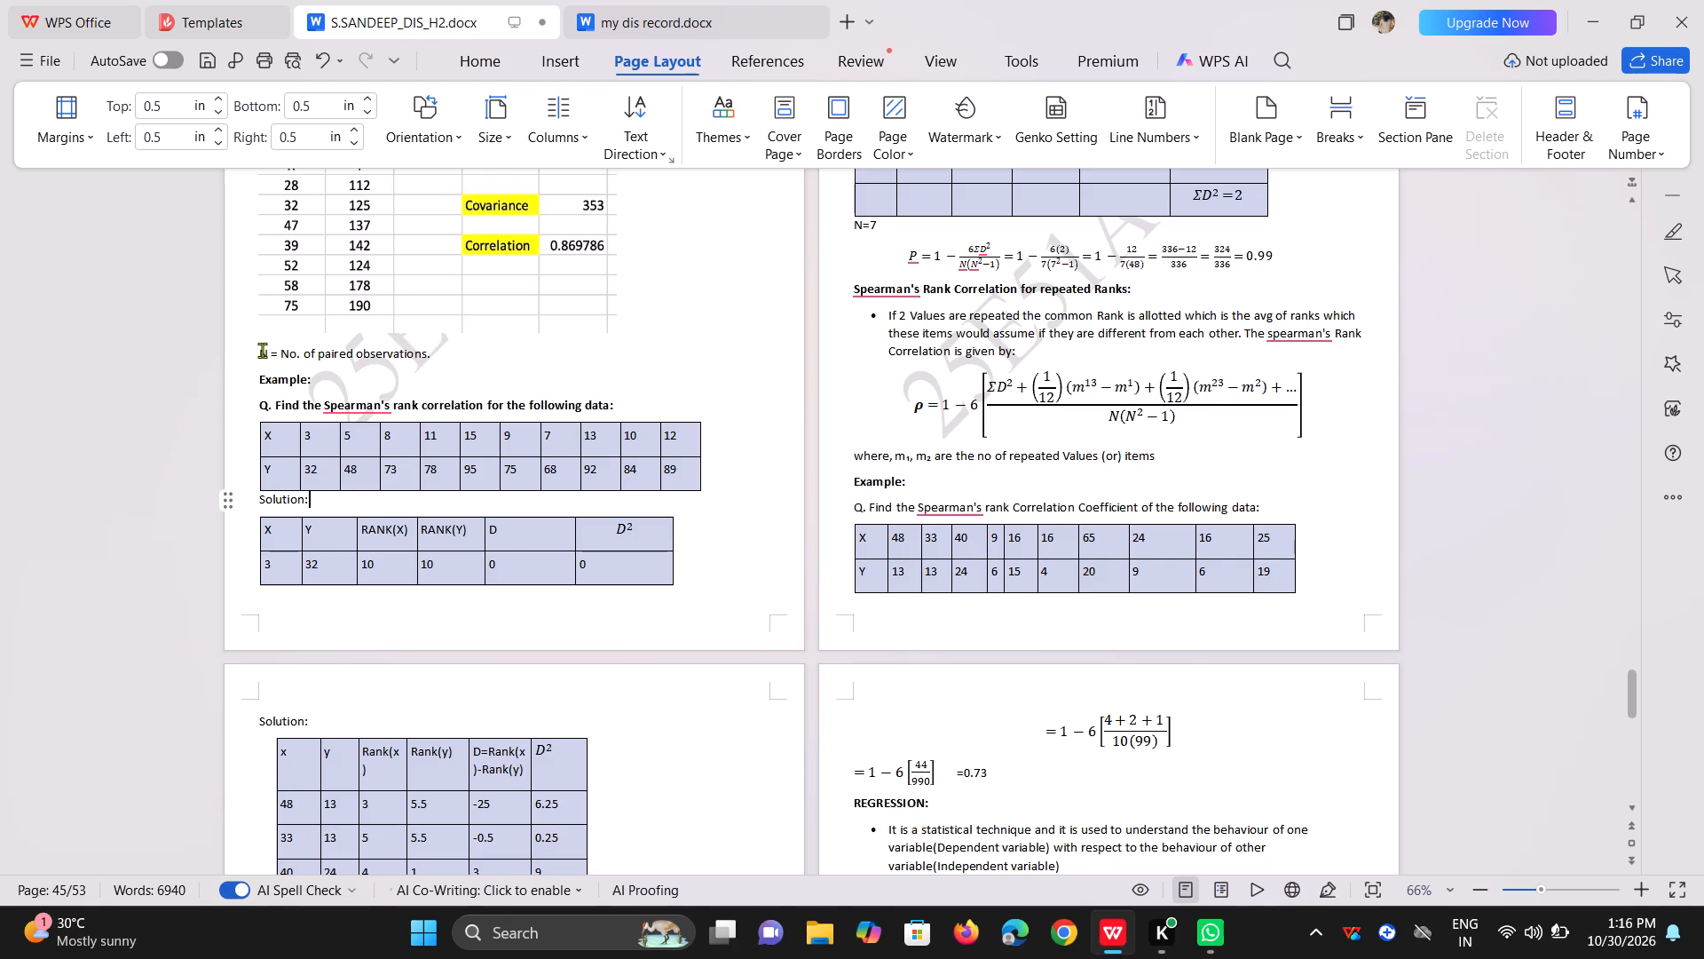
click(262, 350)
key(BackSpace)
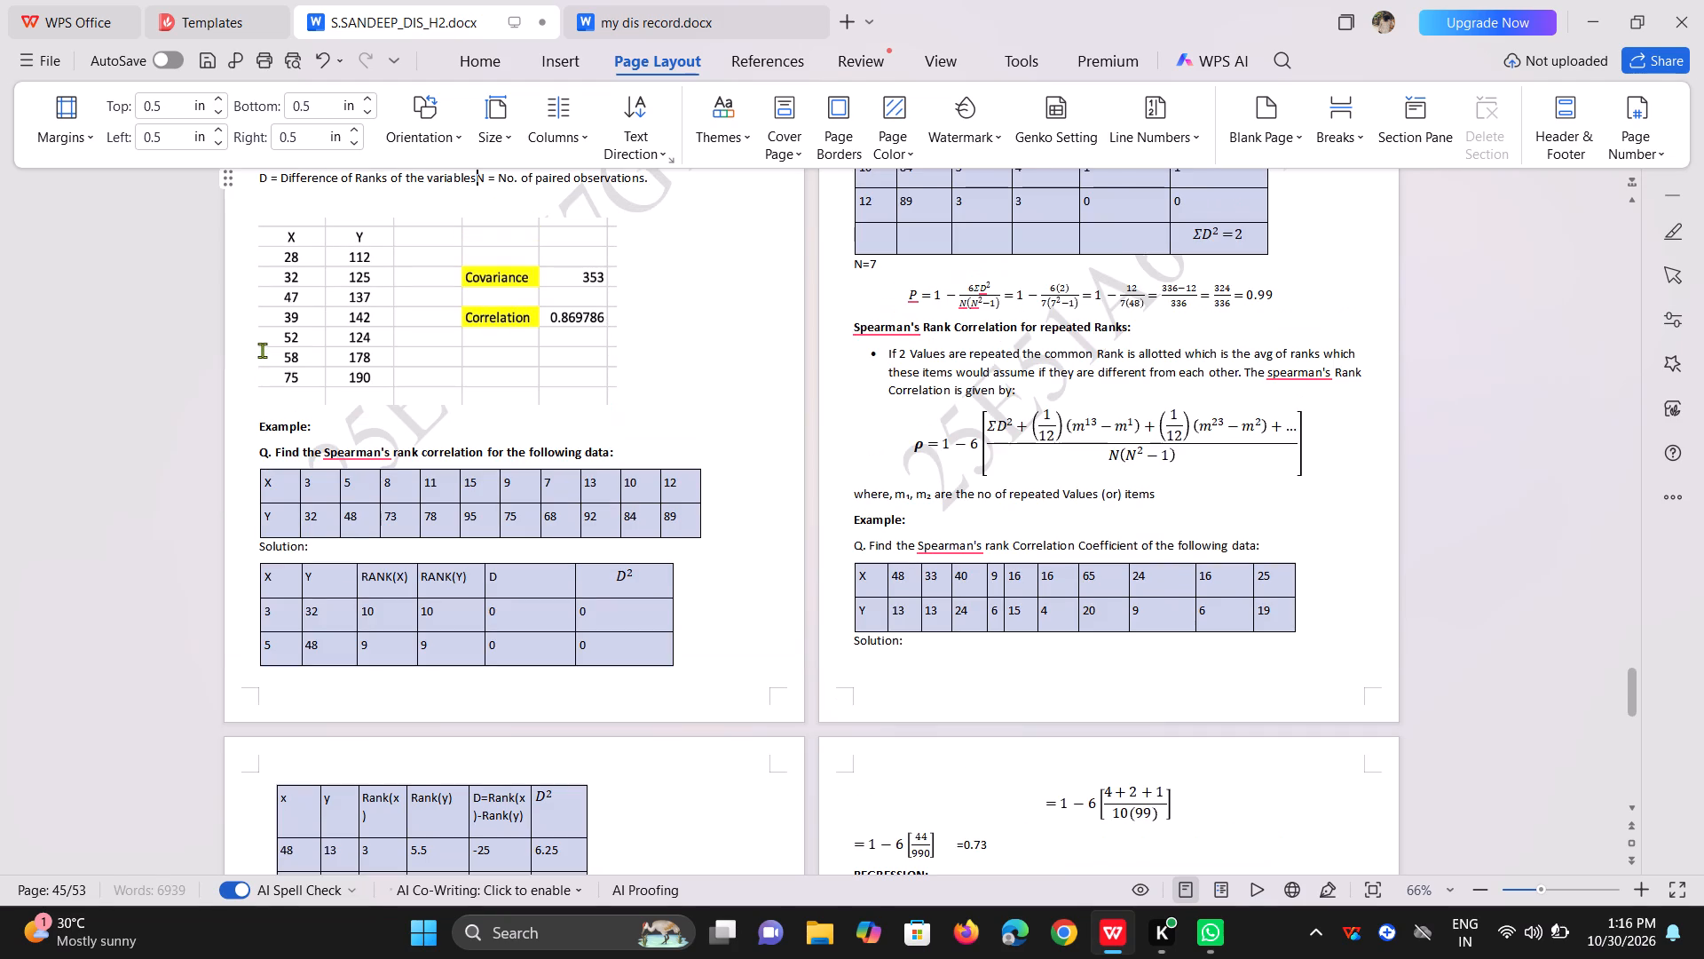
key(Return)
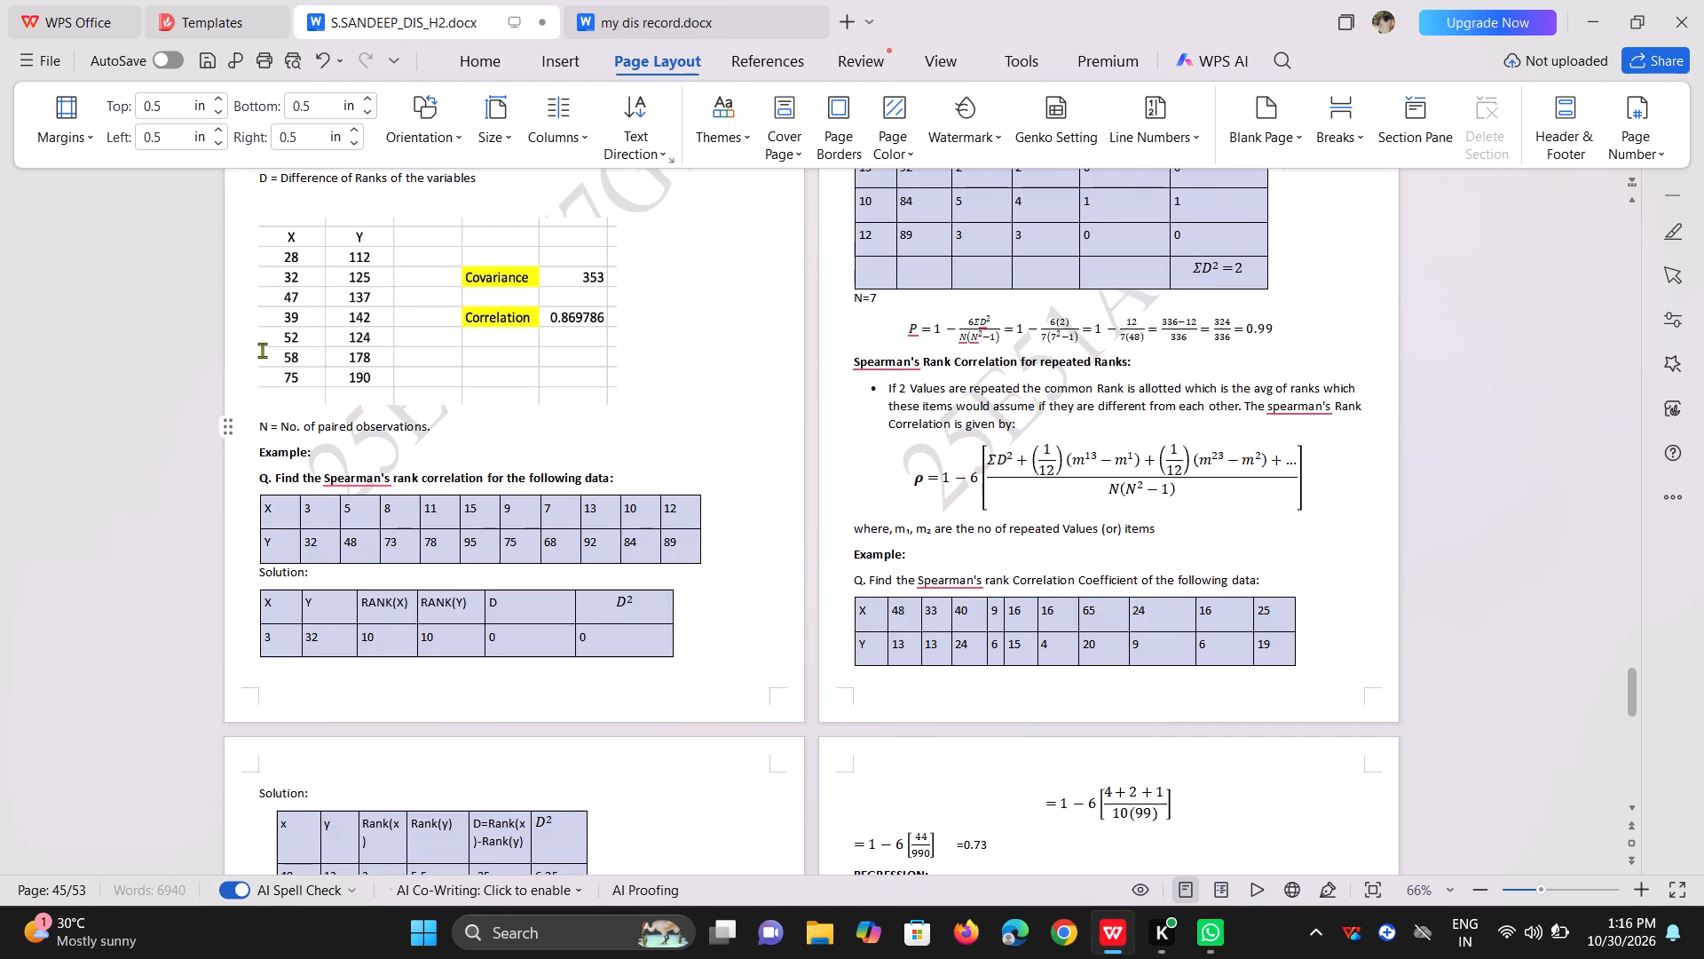
Remove the blank line between the Calculate Means equations and the X, Y deviation table in the Karl Pearson correlation example.
scroll(262, 350, up, 2)
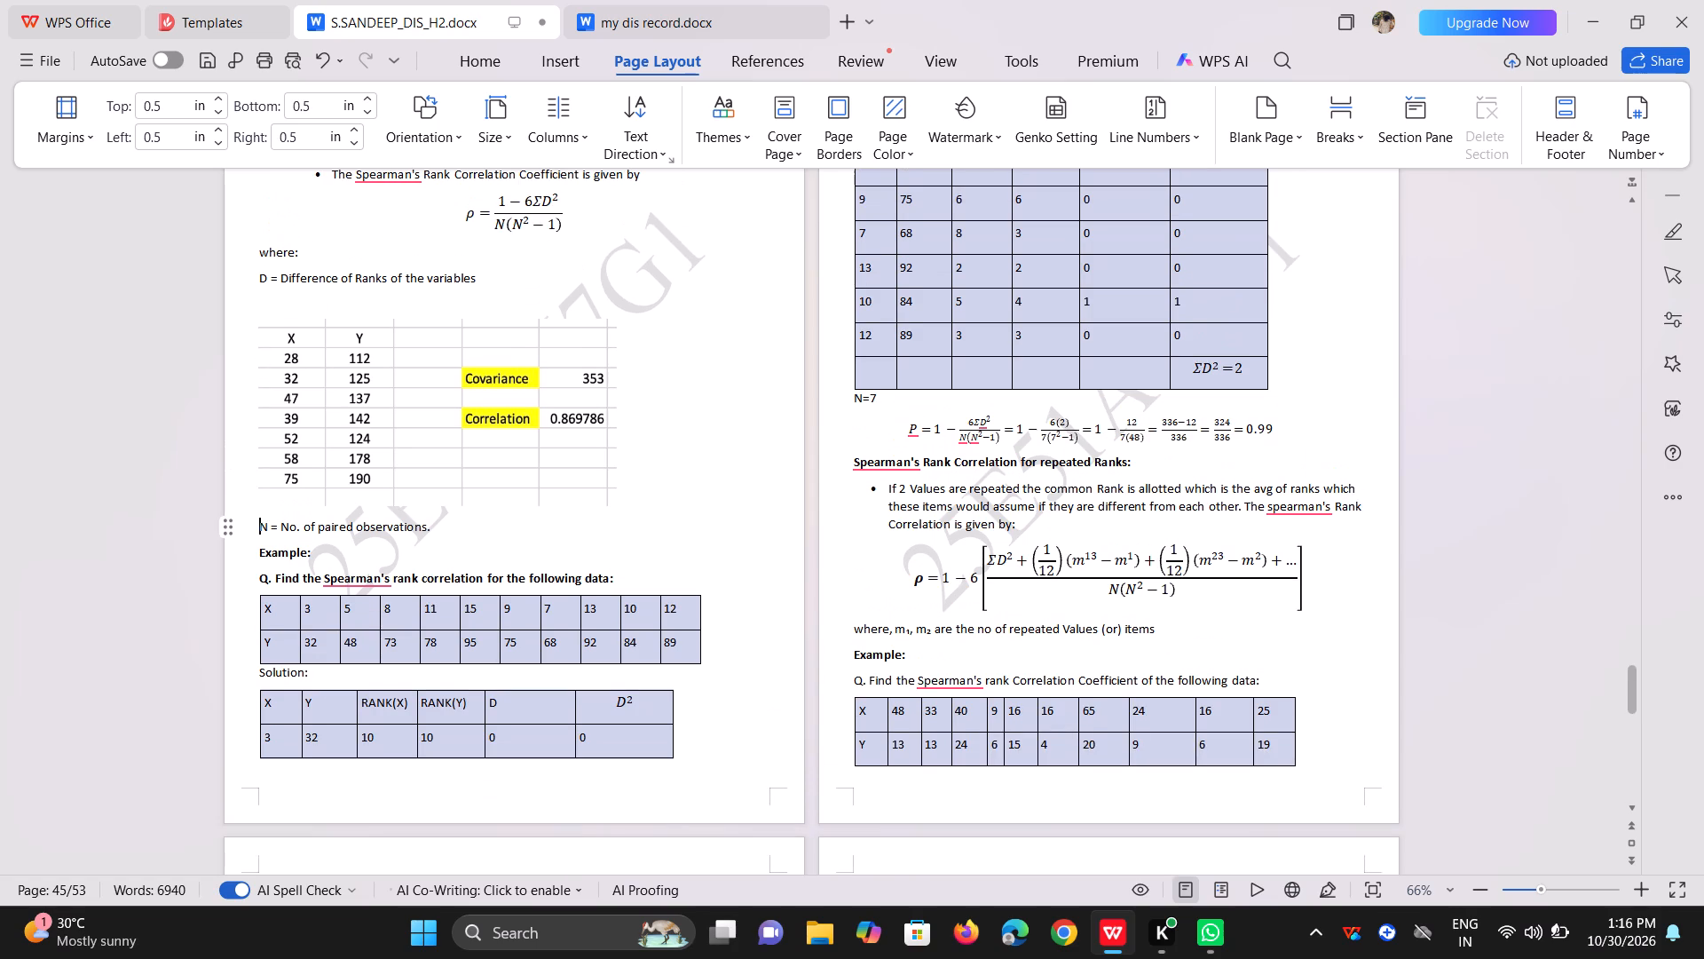
scroll(279, 300, up, 8)
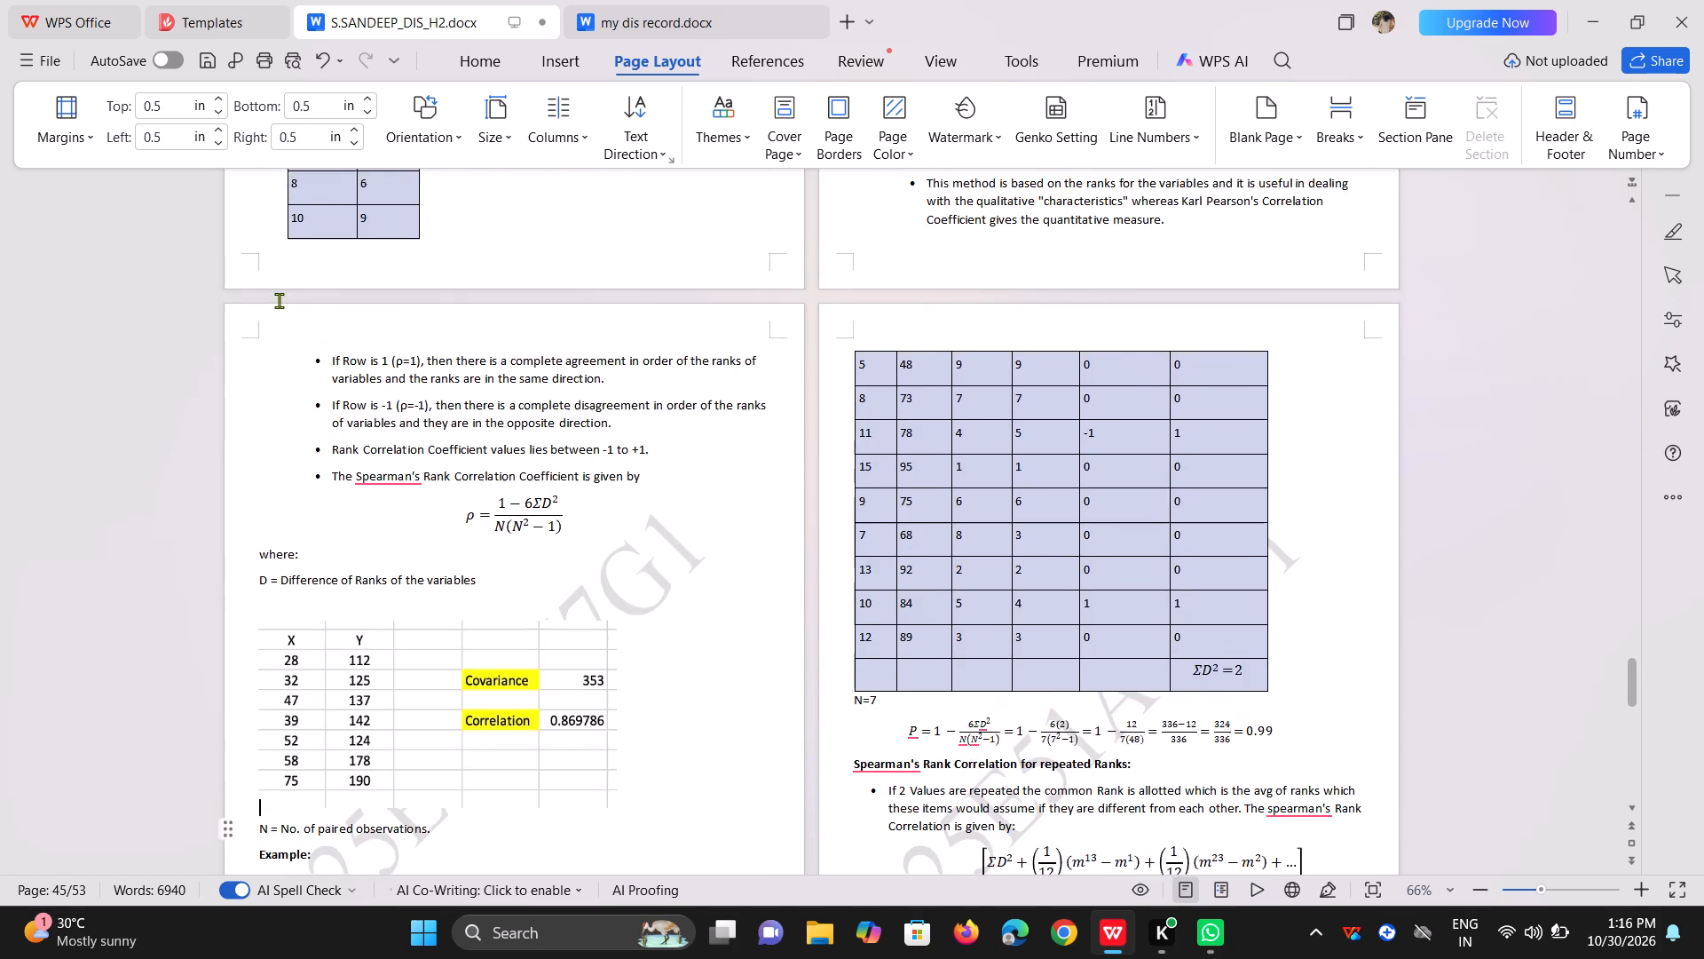
scroll(279, 300, up, 2)
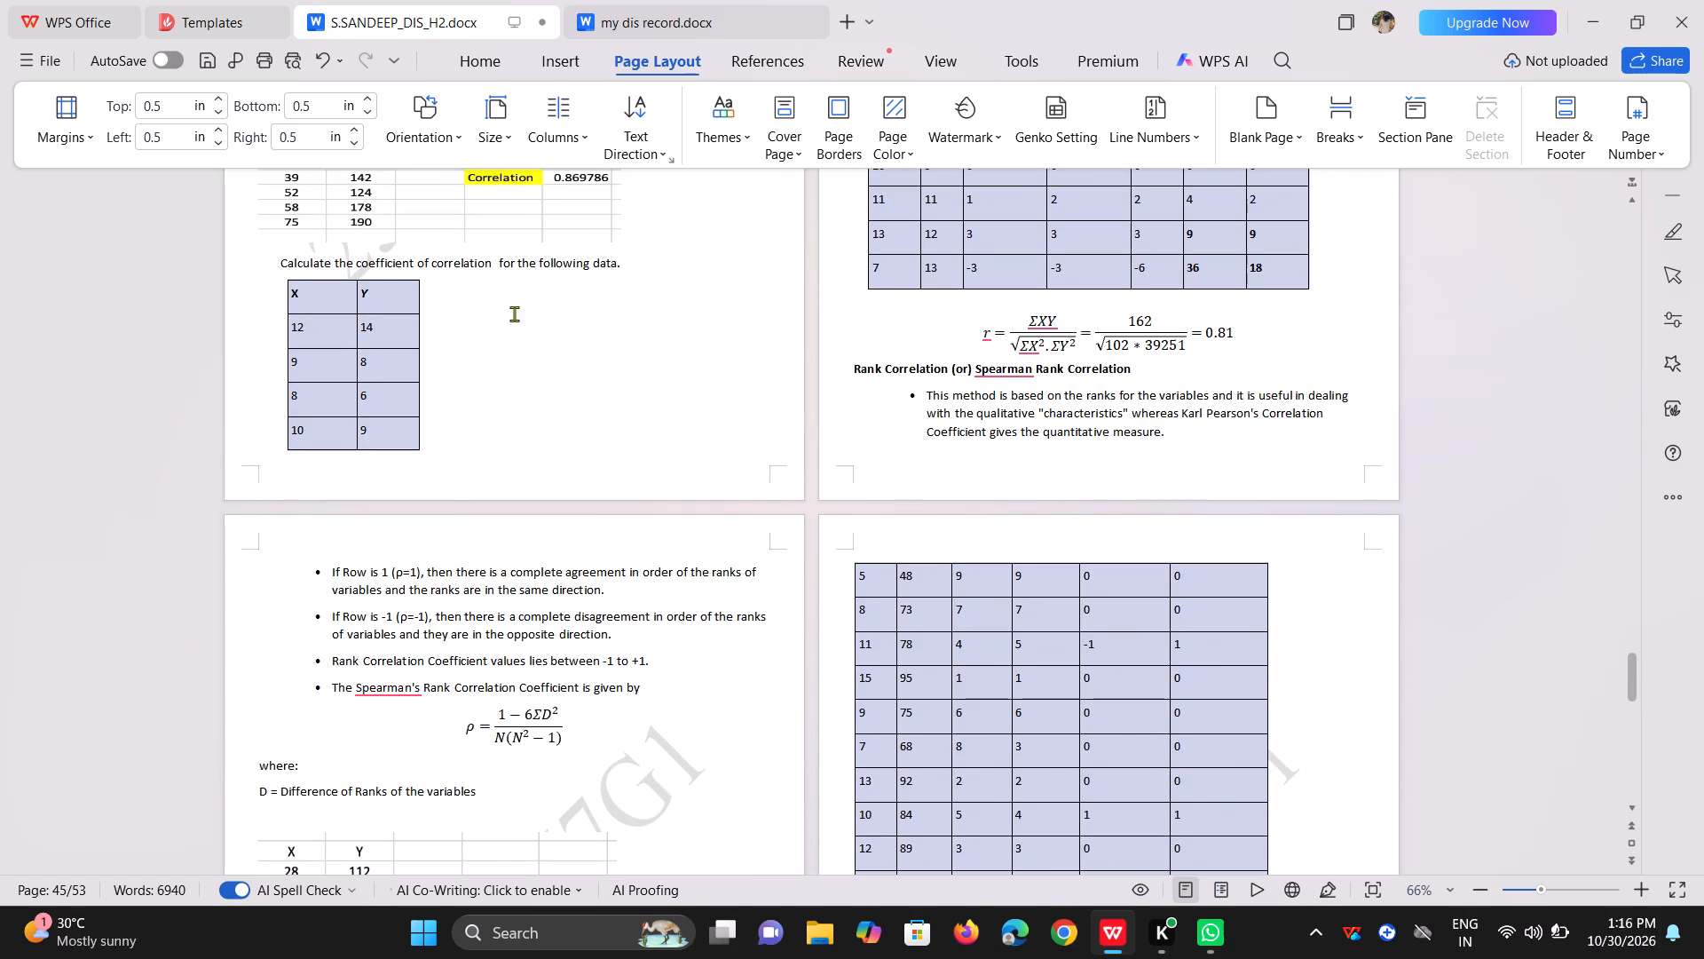
scroll(975, 338, up, 4)
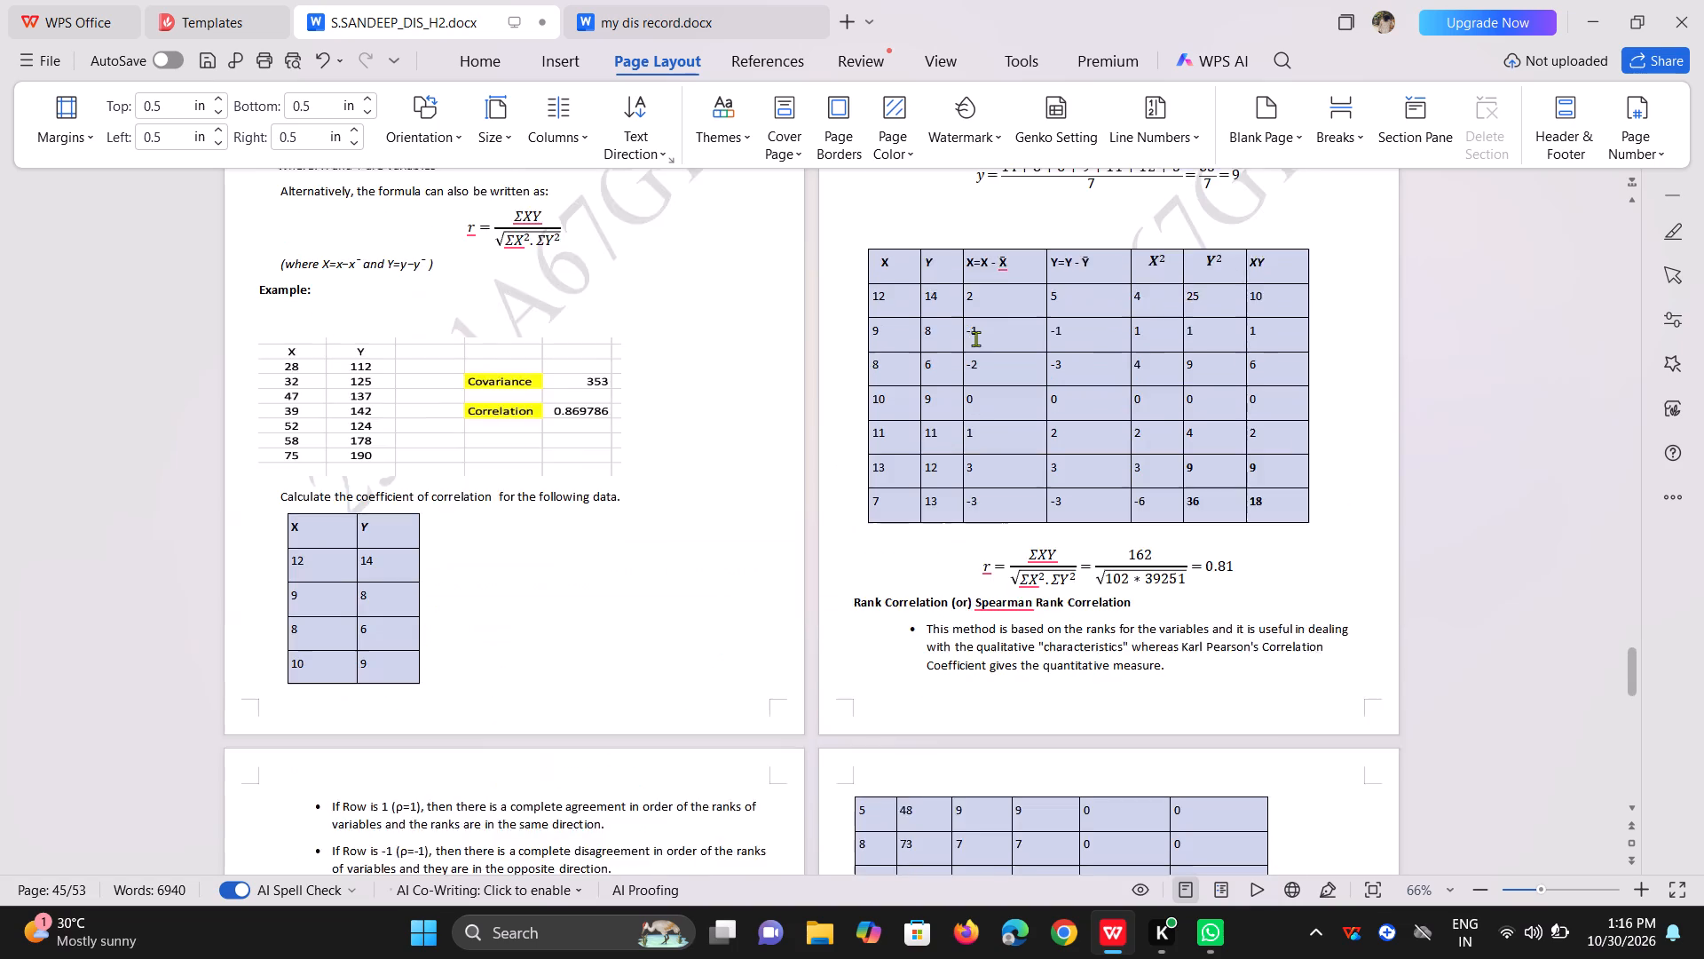
scroll(975, 338, up, 1)
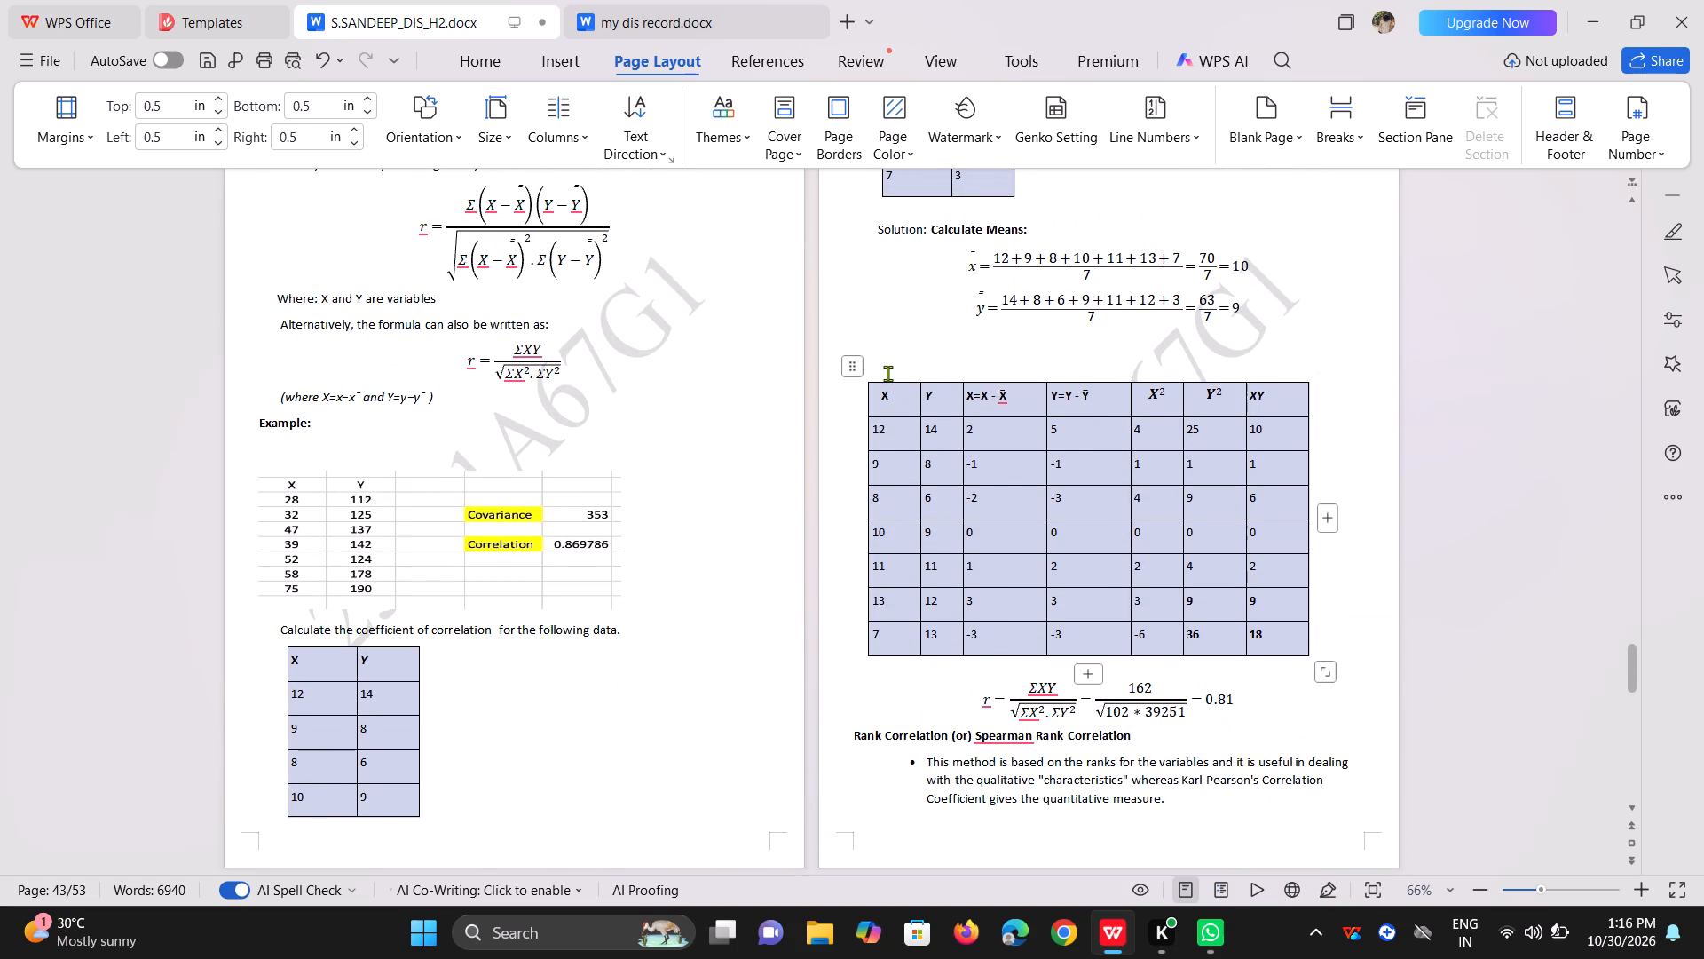
click(882, 338)
click(882, 354)
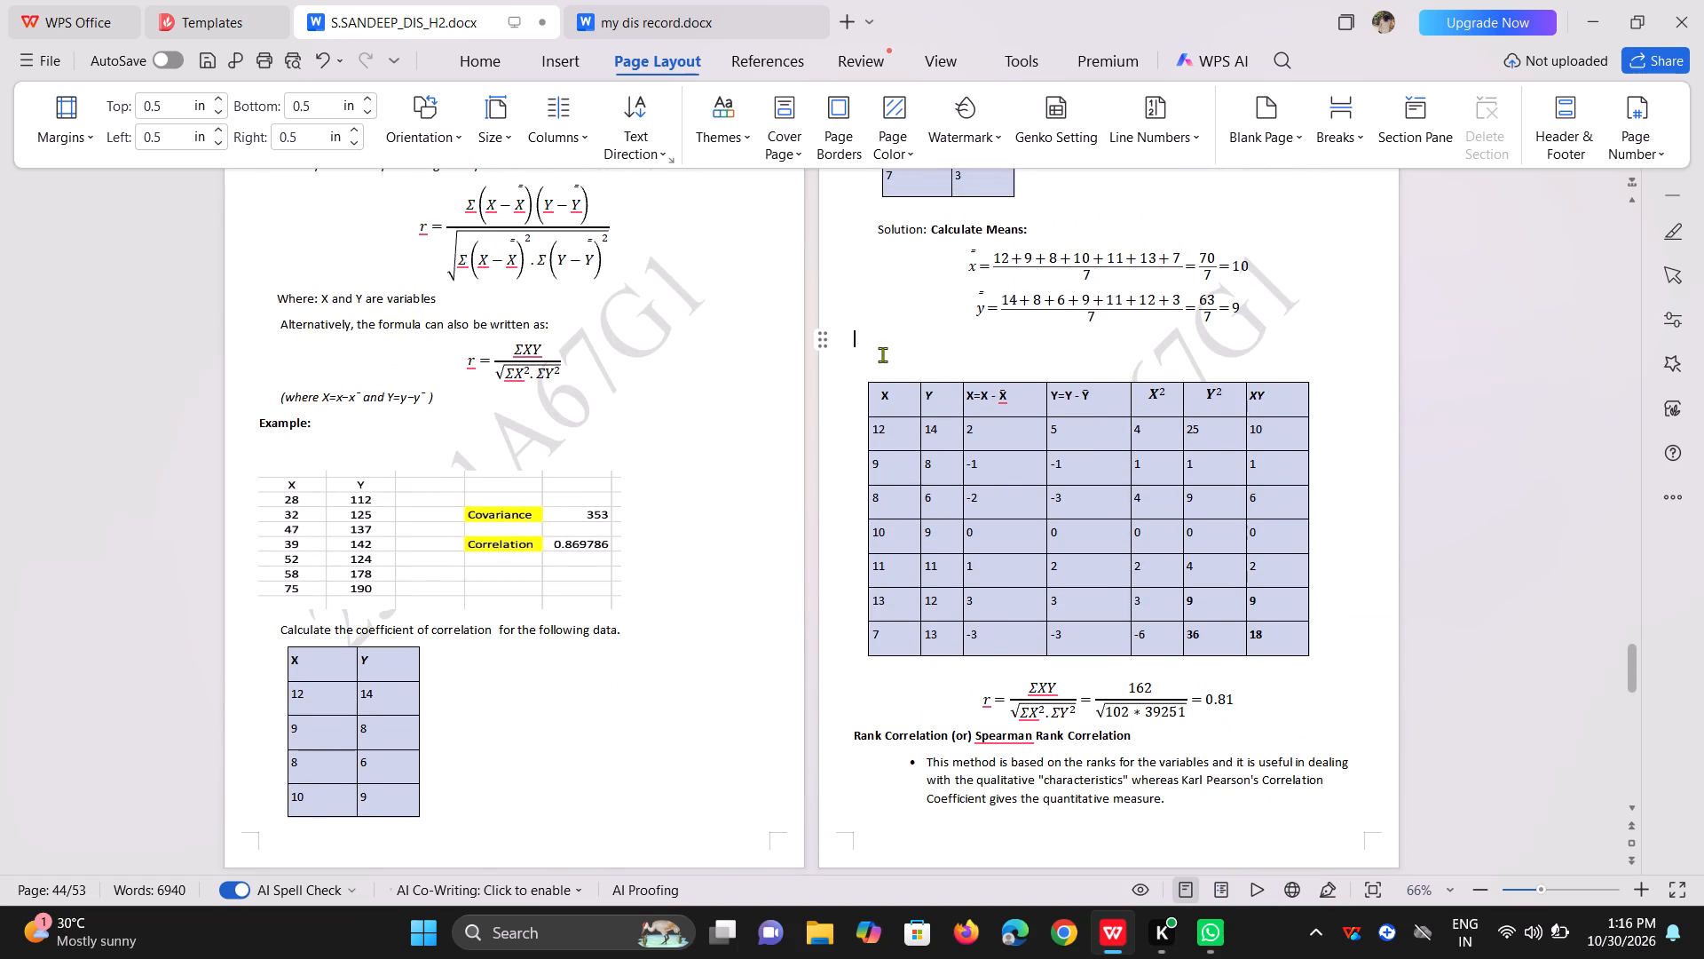
key(BackSpace)
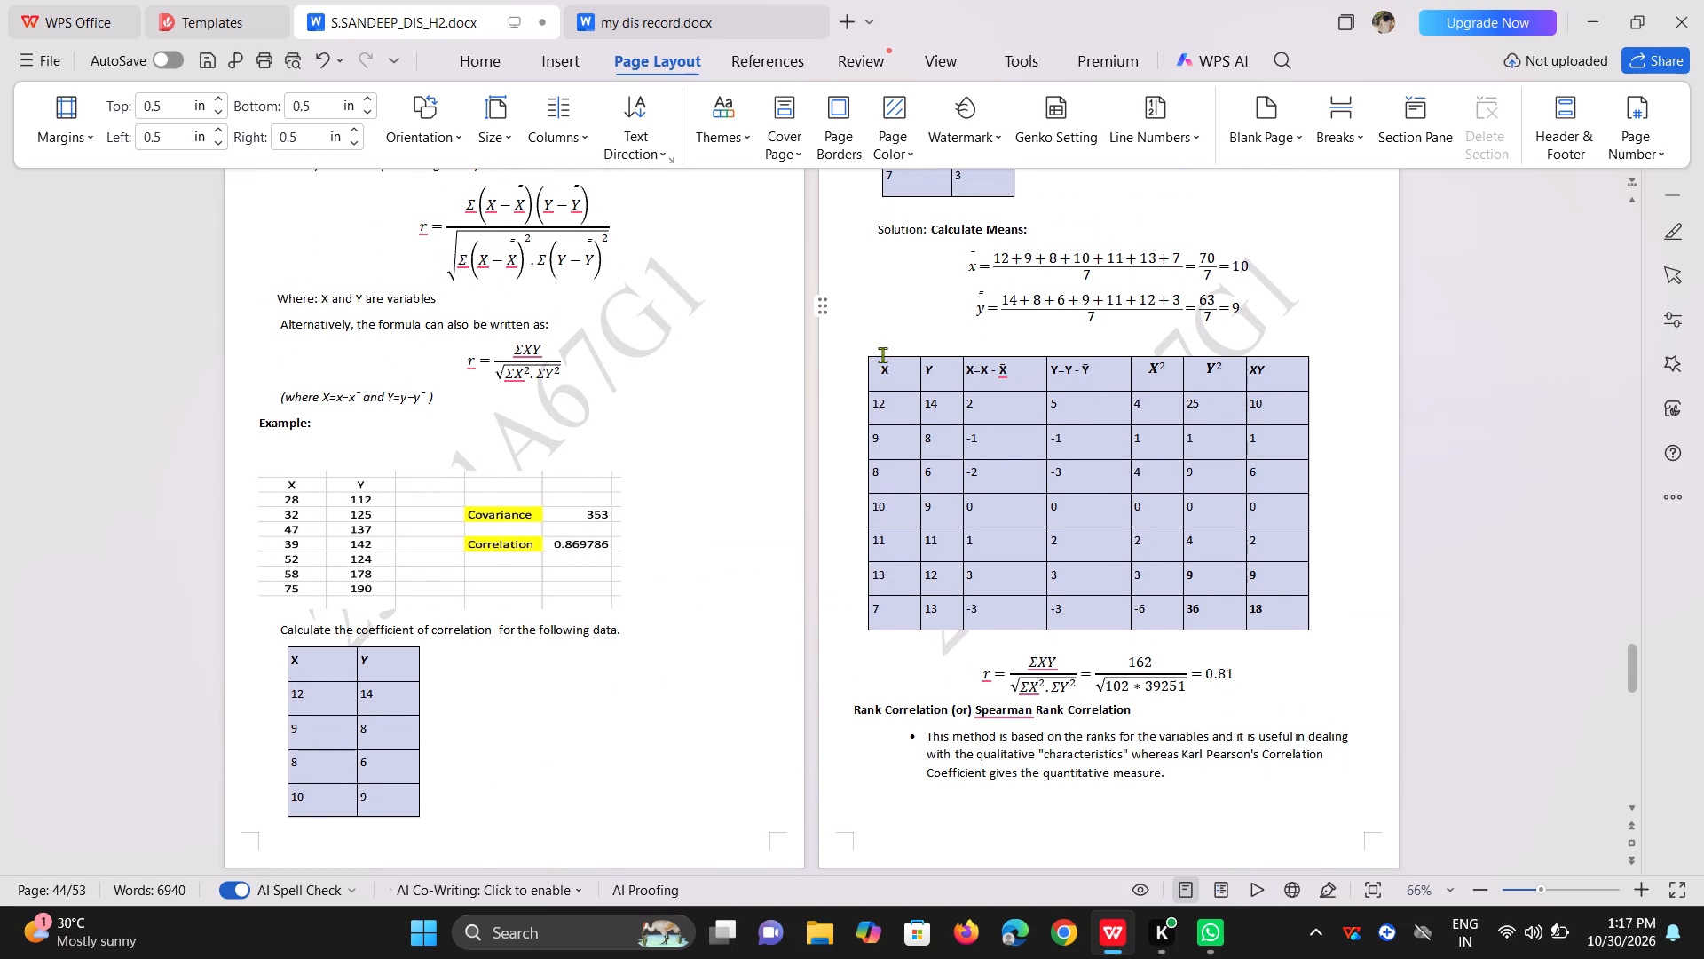
Change the final result of the y mean equation under Calculate Means to 8.
key(BackSpace)
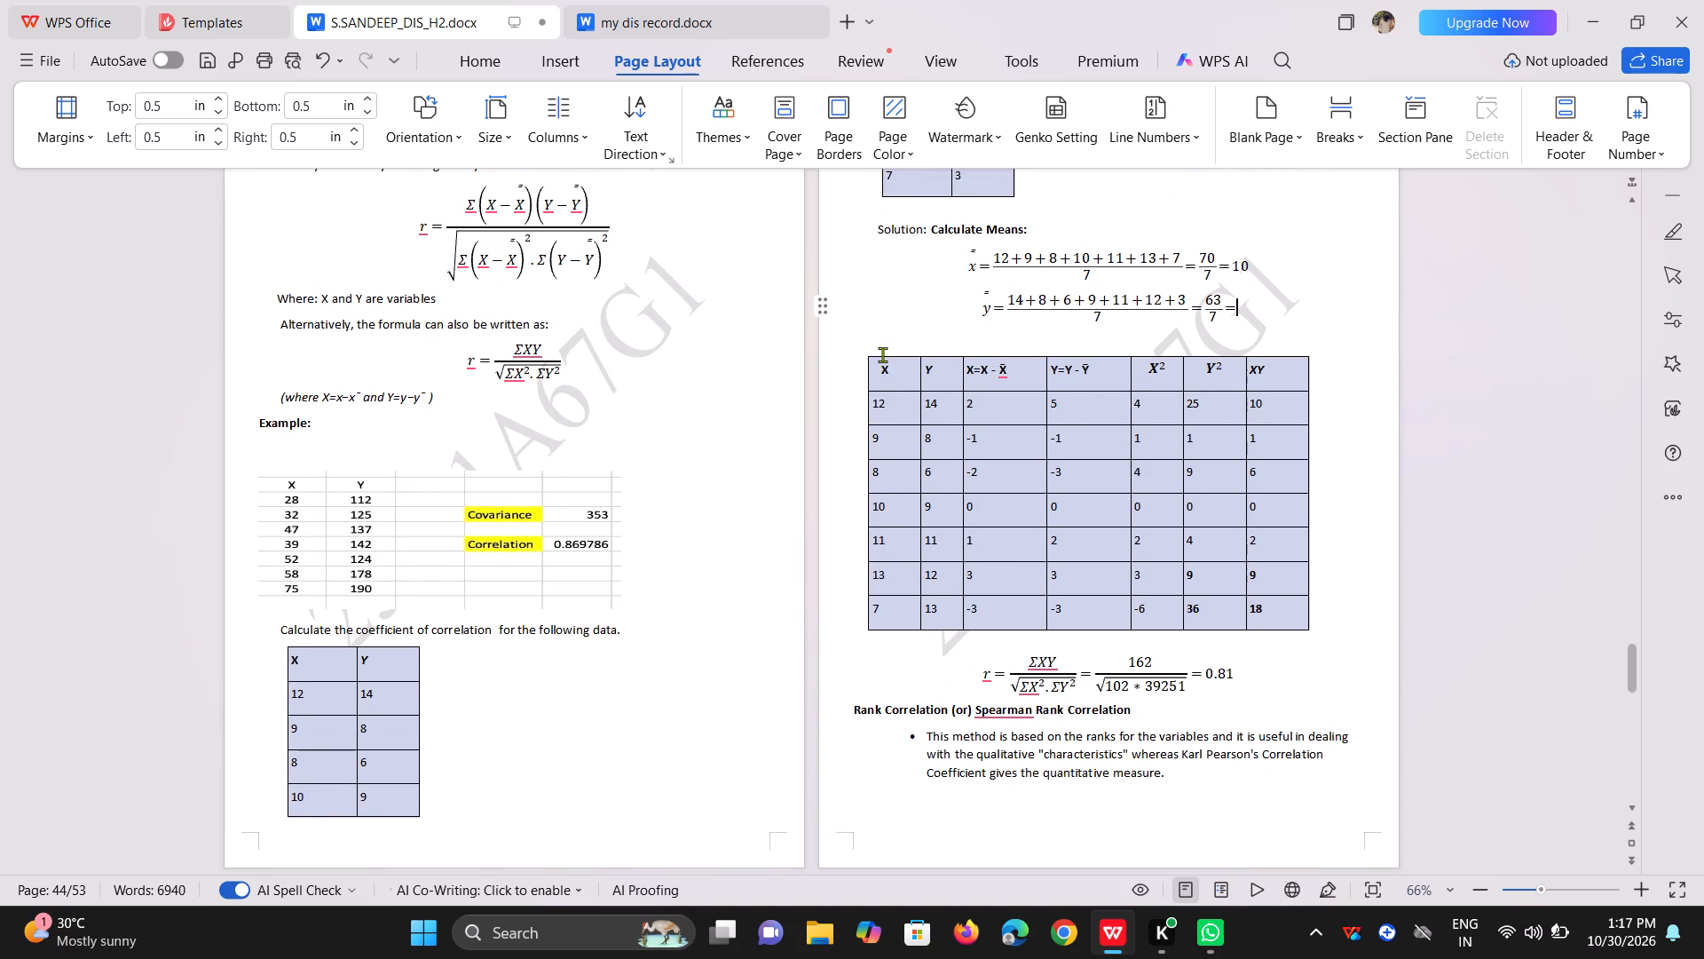
key(8)
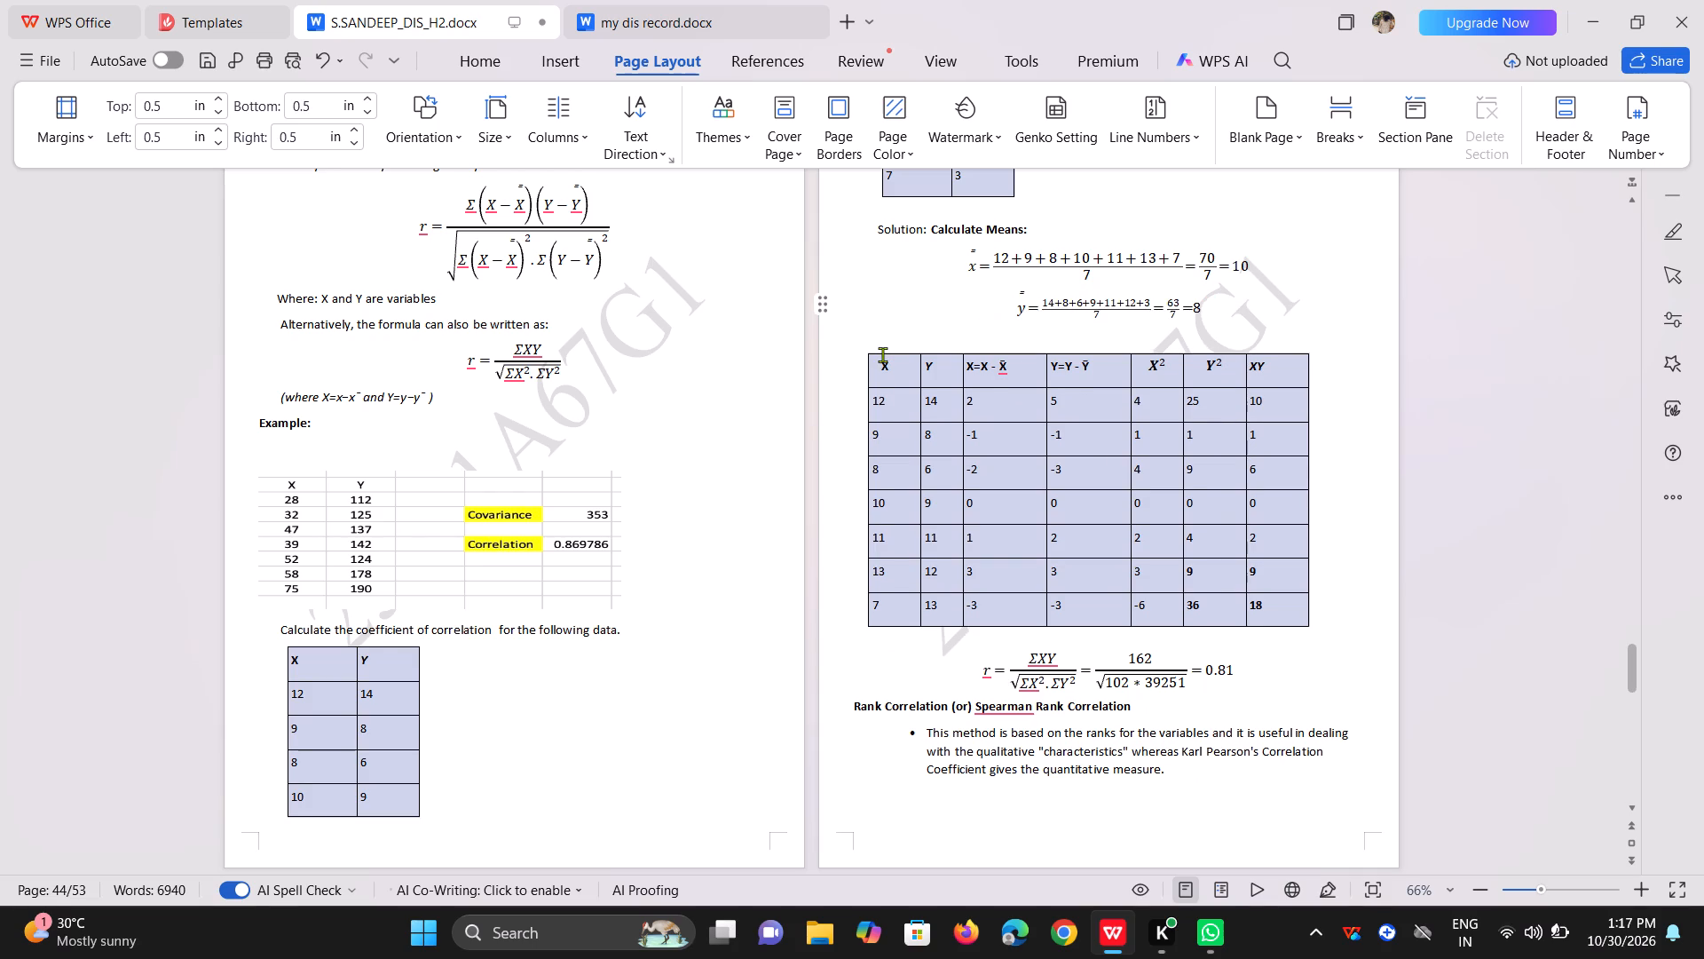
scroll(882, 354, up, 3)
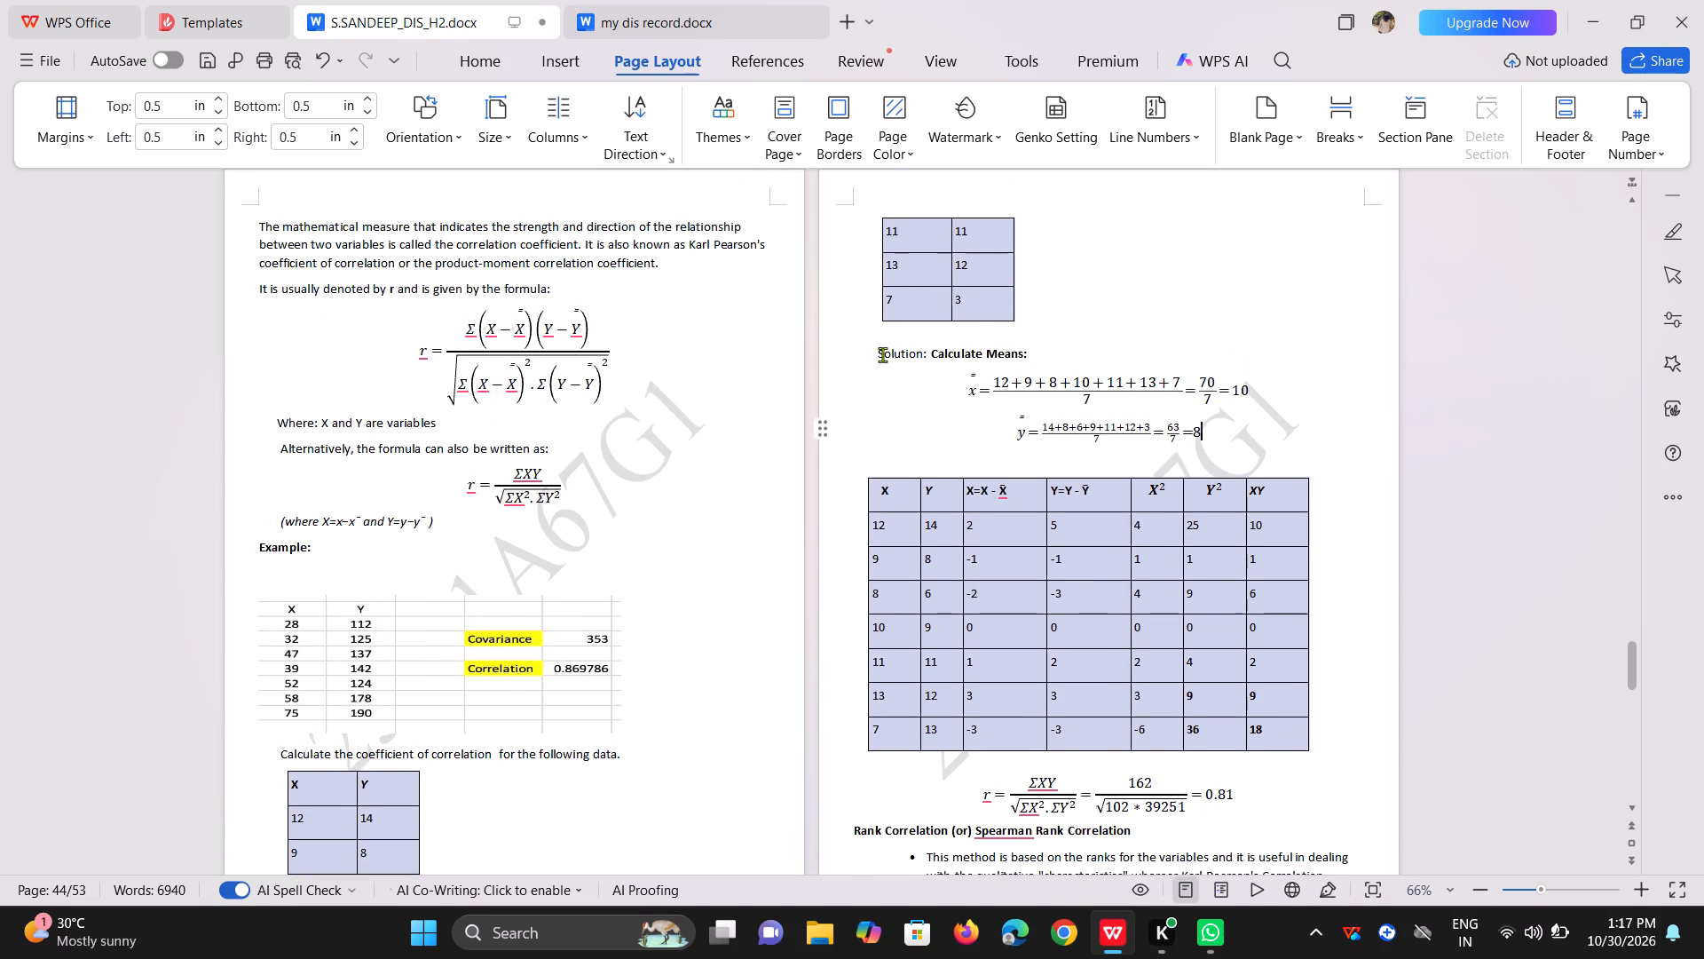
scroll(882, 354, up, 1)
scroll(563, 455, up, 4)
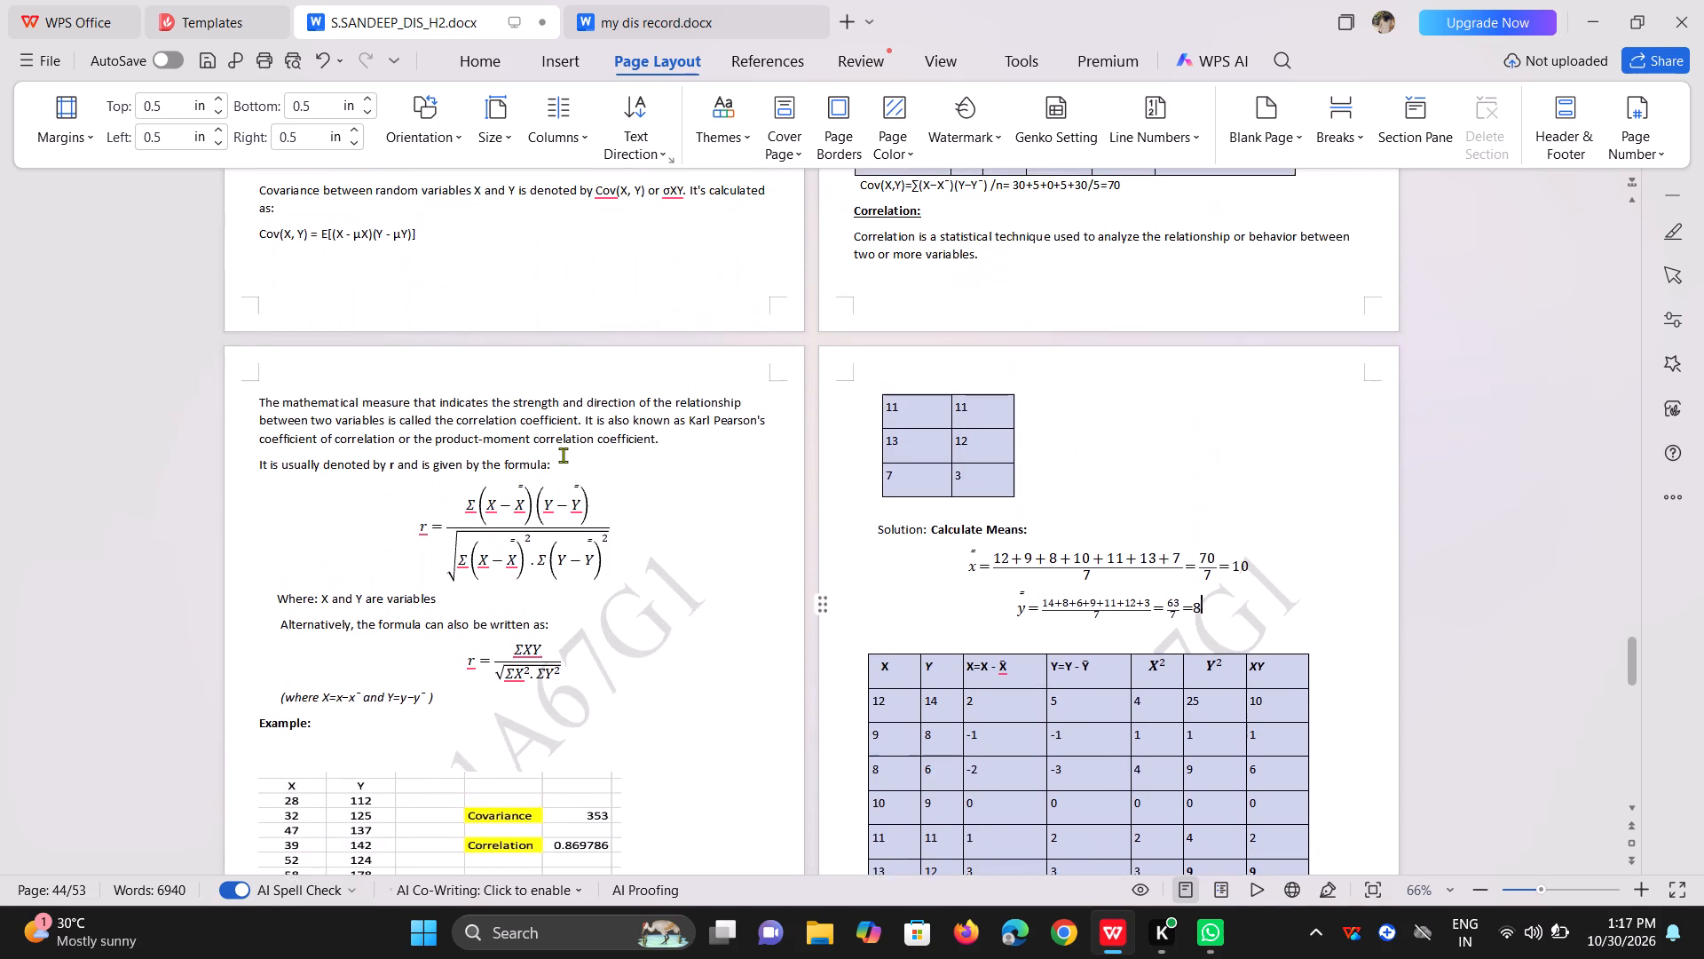
Remove the blank line between the GENDER table and the Covariance: heading in the cross tabulation example.
scroll(563, 455, up, 4)
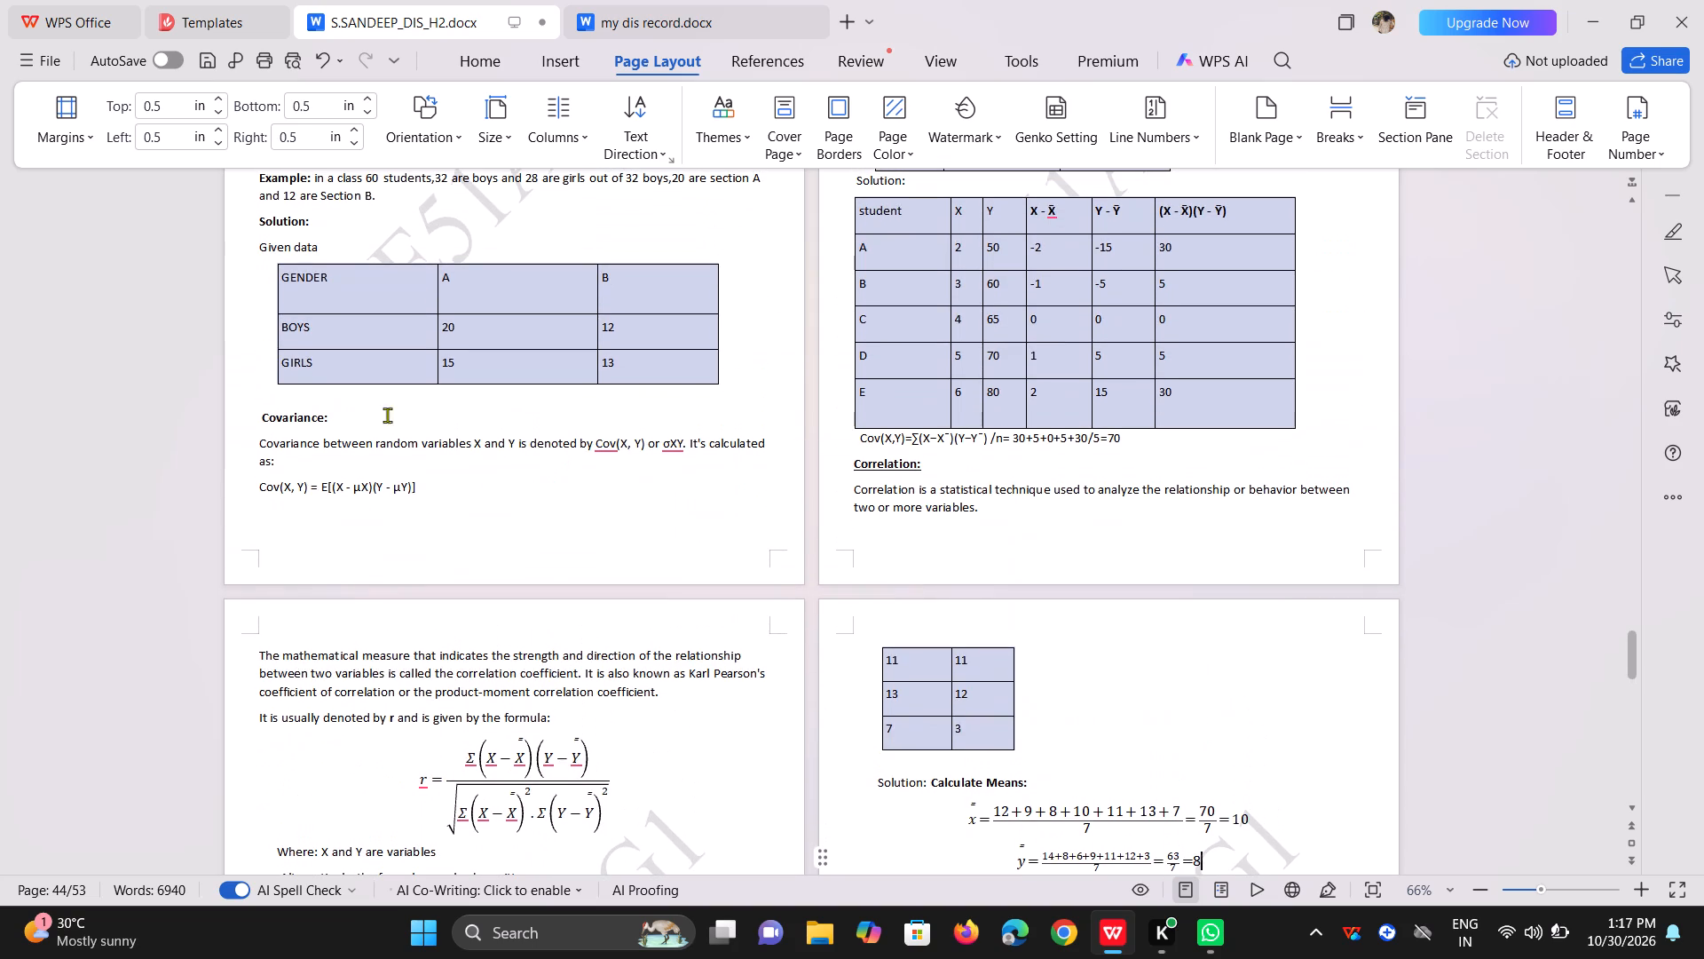
click(260, 416)
key(BackSpace)
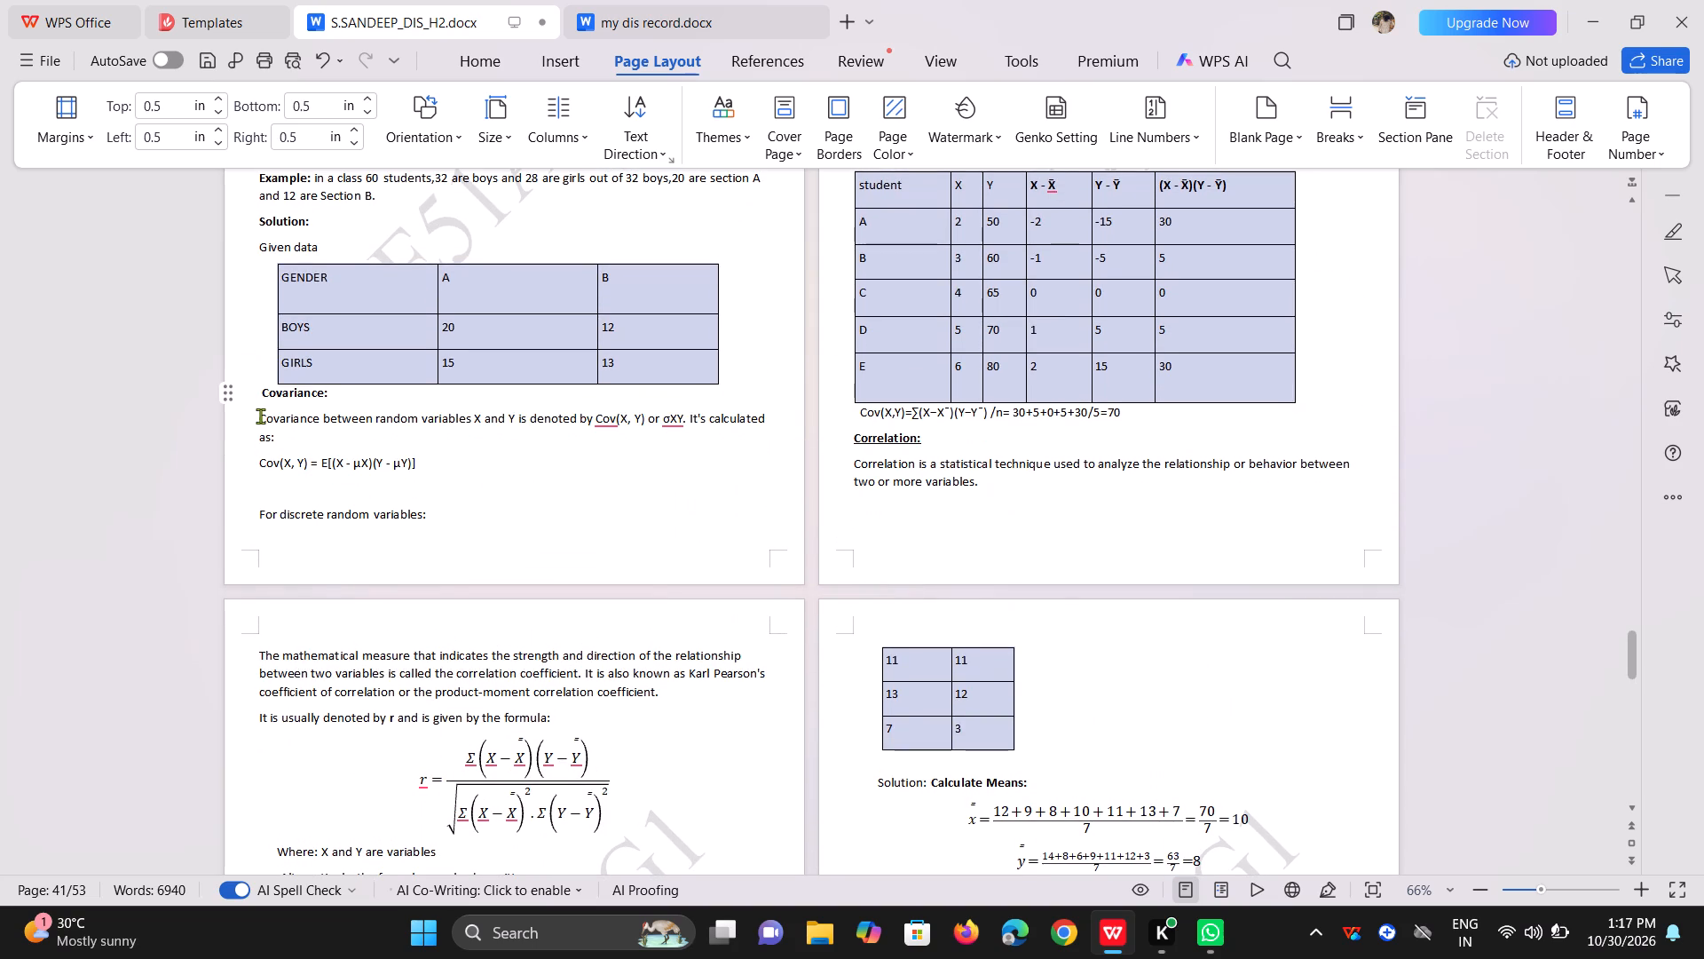
Delete the first of the two Telco dataset pictures, the one on the Learning Outcomes page.
scroll(260, 416, up, 4)
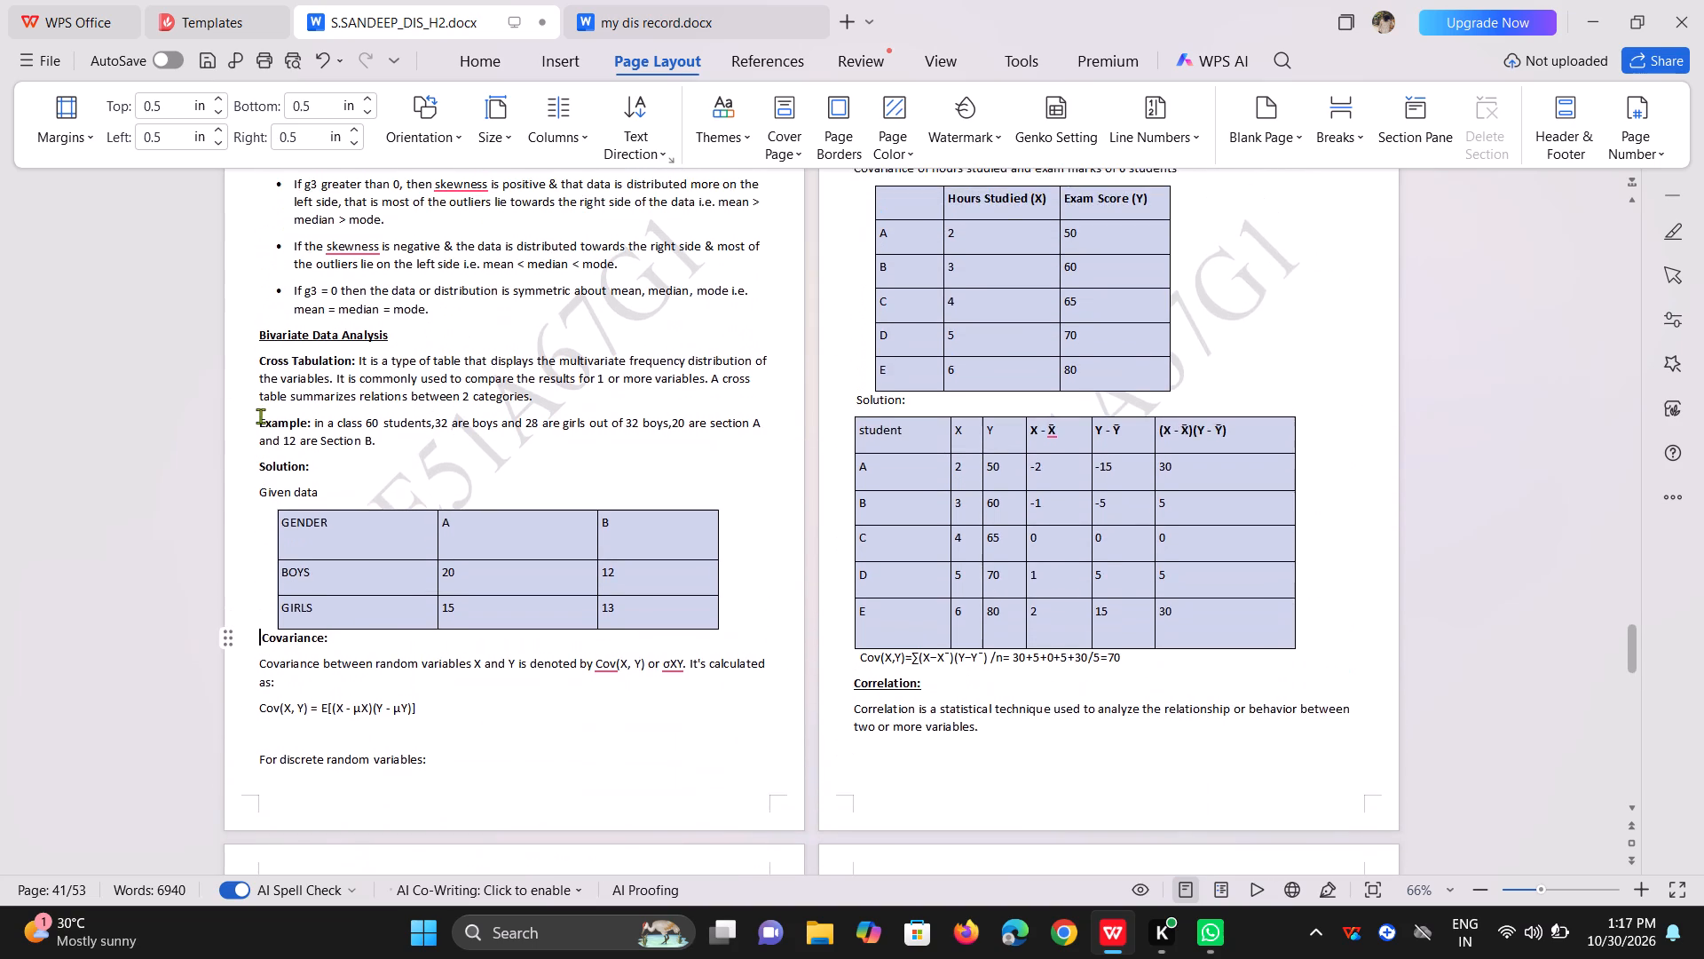
scroll(260, 416, up, 5)
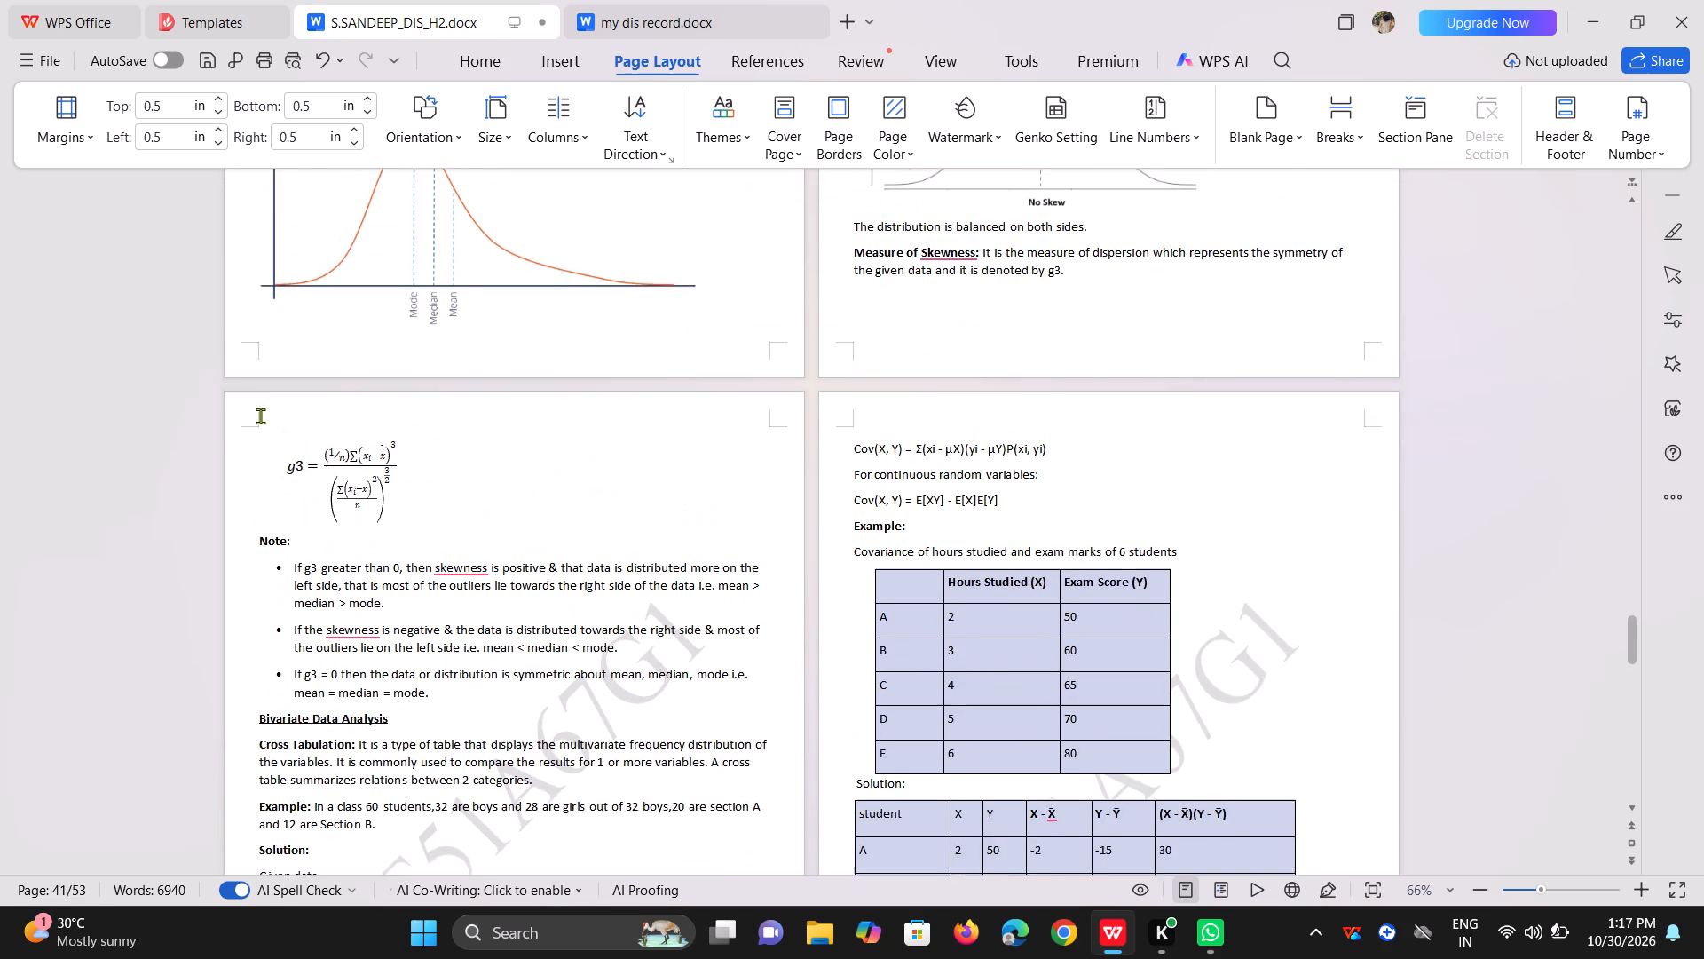
scroll(260, 416, down, 14)
scroll(260, 416, down, 7)
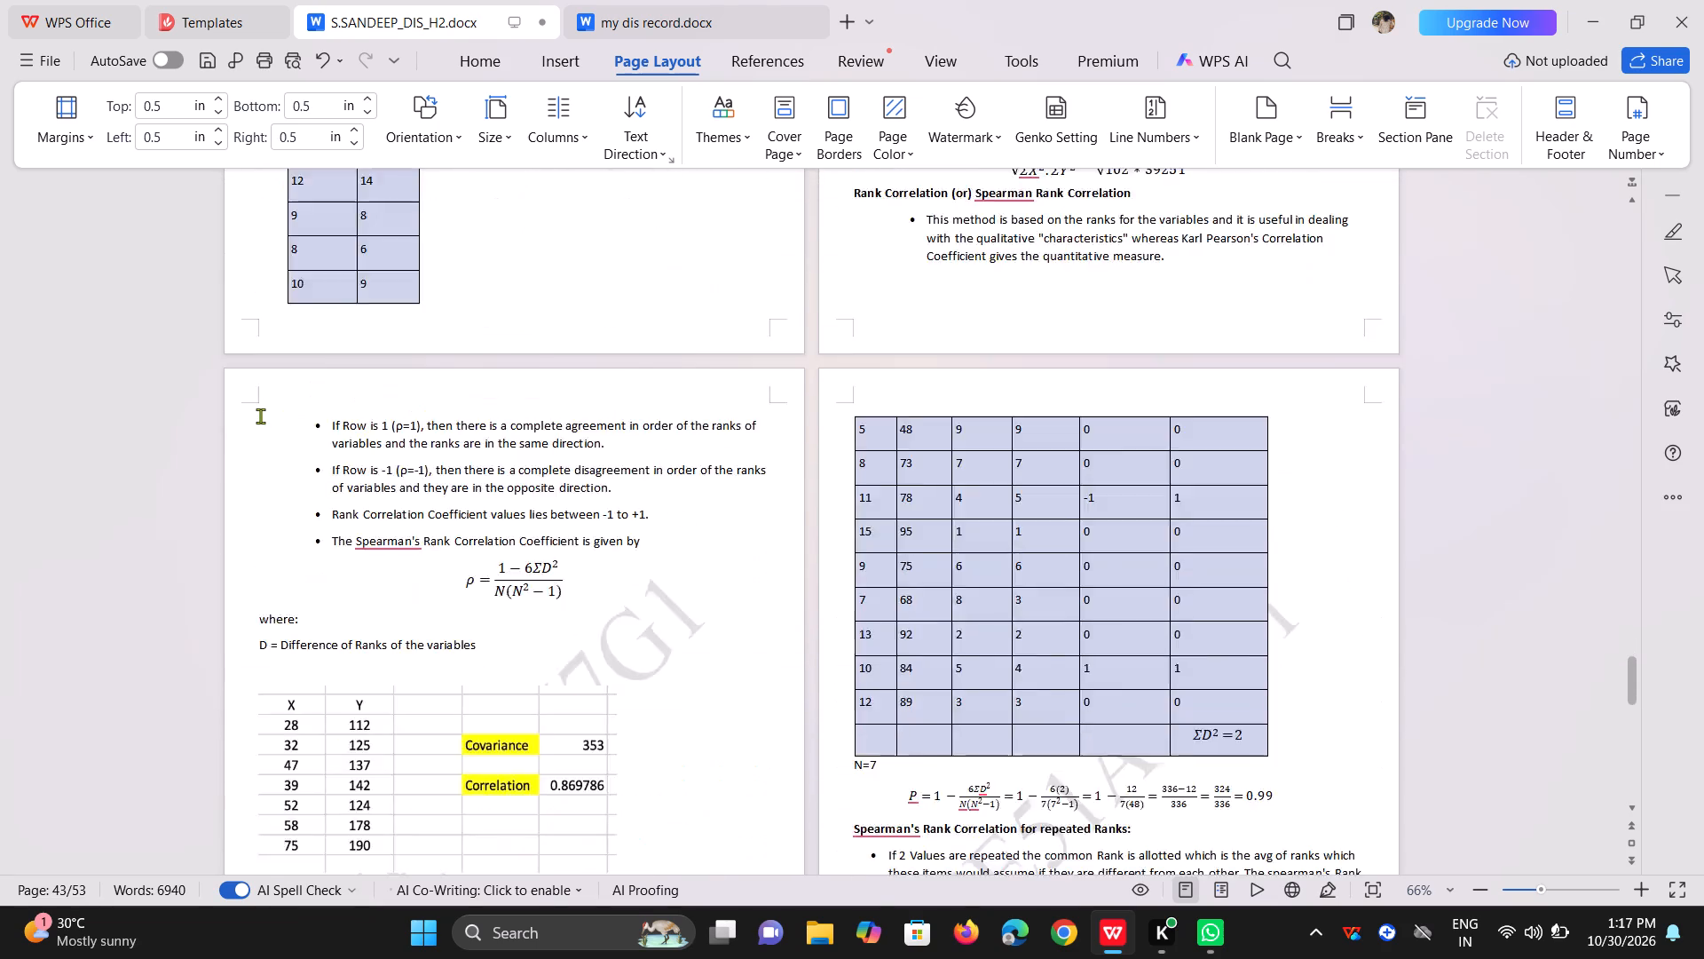
scroll(260, 416, down, 20)
scroll(260, 416, down, 6)
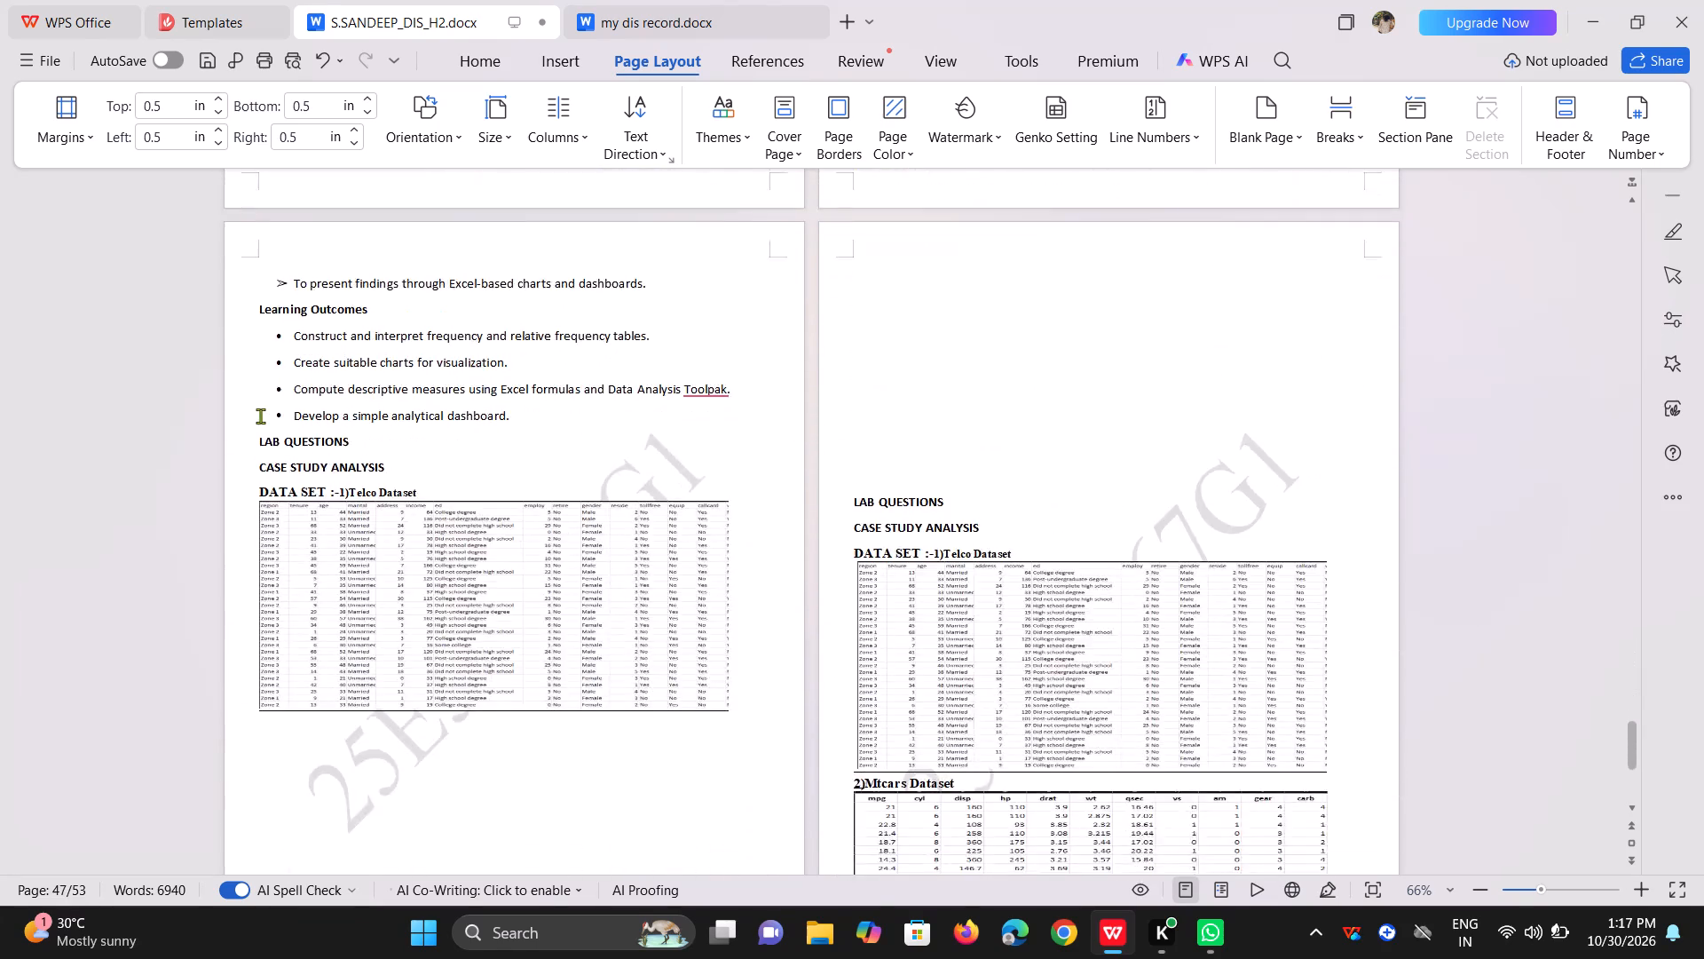
scroll(260, 416, down, 6)
scroll(260, 416, up, 5)
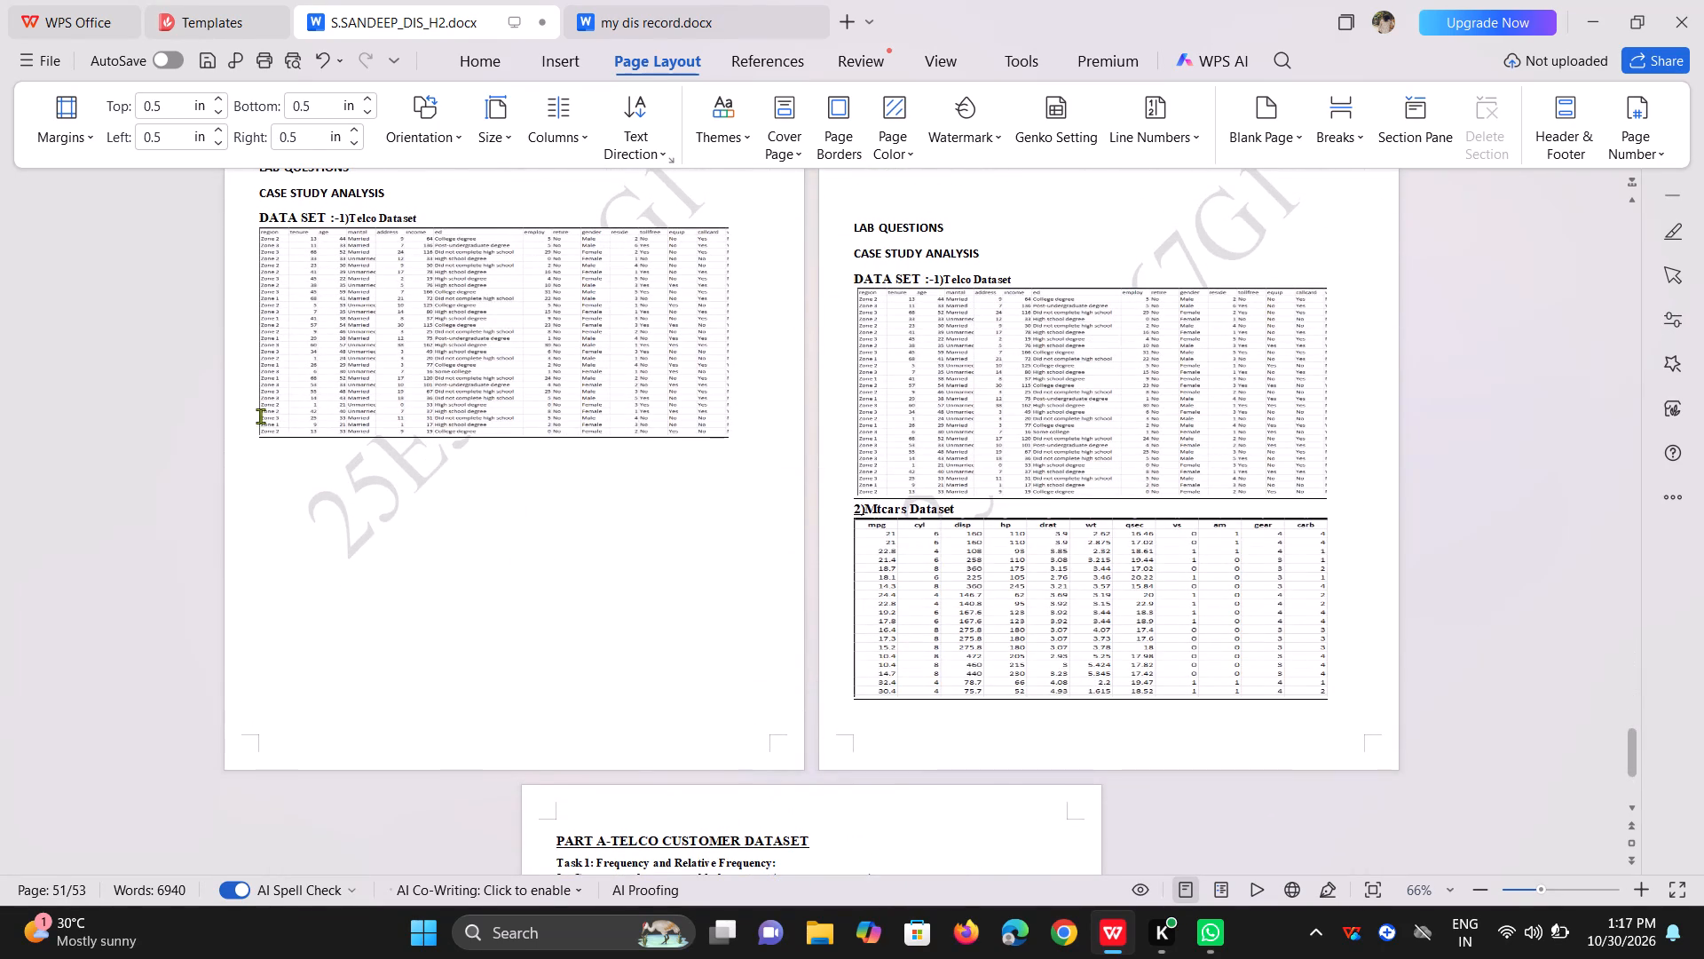
scroll(500, 476, down, 4)
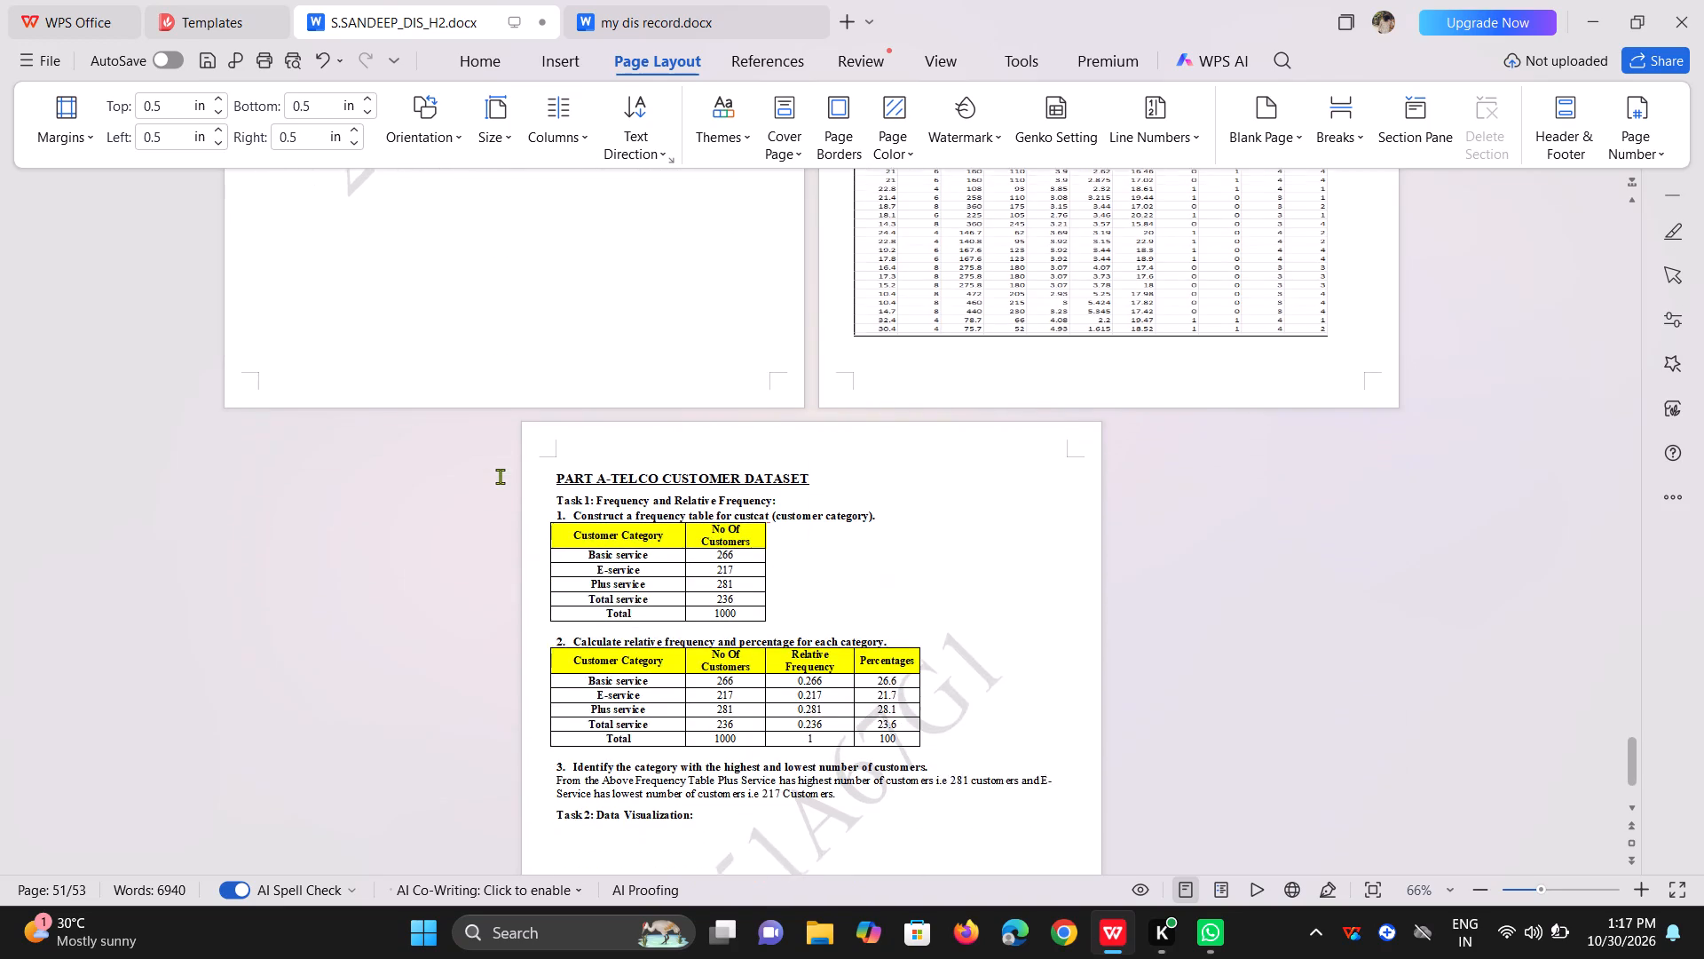
scroll(500, 476, up, 5)
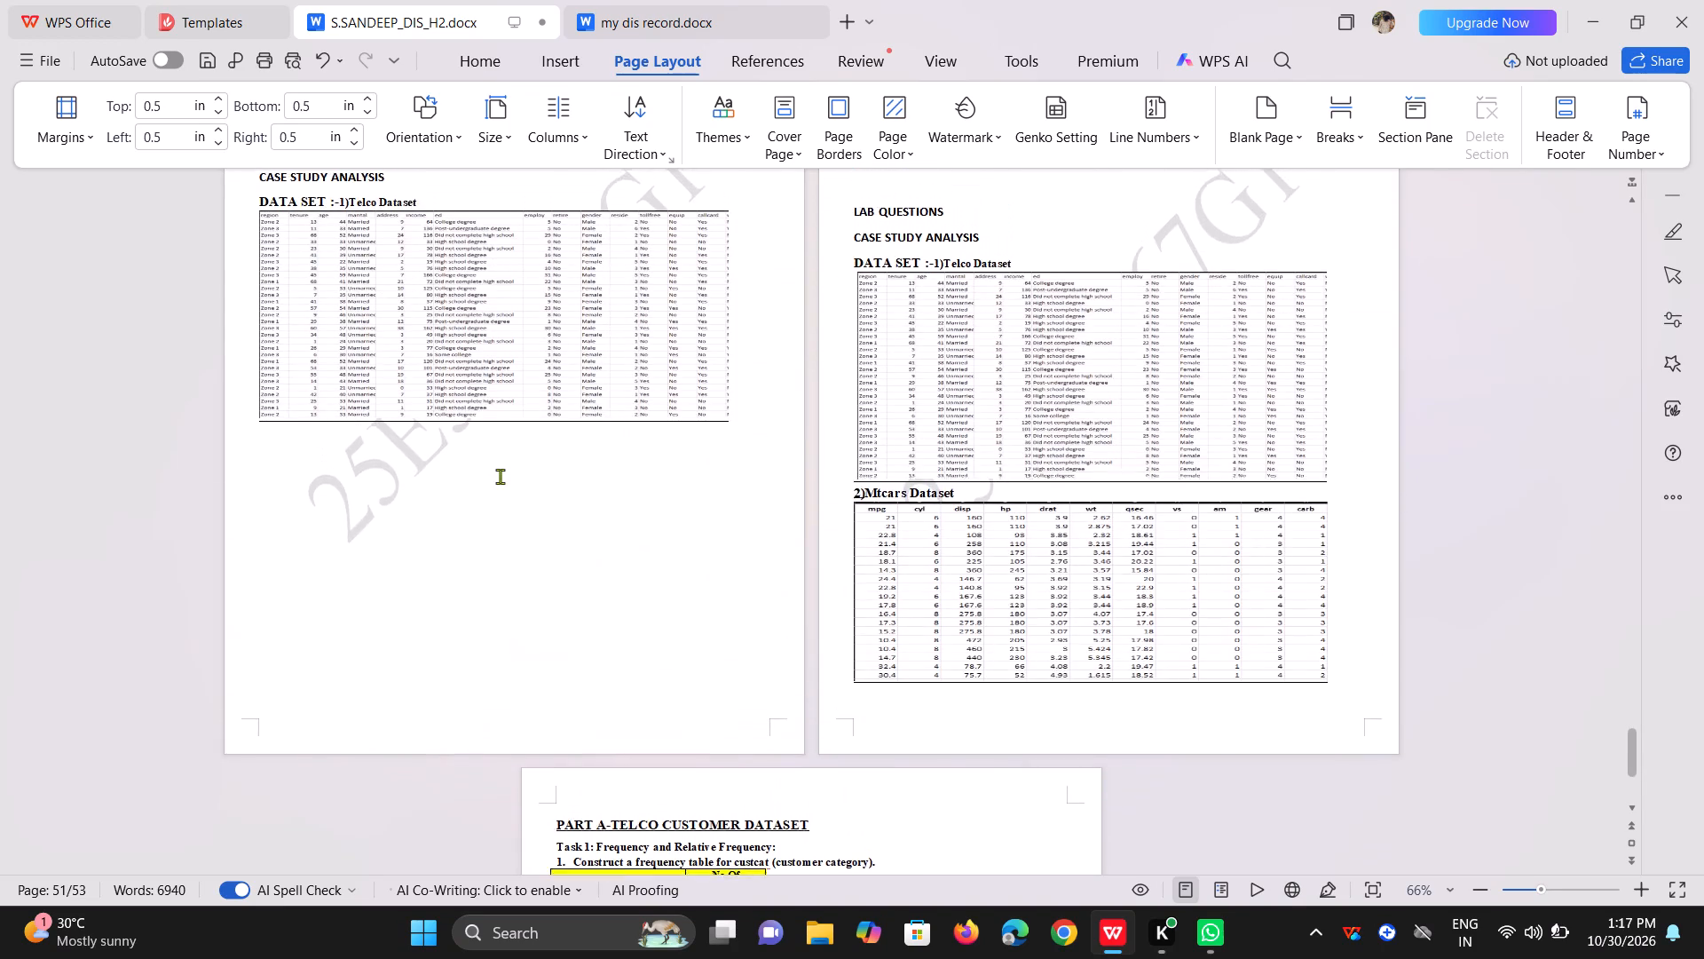
scroll(500, 476, up, 3)
click(500, 476)
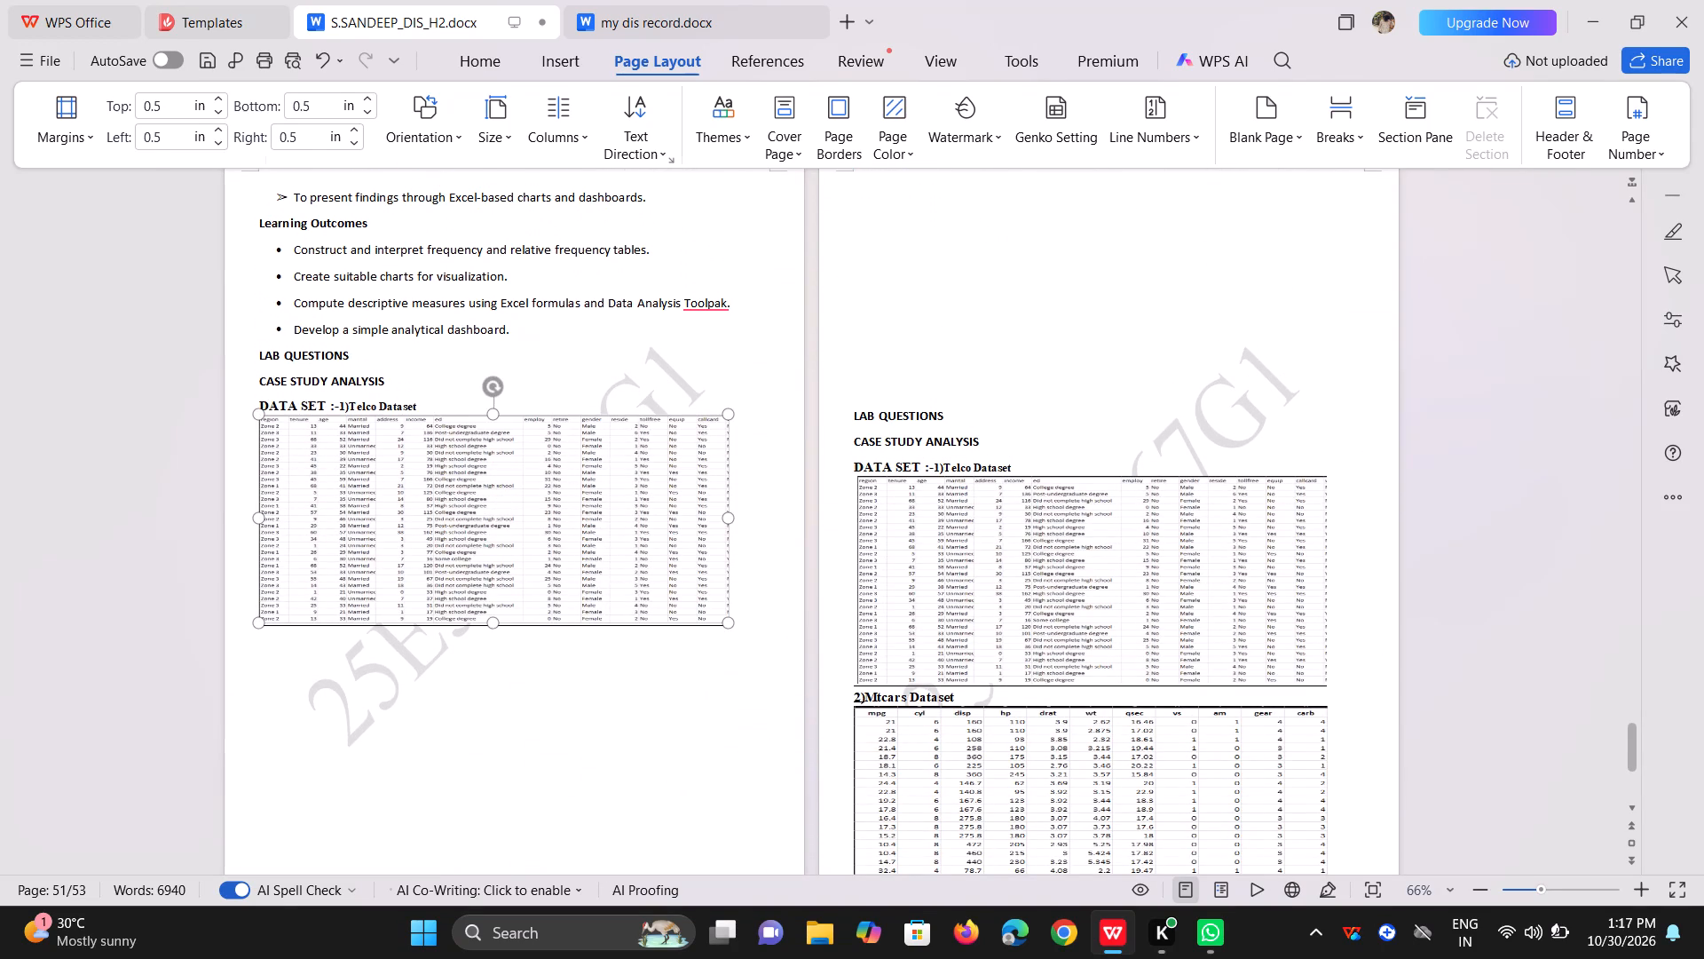
key(Delete)
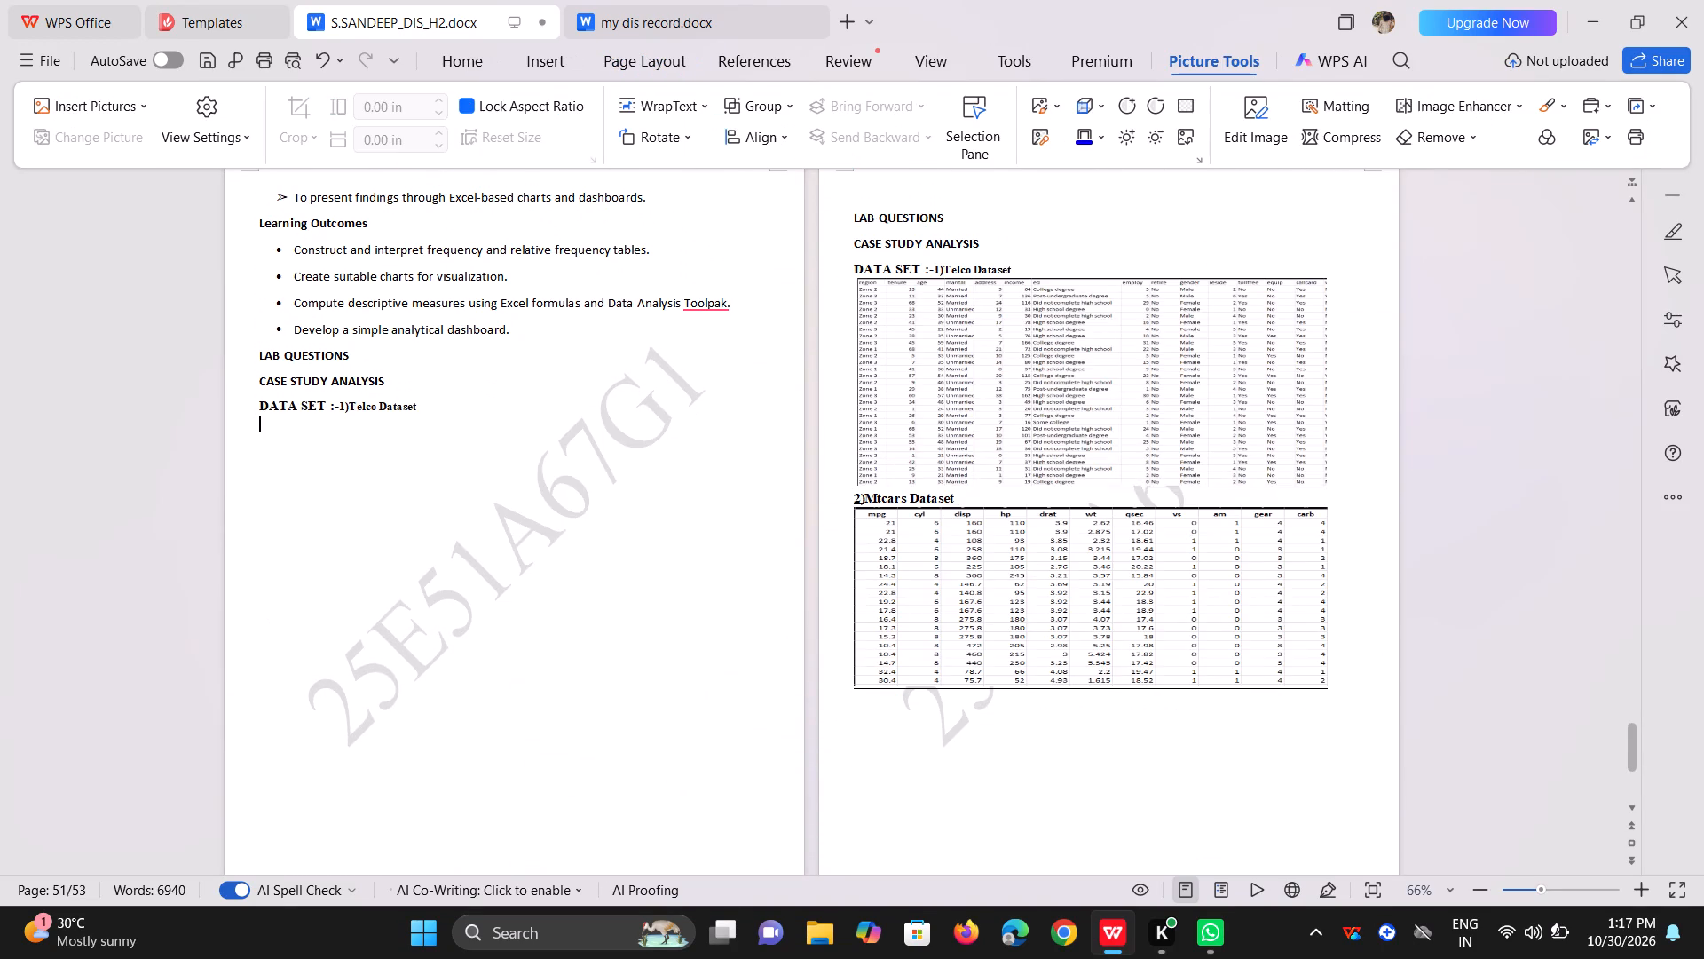
Delete the duplicate LAB QUESTIONS, CASE STUDY ANALYSIS and DATA SET :-1)Telco Dataset headings directly after the Learning Outcomes bullets.
click(417, 411)
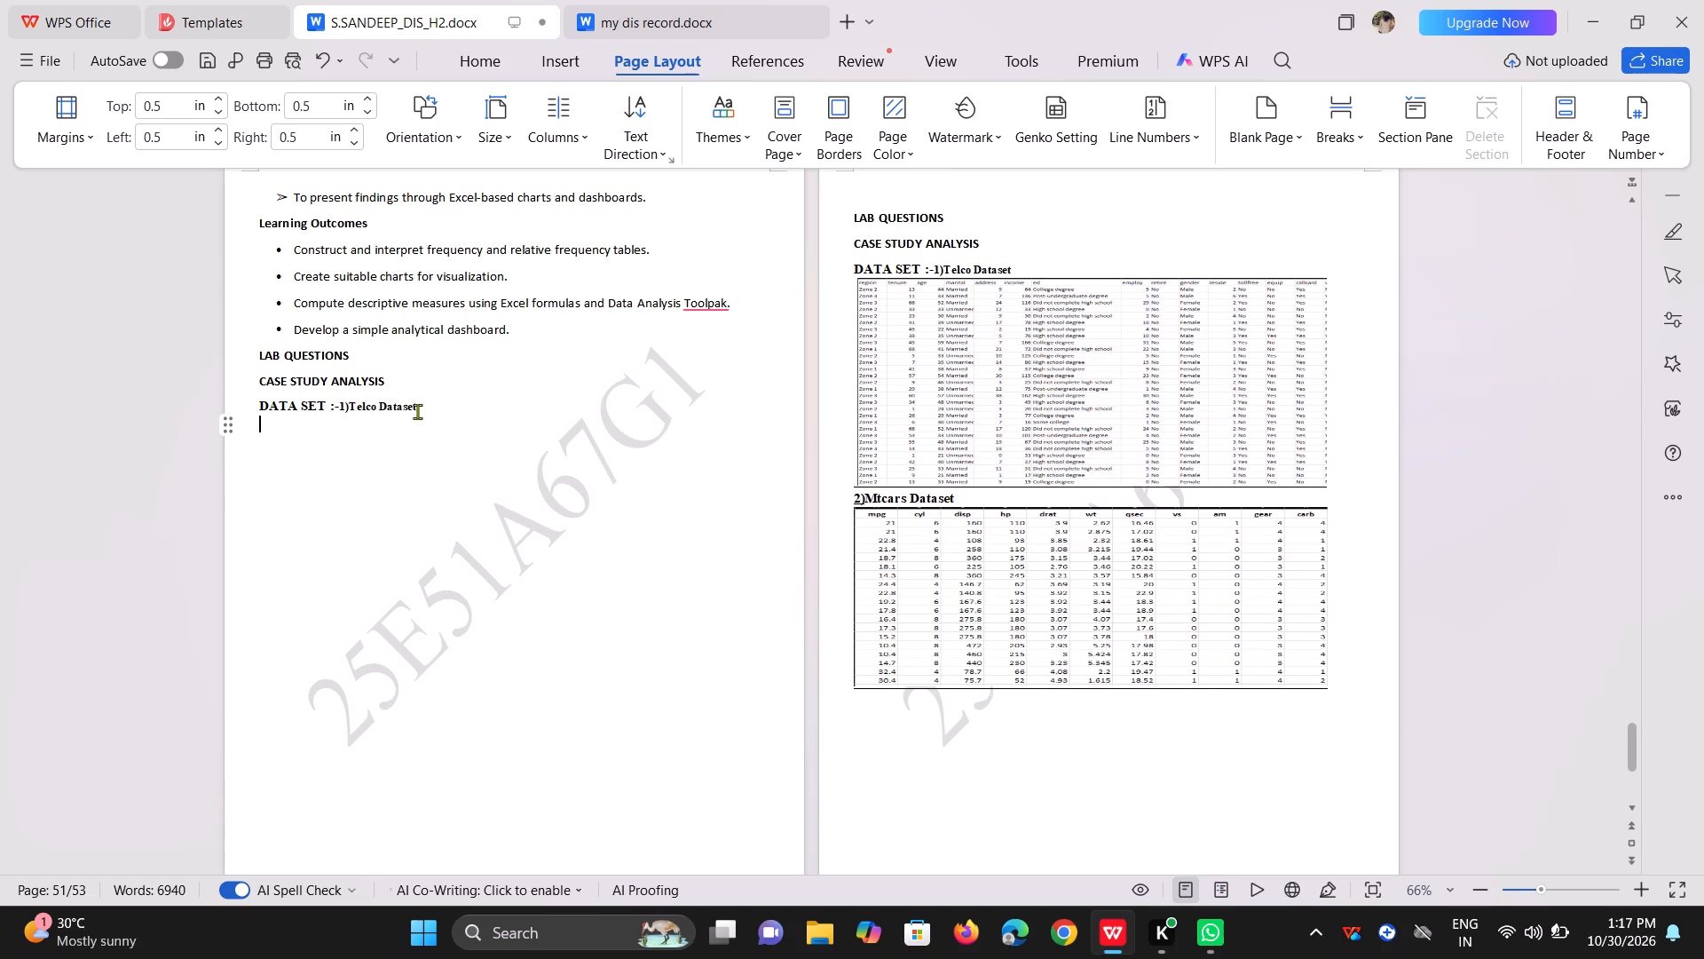
key(BackSpace)
key(BackSpace)
key(BackSpace)
key(BackSpace)
key(BackSpace)
key(BackSpace)
key(BackSpace)
key(BackSpace)
key(BackSpace)
key(BackSpace)
key(BackSpace)
key(BackSpace)
key(BackSpace)
key(BackSpace)
key(BackSpace)
key(BackSpace)
key(BackSpace)
key(BackSpace)
key(BackSpace)
key(BackSpace)
key(BackSpace)
key(BackSpace)
key(BackSpace)
key(BackSpace)
key(BackSpace)
key(BackSpace)
key(BackSpace)
key(BackSpace)
key(BackSpace)
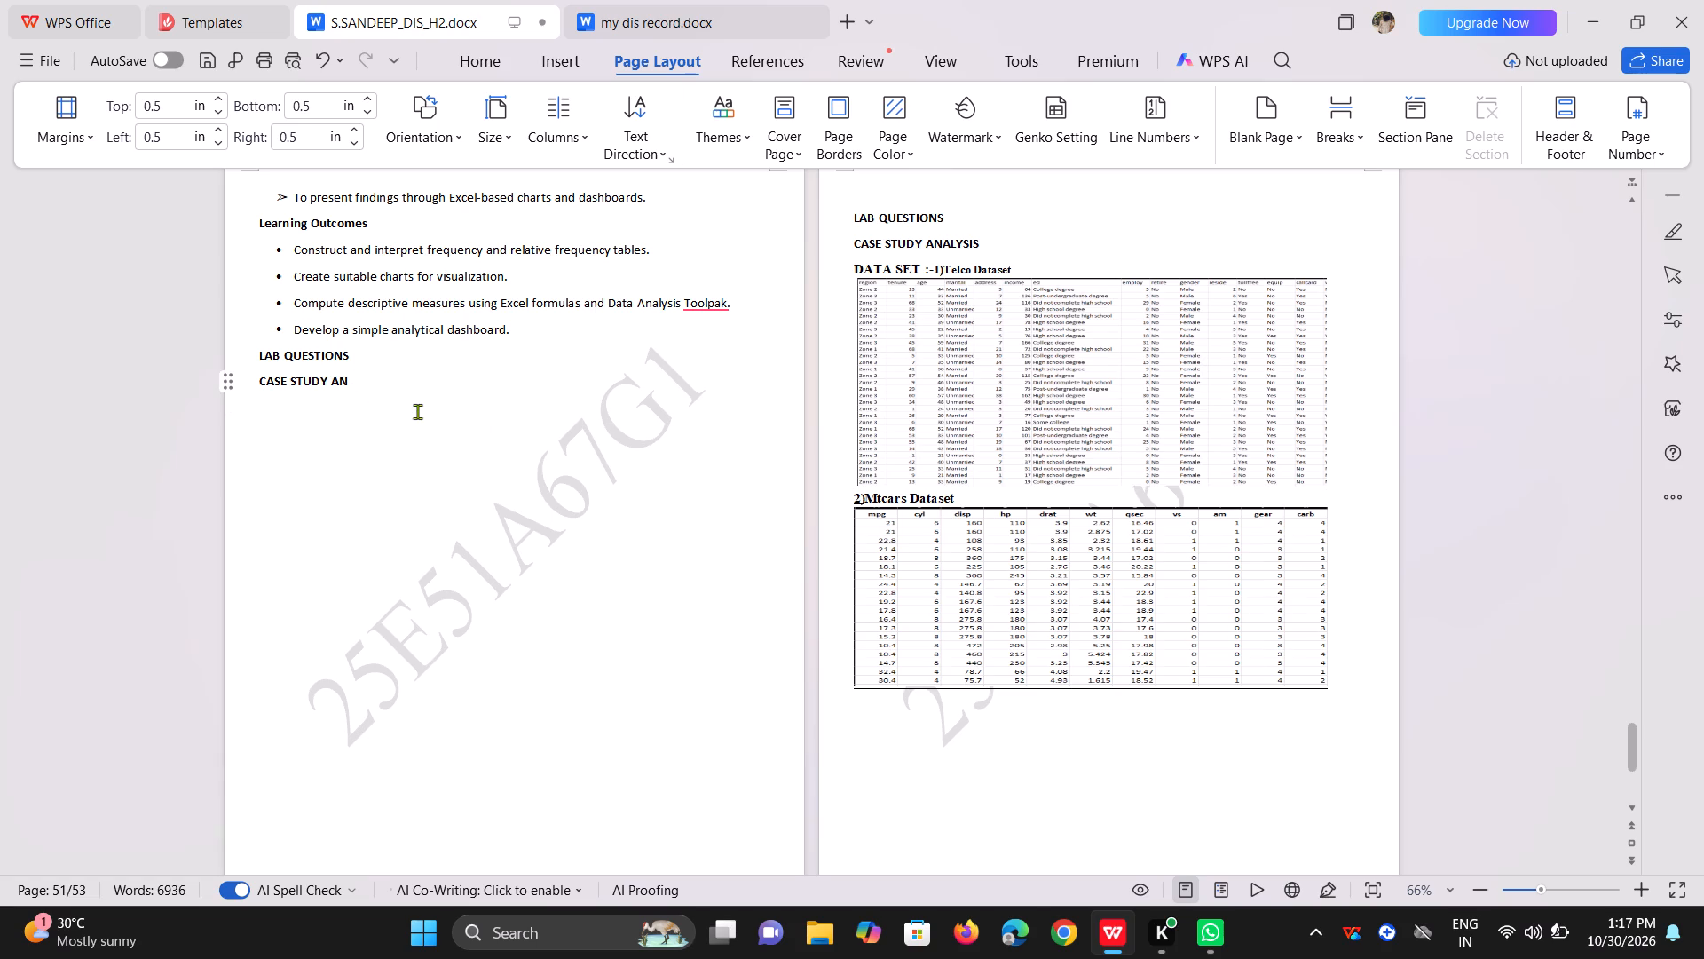
key(BackSpace)
key(BackSpace)
key(BackSpace)
key(BackSpace)
key(BackSpace)
key(BackSpace)
key(BackSpace)
key(BackSpace)
key(BackSpace)
key(BackSpace)
key(BackSpace)
key(BackSpace)
key(BackSpace)
key(BackSpace)
key(BackSpace)
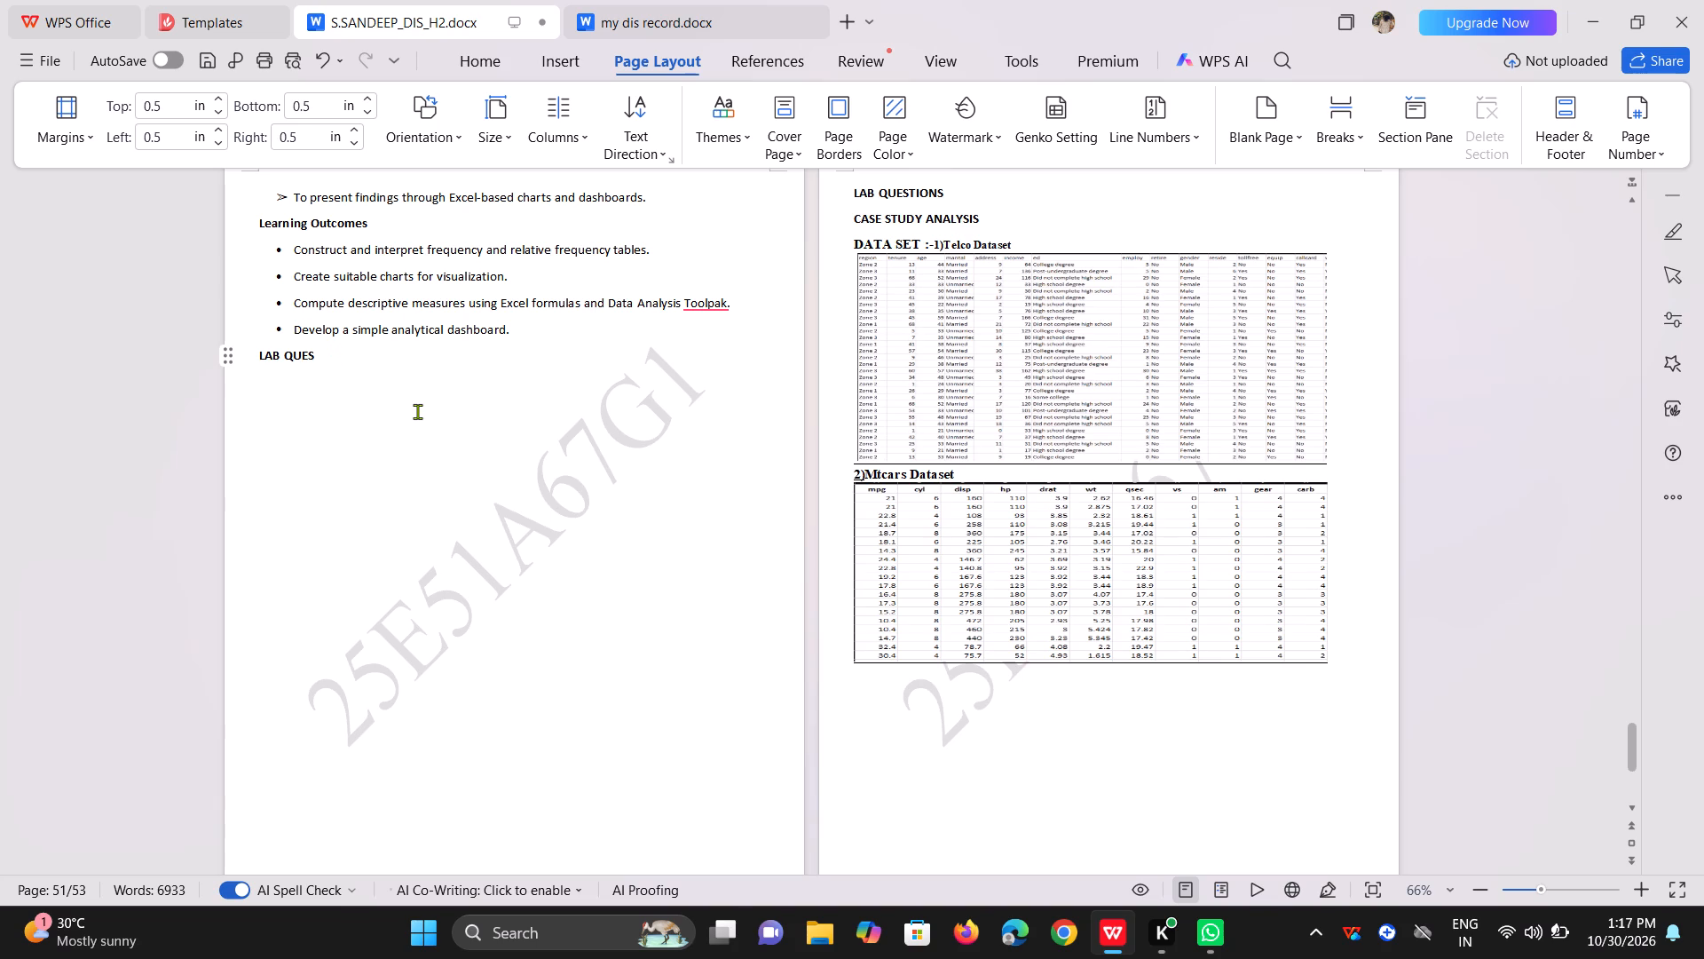
key(BackSpace)
key(BackSpace)
key(BackSpace)
key(BackSpace)
key(BackSpace)
key(BackSpace)
key(BackSpace)
key(BackSpace)
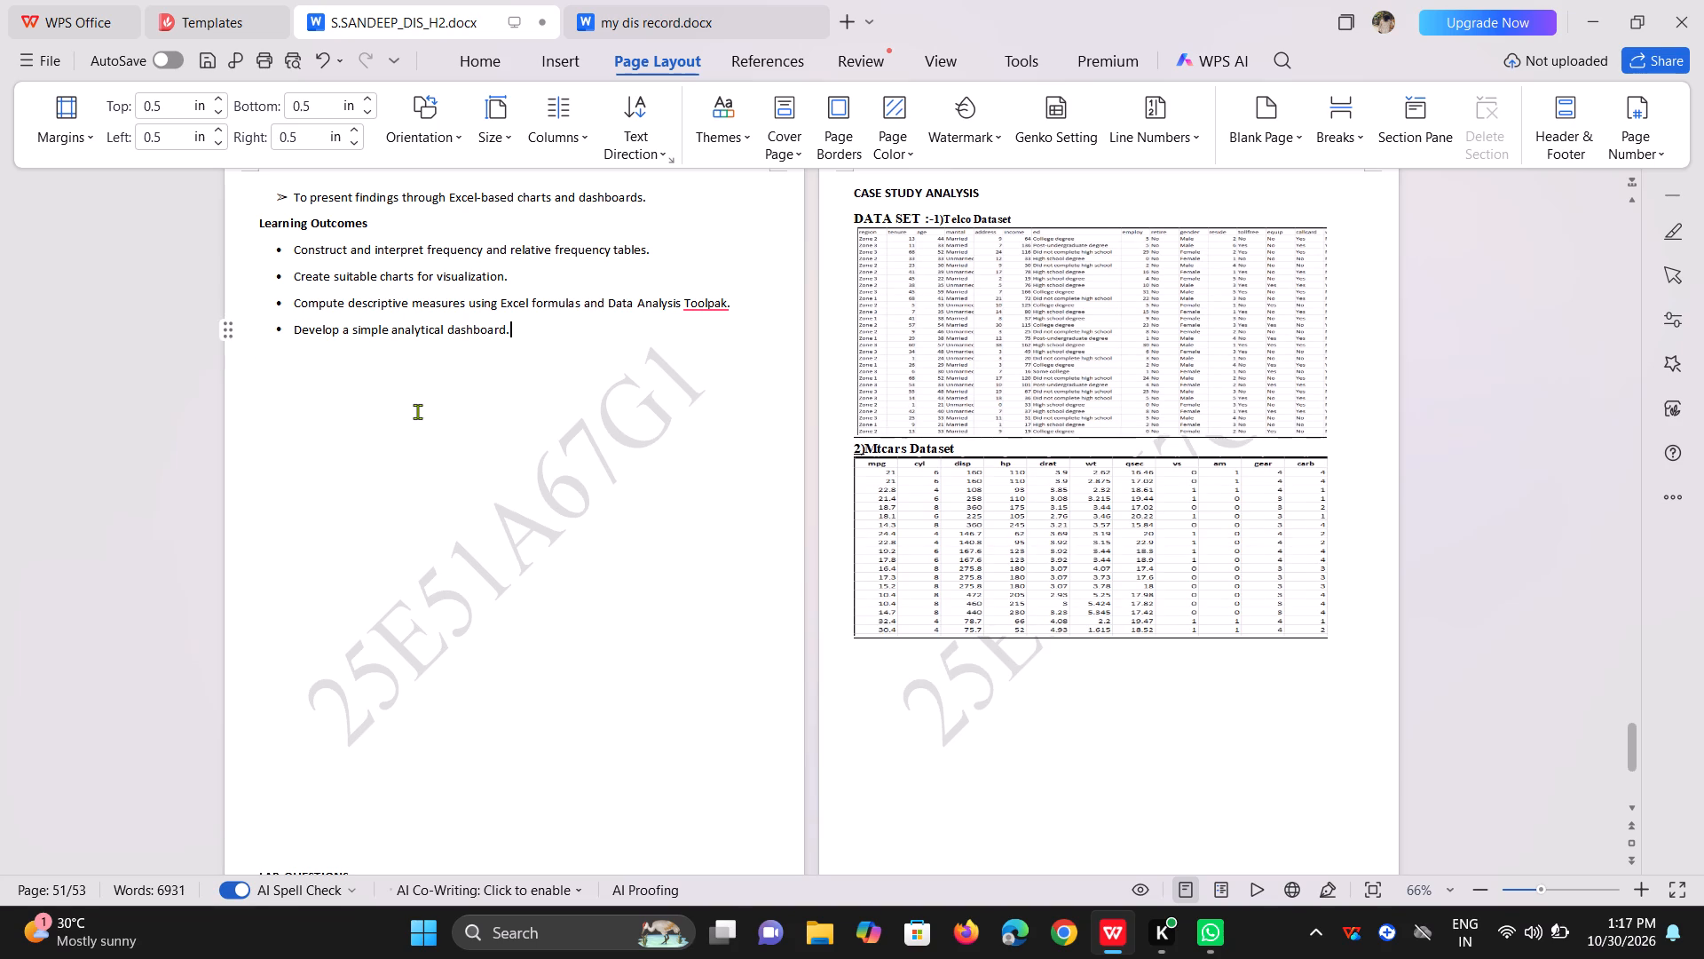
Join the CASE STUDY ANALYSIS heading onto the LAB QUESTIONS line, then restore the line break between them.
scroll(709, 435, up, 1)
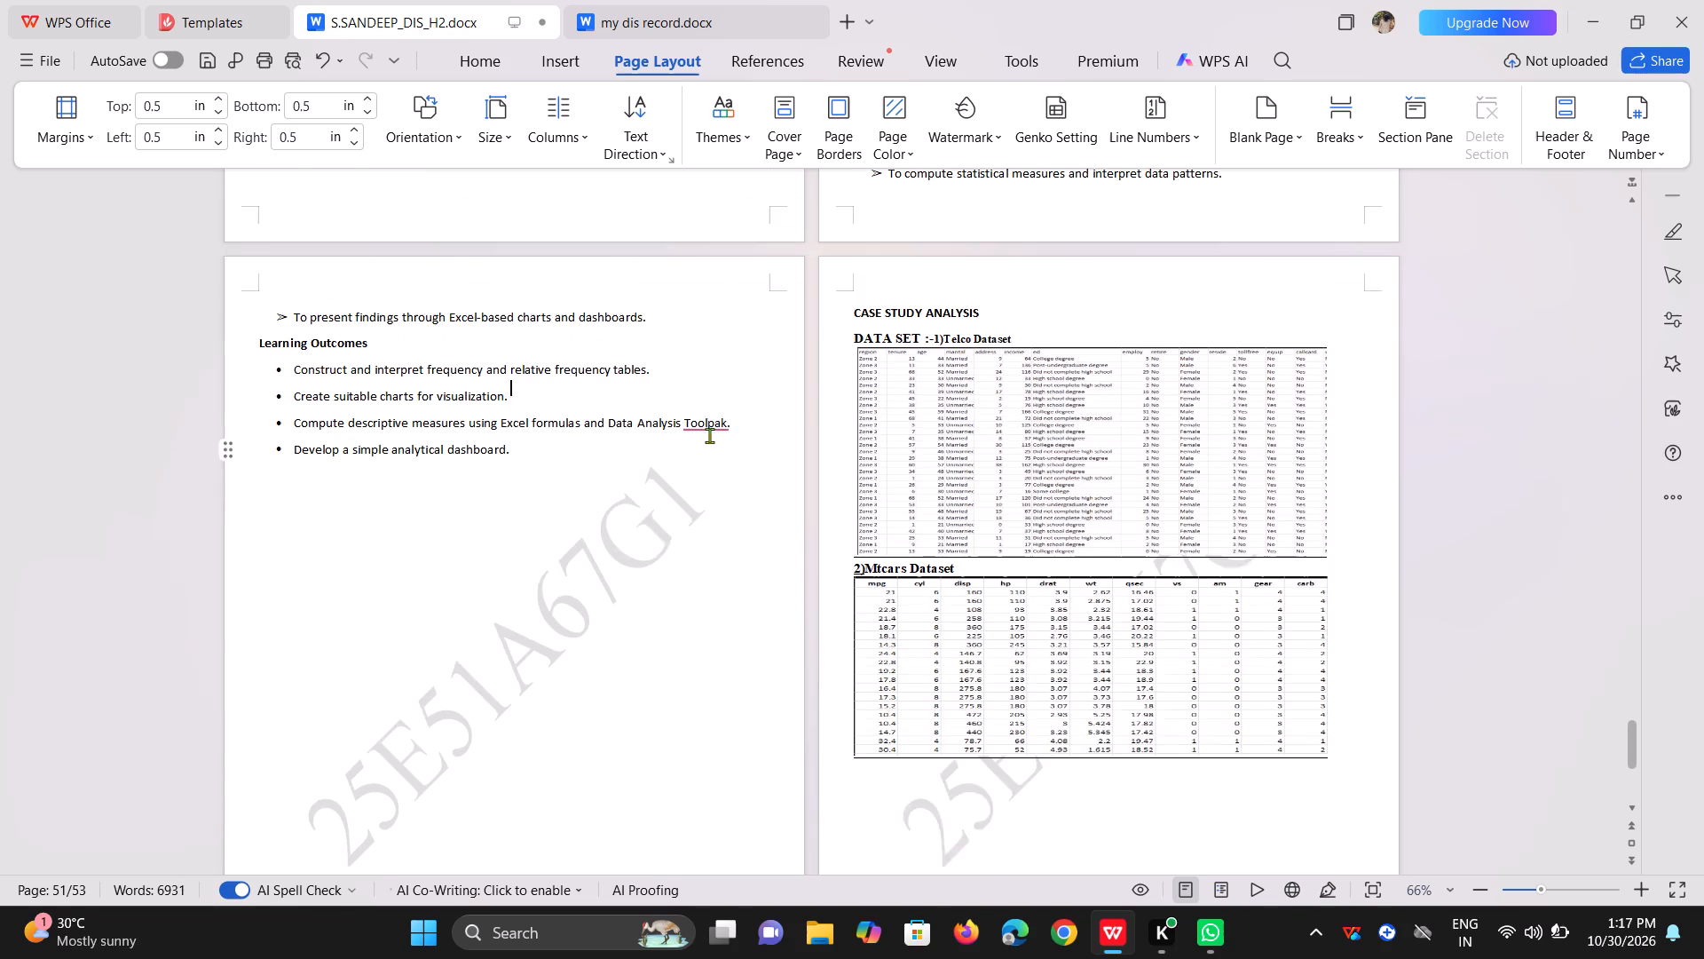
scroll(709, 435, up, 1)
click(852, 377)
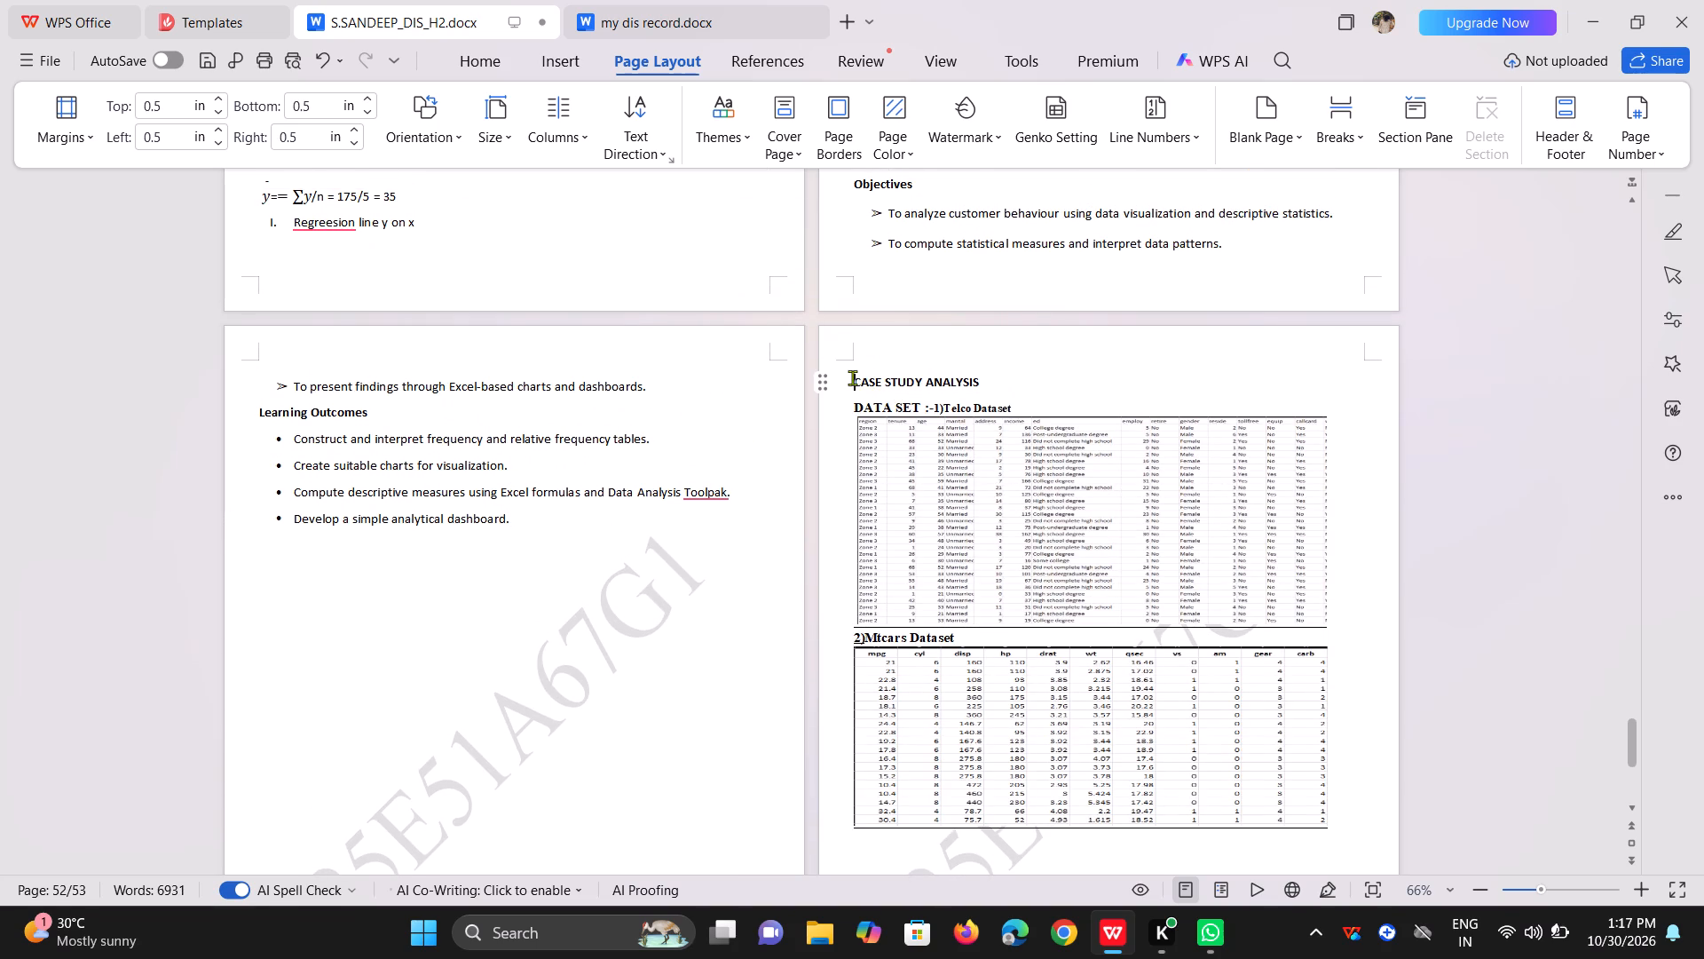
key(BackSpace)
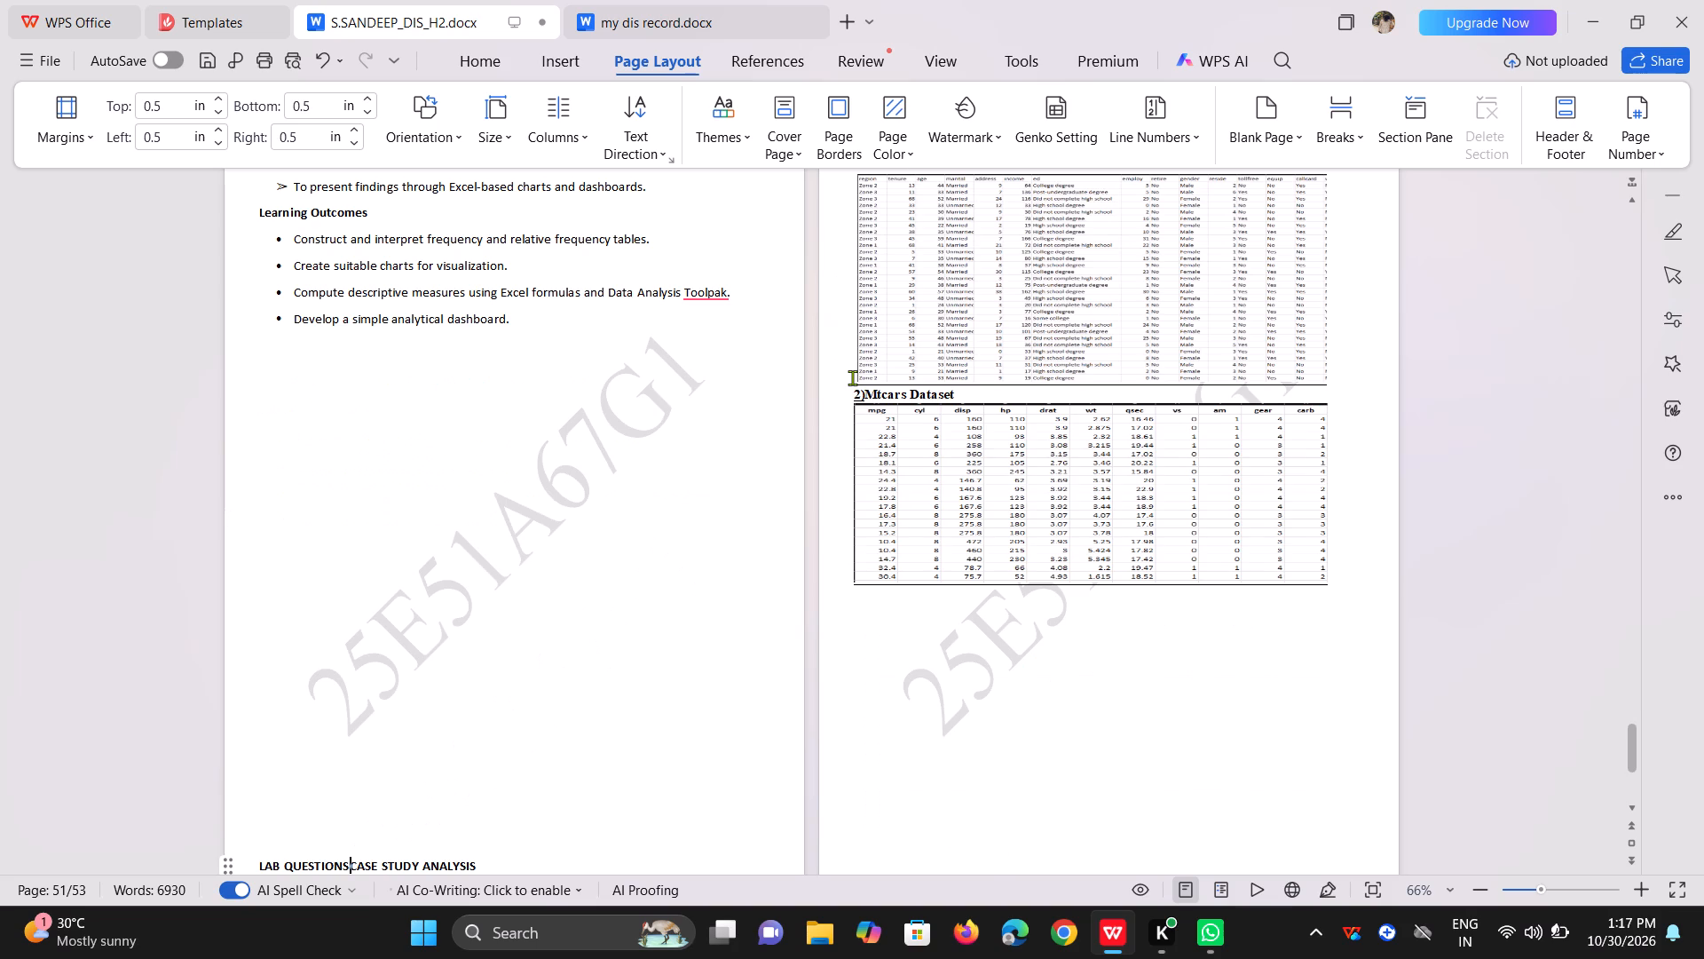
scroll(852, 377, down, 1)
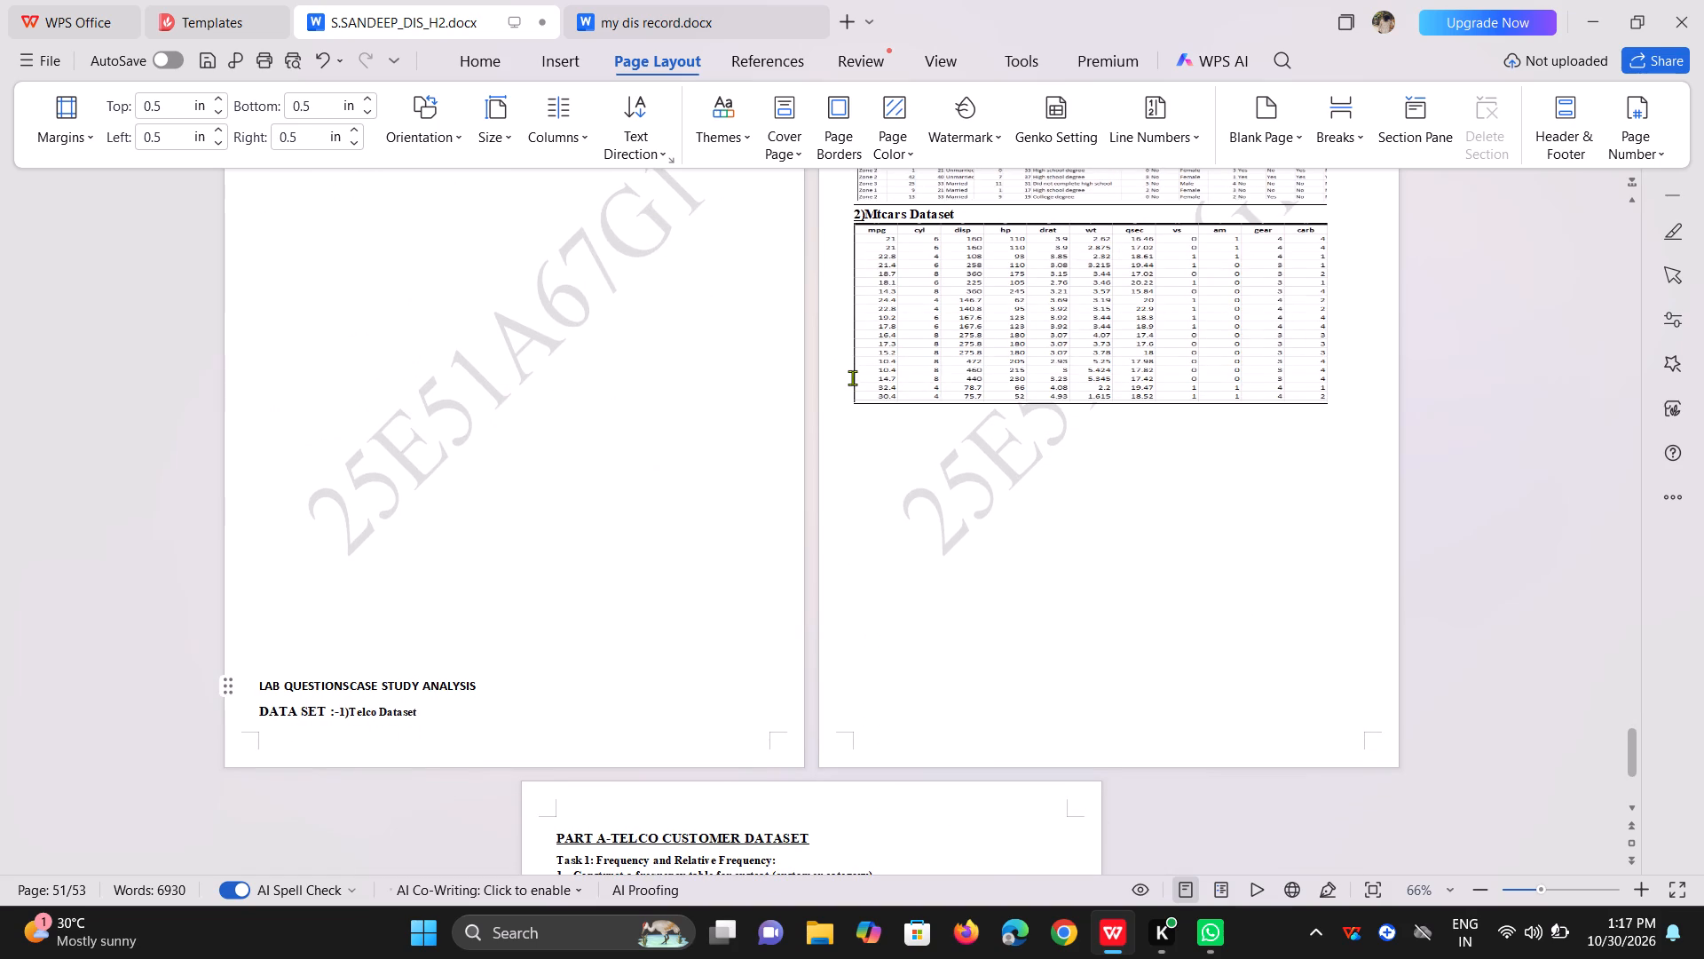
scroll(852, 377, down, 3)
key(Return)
Remove surplus blank lines above LAB QUESTIONS to bring the case study headings and both dataset pictures up beneath Learning Outcomes.
scroll(852, 377, down, 2)
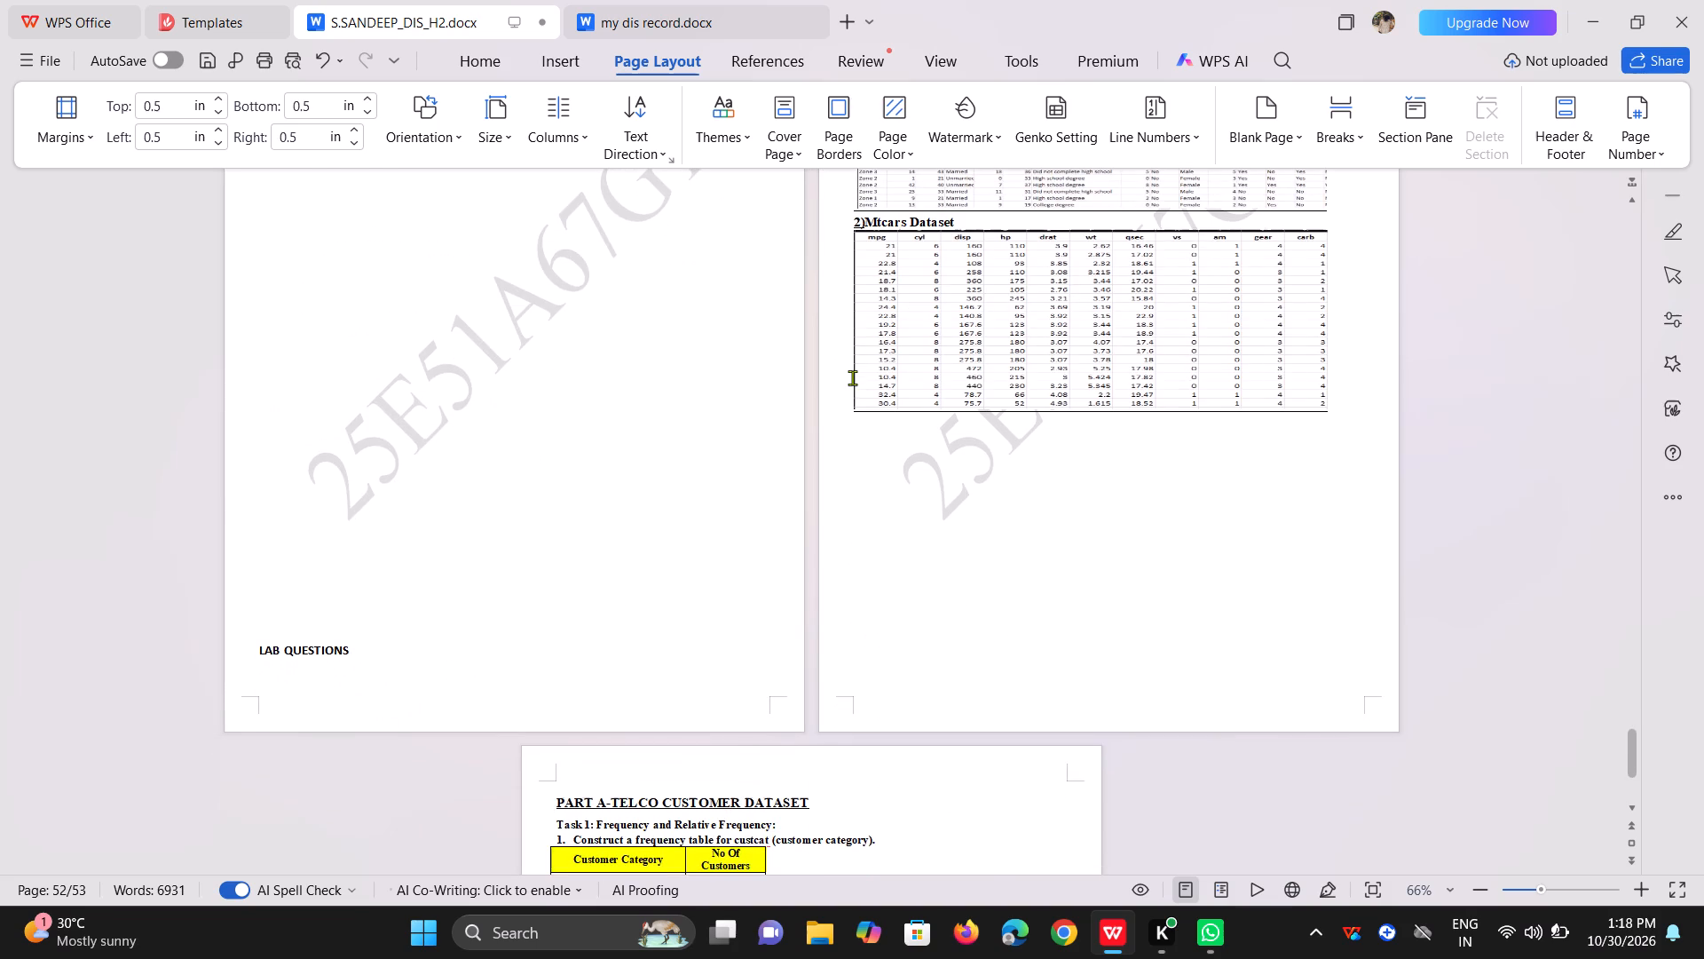
scroll(852, 377, down, 1)
click(262, 646)
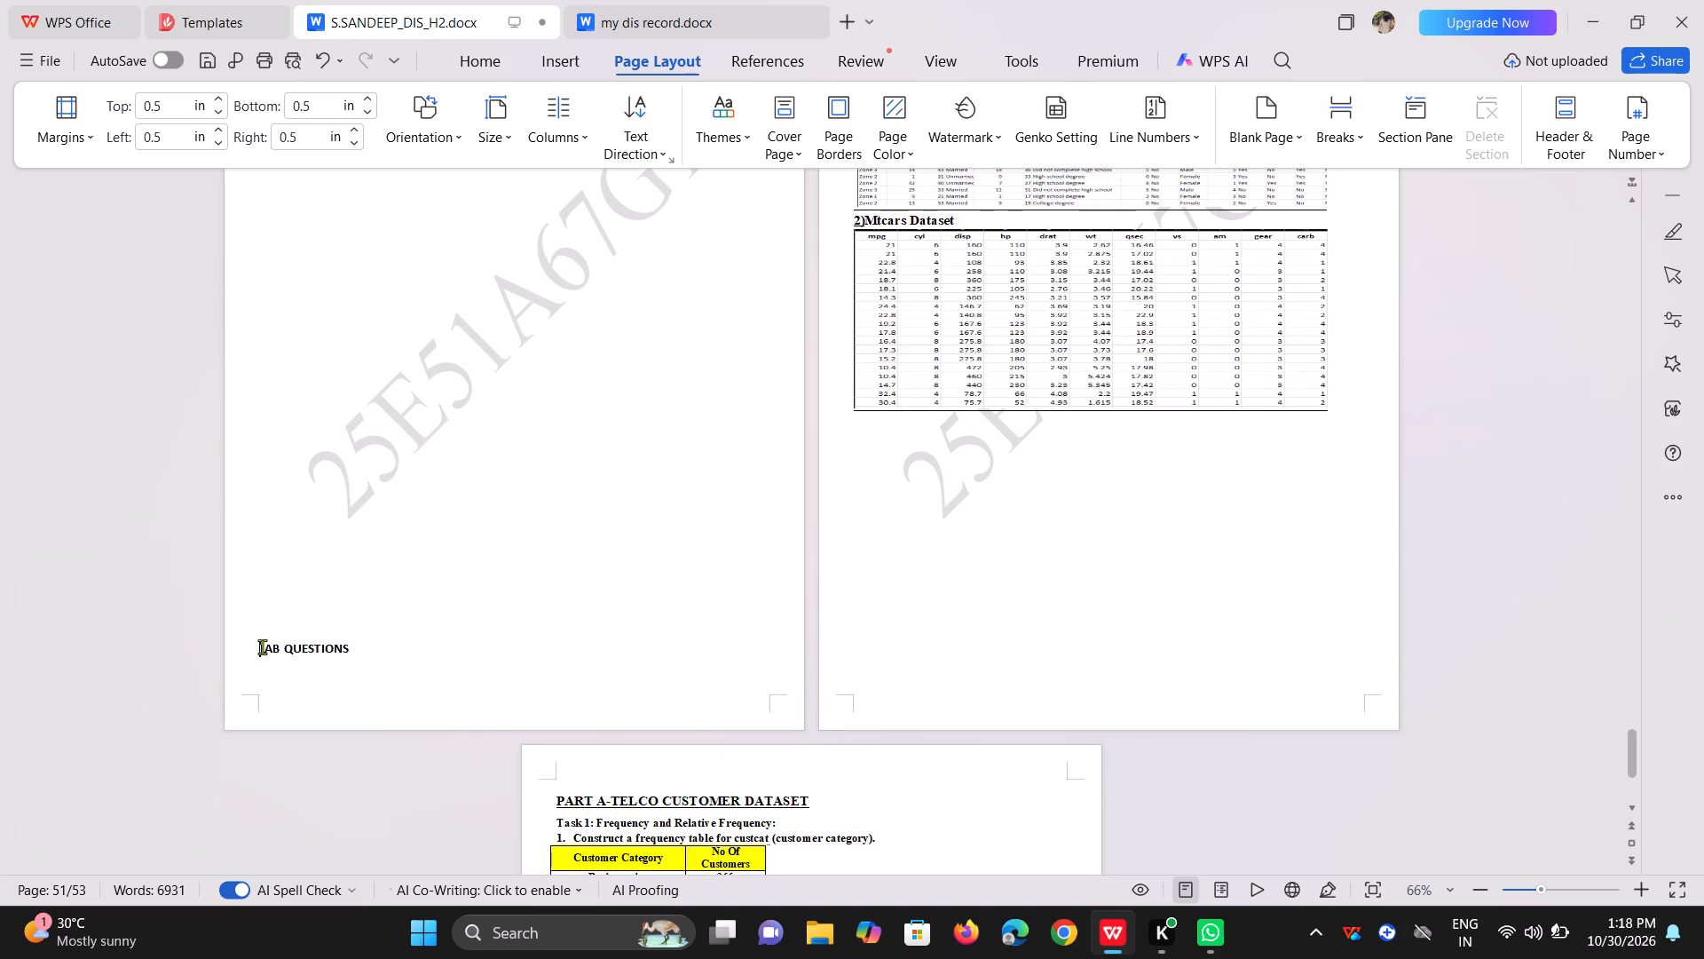
key(BackSpace)
key(BackSpace)
key(BackSpace)
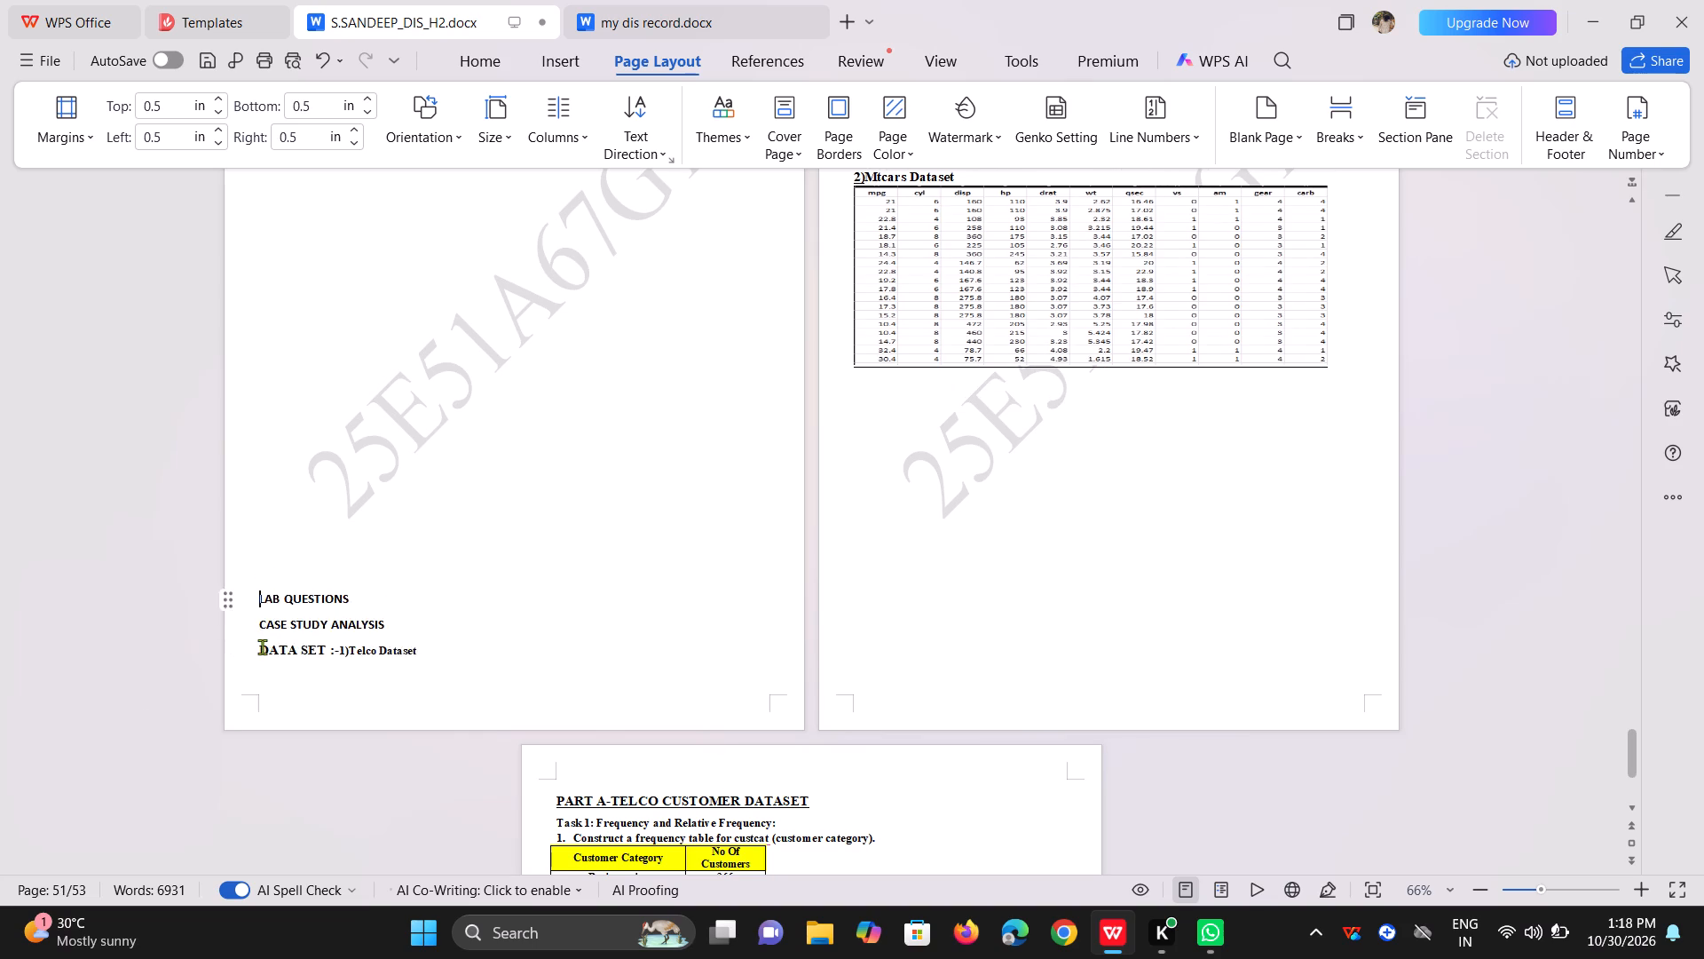
key(BackSpace)
key(BackSpace)
key(BackSpace)
key(BackSpace)
key(BackSpace)
key(BackSpace)
key(BackSpace)
key(BackSpace)
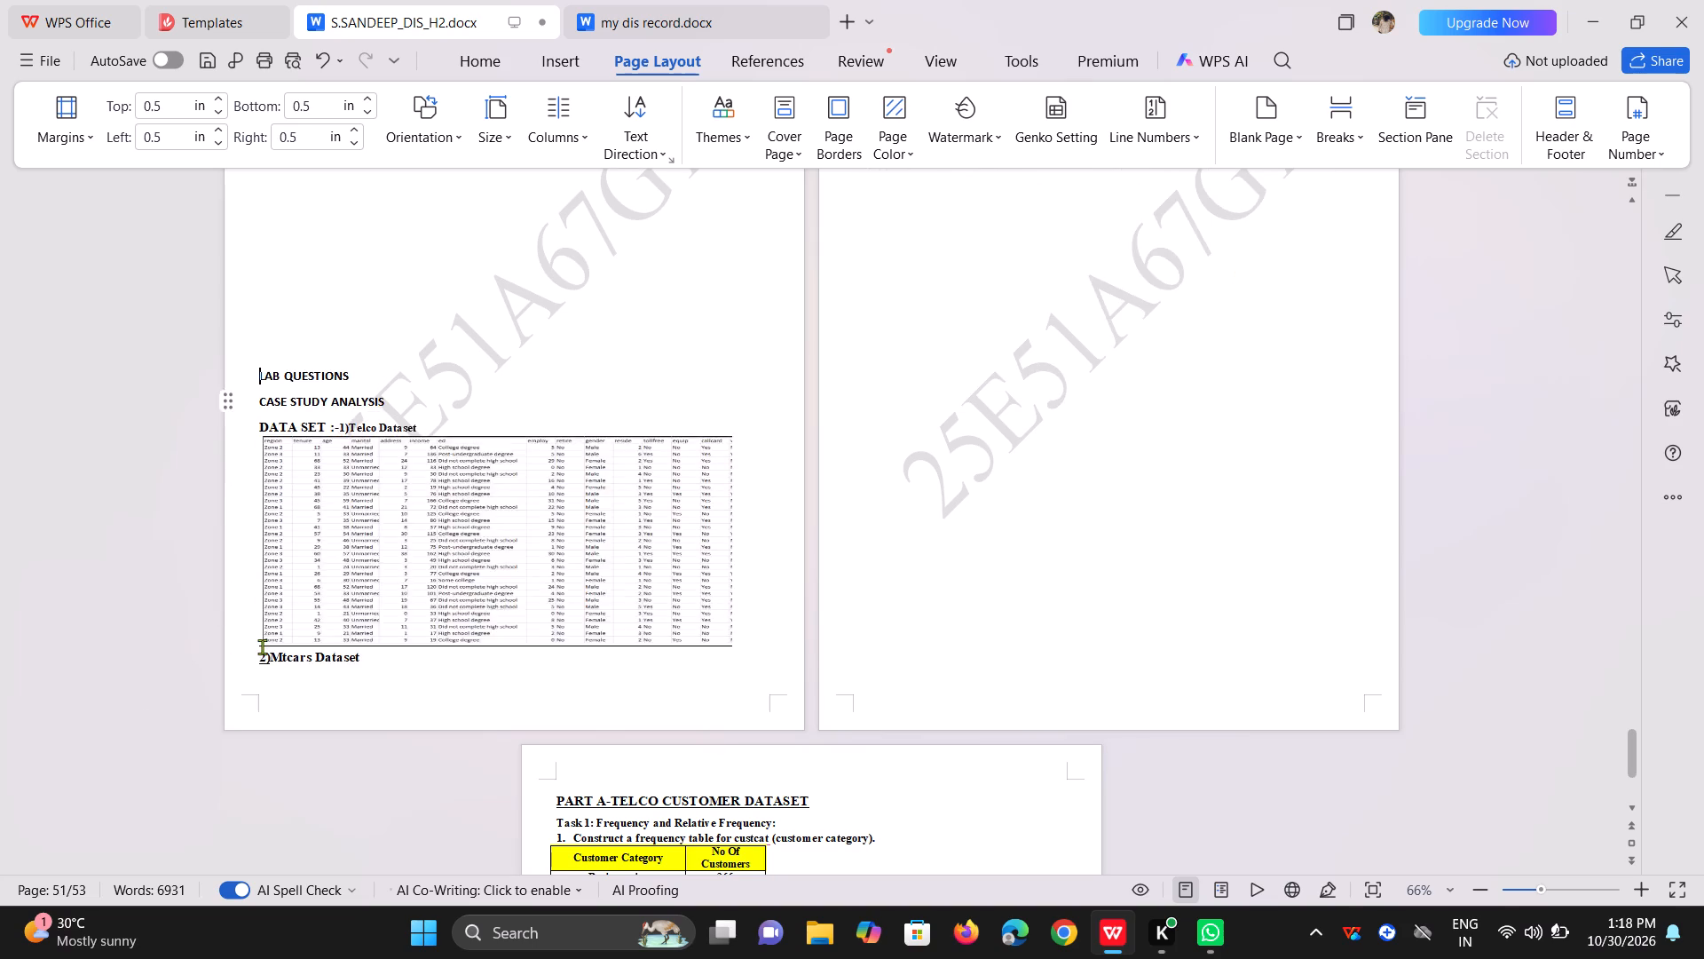
key(BackSpace)
key(BackSpace)
key(BackSpace)
key(BackSpace)
key(BackSpace)
key(BackSpace)
key(BackSpace)
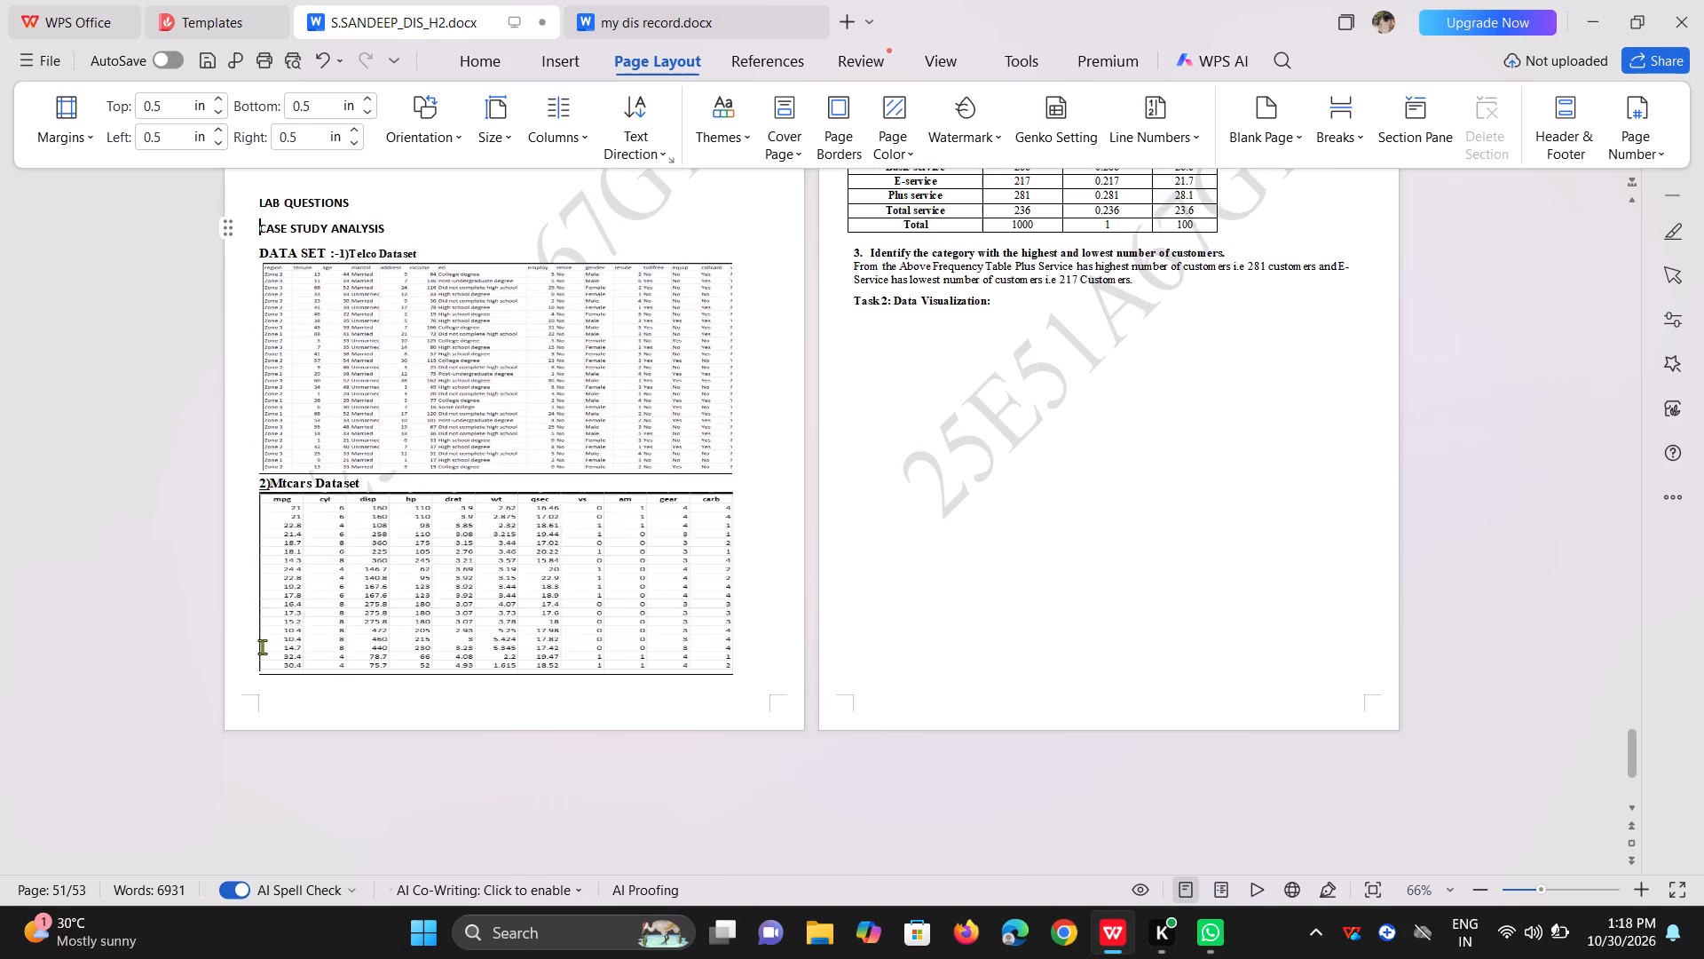
key(BackSpace)
key(BackSpace)
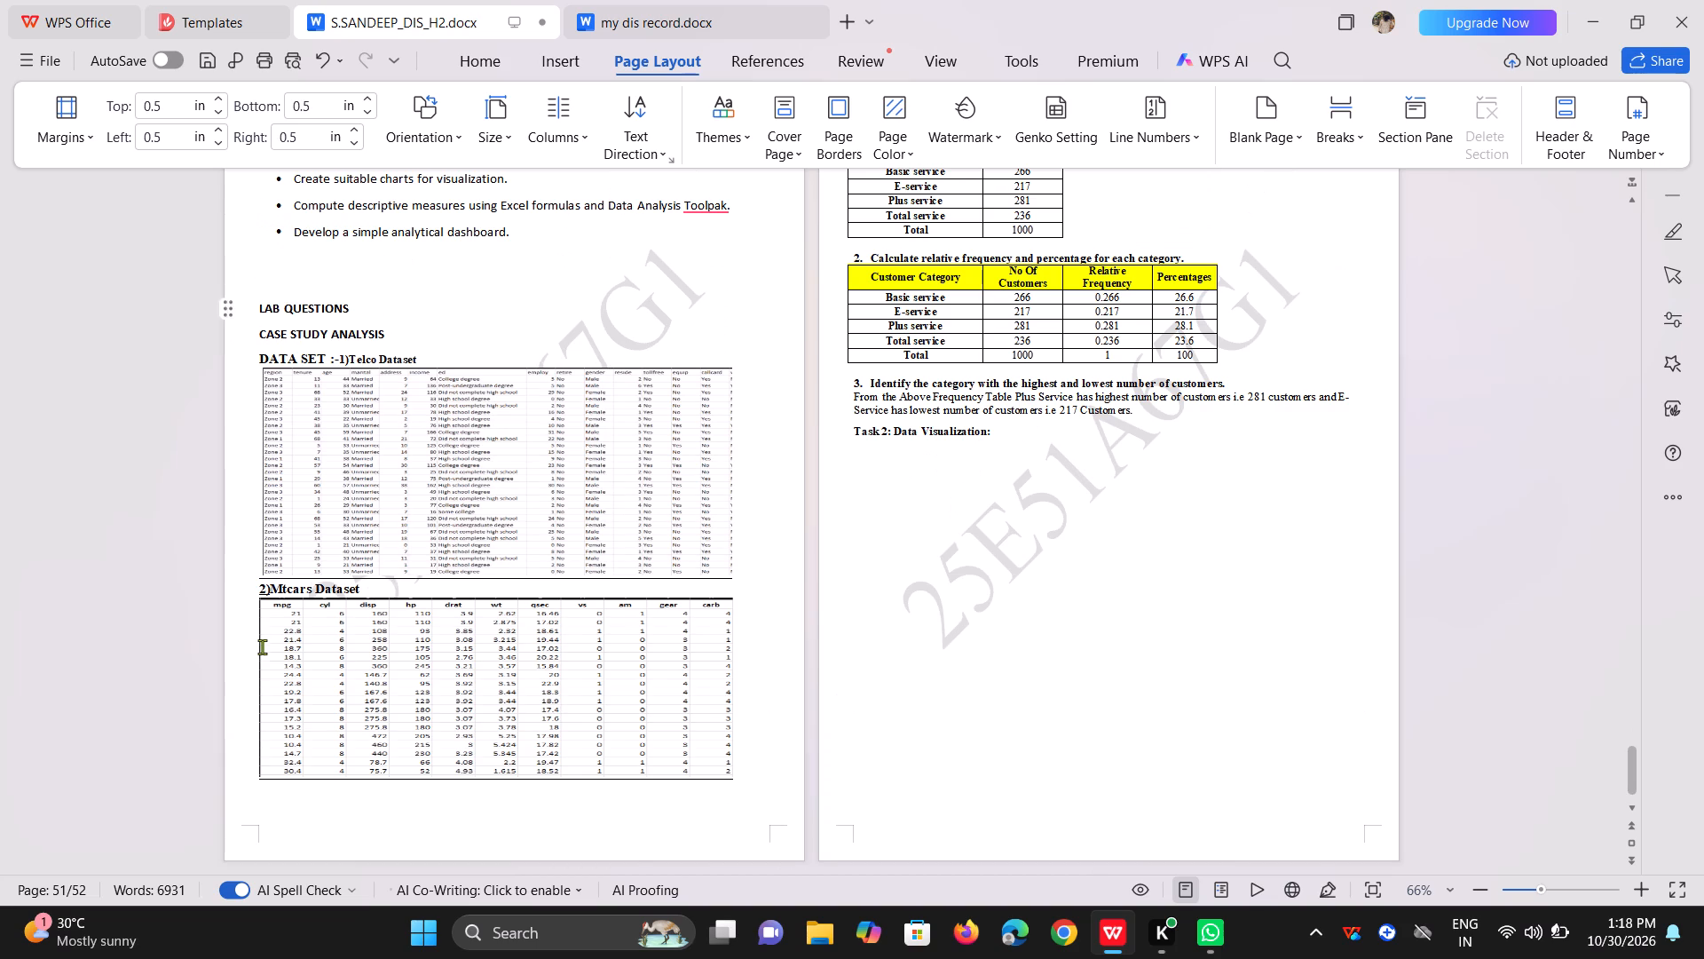
Stretch the Telco dataset picture vertically to a height of about 3.30 in, keeping its width.
scroll(262, 646, up, 1)
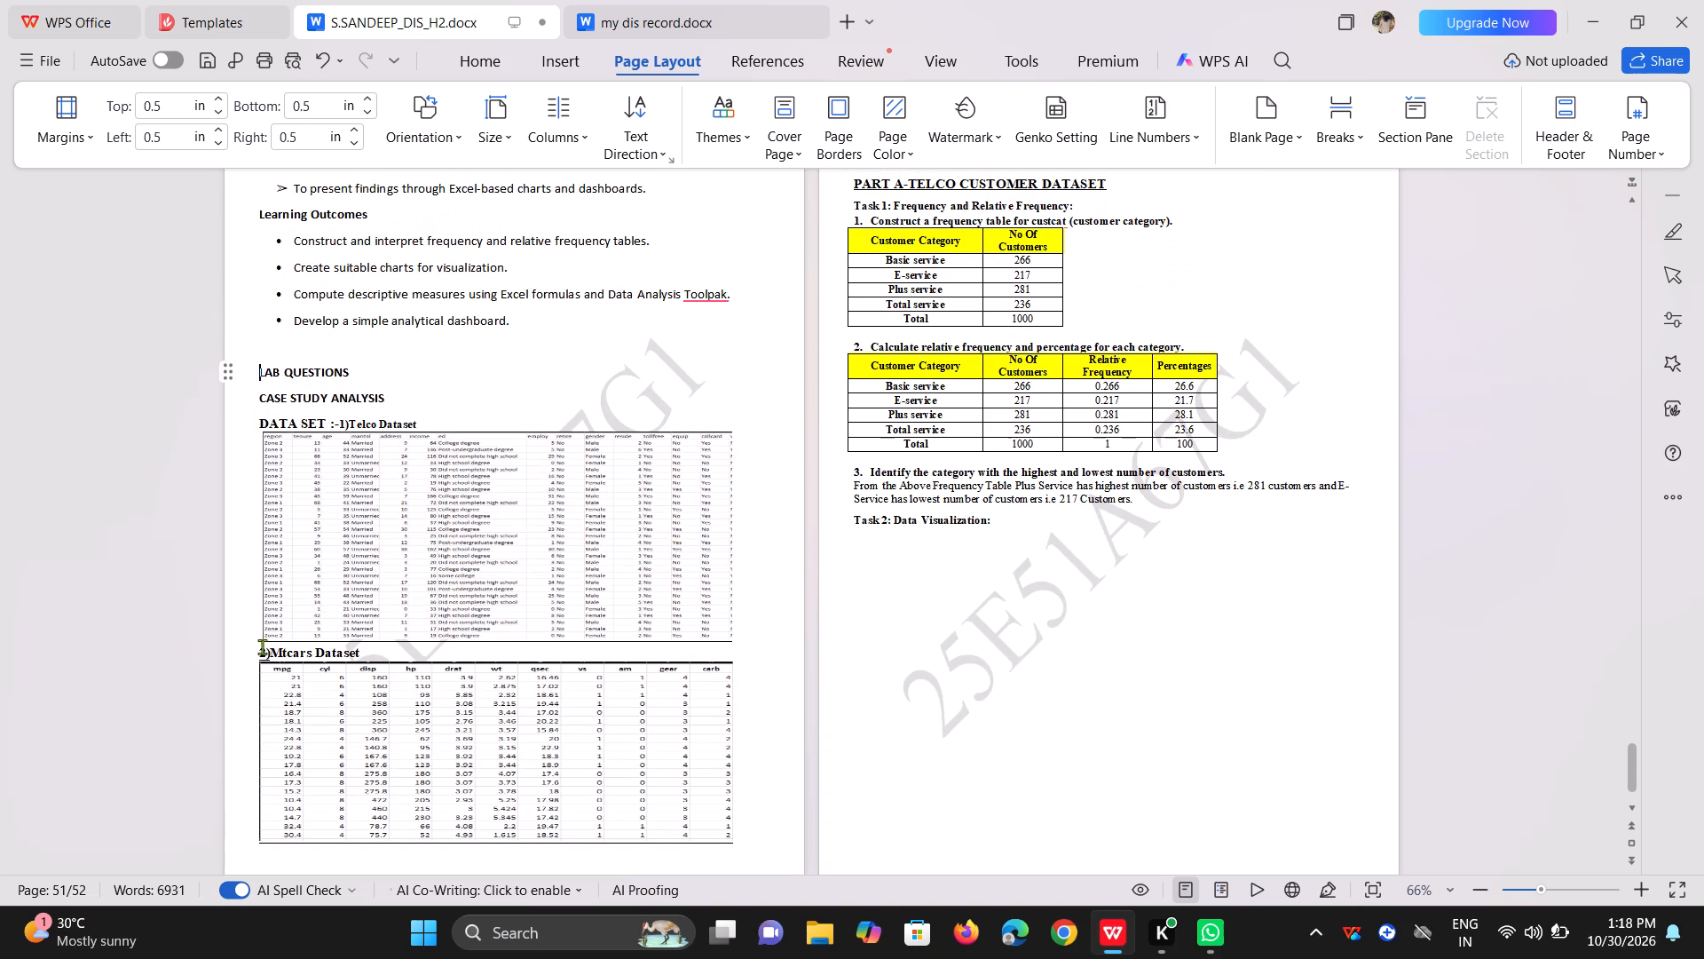
click(472, 632)
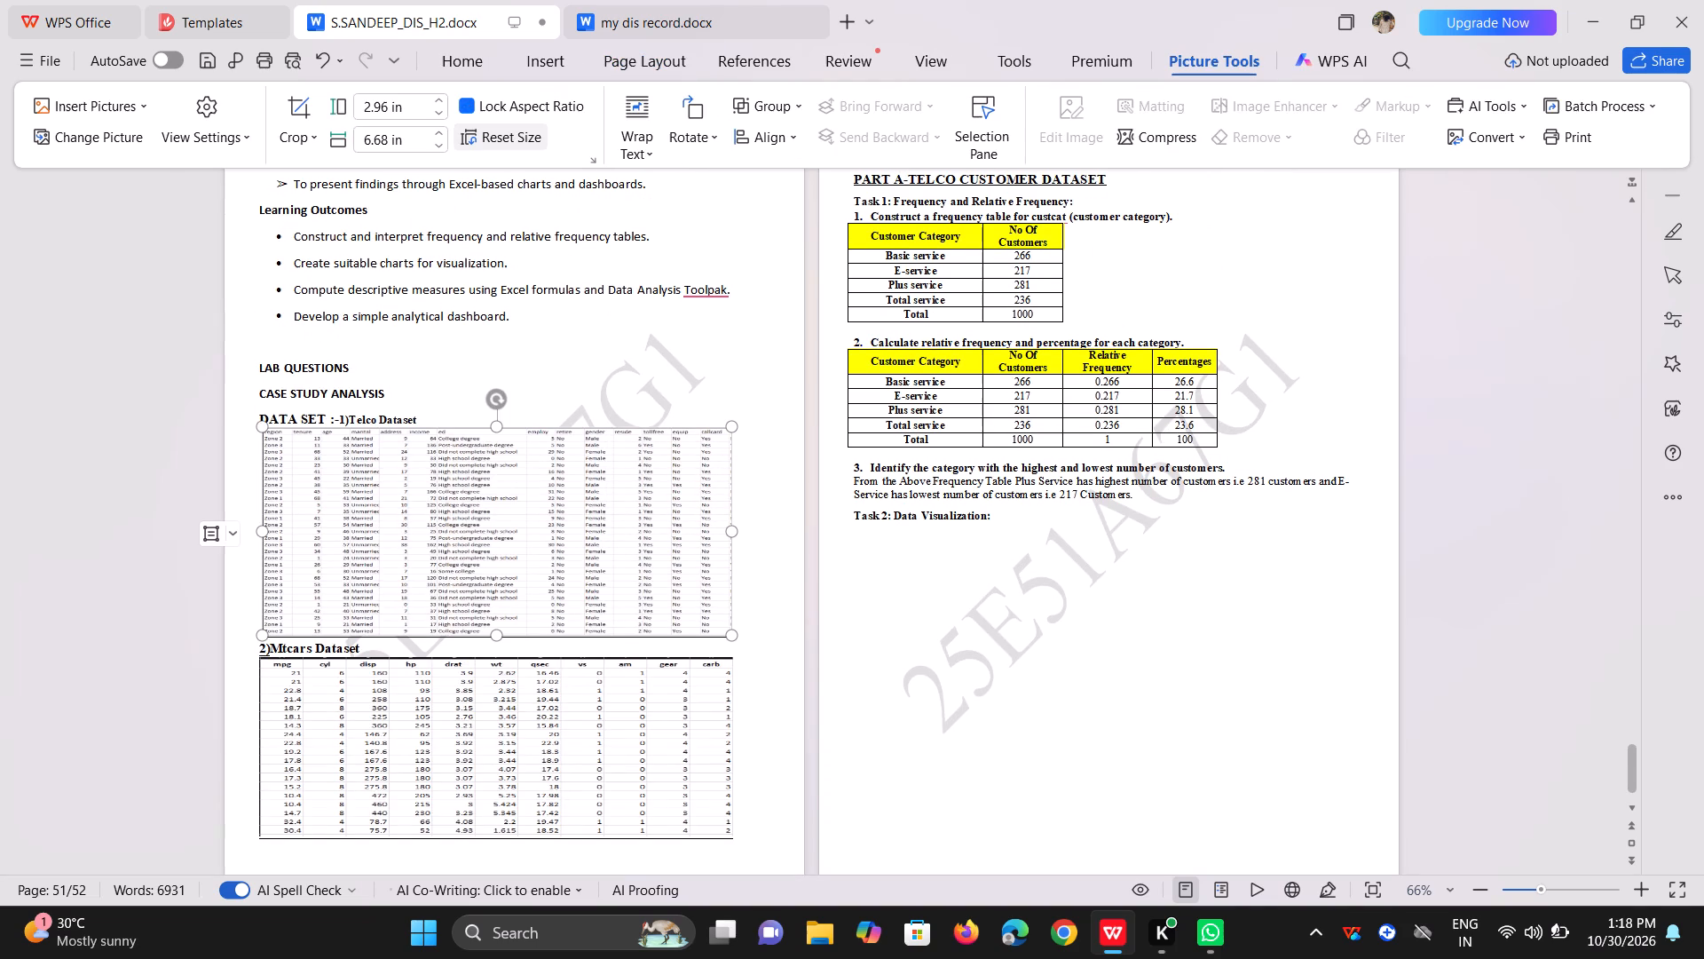
drag(497, 635, 497, 659)
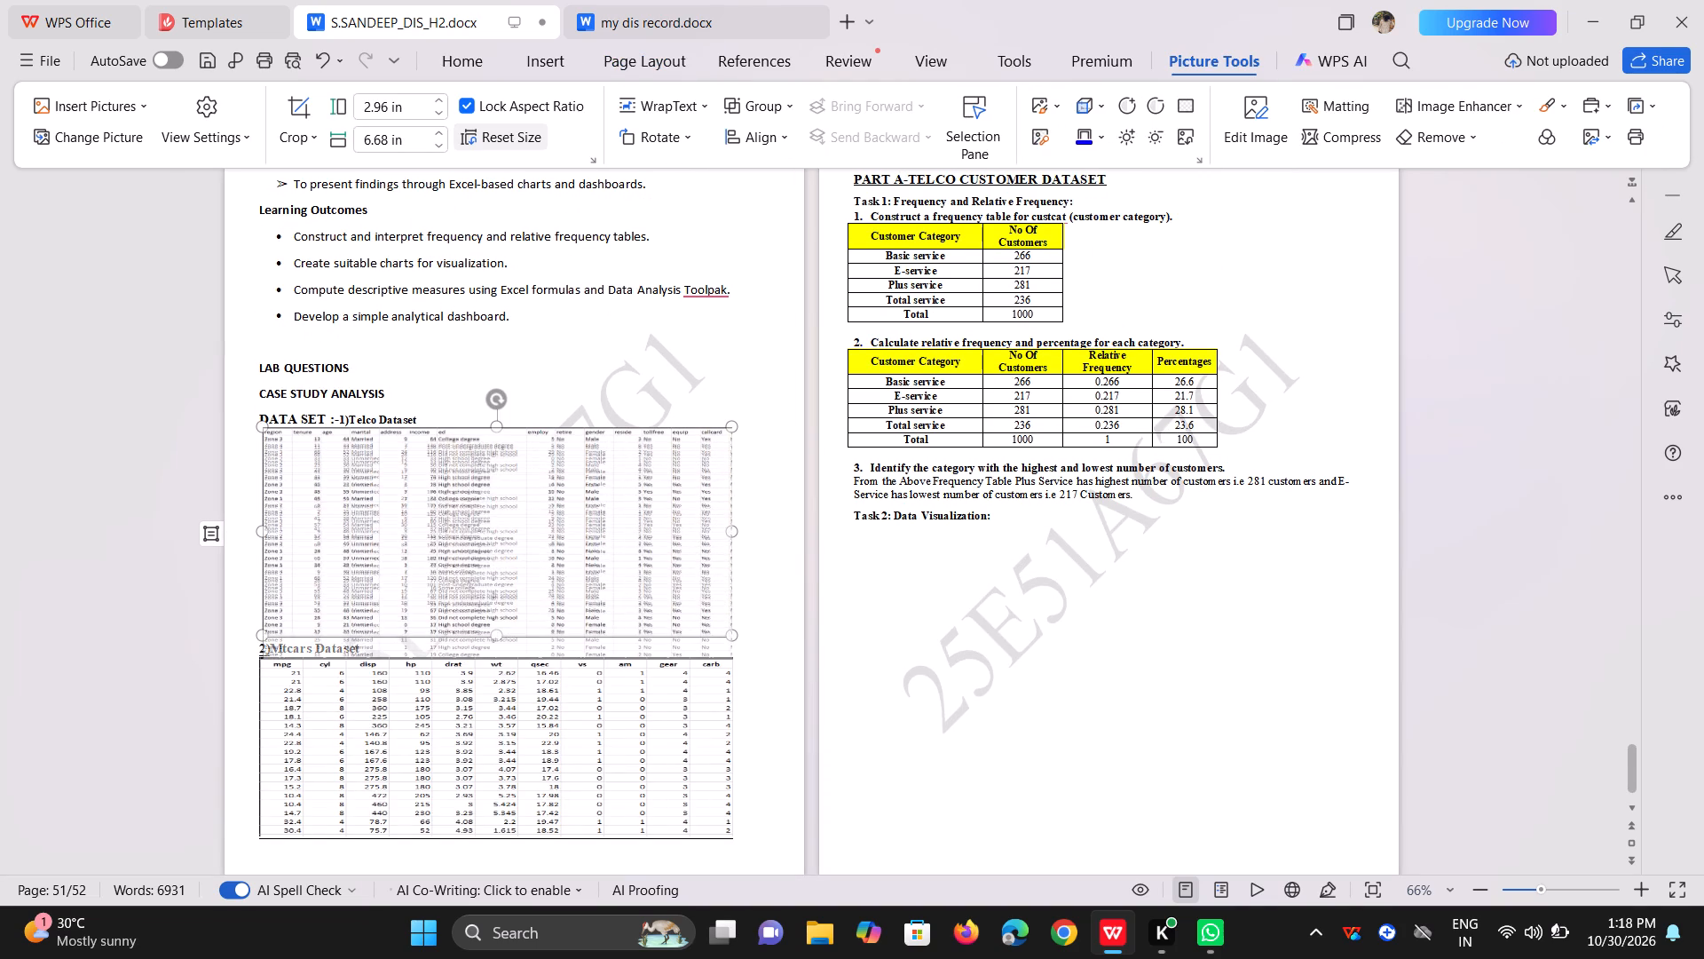
Stretch the Mtcars dataset picture slightly taller from its bottom edge.
scroll(517, 636, down, 3)
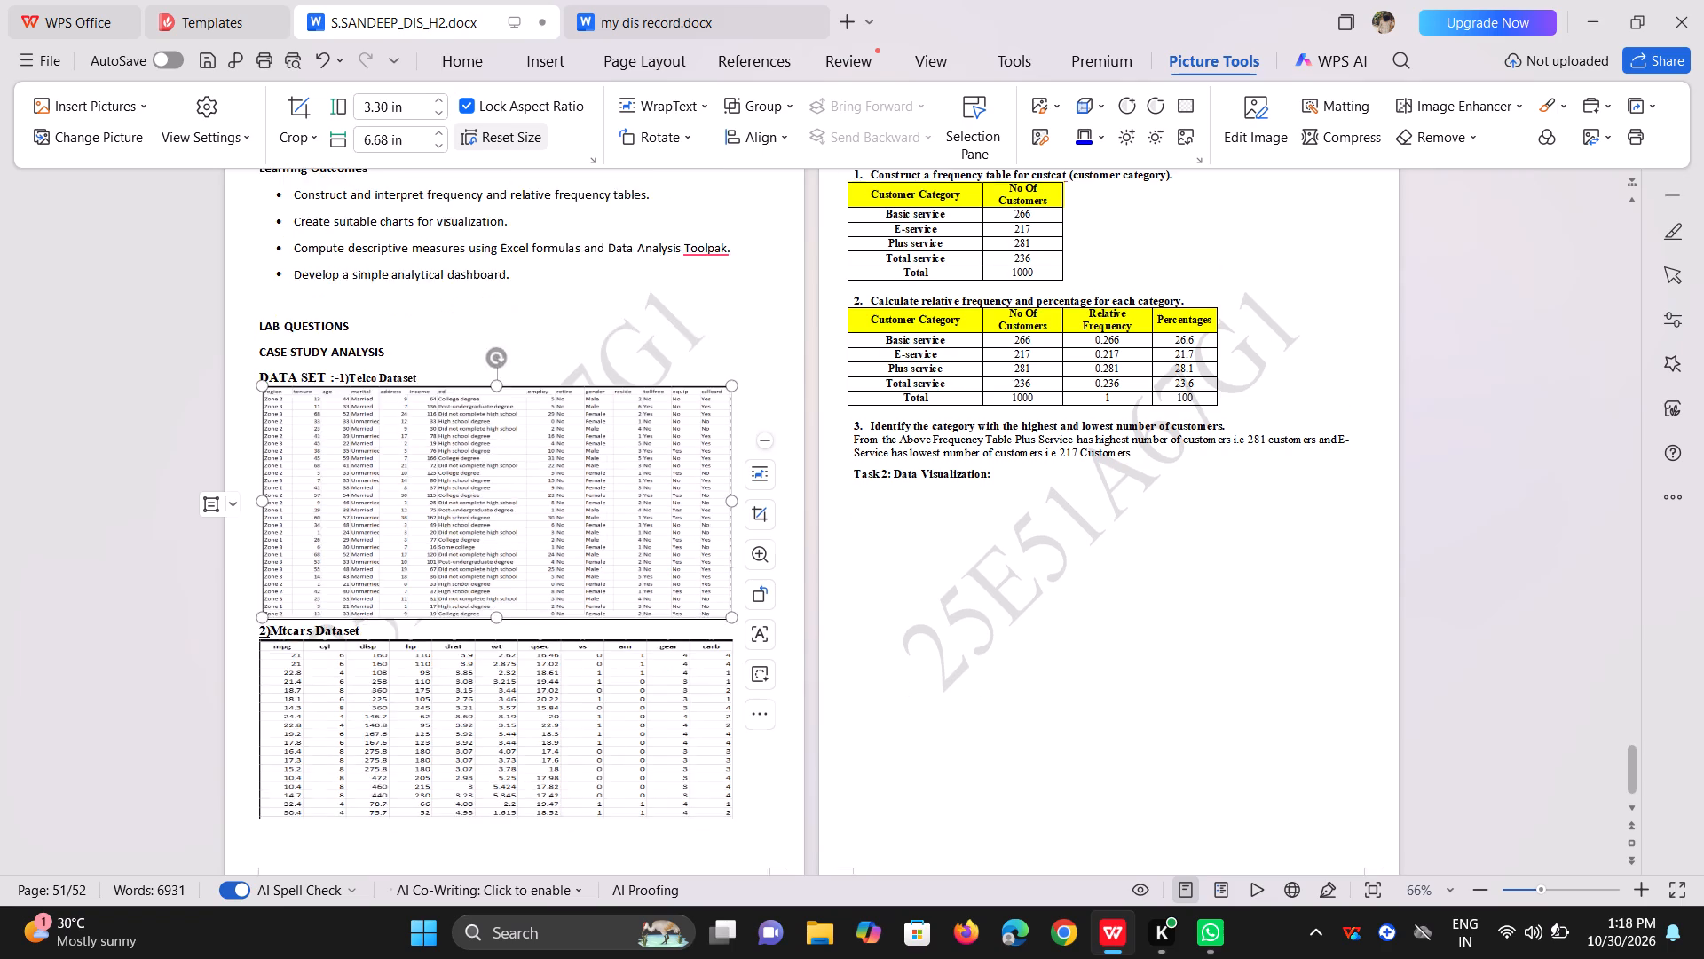
scroll(517, 636, down, 1)
scroll(486, 708, down, 2)
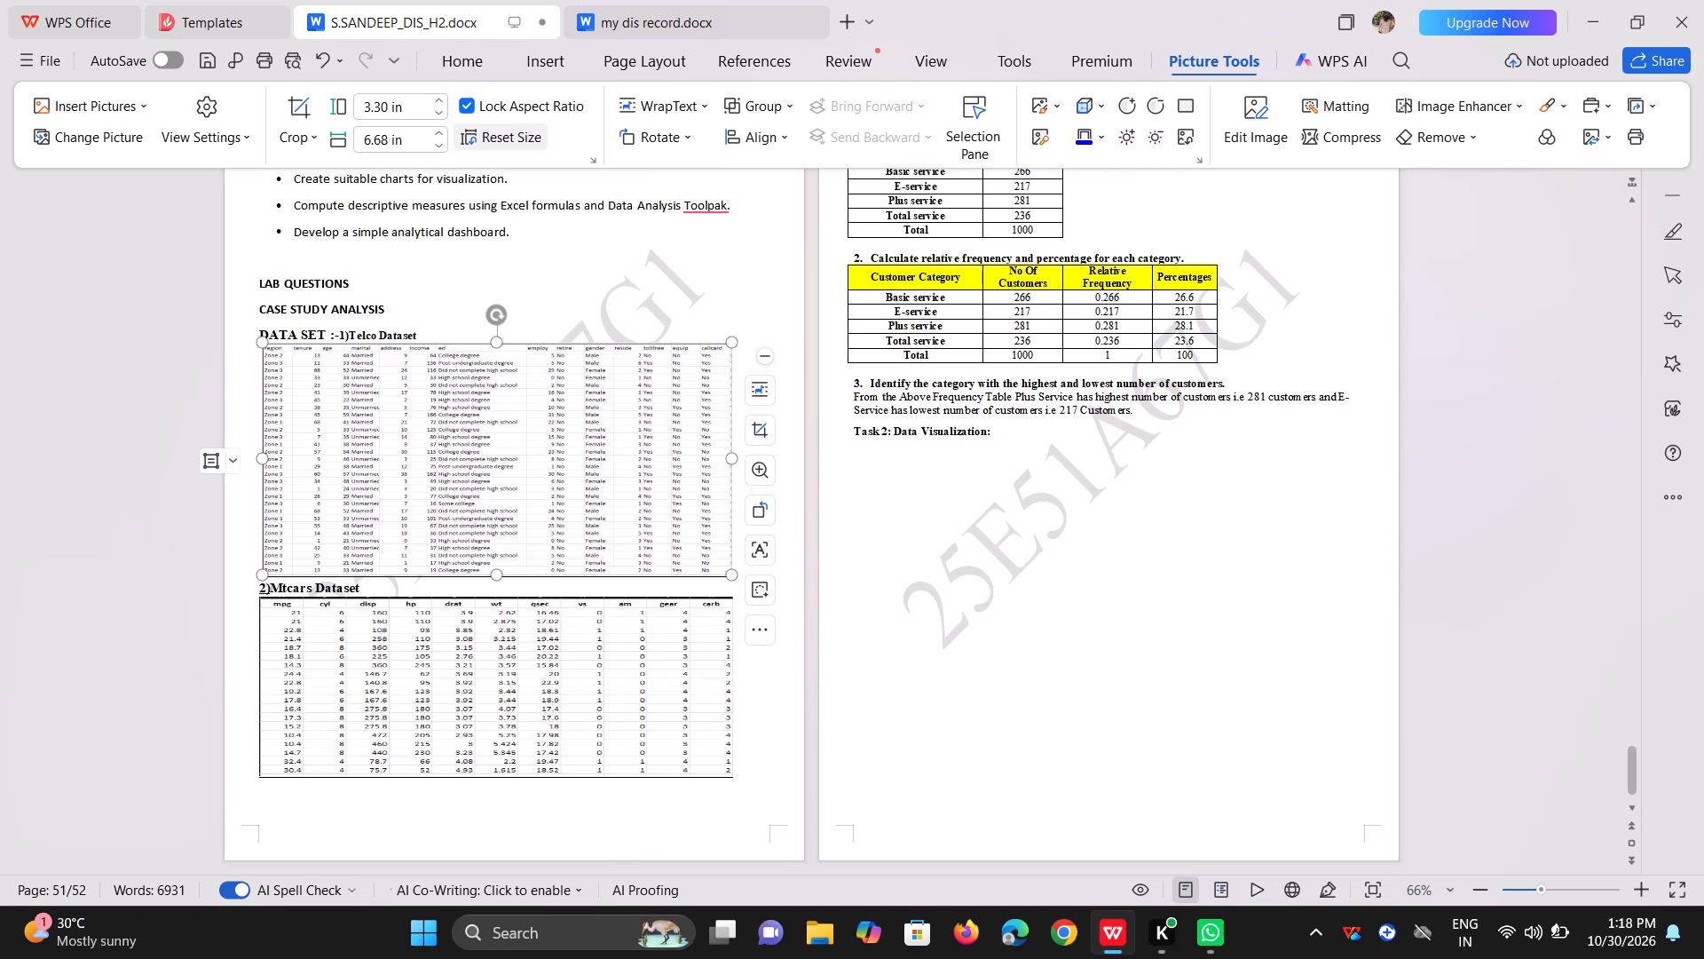
click(483, 776)
drag(493, 774, 493, 783)
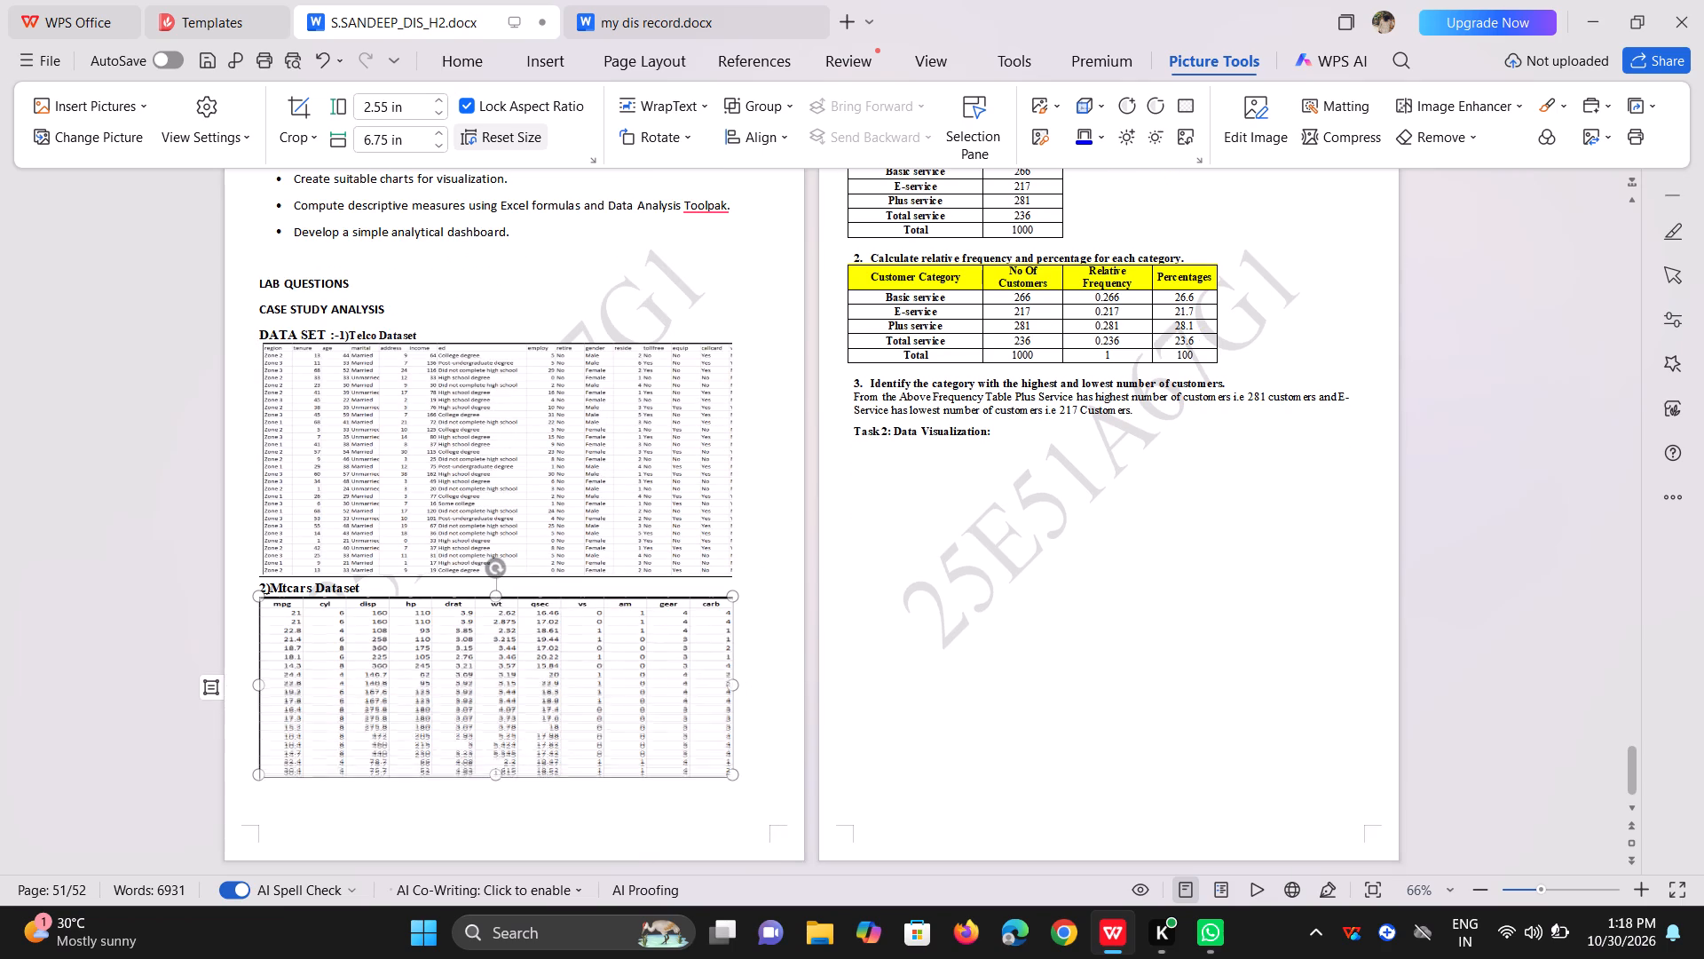
Stretch the Mtcars dataset picture vertically to a height of about 2.97 in, keeping its width and fitting it beneath its heading.
drag(493, 783, 493, 803)
drag(493, 803, 493, 814)
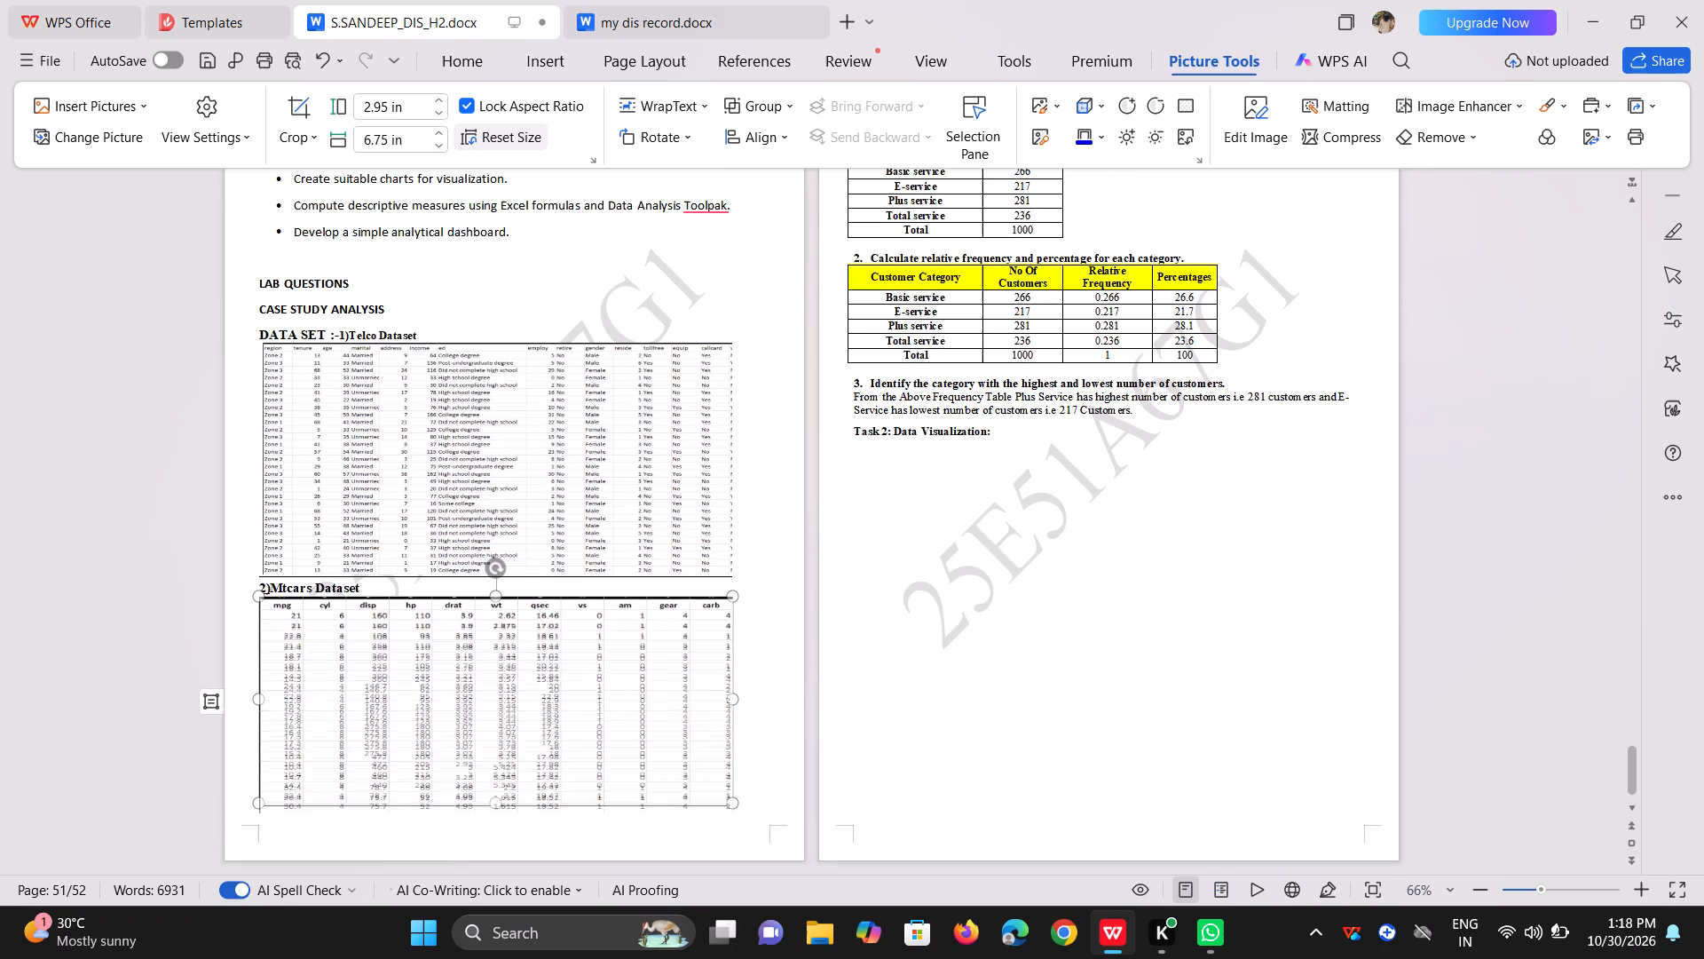
drag(493, 814, 493, 816)
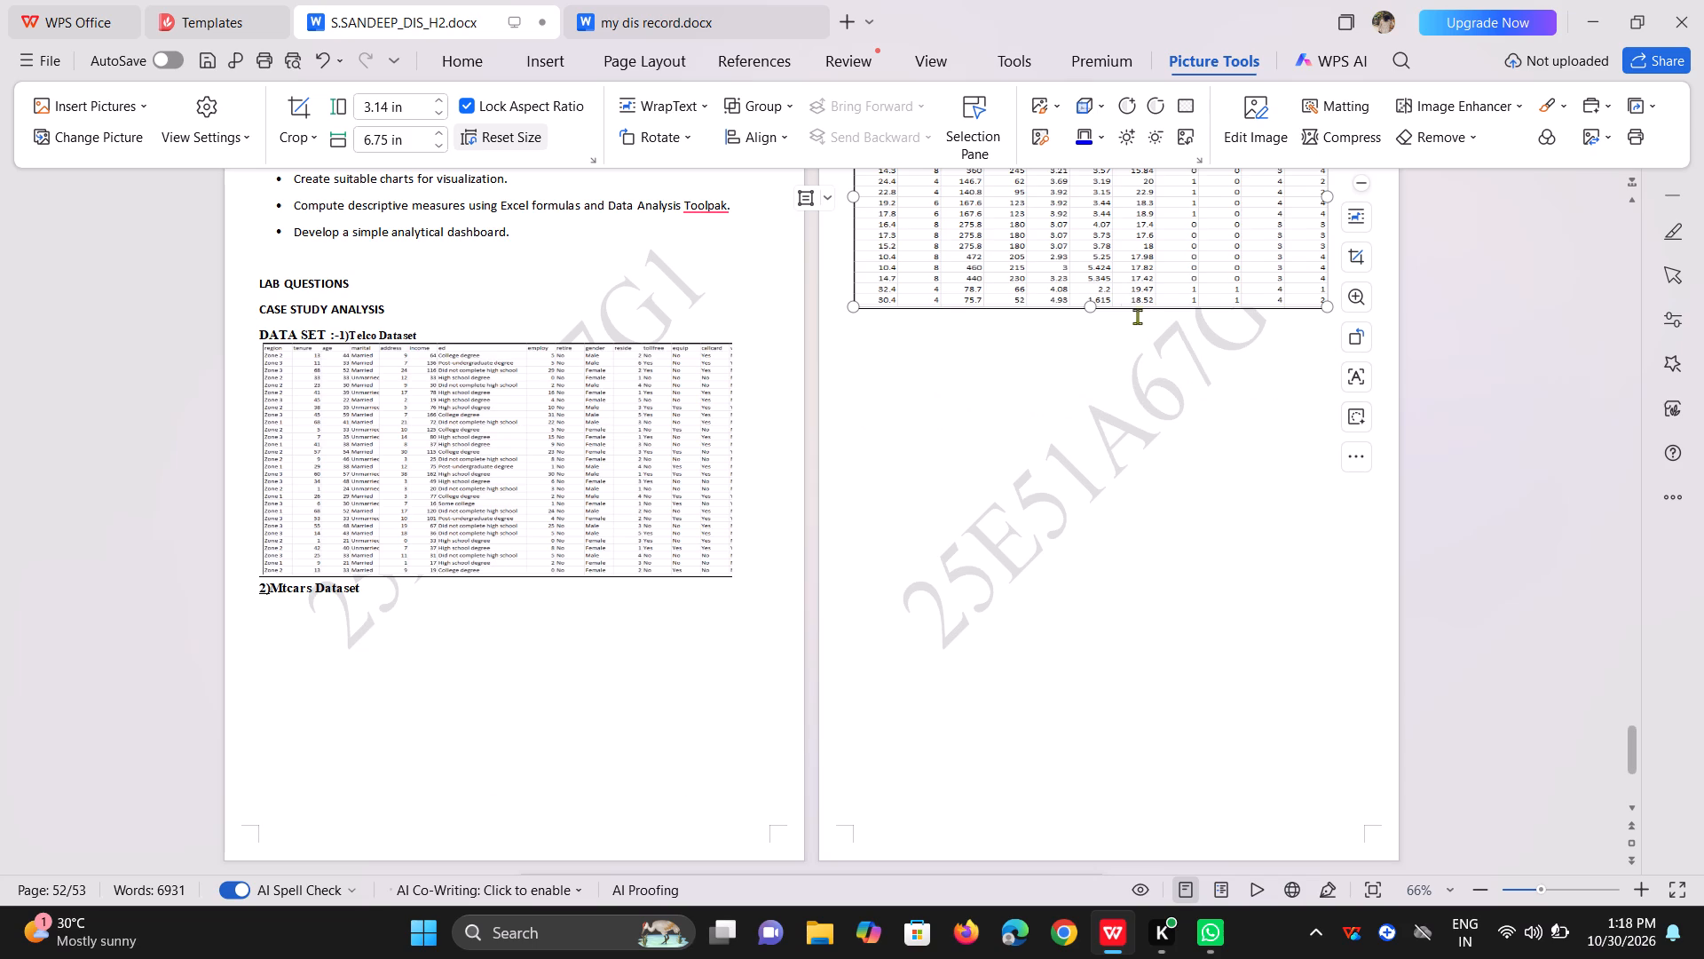
drag(1085, 307, 1085, 299)
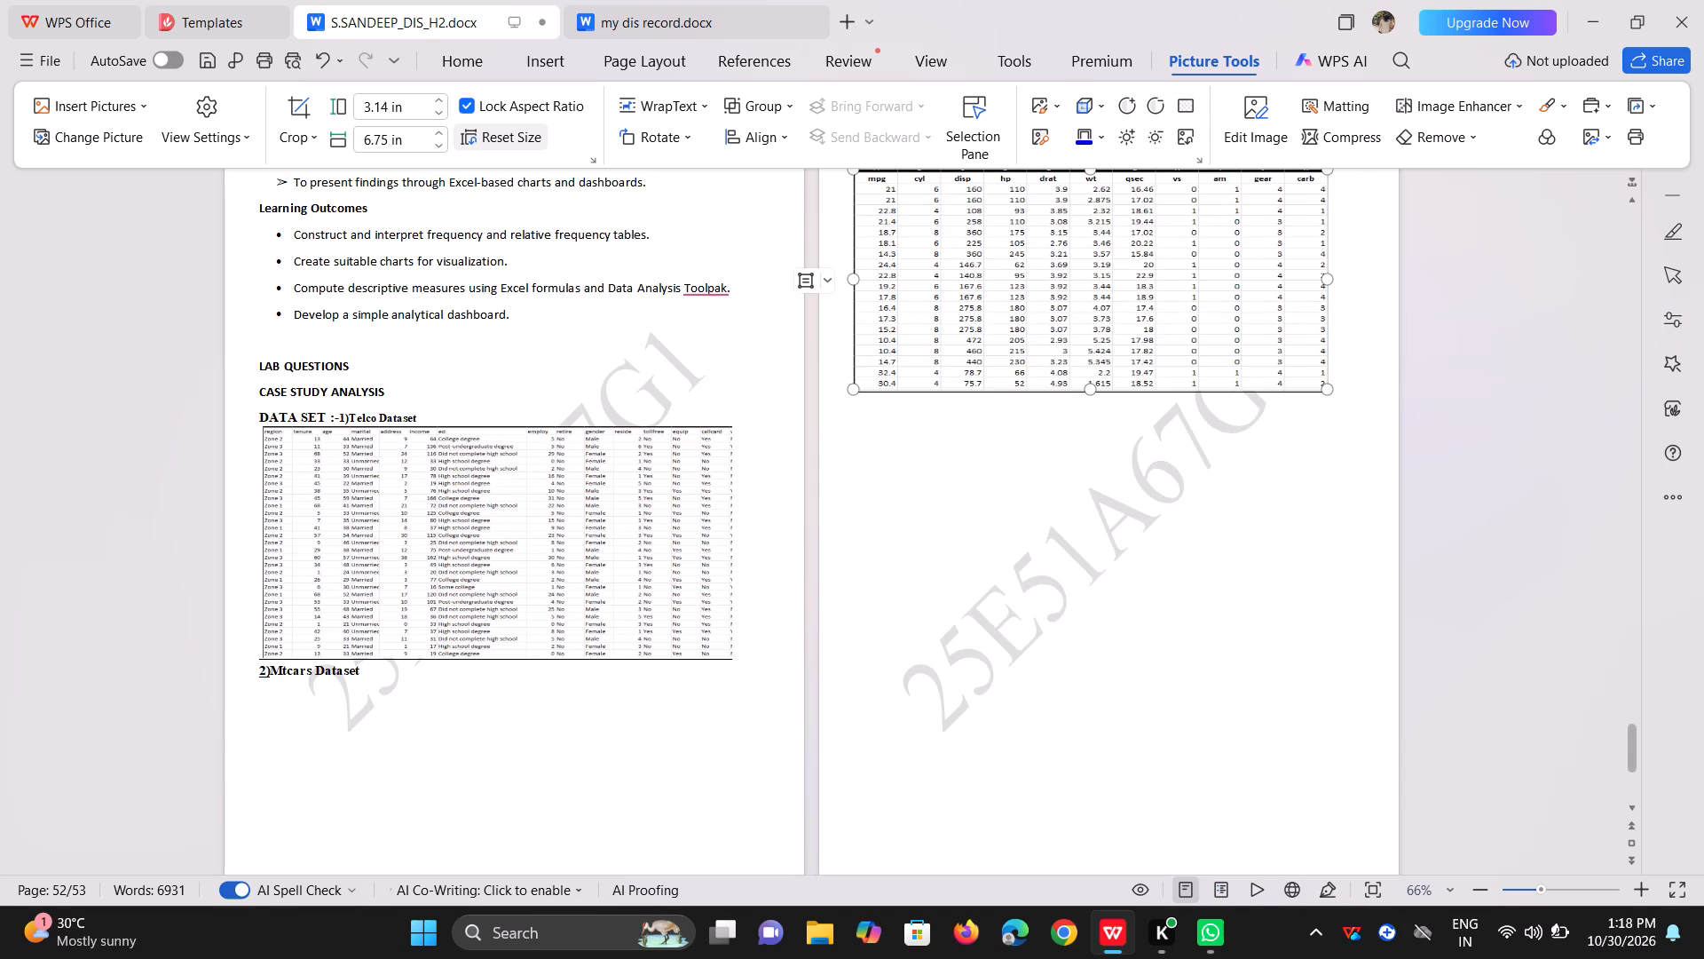
drag(1092, 389, 1092, 377)
scroll(645, 613, down, 3)
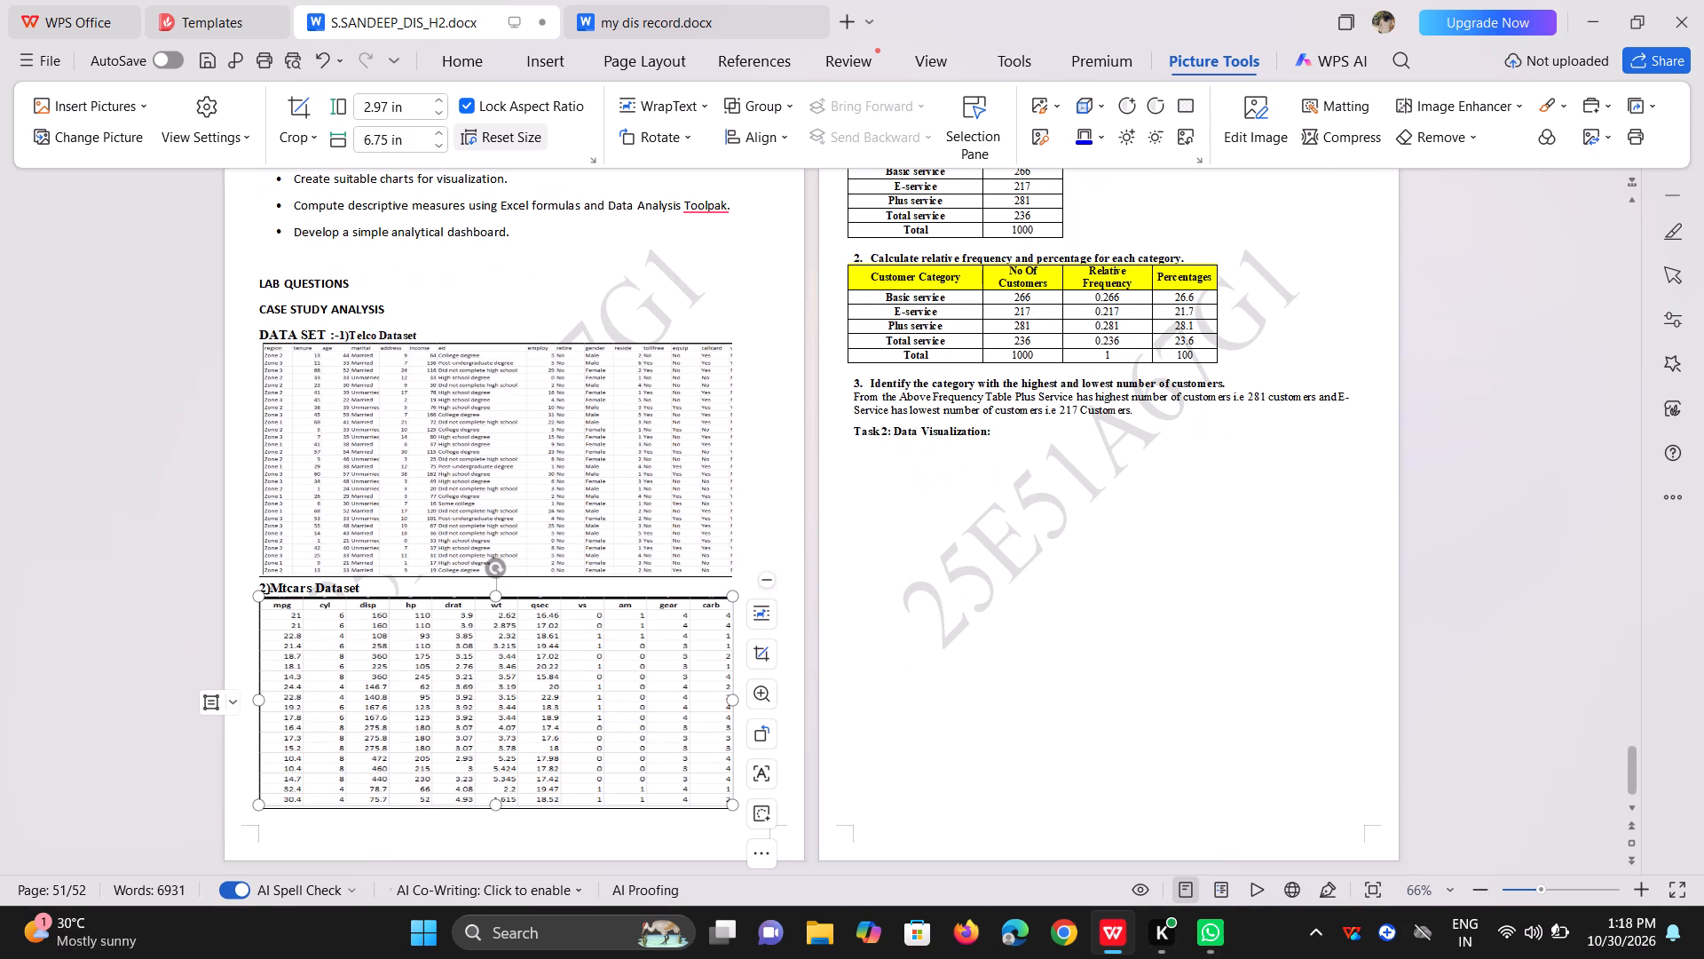
Compare the end of the working document's case study with my dis record.docx around Task 2: Data Visualization to find what comes next.
scroll(645, 613, down, 1)
scroll(645, 613, up, 4)
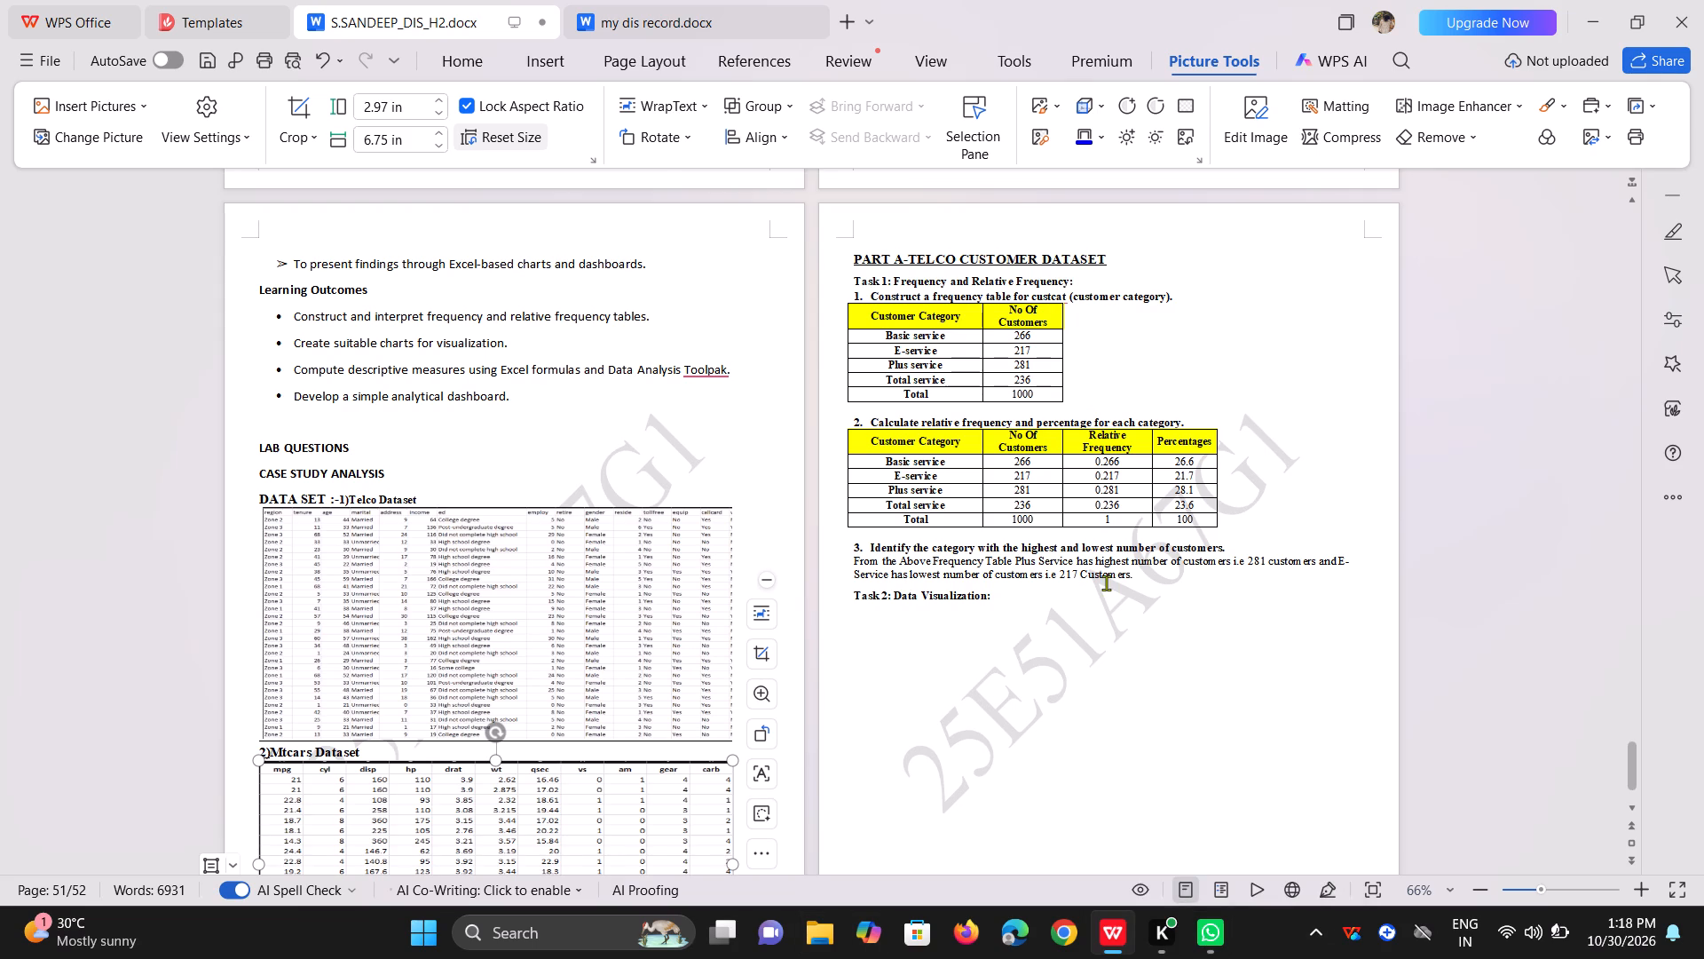
scroll(1106, 583, left, 1)
scroll(1106, 583, down, 8)
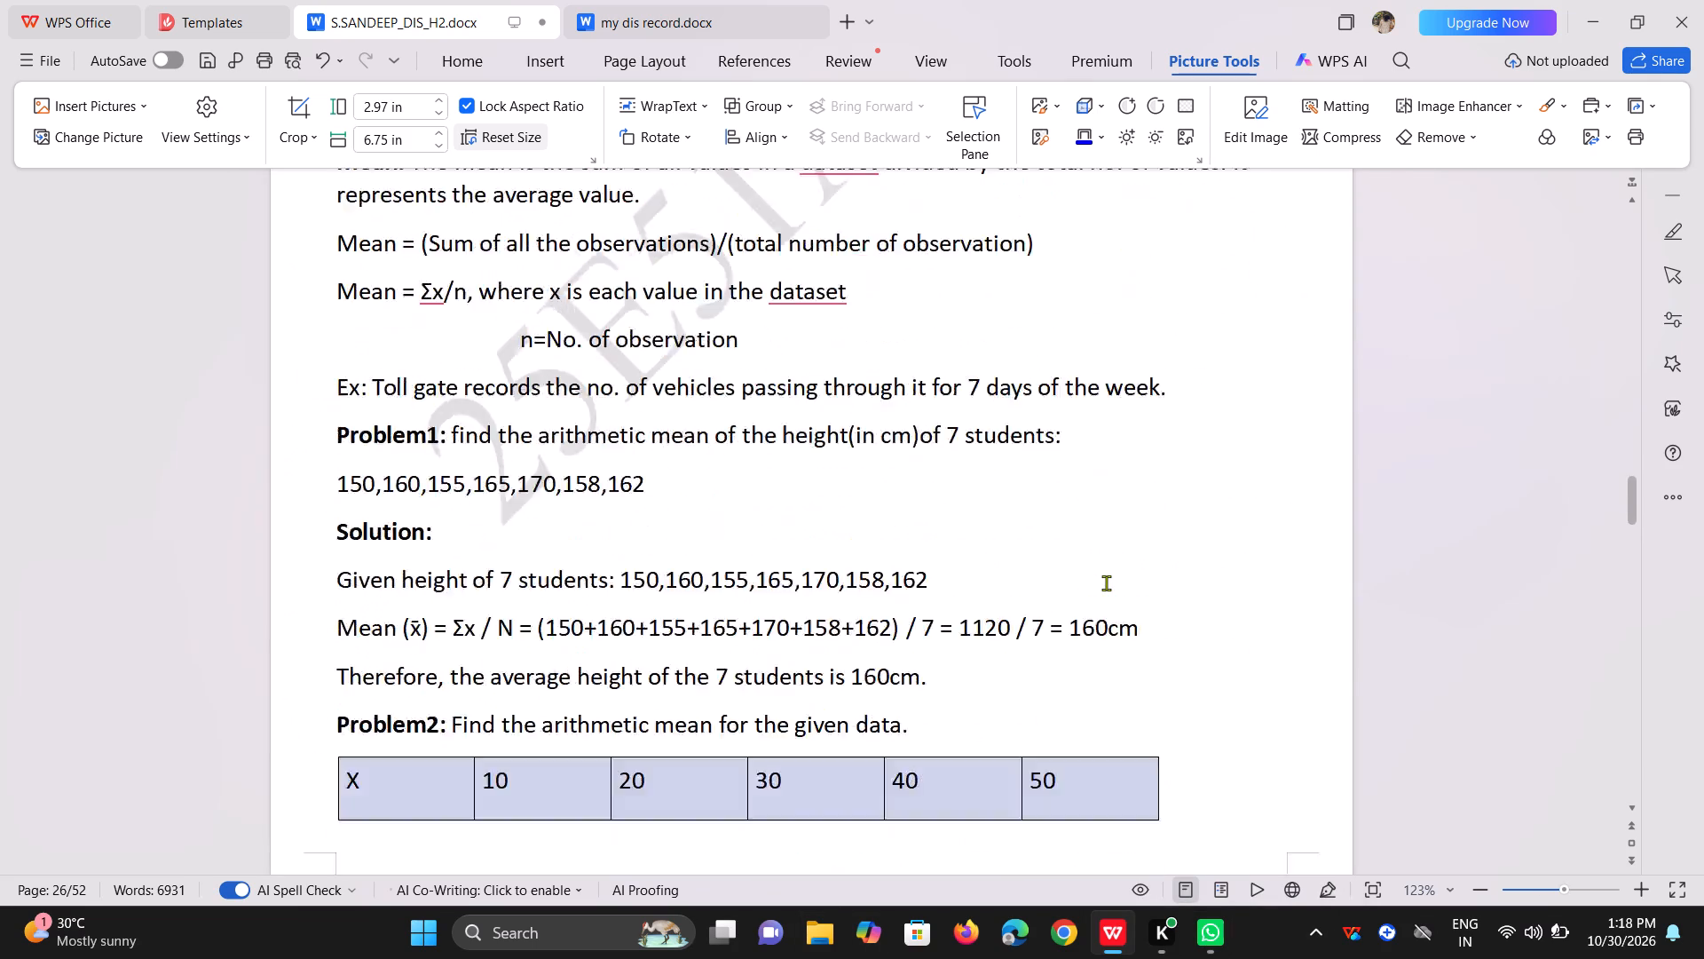
scroll(1106, 583, down, 13)
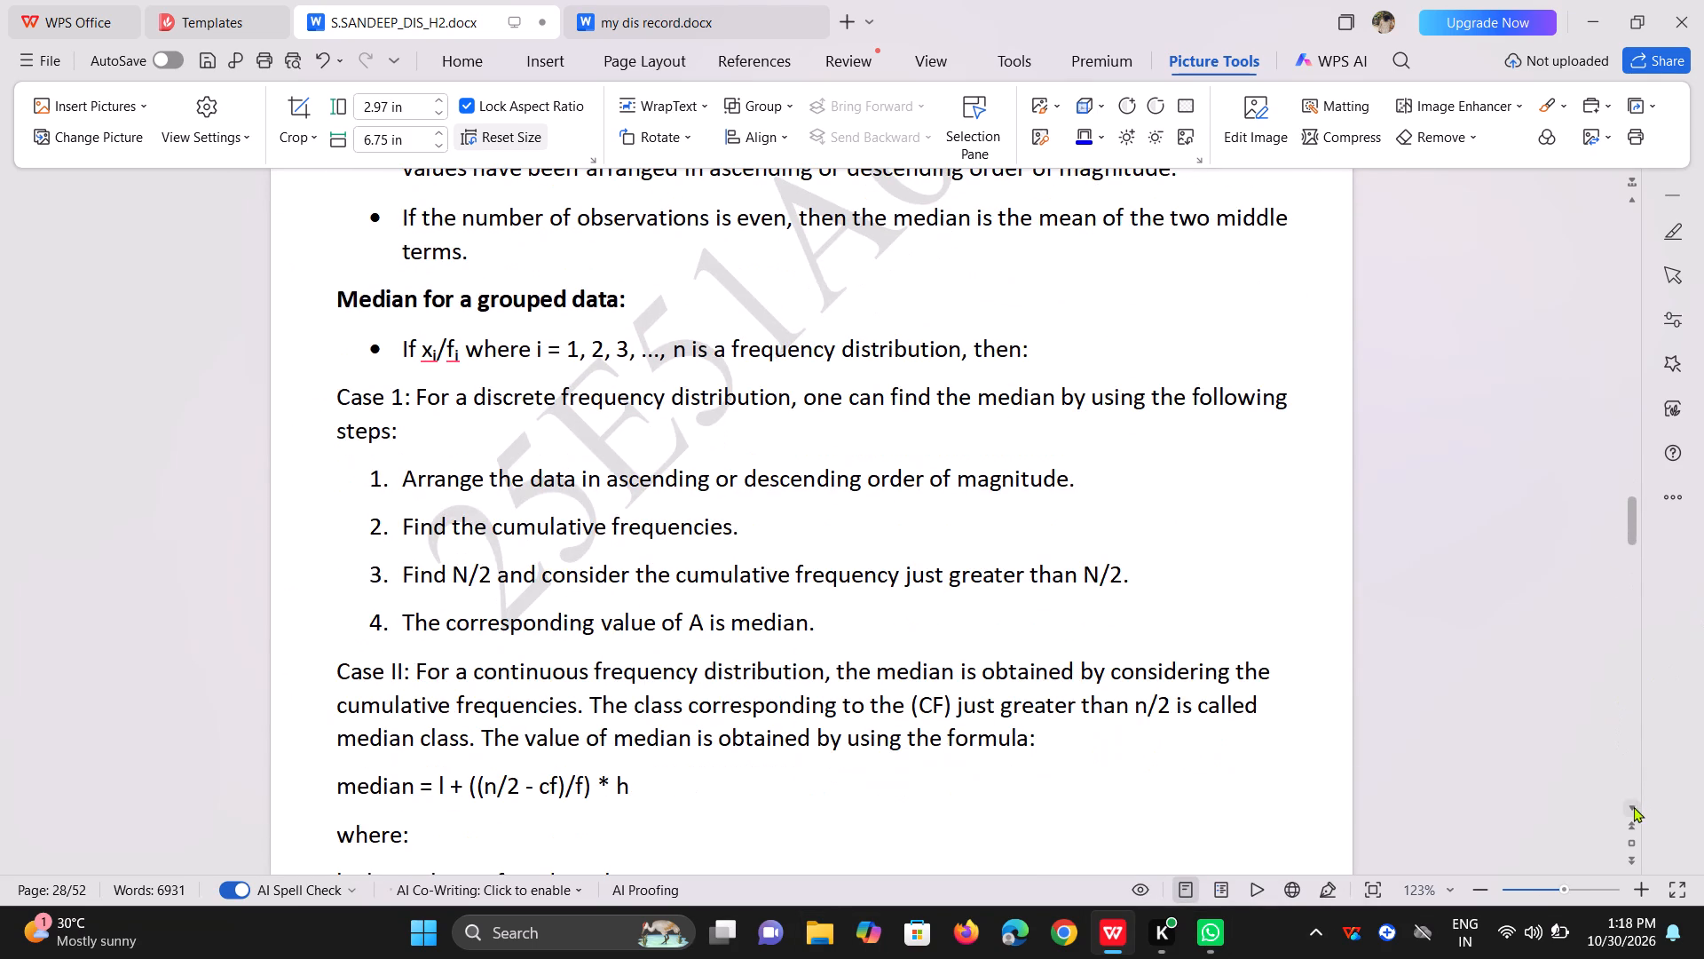
drag(1637, 532, 1634, 739)
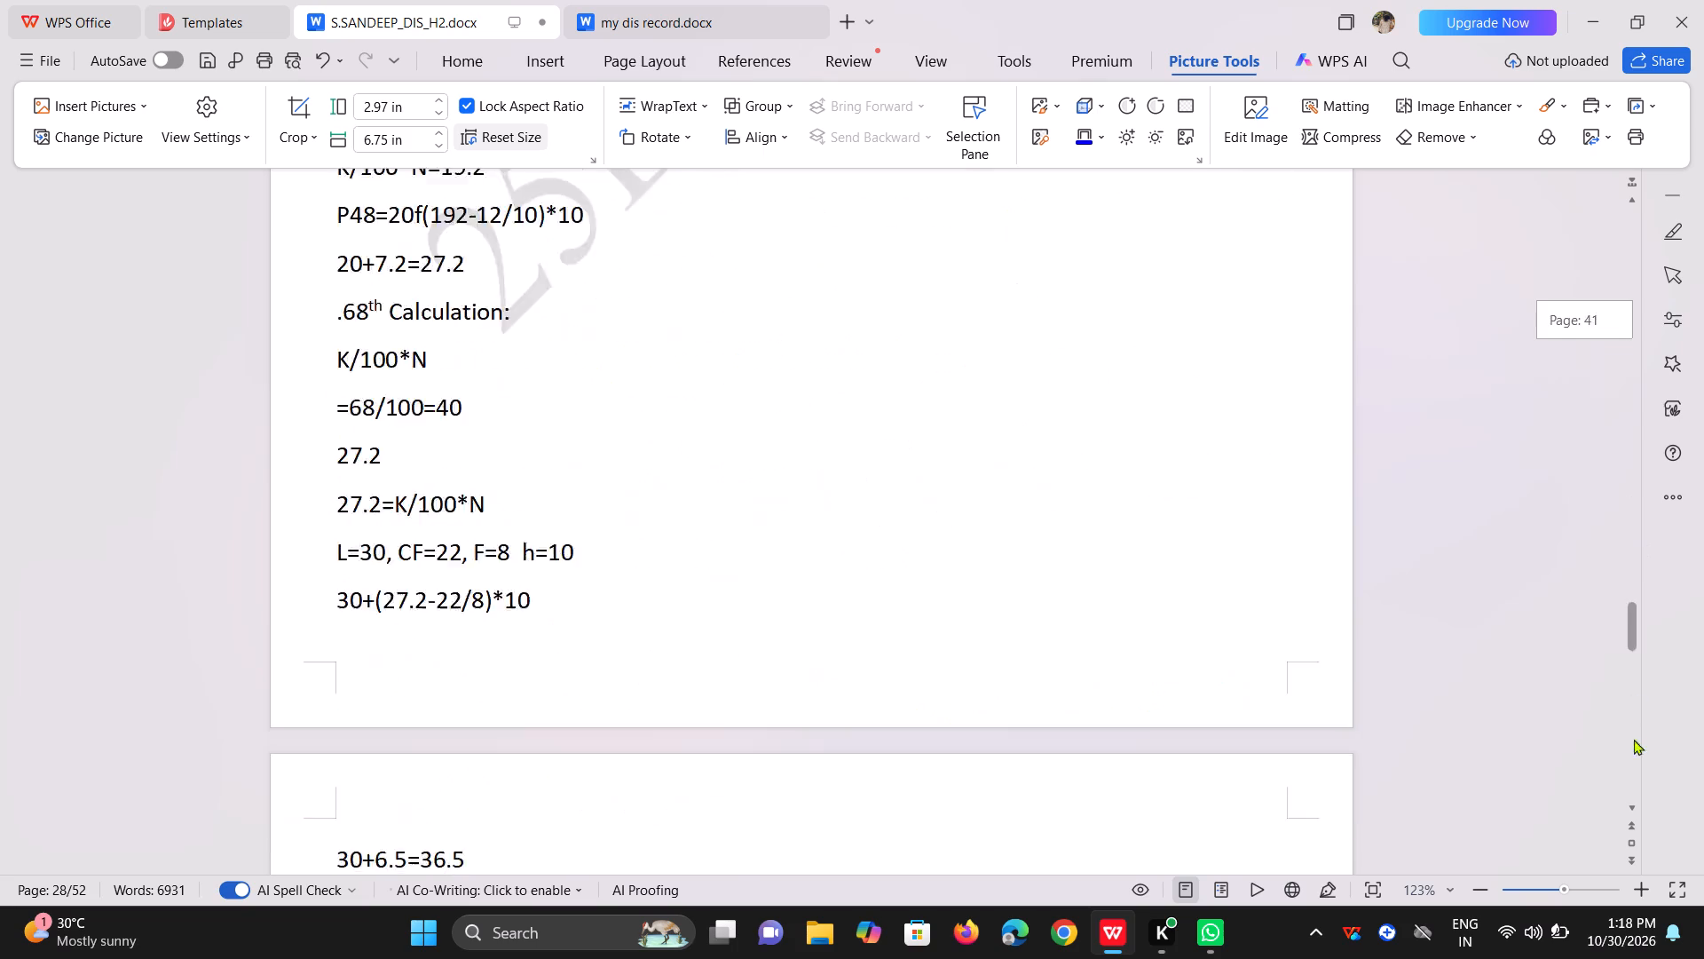
drag(1634, 739, 1638, 812)
scroll(897, 391, up, 3)
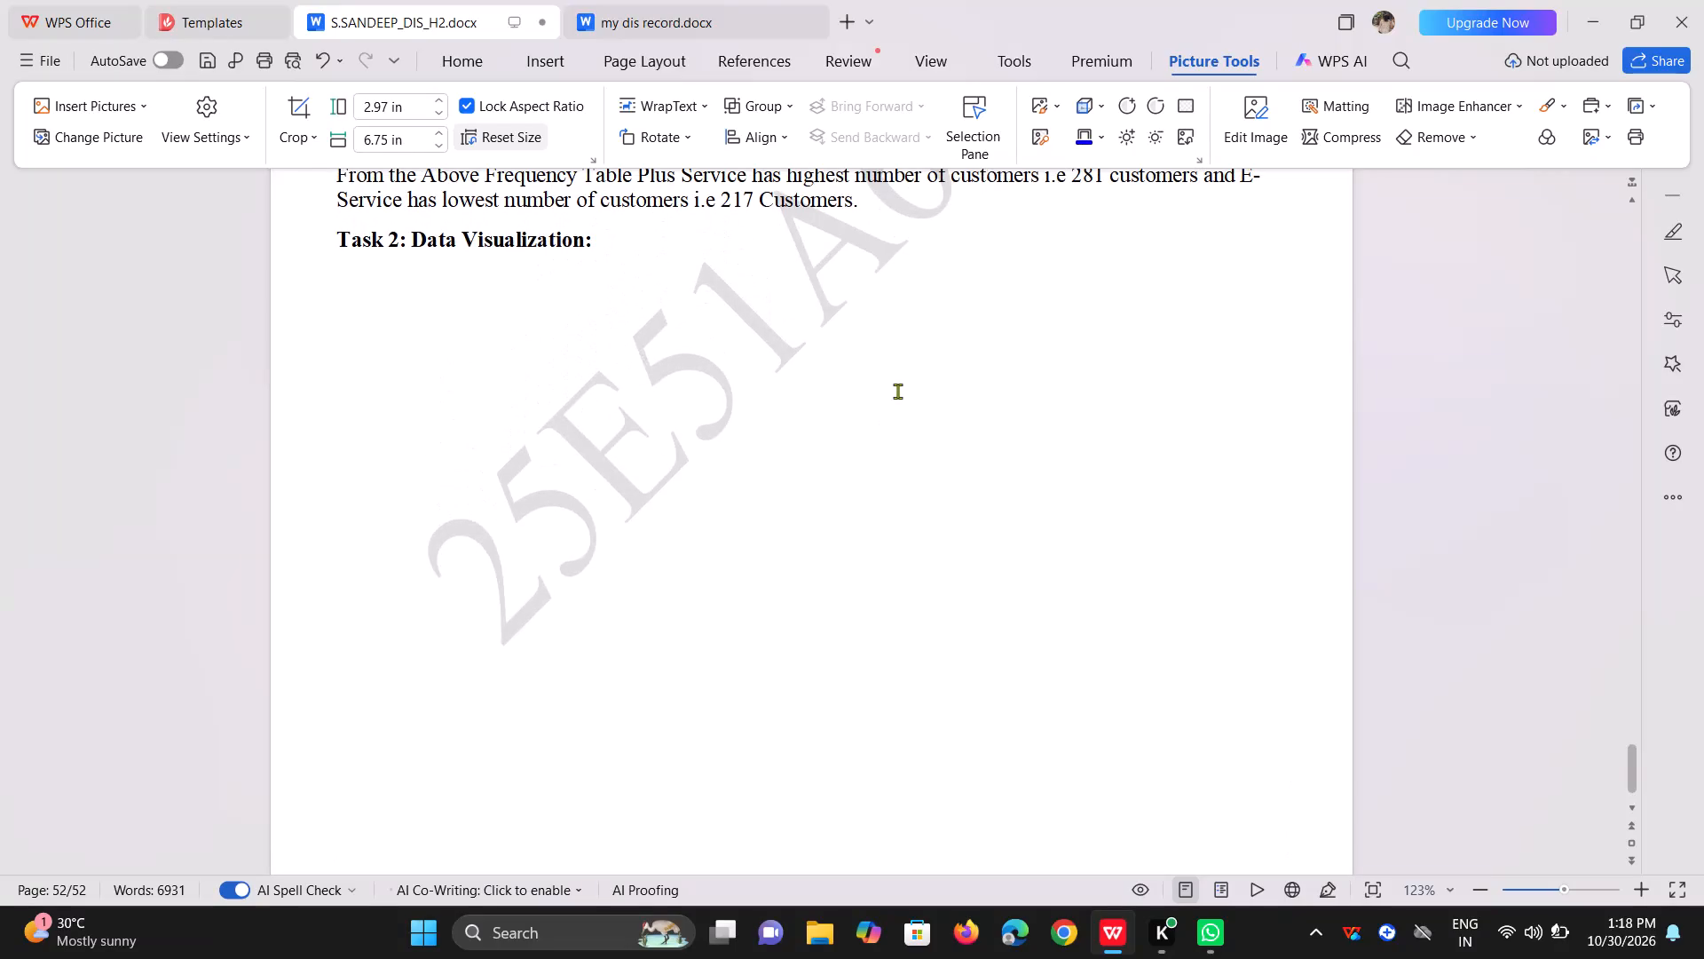
click(622, 5)
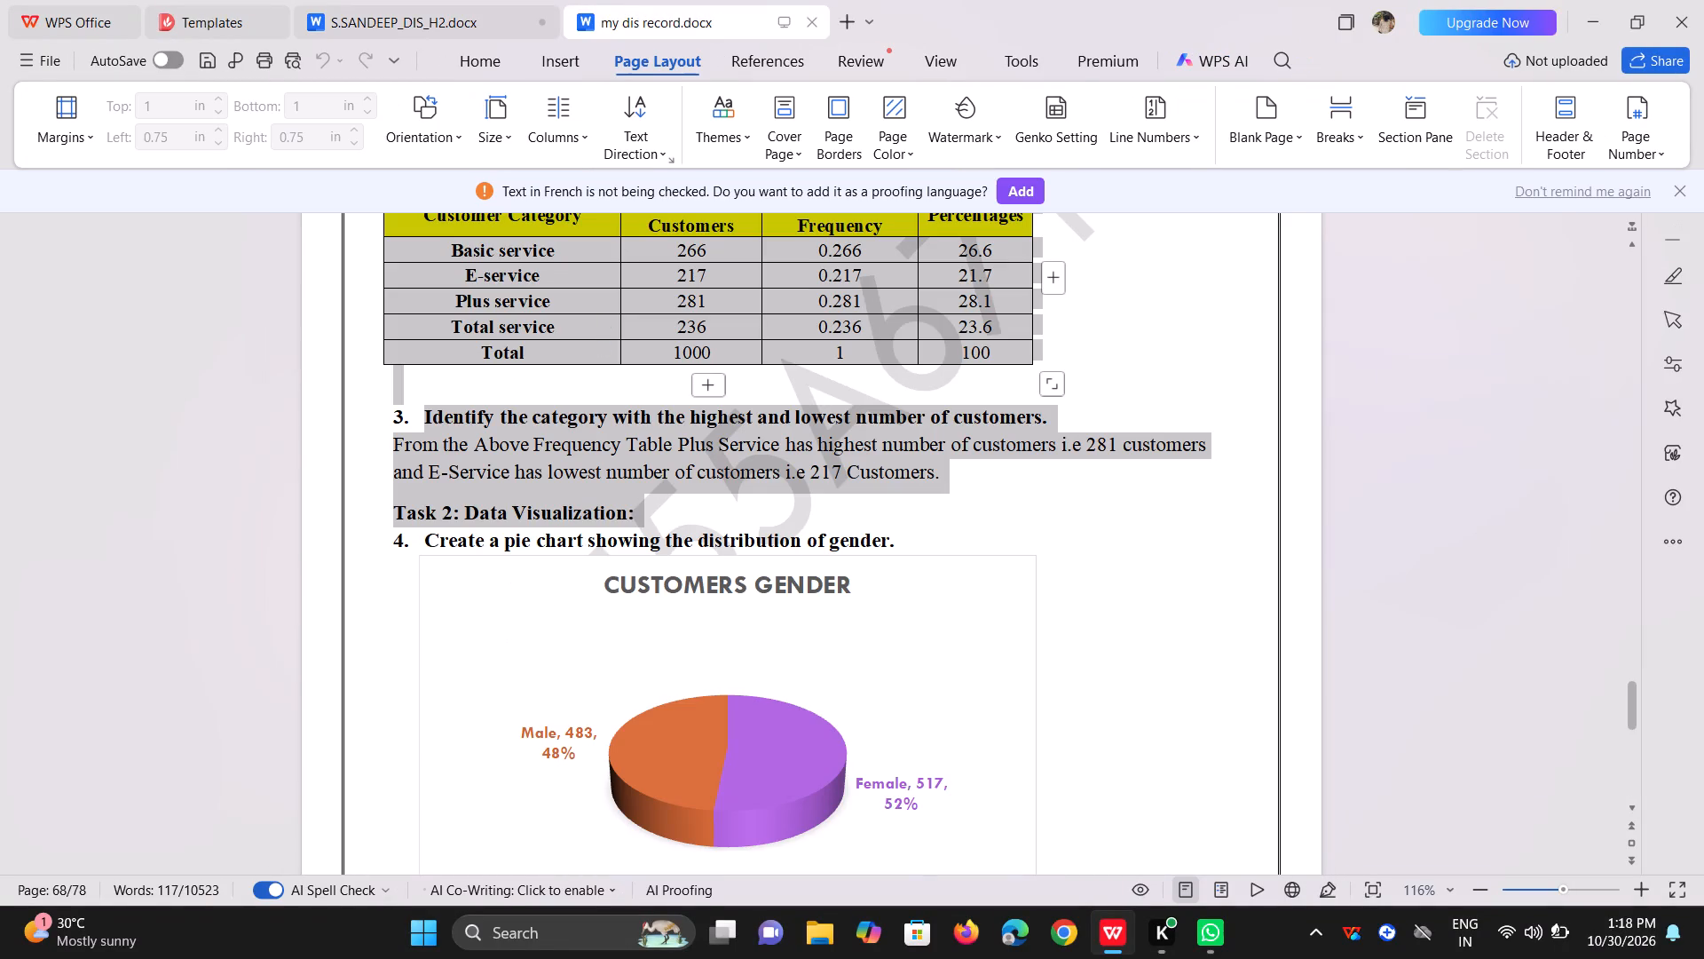
click(397, 19)
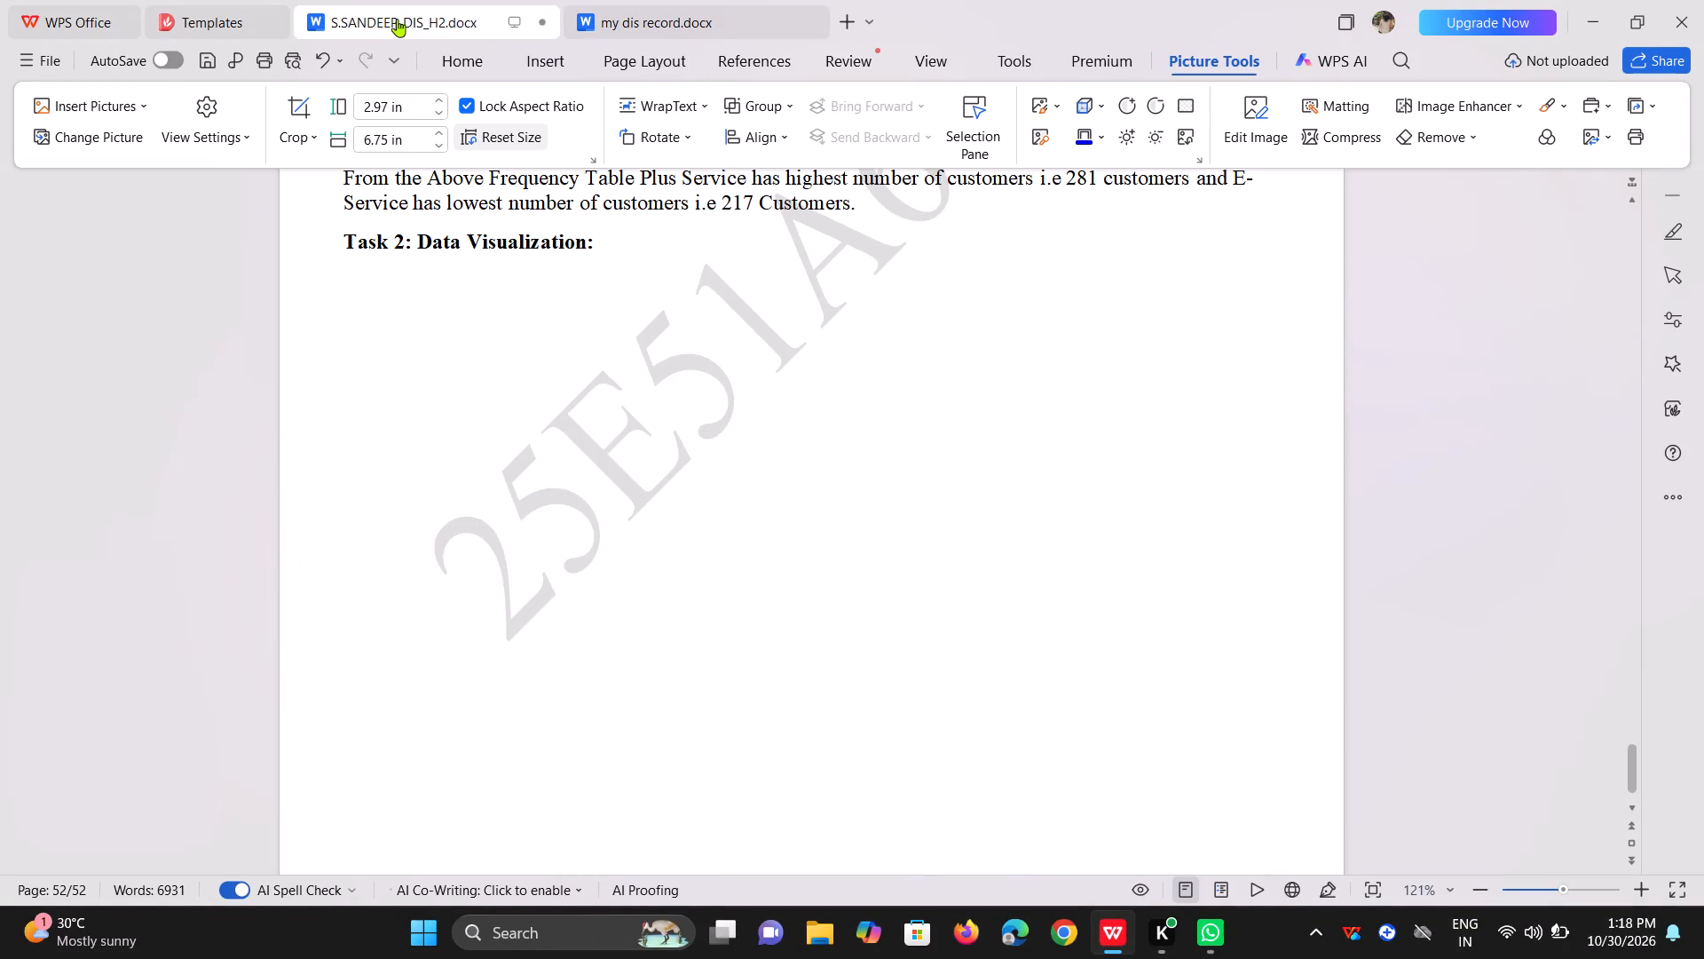
scroll(500, 331, up, 4)
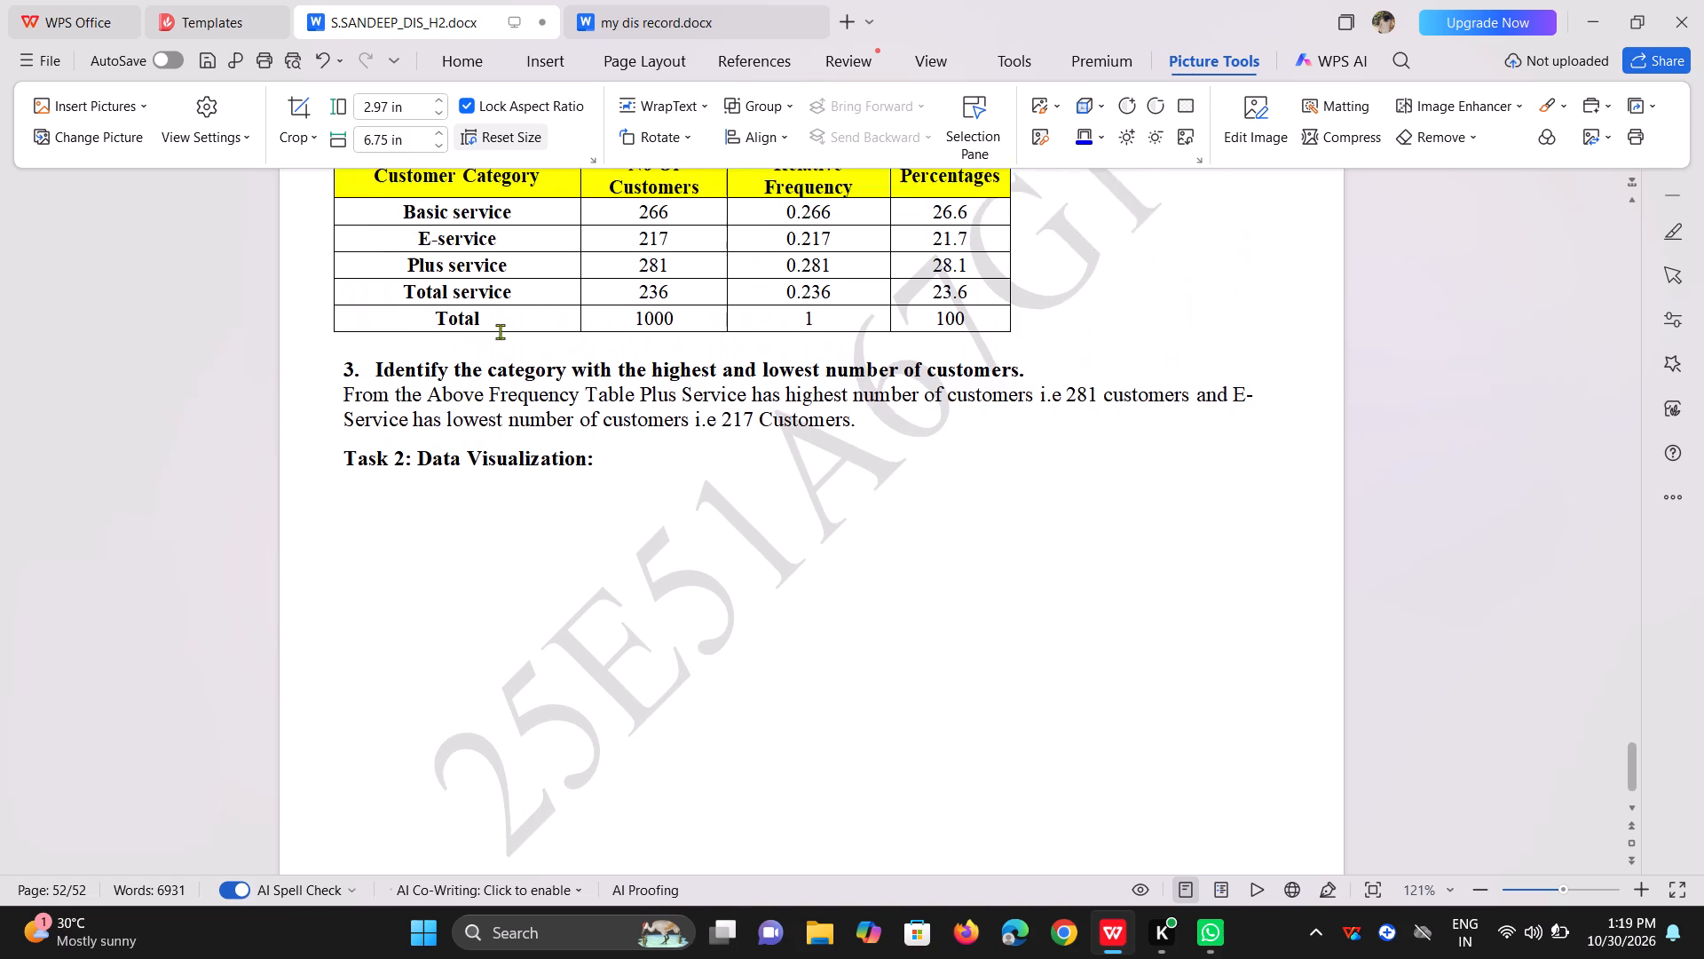
scroll(500, 331, up, 1)
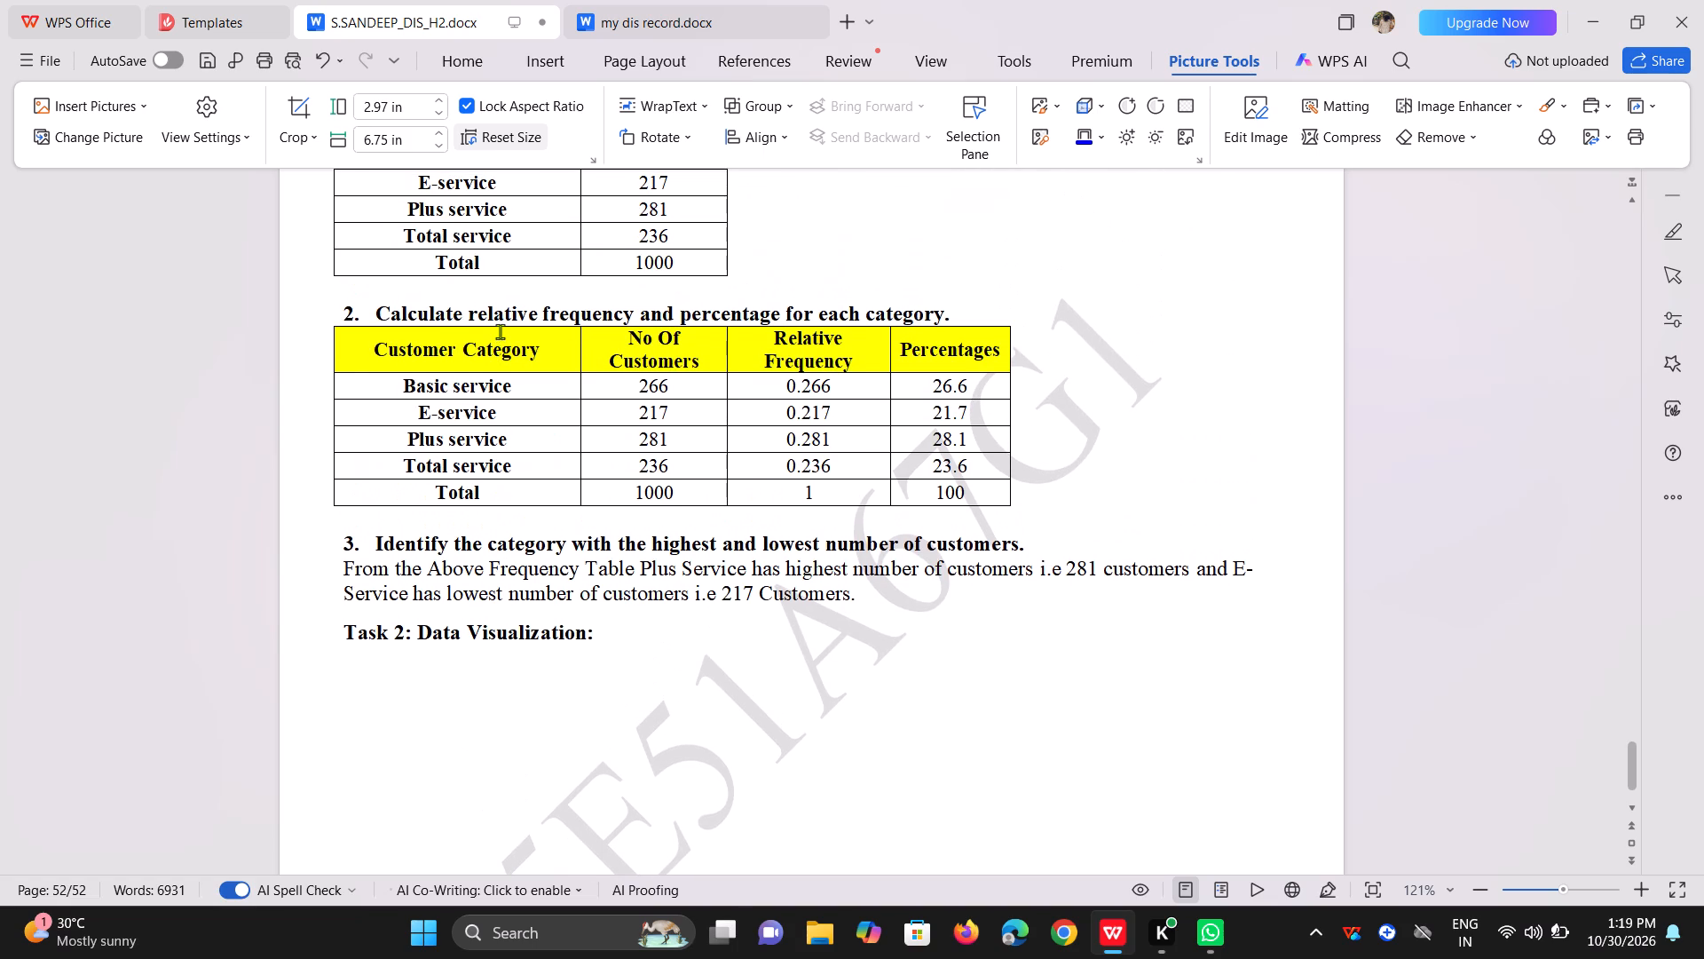
Copy the question 4 line "Create a pie chart showing the distribution of gender." from Task 2 in my dis record.docx.
click(639, 20)
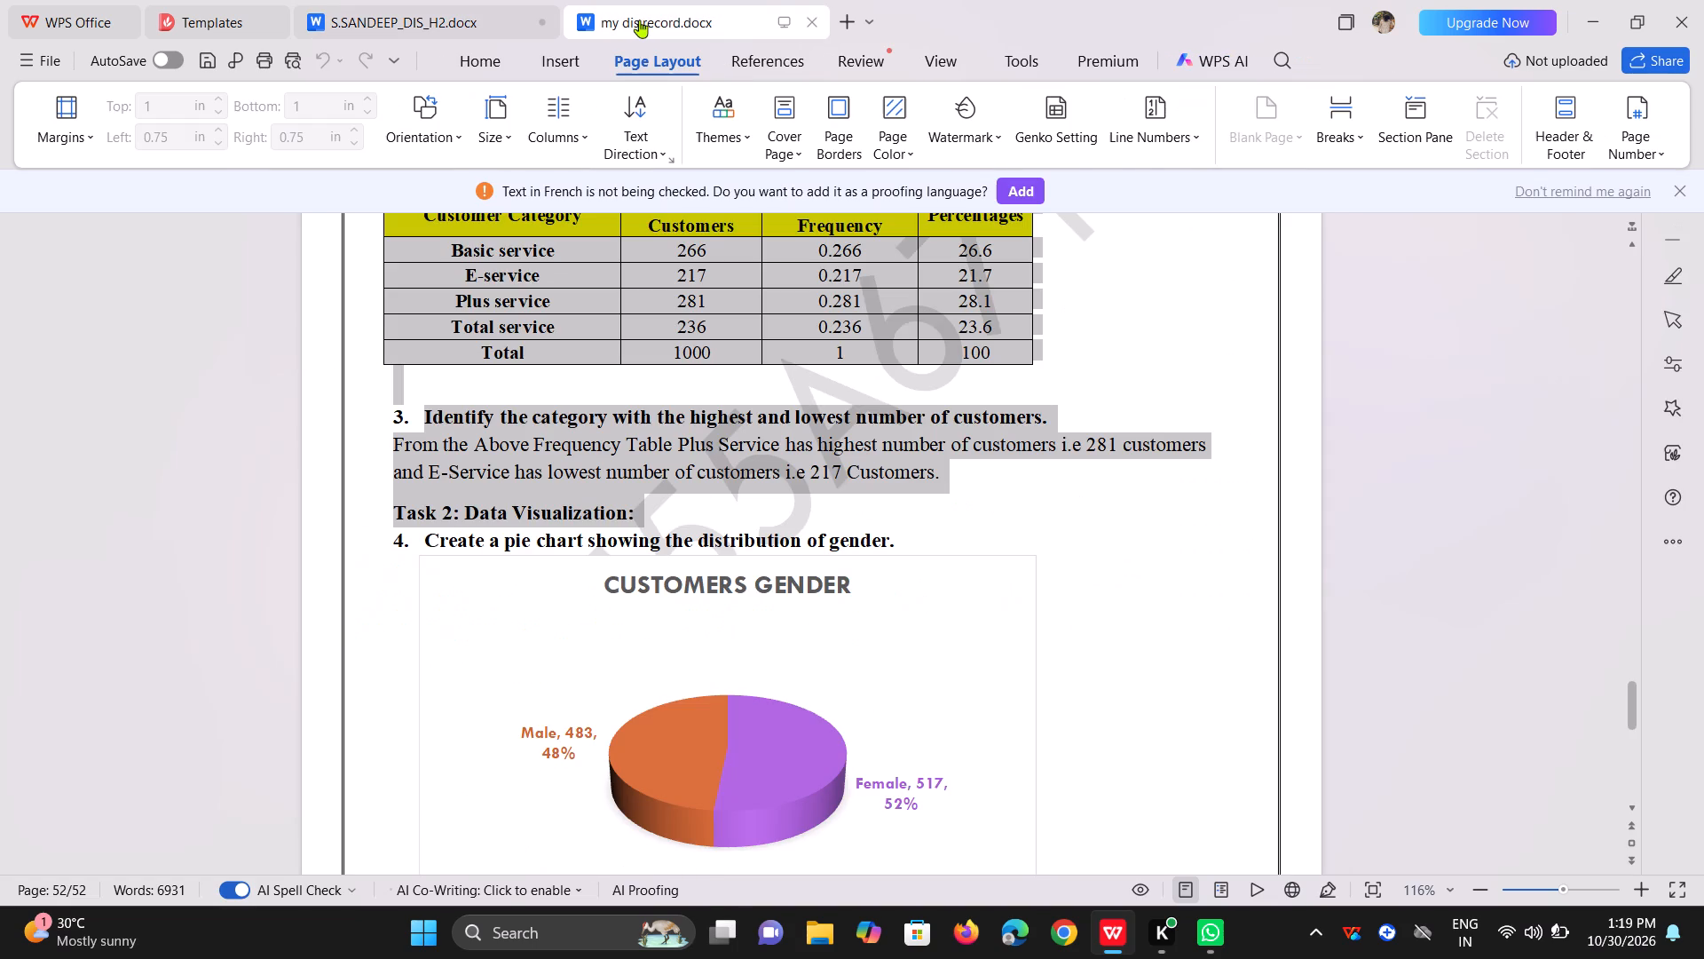
drag(388, 536, 630, 718)
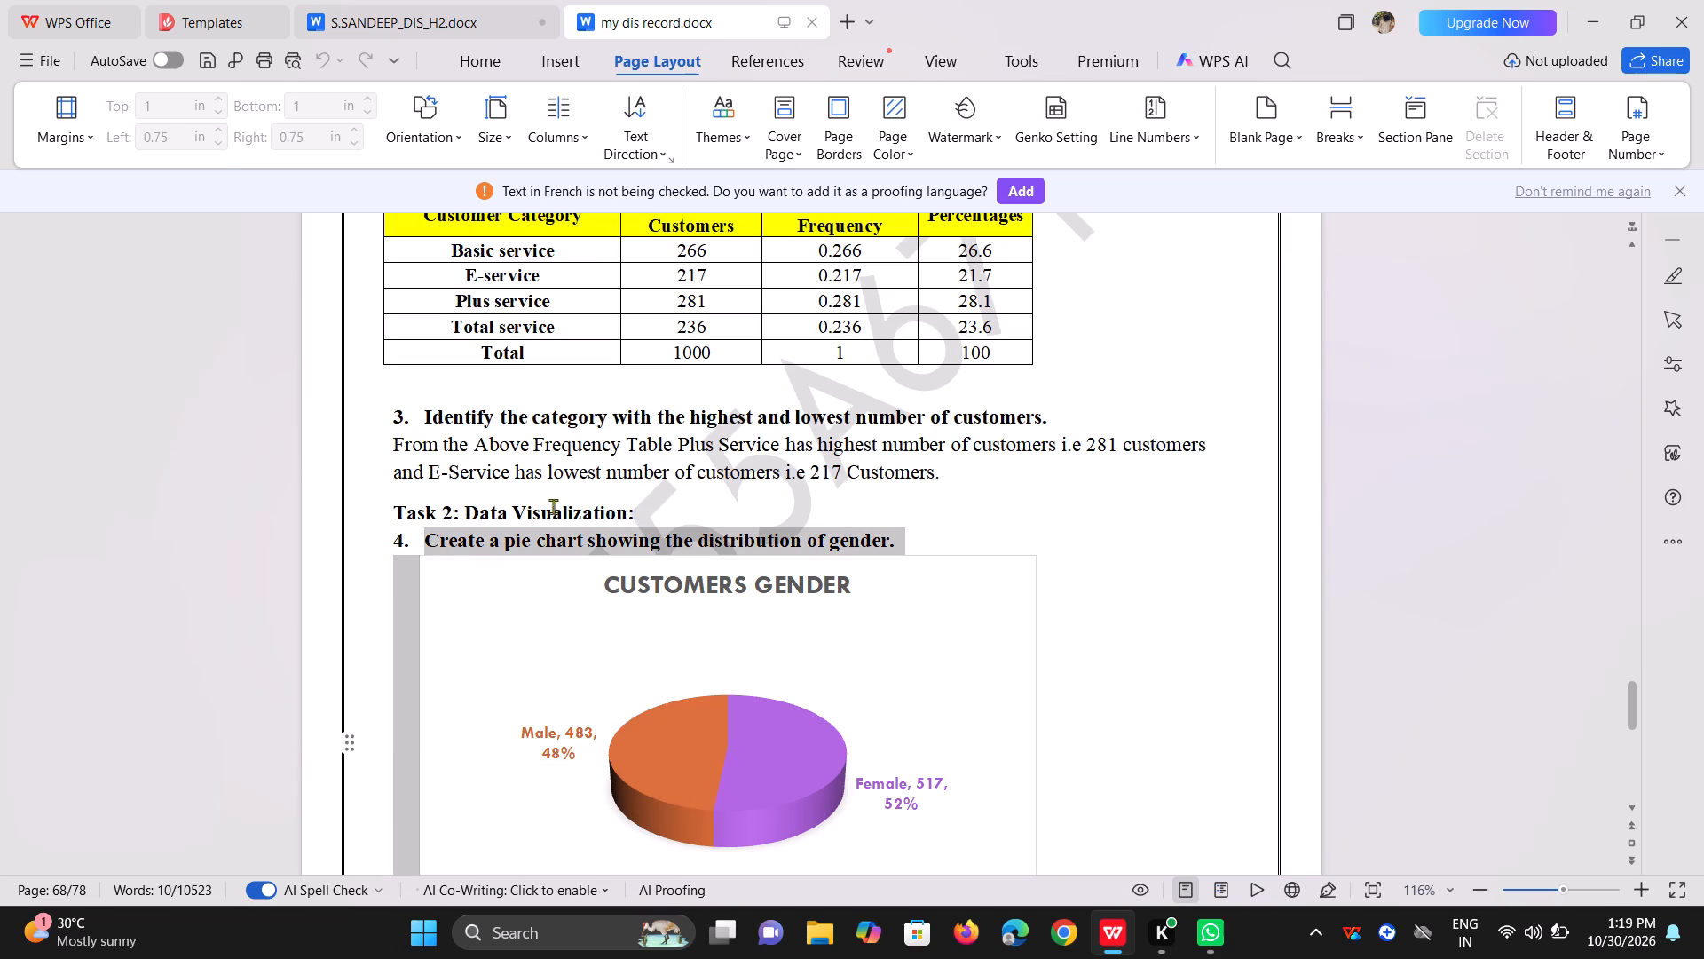
click(906, 535)
drag(906, 535, 839, 539)
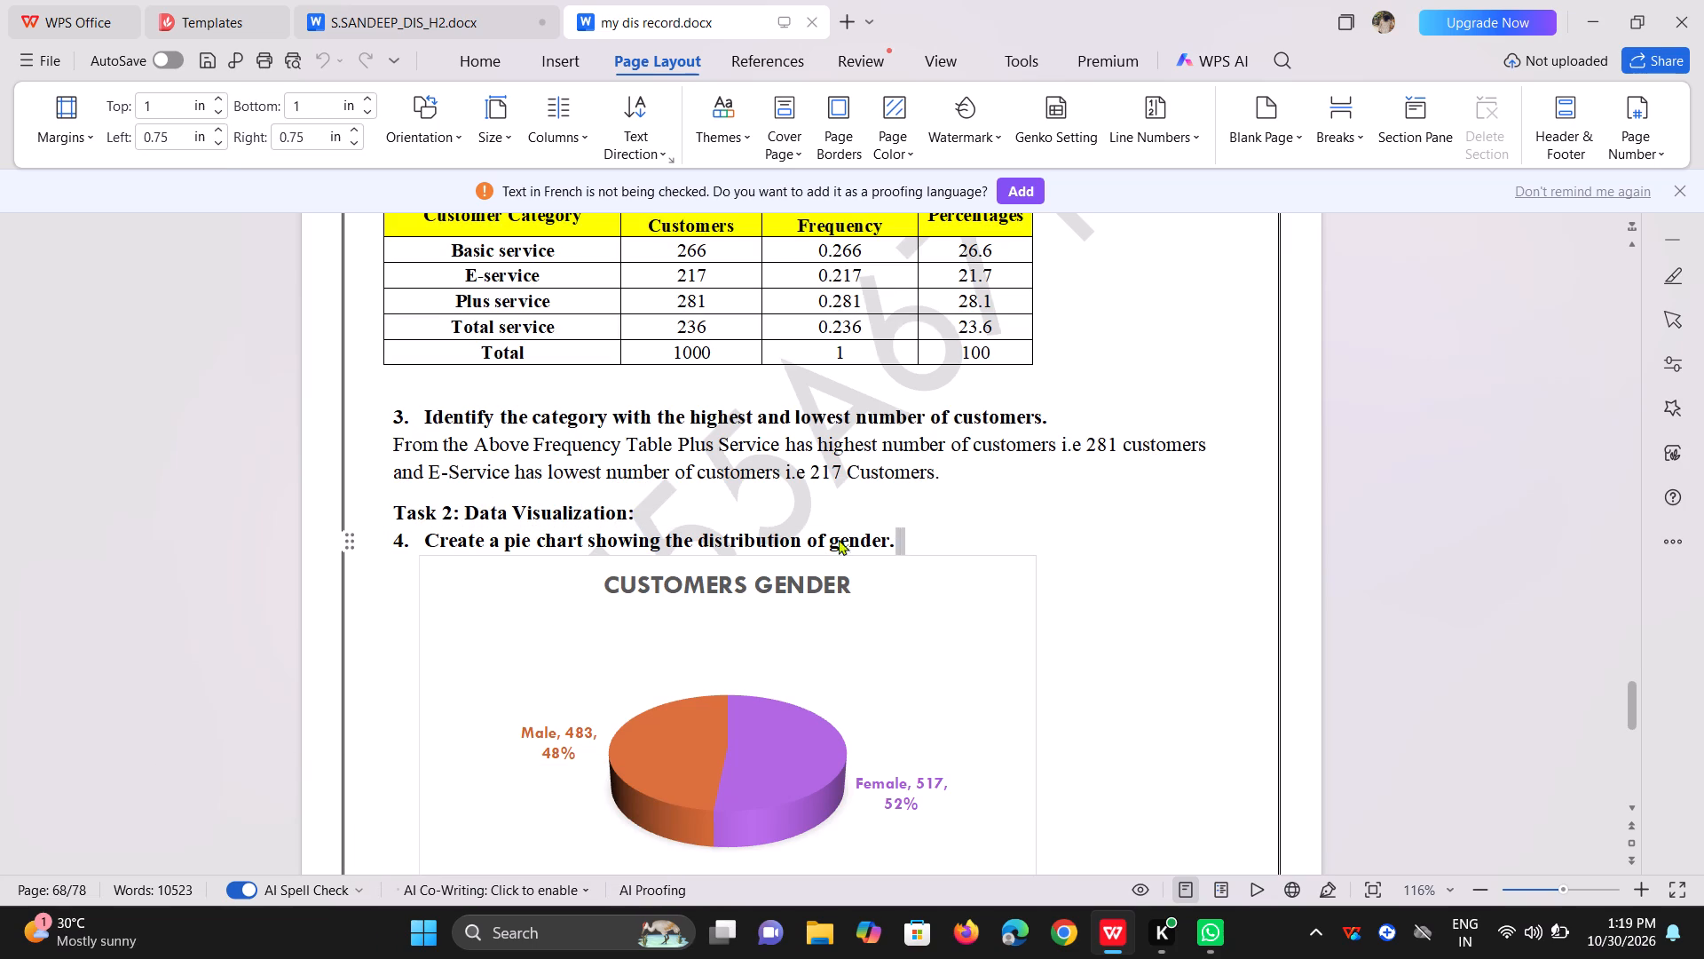
drag(839, 539, 426, 535)
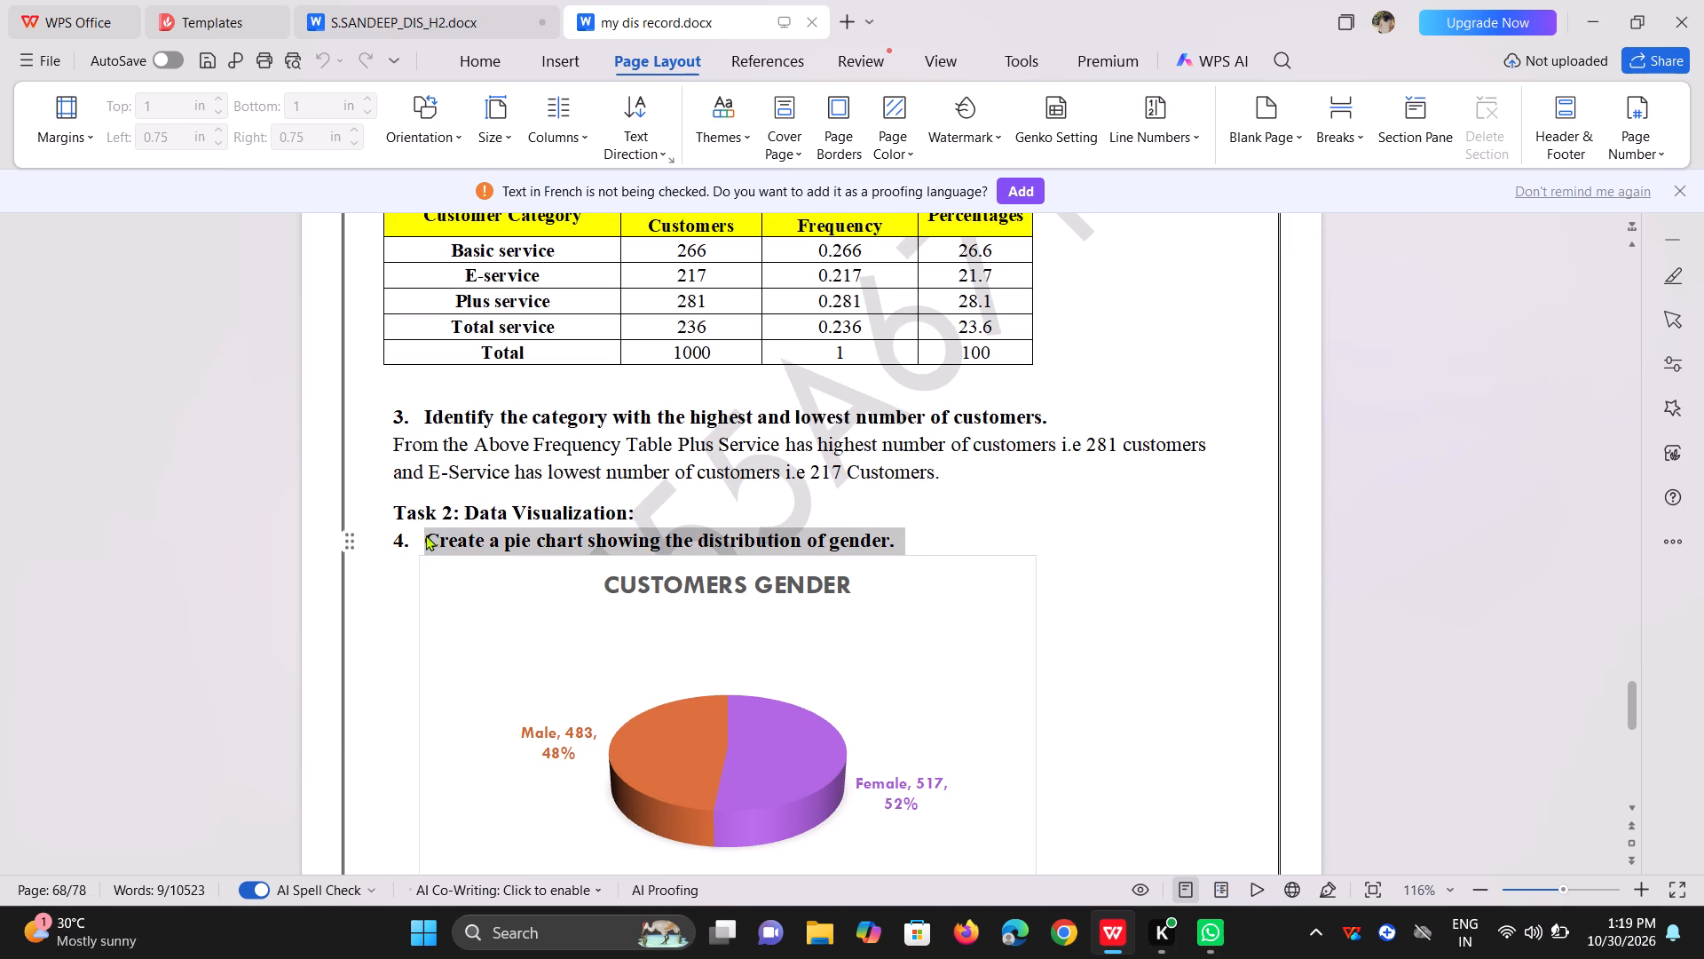
drag(426, 535, 408, 542)
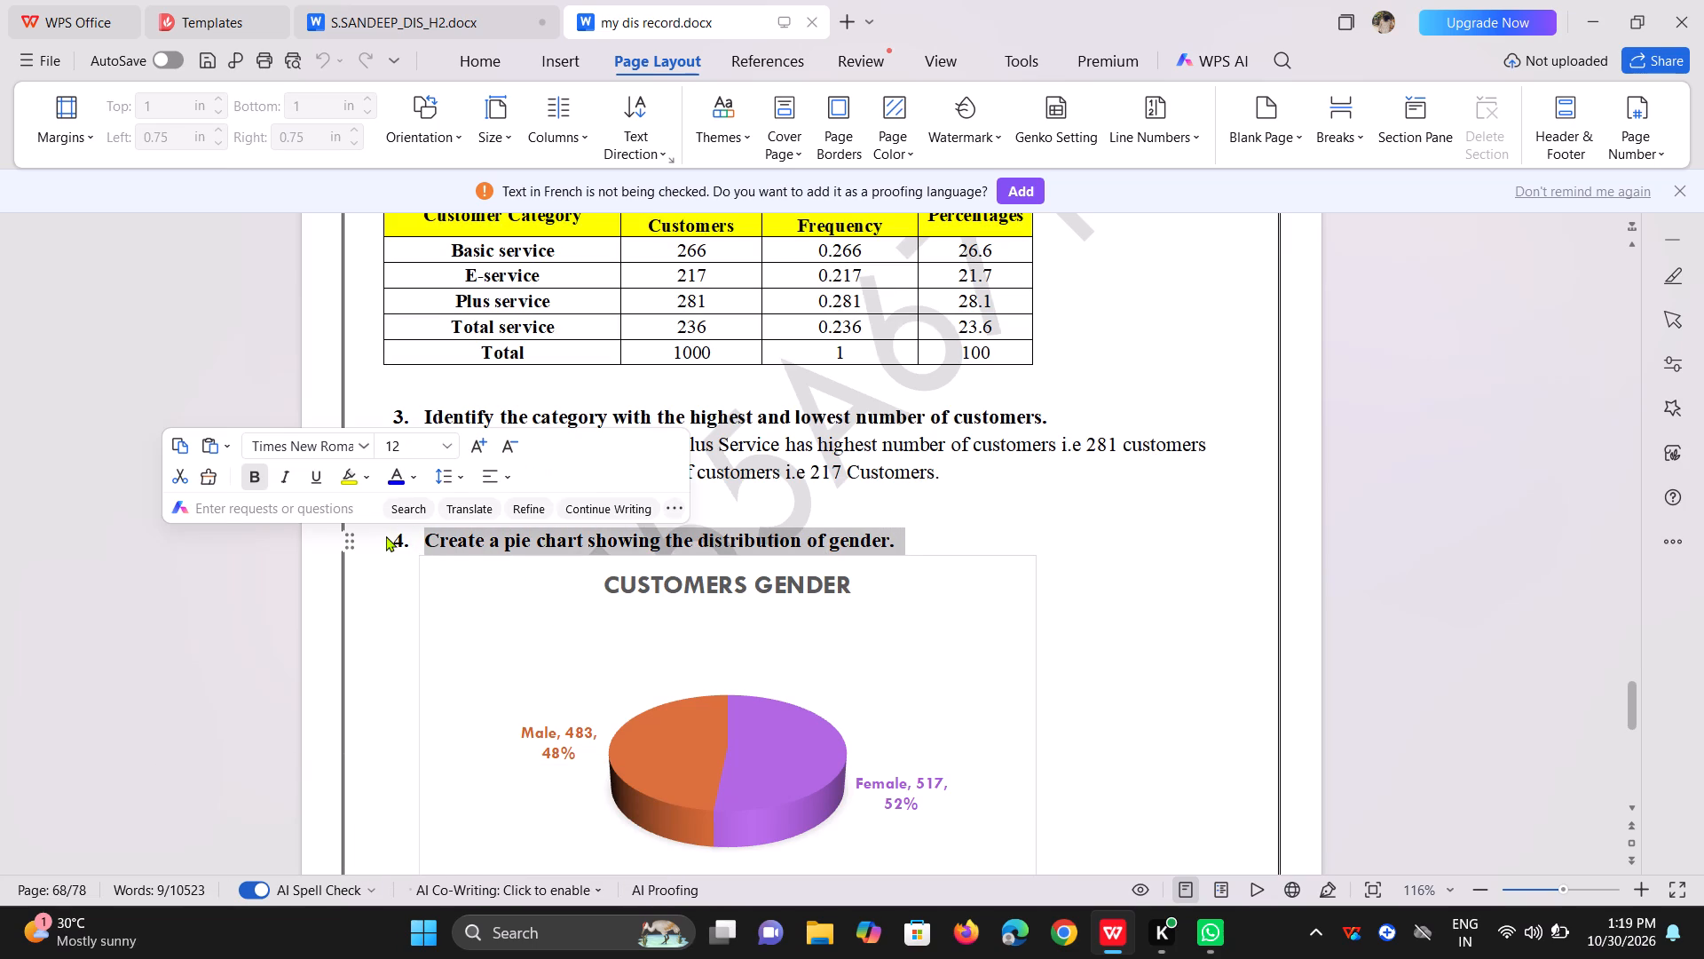
click(388, 537)
click(388, 537)
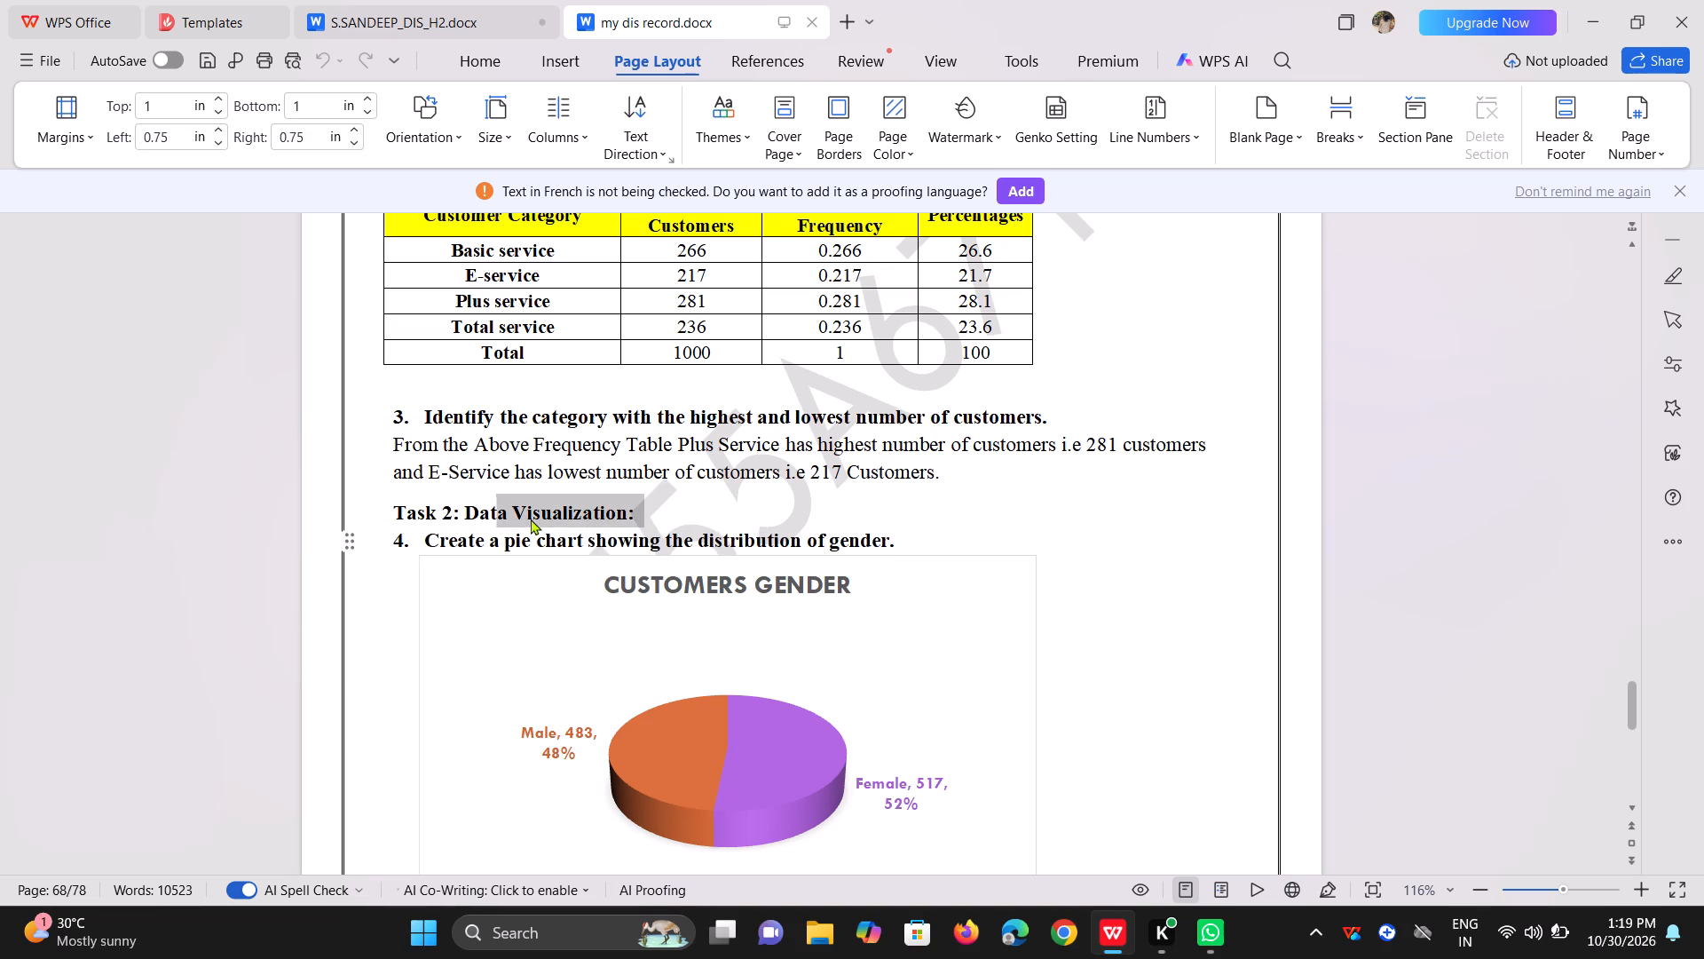
click(392, 538)
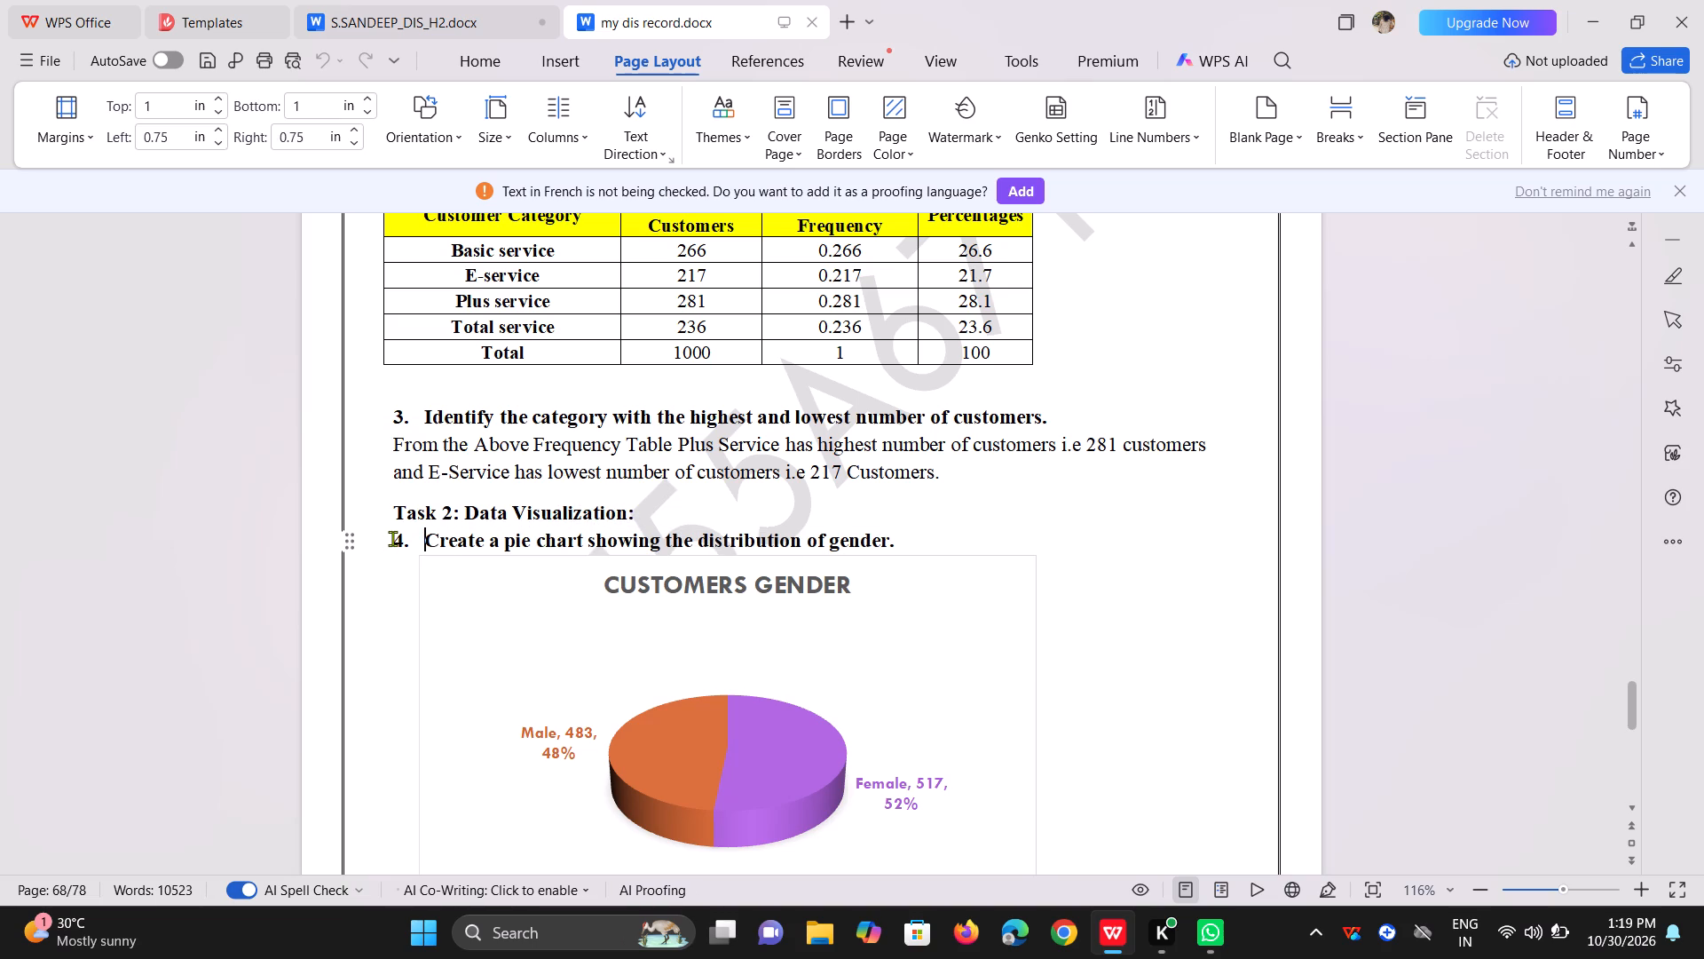
click(392, 538)
double_click(392, 538)
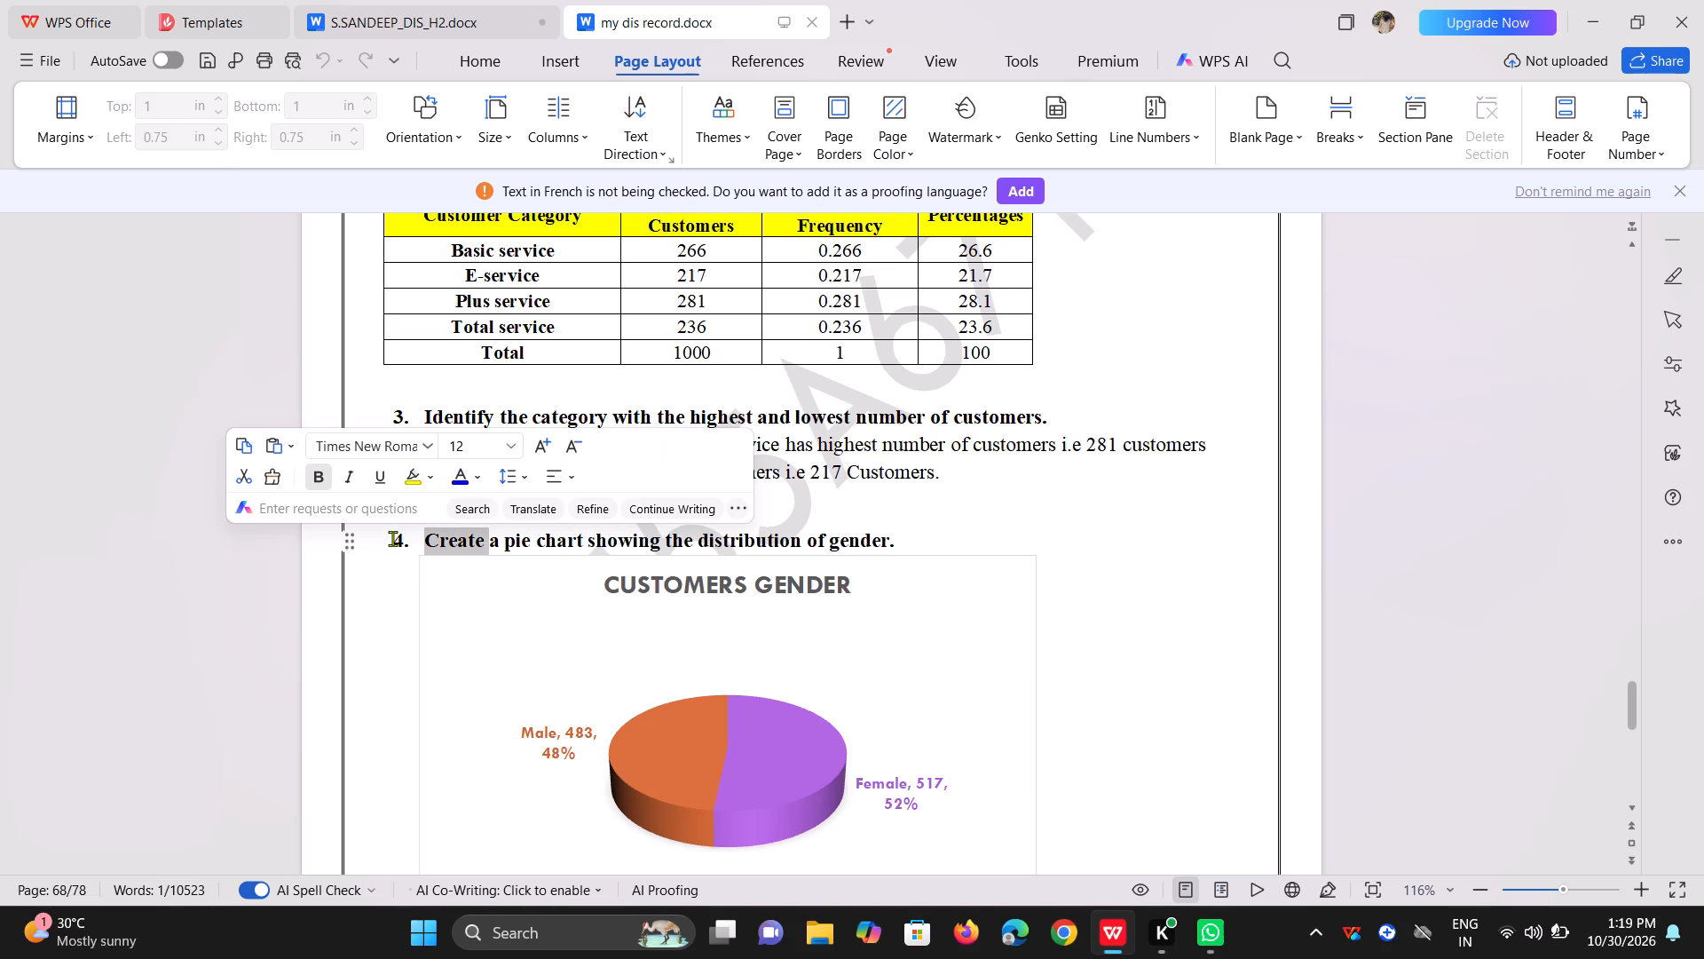
click(394, 541)
drag(394, 541, 501, 524)
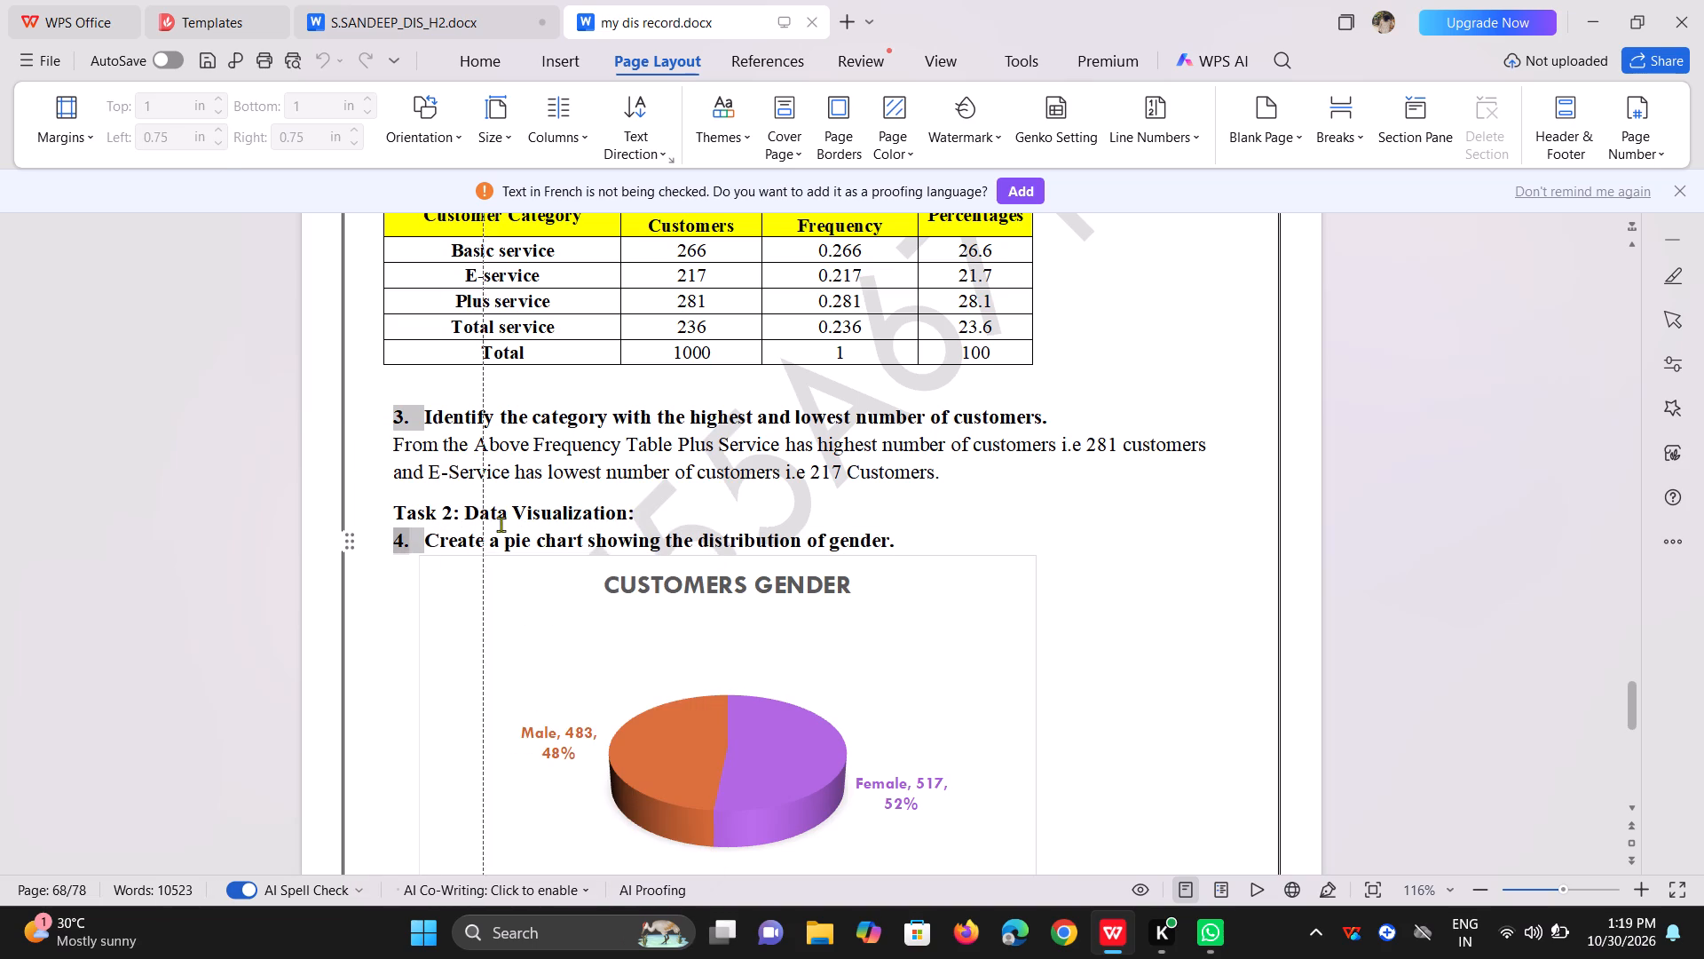
drag(501, 524, 360, 535)
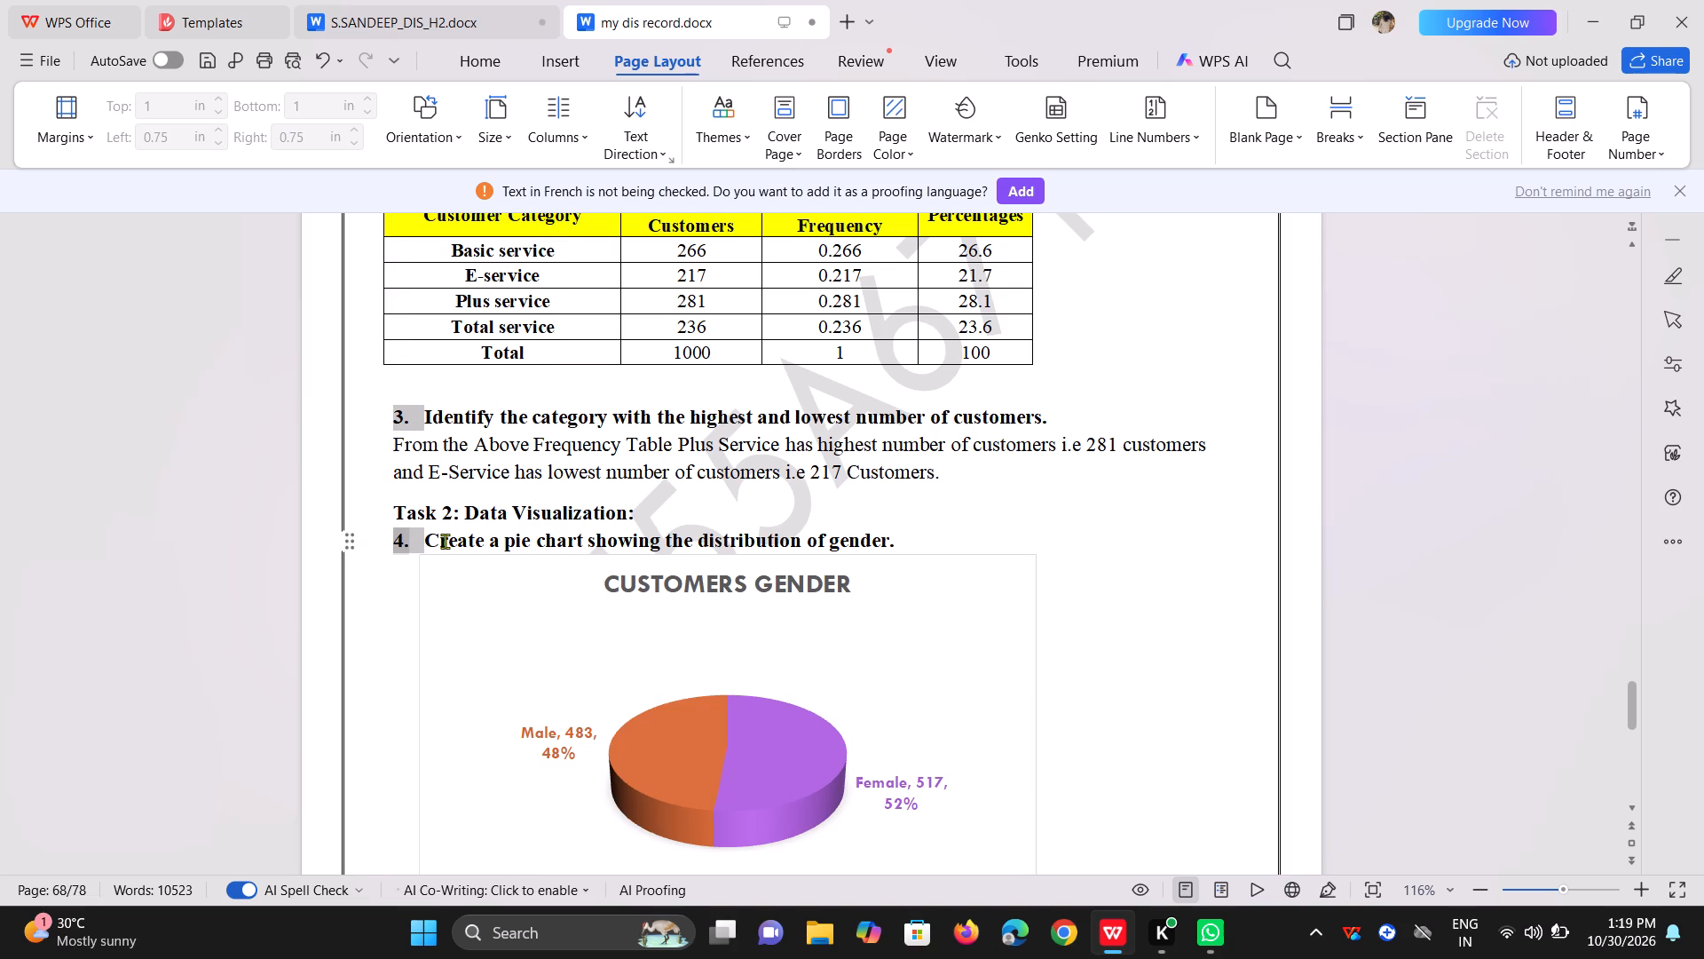
click(445, 541)
drag(419, 541, 715, 519)
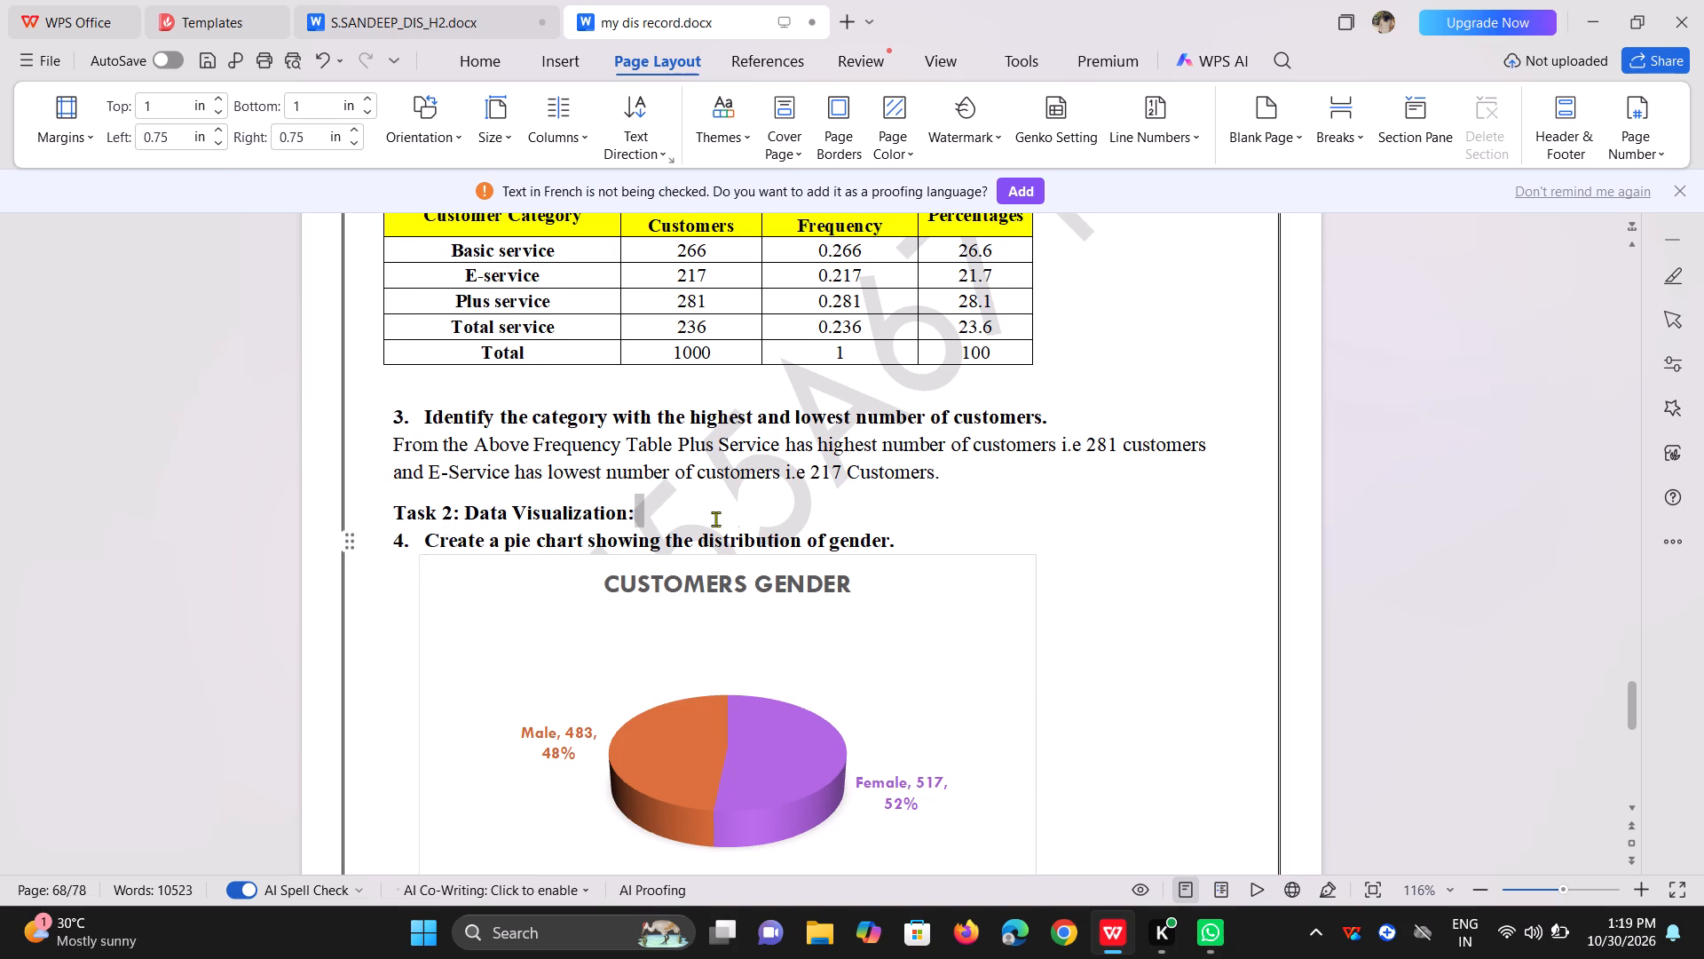
drag(715, 519, 913, 551)
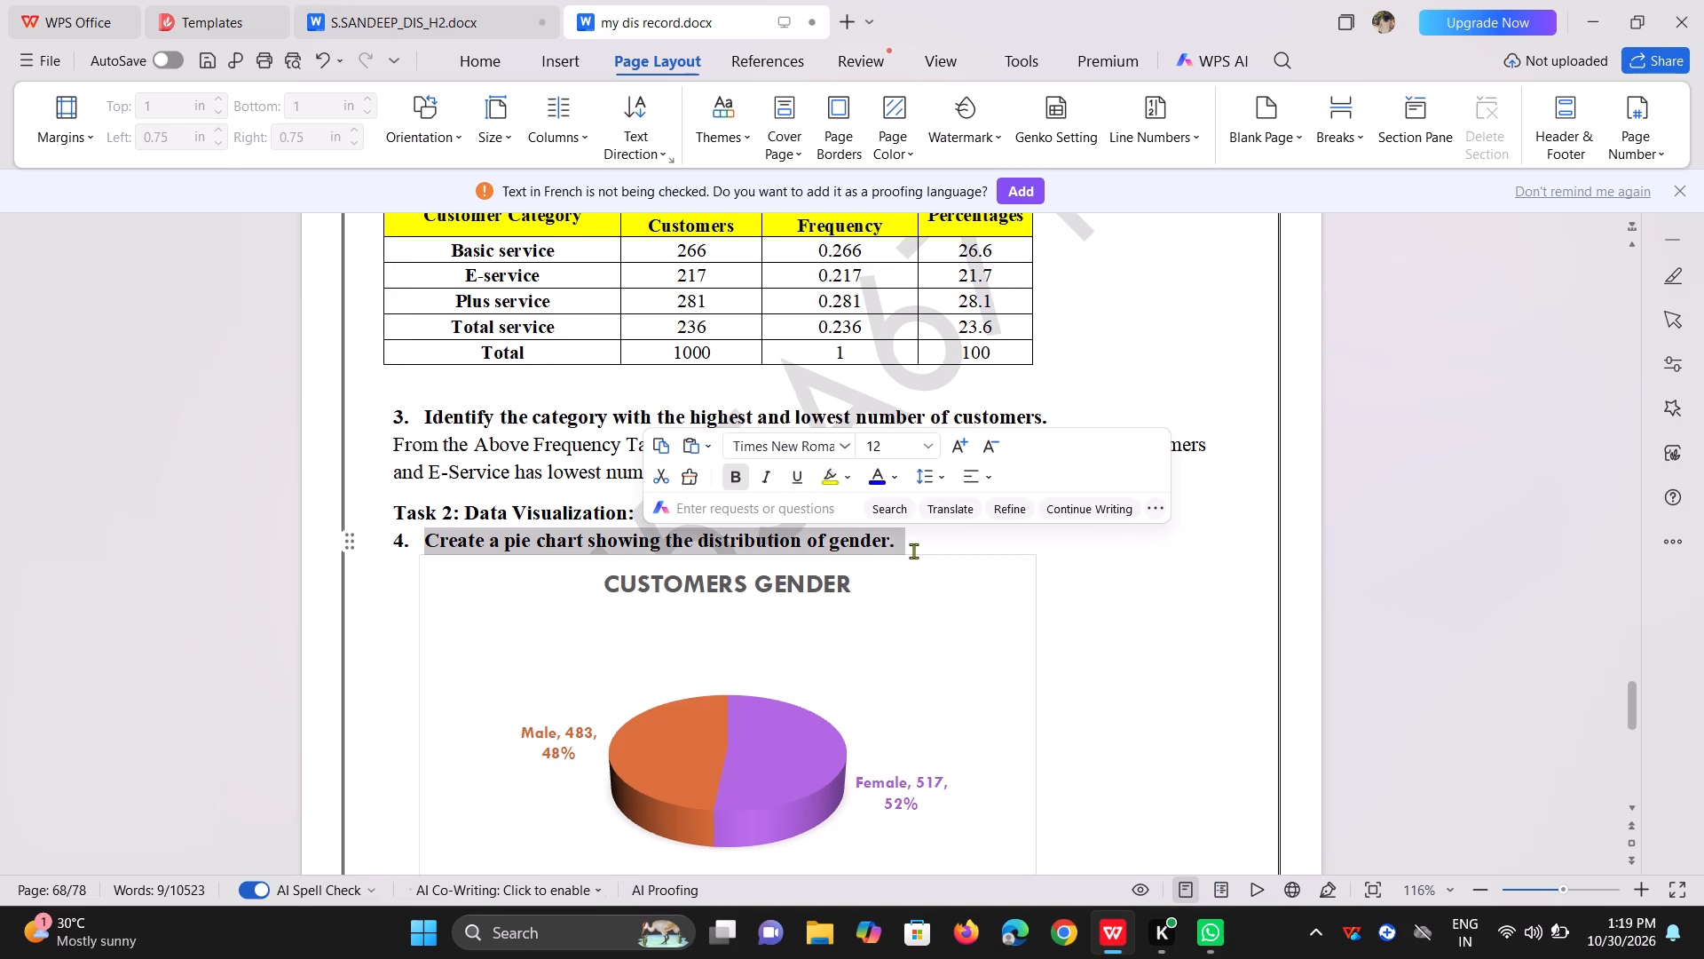
key(ctrl+c)
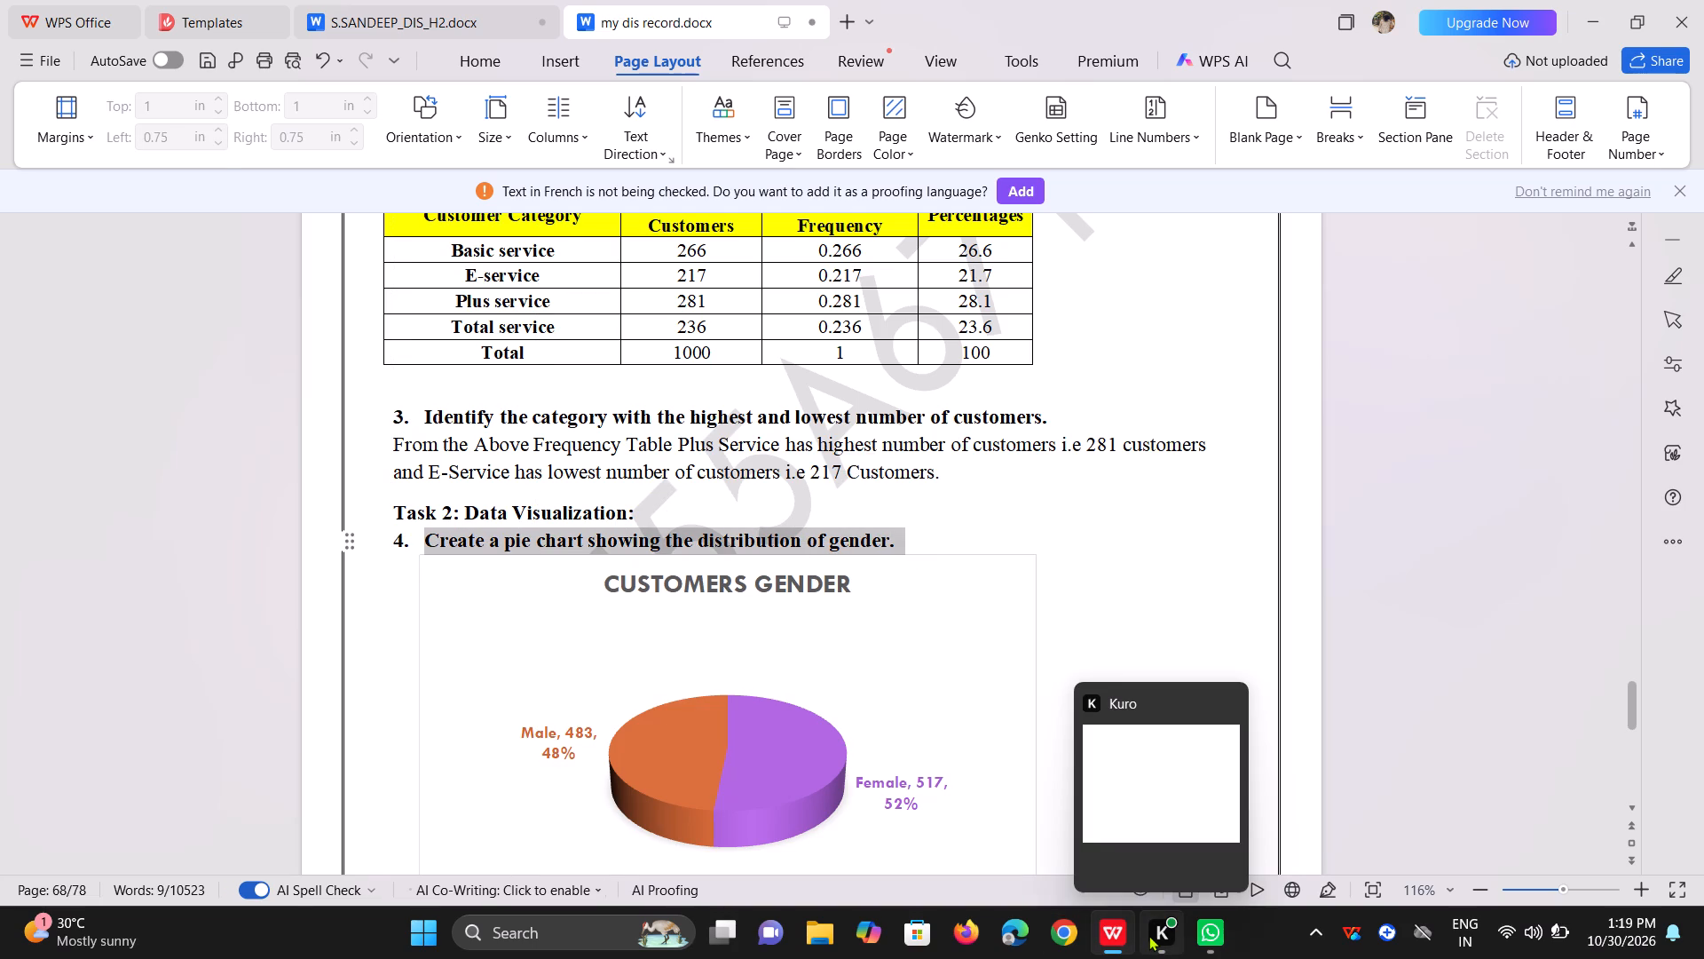
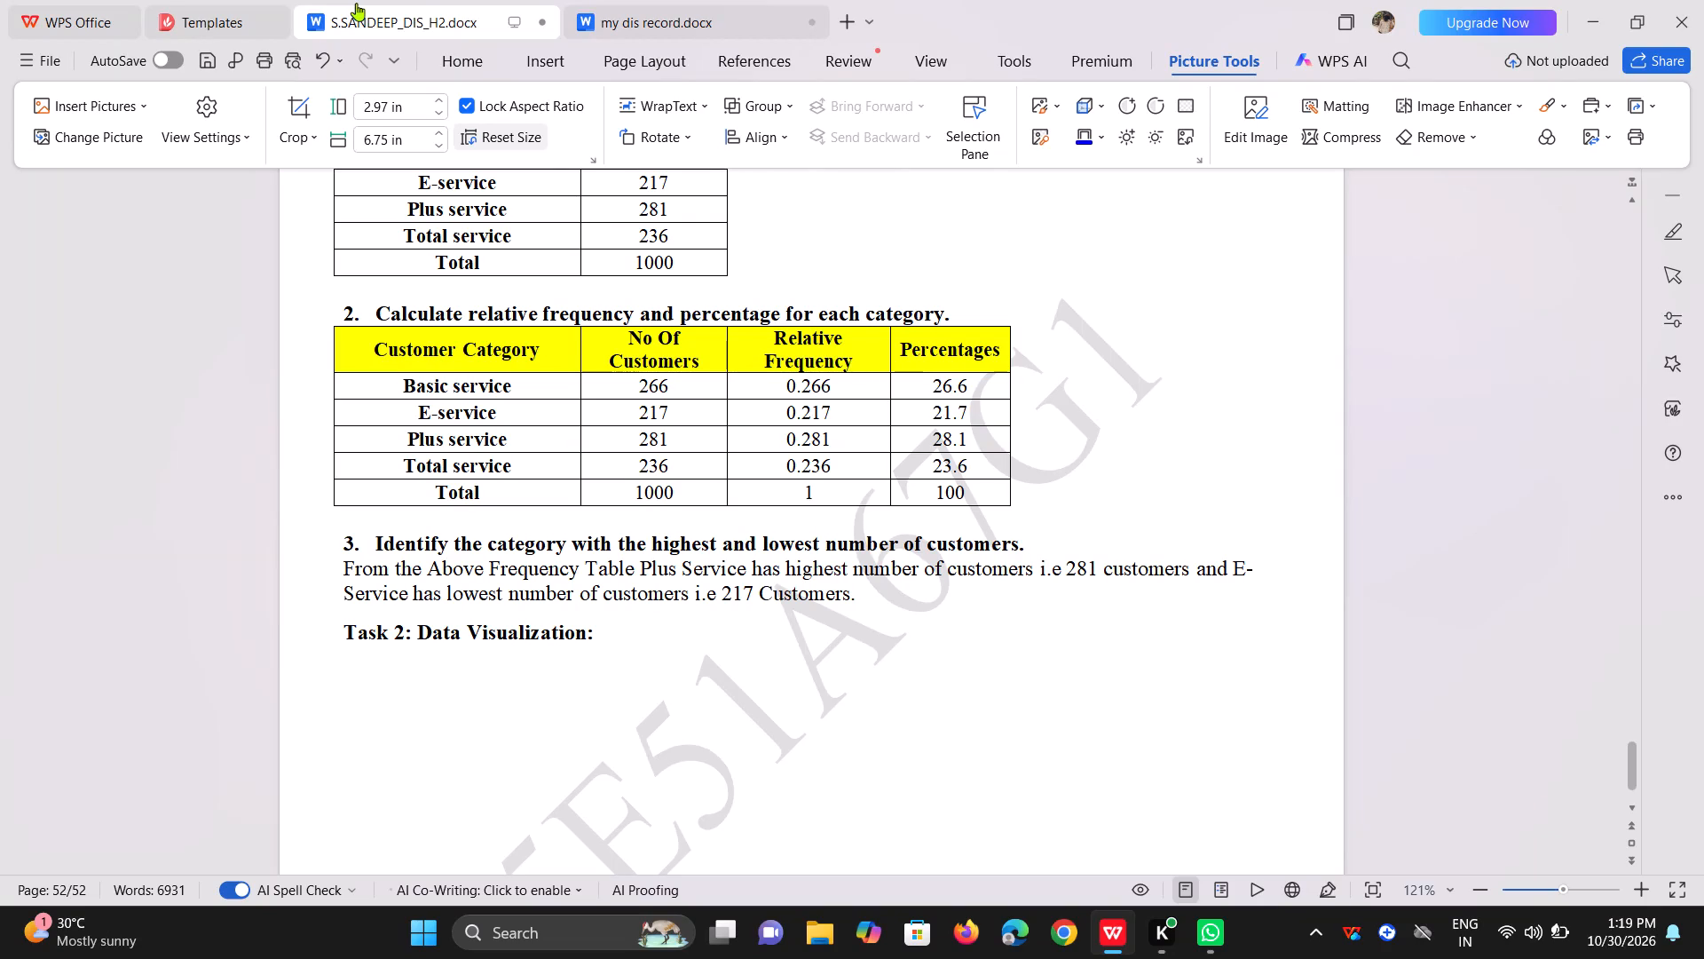
Paste the copied question 4 line on a new line below the "Task 2: Data Visualization:" heading.
scroll(364, 223, down, 3)
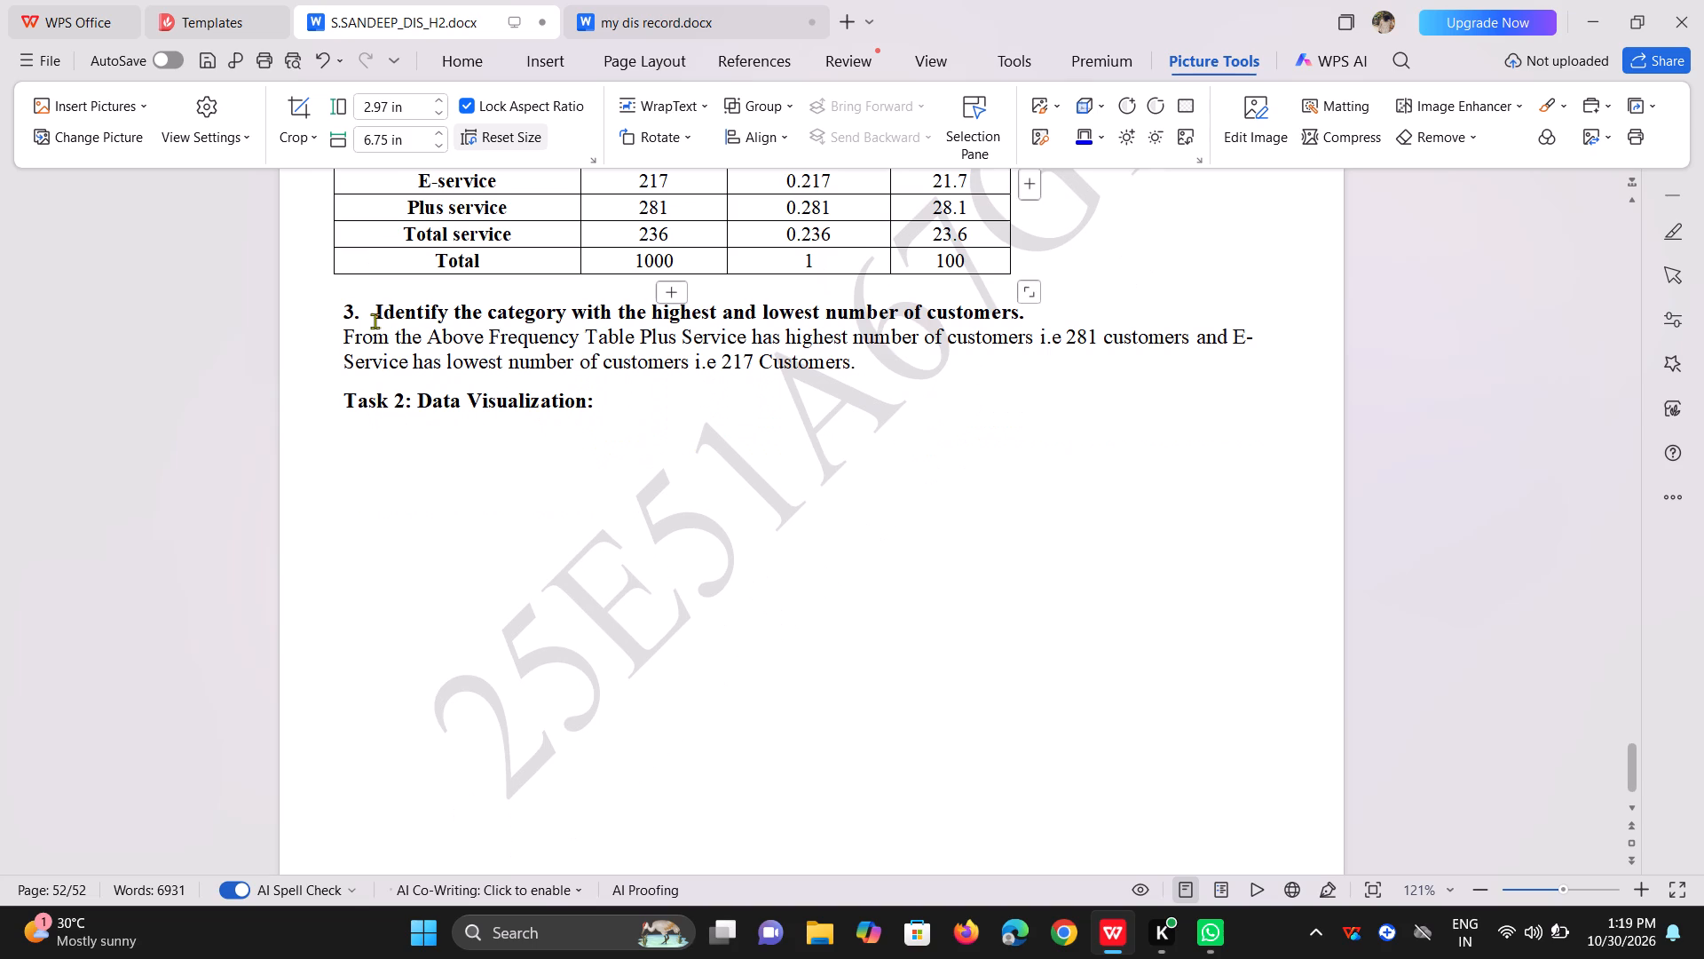
click(594, 402)
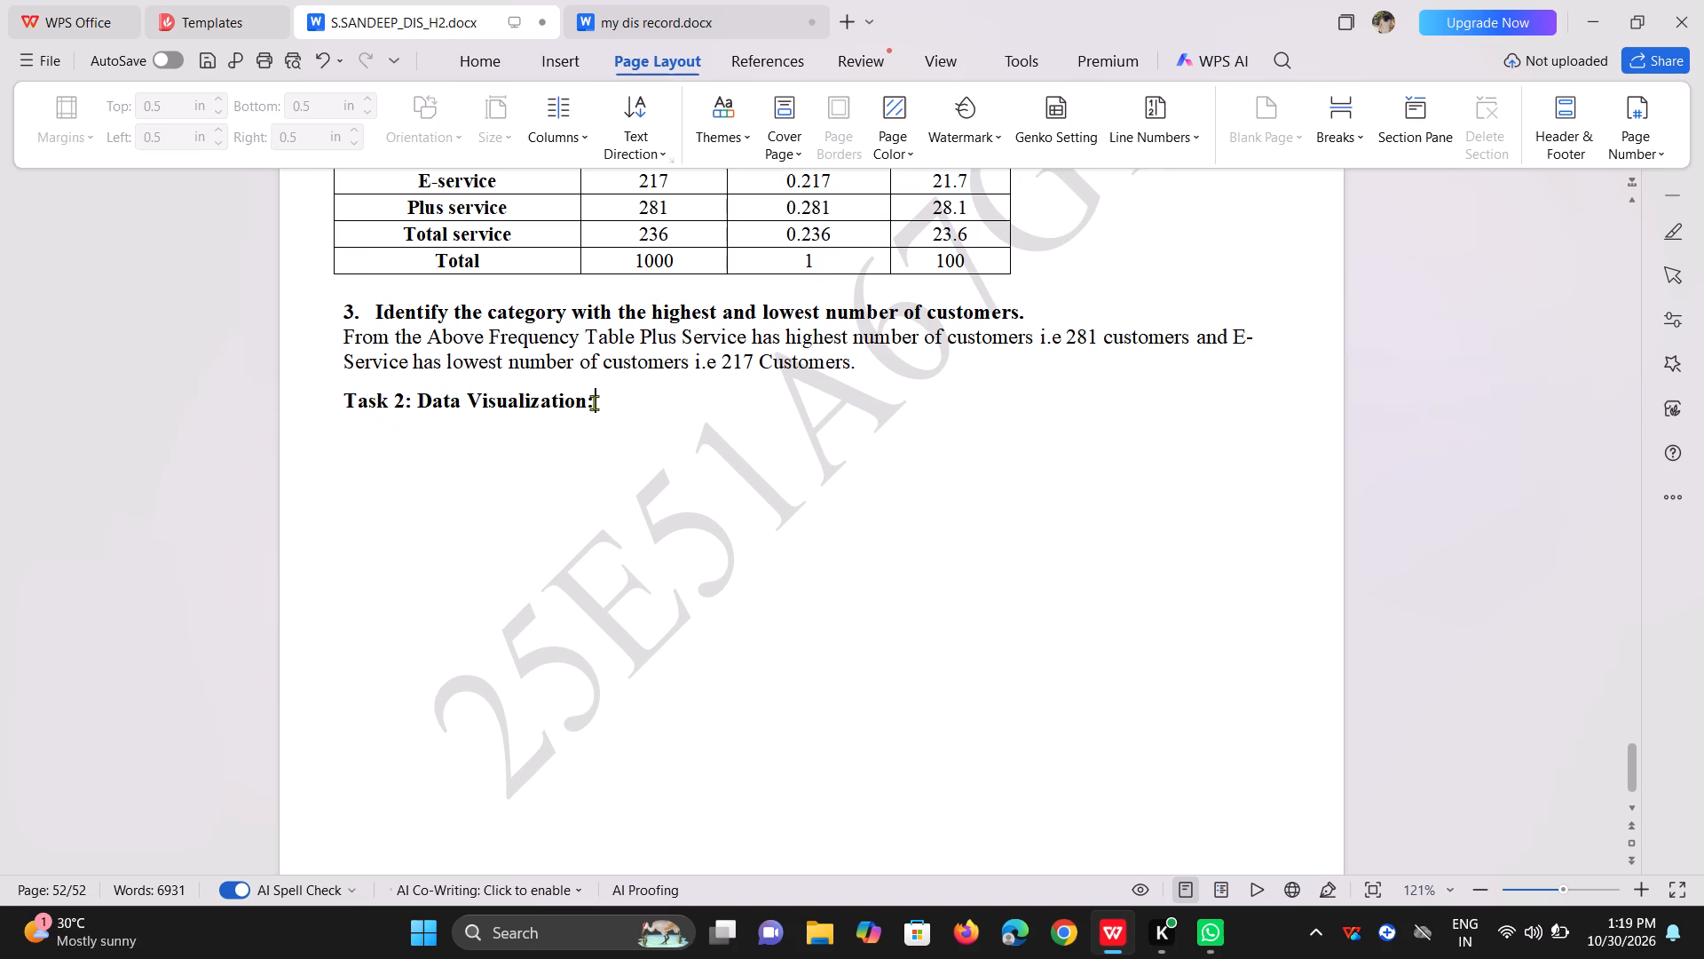
key(Return)
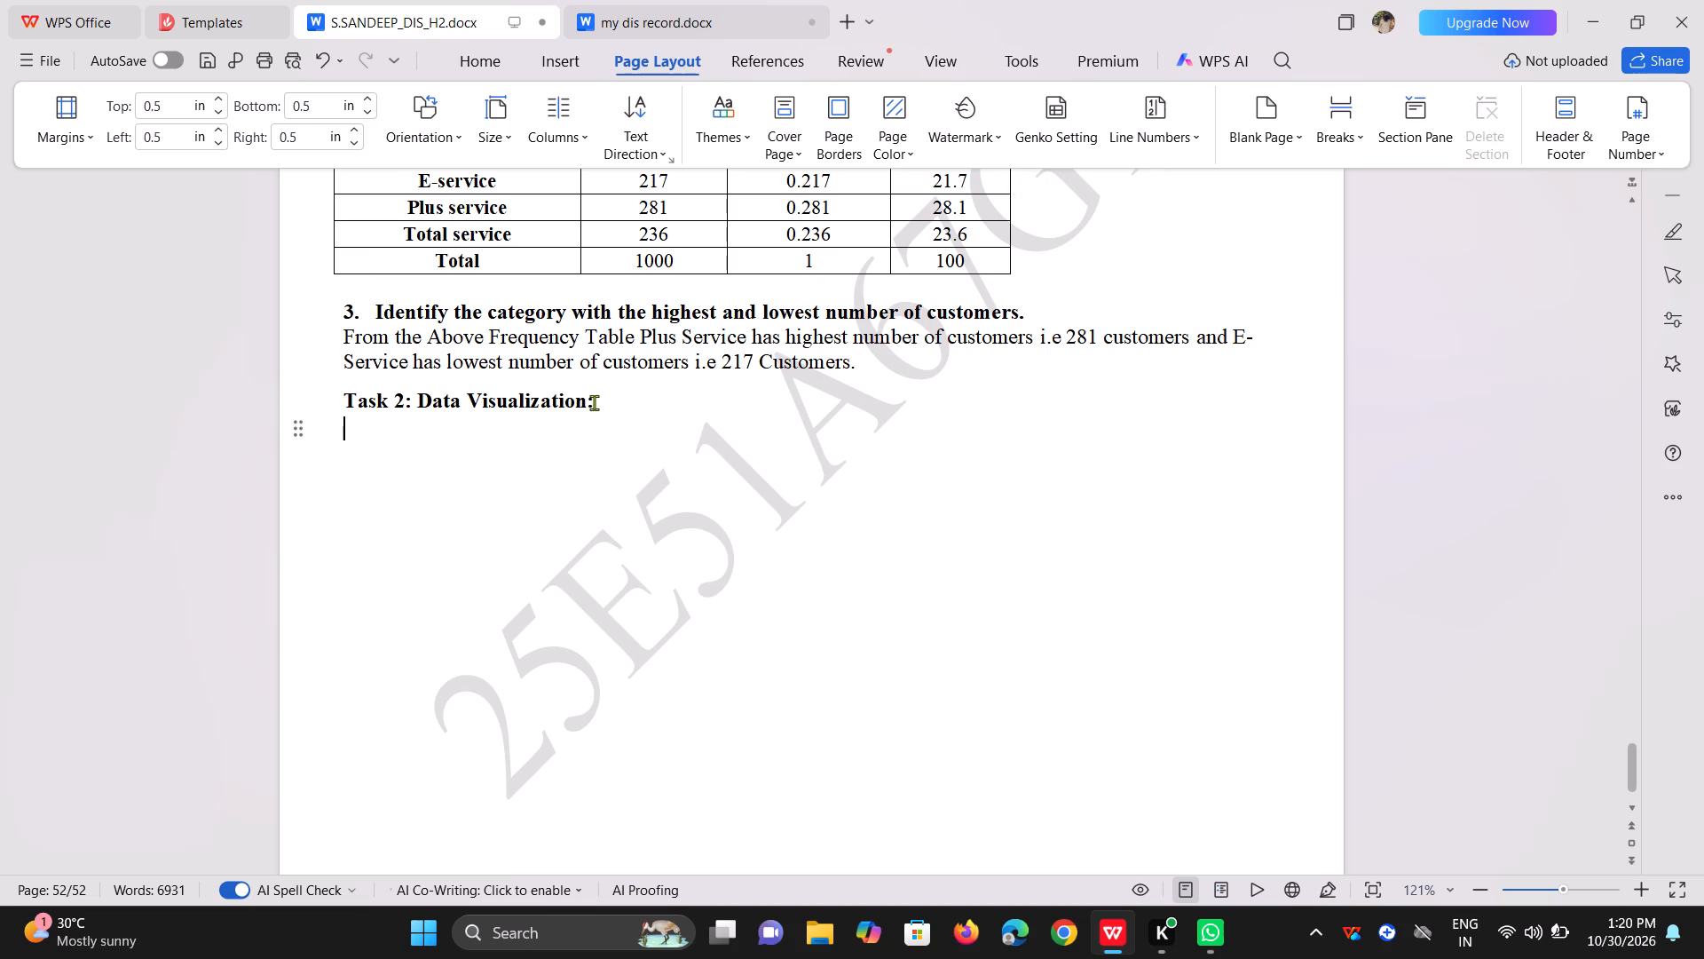
key(ctrl+v)
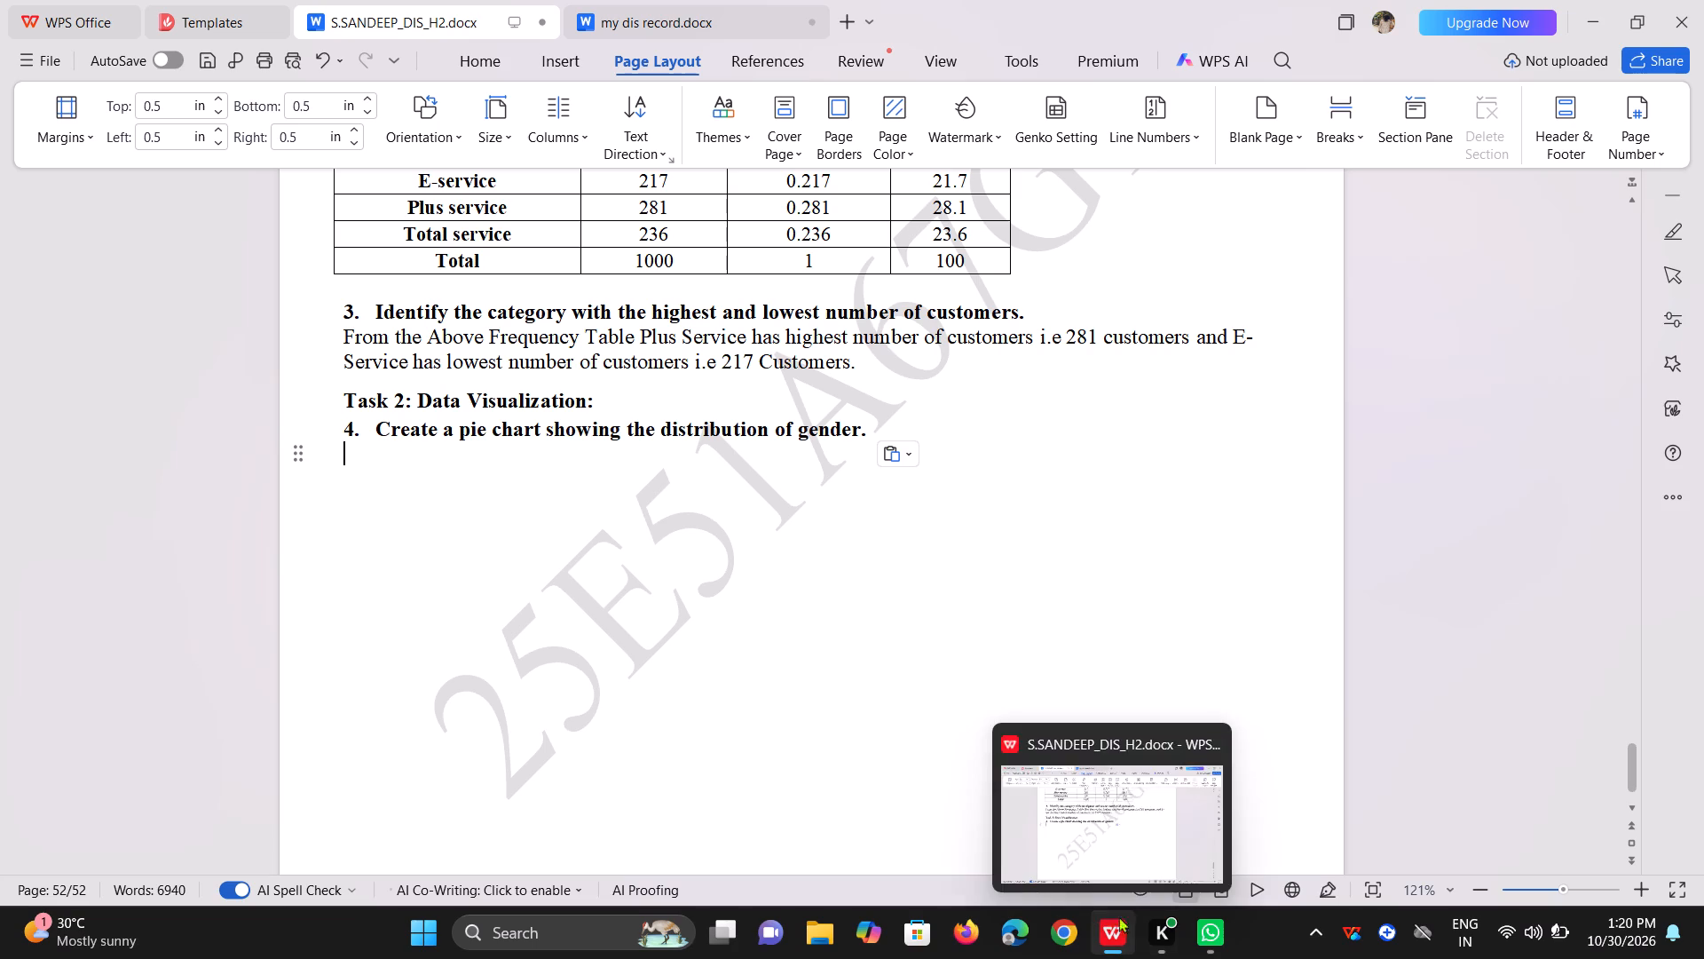
In my dis record.docx, restyle the gender pie chart with the fifth preset: light gradient slices, labels inside the slices and a legend beneath.
click(690, 8)
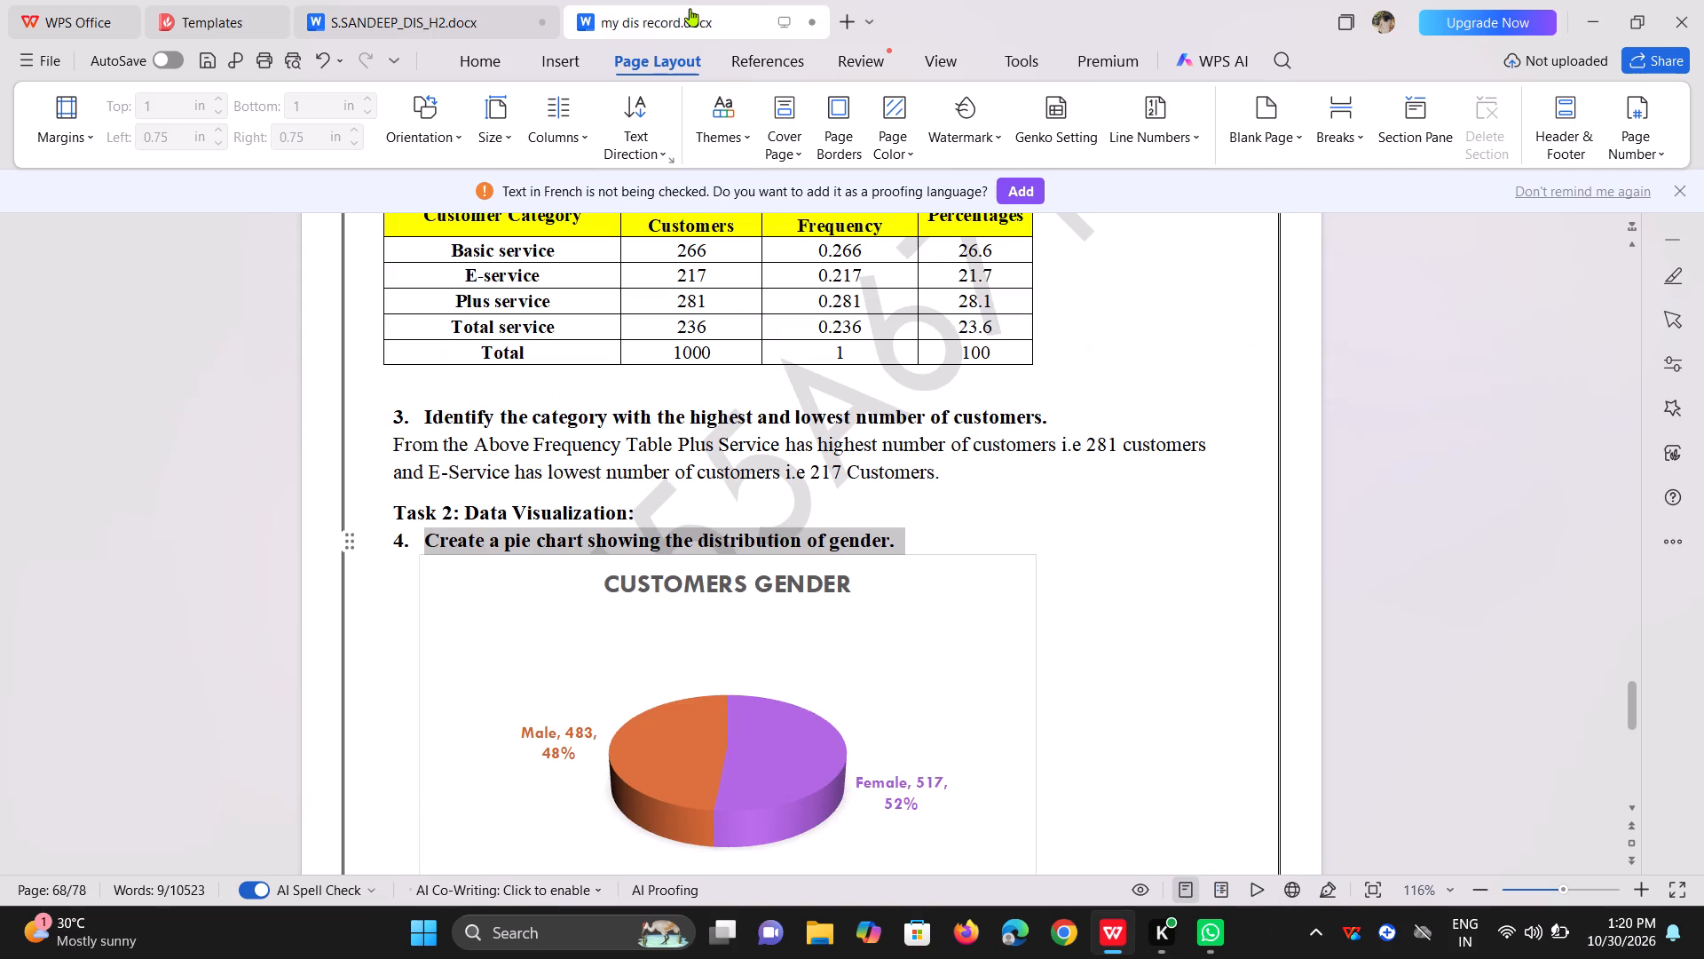
scroll(653, 424, down, 2)
click(430, 442)
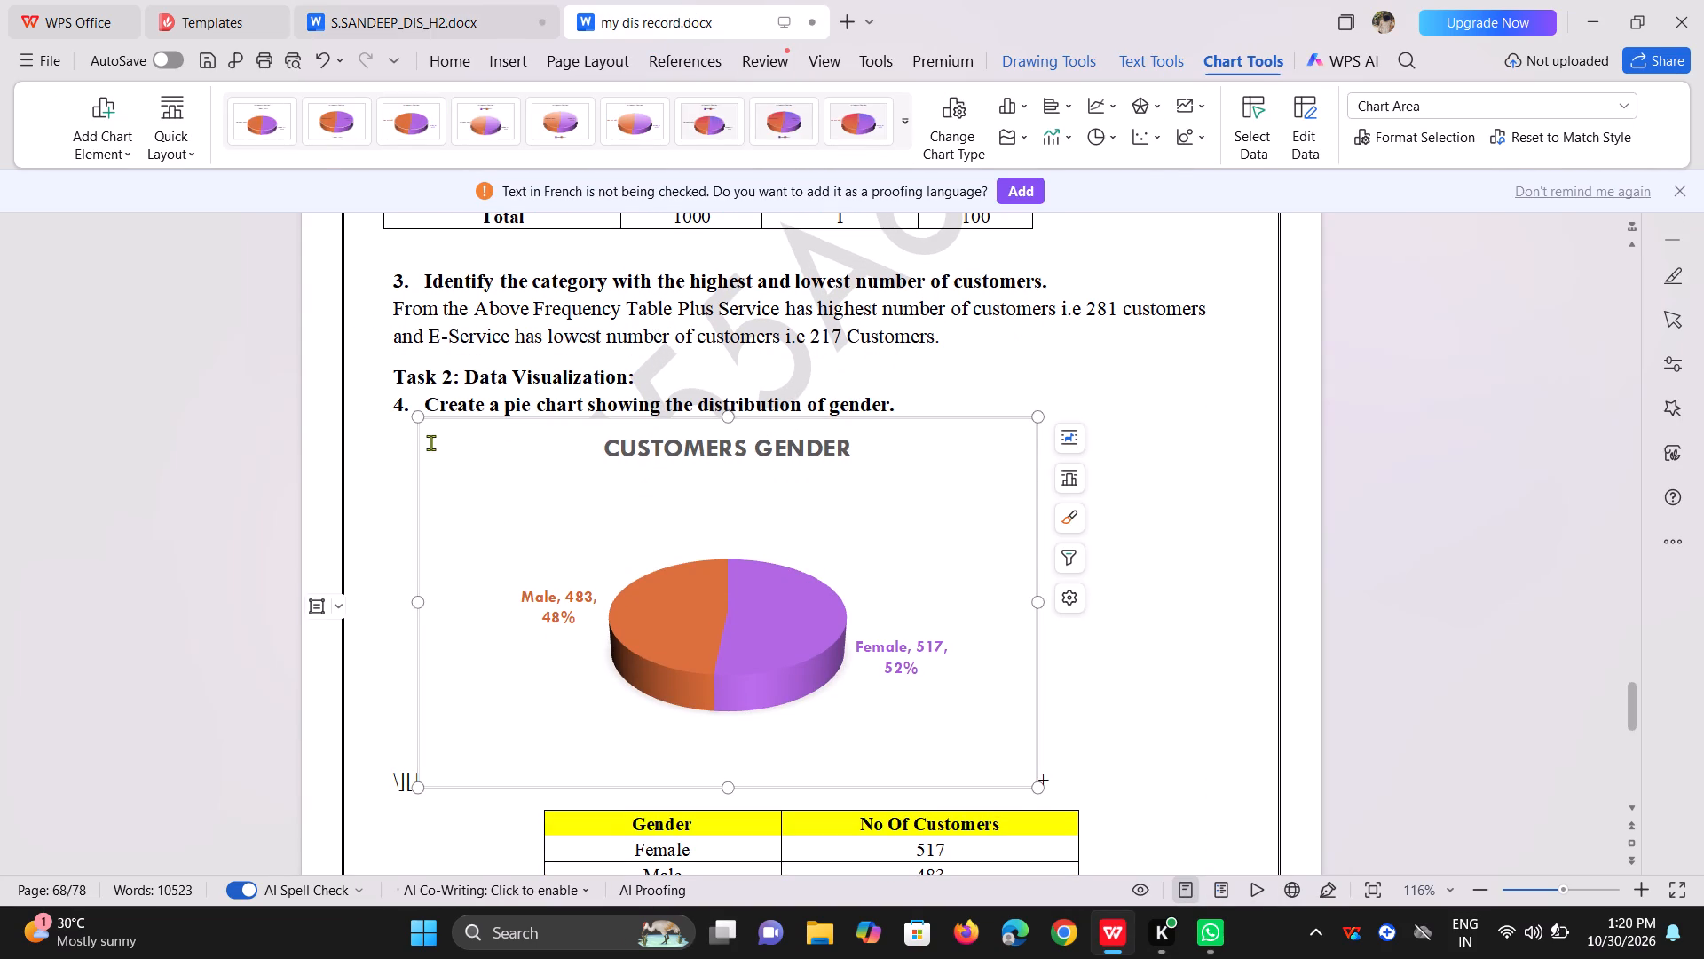
click(485, 130)
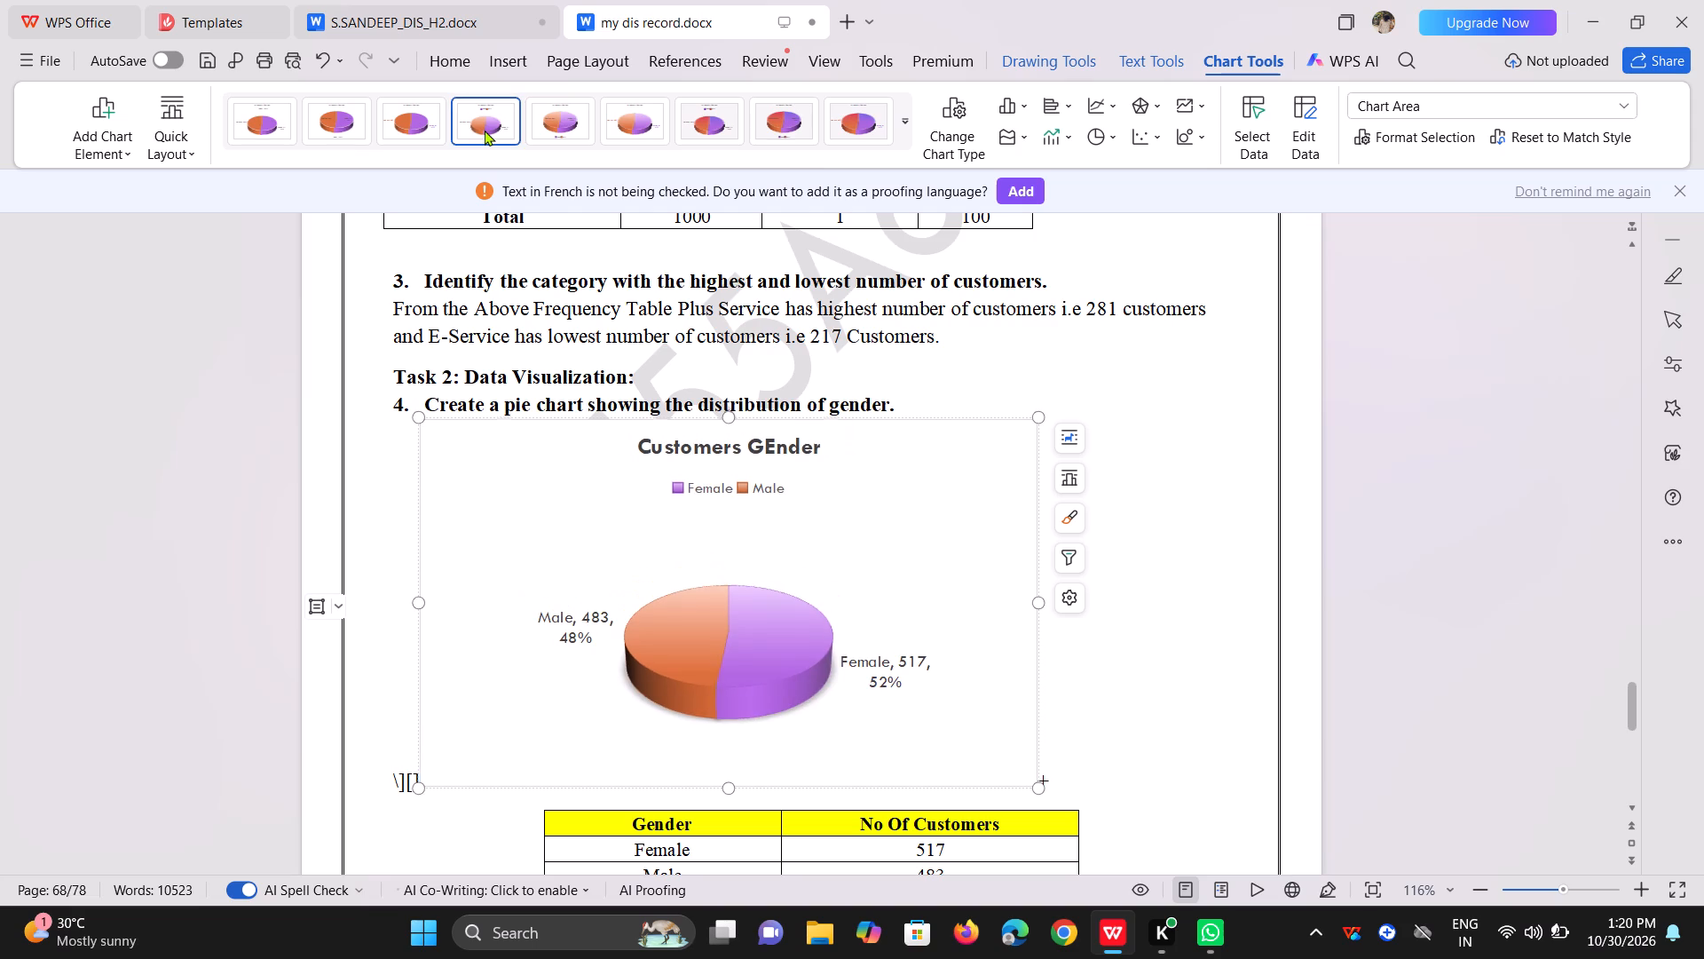
click(592, 125)
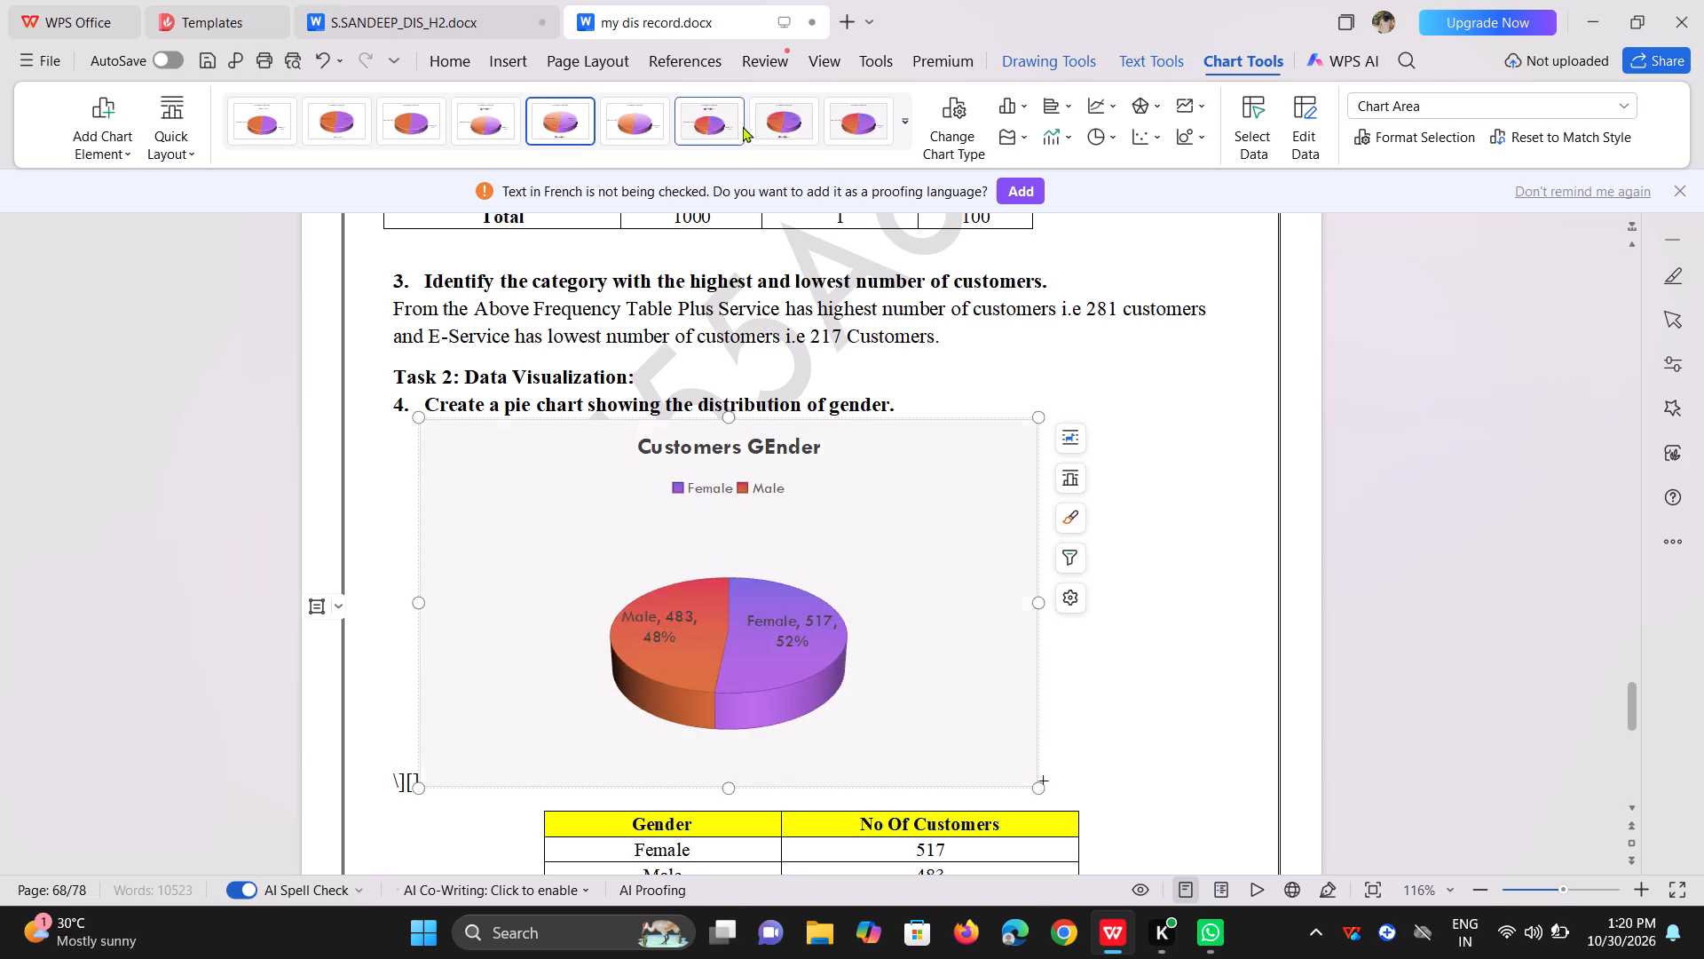
click(797, 123)
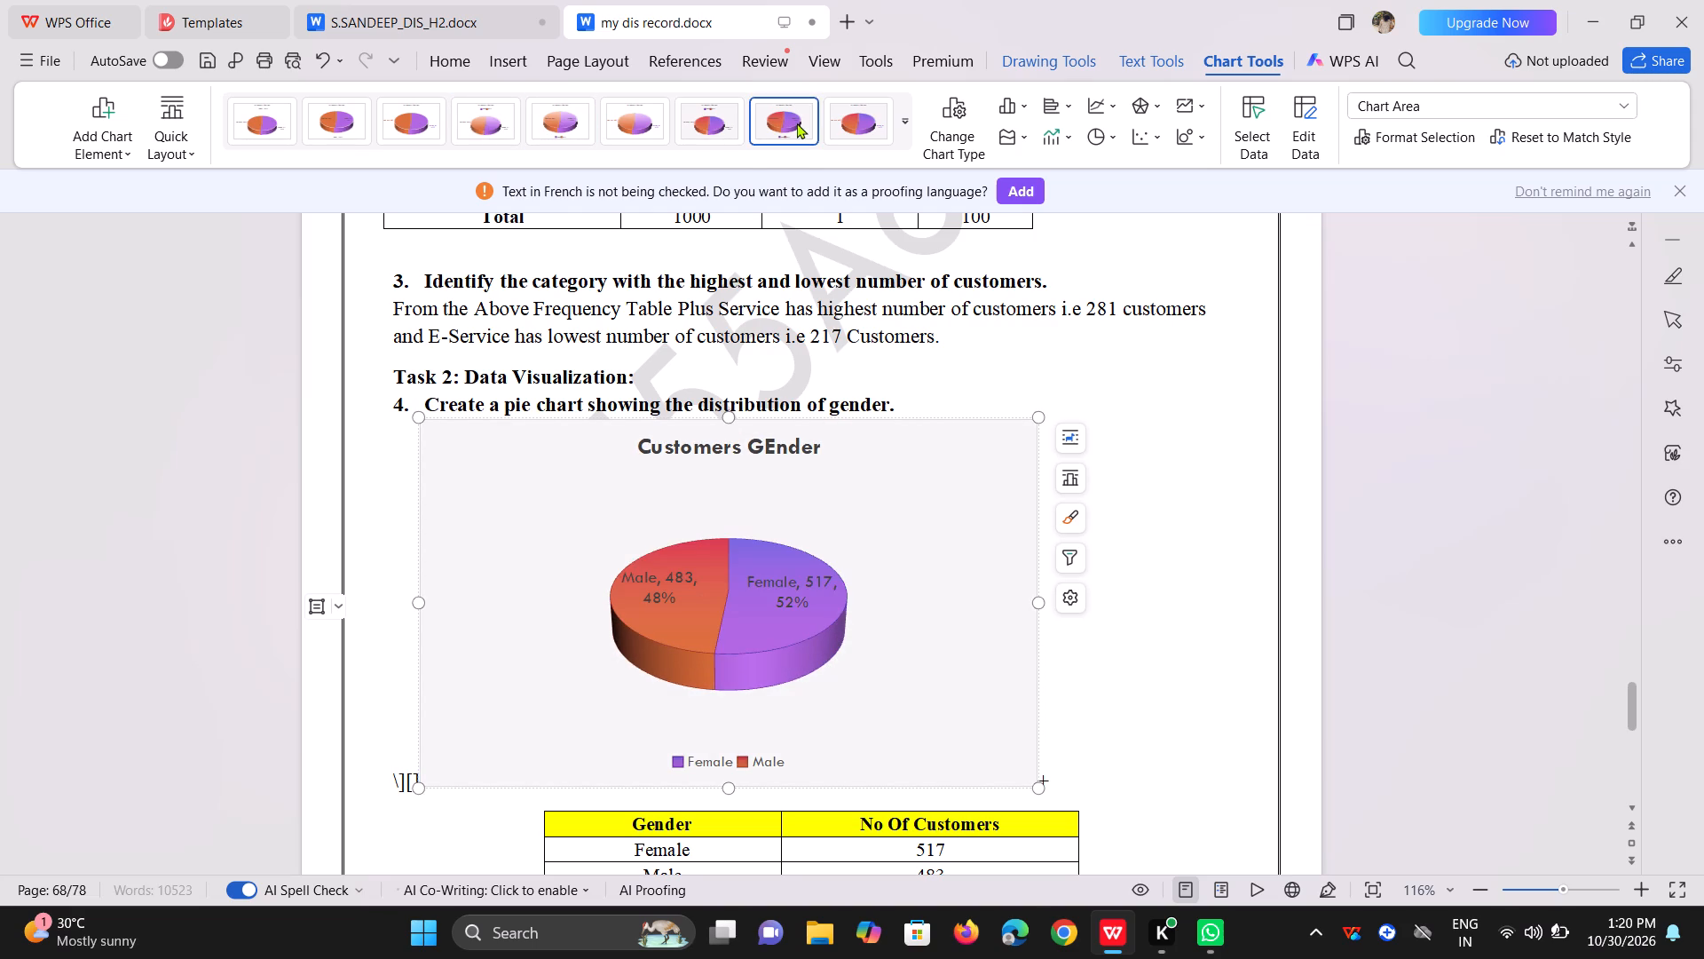
click(846, 123)
click(254, 123)
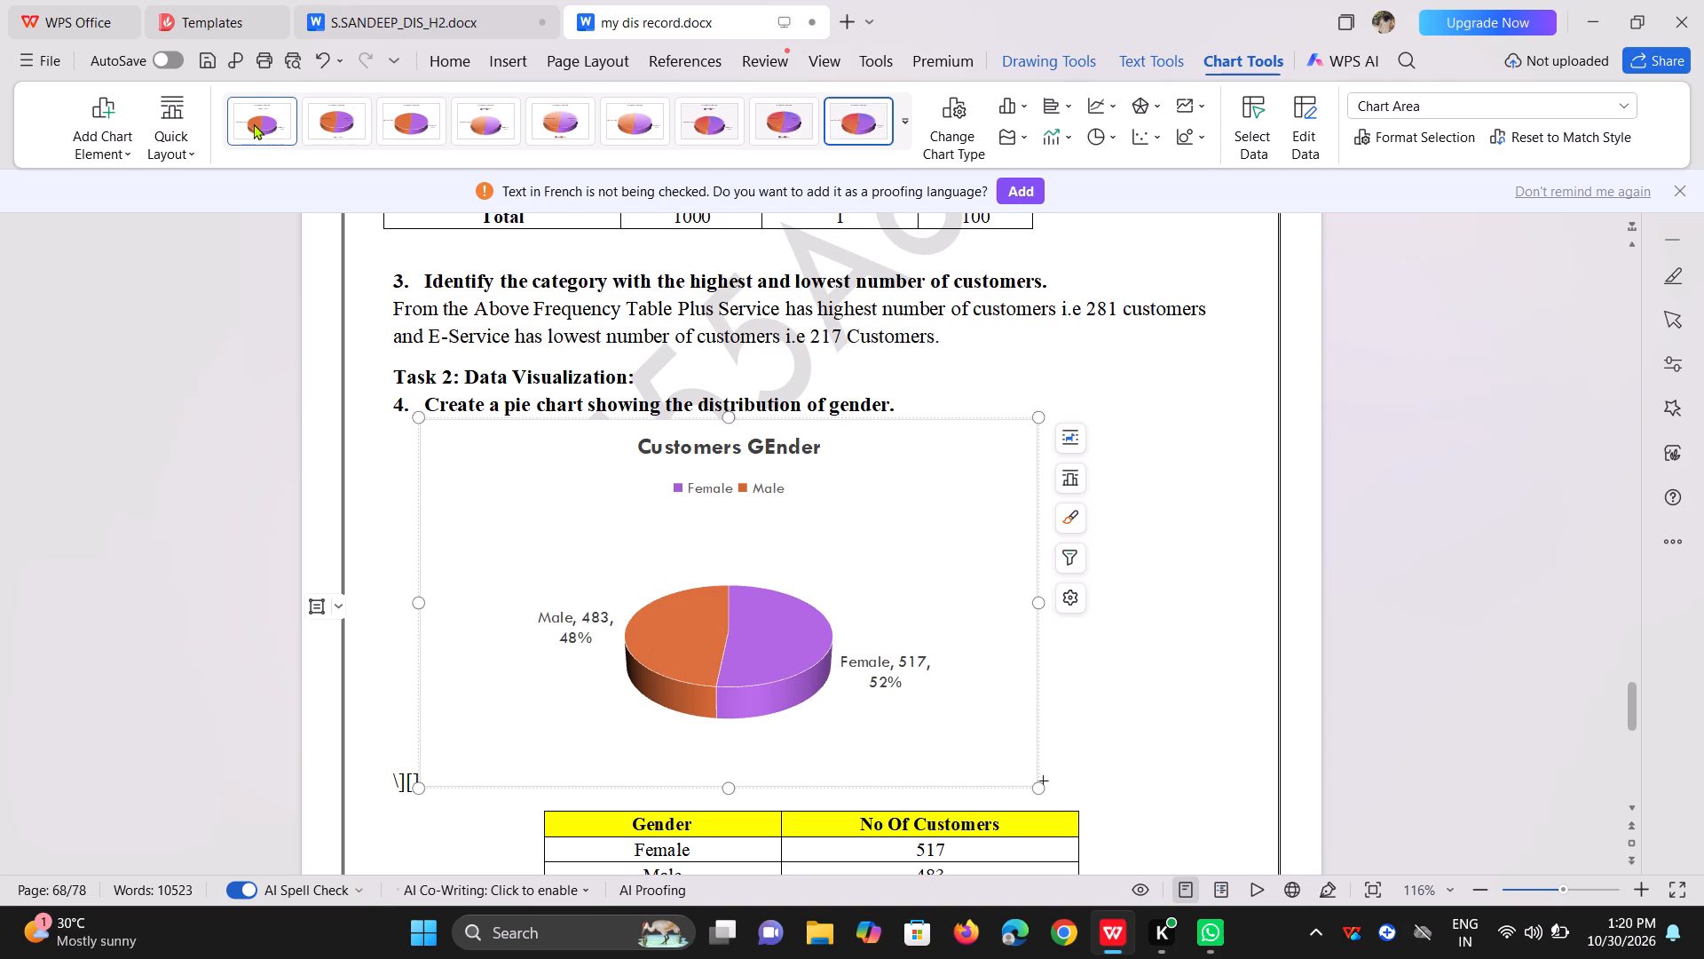
click(538, 126)
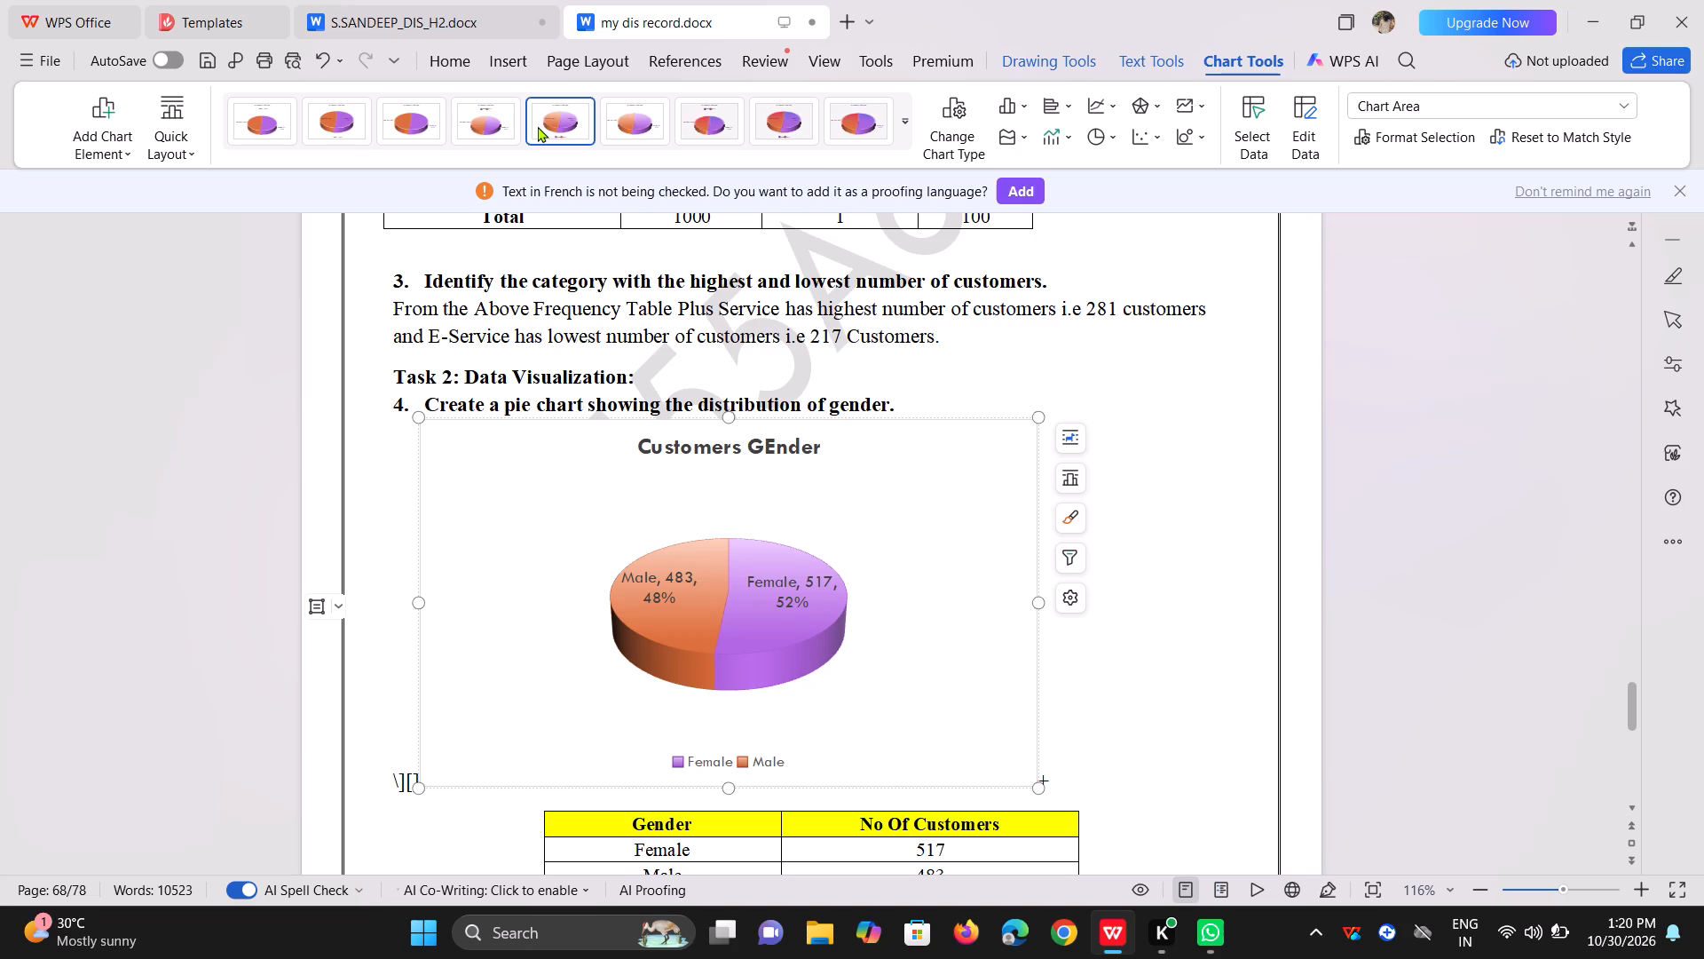
Copy the restyled gender pie chart into the working document, directly beneath the question 4 line.
key(ctrl+c)
click(386, 36)
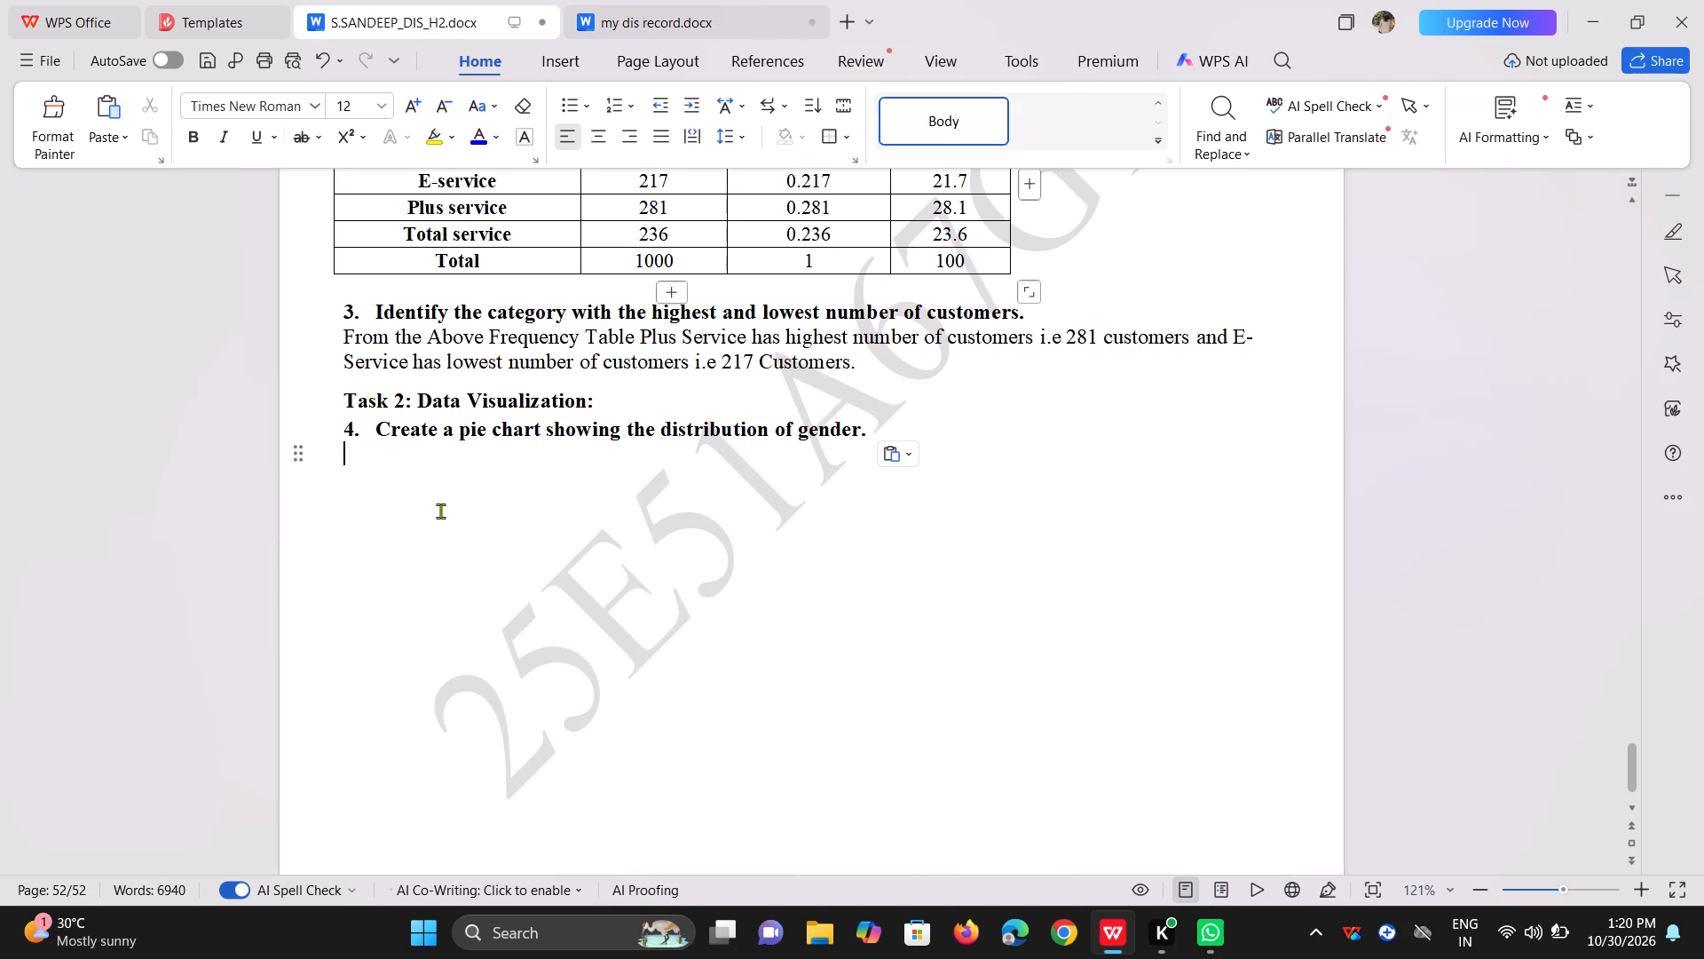
key(ctrl+v)
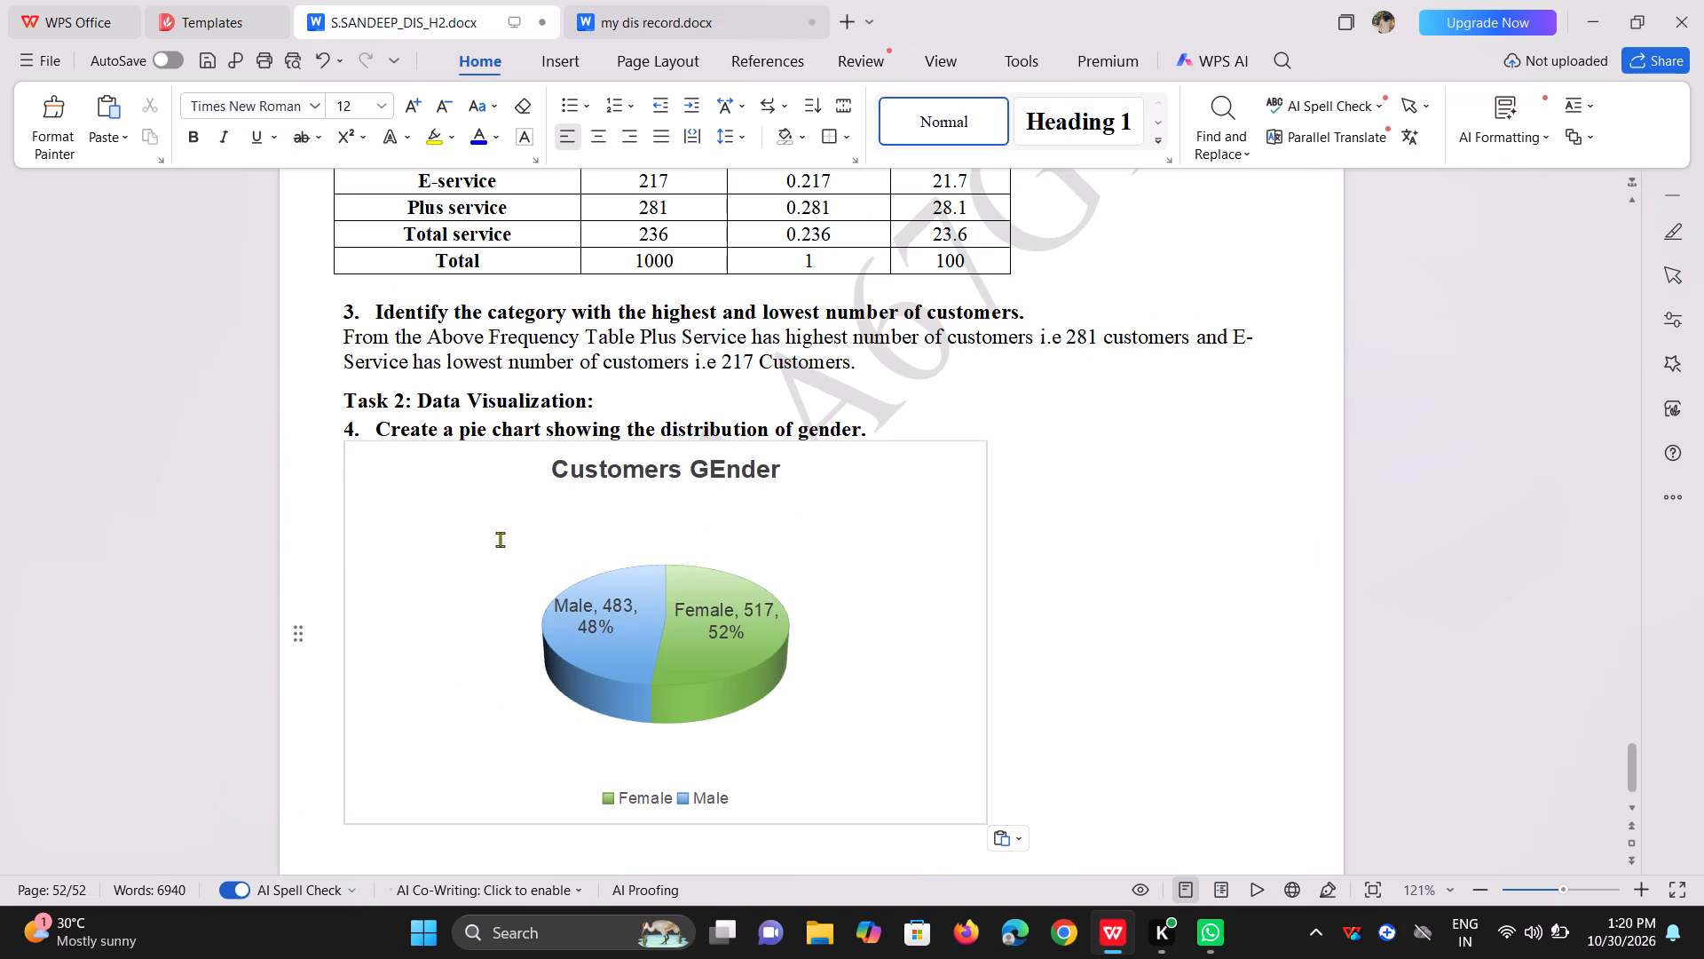
Try the text wrapping options on the pasted pie chart and settle on square wrapping, keeping it below the question 4 line.
click(674, 503)
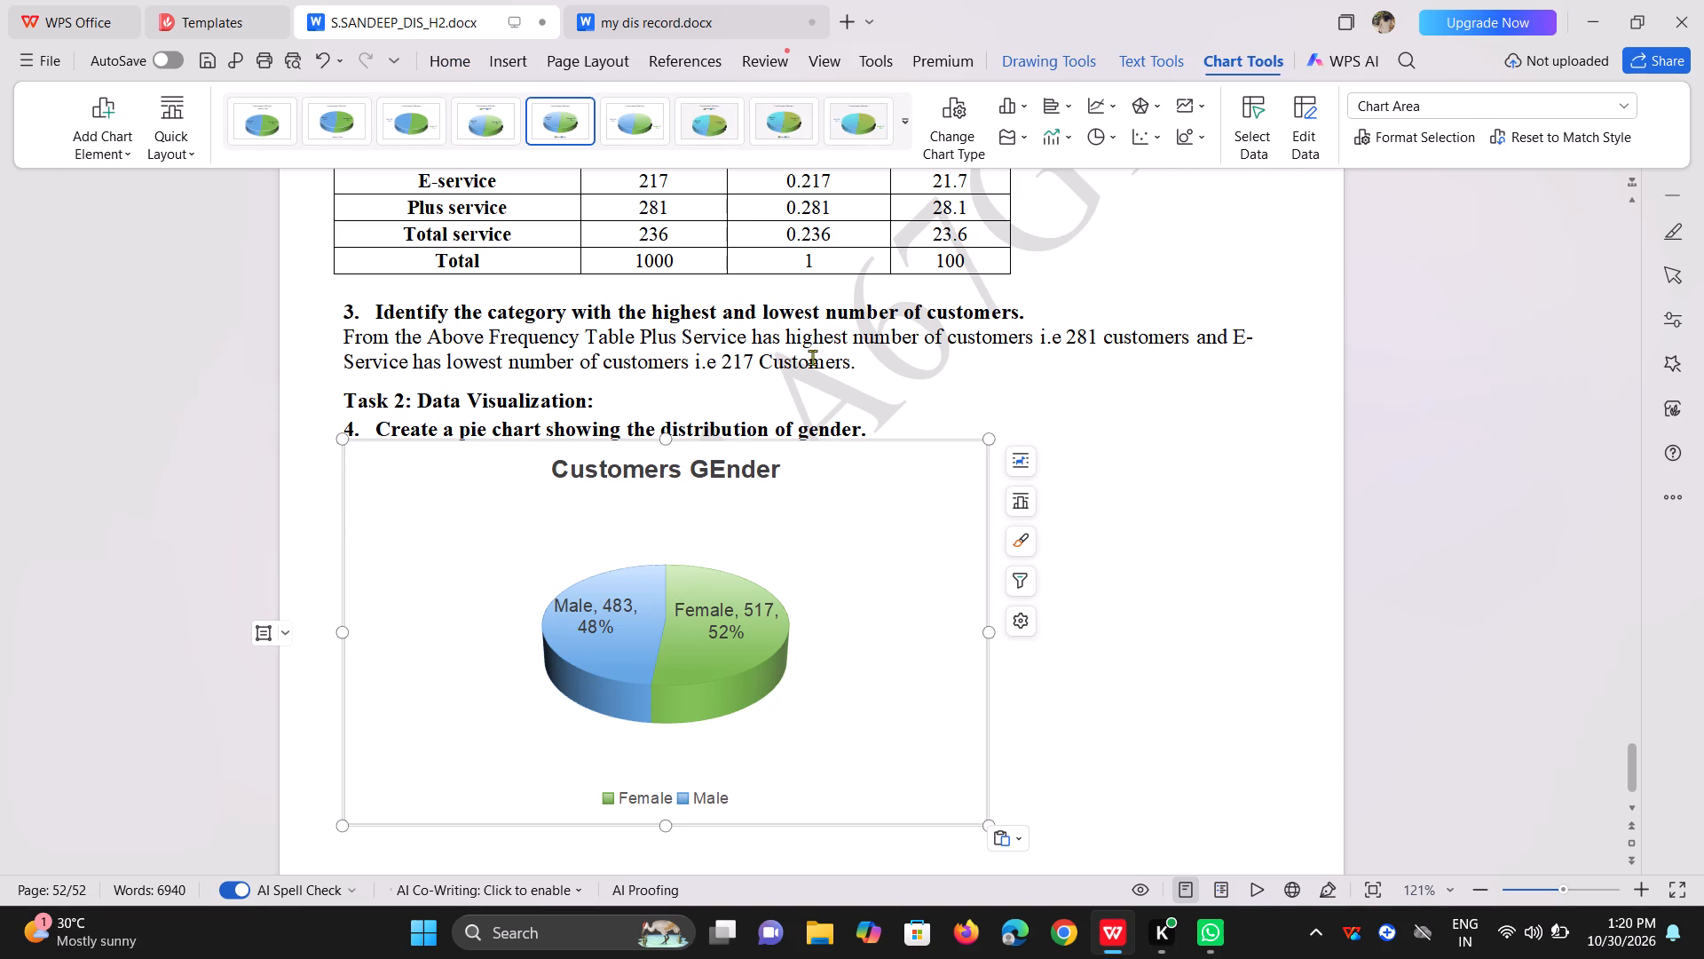
click(1023, 501)
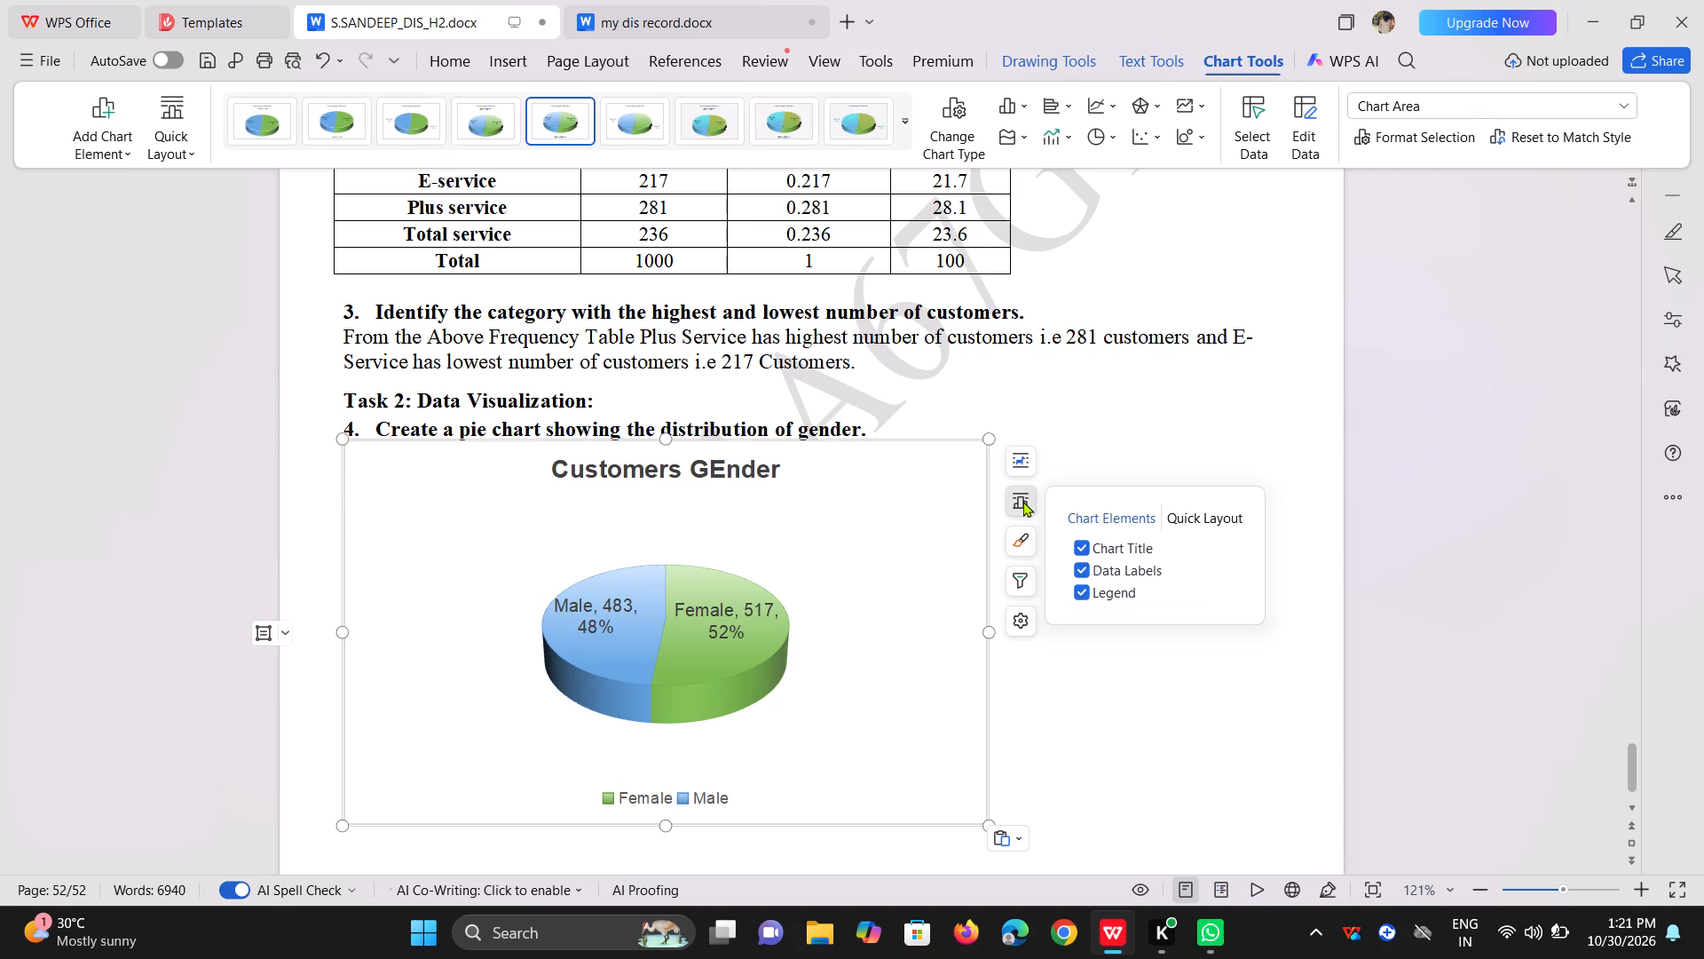
click(1029, 449)
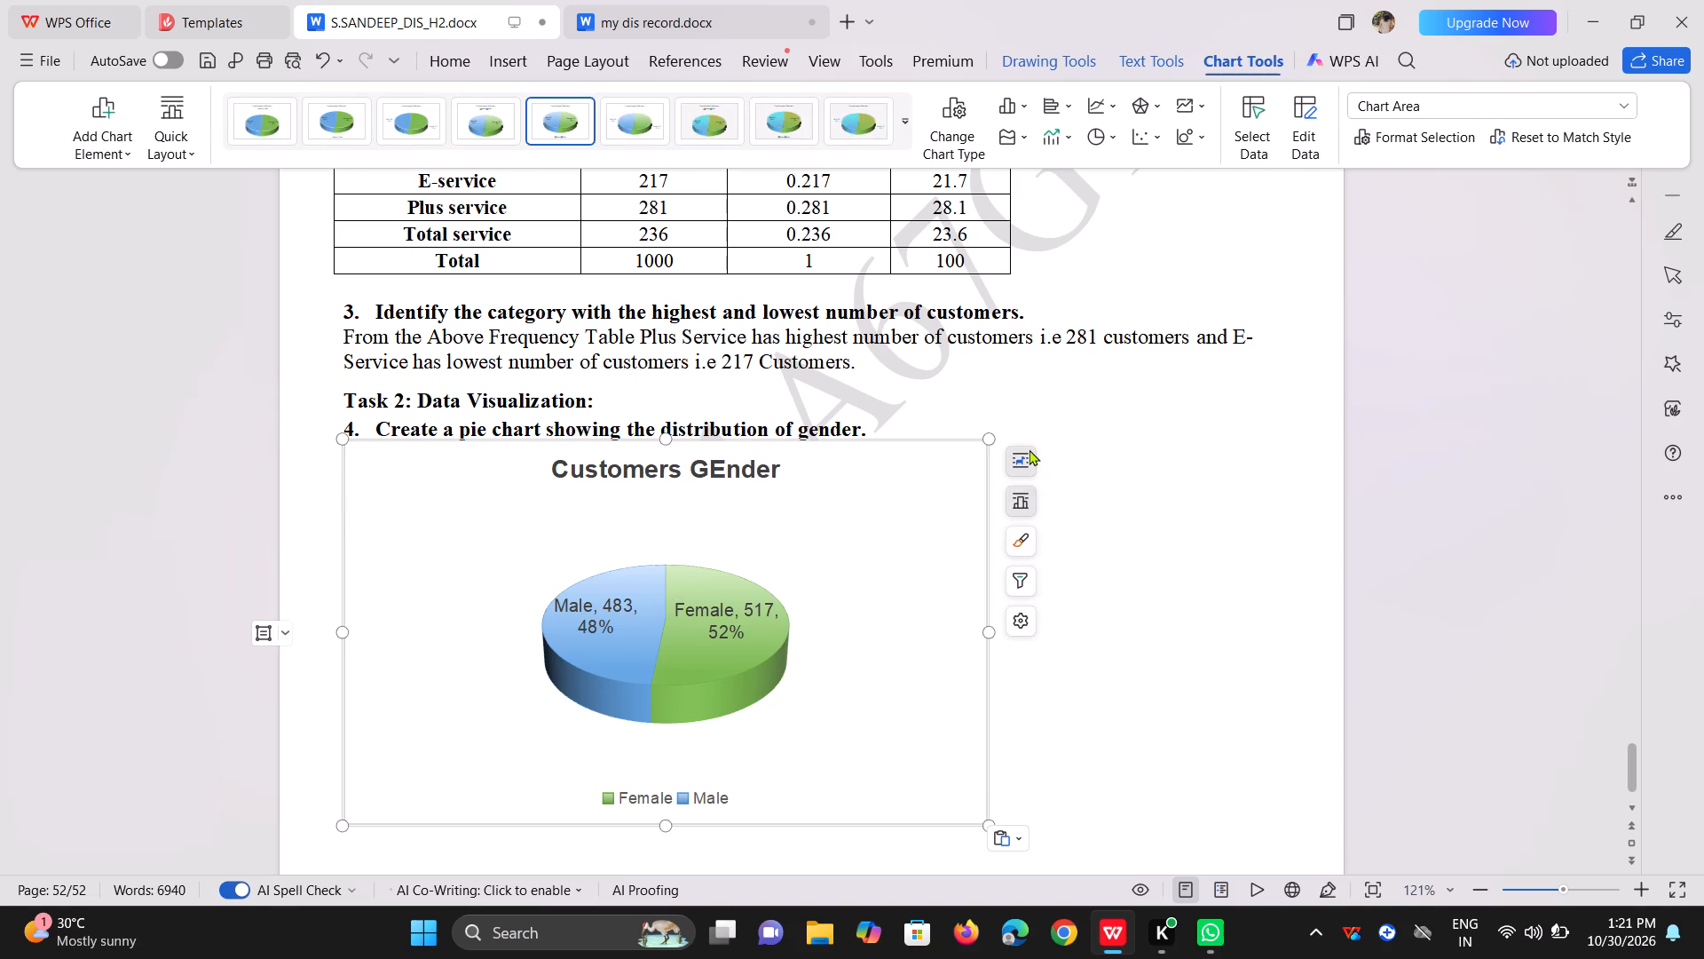
click(1085, 618)
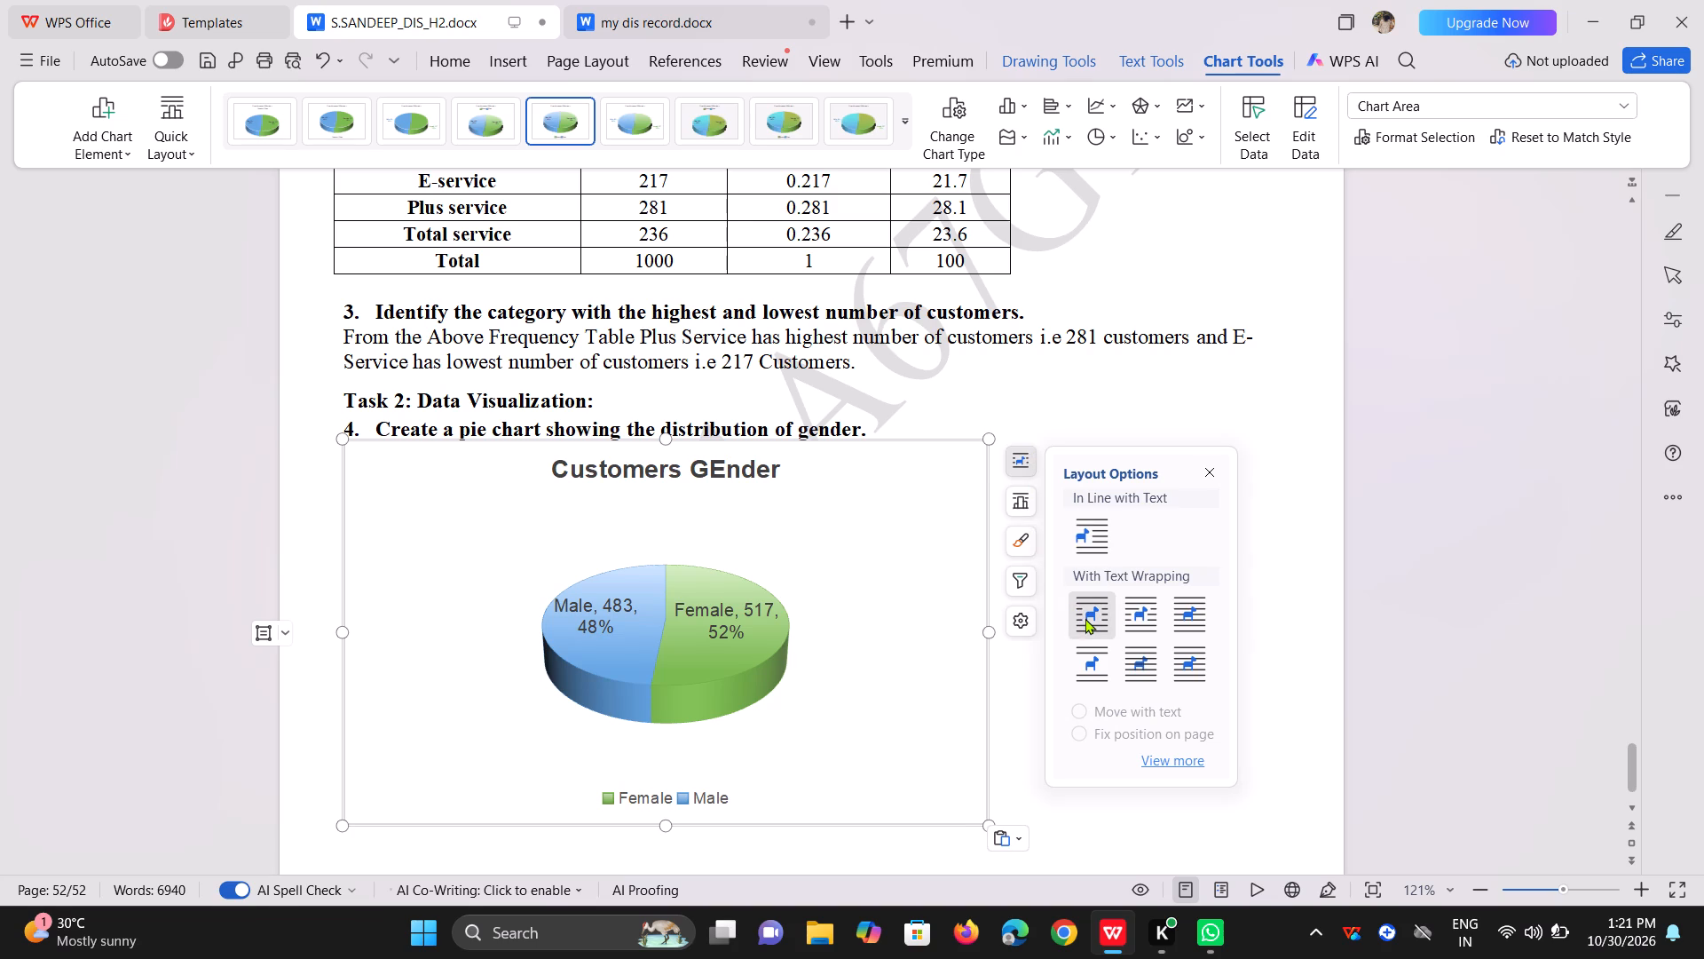
click(1148, 618)
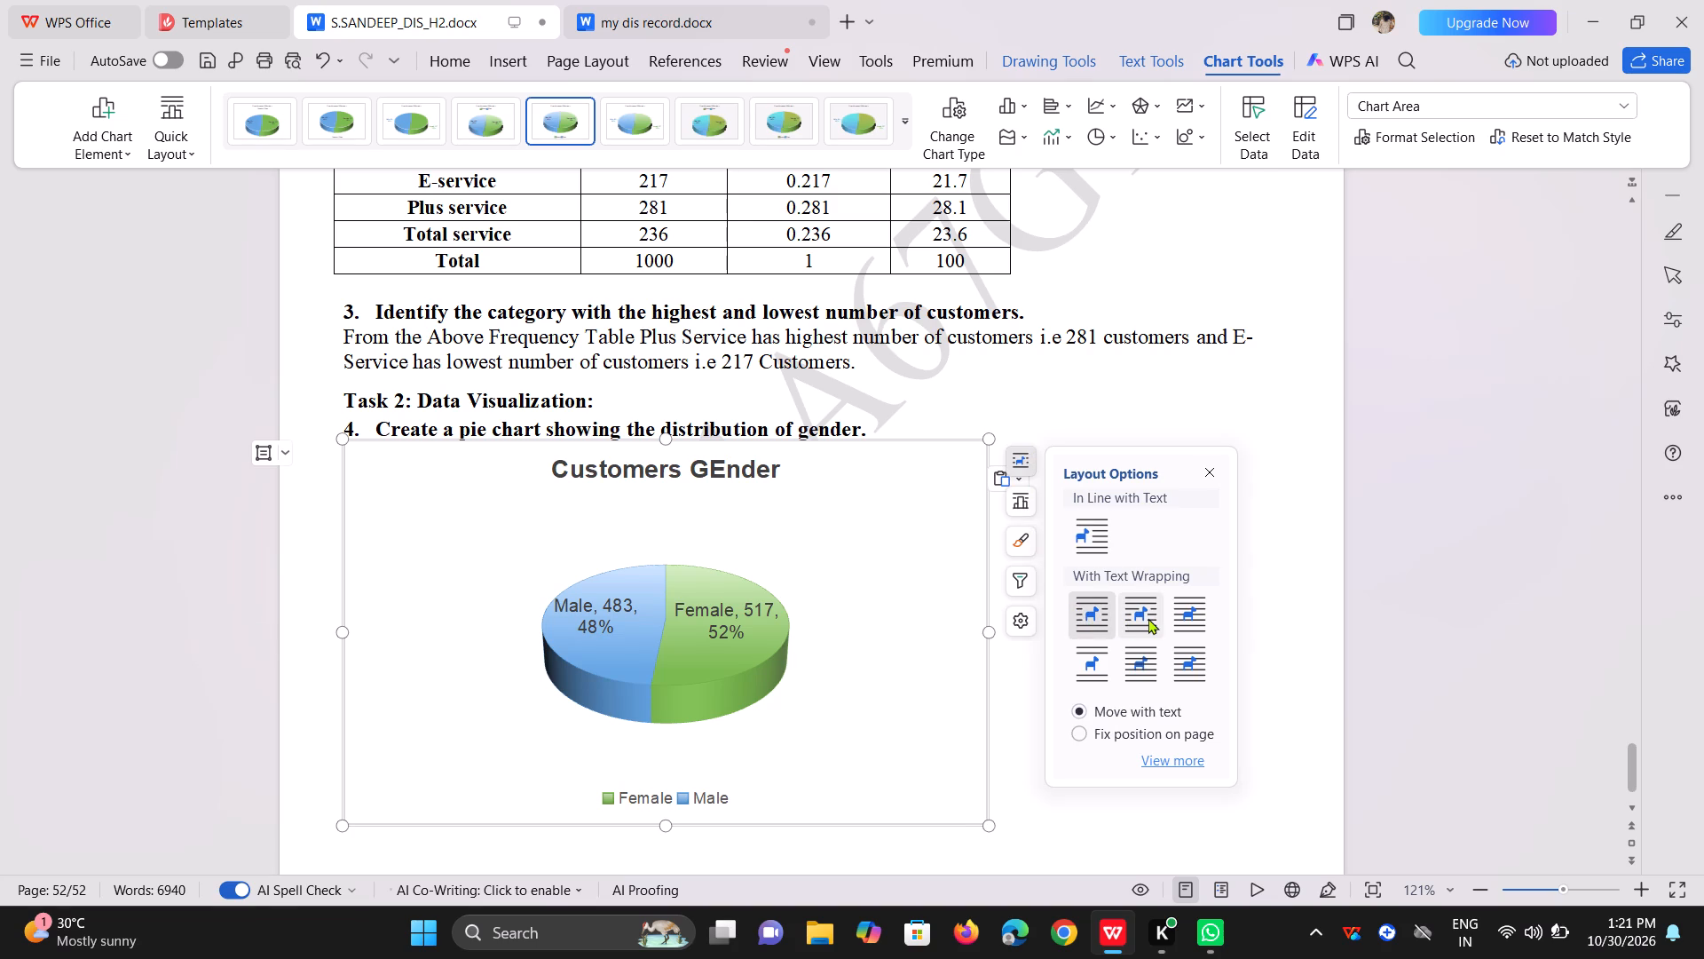
click(1180, 618)
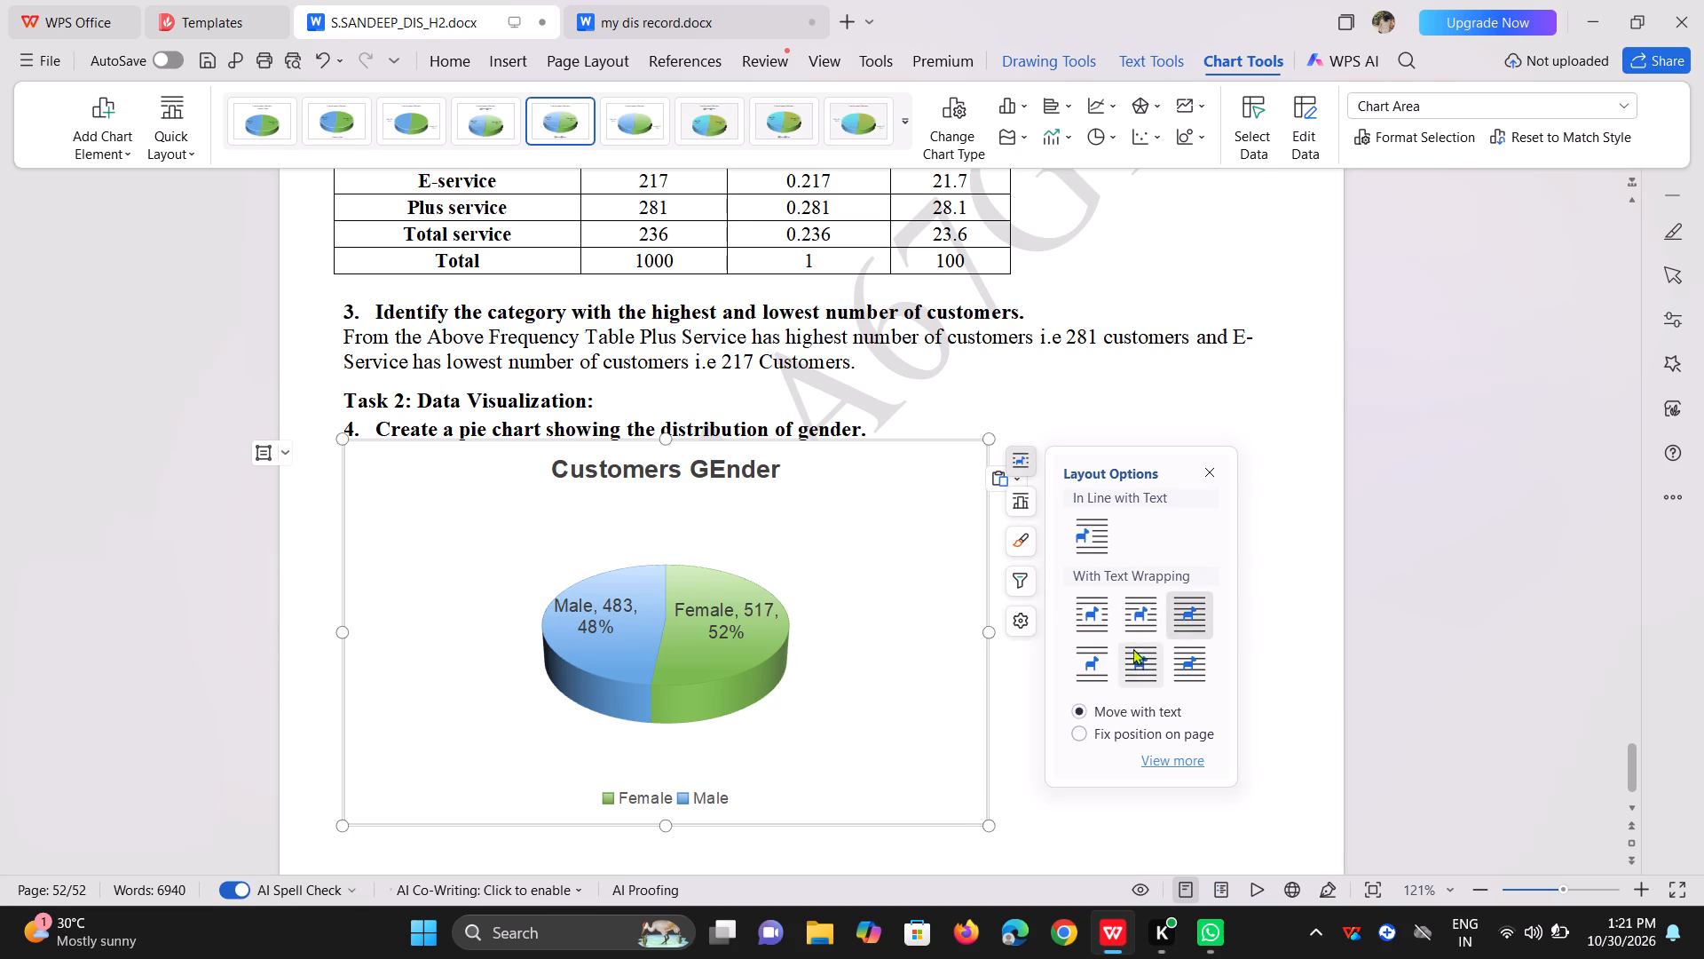
click(1107, 662)
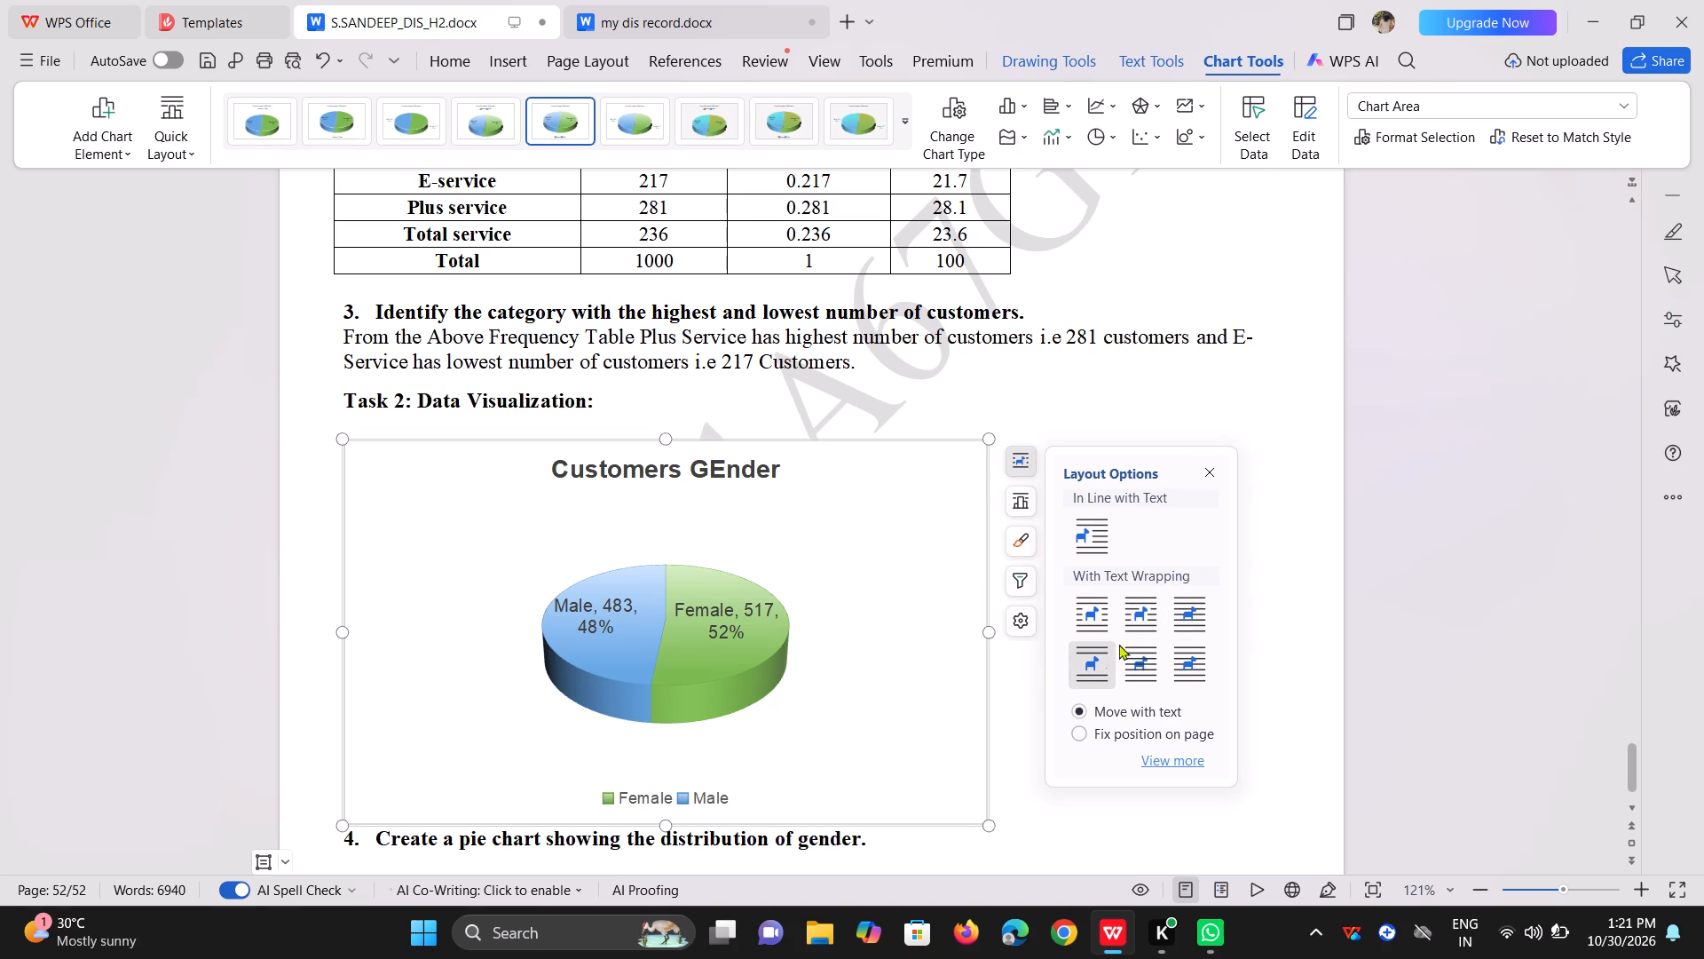
click(1095, 619)
click(1270, 420)
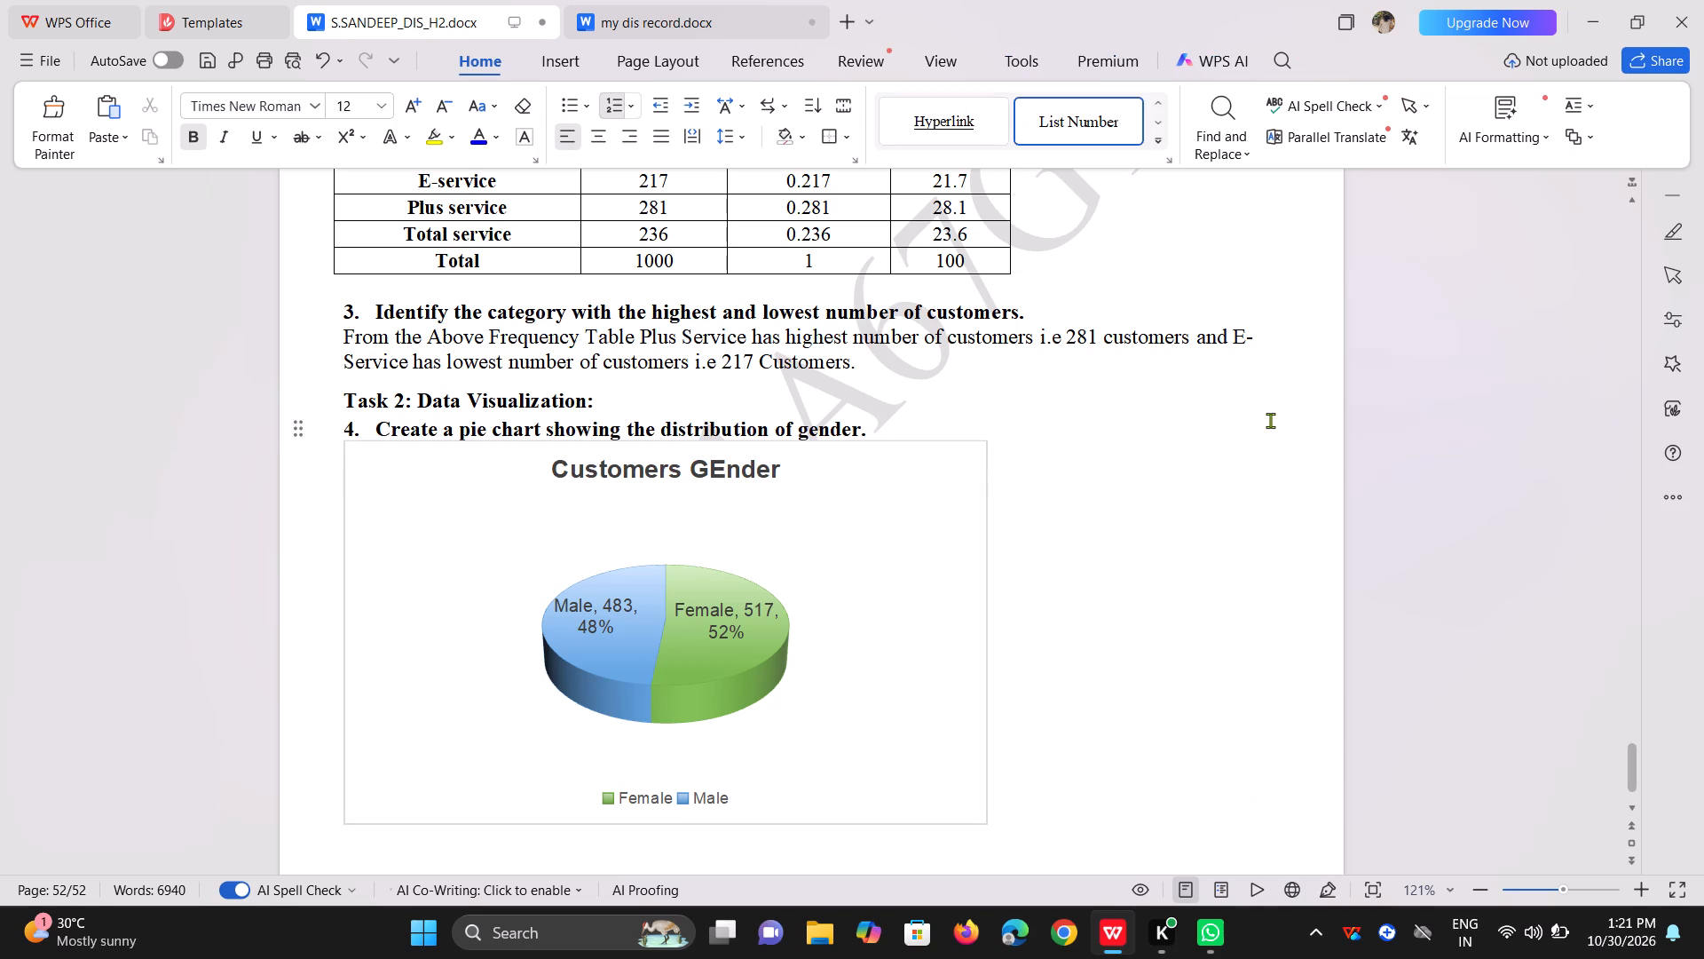
Reduce the pie chart's height slightly from its top and bottom edges, leaving a small gap beneath the question 4 line.
click(638, 452)
drag(665, 440, 665, 453)
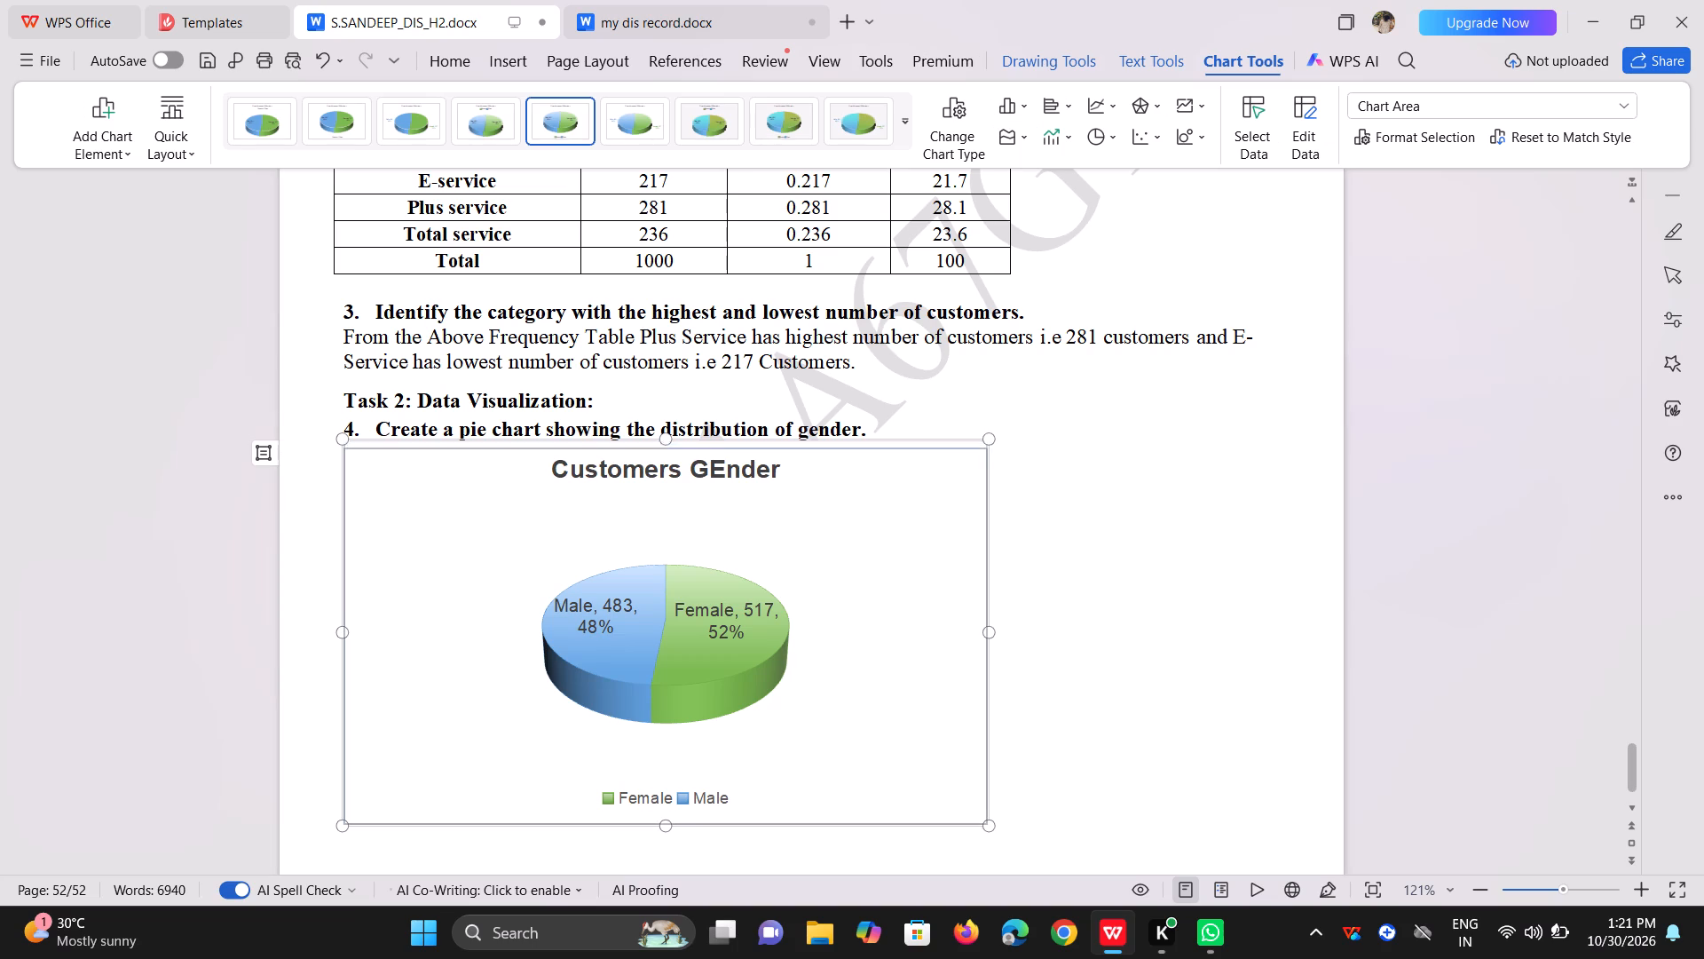
drag(665, 453, 665, 457)
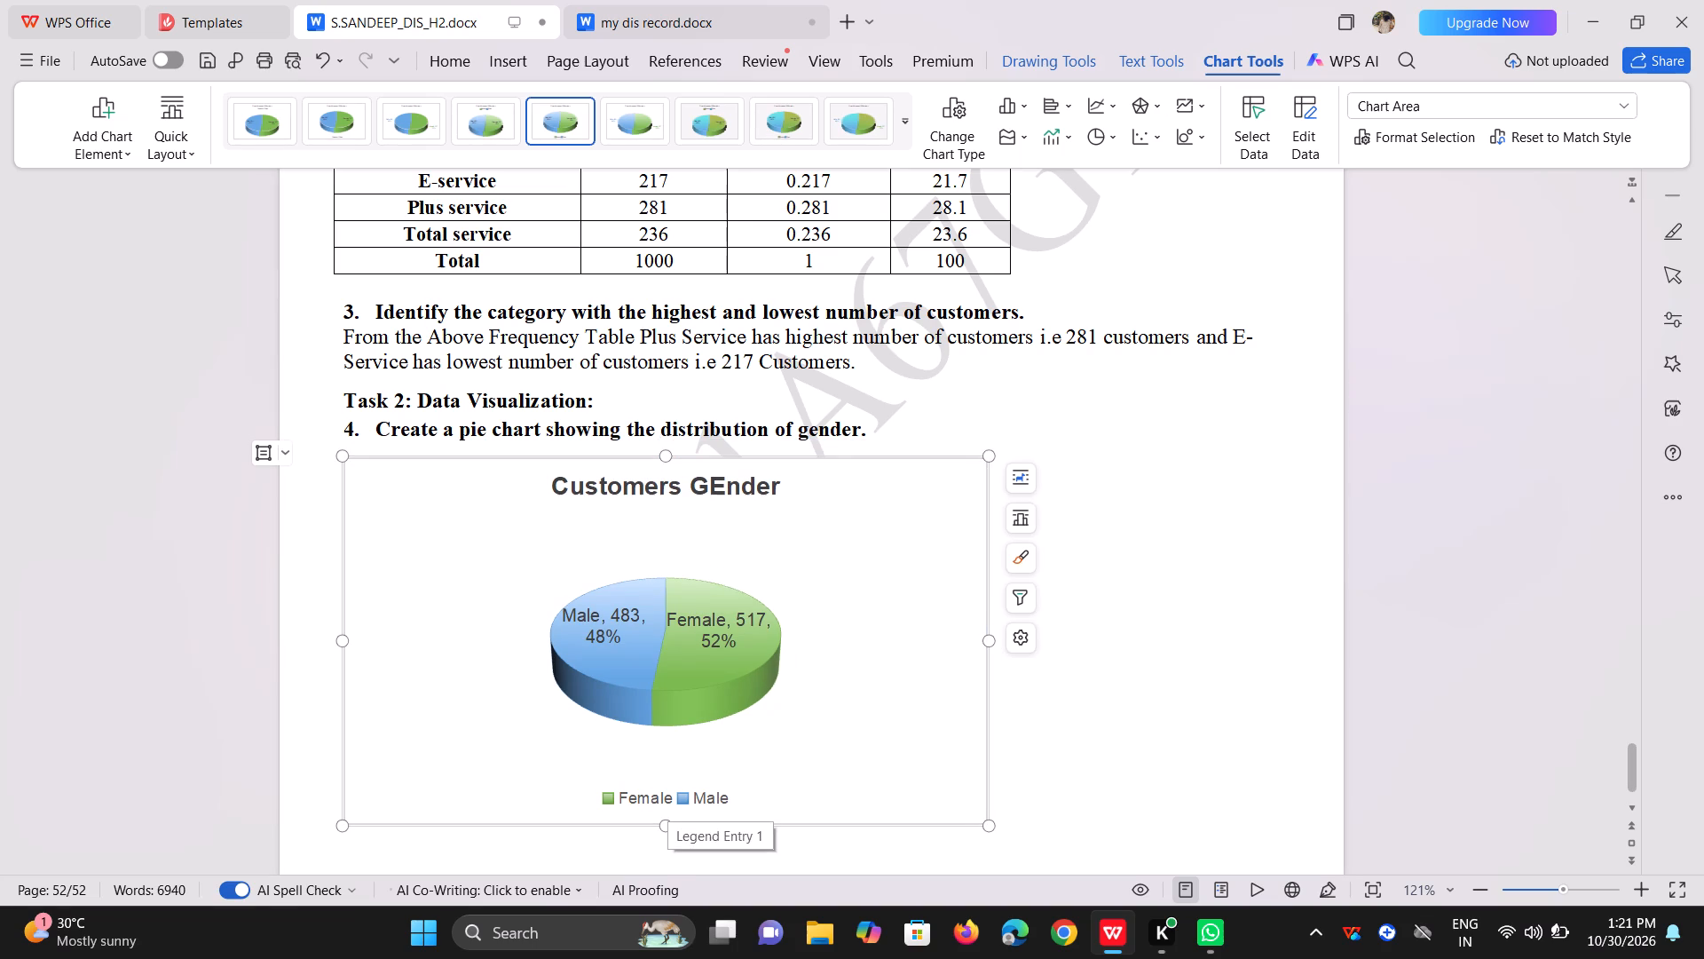
drag(665, 829, 665, 815)
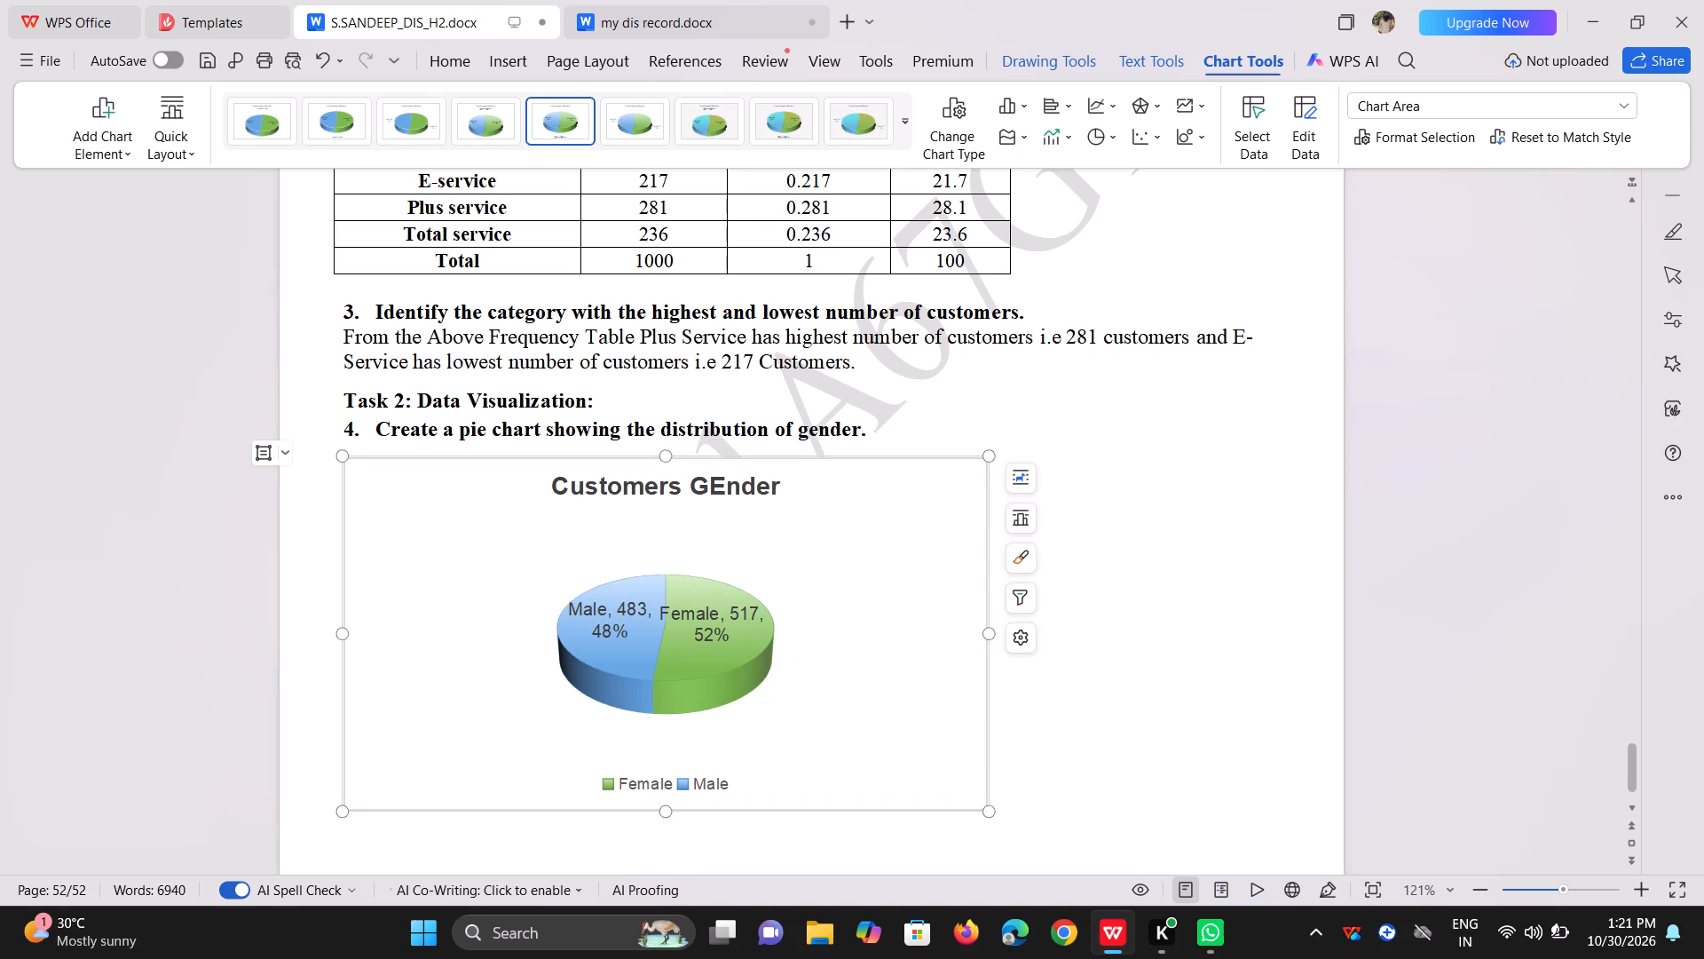
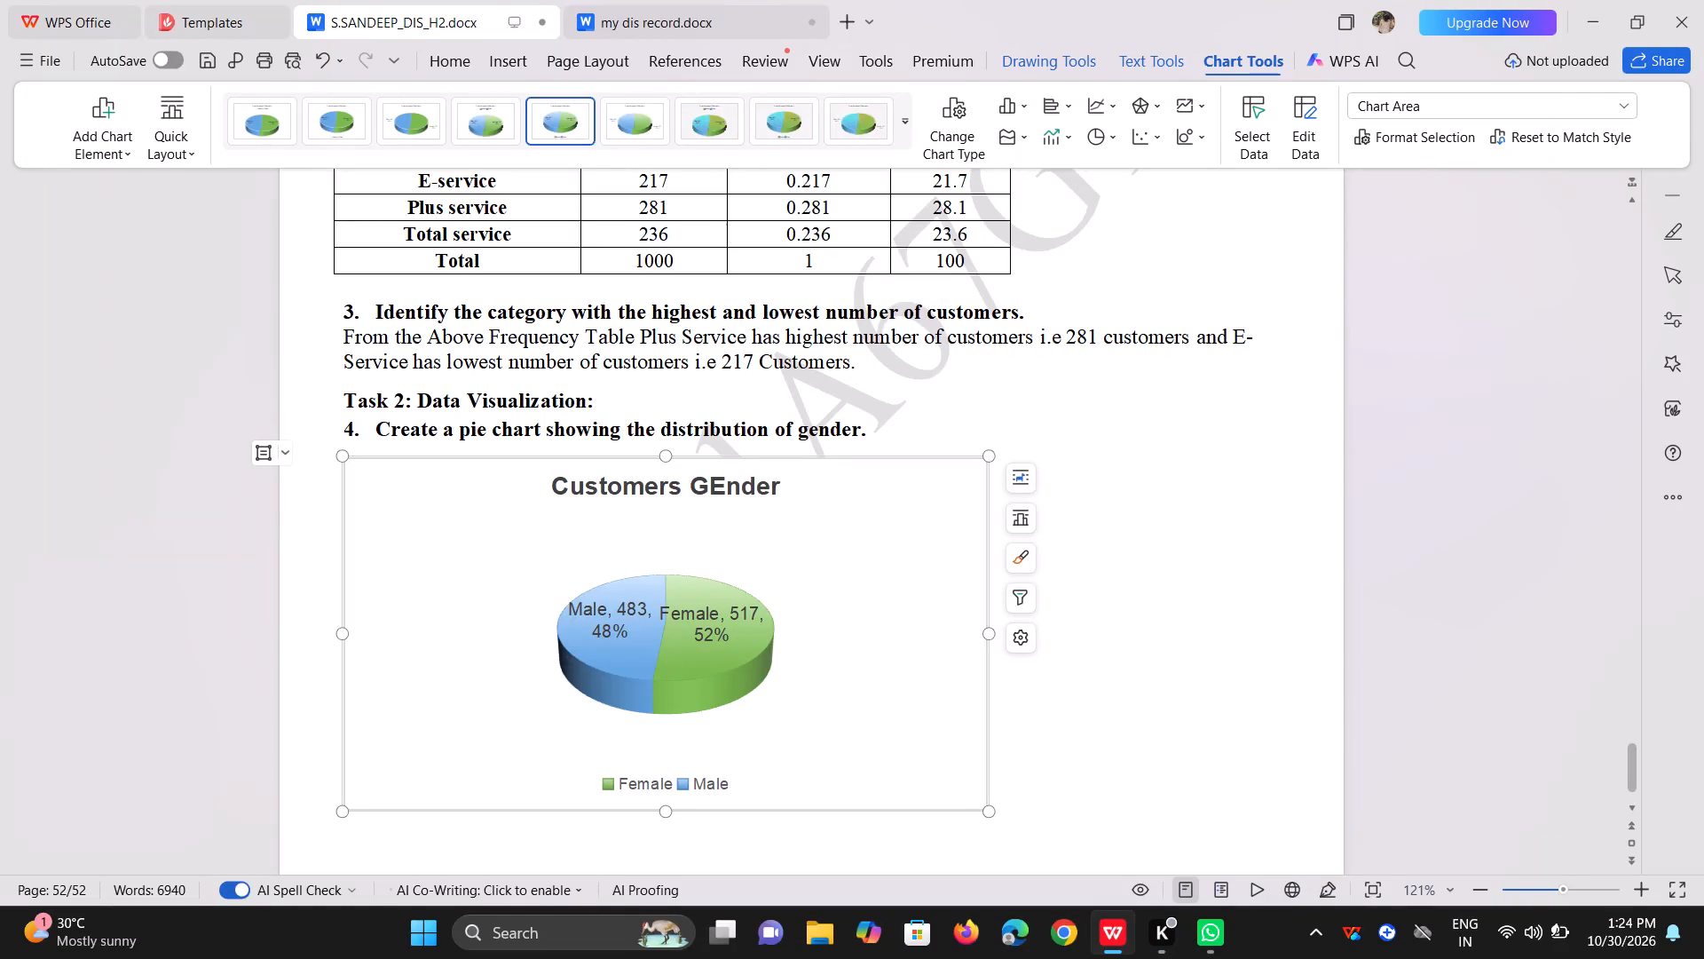
Narrow the gender pie chart from its right edge, keeping its left side aligned with the text margin.
drag(988, 638, 966, 638)
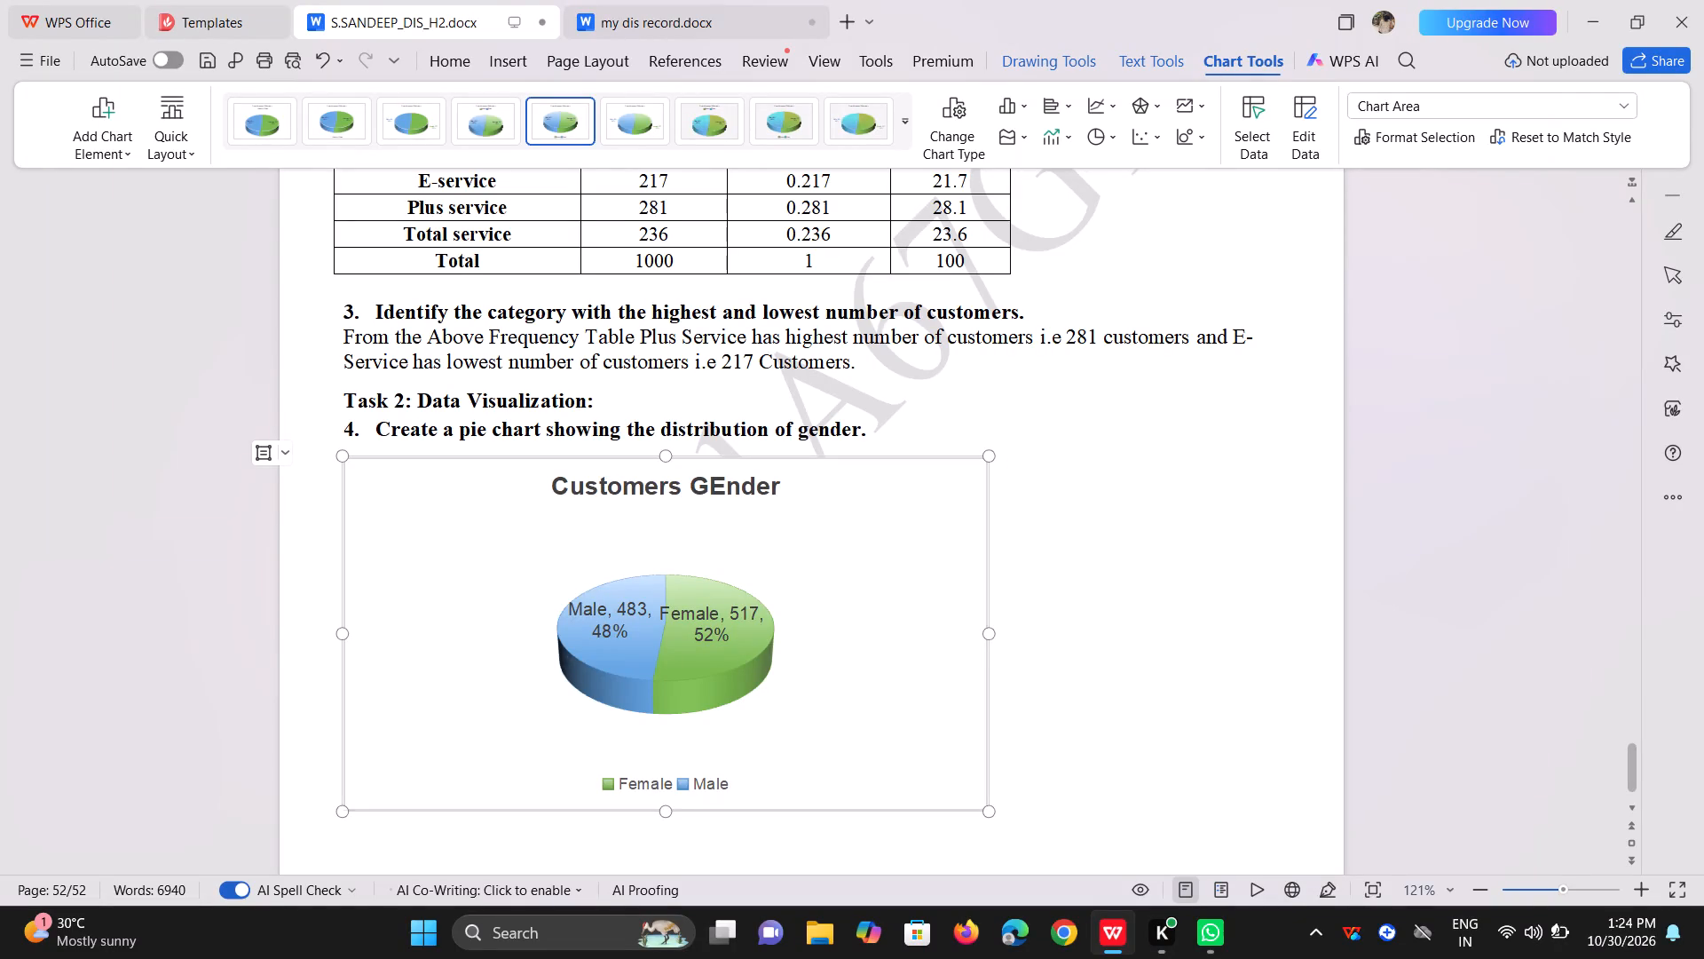
drag(966, 638, 918, 630)
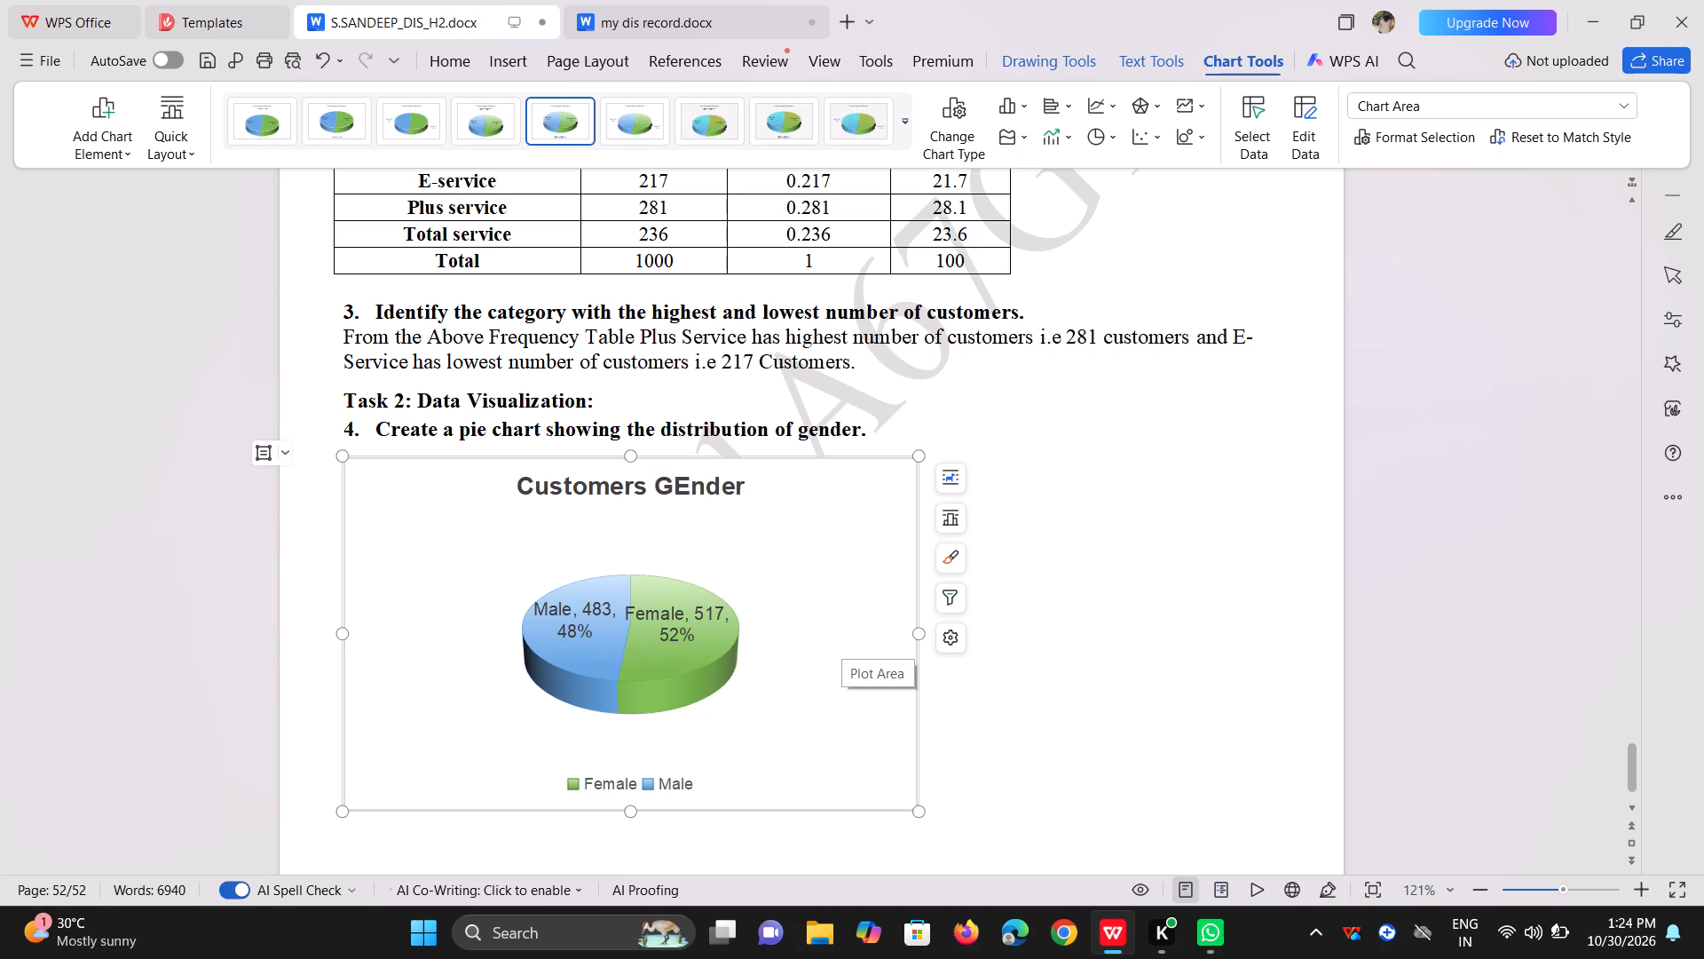
Correct the capitalization in the pie chart's title so it reads Customers Gender.
click(689, 475)
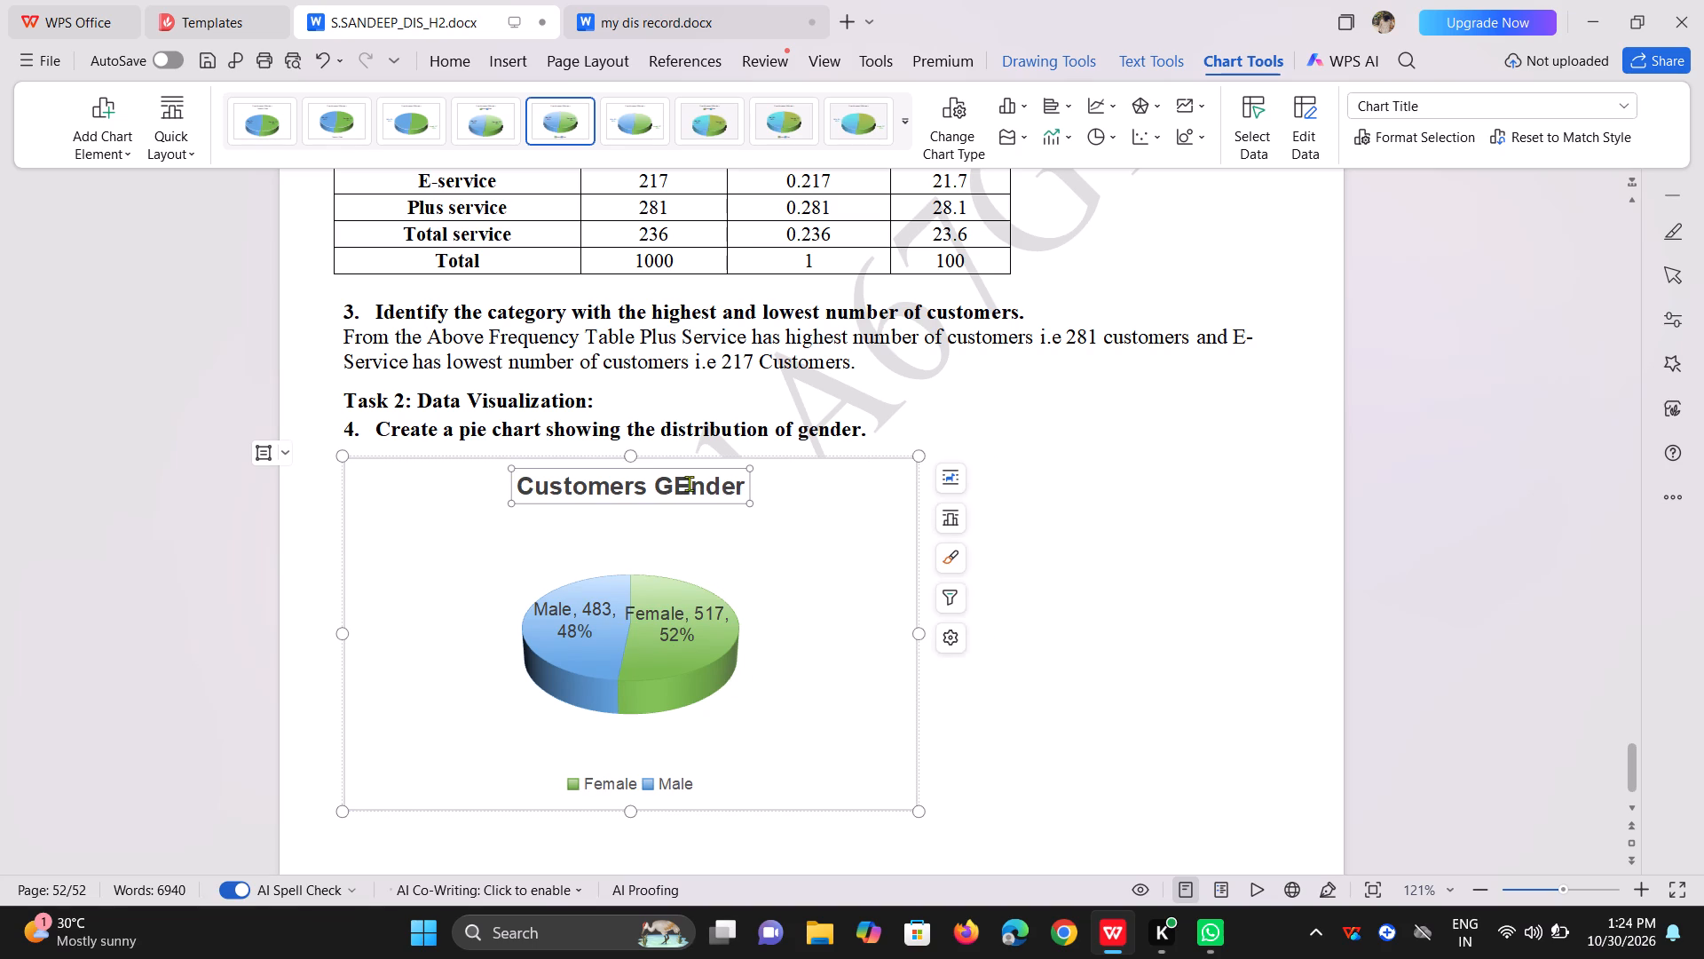
click(689, 483)
key(BackSpace)
key(e)
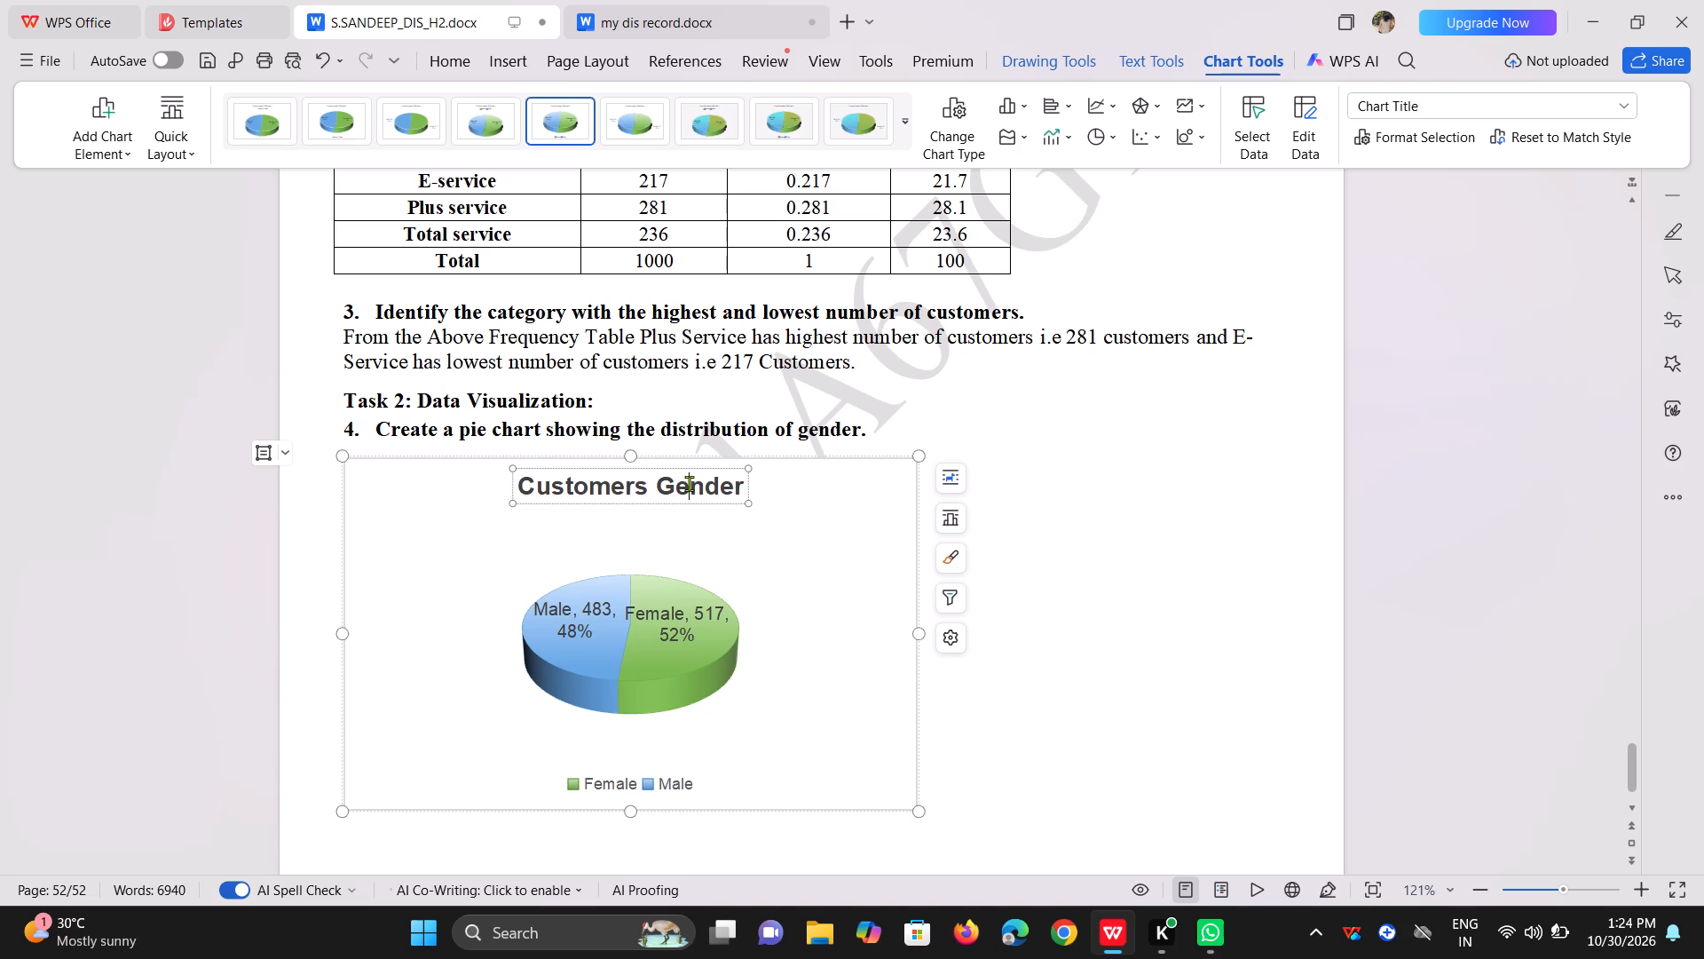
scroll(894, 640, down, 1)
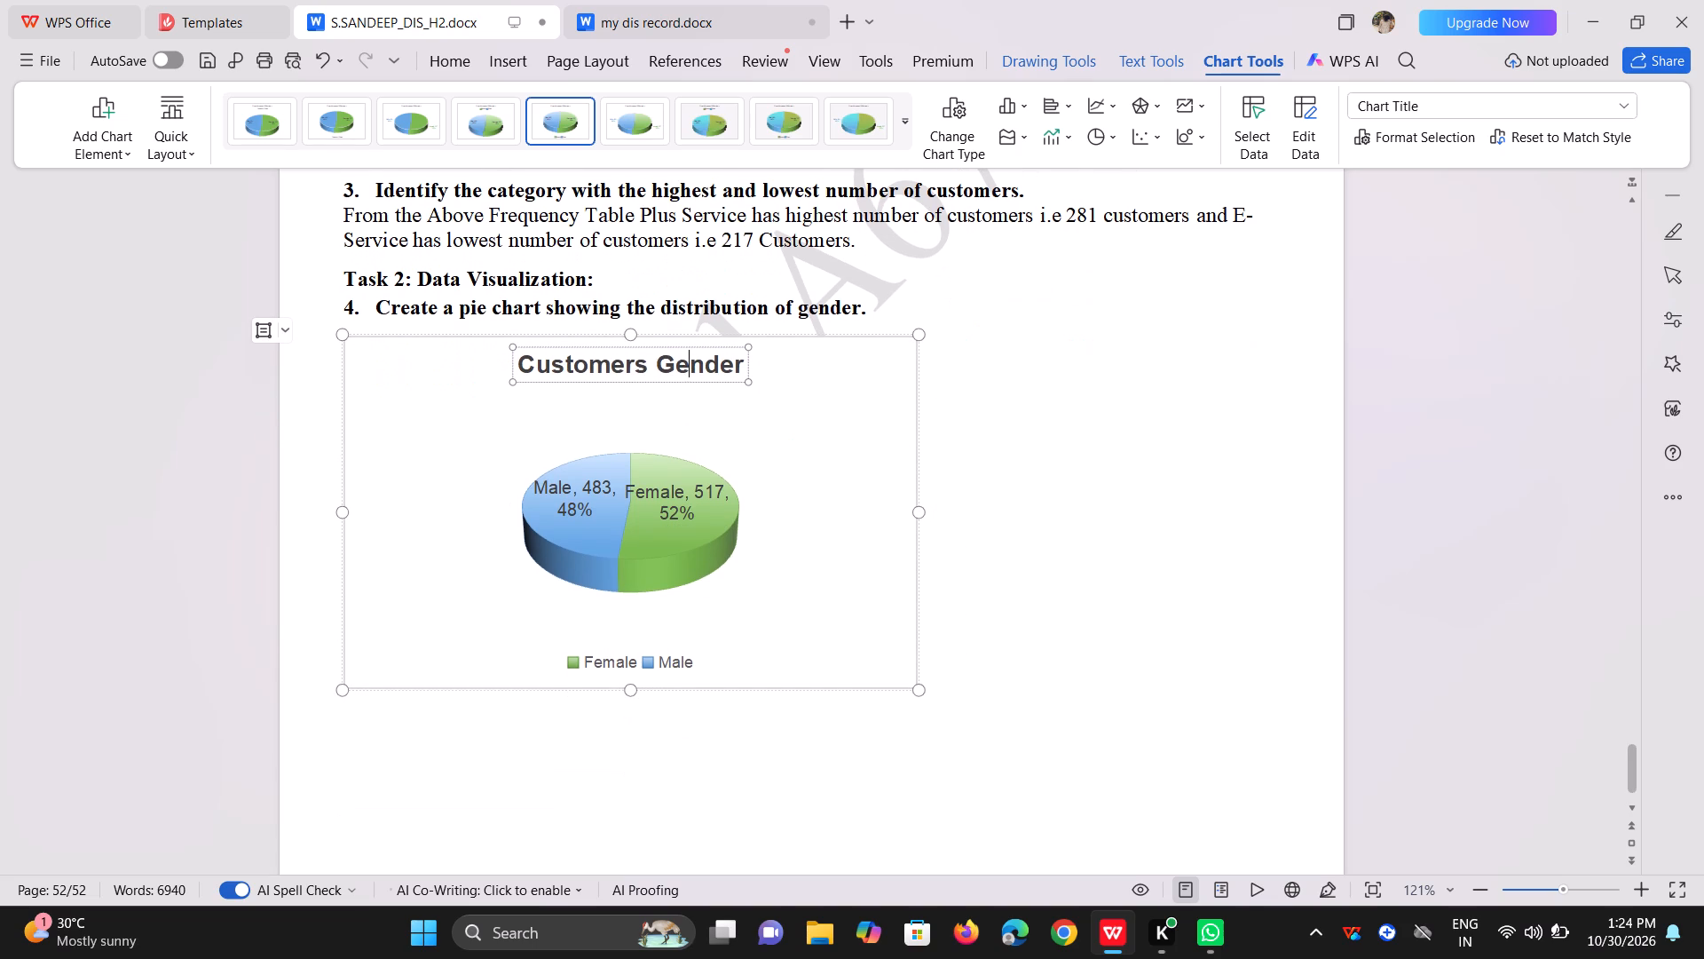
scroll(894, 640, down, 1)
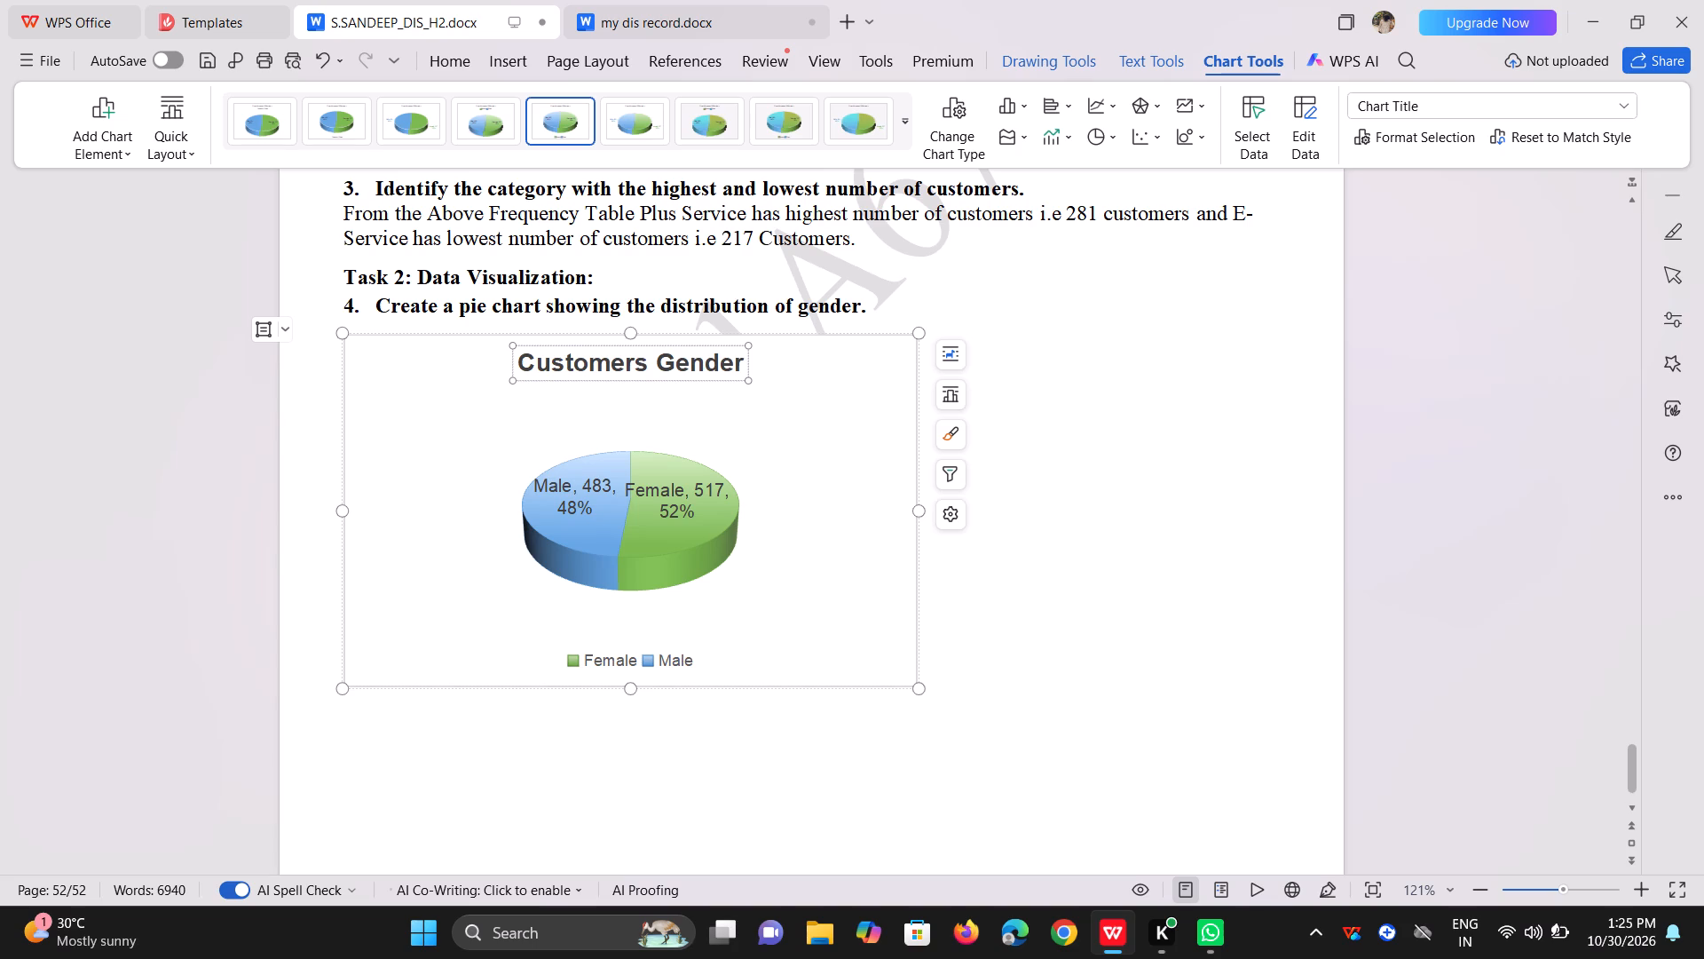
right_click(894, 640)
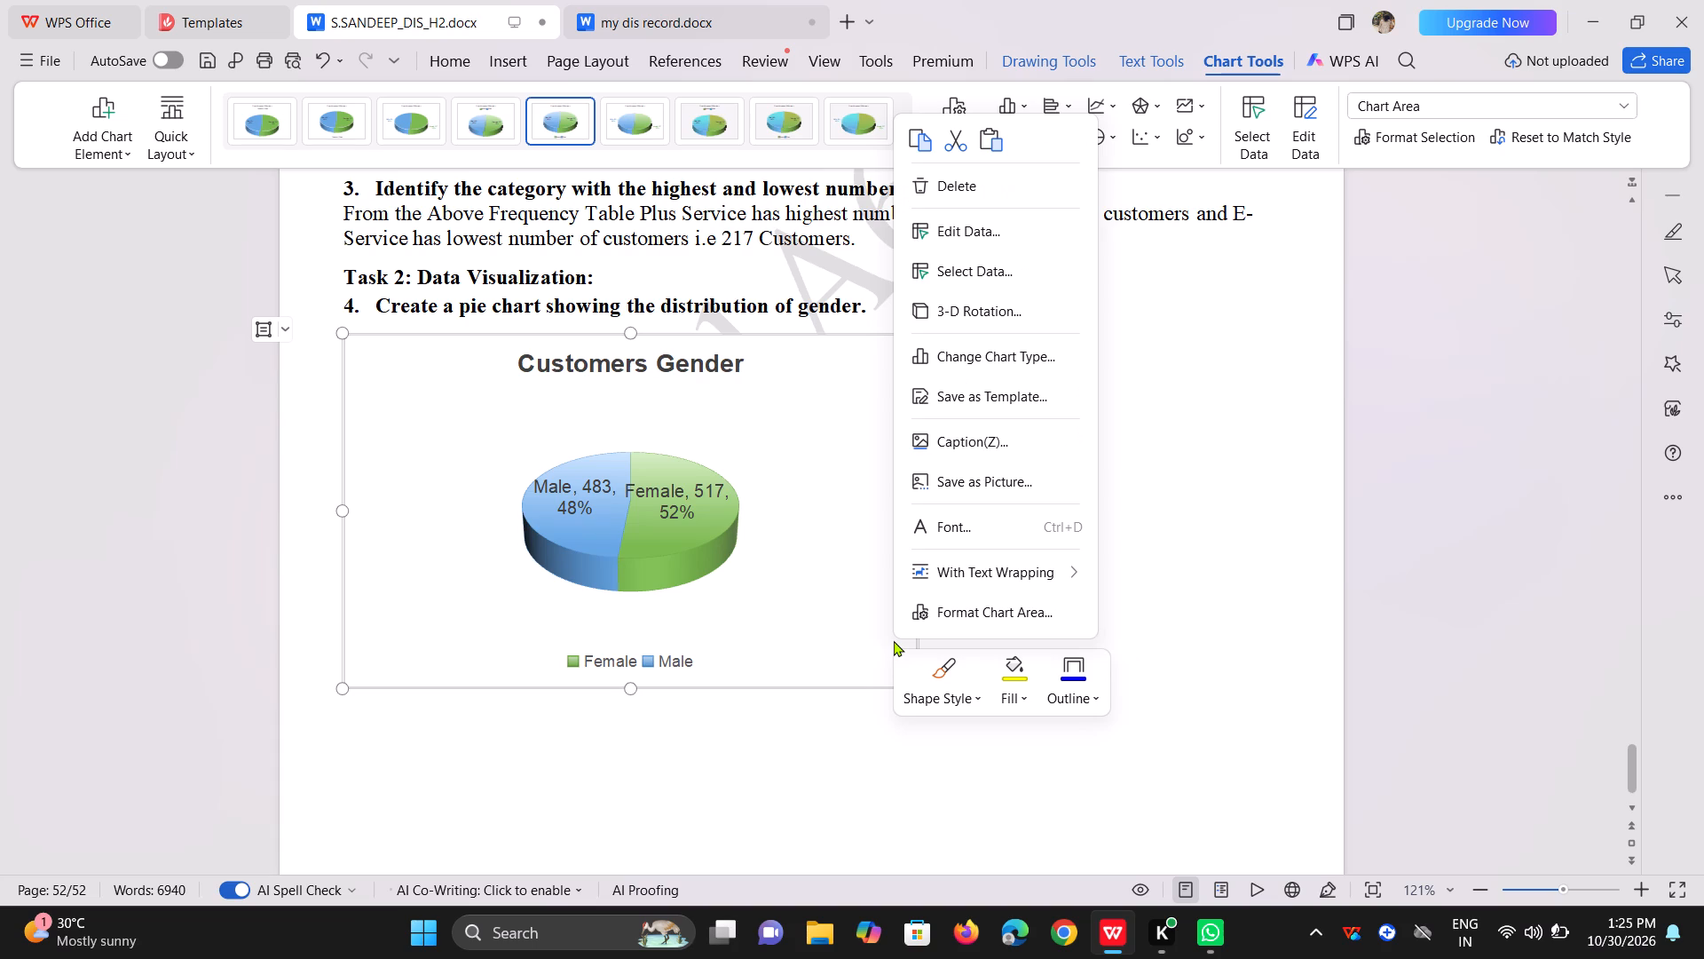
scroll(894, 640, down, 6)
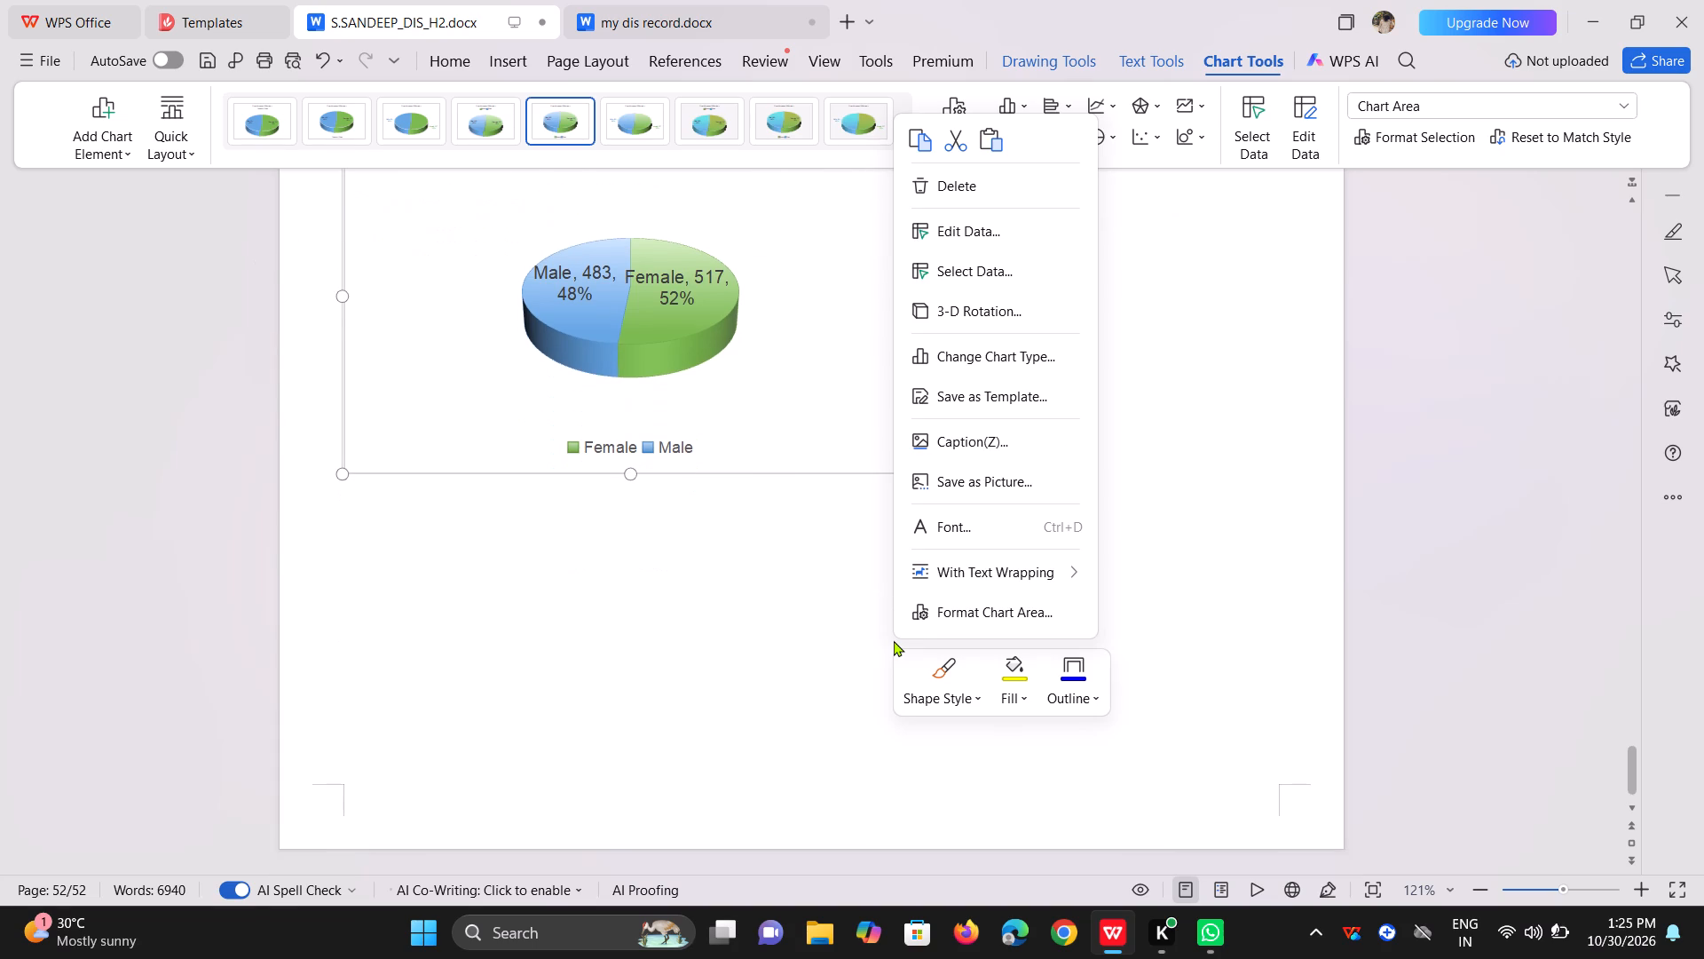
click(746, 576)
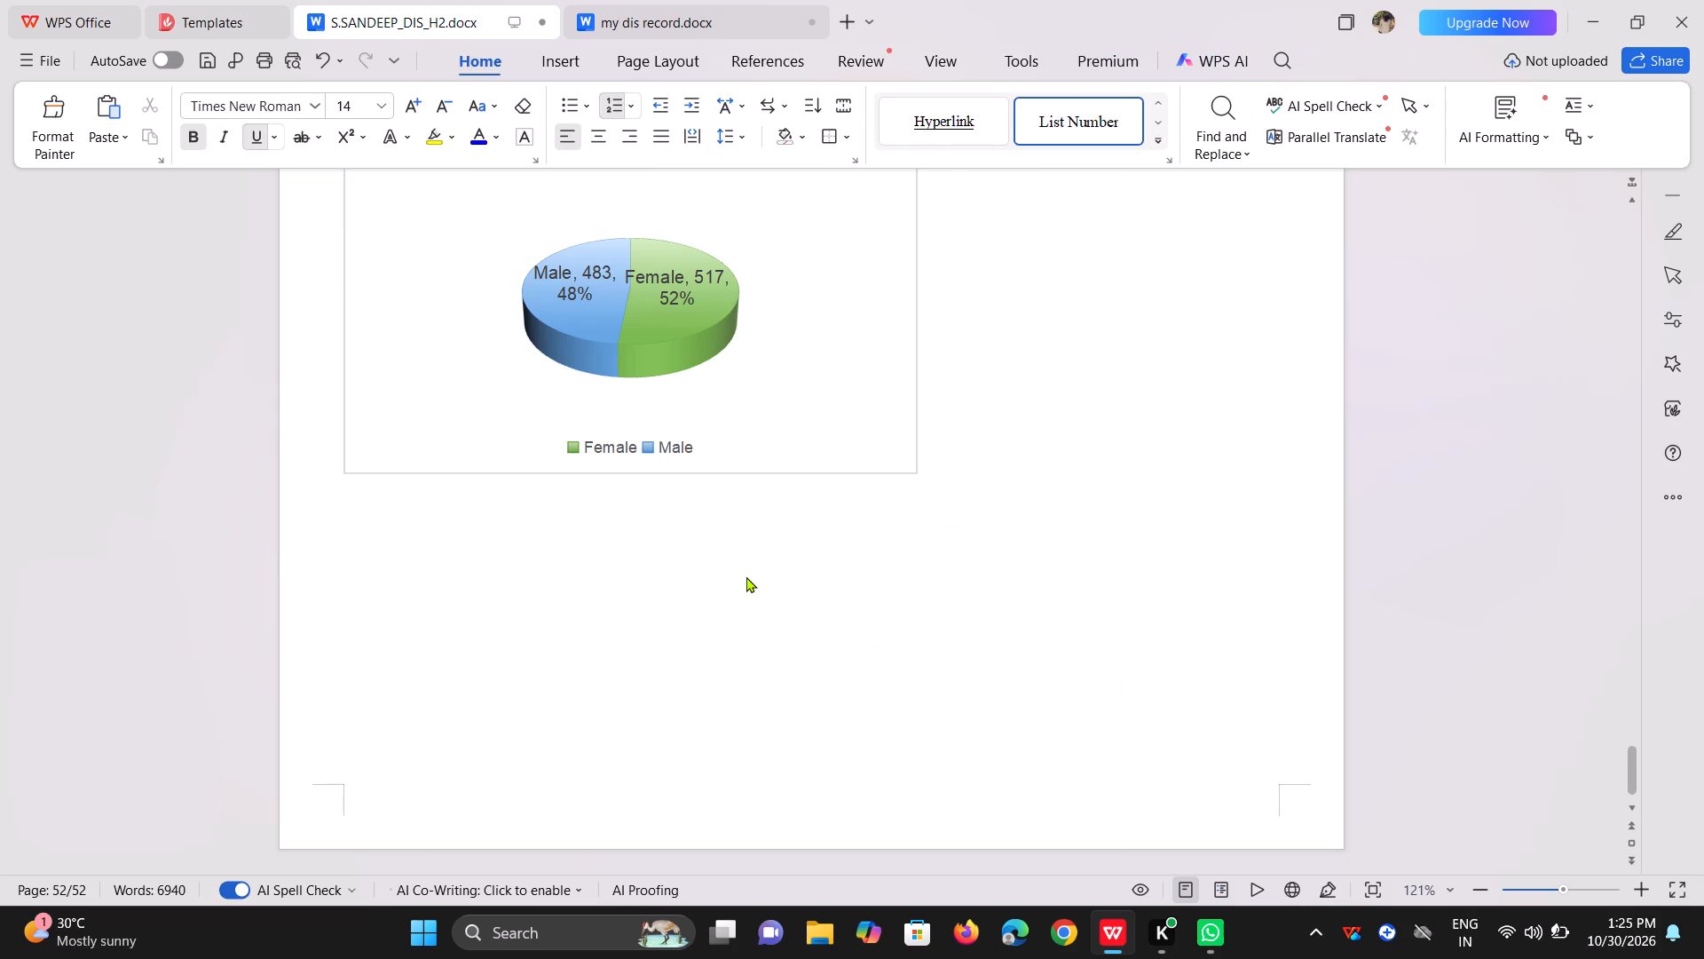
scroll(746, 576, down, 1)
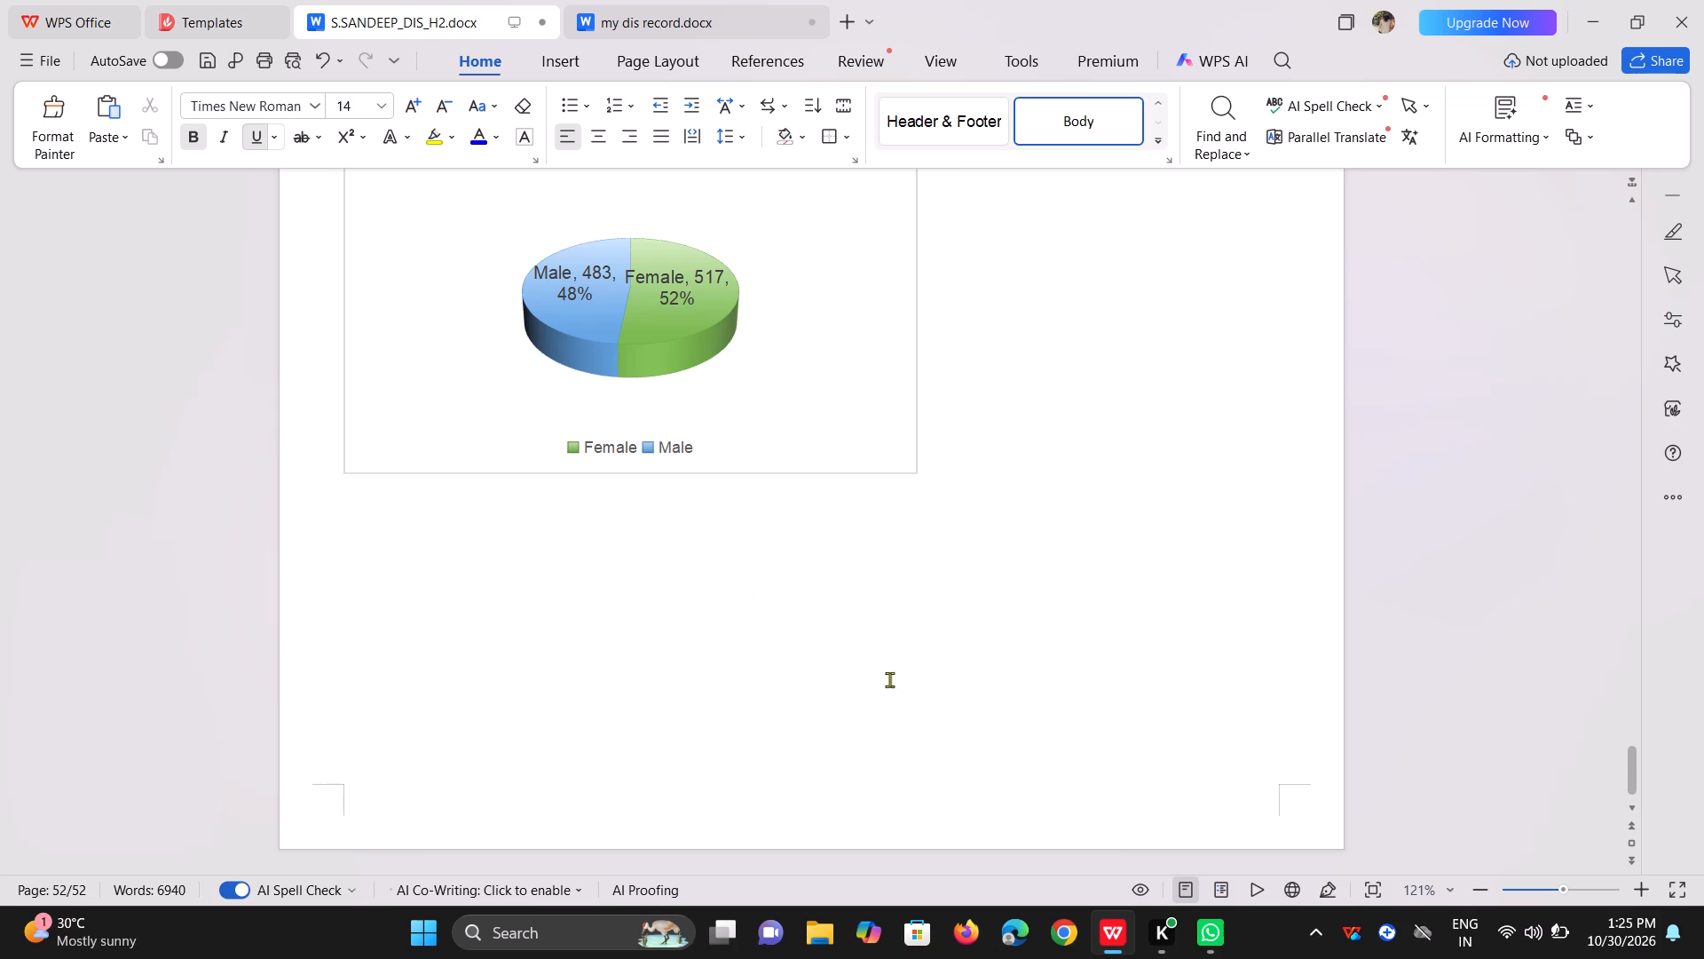
In my dis record.docx, copy the Gender and No Of Customers table located beneath the gender pie chart.
click(659, 12)
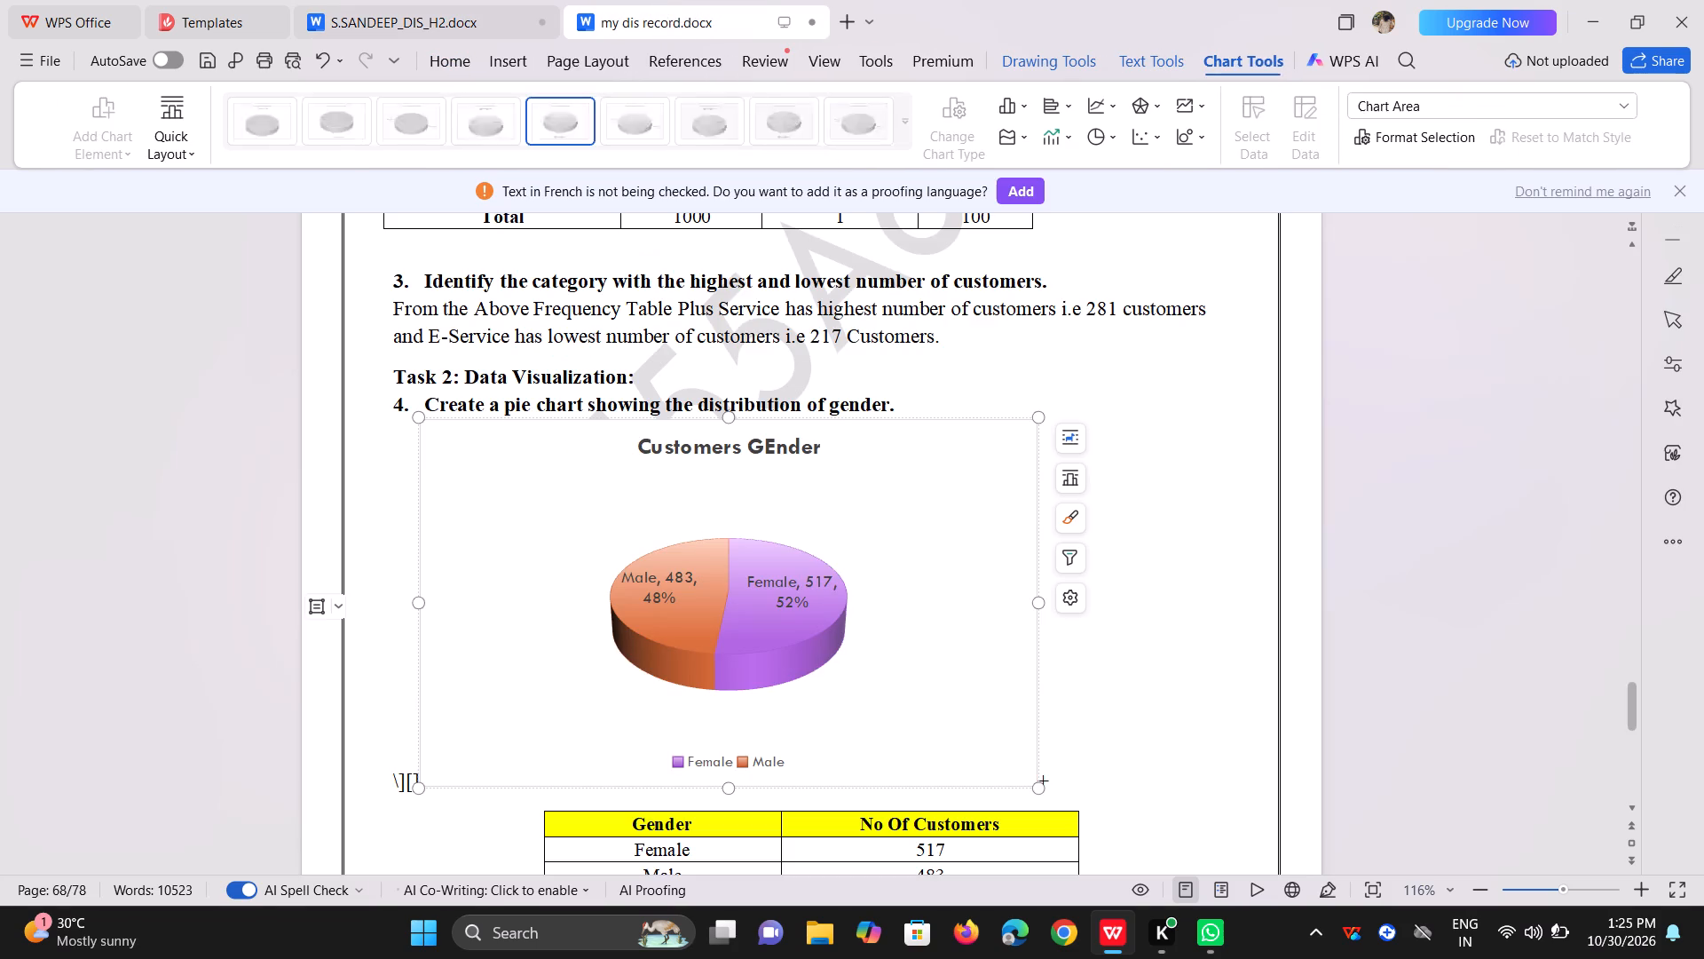
scroll(691, 573, down, 7)
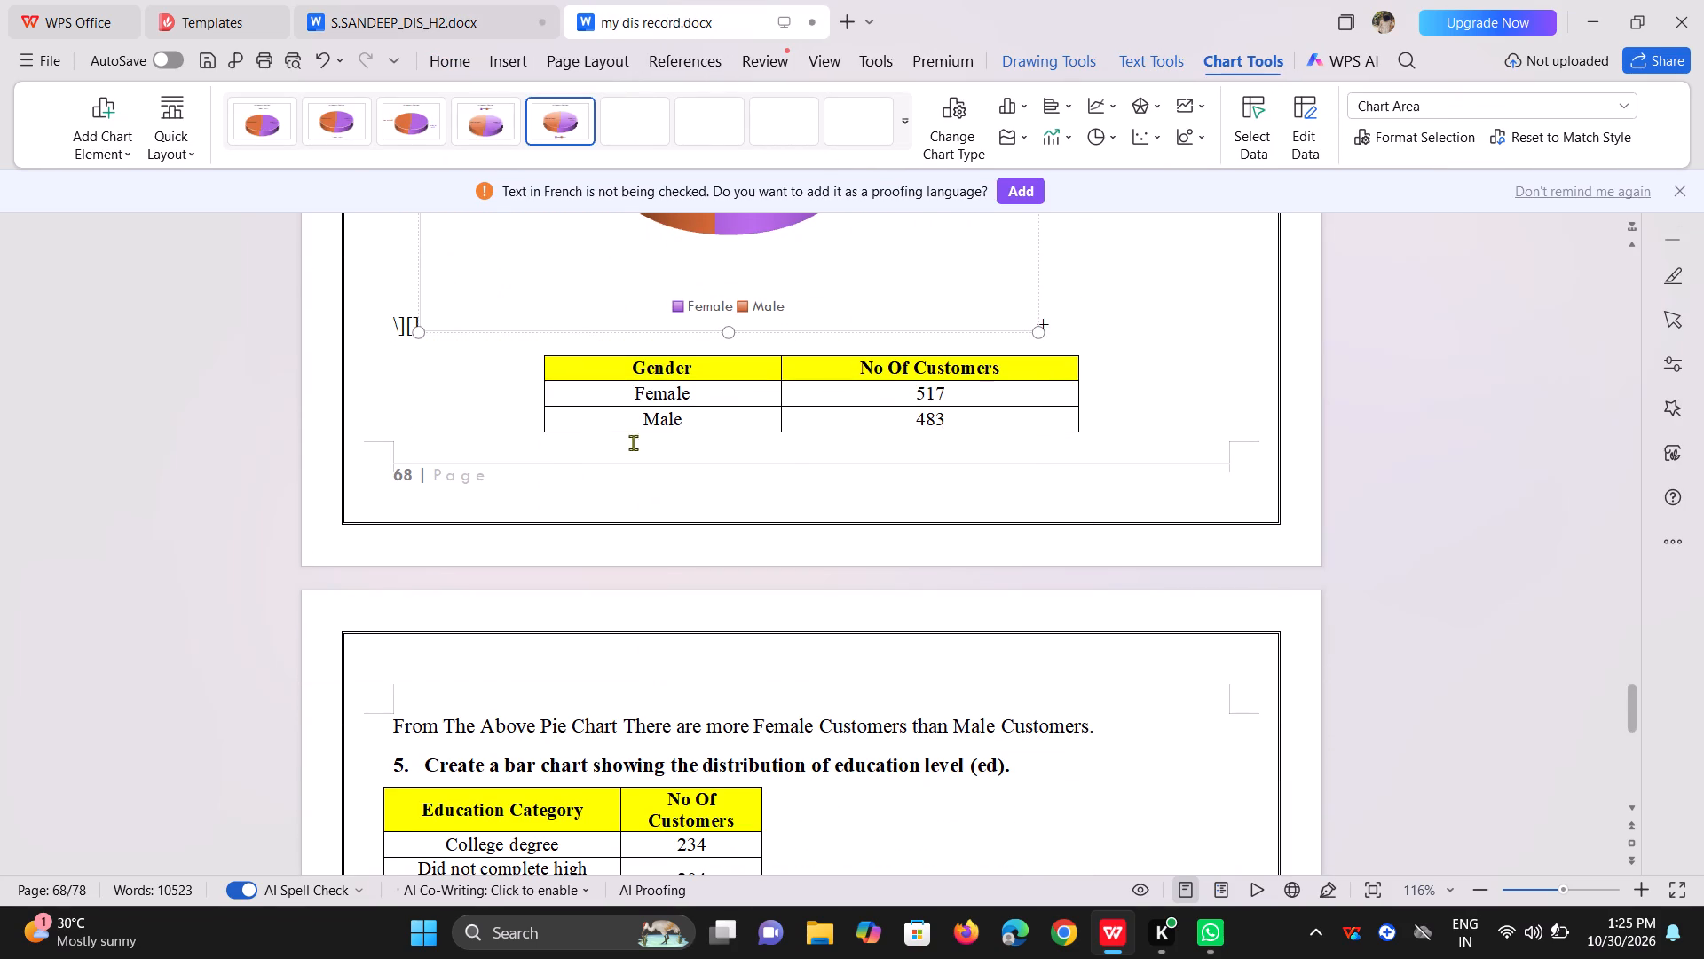
click(547, 361)
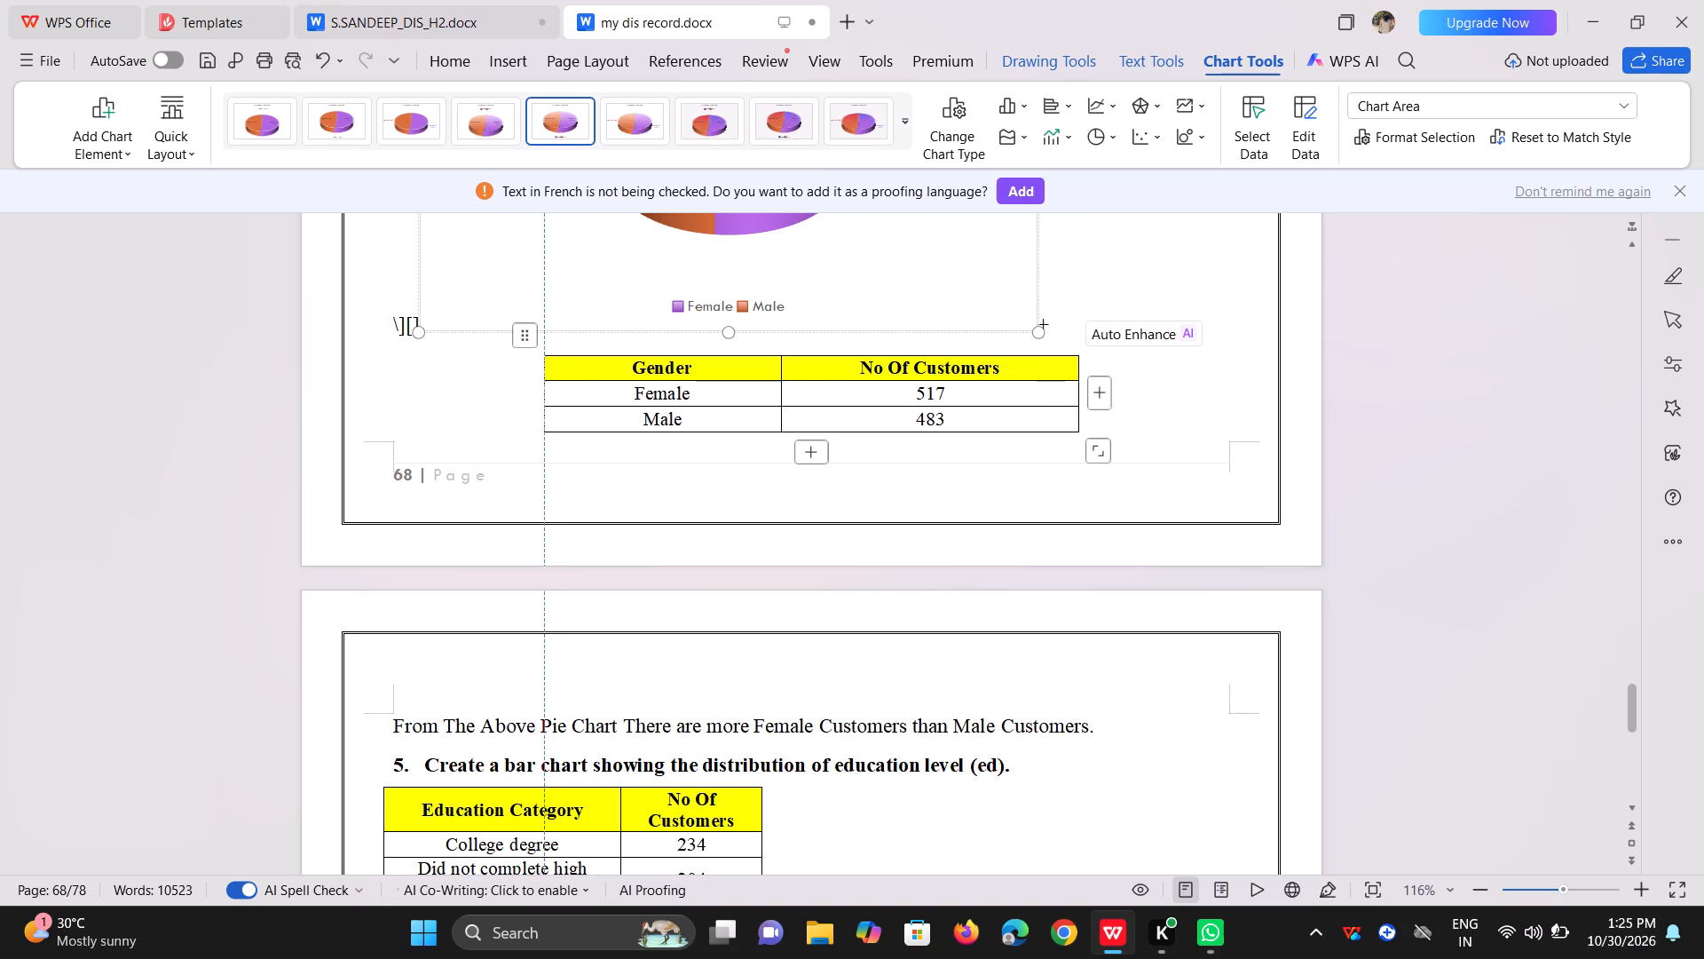
click(545, 361)
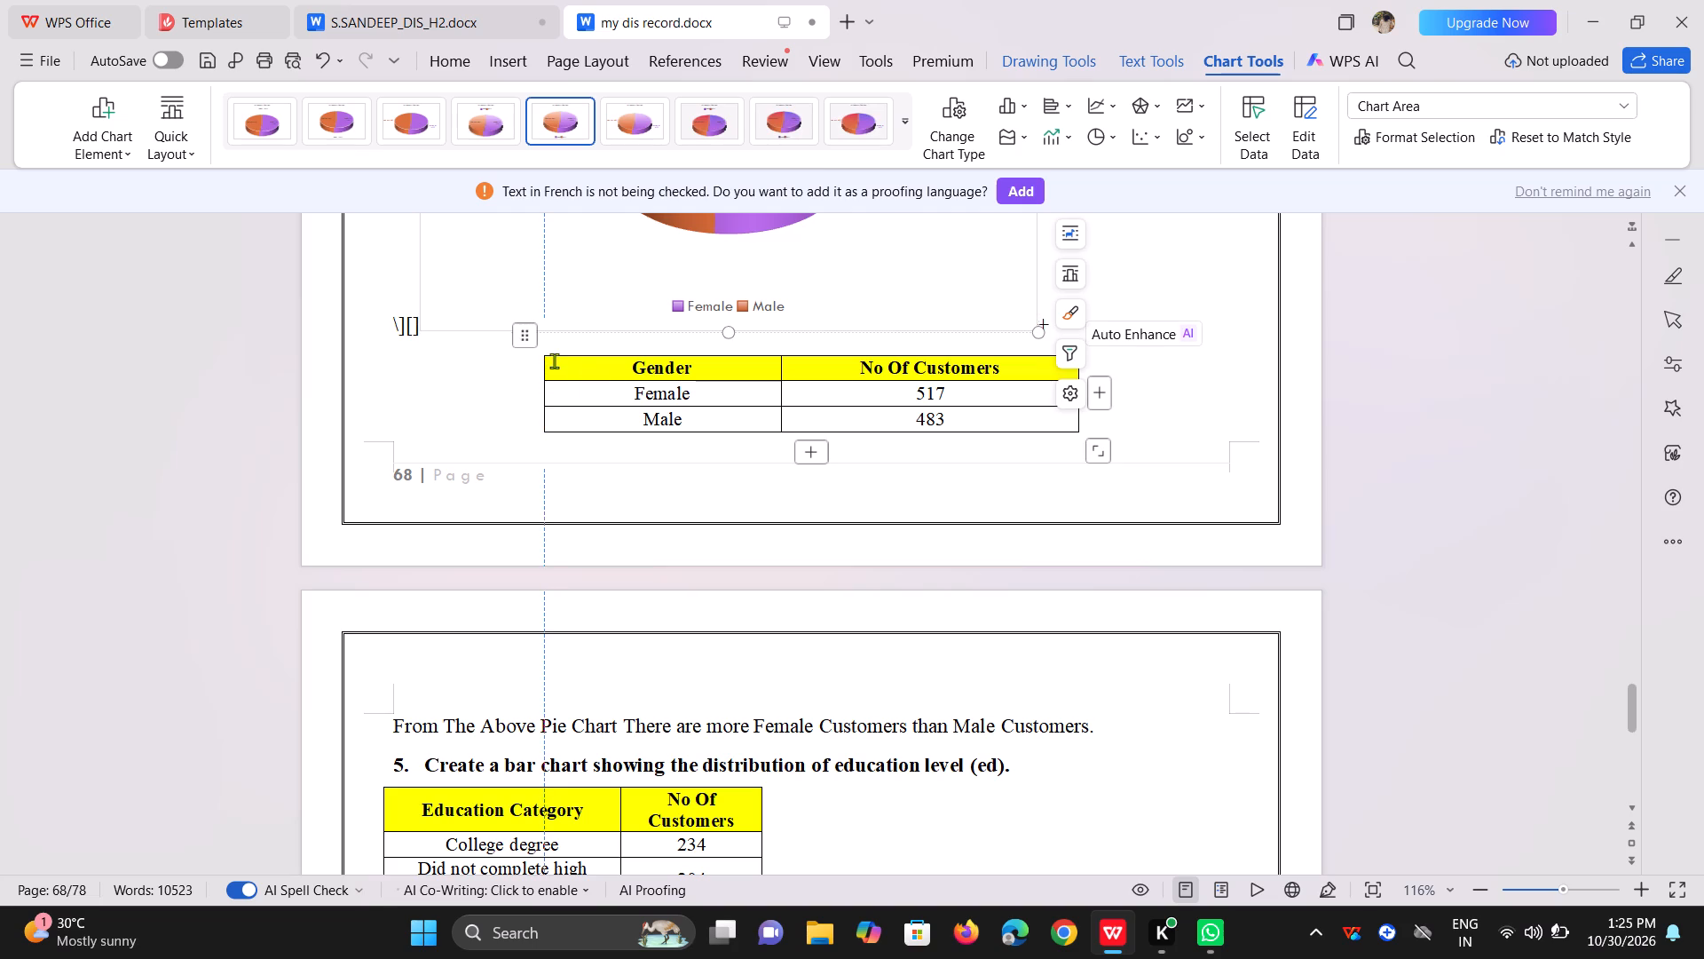
drag(550, 361, 844, 433)
key(ctrl+c)
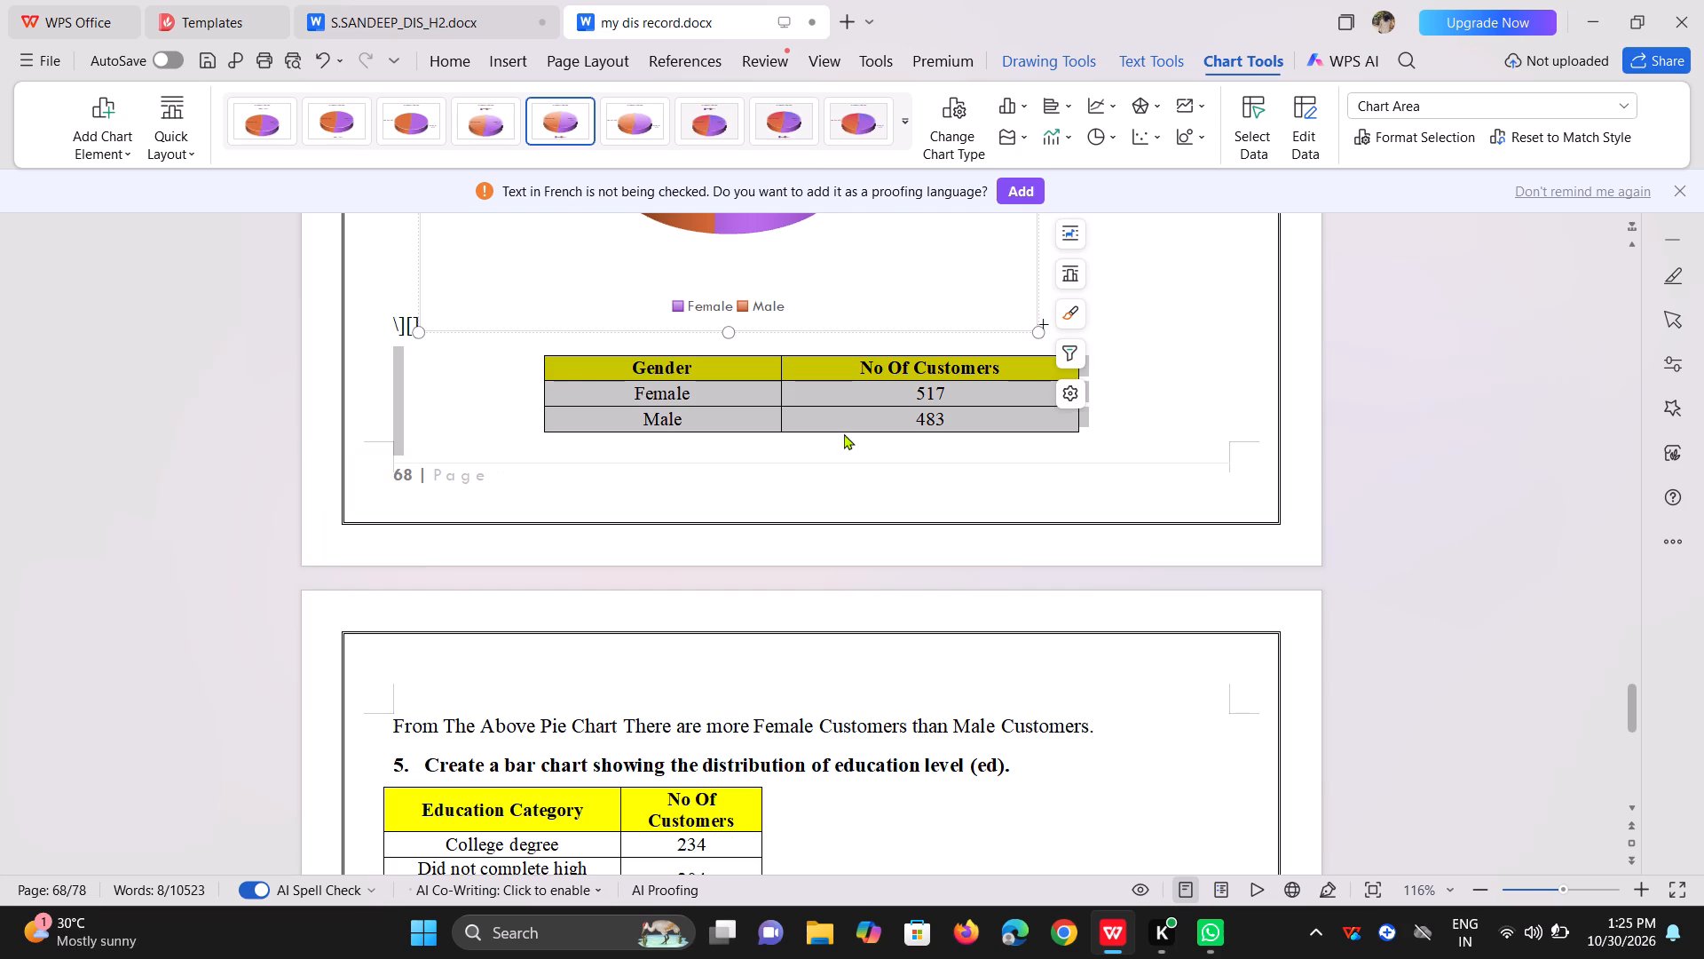
click(400, 25)
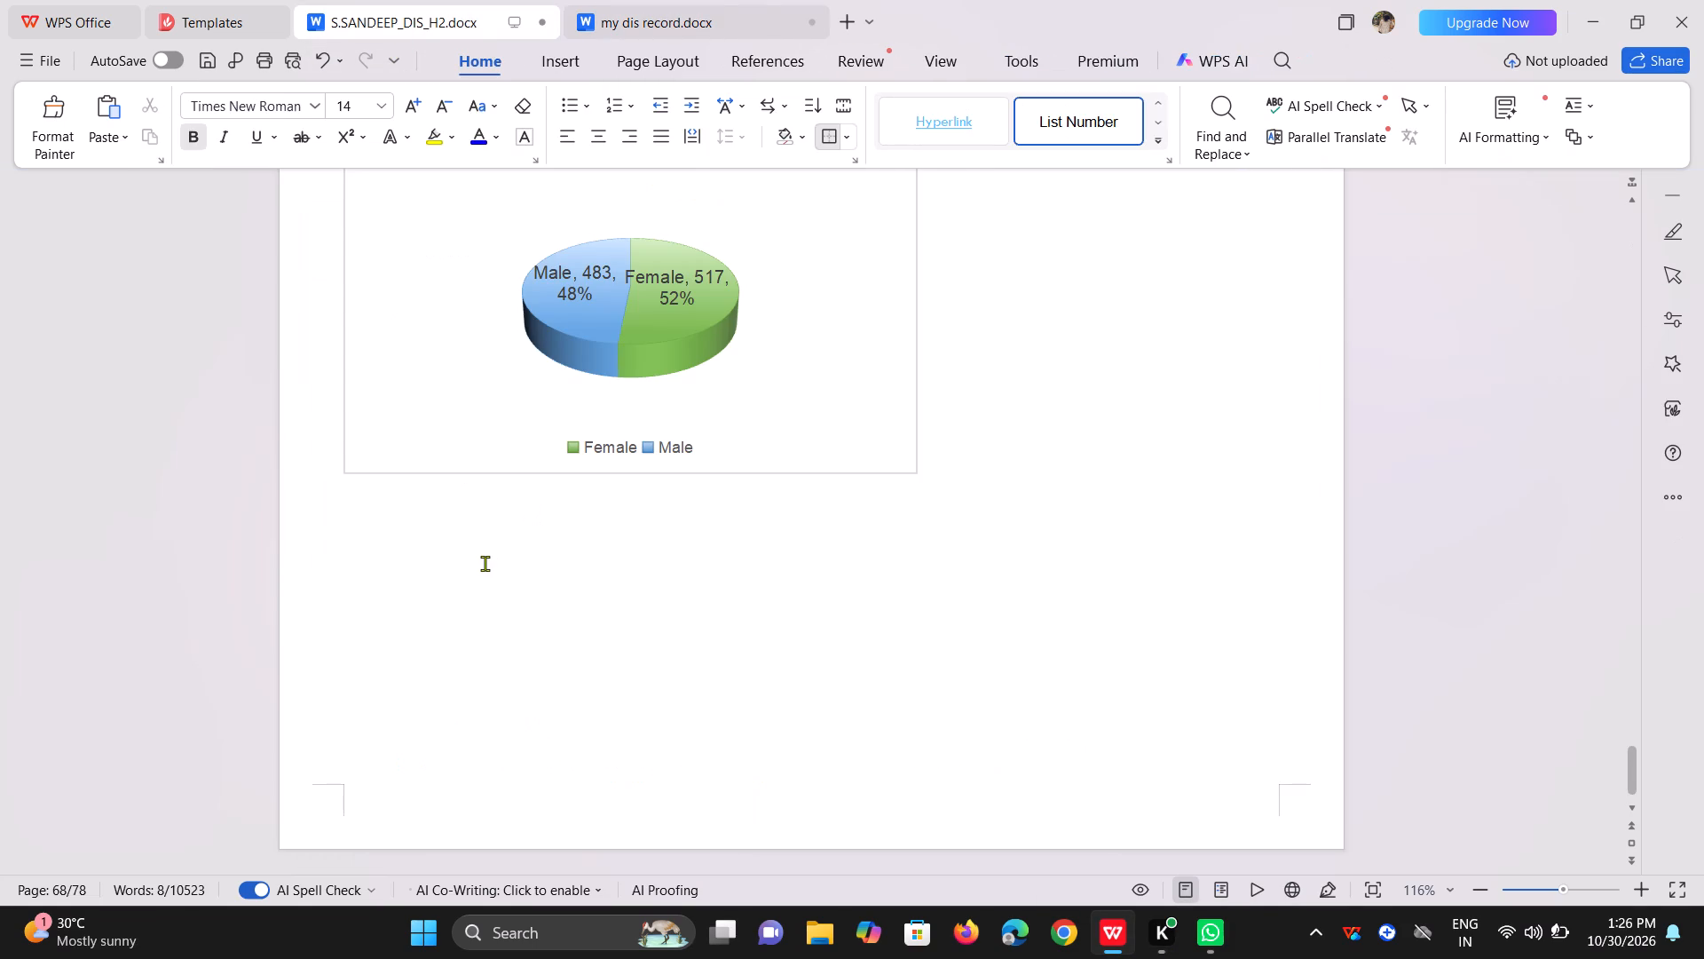
click(485, 563)
double_click(412, 527)
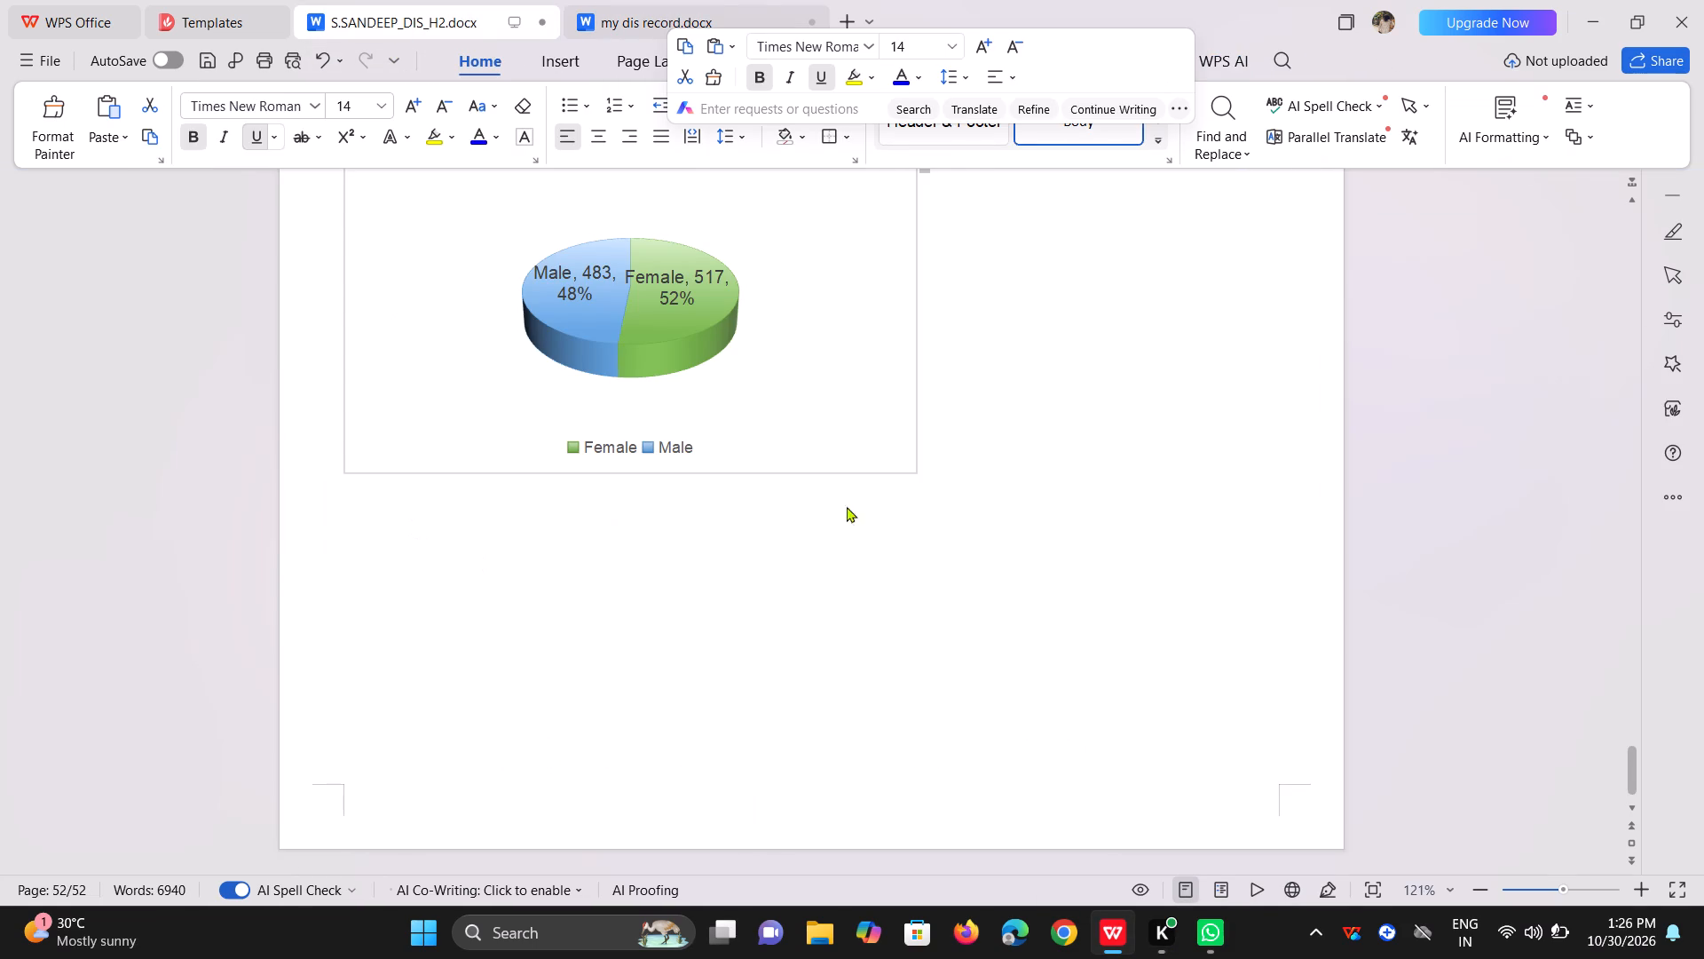
click(937, 453)
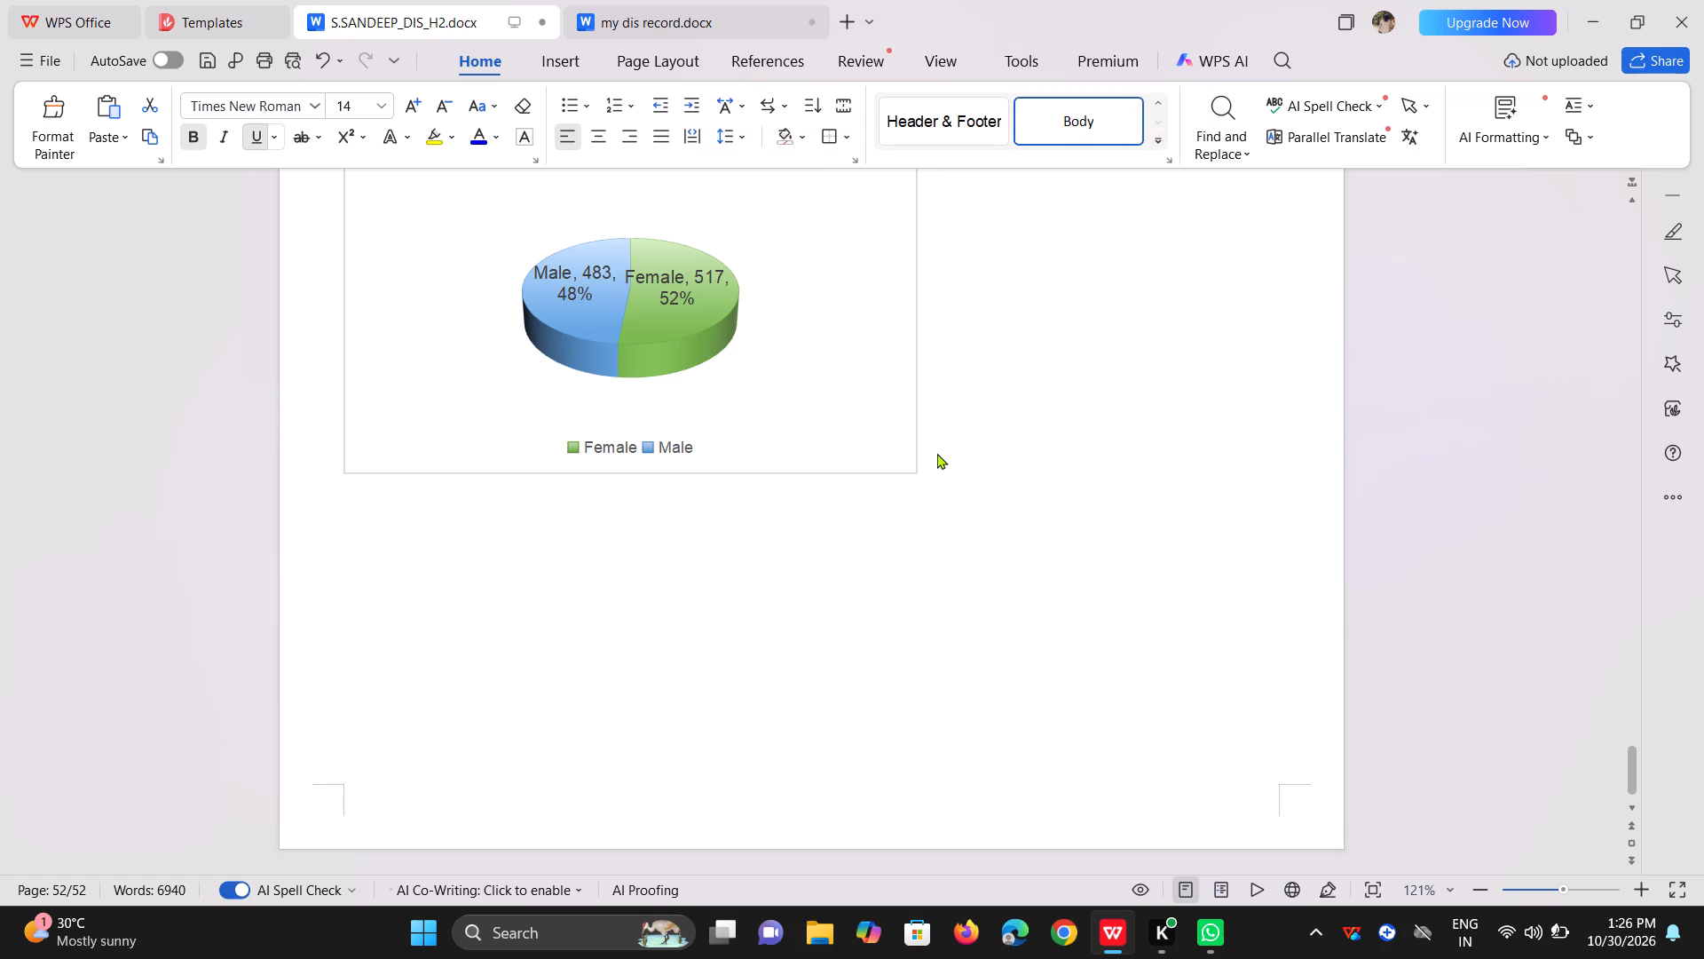
double_click(937, 453)
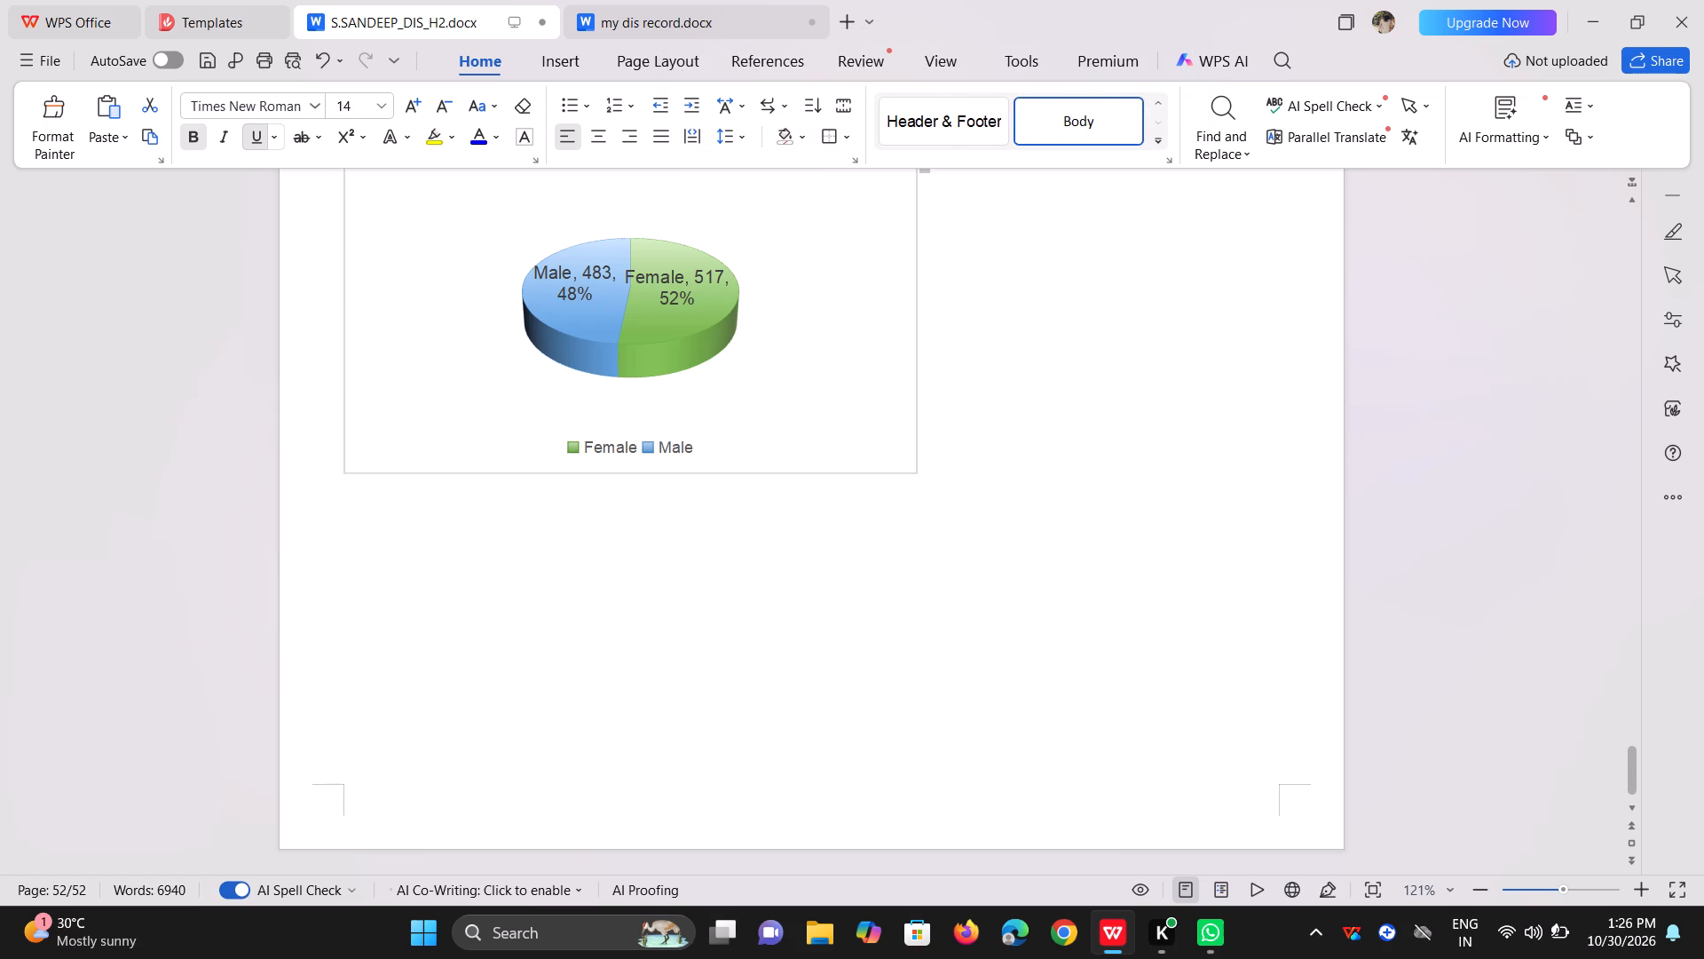
click(333, 462)
double_click(954, 441)
double_click(1053, 450)
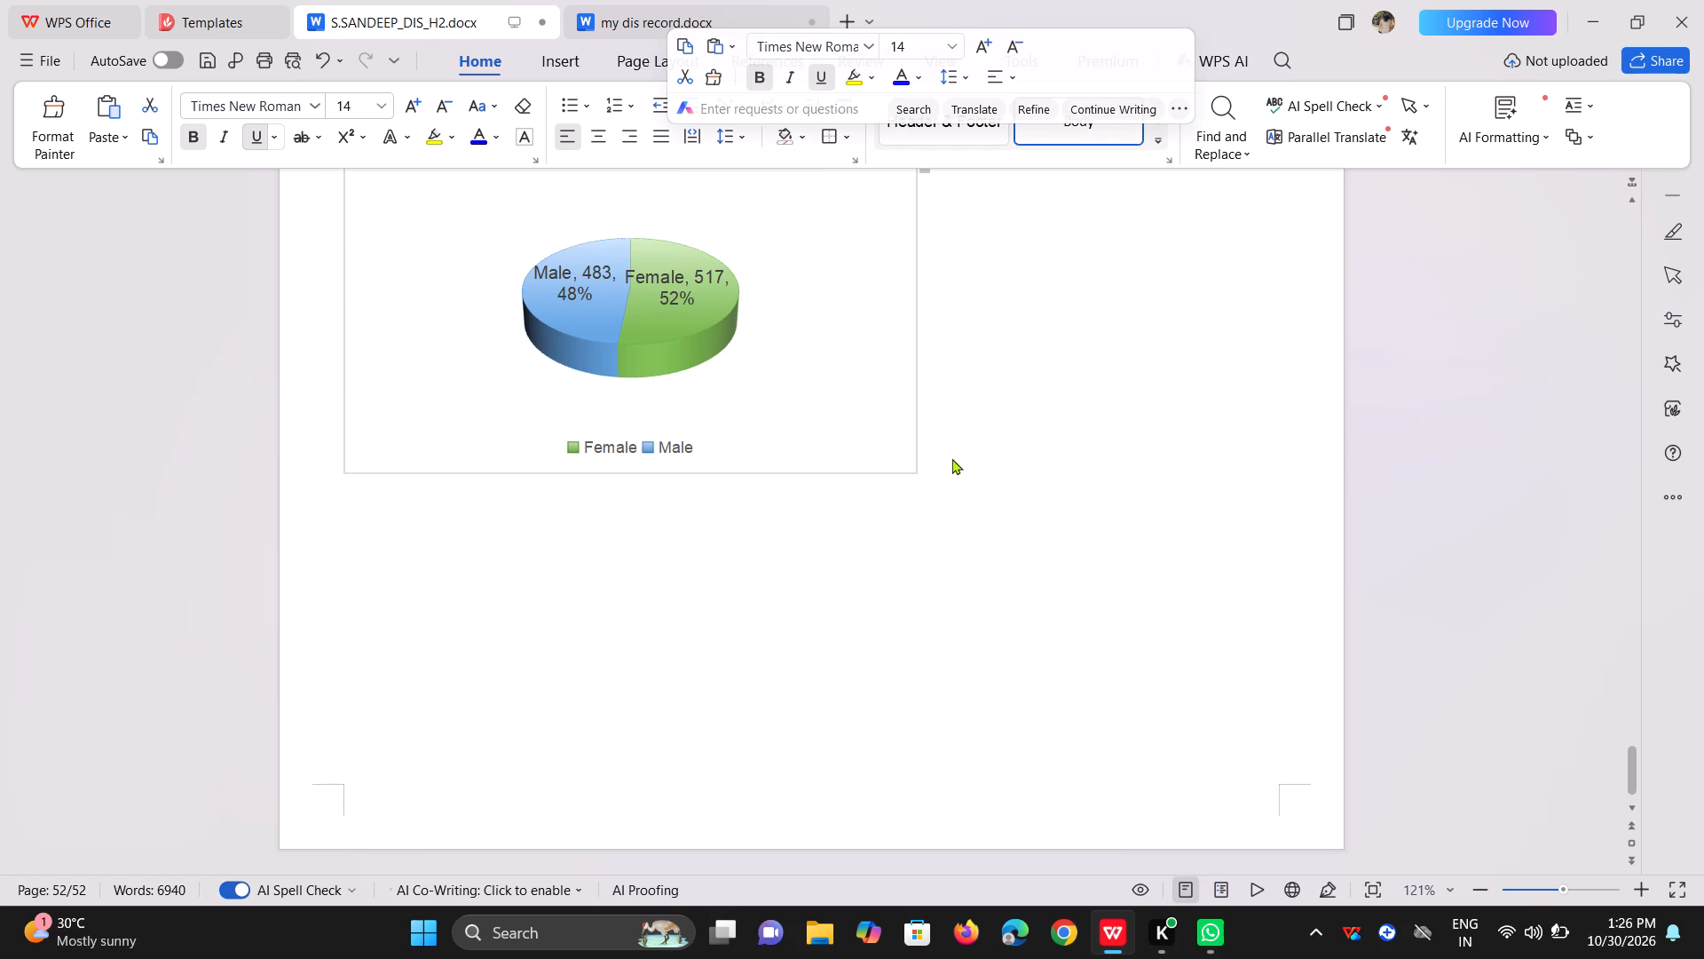
key(Return)
key(Return)
key(Return)
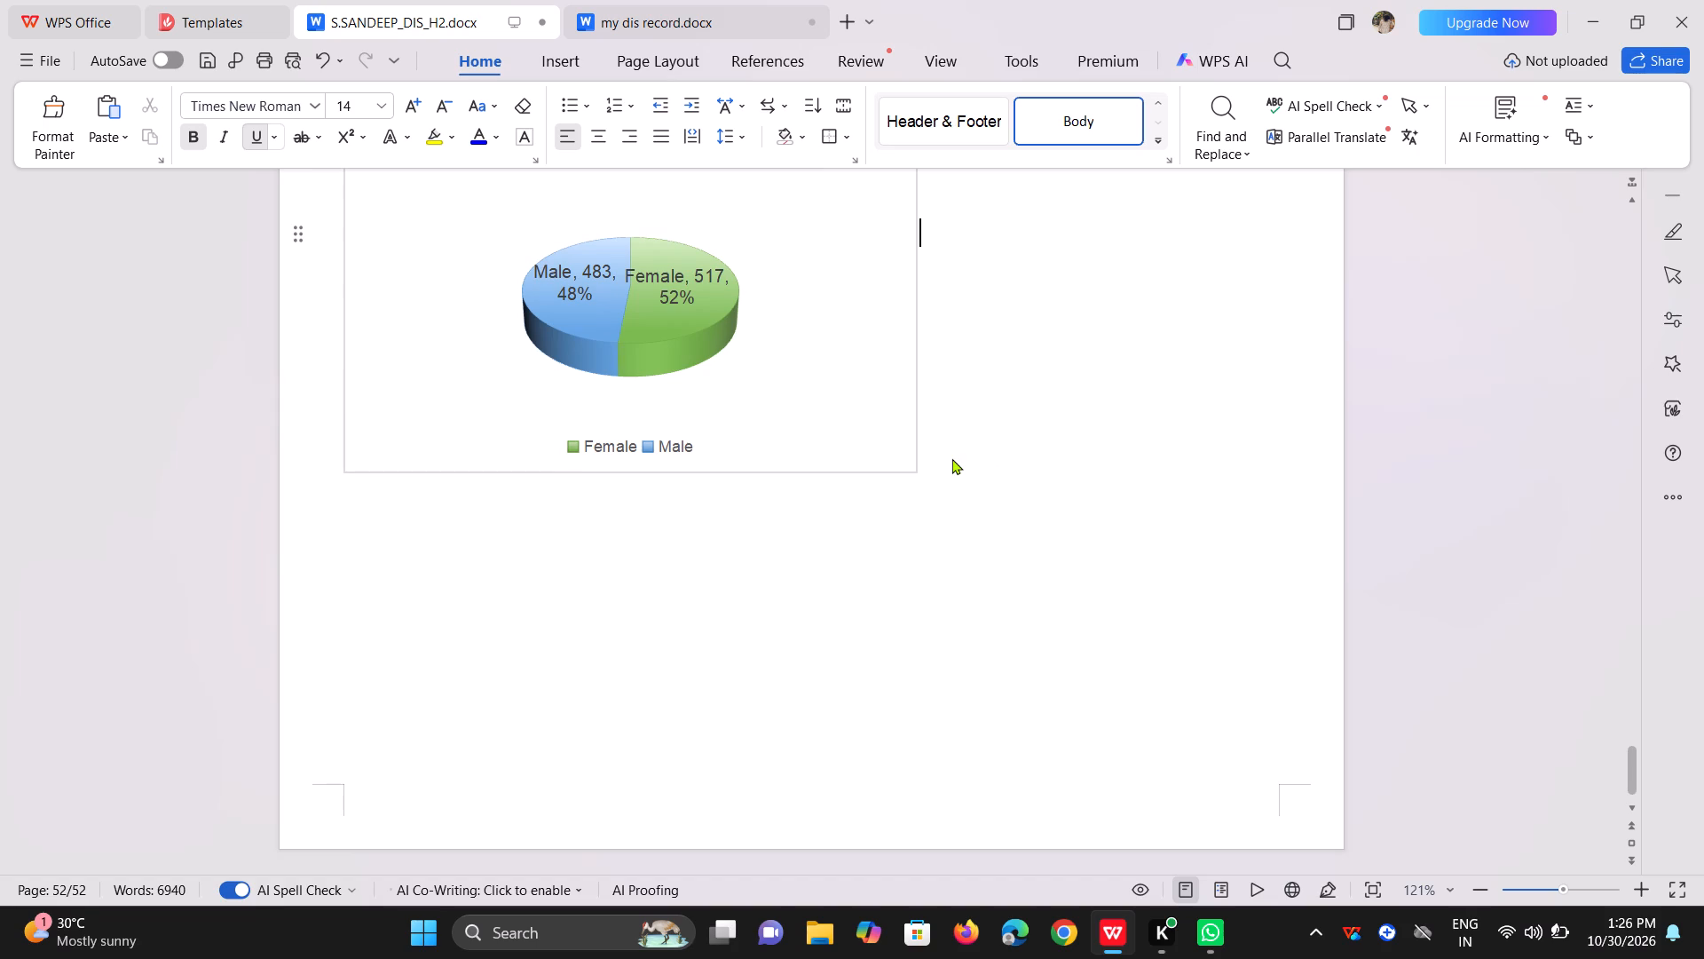
key(Return)
key(Return)
key(Return)
key(Return)
key(Return)
key(ctrl+v)
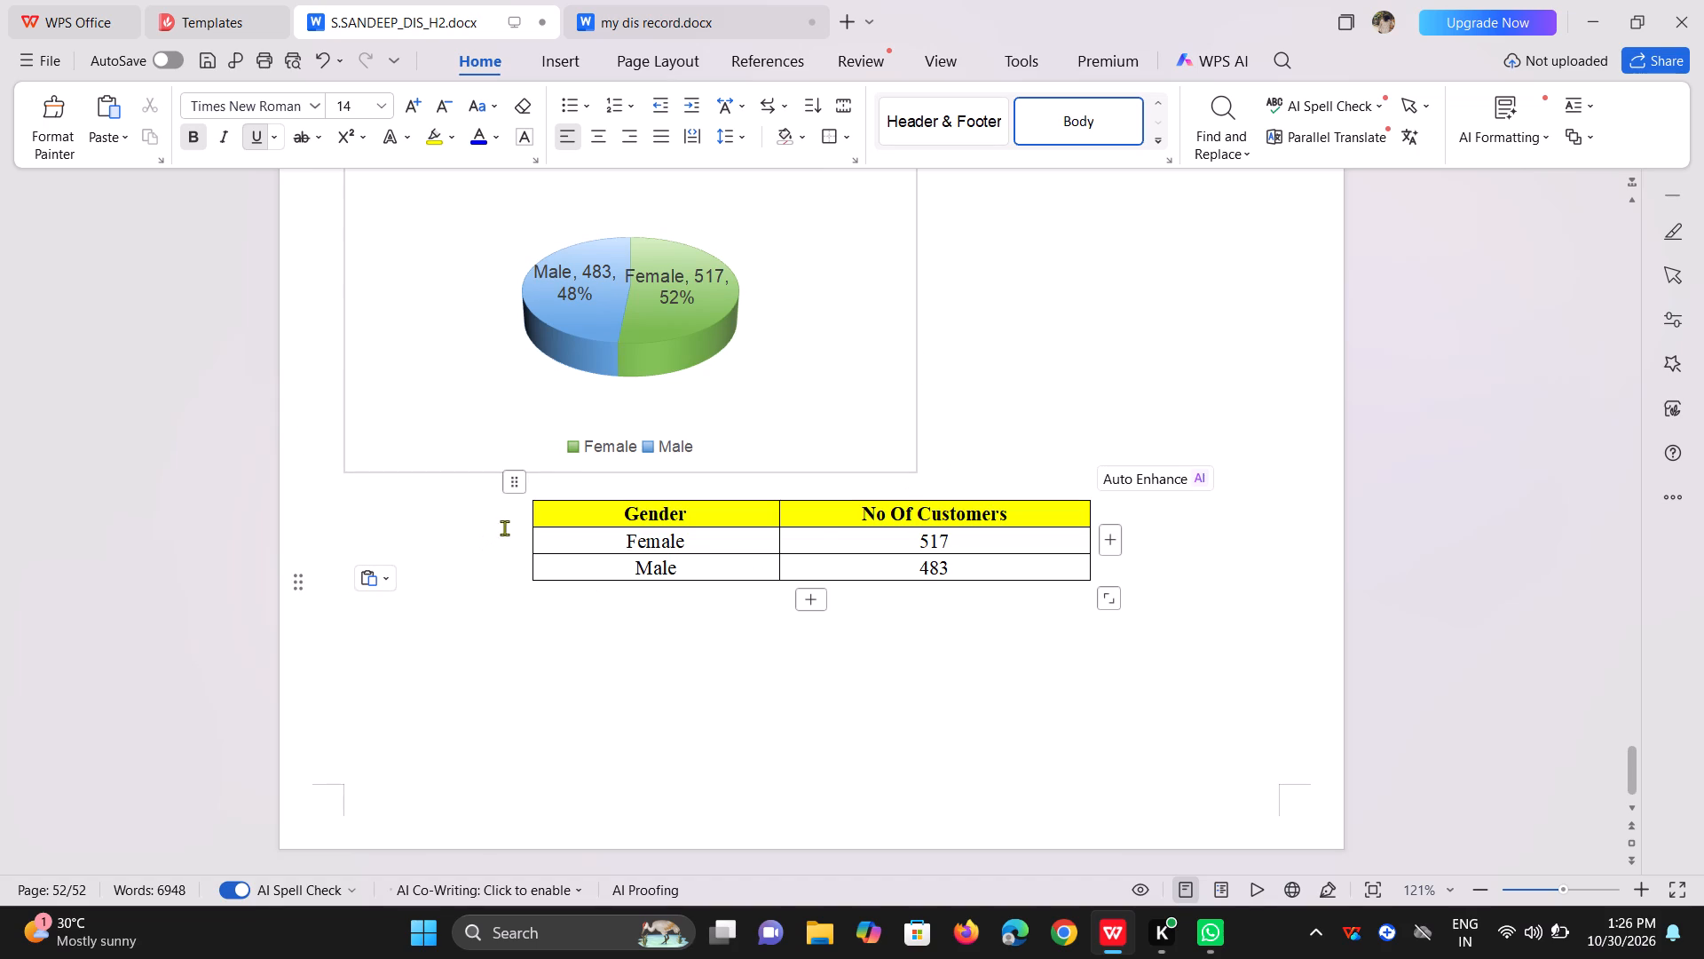
click(517, 521)
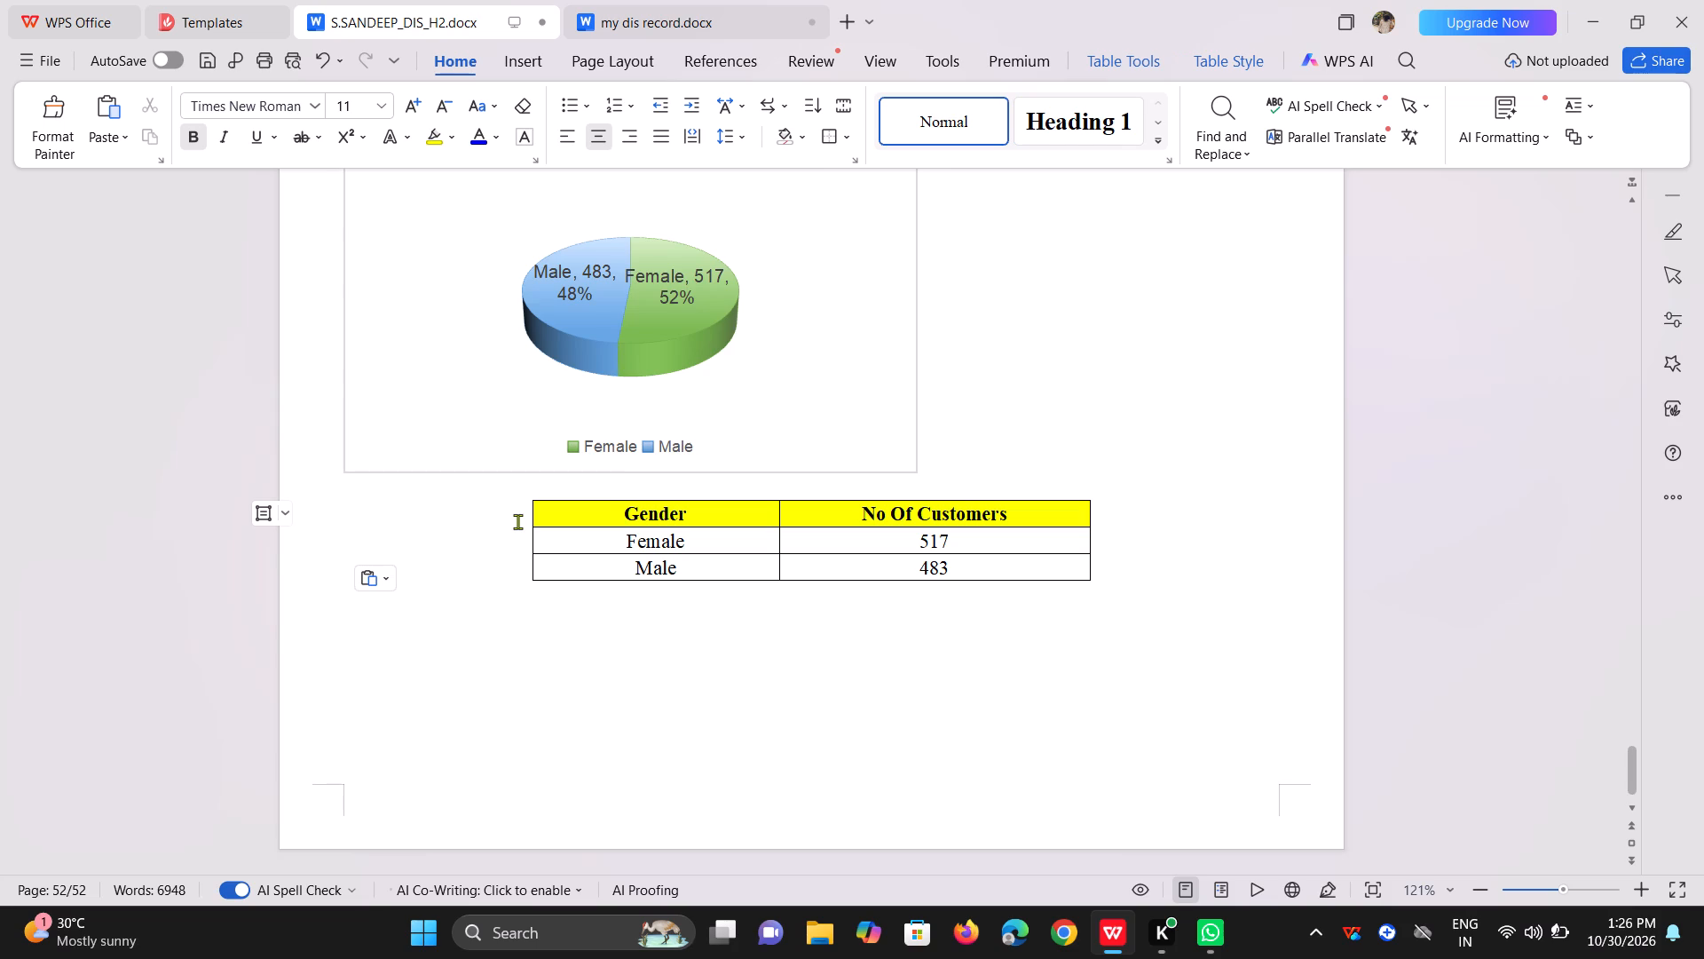
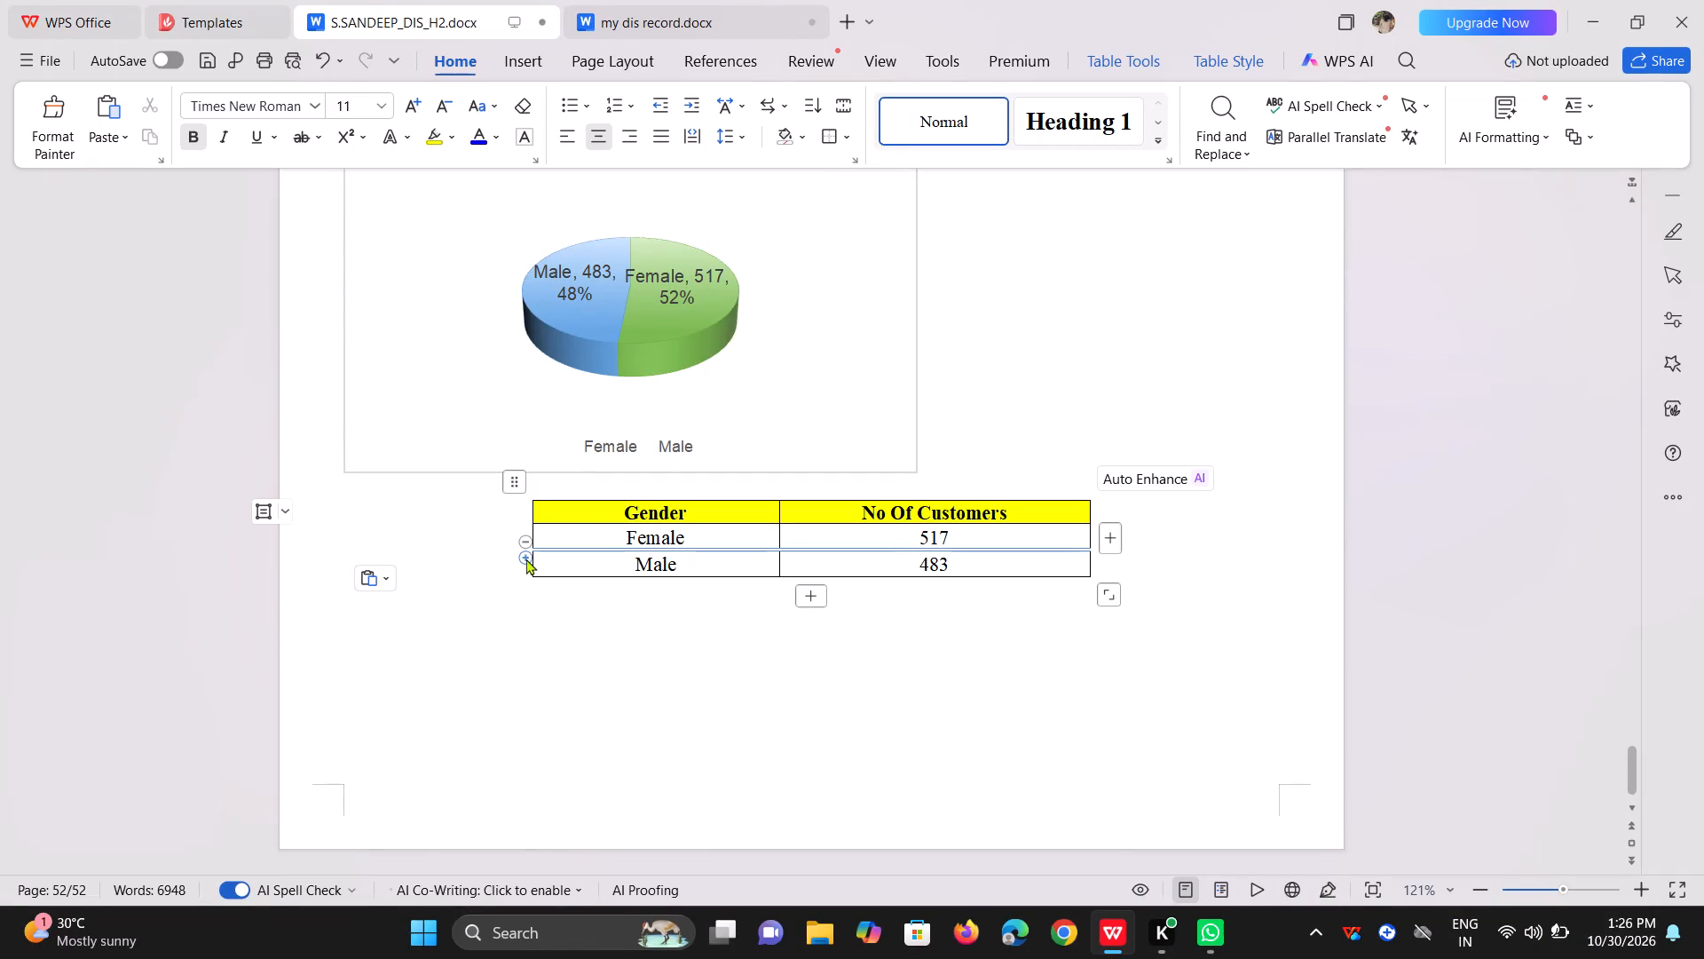
Widen the pasted gender table by extending its left edge toward the text margin, and even out its two column widths.
click(532, 511)
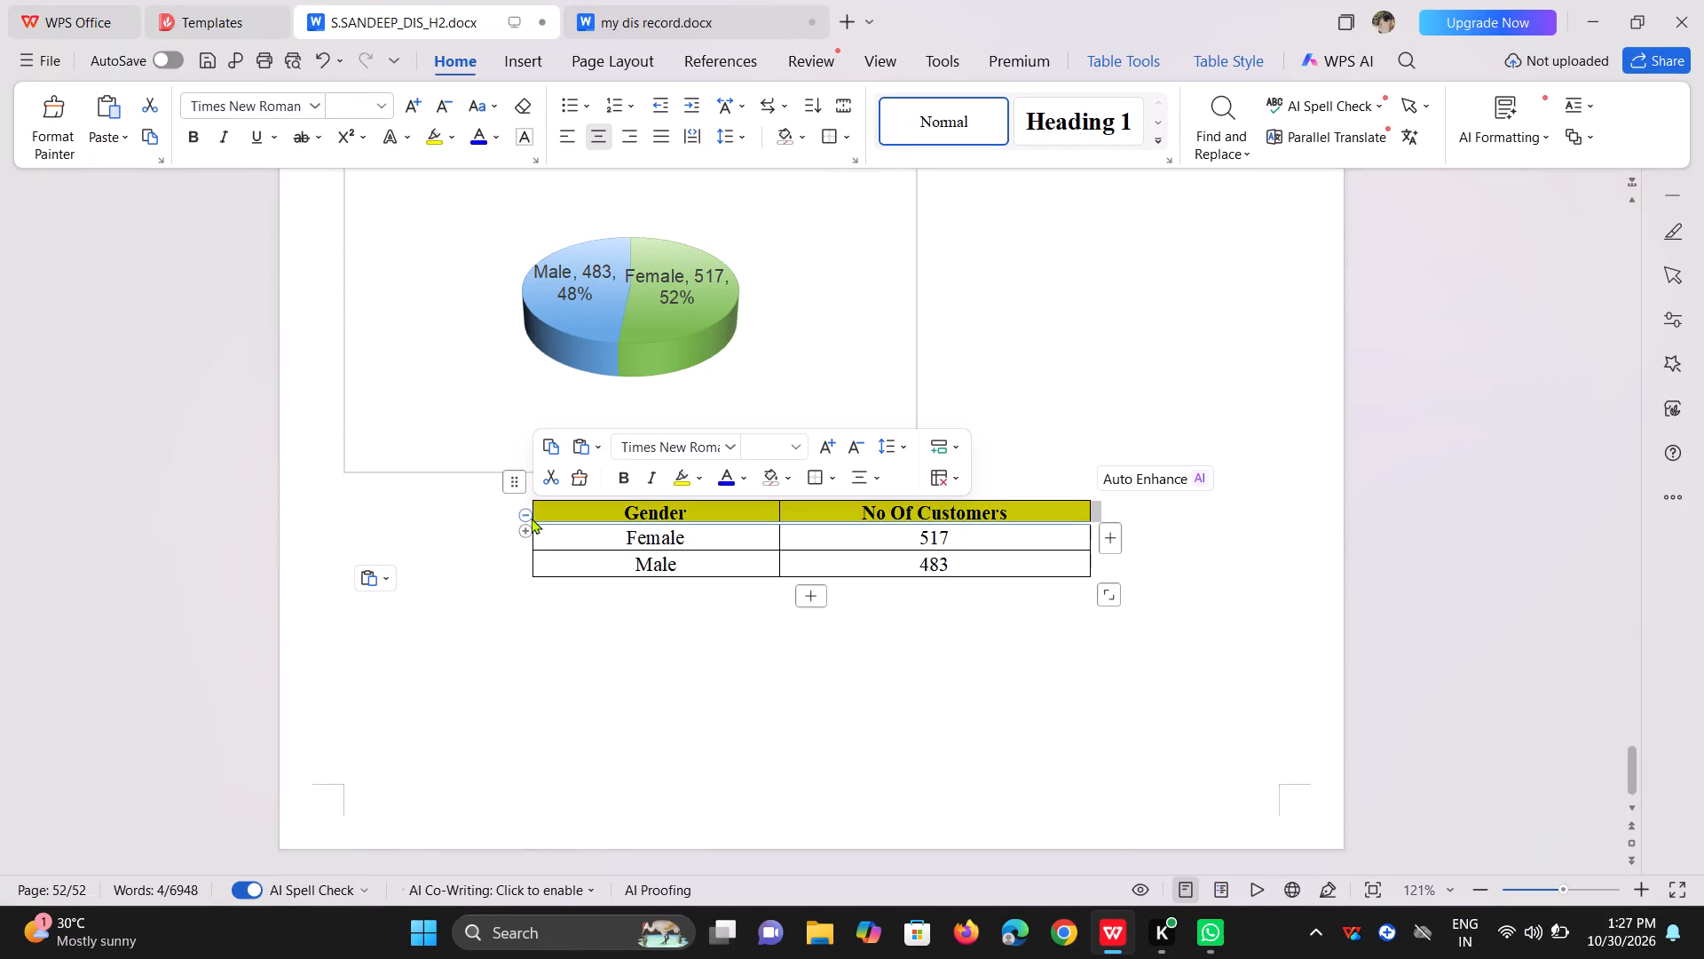
click(431, 539)
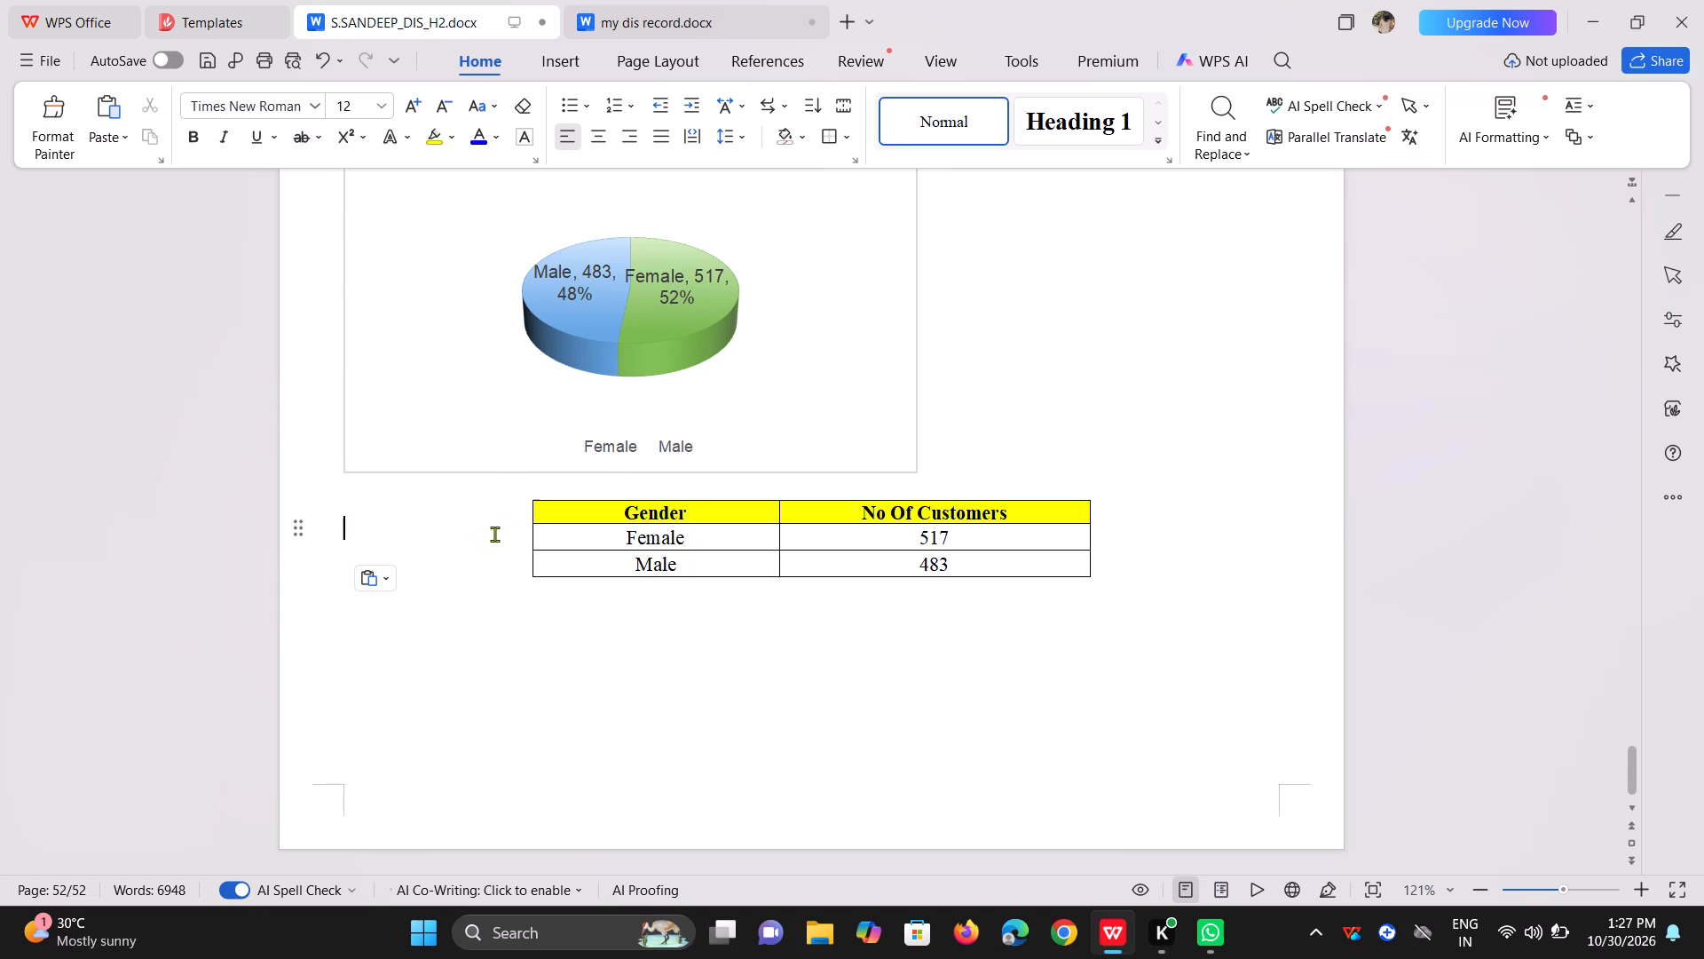
click(494, 534)
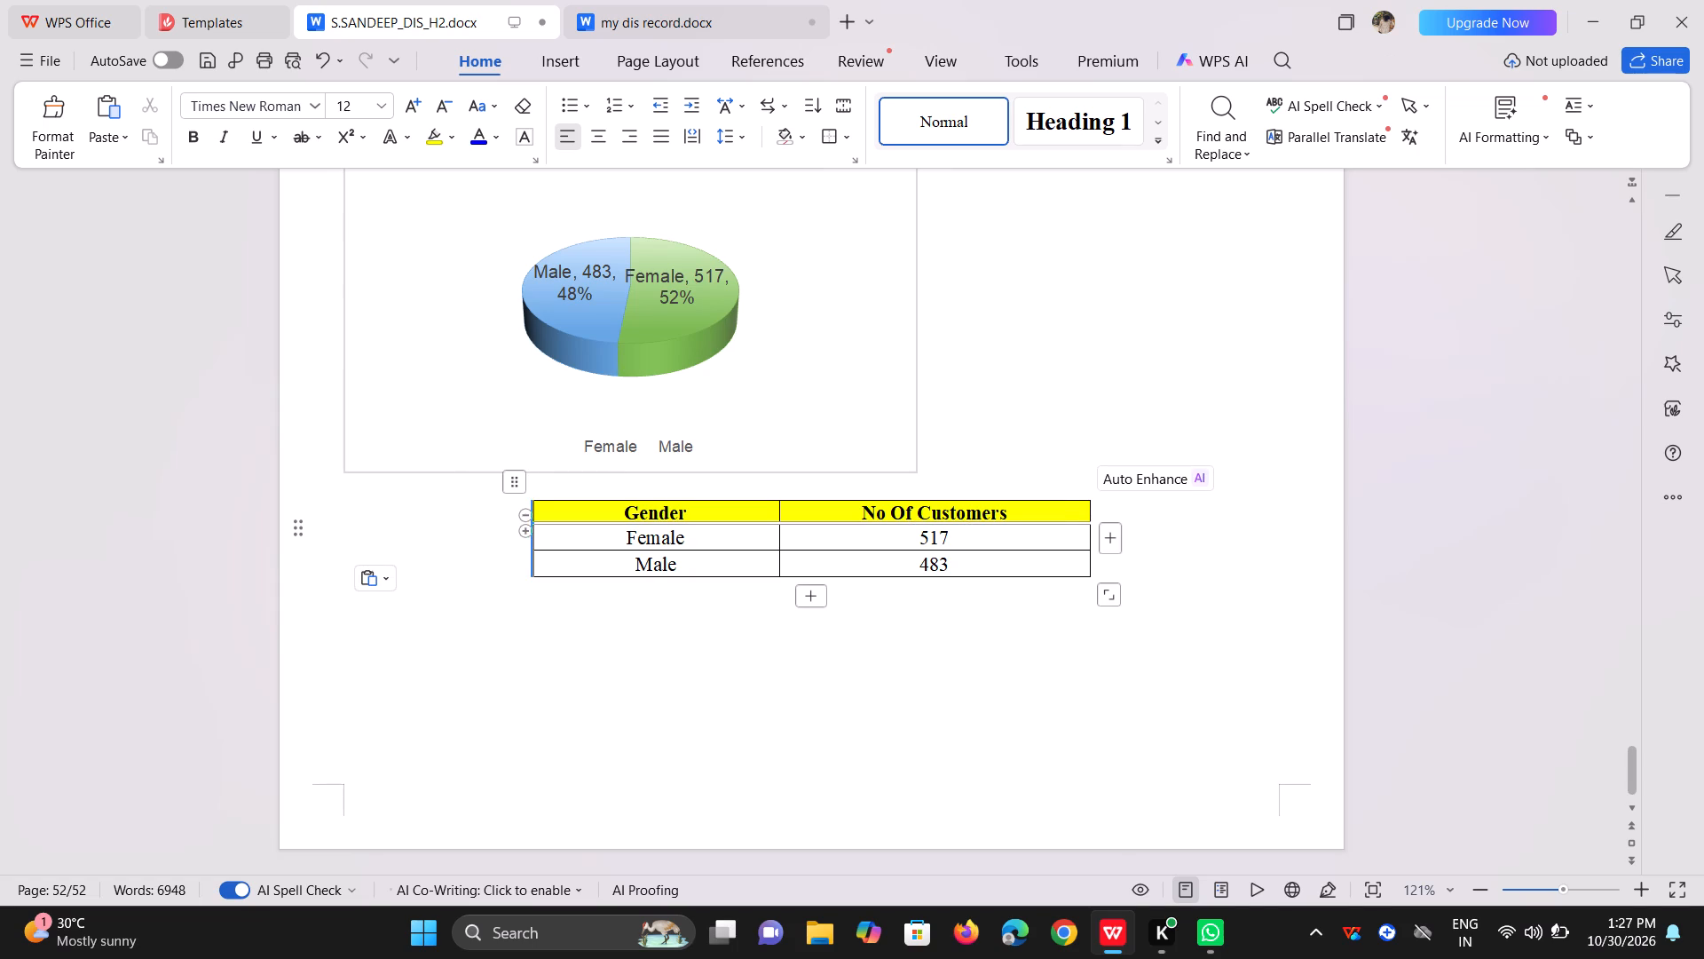
drag(534, 511, 341, 497)
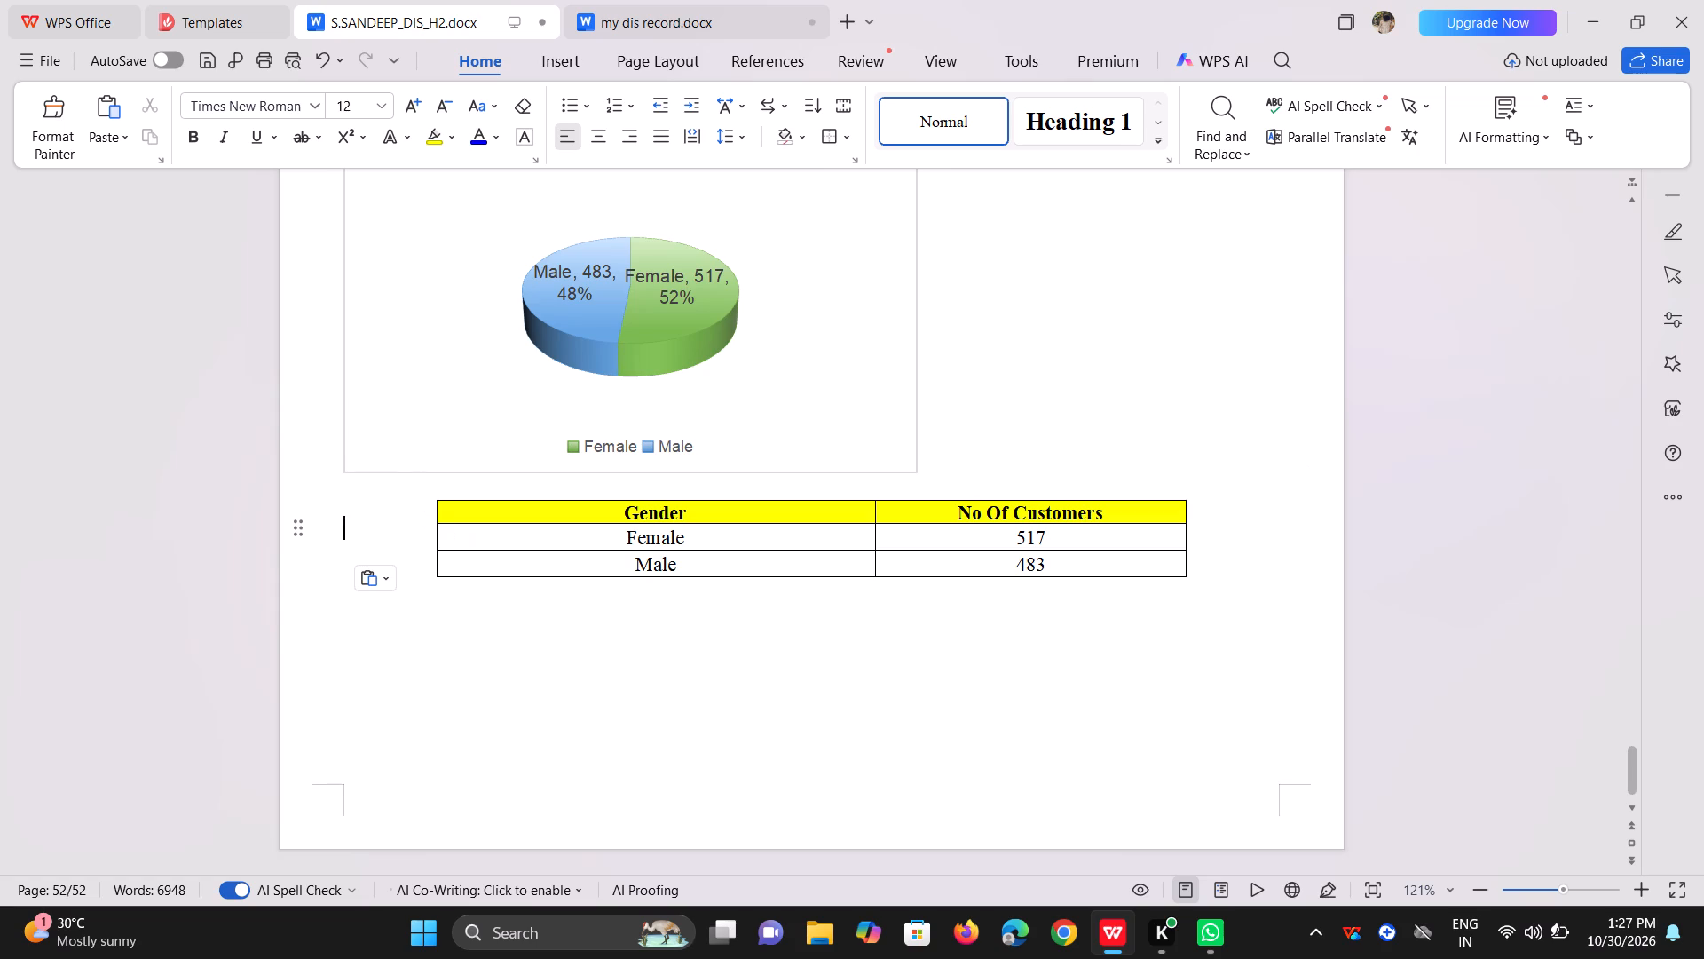
drag(439, 514, 369, 505)
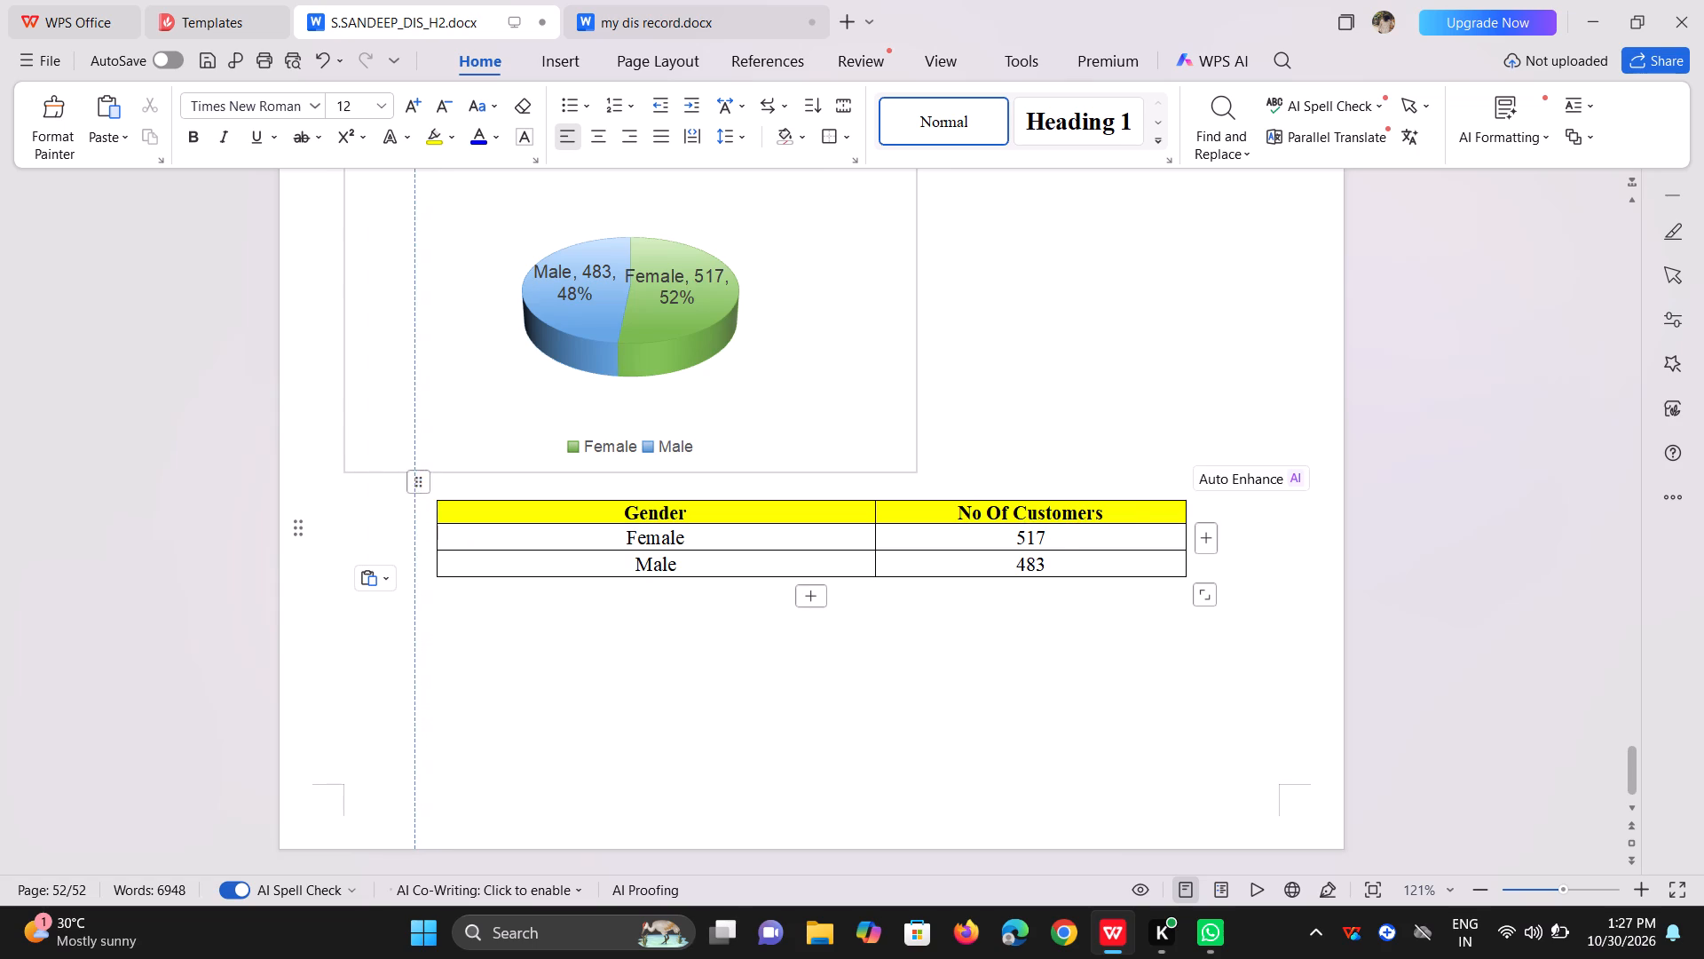
drag(369, 505, 367, 505)
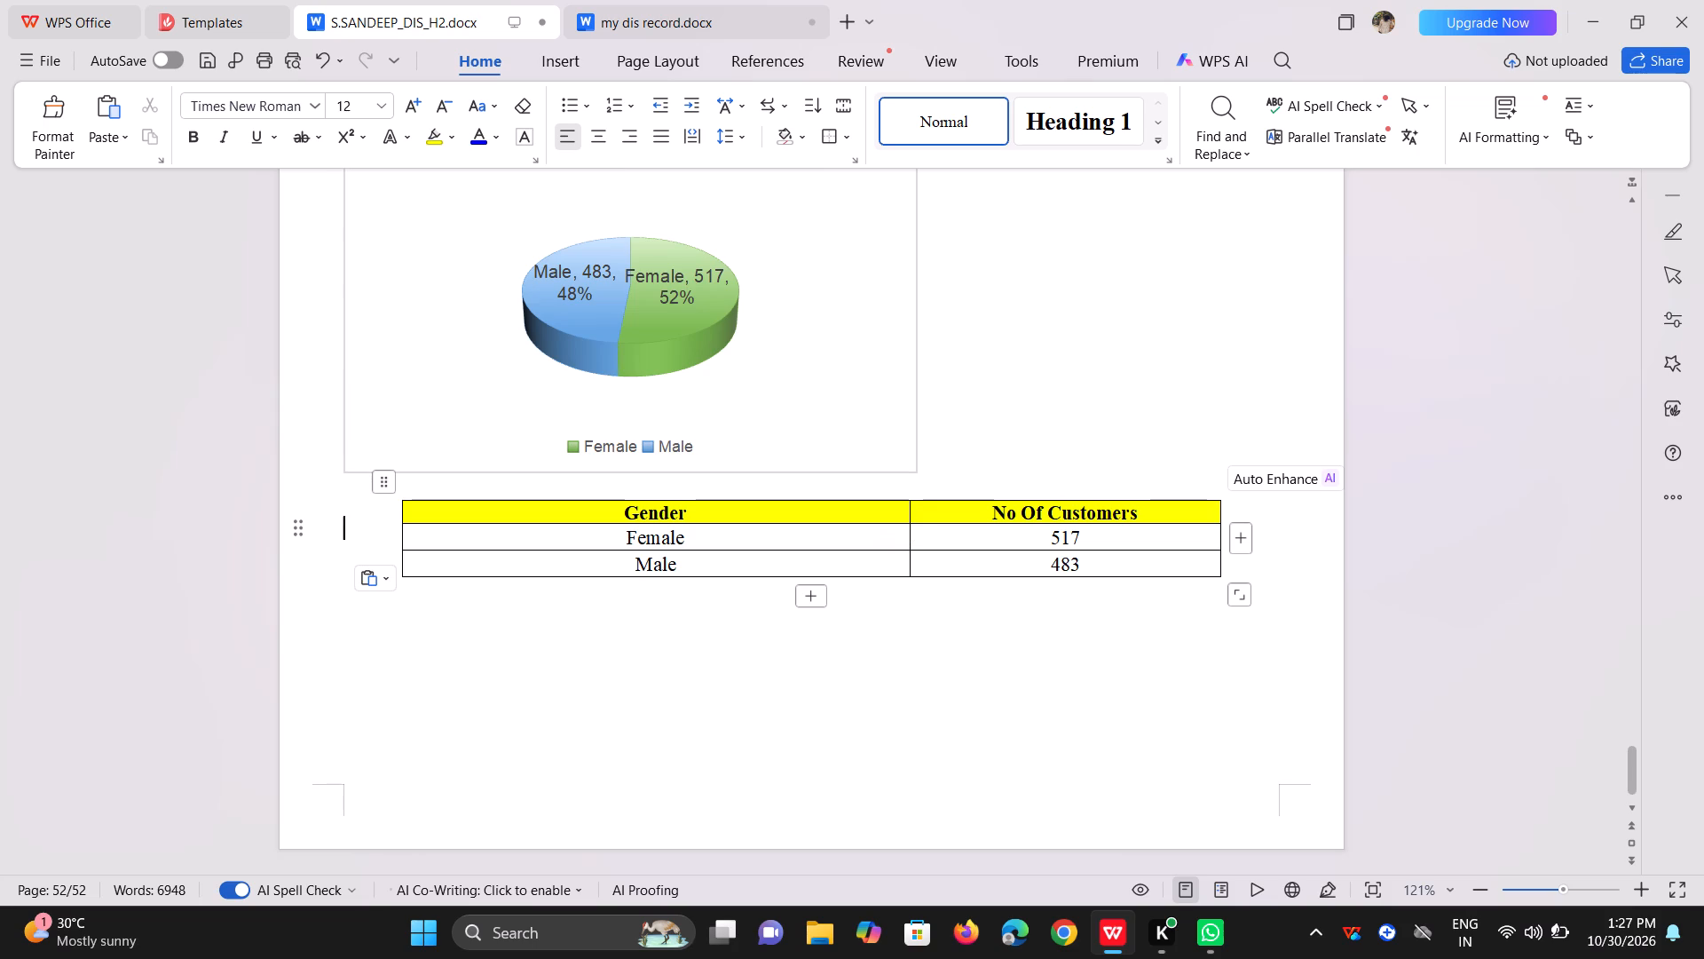
drag(911, 534, 816, 517)
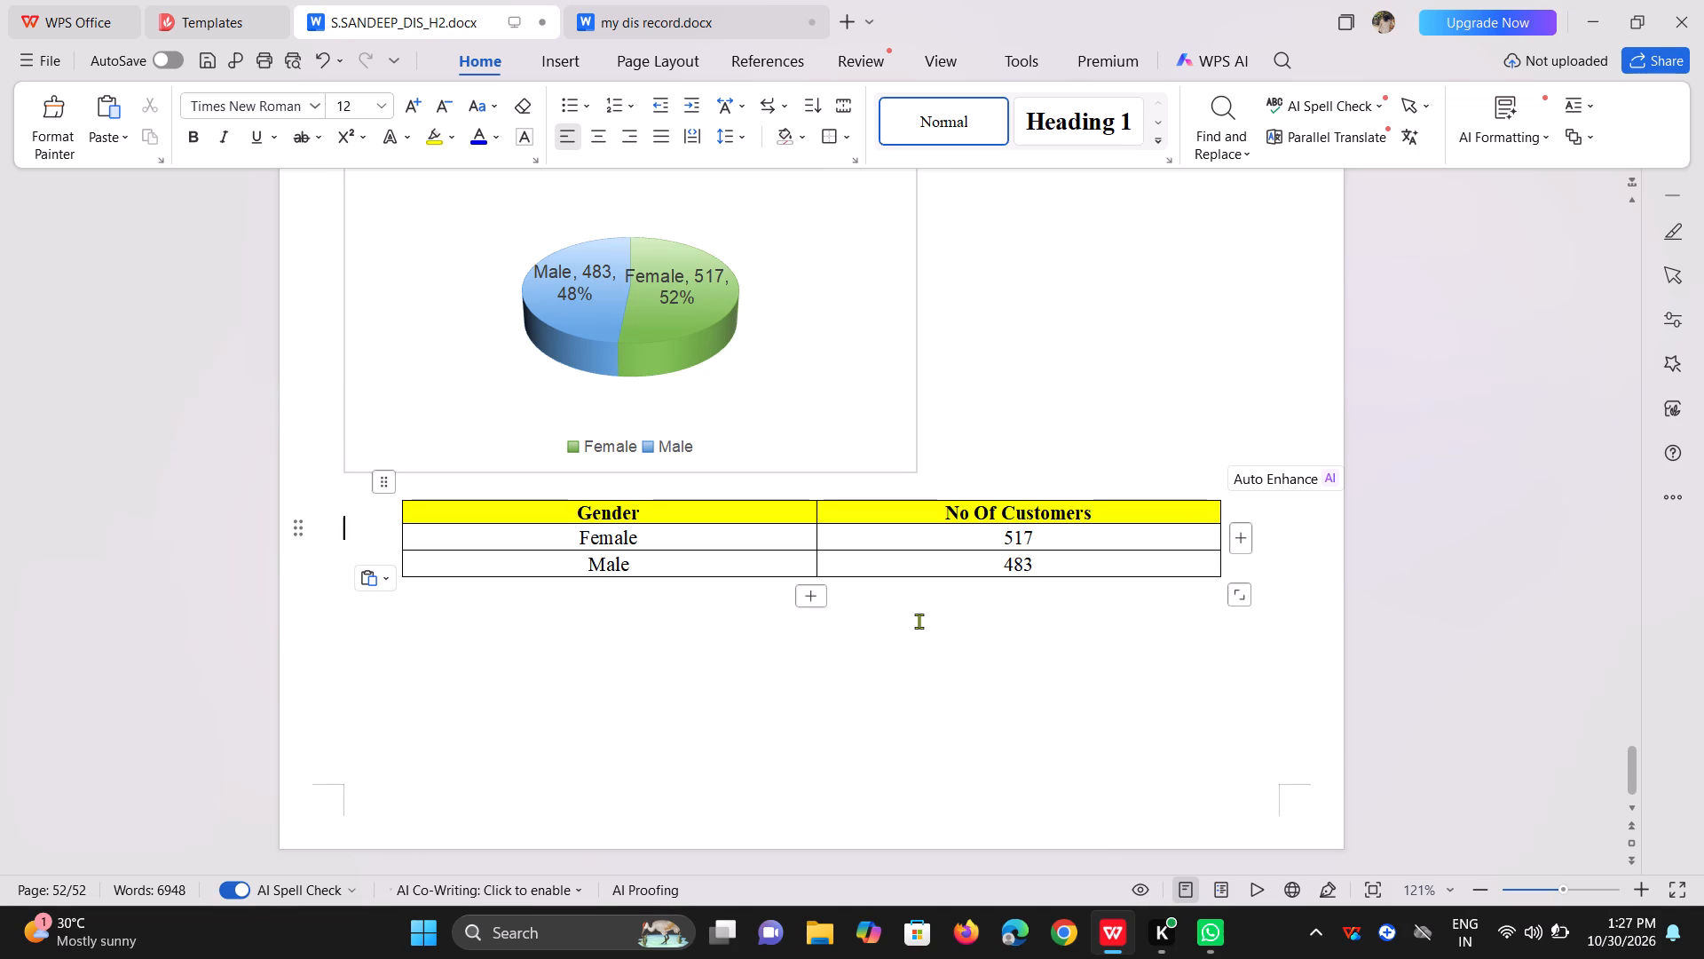
Add blank lines below the gender table until the insertion point reaches the top of a new page.
scroll(757, 581, down, 6)
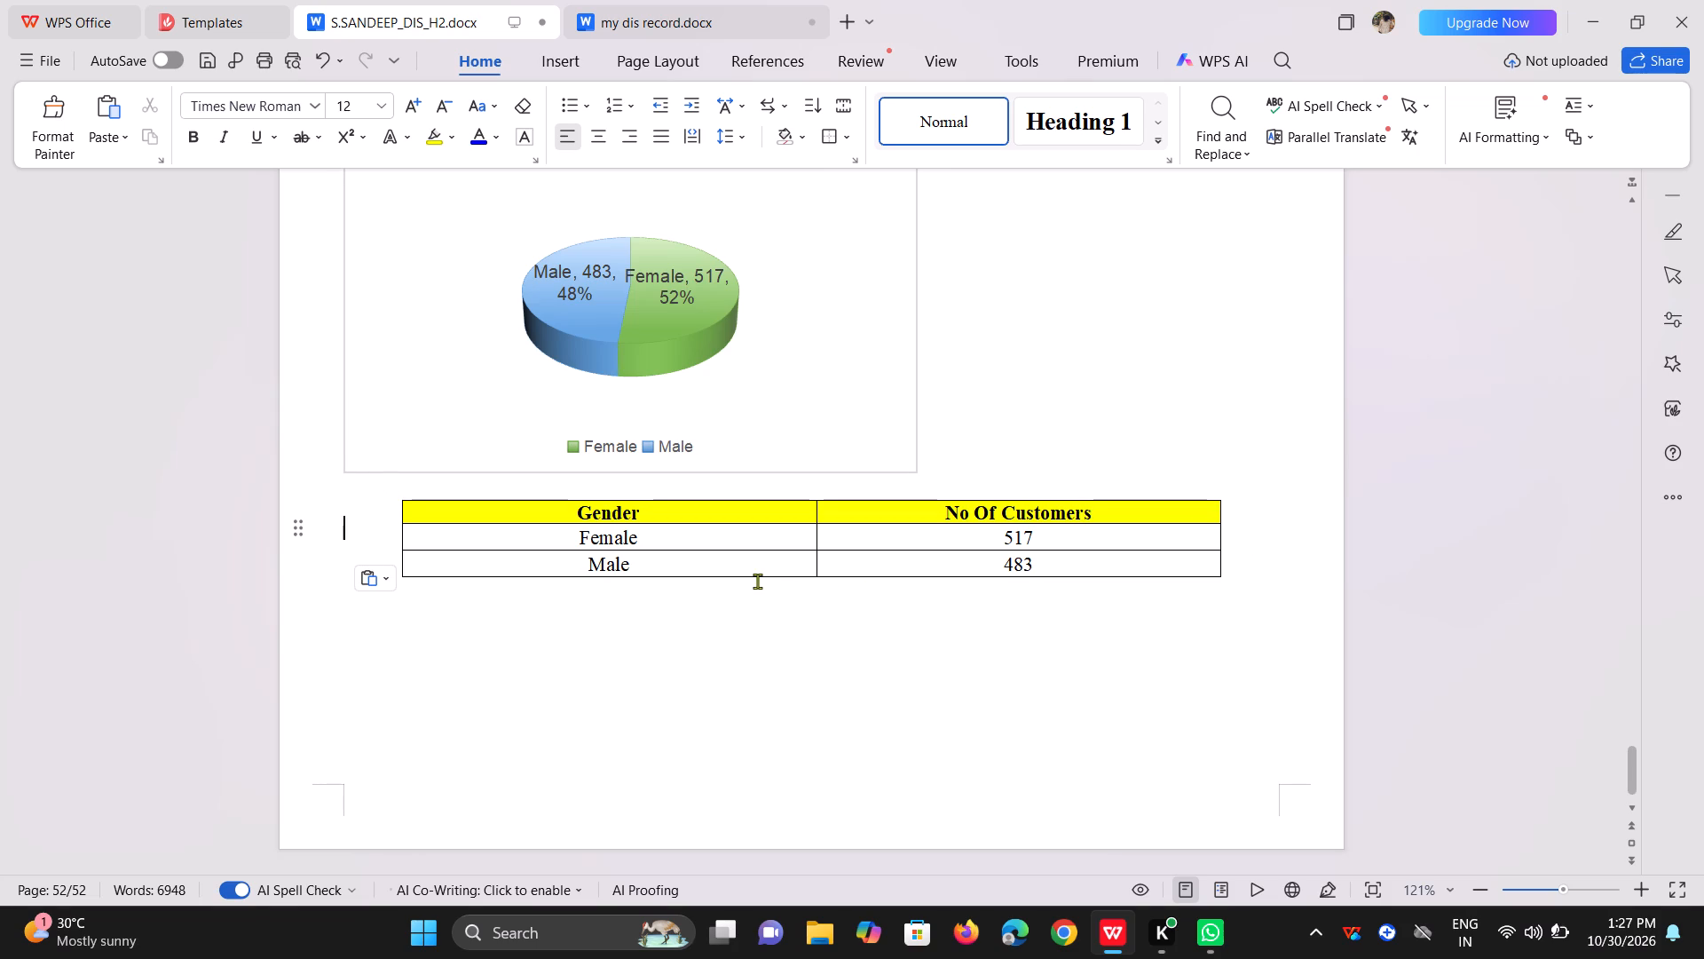
click(415, 646)
click(415, 646)
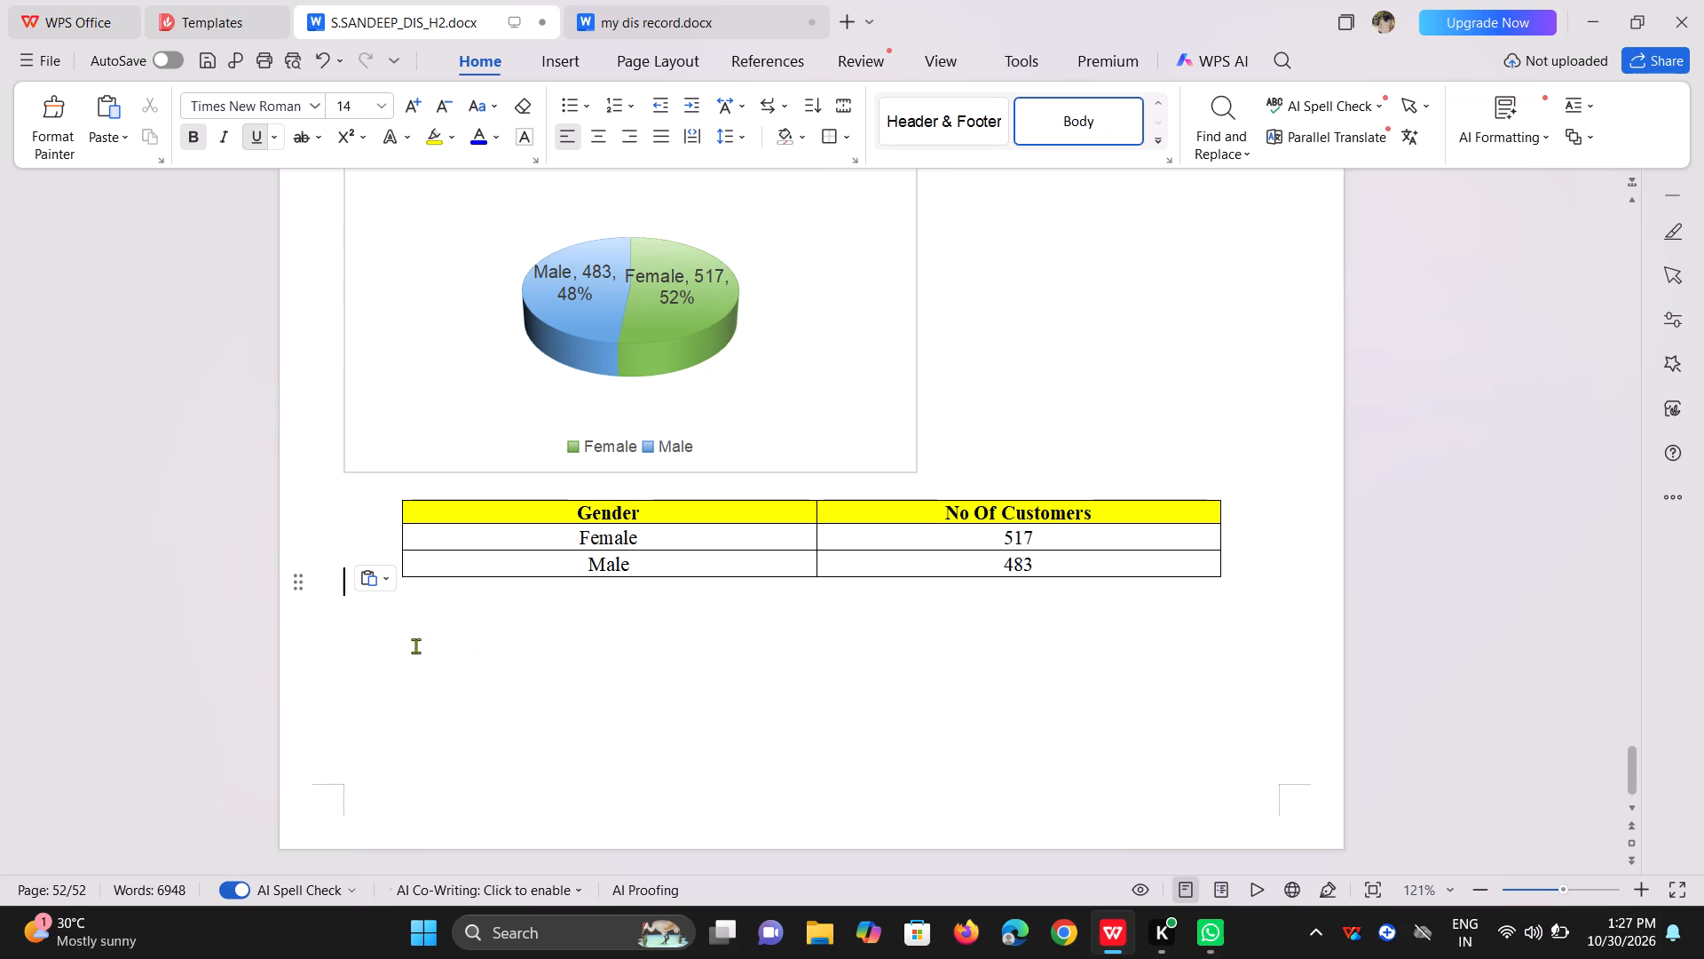
key(Return)
key(Return)
key(Return)
key(Return)
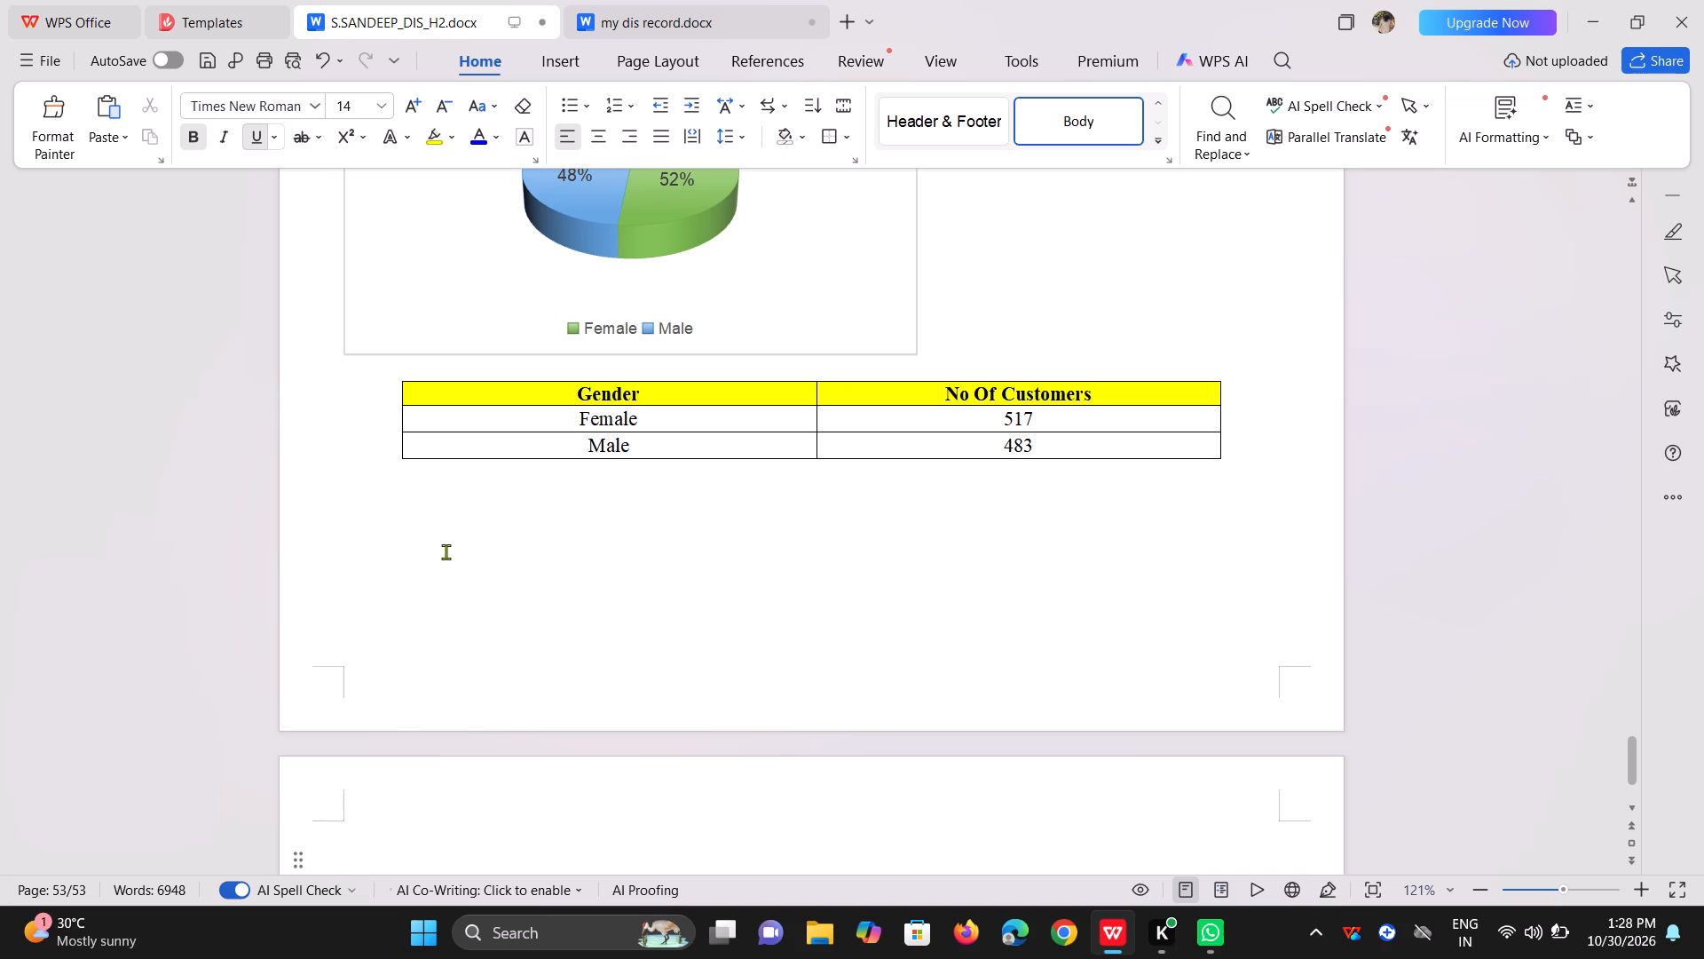
scroll(446, 551, up, 1)
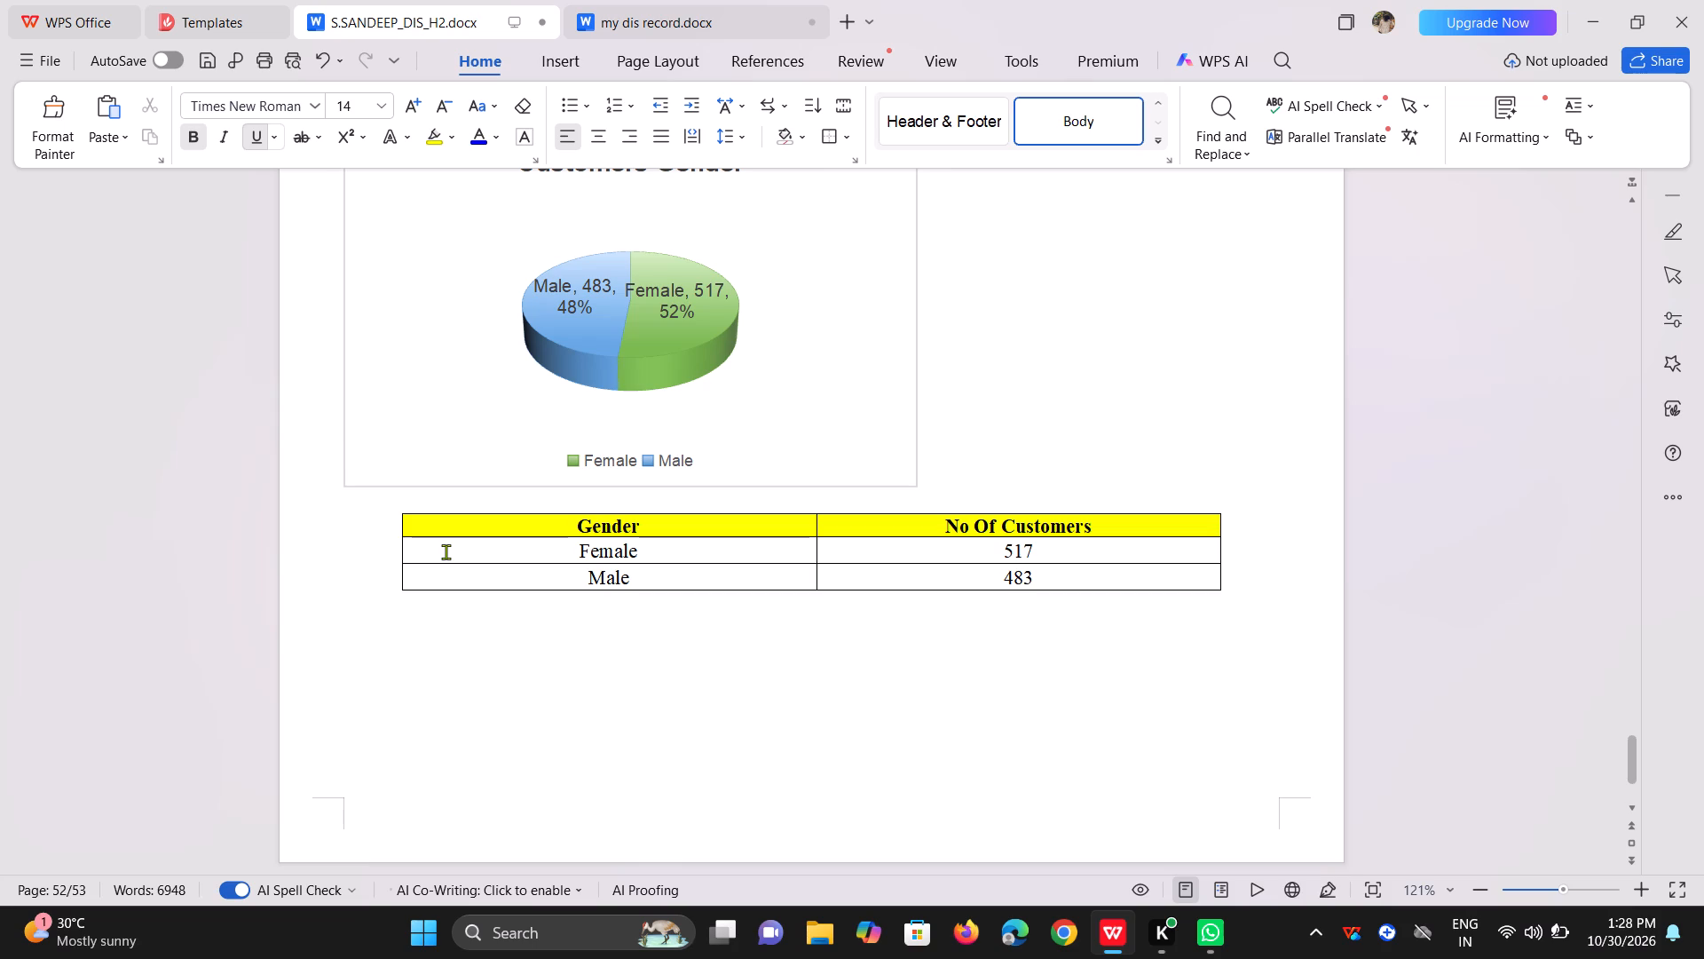
scroll(570, 682, down, 1)
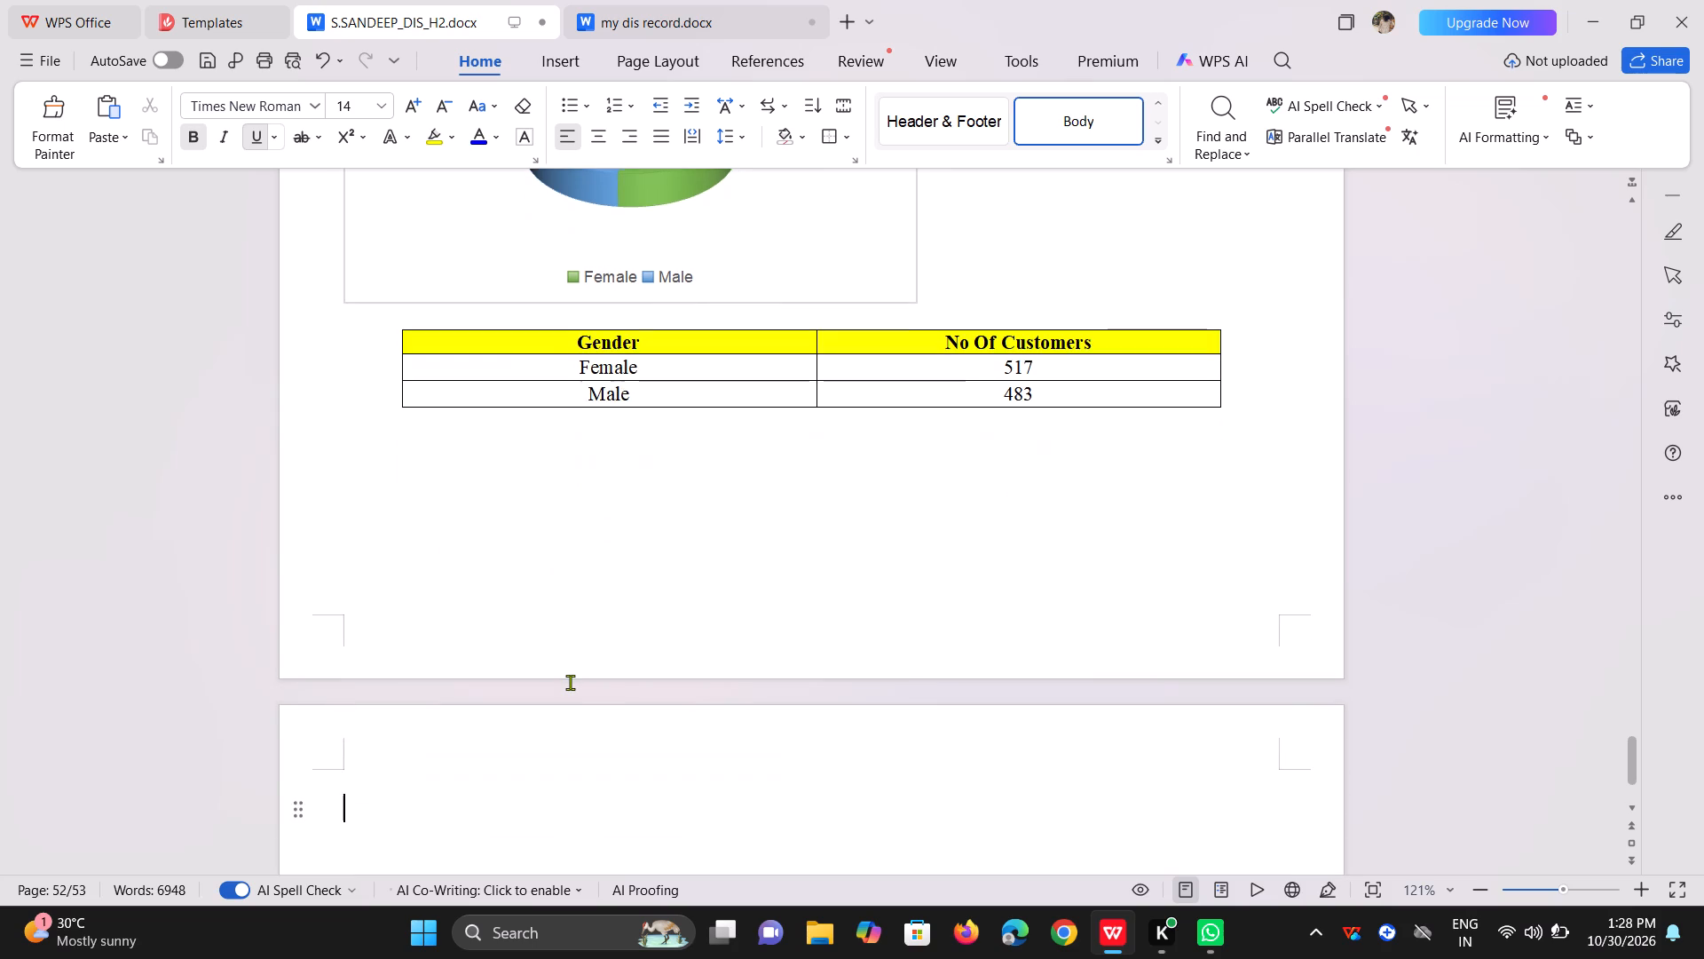
scroll(570, 682, down, 1)
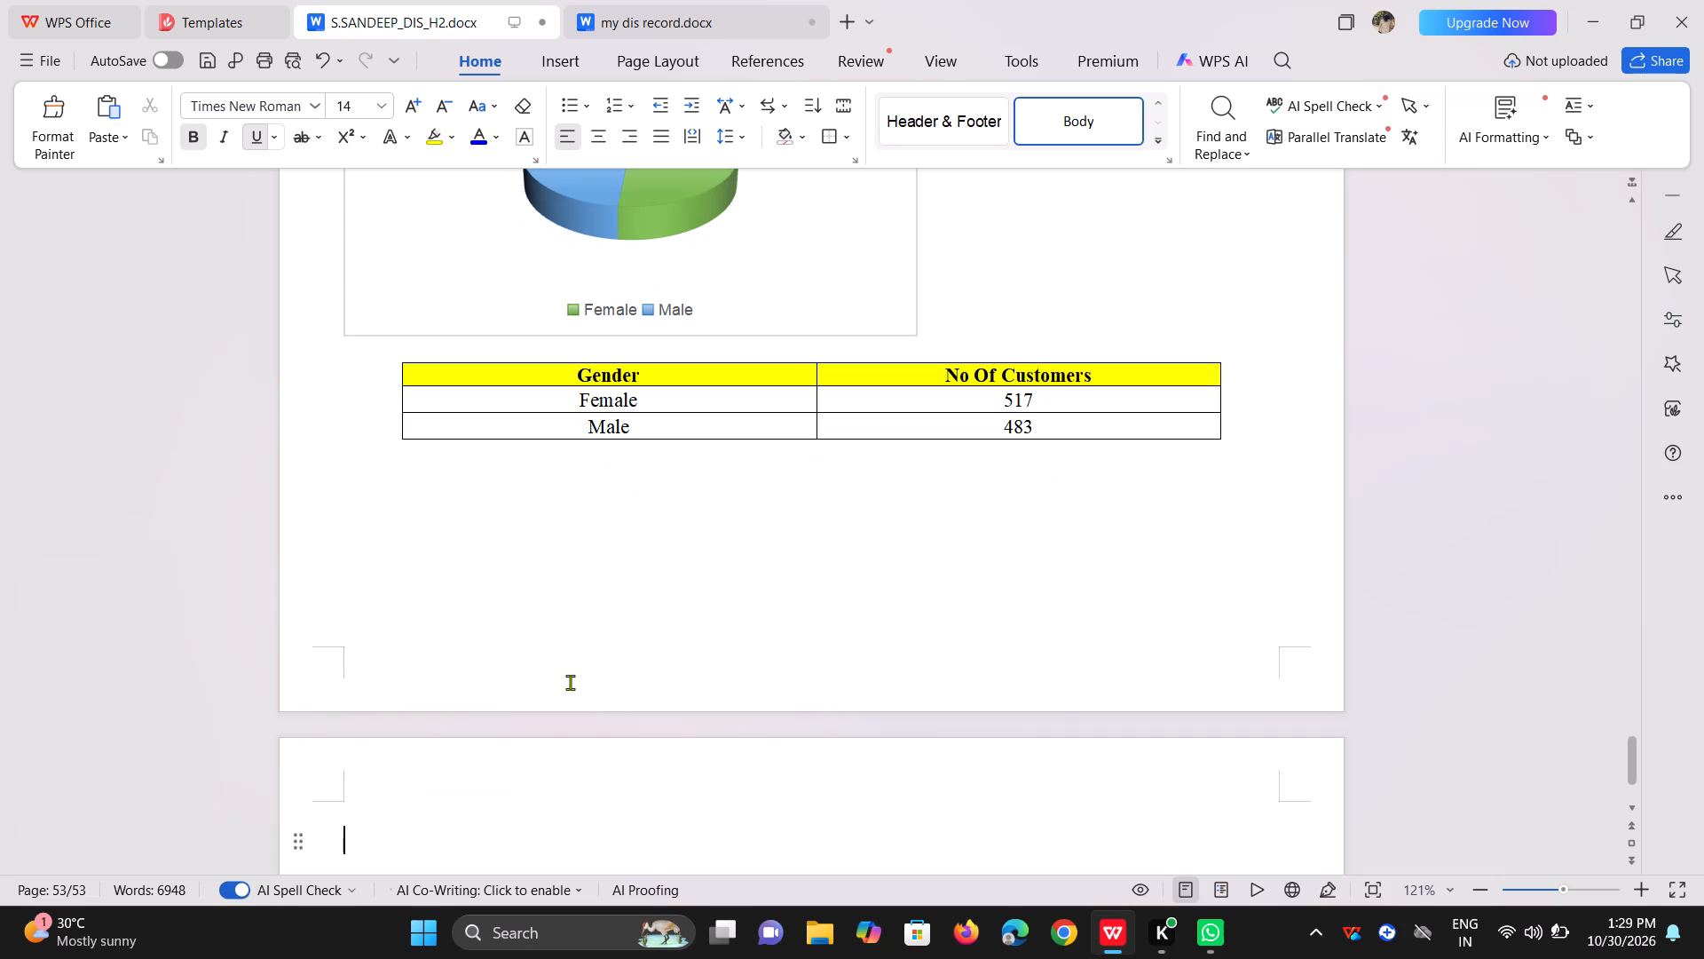
scroll(570, 682, down, 3)
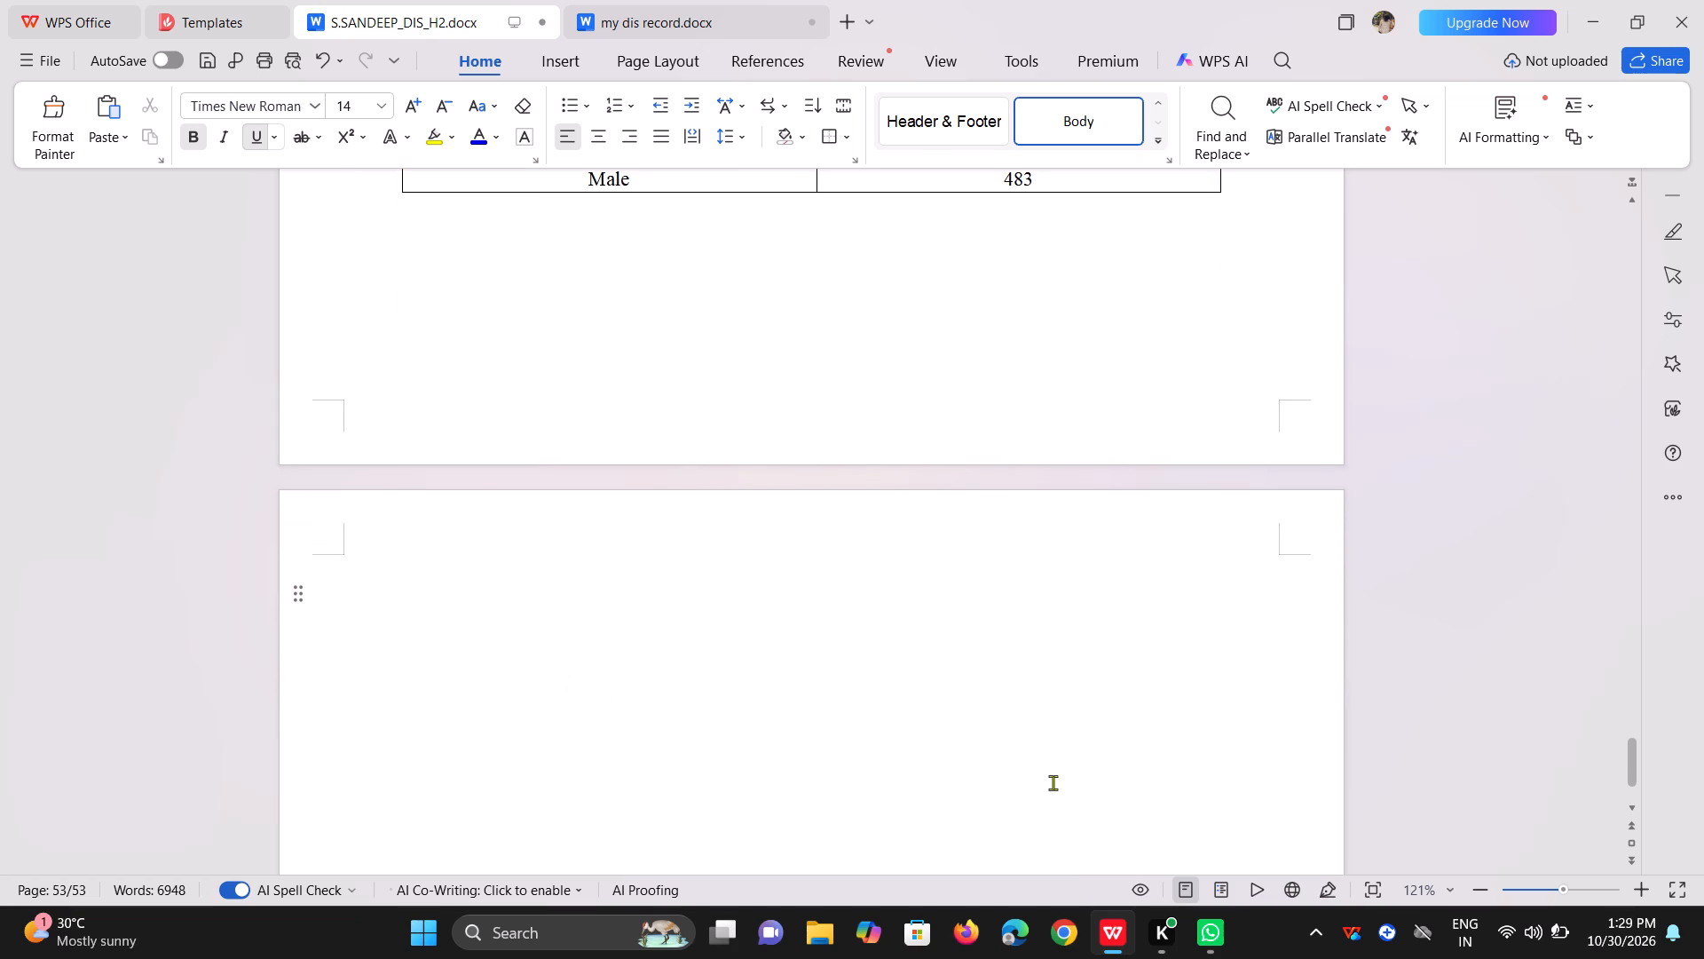
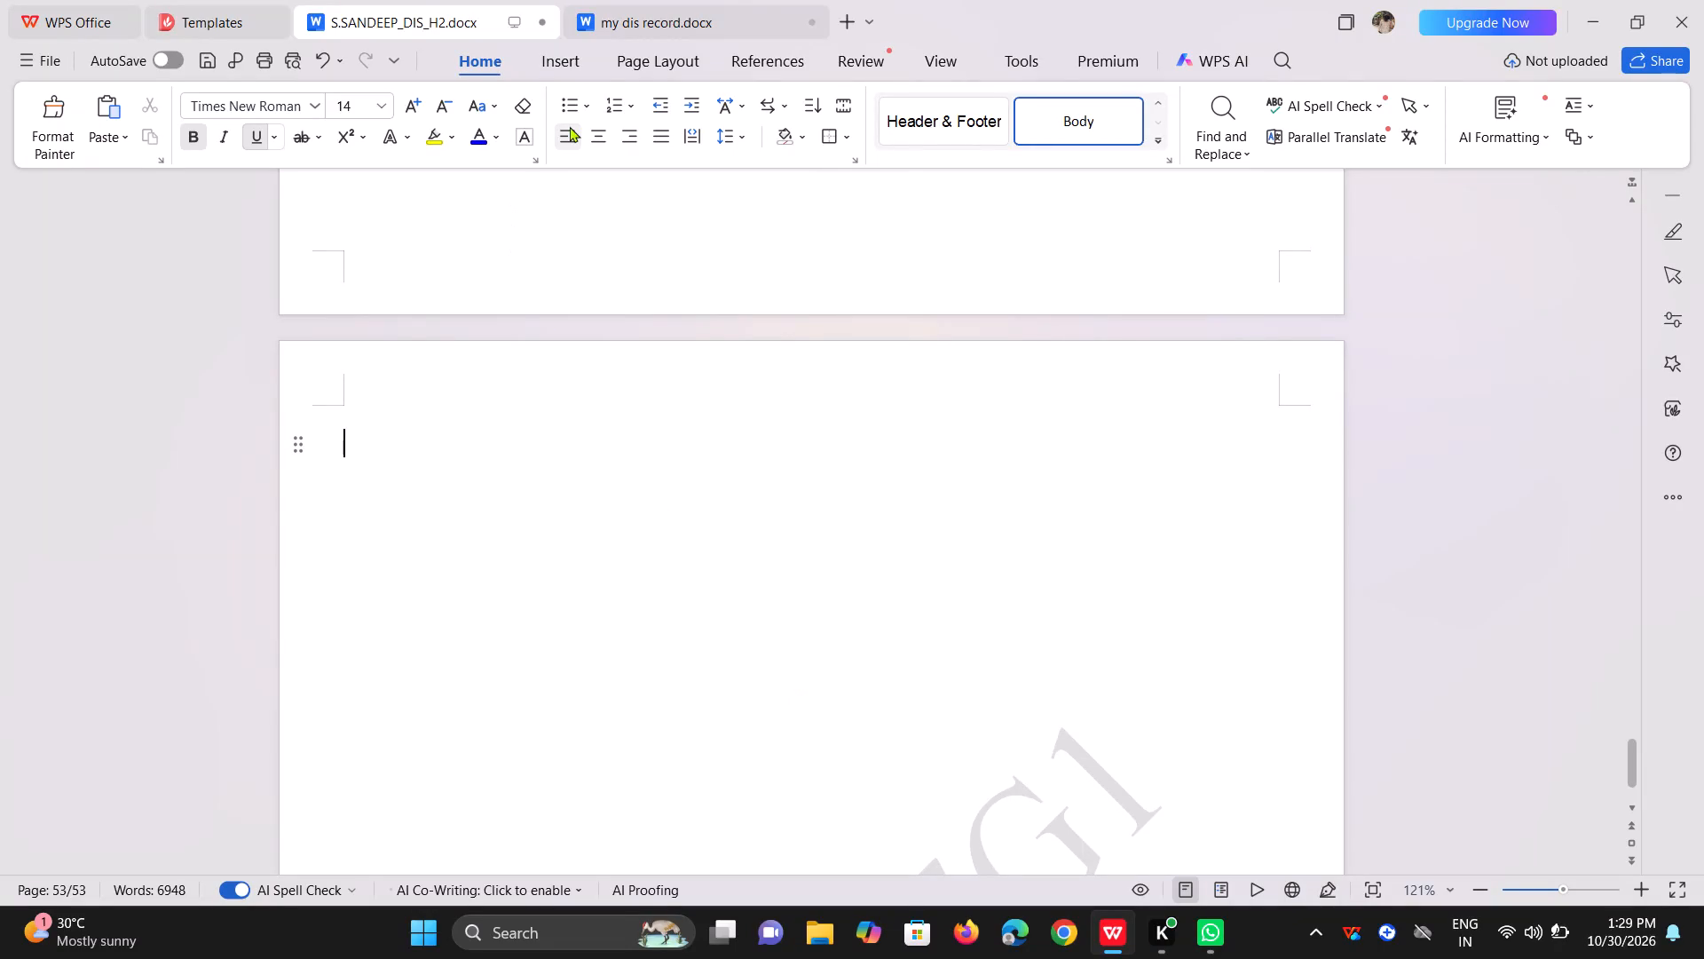
click(625, 28)
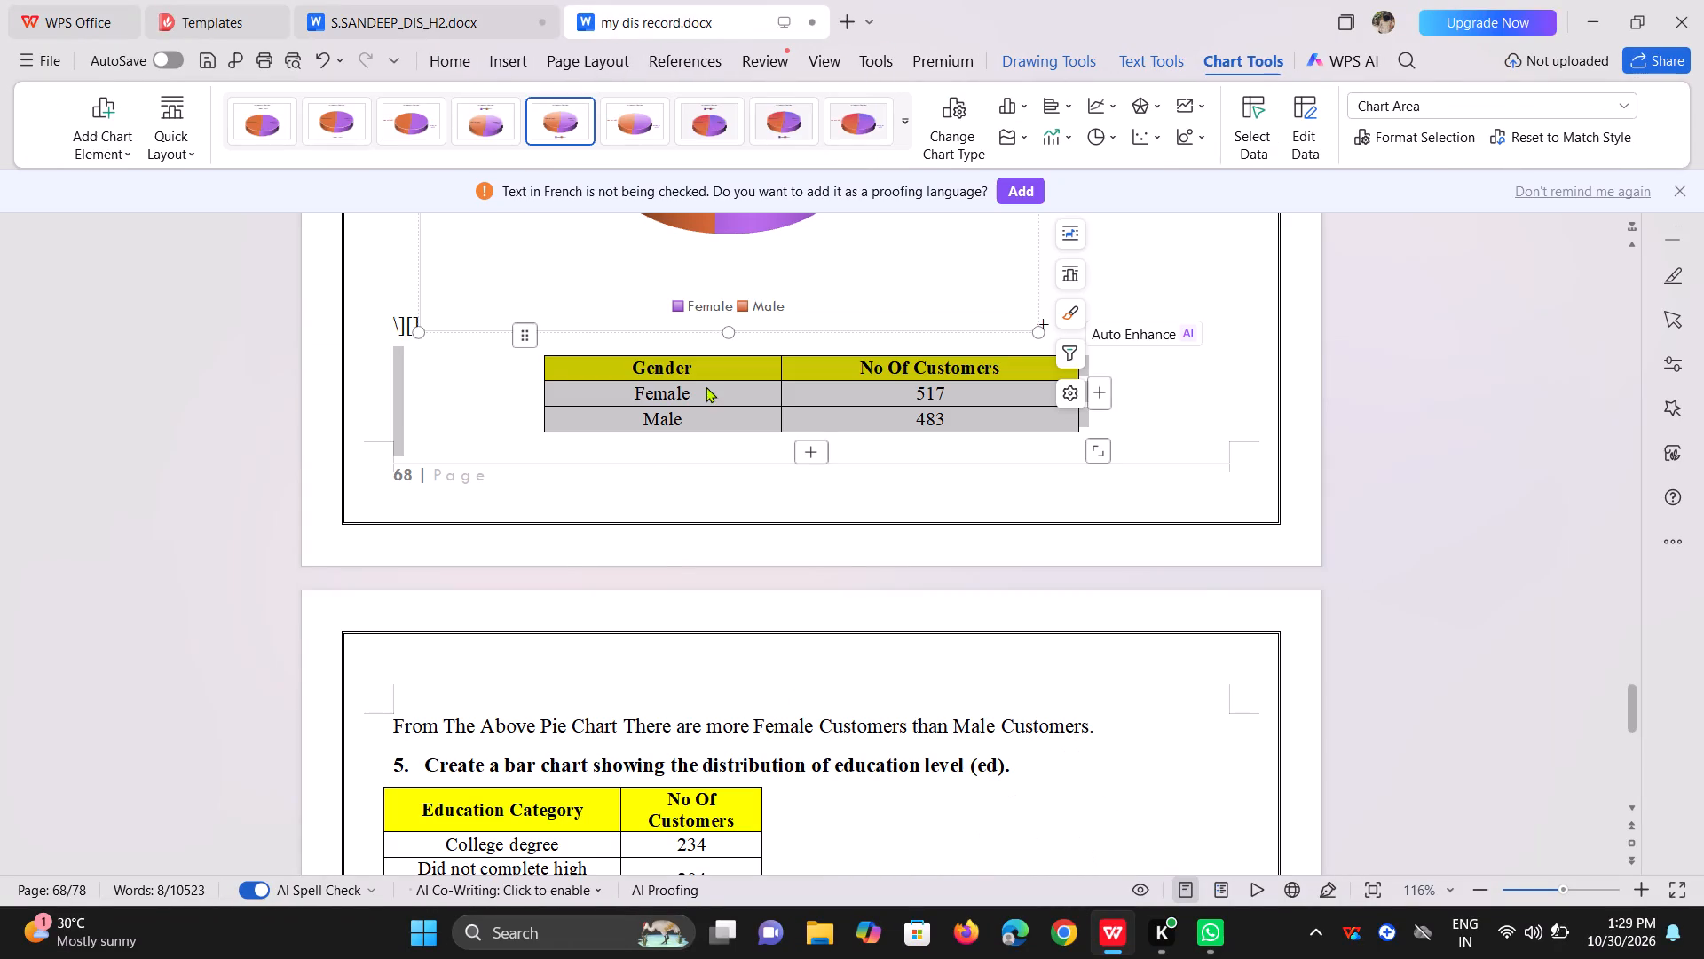
drag(394, 725, 750, 715)
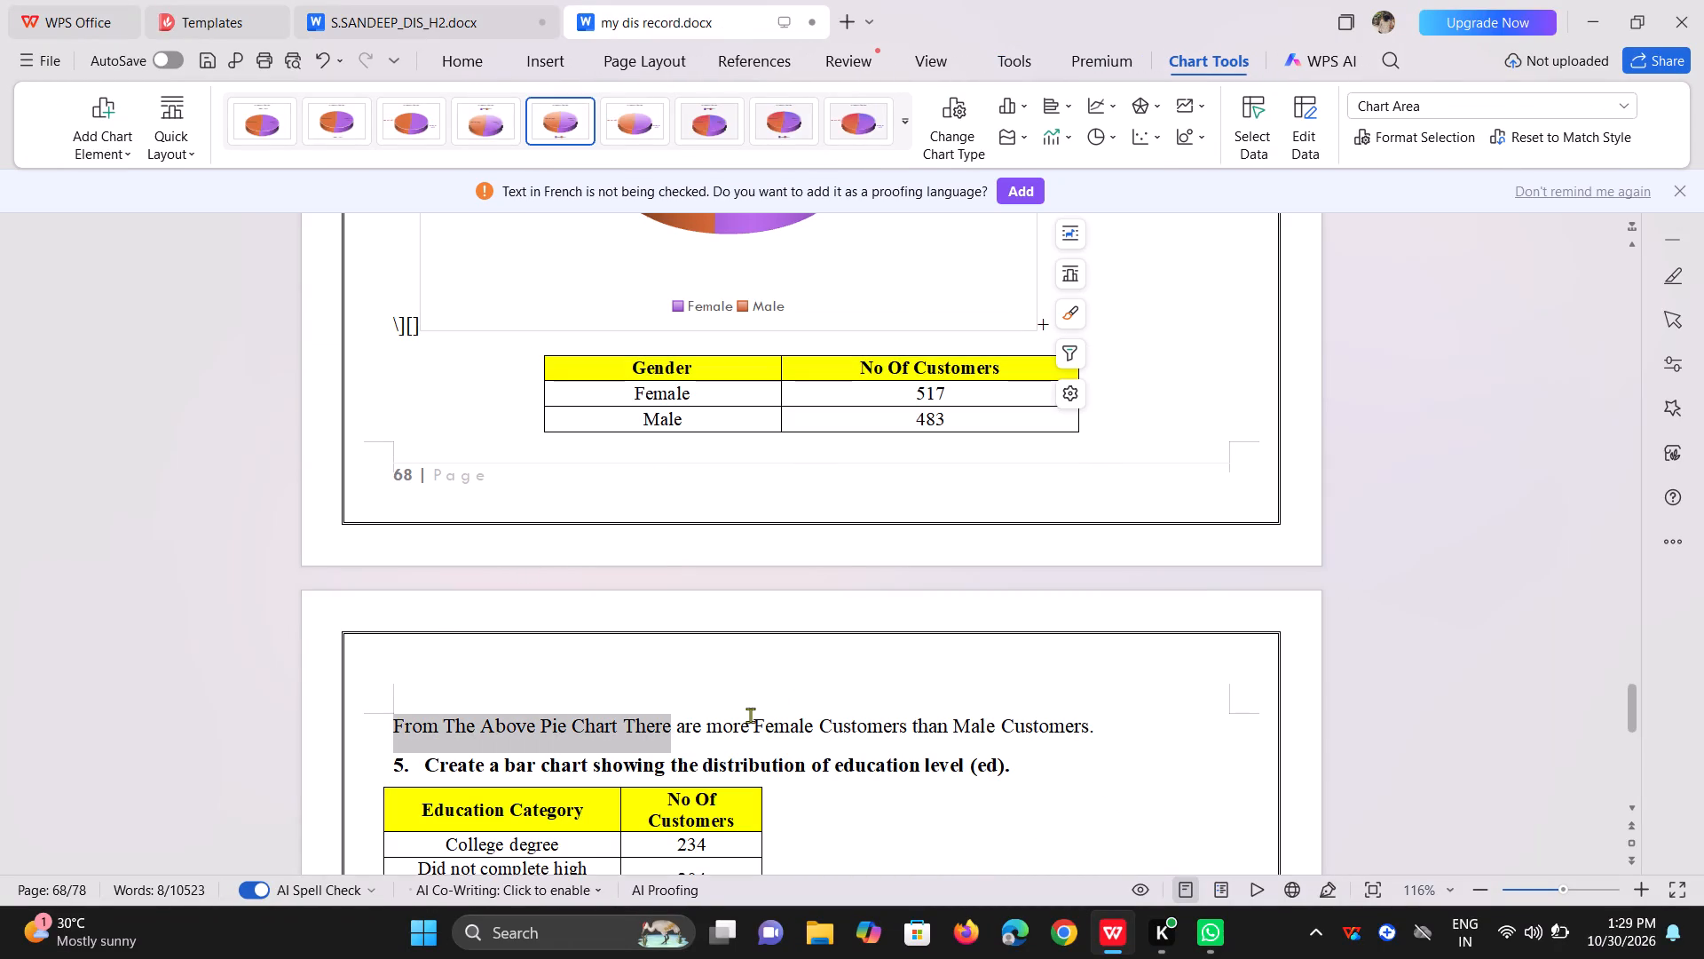
drag(750, 715, 1187, 719)
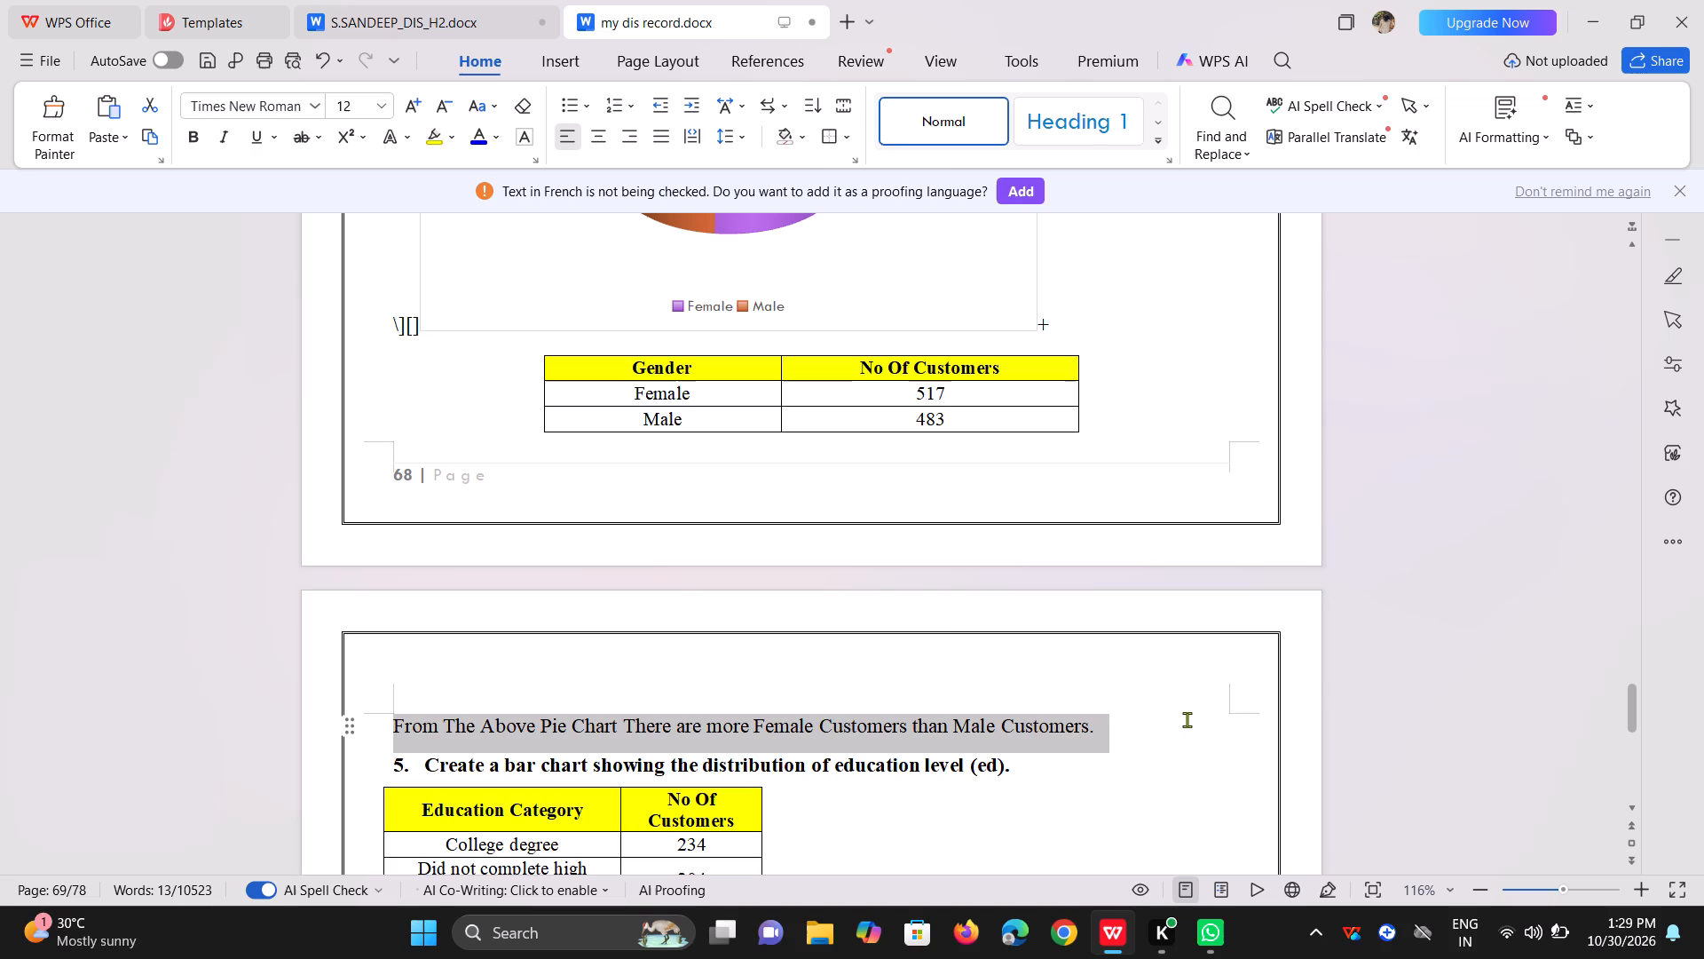
key(ctrl+c)
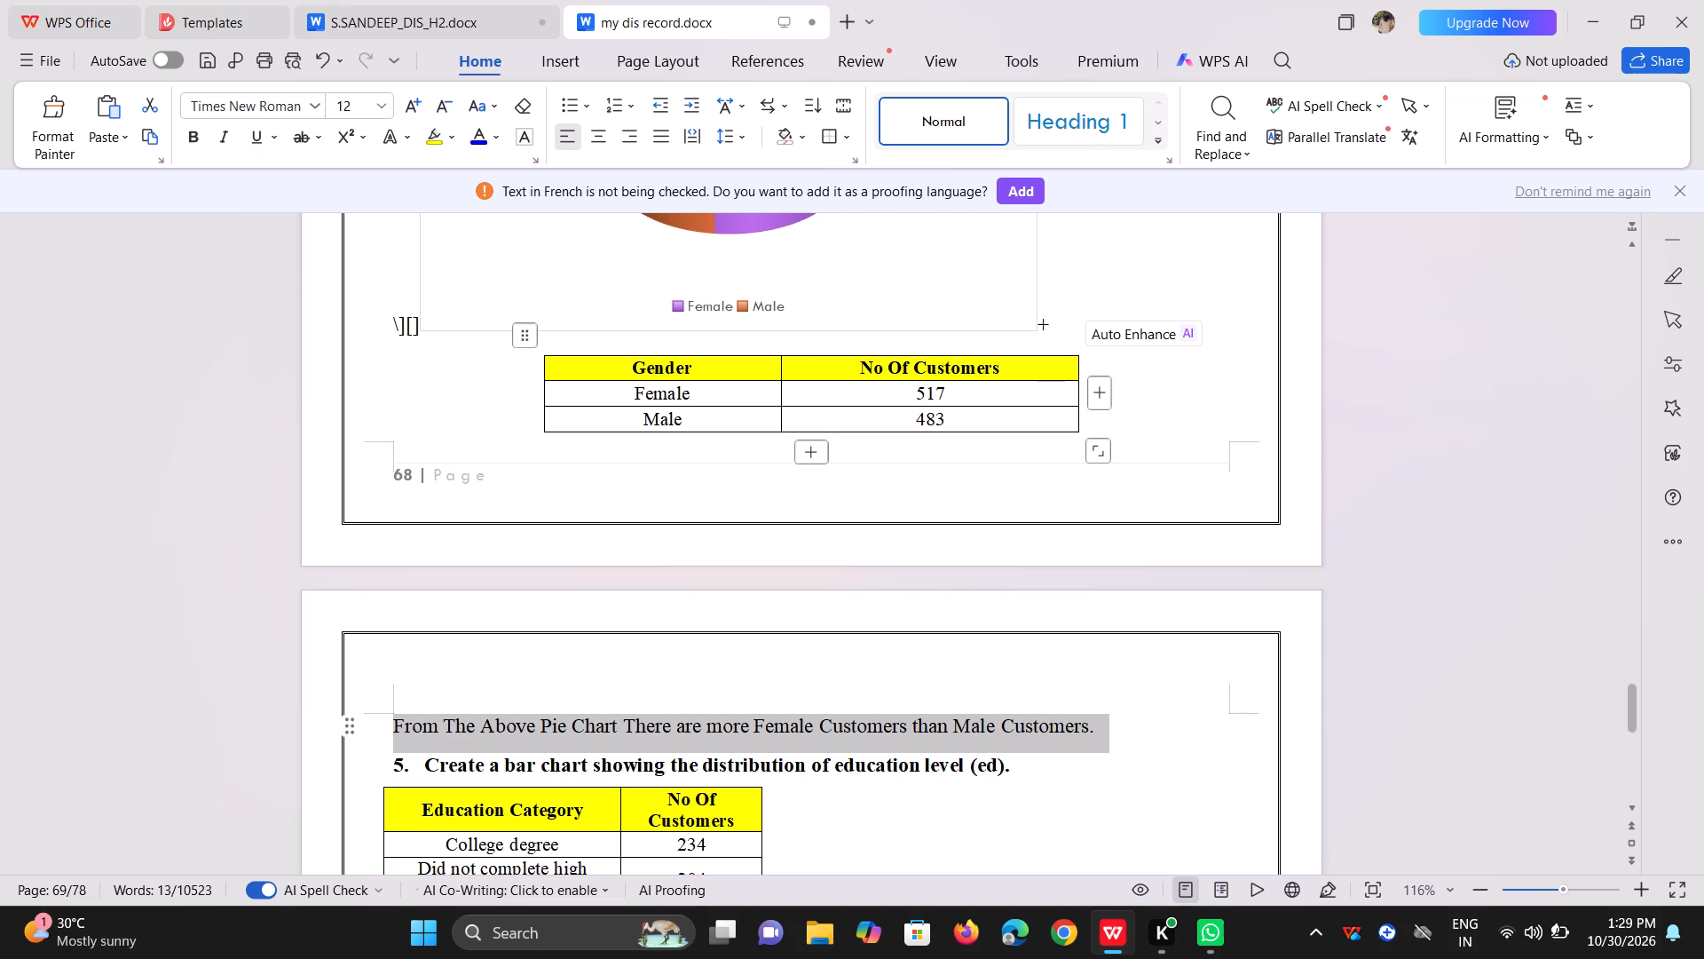
click(360, 25)
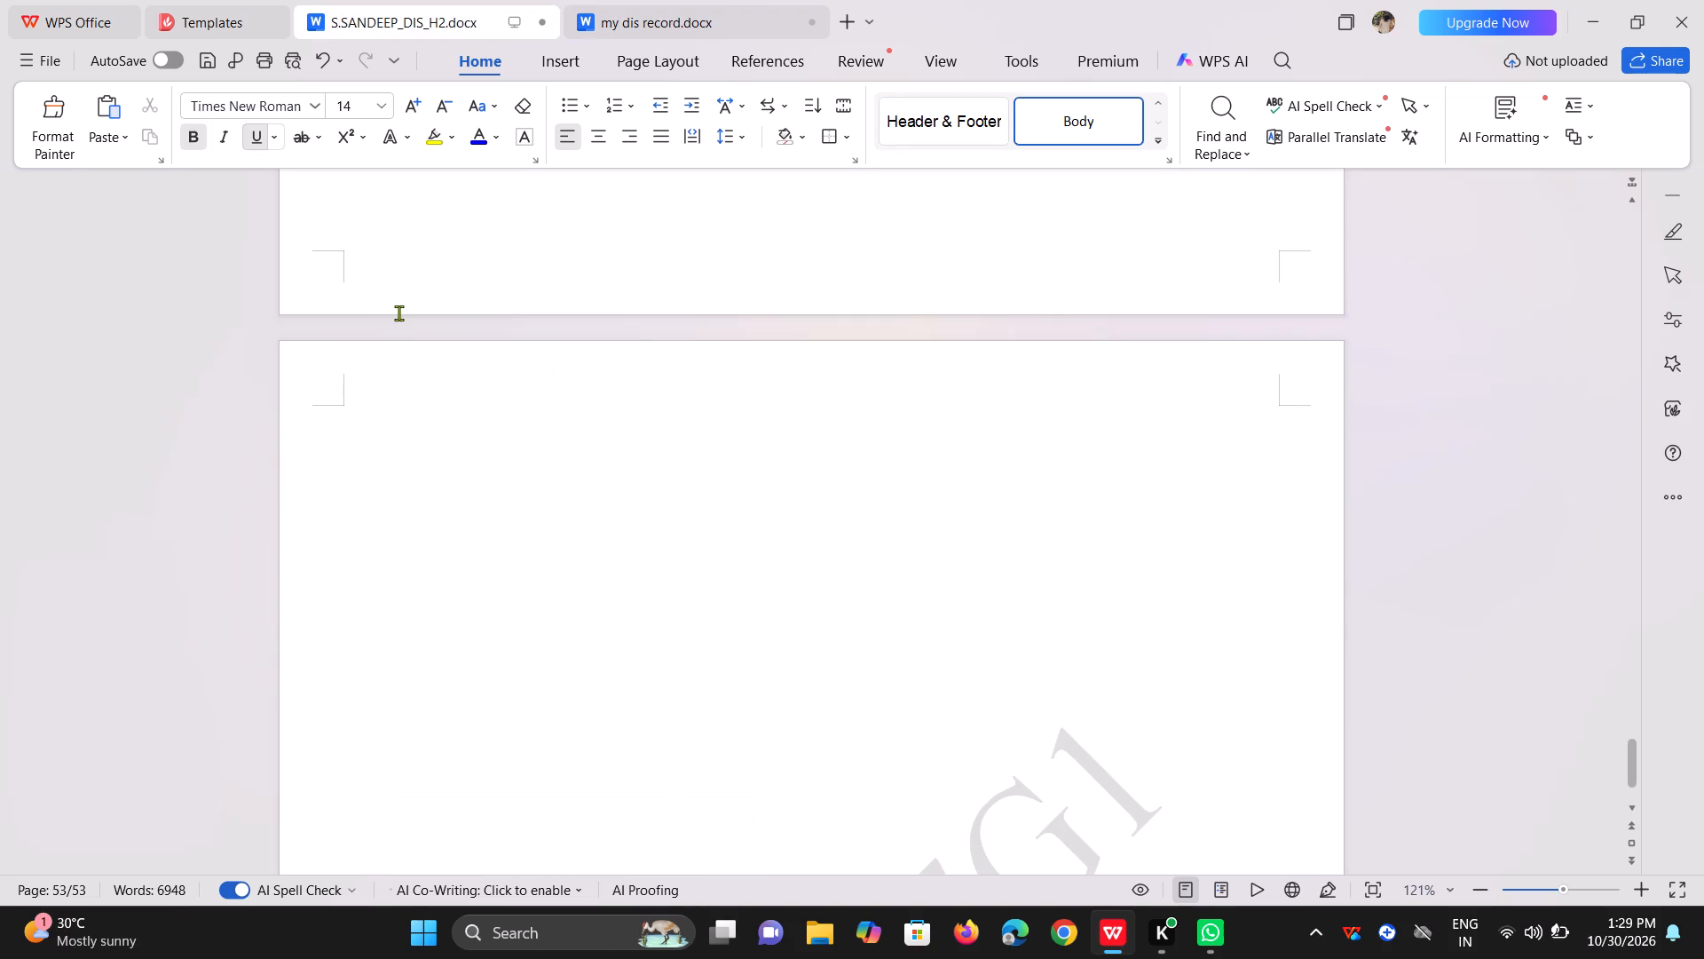
scroll(398, 313, up, 2)
right_click(398, 313)
click(414, 384)
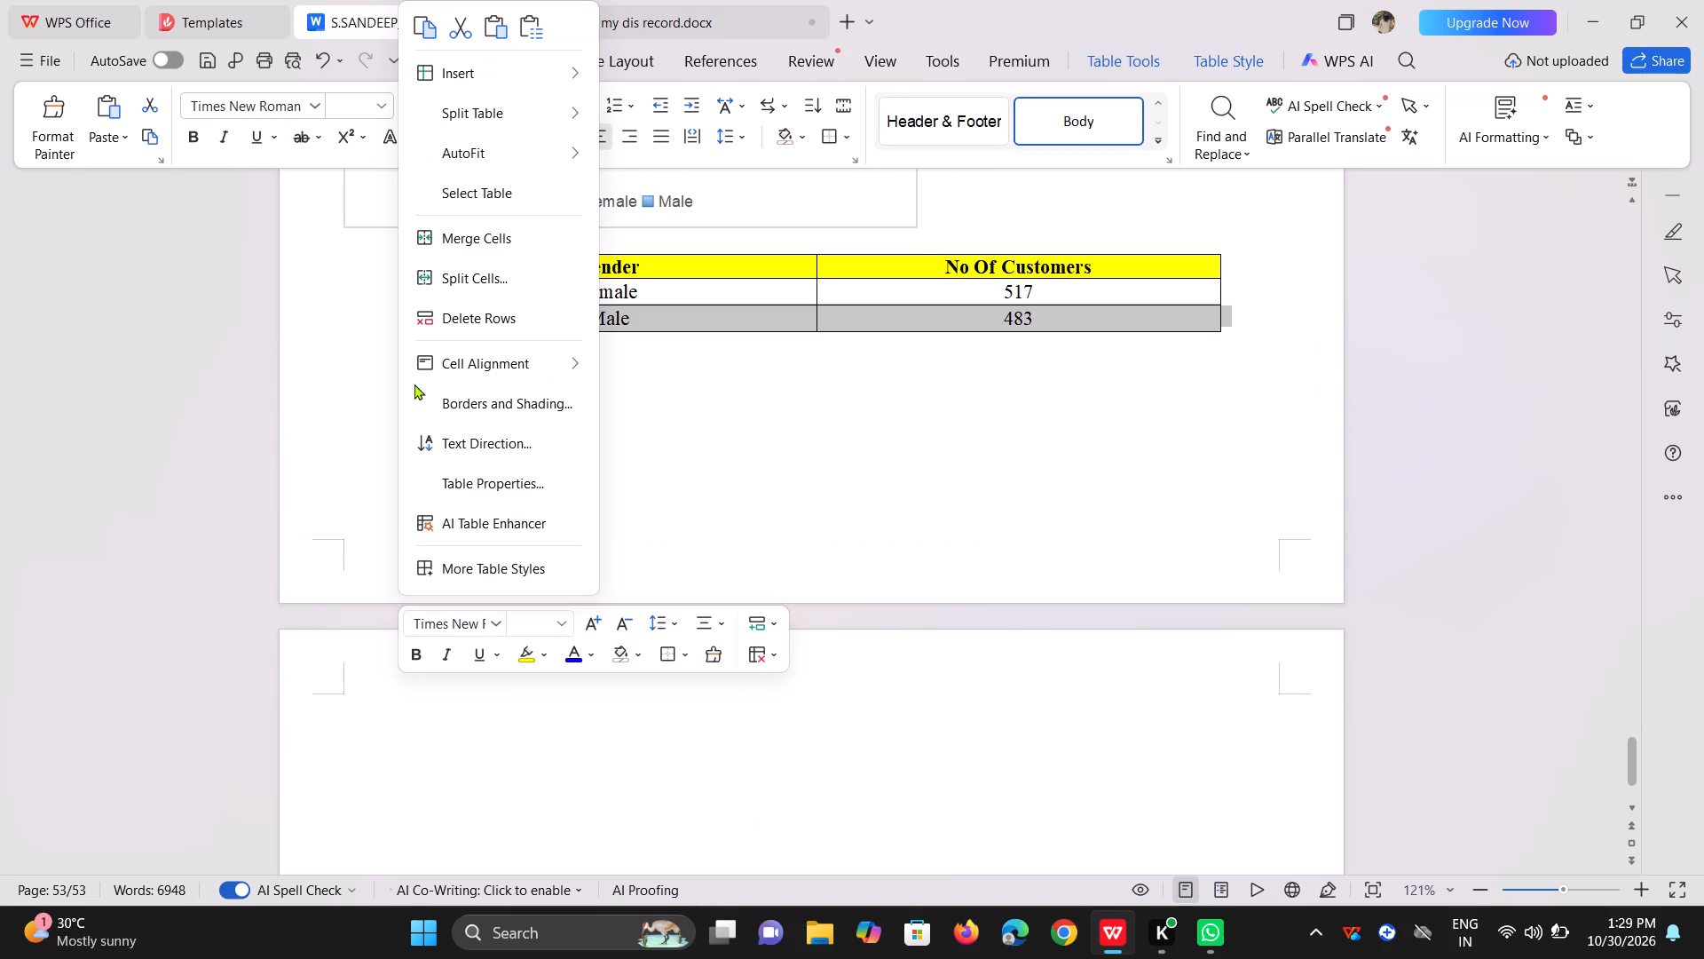
click(338, 392)
click(366, 392)
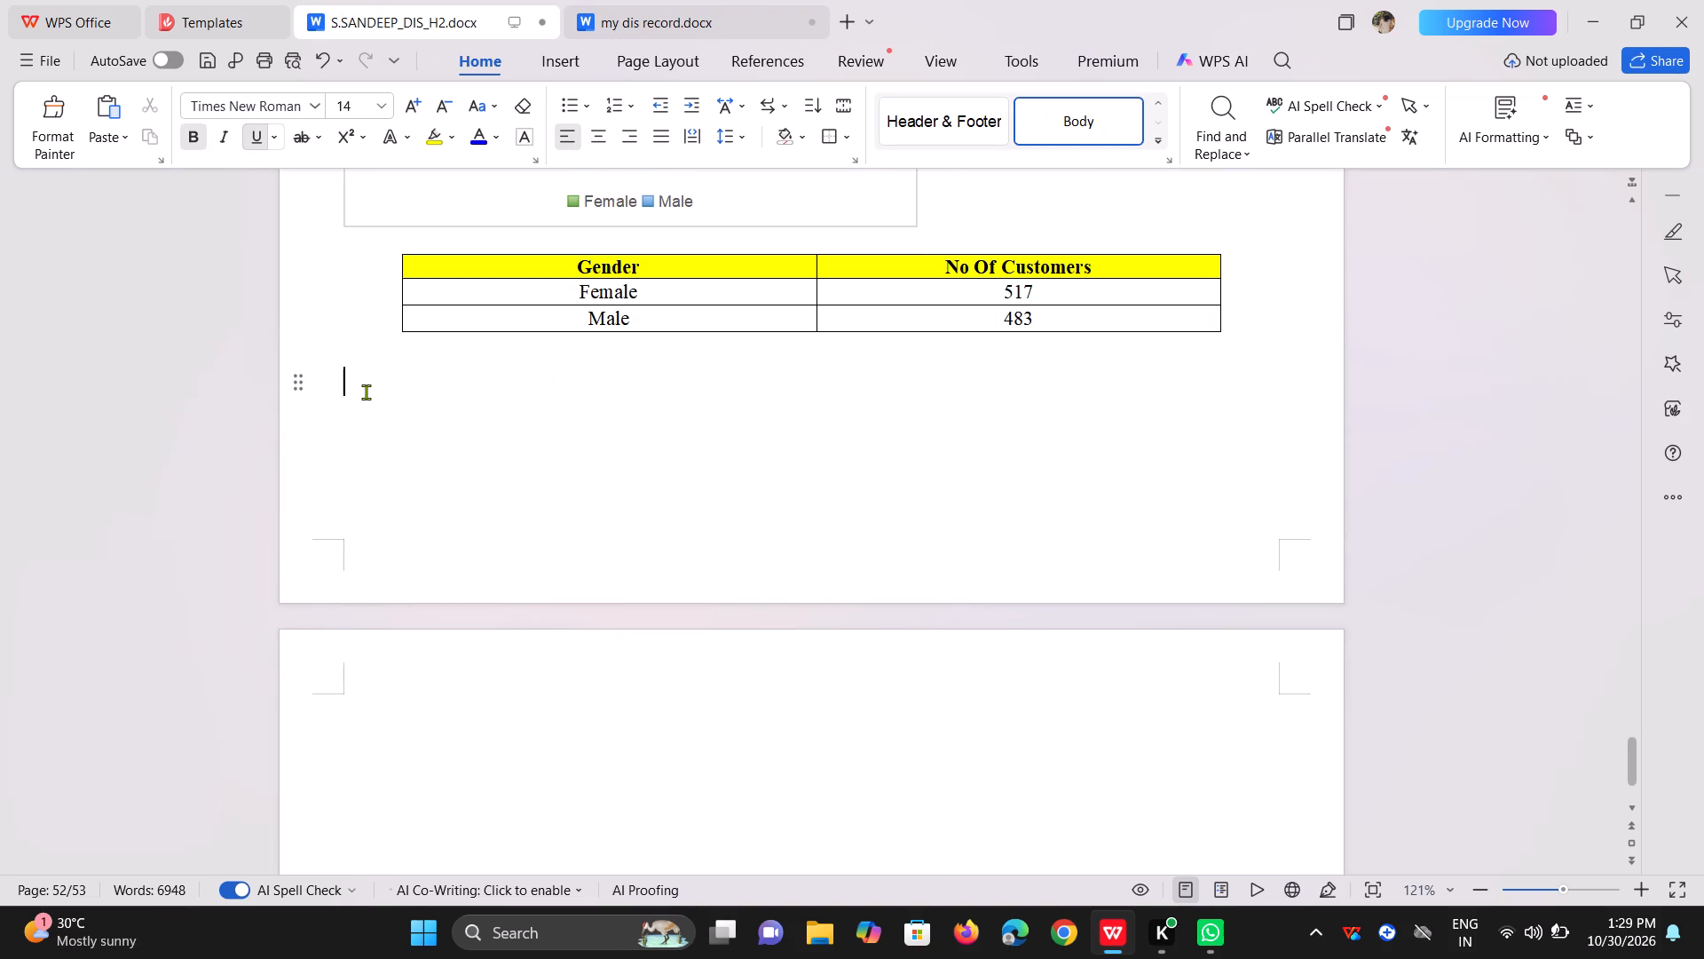
key(ctrl+v)
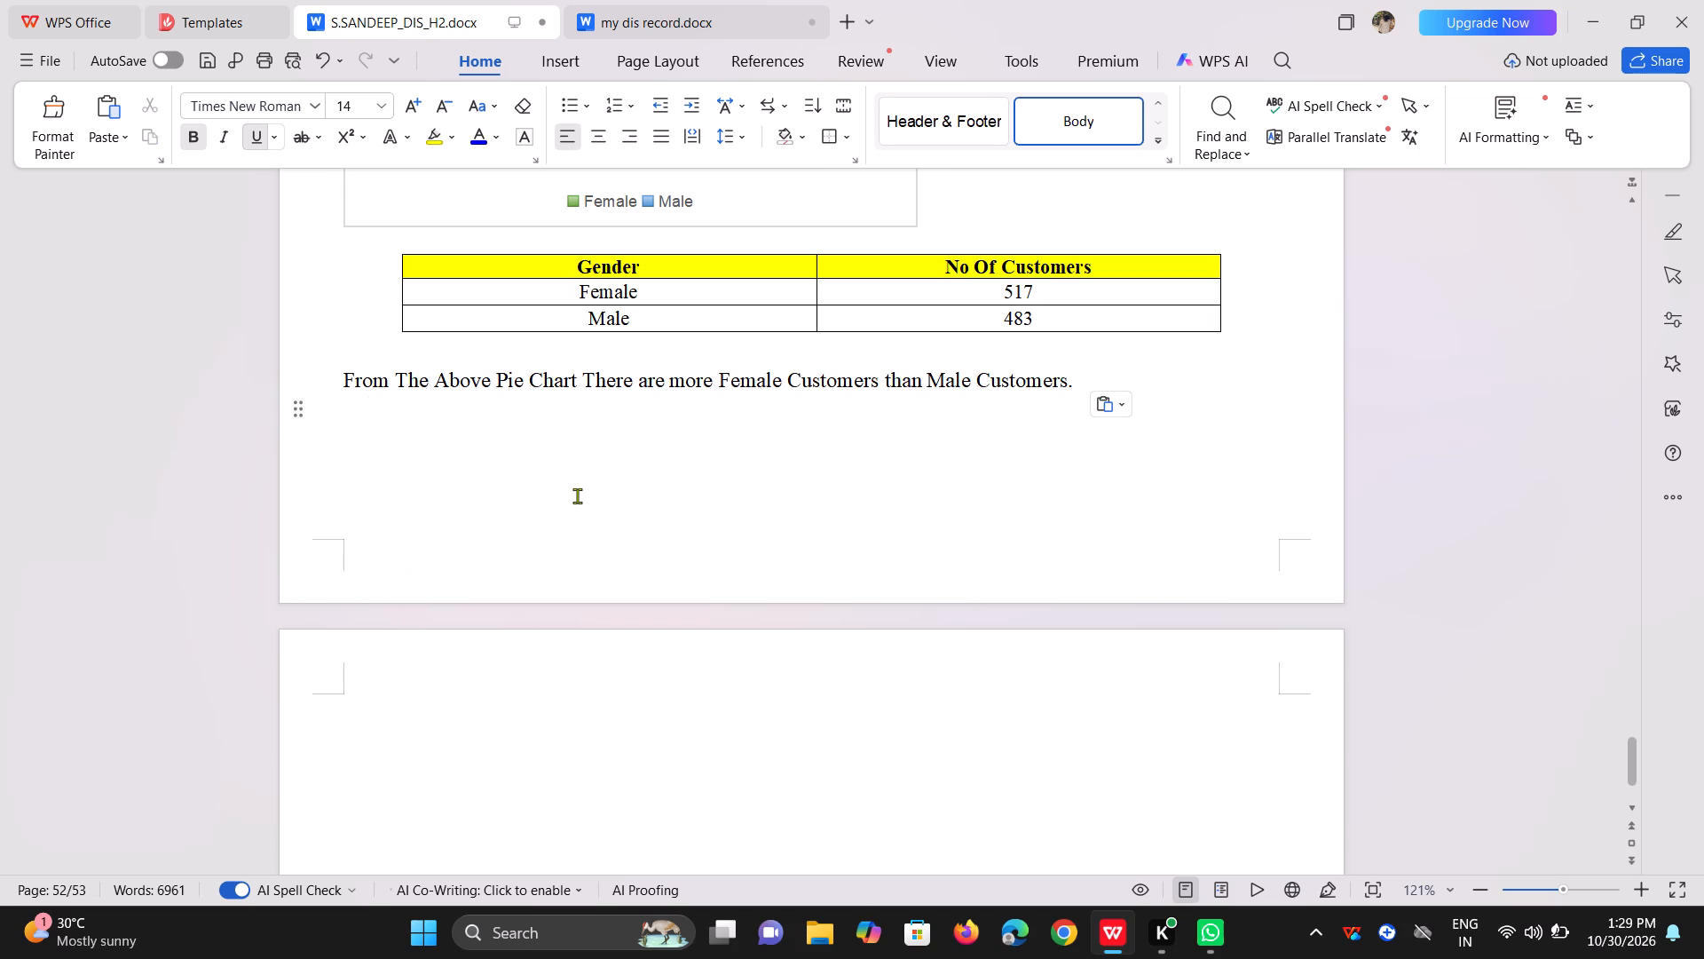
Add blank lines between the gender pie chart and the gender table to space them apart.
click(354, 256)
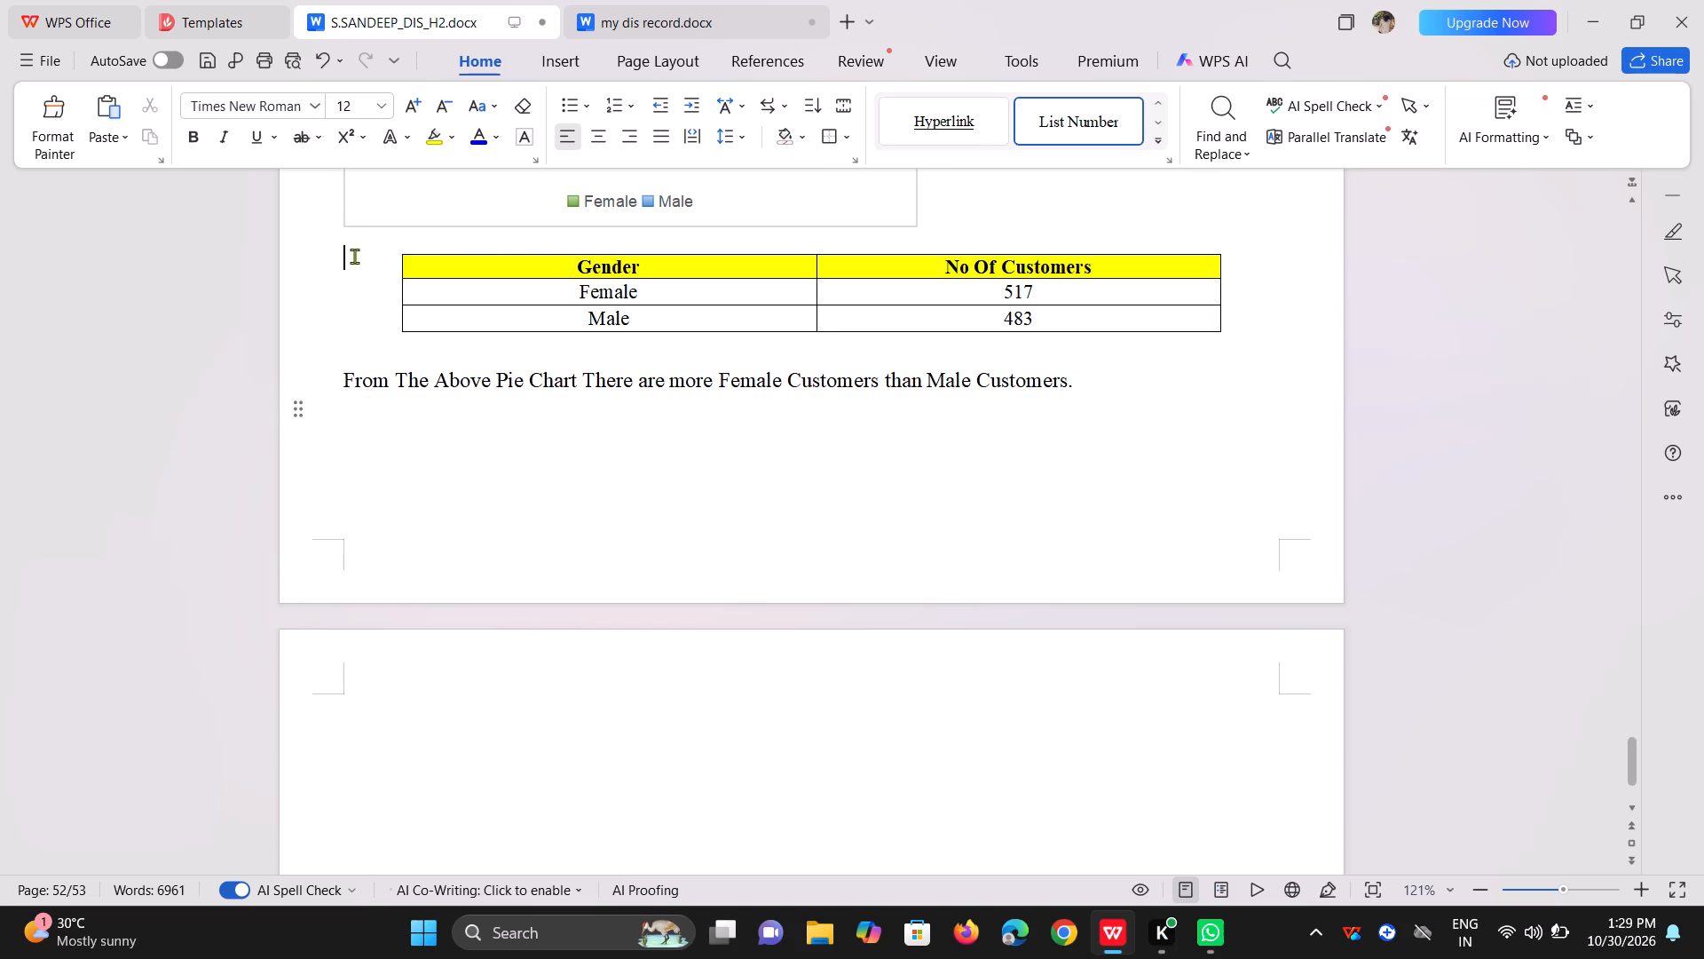
key(Return)
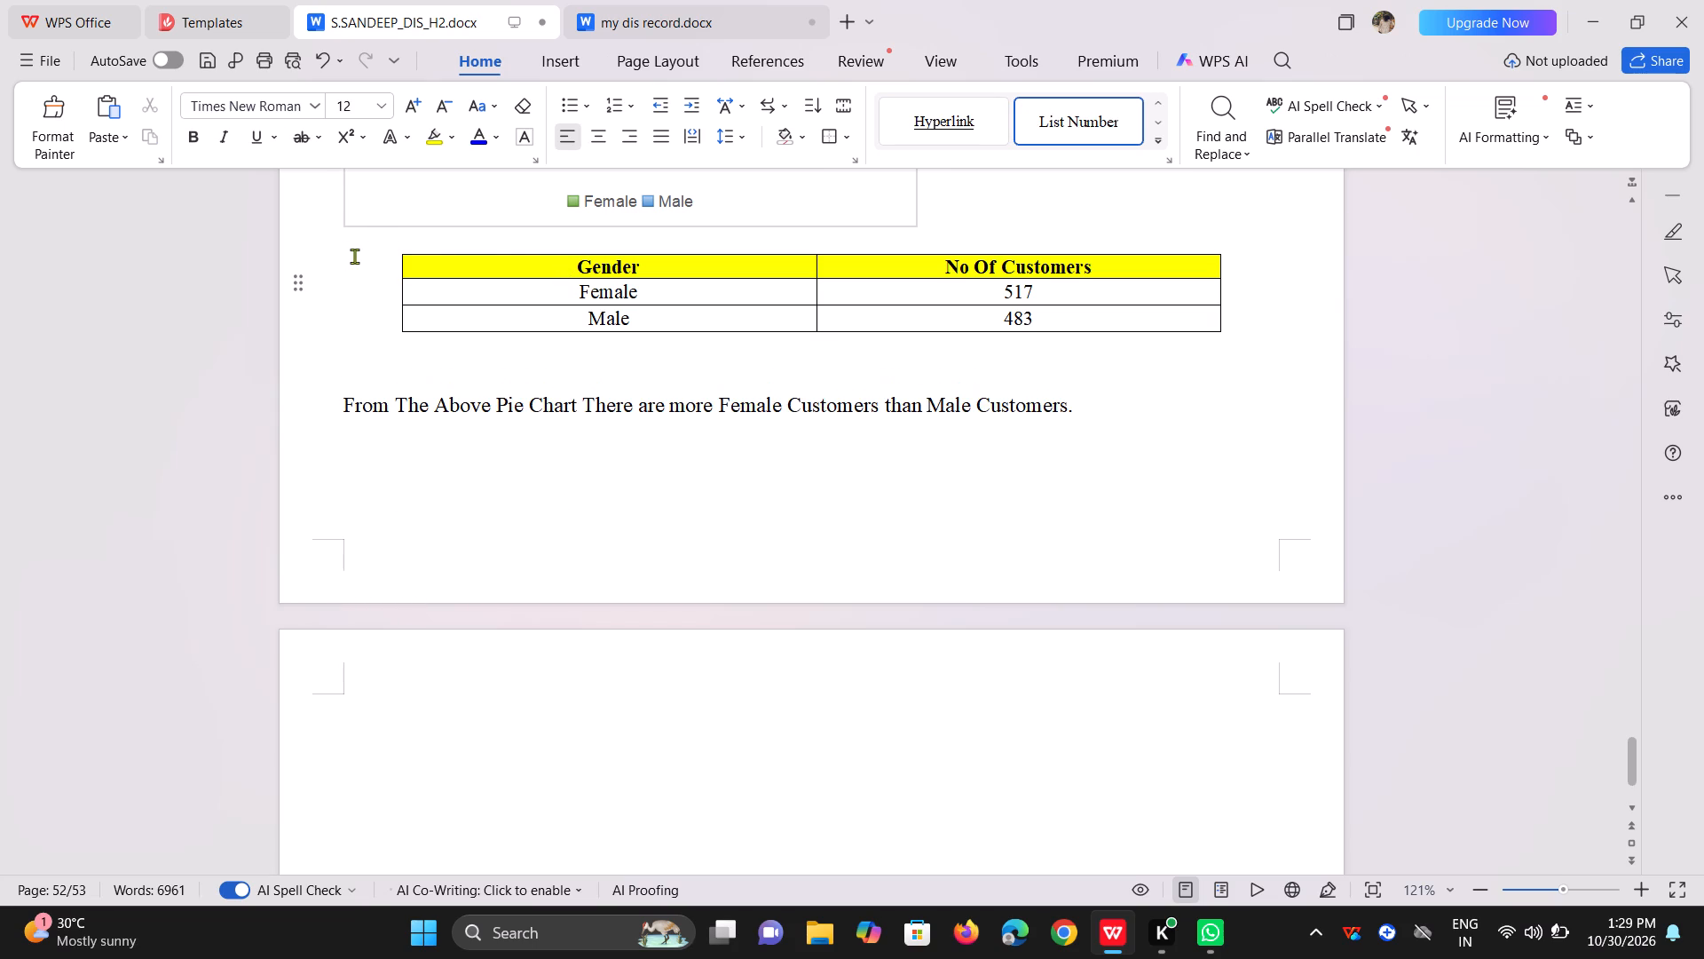
click(358, 234)
key(Return)
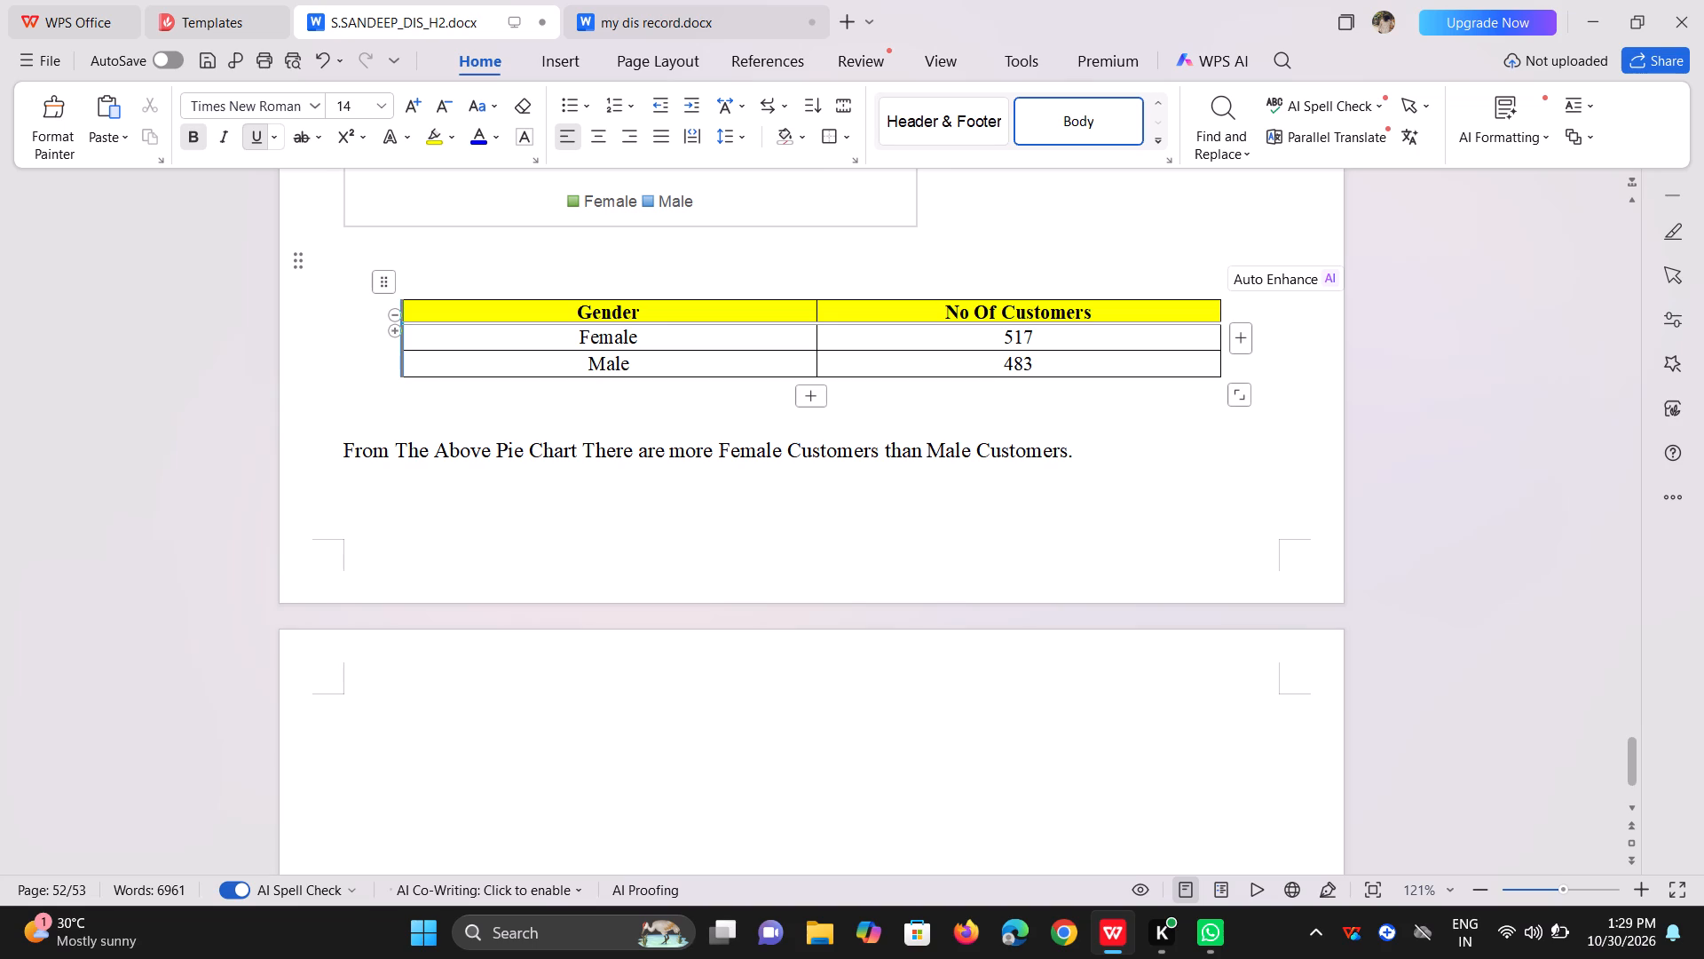
Widen the gender table slightly by adjusting its left edge, keeping the conclusion sentence on the same page.
drag(402, 327, 374, 323)
drag(374, 323, 354, 323)
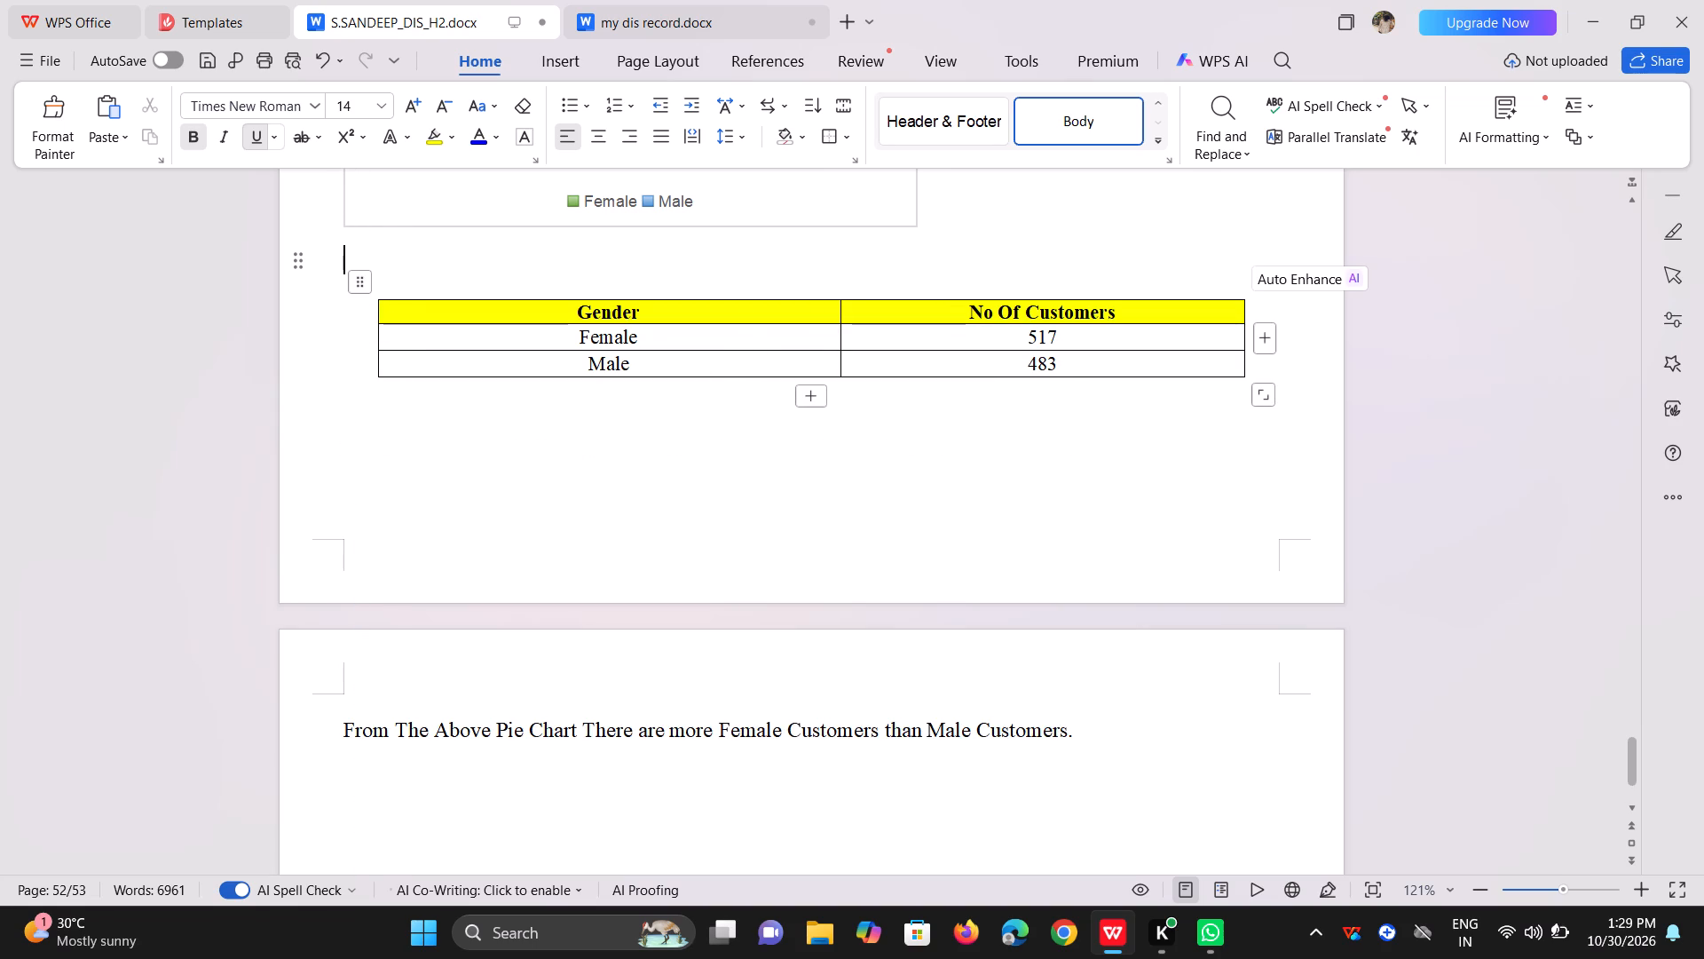
drag(381, 305, 408, 305)
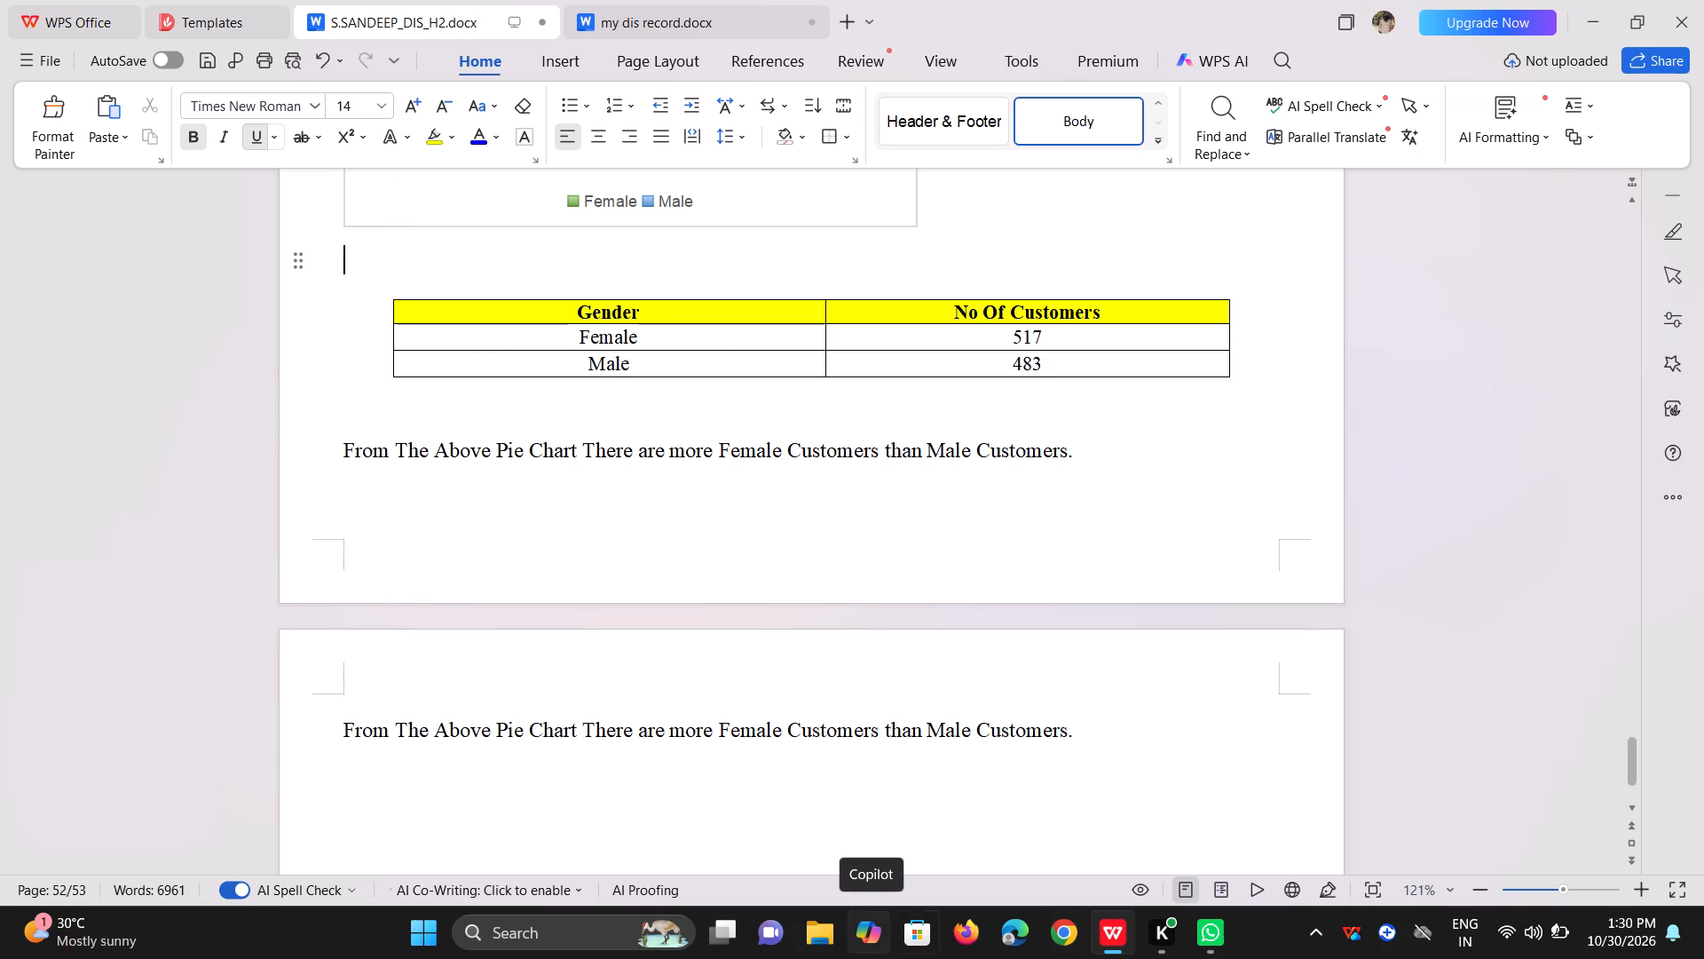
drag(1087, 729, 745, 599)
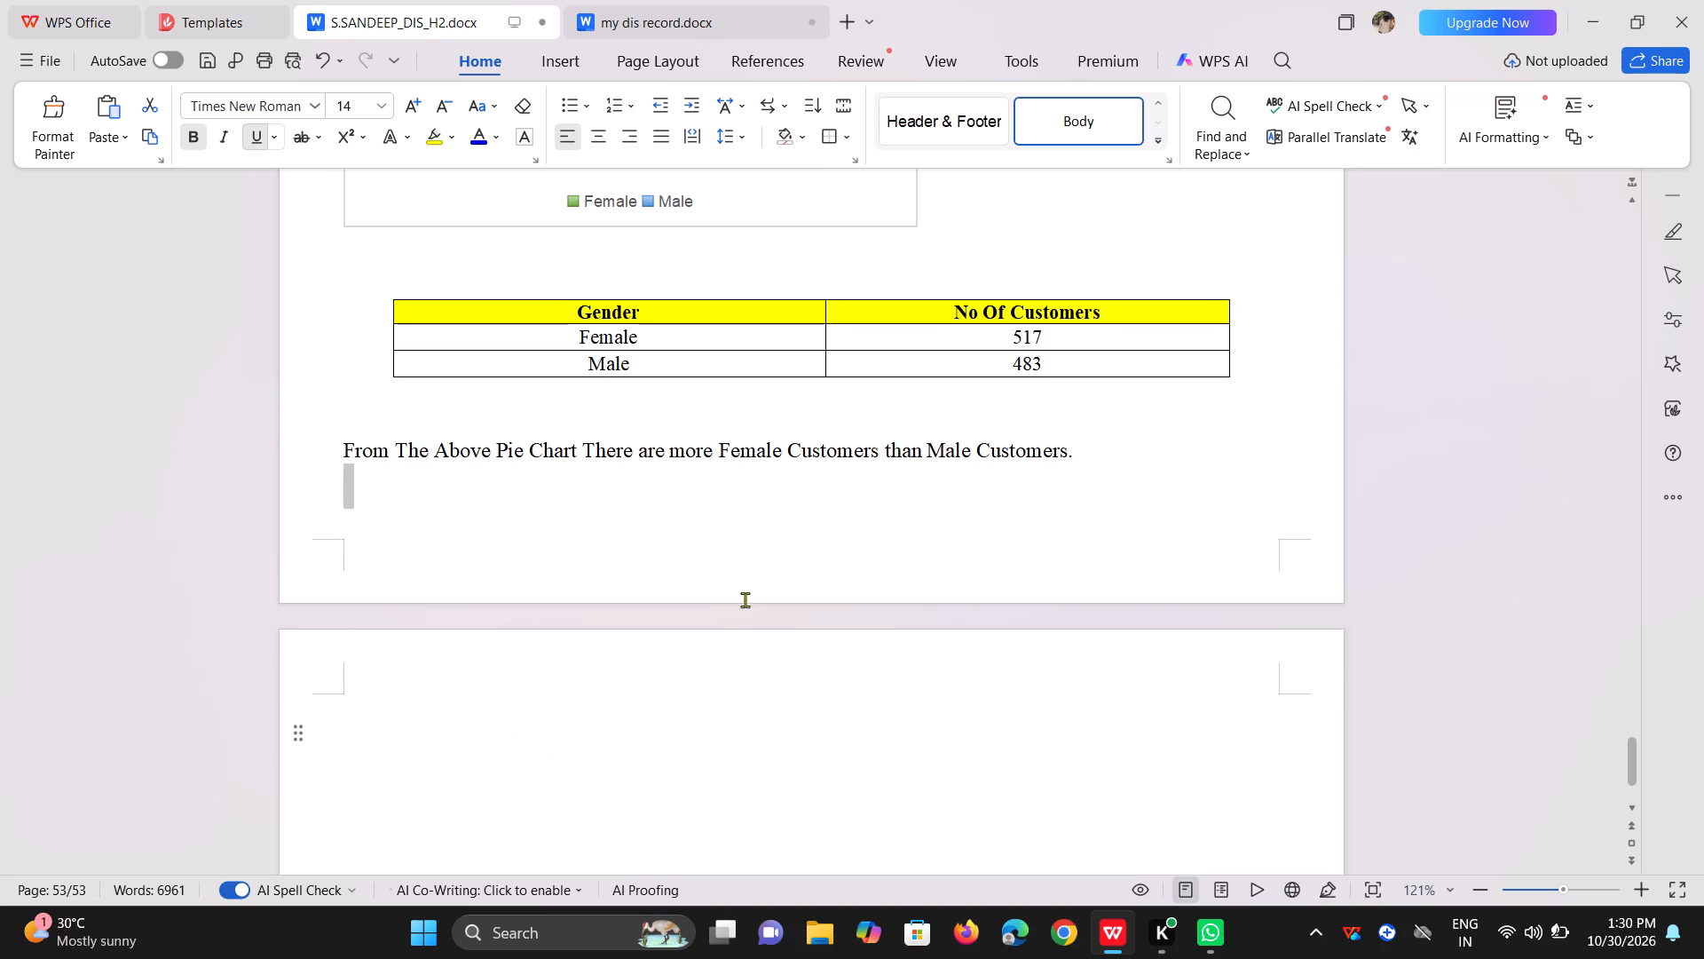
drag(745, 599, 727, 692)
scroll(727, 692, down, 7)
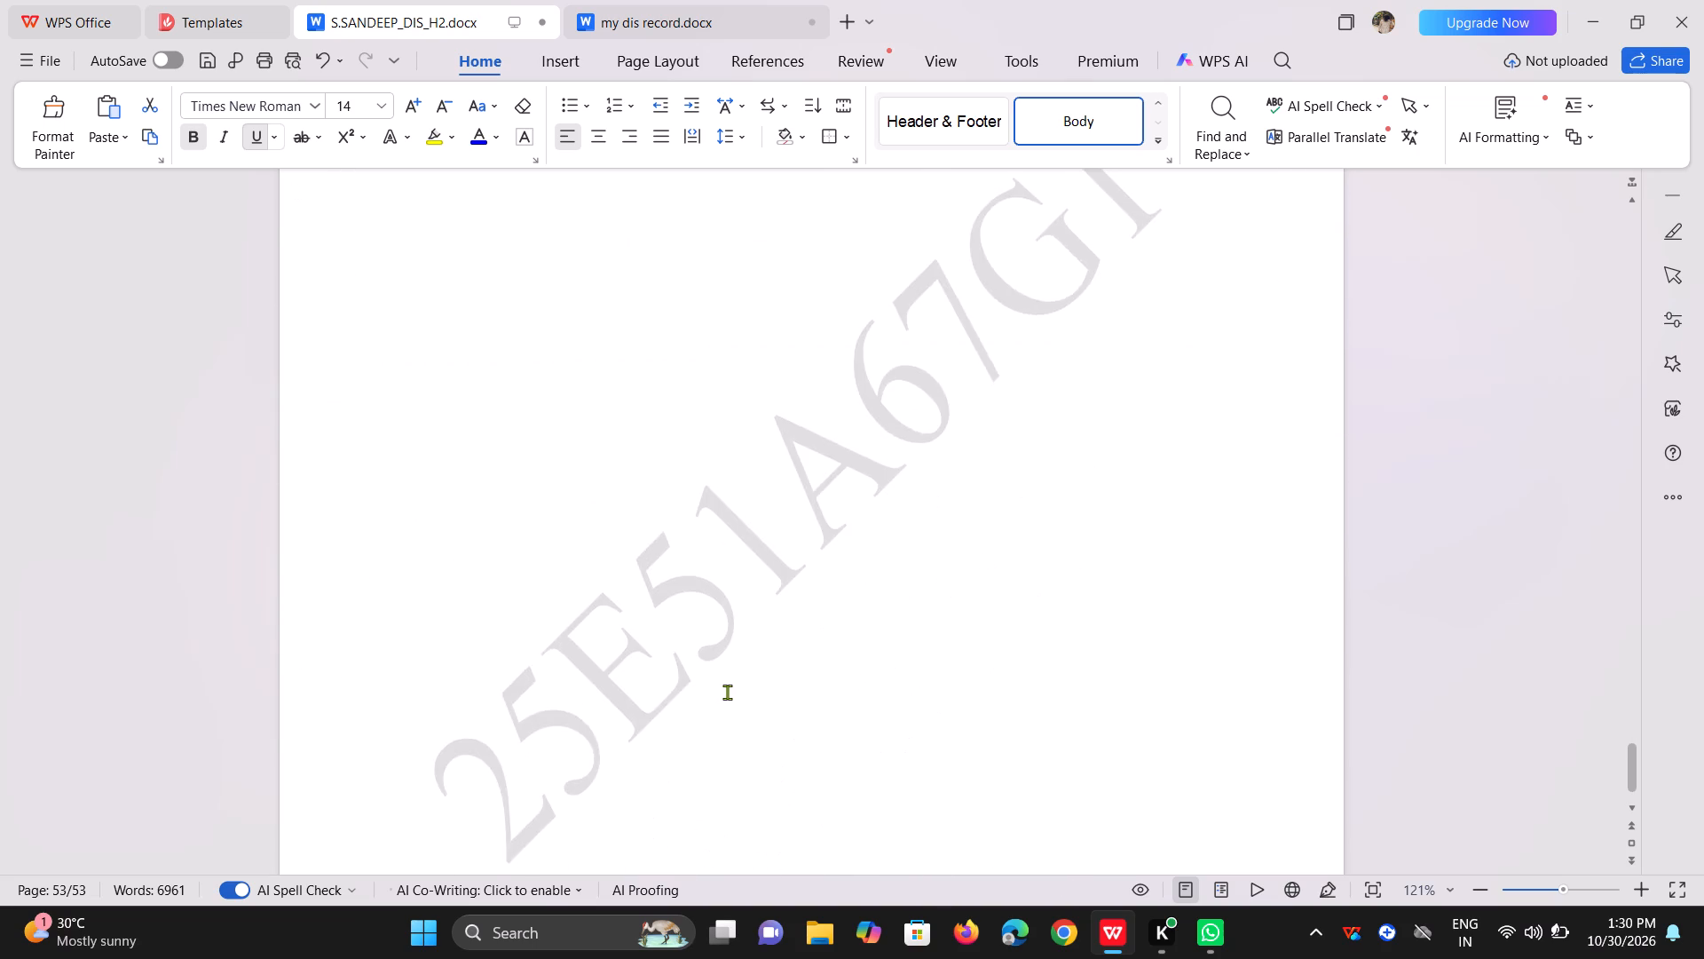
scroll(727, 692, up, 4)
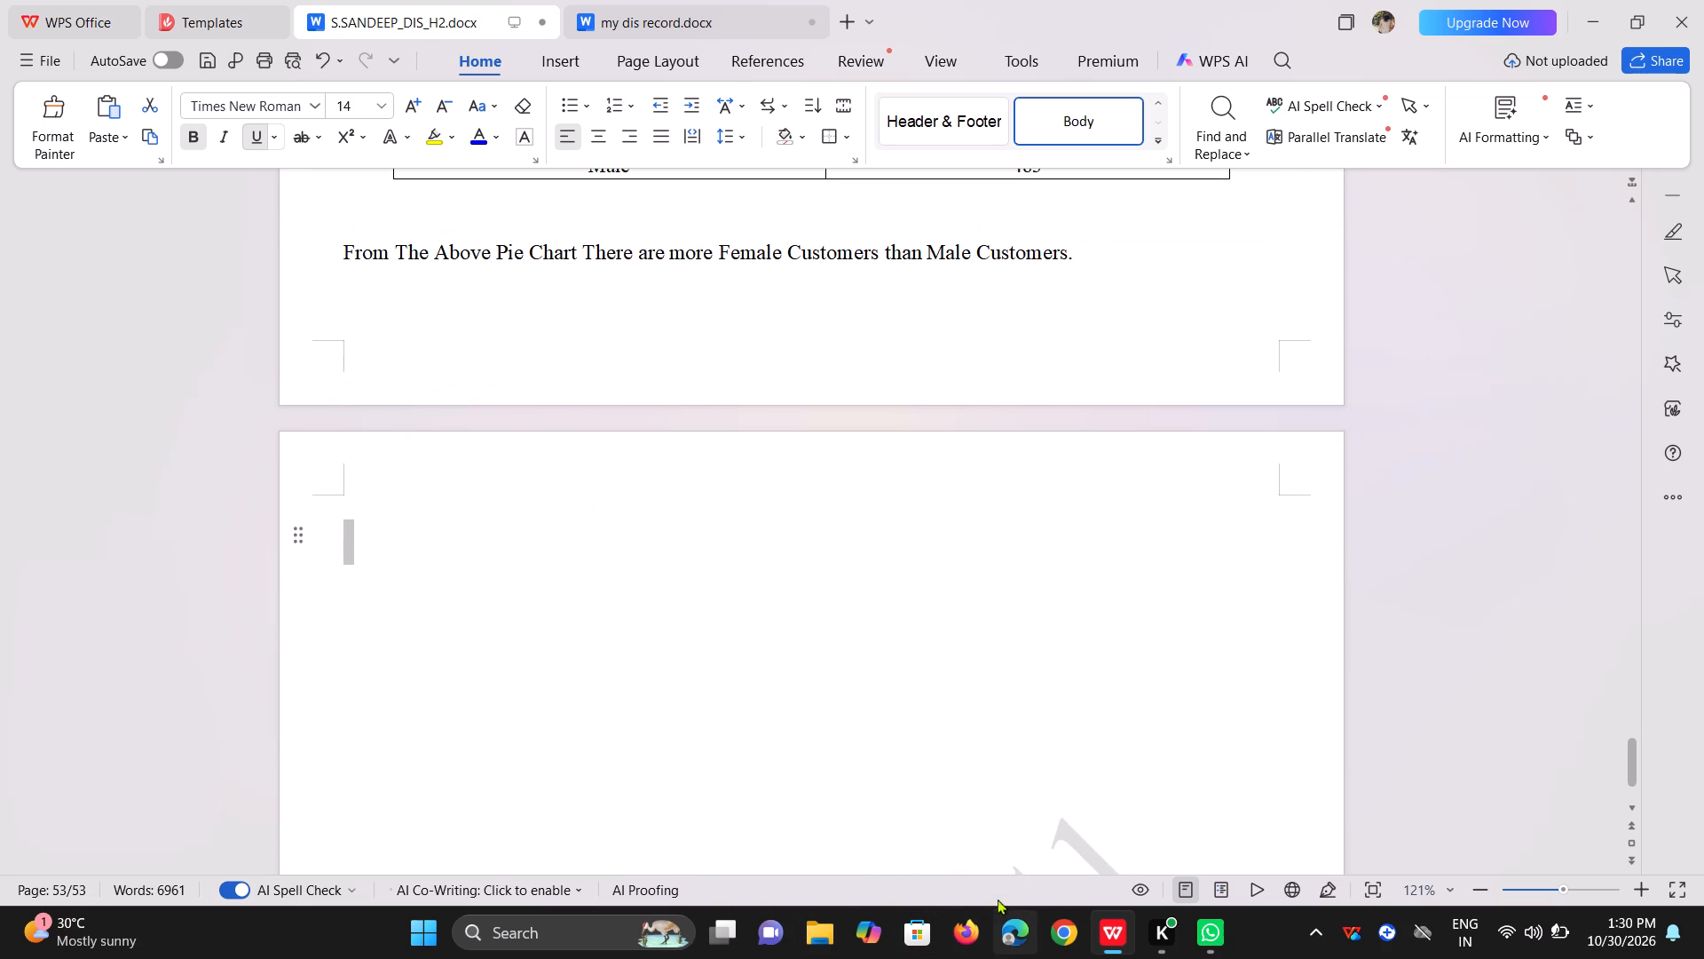
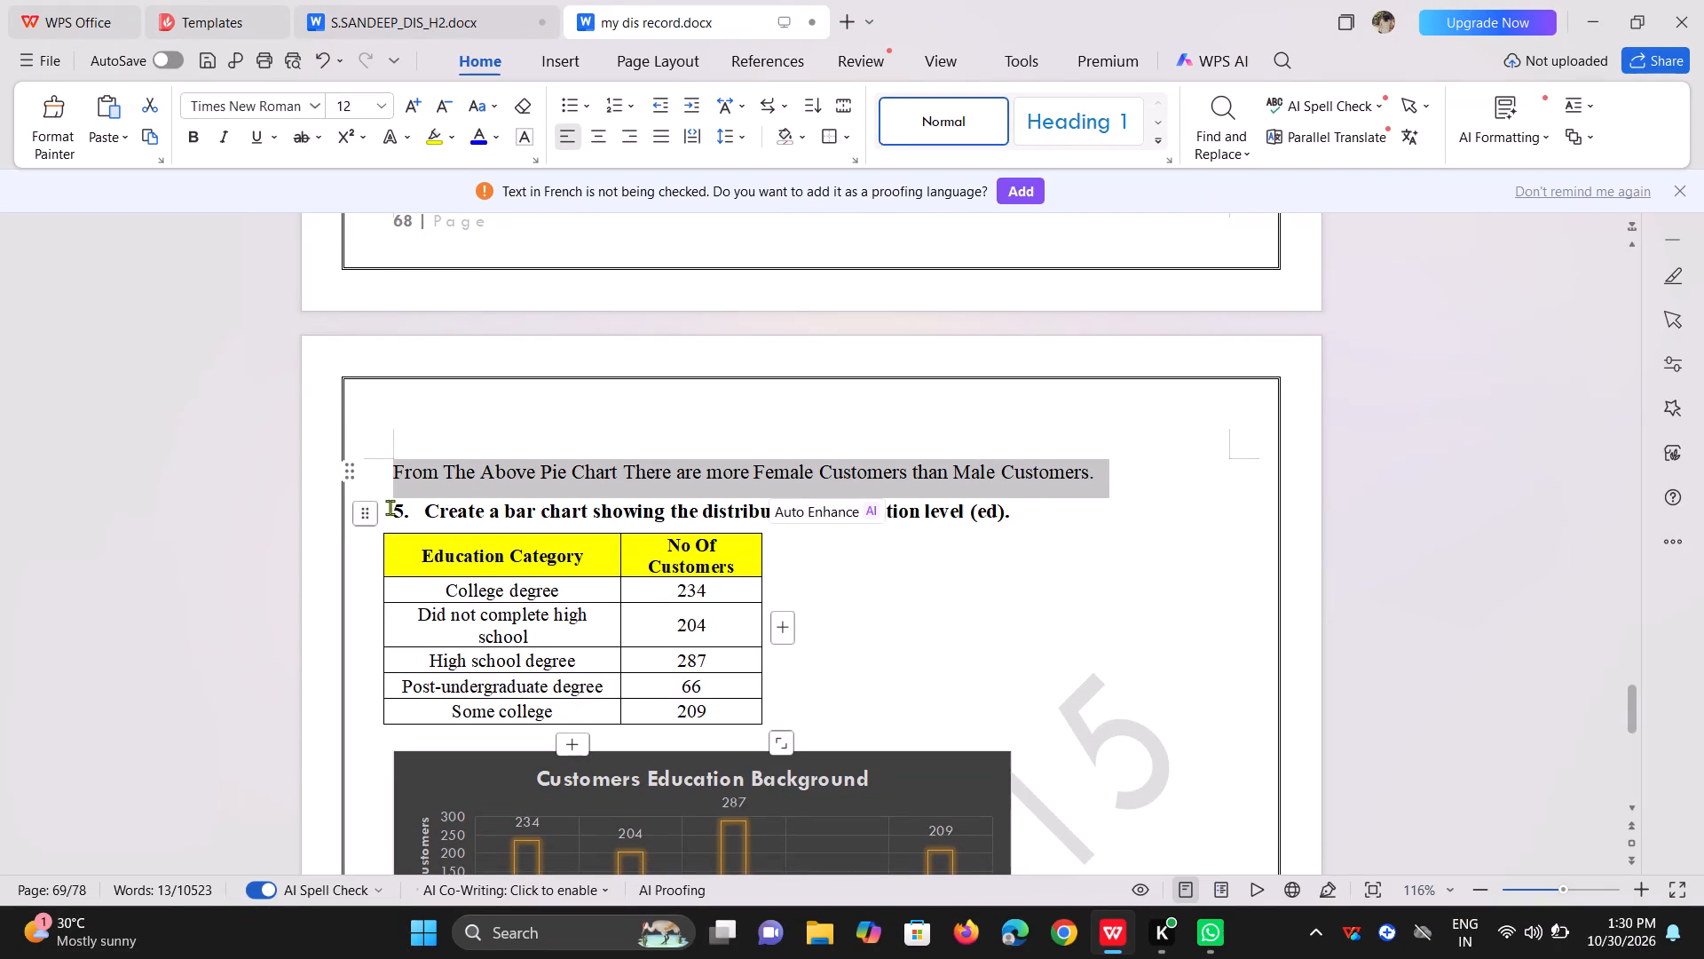
drag(390, 507, 632, 657)
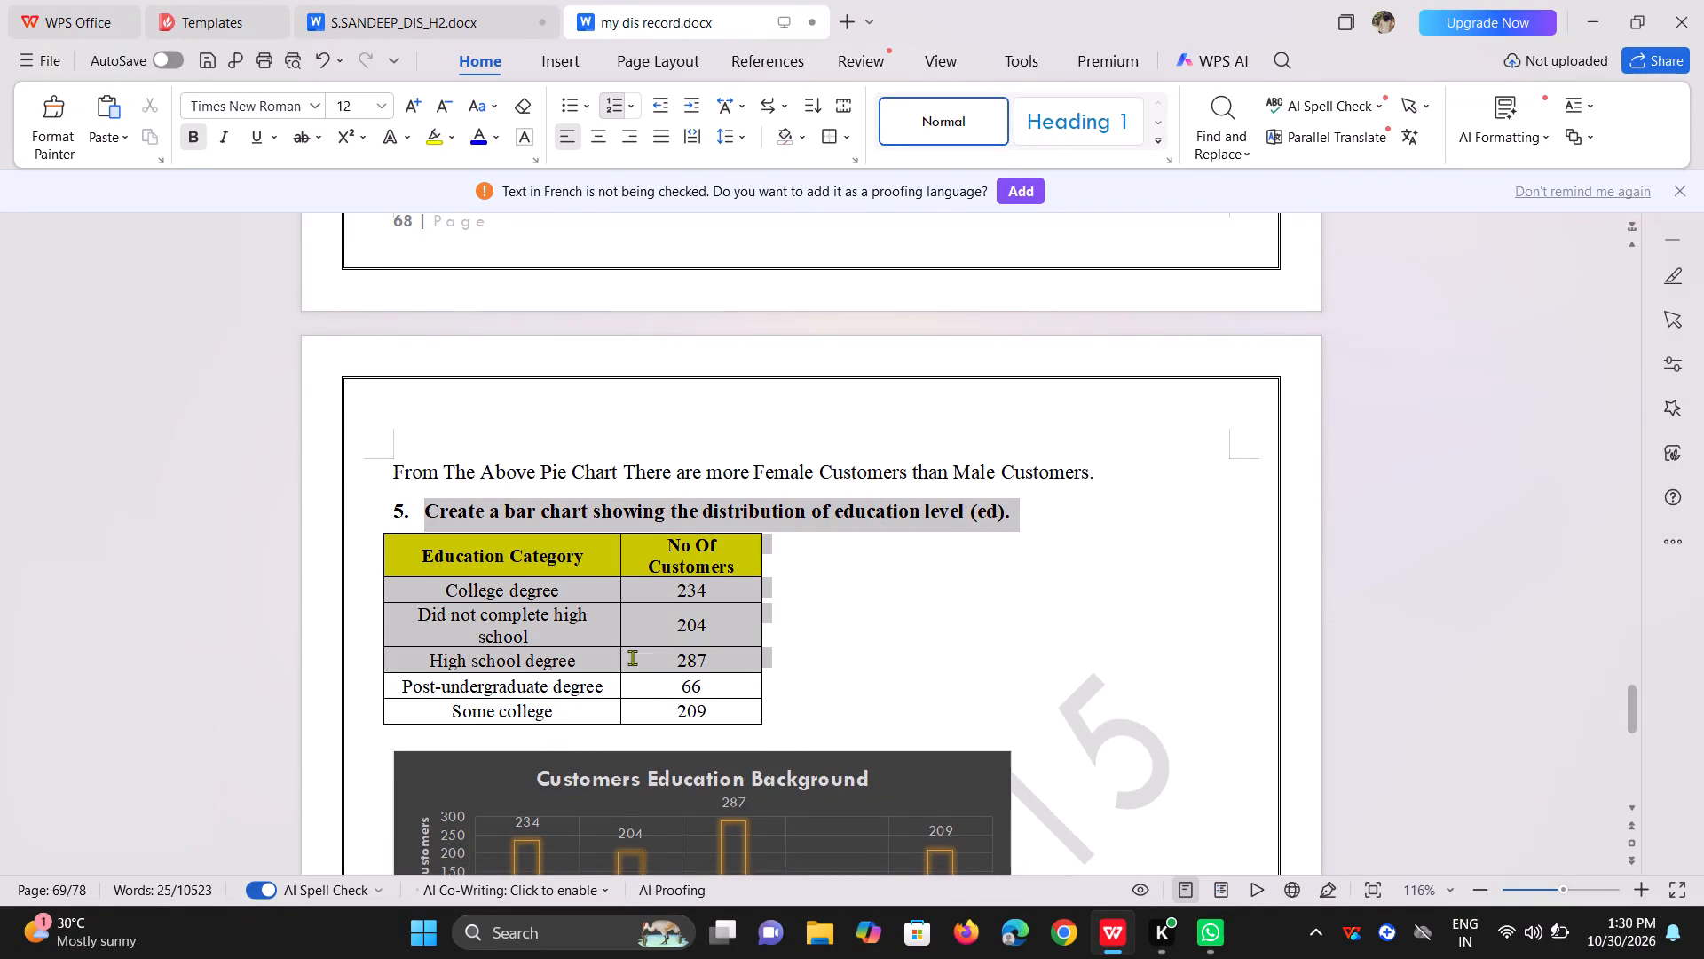
drag(632, 657, 691, 705)
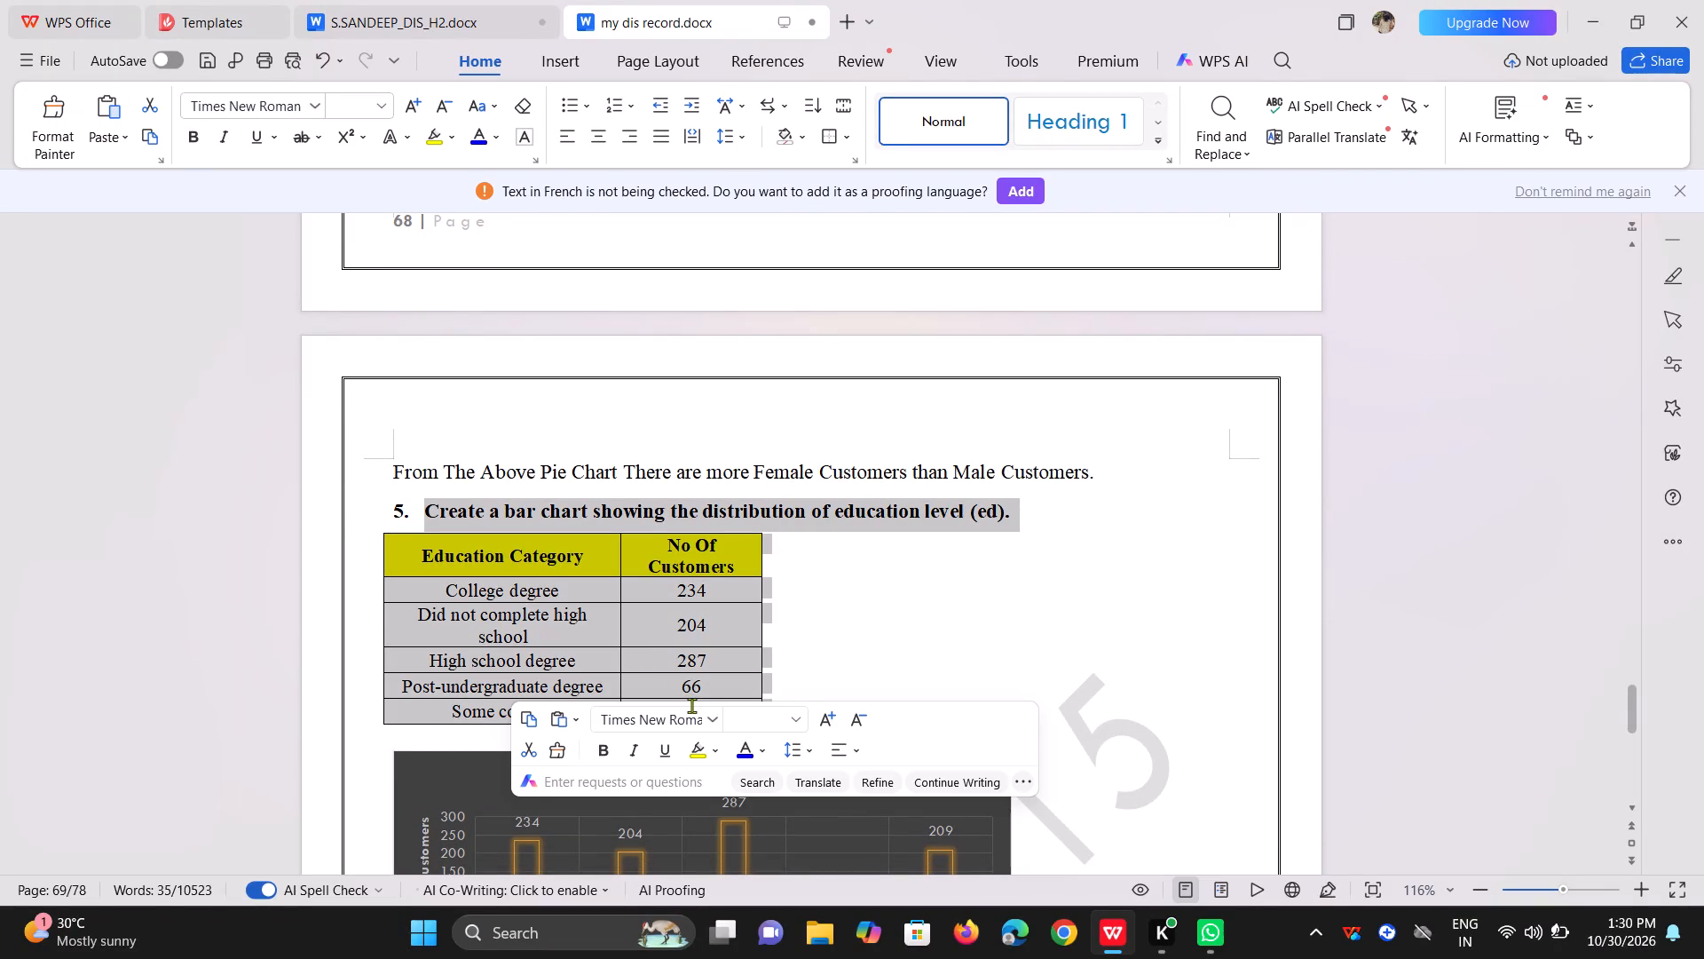
key(ctrl+c)
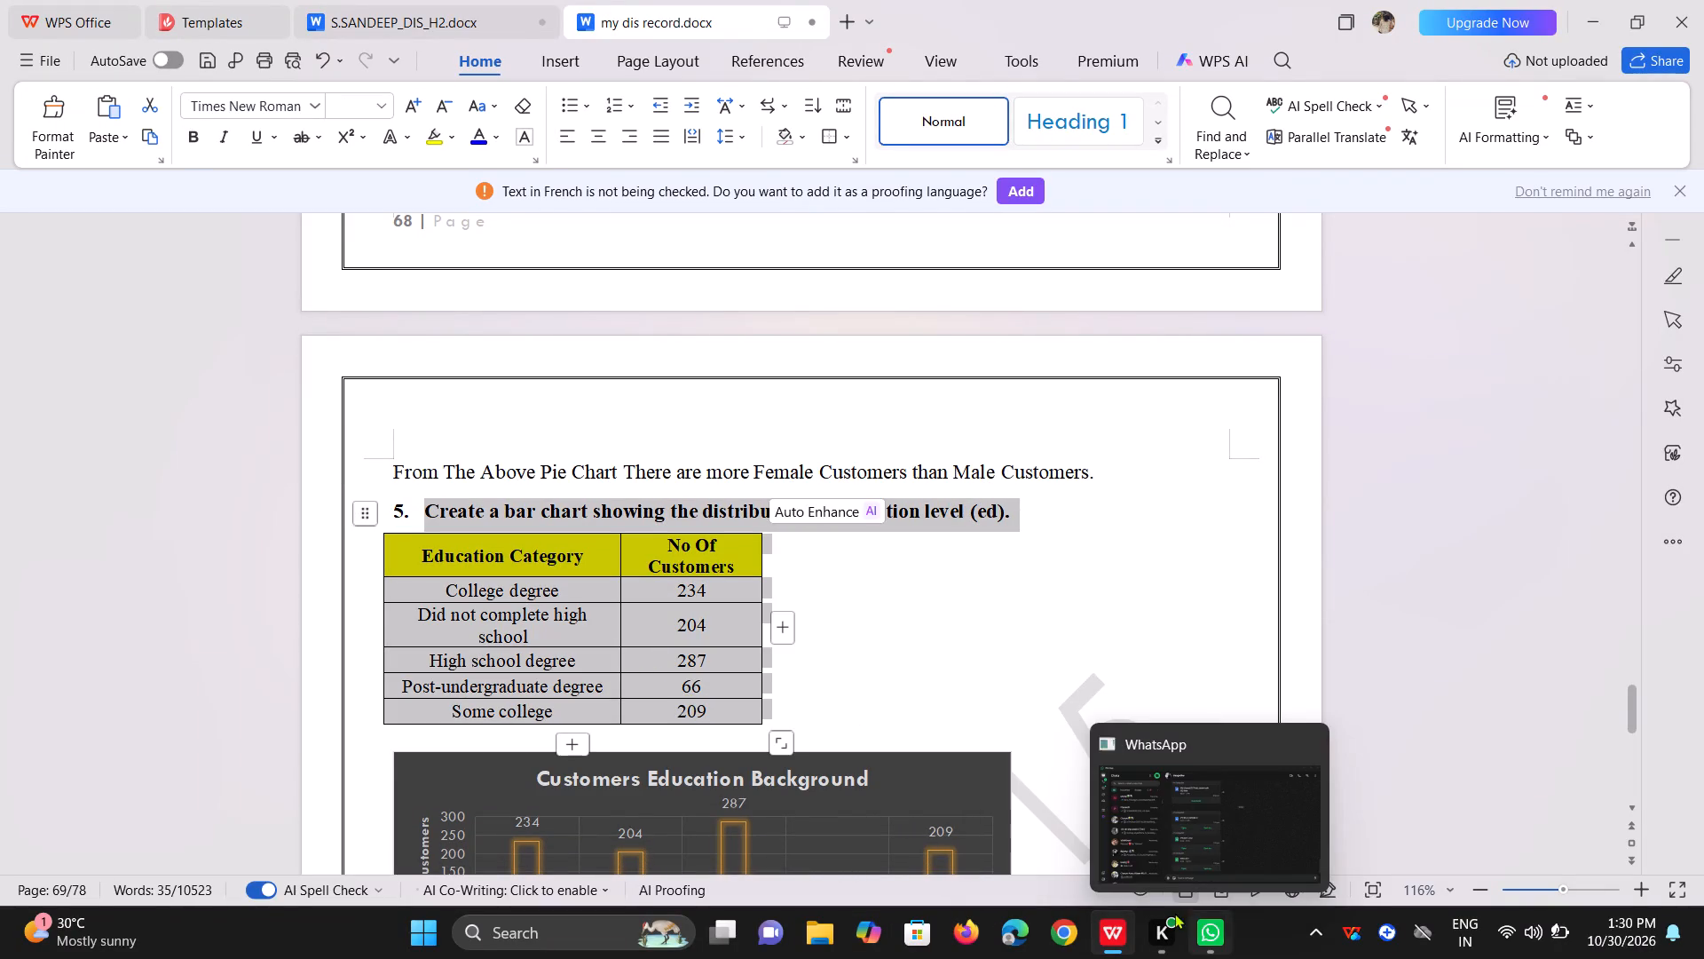
click(392, 7)
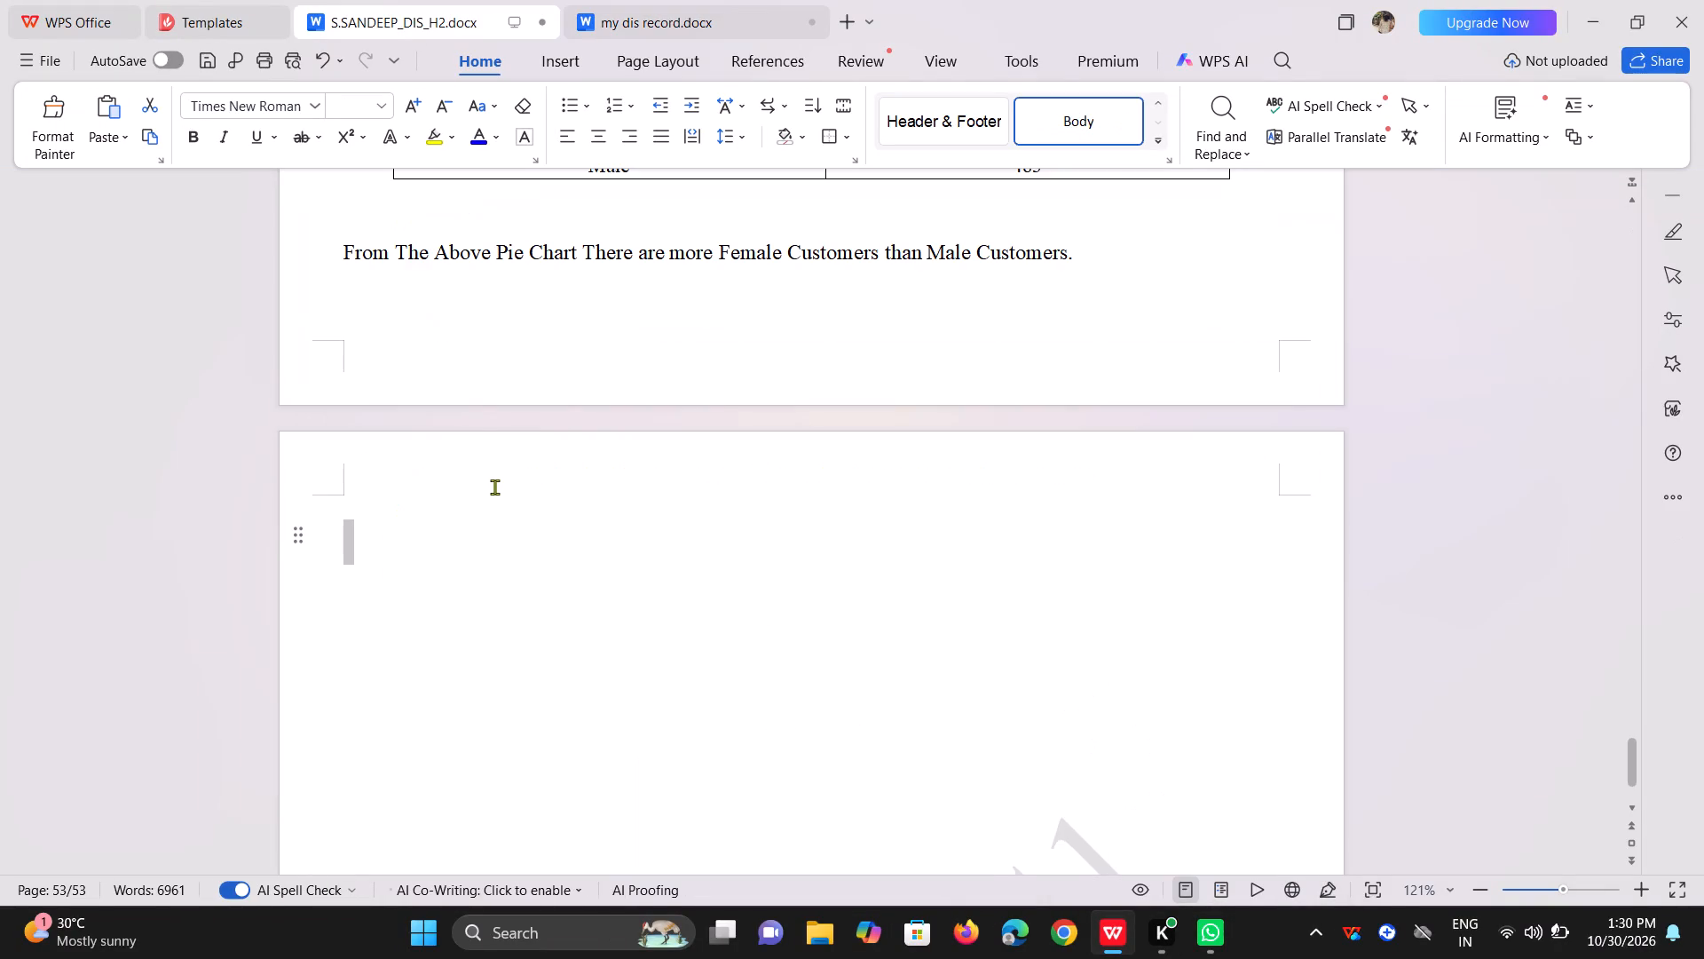
click(397, 520)
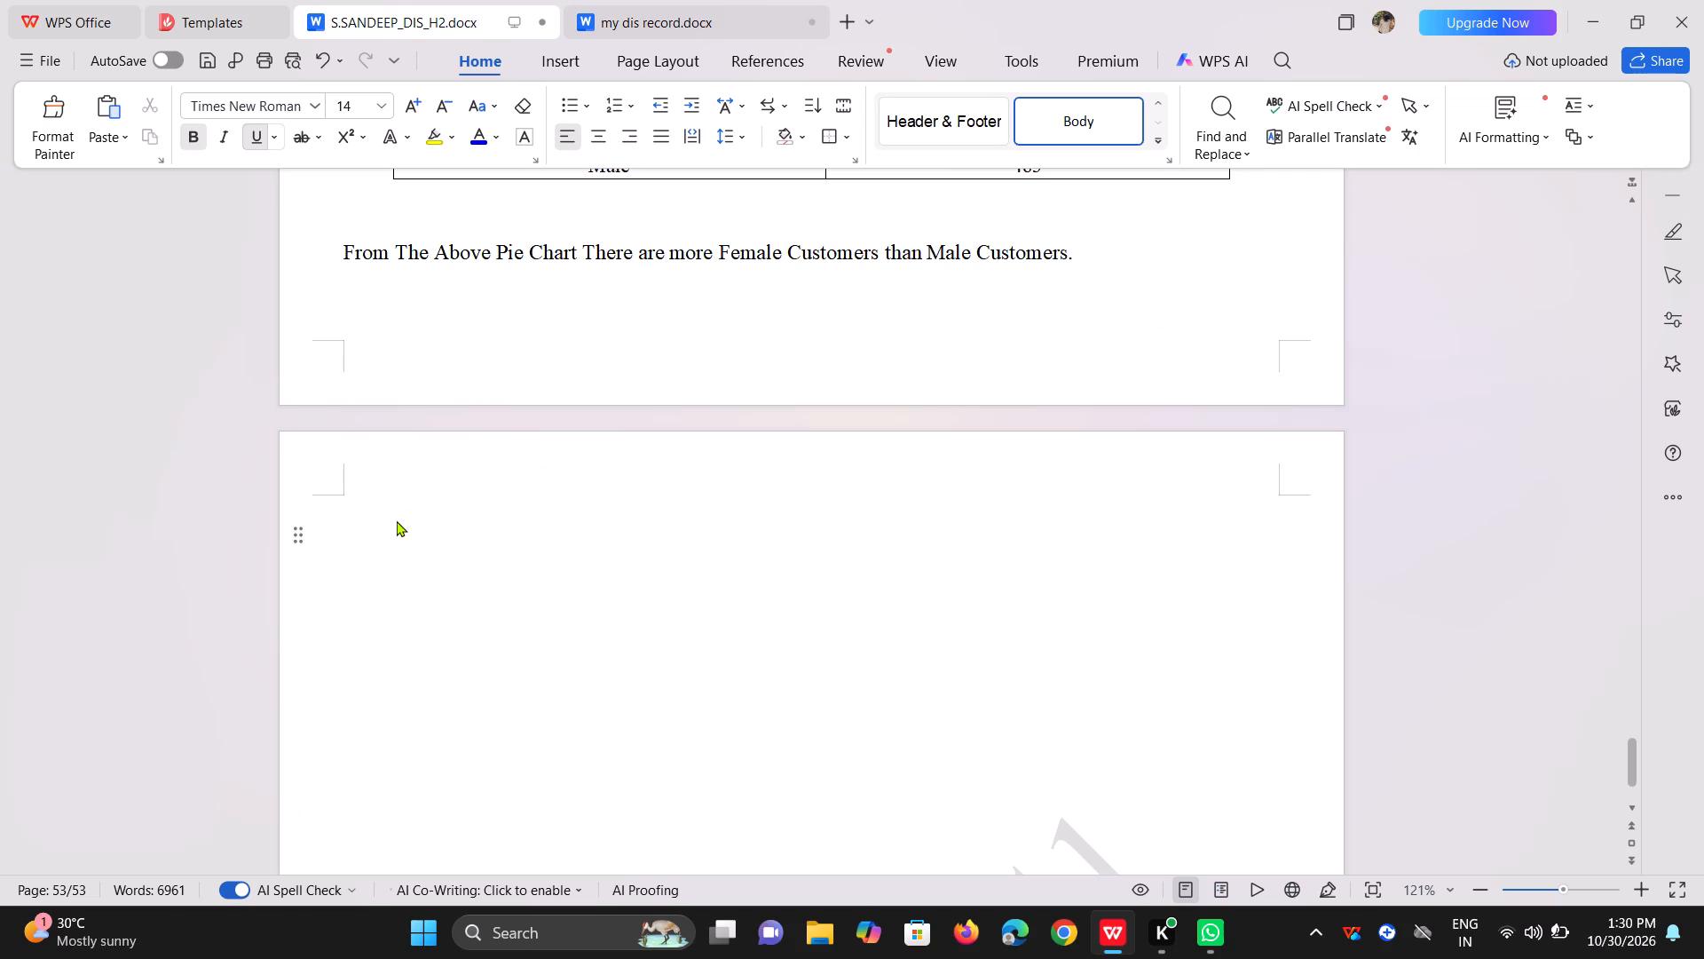
key(ctrl+v)
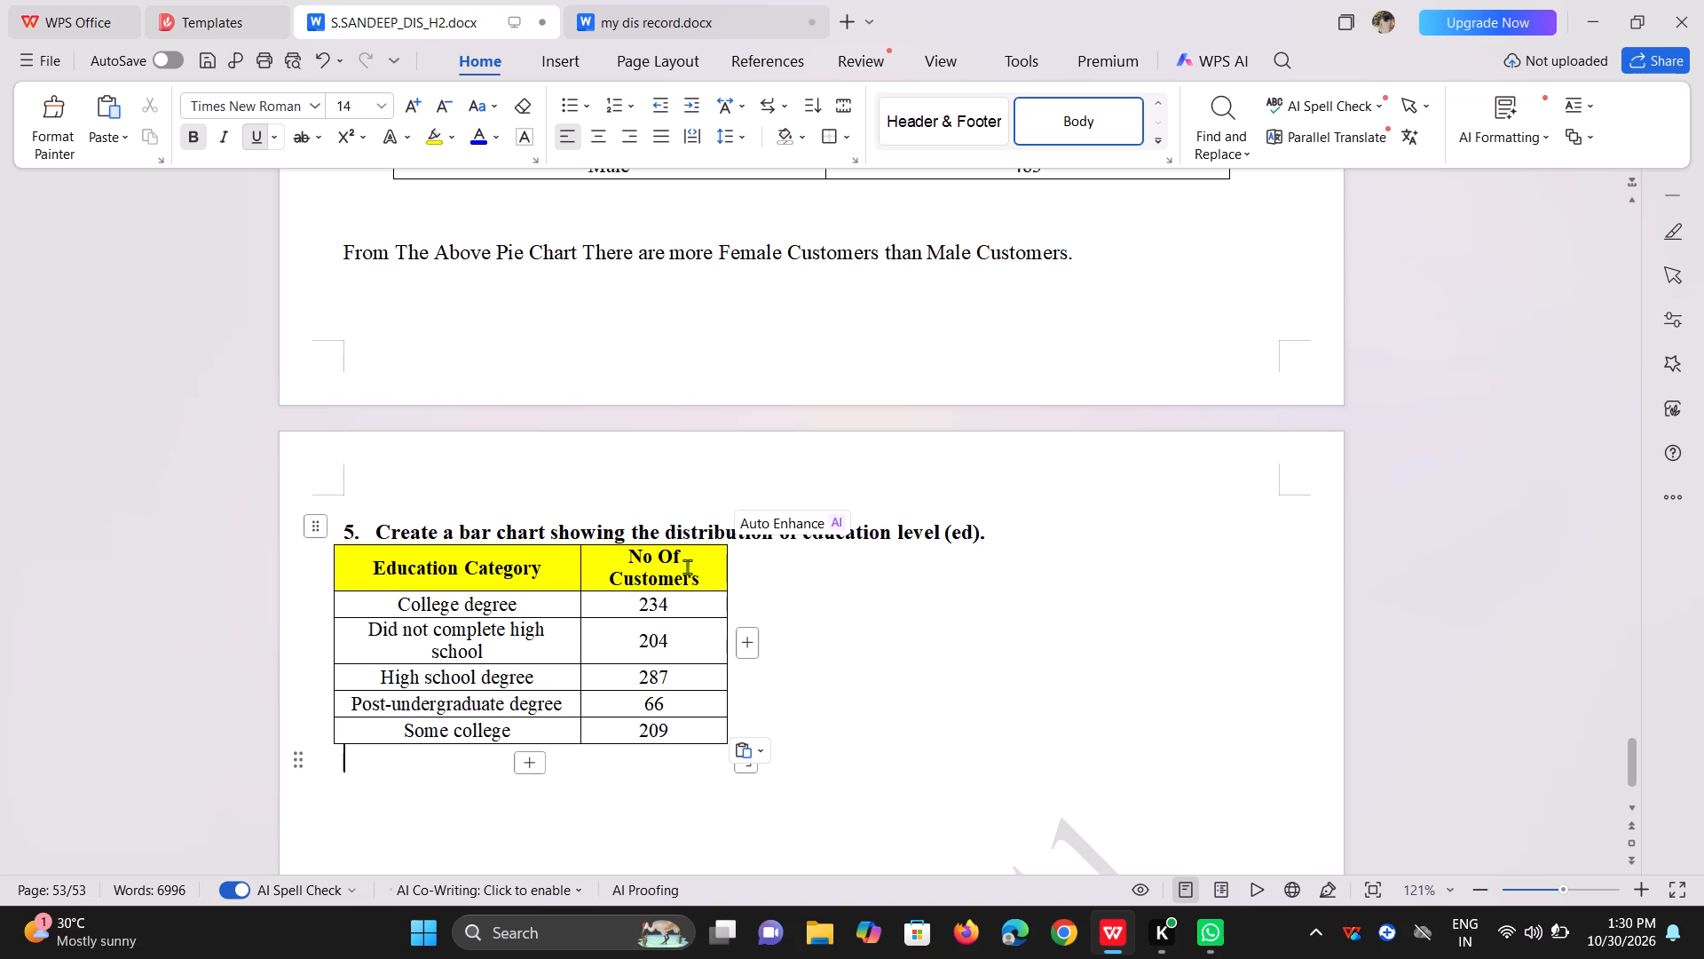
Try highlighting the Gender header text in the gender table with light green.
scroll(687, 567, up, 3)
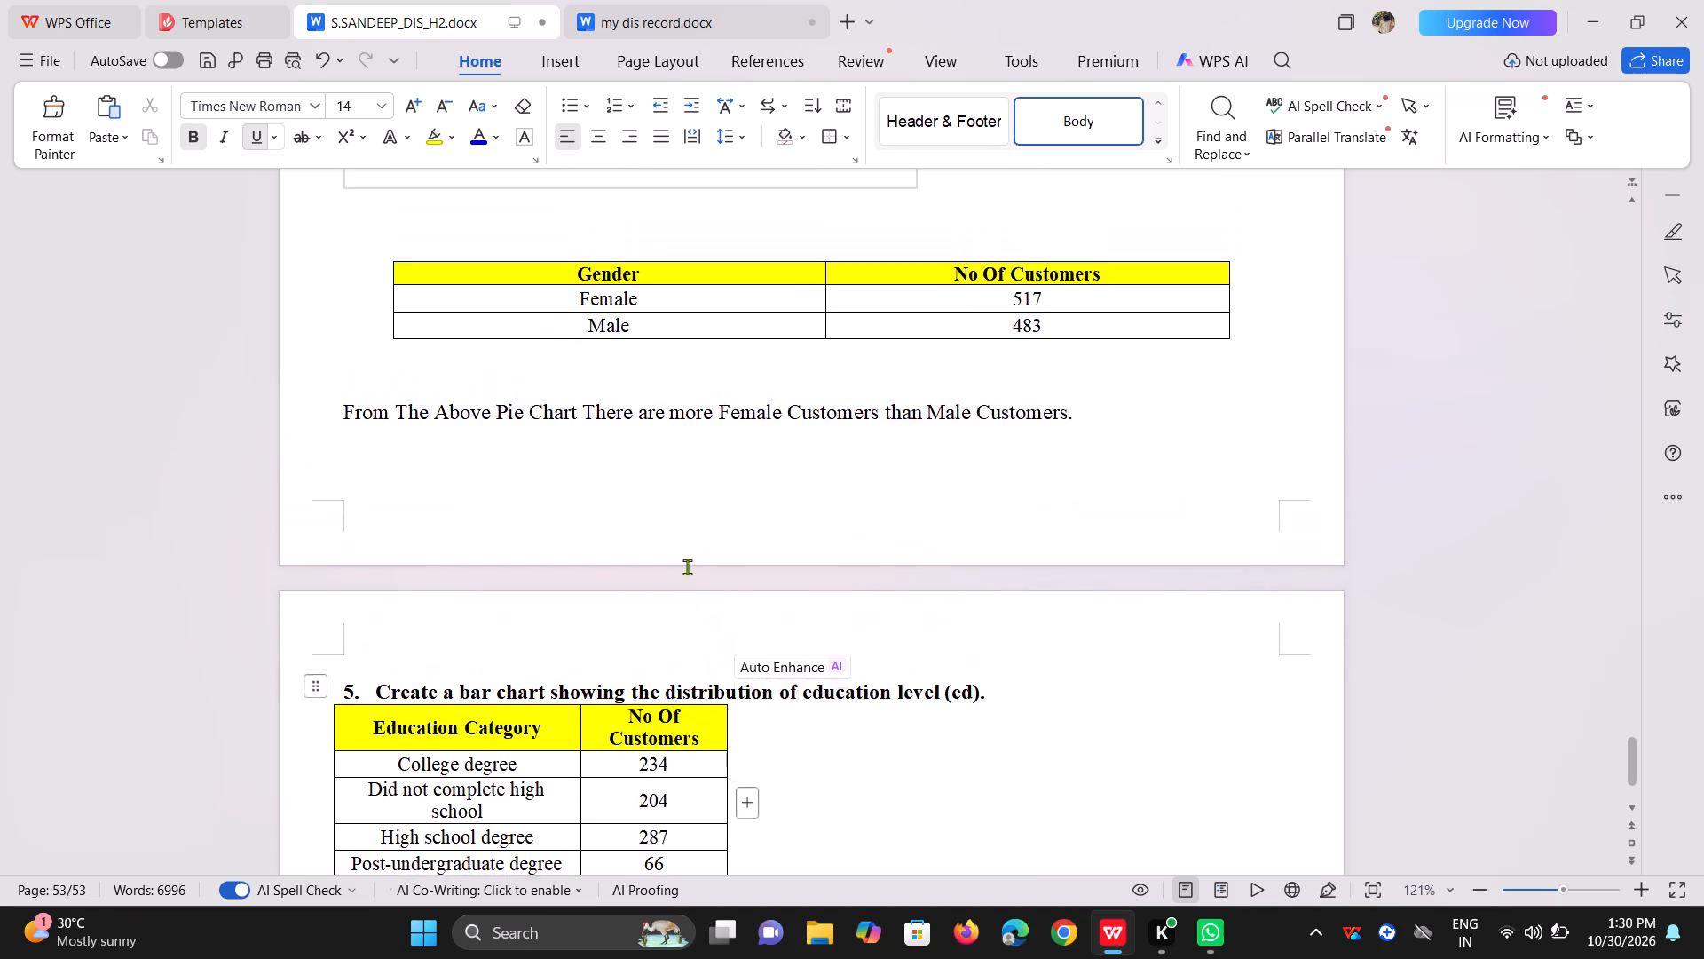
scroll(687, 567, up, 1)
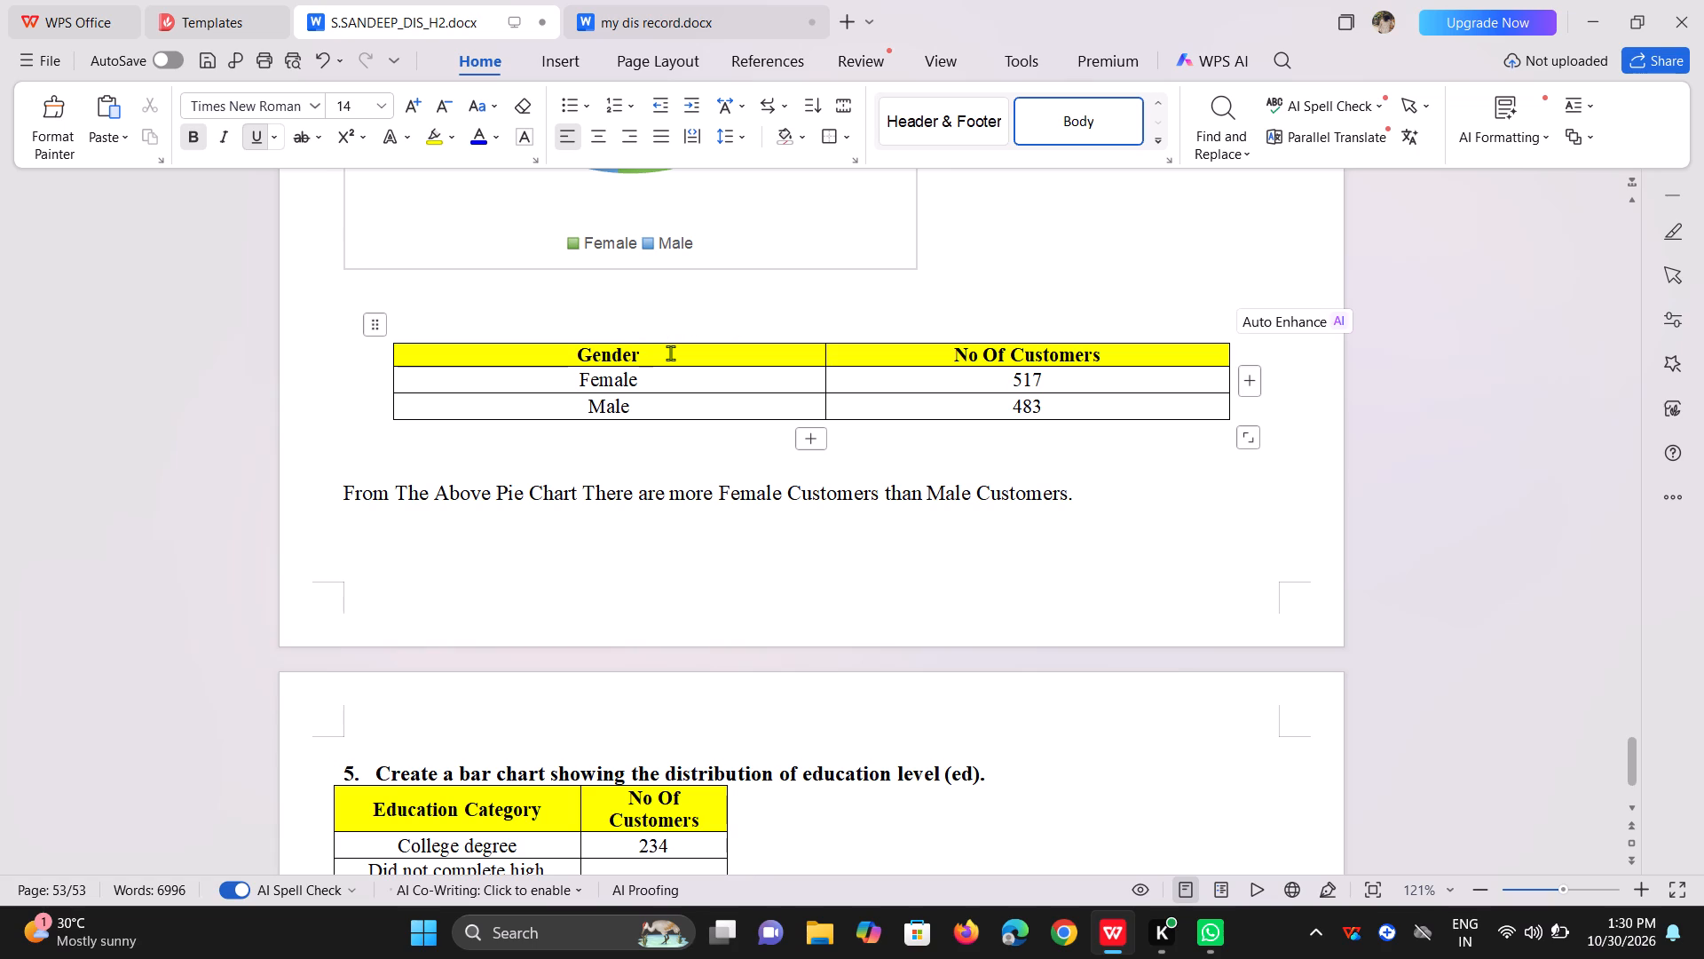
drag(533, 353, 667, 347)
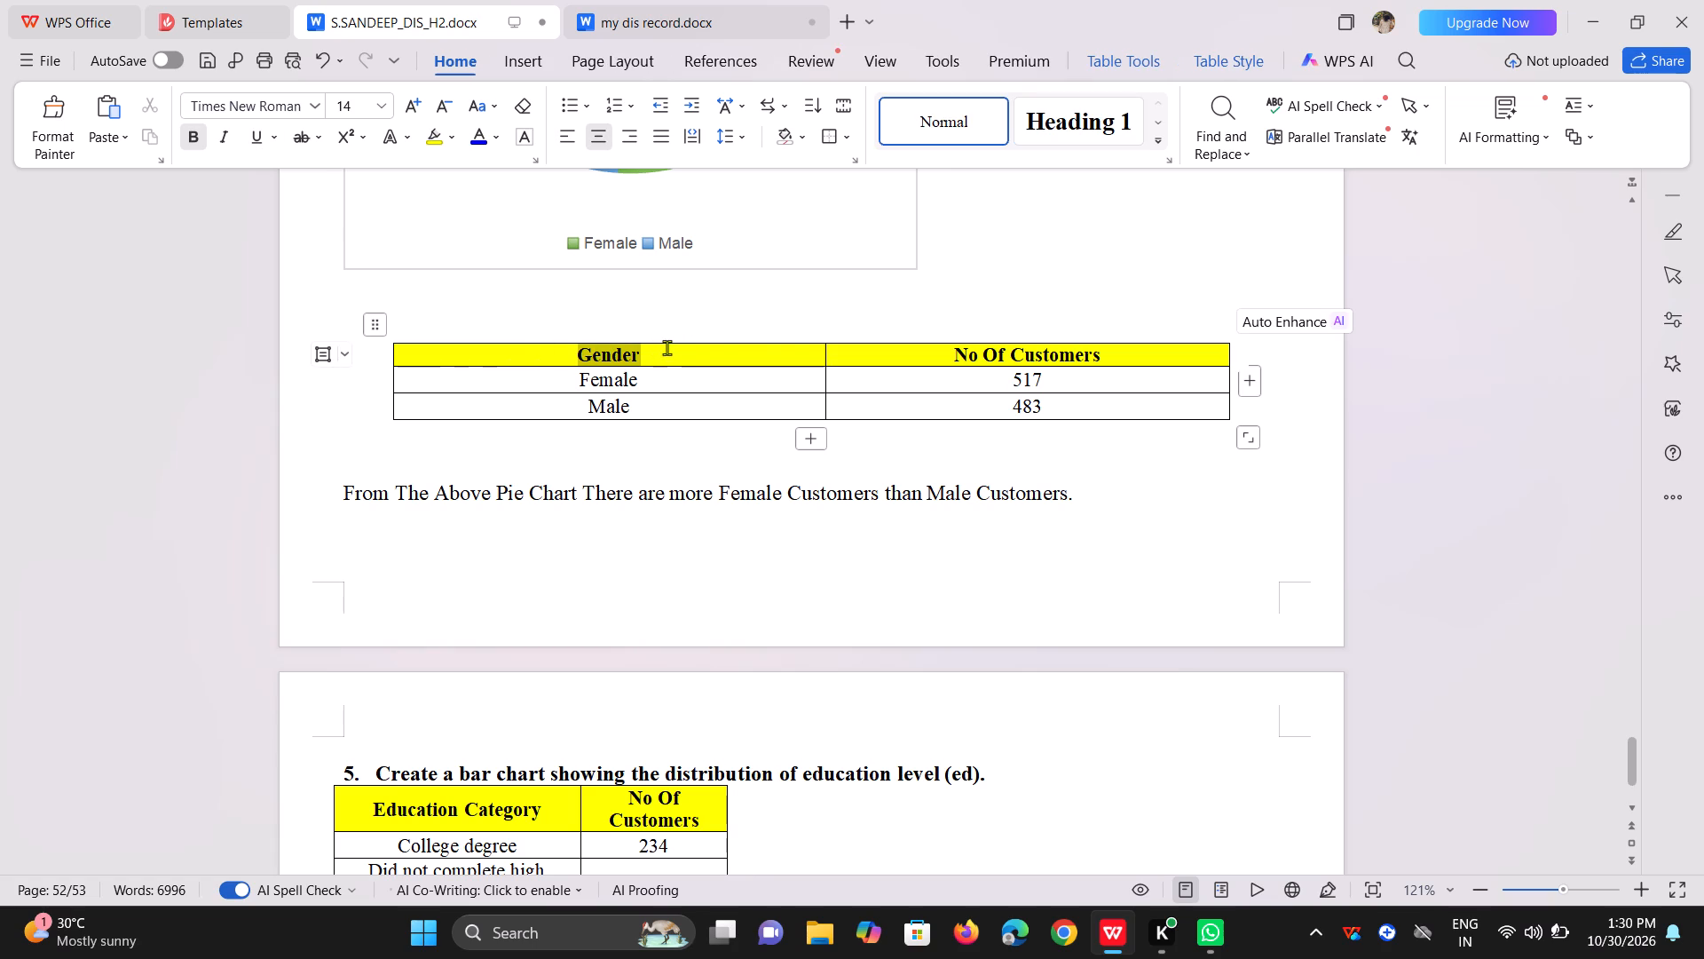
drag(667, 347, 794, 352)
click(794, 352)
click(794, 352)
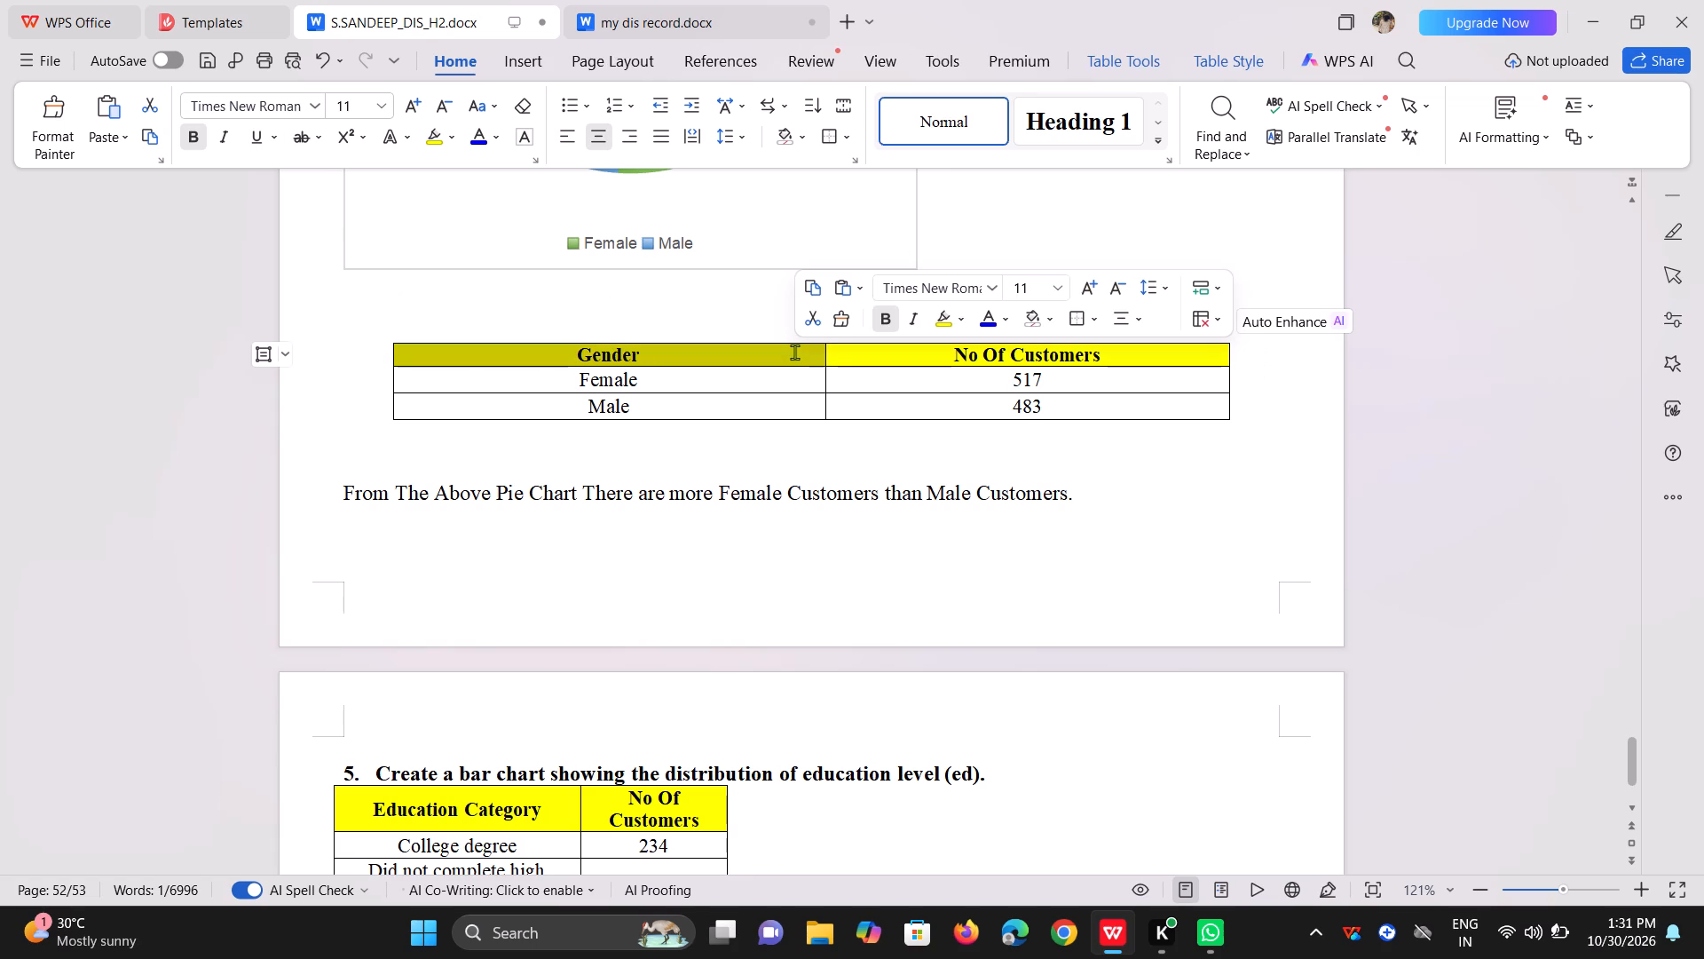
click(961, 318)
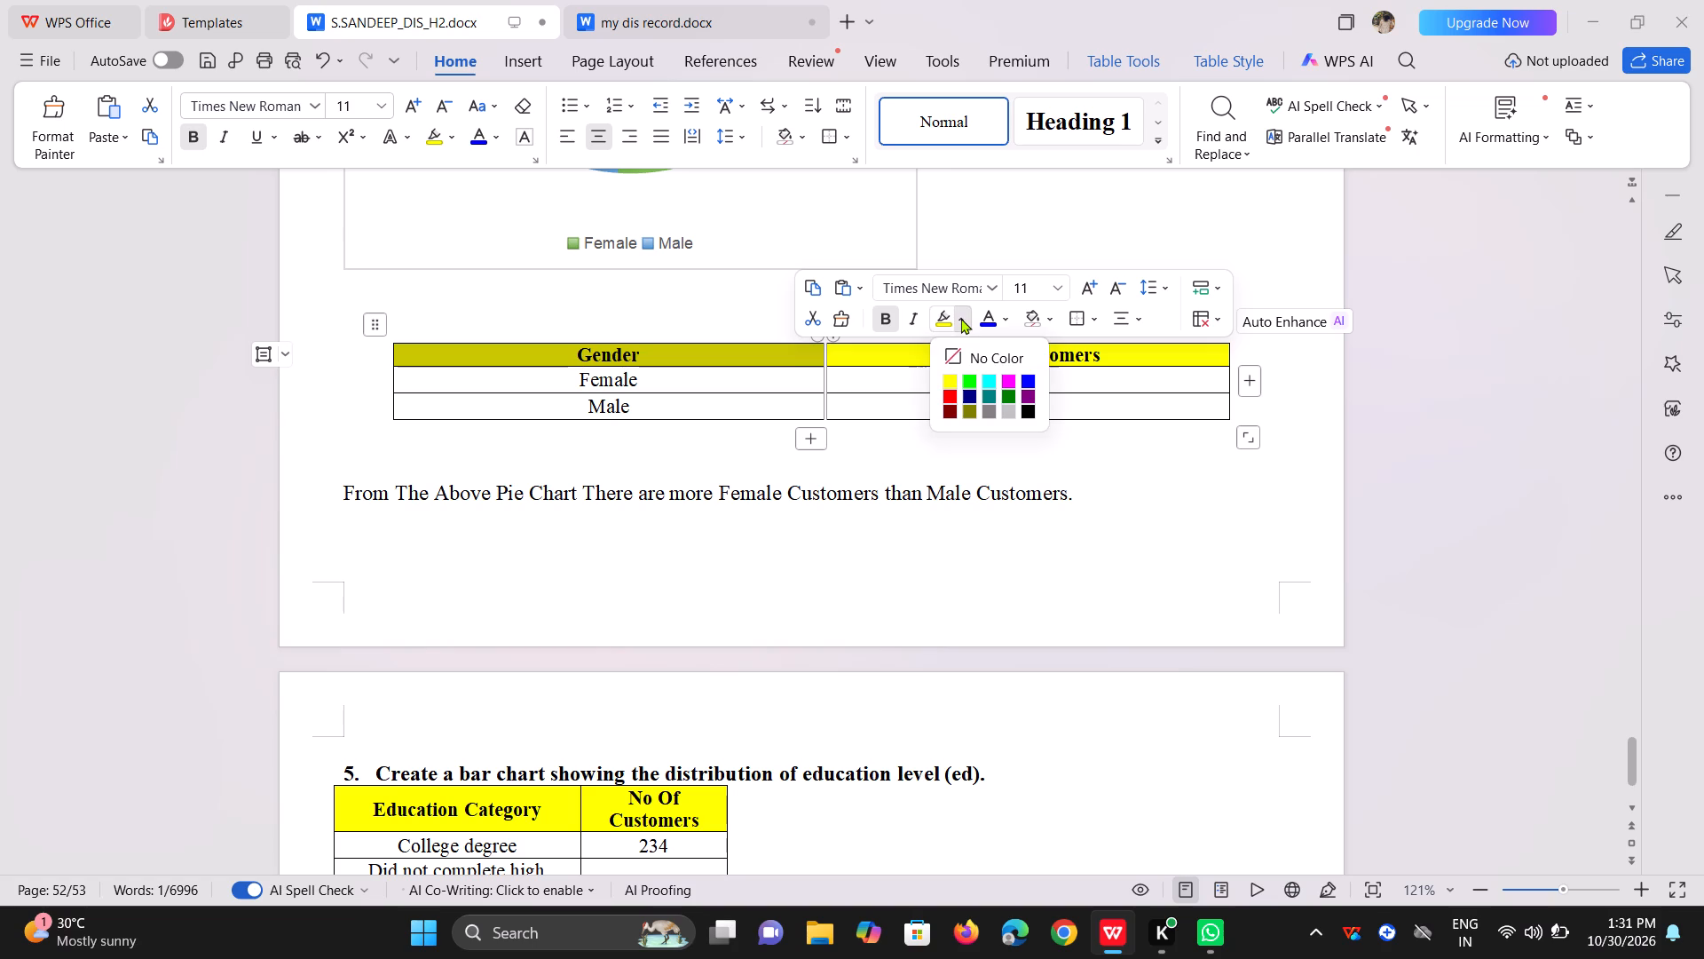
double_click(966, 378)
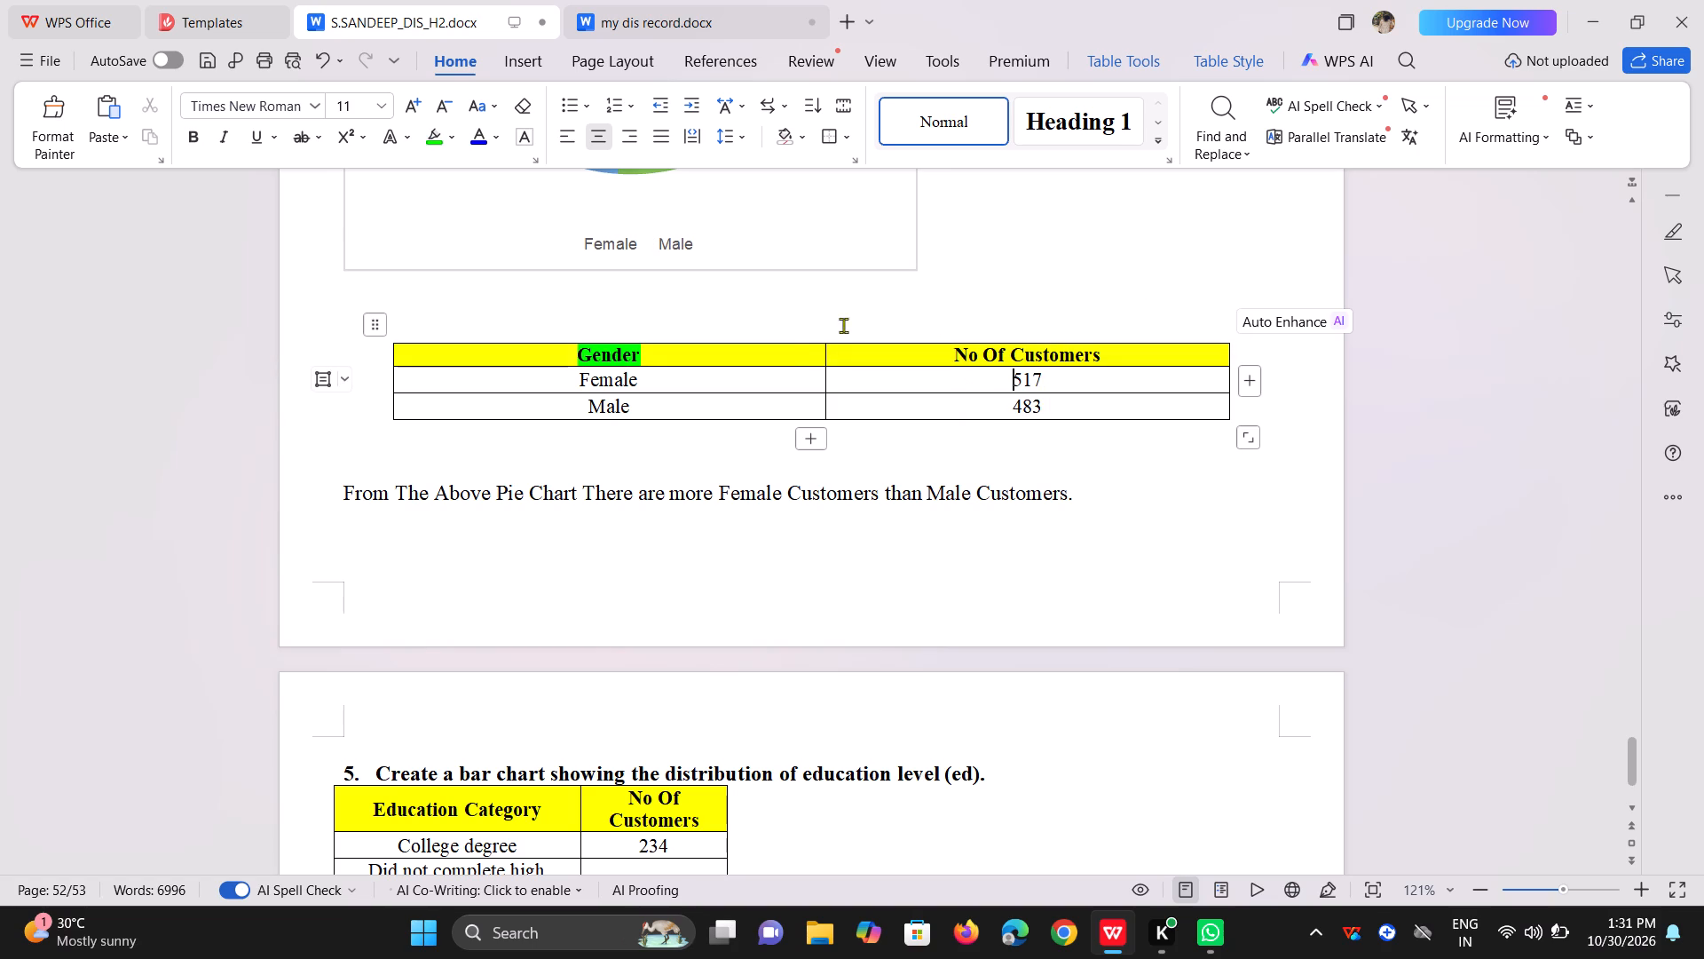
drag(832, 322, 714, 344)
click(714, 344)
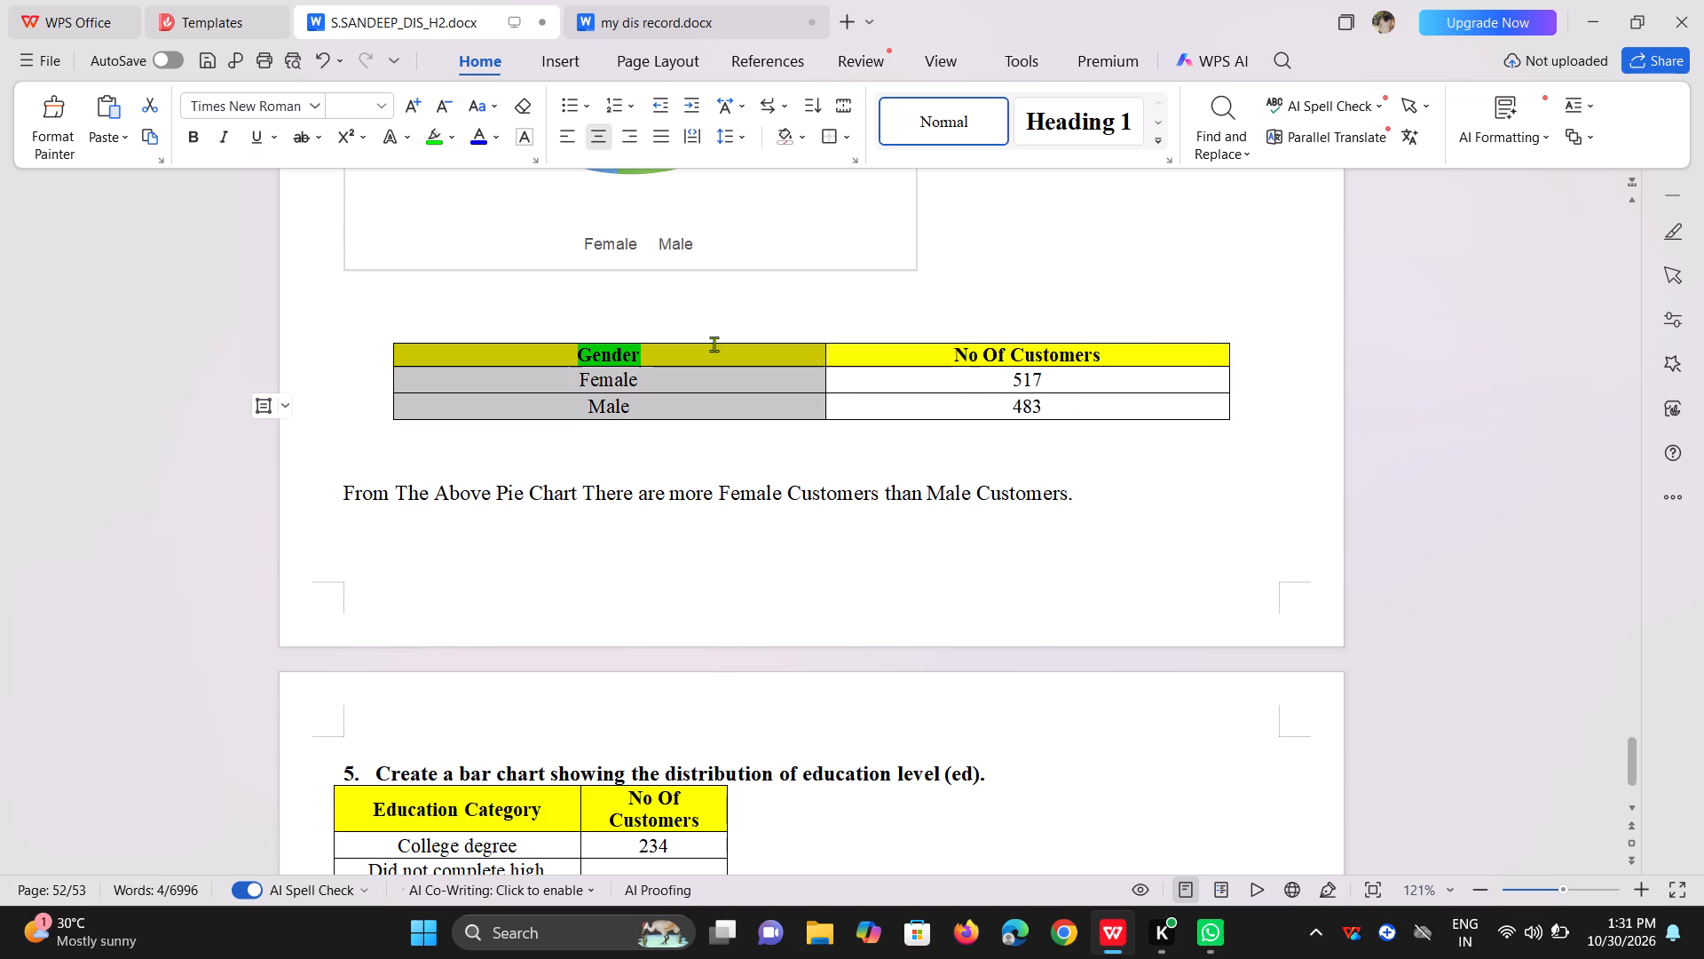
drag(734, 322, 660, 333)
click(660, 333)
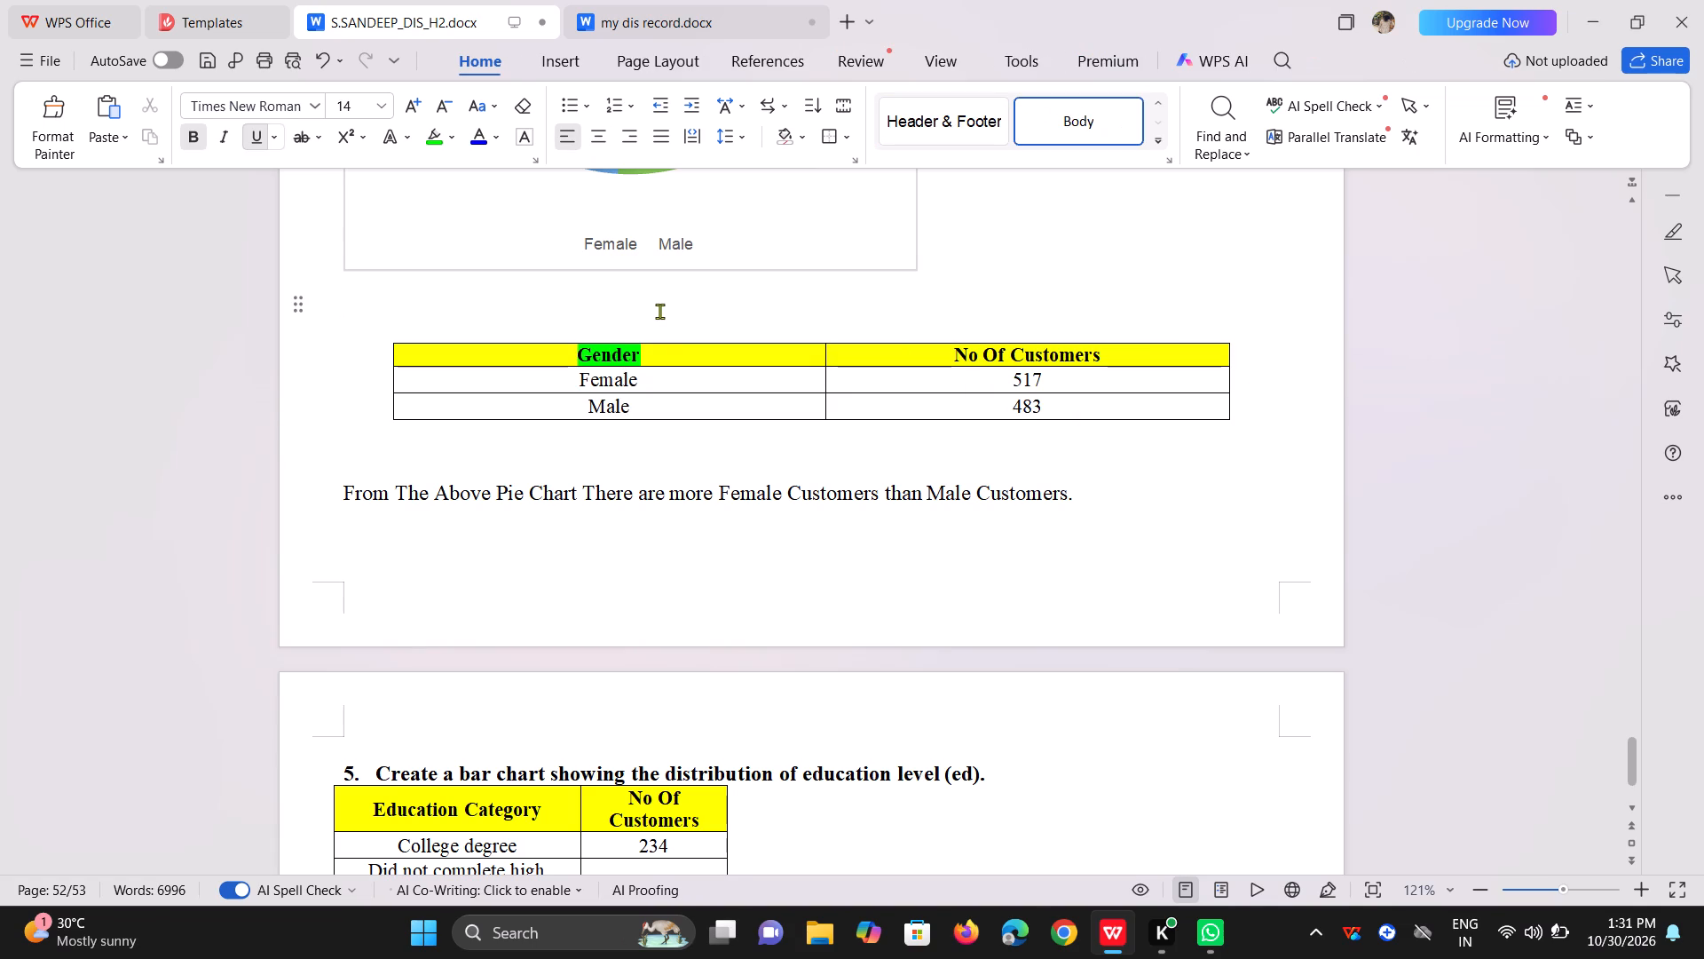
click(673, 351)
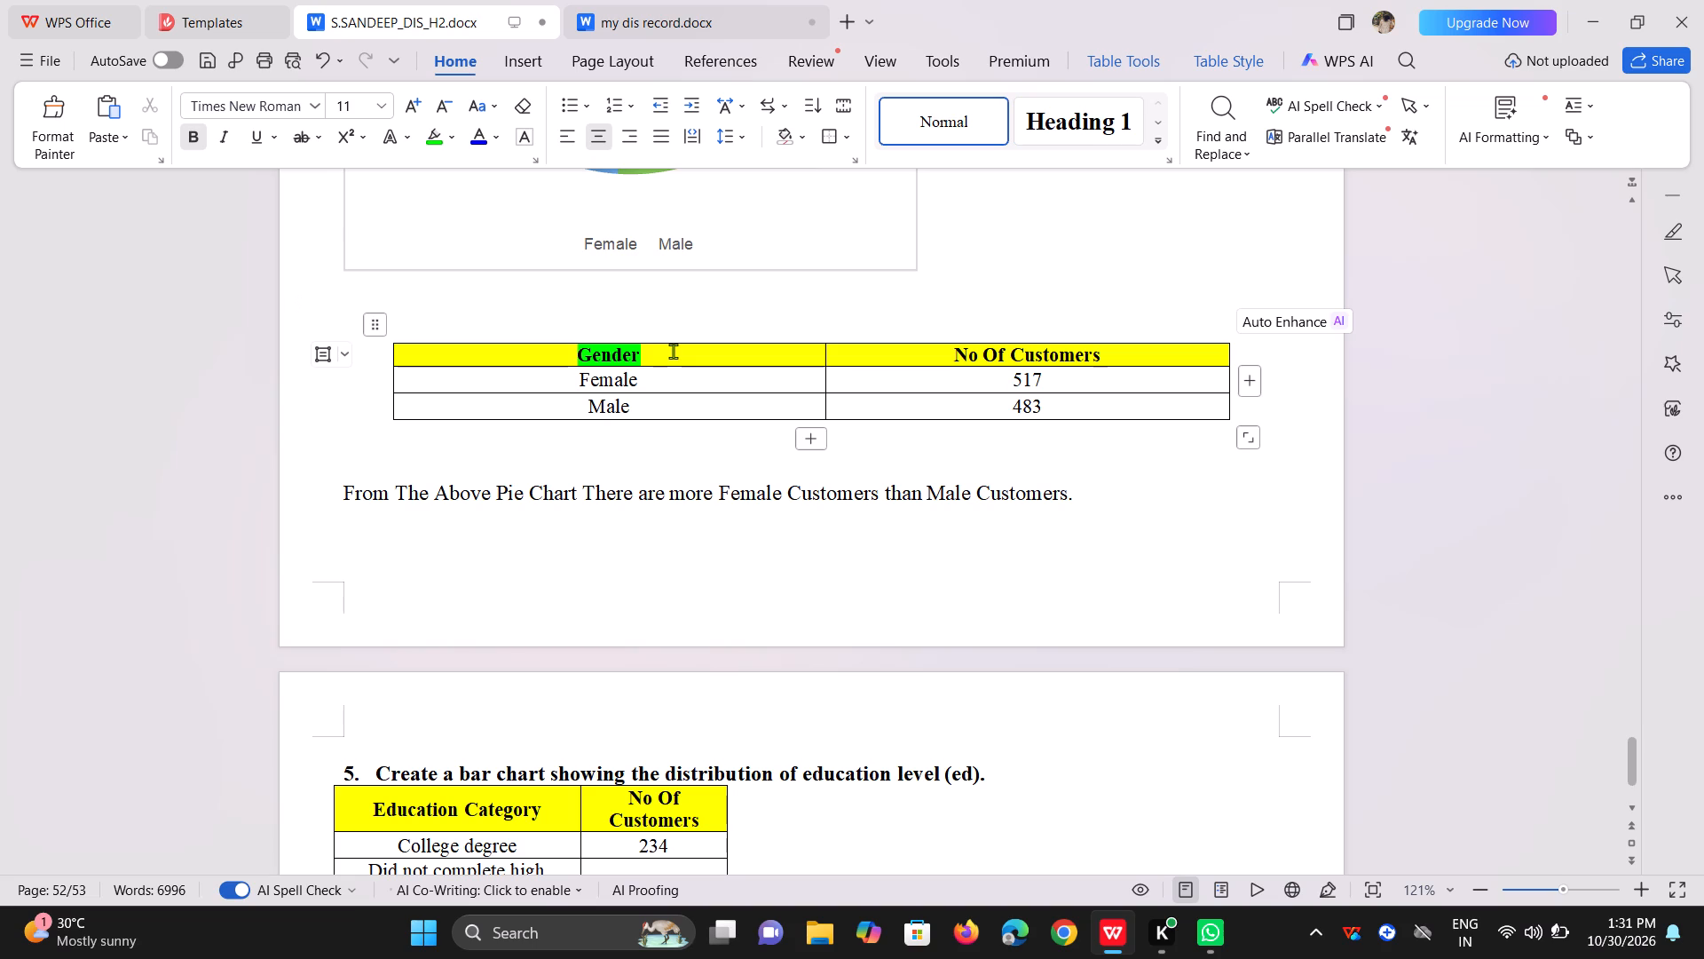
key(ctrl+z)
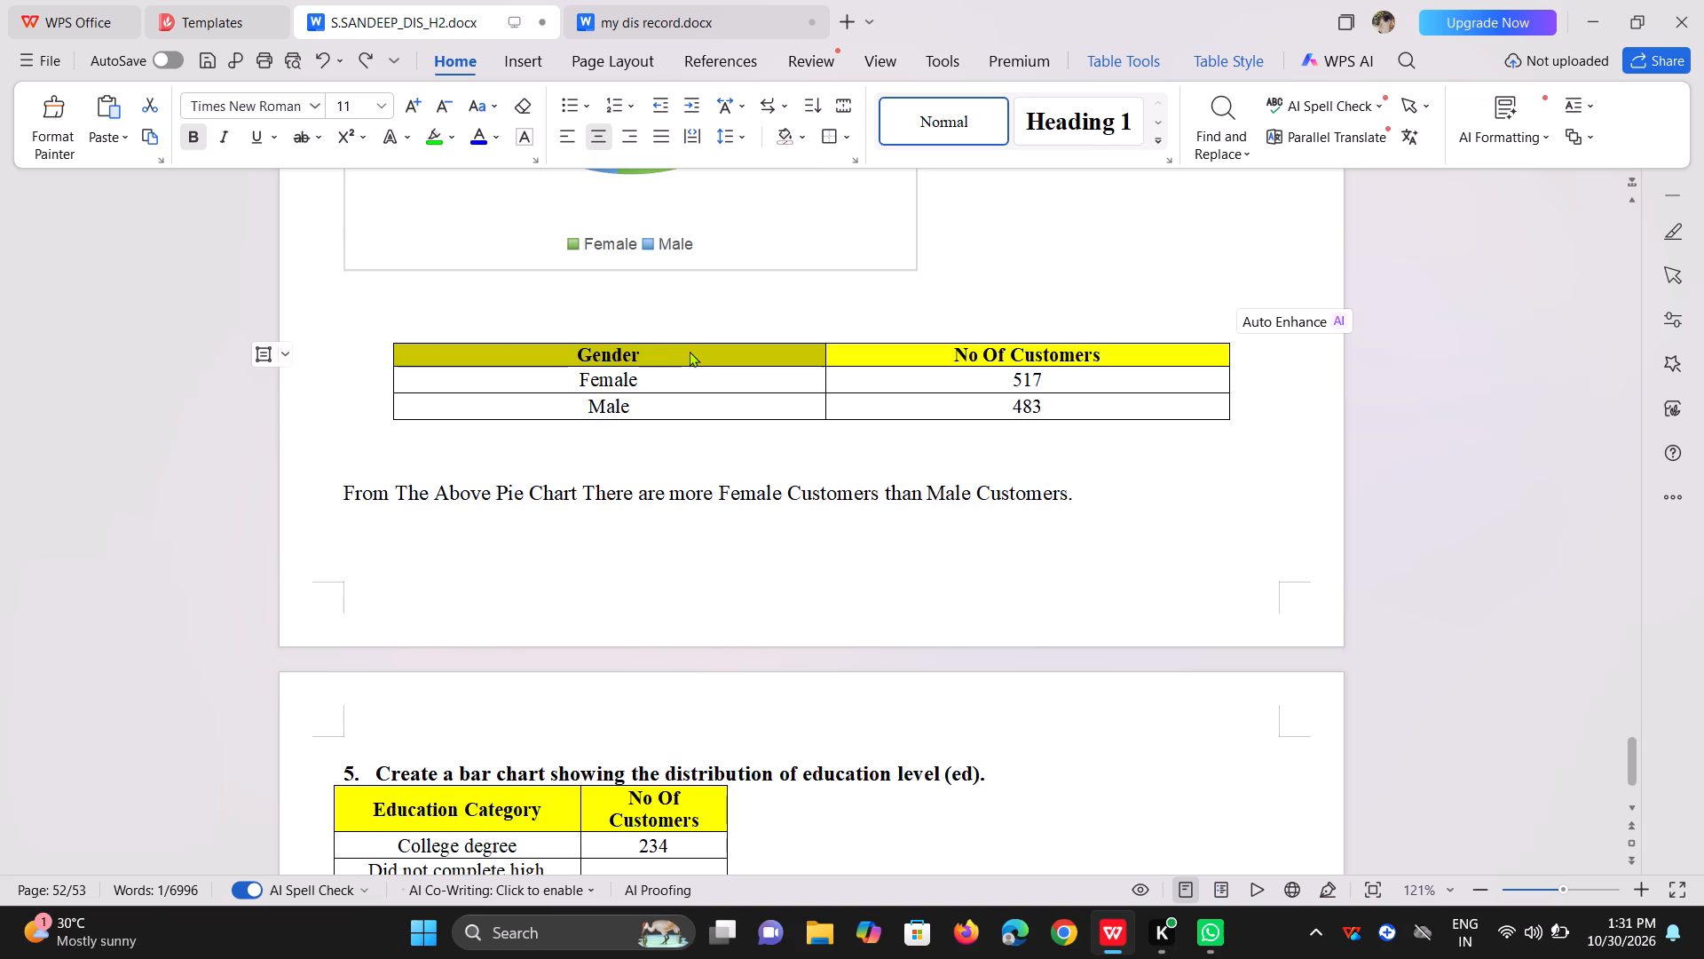
Shade the gender table's Gender header cell with the light blue theme color.
click(690, 351)
drag(734, 341, 752, 353)
click(752, 353)
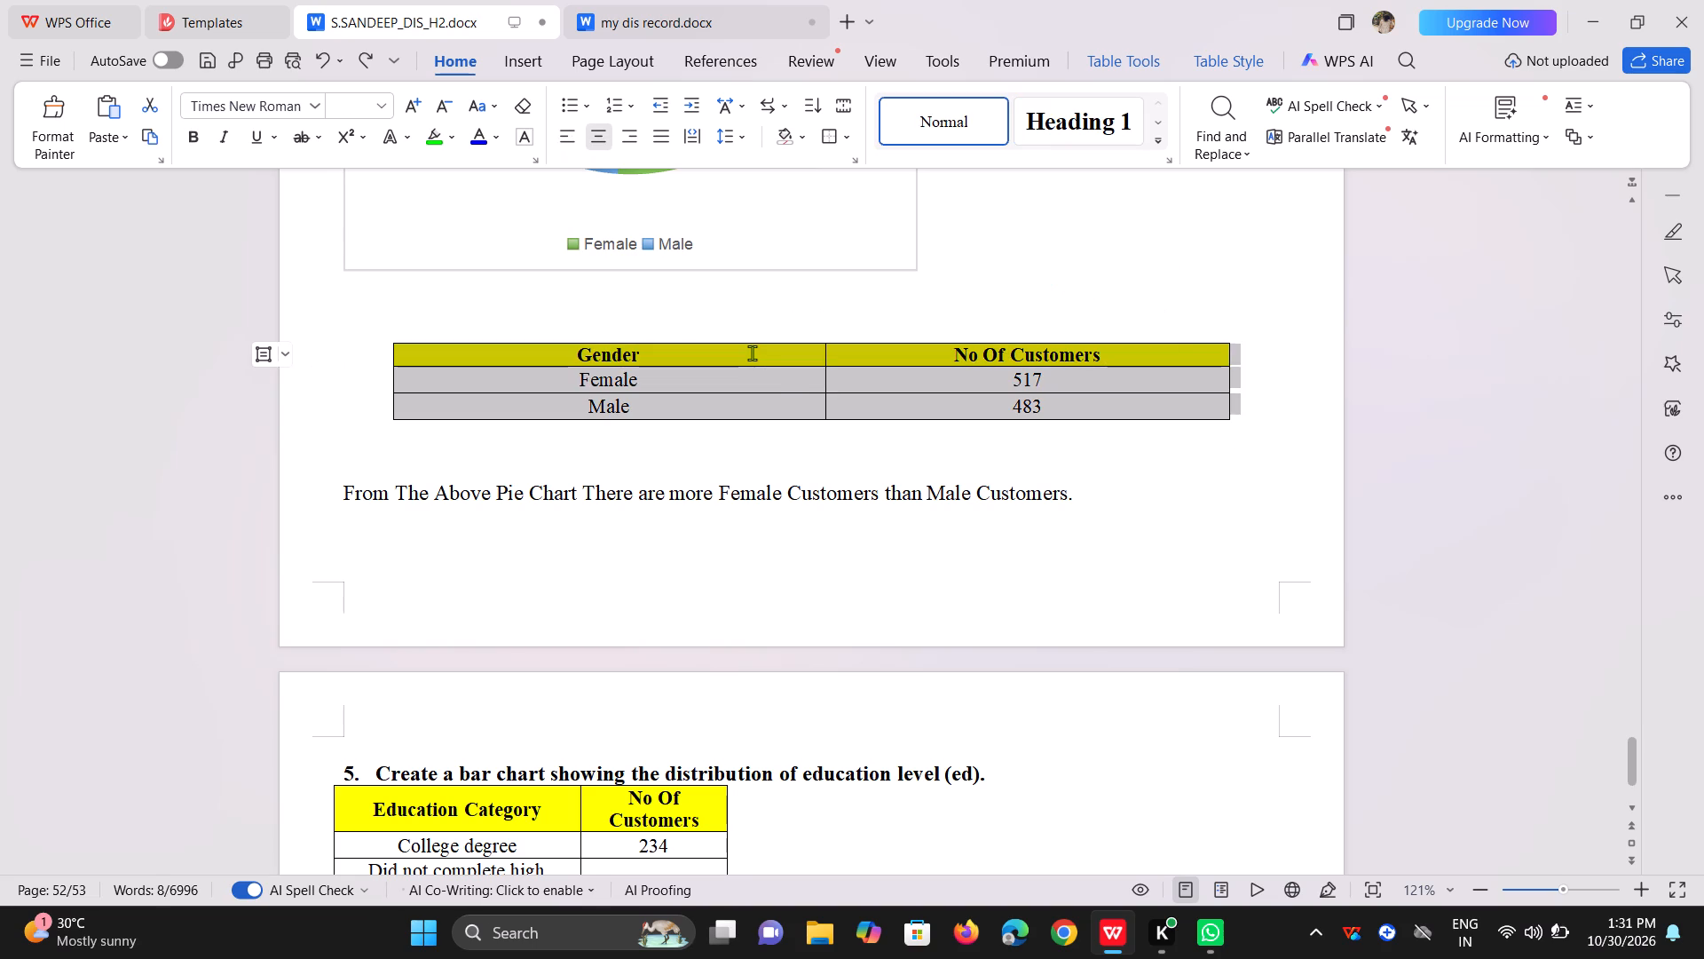
click(752, 353)
right_click(752, 353)
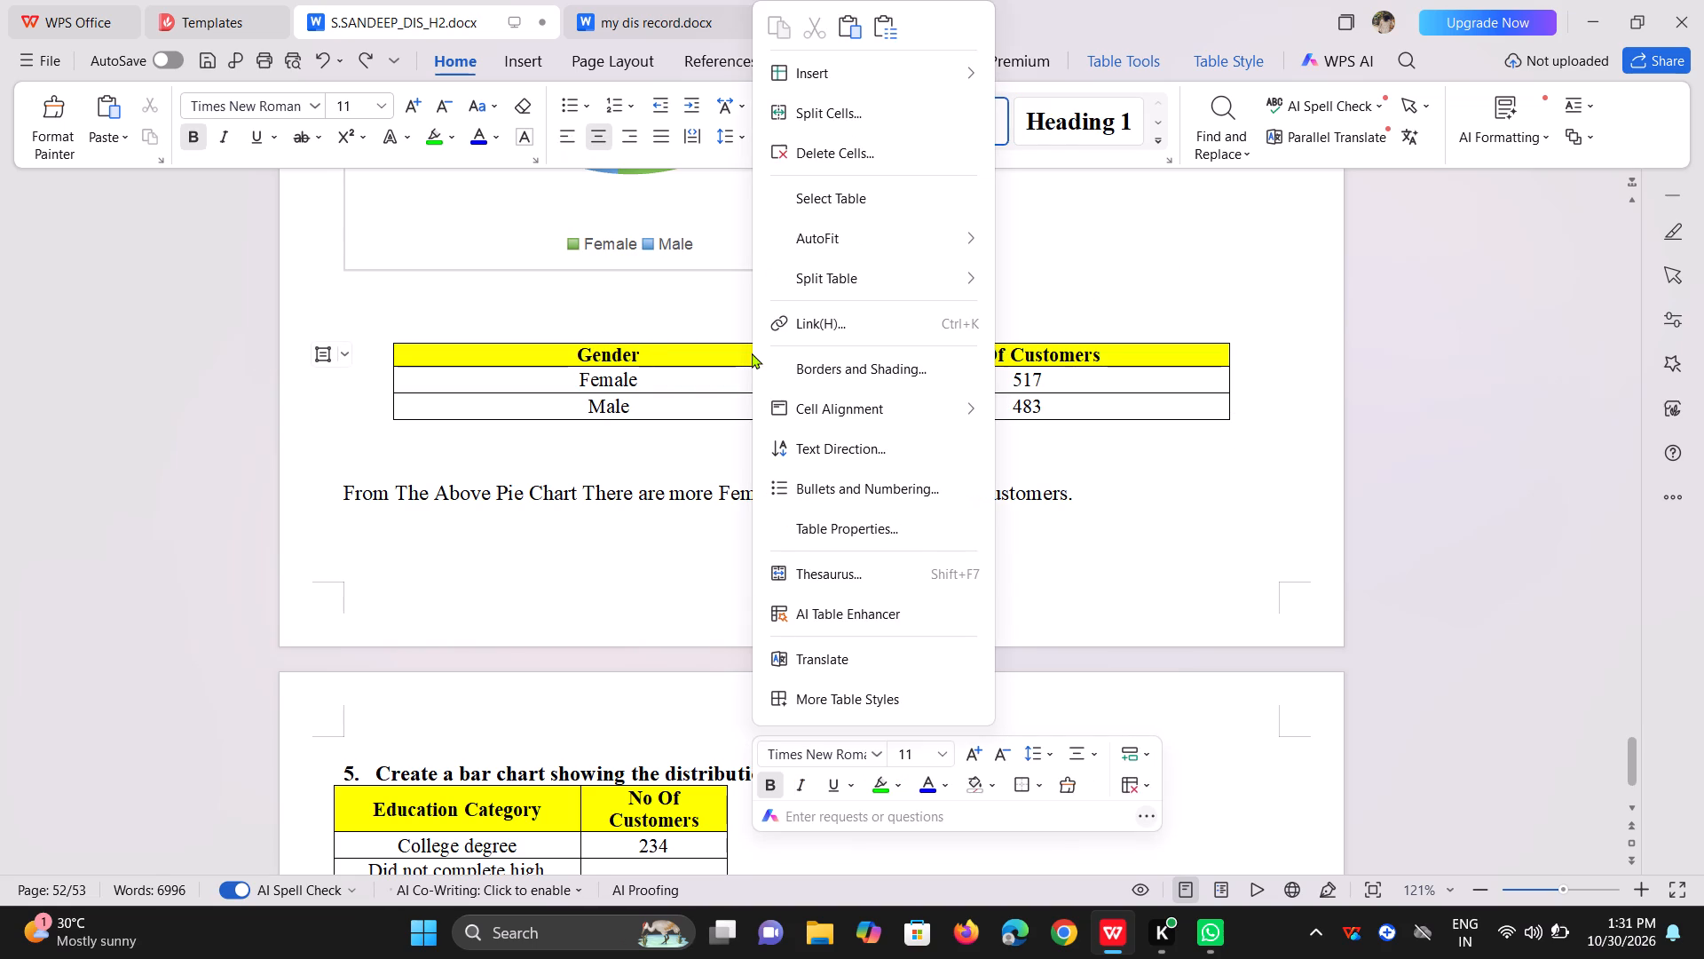
double_click(706, 362)
double_click(711, 362)
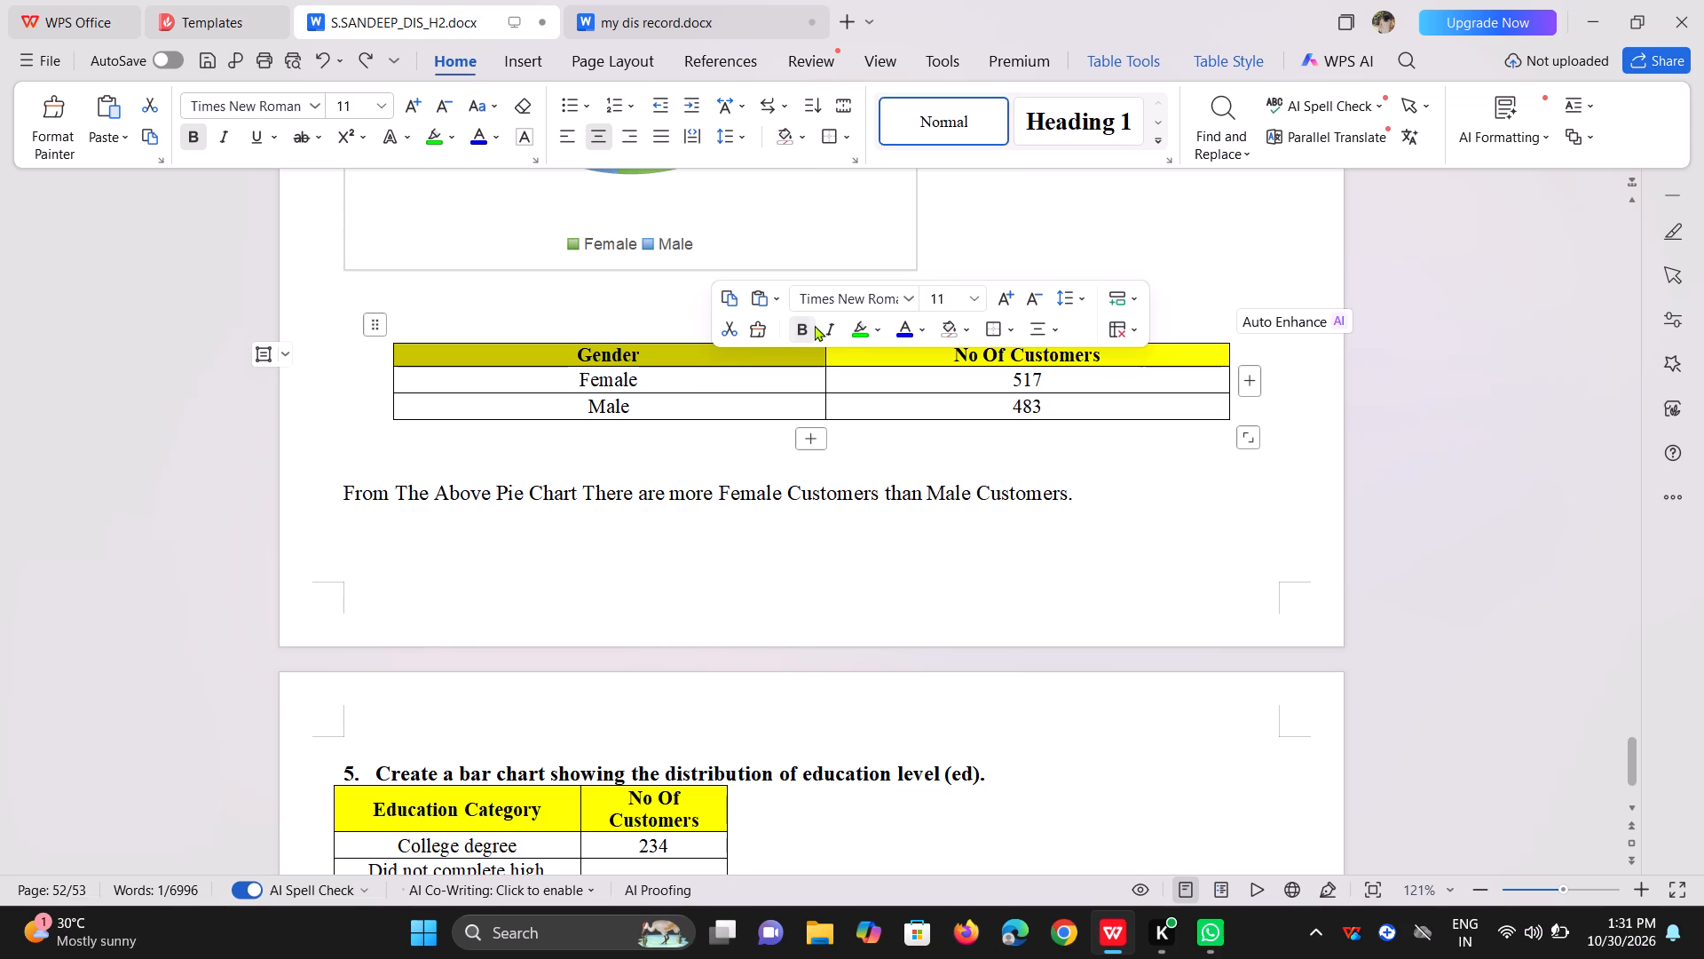
click(973, 333)
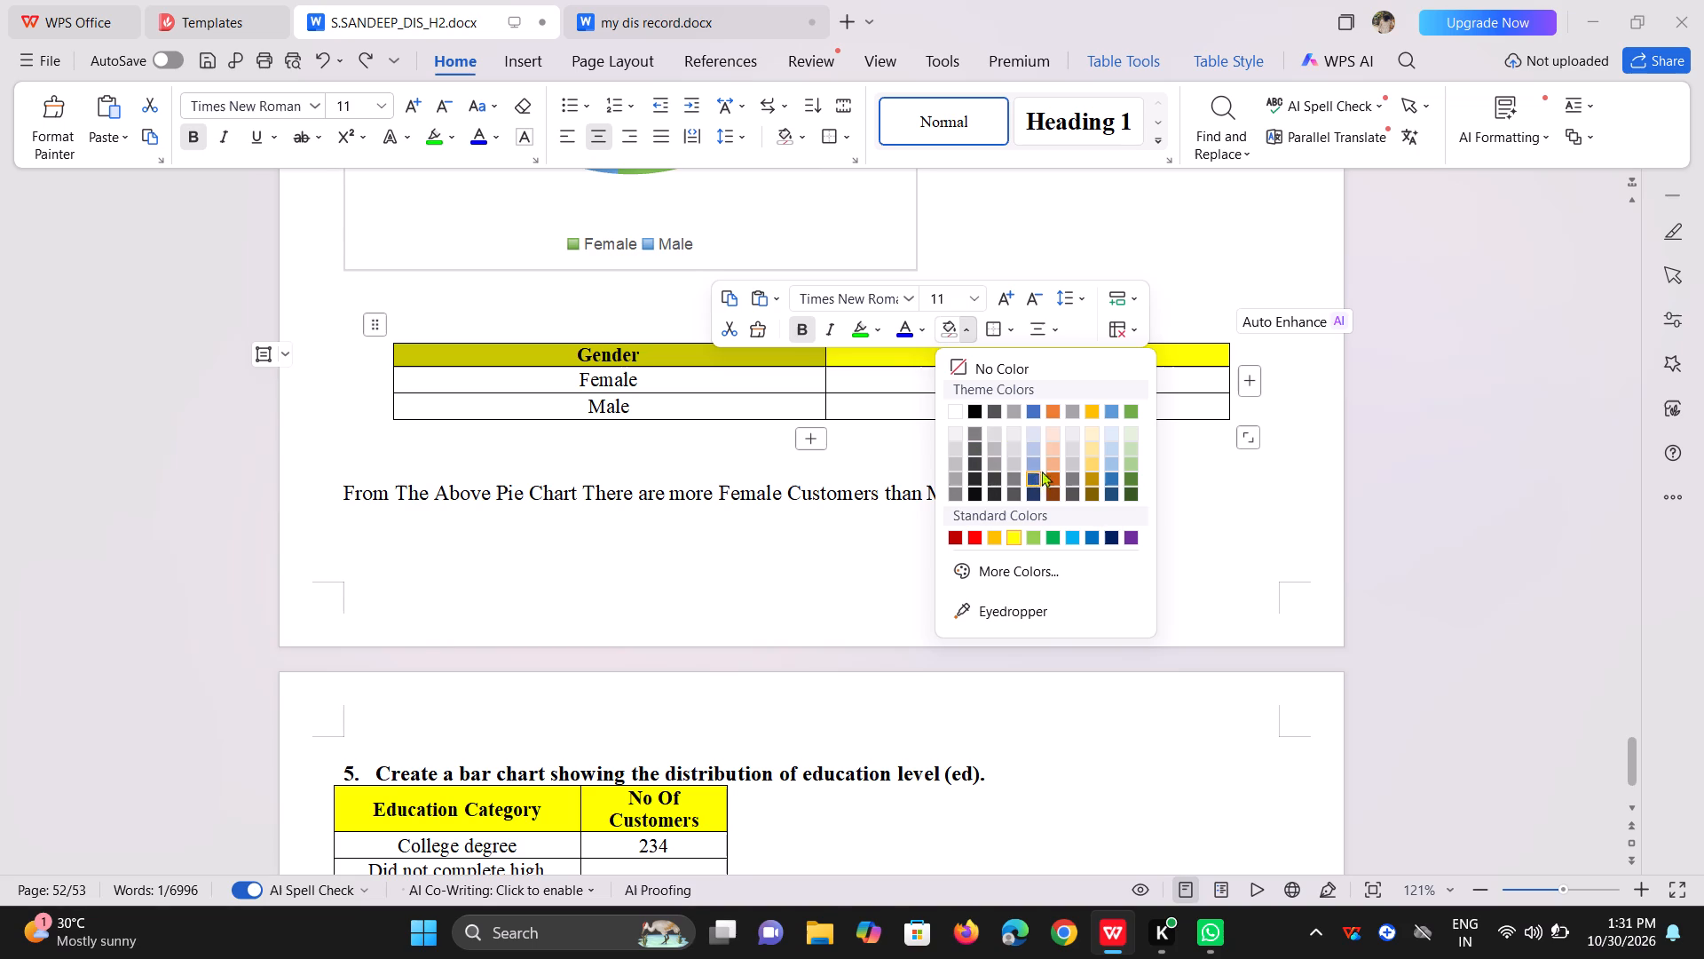
click(1112, 415)
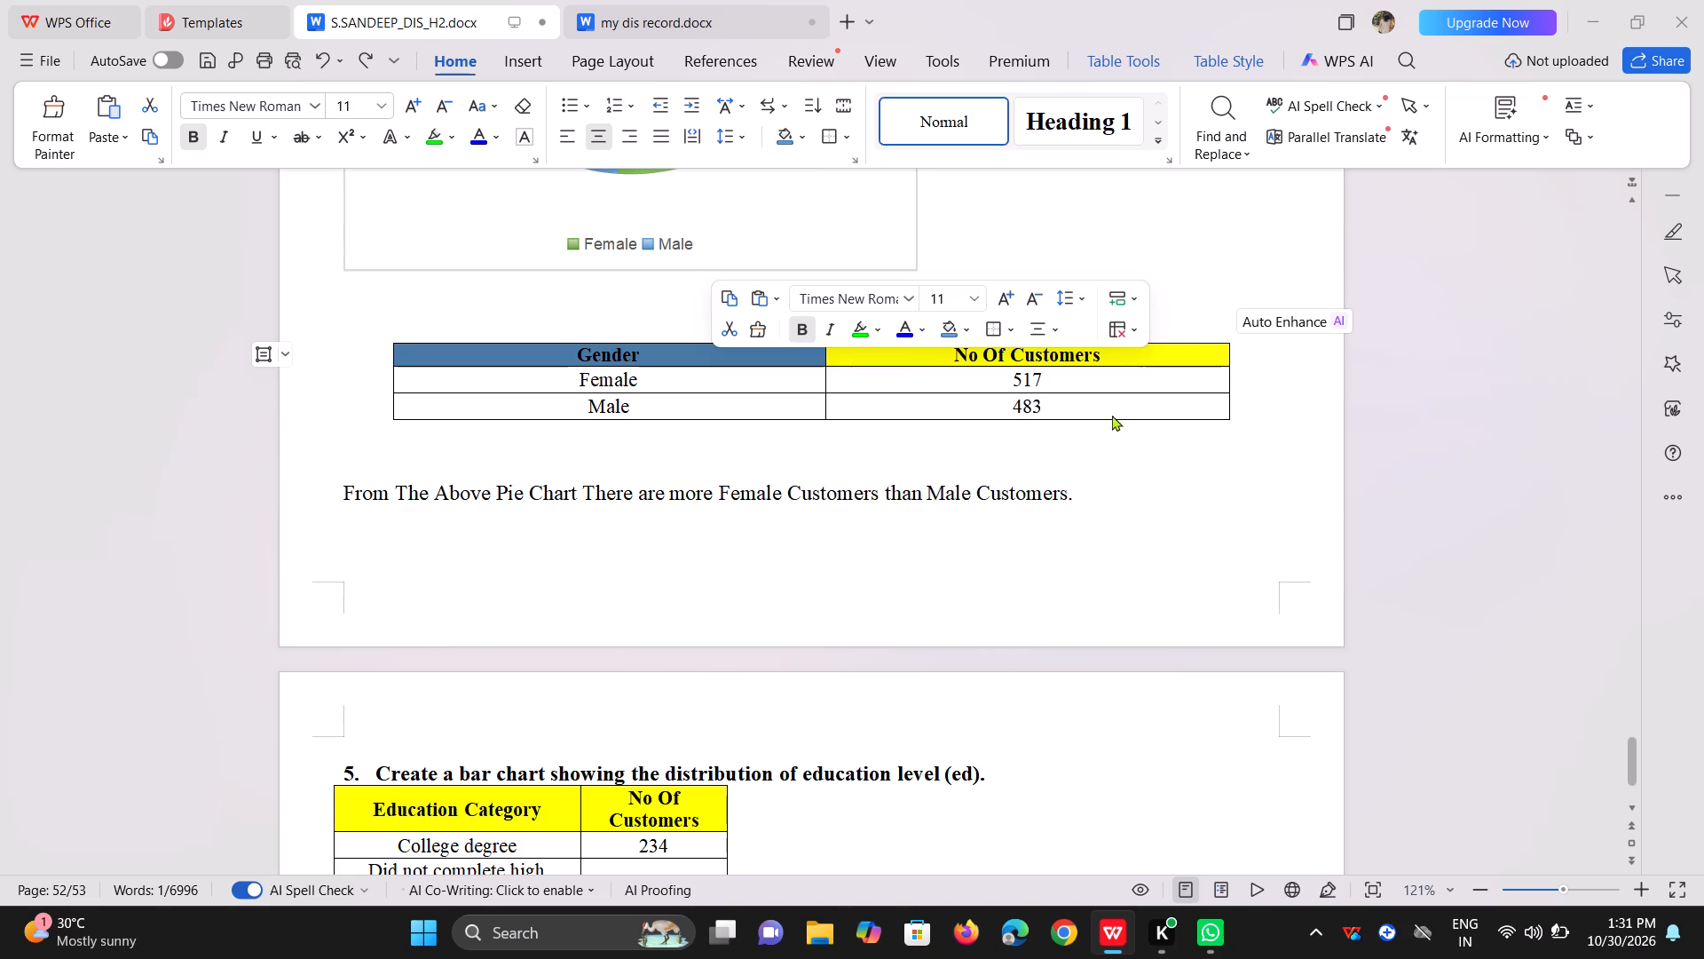
click(1076, 475)
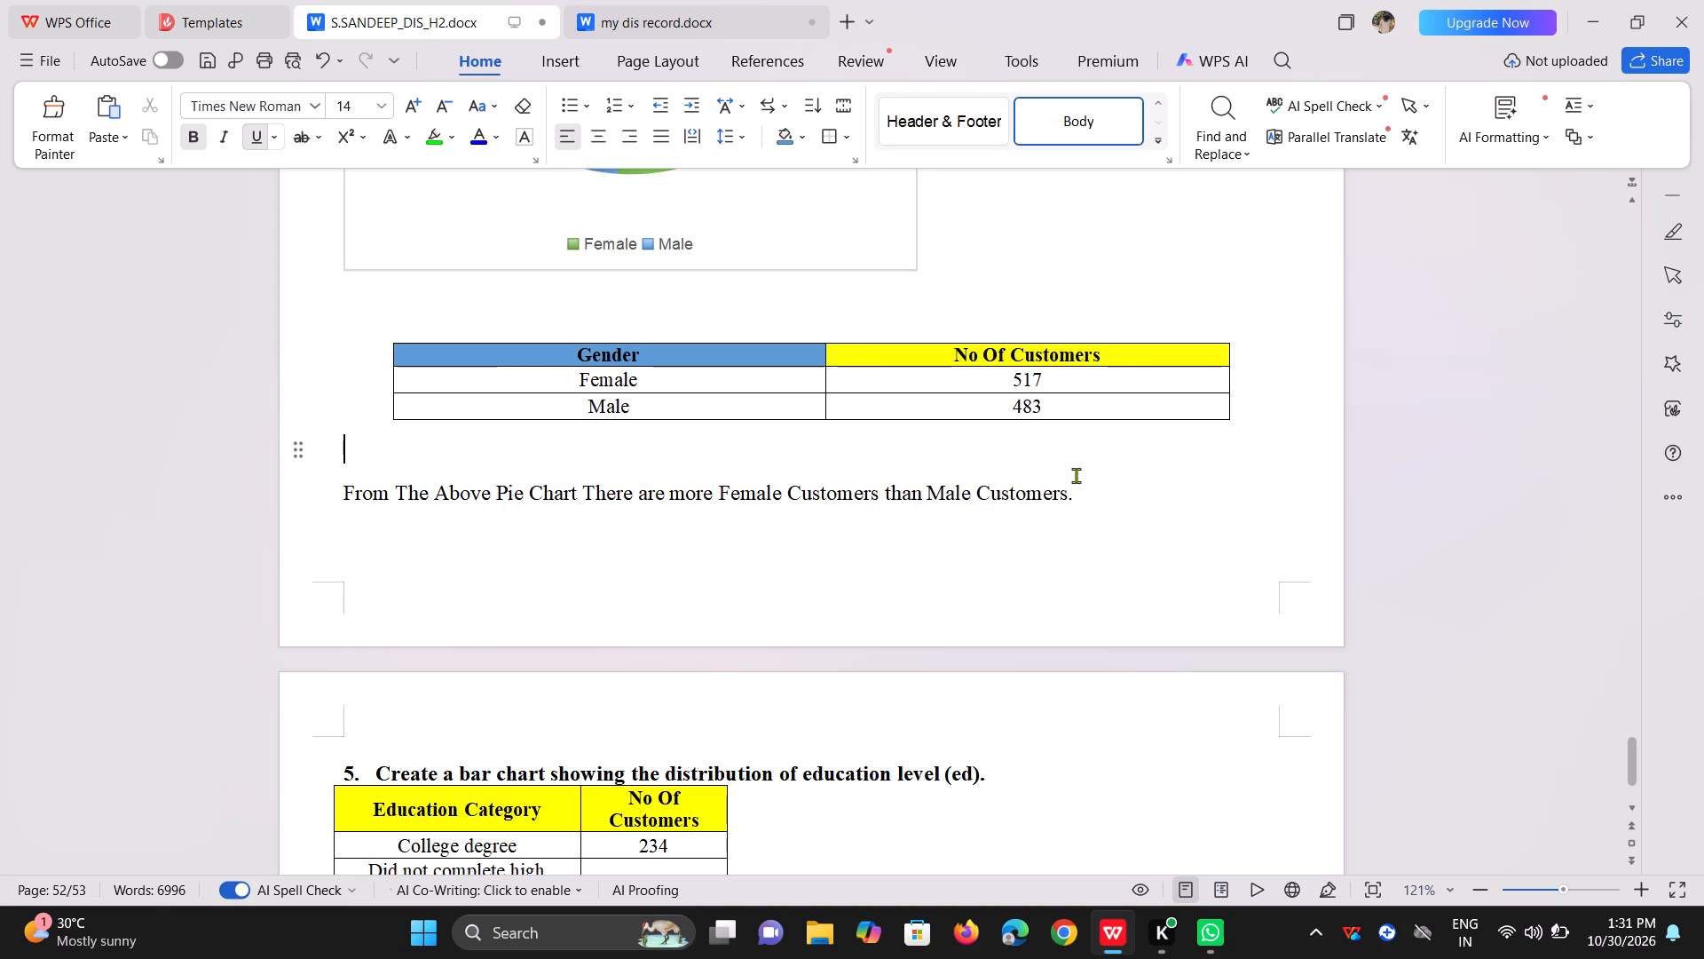
Shade the gender table's No Of Customers header cell with the orange theme color.
click(867, 356)
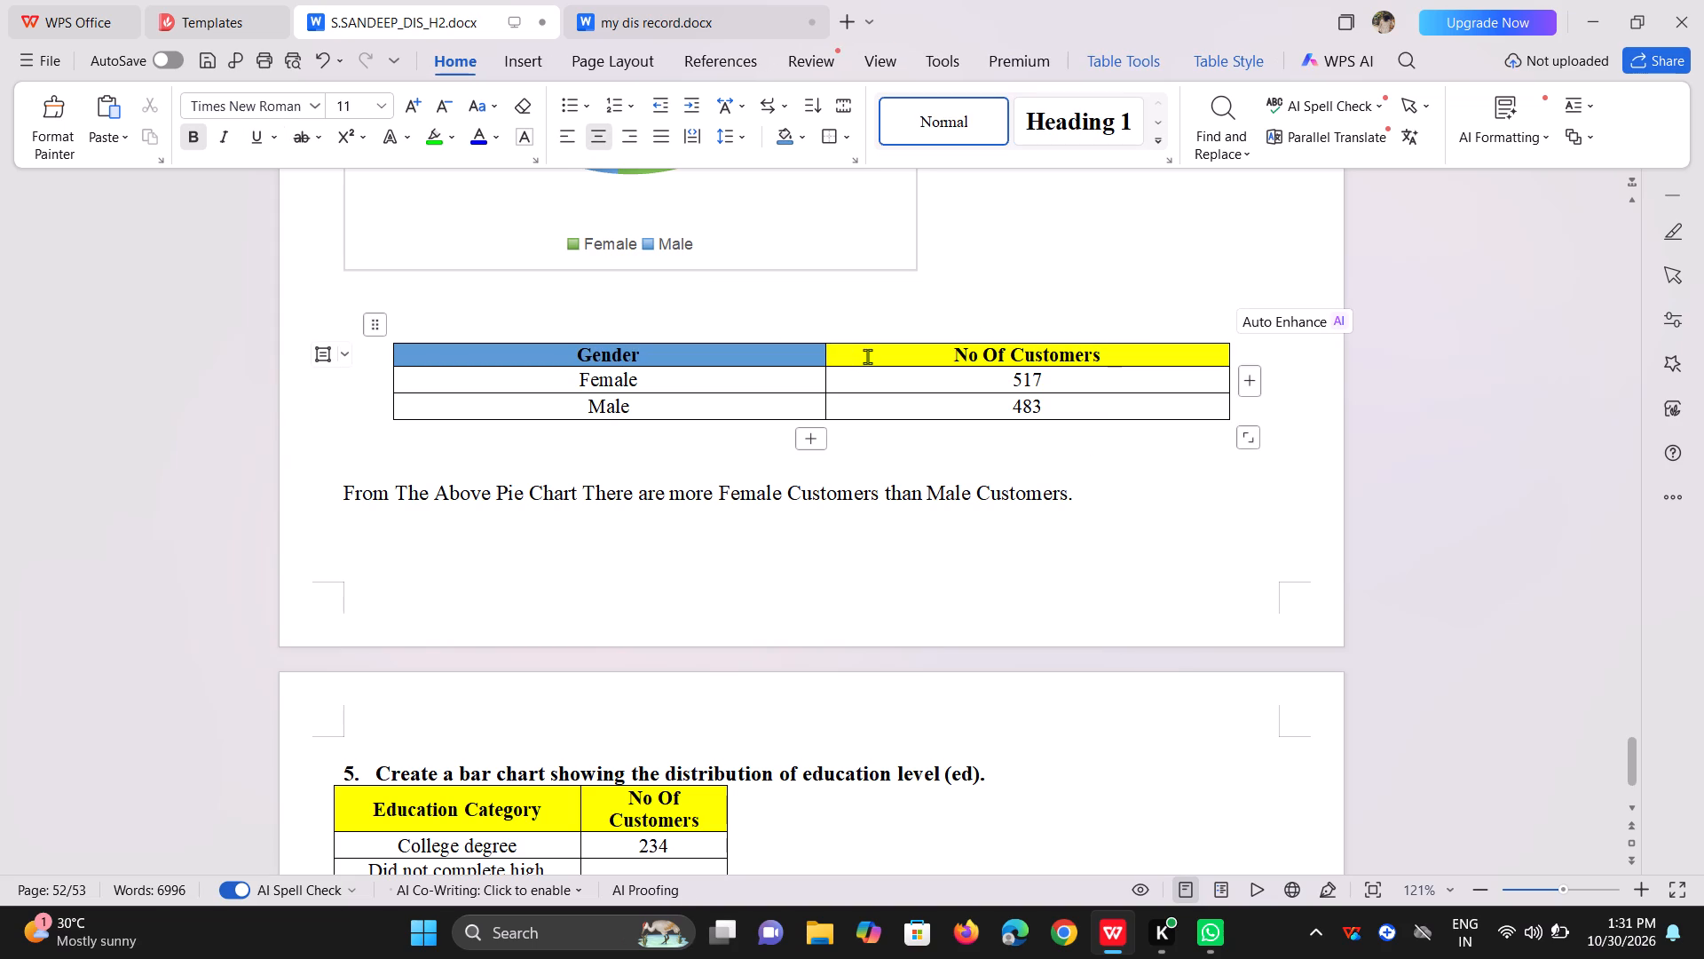
triple_click(867, 356)
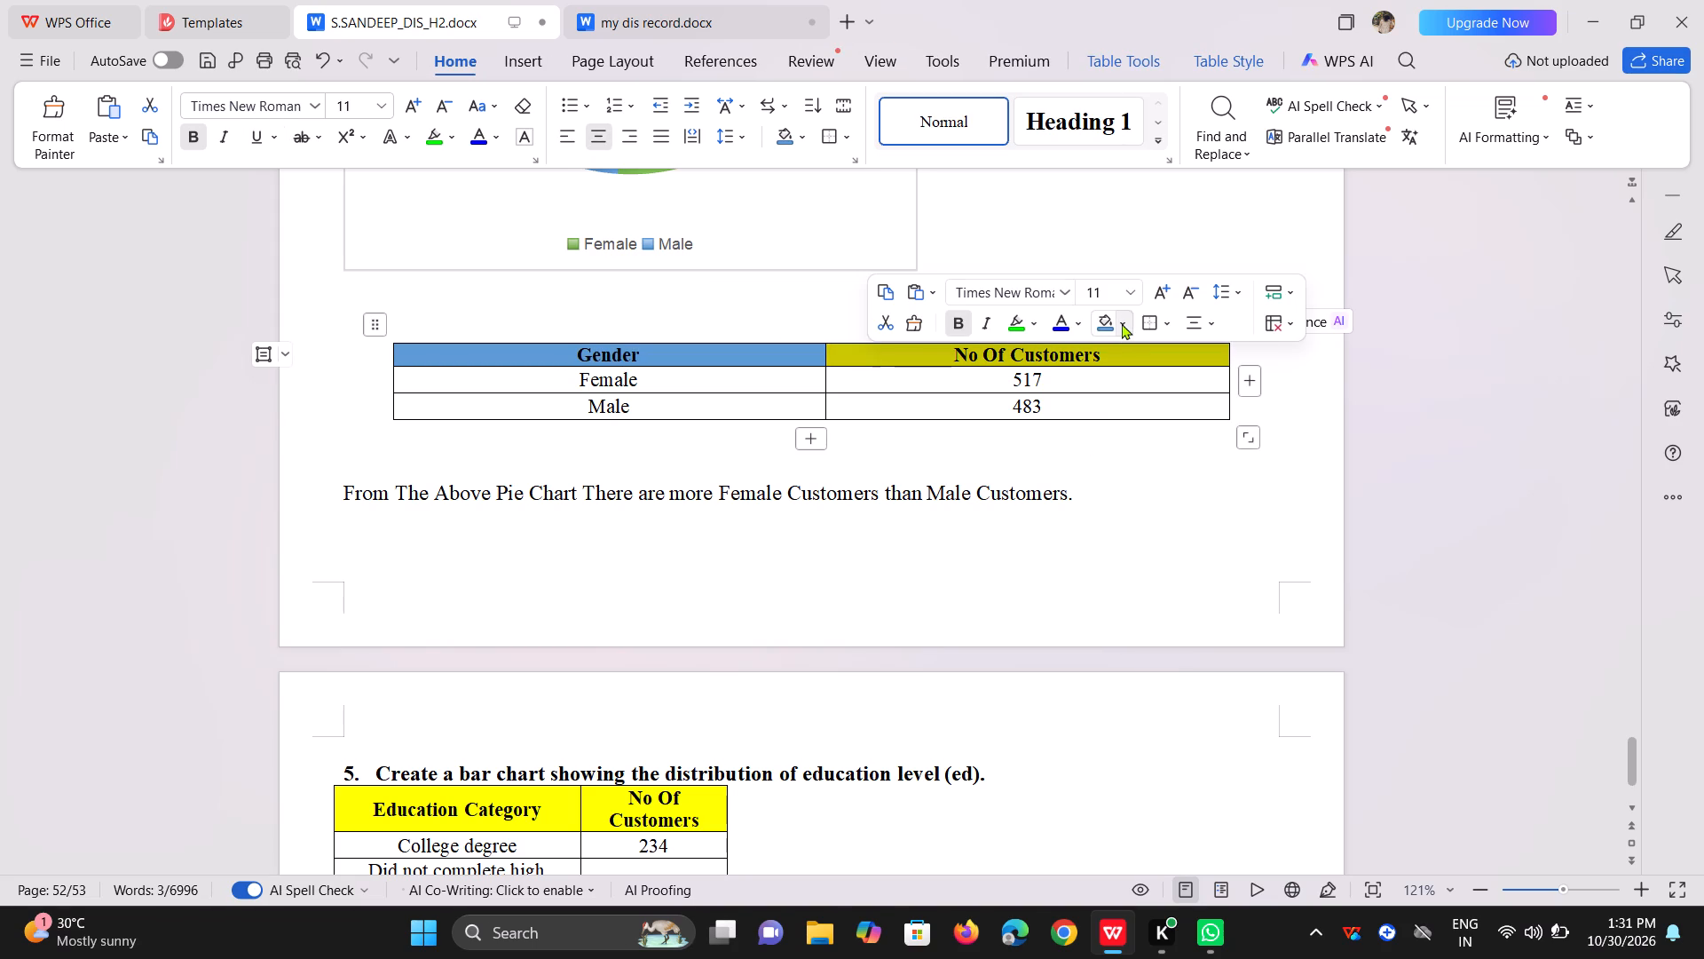
click(1123, 323)
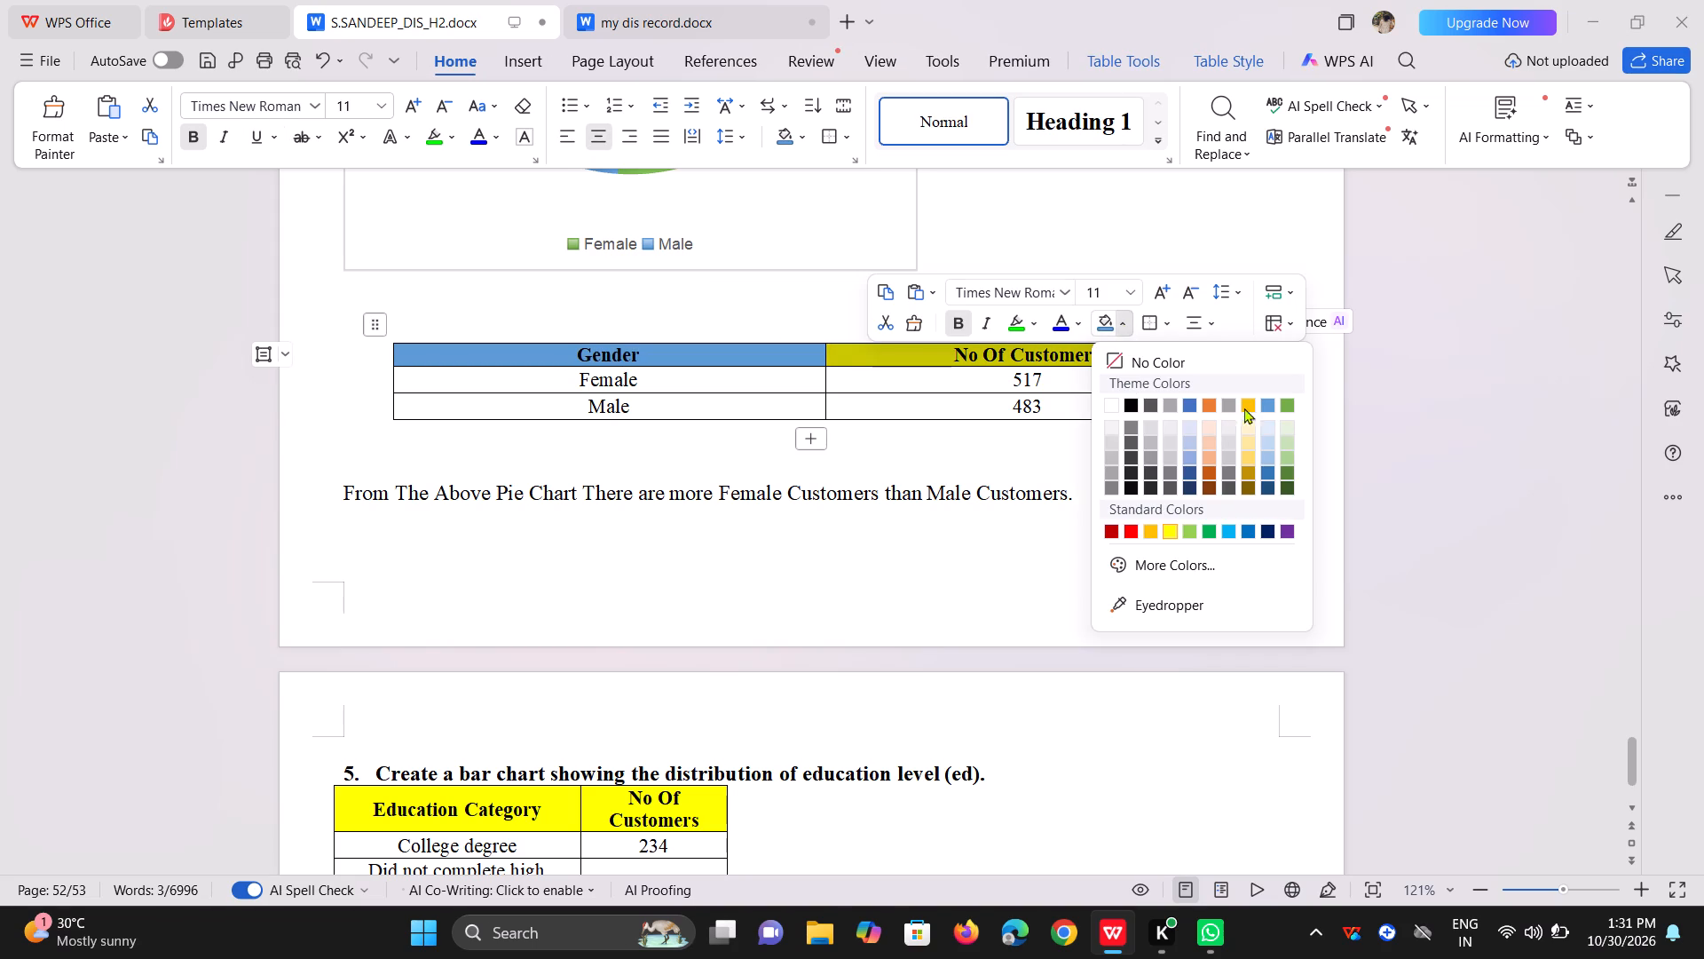
click(1205, 403)
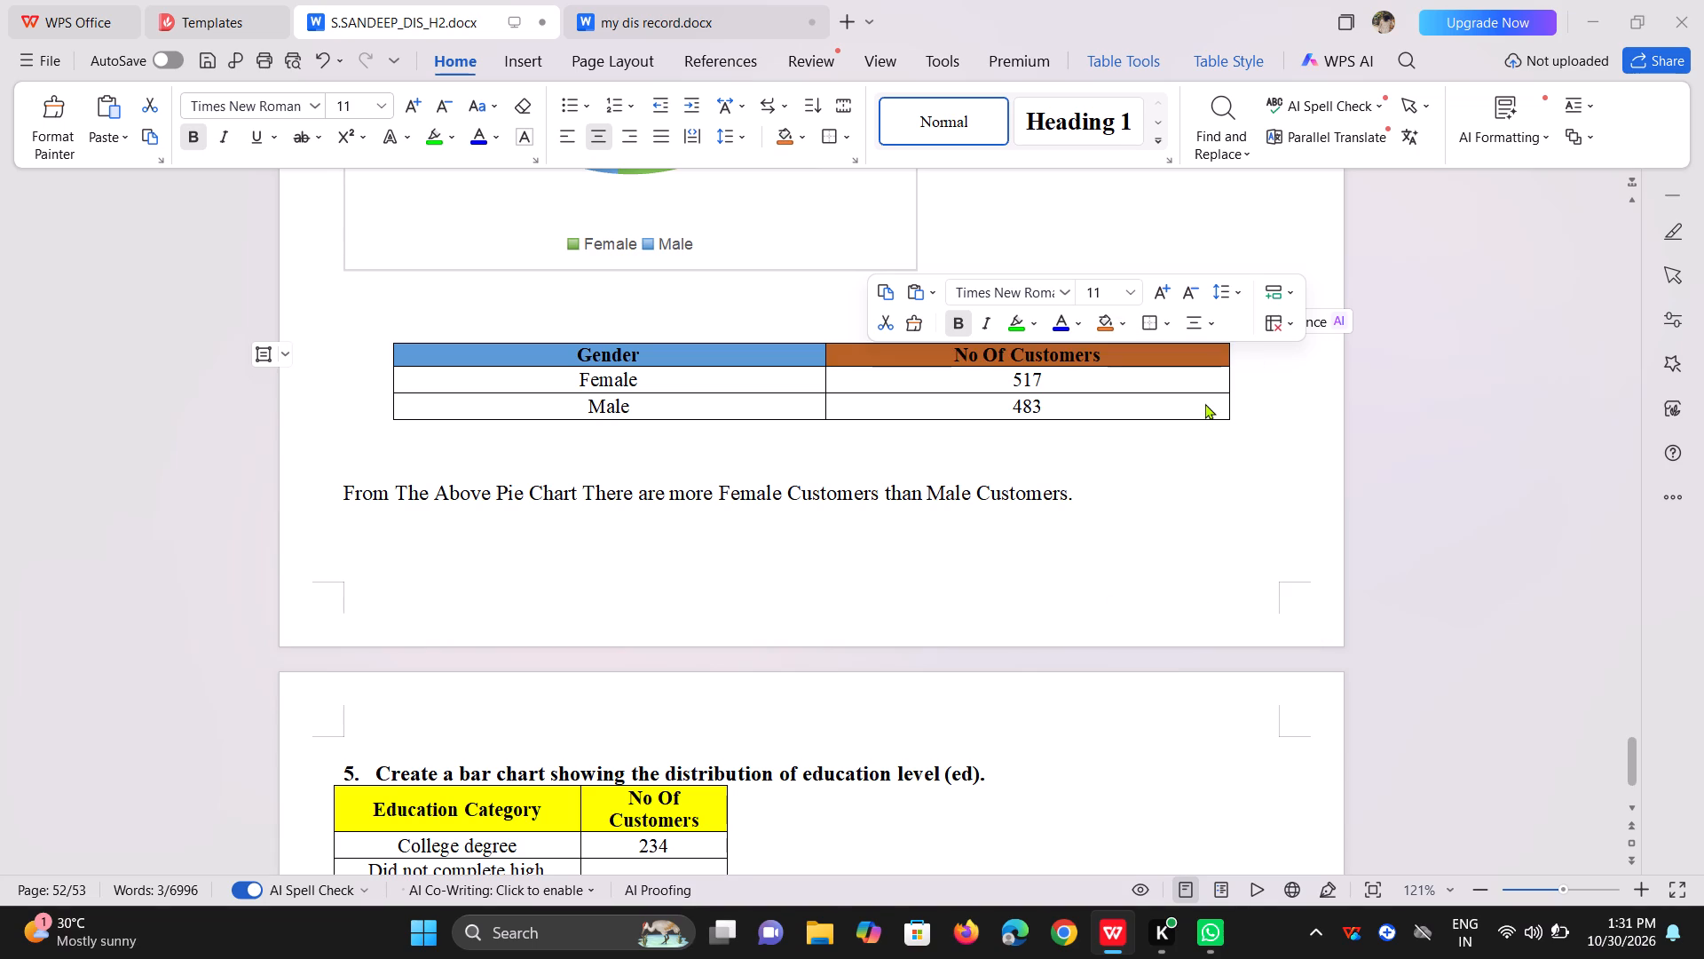
Shade the Education Category header cell of the question 5 table with the same light blue theme color.
scroll(663, 621, down, 2)
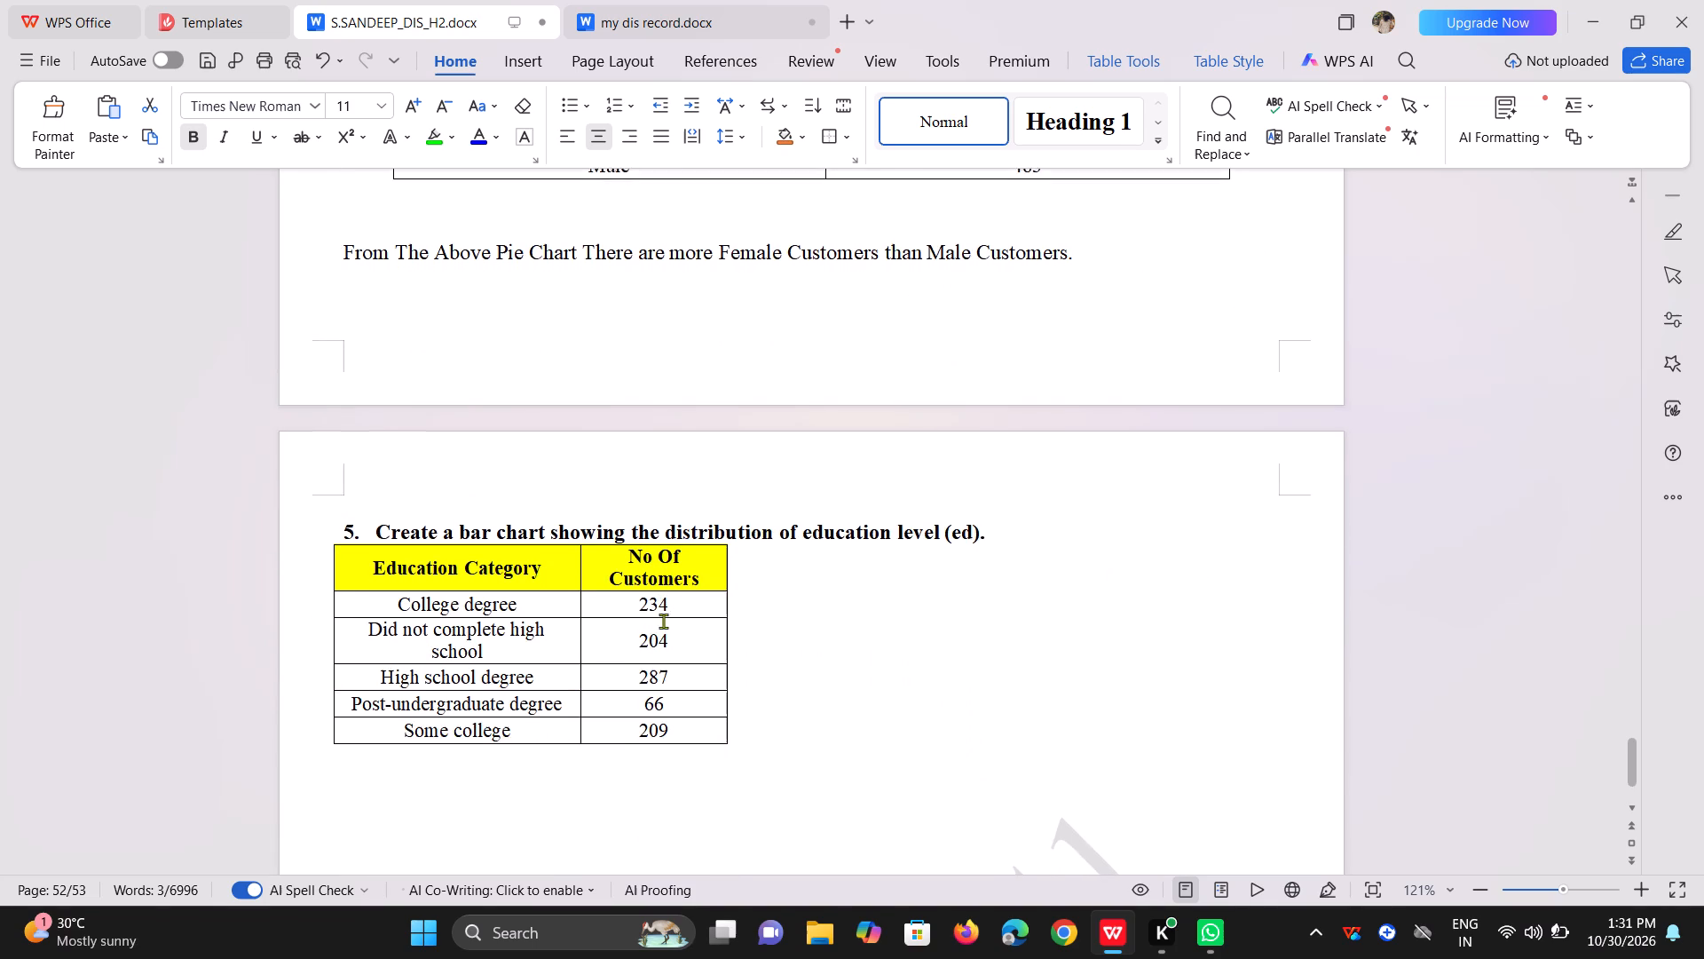
click(353, 557)
click(356, 557)
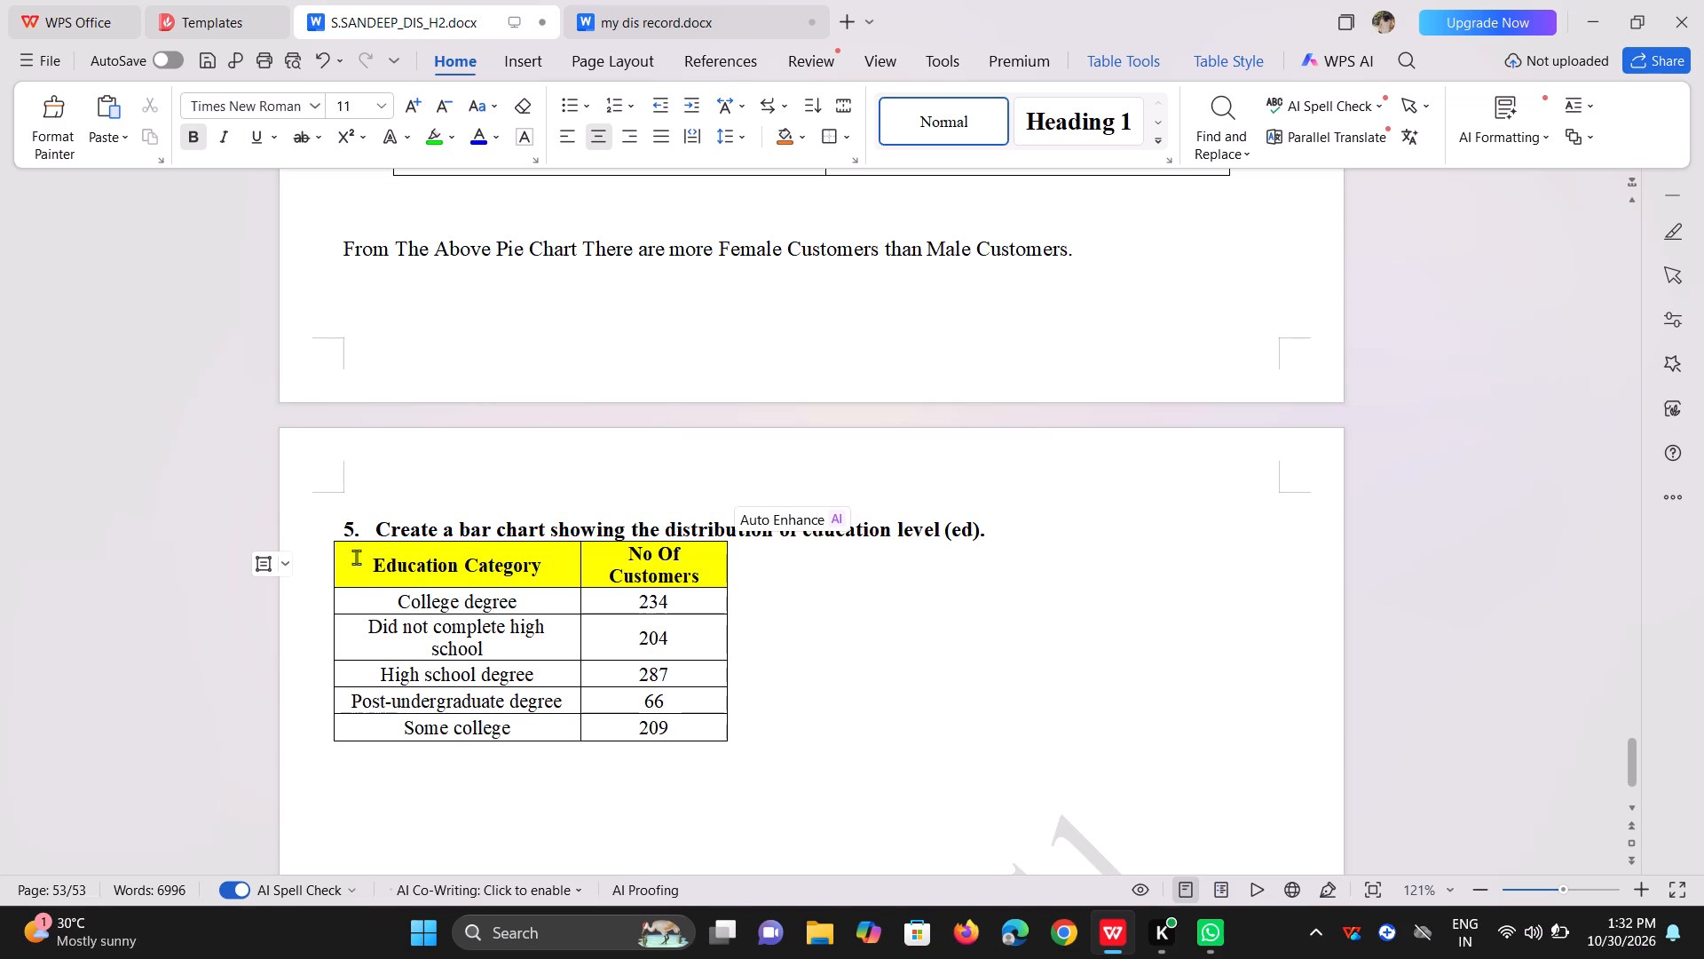
drag(356, 557, 347, 571)
triple_click(347, 571)
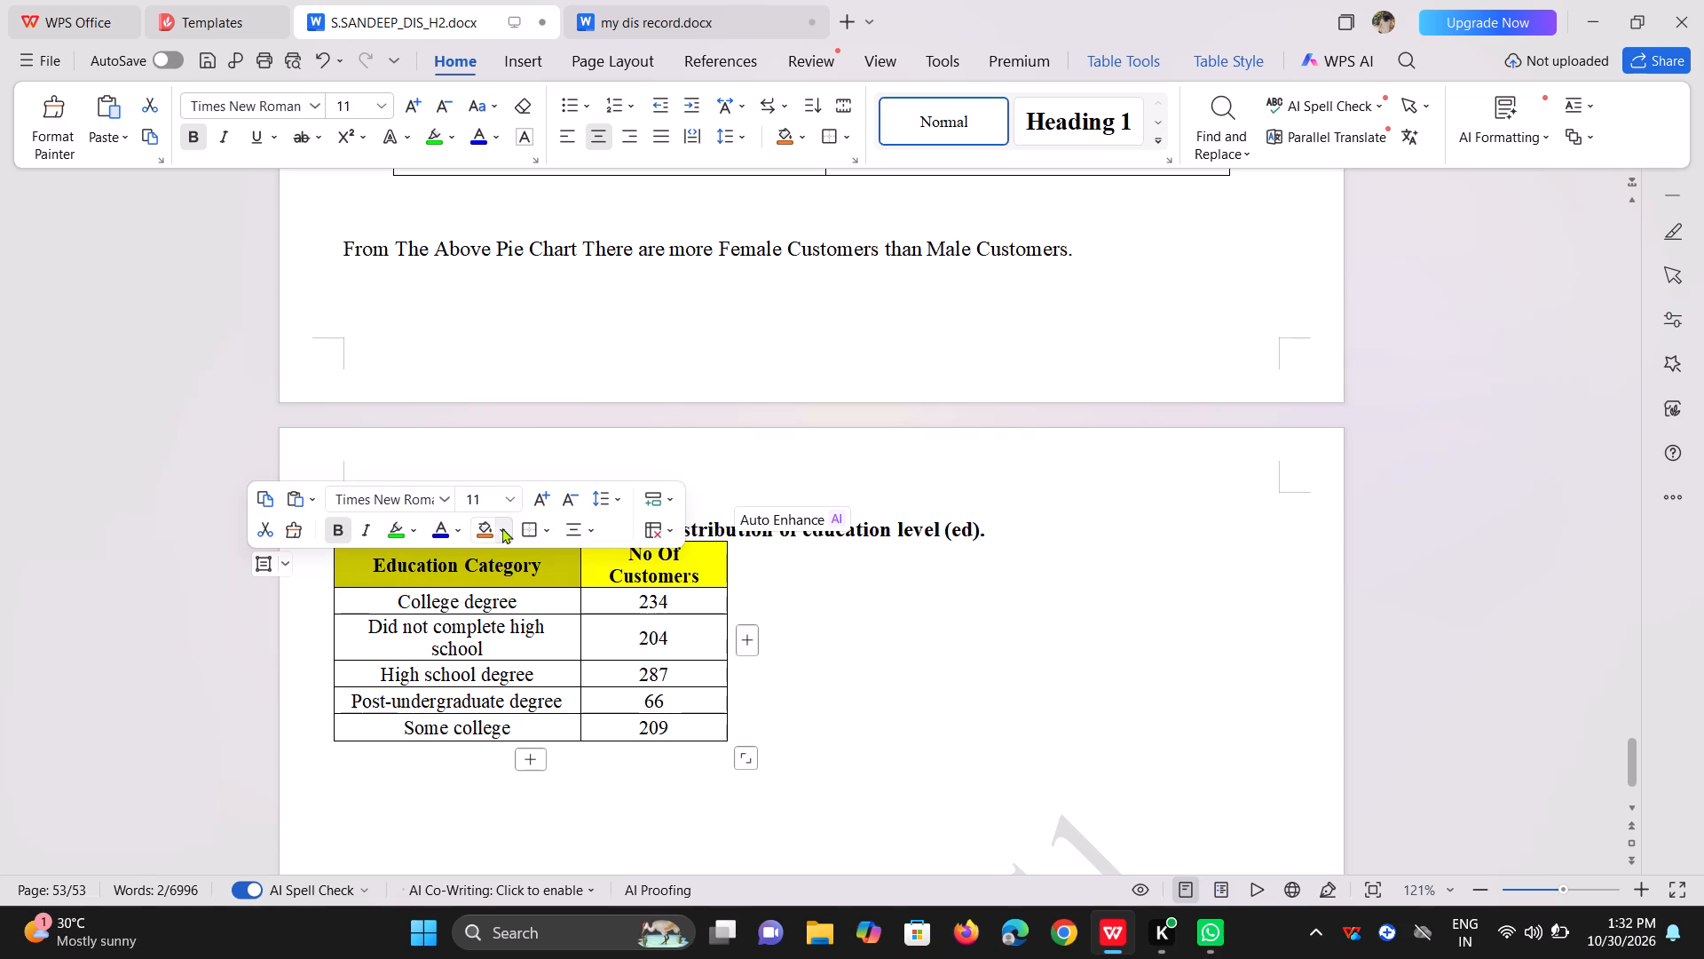
click(501, 527)
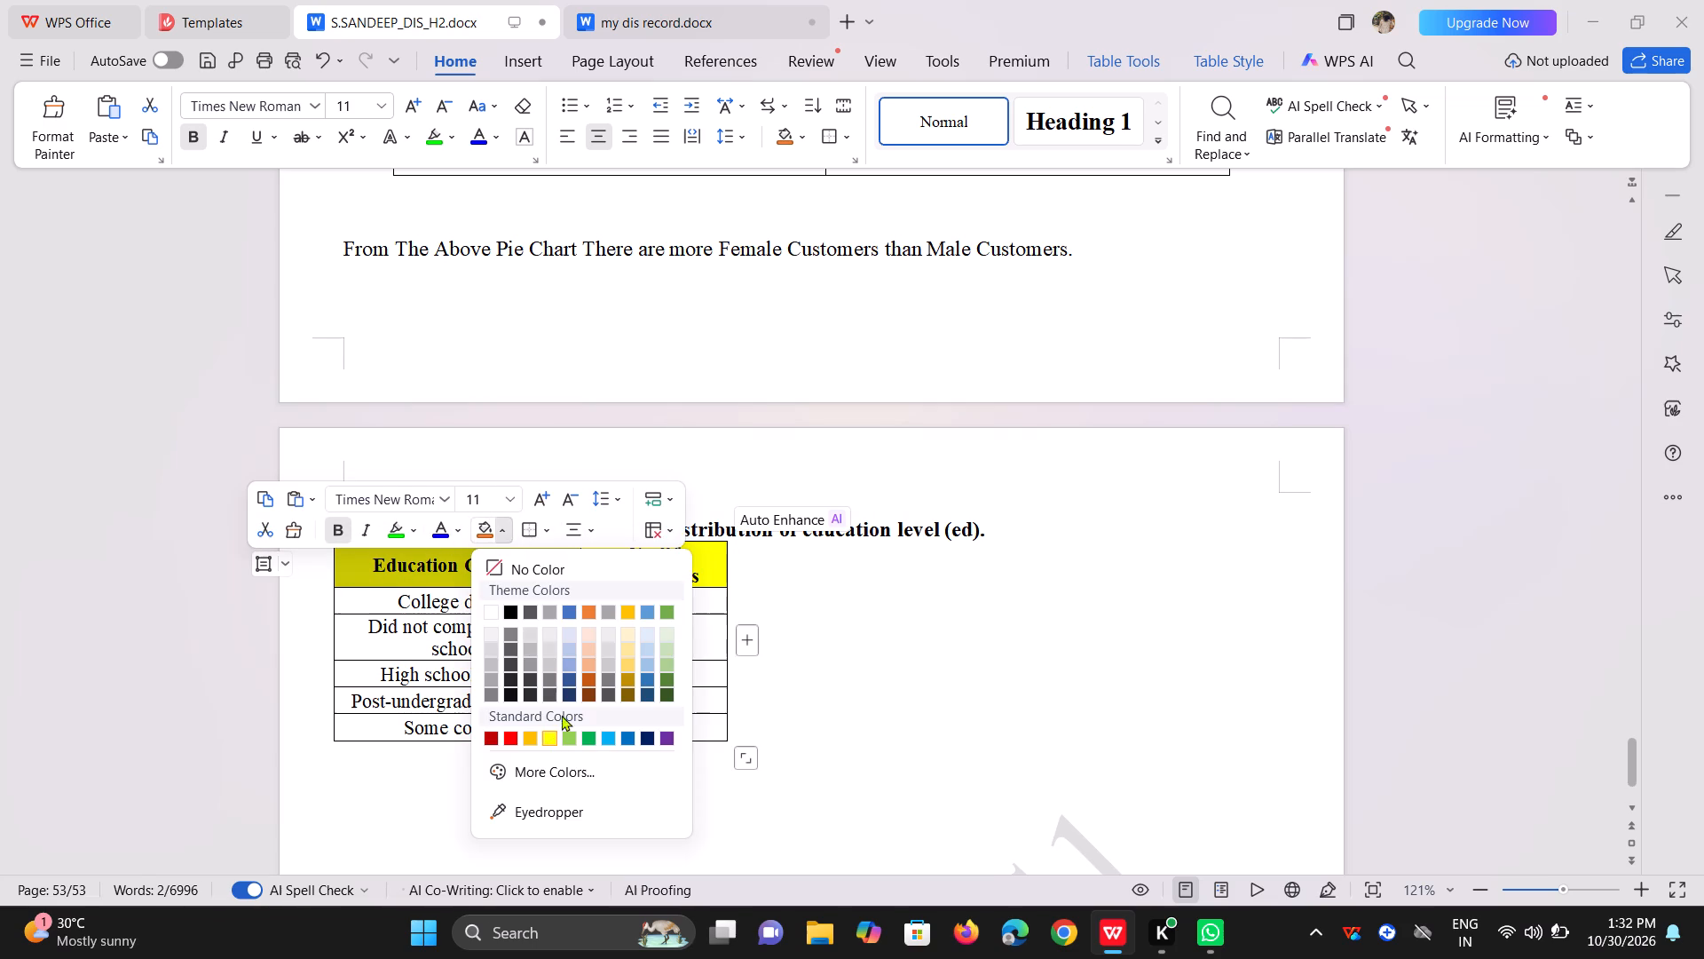
click(643, 610)
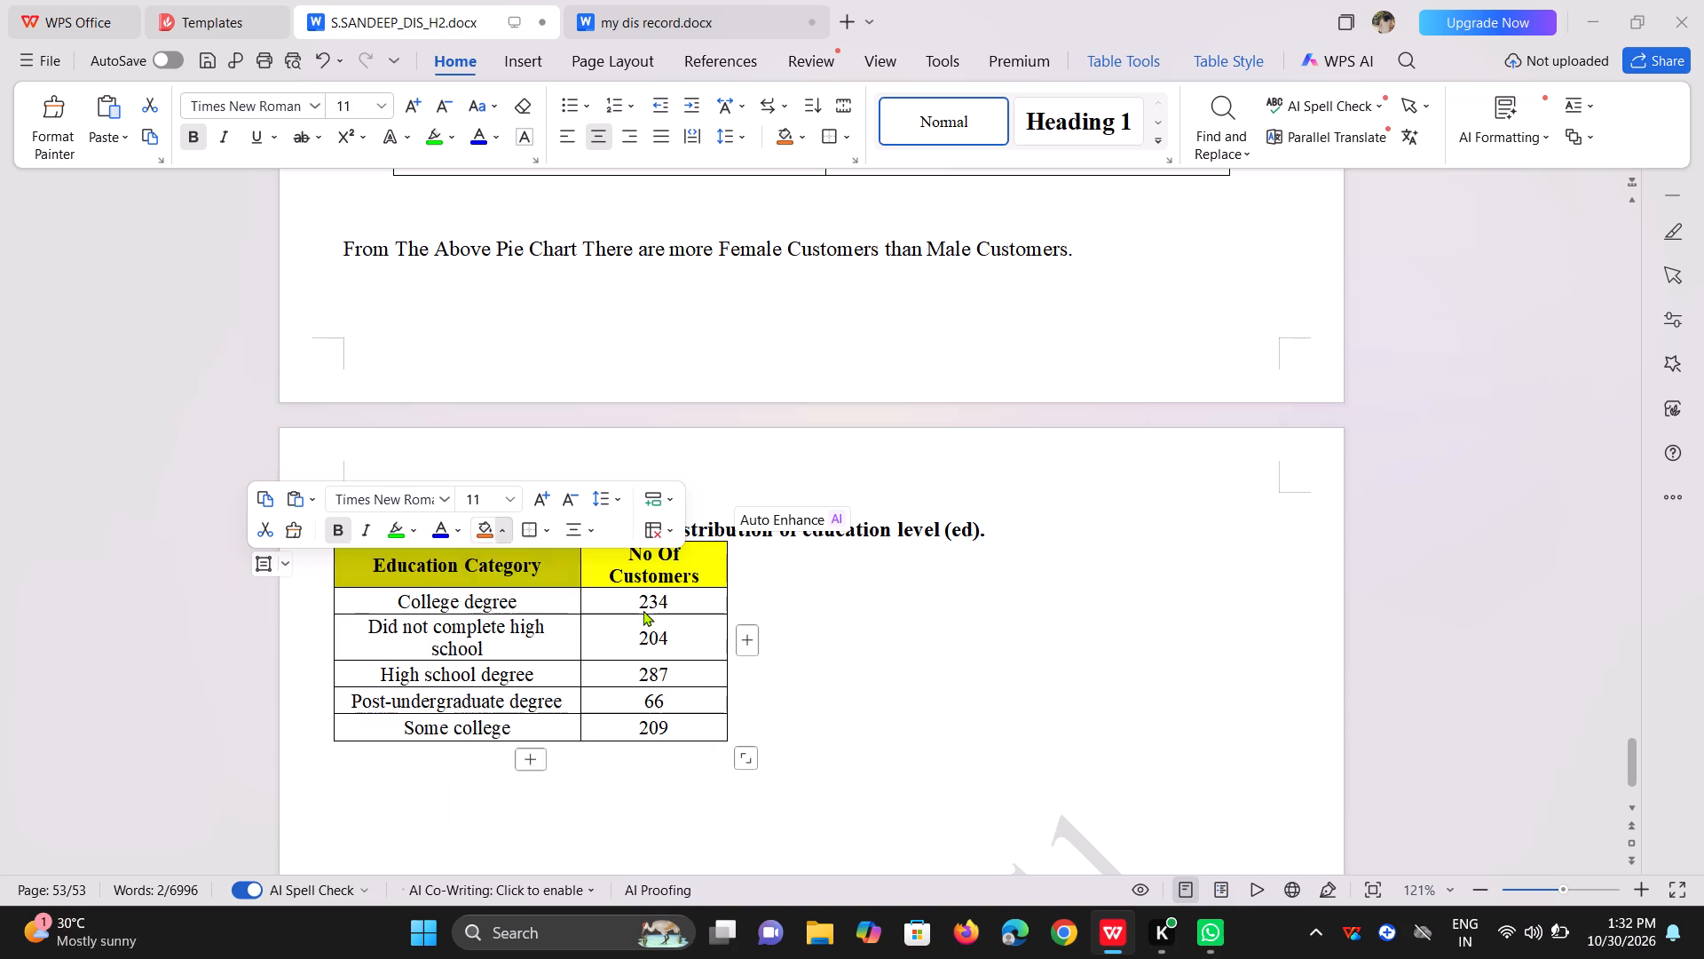
Shade the No Of Customers header cell of the question 5 table with the orange theme color.
click(609, 551)
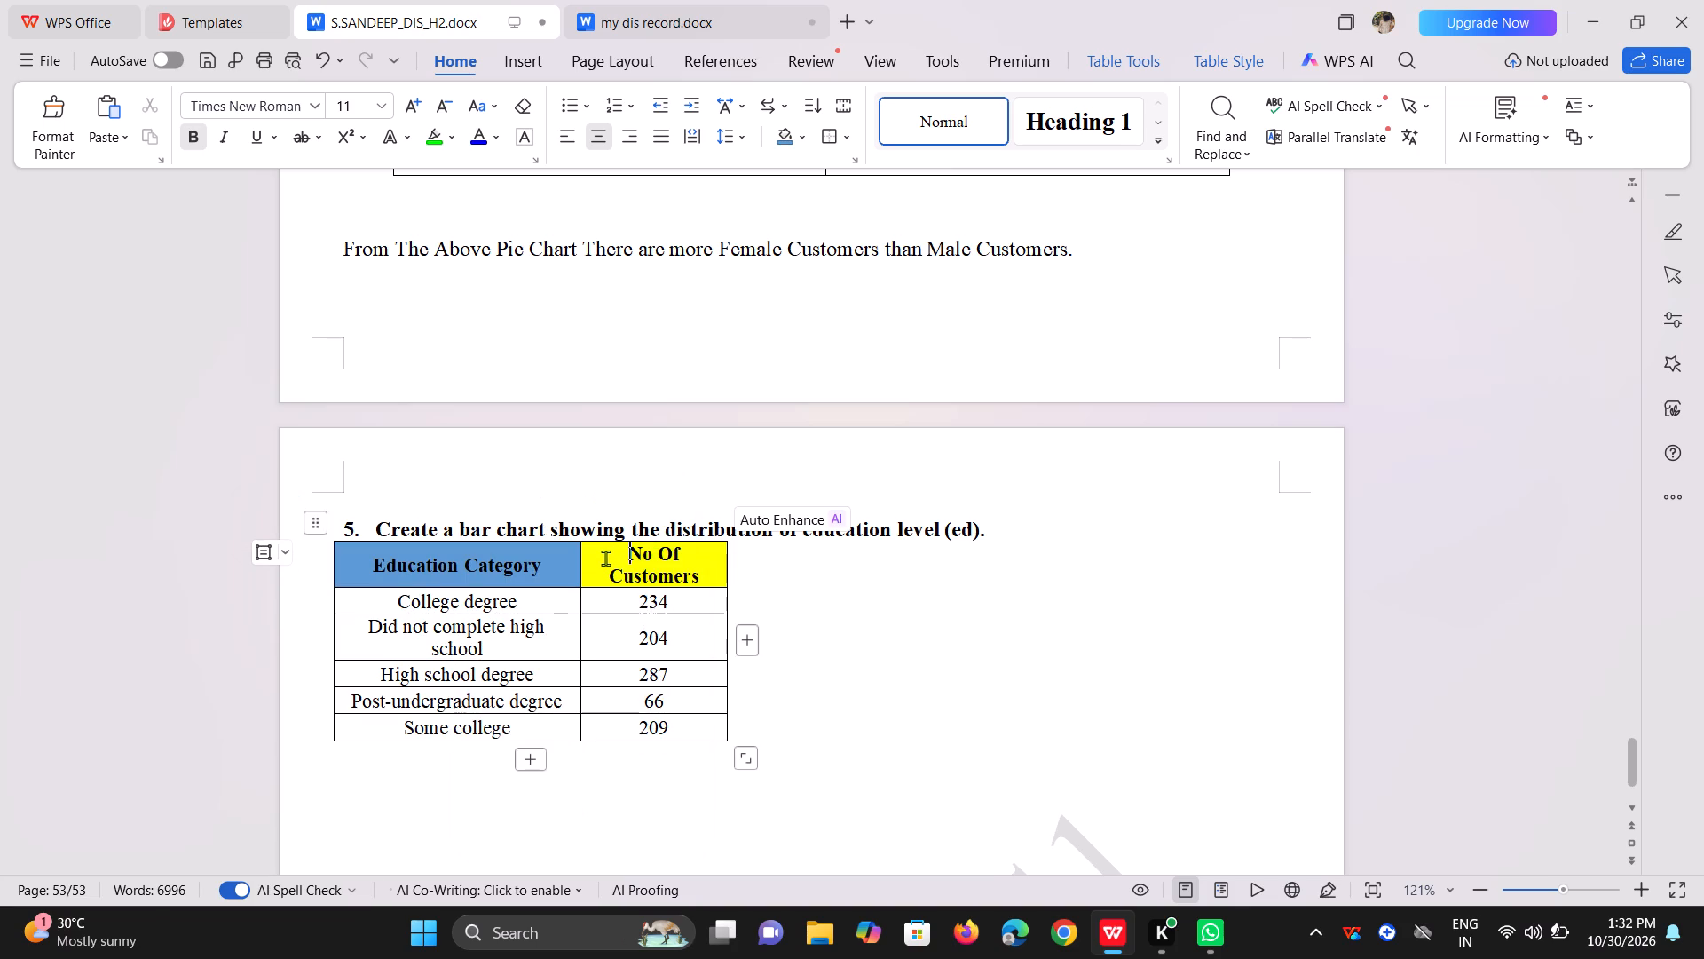
double_click(605, 558)
double_click(605, 558)
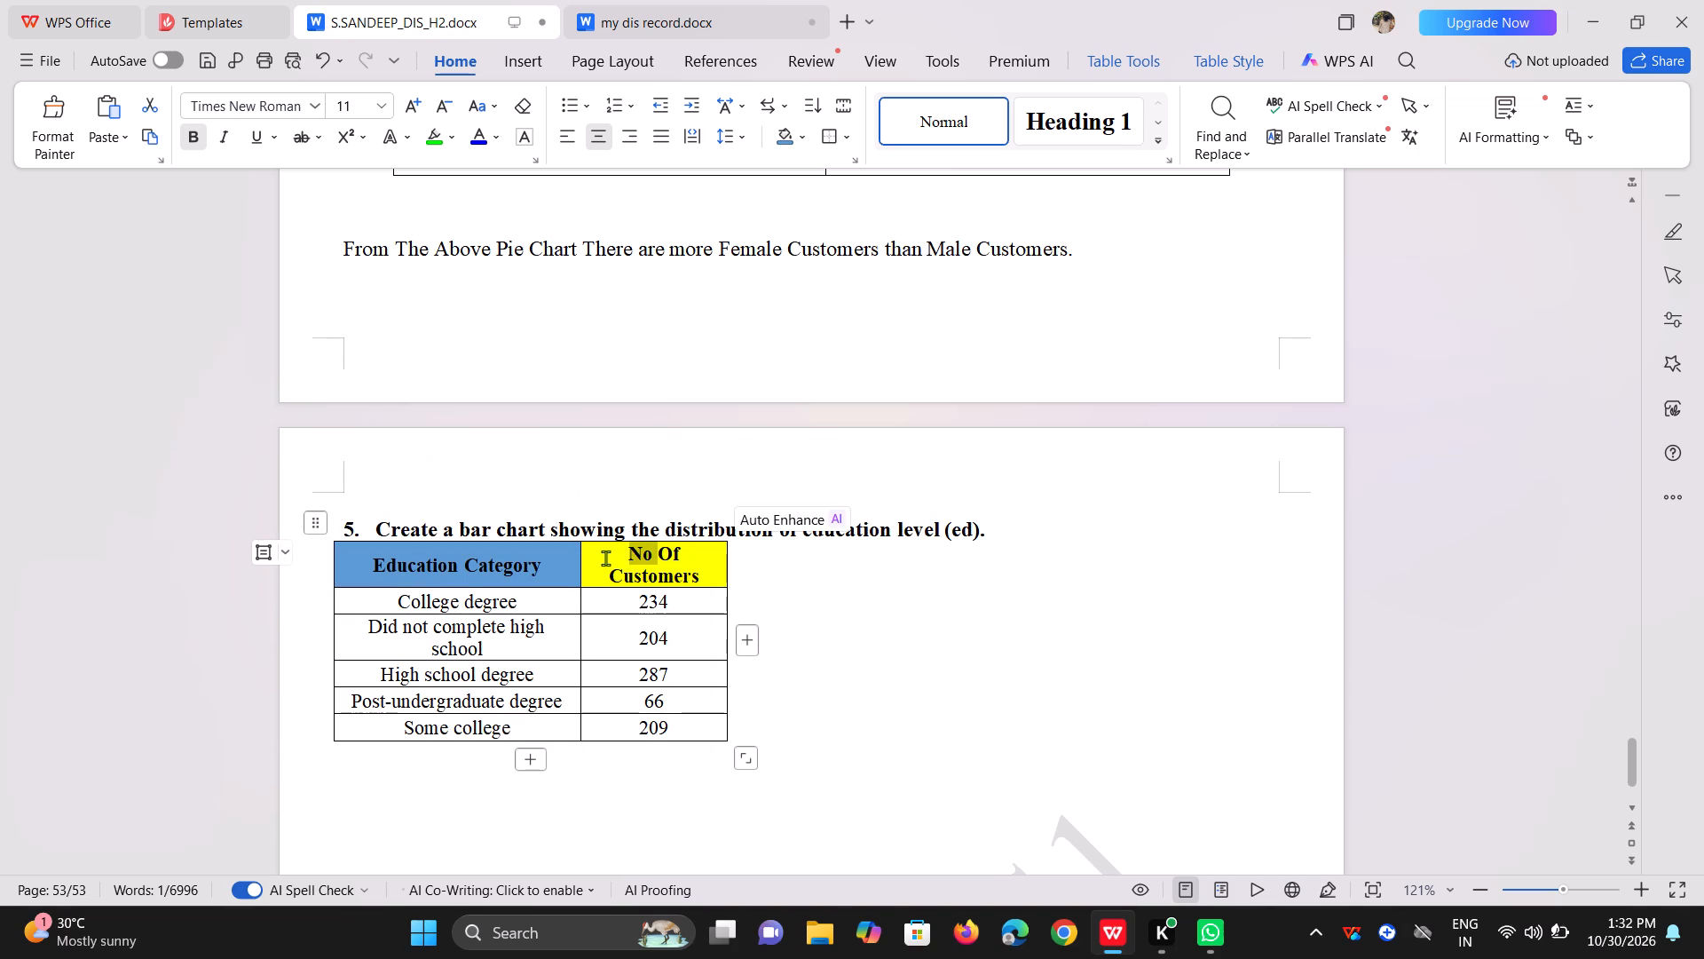
triple_click(605, 558)
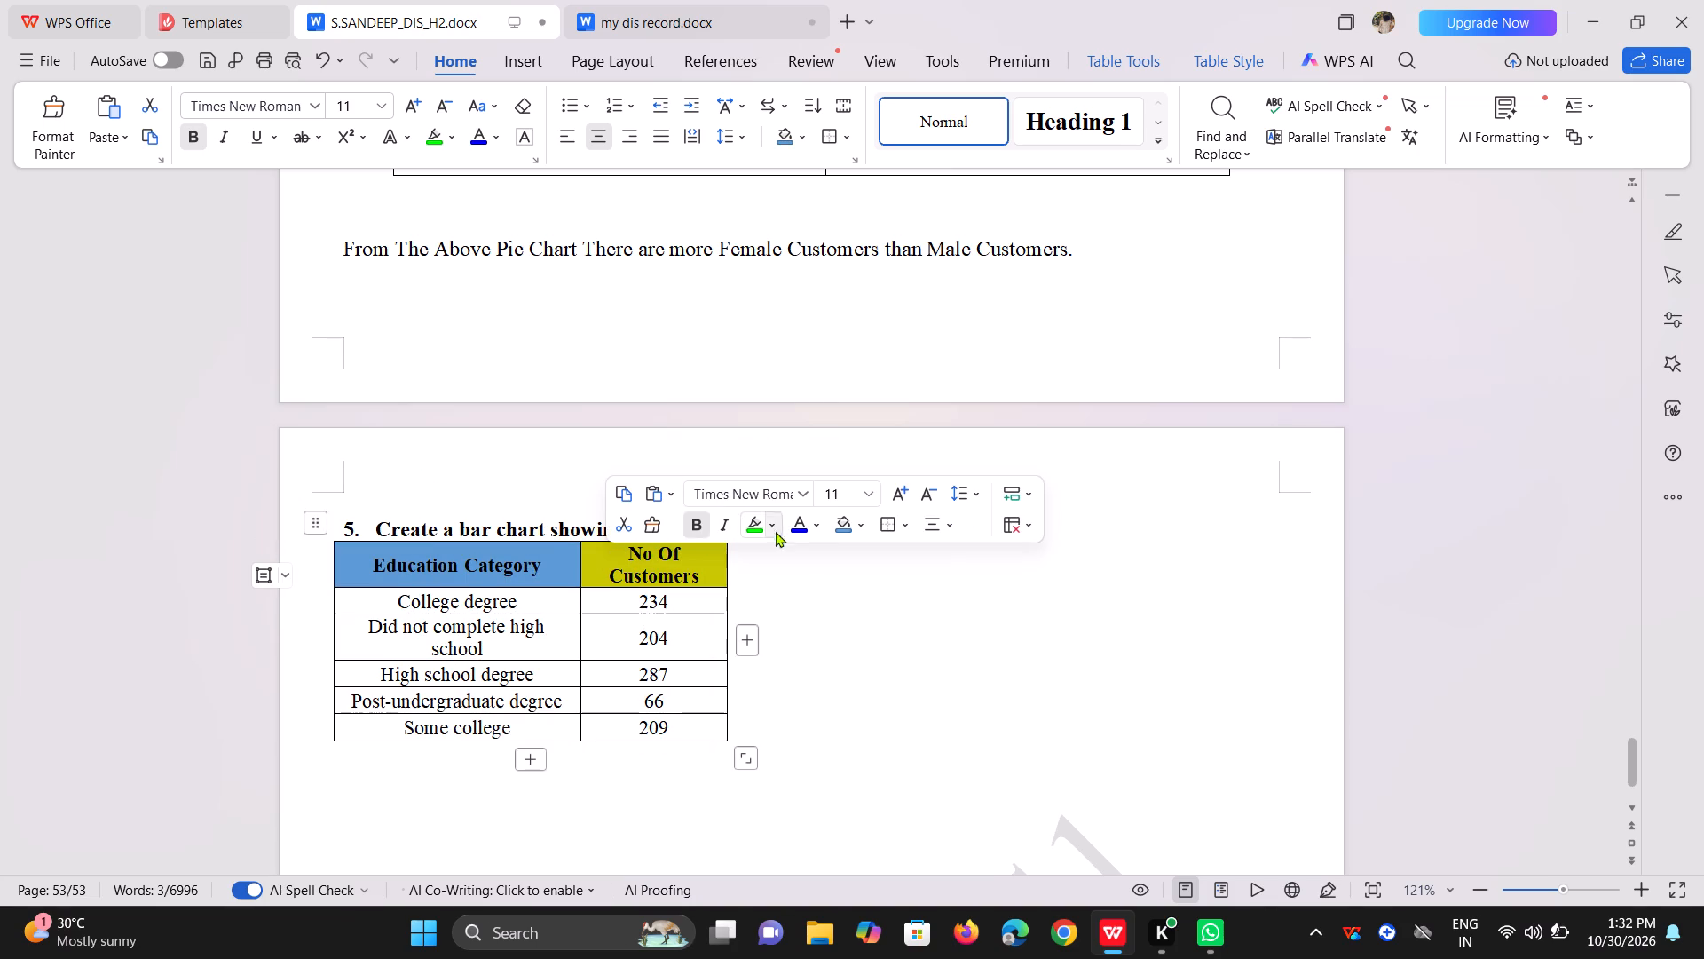
click(862, 525)
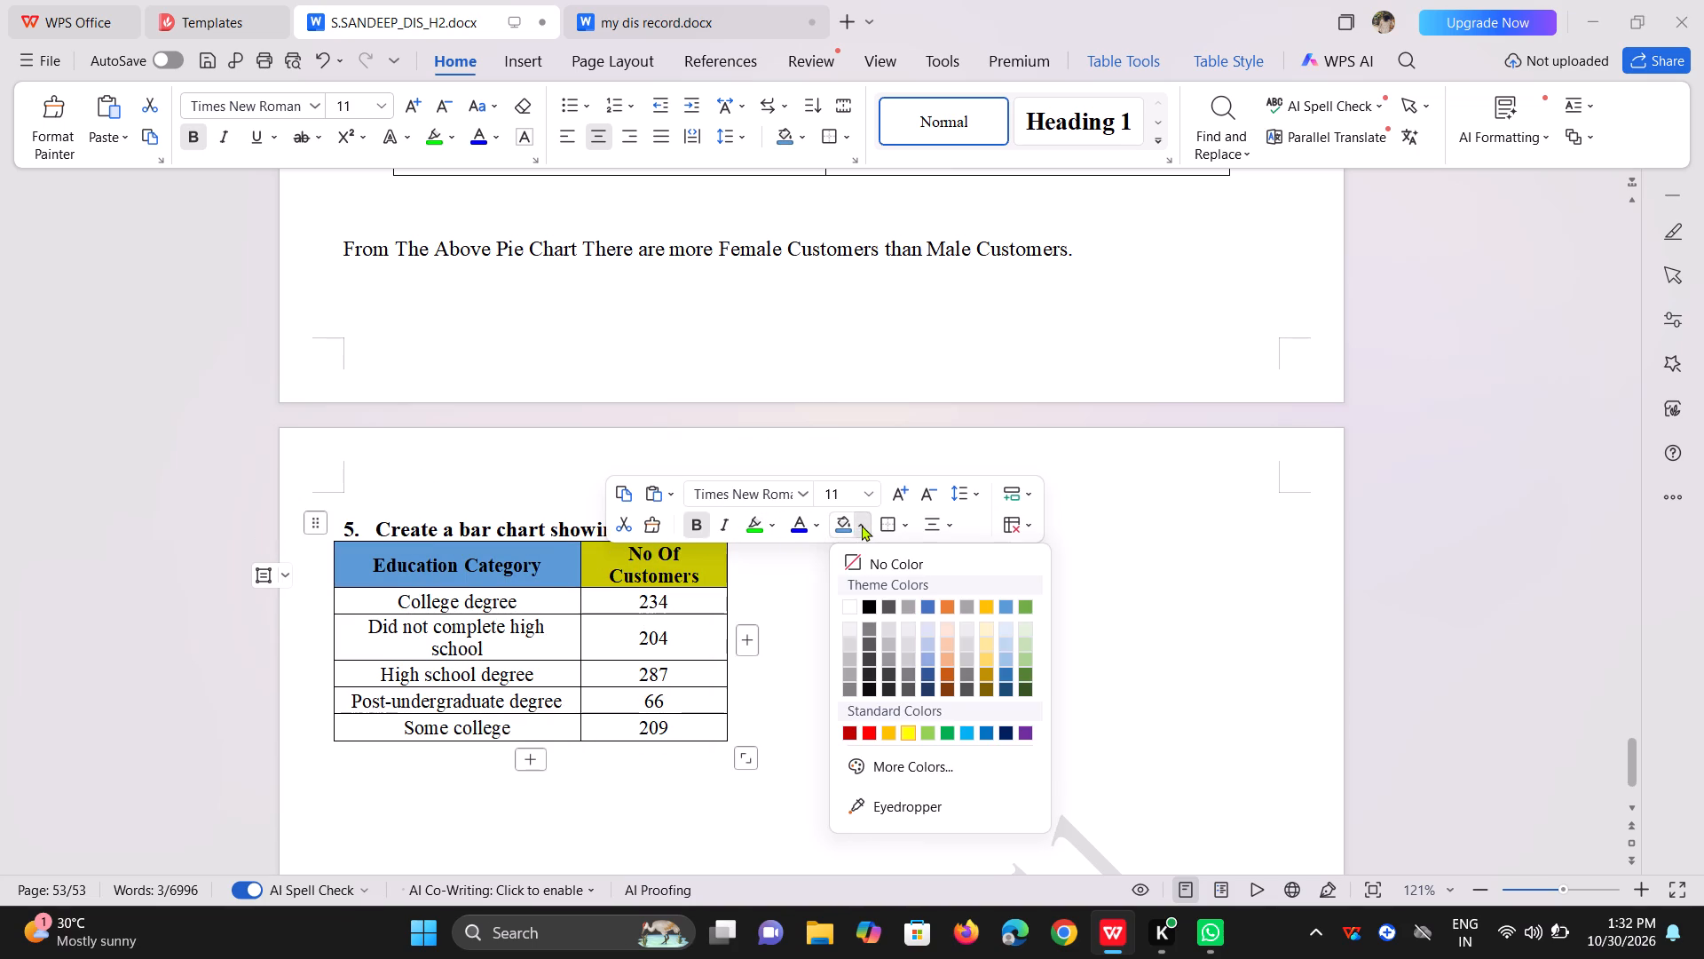
click(945, 604)
scroll(667, 638, down, 5)
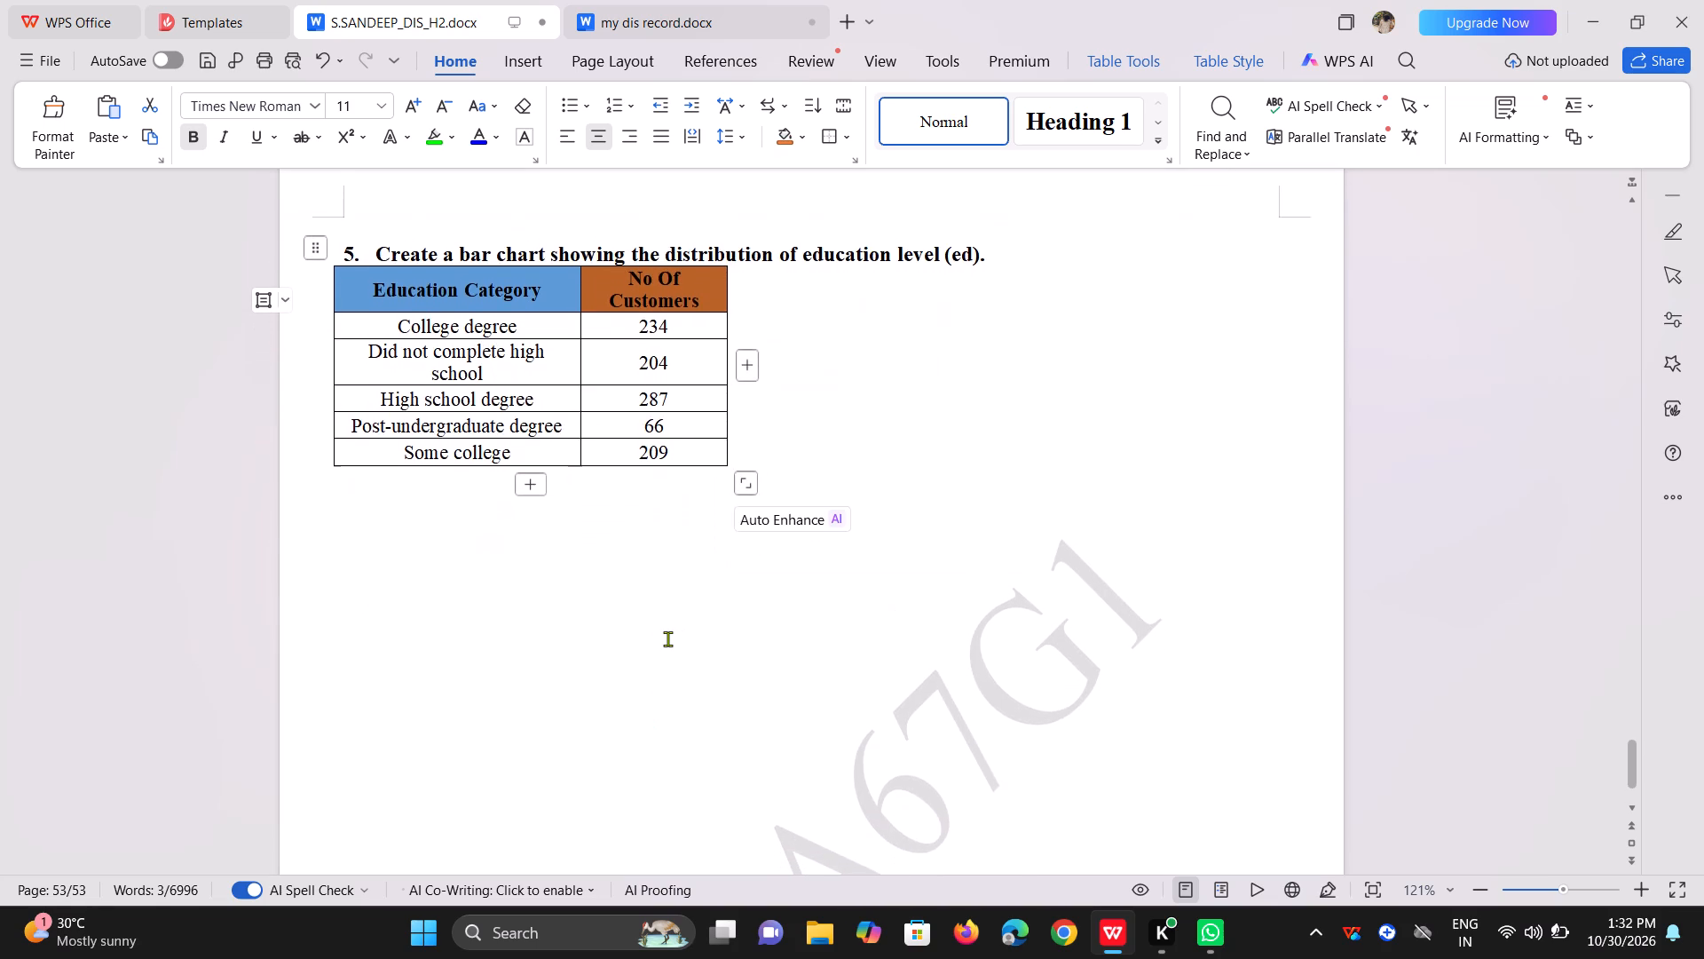
click(707, 31)
scroll(709, 567, down, 3)
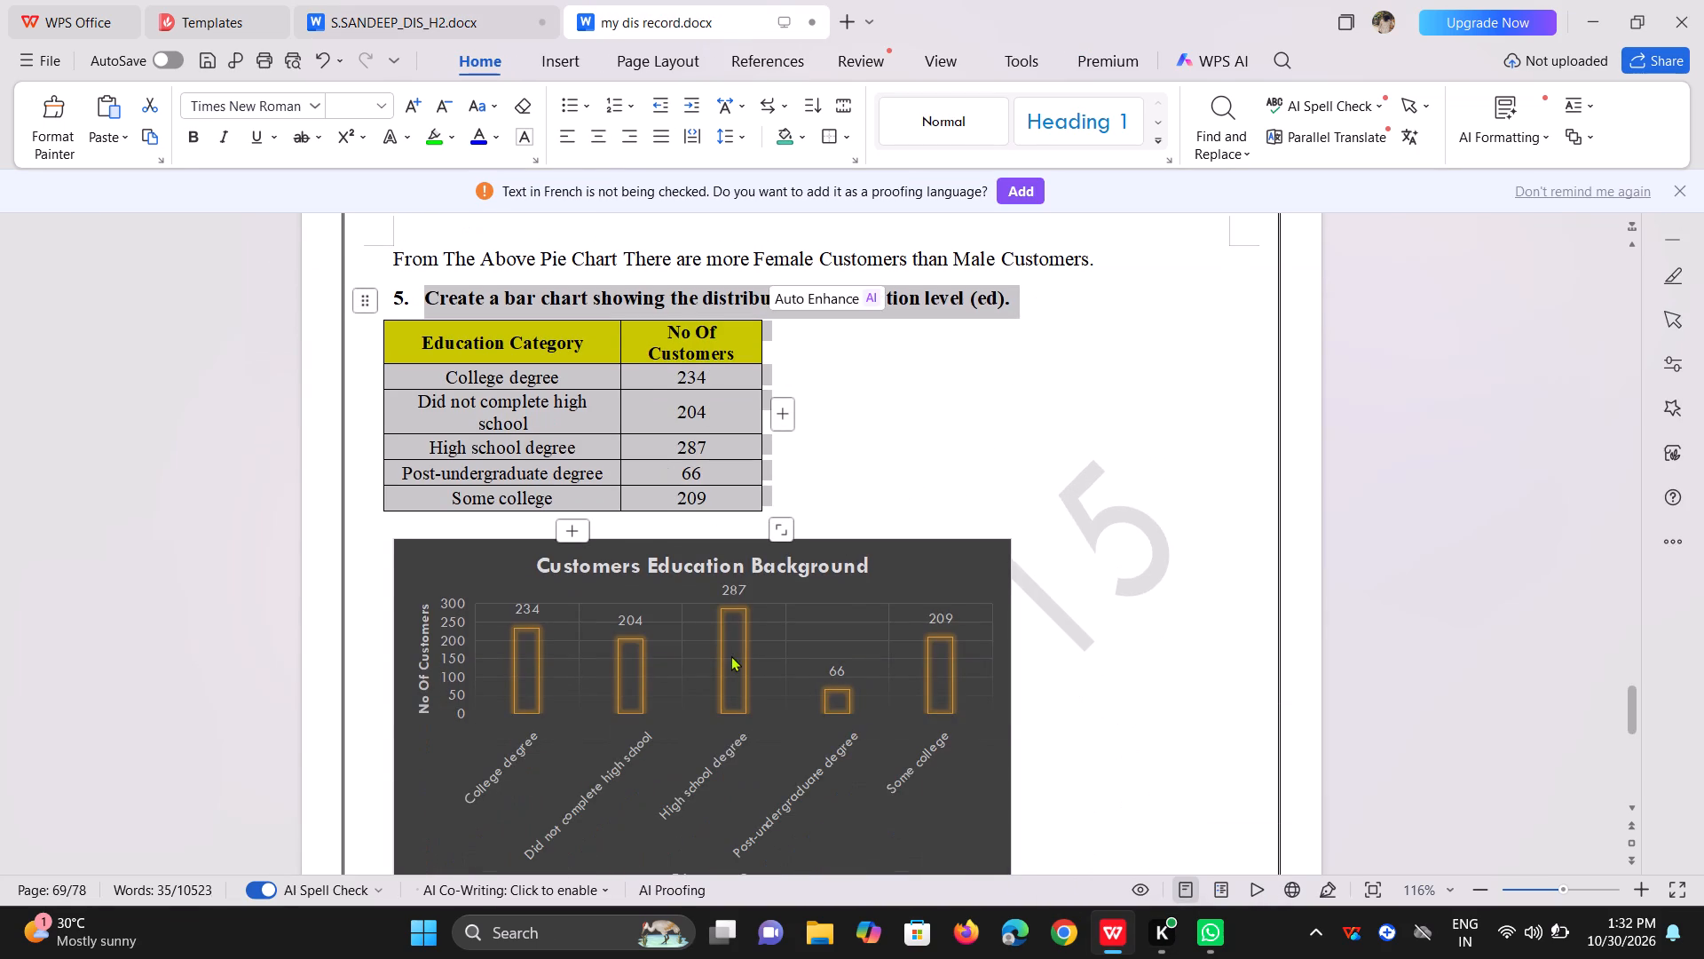
click(731, 655)
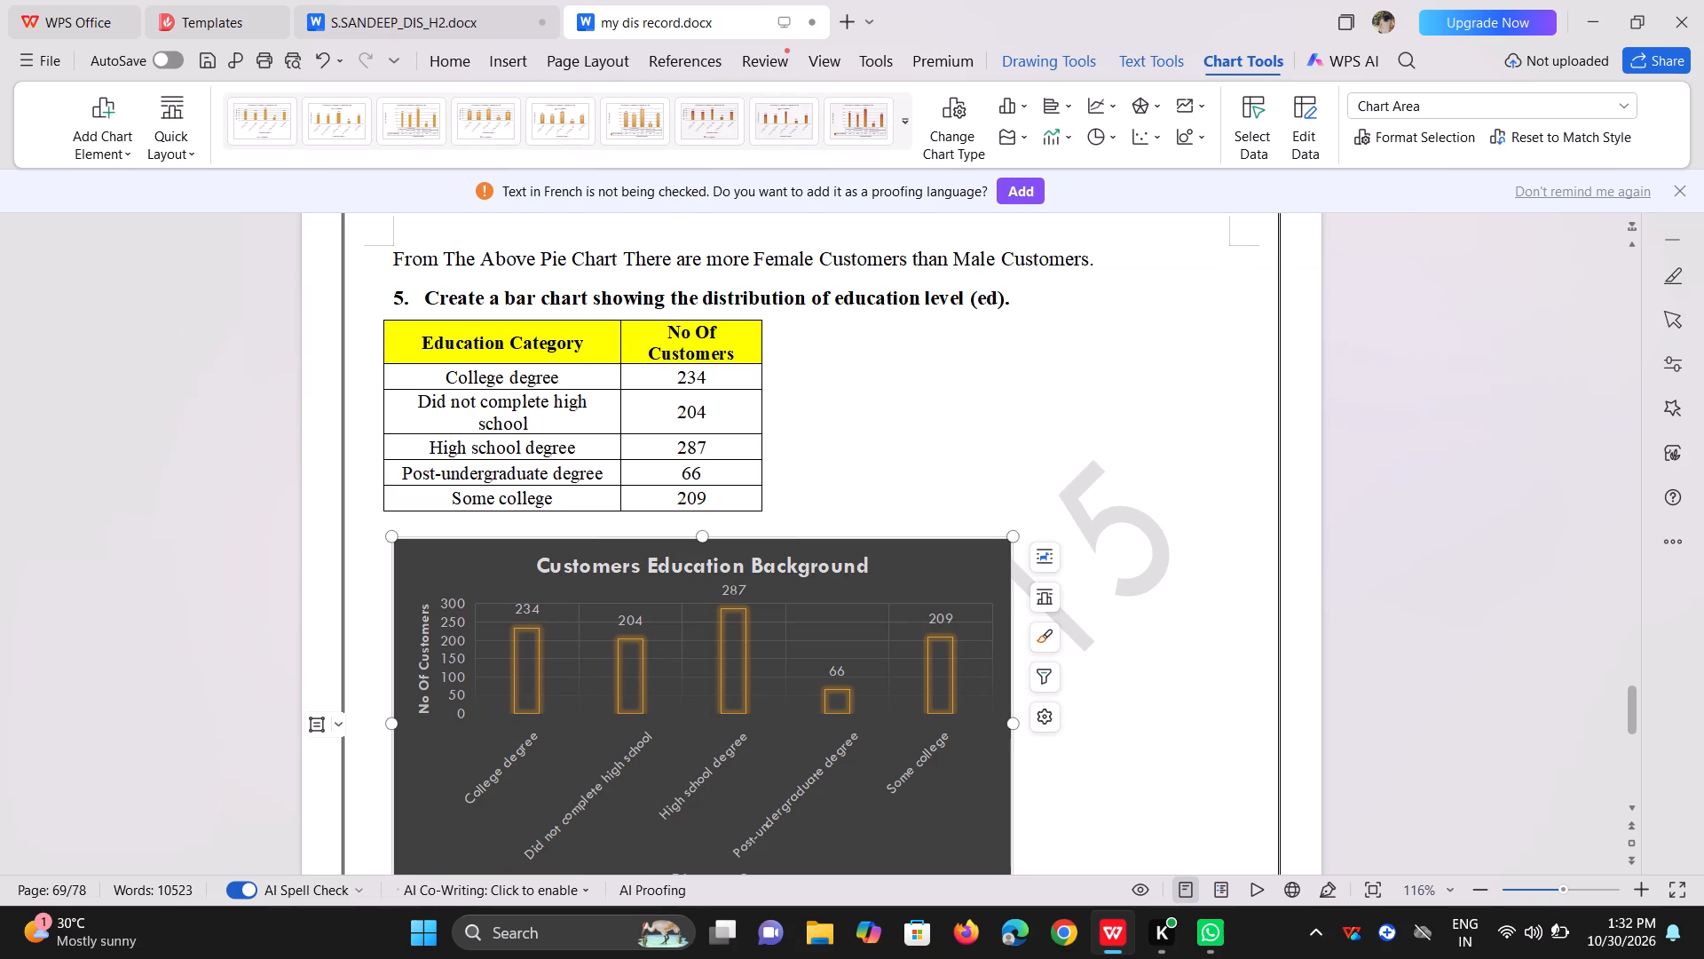
key(ctrl+c)
click(476, 7)
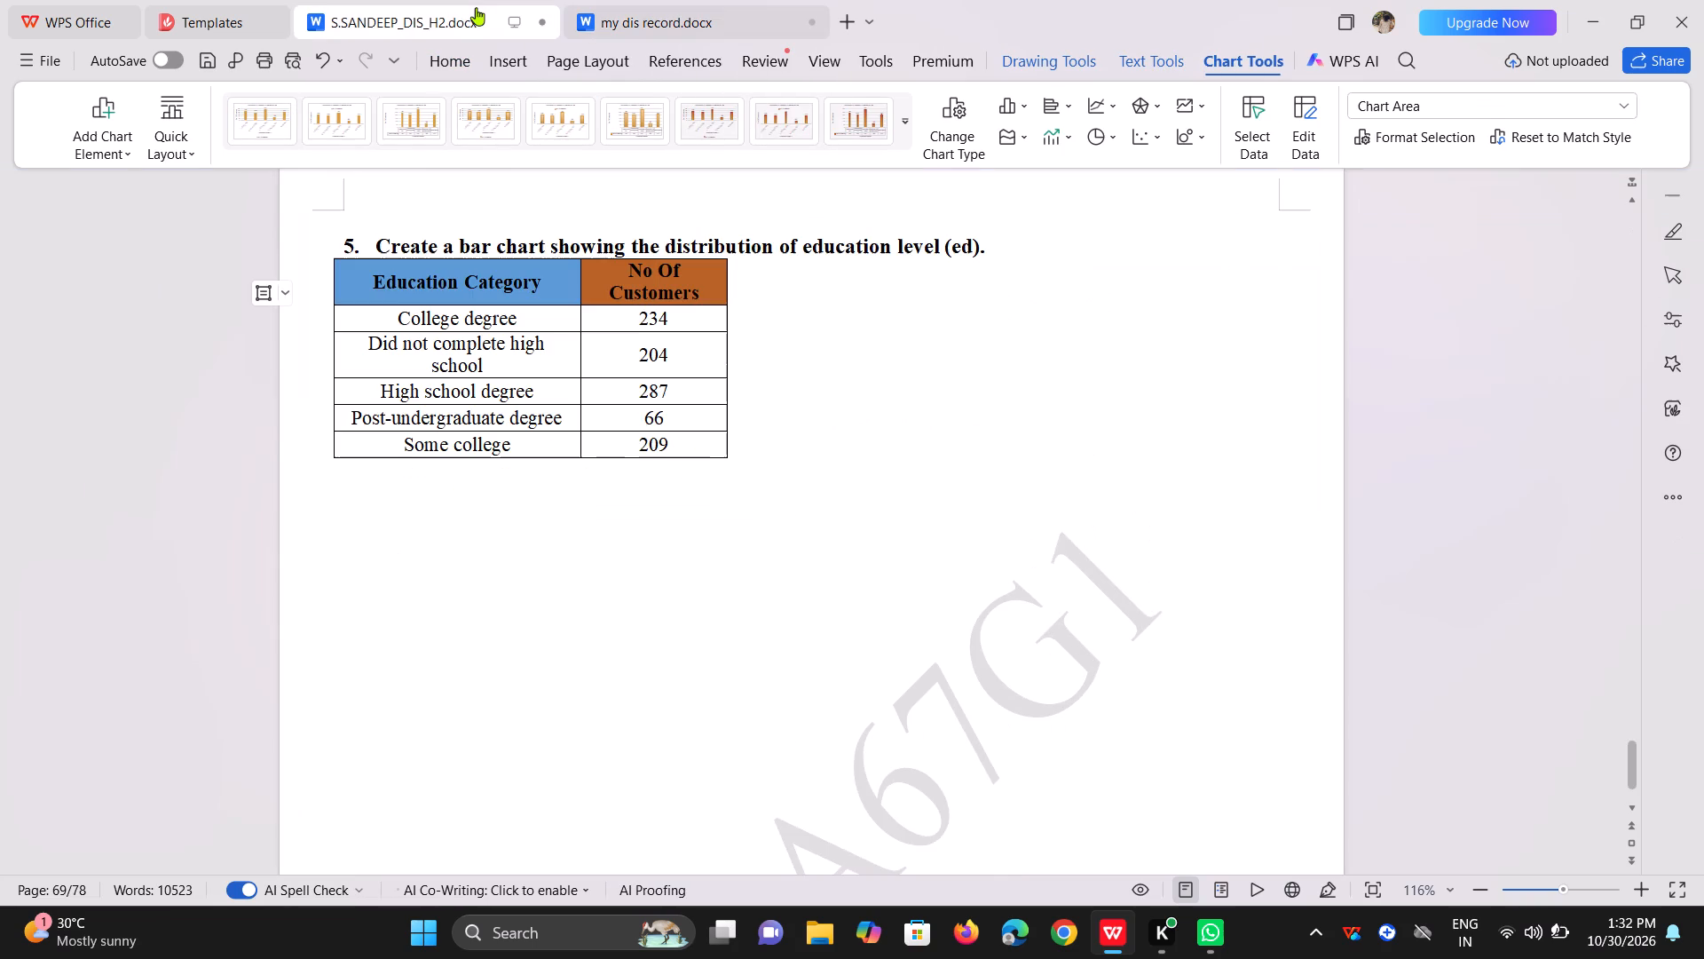
click(349, 479)
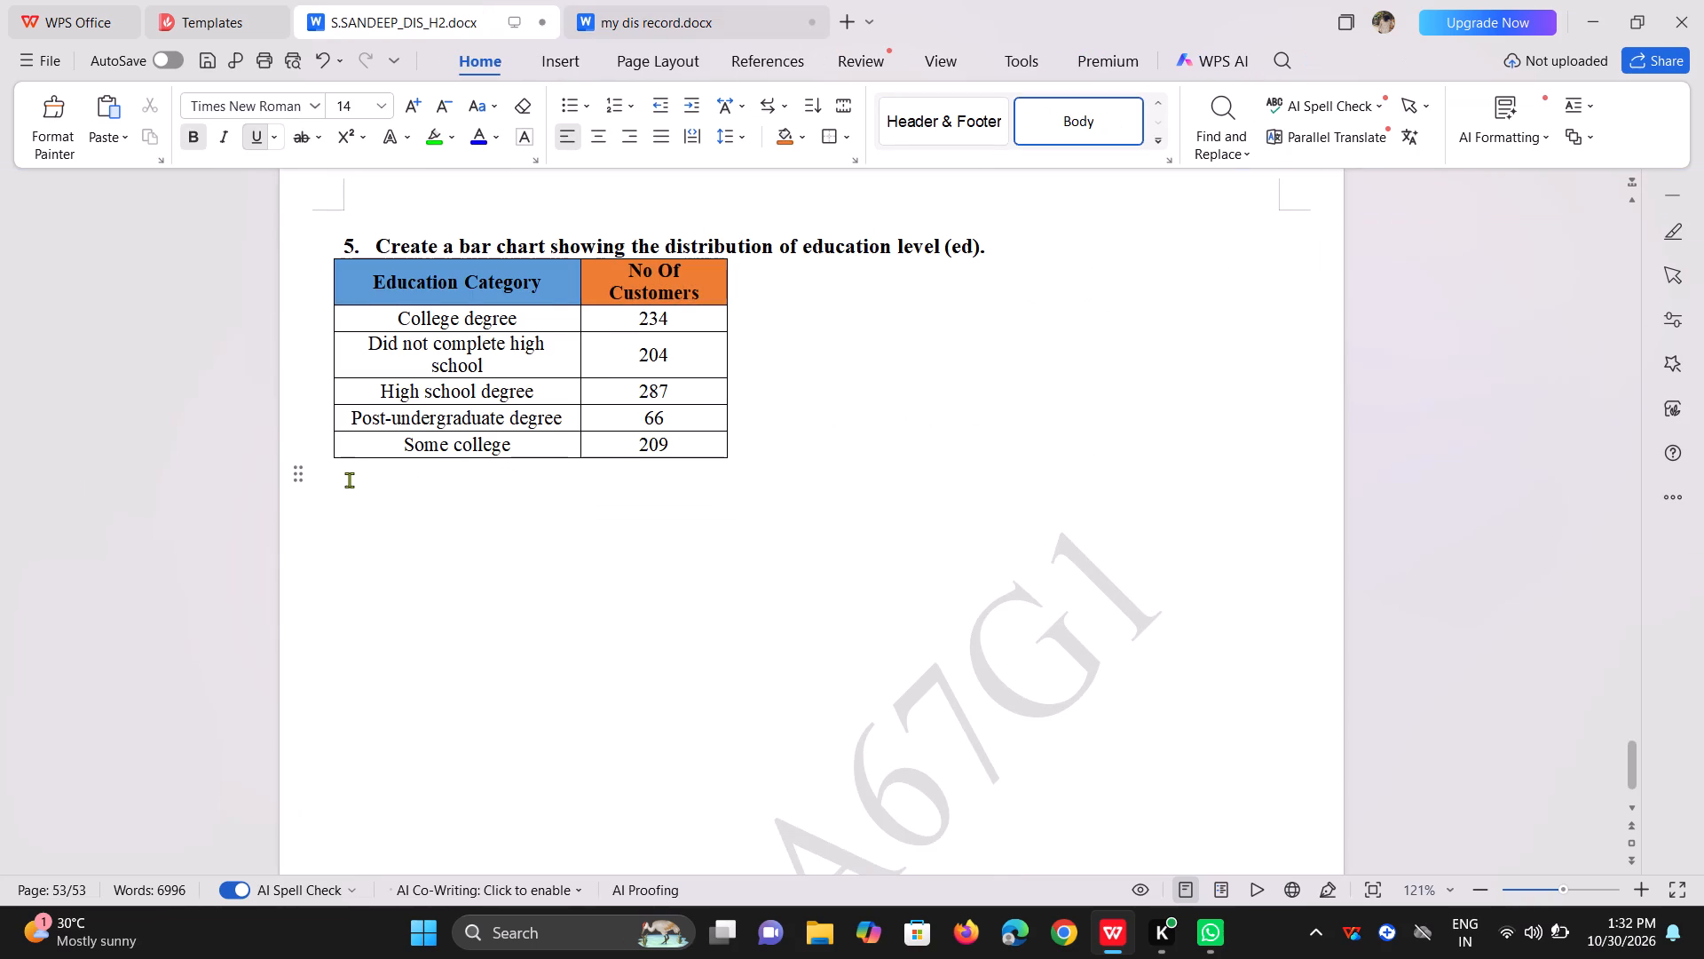
key(Return)
key(ctrl+v)
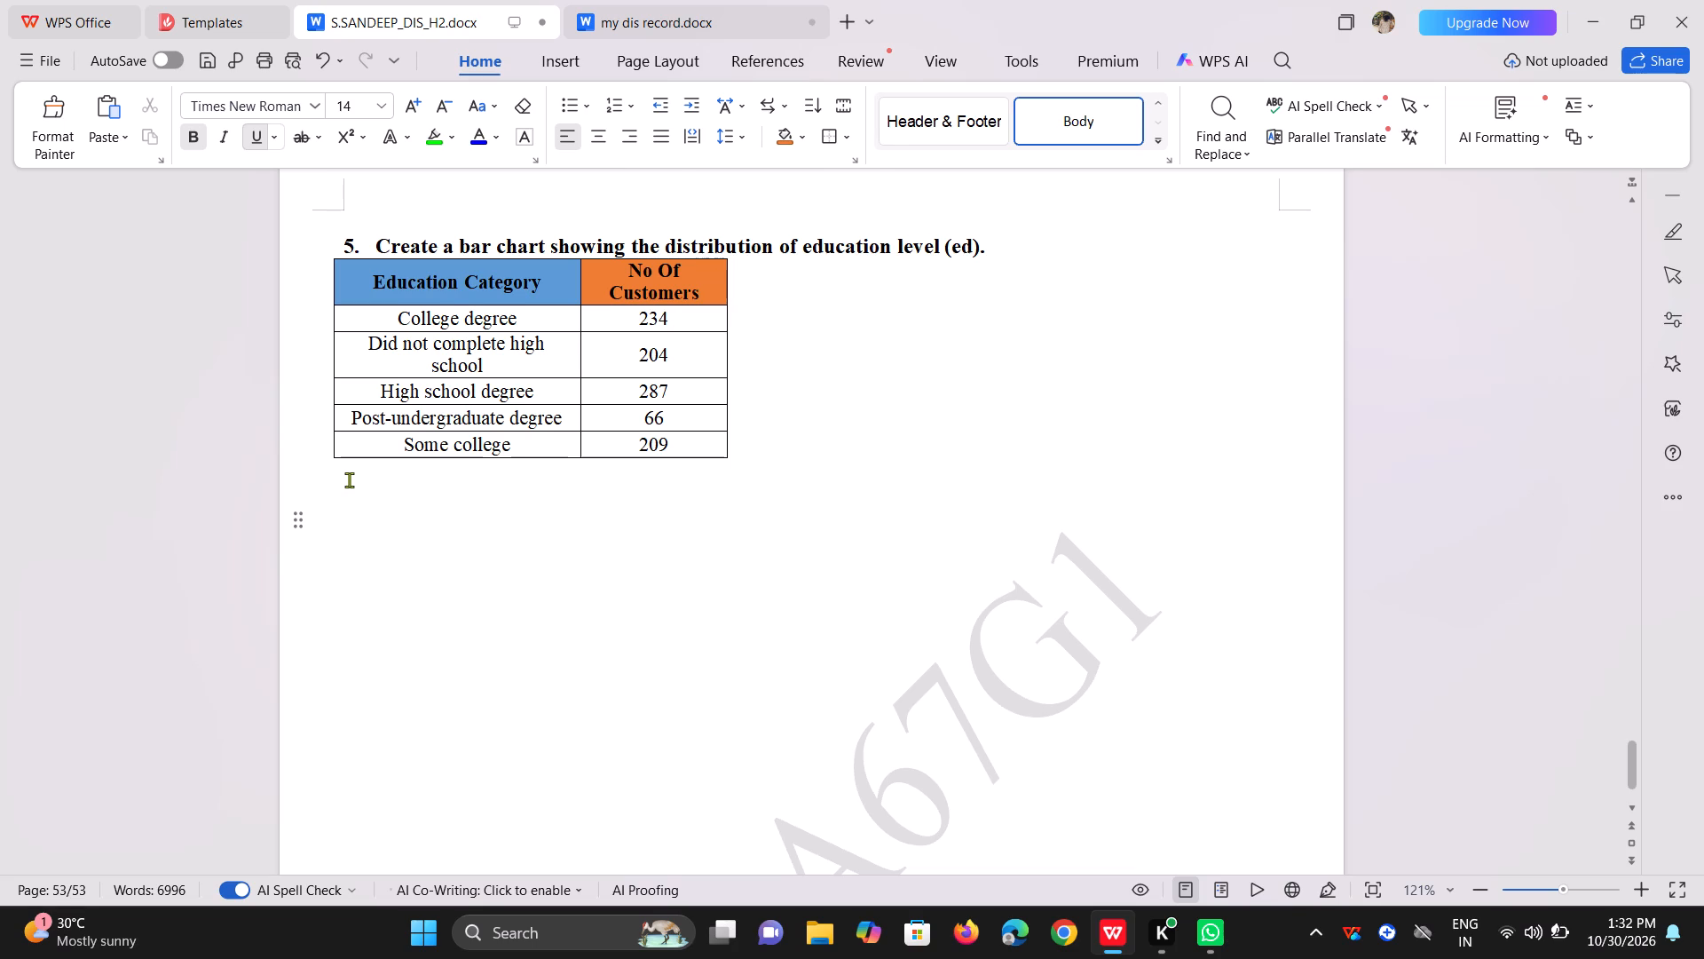
Apply the preset chart style with a light background and orange gradient columns to the Customers Education Background chart.
click(467, 475)
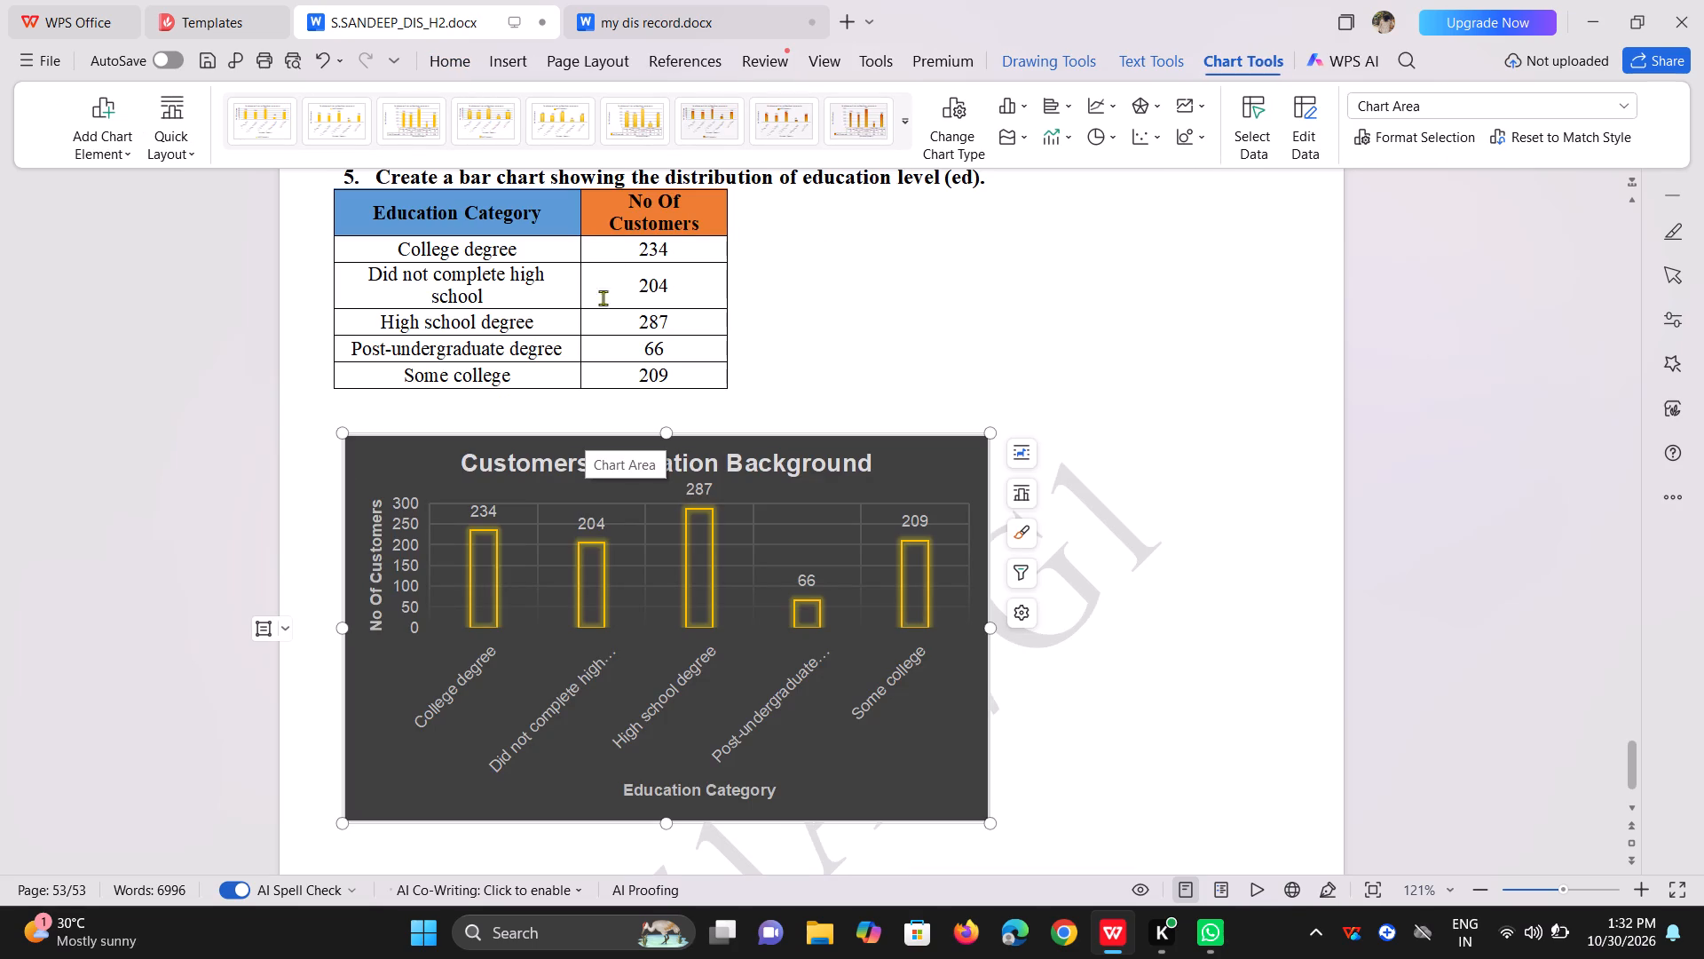
click(700, 123)
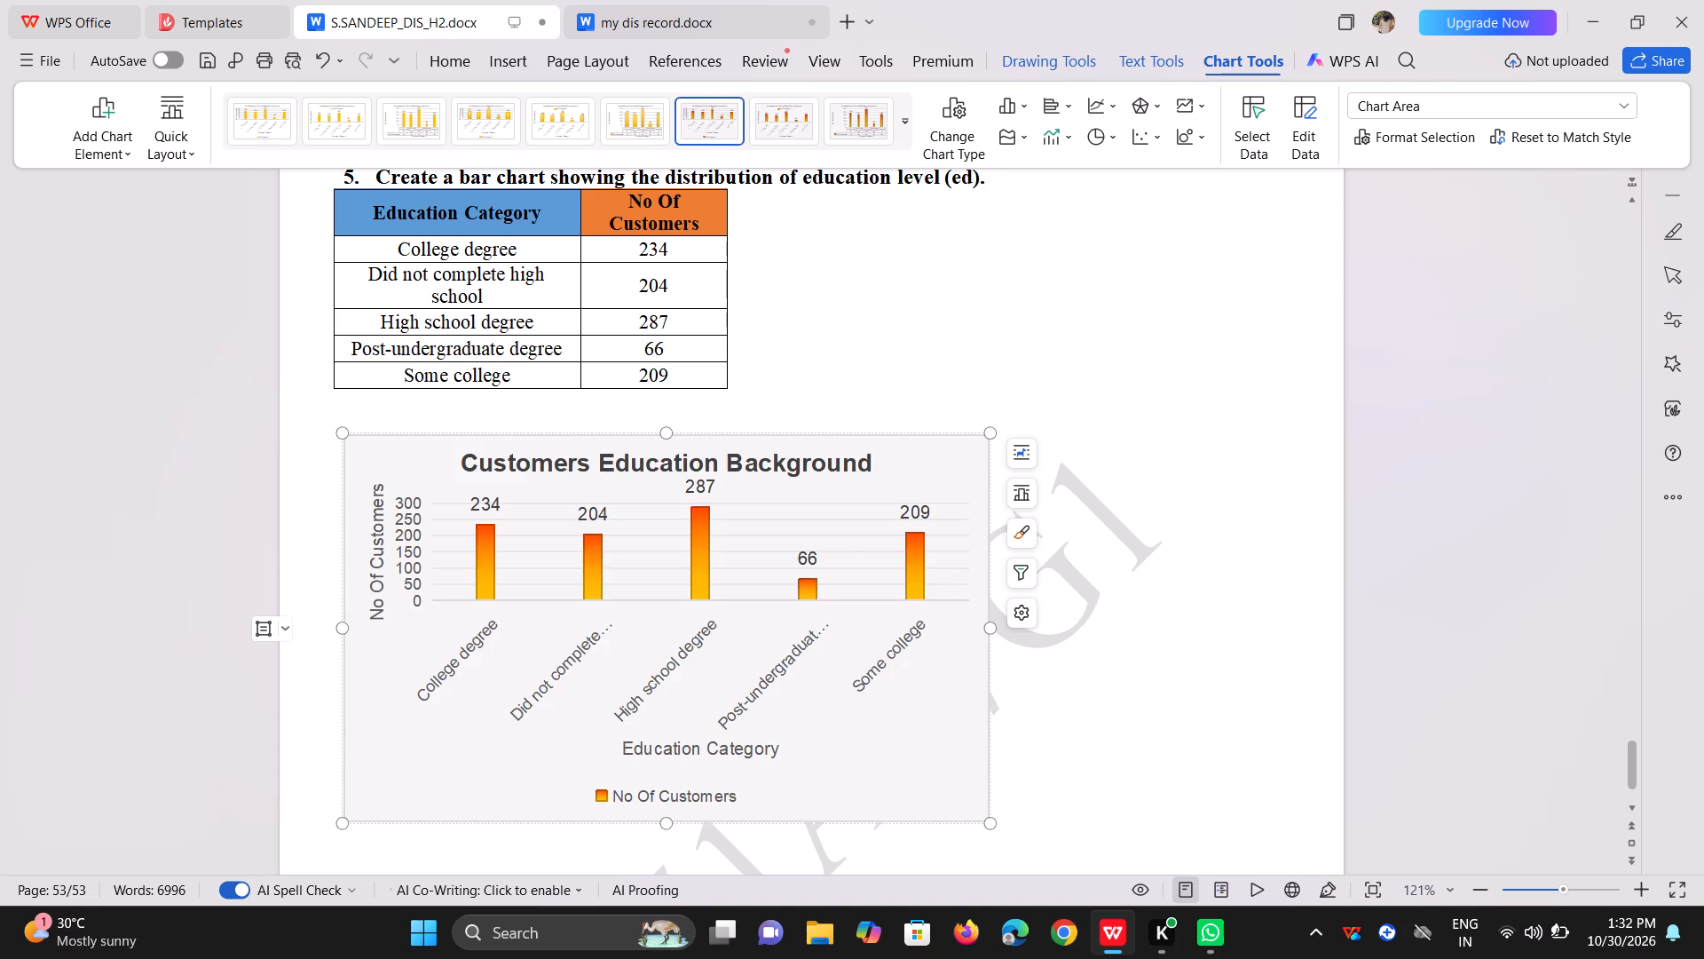
Resize the Customers Education Background chart slightly narrower and shorter.
drag(990, 629, 974, 627)
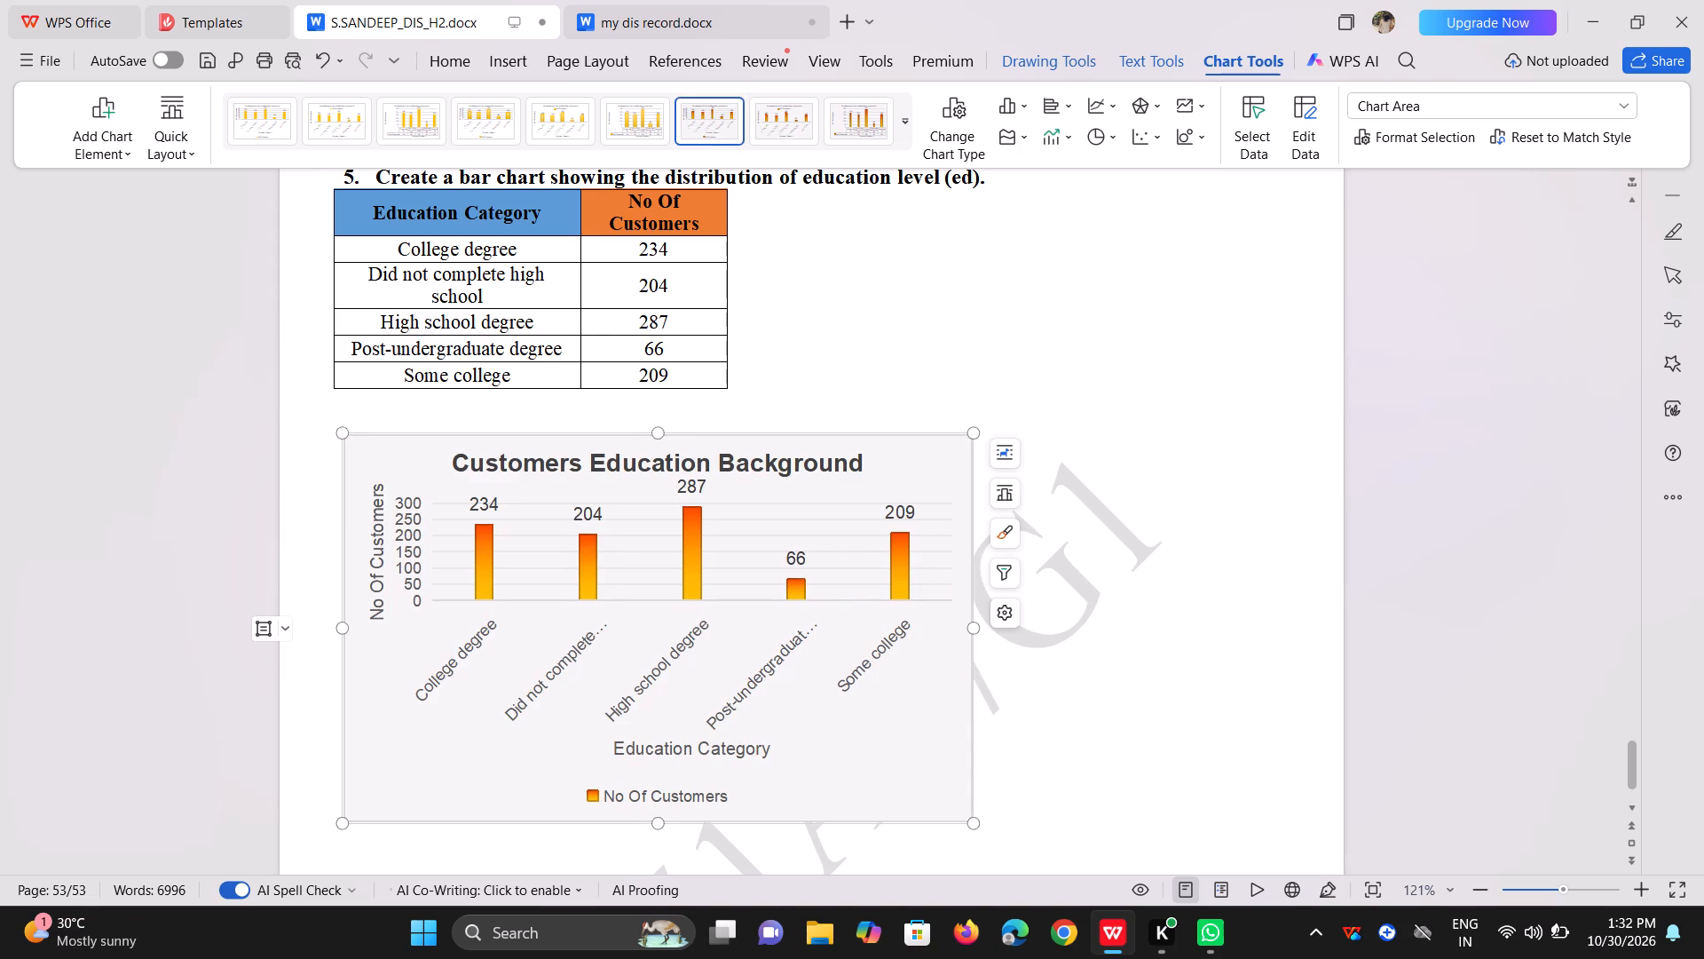
drag(655, 824, 655, 794)
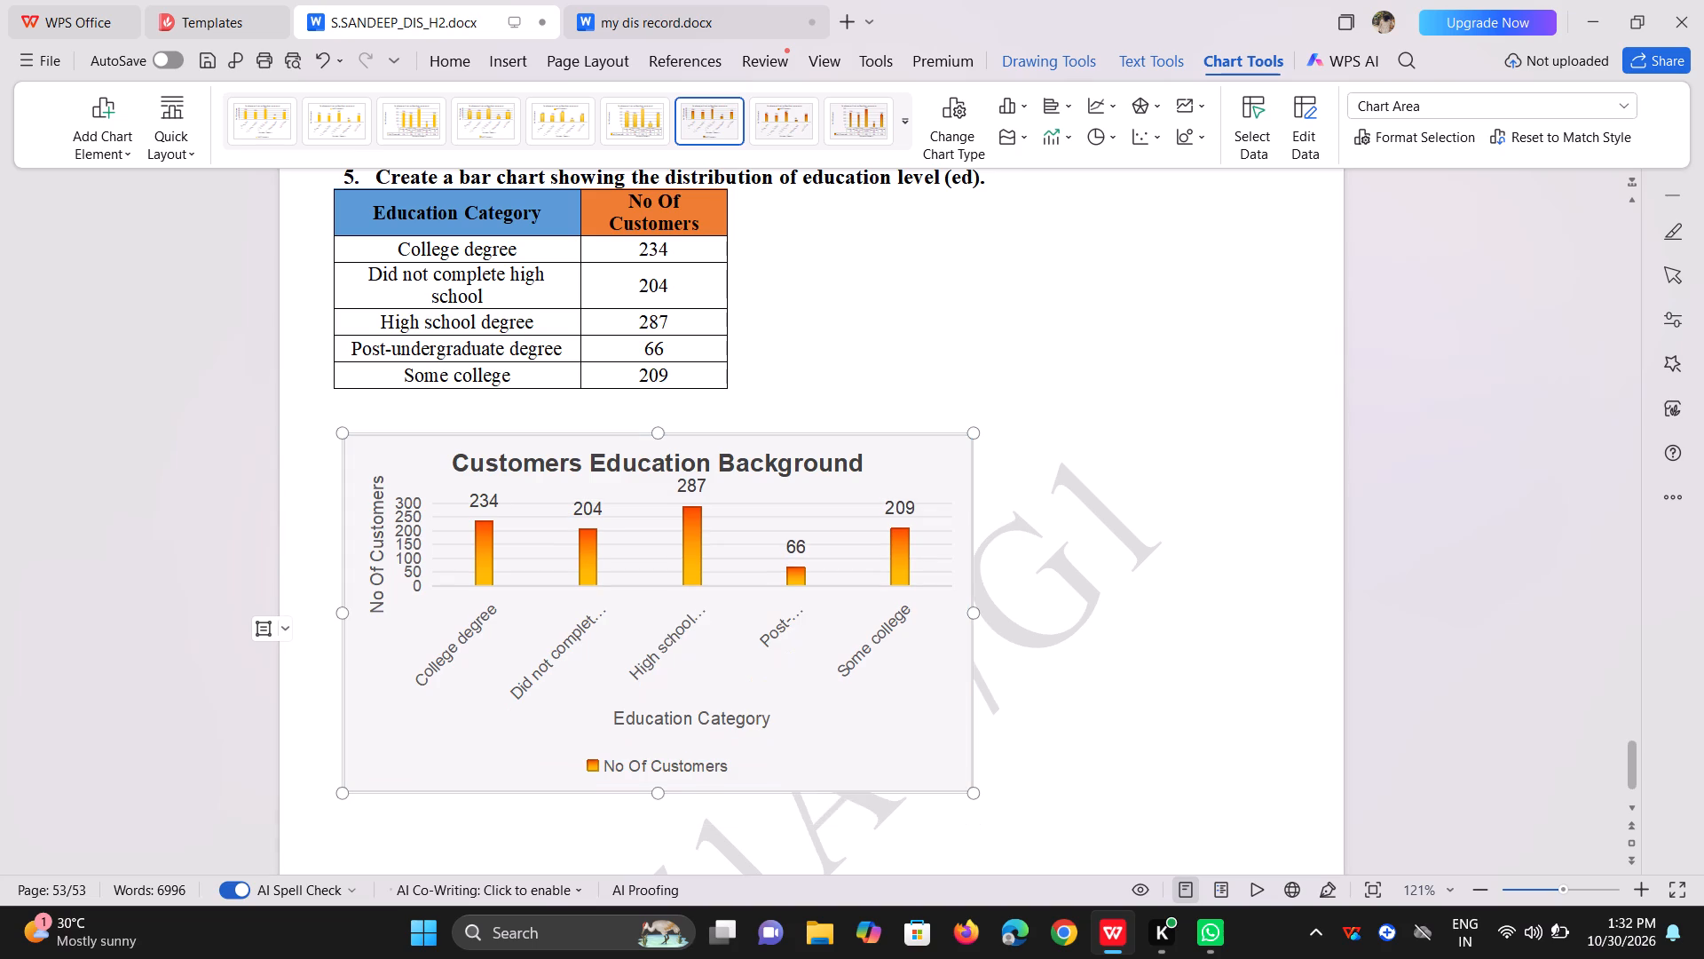
scroll(801, 713, down, 7)
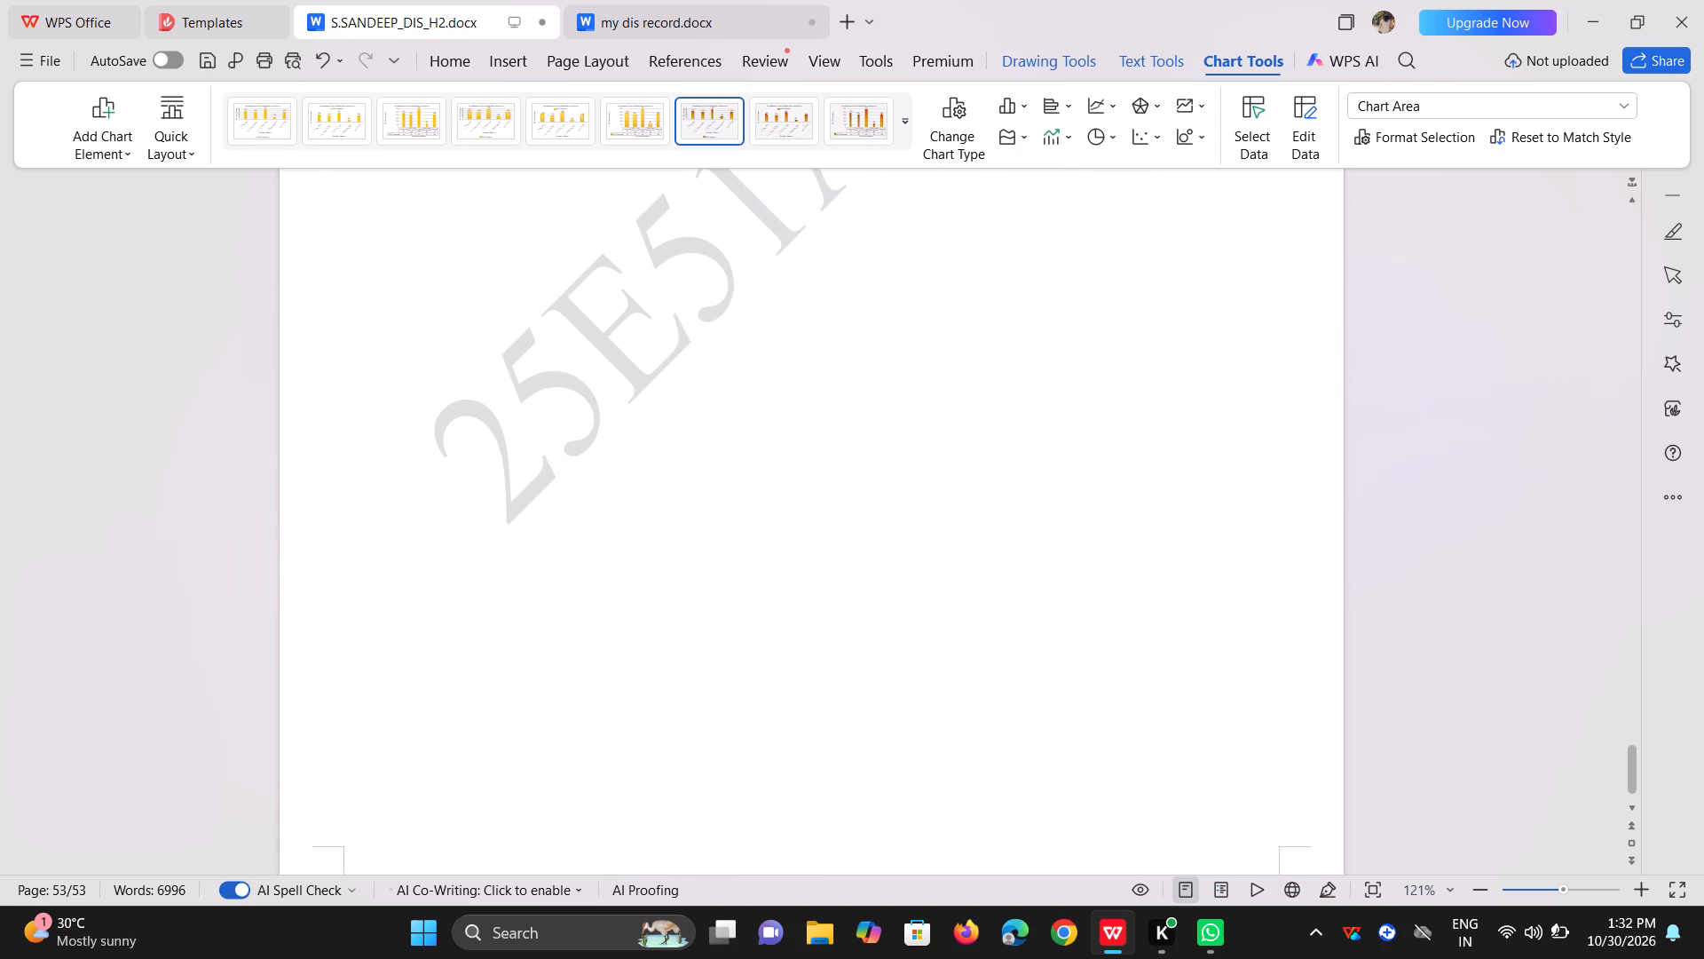
click(680, 20)
scroll(716, 625, down, 4)
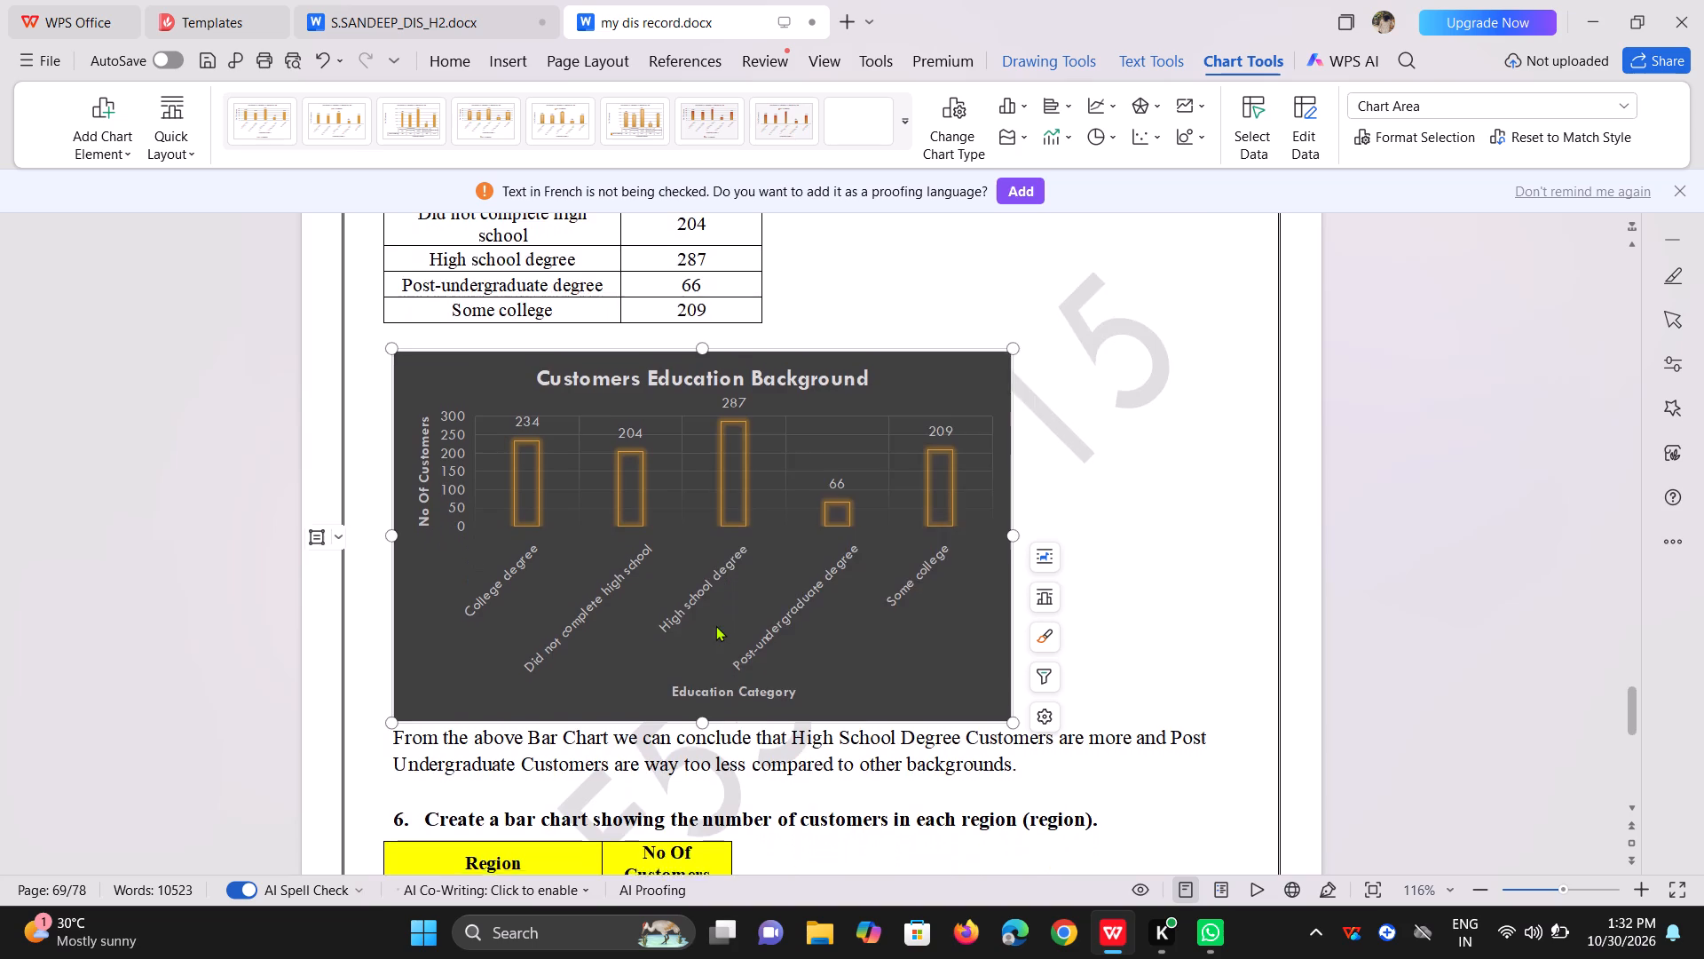
drag(394, 572, 1005, 596)
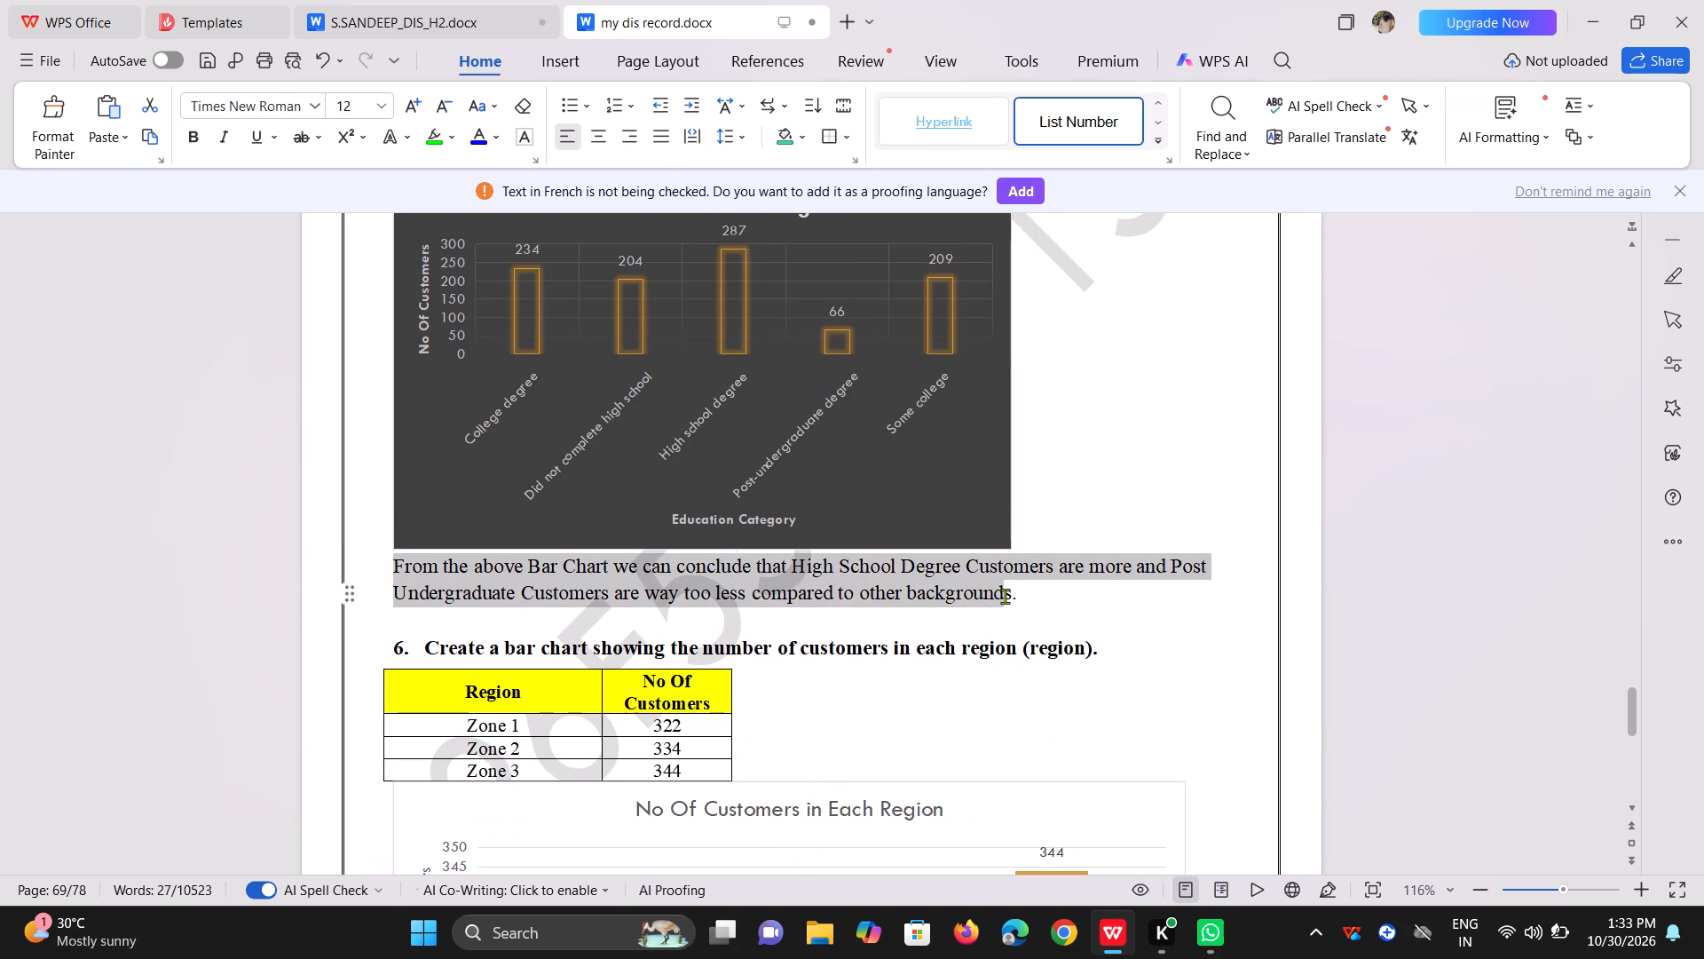
drag(1005, 596, 1018, 596)
key(ctrl+c)
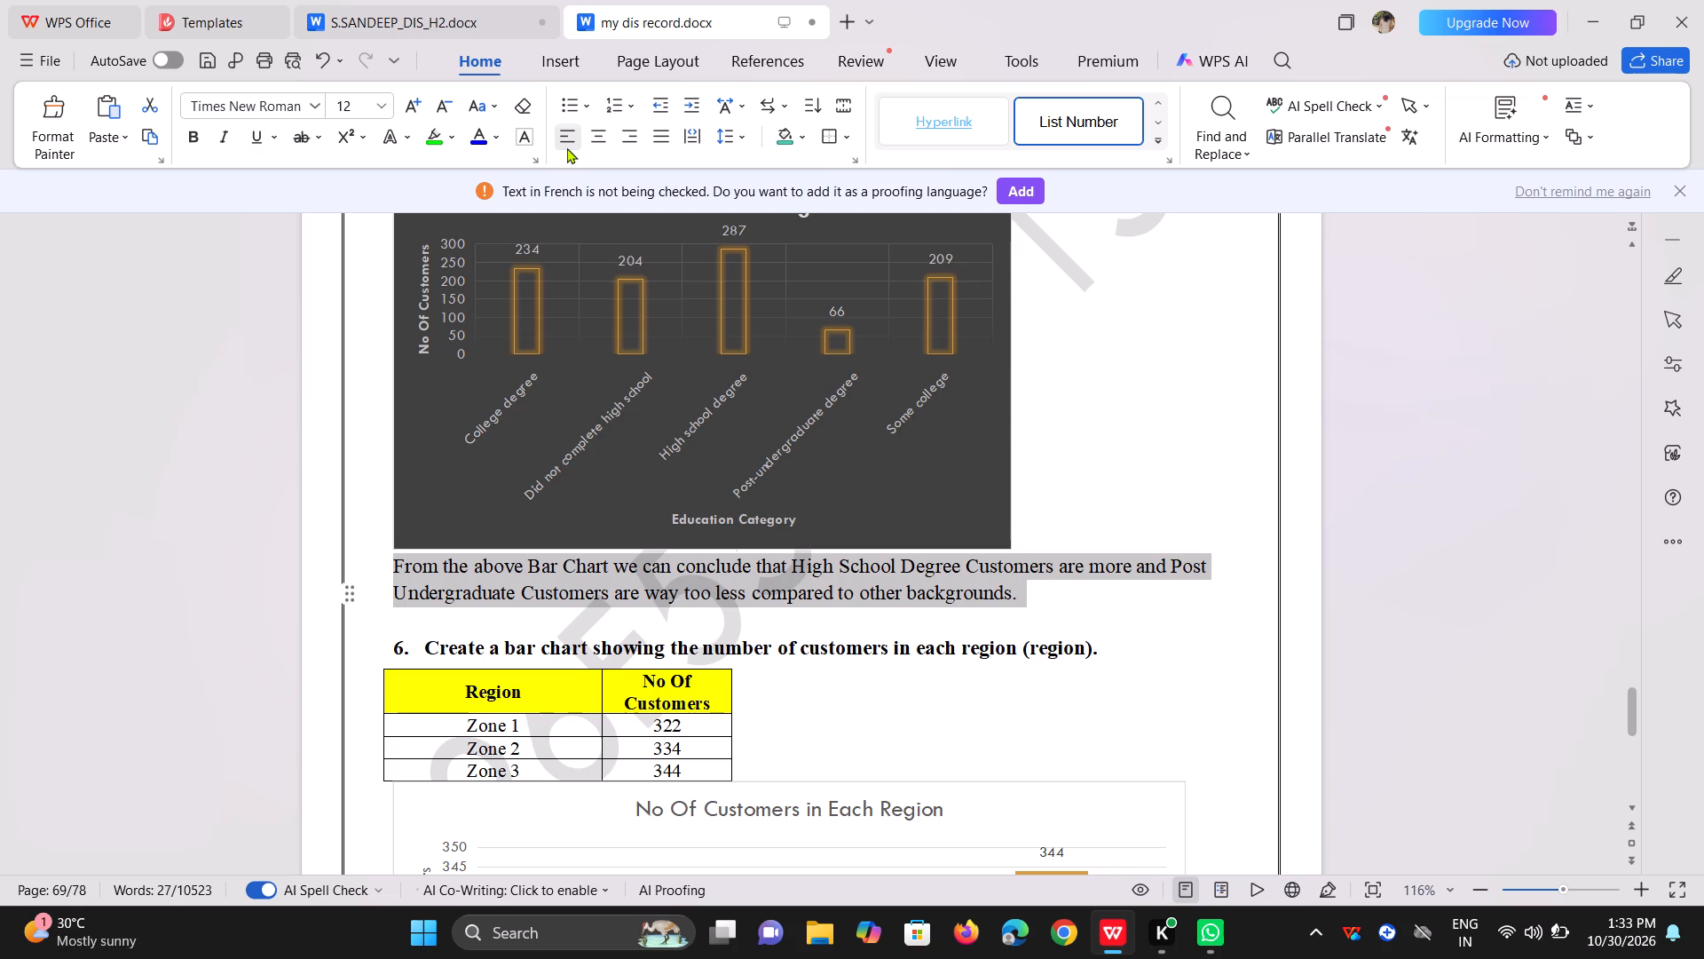
click(452, 18)
scroll(491, 343, up, 2)
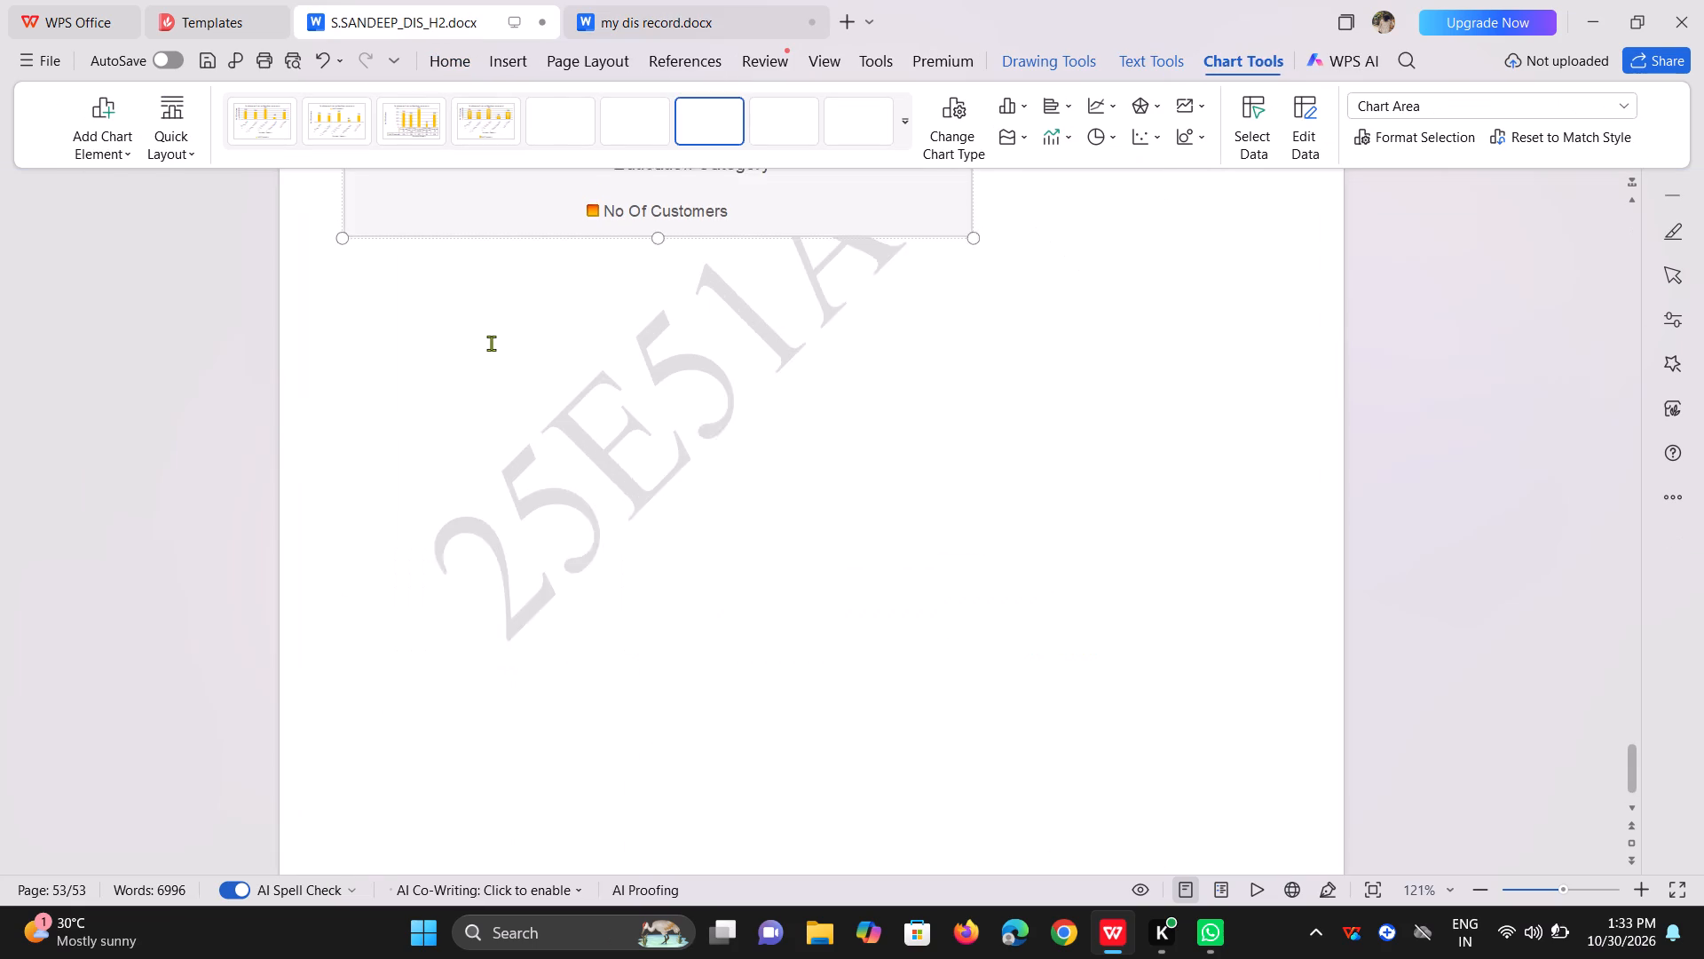
double_click(362, 305)
click(362, 305)
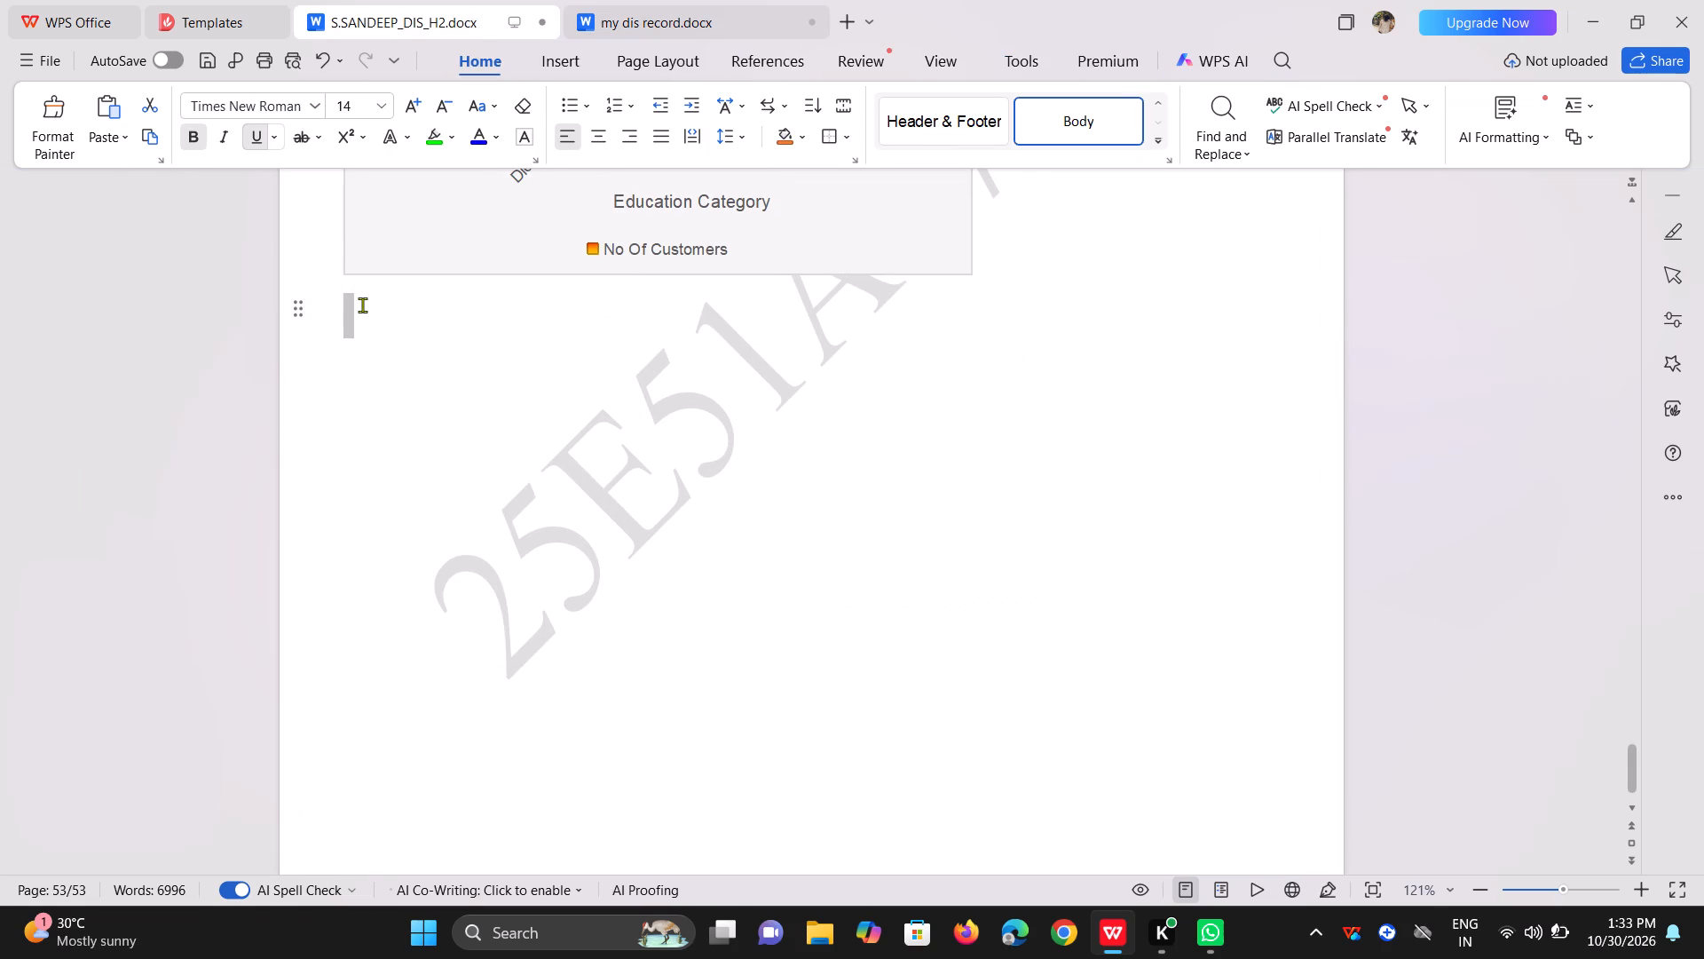
key(ctrl+v)
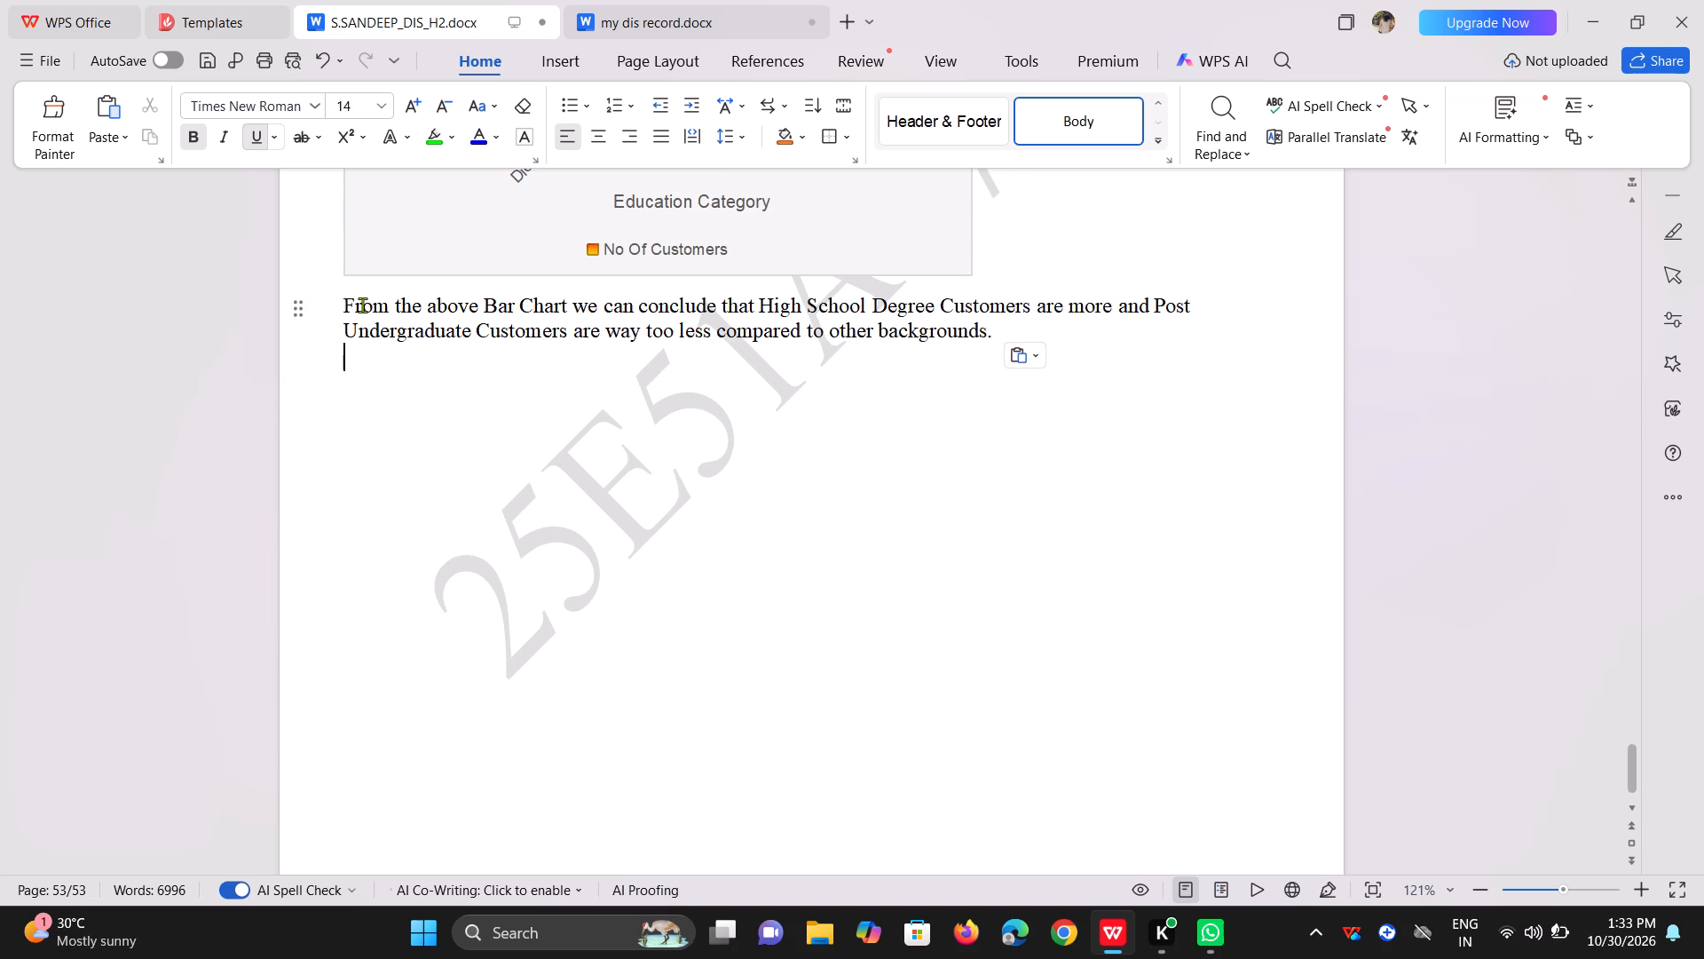
Copy the question 6 heading and region table from my dis record.docx and paste them below the question 5 conclusion, leaving a blank line between.
click(627, 5)
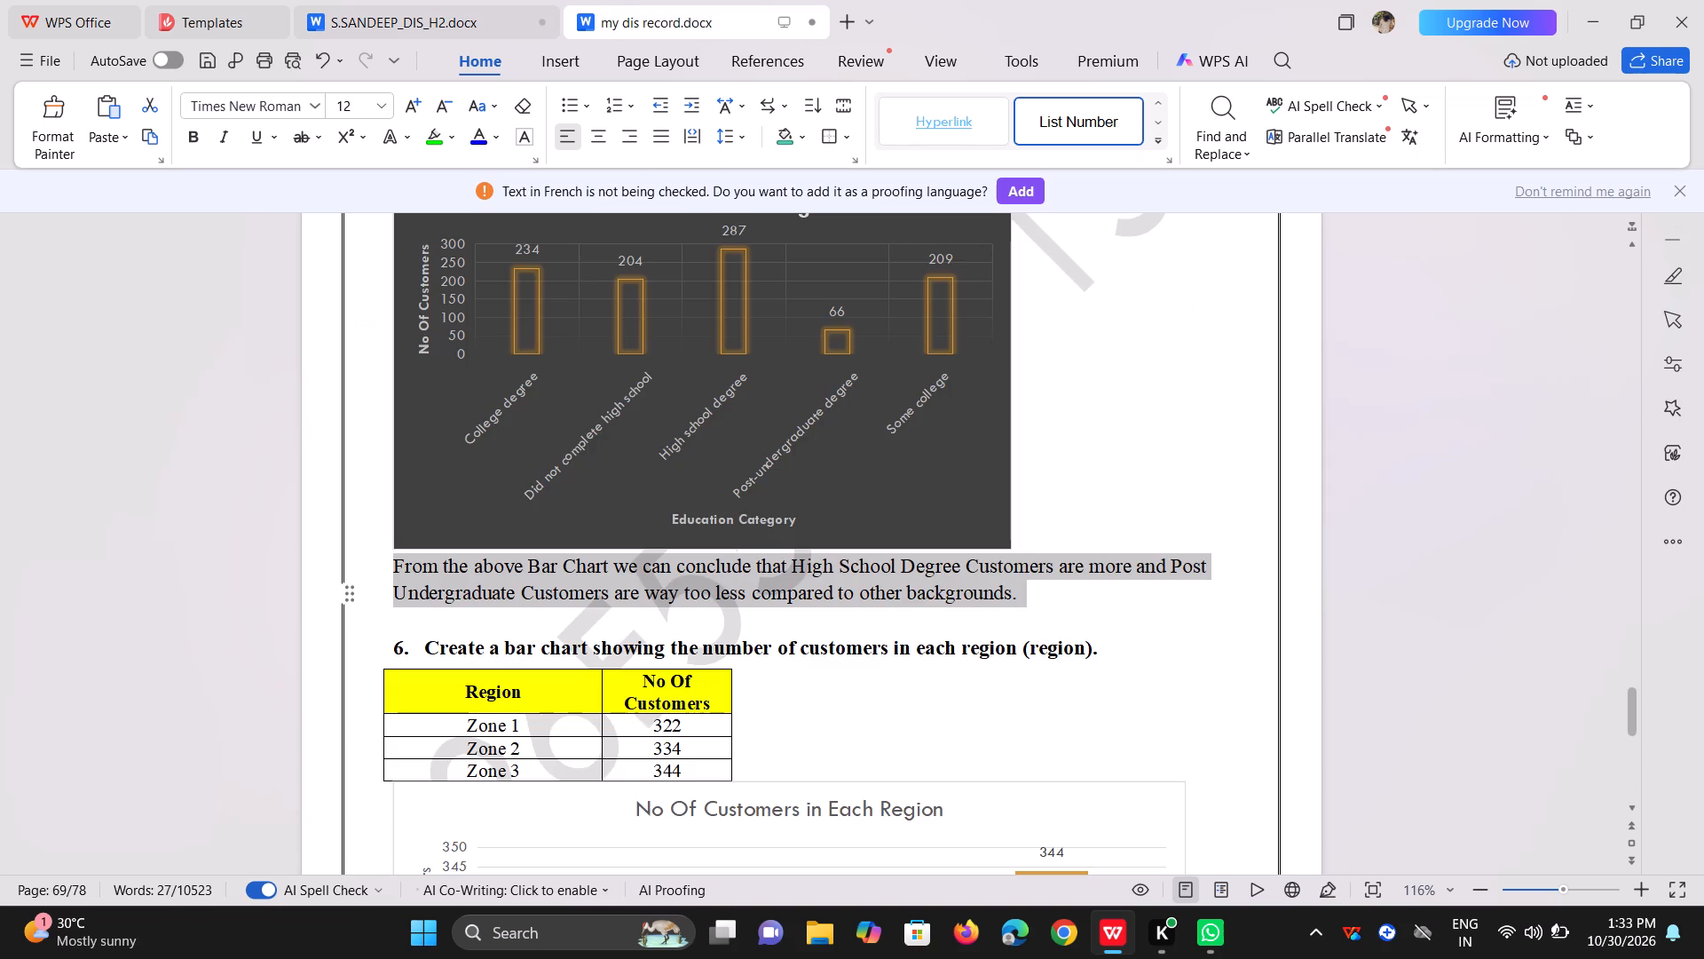
drag(389, 643, 631, 774)
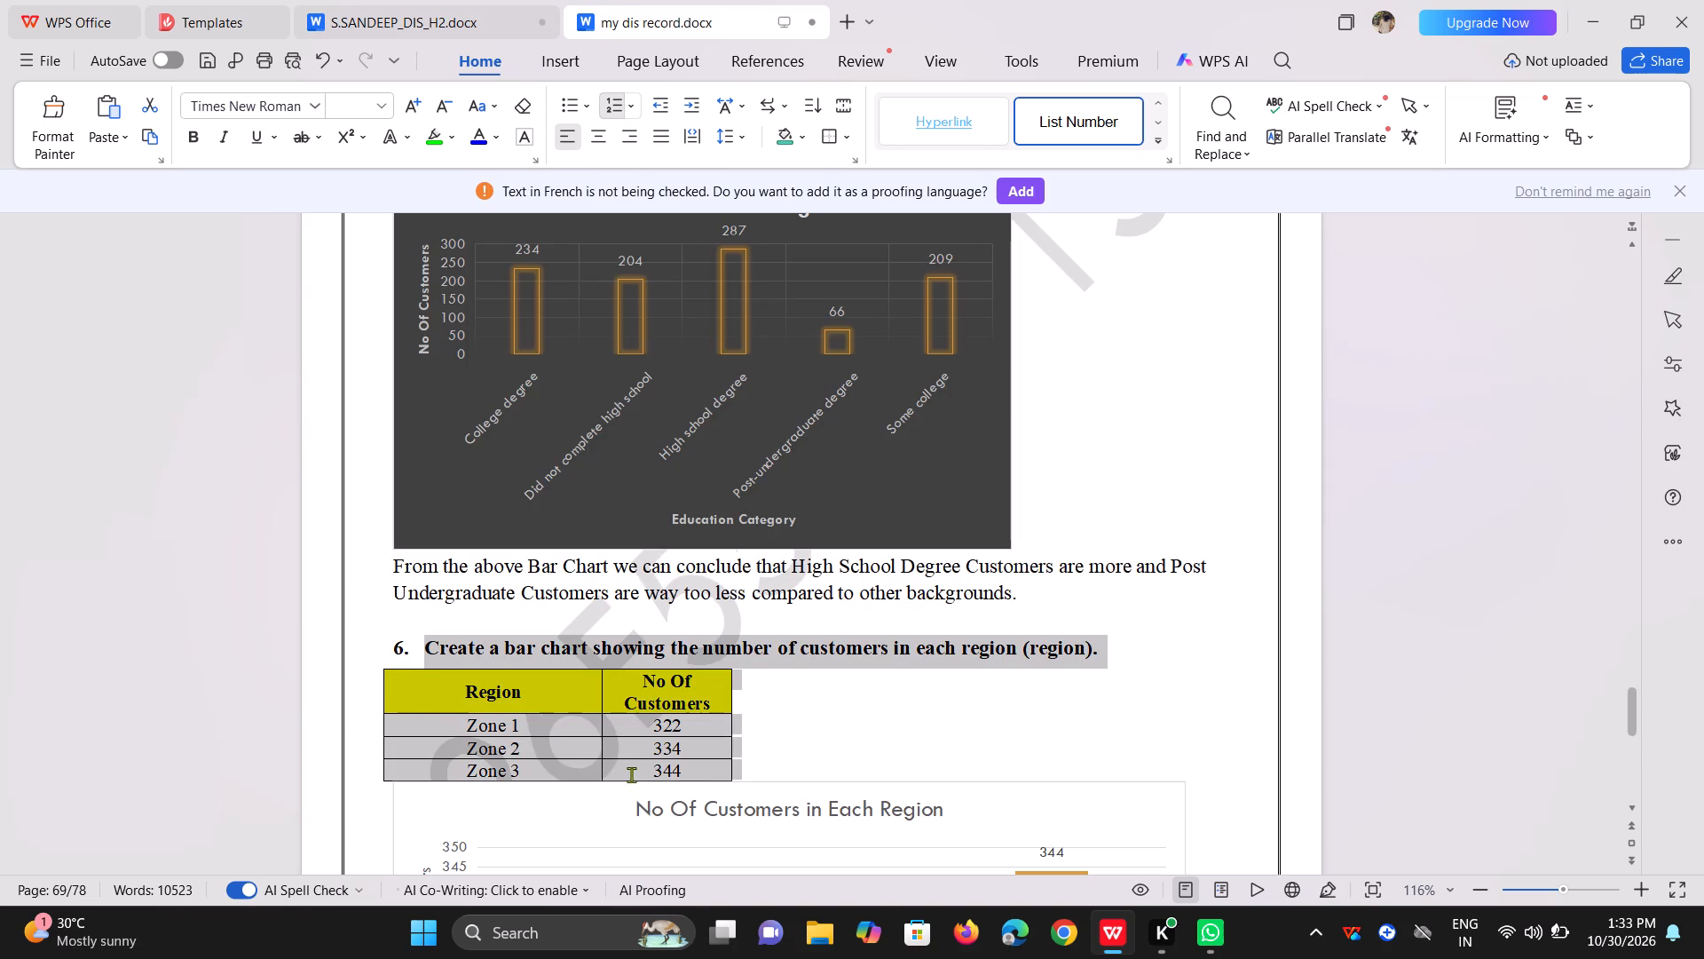
drag(631, 774, 649, 780)
key(ctrl+c)
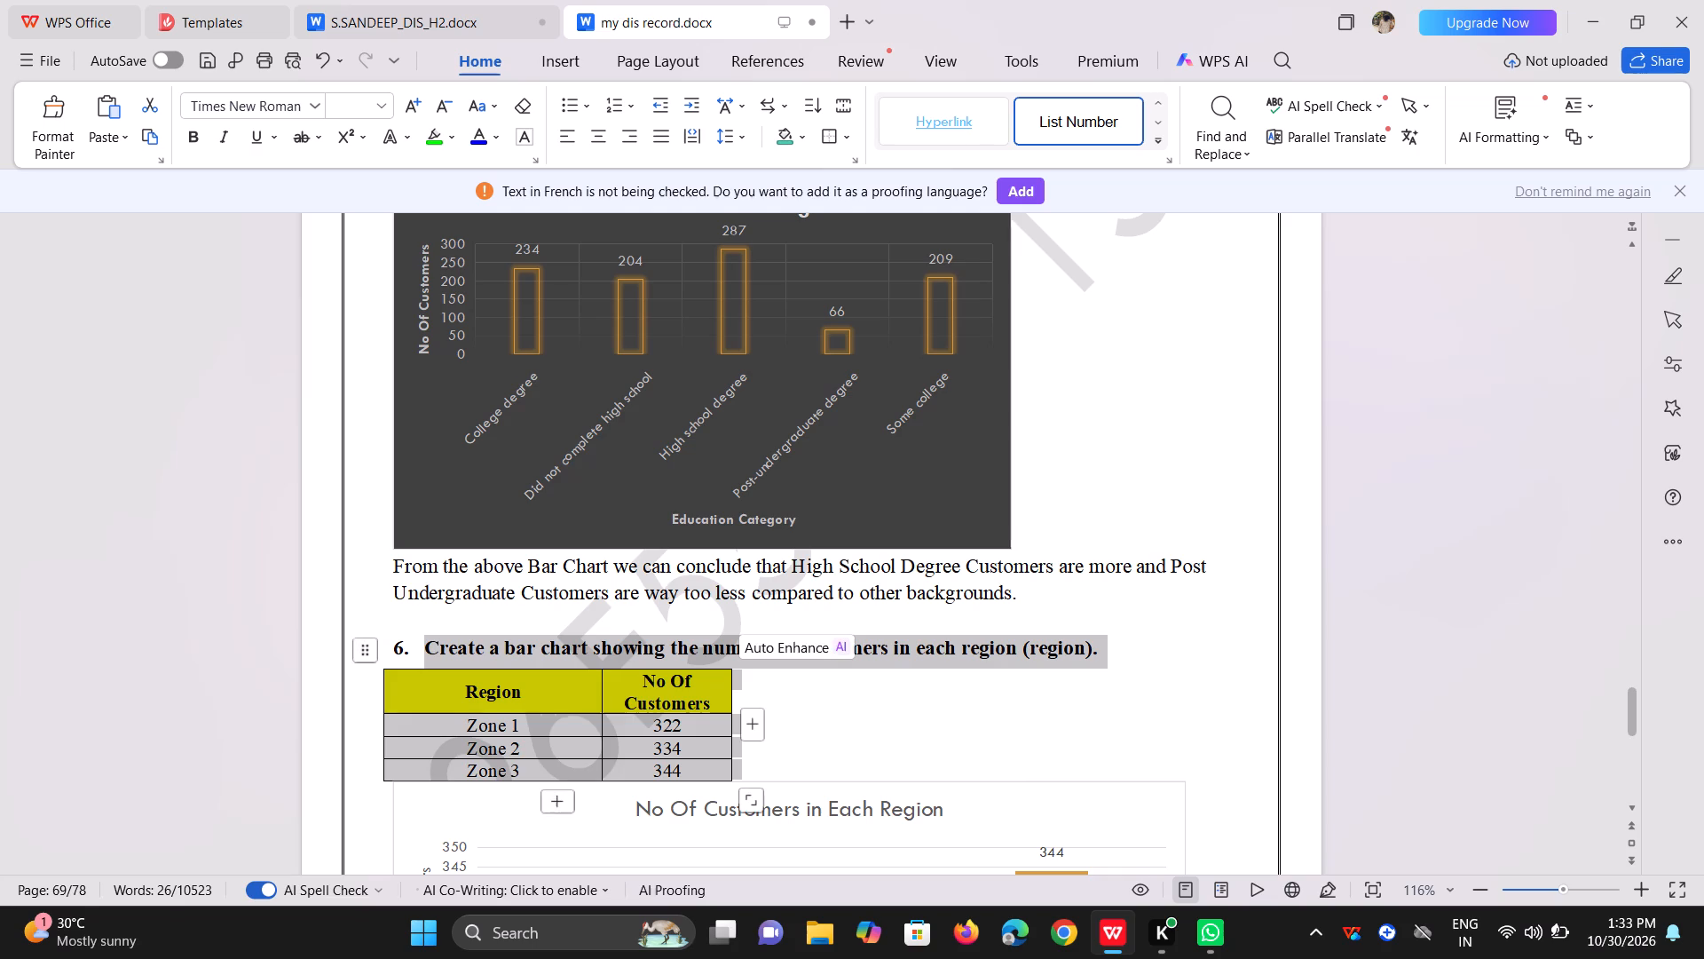
click(359, 9)
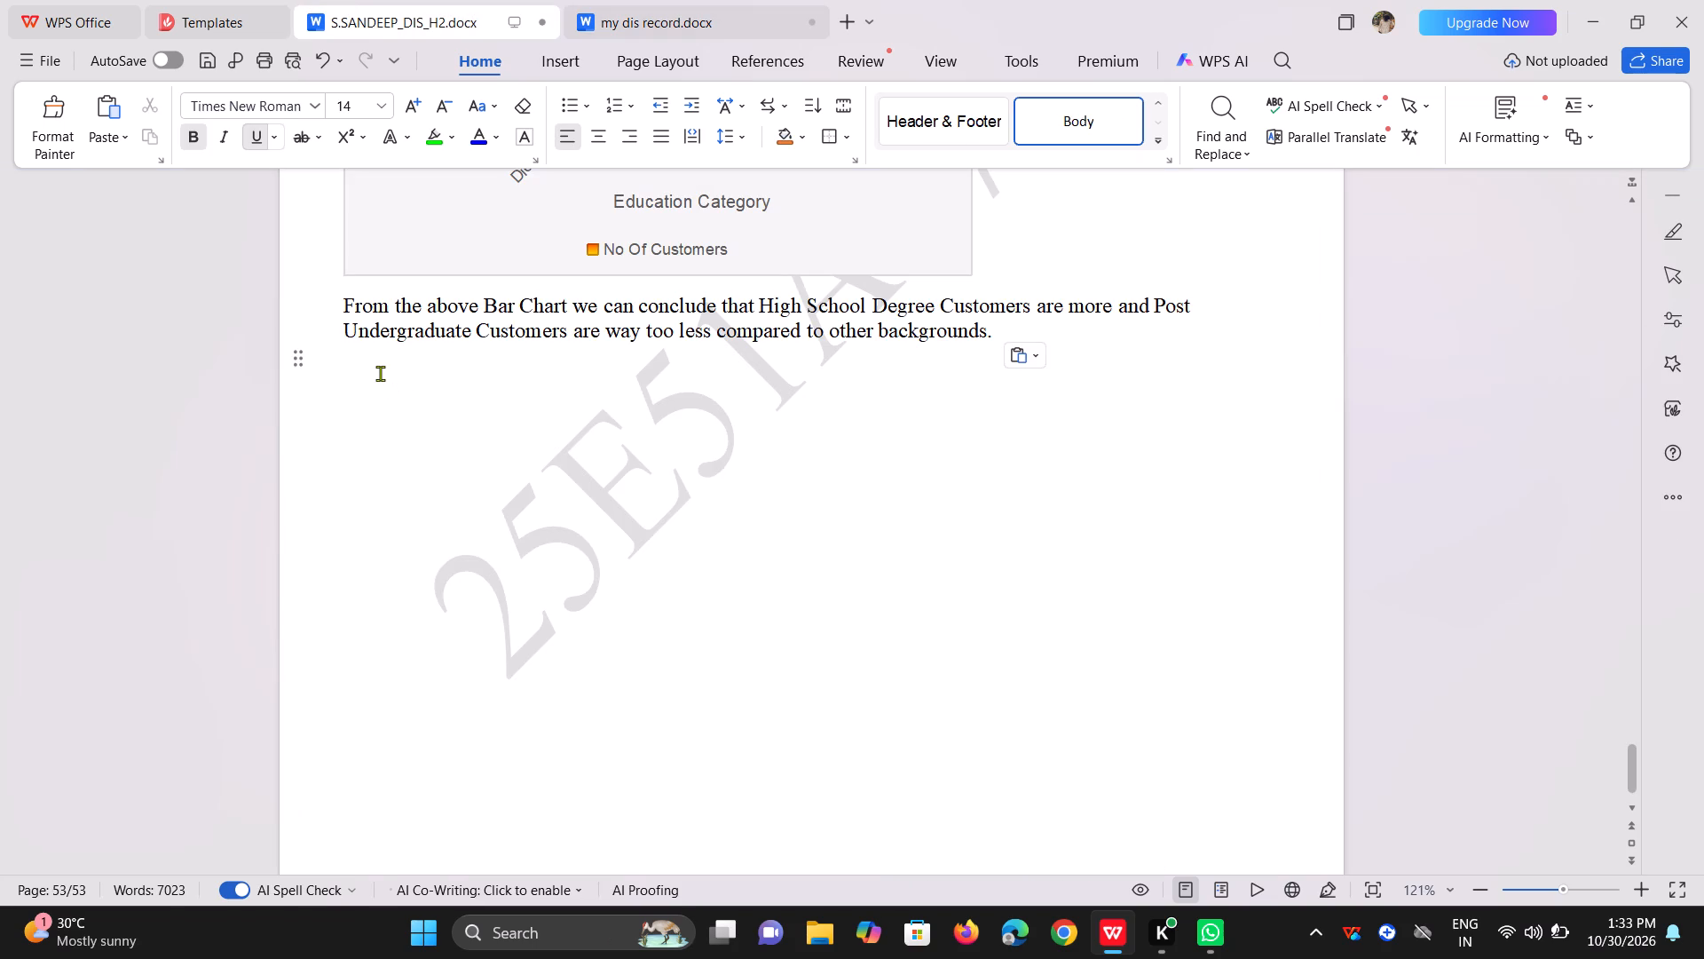
key(Return)
key(ctrl+v)
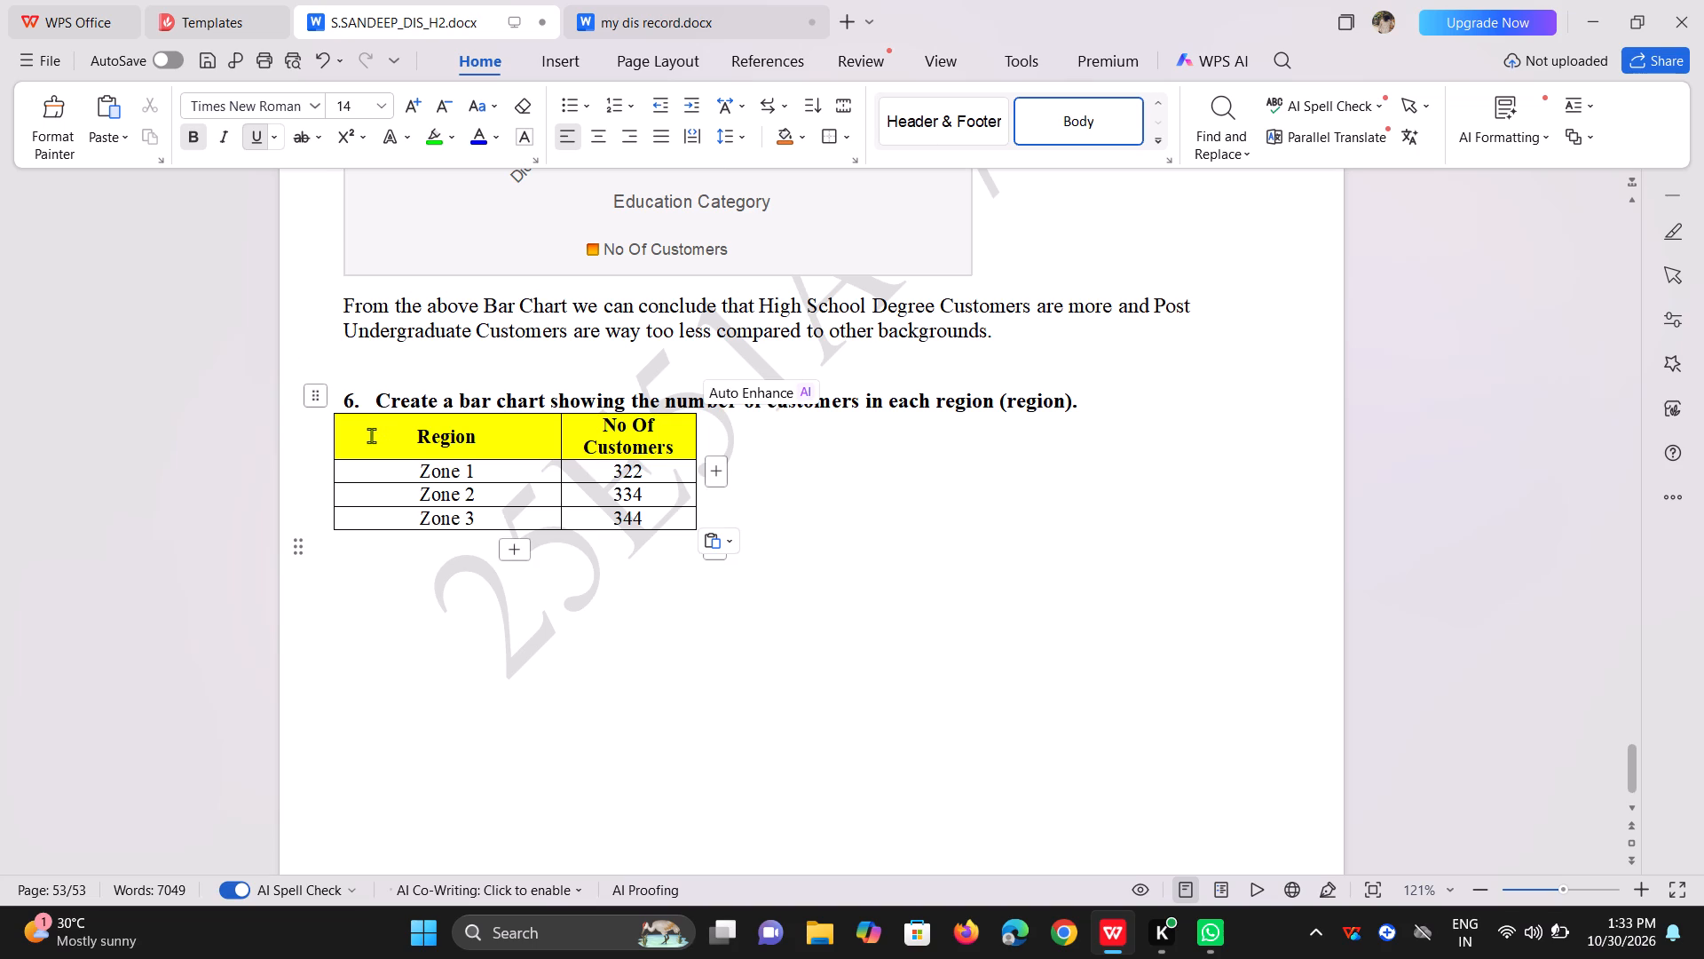
Shade the Region header cell of the question 6 table with the light blue theme color.
click(371, 435)
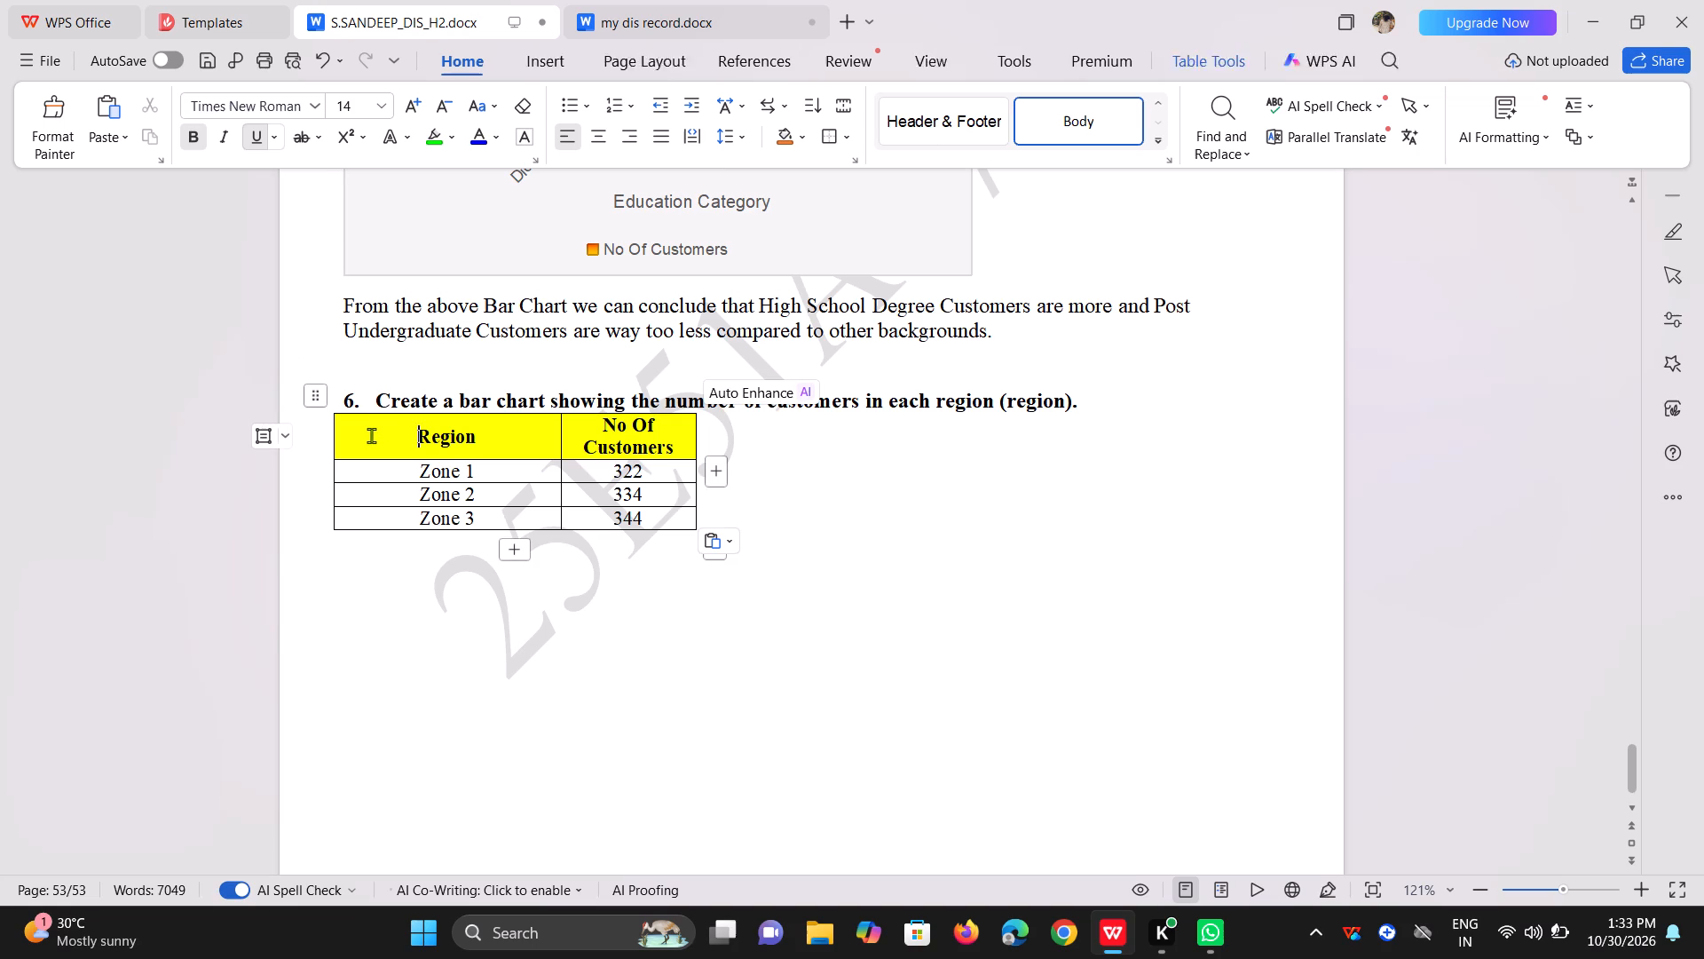
double_click(371, 435)
double_click(371, 435)
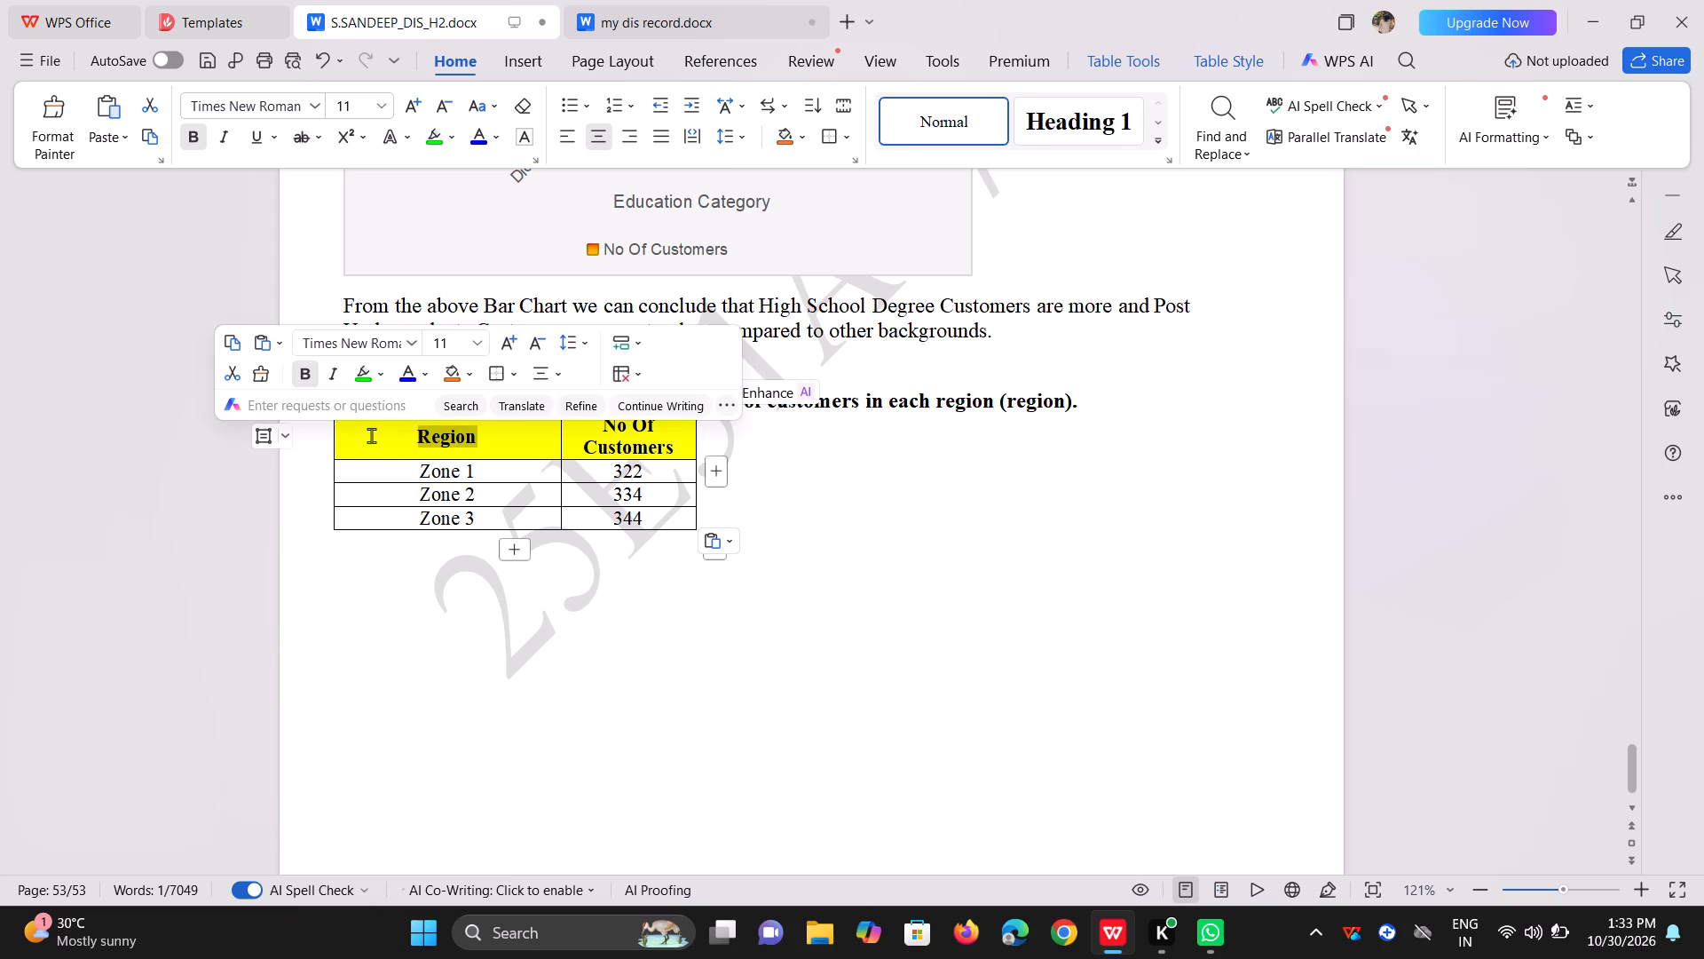
triple_click(371, 435)
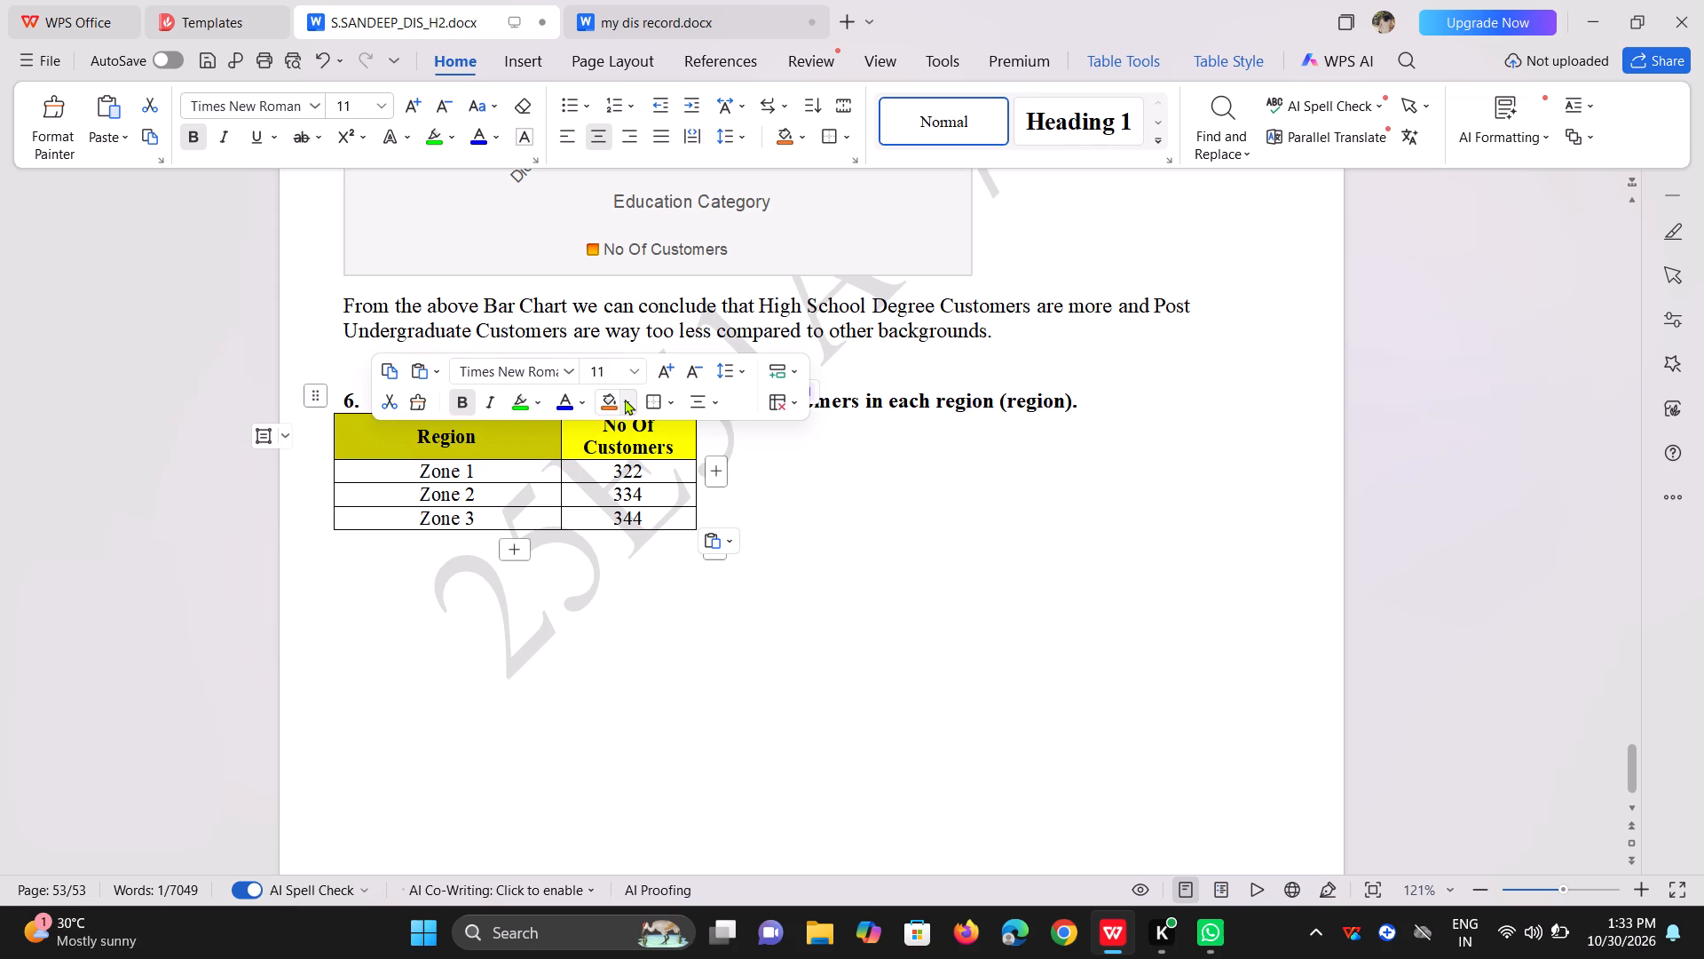
click(625, 399)
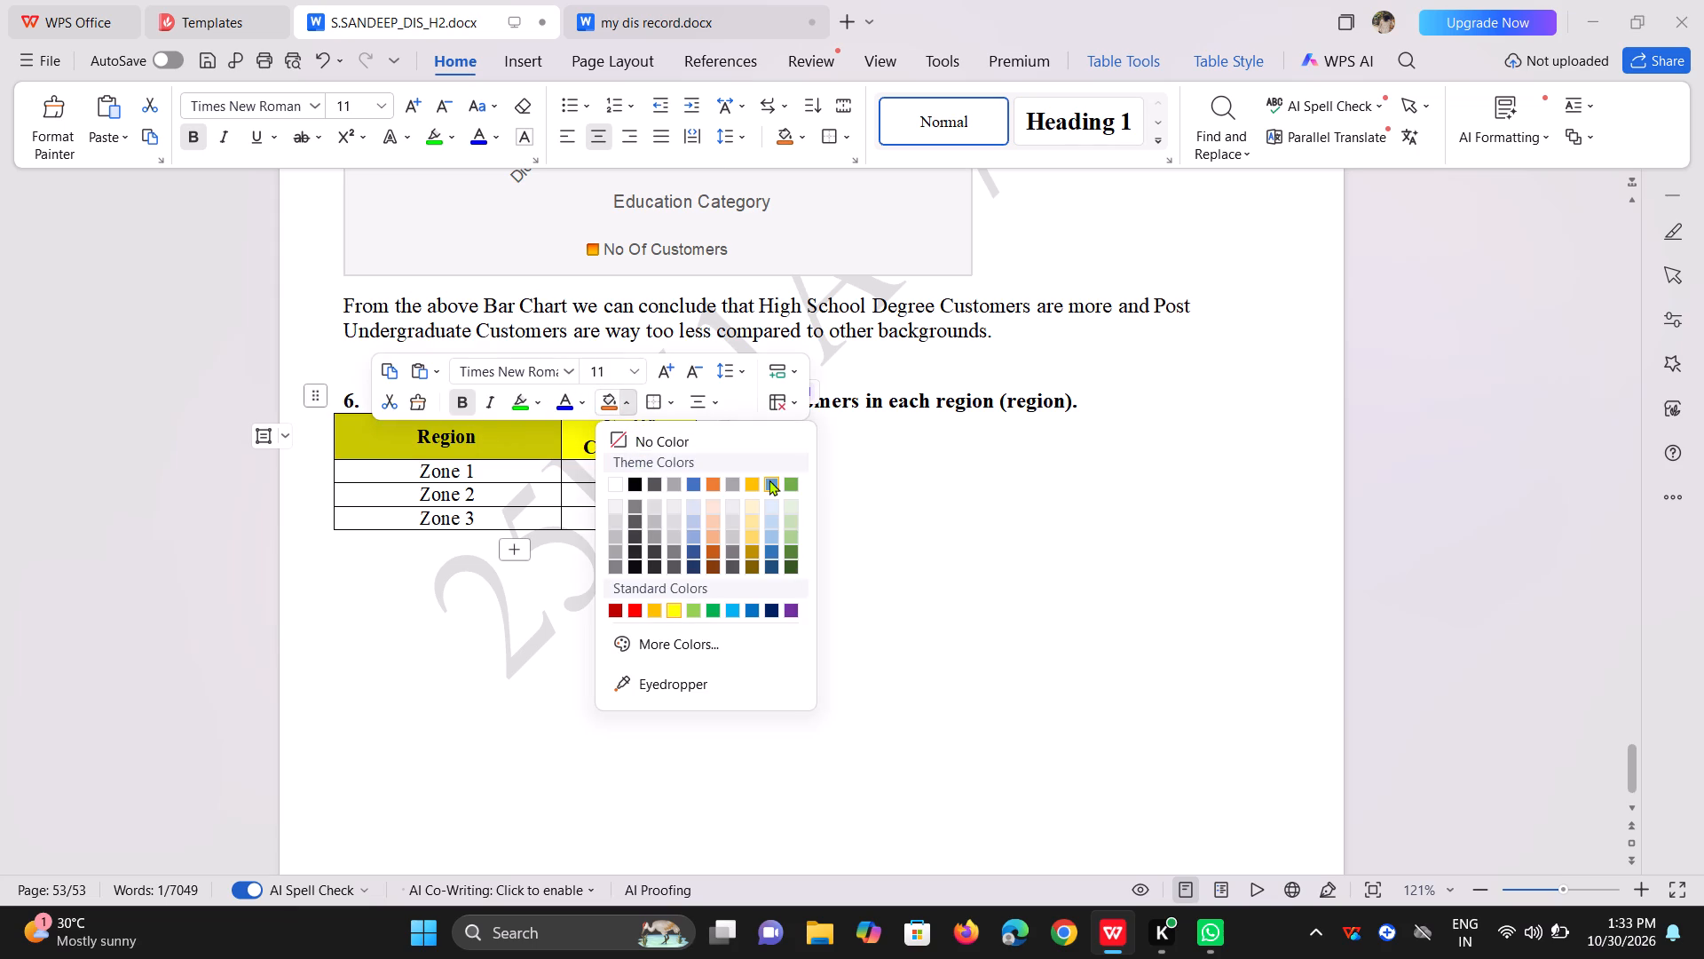
click(769, 479)
Shade the No Of Customers header cell of the question 6 table with the orange theme color.
click(582, 428)
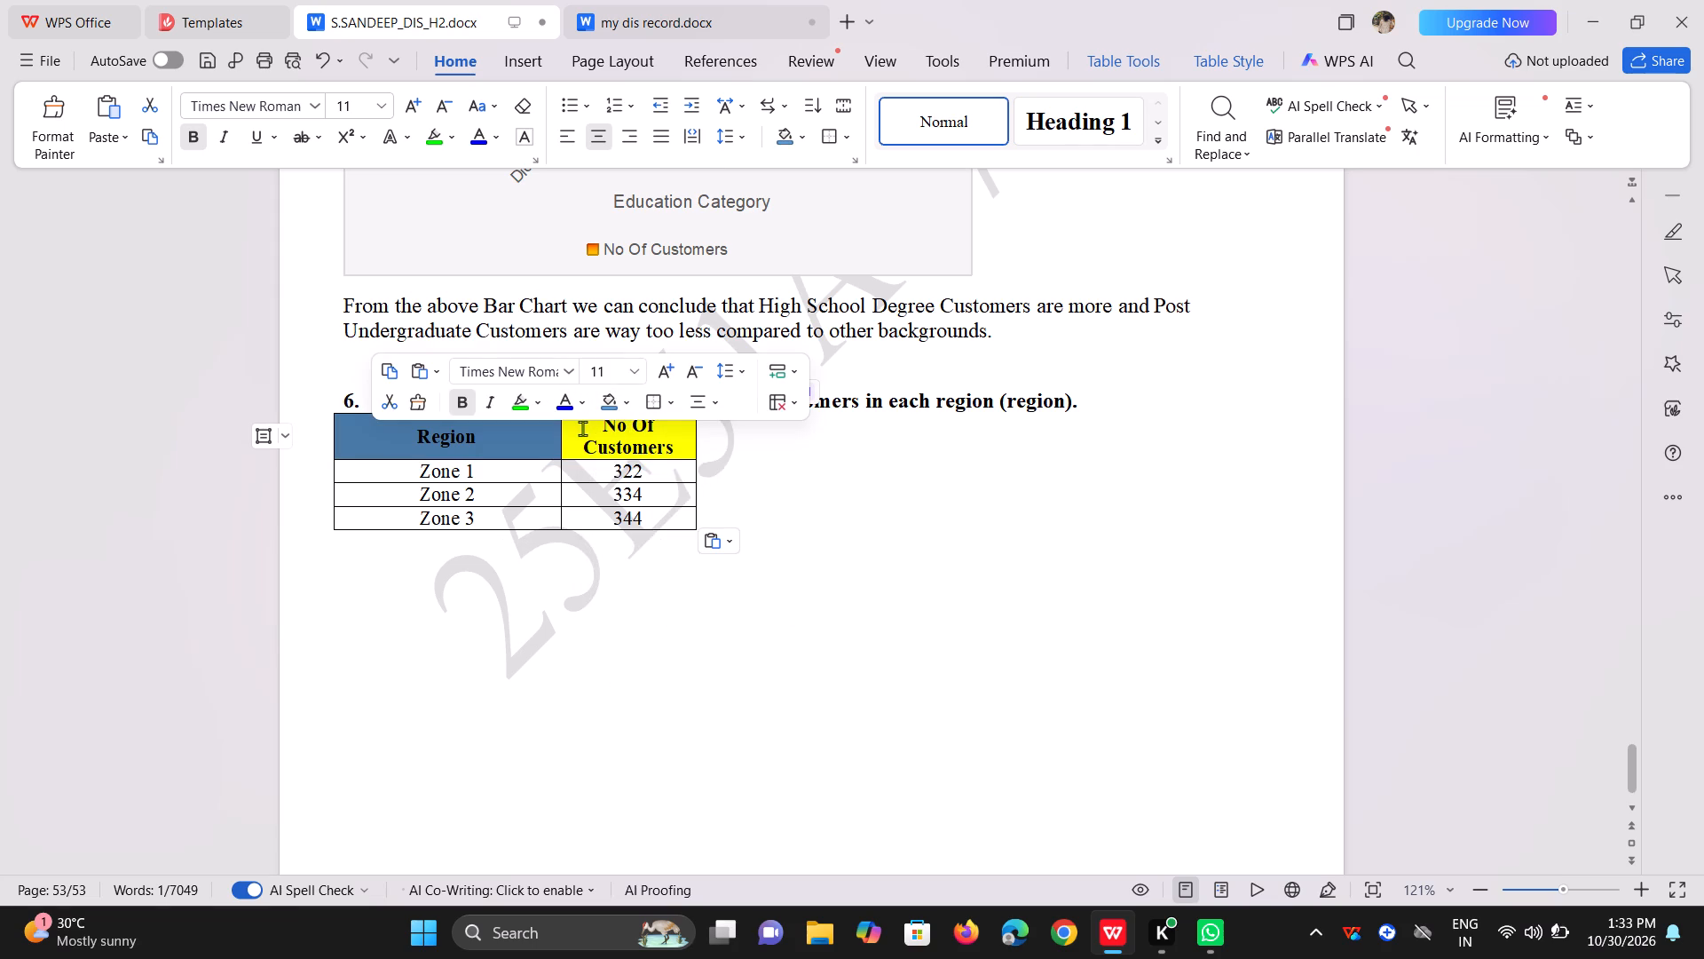
double_click(582, 428)
triple_click(582, 428)
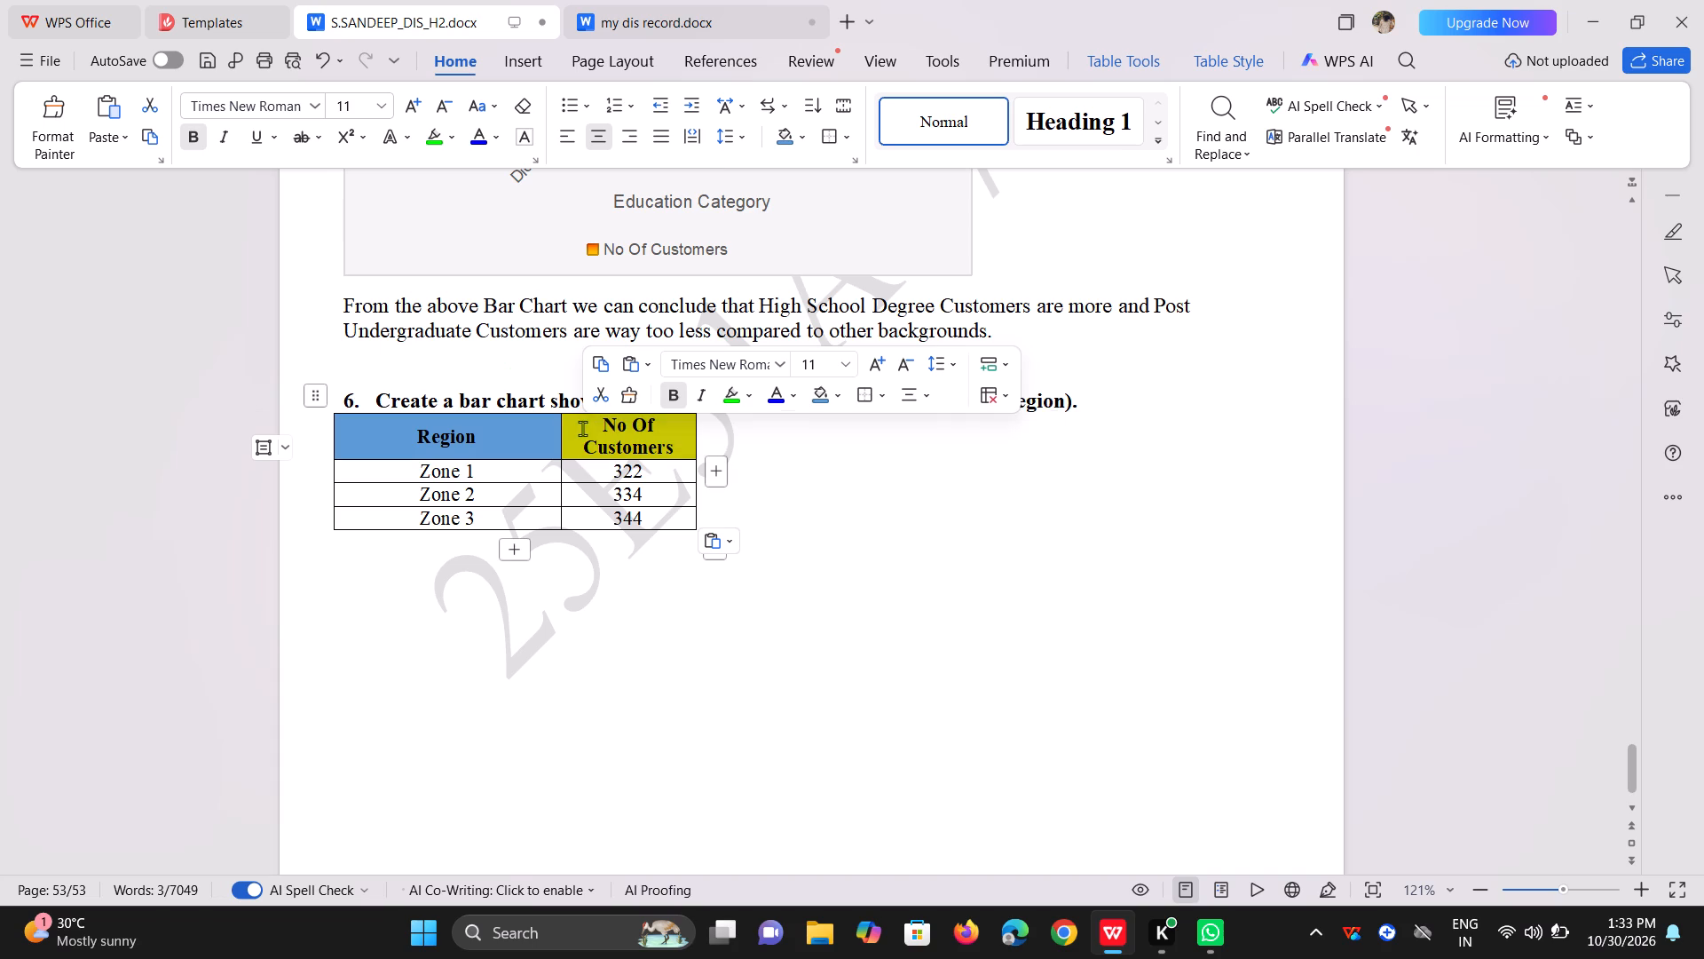
click(831, 390)
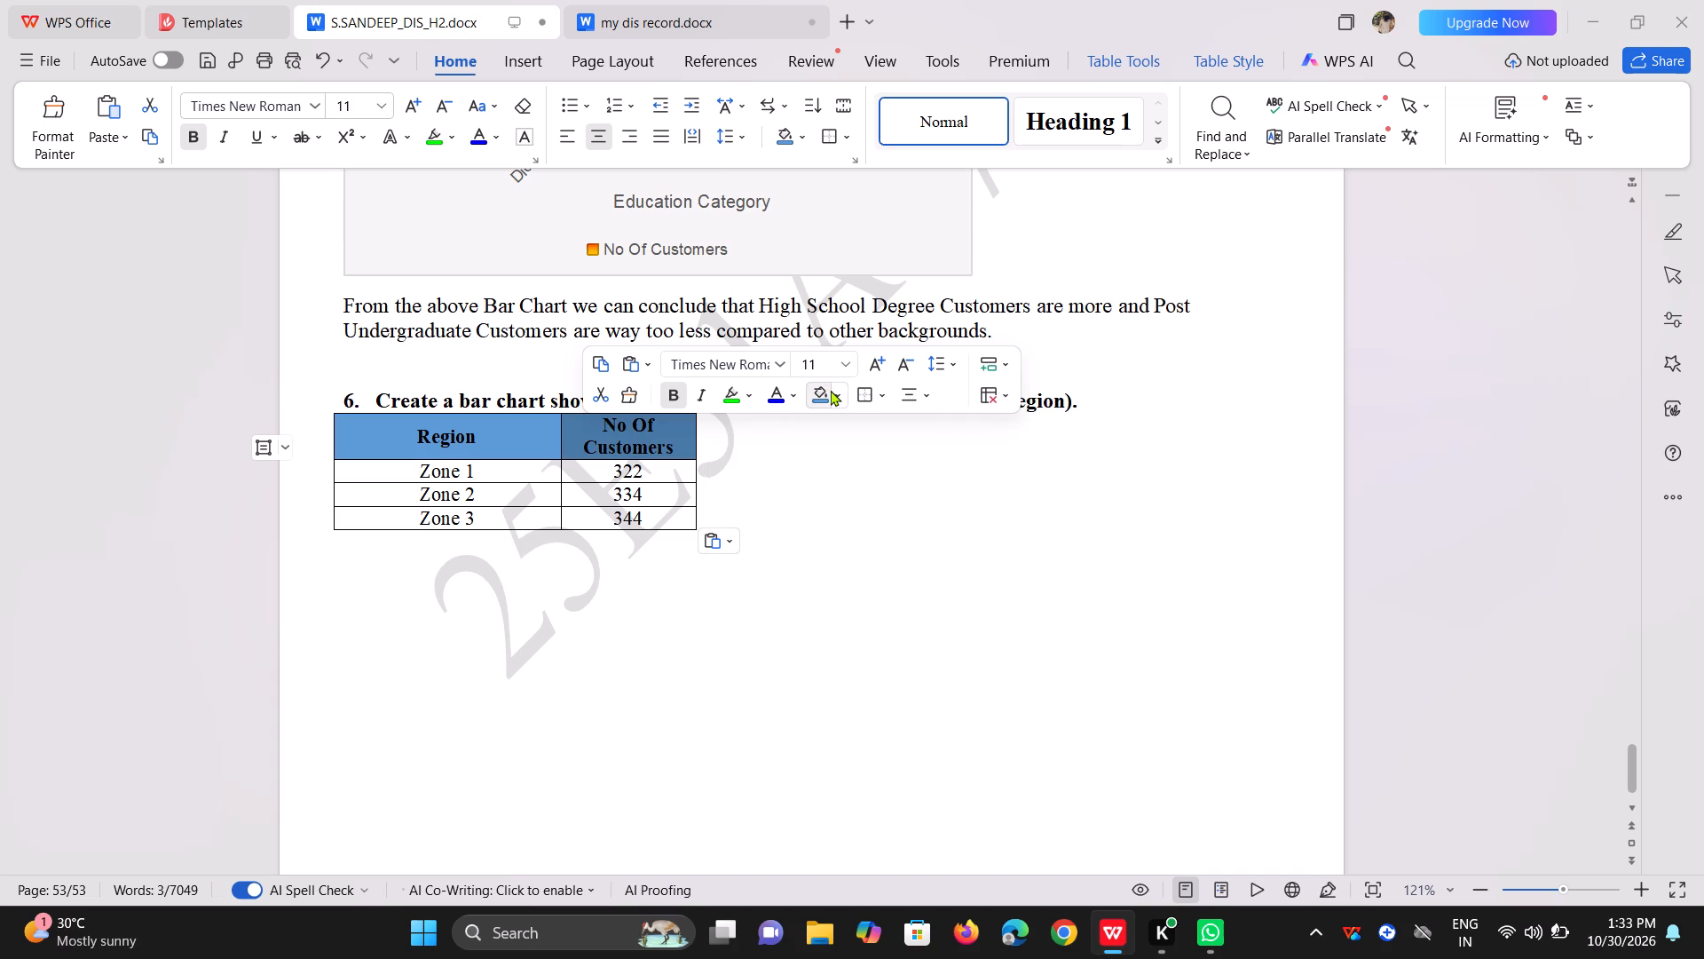
click(840, 392)
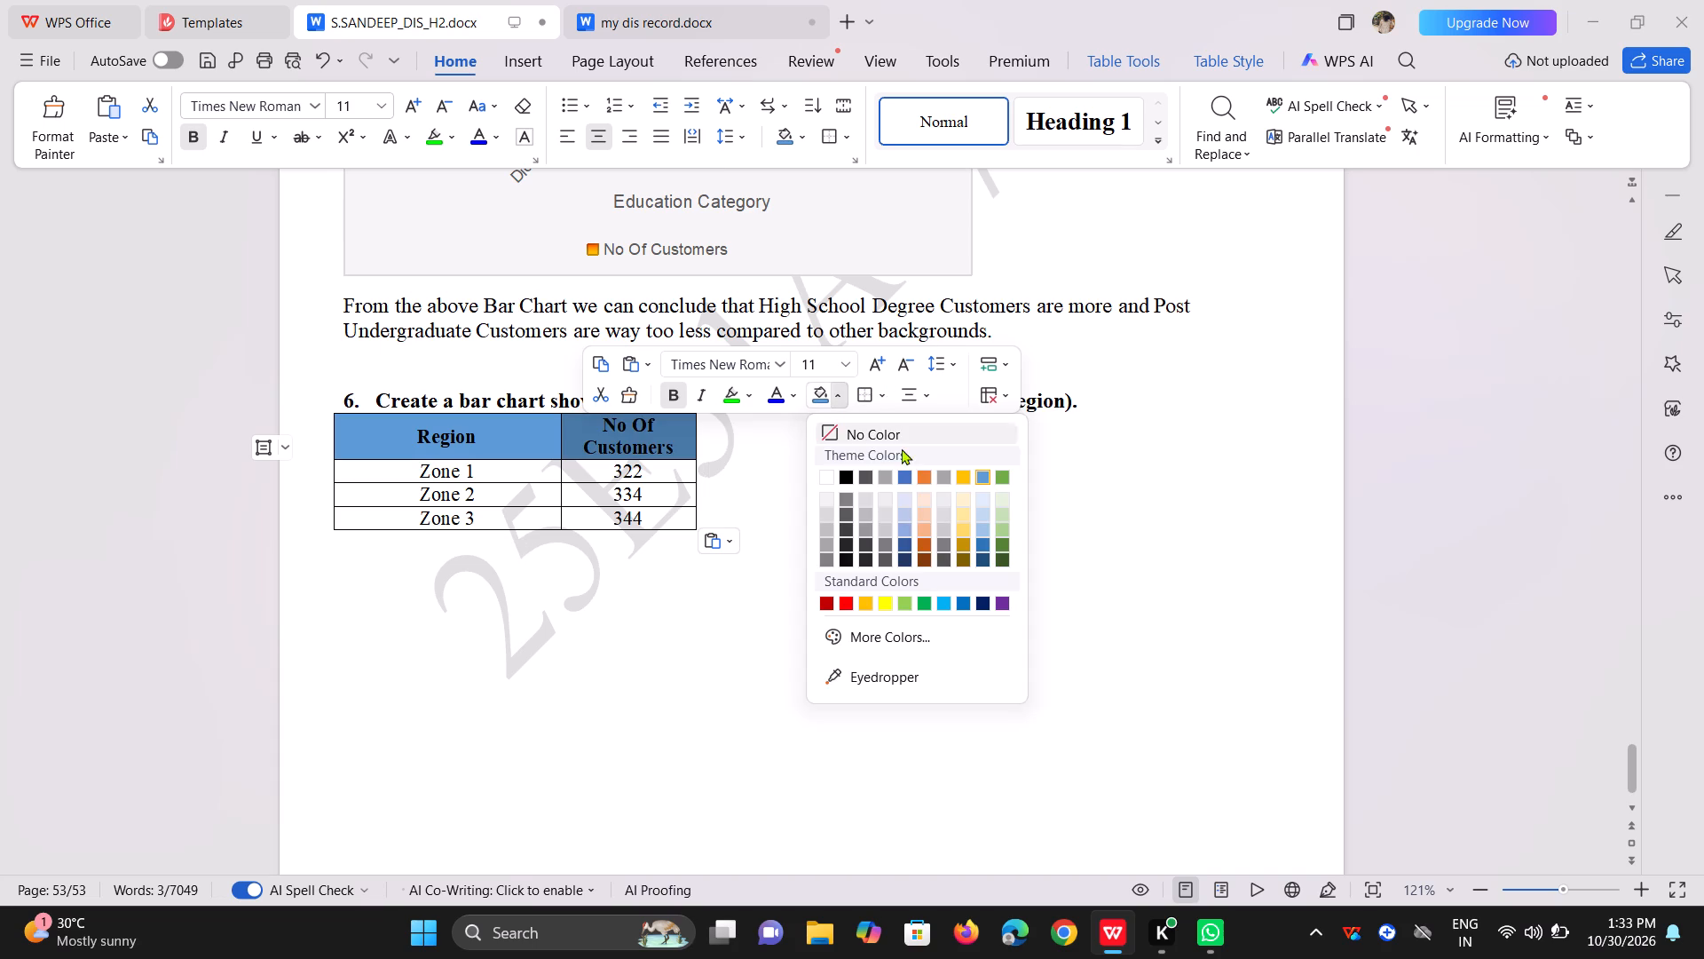
click(919, 468)
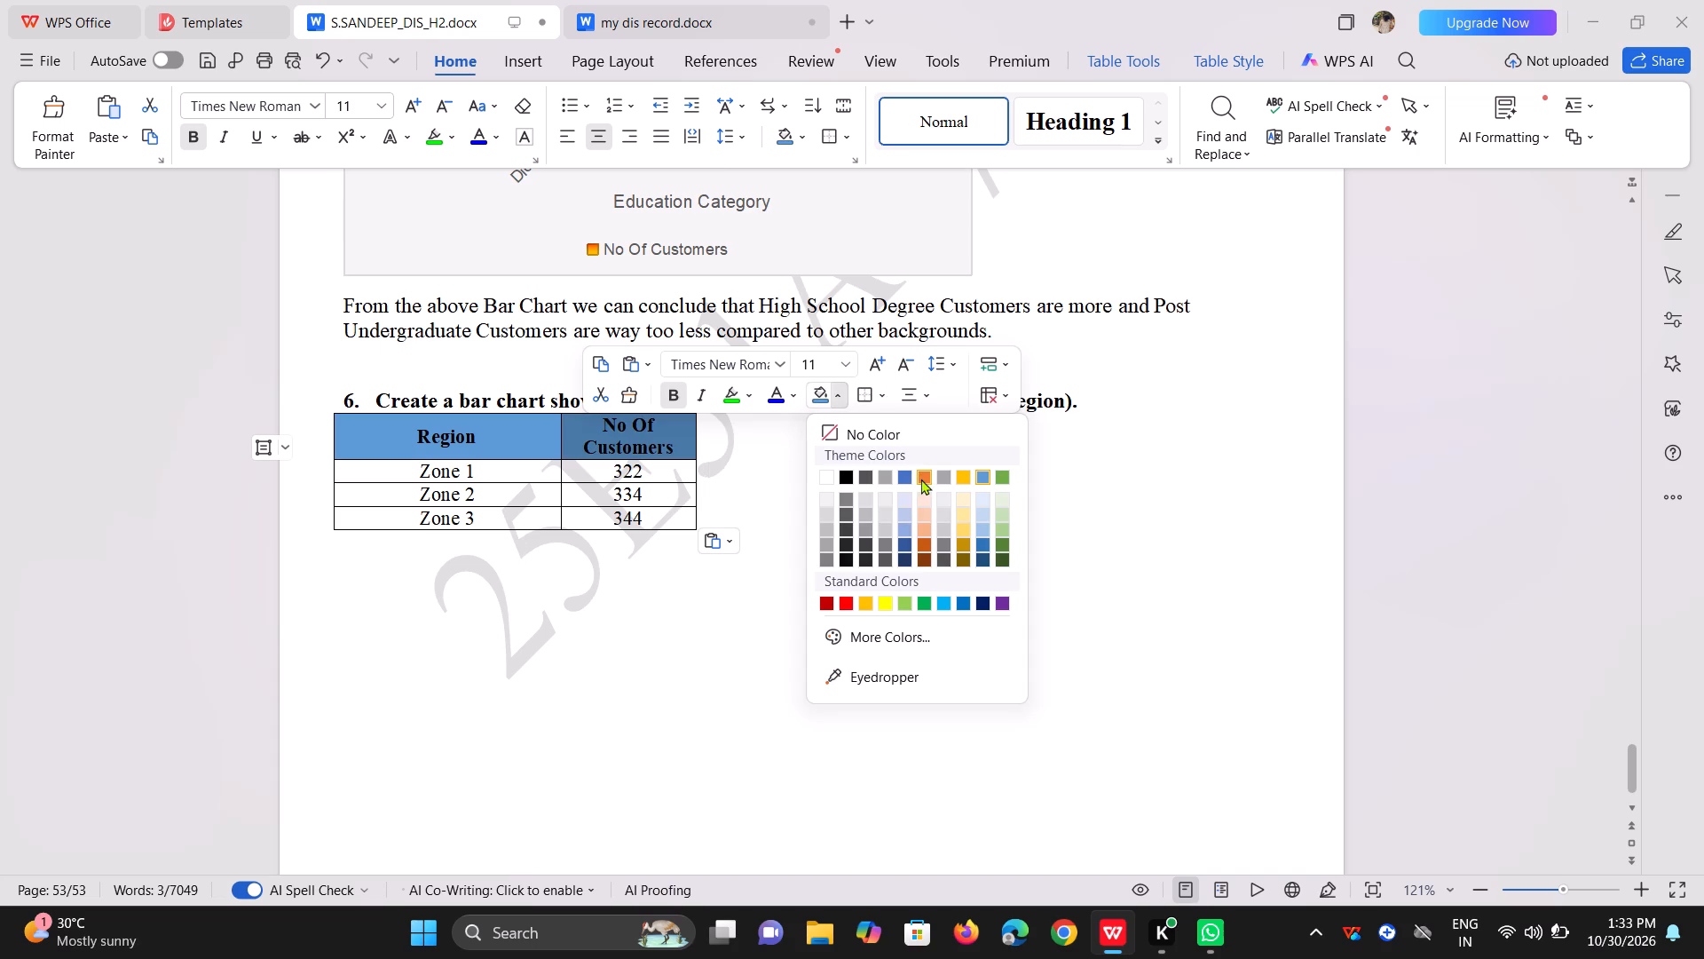
click(930, 470)
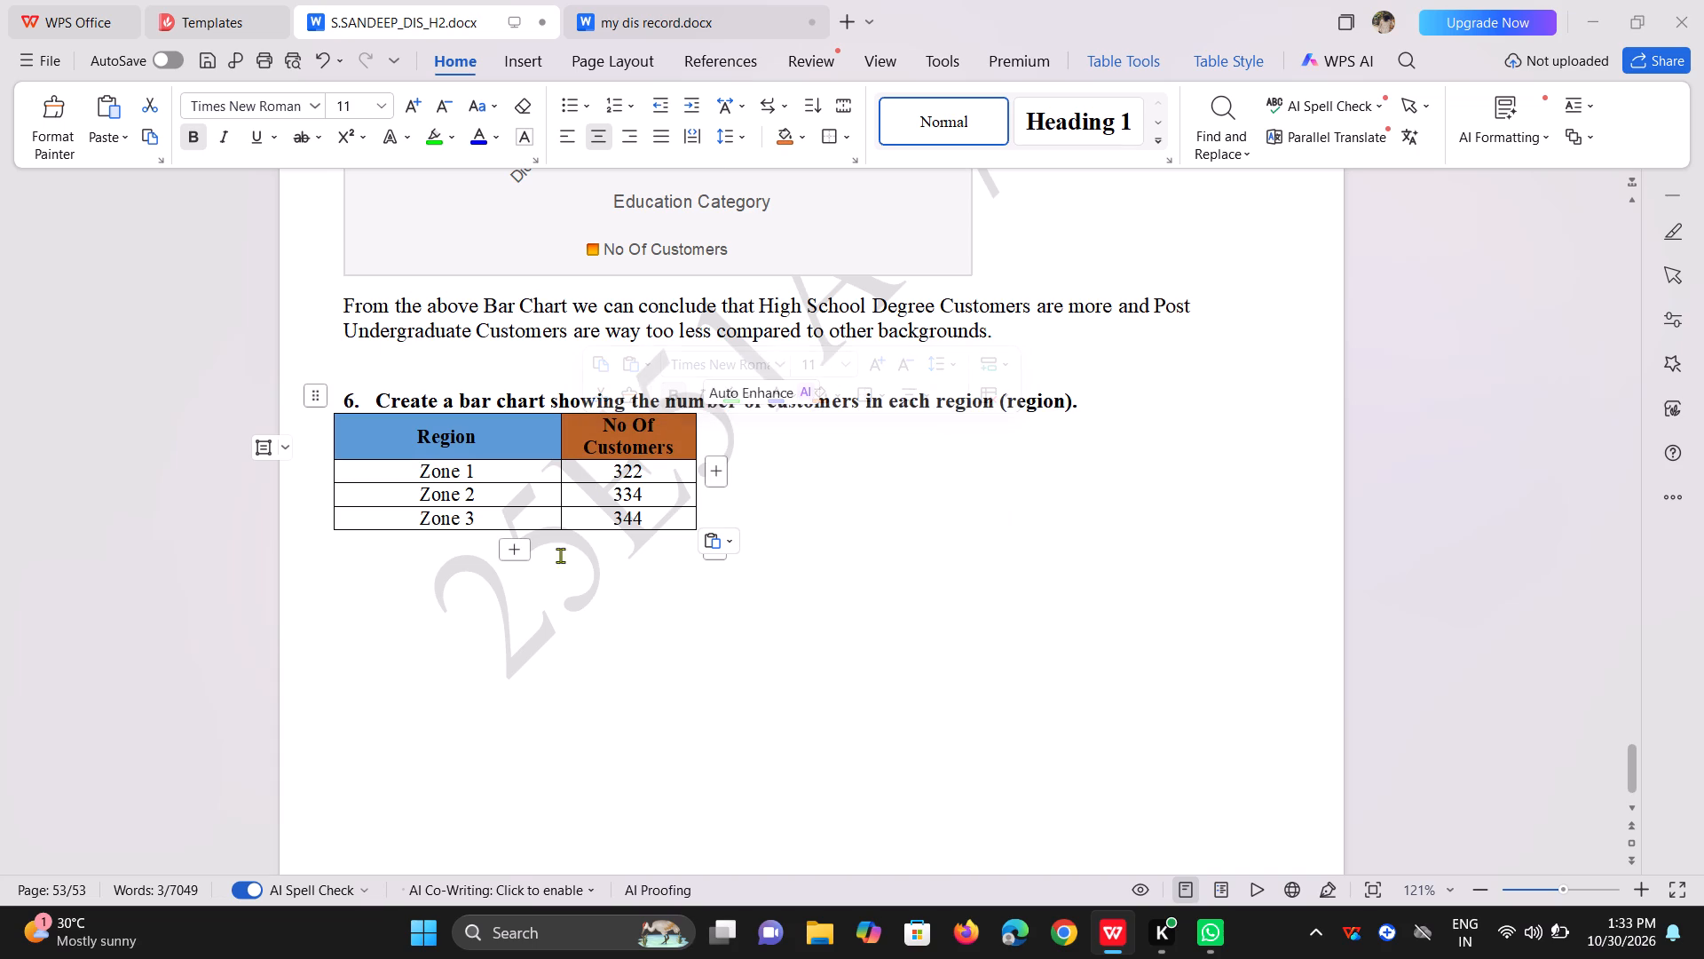
Increase the heights of the Zone 1, Zone 2 and Zone 3 rows in the question 6 table to roughly match.
click(553, 529)
drag(553, 529, 552, 549)
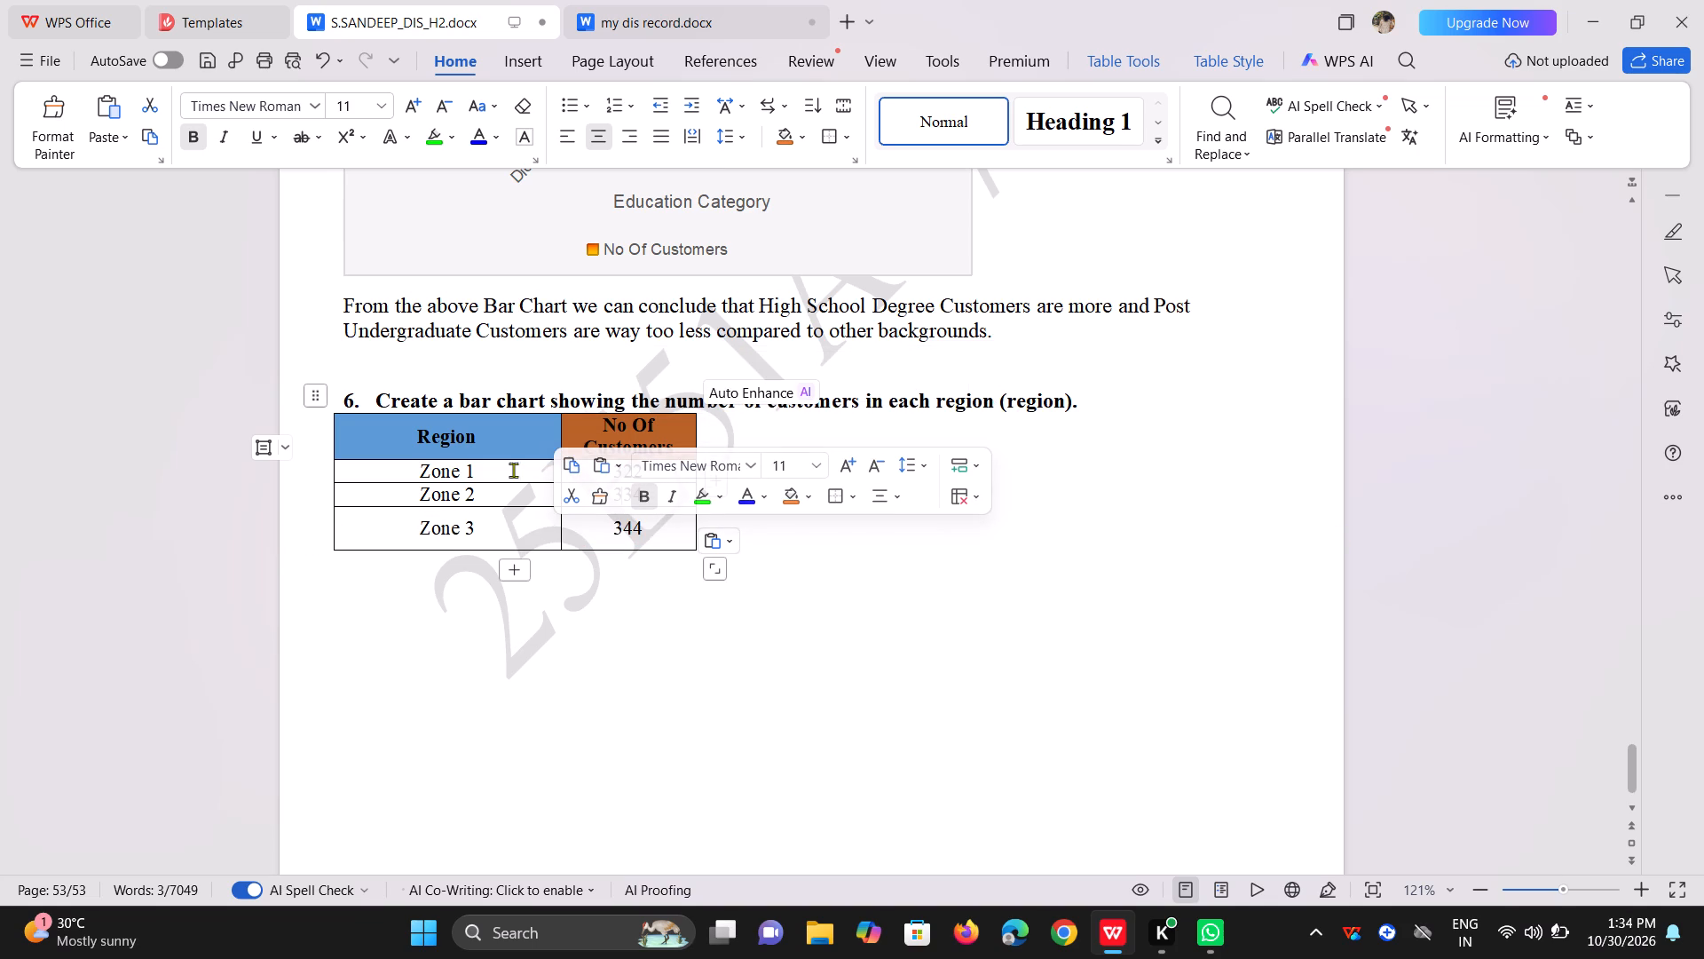
drag(514, 509, 511, 522)
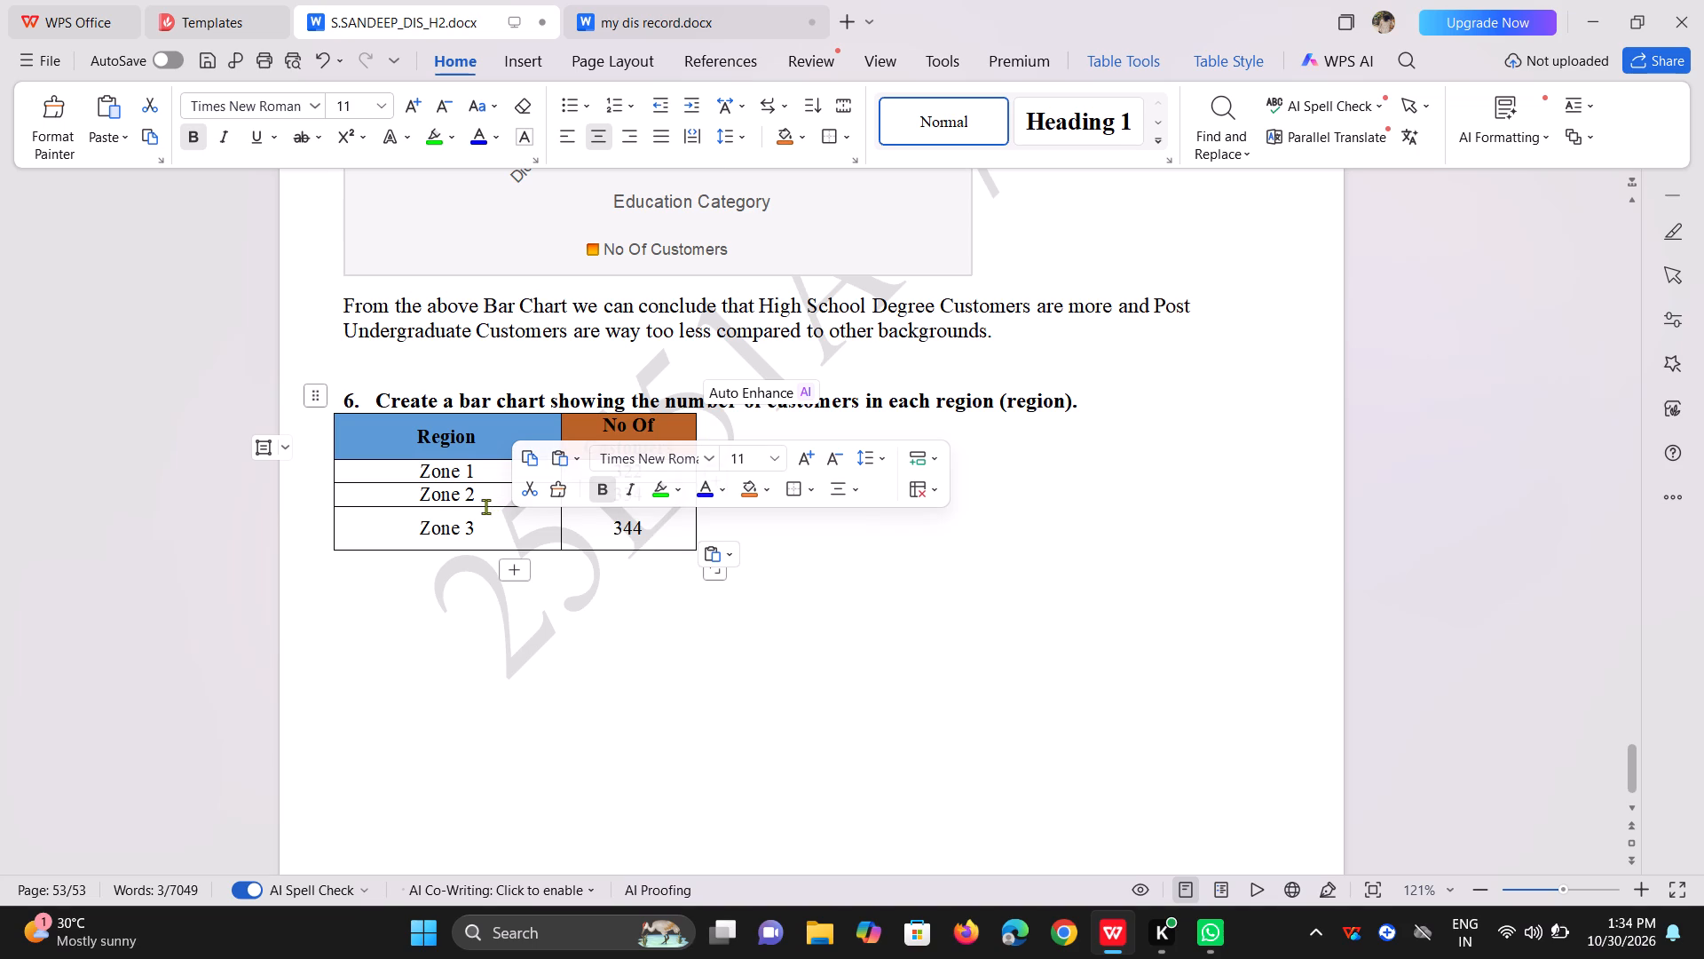
click(840, 548)
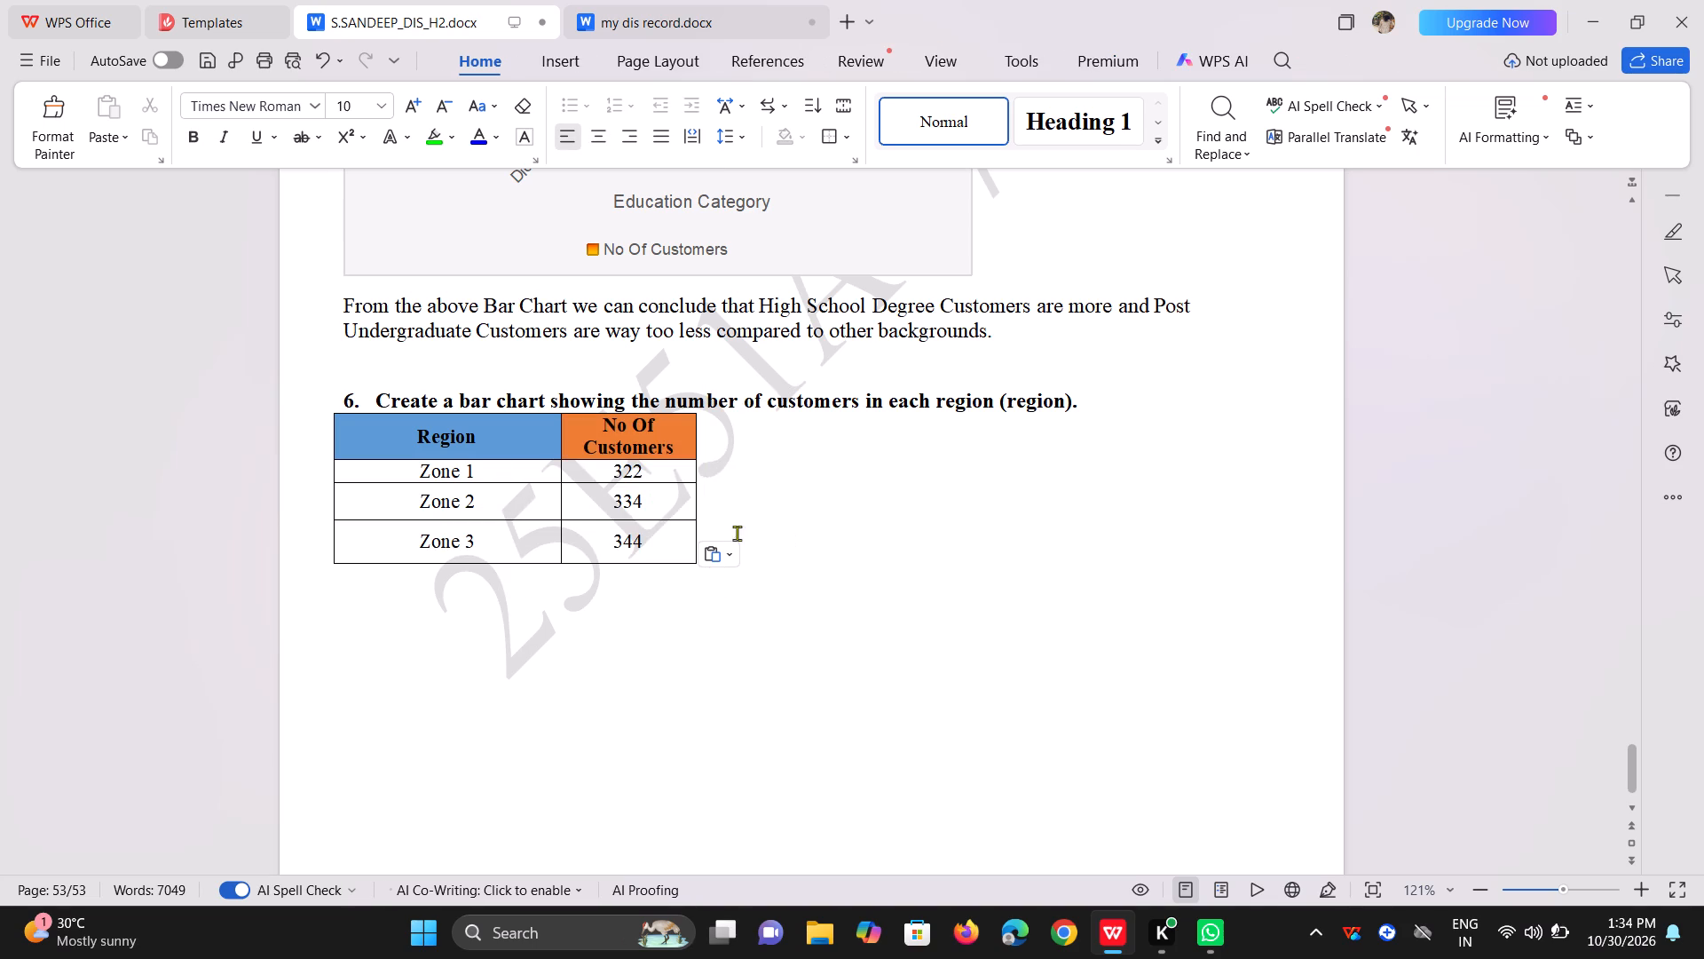
drag(537, 482, 532, 501)
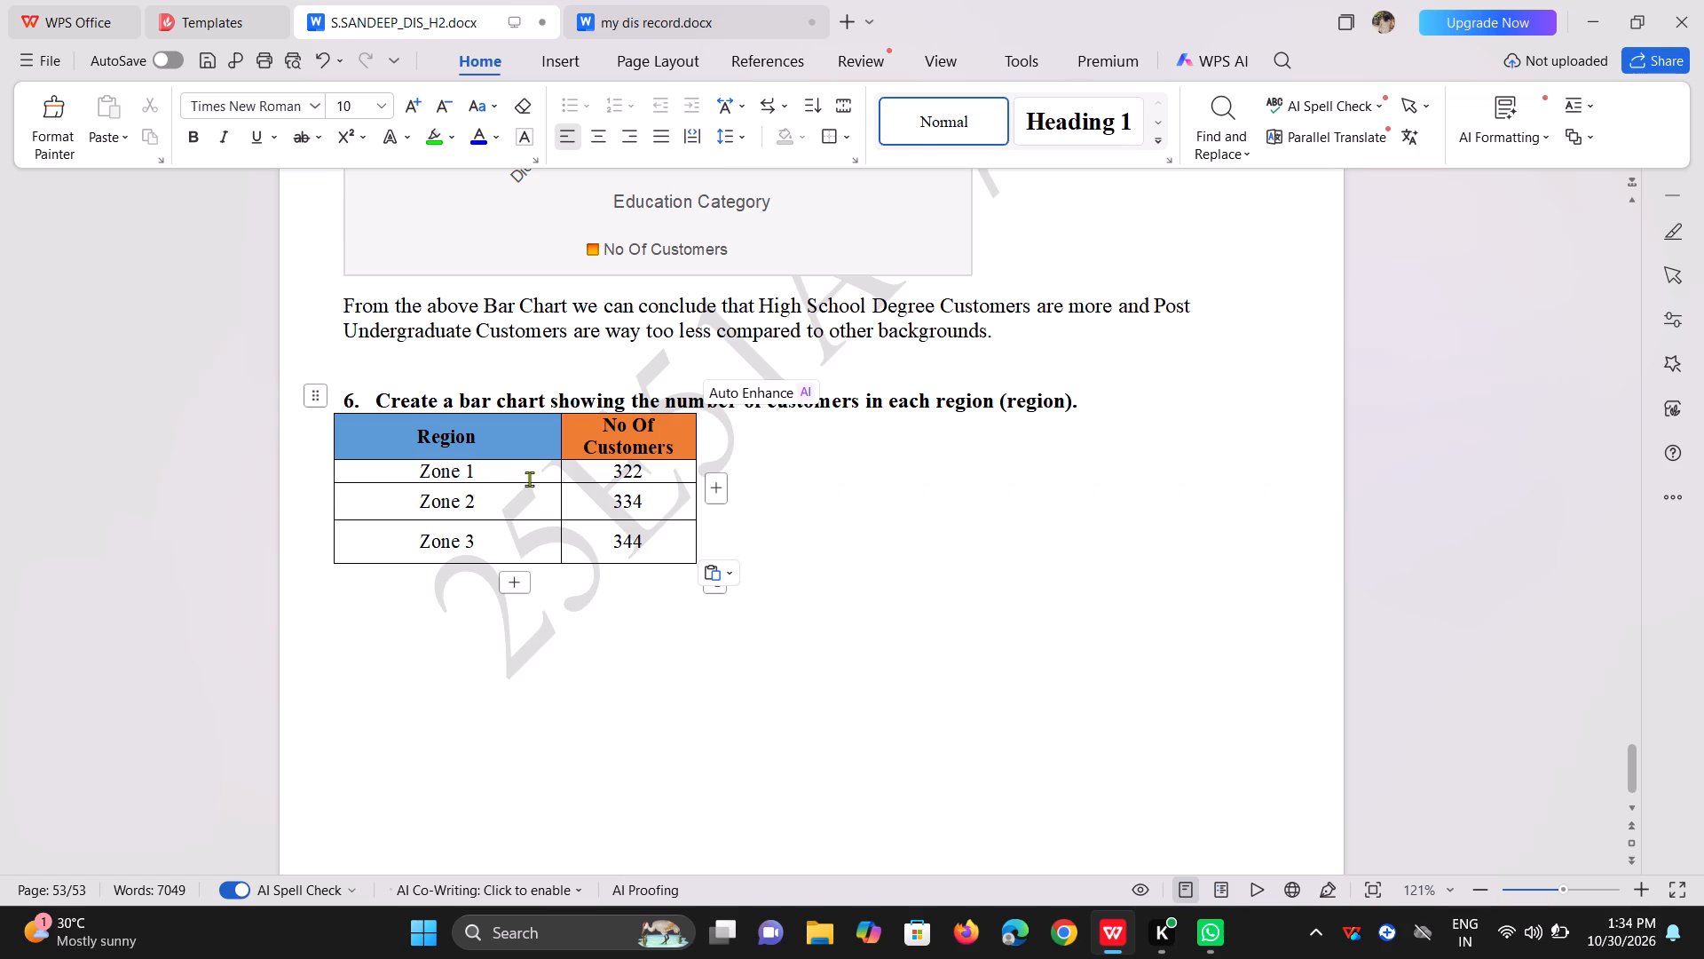
click(515, 472)
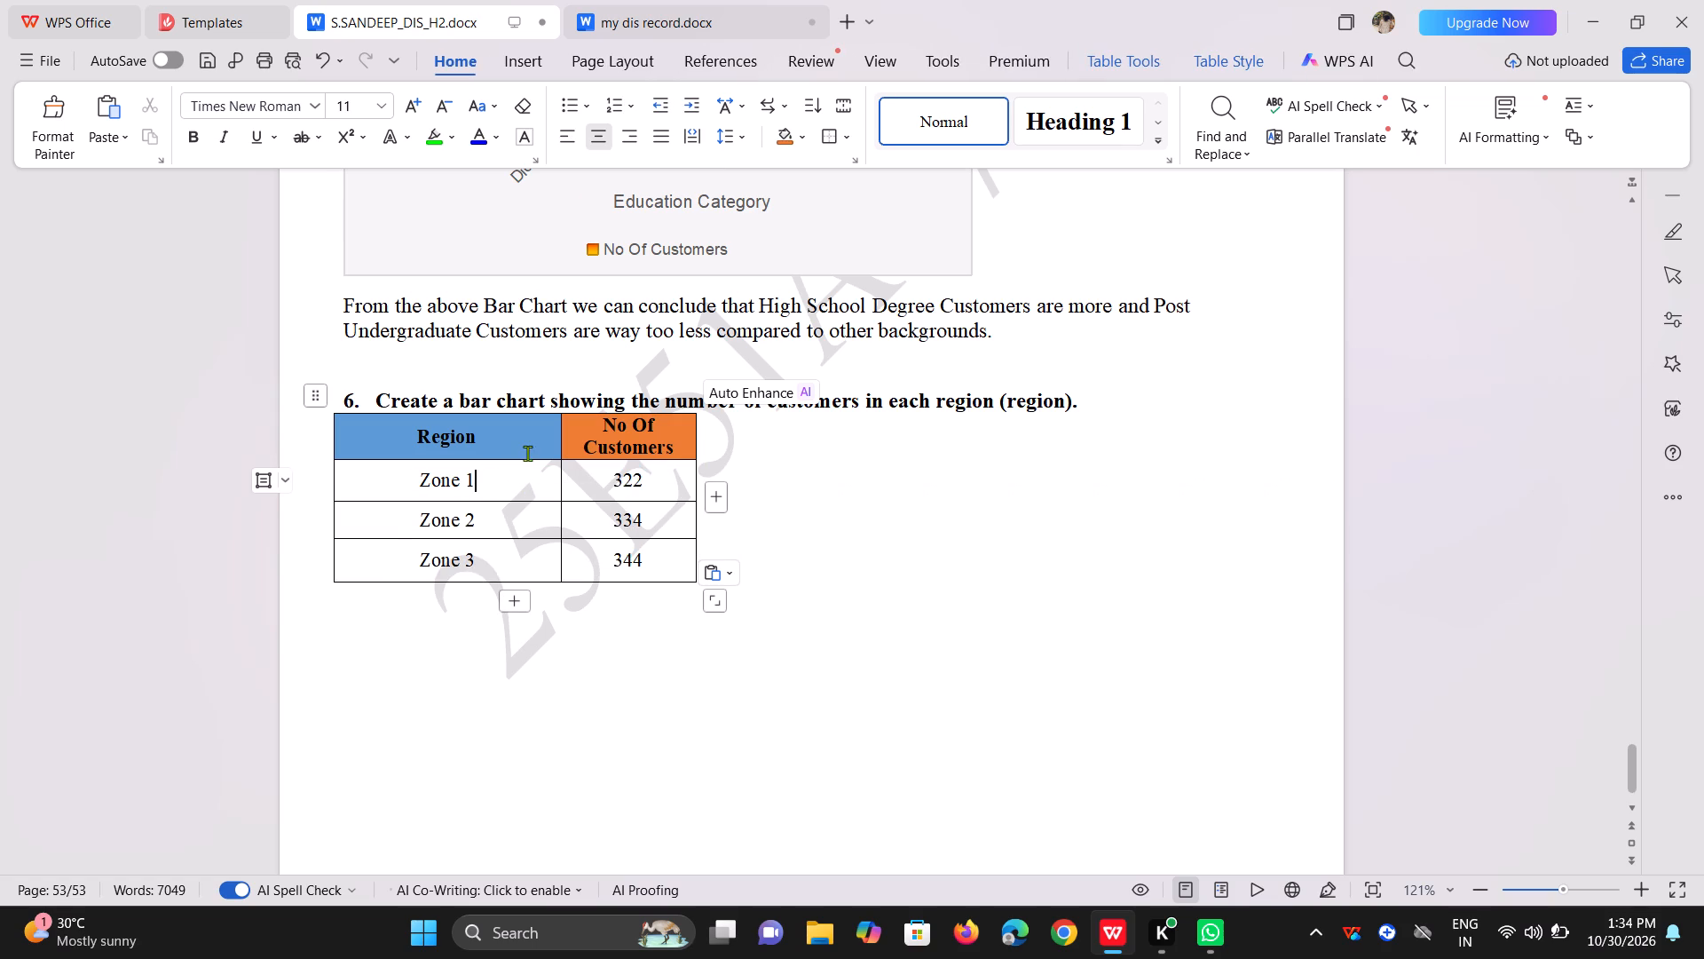
click(777, 531)
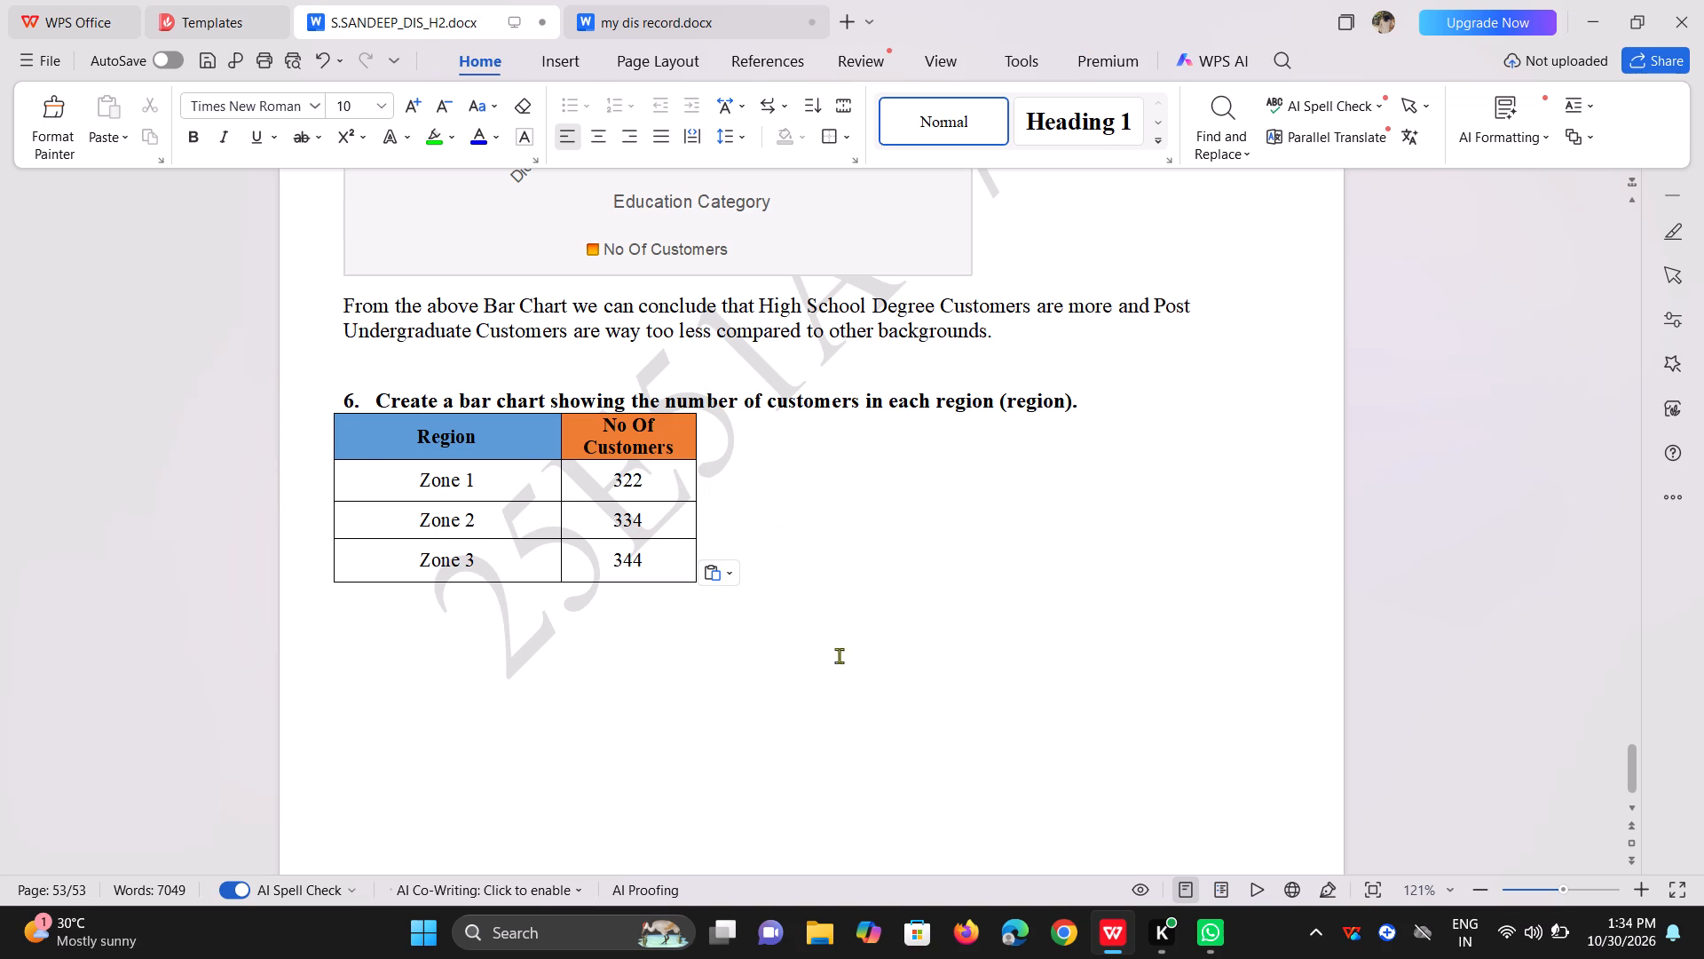
Insert an unnumbered blank line between the question 6 heading and the region table.
click(1088, 402)
key(Return)
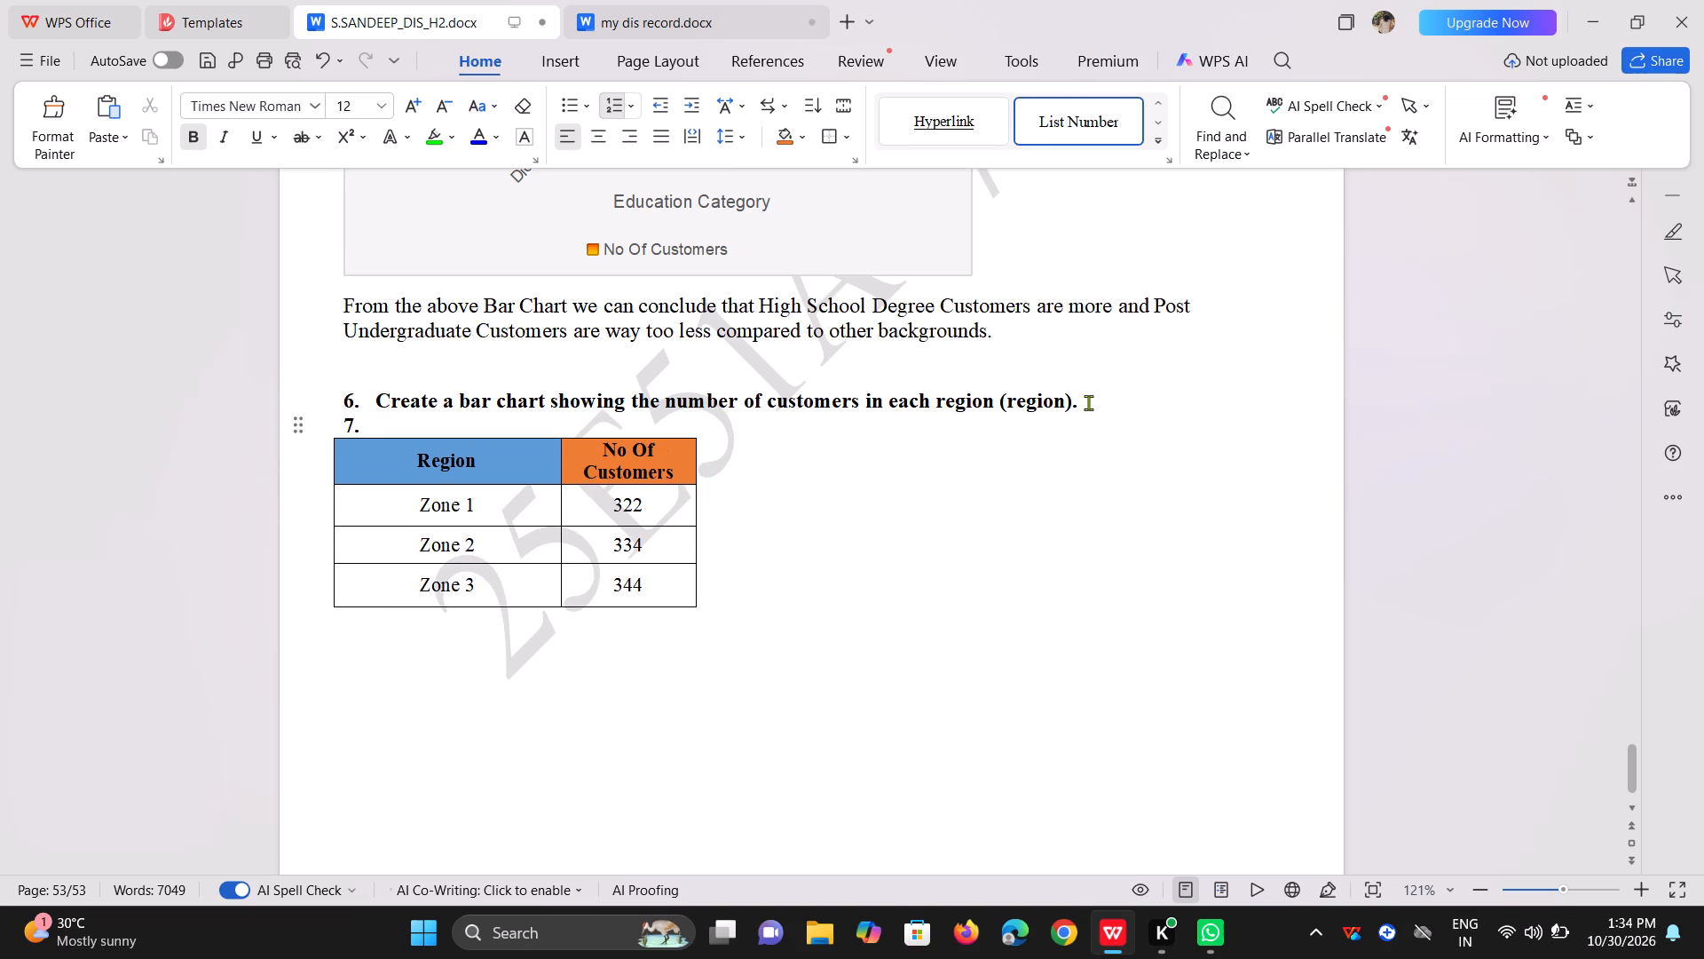
key(BackSpace)
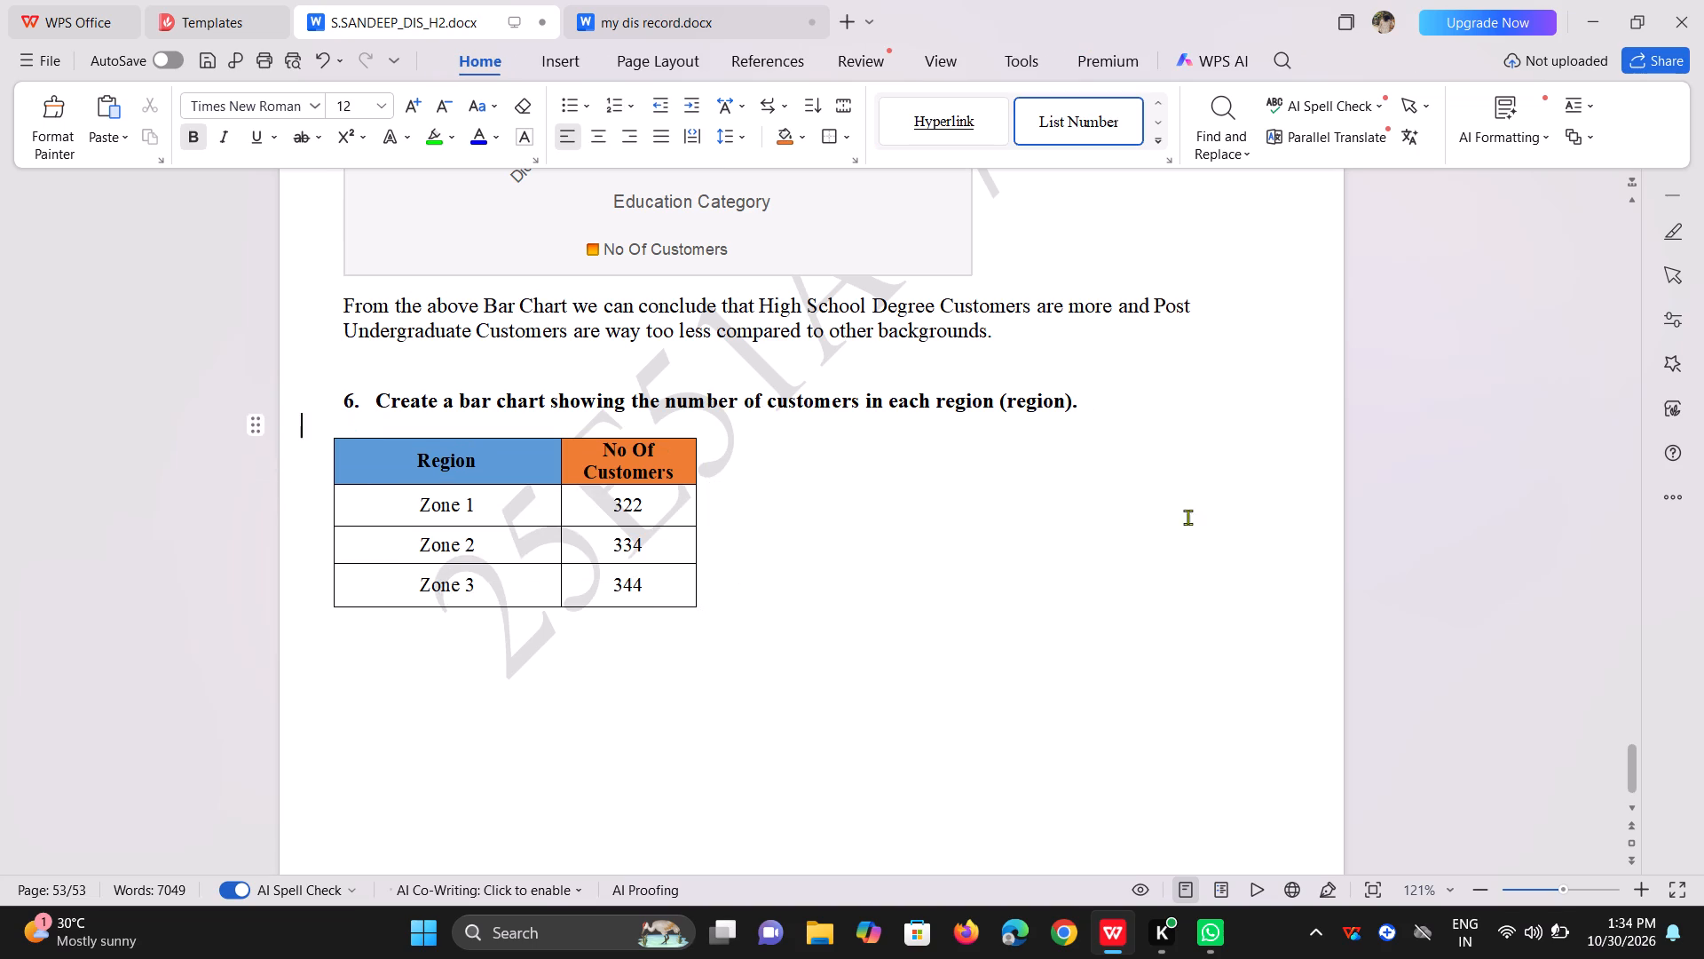
click(728, 12)
scroll(660, 492, down, 4)
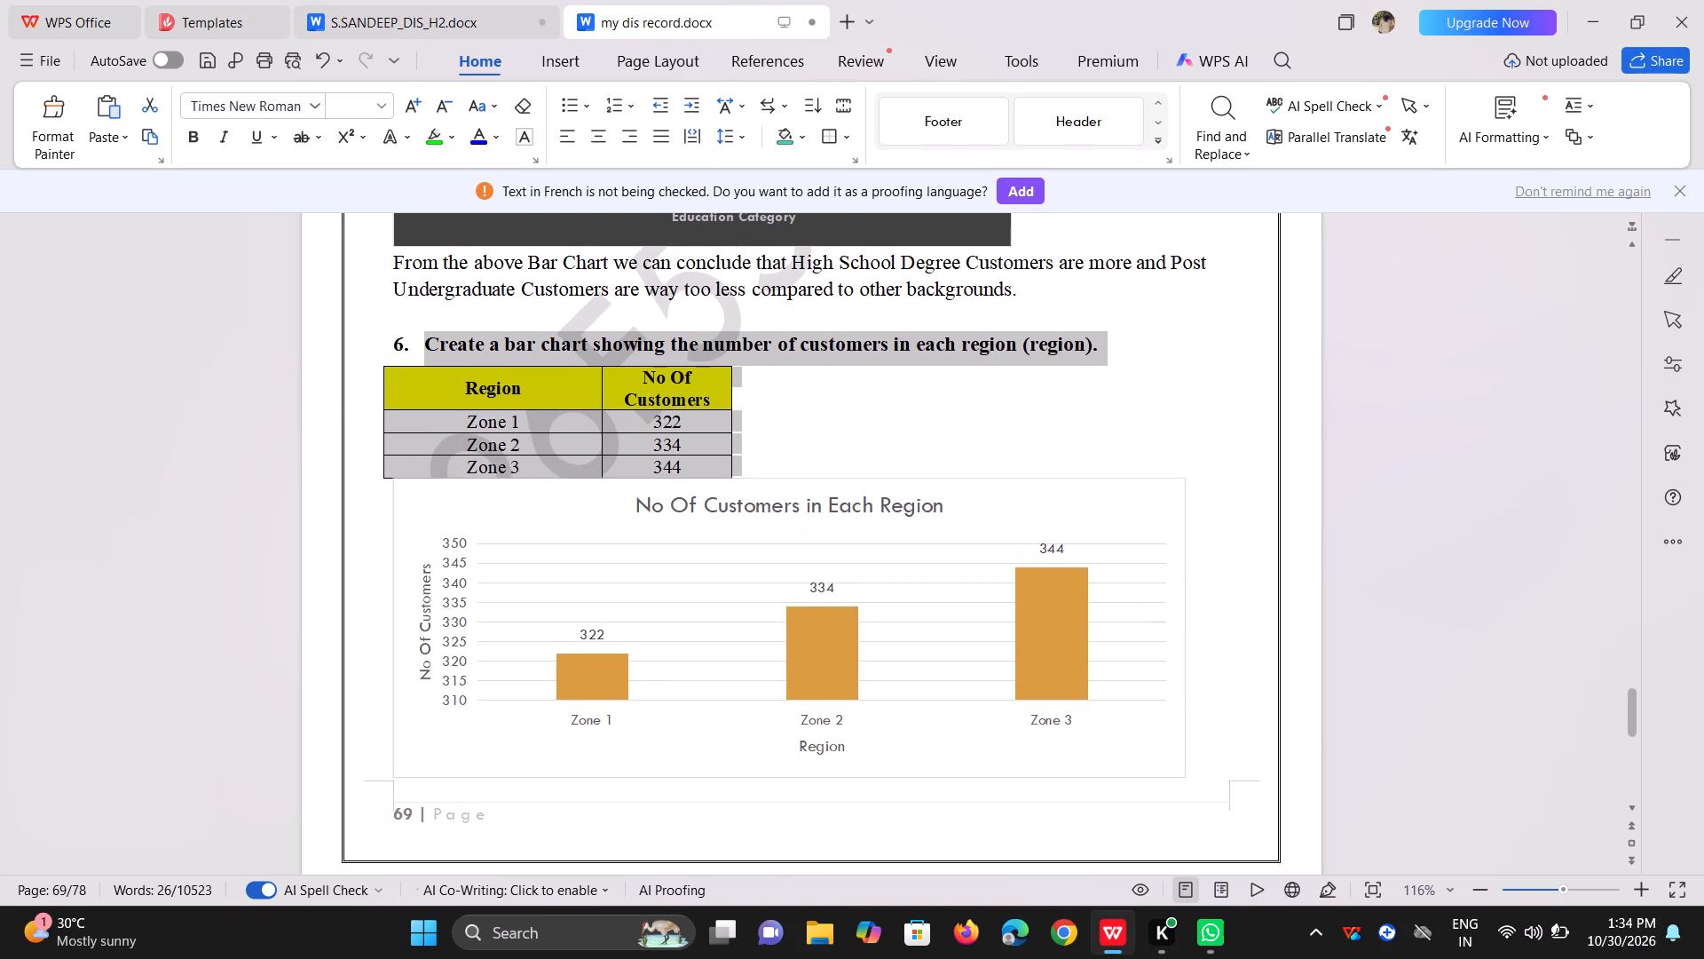
scroll(660, 492, down, 3)
click(660, 492)
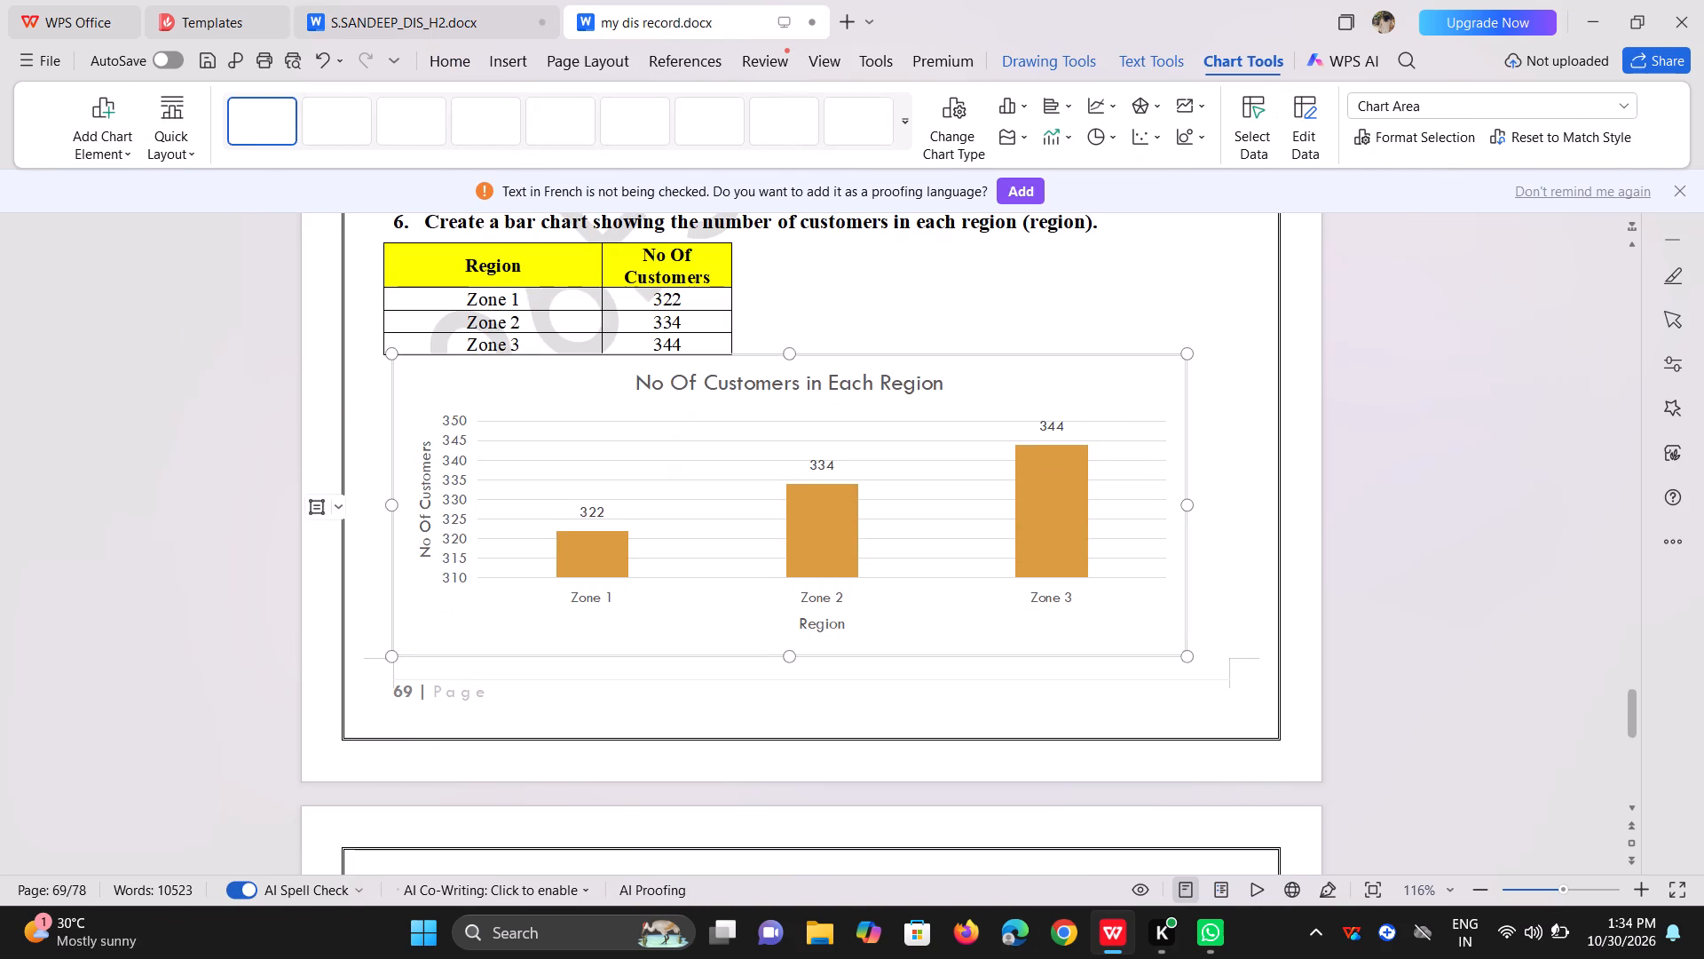
key(ctrl+c)
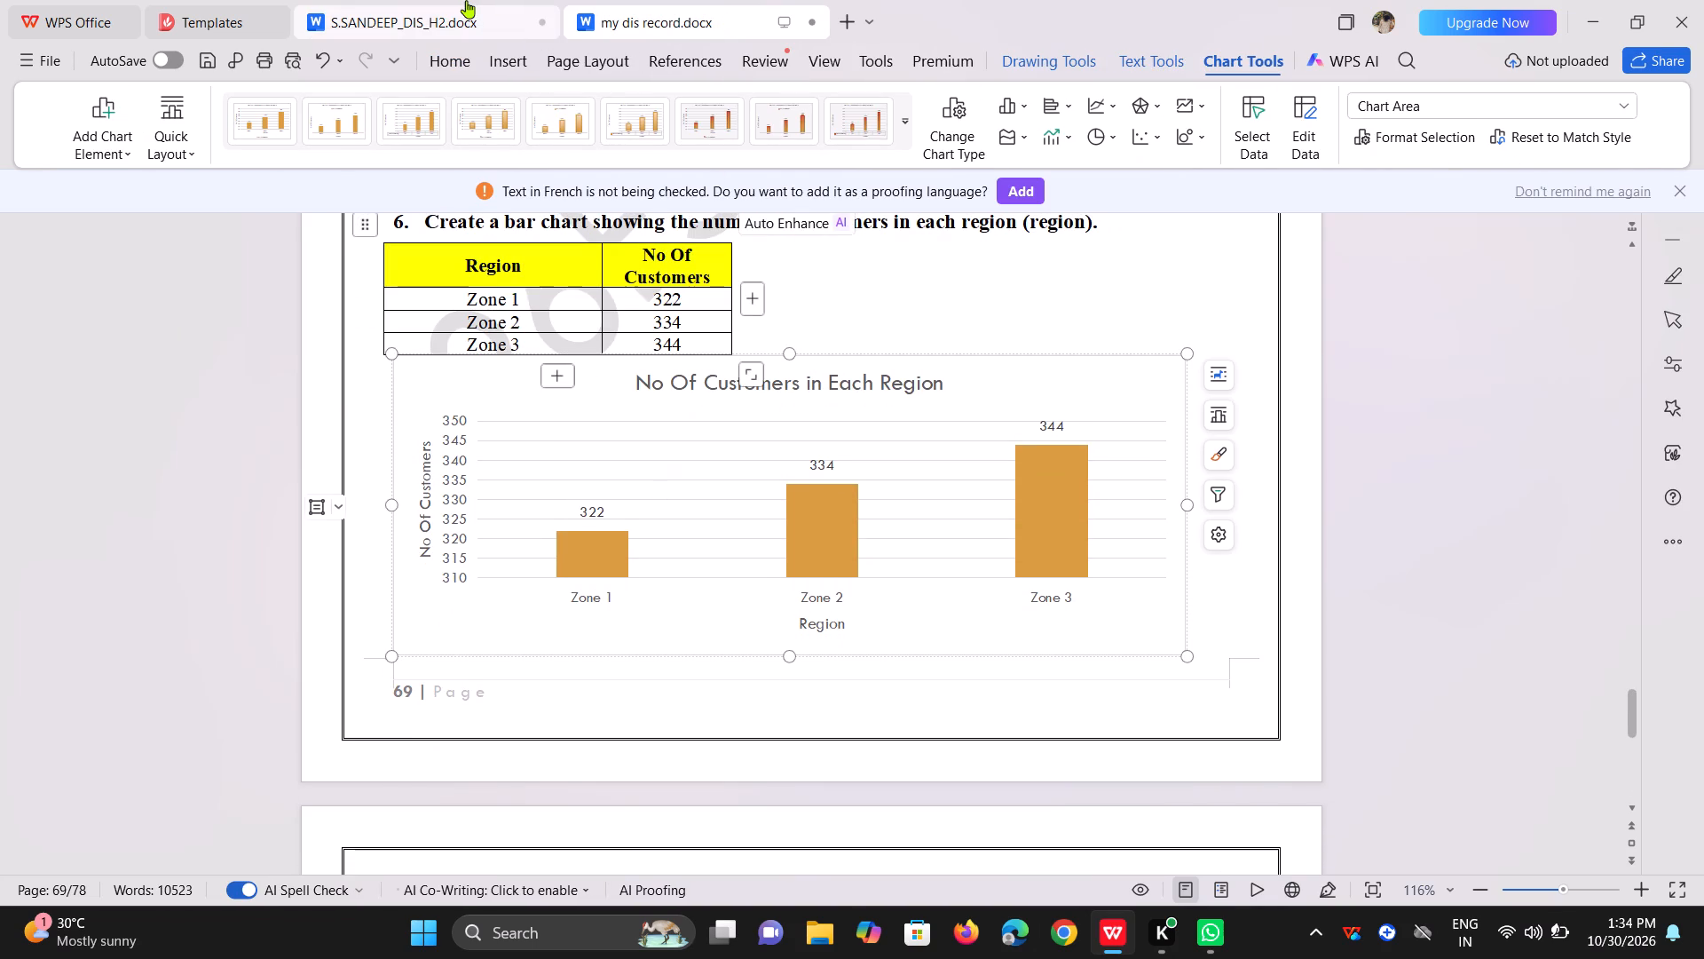
click(466, 0)
scroll(515, 637, down, 3)
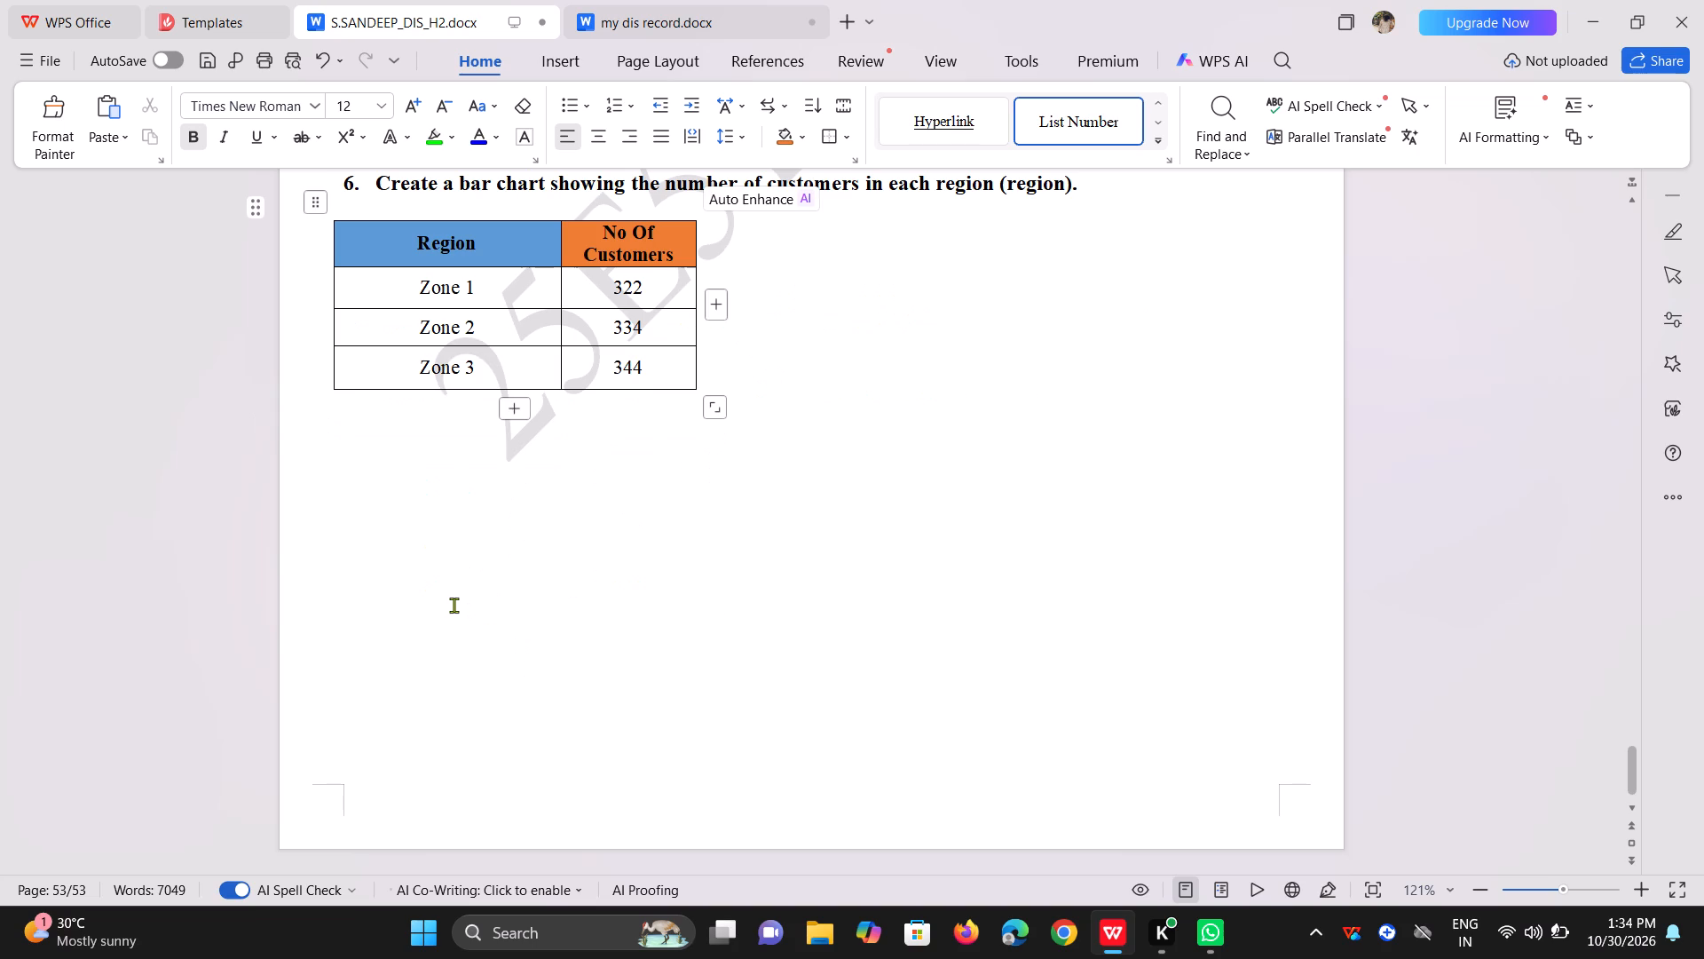
click(454, 605)
key(ctrl+v)
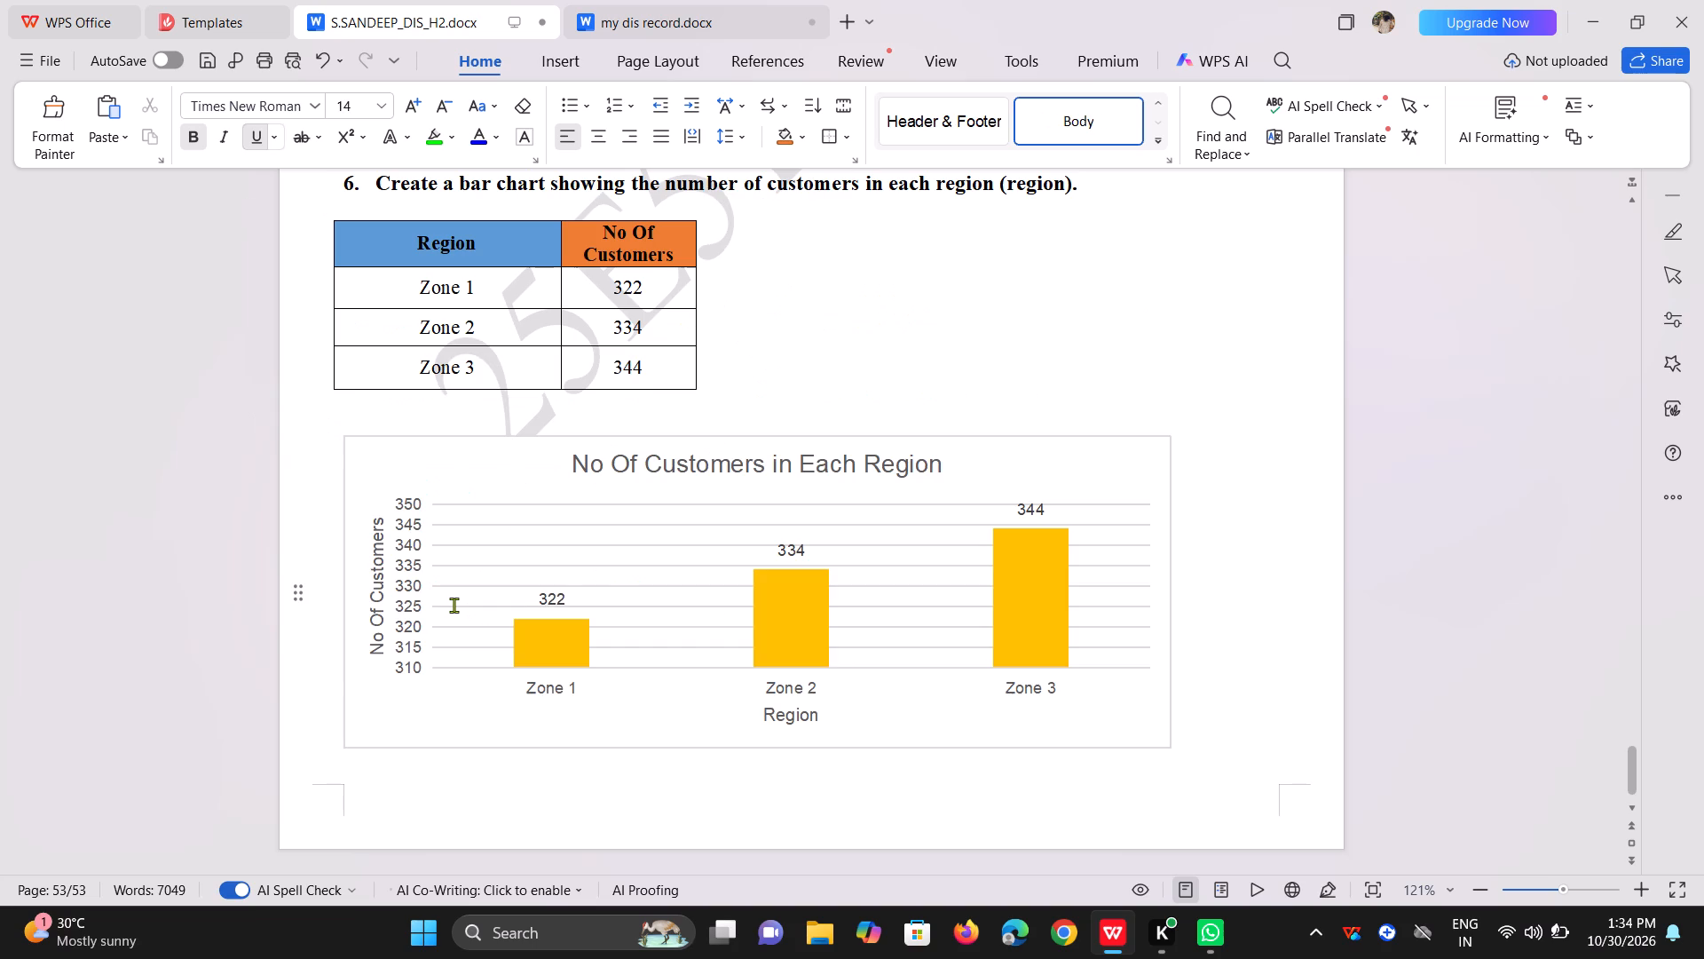
Restyle the No Of Customers in Each Region chart with a data table, the first Colorful scheme and the solid blue bar preset.
click(970, 470)
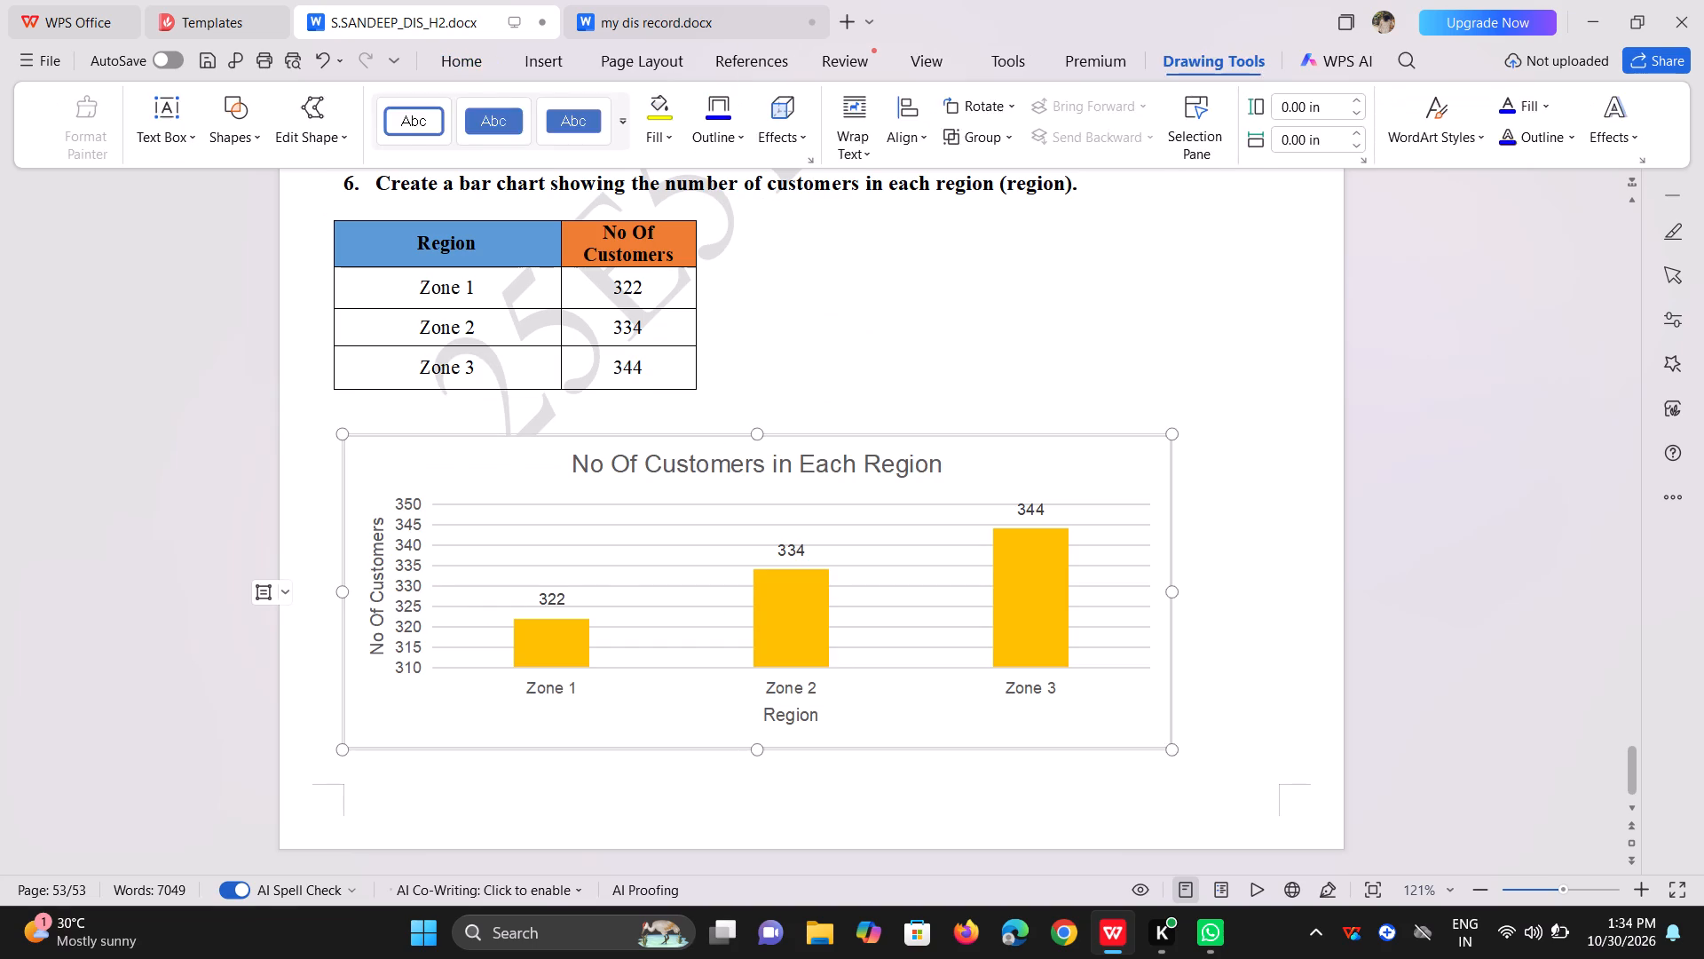
click(879, 556)
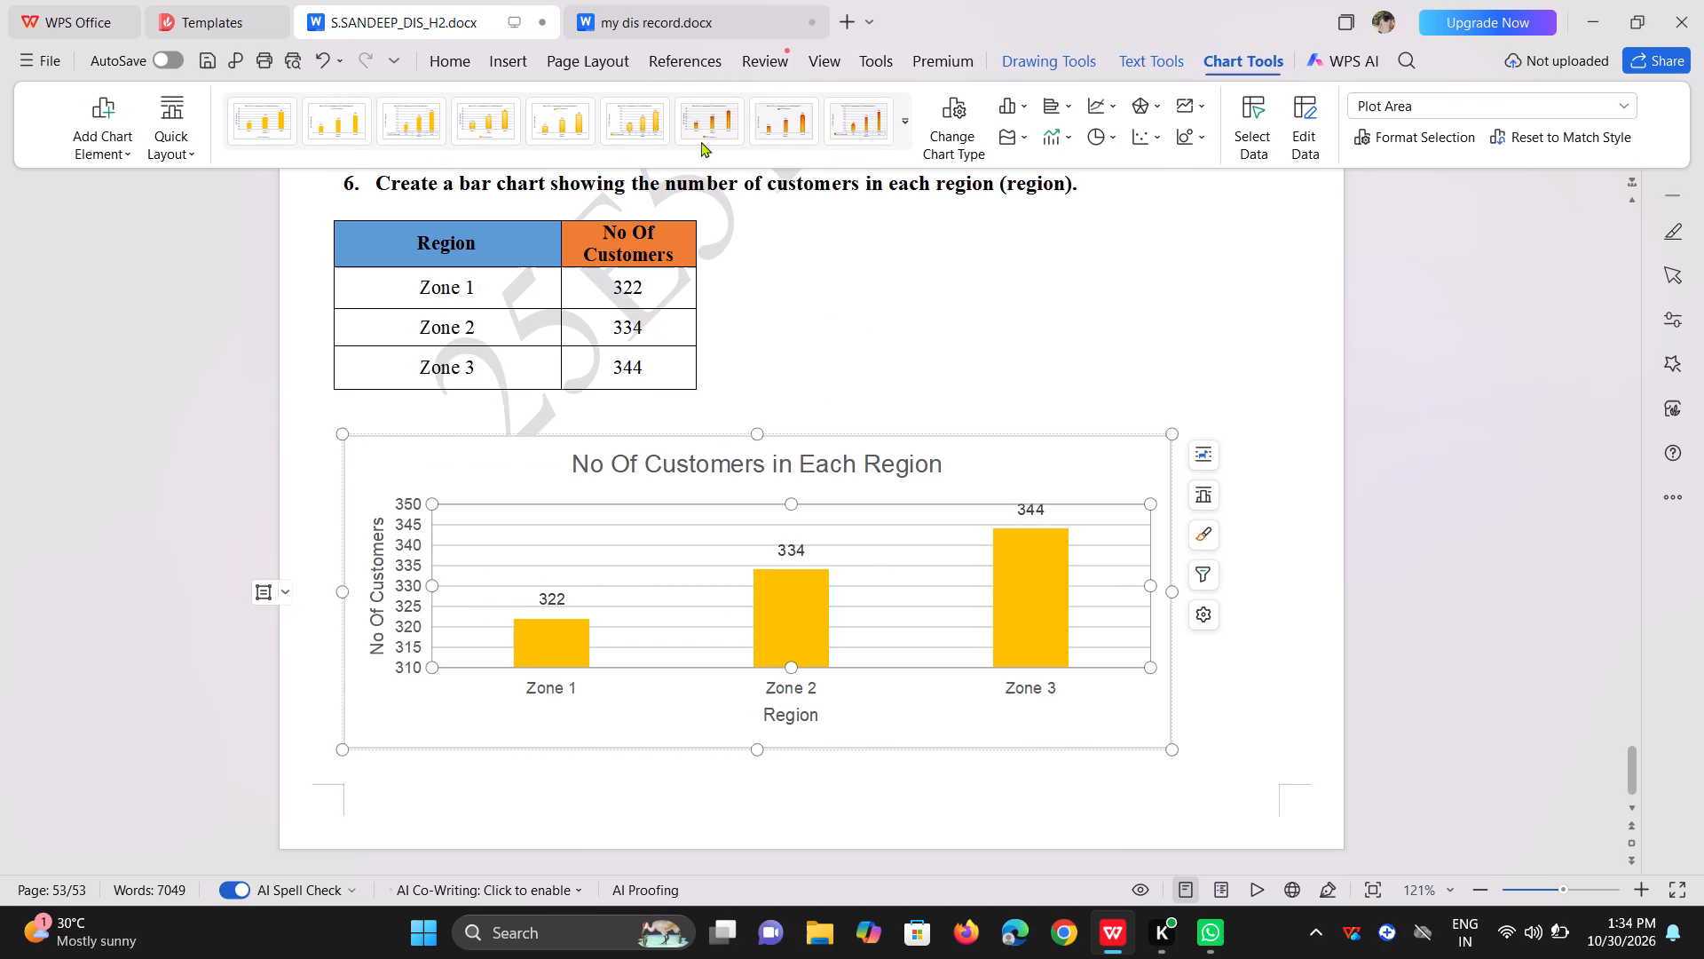
click(787, 133)
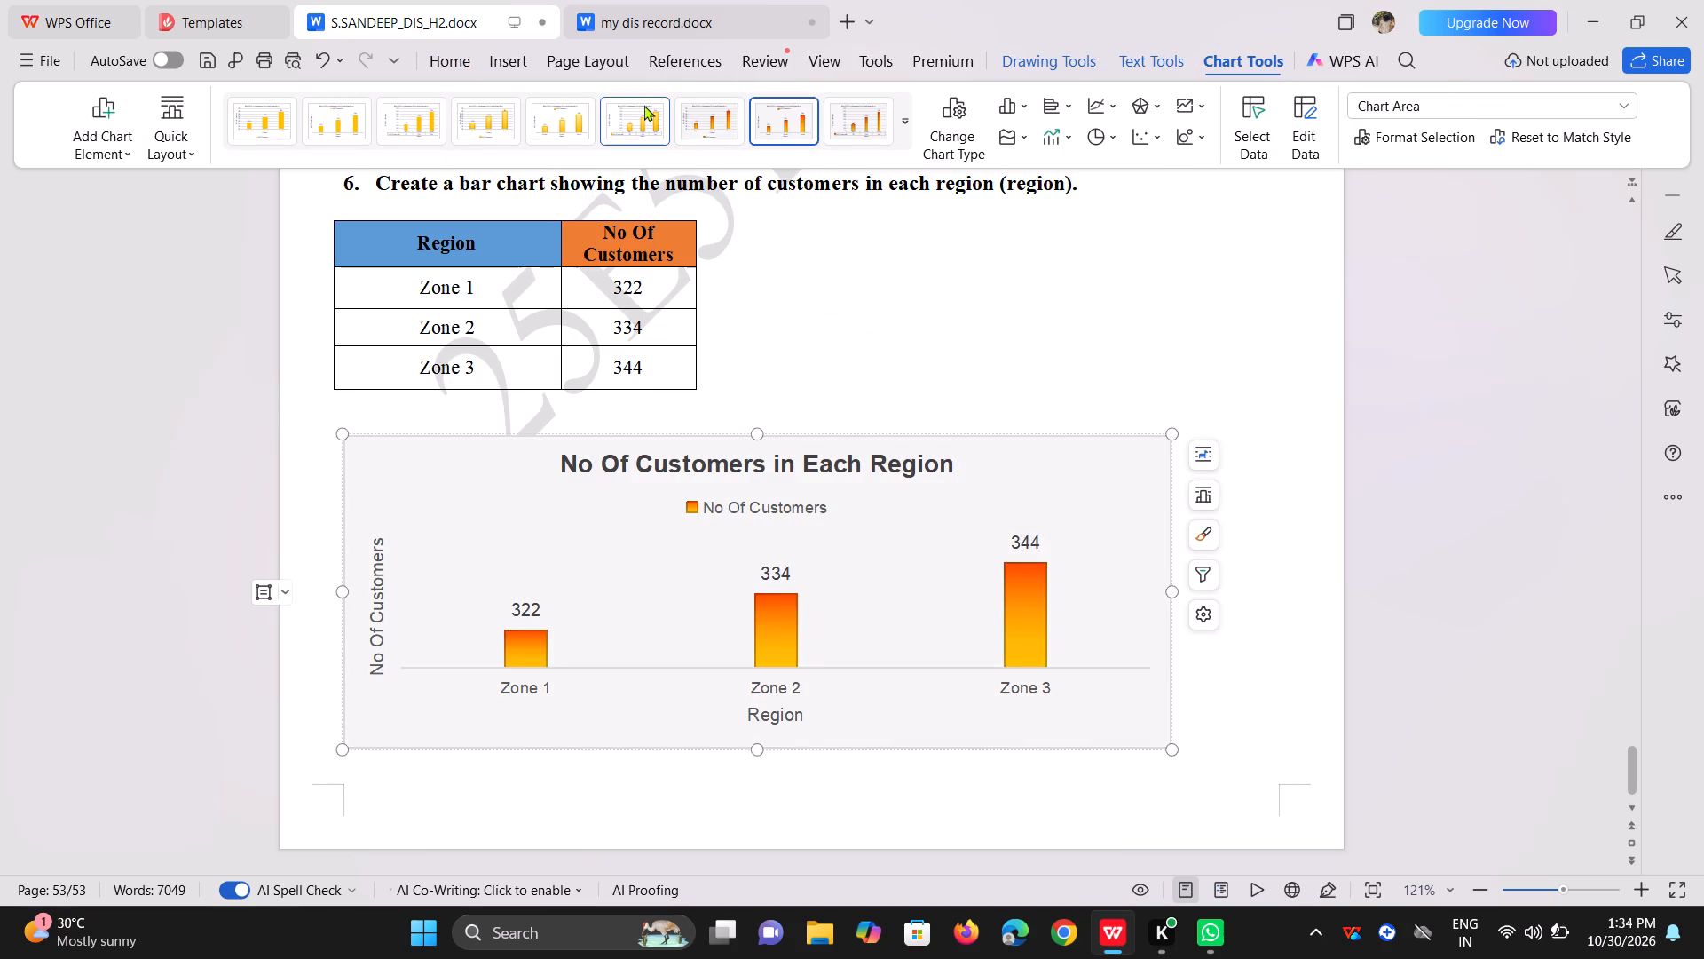
click(639, 111)
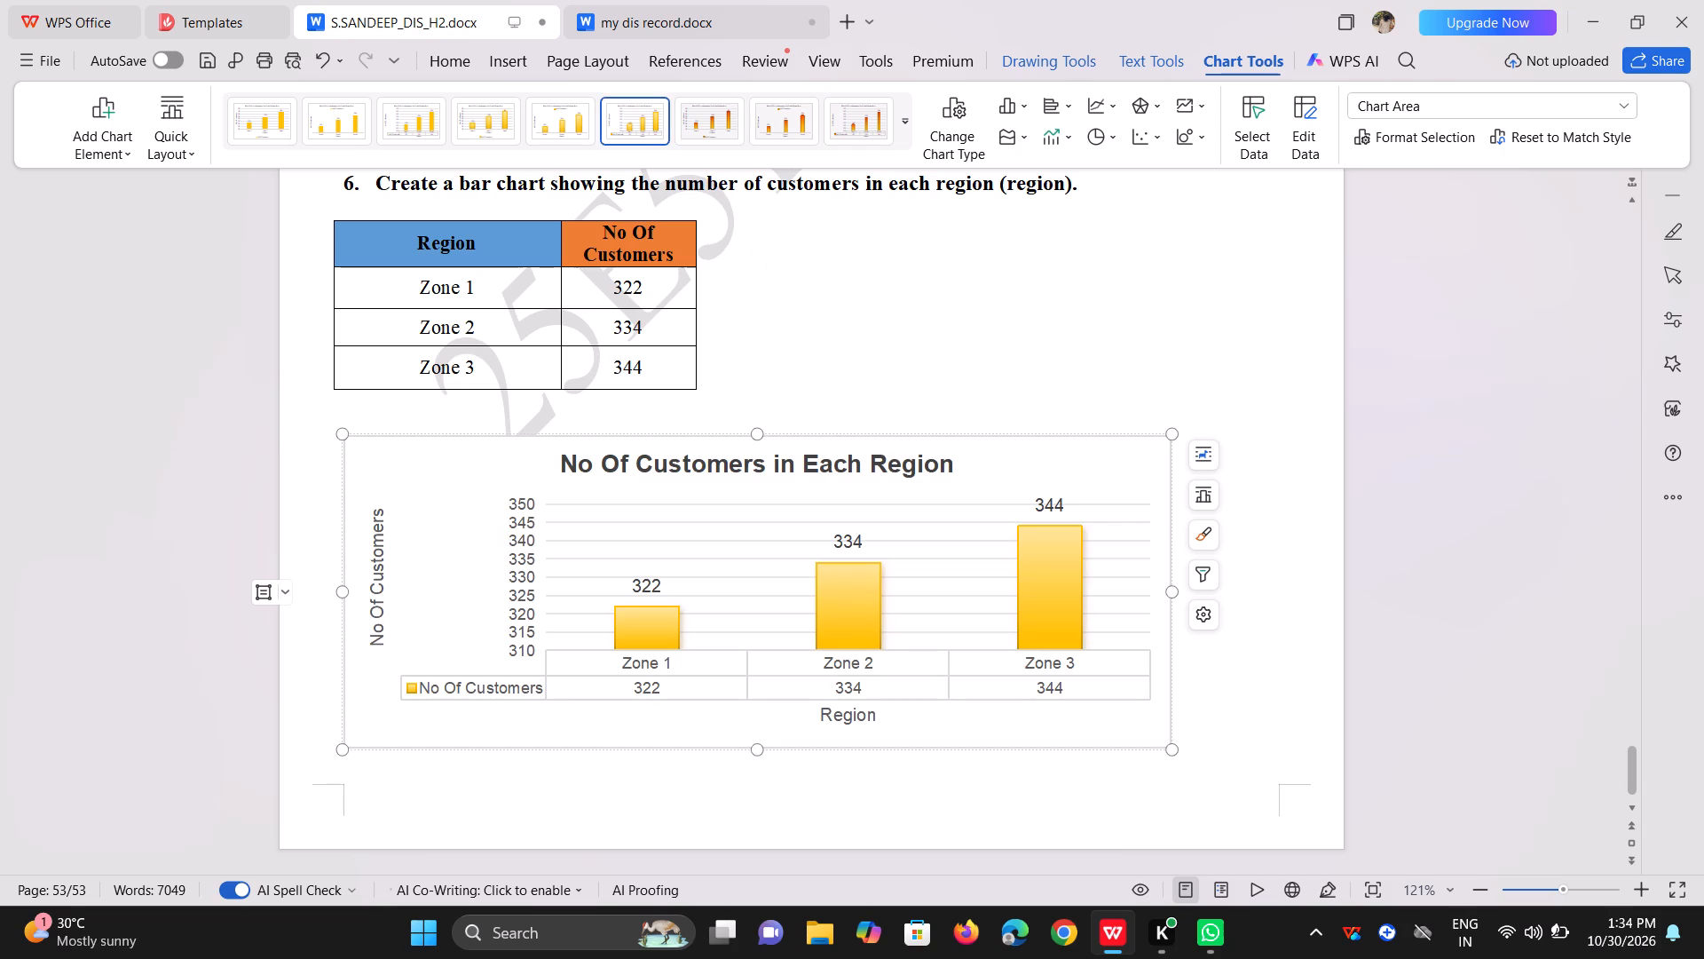
click(1205, 534)
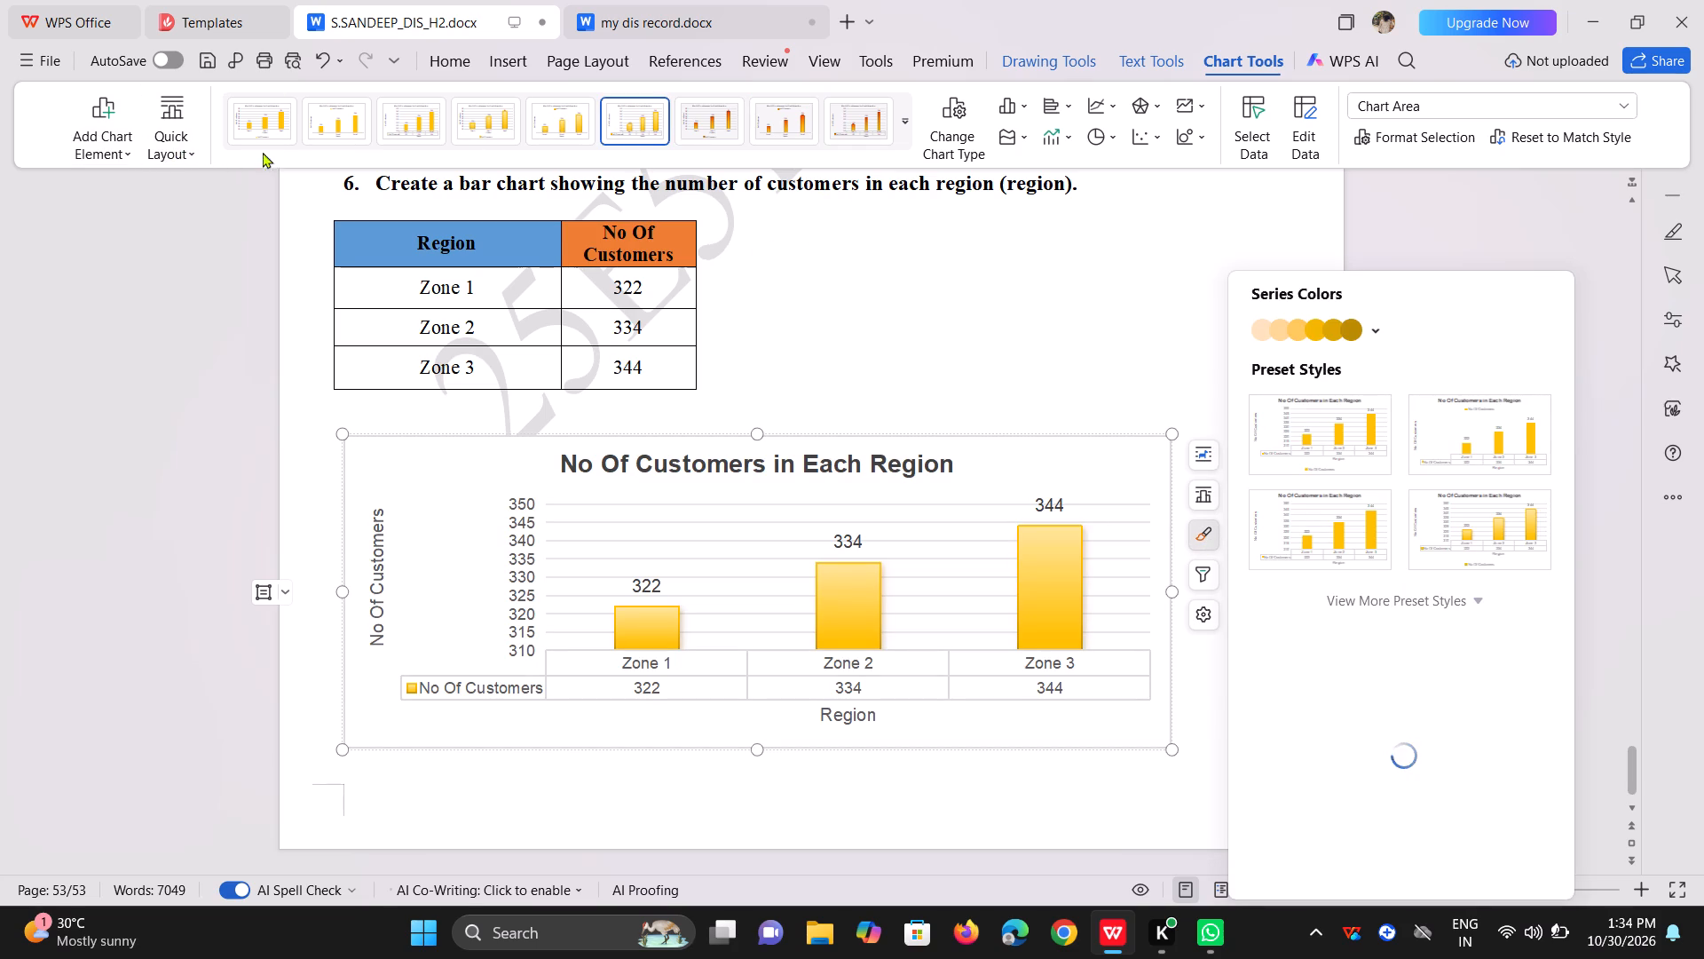
click(907, 129)
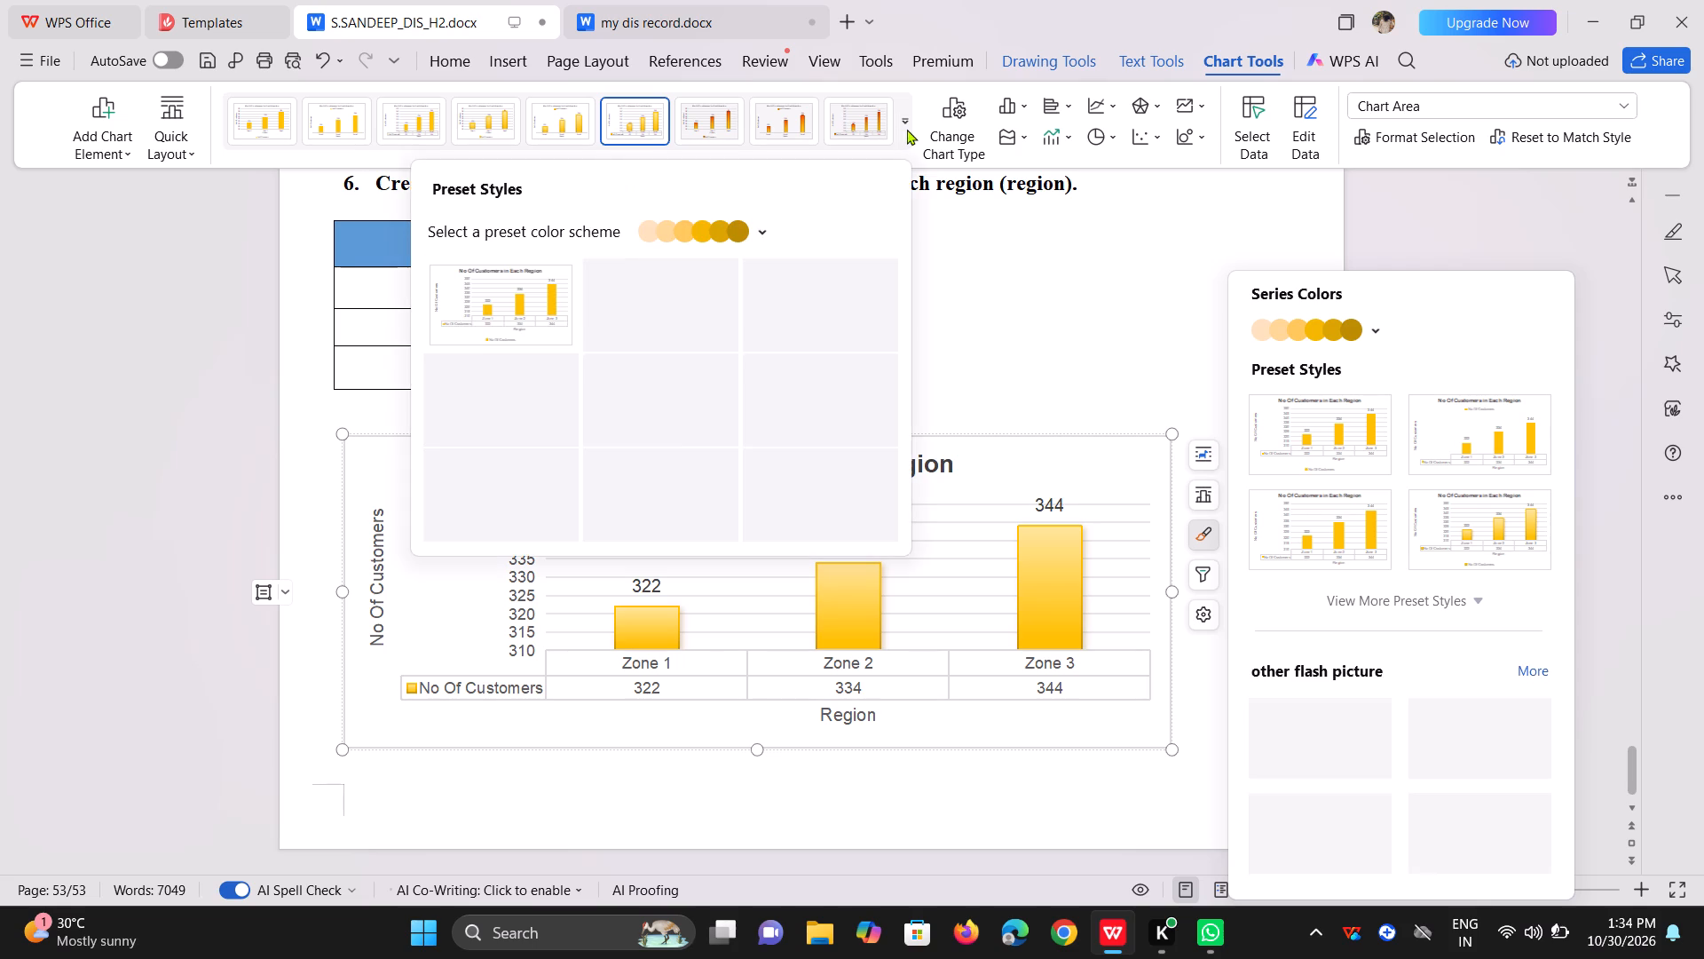
click(761, 222)
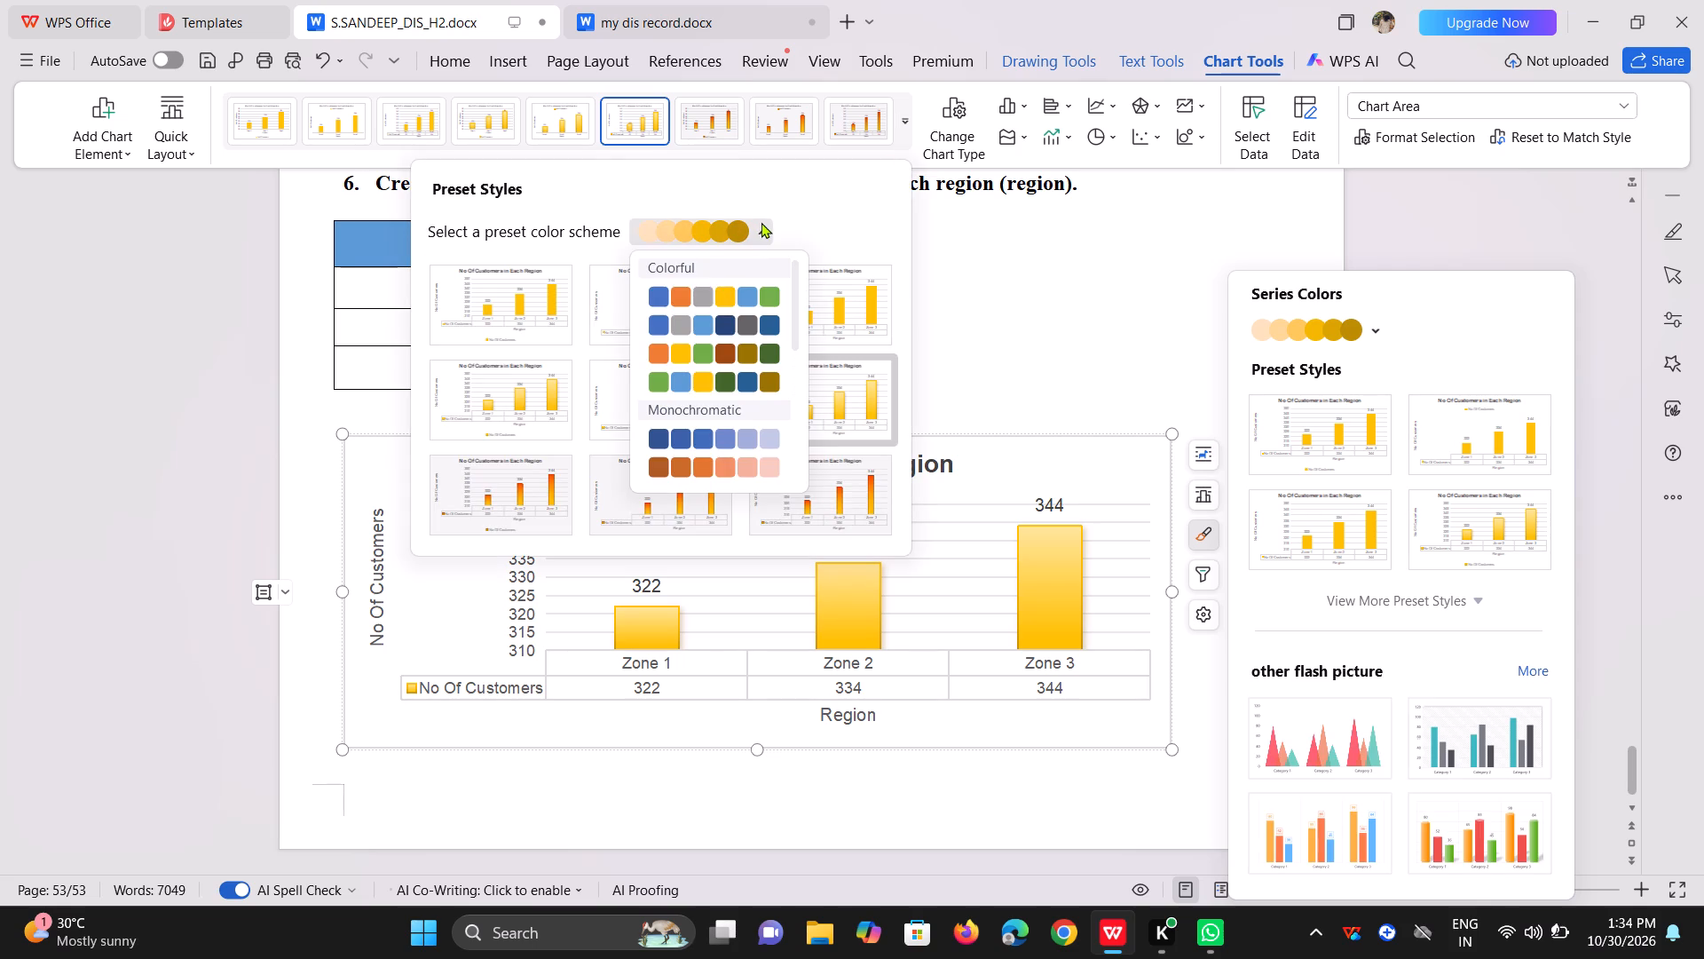
click(744, 292)
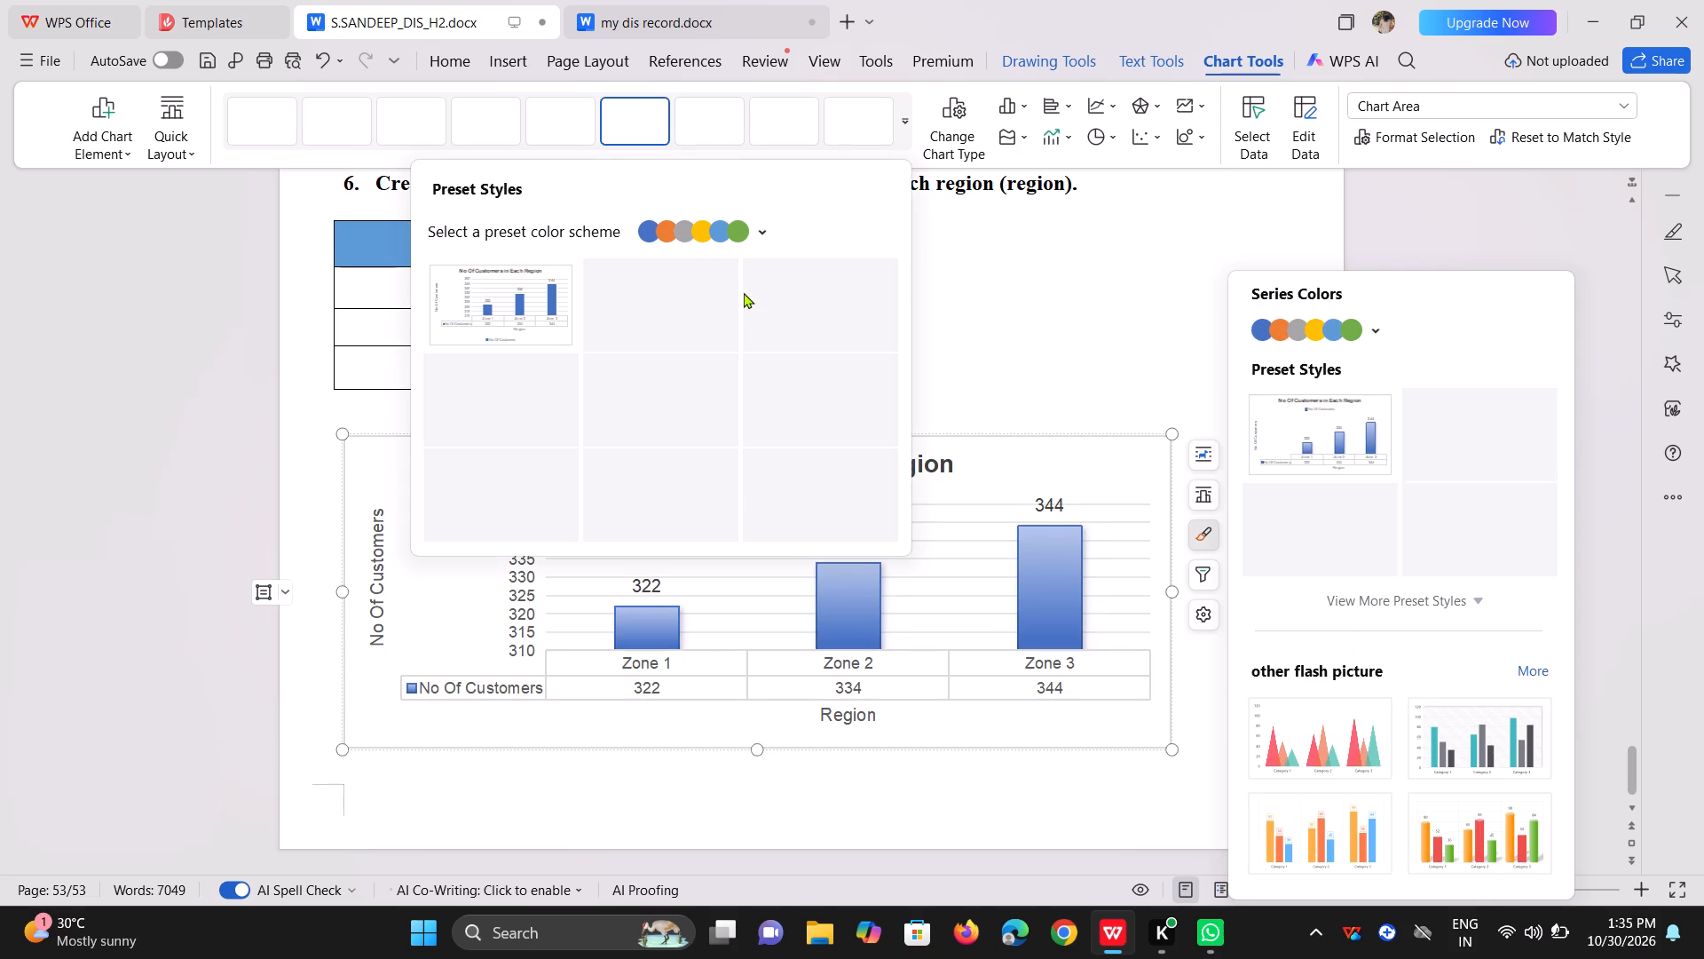
click(844, 314)
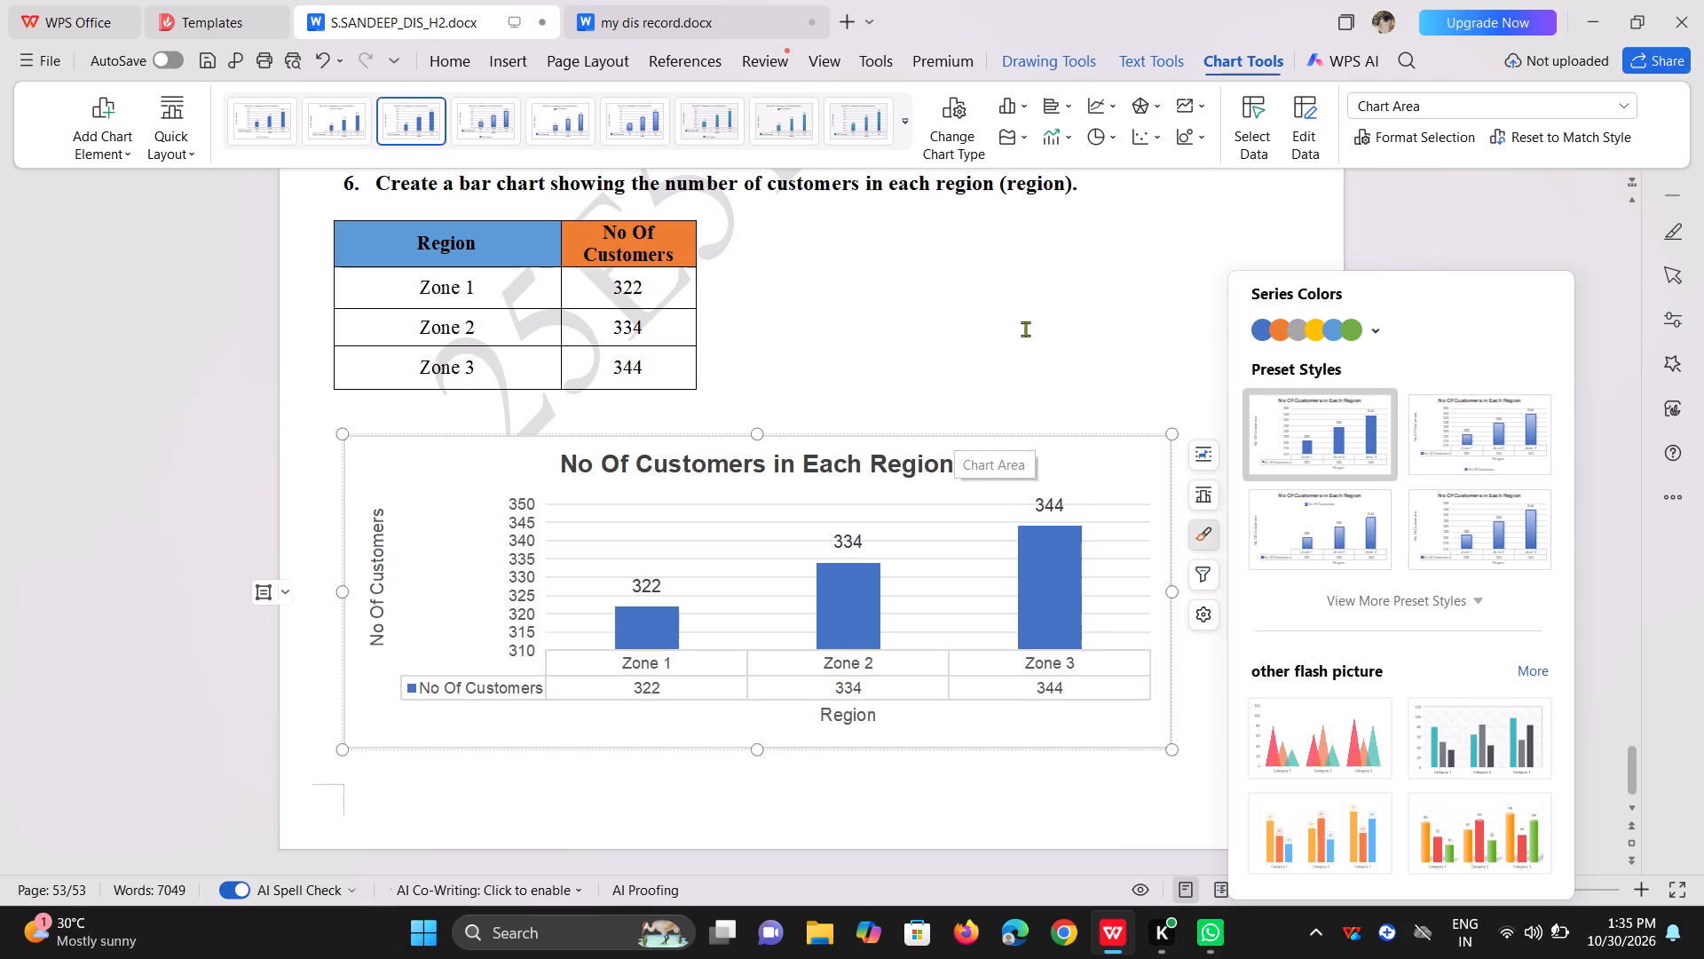
click(980, 379)
scroll(980, 379, down, 3)
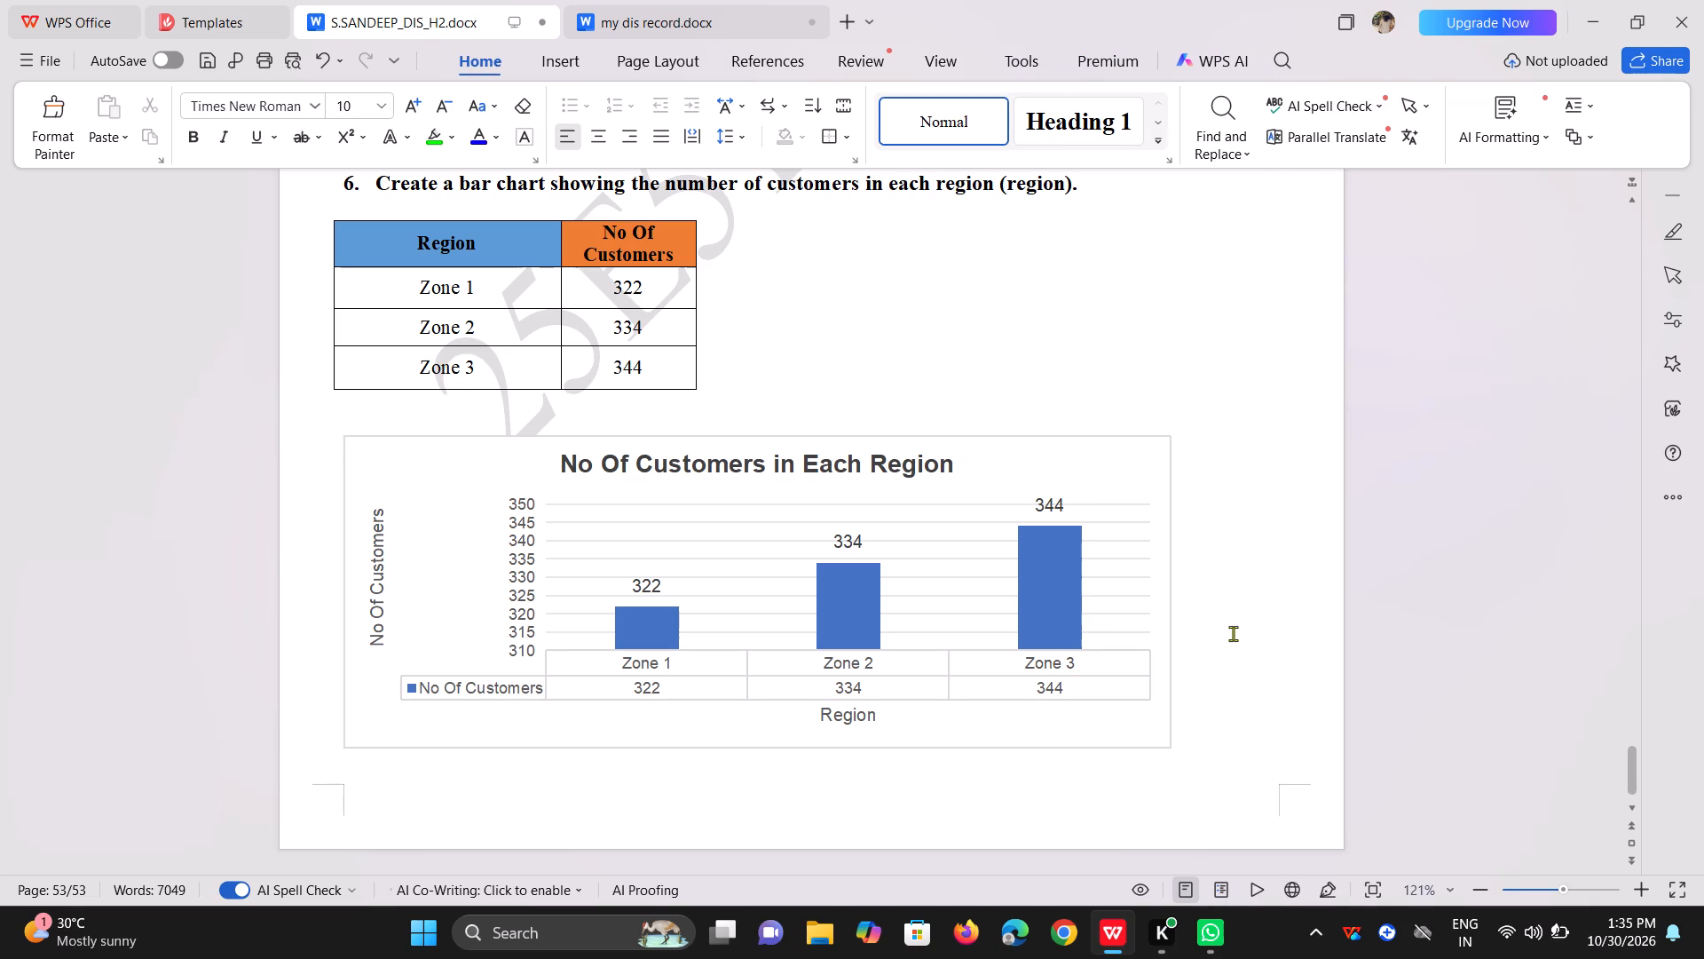
click(1203, 710)
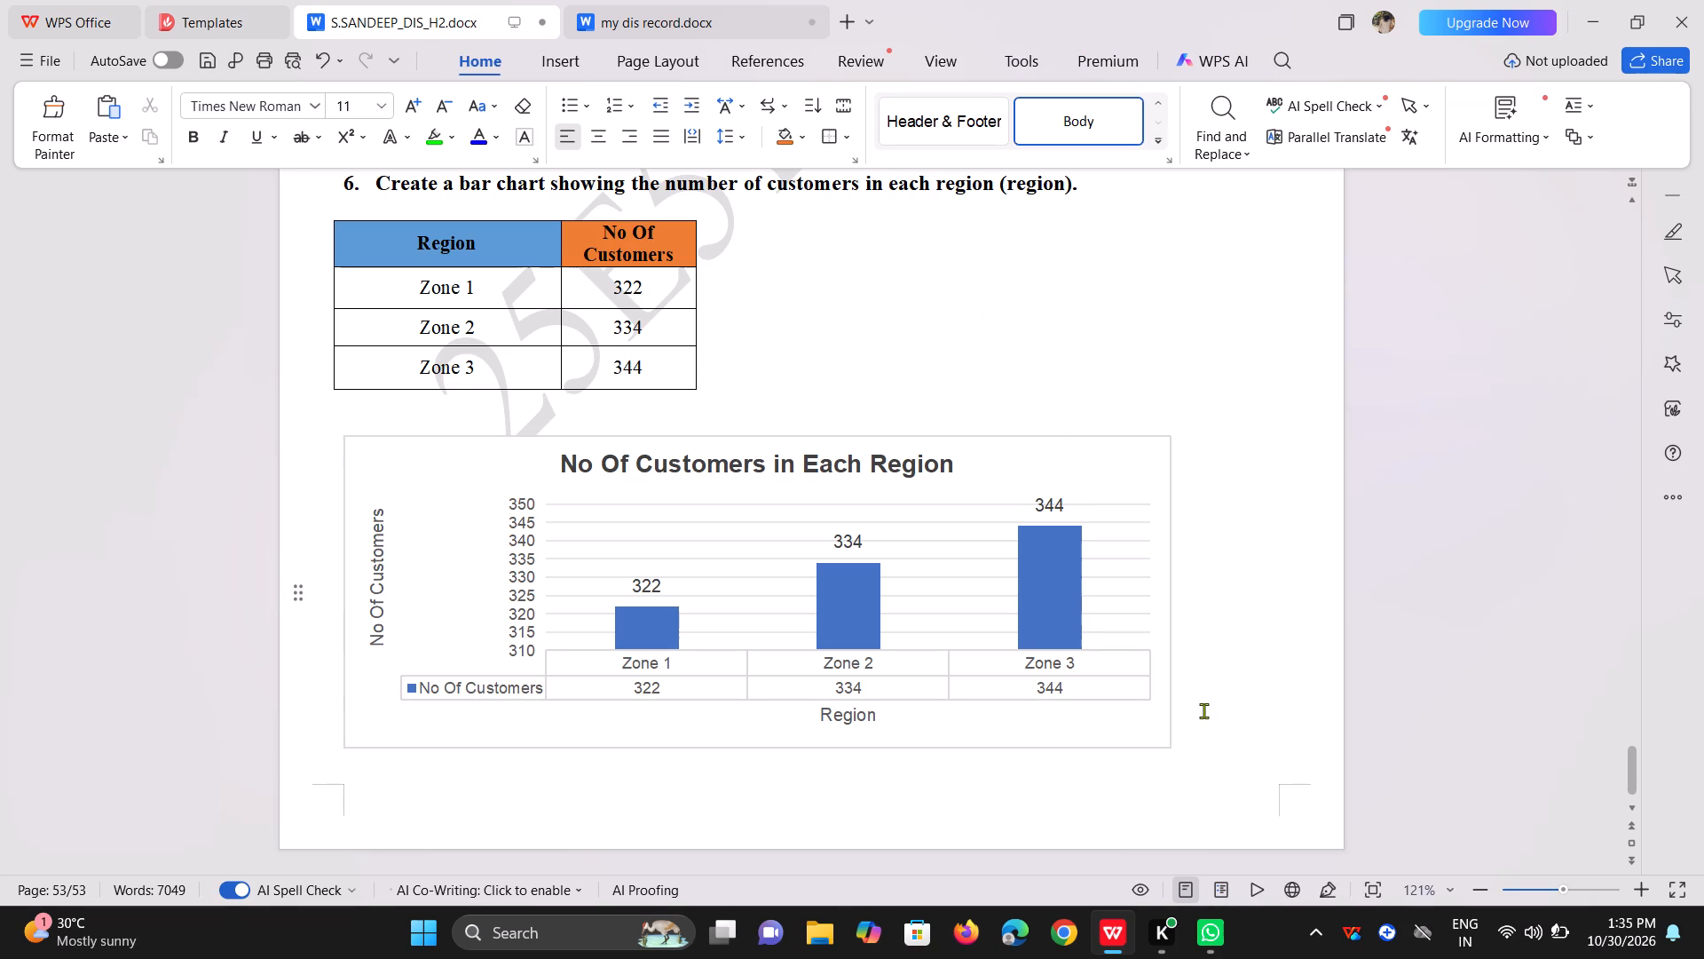
key(Return)
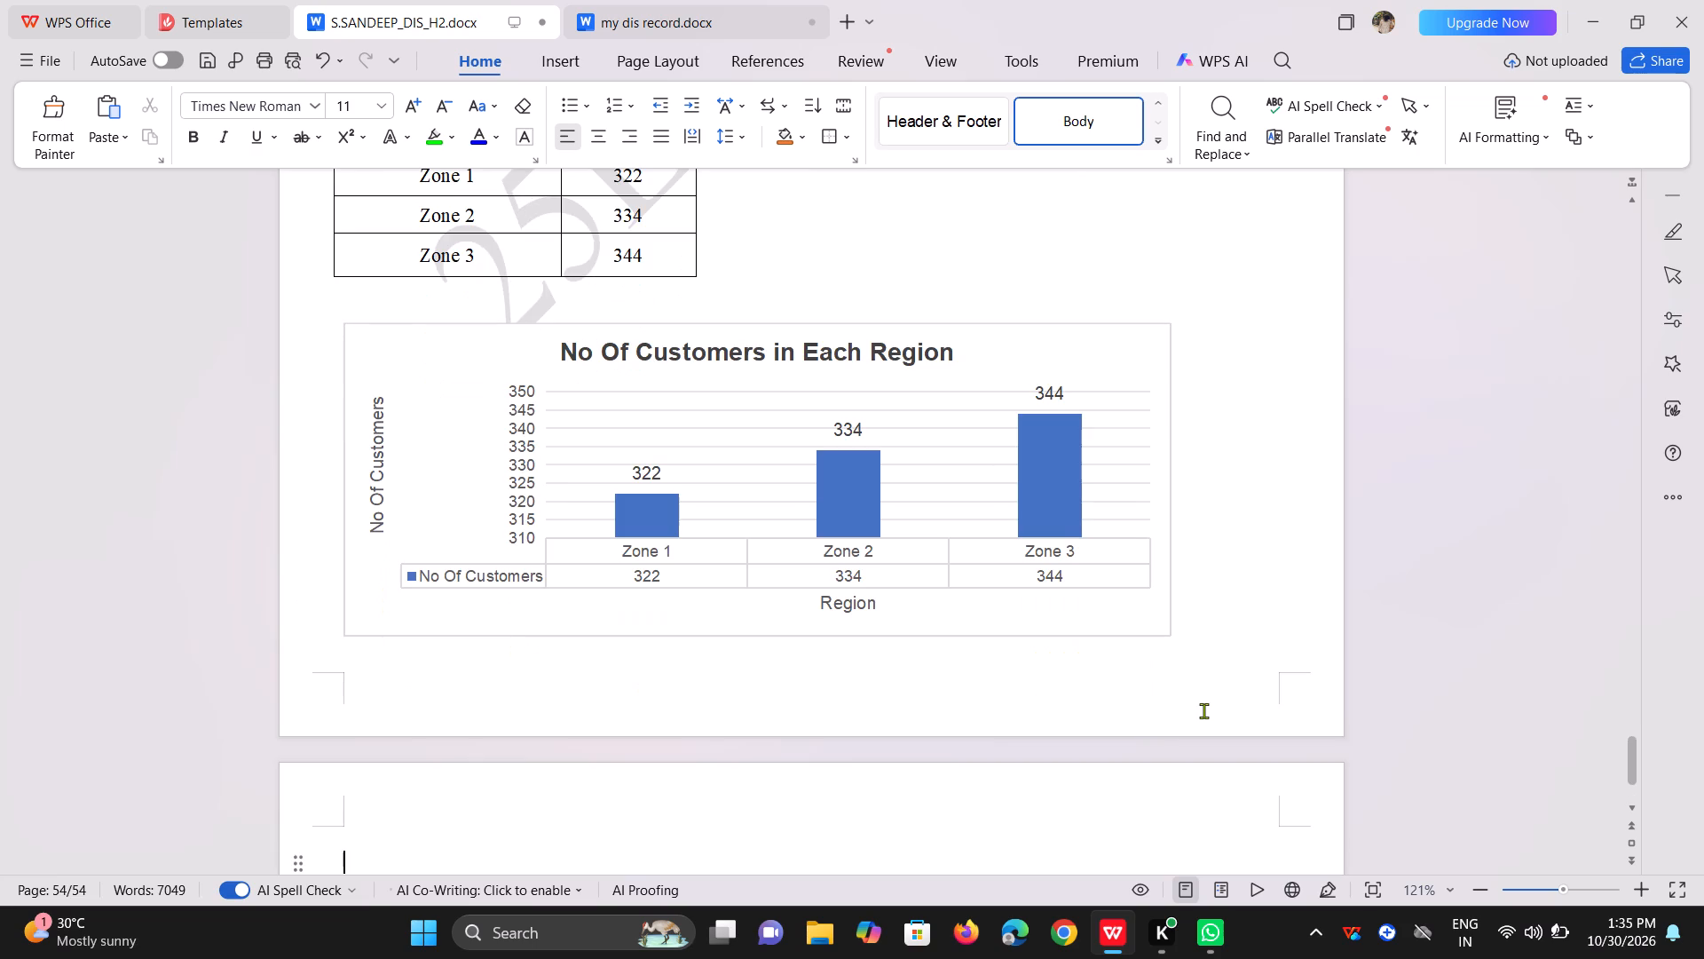
scroll(1203, 710, down, 5)
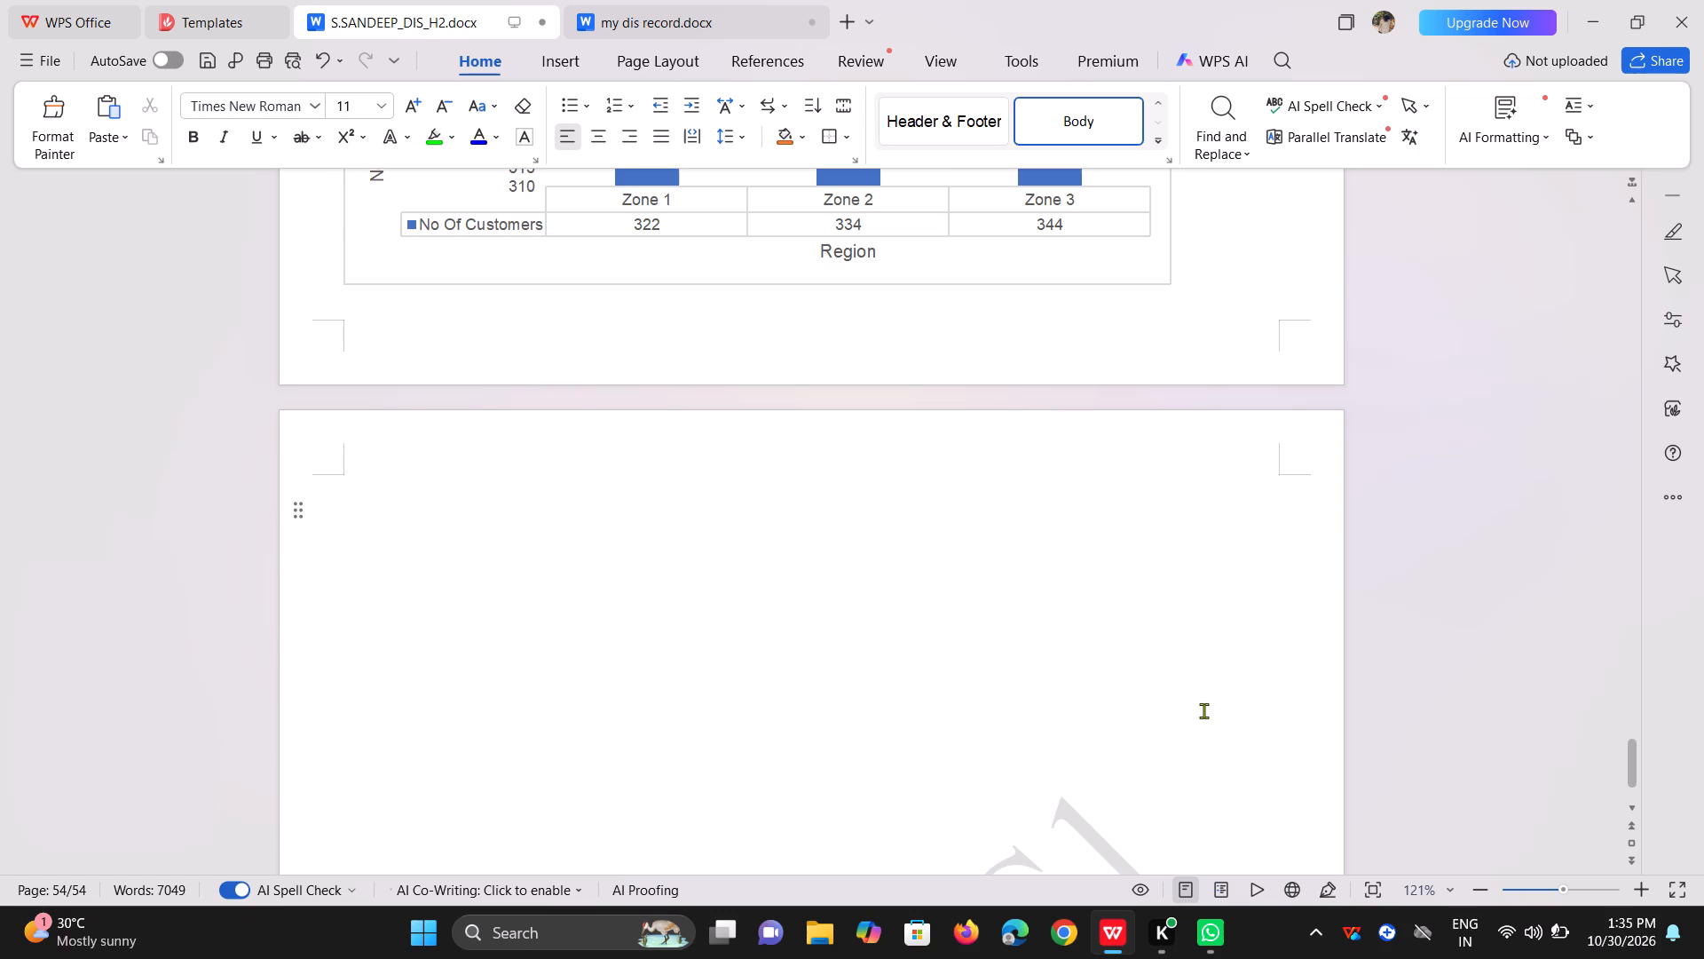
scroll(1203, 710, down, 4)
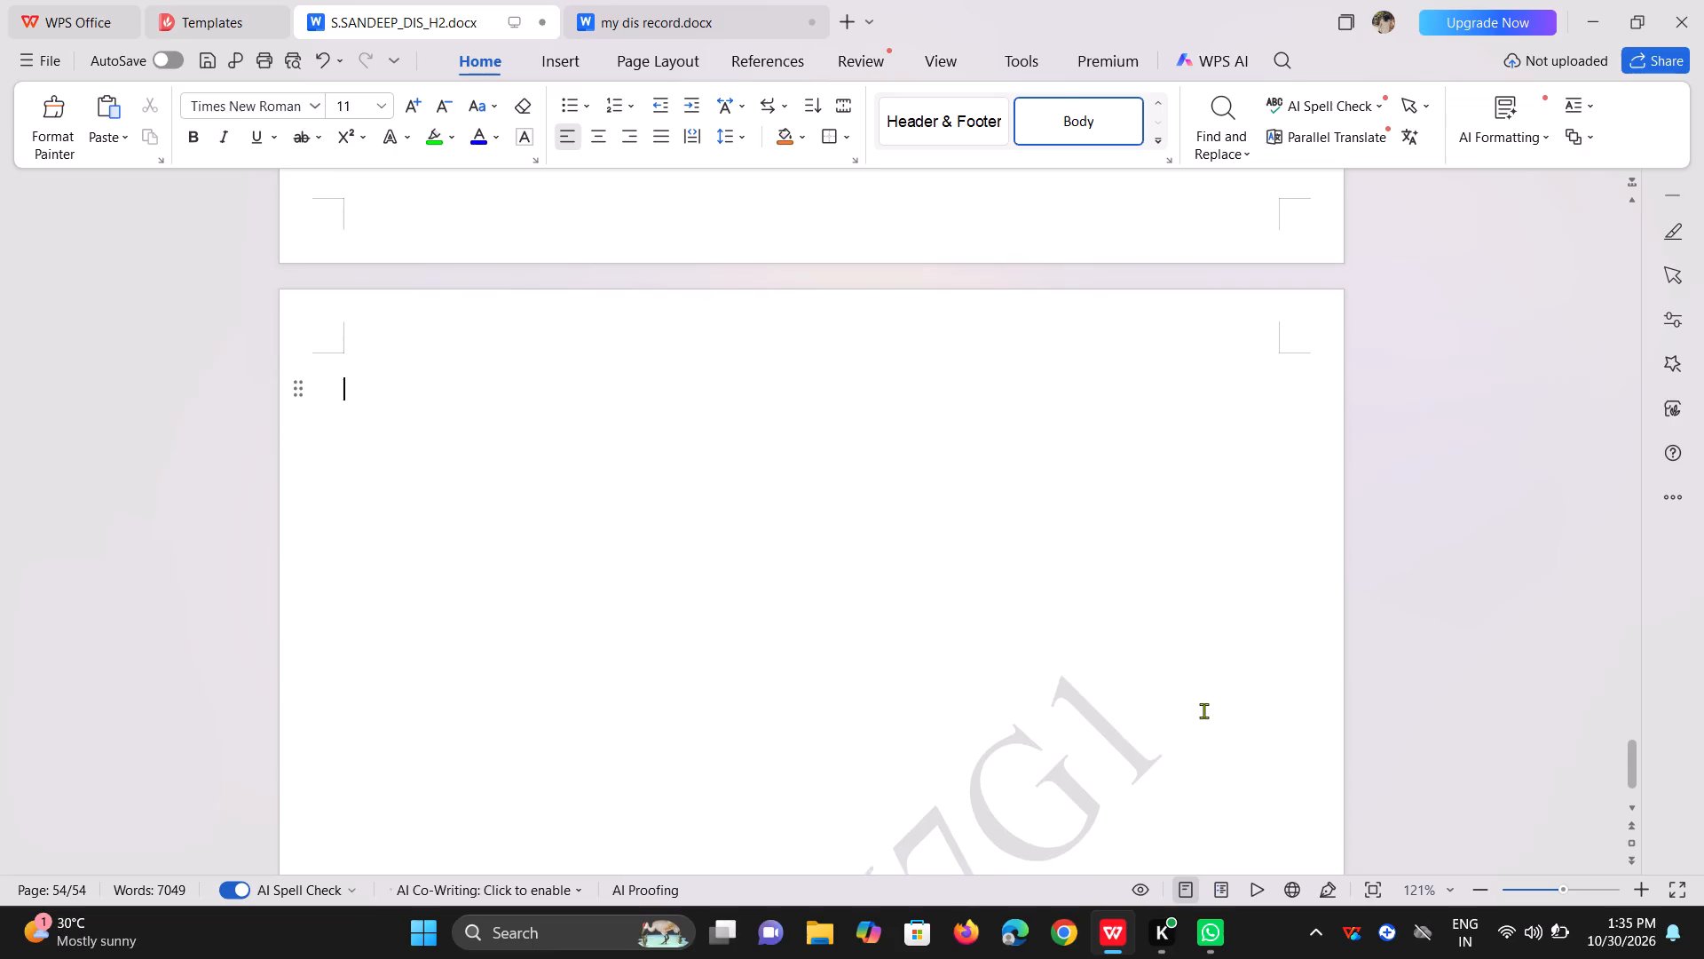
scroll(1203, 710, down, 1)
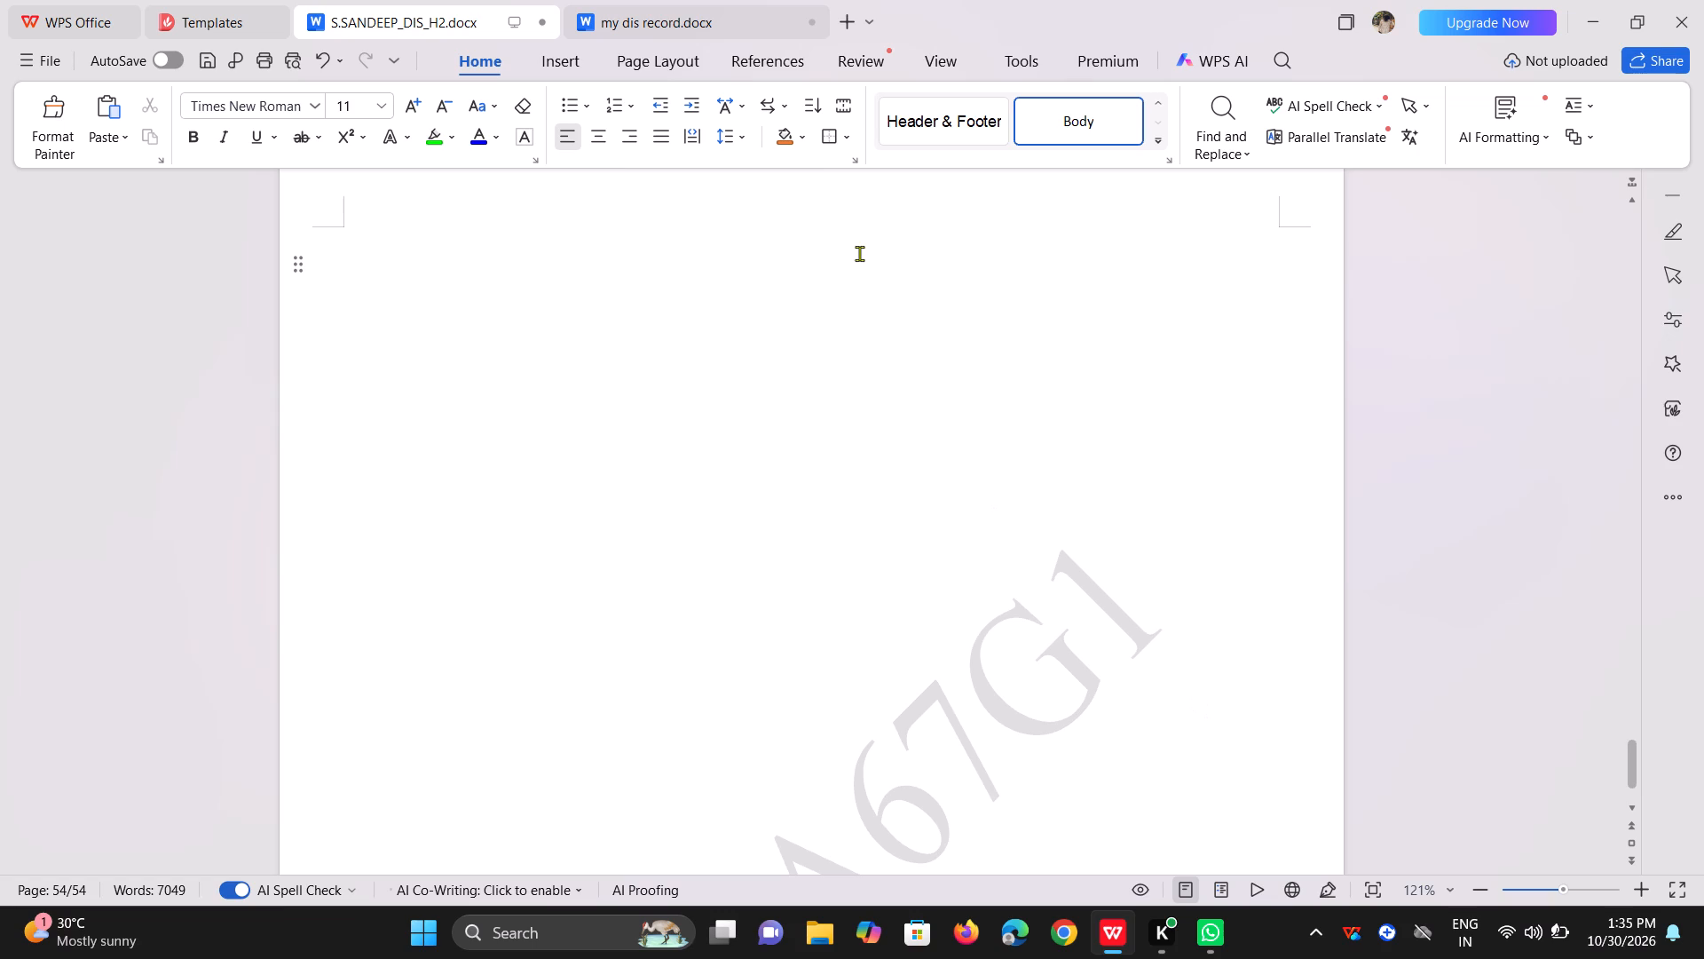
click(707, 5)
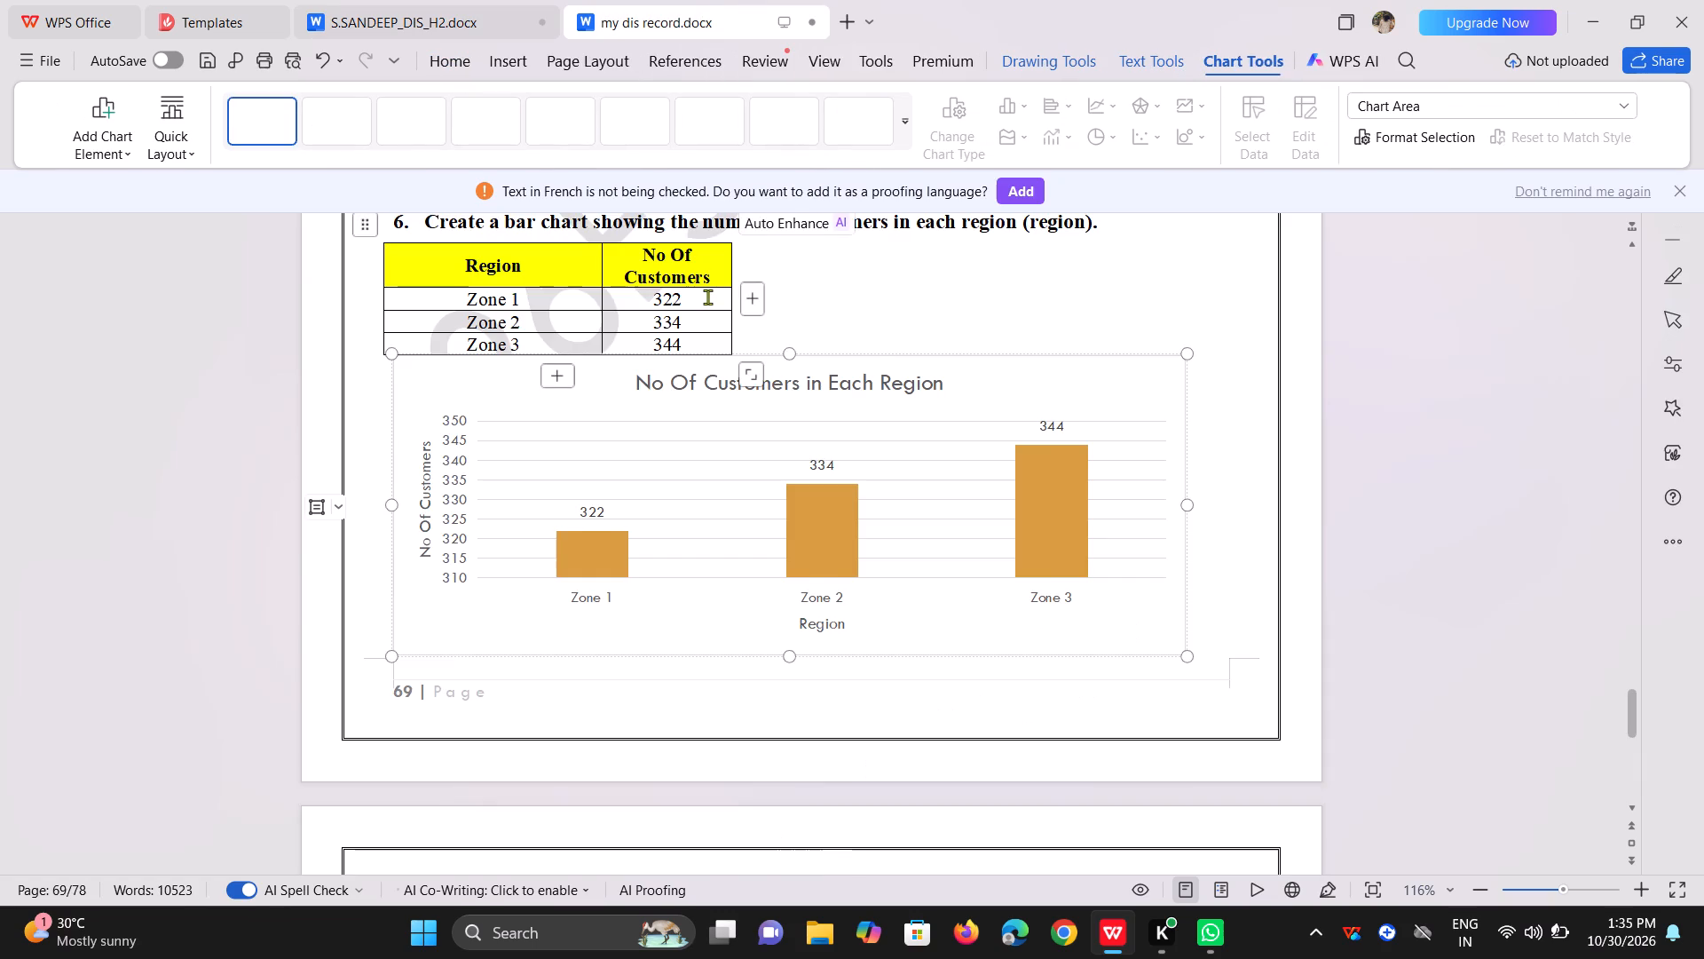
scroll(707, 297, down, 5)
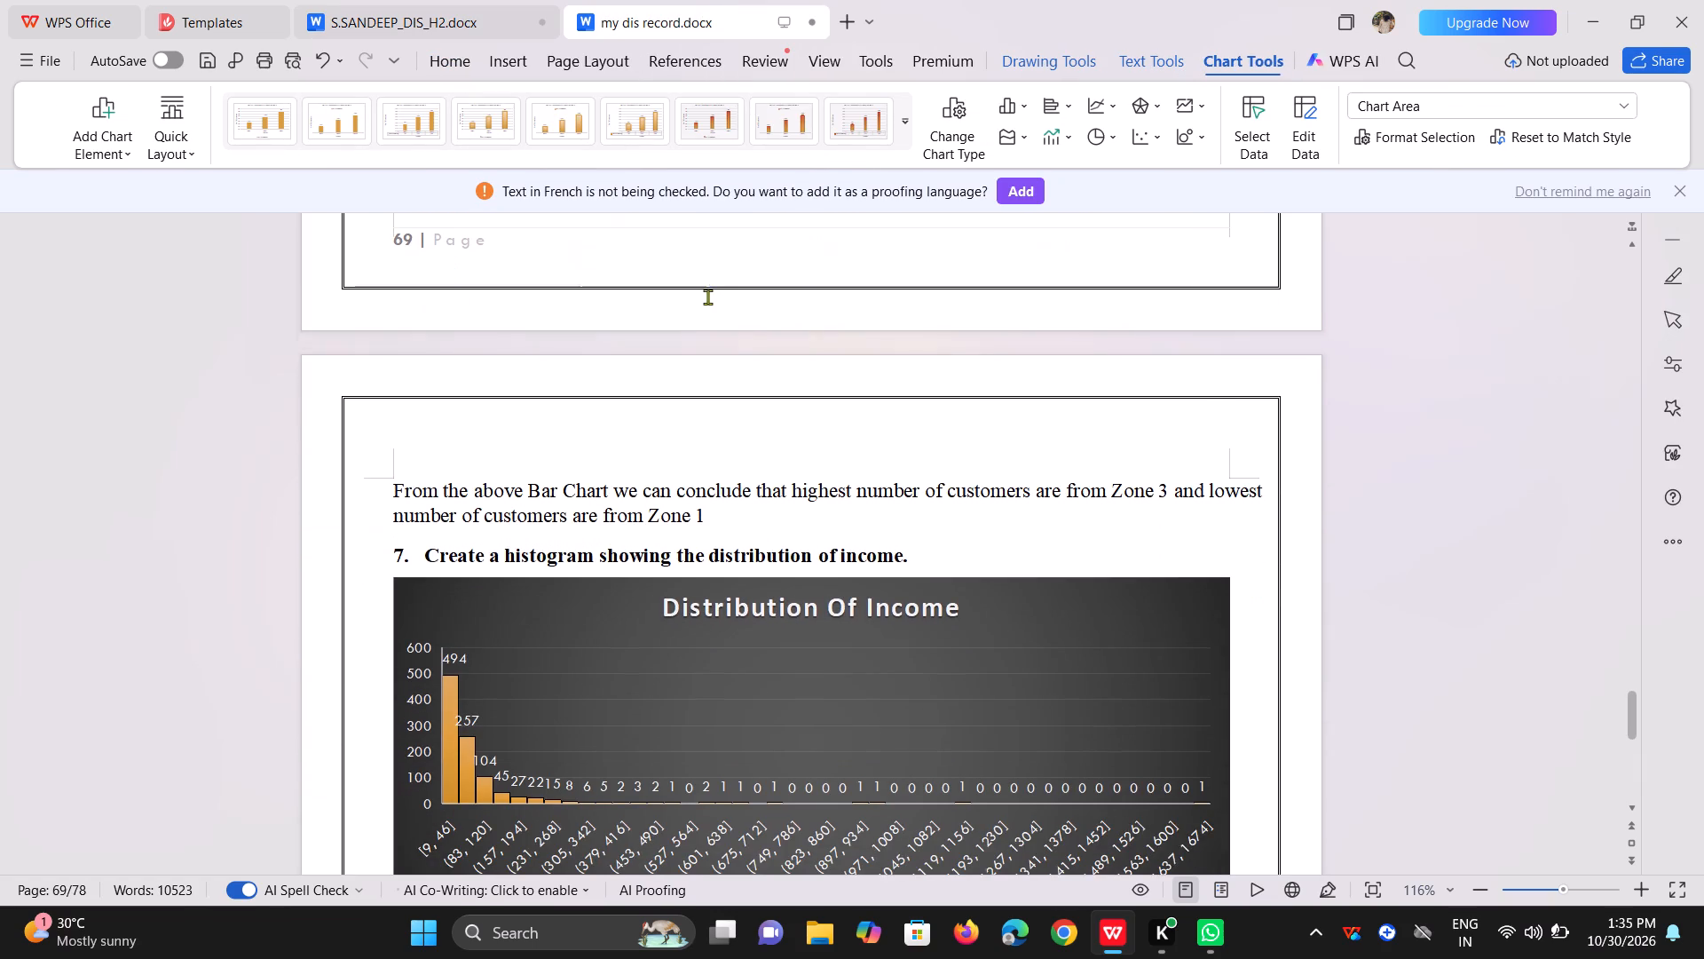
drag(391, 483, 712, 557)
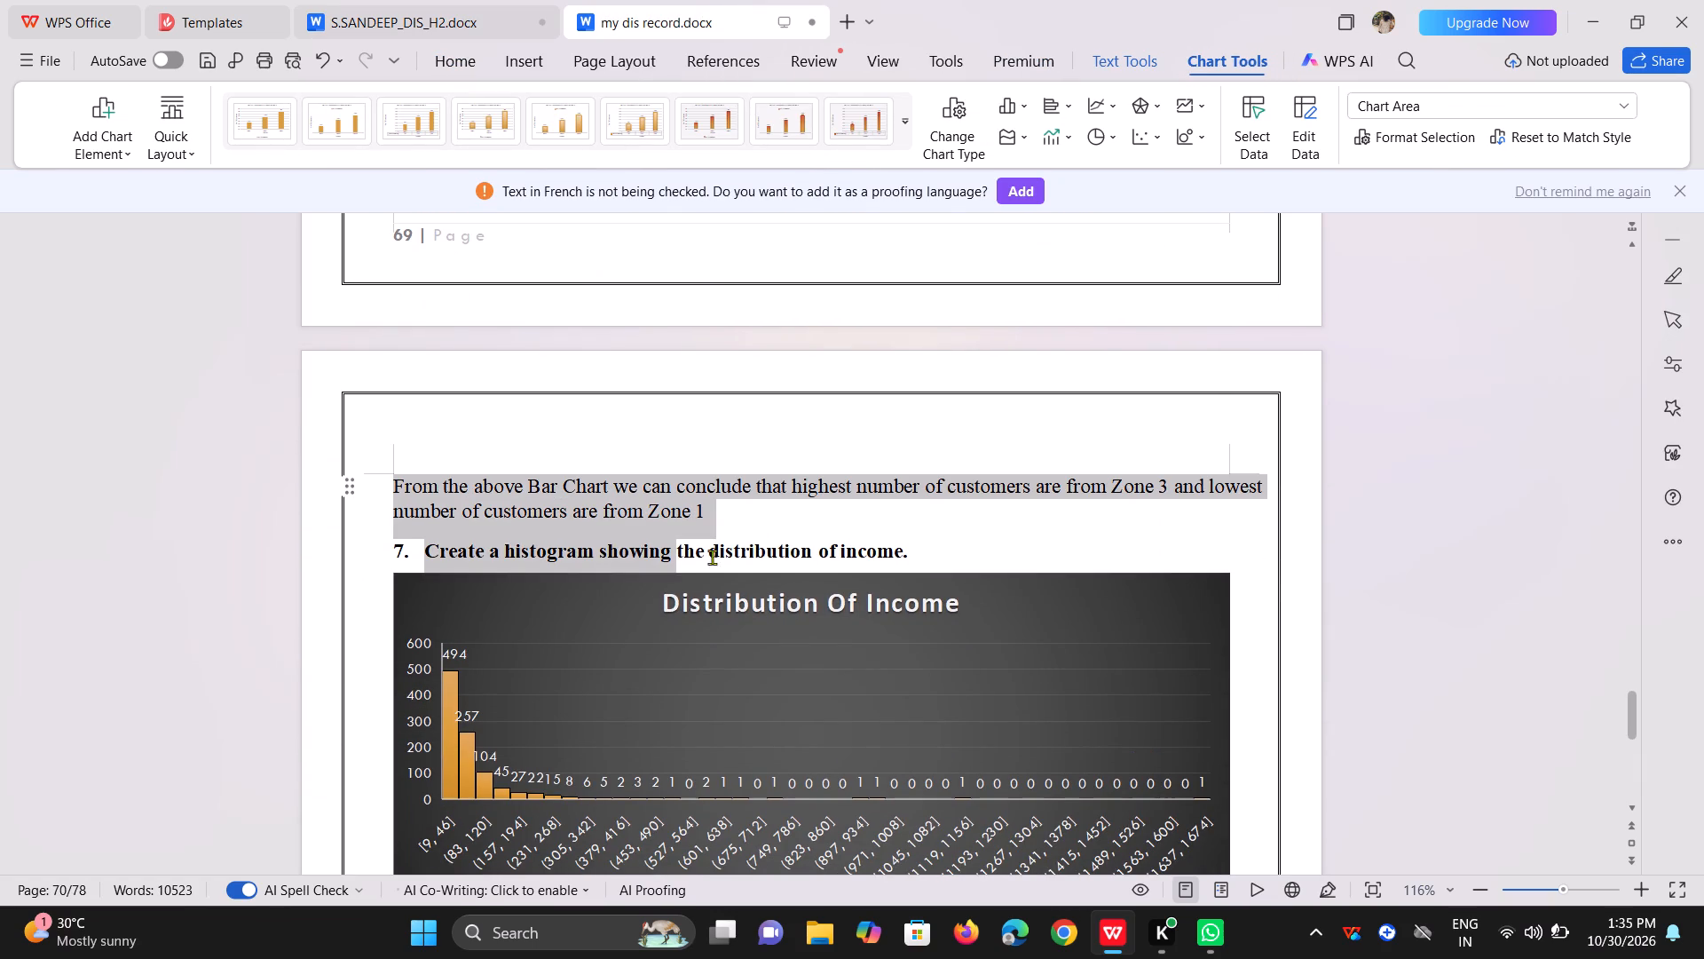
drag(712, 557, 919, 560)
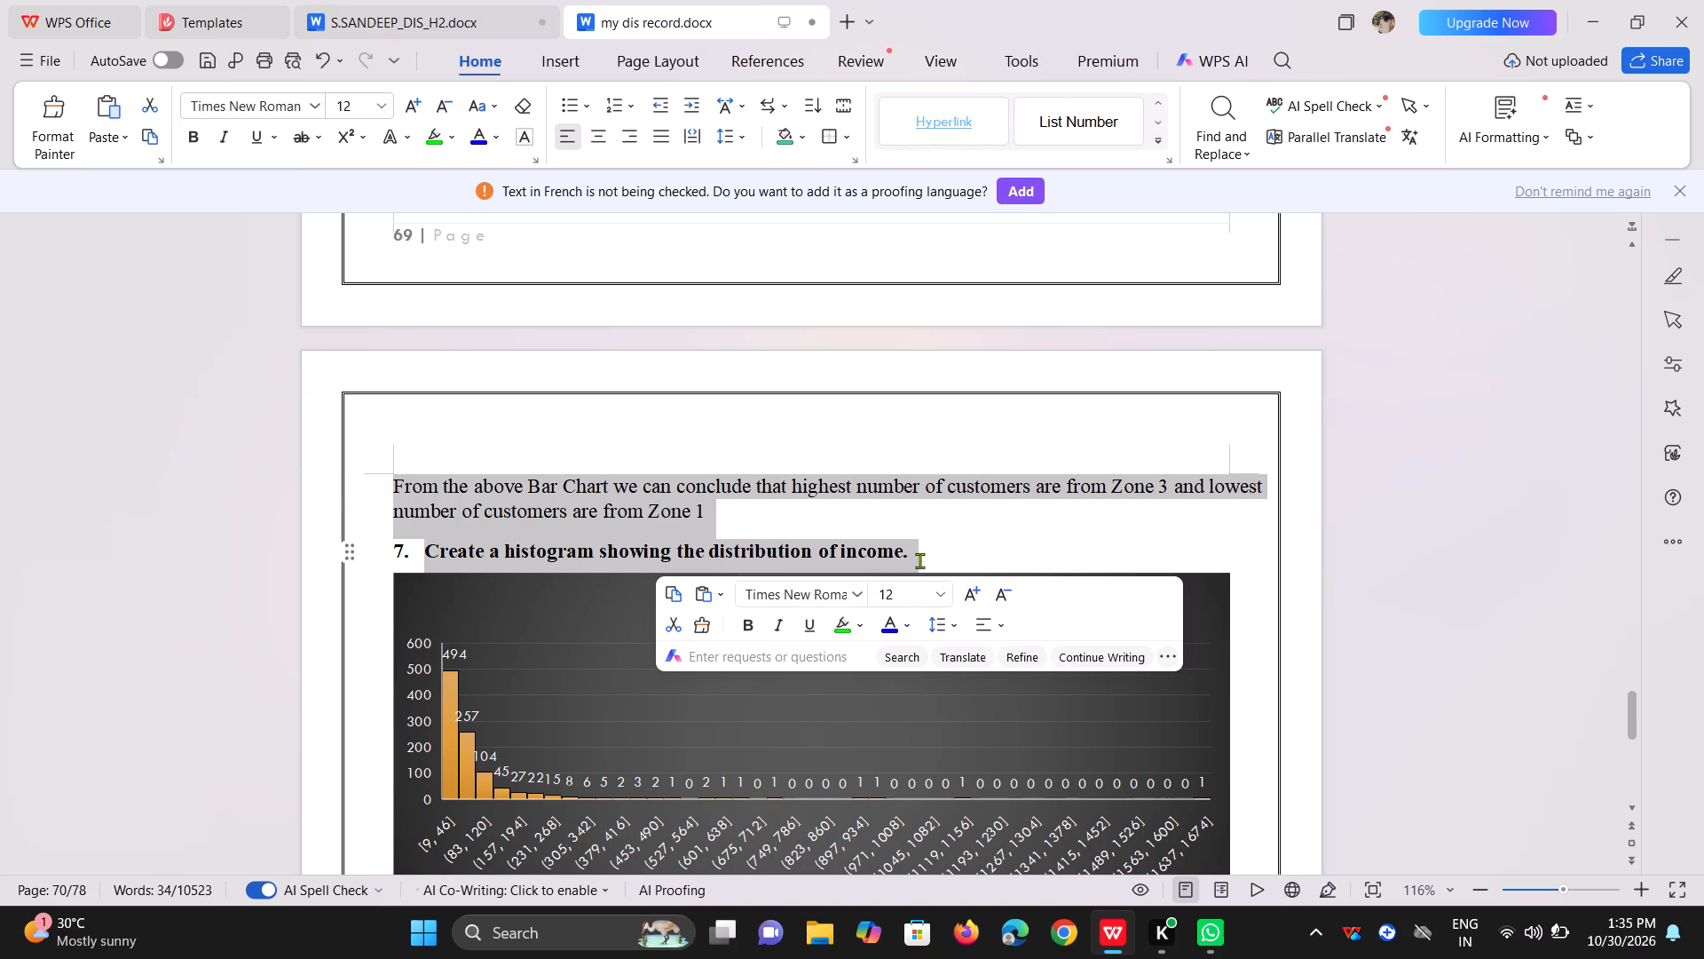
key(ctrl+c)
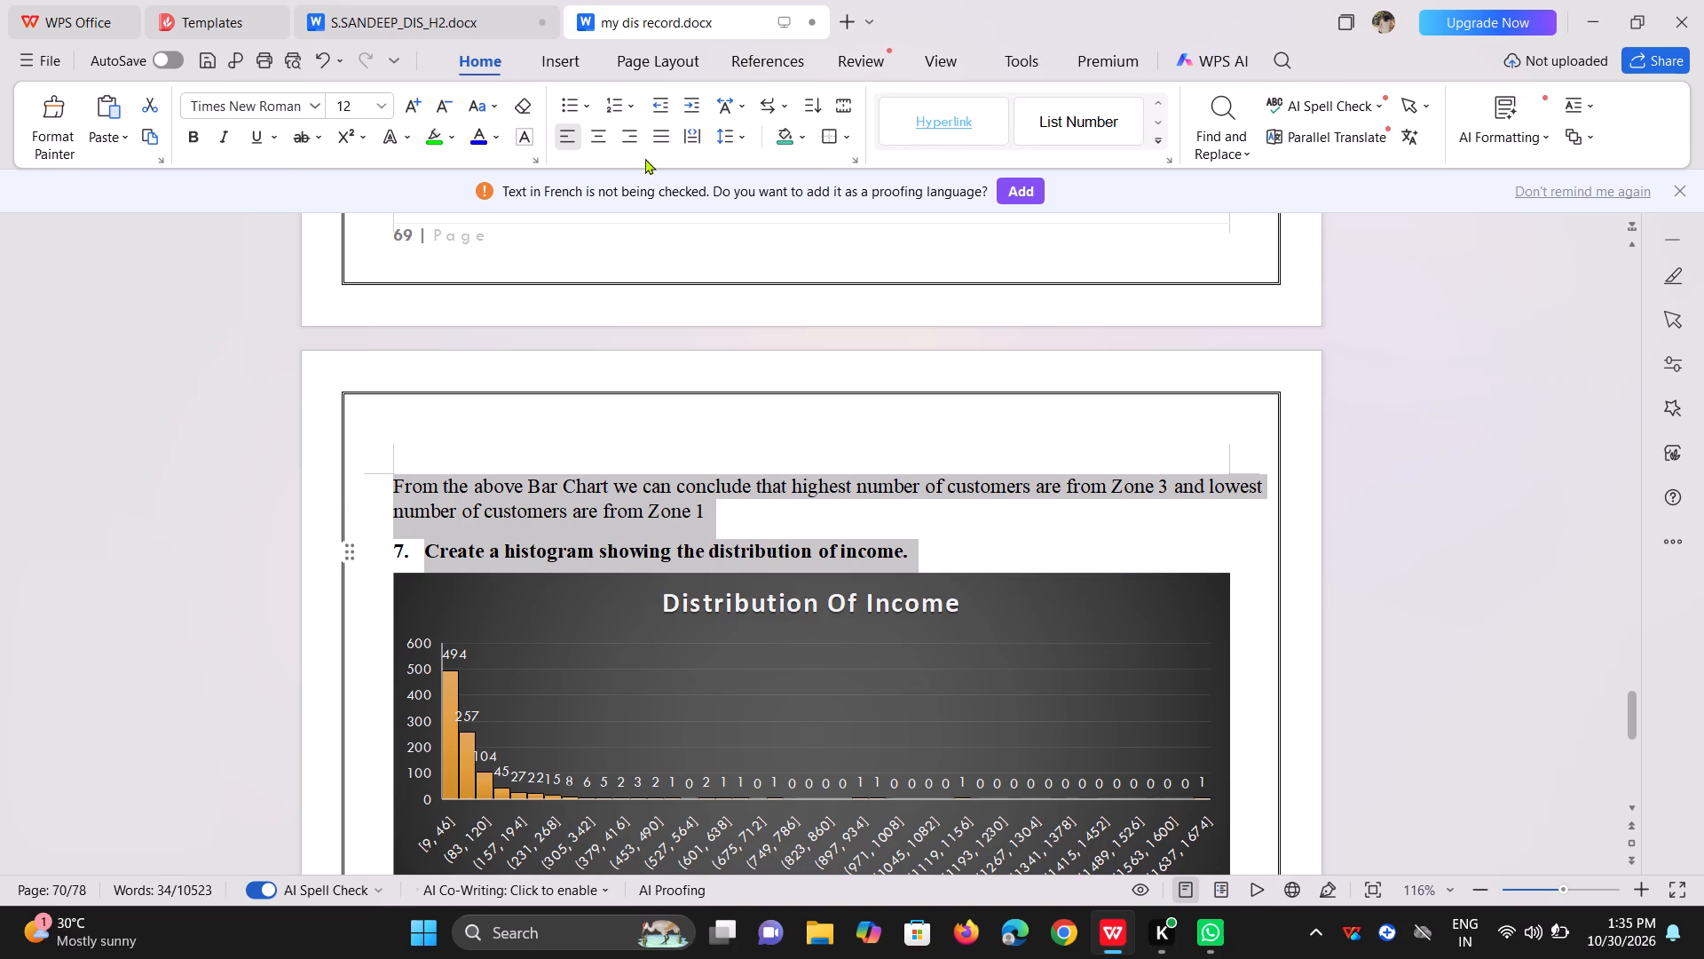
click(490, 19)
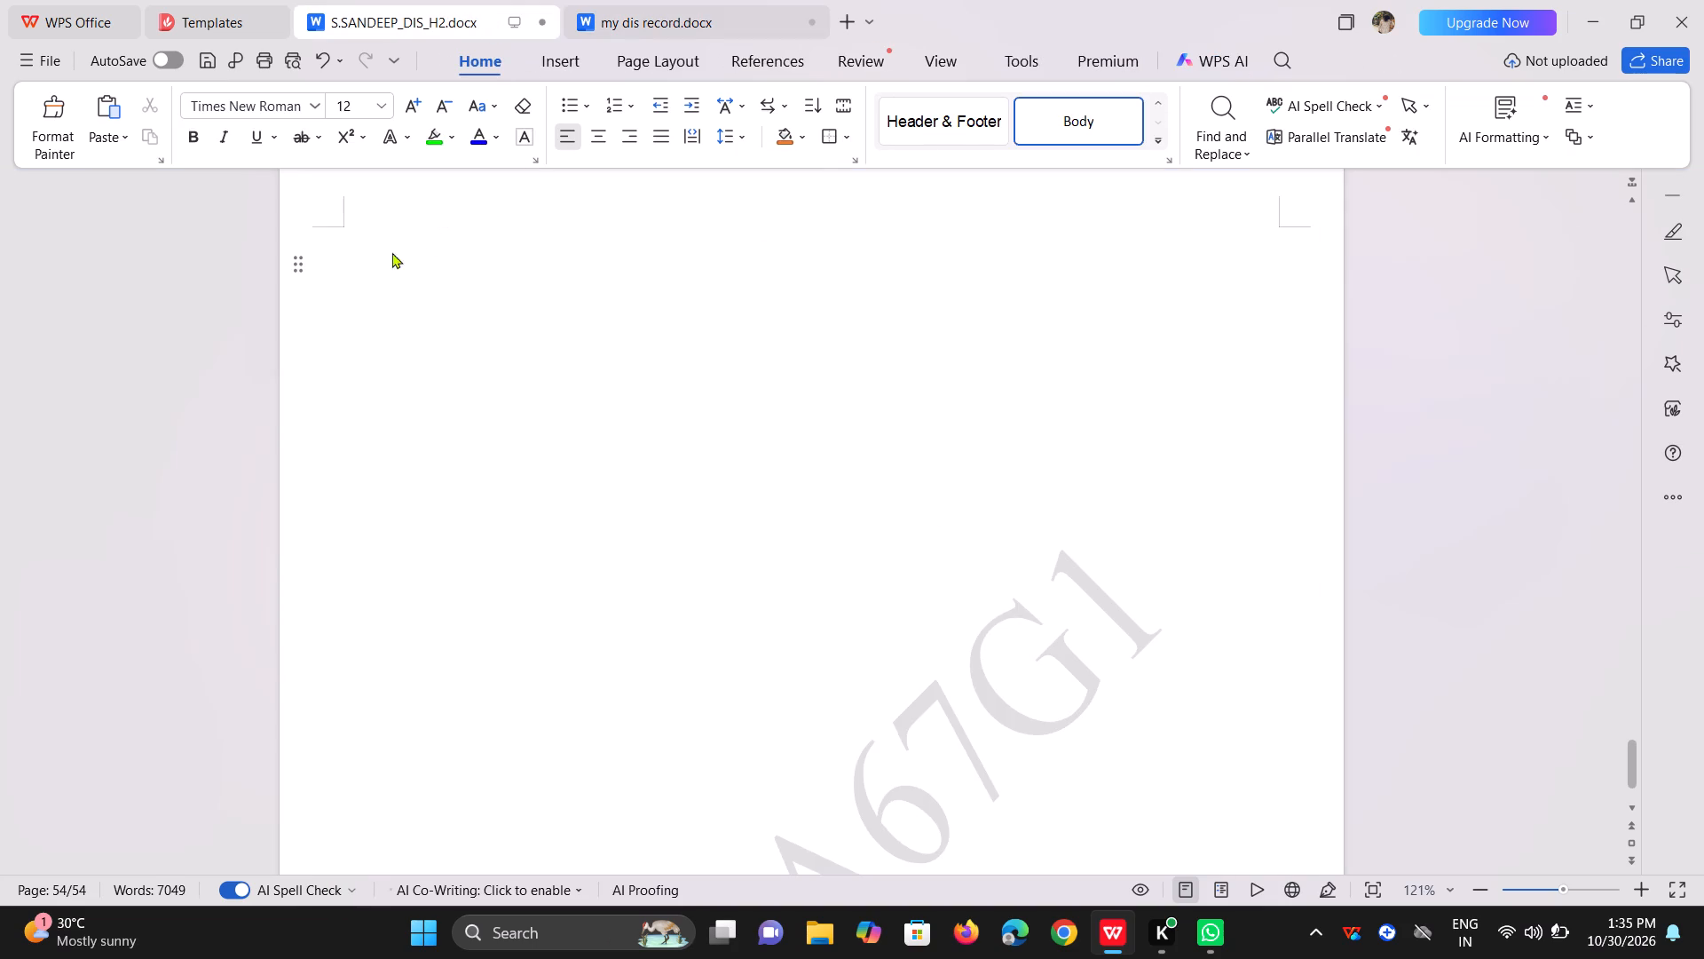
key(ctrl+v)
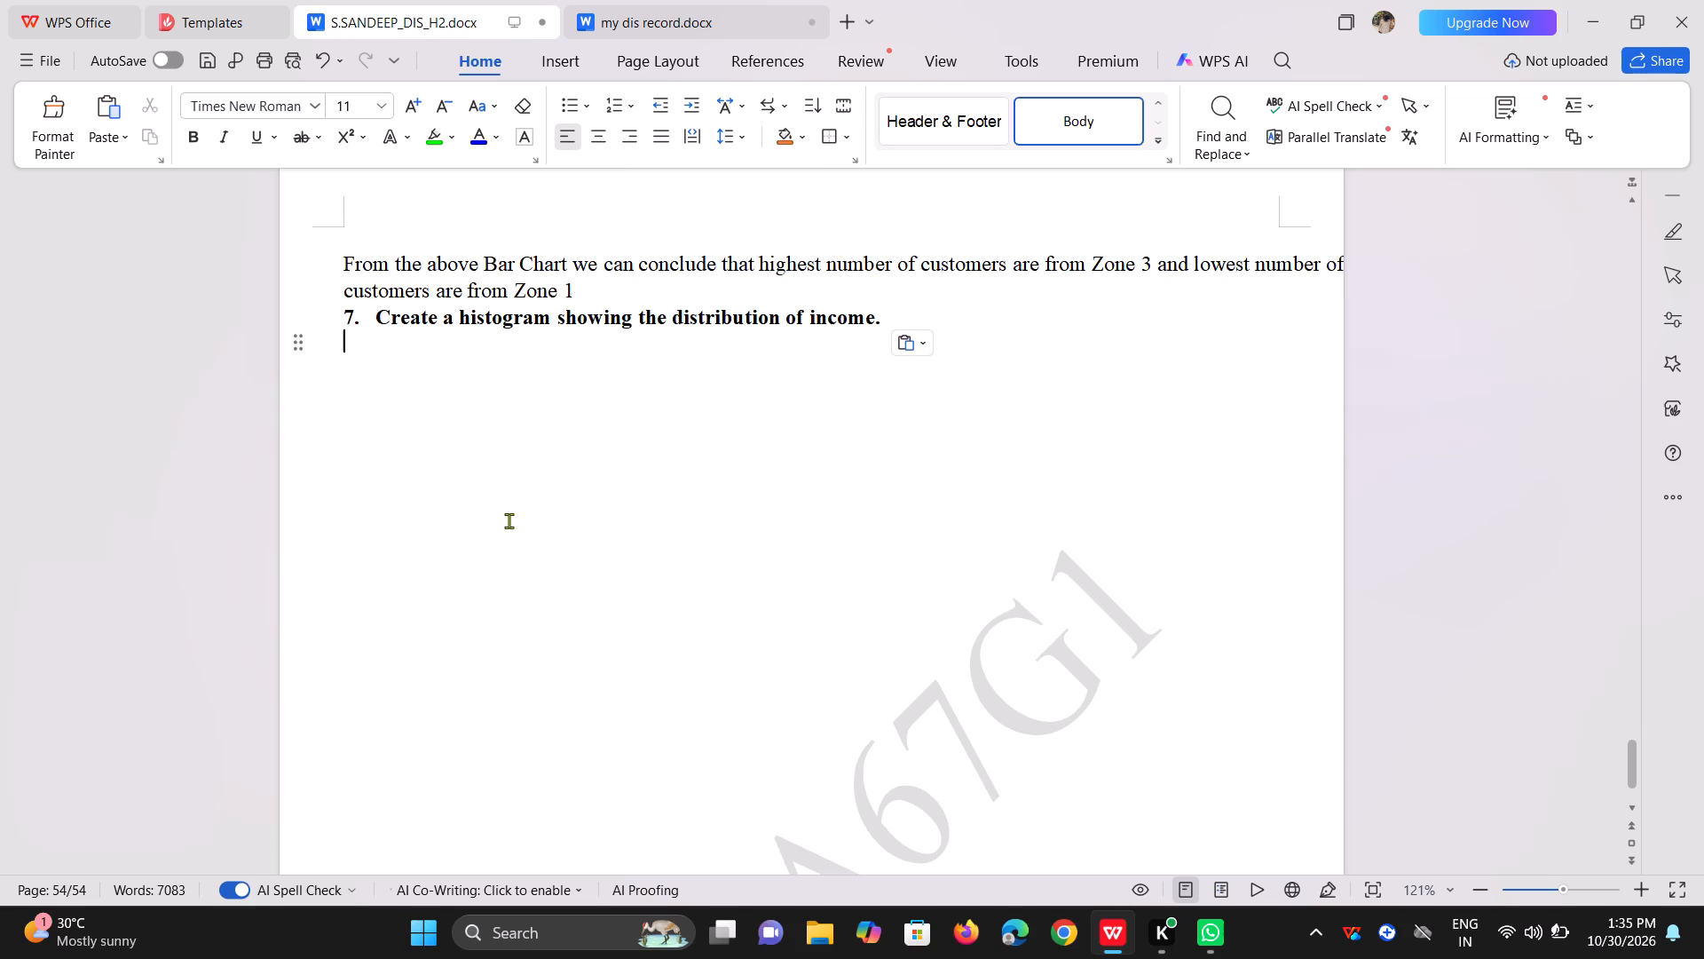
click(654, 0)
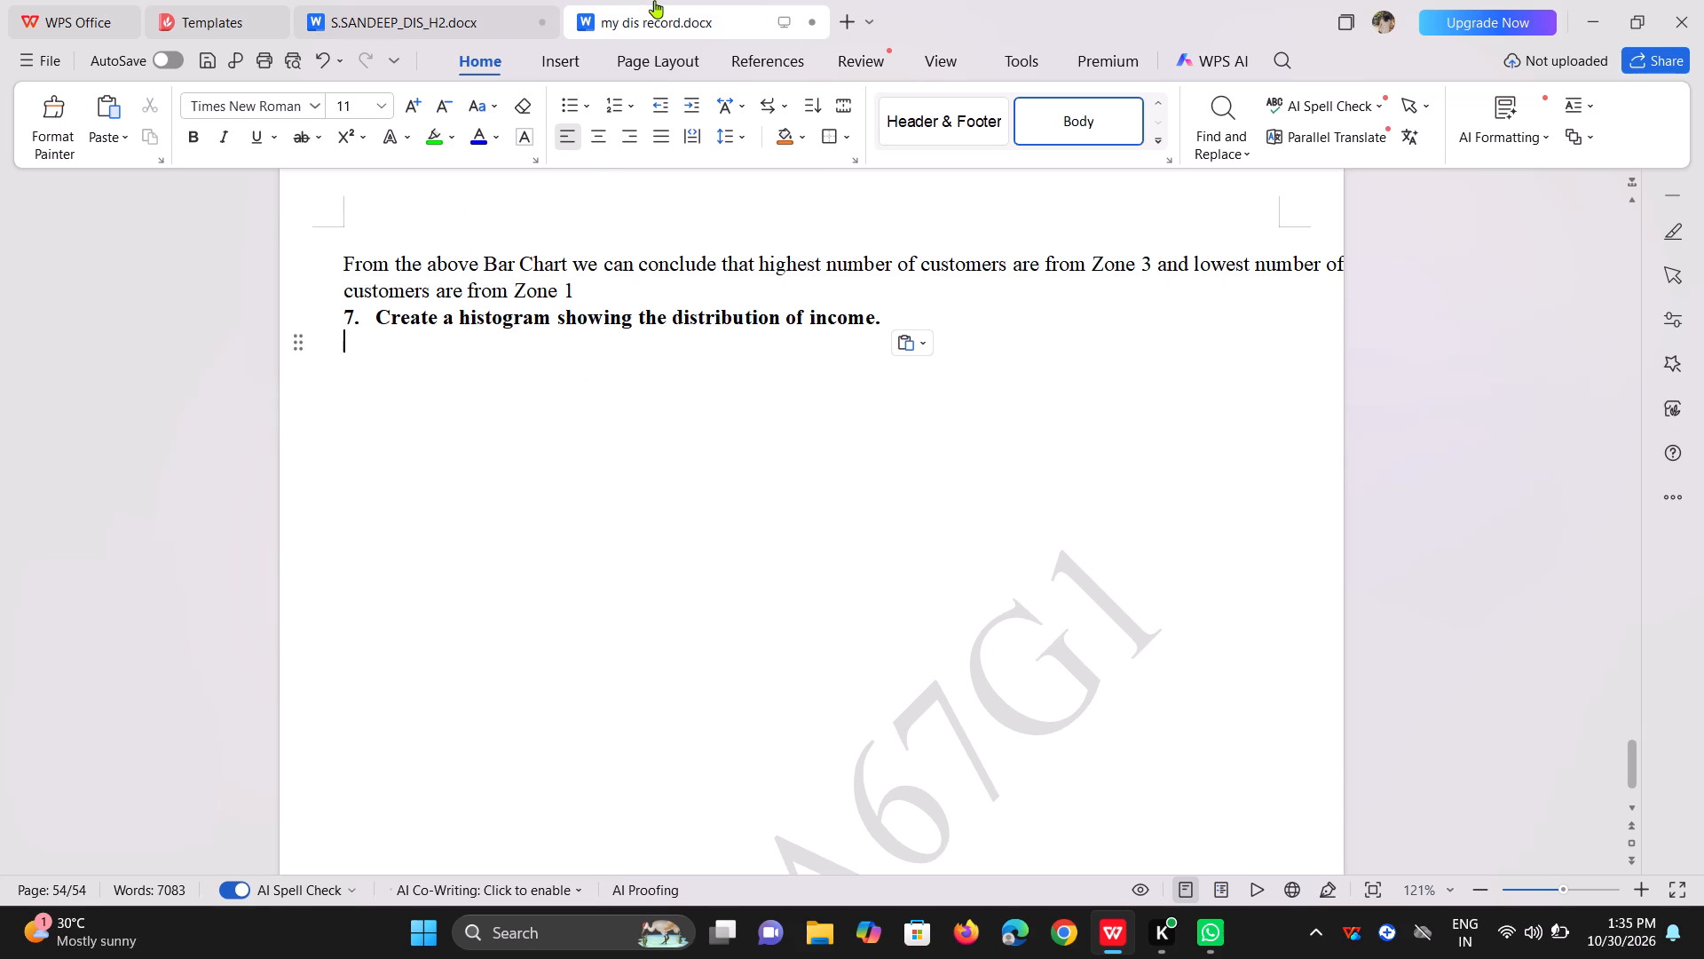
click(713, 659)
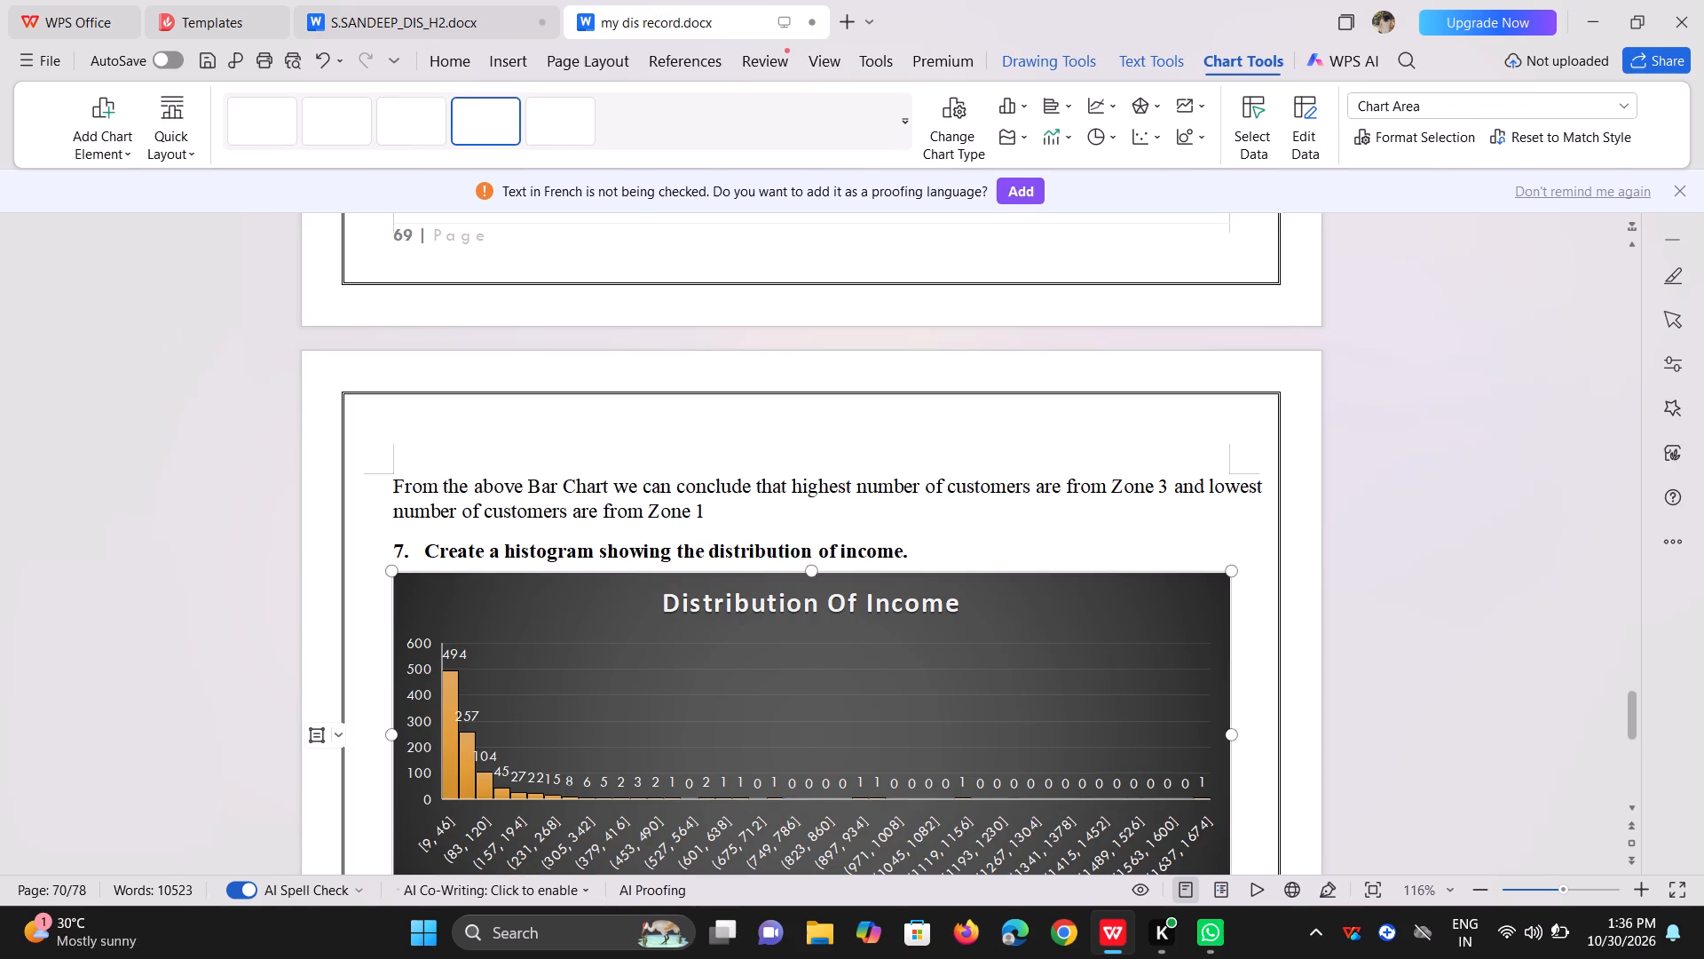
key(ctrl+v)
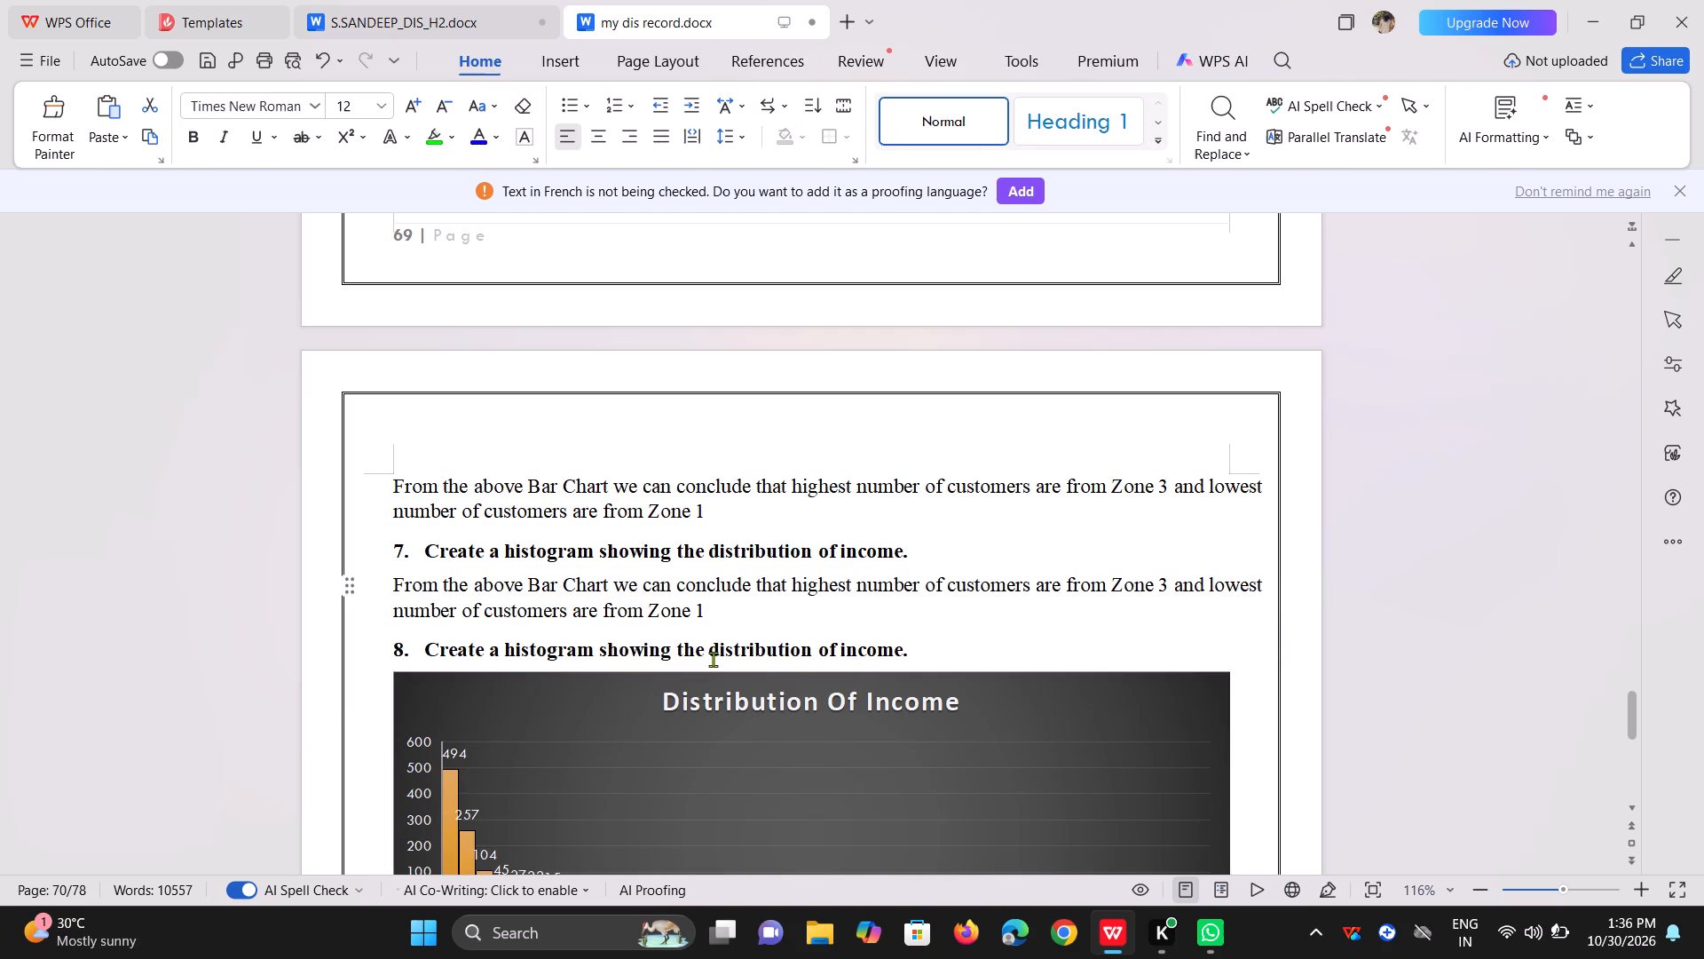
click(319, 51)
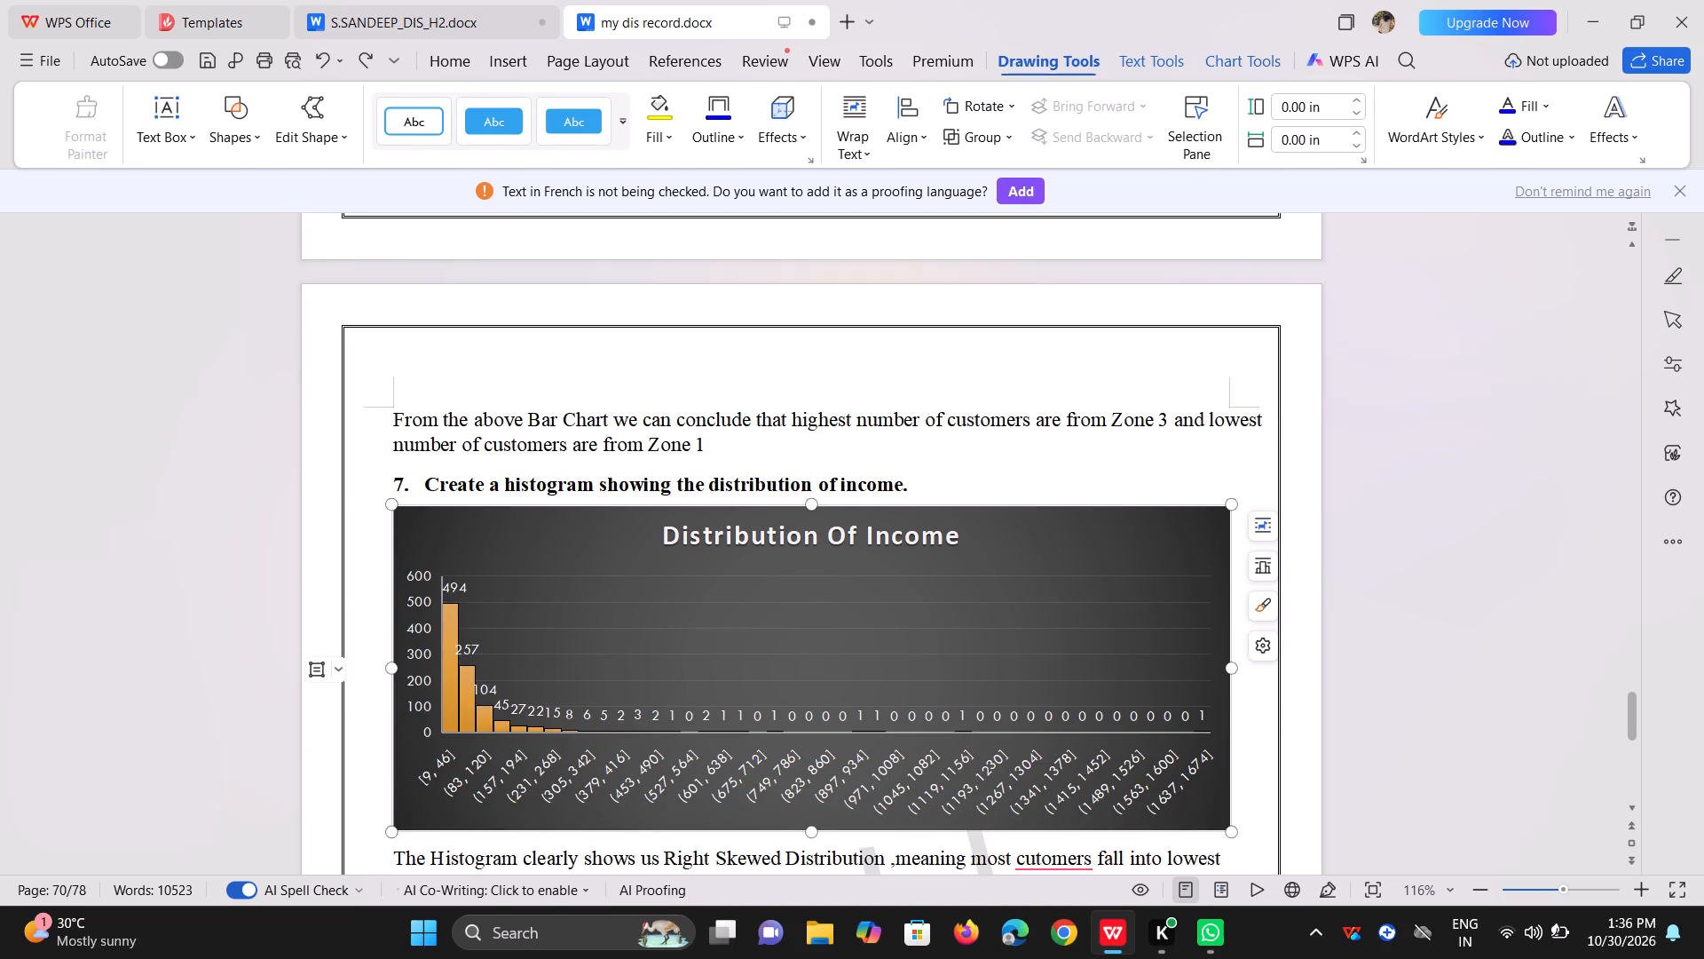
click(559, 575)
click(538, 548)
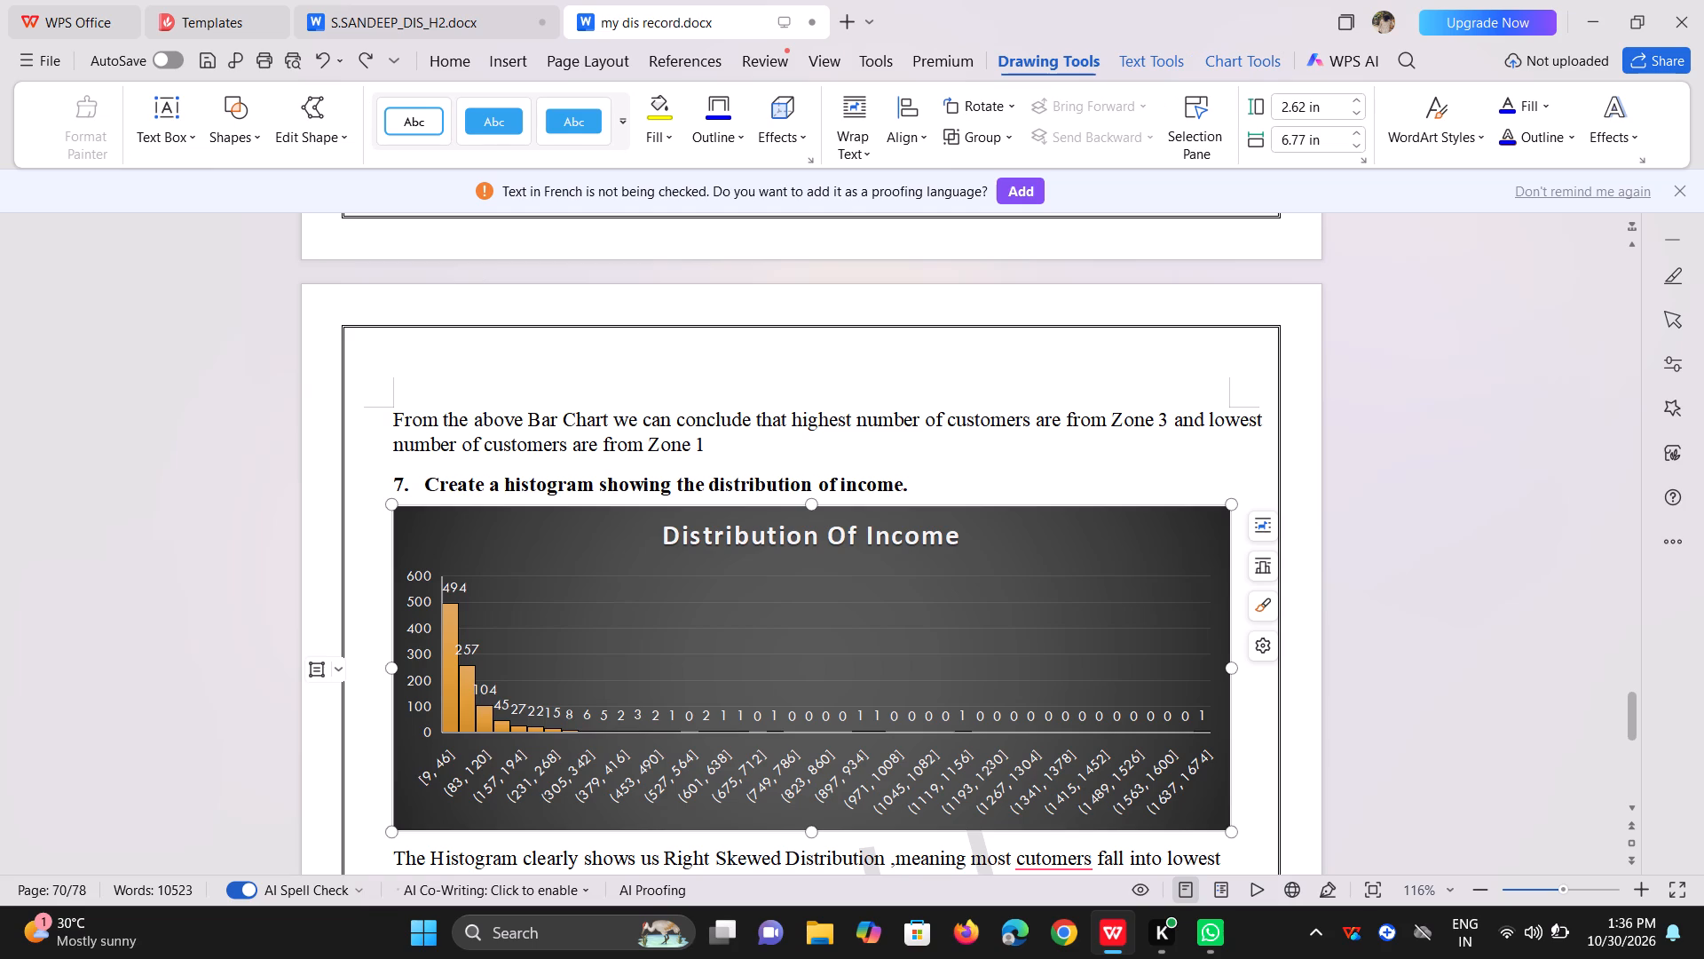
key(ctrl+c)
click(365, 9)
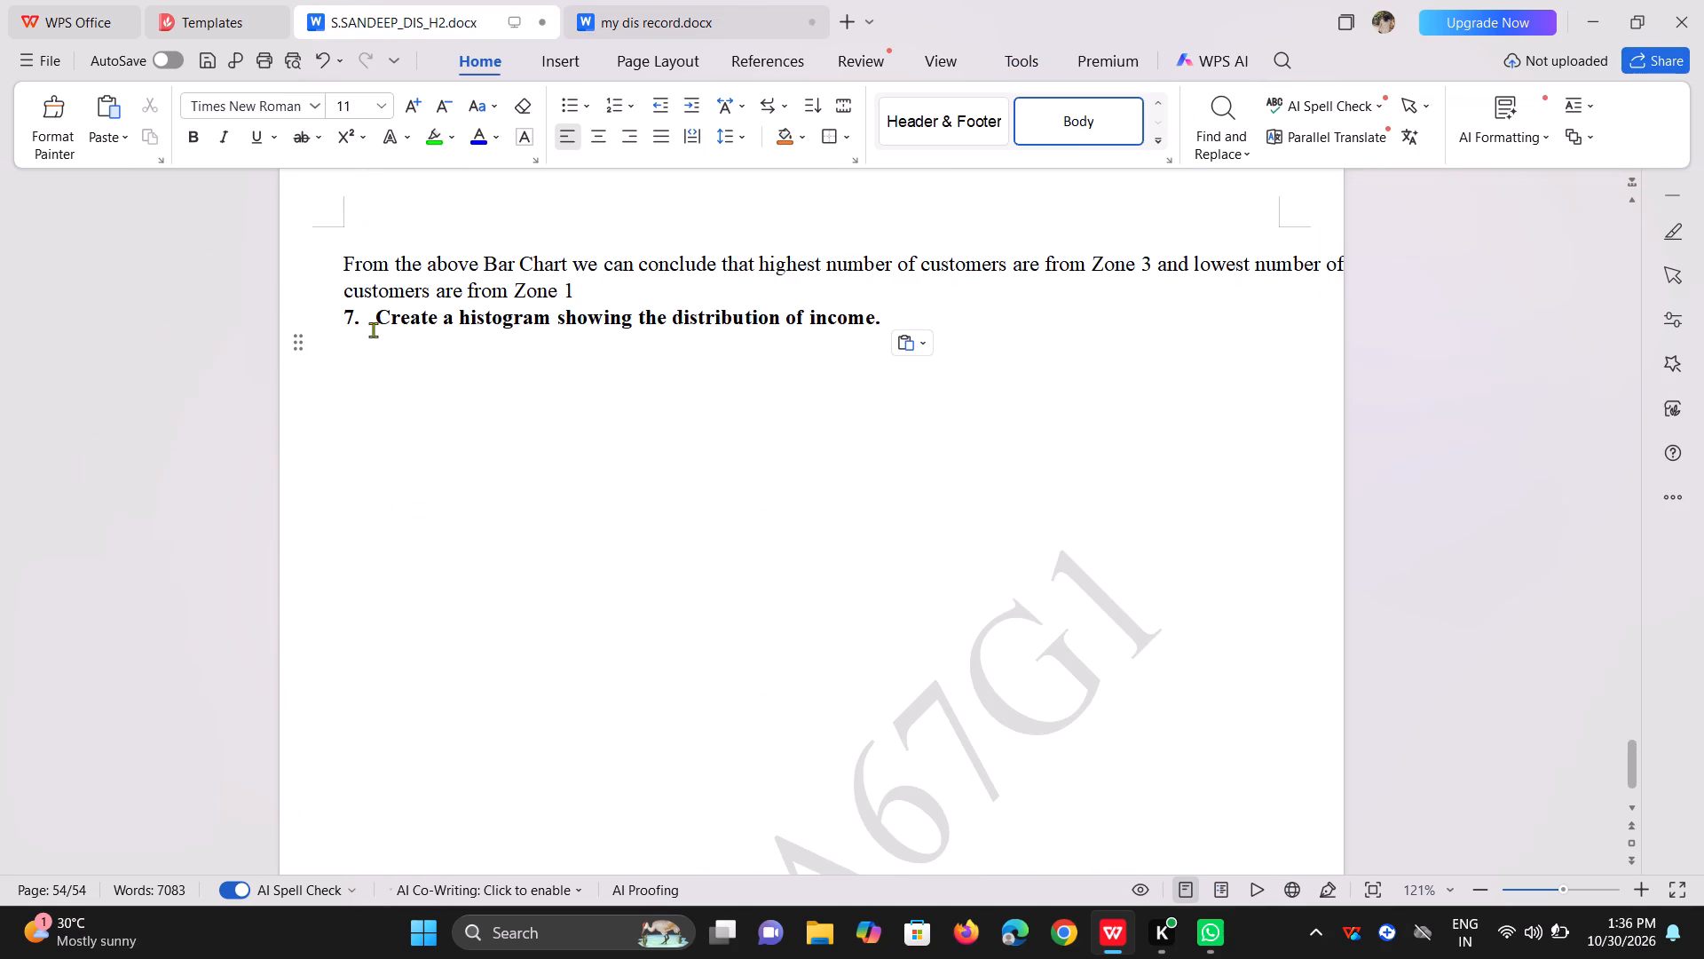
key(Return)
key(ctrl+v)
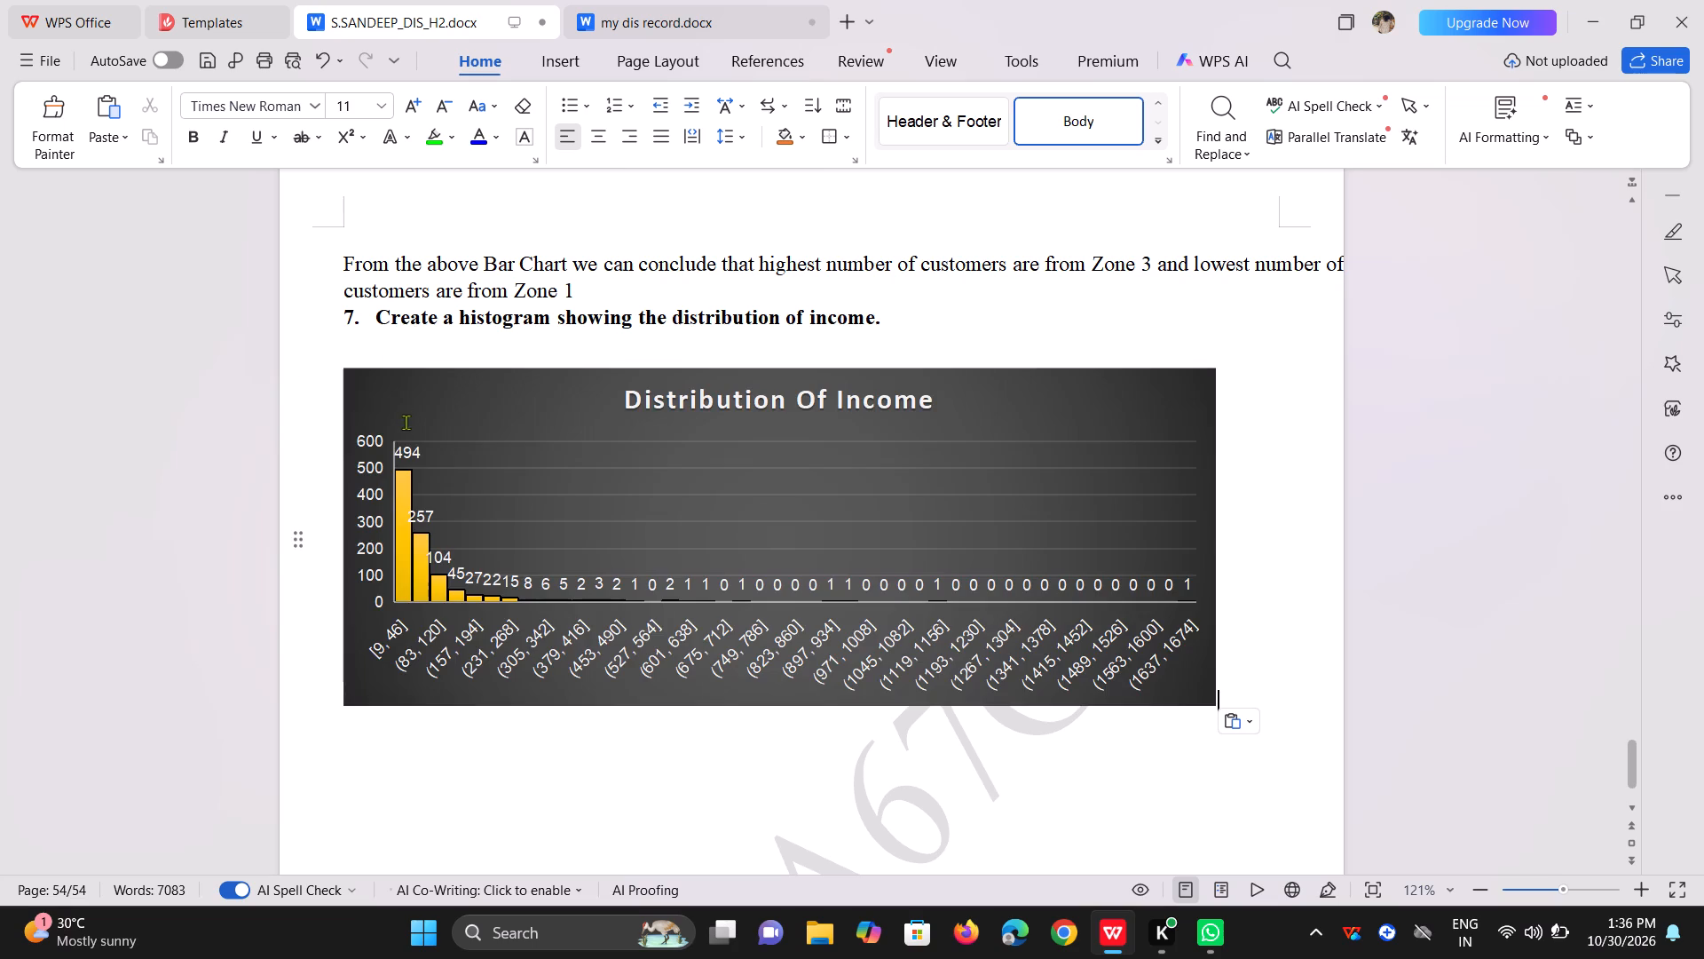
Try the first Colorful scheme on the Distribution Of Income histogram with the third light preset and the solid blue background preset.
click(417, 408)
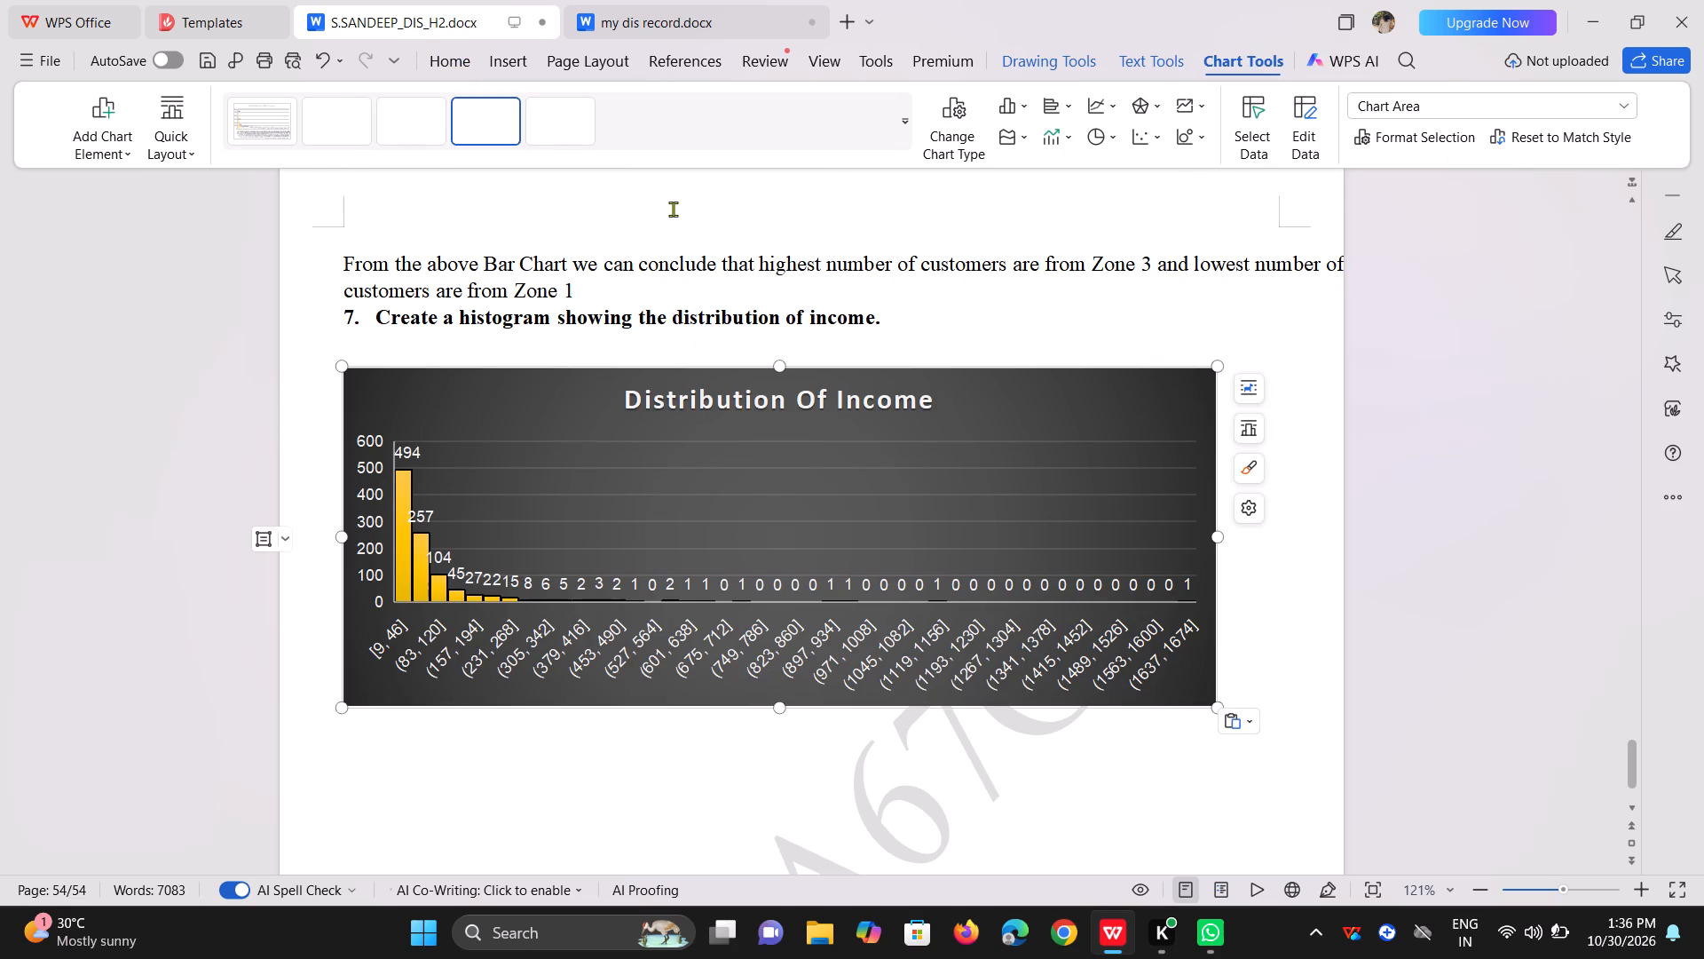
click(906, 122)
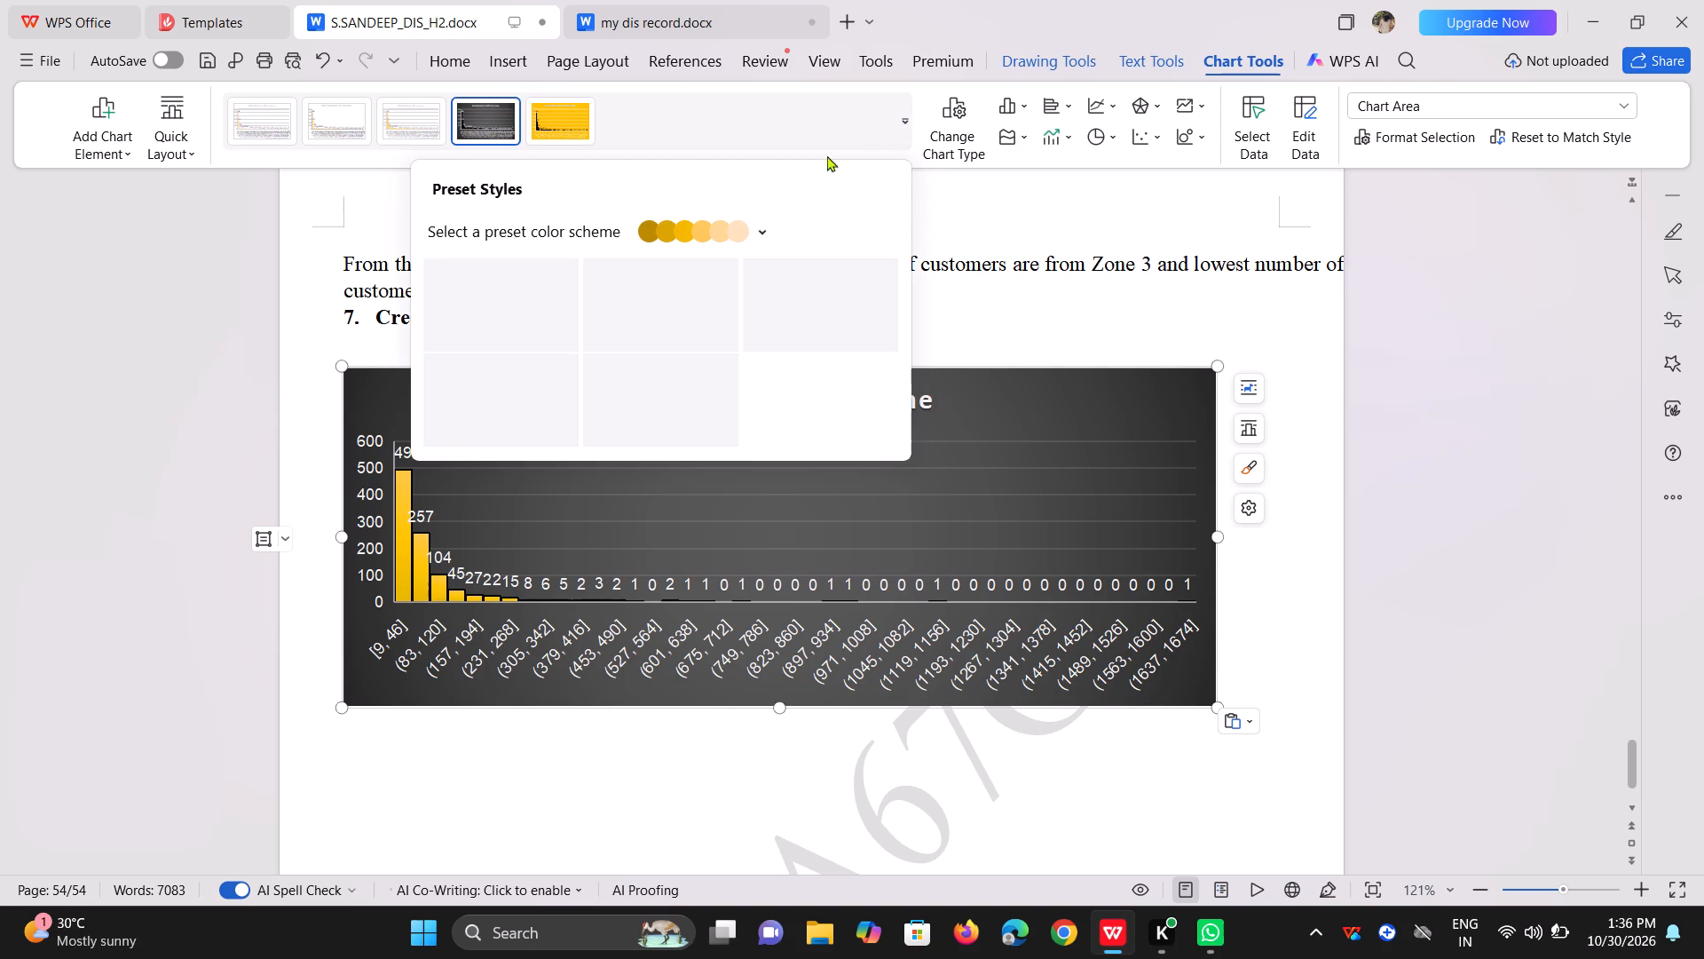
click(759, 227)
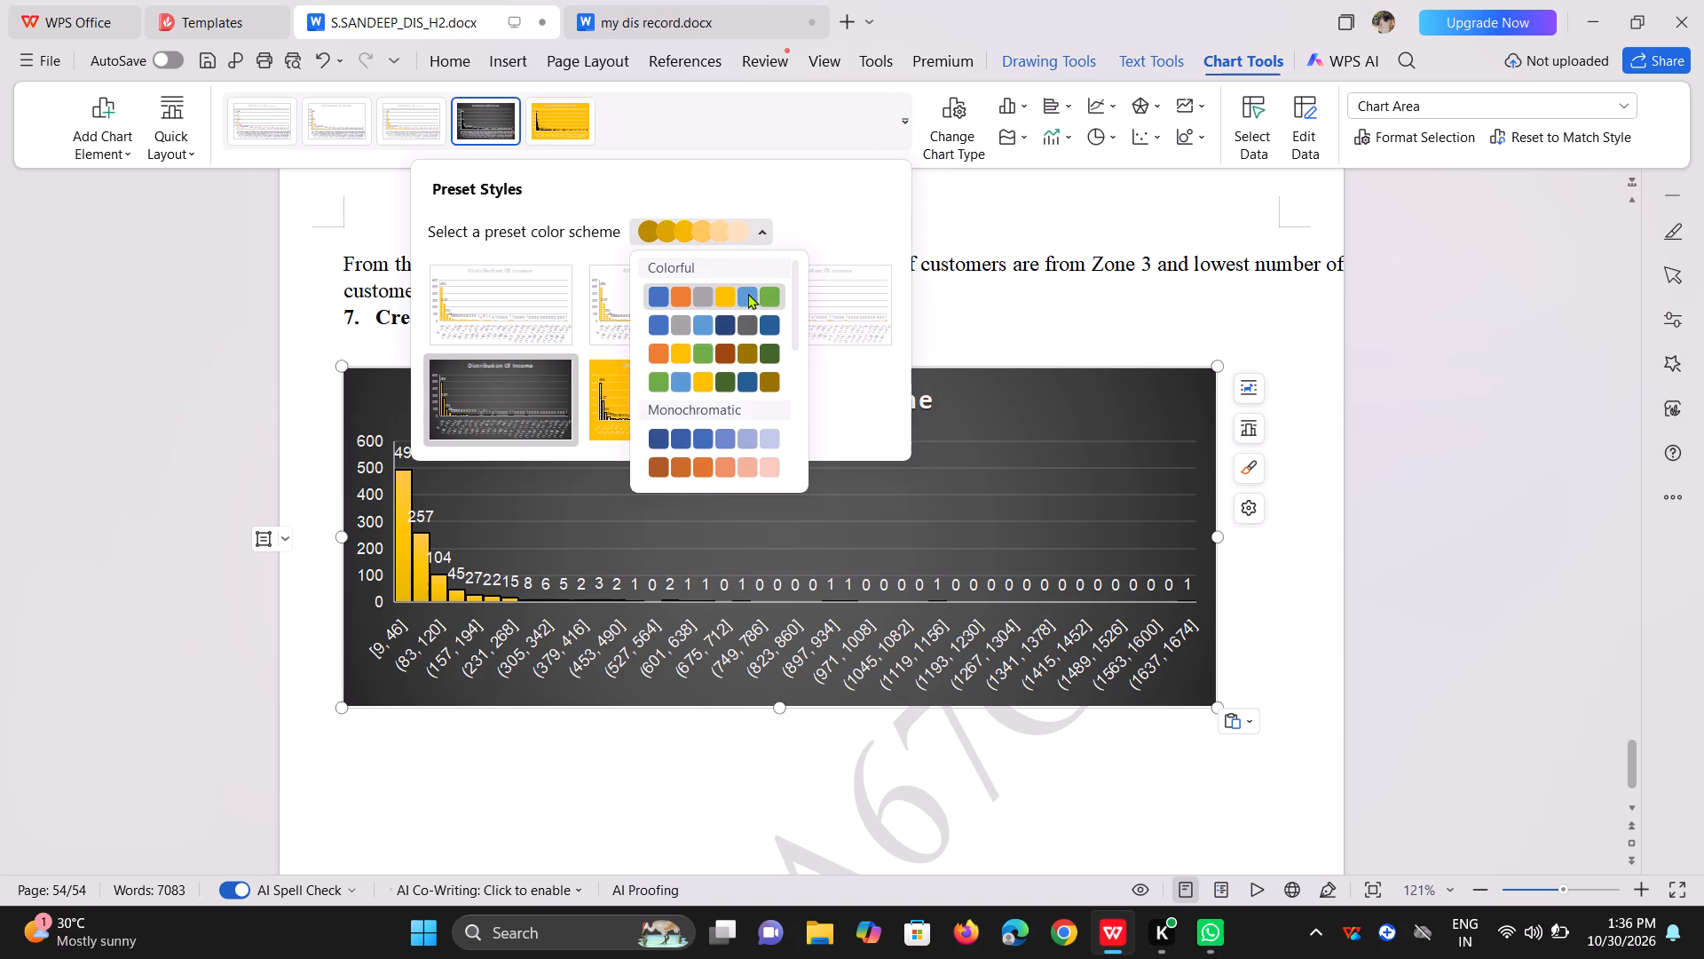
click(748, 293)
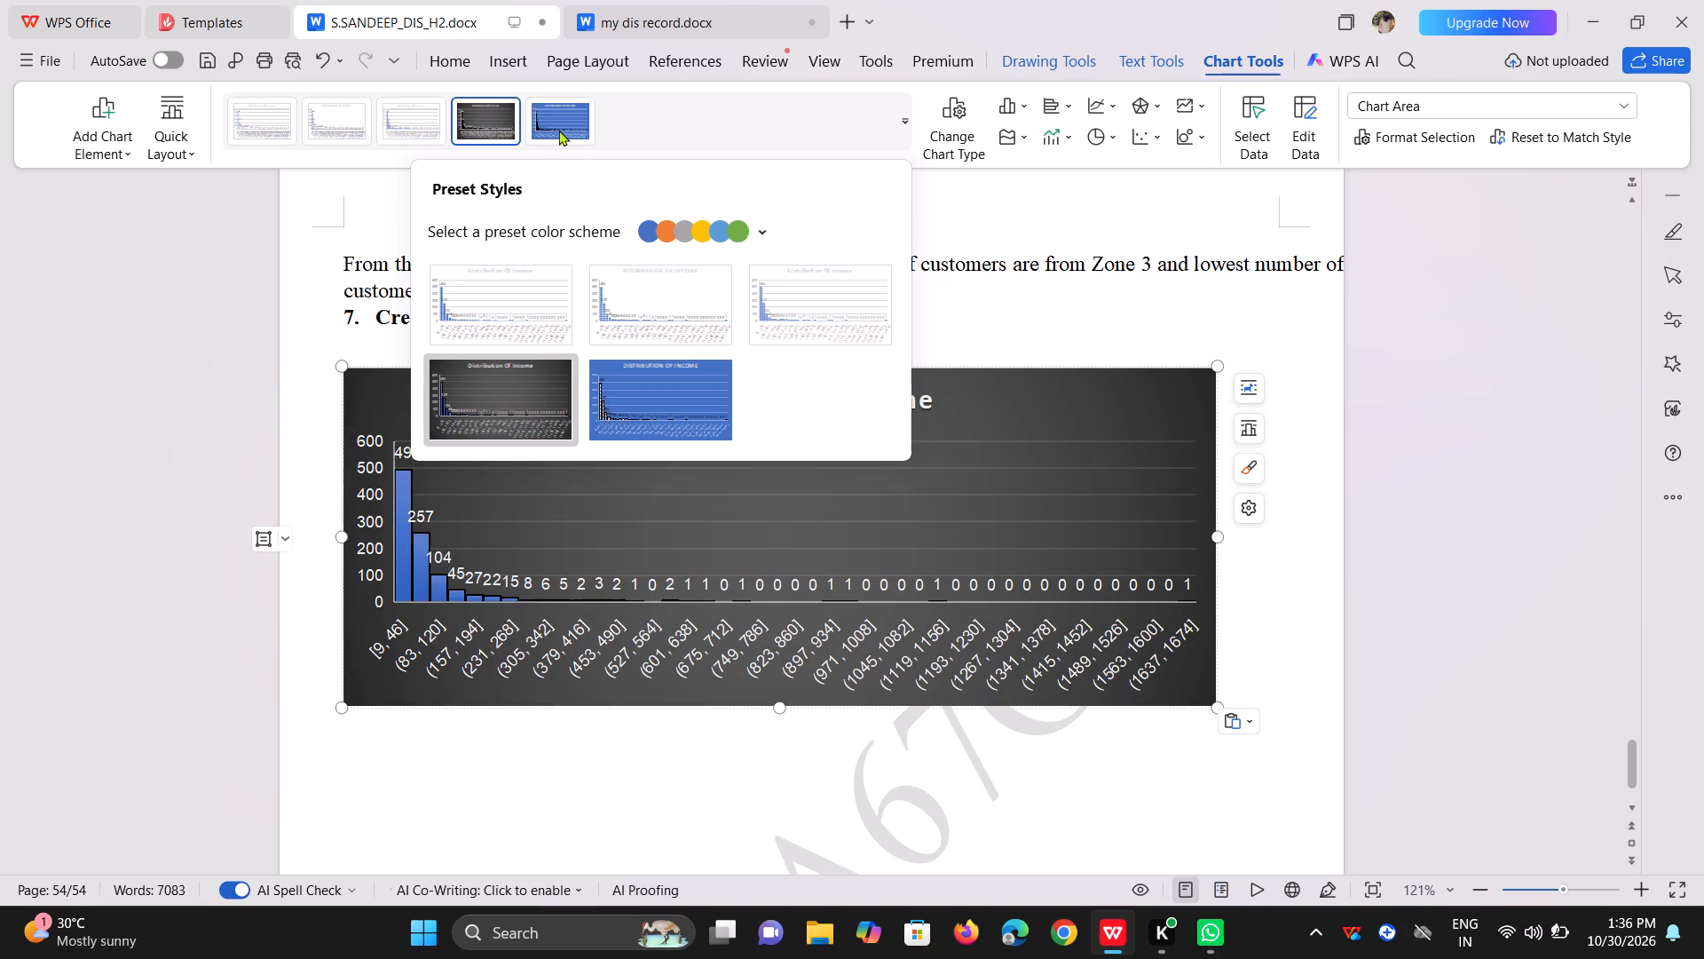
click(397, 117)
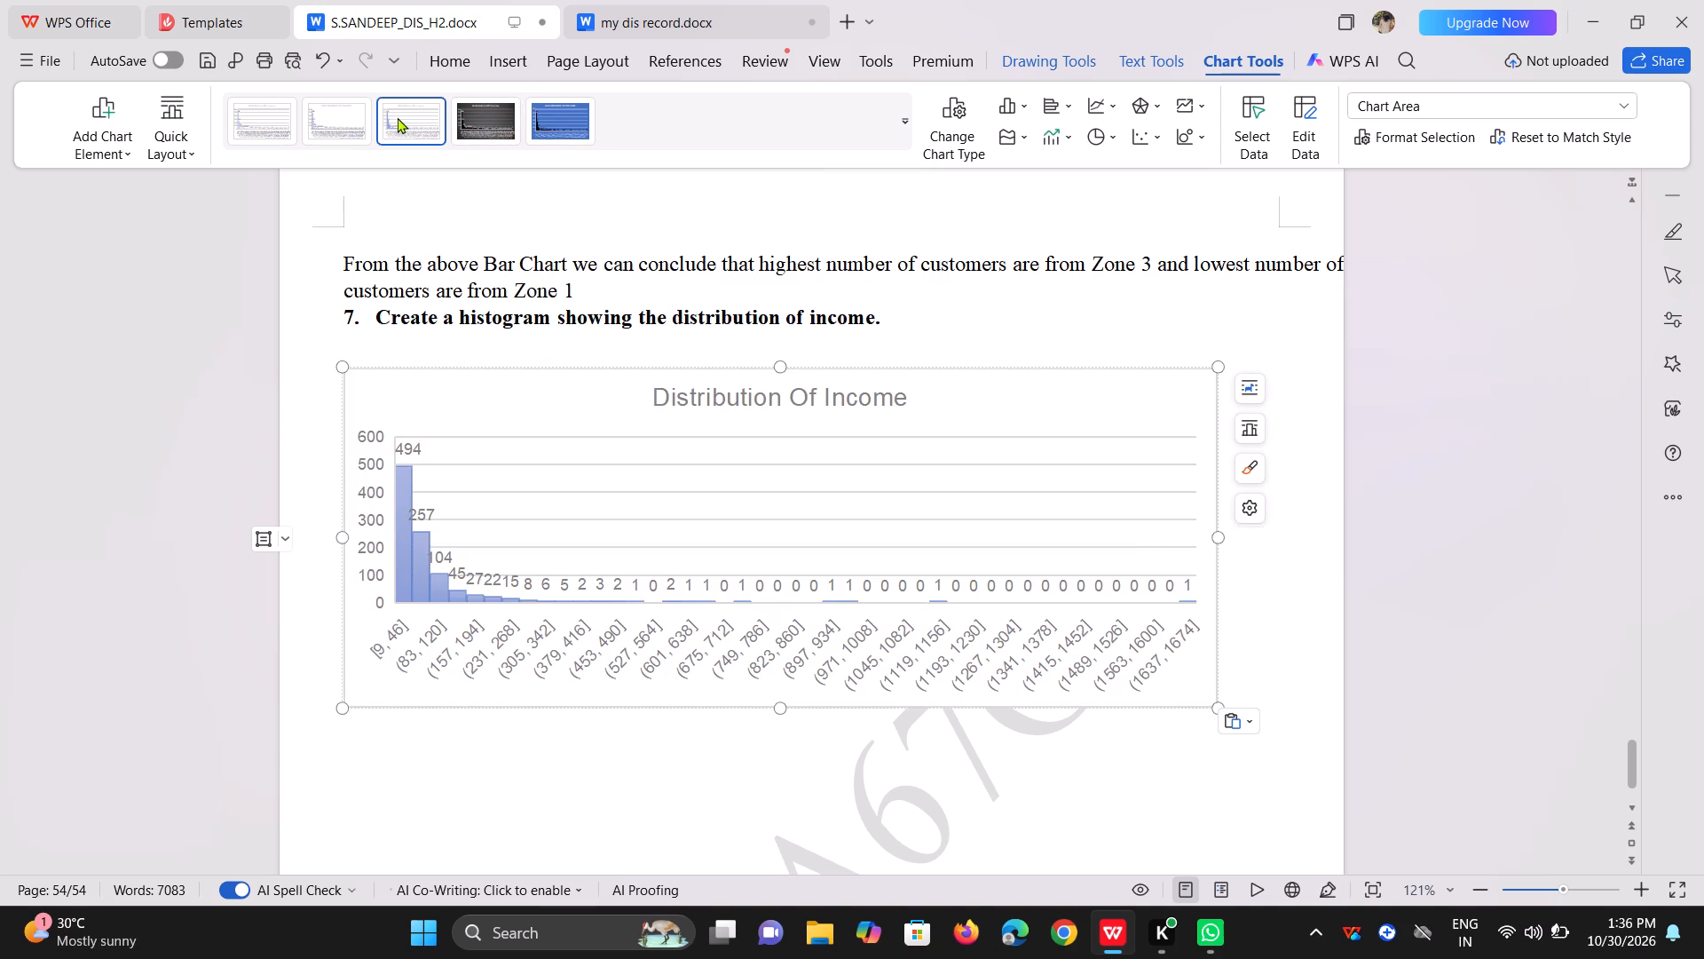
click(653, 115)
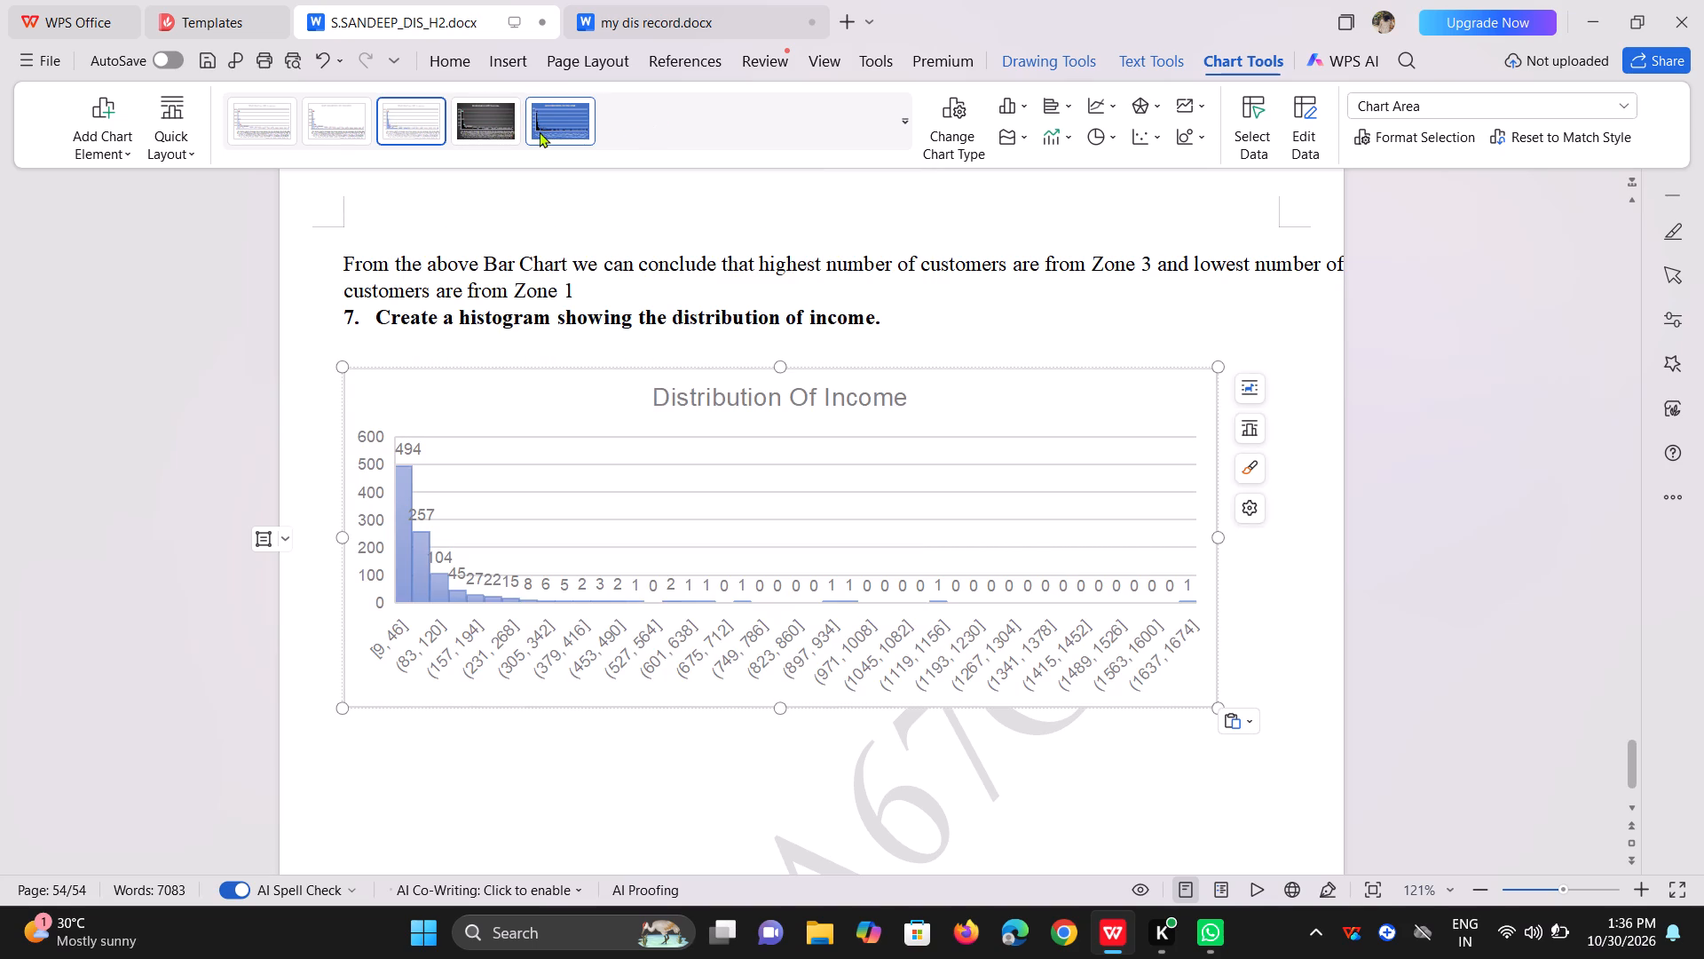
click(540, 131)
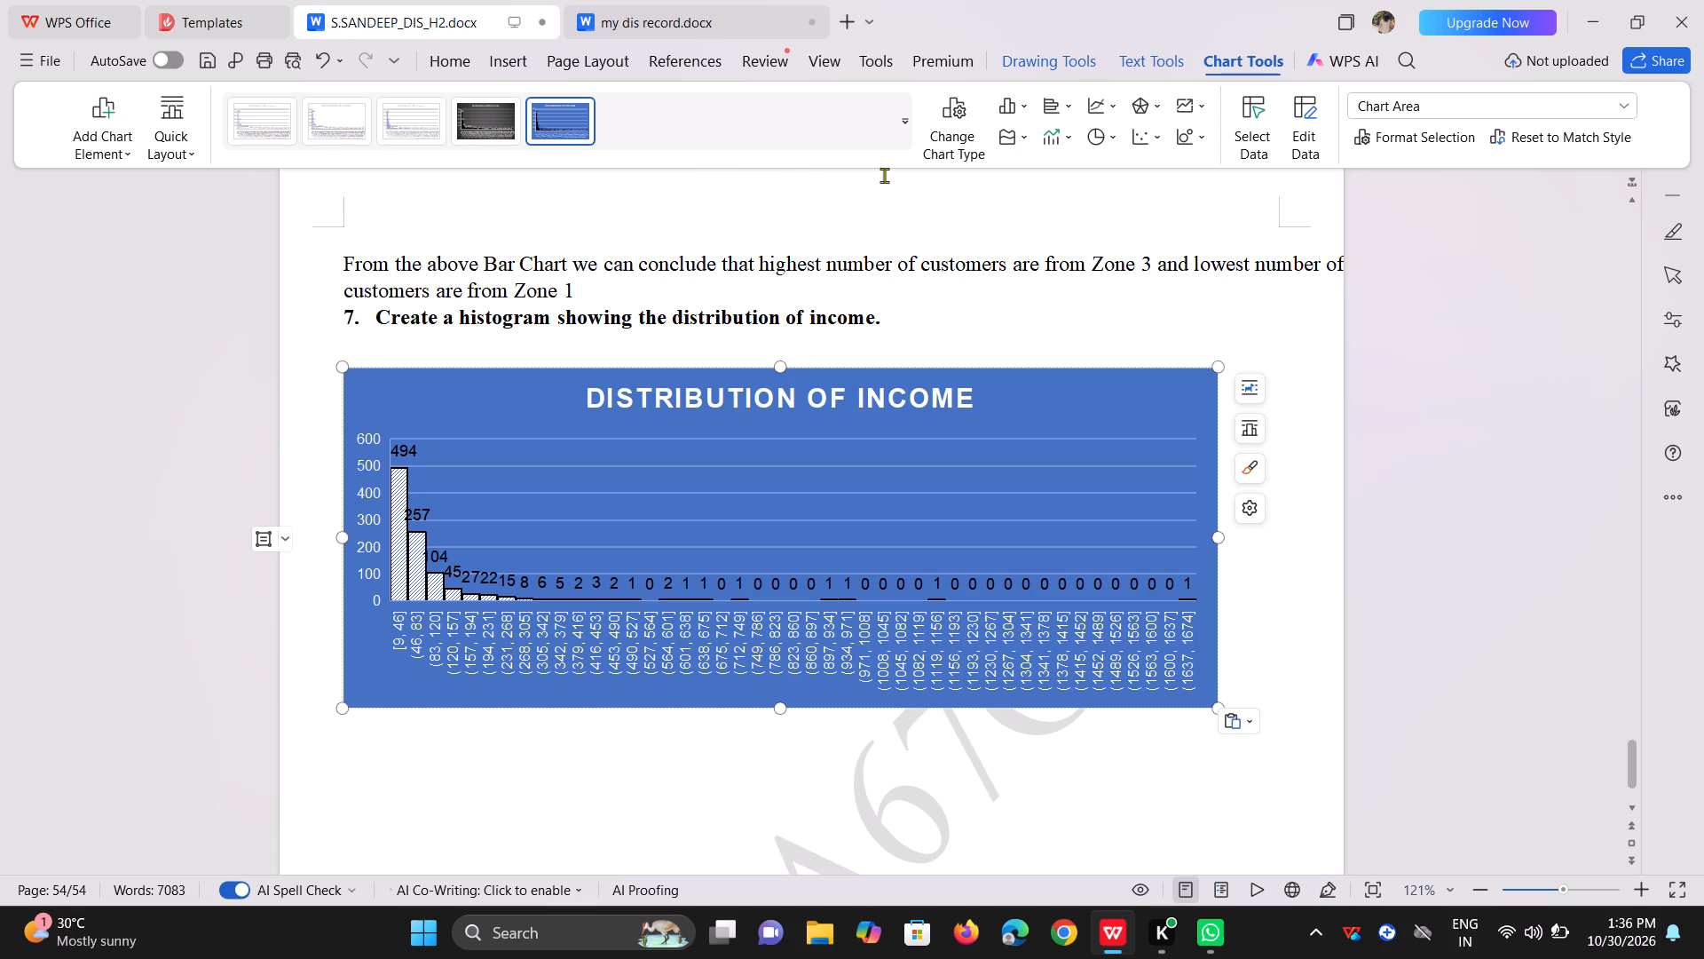
Restyle the Distribution Of Income histogram with the gray-and-black monochromatic scheme and the dark gradient background preset.
click(909, 123)
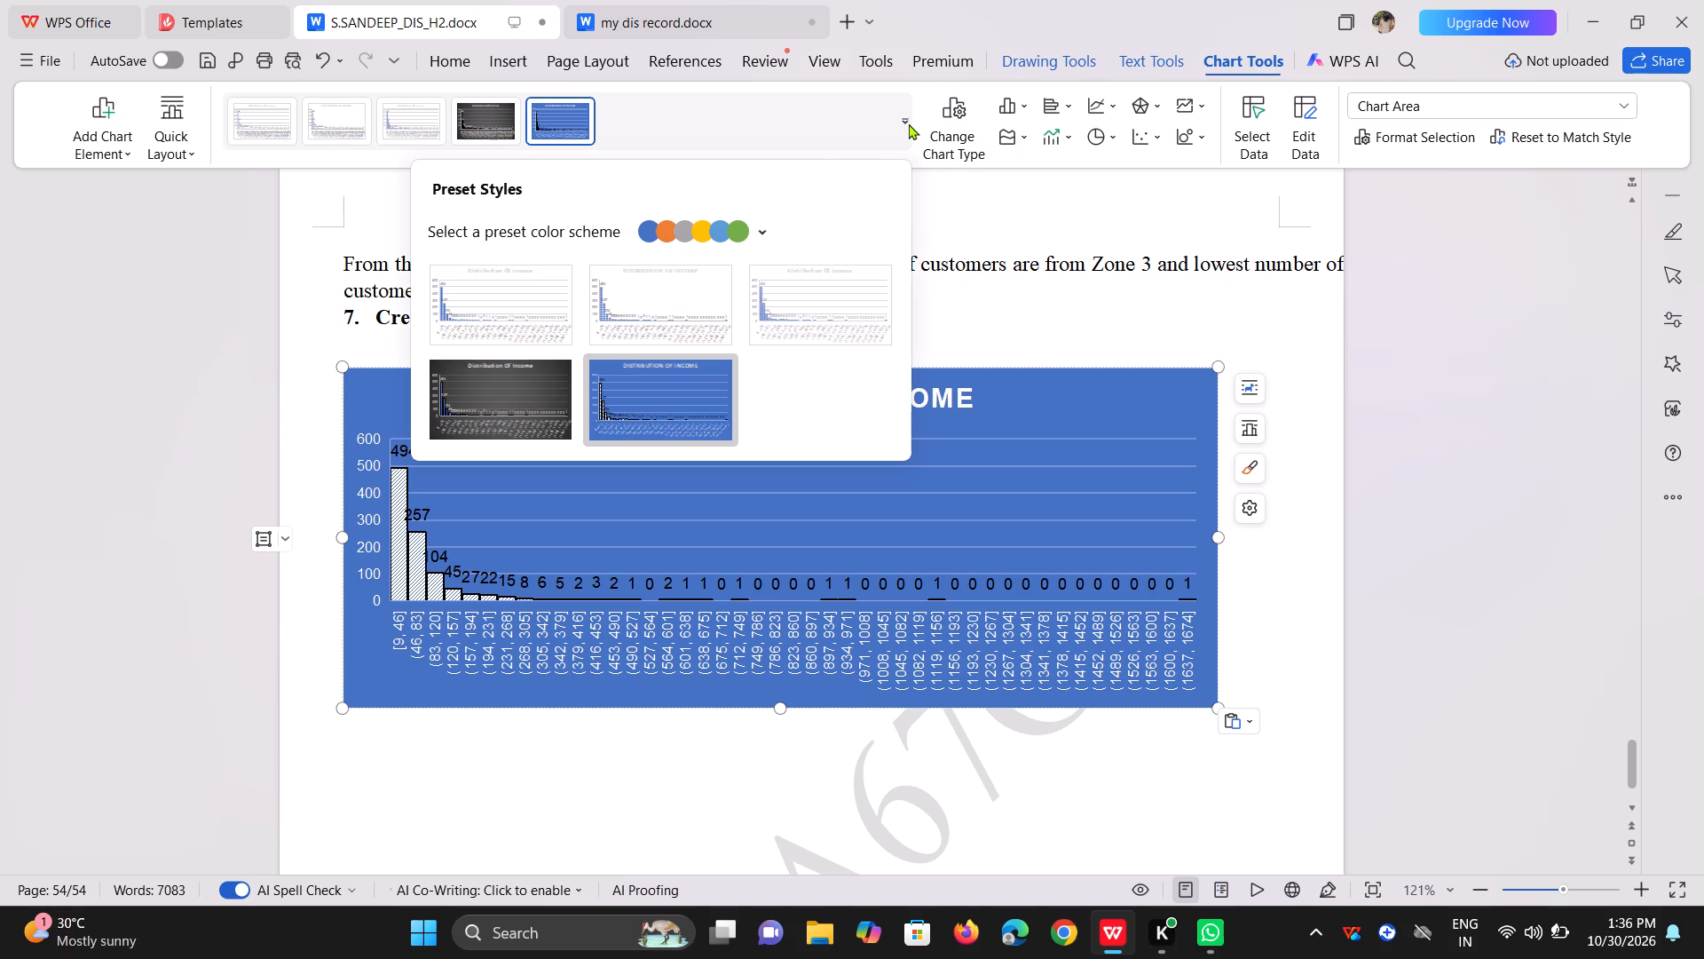
click(761, 233)
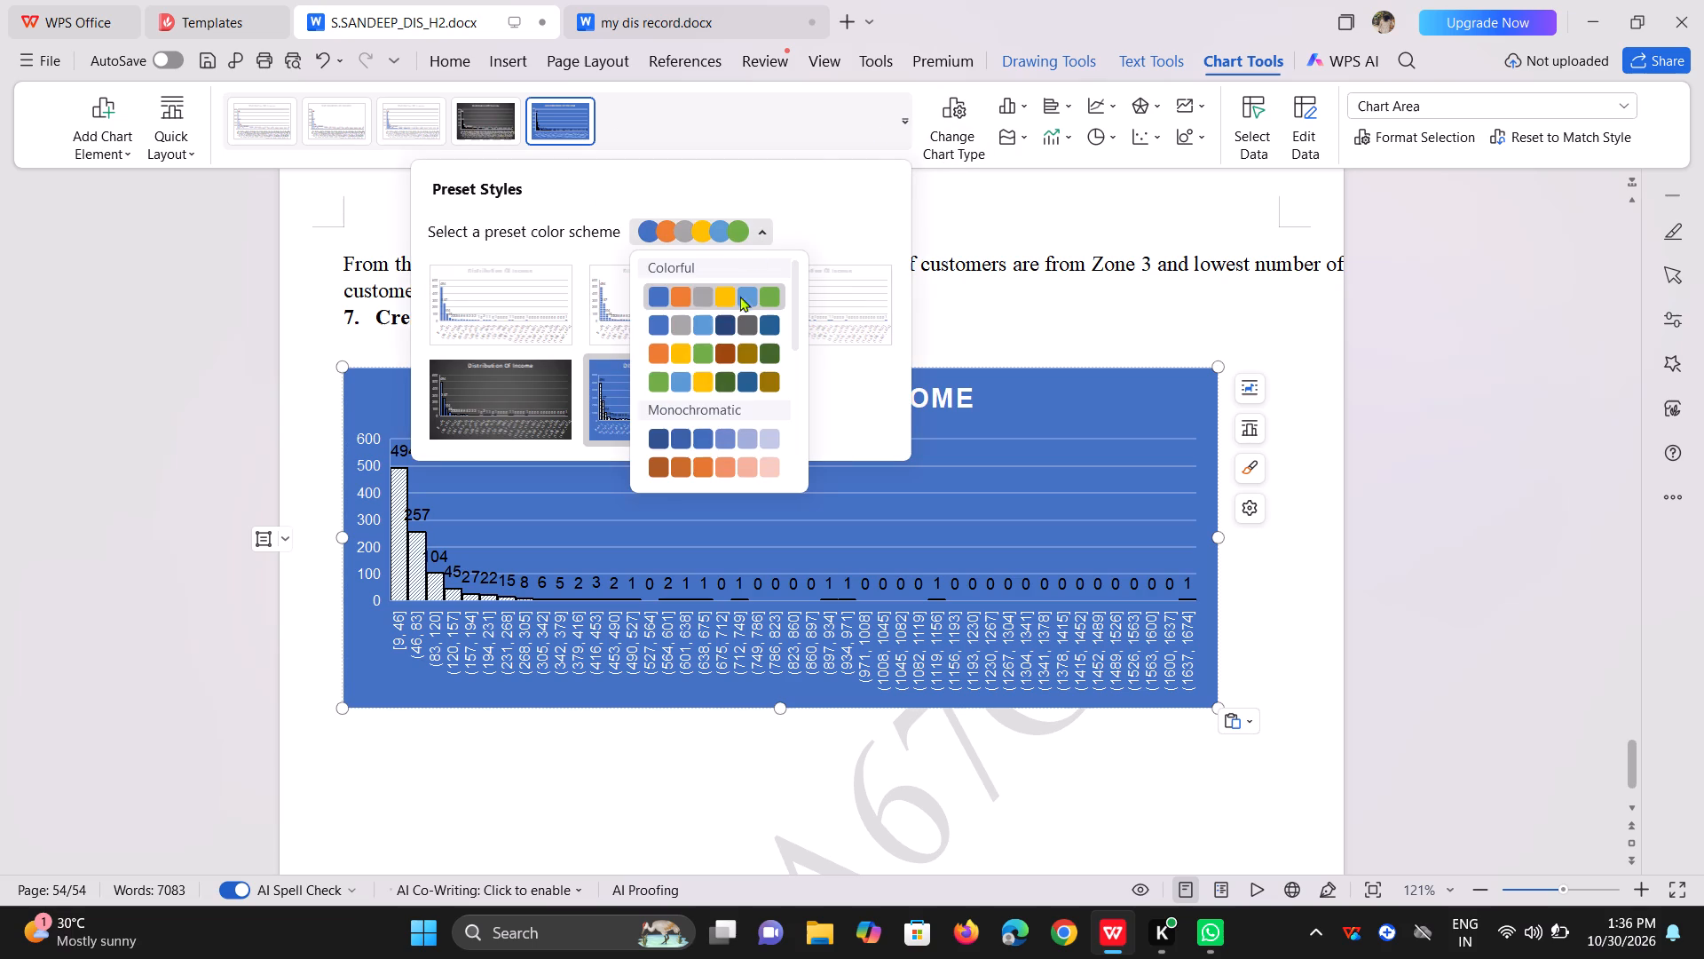
scroll(722, 351, down, 5)
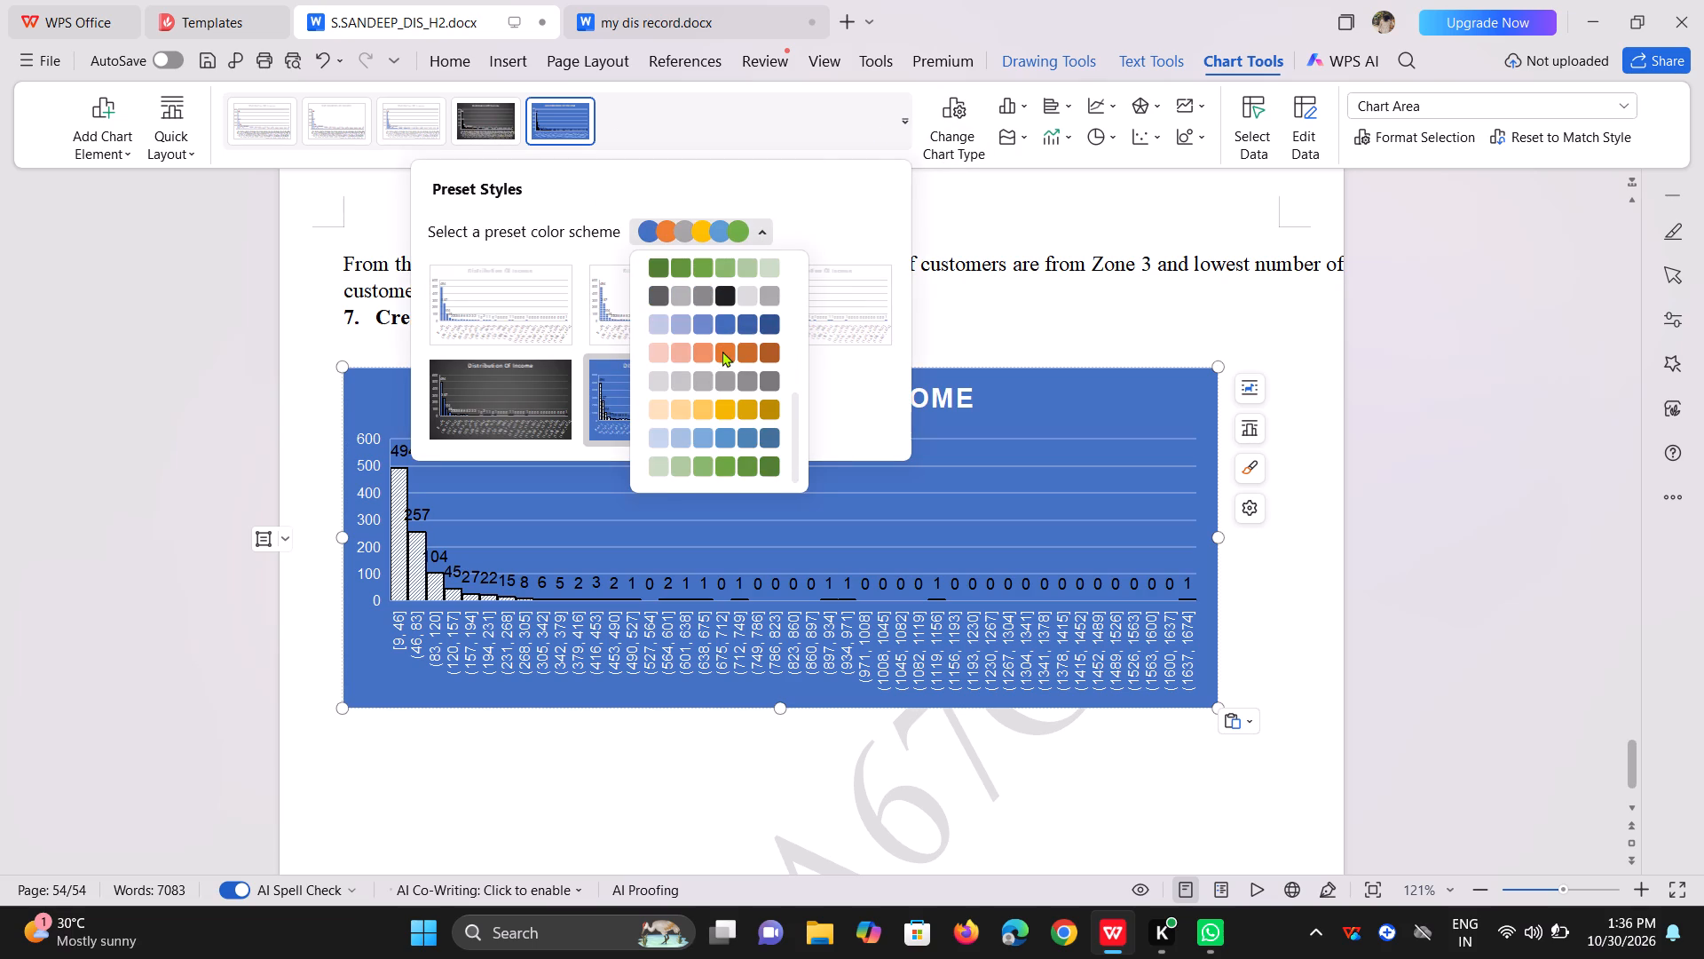
click(720, 296)
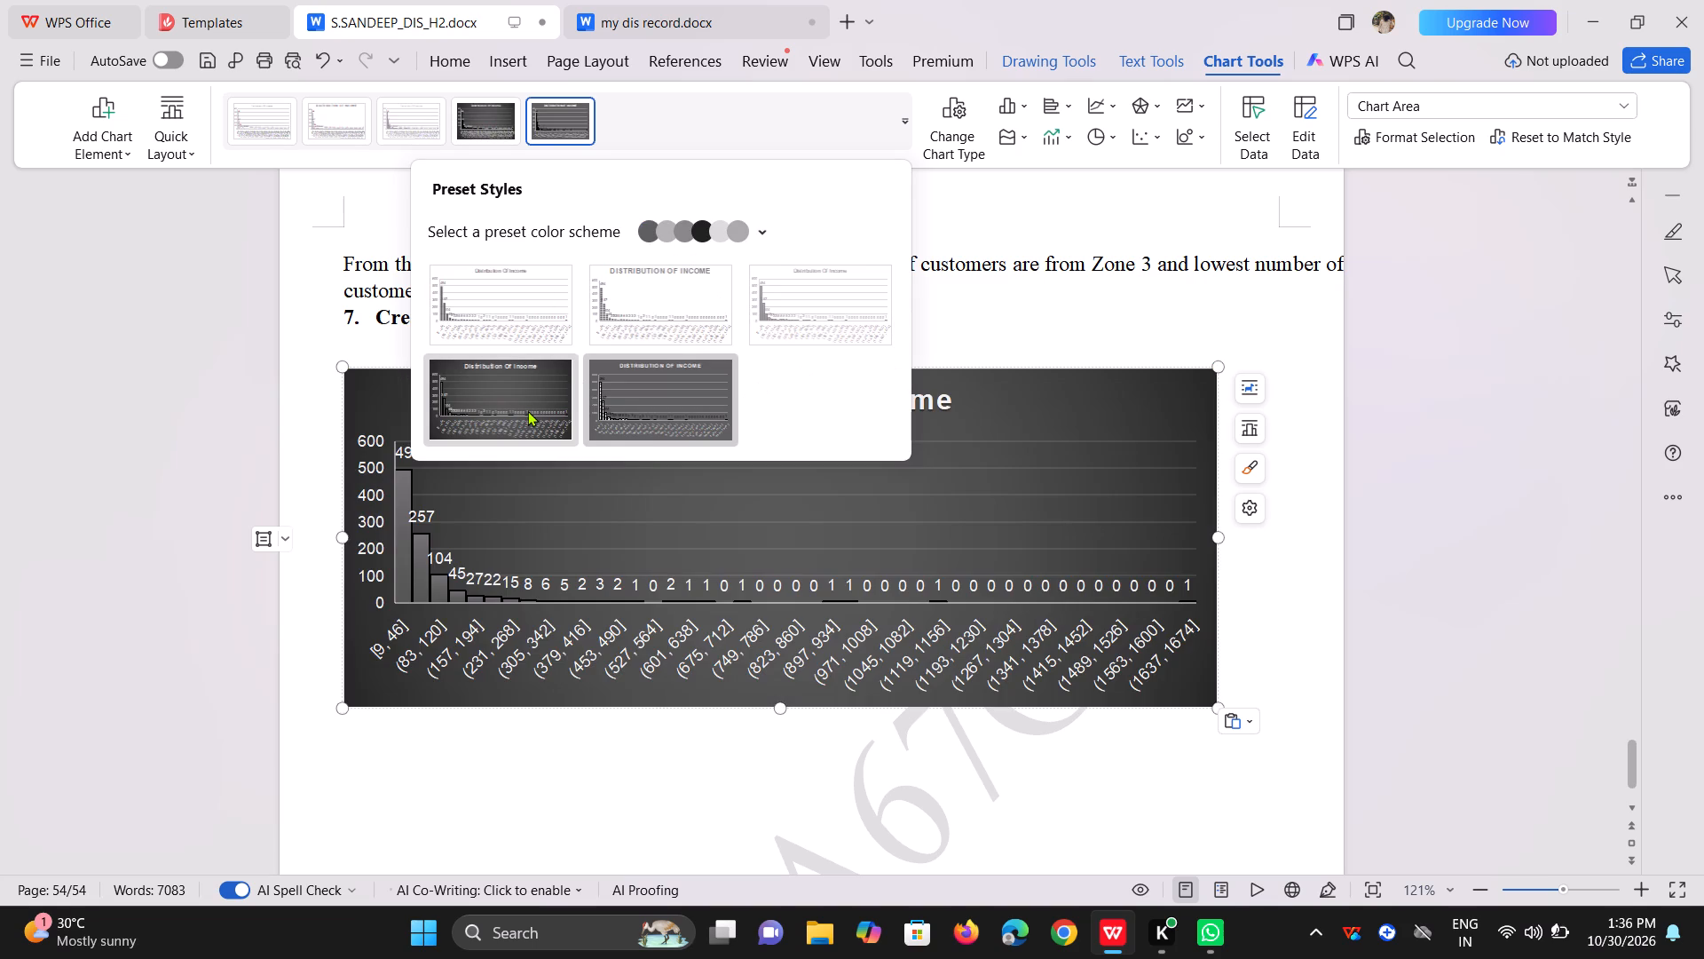
click(528, 410)
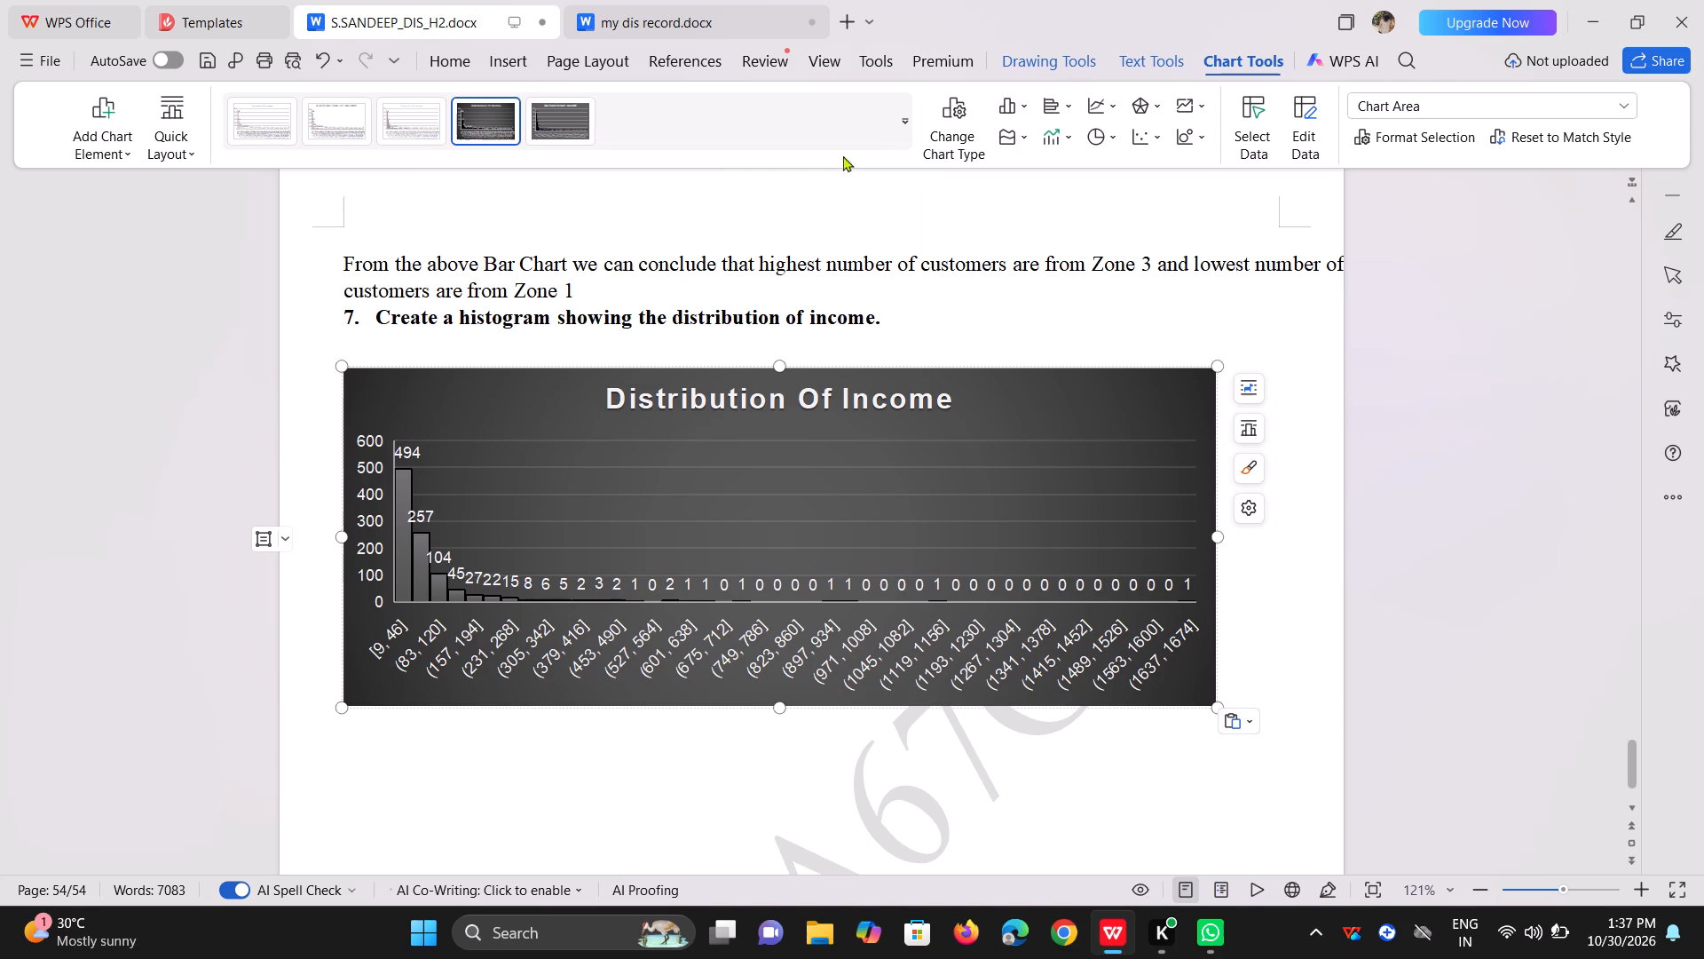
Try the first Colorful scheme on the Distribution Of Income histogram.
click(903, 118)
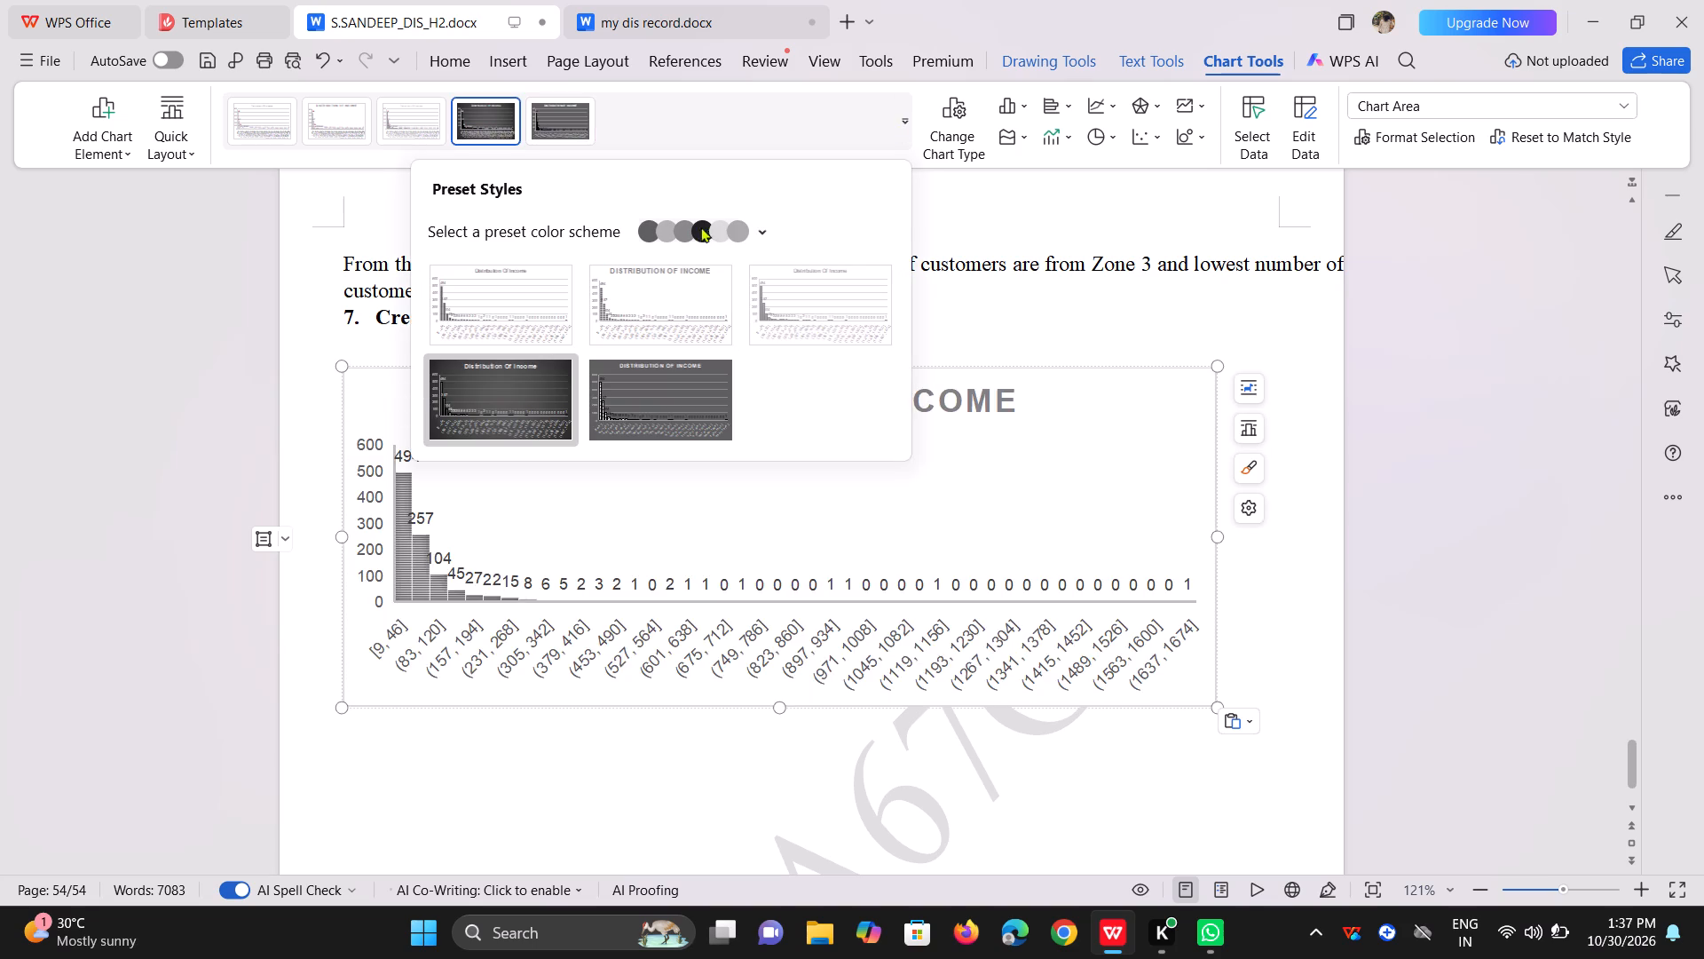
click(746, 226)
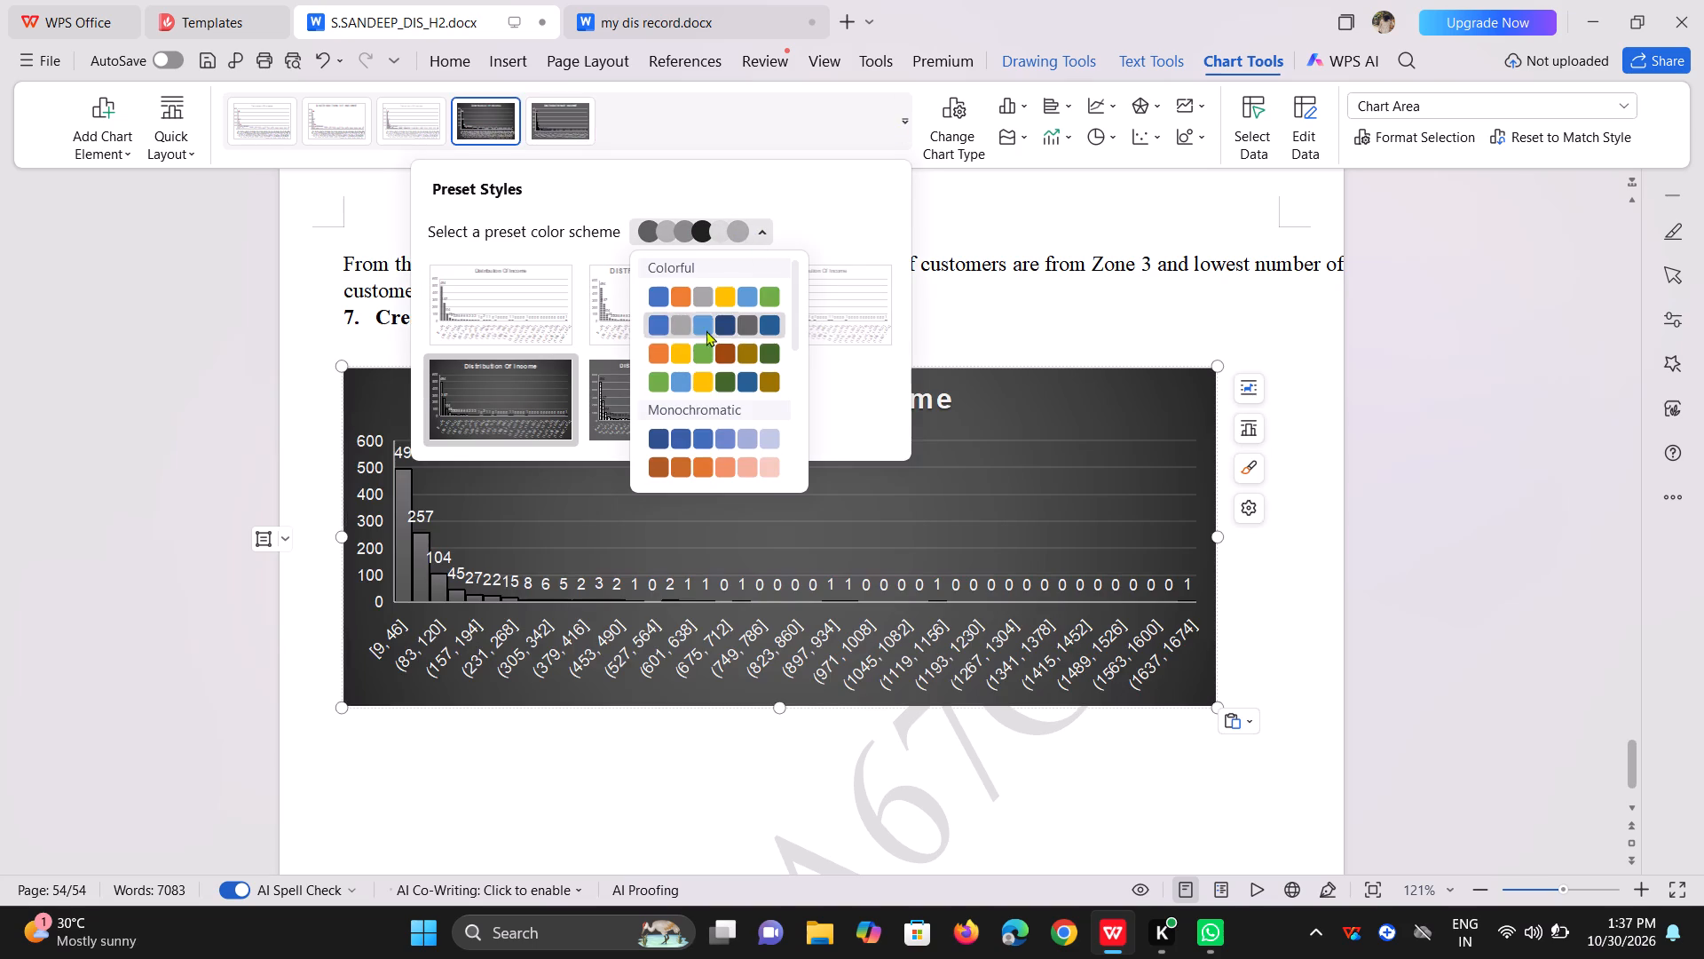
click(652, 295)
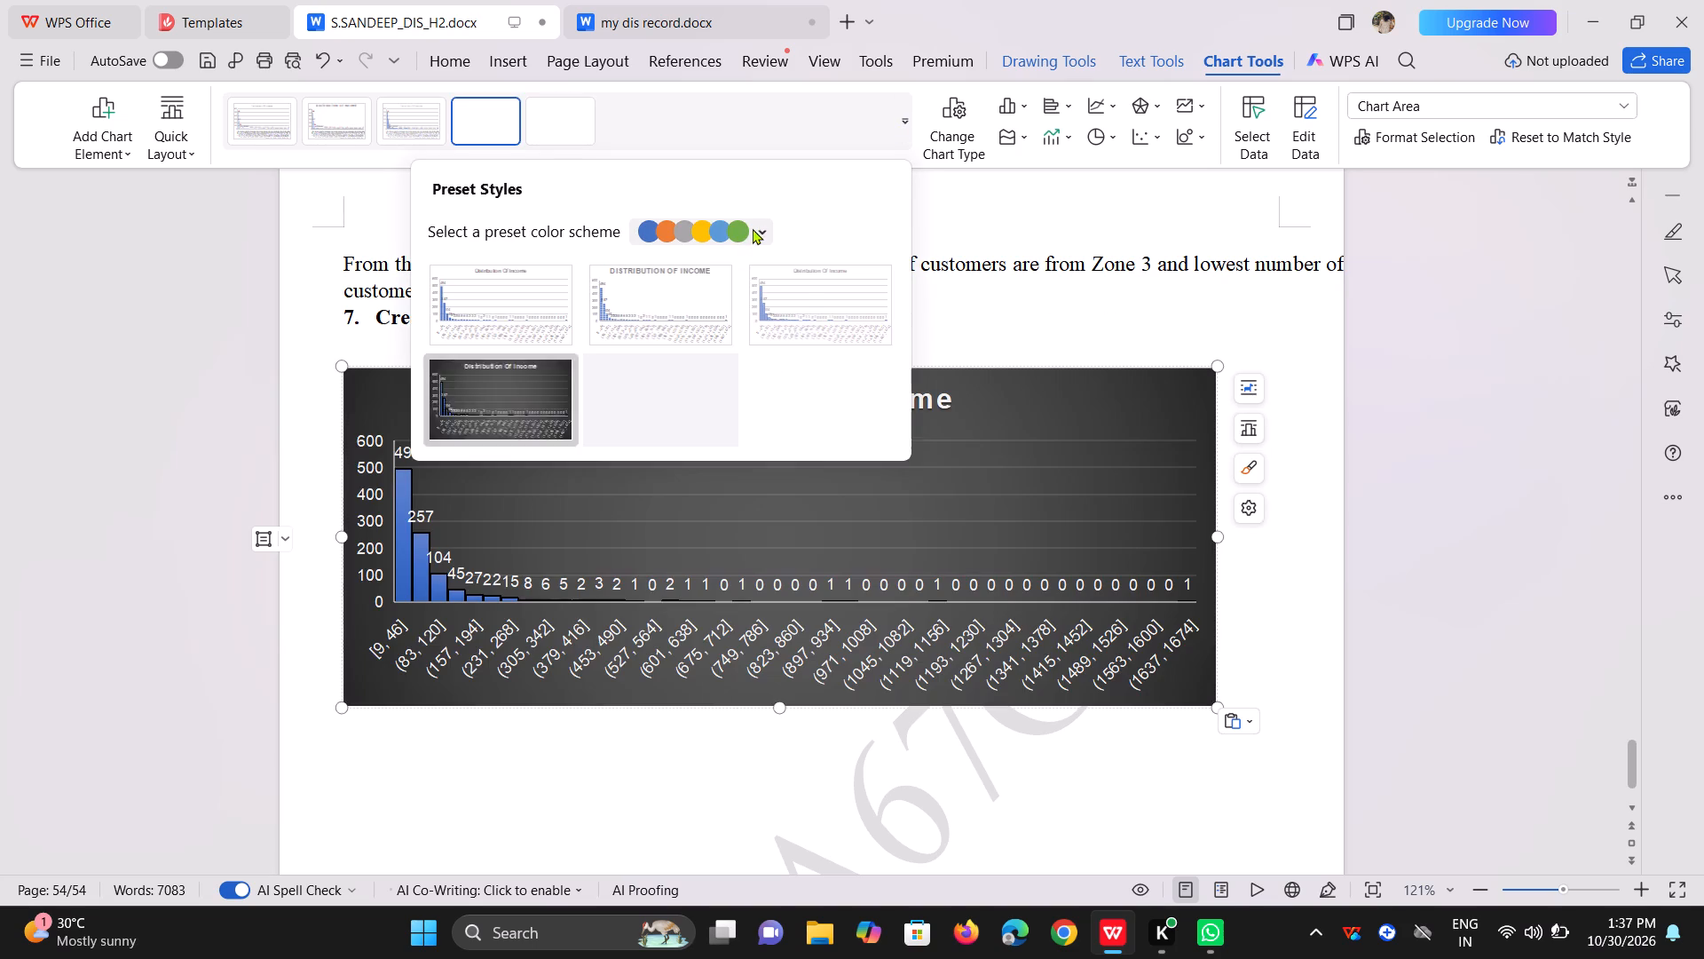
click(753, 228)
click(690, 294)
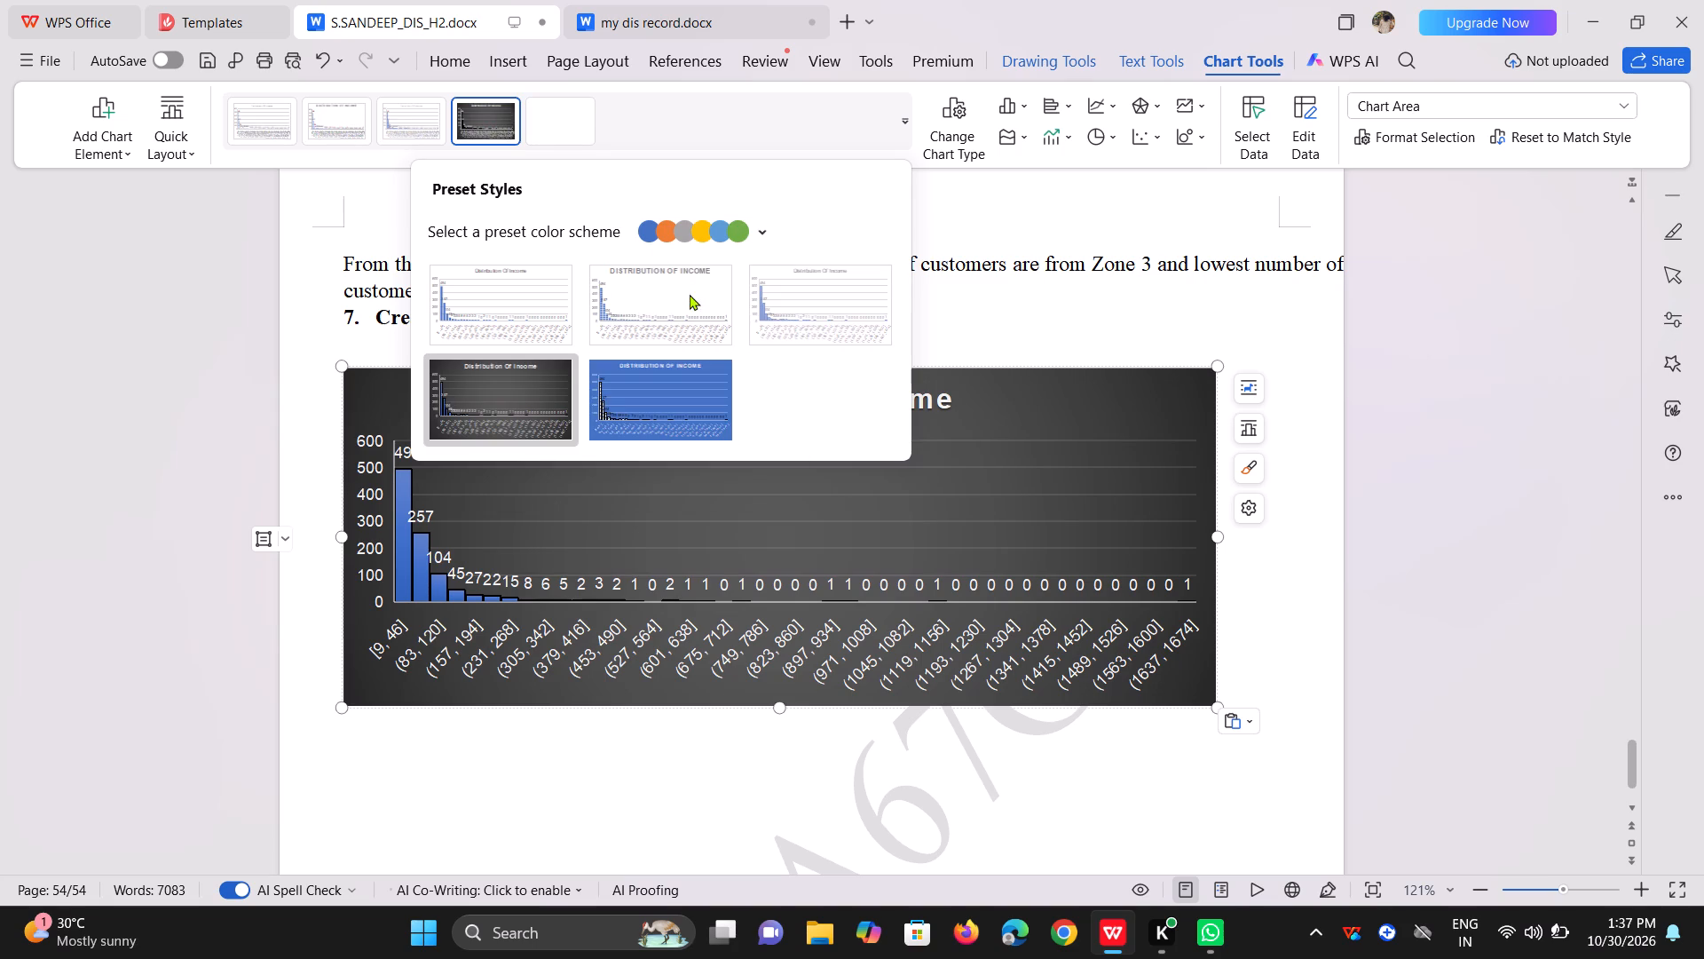
Recolor the Distribution Of Income histogram with the third Colorful scheme, starting with orange, and apply the dark gradient background preset.
click(750, 238)
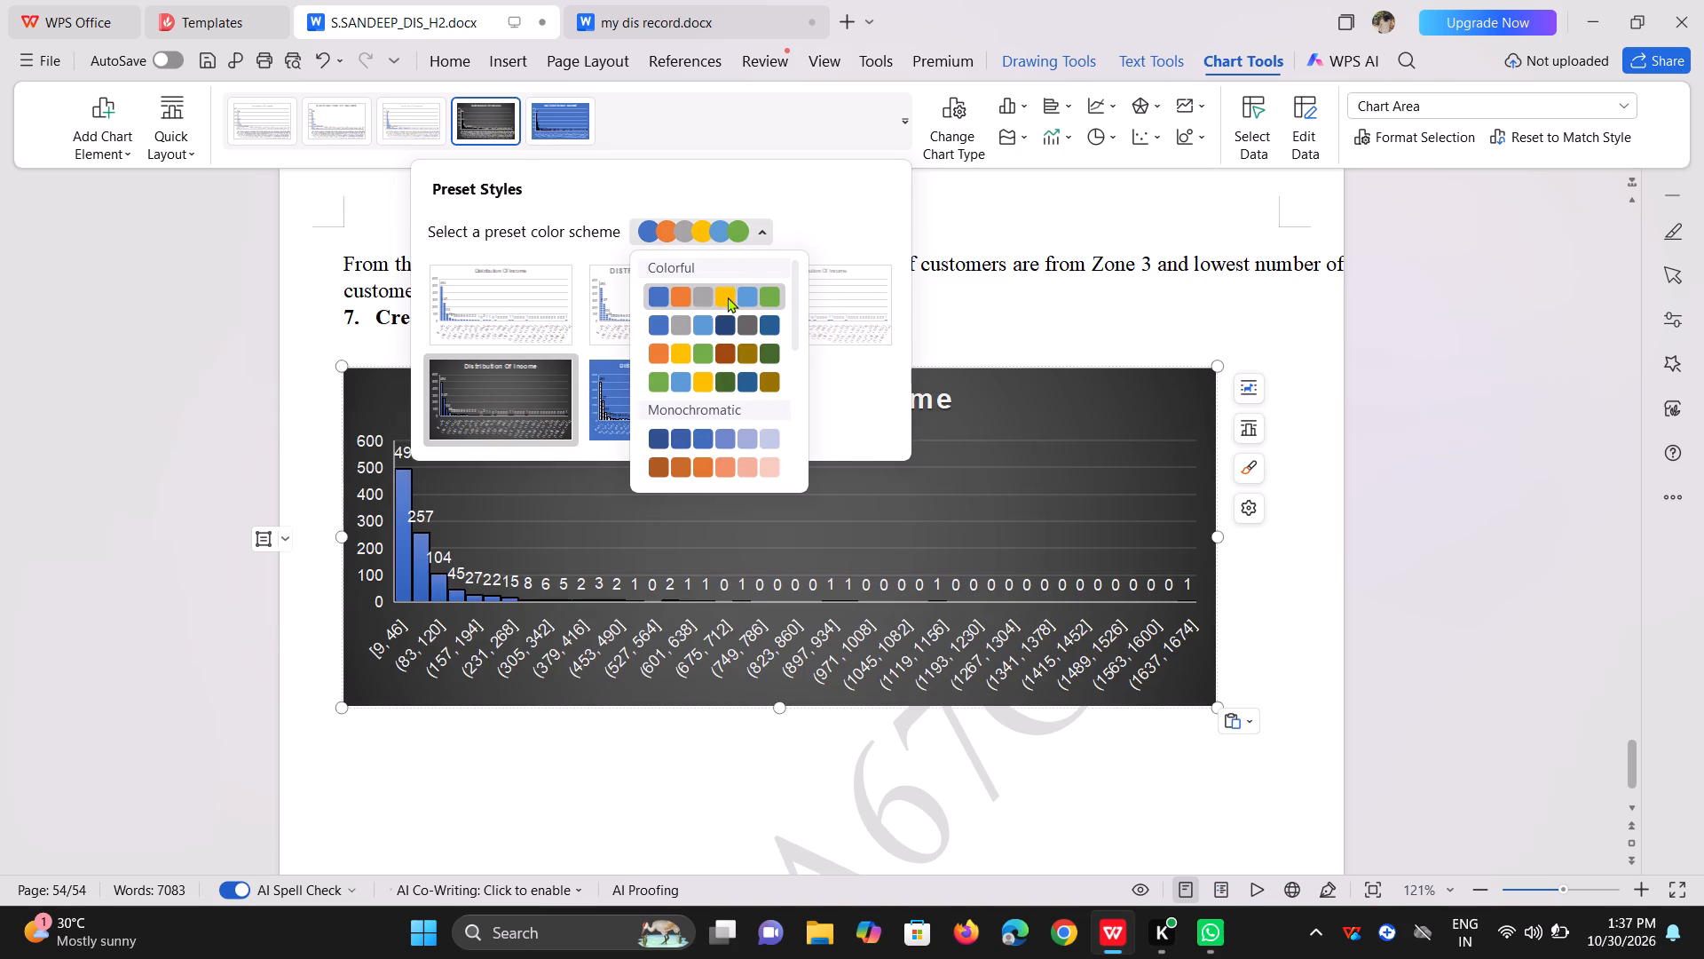
click(658, 345)
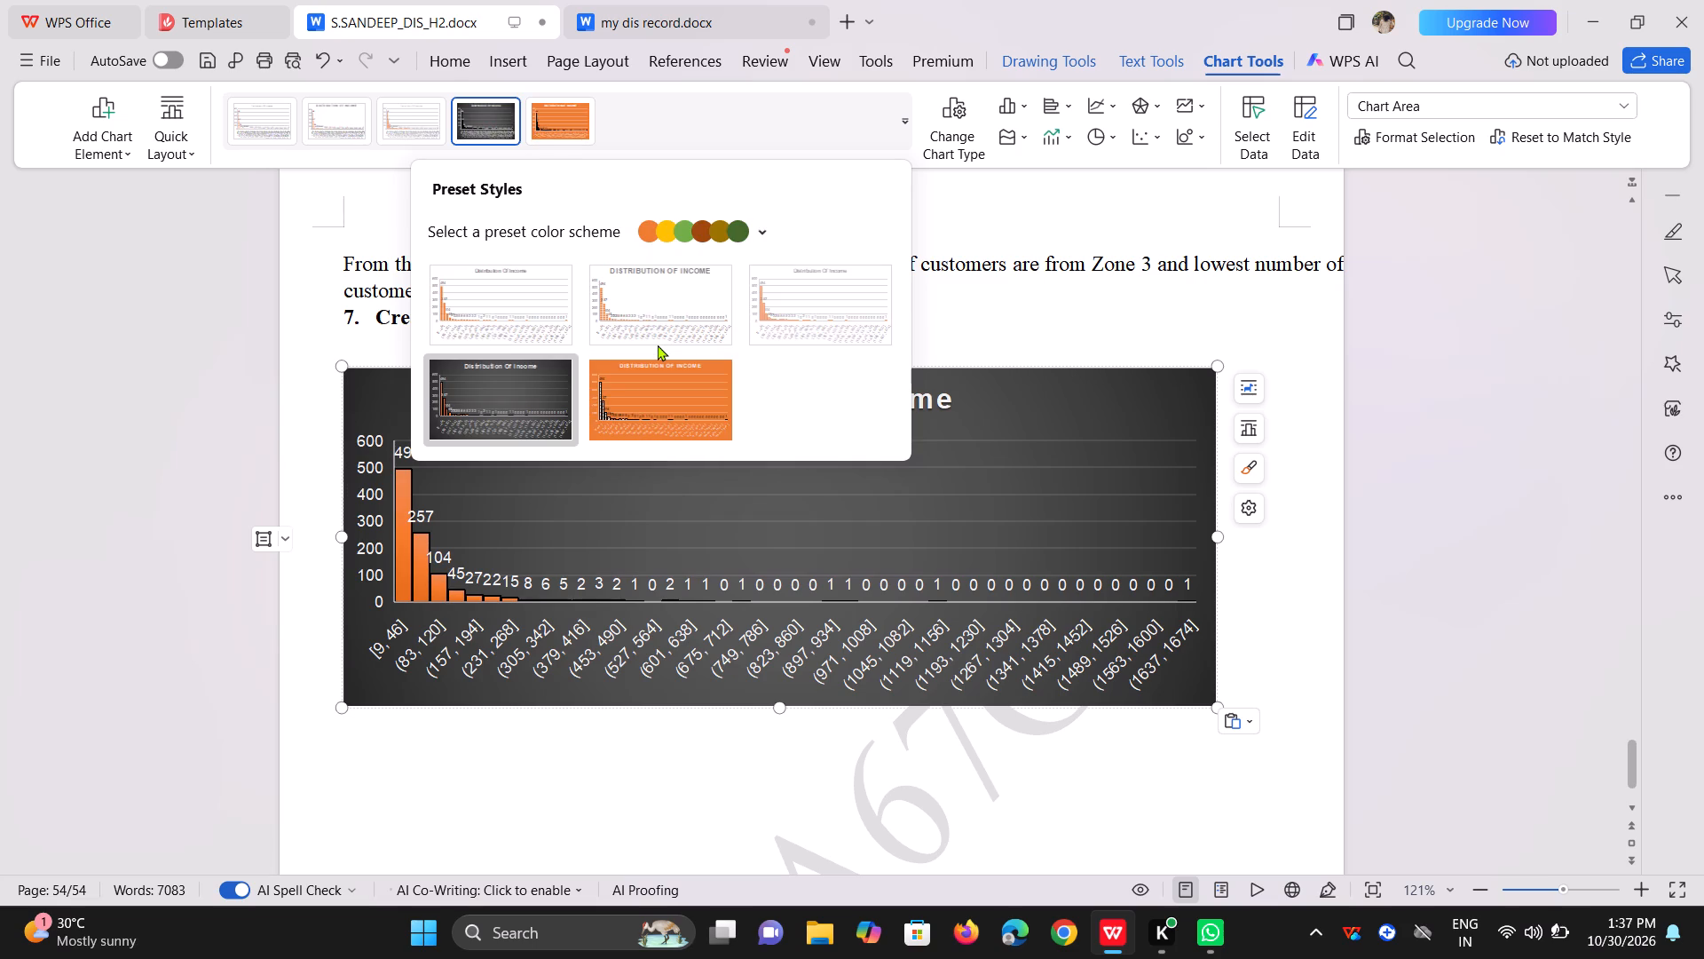
click(541, 380)
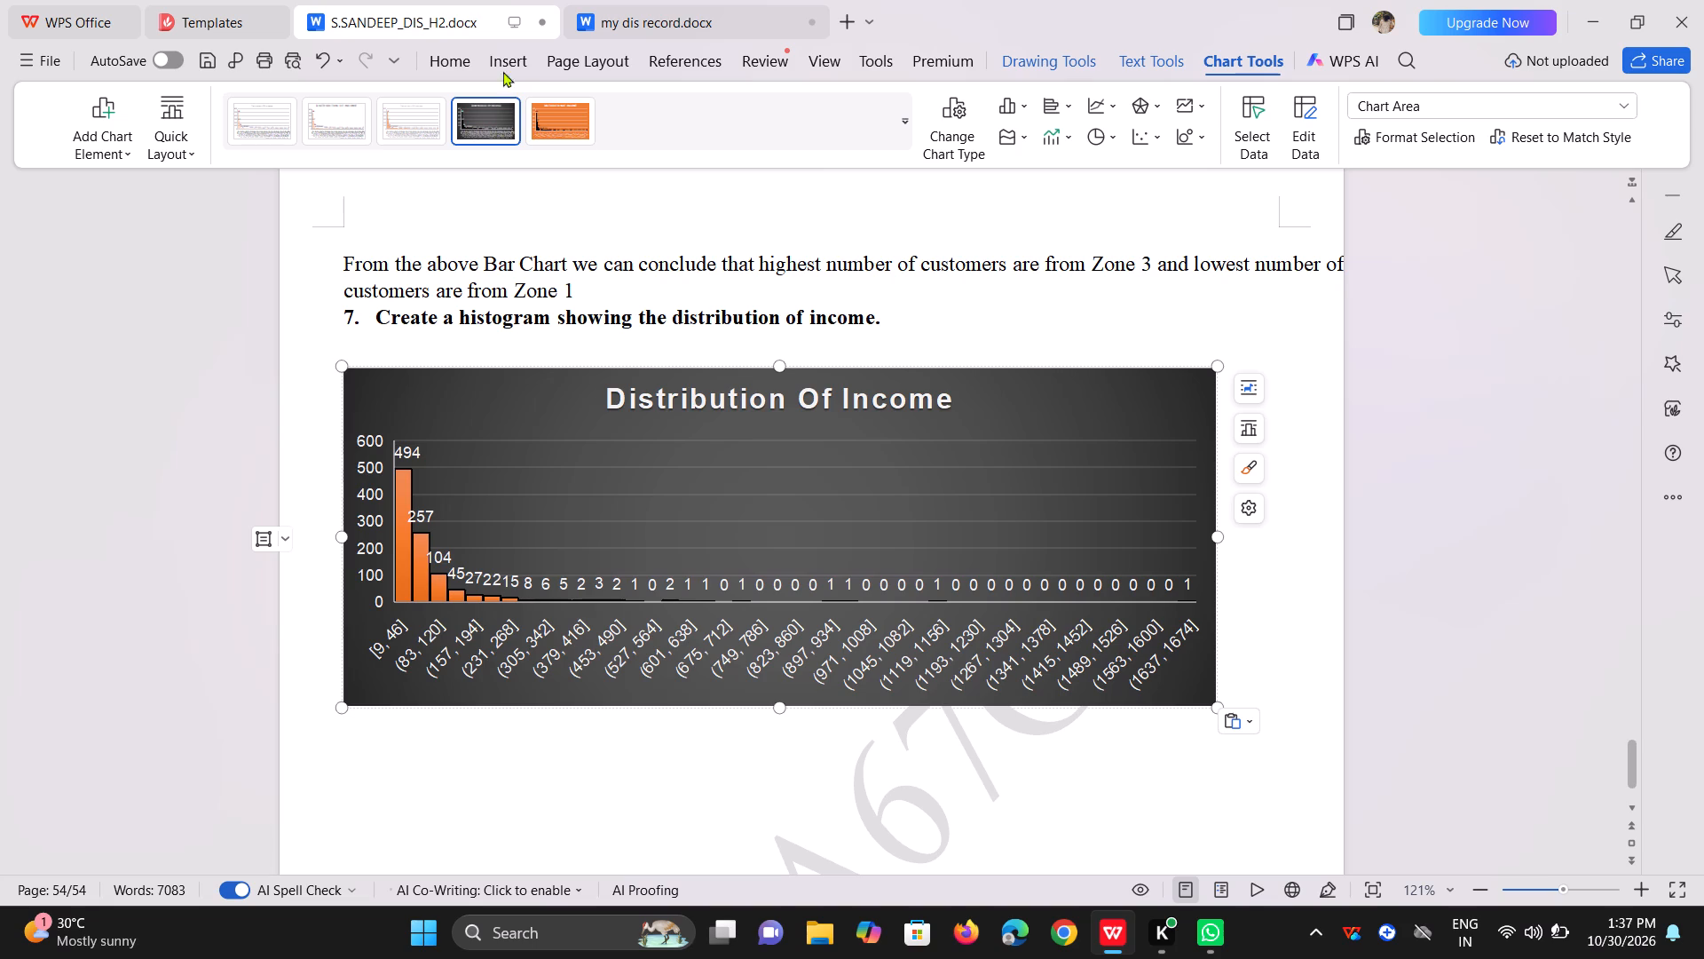
click(653, 35)
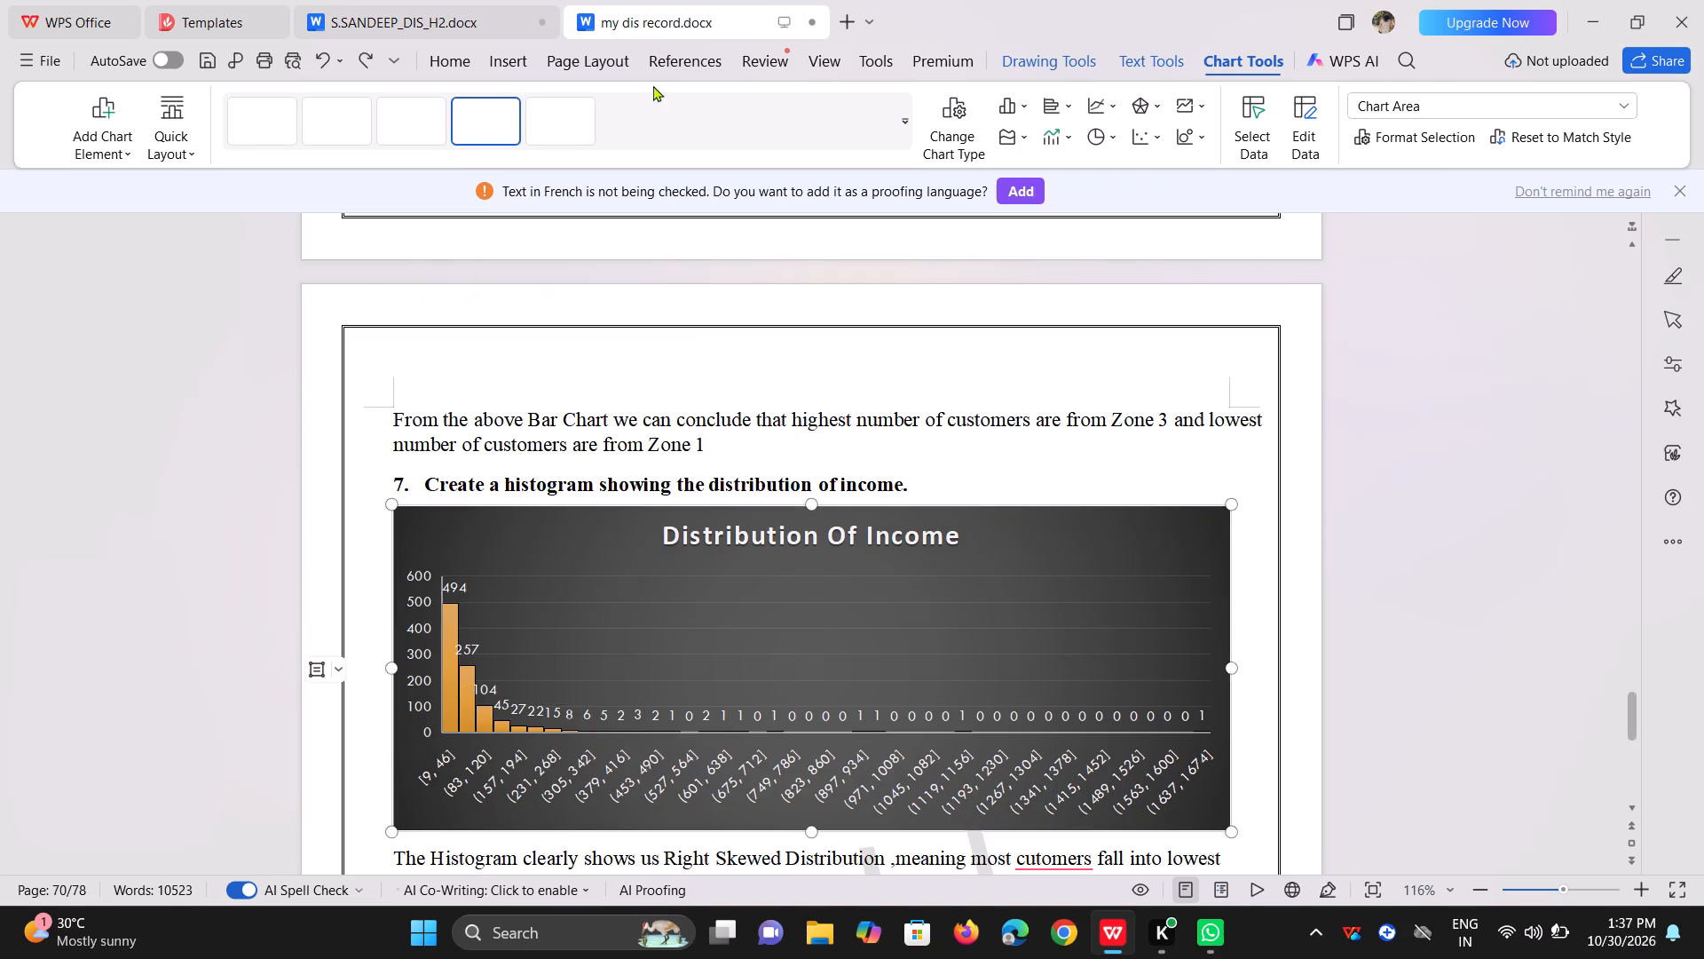
scroll(722, 545, down, 5)
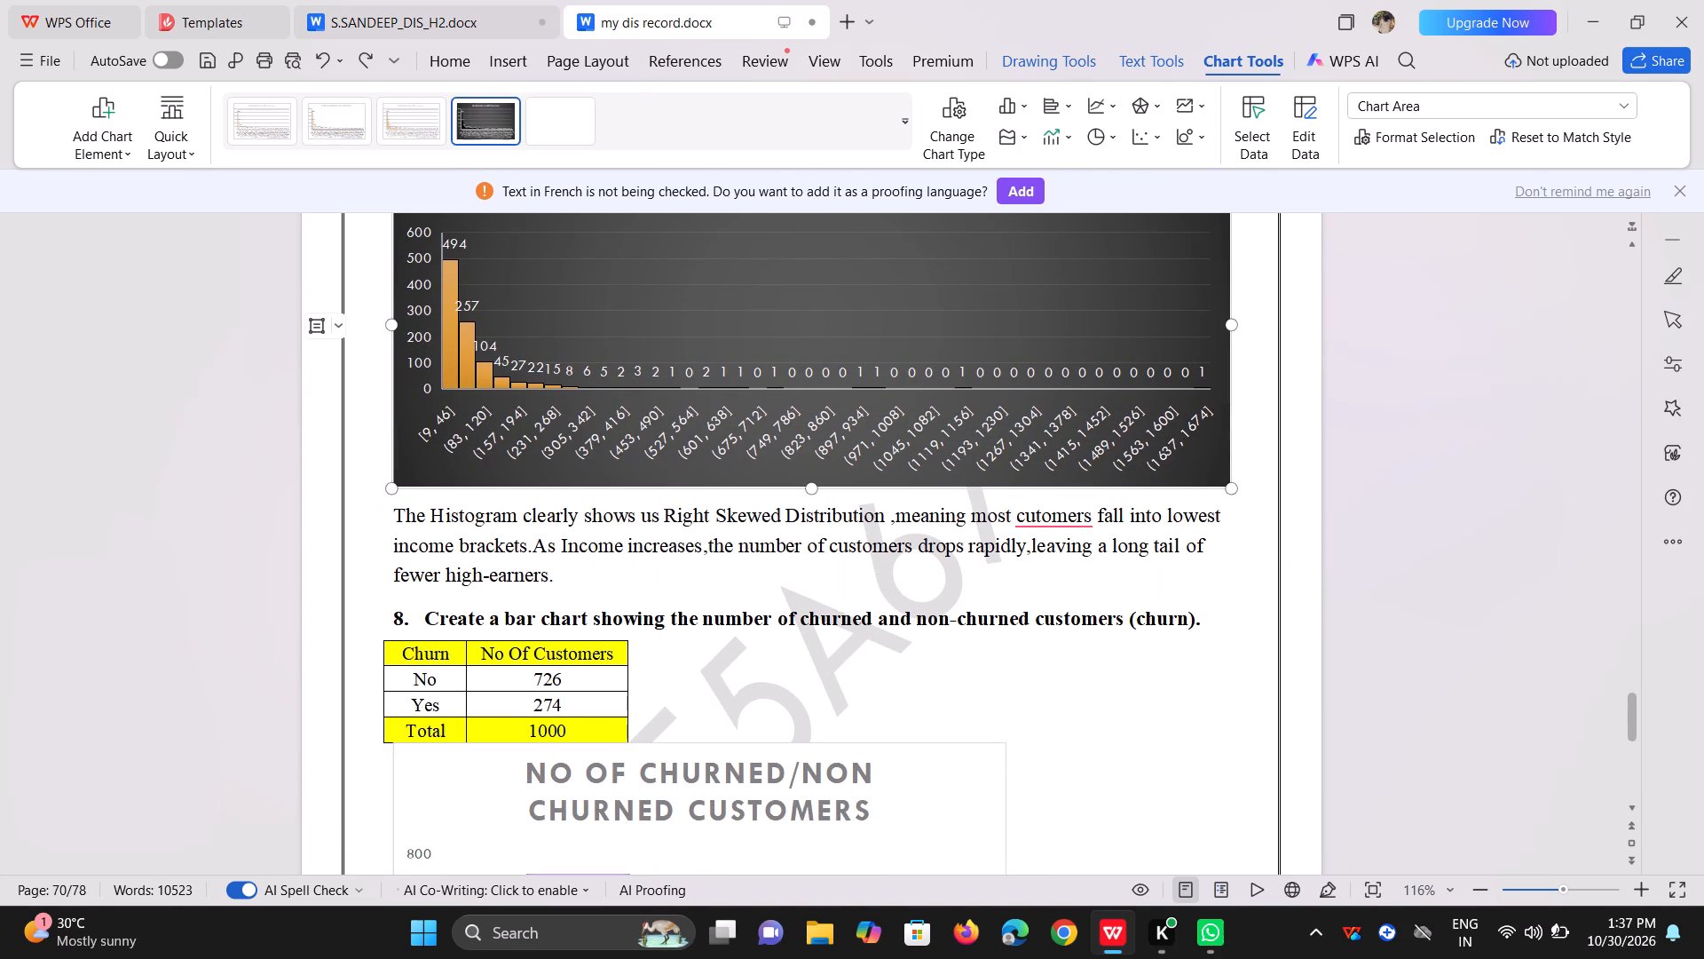
drag(378, 513, 672, 622)
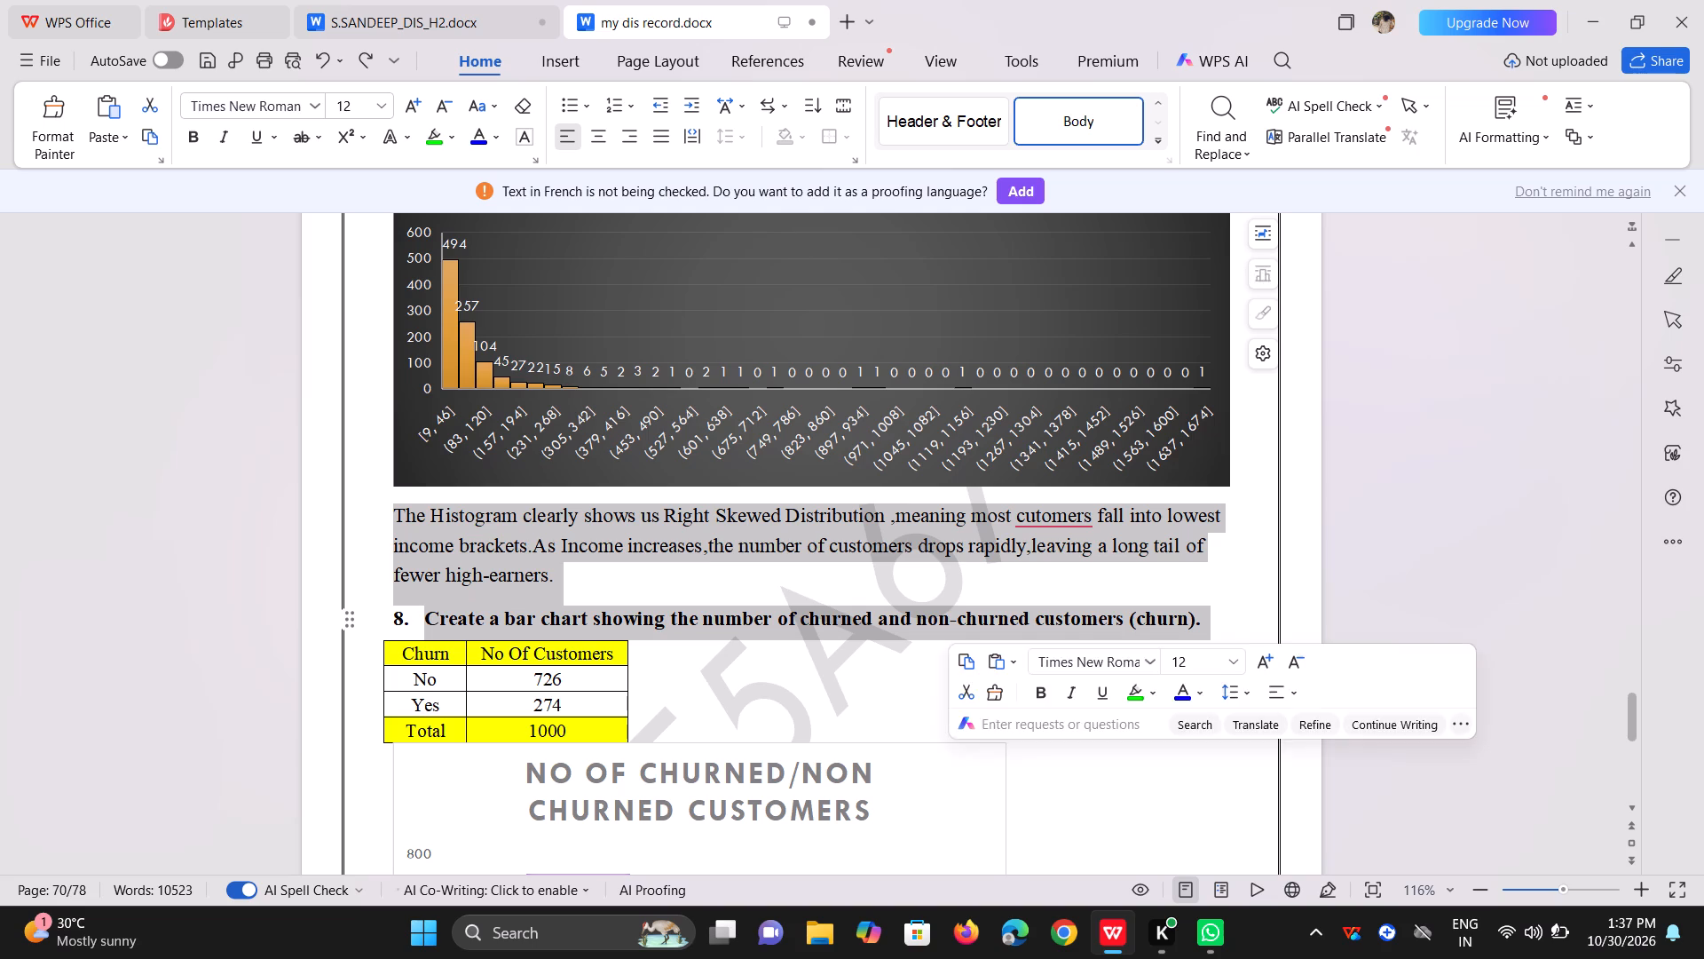
key(ctrl+c)
click(458, 8)
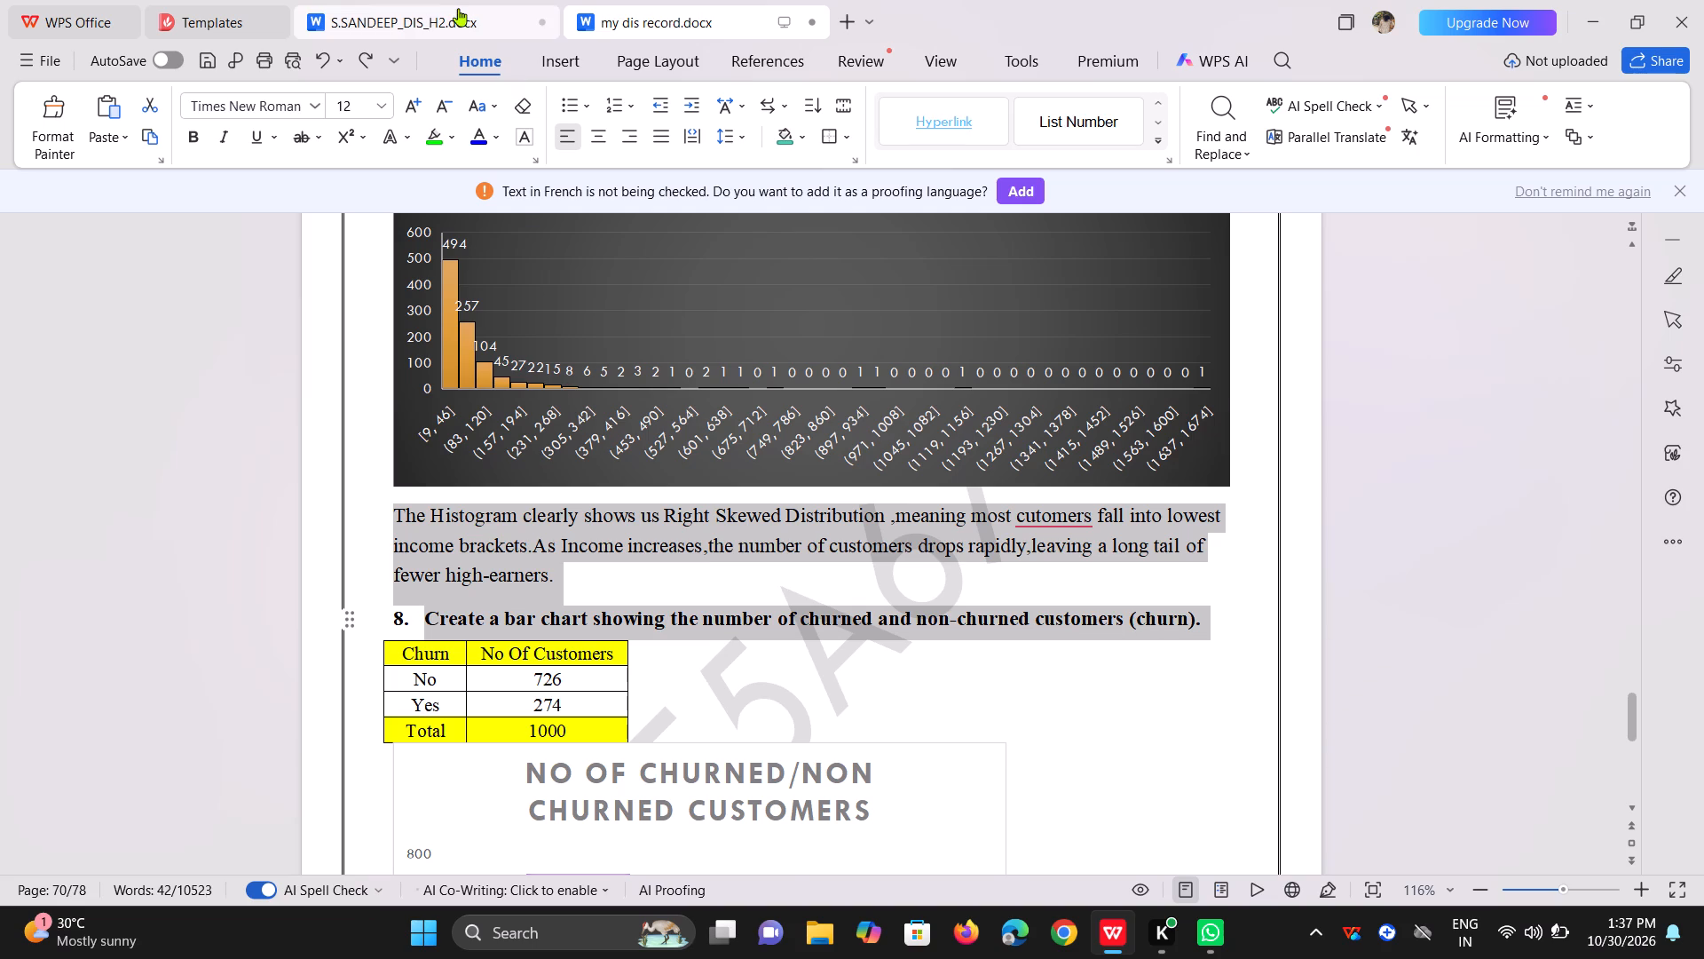
scroll(546, 567, down, 3)
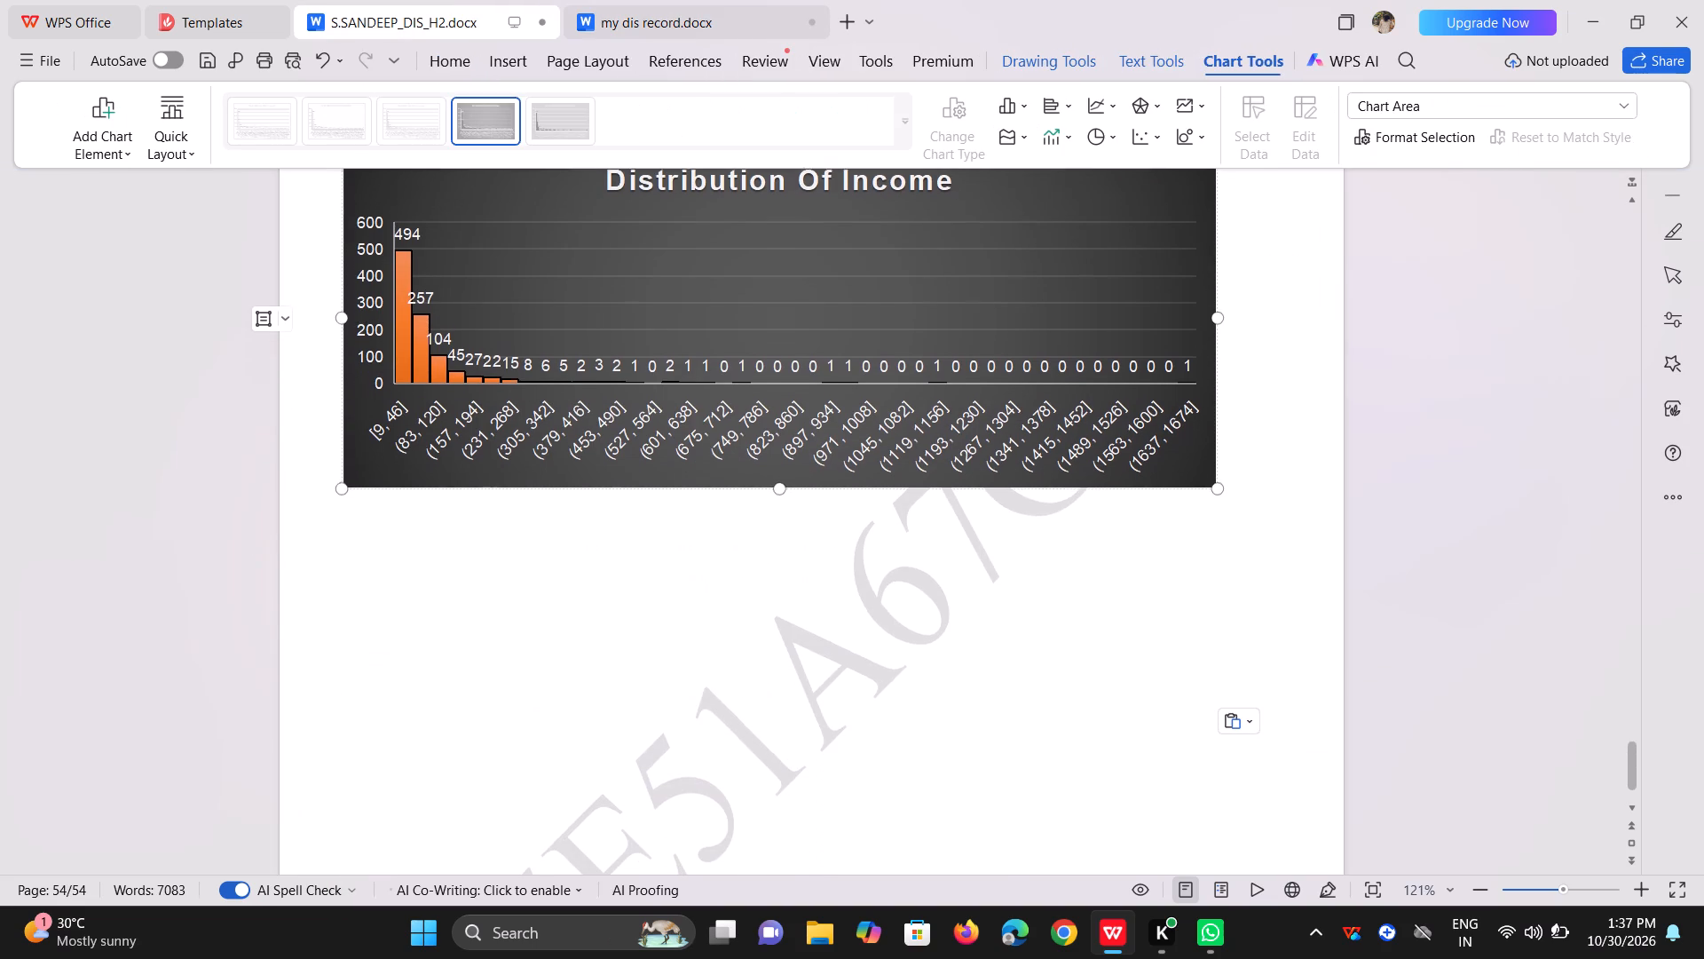
click(387, 513)
double_click(390, 525)
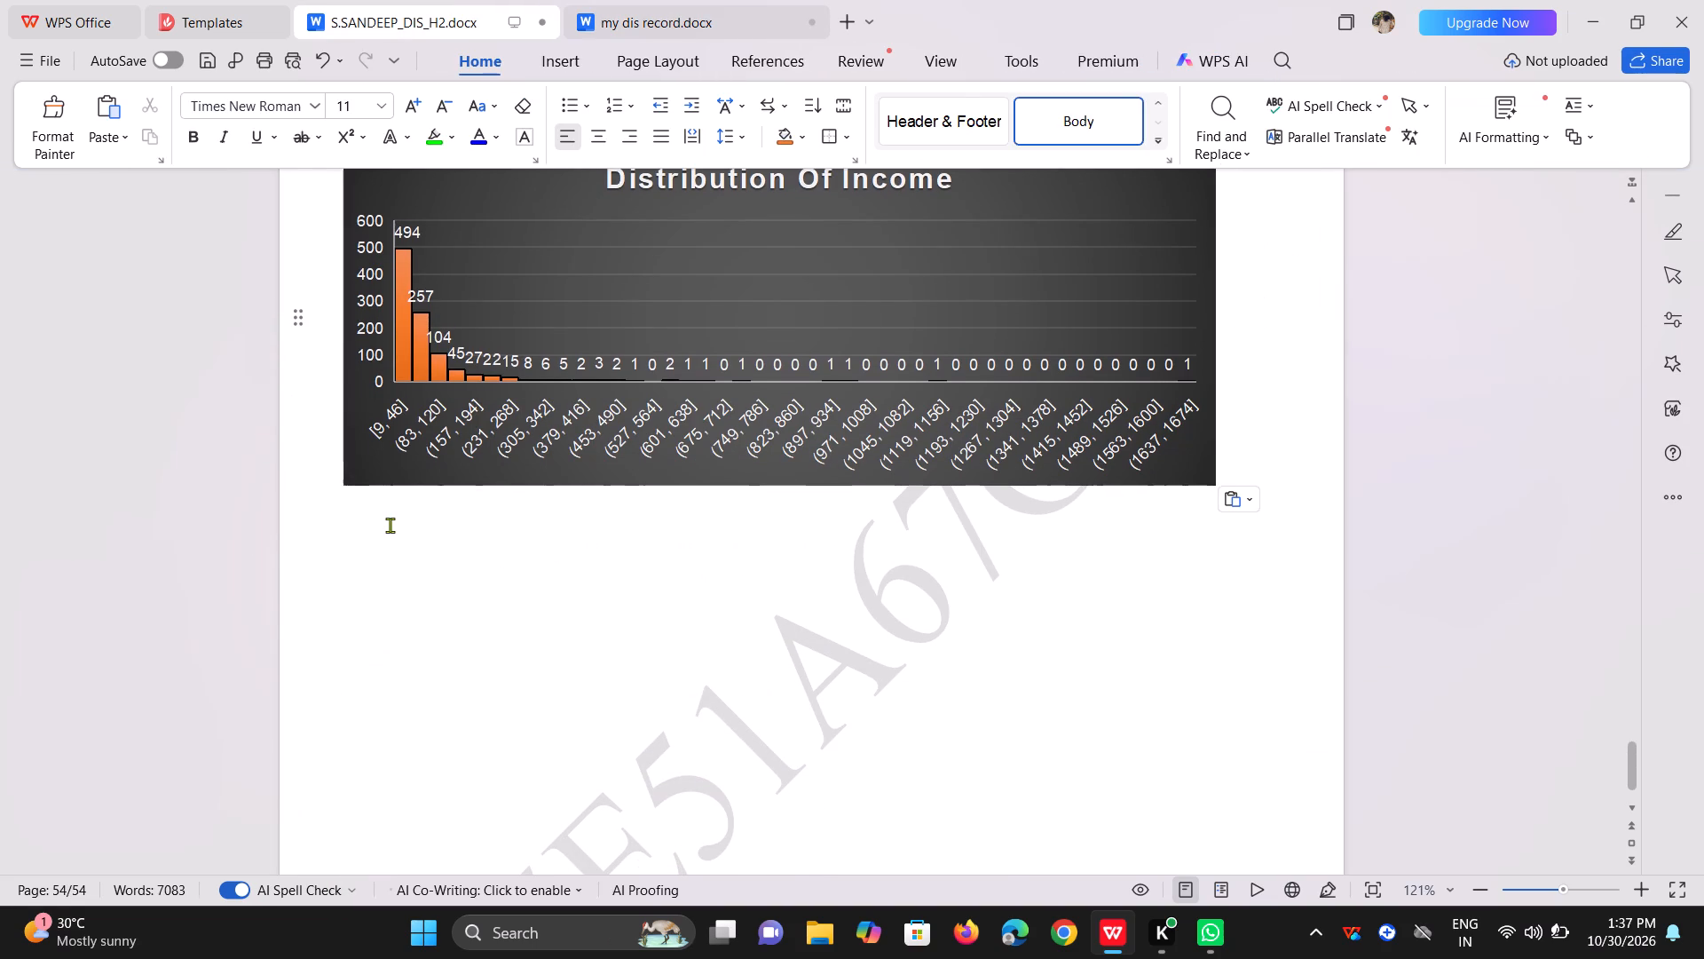
click(415, 565)
double_click(415, 565)
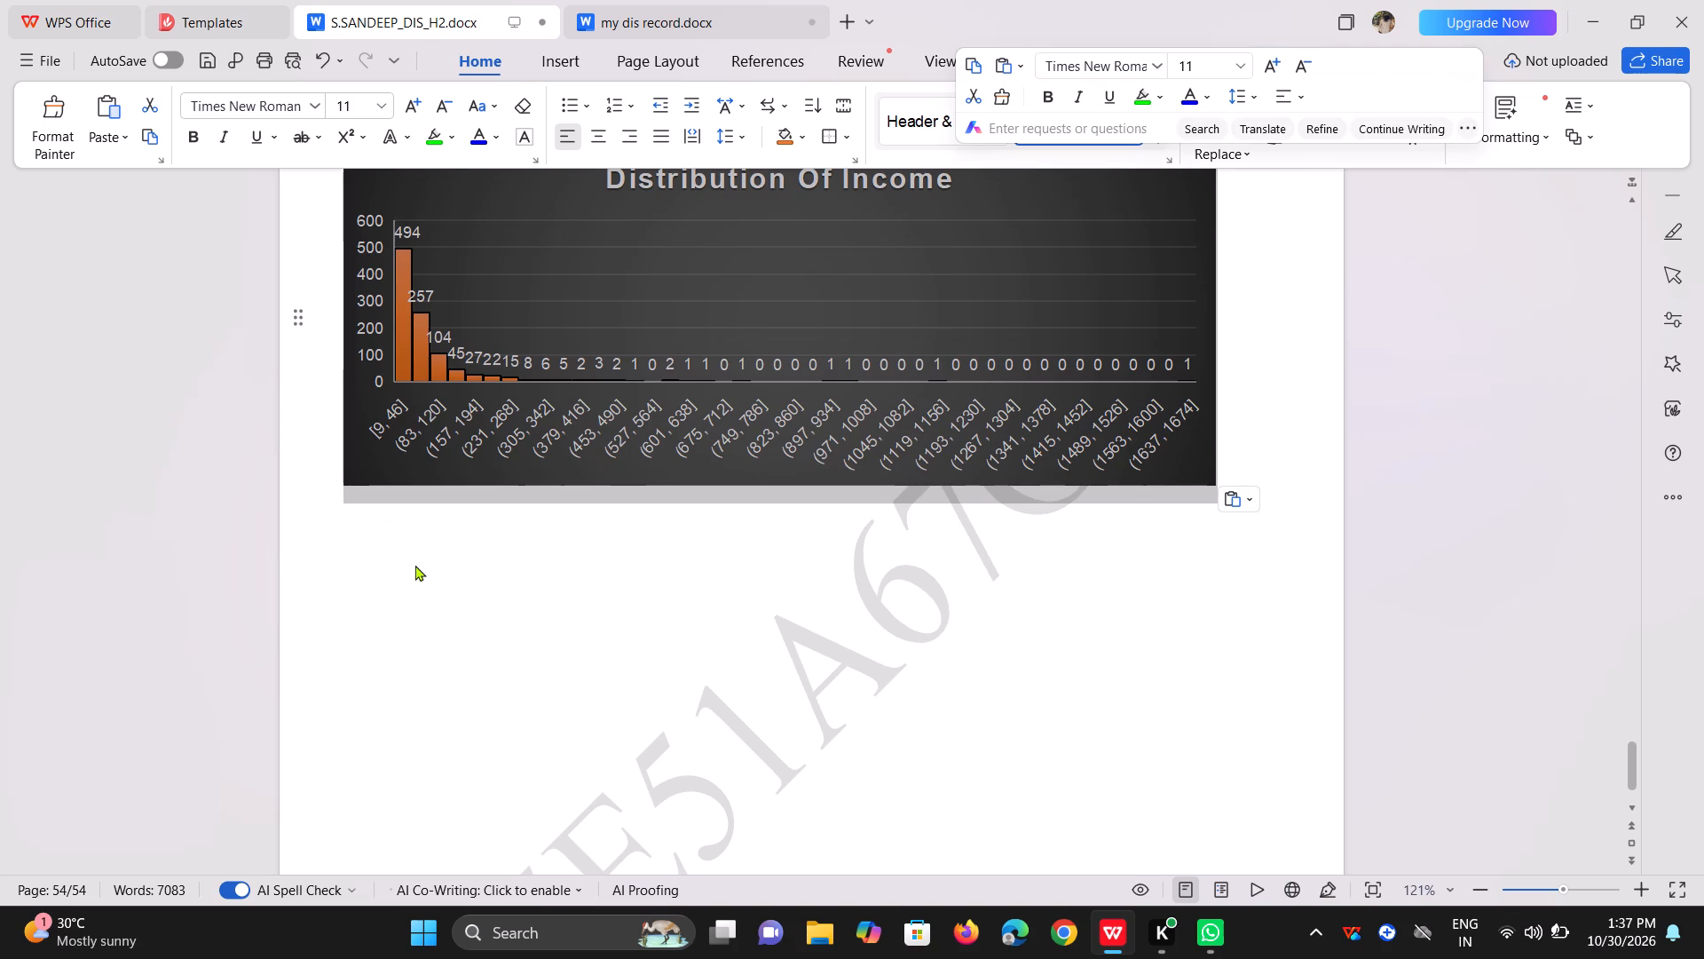
click(1266, 455)
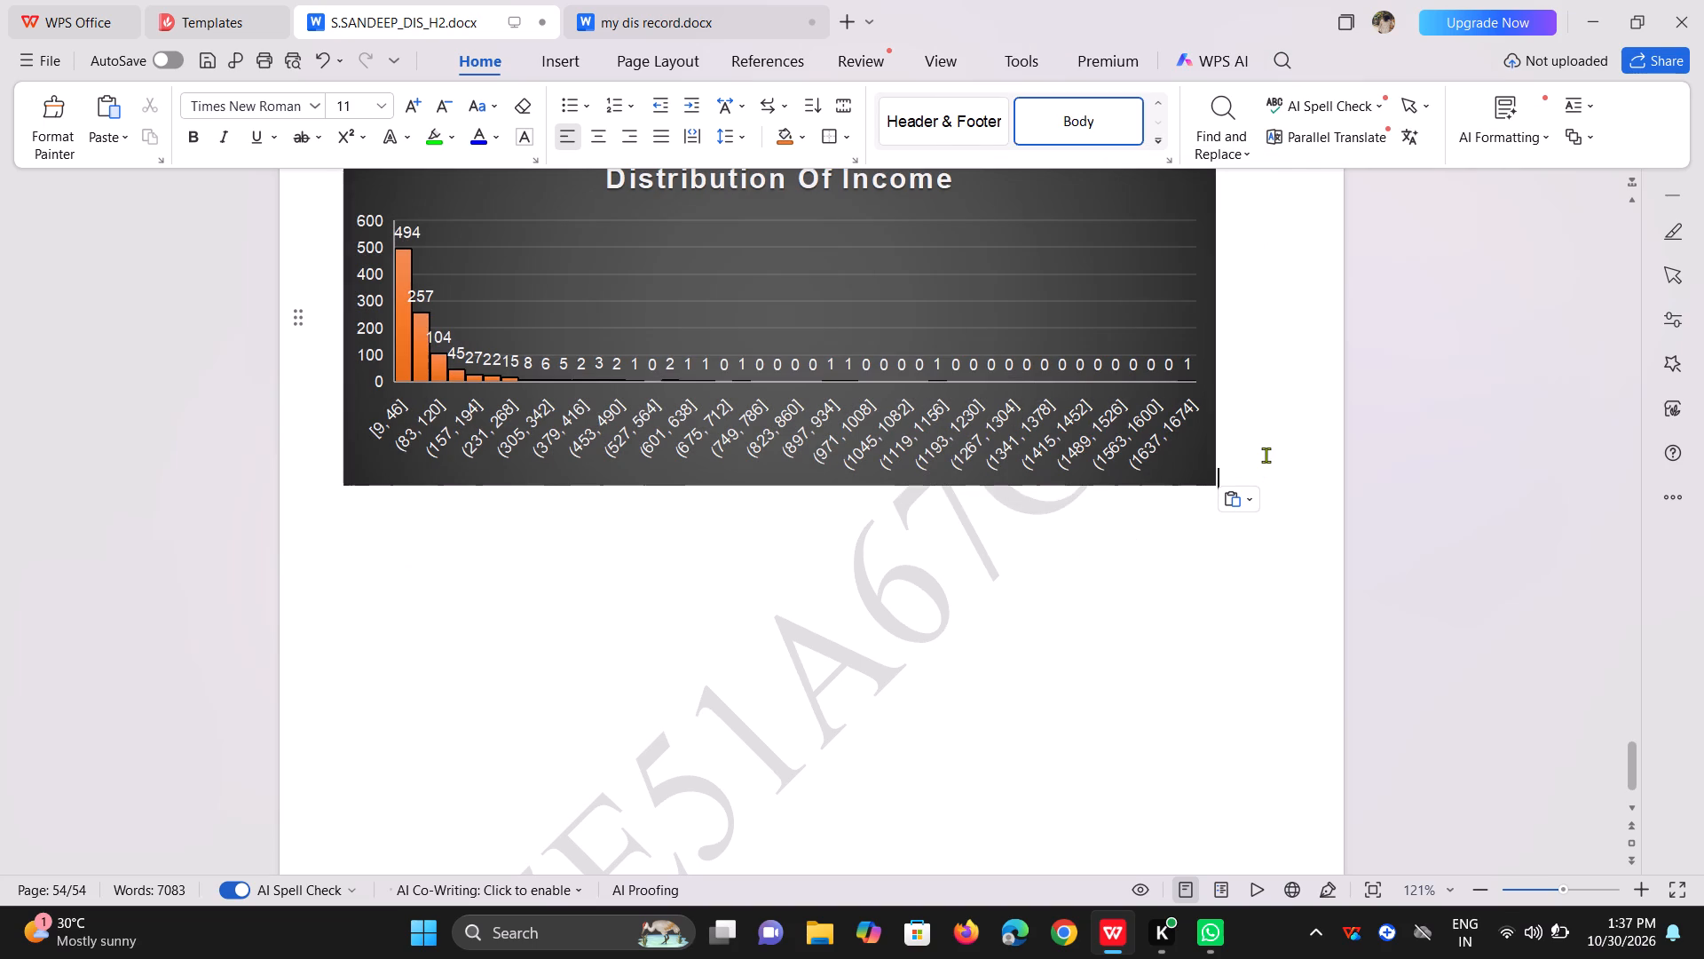
key(Return)
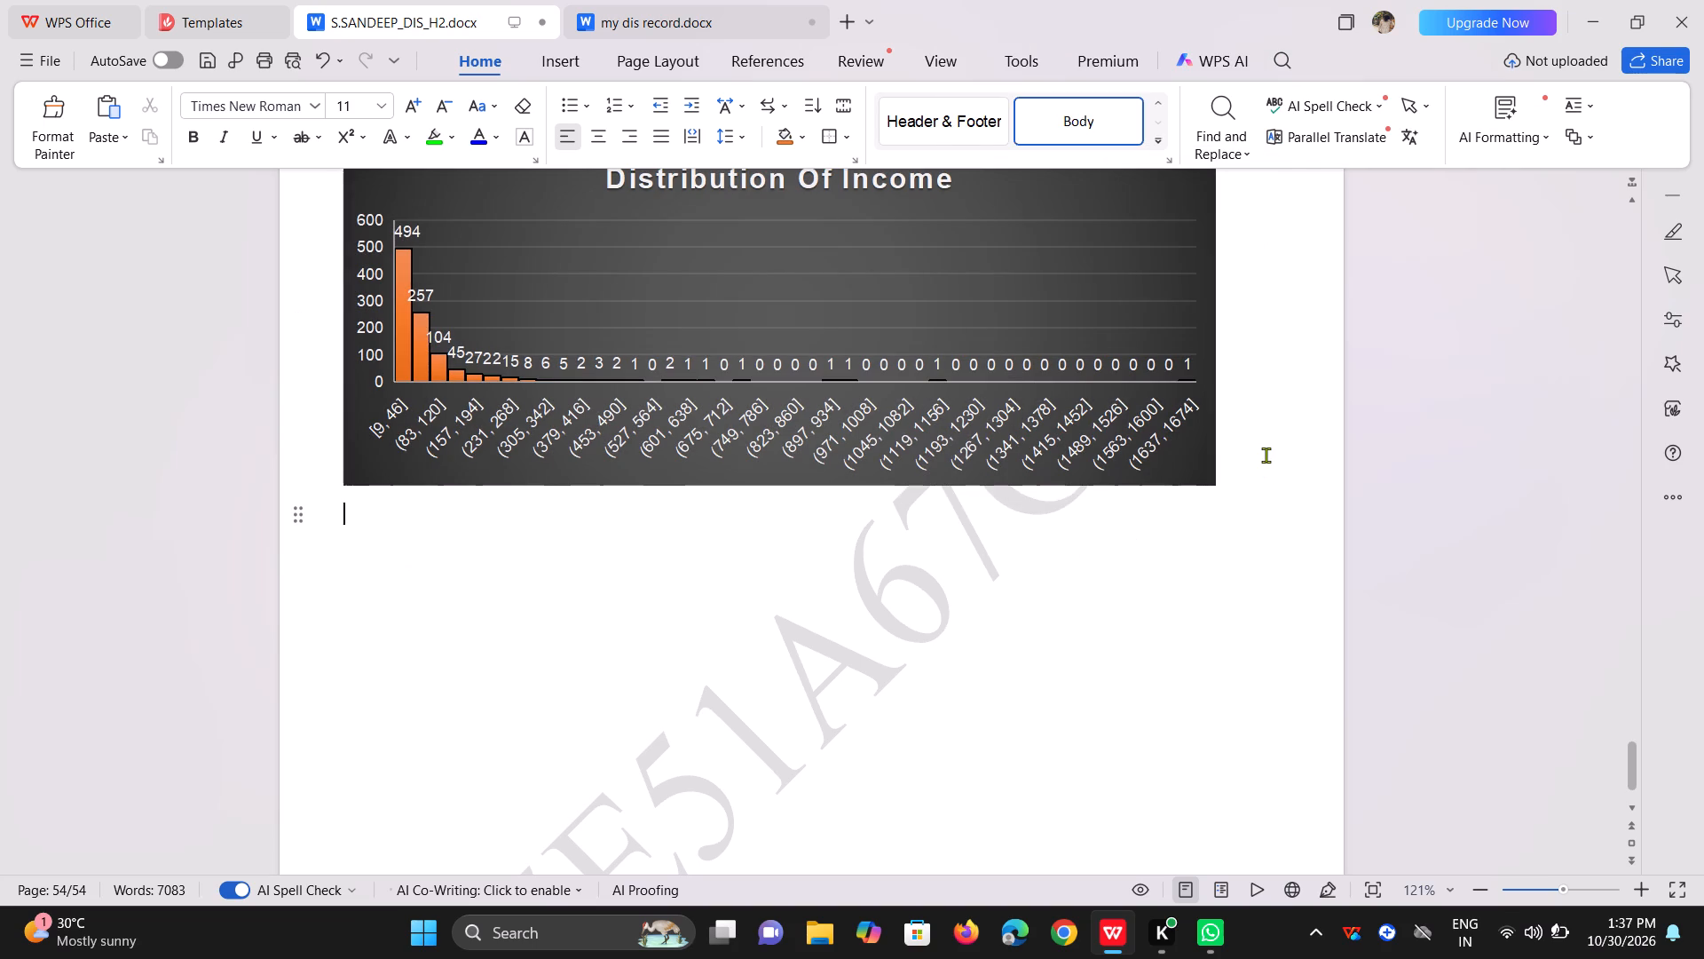
key(ctrl+v)
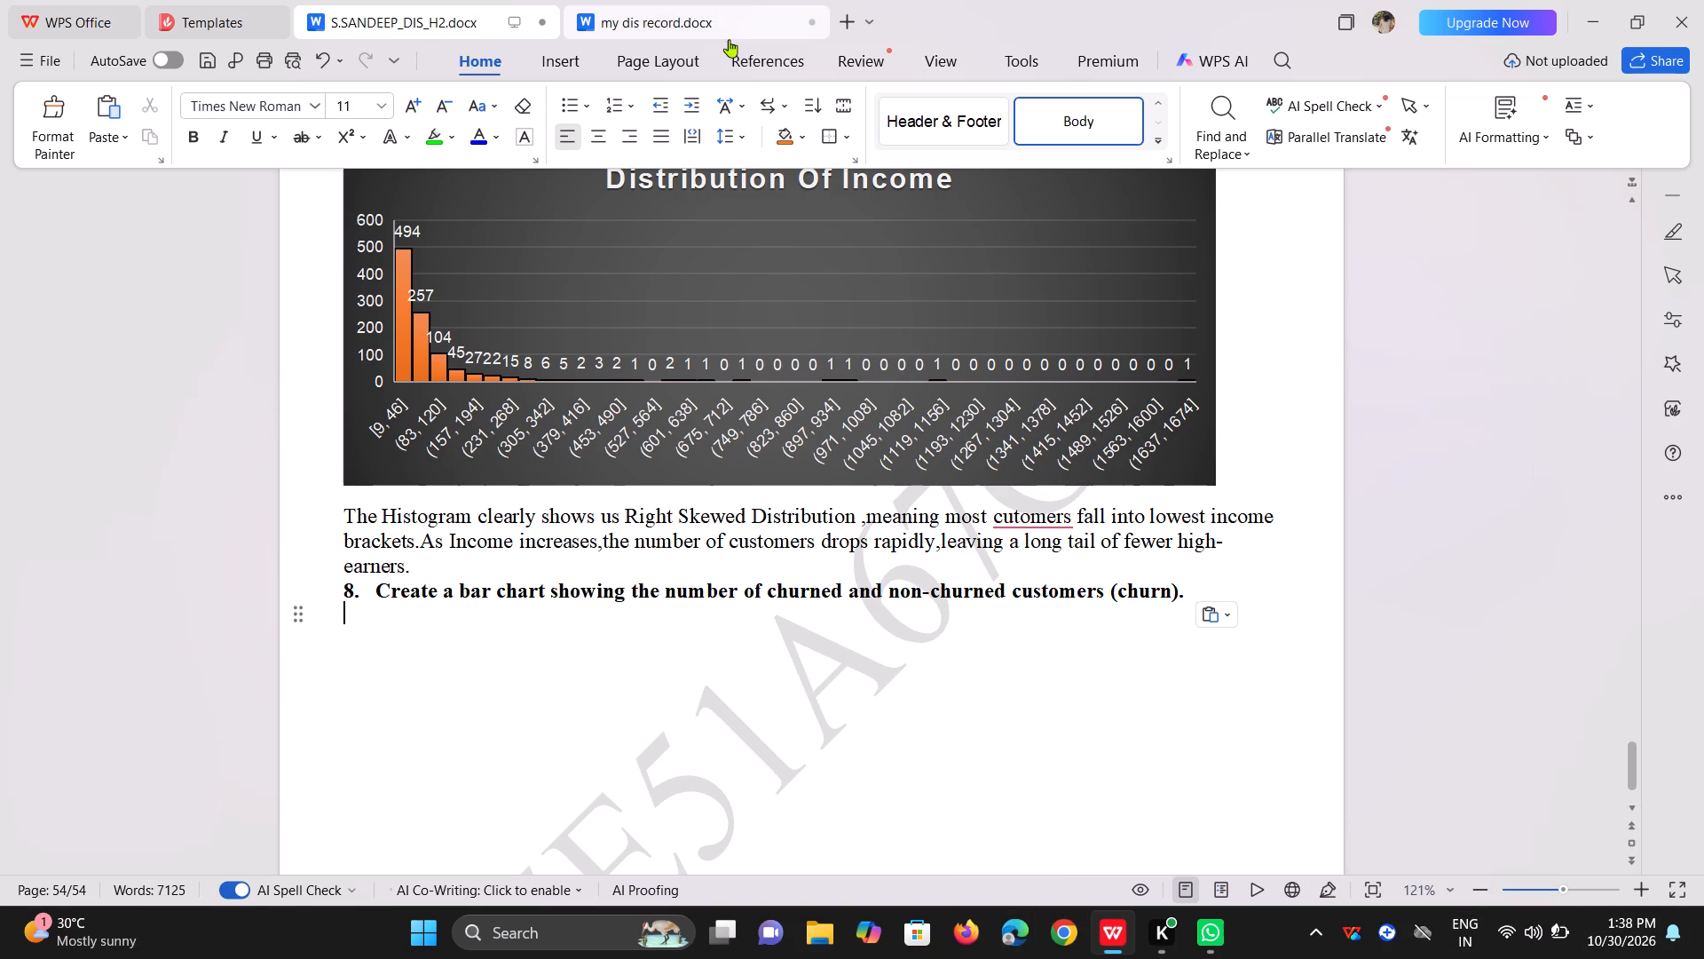
click(711, 18)
scroll(715, 626, down, 1)
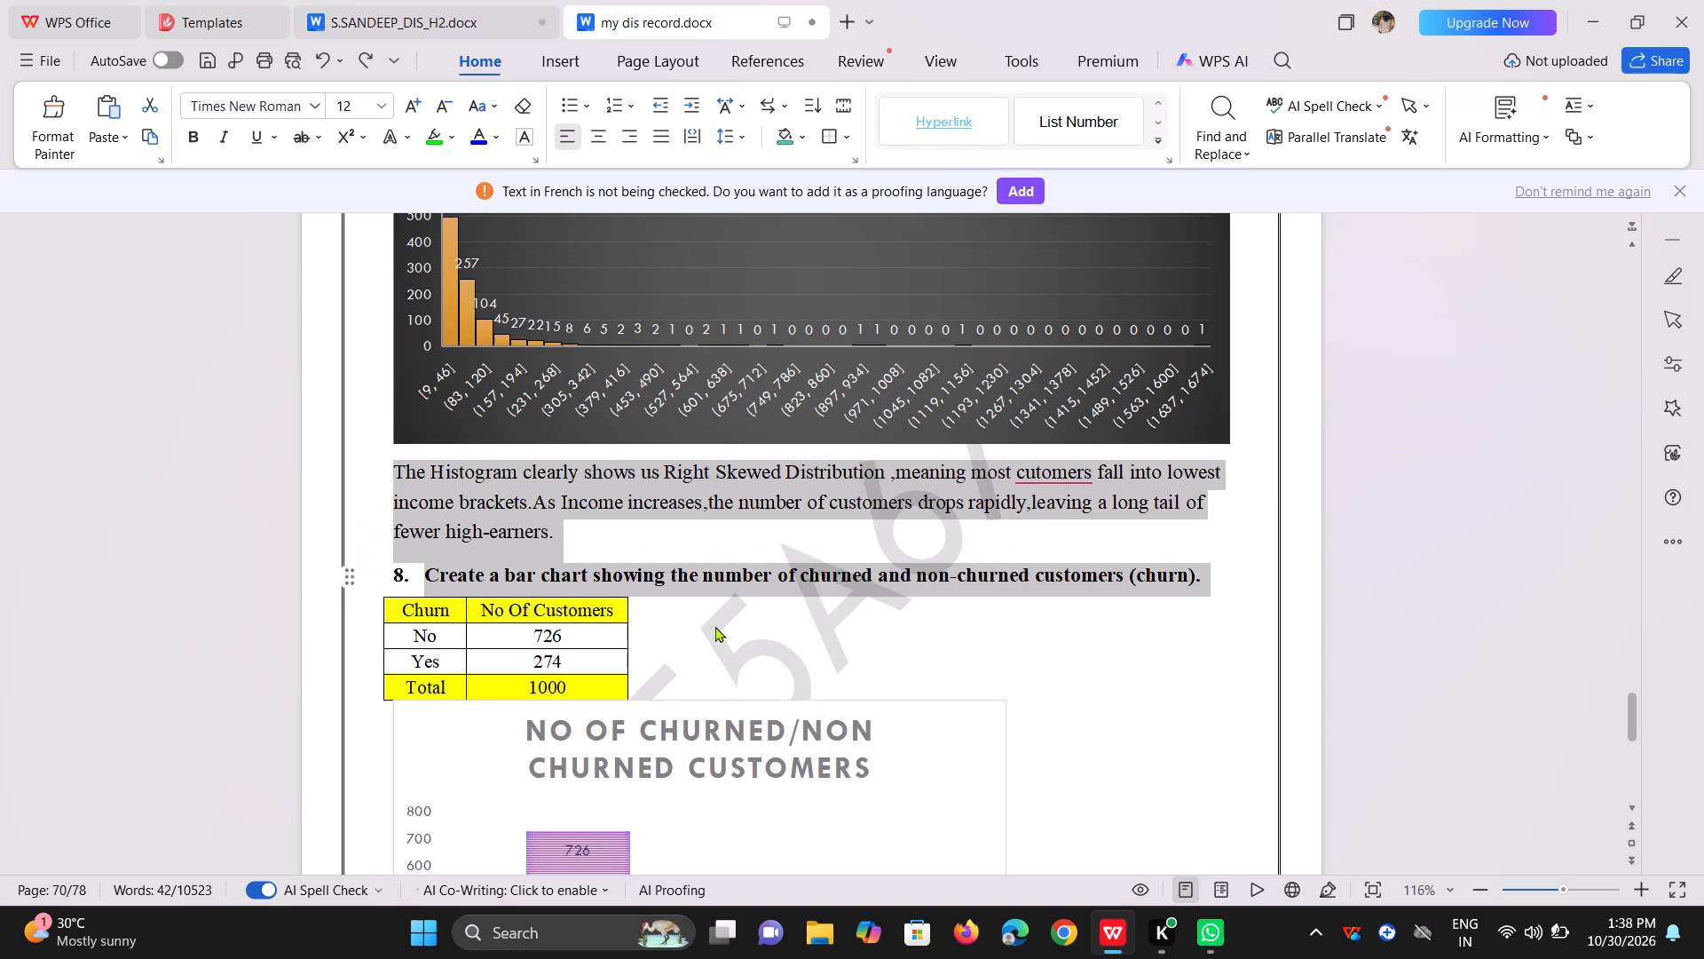
scroll(715, 626, down, 2)
drag(380, 487, 409, 524)
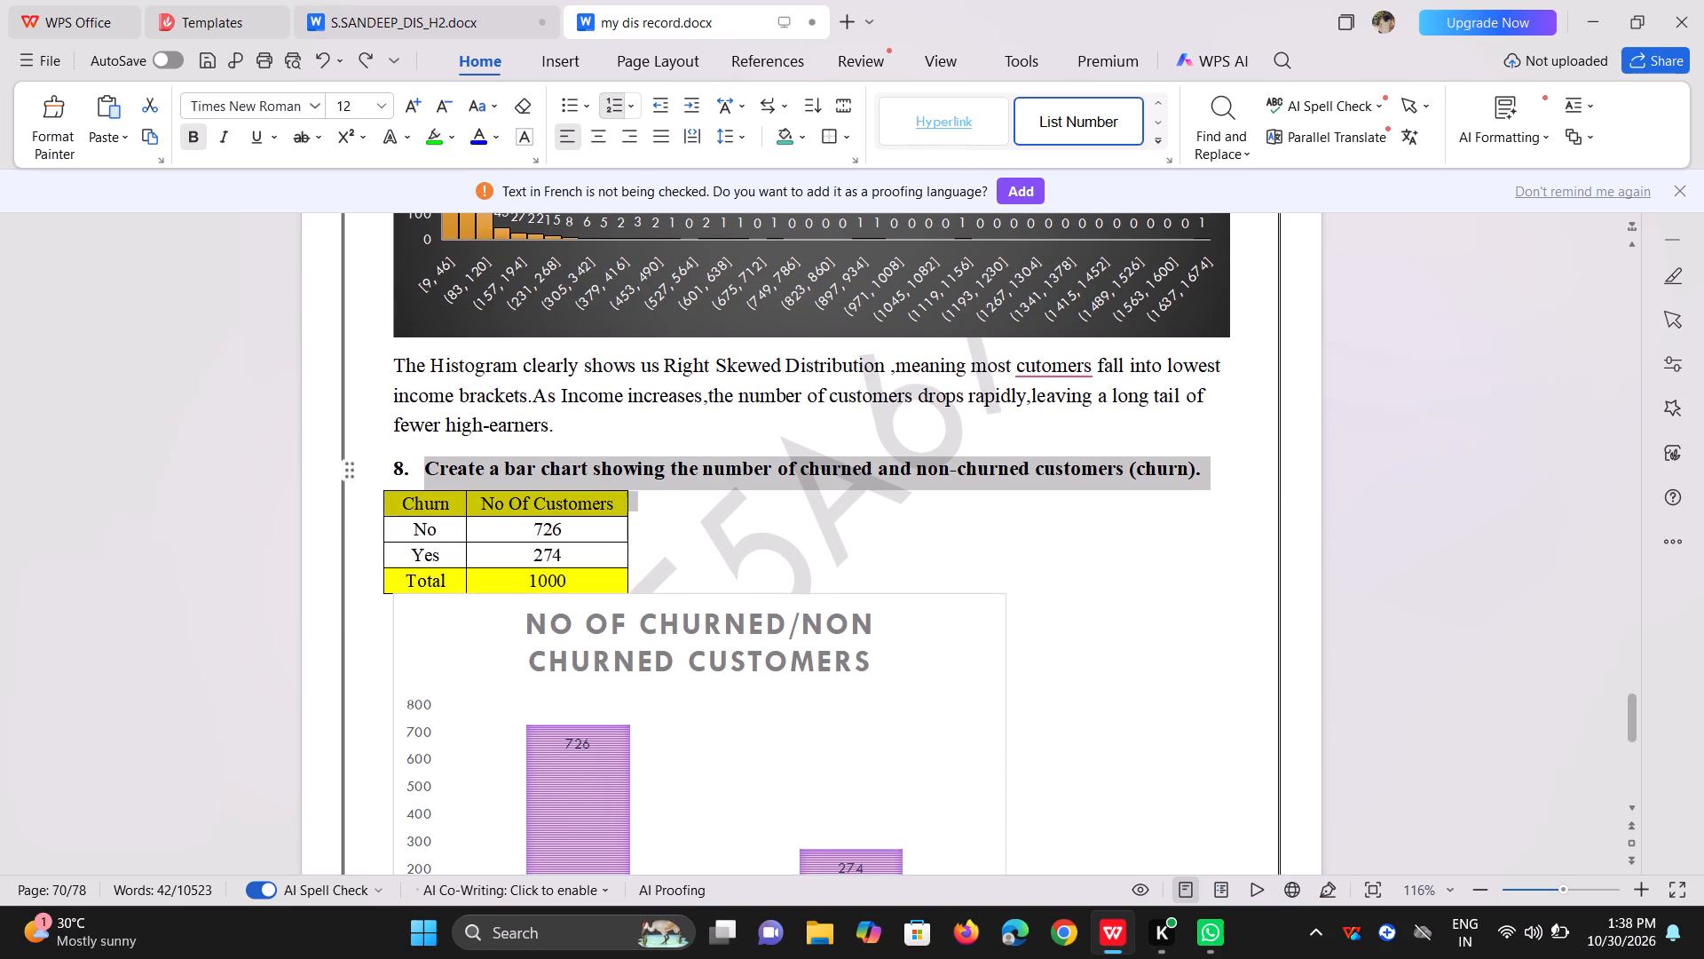
drag(409, 524, 489, 595)
key(ctrl+c)
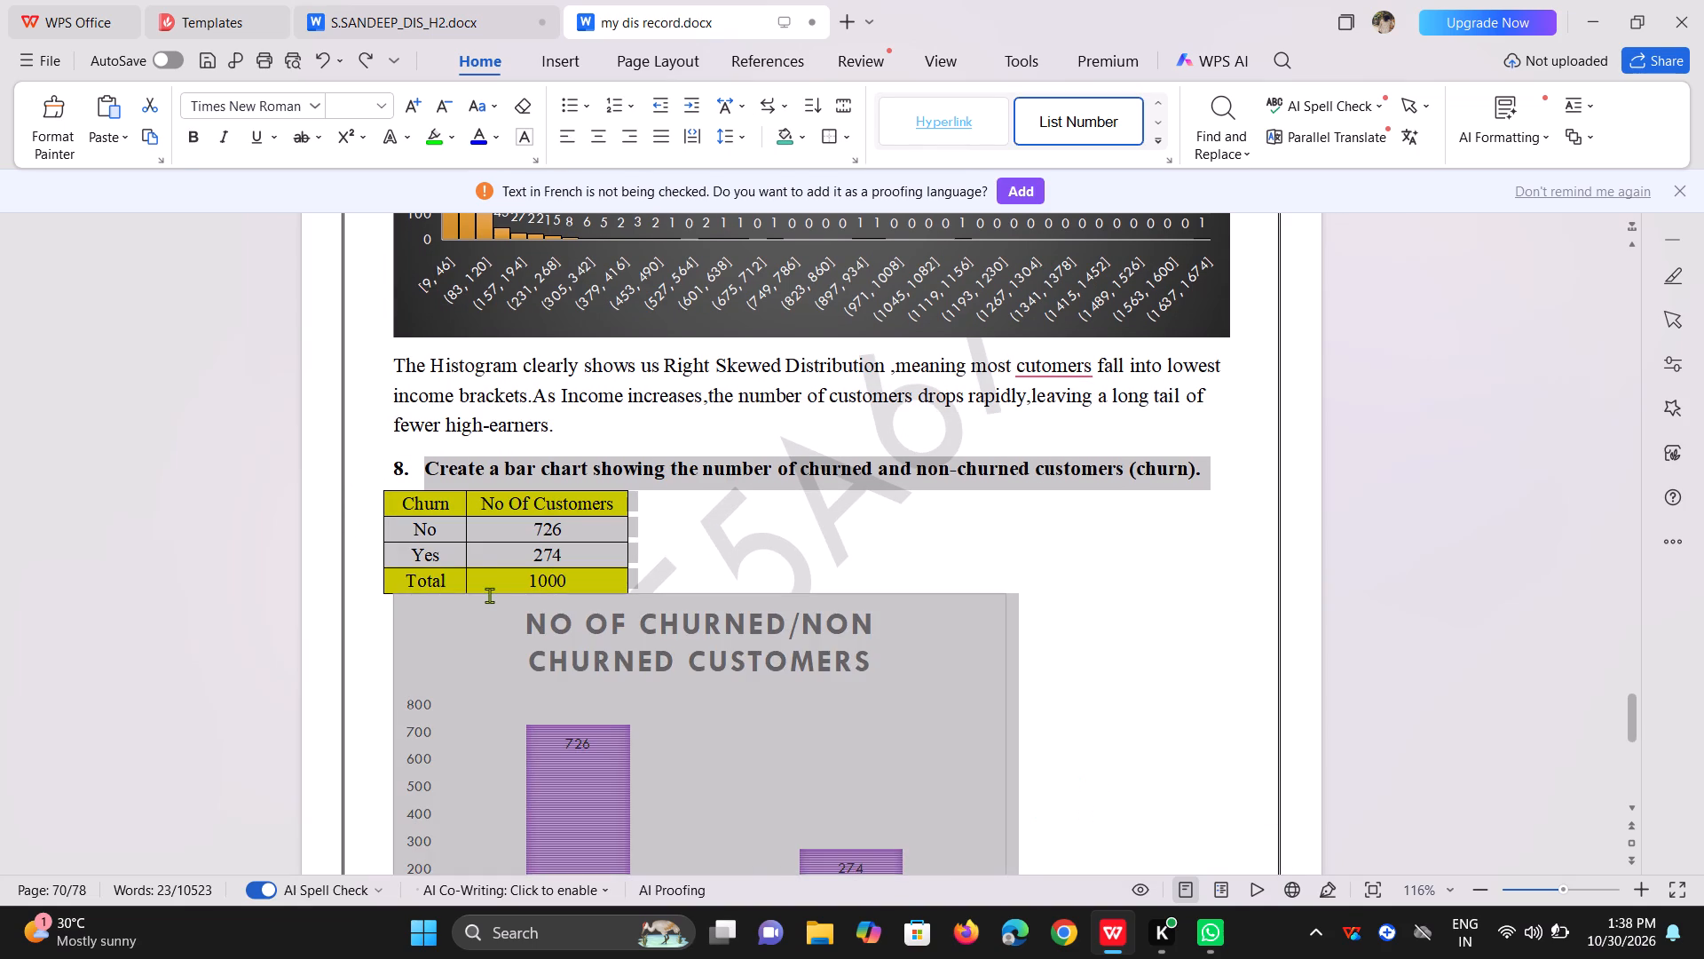
click(393, 0)
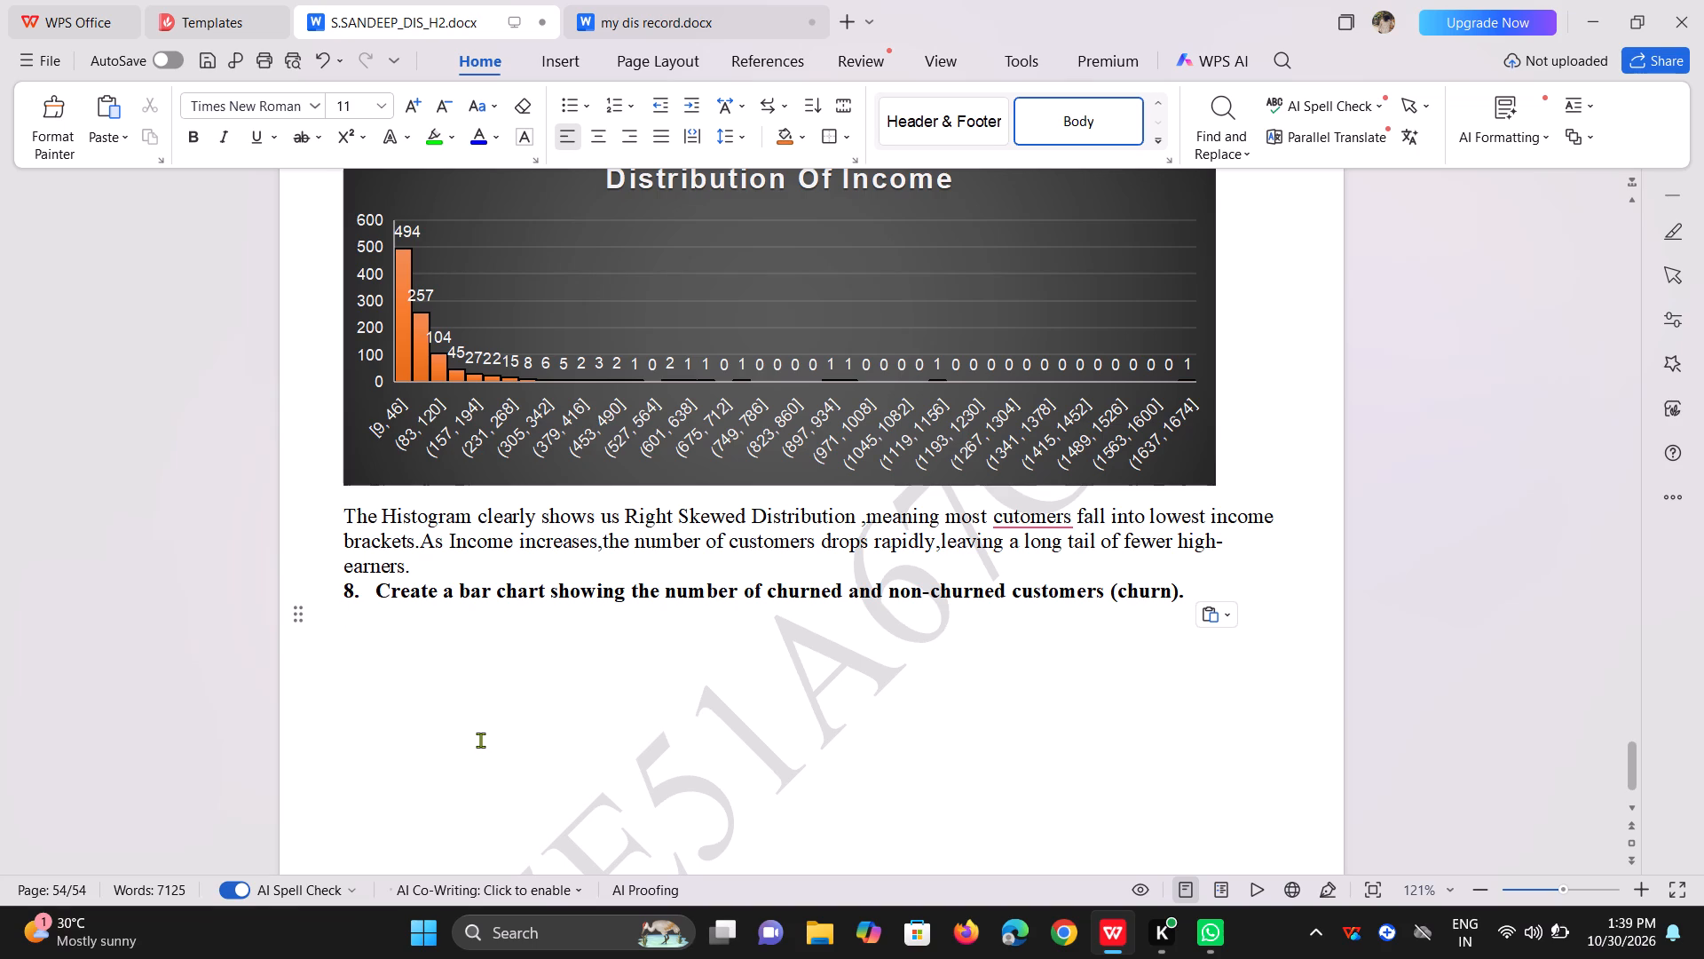
key(ctrl+v)
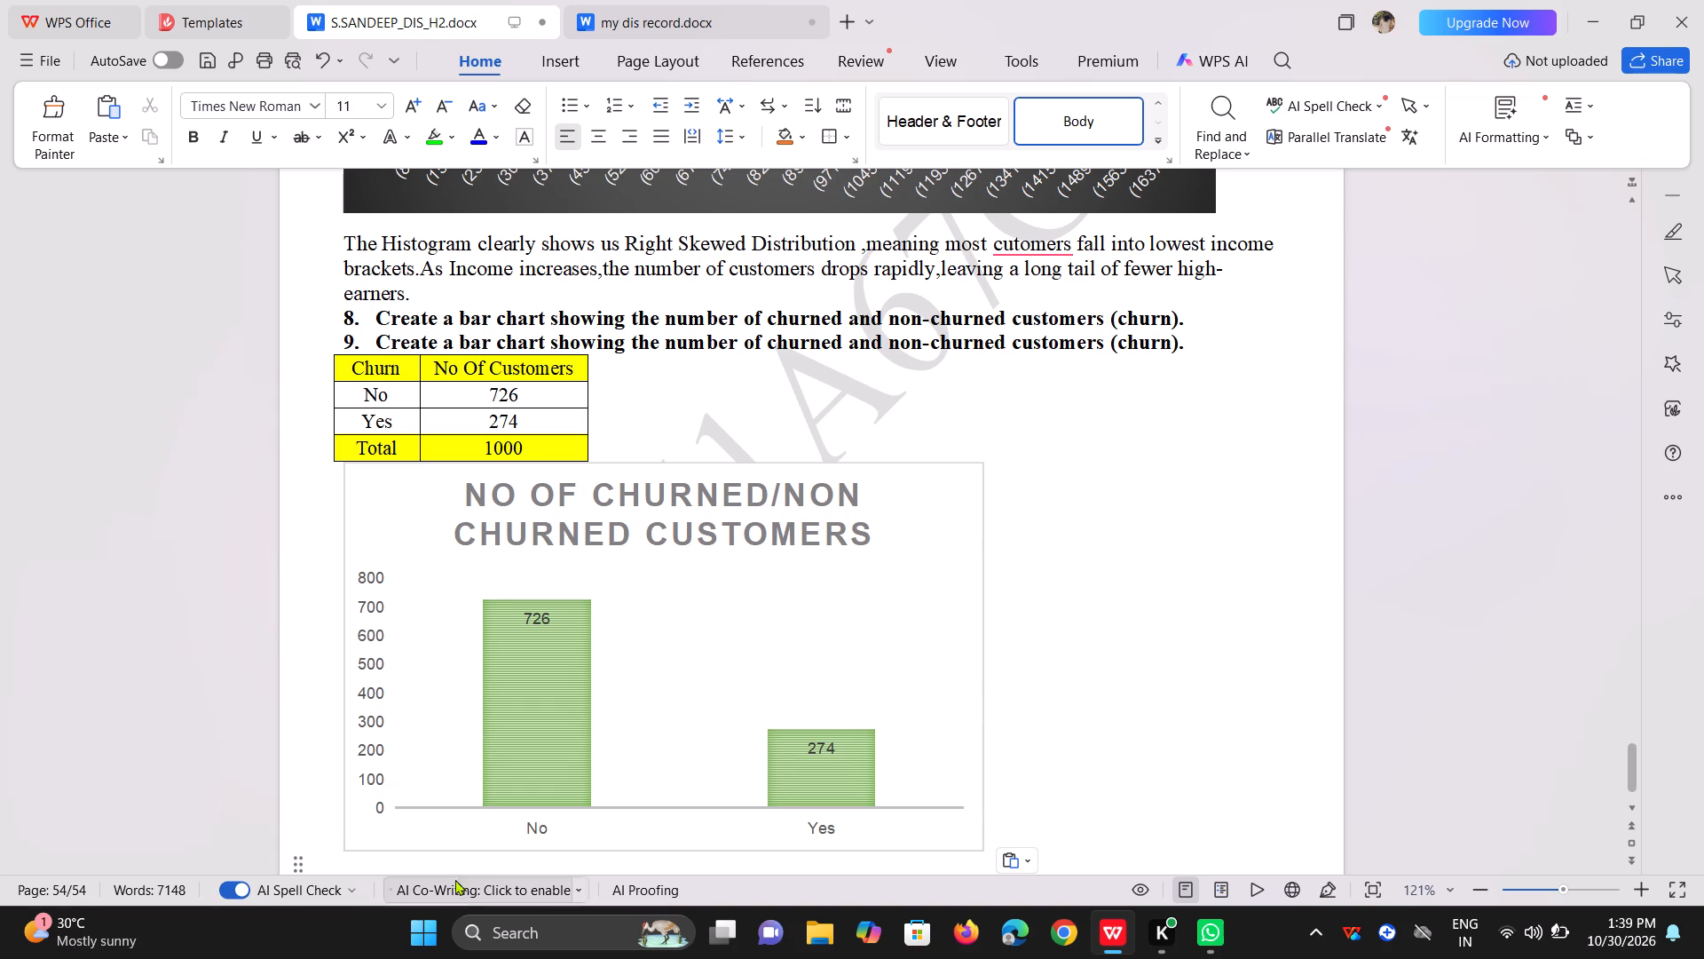
Restyle the churned/non-churned customers chart with the blue monochromatic series colors and the third preset, which includes an axis title and data table.
click(745, 651)
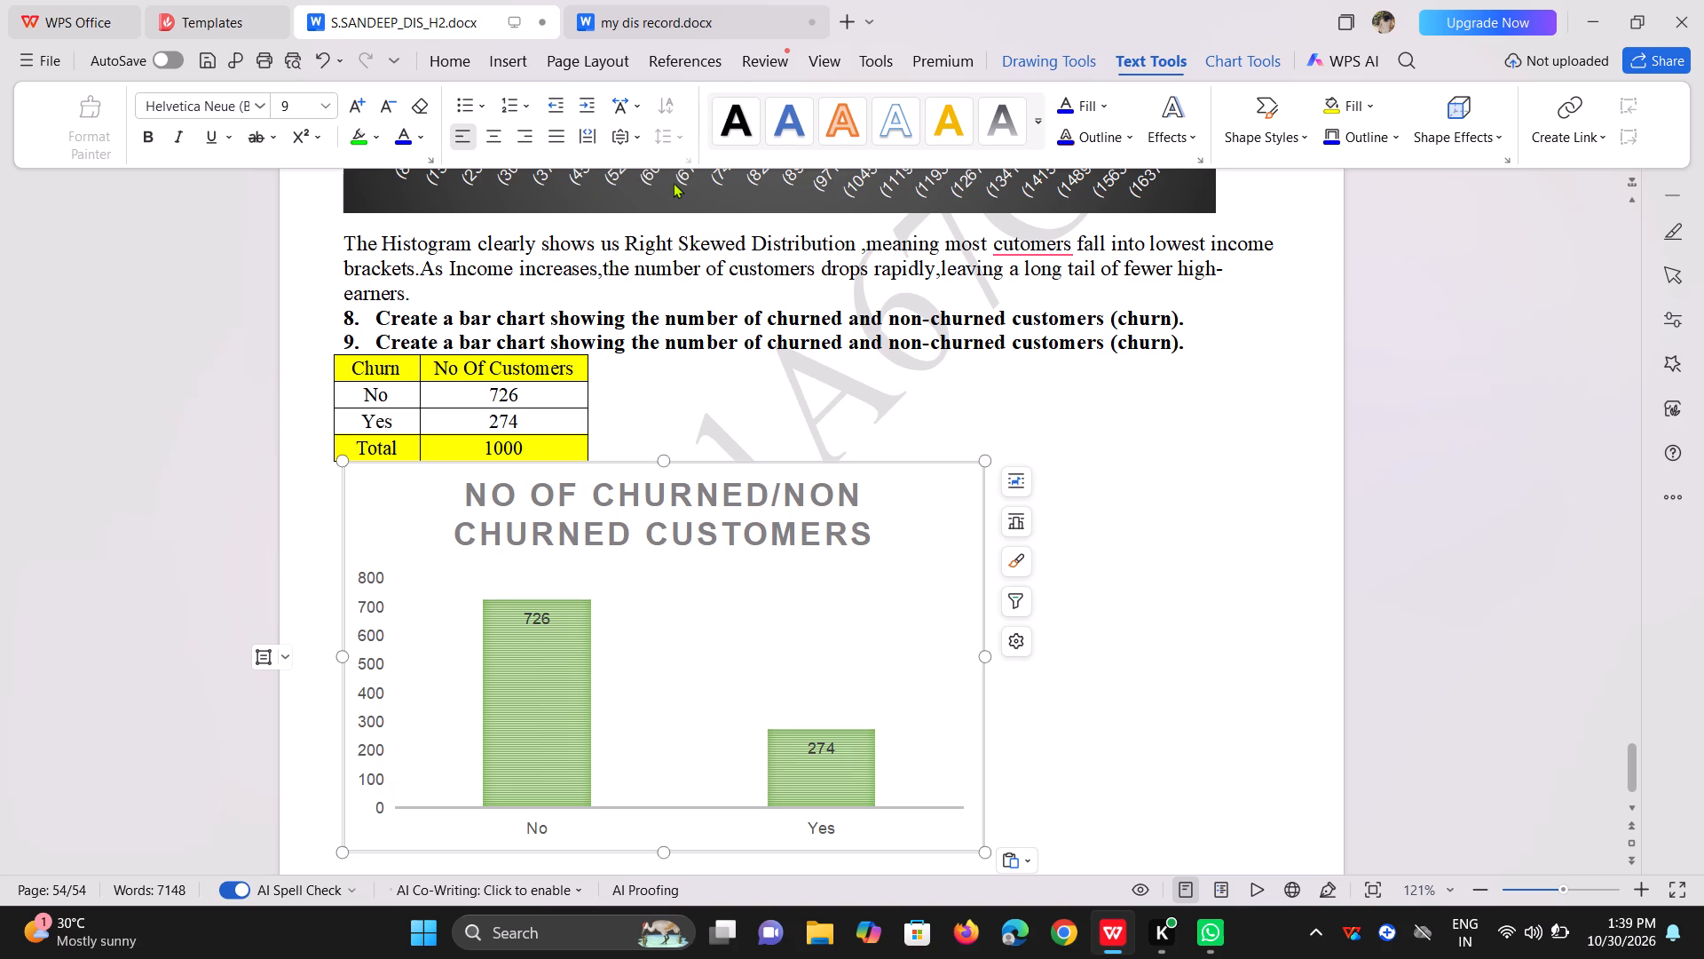
click(715, 581)
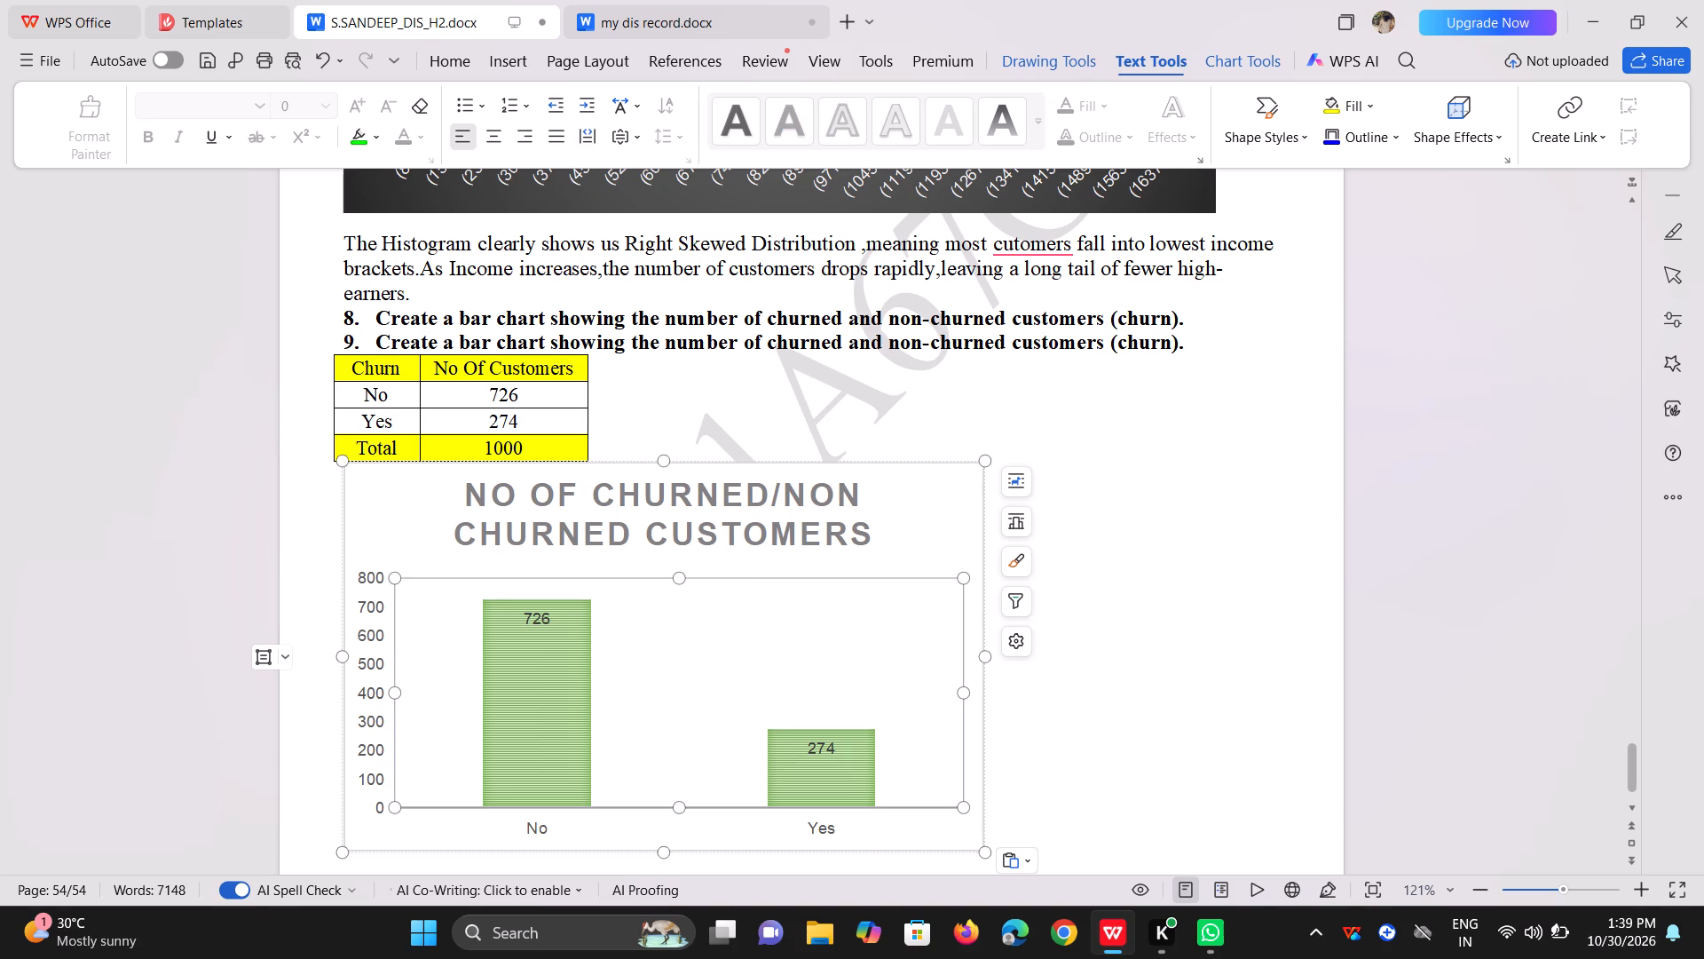
click(722, 707)
click(1016, 563)
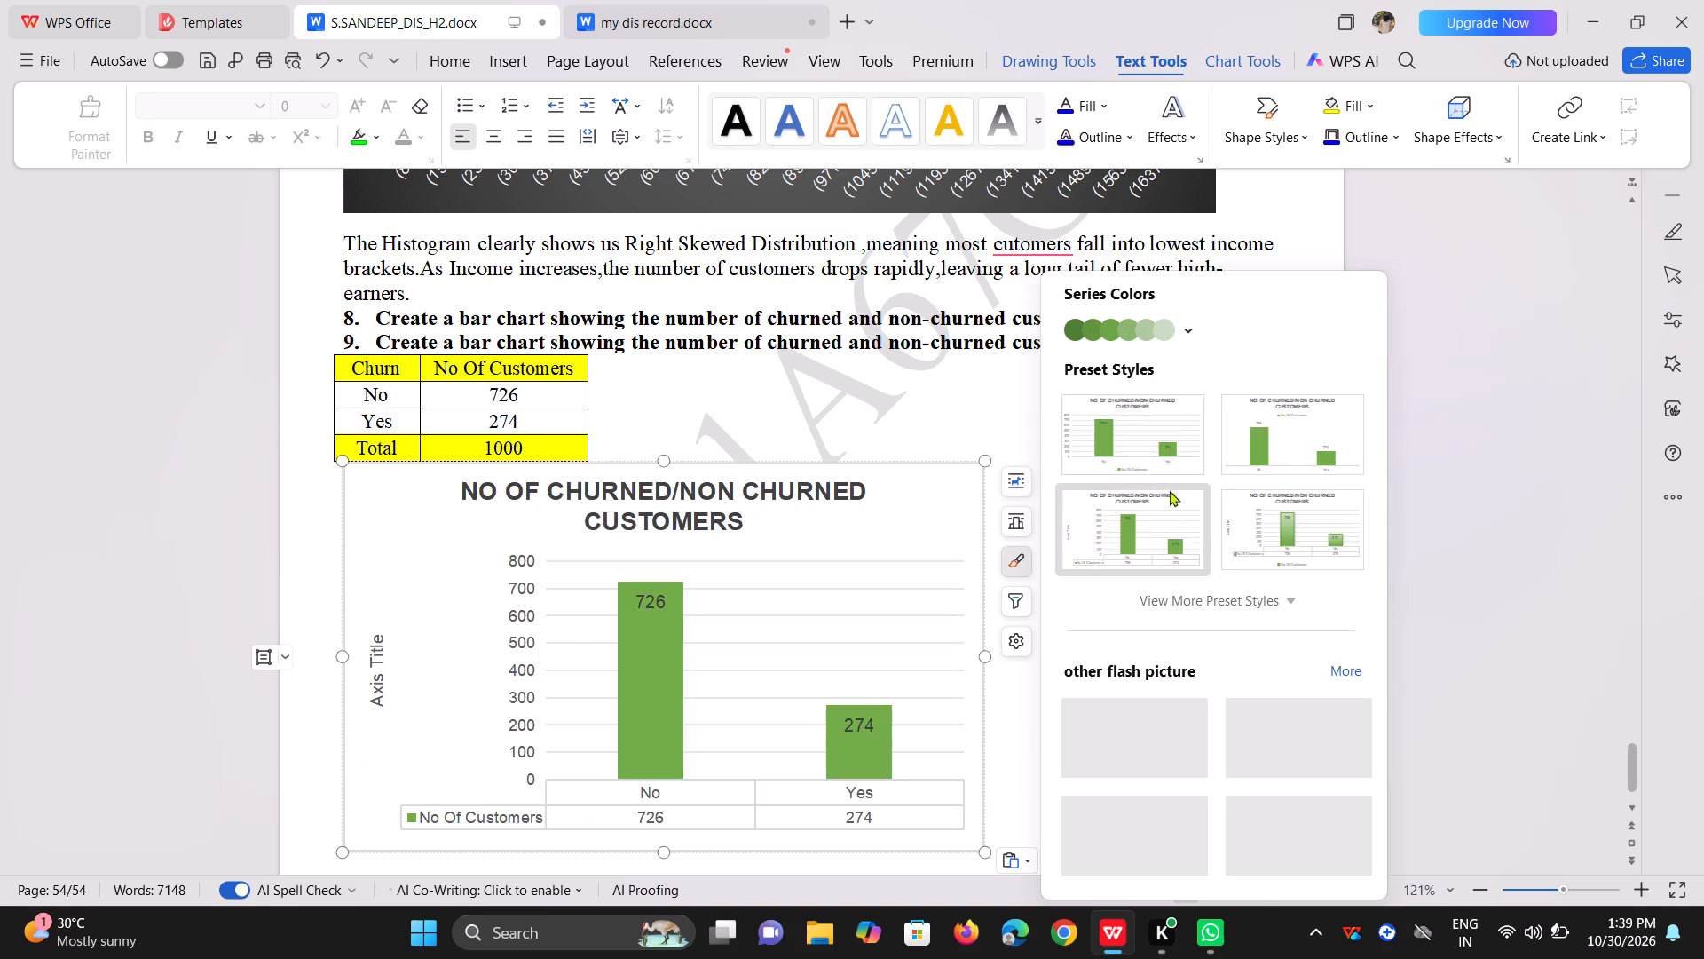
click(1183, 324)
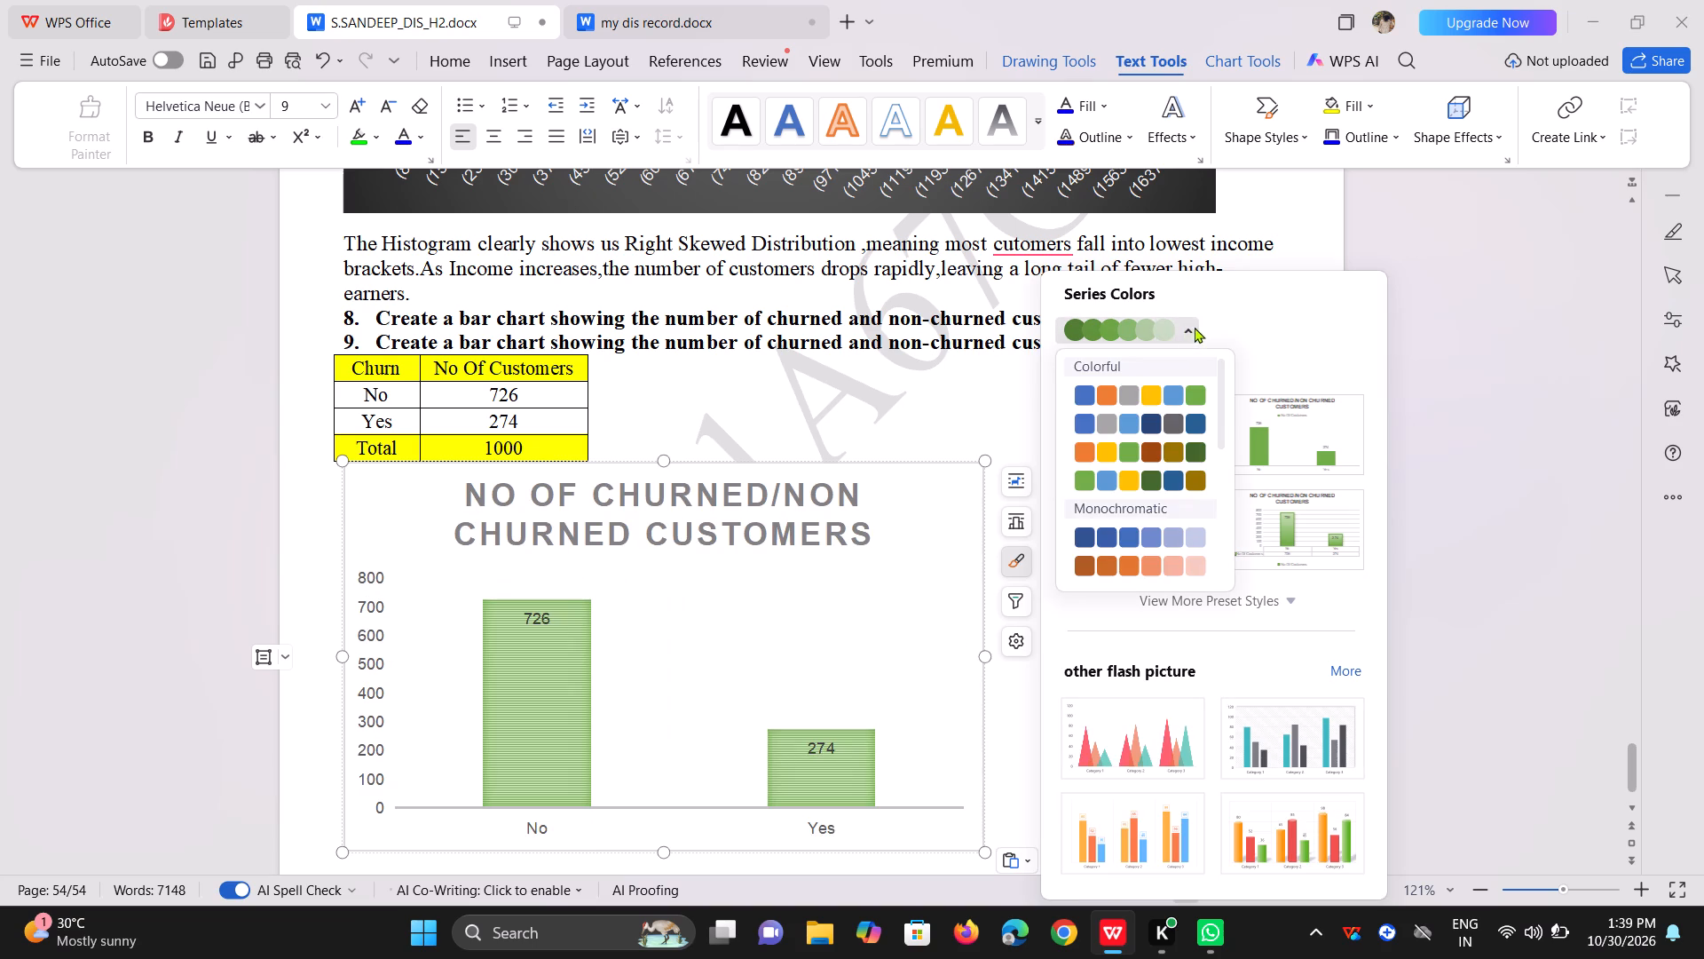
click(1085, 531)
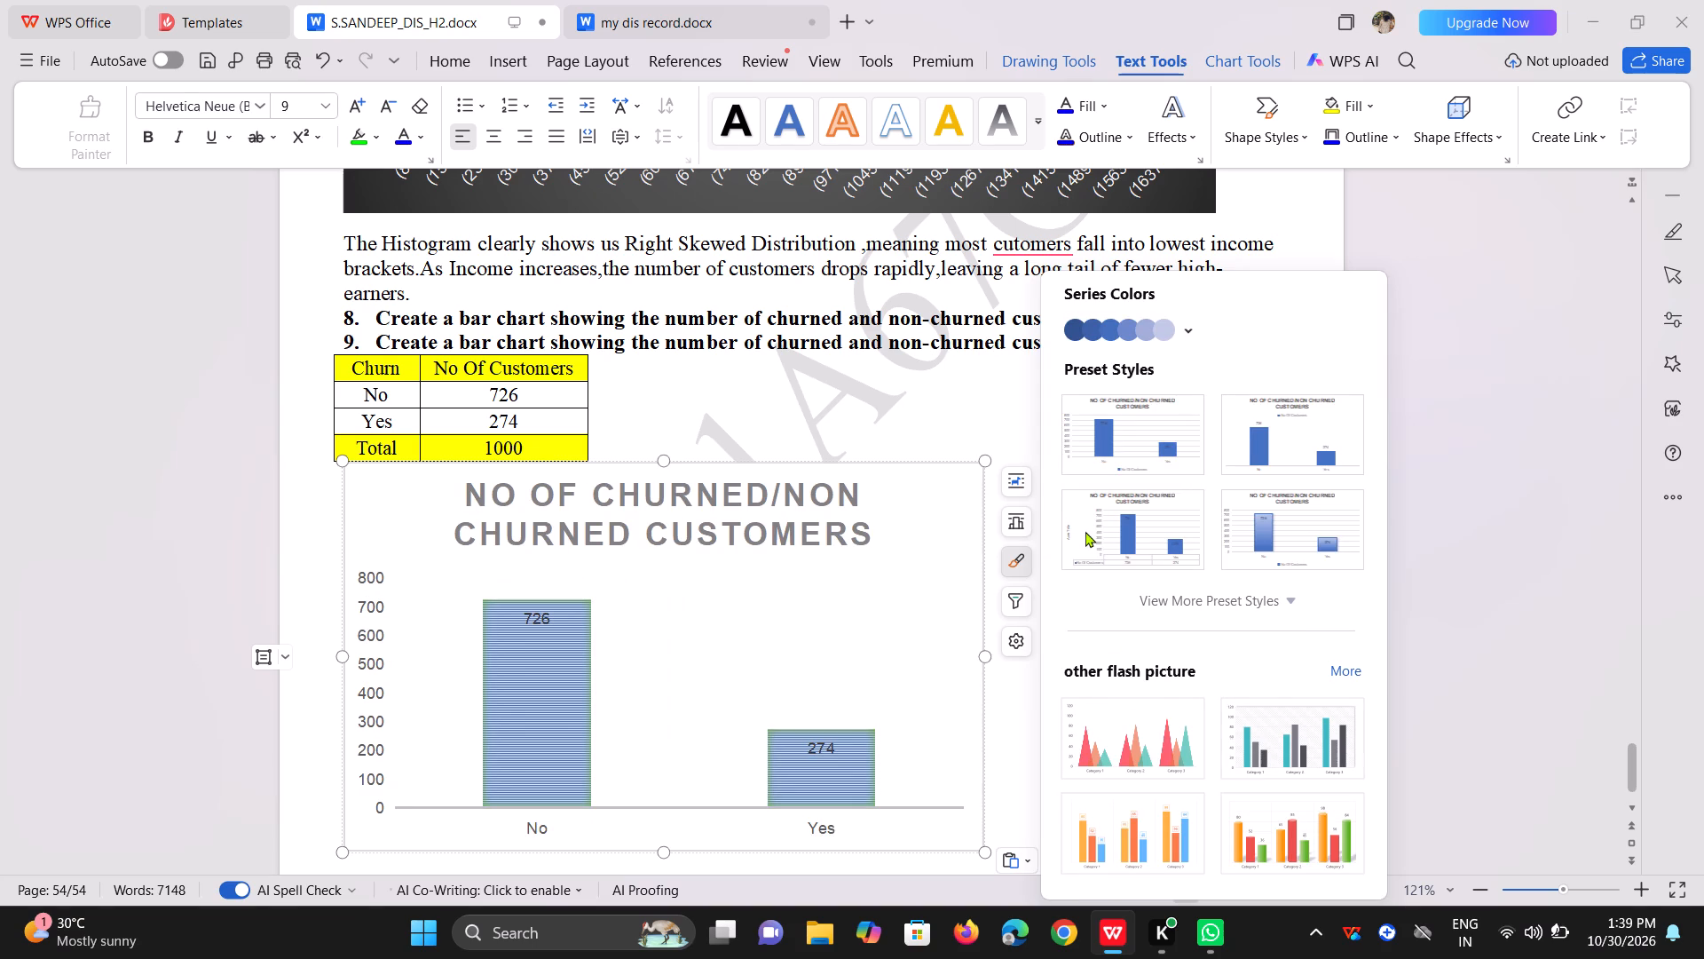
click(1115, 449)
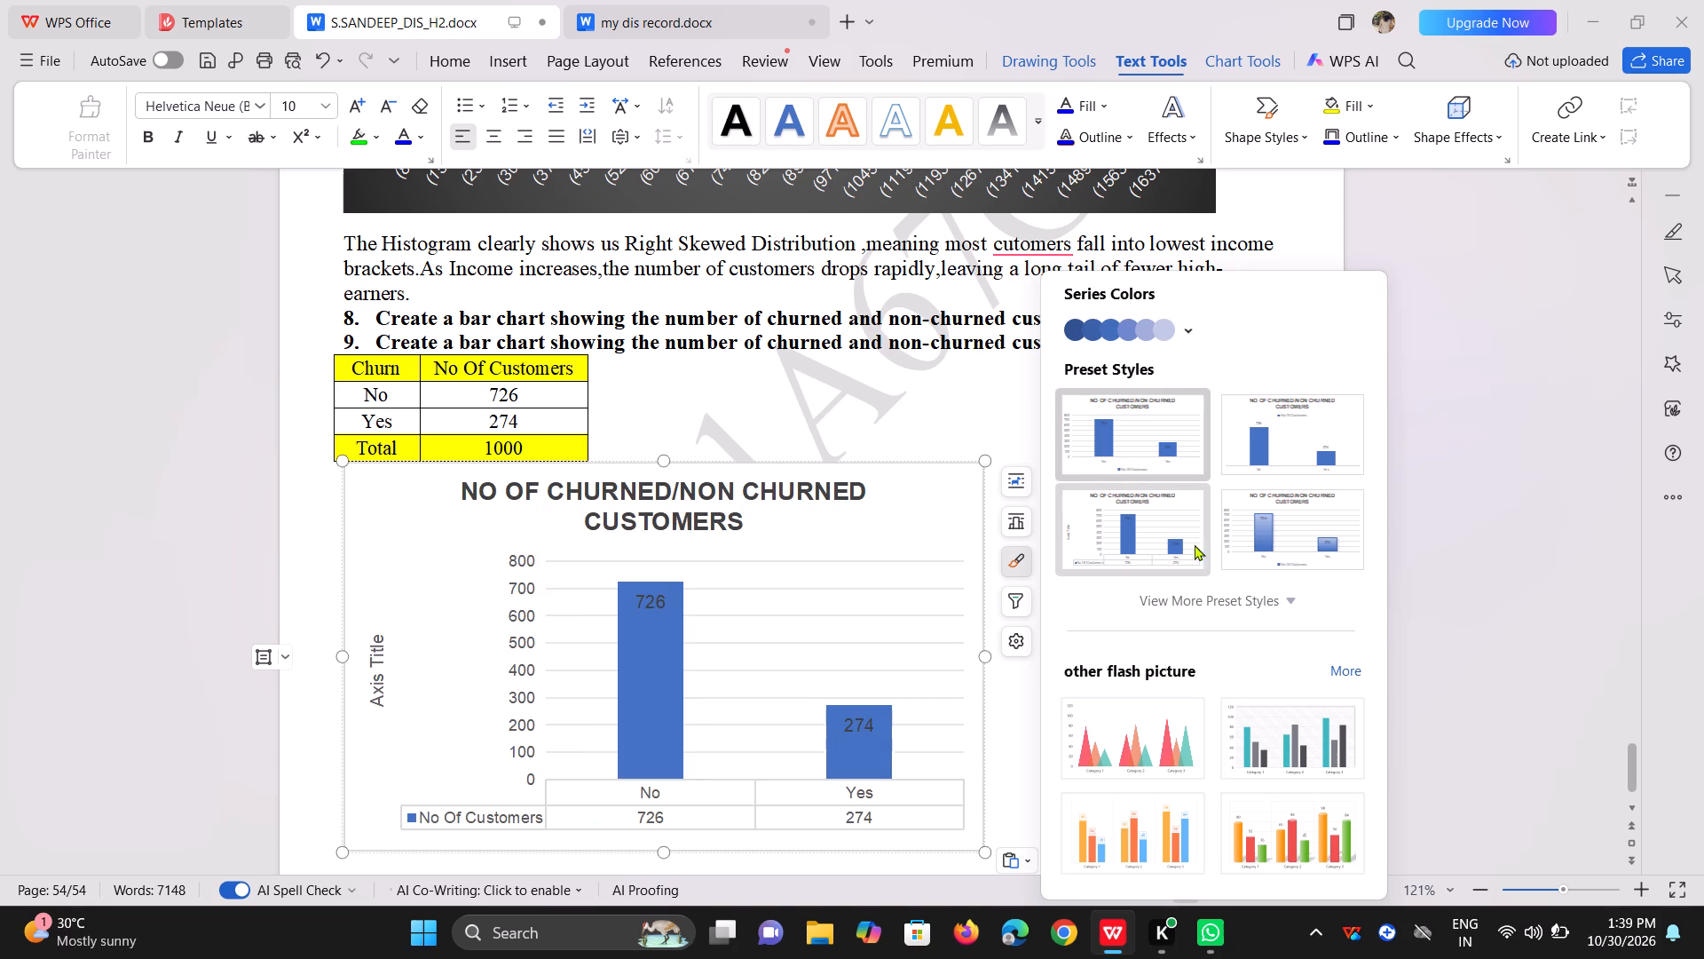
click(1165, 534)
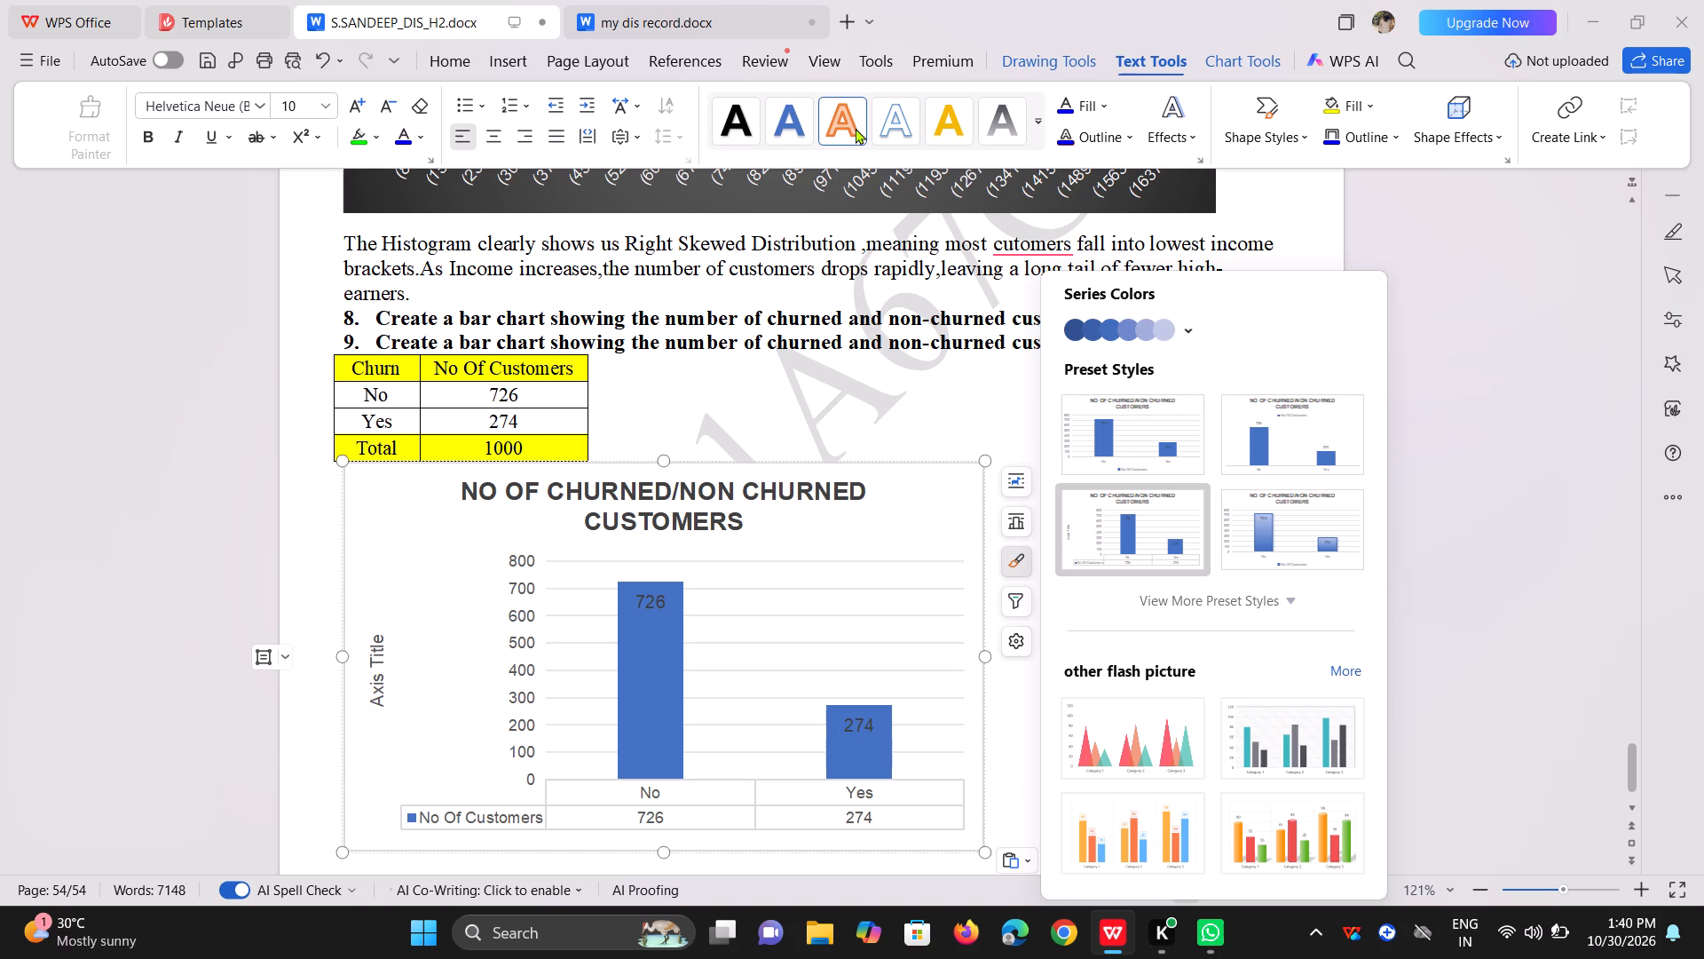
Shorten the churned/non-churned customers chart to a height of about 2.47 in.
click(658, 14)
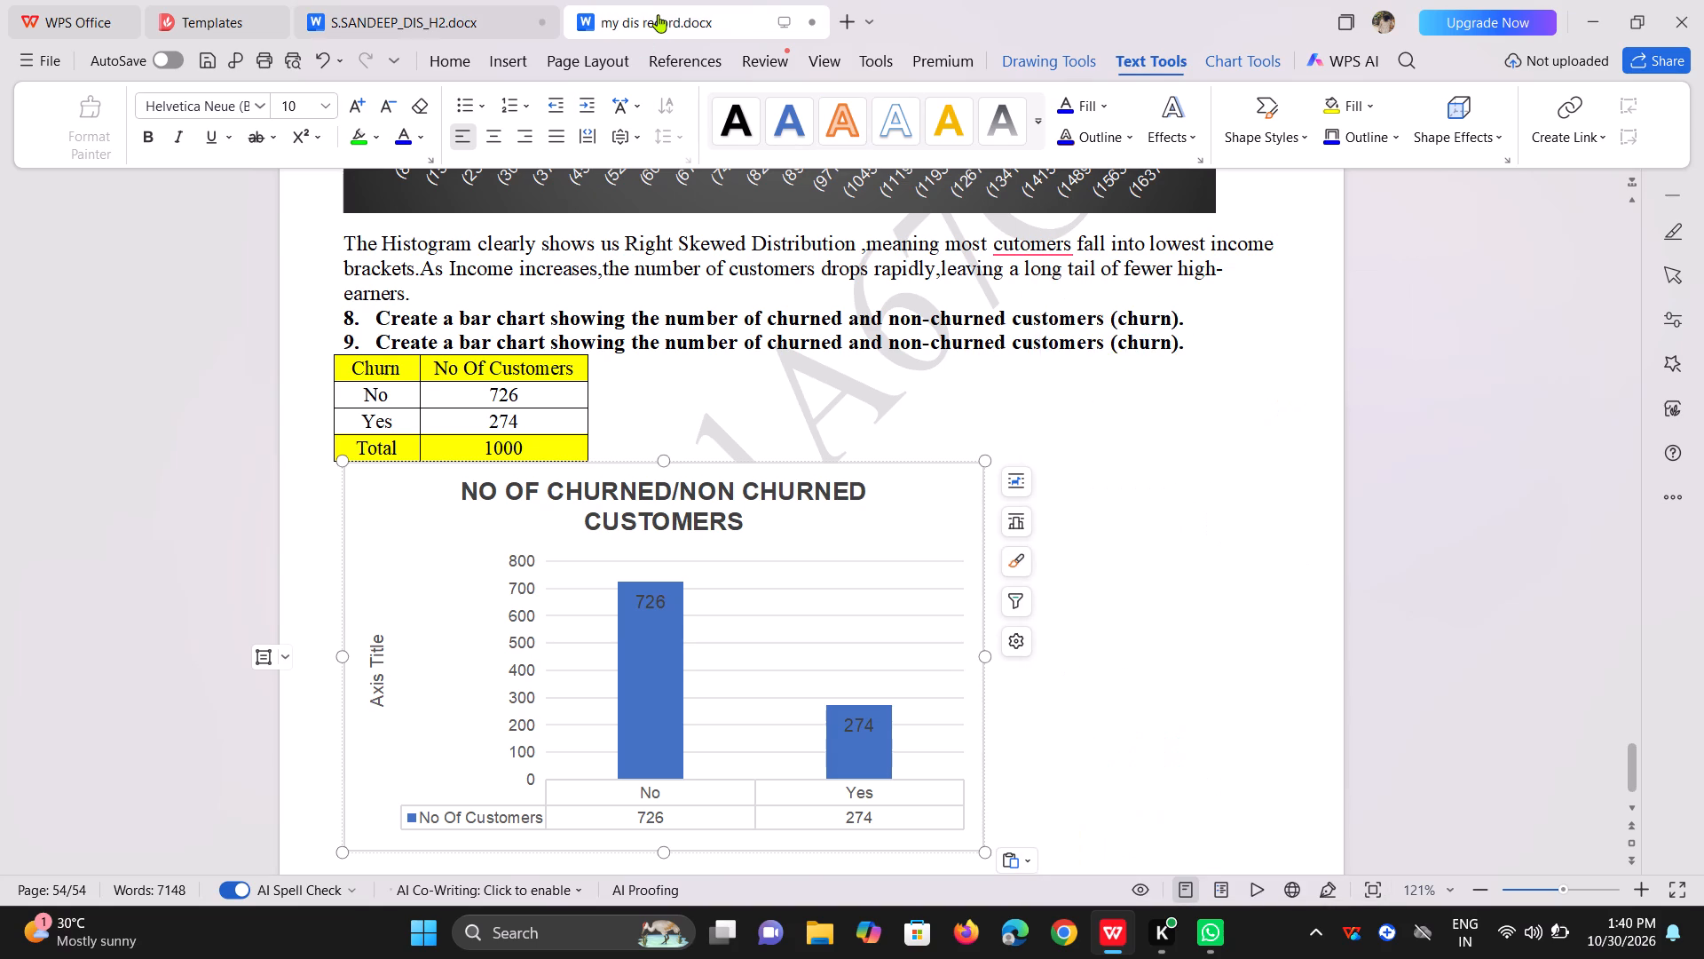
click(517, 7)
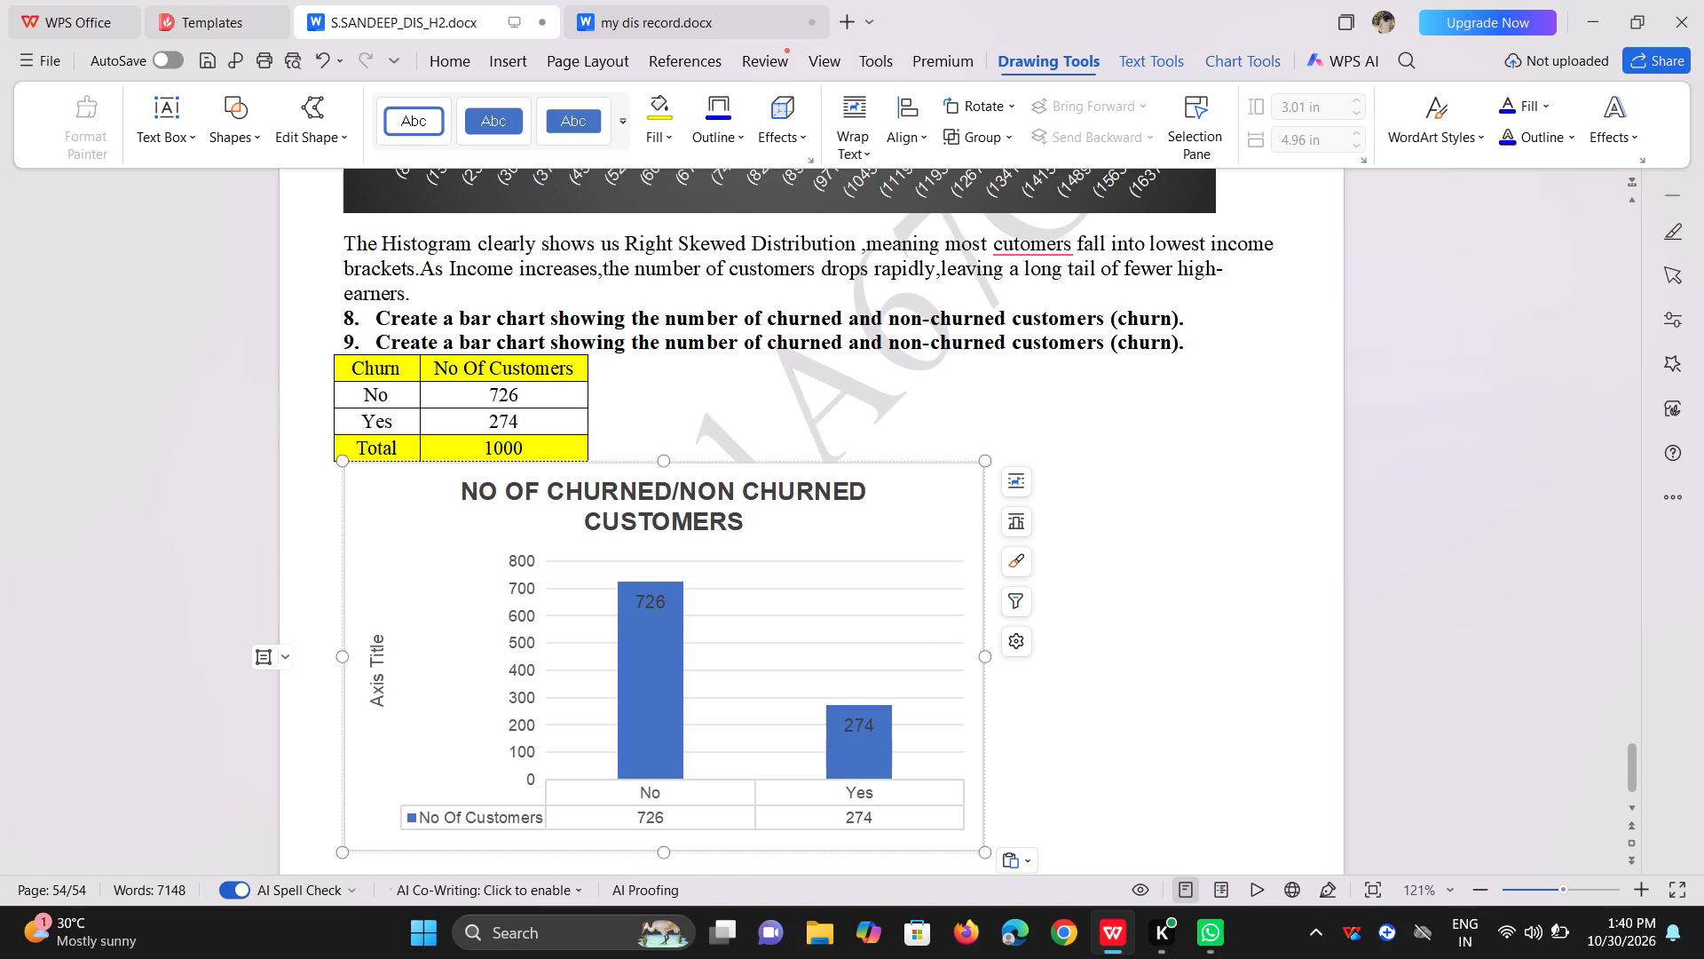
drag(667, 464, 667, 535)
double_click(667, 535)
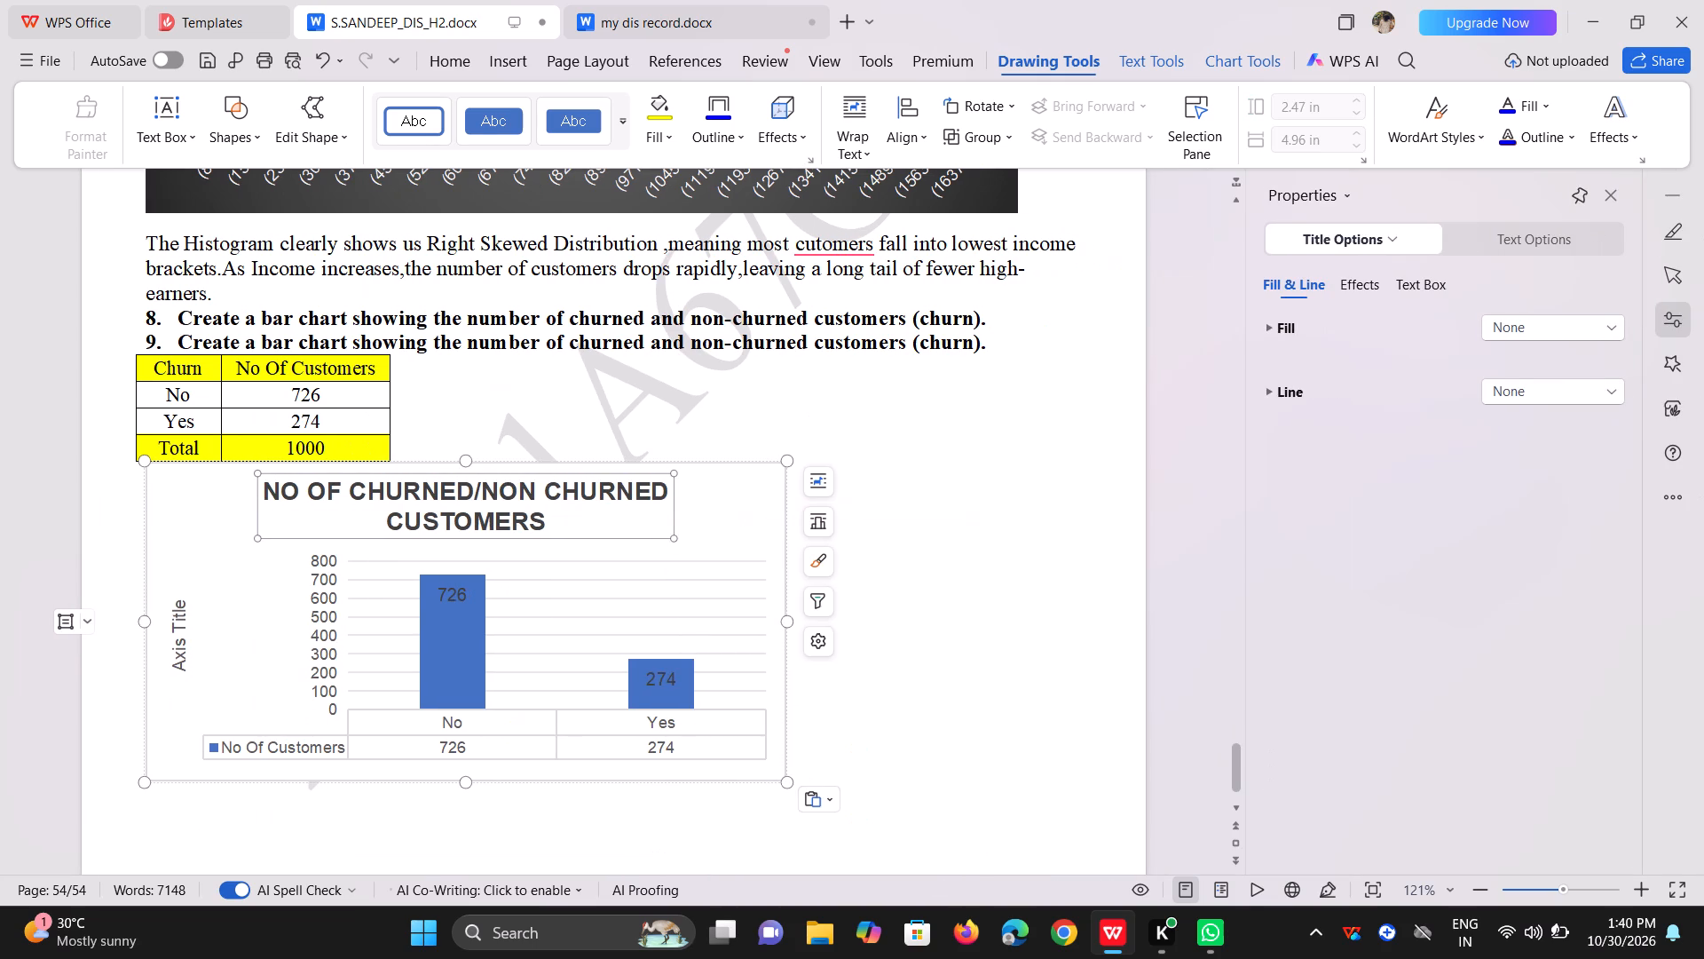
click(1613, 194)
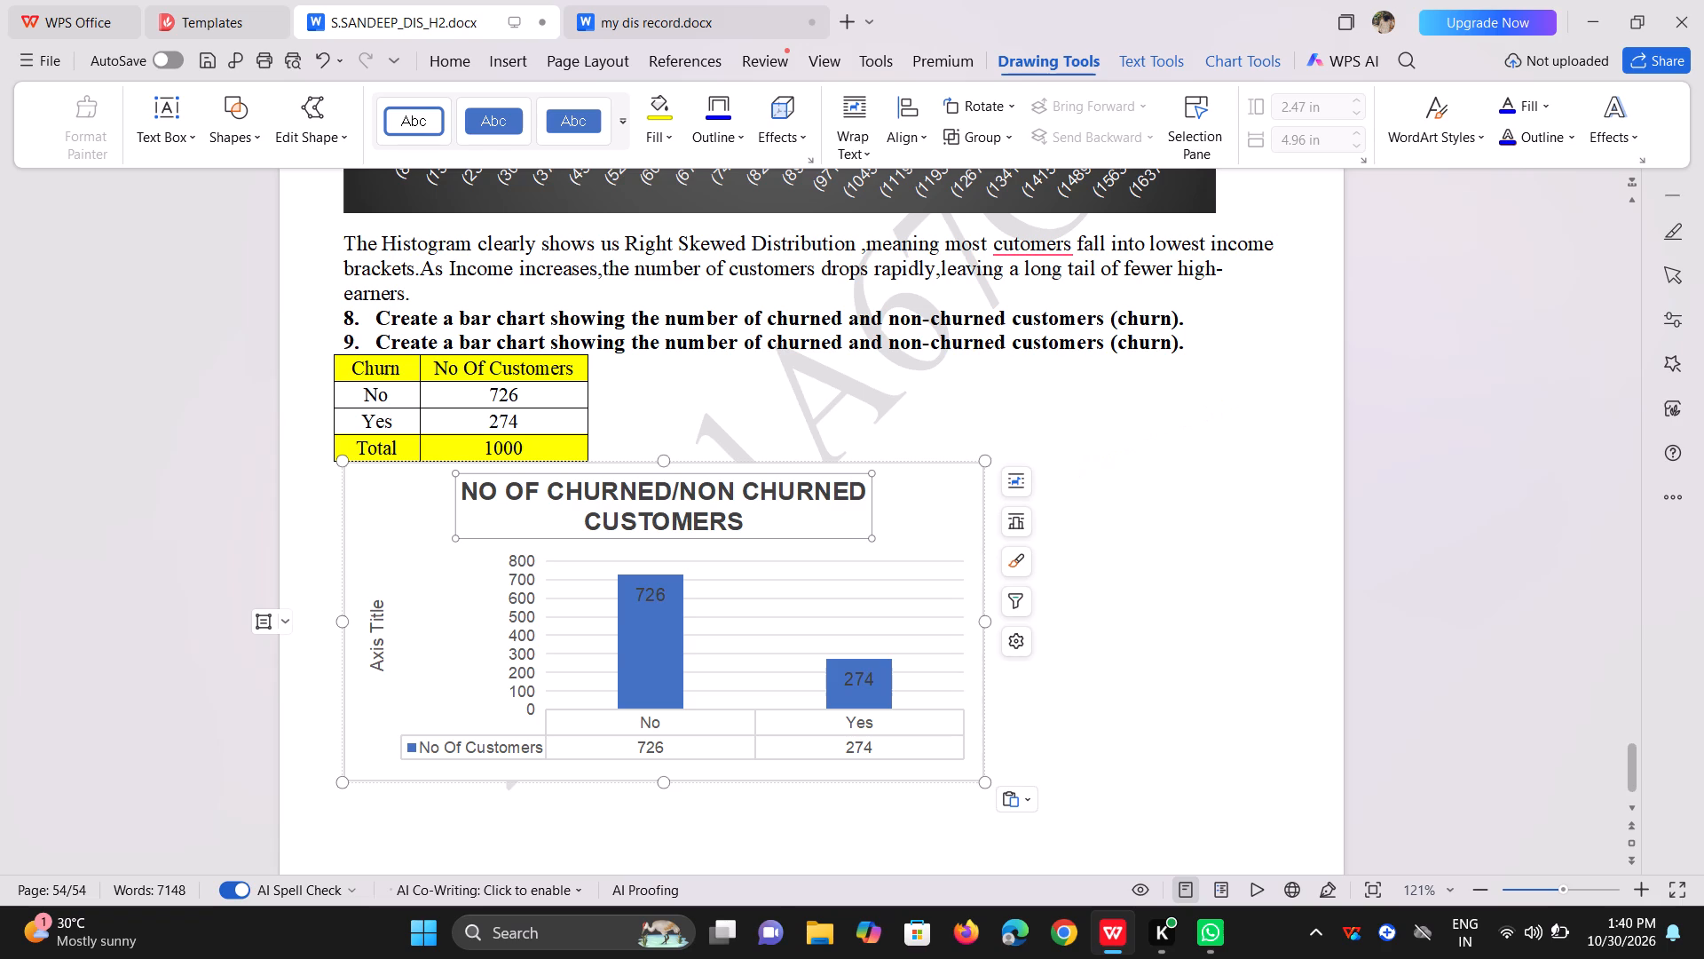
drag(900, 516, 919, 563)
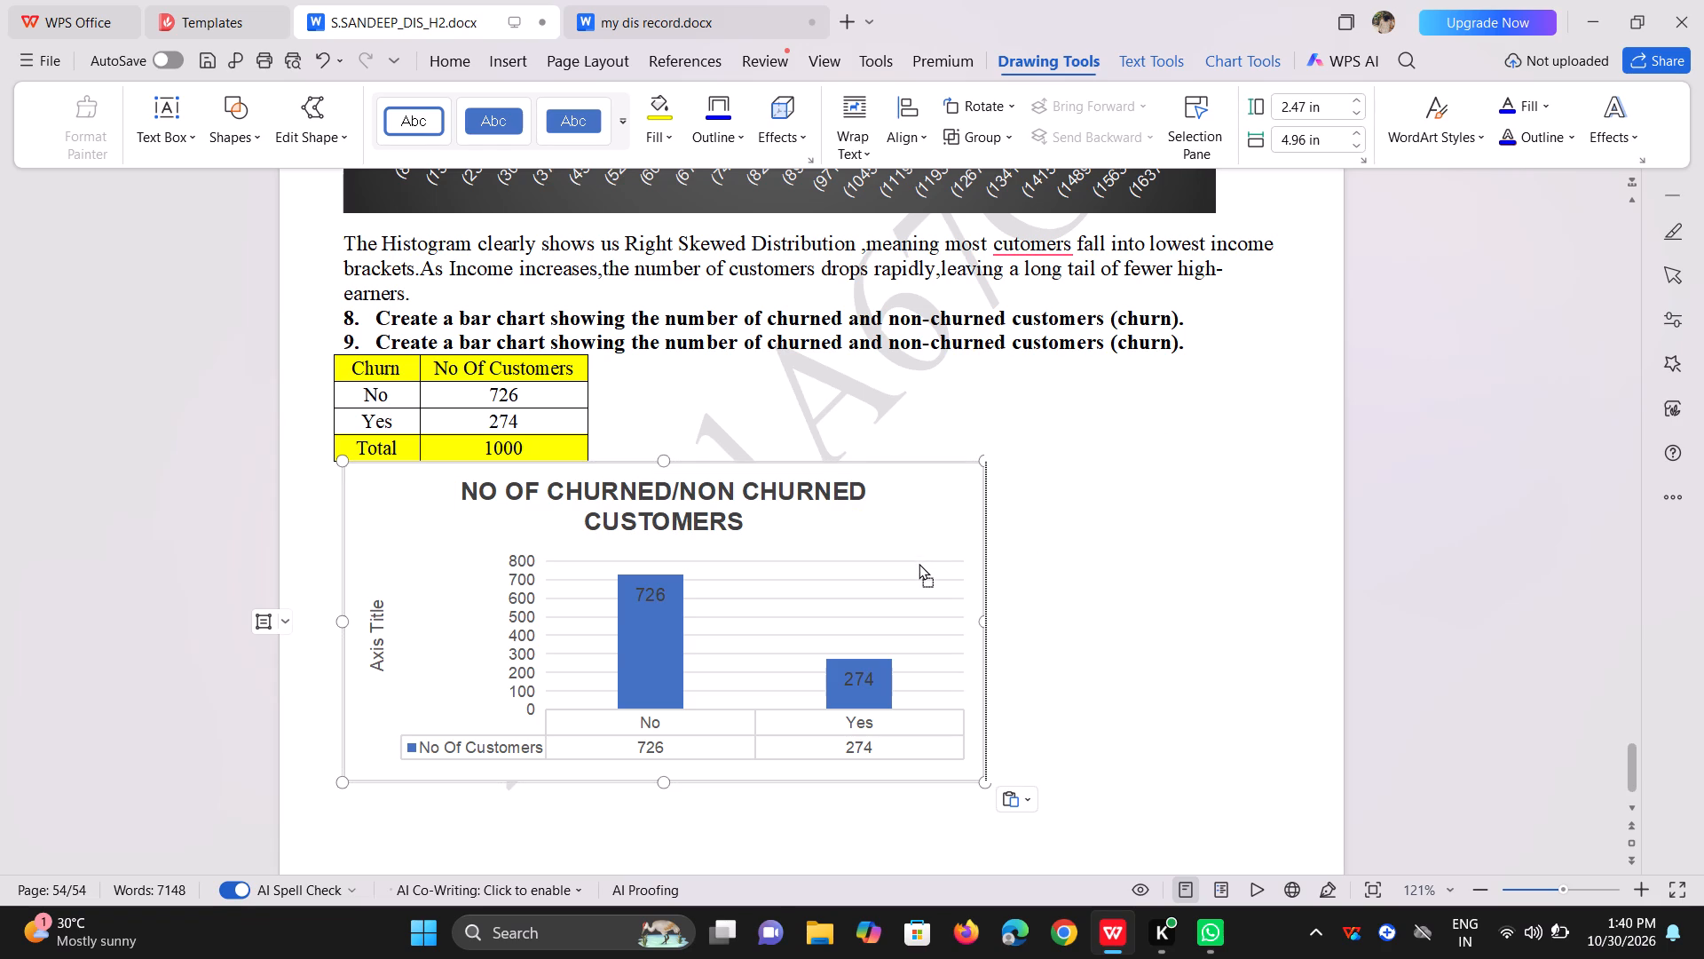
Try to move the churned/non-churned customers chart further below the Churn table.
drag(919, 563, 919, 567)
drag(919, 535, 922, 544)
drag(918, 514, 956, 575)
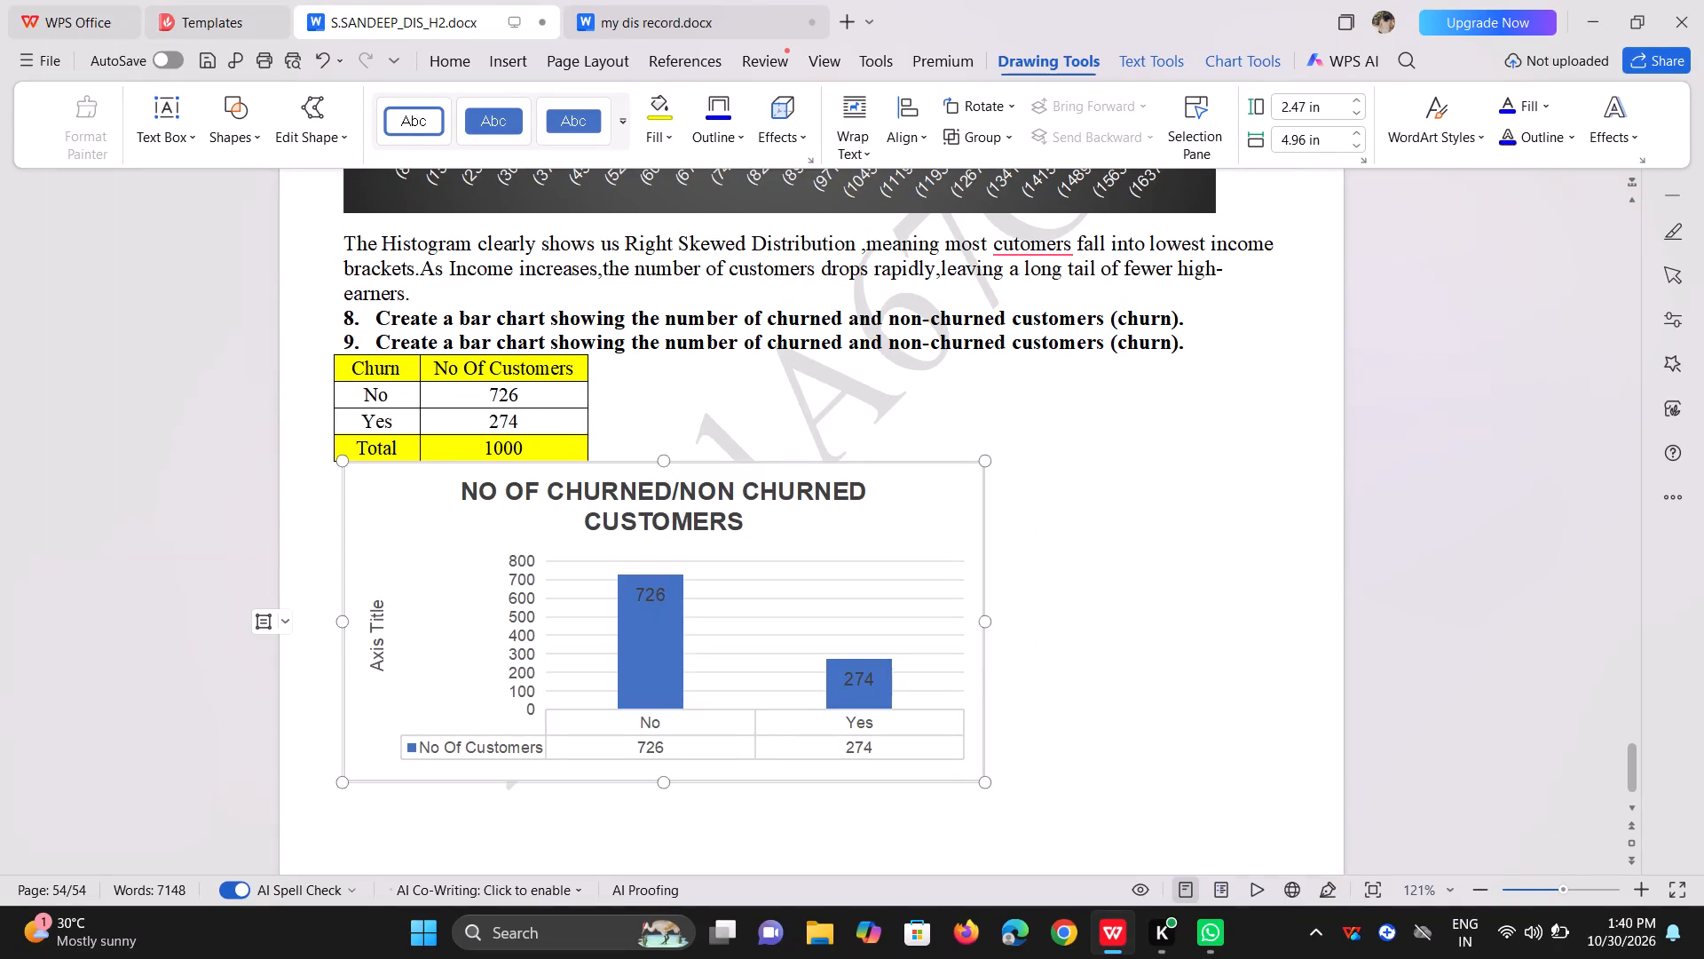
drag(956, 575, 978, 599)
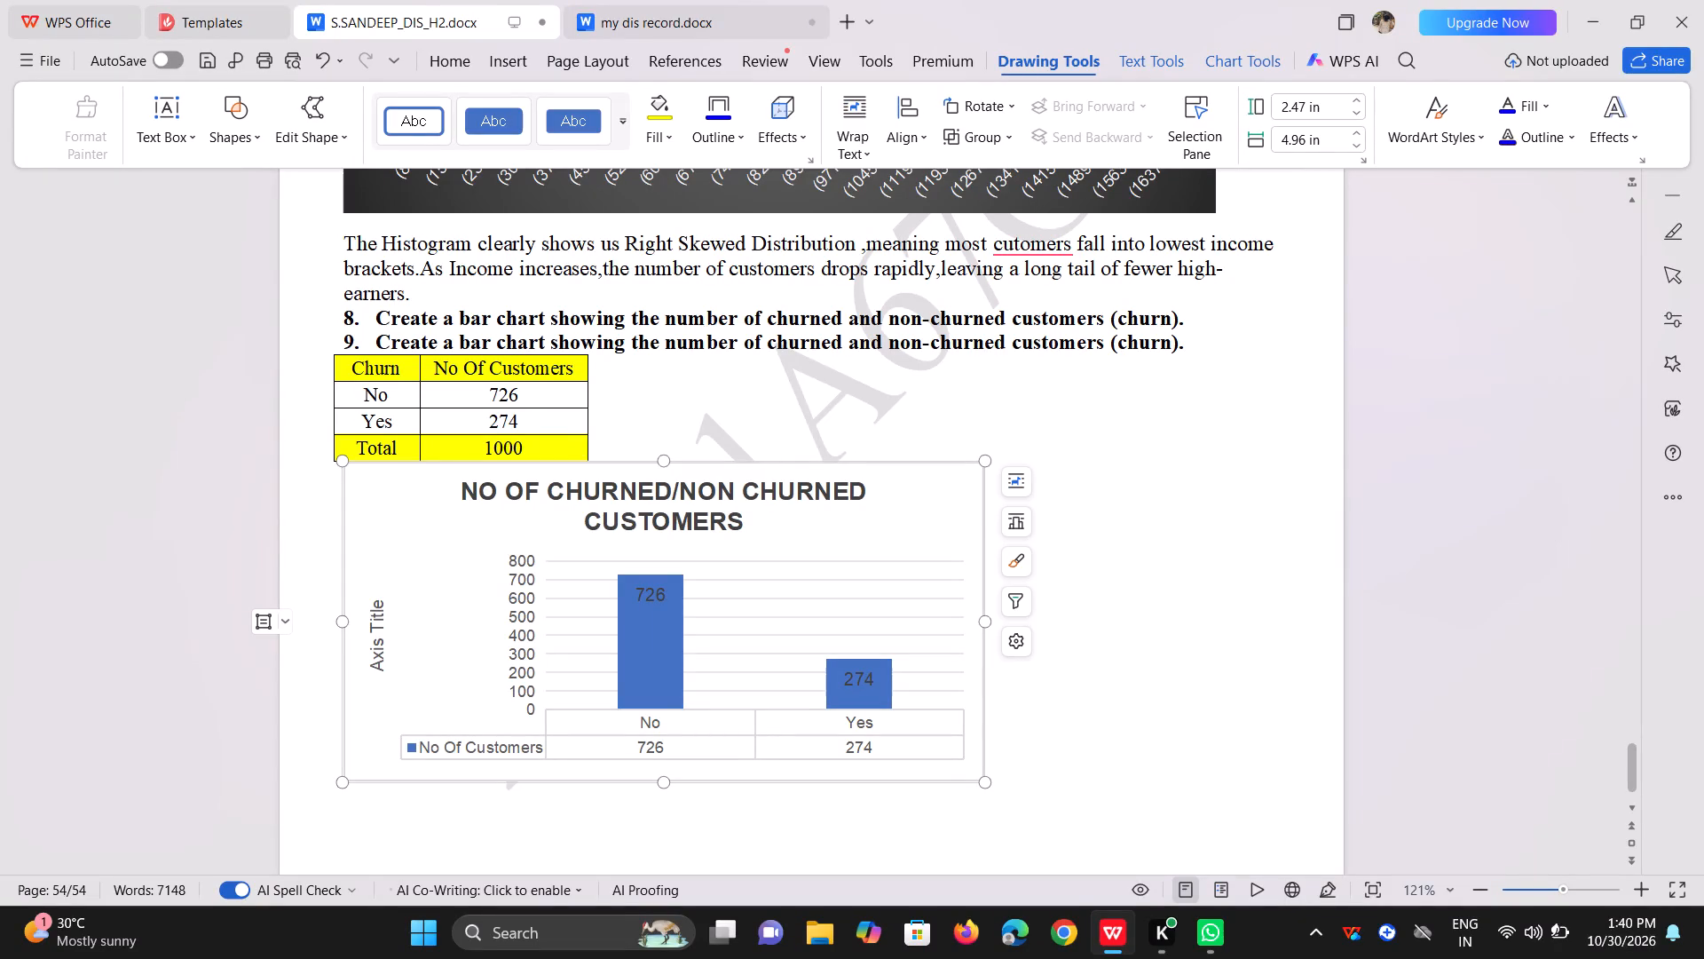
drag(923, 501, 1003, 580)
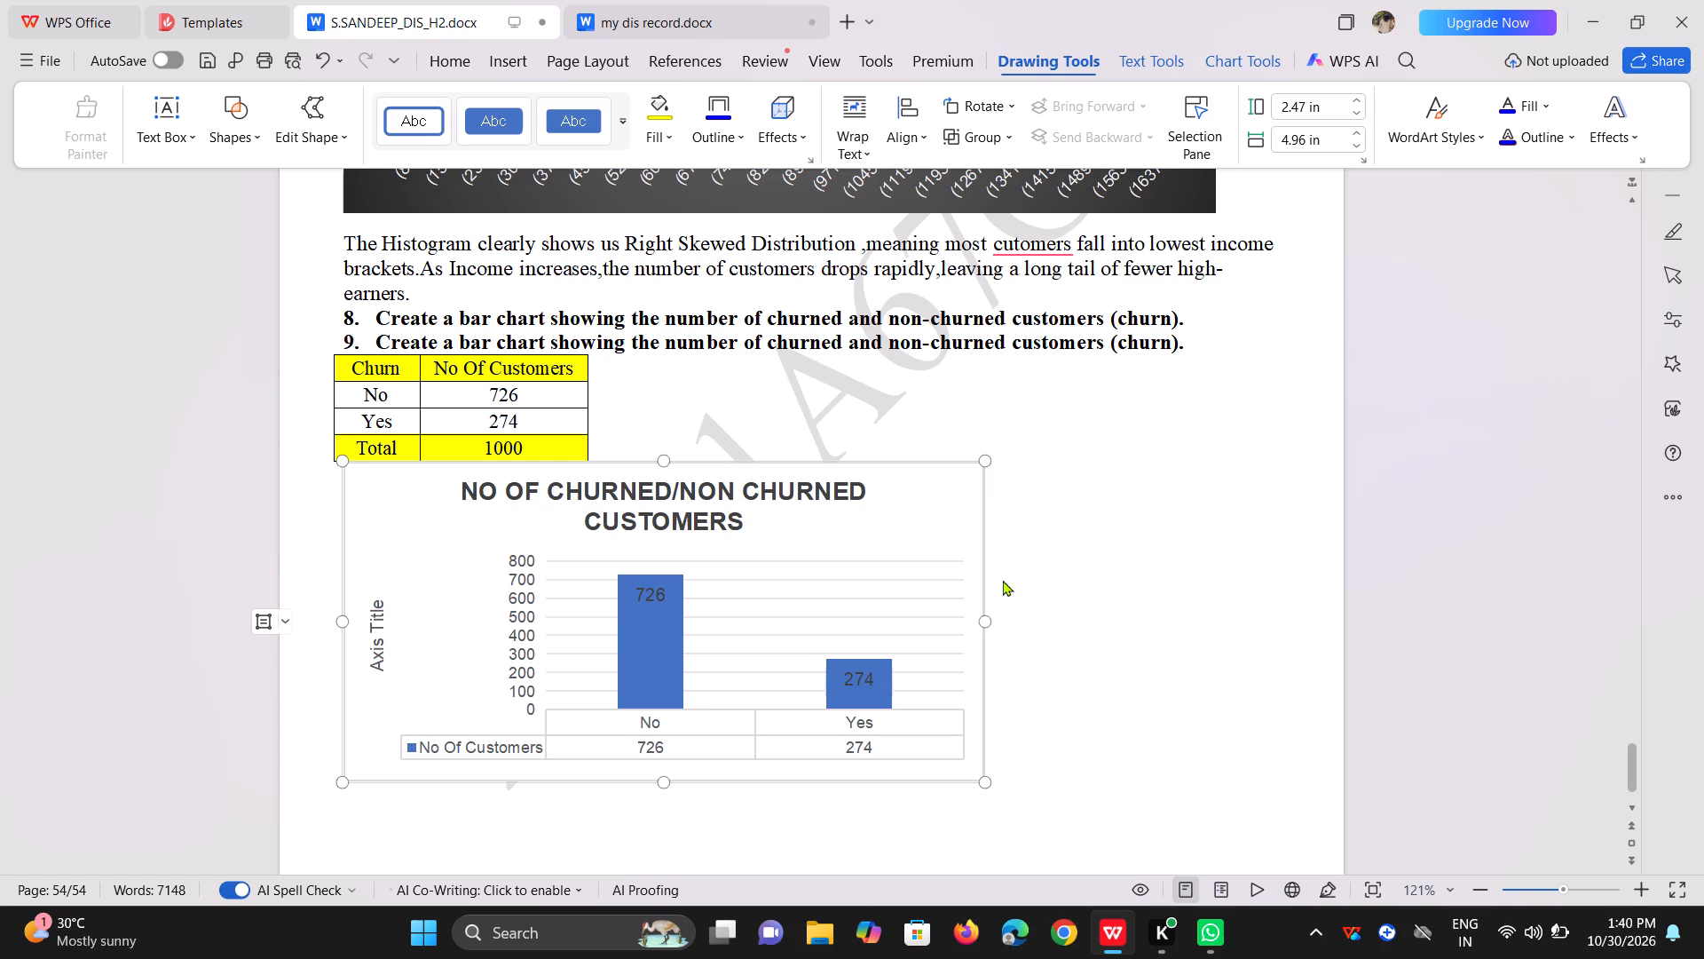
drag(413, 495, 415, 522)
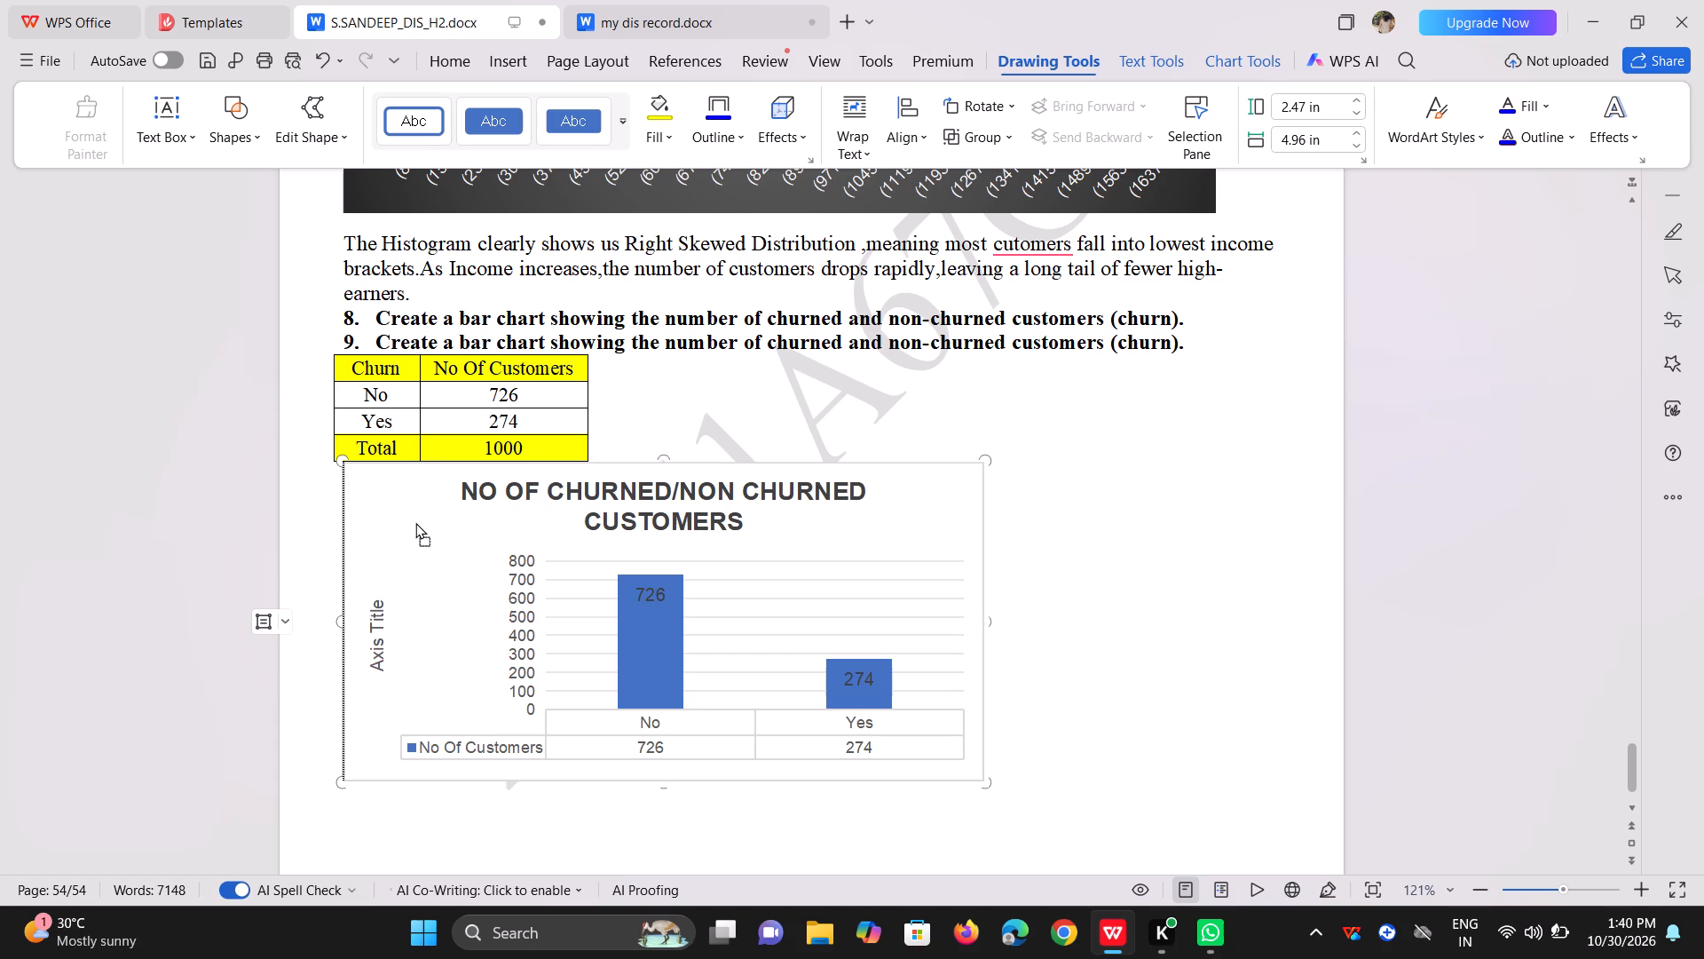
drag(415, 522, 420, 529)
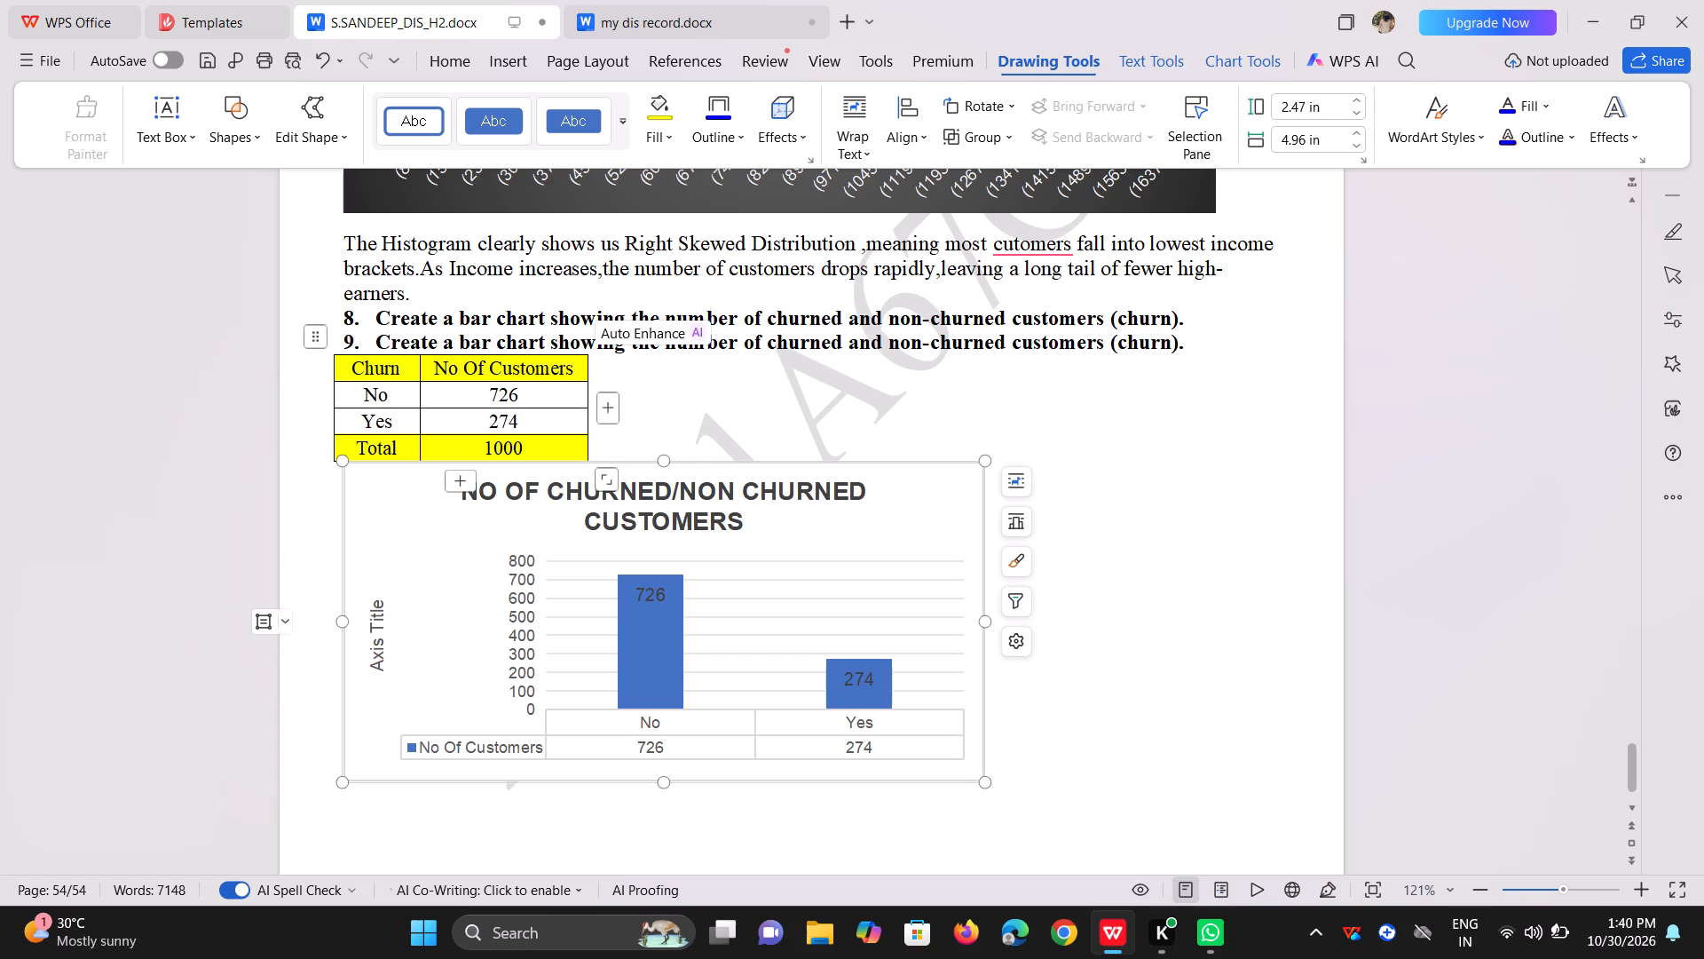
Shrink the churned/non-churned customers chart to about 2.25 in high and 4.94 in wide.
drag(342, 460, 344, 487)
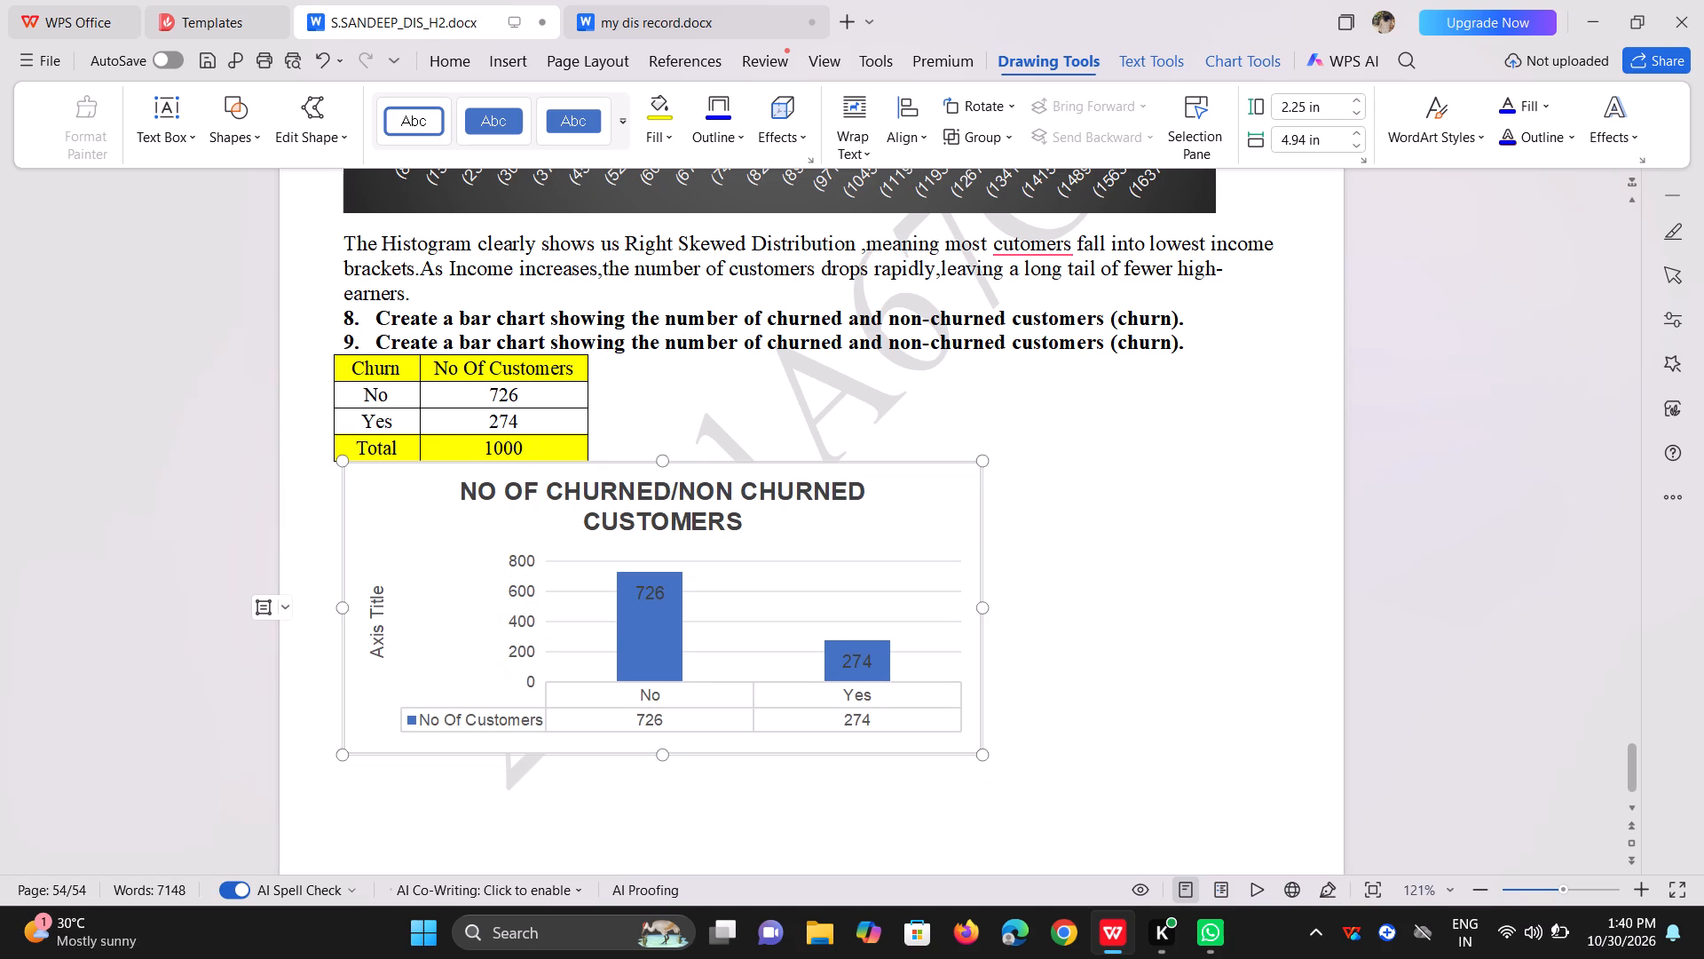
Move the churned/non-churned customers chart slightly down, leaving a one-line gap beneath the Churn table.
drag(434, 617, 427, 653)
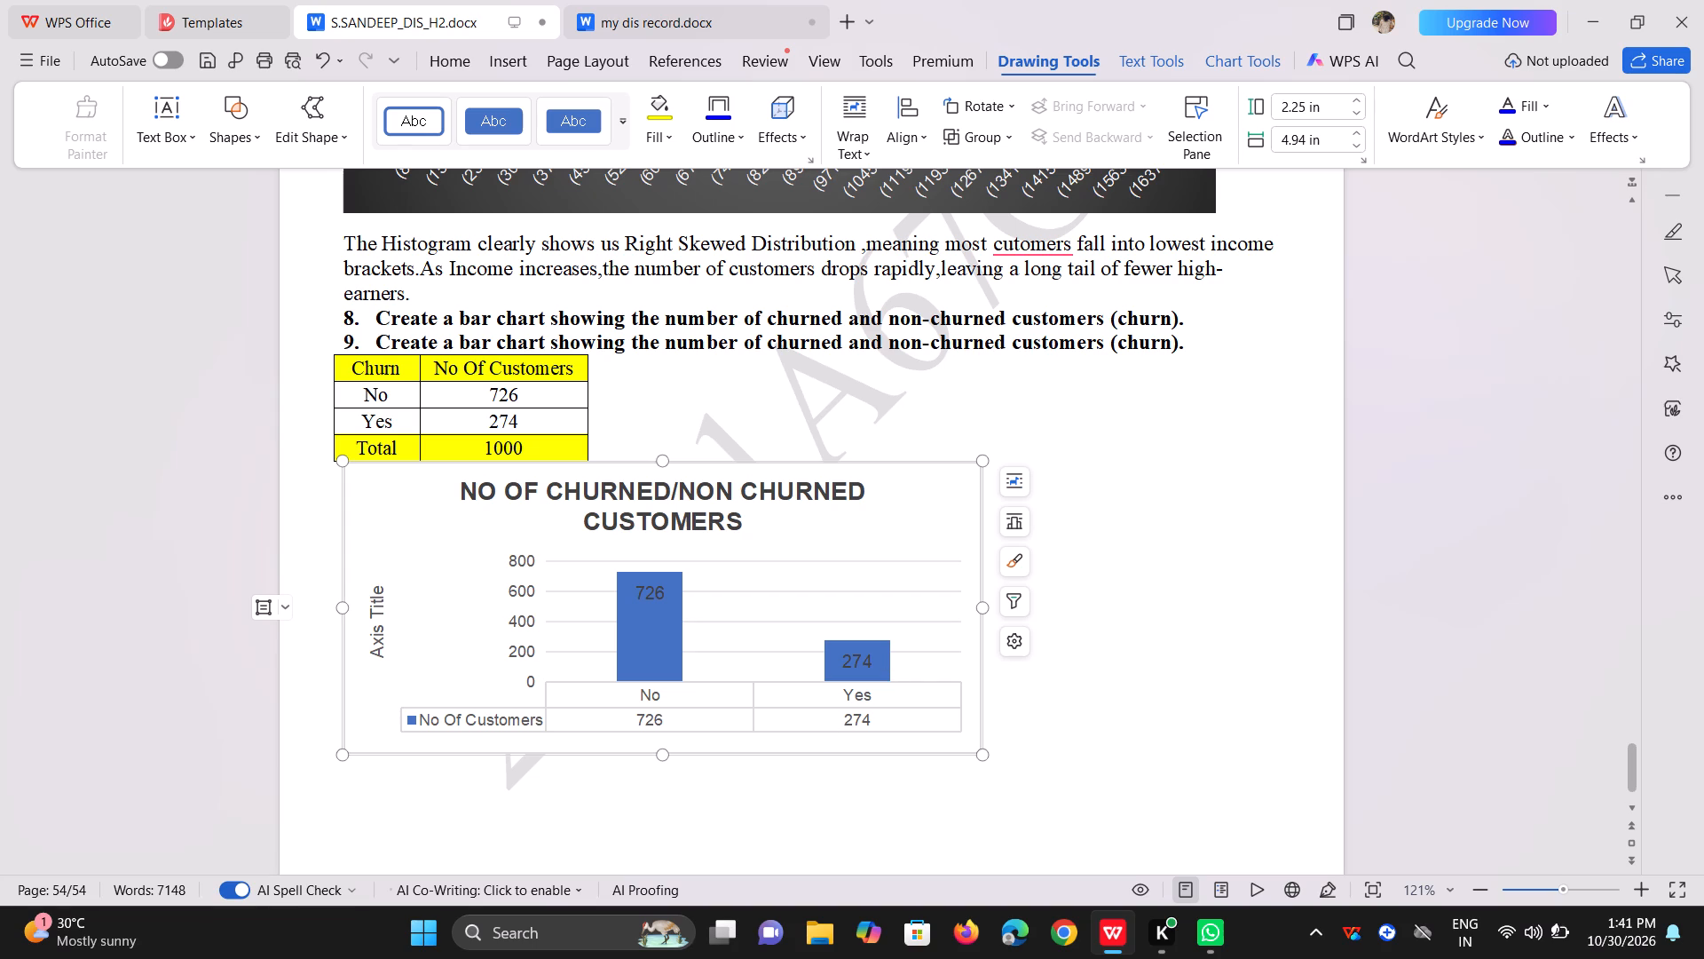
click(459, 571)
drag(459, 571, 486, 701)
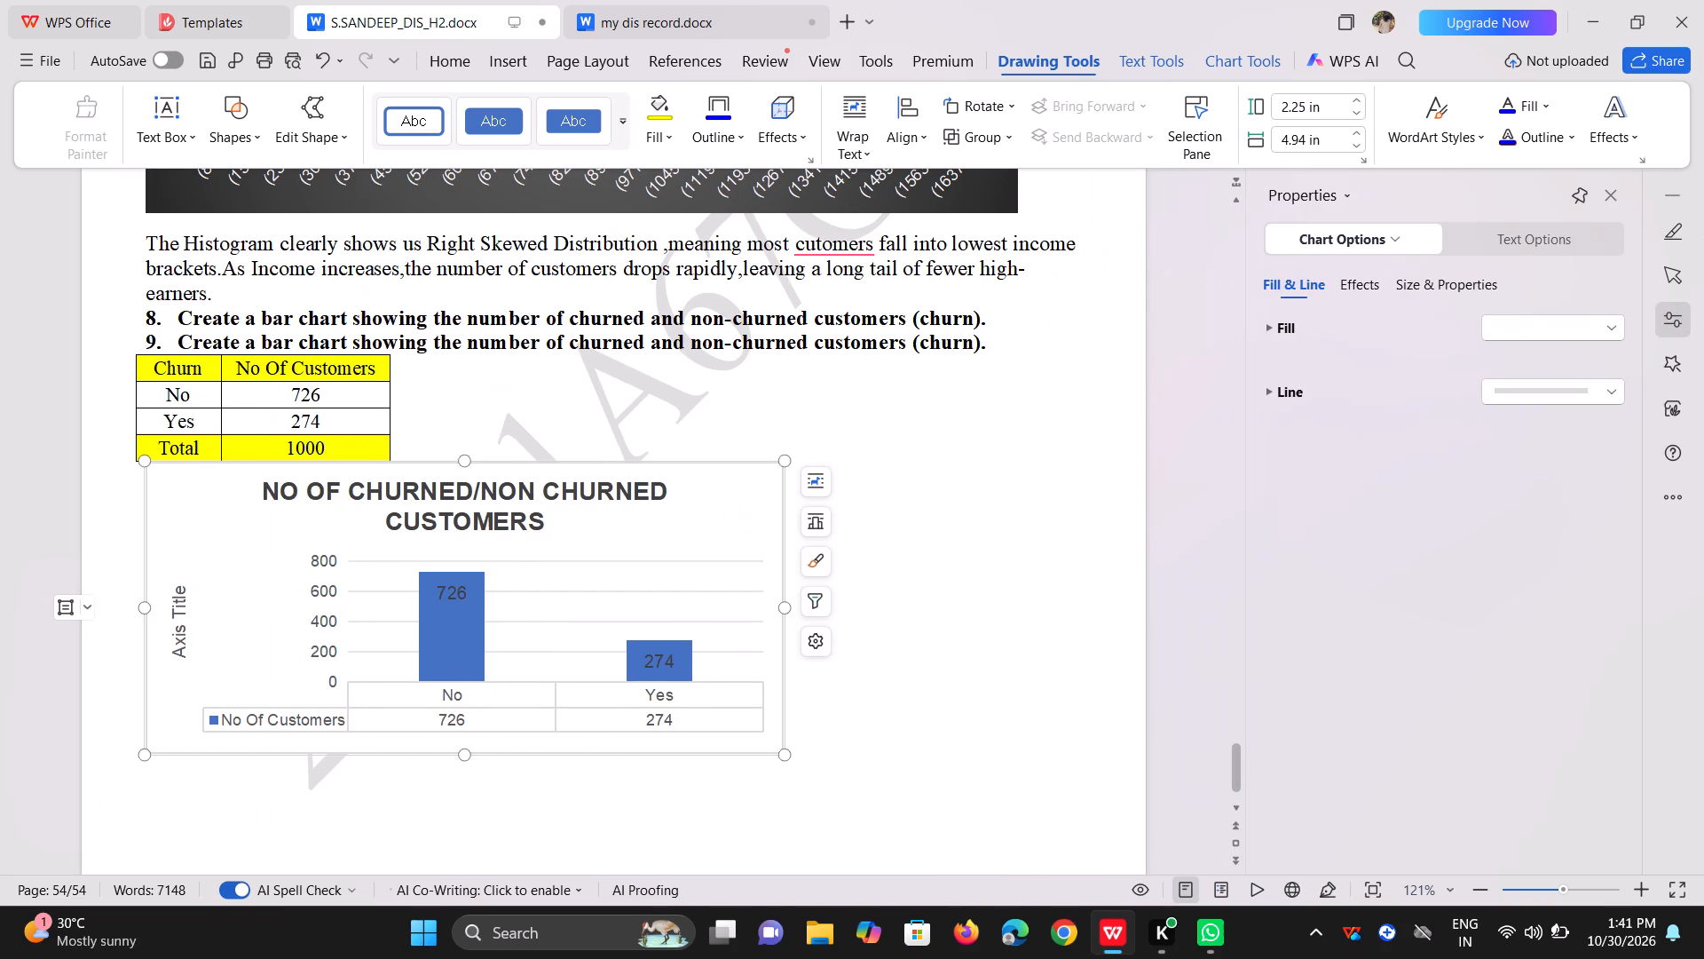
click(1611, 192)
scroll(1248, 431, down, 1)
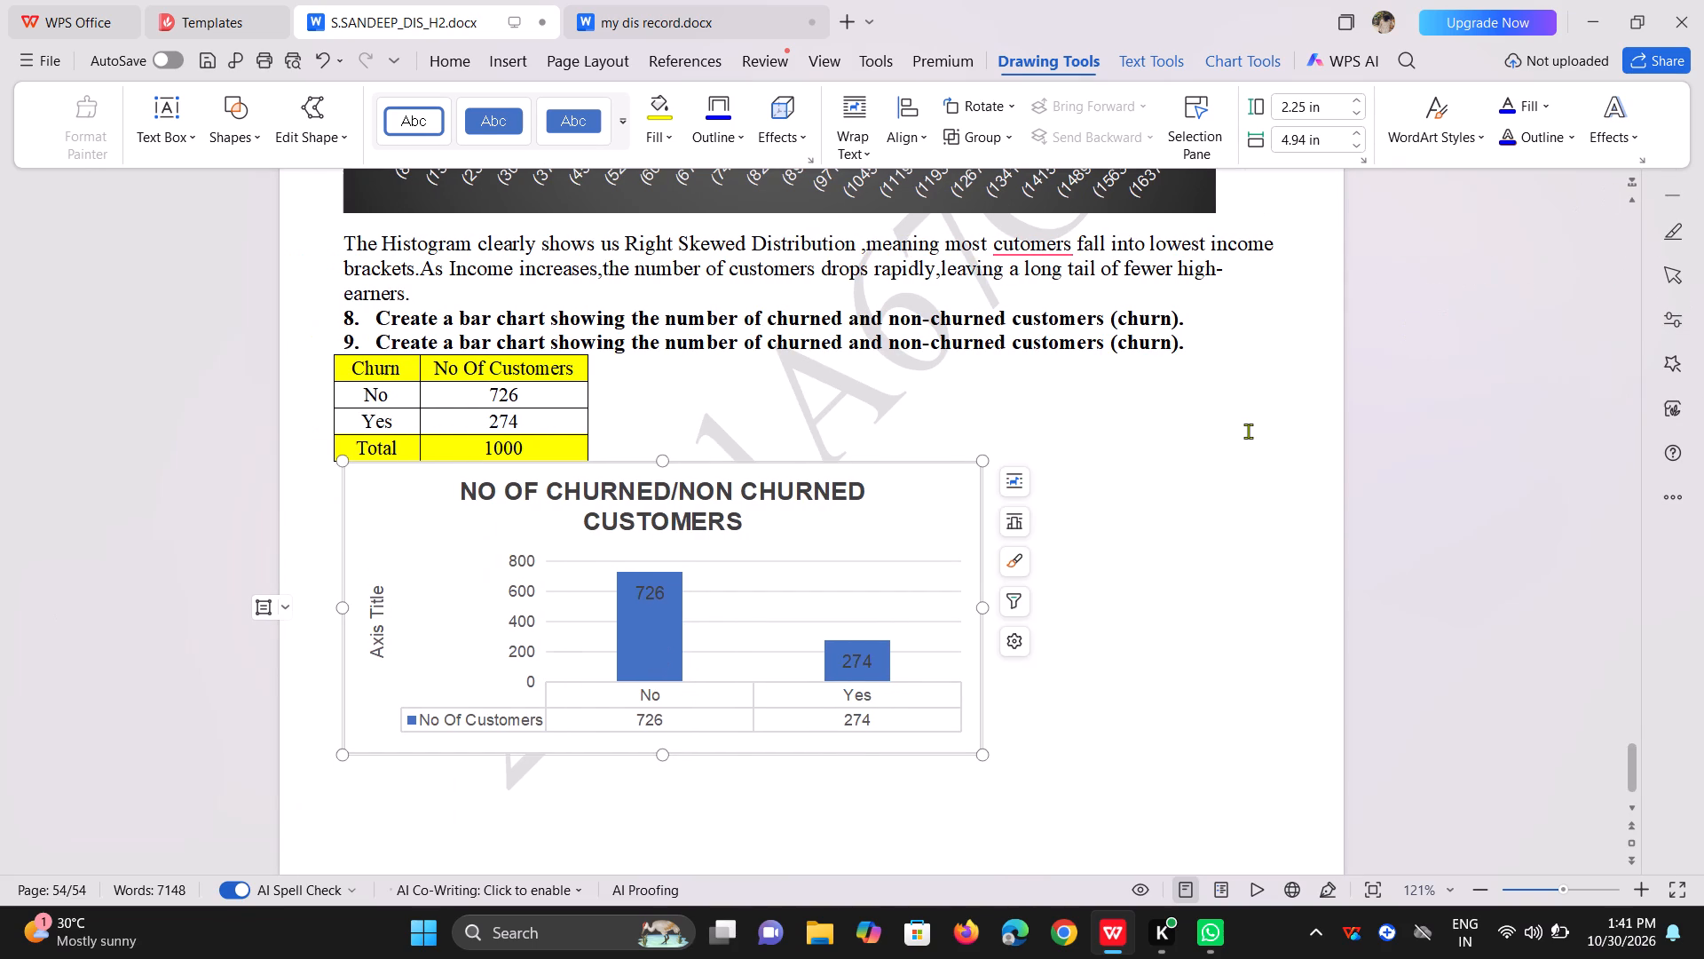
scroll(1248, 431, down, 2)
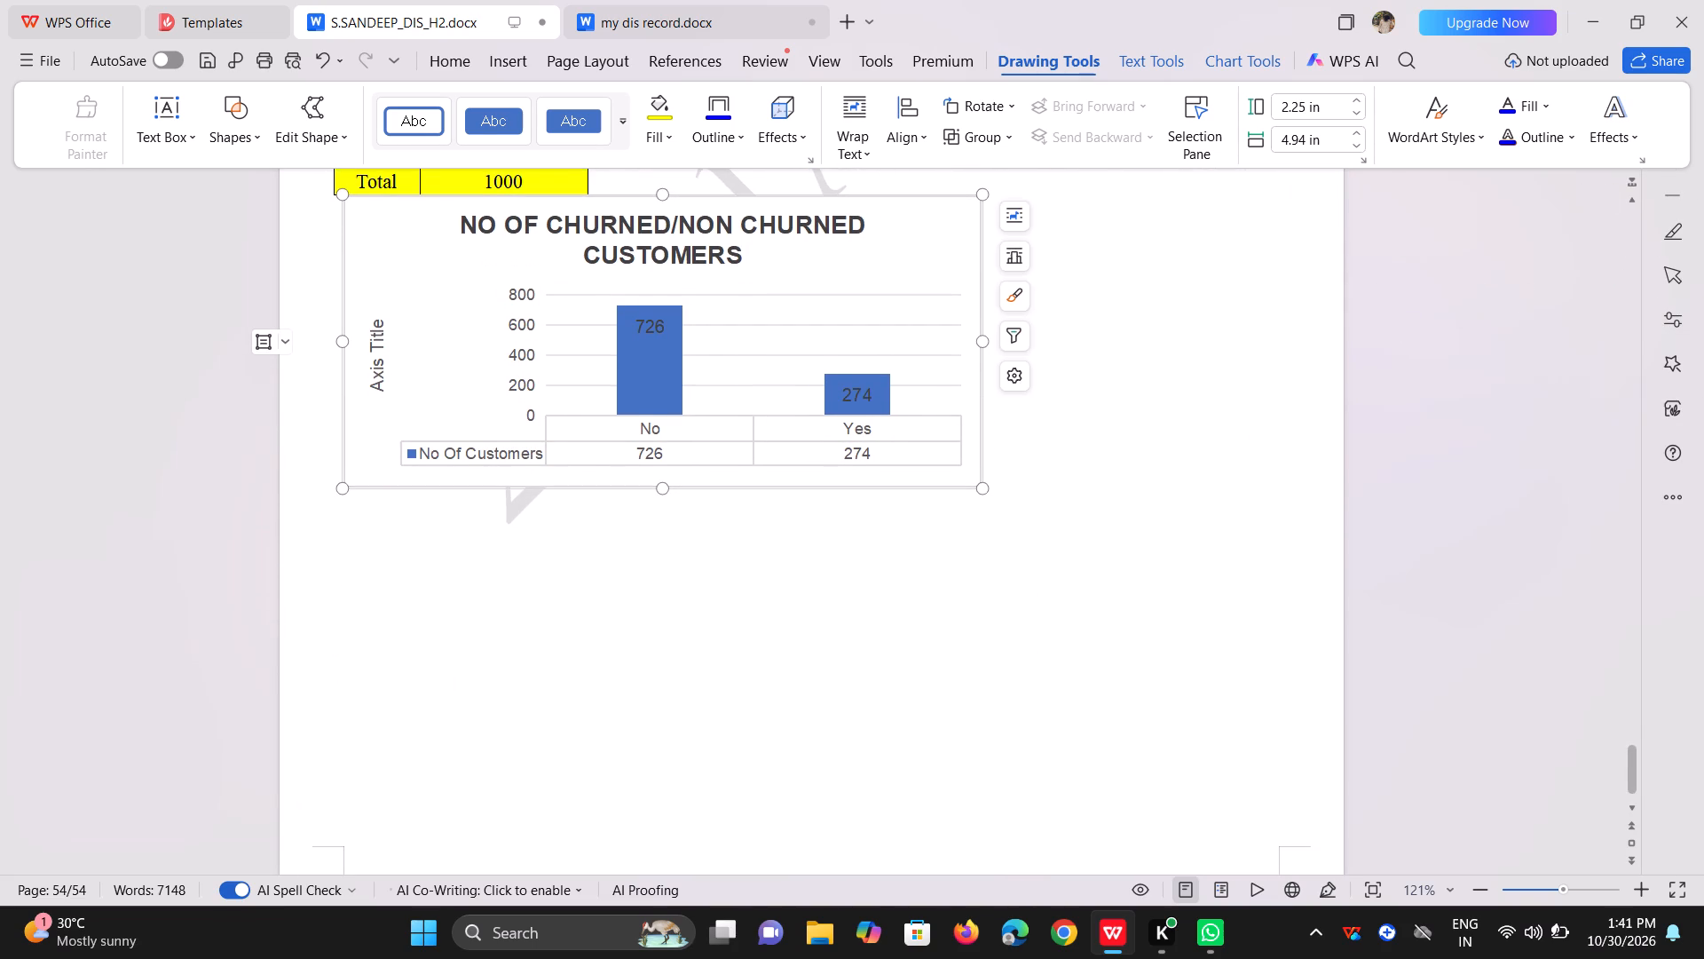
drag(465, 371, 527, 578)
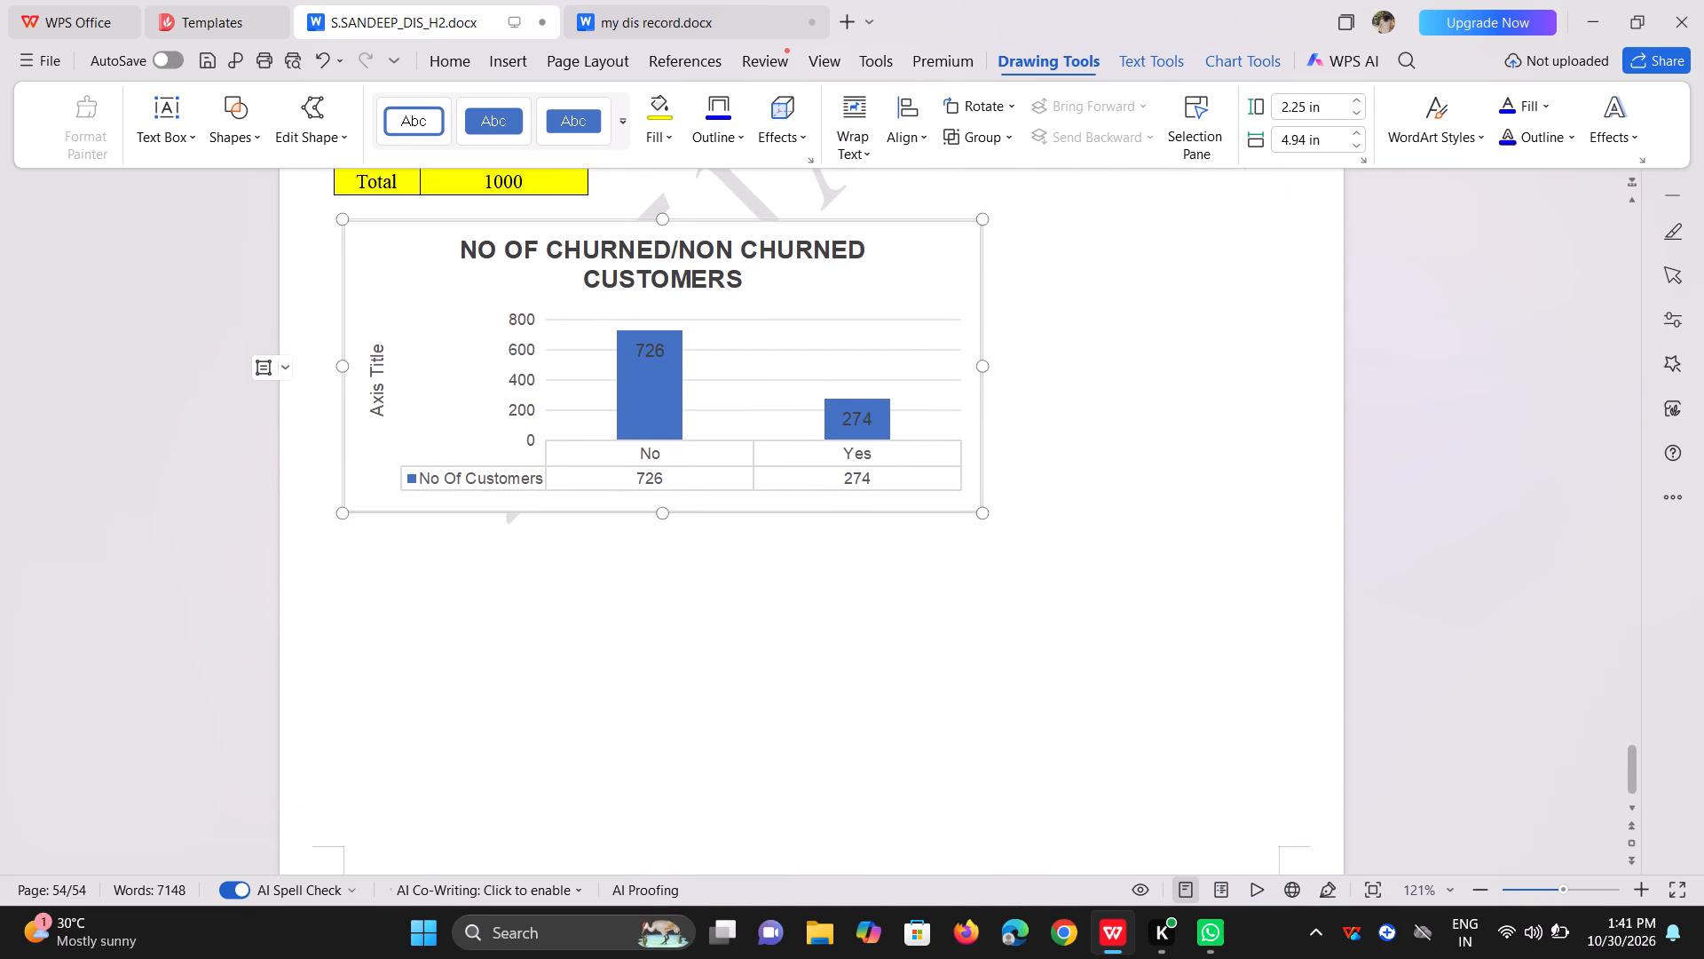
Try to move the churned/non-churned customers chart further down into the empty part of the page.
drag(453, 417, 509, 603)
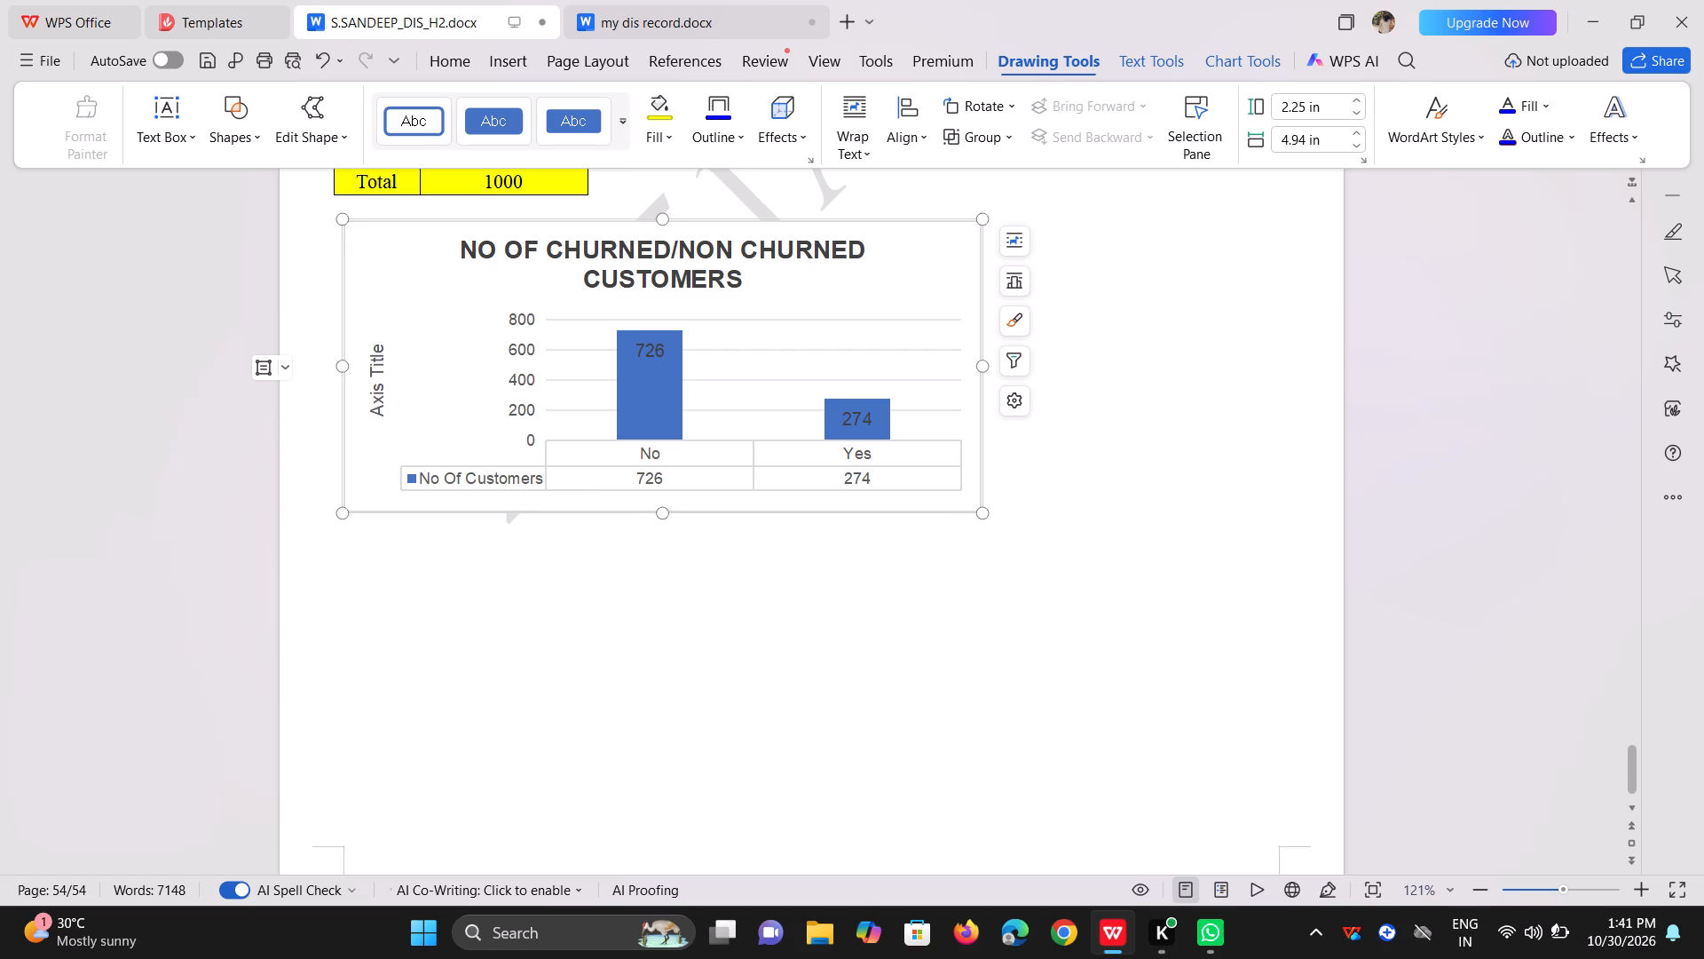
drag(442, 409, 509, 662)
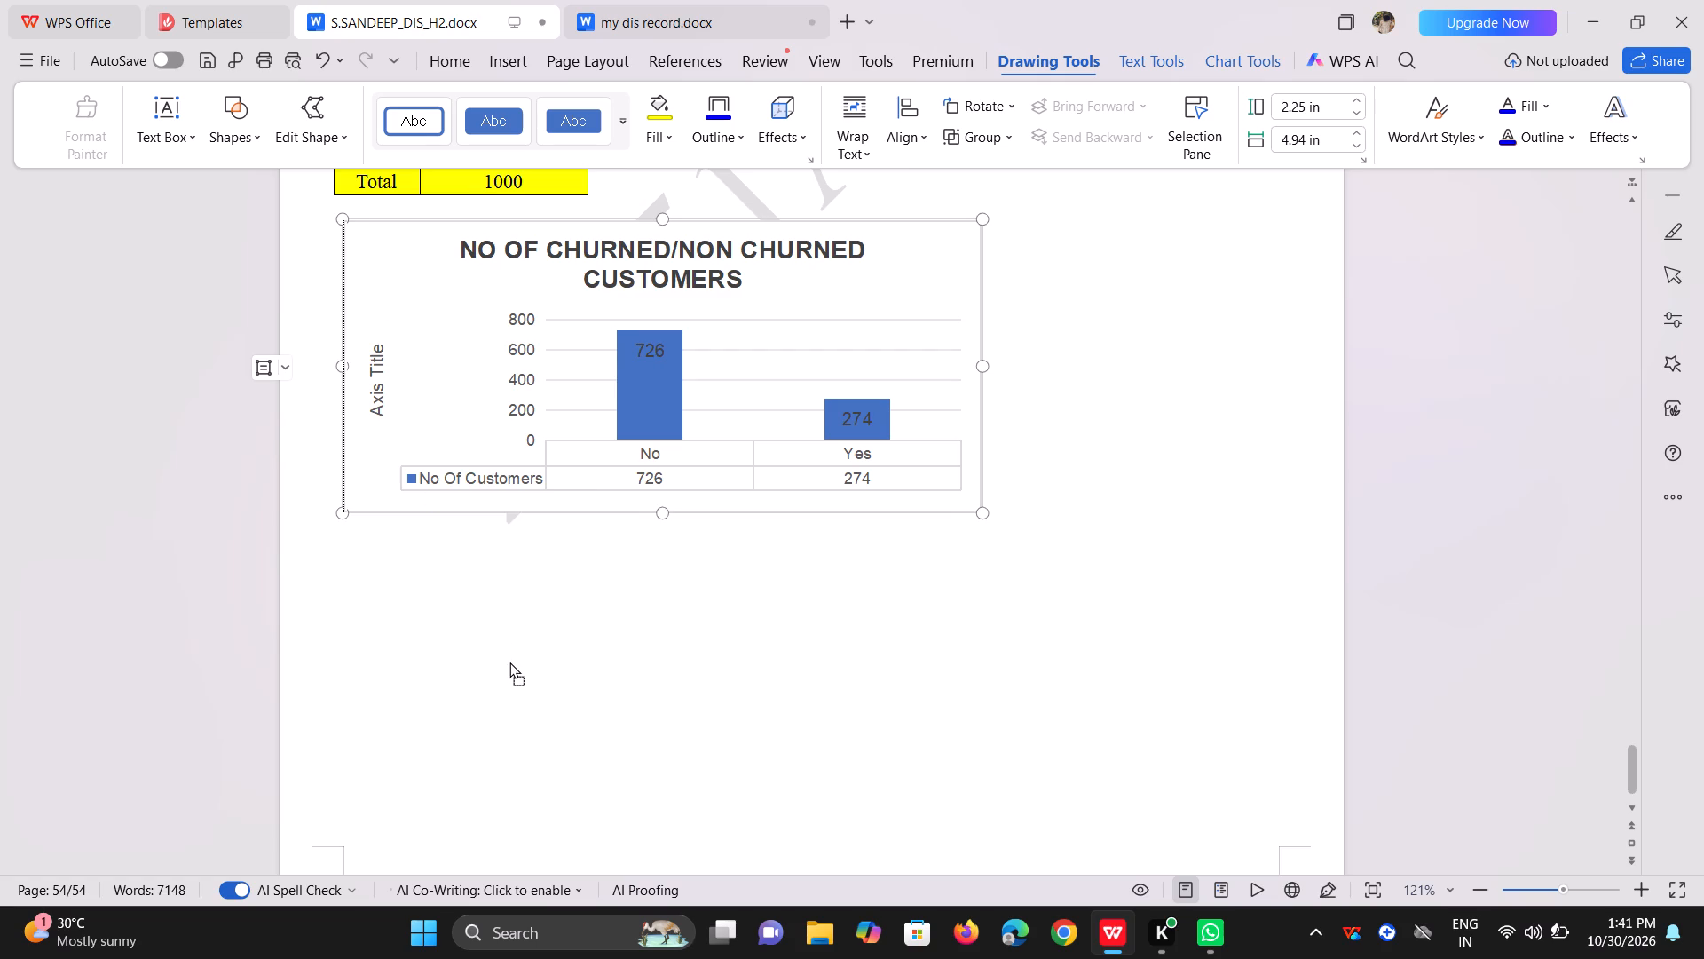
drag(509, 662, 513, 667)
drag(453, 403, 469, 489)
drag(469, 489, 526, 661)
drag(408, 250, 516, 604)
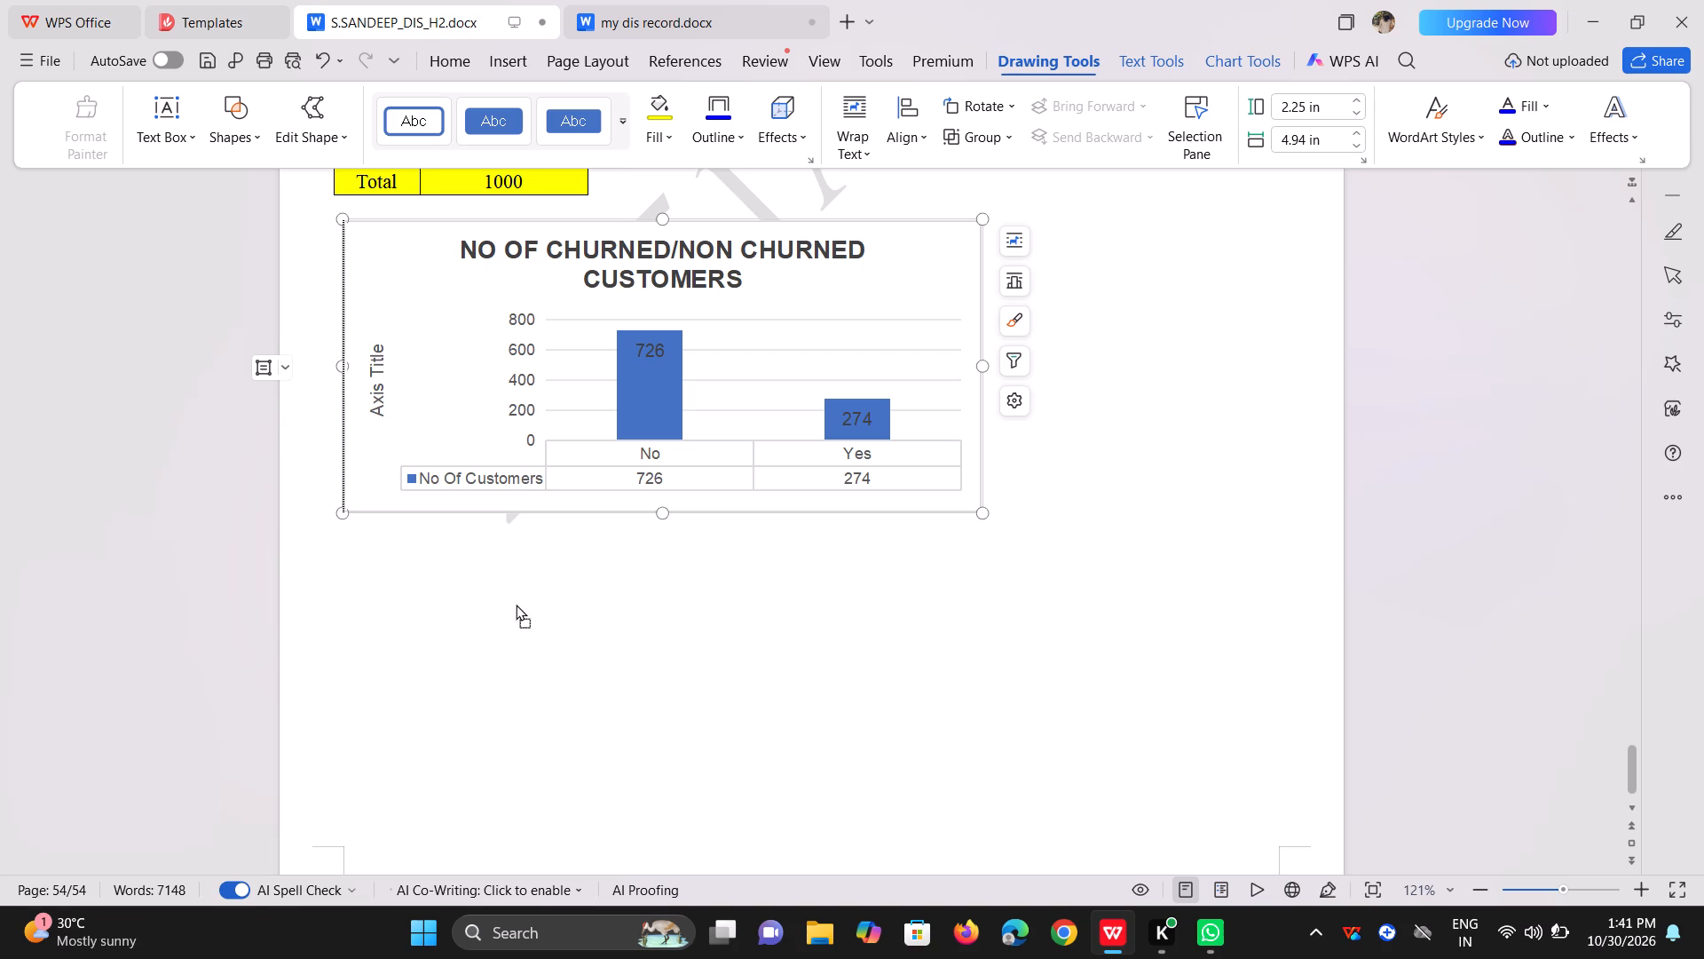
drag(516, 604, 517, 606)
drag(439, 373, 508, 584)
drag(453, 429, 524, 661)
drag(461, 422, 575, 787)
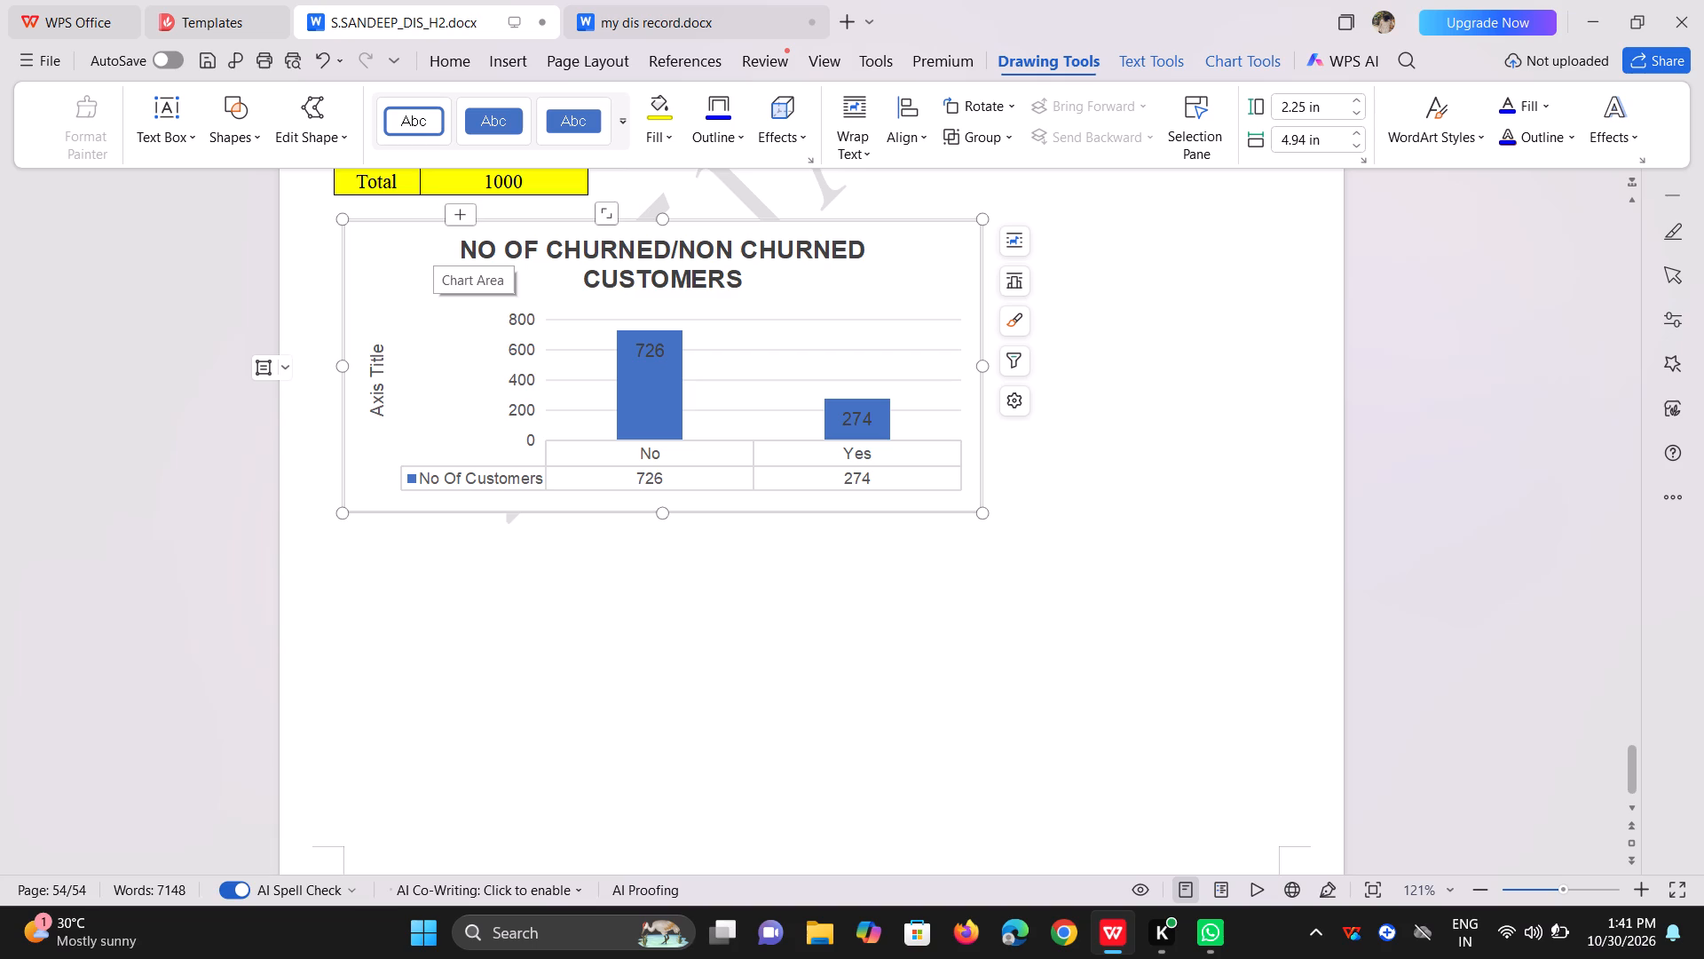
Slightly increase the height of the Total row in the Churn table.
drag(443, 194, 443, 202)
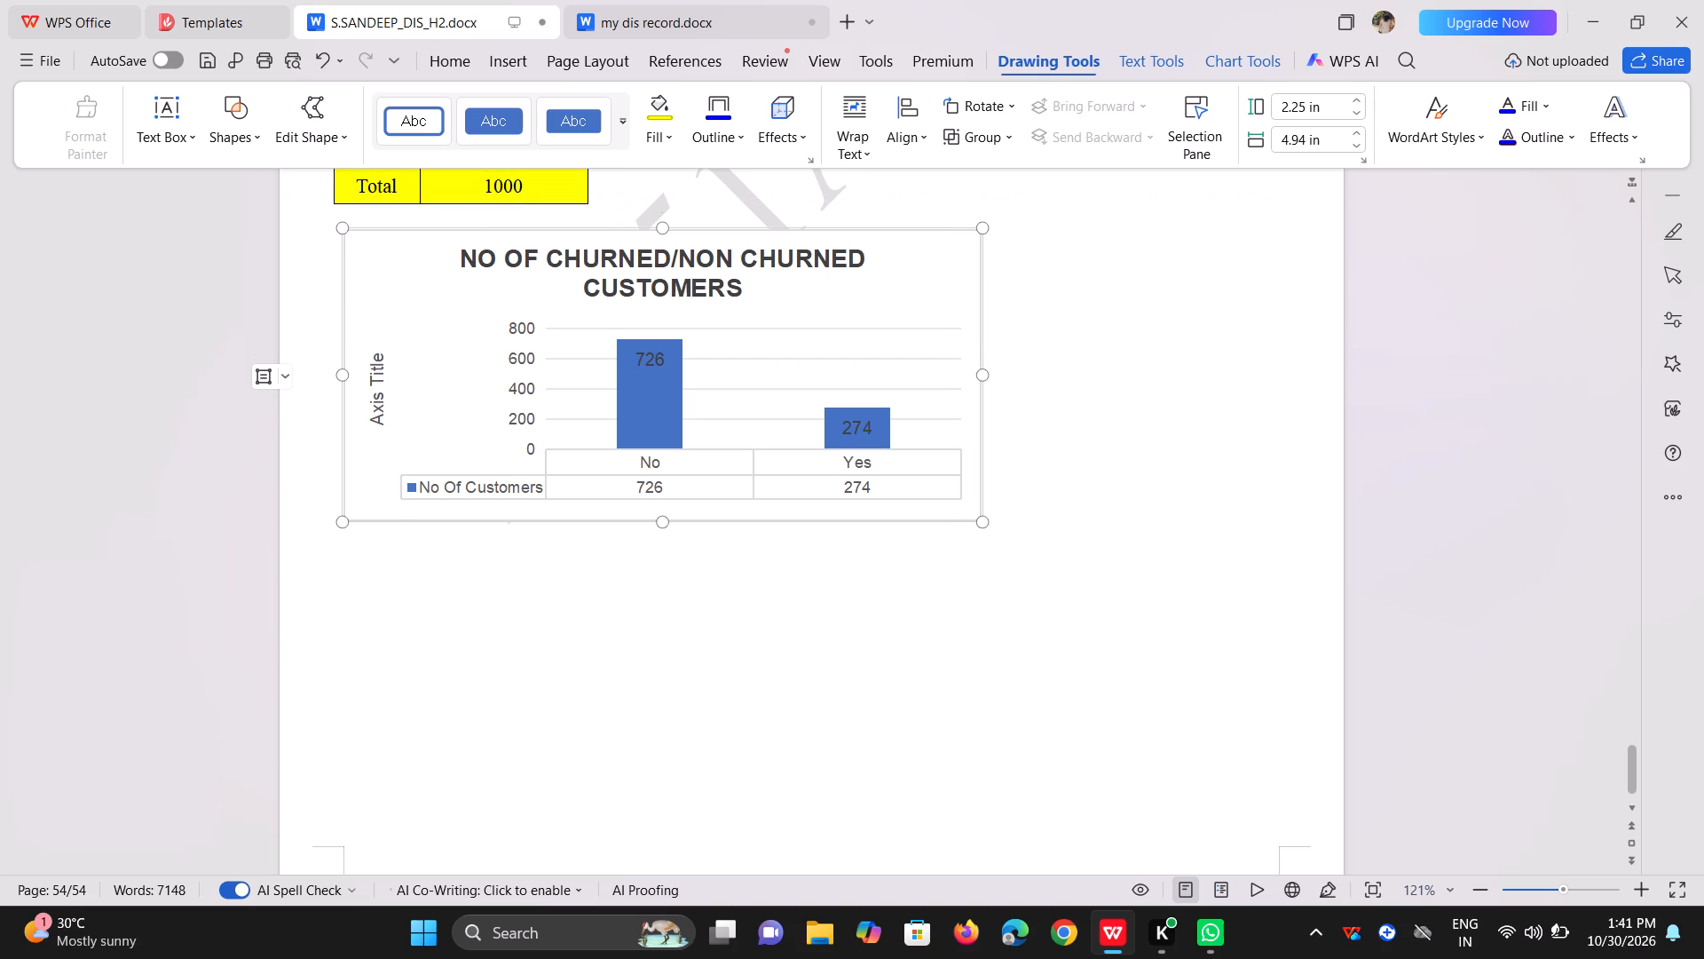
click(443, 202)
drag(443, 202, 443, 216)
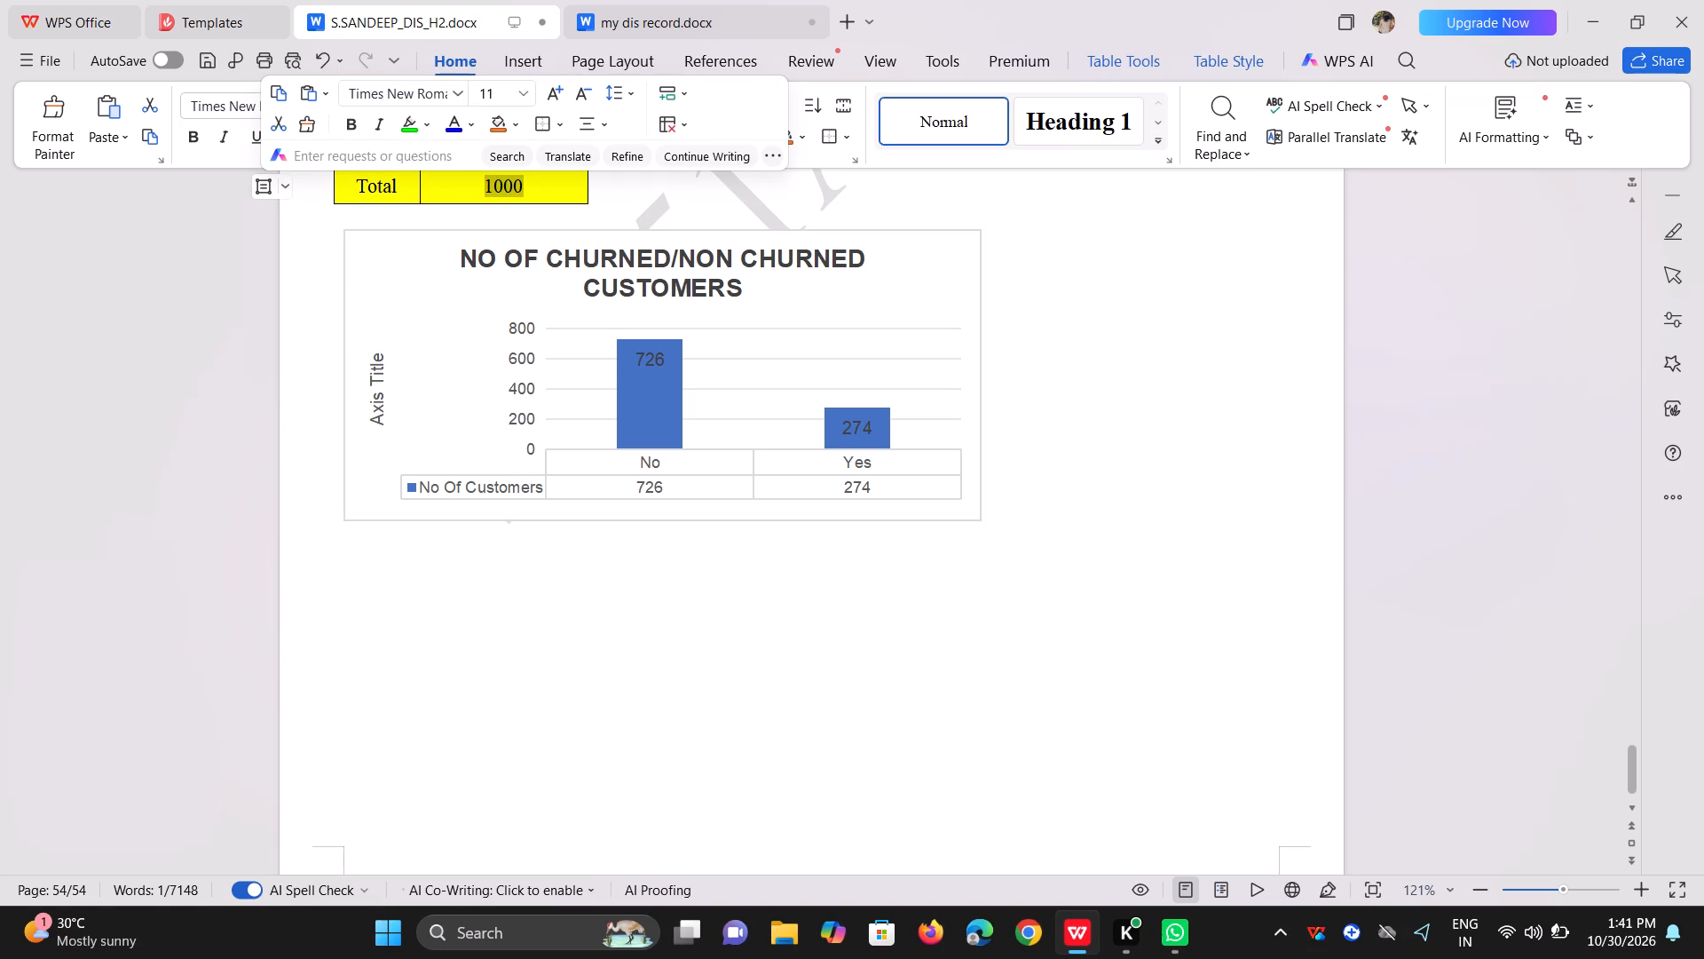
Insert two unnumbered blank lines between the question 9 heading and the Churn table.
scroll(443, 216, up, 2)
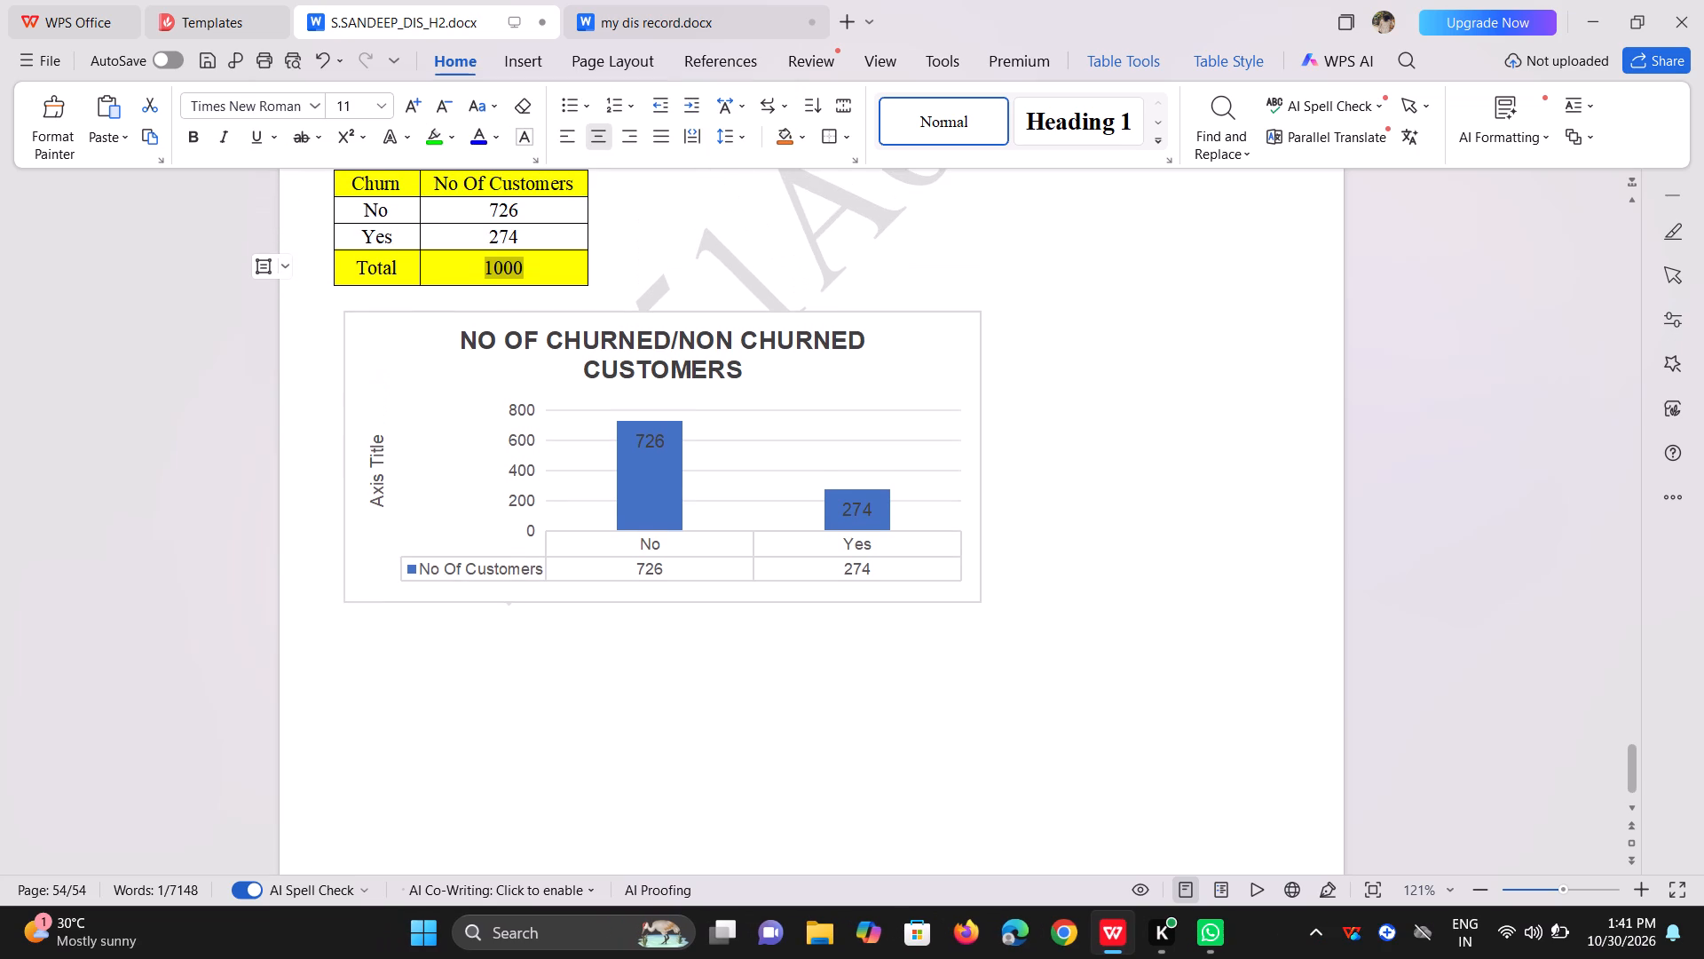
scroll(443, 216, up, 1)
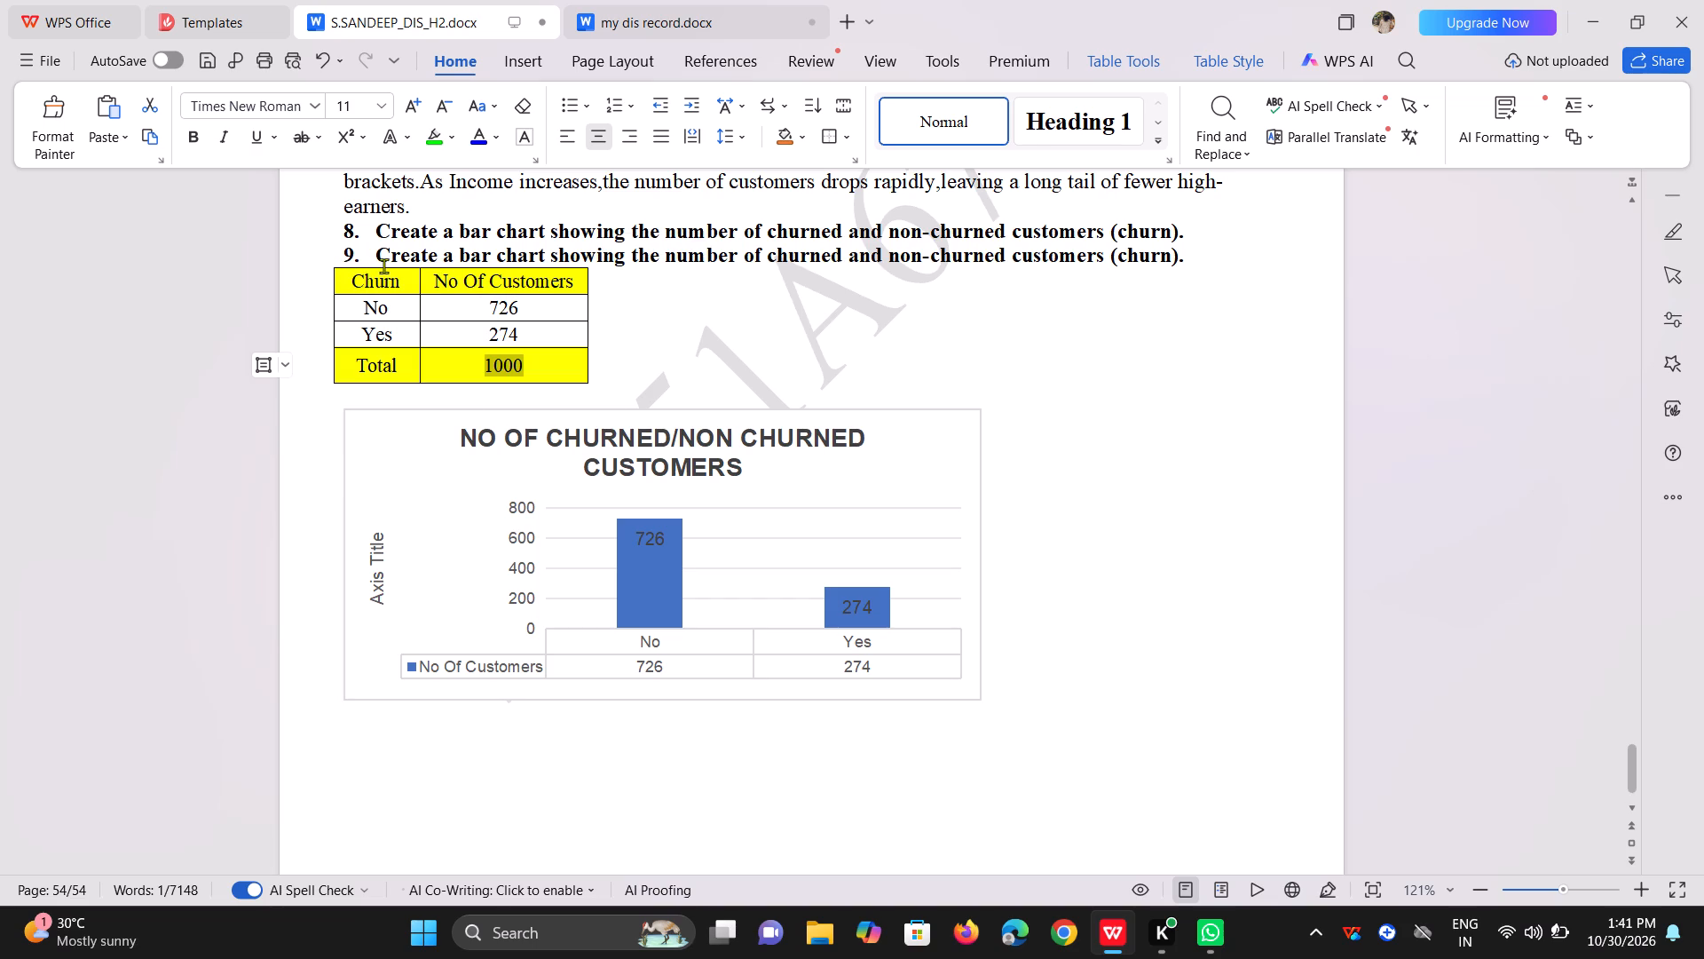
drag(384, 266, 386, 252)
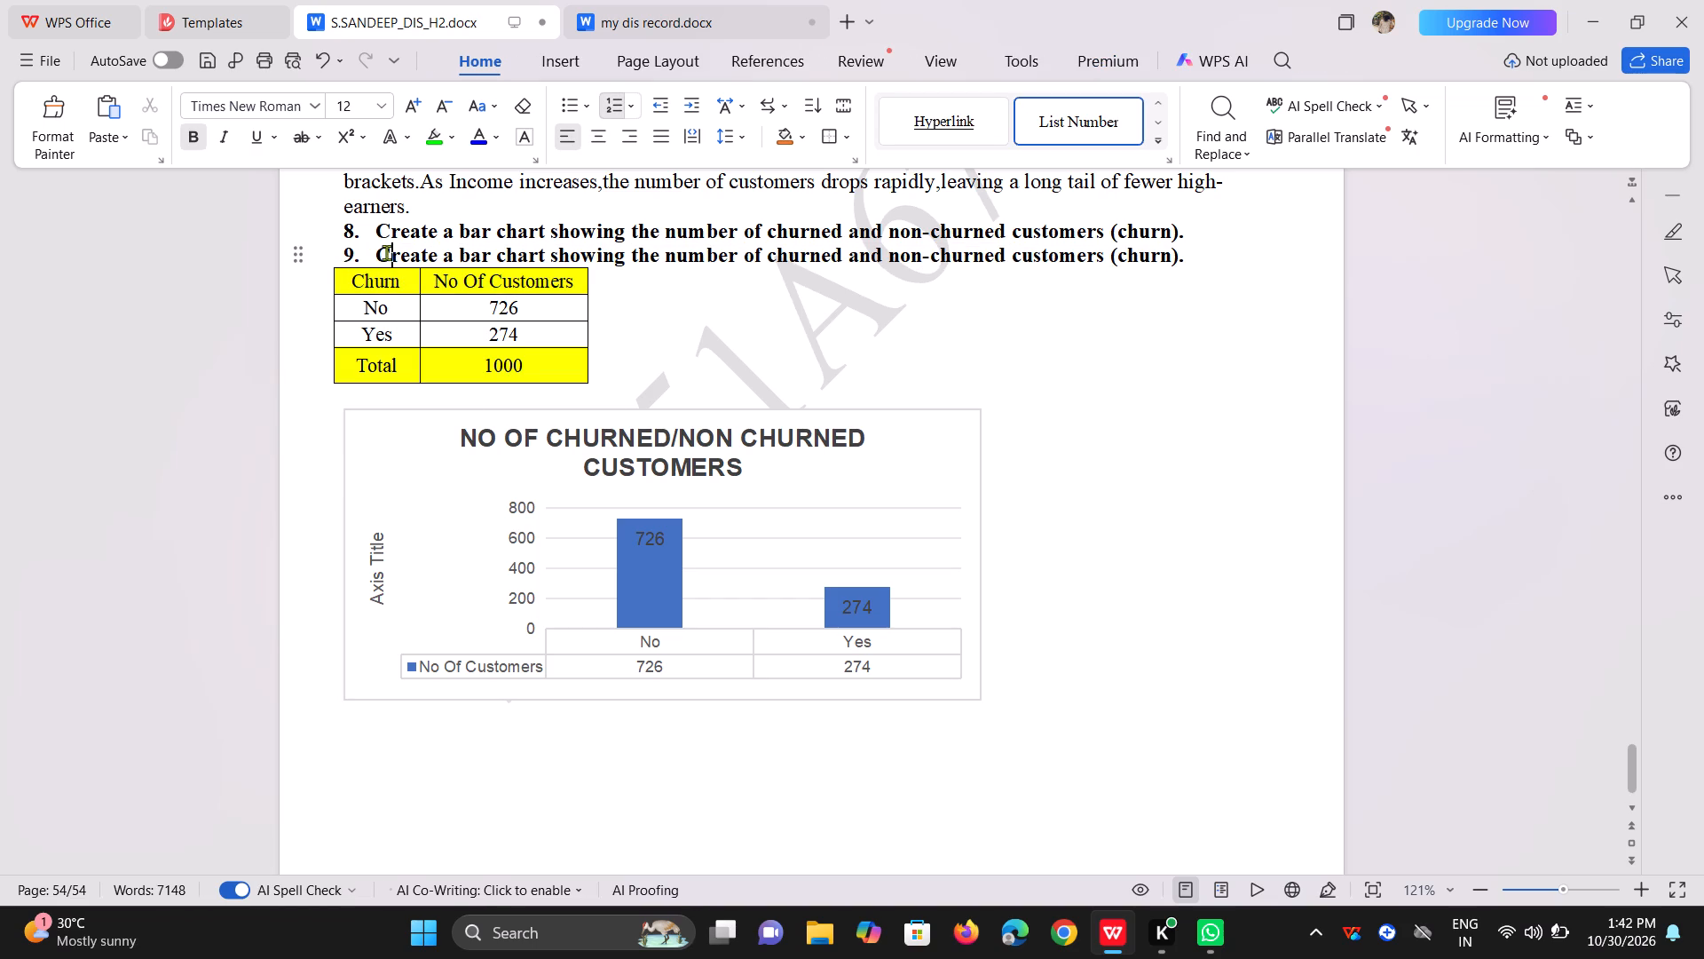
click(1188, 258)
key(Return)
key(Return)
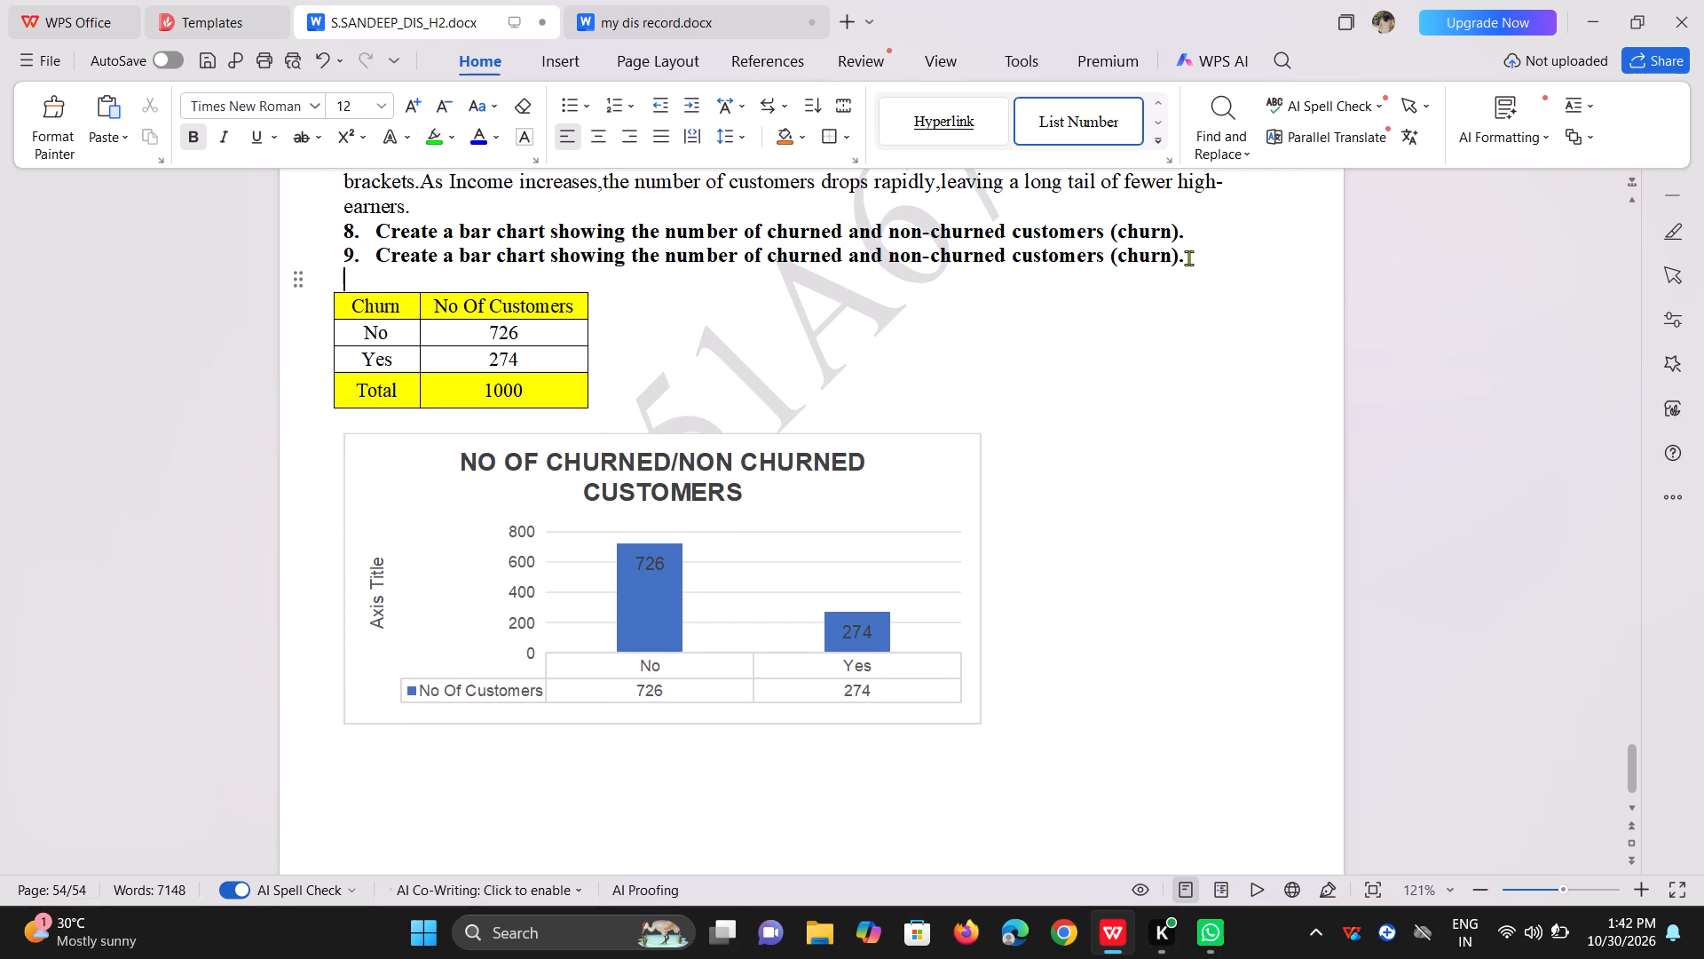
scroll(1188, 258, down, 11)
scroll(1188, 258, up, 5)
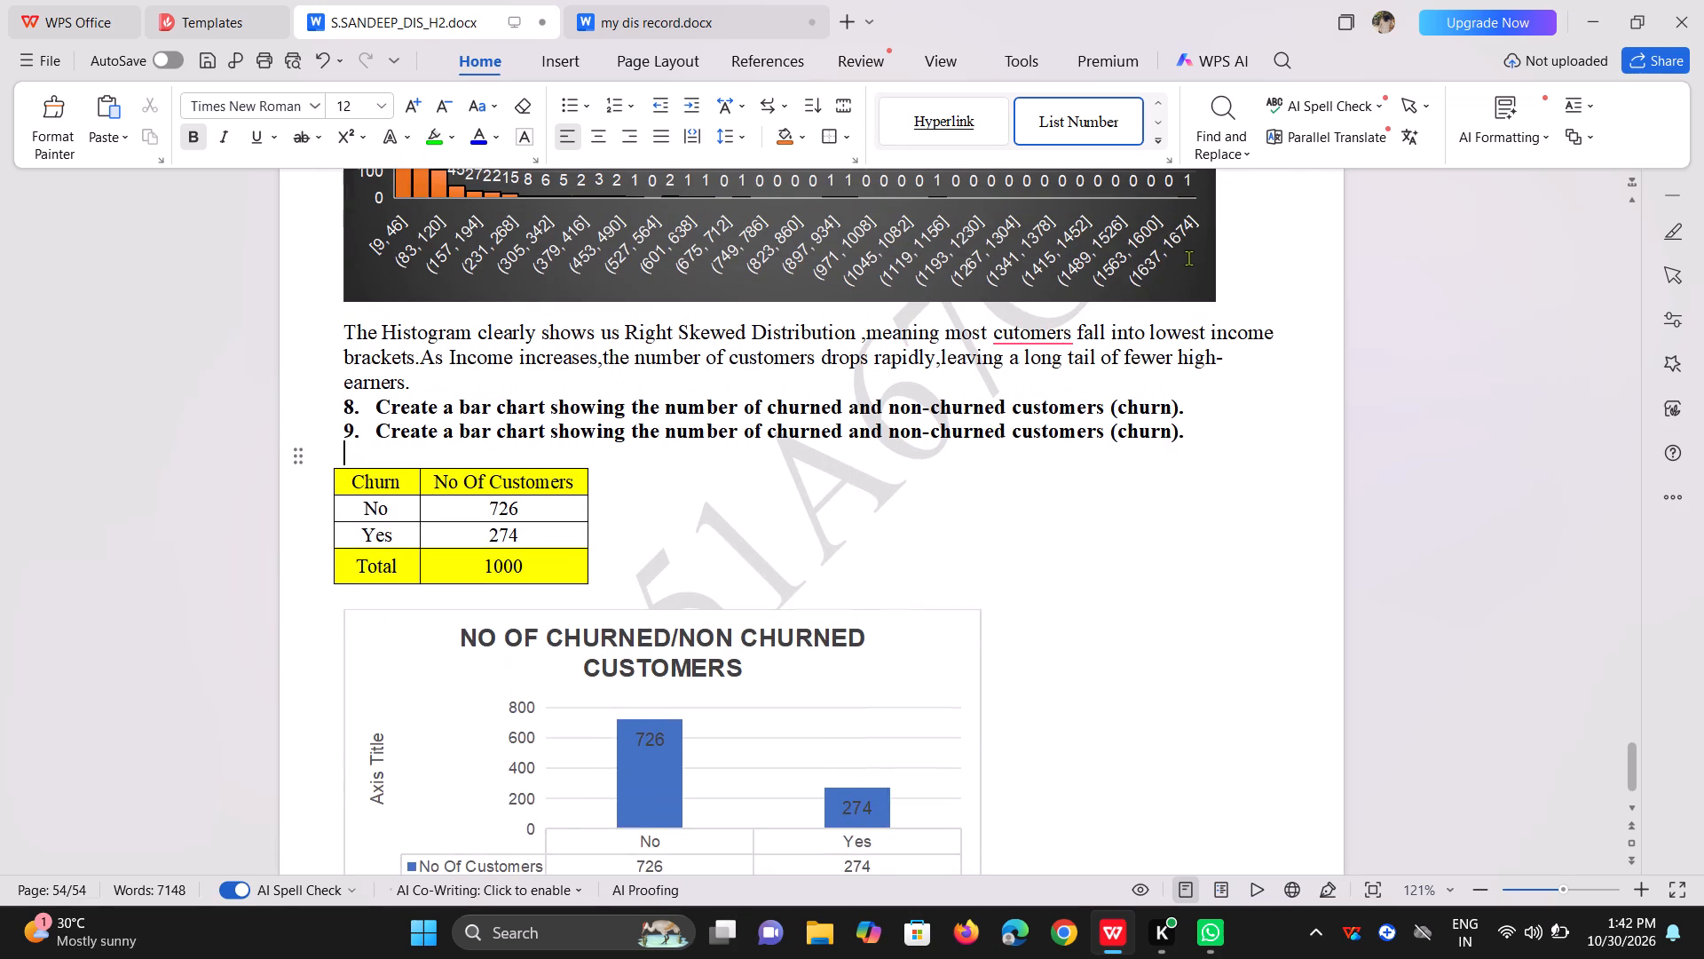
scroll(1188, 258, up, 1)
key(space)
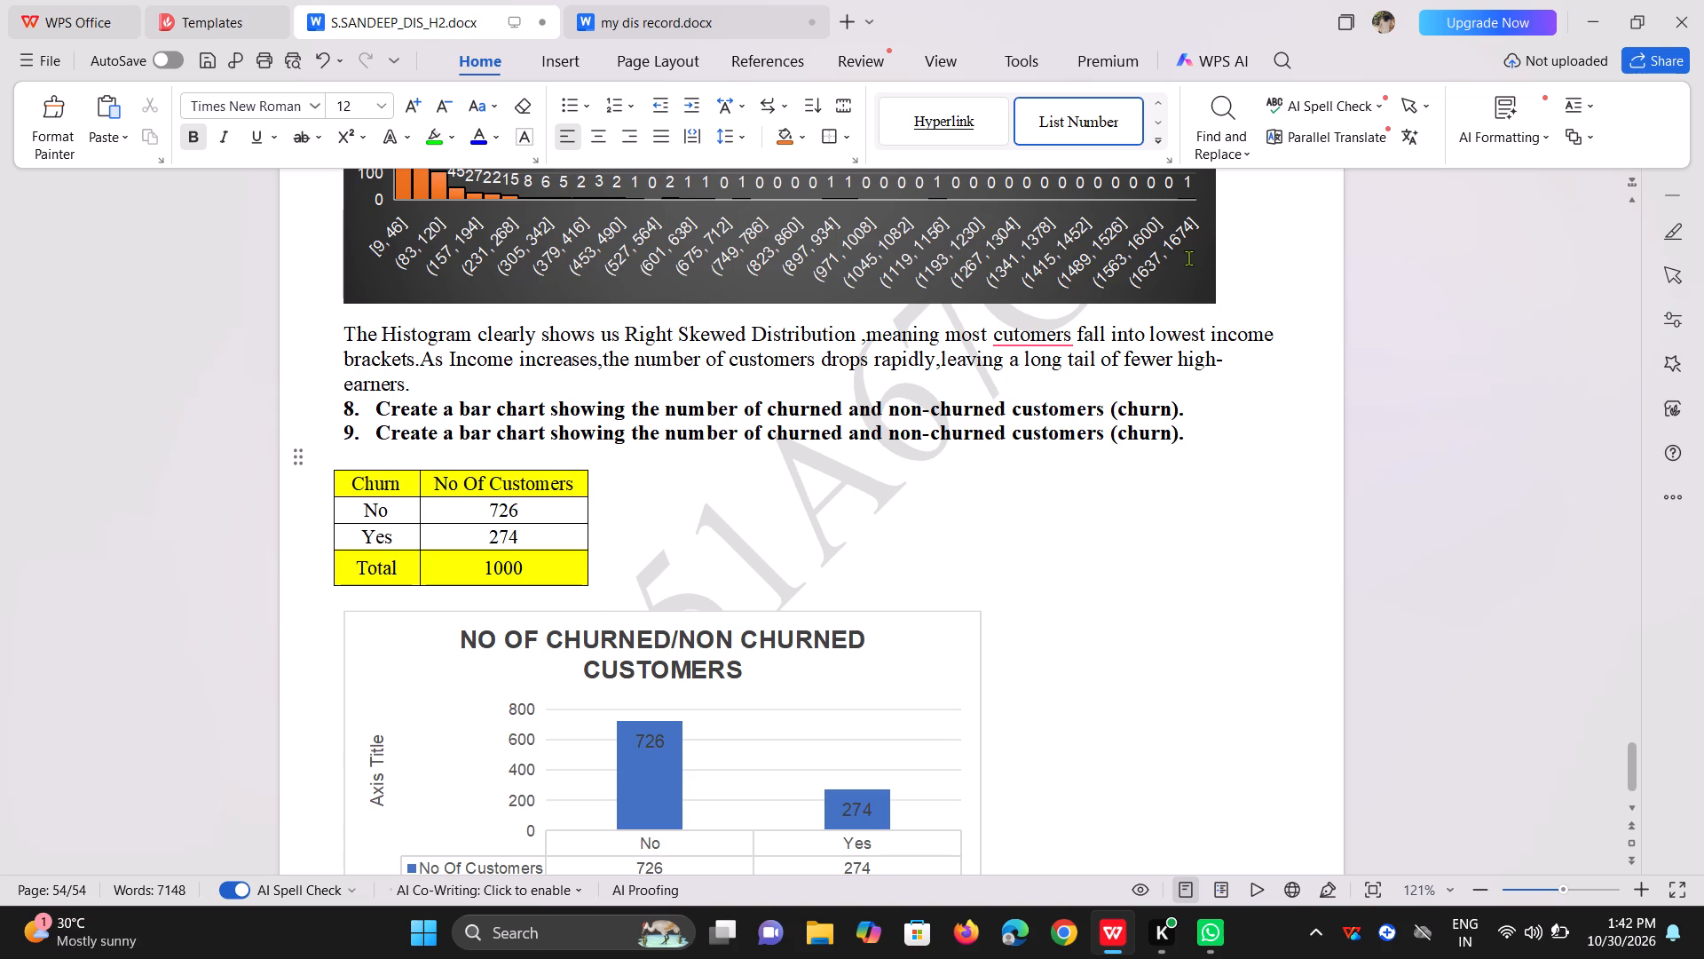
key(Return)
scroll(1188, 258, down, 5)
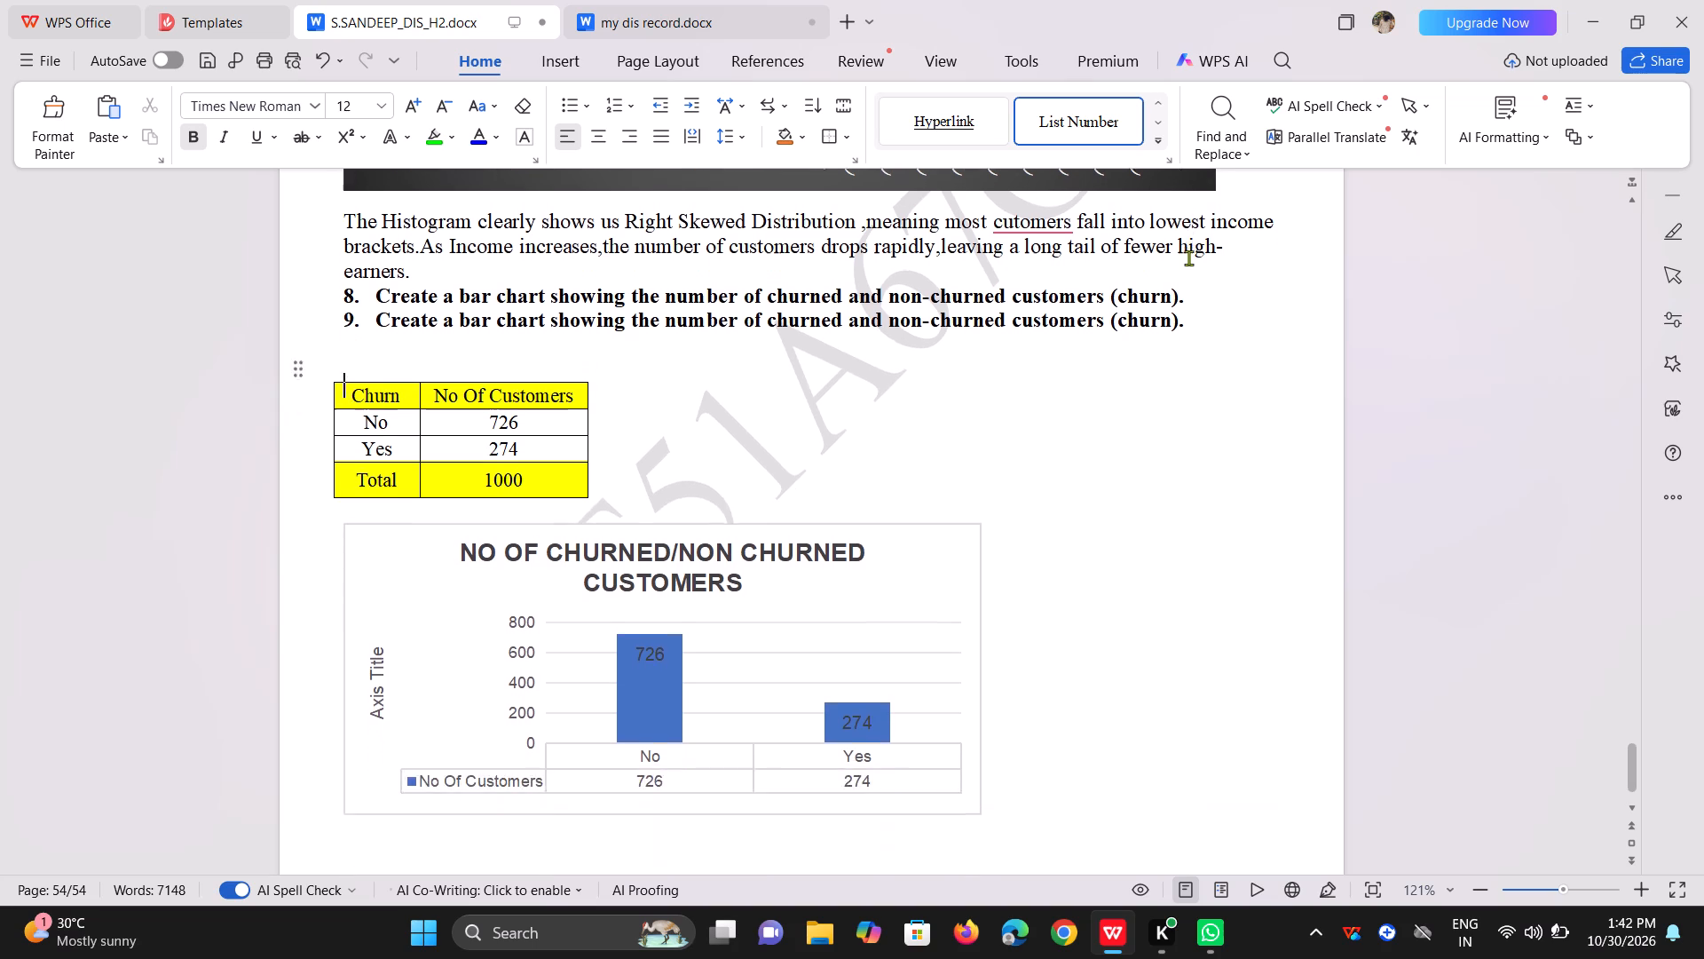
scroll(1188, 258, down, 2)
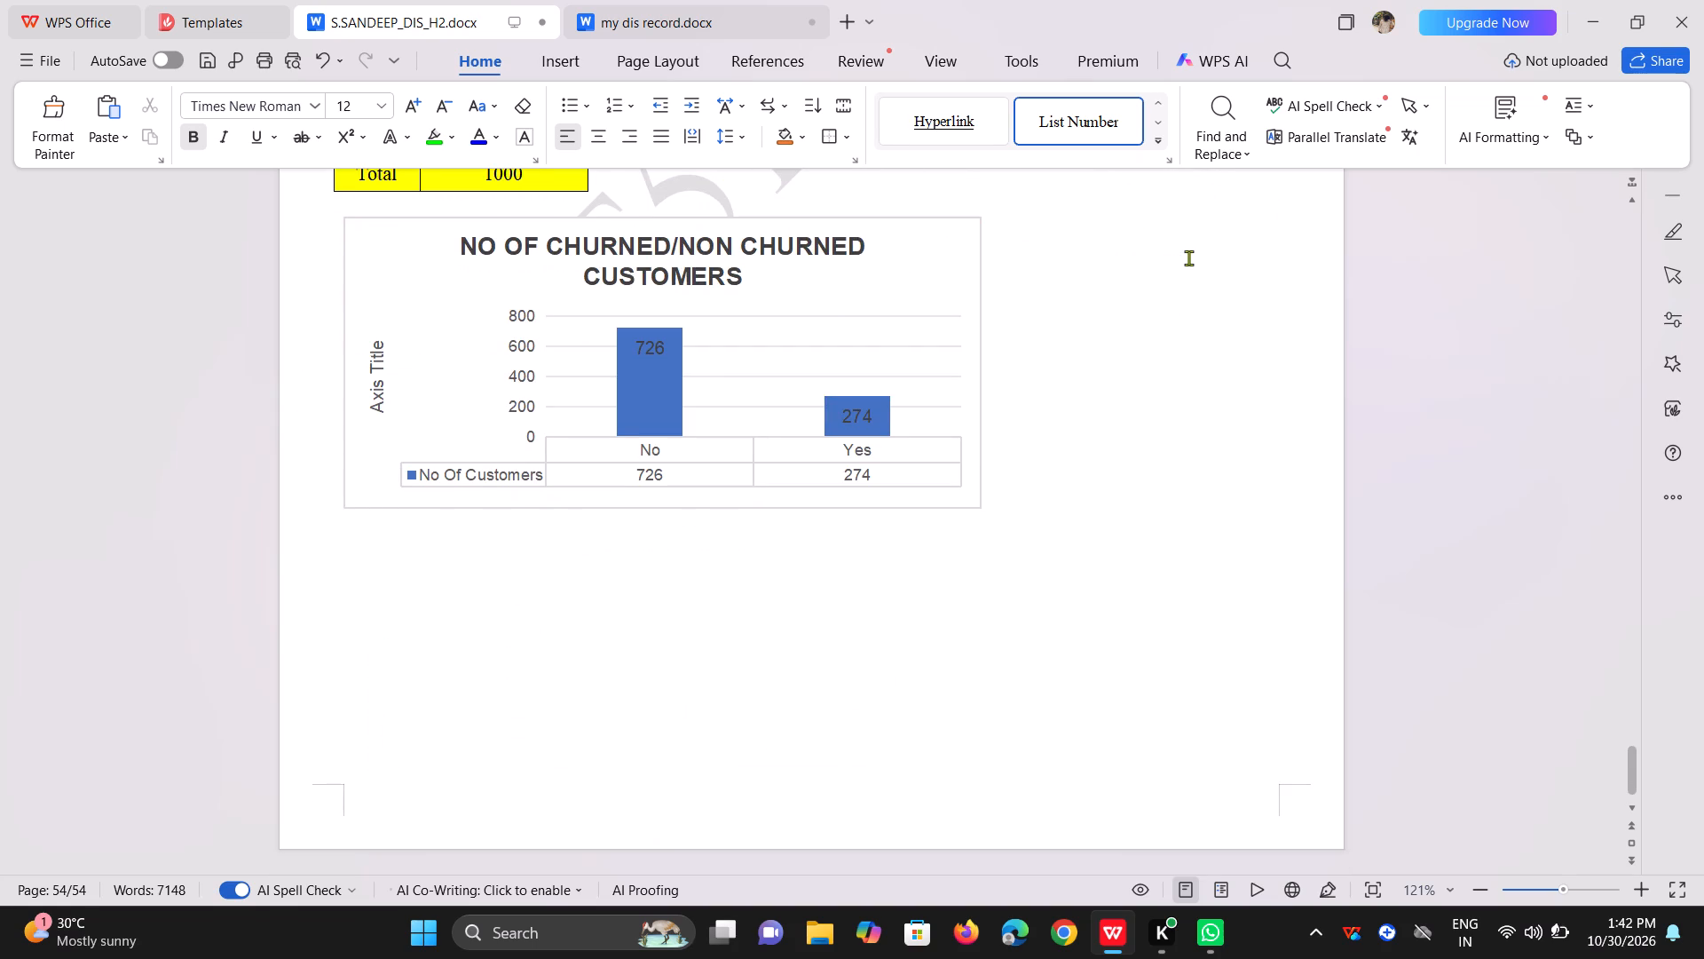
click(769, 22)
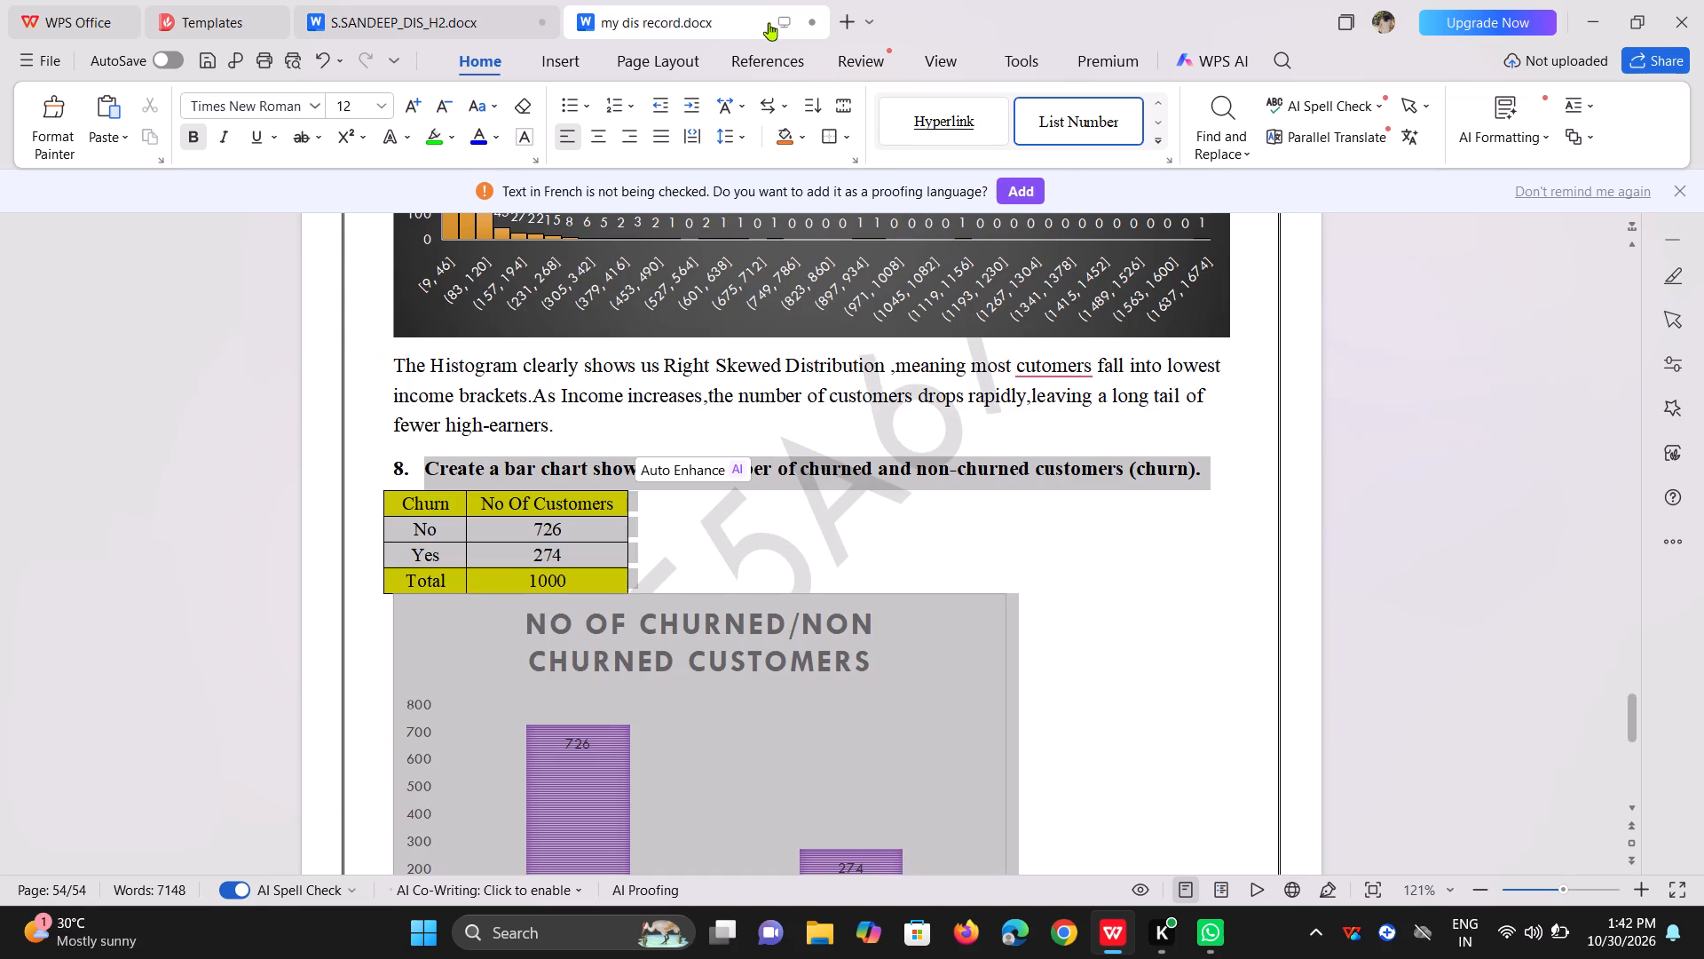
scroll(701, 516, down, 3)
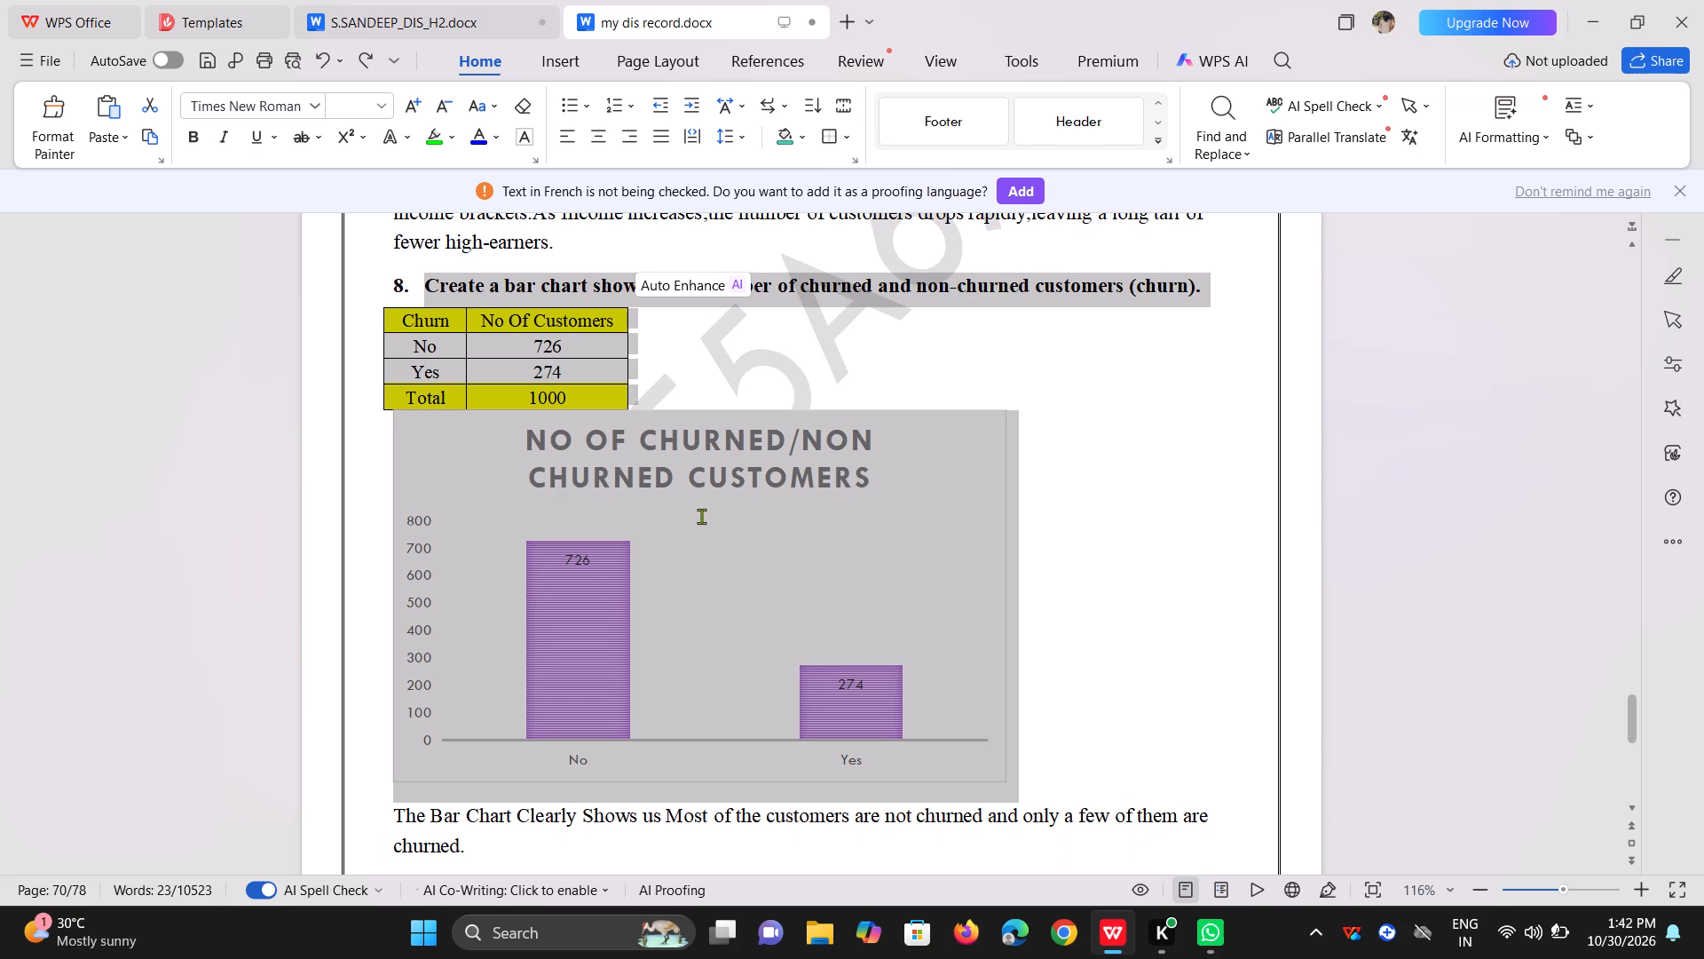
scroll(701, 516, down, 2)
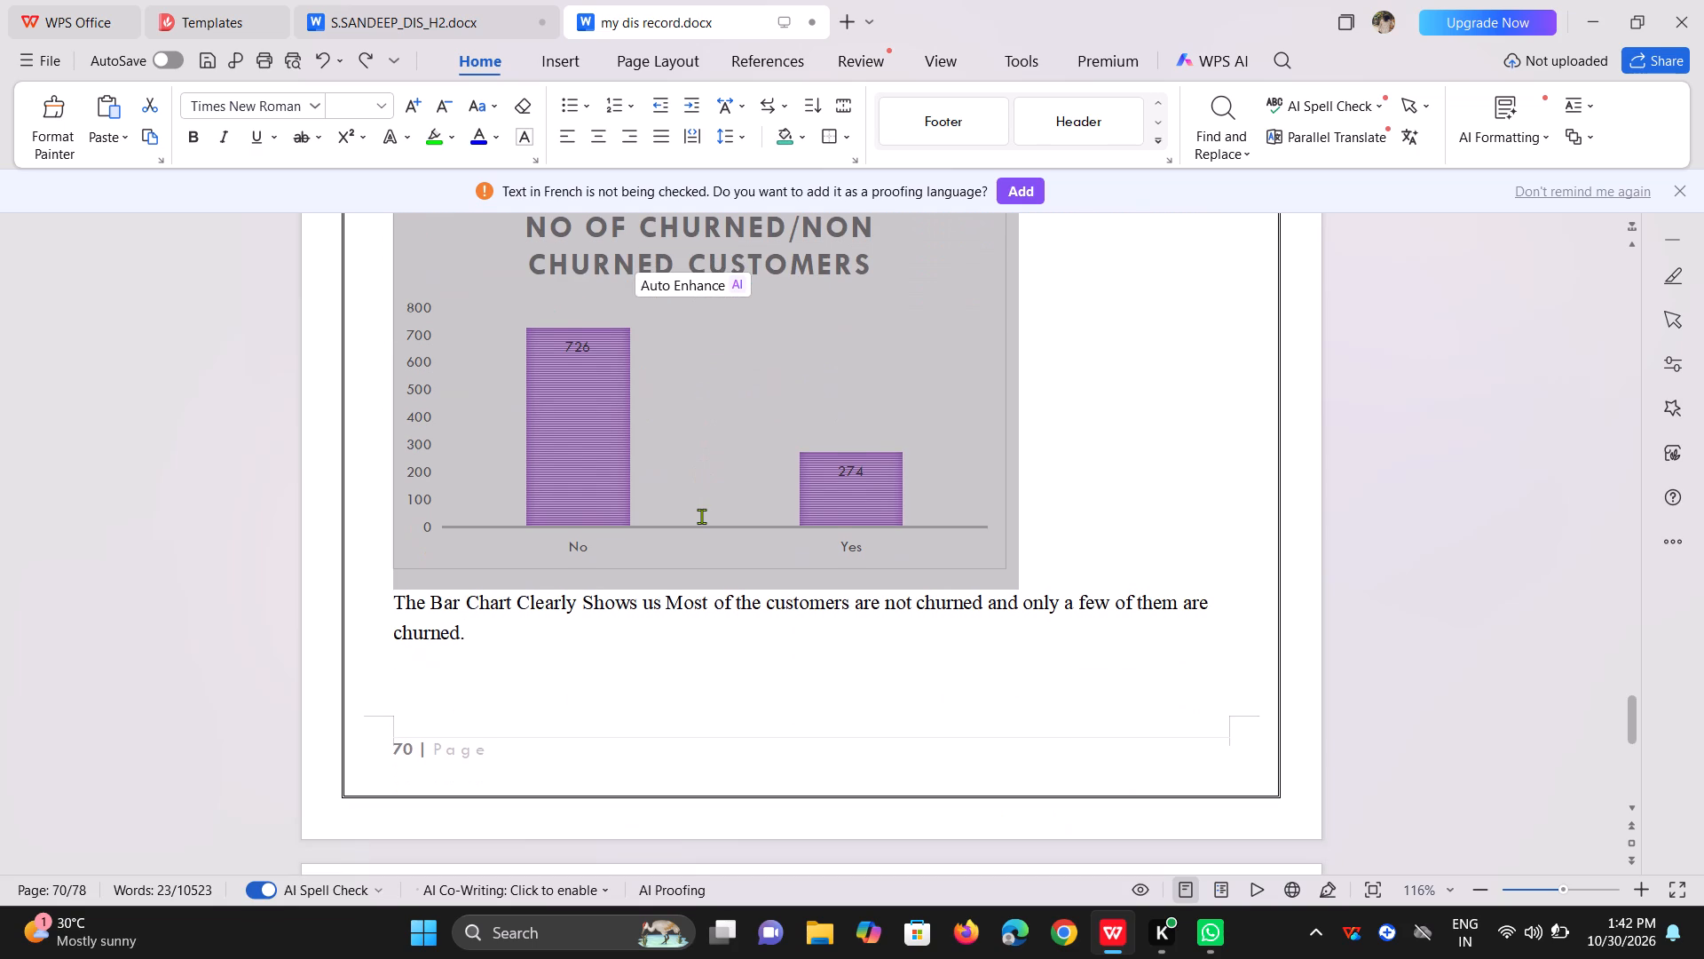
scroll(701, 516, down, 1)
click(480, 679)
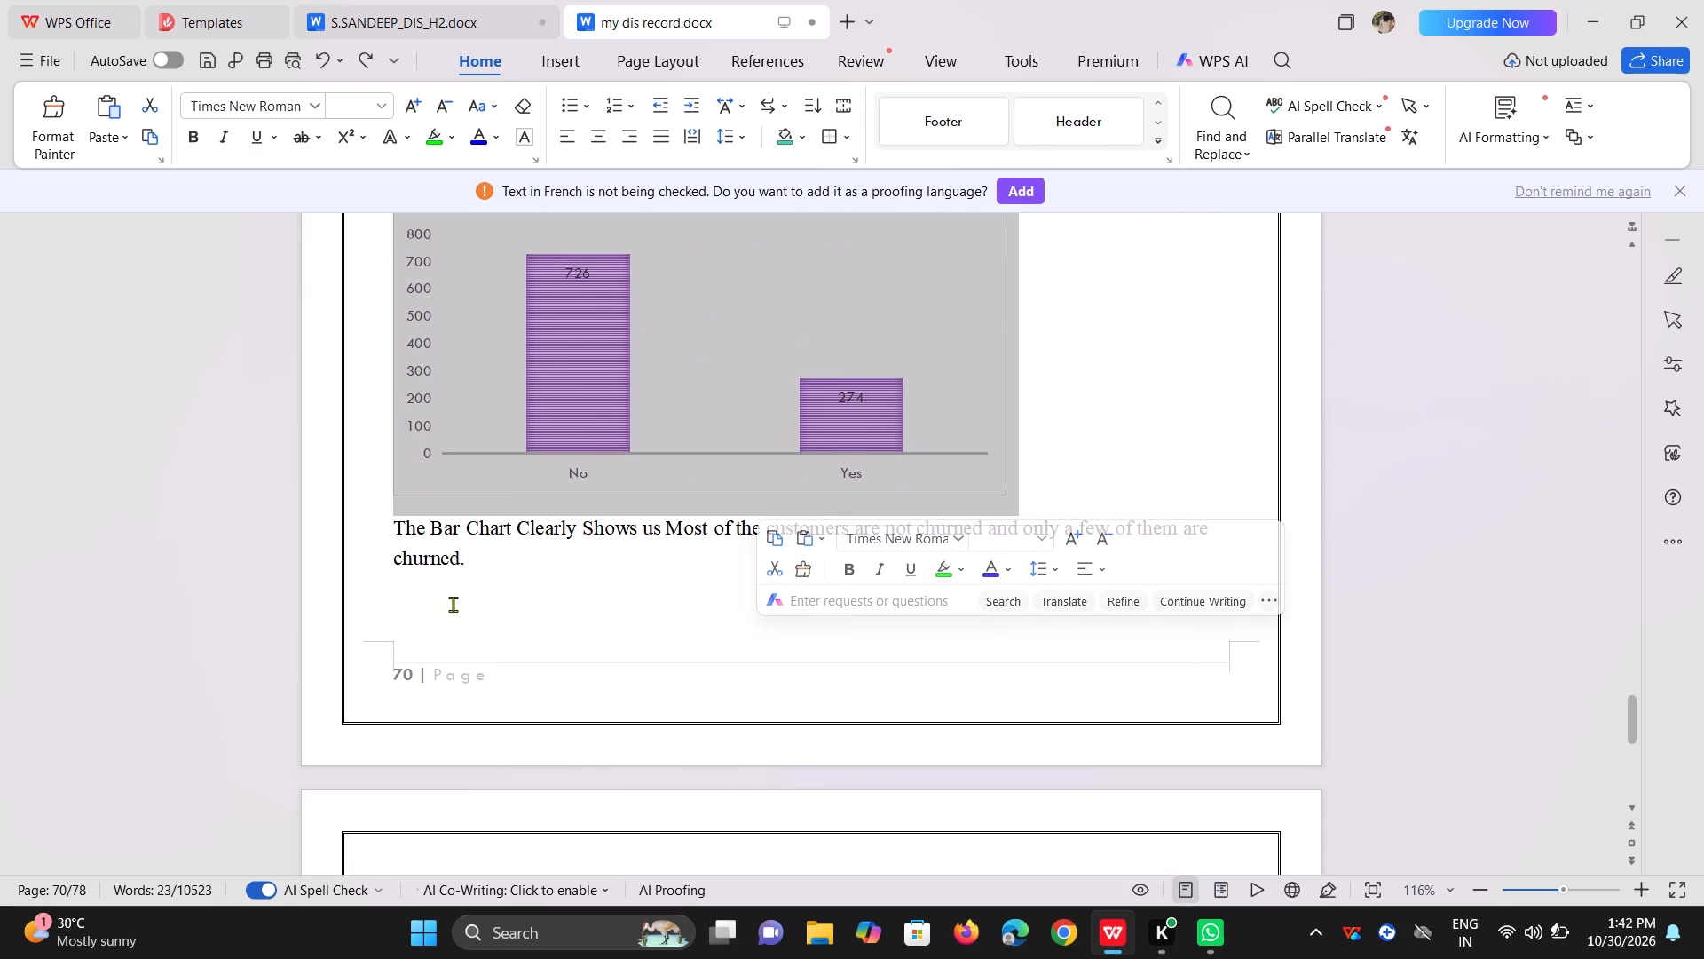
click(453, 604)
drag(387, 538, 463, 558)
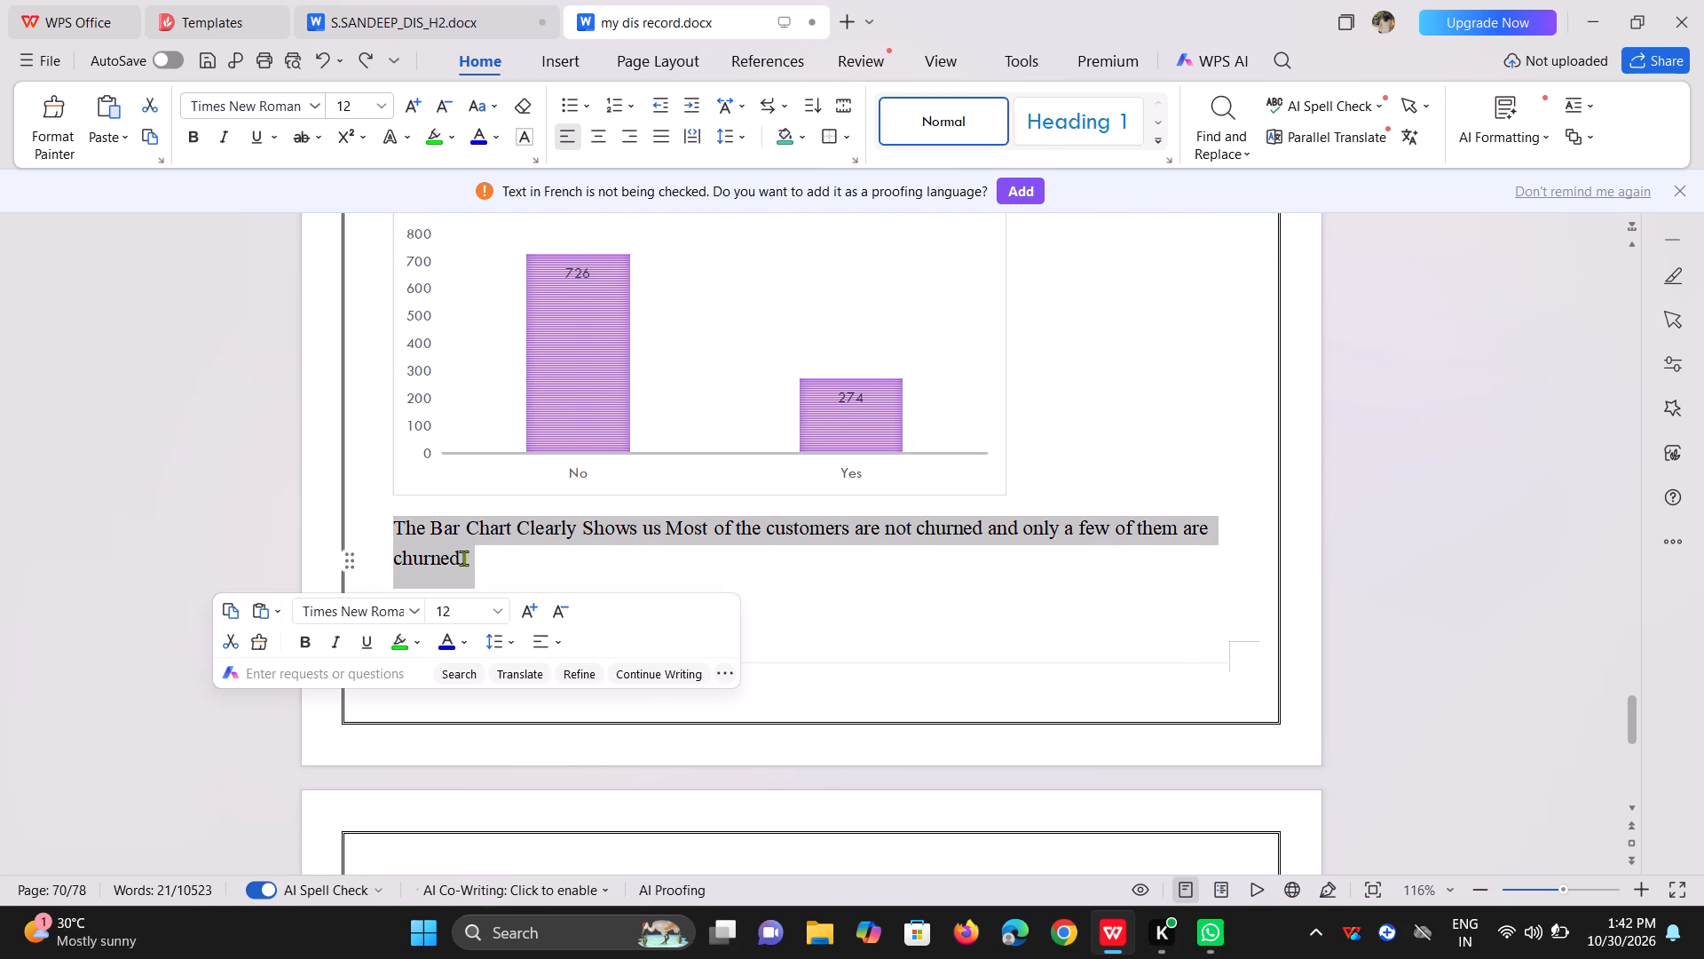
key(ctrl+c)
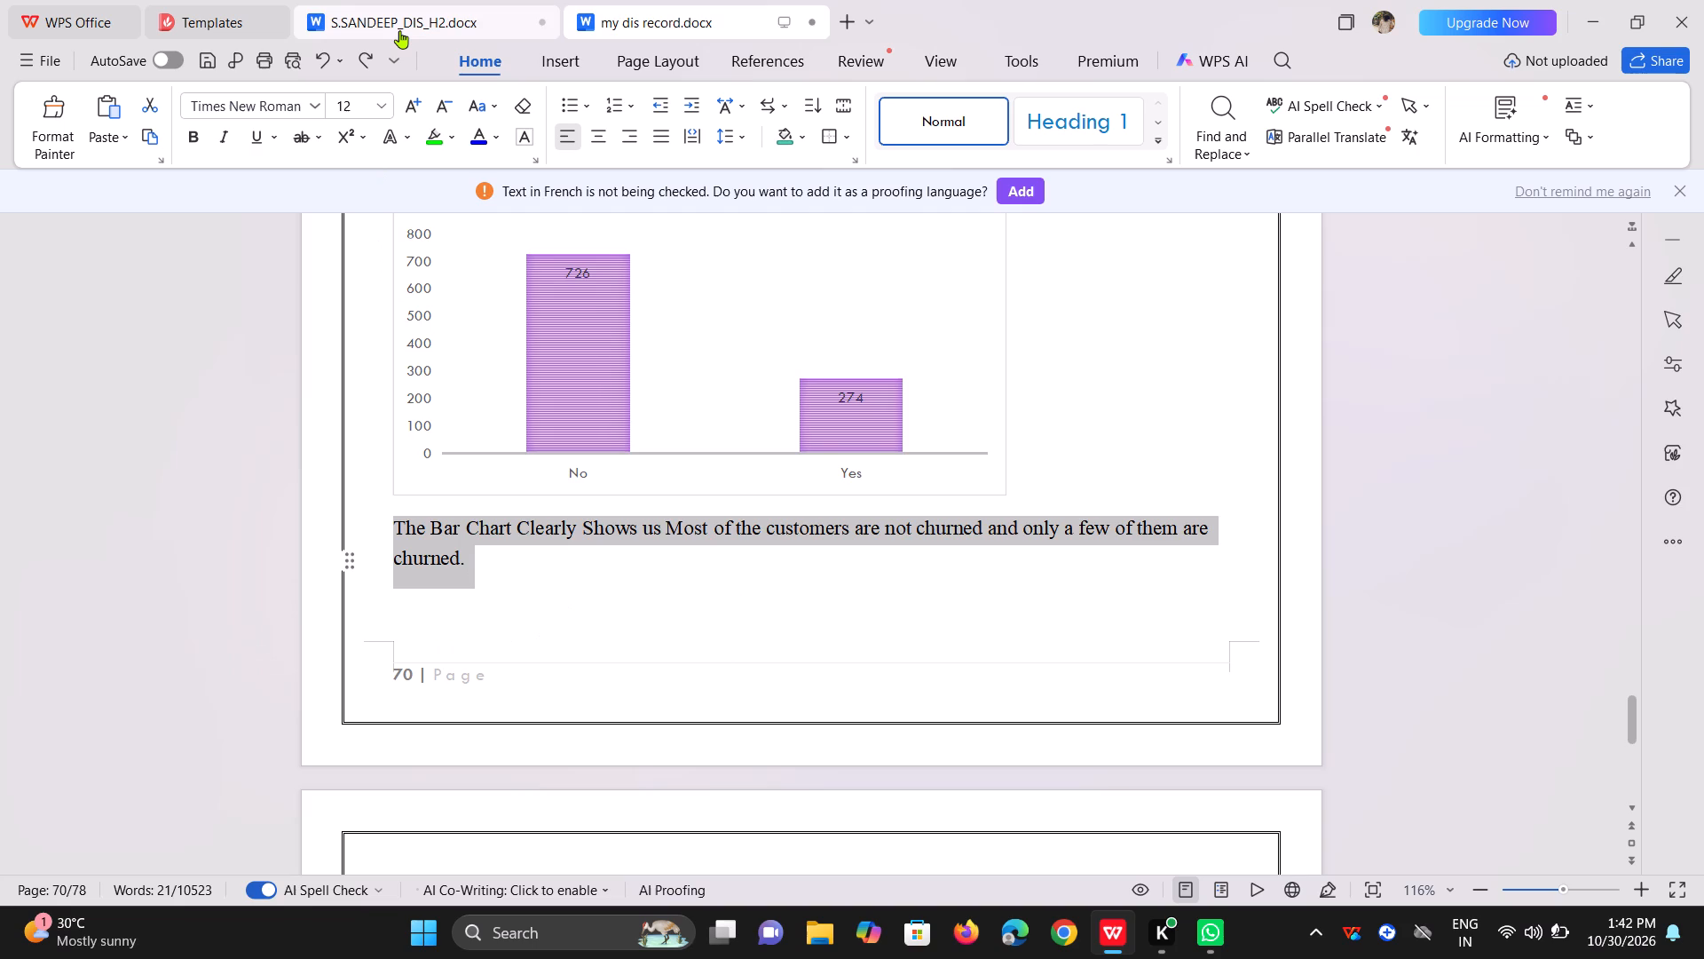
click(399, 30)
click(407, 551)
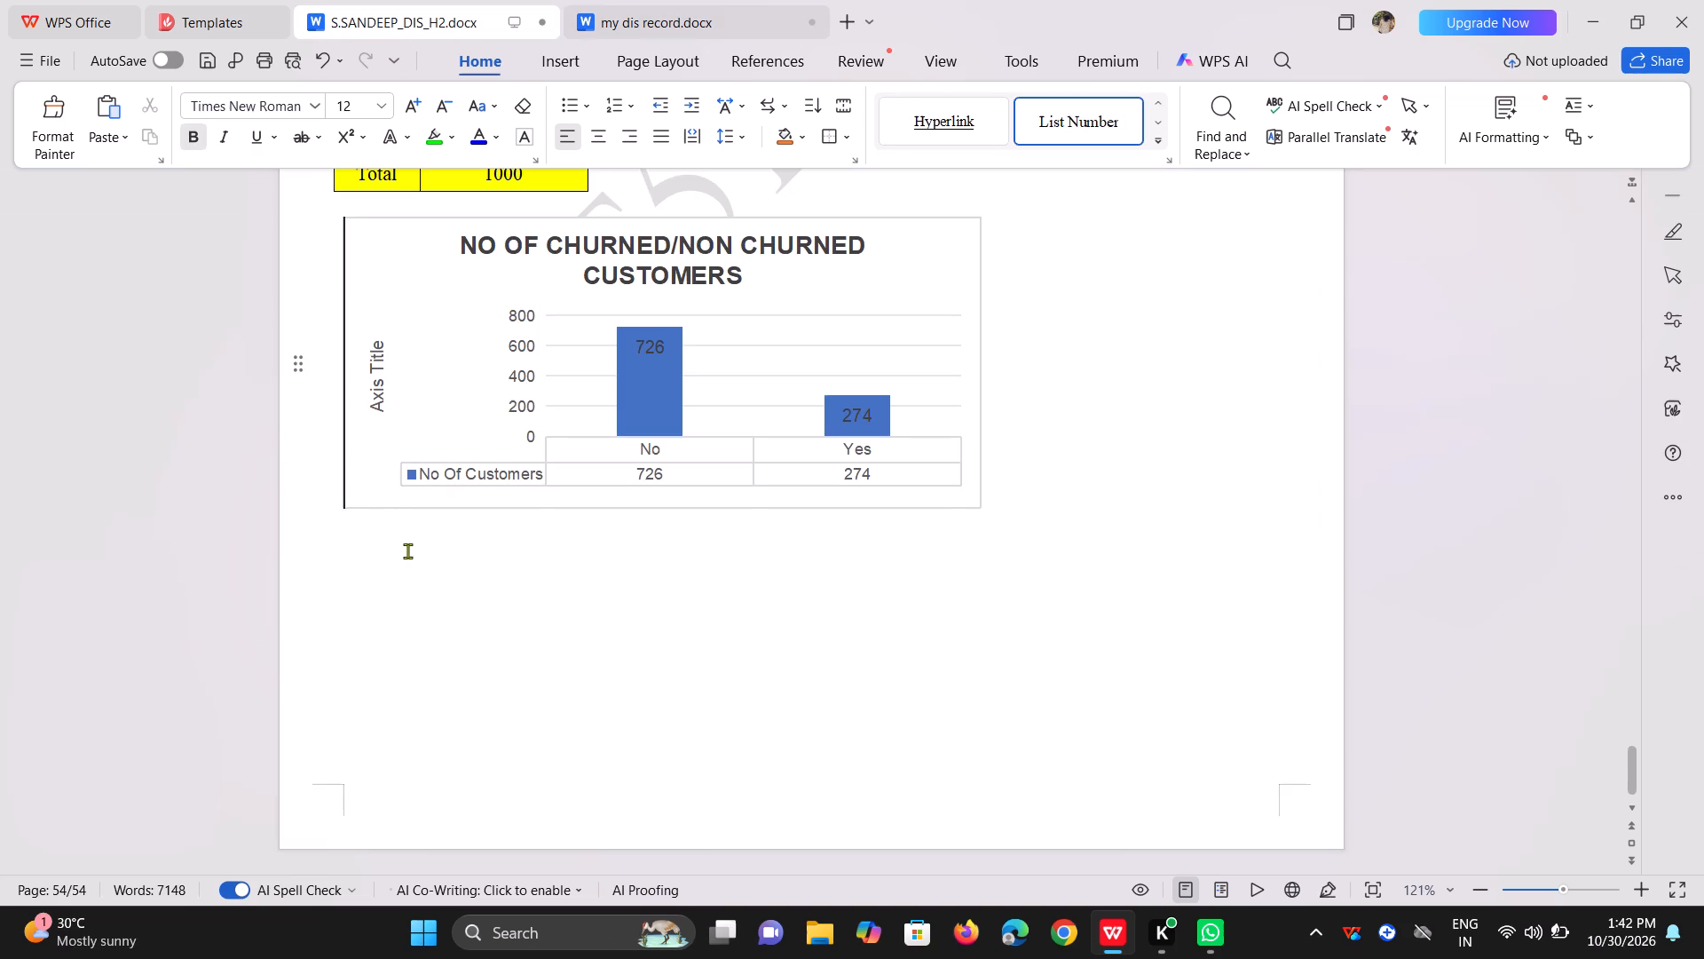
double_click(407, 551)
click(1003, 498)
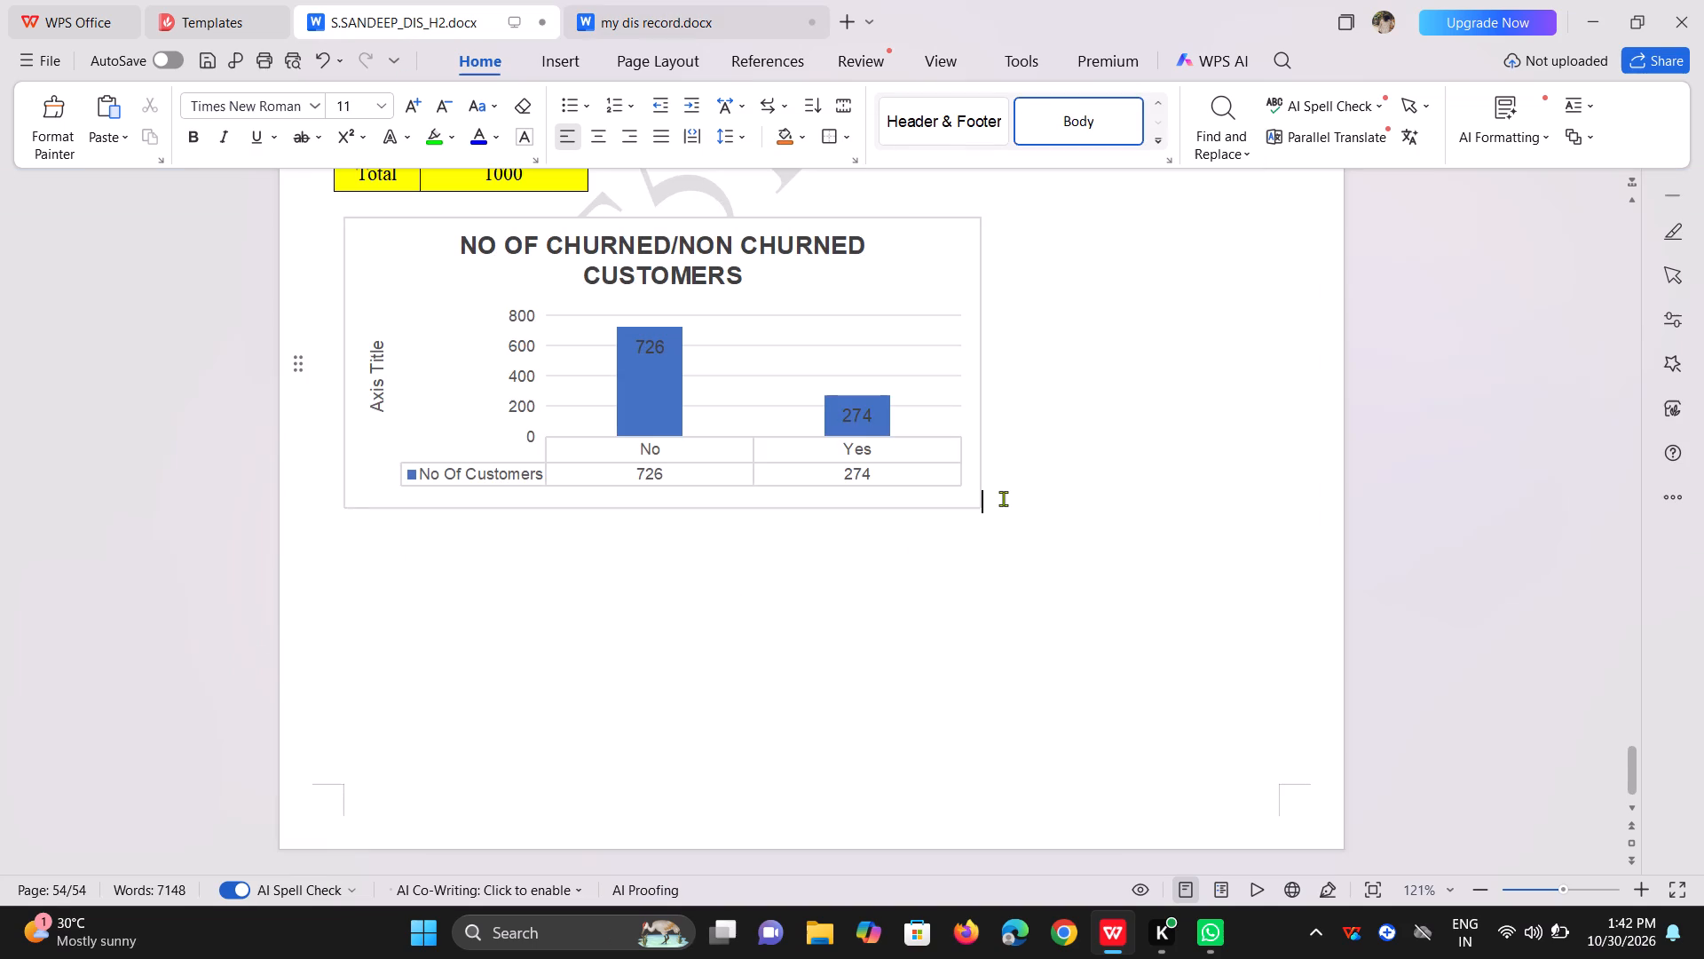
key(Return)
key(ctrl+v)
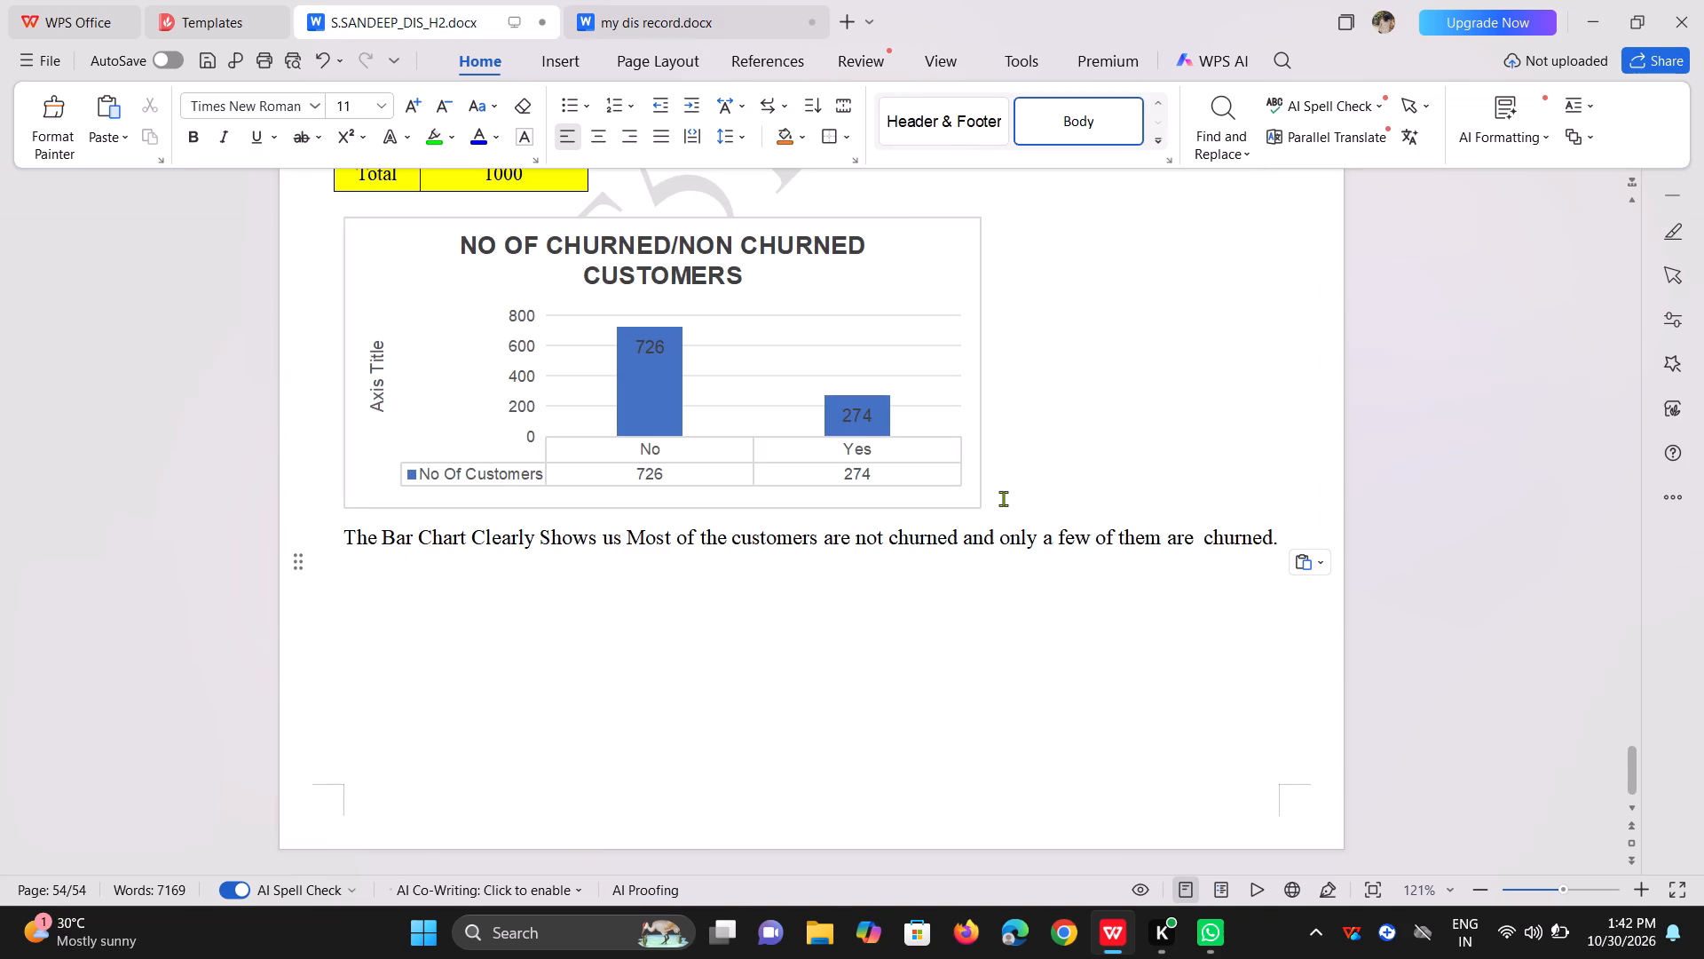
In my dis record.docx, copy the "Task 3: Descriptive Statistics" heading together with question 9 on age, income and tenure.
click(694, 2)
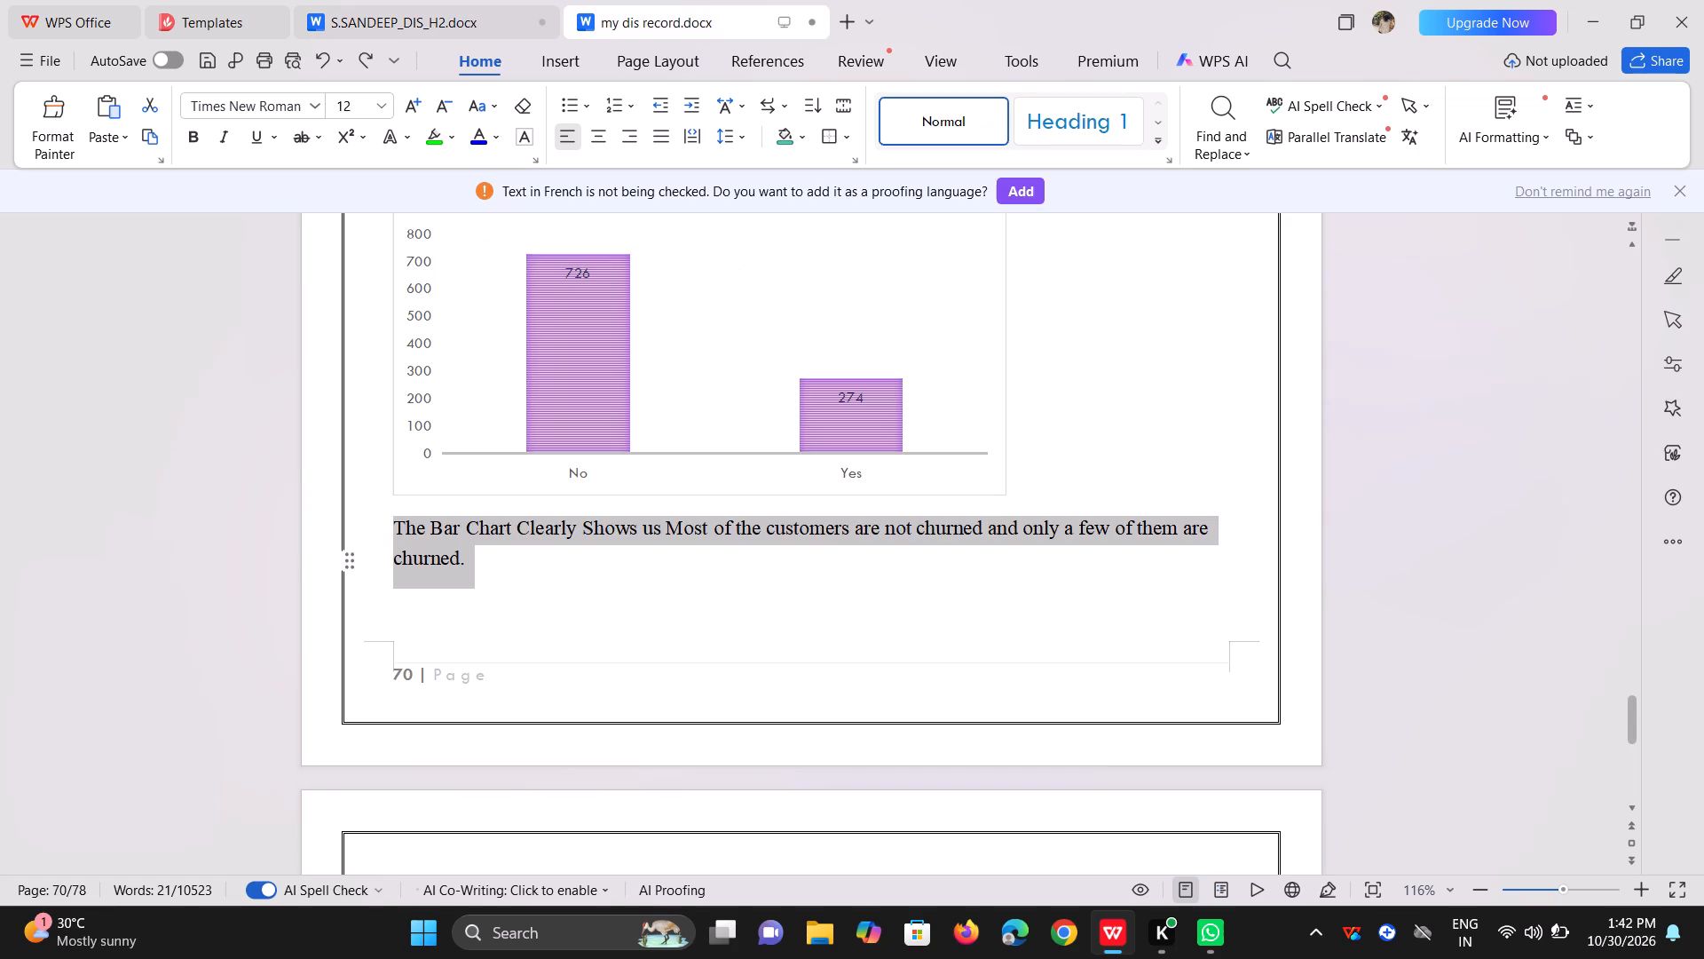
scroll(675, 521, down, 6)
drag(675, 521, 372, 465)
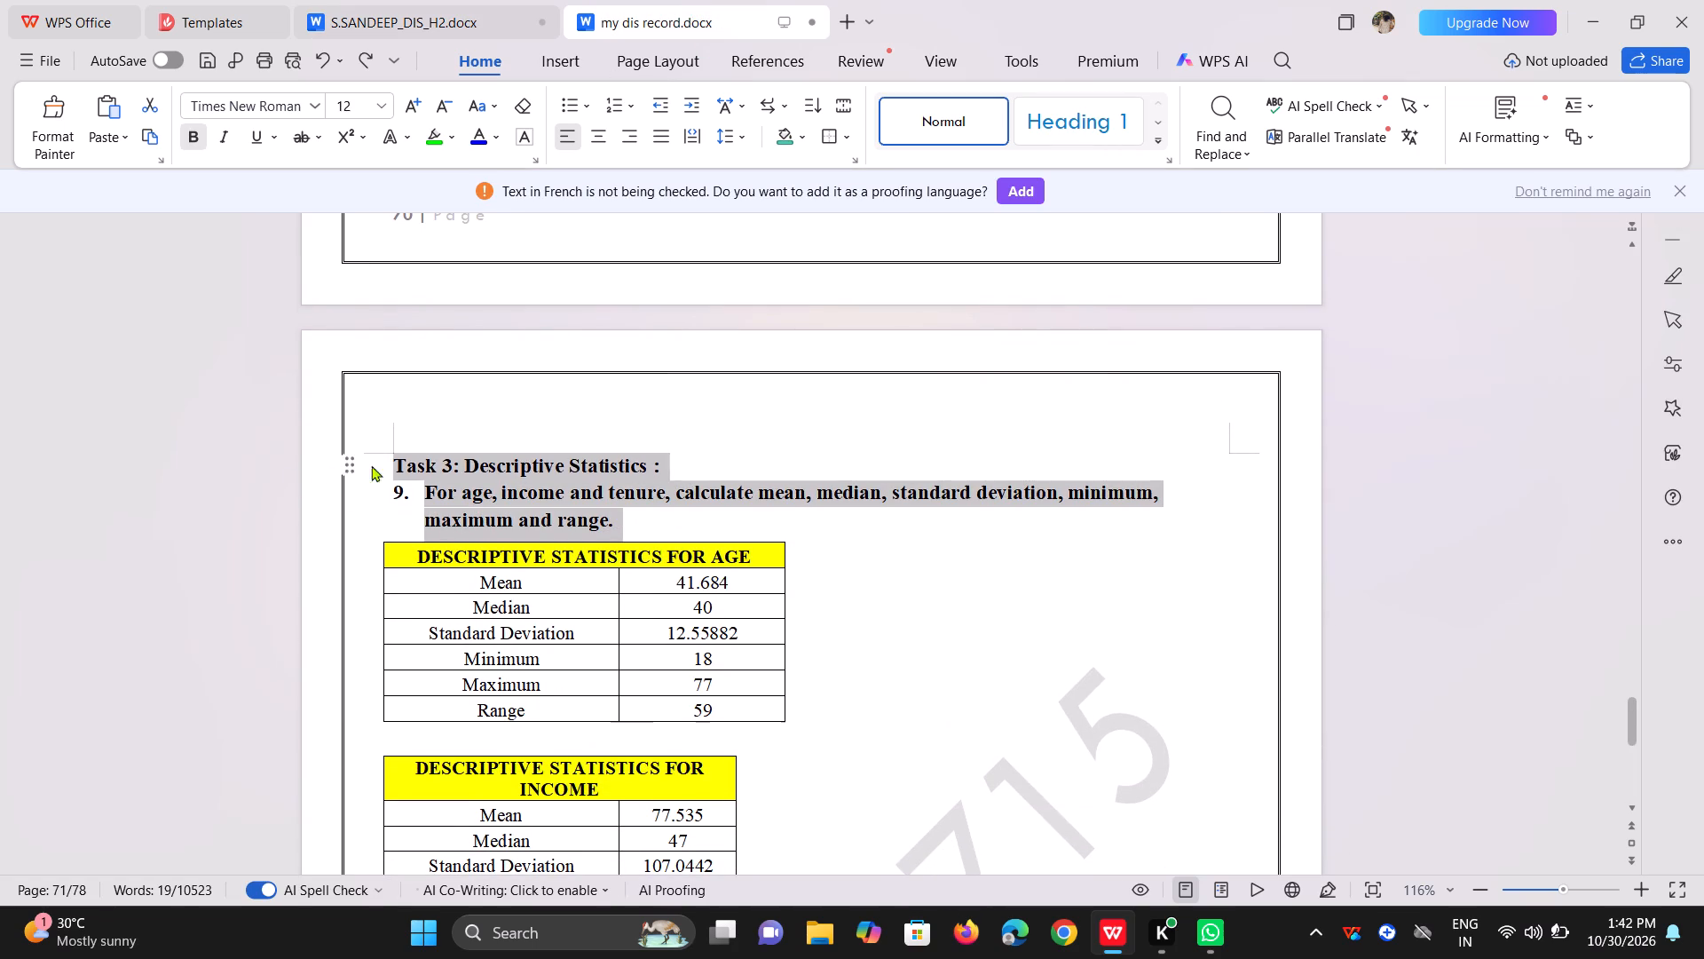
drag(372, 465, 440, 507)
click(374, 523)
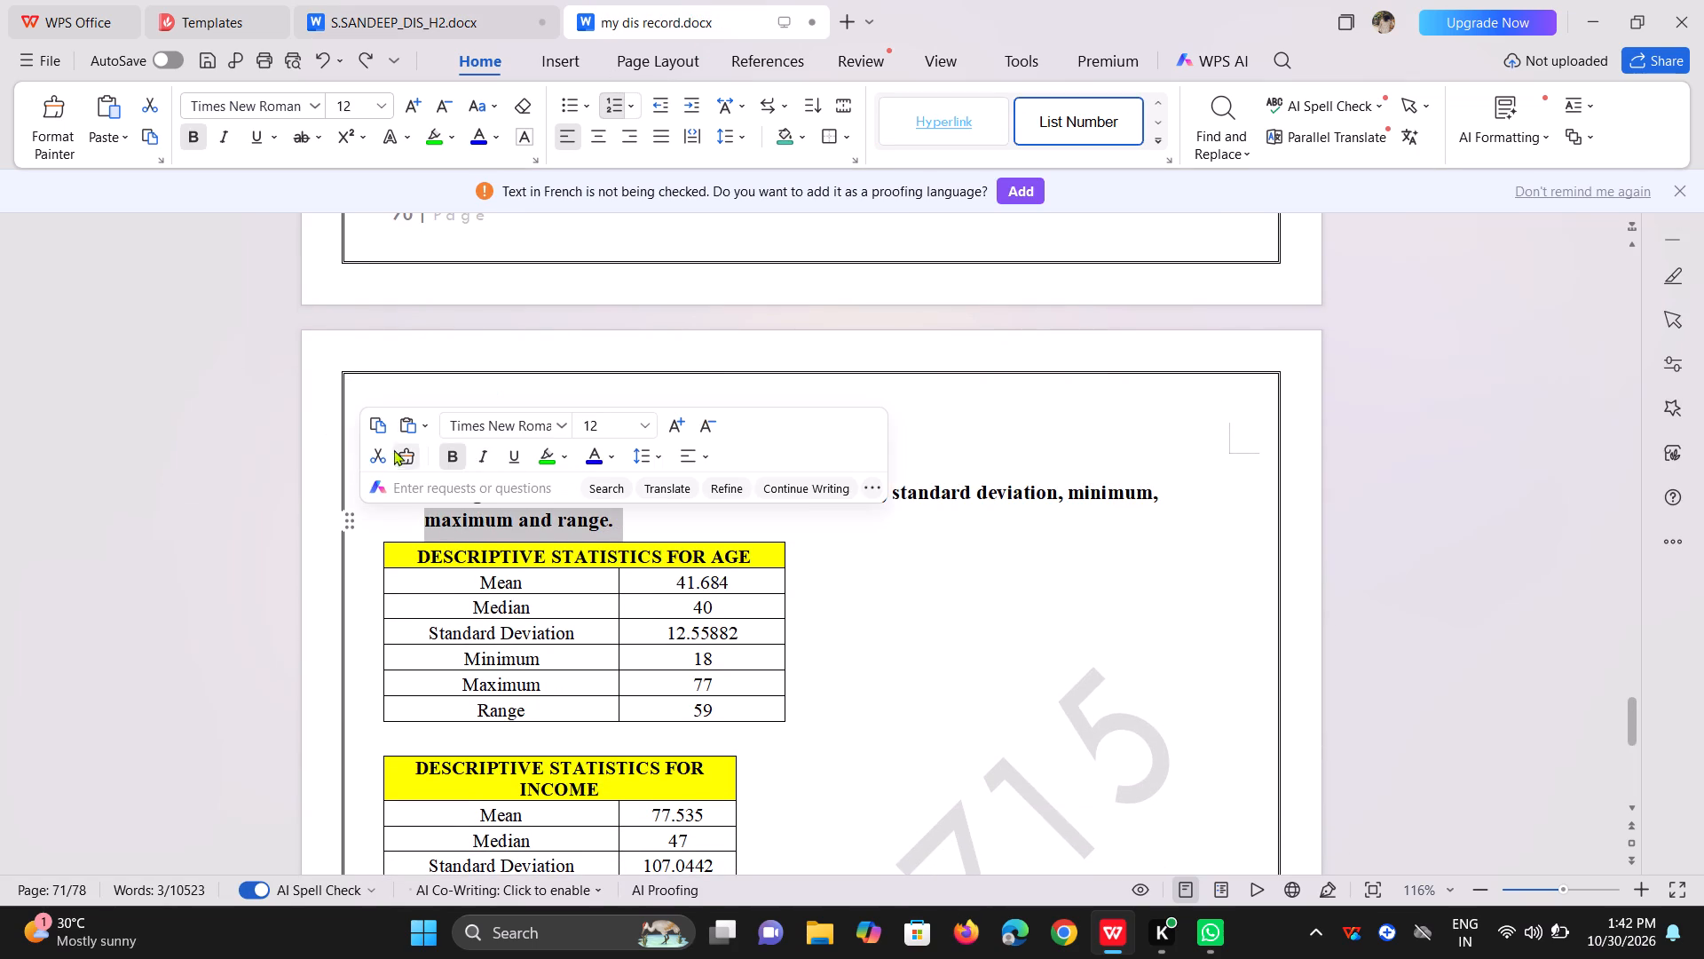
click(860, 575)
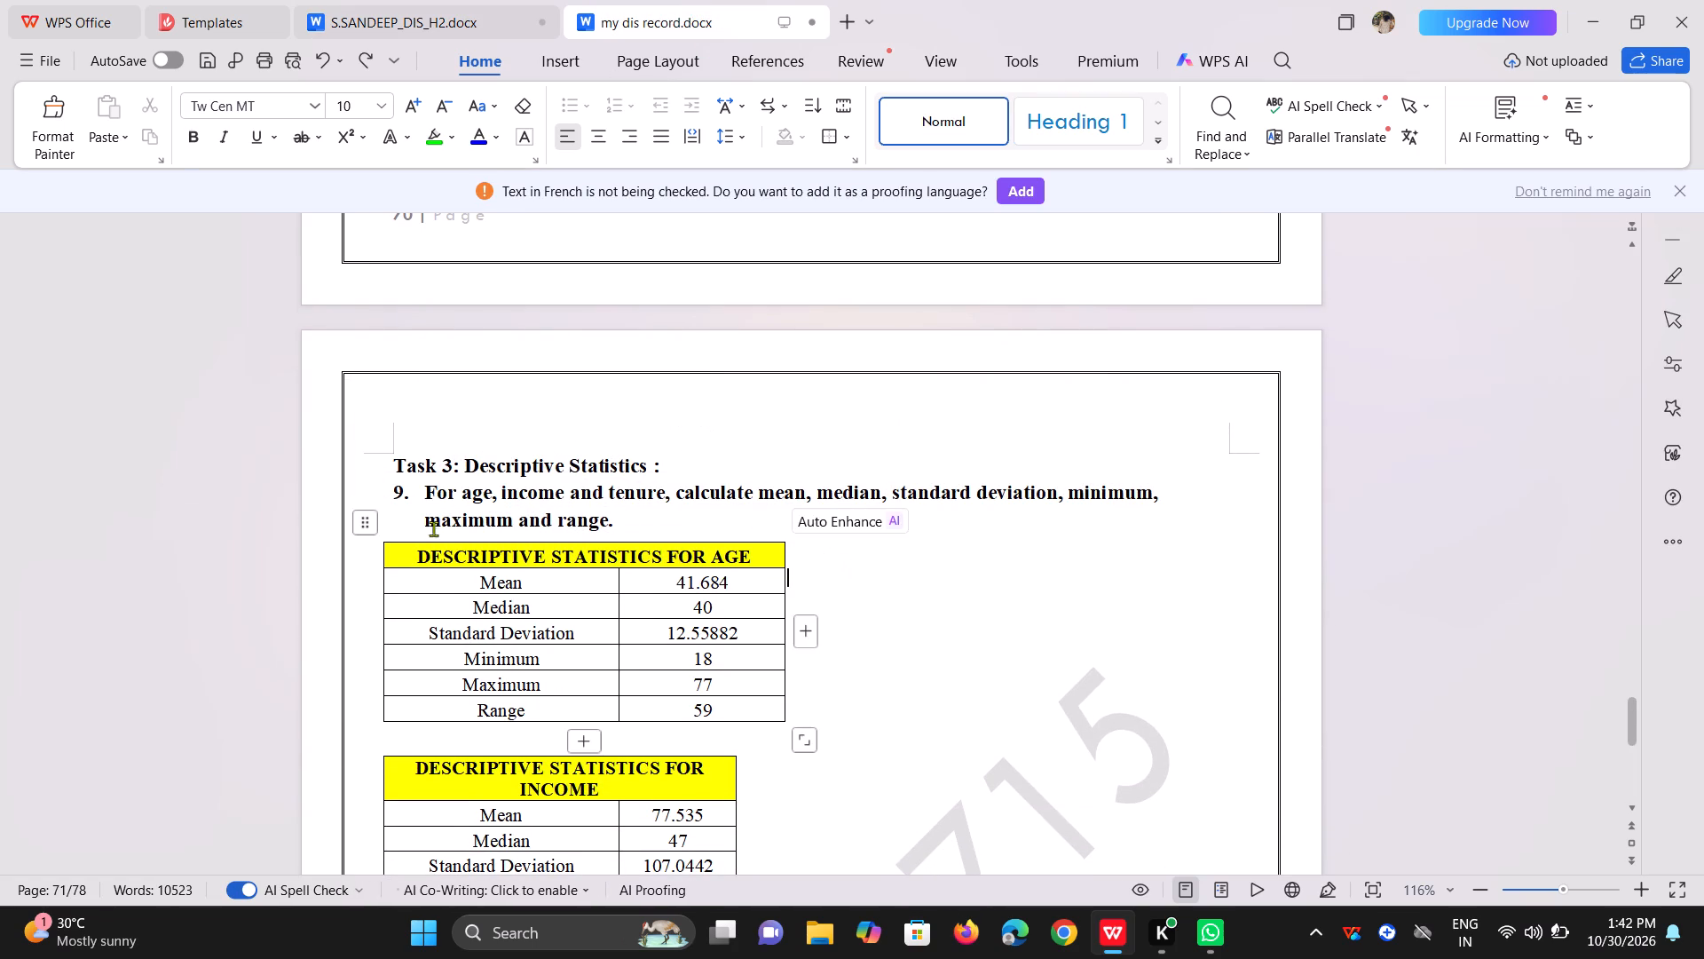
drag(388, 457, 611, 538)
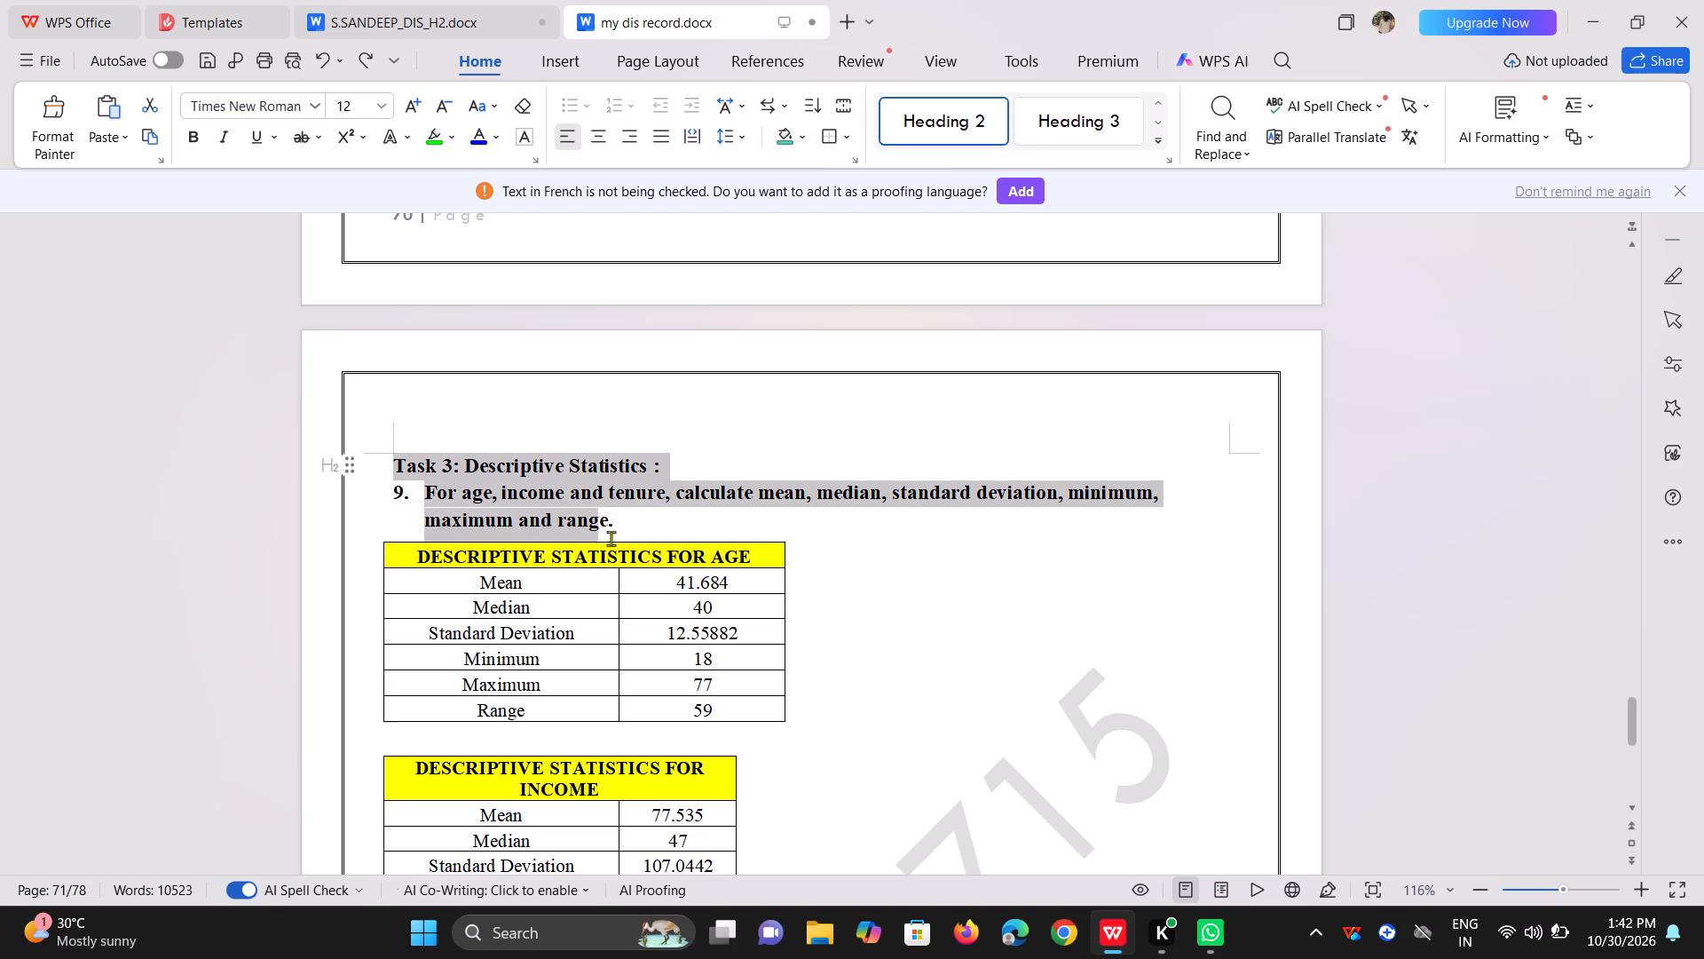
drag(611, 538, 617, 538)
key(ctrl+c)
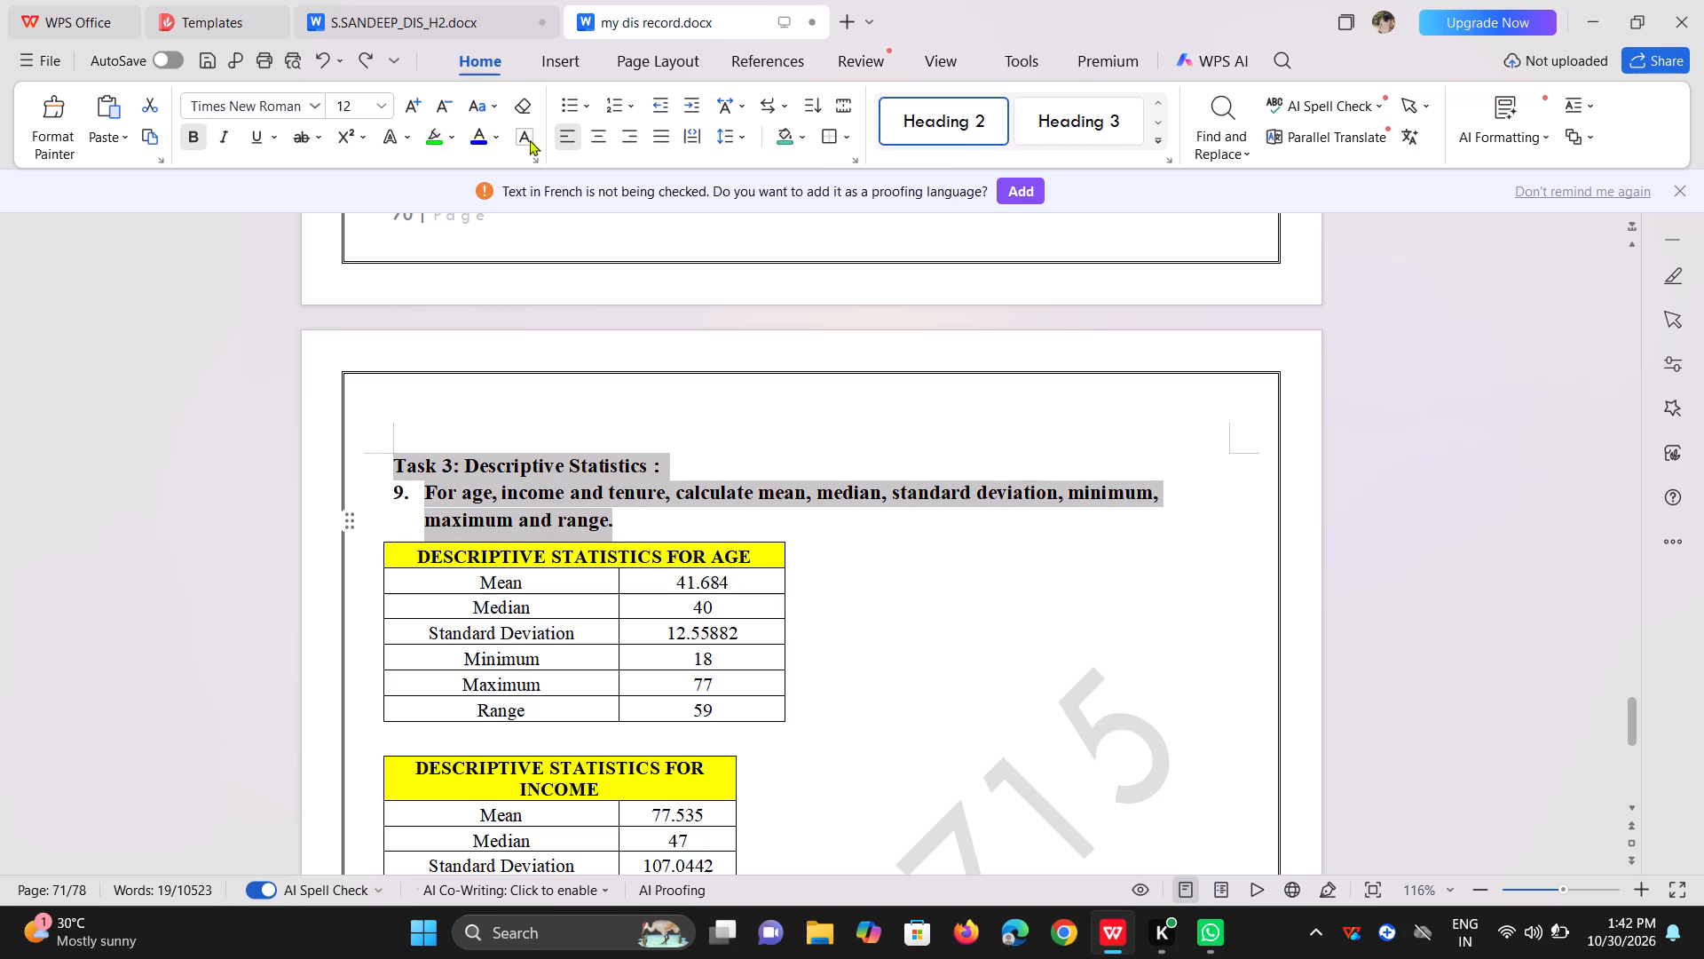
click(460, 12)
scroll(488, 507, down, 3)
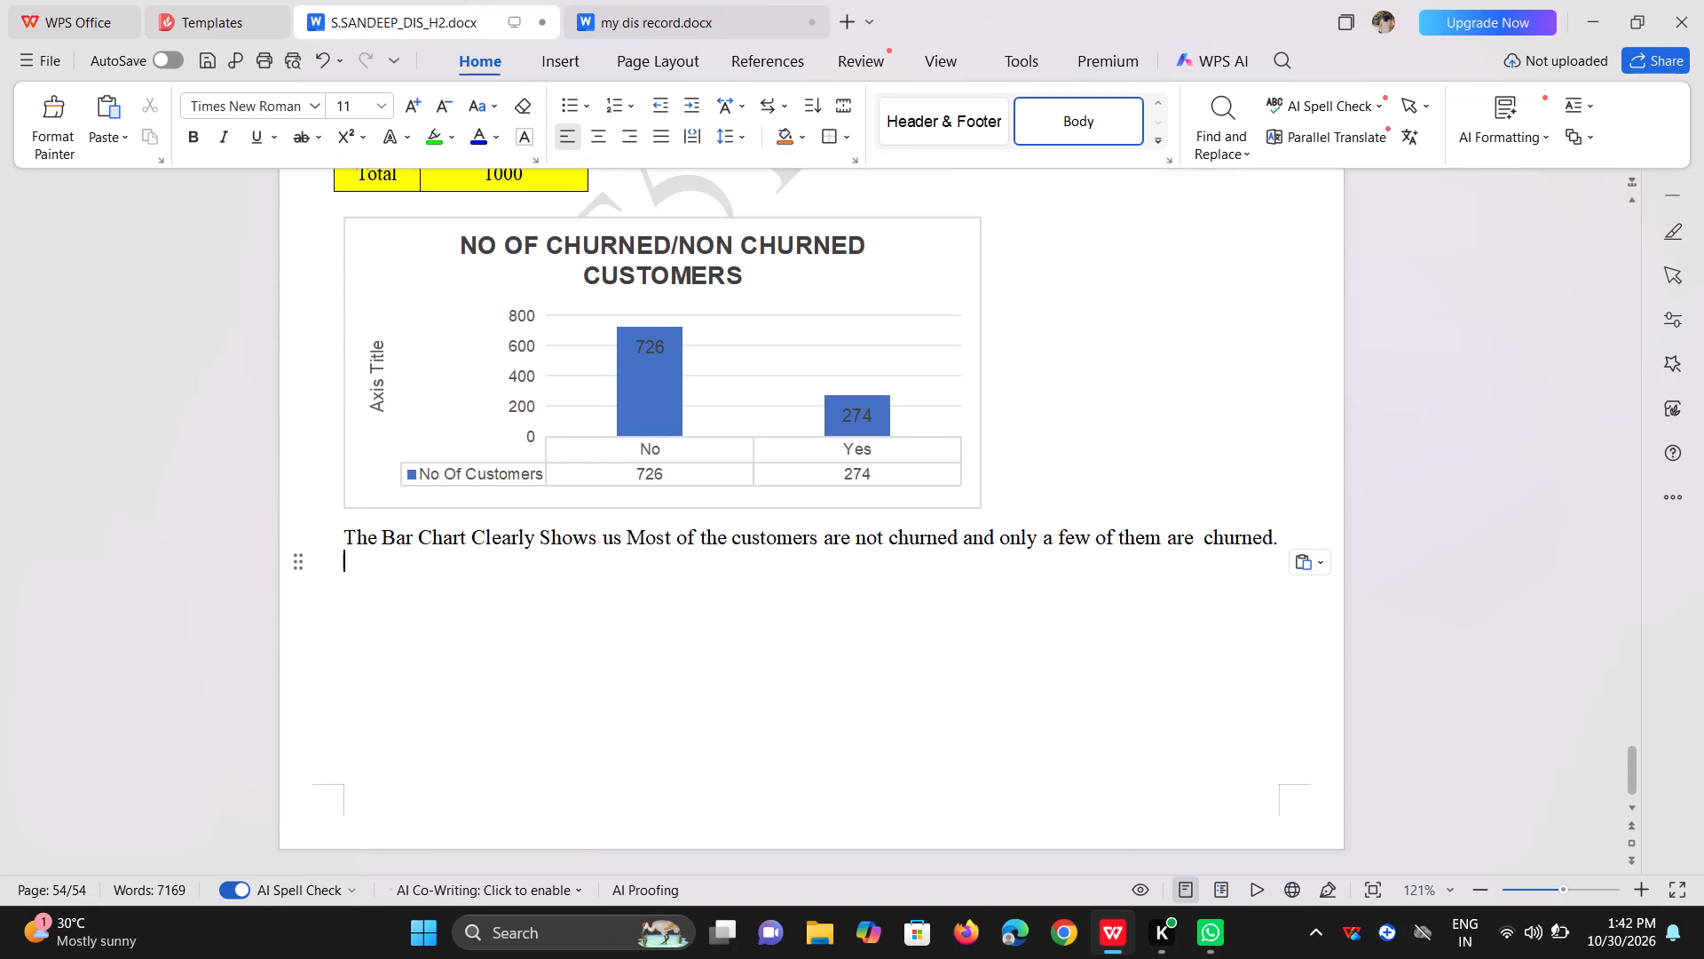
key(Return)
key(Return)
key(Return)
key(Return)
key(Return)
key(Return)
key(BackSpace)
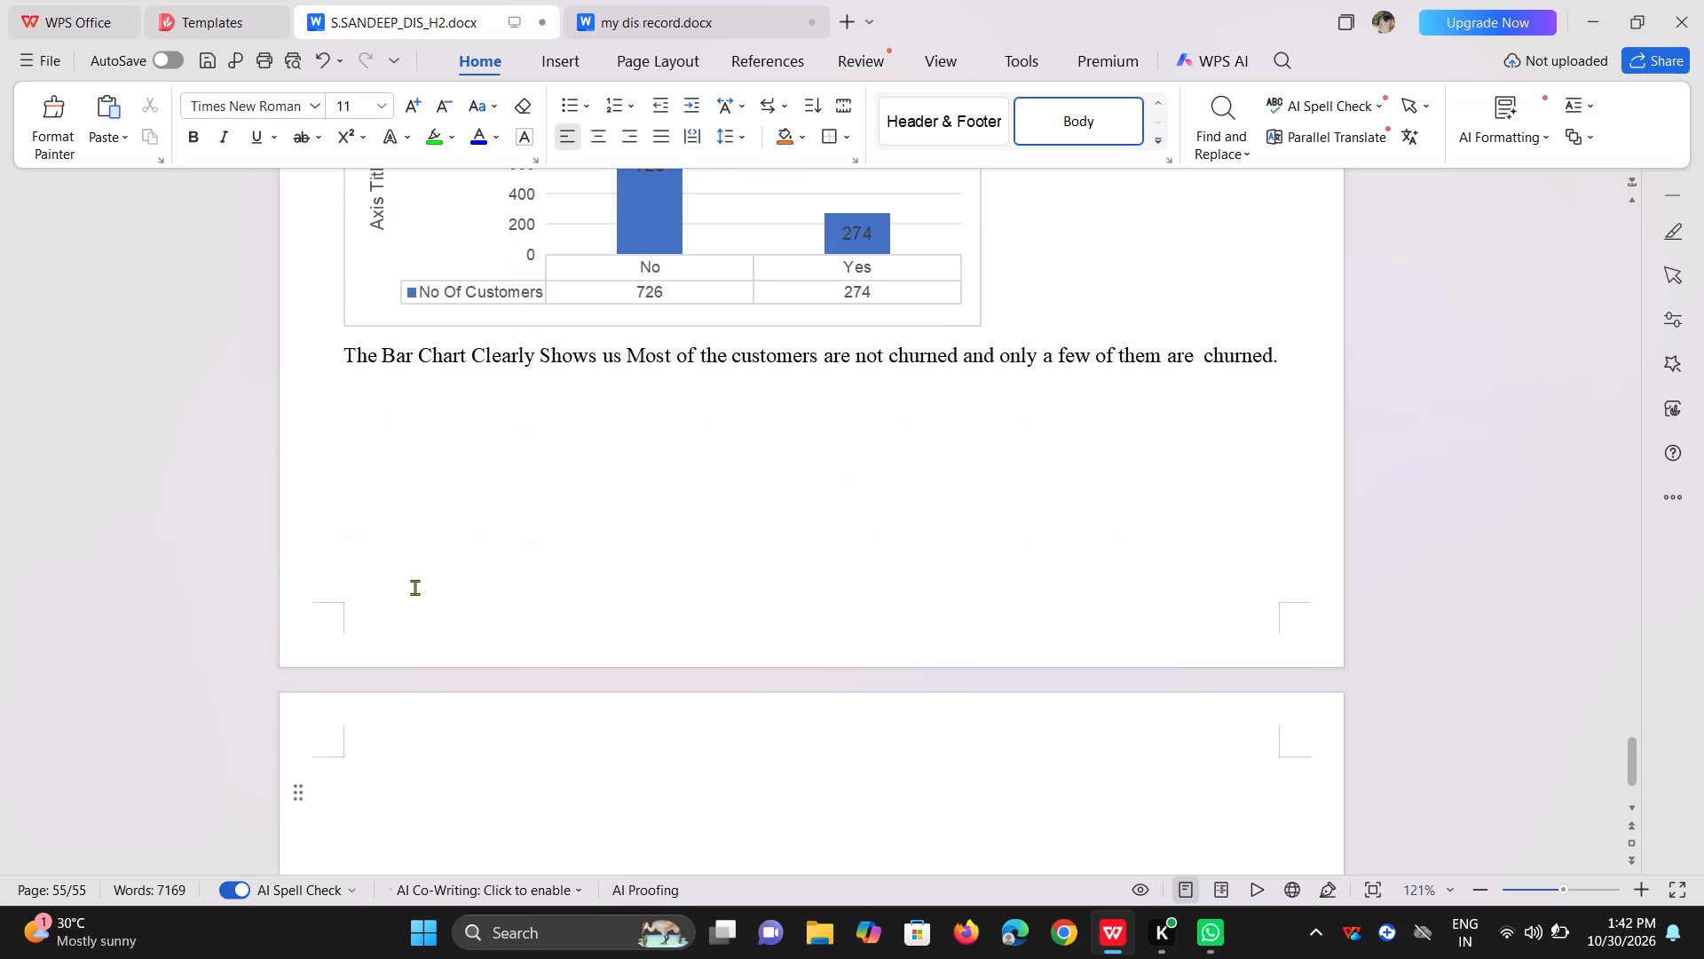
key(BackSpace)
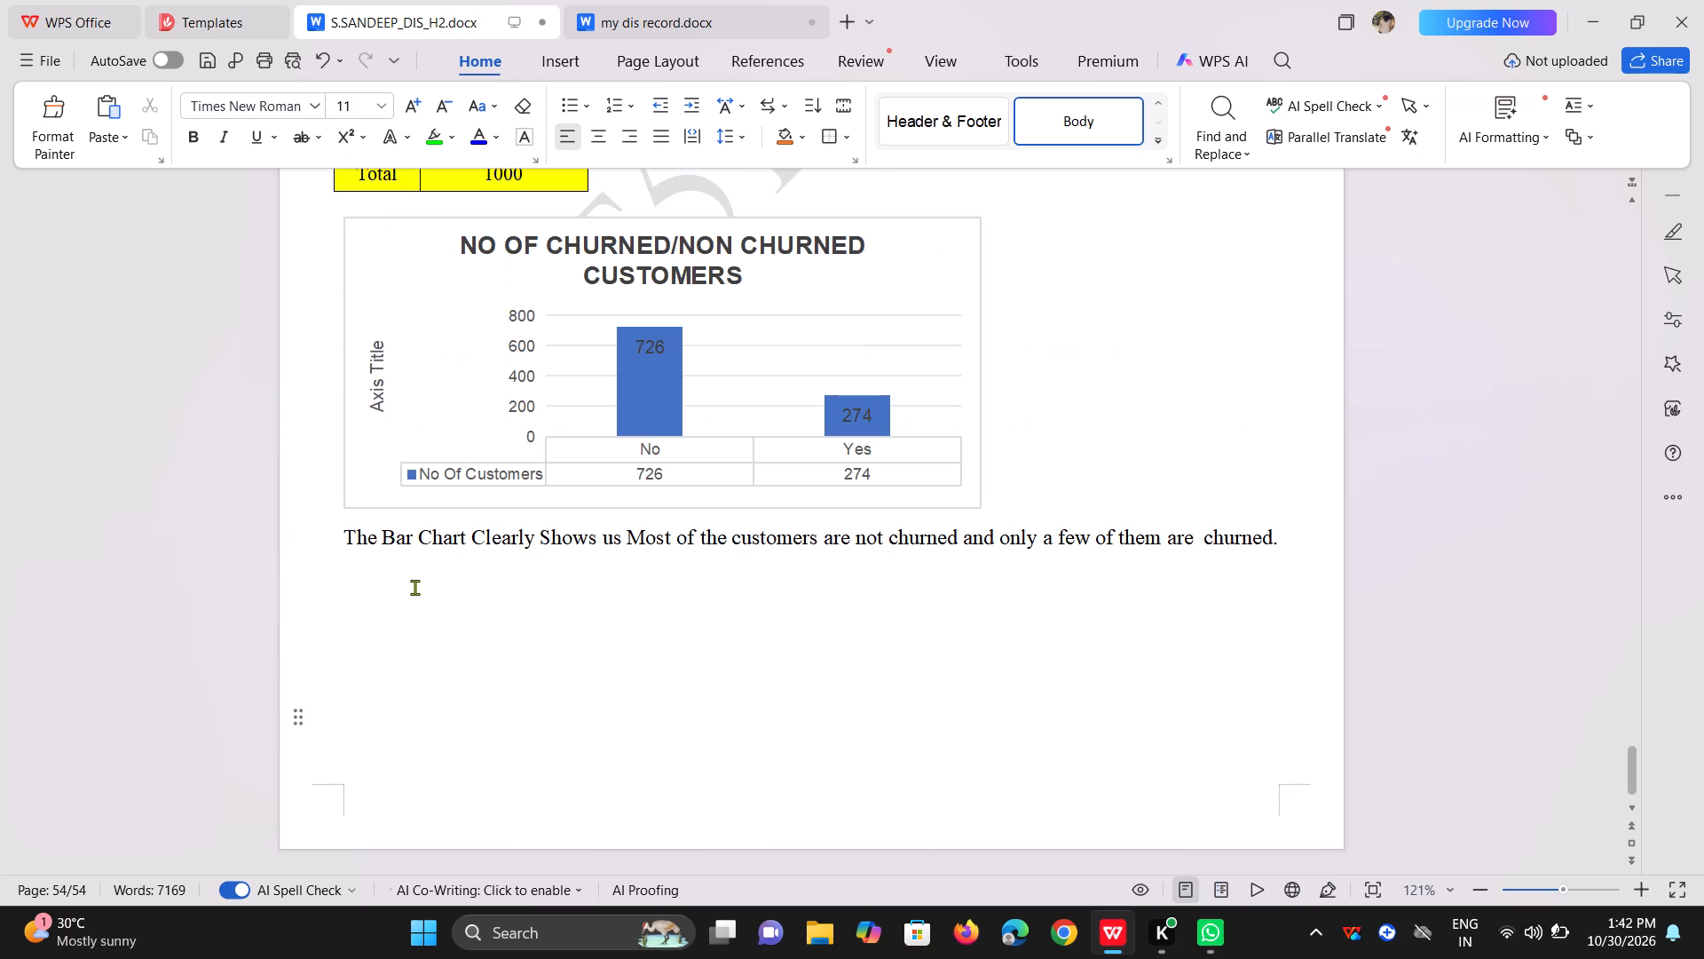
key(Return)
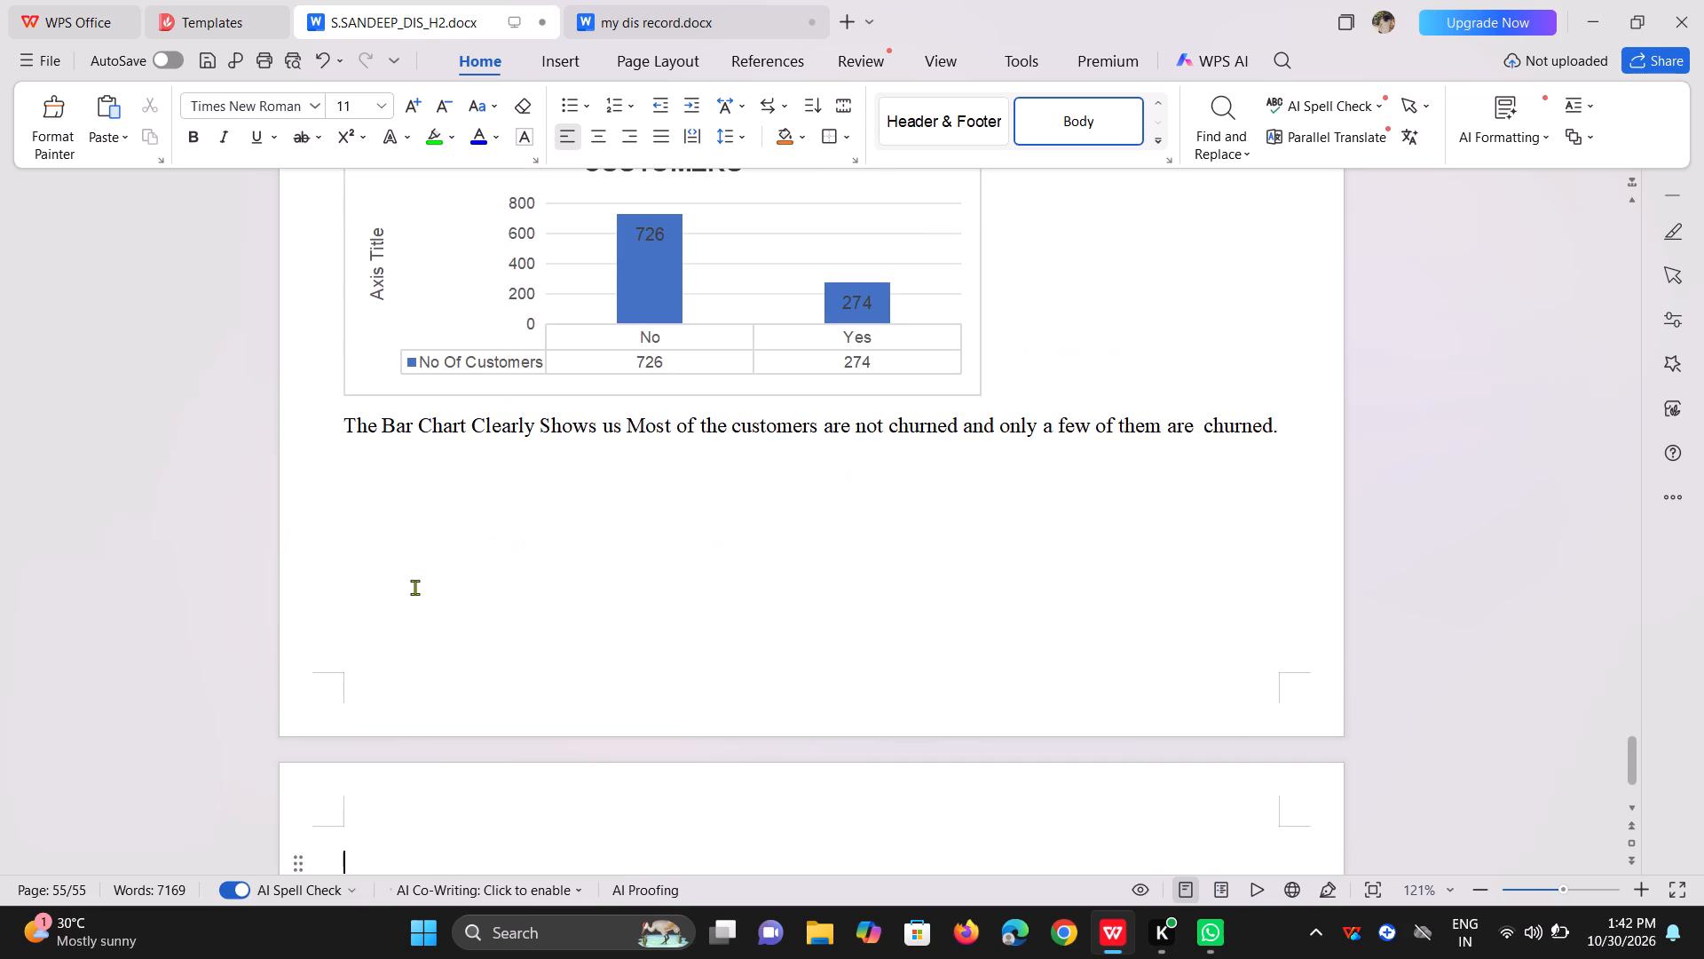
key(ctrl+v)
scroll(414, 587, down, 6)
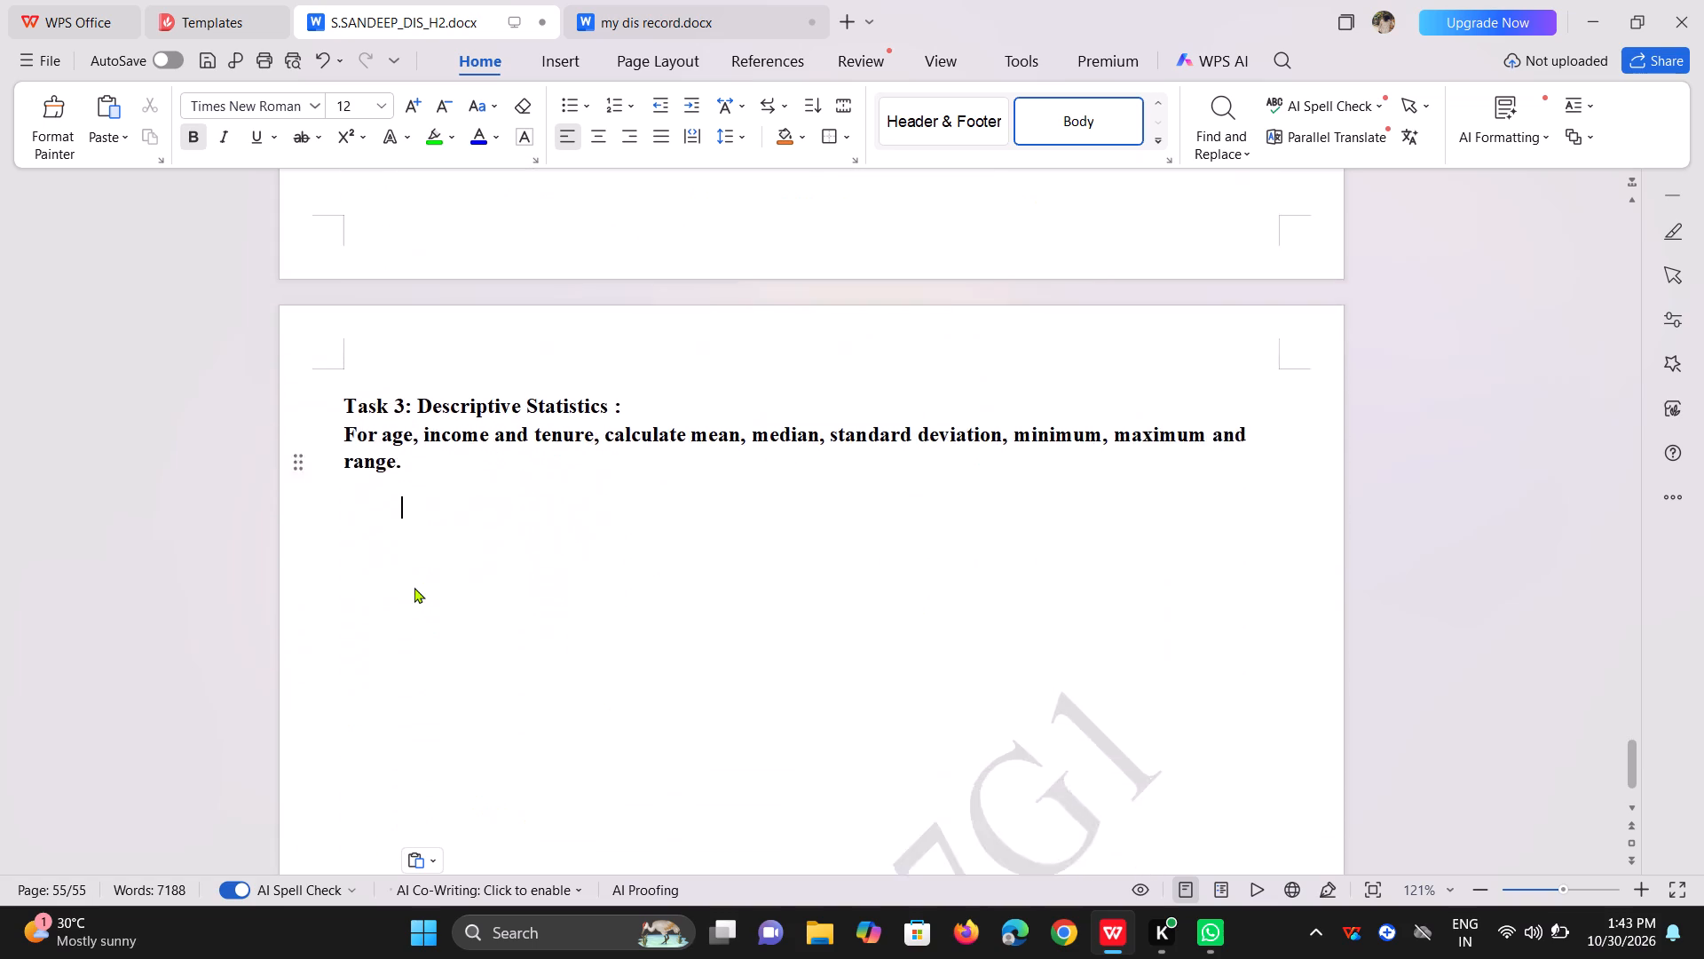
scroll(414, 587, down, 1)
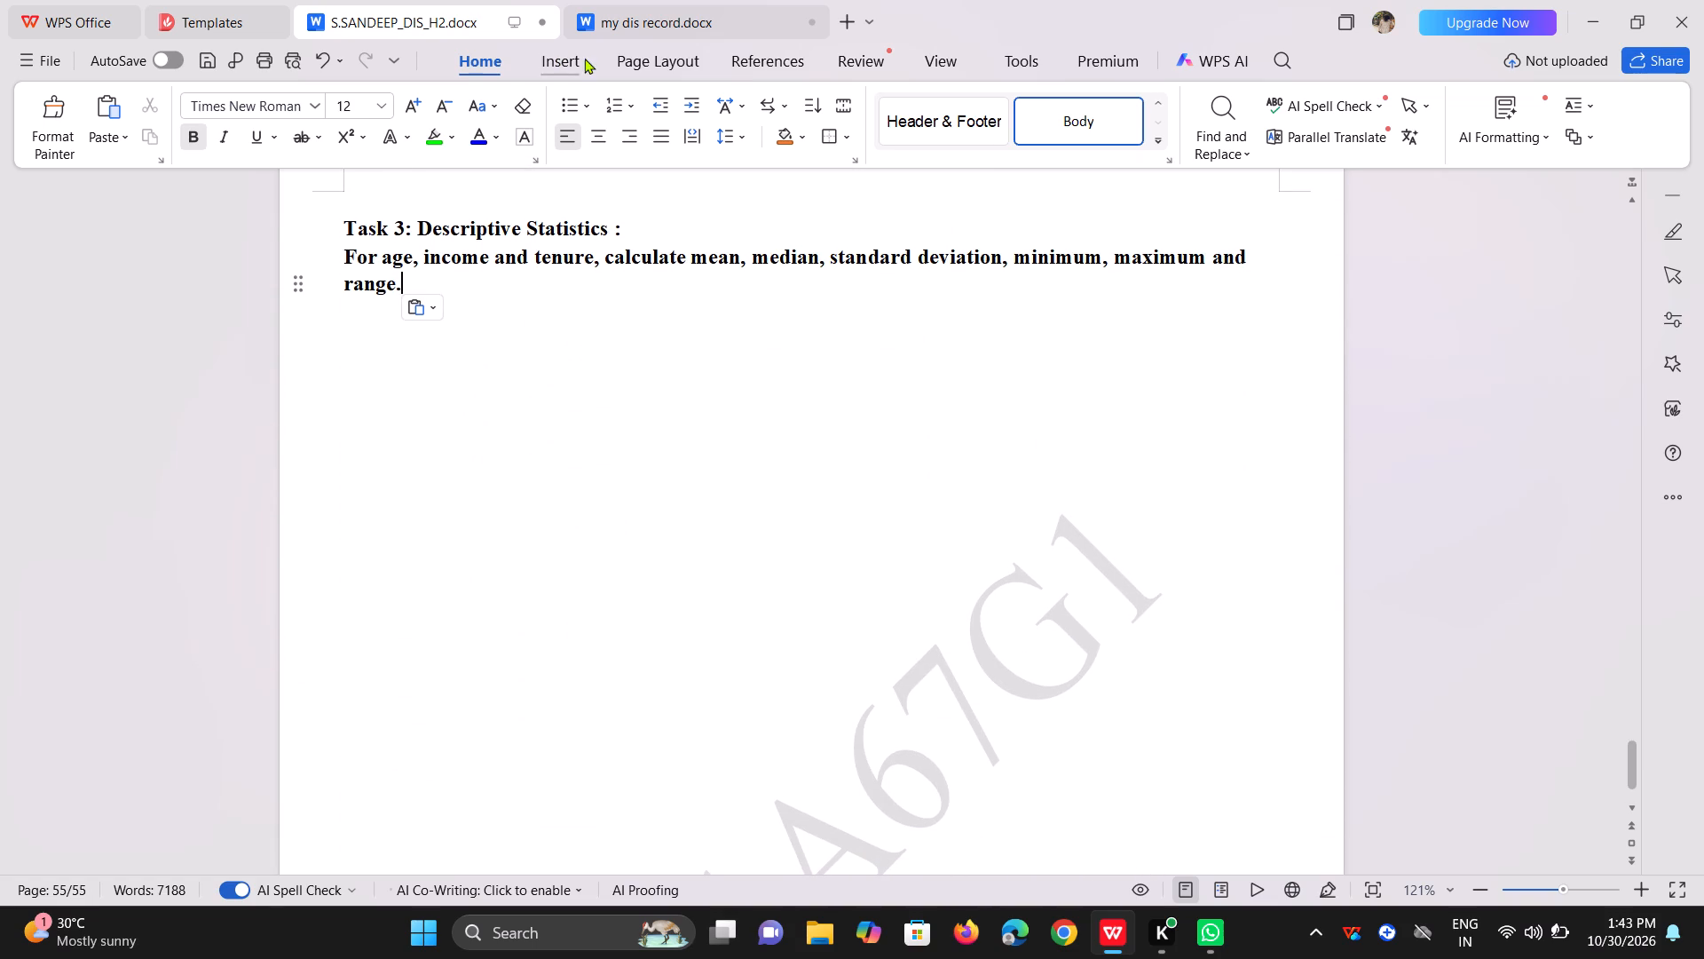
Switch back to my dis record.docx at the Task 3 question.
click(627, 20)
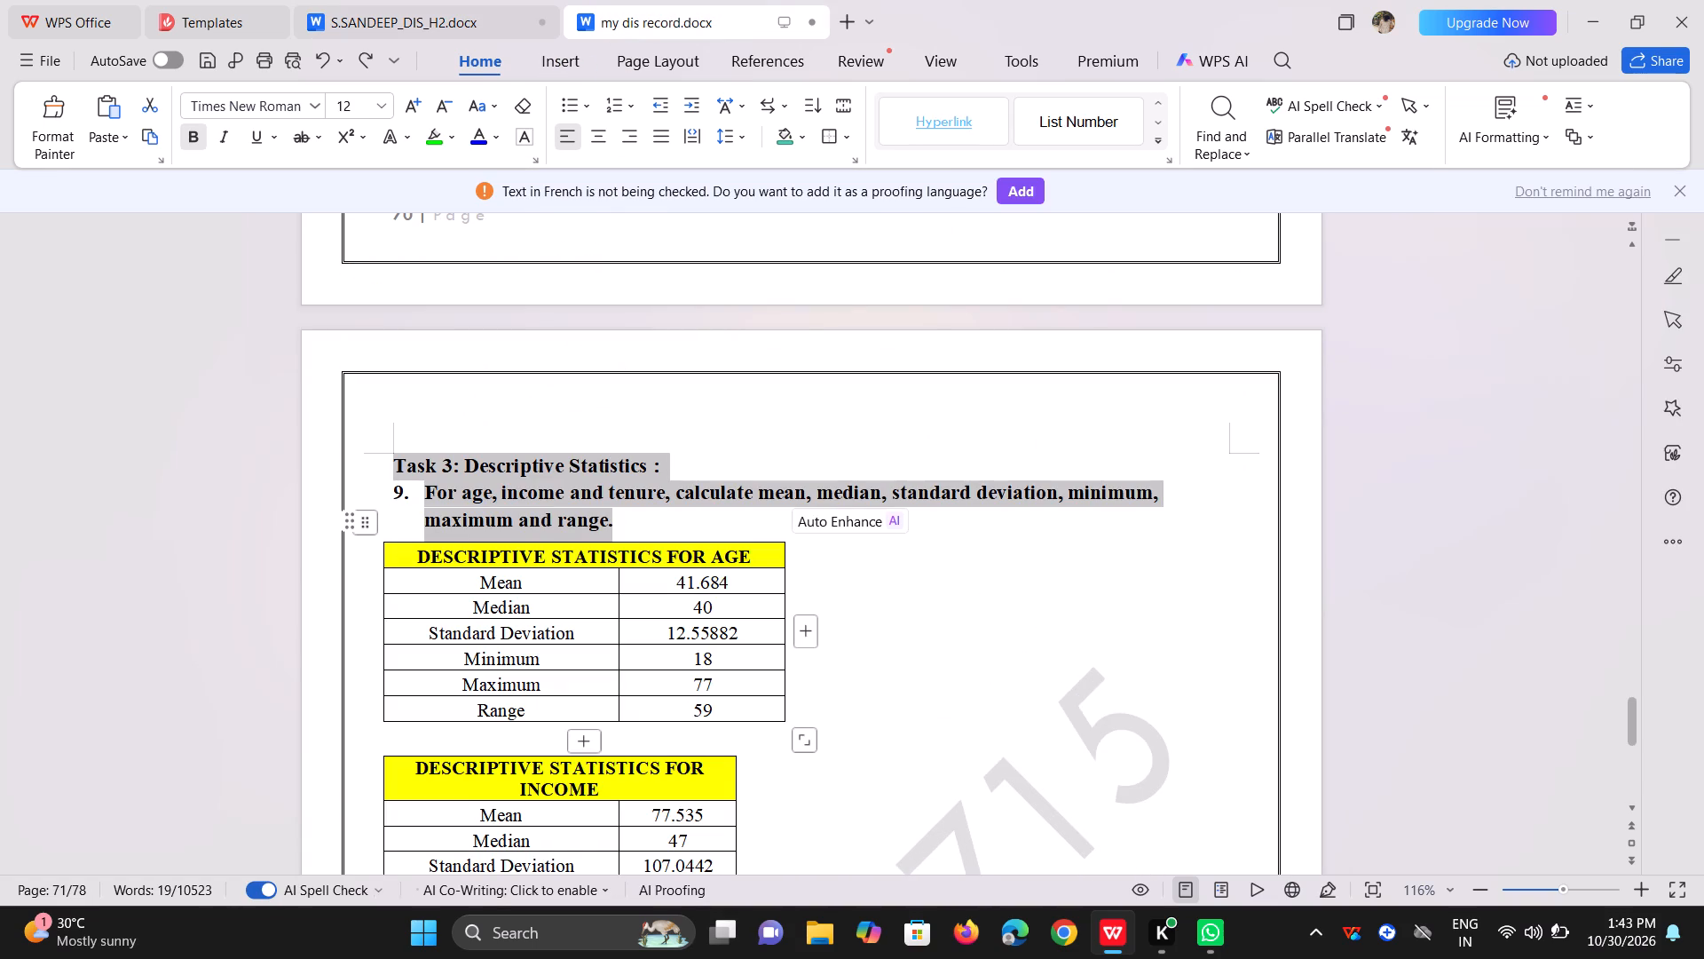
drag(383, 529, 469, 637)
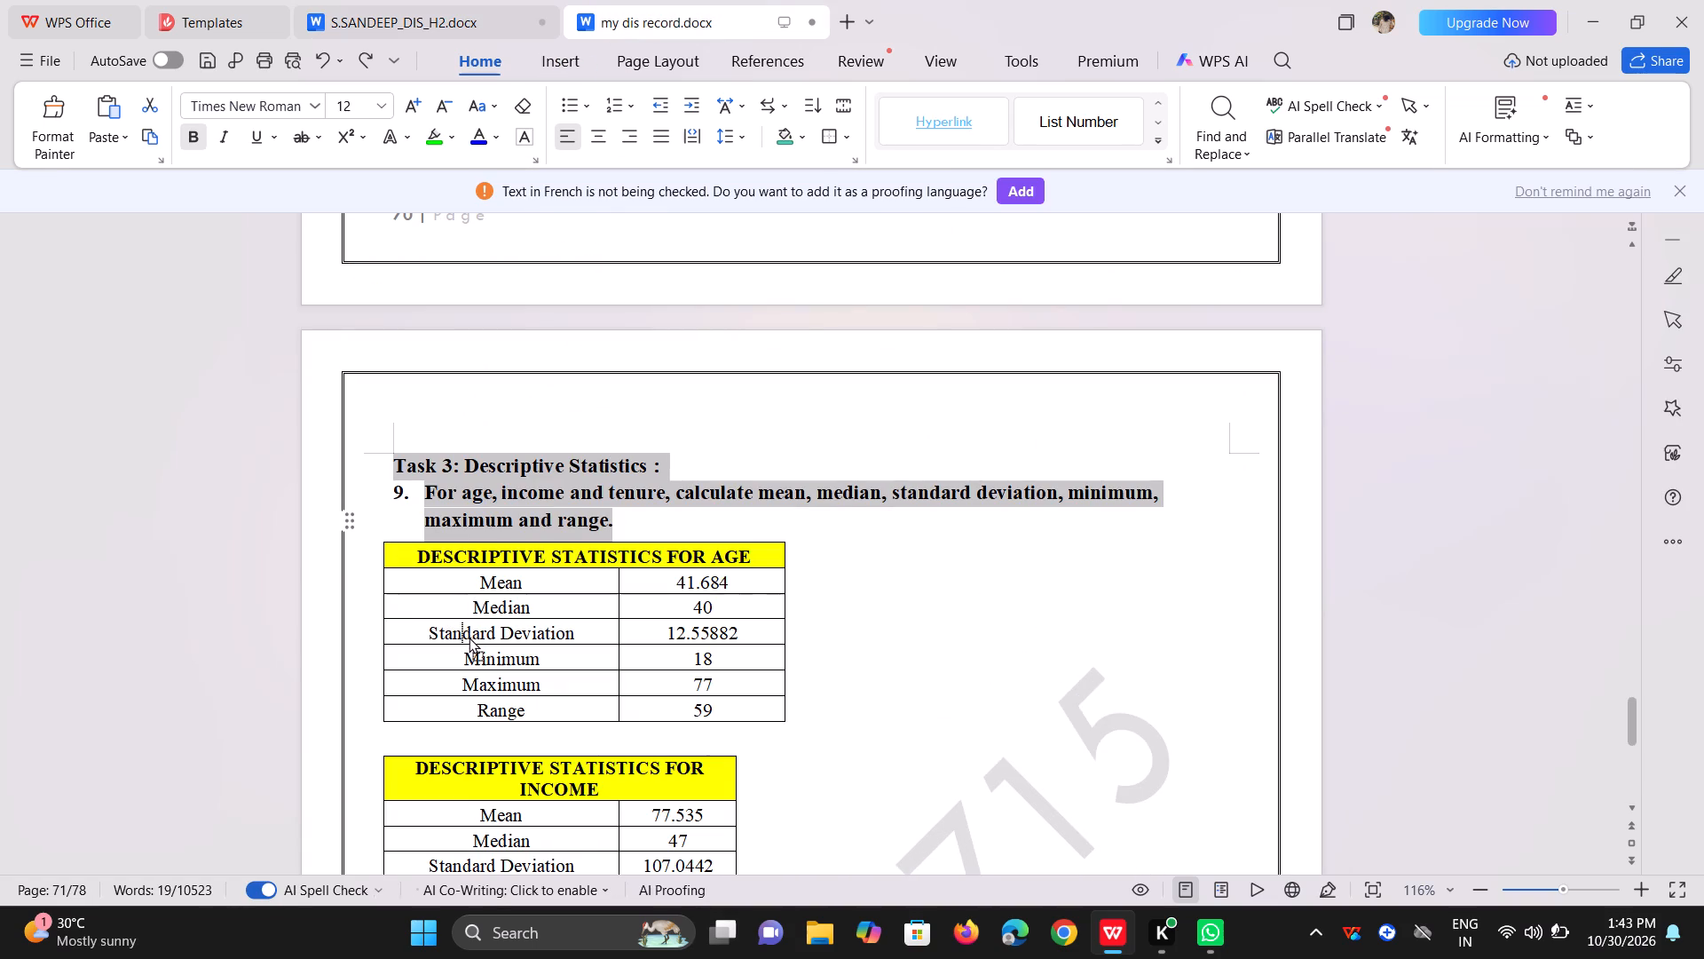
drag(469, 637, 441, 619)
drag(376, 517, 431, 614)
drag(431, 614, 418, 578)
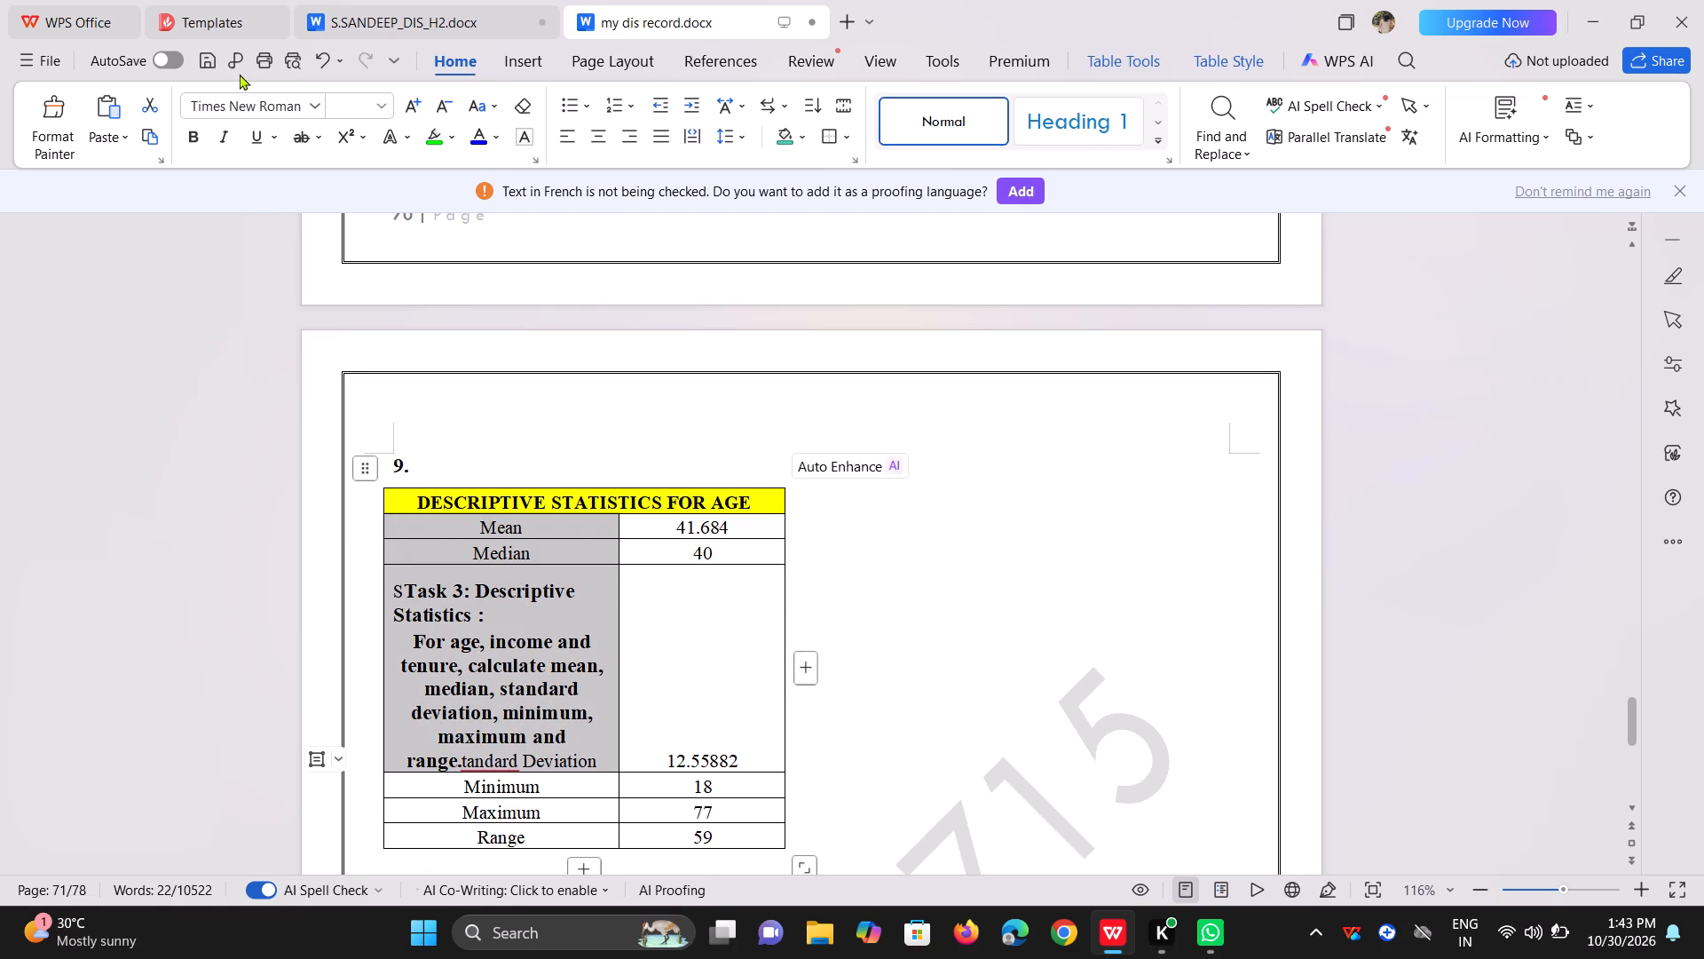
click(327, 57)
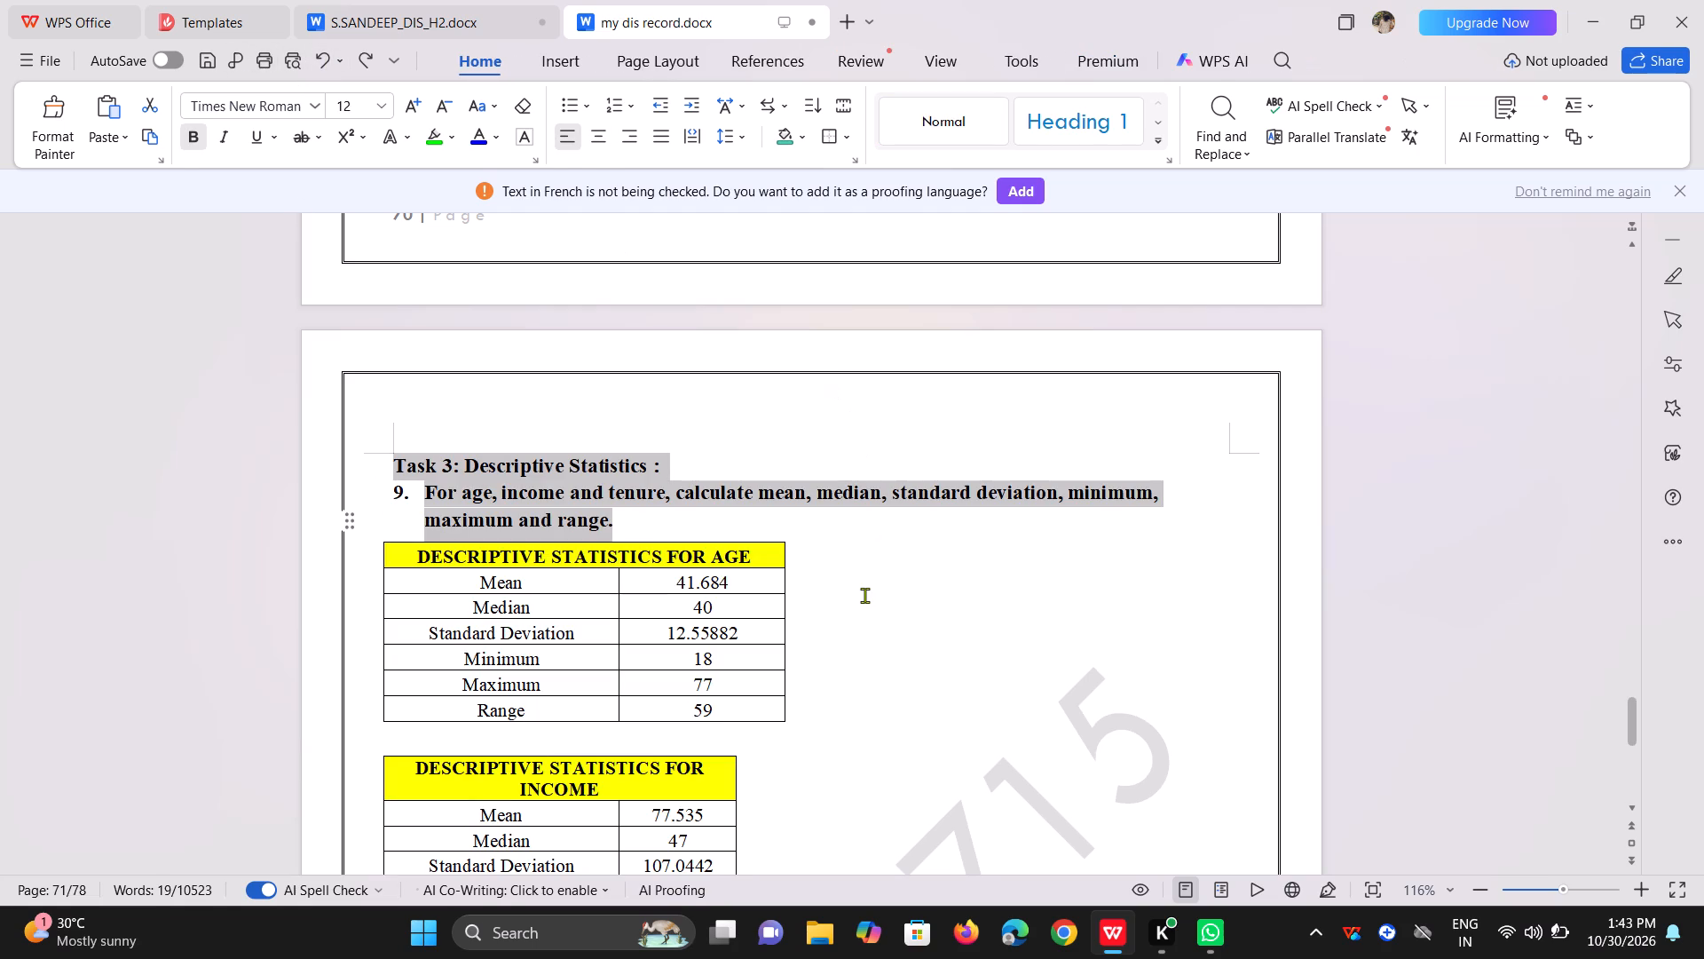
In my dis record.docx, copy the age, income and tenure descriptive statistics tables, starting from the question line "maximum and range.".
click(864, 595)
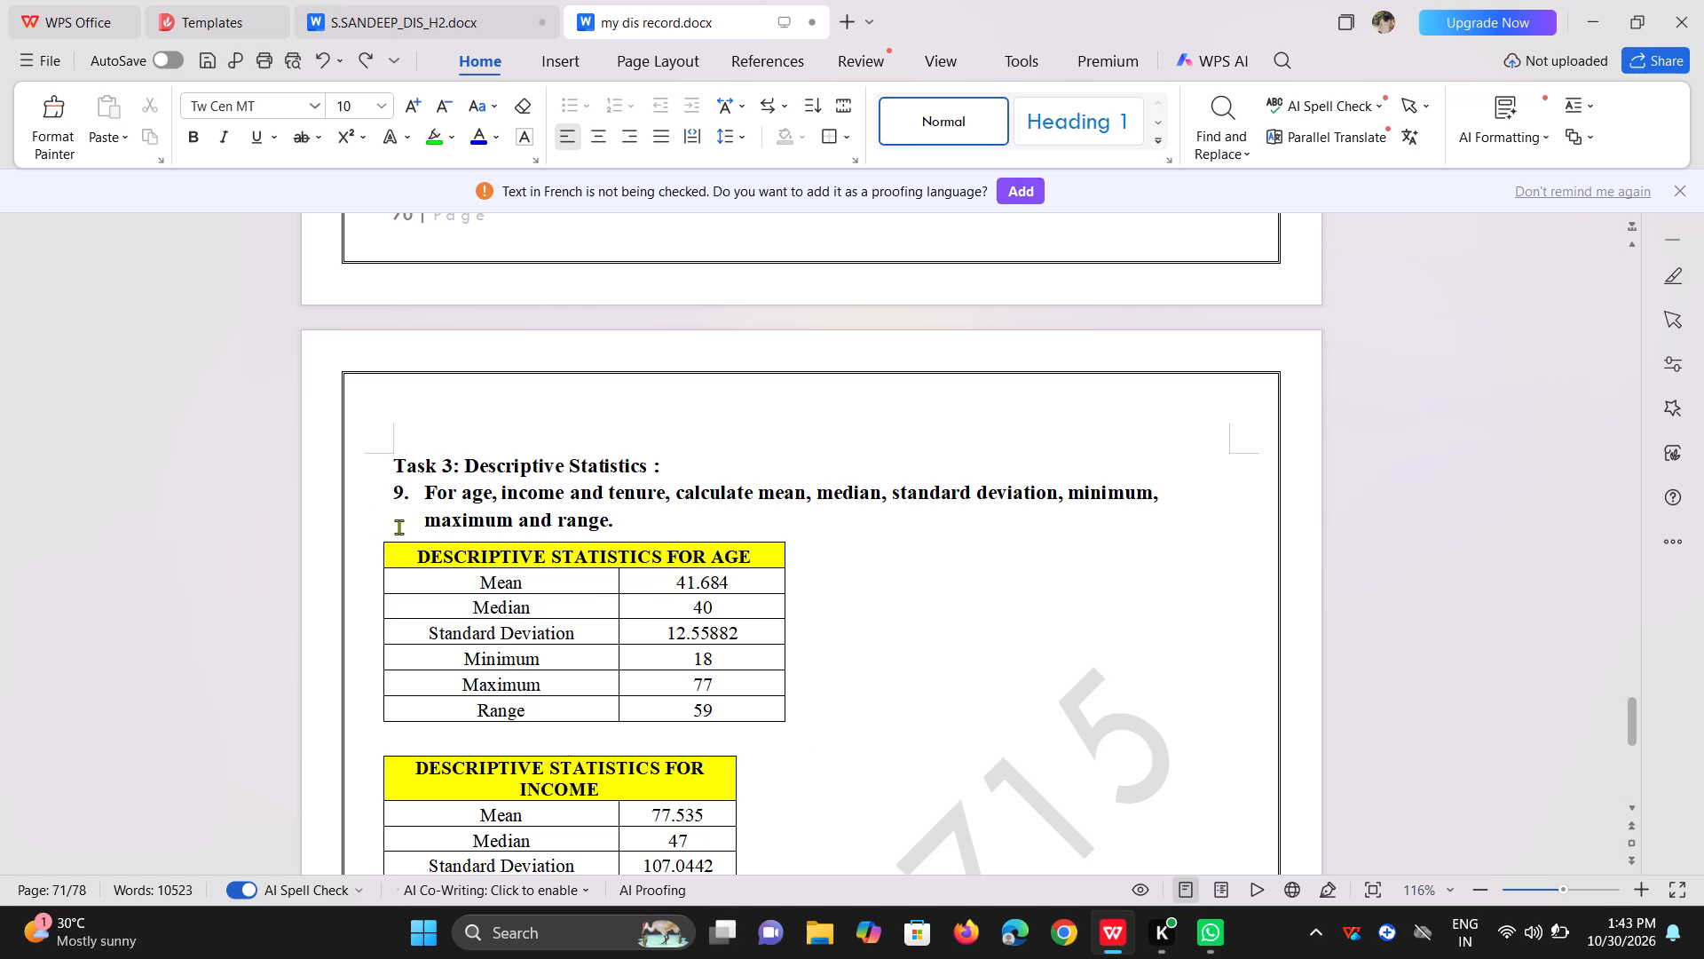
drag(398, 527, 521, 741)
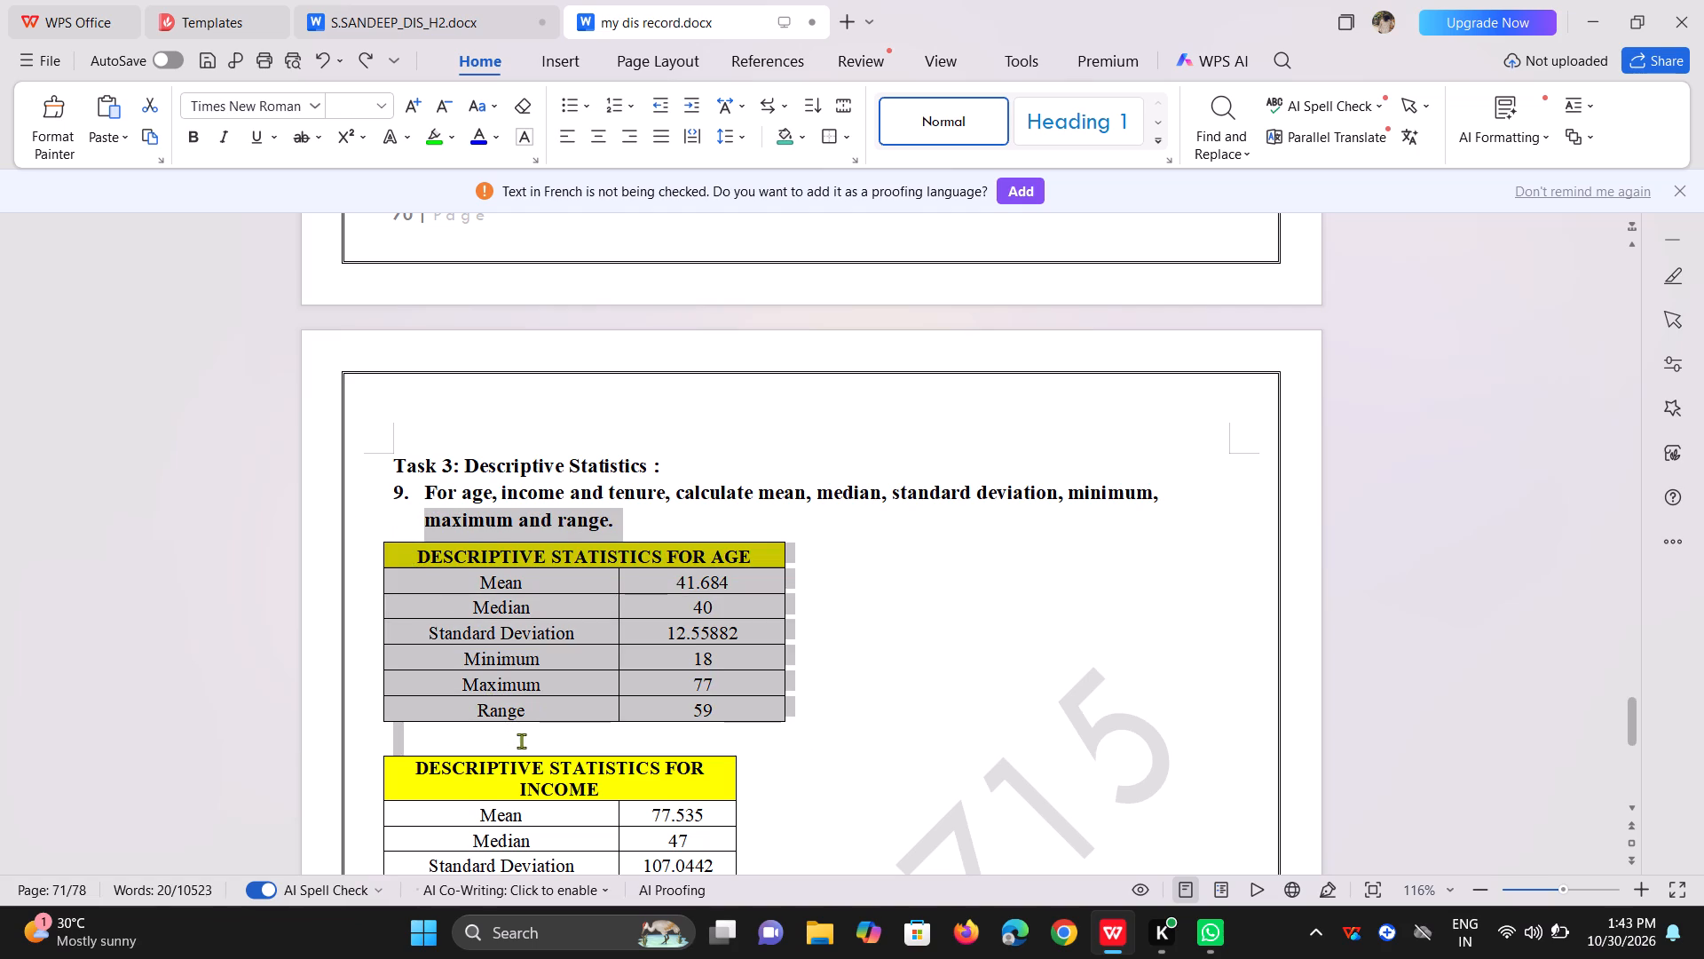
drag(521, 741, 550, 849)
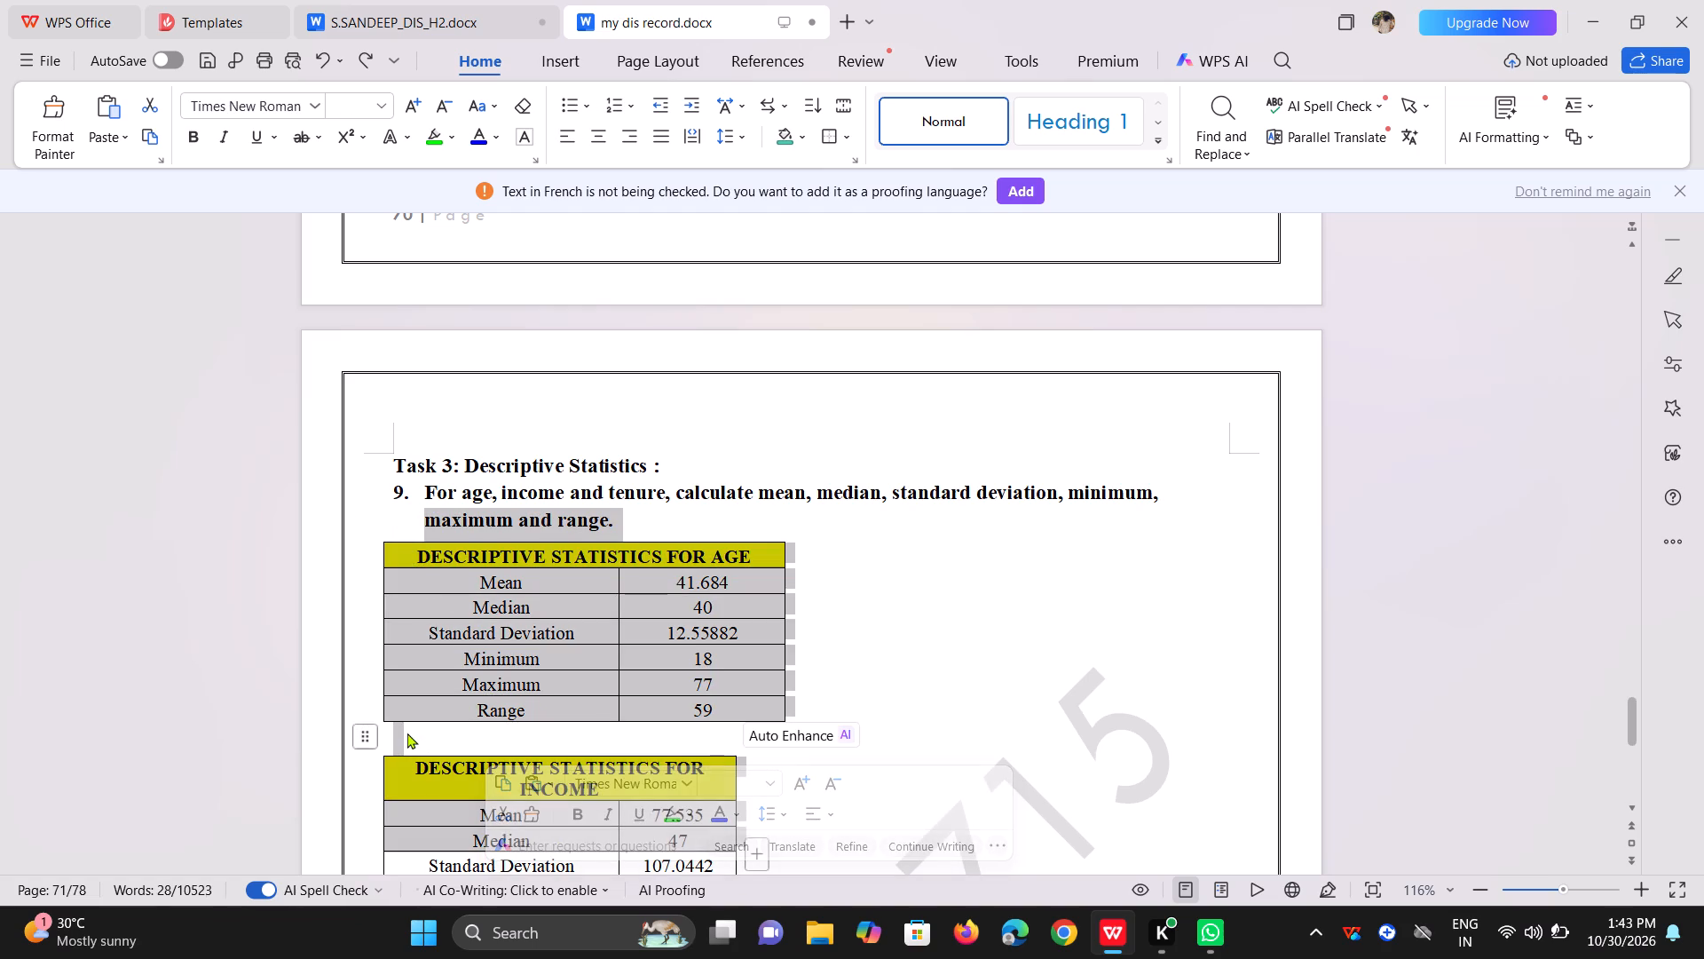
click(407, 733)
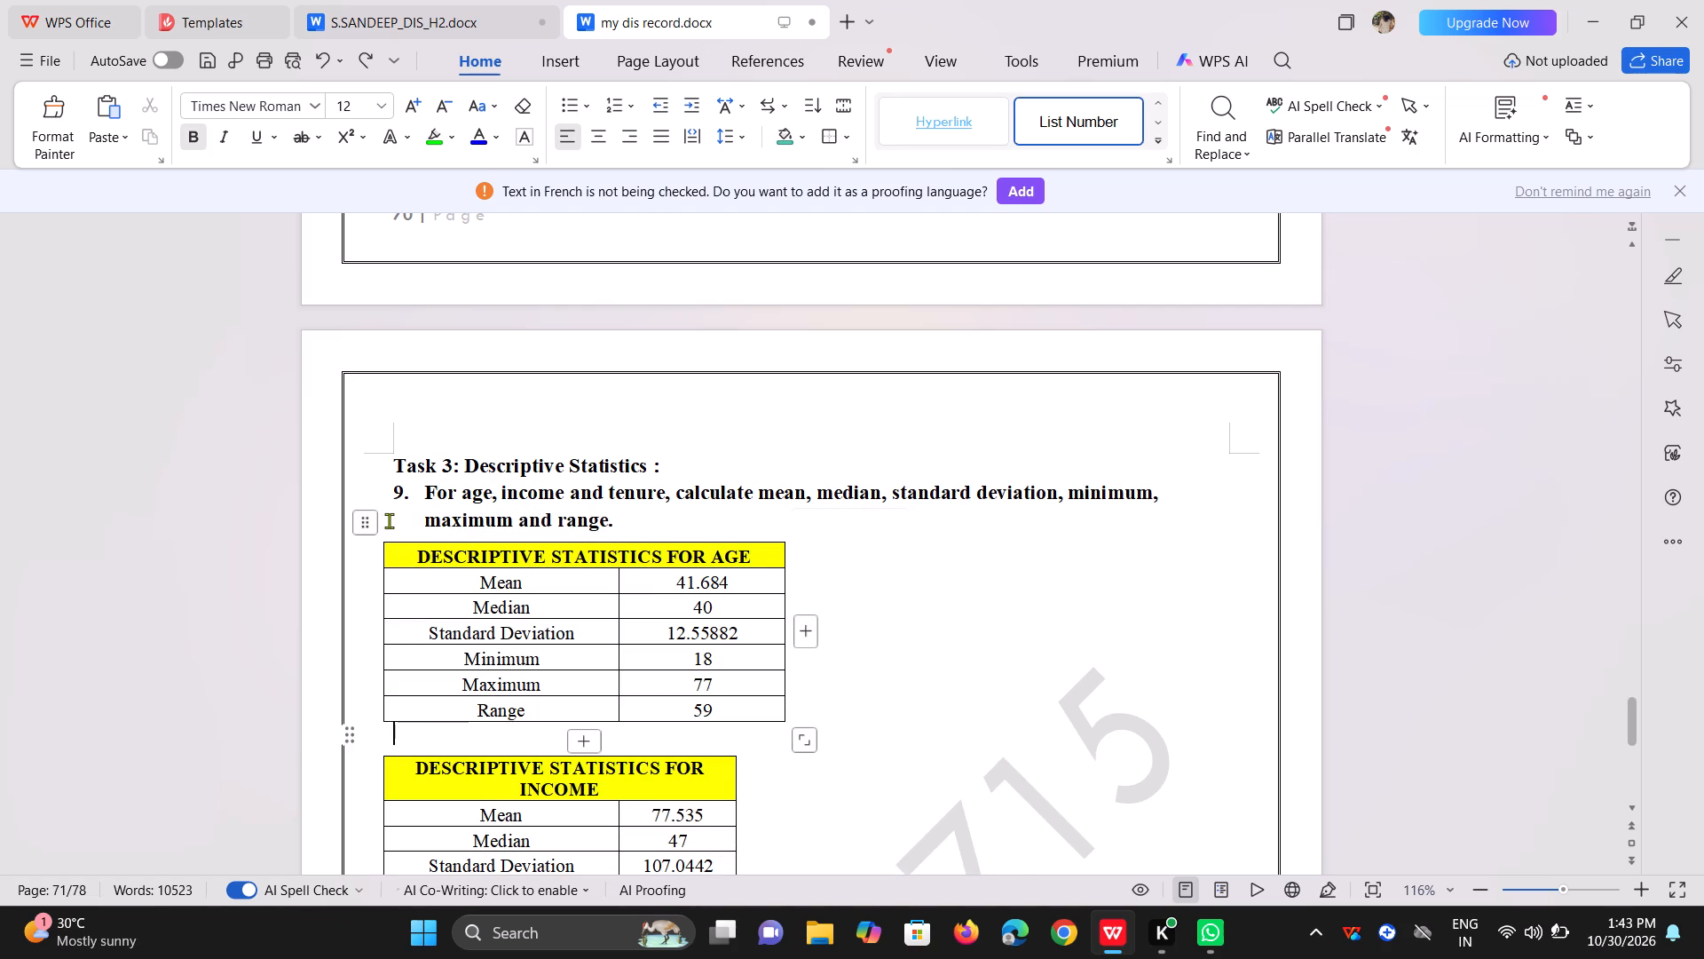
drag(389, 520, 420, 765)
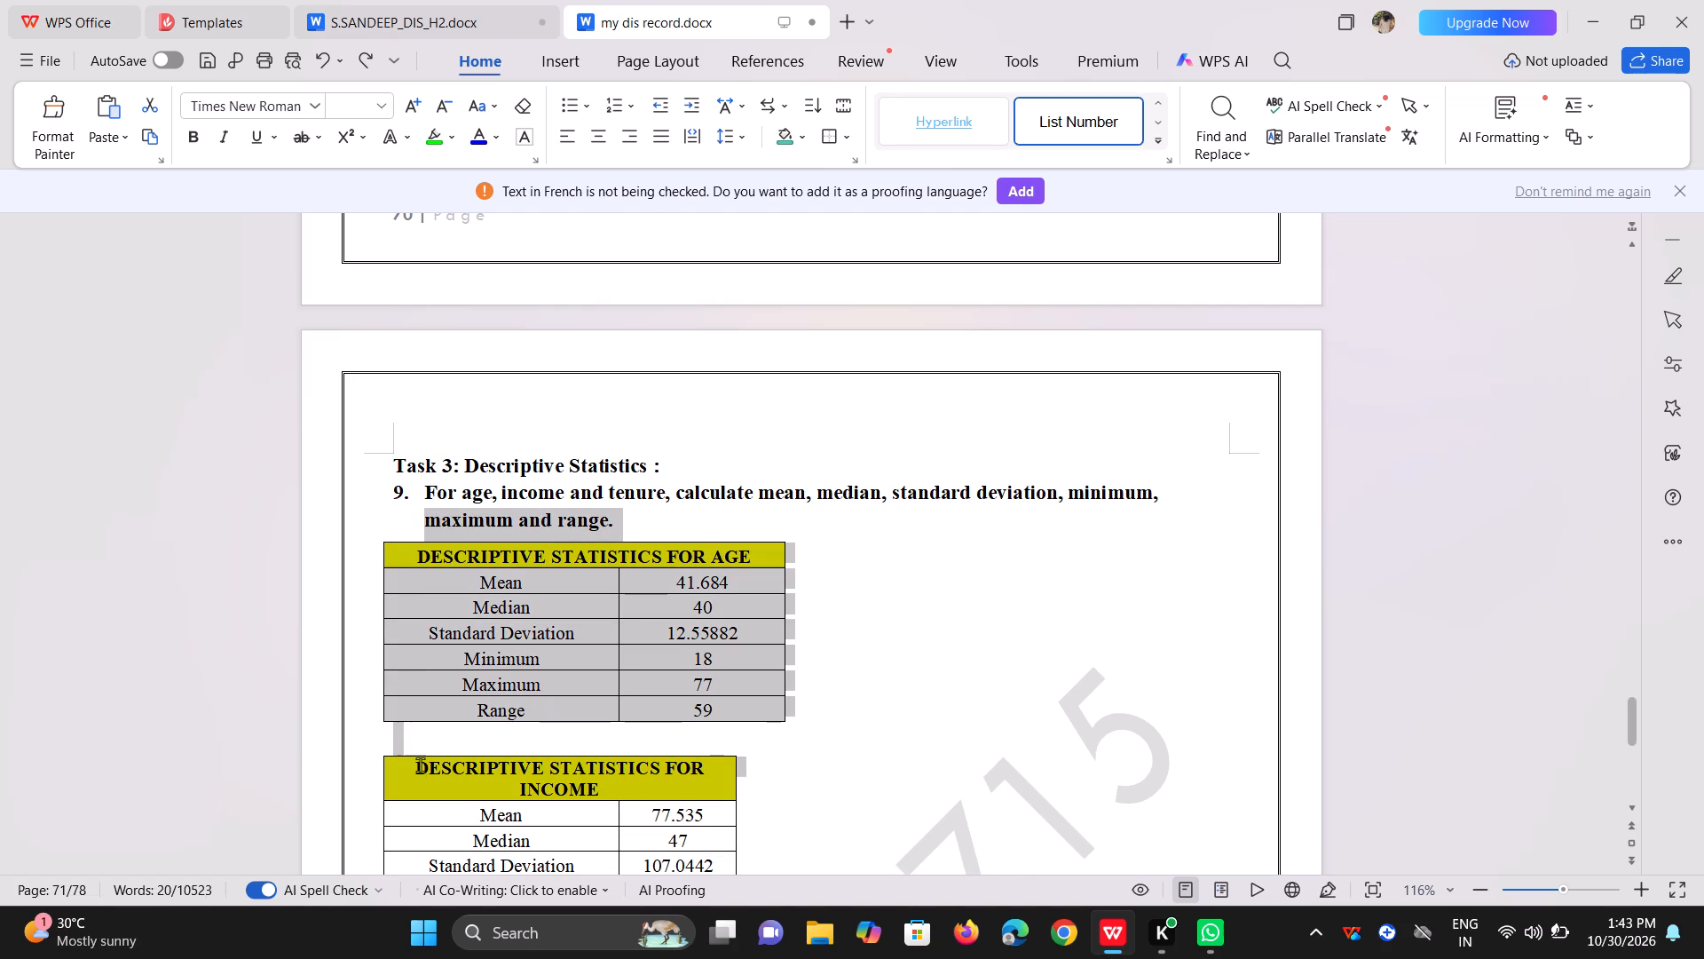
drag(420, 765, 420, 915)
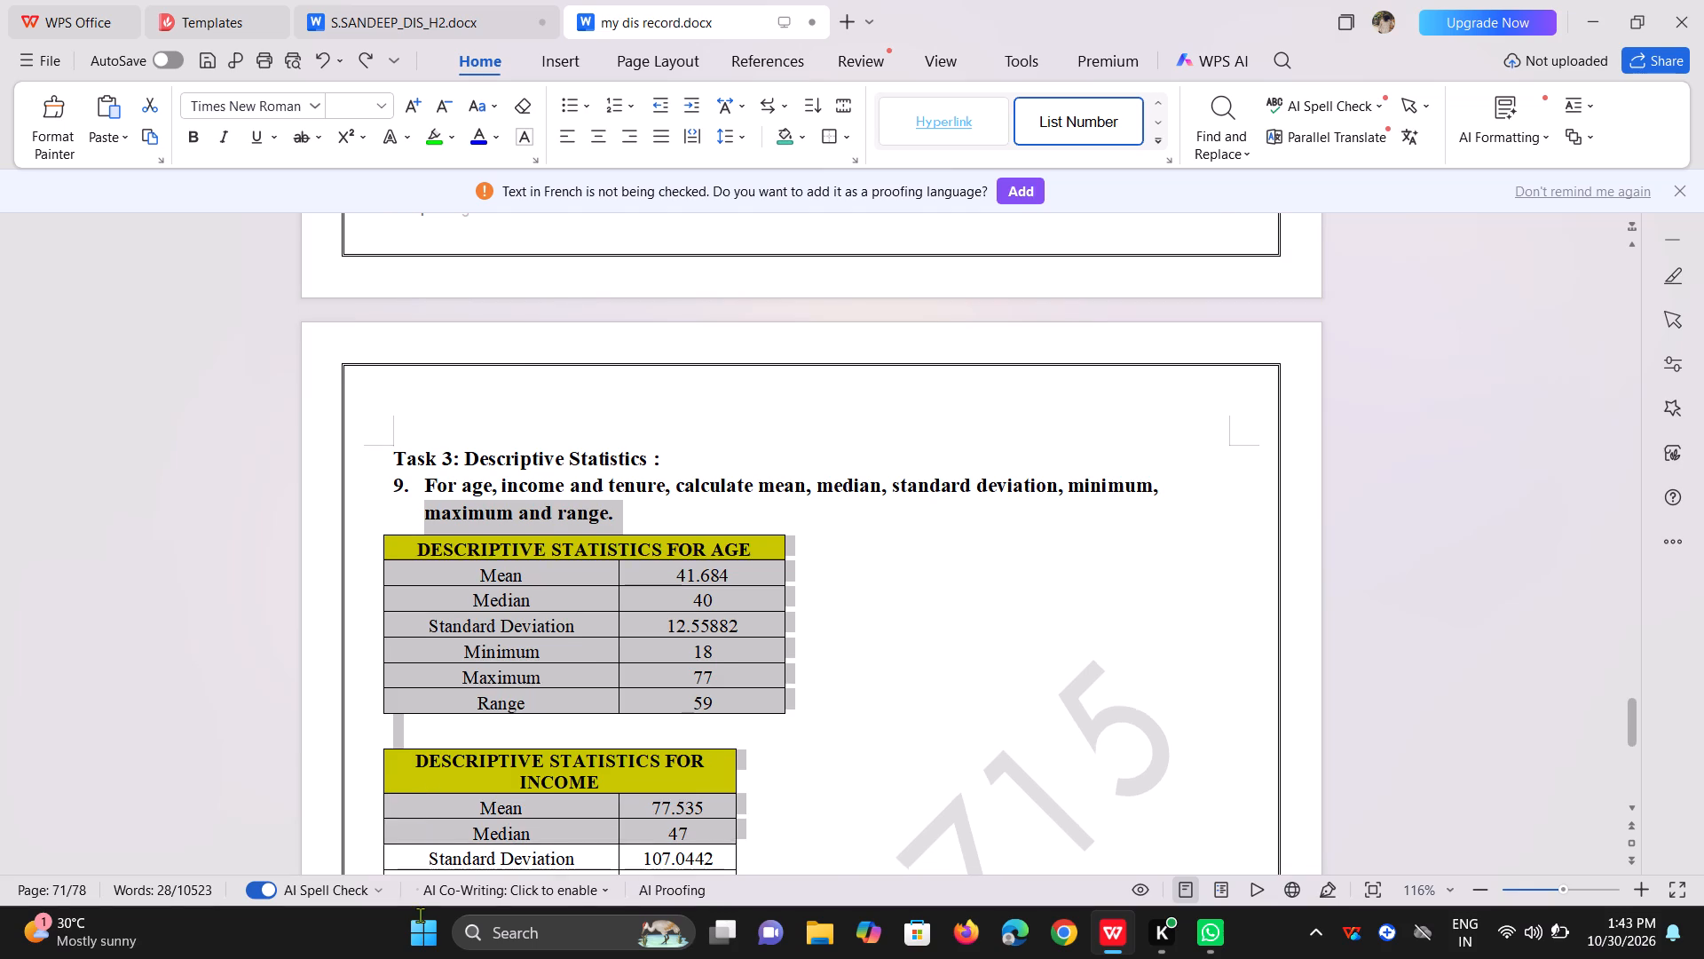
drag(420, 915, 435, 377)
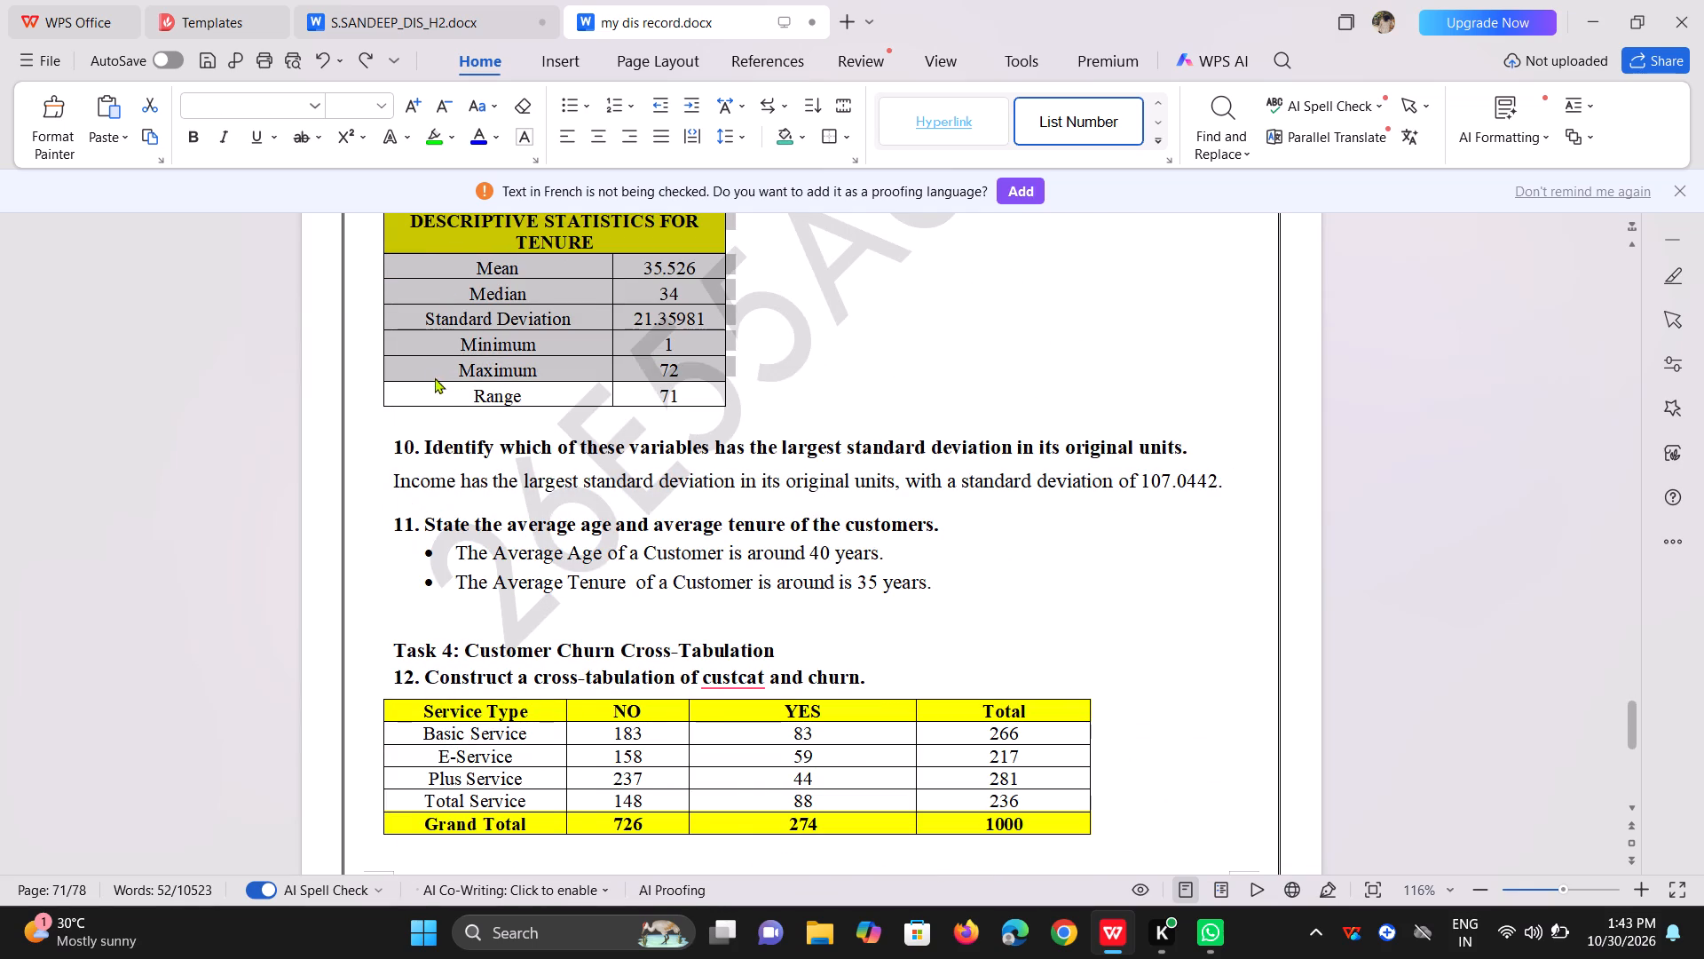
drag(435, 377, 433, 398)
key(ctrl+c)
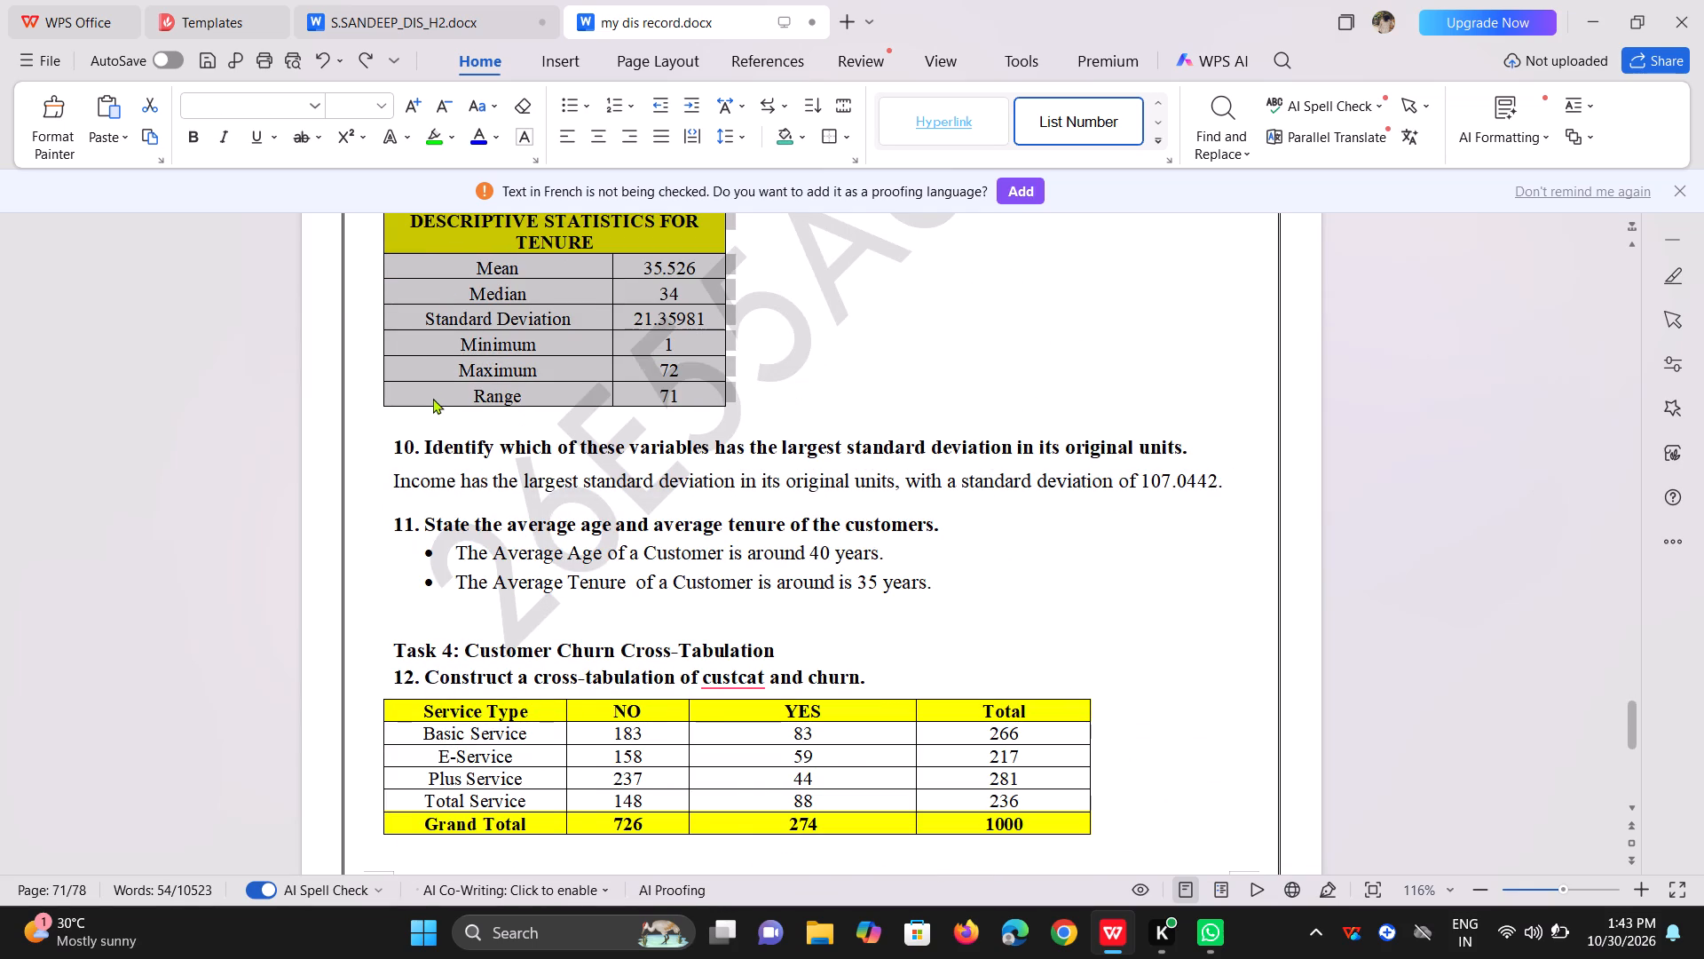
click(389, 40)
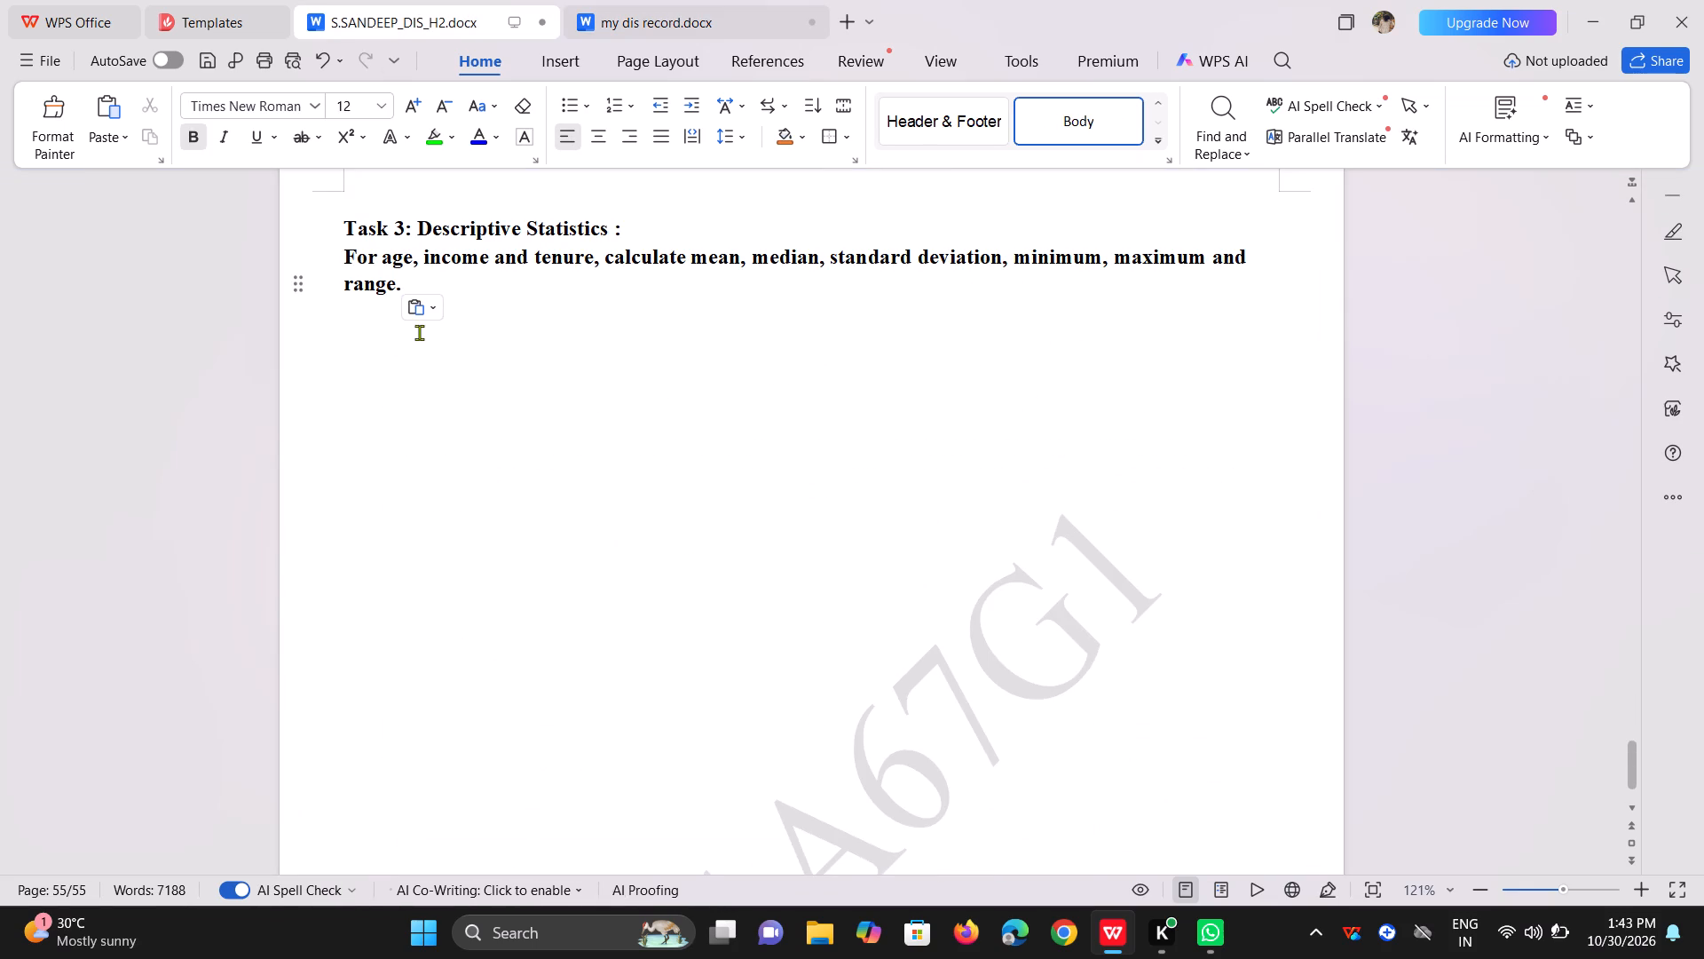
key(Return)
key(ctrl+v)
scroll(390, 349, up, 2)
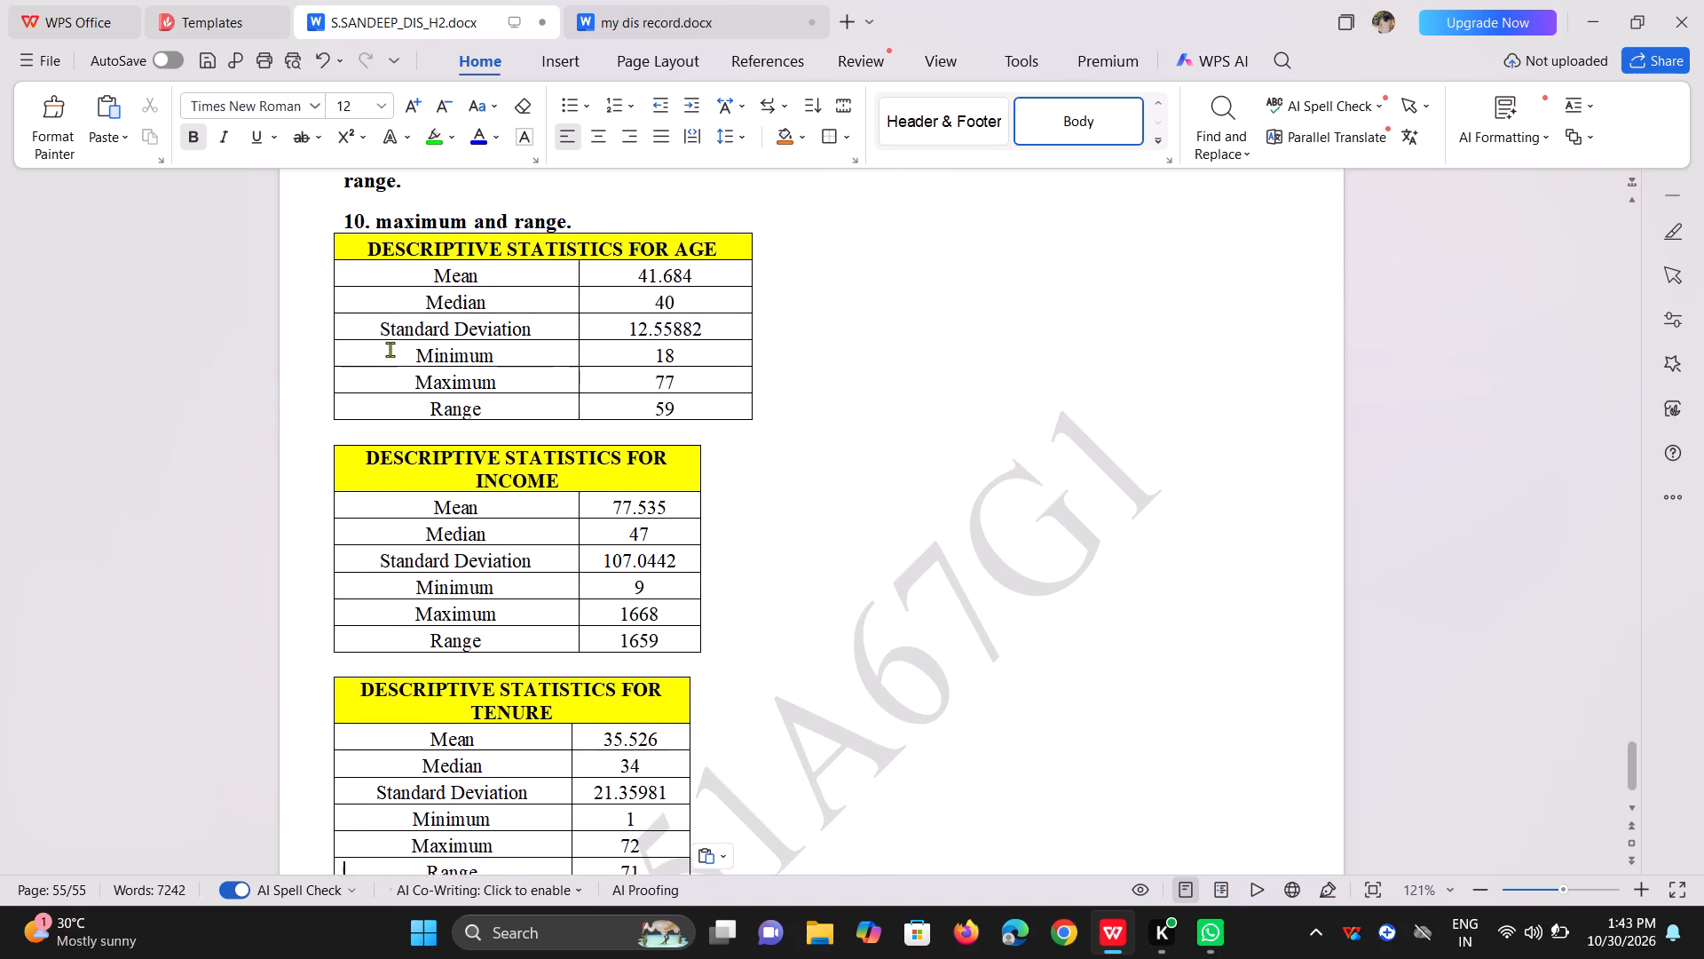
scroll(390, 349, up, 1)
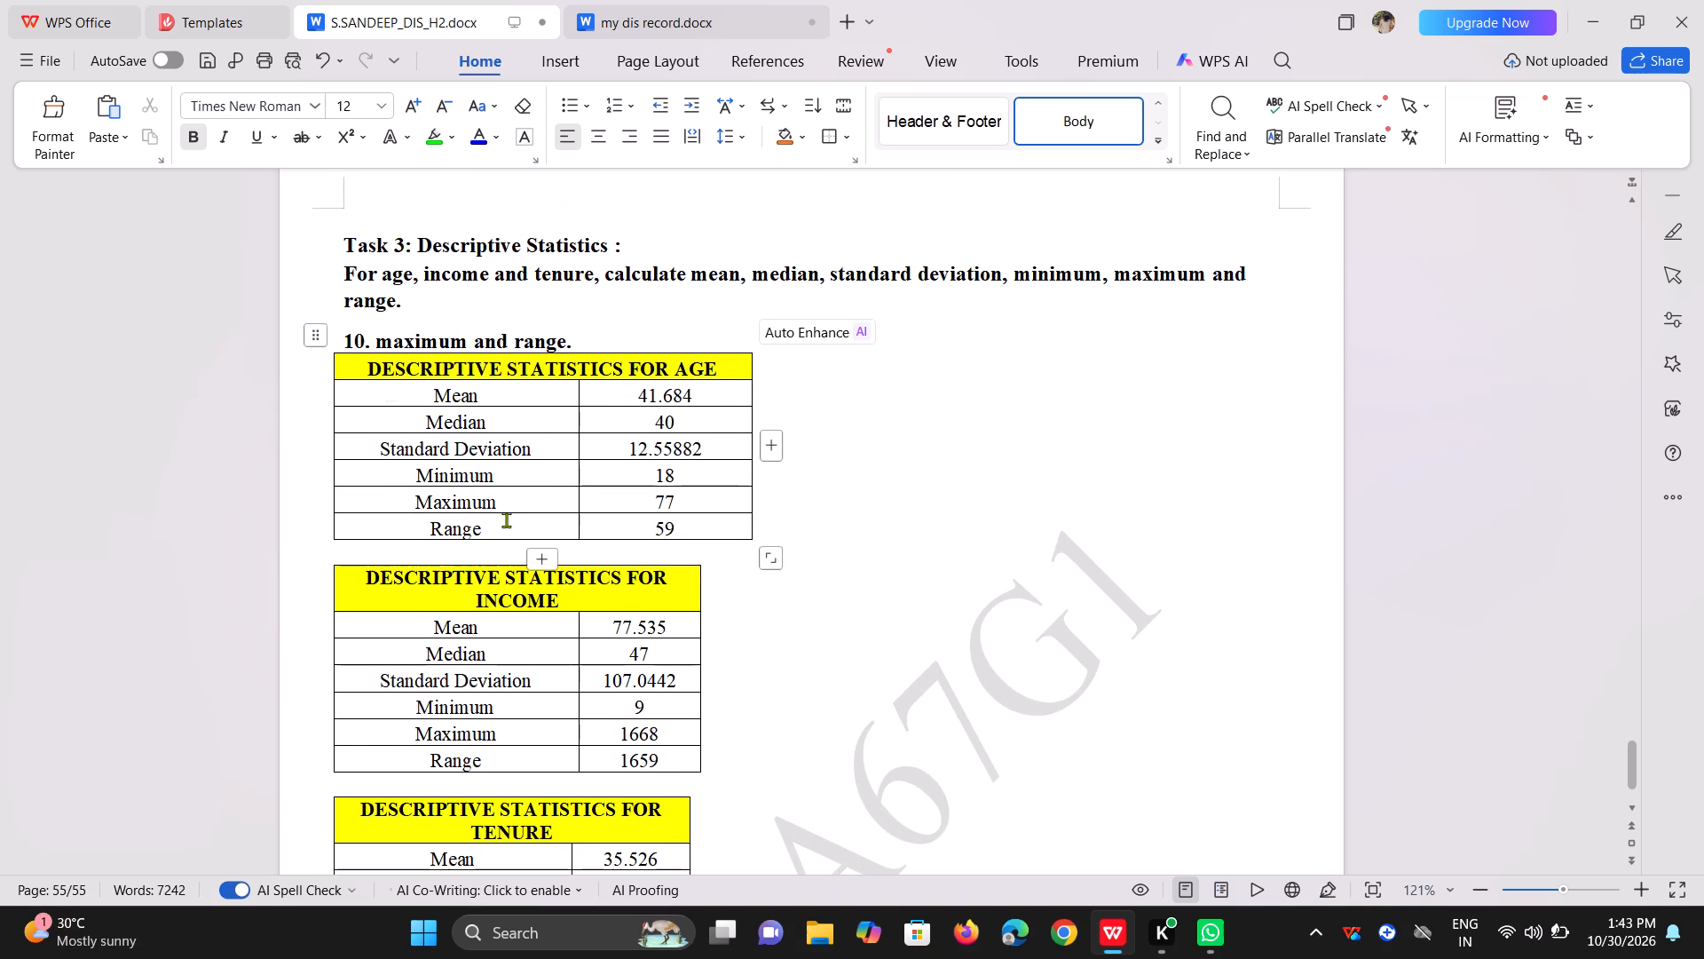
click(643, 29)
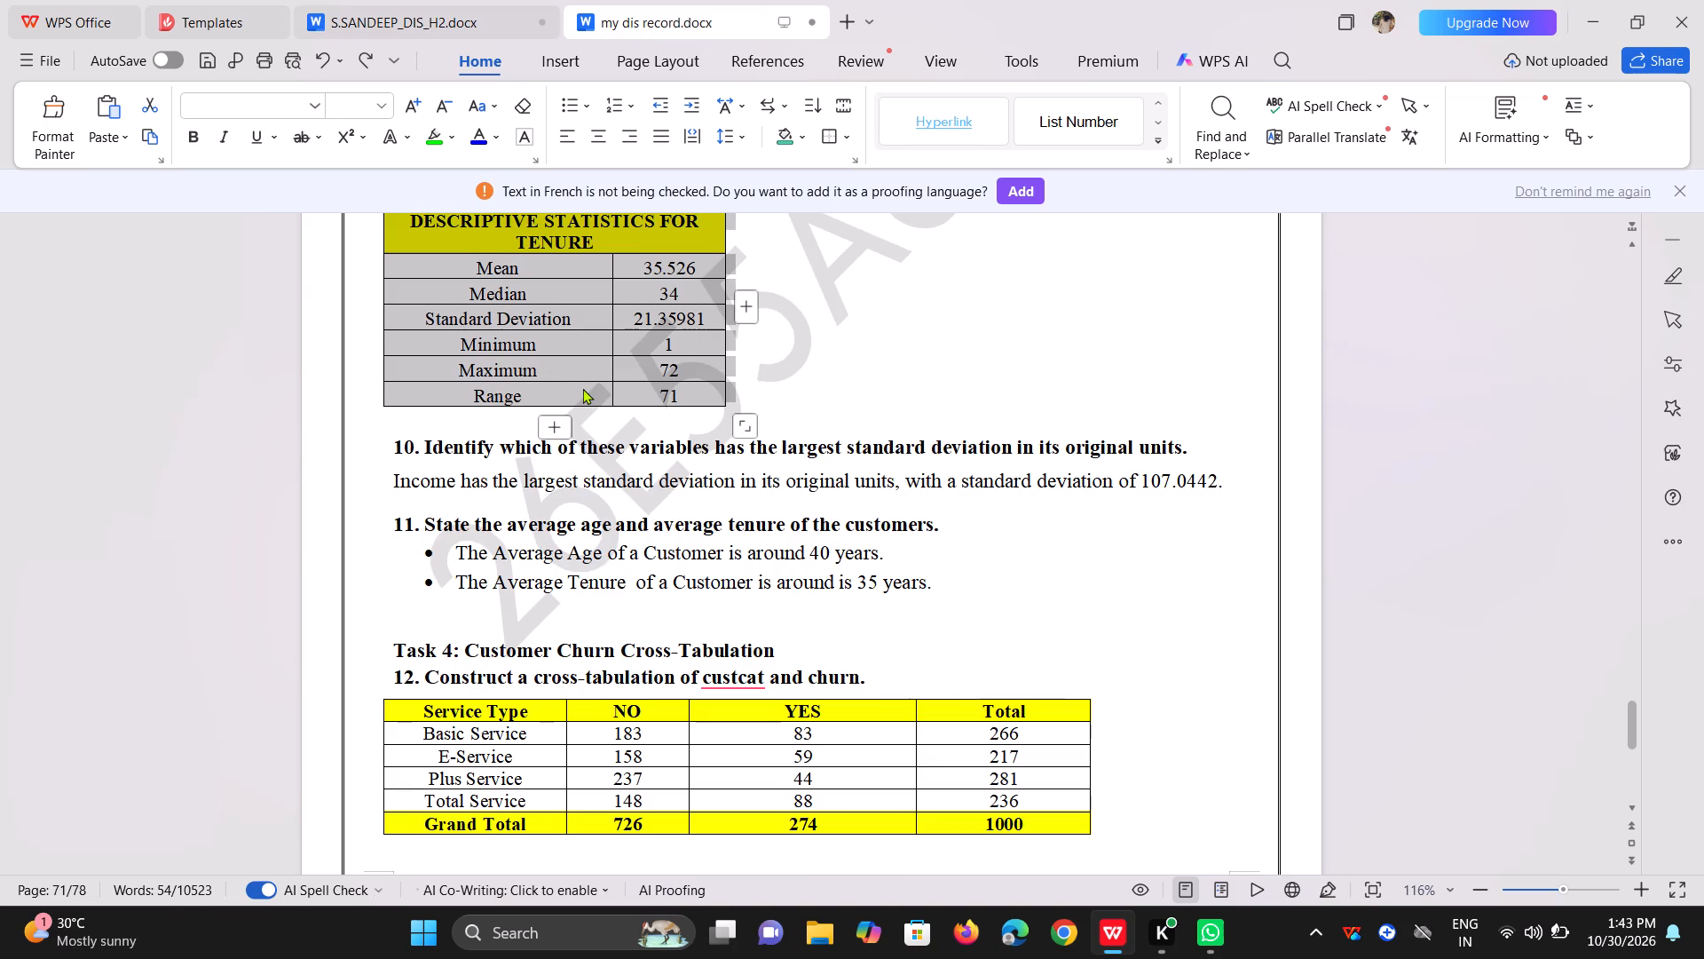
scroll(583, 388, up, 11)
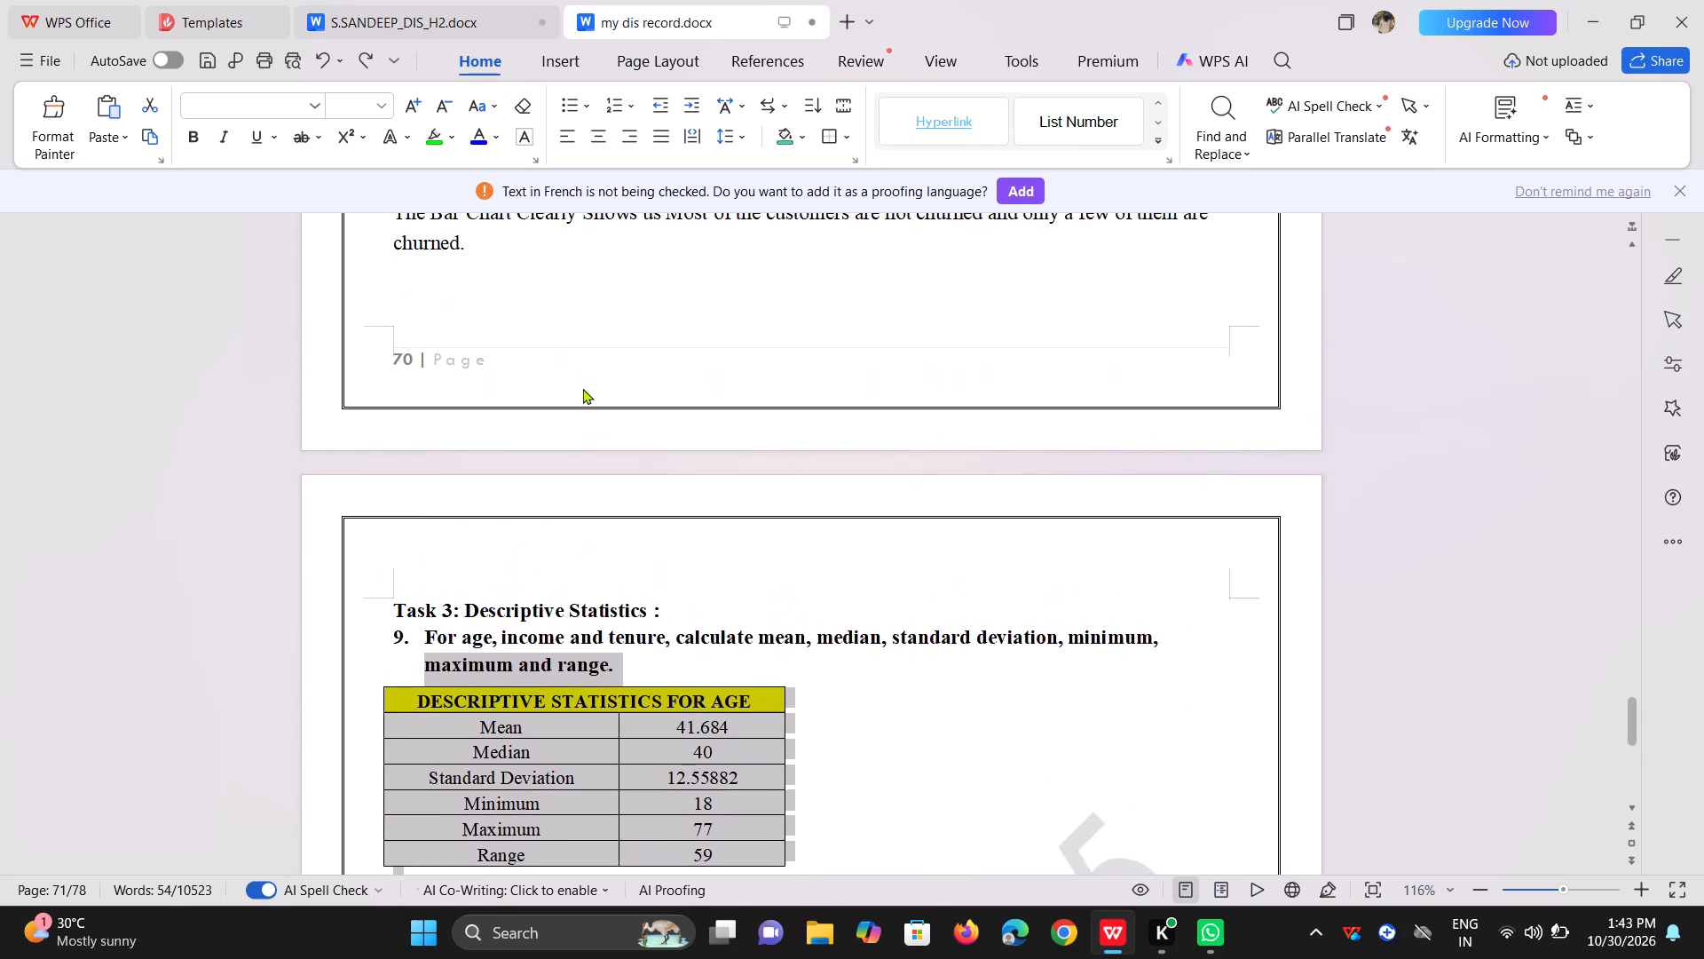
click(450, 0)
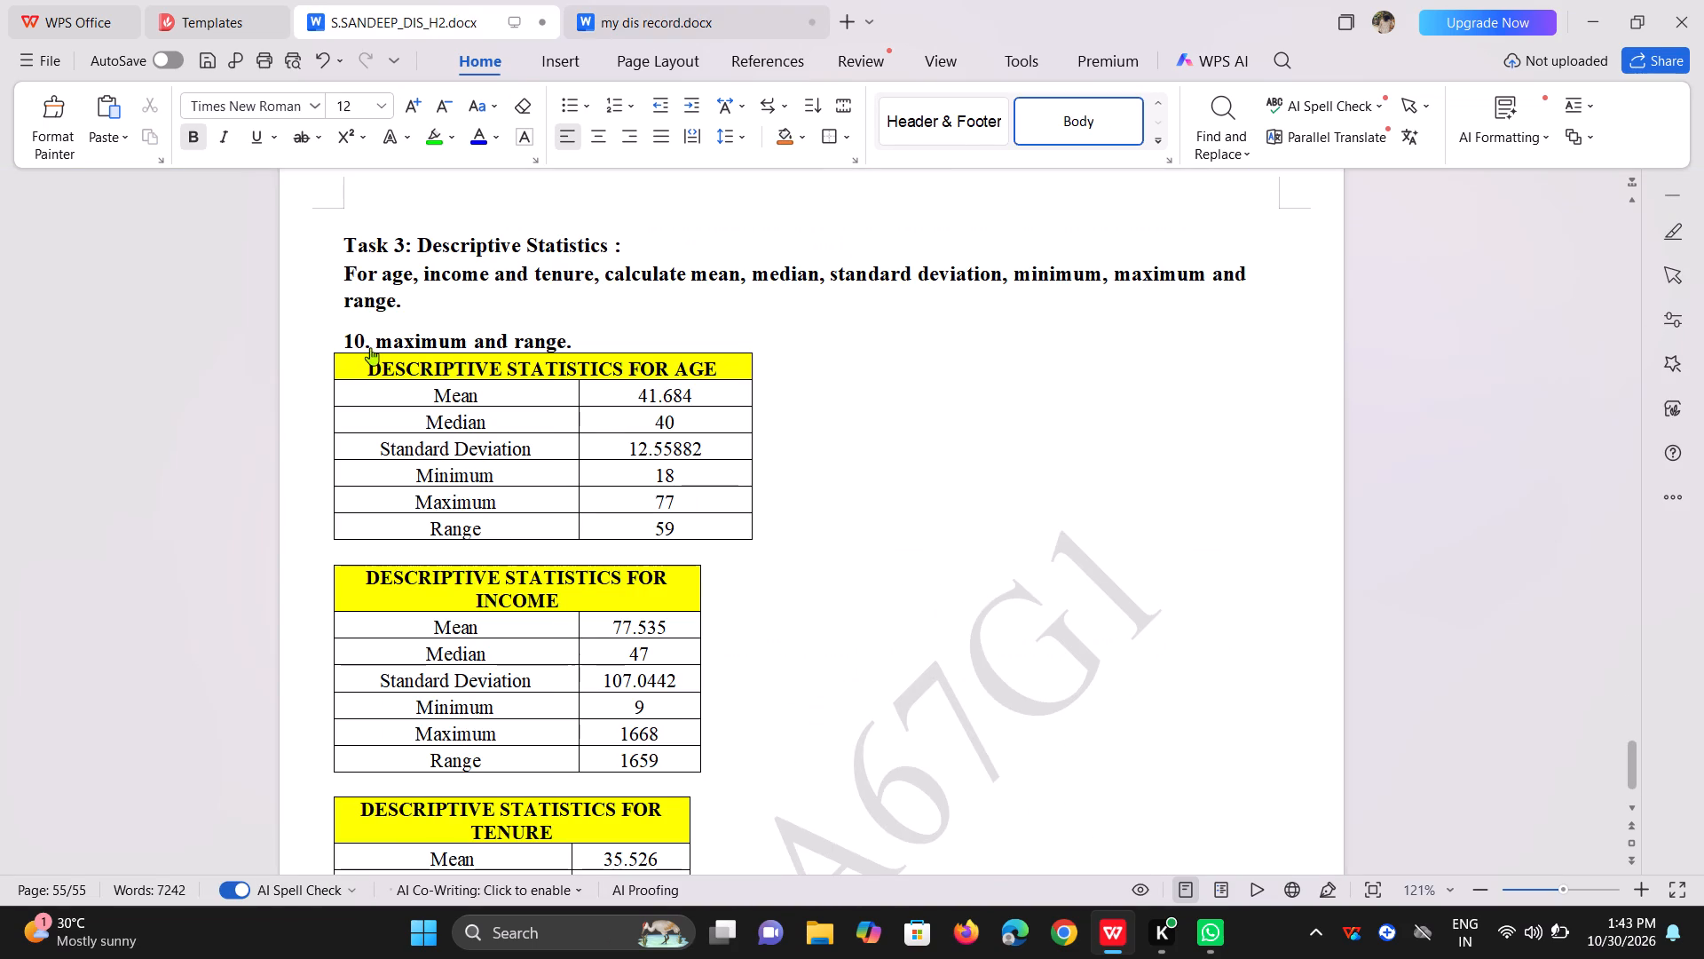
click(676, 3)
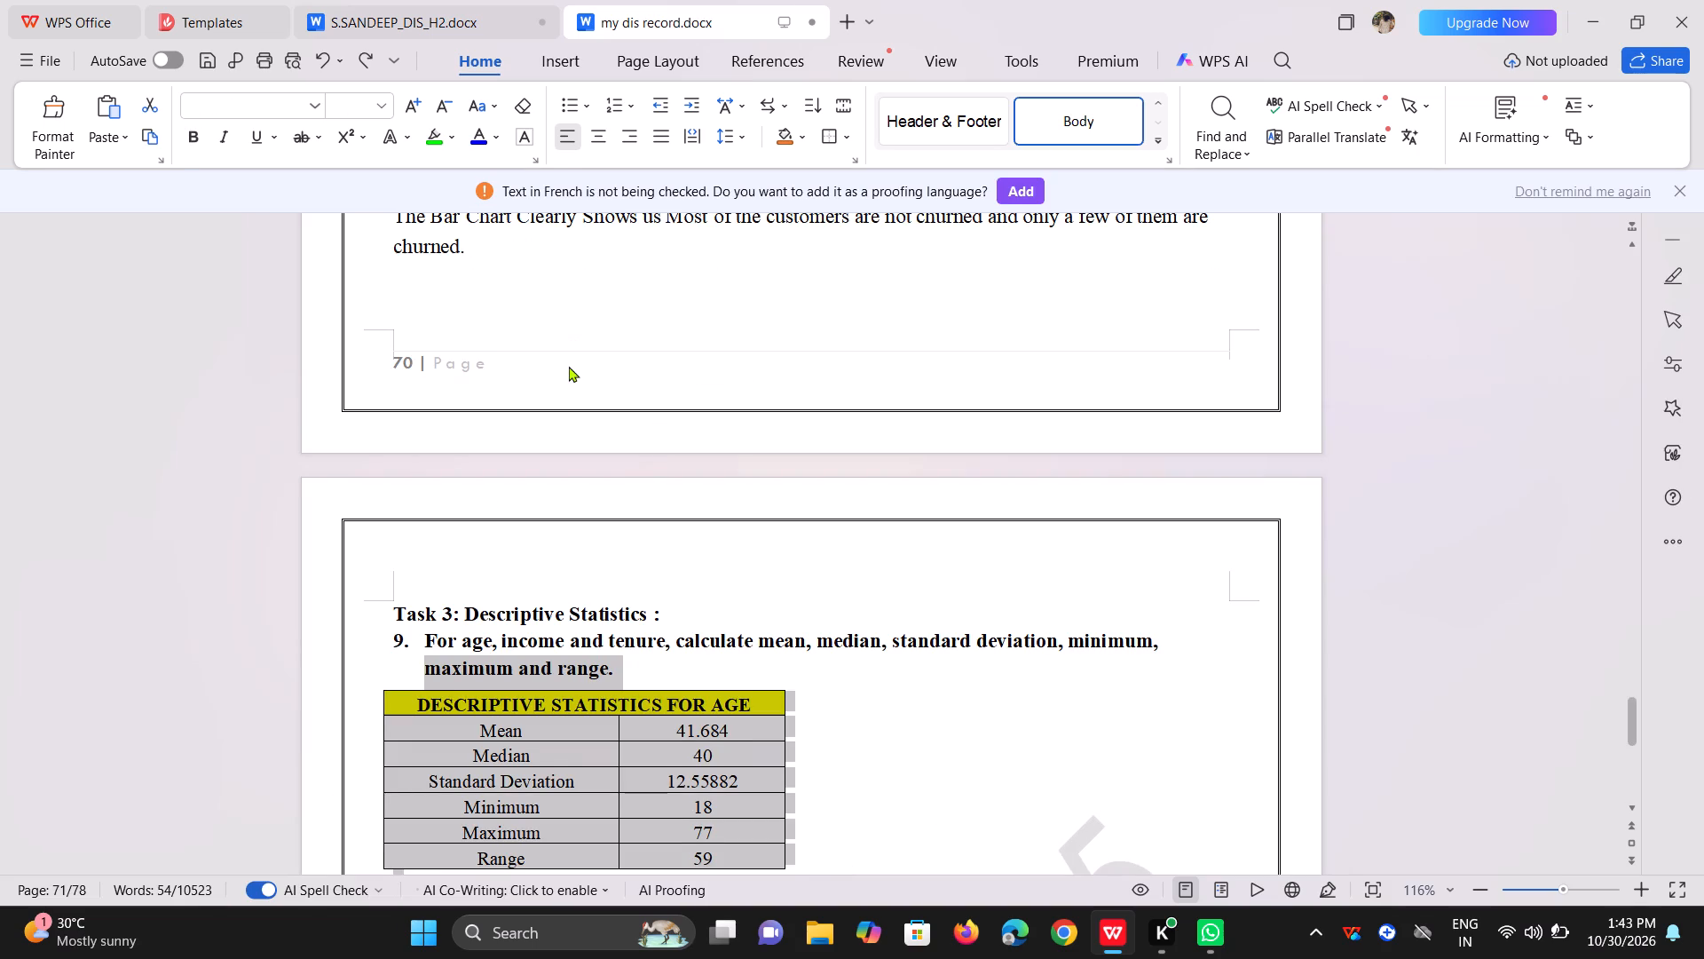
scroll(569, 366, up, 2)
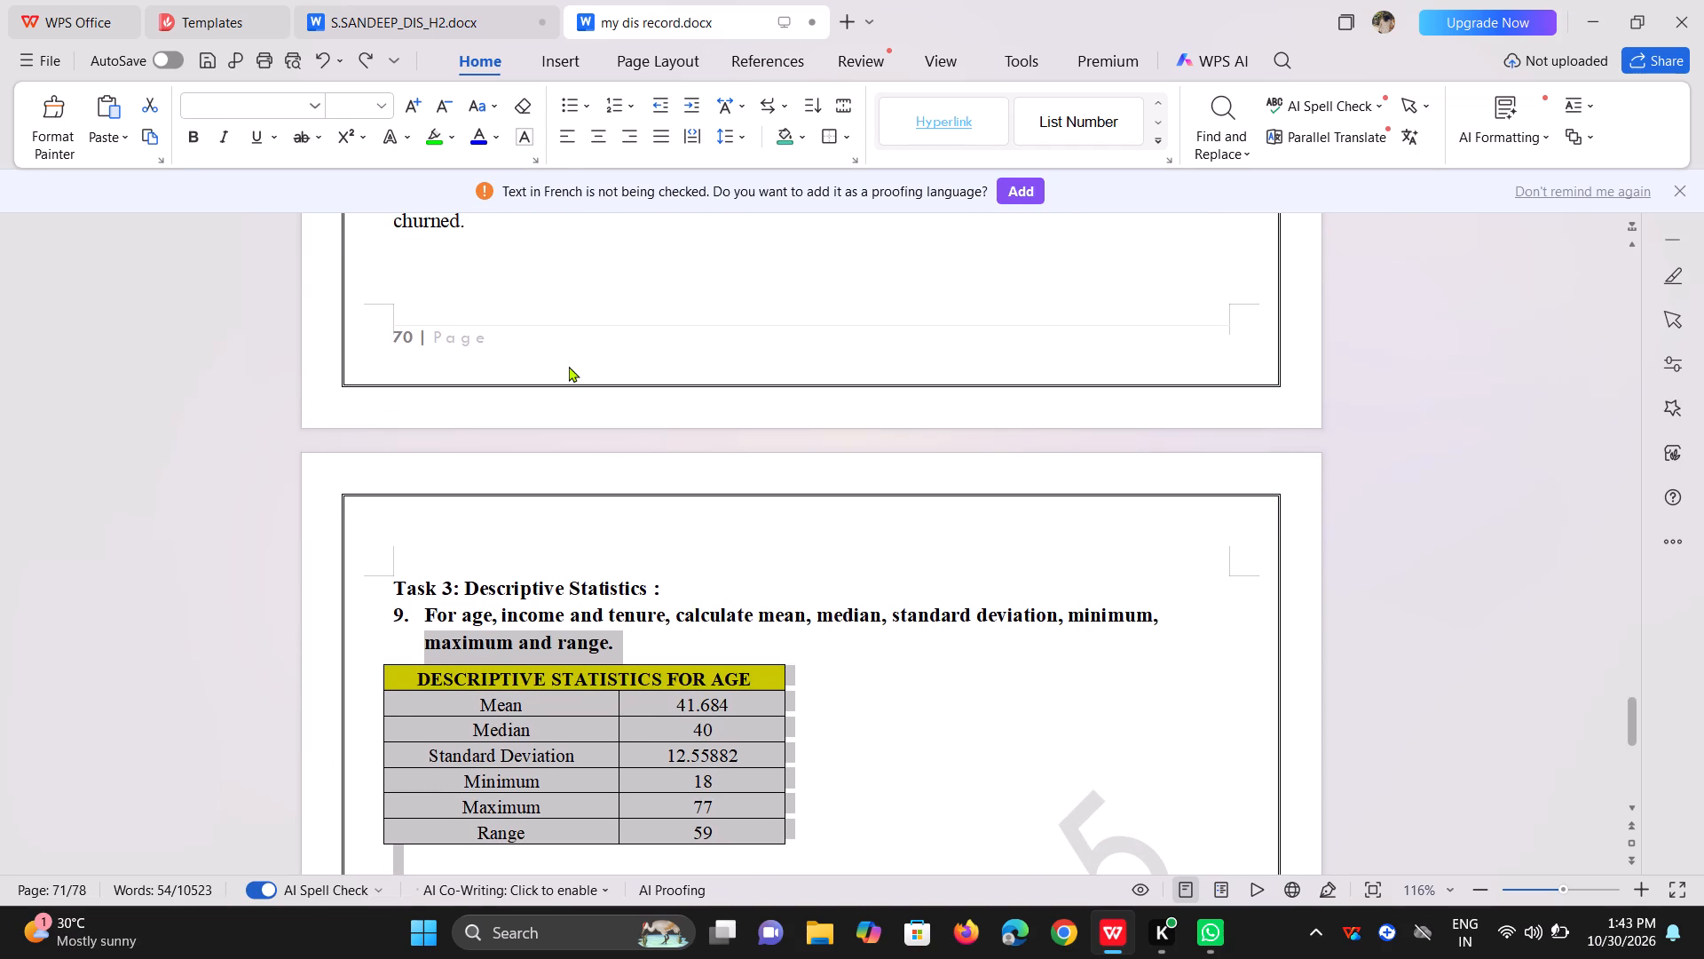
scroll(569, 366, up, 2)
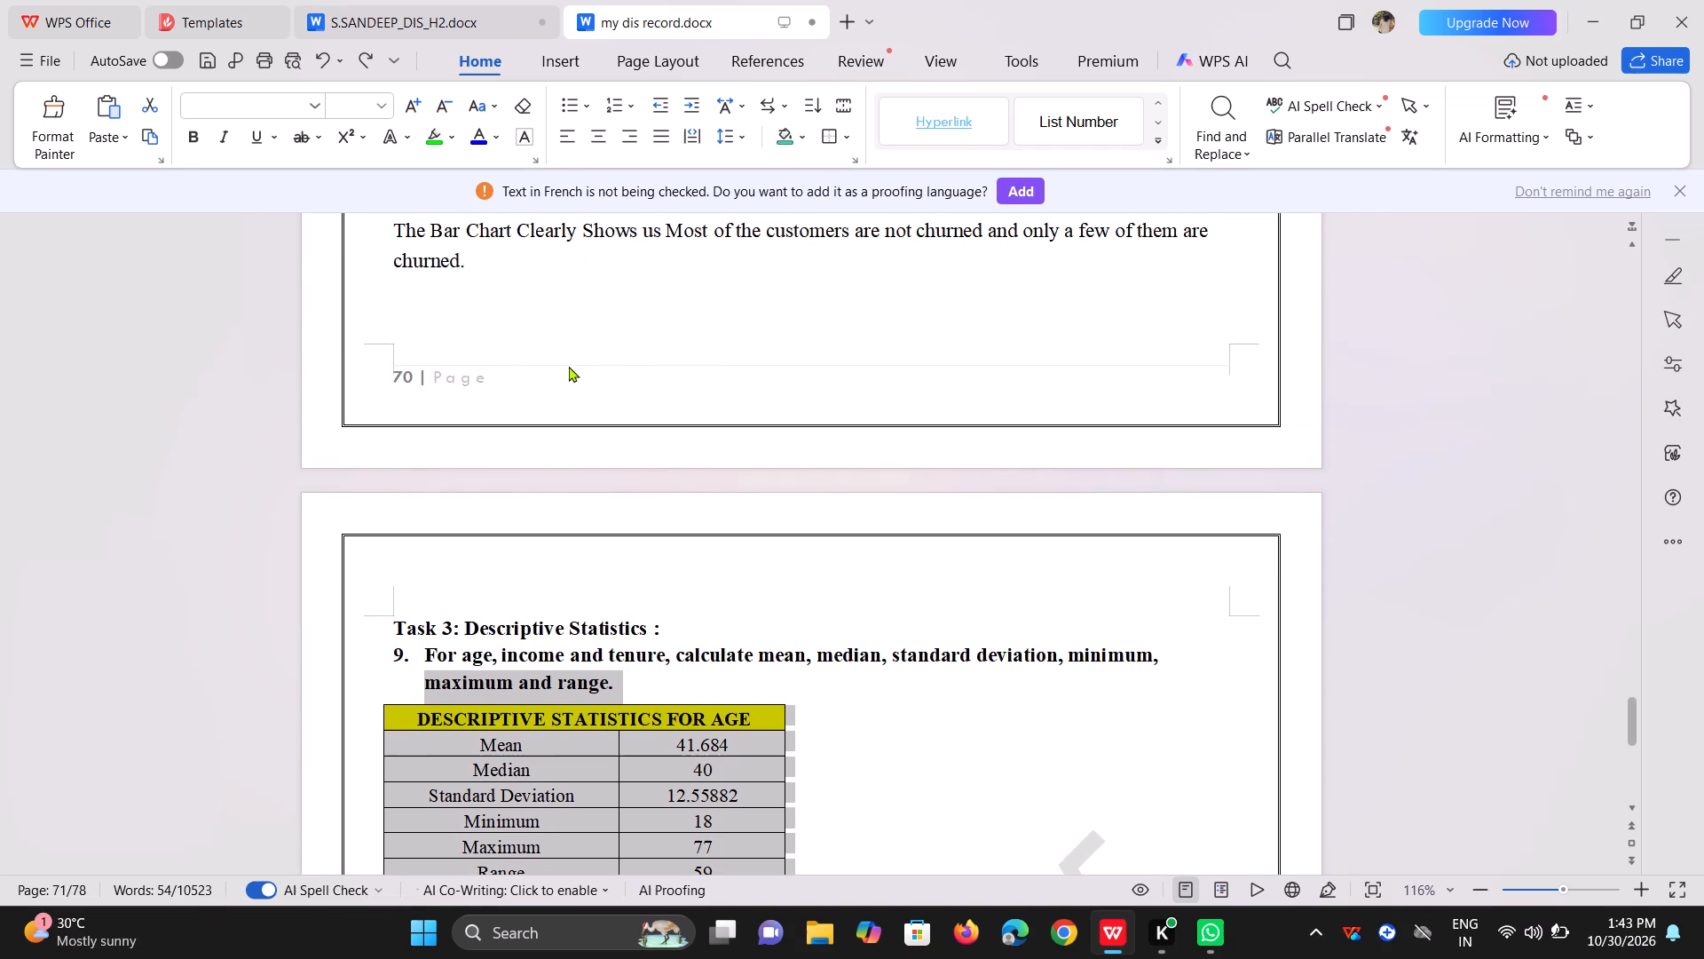
click(495, 4)
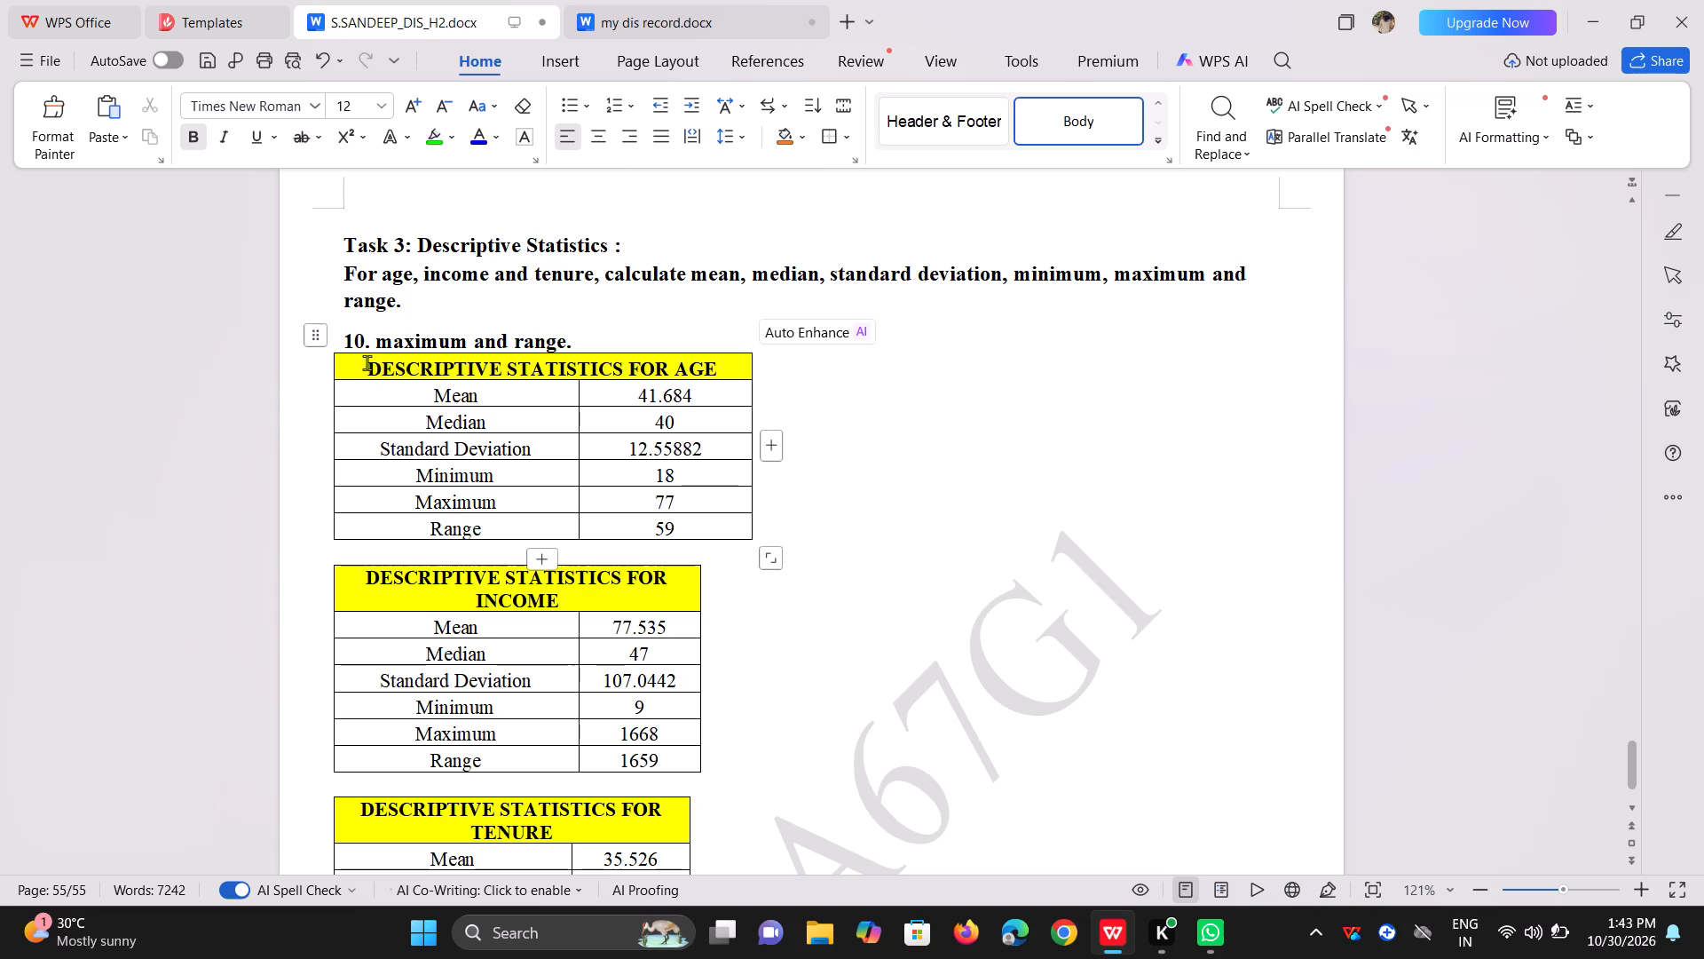
click(376, 342)
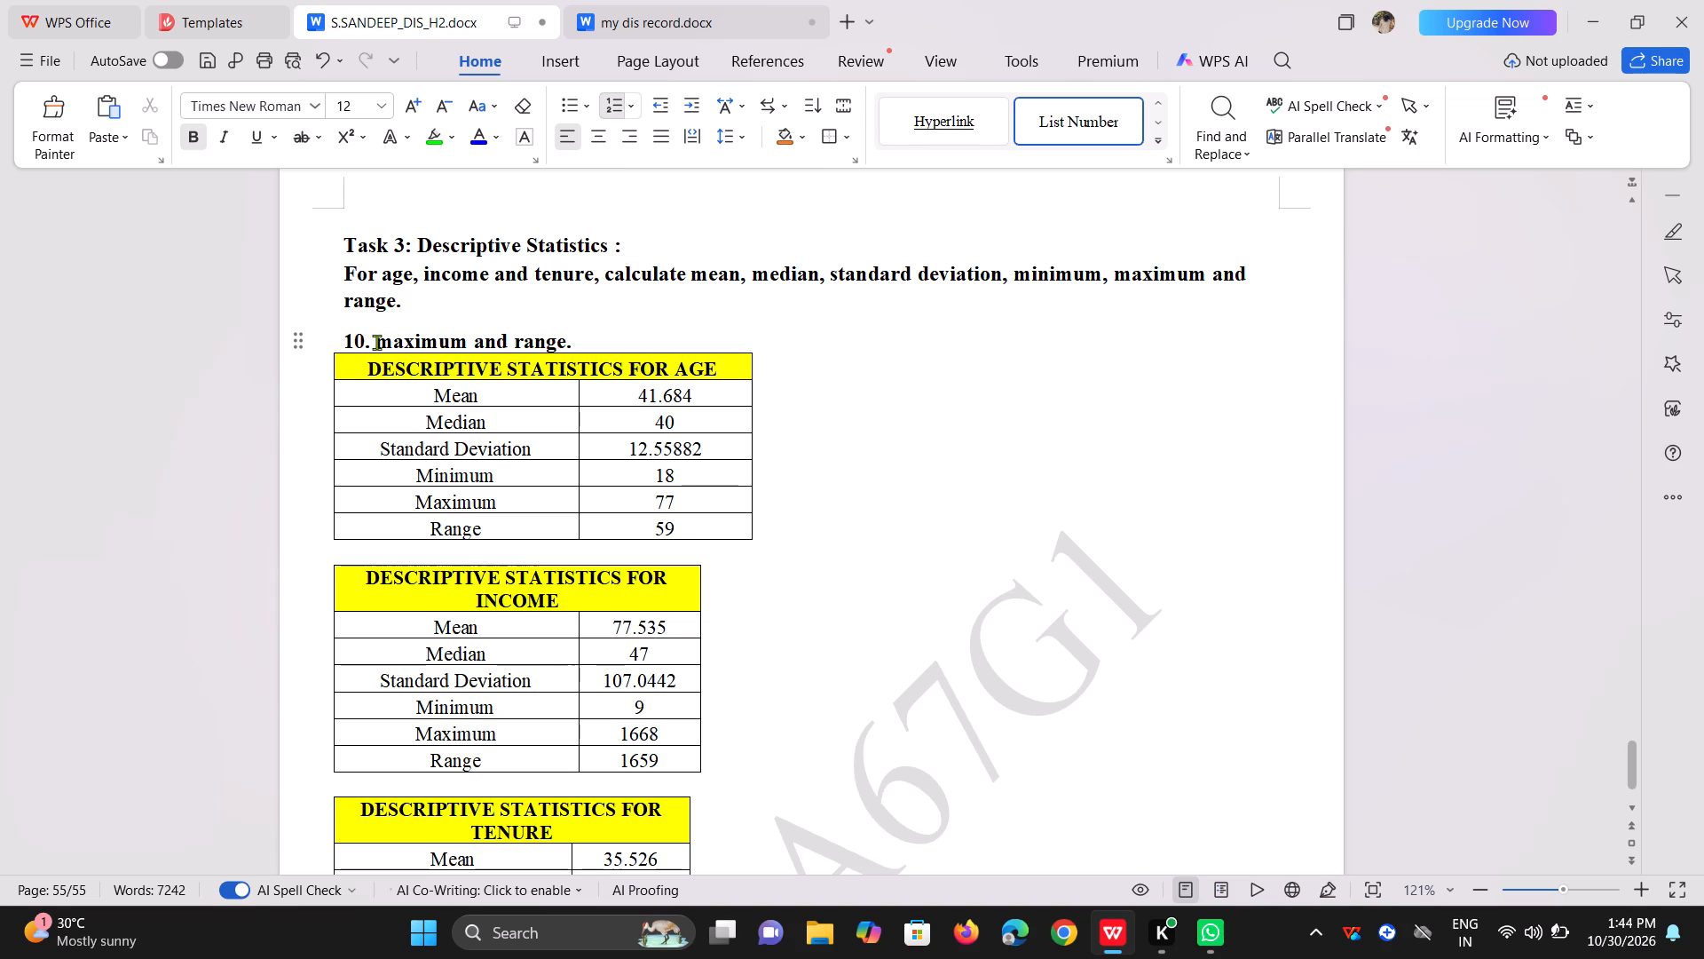
key(BackSpace)
key(BackSpace)
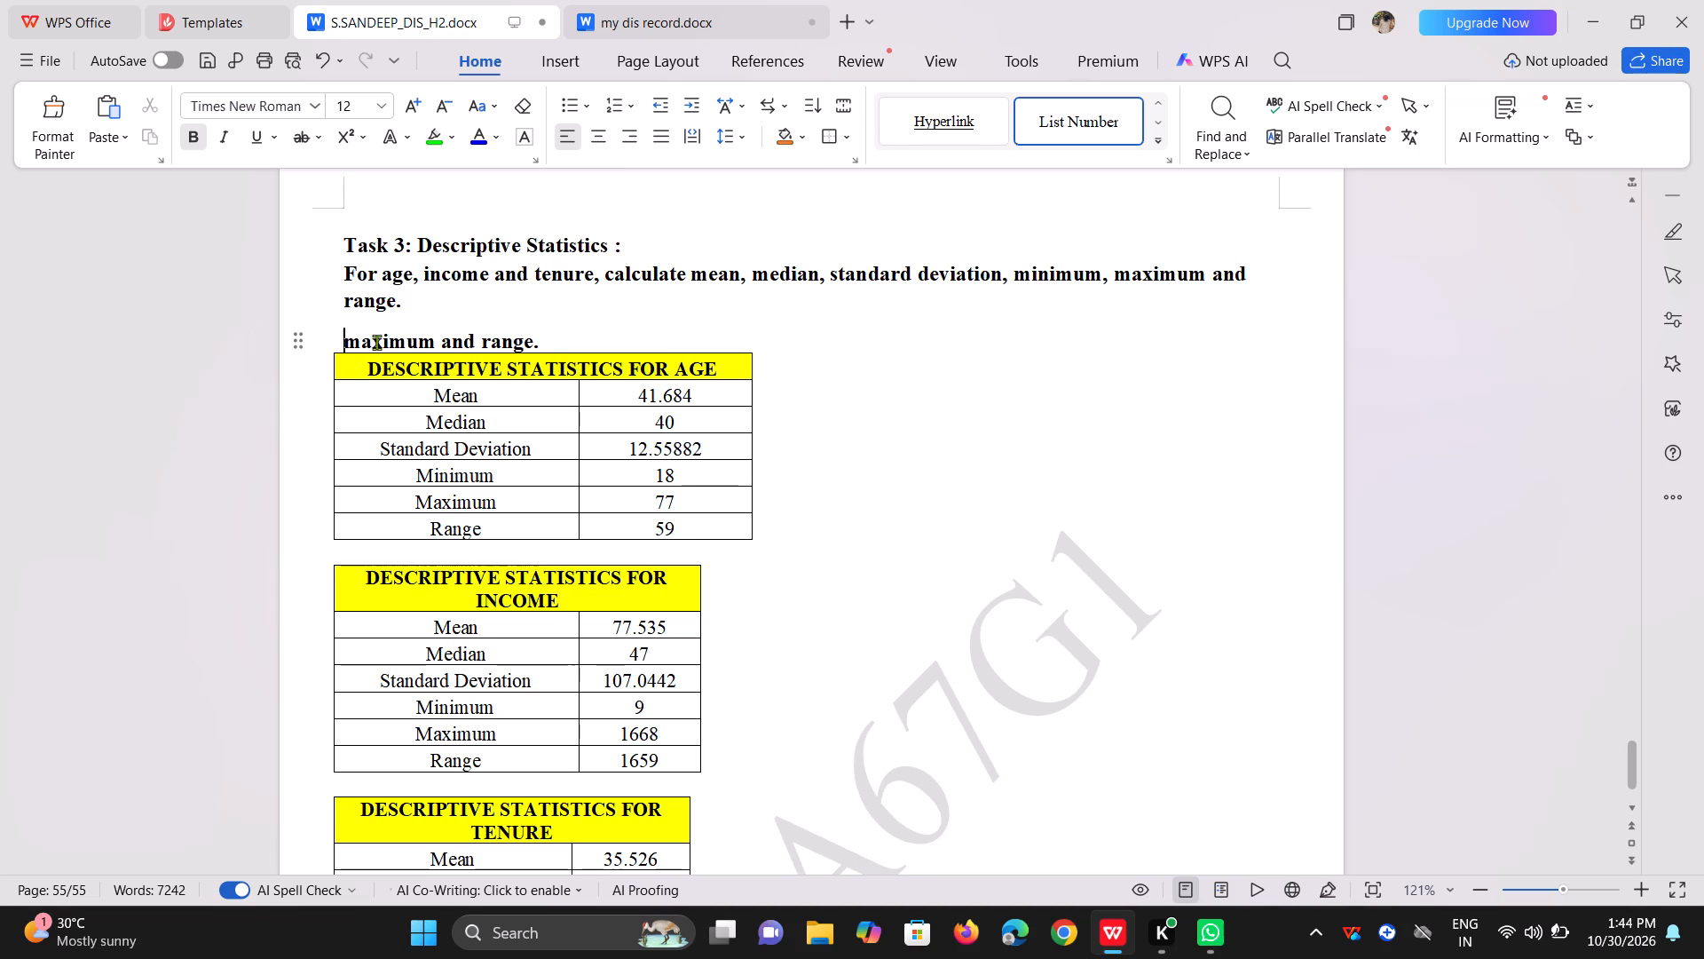
Fill the header cell of the Descriptive Statistics for Age table with the blue theme colour.
scroll(376, 342, down, 1)
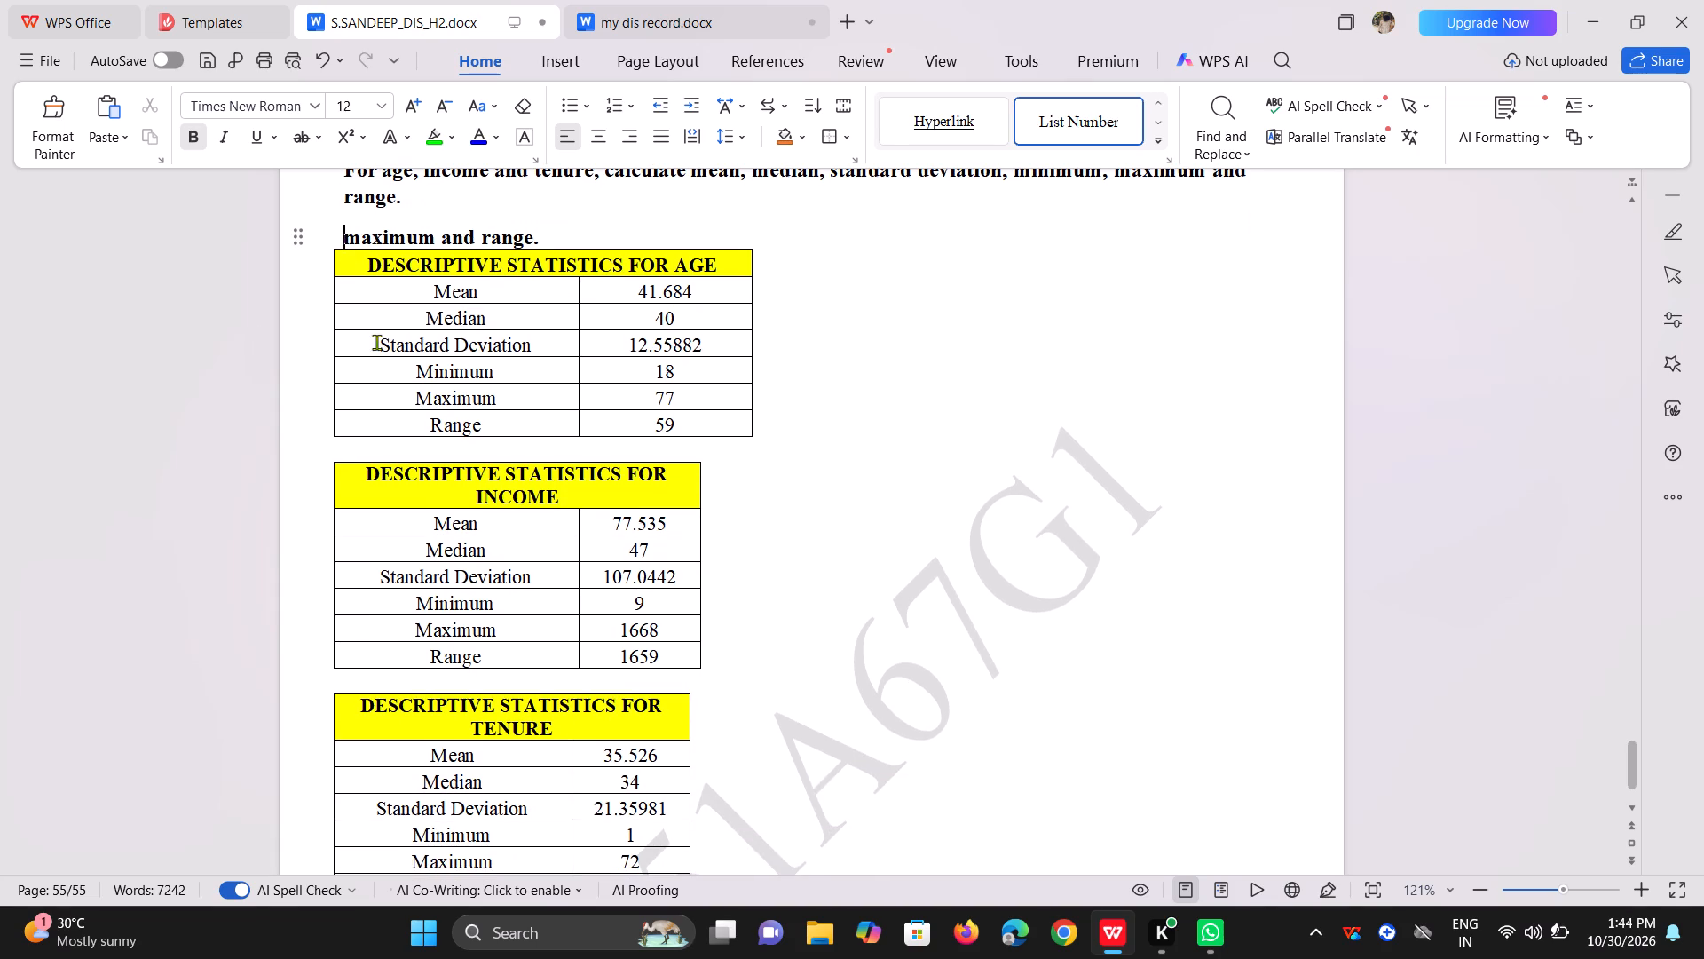
scroll(376, 342, down, 4)
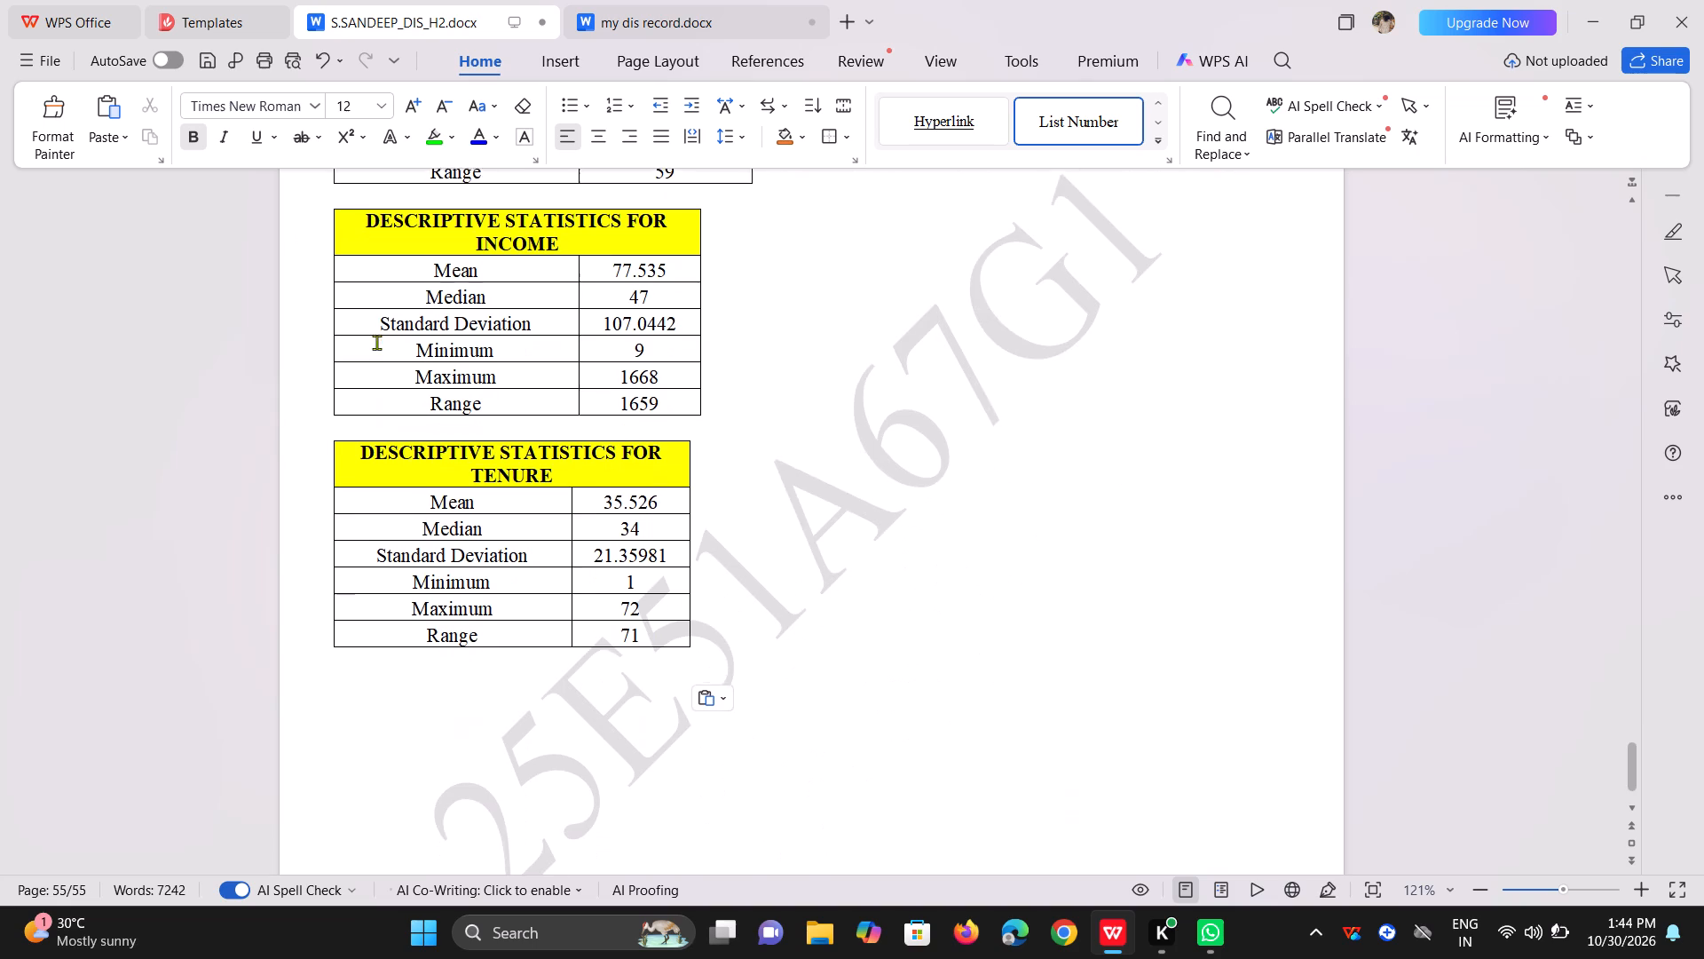
scroll(376, 342, down, 1)
scroll(376, 342, up, 4)
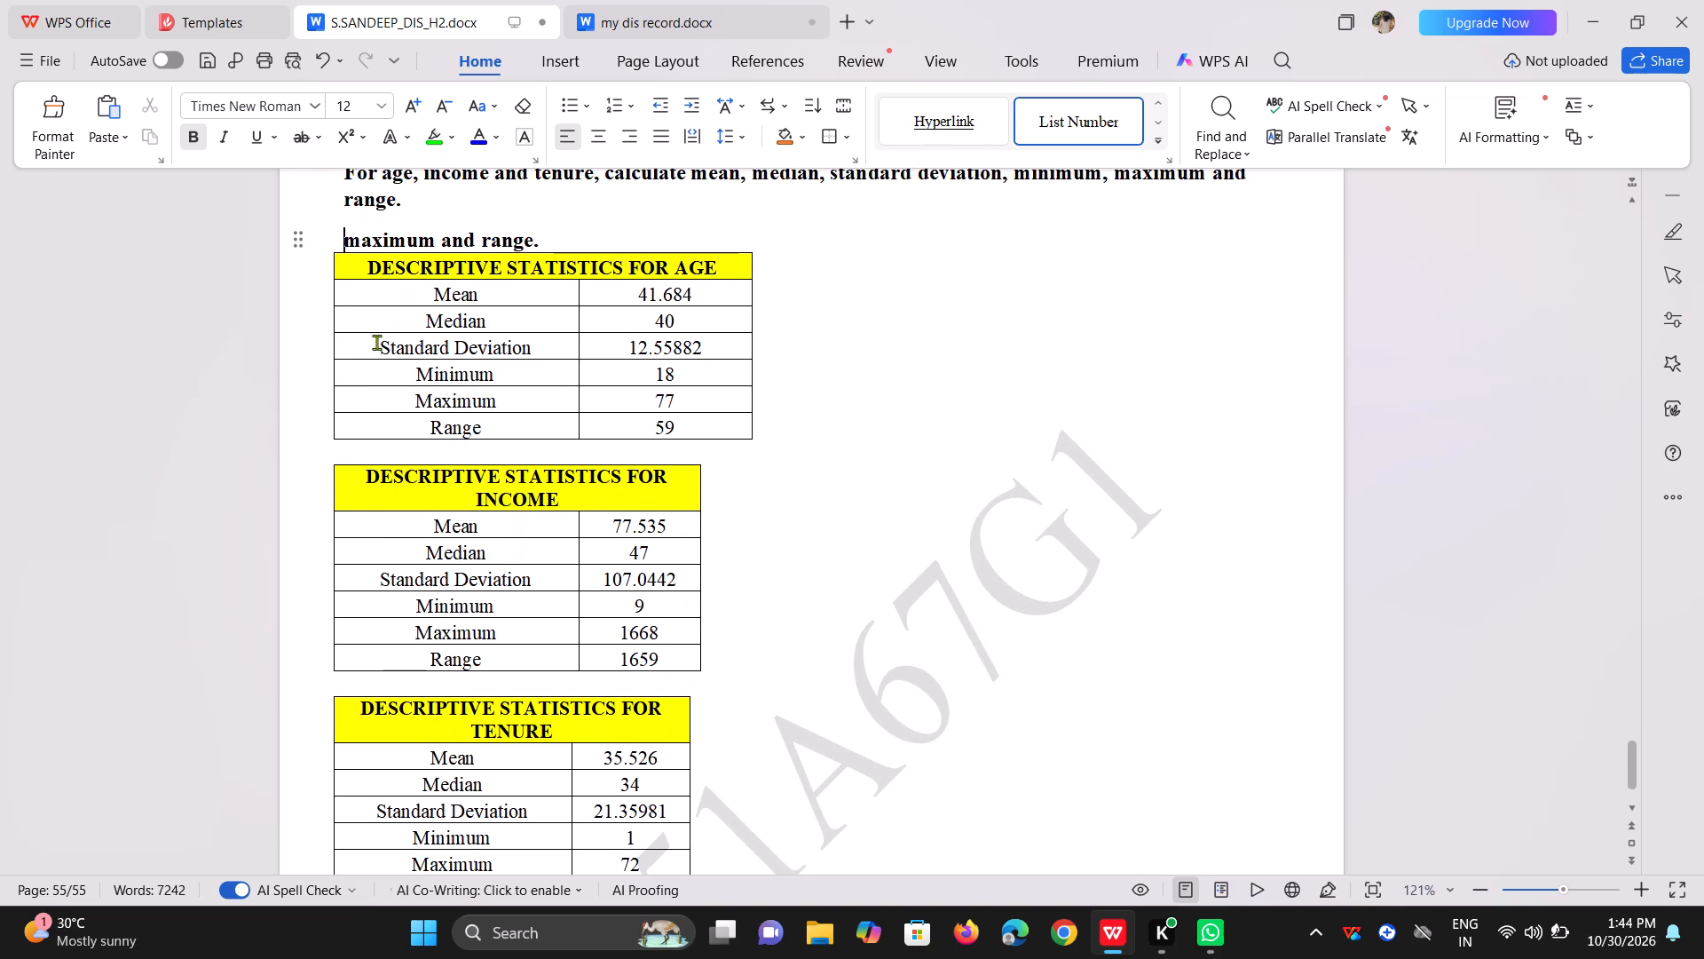
click(357, 270)
double_click(357, 270)
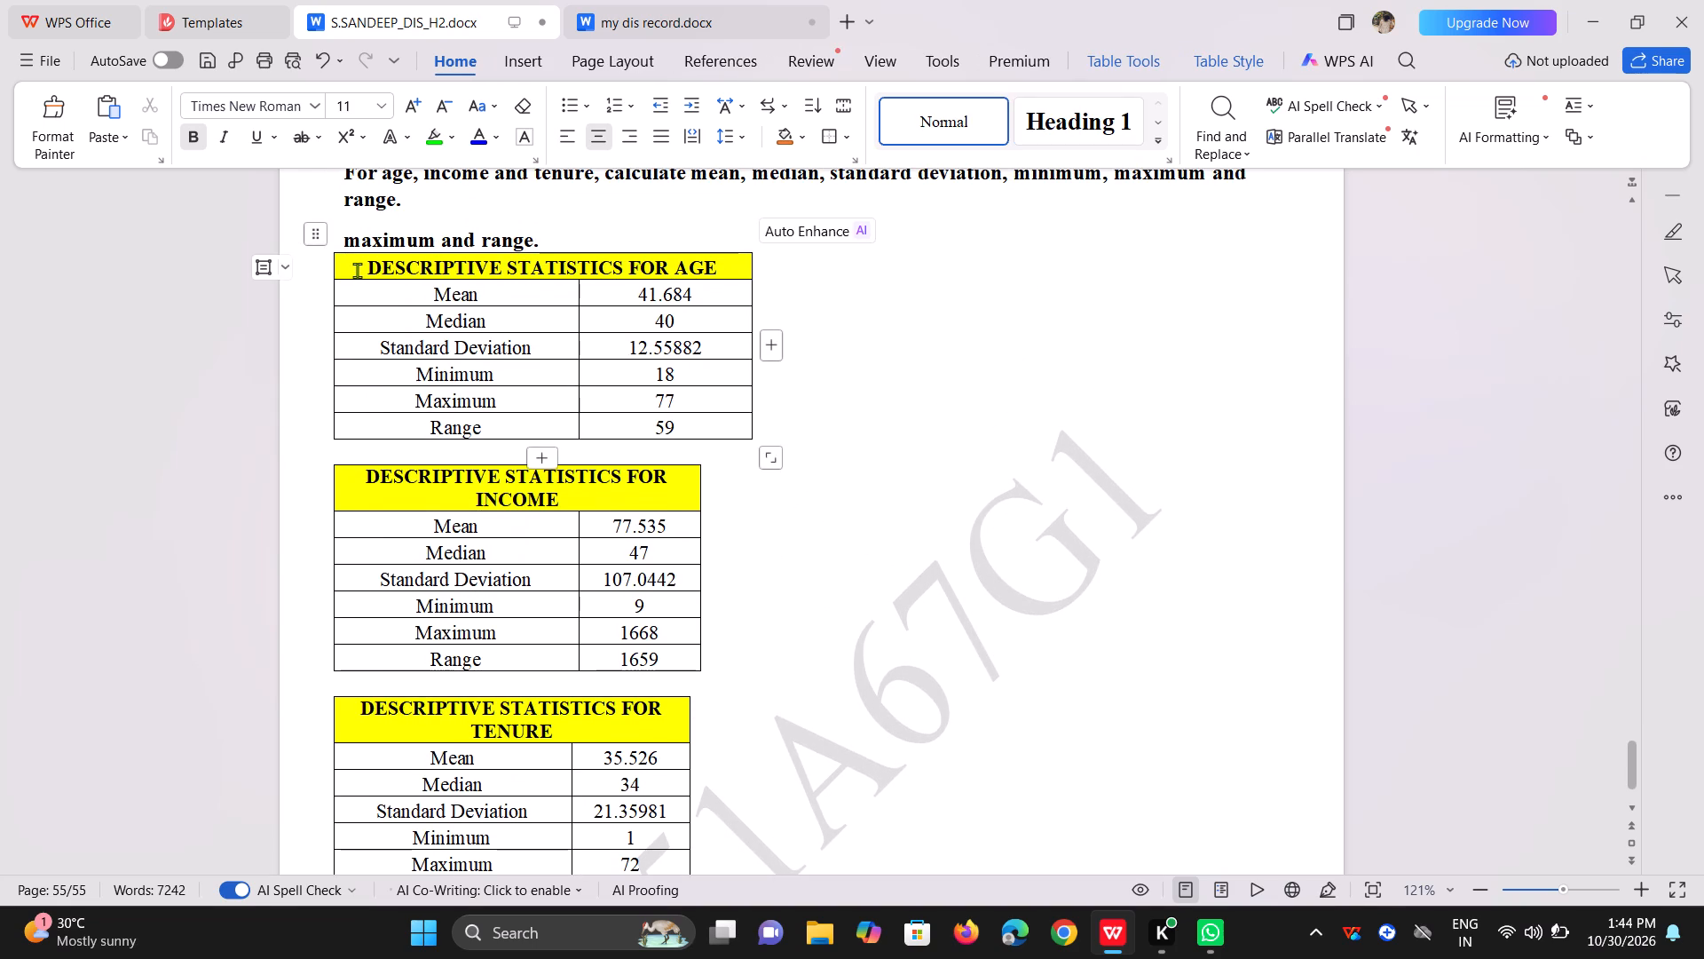
double_click(357, 270)
triple_click(357, 270)
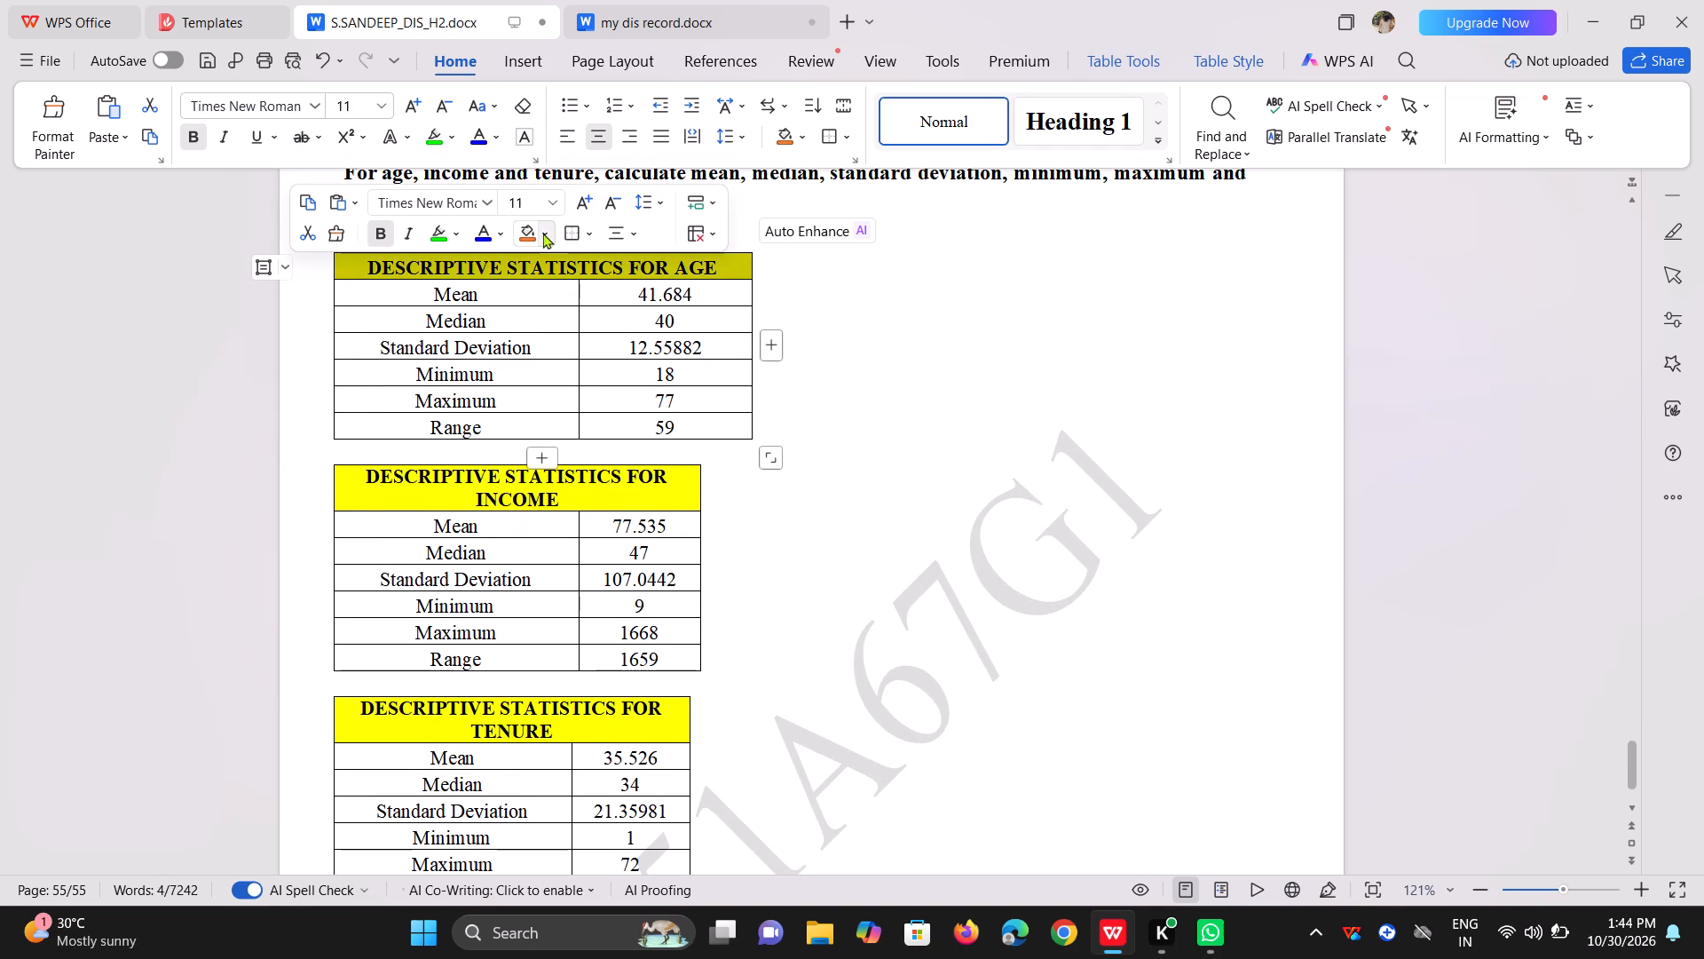
click(543, 233)
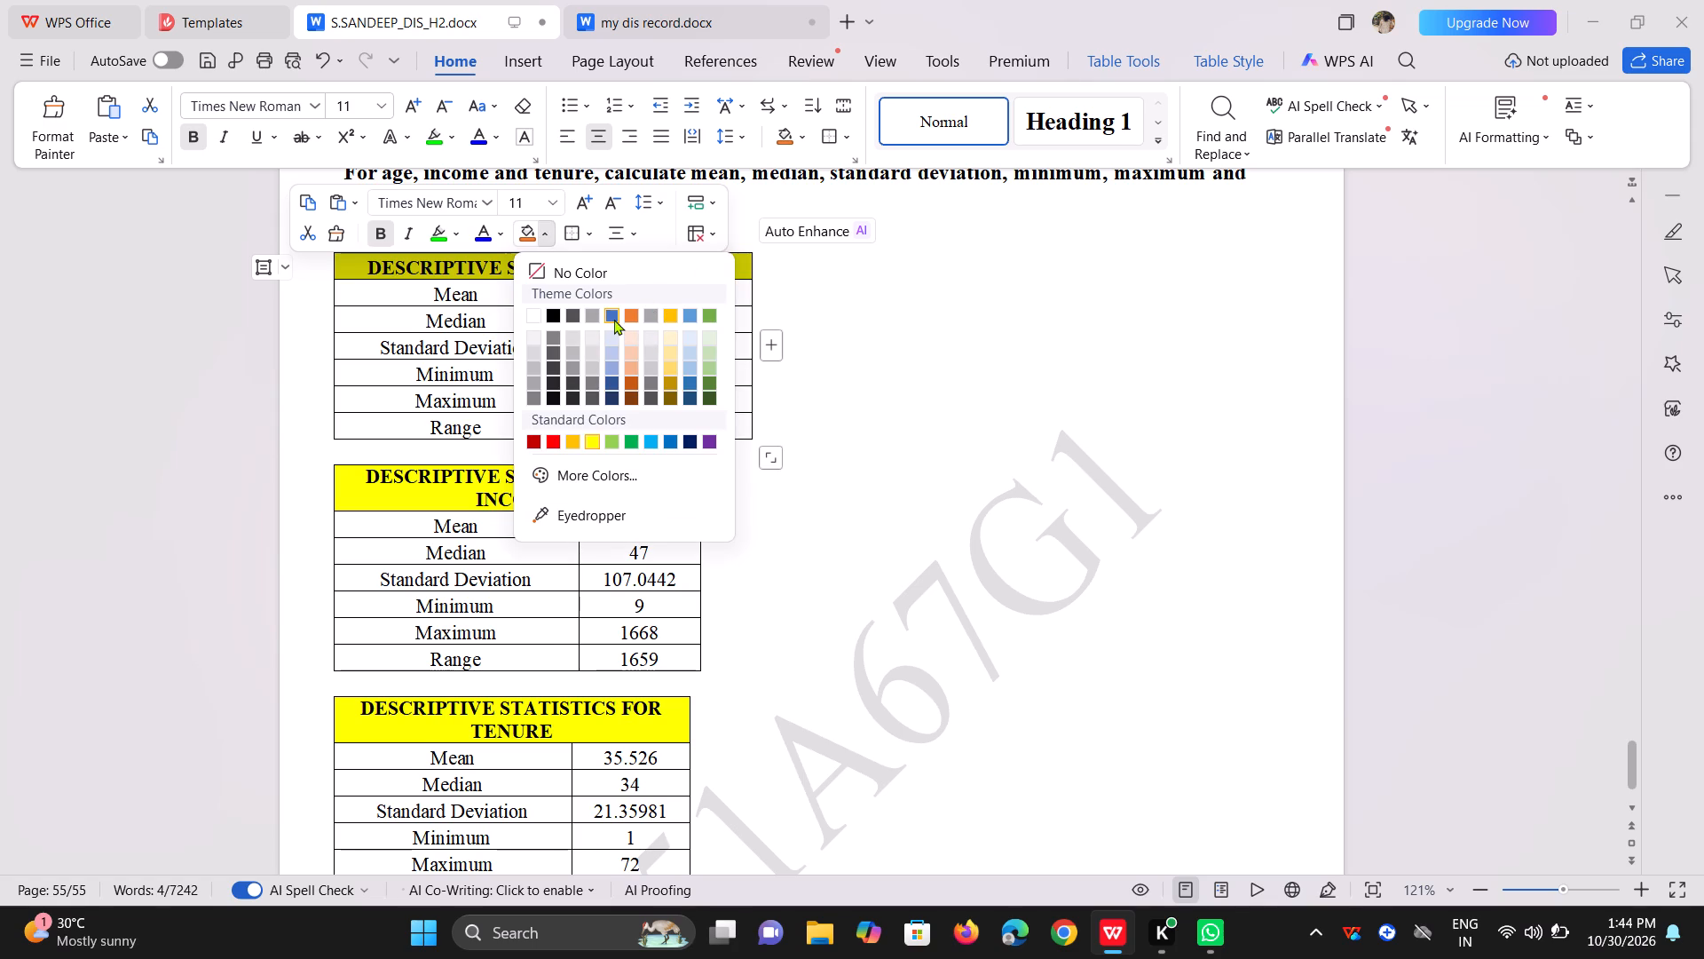
click(613, 320)
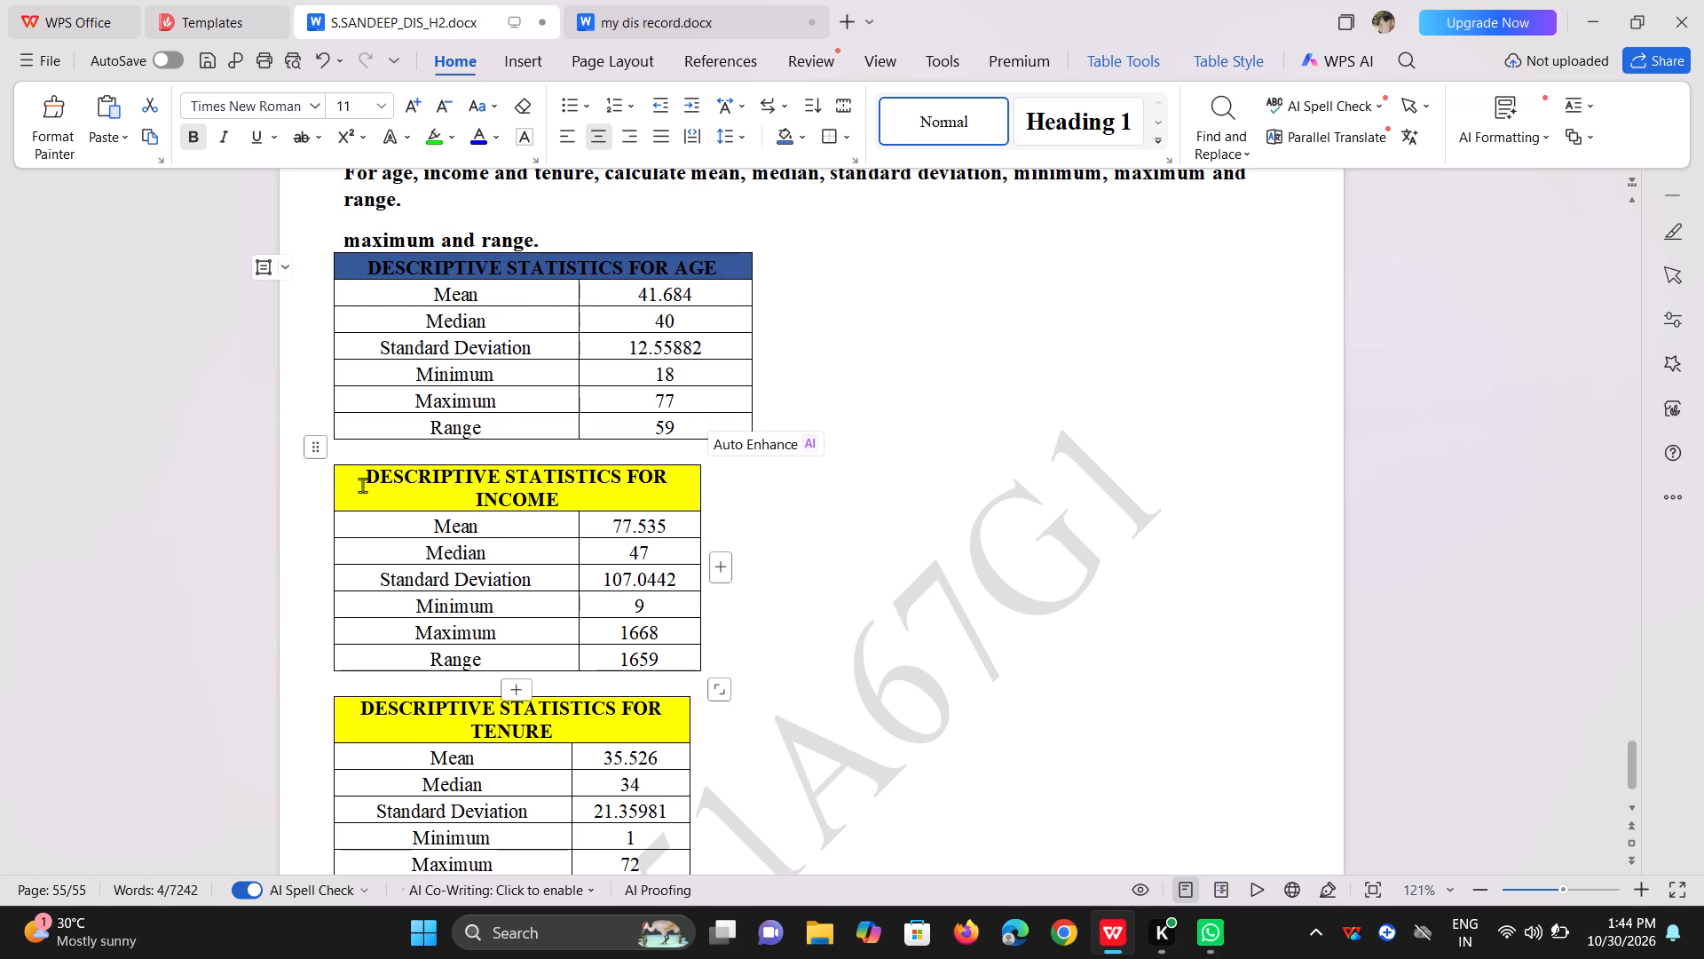
Fill the header cell of the Descriptive Statistics for Income table with the orange theme colour.
triple_click(362, 485)
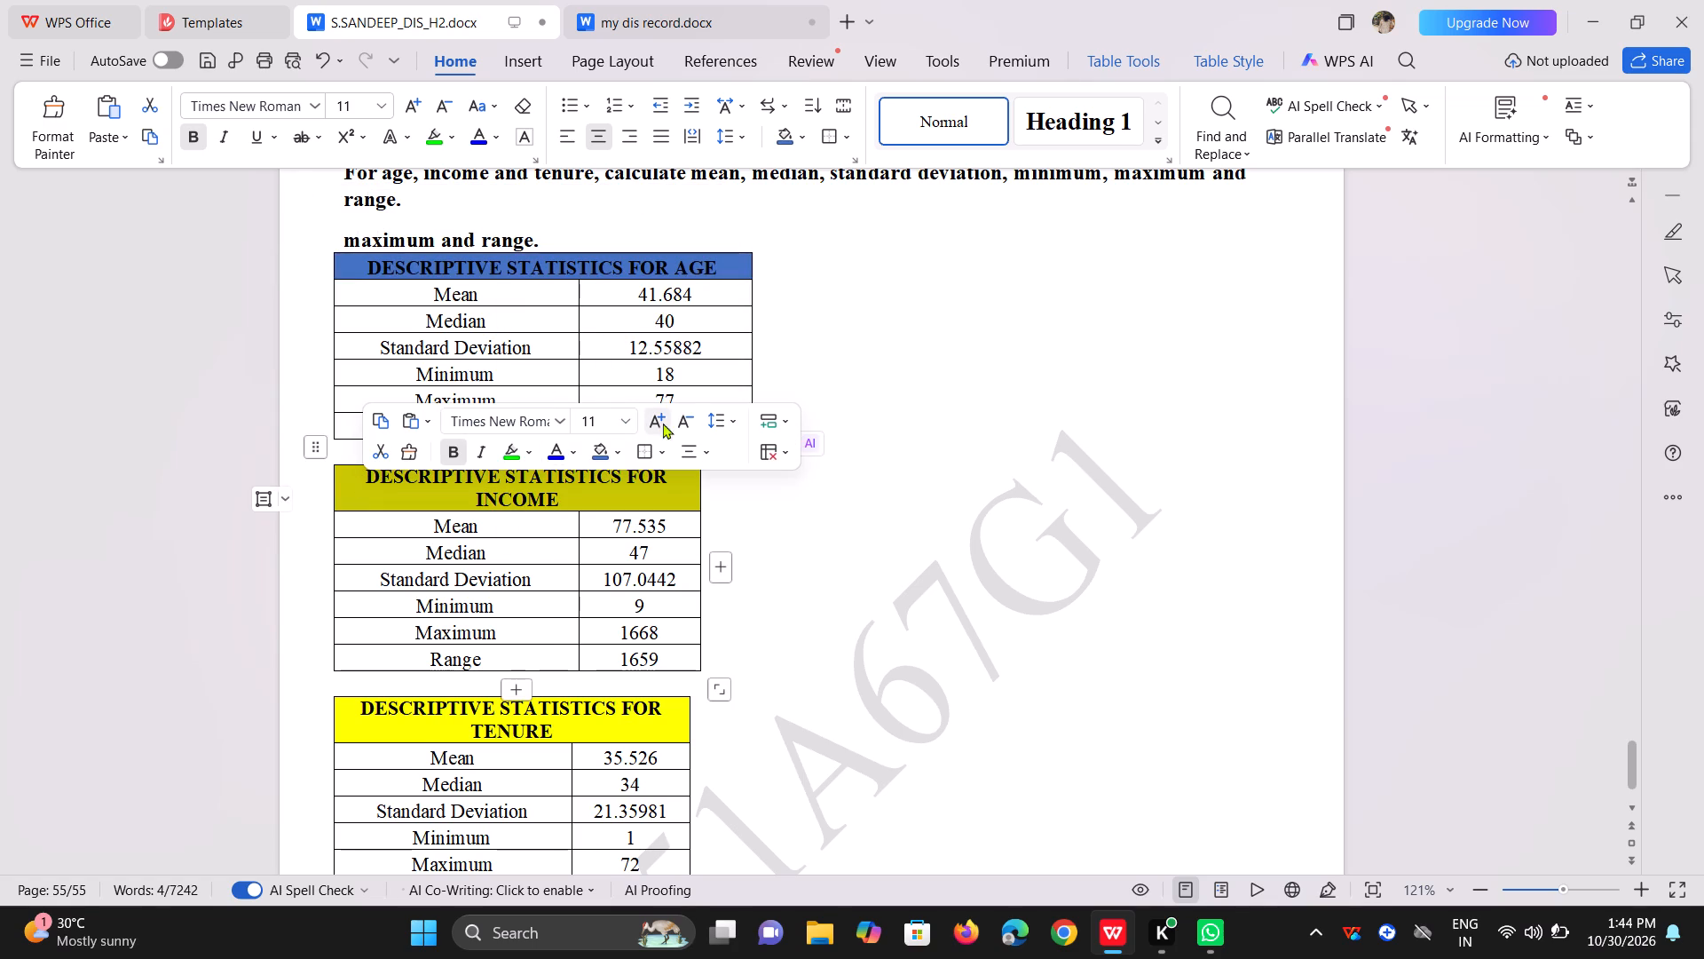
click(619, 444)
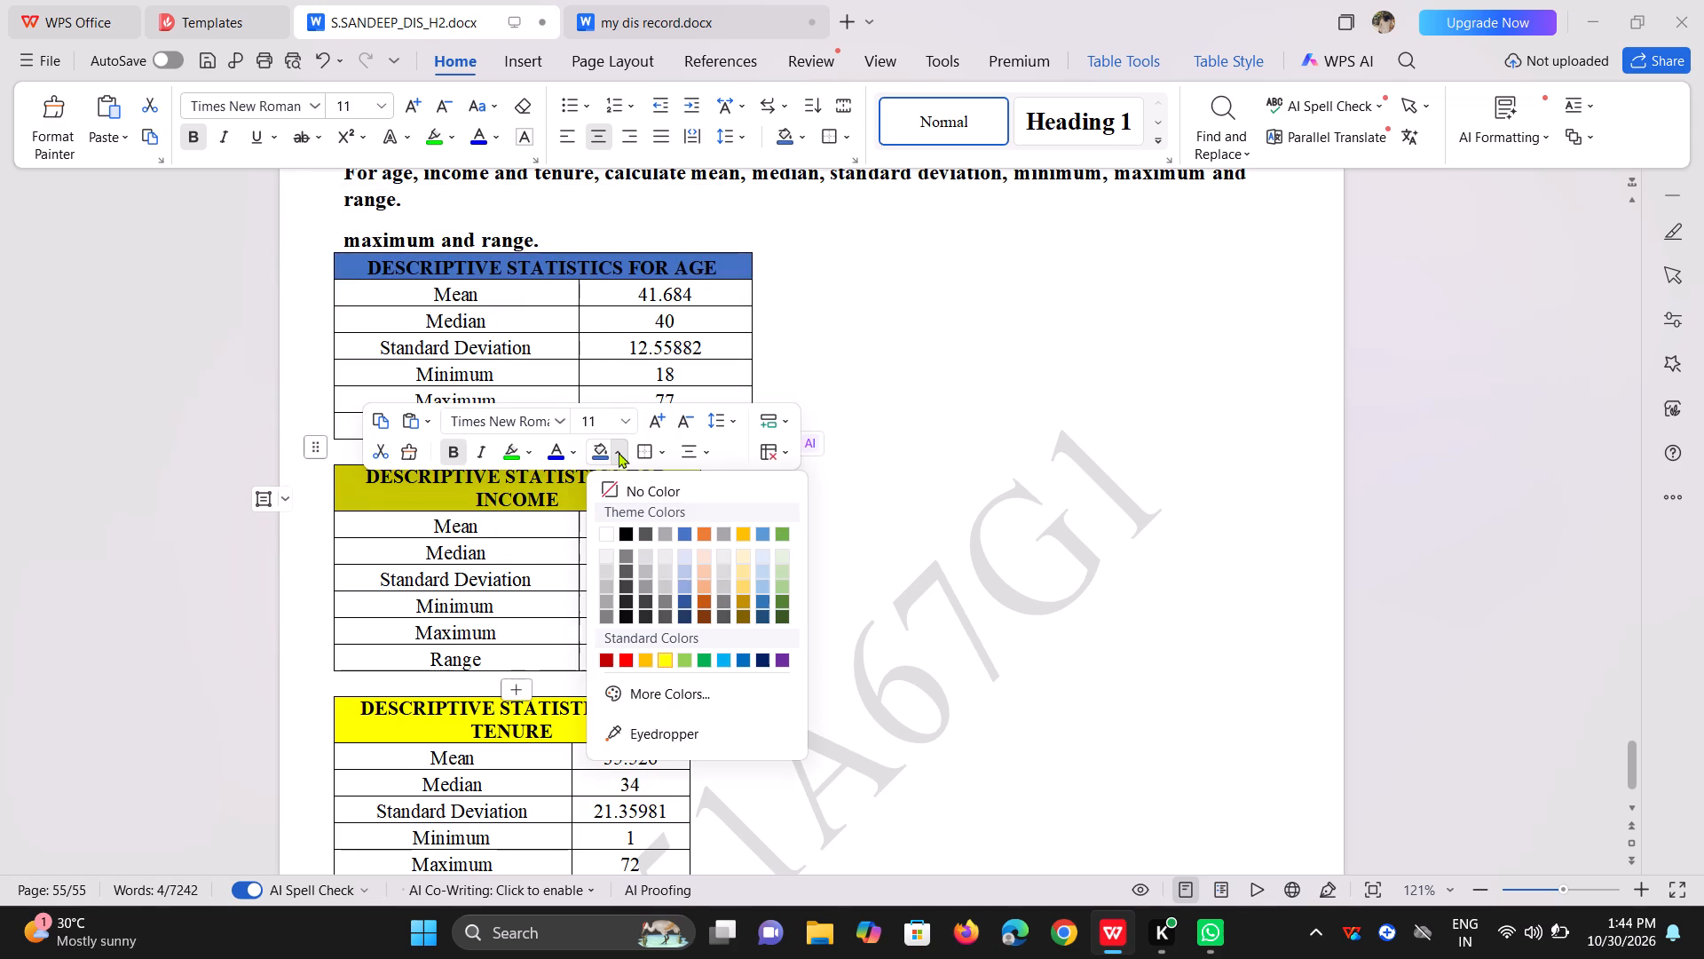
click(703, 531)
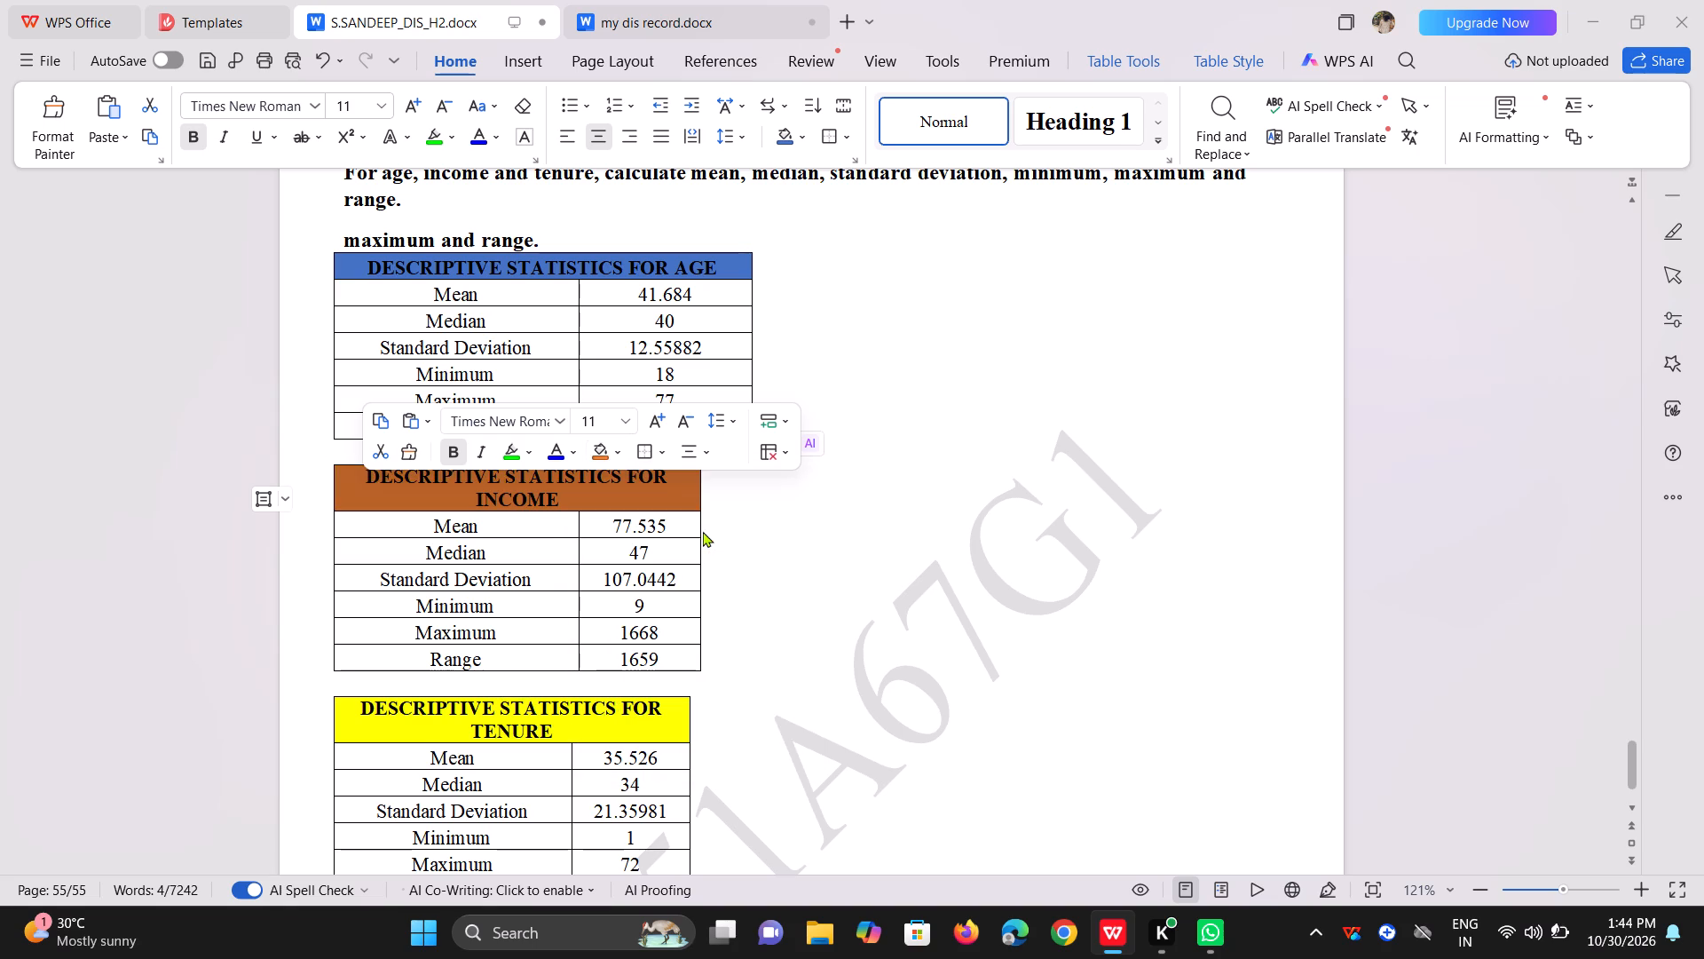
Fill the header cell of the Descriptive Statistics for Tenure table with the standard red colour.
triple_click(363, 725)
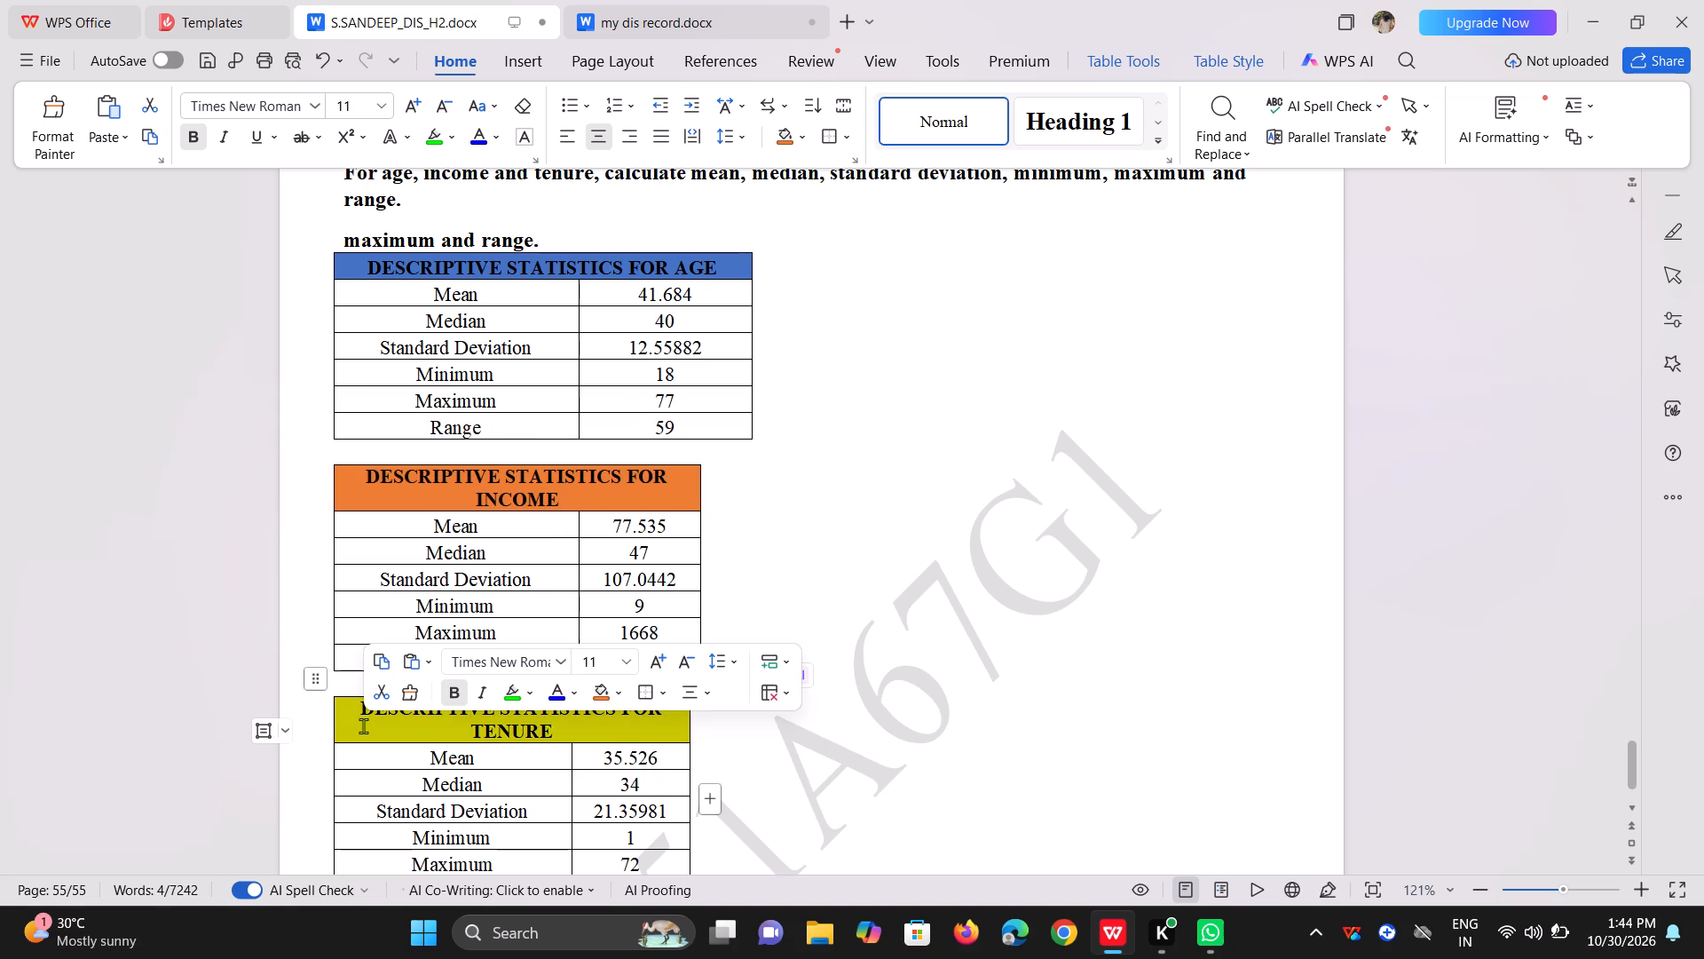
click(611, 690)
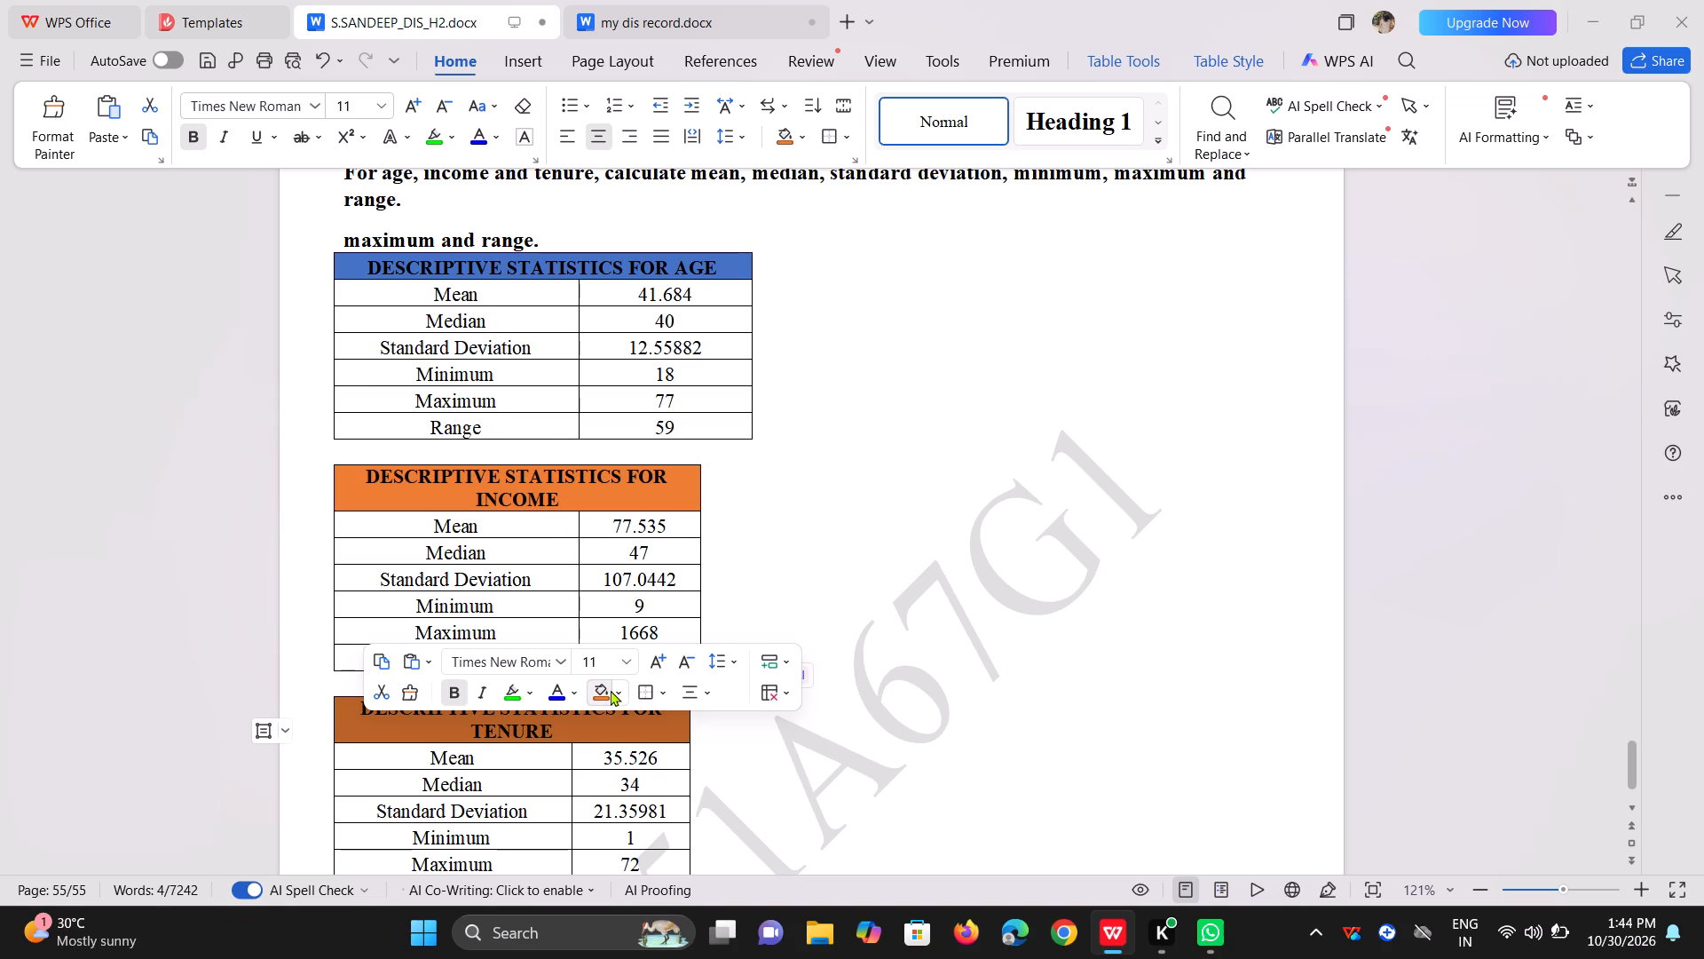
click(617, 699)
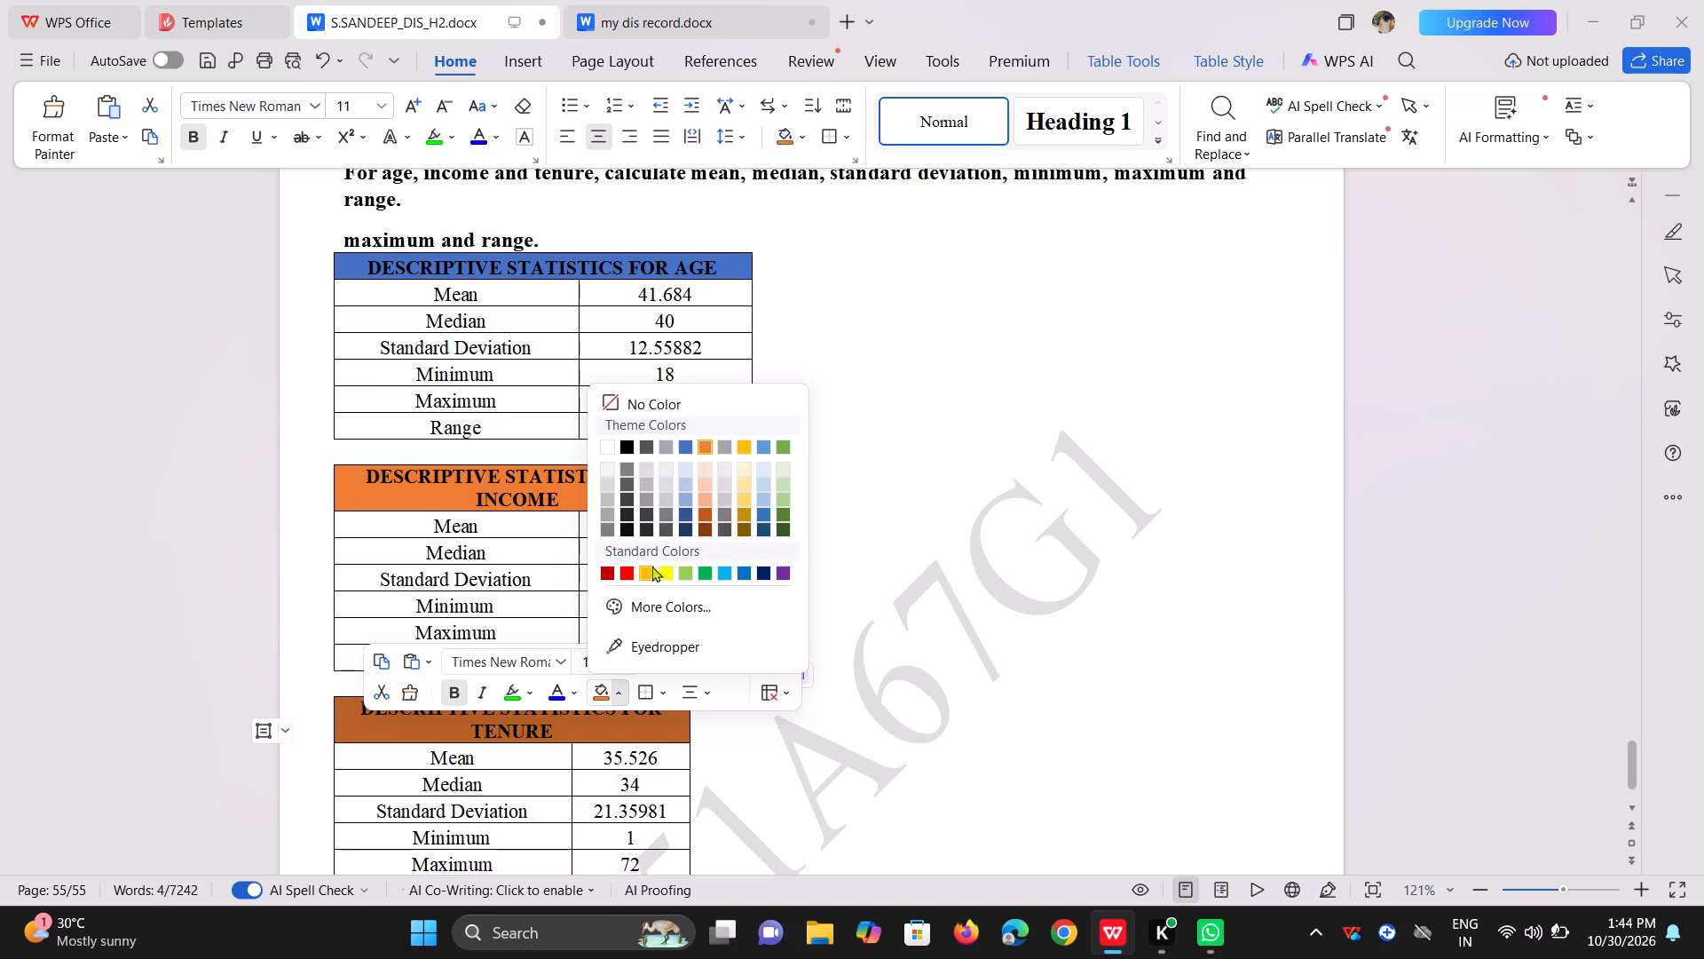
click(631, 567)
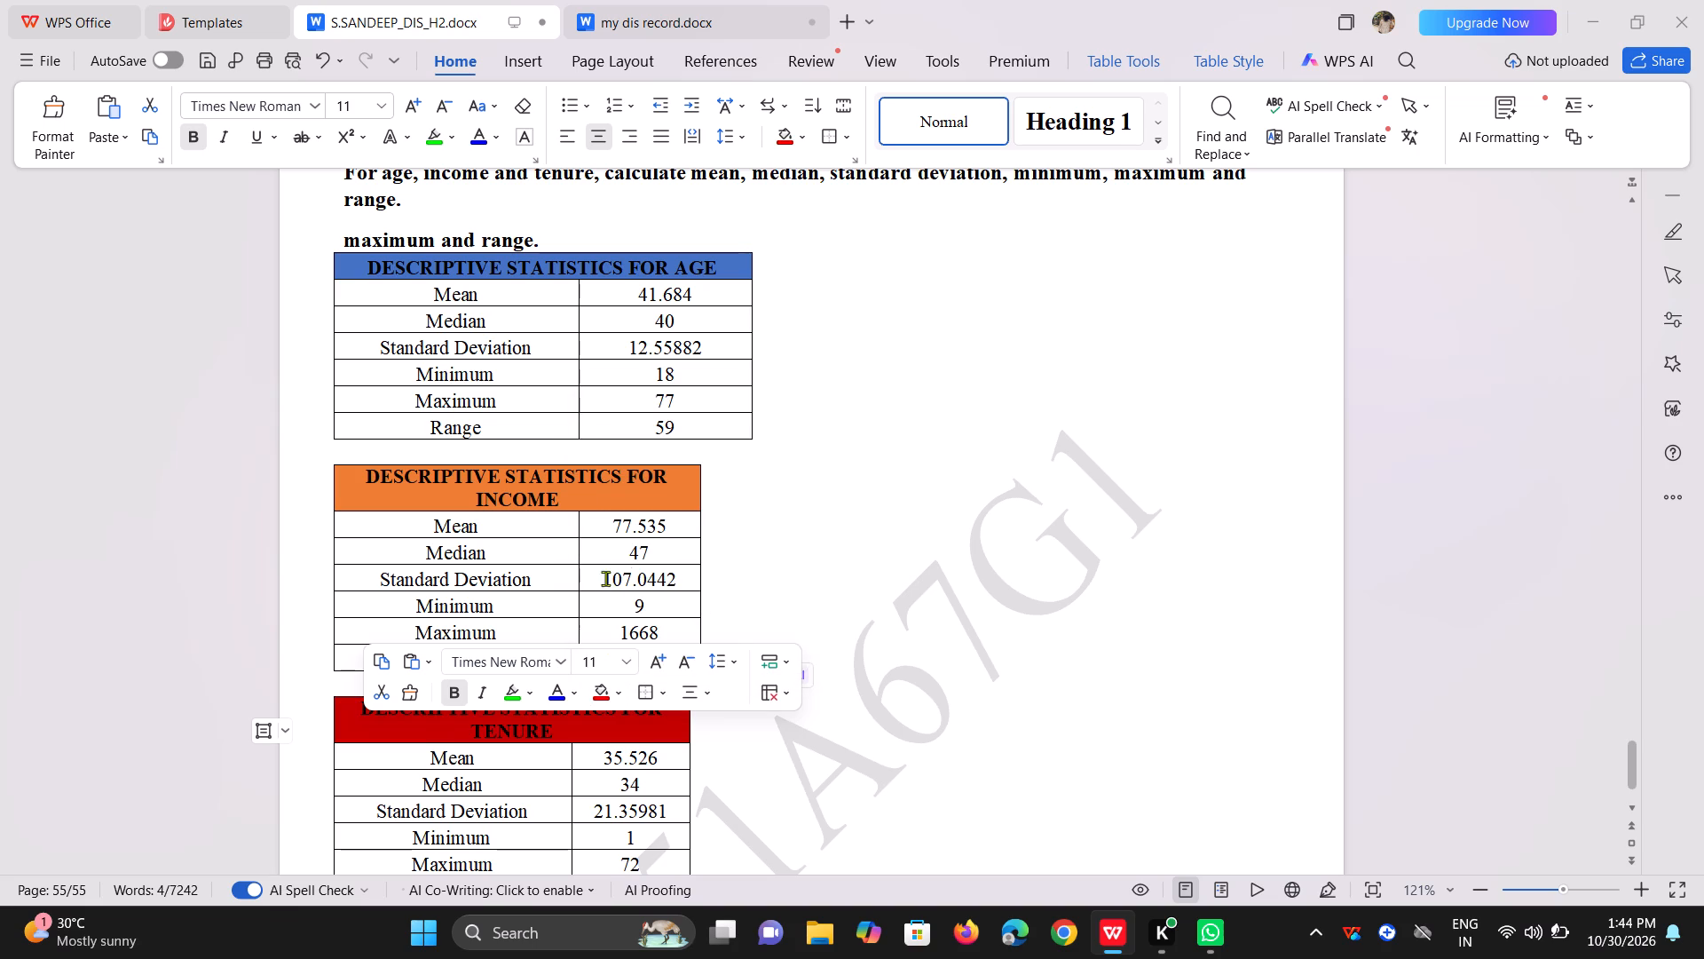
Copy questions 10 and 11 with answers, the Task 4 heading and question 12 from my dis record.docx to below the DIS_H2 document's tenure table.
scroll(683, 564, down, 8)
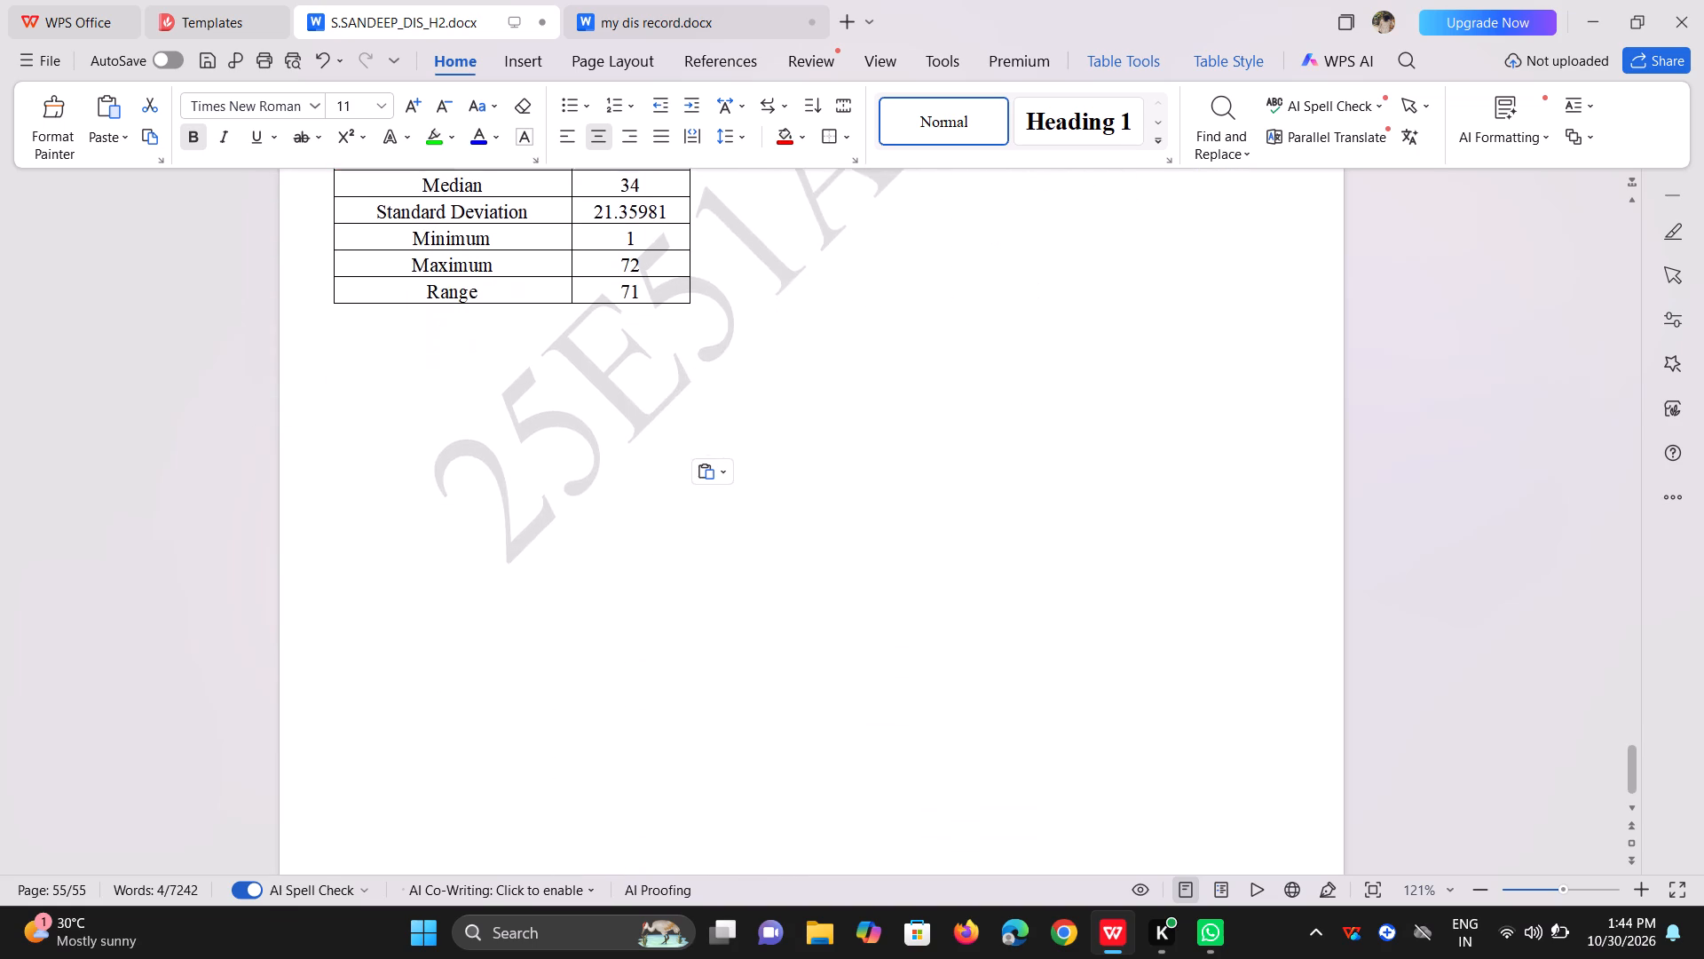
scroll(683, 564, down, 2)
click(669, 0)
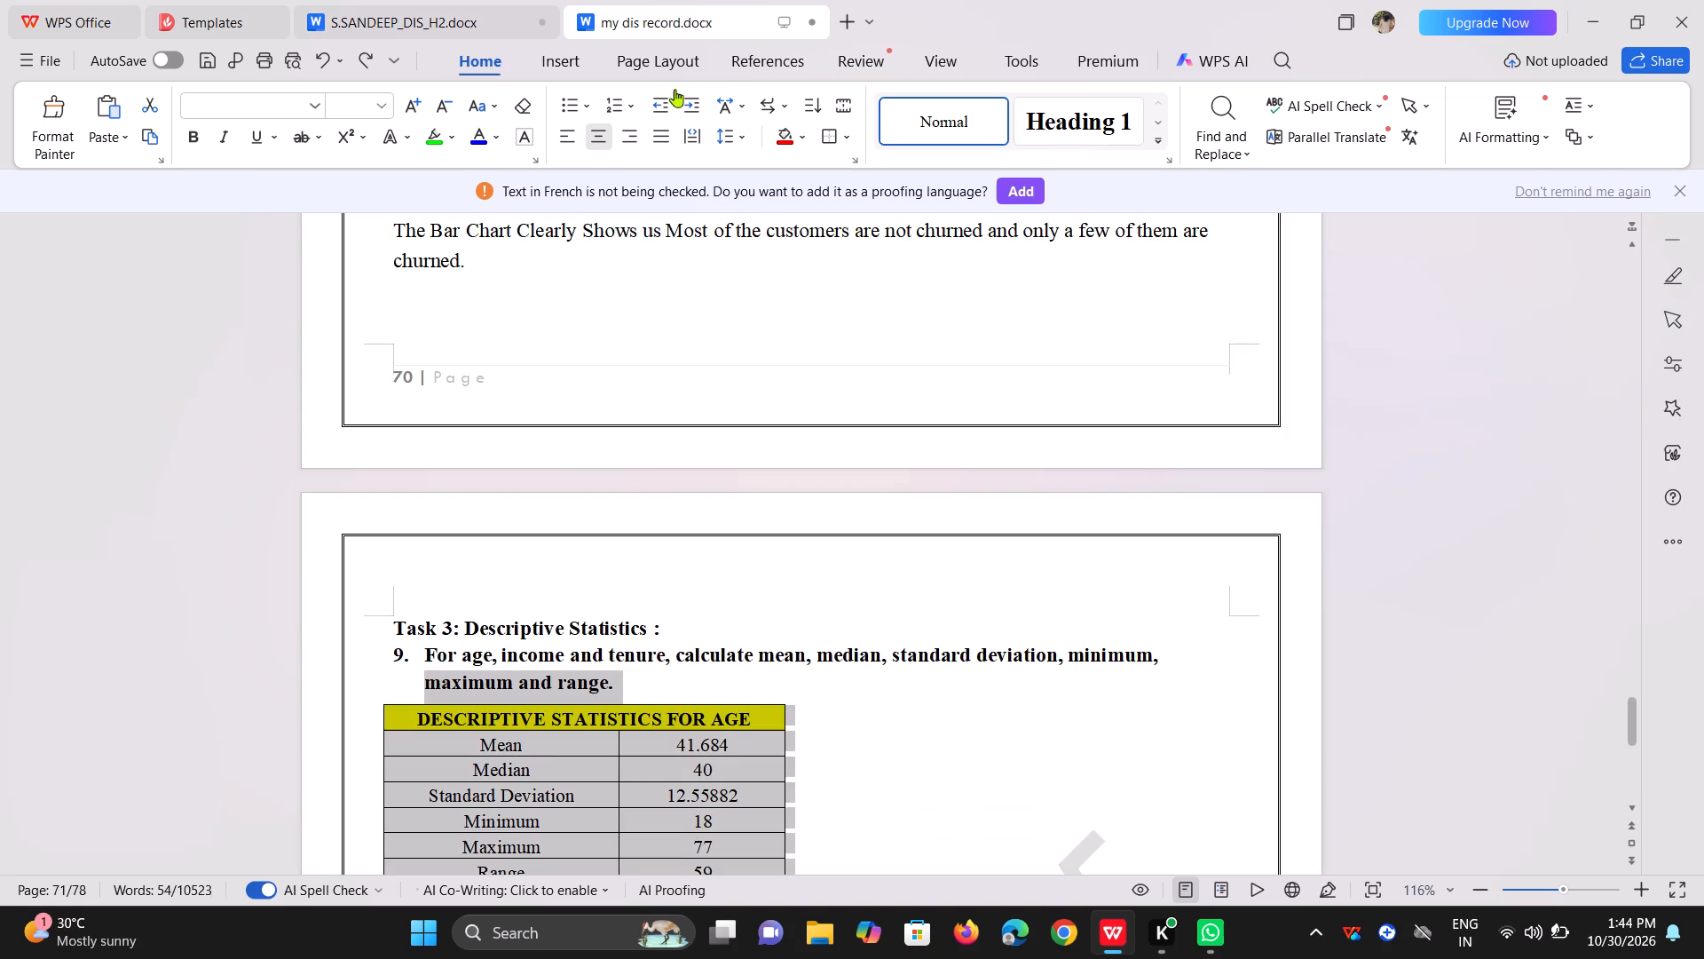
scroll(634, 639, down, 9)
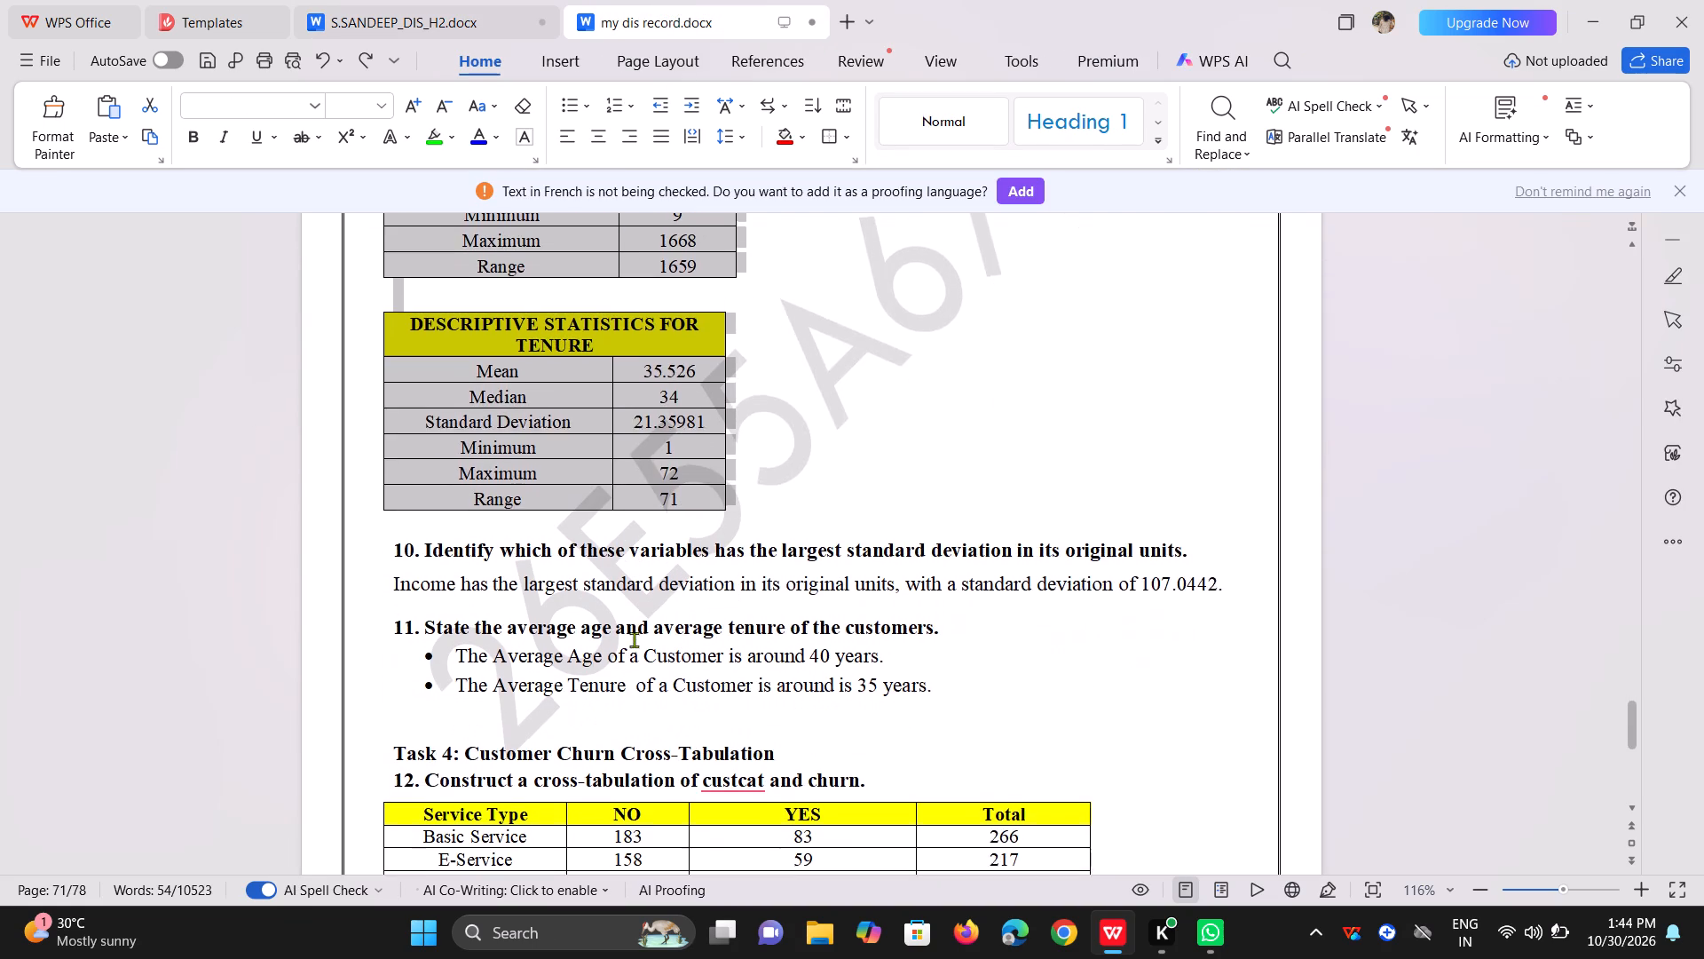
drag(390, 489, 793, 737)
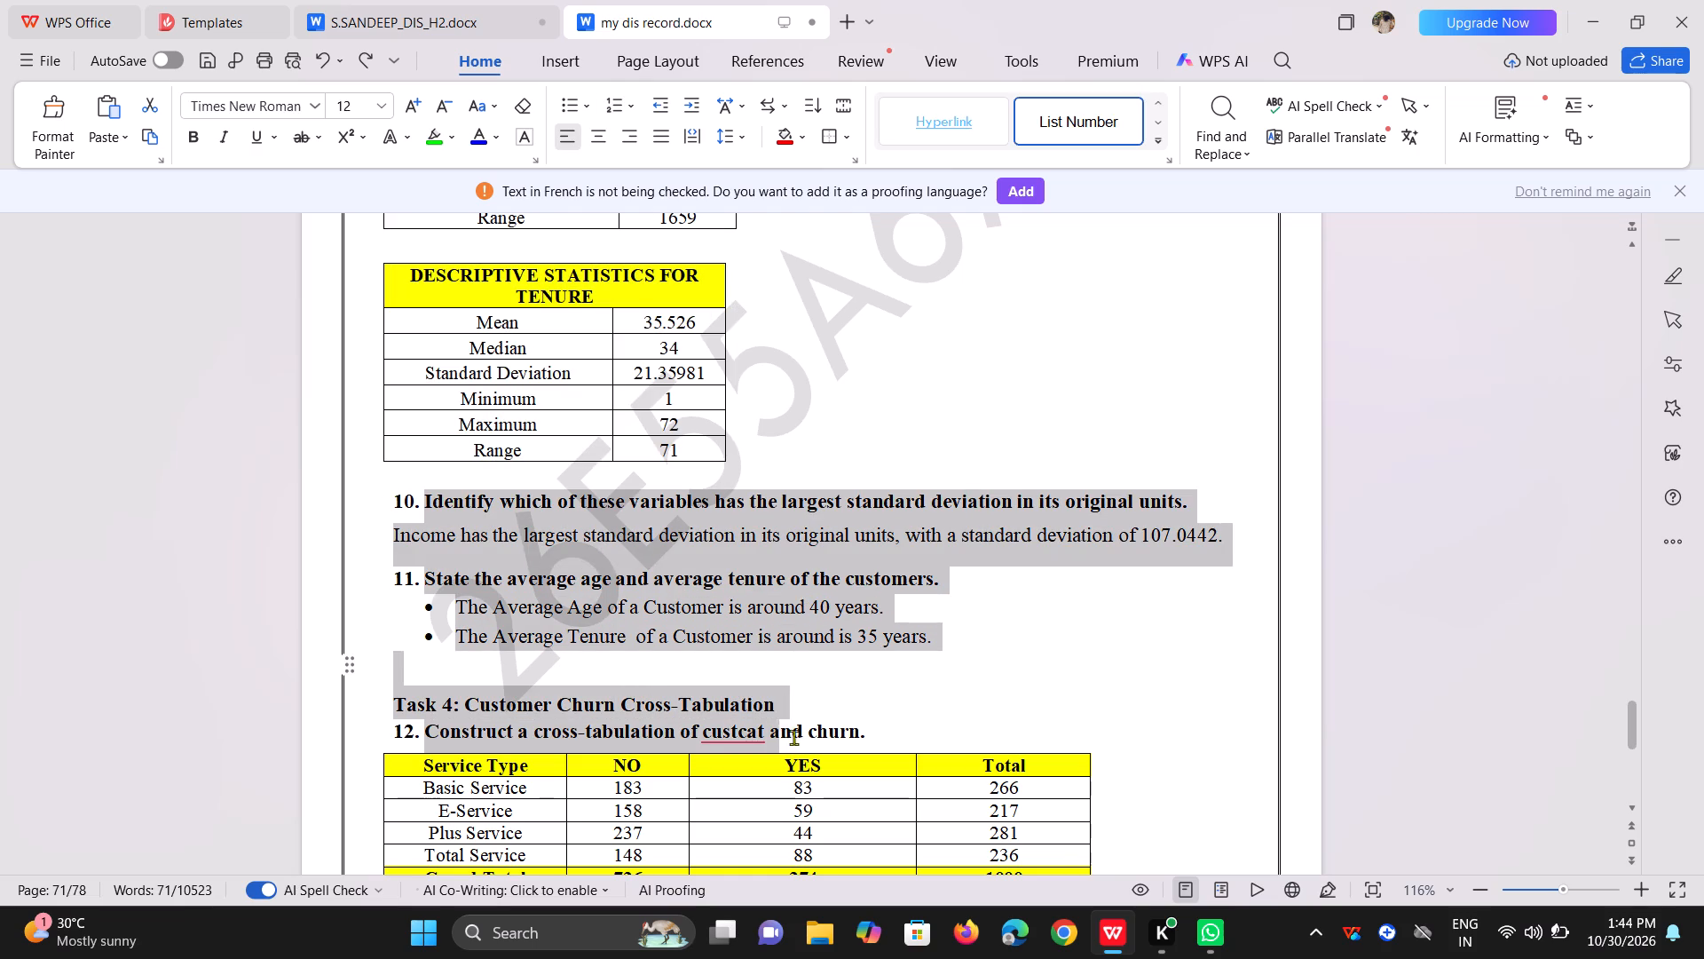
drag(793, 737, 869, 739)
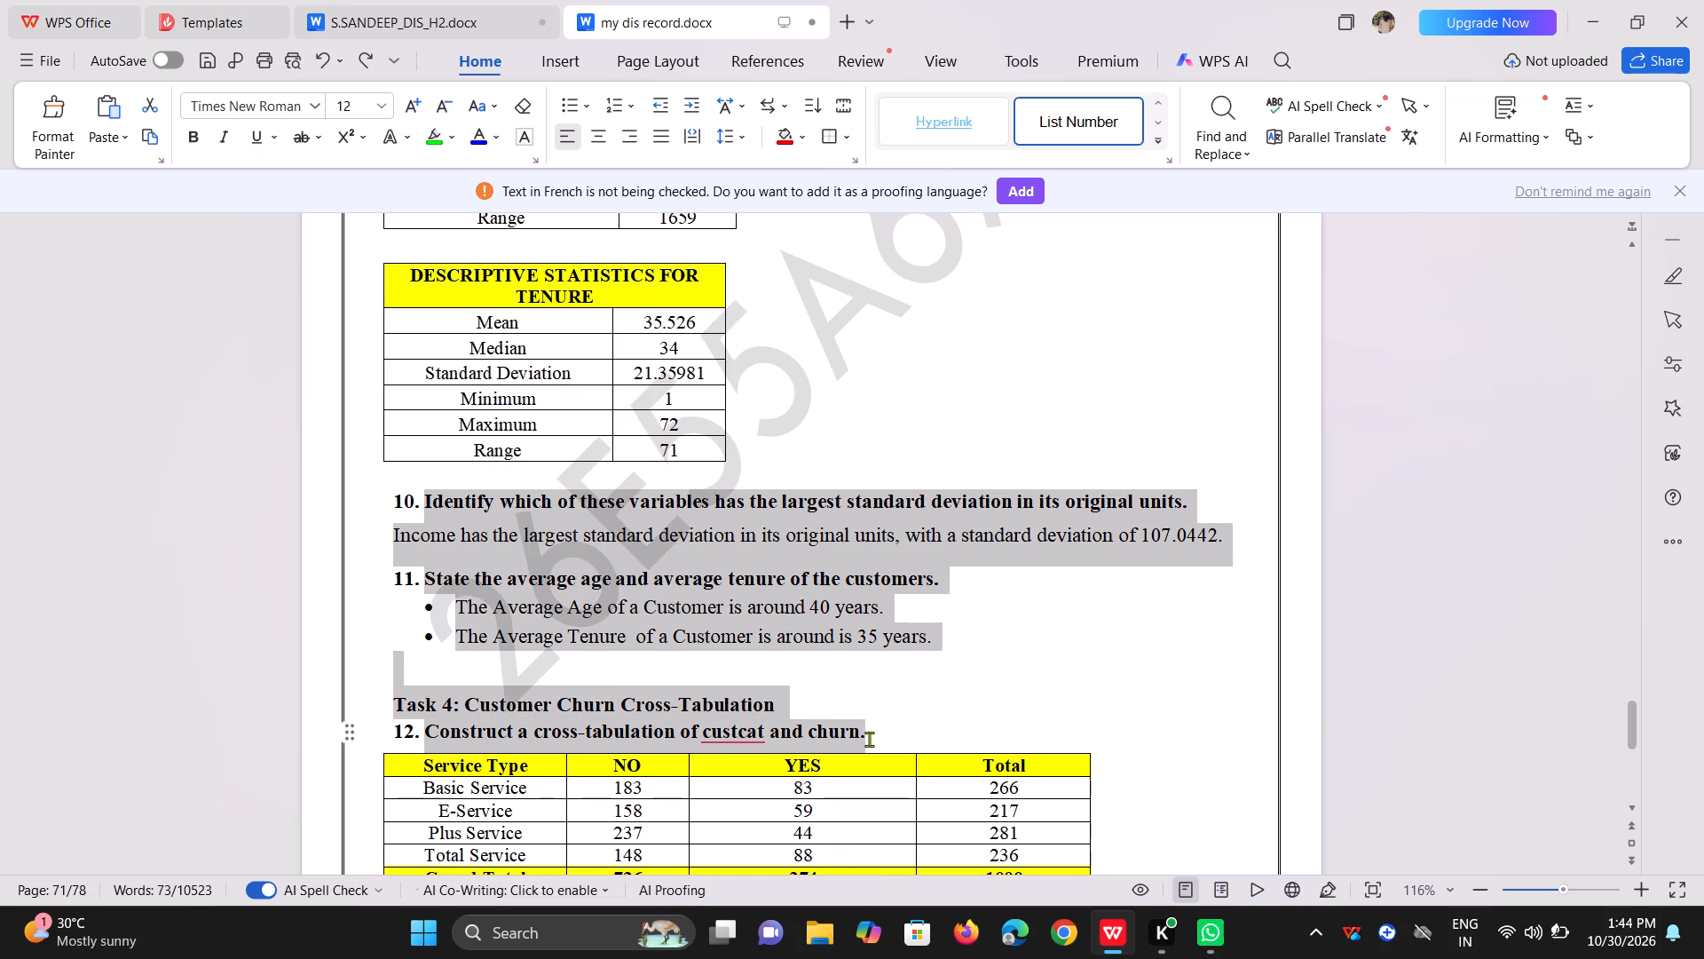
key(ctrl+c)
click(467, 9)
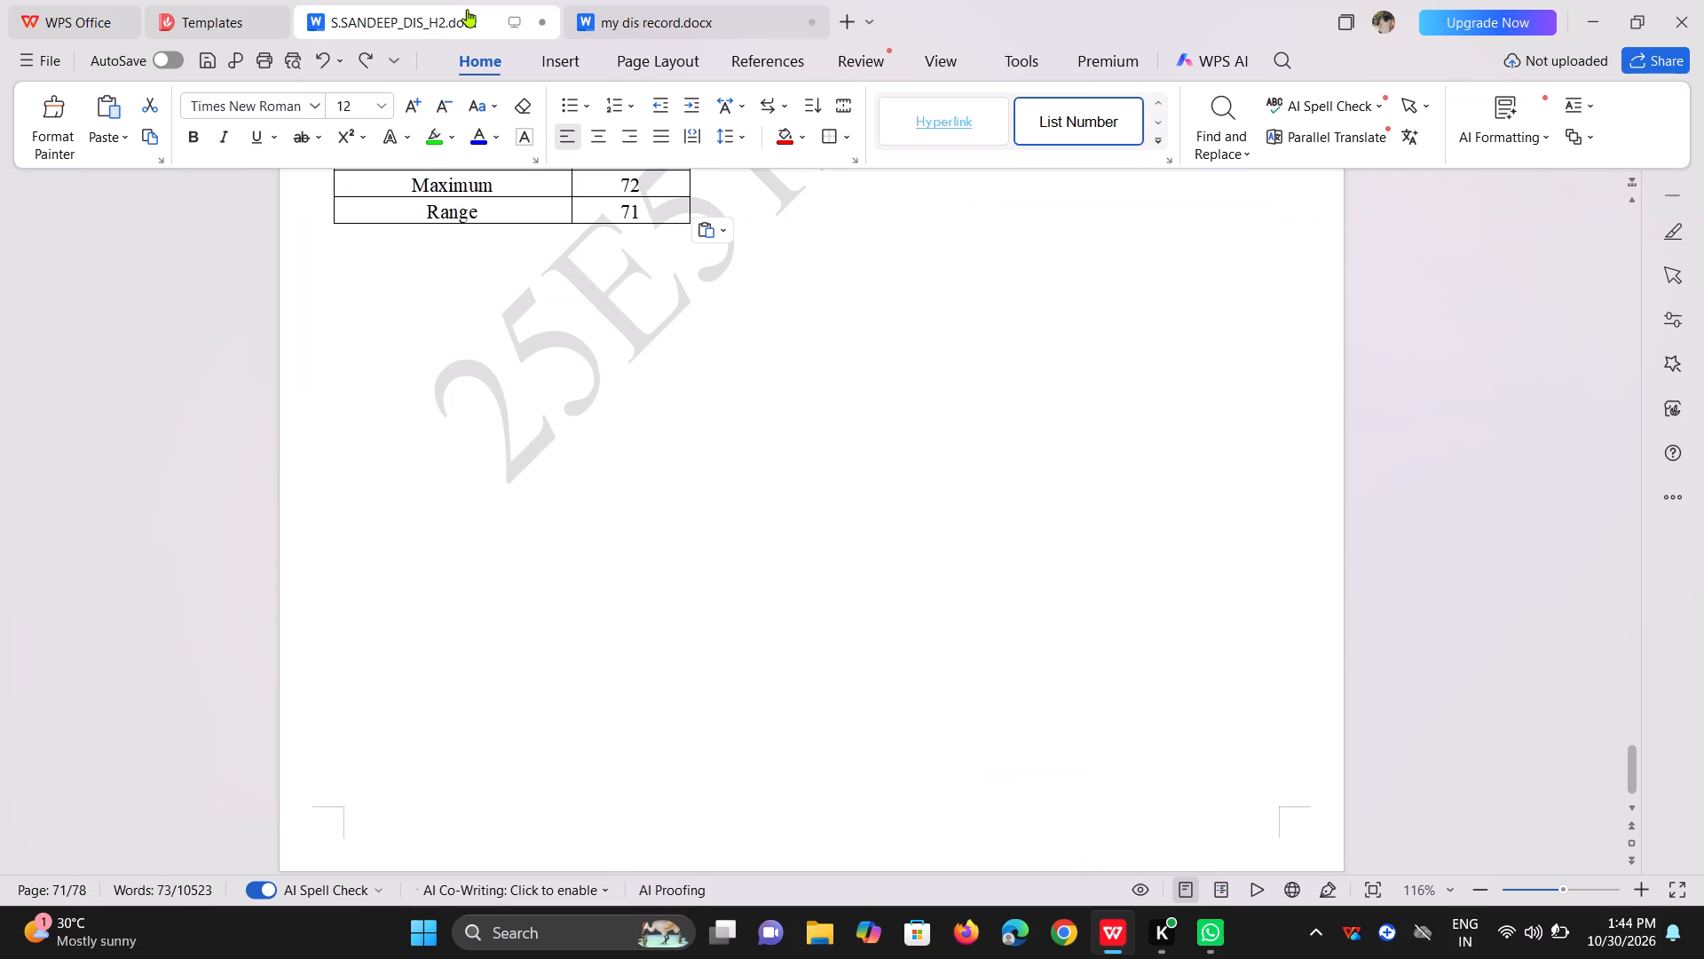
click(760, 240)
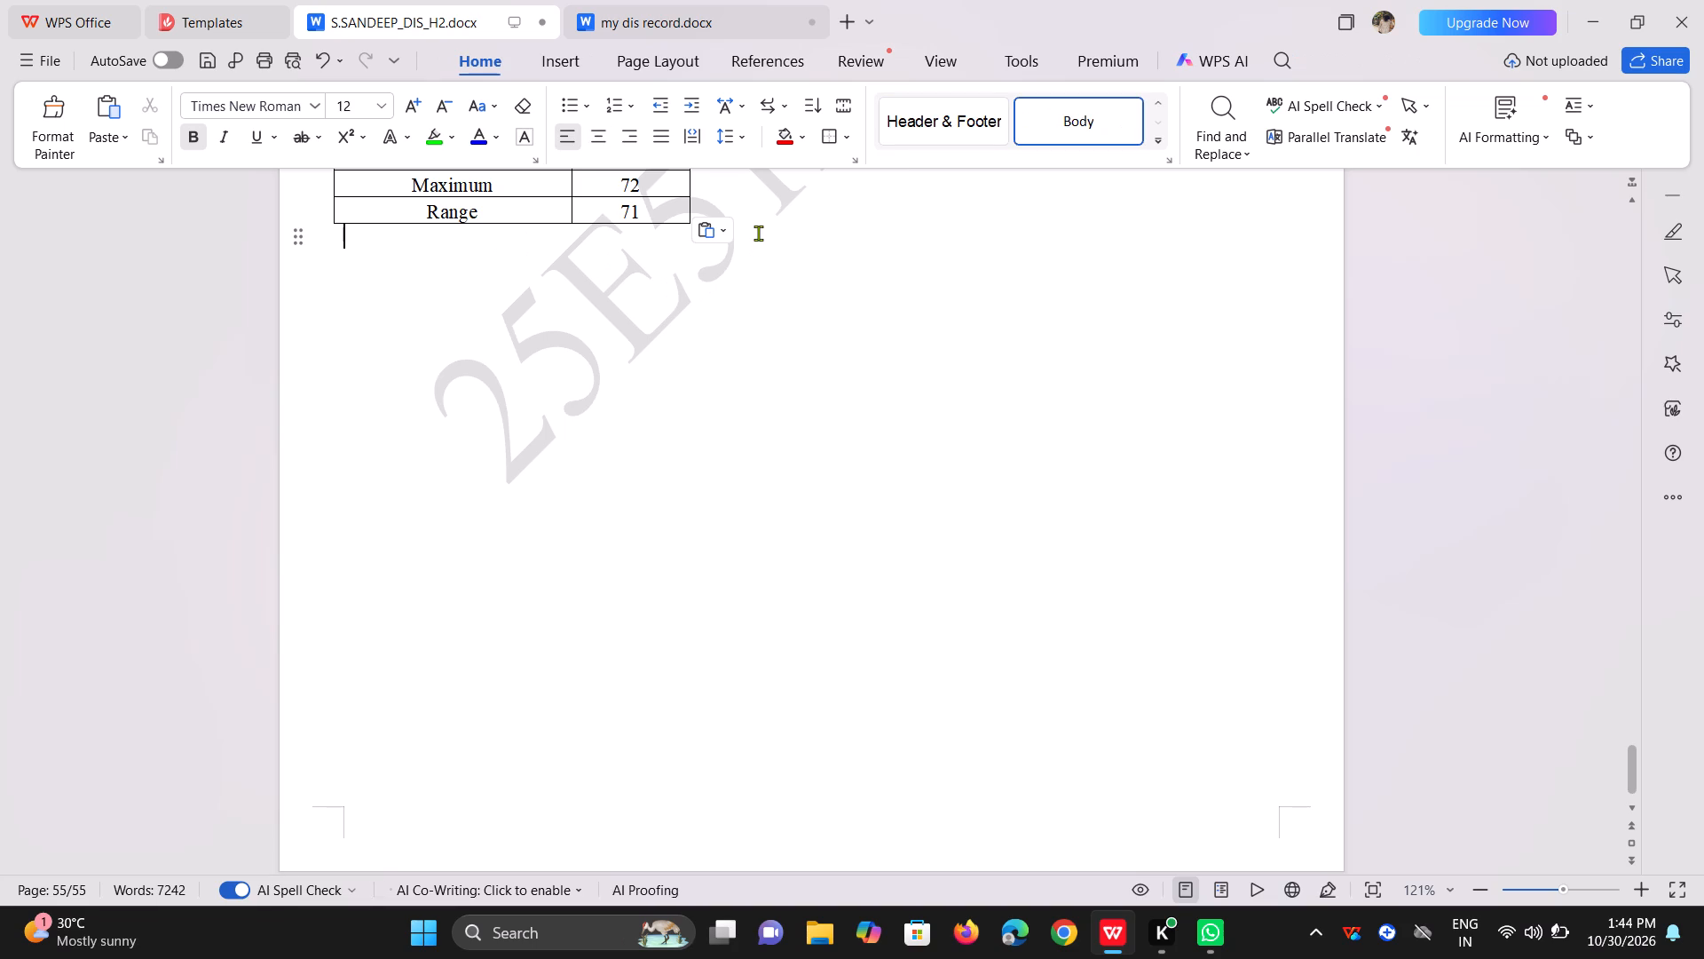
key(Return)
key(ctrl+v)
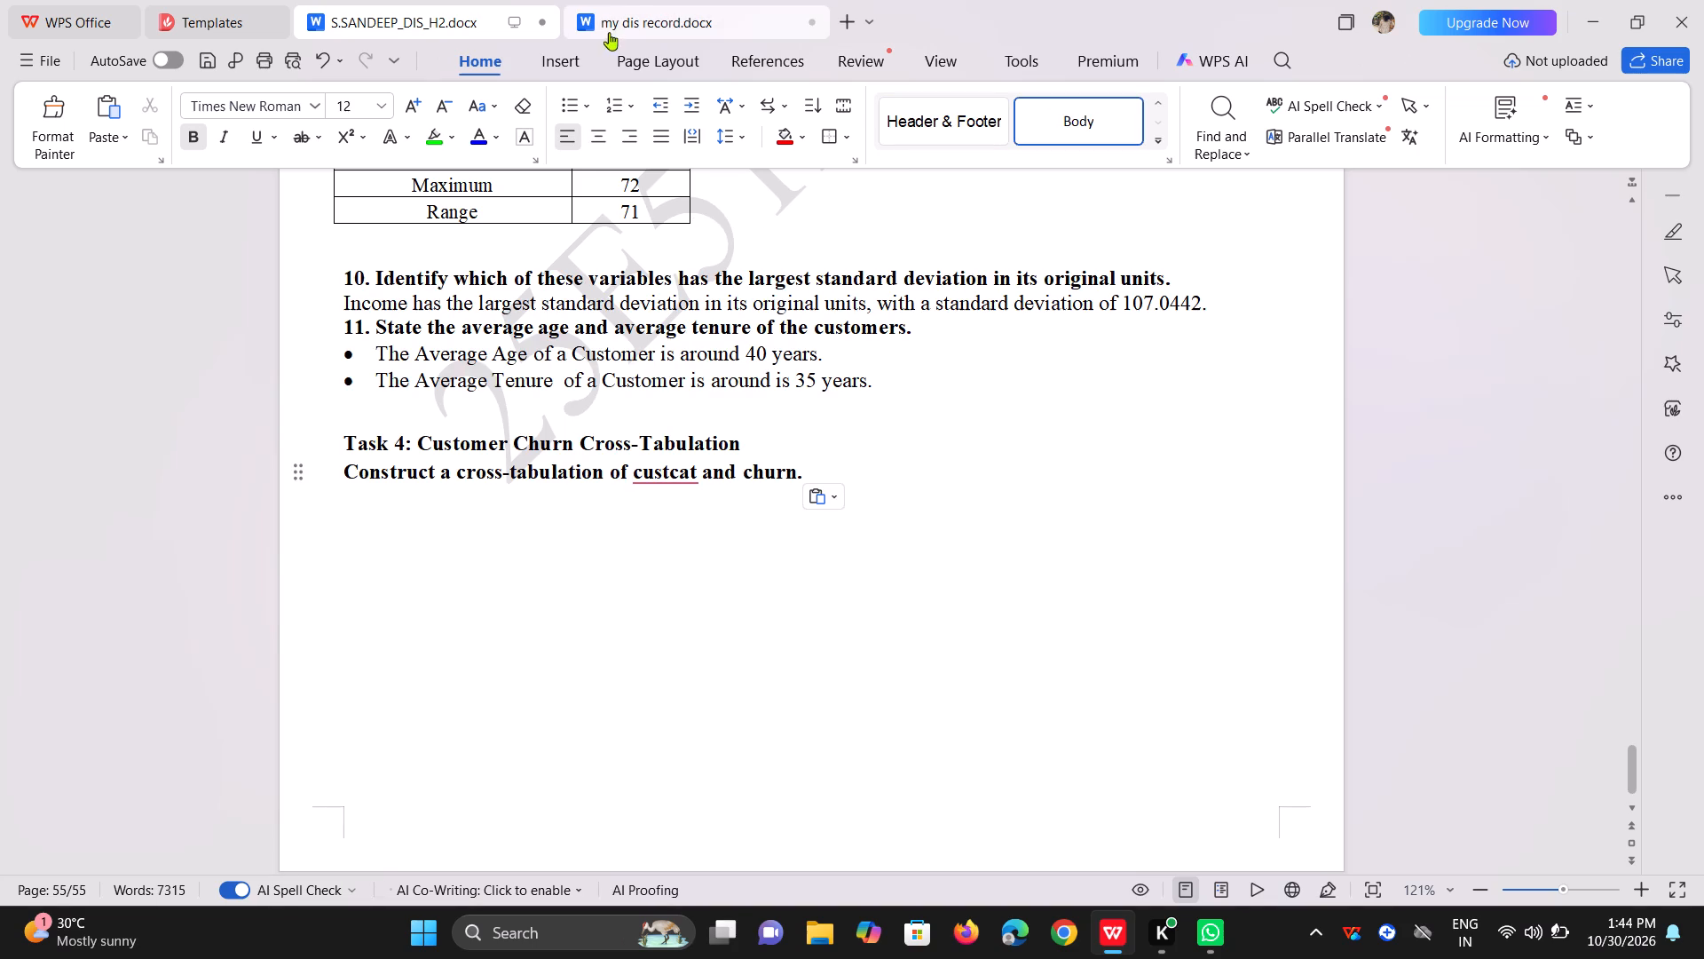
Copy the custcat and churn cross-tabulation table from my dis record.docx to a new line below its question in the DIS_H2 document.
click(638, 10)
scroll(725, 716, down, 4)
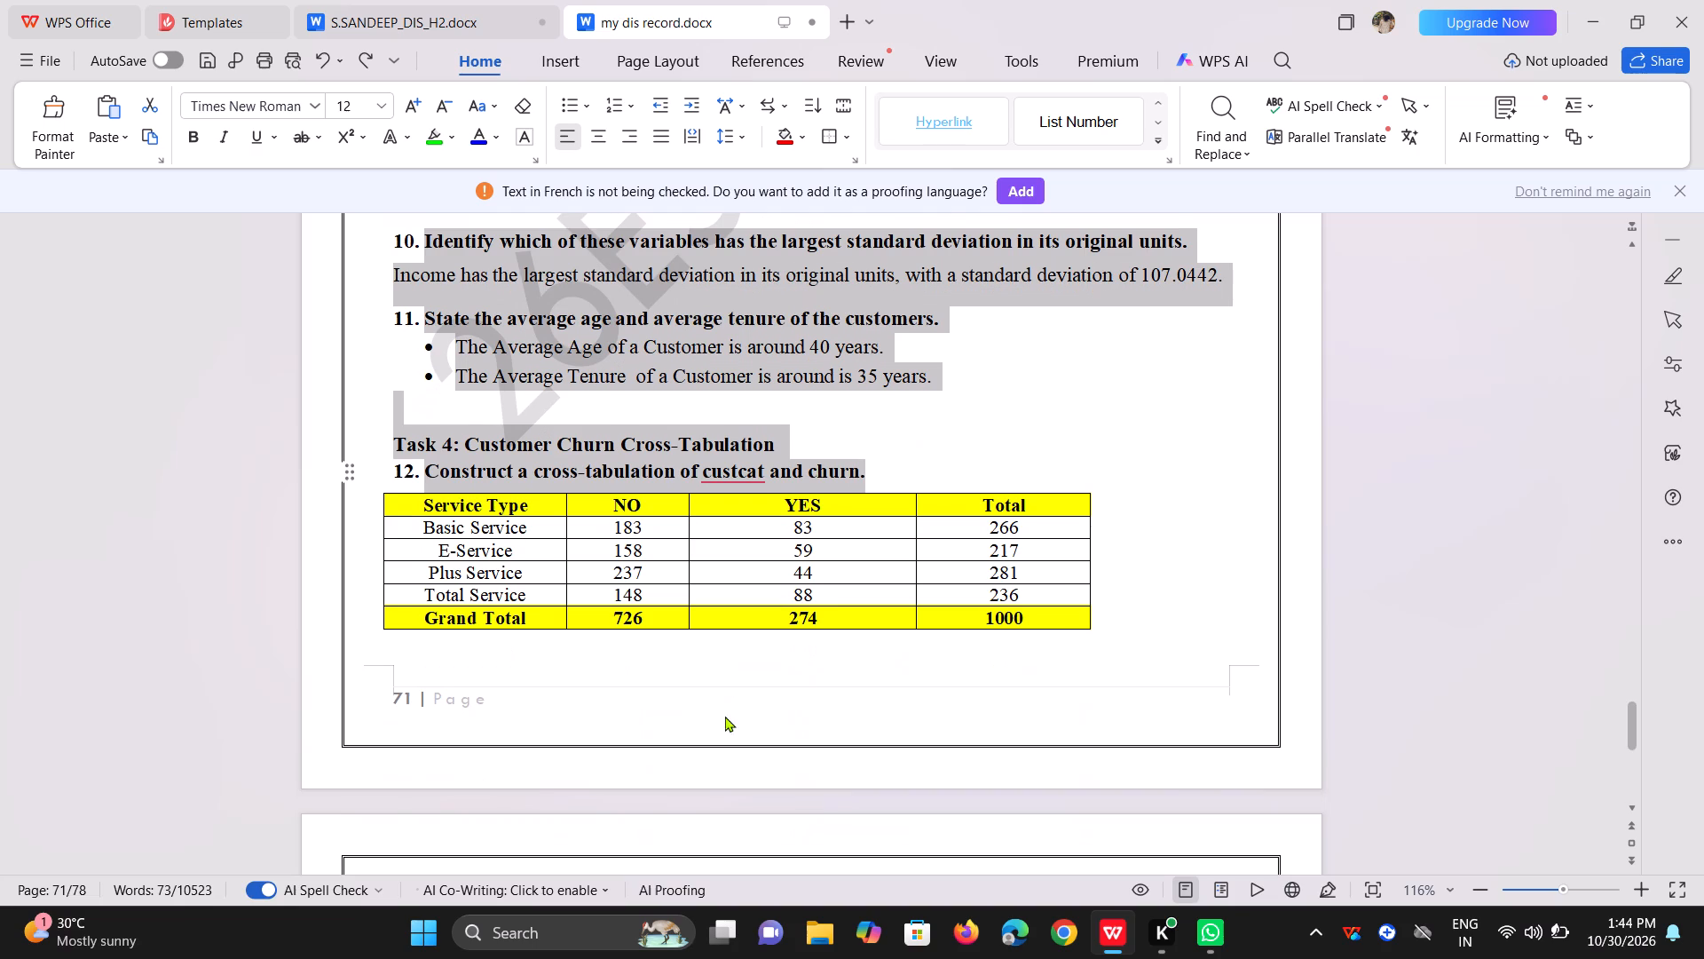
click(398, 481)
click(454, 474)
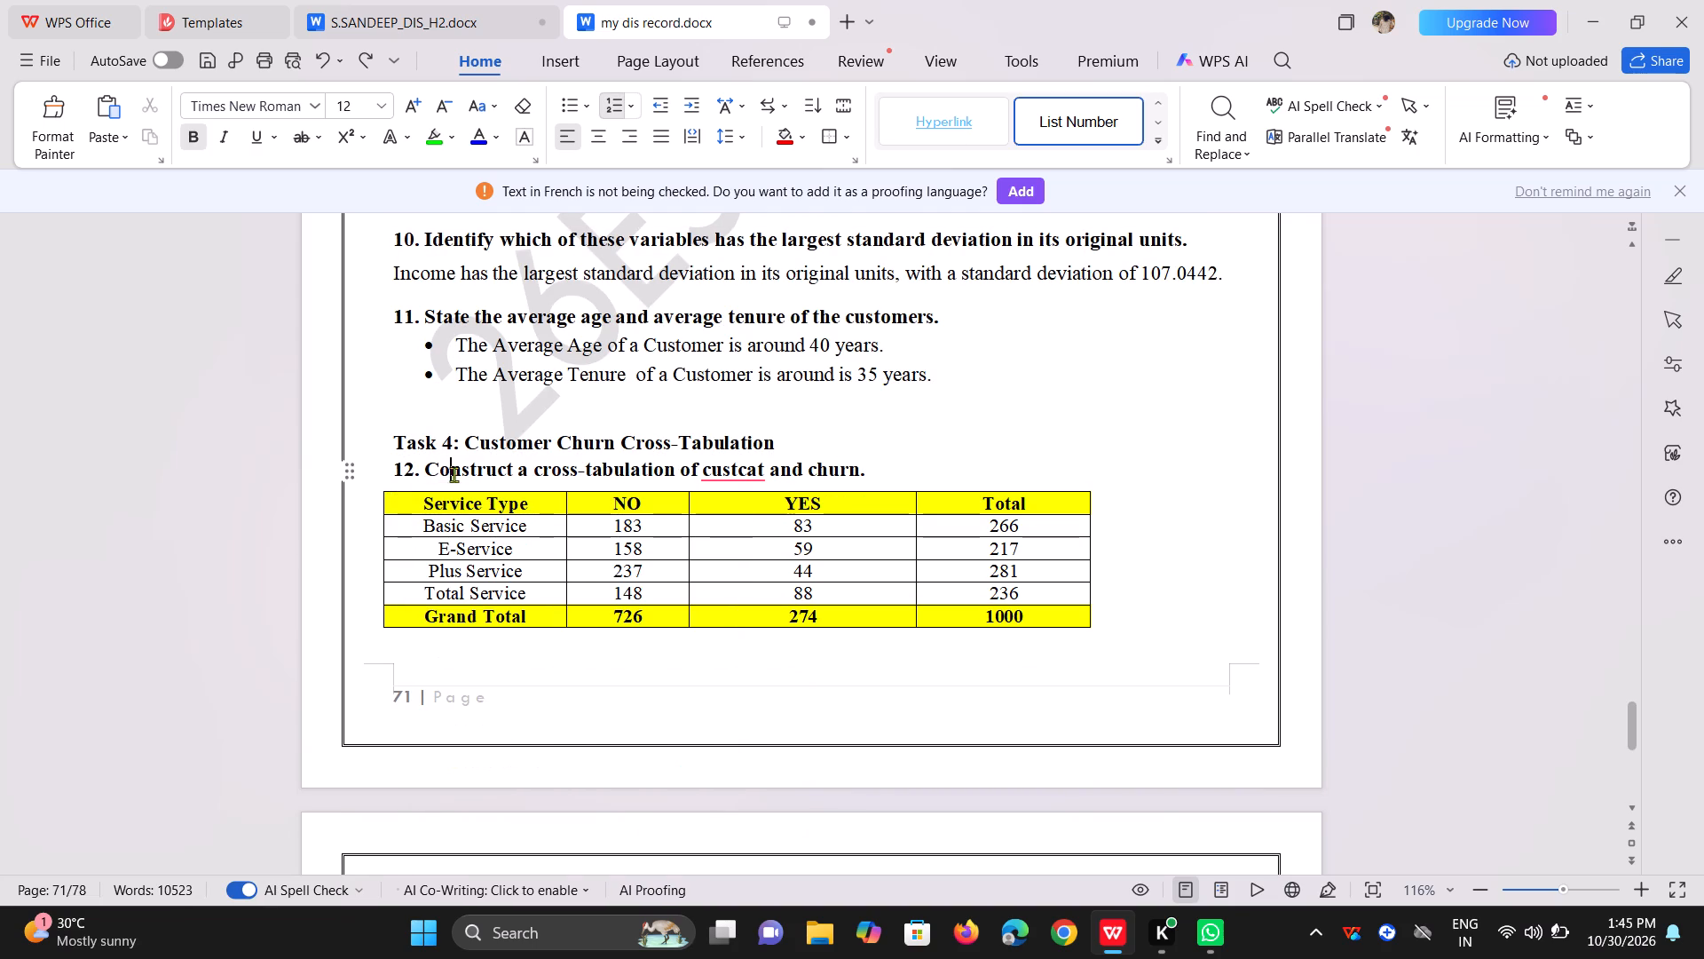
drag(419, 466, 359, 545)
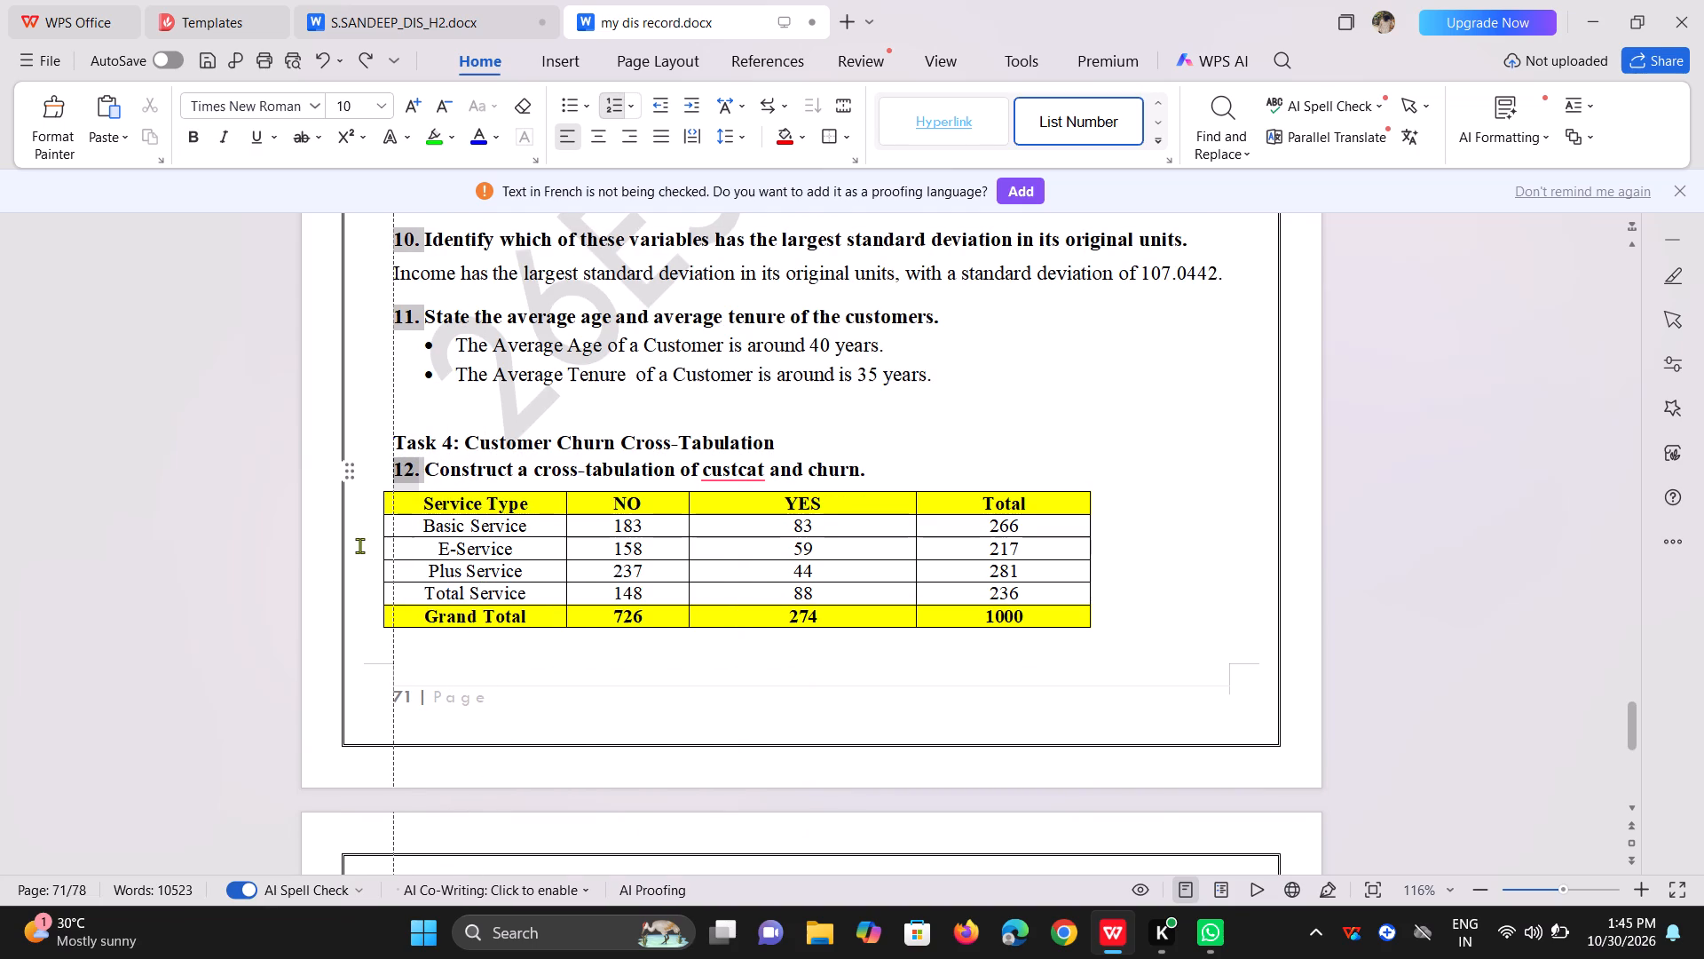
drag(359, 545, 332, 535)
drag(379, 511, 722, 614)
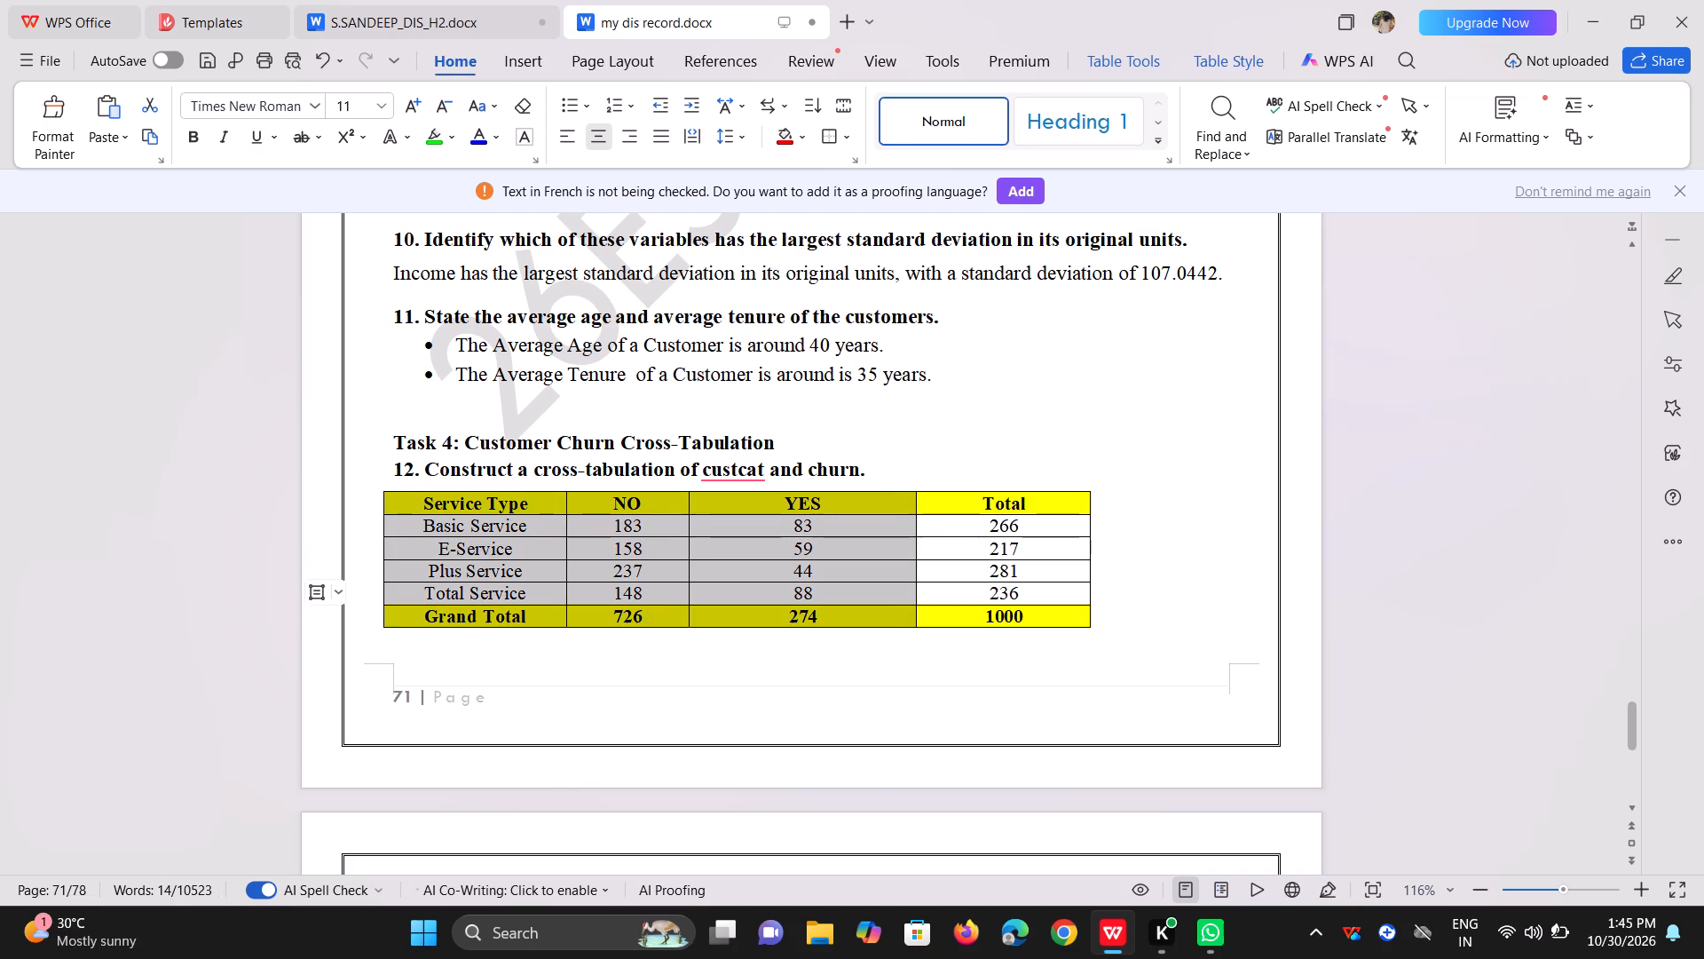
drag(722, 614, 864, 638)
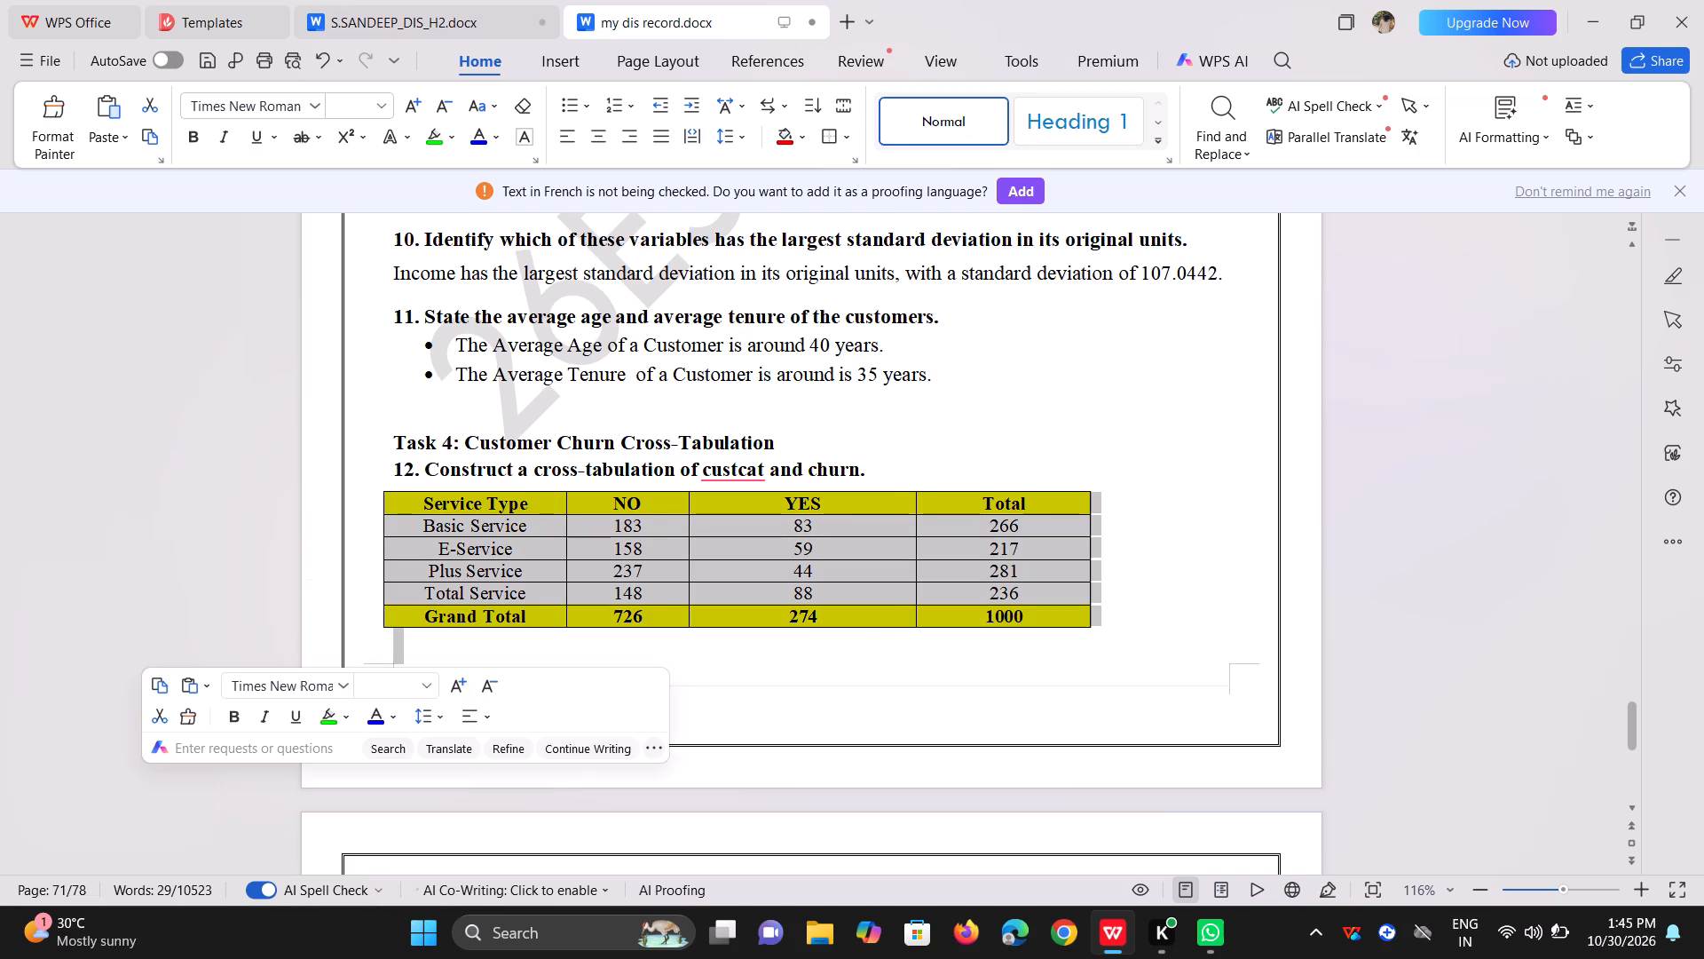
key(ctrl+c)
click(406, 3)
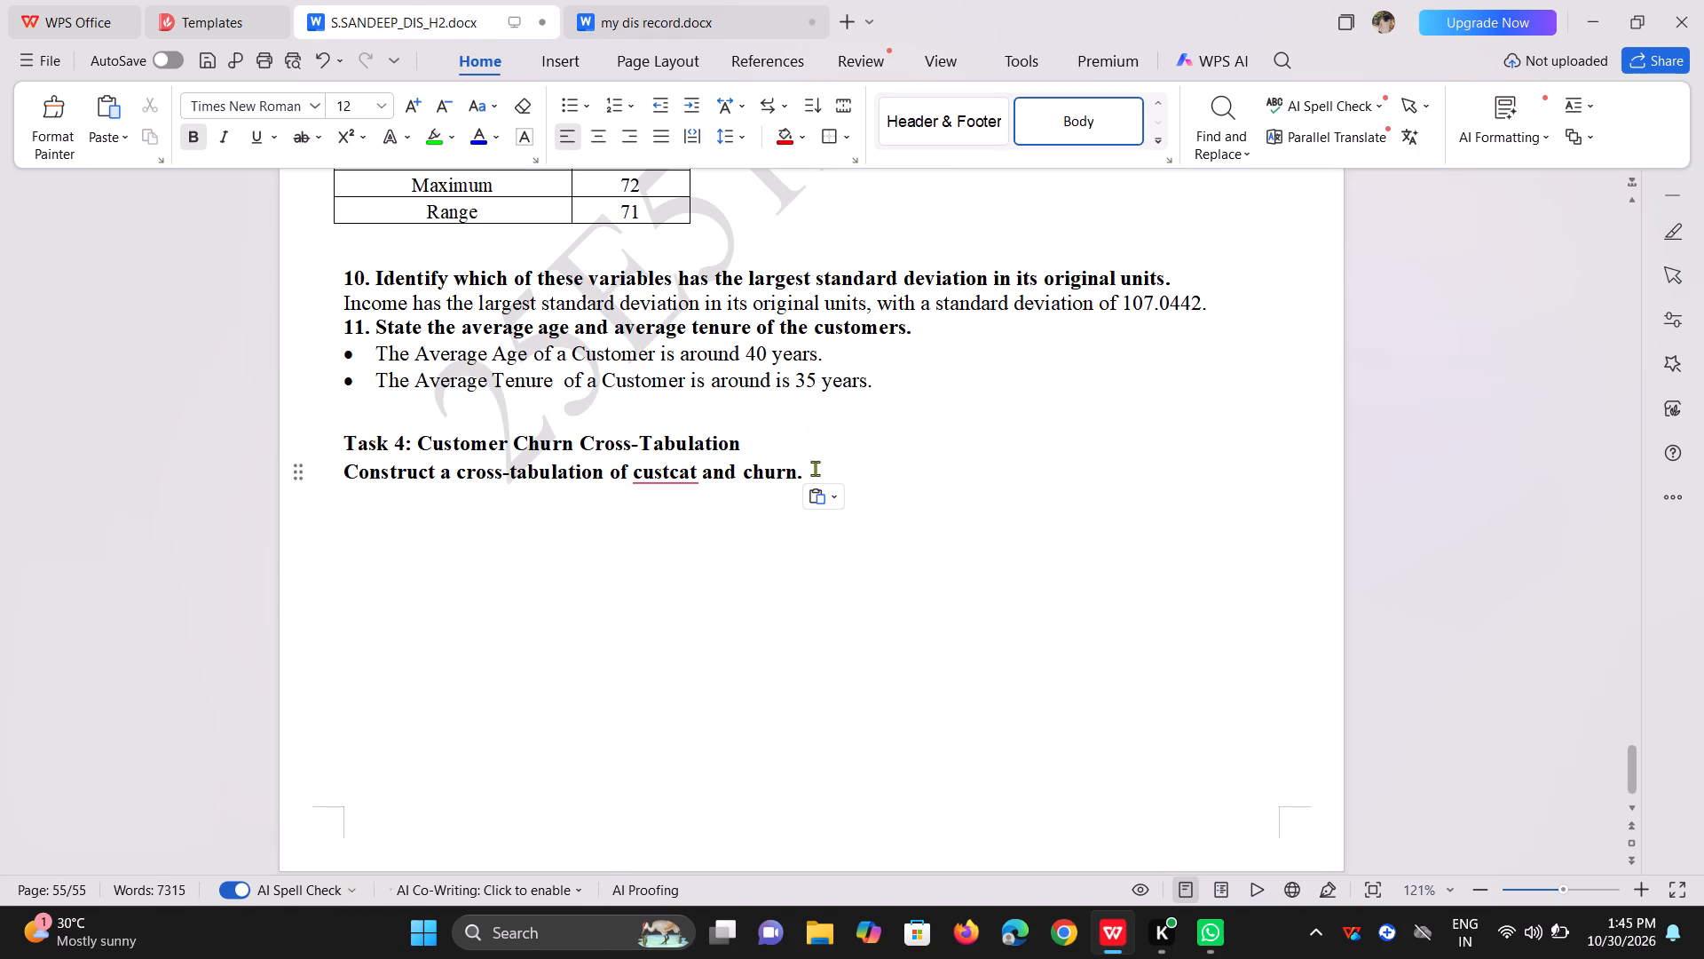
key(Return)
key(ctrl+v)
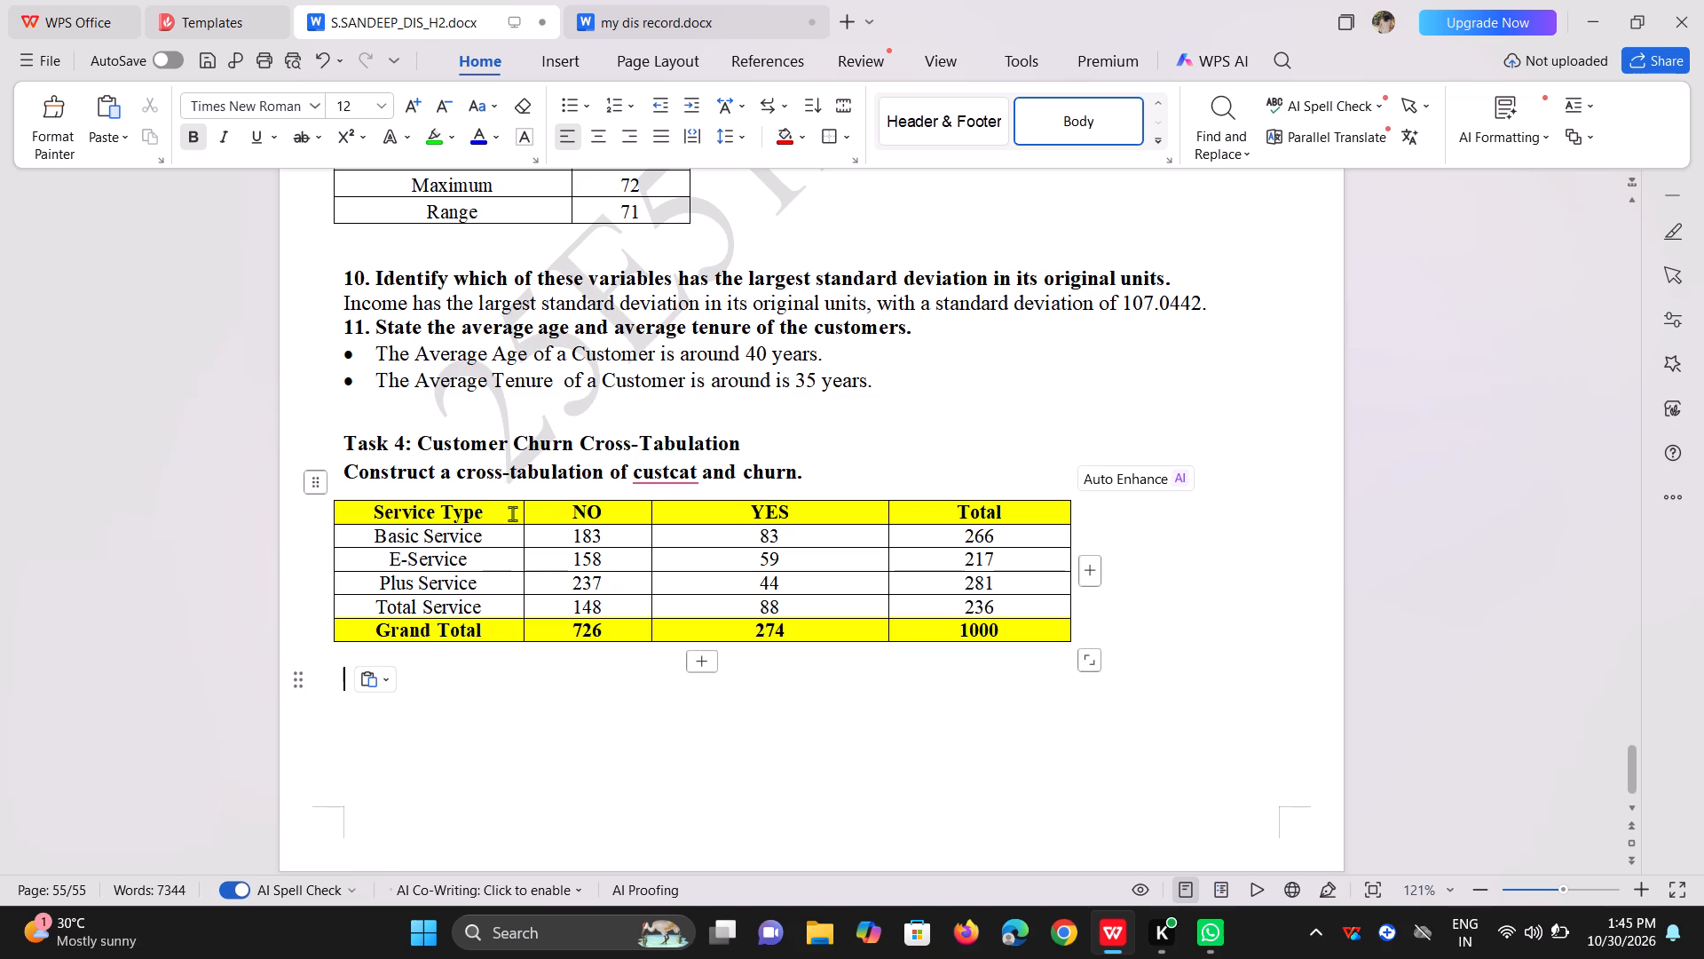
Fill the header row of the Task 4 cross-tabulation table, from Service Type to Total, with the blue theme colour.
double_click(508, 513)
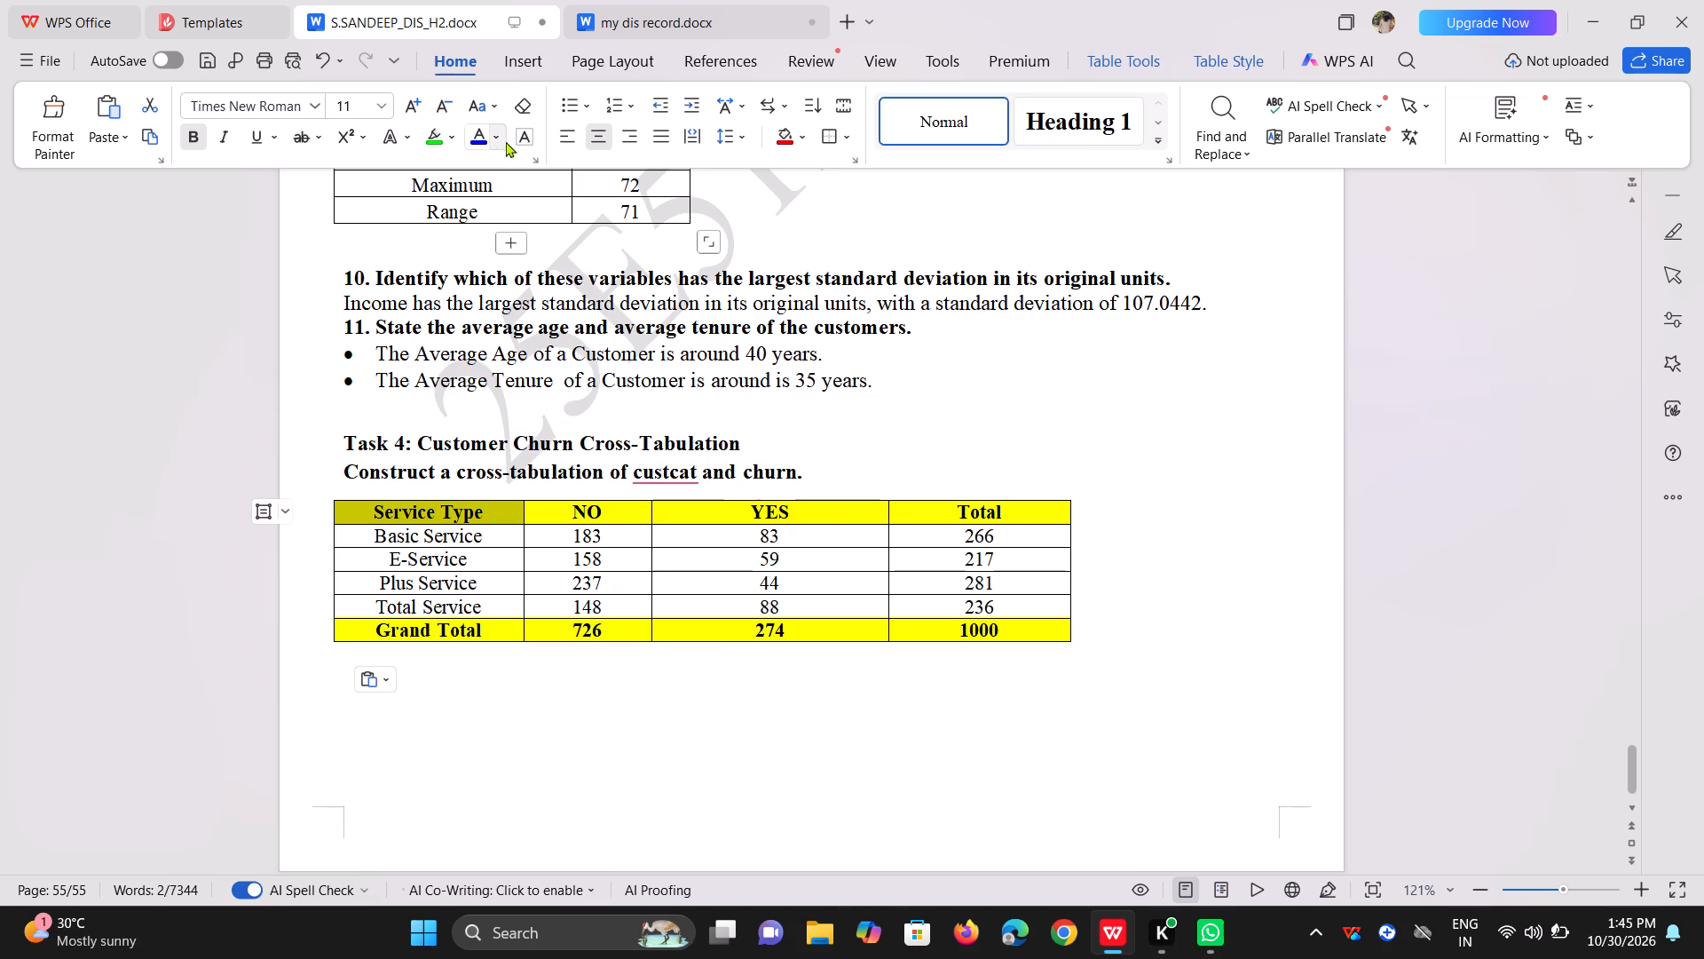
click(797, 138)
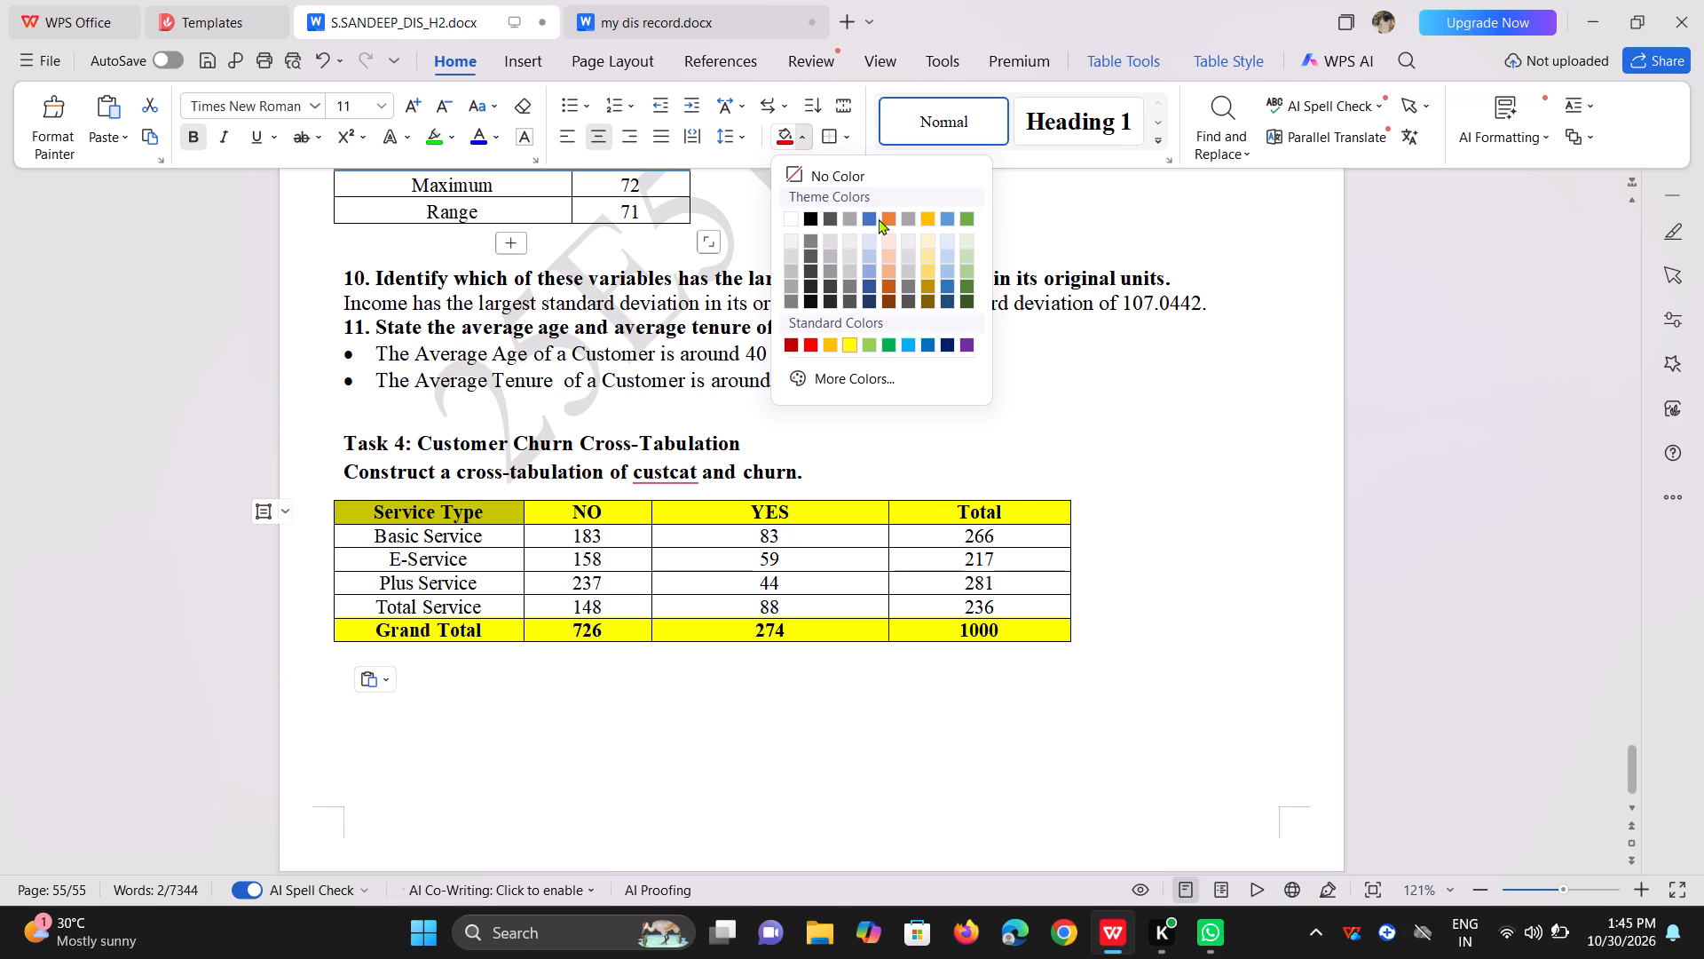
click(871, 218)
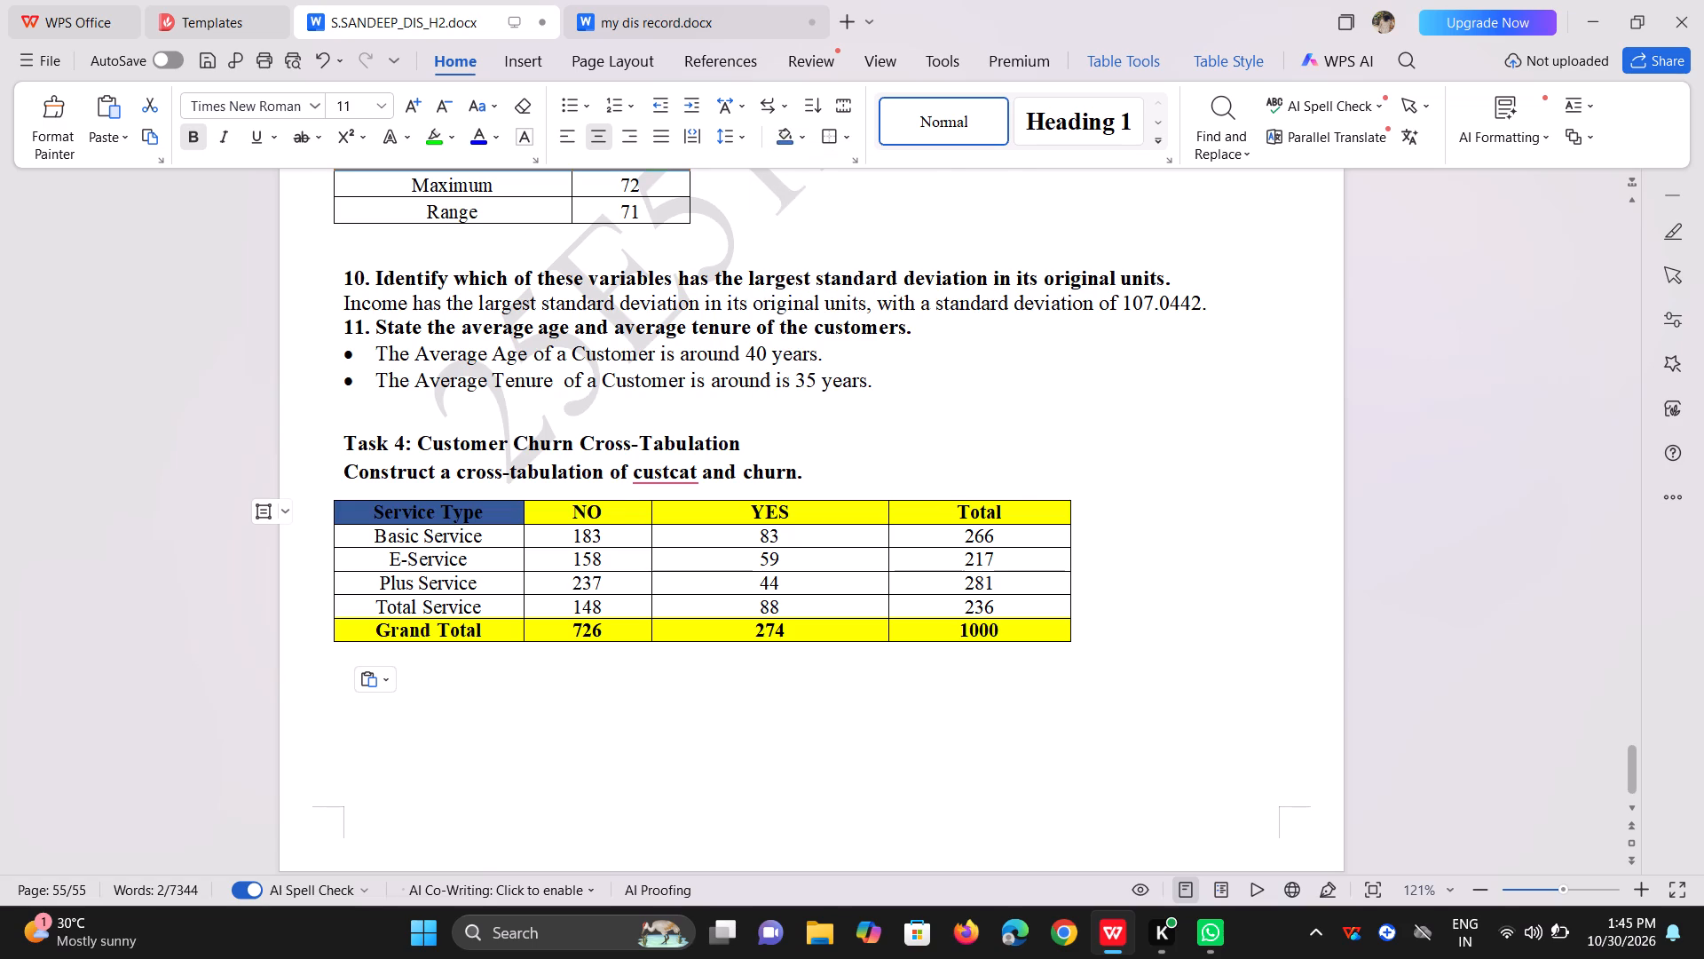
drag(557, 518, 856, 518)
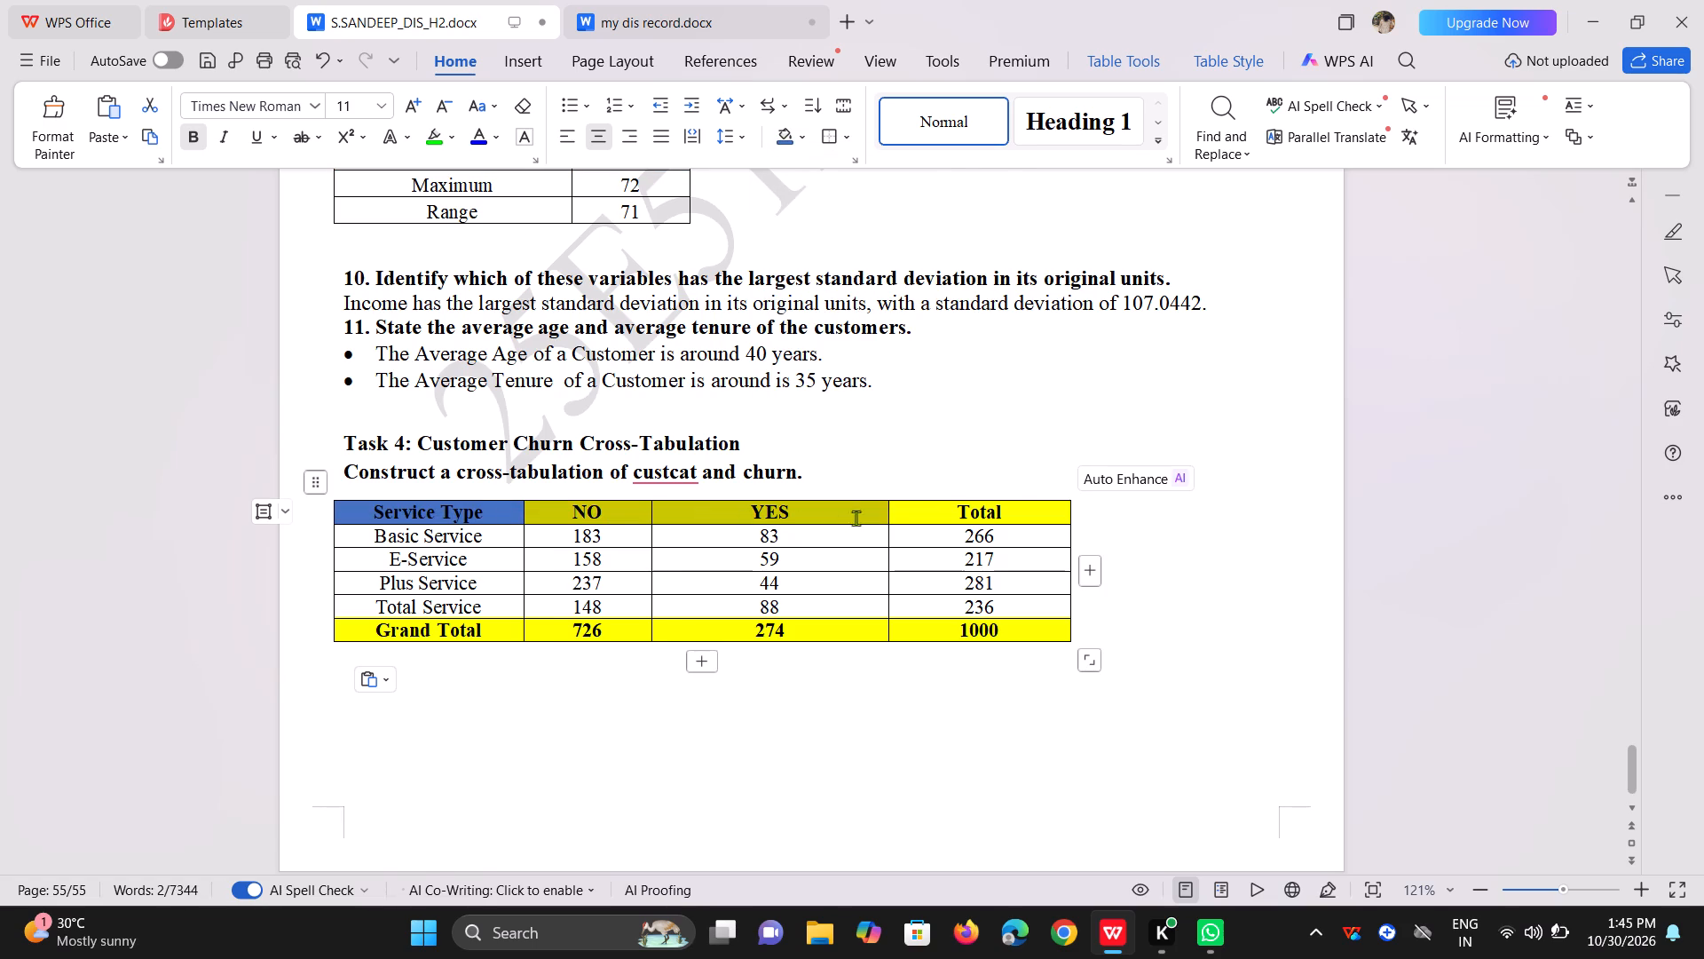
drag(856, 518, 923, 512)
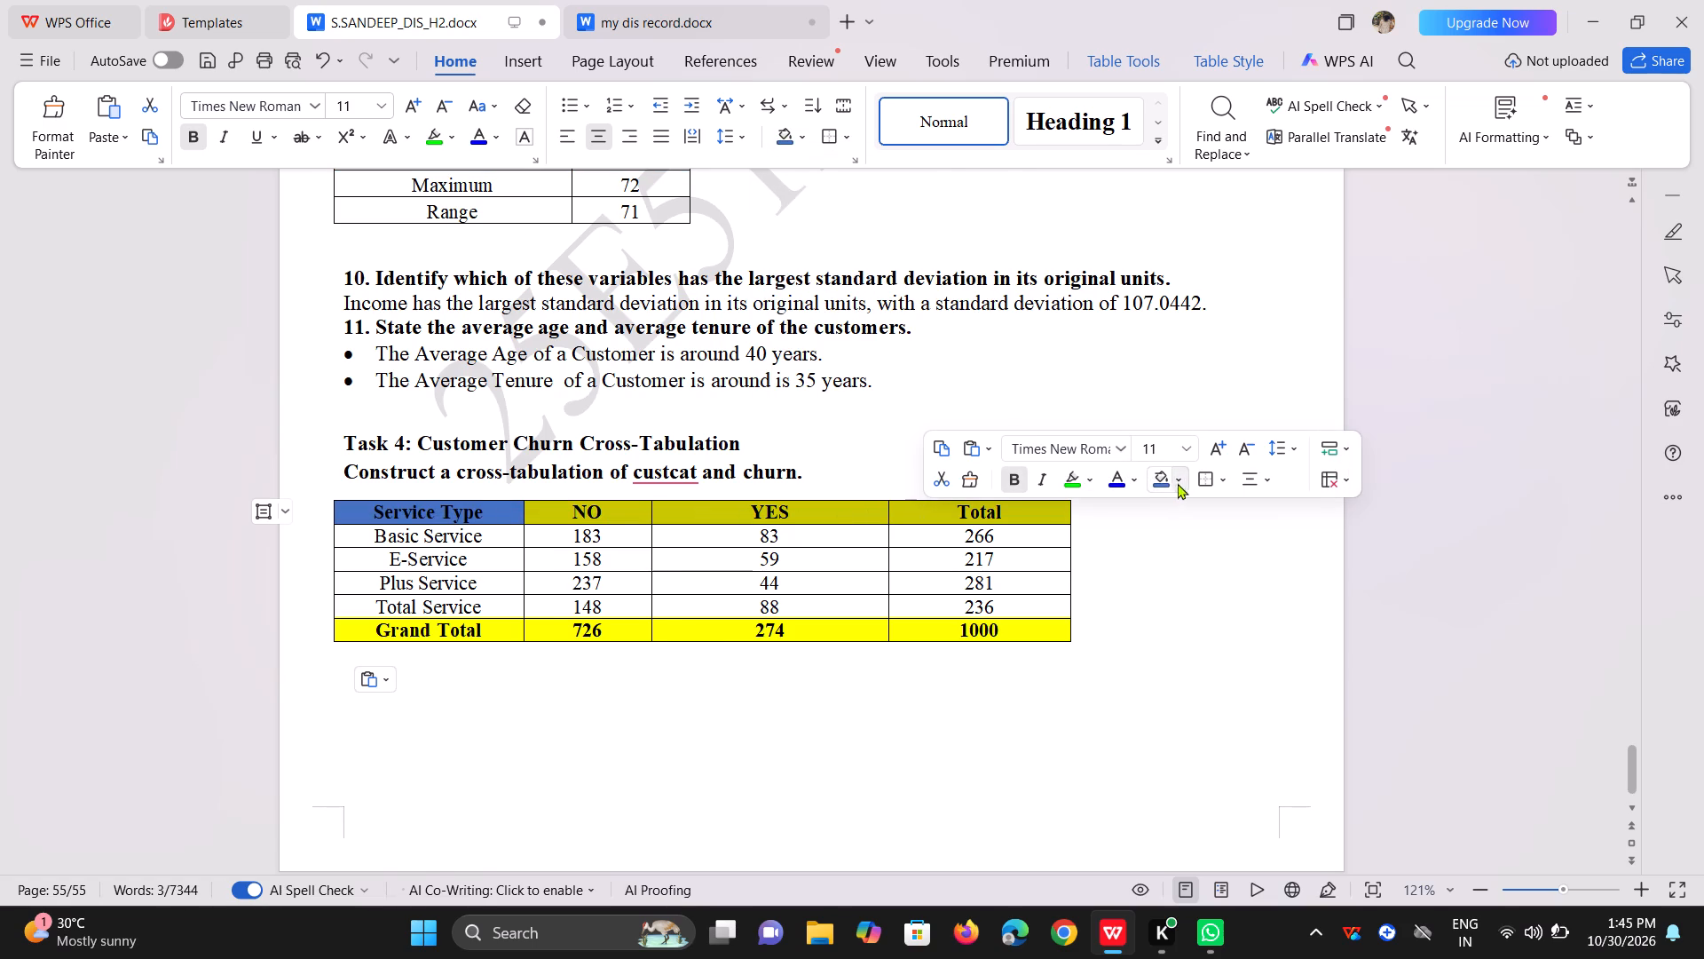
click(1181, 483)
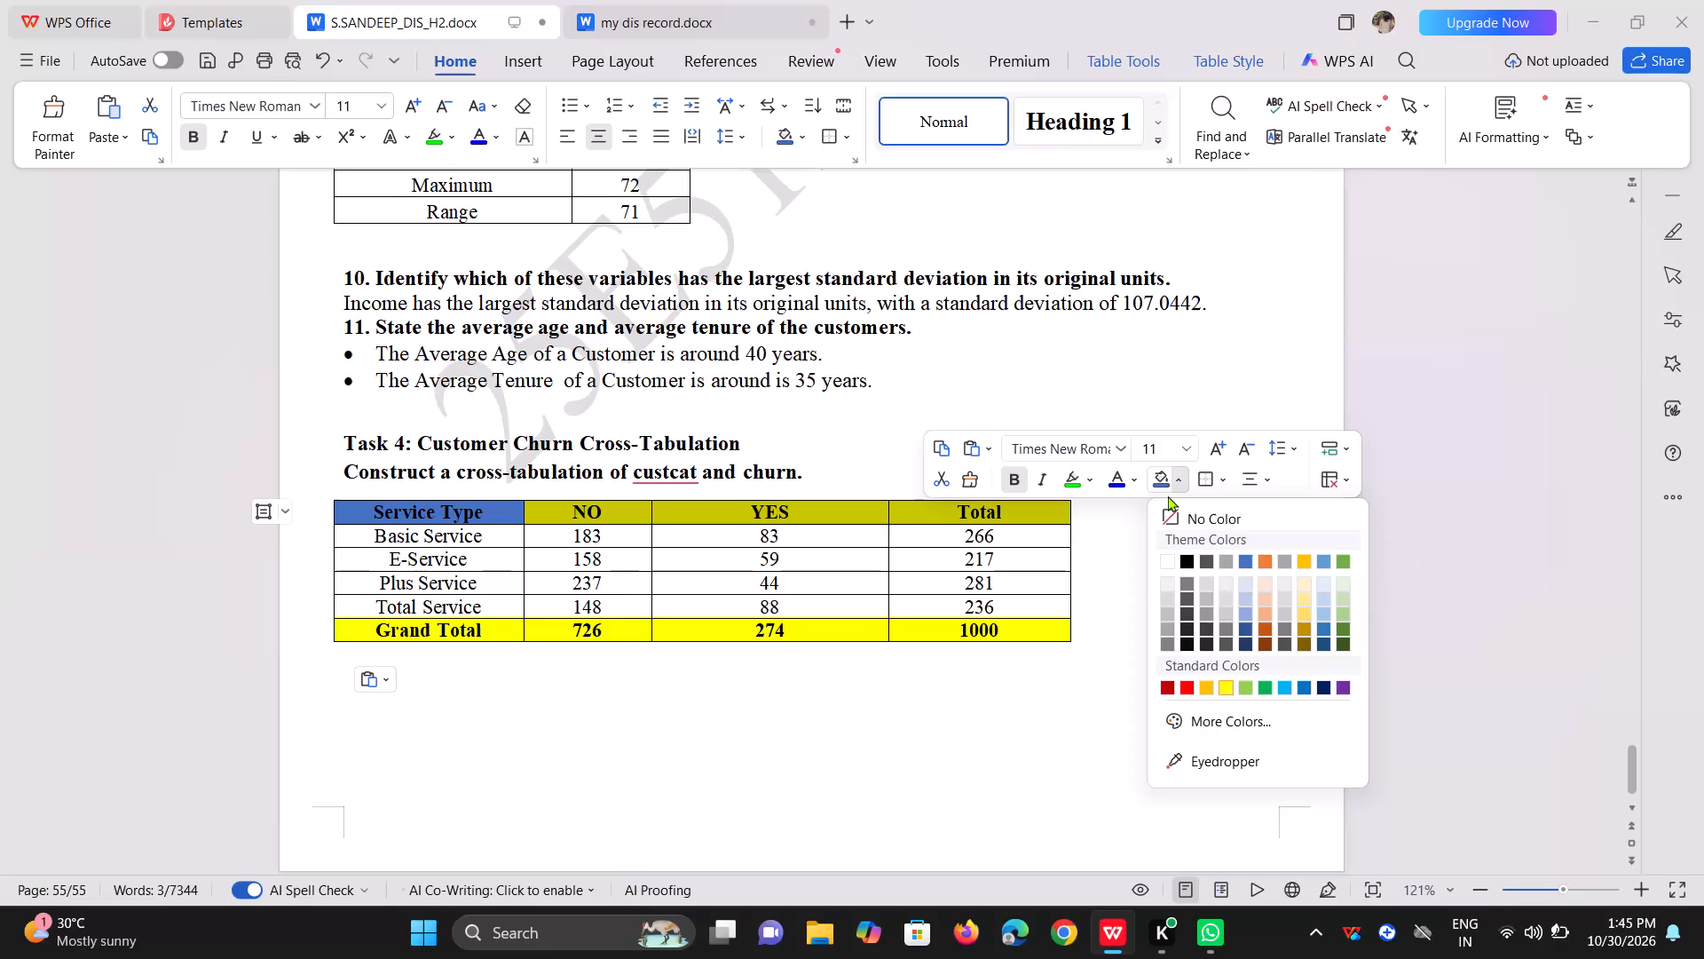
click(1161, 480)
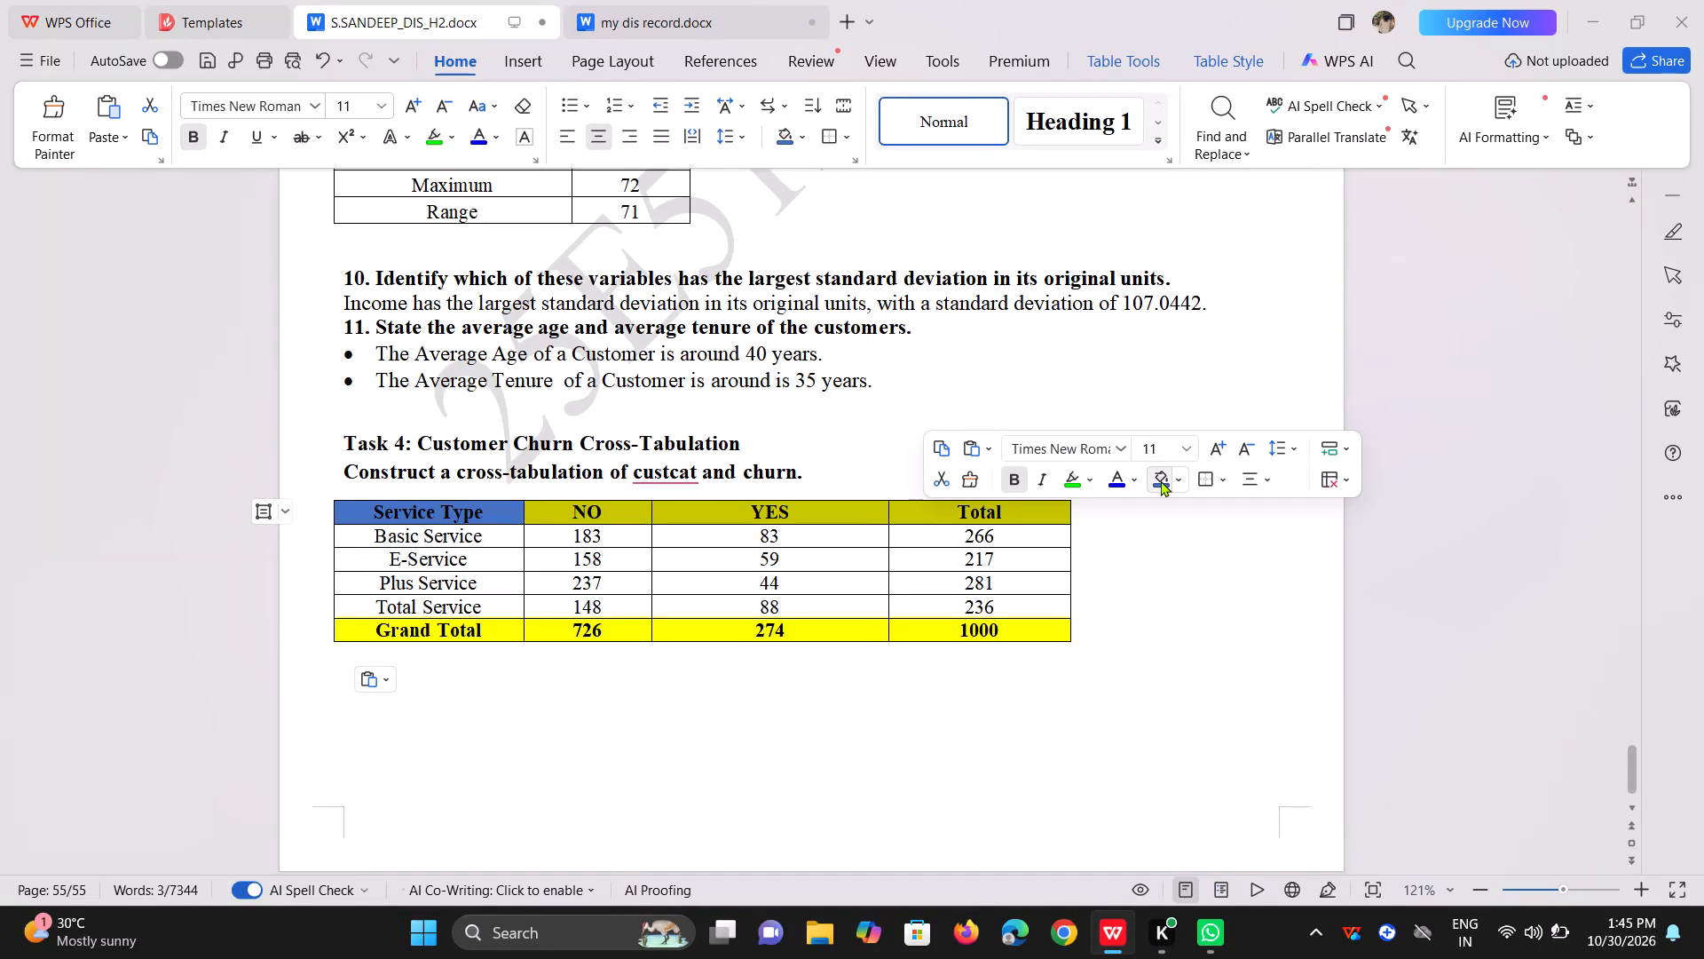
click(1161, 480)
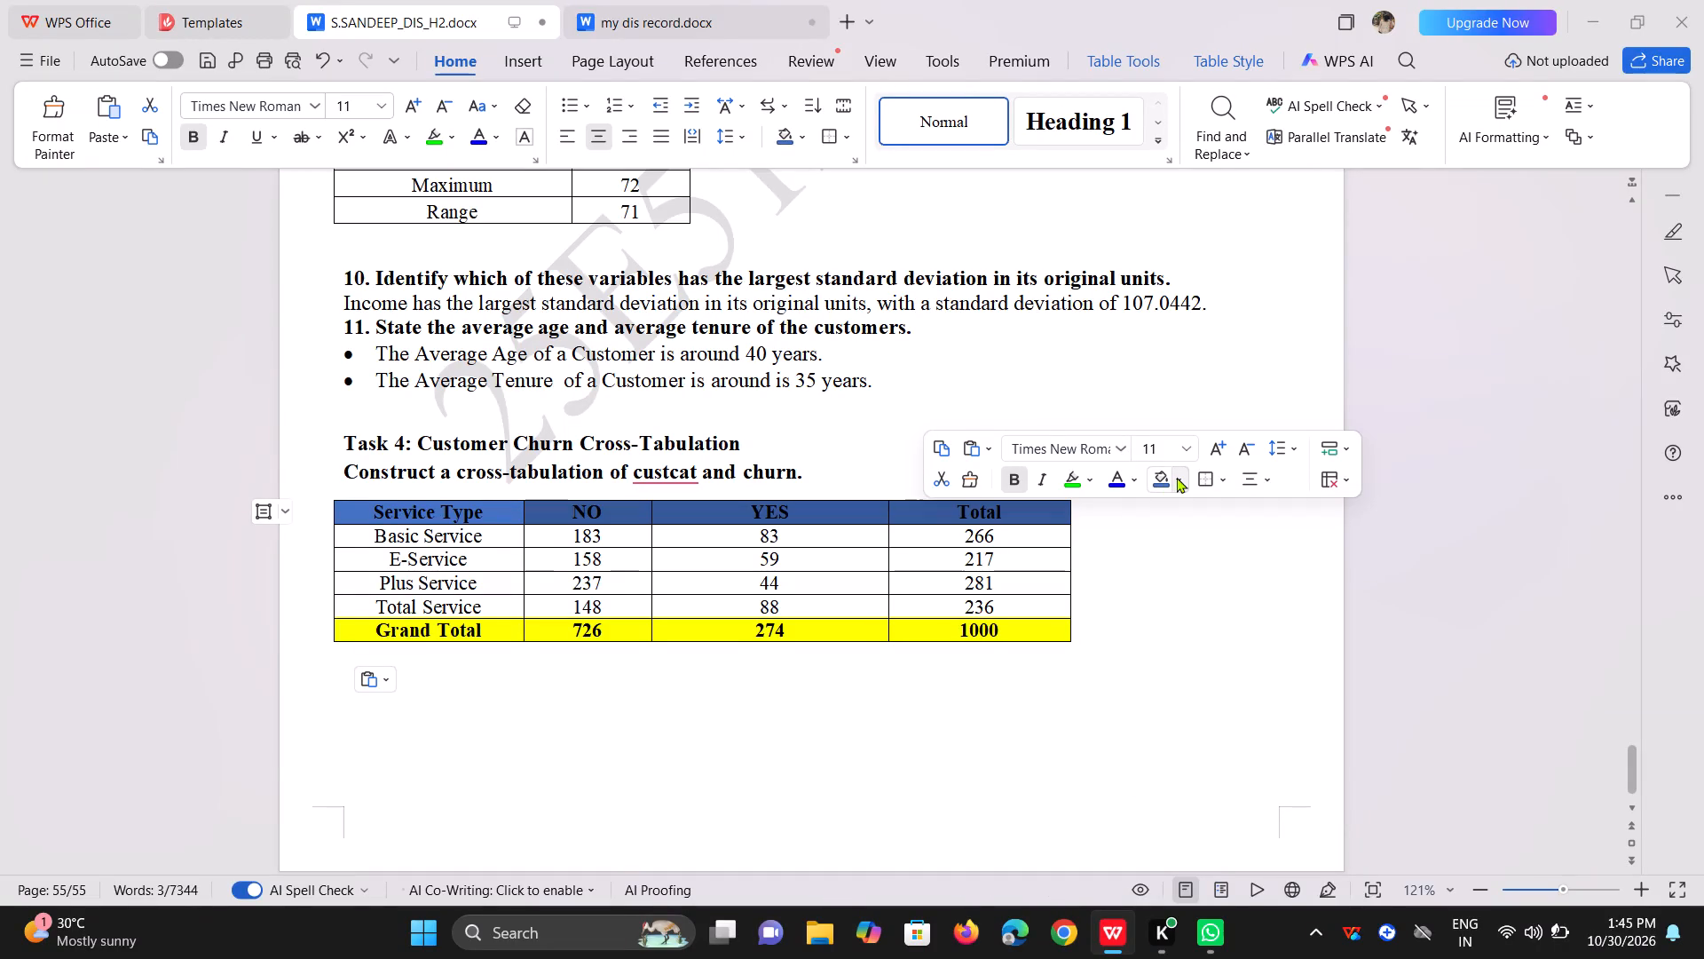
Fill the Grand Total row of the cross-tabulation table with white.
click(360, 629)
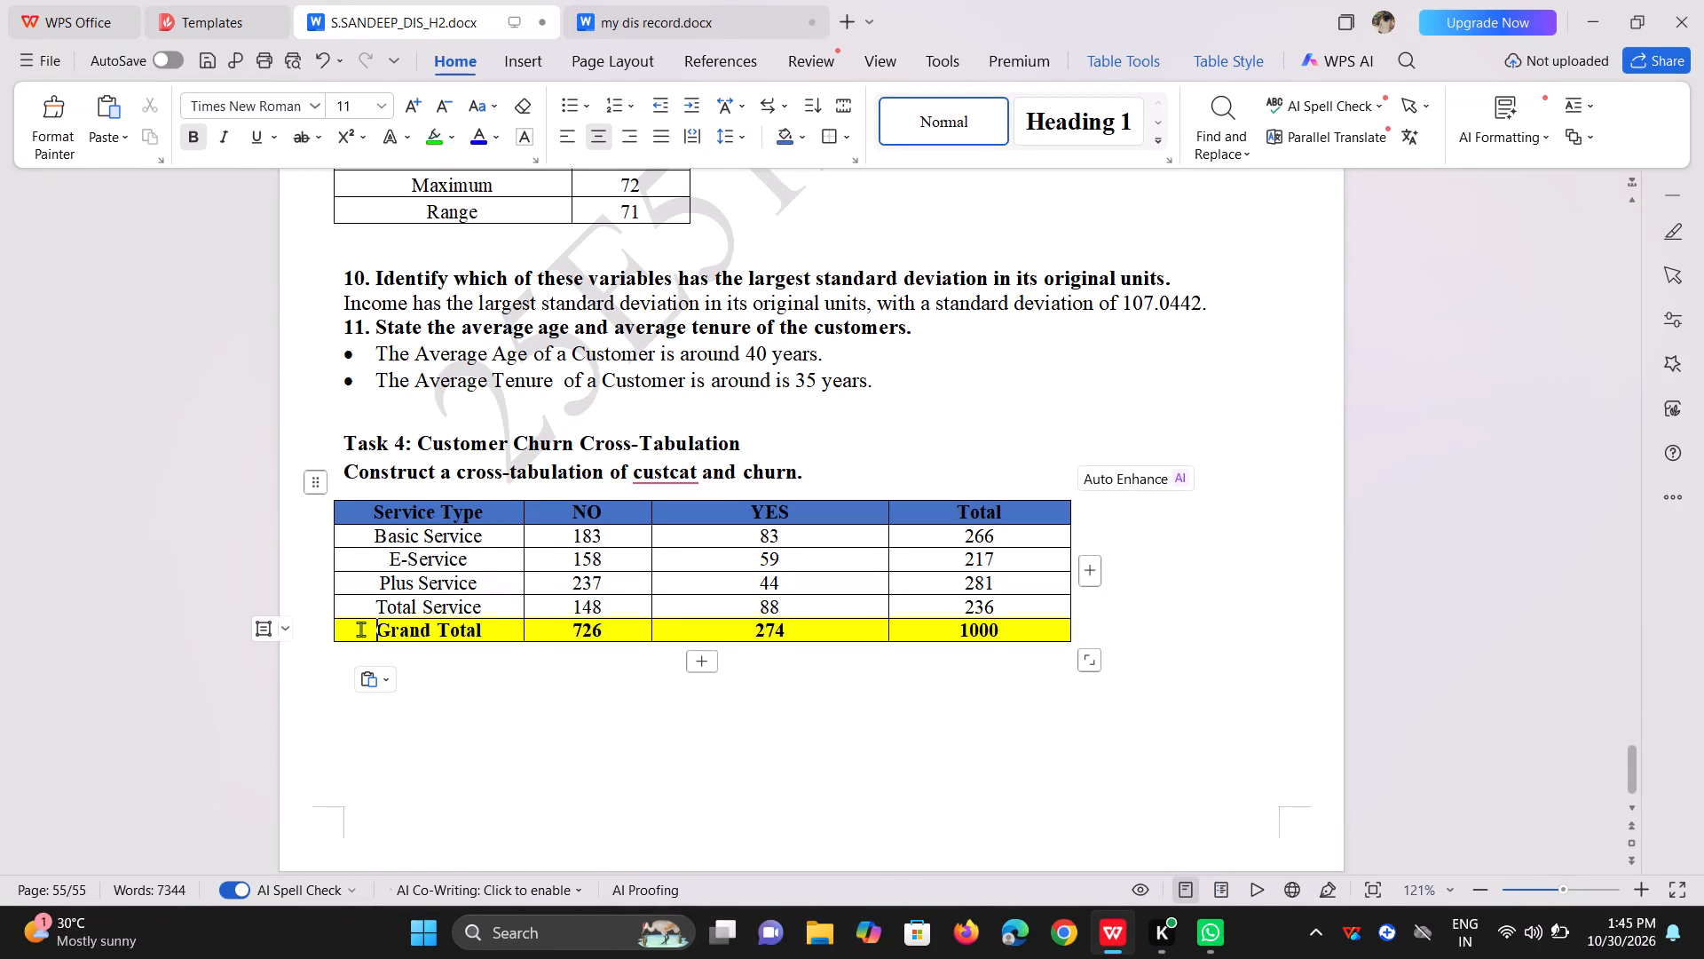
click(360, 629)
drag(360, 629, 926, 623)
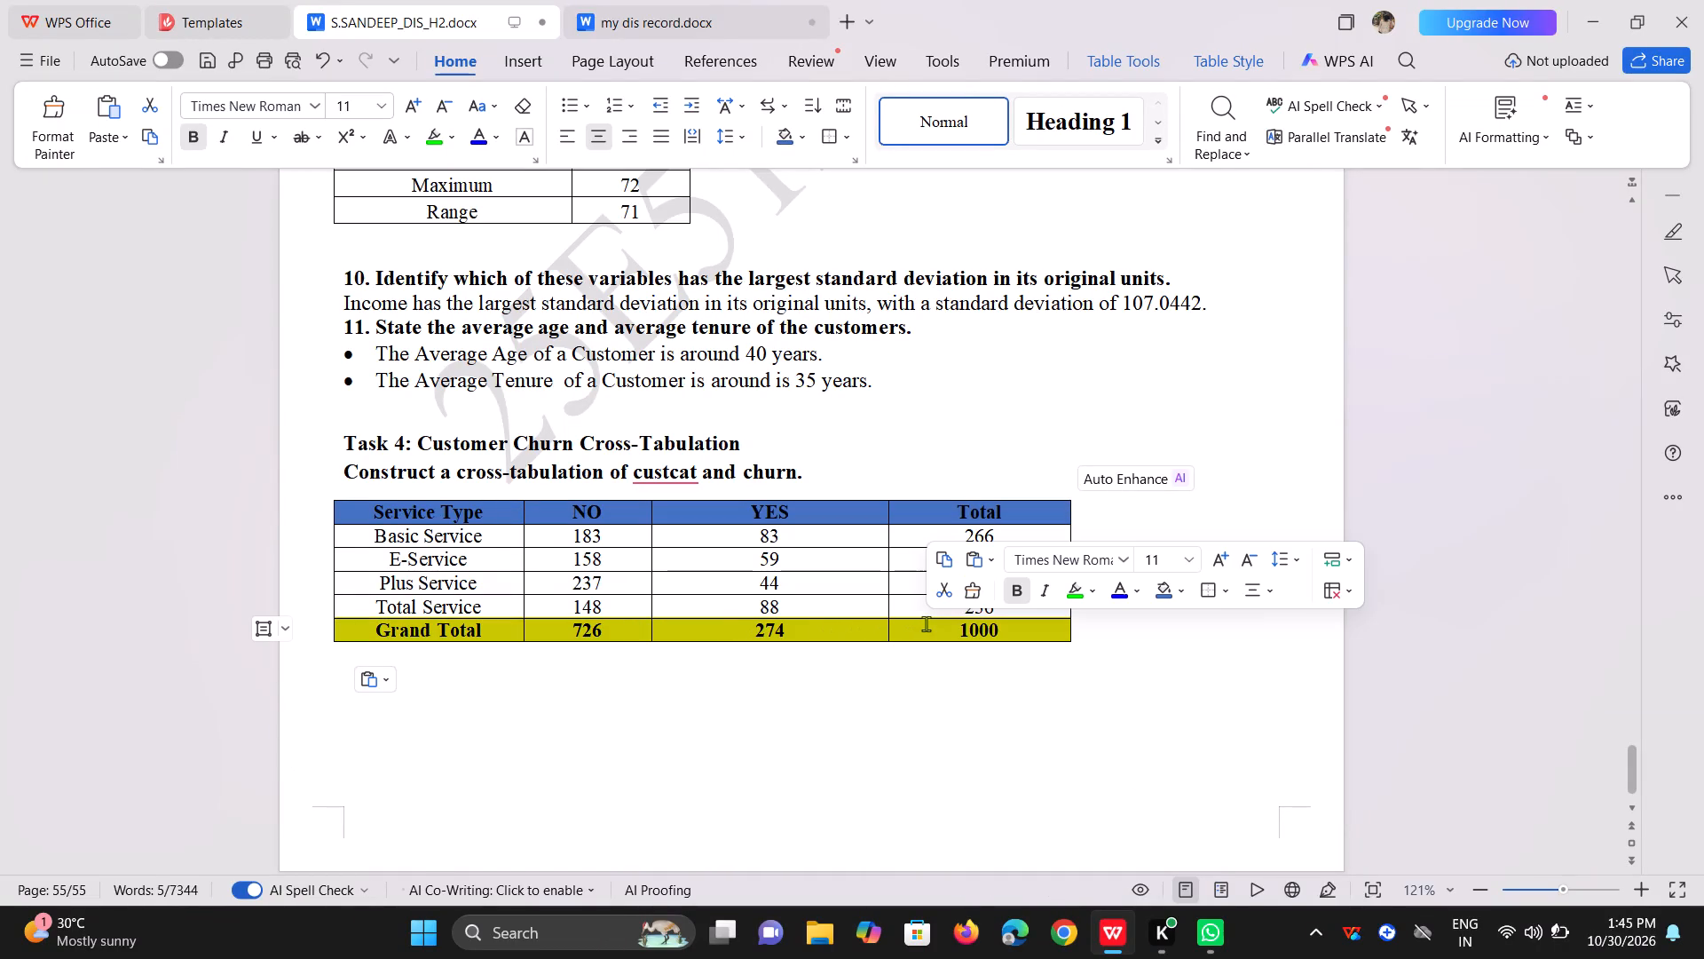
click(1179, 591)
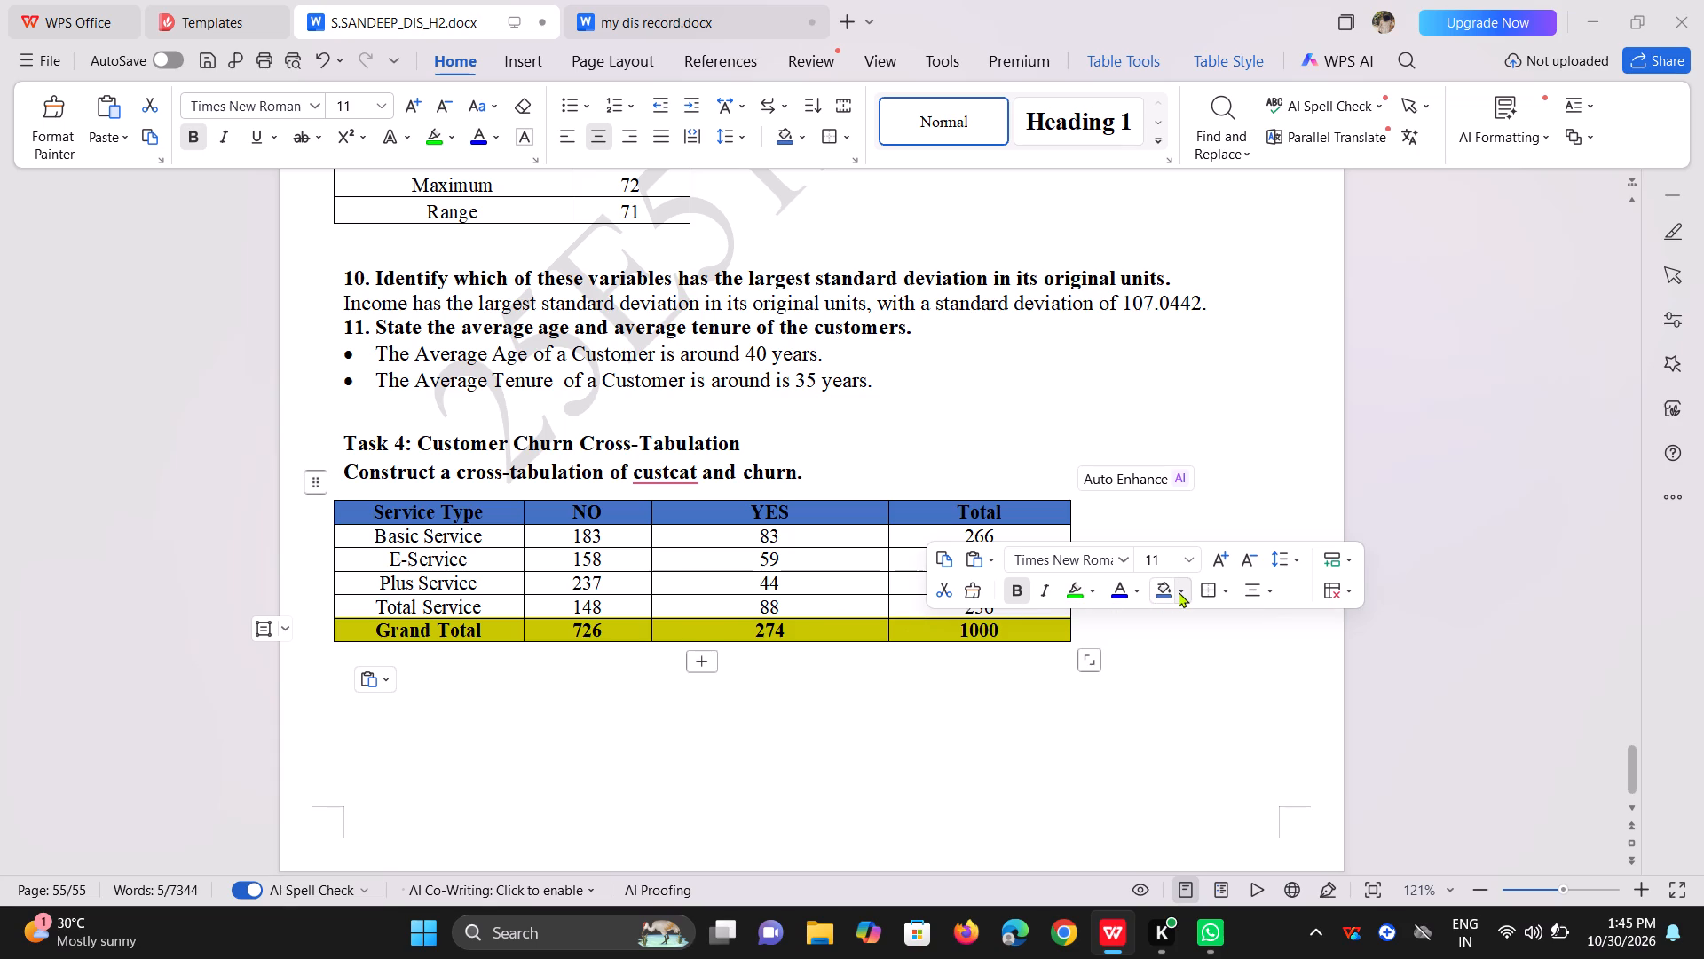
click(1169, 663)
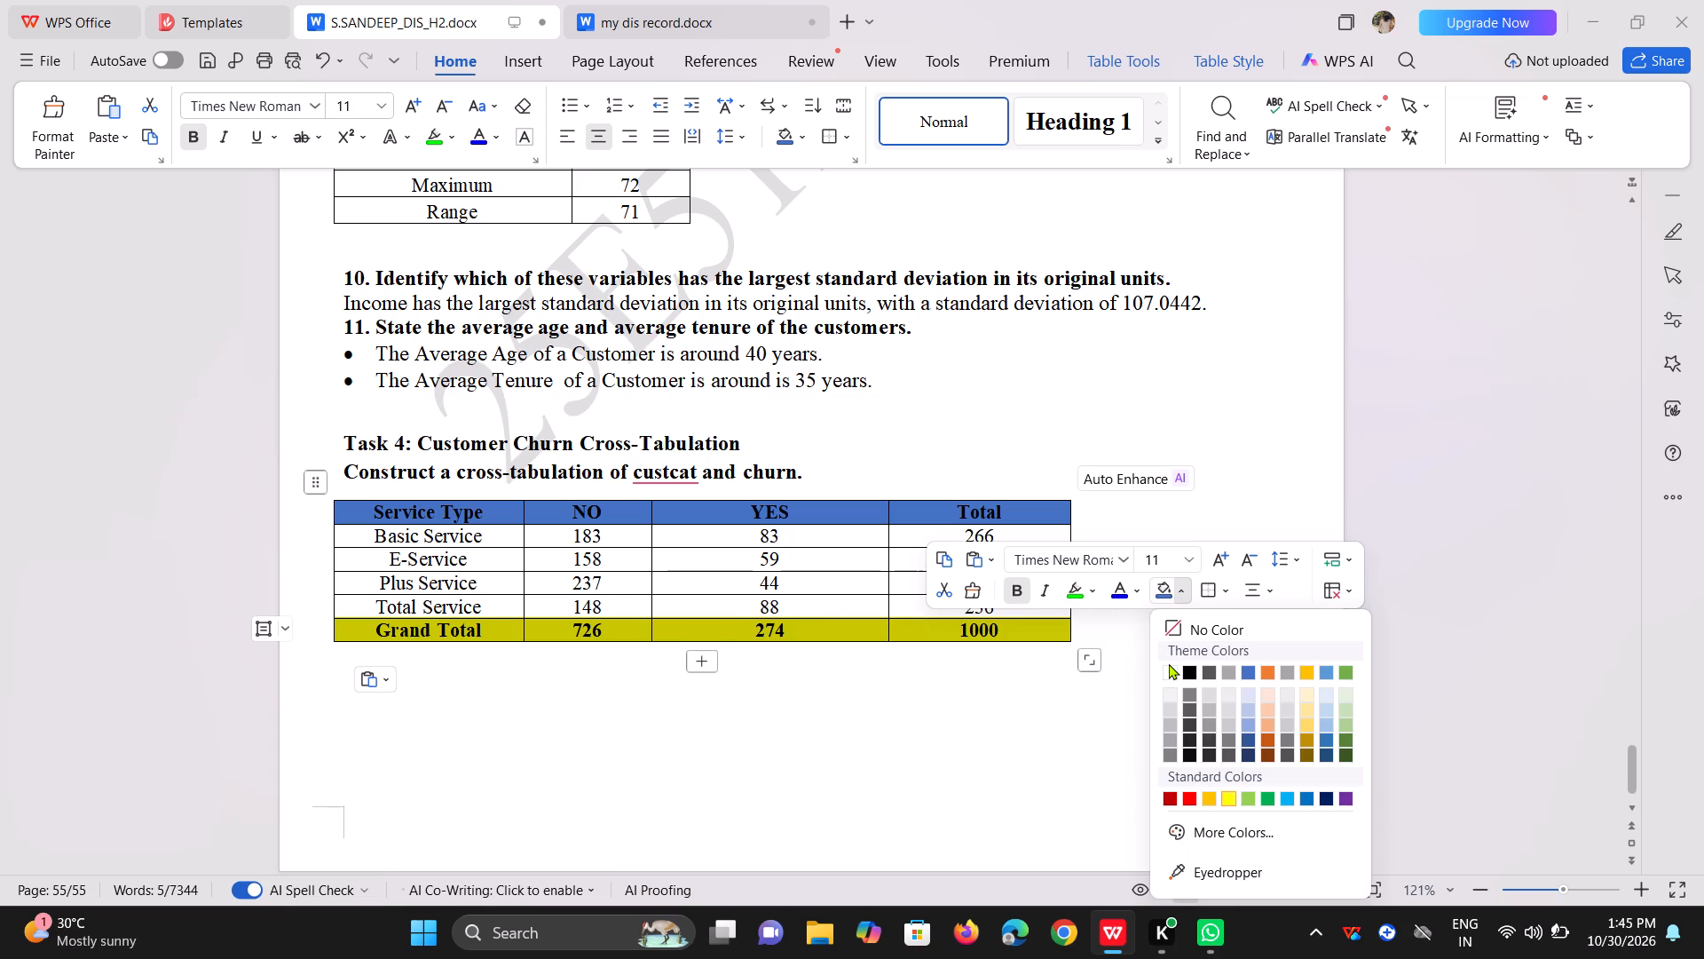
click(1169, 670)
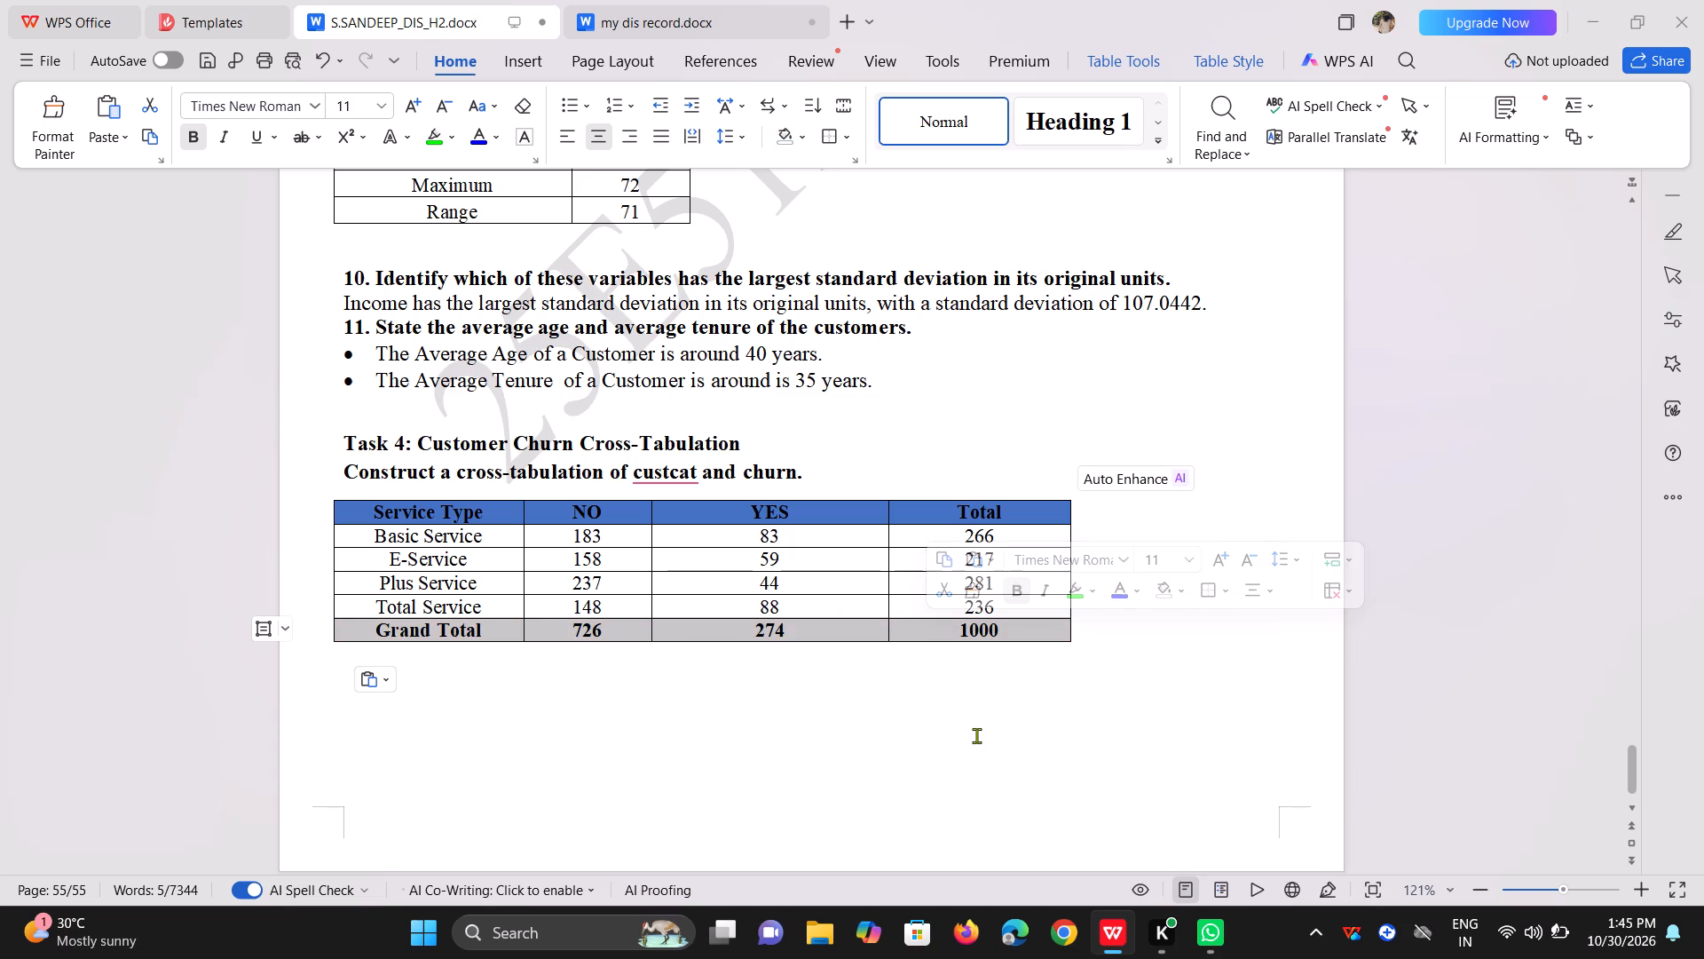
click(976, 735)
scroll(976, 735, down, 6)
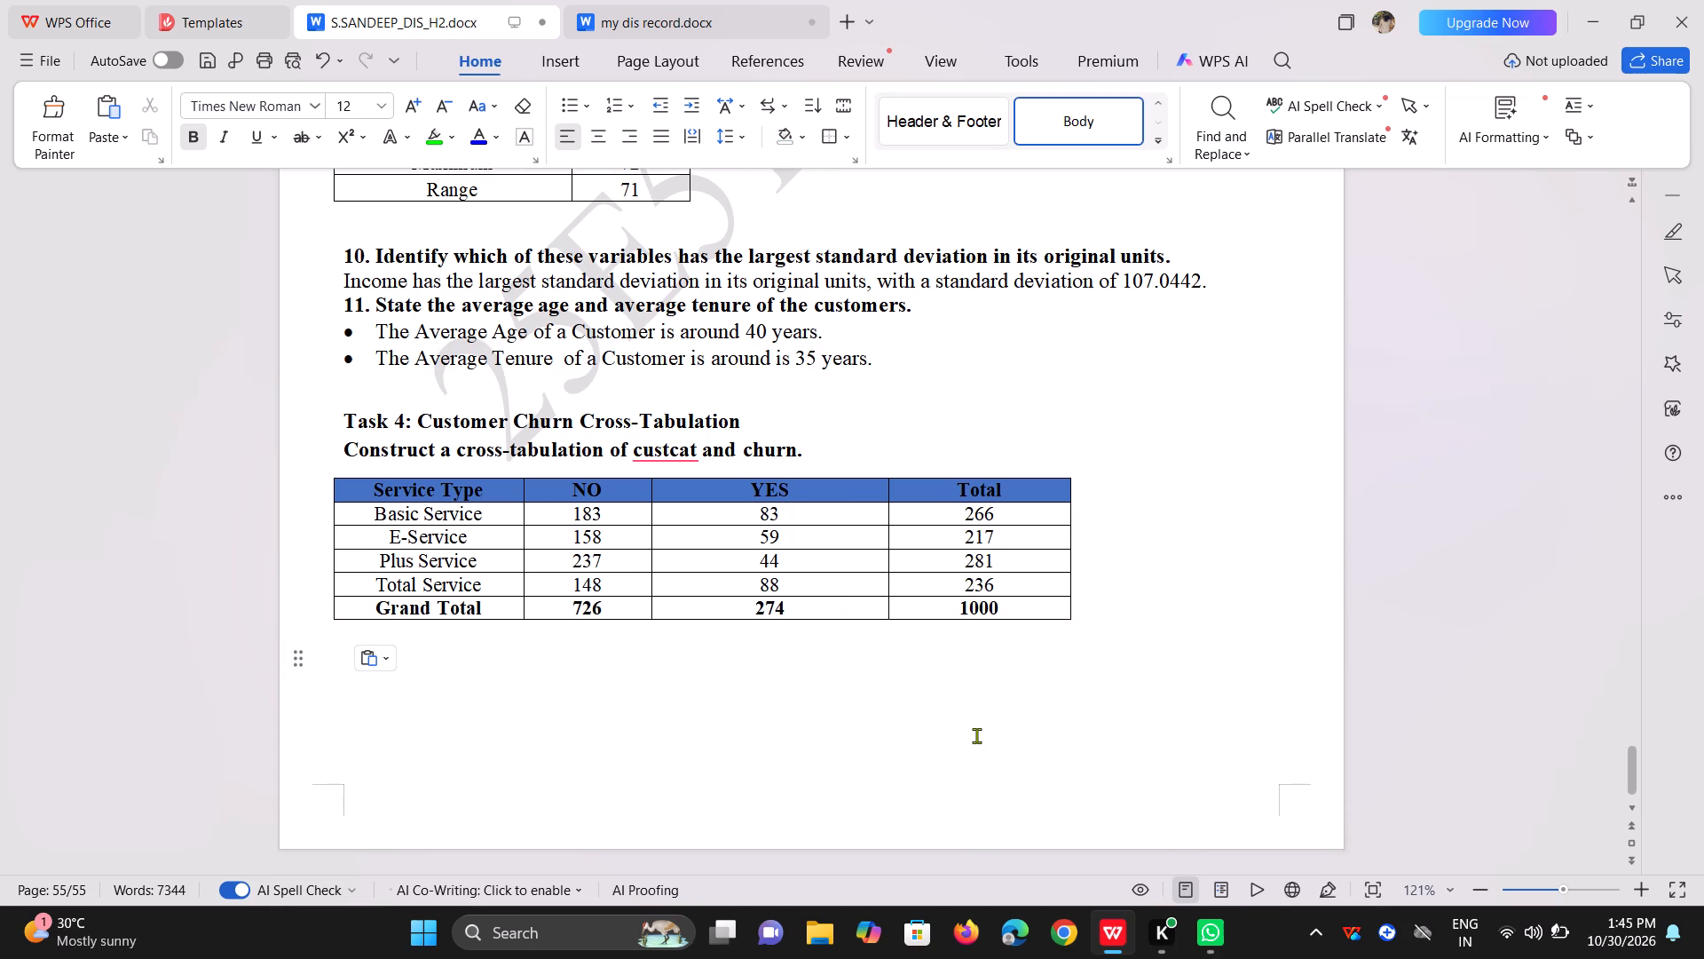
Copy the churn percentage question and its table from my dis record.docx to a new page after the cross-tabulation table in the DIS_H2 document.
click(976, 735)
key(Return)
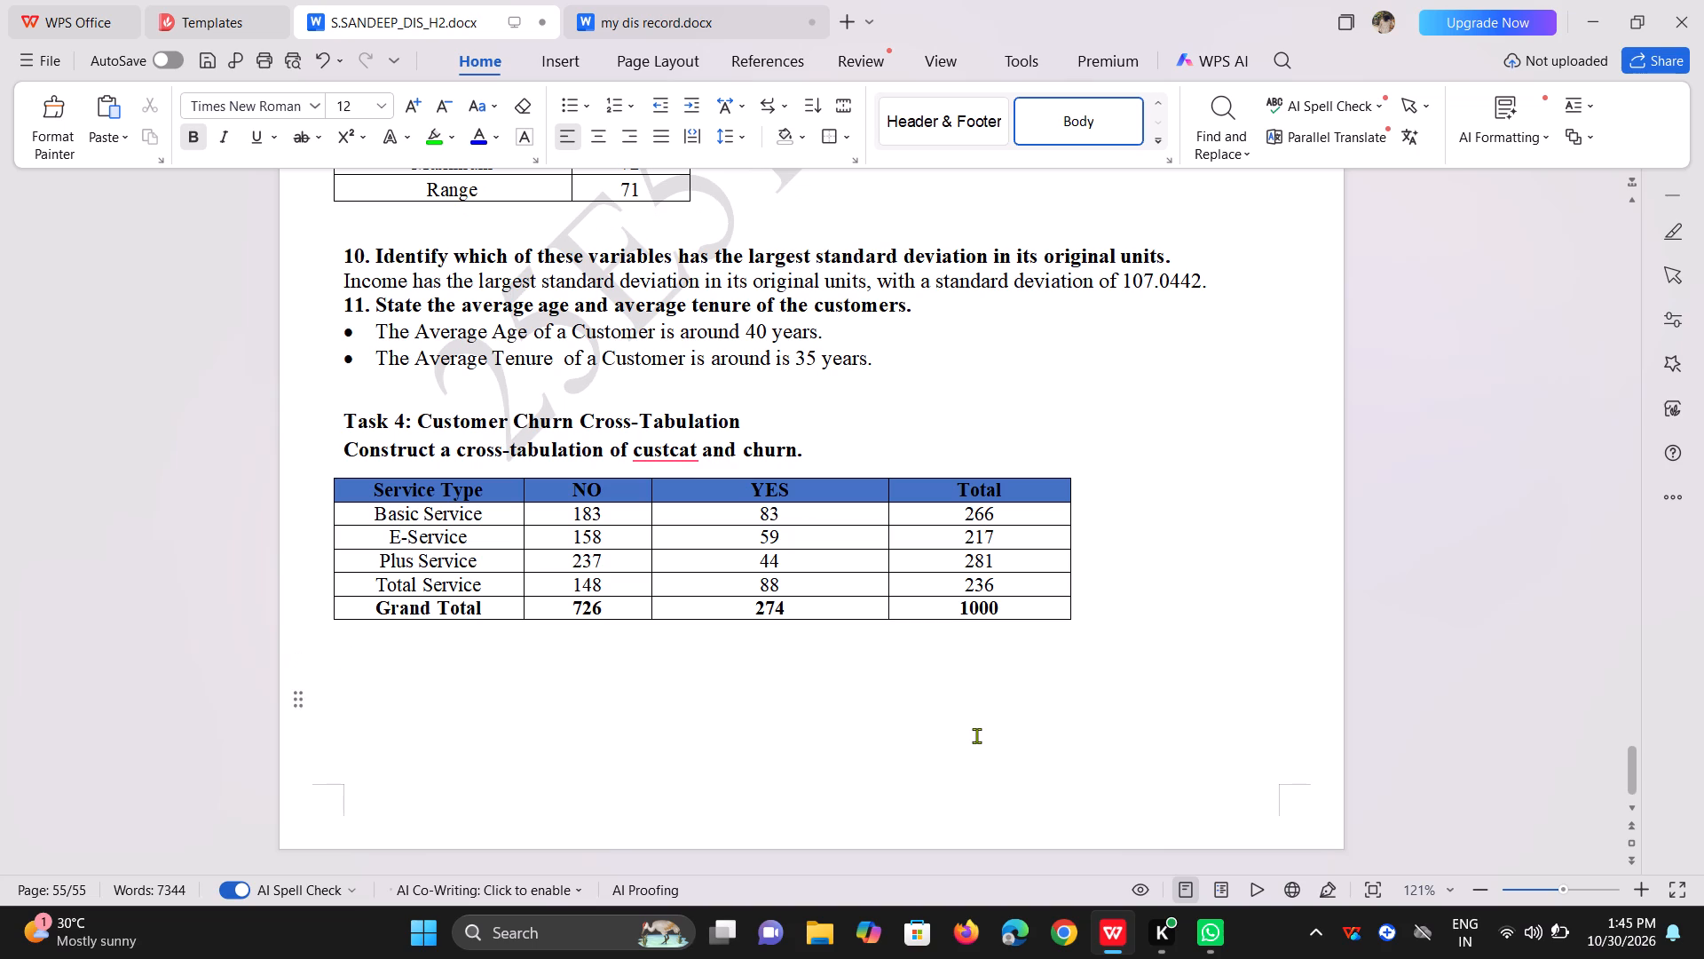
key(Return)
key(Return)
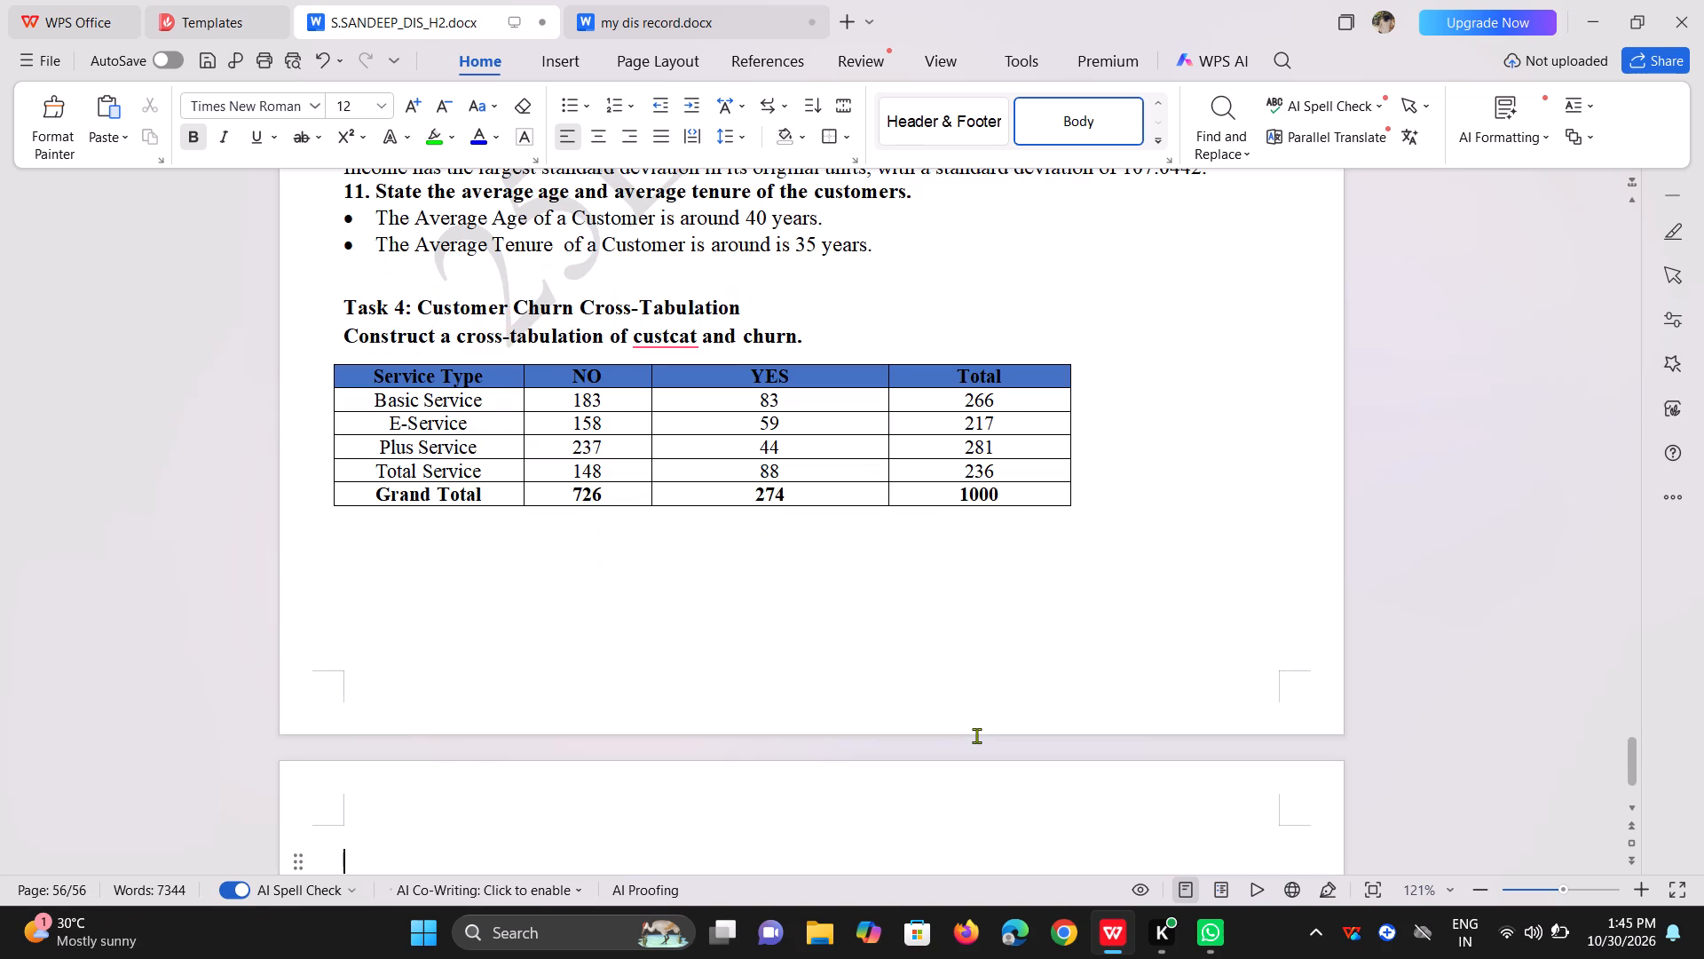
scroll(976, 735, down, 5)
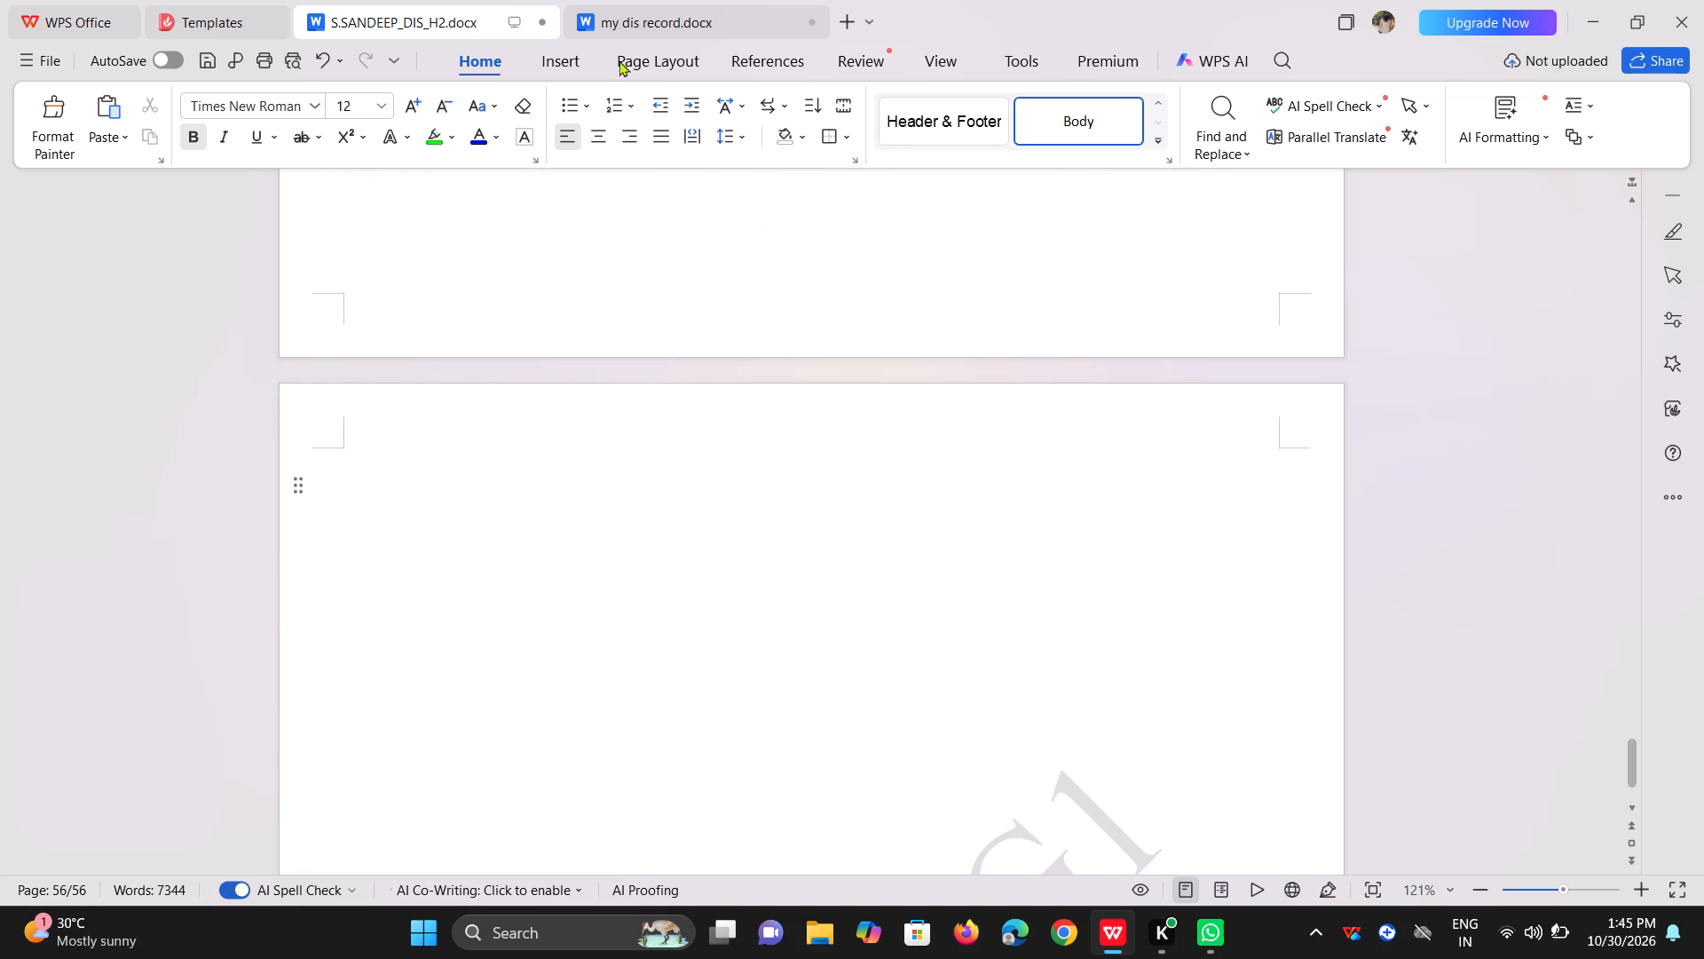
click(627, 11)
scroll(732, 564, down, 7)
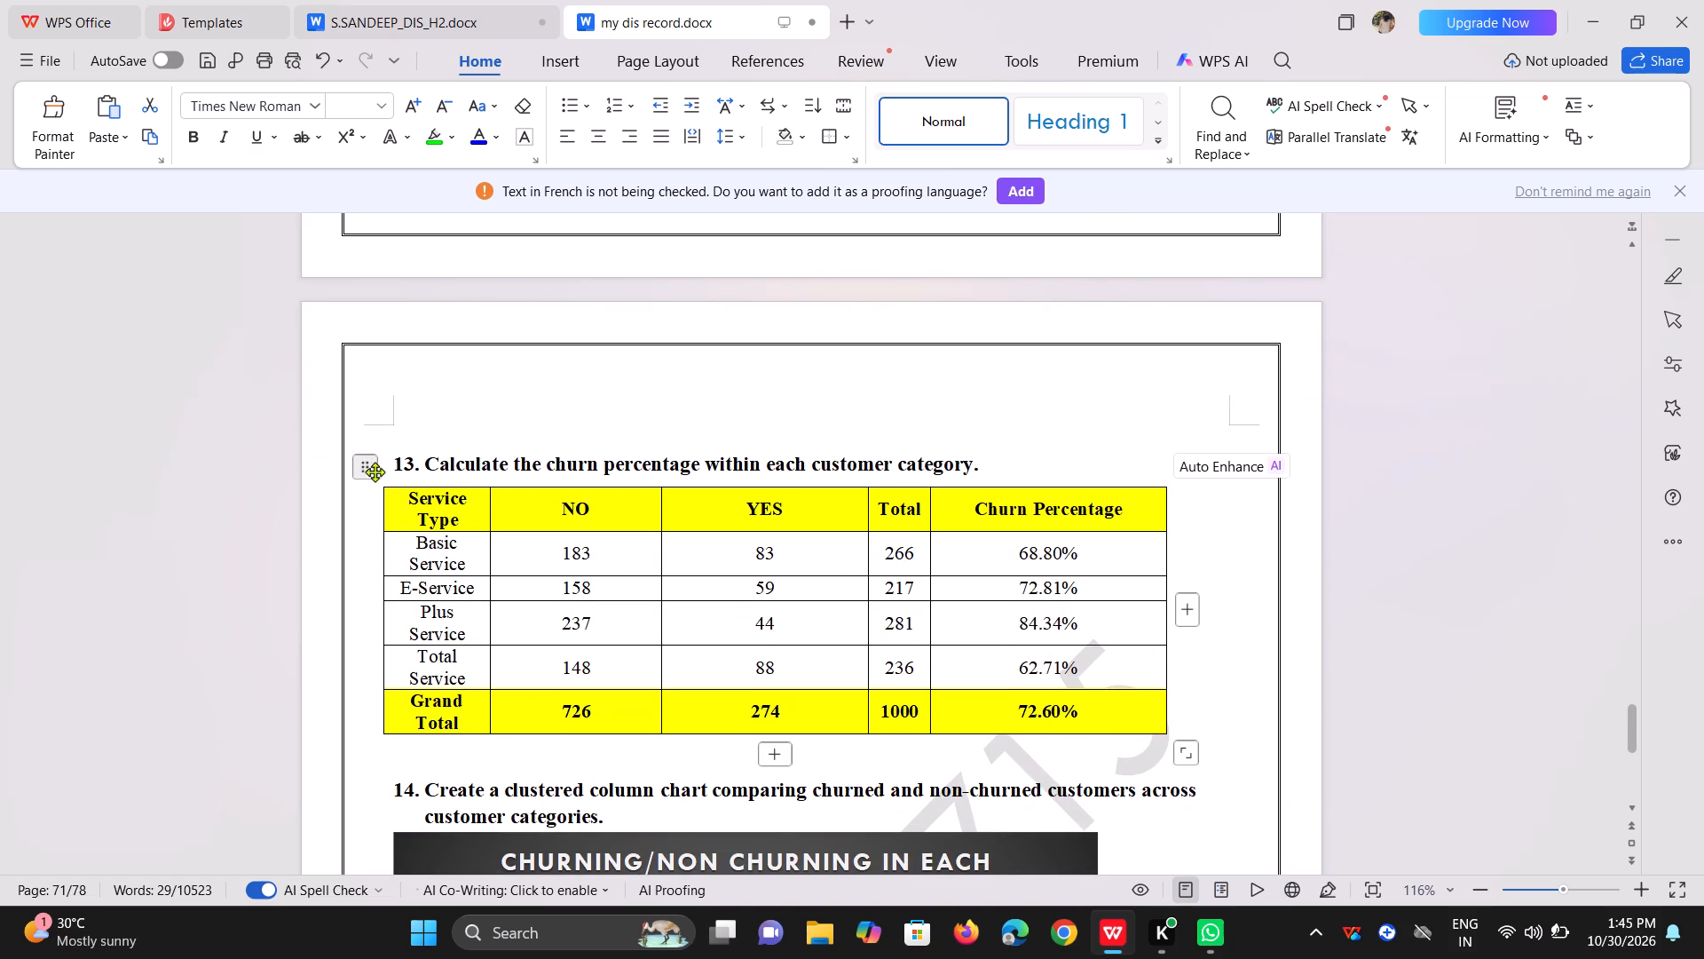
drag(392, 465, 639, 771)
key(ctrl+c)
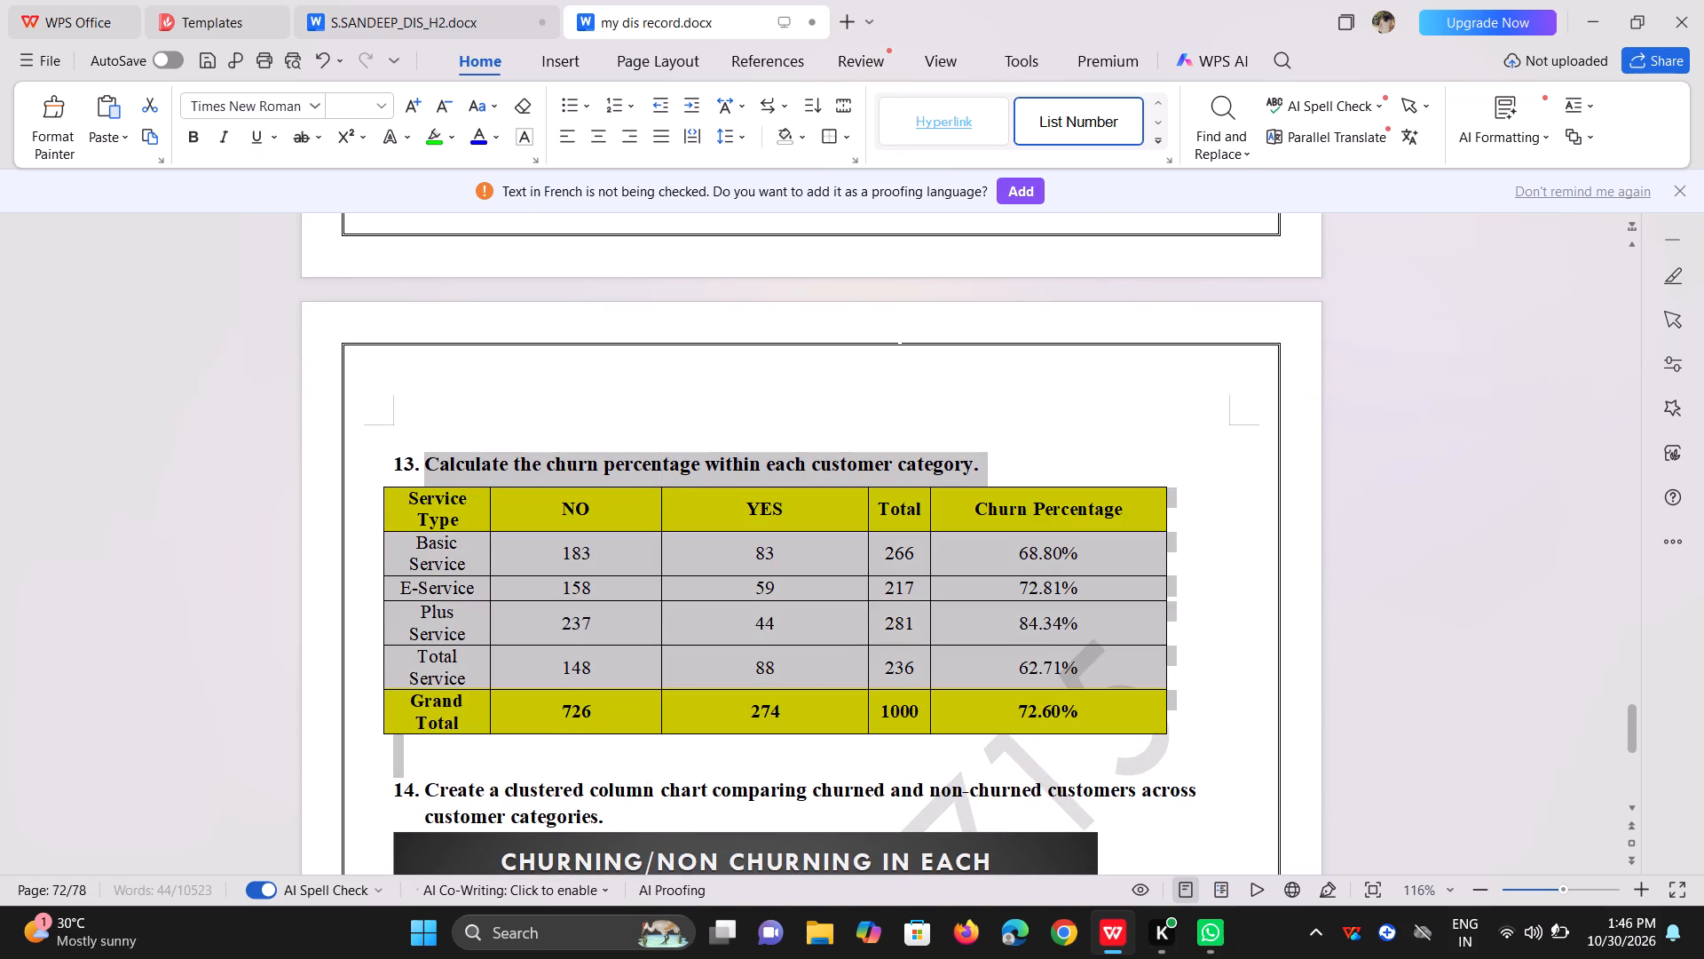
click(462, 0)
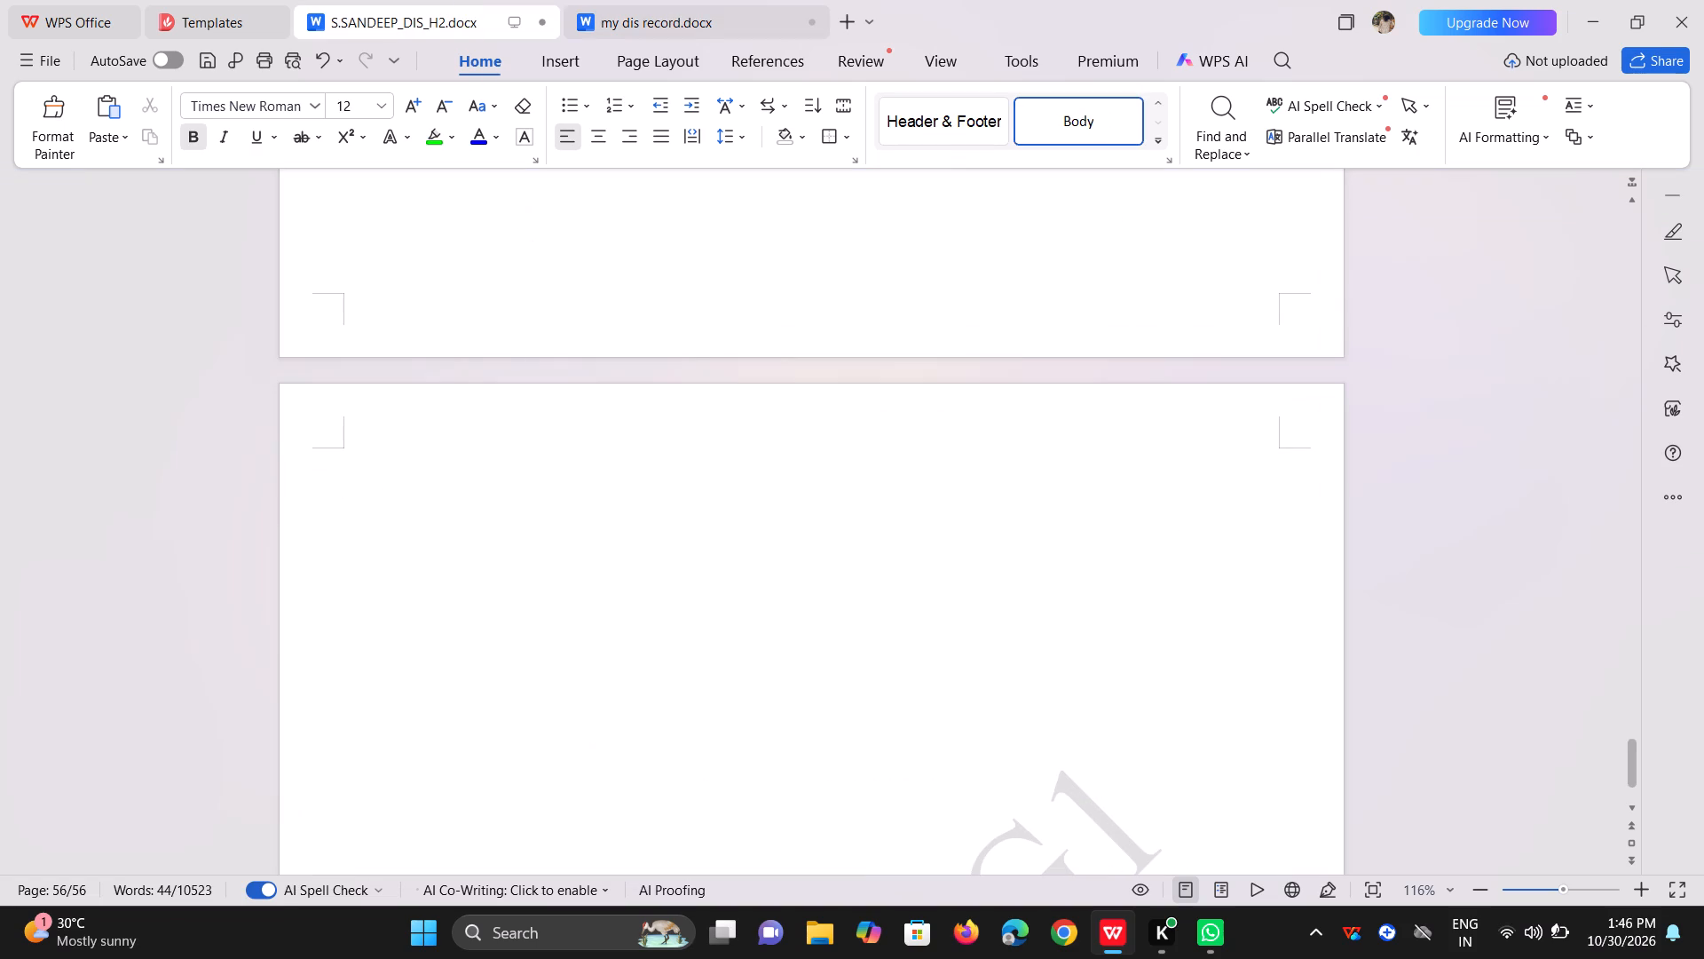
key(ctrl+v)
scroll(556, 503, down, 5)
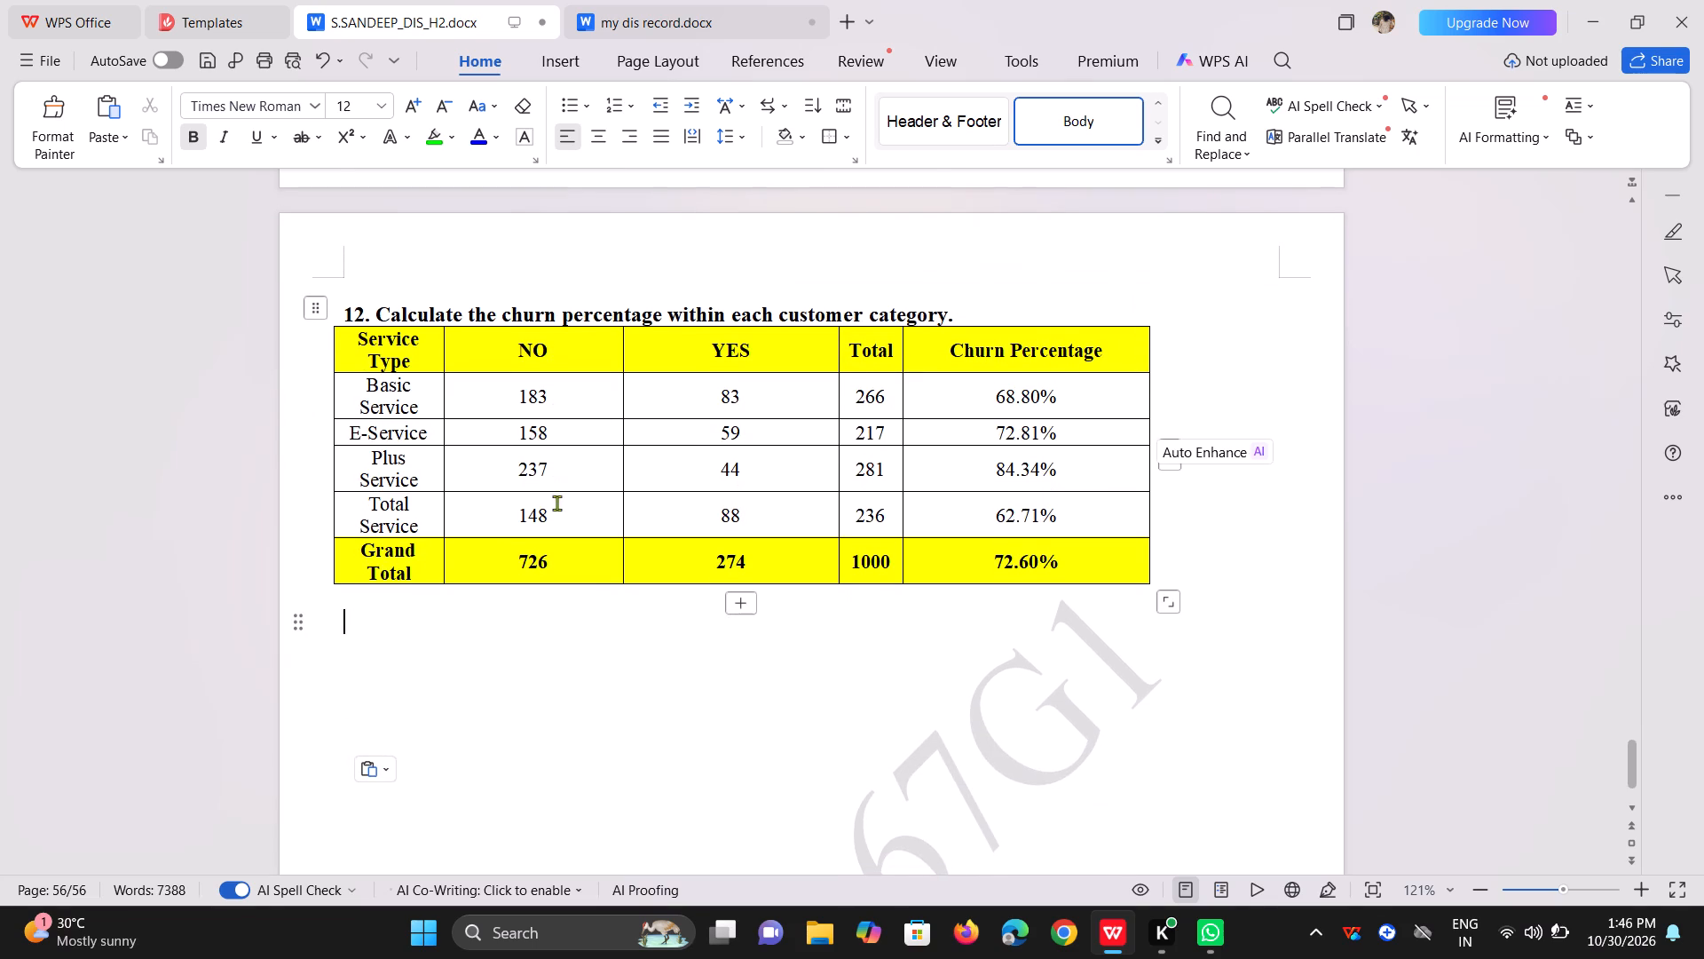
Fill the header row of the churn percentage table, from Service Type to Churn Percentage, with the dark orange theme colour.
drag(348, 361, 917, 361)
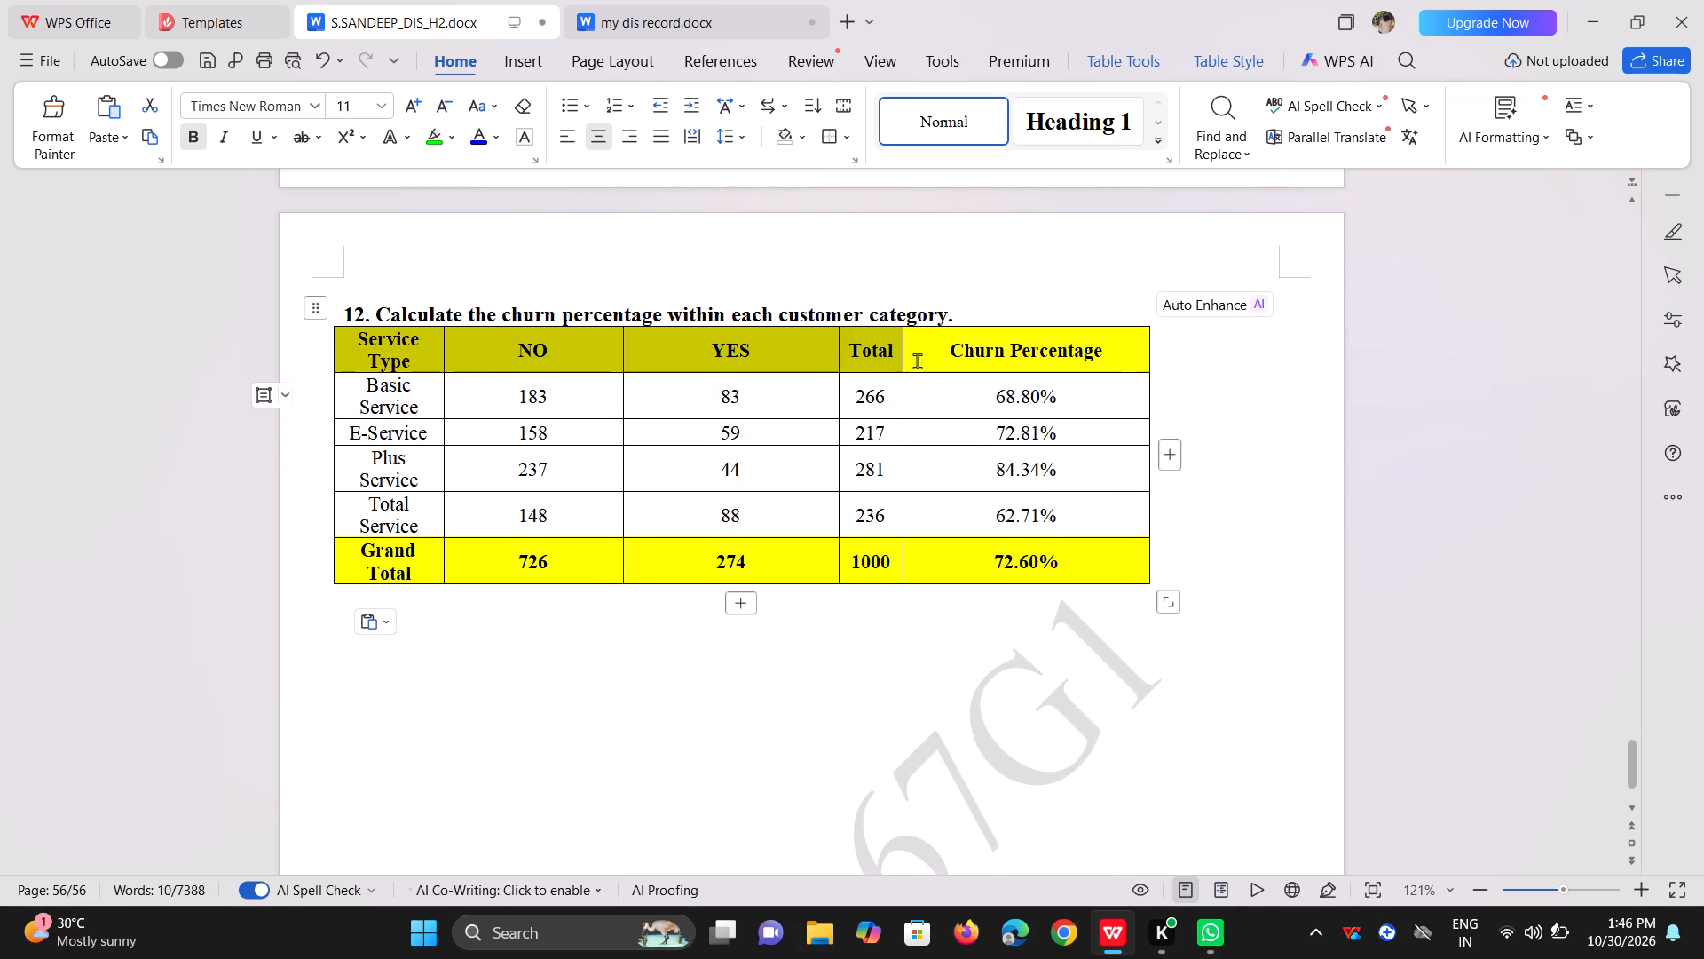
drag(917, 361, 995, 361)
click(1253, 329)
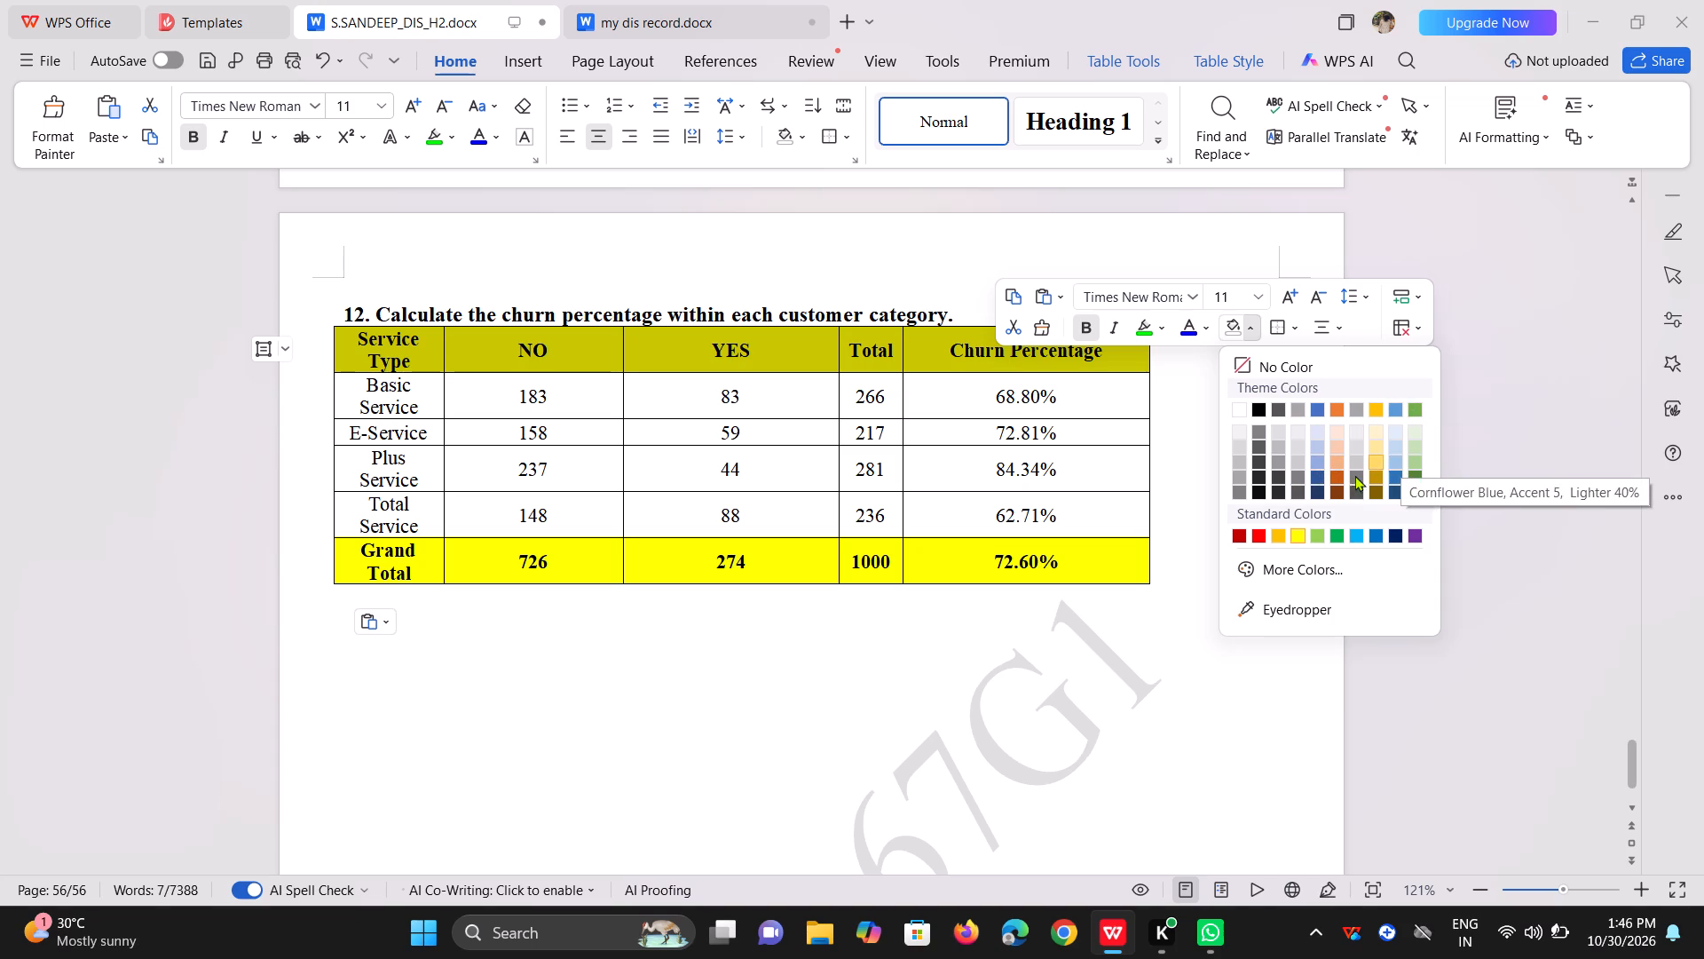
click(1333, 477)
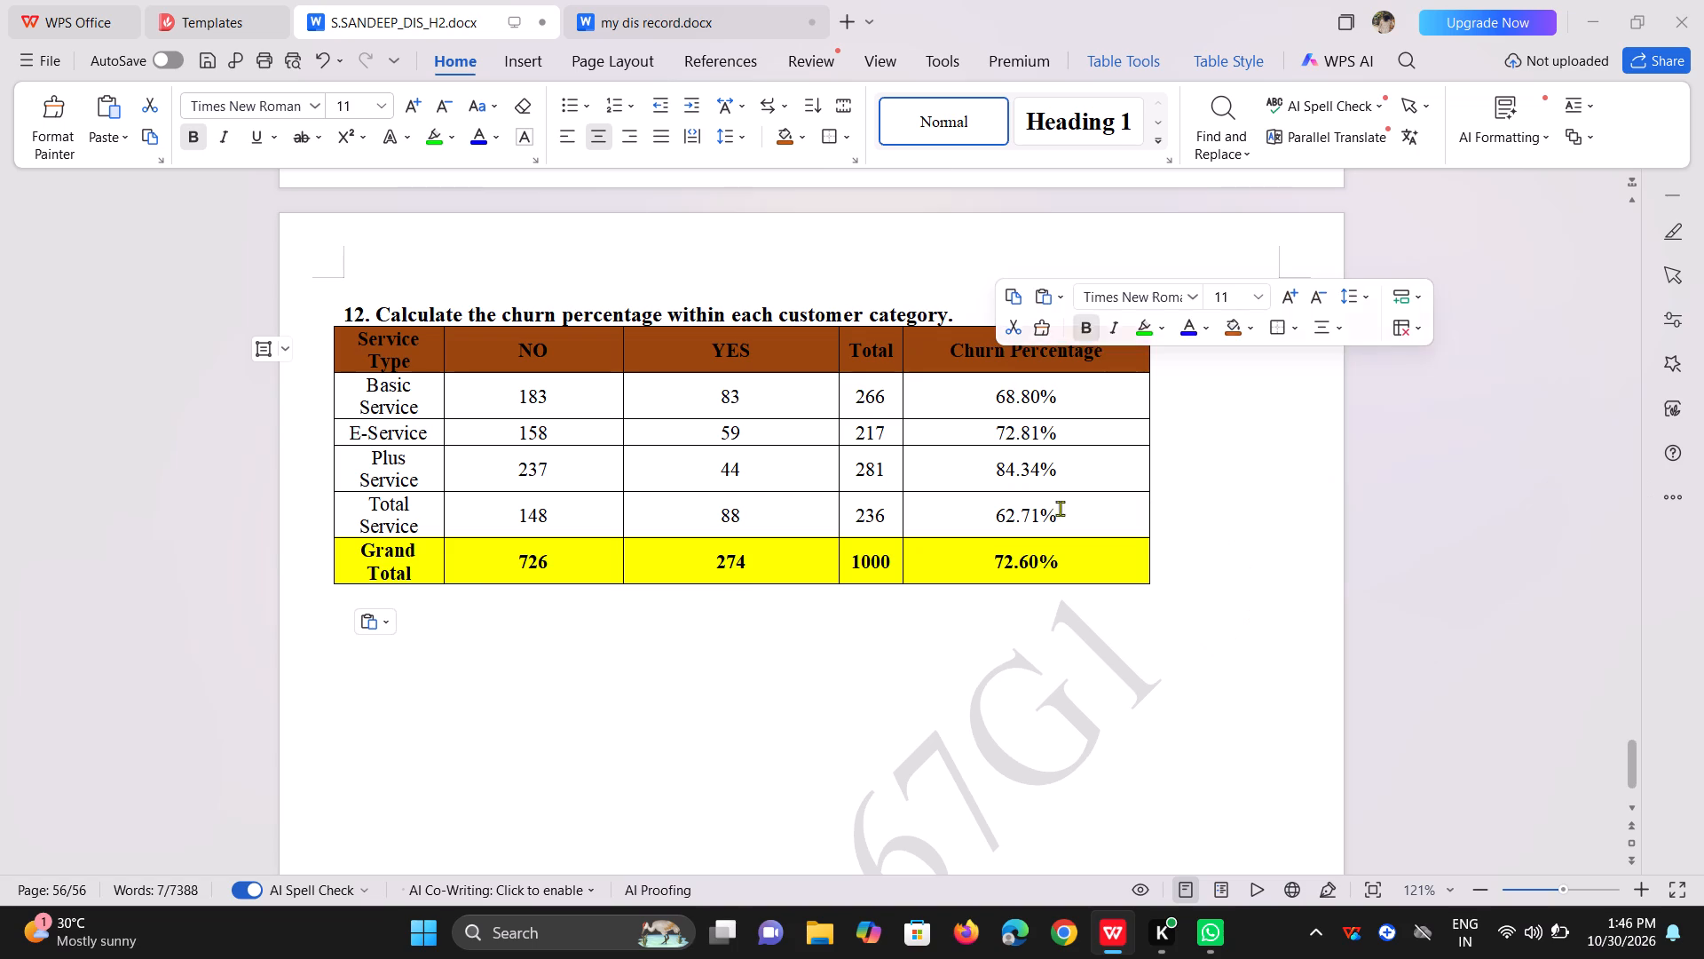
Fill the Grand Total row of the churn percentage table with white.
click(428, 550)
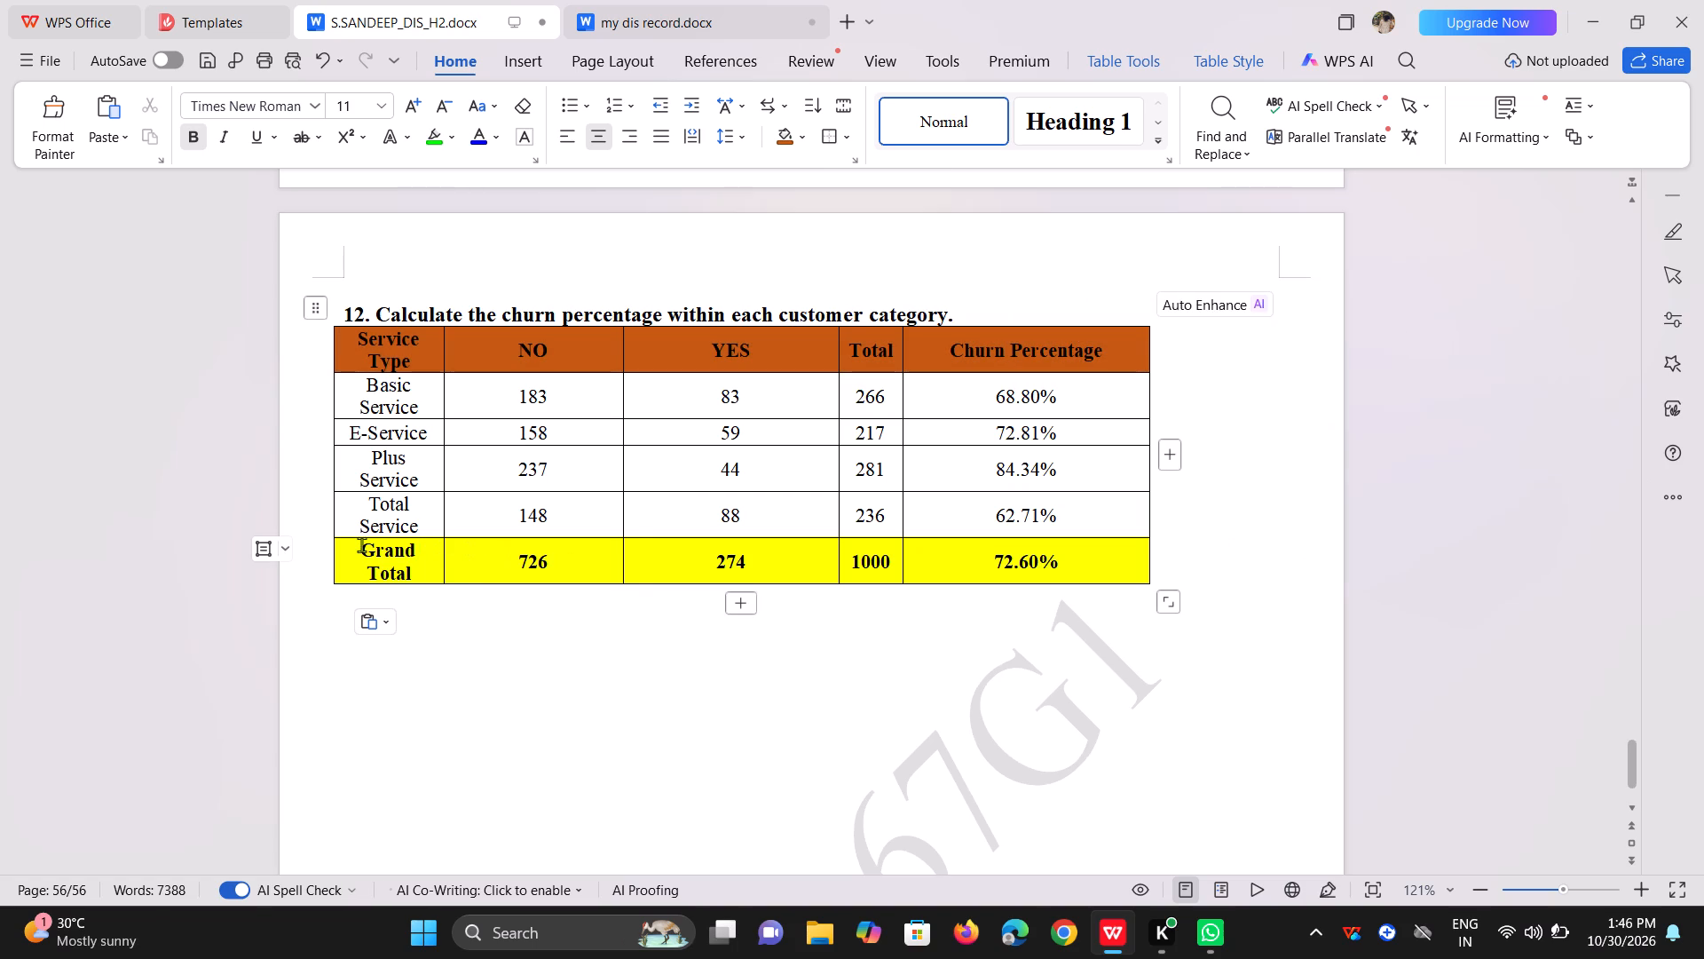
click(359, 545)
drag(359, 545, 887, 566)
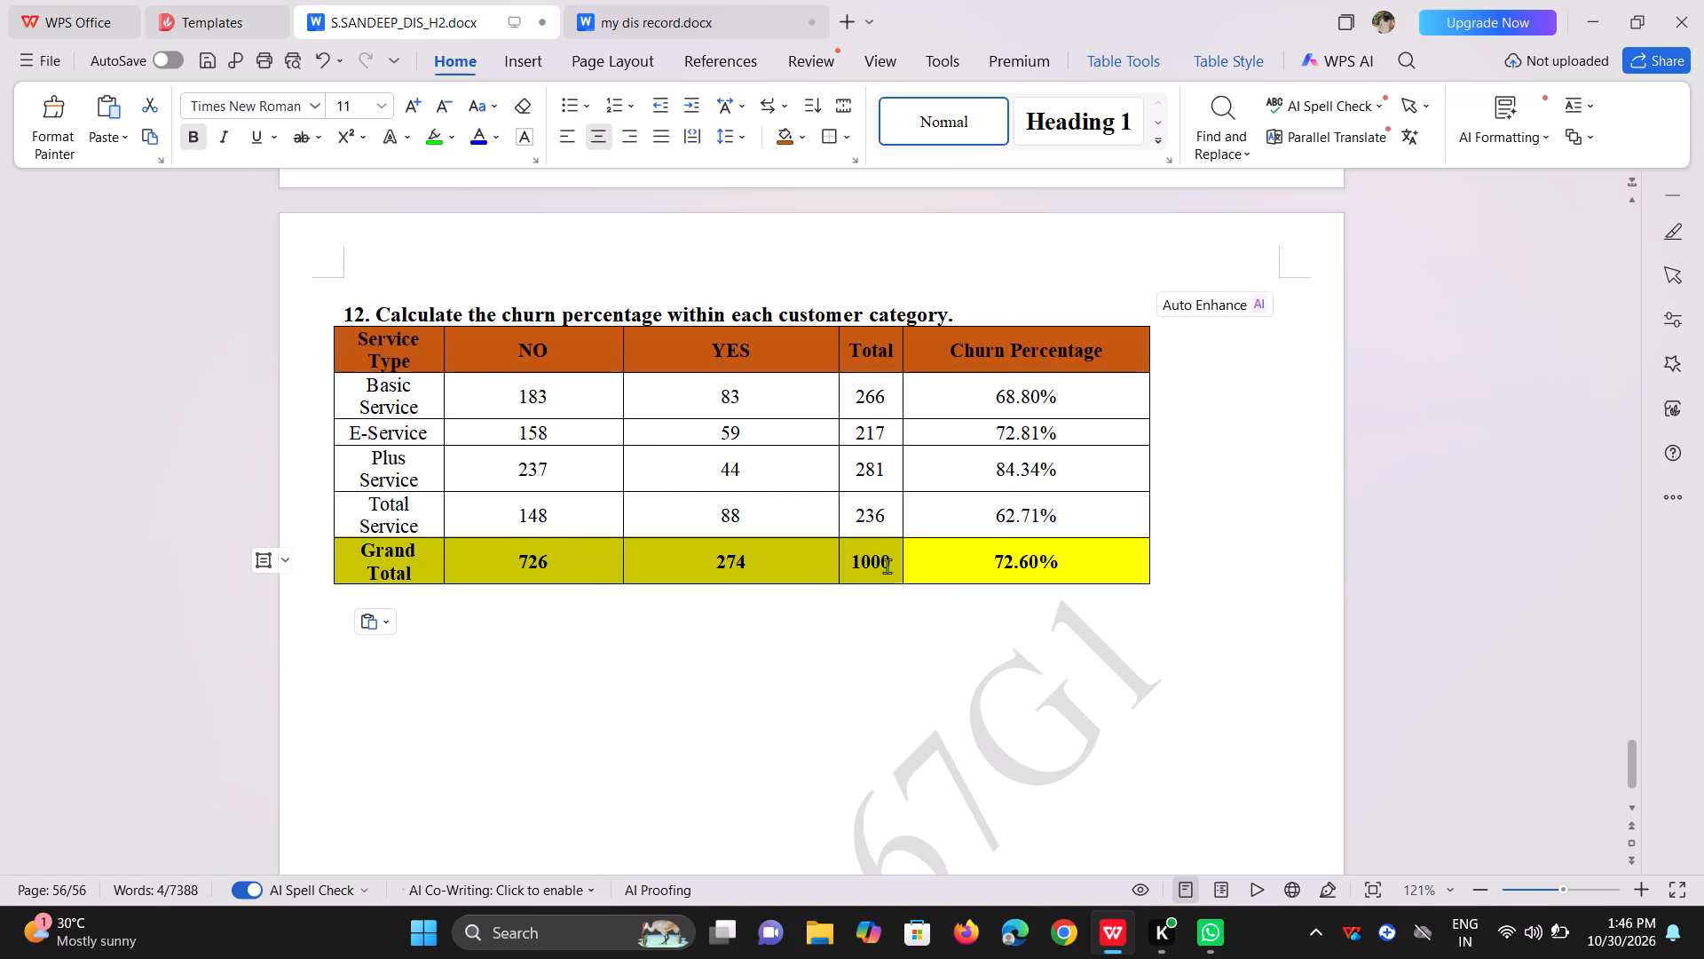
drag(887, 566, 955, 570)
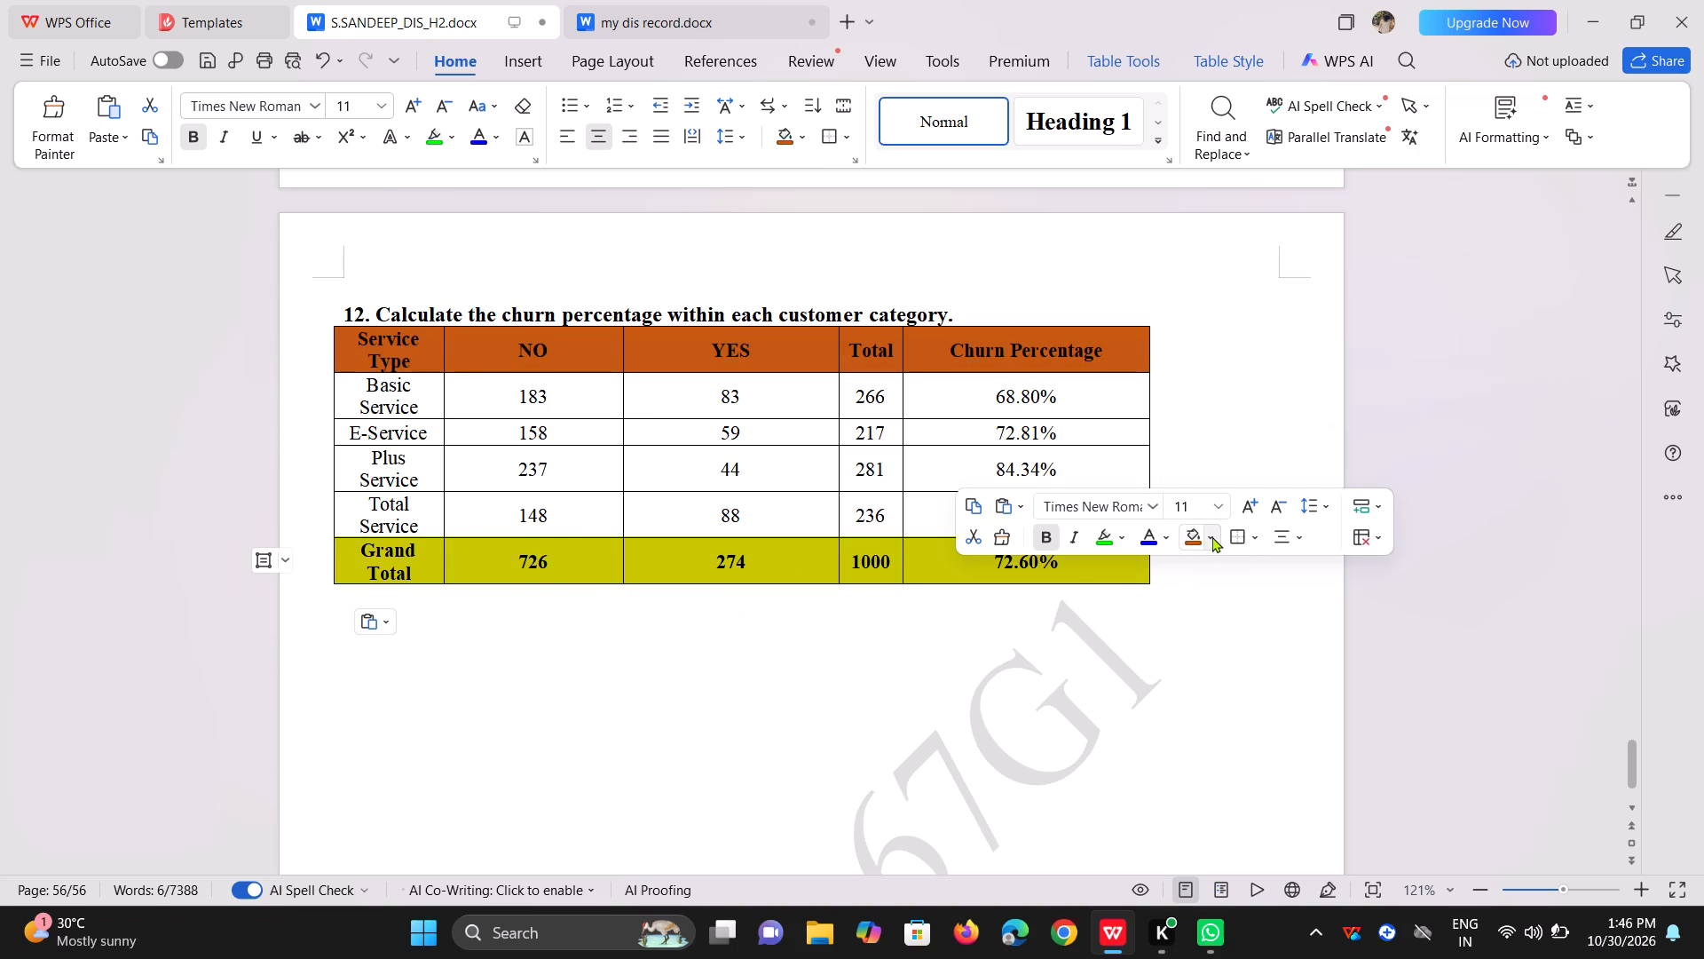
click(1212, 536)
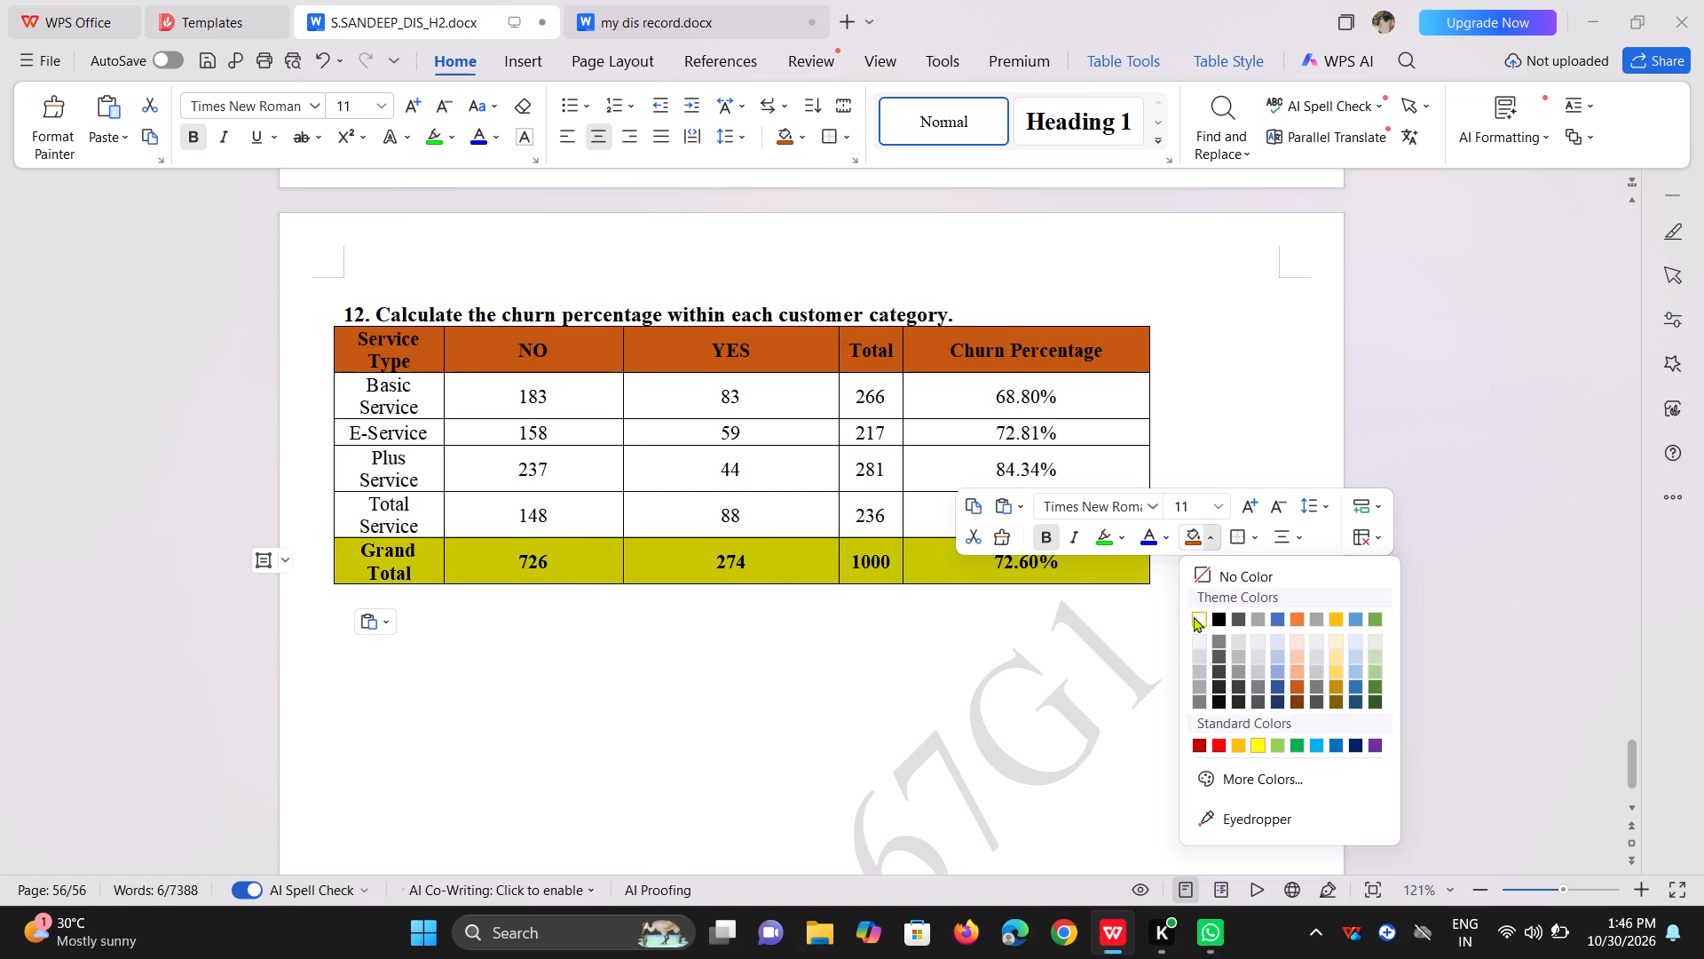
click(1194, 616)
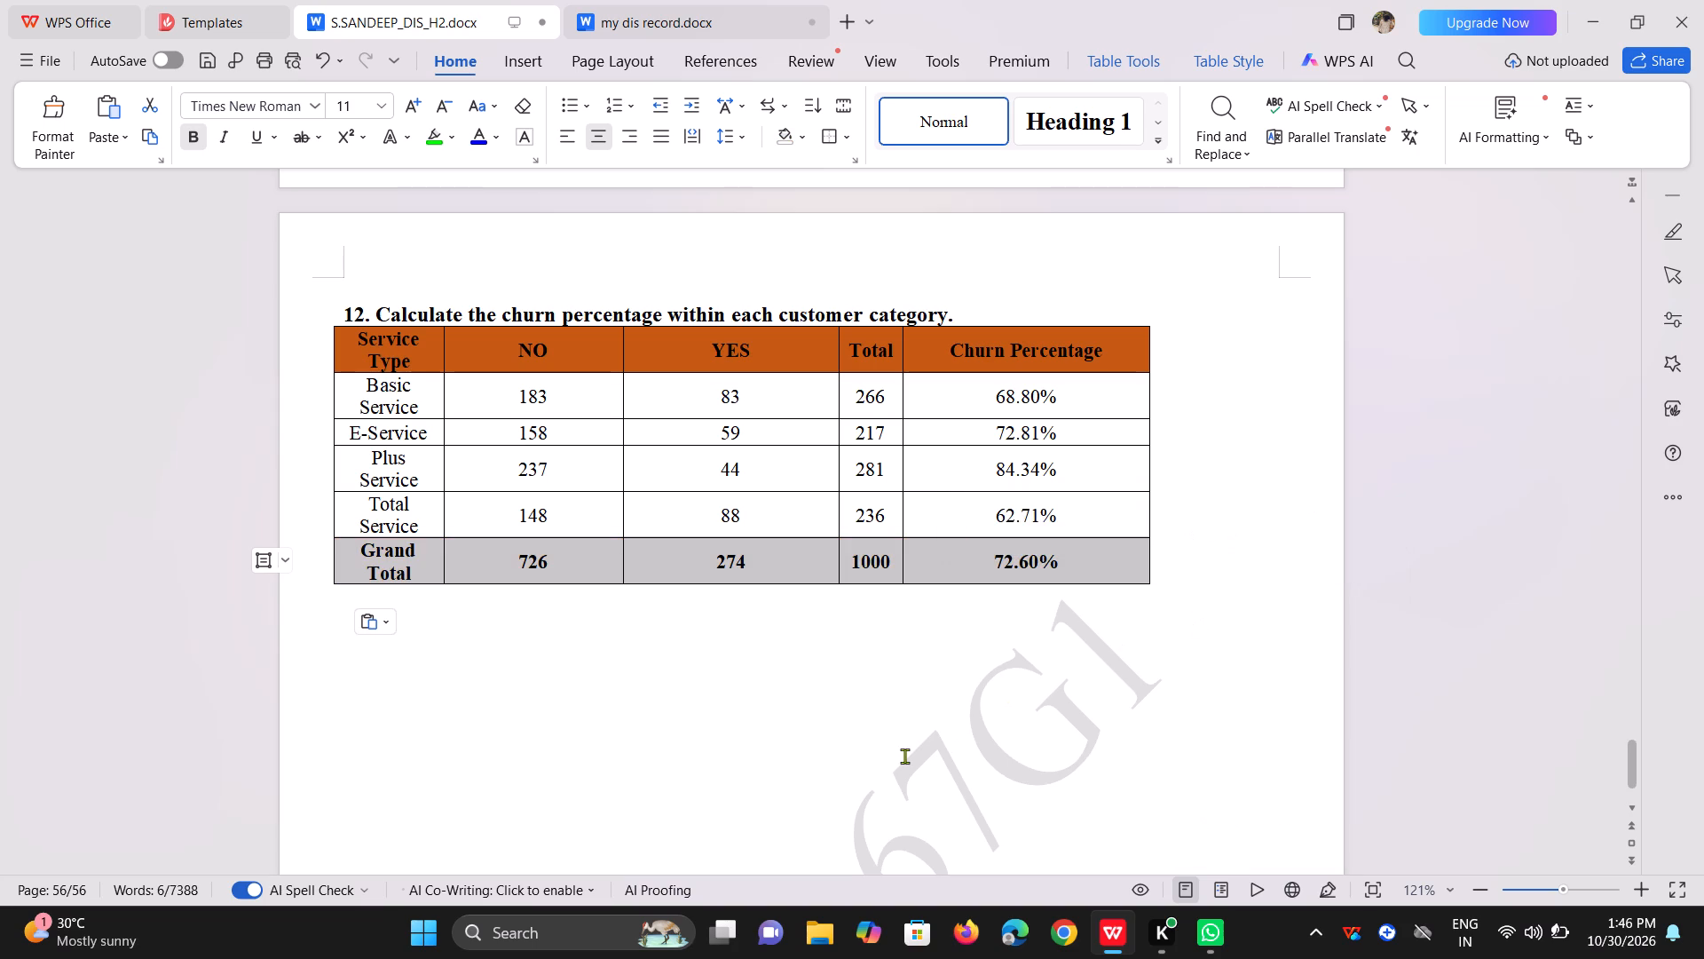
click(904, 756)
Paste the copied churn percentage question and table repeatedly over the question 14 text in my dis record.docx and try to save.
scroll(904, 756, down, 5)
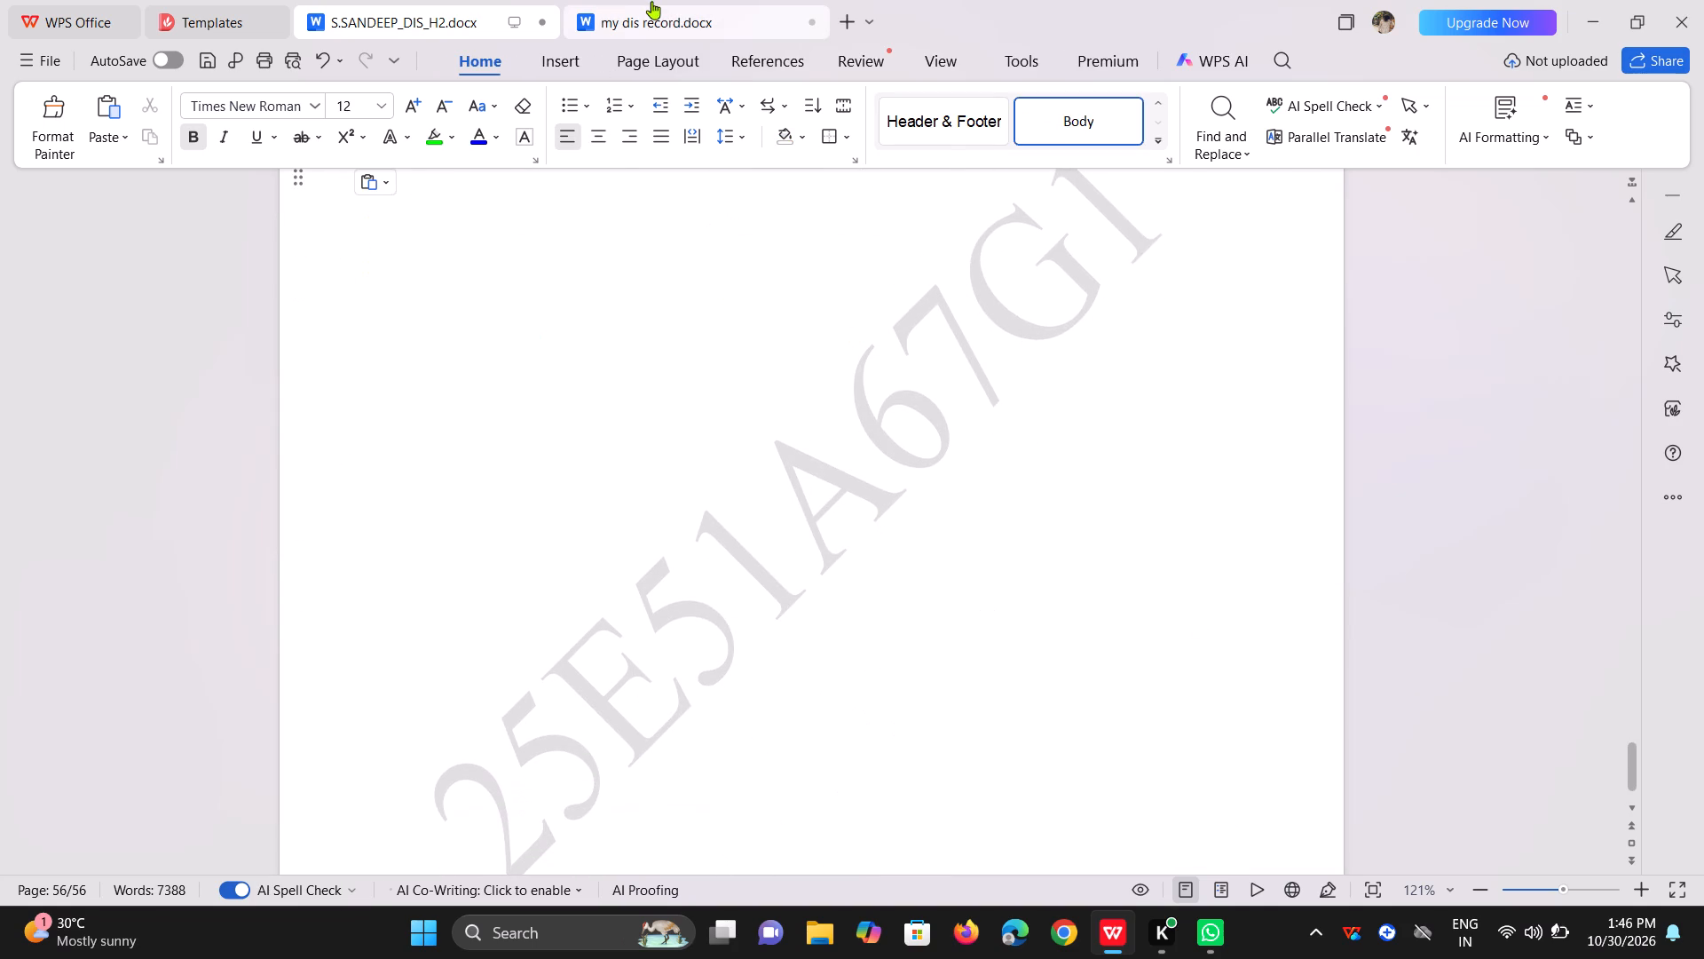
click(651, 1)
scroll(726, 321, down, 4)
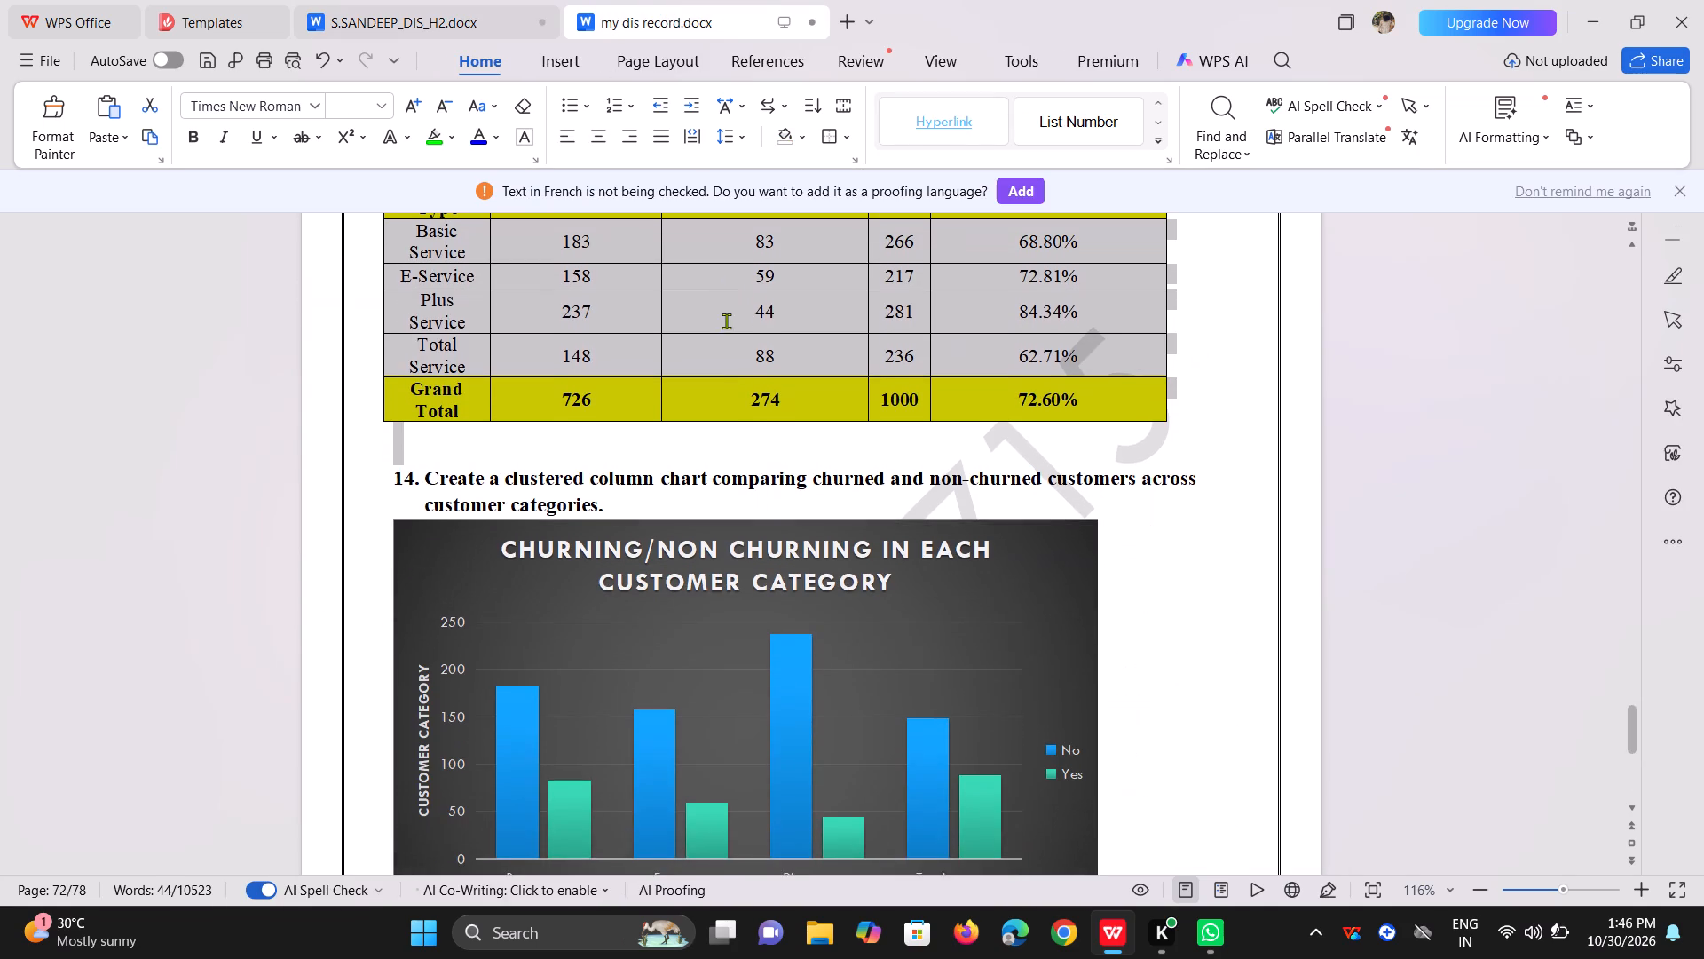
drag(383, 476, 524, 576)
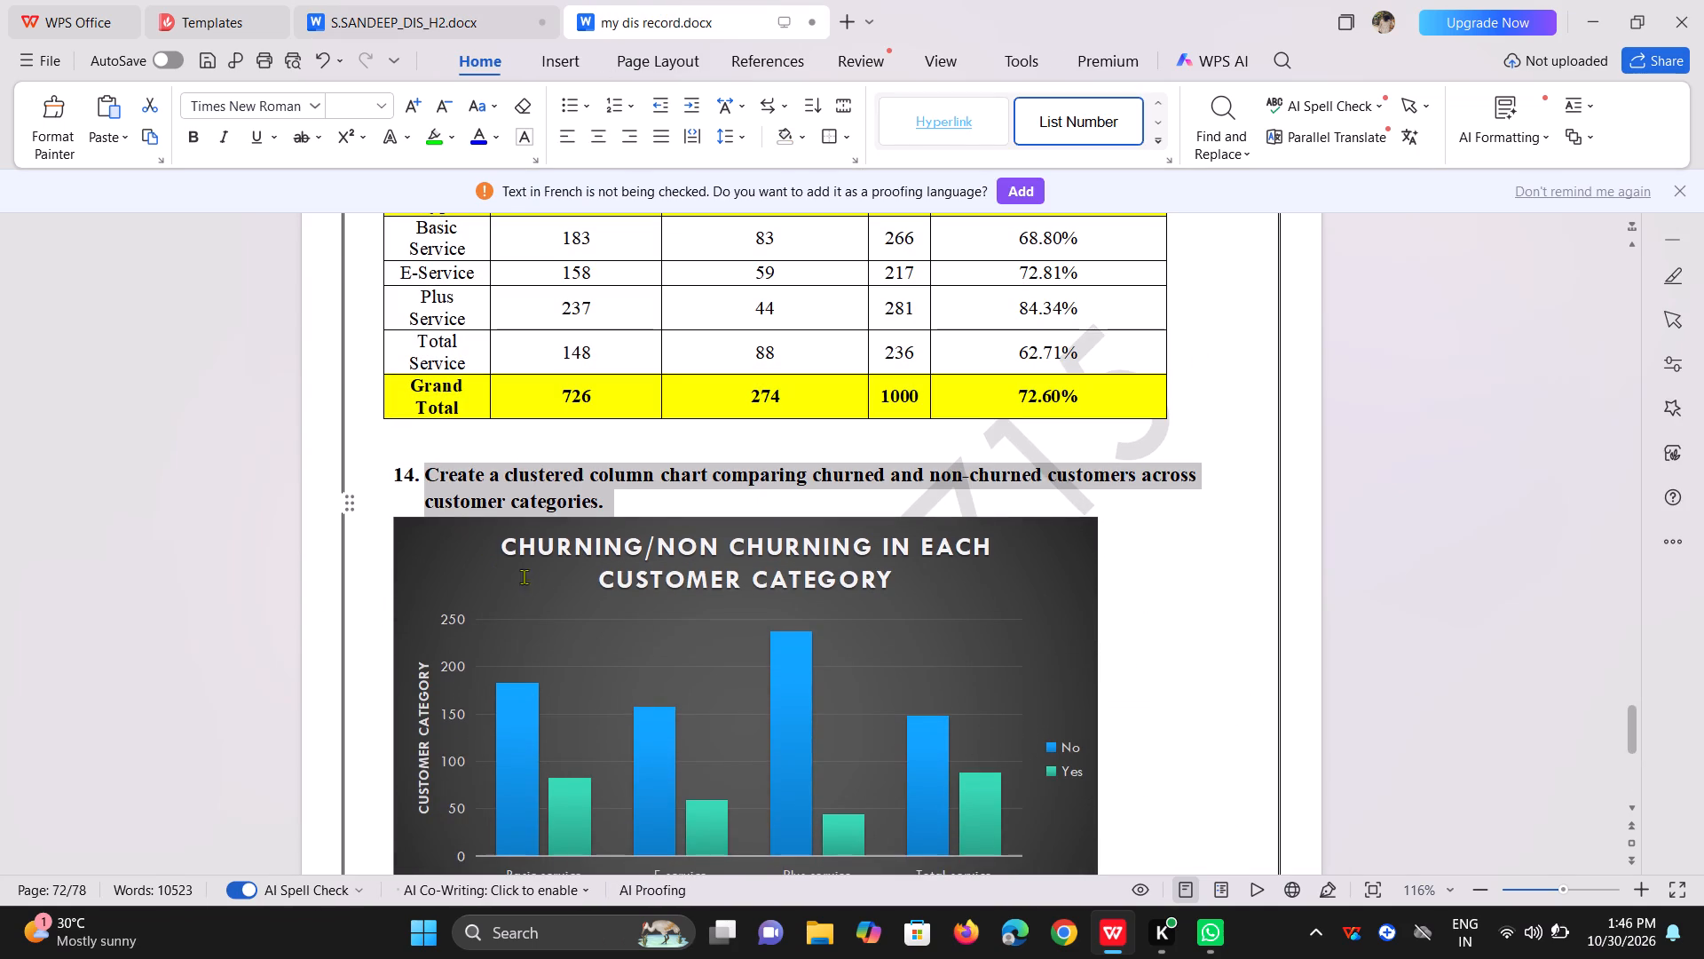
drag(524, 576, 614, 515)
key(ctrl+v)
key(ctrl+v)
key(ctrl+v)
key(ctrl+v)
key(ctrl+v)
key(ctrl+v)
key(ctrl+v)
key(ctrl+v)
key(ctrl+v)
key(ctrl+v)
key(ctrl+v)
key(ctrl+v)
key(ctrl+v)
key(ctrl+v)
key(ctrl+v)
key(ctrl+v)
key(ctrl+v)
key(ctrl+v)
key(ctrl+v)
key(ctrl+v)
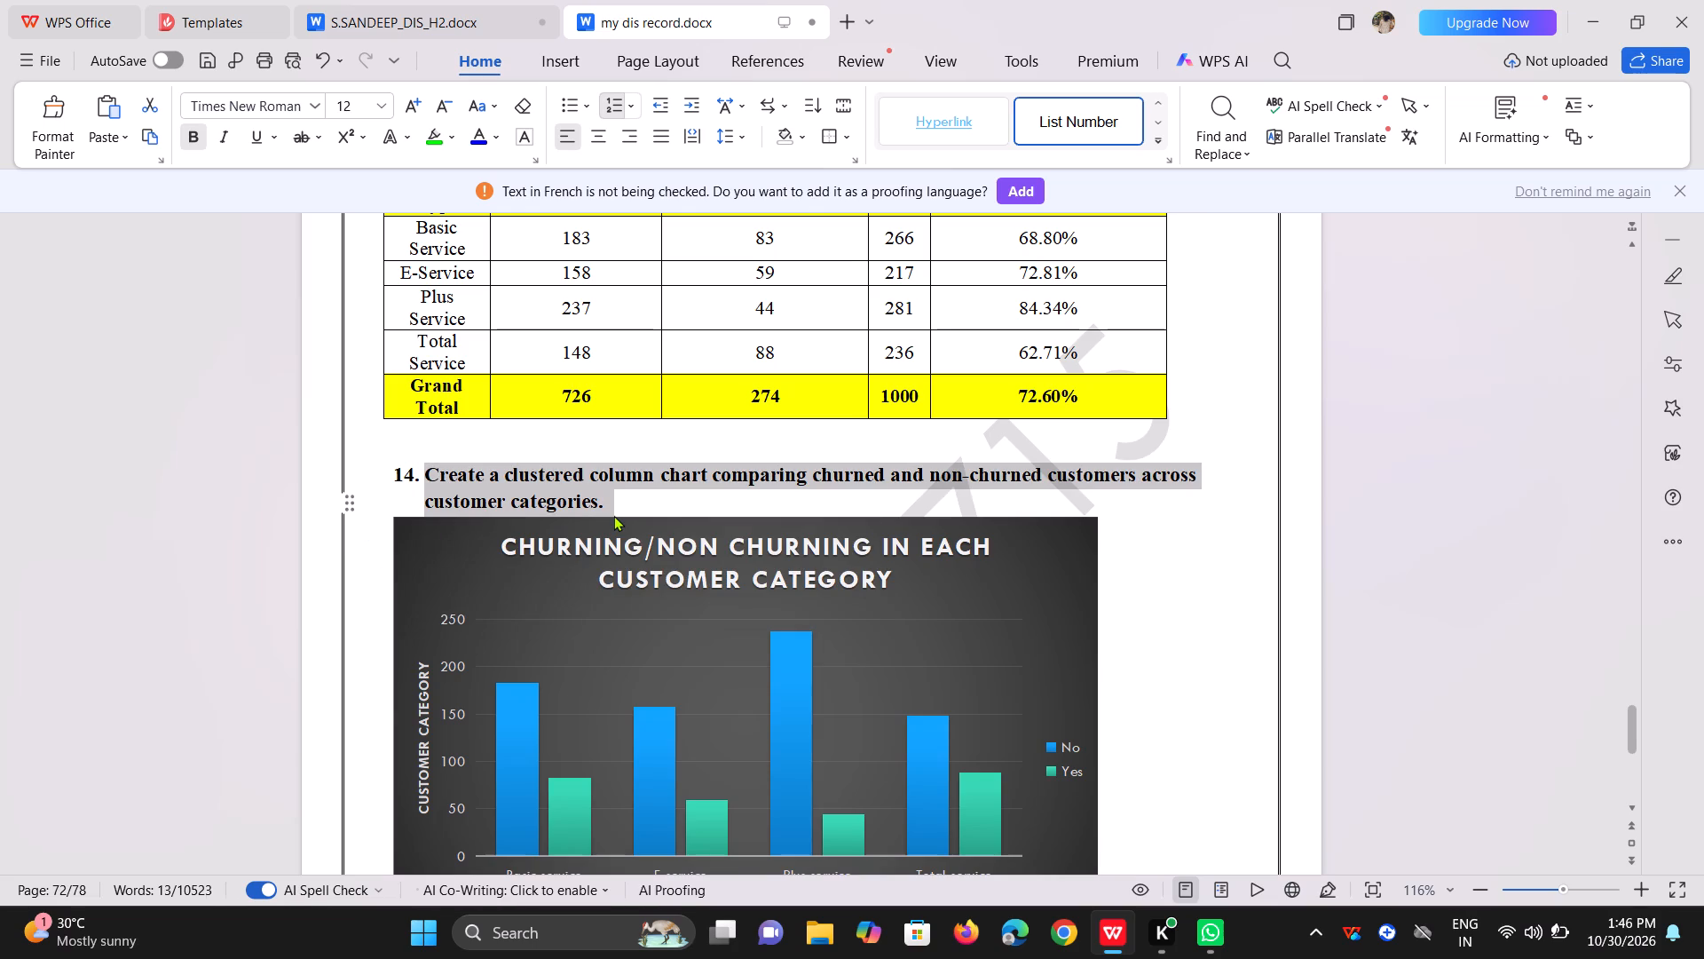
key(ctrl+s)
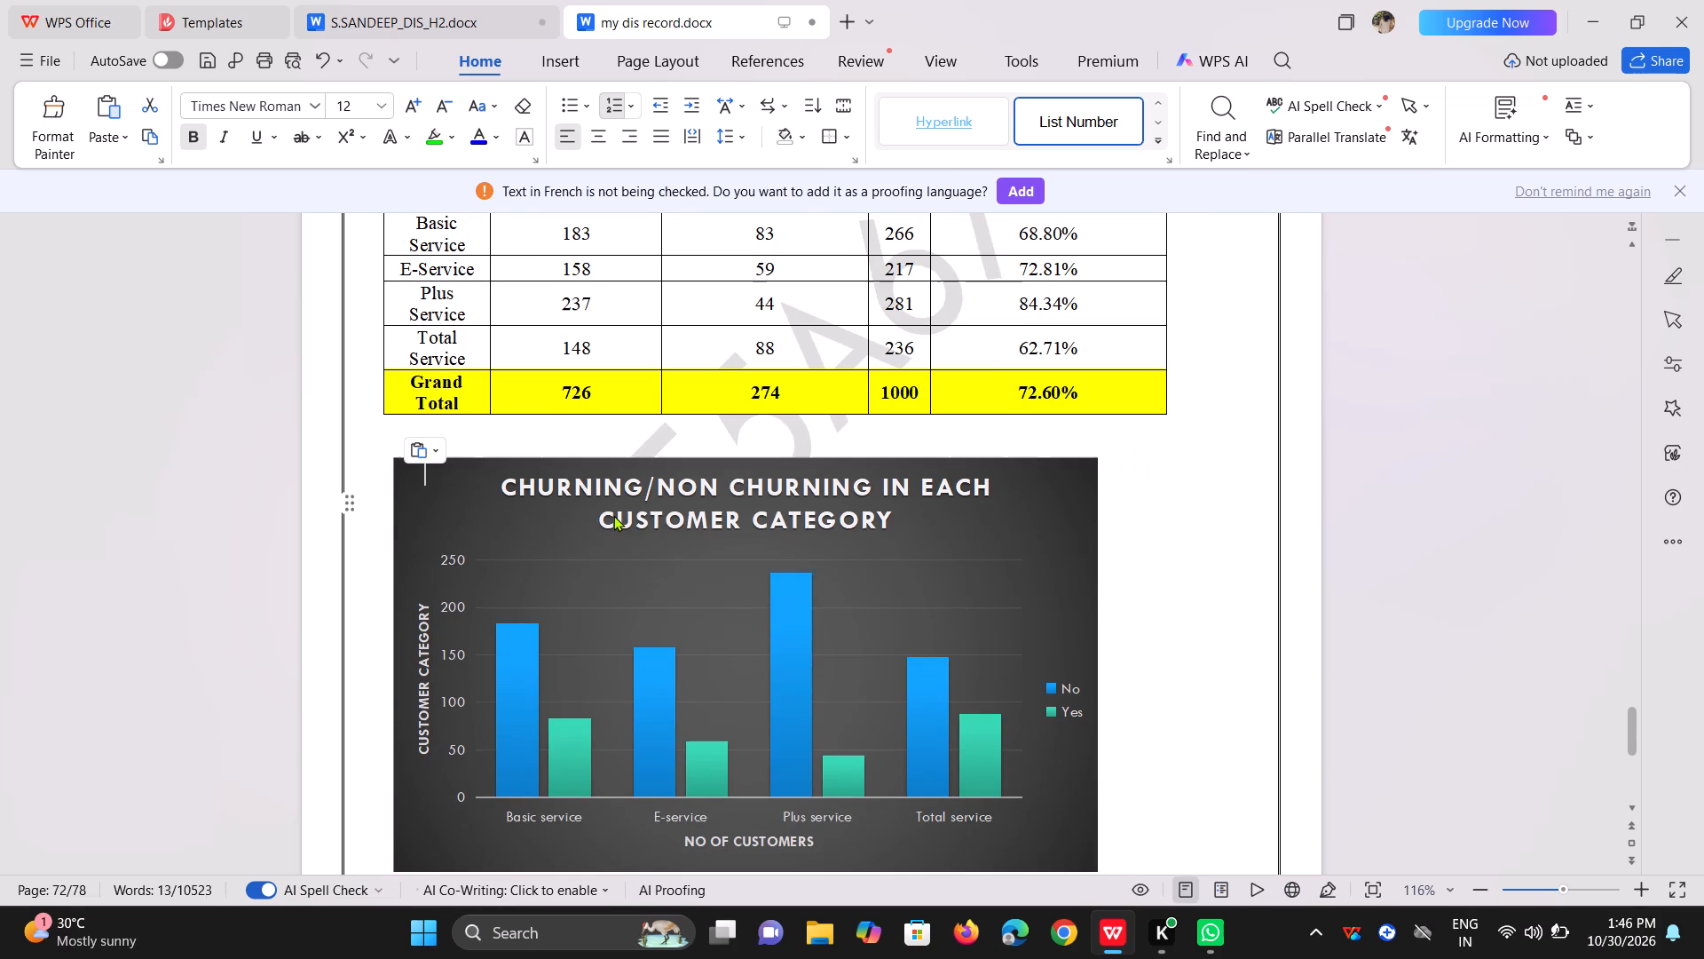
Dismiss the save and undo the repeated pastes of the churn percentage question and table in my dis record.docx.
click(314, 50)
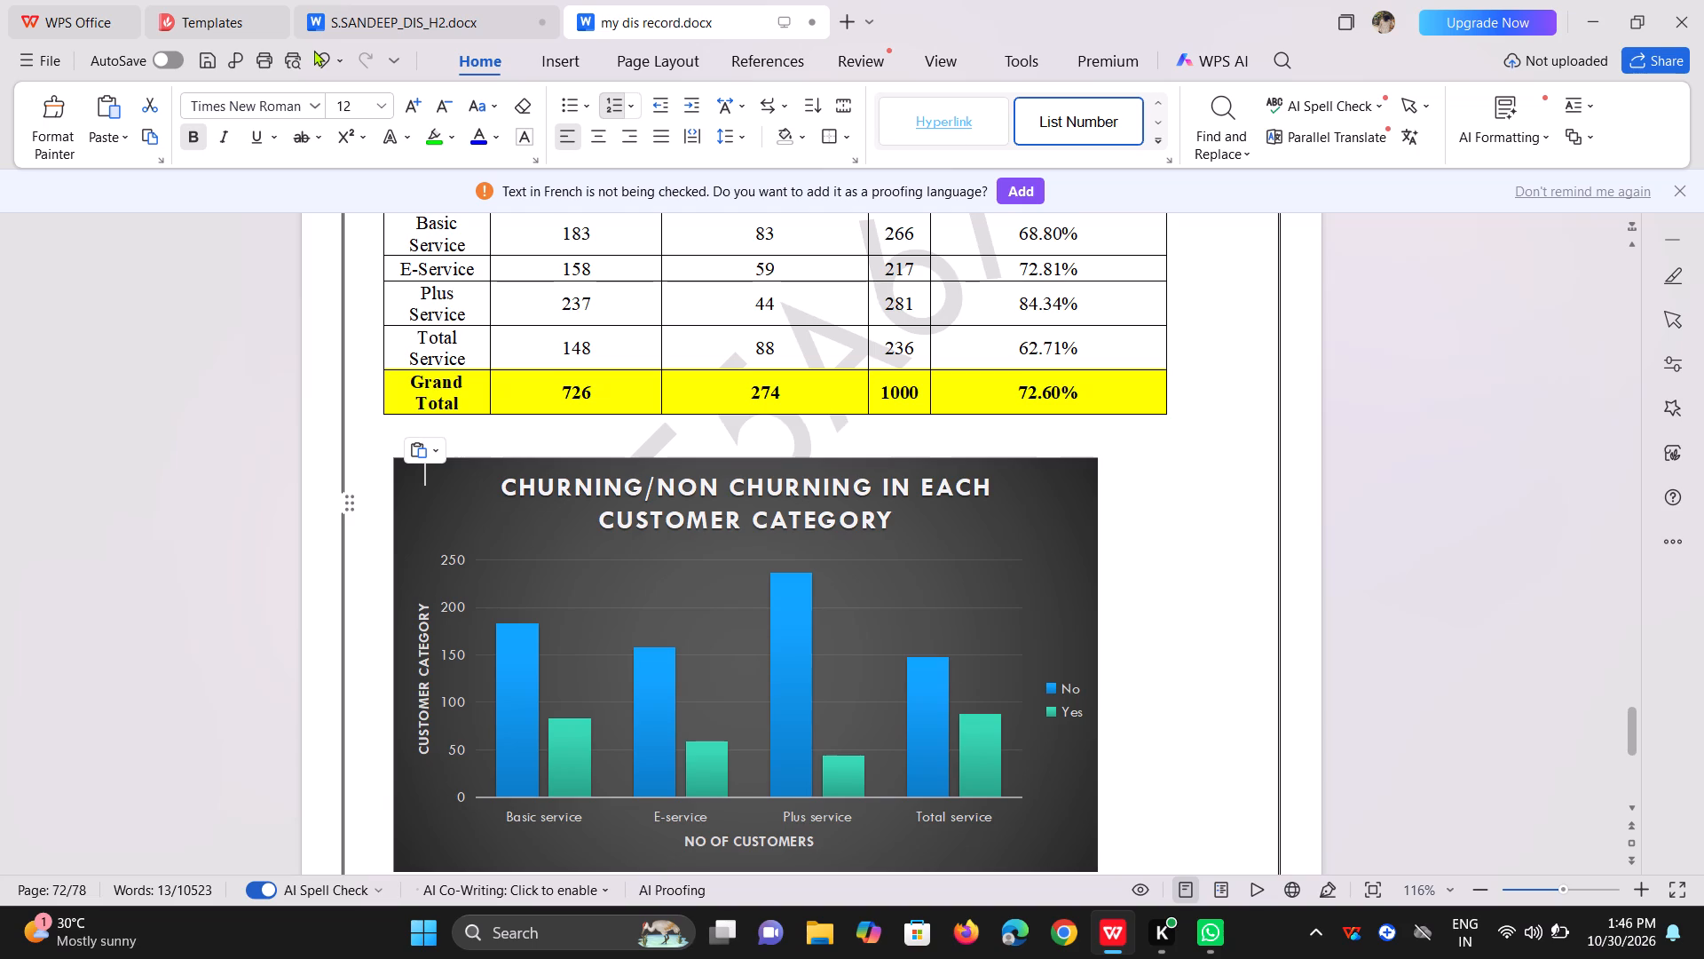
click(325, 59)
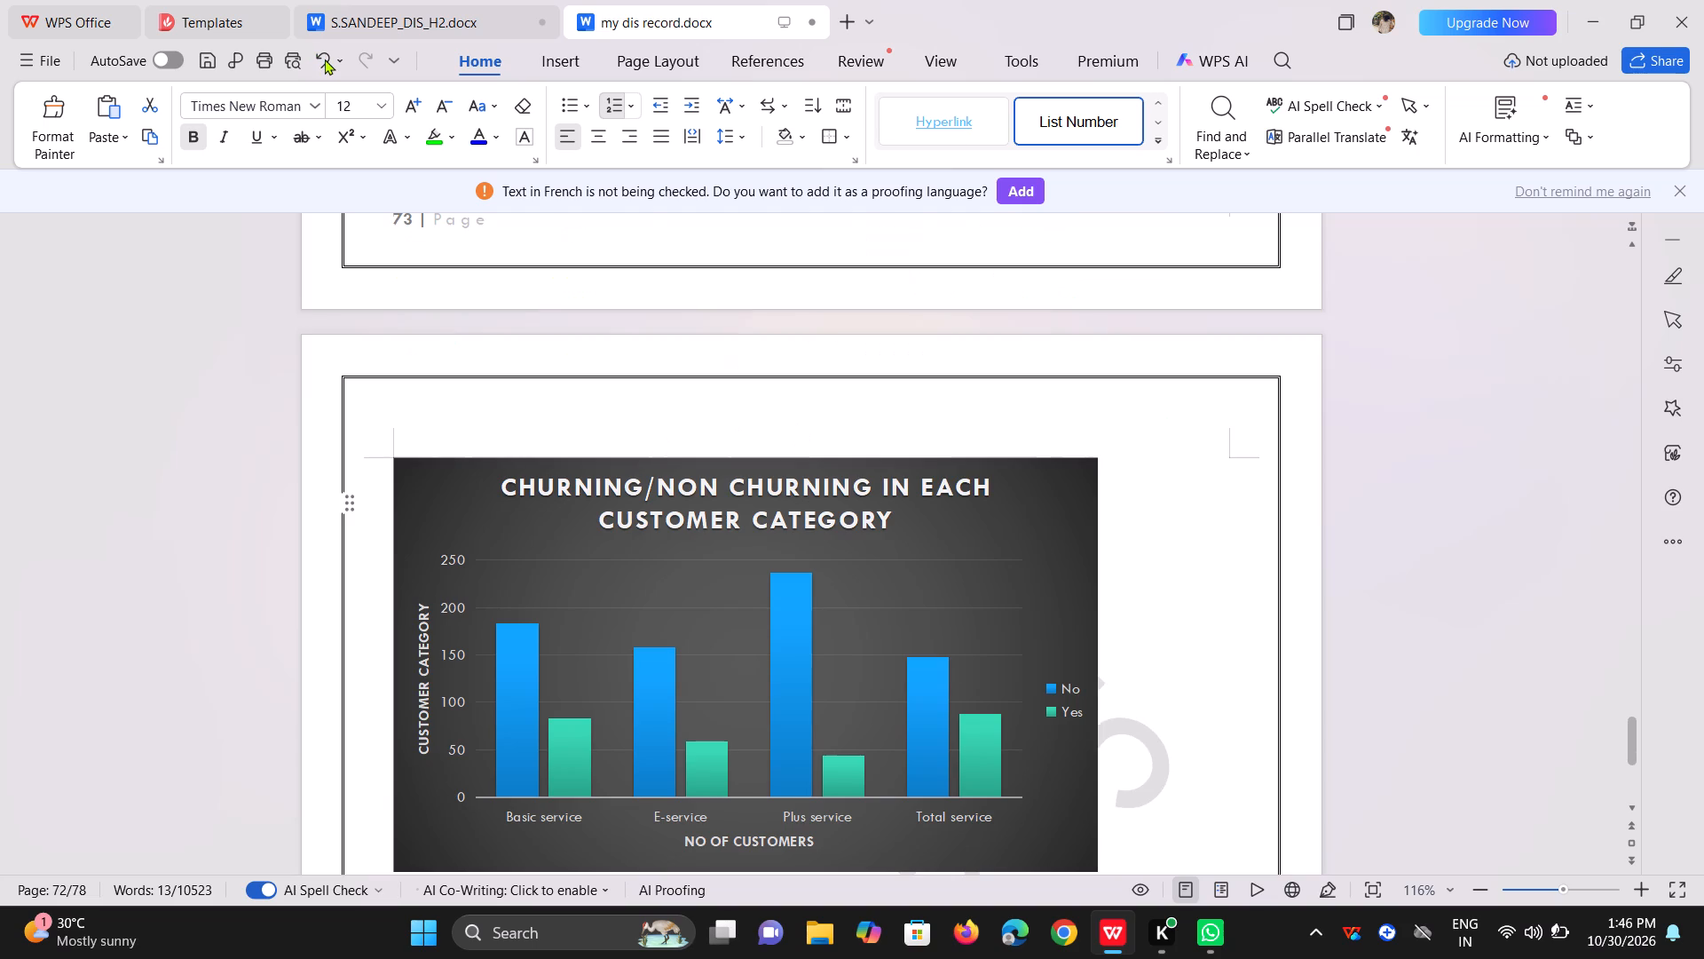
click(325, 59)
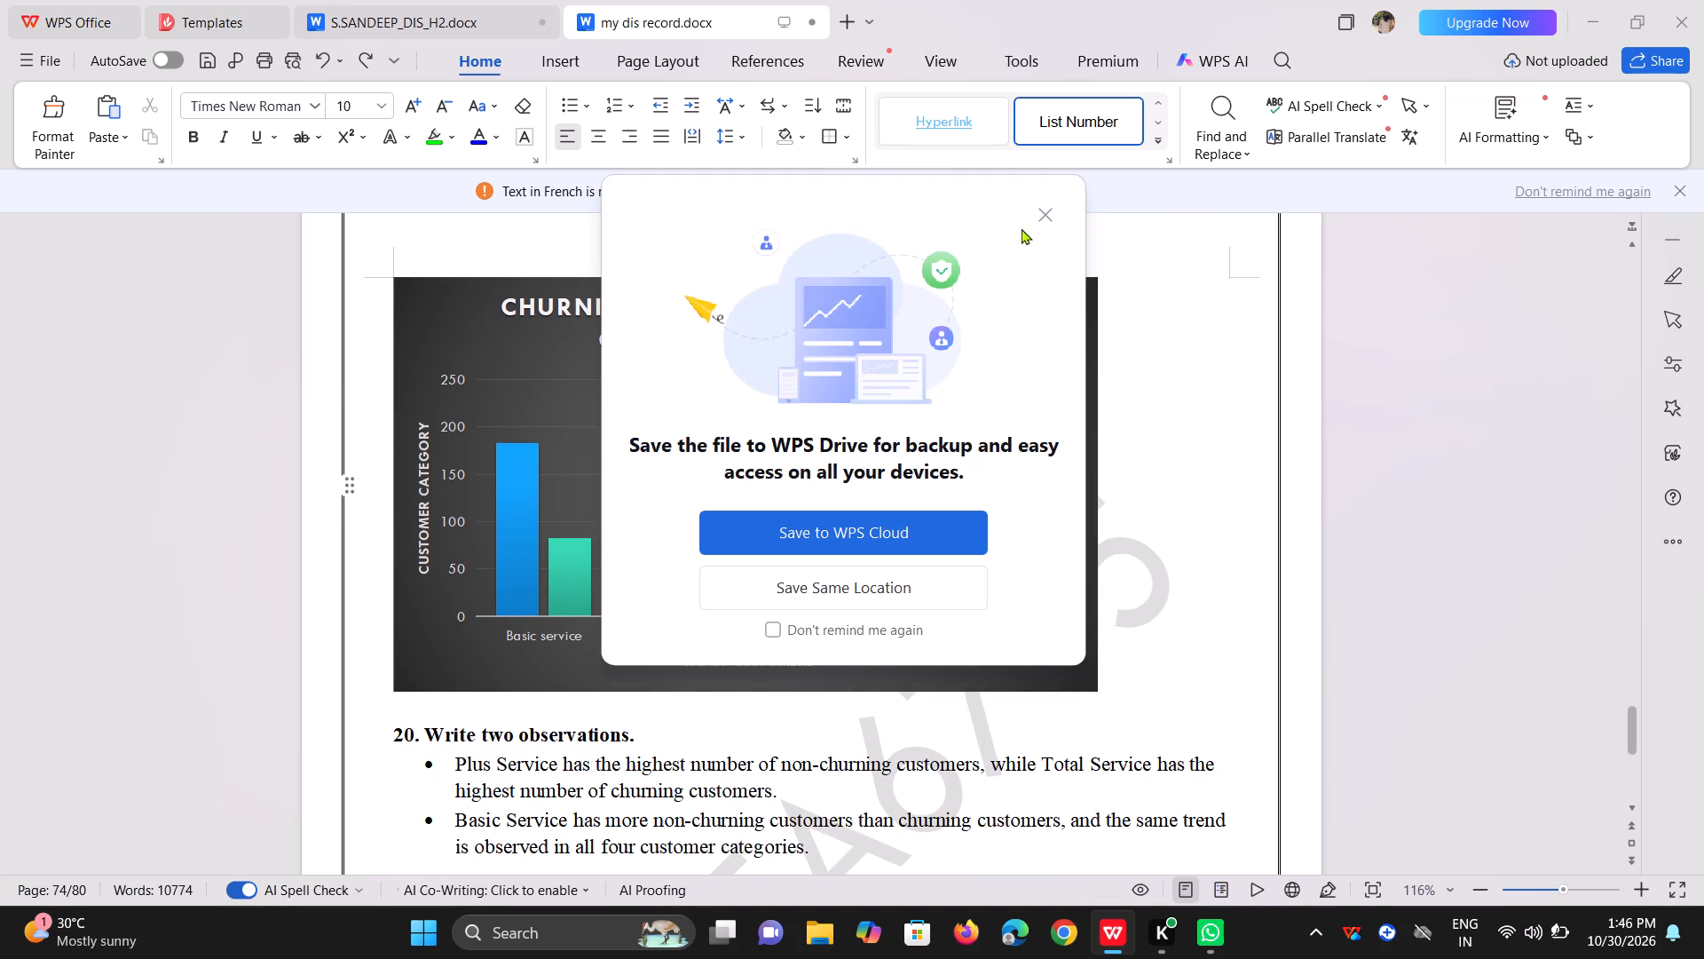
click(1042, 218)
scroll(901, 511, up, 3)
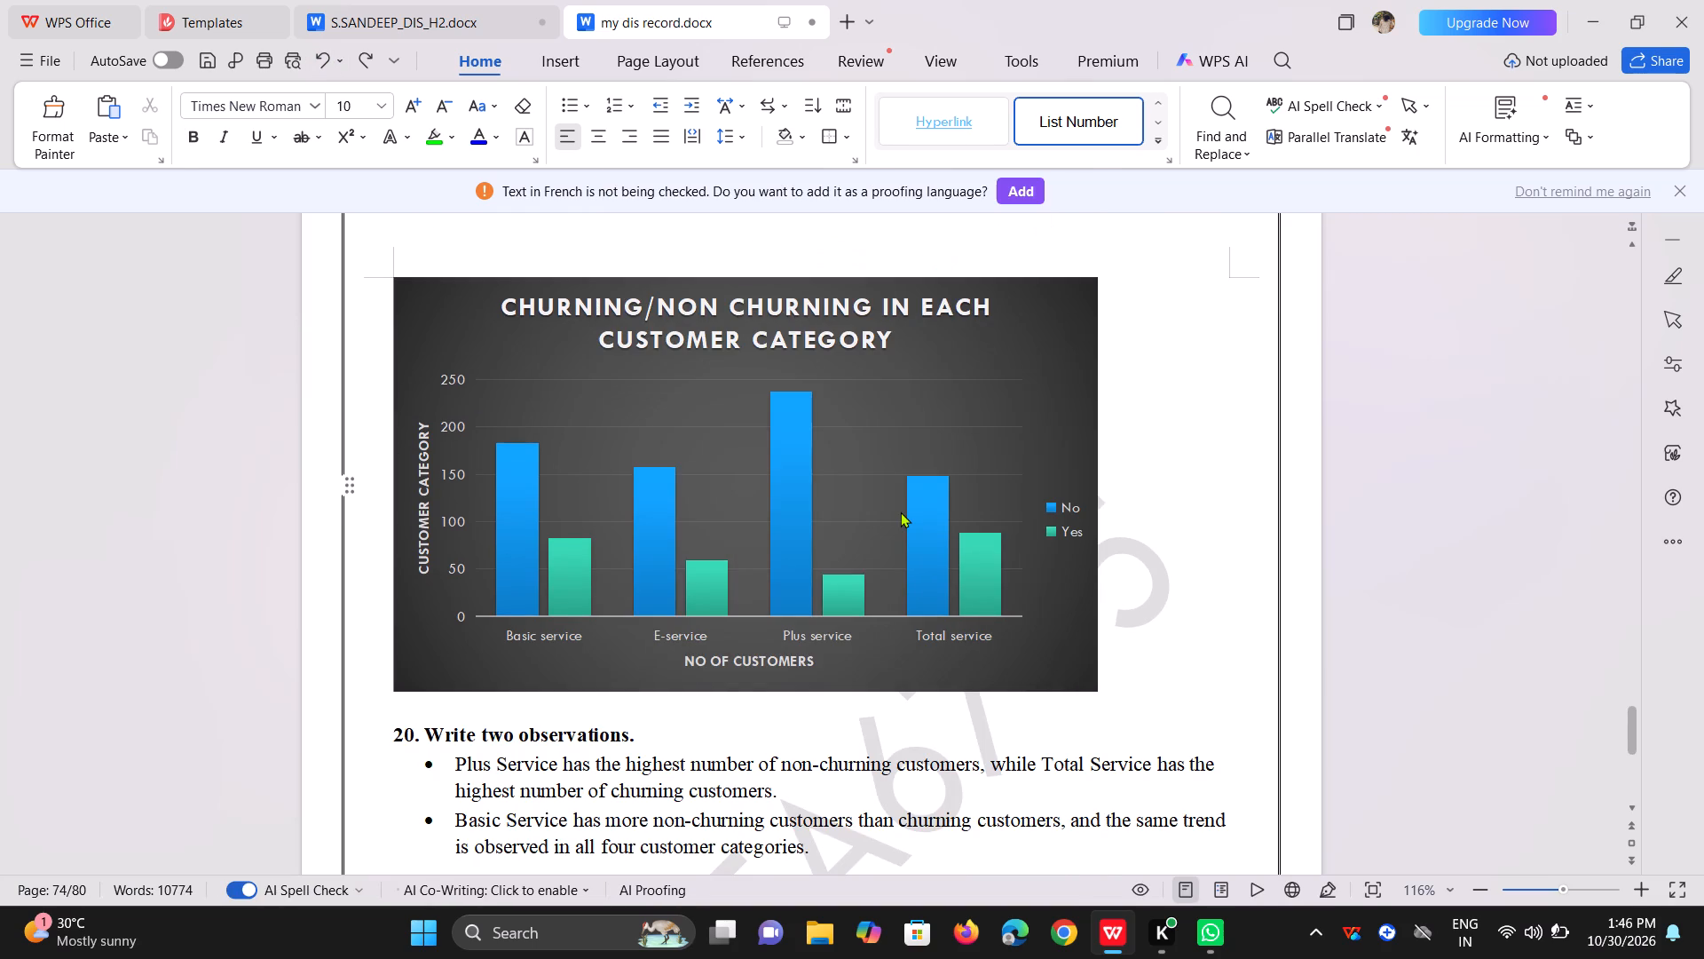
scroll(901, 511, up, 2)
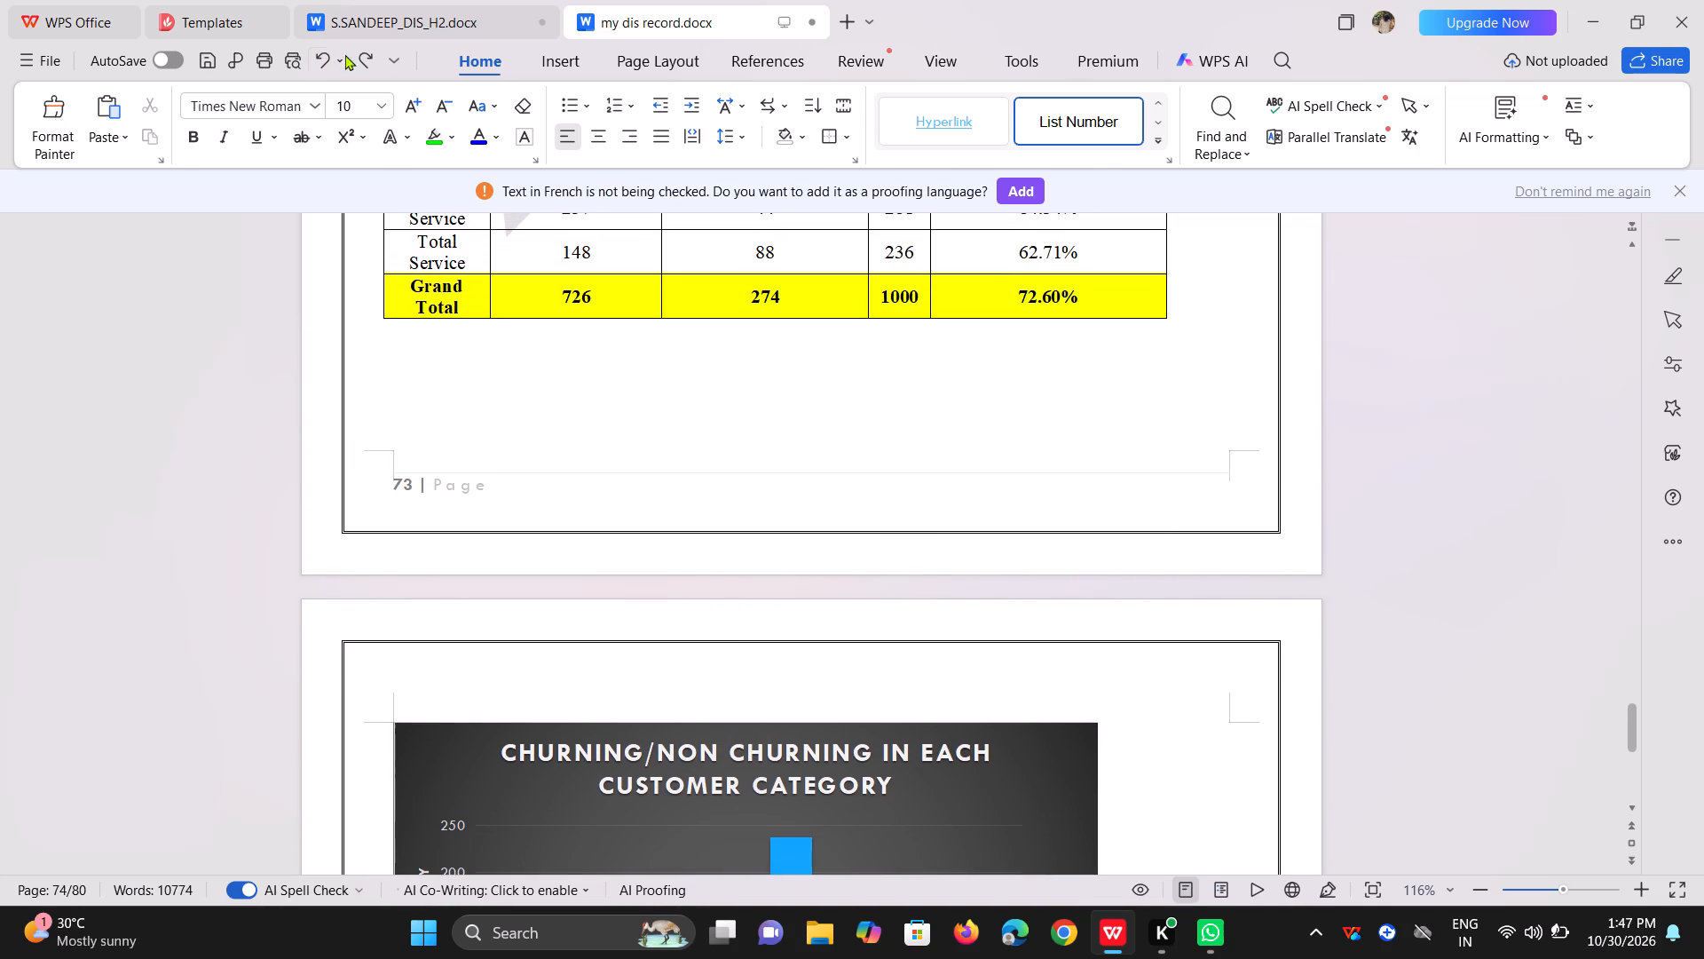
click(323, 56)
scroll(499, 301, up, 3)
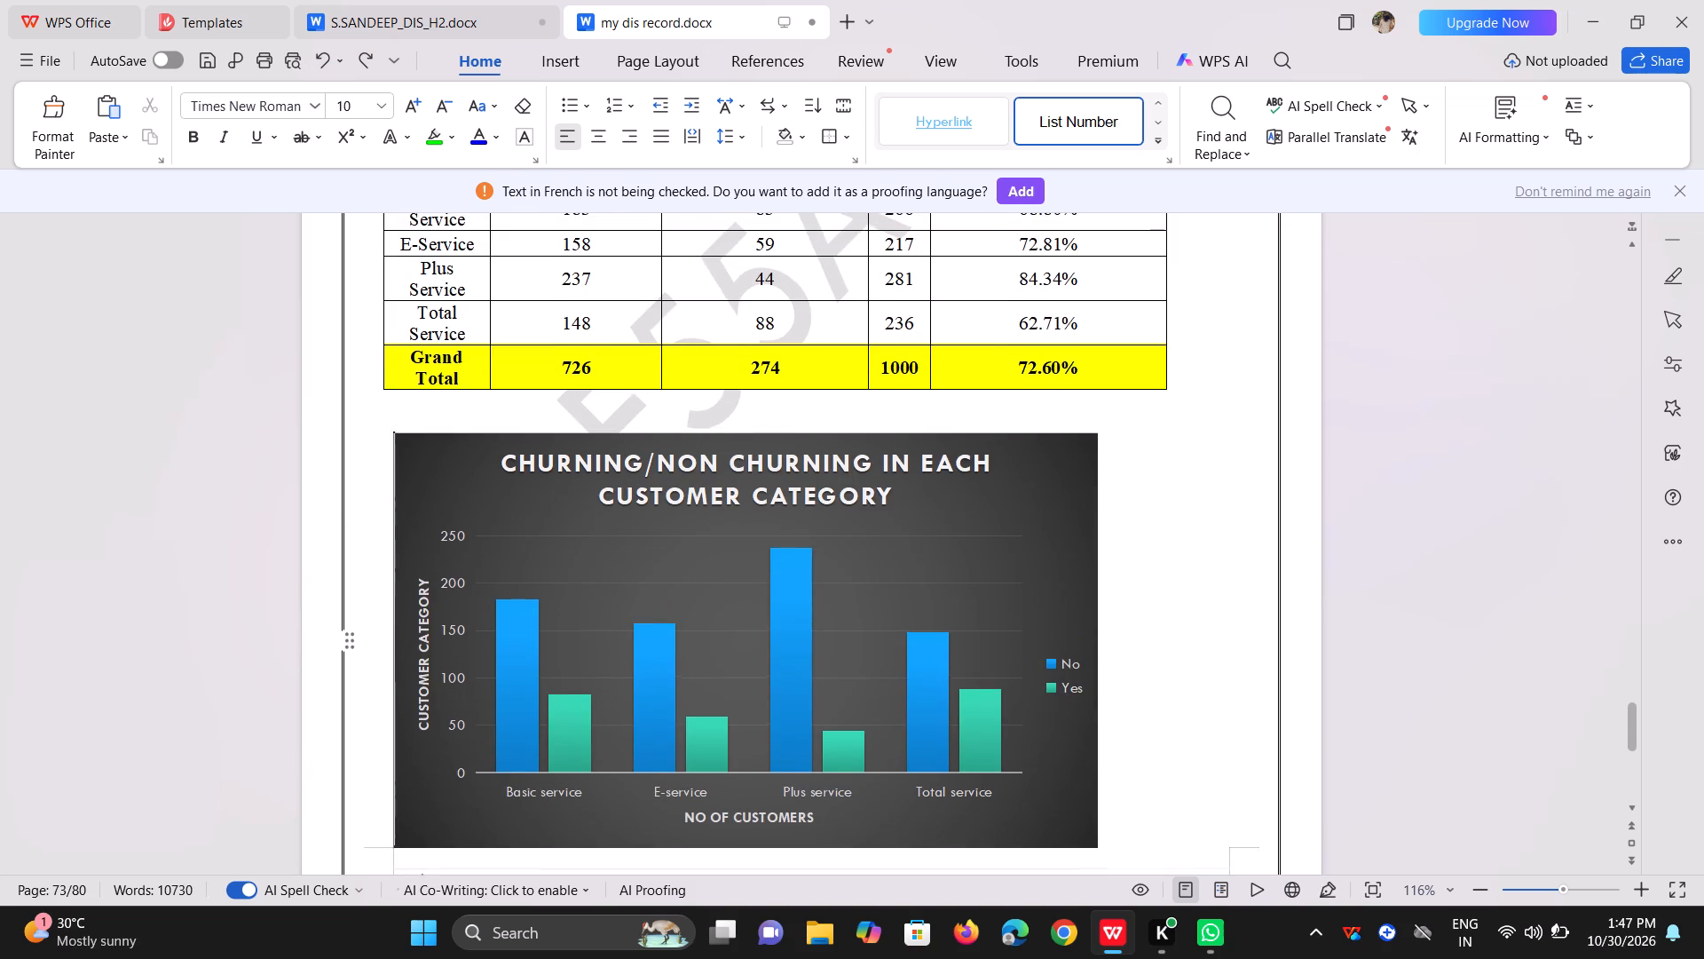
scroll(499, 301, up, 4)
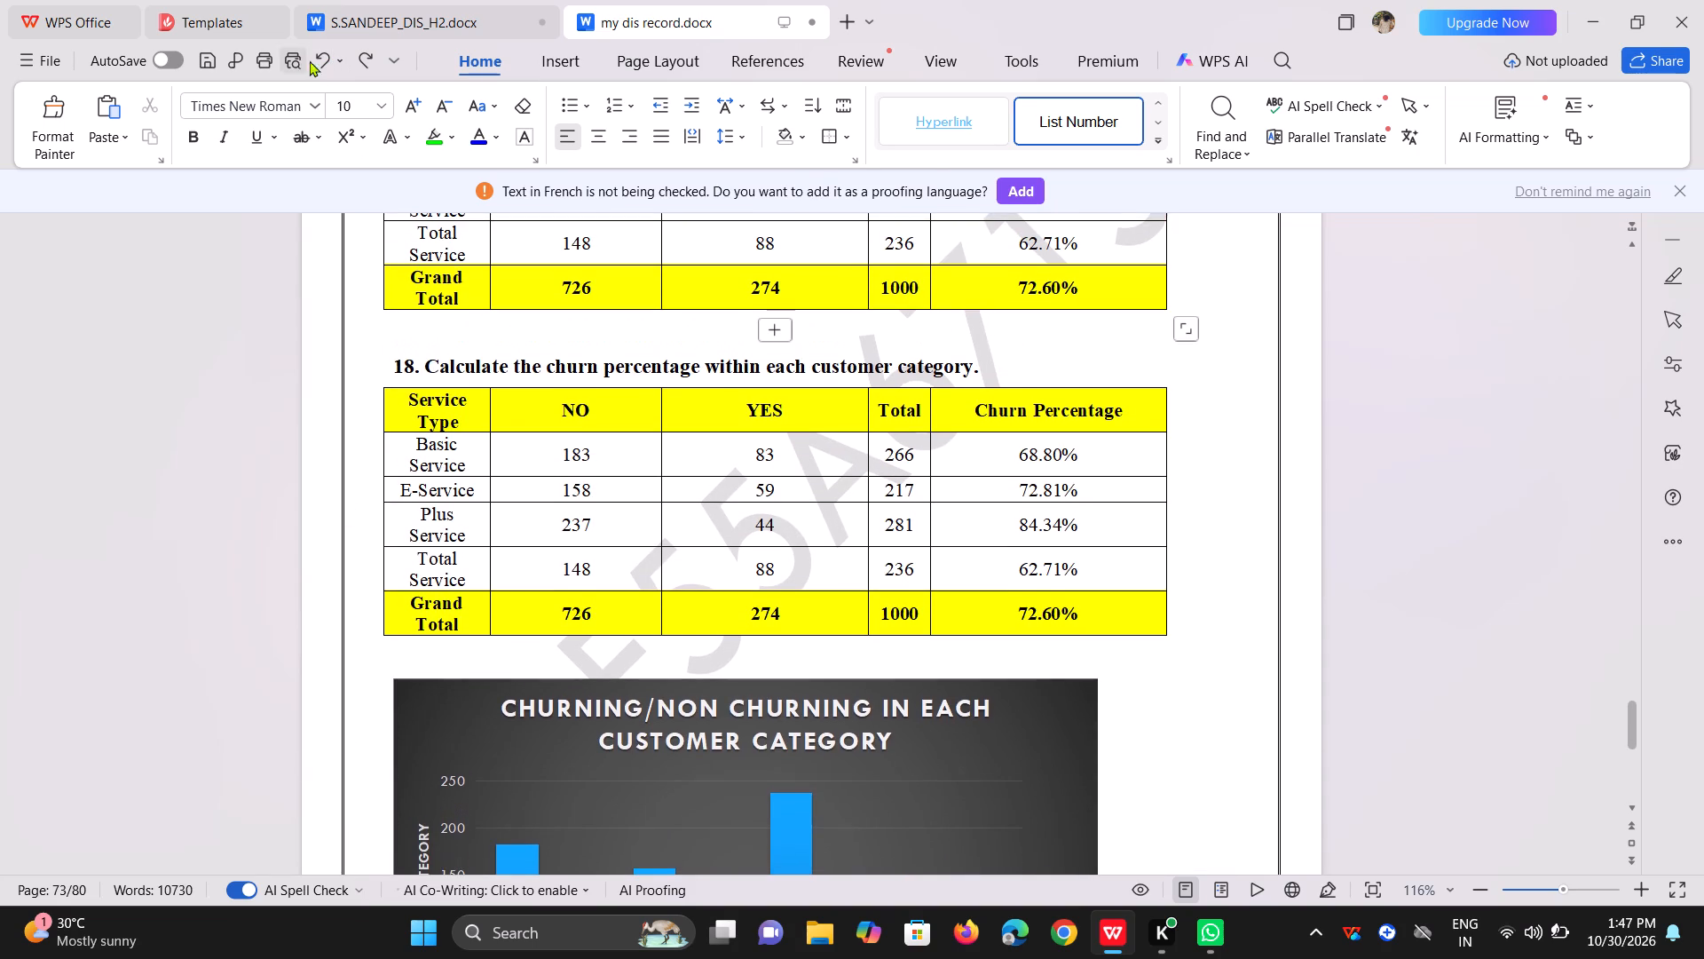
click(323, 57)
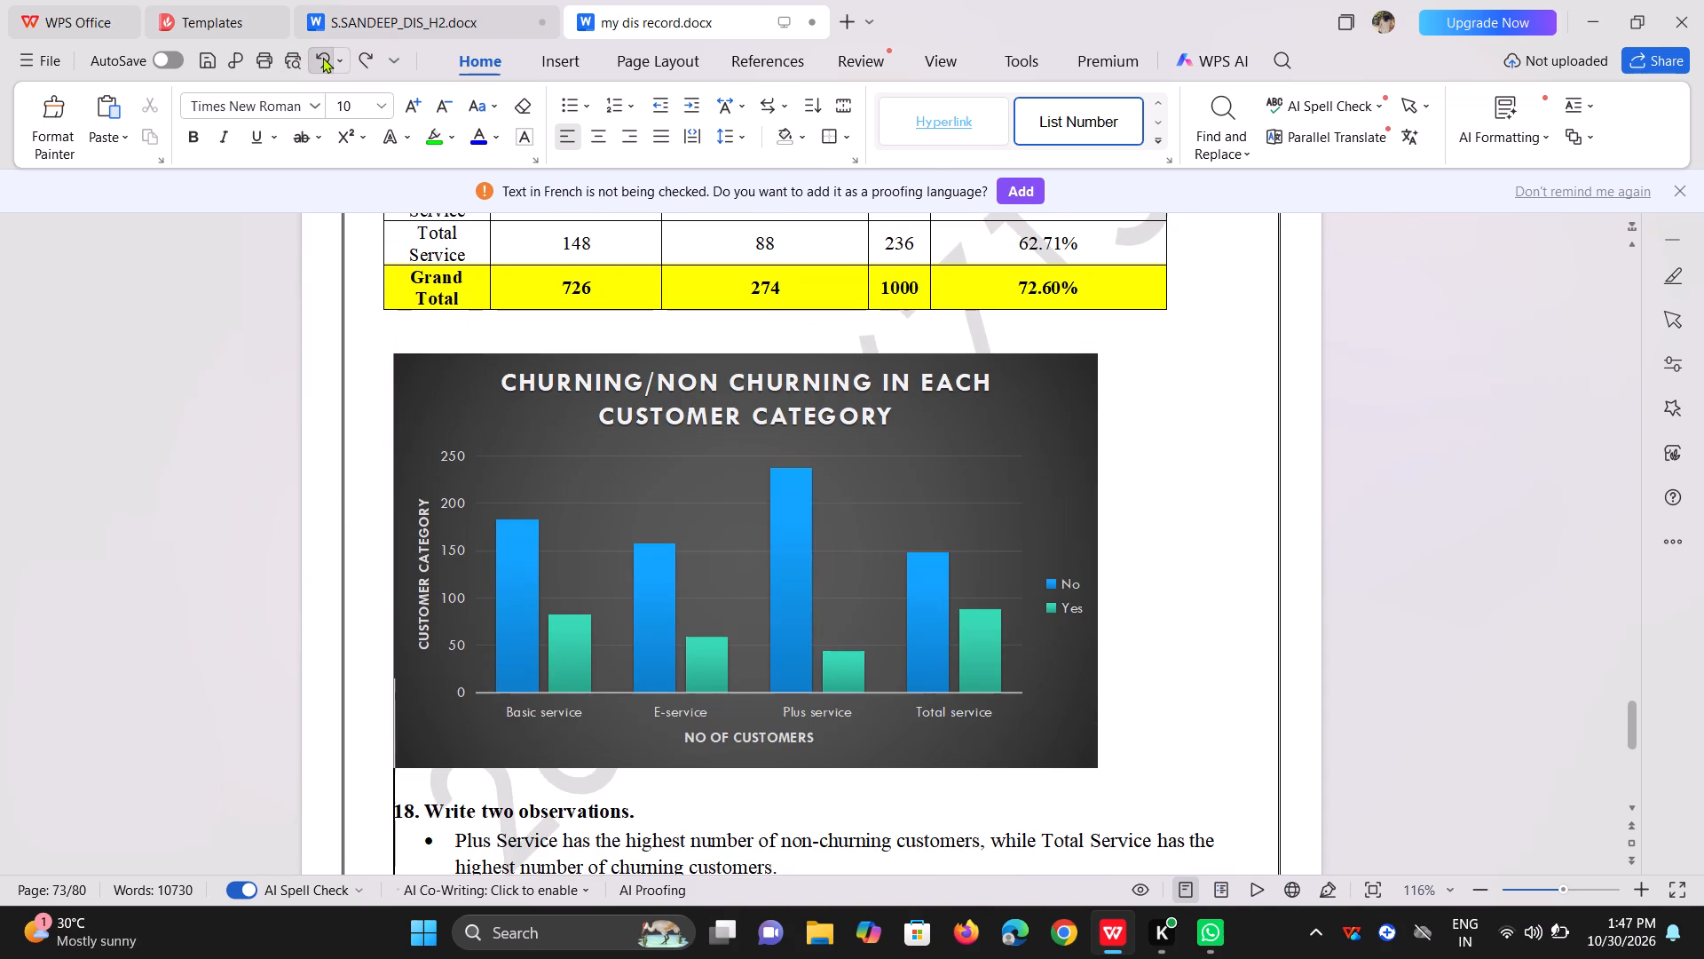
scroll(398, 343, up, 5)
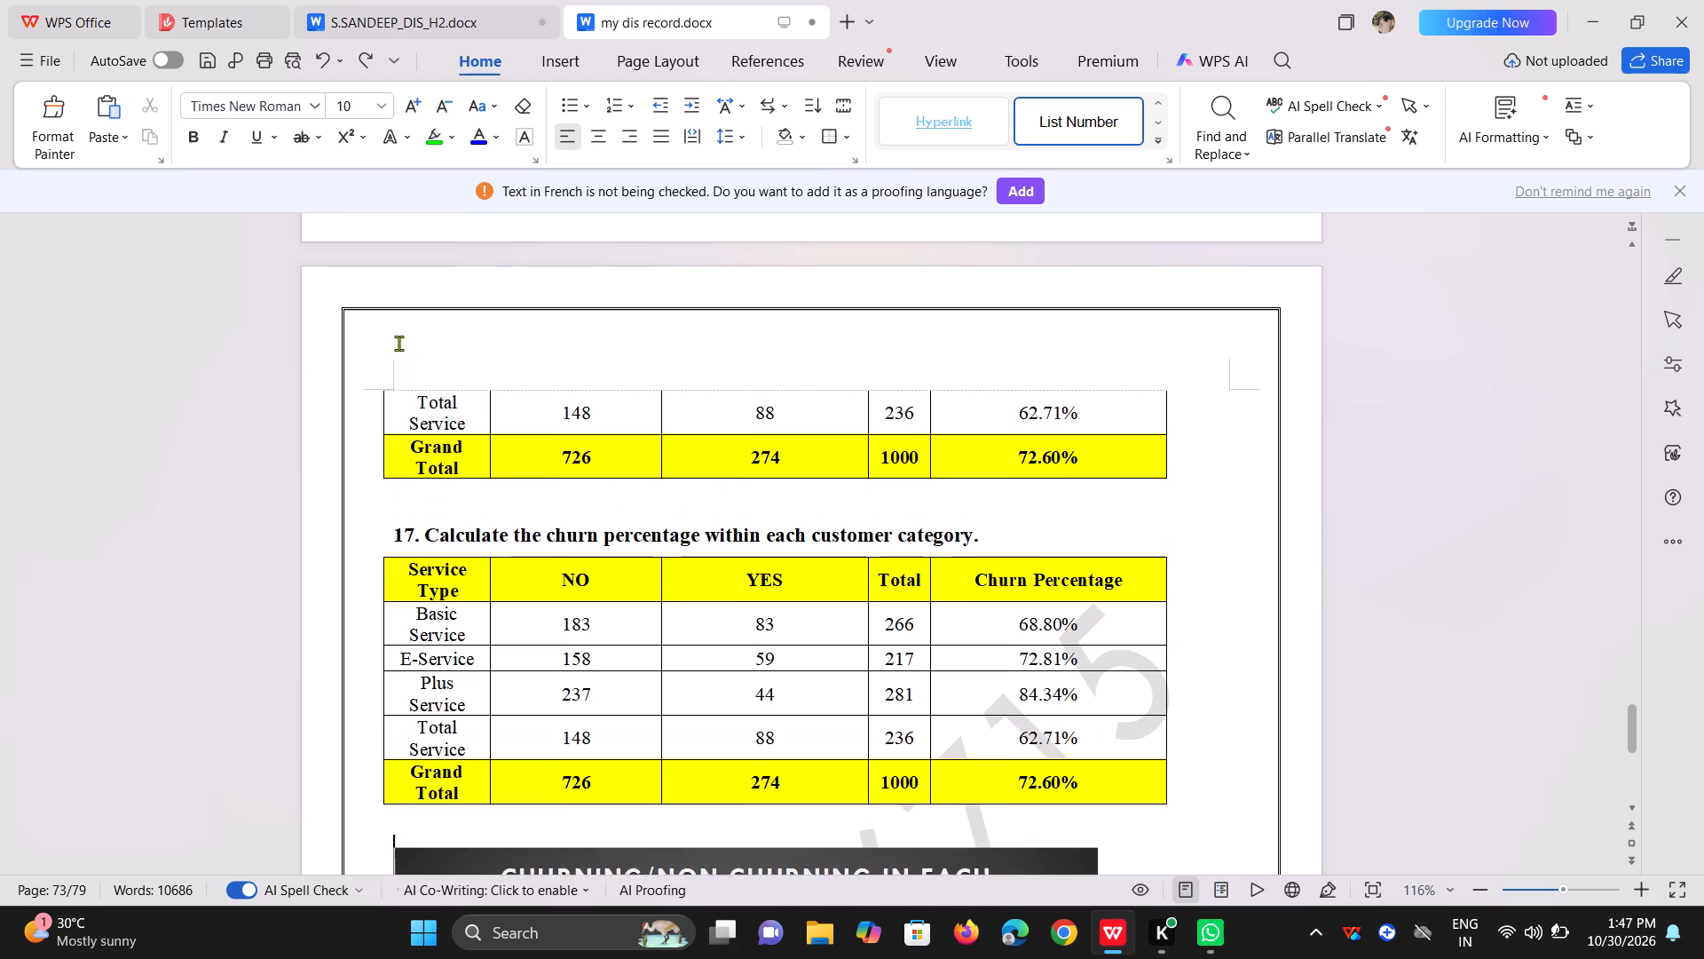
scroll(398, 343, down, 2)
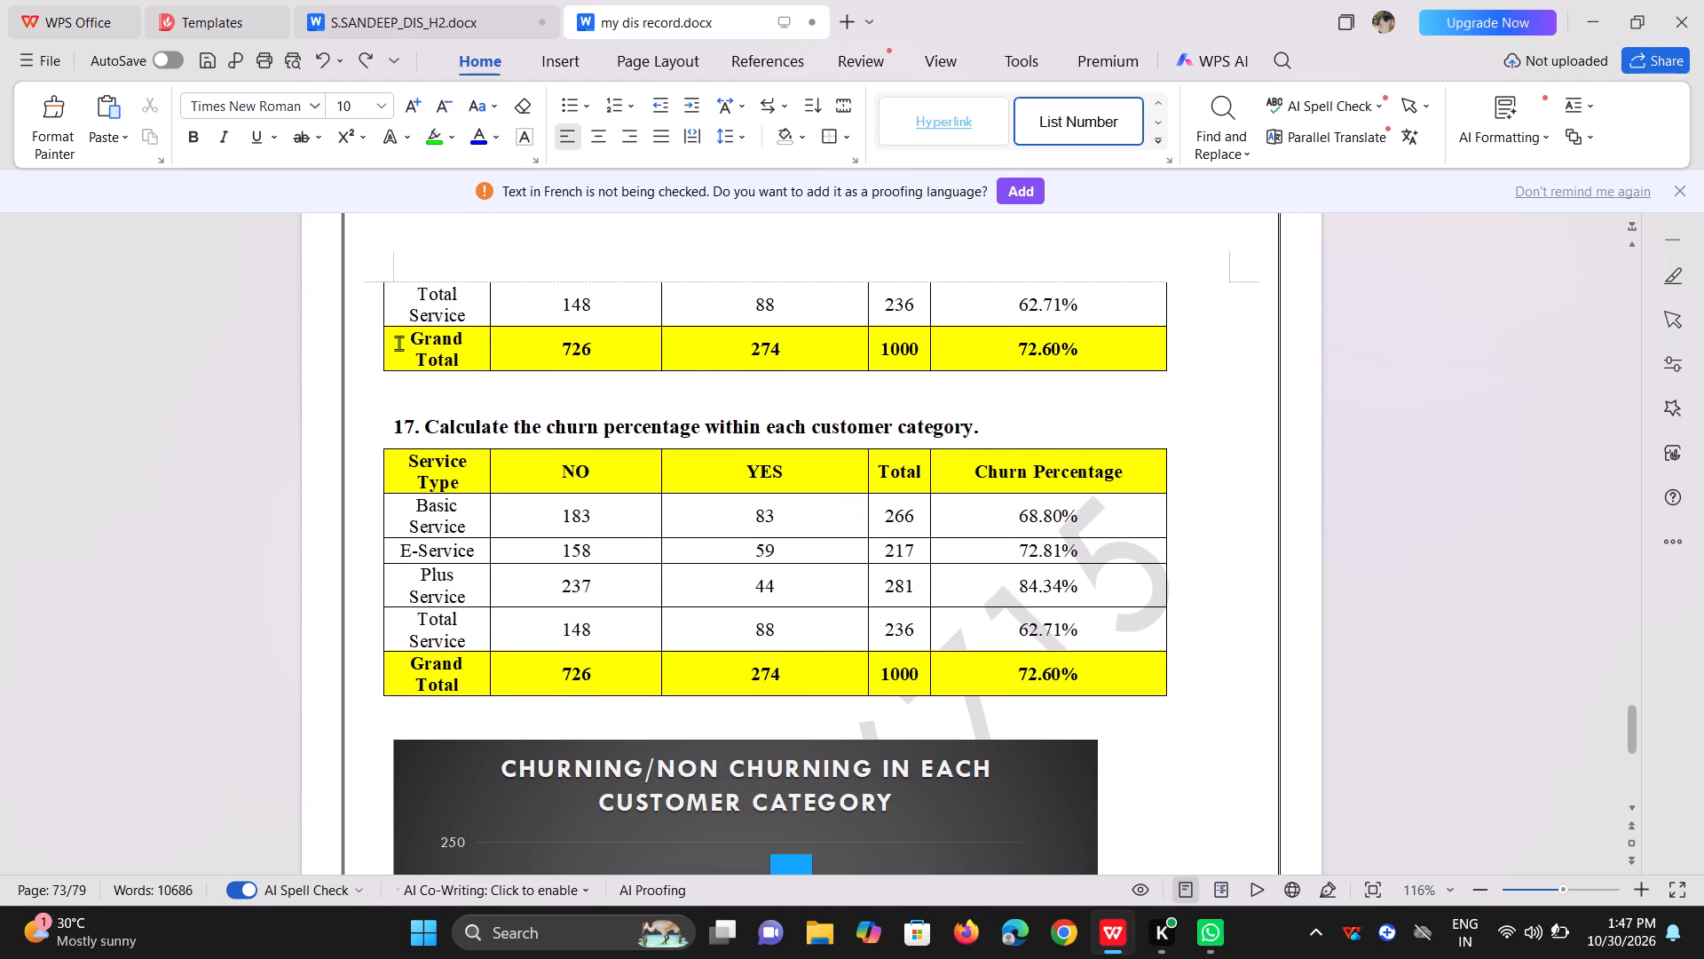
Close the DIS_H2 document without saving its changes, but cancel the closing of my dis record.docx.
click(1691, 36)
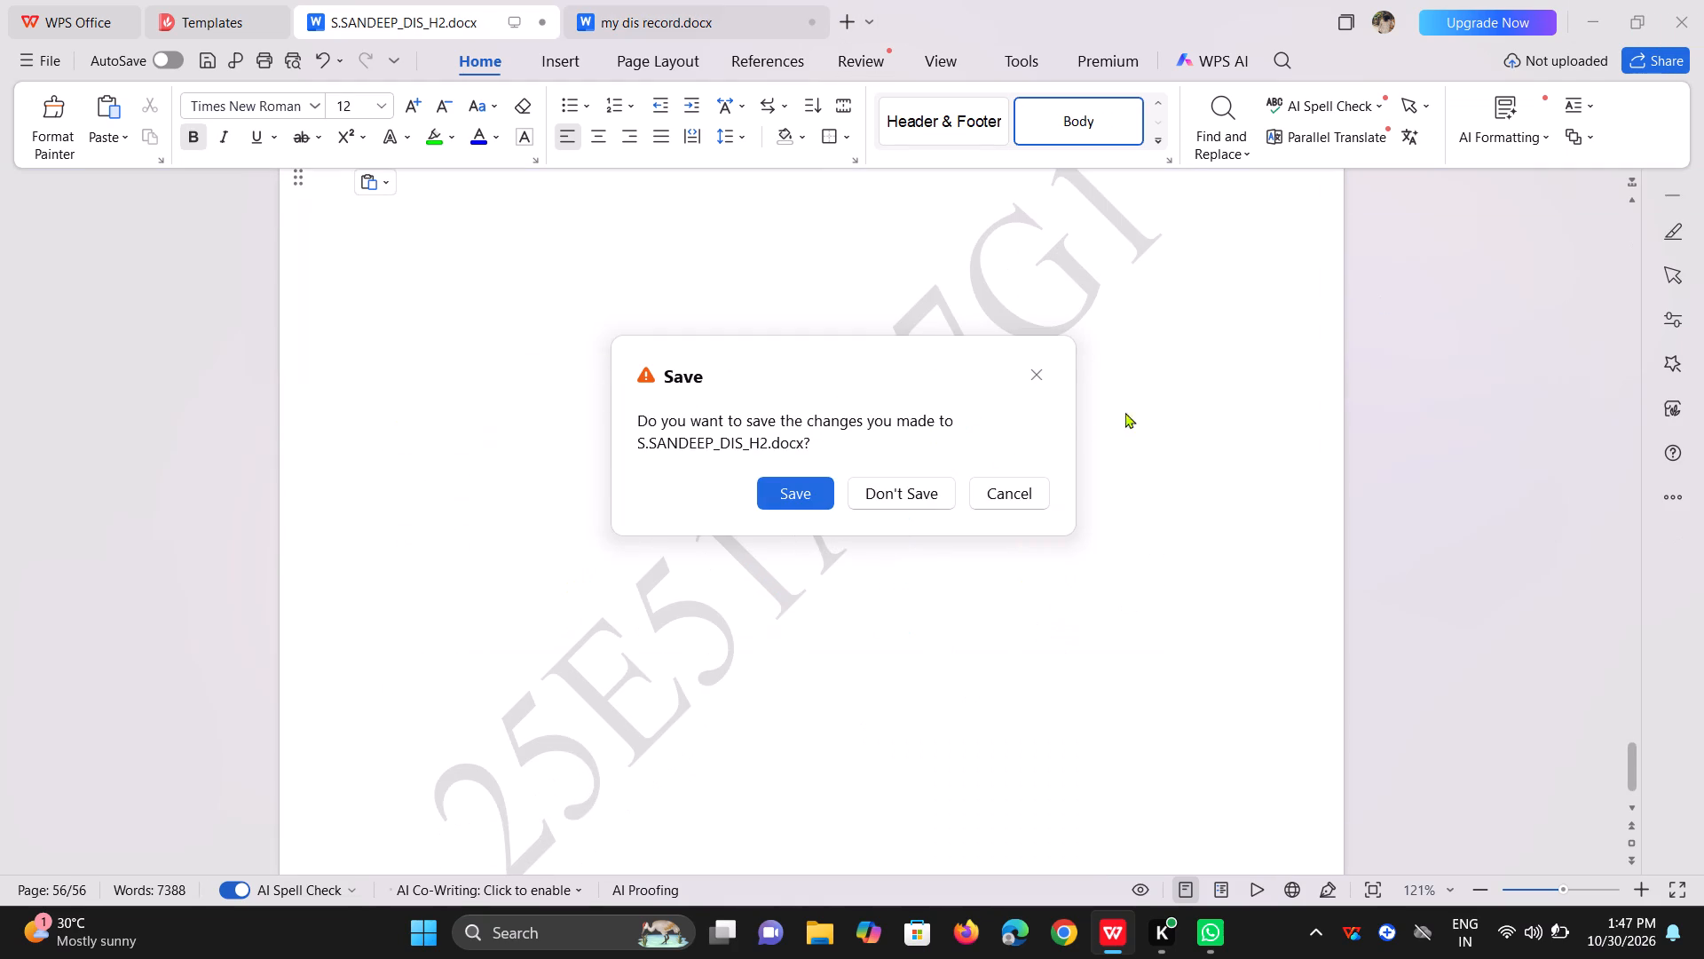
click(909, 491)
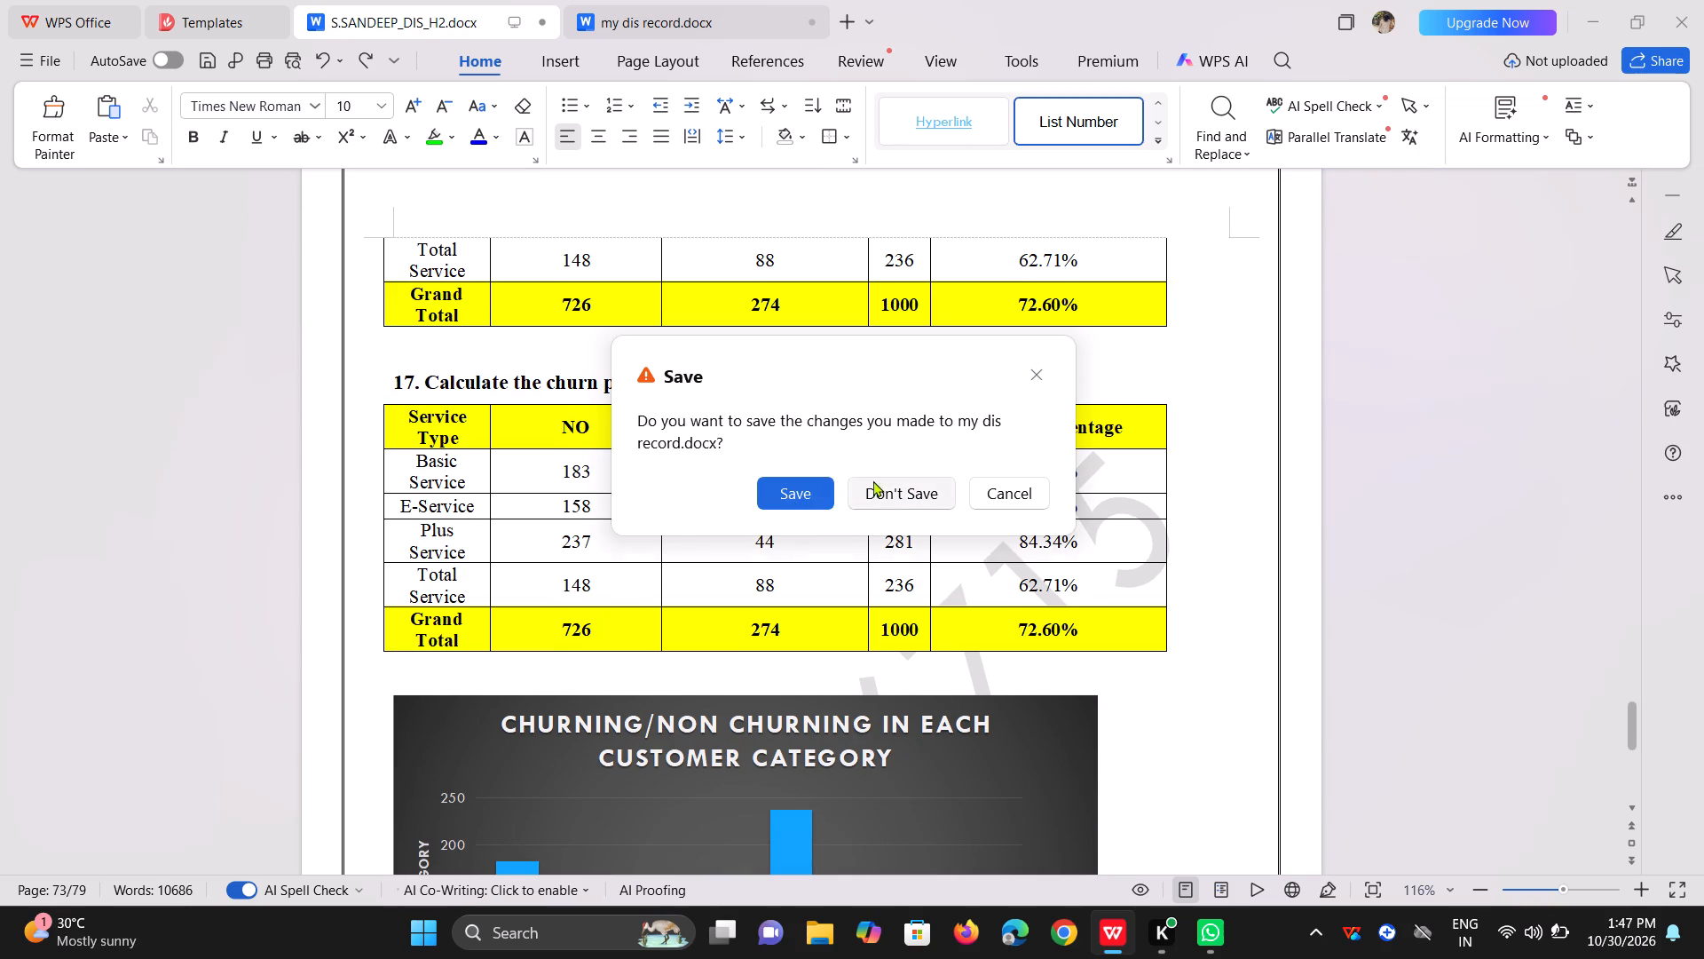
click(1037, 381)
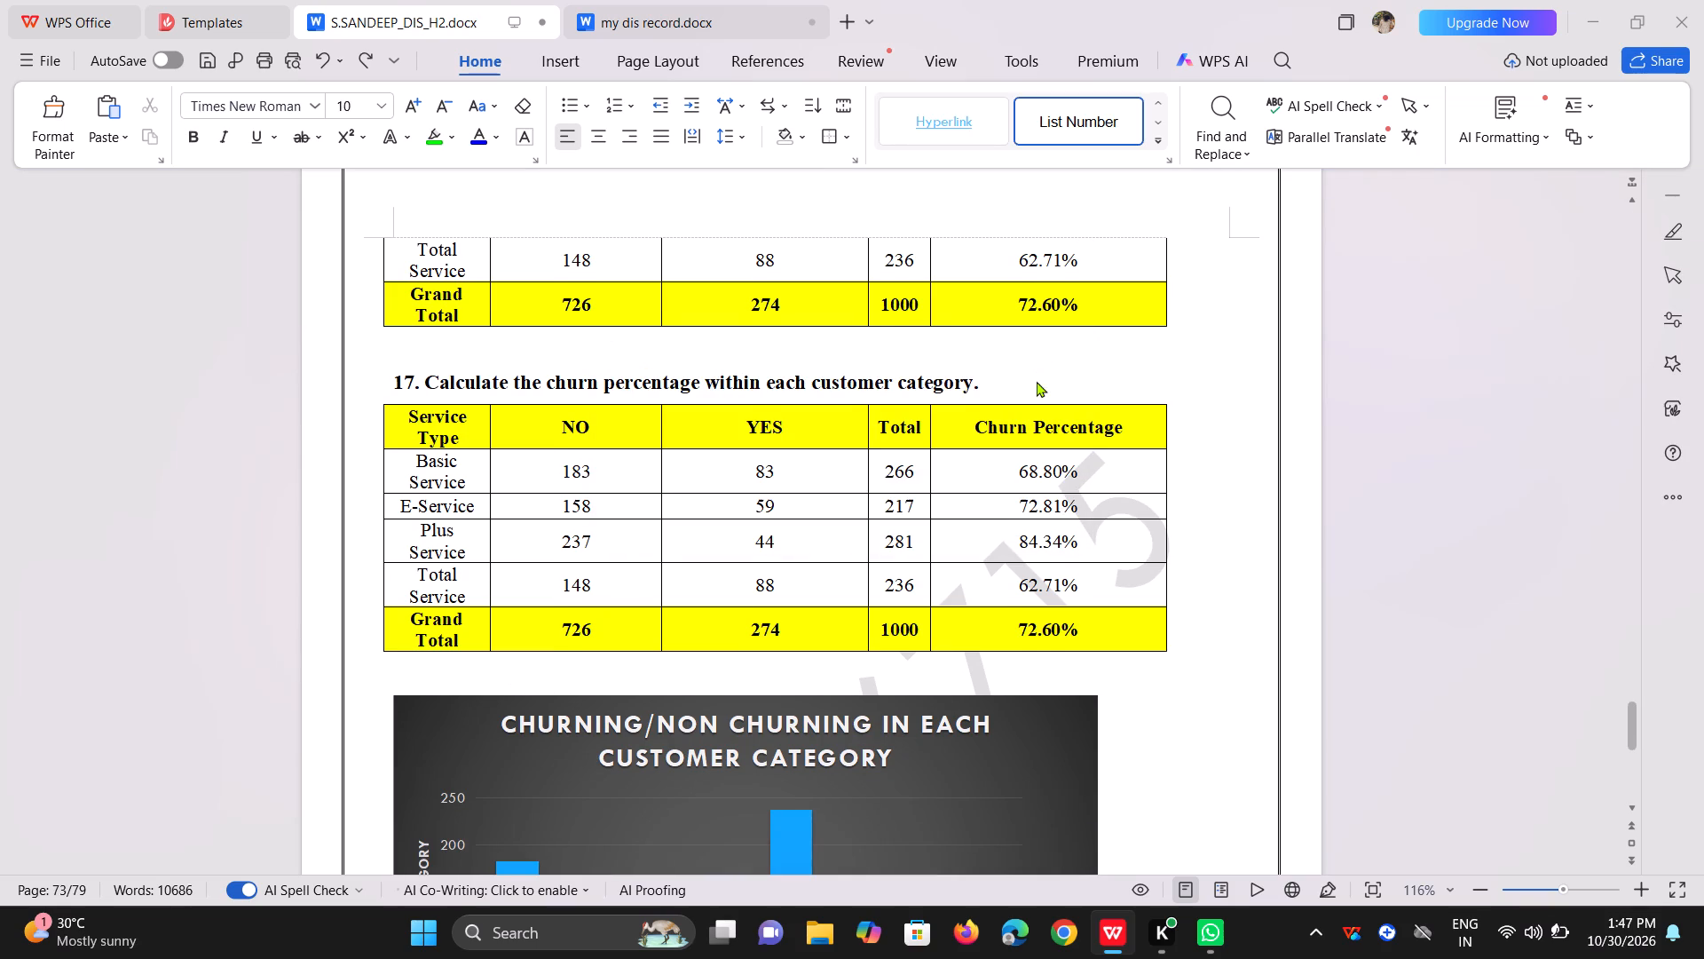
Start closing my dis record.docx, the only document still open.
scroll(777, 429, down, 5)
scroll(777, 429, up, 5)
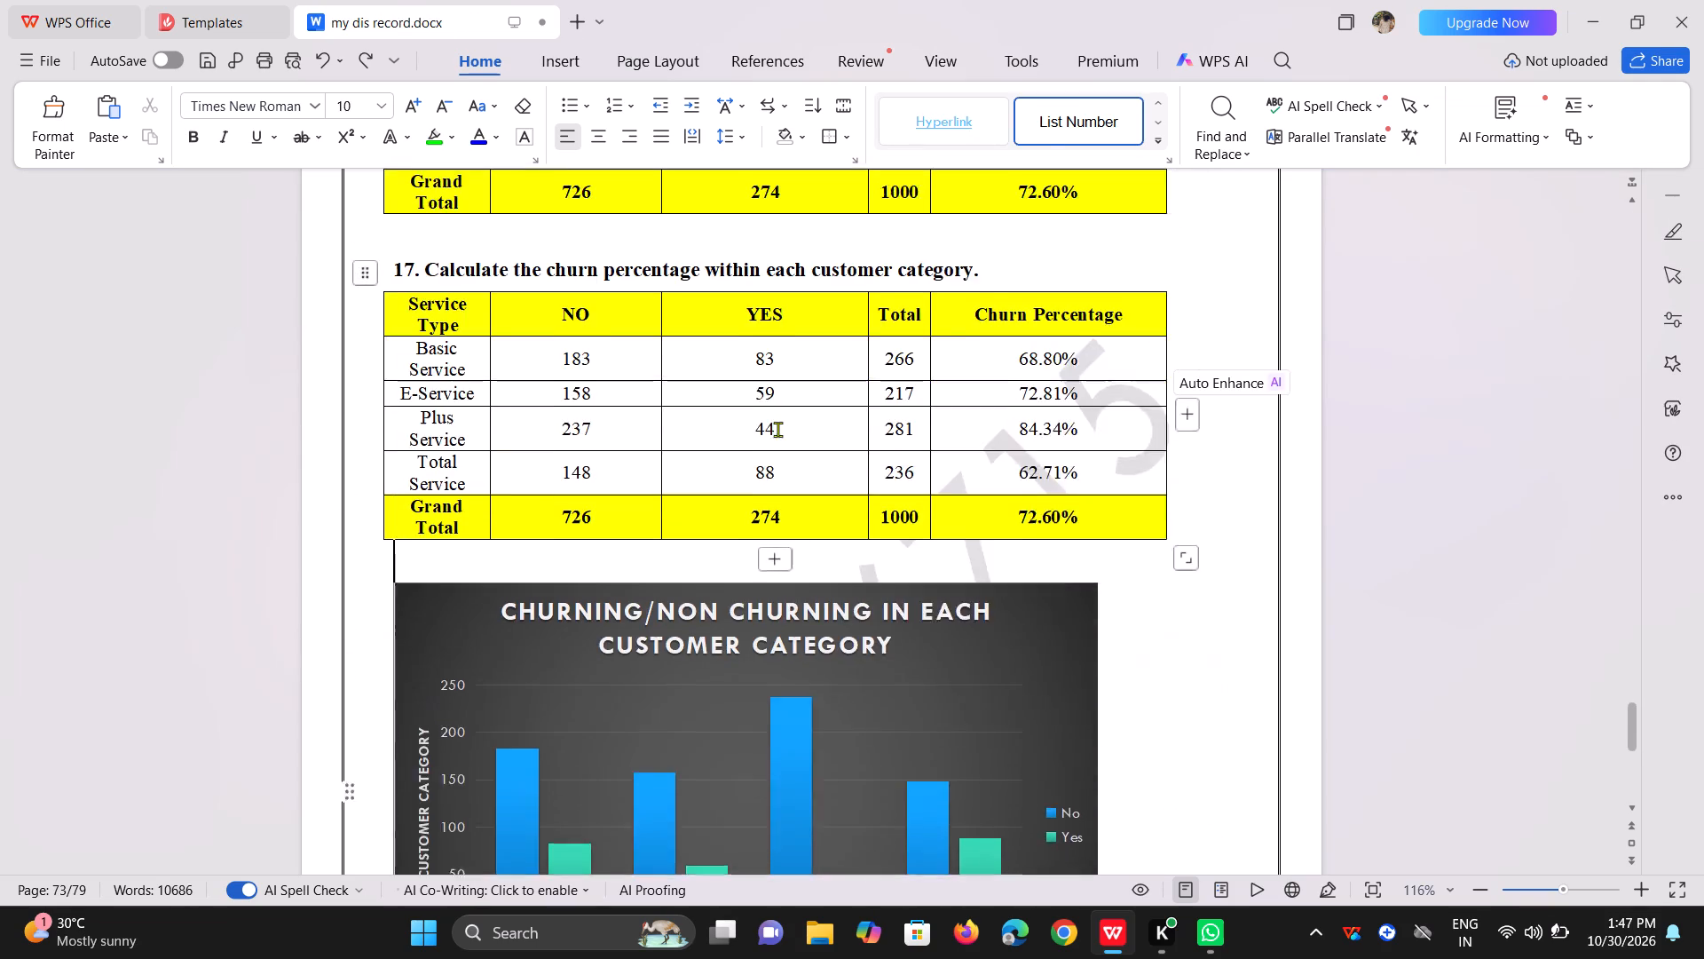
scroll(777, 429, up, 3)
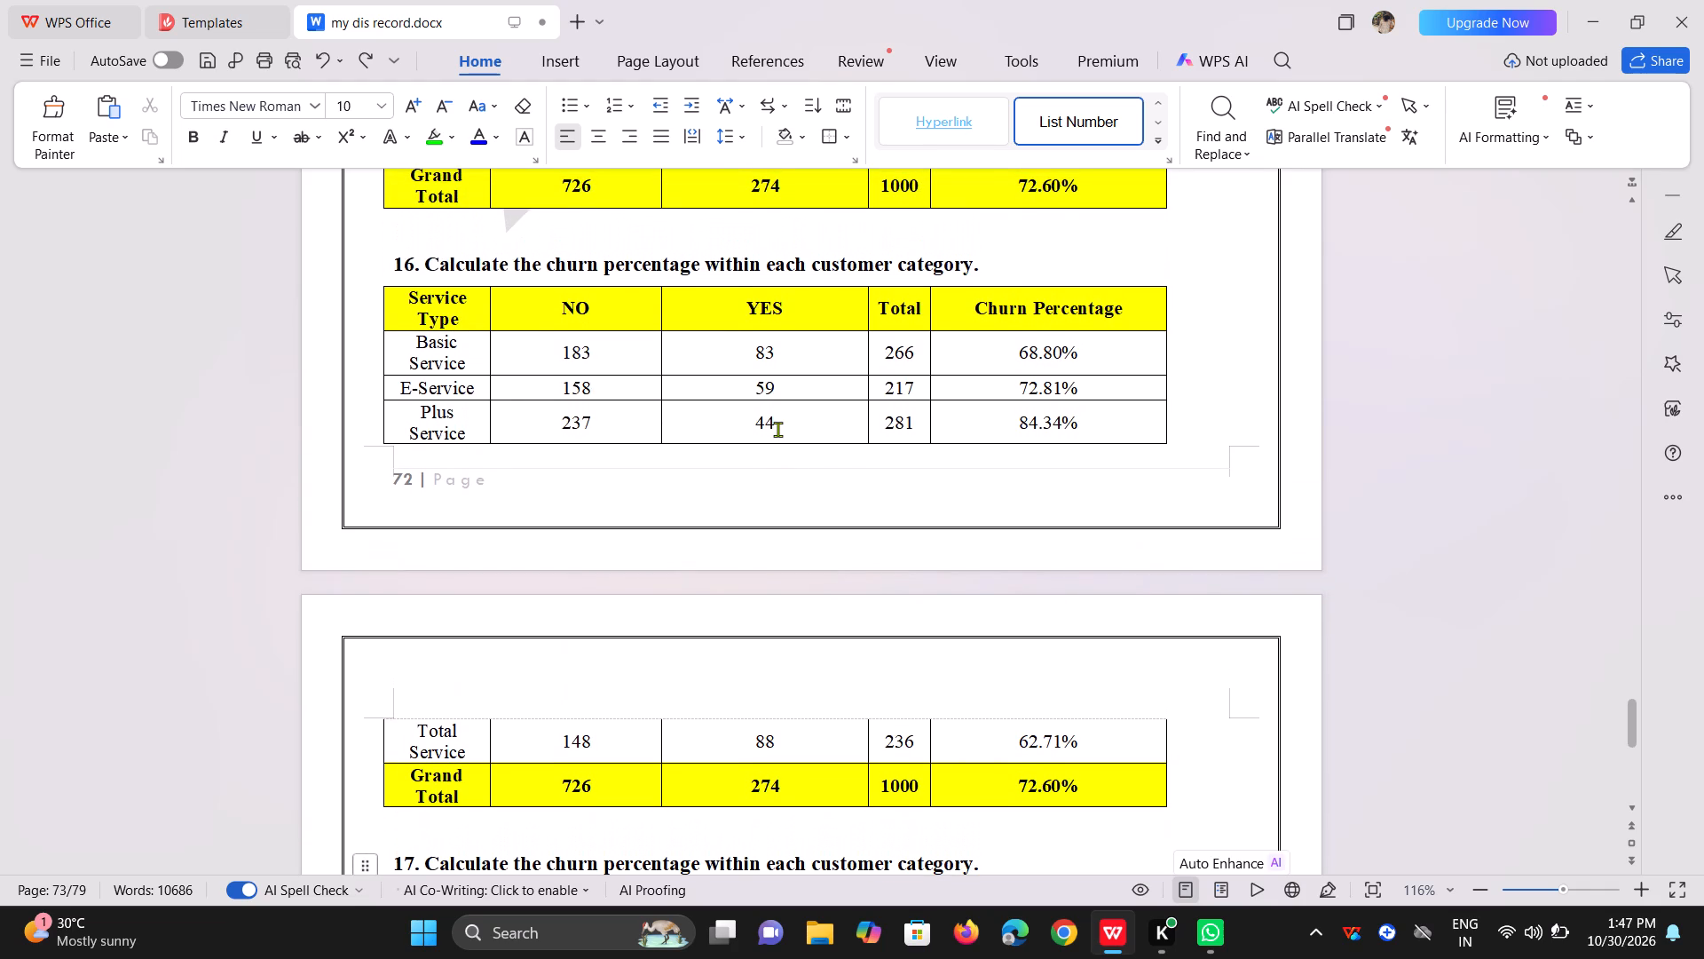
click(1703, 23)
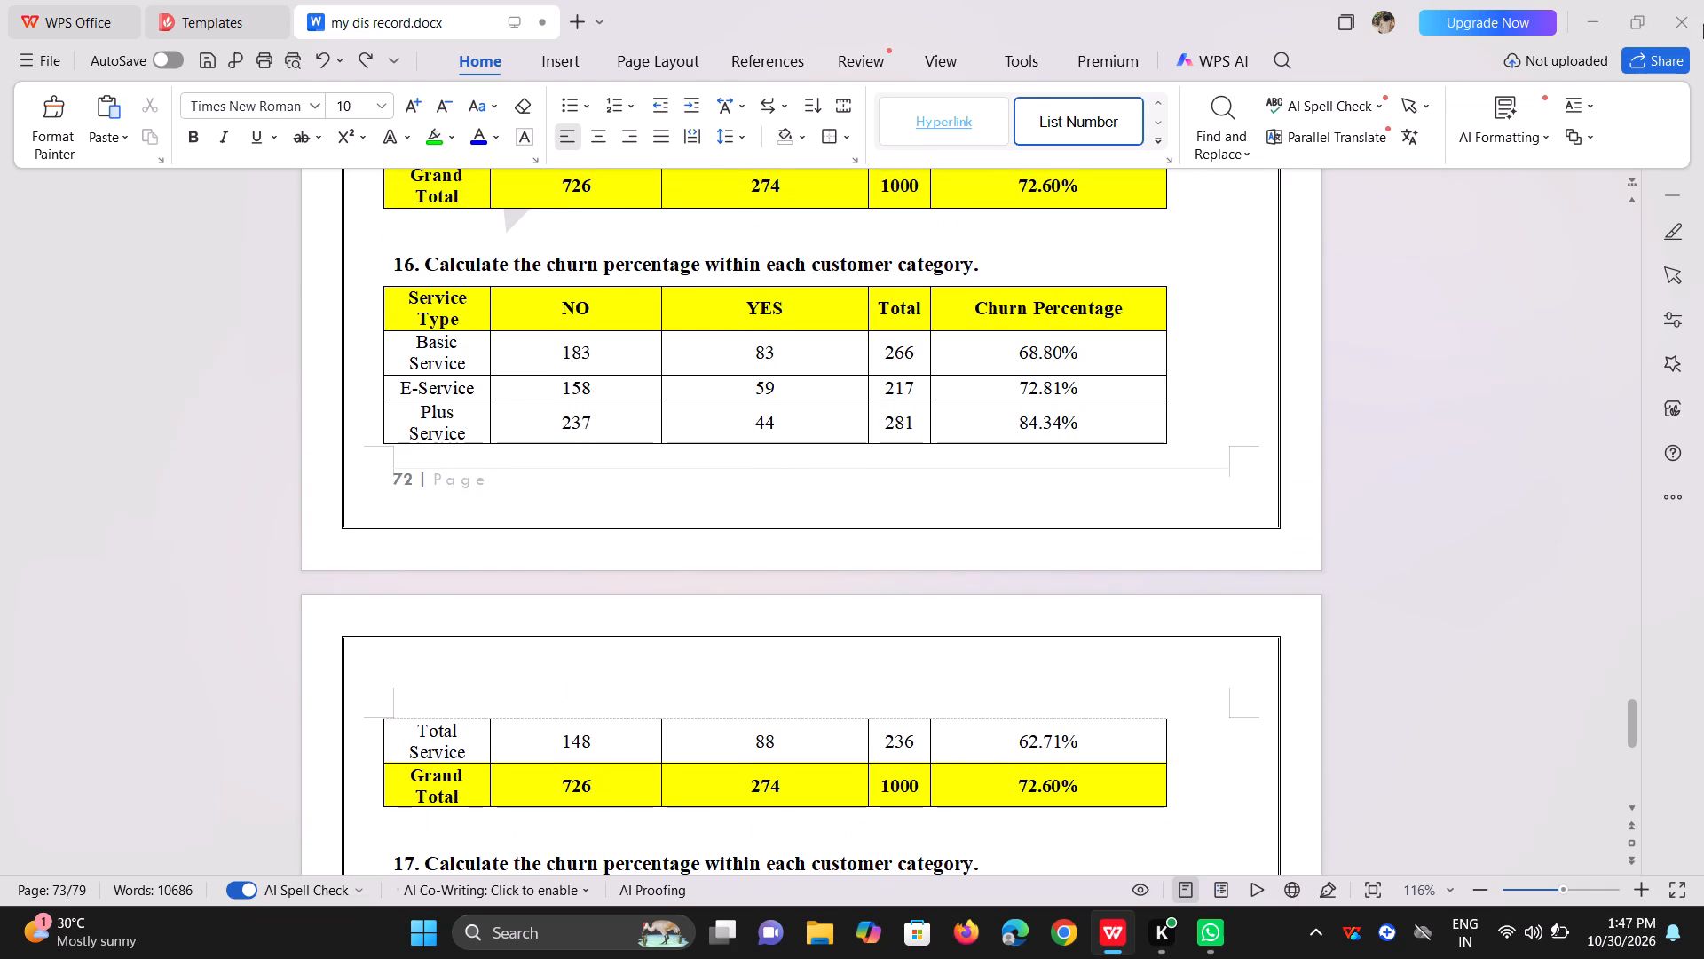
scroll(1703, 23, left, 2)
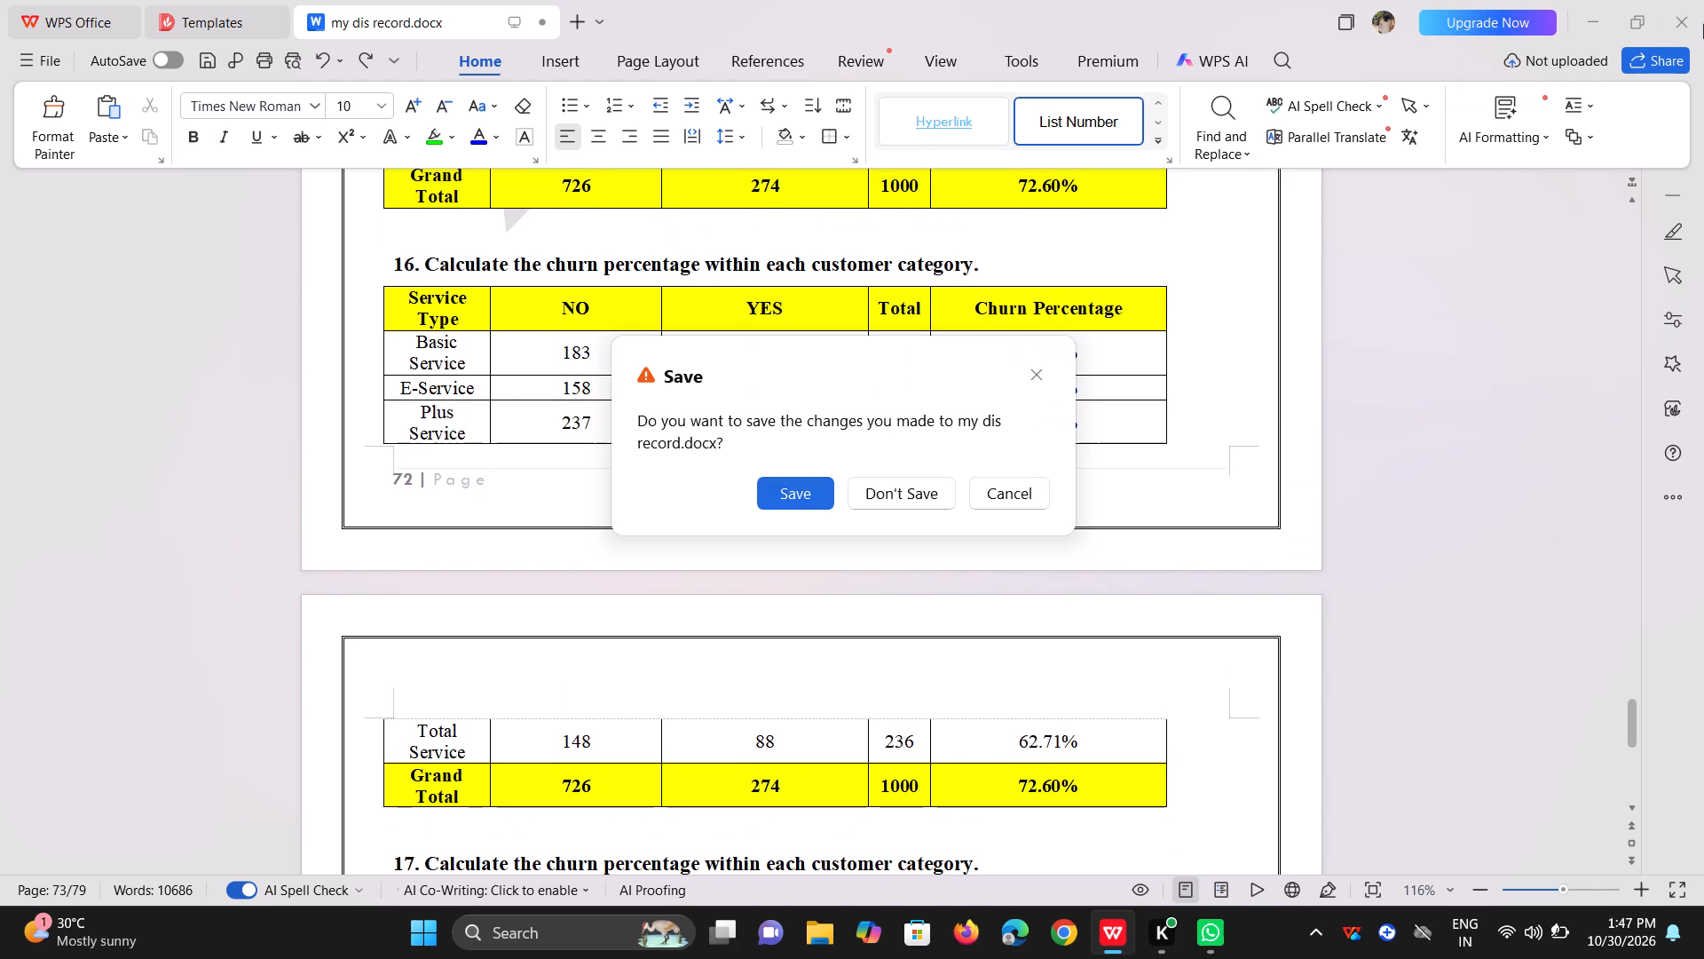
scroll(1703, 23, left, 1)
Dismiss the pending save prompt, and close the application window with my dis record.docx, discarding the document's changes.
click(1033, 373)
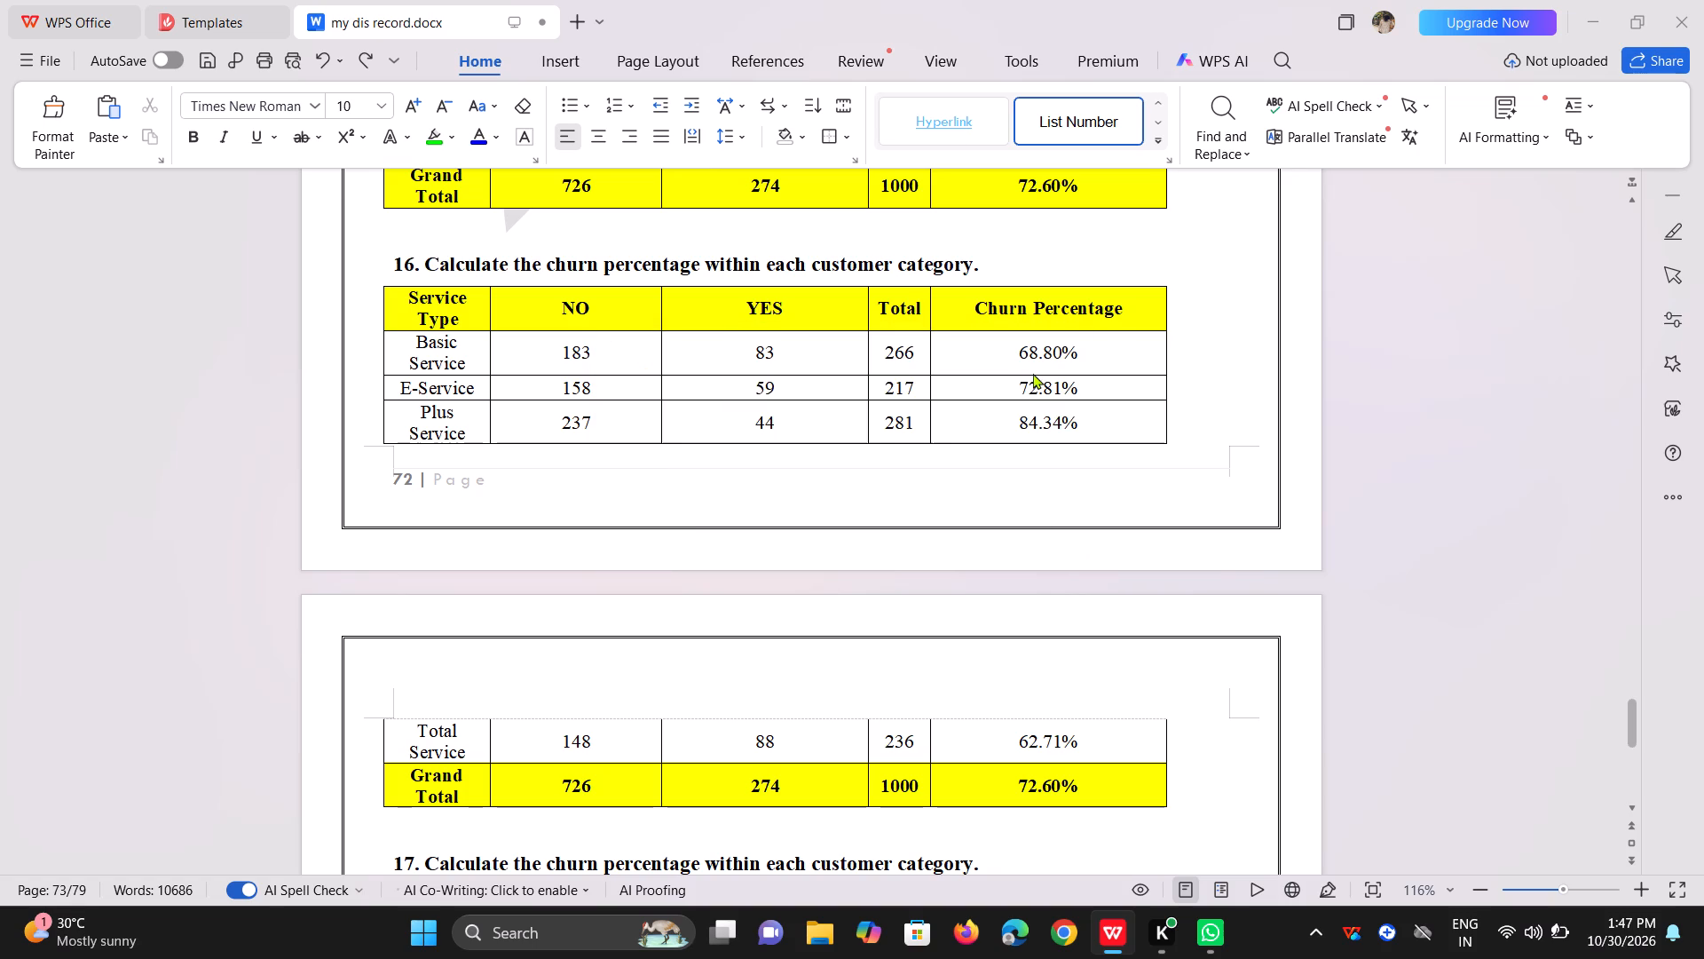
click(1665, 9)
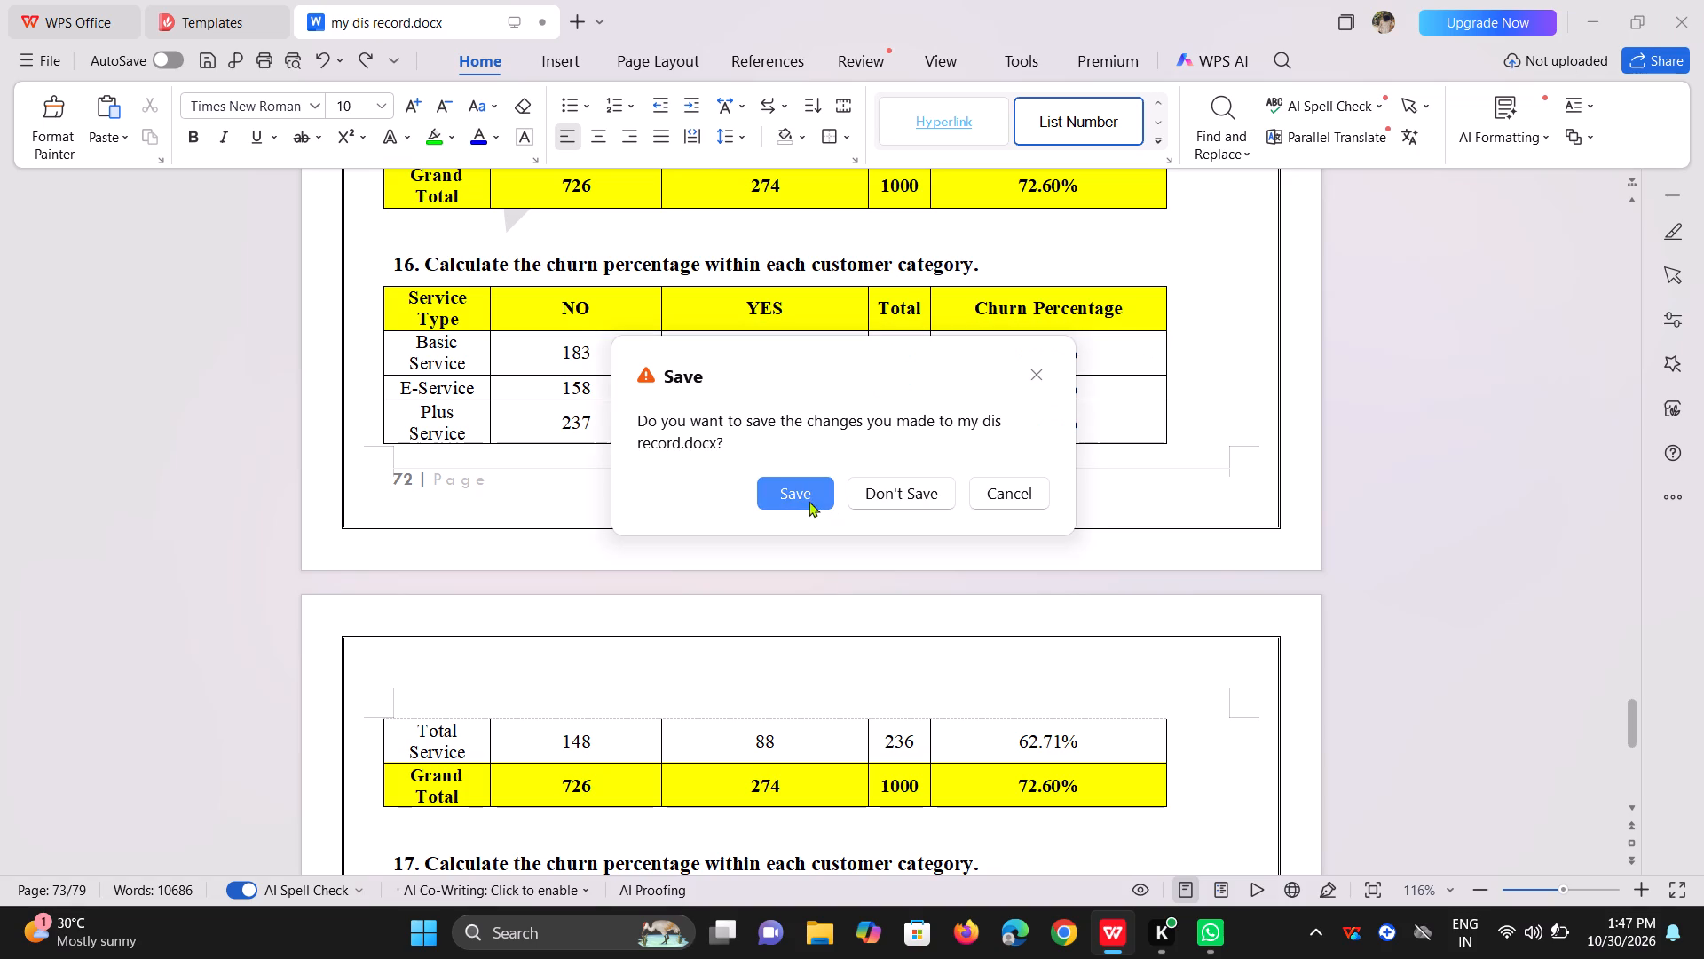
click(913, 484)
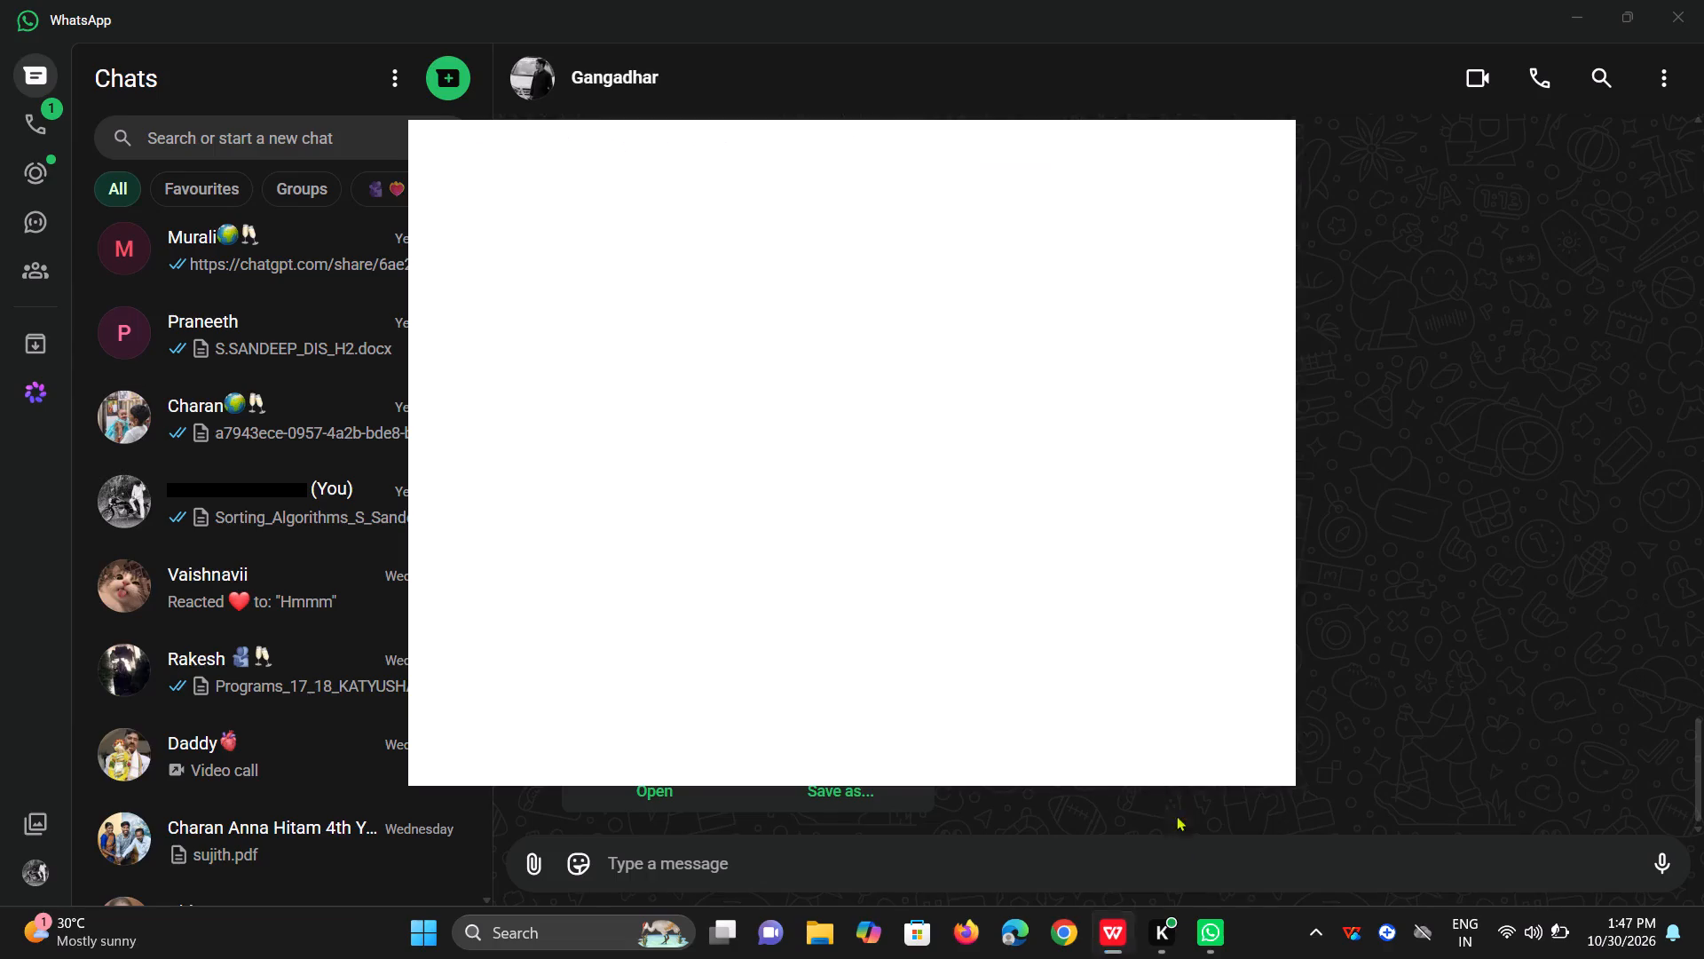
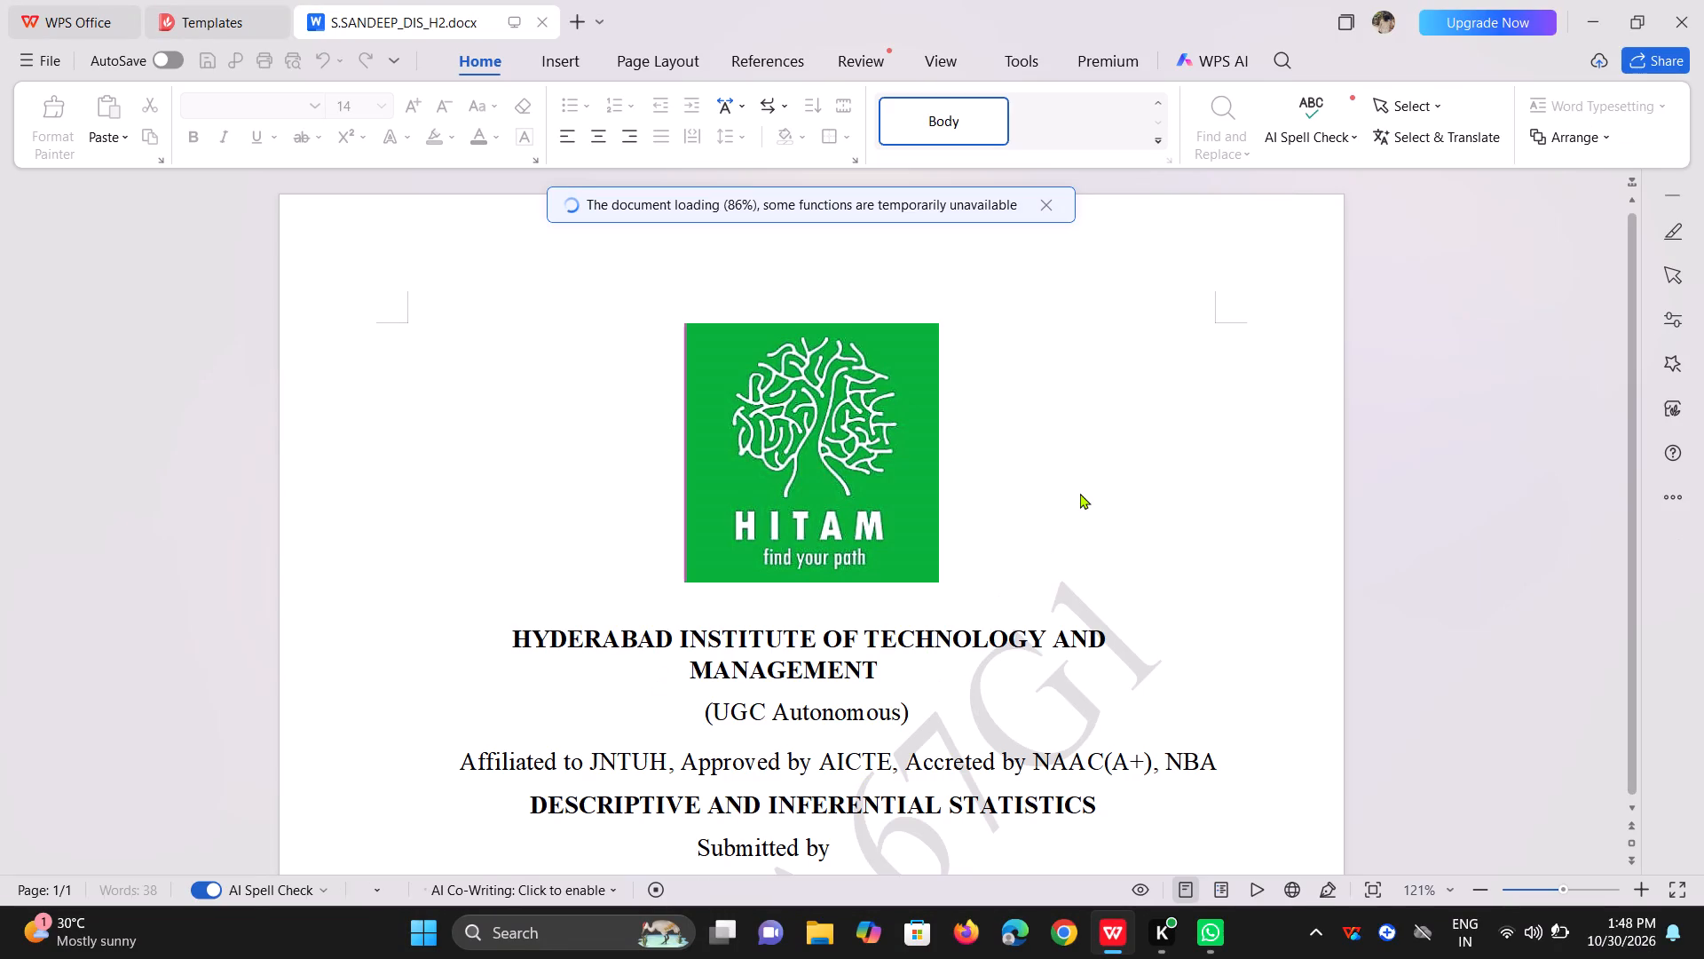
Change the start year of the batch period on the cover page of the DIS_H2 document to 2026.
scroll(1080, 493, down, 9)
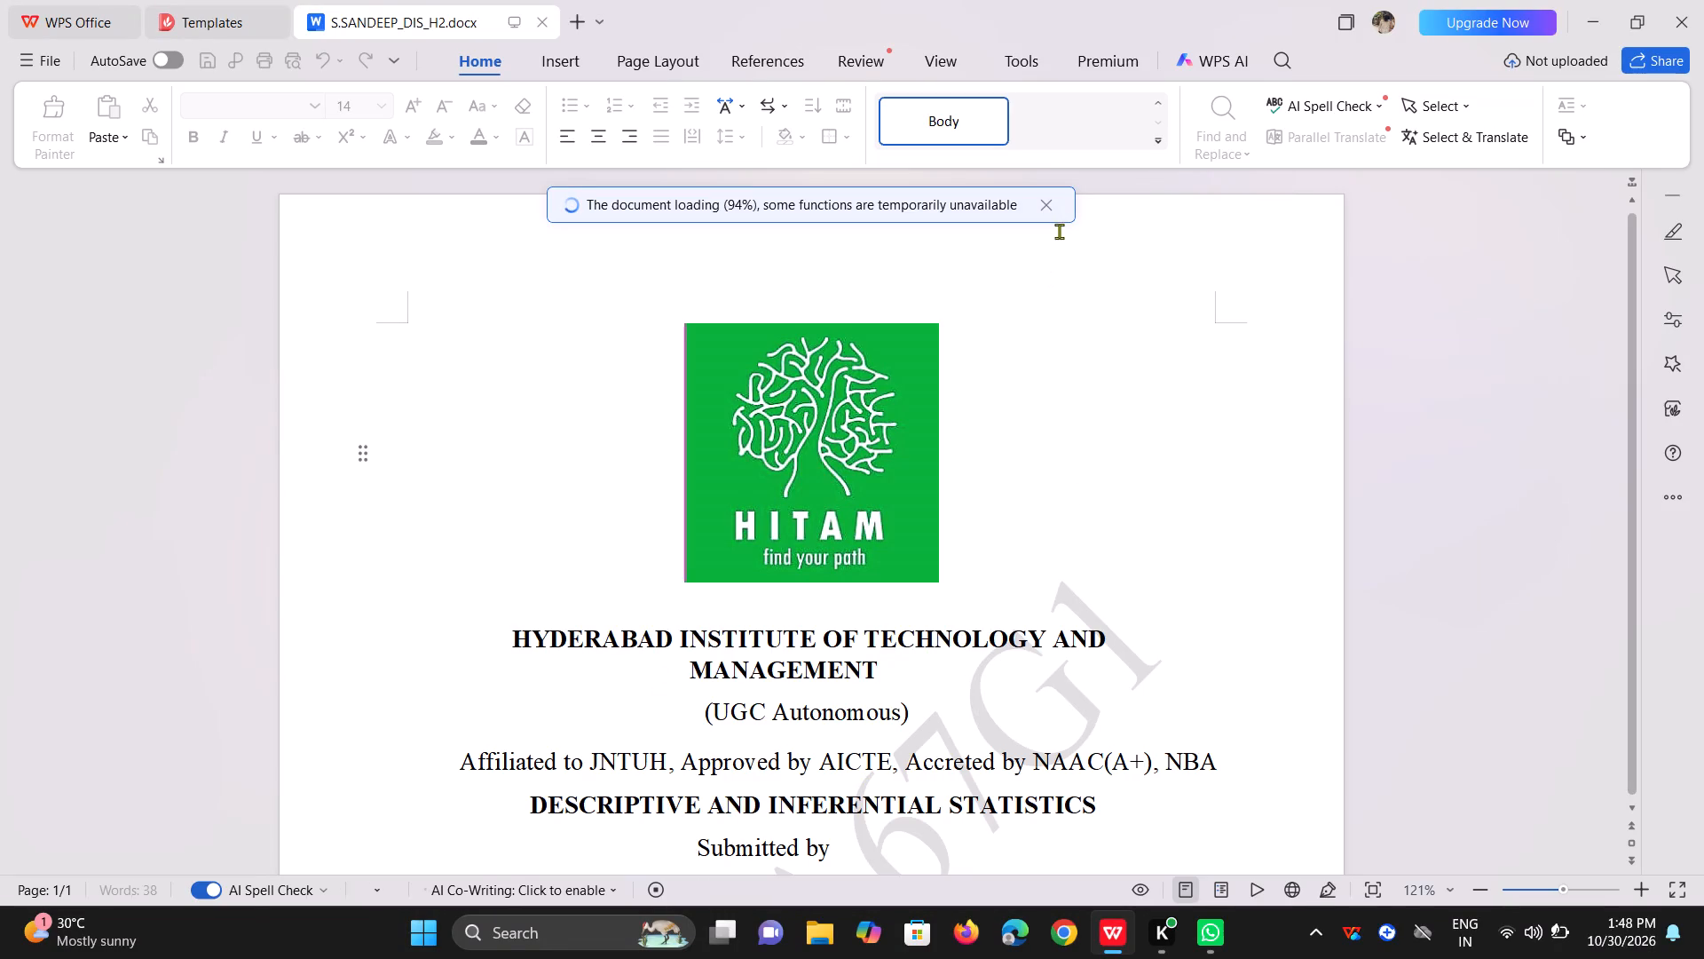
click(1057, 202)
scroll(1039, 379, down, 7)
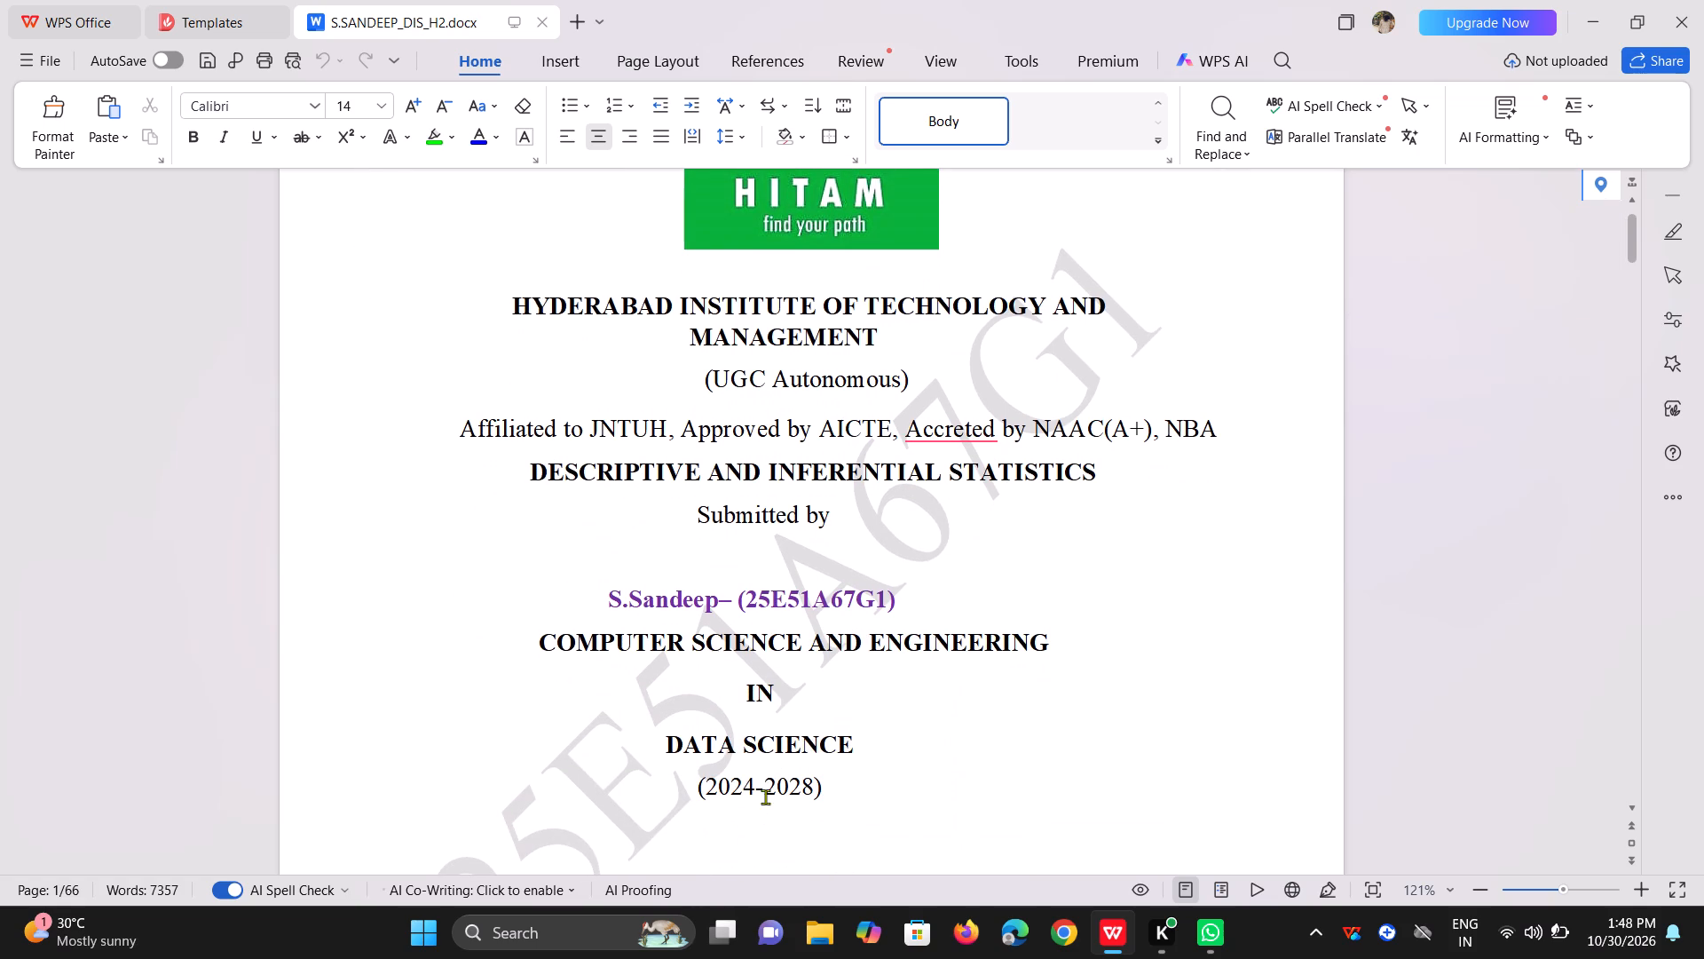
double_click(757, 786)
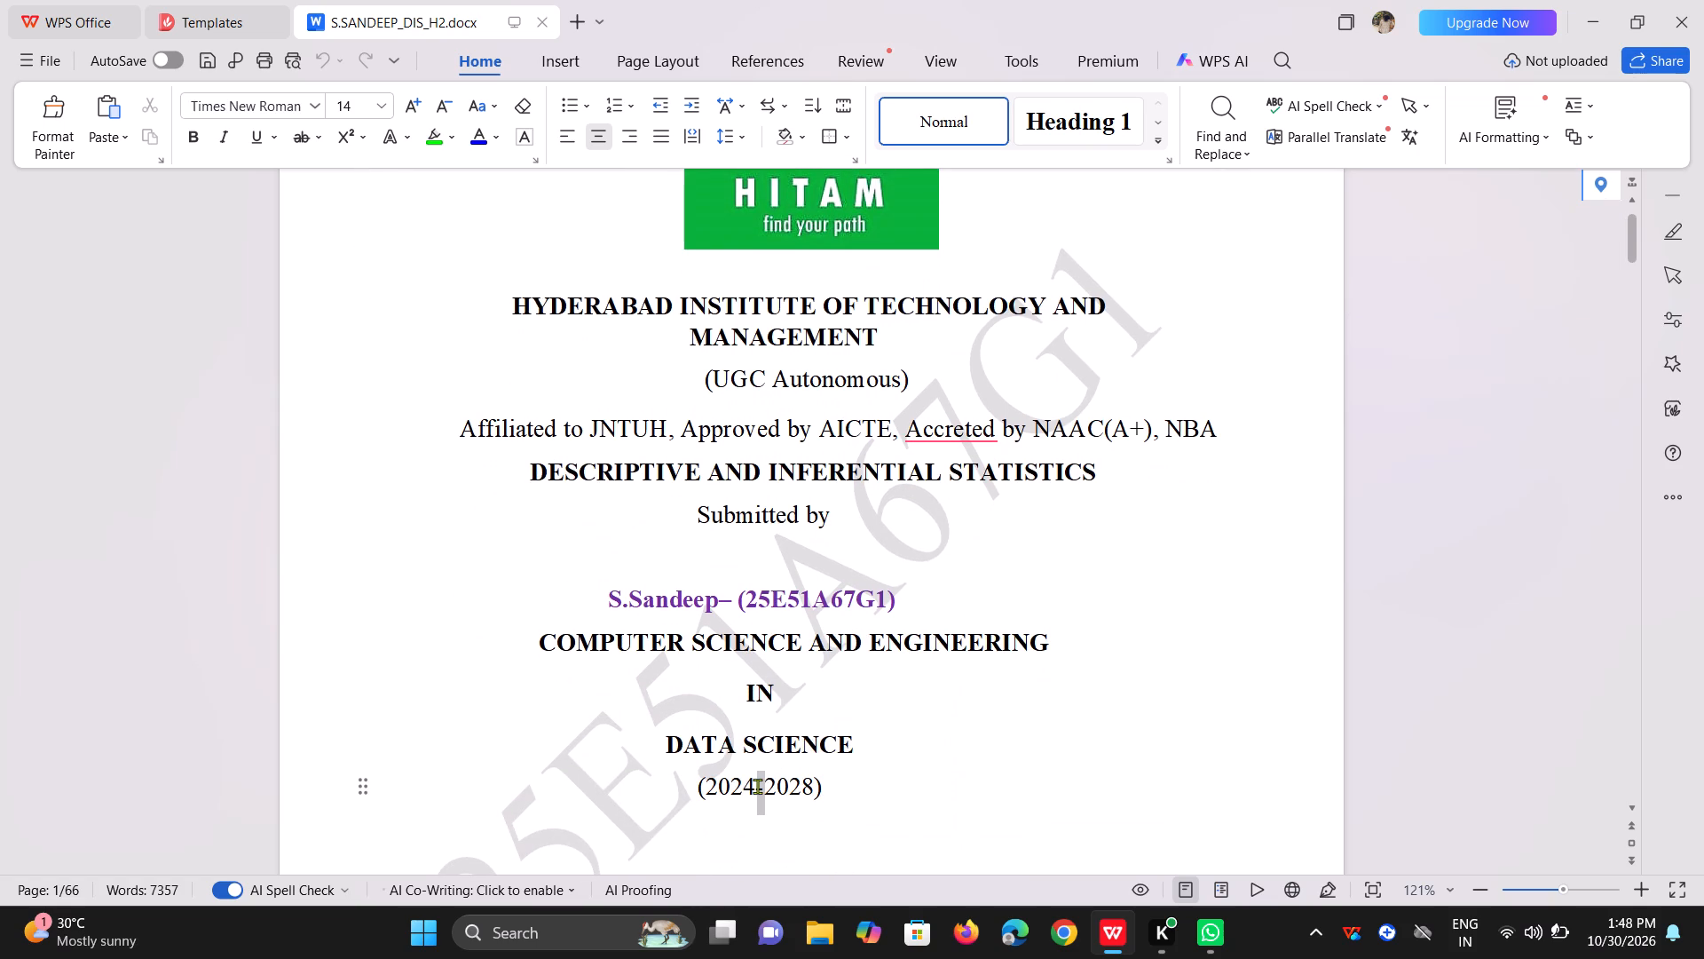
click(757, 786)
key(BackSpace)
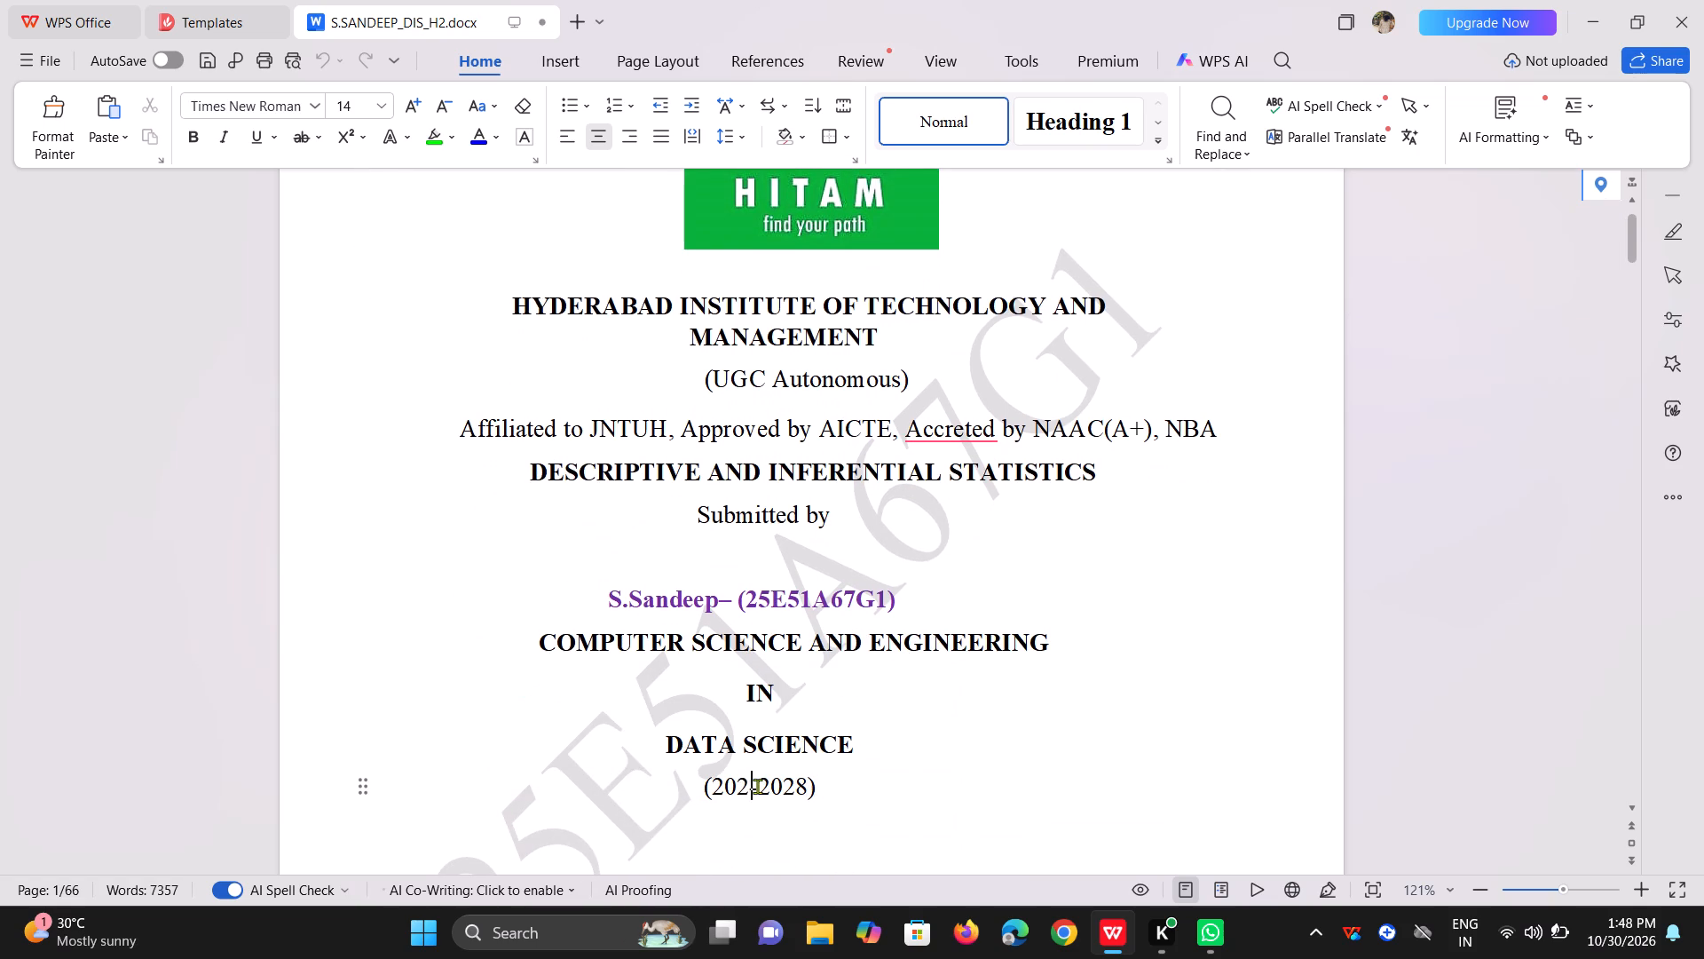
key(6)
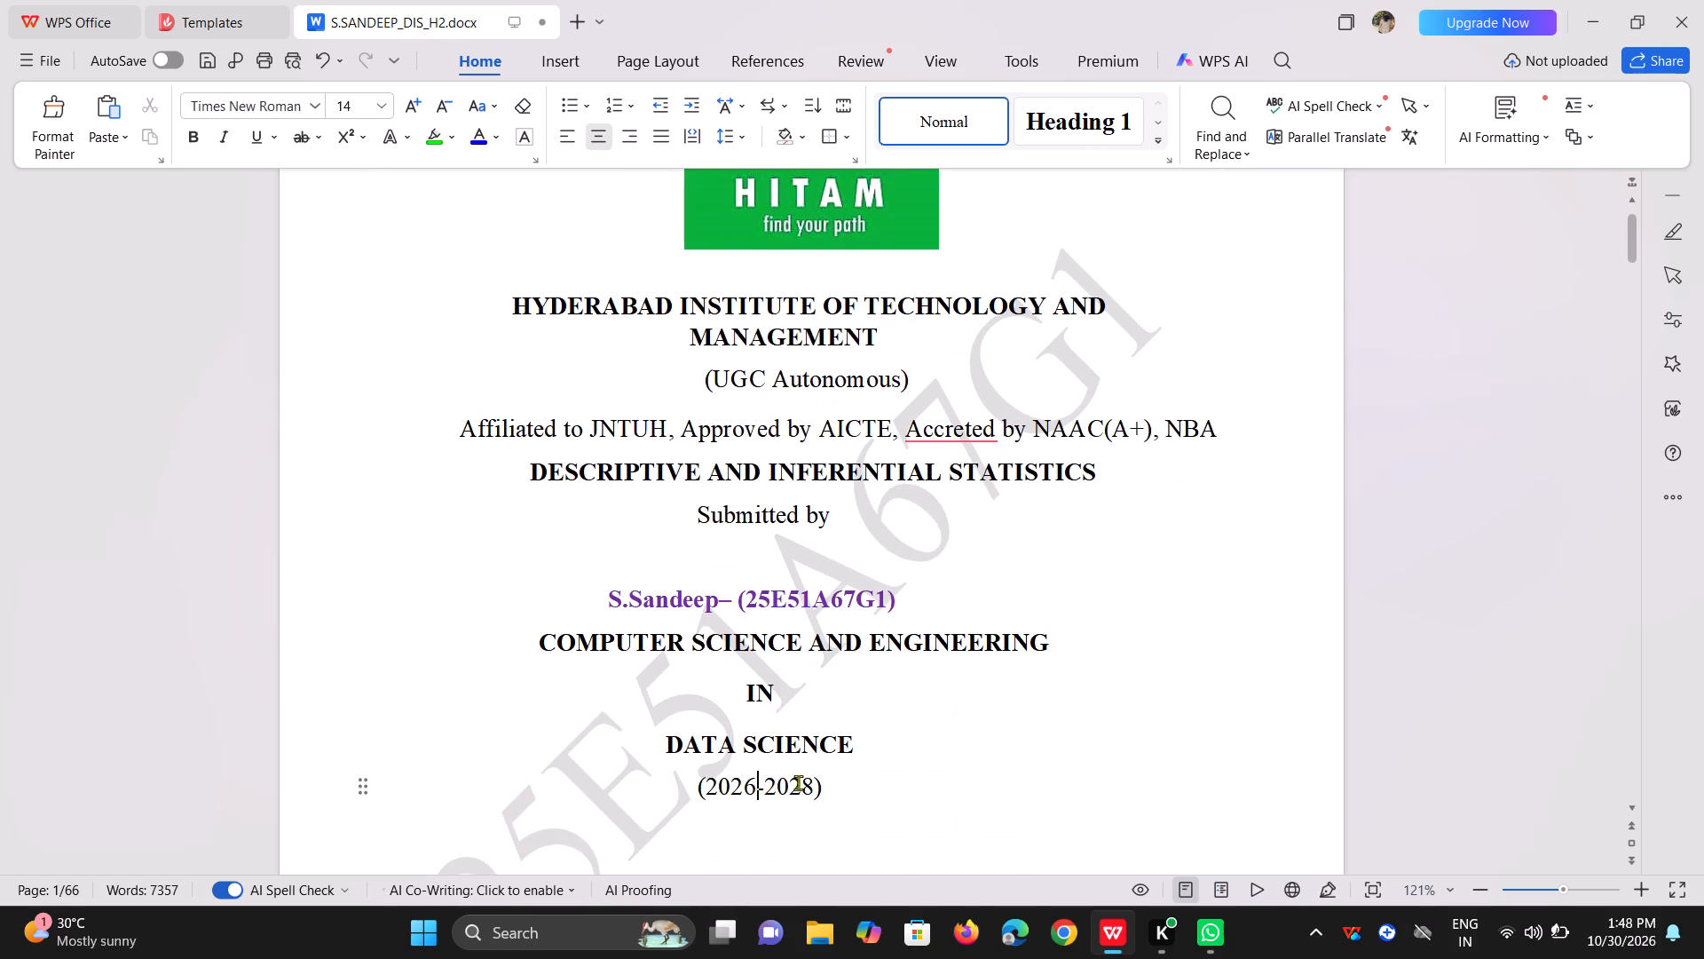
Start editing the end year of the batch period on the cover page.
click(816, 789)
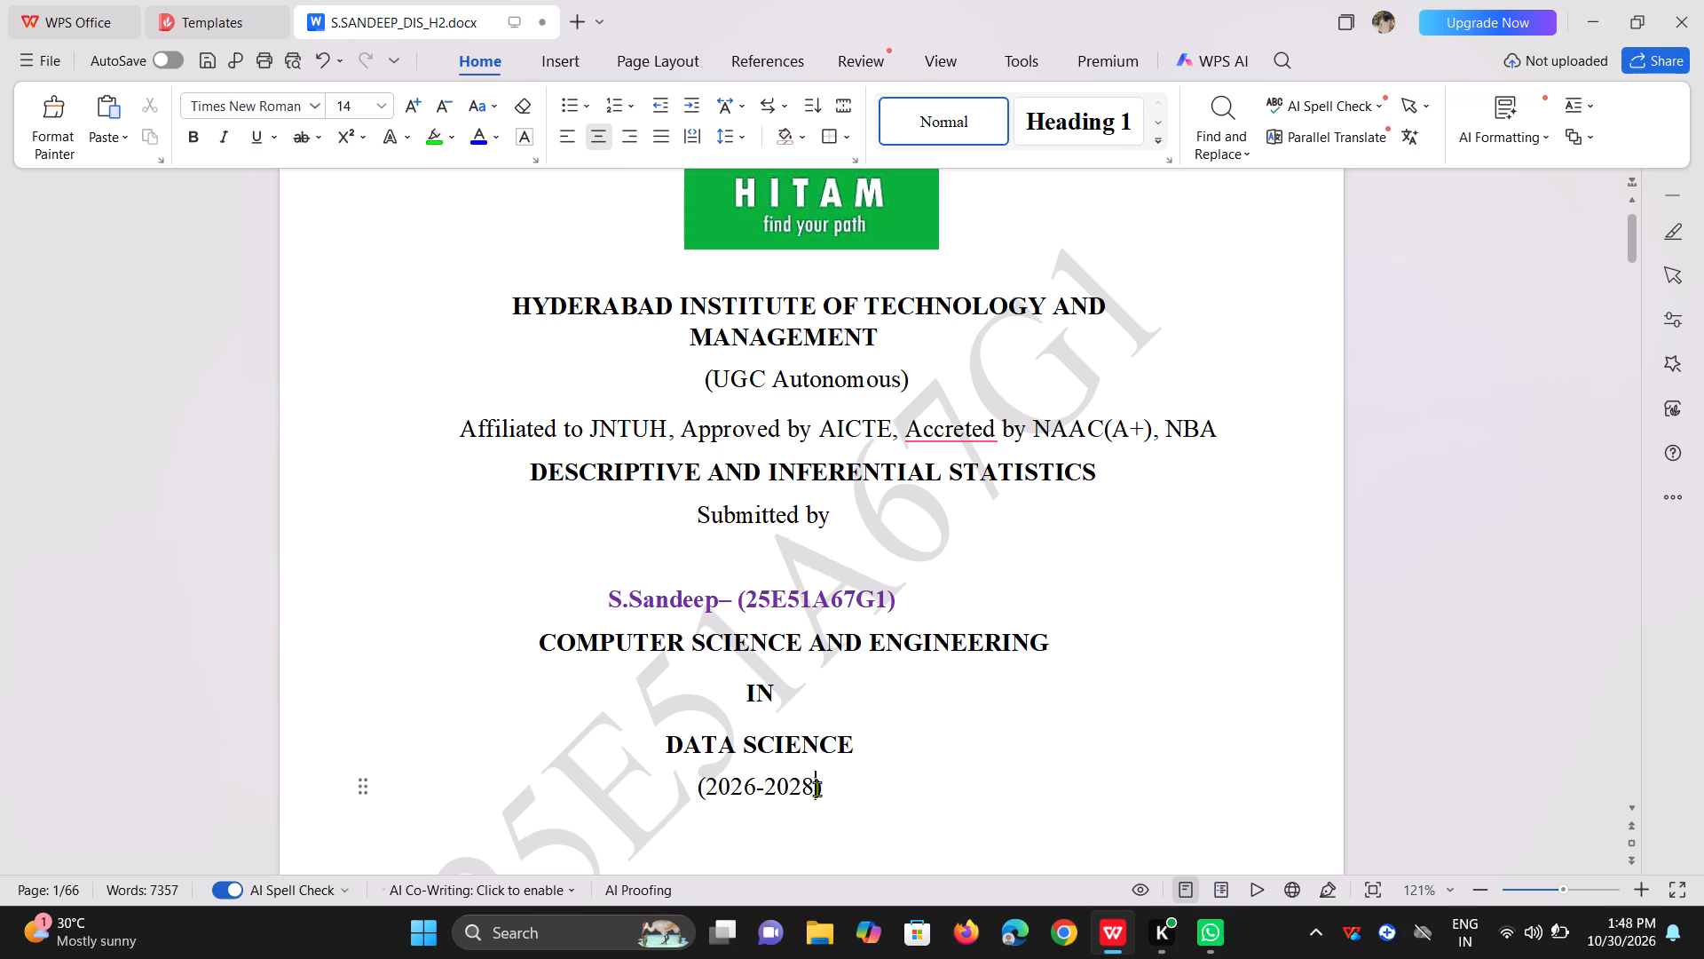
Change the year range at the bottom of the cover page to (2026-2027).
key(BackSpace)
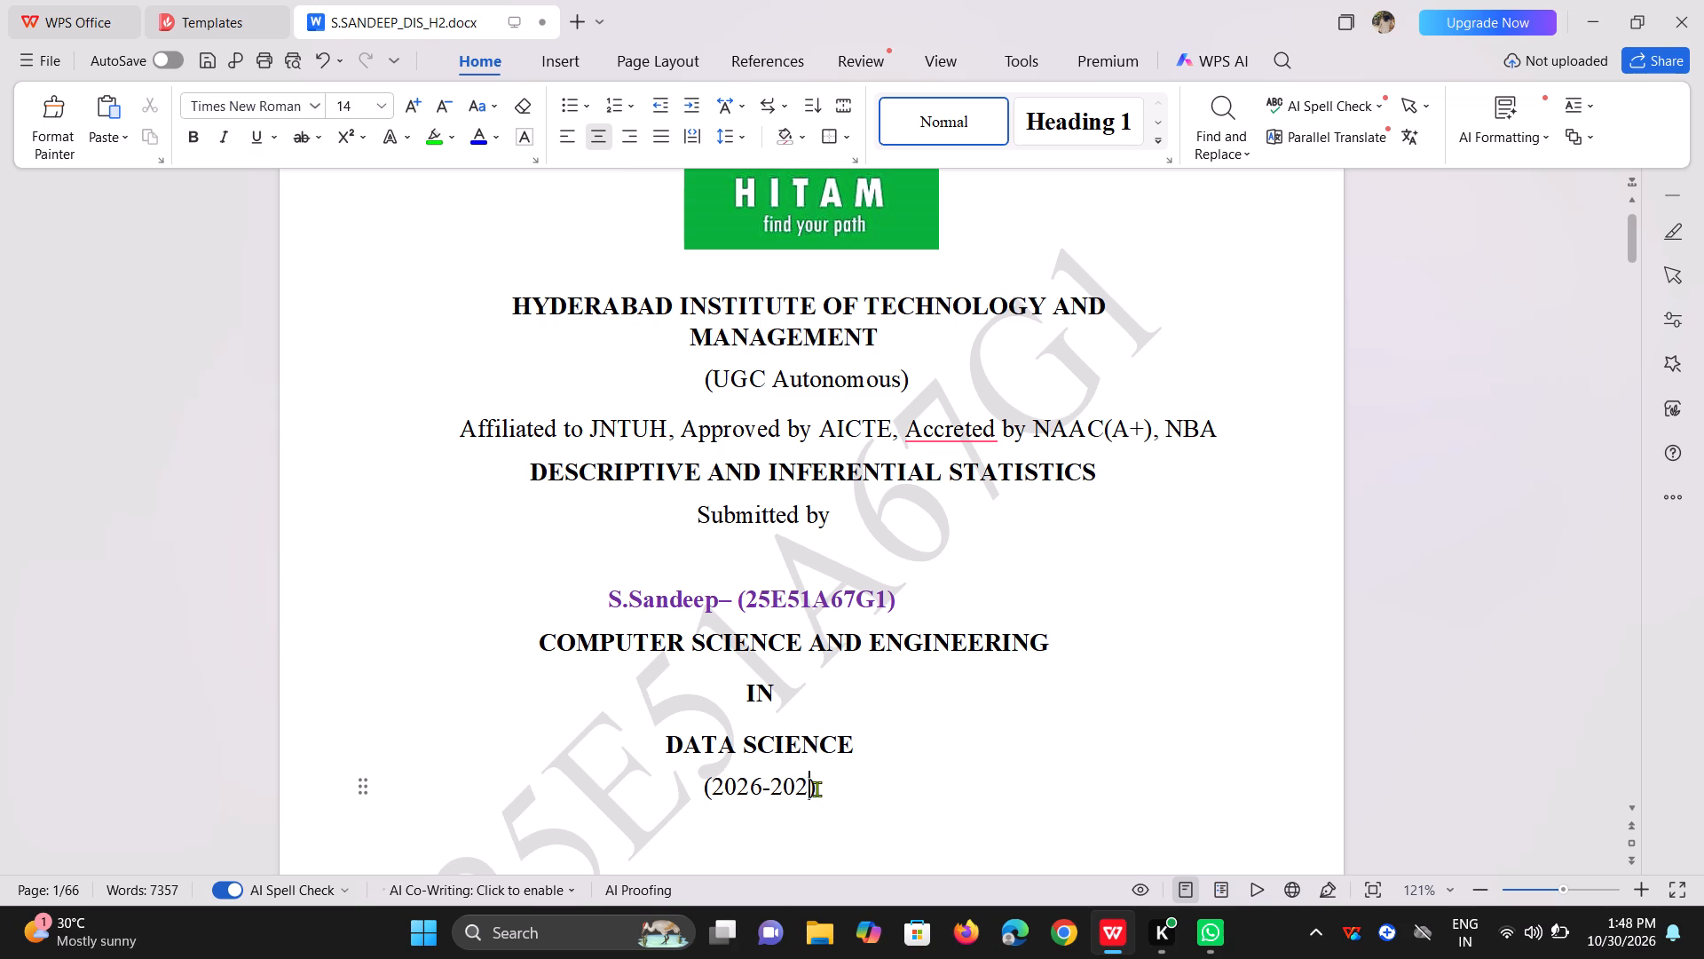
key(7)
Delete the blank lines between the TABLE OF CONTENT heading and the contents table.
scroll(816, 789, down, 6)
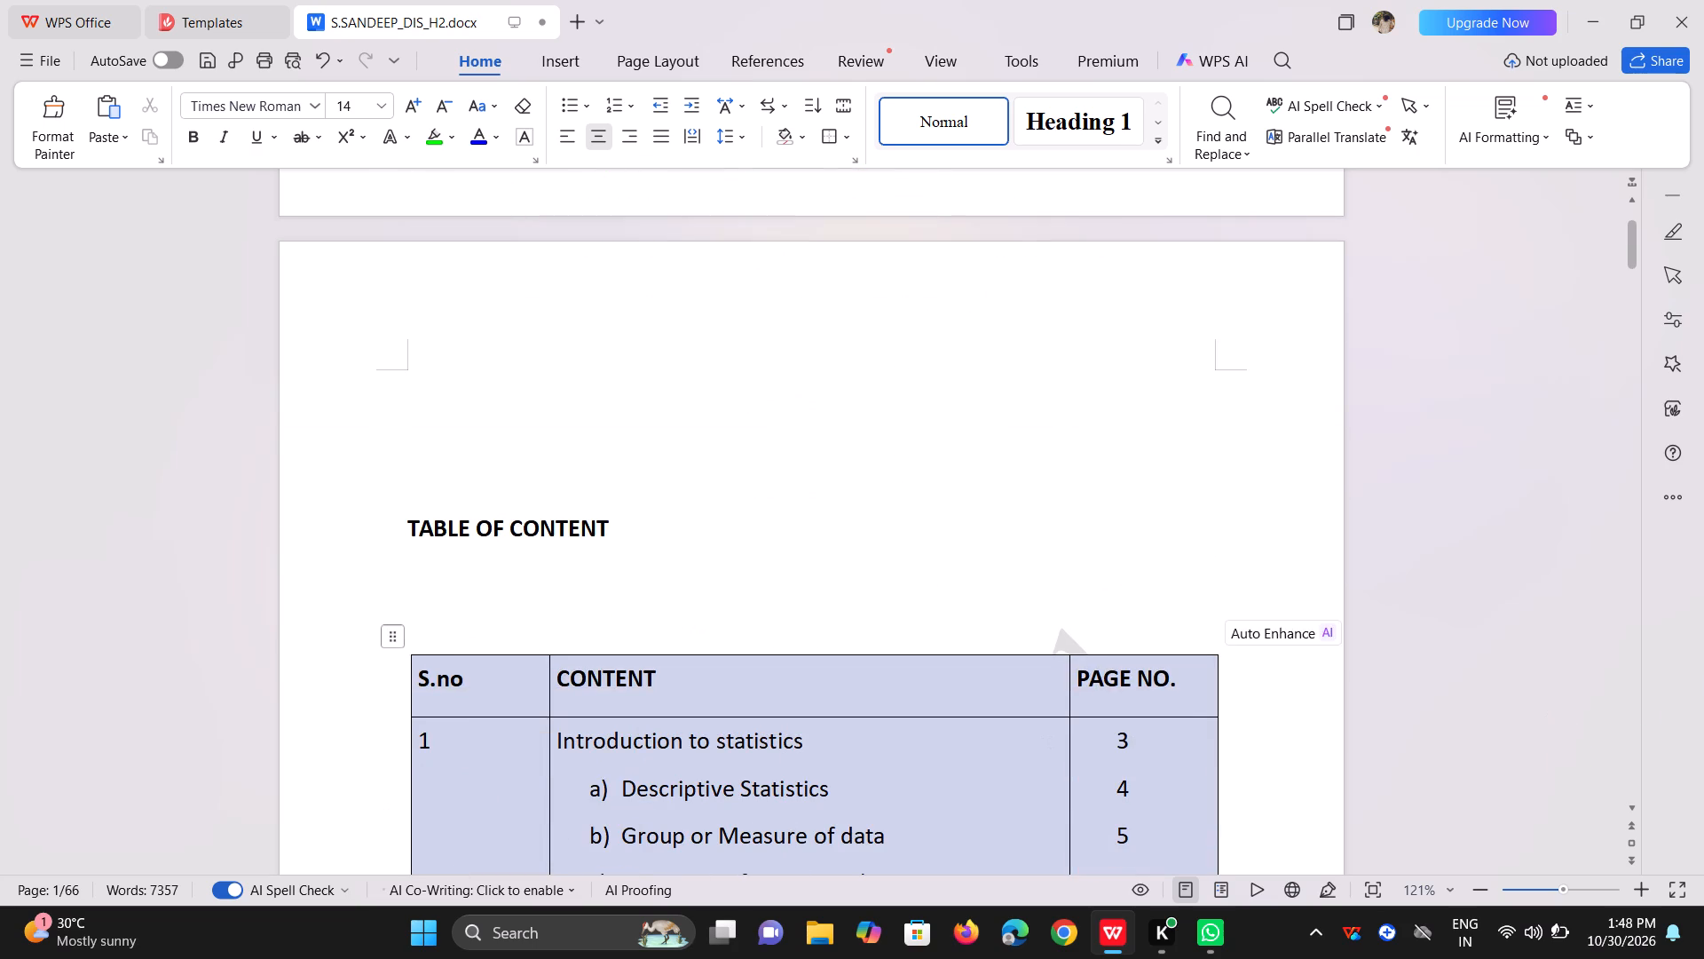
click(404, 671)
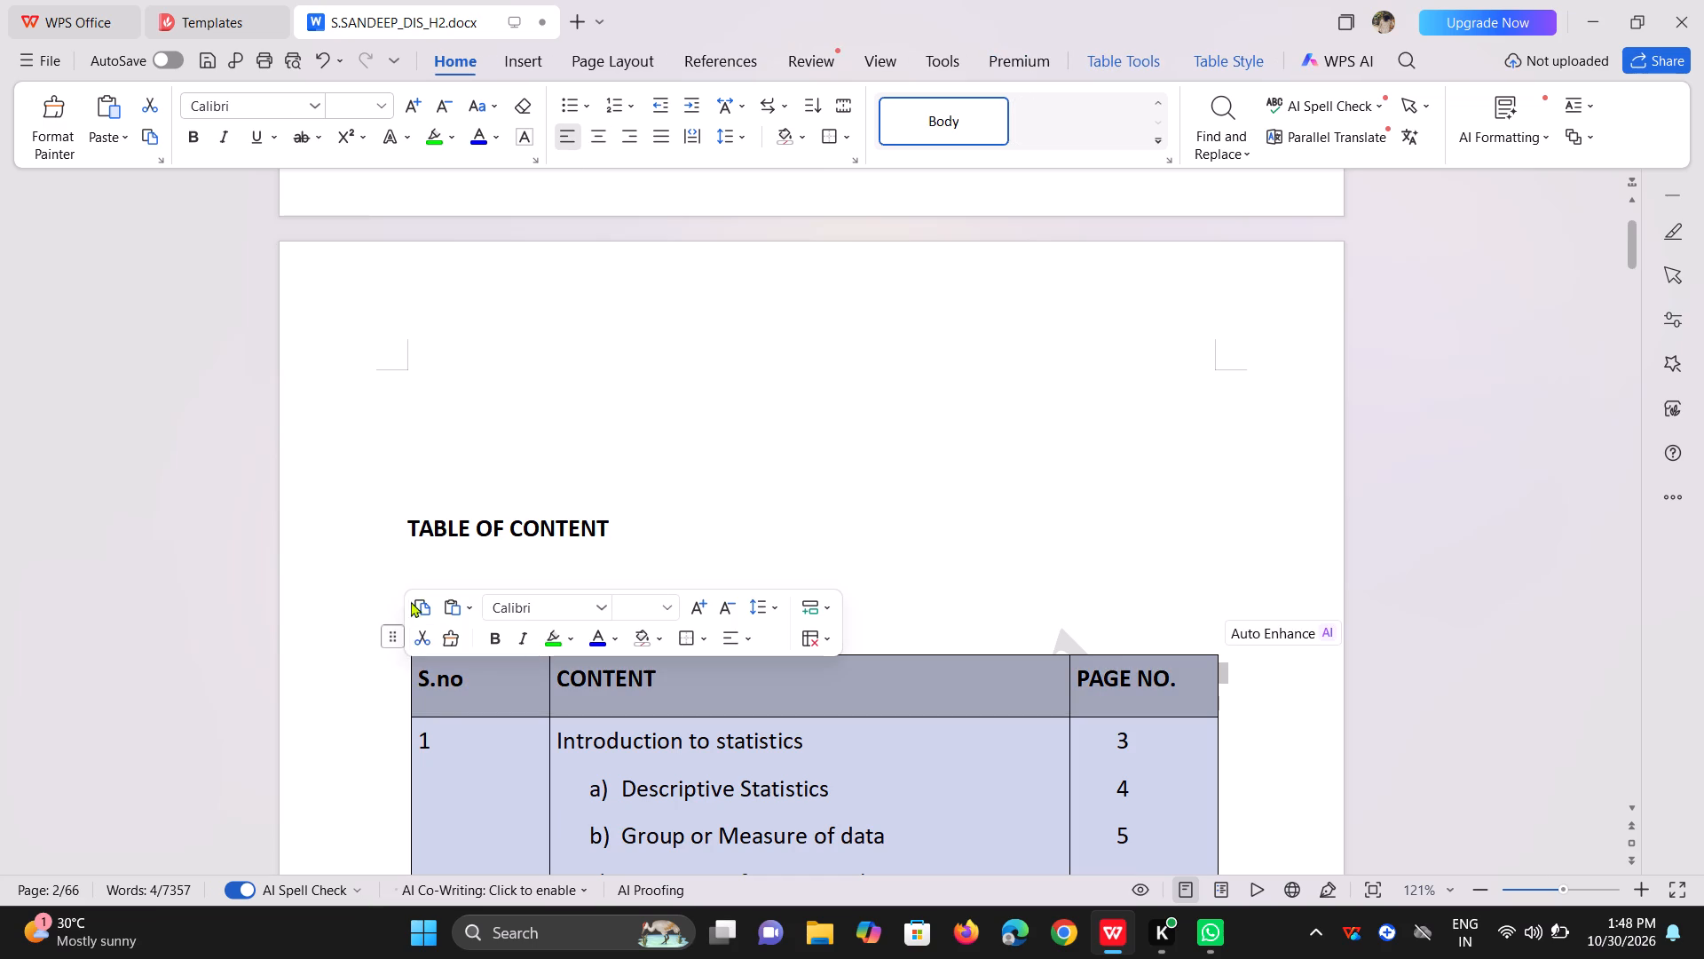
click(428, 558)
click(442, 638)
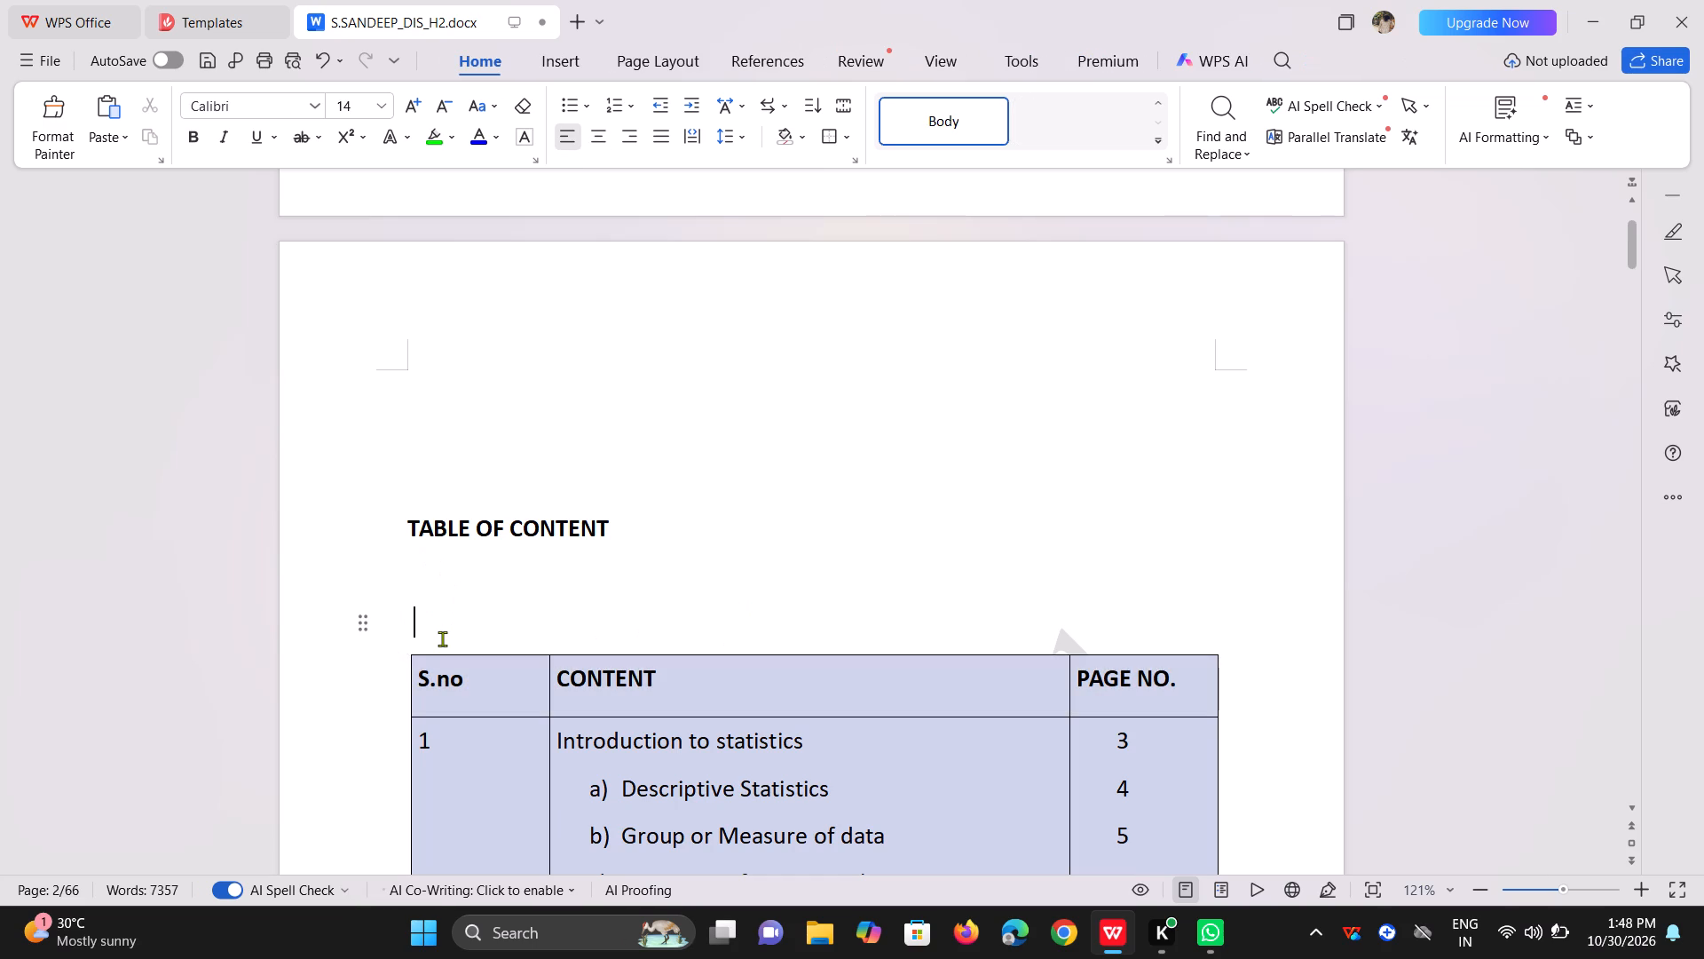
key(BackSpace)
key(BackSpace)
key(BackSpace)
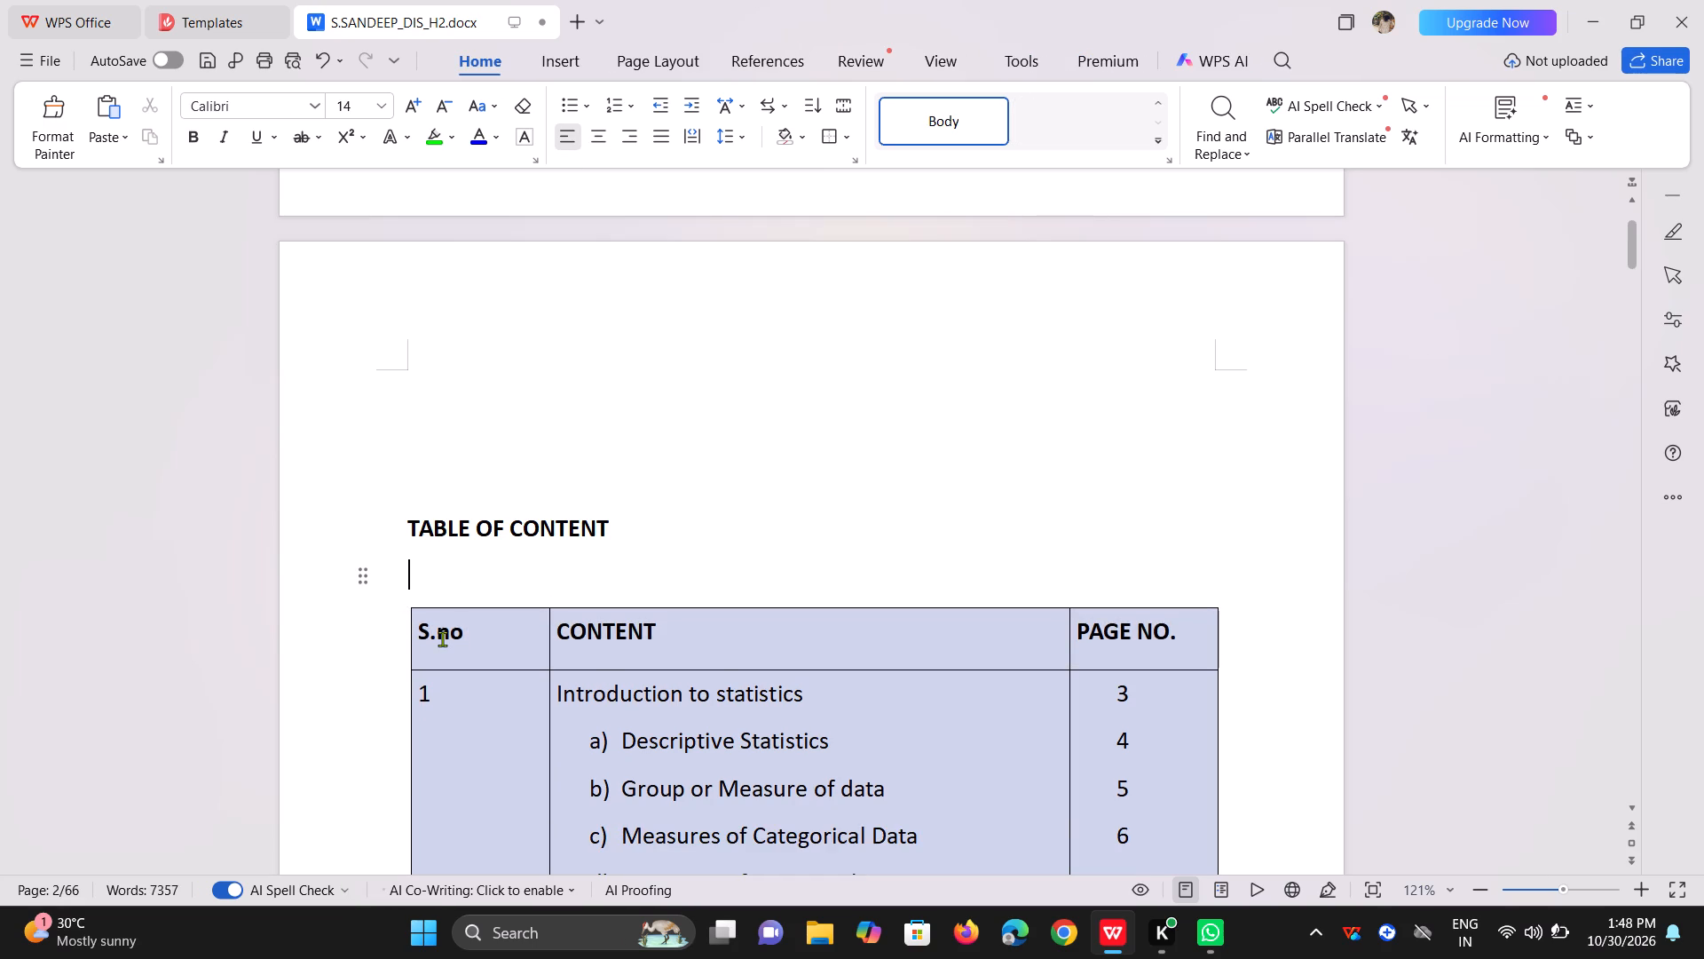
key(BackSpace)
Review the layout of the contents table and the introductory statistics pages, including the student data table and the data types diagram.
scroll(442, 638, down, 5)
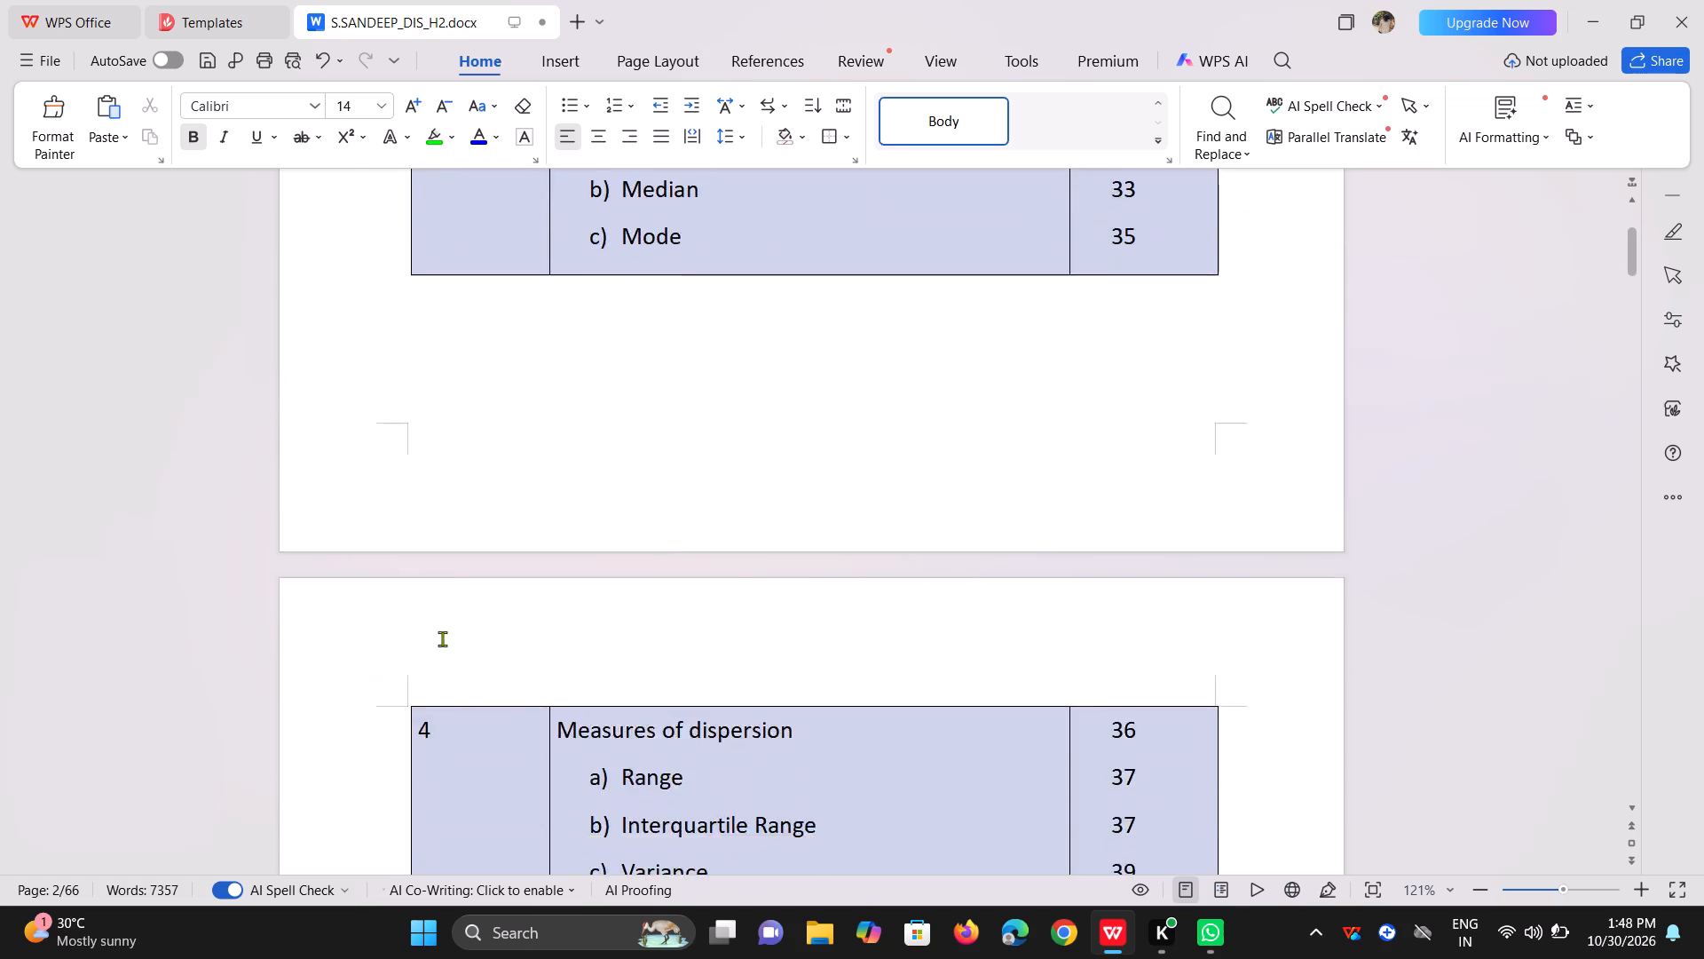
scroll(442, 638, down, 15)
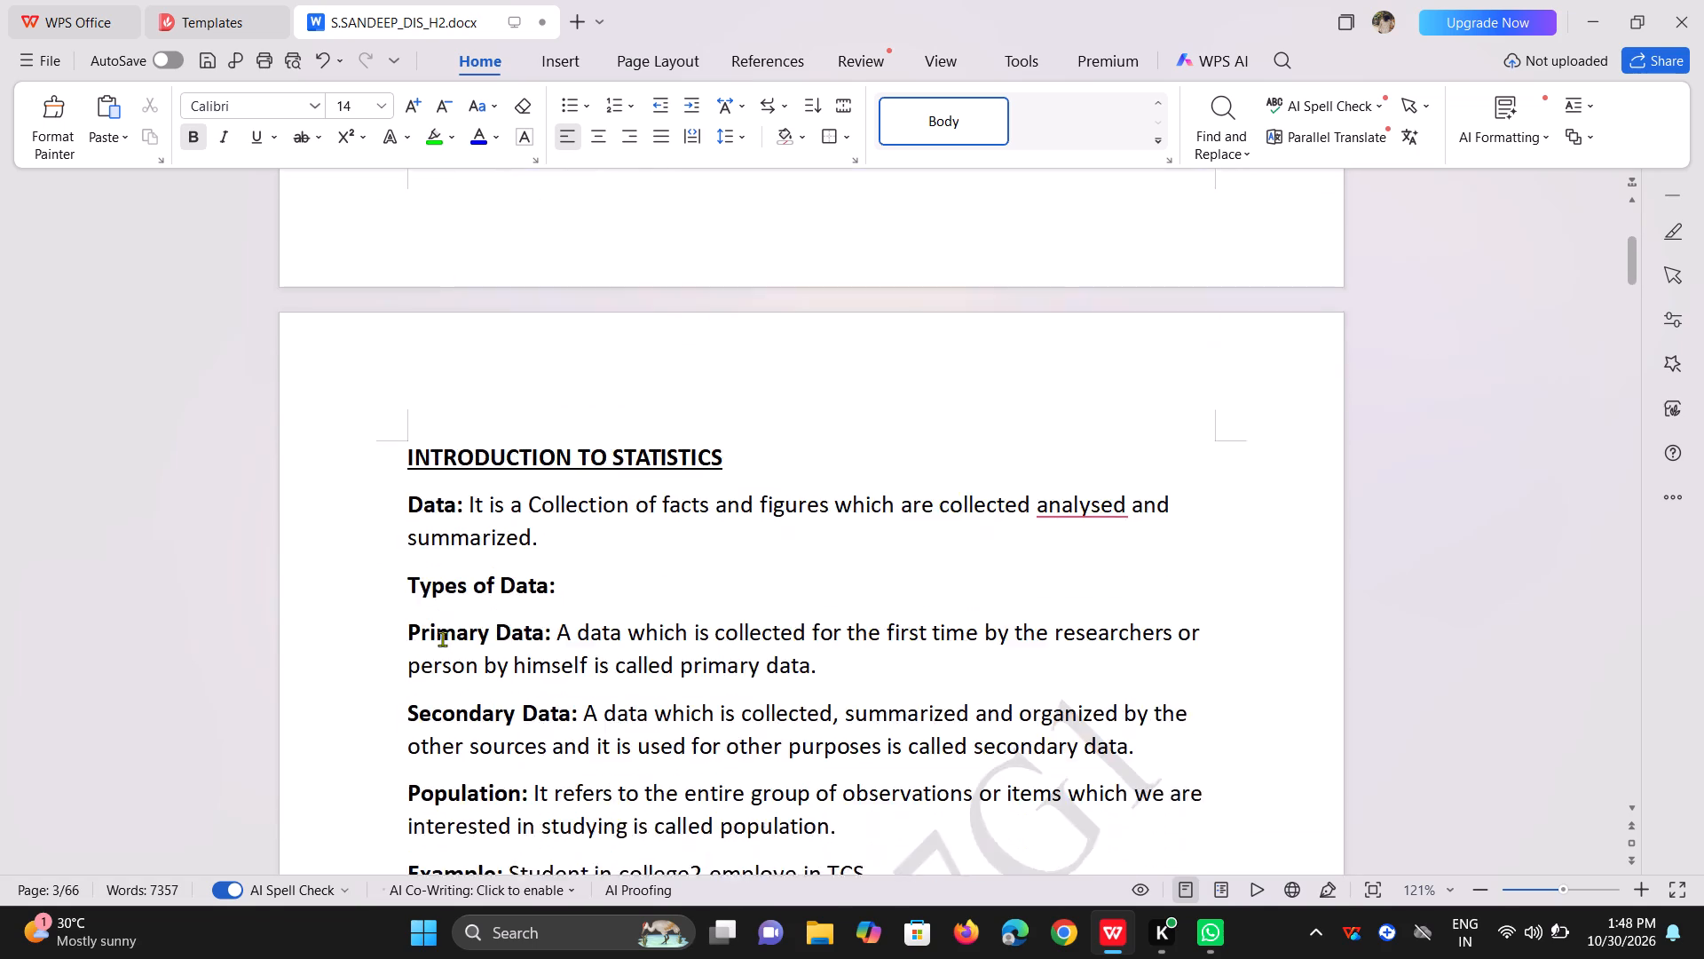
scroll(442, 638, down, 17)
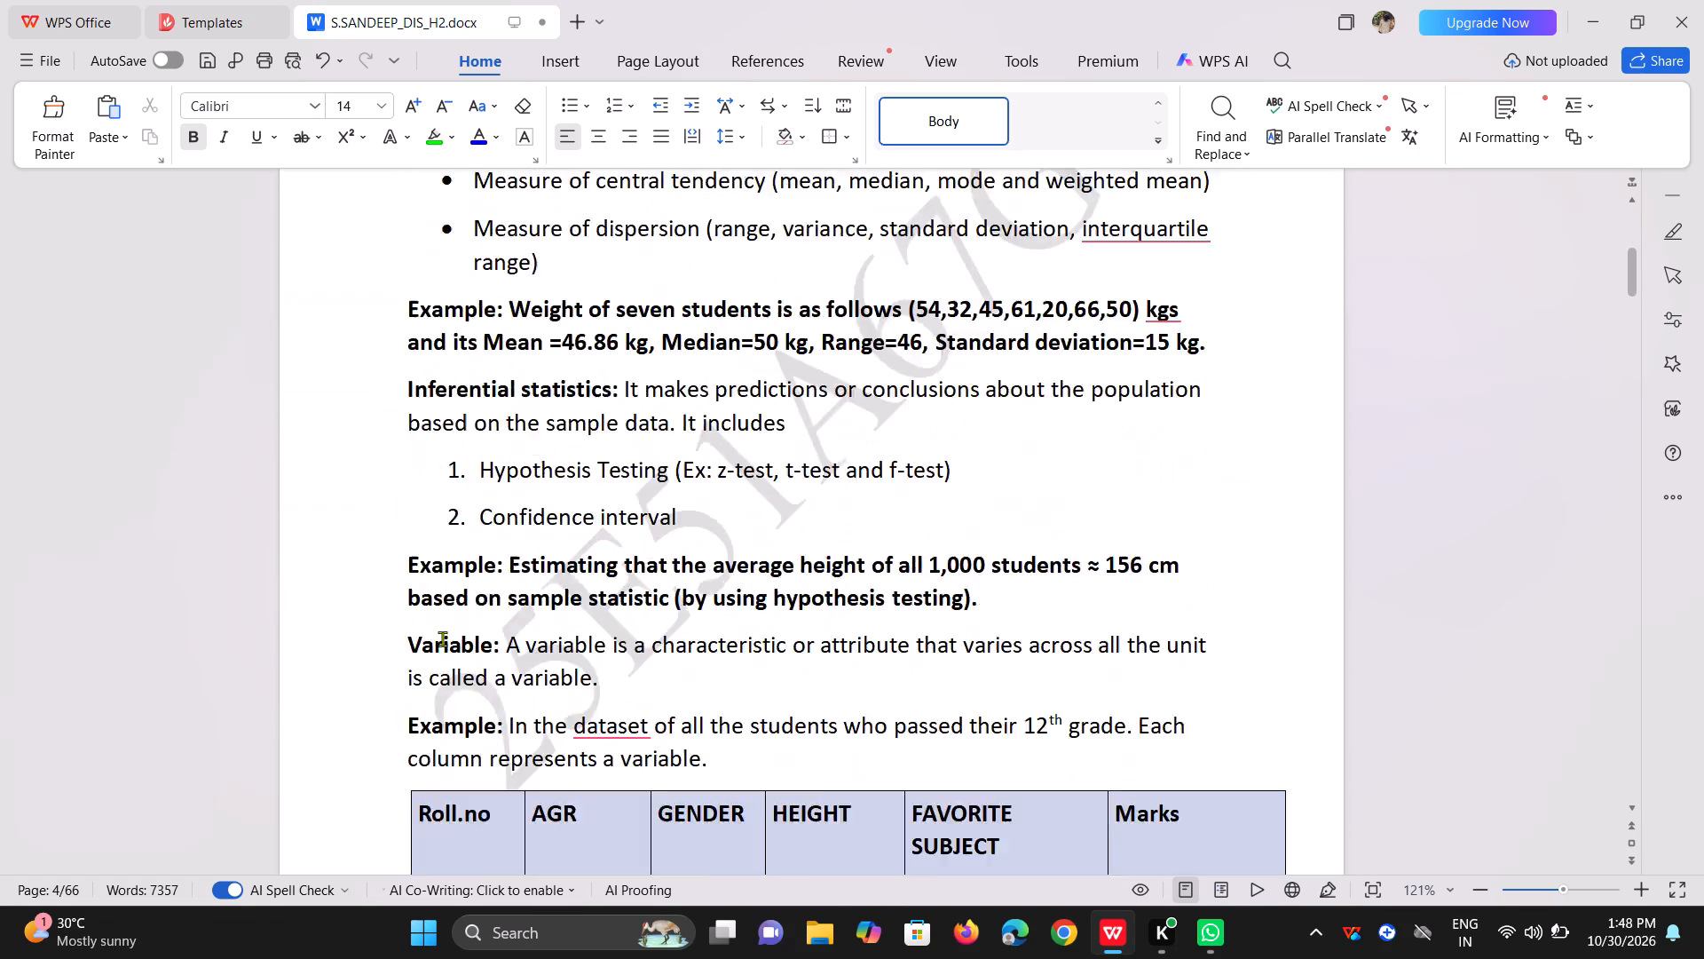
scroll(442, 638, down, 5)
scroll(442, 638, up, 7)
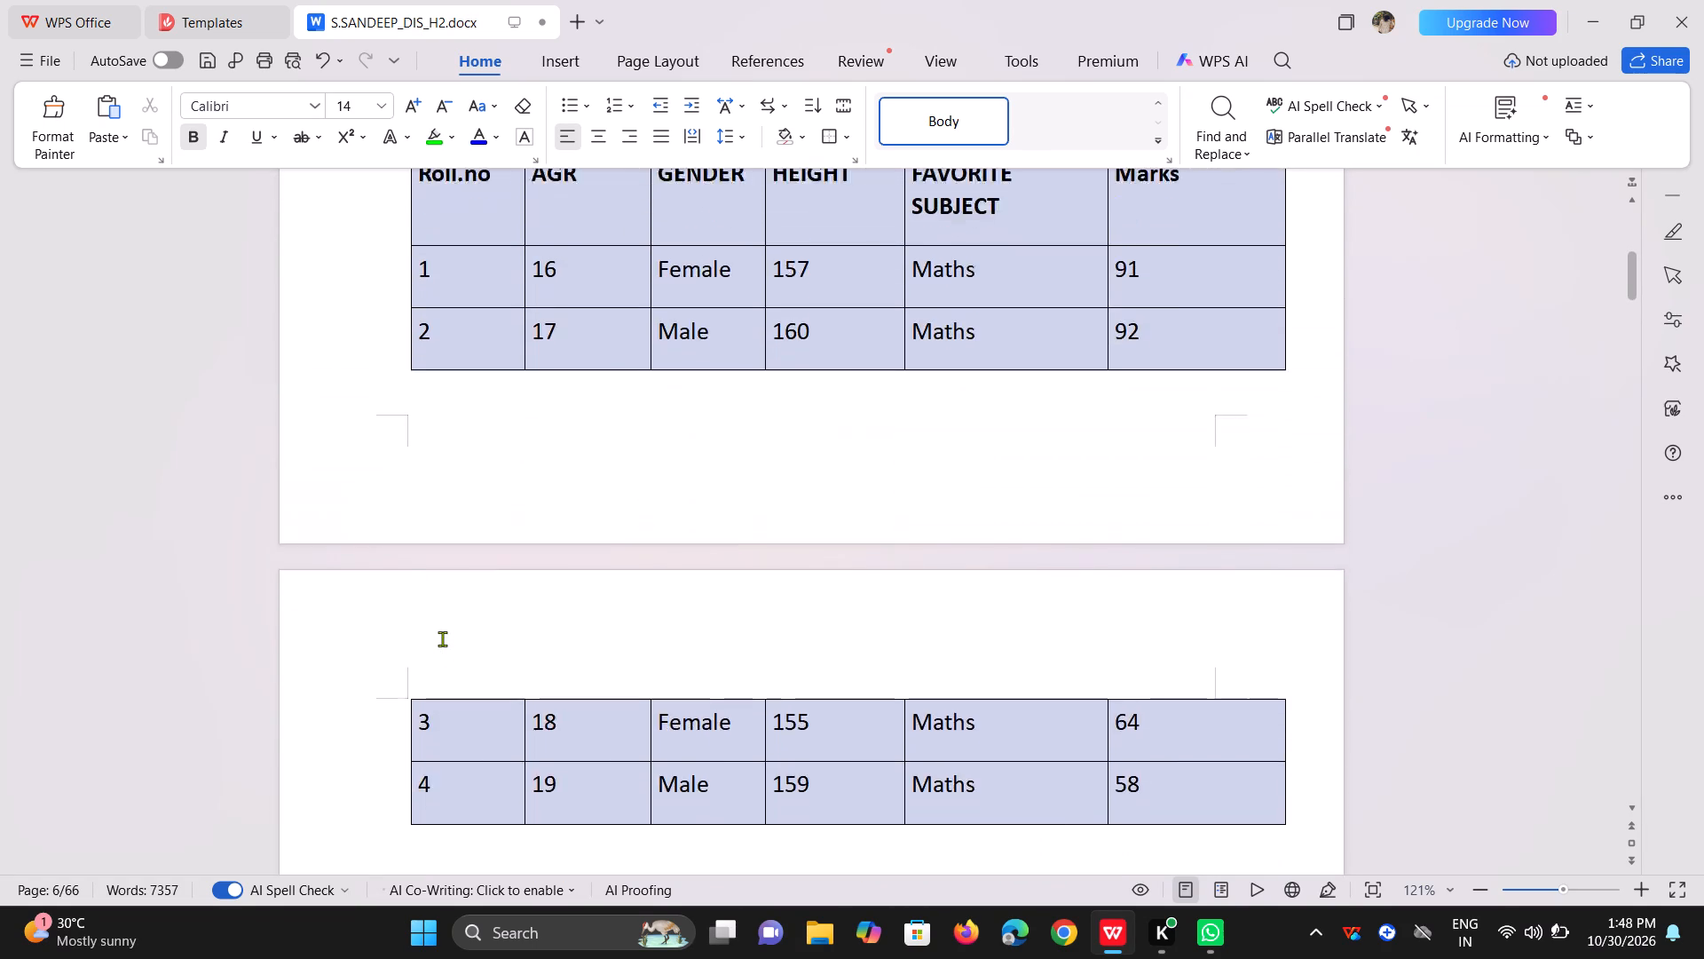
scroll(442, 638, up, 8)
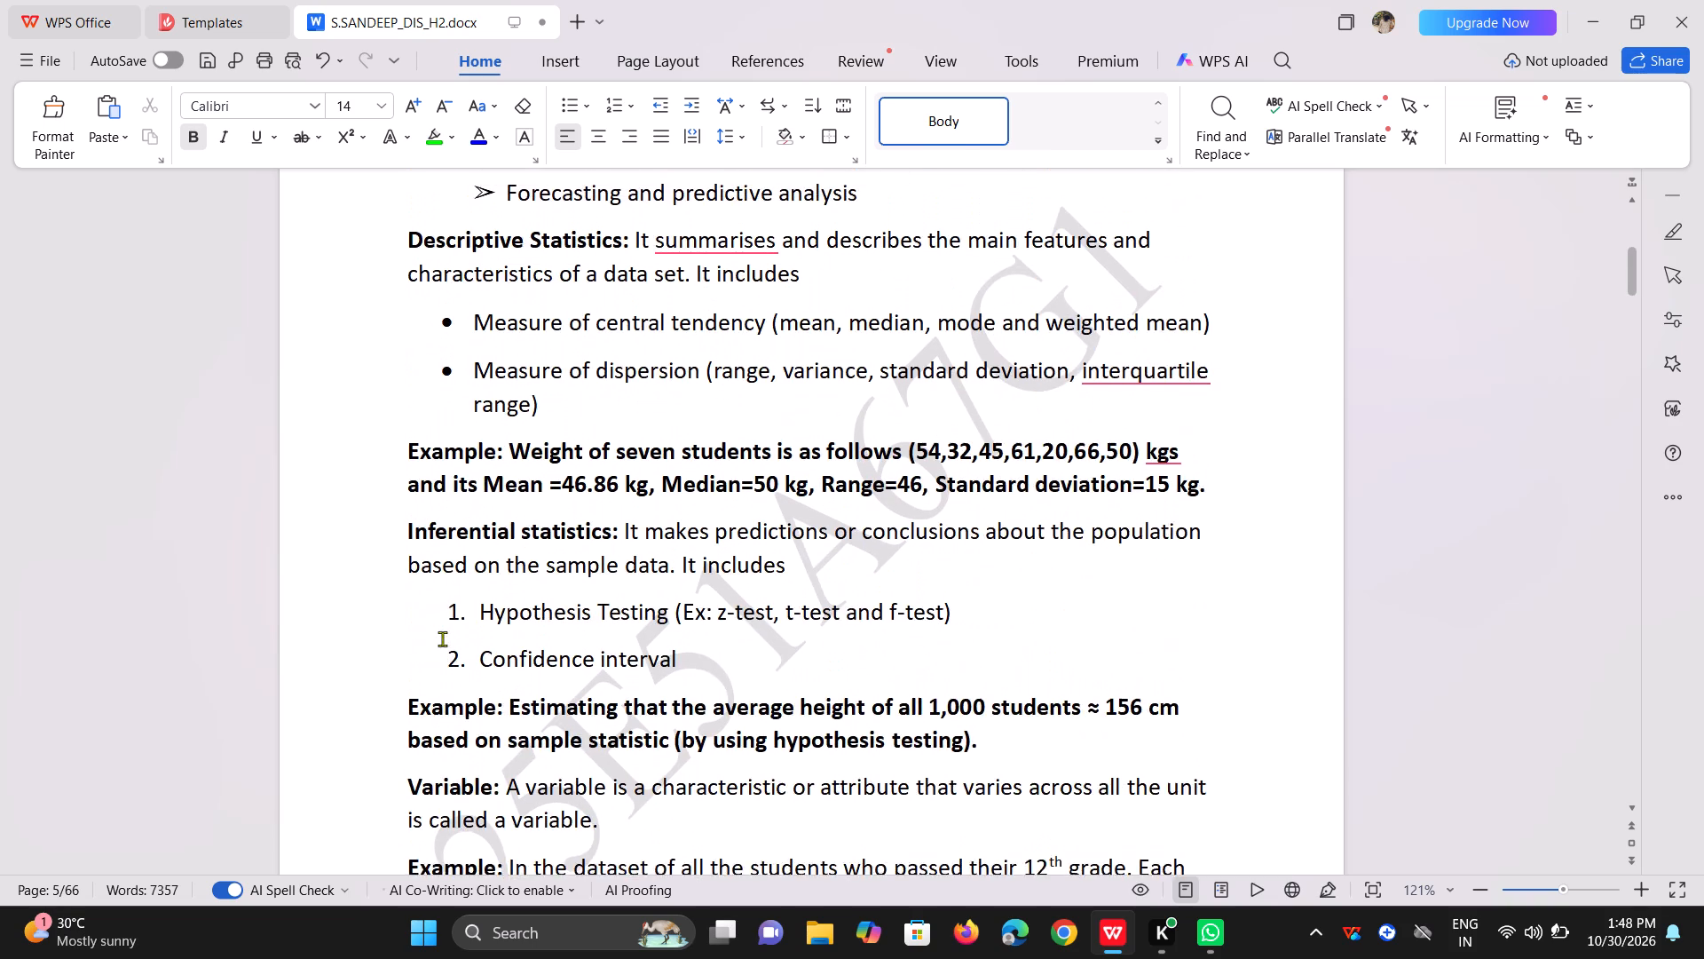
scroll(442, 638, down, 10)
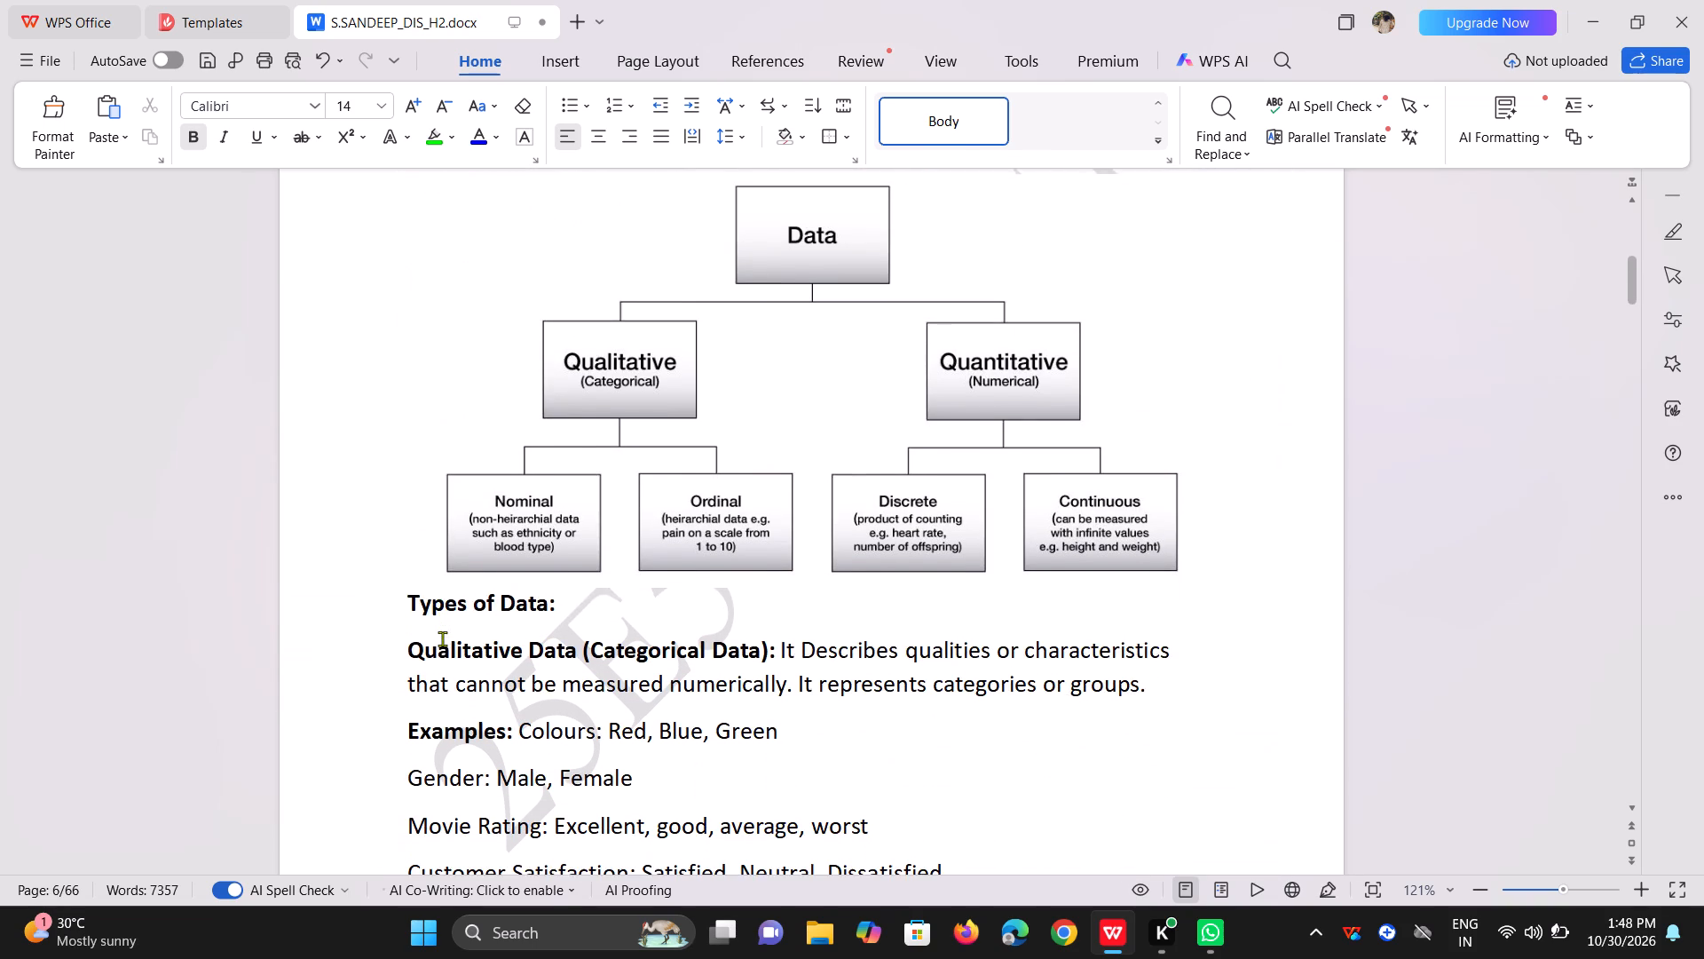
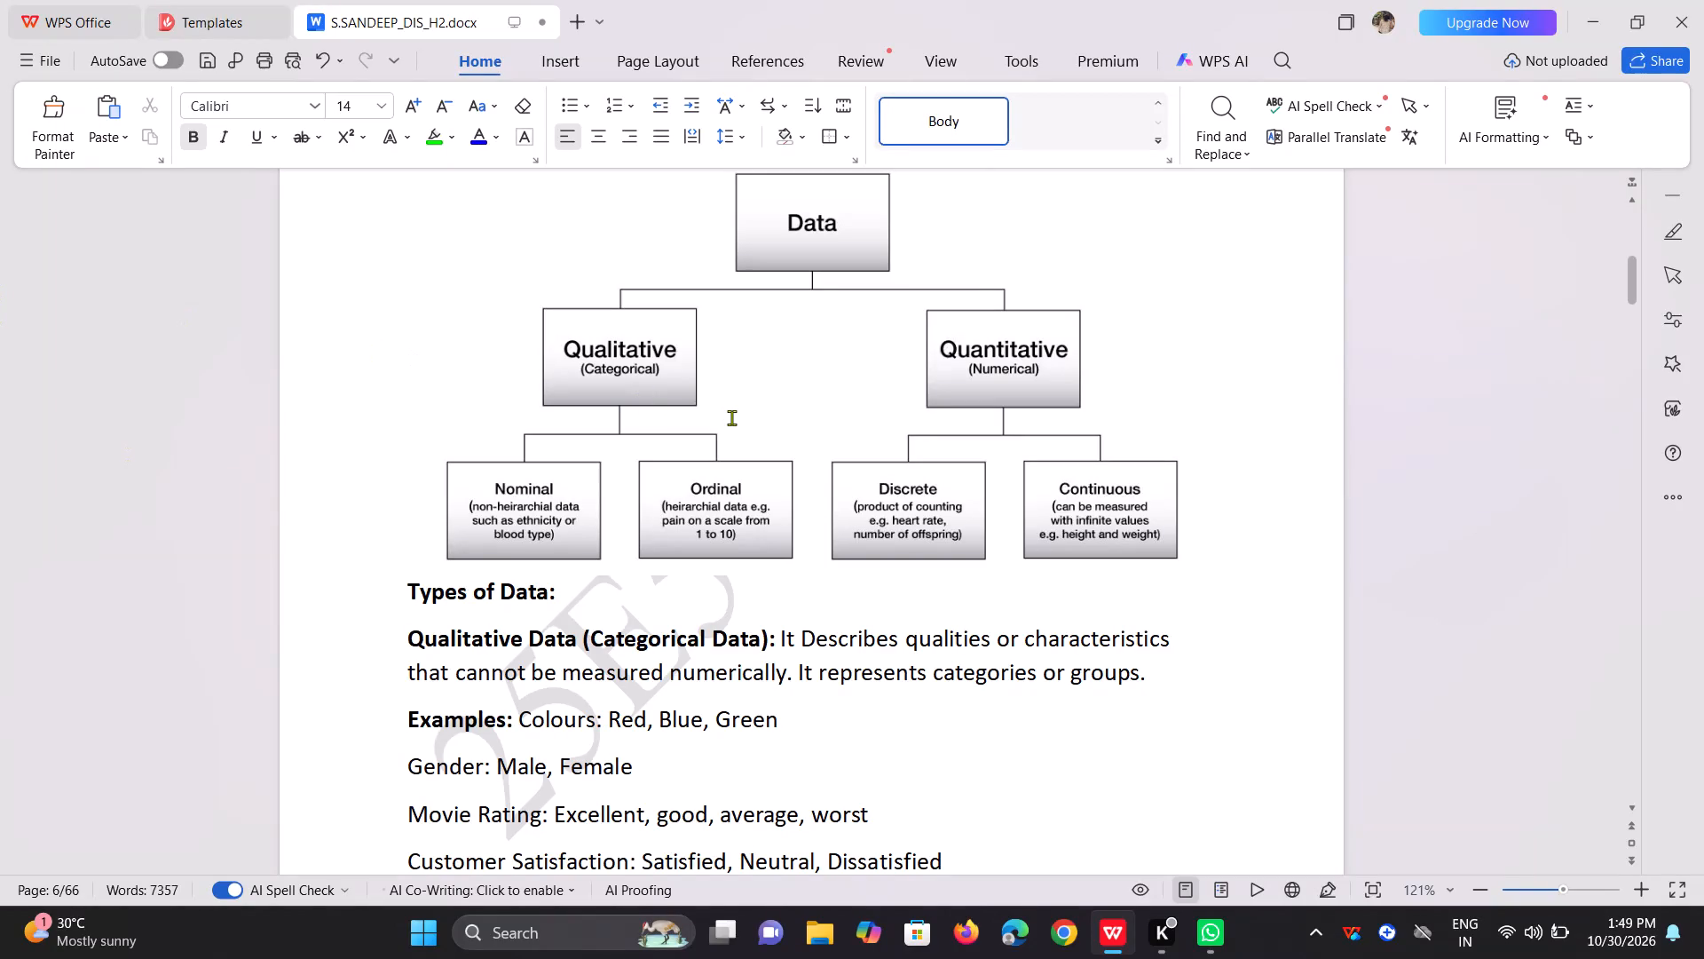
Delete the blank line above the Examples paragraph in the Nominal Scale section.
scroll(731, 417, down, 6)
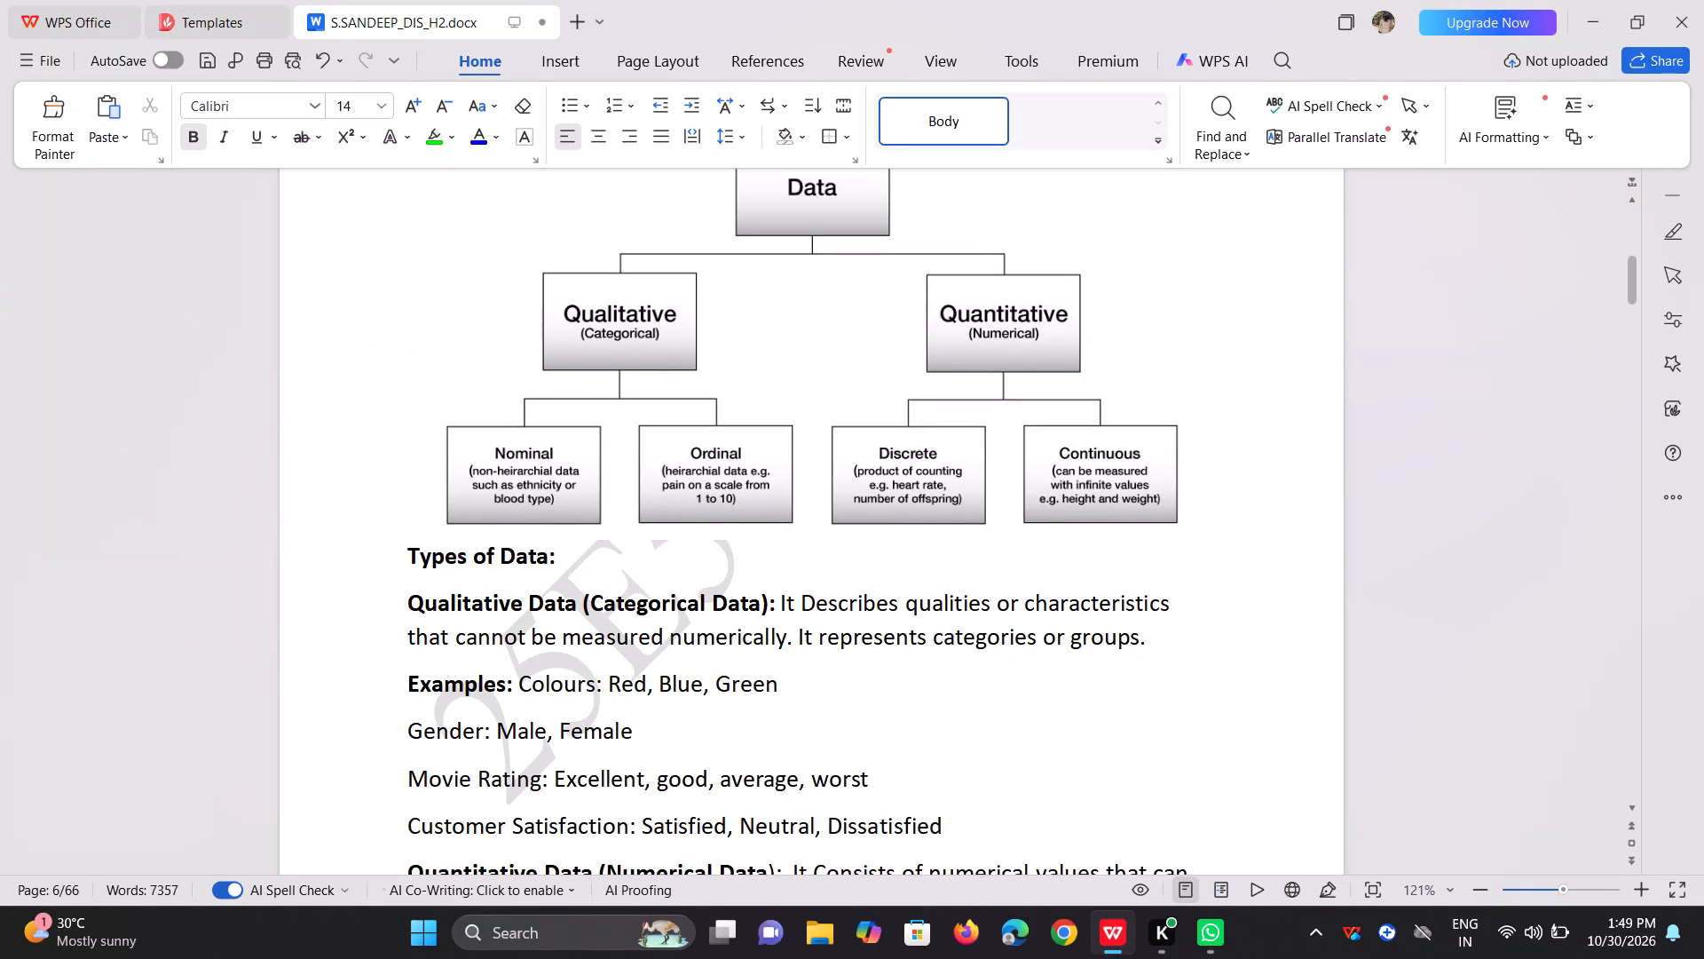
scroll(549, 473, down, 2)
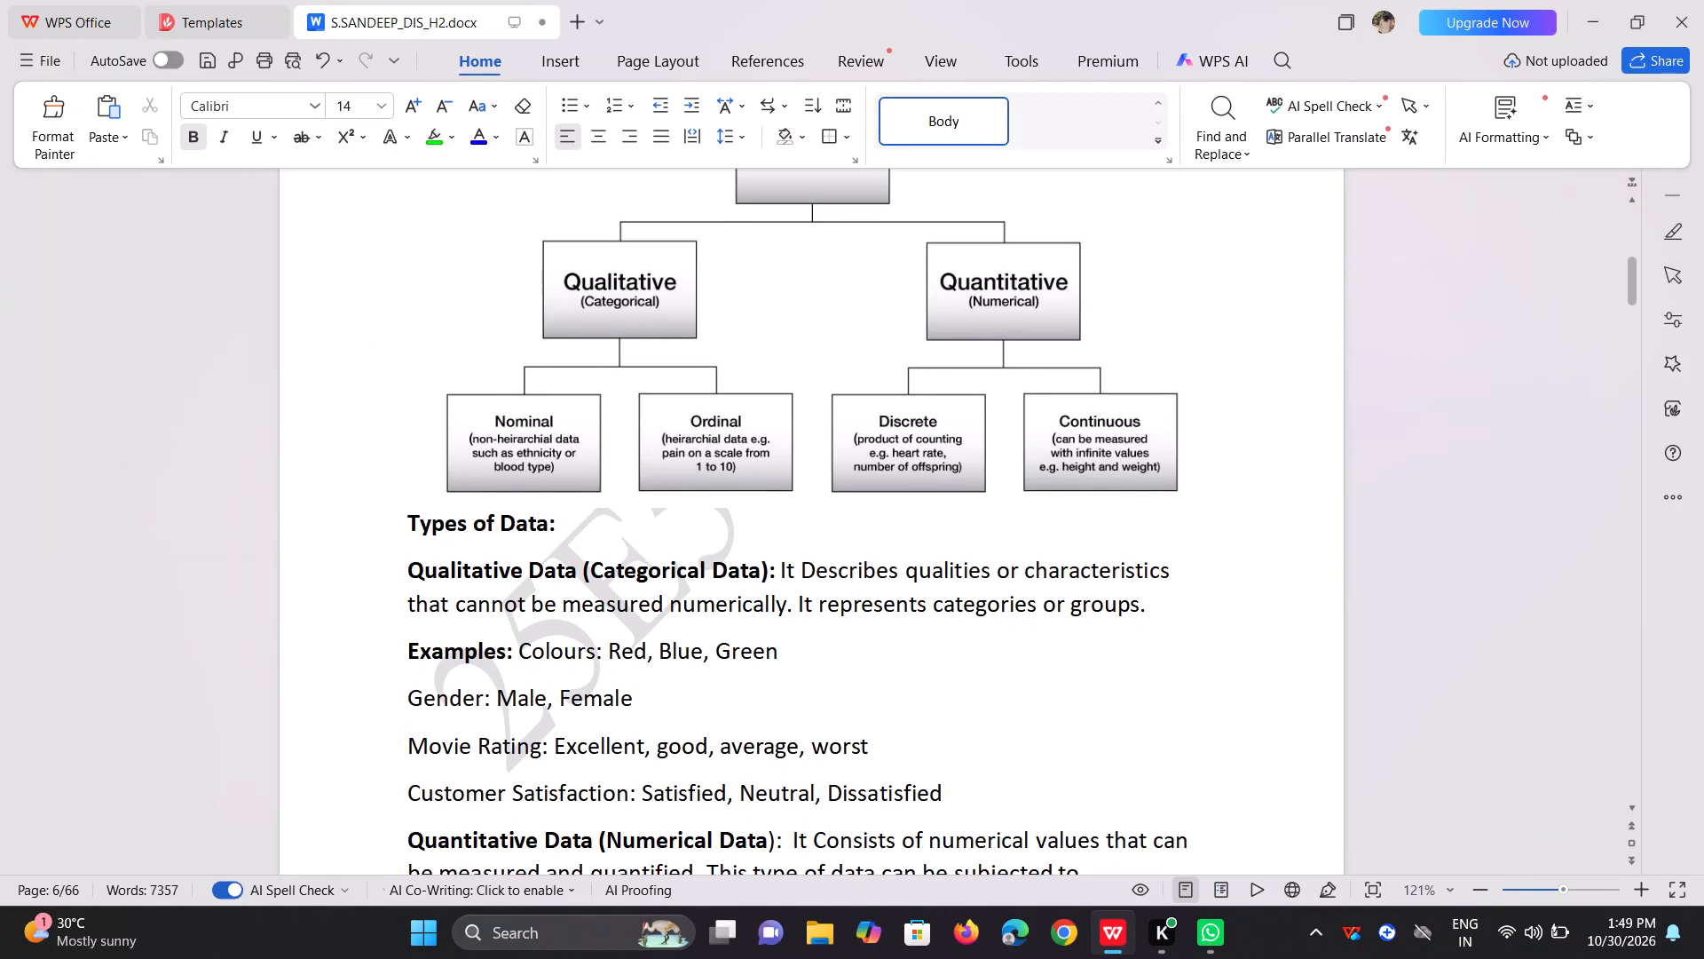
right_click(549, 473)
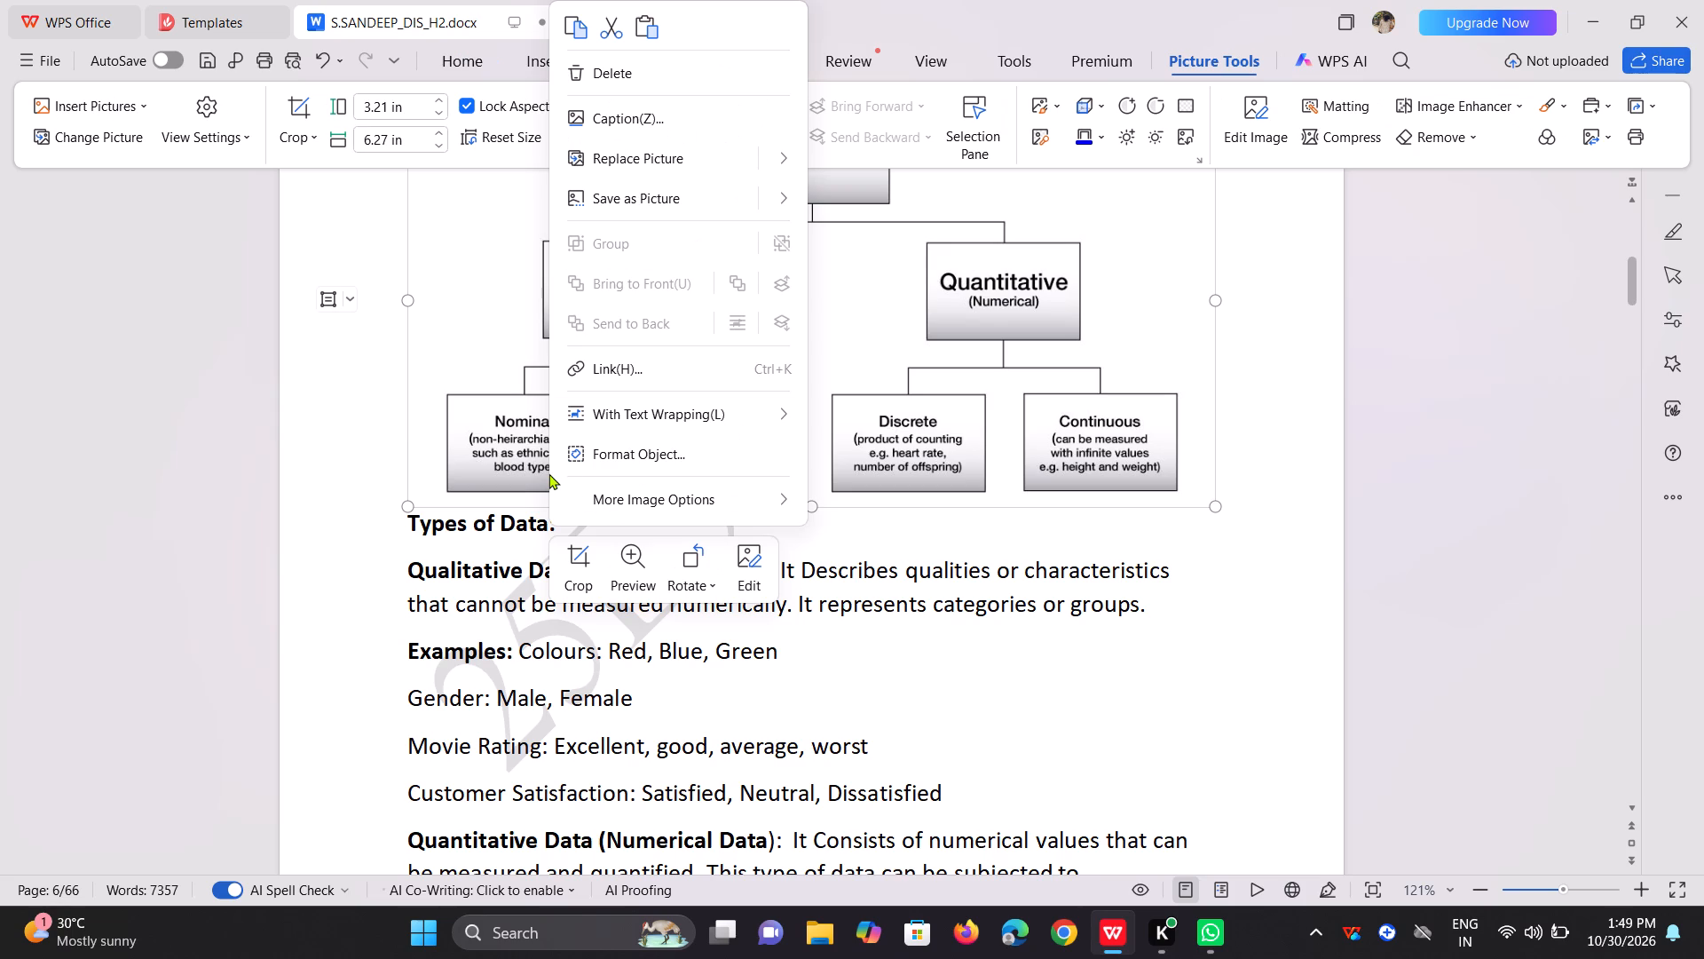
click(1076, 524)
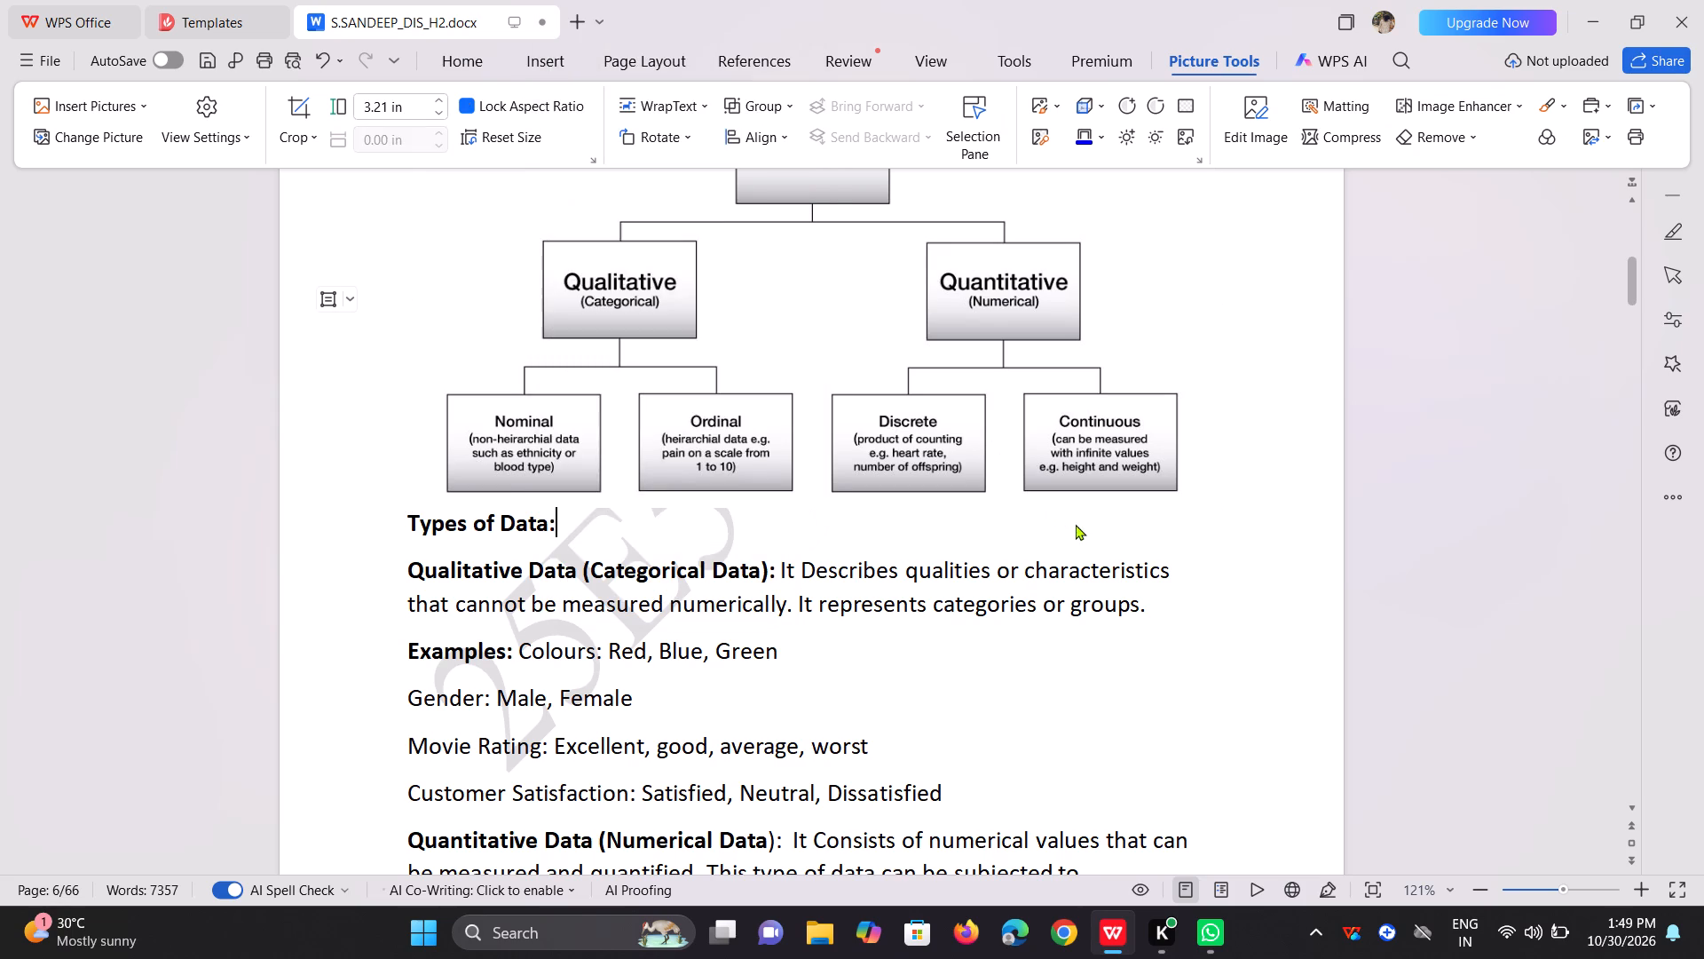
scroll(1076, 524, down, 12)
click(399, 610)
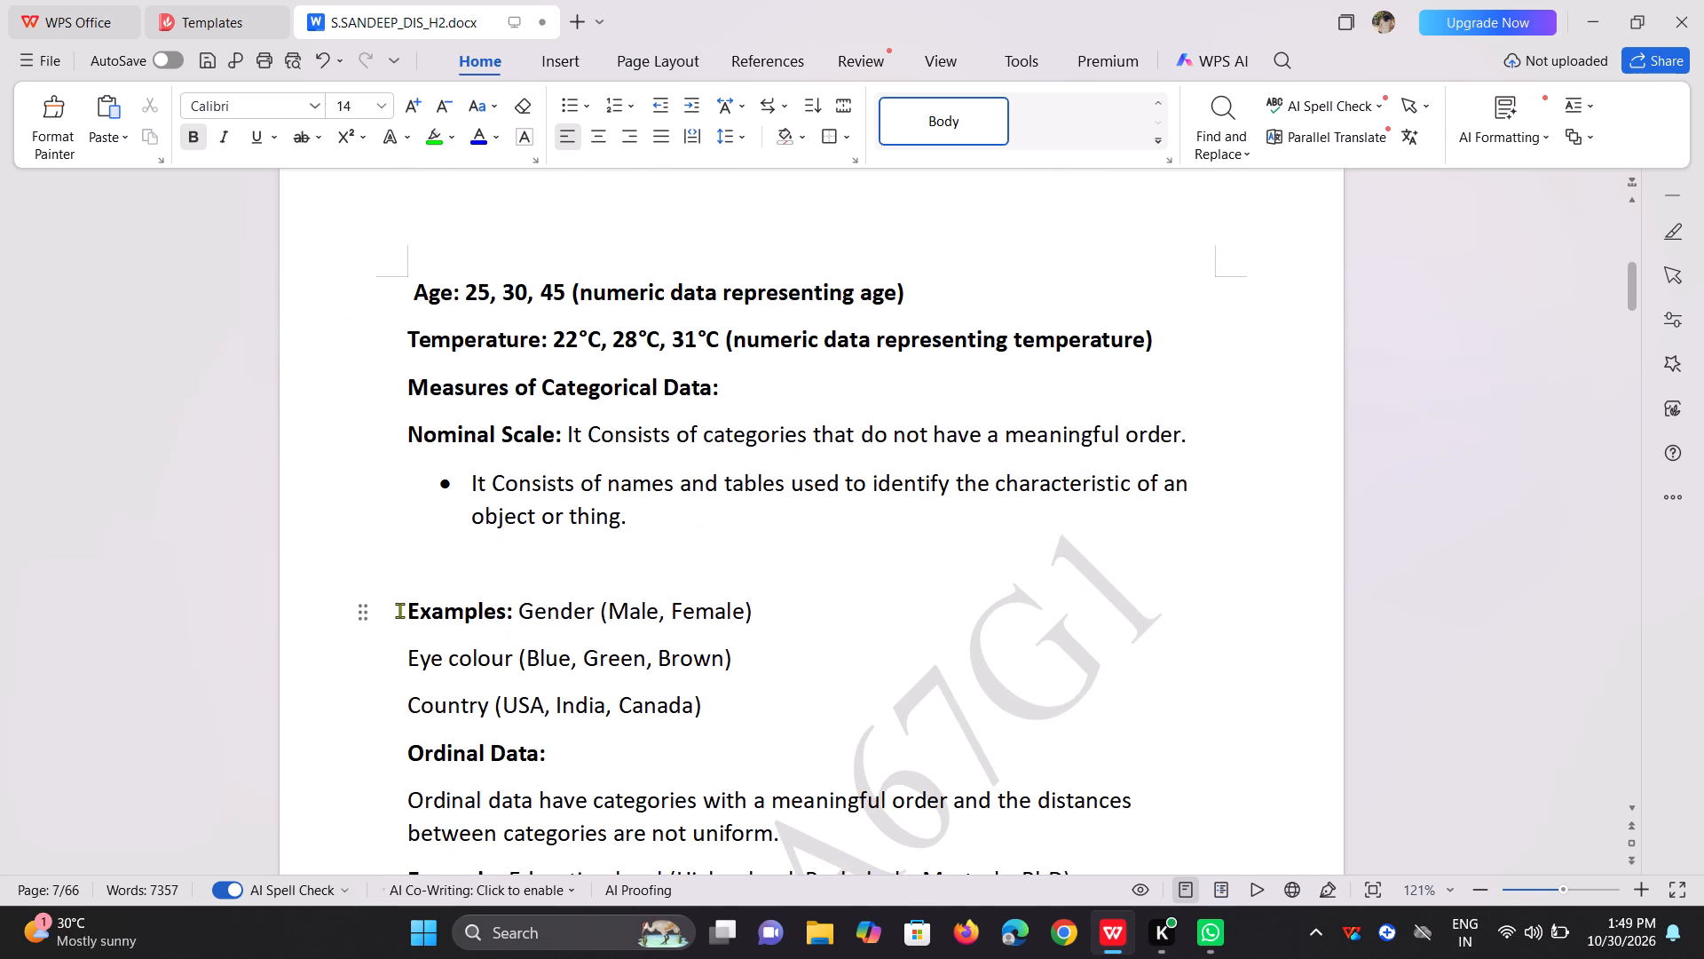
key(BackSpace)
Delete the blank lines between the favorite fruits table and the Example2 question.
scroll(399, 610, down, 7)
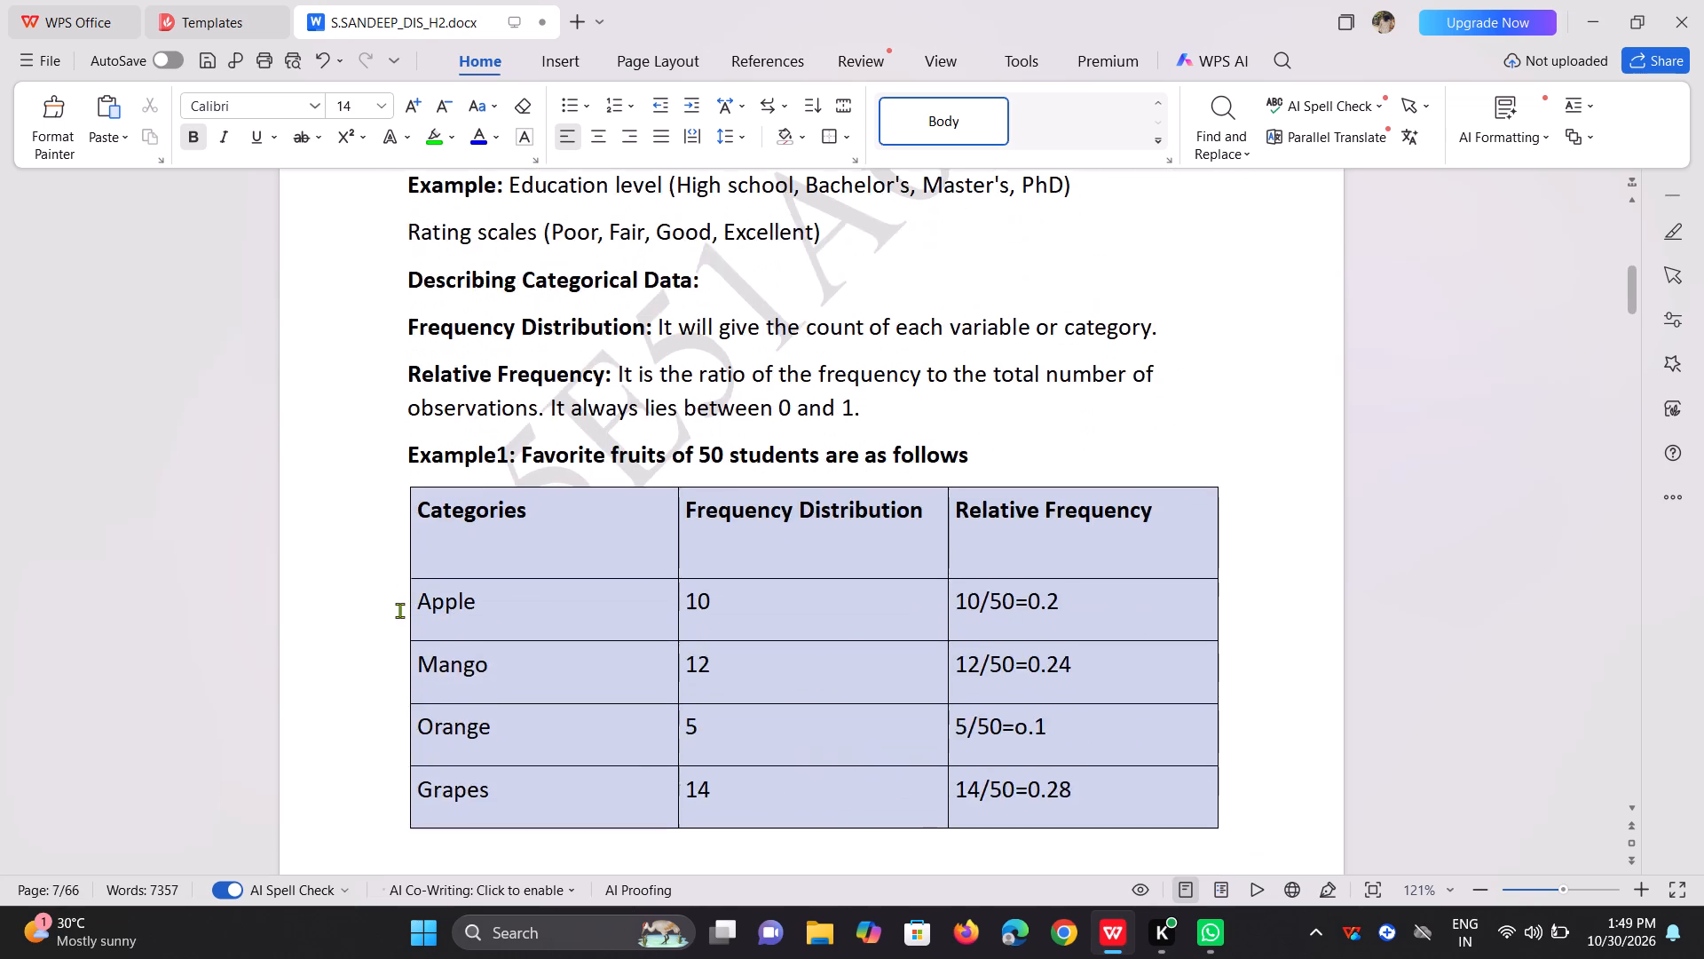
scroll(399, 610, down, 6)
scroll(420, 219, up, 1)
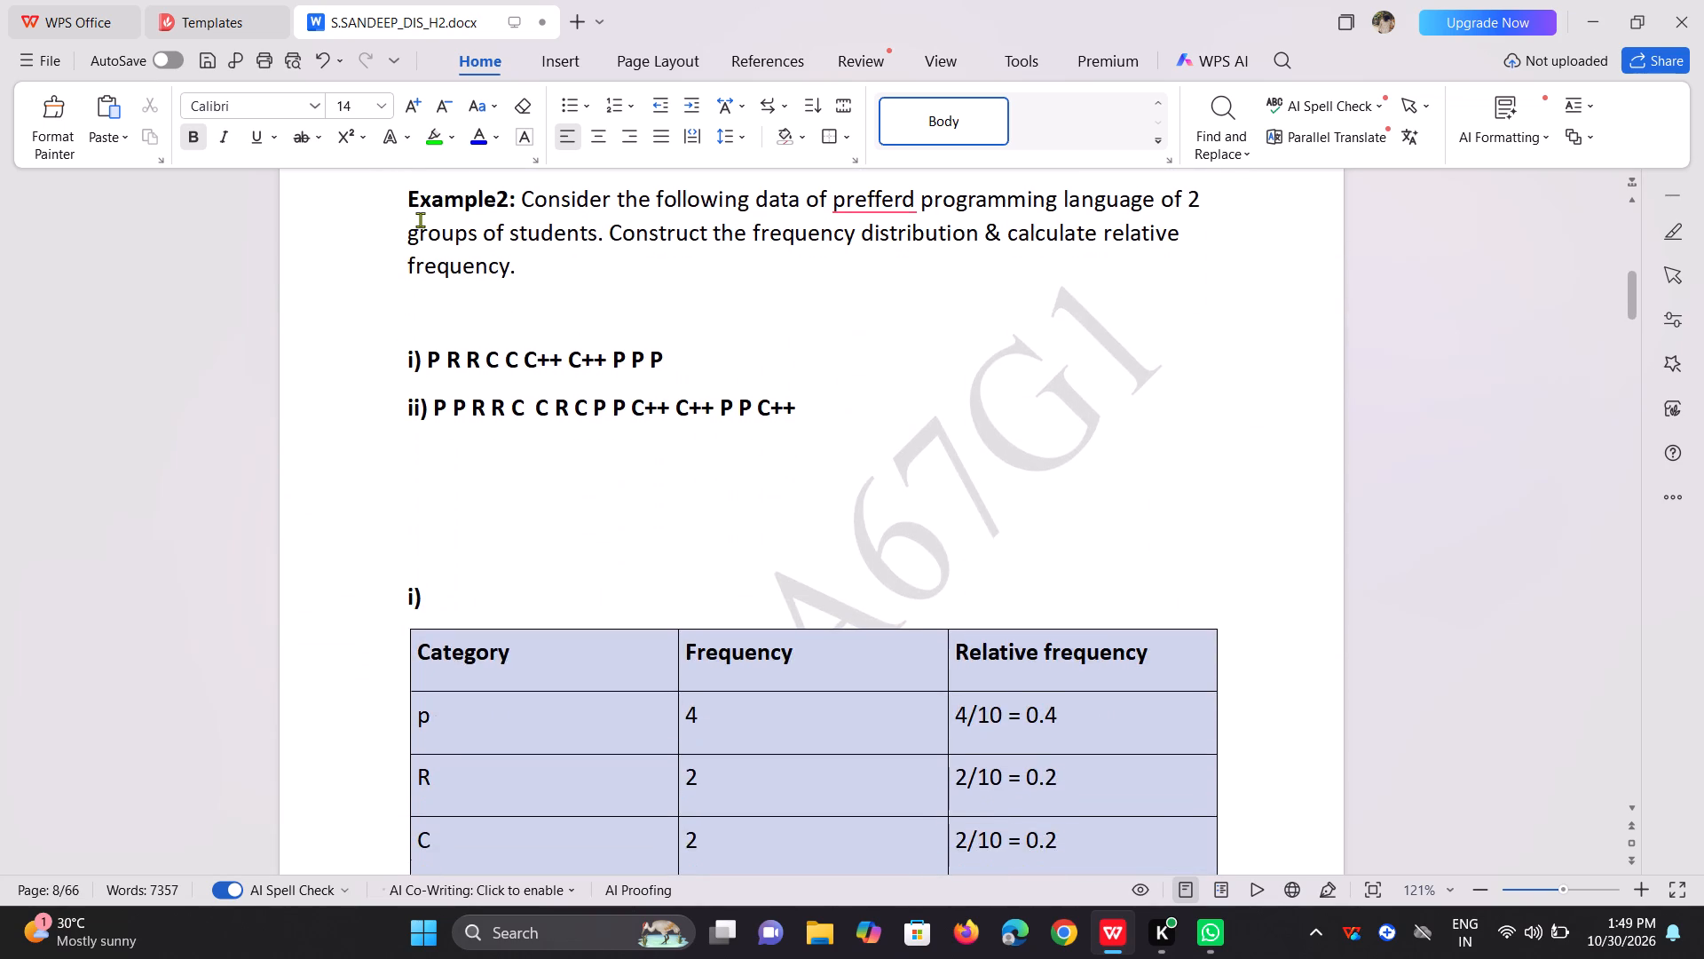
scroll(420, 219, up, 1)
click(402, 311)
key(BackSpace)
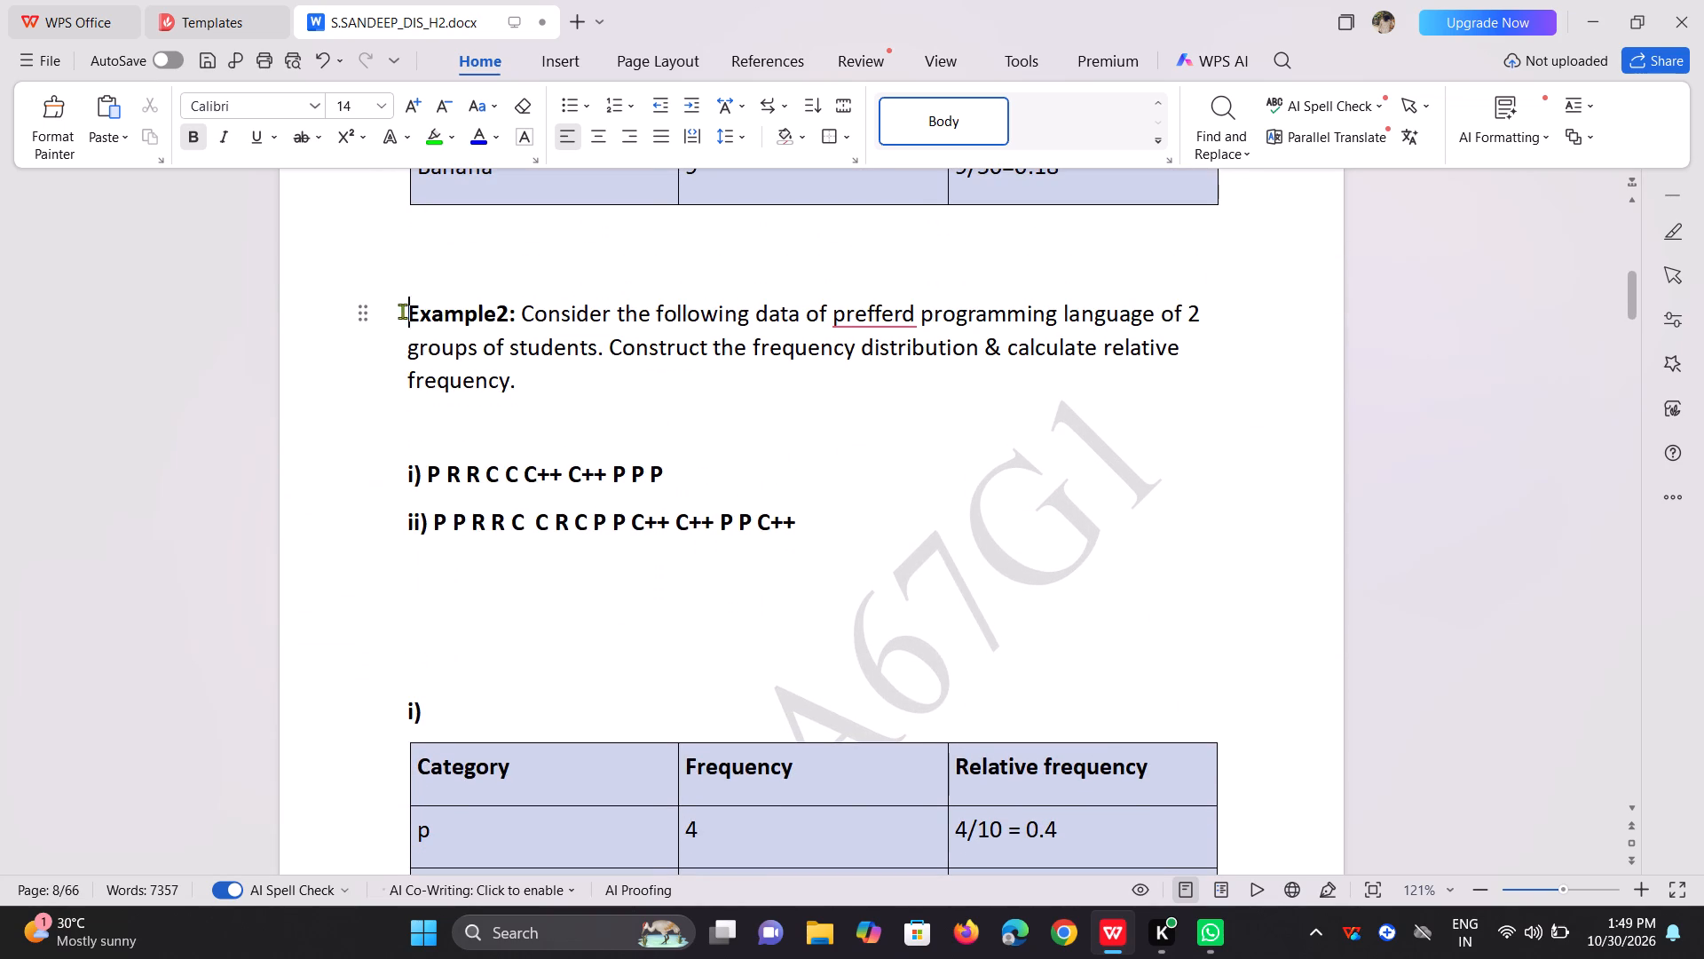
key(BackSpace)
Delete the blank lines around Example2's data lists, above list i) and above the i) label of the first frequency table.
click(395, 375)
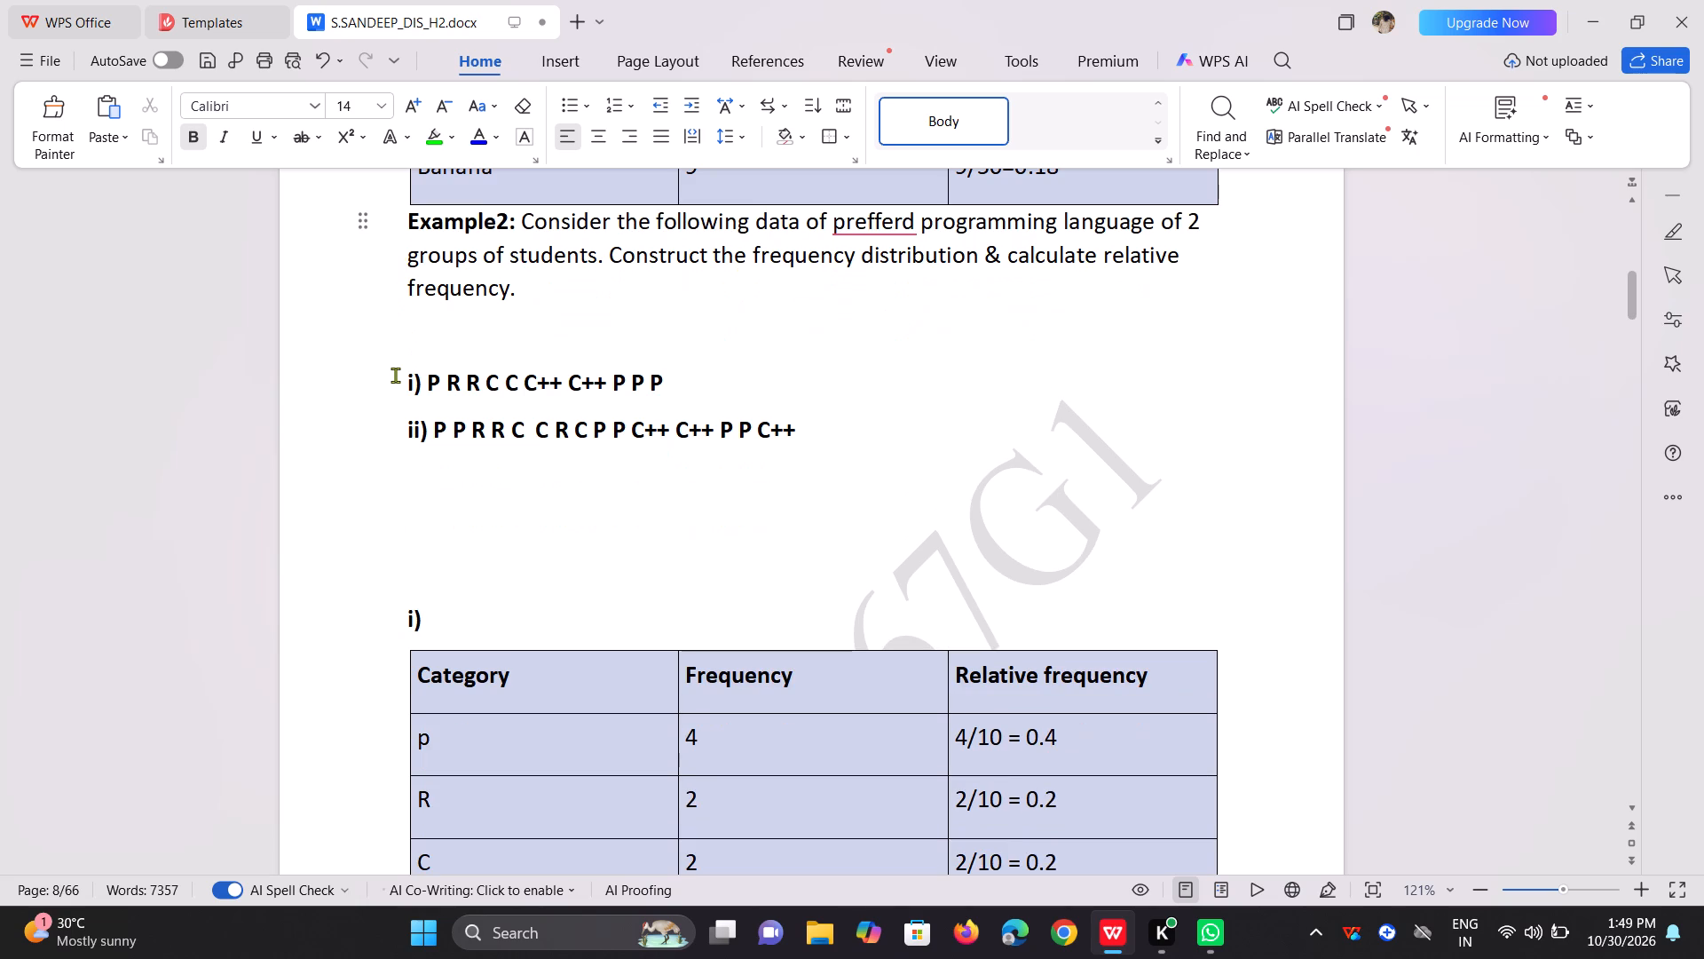
key(BackSpace)
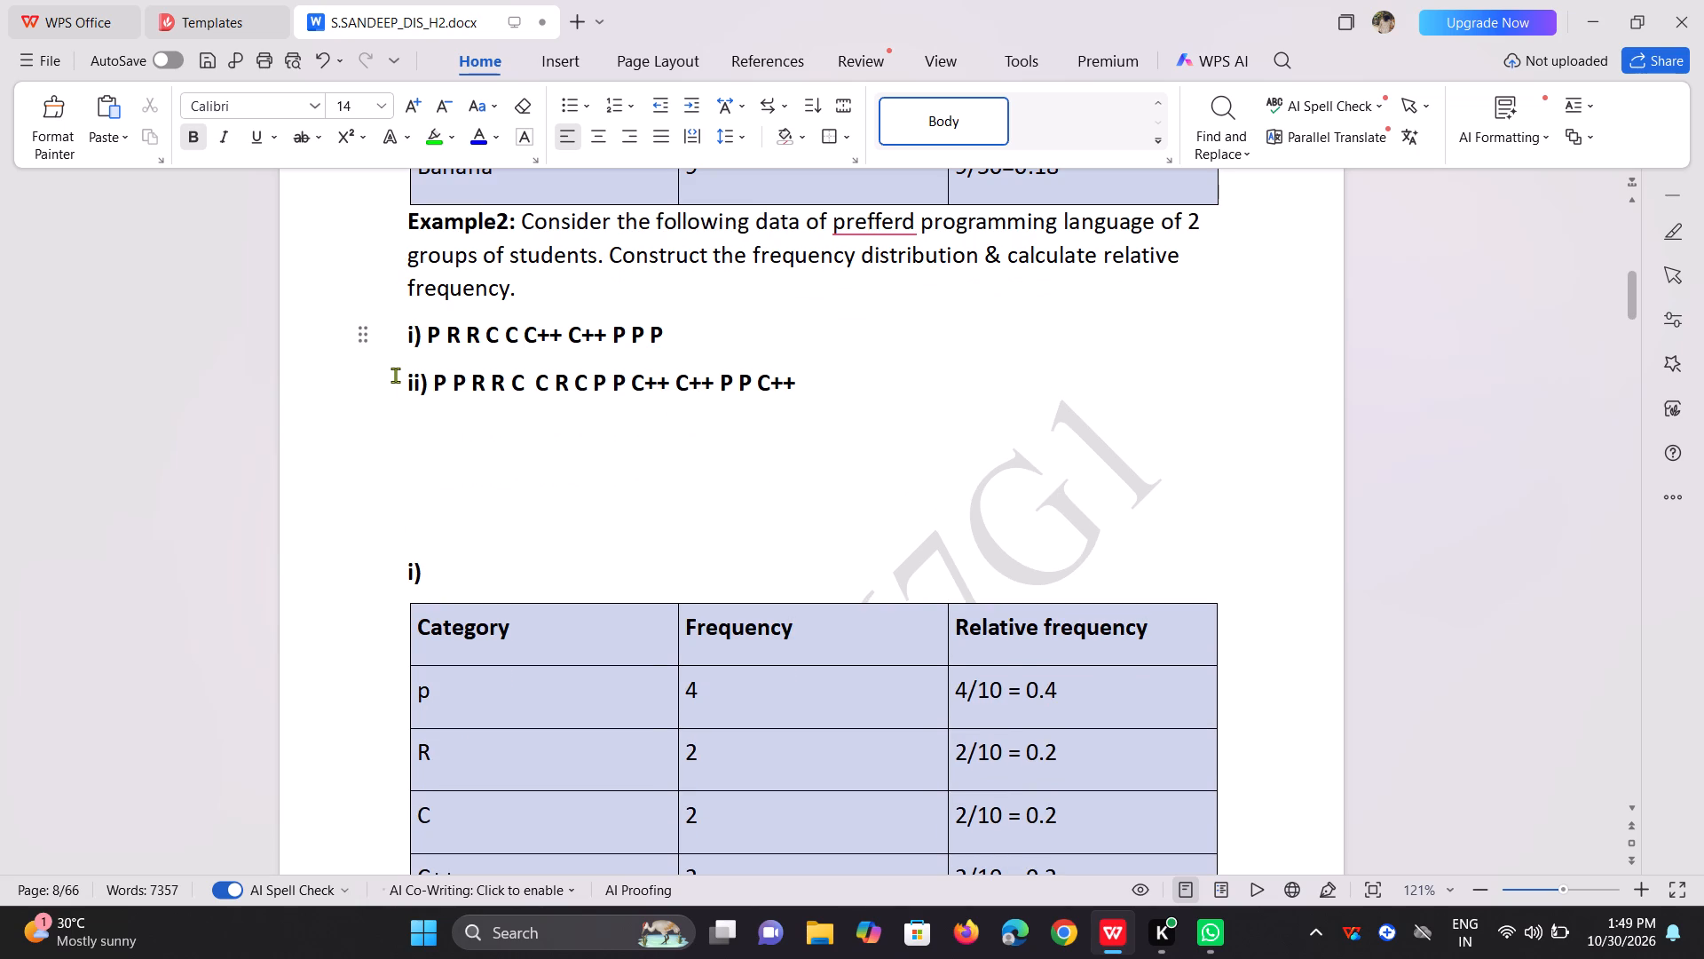
click(407, 572)
key(BackSpace)
key(BackSpace)
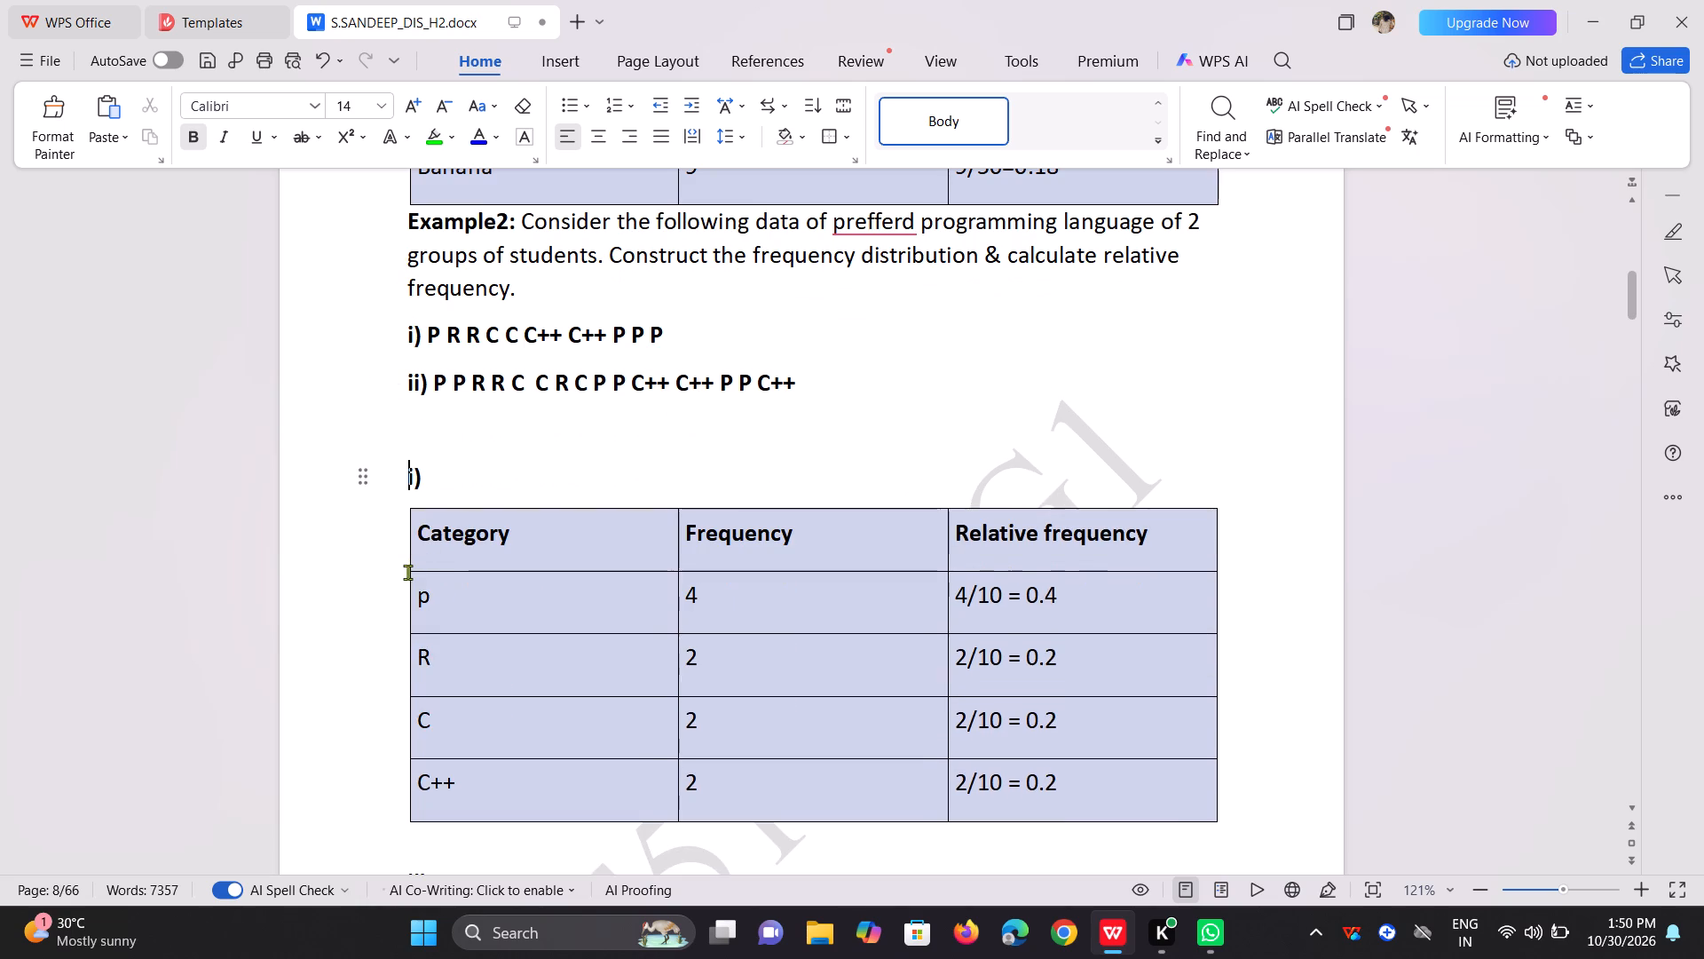
key(BackSpace)
Delete the blank lines between the ii) frequency table and the Note paragraph about relative frequency.
scroll(407, 572, down, 5)
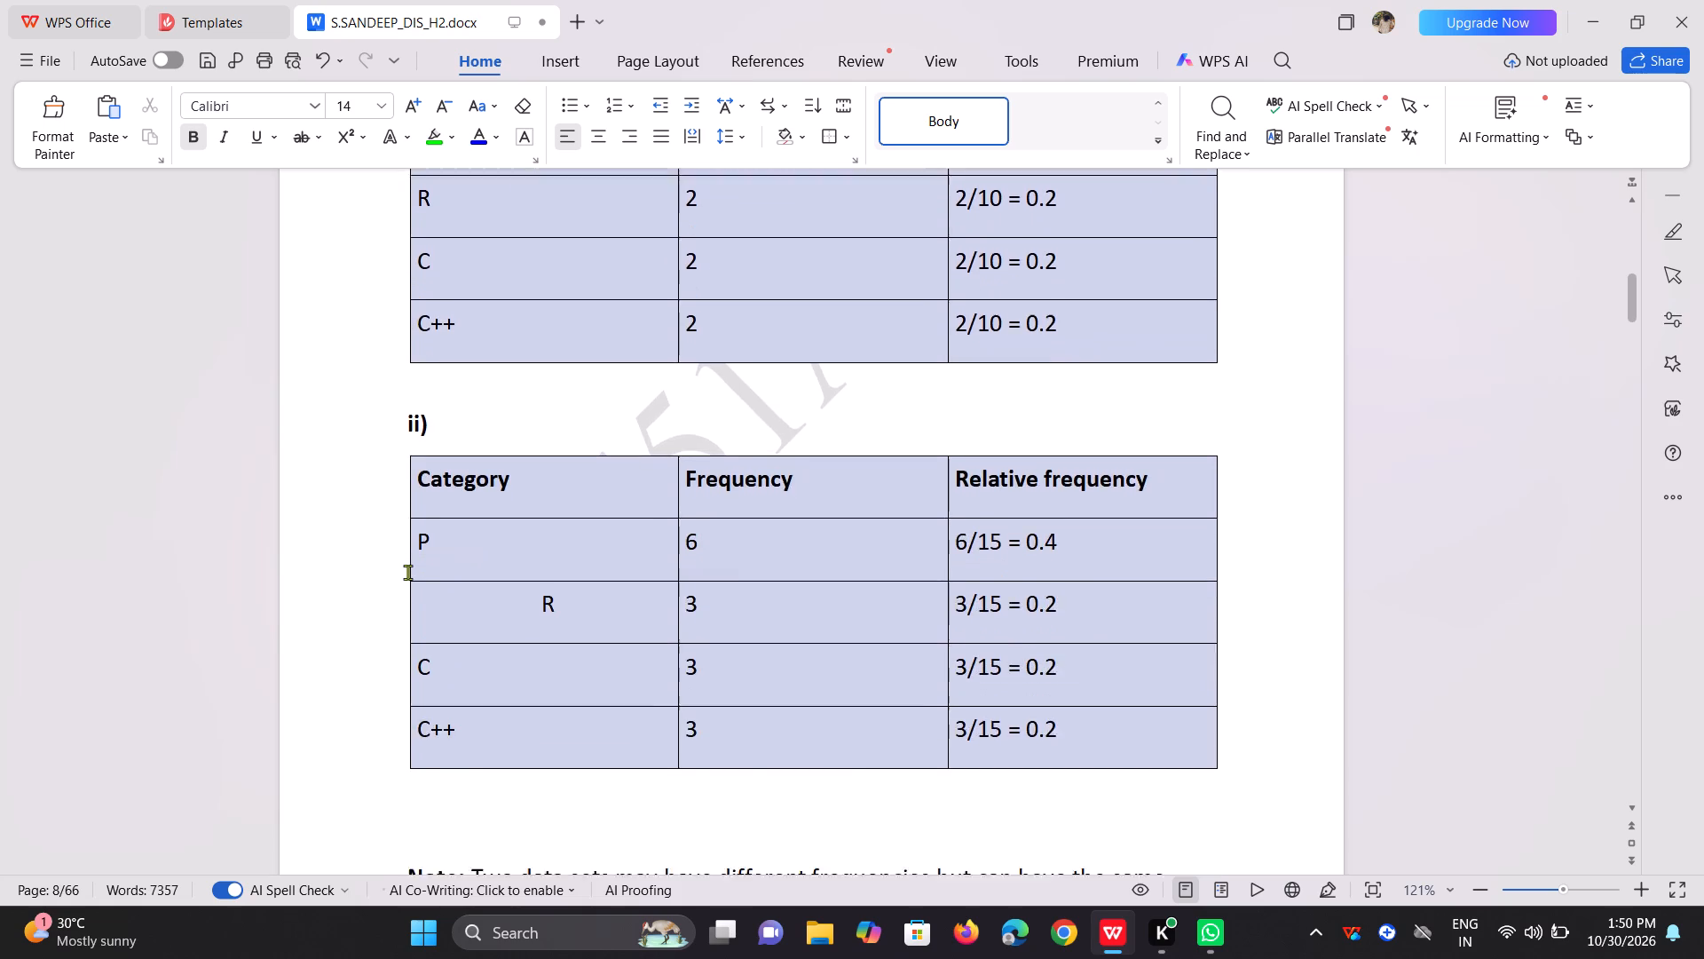
scroll(407, 572, down, 3)
click(405, 437)
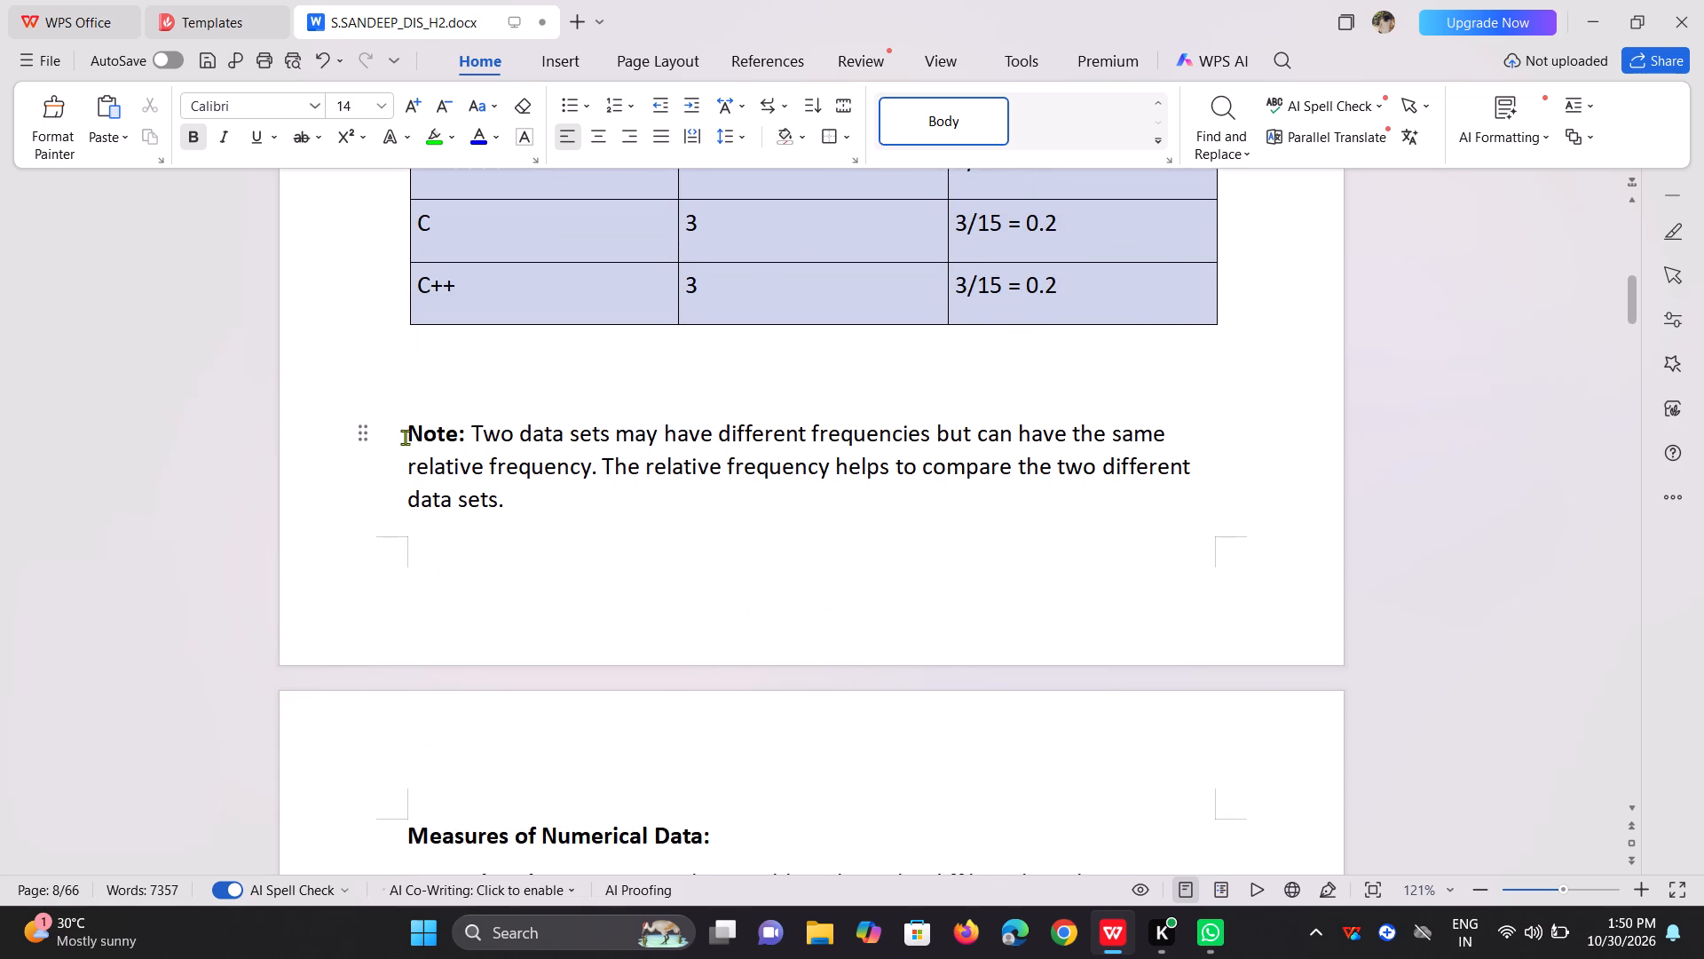
key(BackSpace)
key(BackSpace)
Delete the blank line above the Time example in the Interval Scale section.
scroll(405, 437, down, 3)
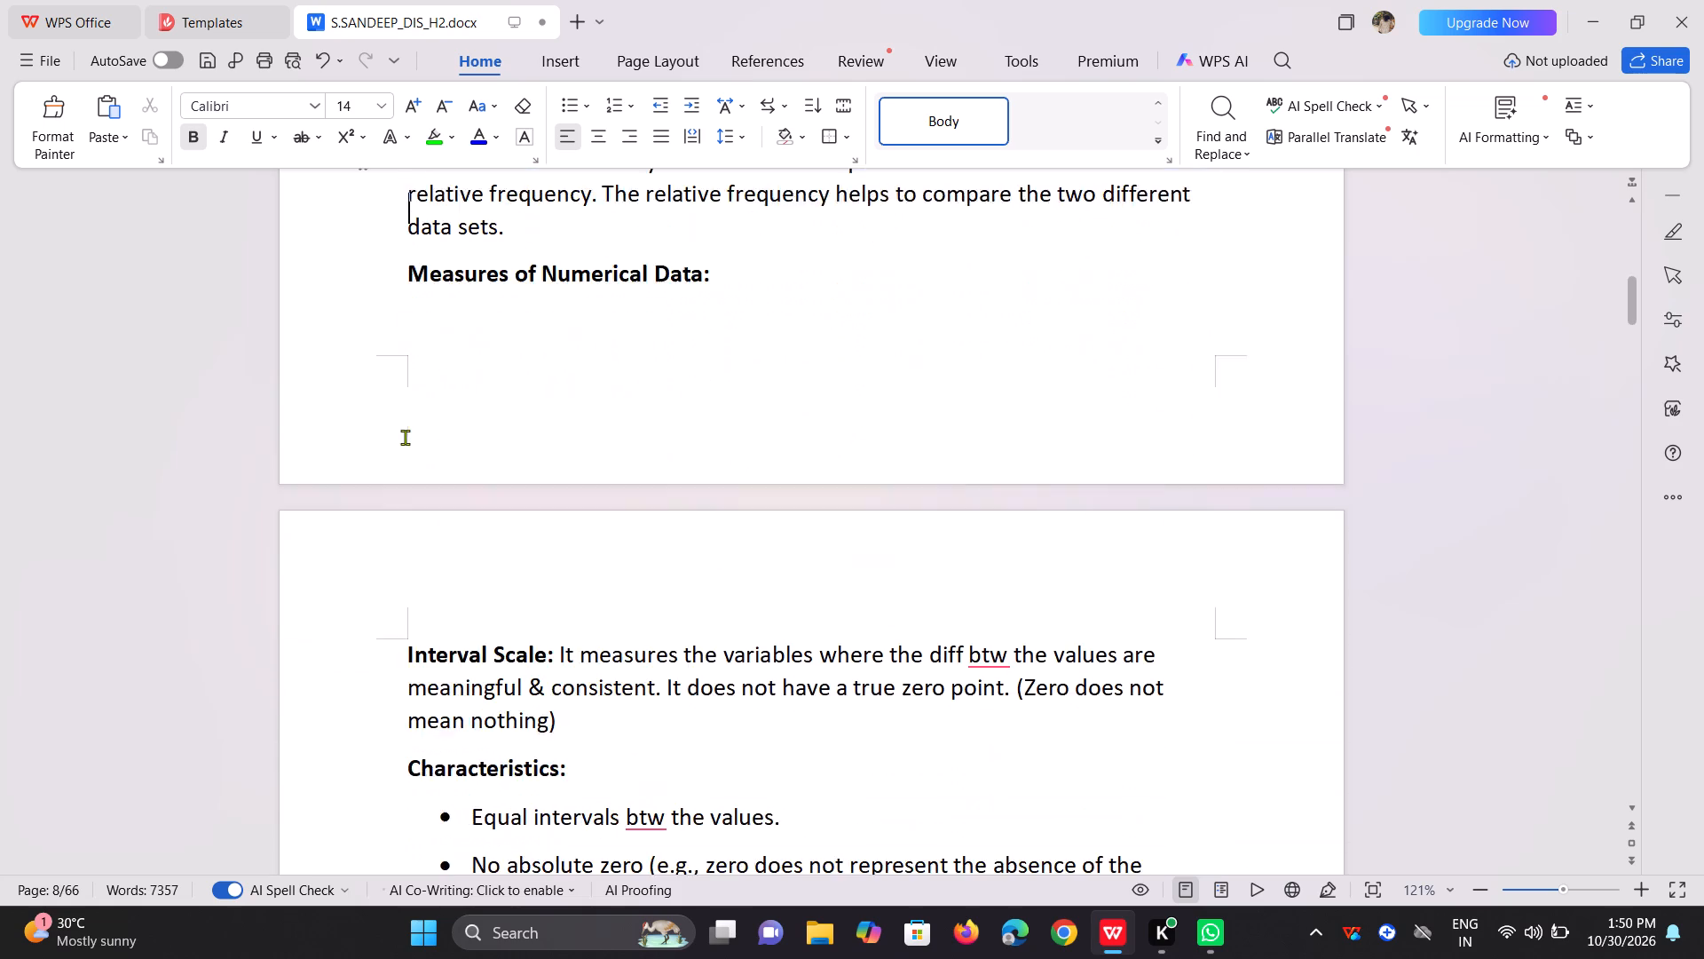
scroll(405, 437, down, 5)
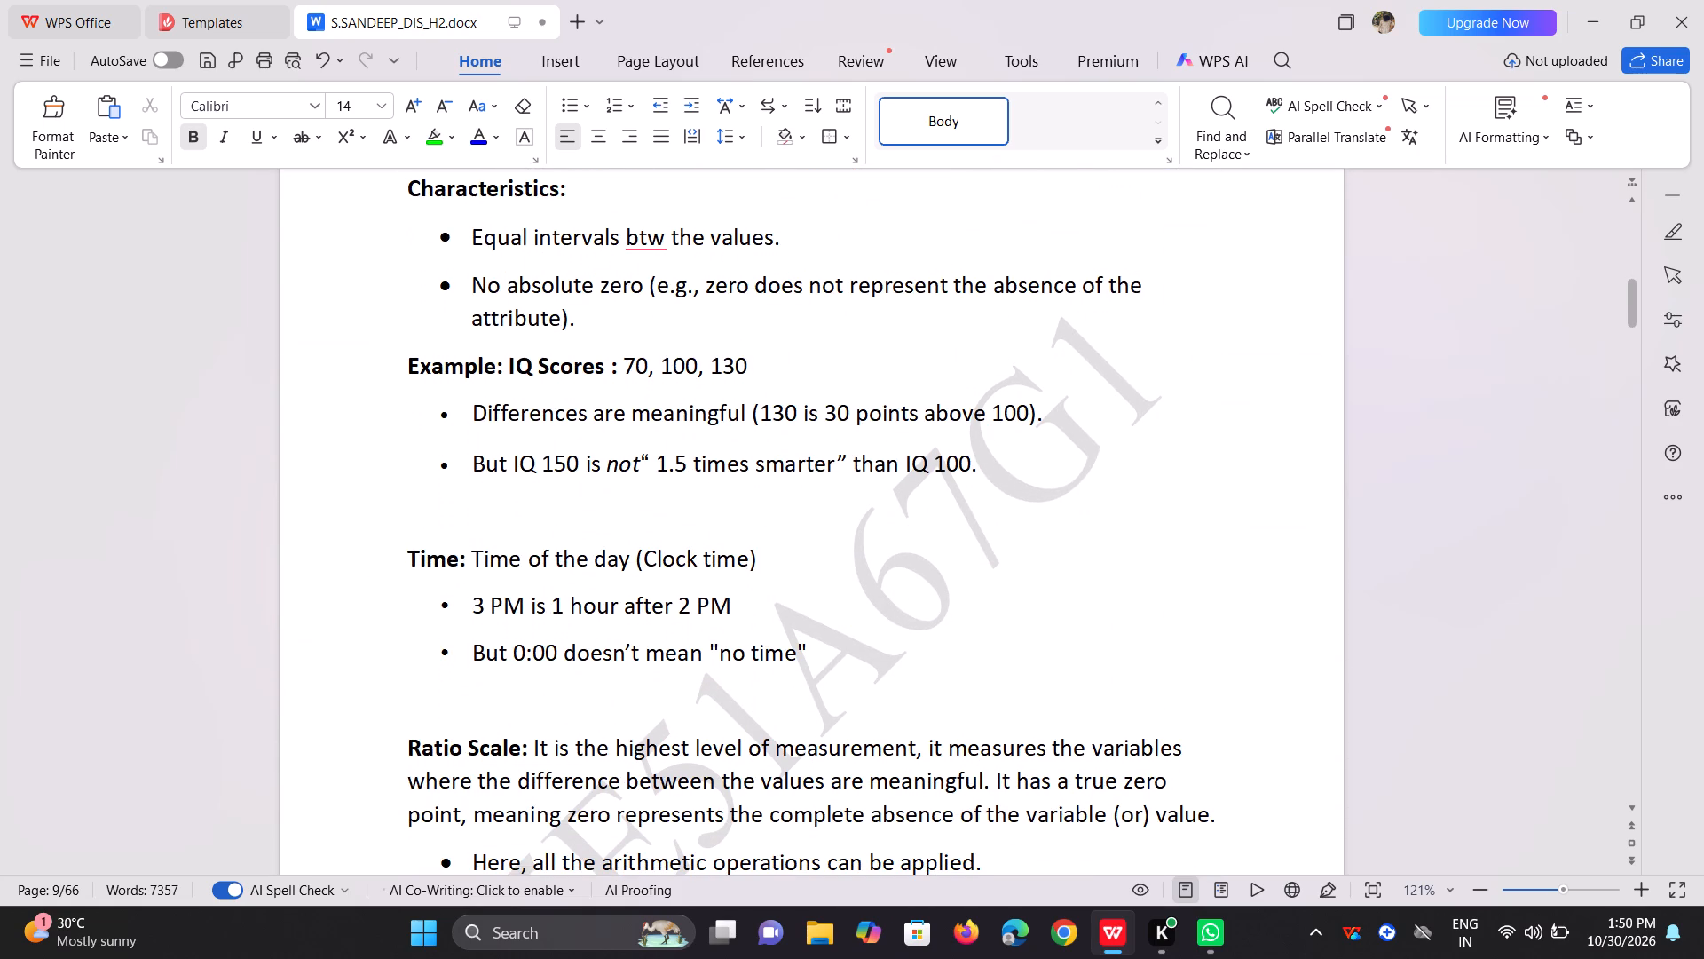
click(392, 559)
click(404, 559)
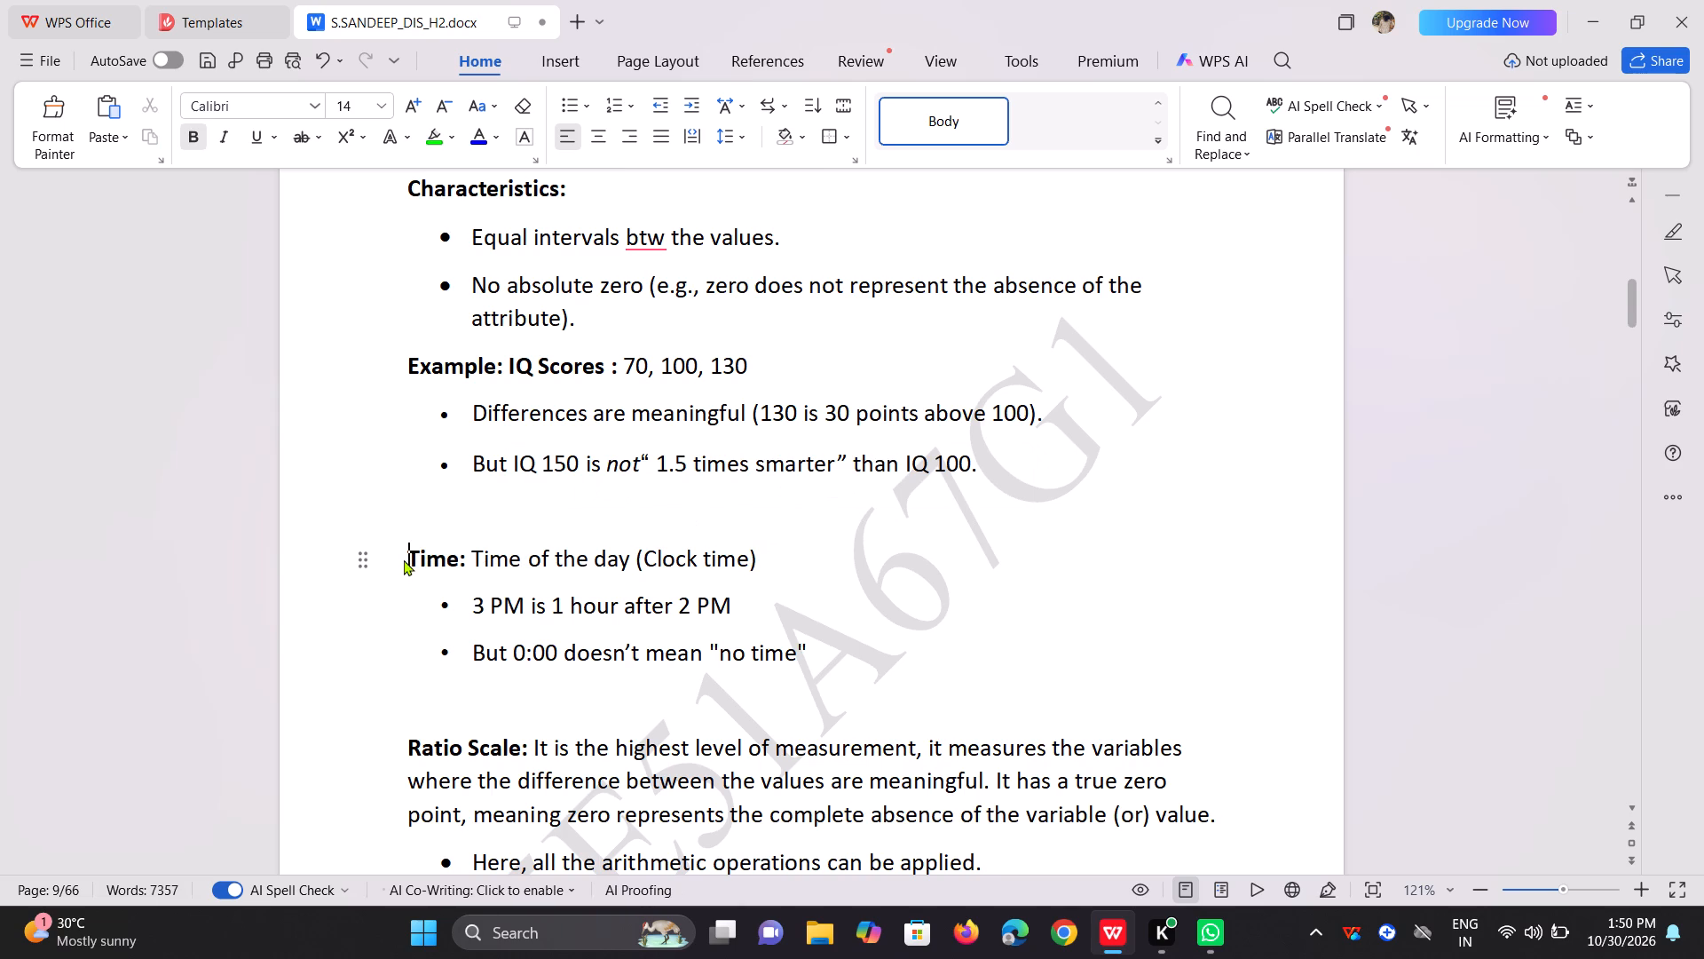
key(BackSpace)
Delete the blank line above the Ratio Scale paragraph.
scroll(404, 559, down, 1)
right_click(404, 559)
scroll(404, 559, down, 1)
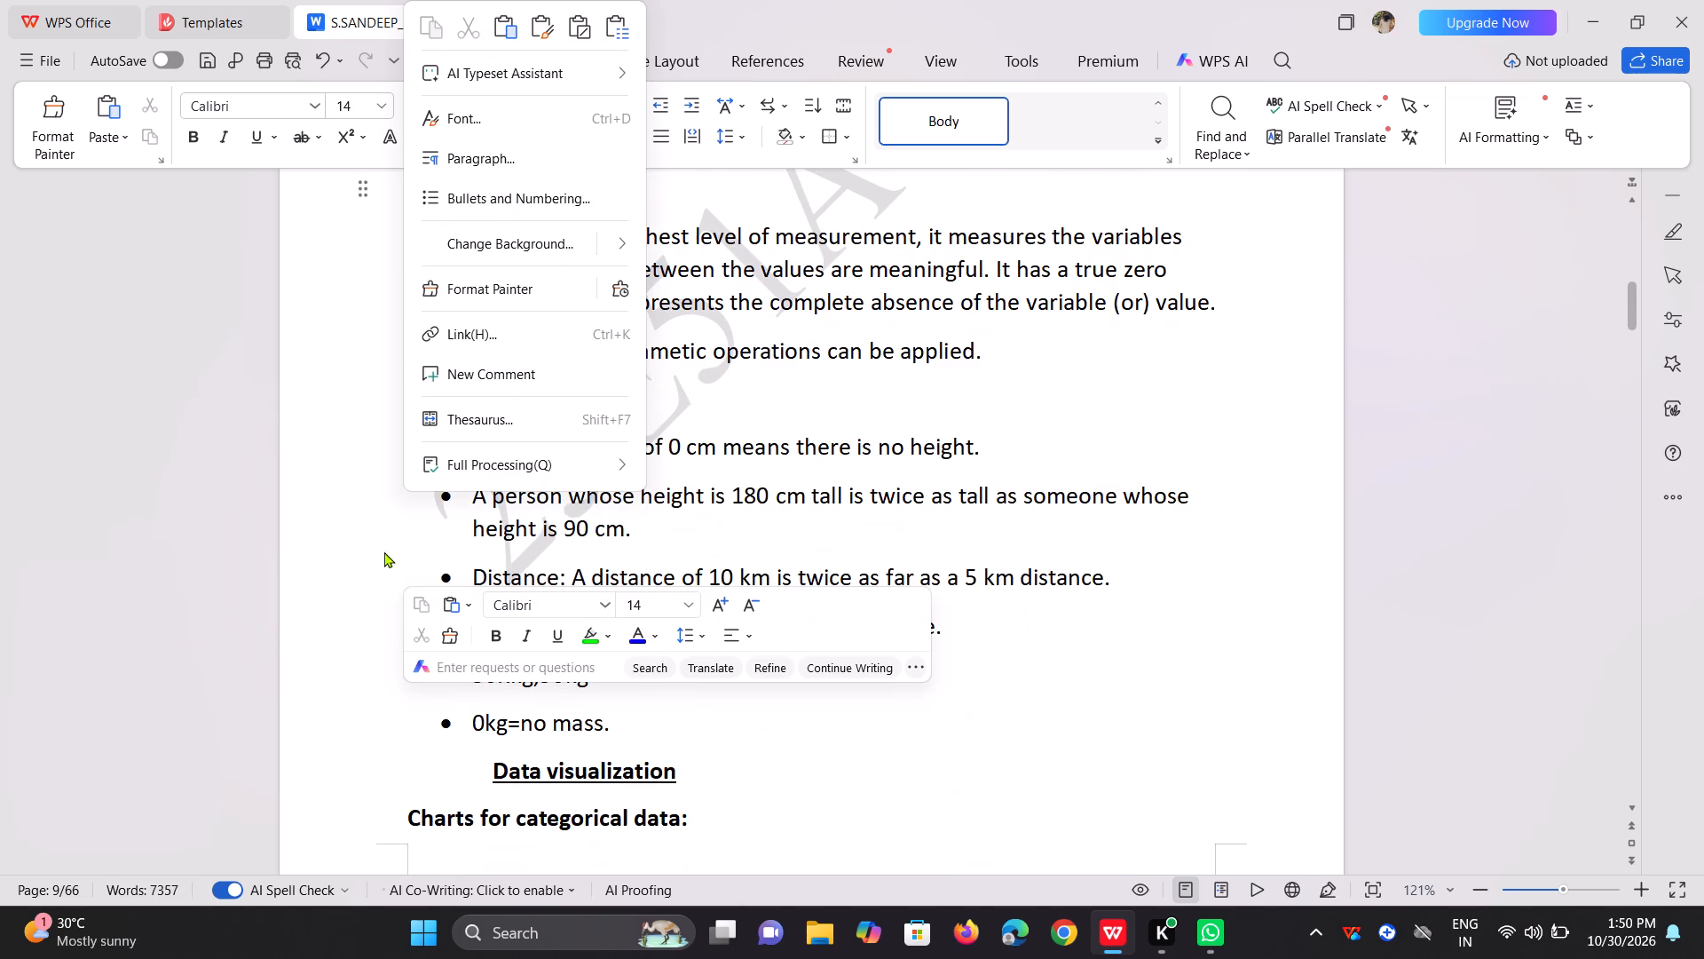
click(361, 488)
scroll(444, 395, up, 1)
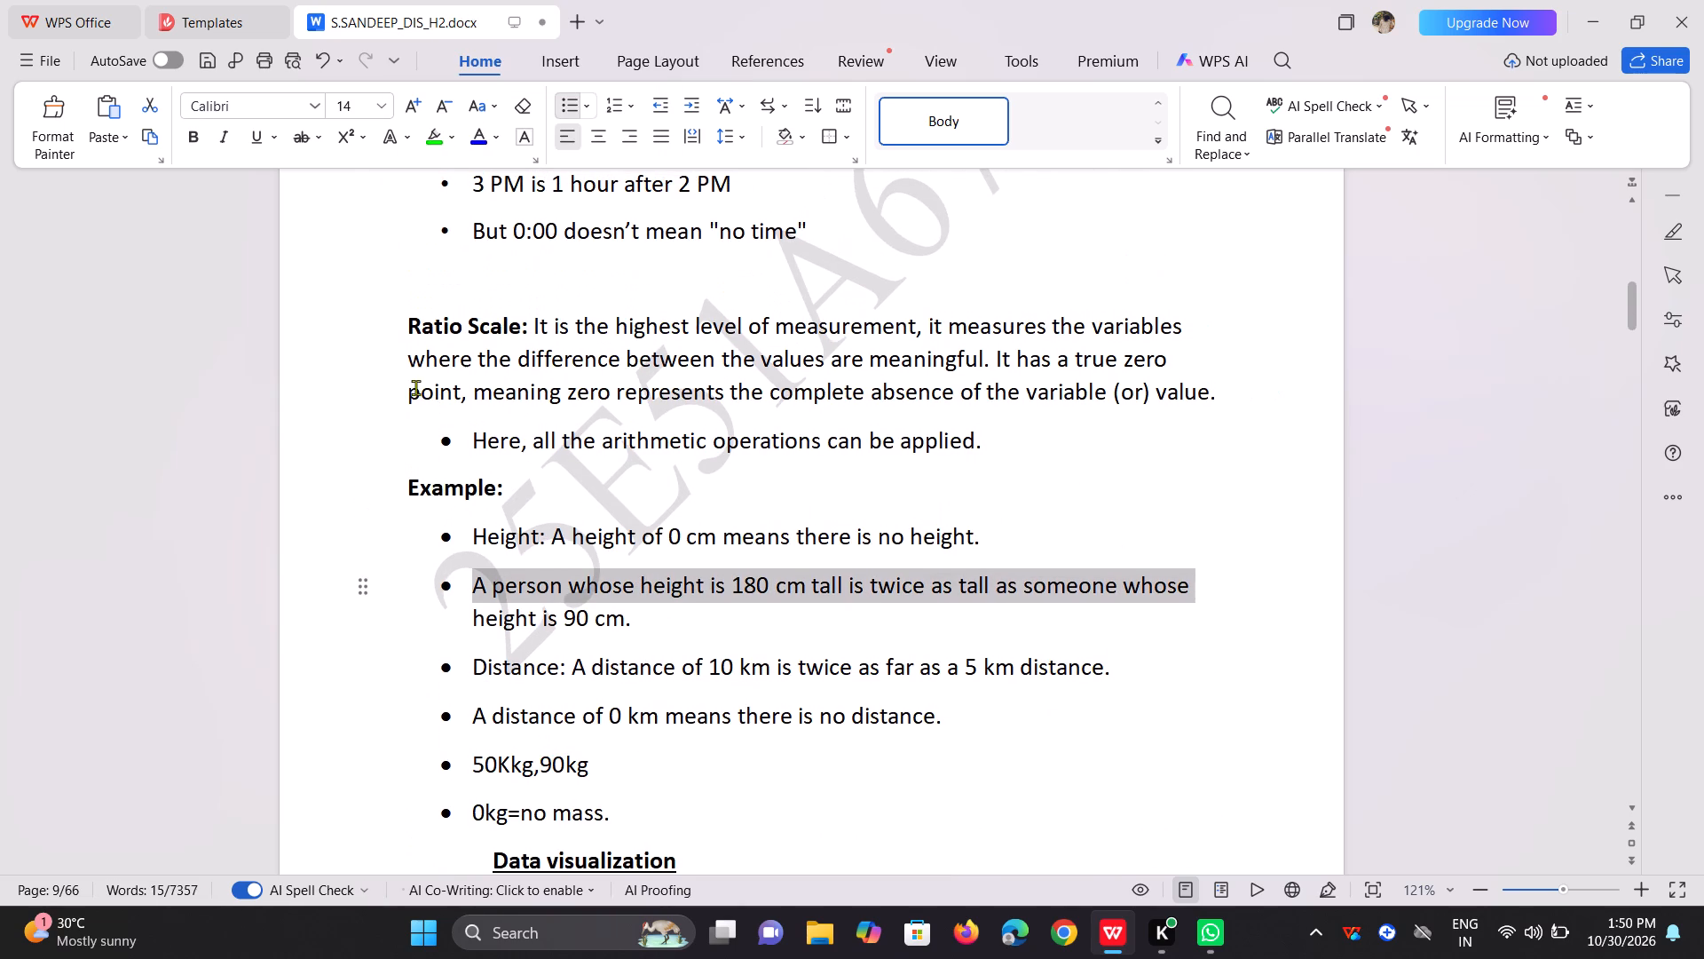
click(411, 328)
key(BackSpace)
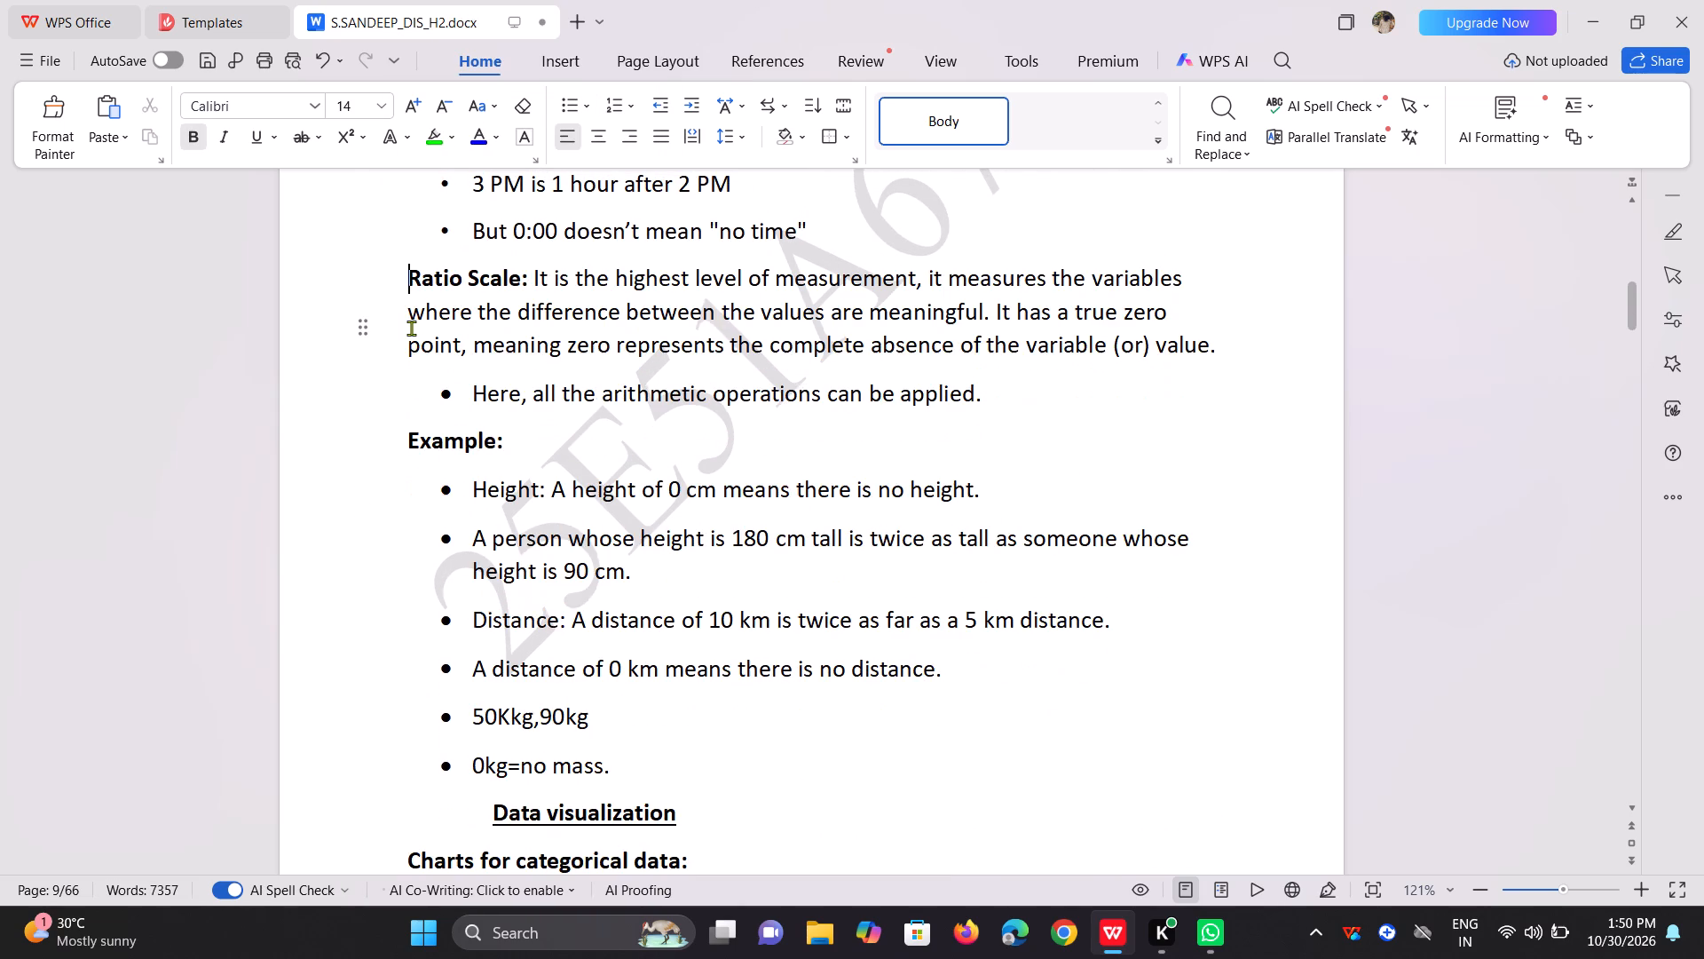
Delete the blank line above the Example Using Excel heading in the bar chart section.
scroll(411, 328, down, 6)
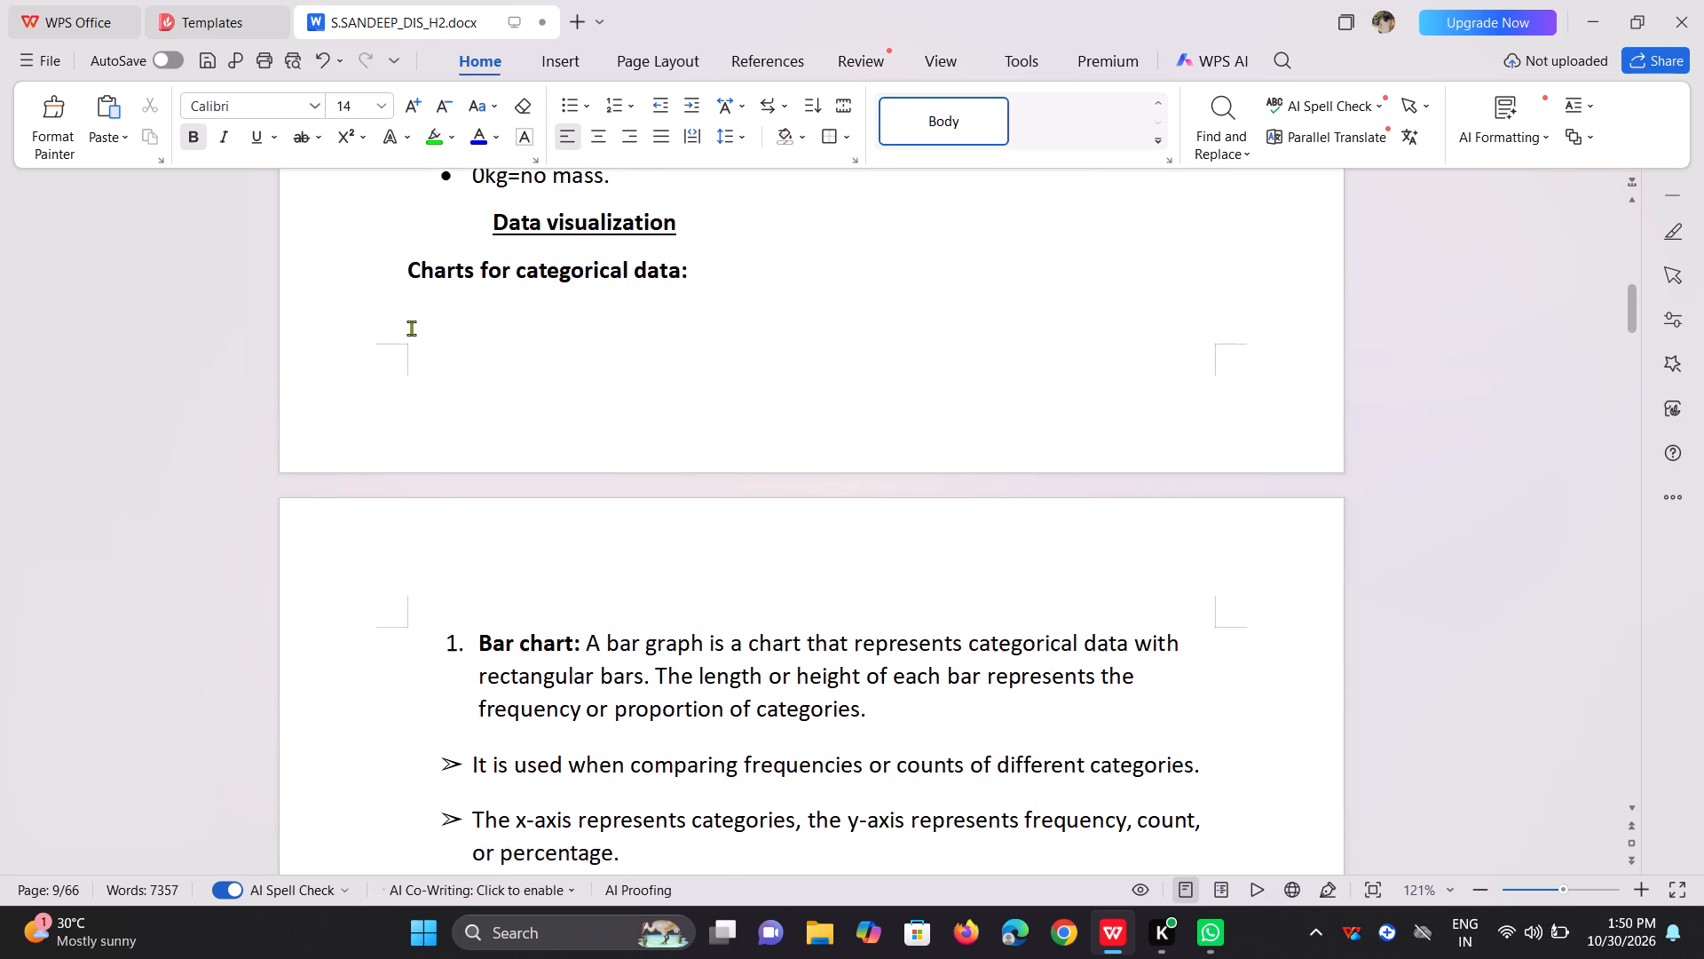
scroll(411, 328, down, 2)
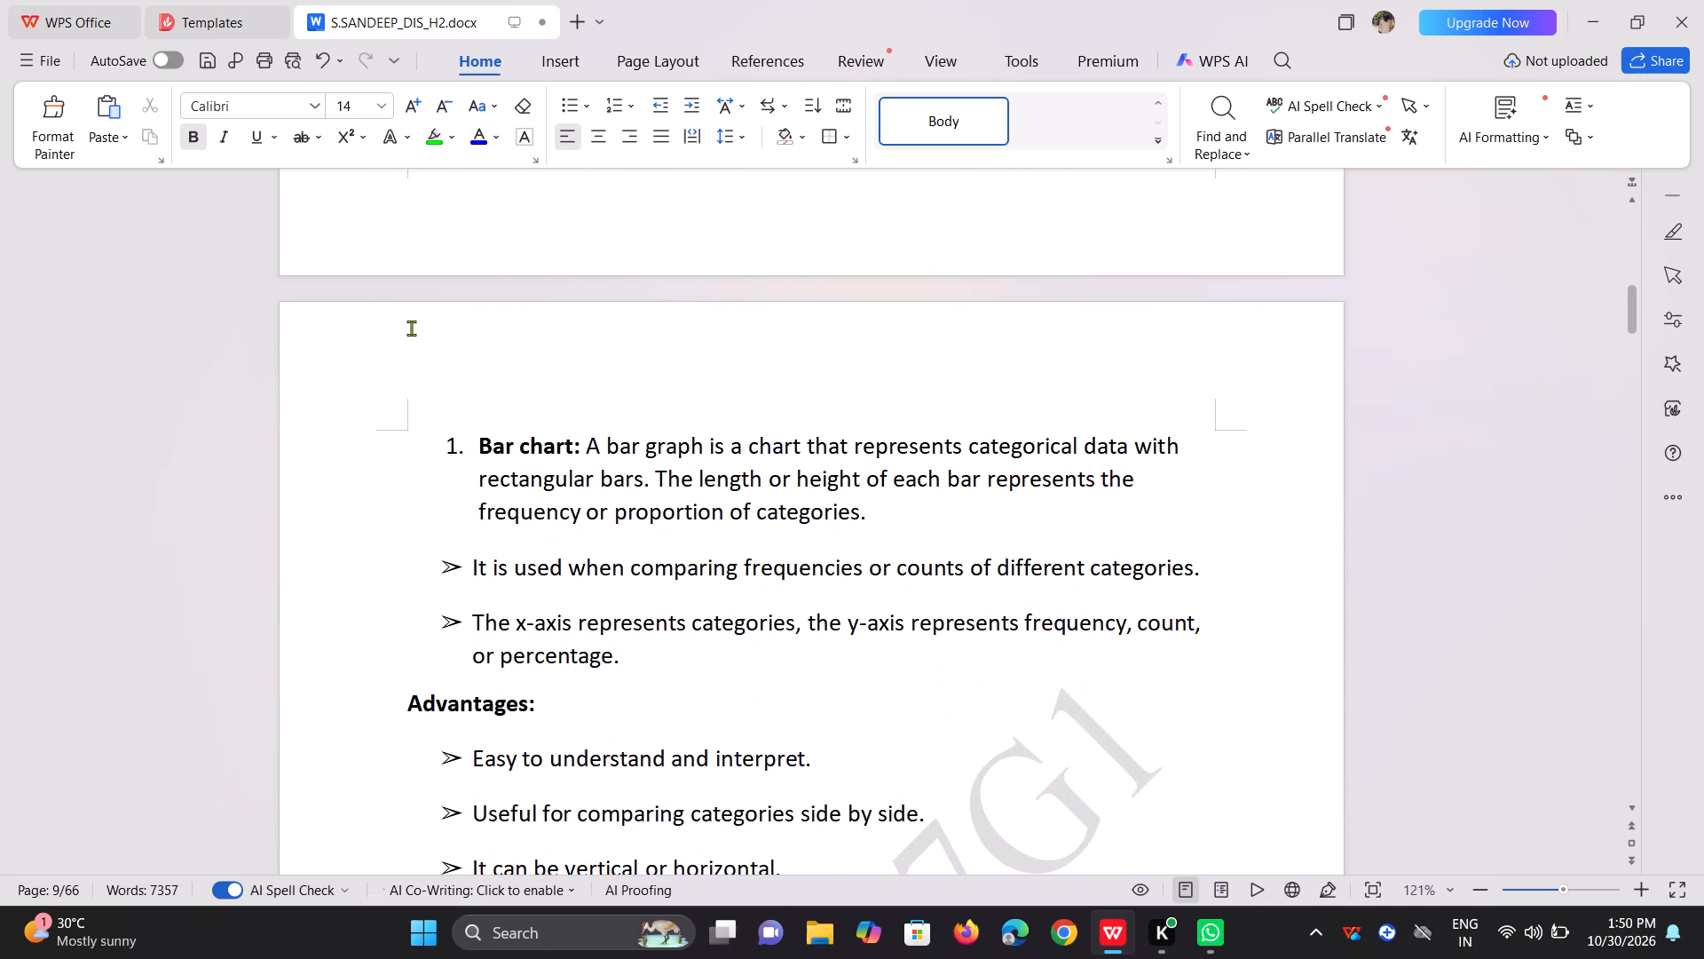
scroll(411, 328, down, 5)
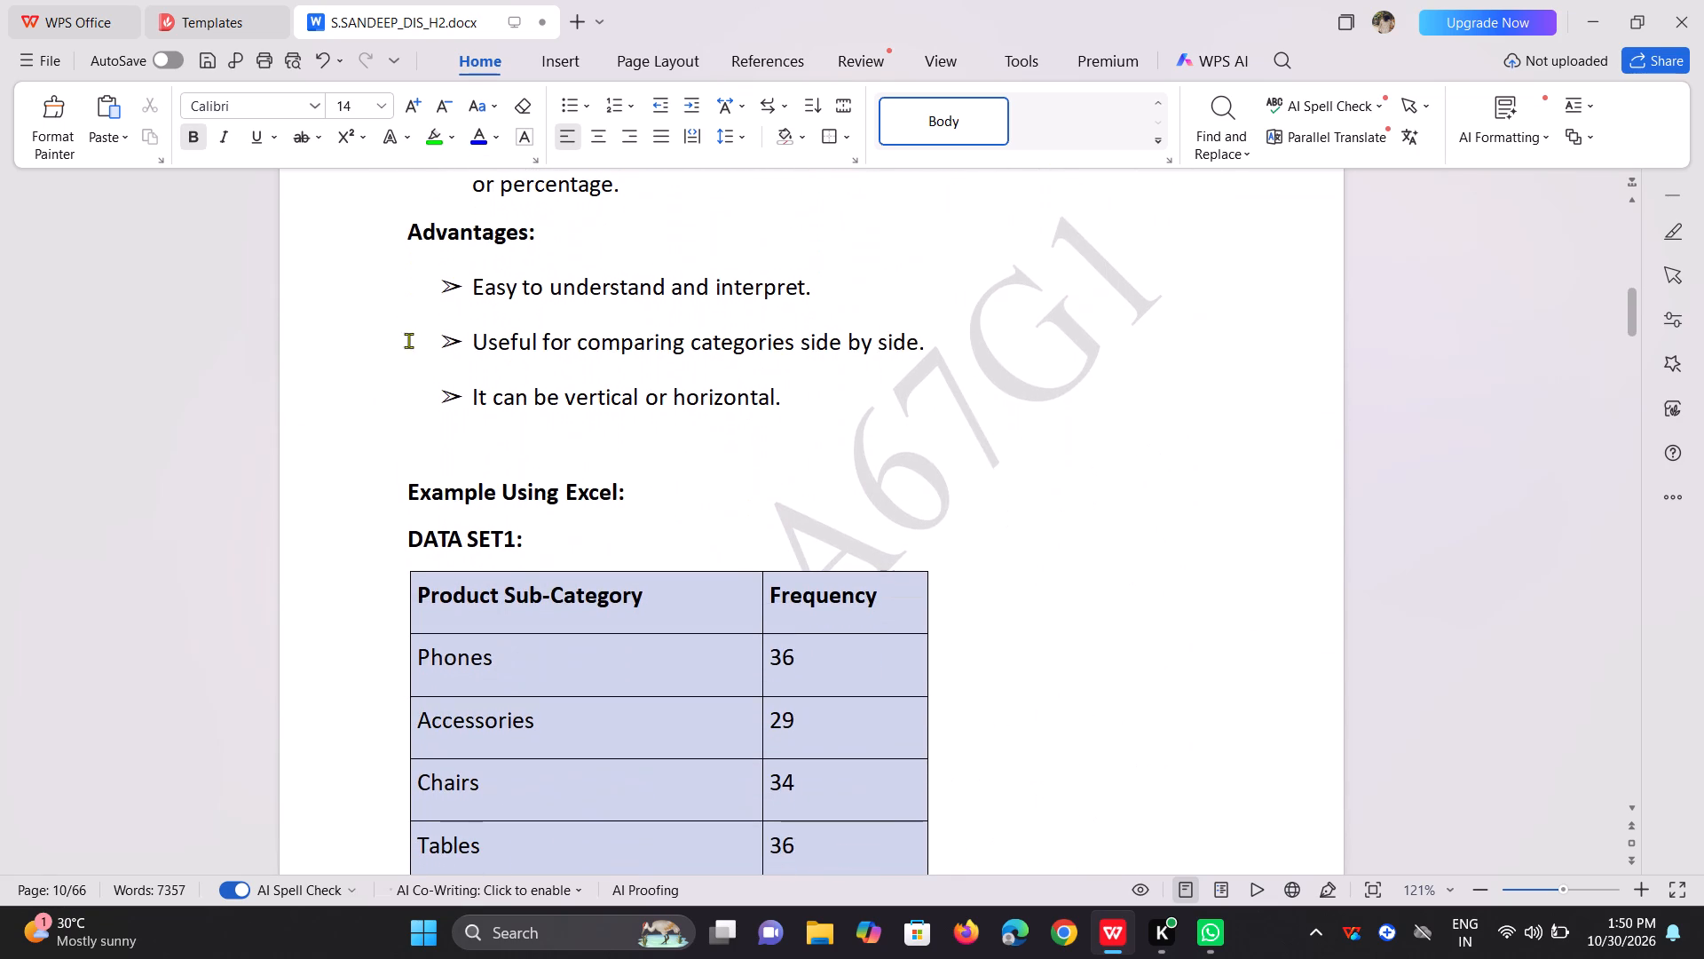
click(399, 491)
key(BackSpace)
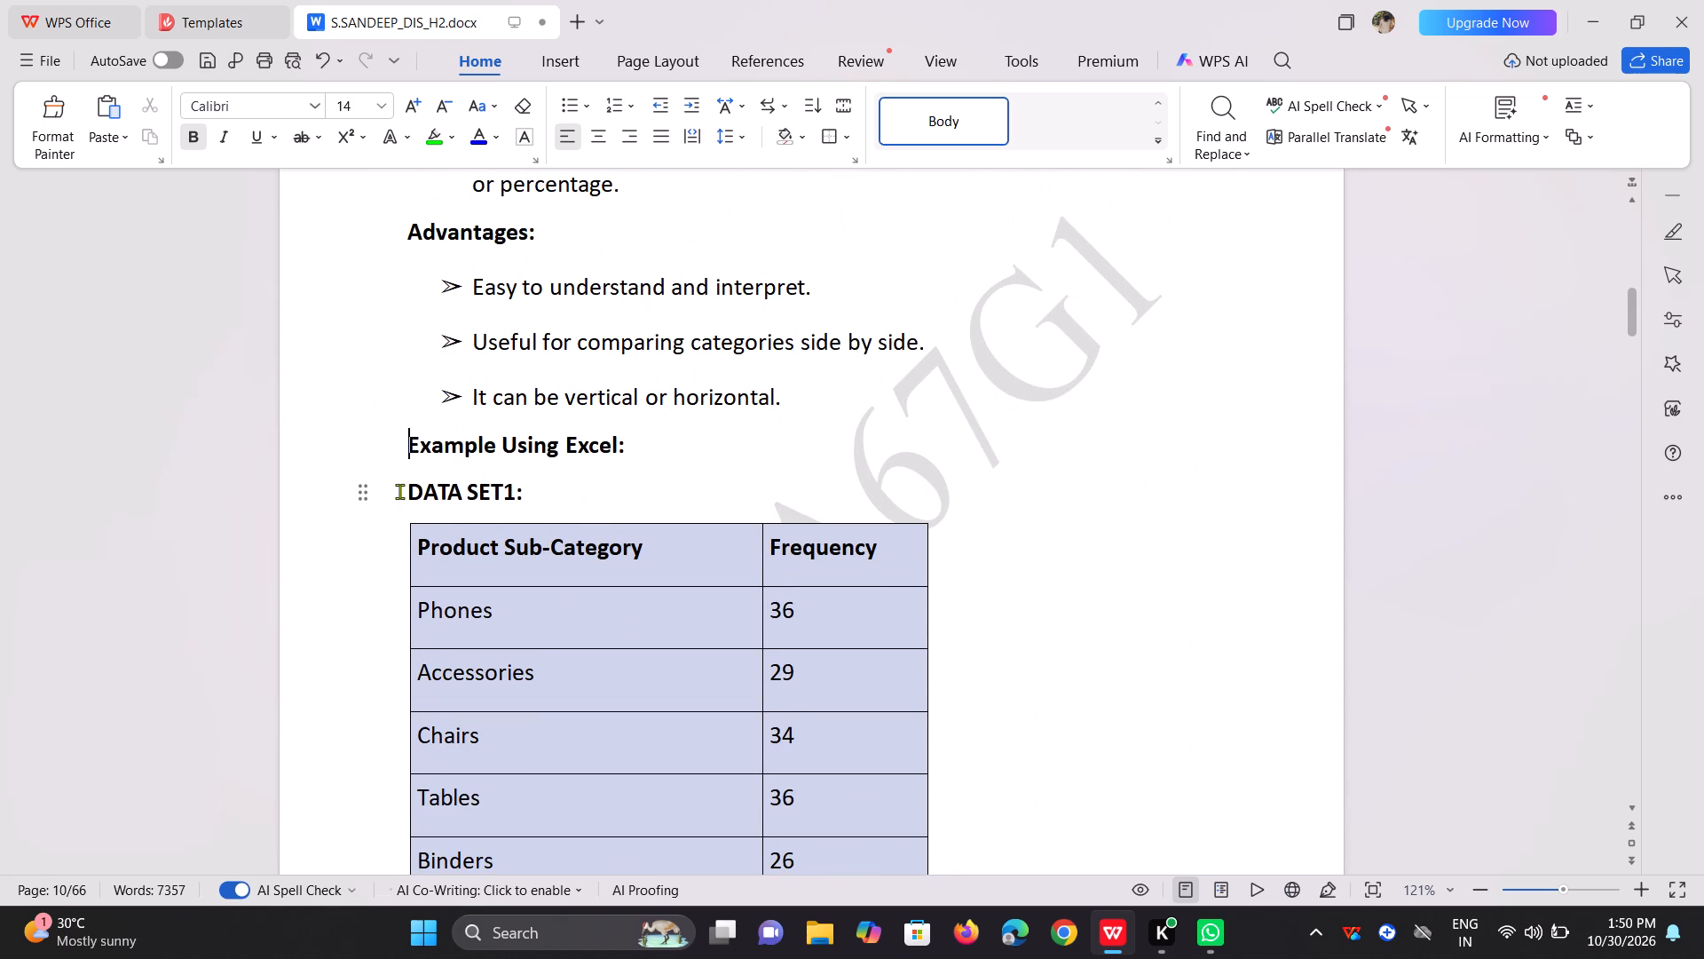
Reduce the height of the Frequency bar chart above OUTPUT2 by pulling its bottom edge upward.
scroll(399, 491, down, 7)
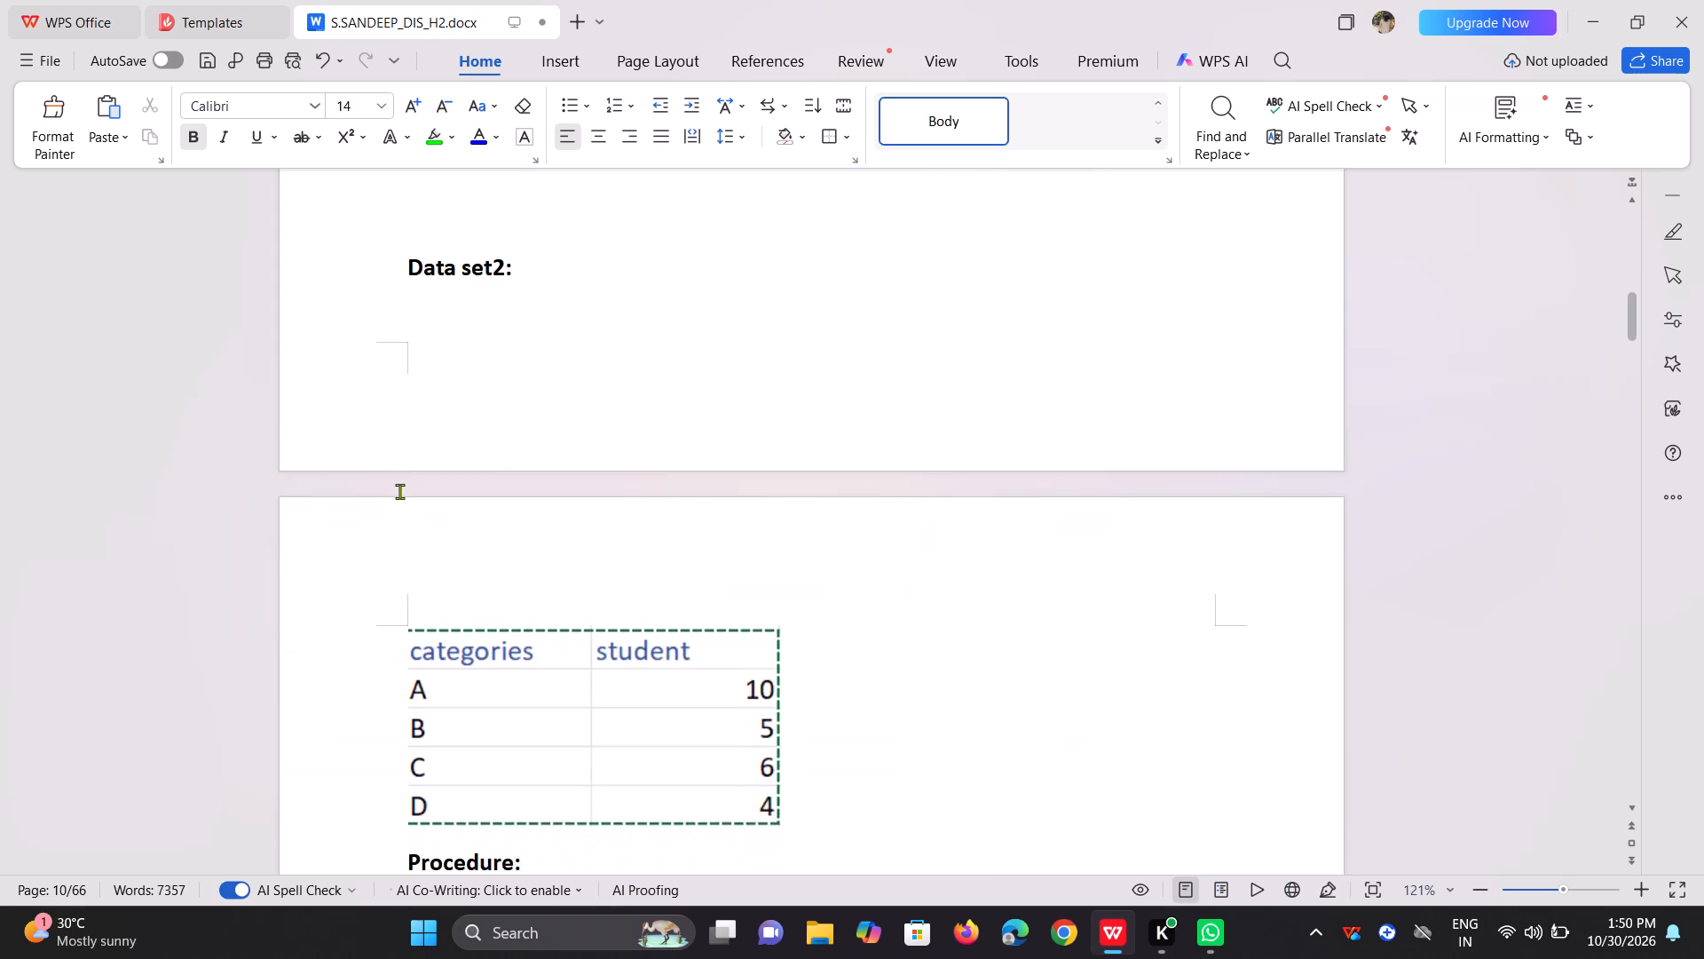
scroll(399, 491, down, 18)
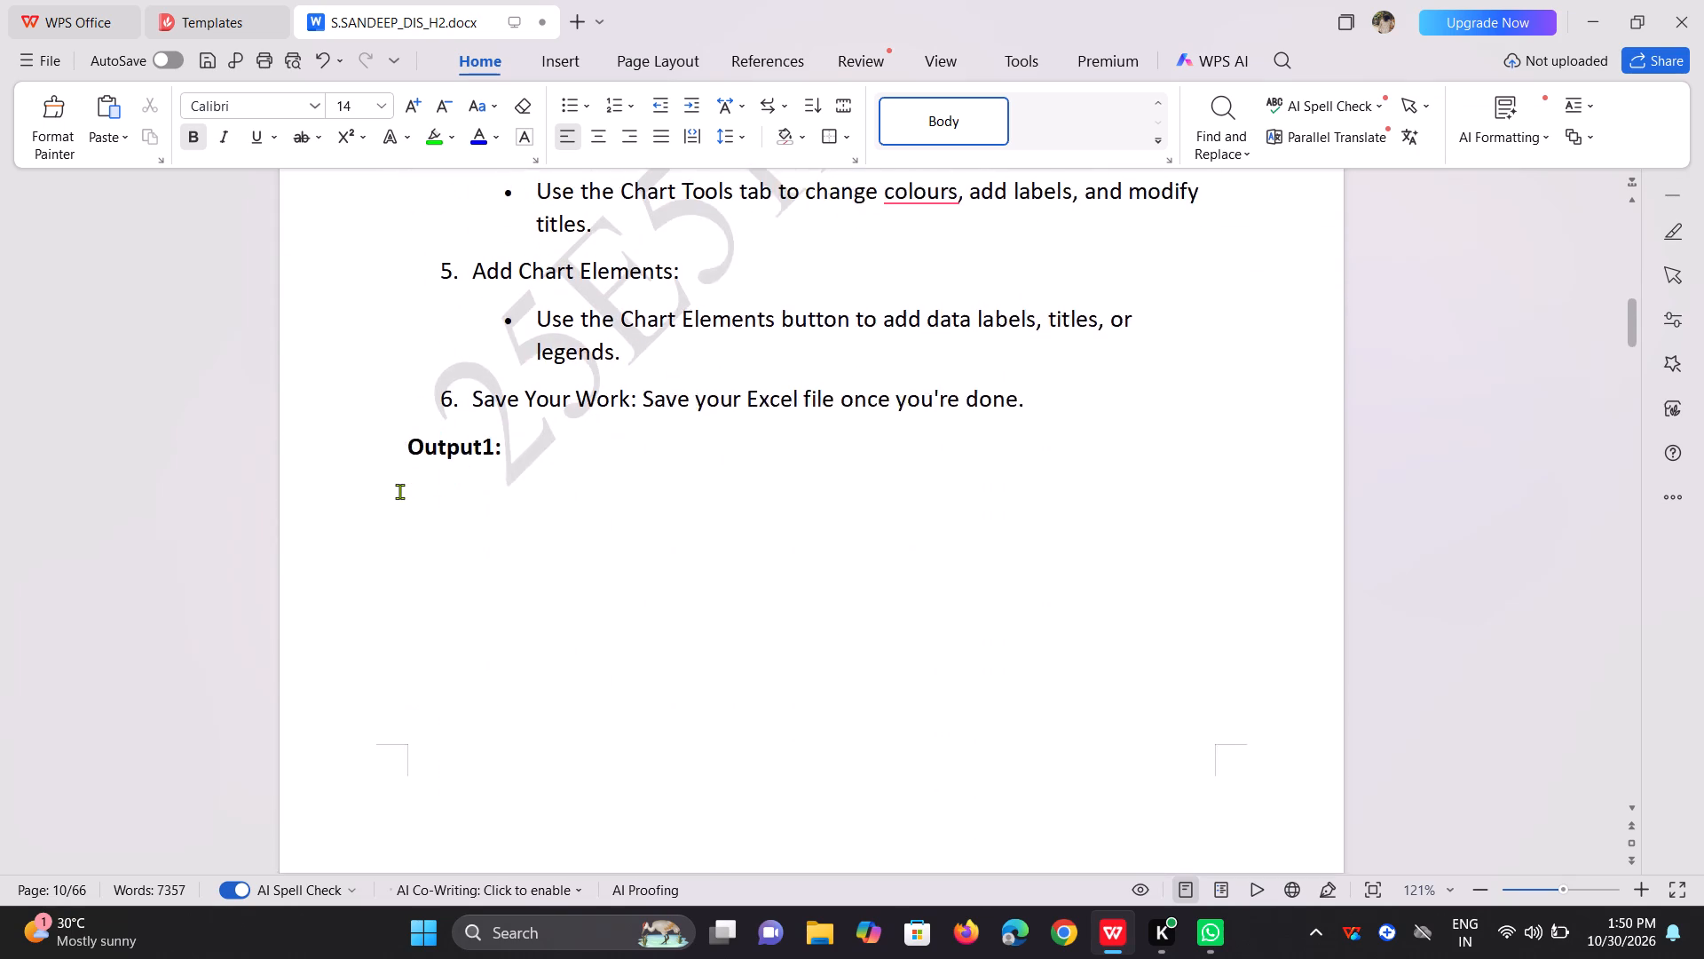
scroll(399, 491, up, 3)
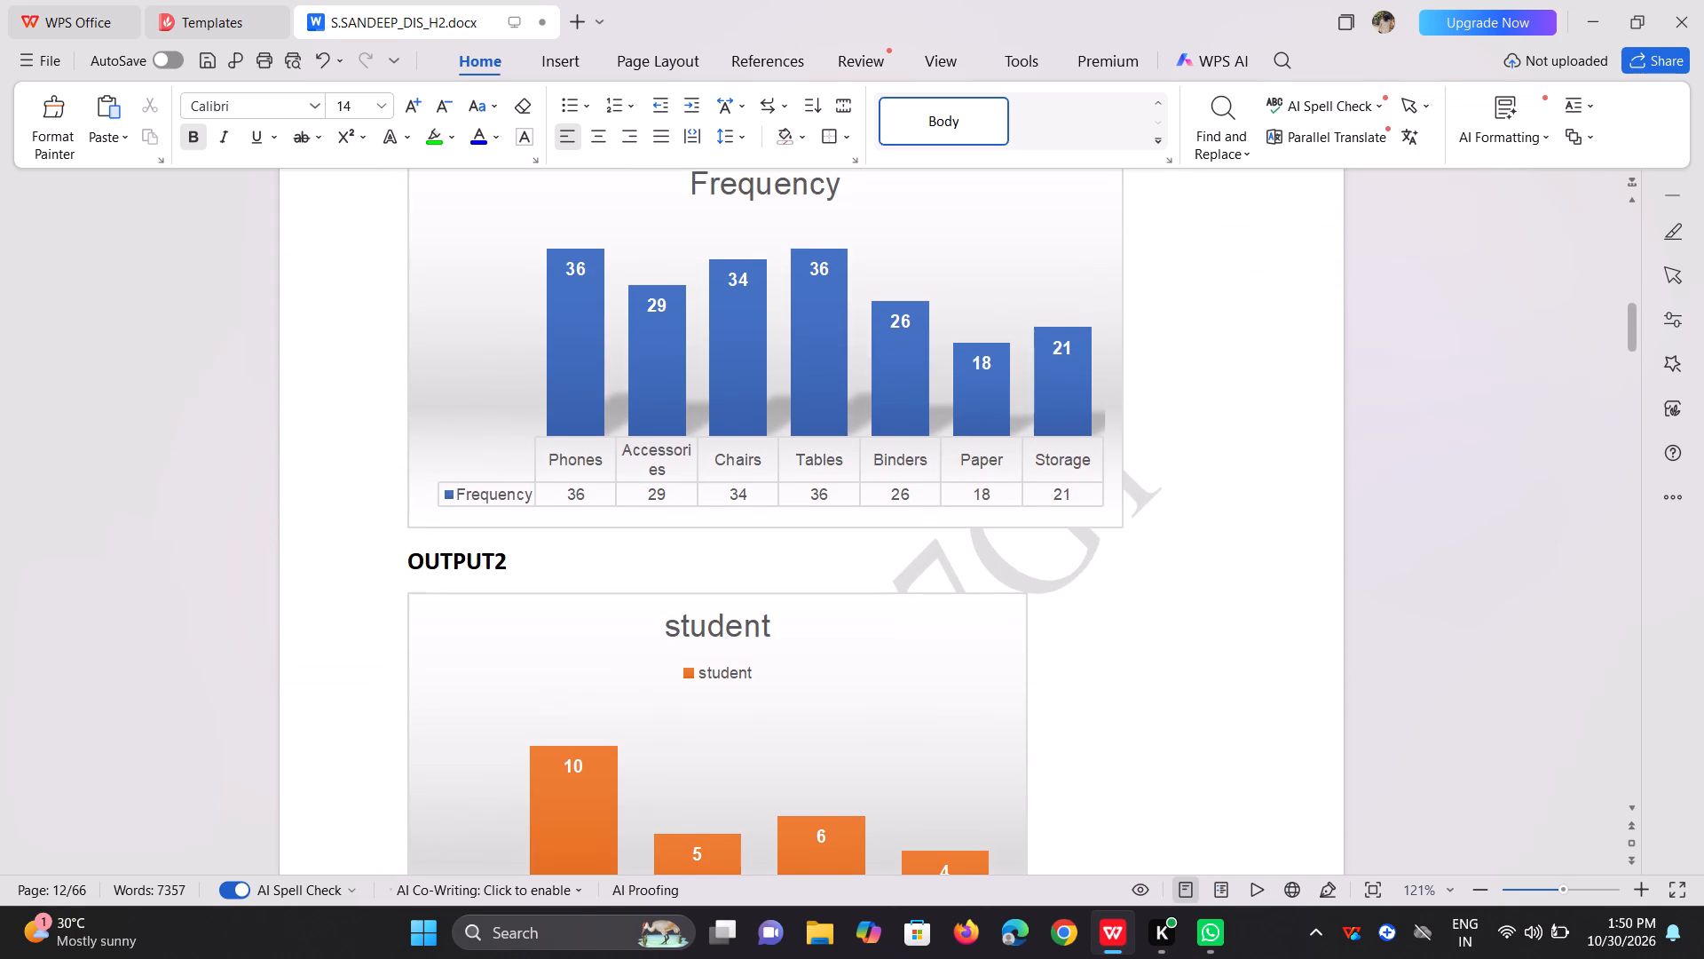
click(472, 393)
click(763, 521)
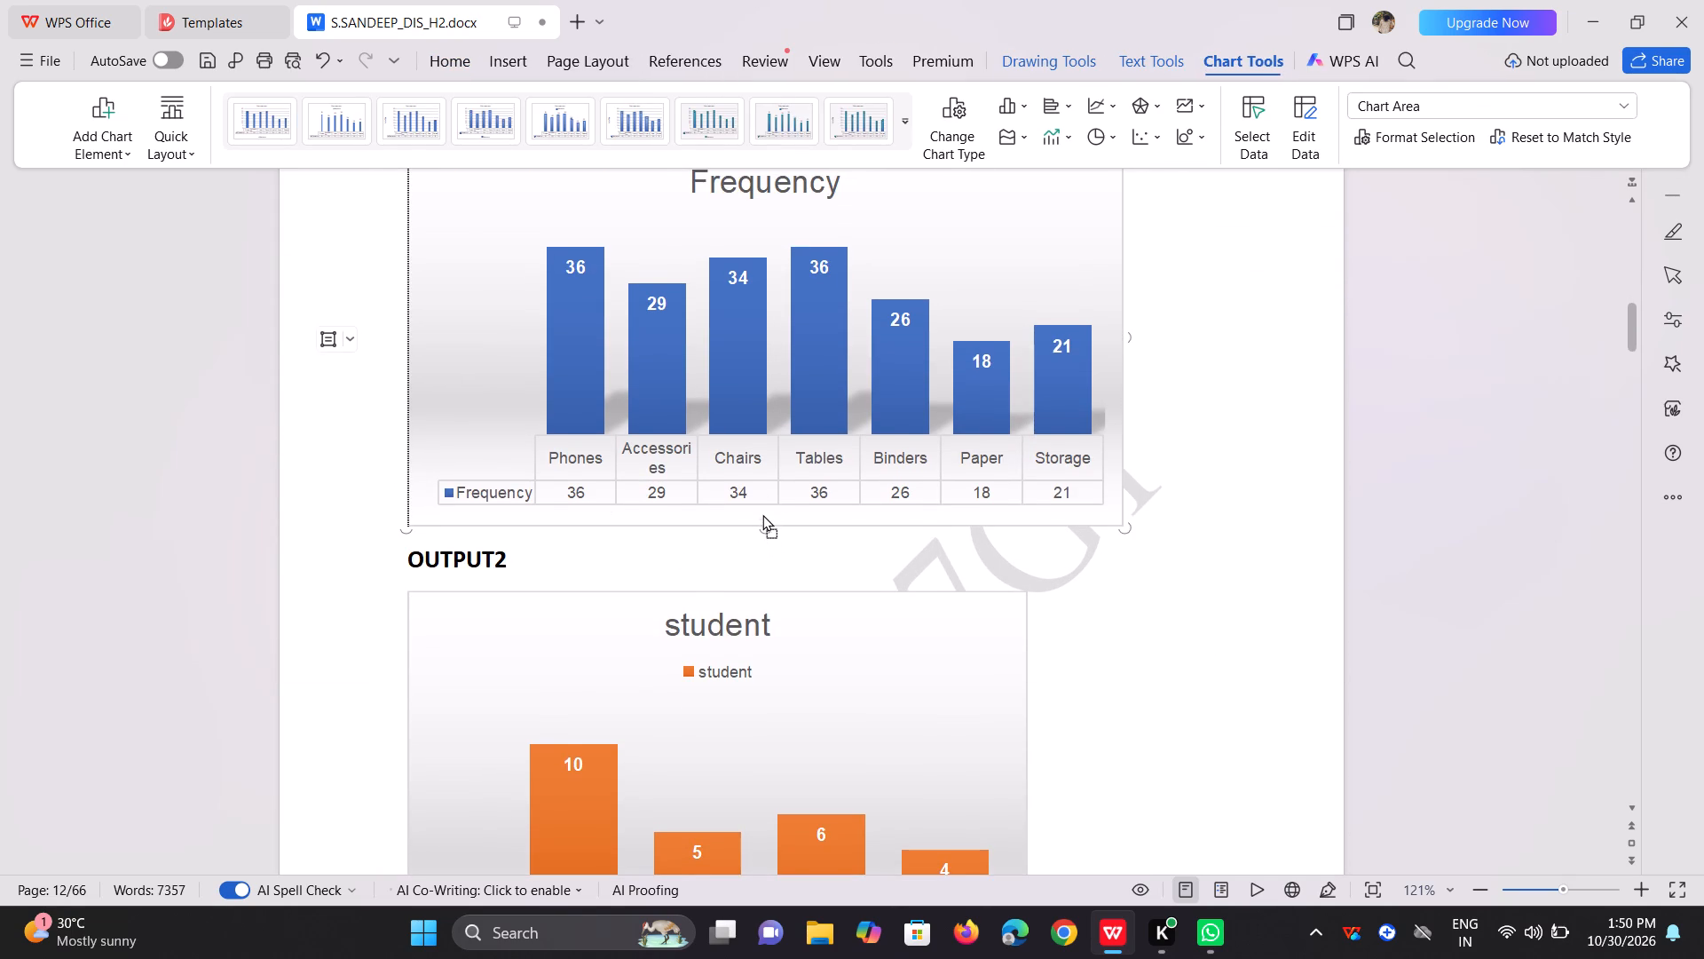
click(775, 458)
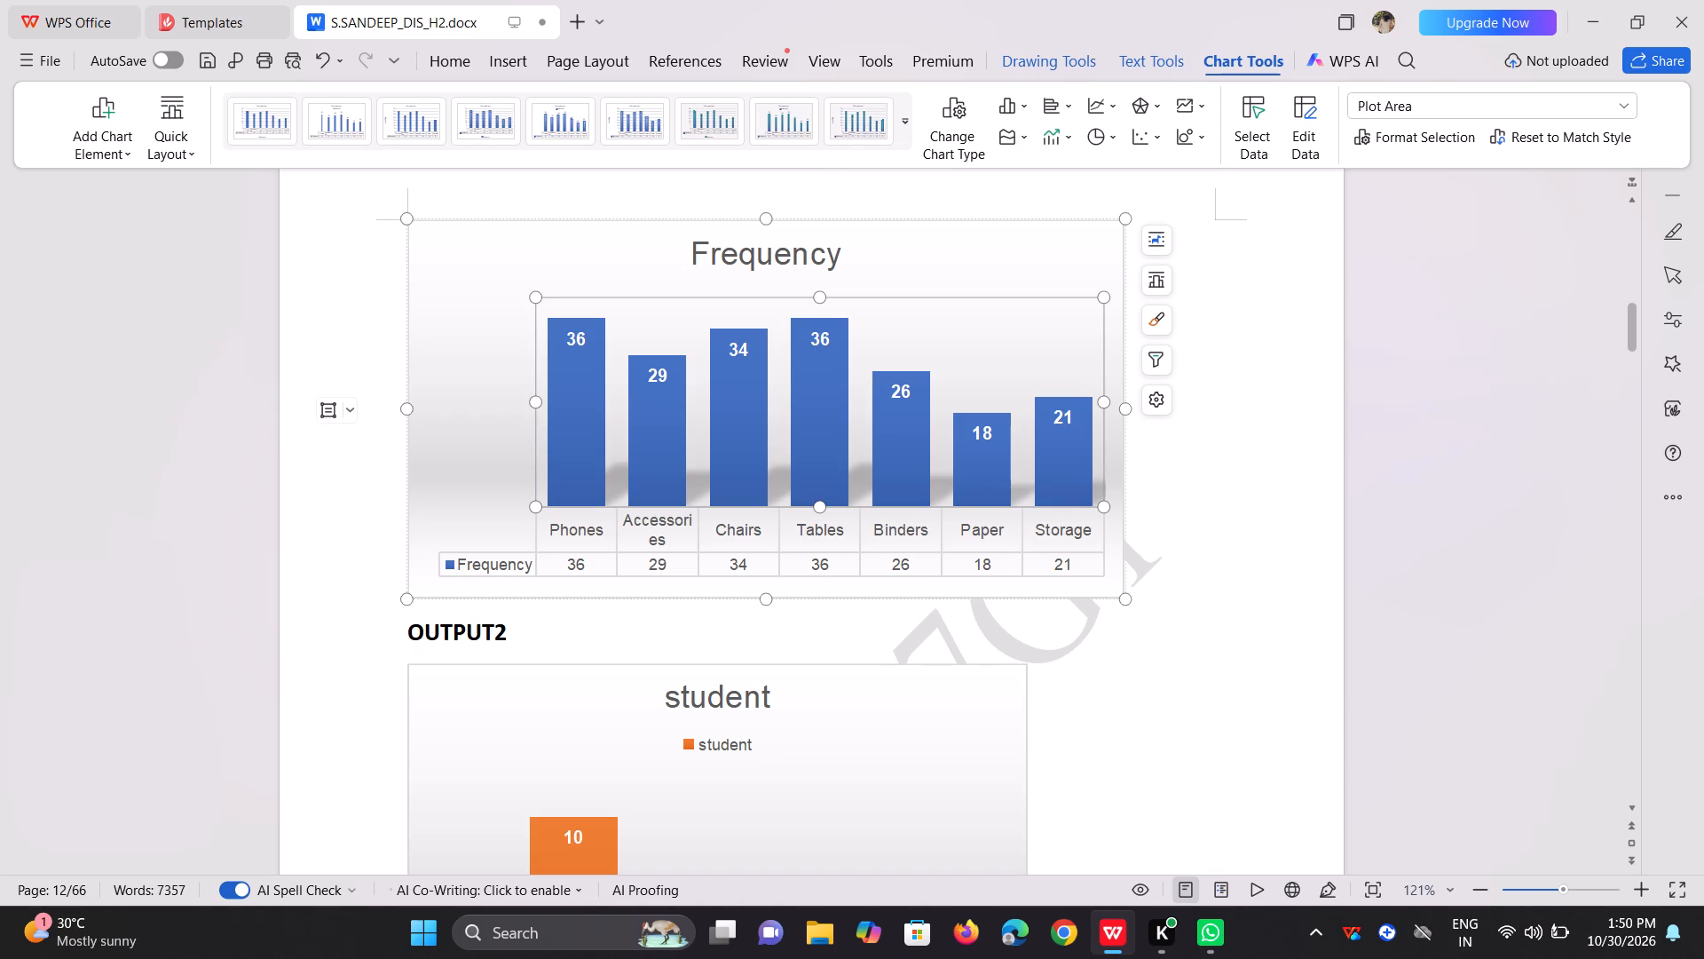
drag(767, 605, 770, 547)
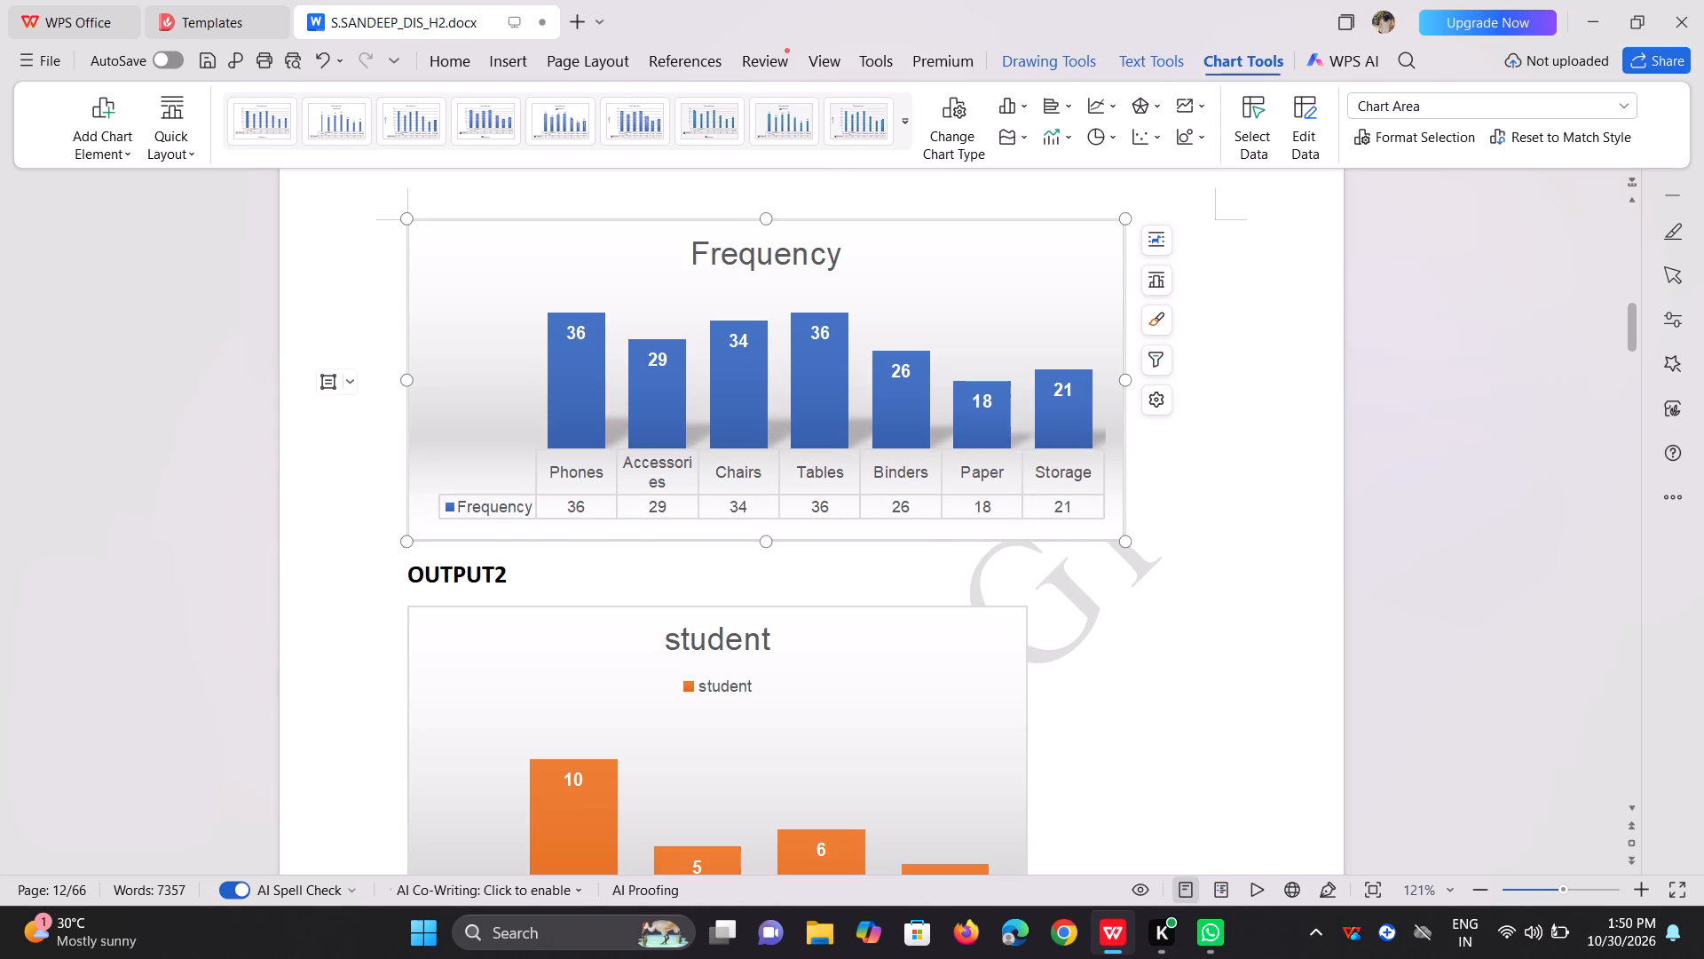
Delete the blank lines between the product sub-category table and the Data set2 heading.
scroll(848, 391, up, 8)
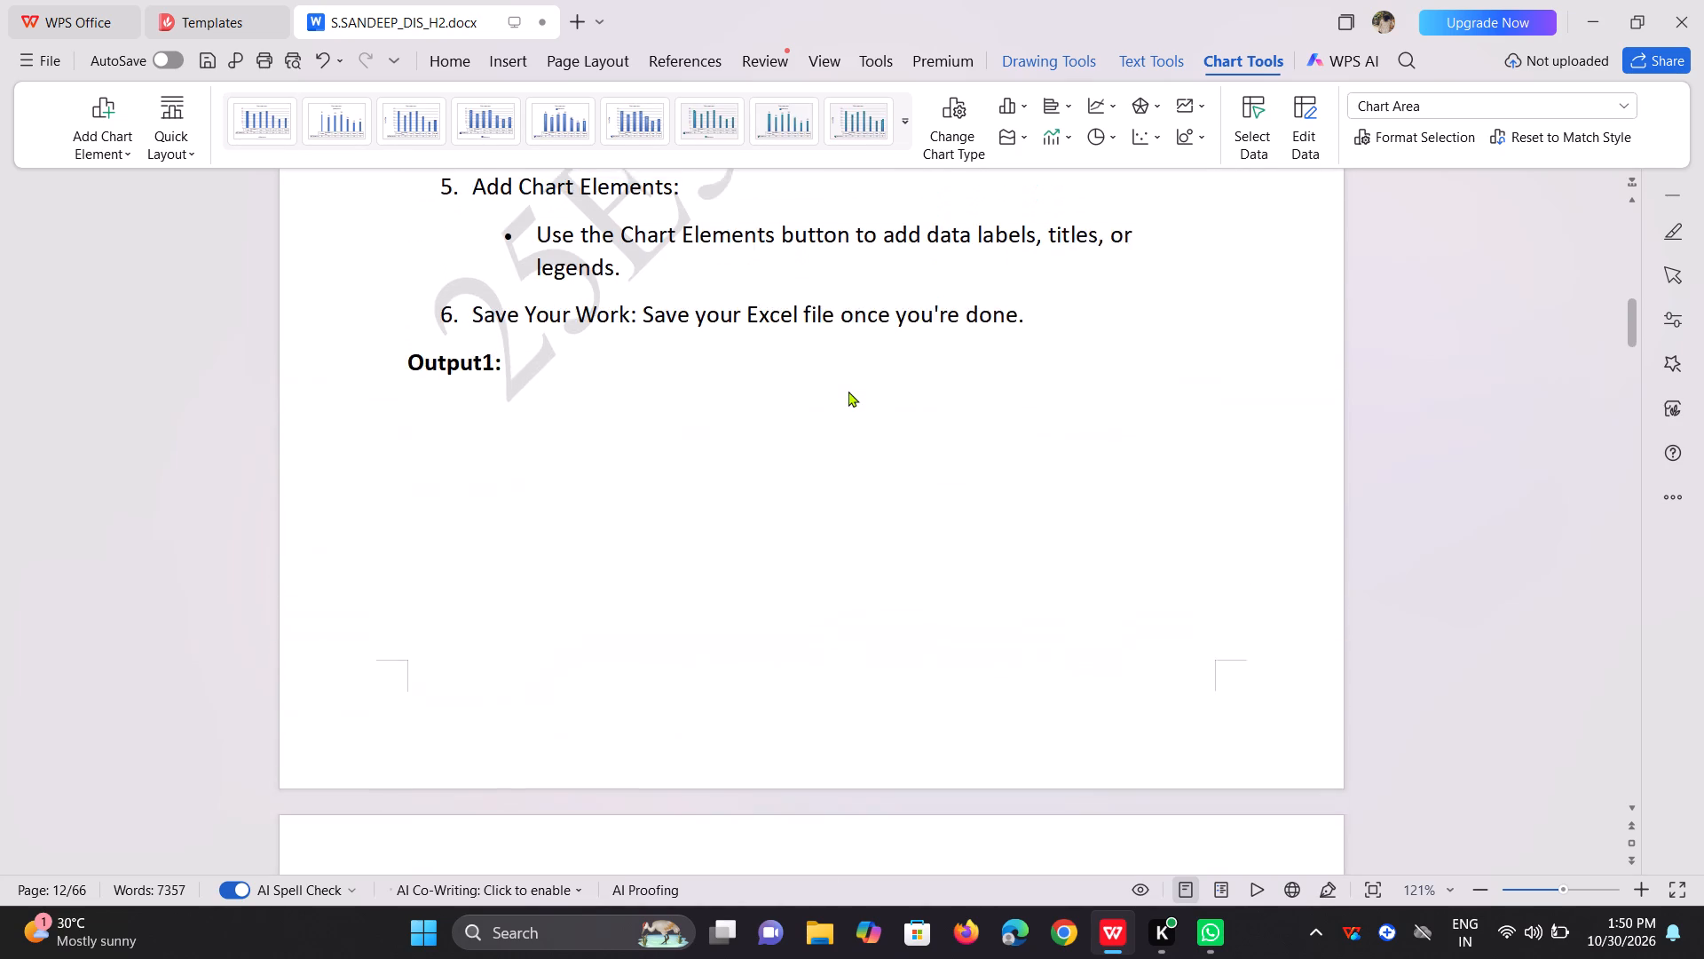
scroll(848, 391, up, 4)
scroll(599, 378, up, 3)
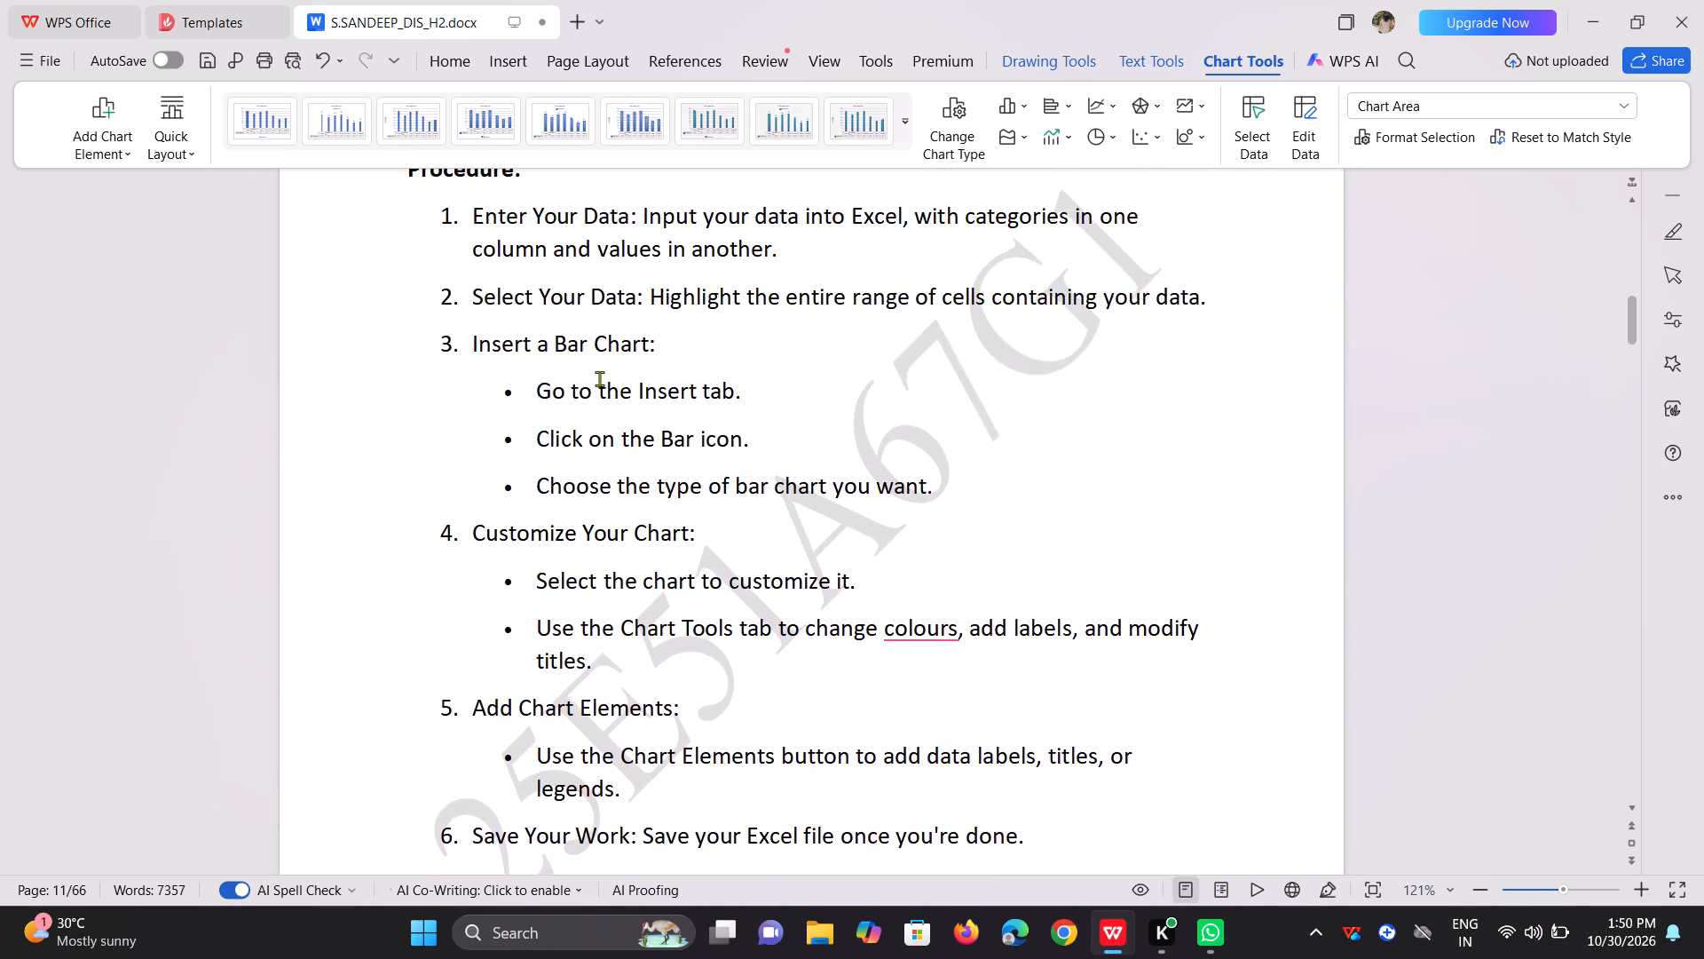
scroll(599, 378, up, 7)
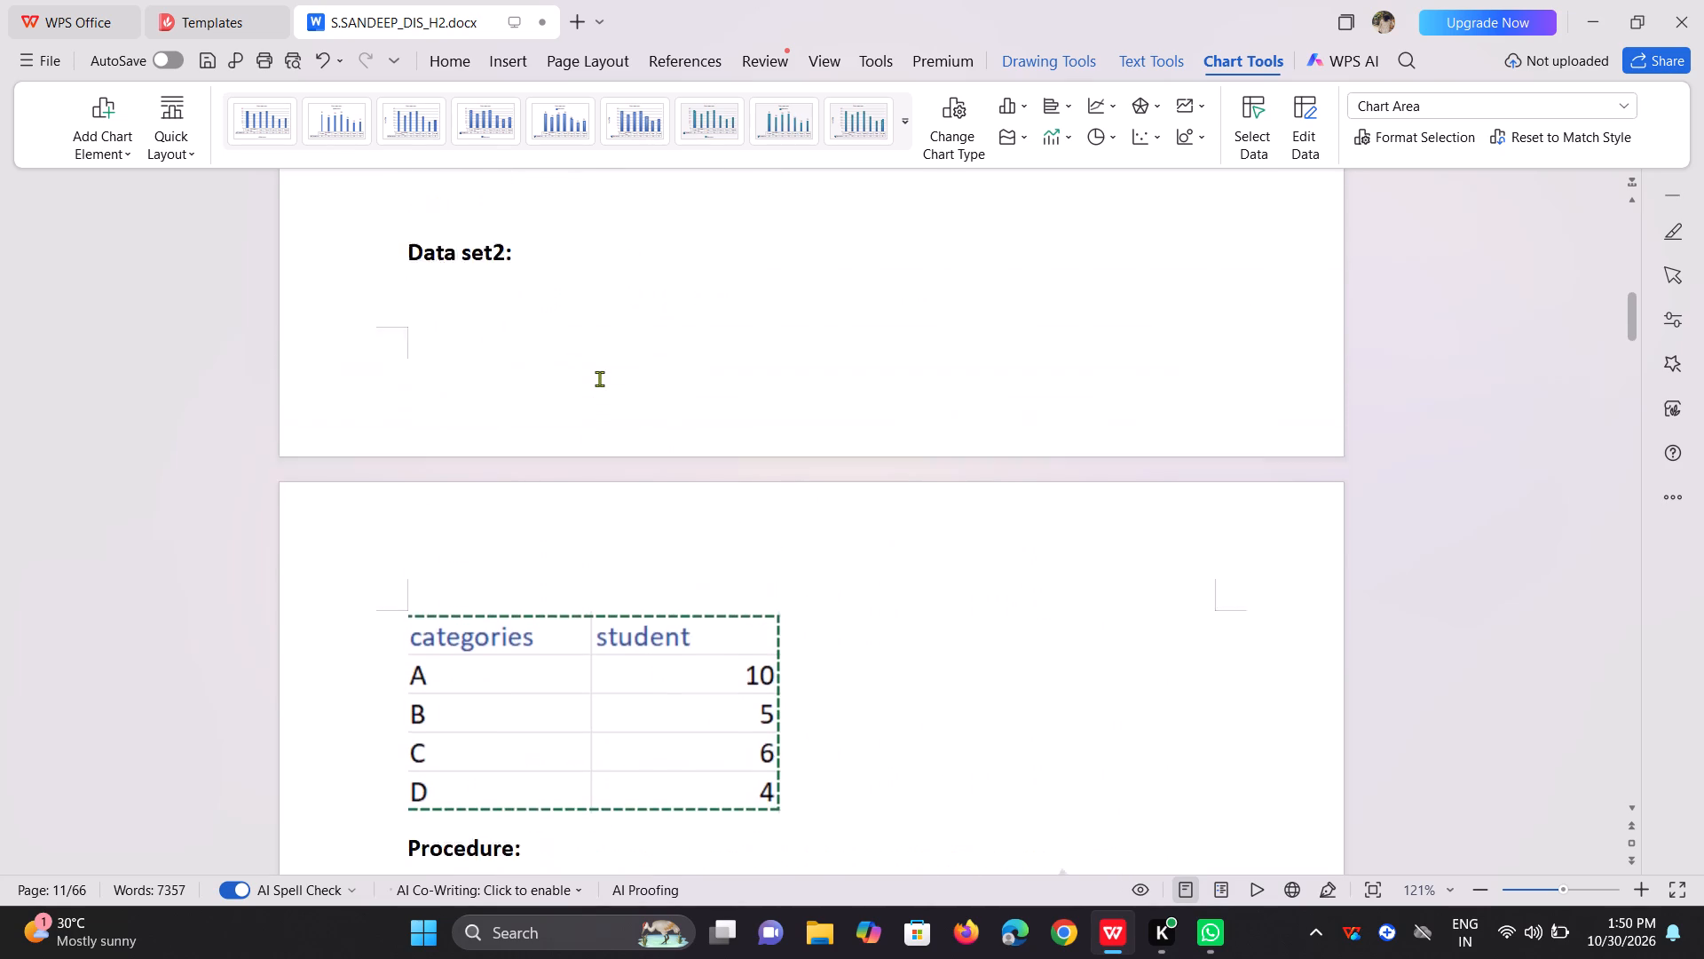
scroll(599, 378, up, 2)
click(406, 434)
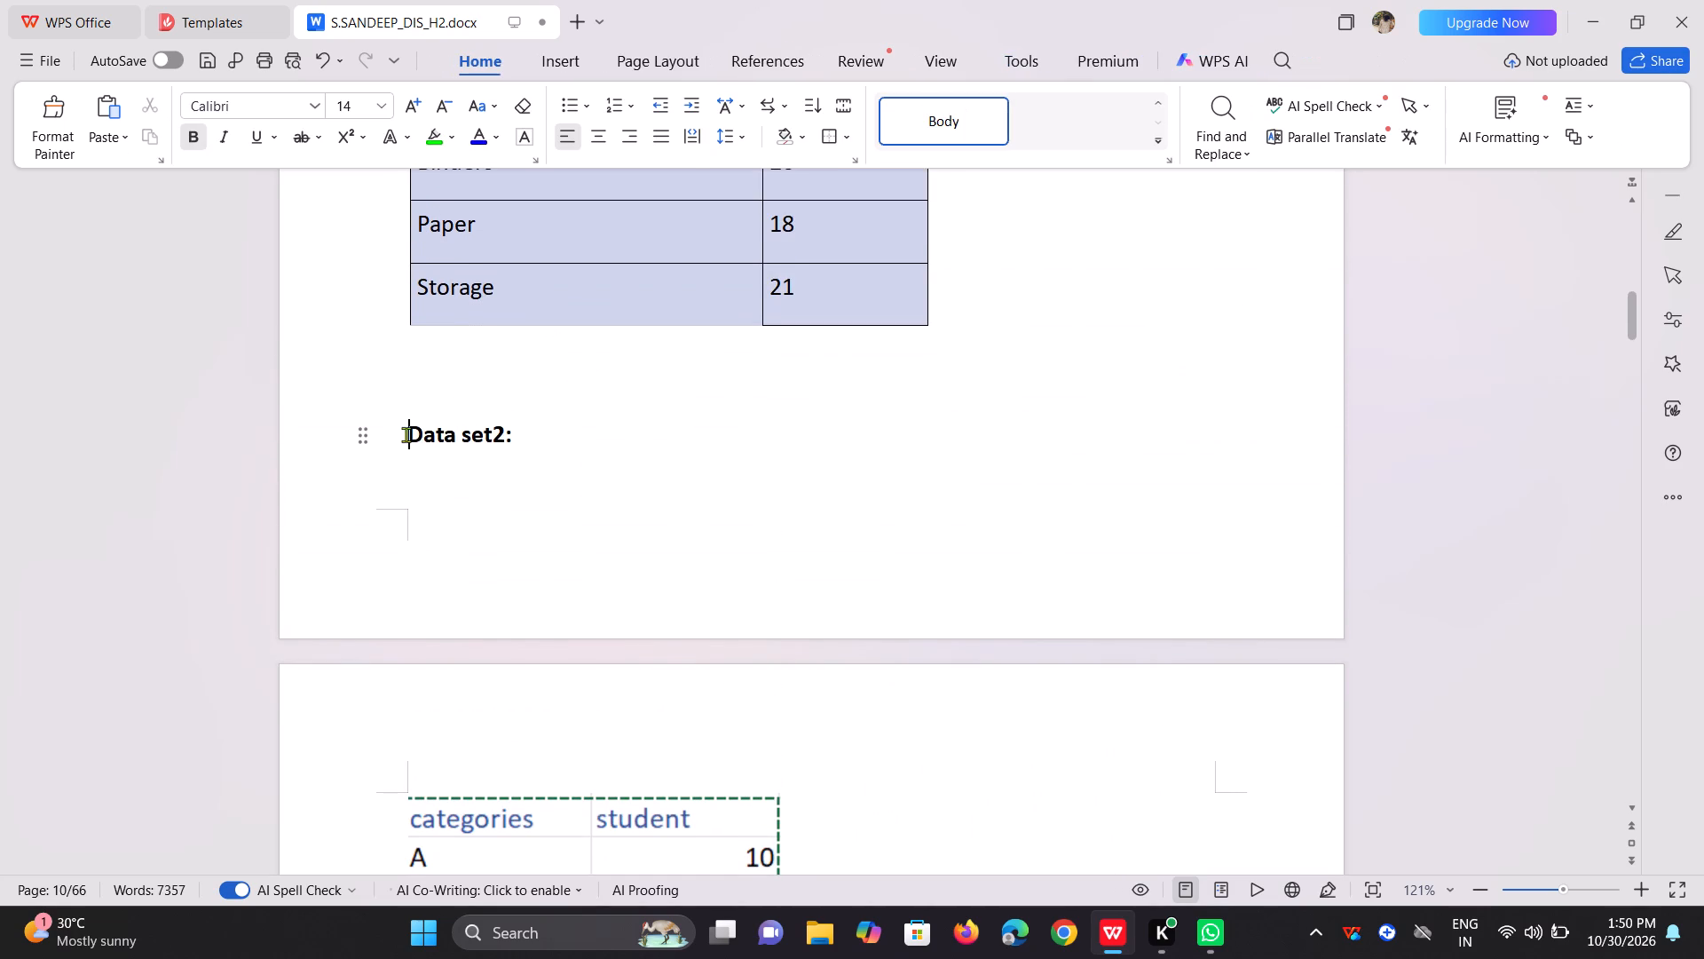
key(BackSpace)
key(BackSpace)
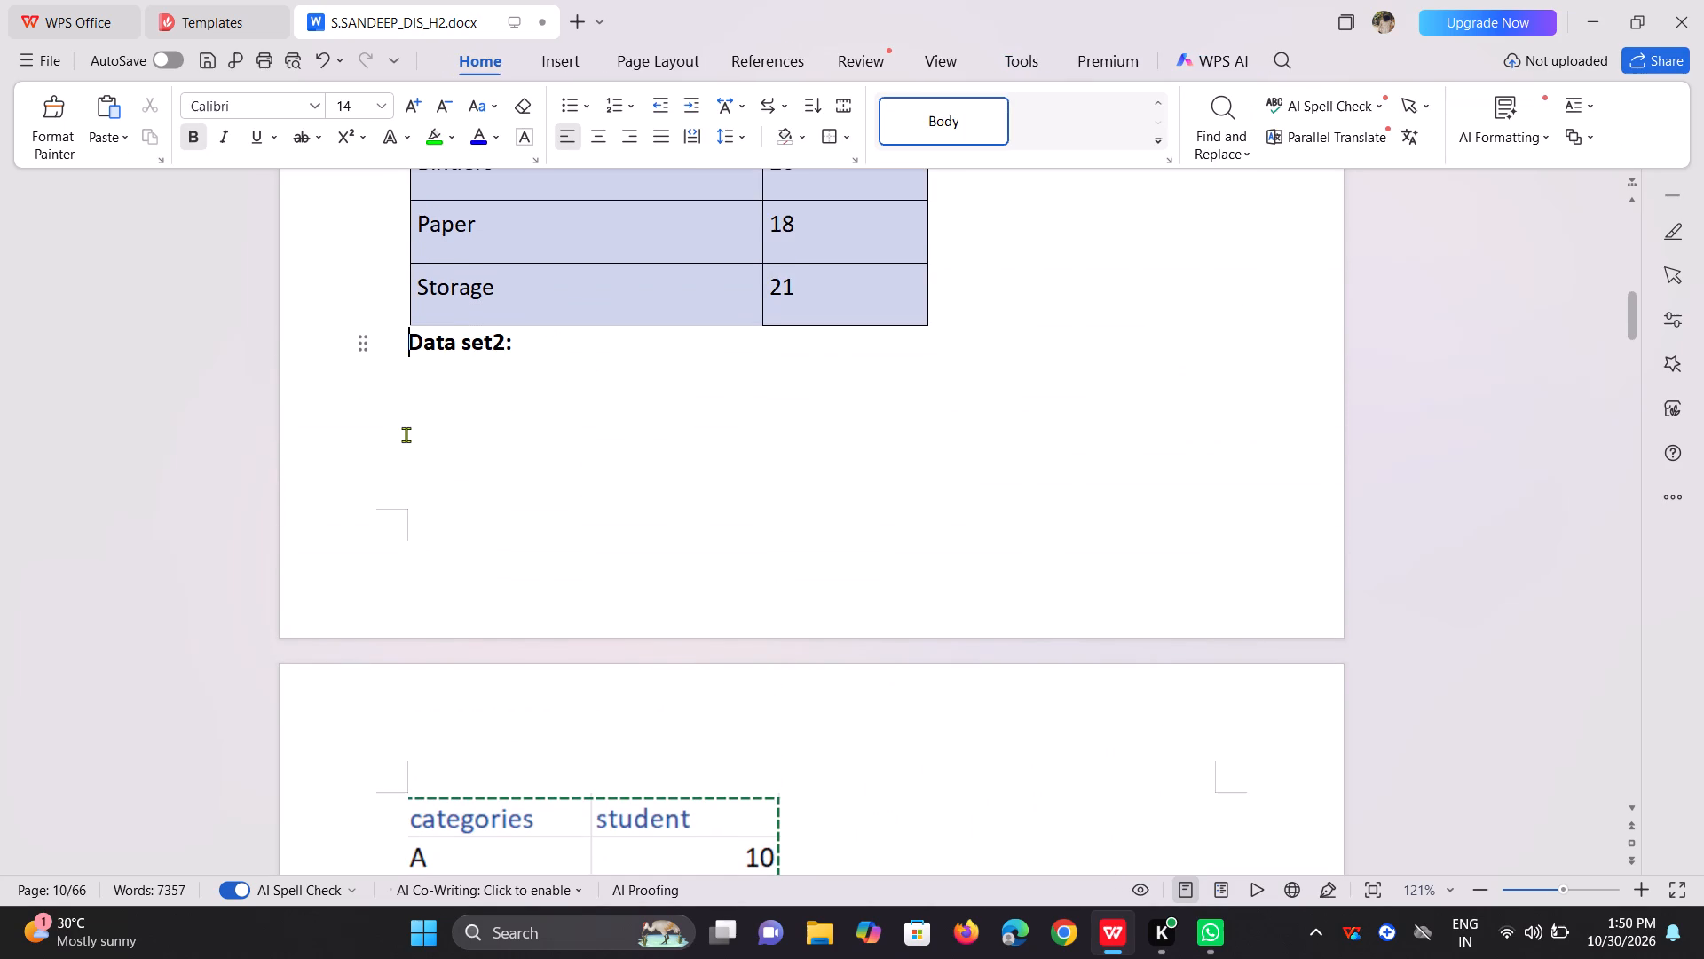
scroll(406, 434, up, 5)
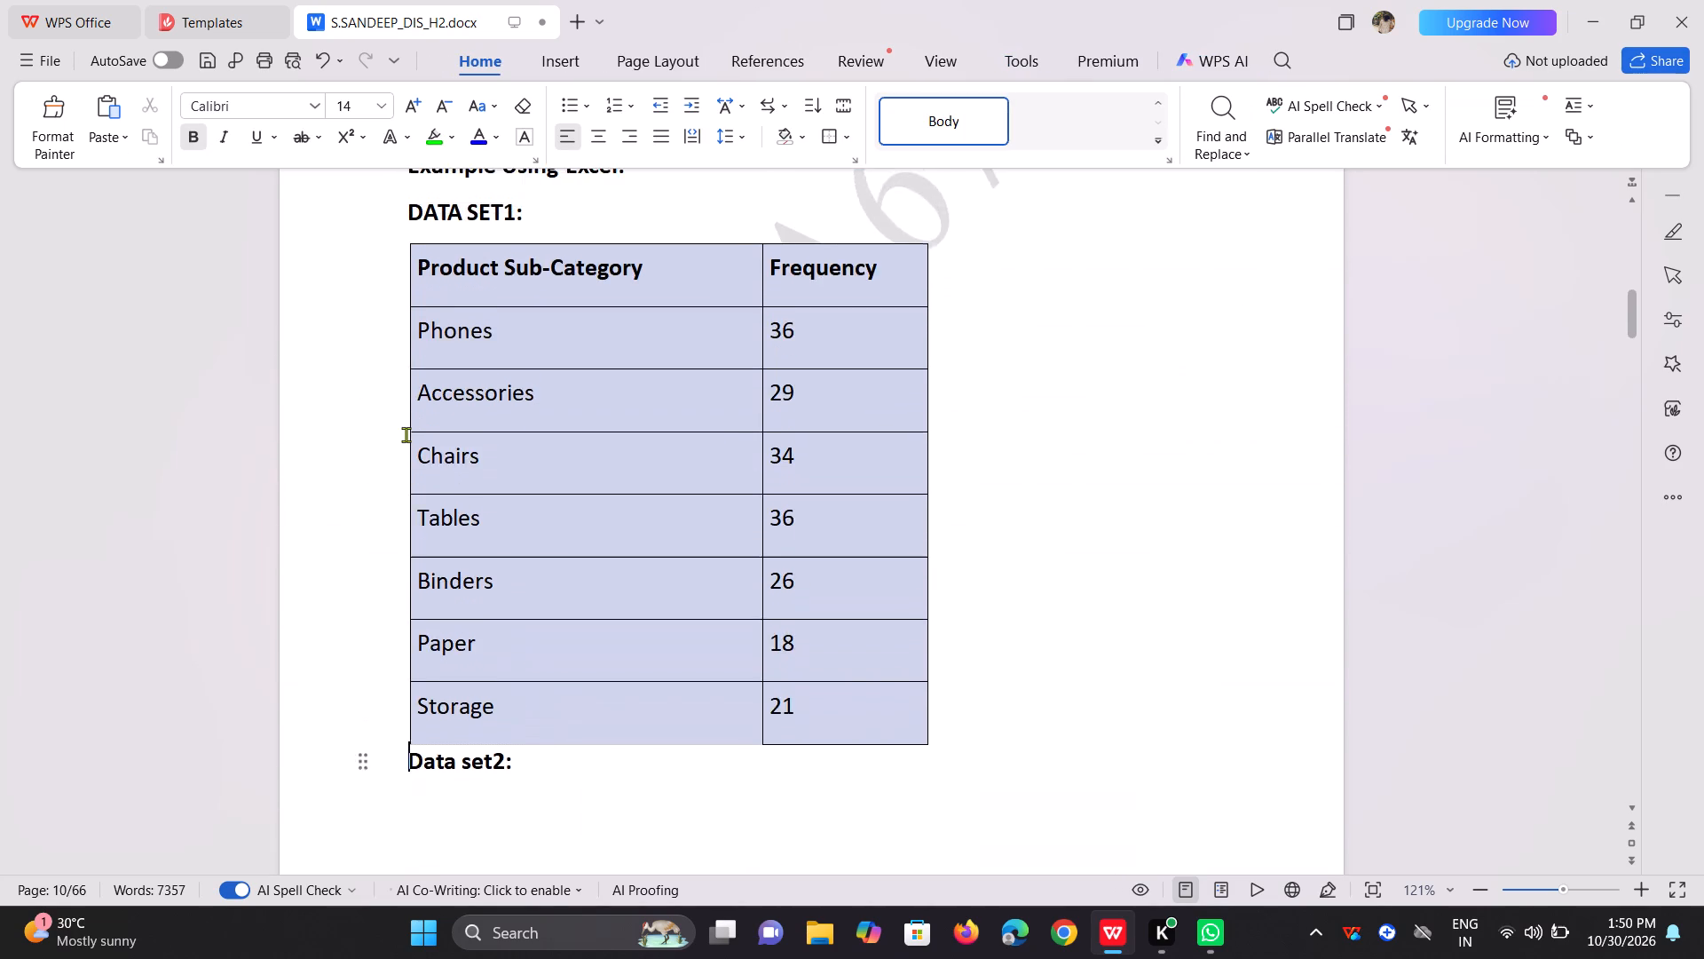
Replace the automatic numbering of the Bar chart paragraph with a typed "1." at the left margin, keeping it below Charts for categorical data.
scroll(406, 434, up, 6)
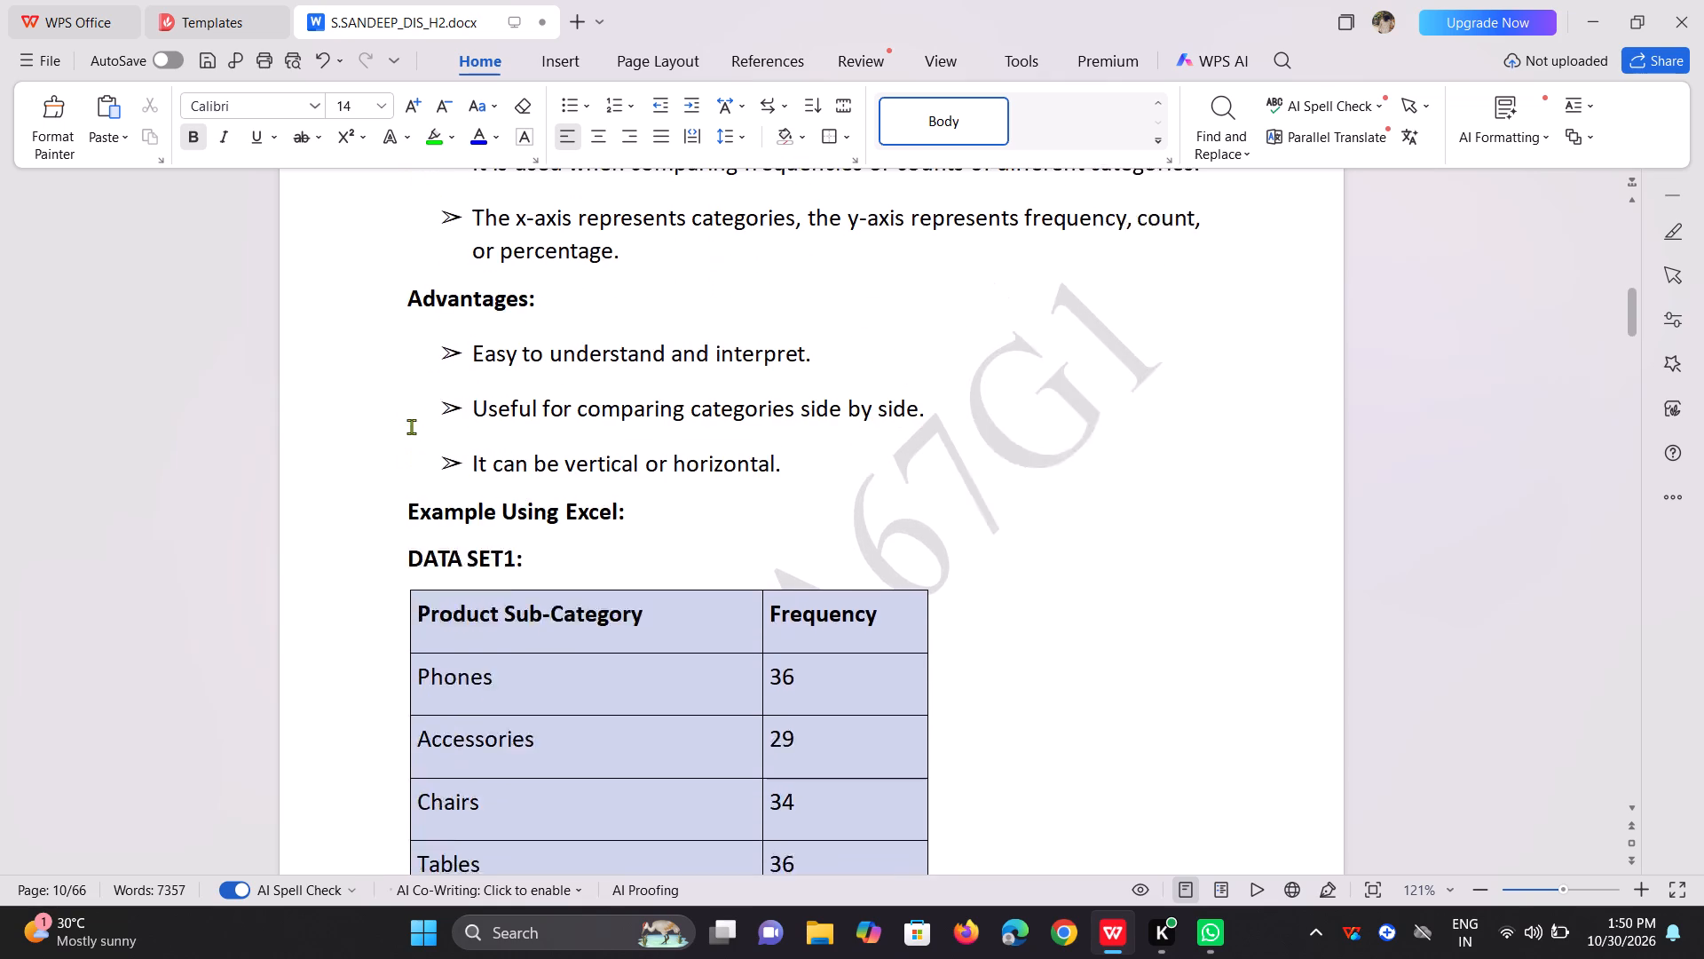
scroll(411, 426, up, 4)
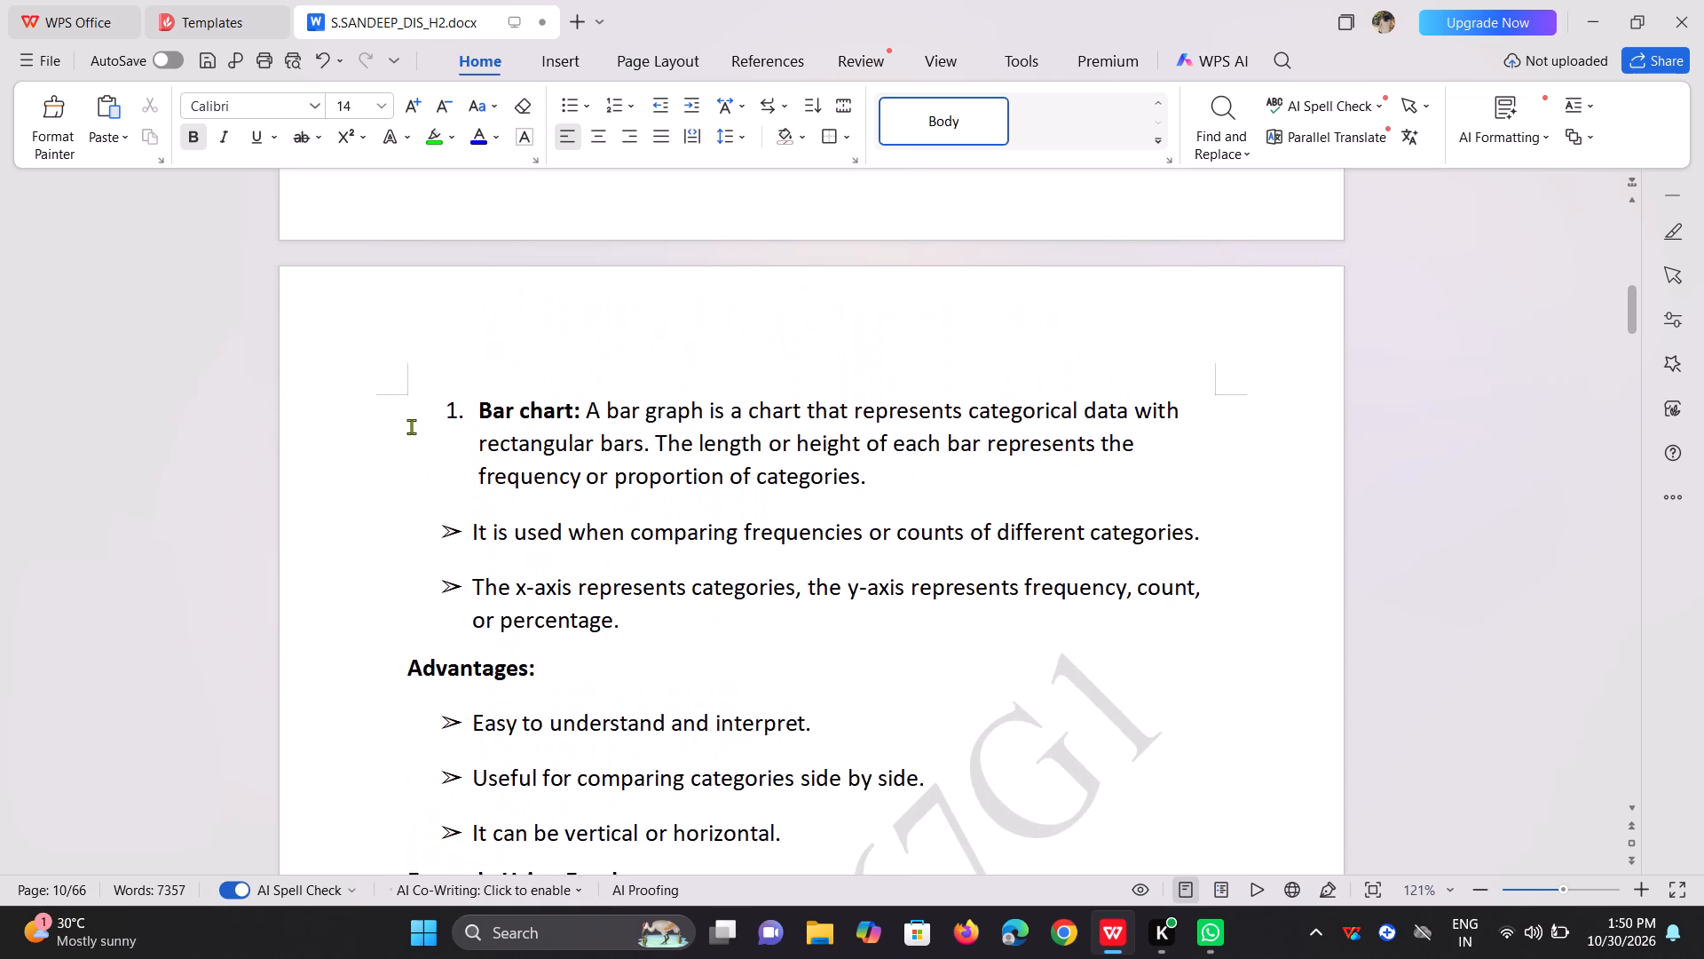
click(435, 422)
key(BackSpace)
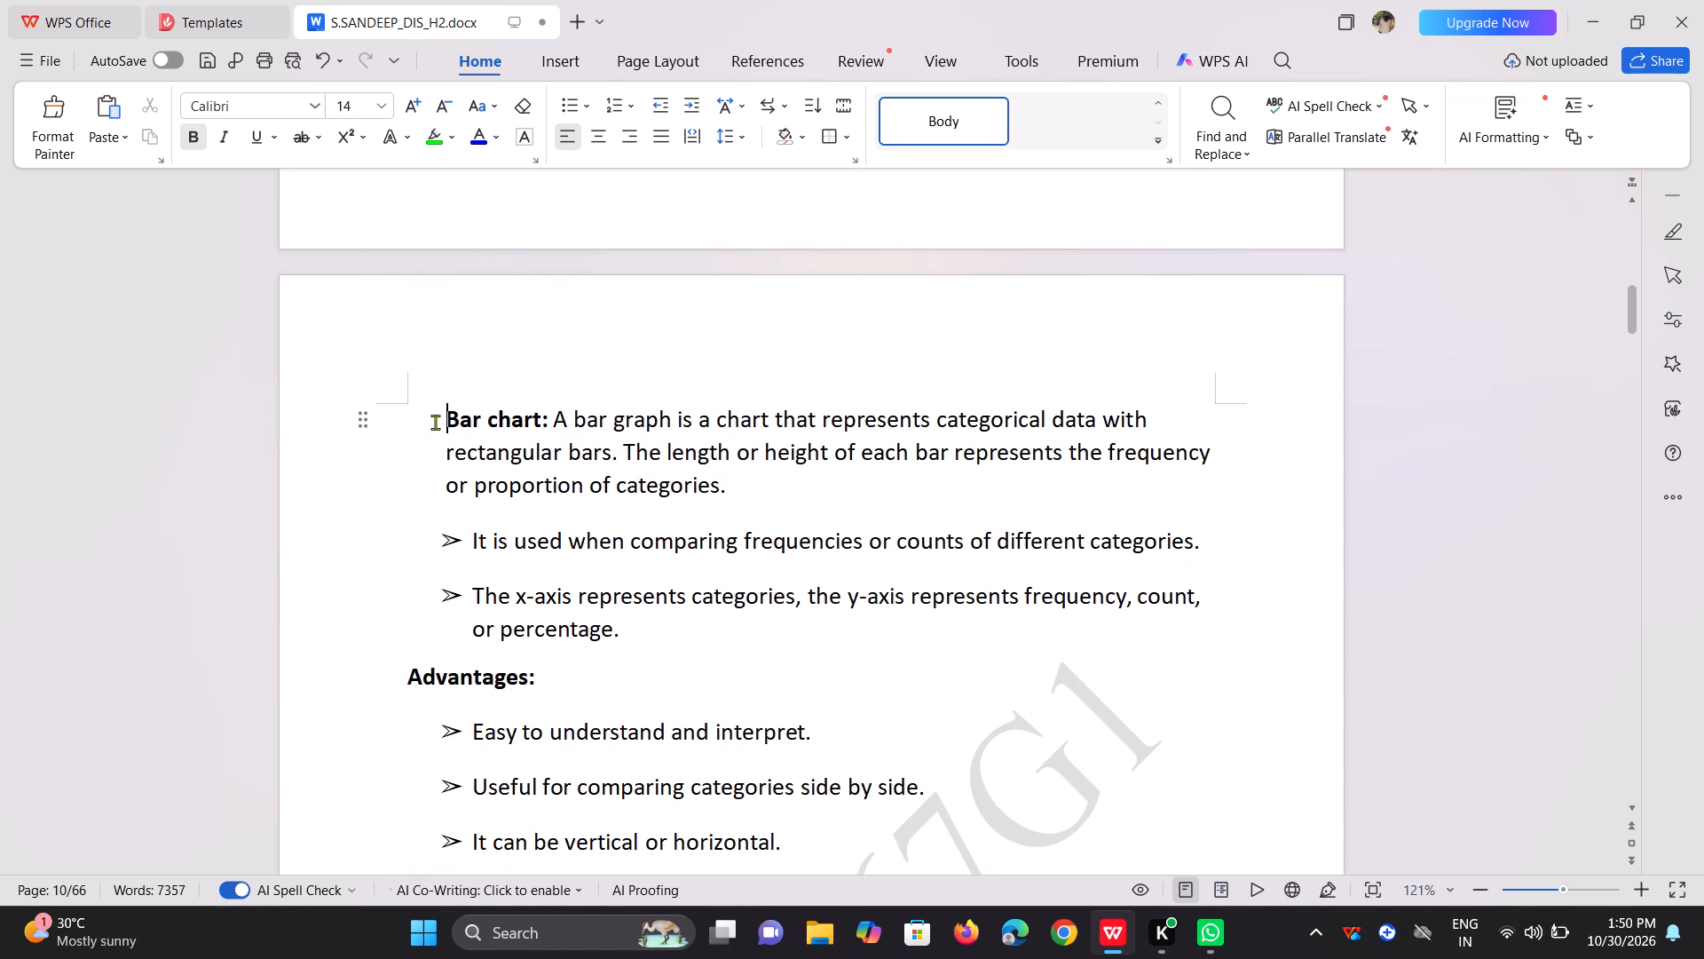
key(BackSpace)
key(BackSpace)
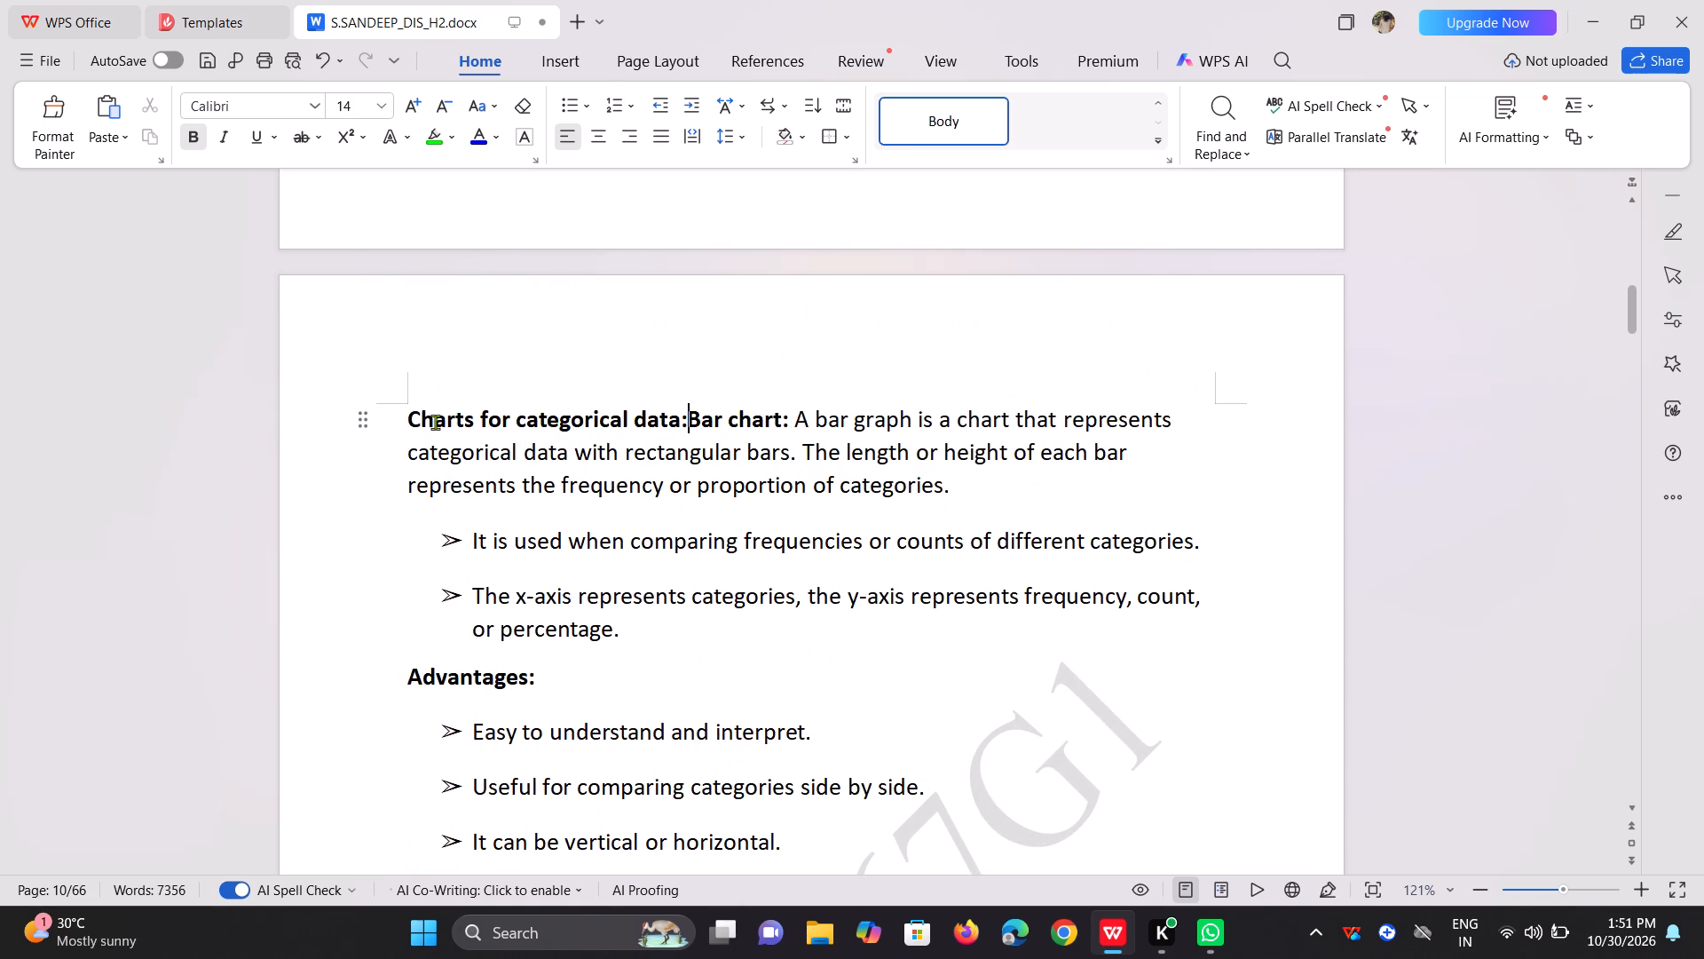
key(Return)
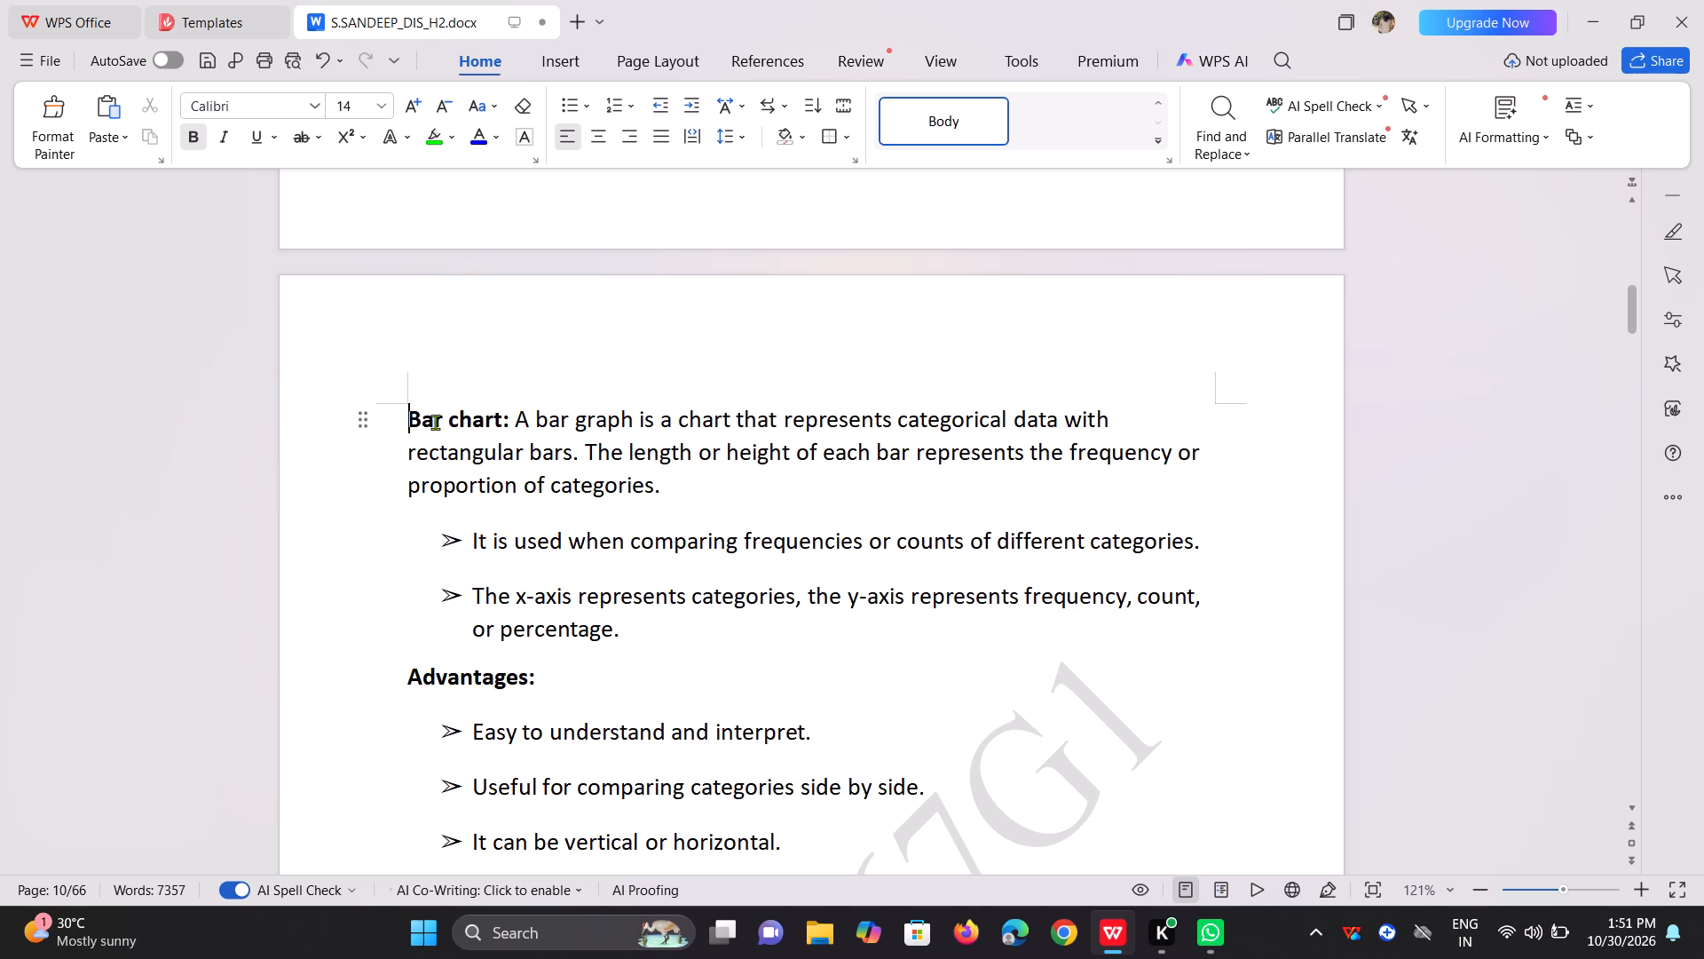
key(1)
key(period)
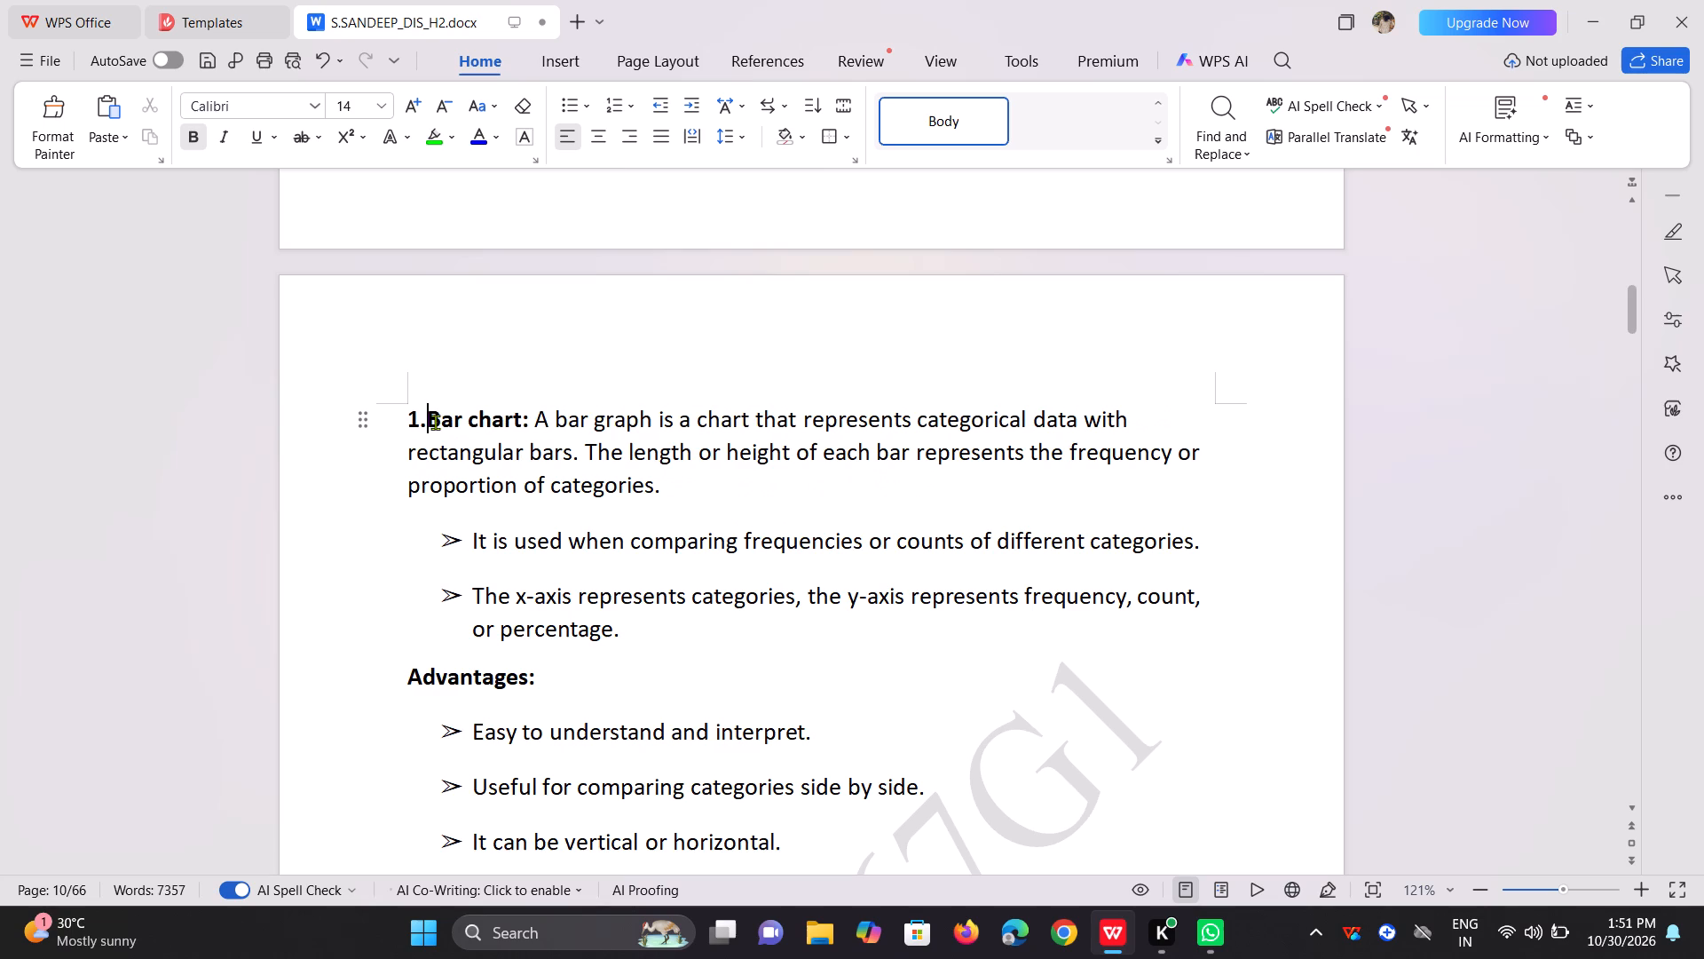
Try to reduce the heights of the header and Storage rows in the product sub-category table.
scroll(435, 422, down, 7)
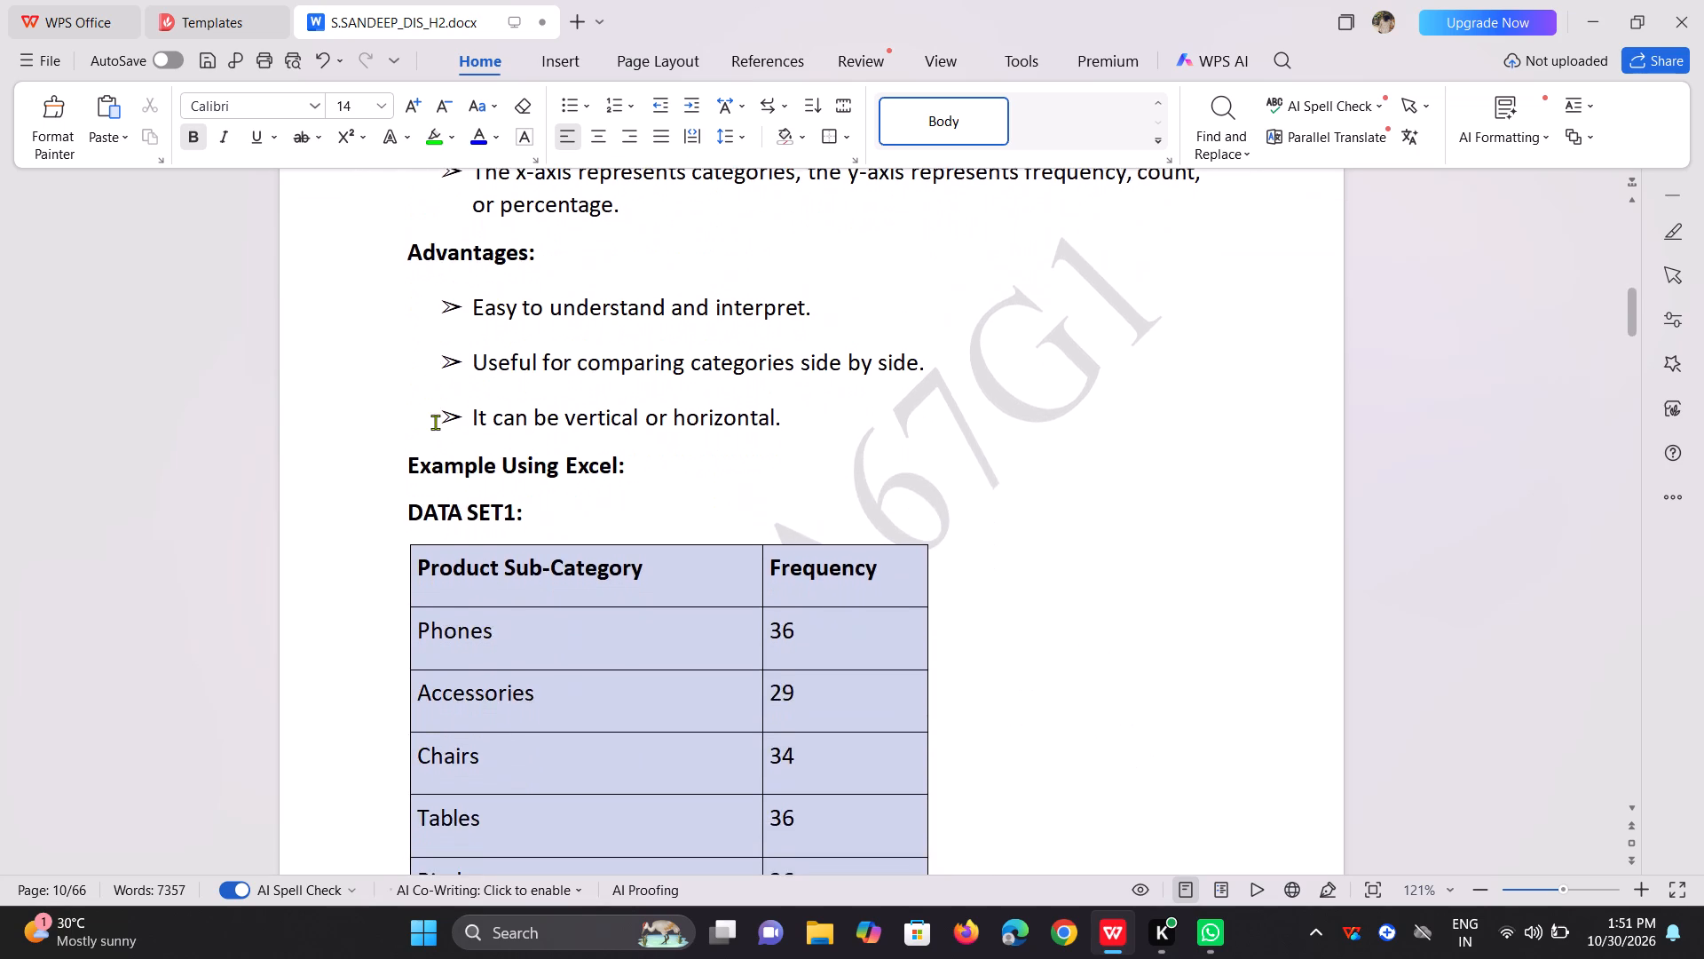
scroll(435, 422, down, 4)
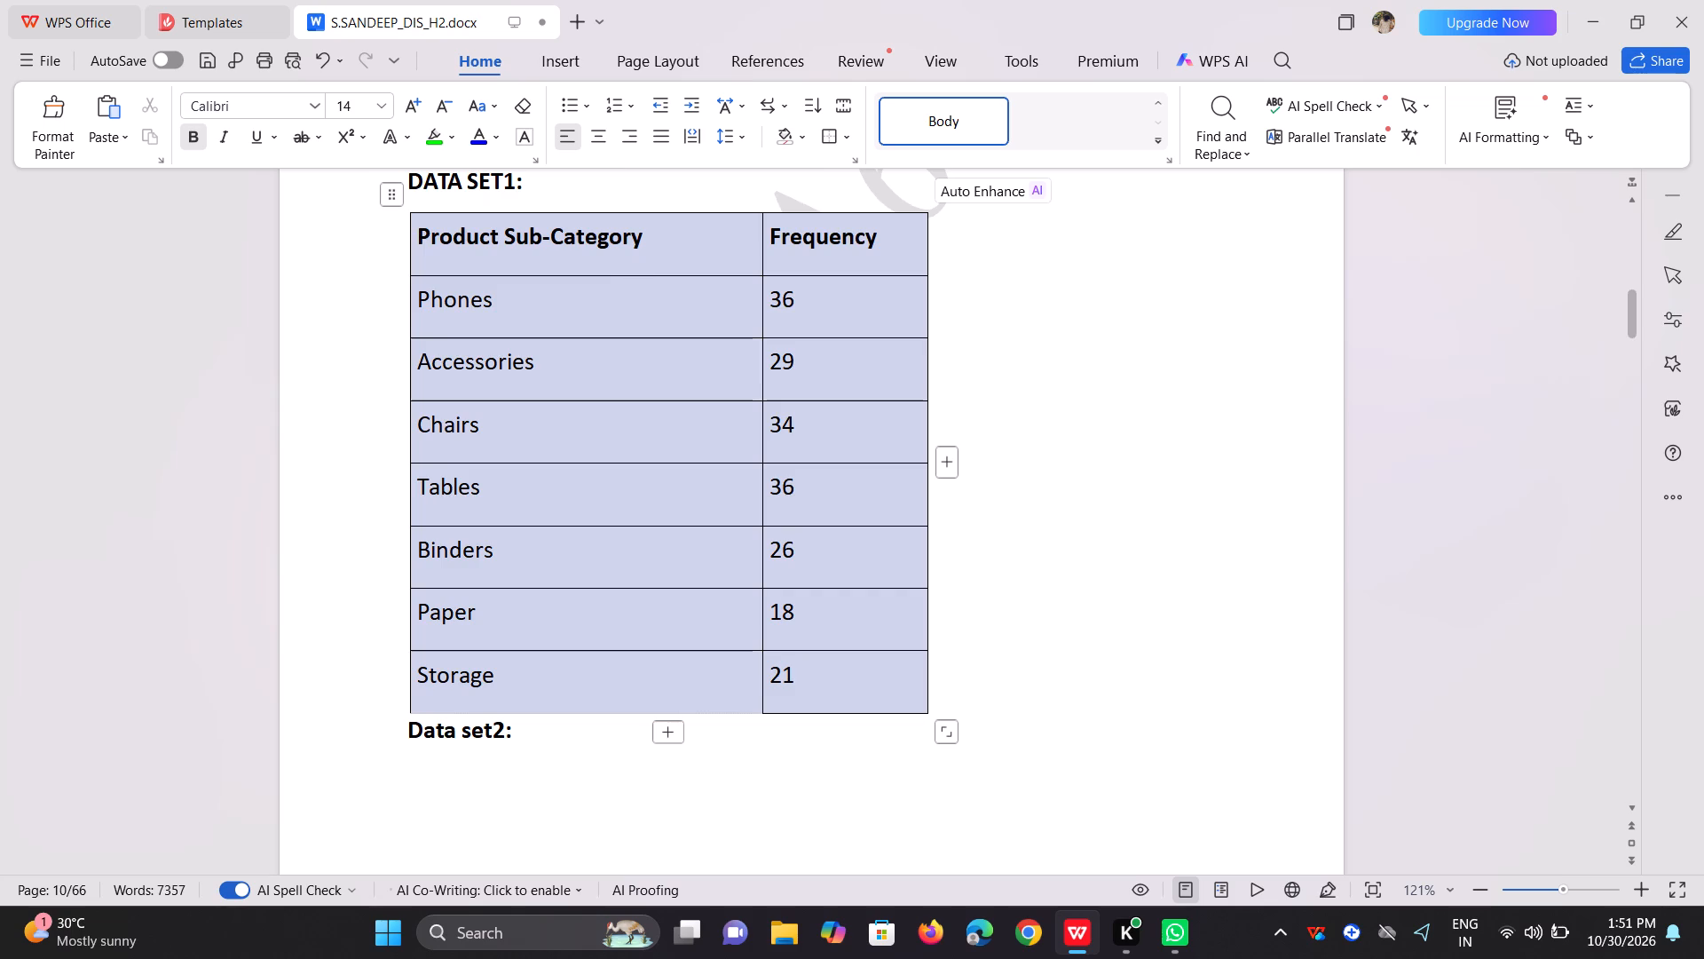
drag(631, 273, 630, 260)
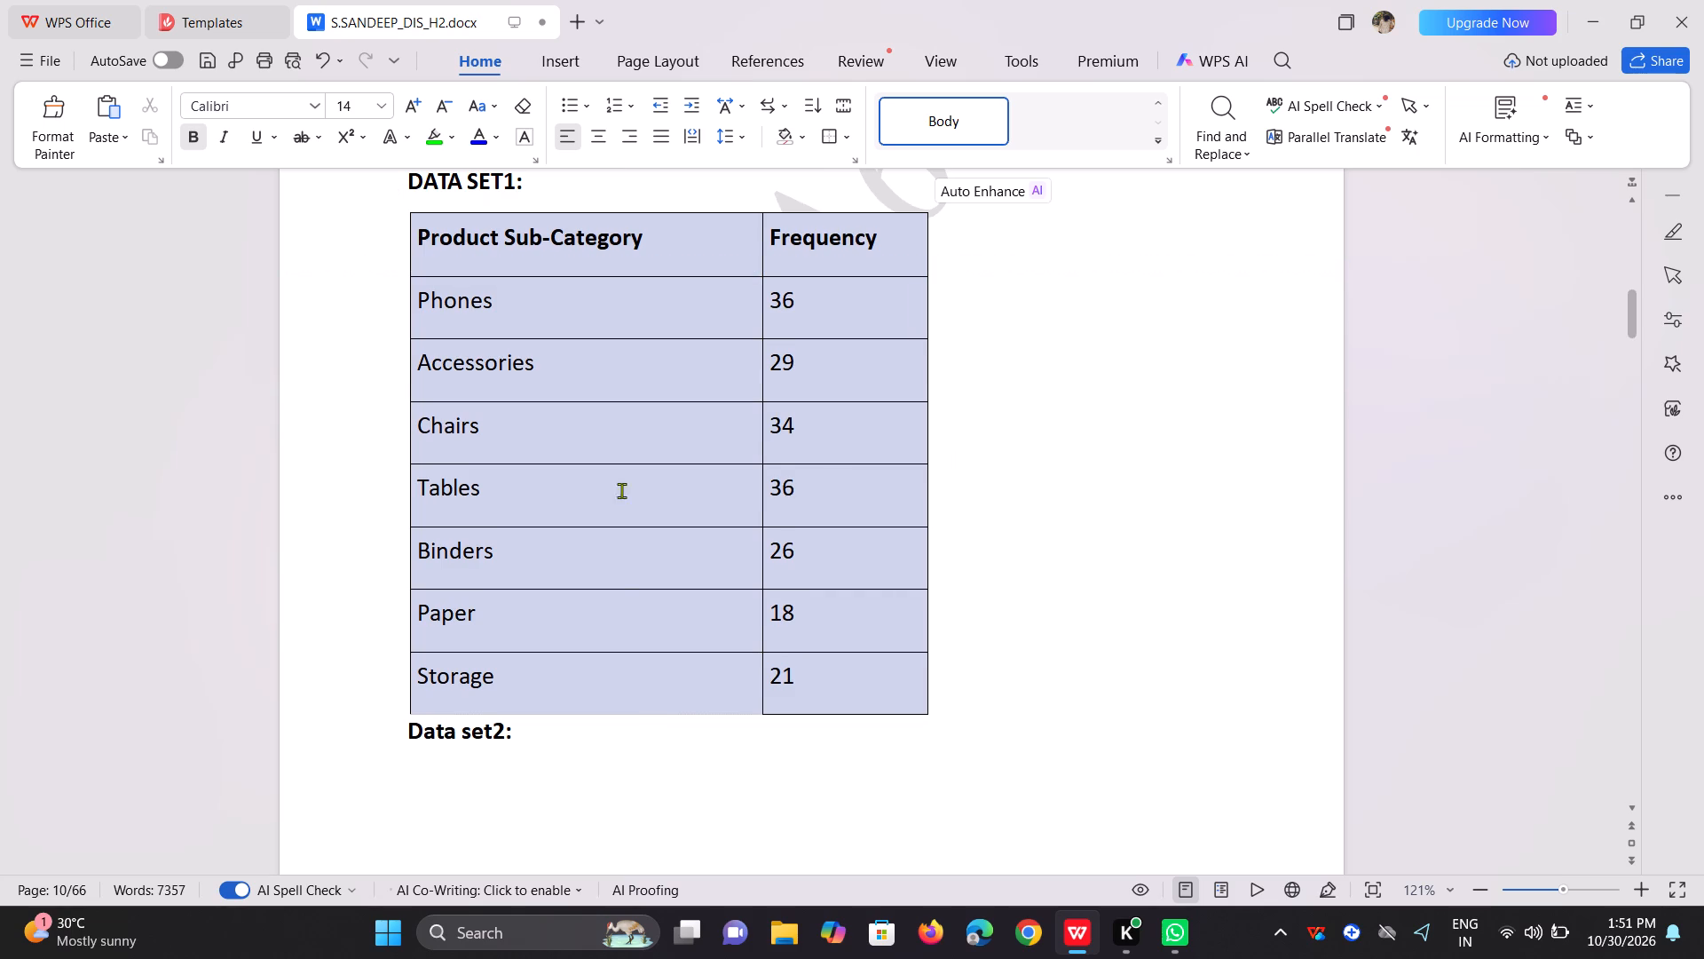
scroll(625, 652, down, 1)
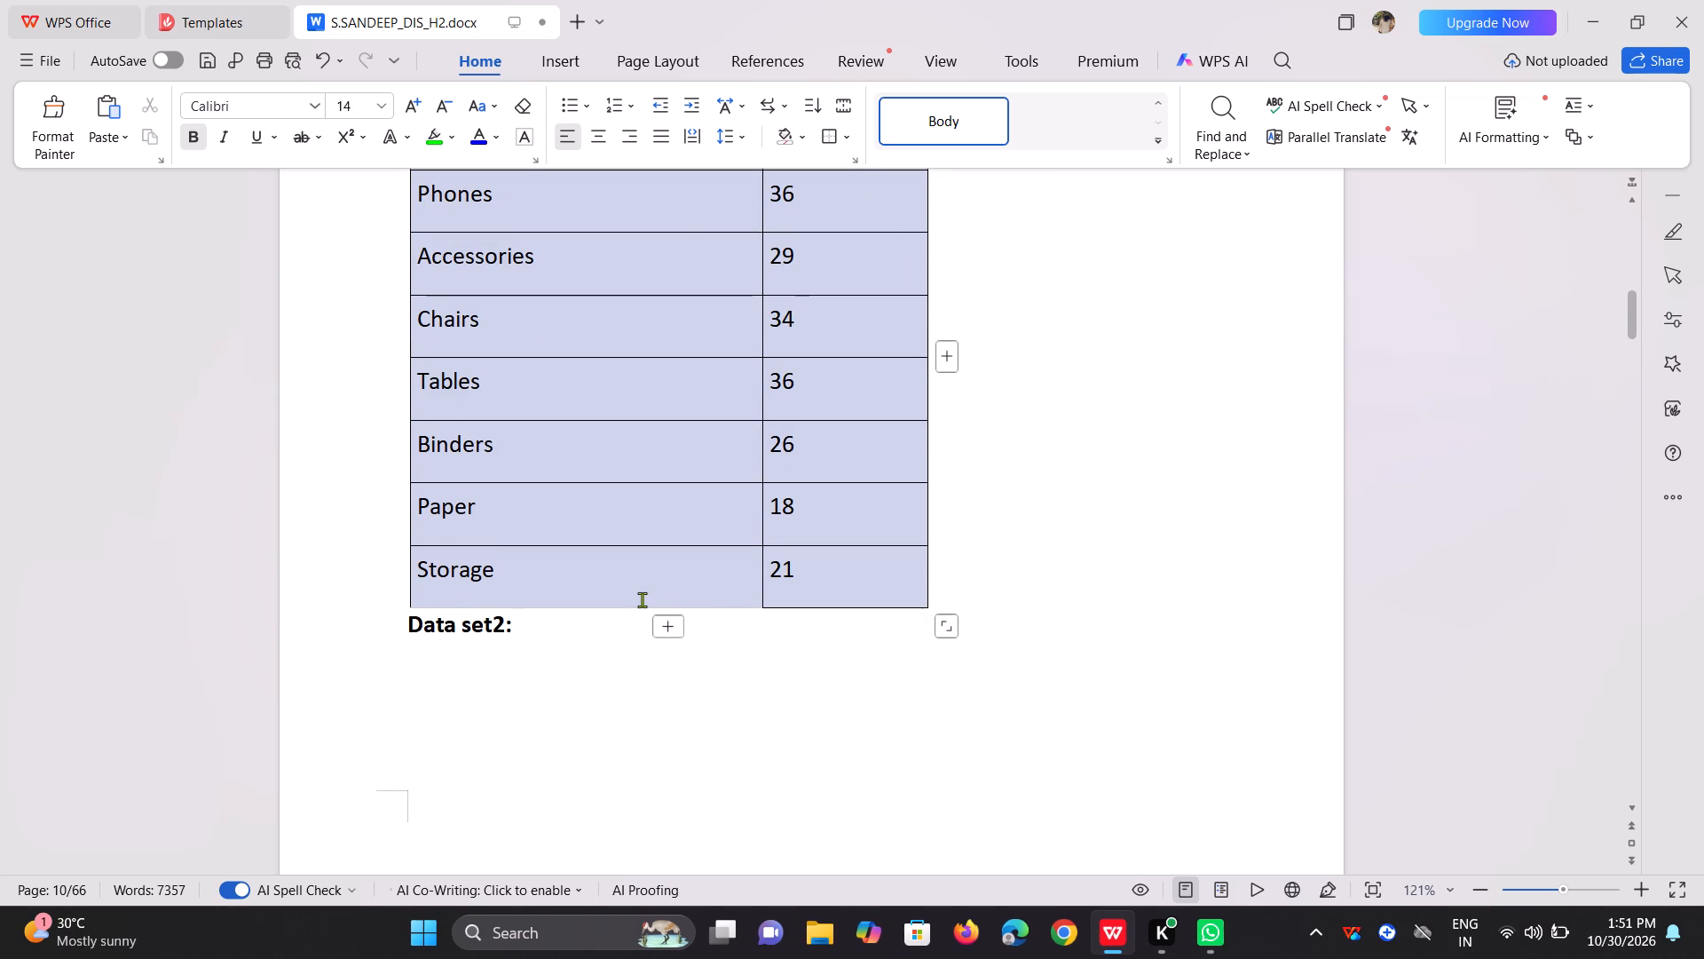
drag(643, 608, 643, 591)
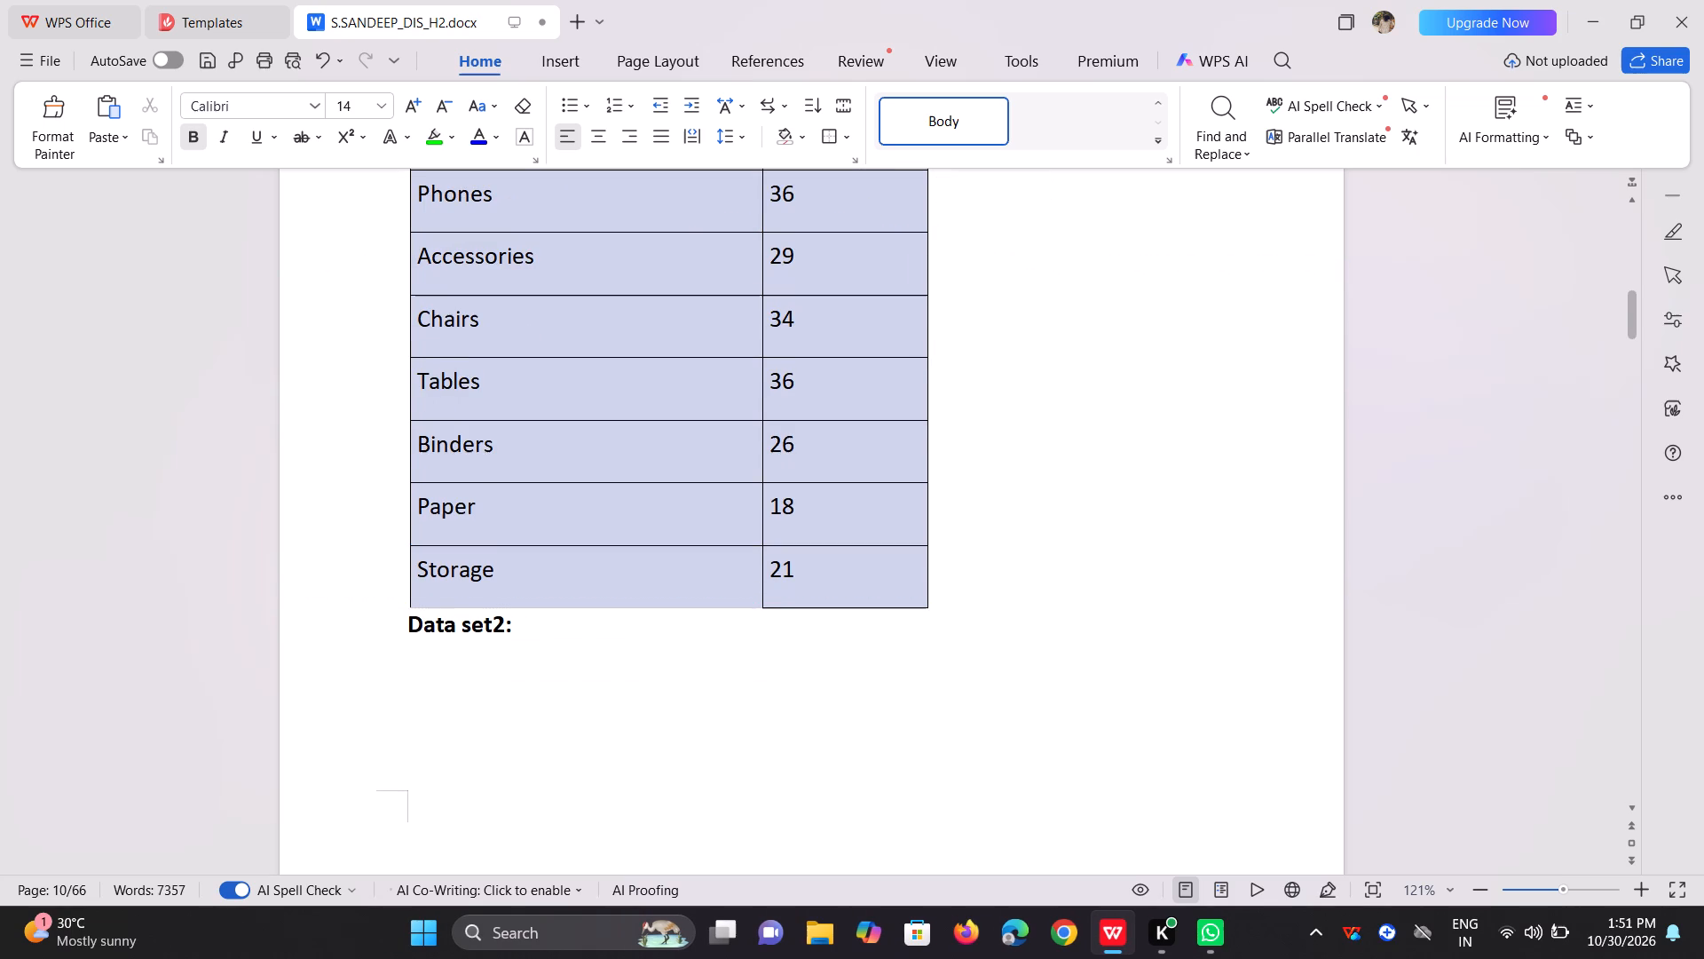
Check the layout of the bar chart procedure and output pages, and back up to the Interval Scale section.
scroll(643, 591, down, 11)
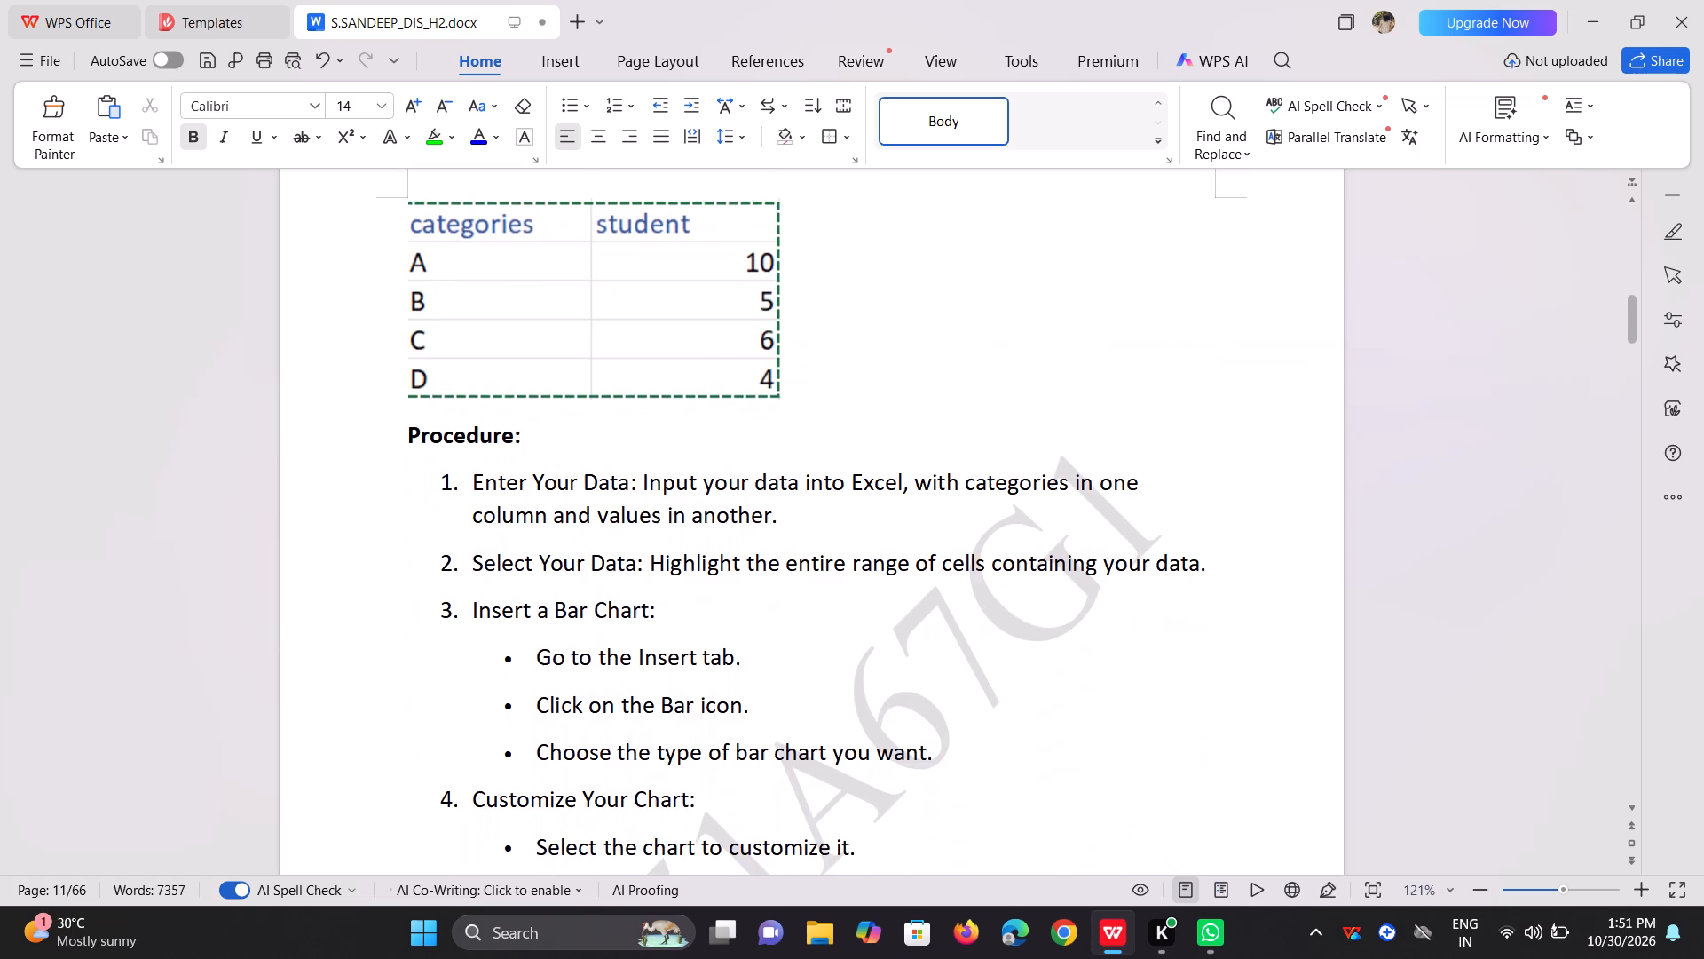
scroll(643, 591, down, 5)
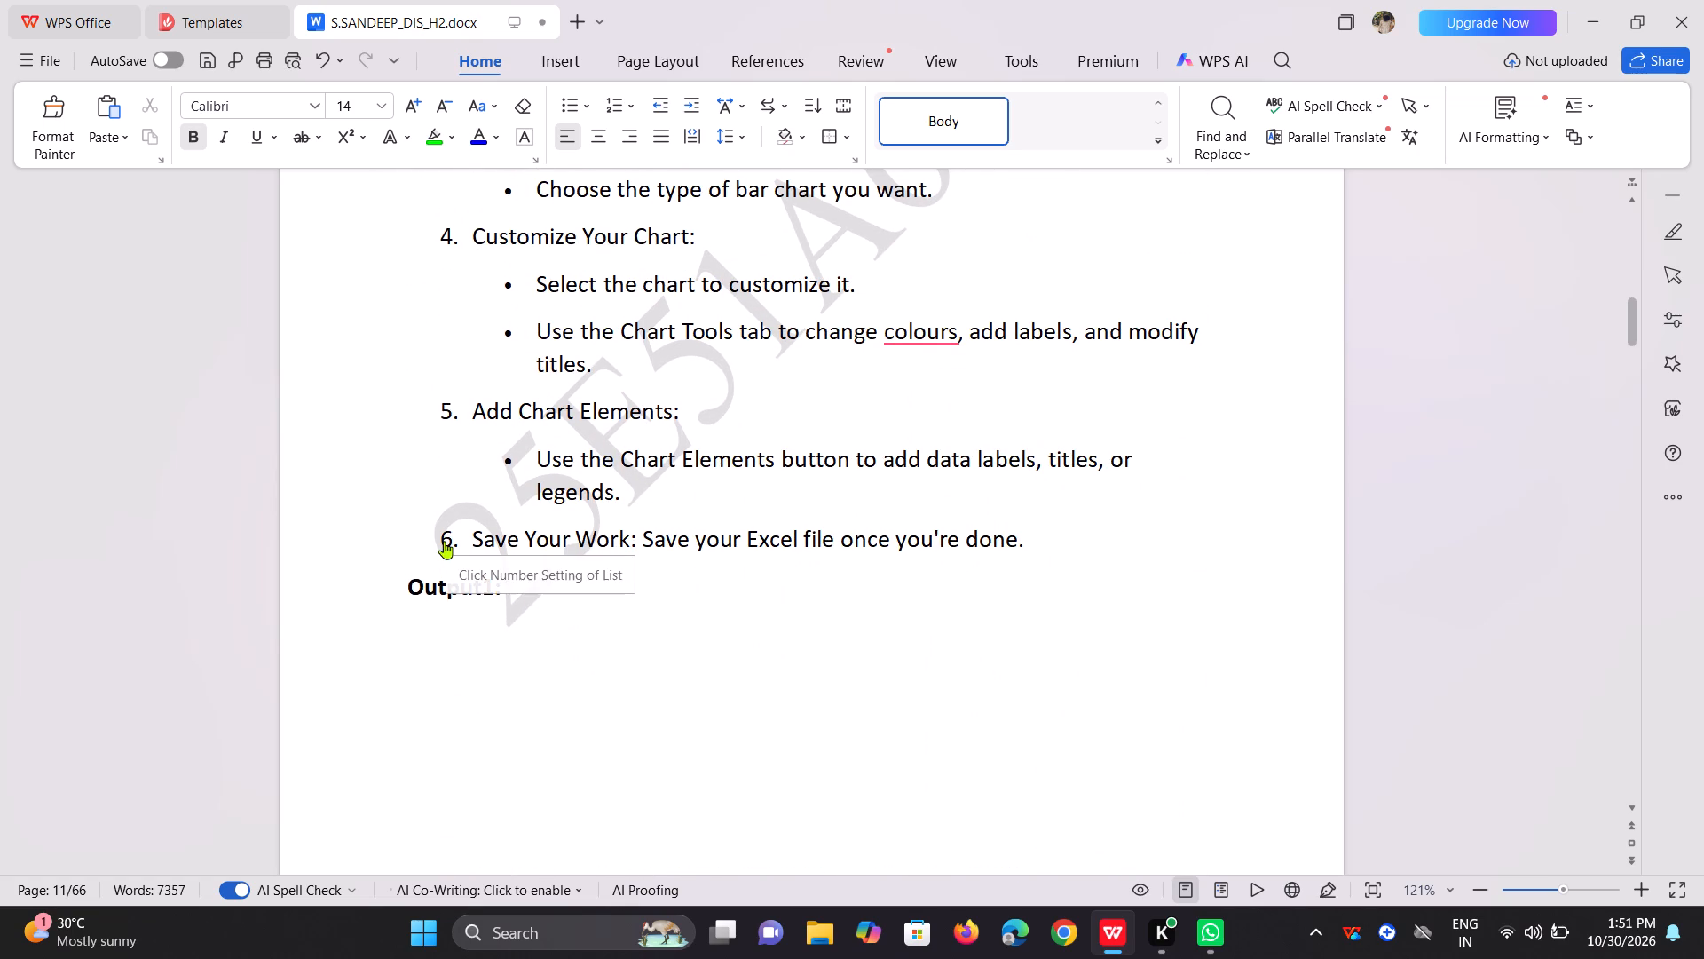
scroll(444, 541, down, 8)
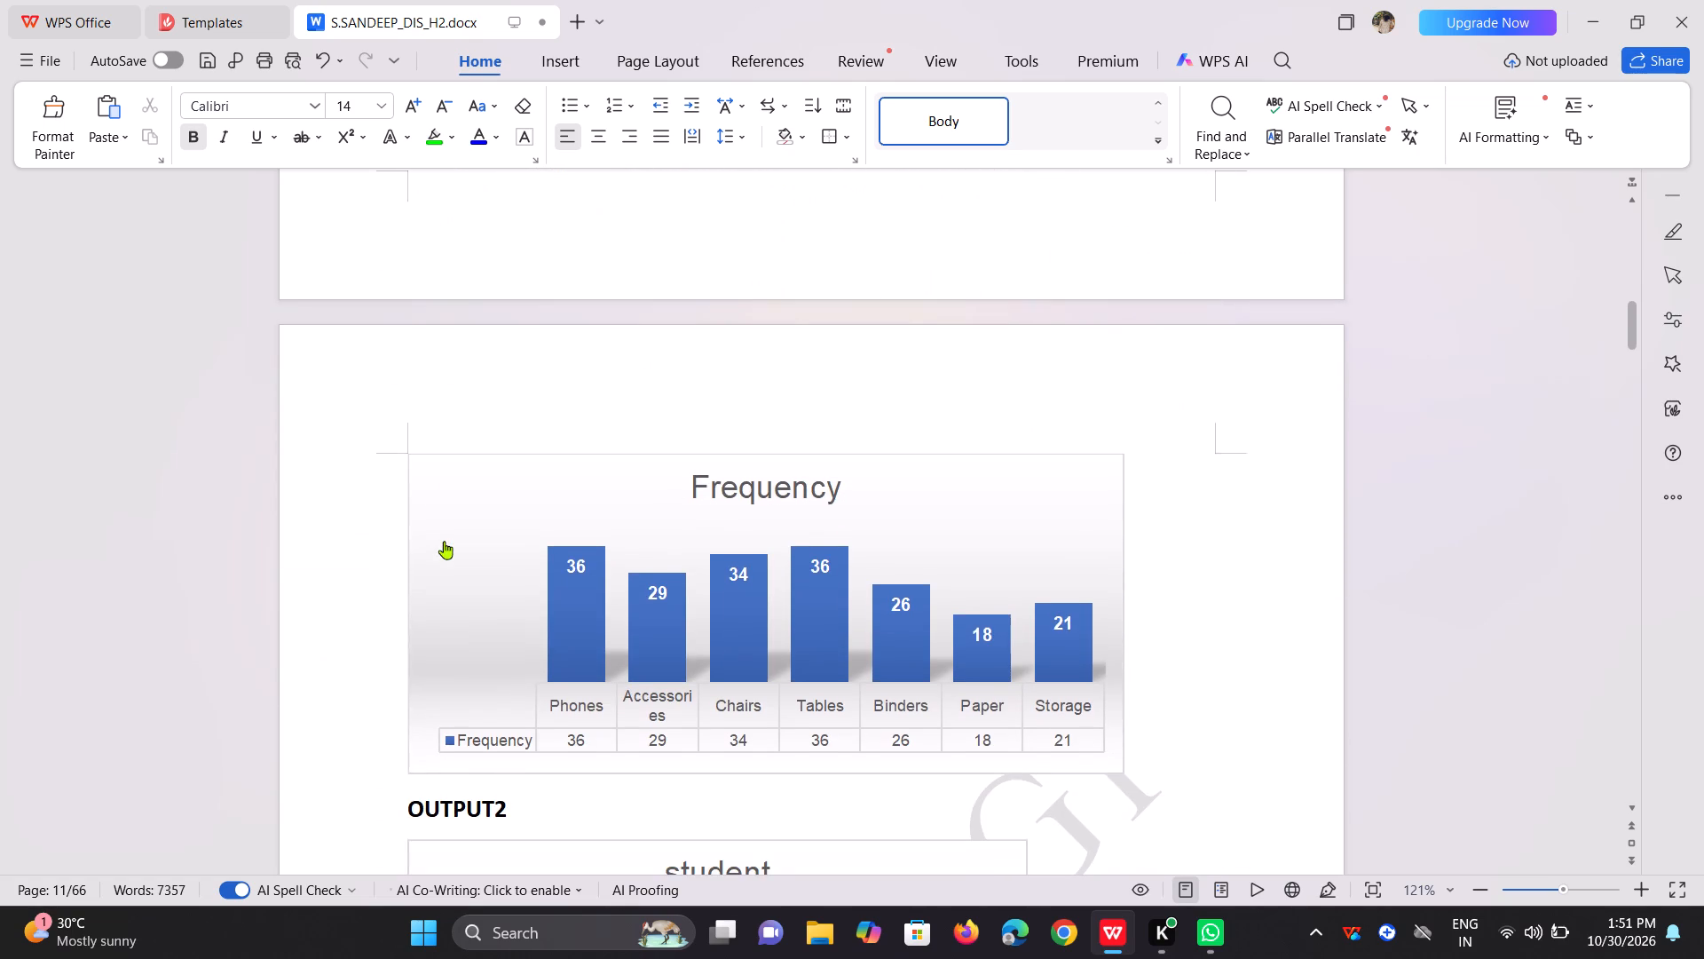
scroll(592, 512, up, 9)
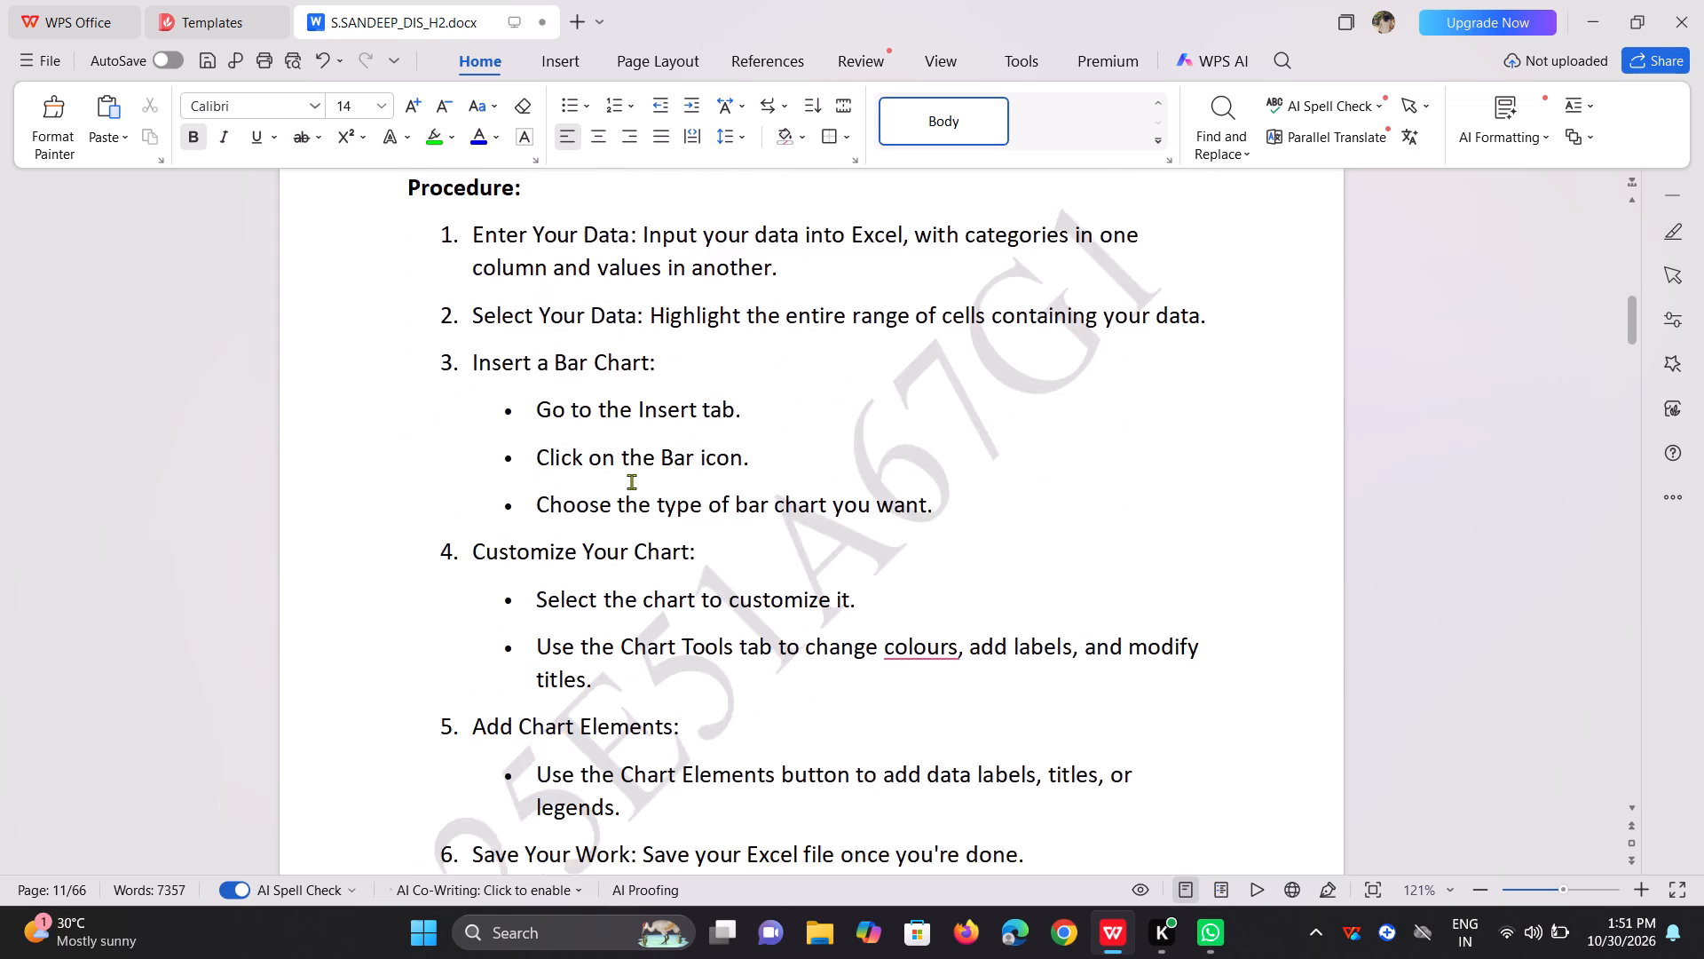
scroll(631, 481, up, 19)
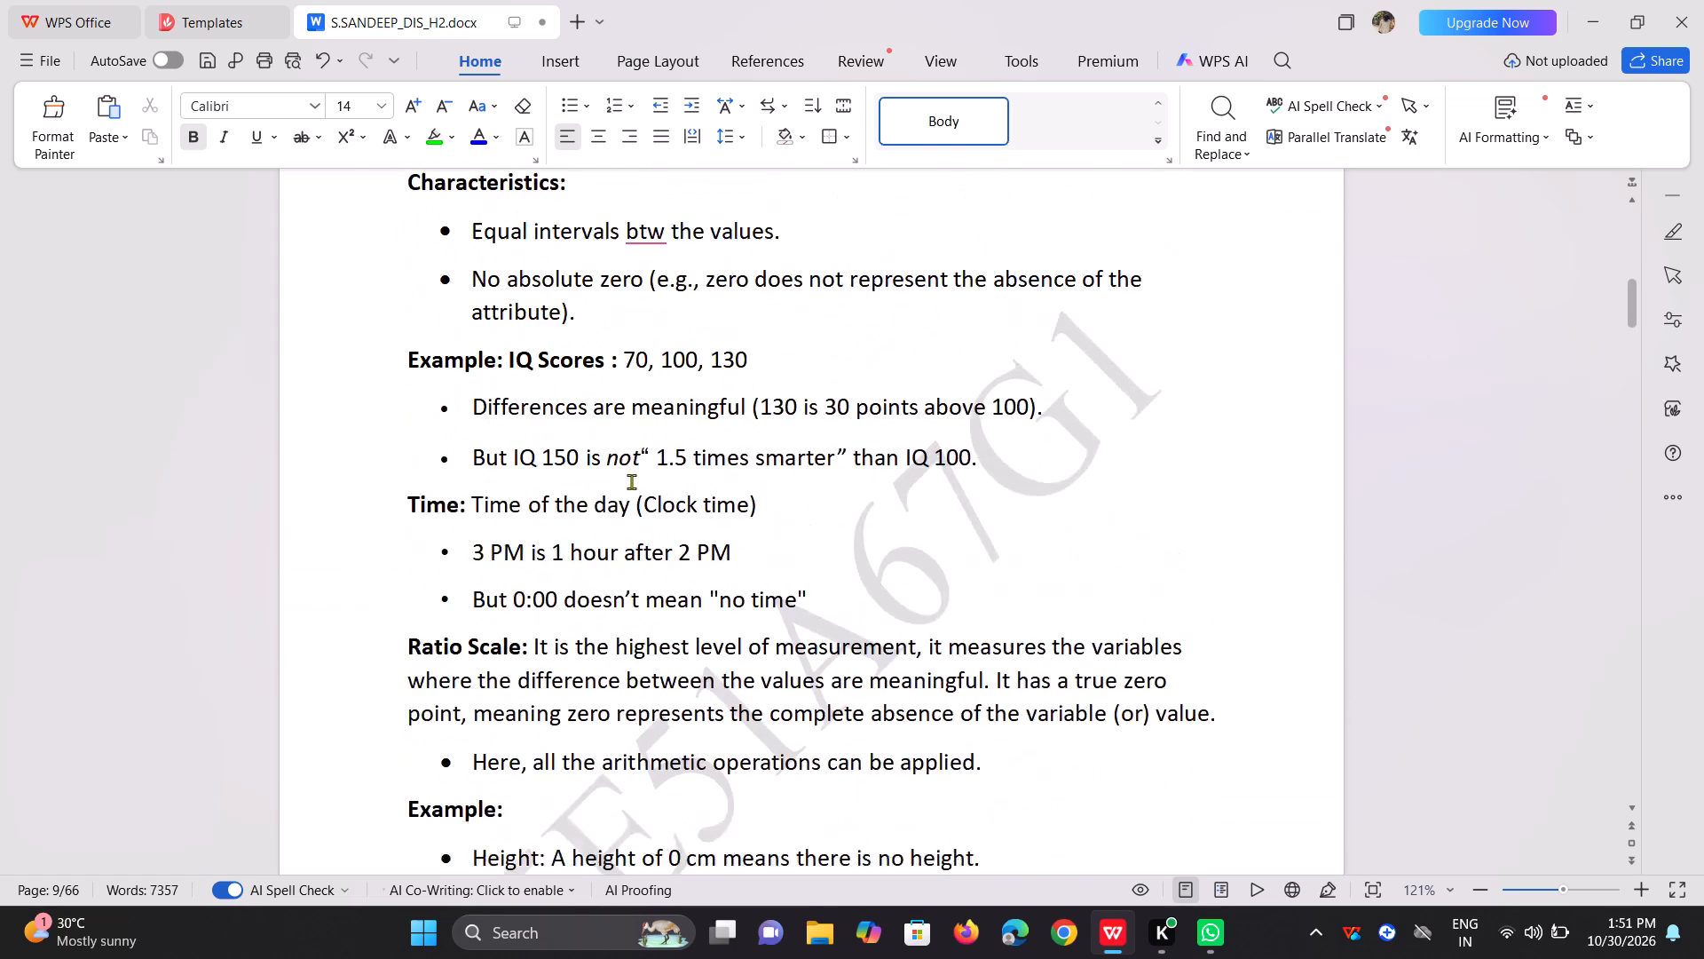
scroll(631, 481, up, 4)
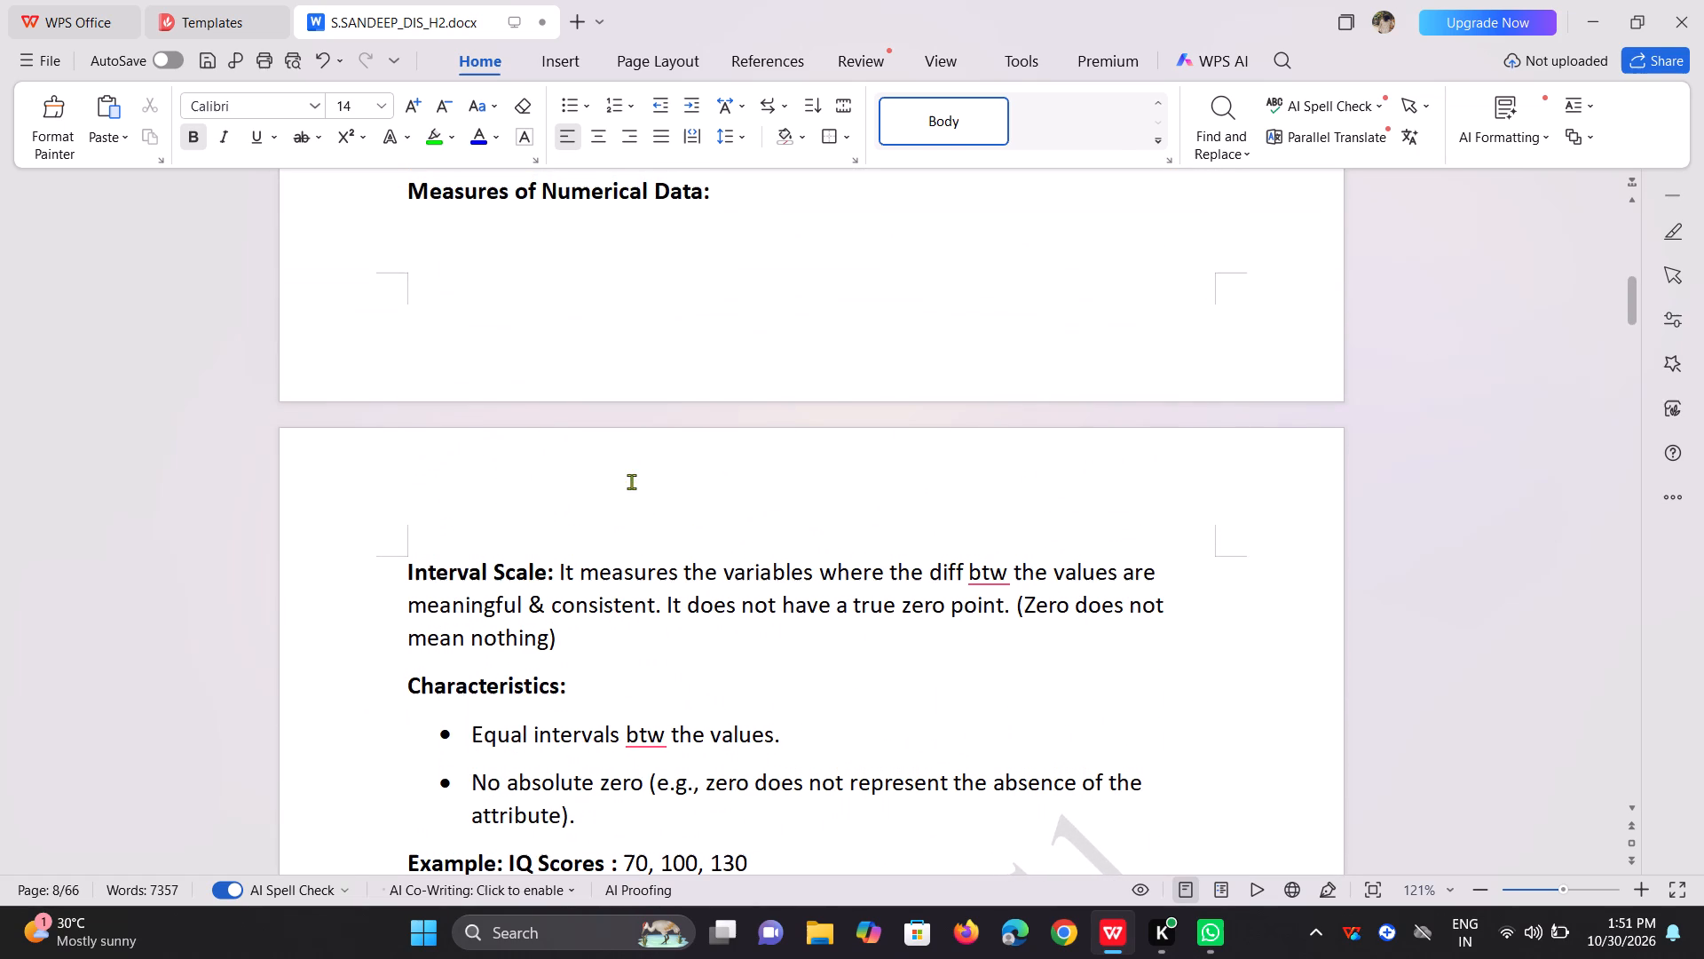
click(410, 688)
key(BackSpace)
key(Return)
Delete the blank line above the ii) label between the two relative frequency tables.
scroll(410, 688, up, 4)
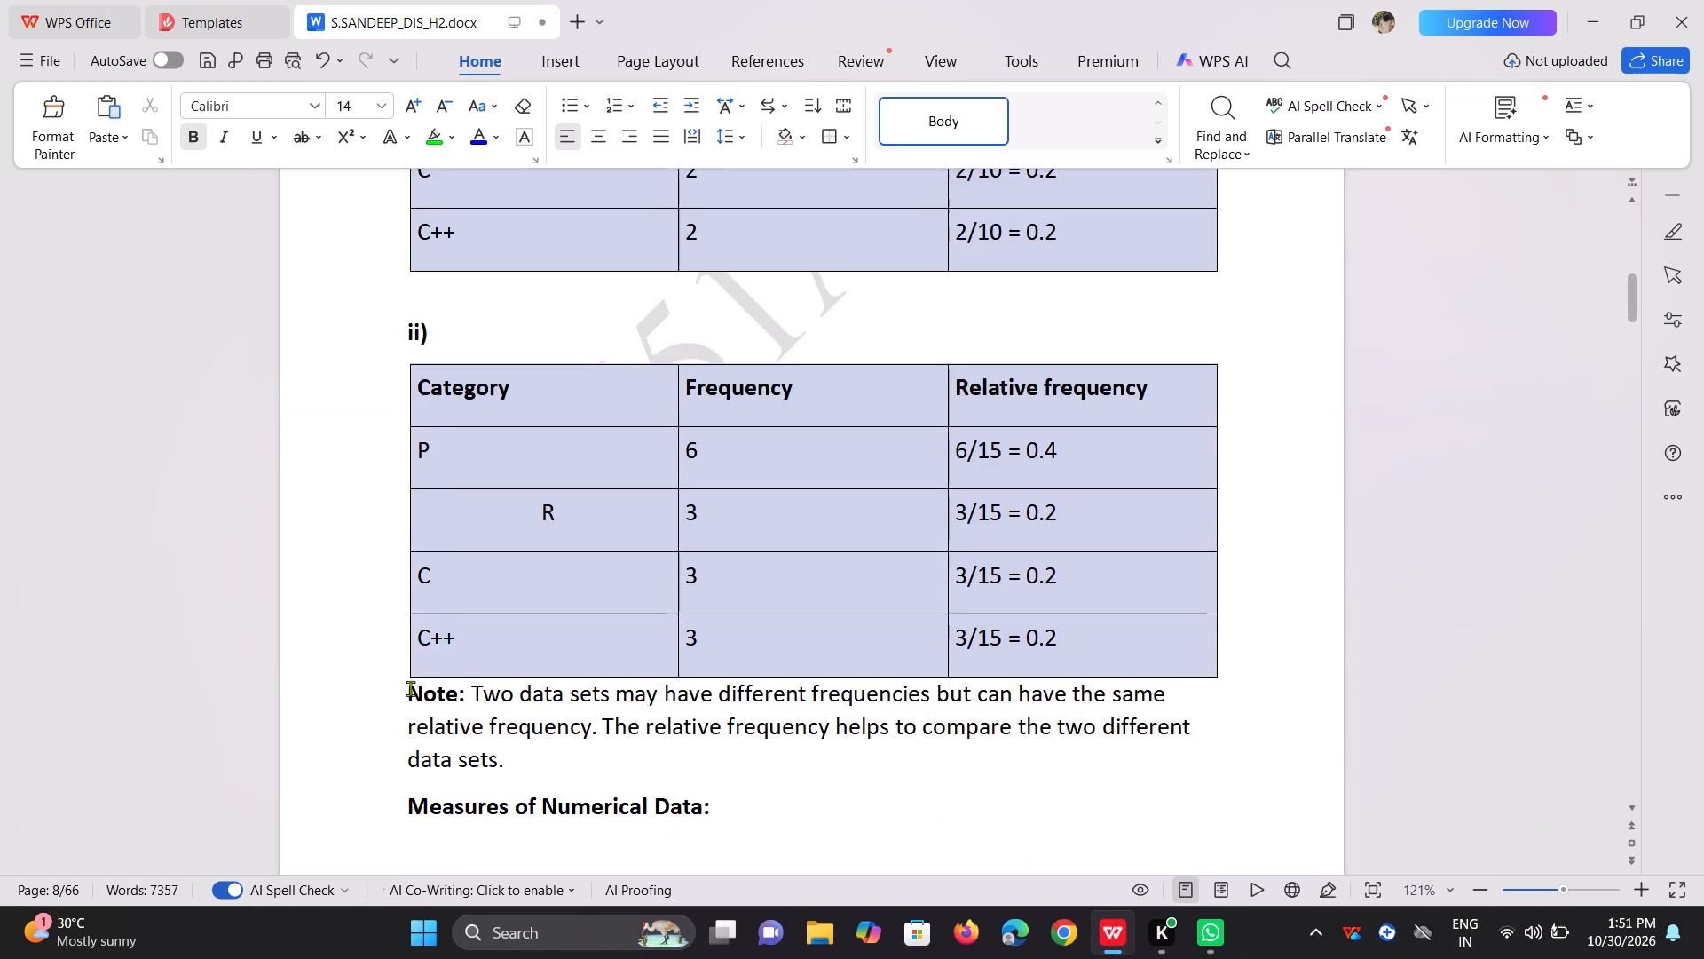
scroll(410, 688, up, 1)
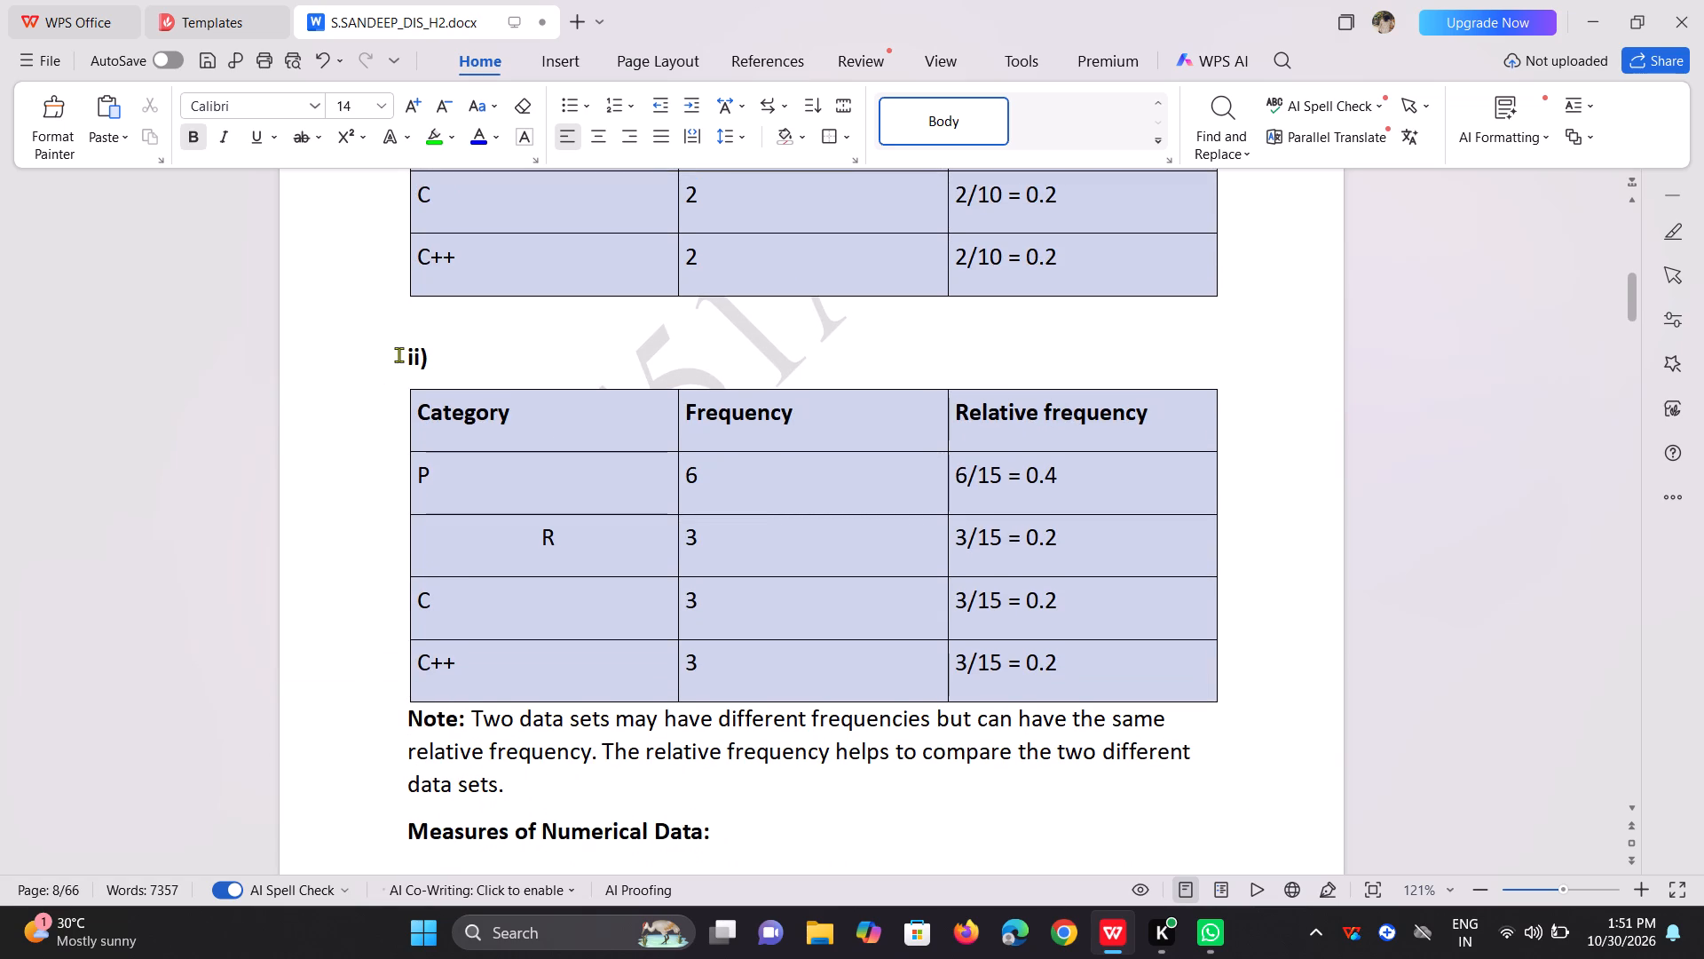
click(398, 354)
key(BackSpace)
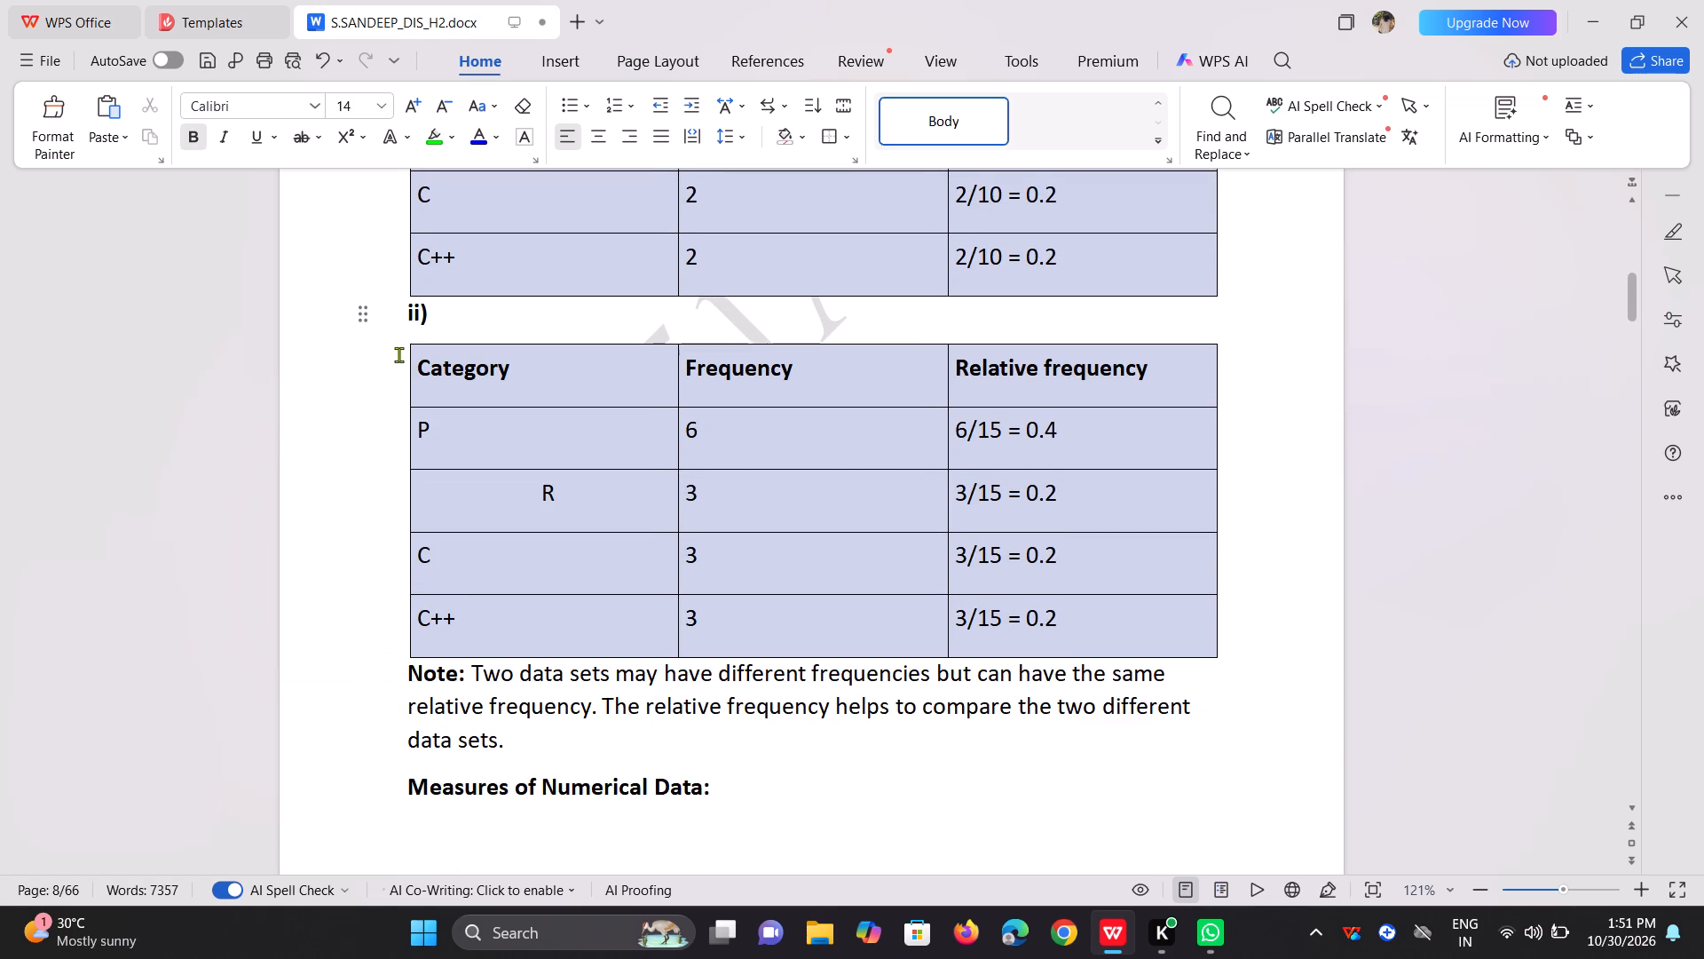
Delete the two blank lines between the student data table and the "In above variables are" line.
scroll(398, 354, up, 13)
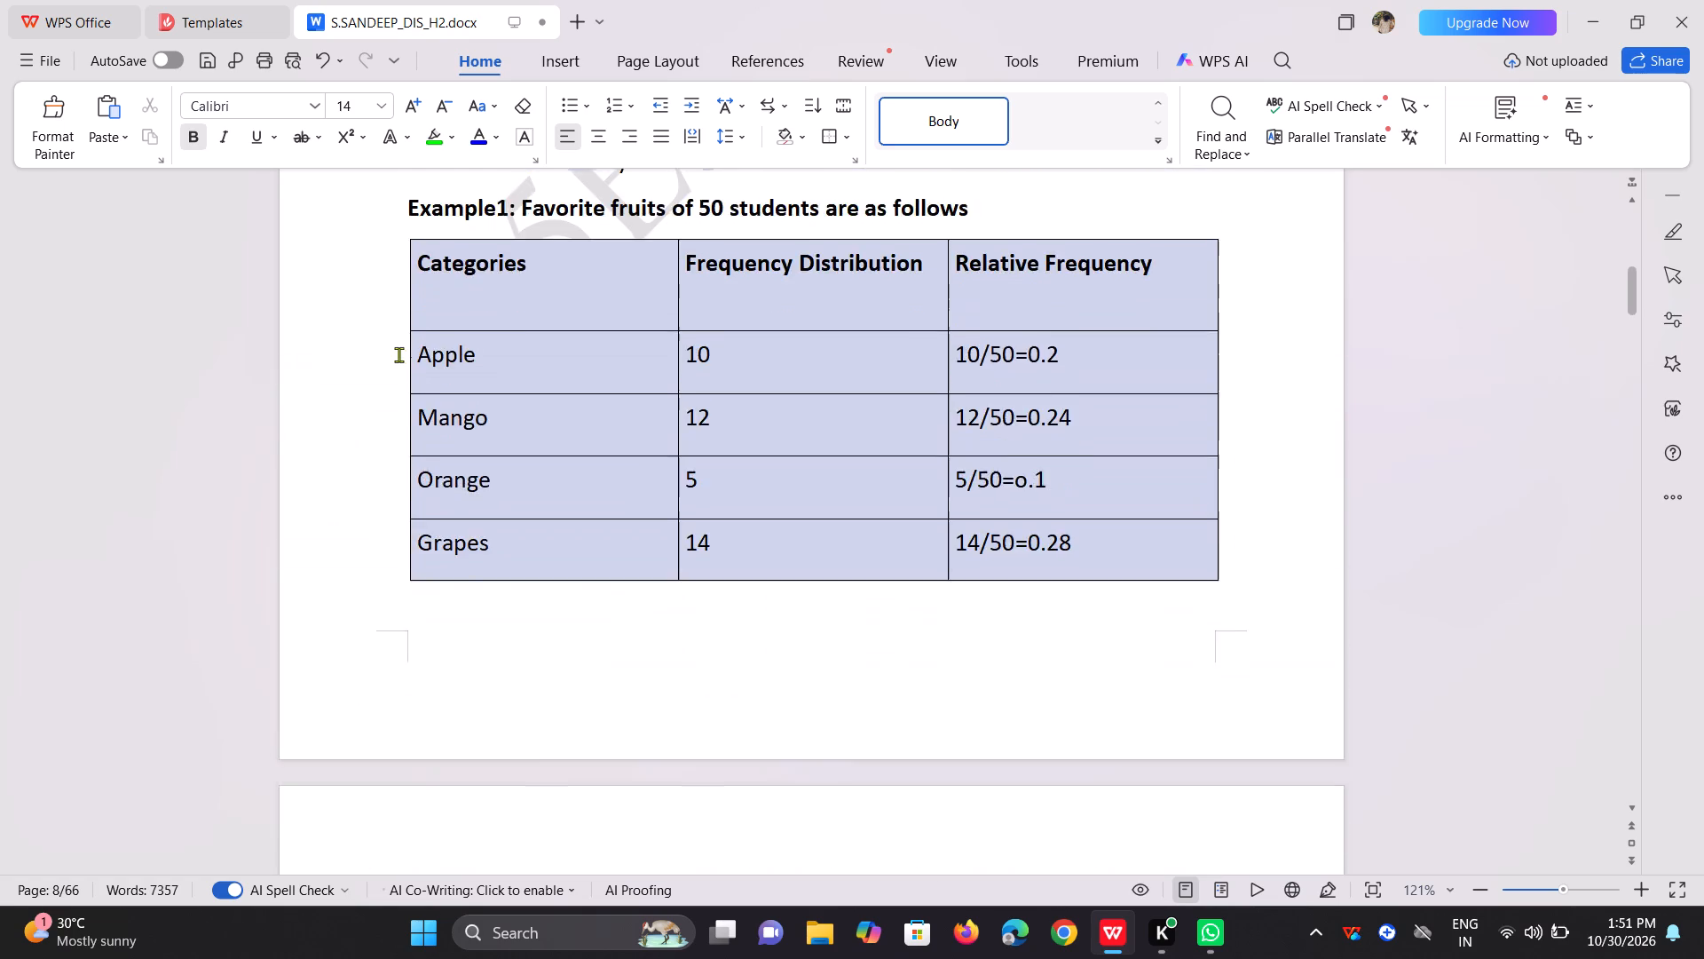
scroll(398, 354, up, 6)
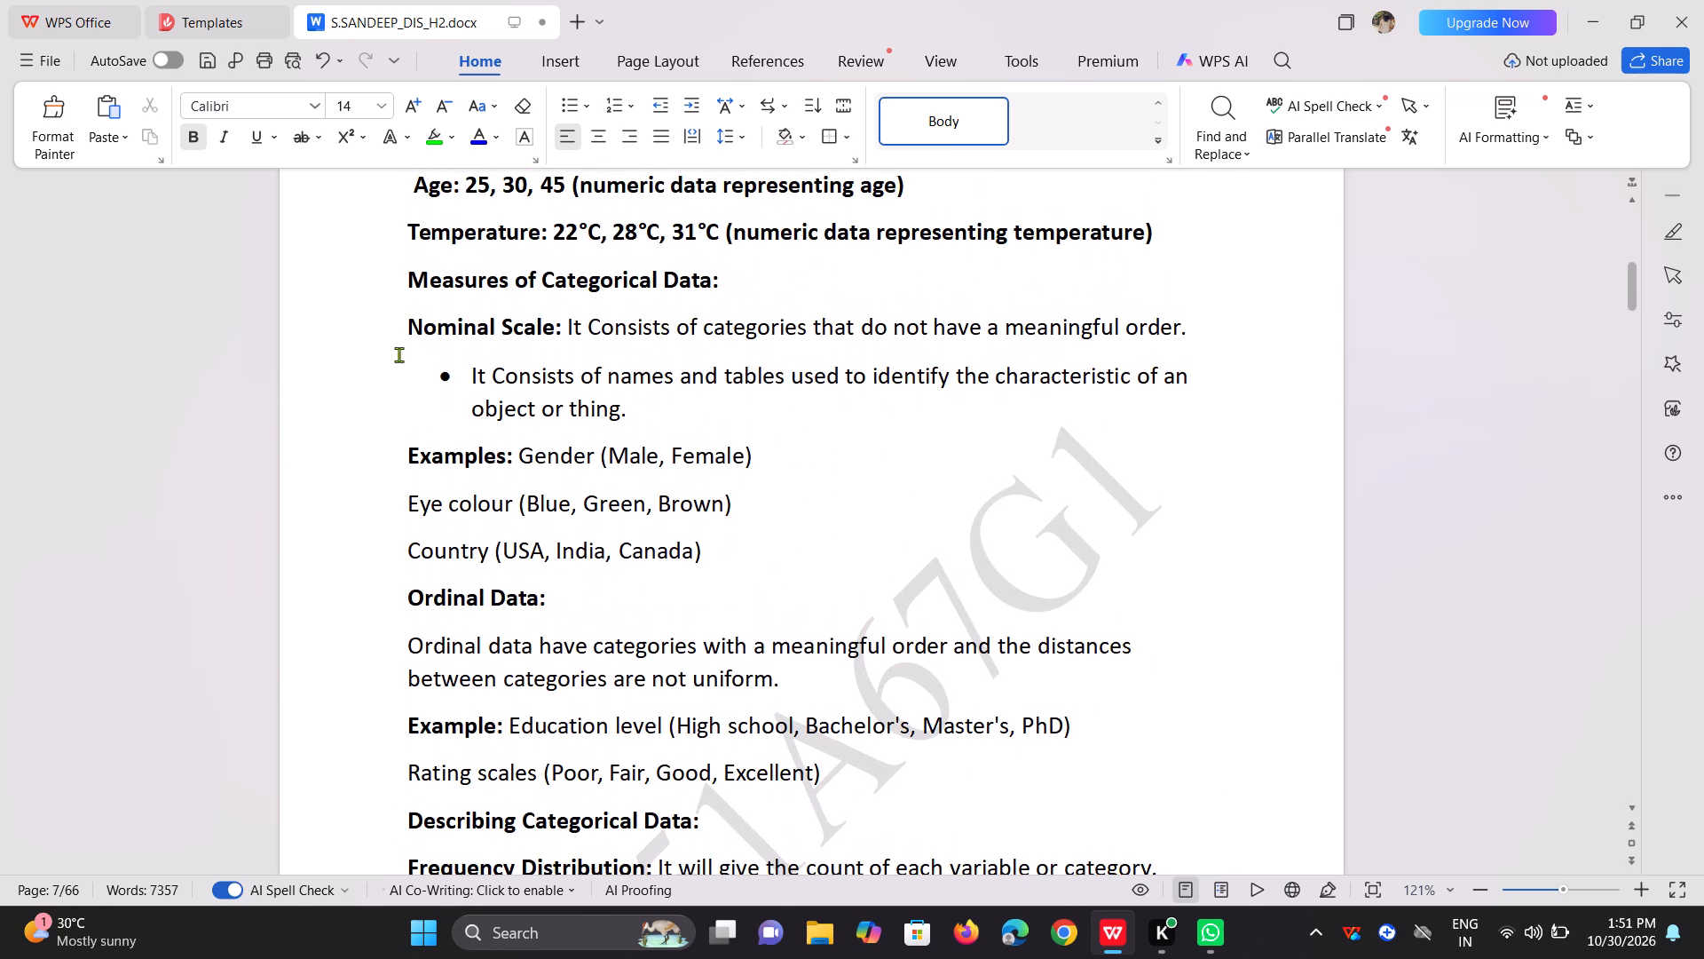
scroll(398, 354, up, 3)
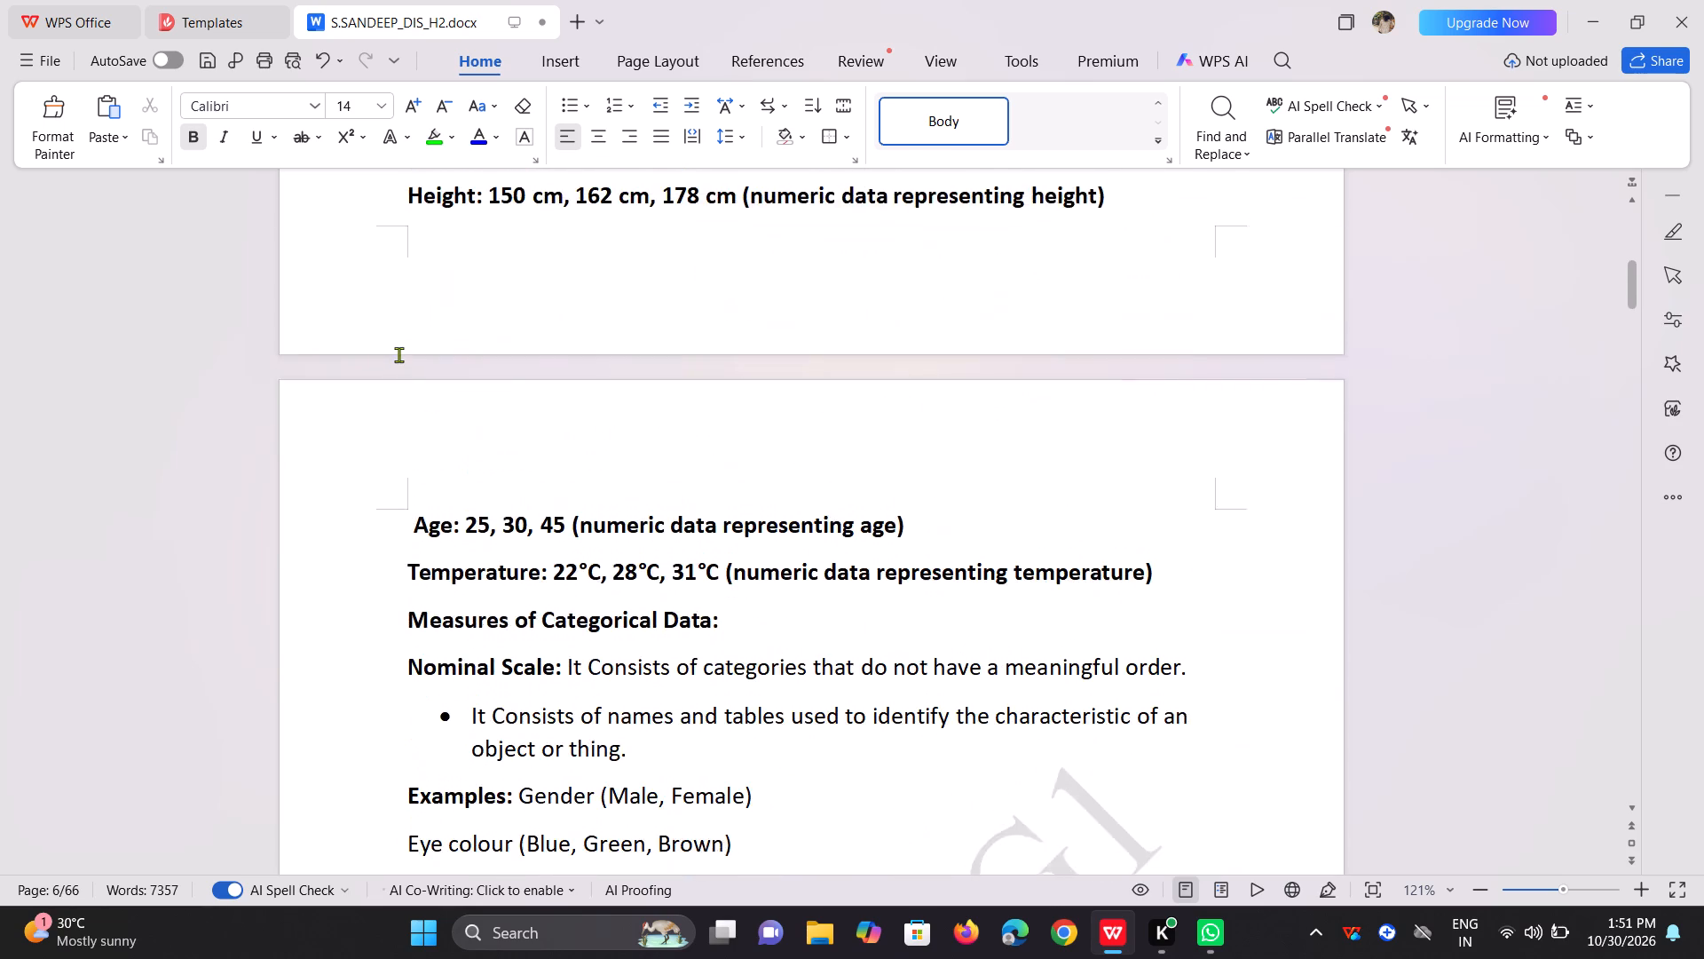
scroll(398, 354, up, 12)
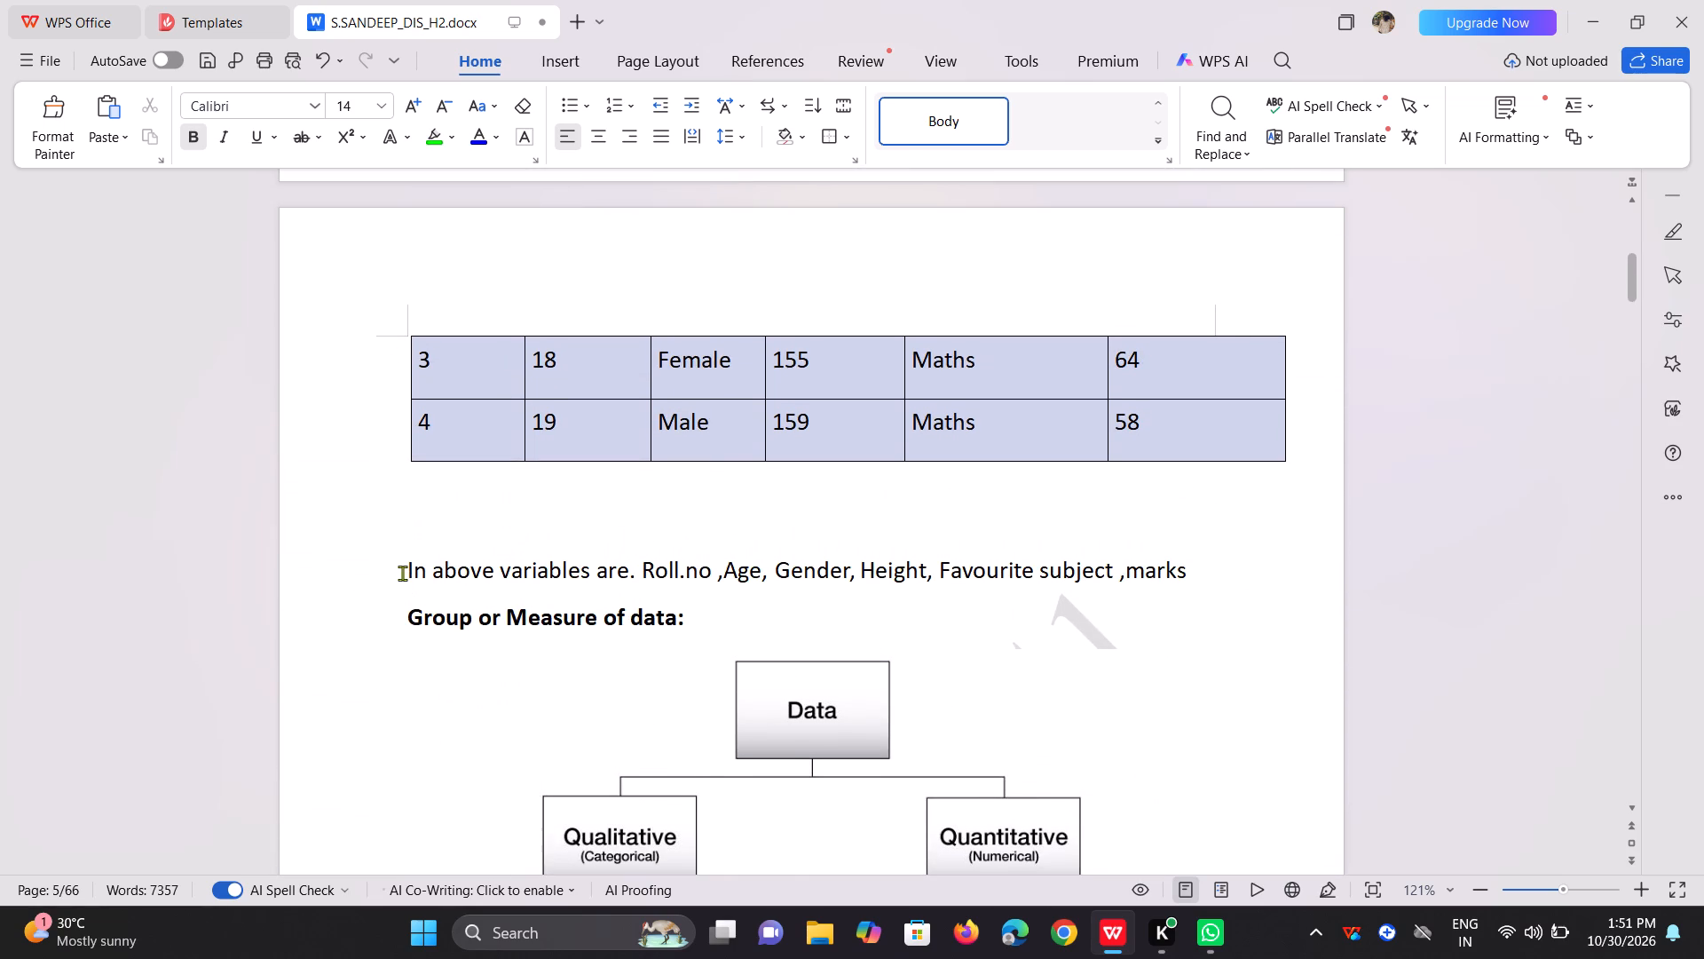
click(402, 573)
key(BackSpace)
key(BackSpace)
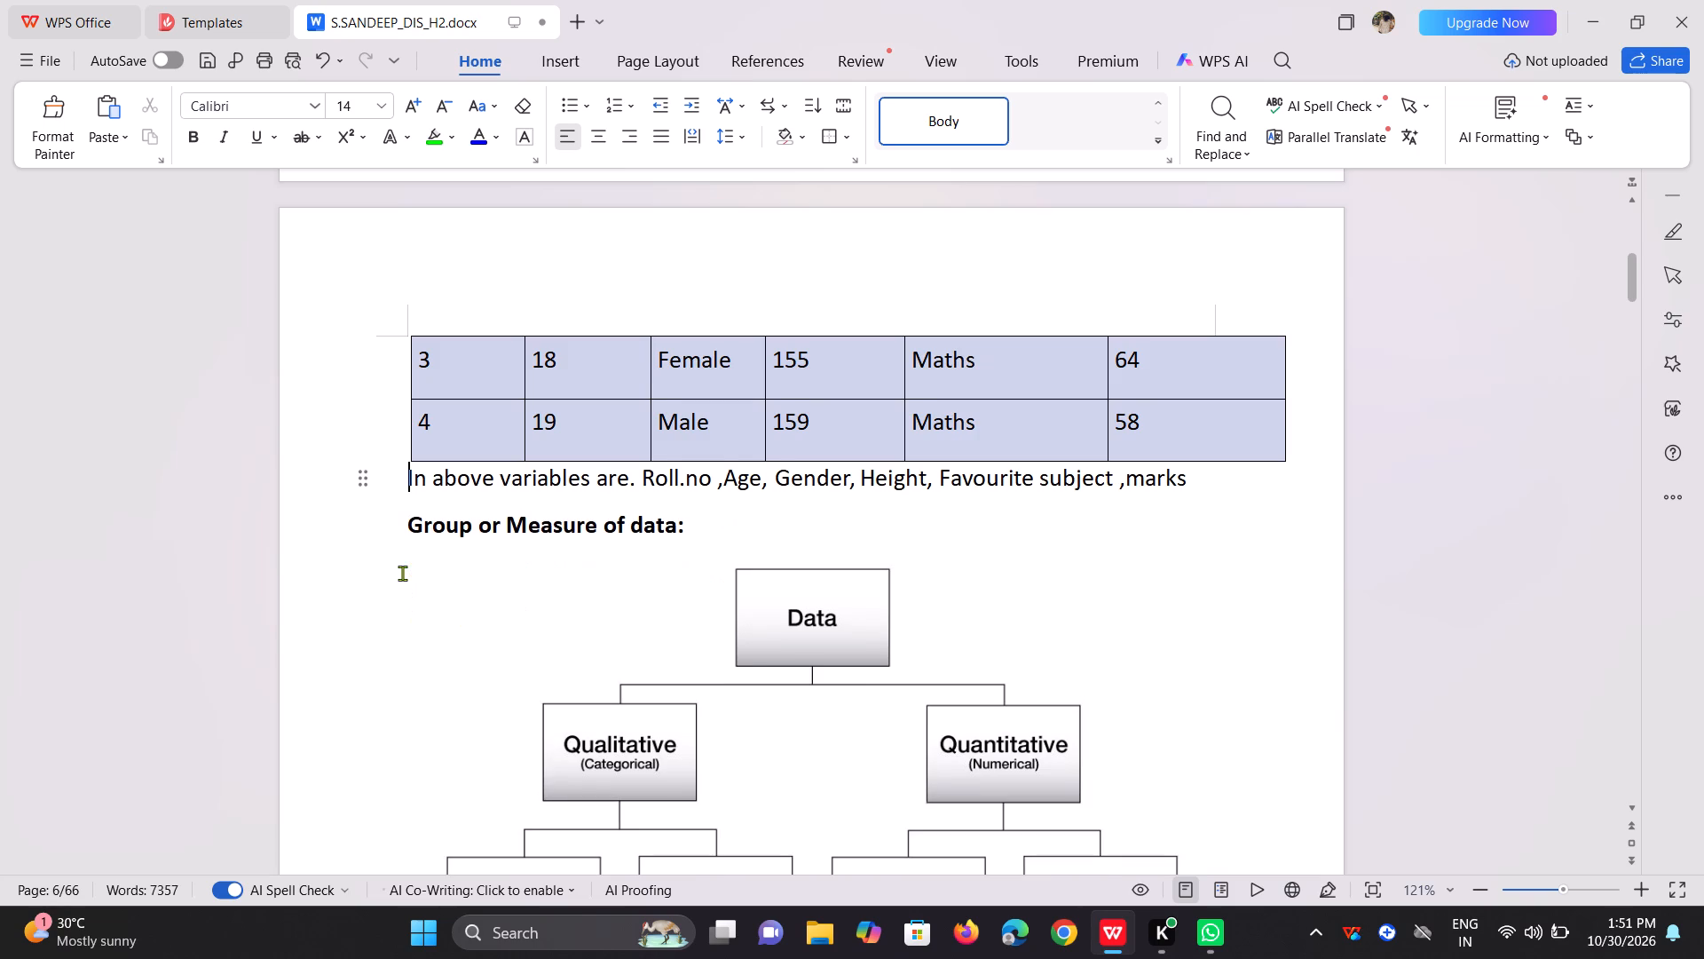
Reduce the height of the student bar chart above CONCLUSION1 slightly, keeping its bars readable.
scroll(402, 573, down, 20)
scroll(402, 573, down, 1)
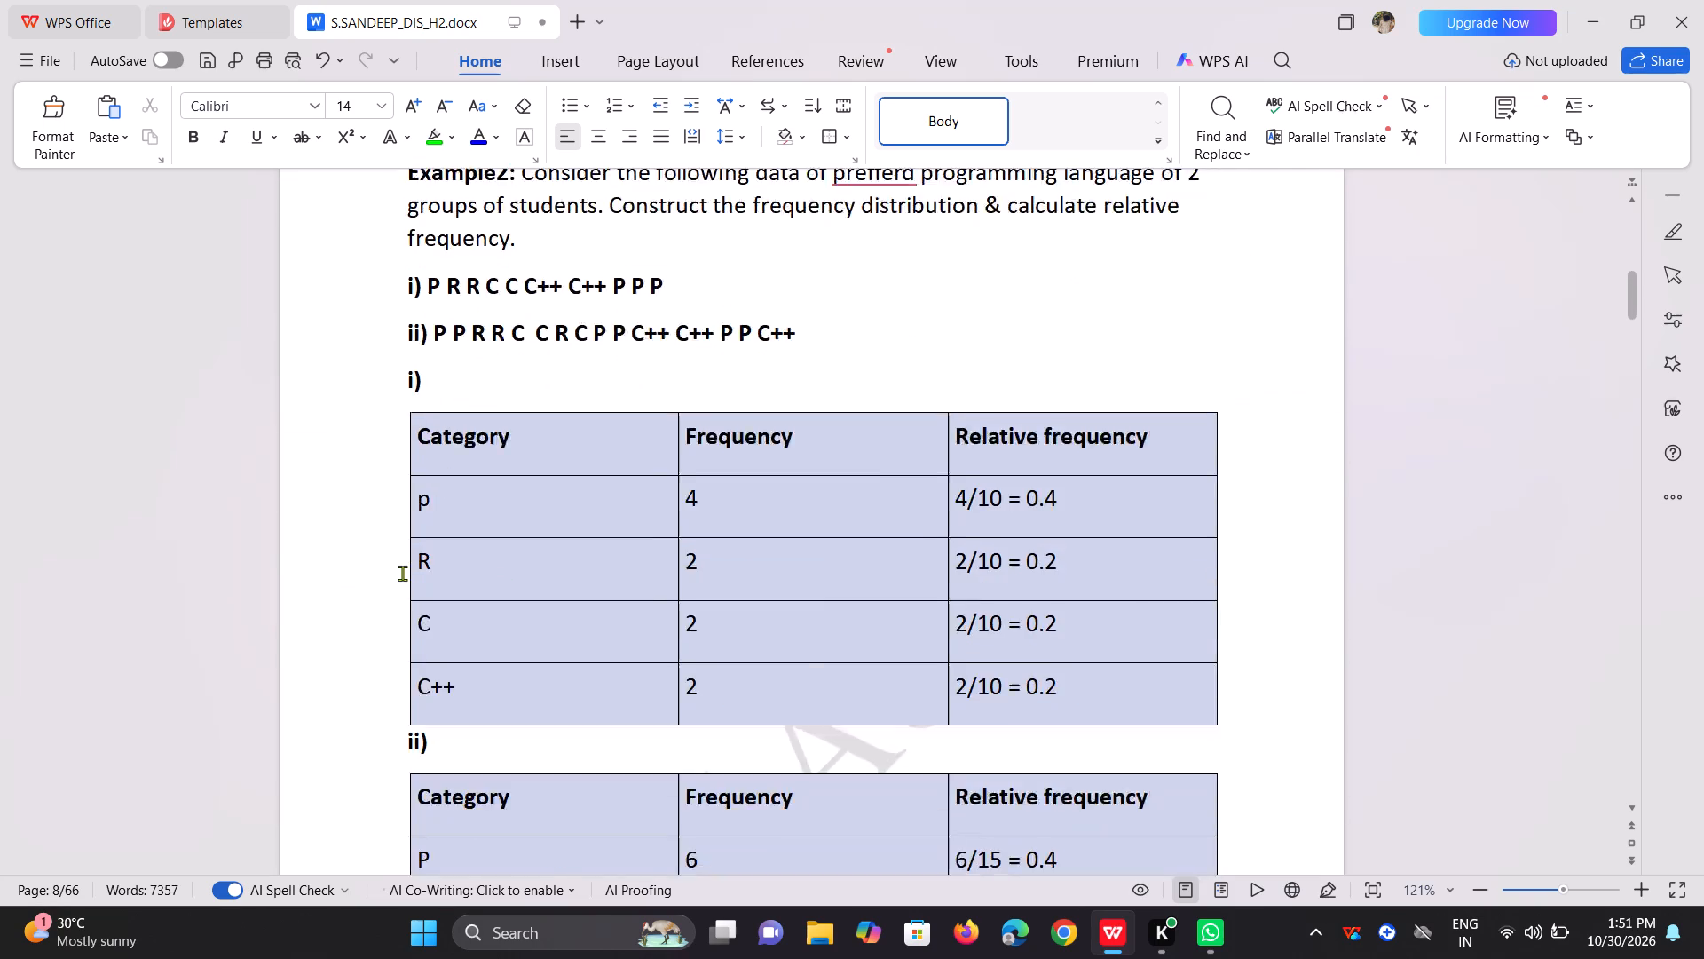
scroll(402, 573, down, 16)
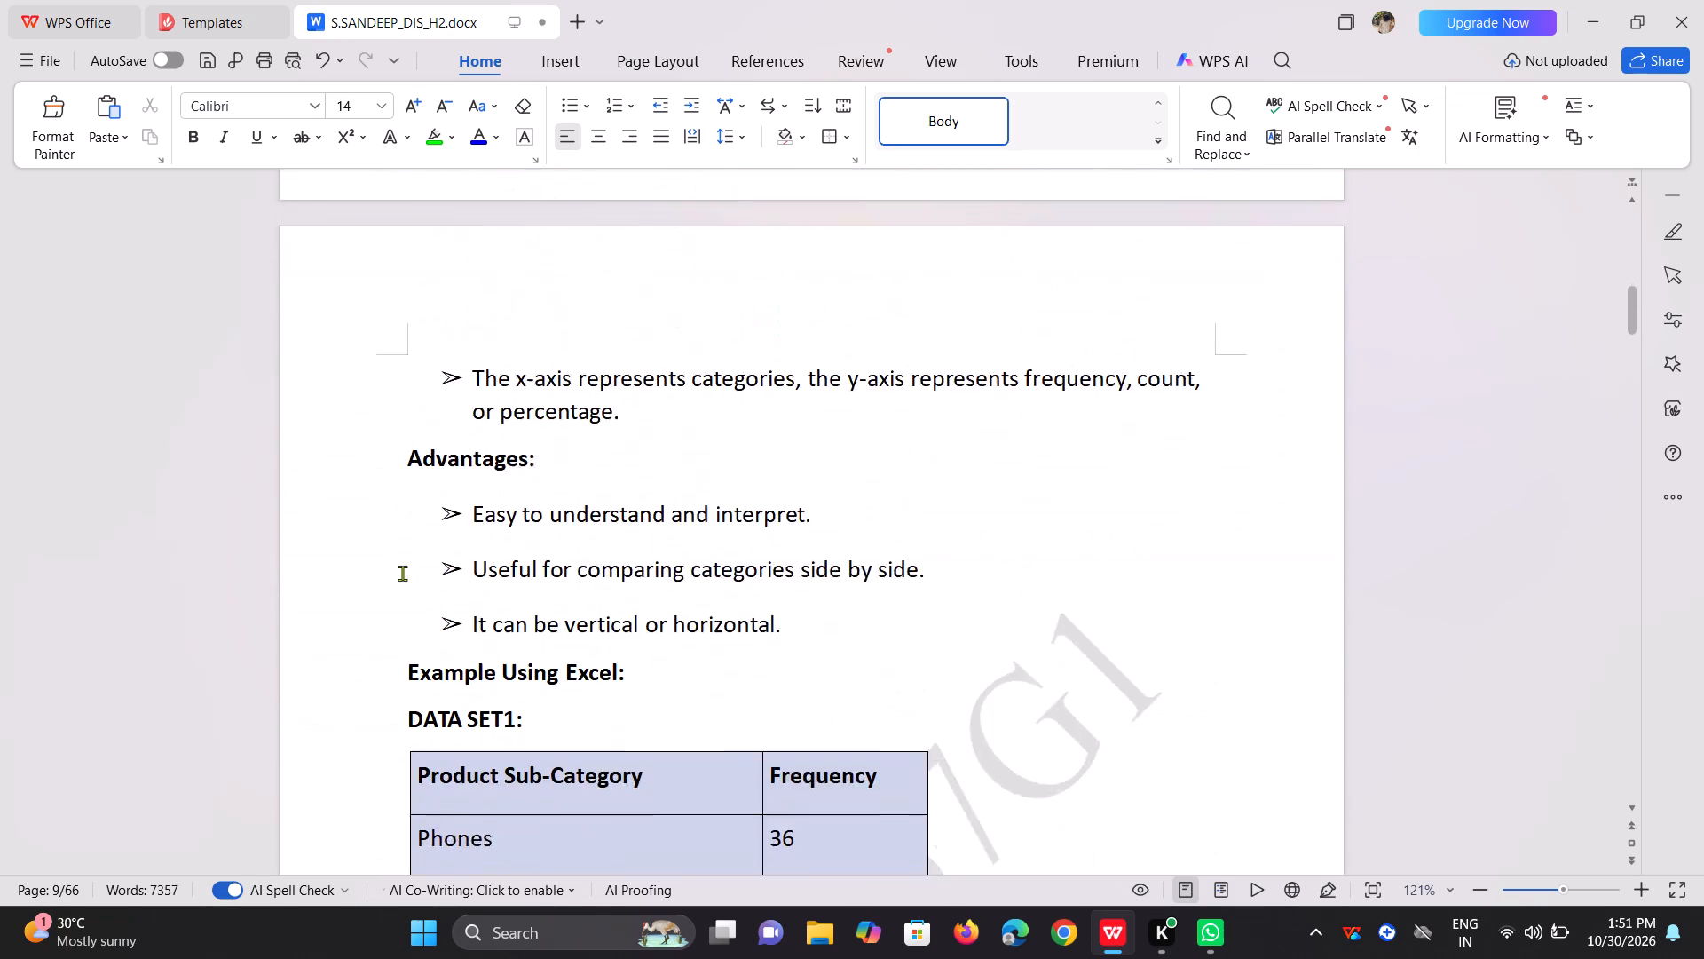
scroll(402, 573, down, 17)
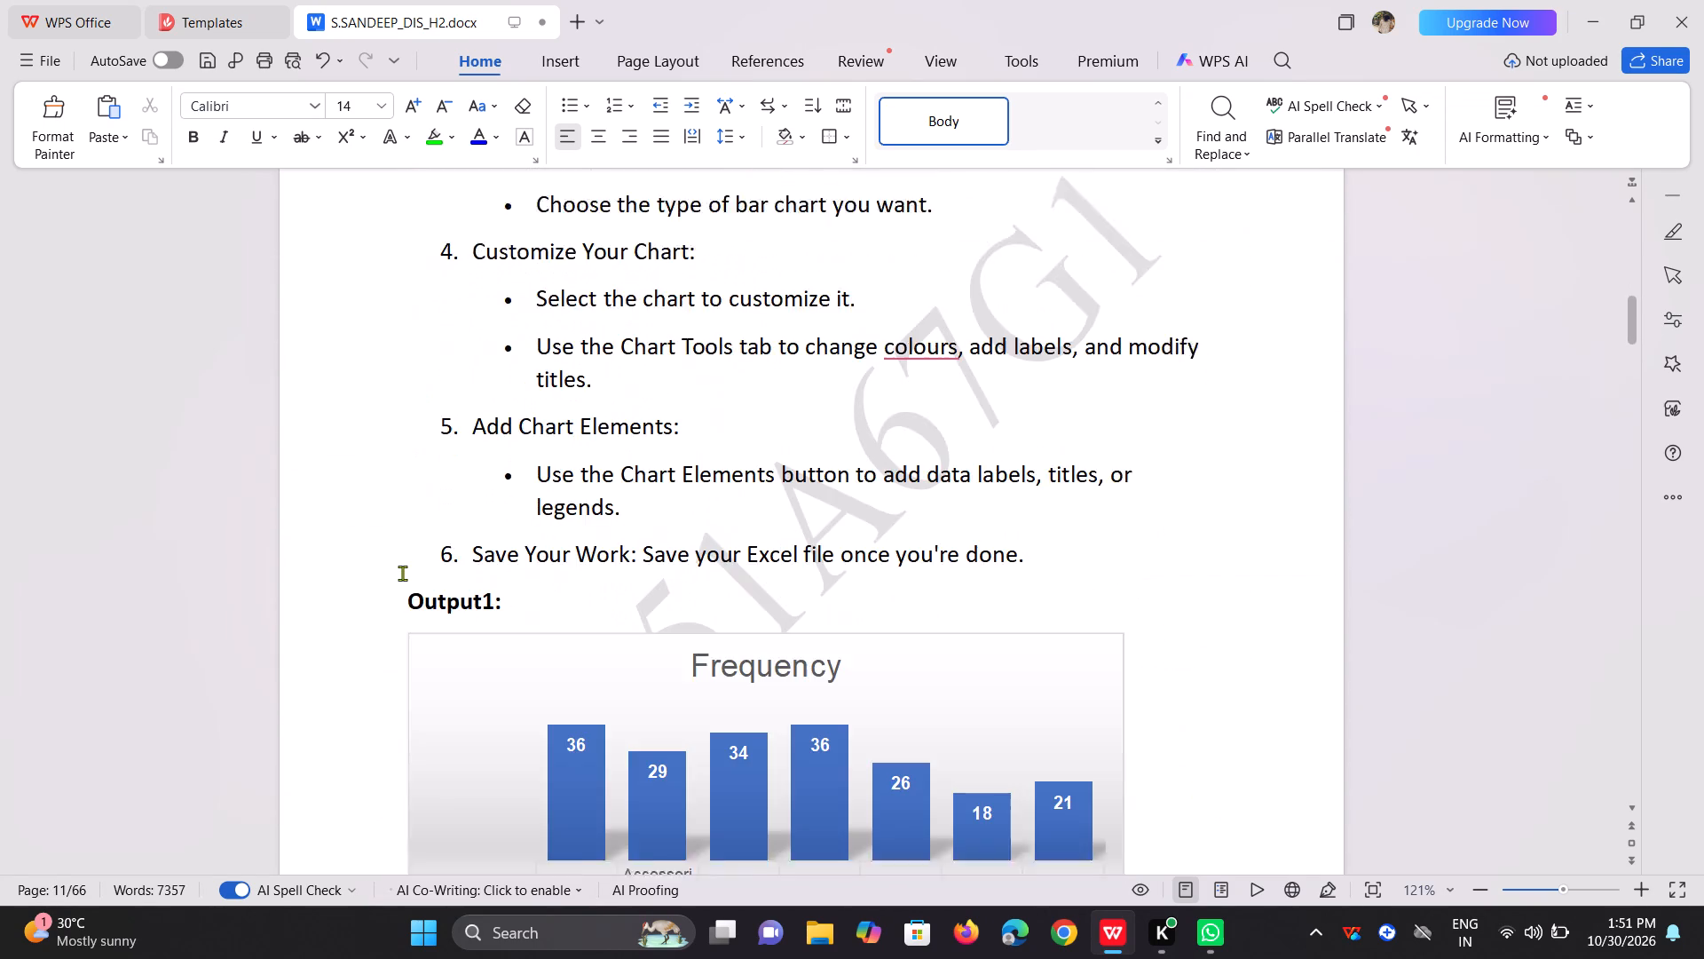
scroll(402, 573, down, 12)
click(543, 601)
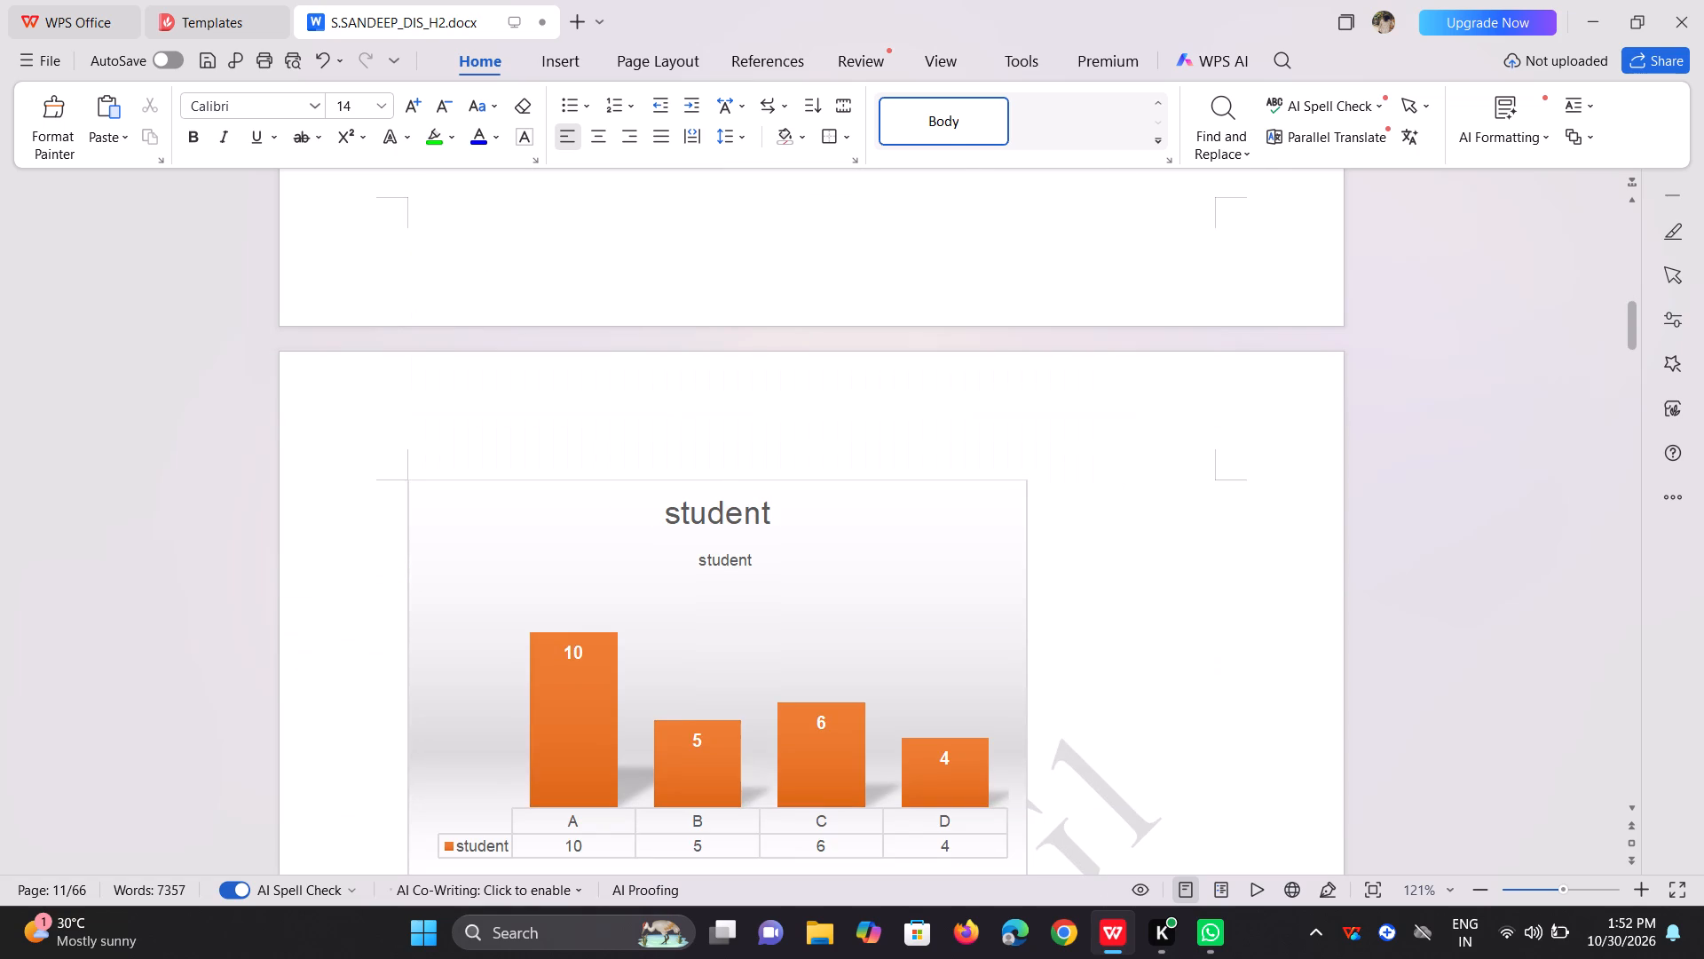
scroll(804, 789, down, 2)
drag(717, 659, 708, 605)
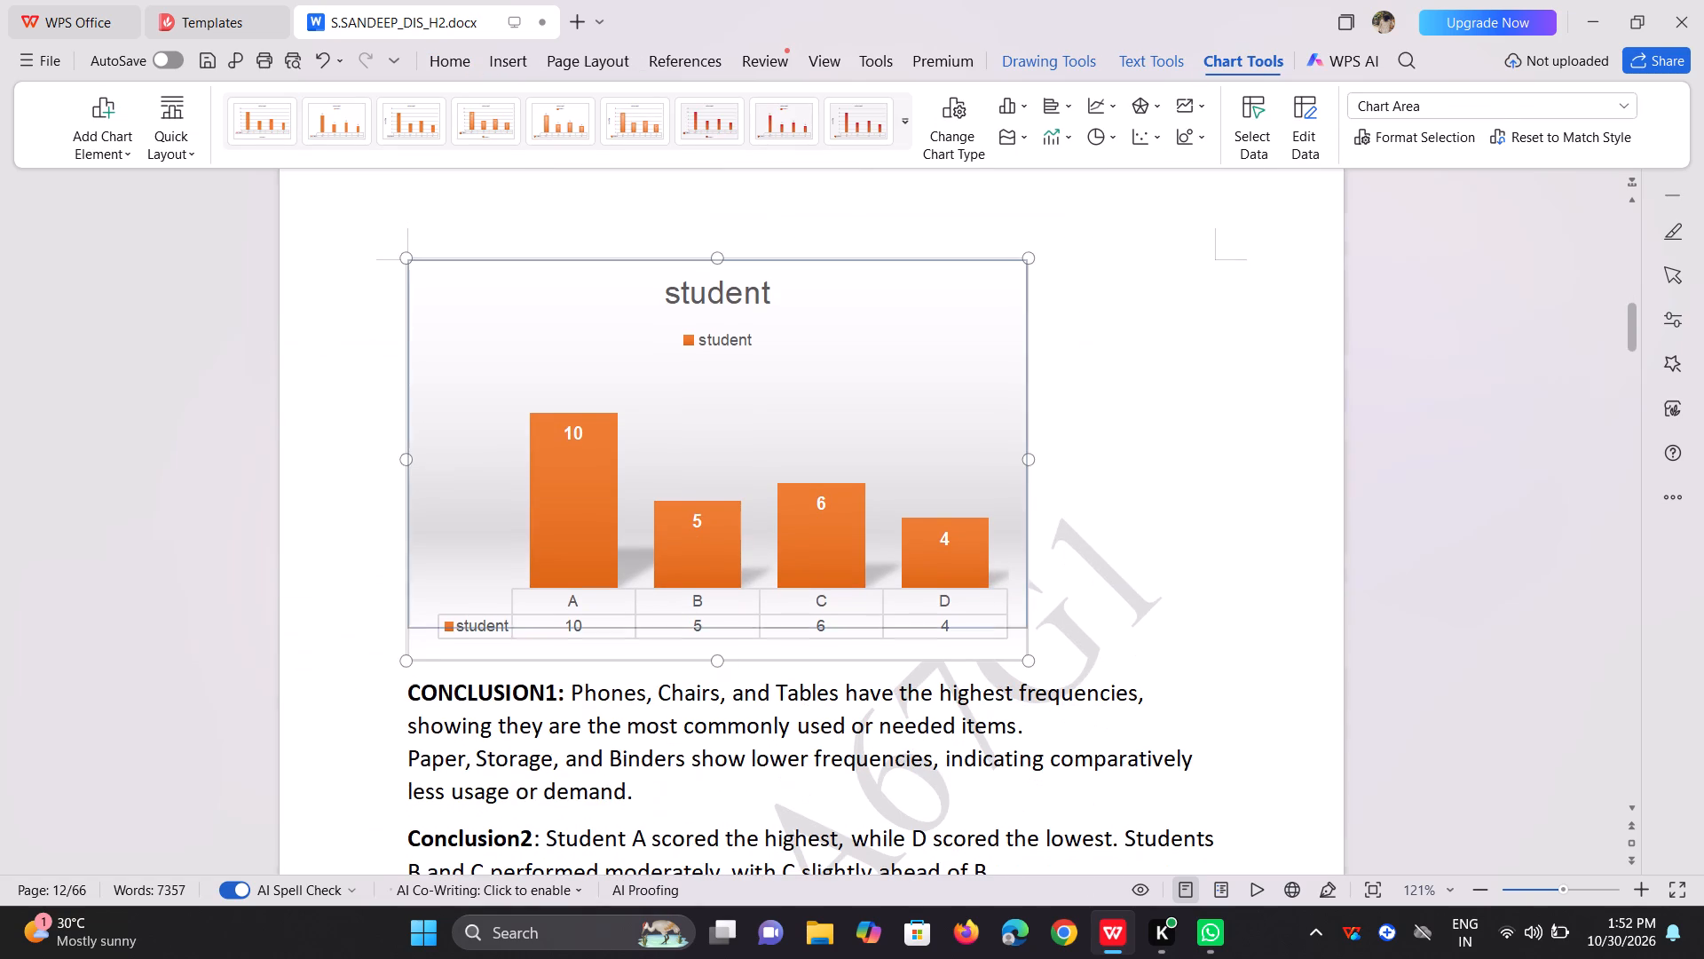
drag(708, 605, 716, 524)
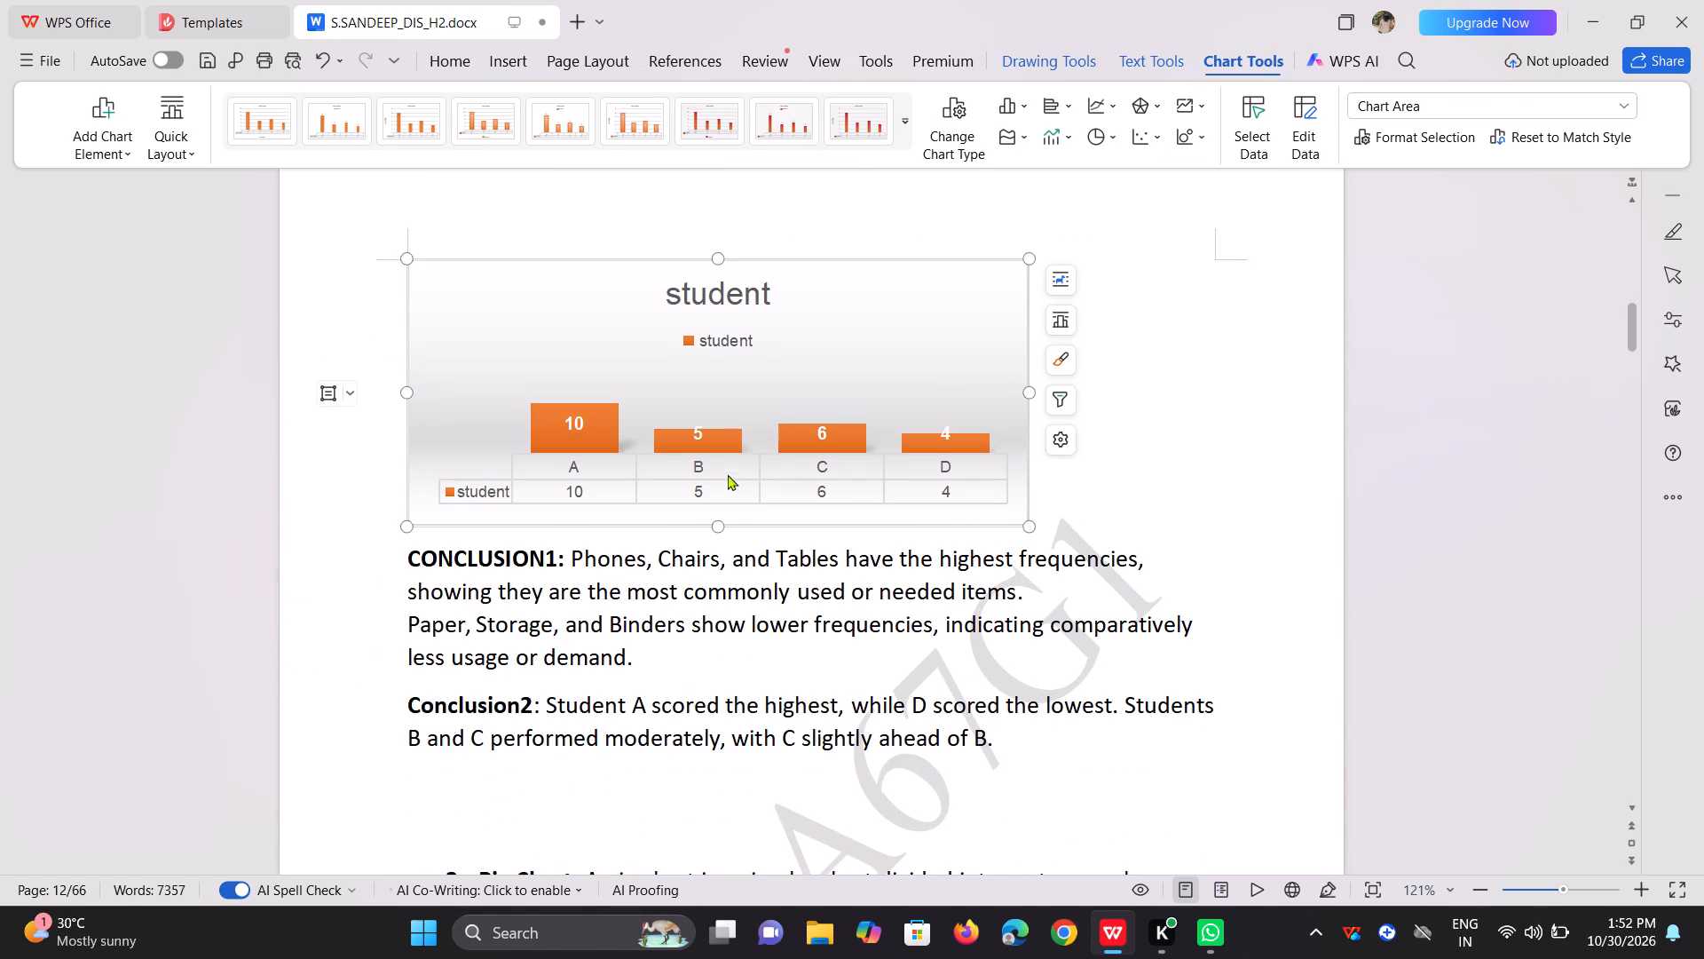
drag(714, 523, 720, 609)
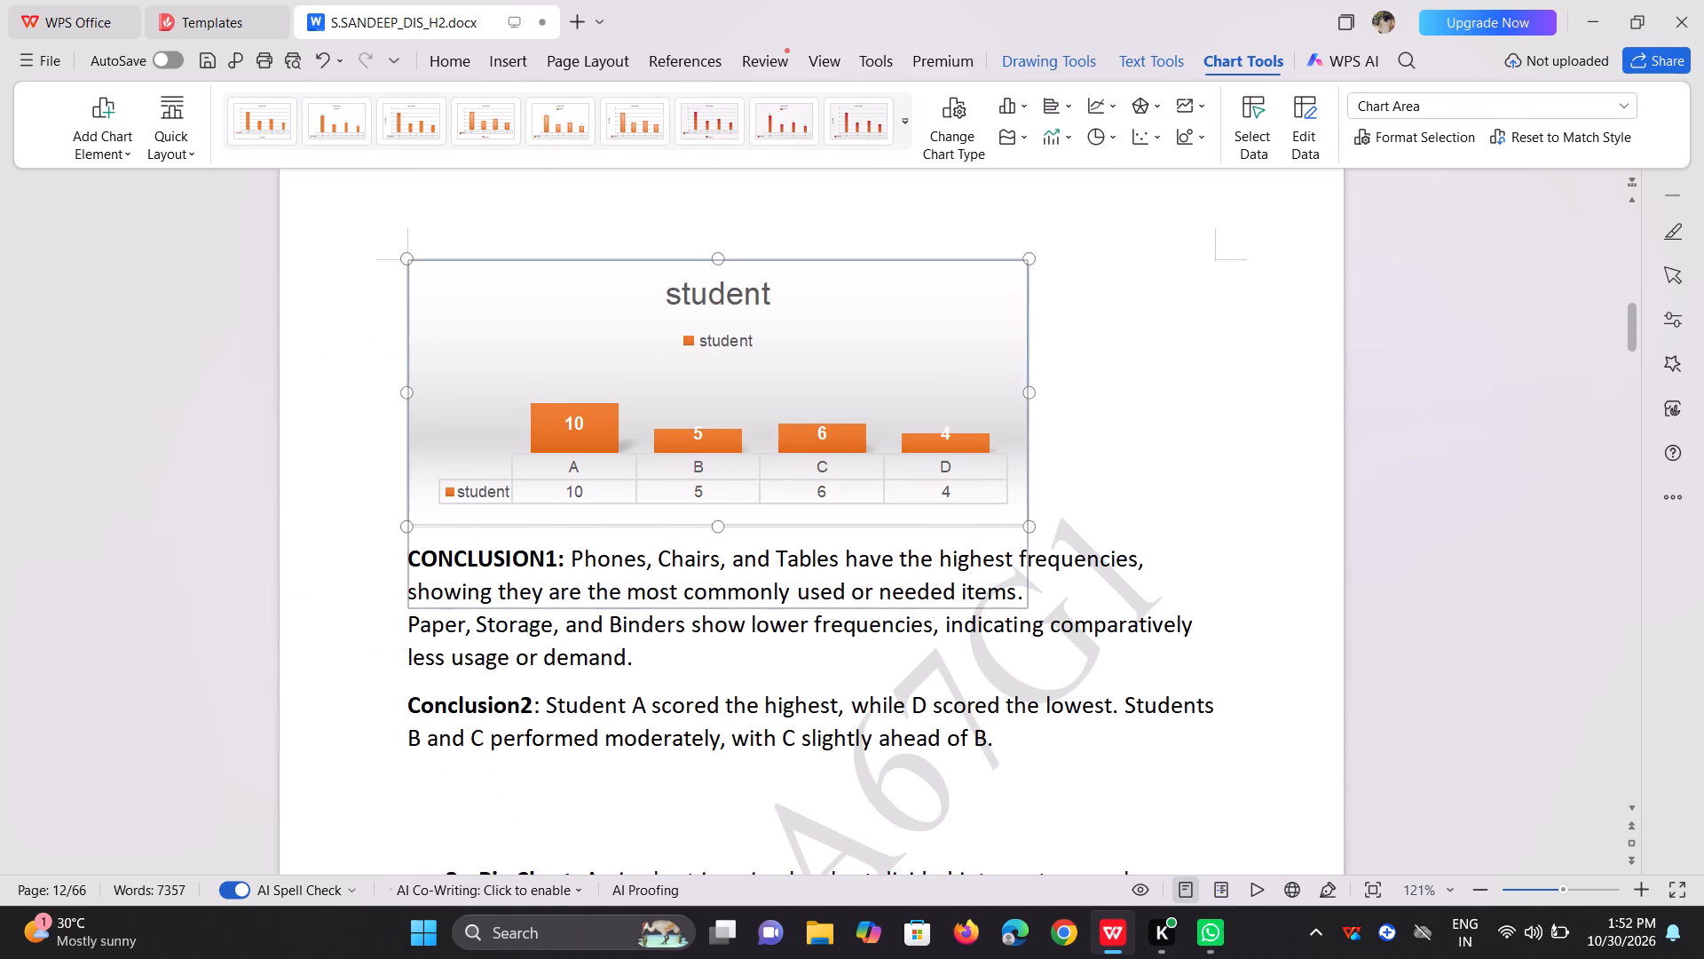
drag(720, 609, 720, 611)
Replace the Pie Chart heading's automatic list number with a plain "2." and remove one blank line above the heading.
scroll(720, 611, down, 5)
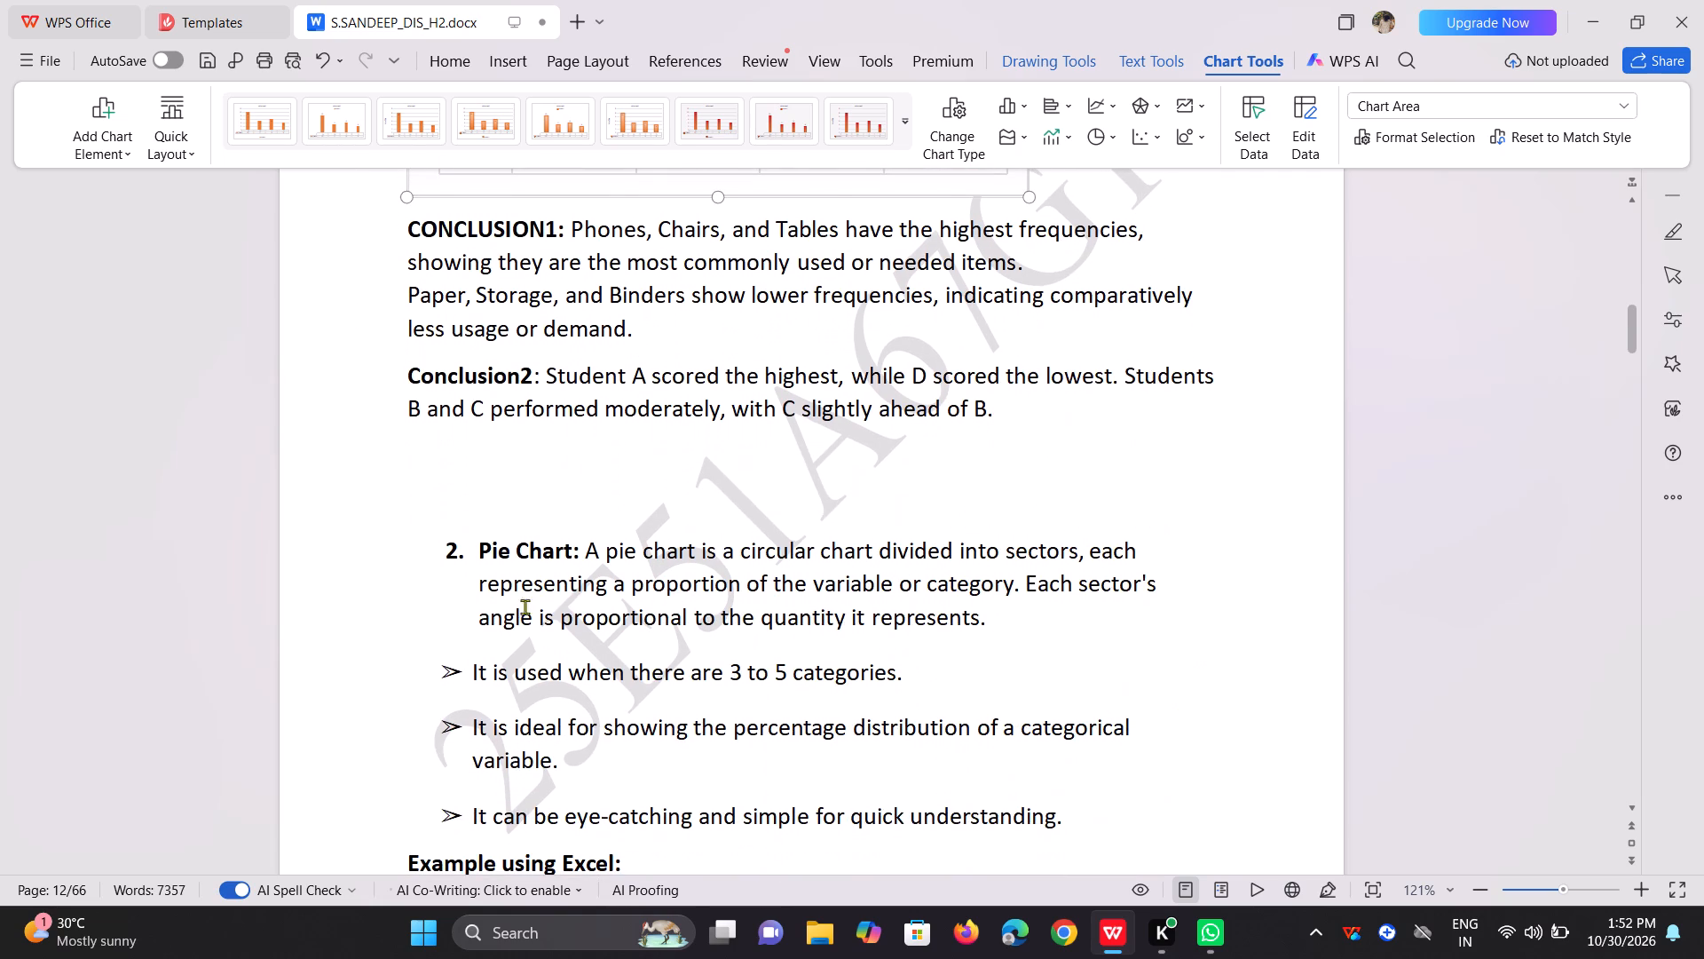
click(447, 555)
click(441, 551)
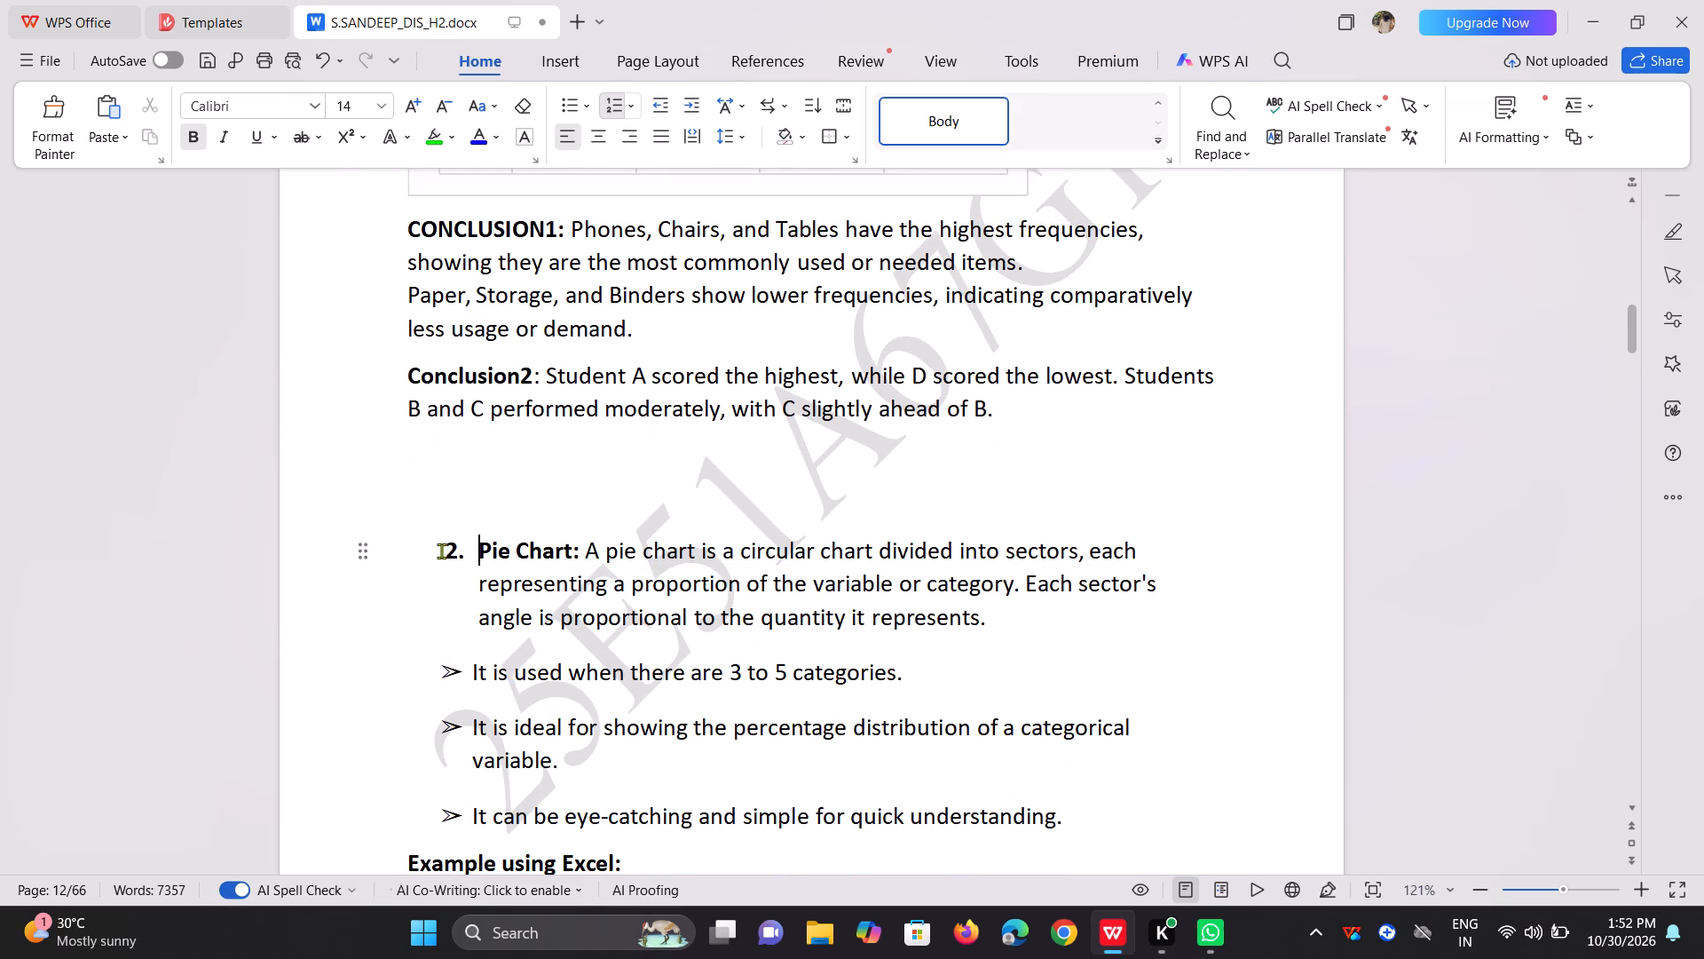
click(441, 551)
key(BackSpace)
key(BackSpace)
key(BackSpace)
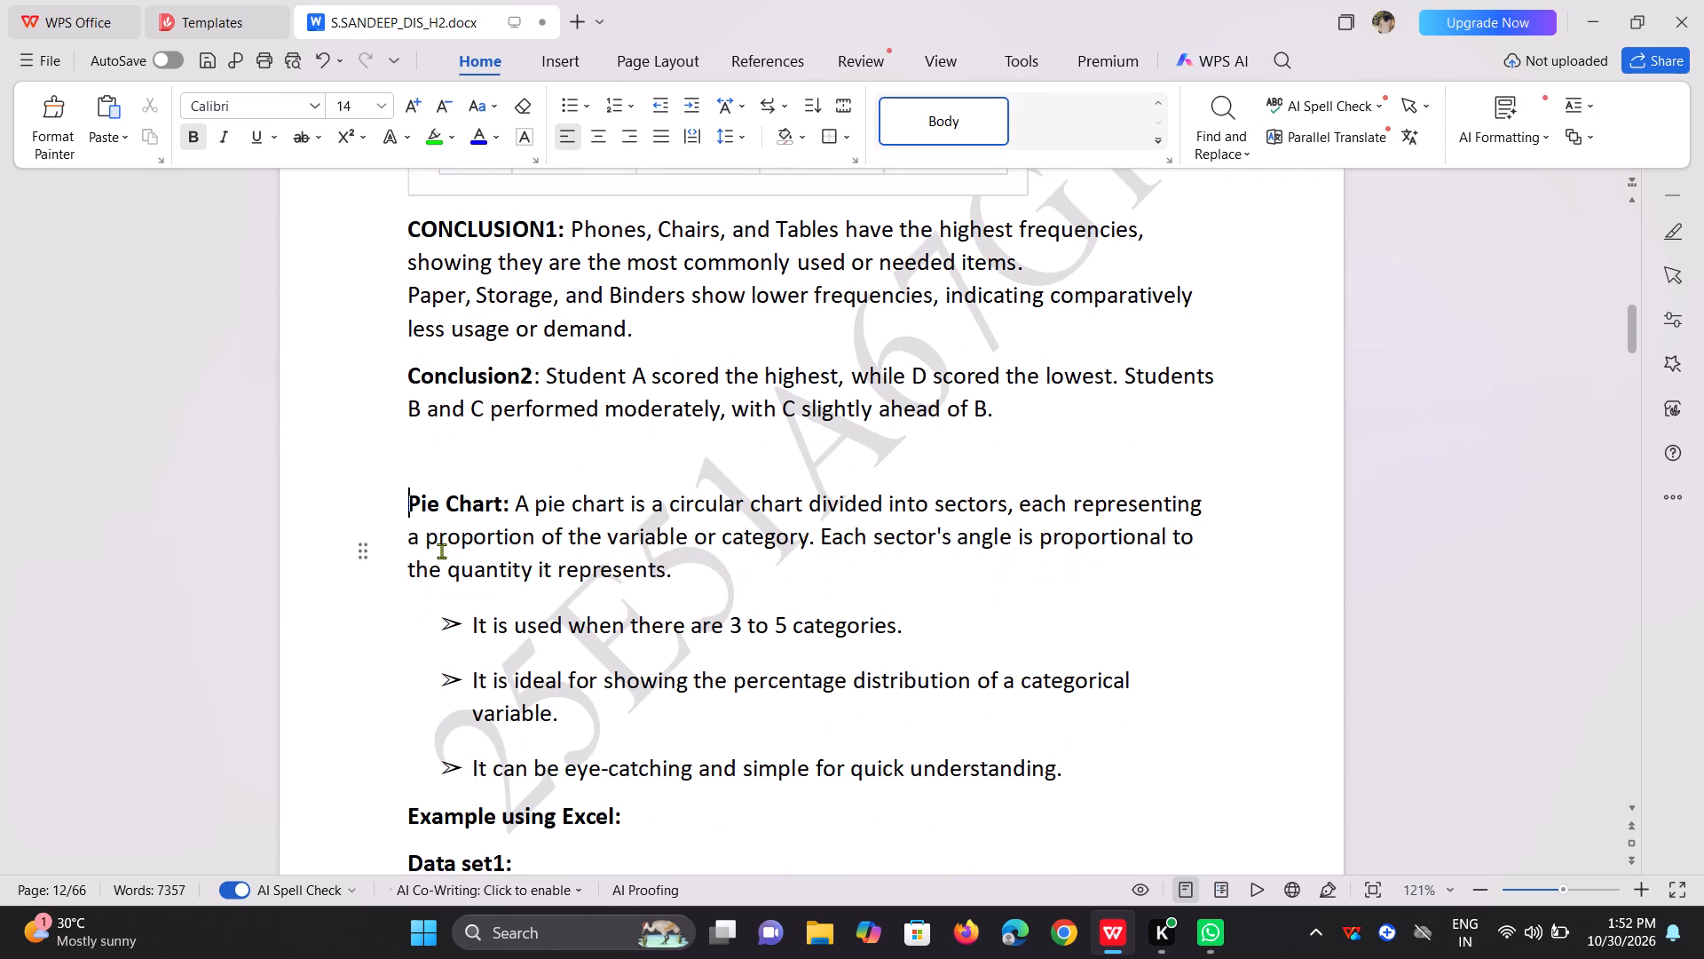
key(BackSpace)
key(Return)
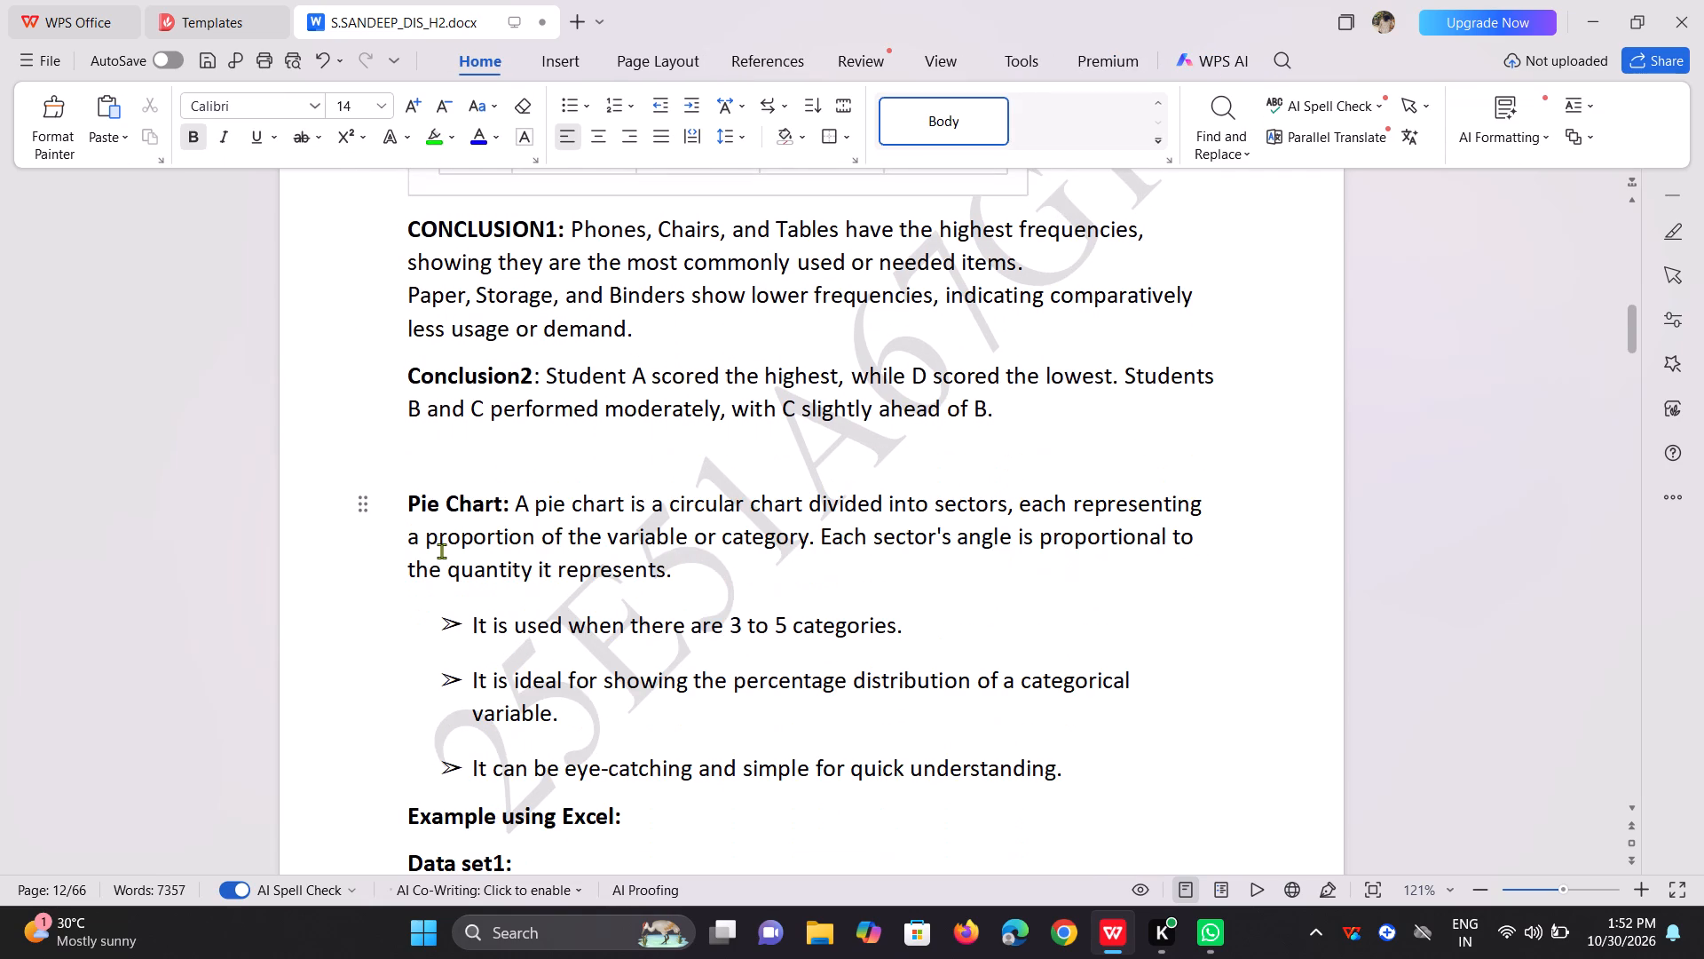
text(2.)
Check the layout of the pie chart, histogram and line graph pages for unwanted gaps.
scroll(441, 551, down, 1)
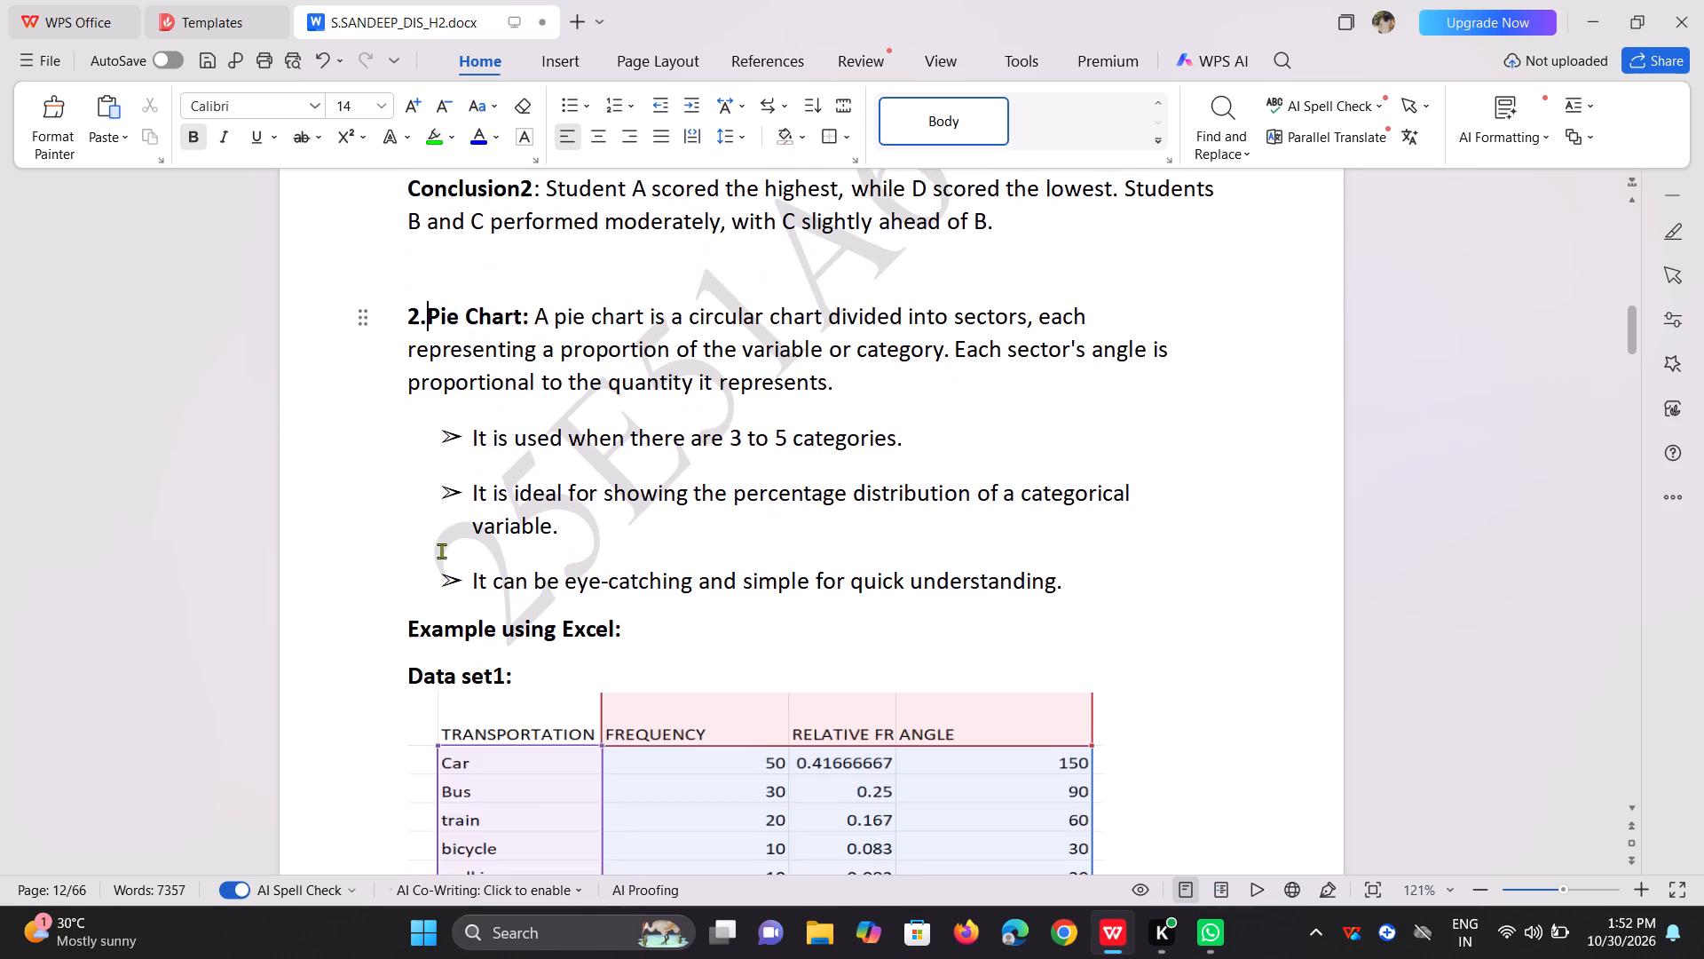
scroll(441, 551, down, 6)
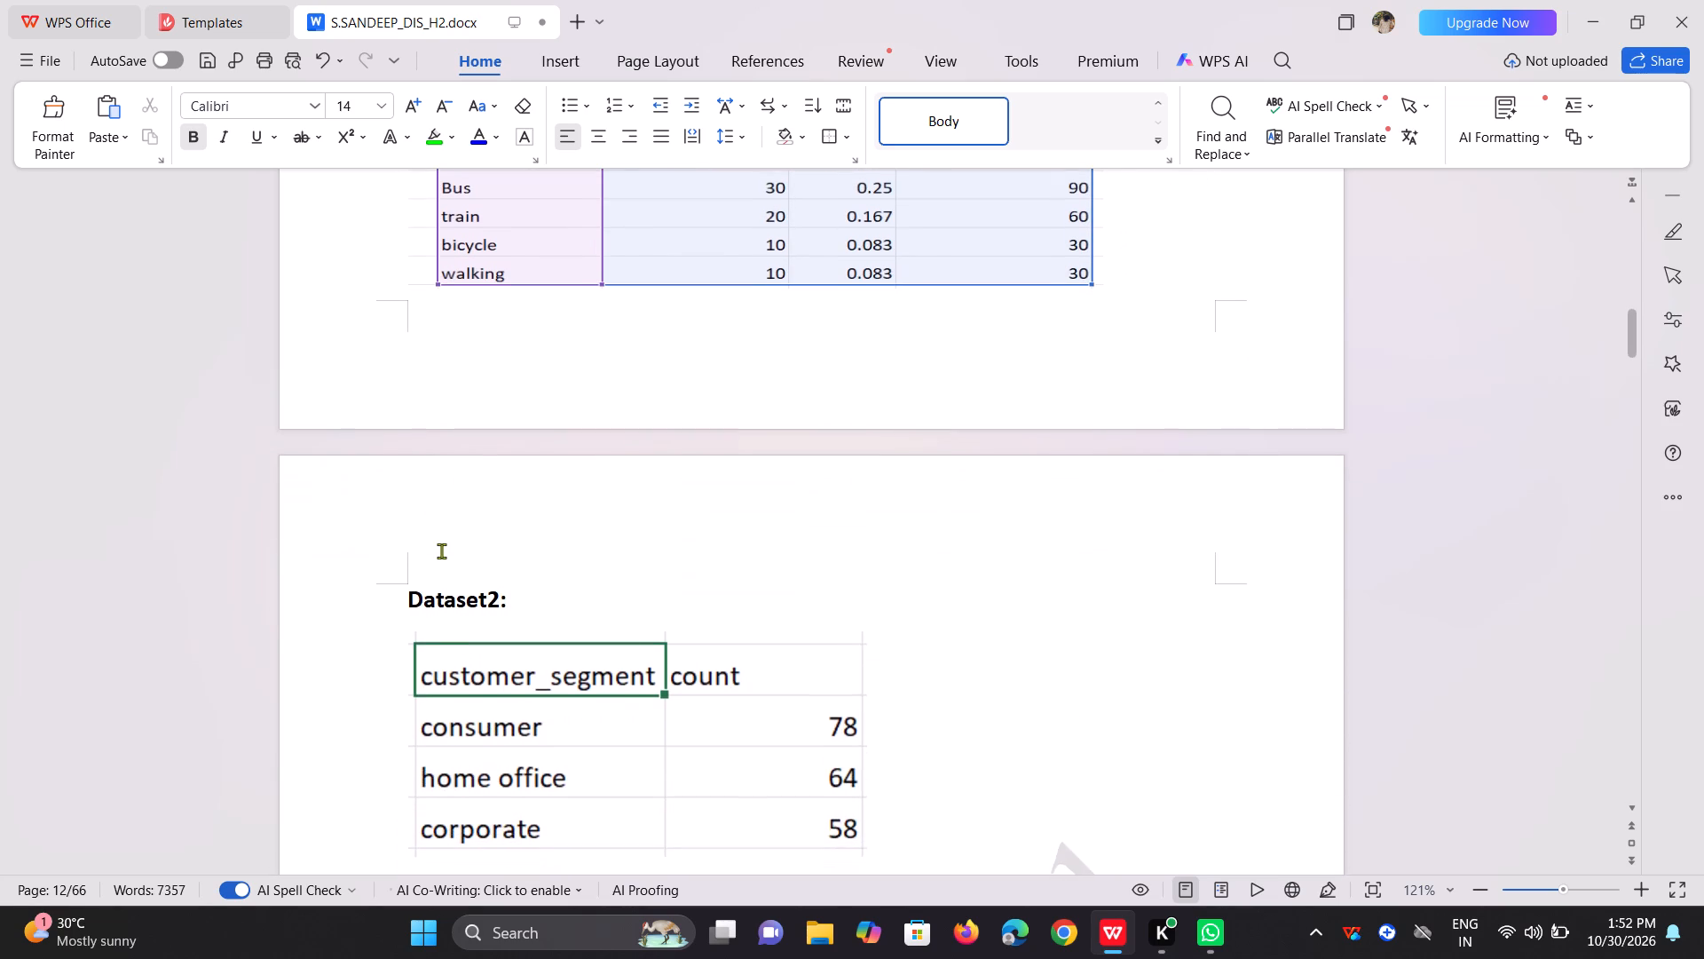
scroll(441, 551, down, 5)
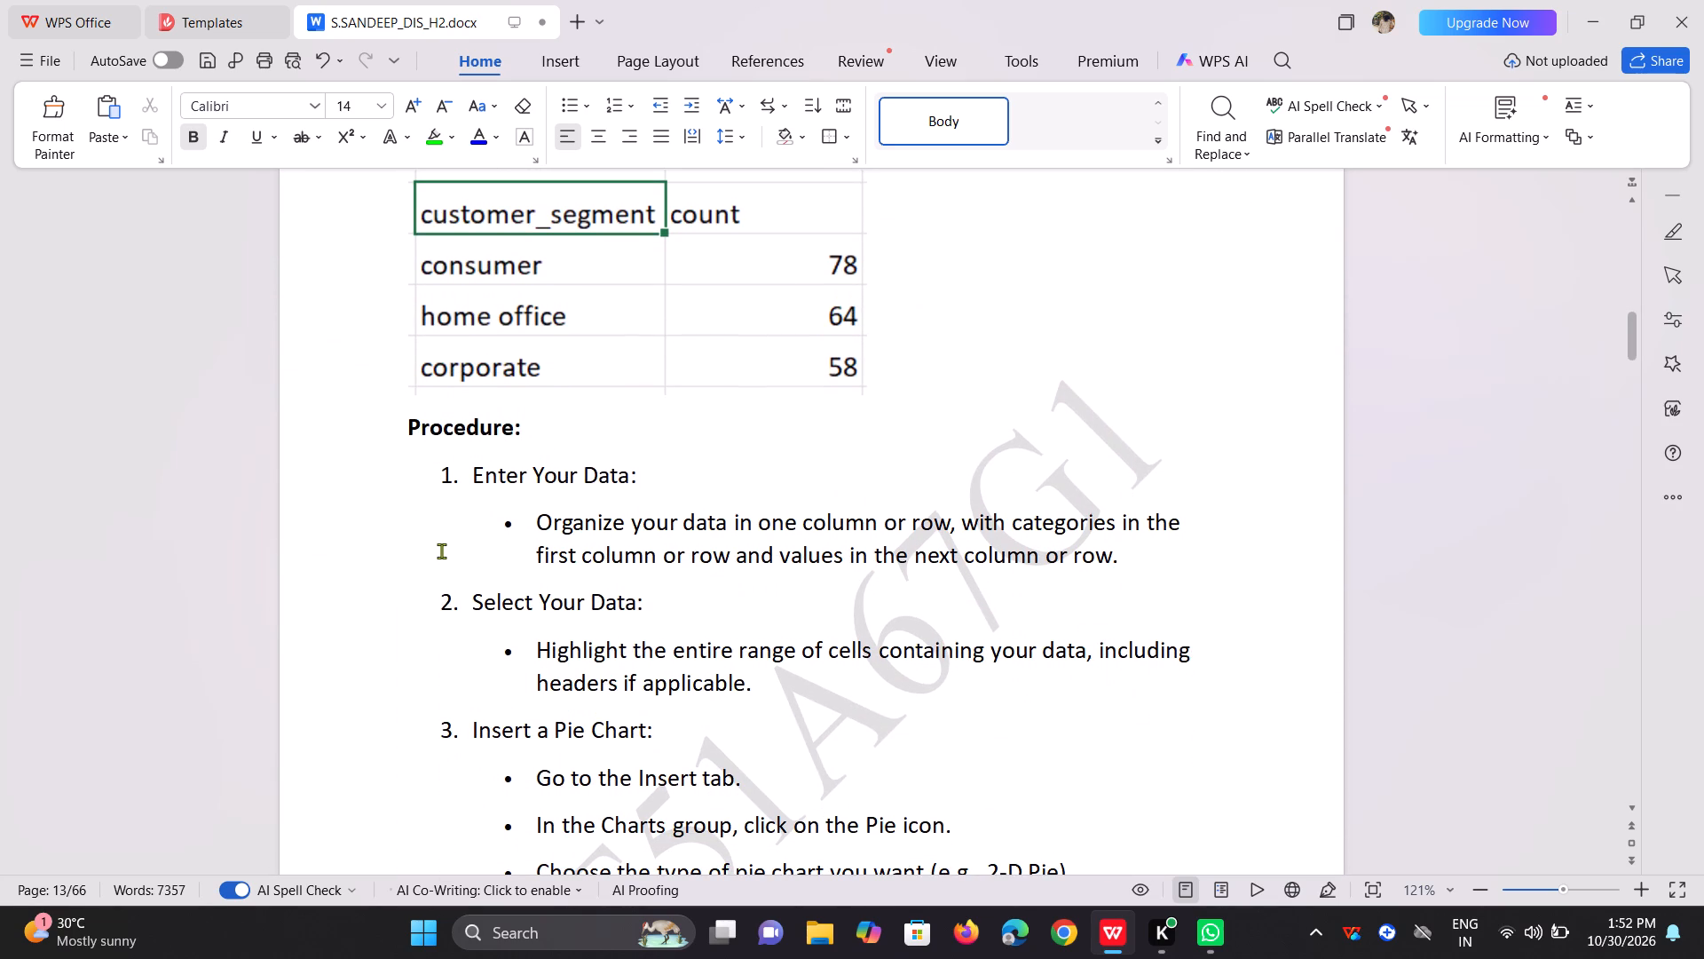
scroll(441, 551, down, 15)
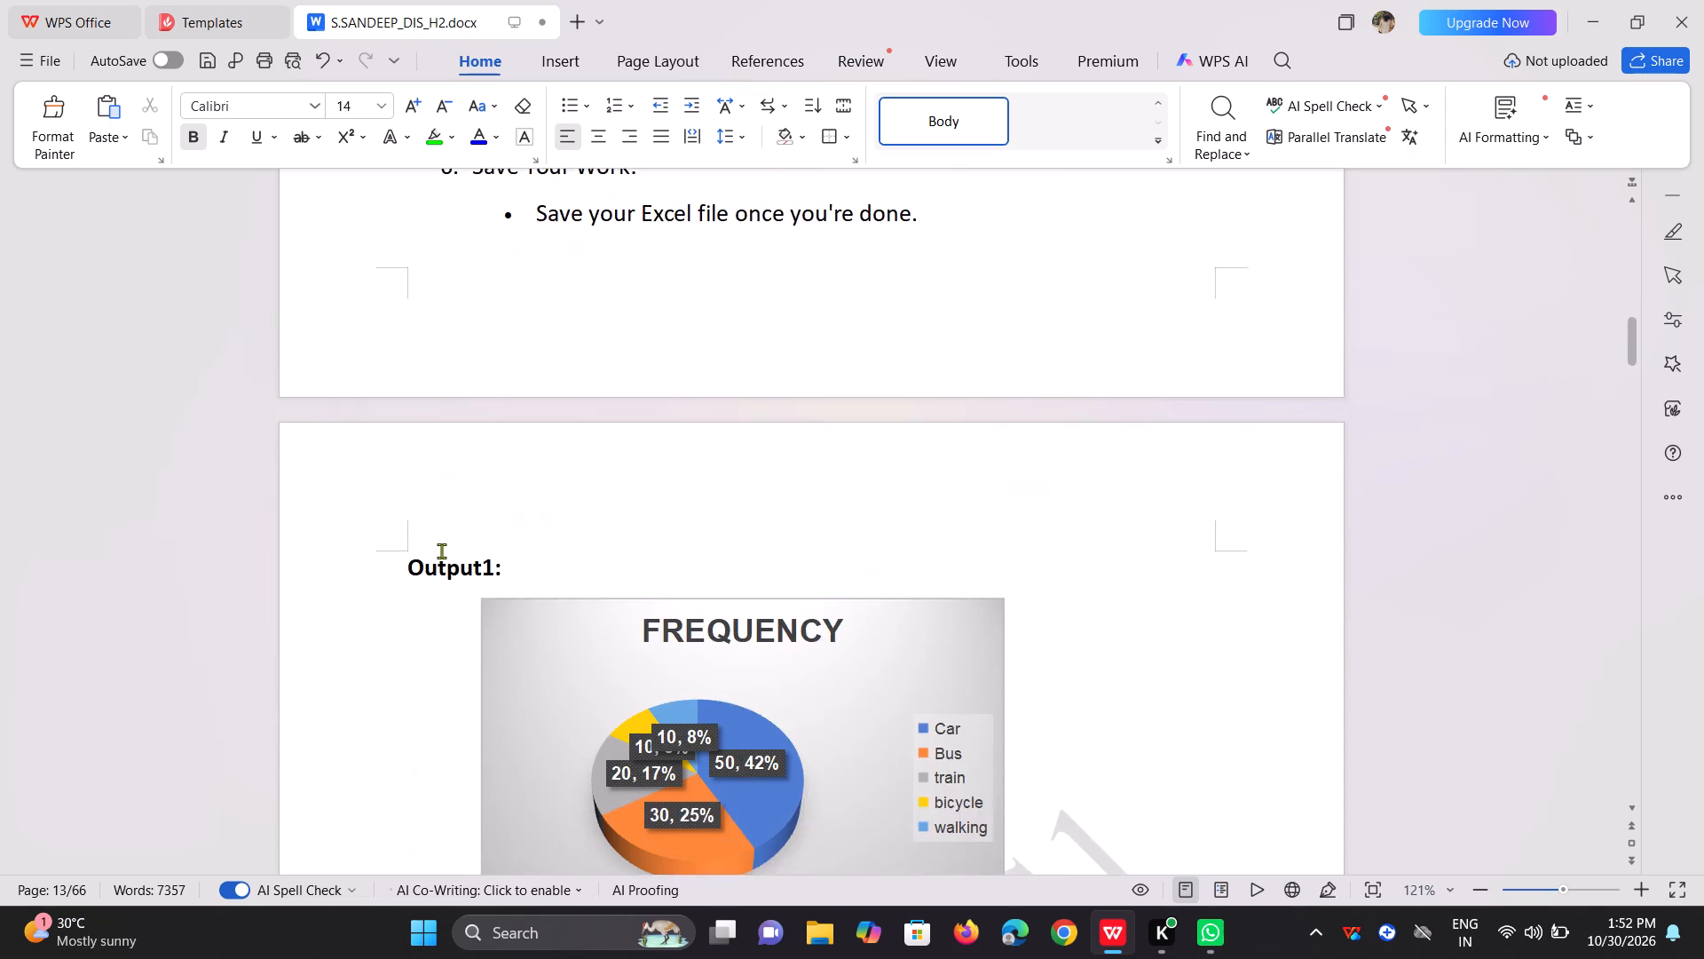
scroll(441, 551, down, 7)
scroll(441, 551, down, 20)
scroll(441, 551, down, 8)
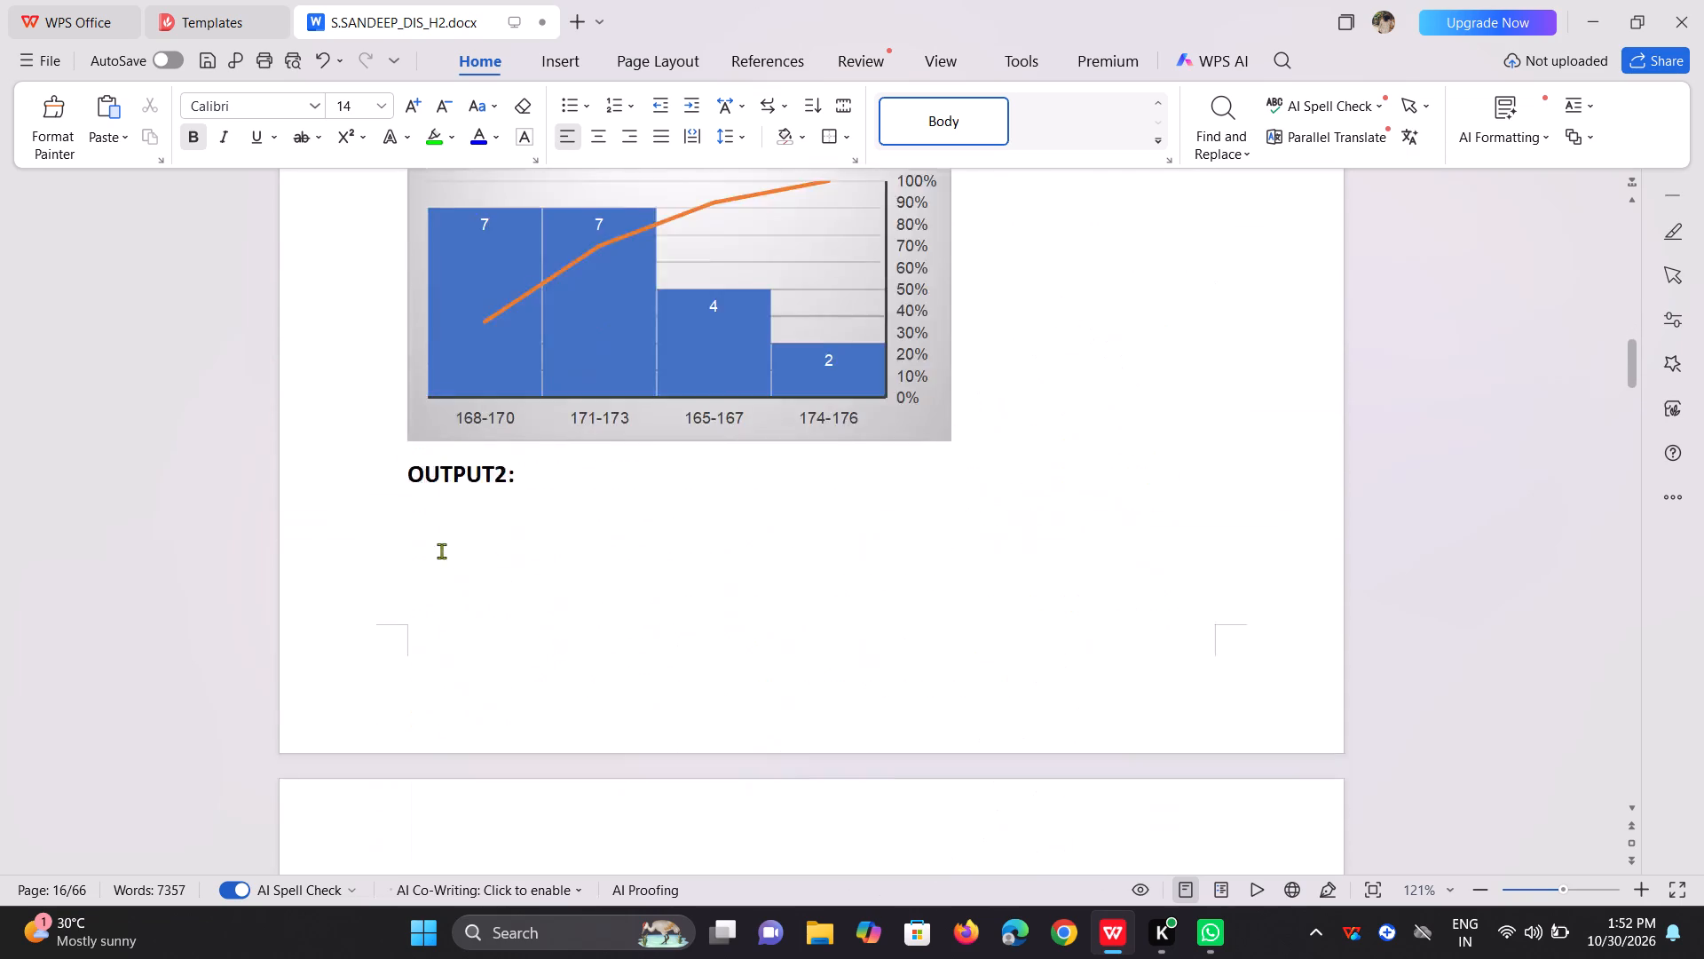
scroll(441, 551, down, 11)
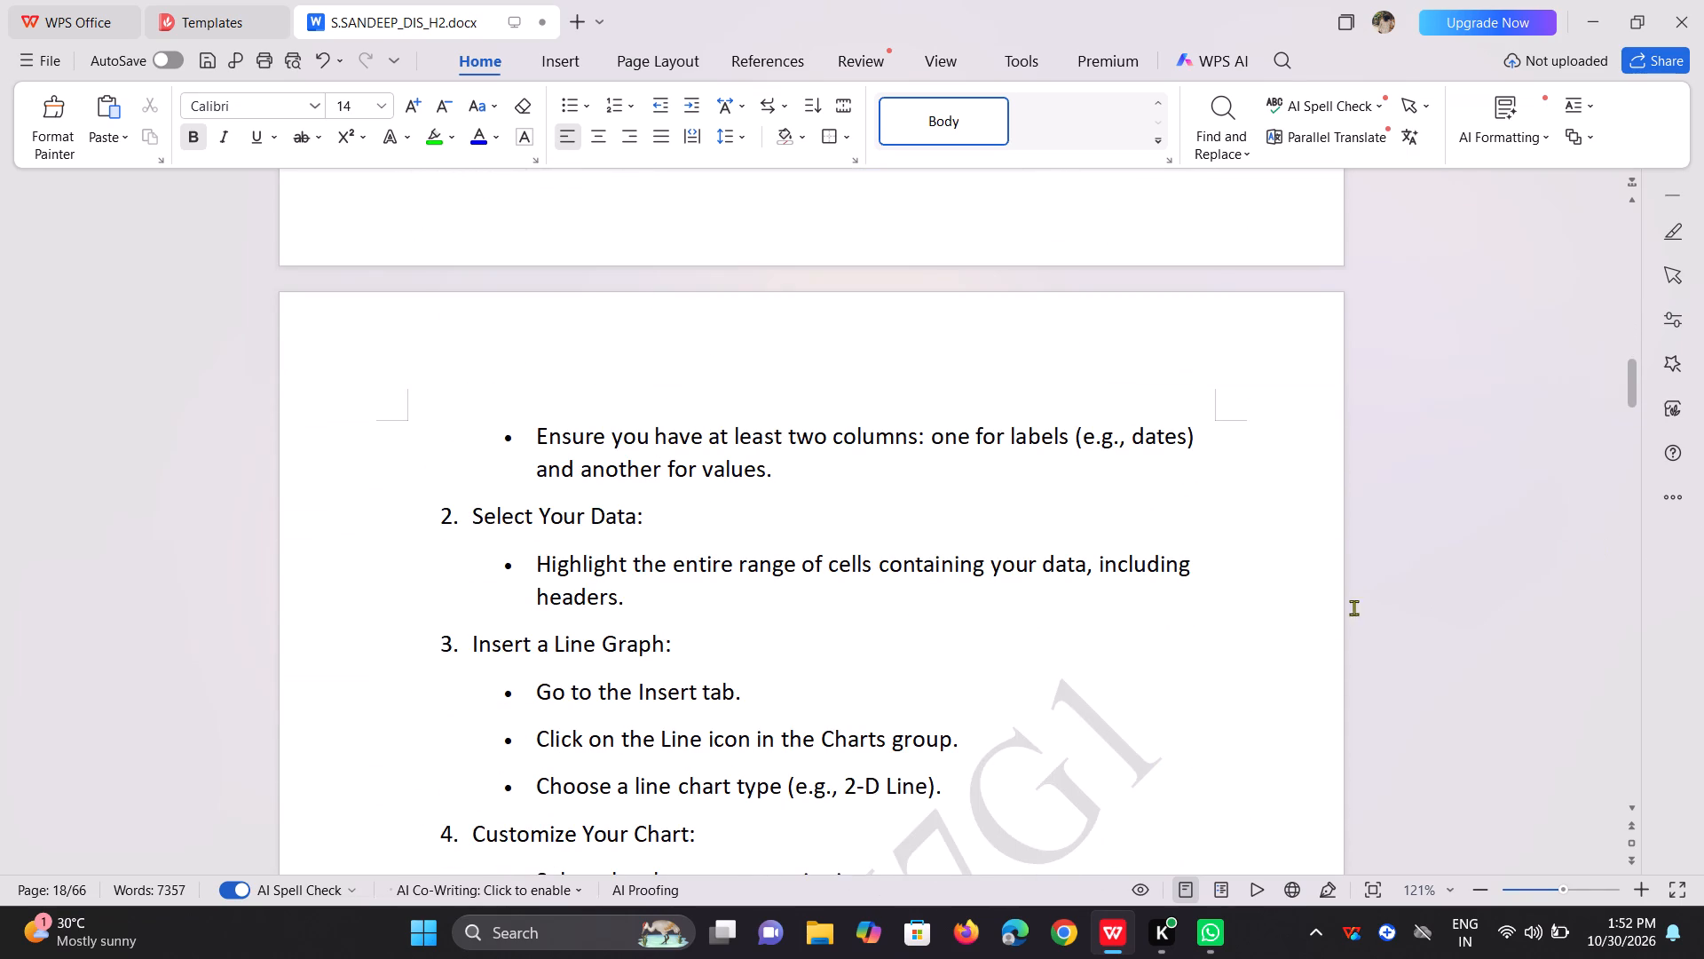
scroll(1212, 671, down, 9)
Delete the blank line above the Output1 label of the Sales line graph.
scroll(1212, 671, up, 5)
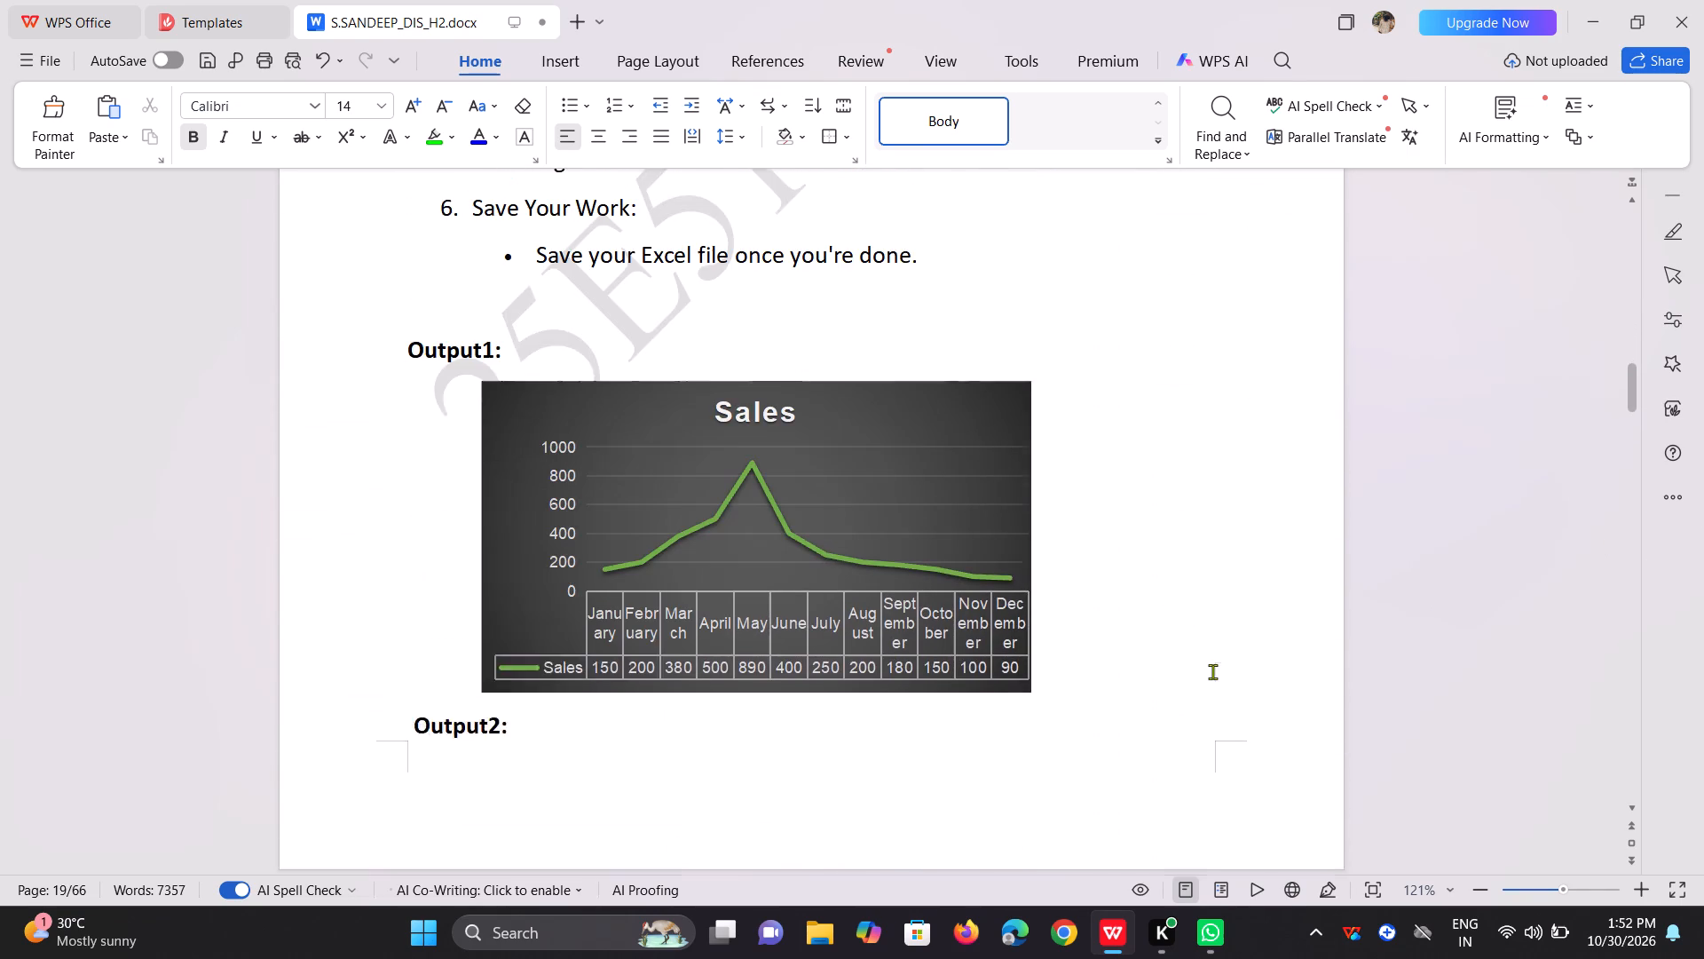
click(406, 429)
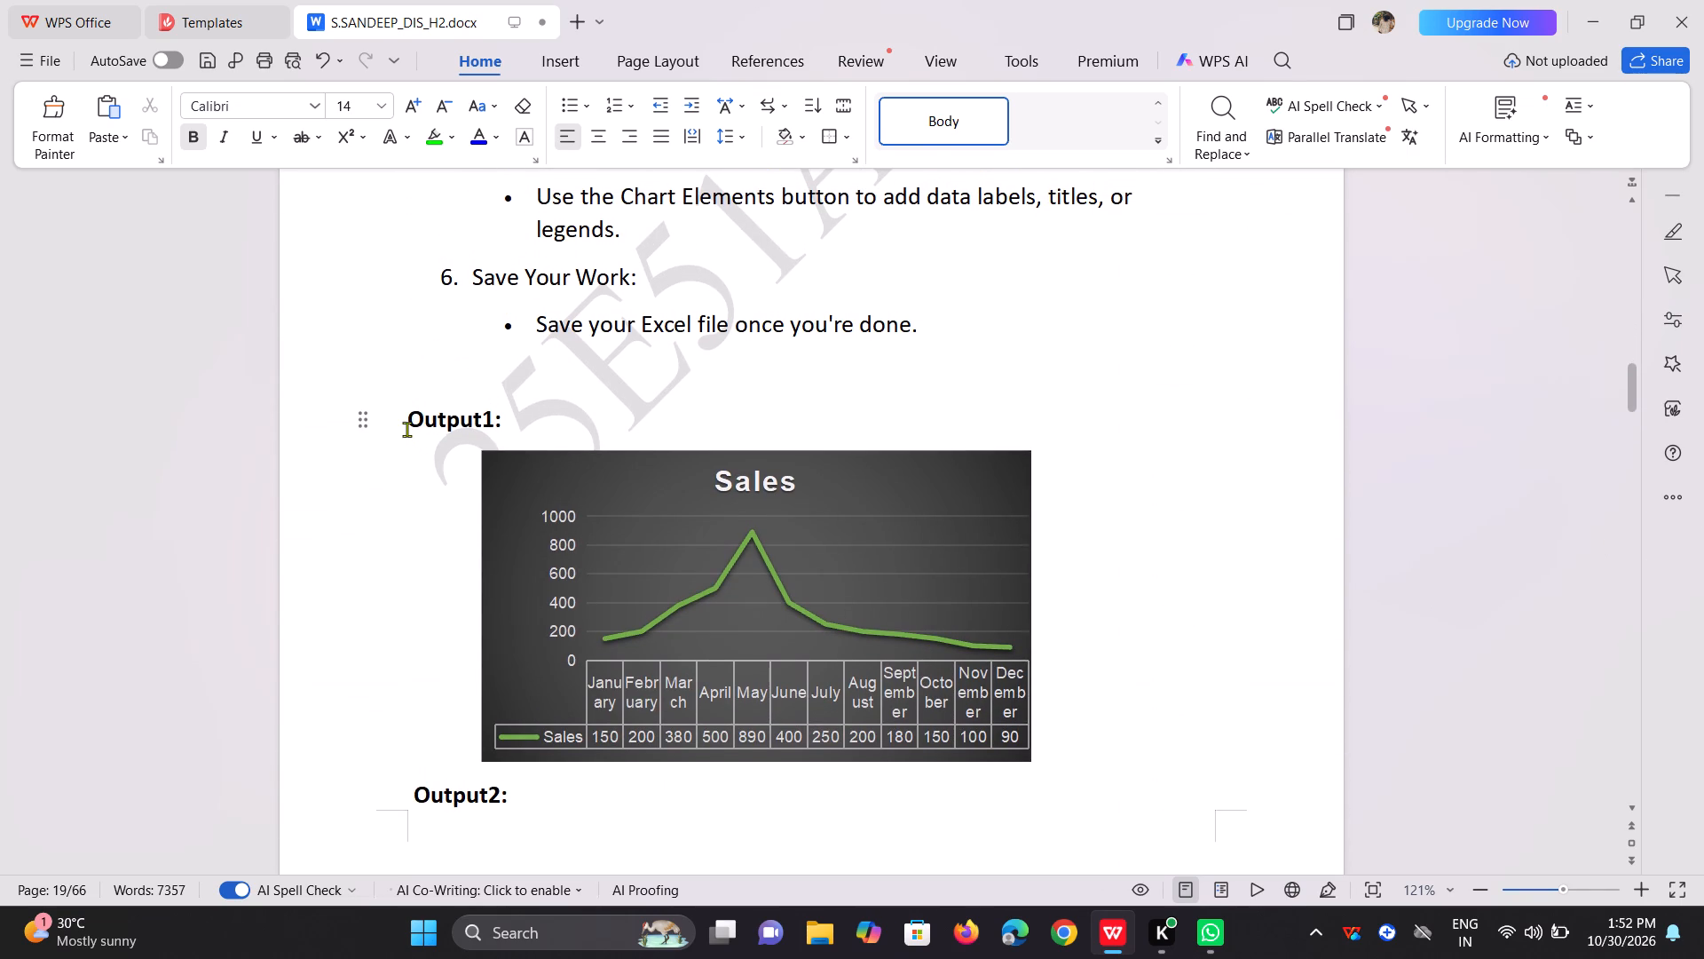
key(BackSpace)
Delete the blank line above the "4.Scatter plot" heading.
scroll(406, 429, down, 5)
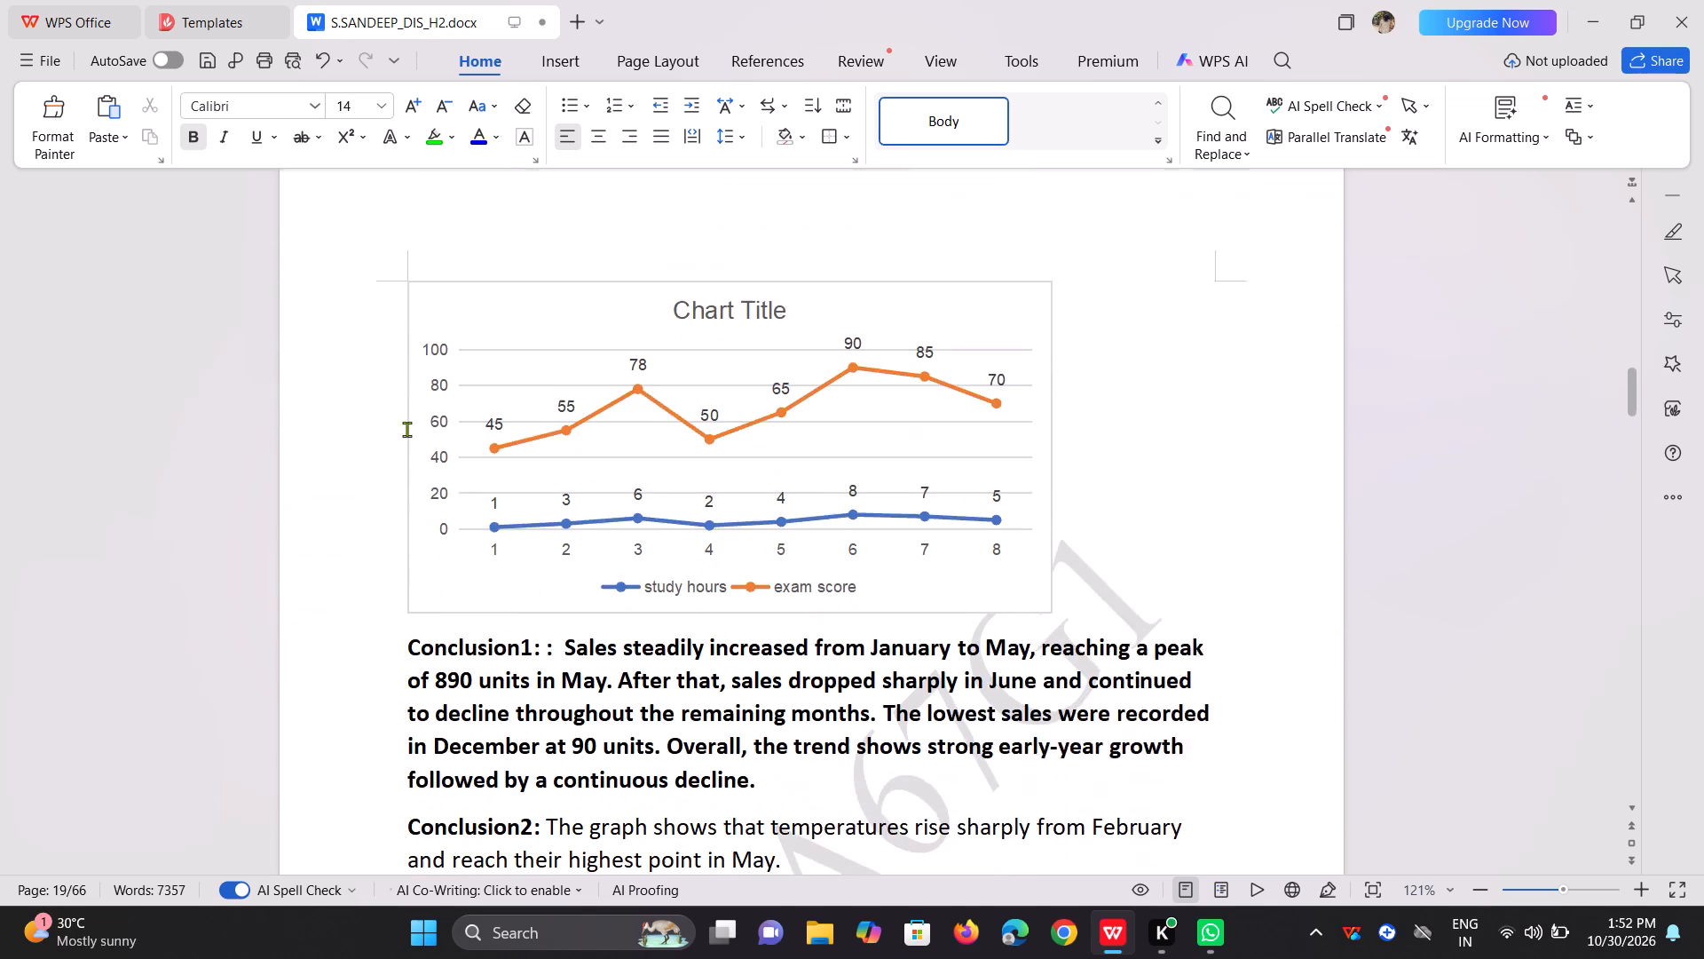
scroll(406, 429, down, 10)
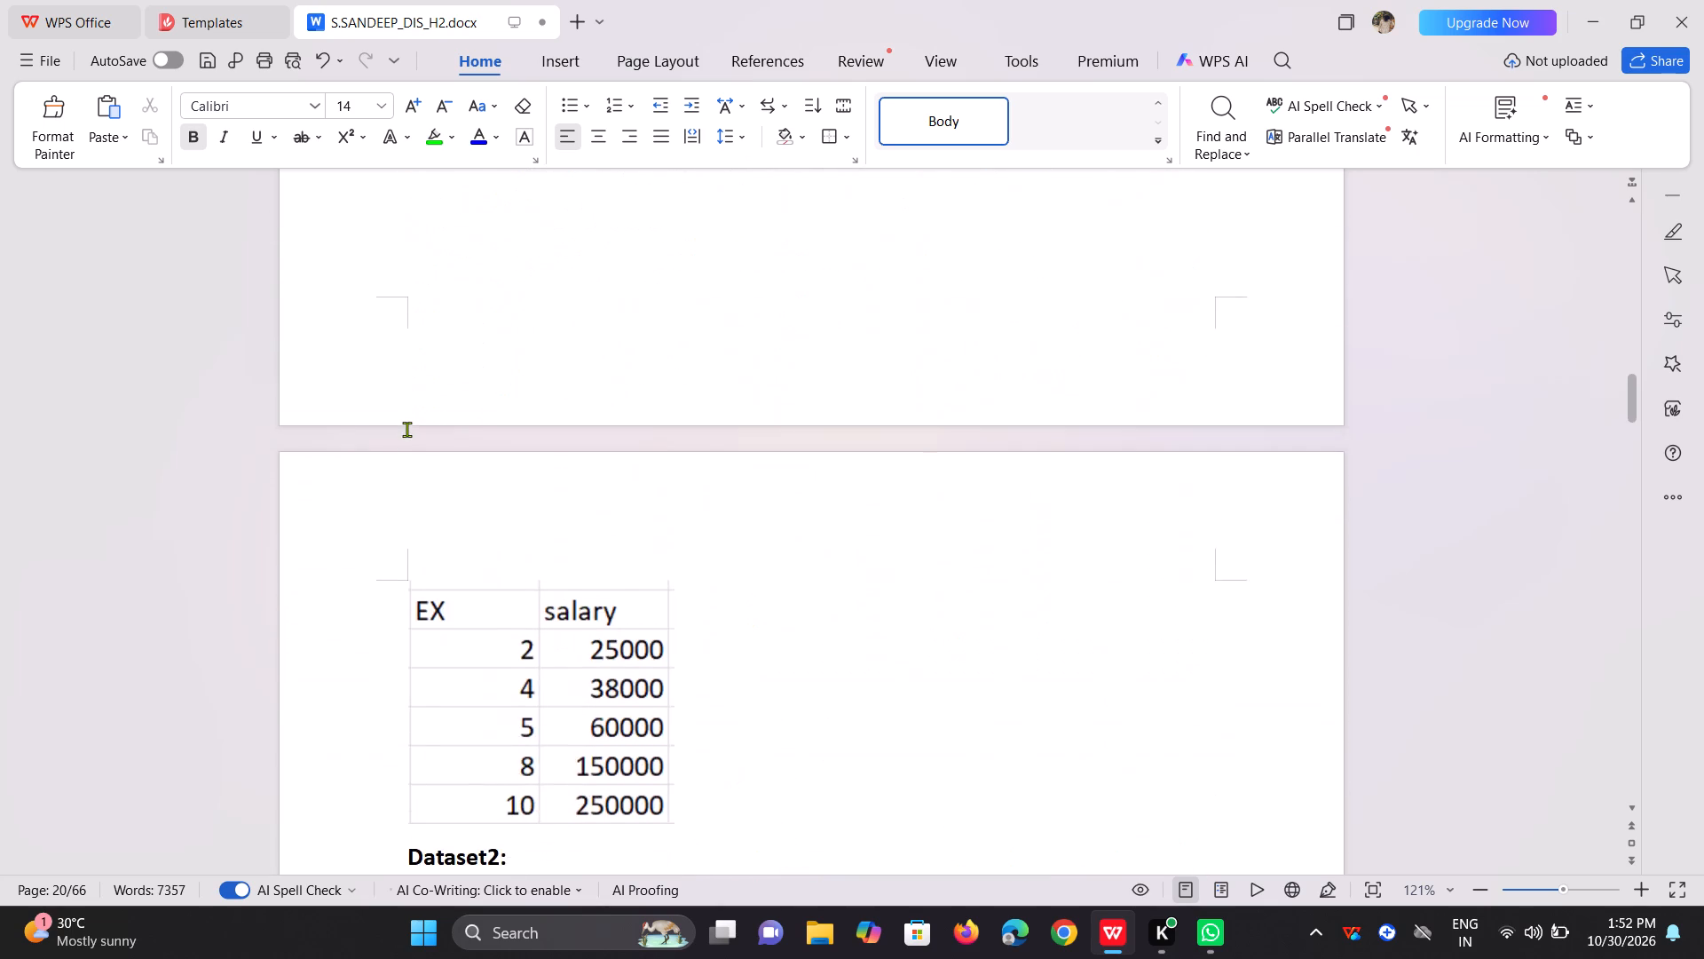
scroll(406, 429, up, 5)
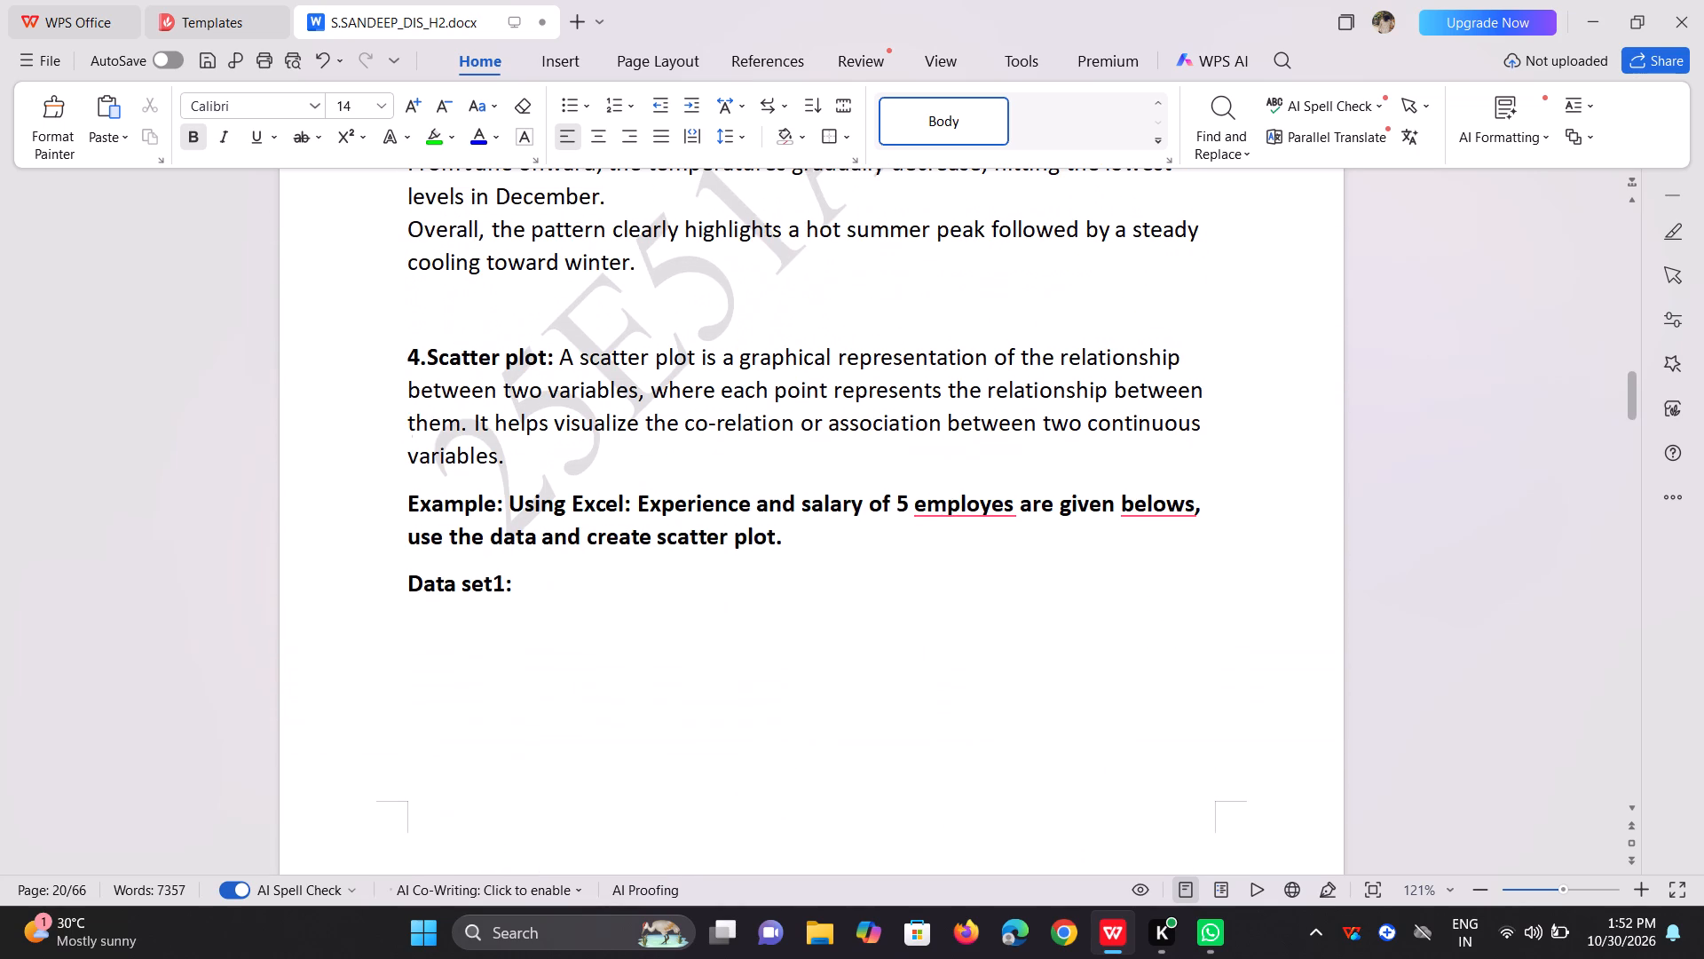
click(408, 354)
key(BackSpace)
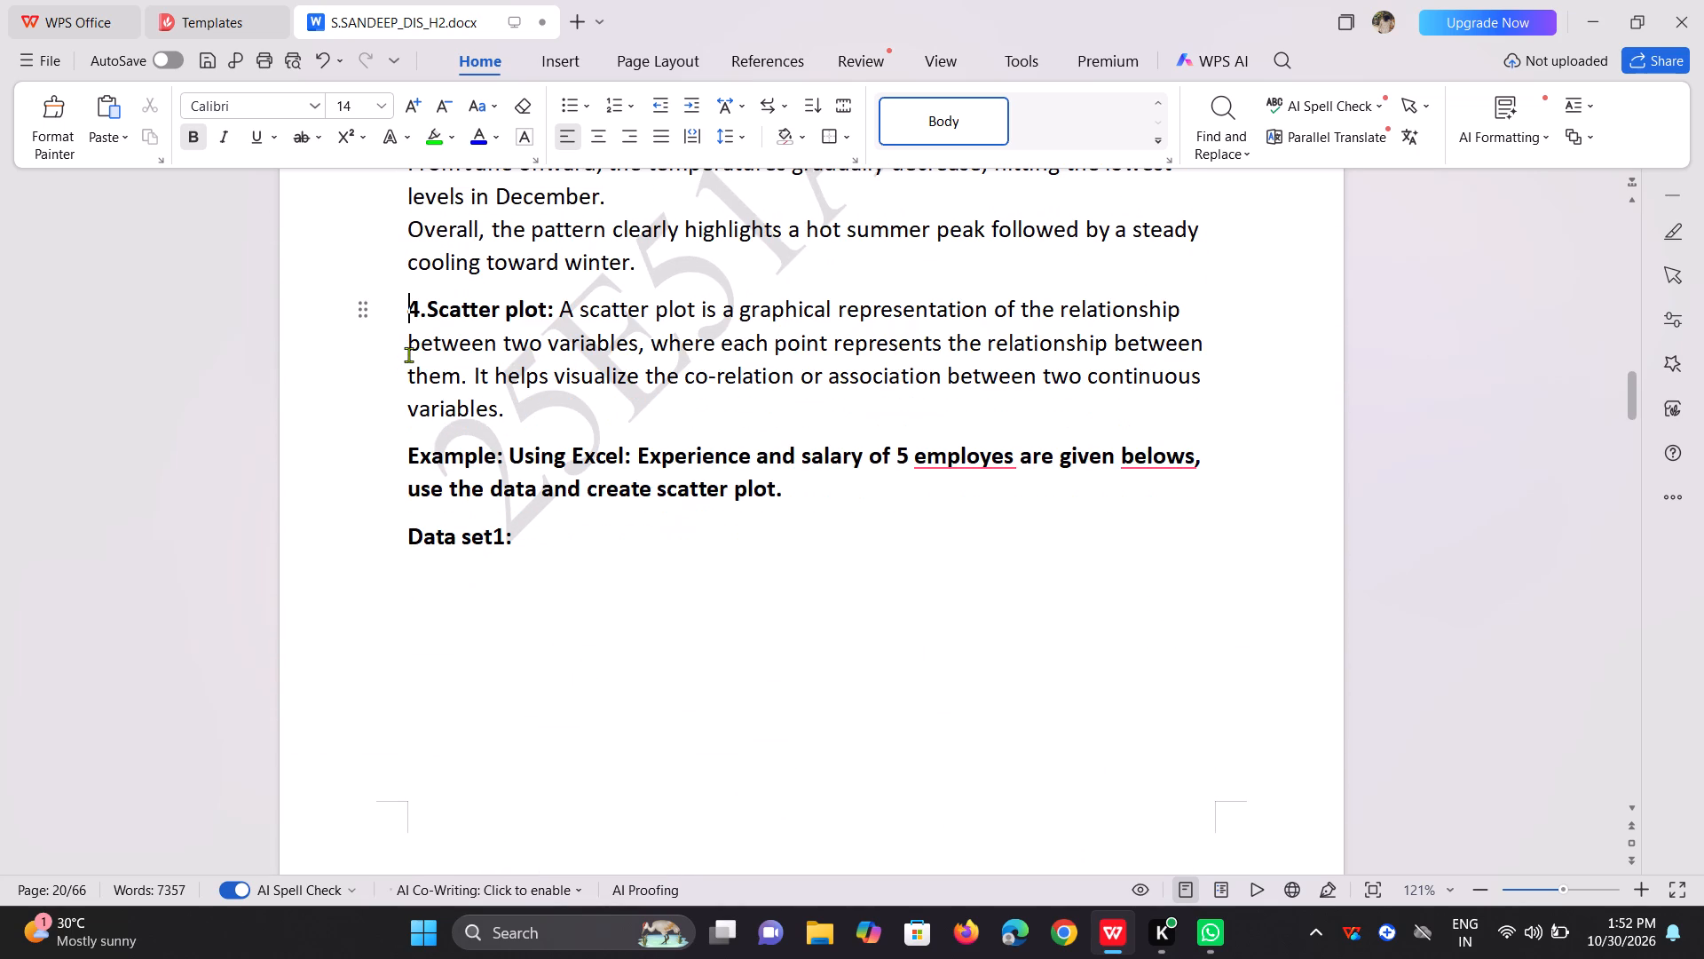
Check the layout of the scatter plot, state data and rainfall pages, and of the arithmetic mean problems up to Problem2's solution table.
scroll(401, 522, down, 4)
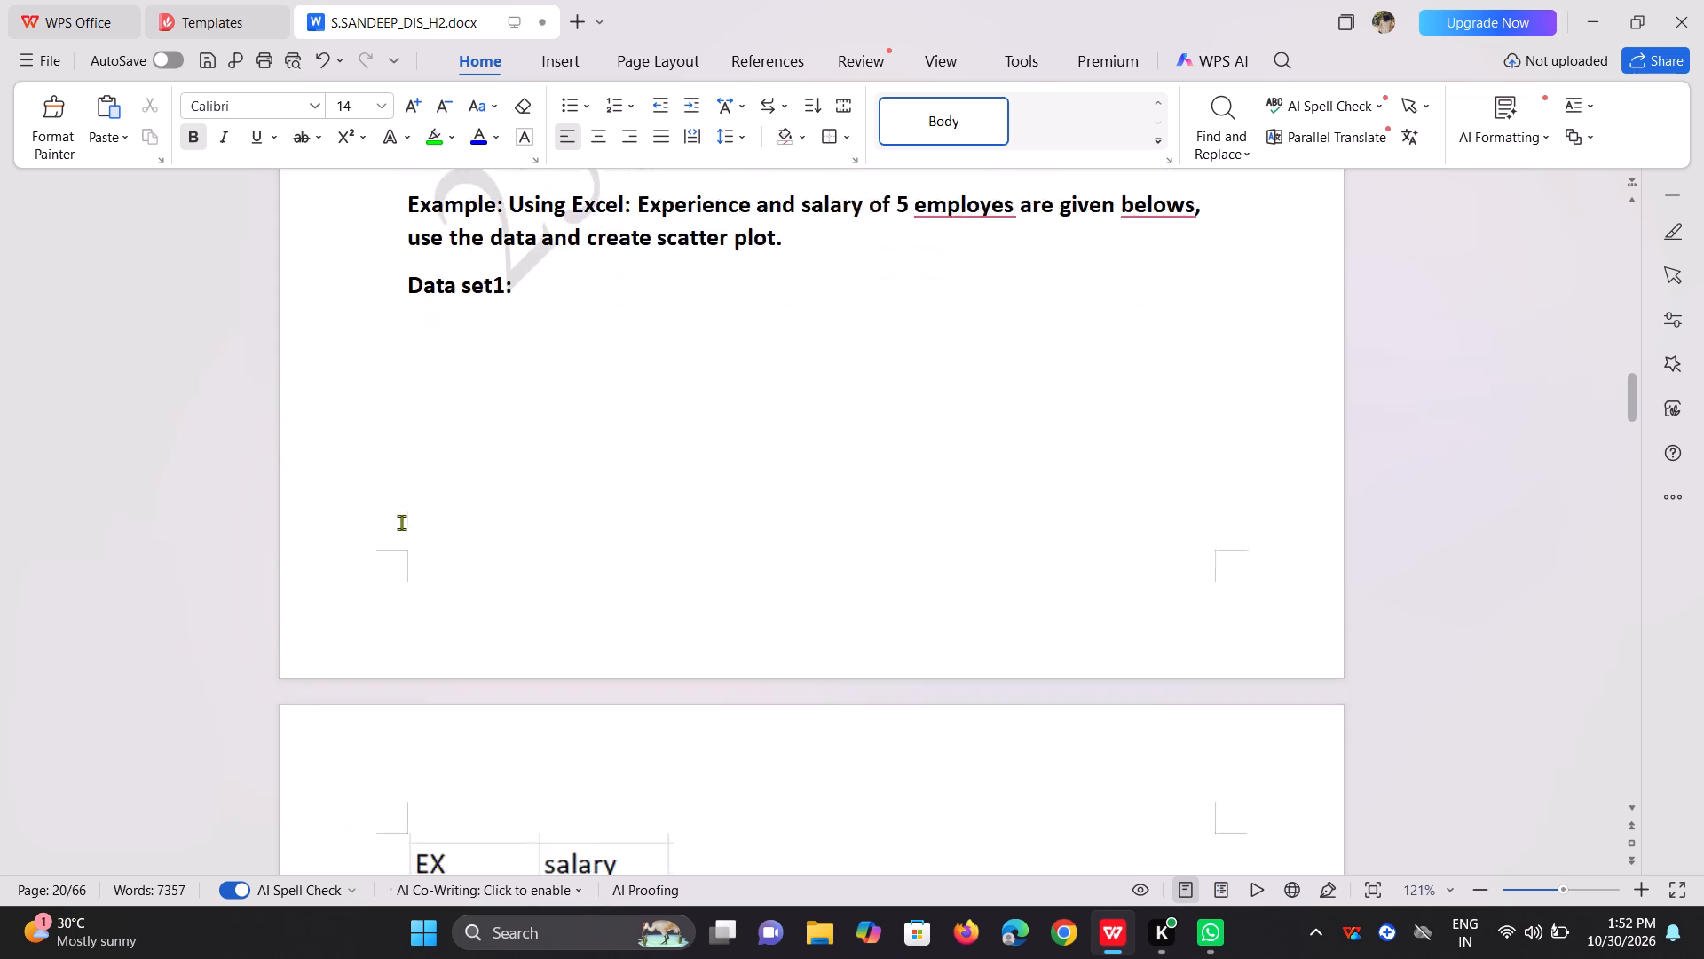
scroll(401, 522, down, 14)
scroll(401, 522, down, 13)
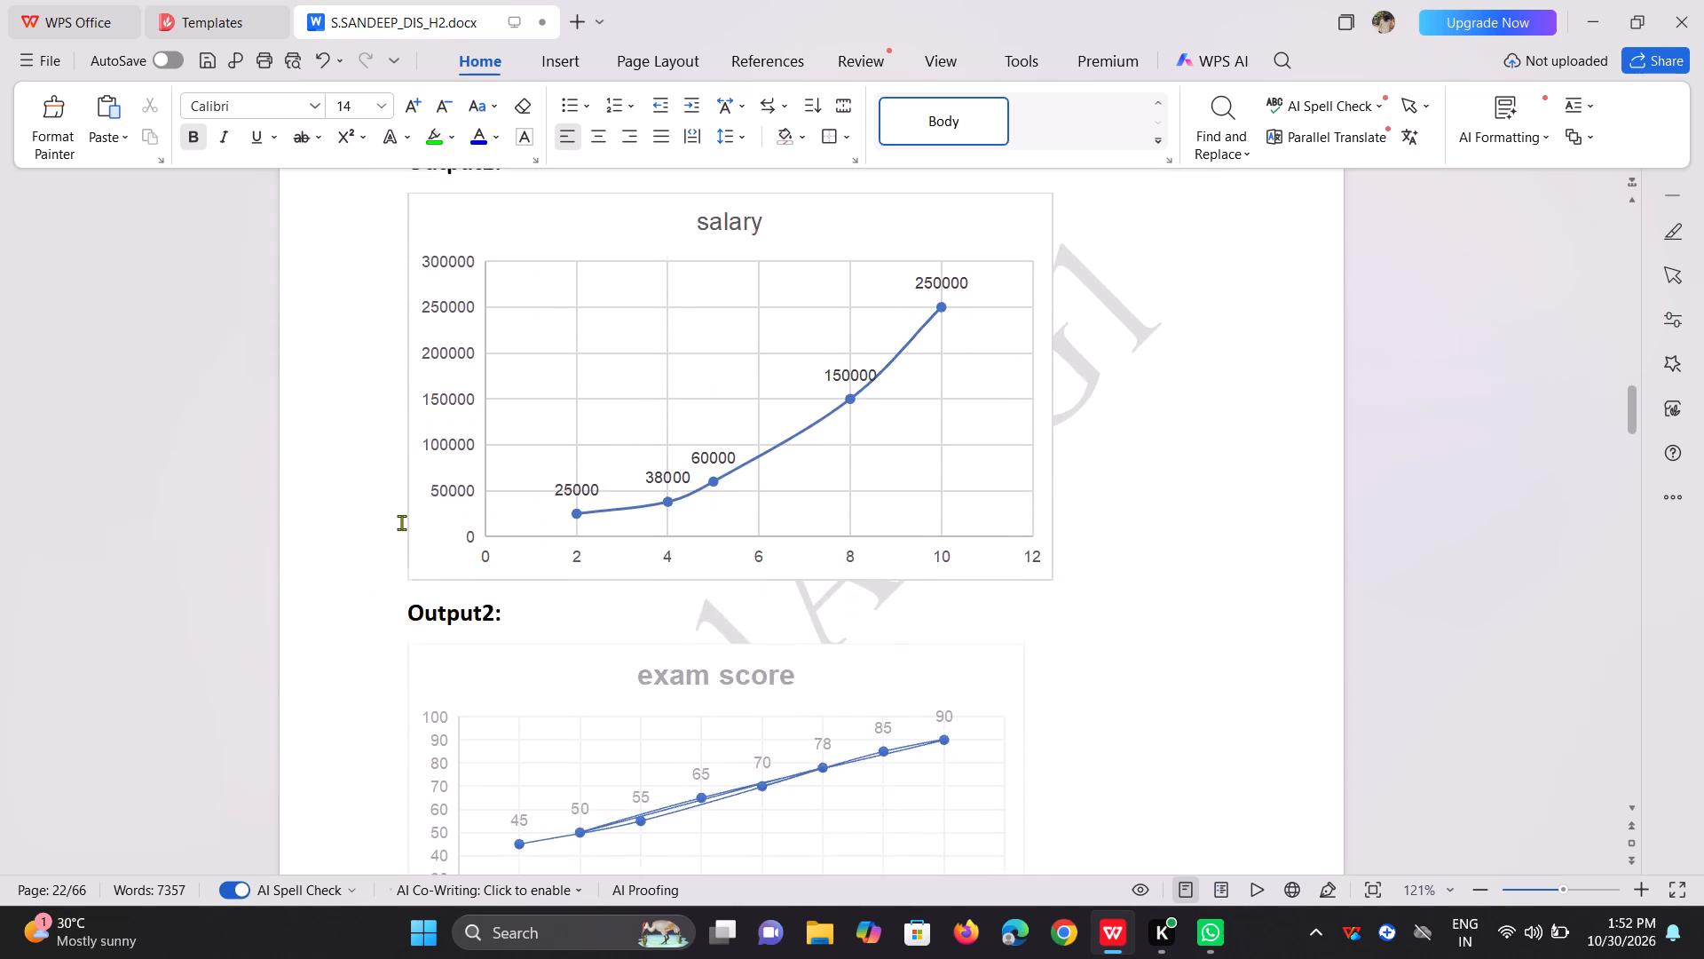
scroll(401, 522, down, 20)
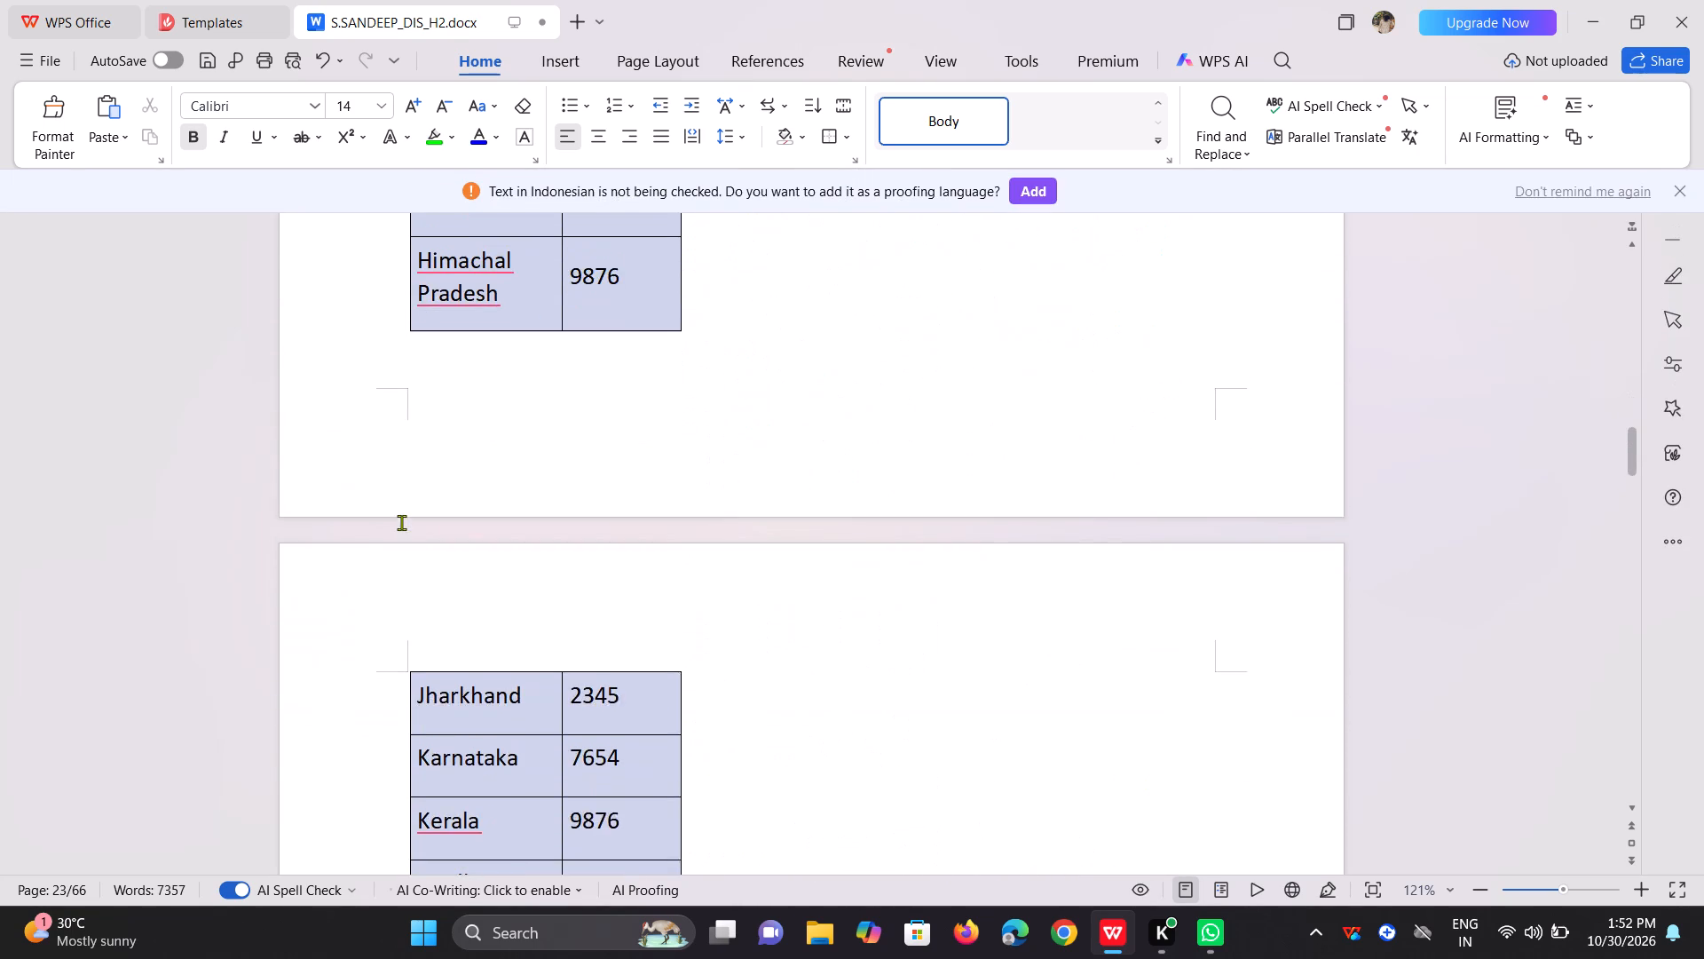
scroll(401, 522, down, 12)
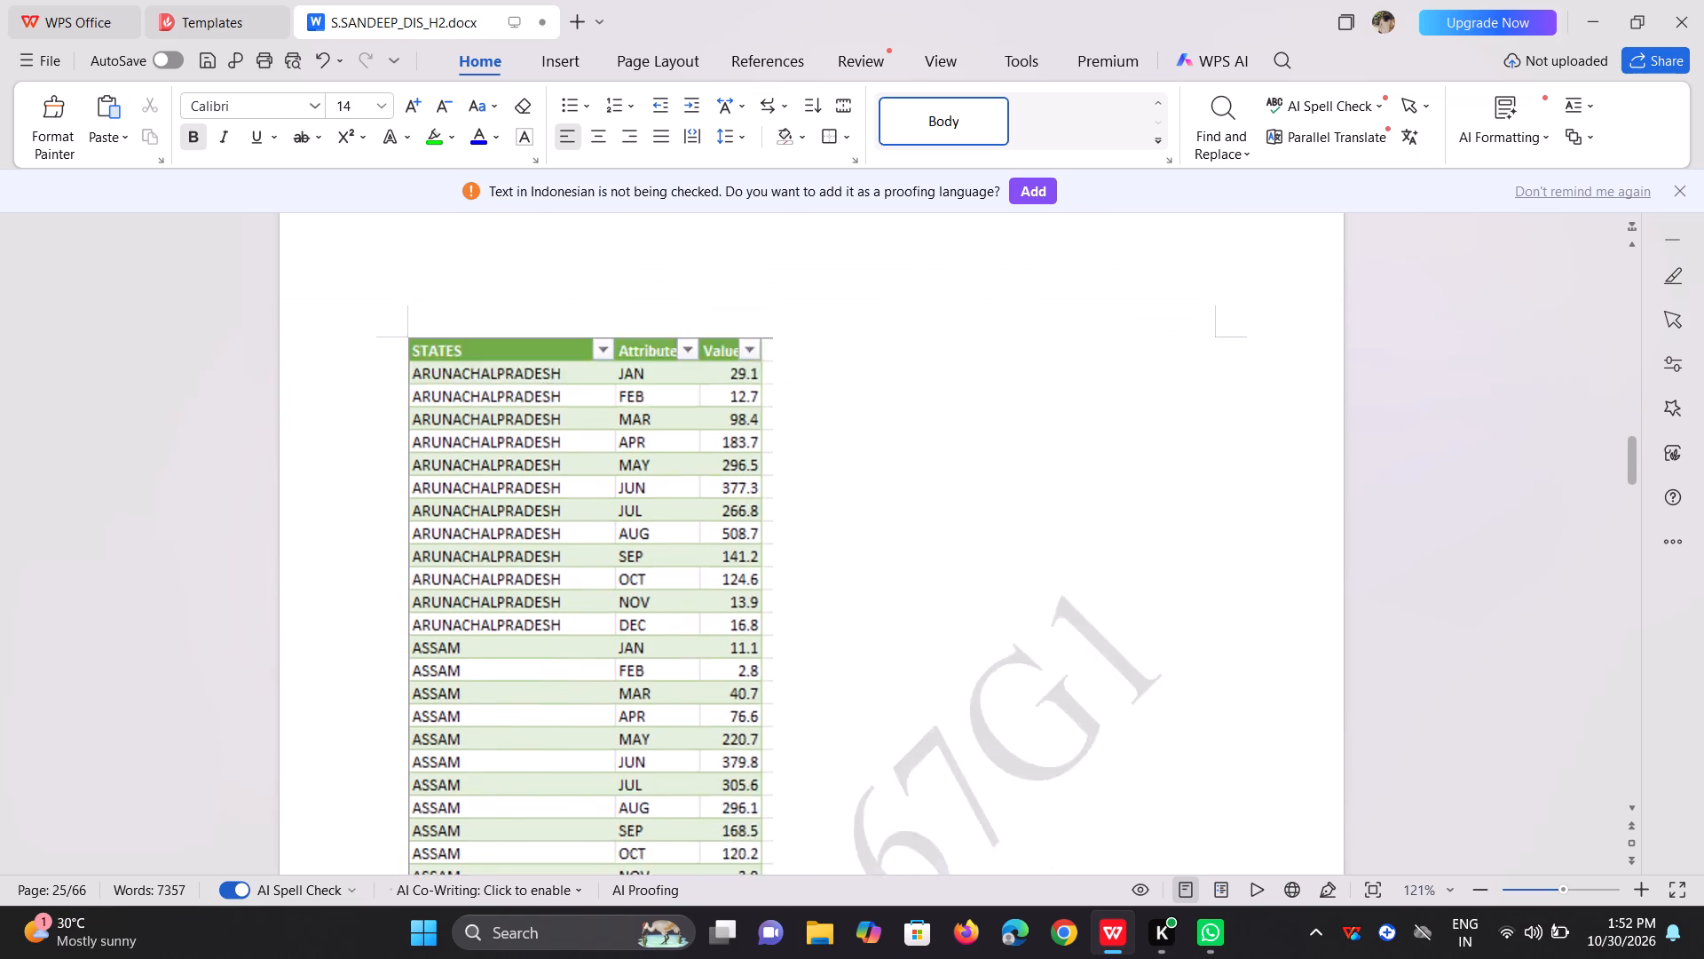
scroll(406, 507, down, 20)
scroll(406, 507, down, 8)
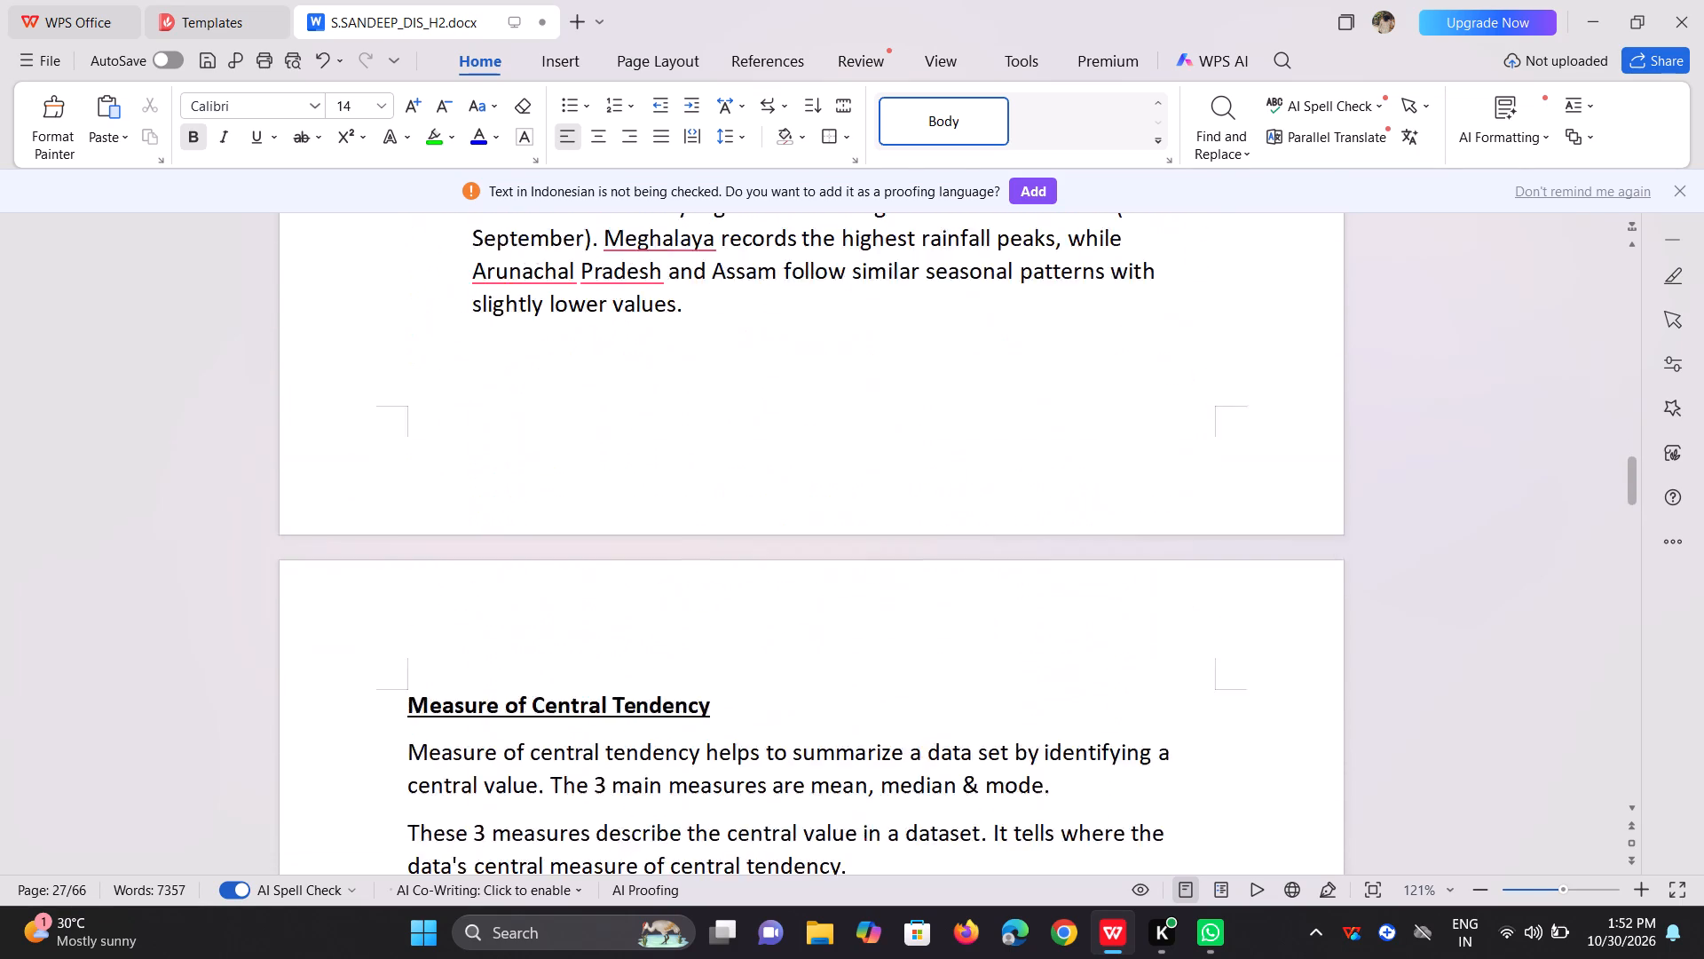
scroll(406, 507, down, 10)
scroll(406, 507, up, 2)
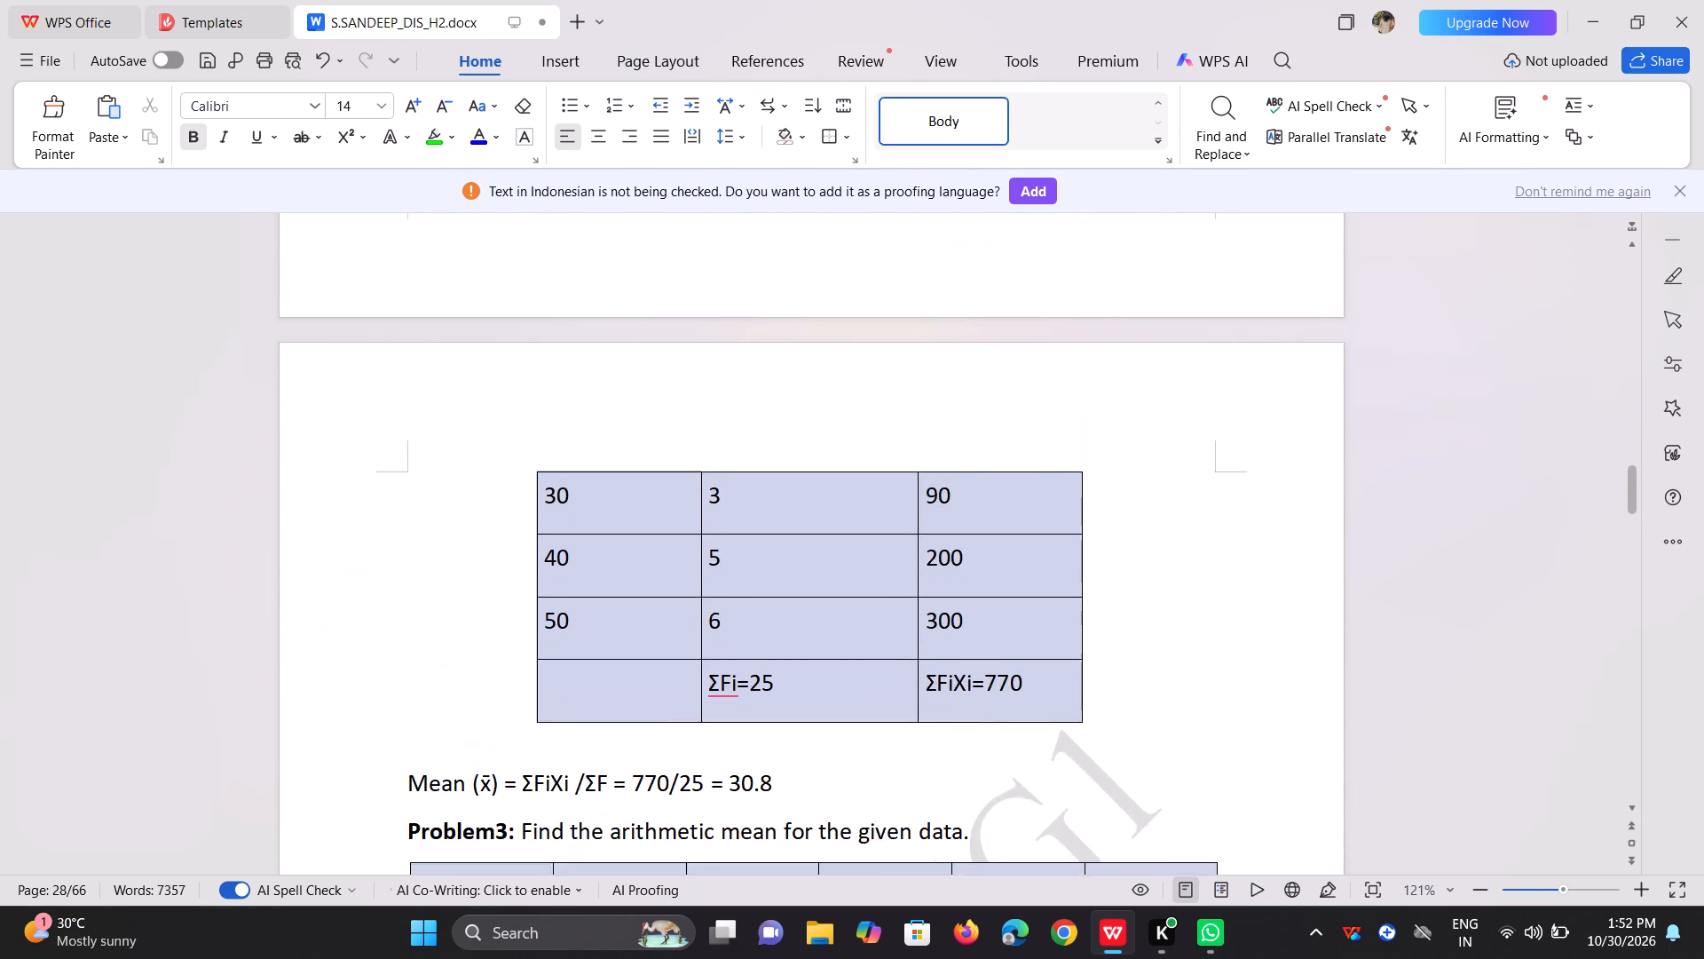
scroll(406, 507, down, 4)
scroll(406, 507, up, 6)
scroll(406, 507, down, 1)
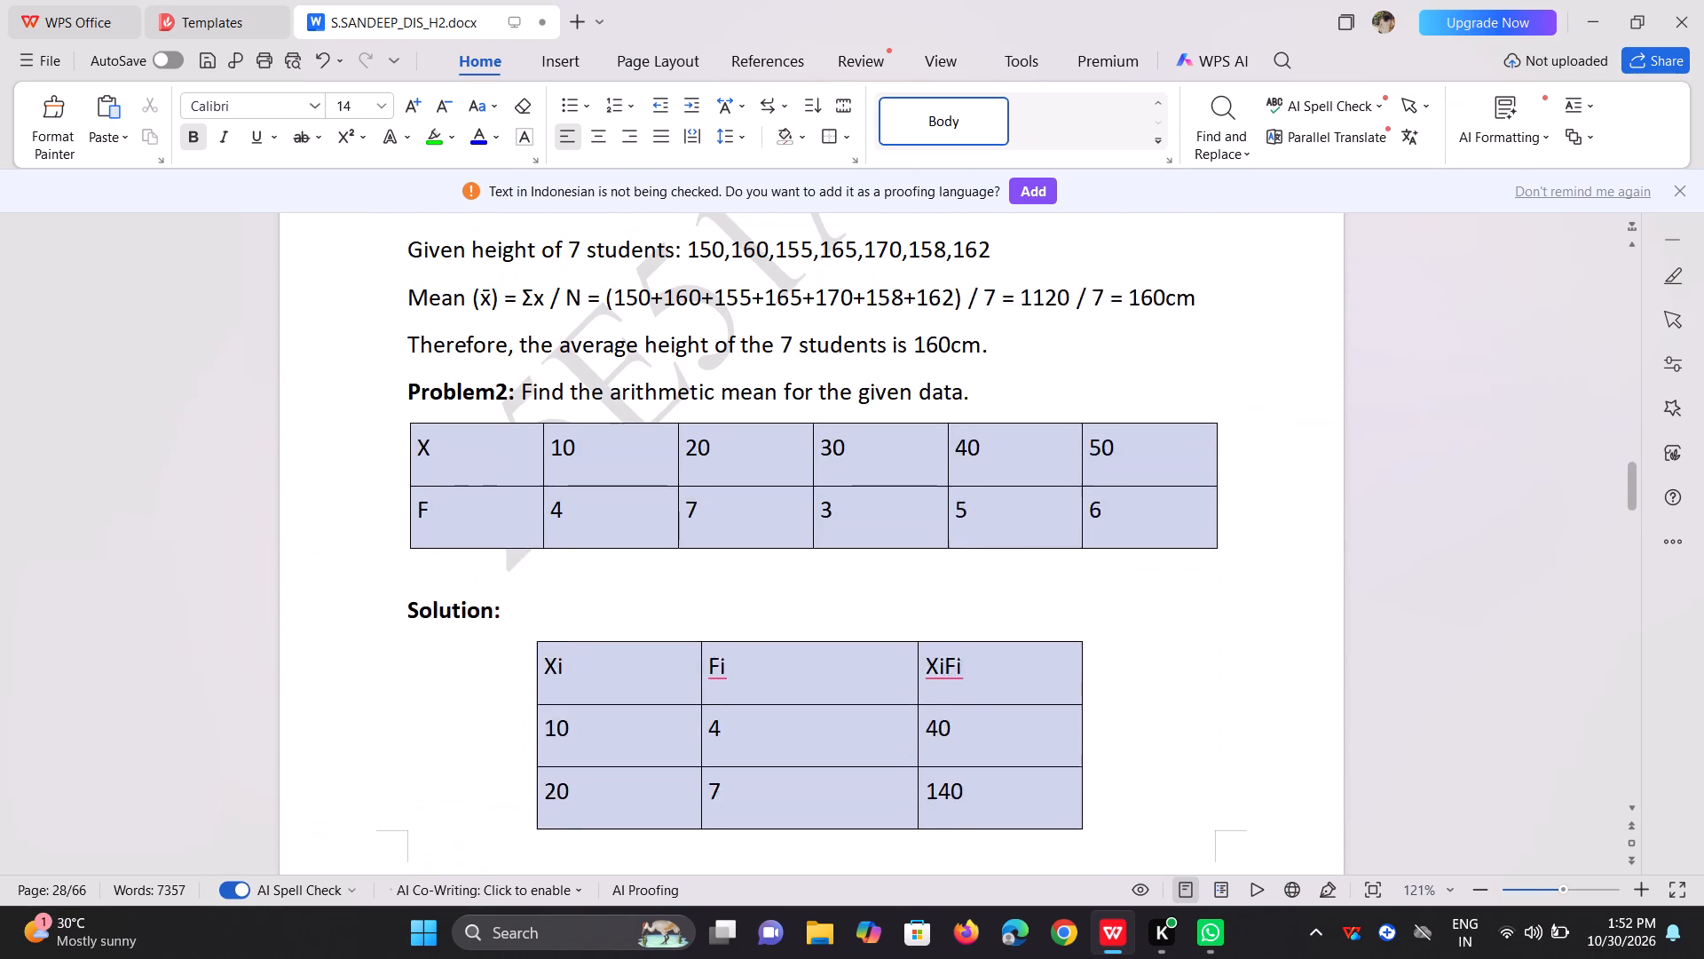
scroll(406, 507, down, 6)
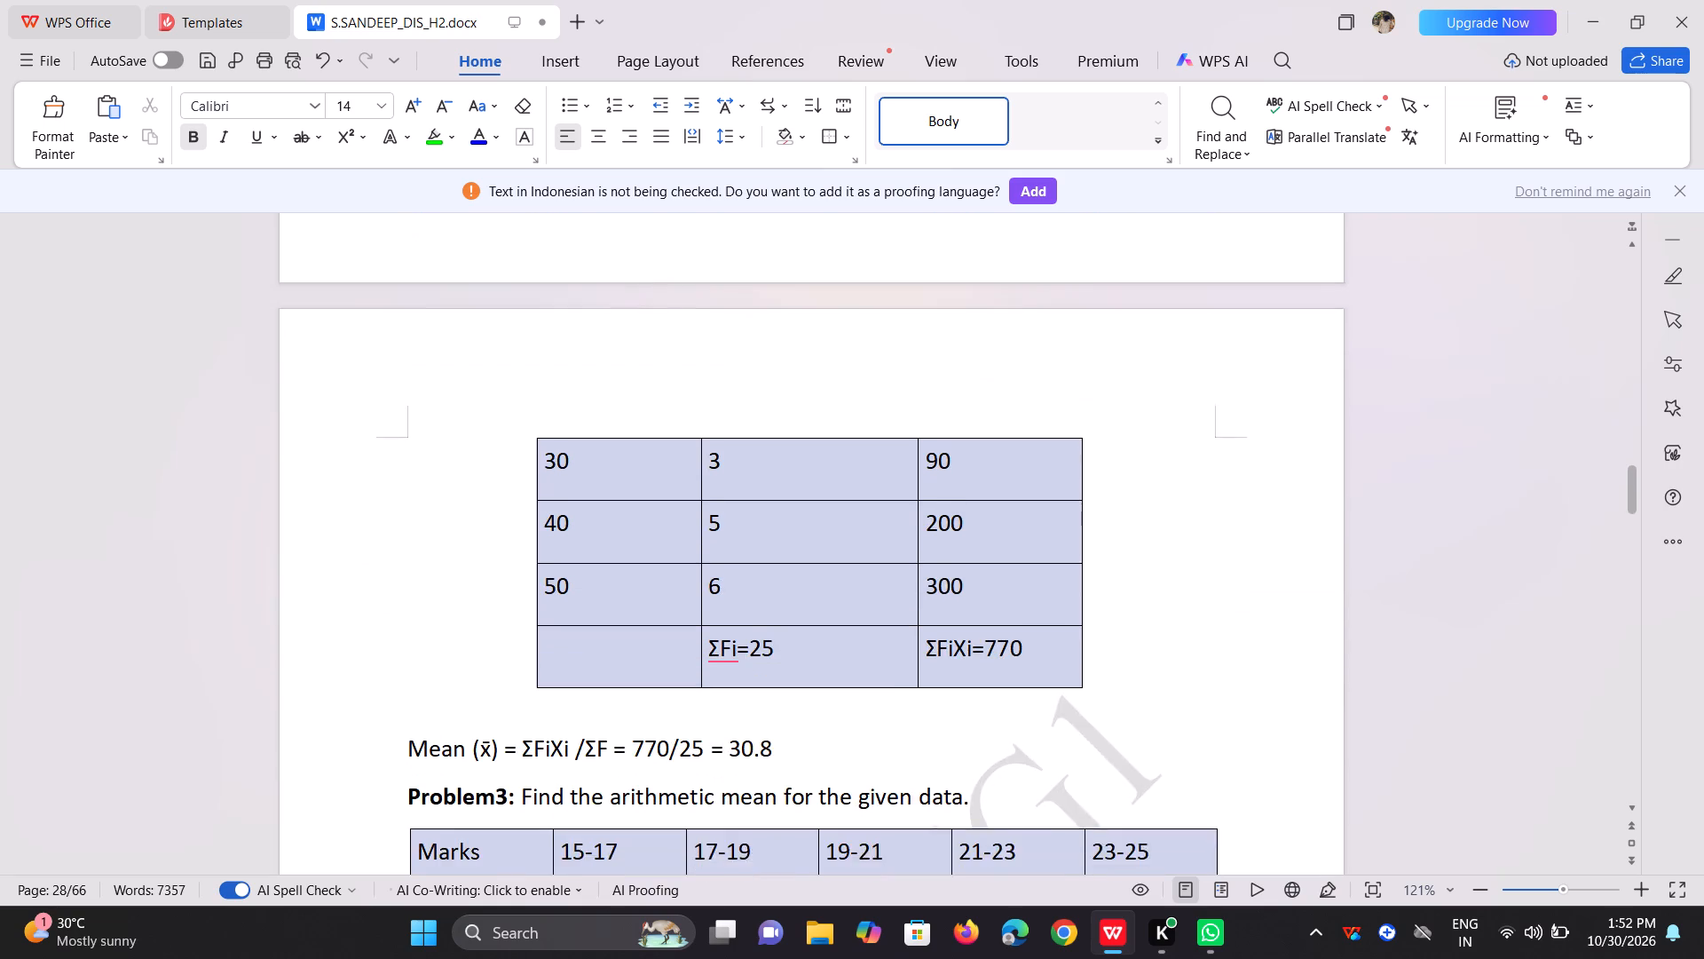
Delete the two blank lines between Problem3's marks table and its Solution label.
scroll(406, 507, down, 4)
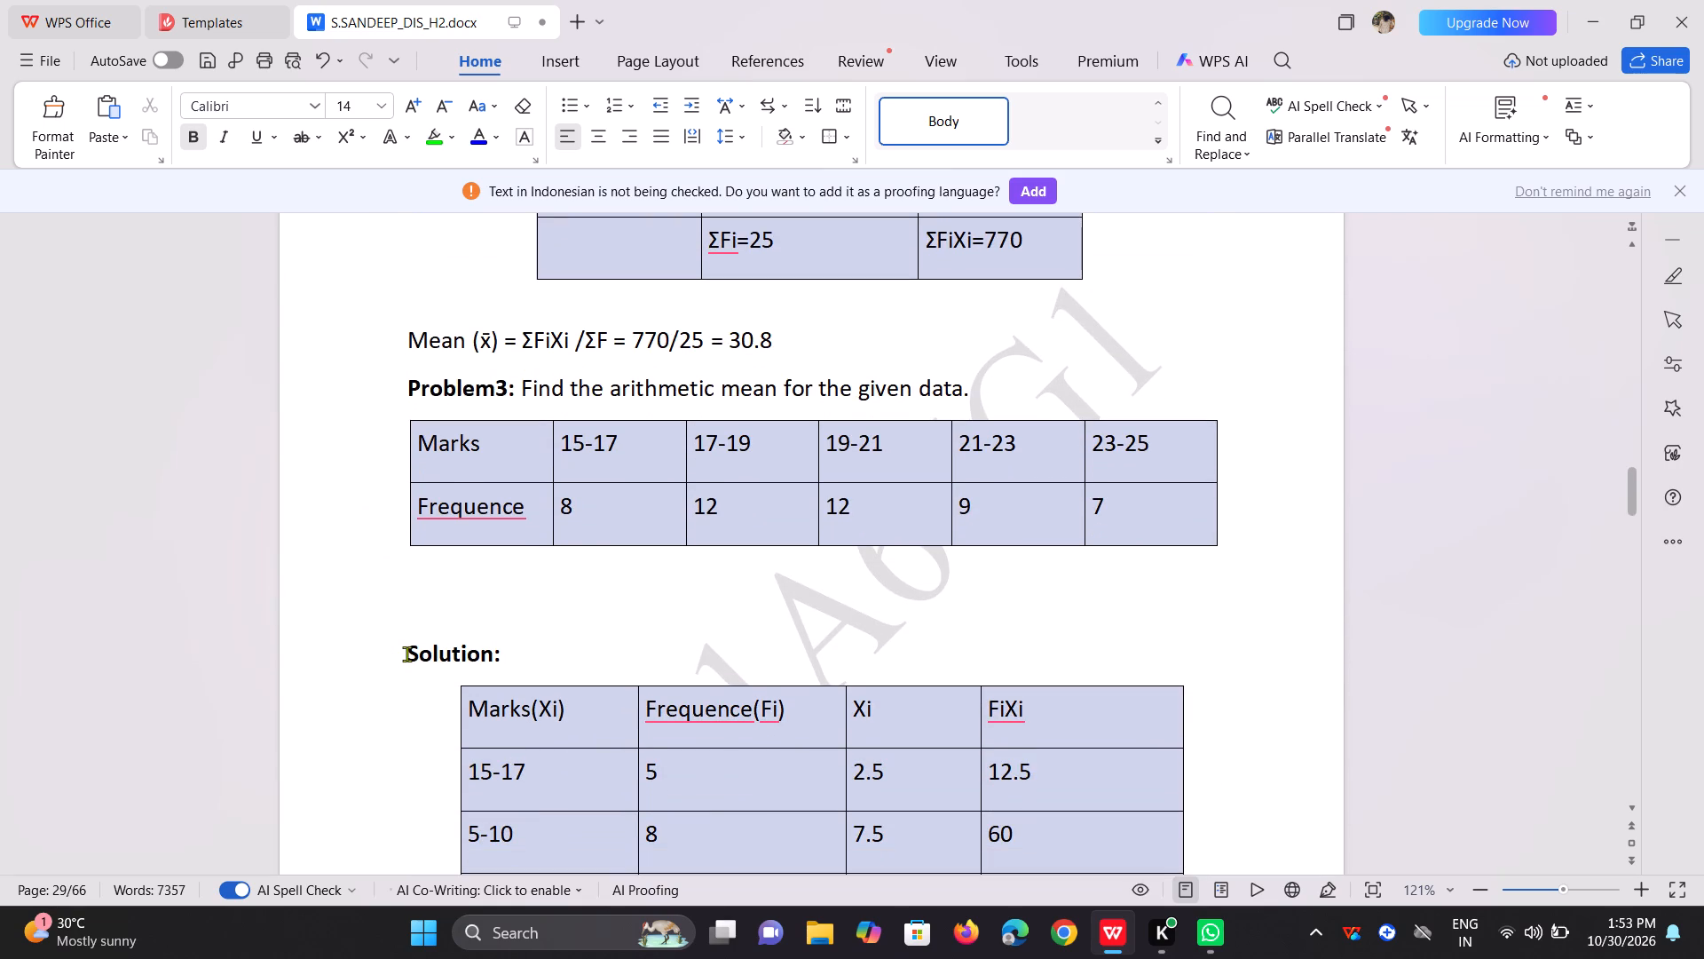
click(406, 654)
key(BackSpace)
key(BackSpace)
Delete the blank line between Problem3's solution table and the Mean formula below it.
scroll(406, 654, down, 3)
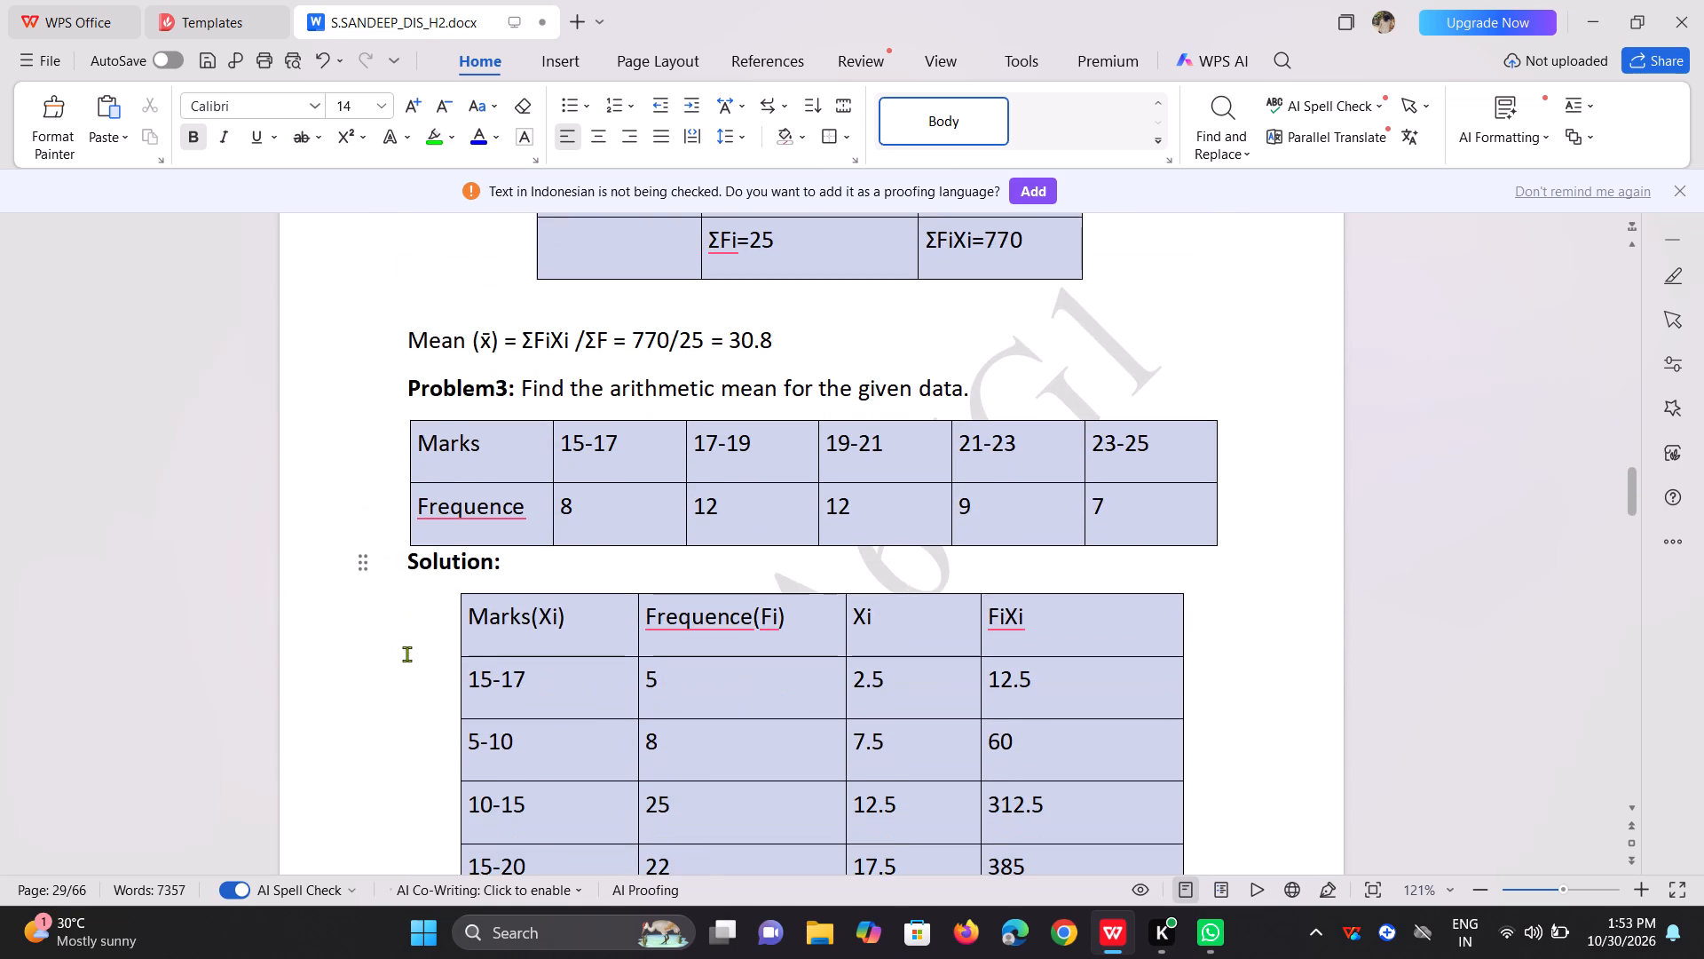
scroll(406, 654, down, 2)
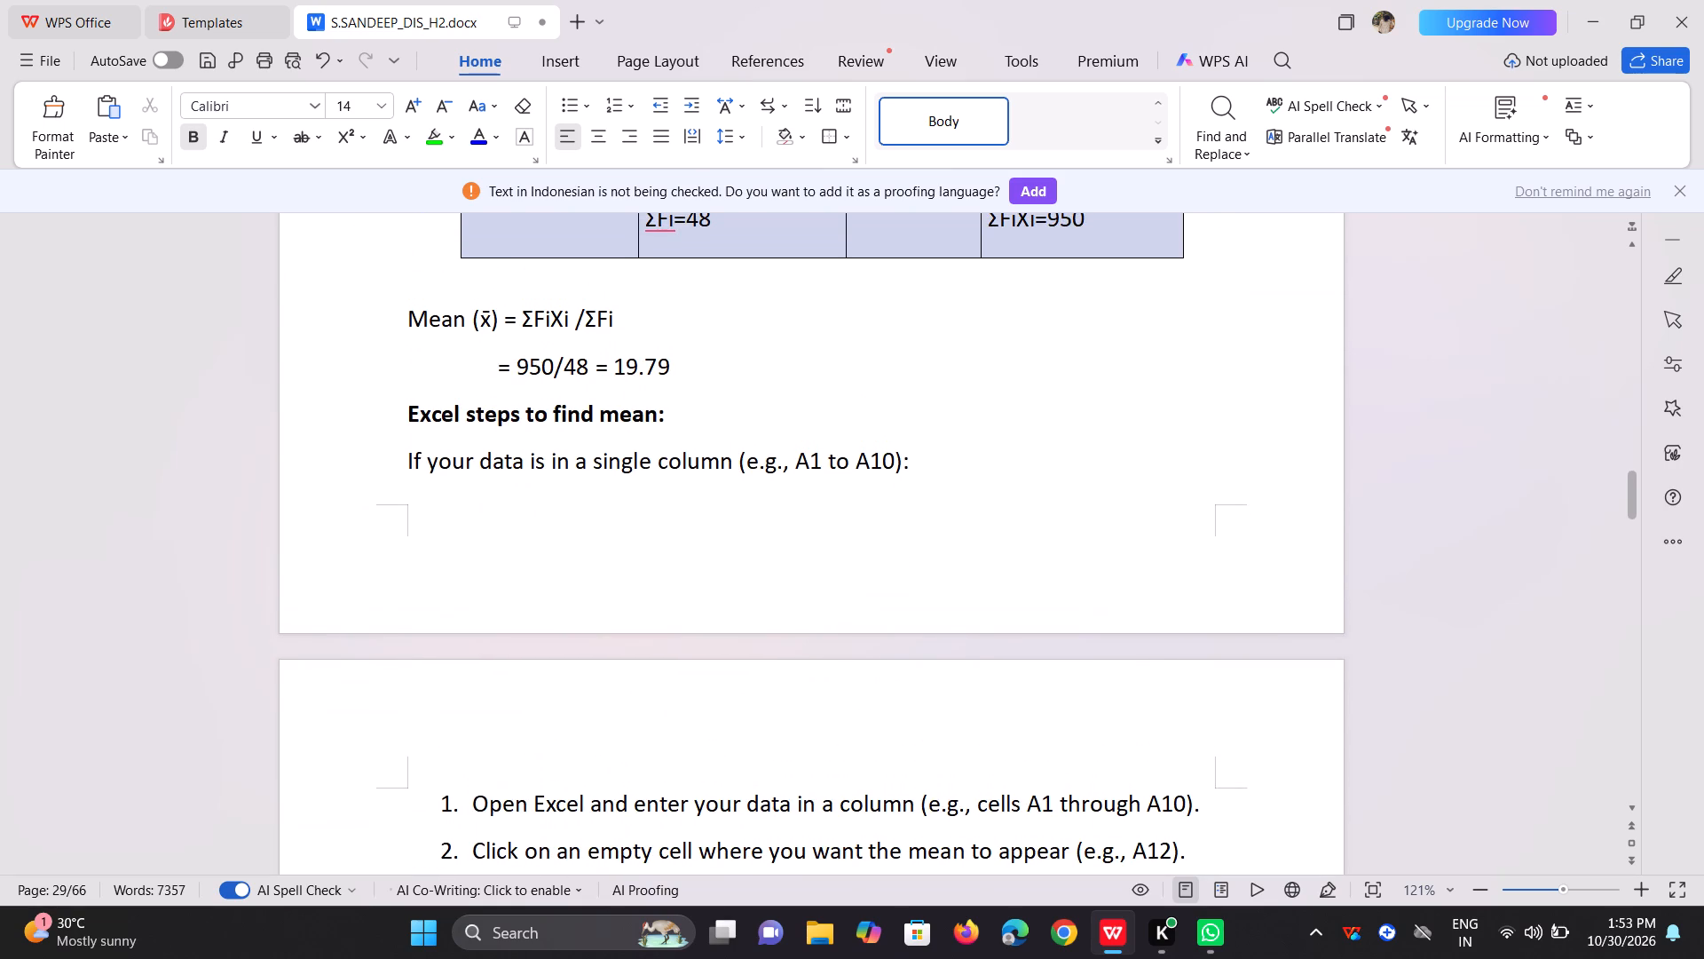
click(406, 316)
key(BackSpace)
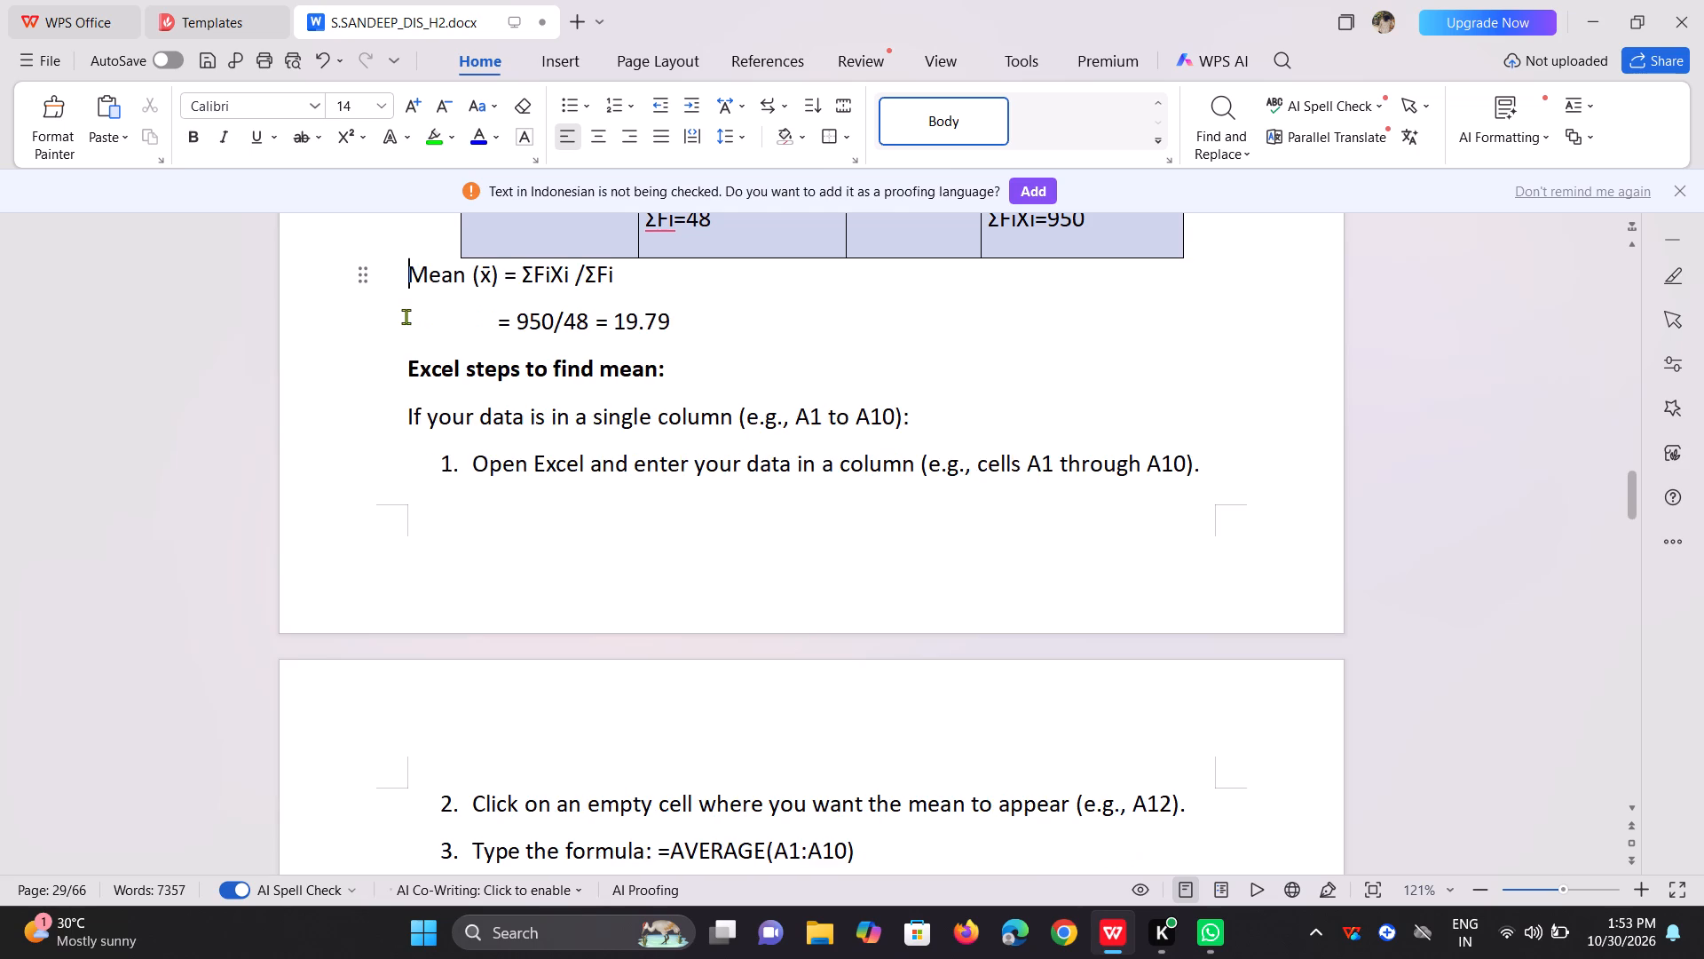
Delete the blank line above the Solution label of the median problem with the X, F and CF table.
scroll(406, 316, down, 14)
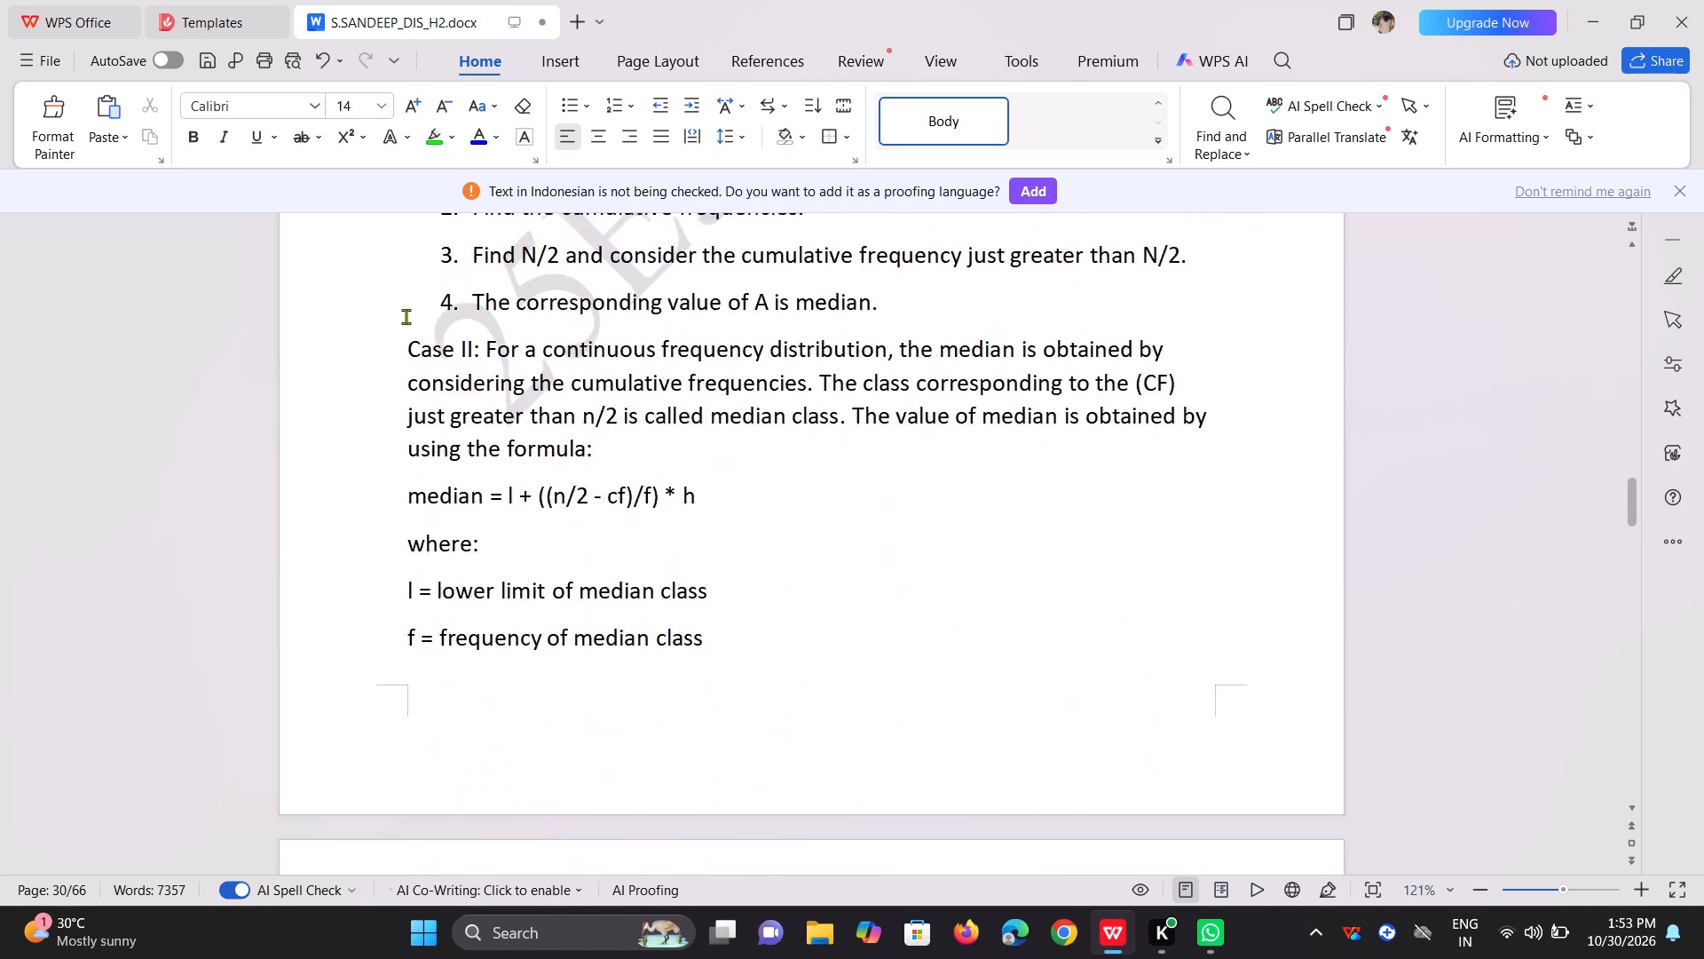
scroll(406, 316, down, 14)
scroll(406, 316, up, 8)
right_click(406, 316)
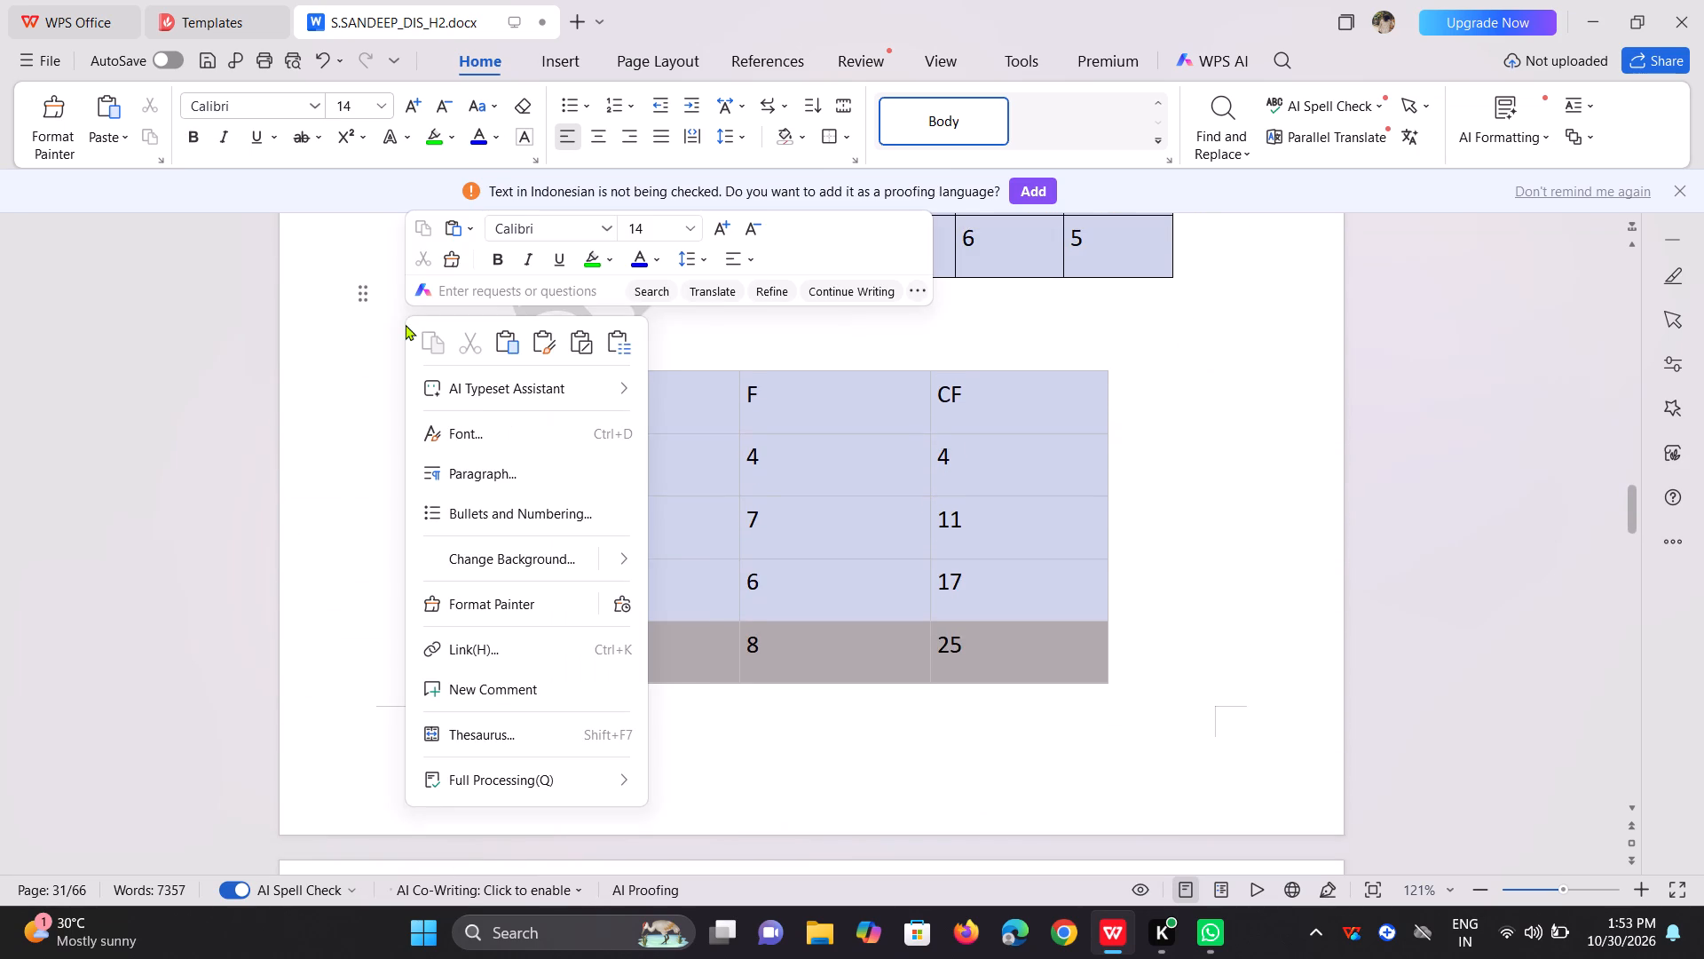
click(405, 325)
click(696, 345)
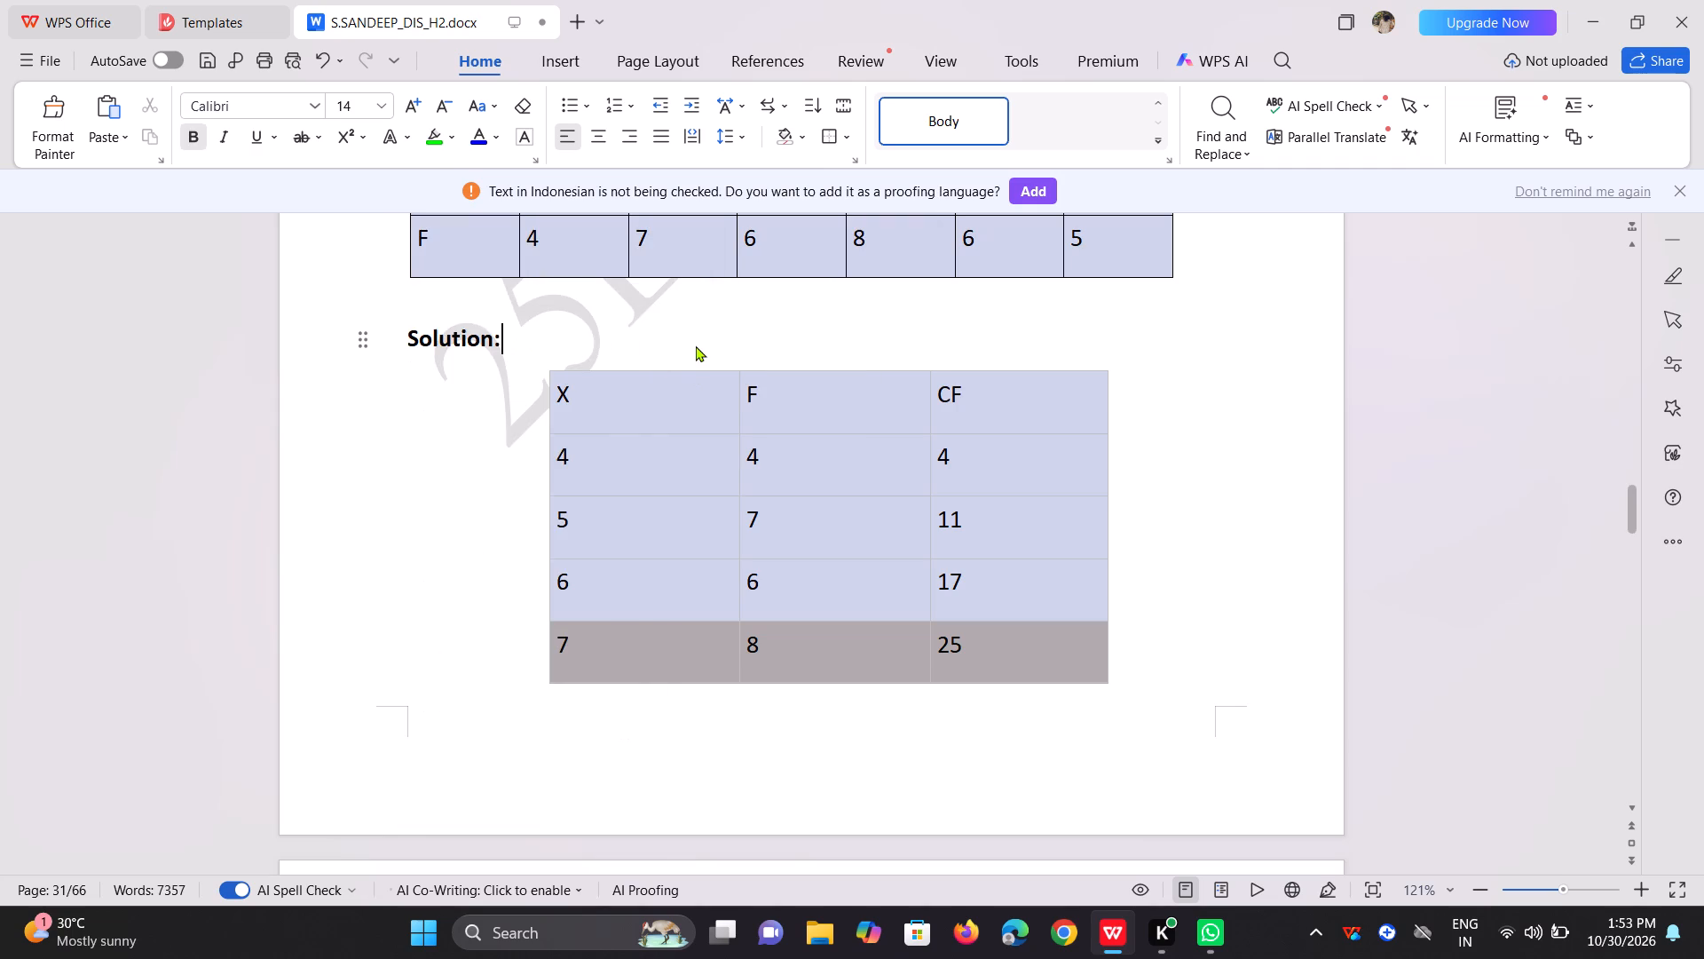
click(396, 332)
key(BackSpace)
Delete the blank line above the Quartile for Ungrouped Data heading.
scroll(396, 332, down, 13)
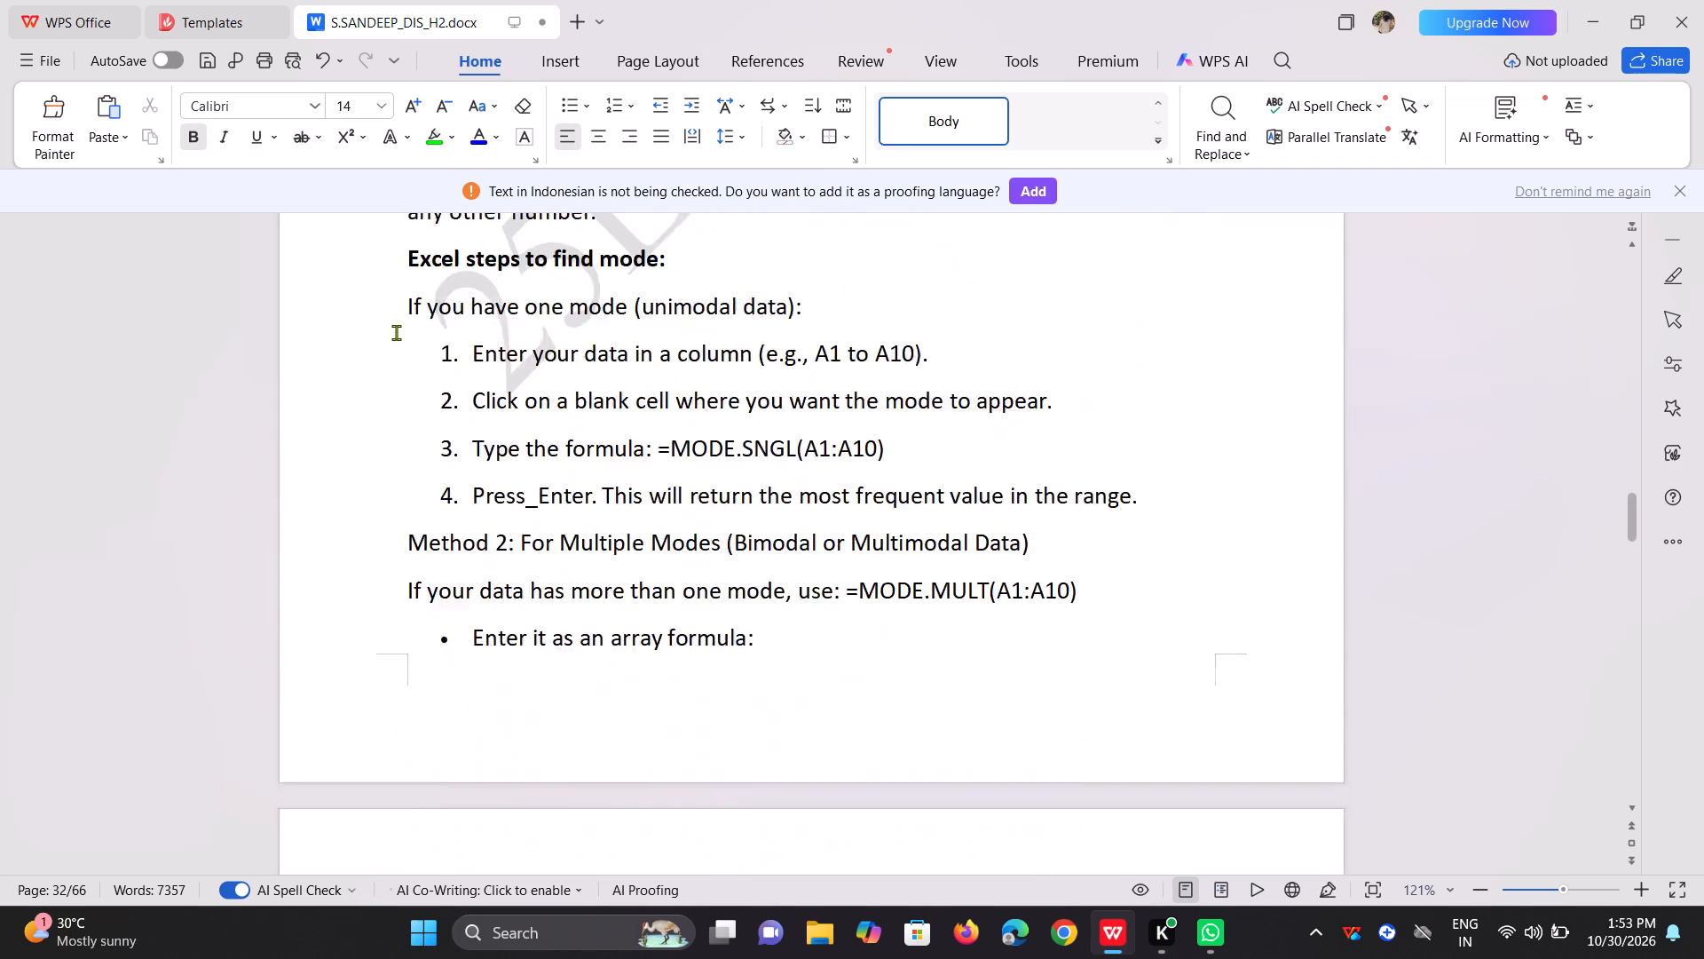
scroll(396, 332, down, 18)
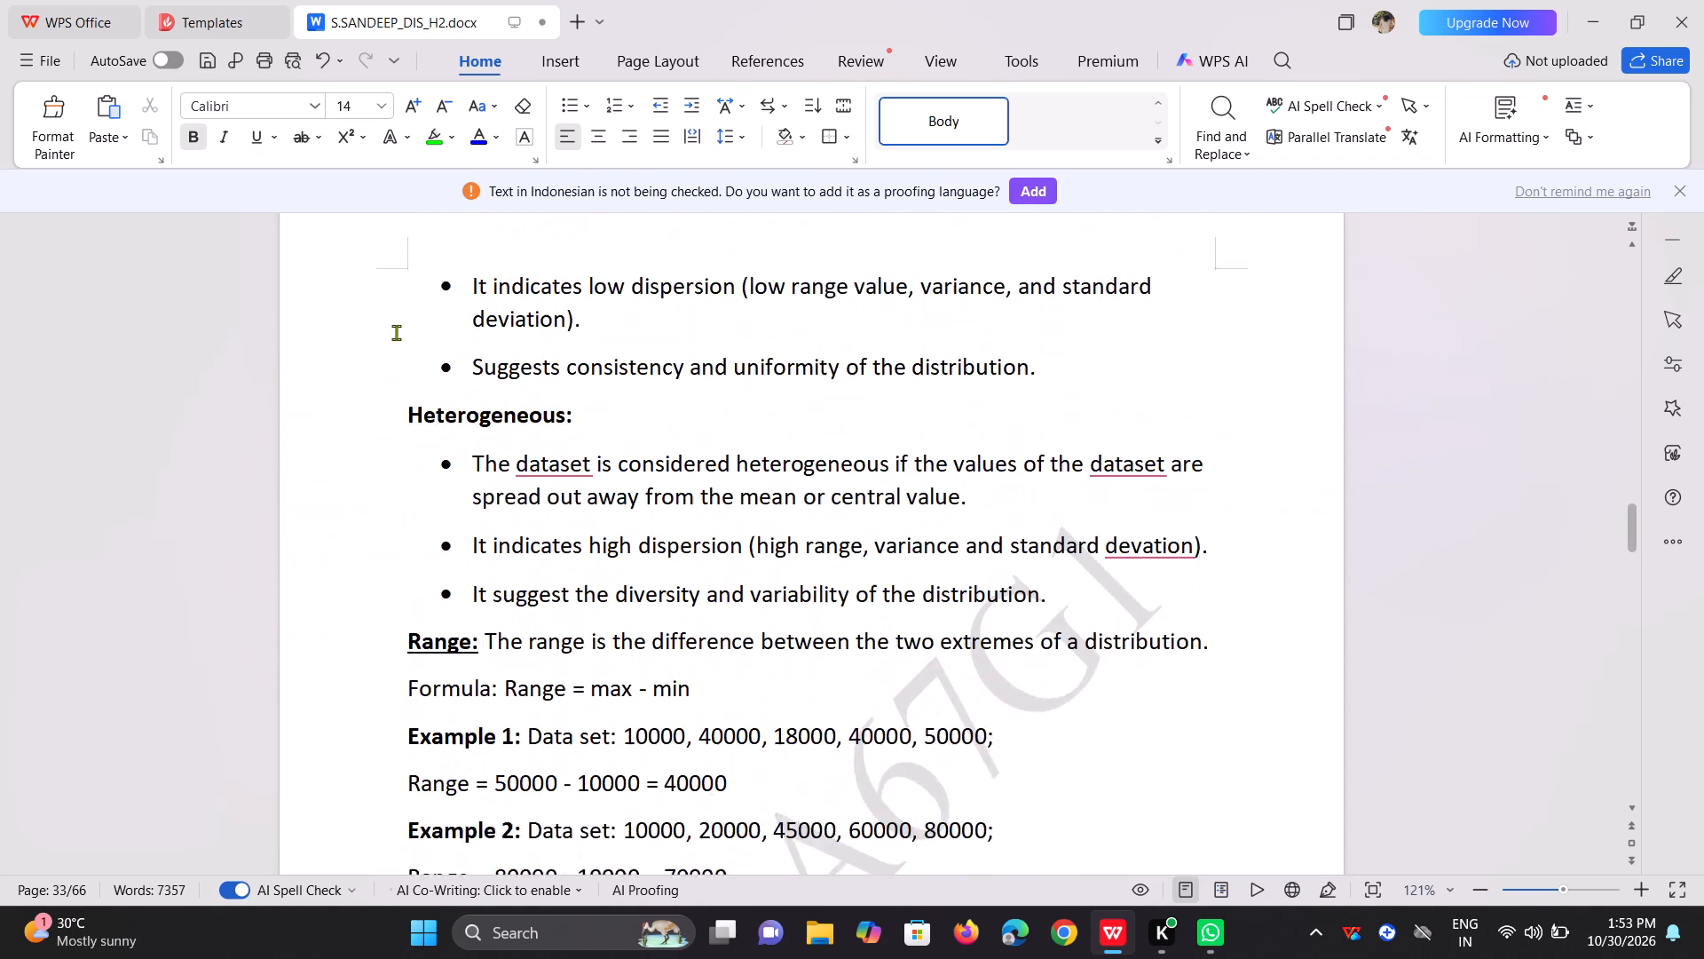
scroll(396, 332, down, 14)
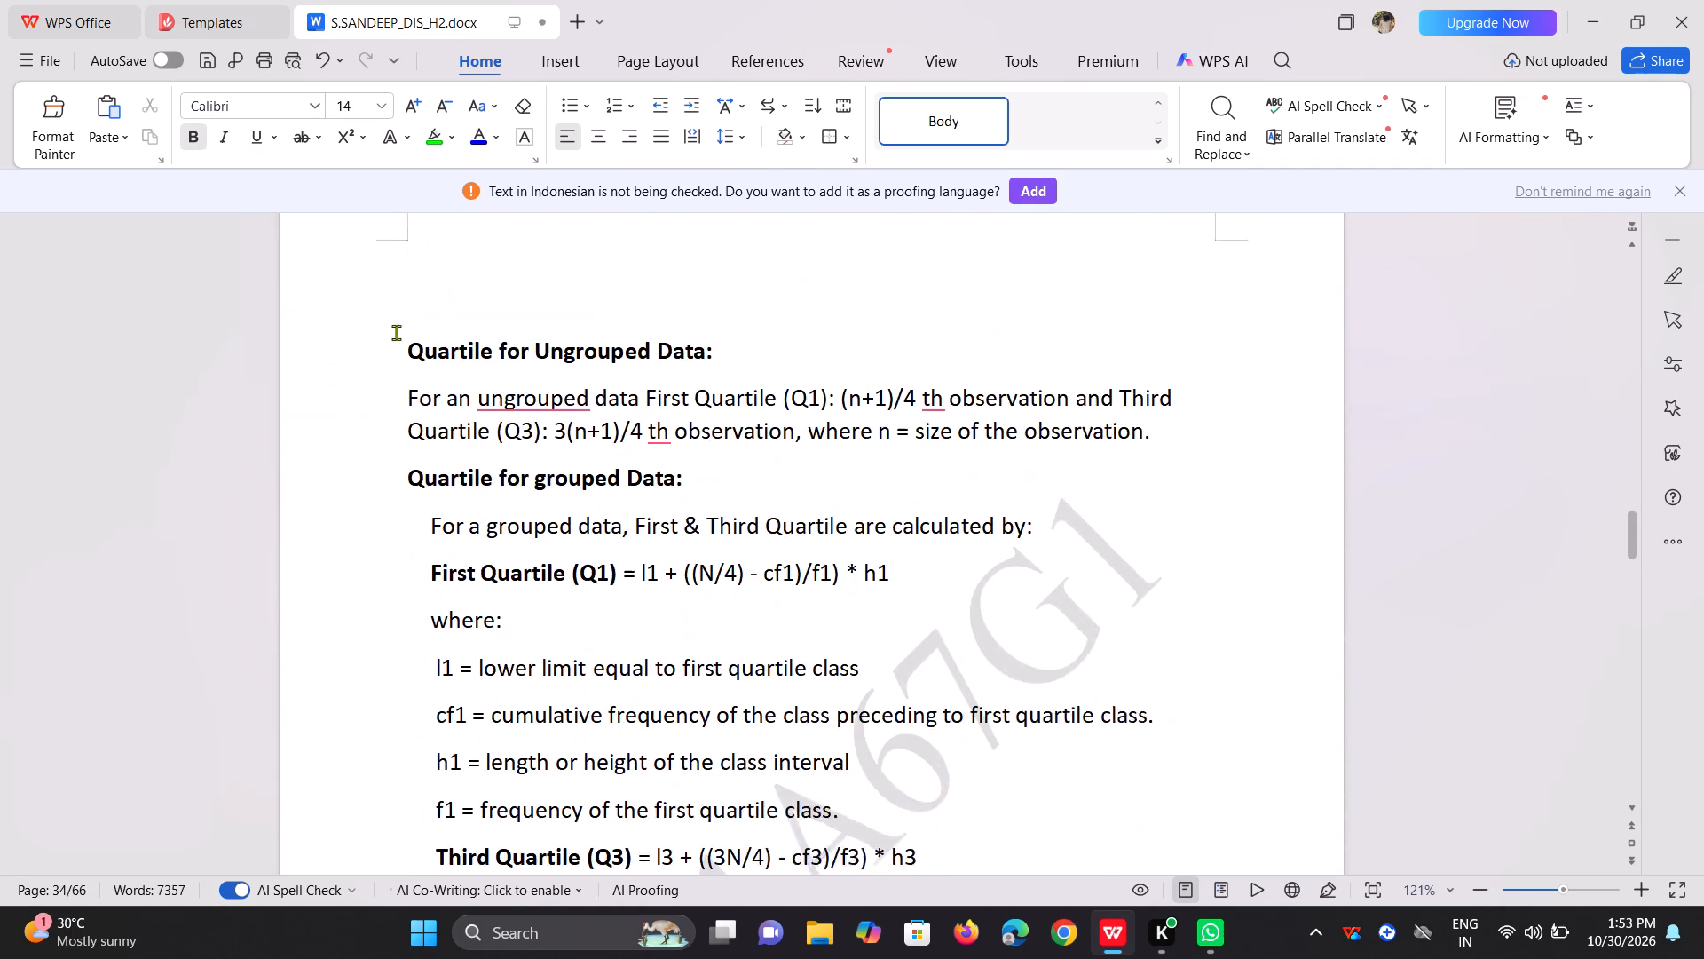
scroll(396, 332, up, 1)
click(396, 332)
key(BackSpace)
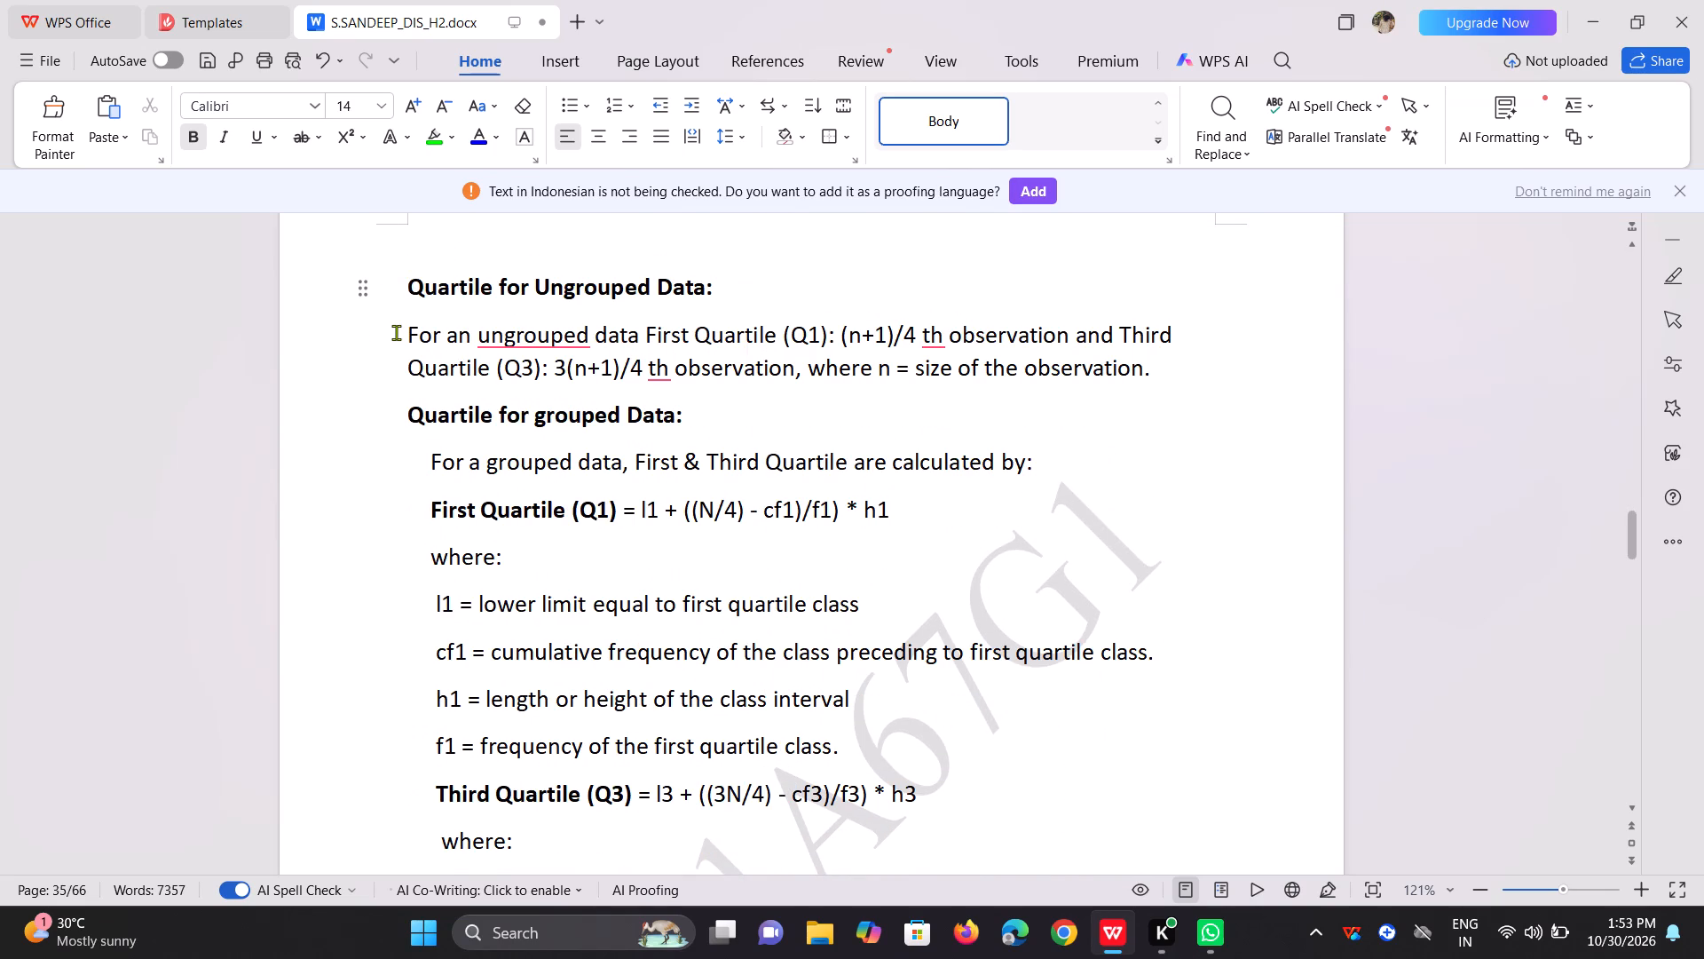
Check the layout of the quartile, variance, standard deviation, percentile, skewed distribution and student X–Y table pages.
scroll(396, 332, down, 8)
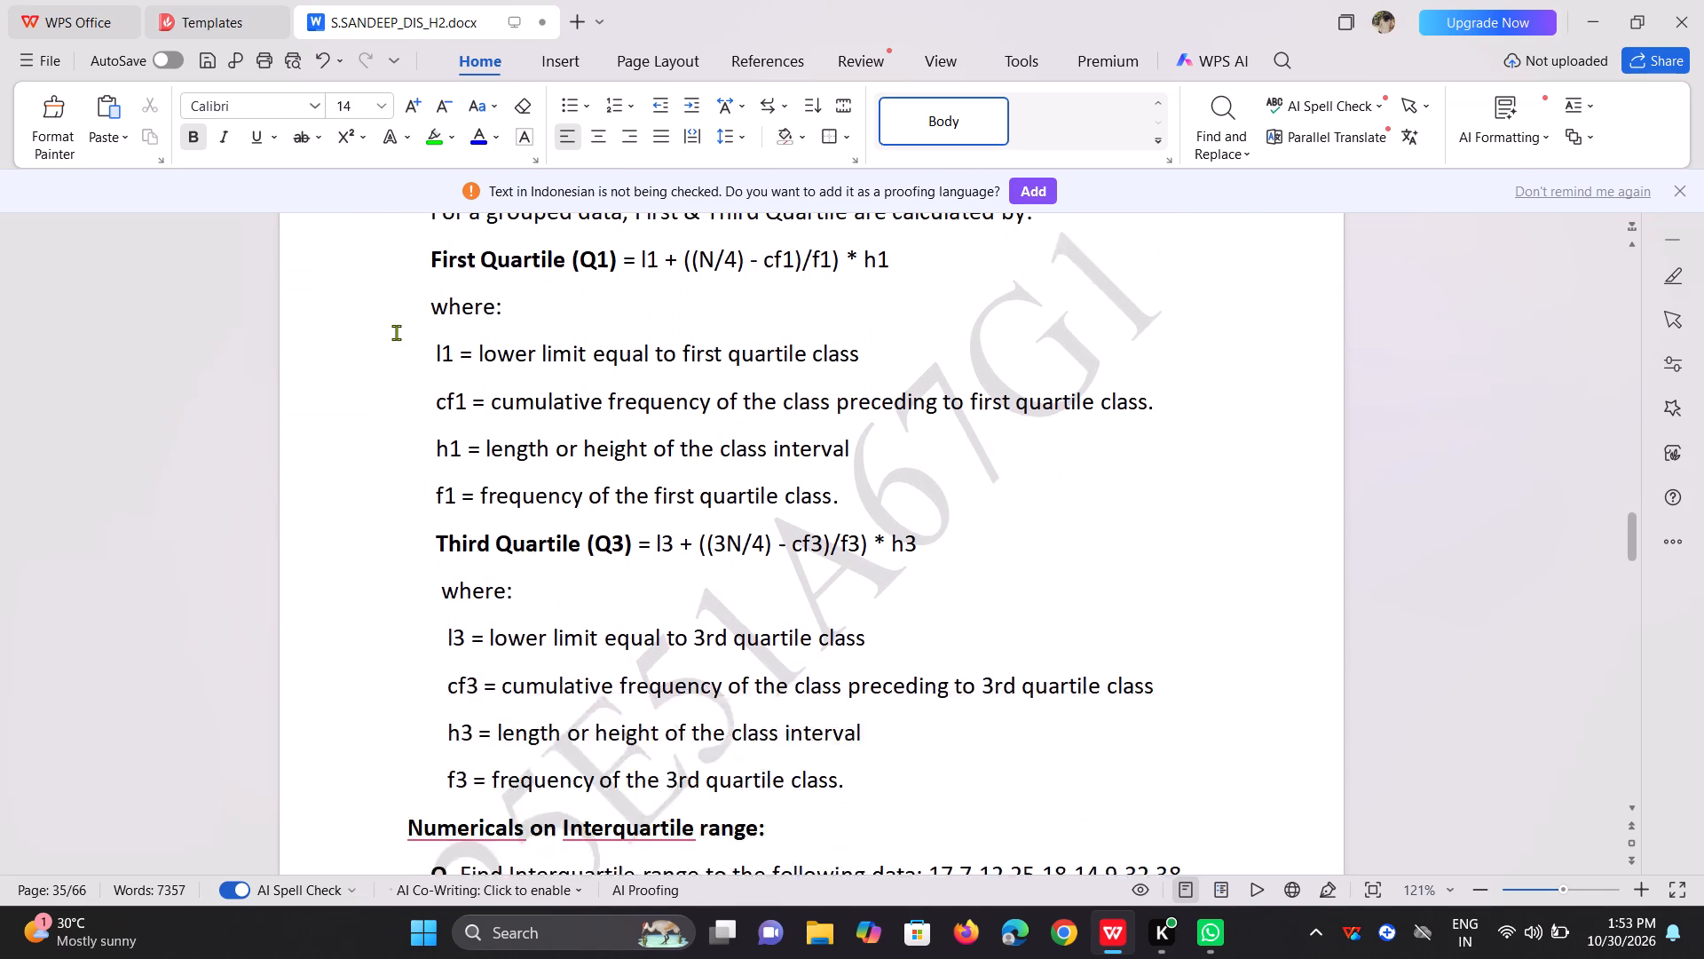
scroll(396, 332, down, 14)
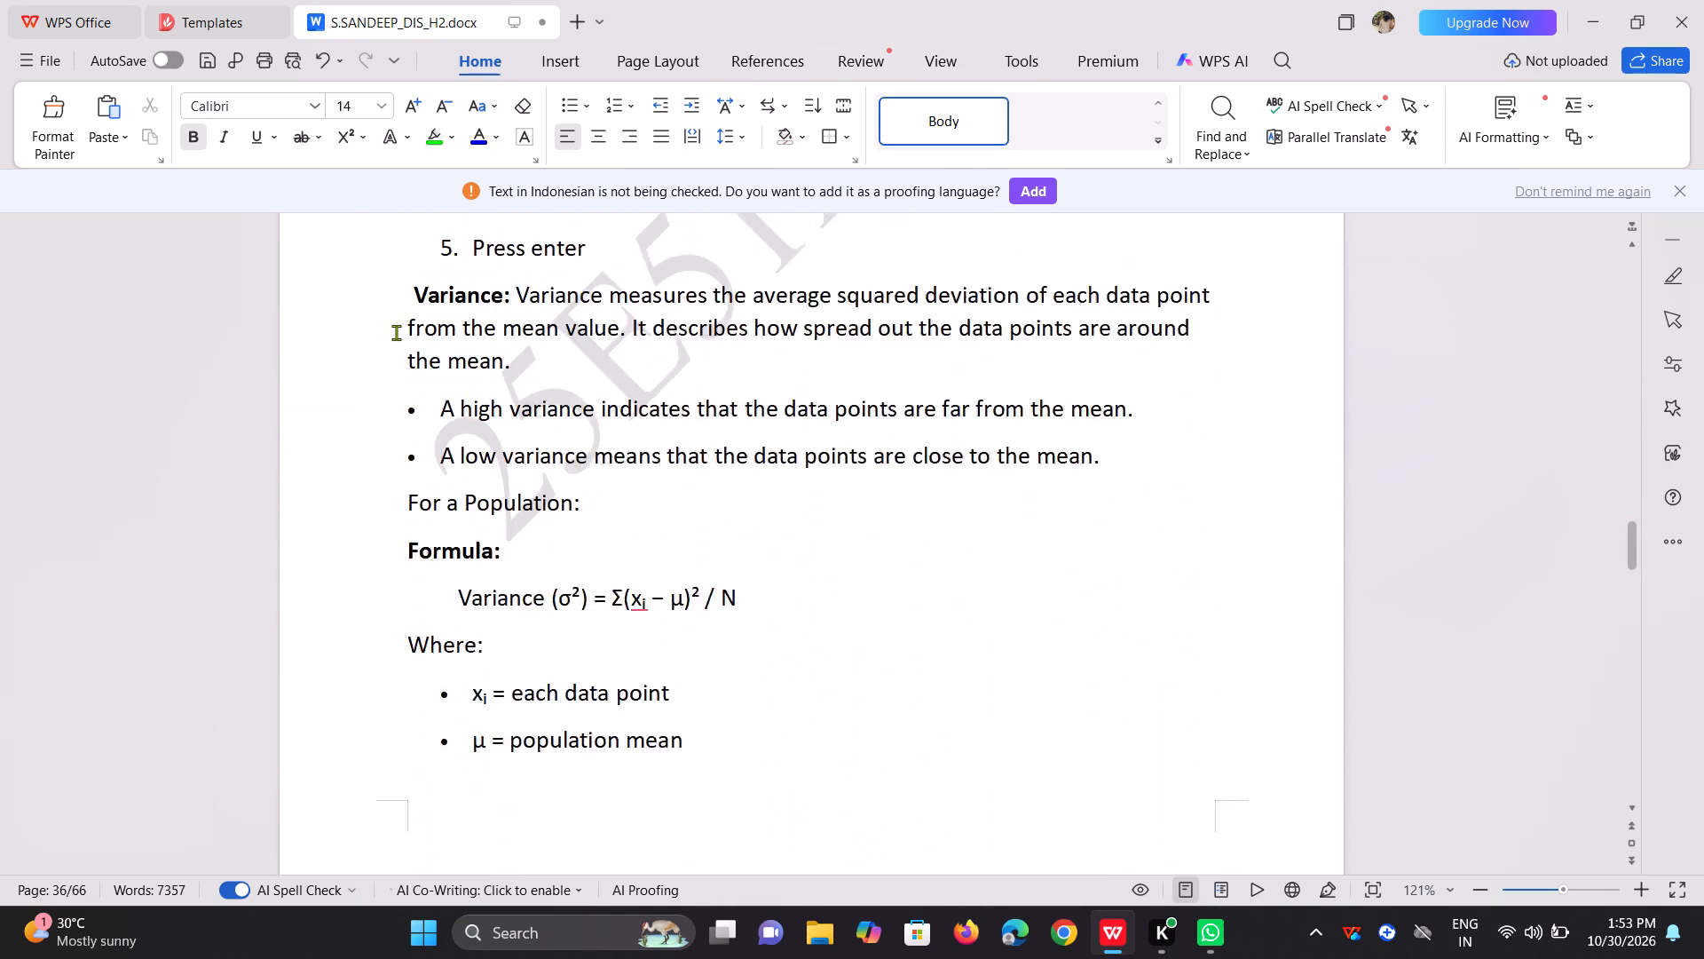
scroll(396, 332, down, 17)
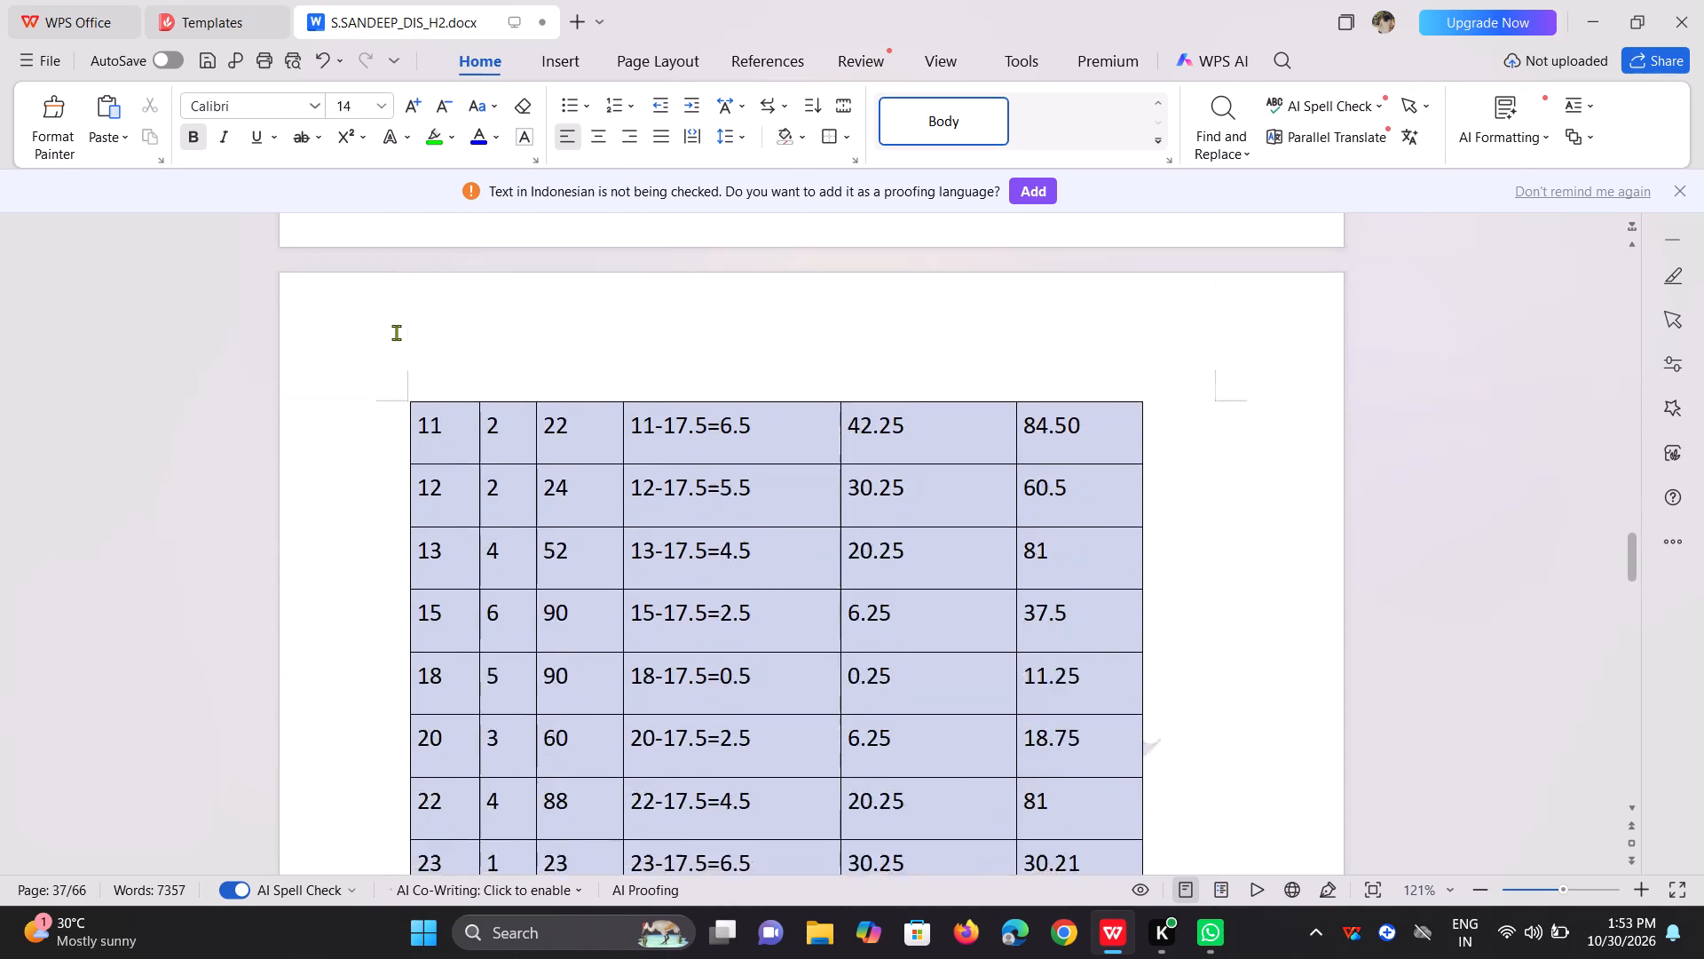
scroll(396, 332, down, 17)
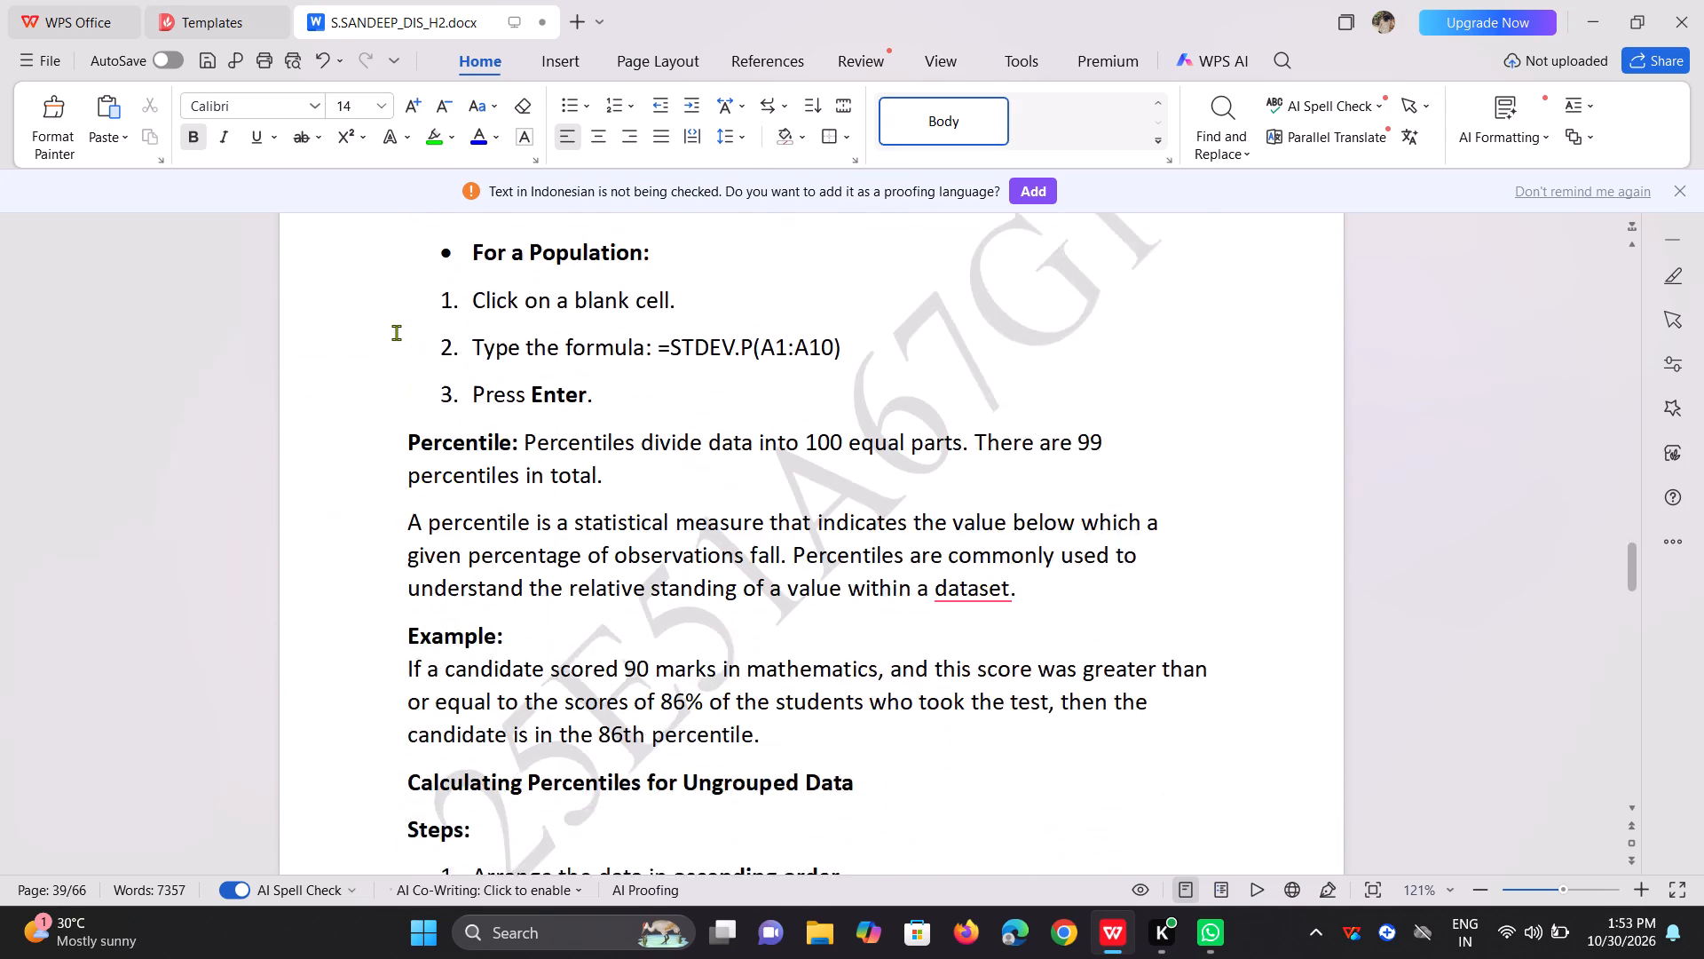
scroll(396, 332, down, 17)
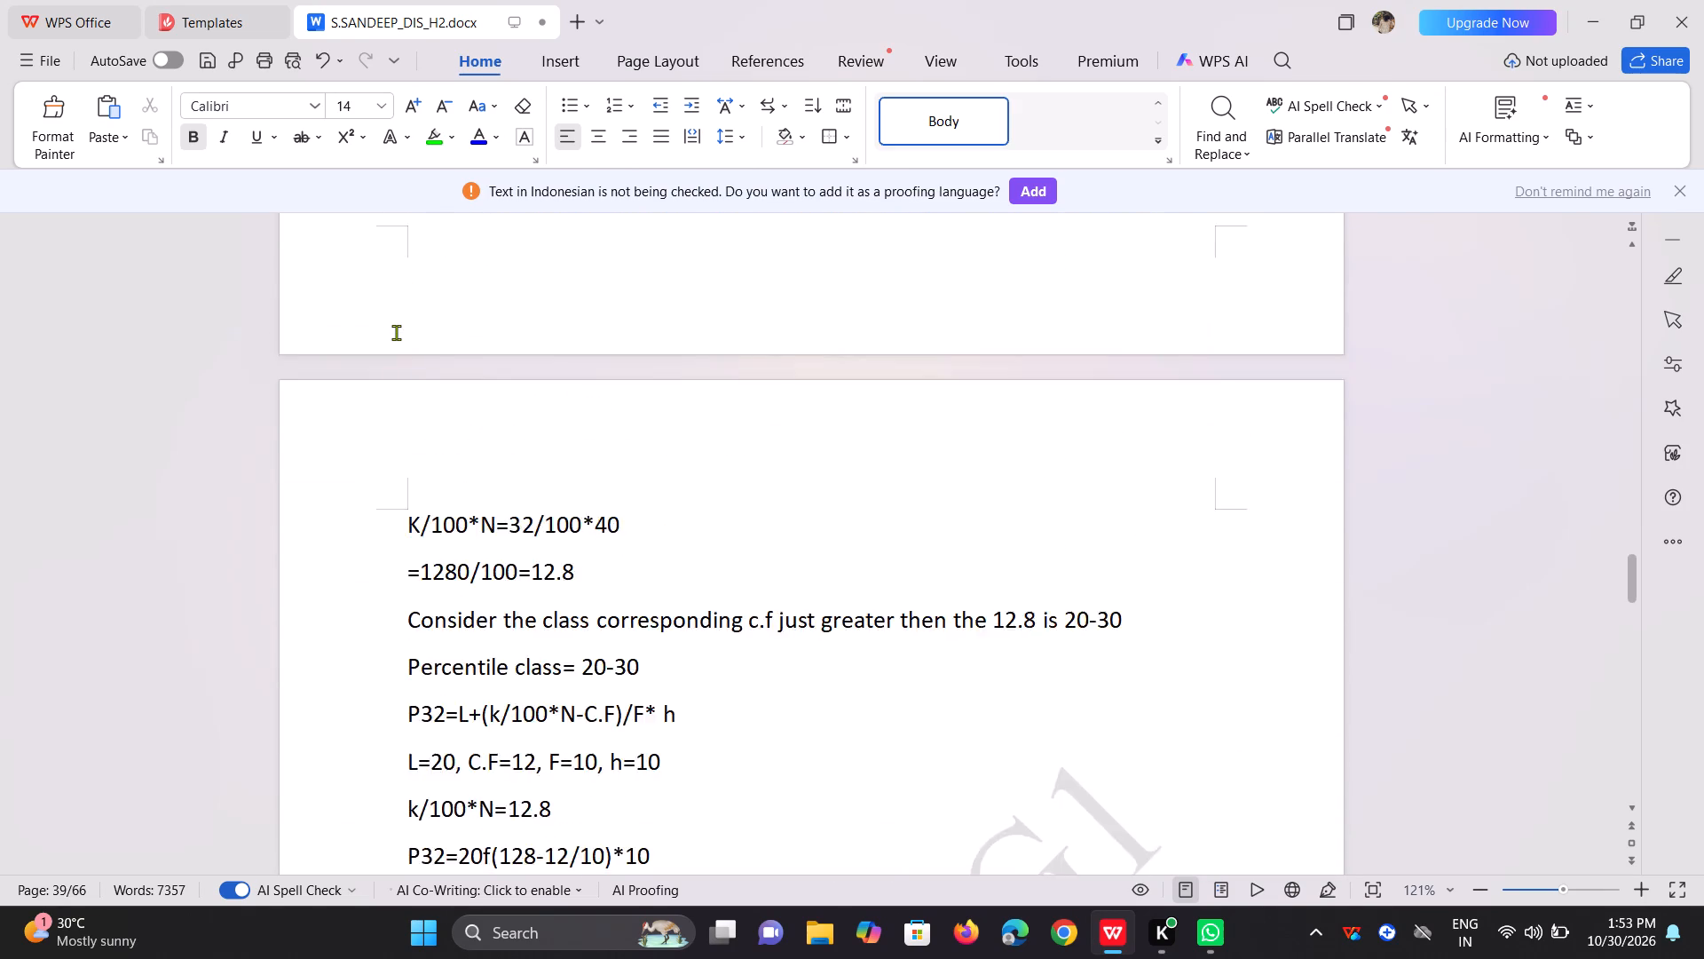
scroll(396, 332, down, 16)
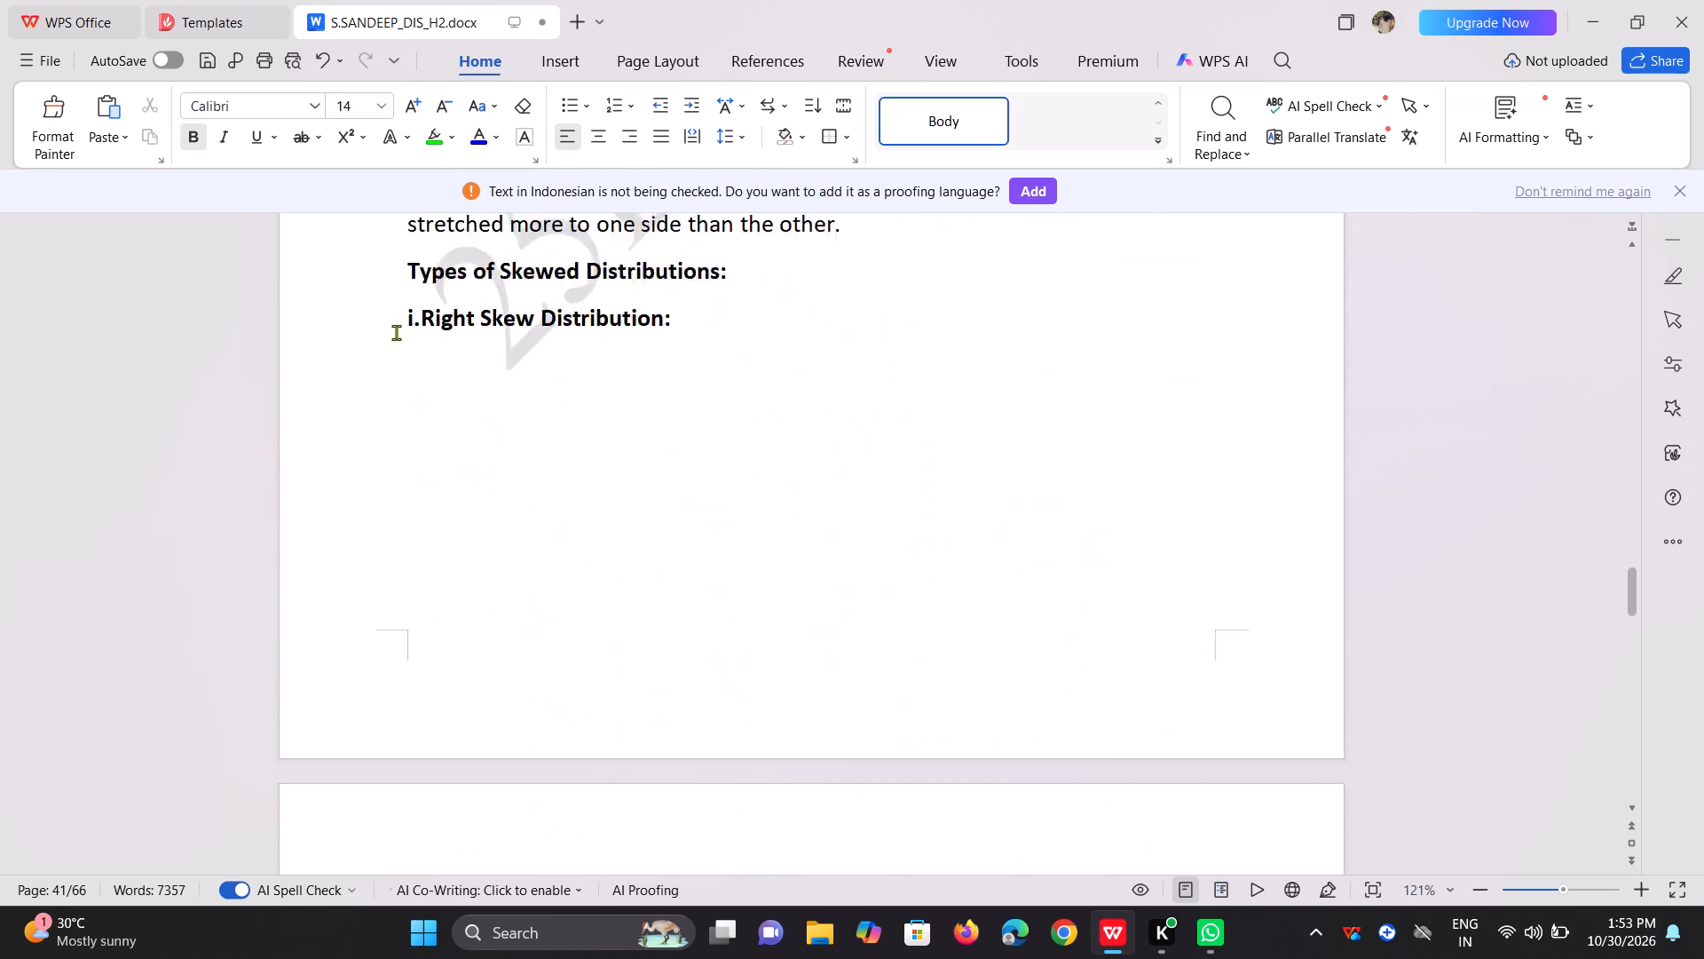
scroll(821, 512, down, 20)
scroll(821, 512, down, 7)
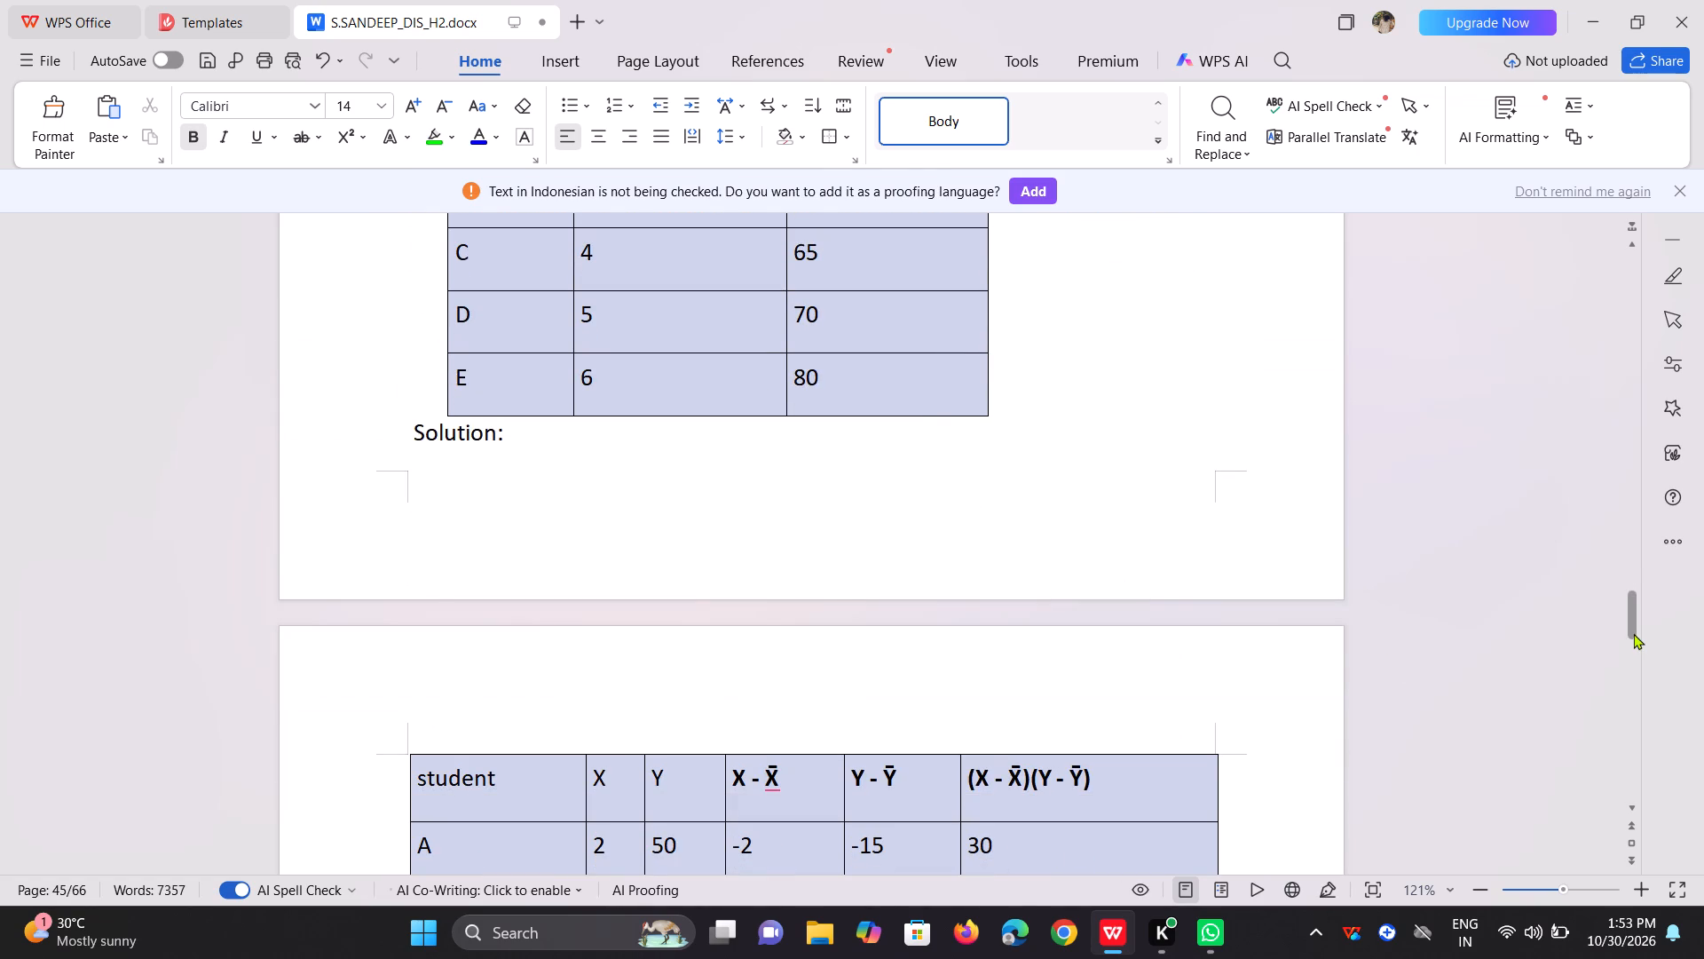
Review the case study pages from the document's end back to the data set picture above LAB QUESTIONS.
drag(1634, 633, 1661, 898)
scroll(939, 464, up, 7)
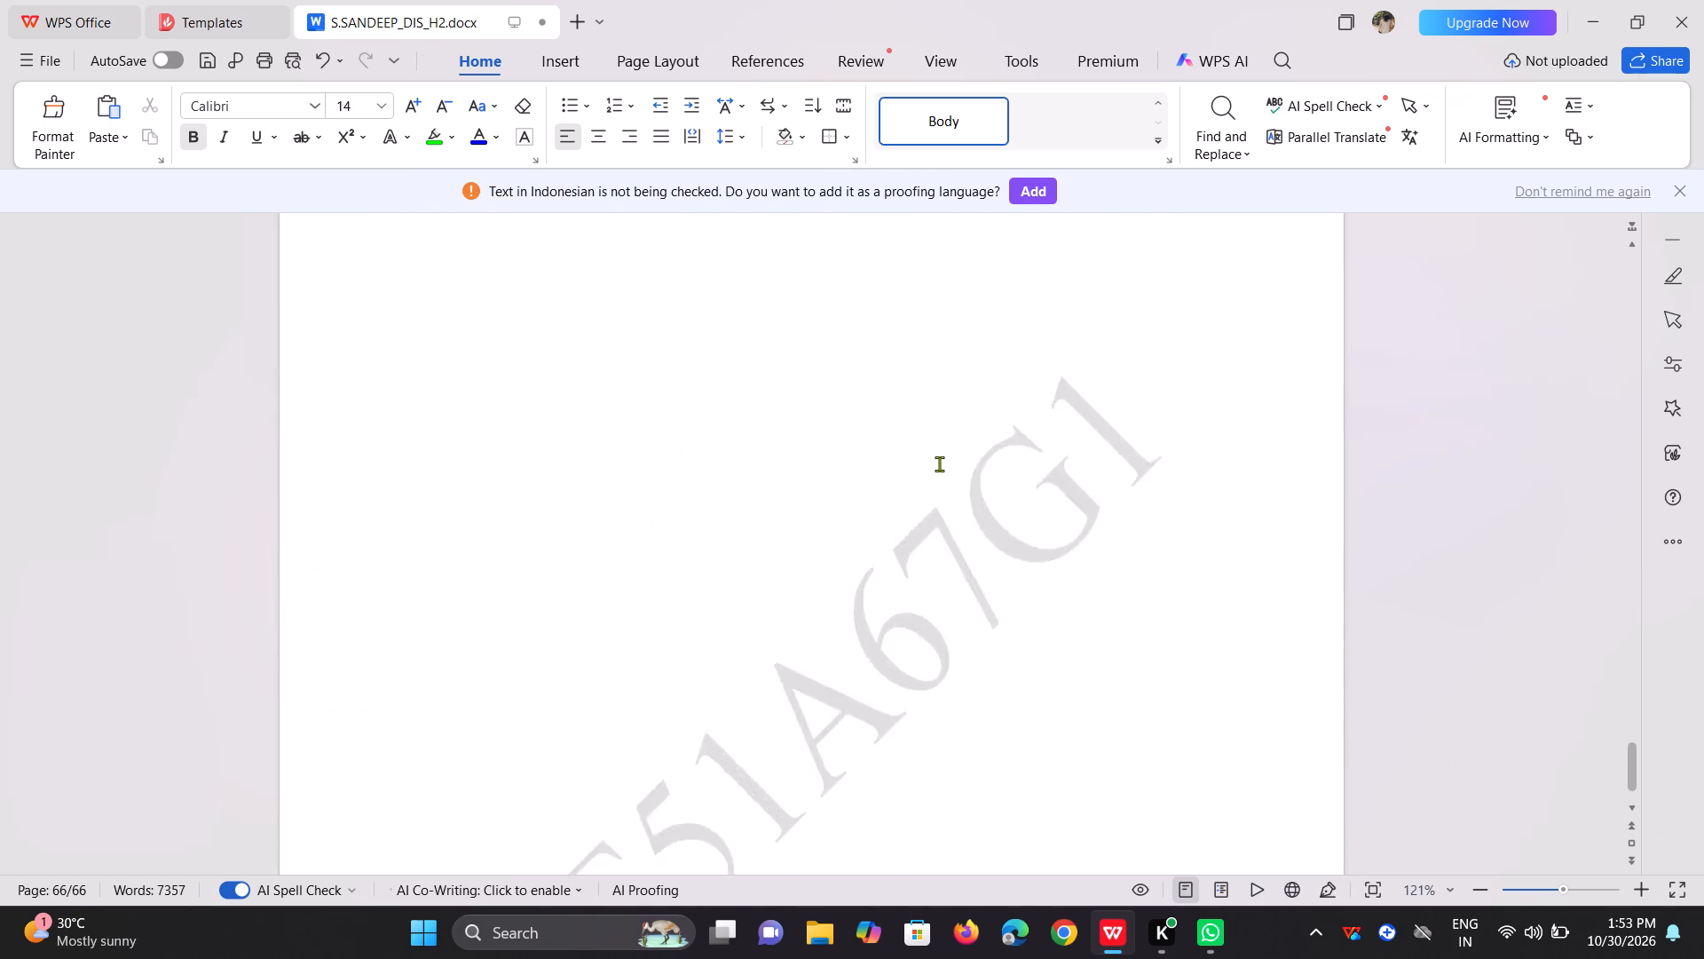
scroll(939, 464, up, 20)
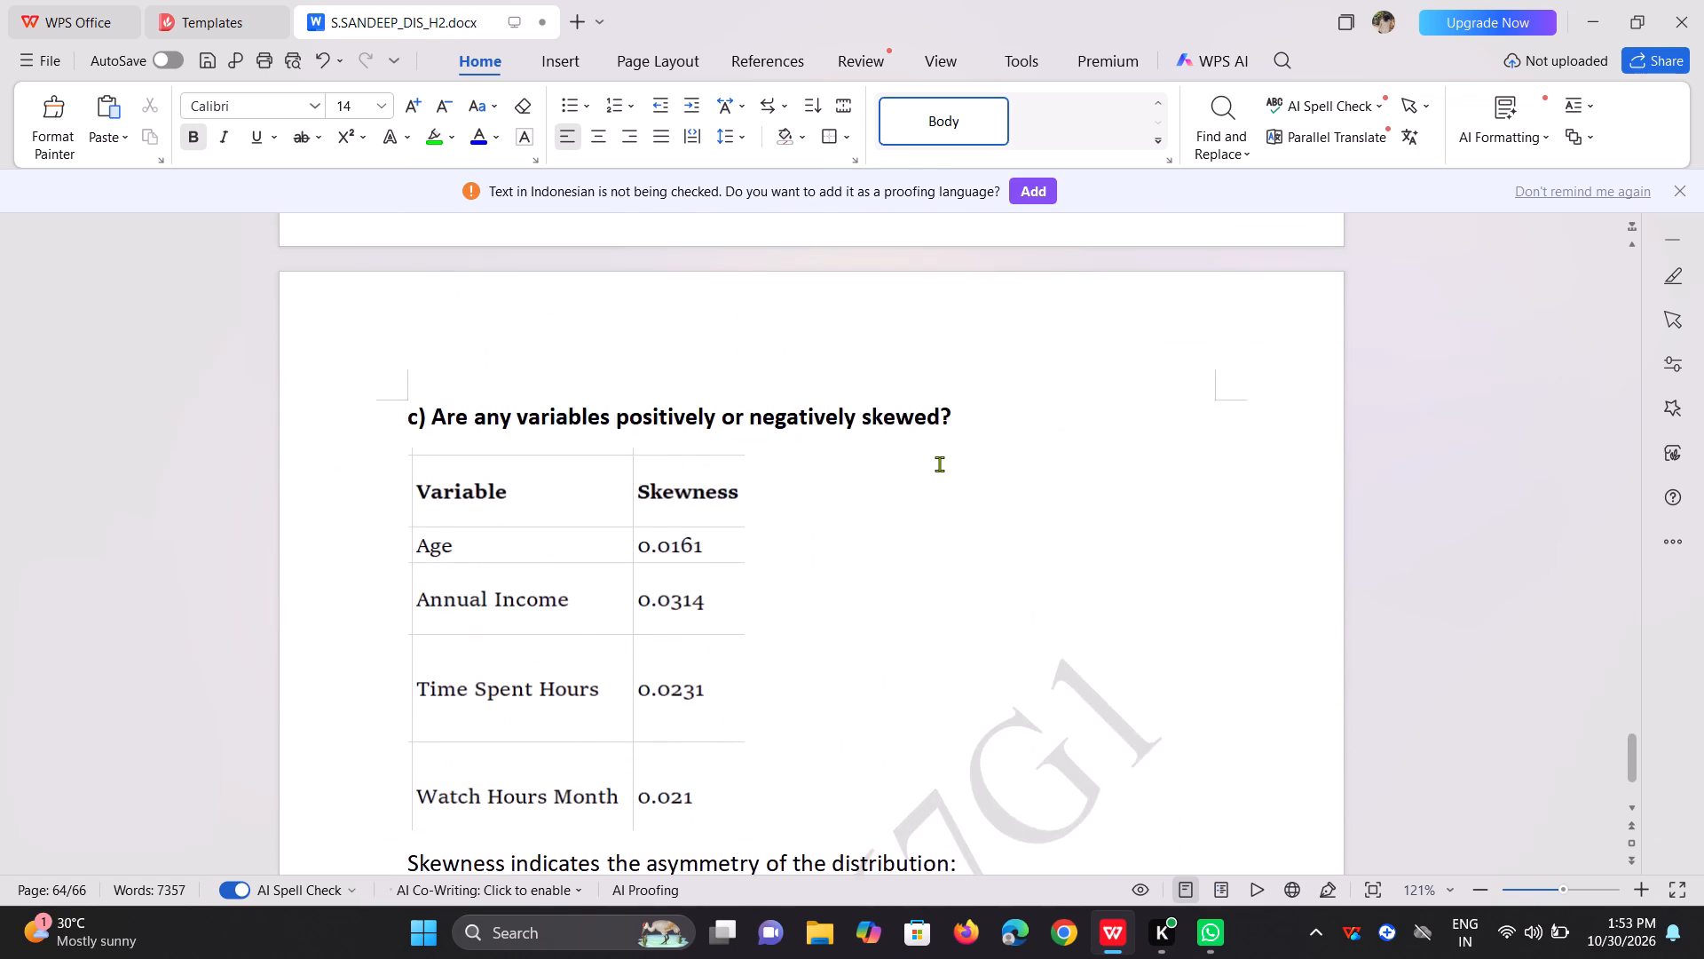
scroll(939, 464, up, 20)
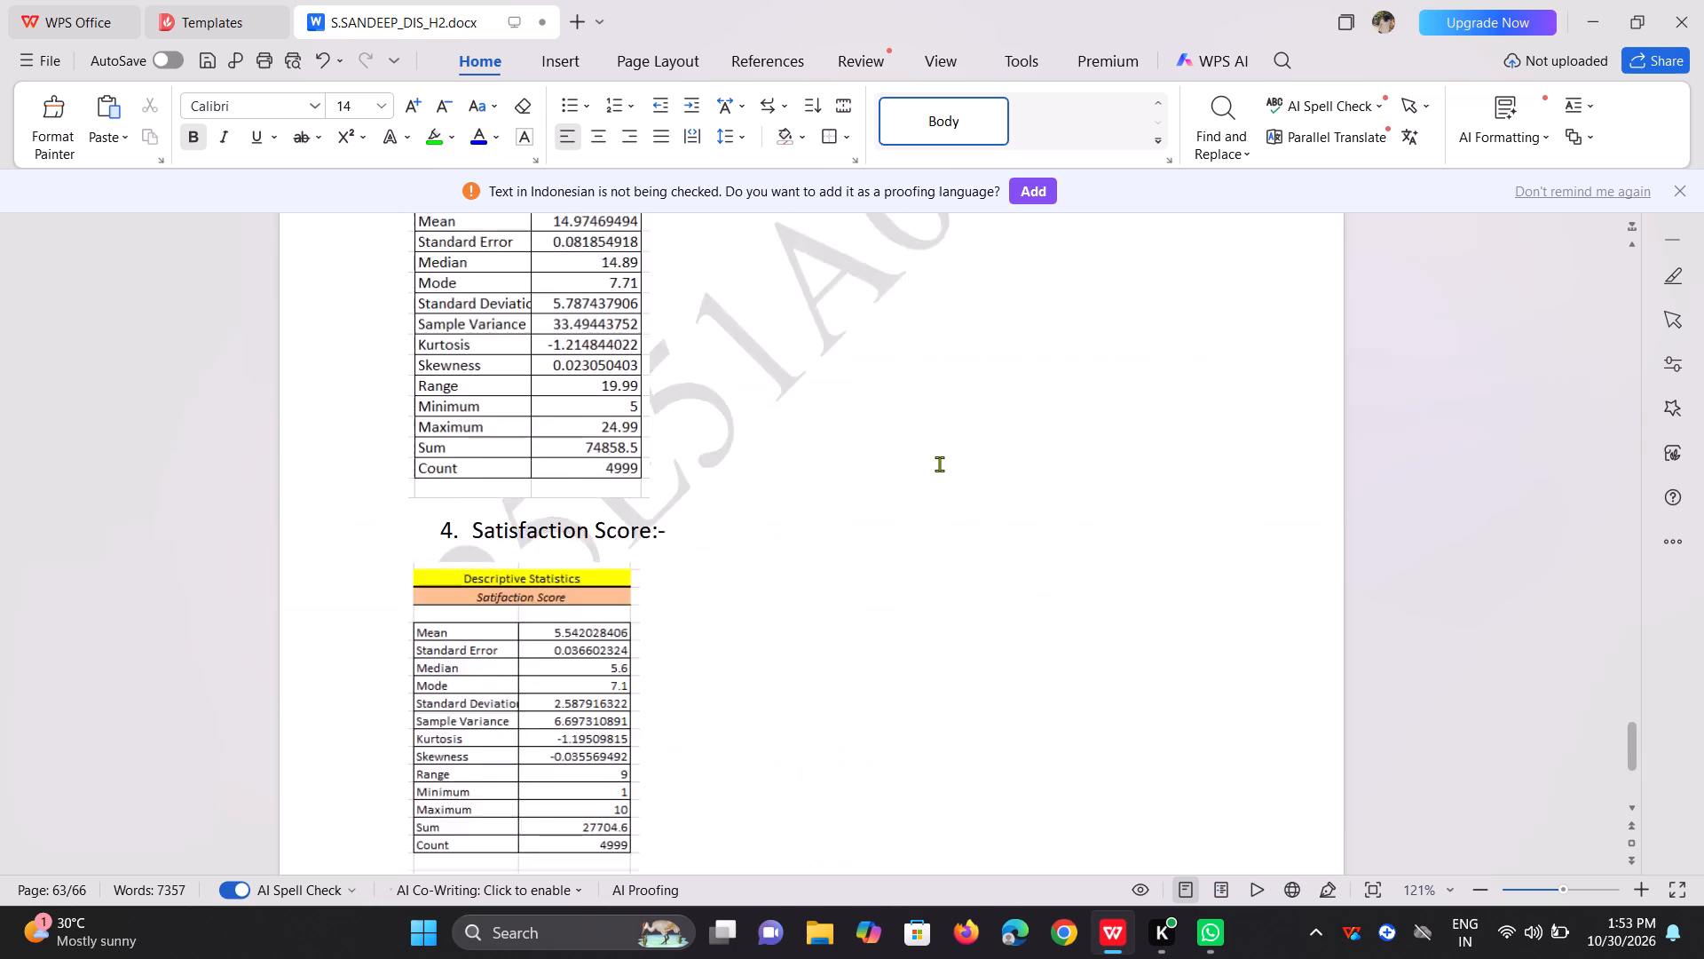
scroll(939, 464, up, 20)
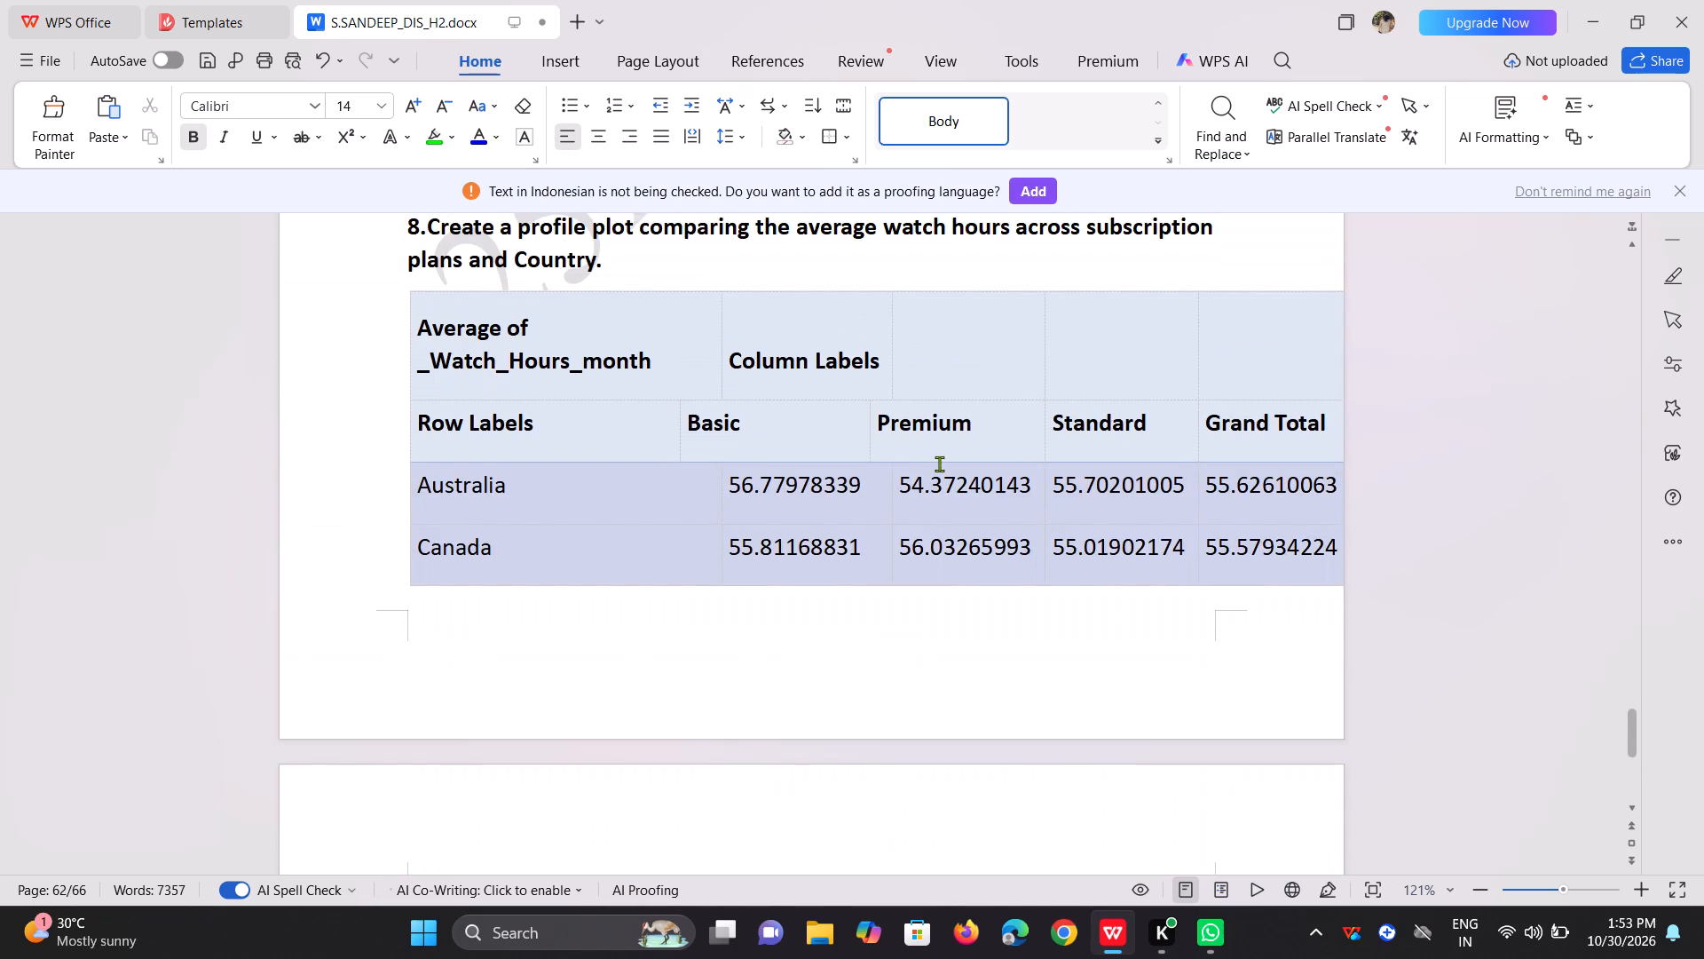
scroll(939, 464, up, 18)
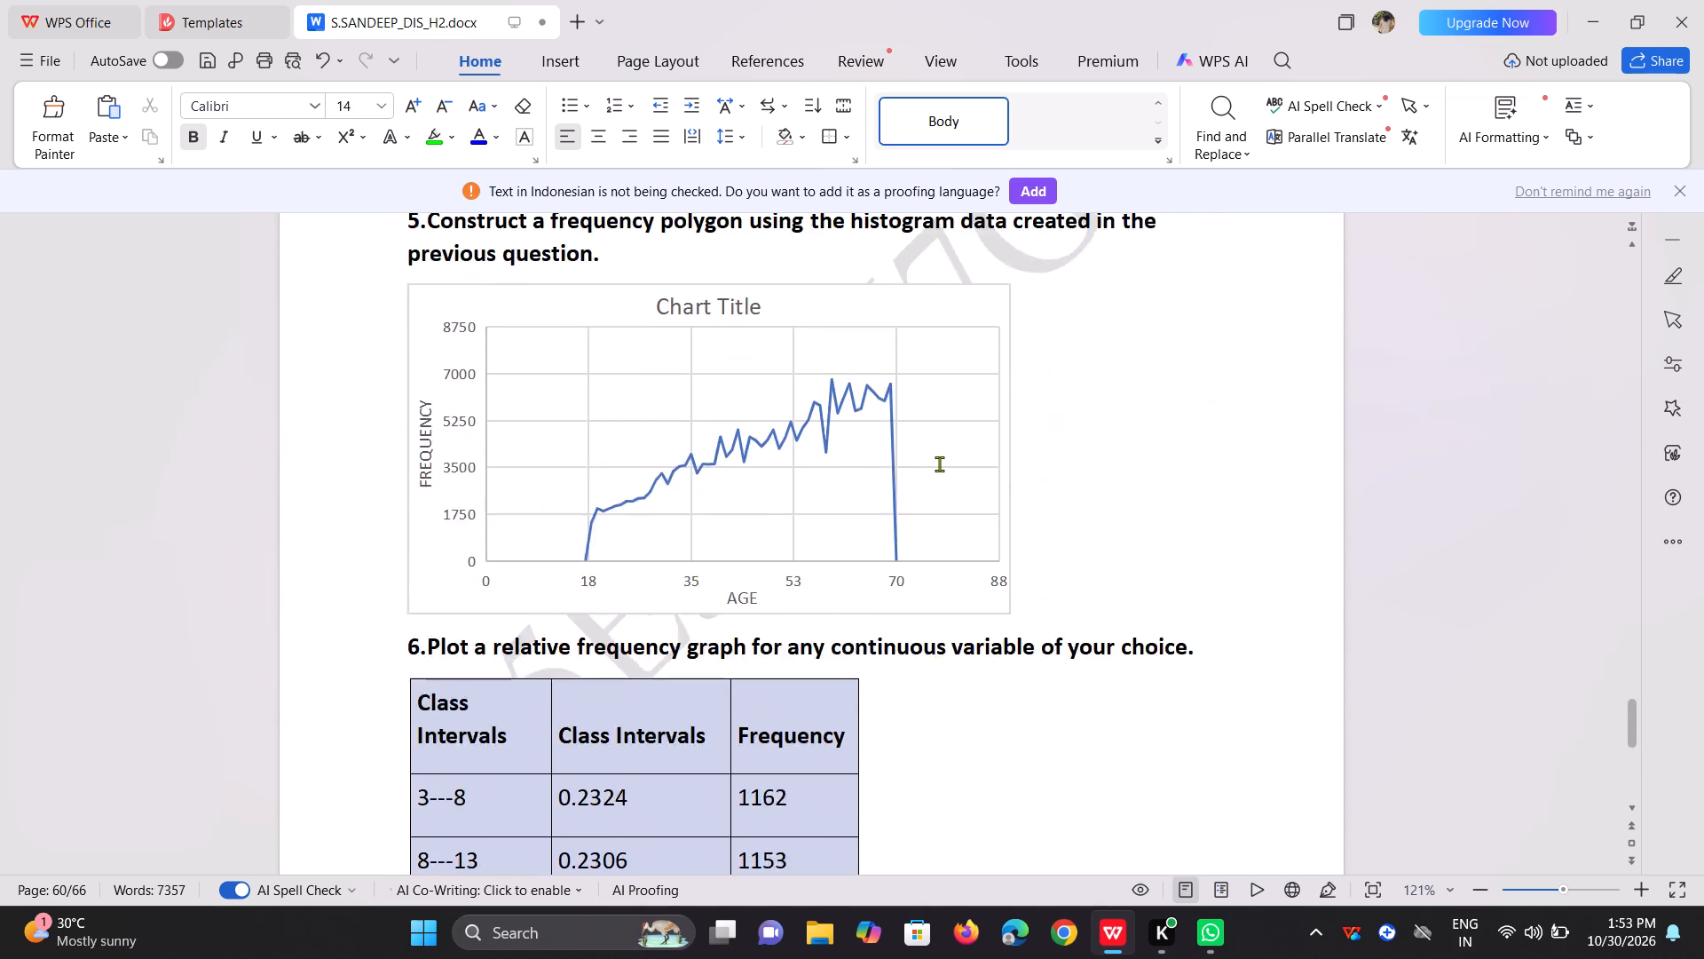
scroll(939, 464, up, 18)
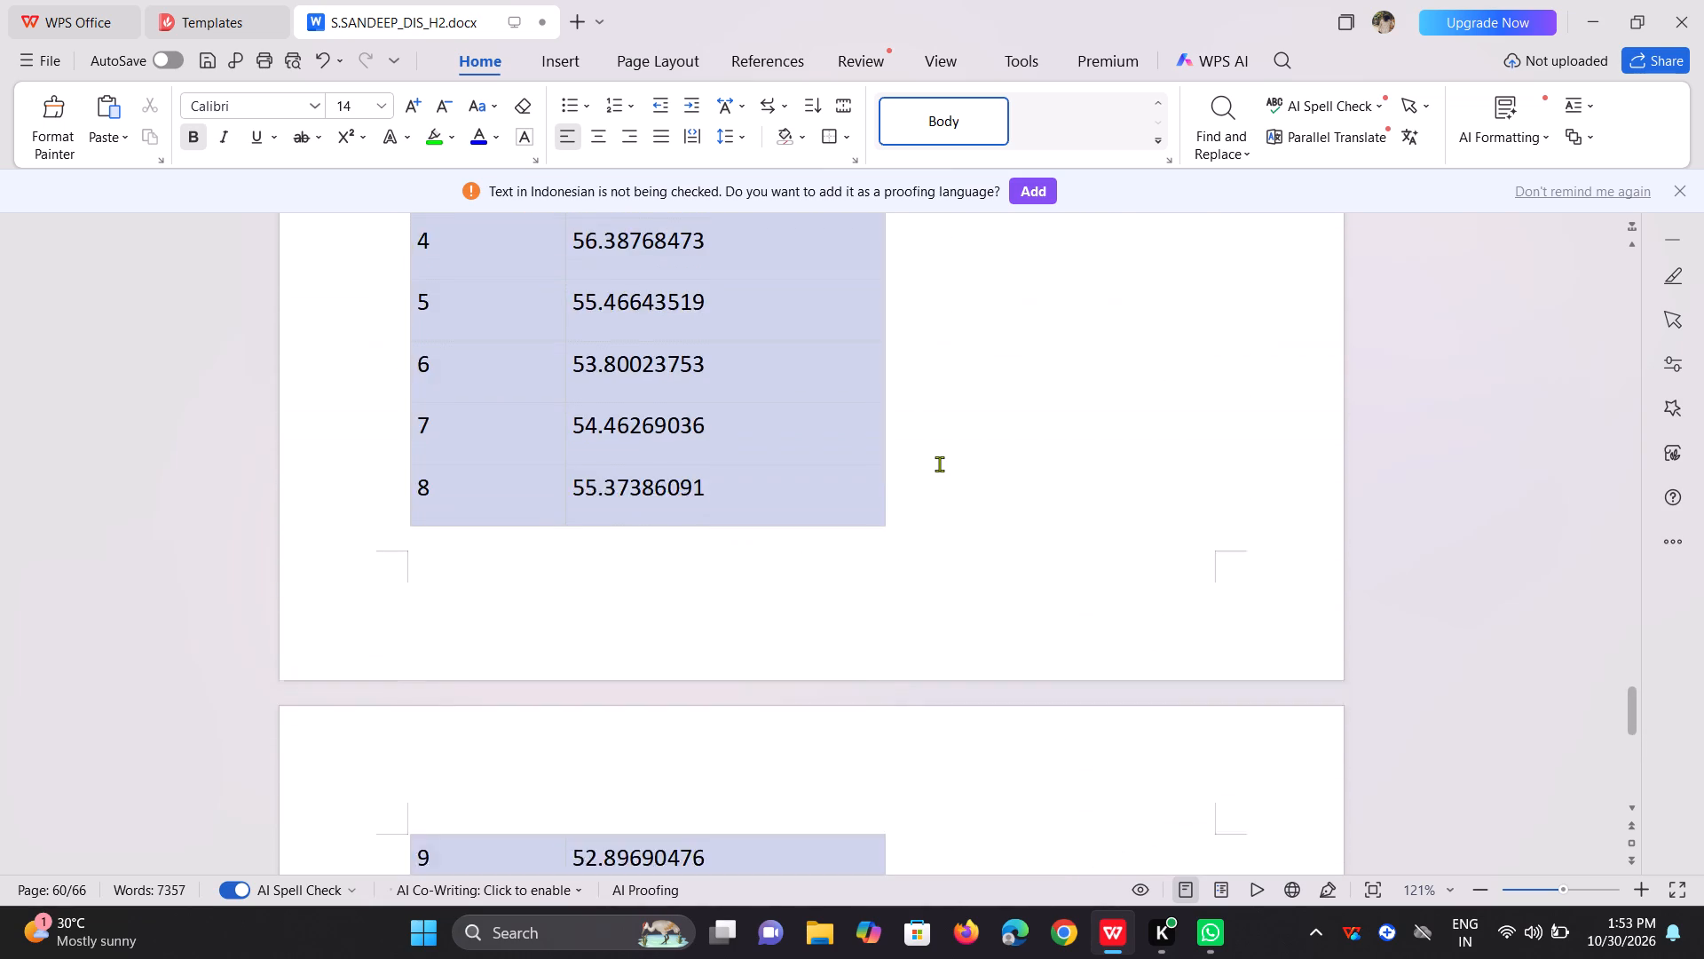
scroll(939, 464, up, 14)
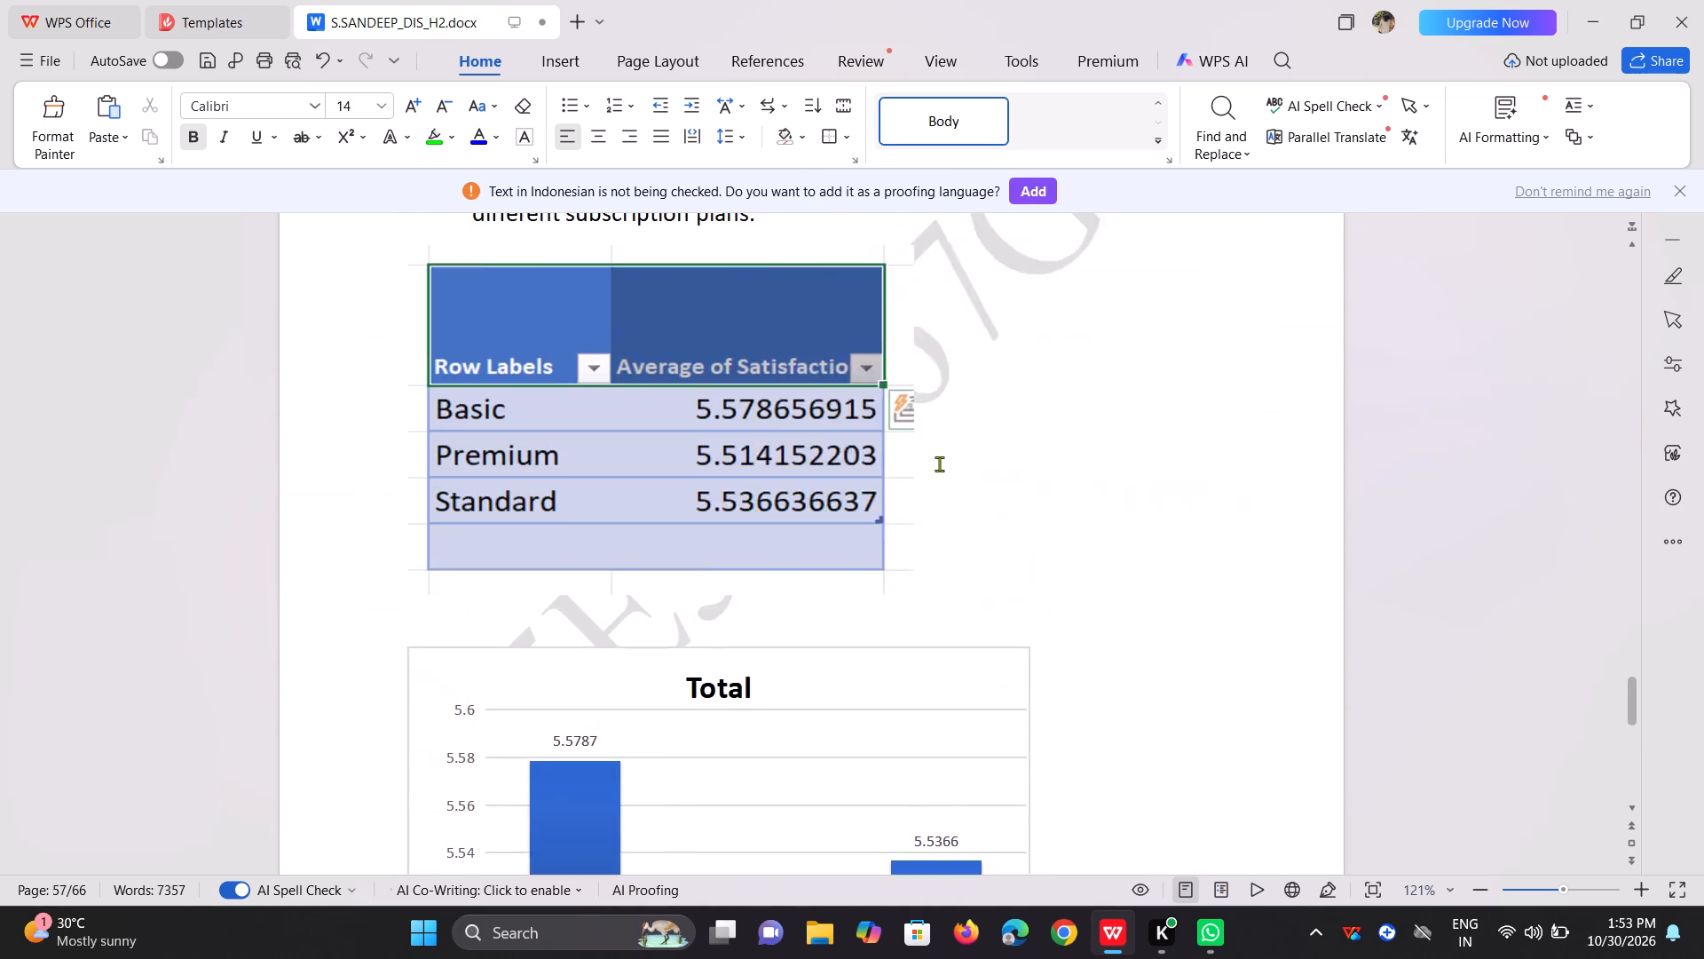
scroll(939, 464, up, 15)
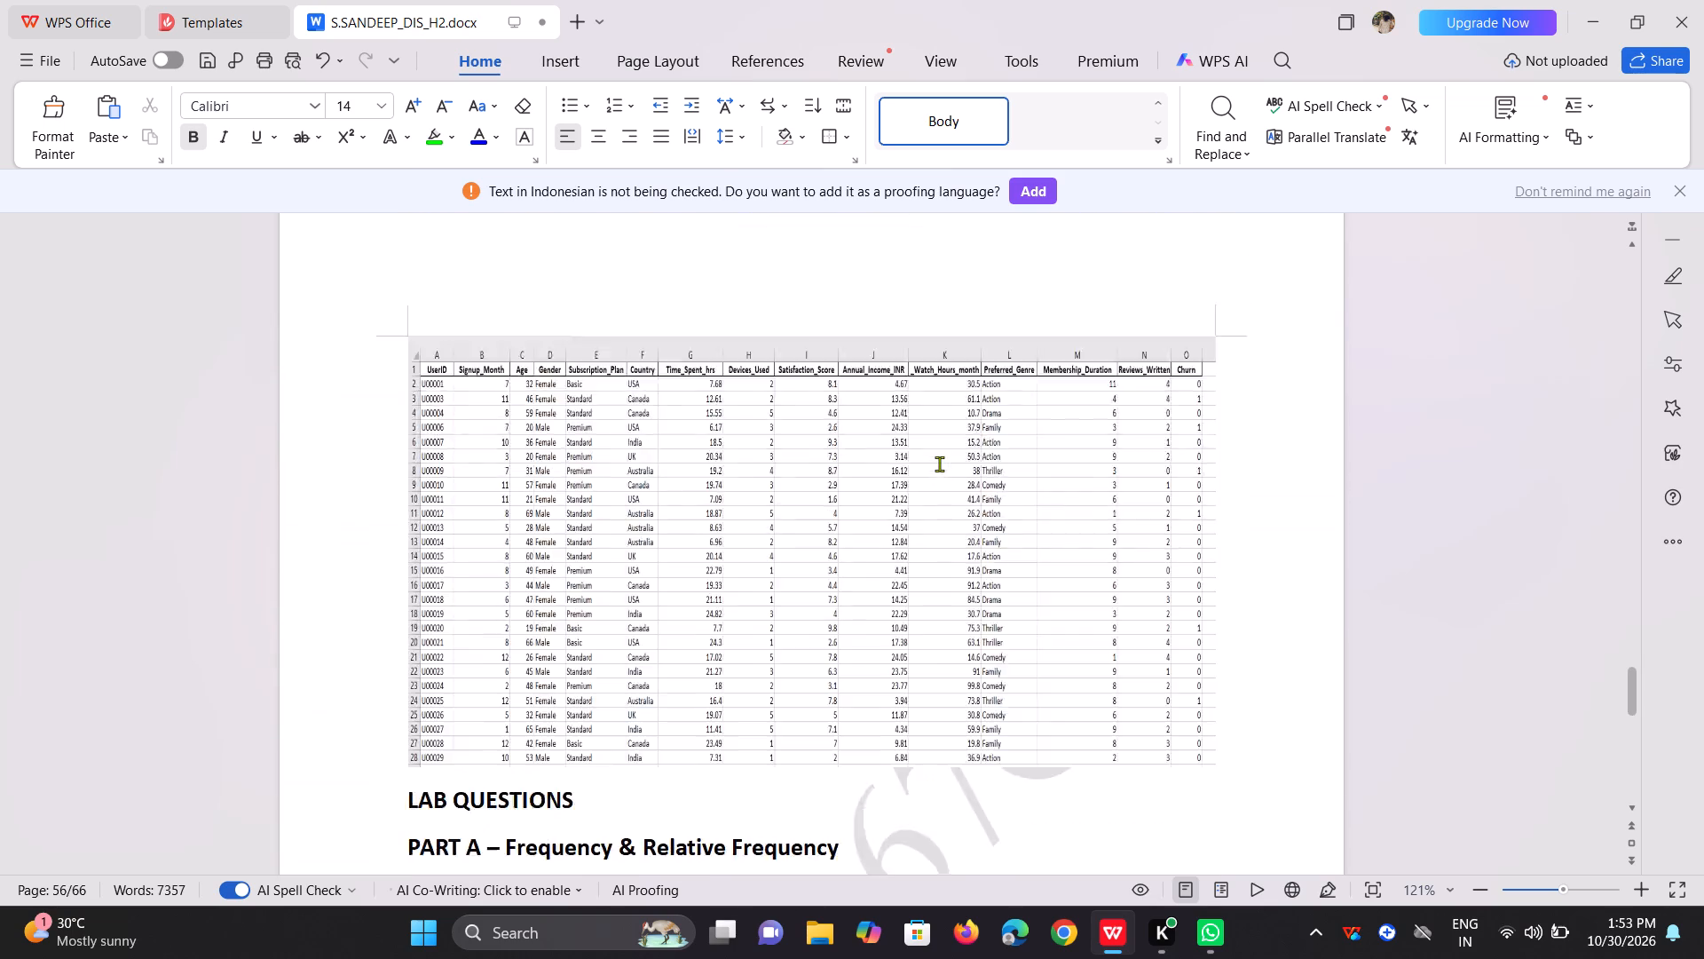
scroll(939, 464, up, 5)
scroll(939, 464, down, 6)
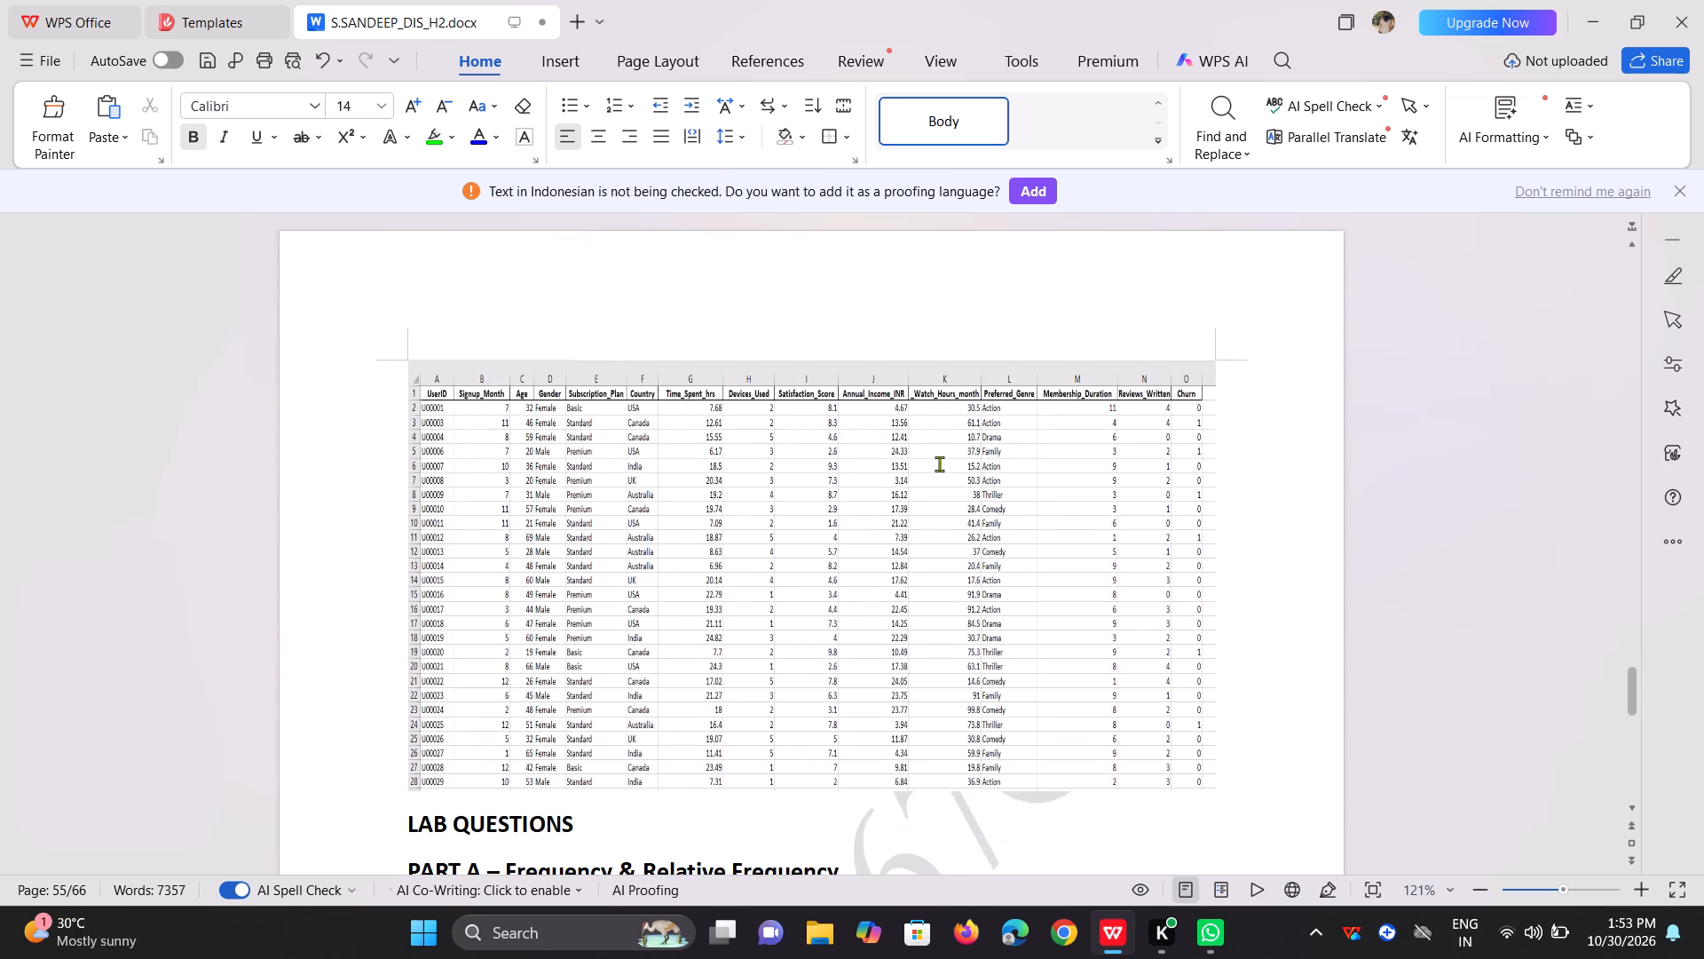
Delete the content from the case study's data set picture through PART A up to the frequency table's Premium row.
drag(402, 329, 501, 724)
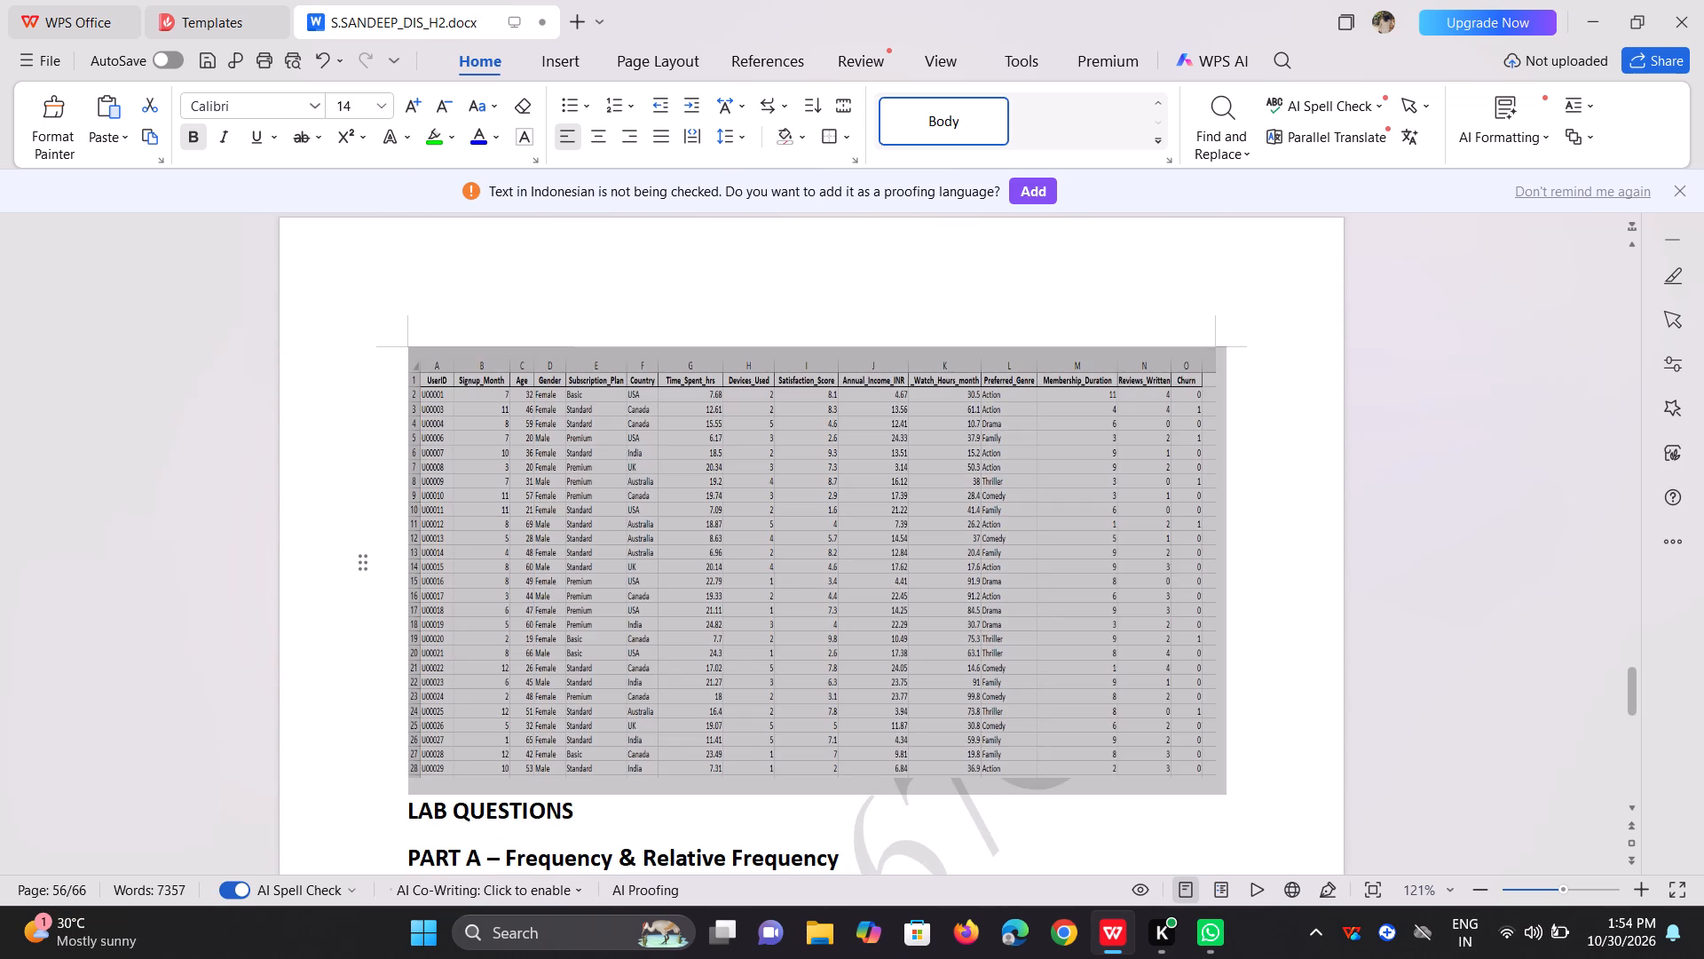
drag(501, 724, 523, 958)
scroll(508, 865, up, 1)
scroll(523, 958, up, 3)
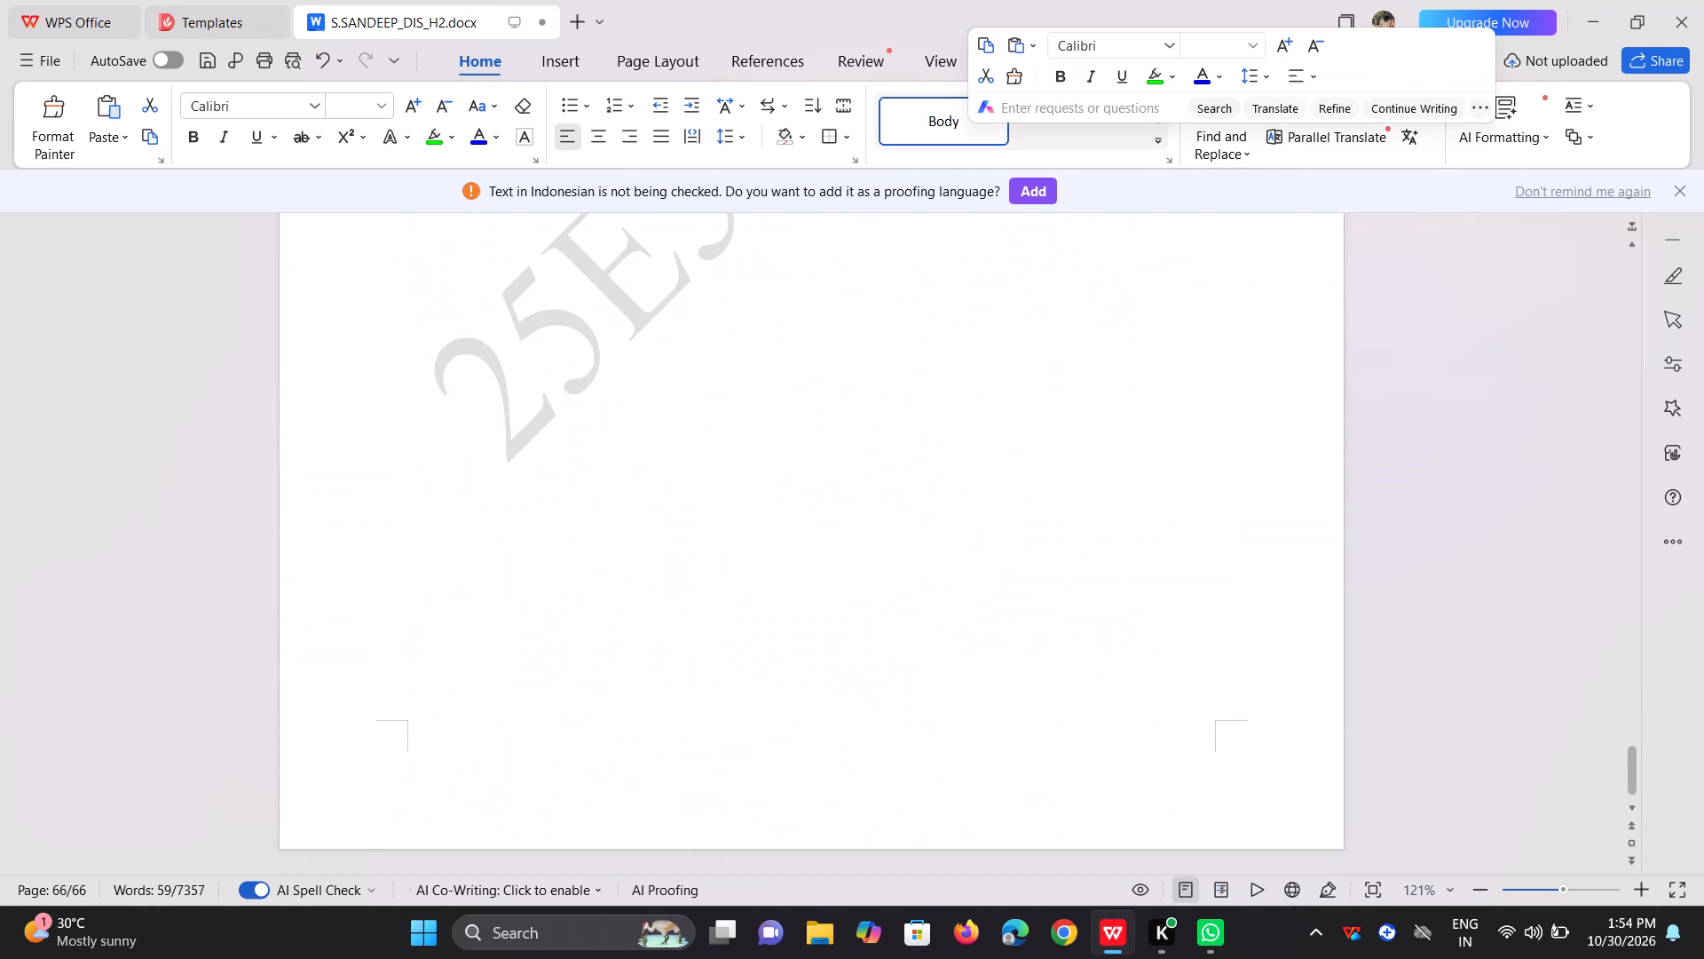
key(Delete)
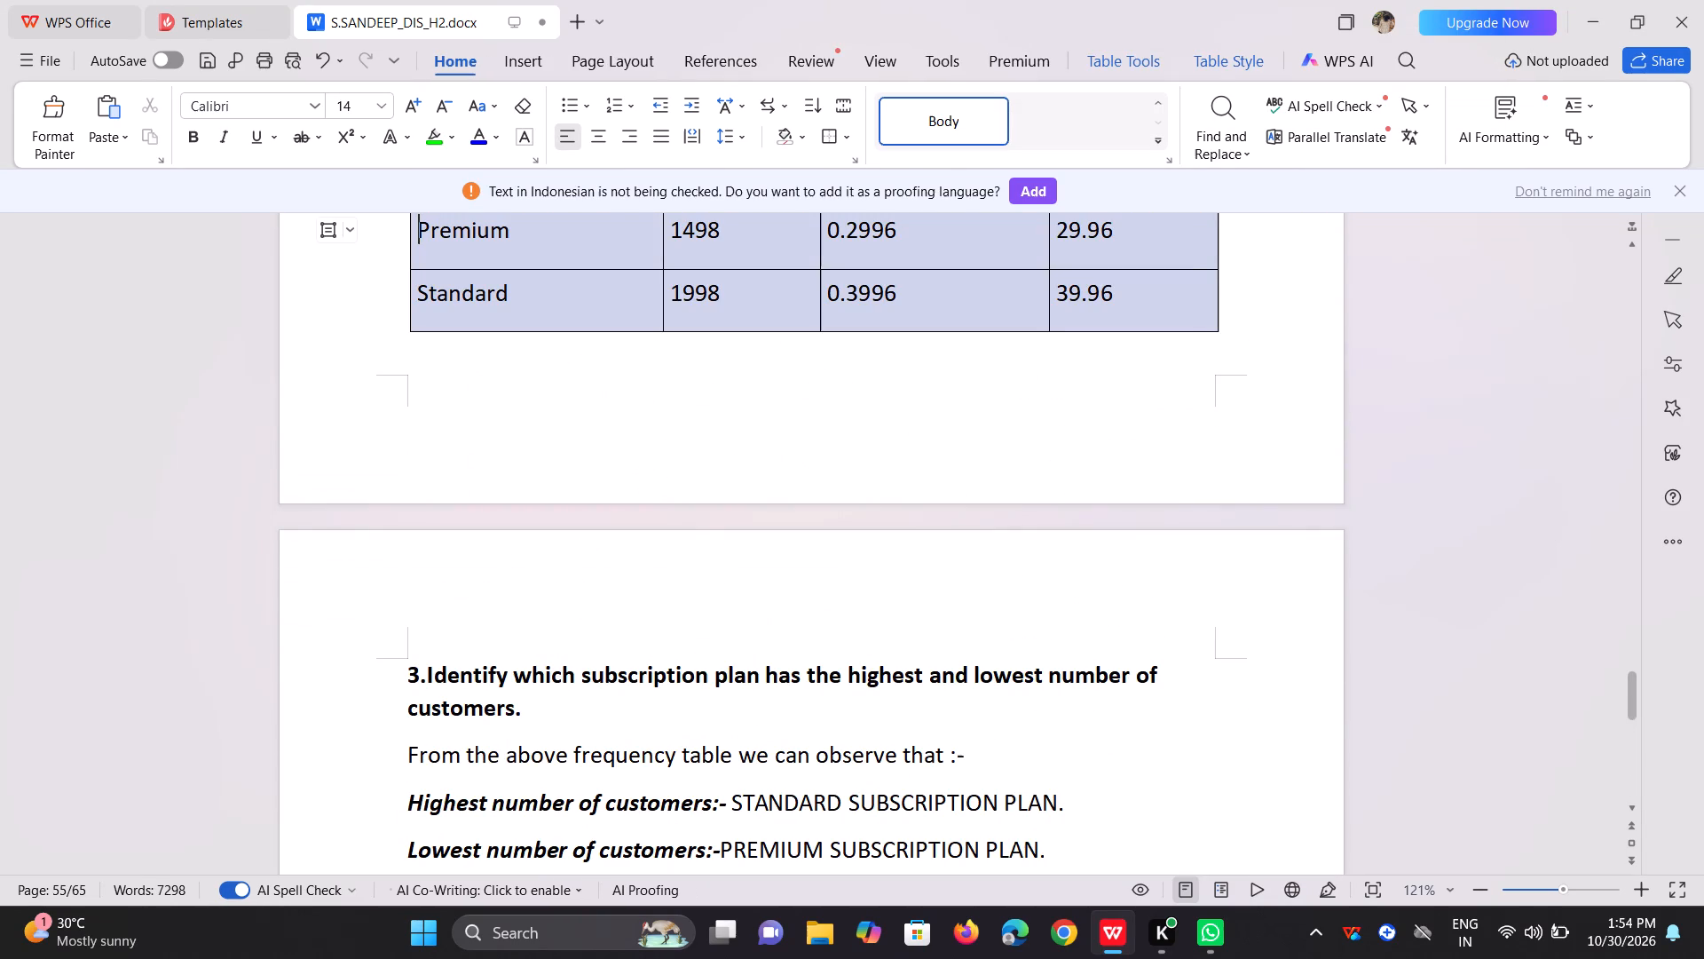
Examine the remaining case study tables and charts, from the subscription plan questions to the Country watch-hours table and back.
scroll(523, 958, down, 13)
scroll(796, 621, down, 20)
scroll(796, 621, down, 17)
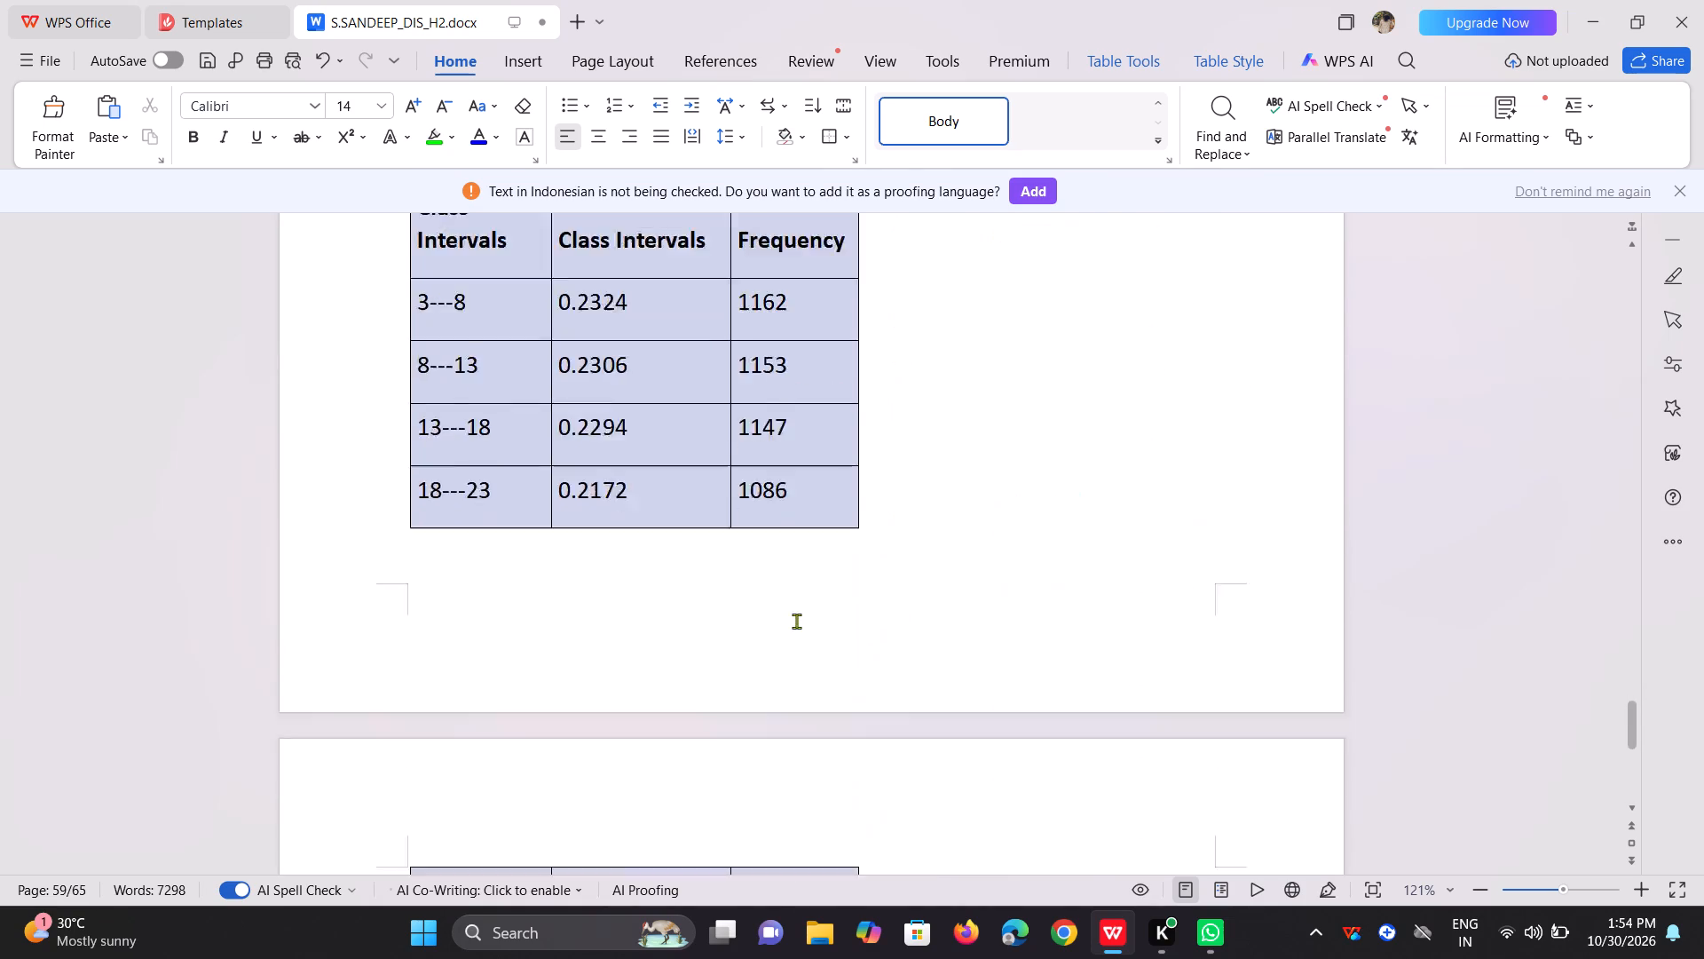
scroll(796, 621, down, 20)
scroll(796, 621, down, 5)
scroll(796, 621, up, 7)
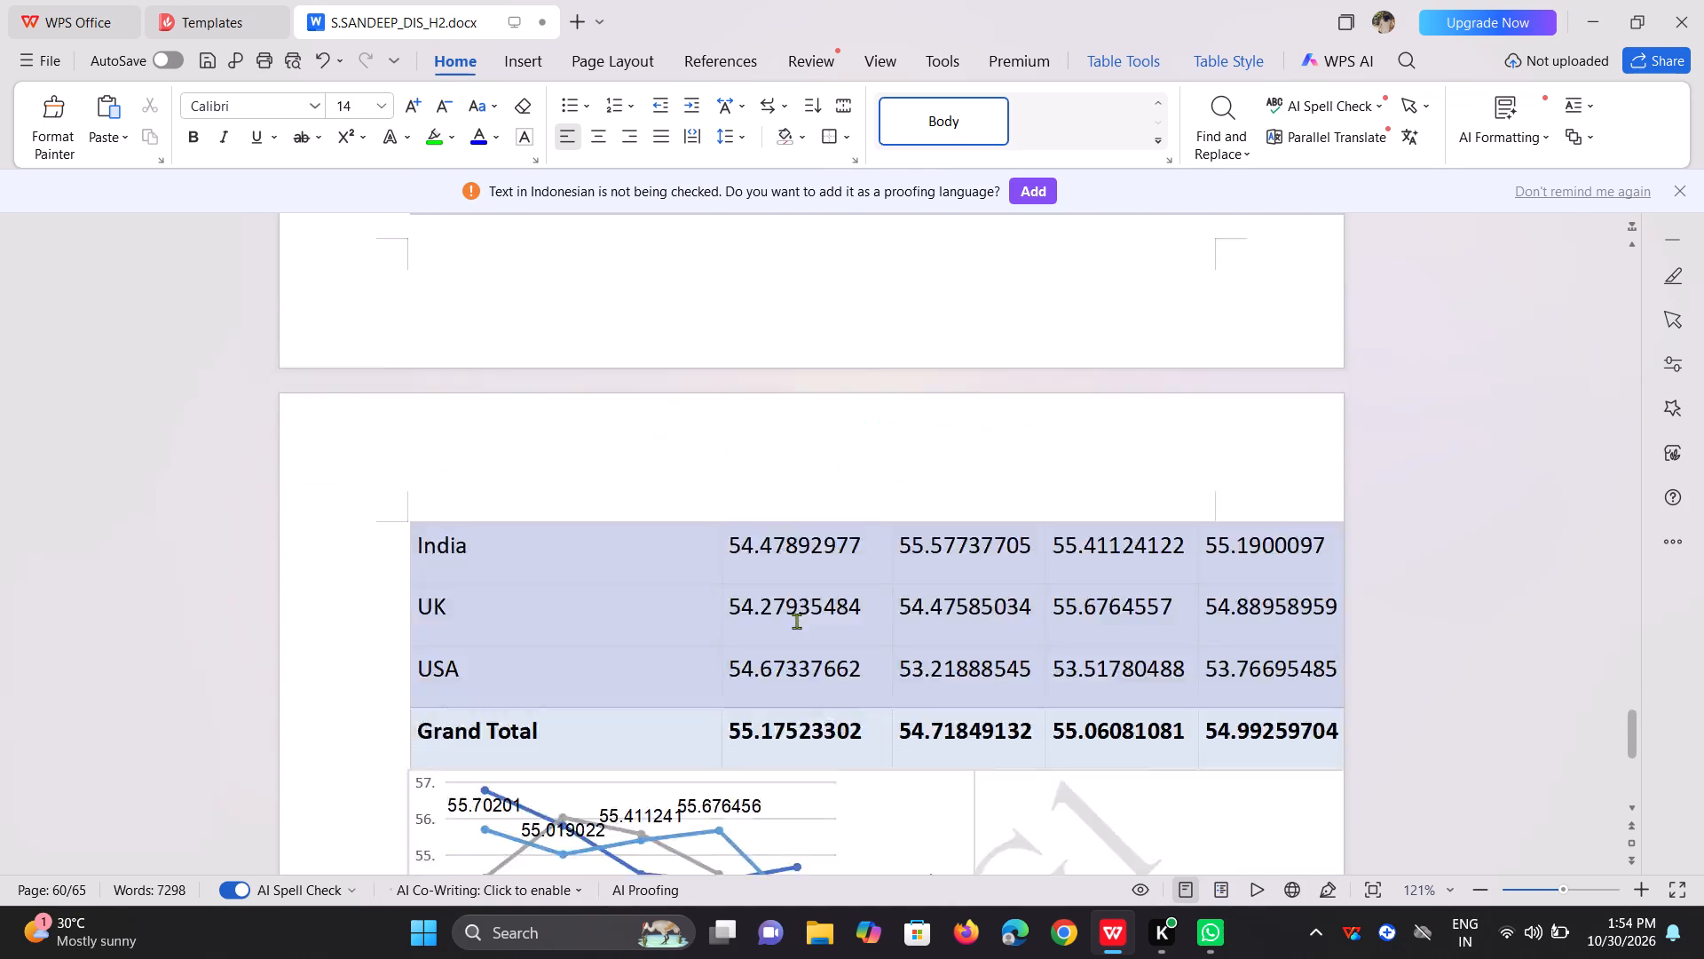
scroll(796, 621, up, 13)
scroll(796, 621, up, 14)
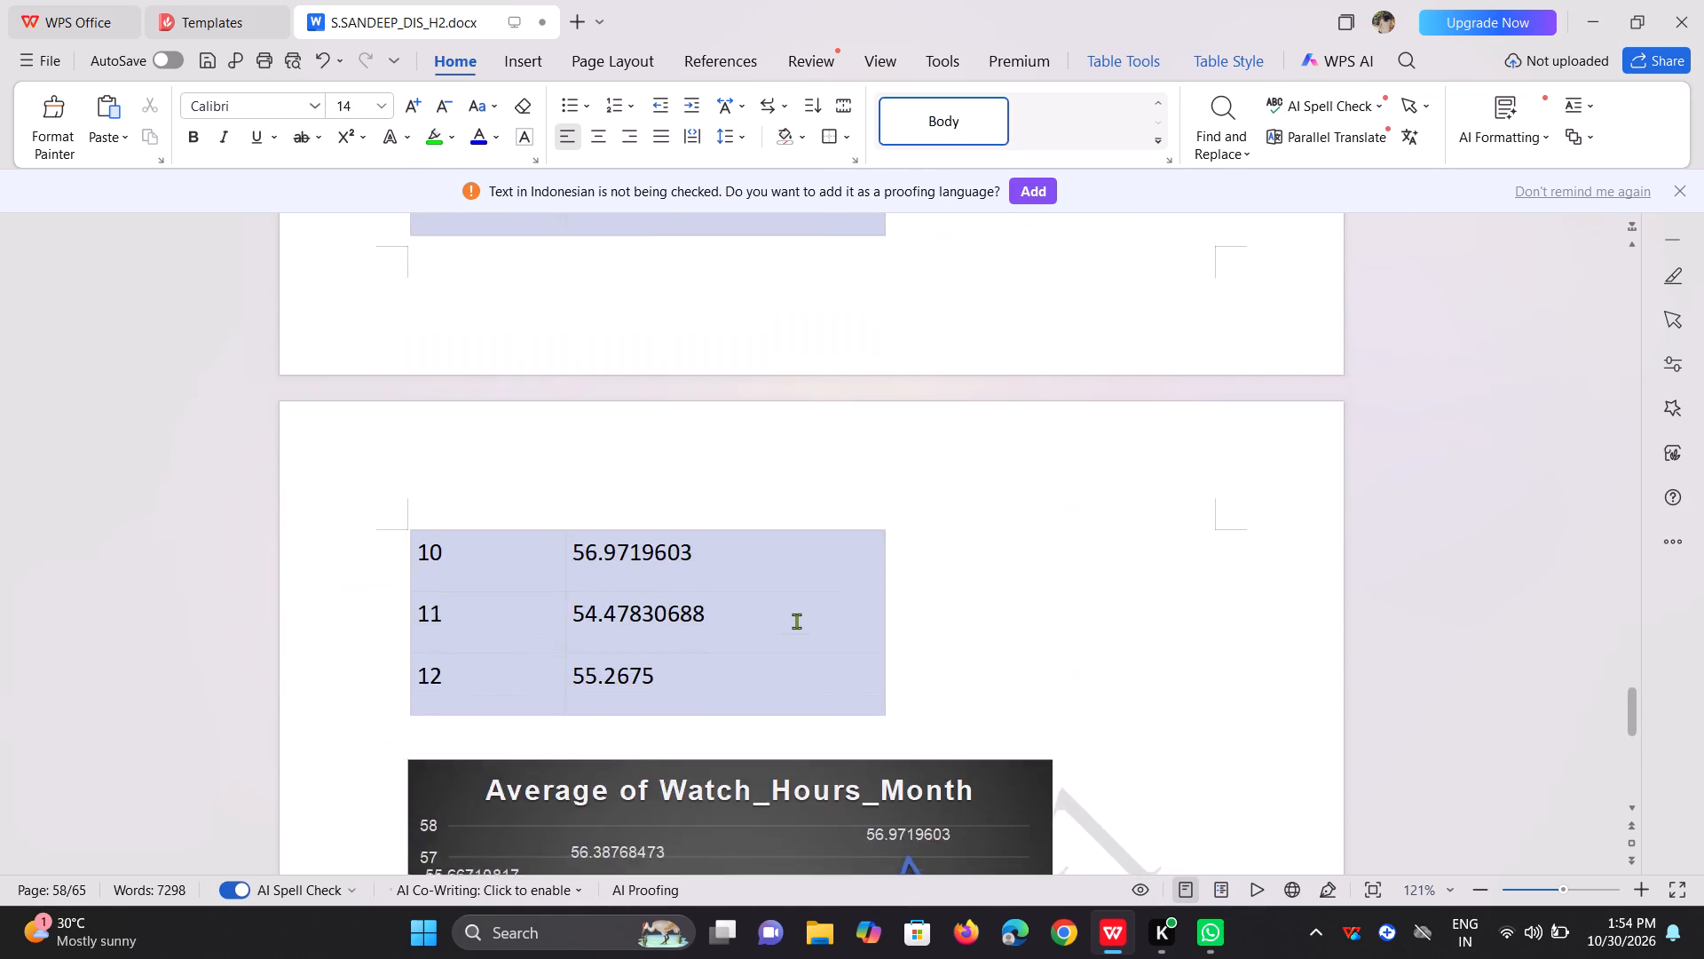
scroll(796, 621, up, 20)
scroll(796, 621, up, 1)
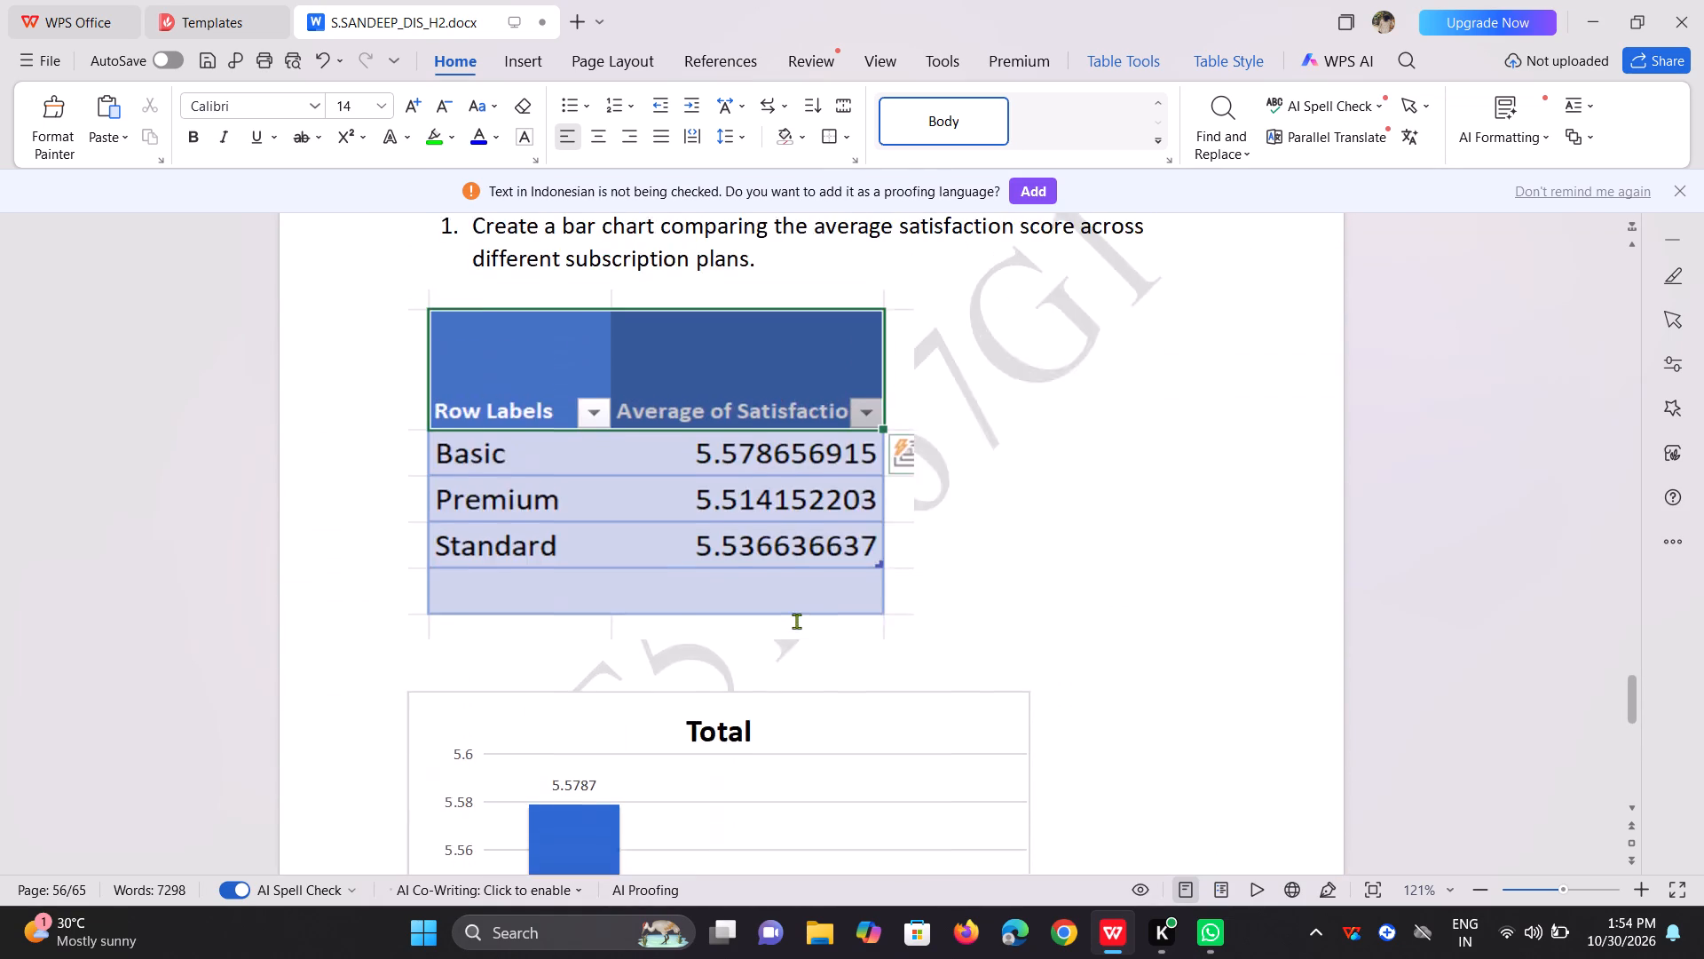
scroll(796, 621, up, 10)
scroll(796, 621, down, 1)
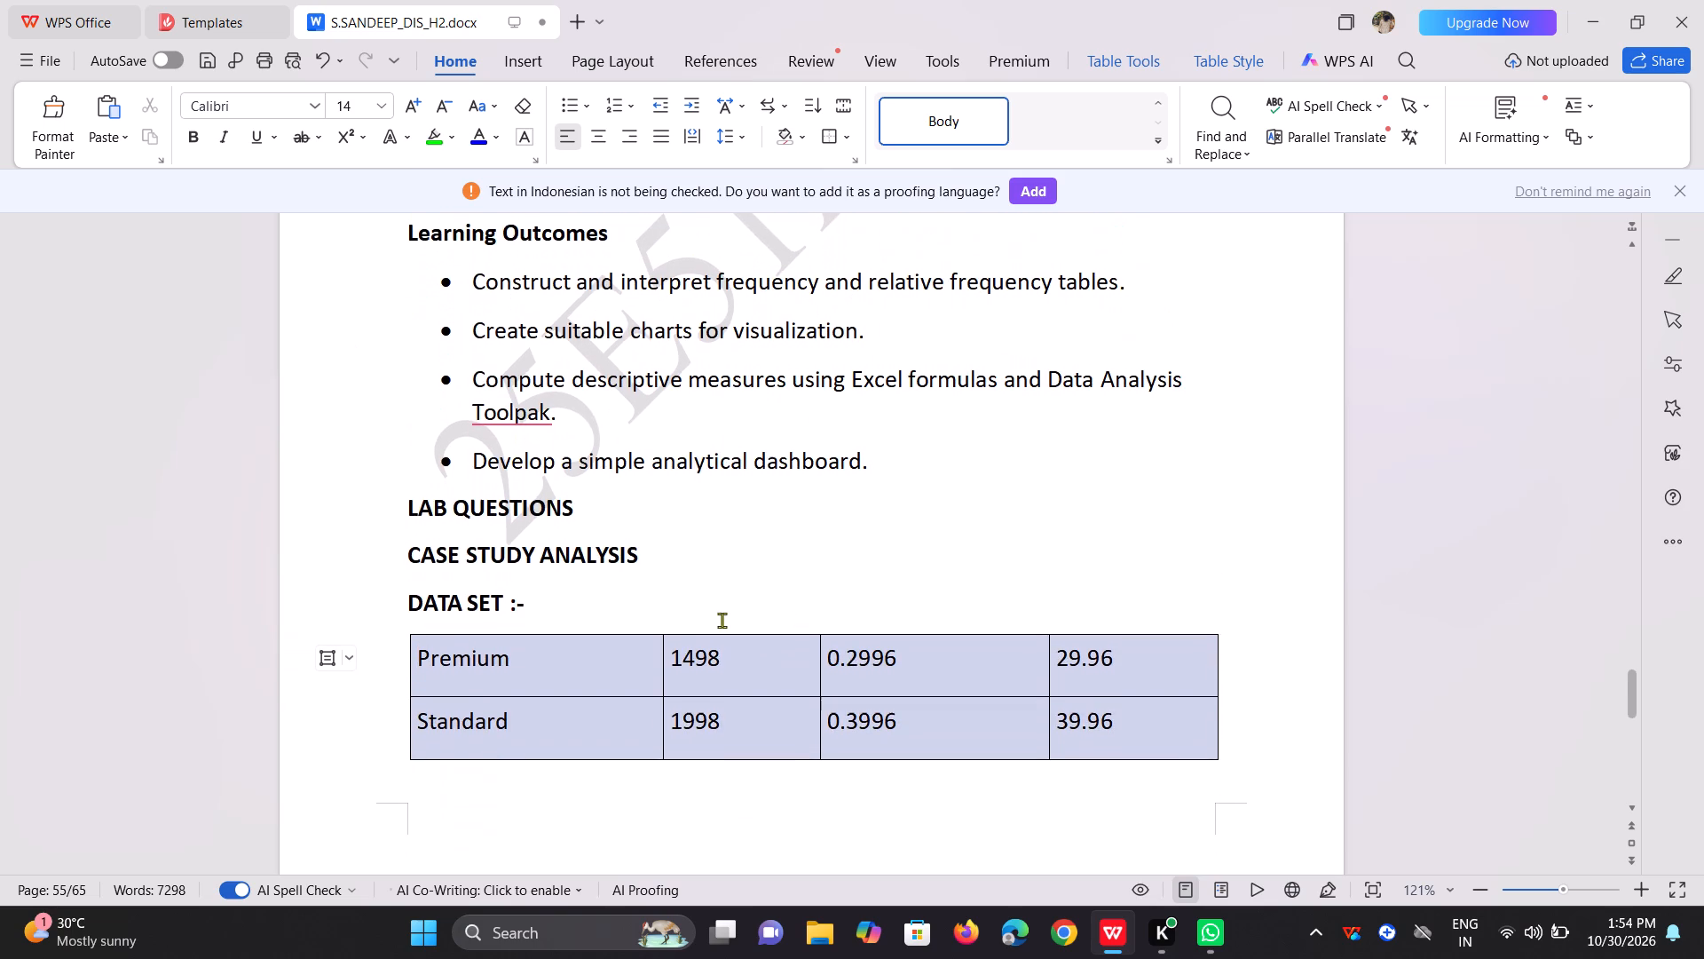
Delete all remaining case study content below DATA SET, from the Premium and Standard table rows through the document's last page.
drag(419, 641, 616, 851)
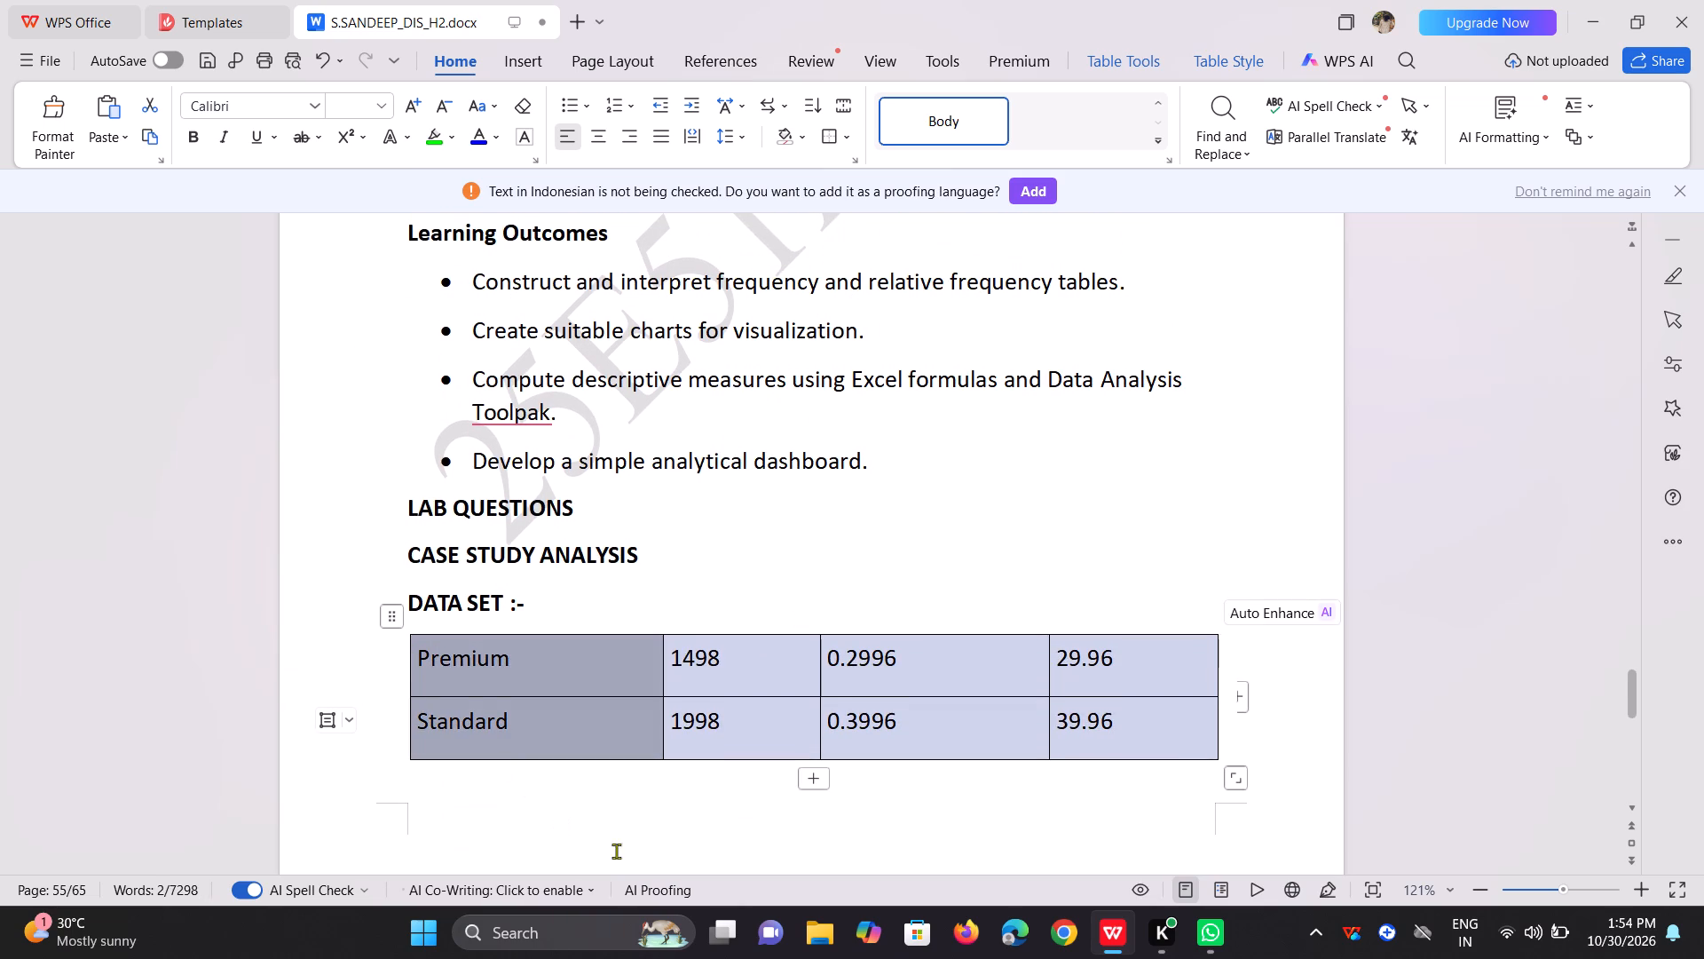
drag(616, 851, 1060, 847)
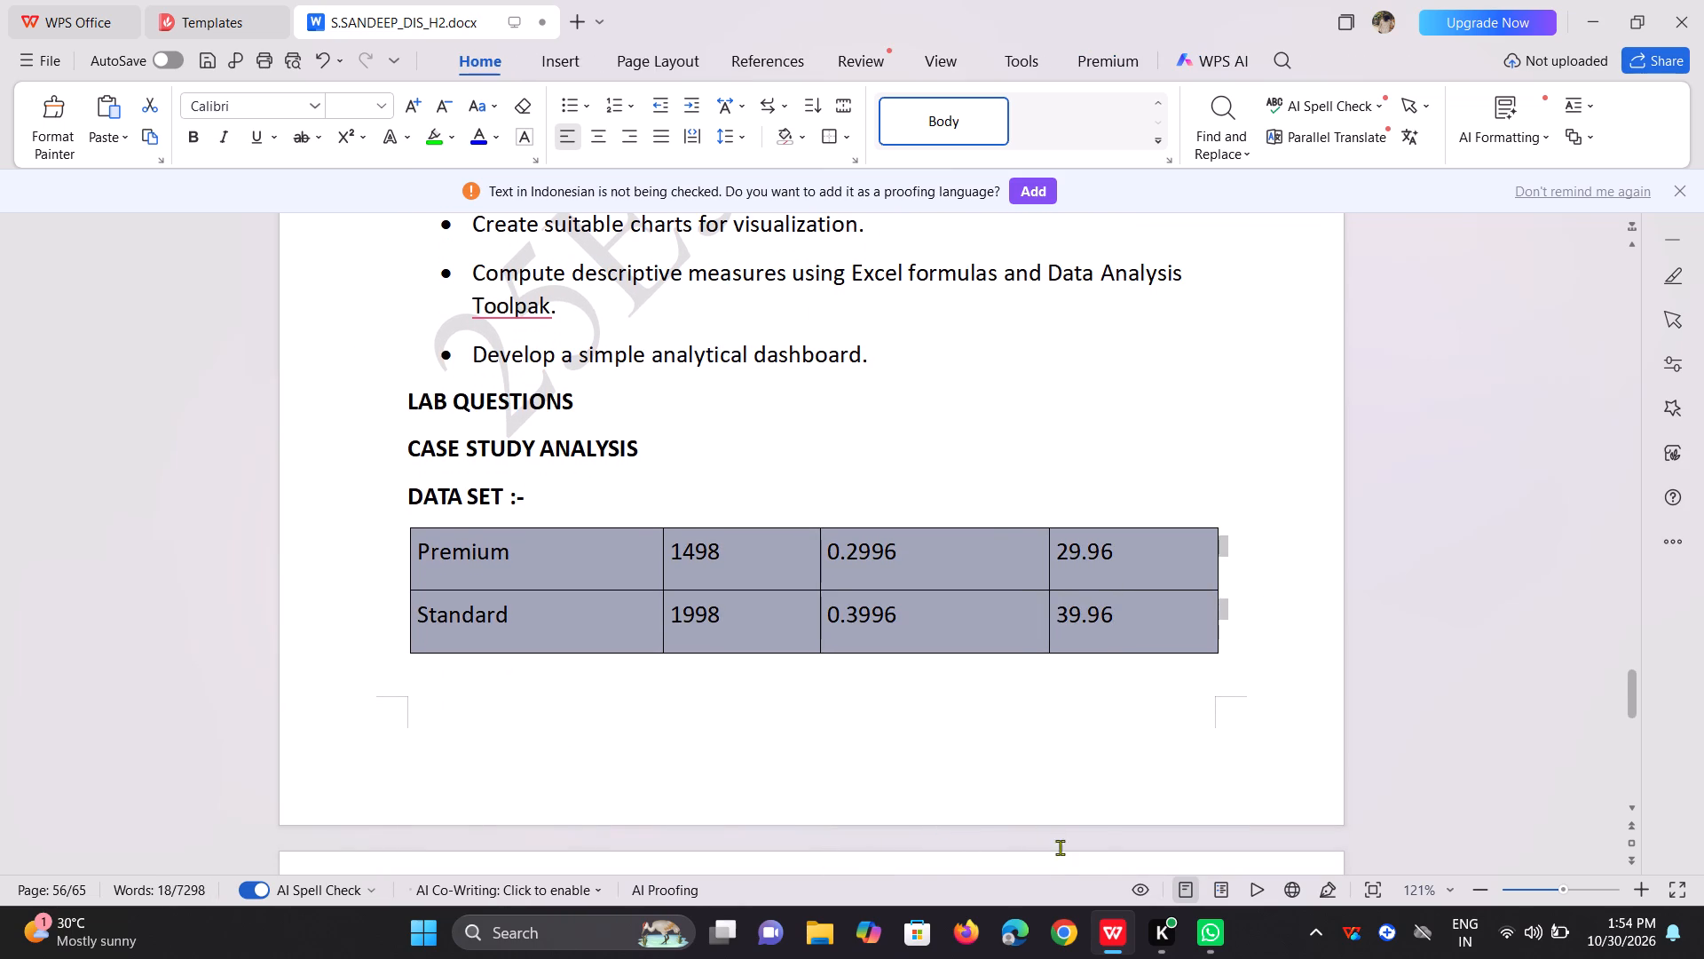
drag(1060, 847, 1073, 912)
scroll(1120, 955, down, 2)
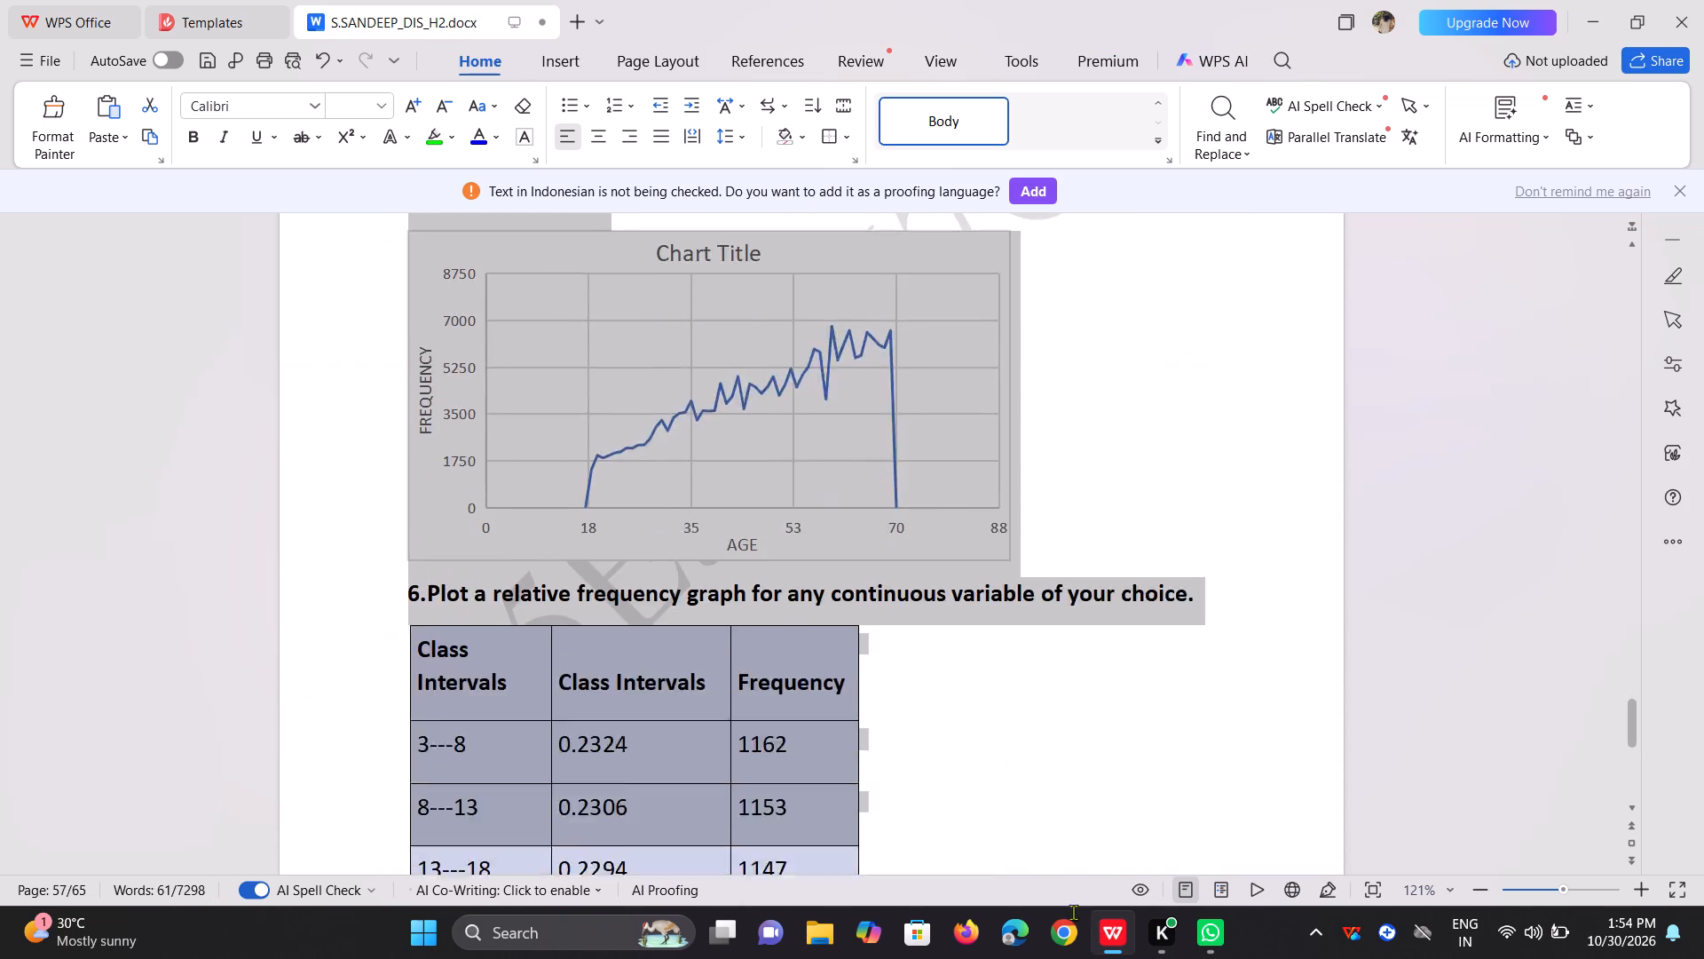
scroll(1073, 912, down, 1)
drag(1073, 912, 1105, 923)
scroll(1037, 889, down, 1)
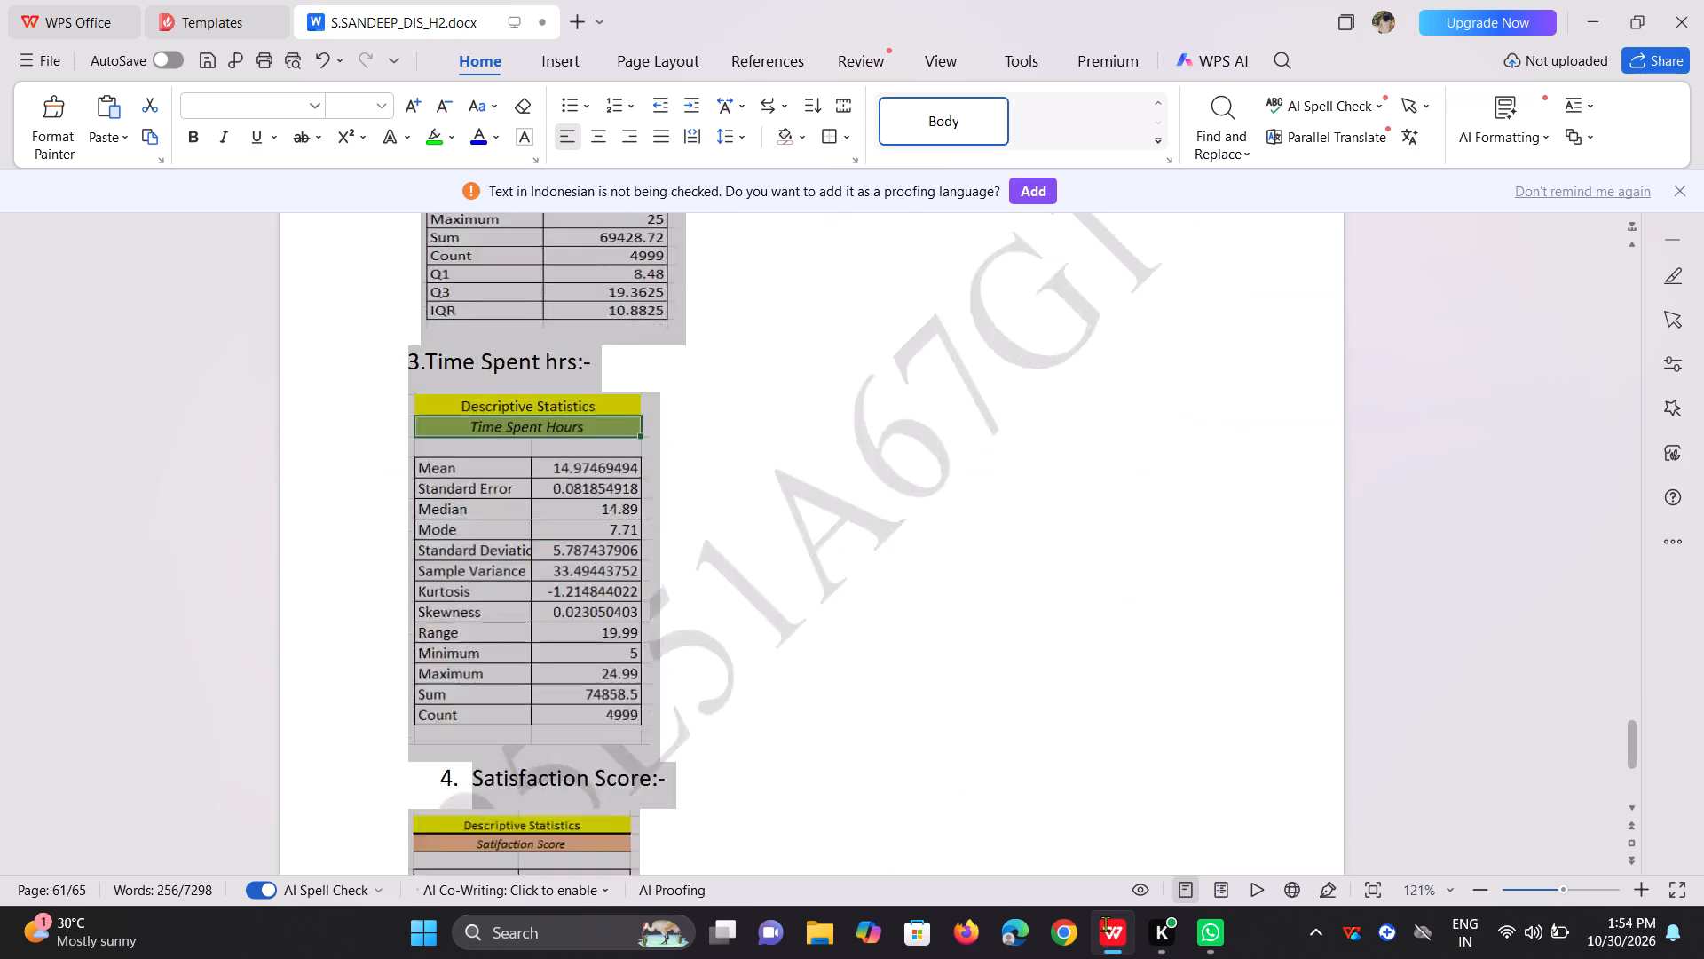
scroll(1105, 923, down, 1)
drag(1105, 923, 1082, 907)
scroll(1104, 923, down, 1)
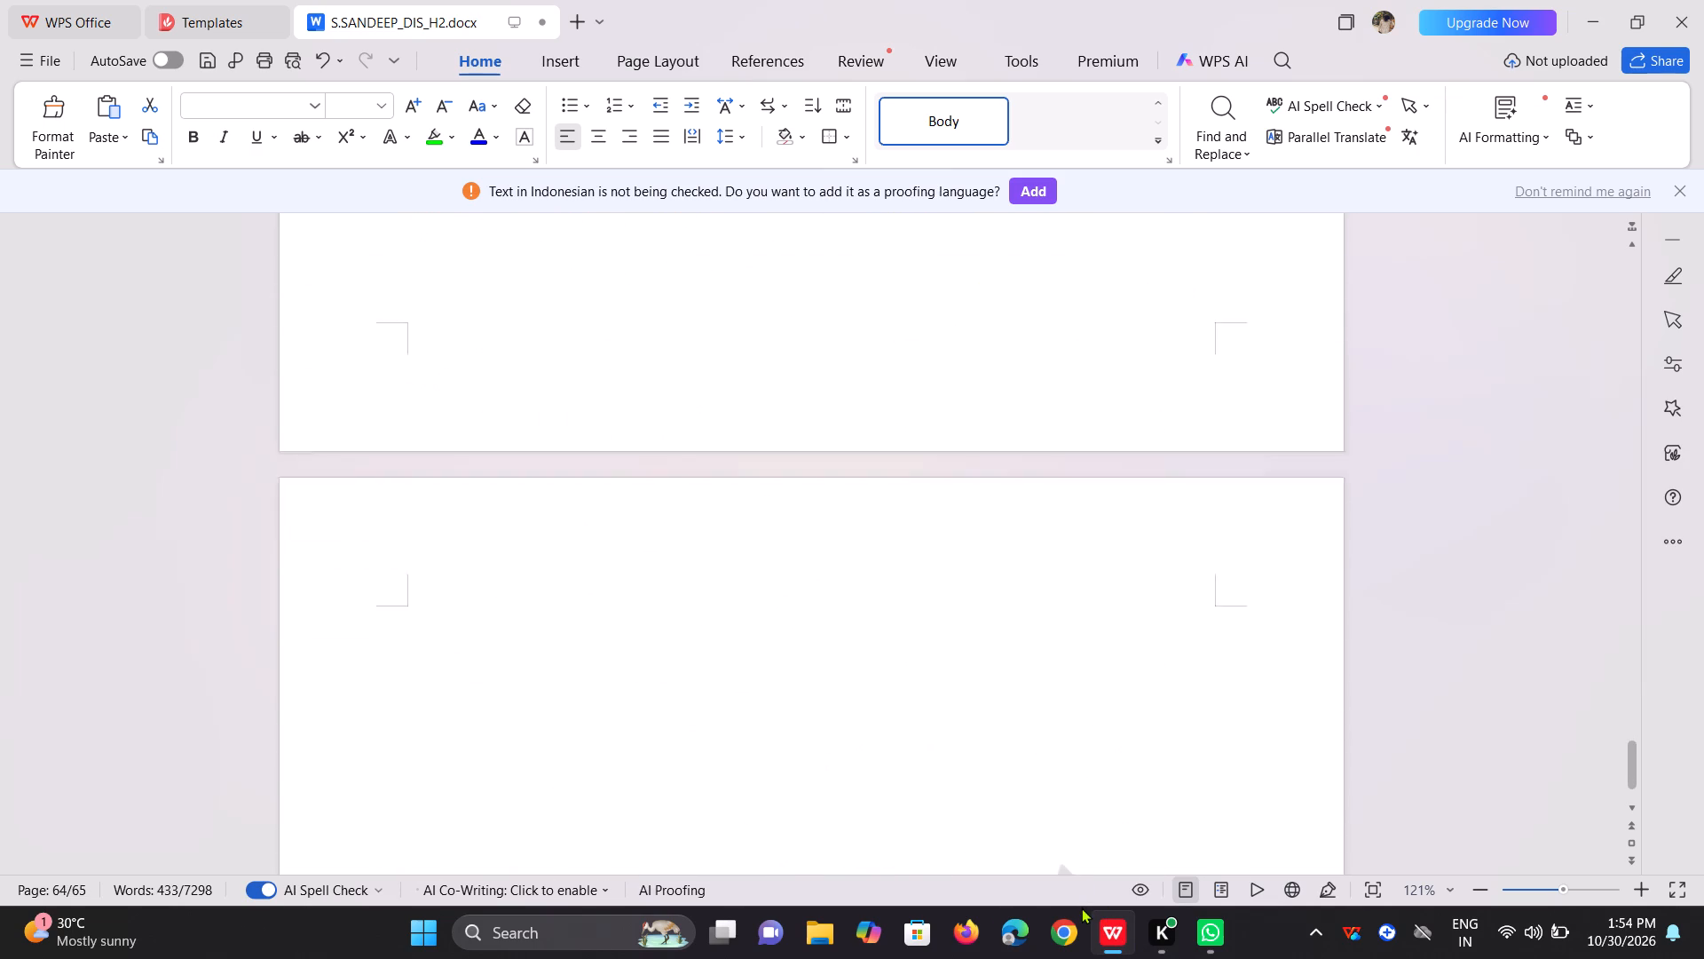
drag(1082, 907, 1010, 719)
scroll(1082, 907, down, 1)
scroll(1010, 719, down, 1)
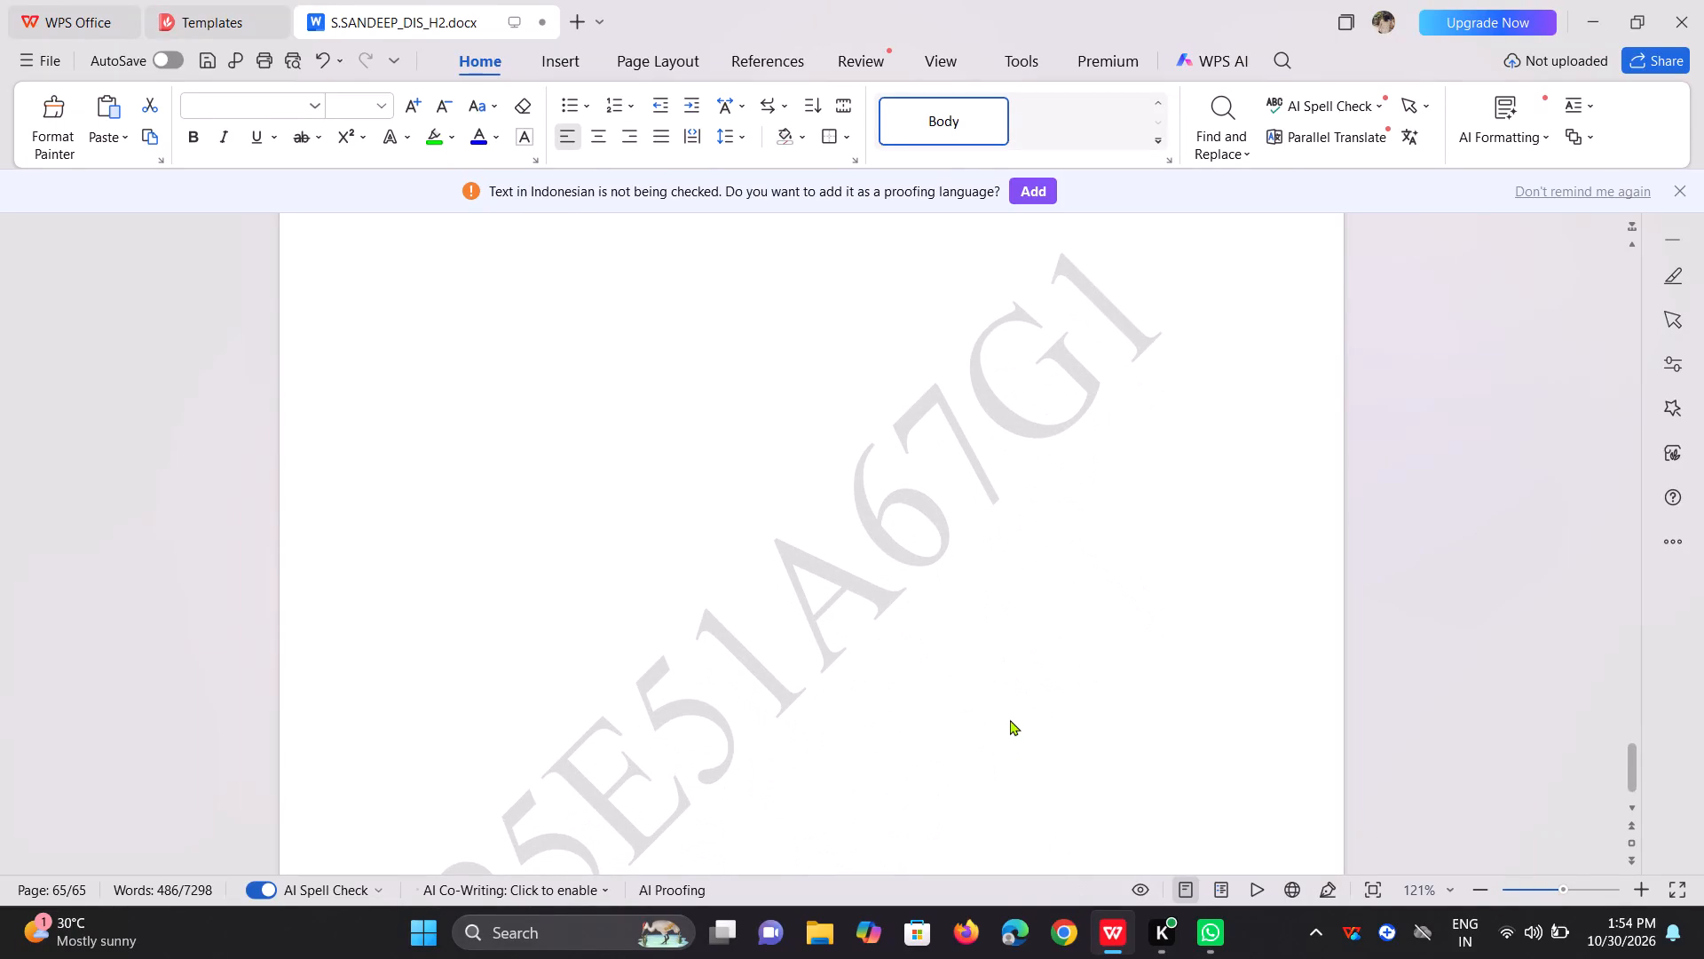
key(Delete)
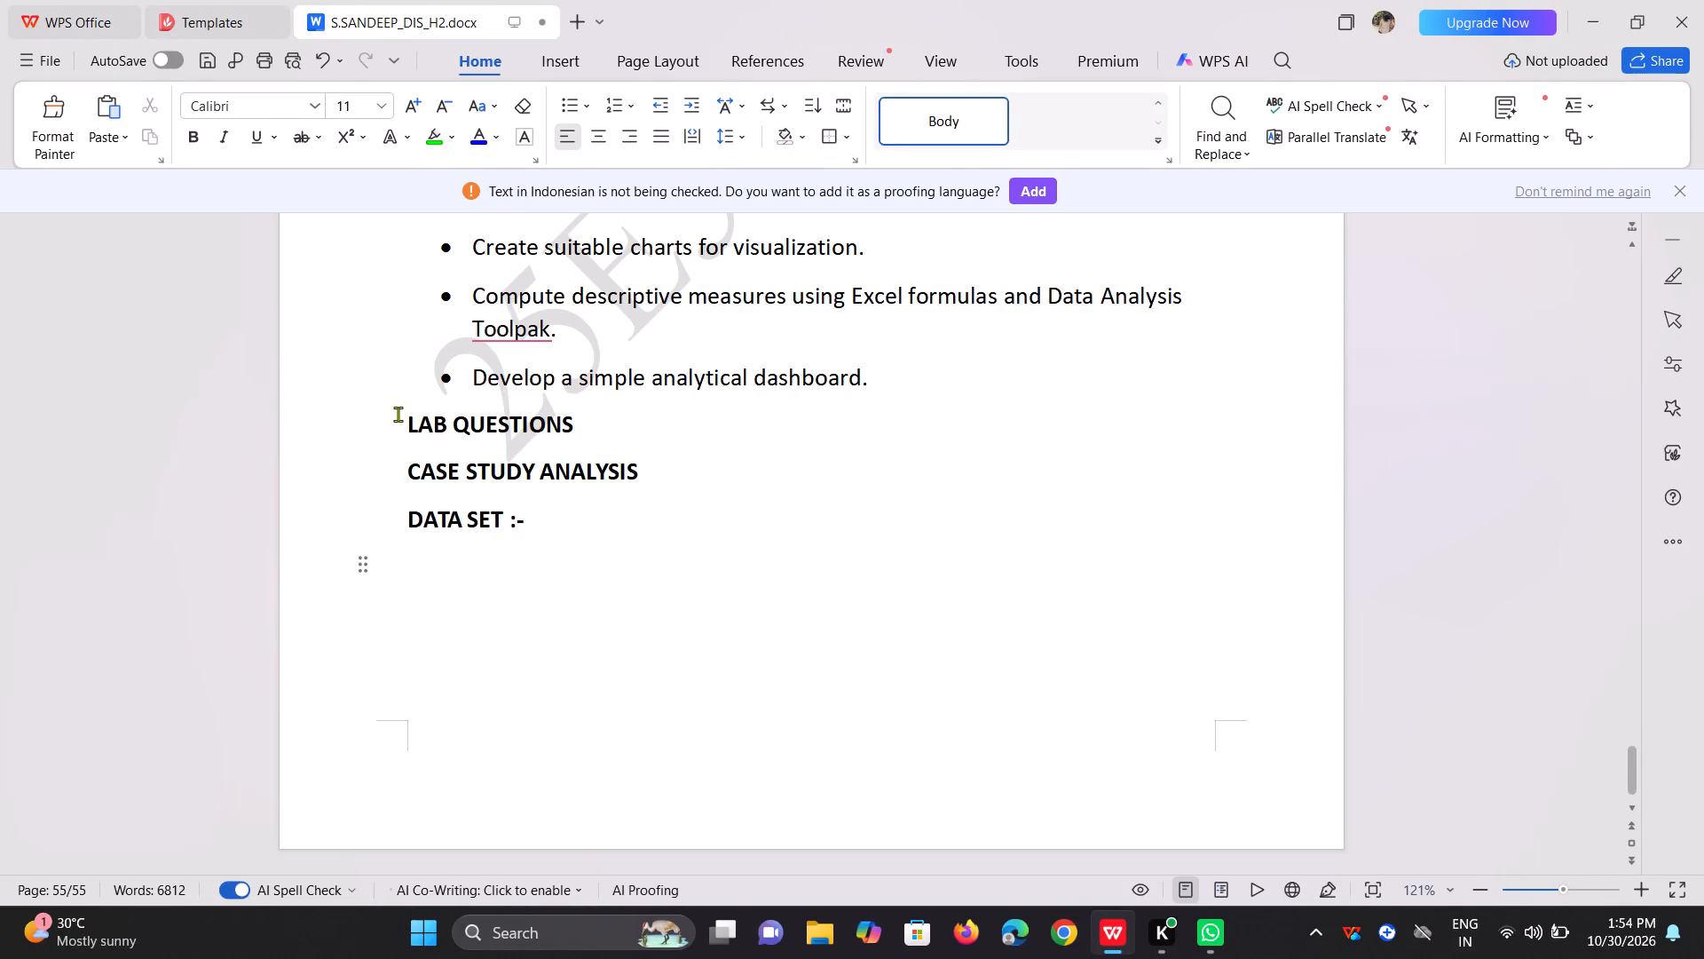
Copy the LAB QUESTIONS, CASE STUDY ANALYSIS and DATA SET headings and paste them at the top of a new page below.
drag(398, 414, 584, 543)
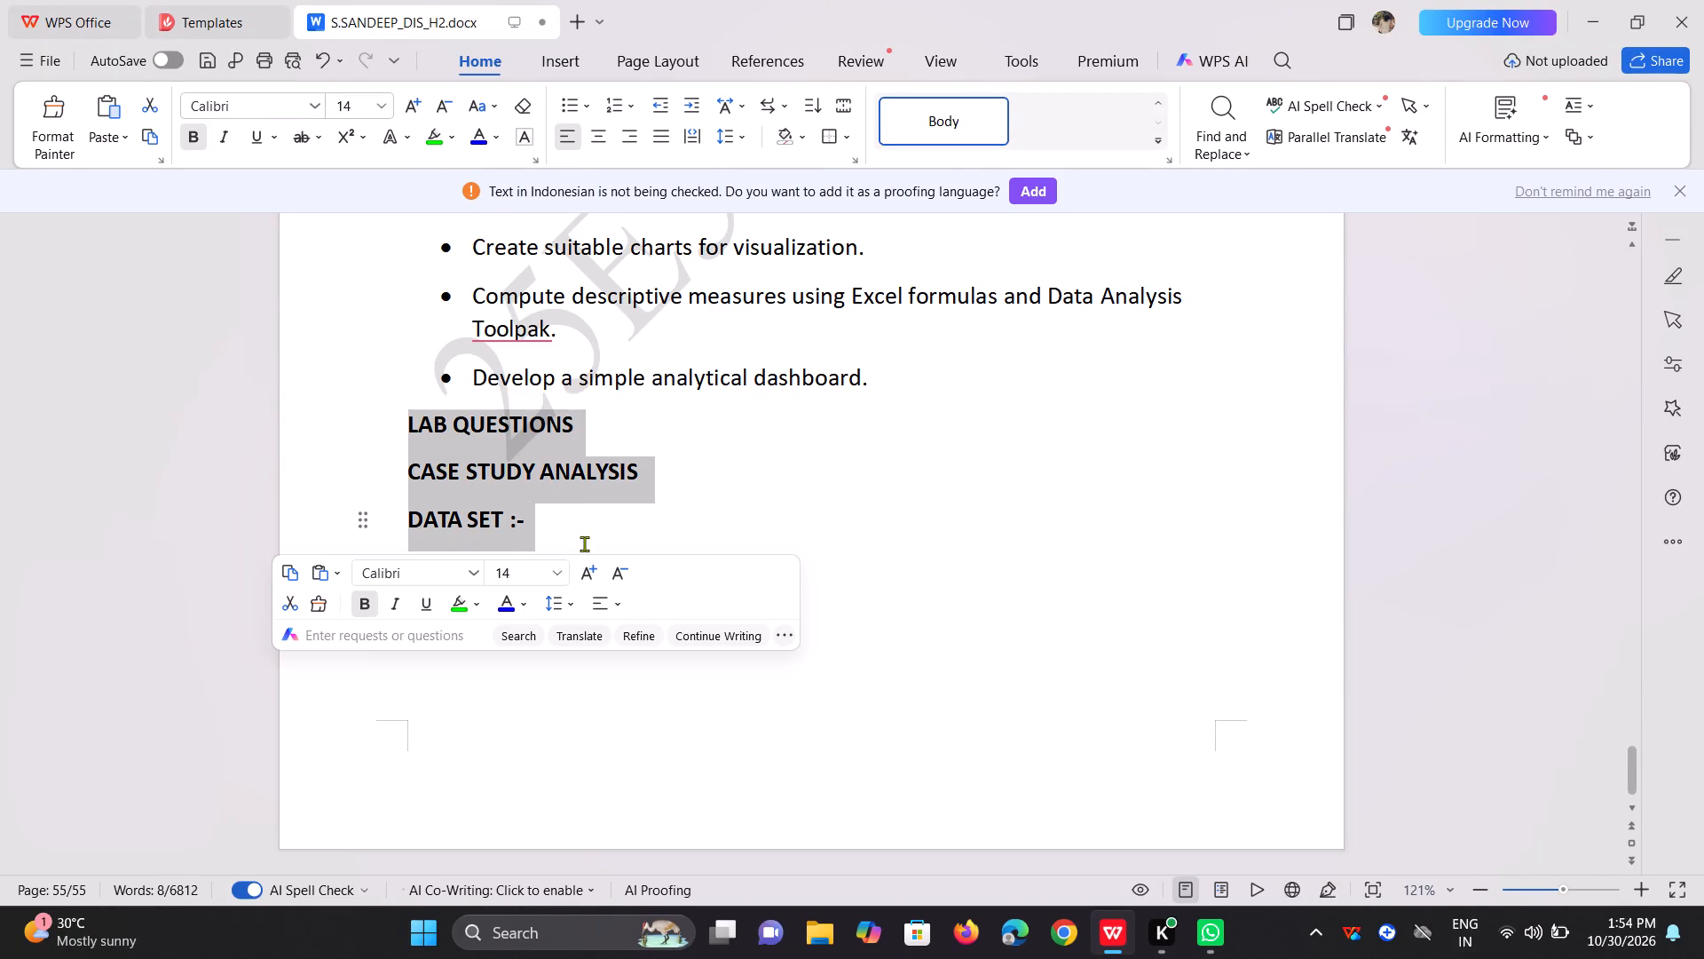
key(ctrl+c)
click(584, 543)
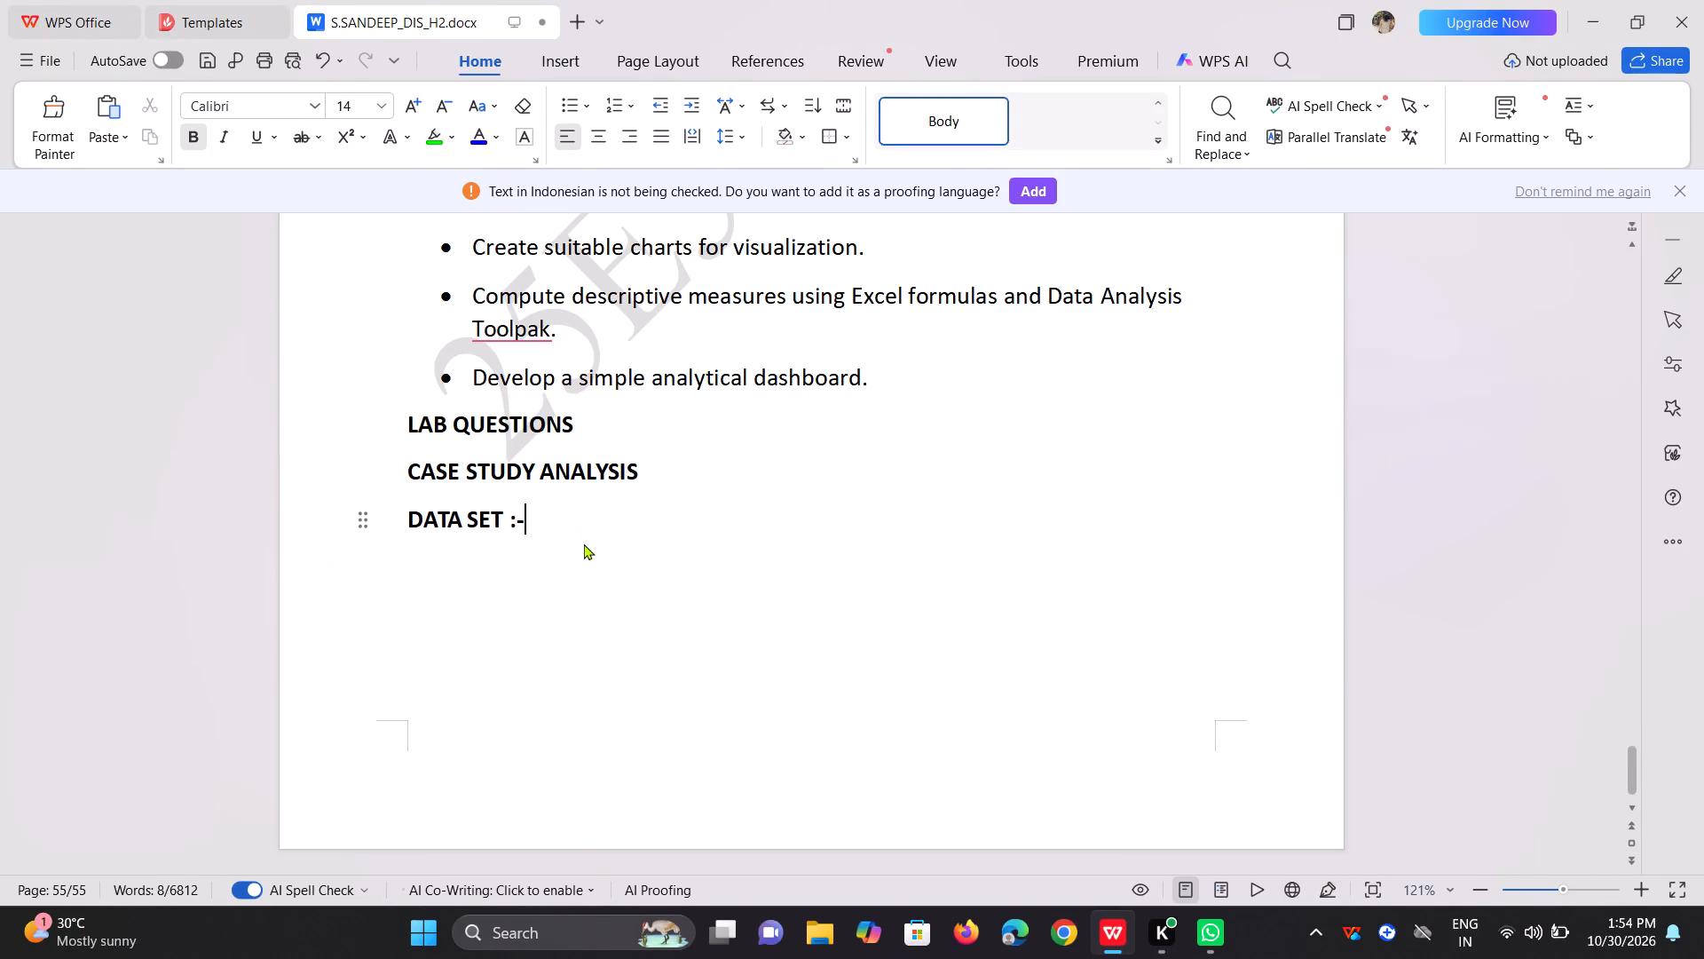
click(525, 514)
click(525, 514)
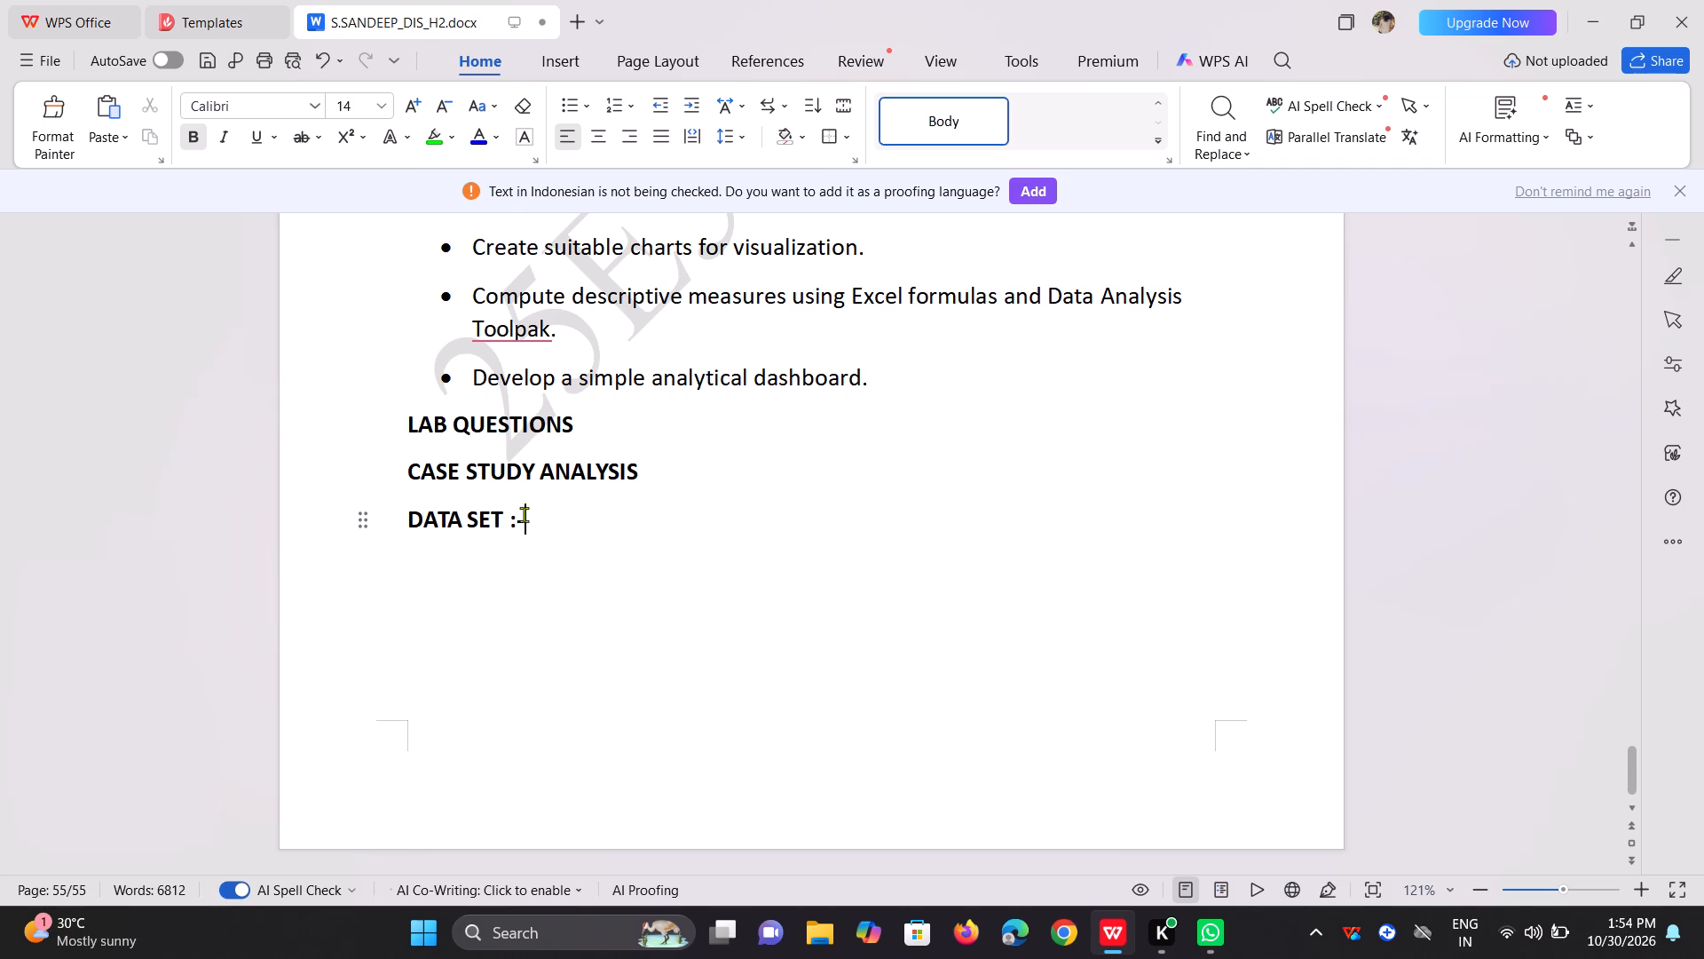
key(Return)
key(Return)
key(Return)
key(Return)
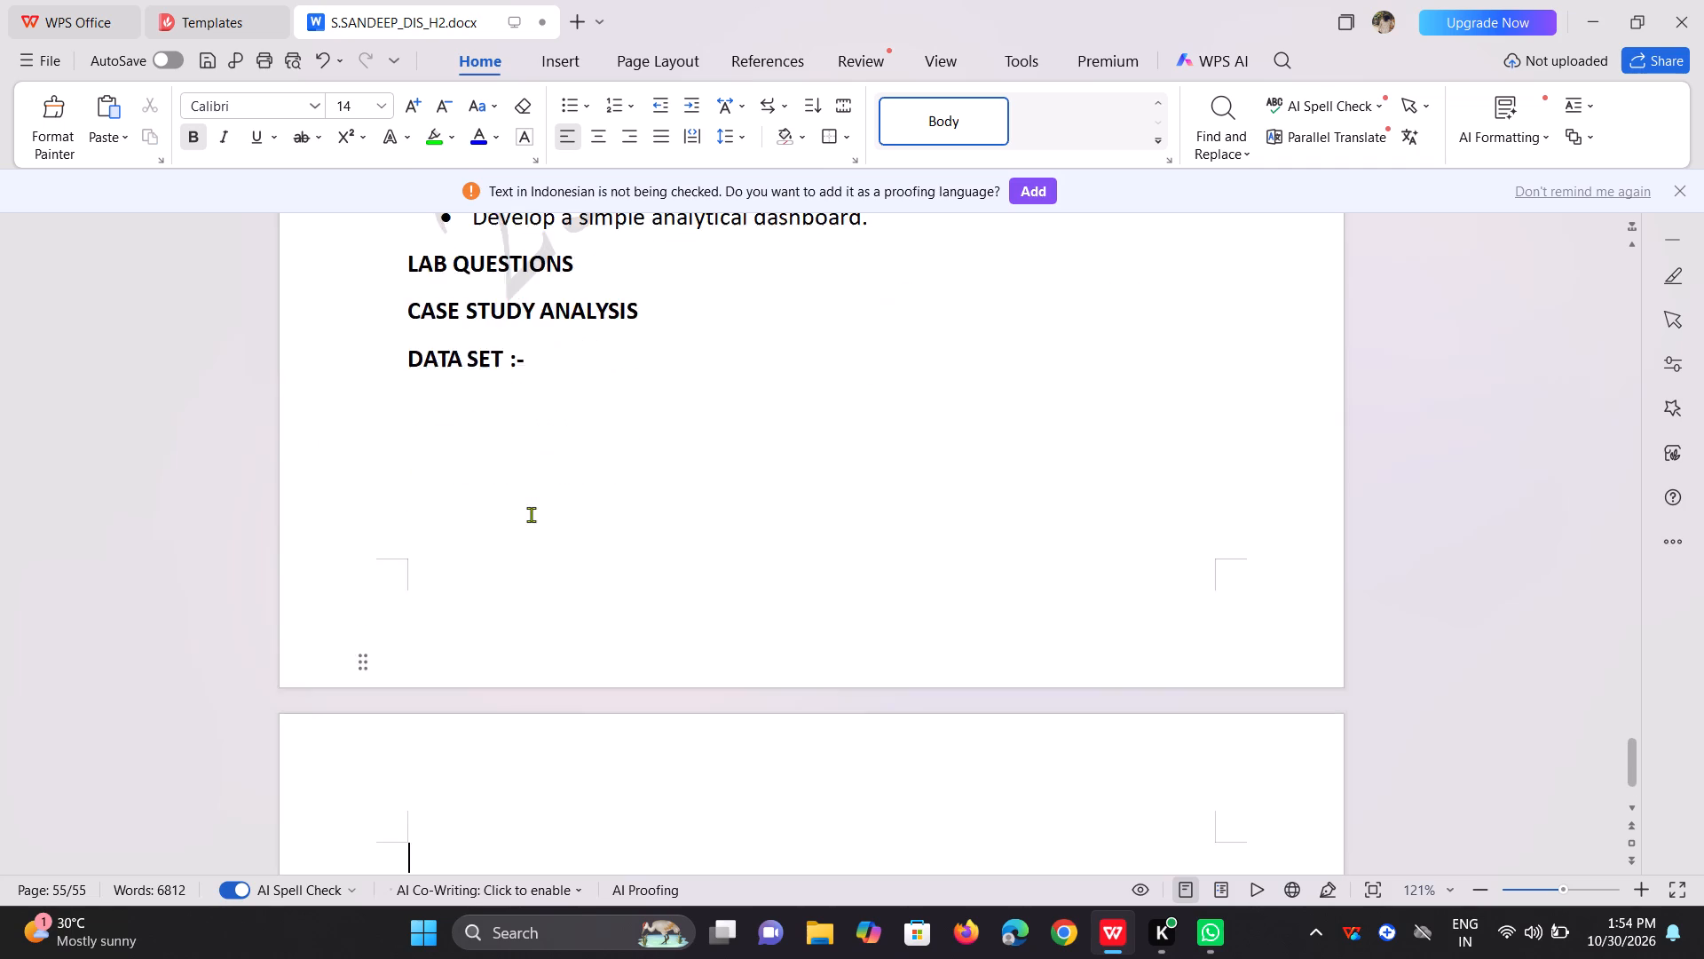
key(Return)
key(BackSpace)
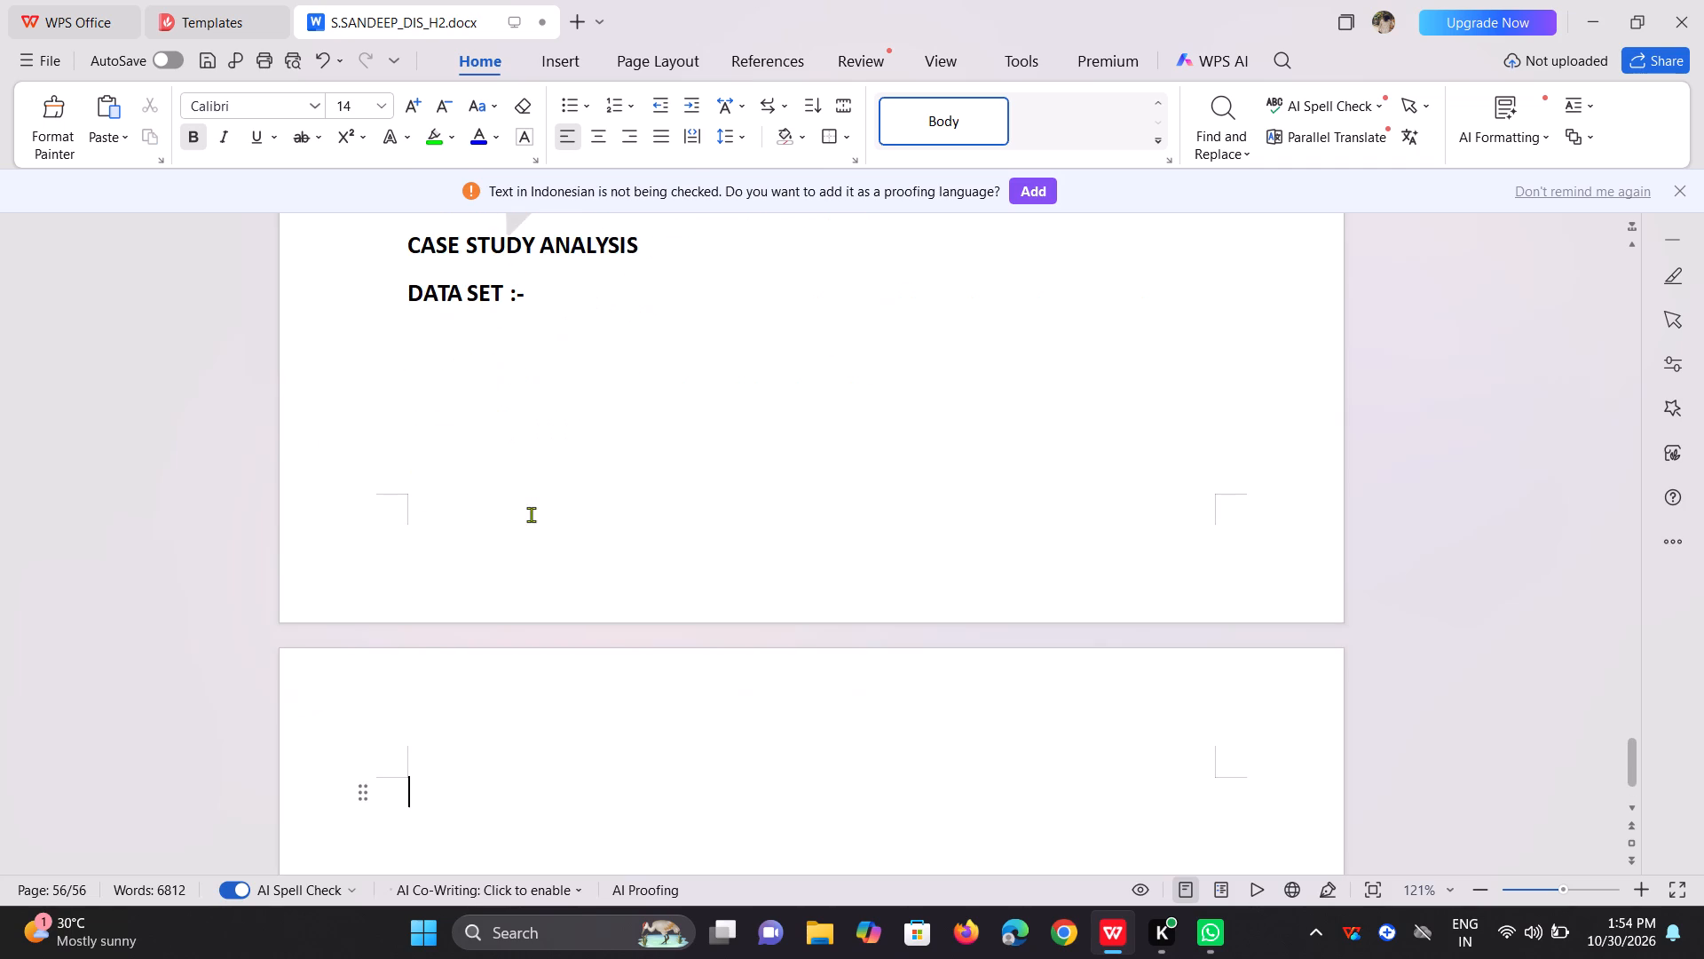
key(ctrl+c)
key(ctrl+v)
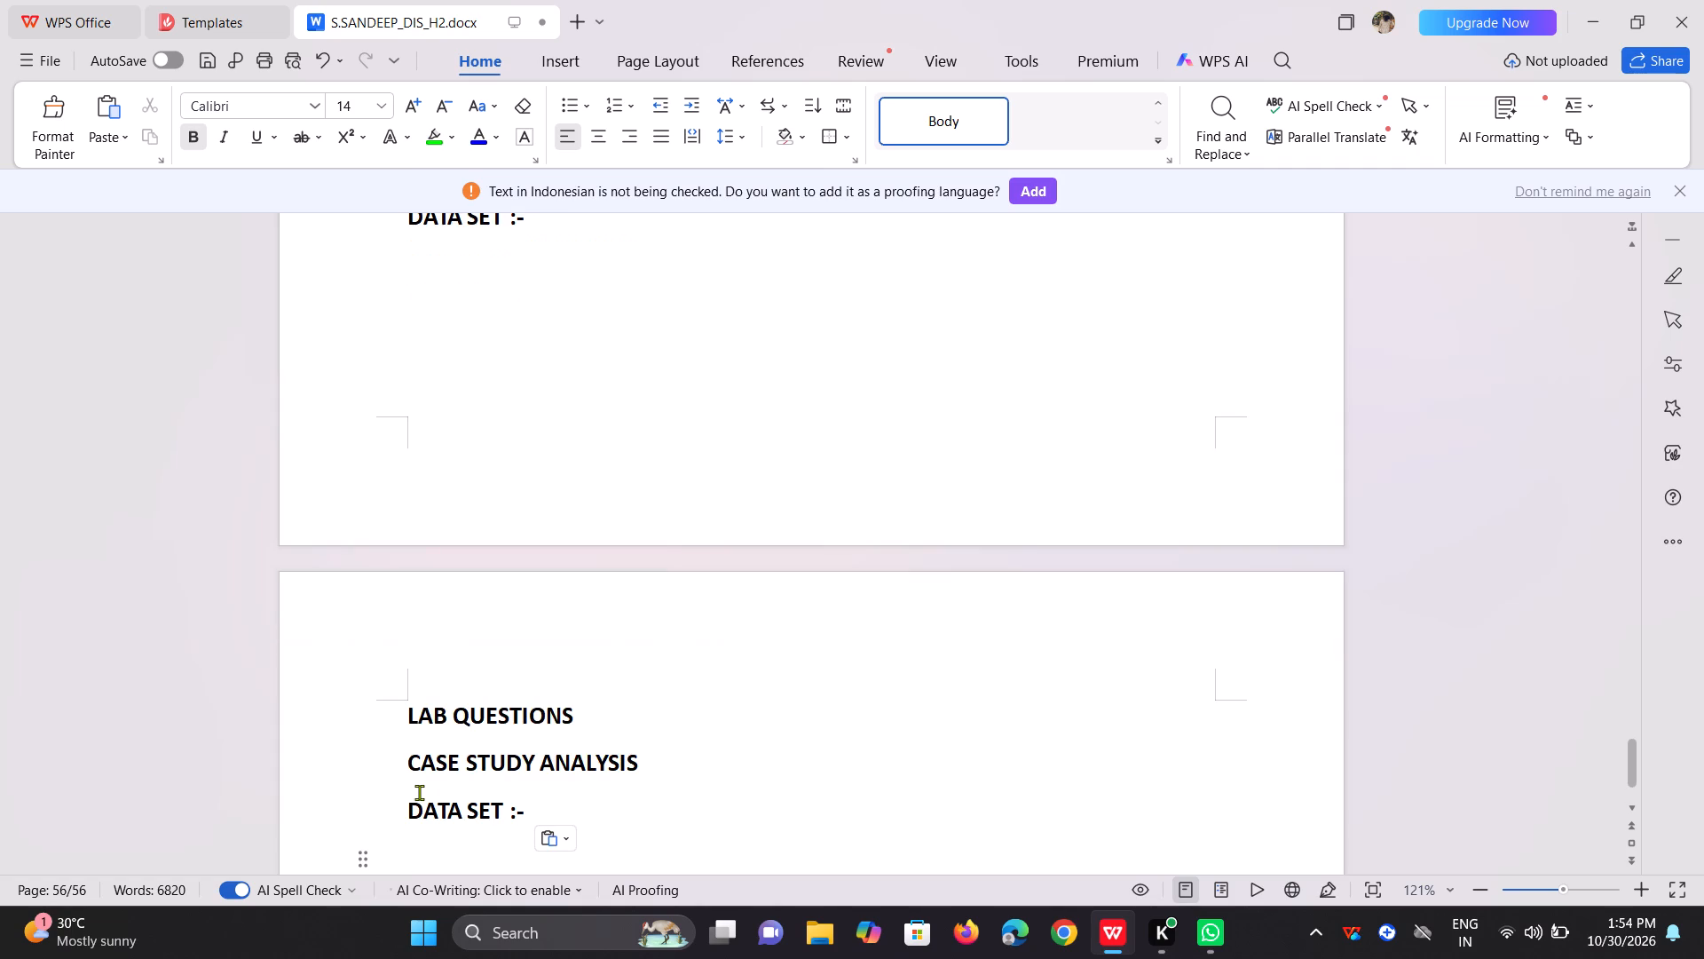
Delete the original LAB QUESTIONS, CASE STUDY ANALYSIS and DATA SET headings directly below the Learning Outcomes bullets.
scroll(551, 353, up, 2)
drag(532, 464, 415, 351)
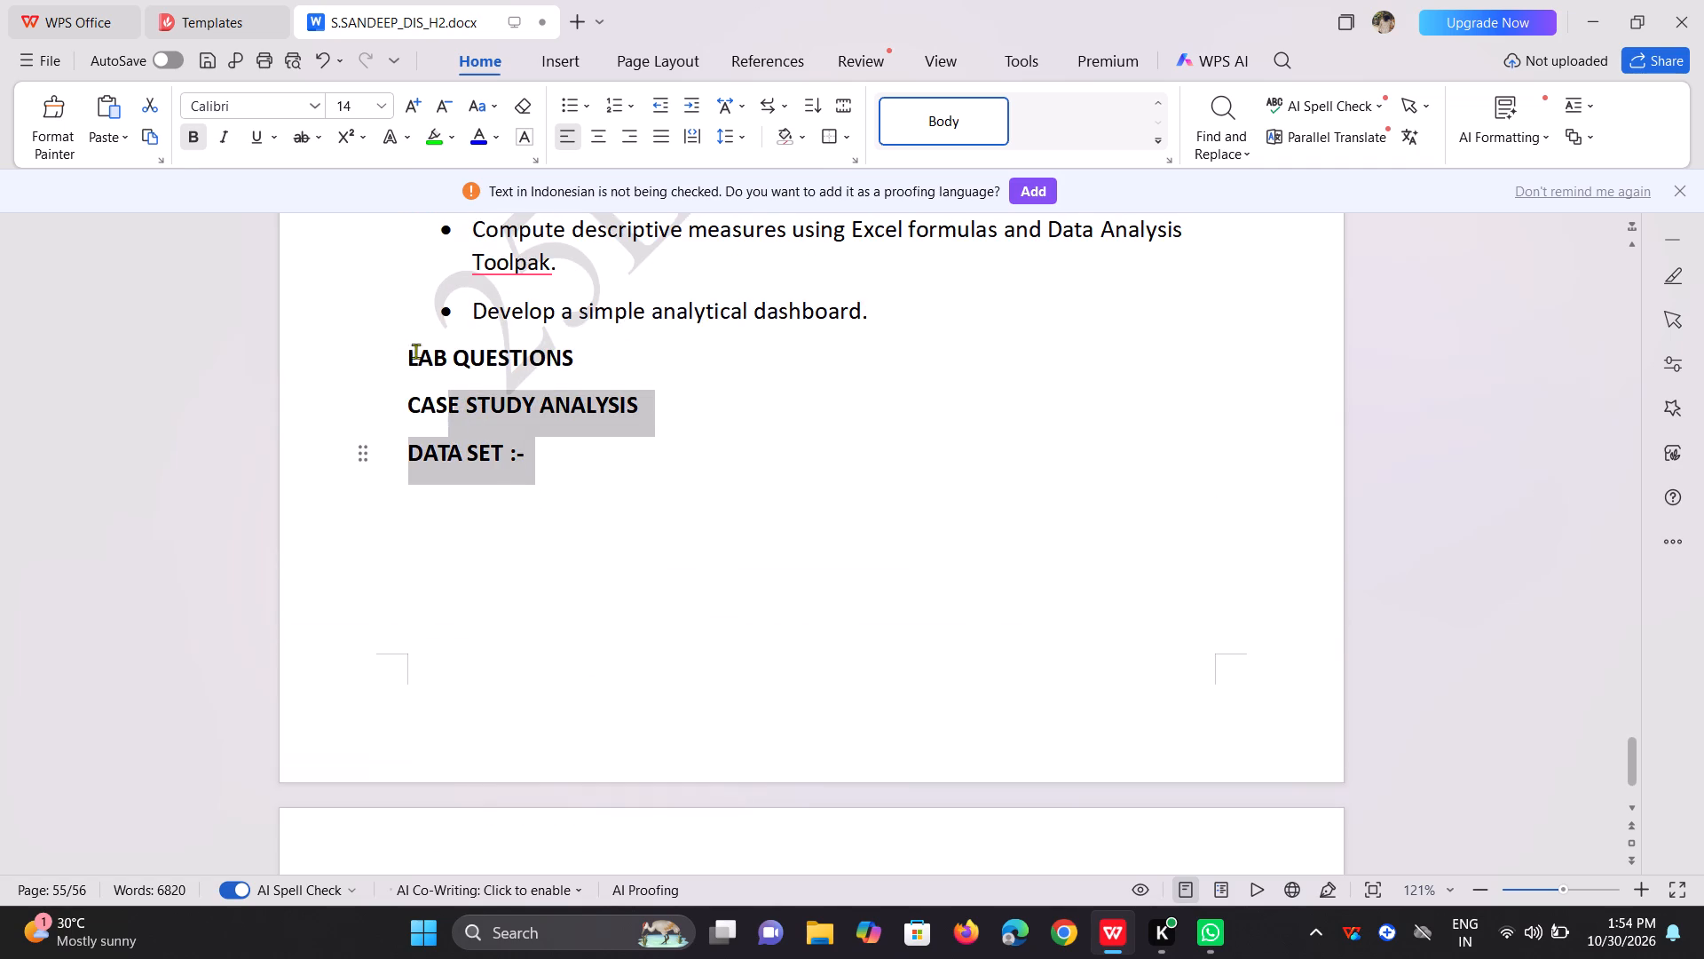
drag(415, 351, 400, 333)
click(543, 474)
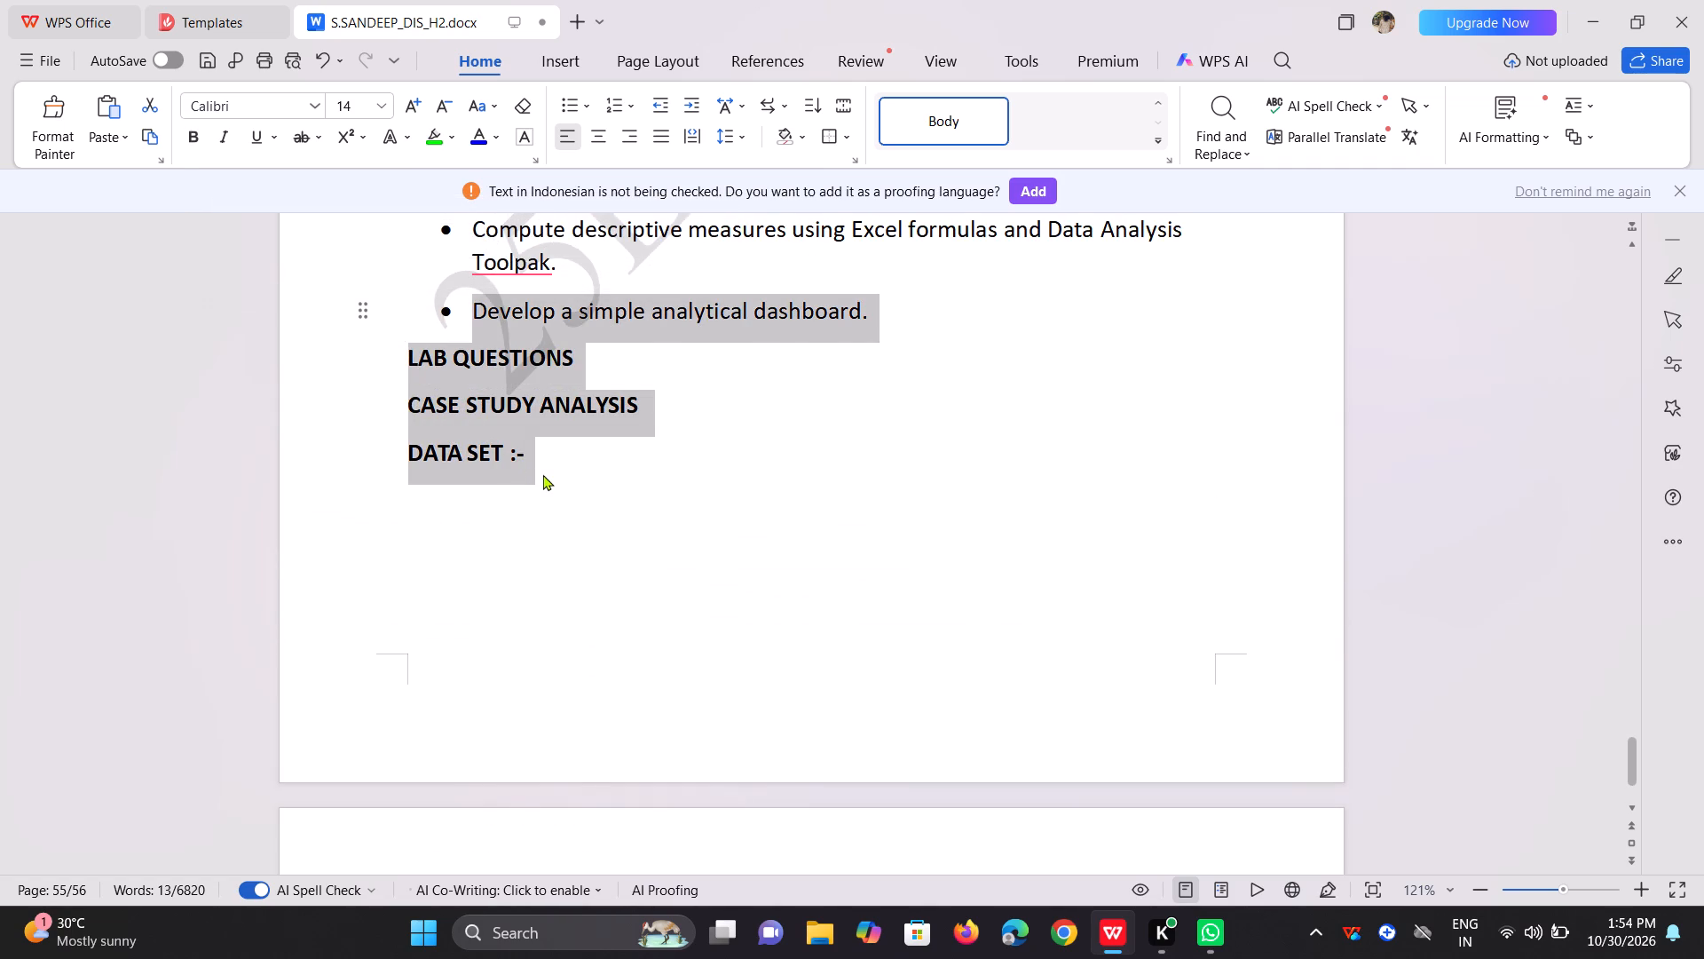
drag(538, 467, 407, 373)
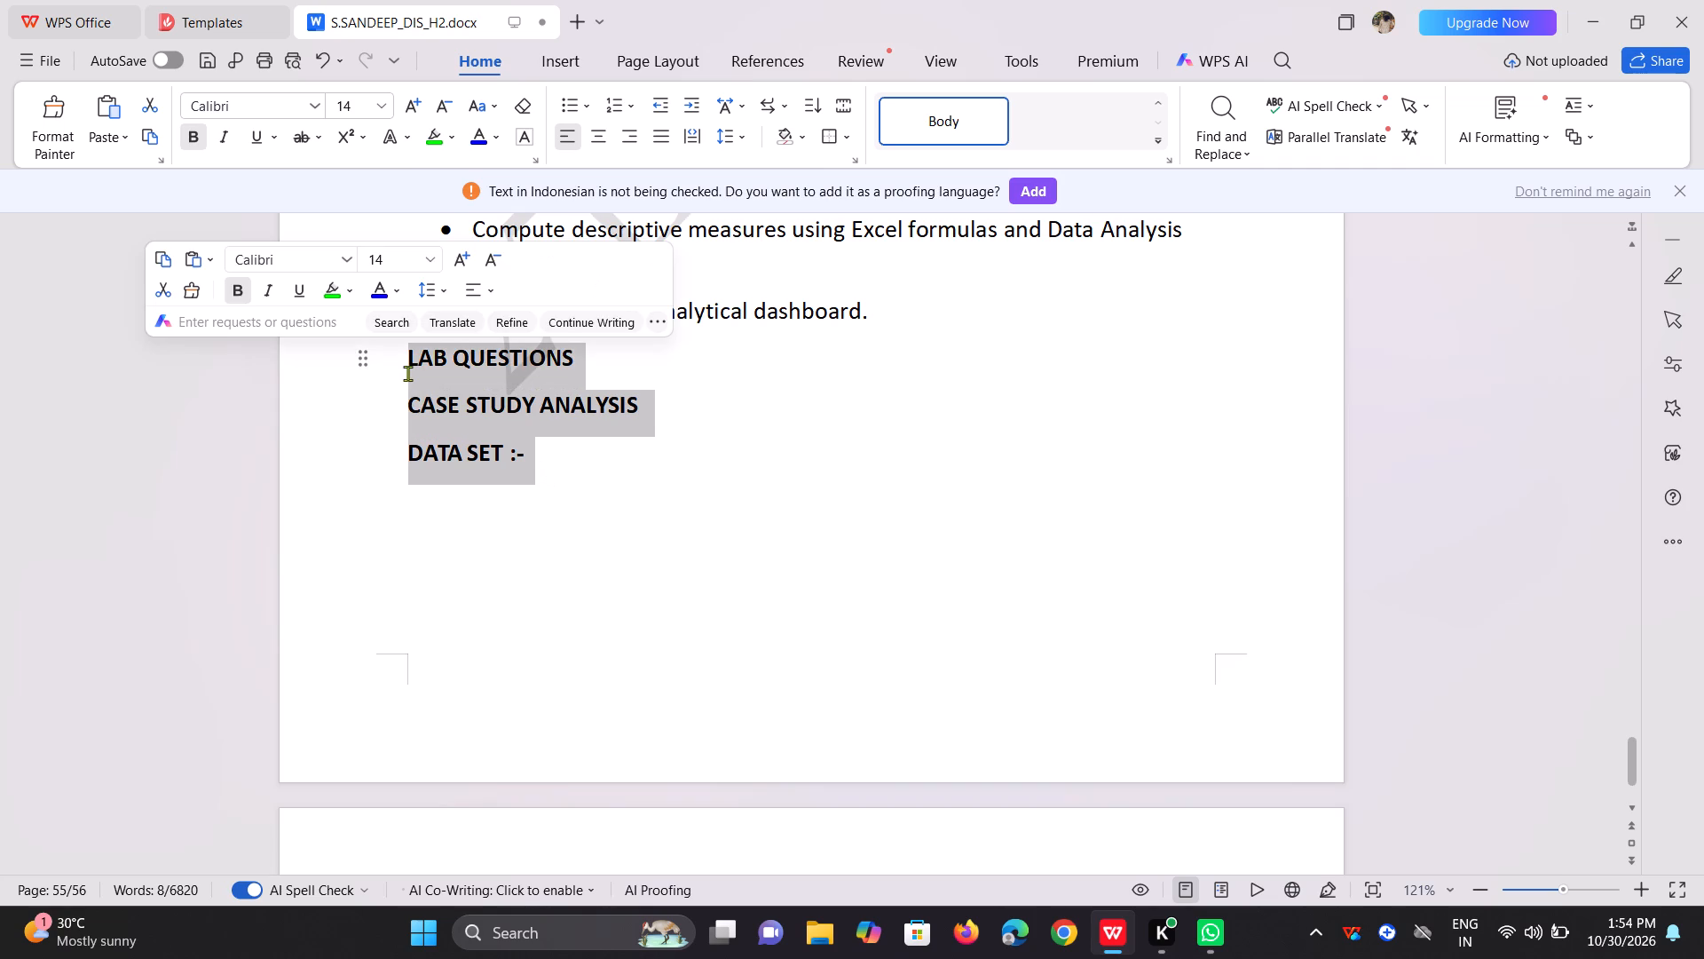
key(BackSpace)
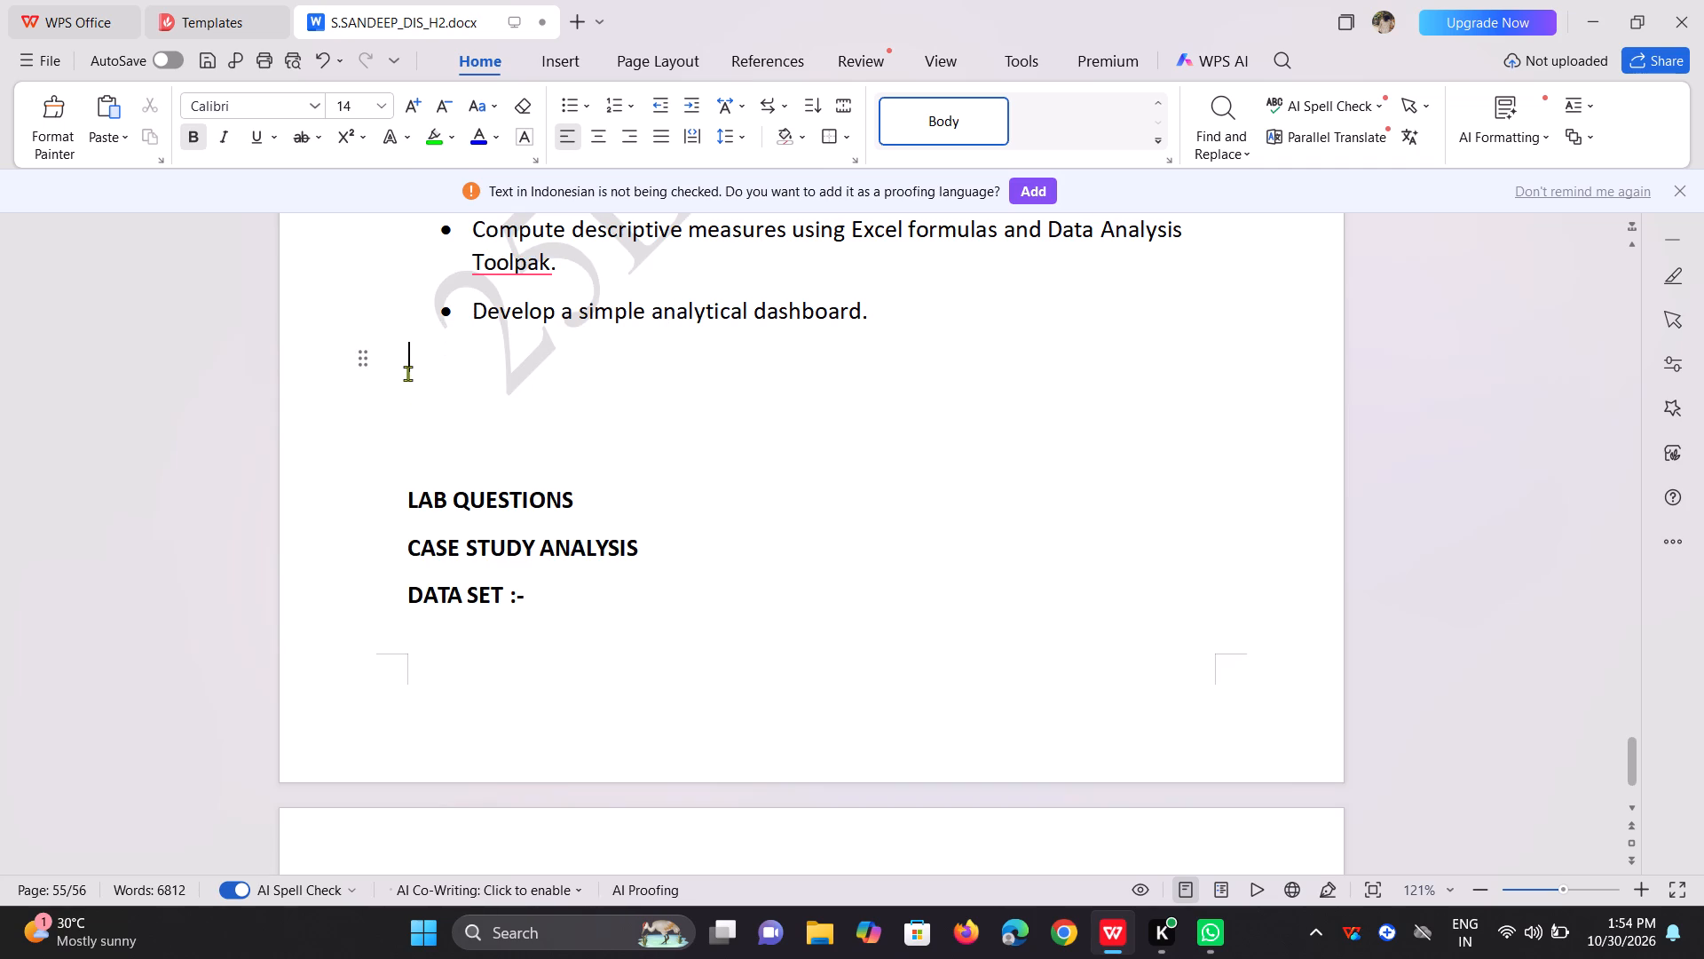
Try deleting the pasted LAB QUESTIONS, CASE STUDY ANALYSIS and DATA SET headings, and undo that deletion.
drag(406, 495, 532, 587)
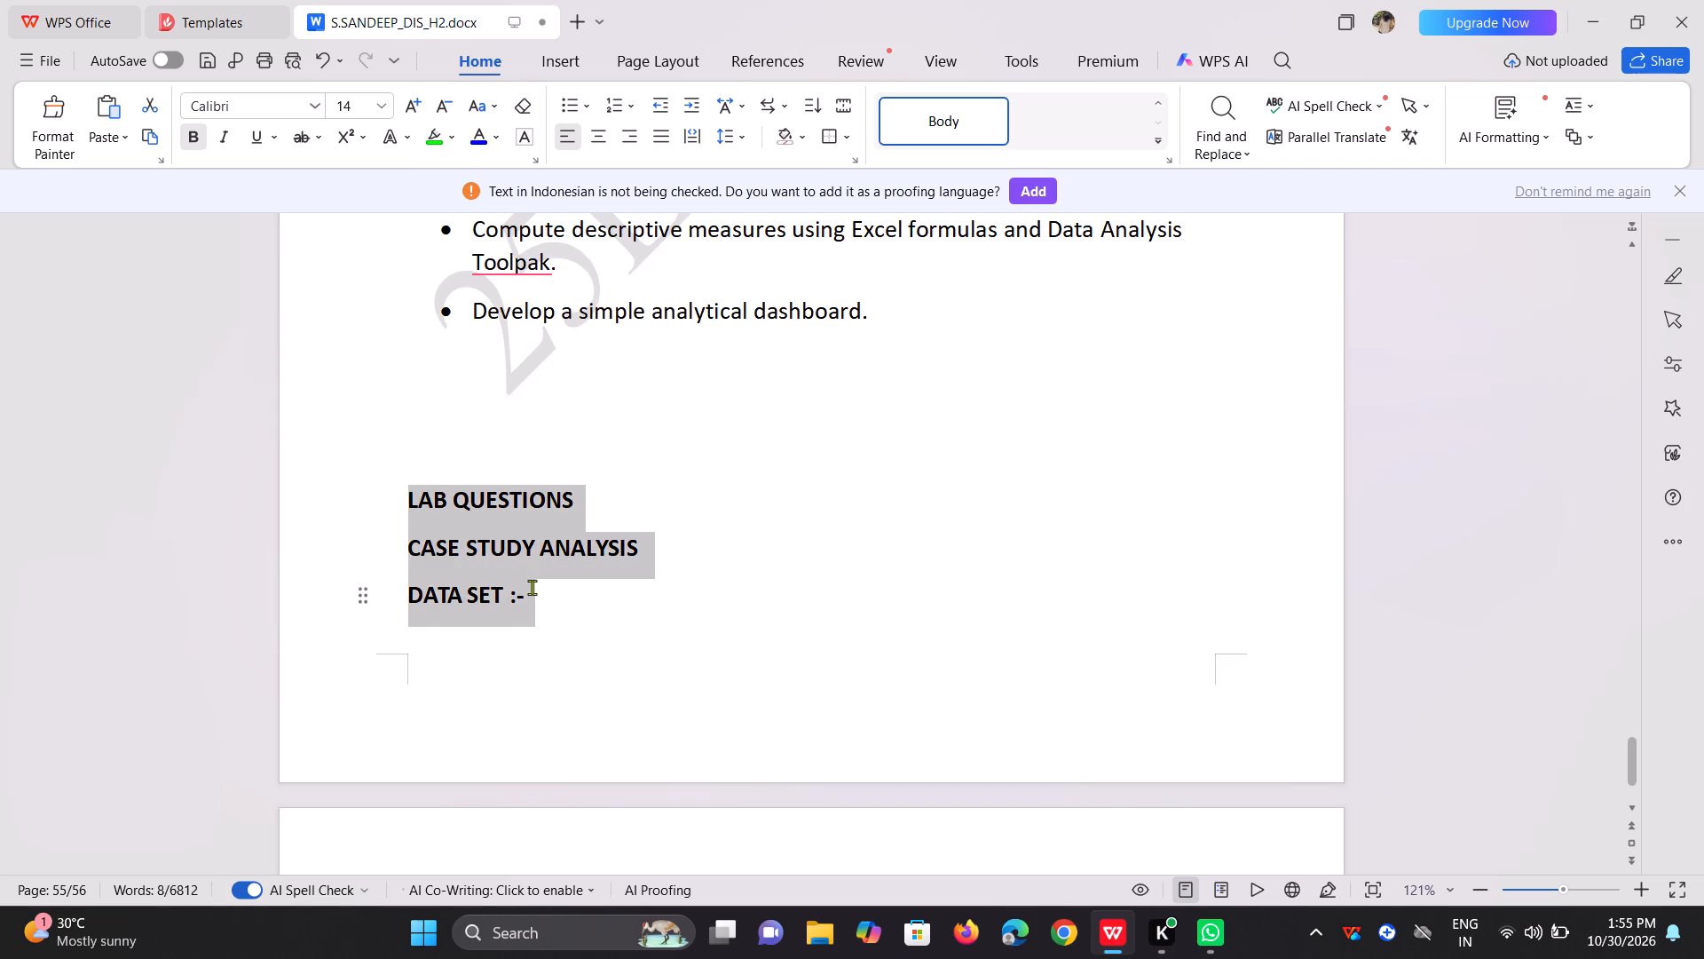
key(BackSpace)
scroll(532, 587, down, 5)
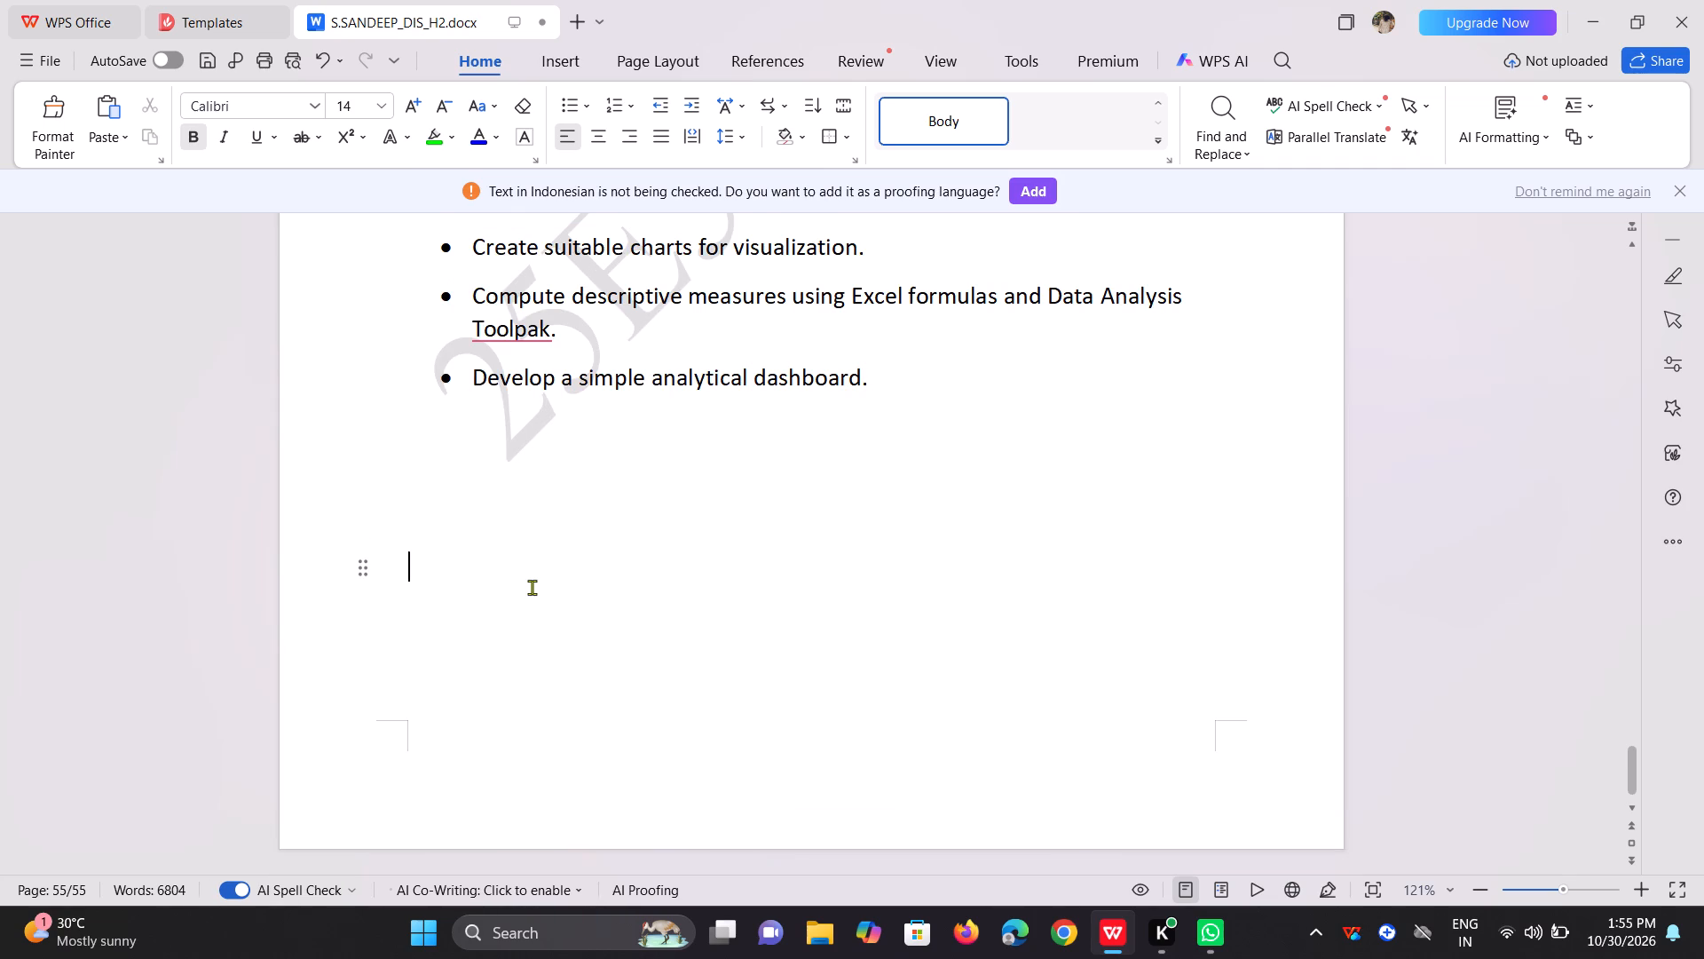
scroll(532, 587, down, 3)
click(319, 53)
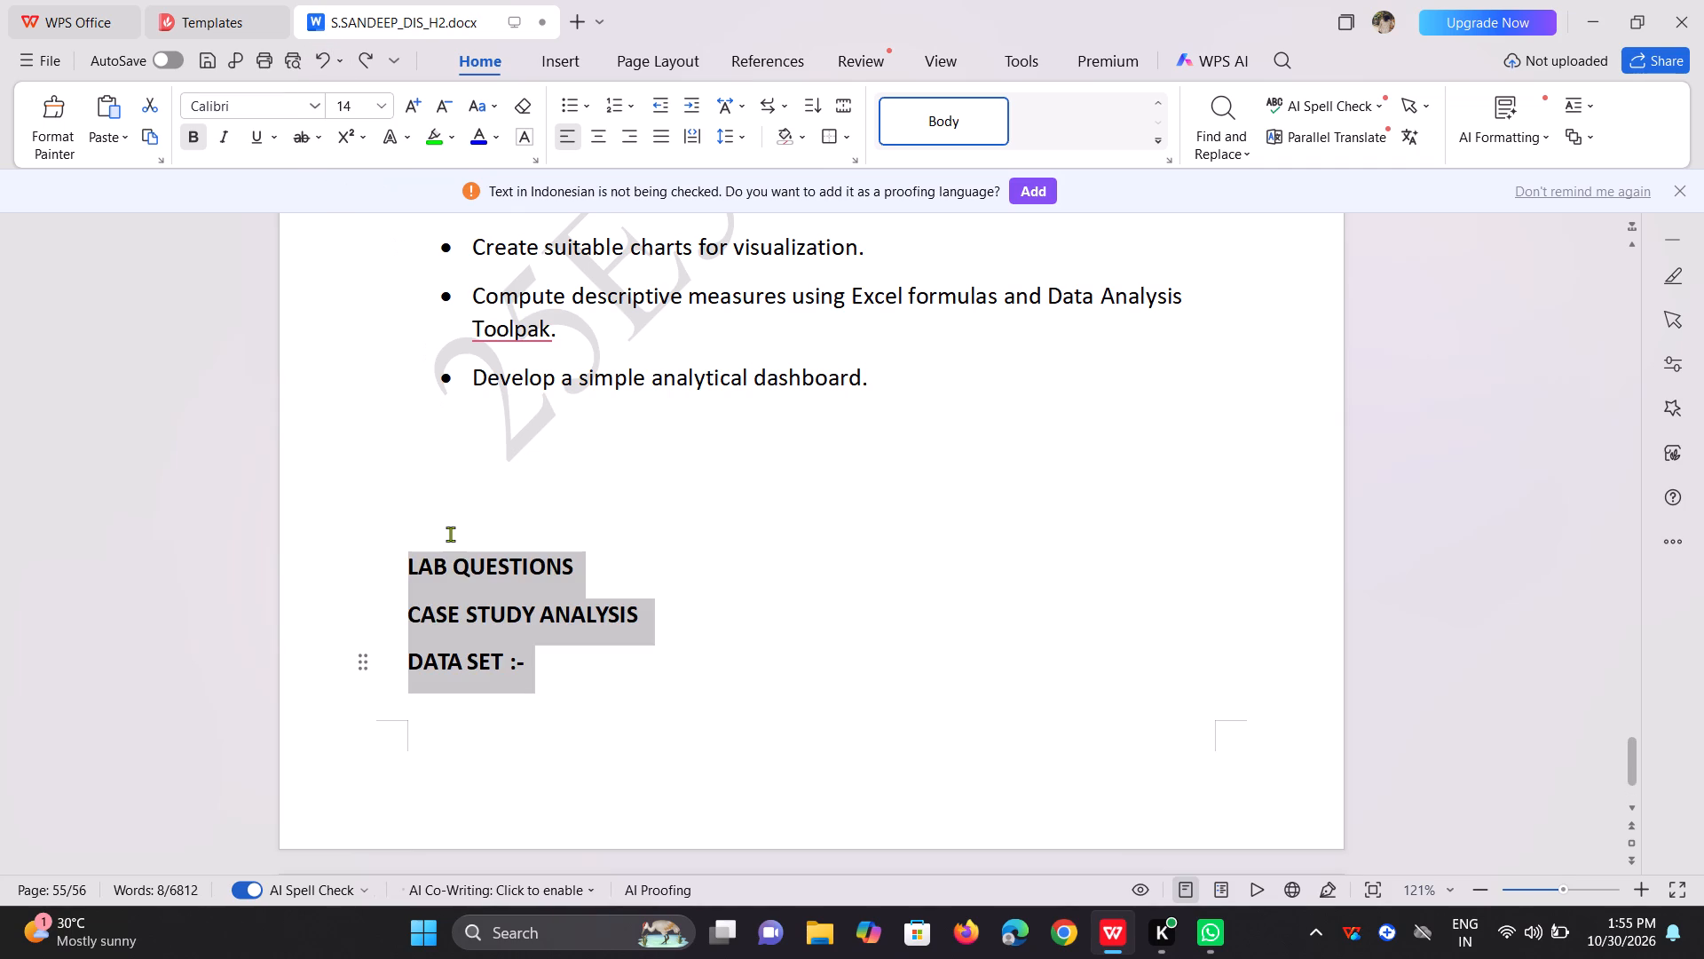
Insert three blank lines before LAB QUESTIONS to move the three headings to the top of the next page.
click(400, 535)
click(406, 564)
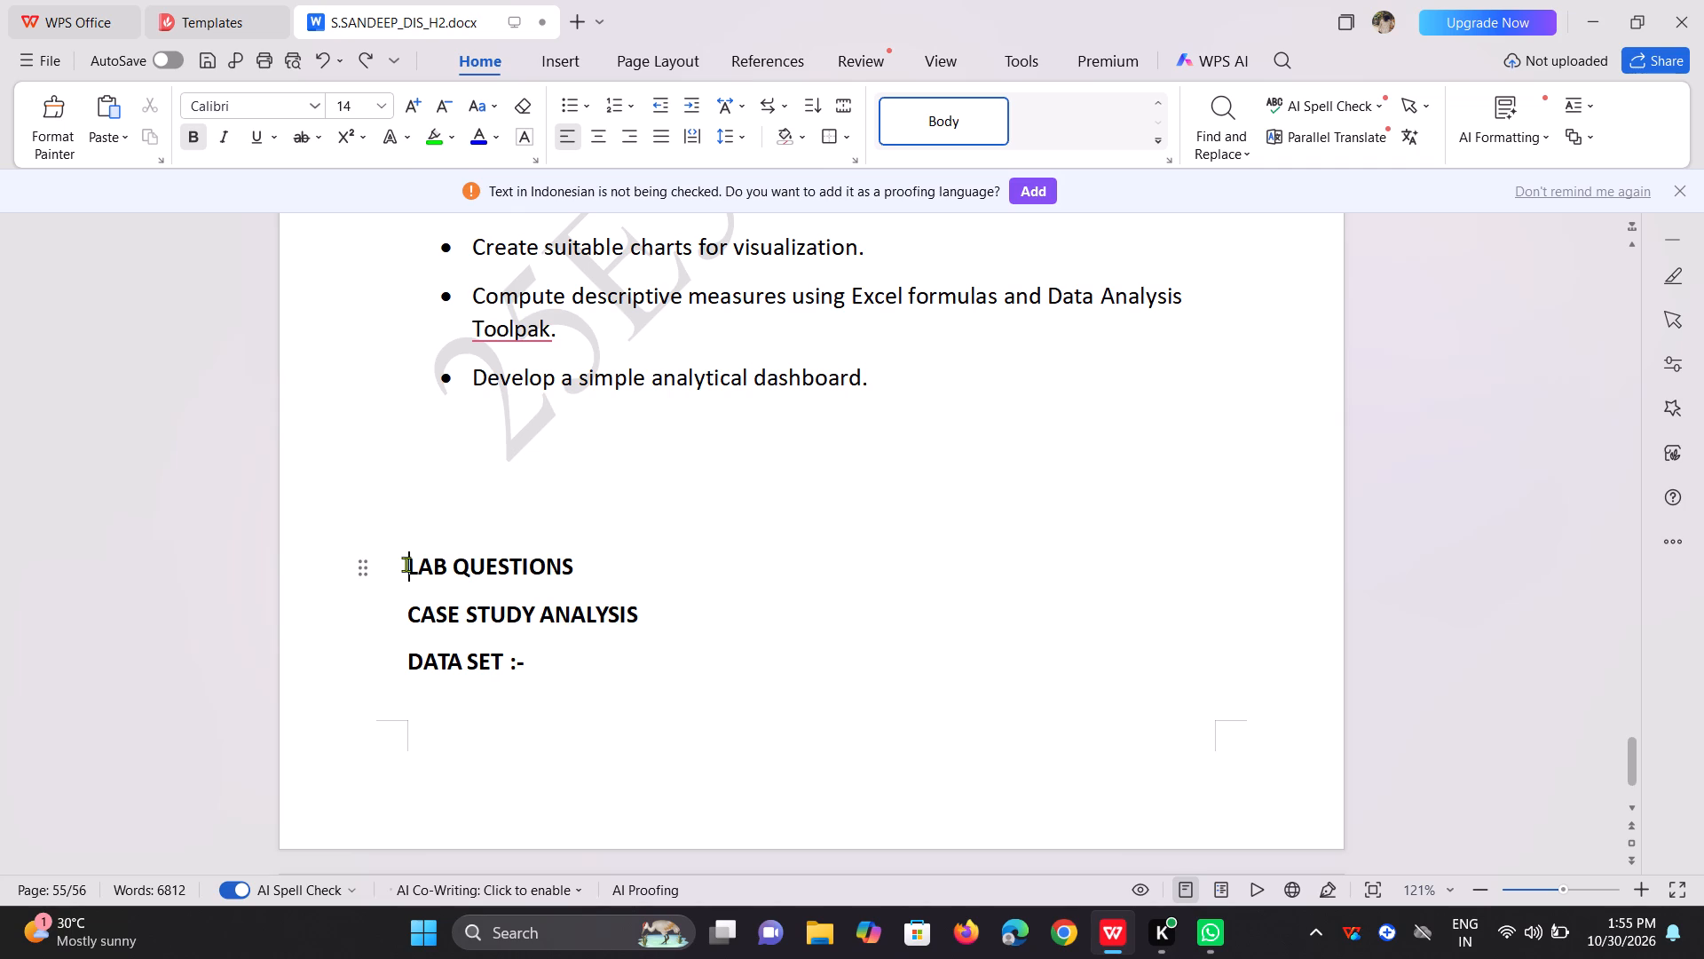
key(Return)
key(Return)
key(Return)
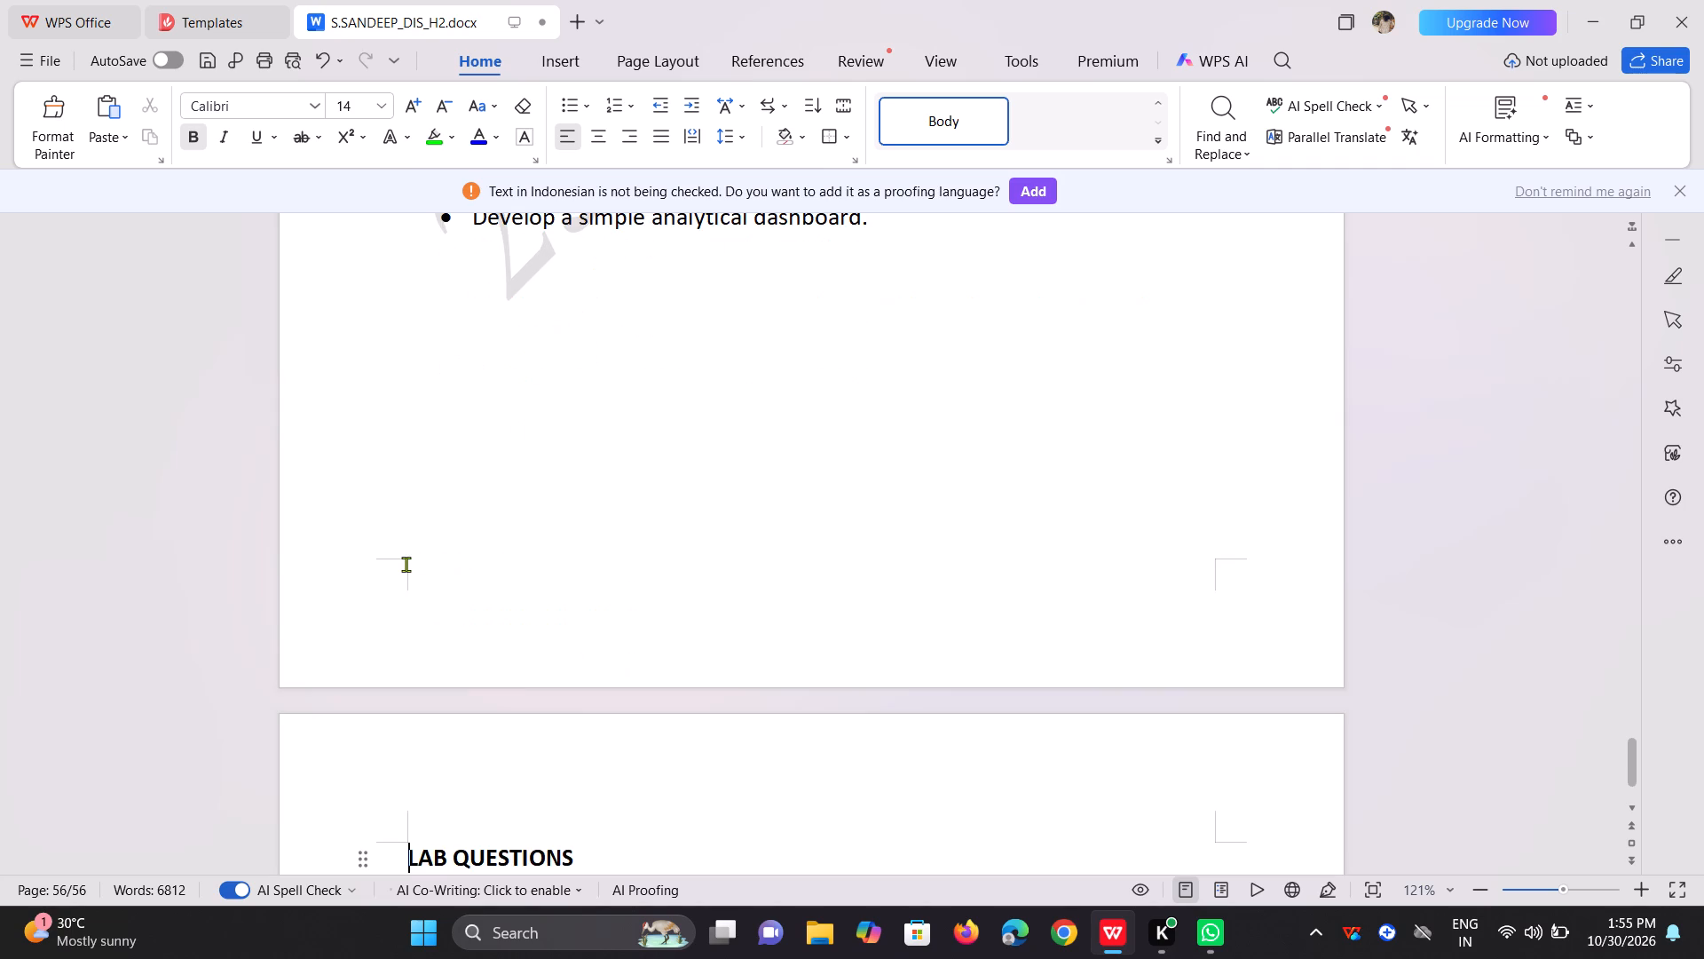
scroll(406, 564, down, 8)
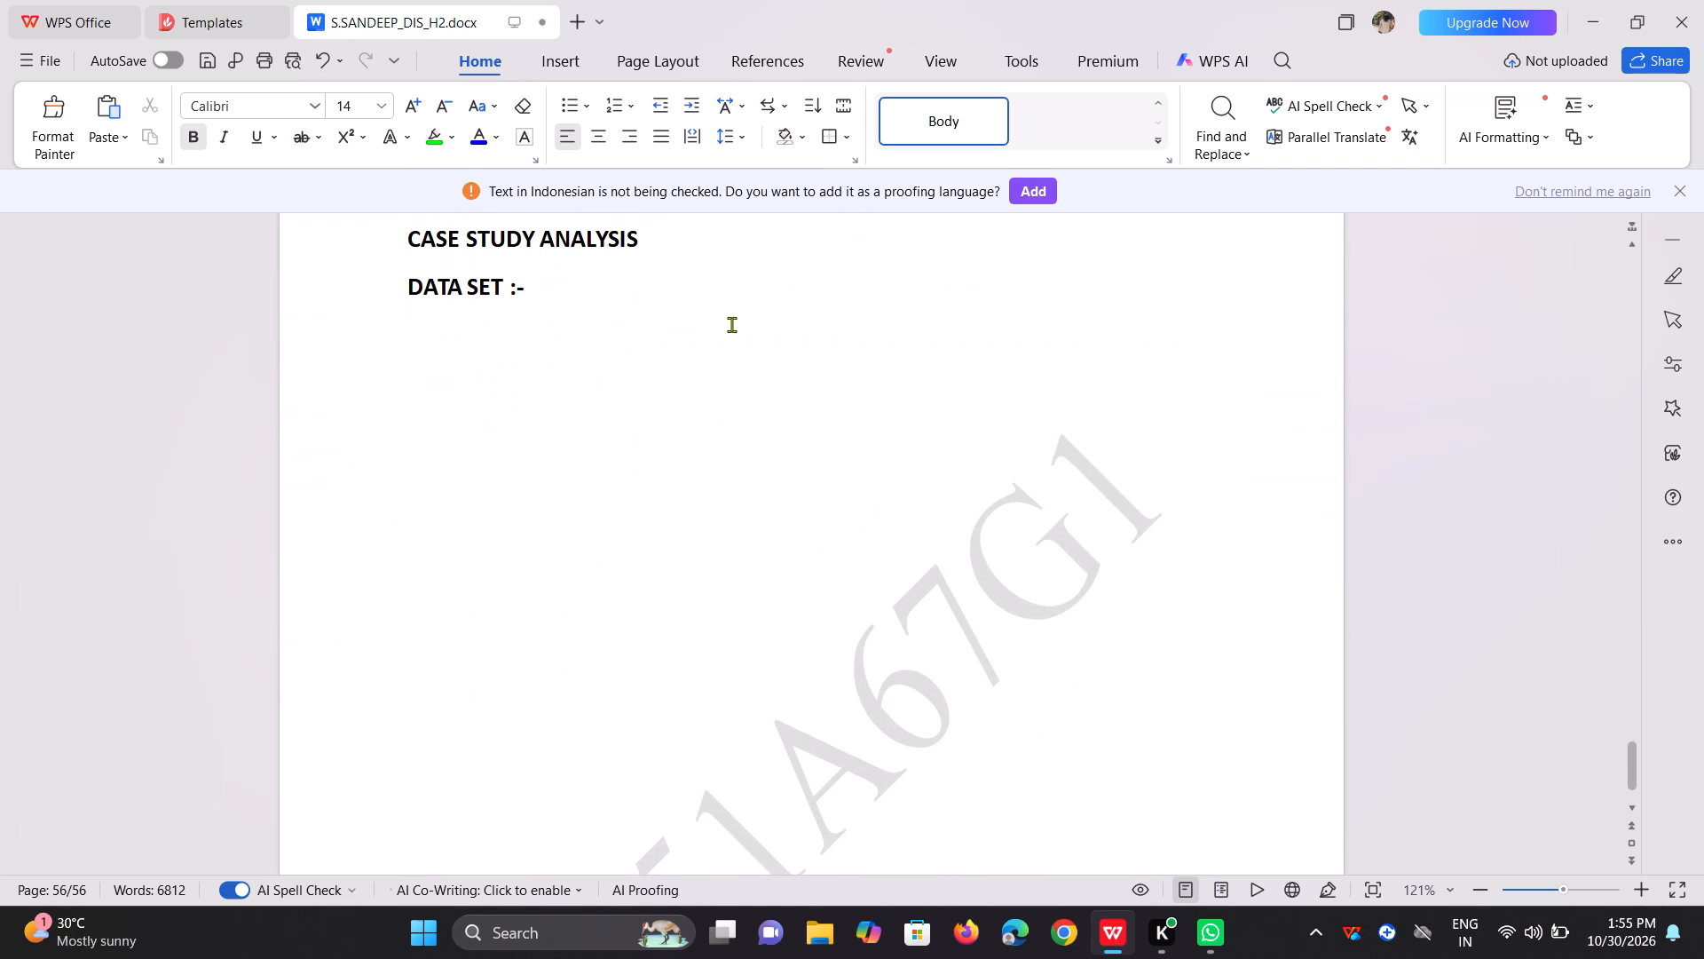
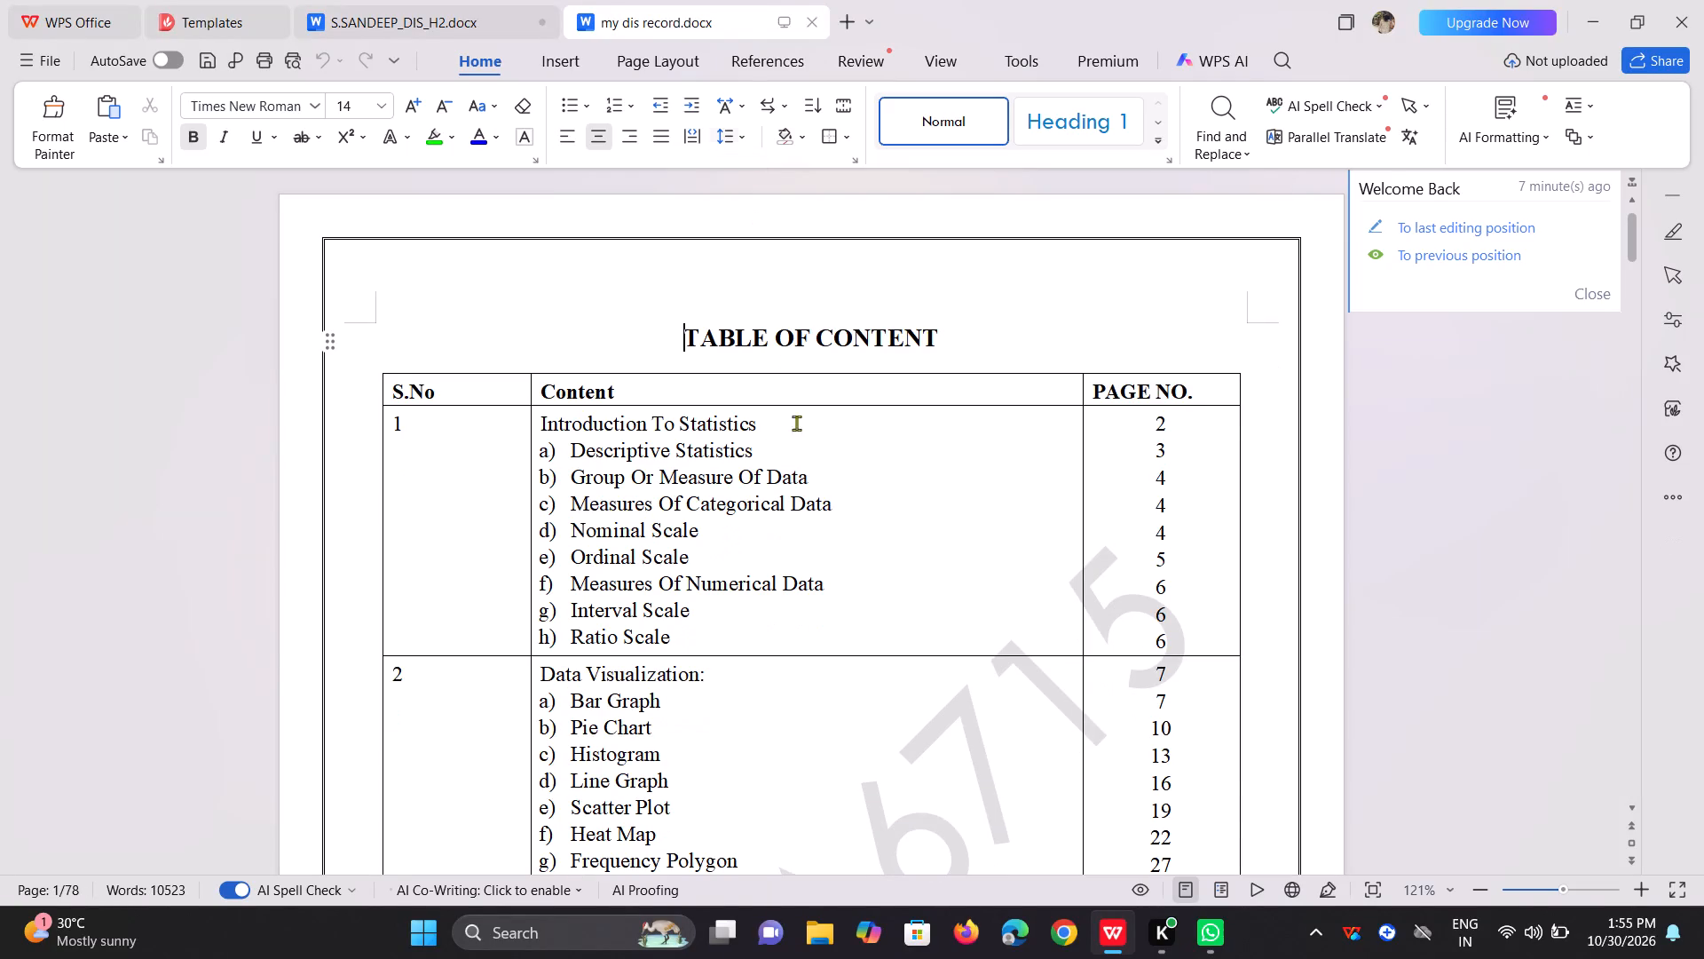
Look through my dis record.docx for the start of the case study analysis on Telco and Mtcars.
scroll(801, 452, down, 20)
scroll(801, 452, down, 2)
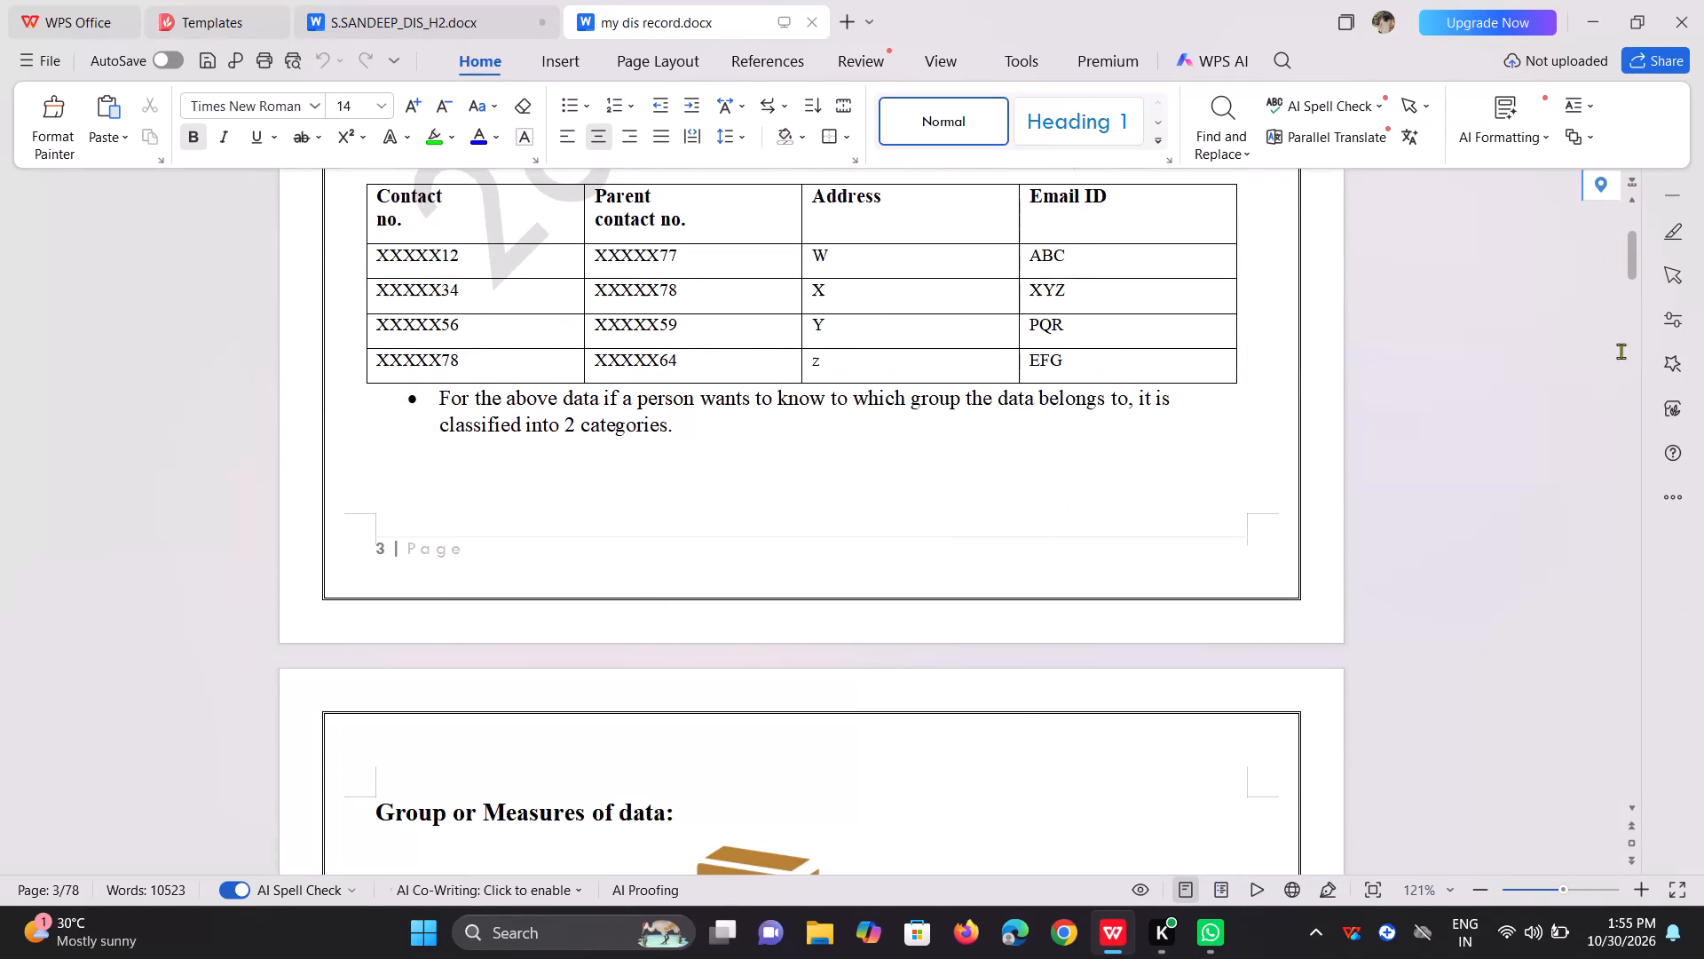
drag(1633, 282, 1626, 842)
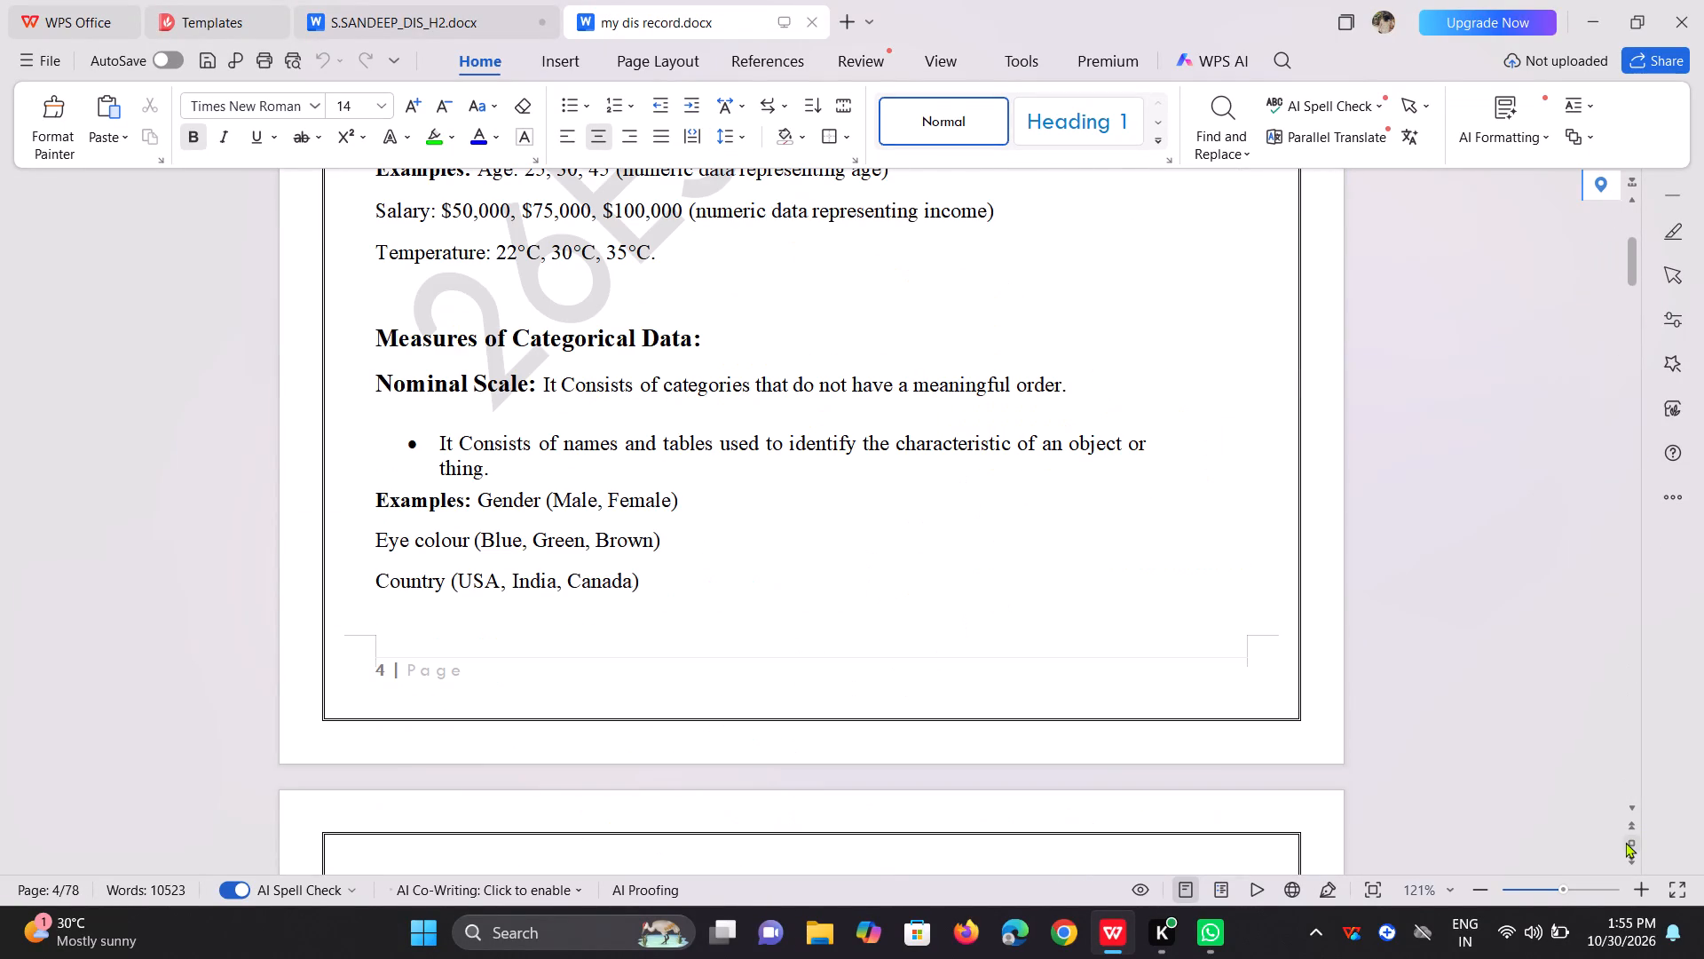
drag(1630, 295, 1622, 353)
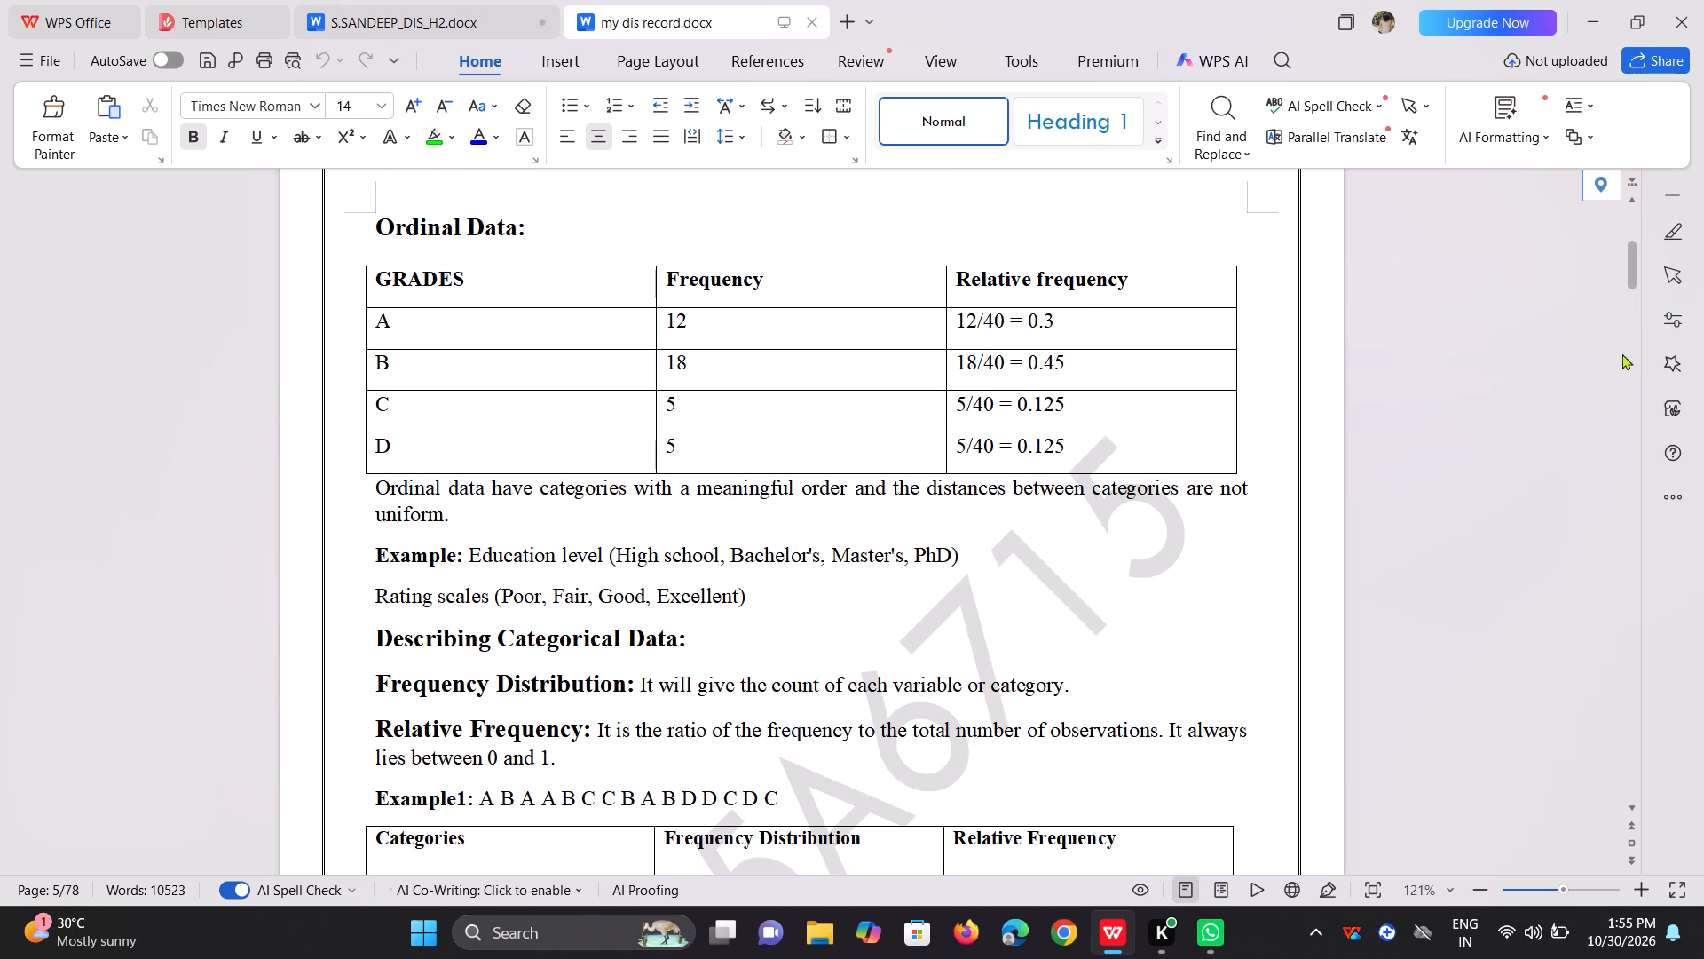
drag(1622, 353, 1624, 651)
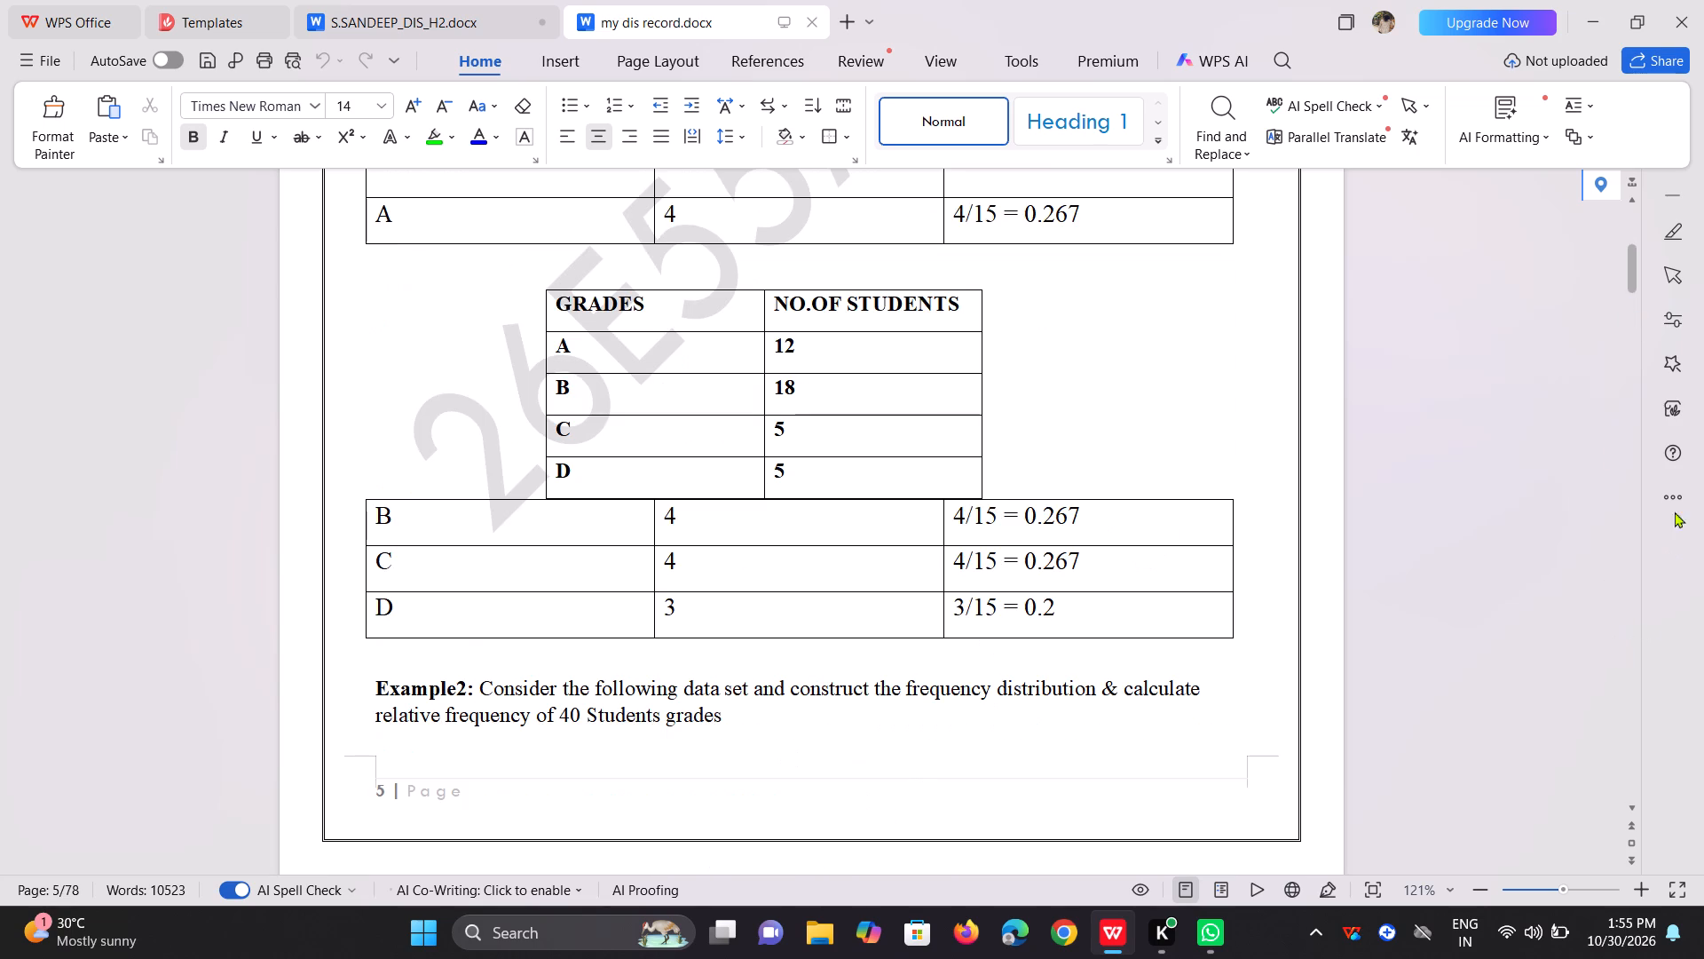
click(1630, 344)
drag(1630, 344, 1617, 534)
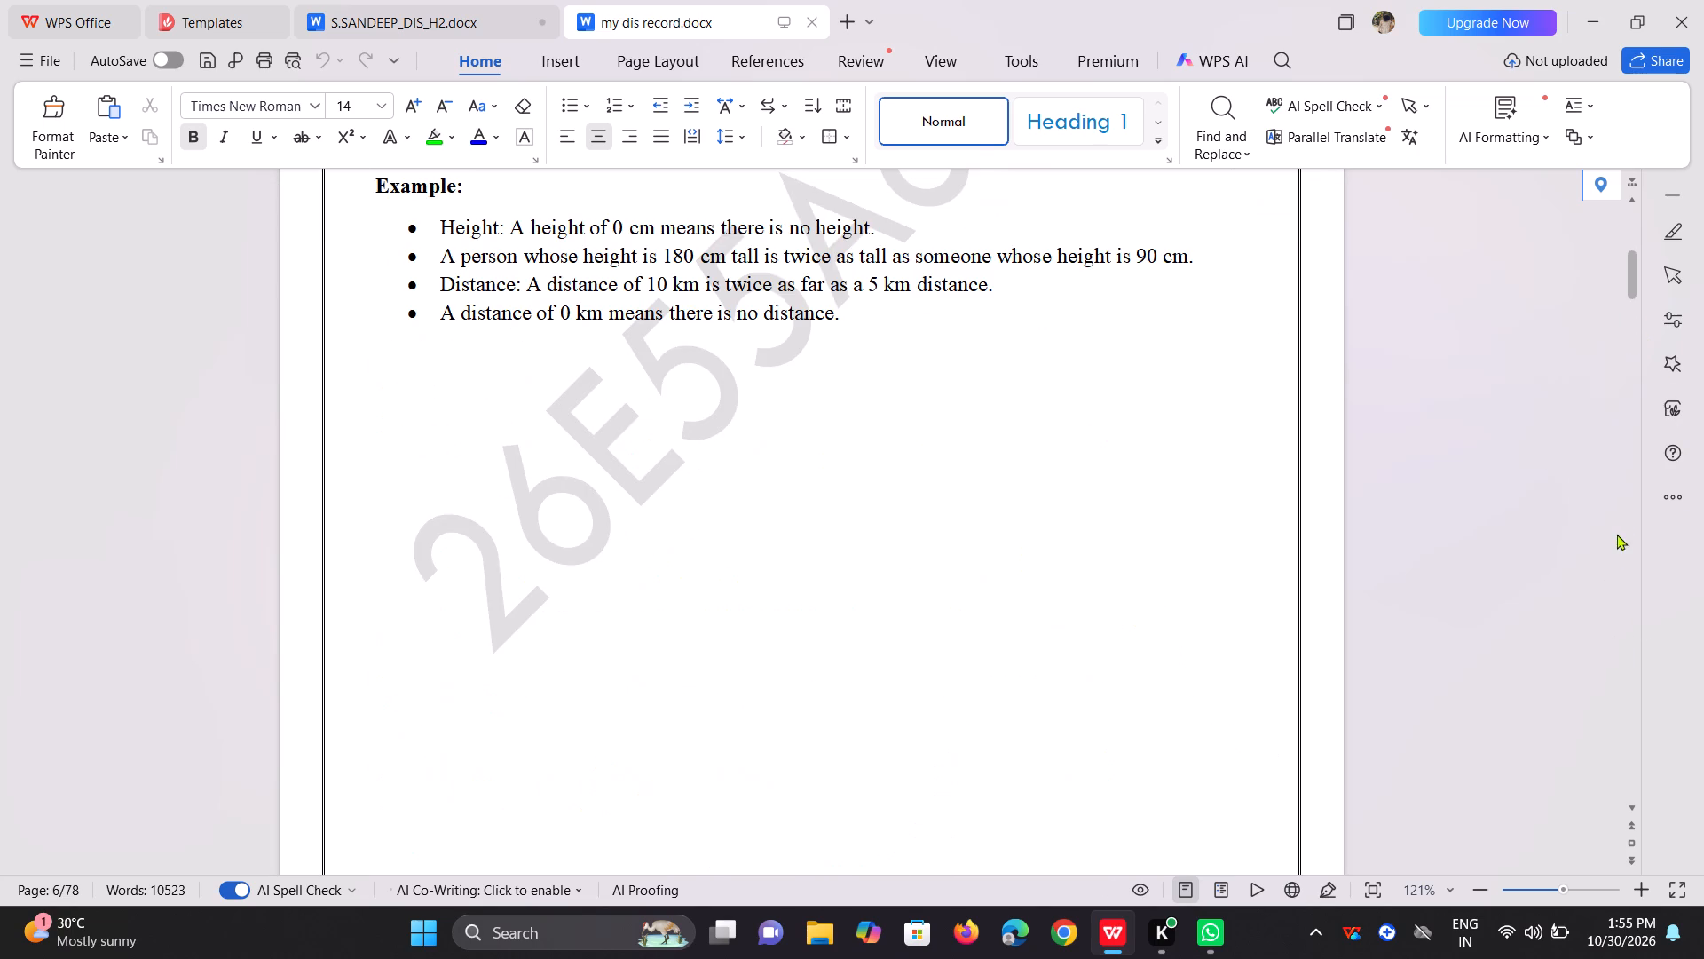
drag(1617, 534, 1630, 272)
drag(1630, 272, 1645, 592)
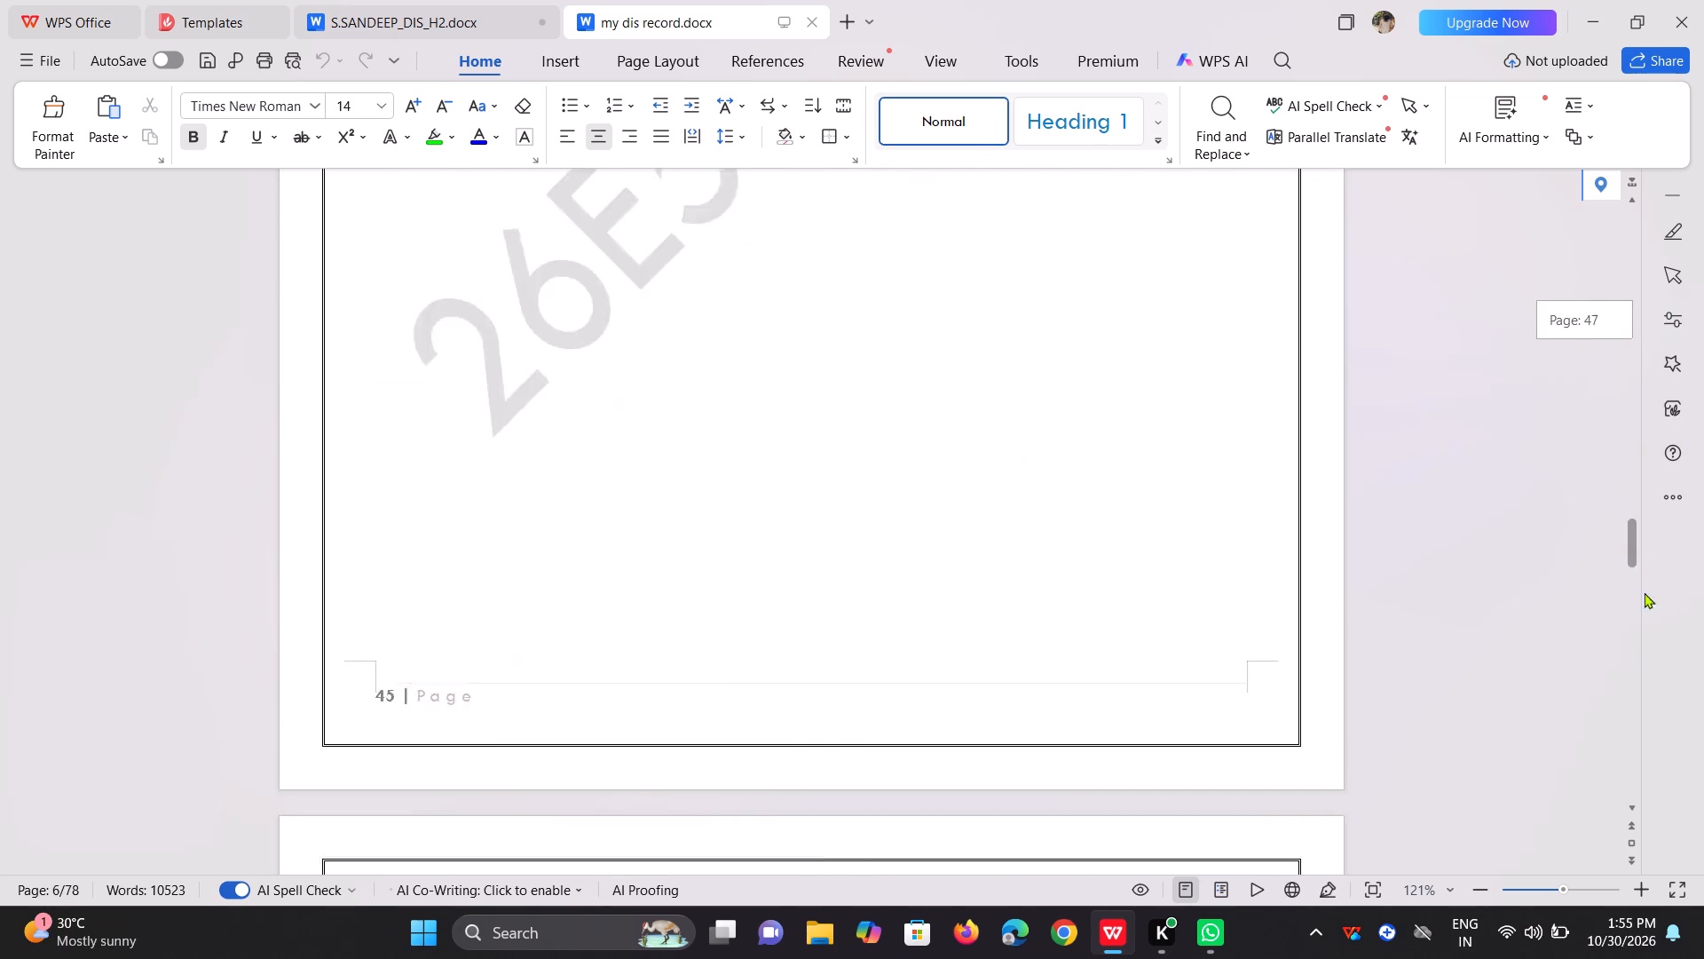
drag(1645, 592, 1643, 734)
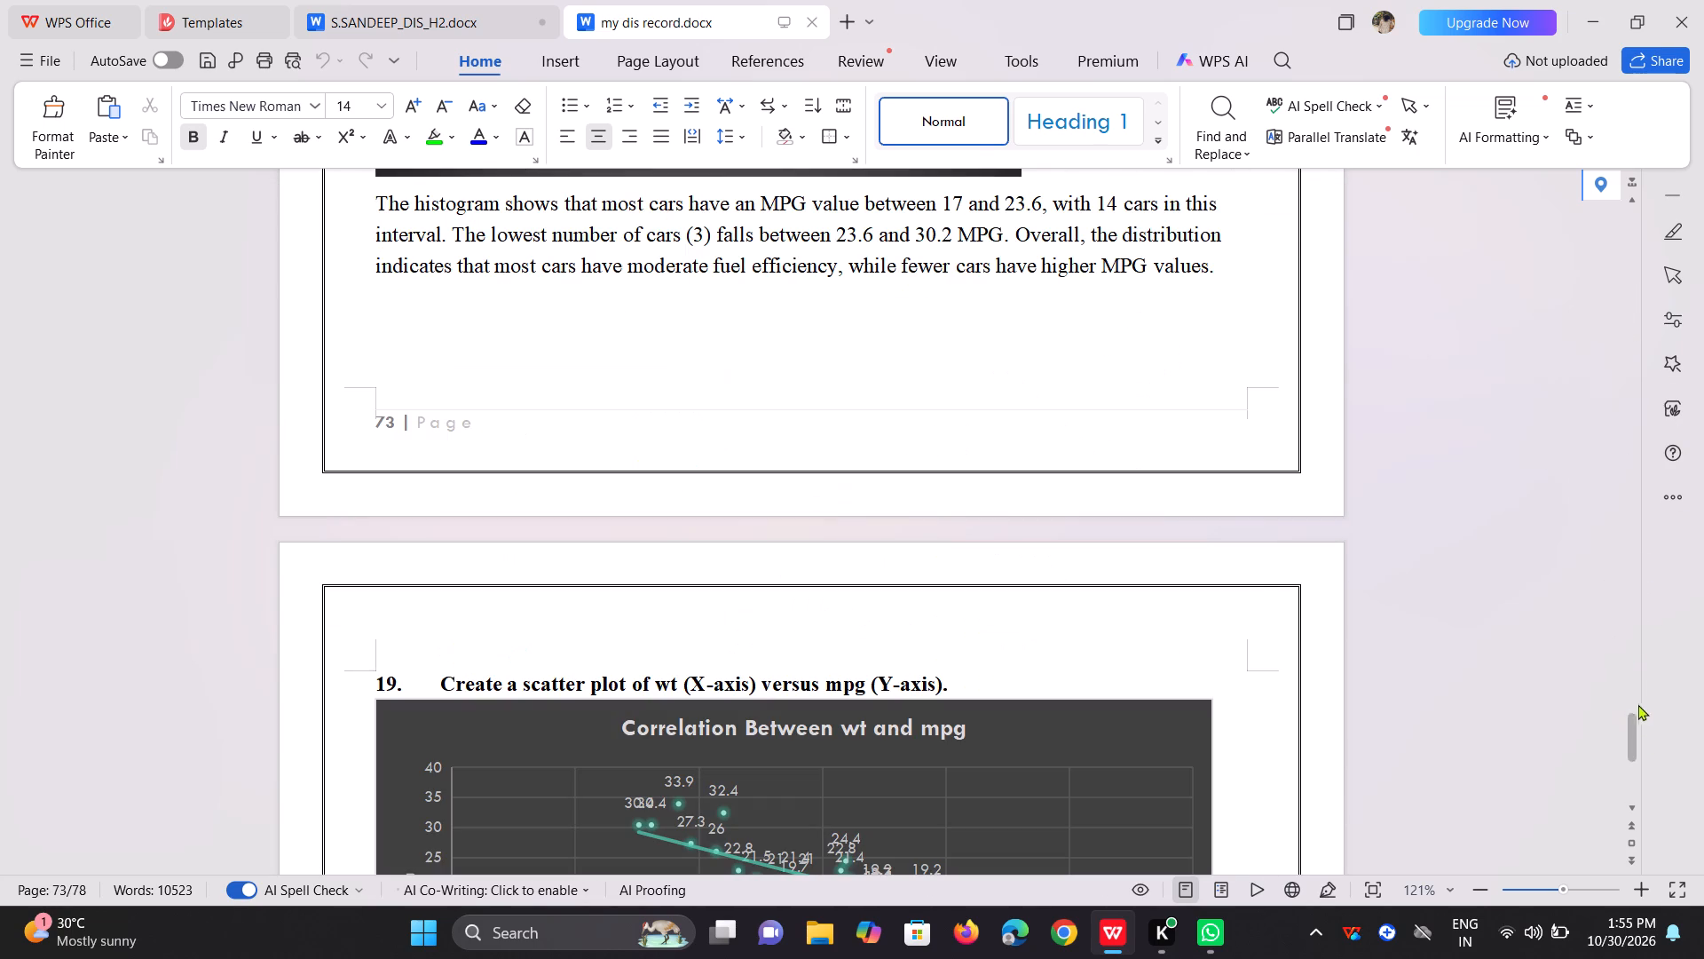
scroll(1257, 576, up, 12)
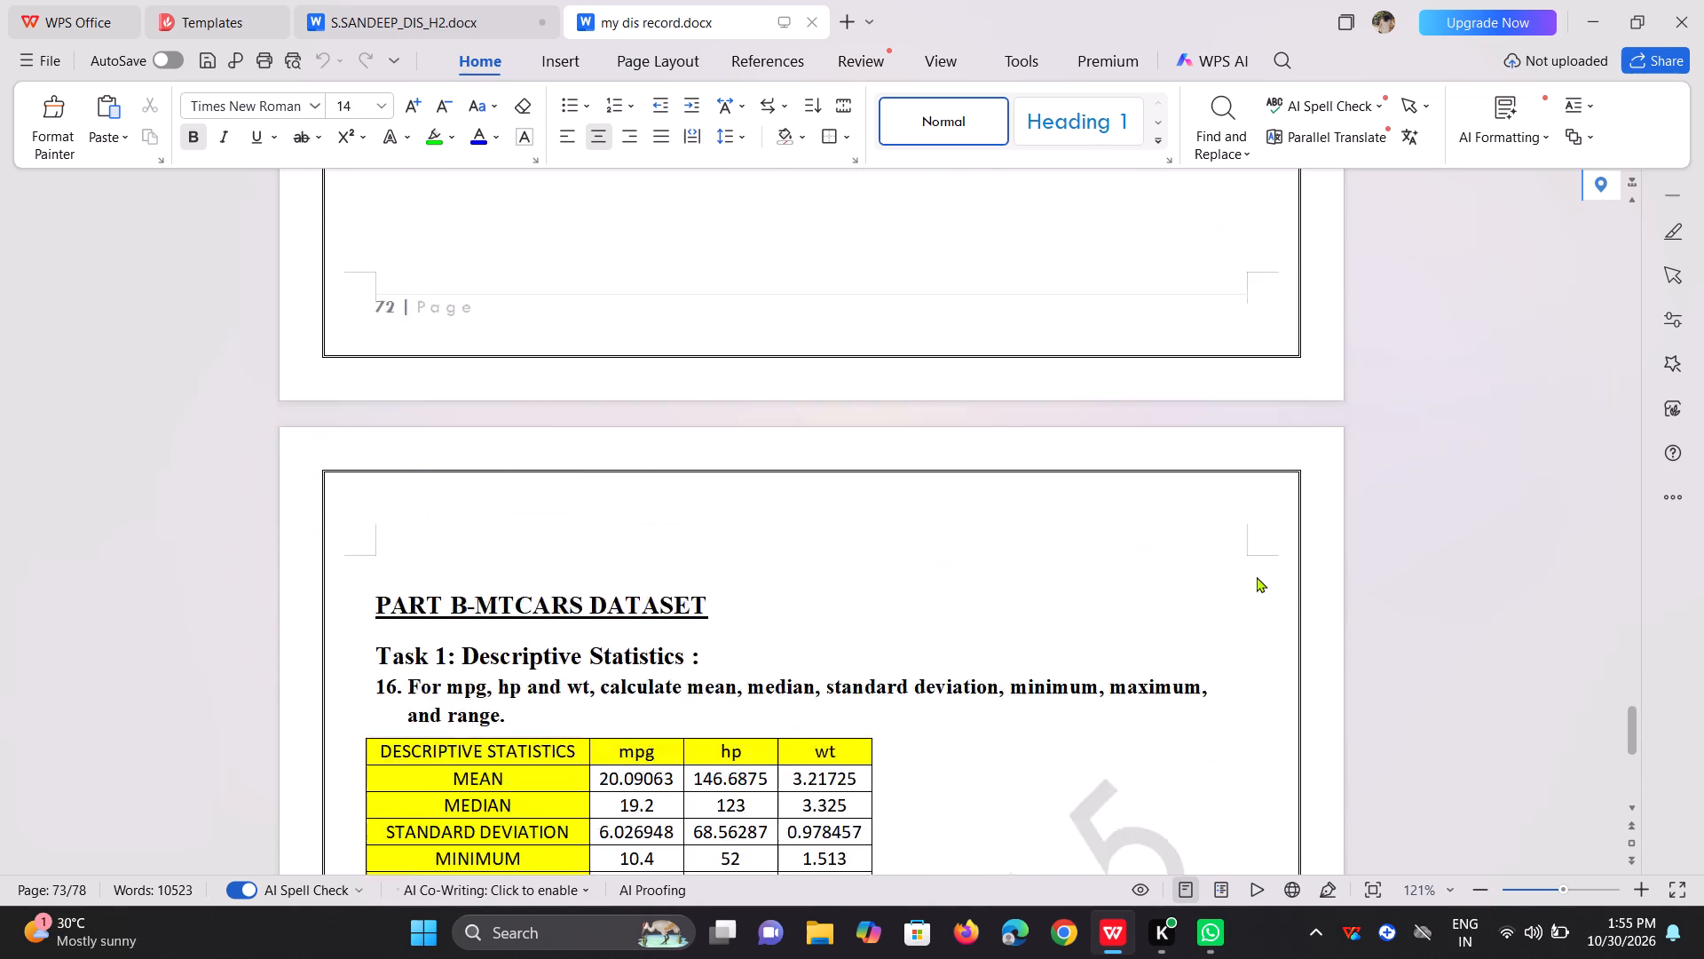
scroll(1257, 576, up, 11)
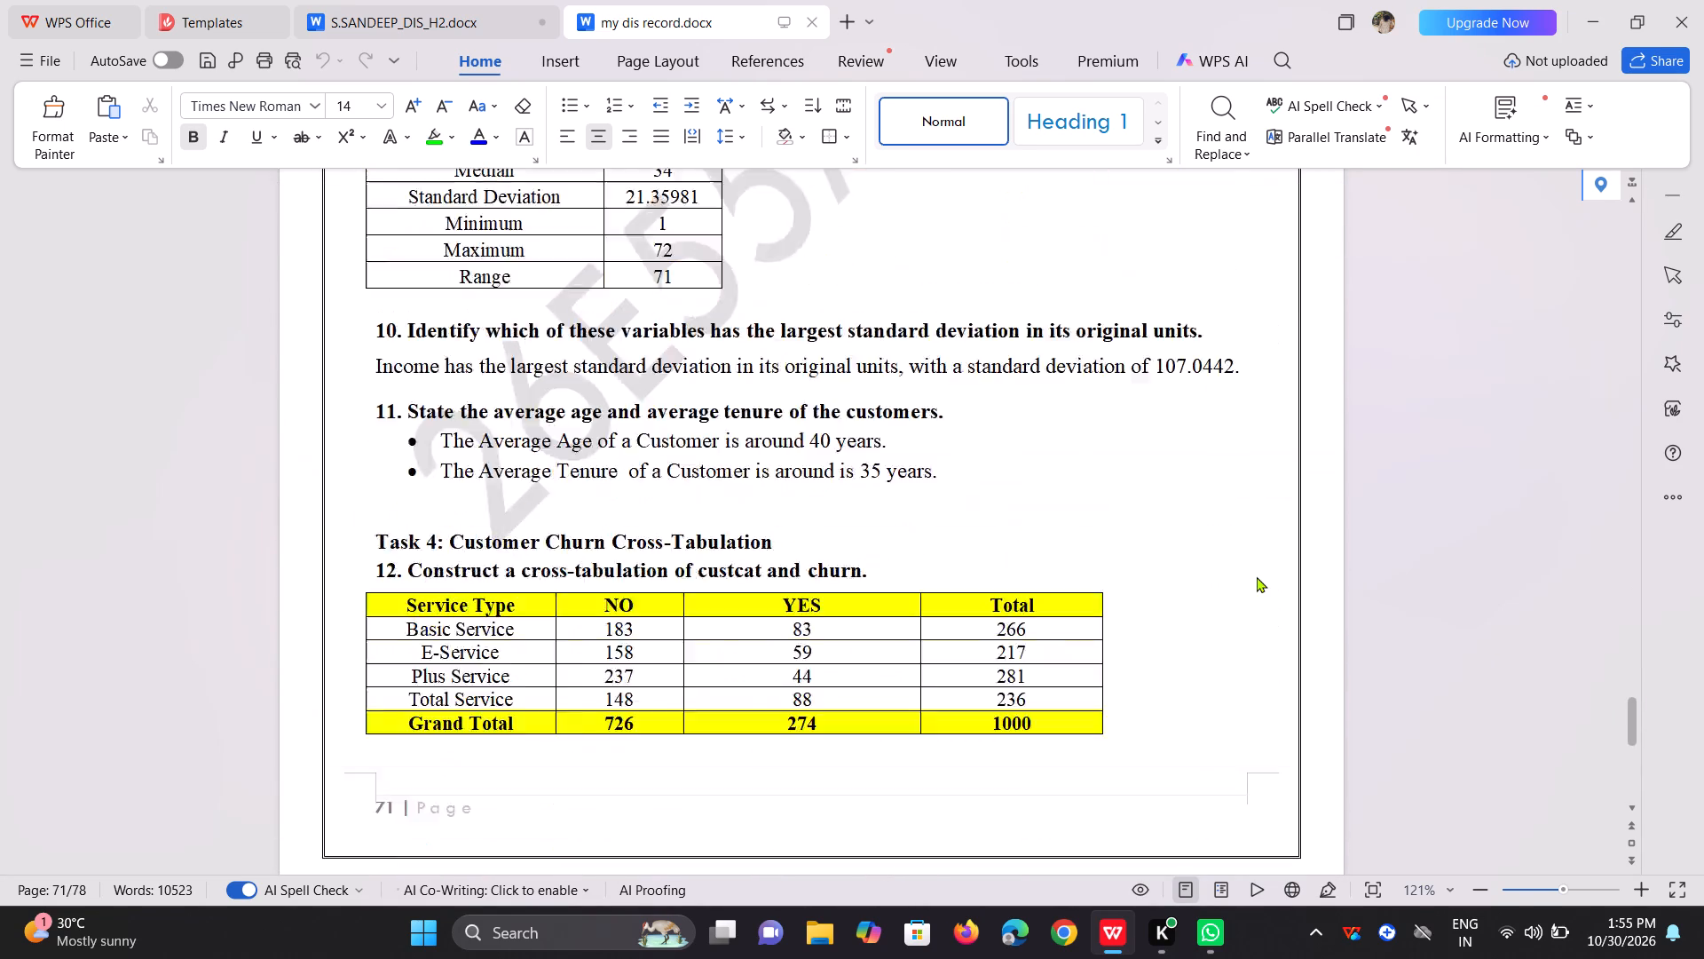
scroll(1257, 576, up, 16)
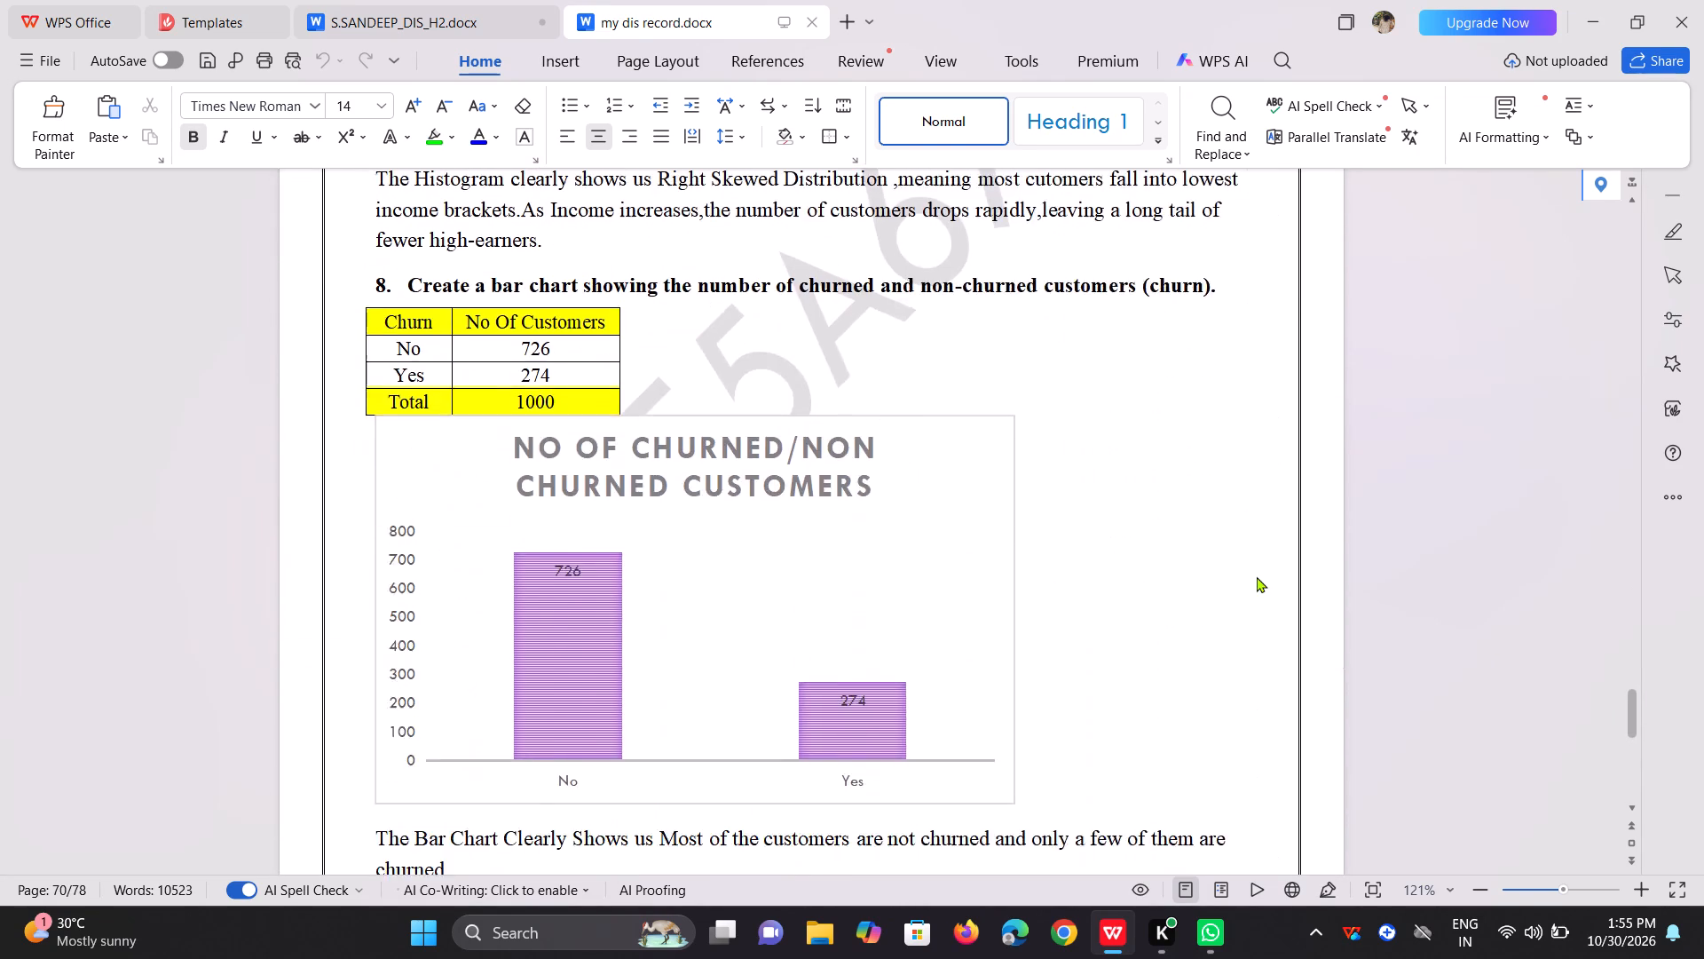
scroll(1257, 576, up, 16)
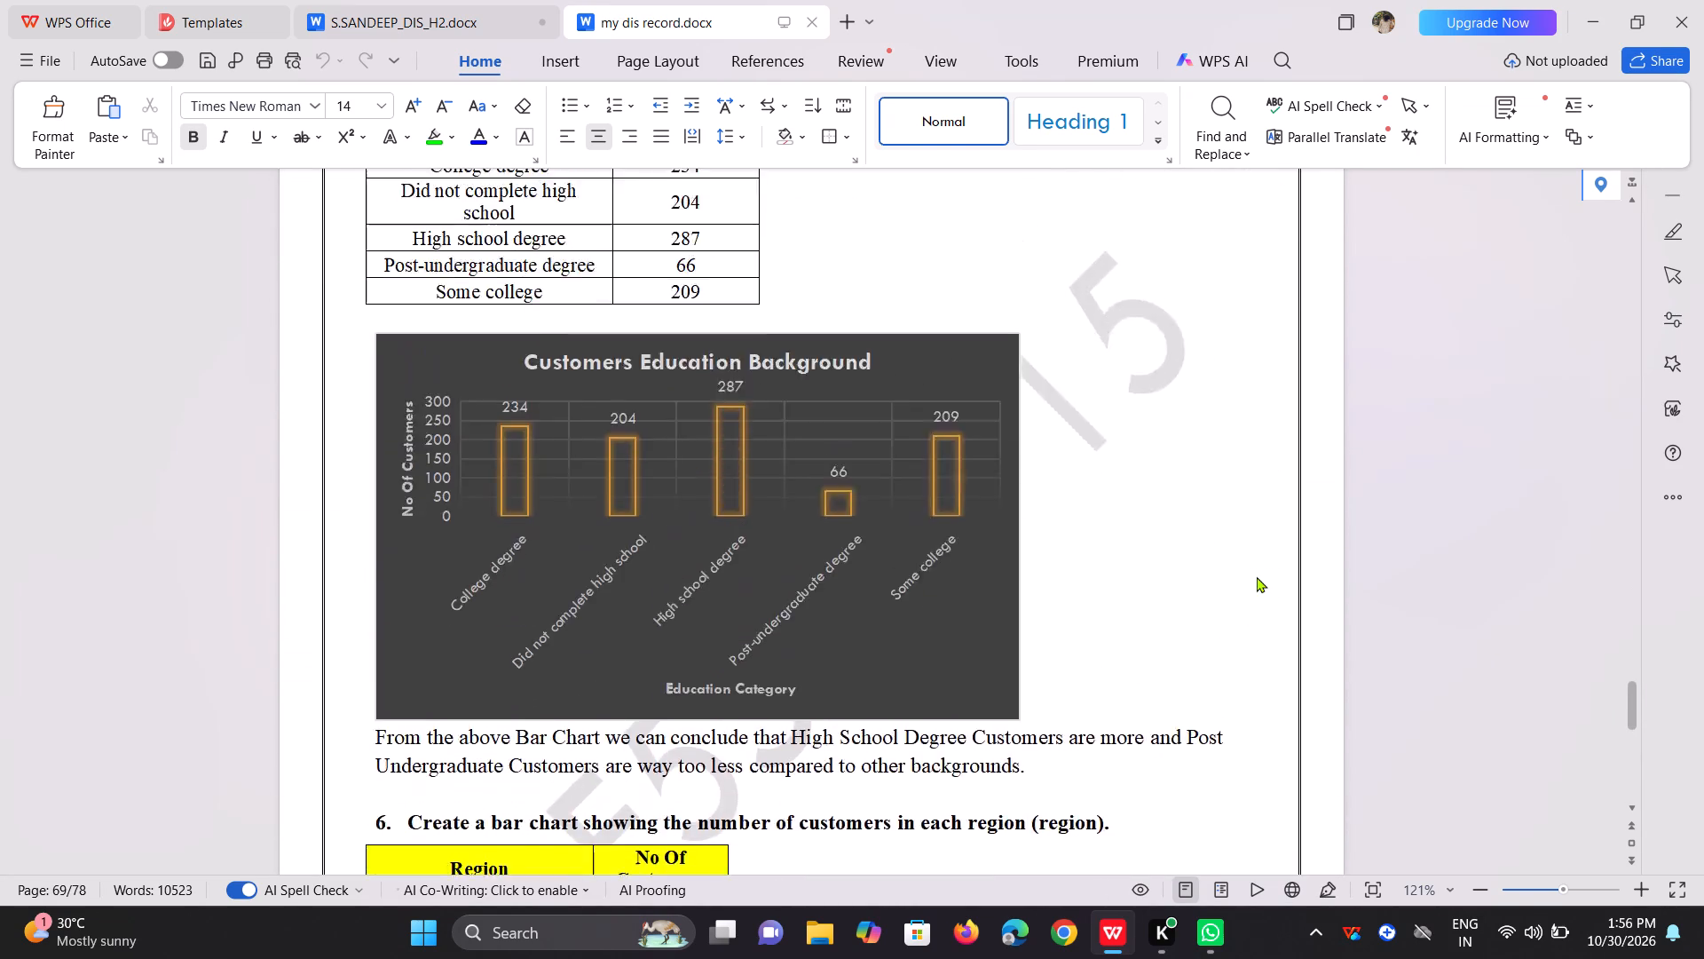
scroll(1257, 576, up, 16)
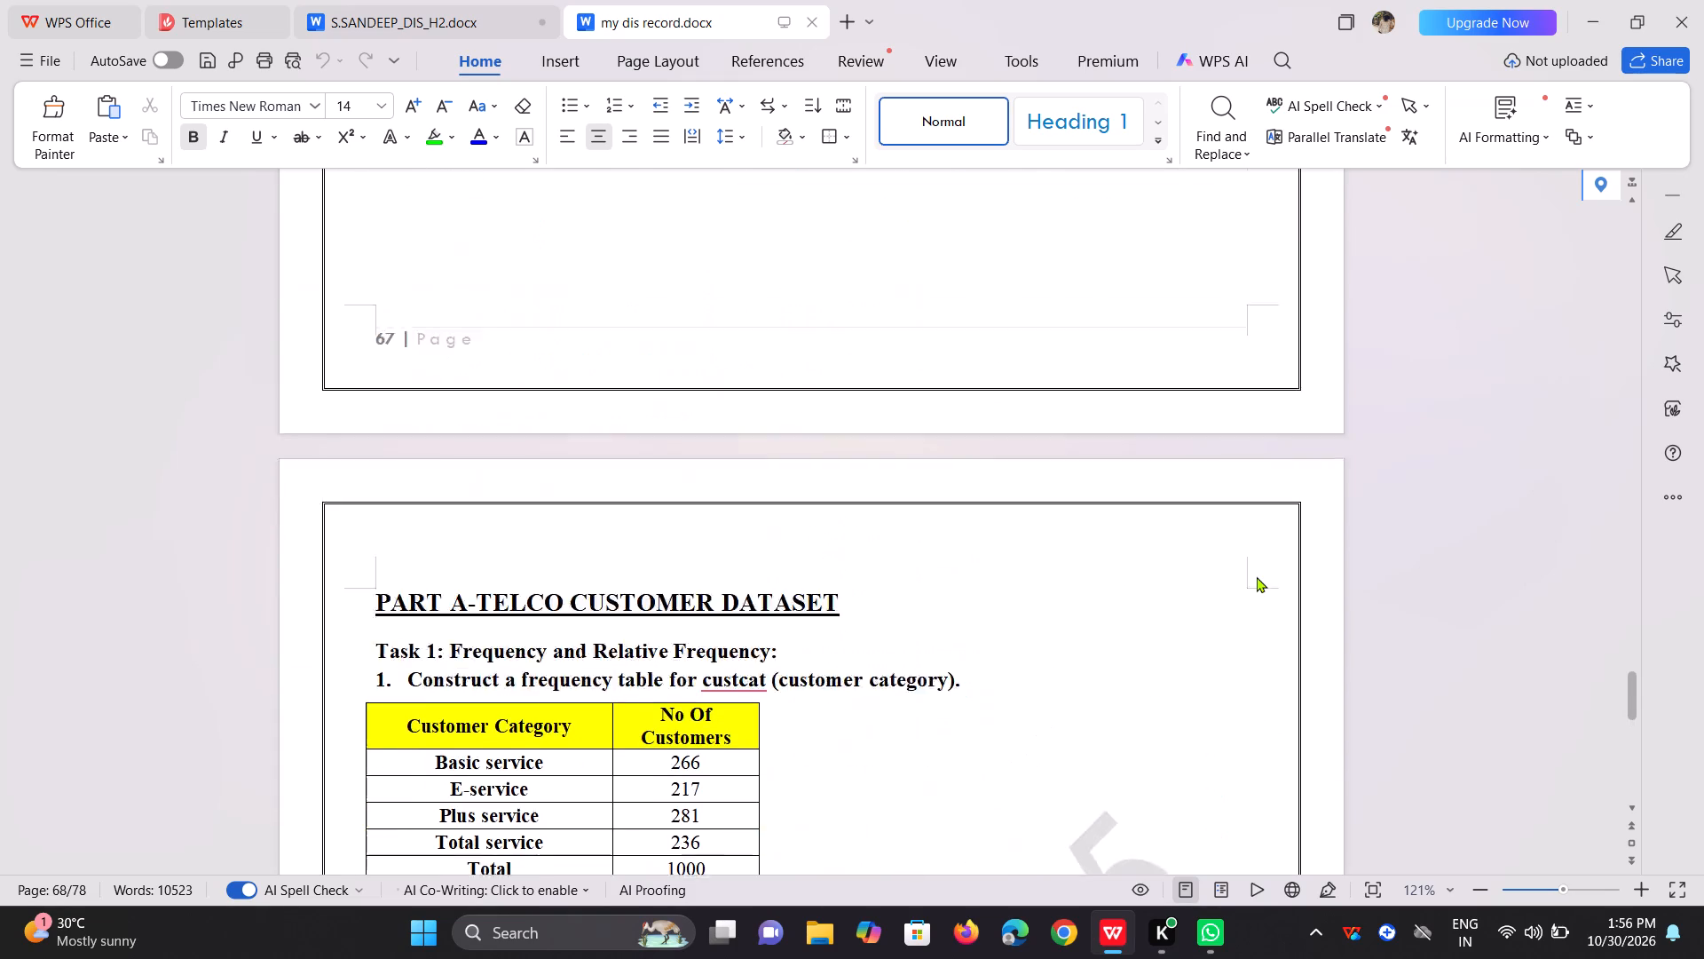
scroll(1257, 576, up, 11)
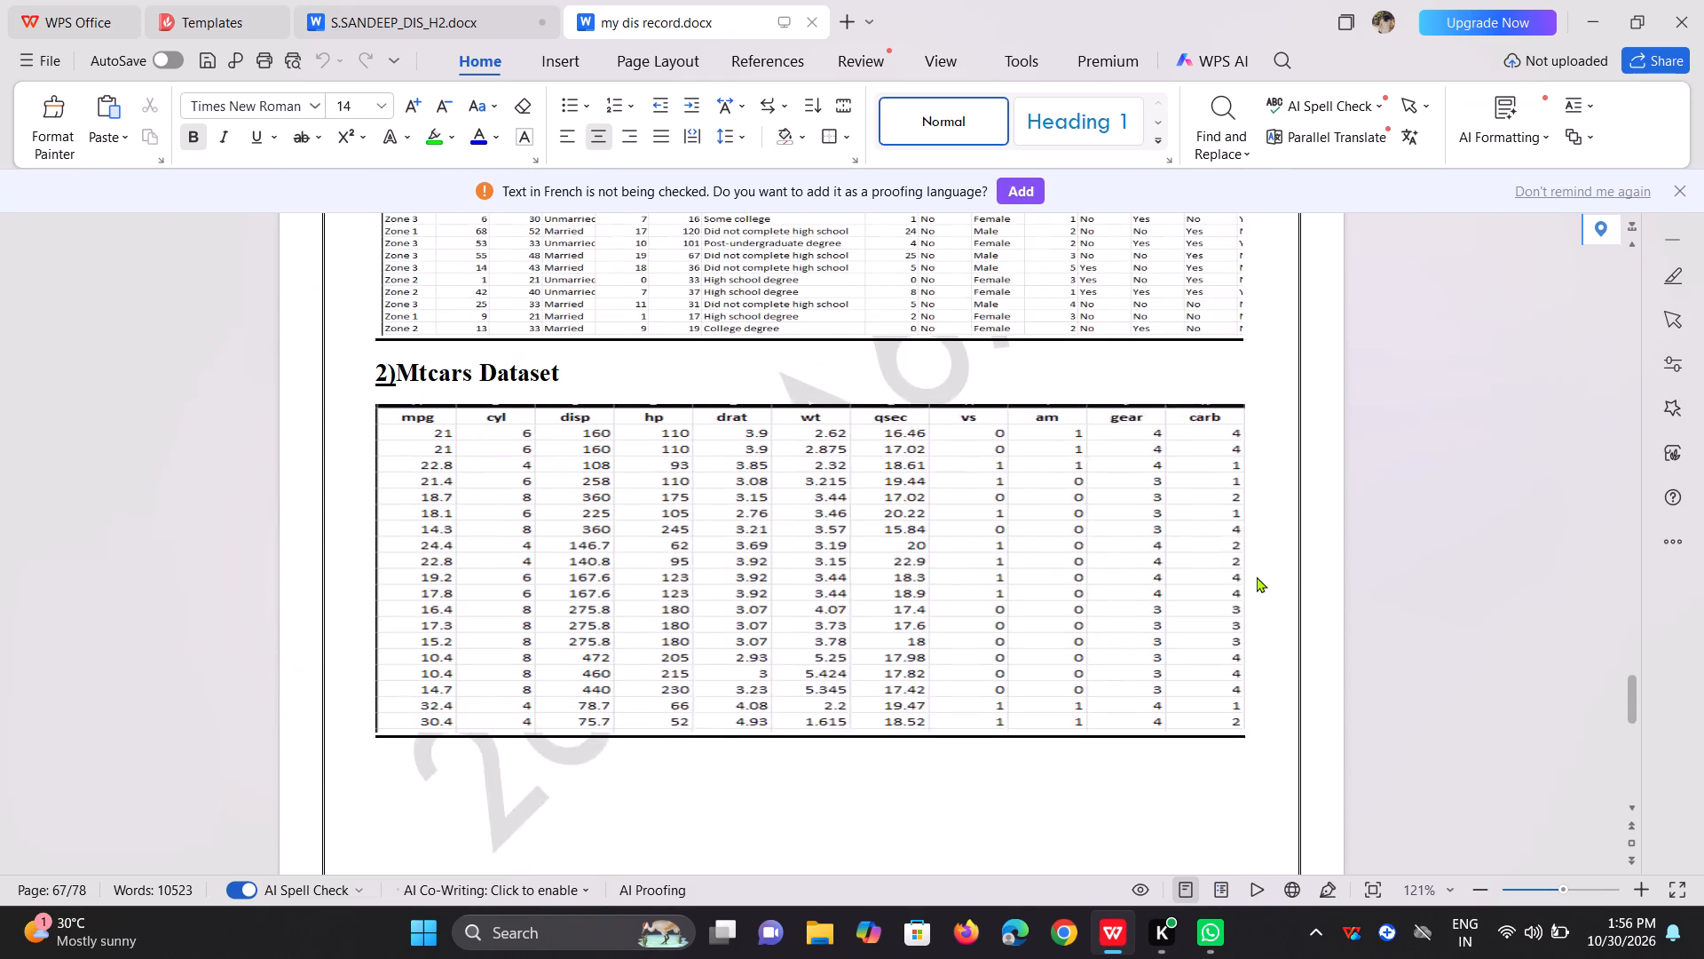
scroll(1257, 576, up, 4)
scroll(622, 402, up, 2)
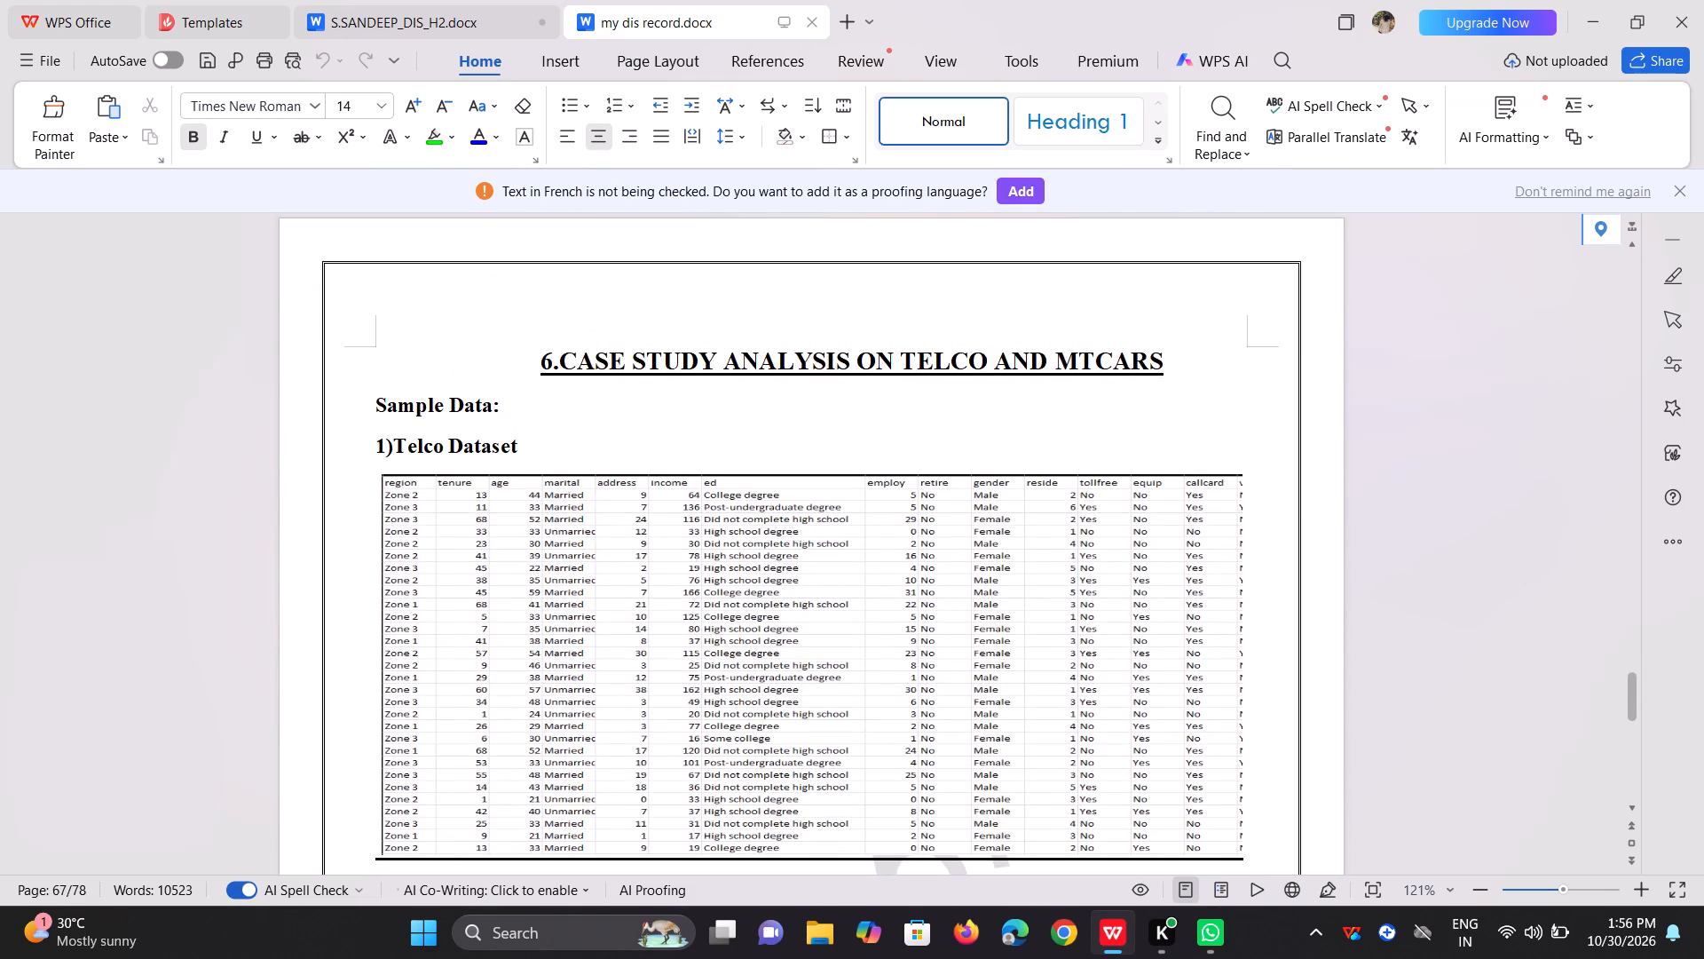
Copy the Telco and Mtcars case study content, from the Sample Data heading through the end of my dis record.docx.
drag(373, 402, 774, 727)
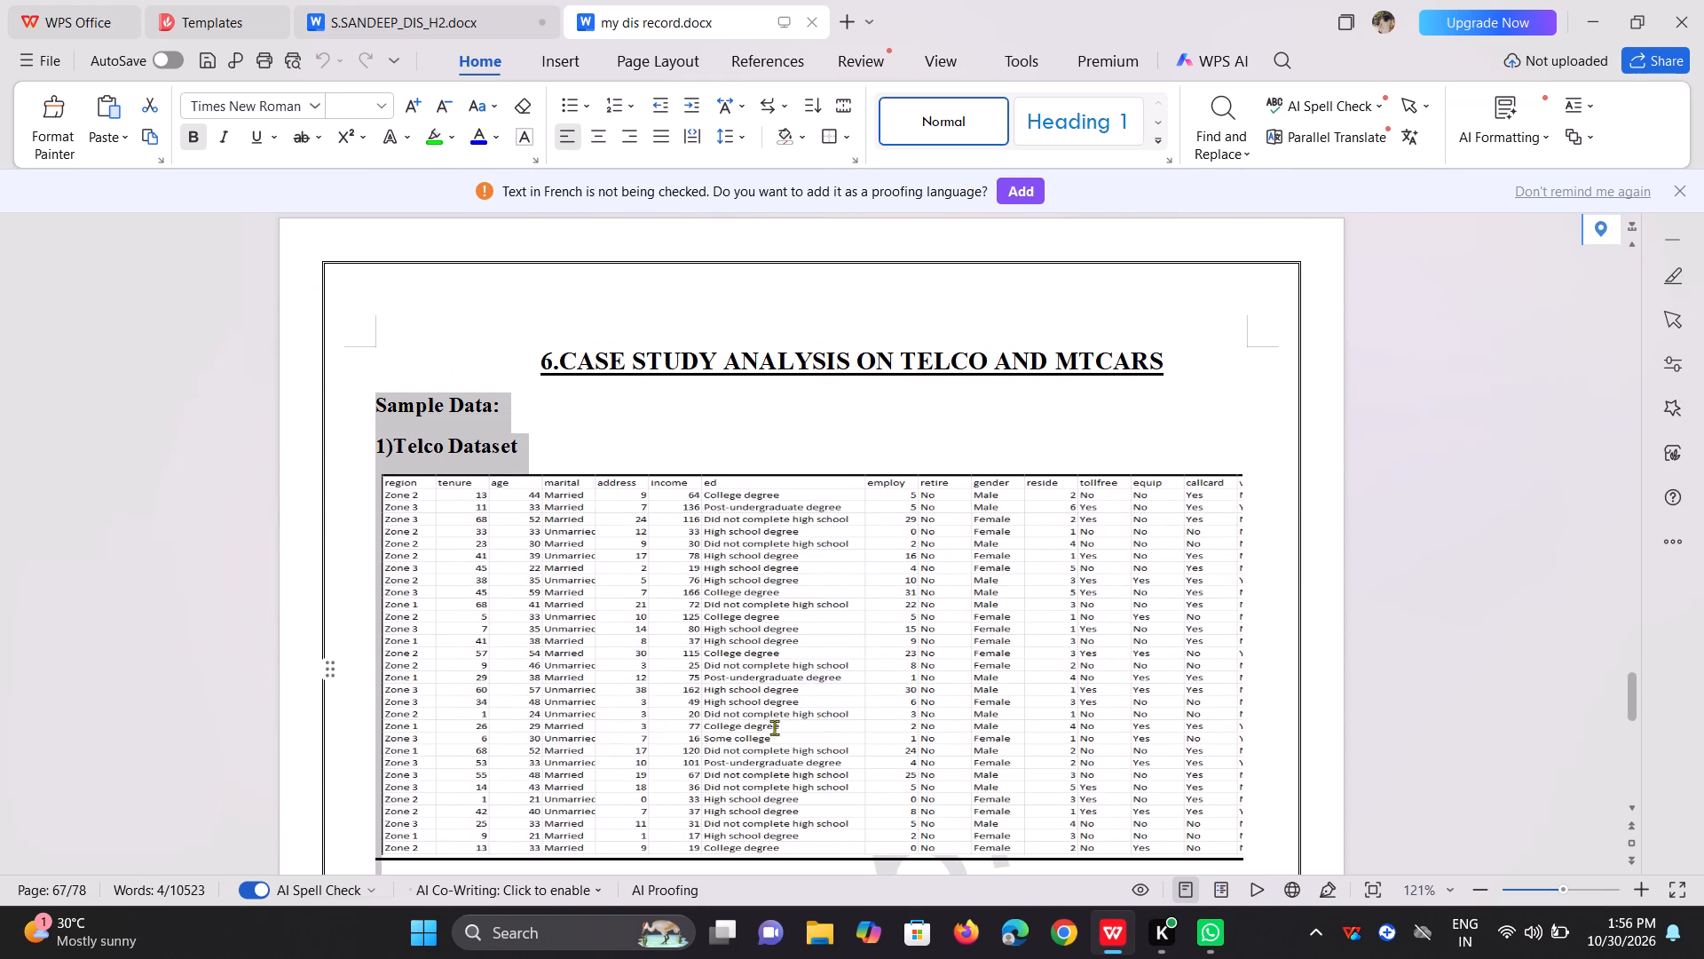
drag(774, 727, 866, 812)
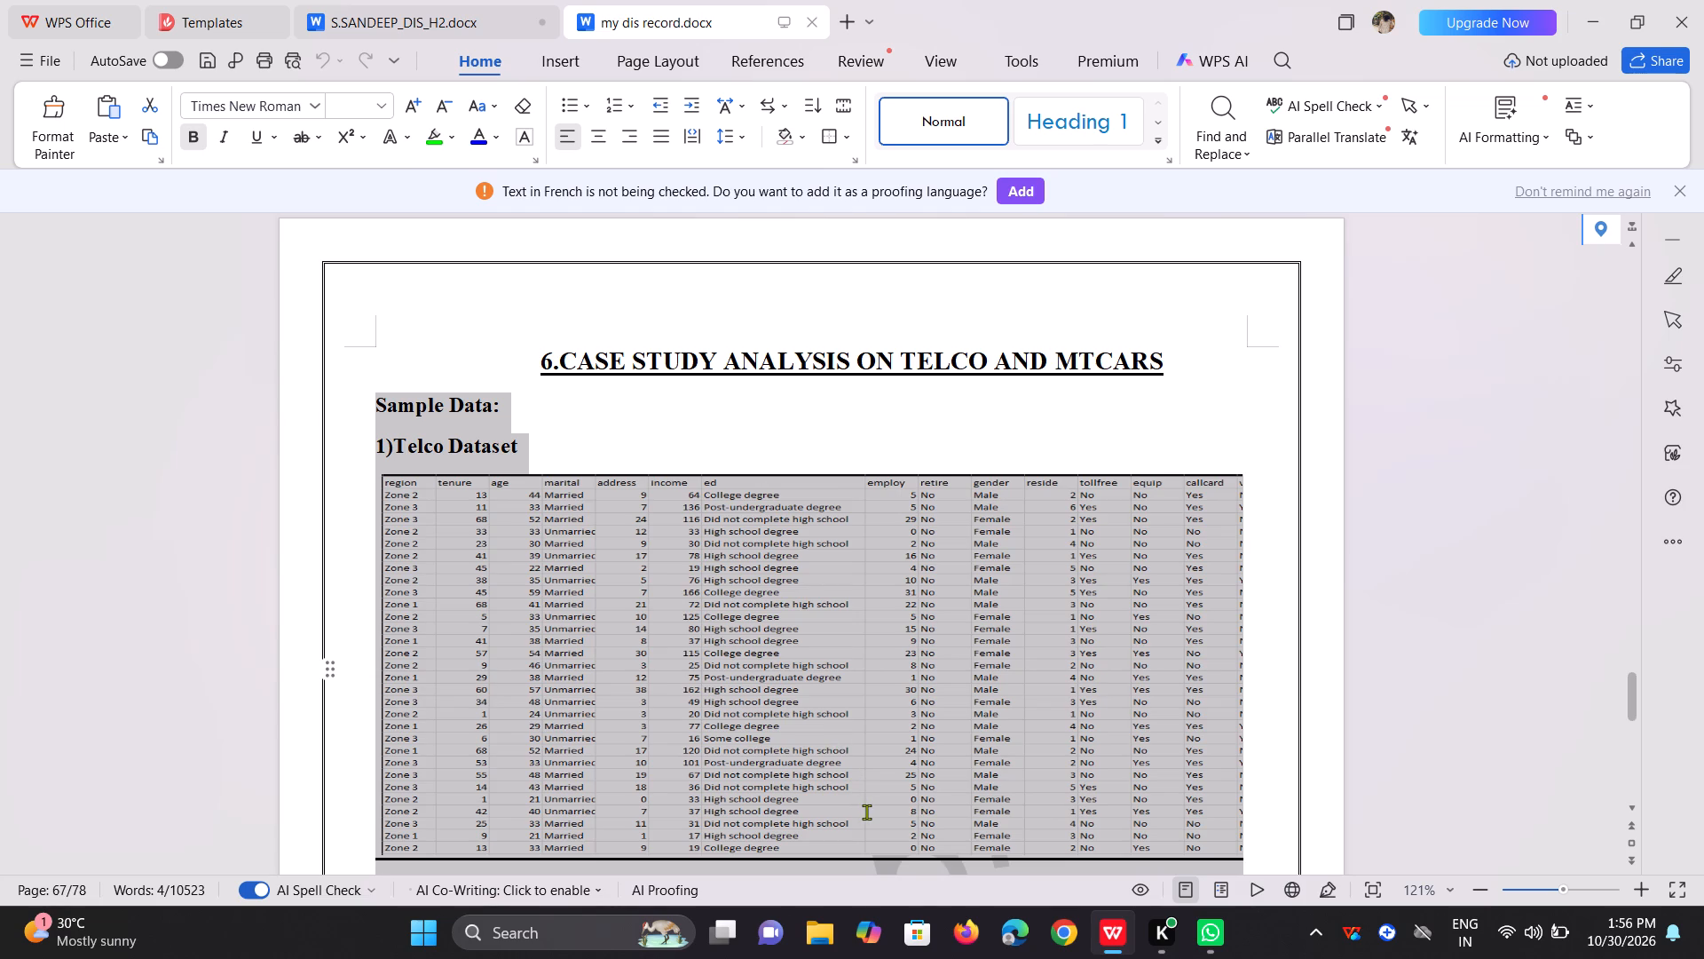
drag(866, 812, 909, 917)
scroll(895, 958, right, 1)
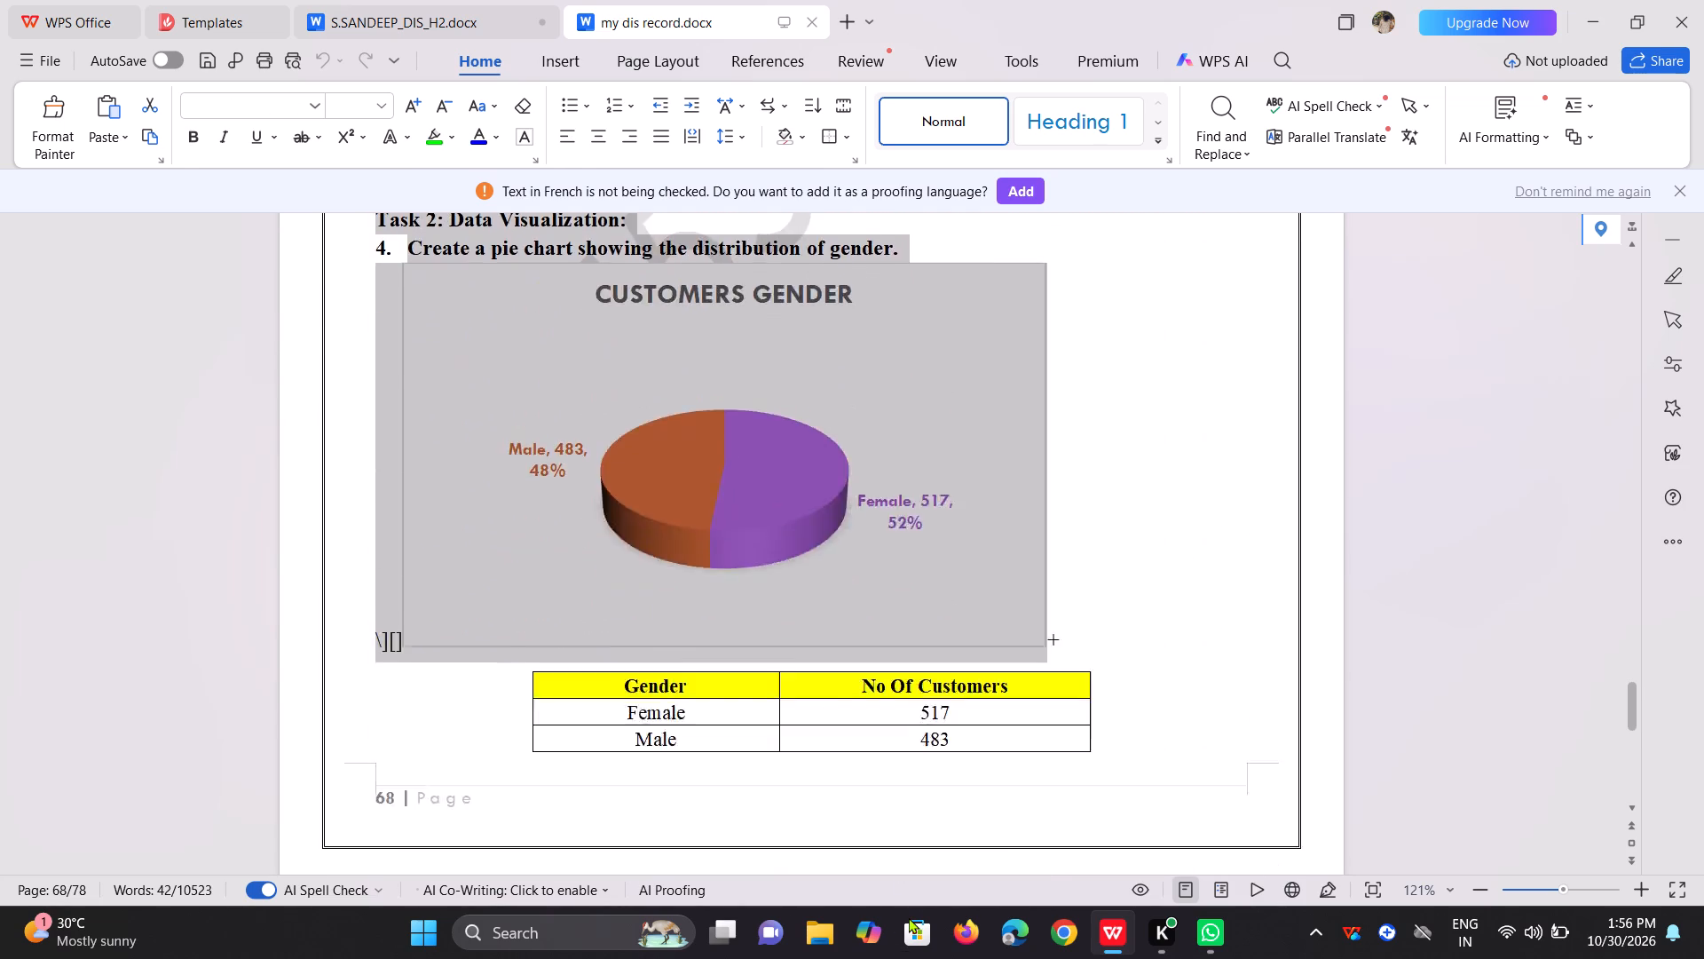
scroll(909, 917, right, 1)
drag(909, 917, 988, 875)
scroll(909, 917, right, 2)
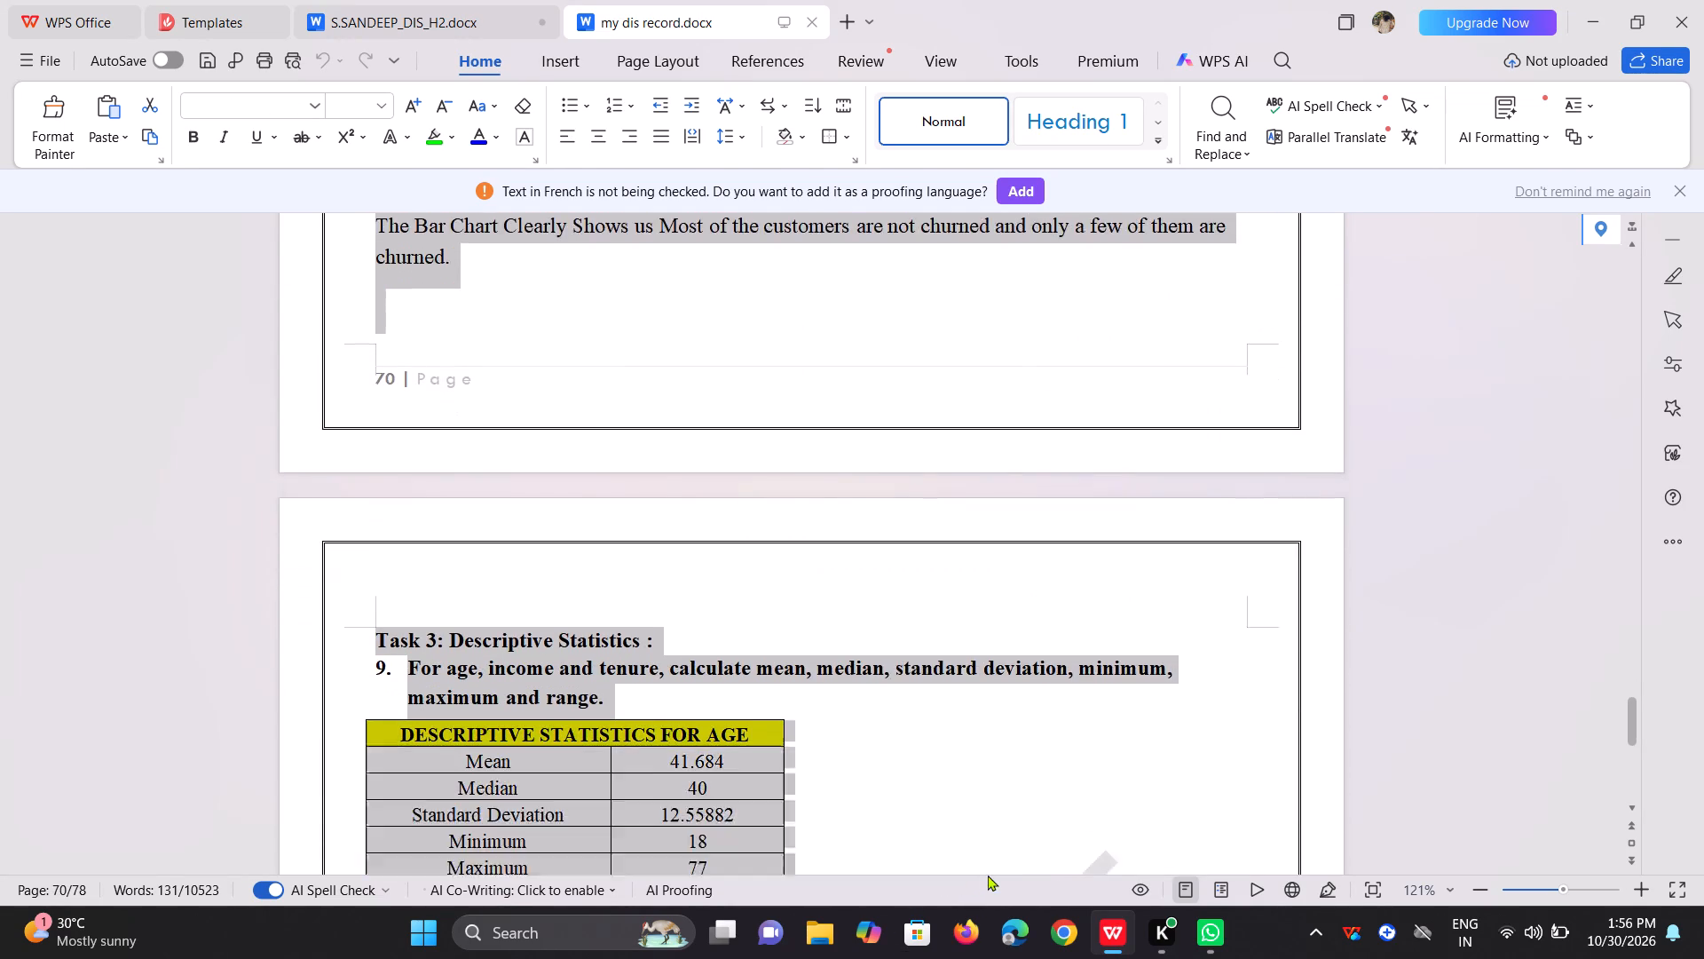
scroll(988, 875, right, 1)
drag(988, 875, 1041, 853)
scroll(1017, 884, right, 1)
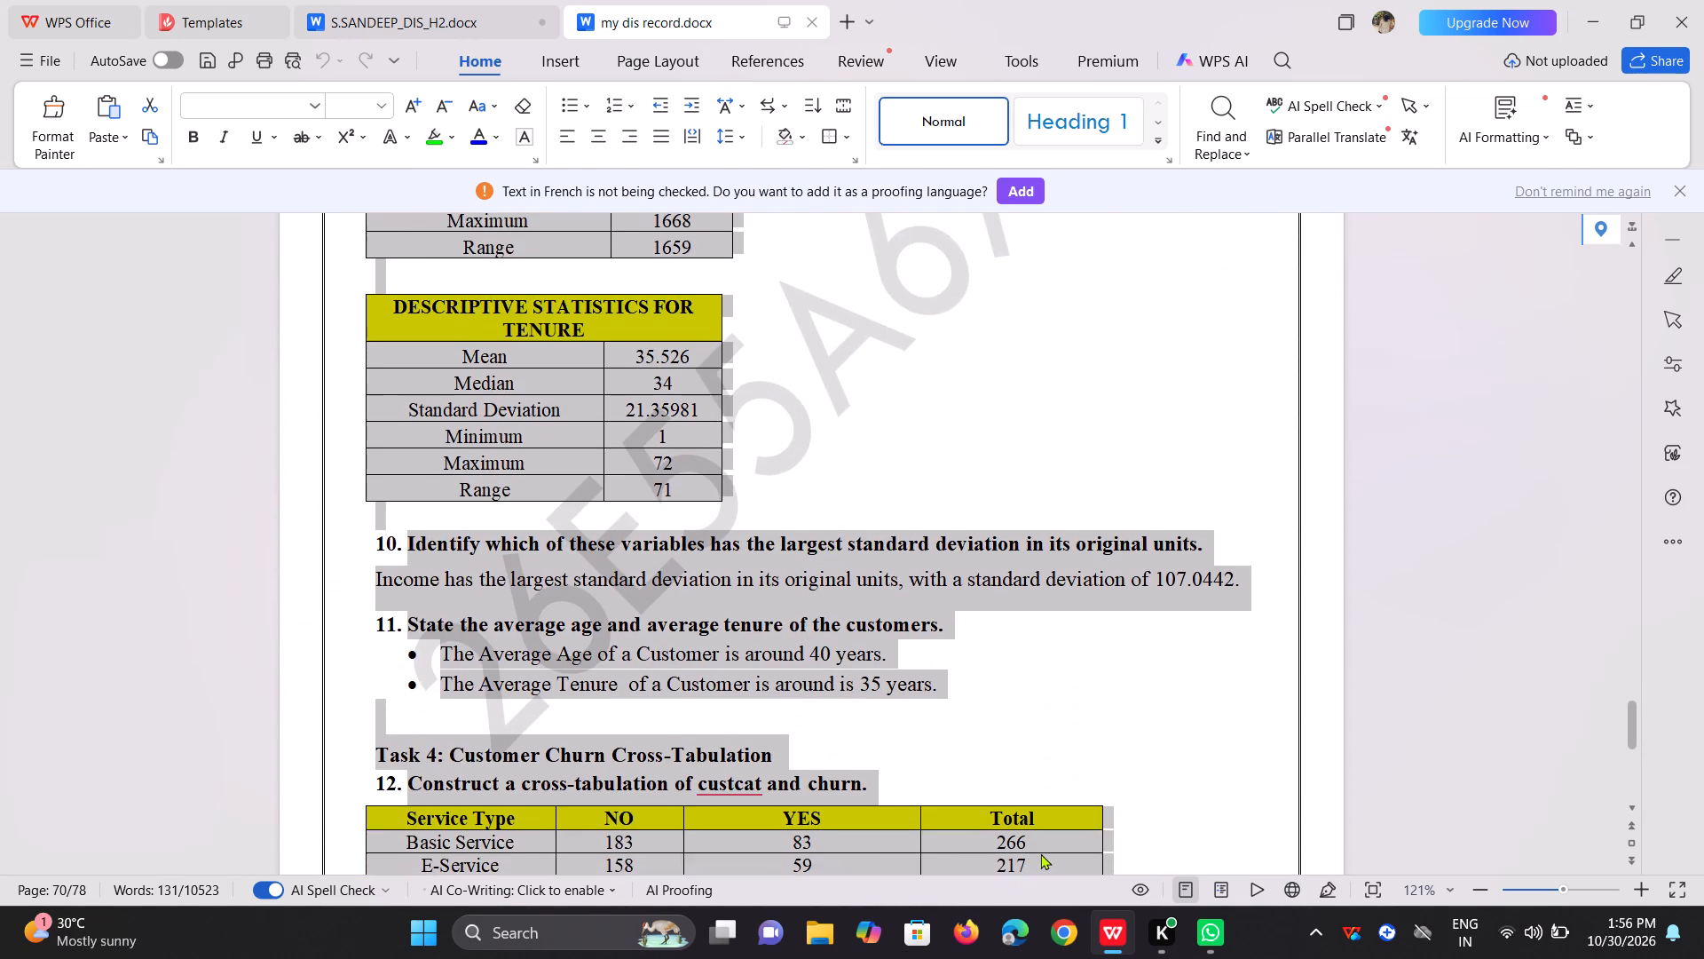
scroll(1041, 853, right, 1)
drag(1041, 853, 1079, 895)
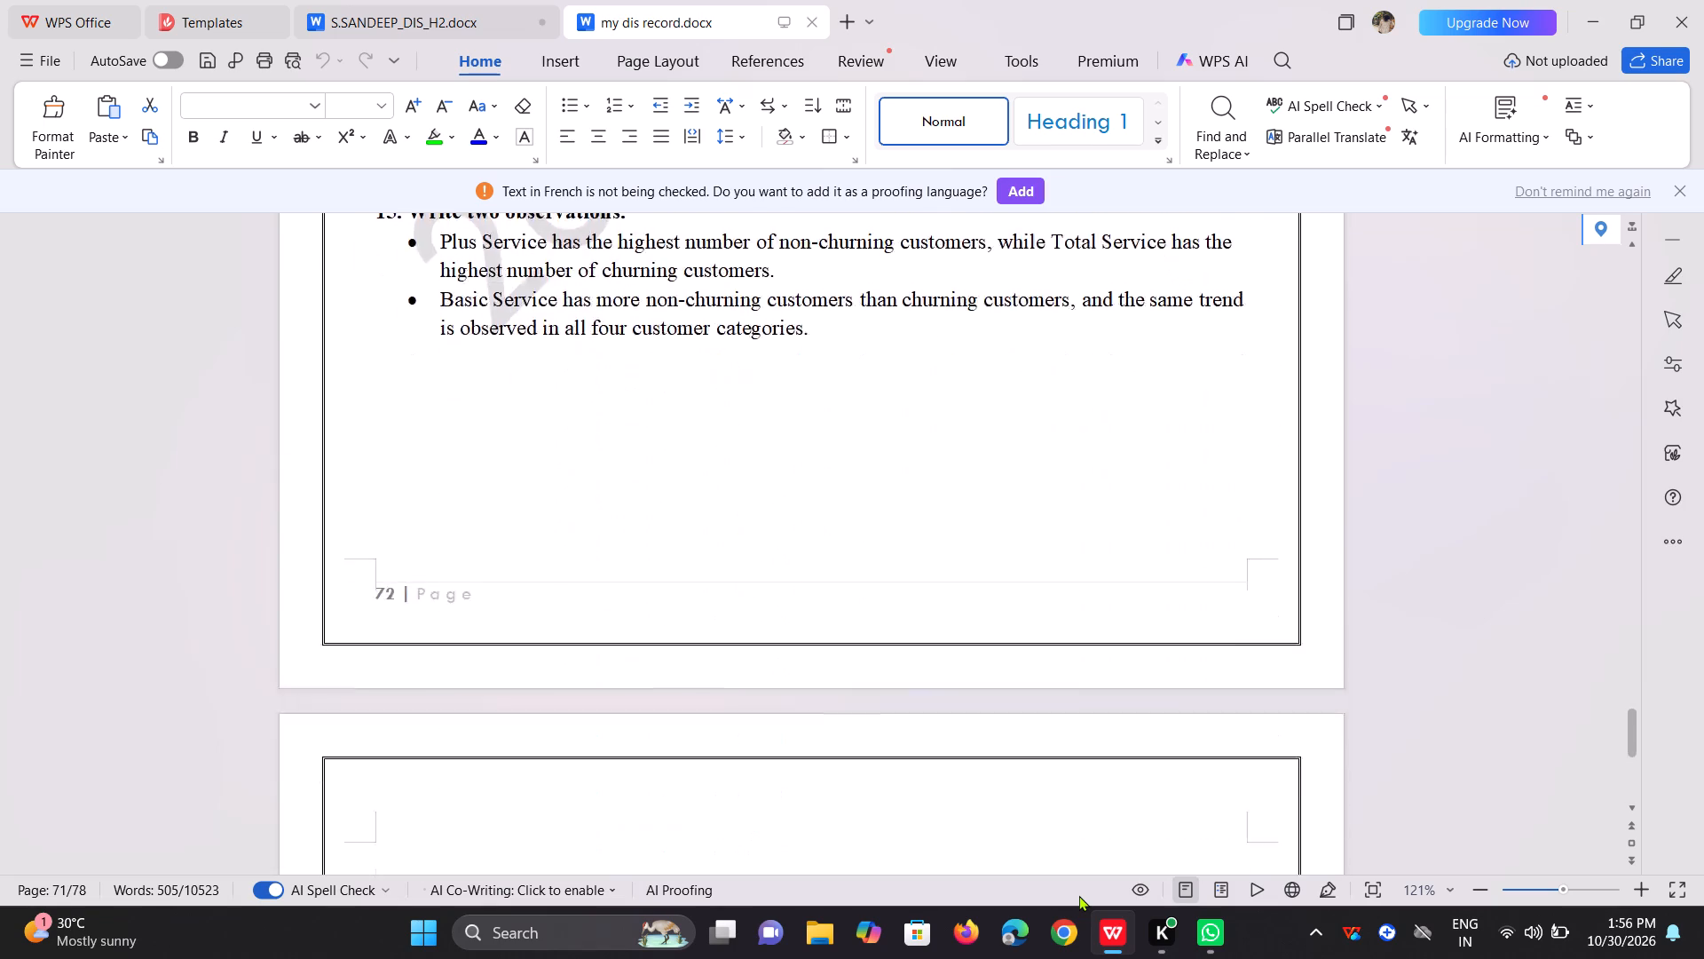
drag(1079, 895, 1098, 851)
scroll(1079, 895, right, 1)
scroll(1086, 811, right, 1)
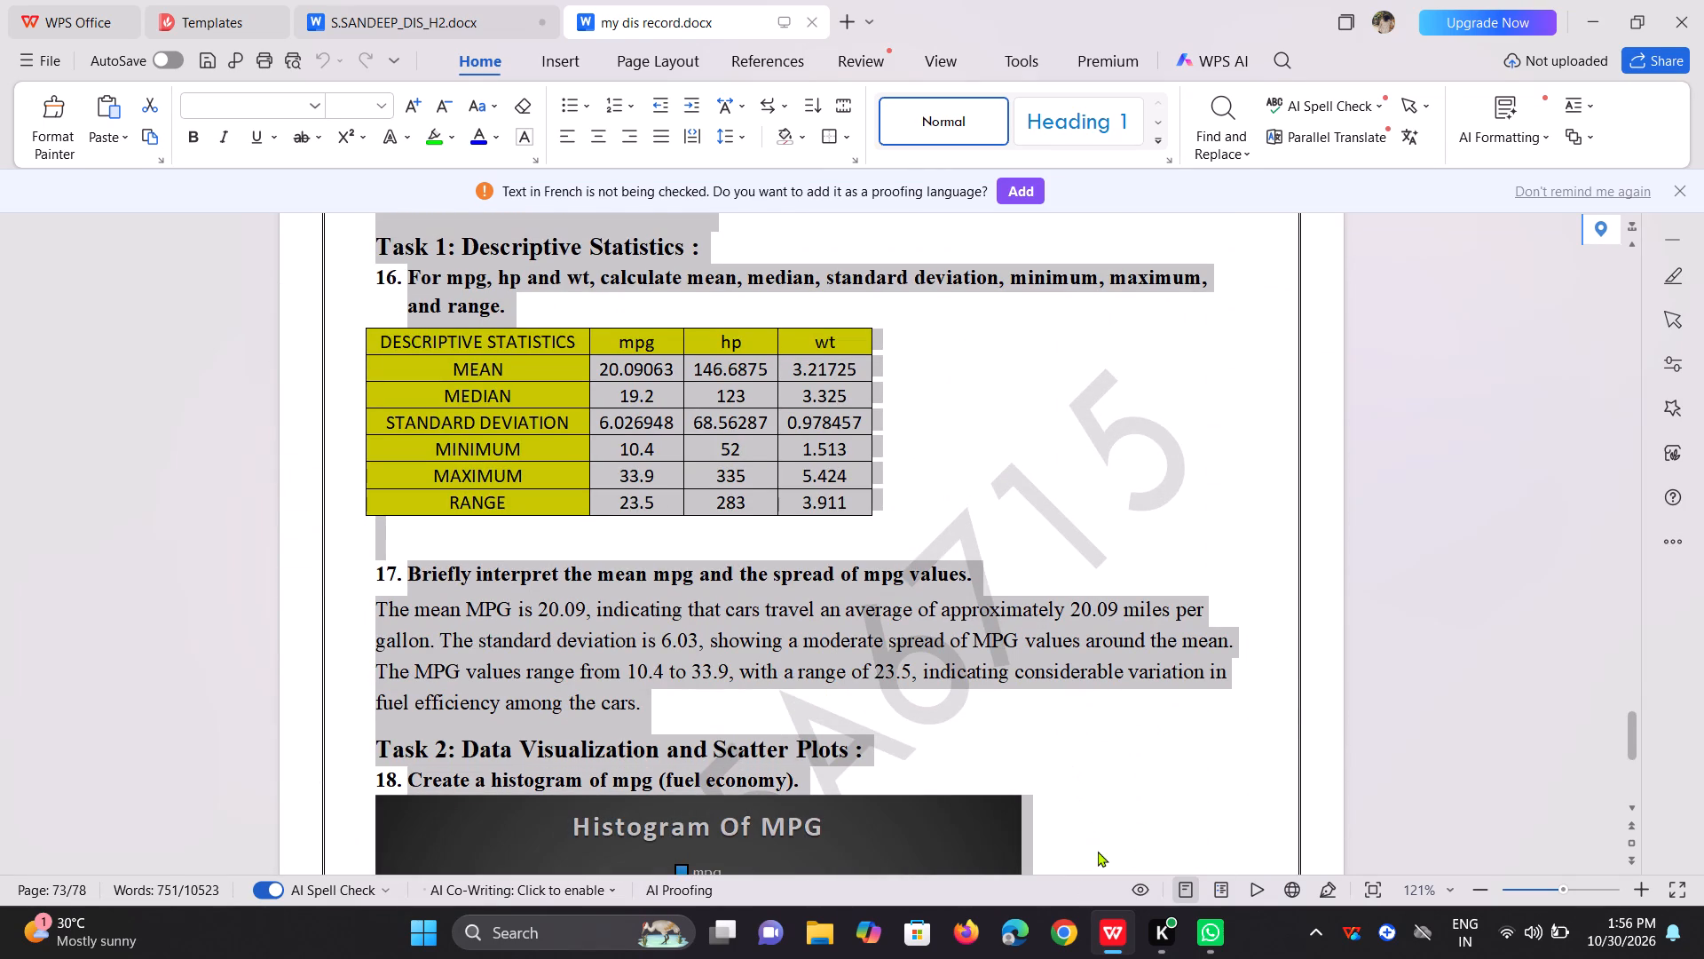
drag(1098, 851, 1100, 867)
scroll(1098, 851, right, 1)
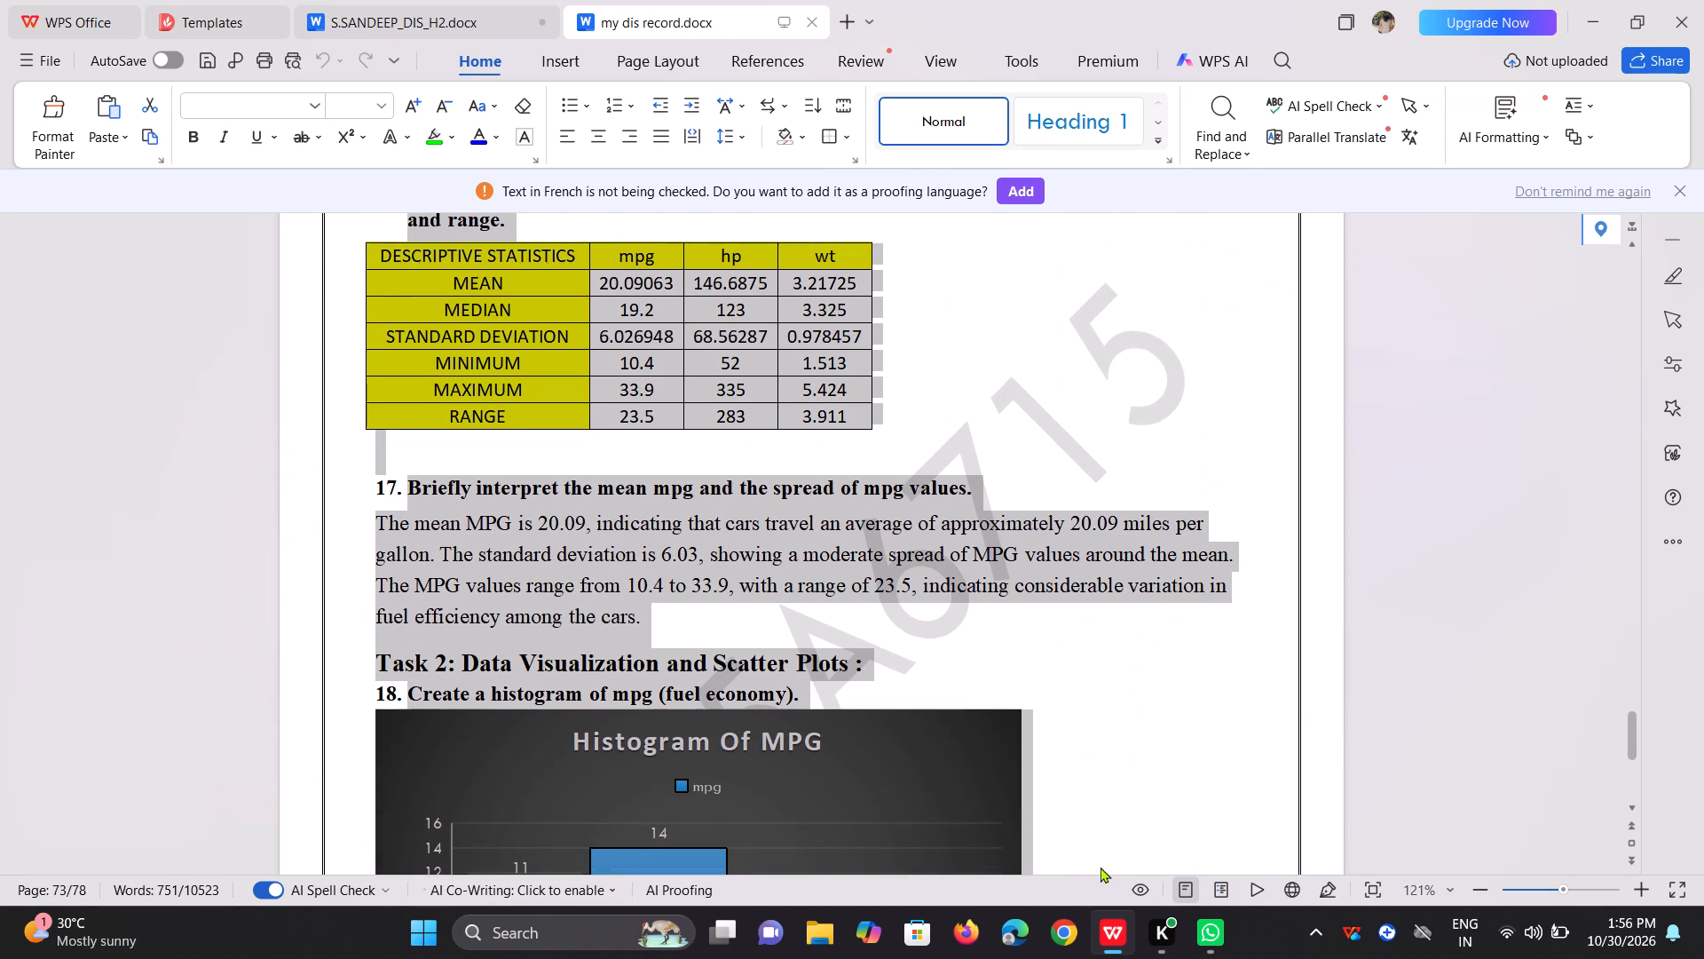
drag(1100, 867, 1100, 876)
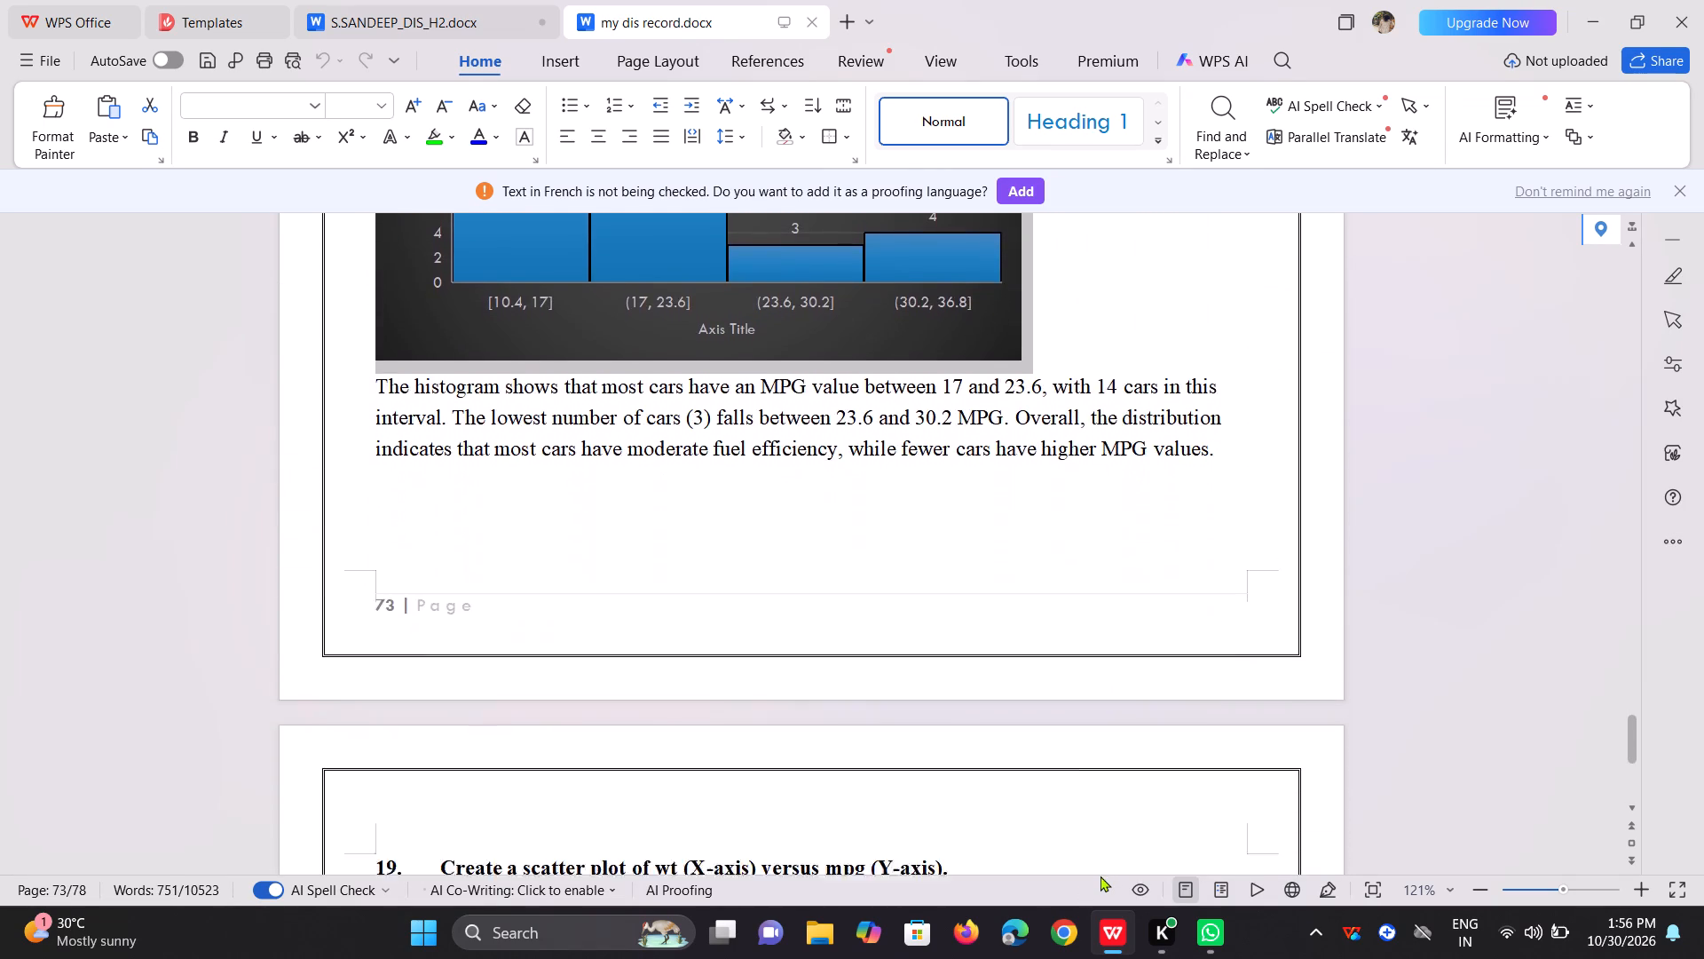
drag(1100, 876, 1195, 709)
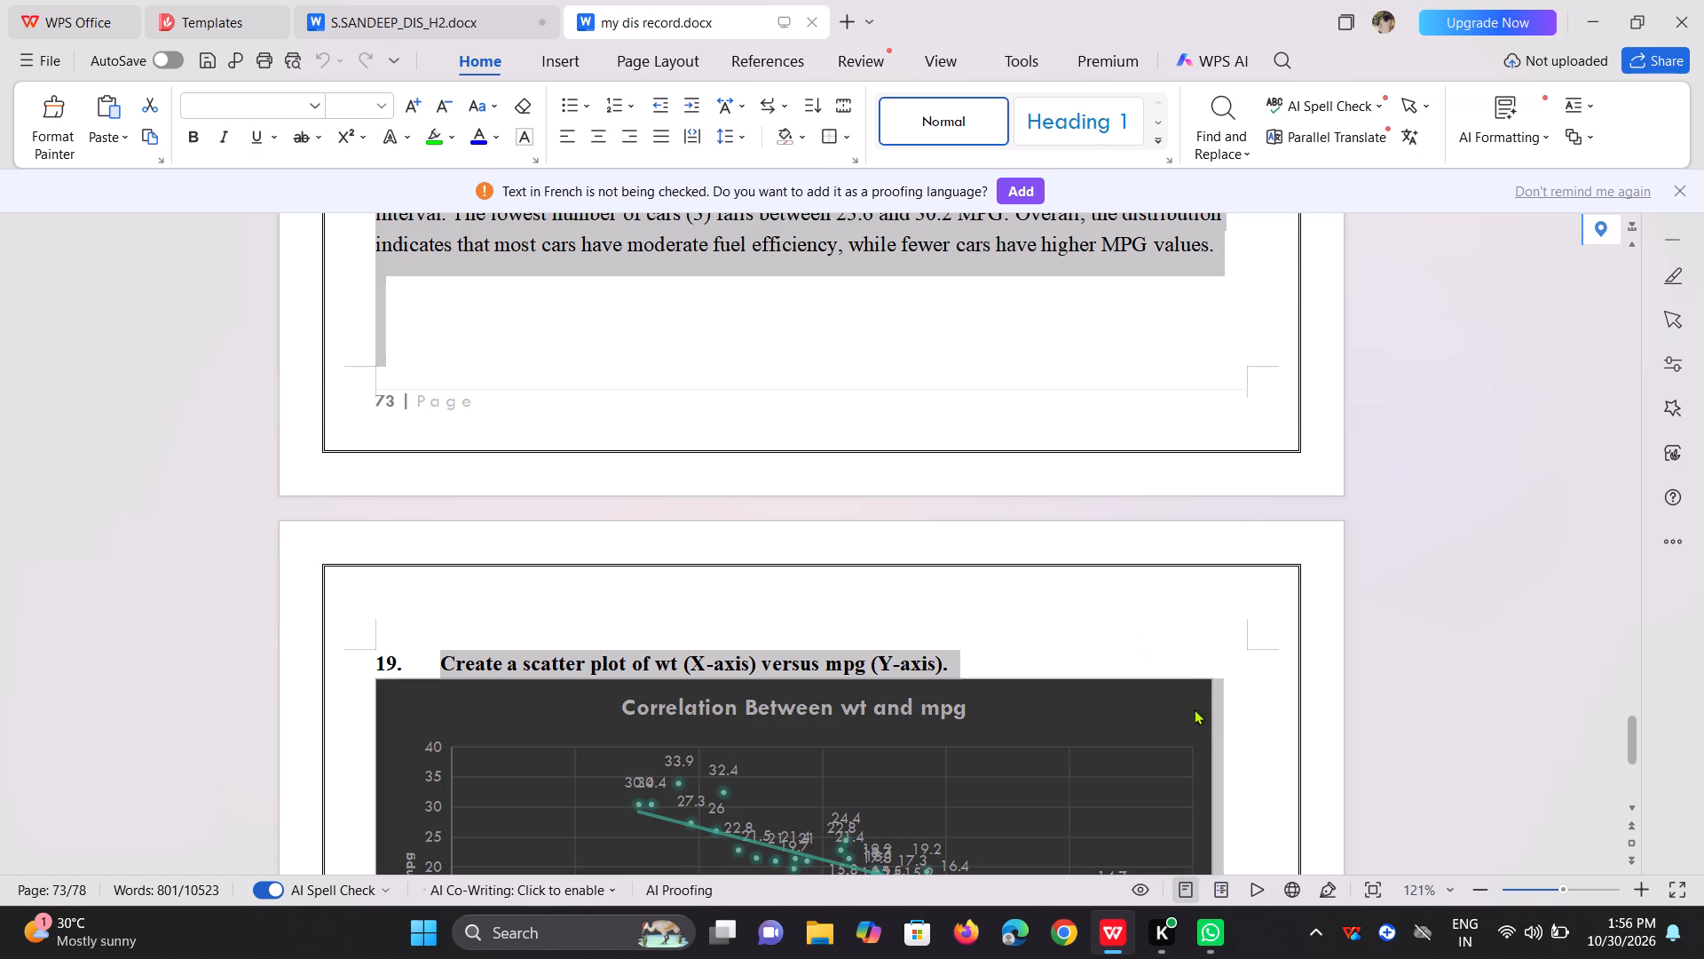
drag(1195, 709, 1247, 863)
scroll(1246, 859, up, 3)
key(Down)
key(Down)
key(Down)
key(Down)
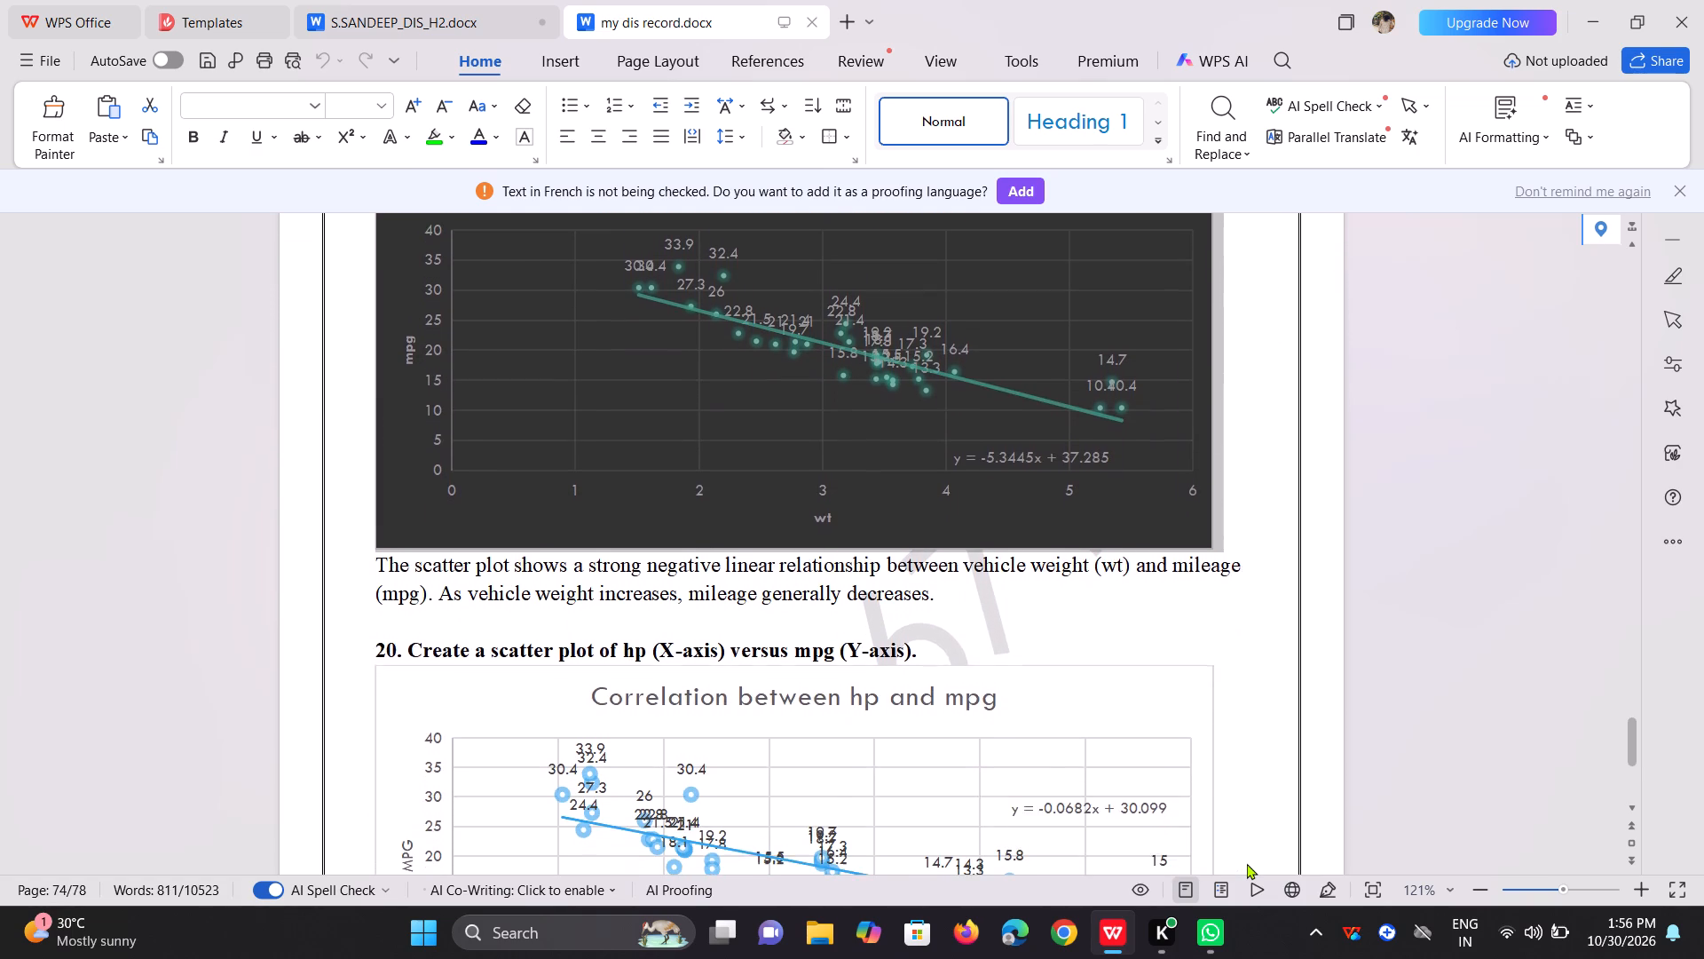
drag(1247, 863, 1223, 717)
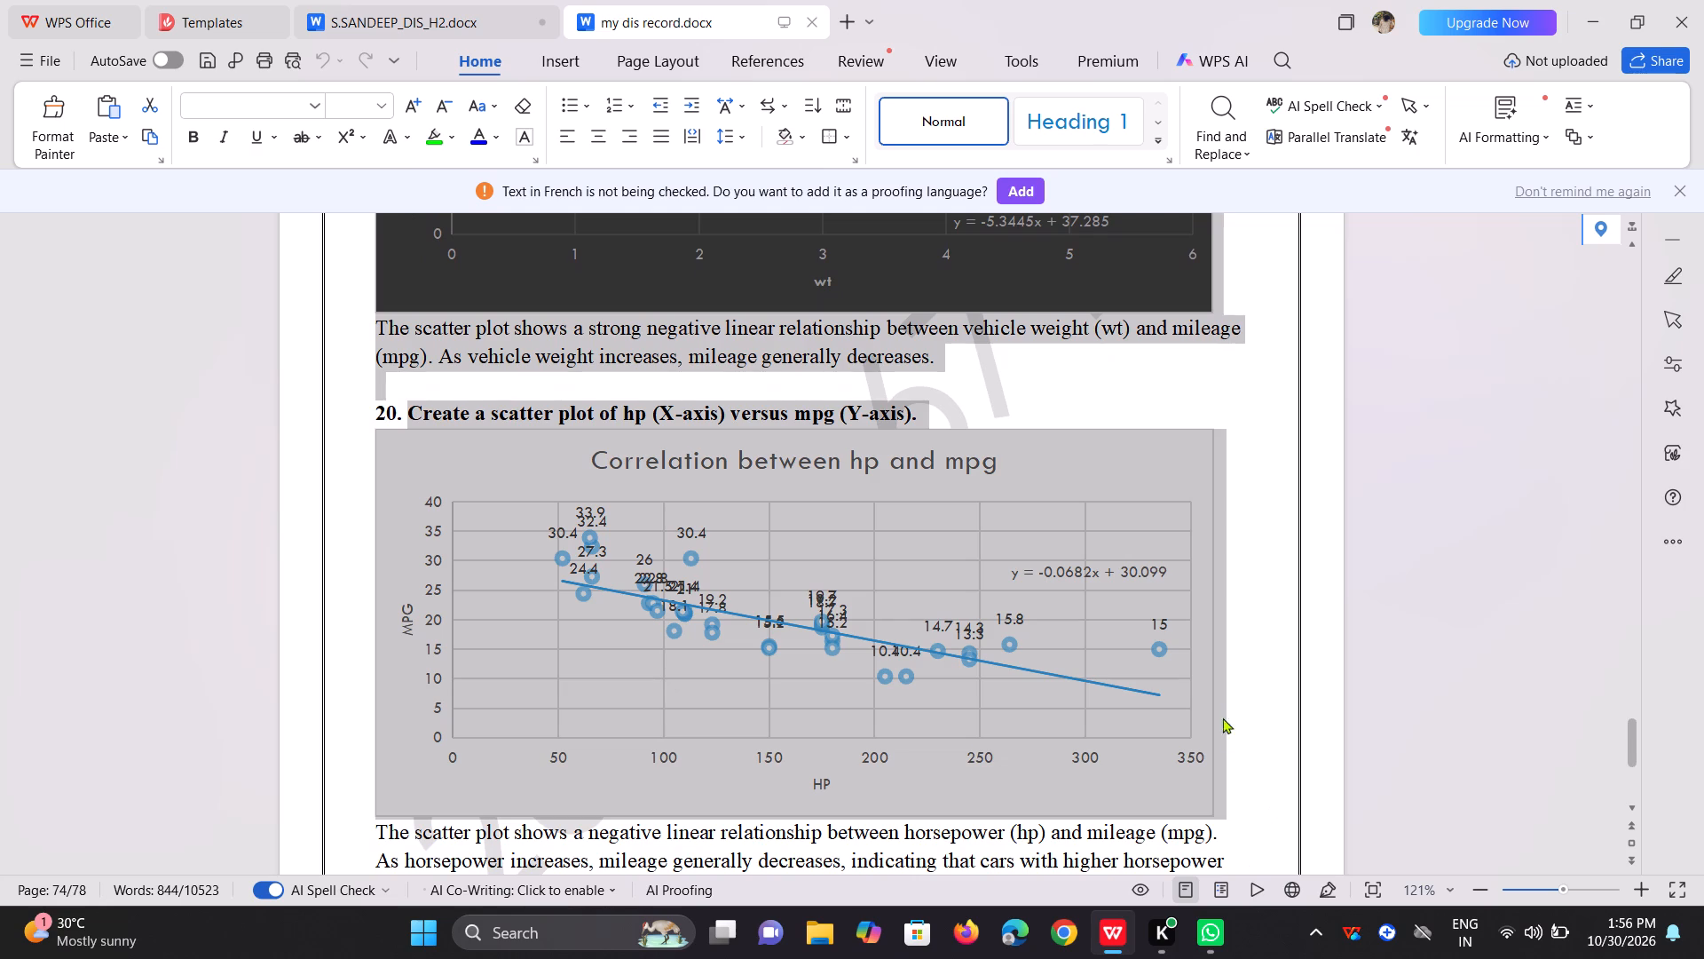
drag(1223, 717, 1266, 958)
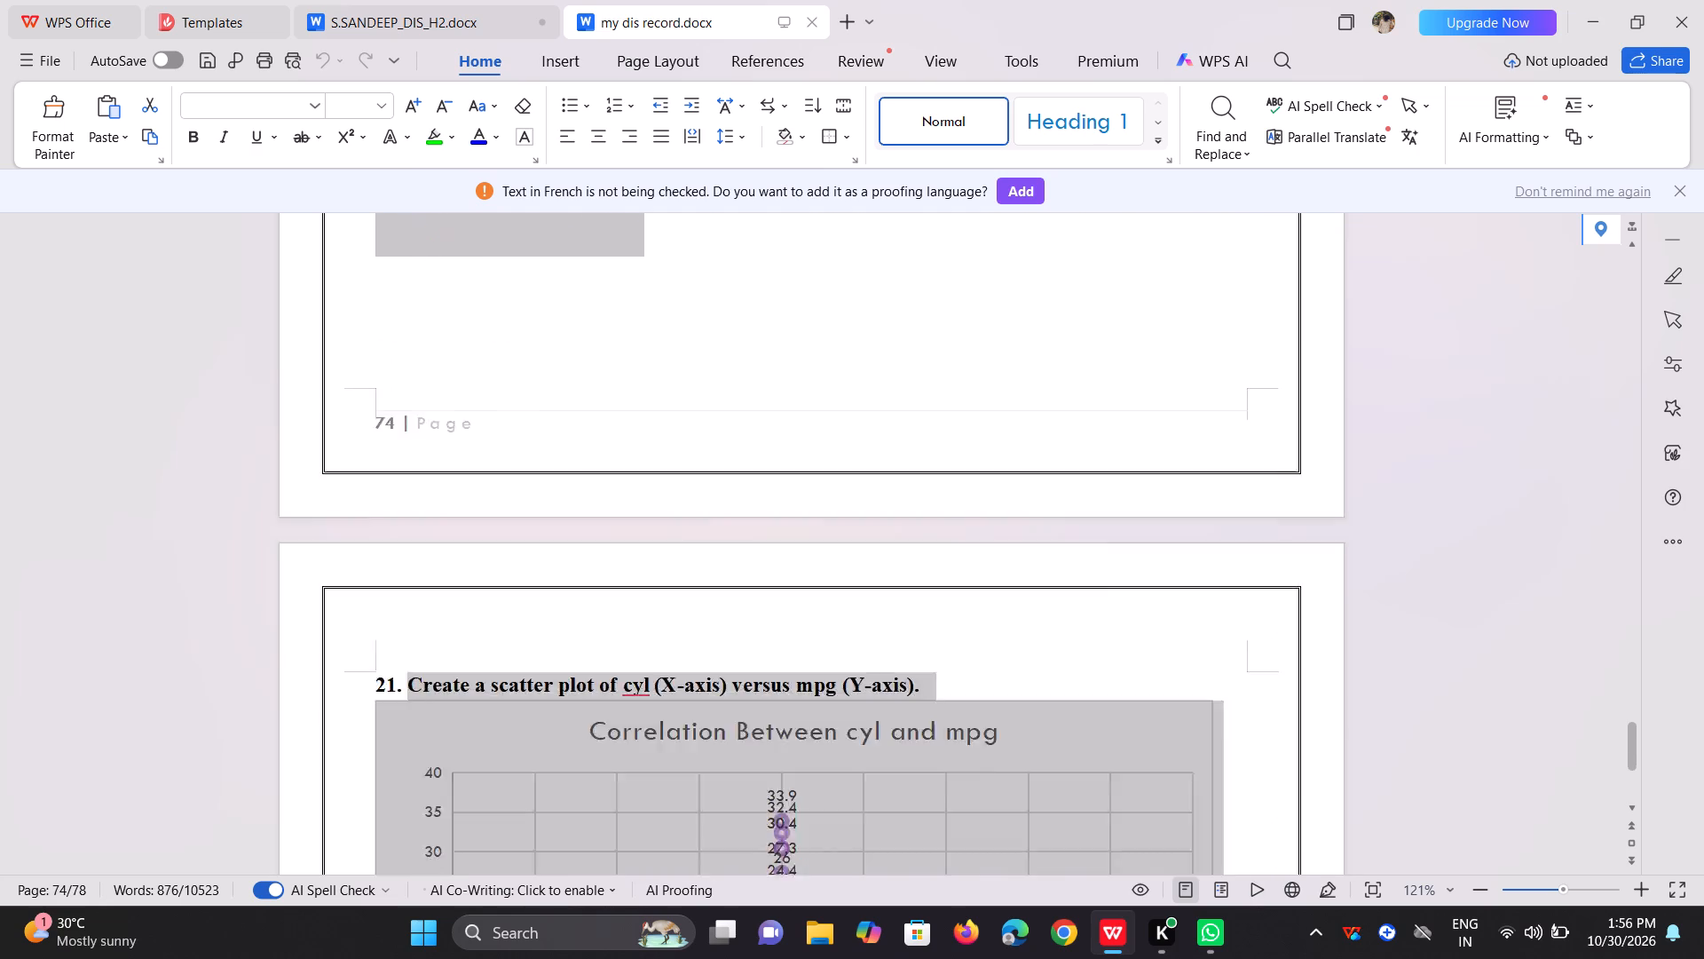
drag(1266, 958, 1226, 731)
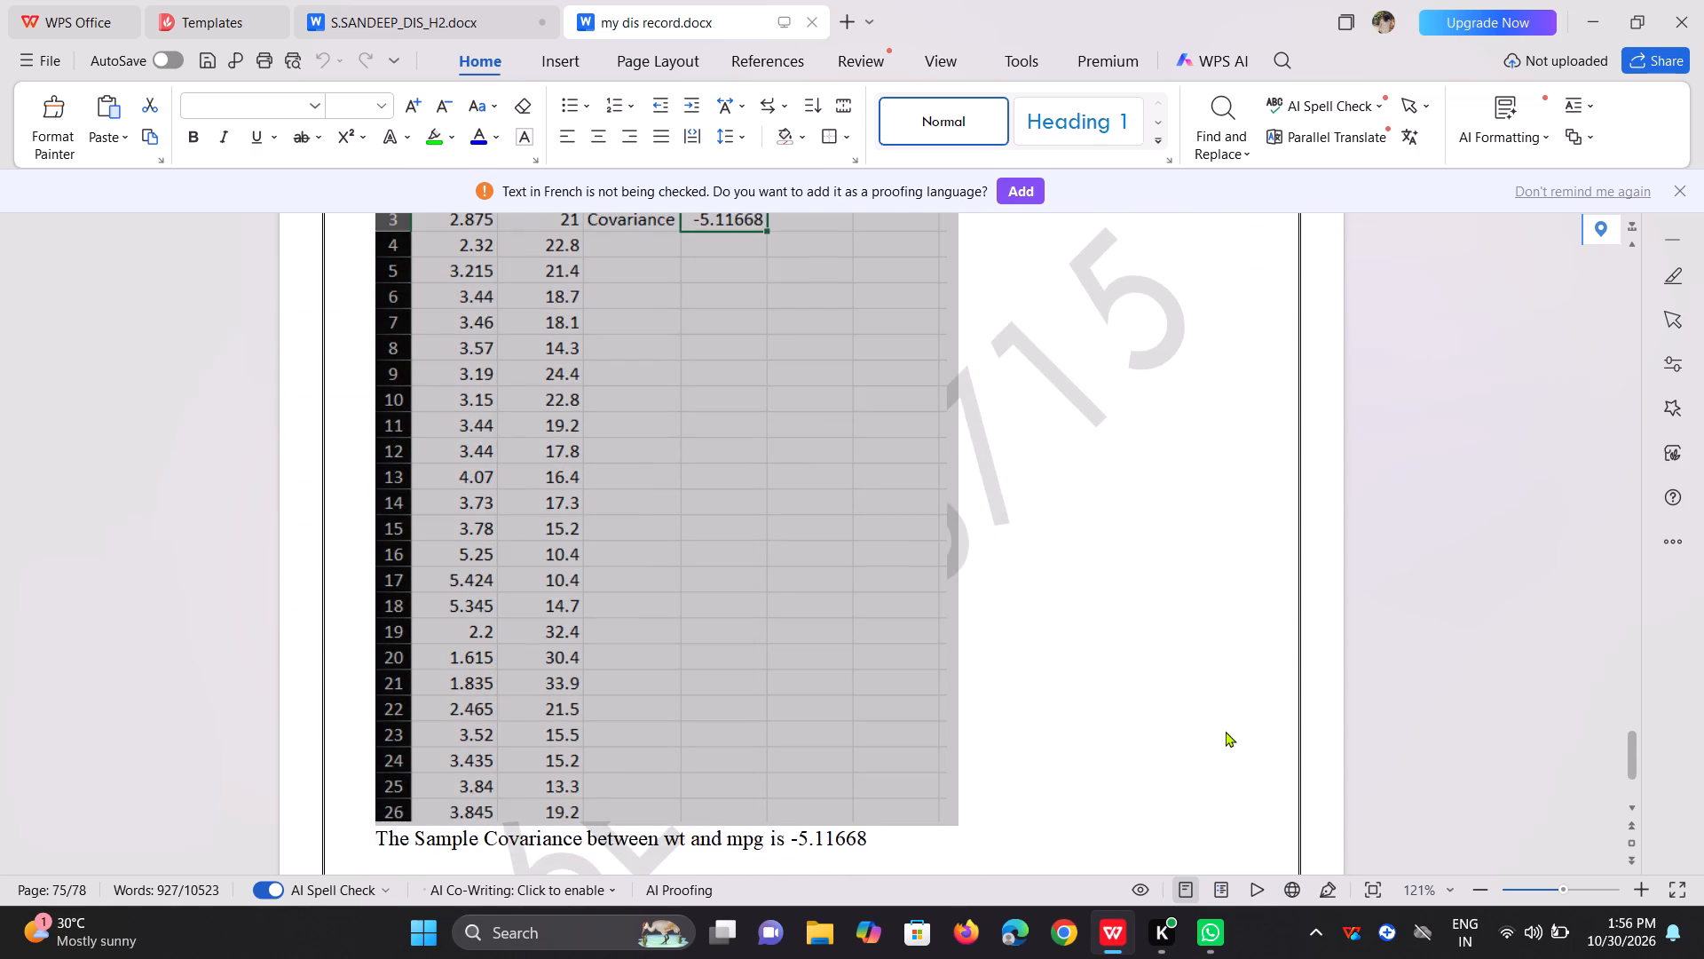
drag(1226, 731, 1272, 900)
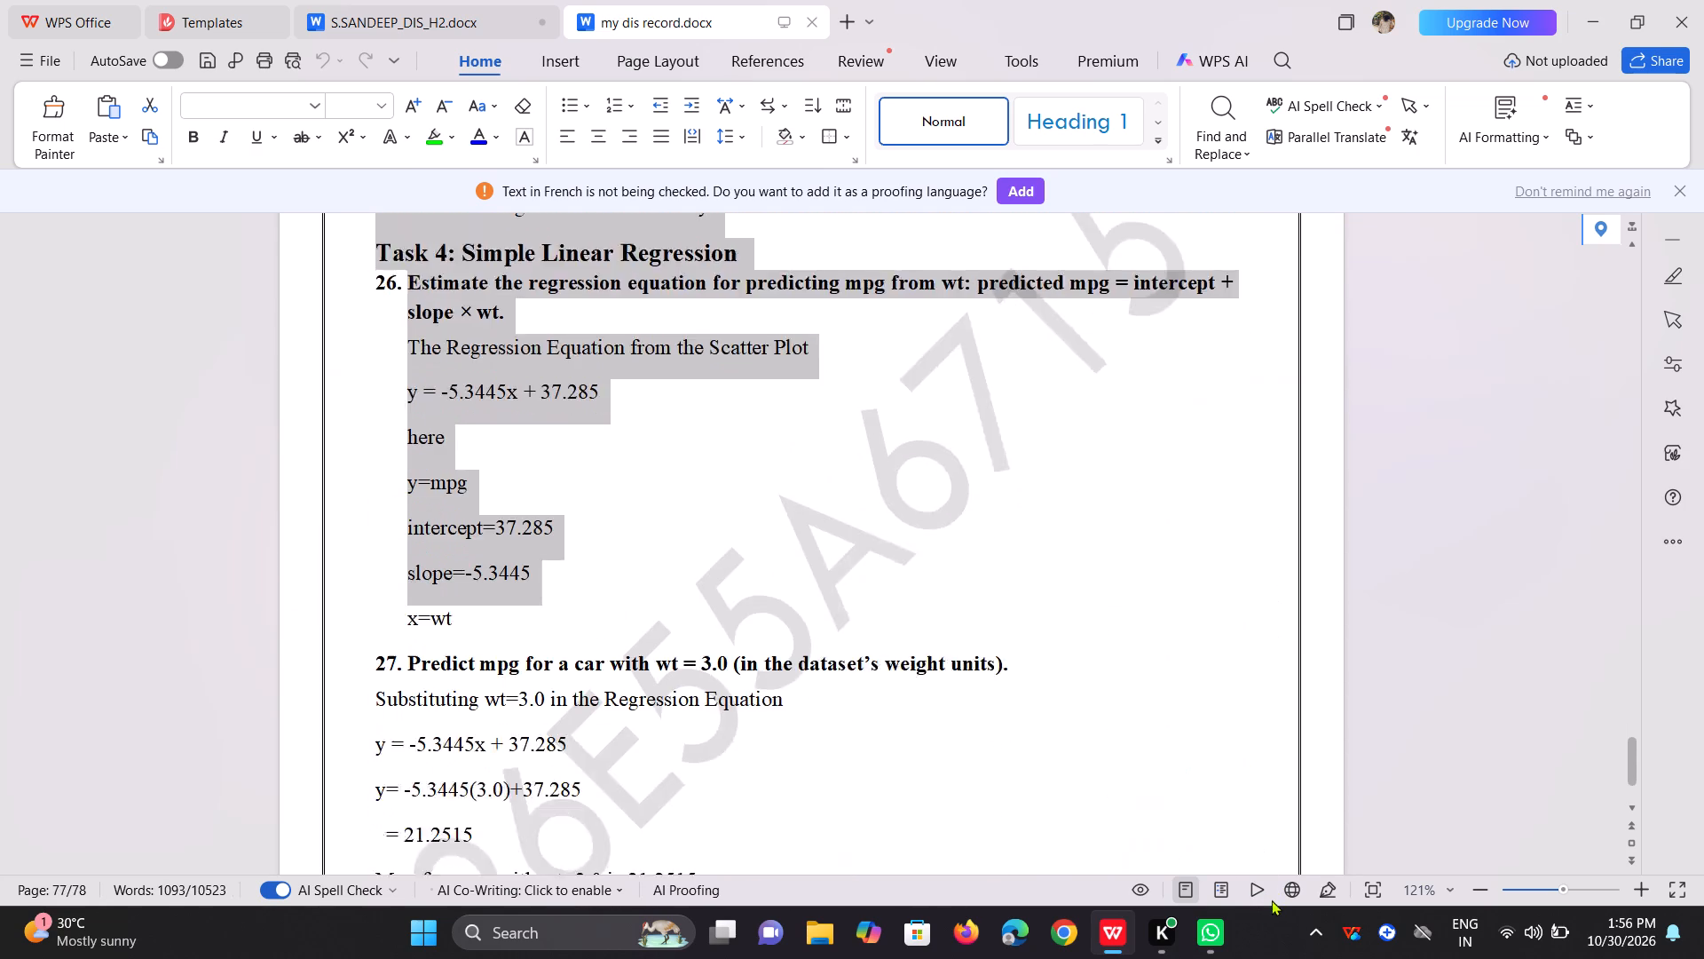
drag(1272, 900, 1227, 785)
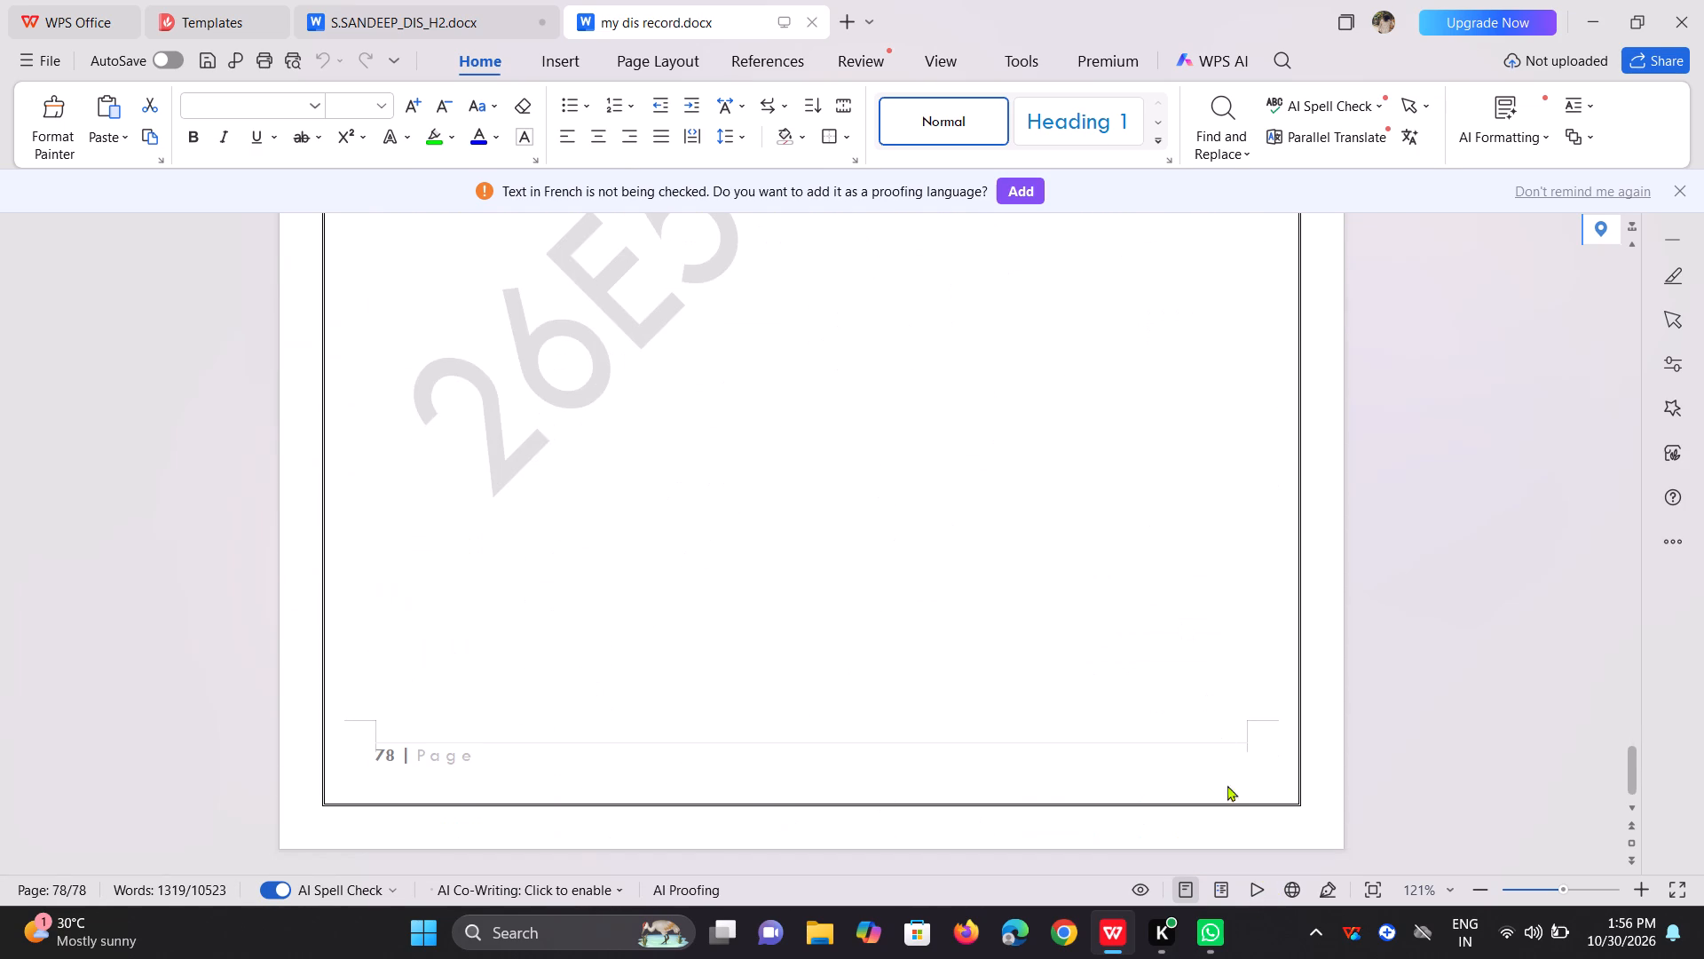
drag(1227, 785, 1187, 601)
key(ctrl+c)
Switch to the DIS_H2 report and paste the copied case study content on the blank line below the DATA SET heading.
click(517, 17)
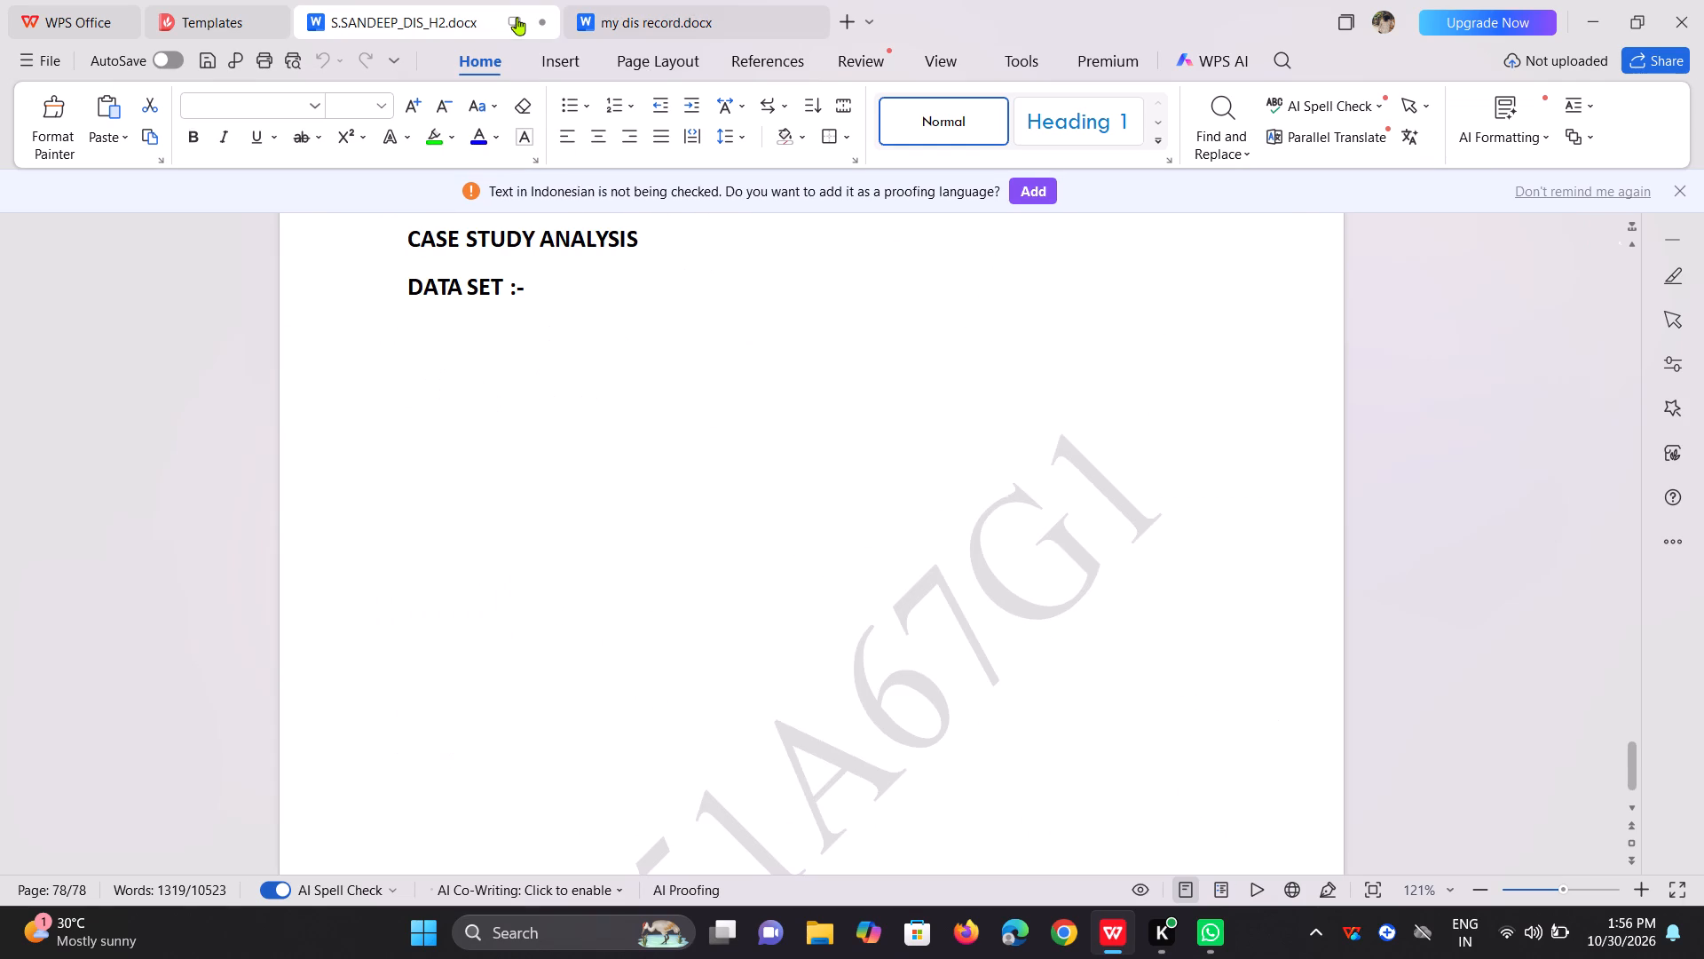
scroll(552, 440, down, 3)
click(552, 440)
scroll(552, 440, up, 1)
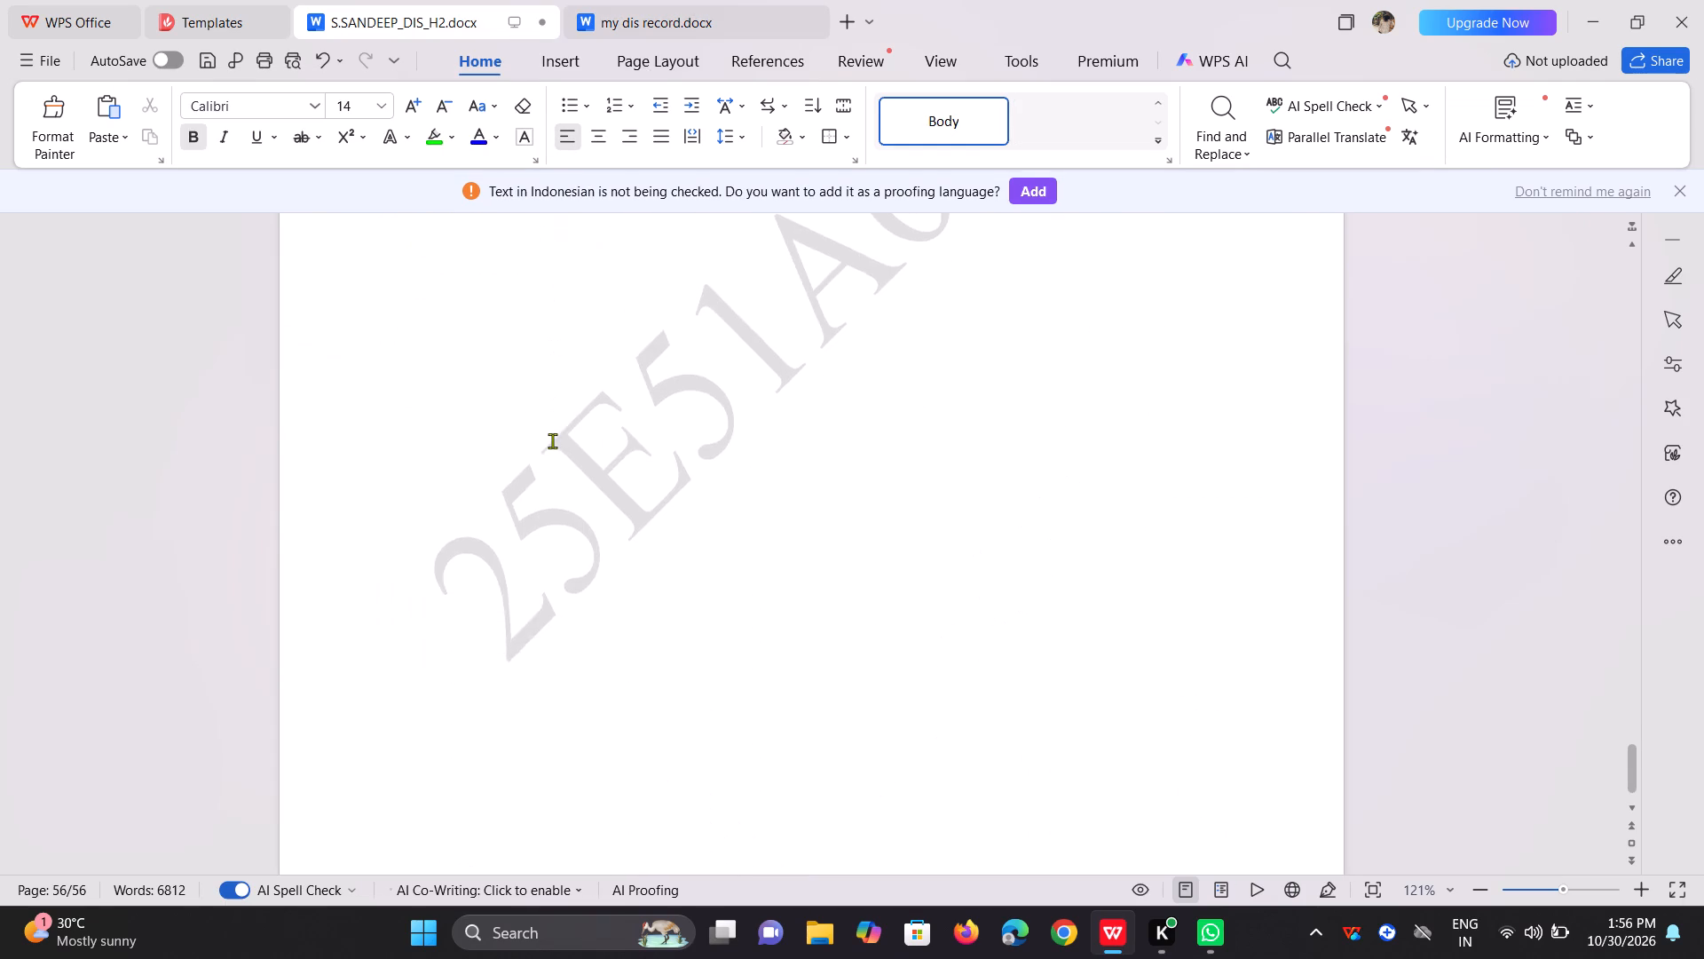
scroll(552, 440, up, 2)
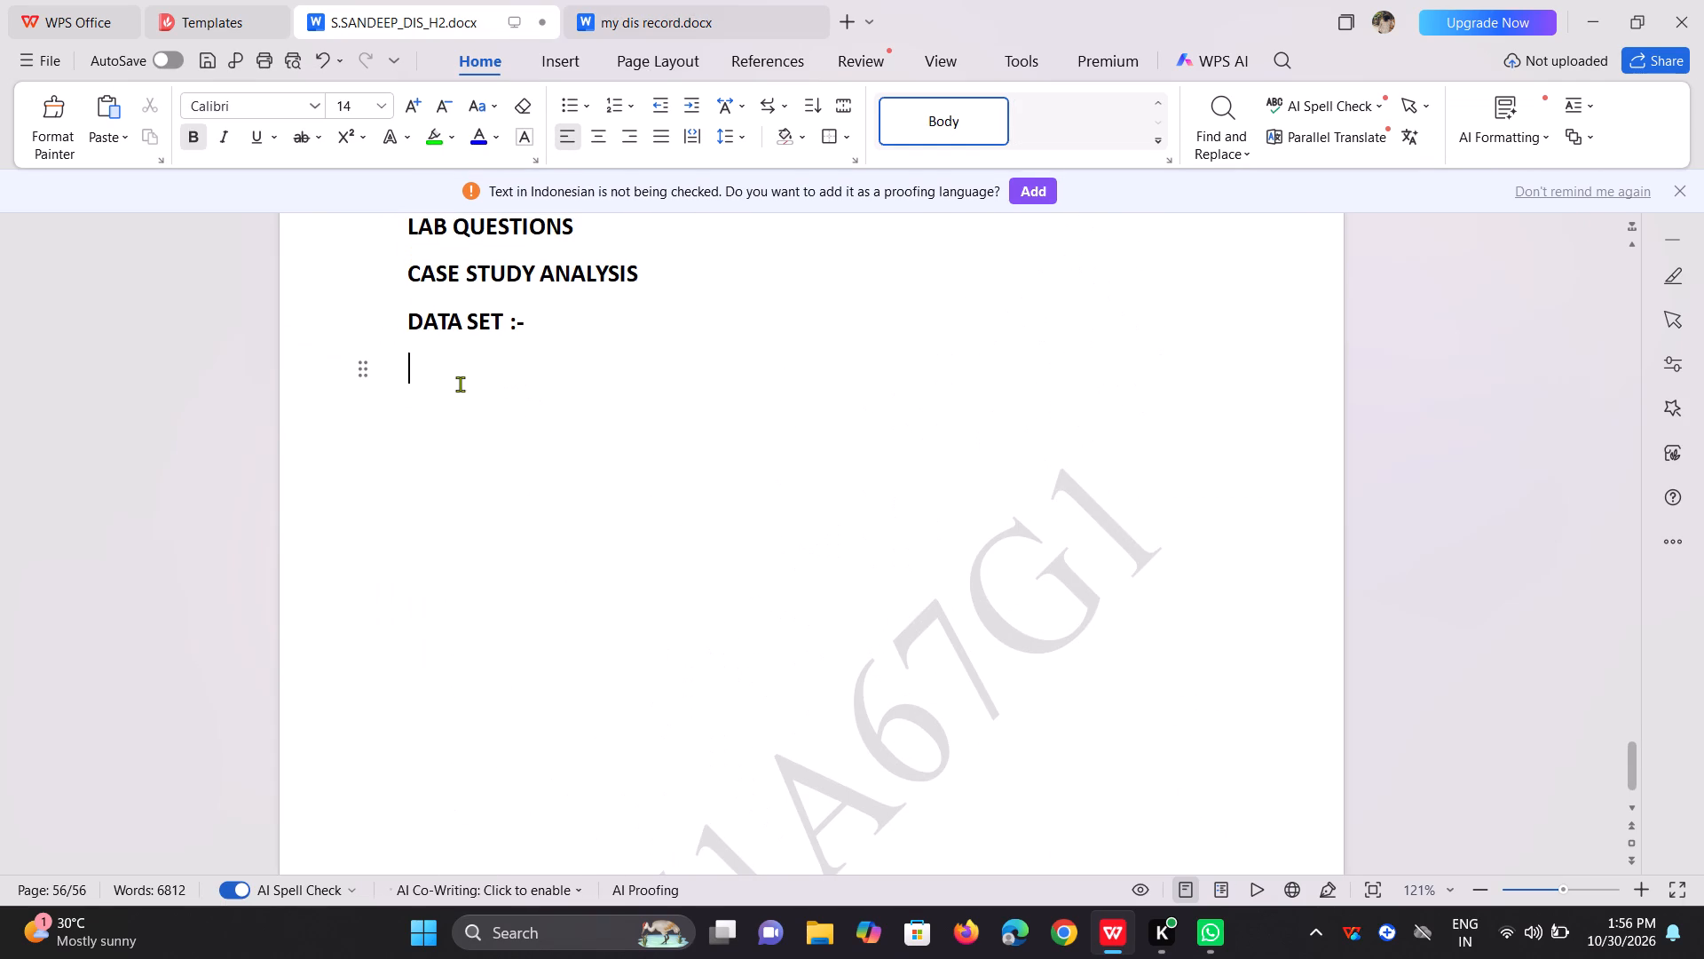
key(ctrl+v)
Review the pasted Telco and Mtcars case study from its end back to the Sample Data heading.
scroll(460, 384, down, 1)
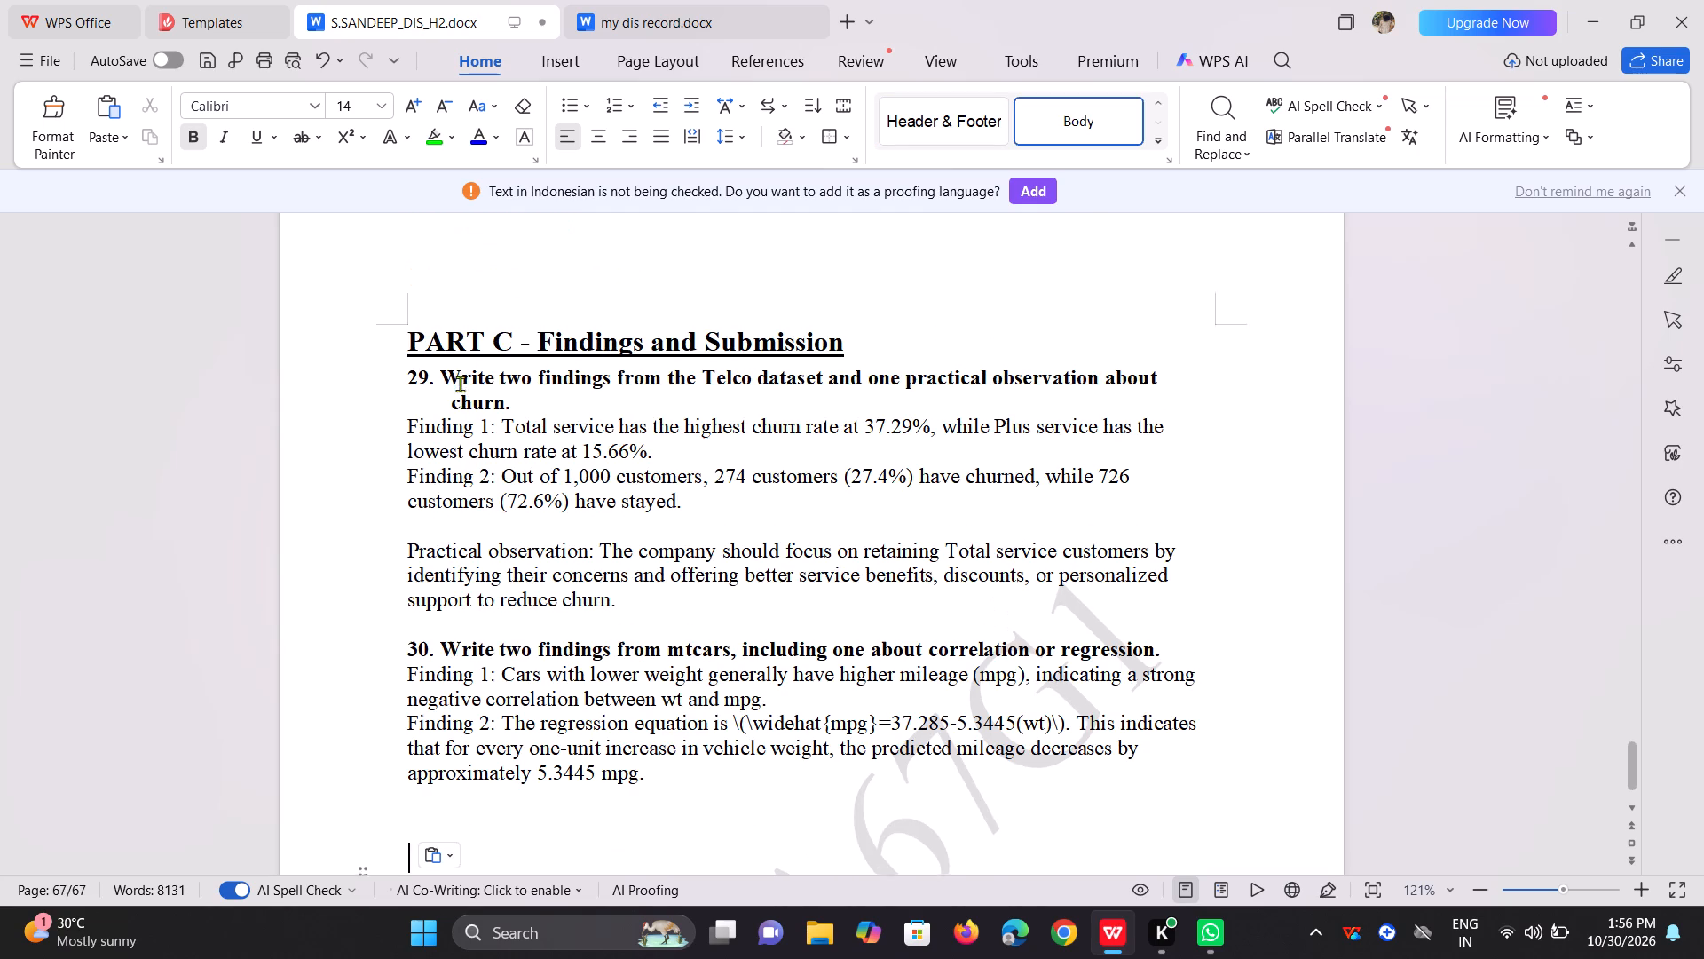
scroll(460, 384, down, 13)
scroll(460, 384, up, 3)
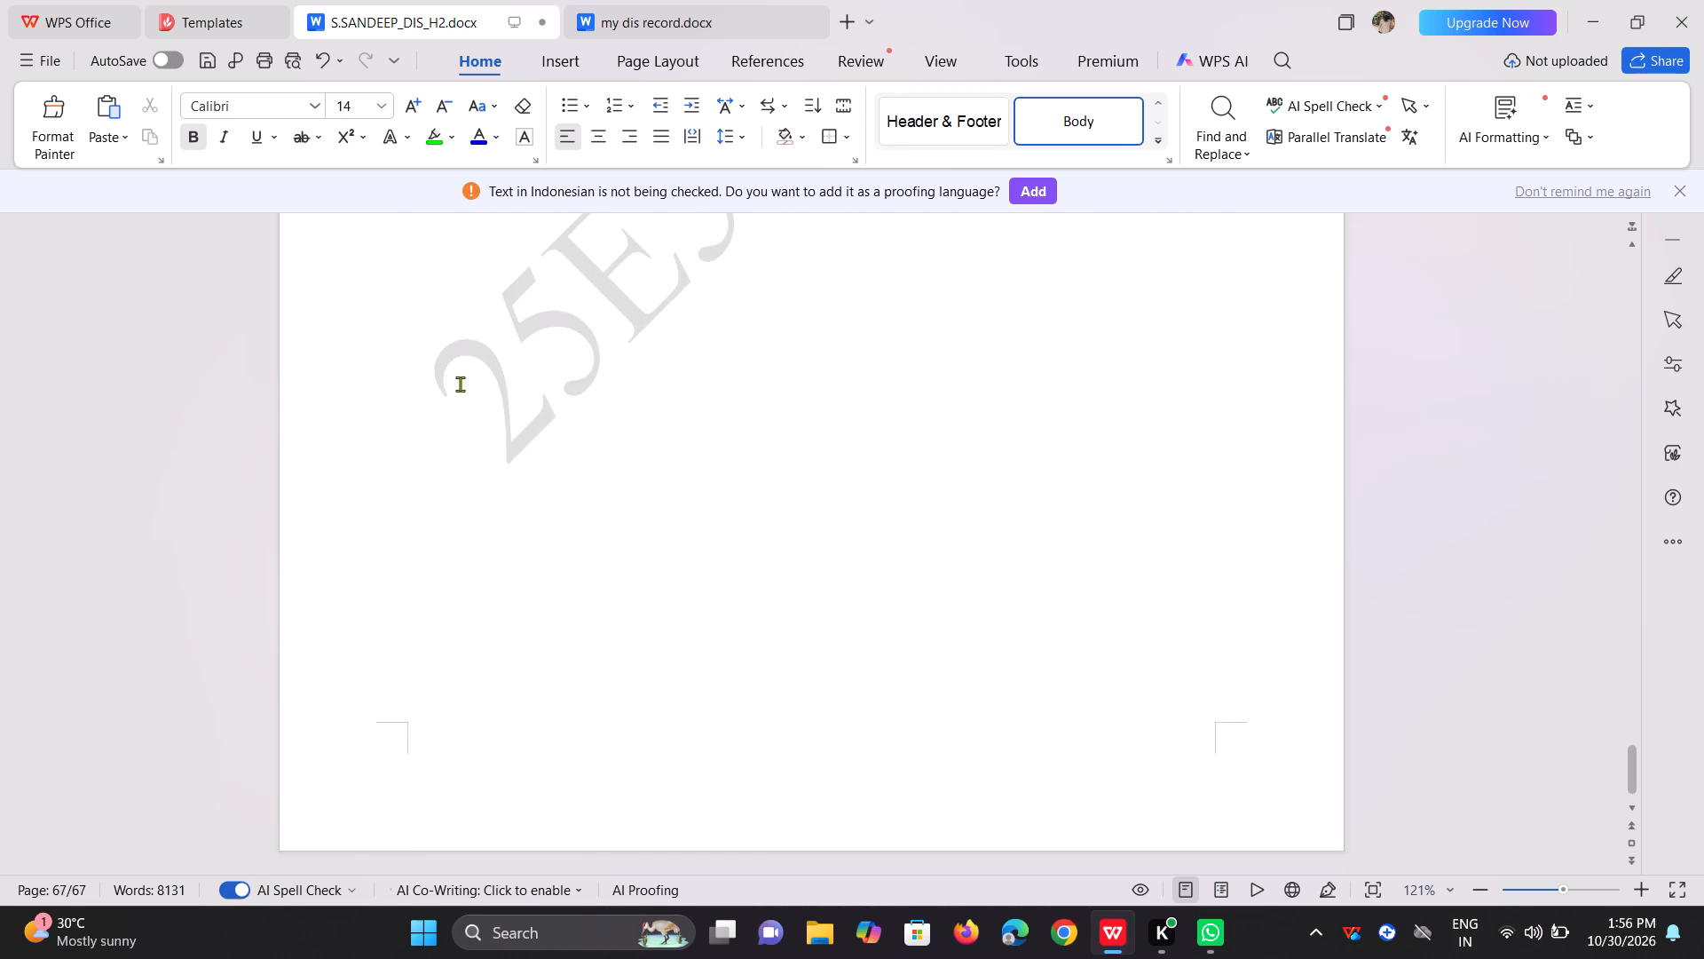
scroll(460, 384, up, 14)
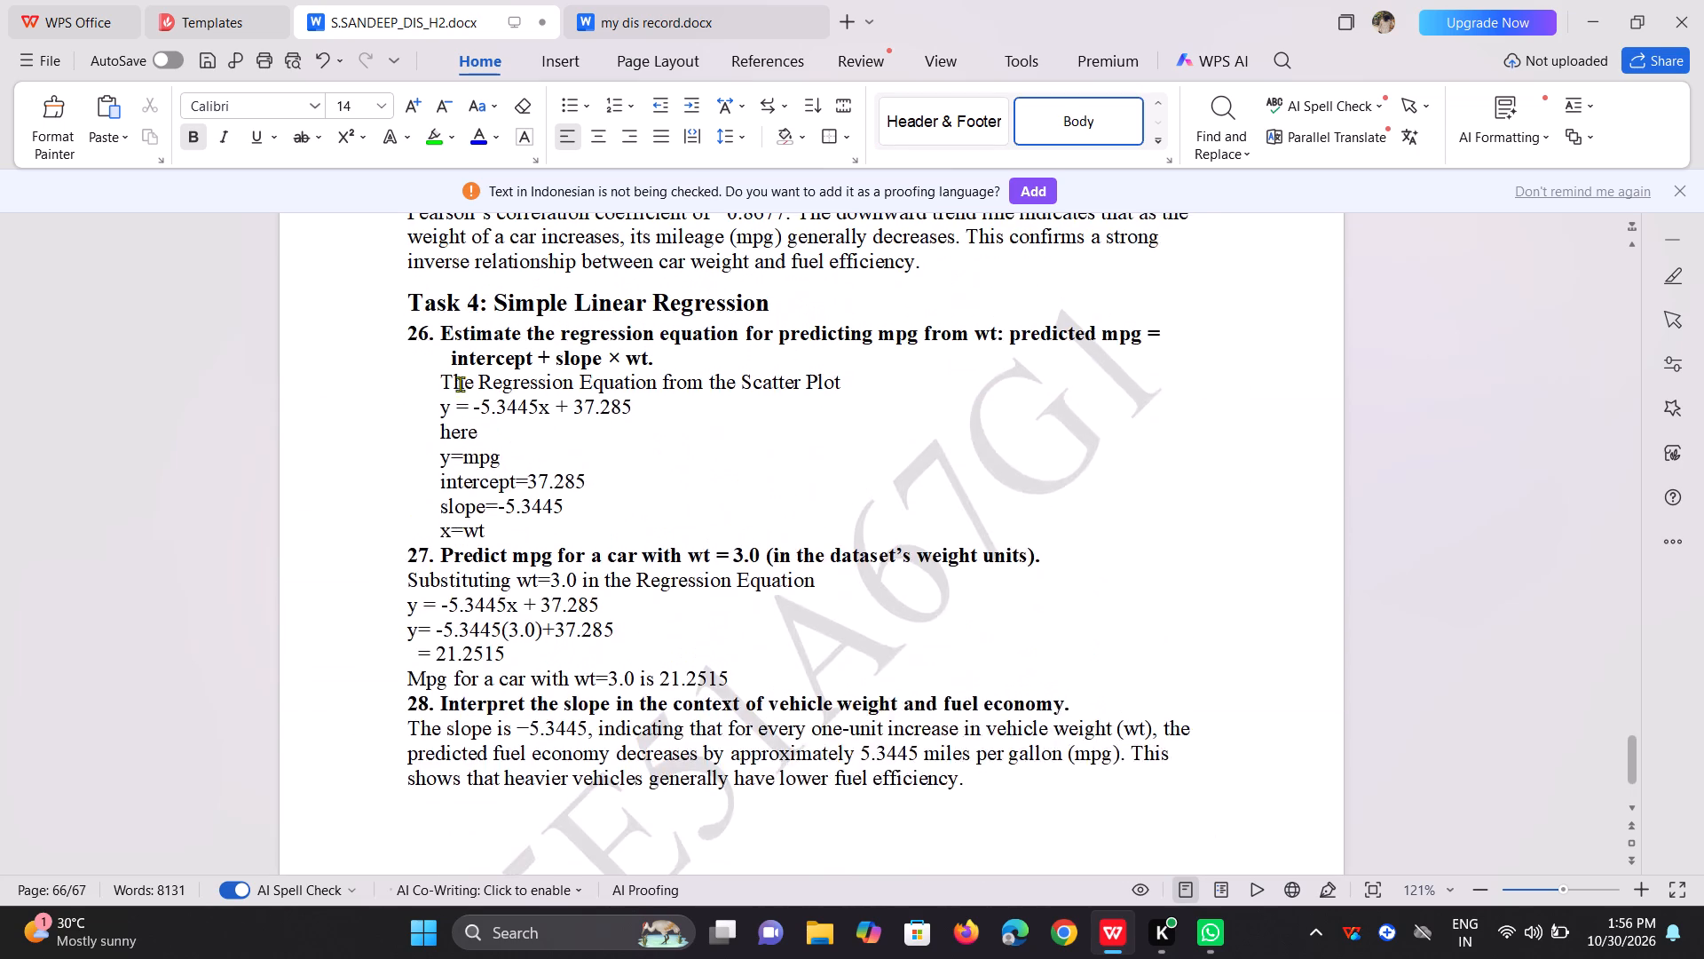
scroll(460, 384, up, 13)
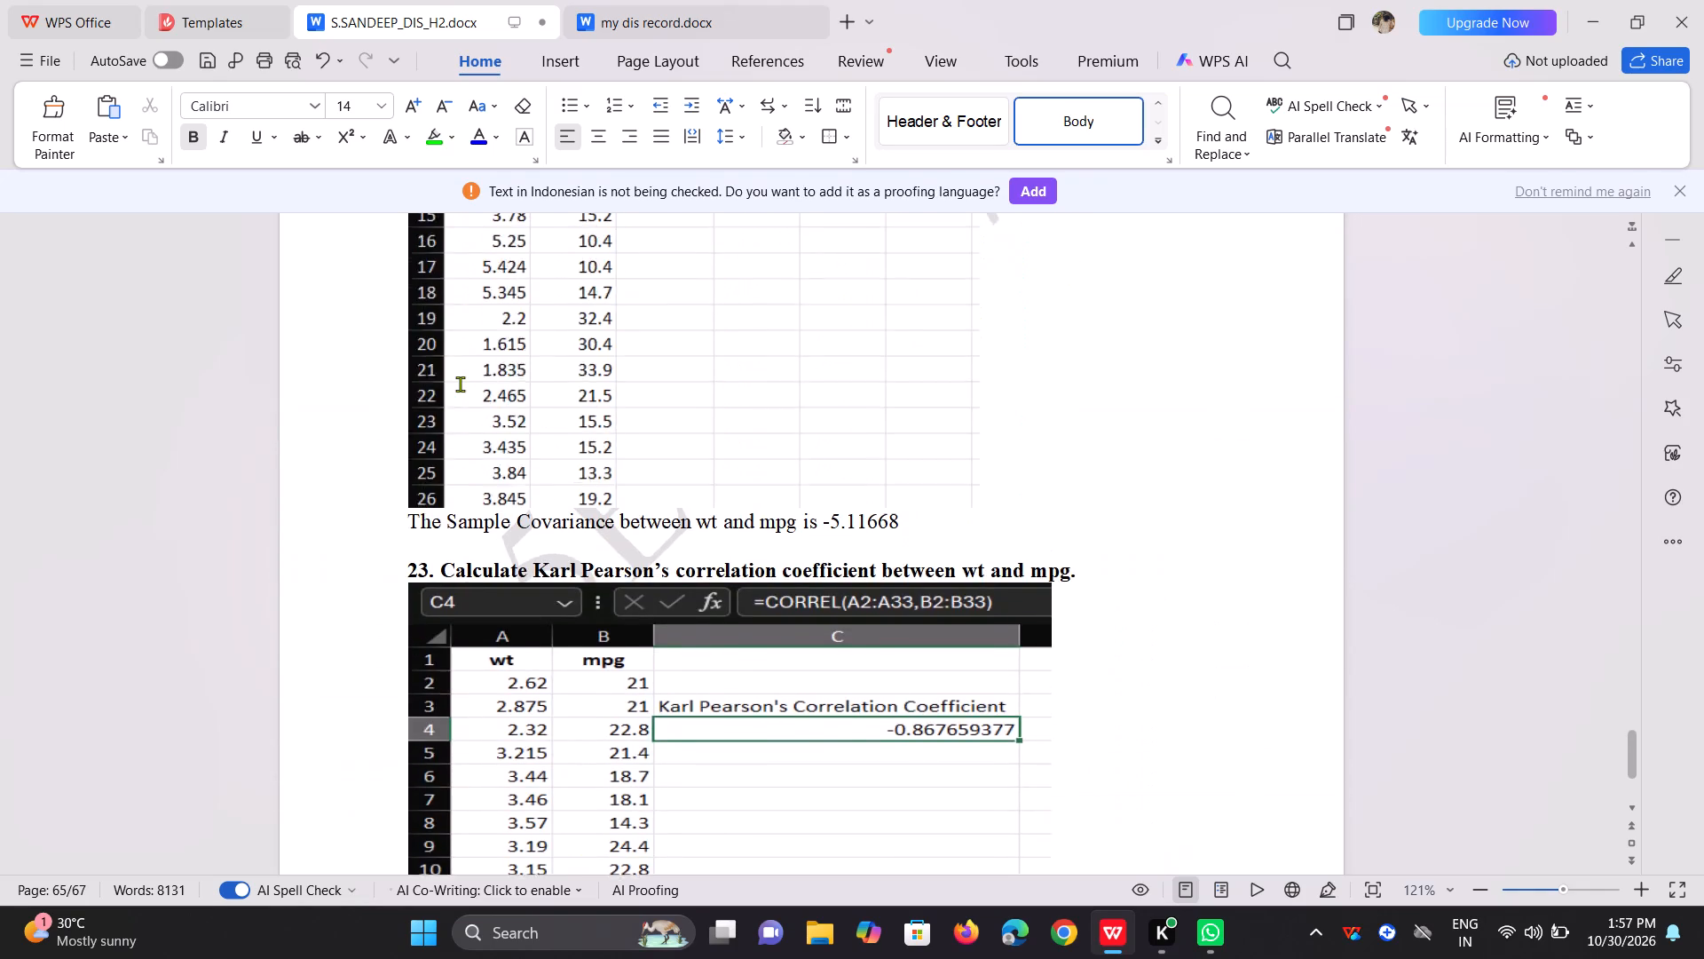
scroll(460, 384, up, 14)
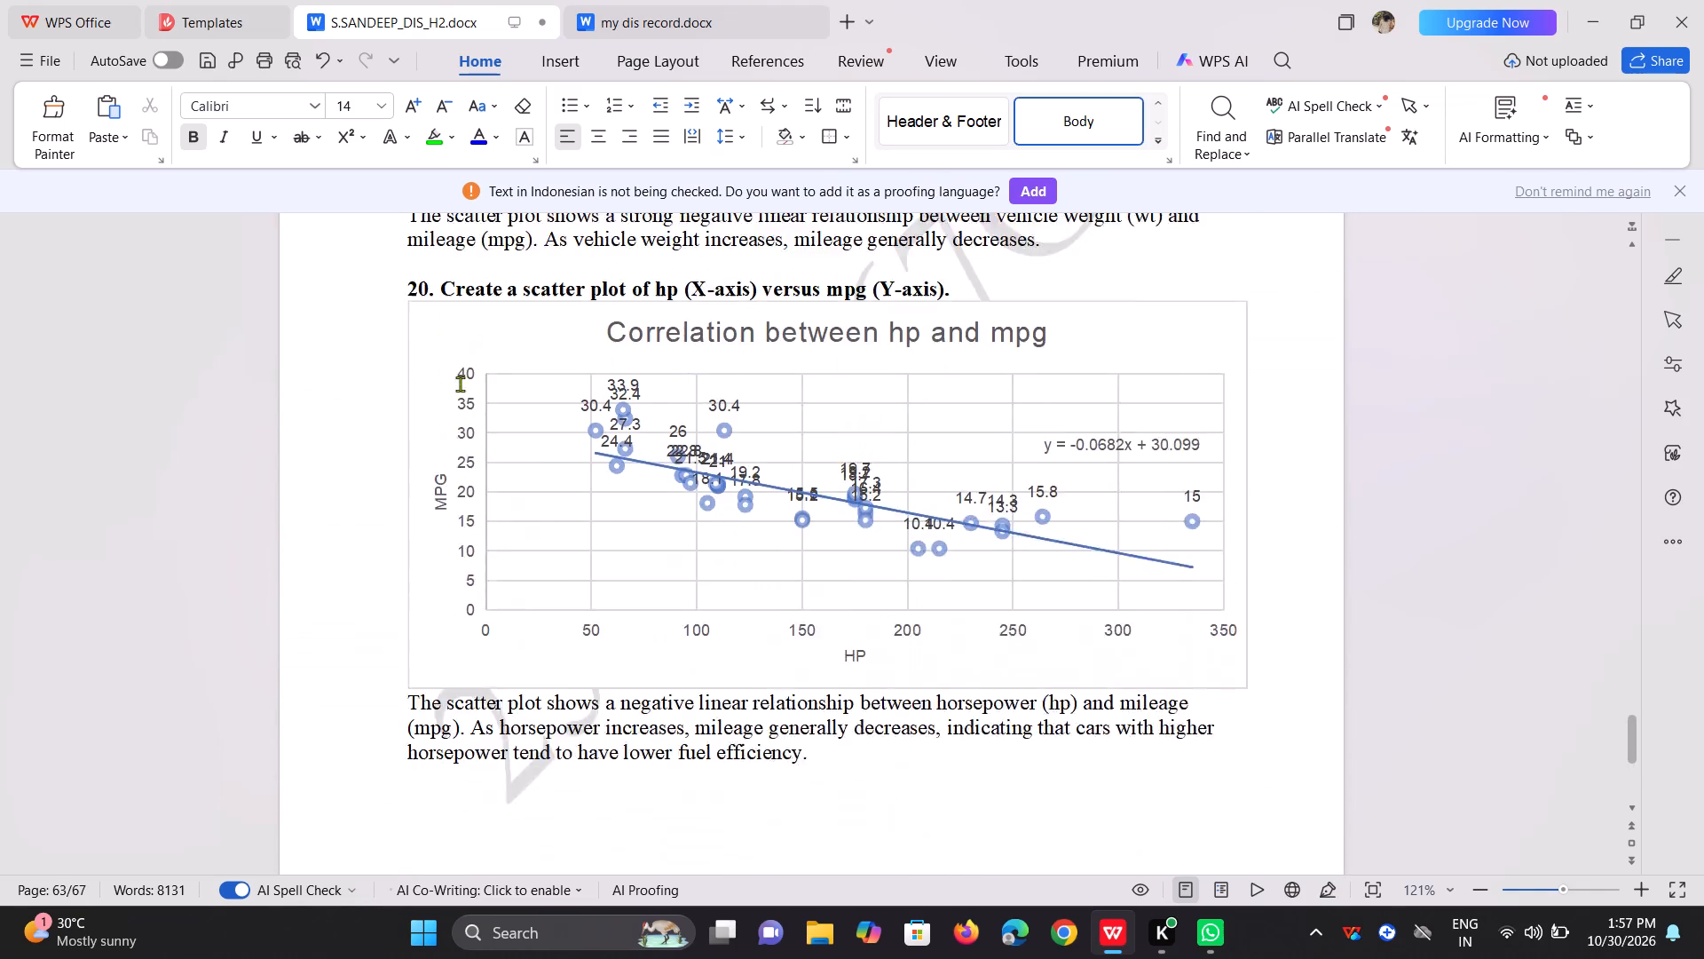
scroll(460, 384, up, 20)
scroll(460, 384, up, 20)
scroll(460, 384, up, 2)
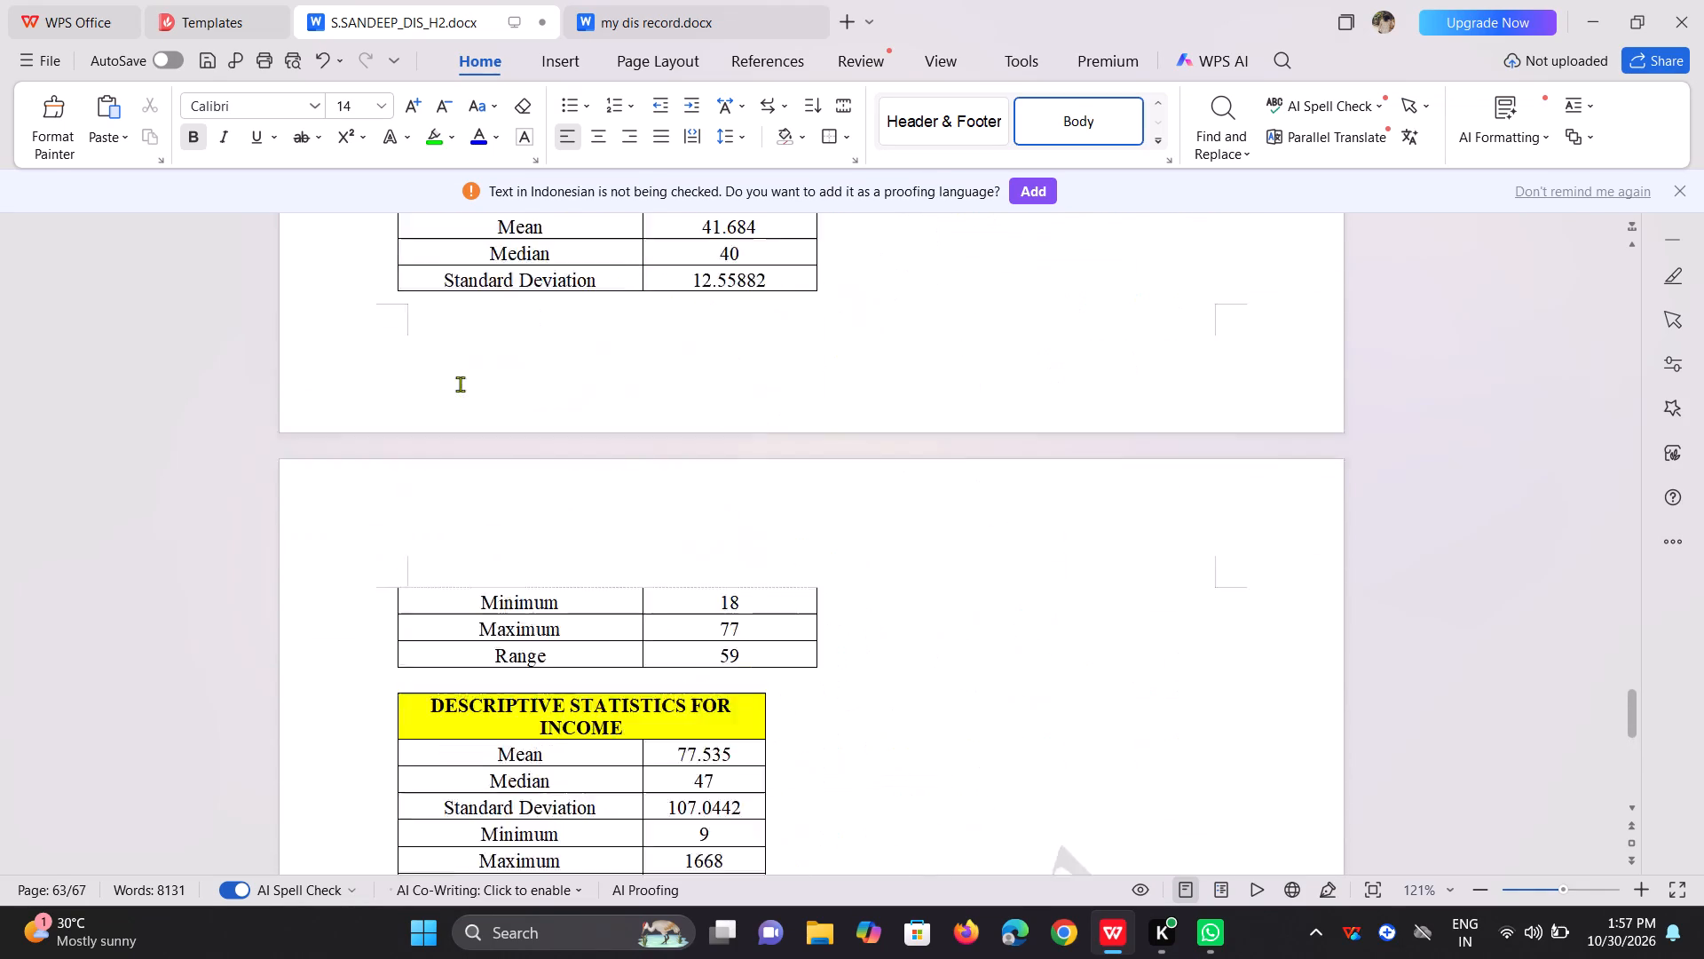
scroll(460, 384, up, 18)
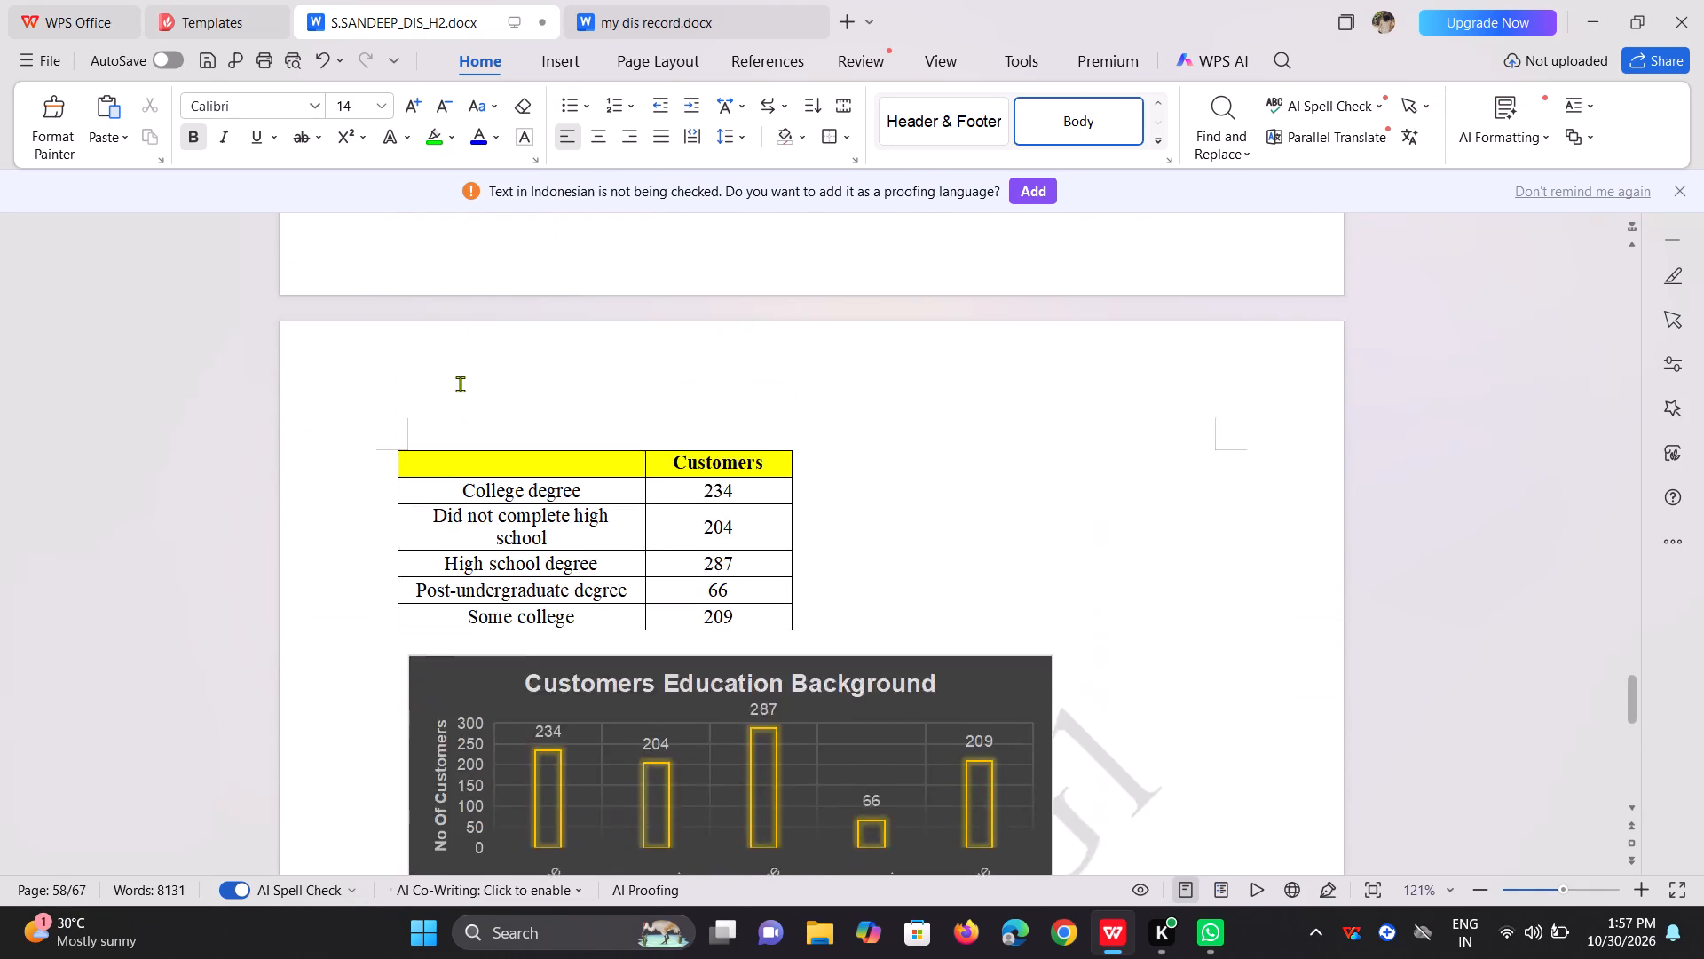
scroll(460, 384, up, 17)
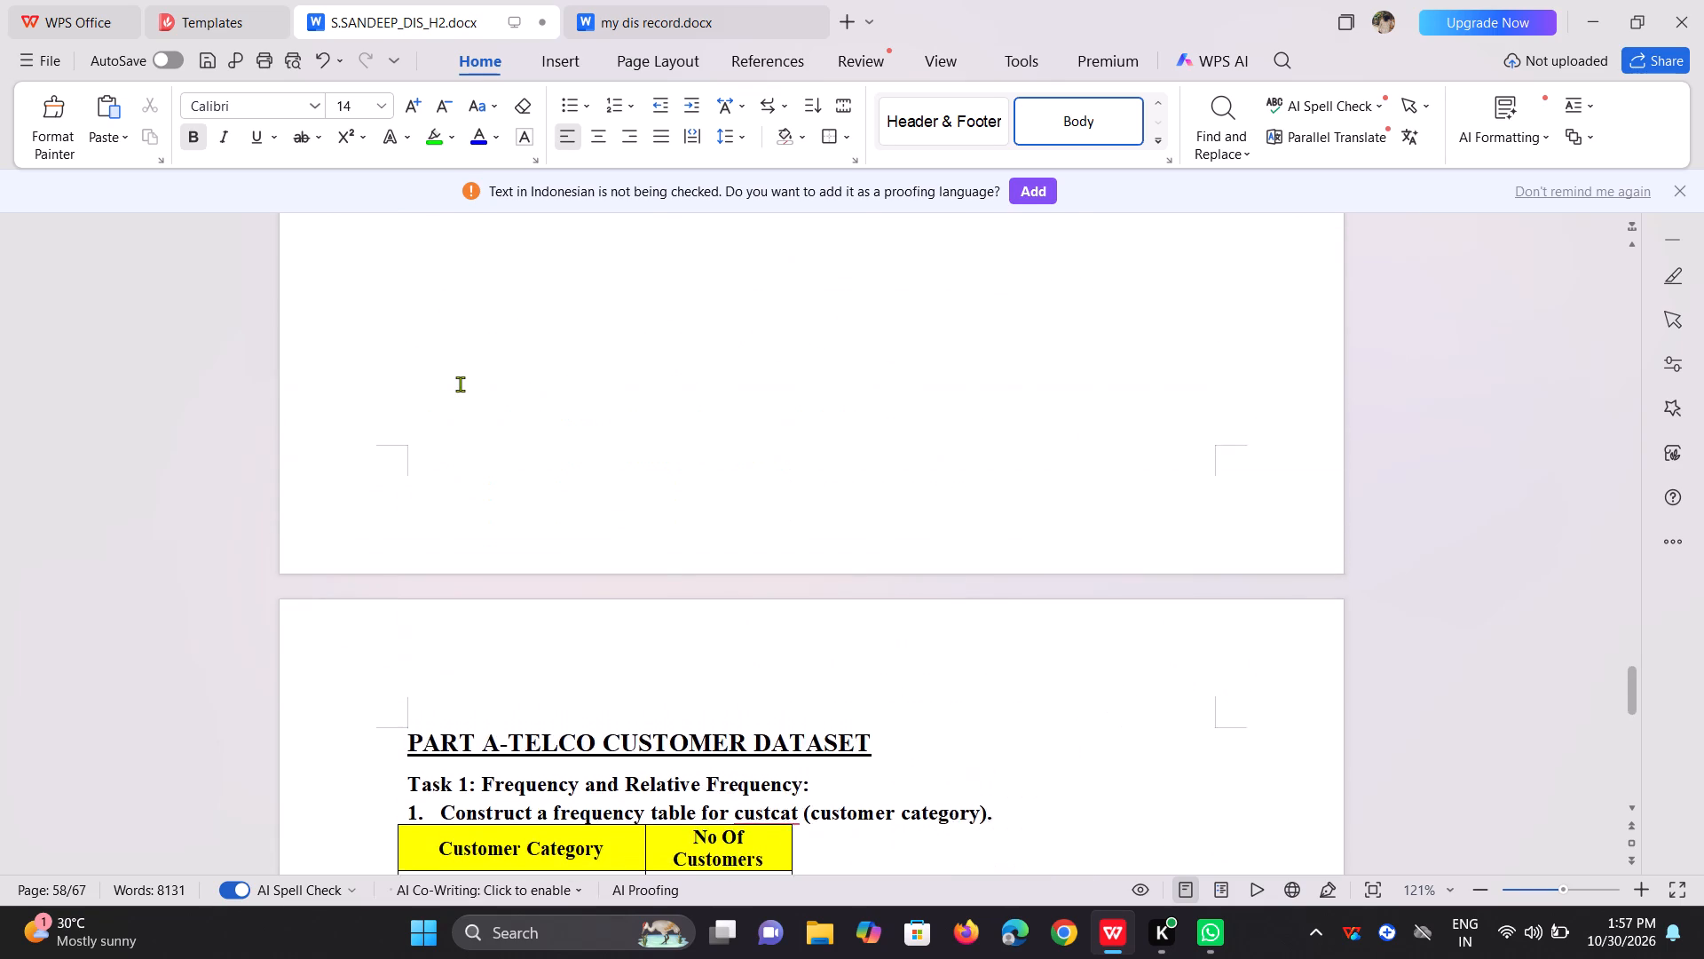
scroll(460, 384, up, 7)
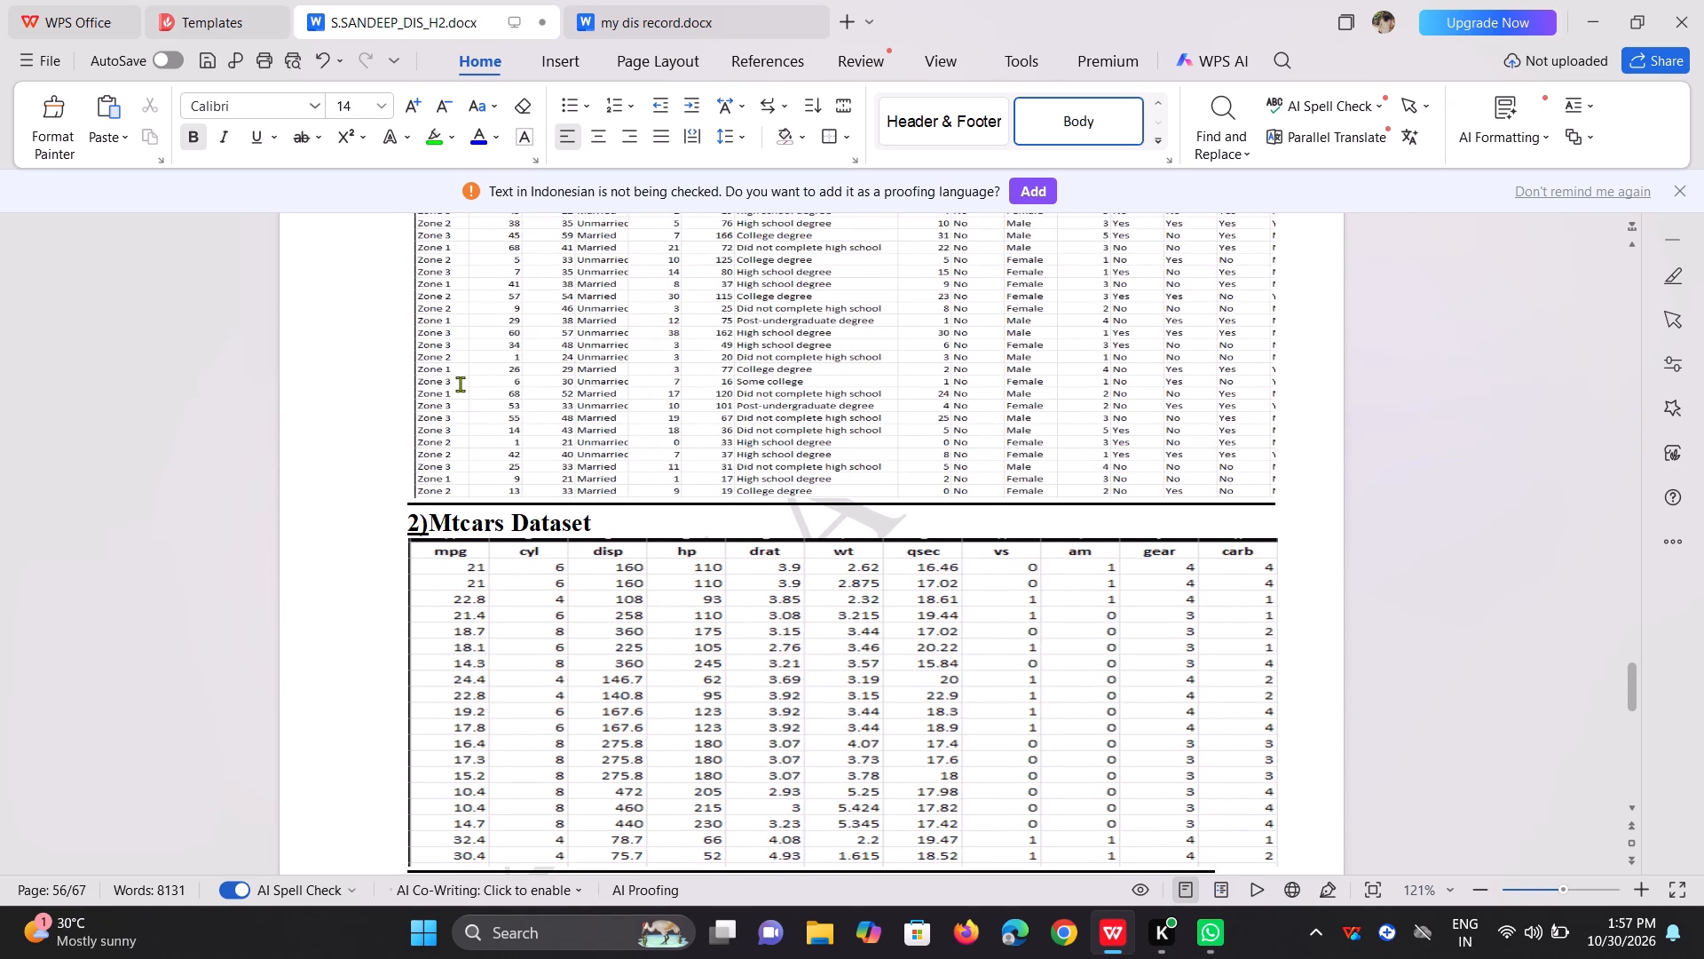
scroll(460, 384, up, 2)
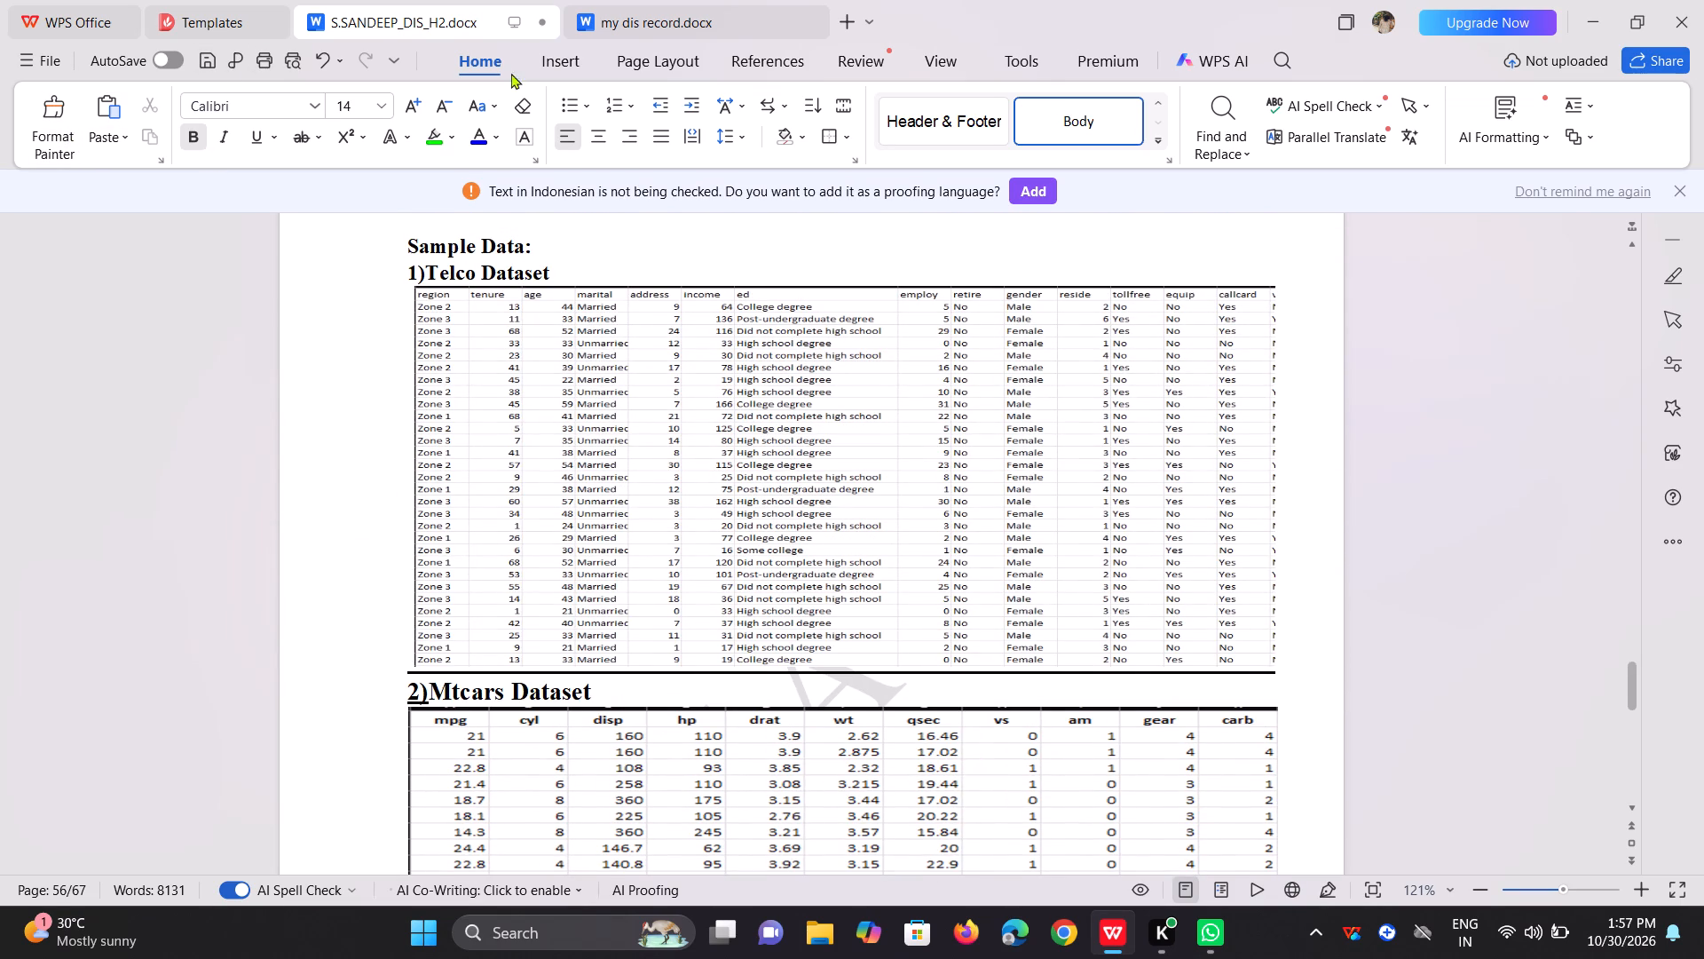
Set the report's page margins to the Narrow preset, 0.5 in on all sides.
click(616, 66)
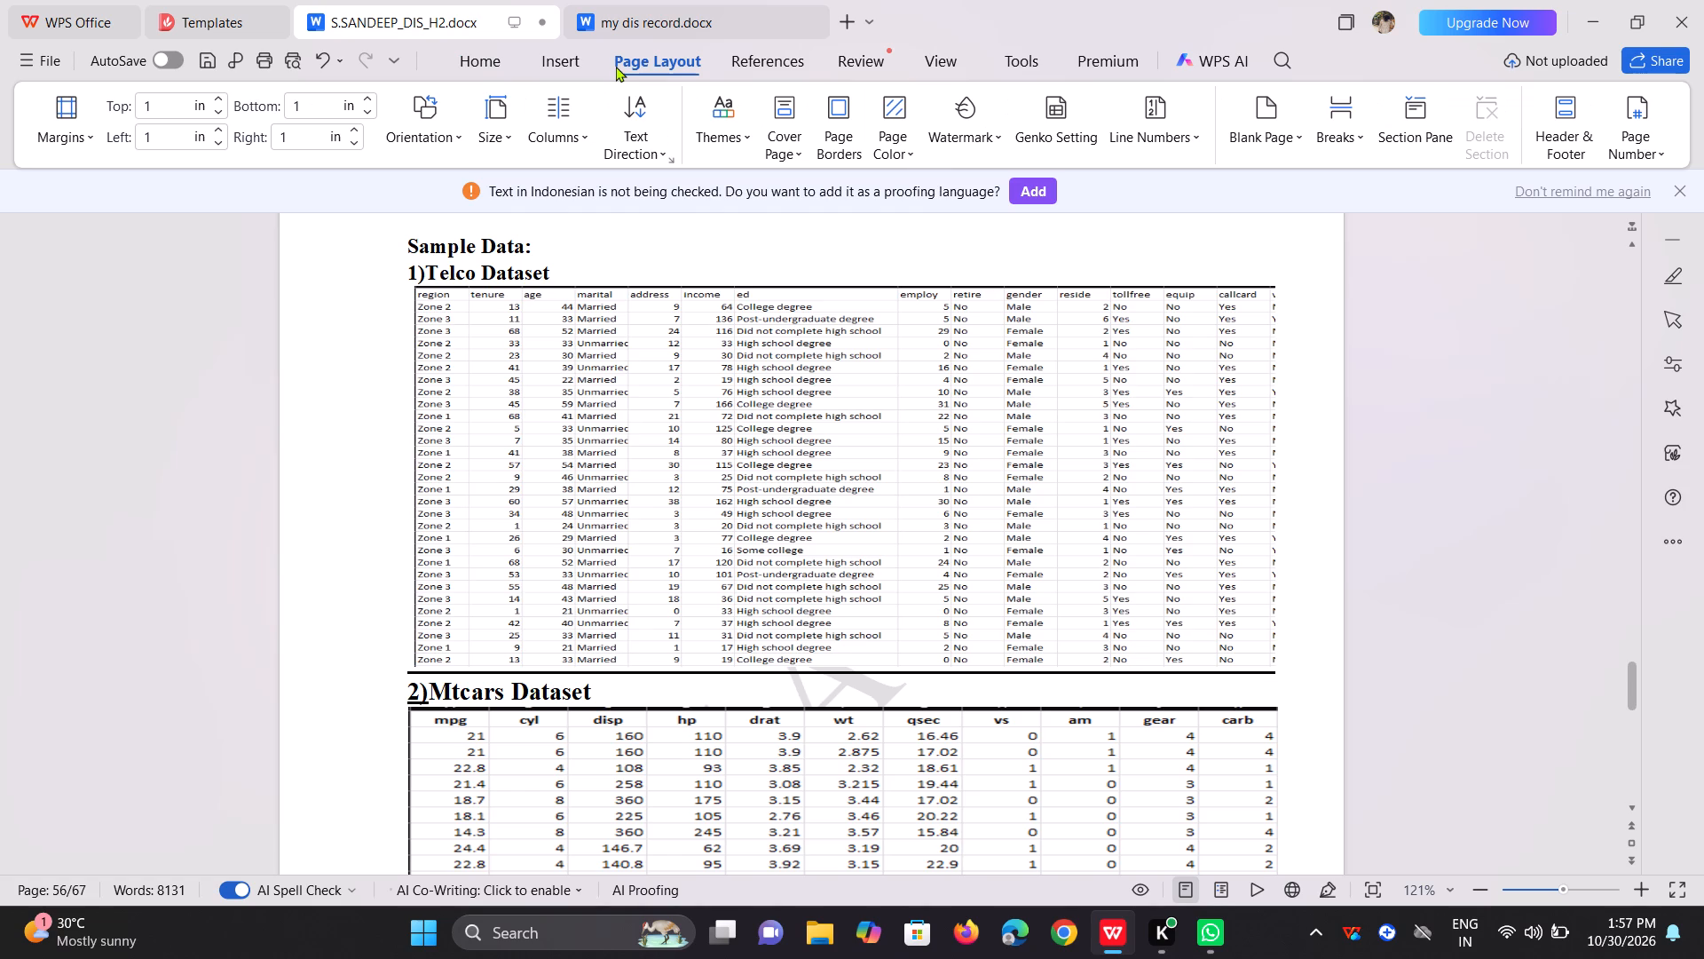
click(74, 125)
click(122, 292)
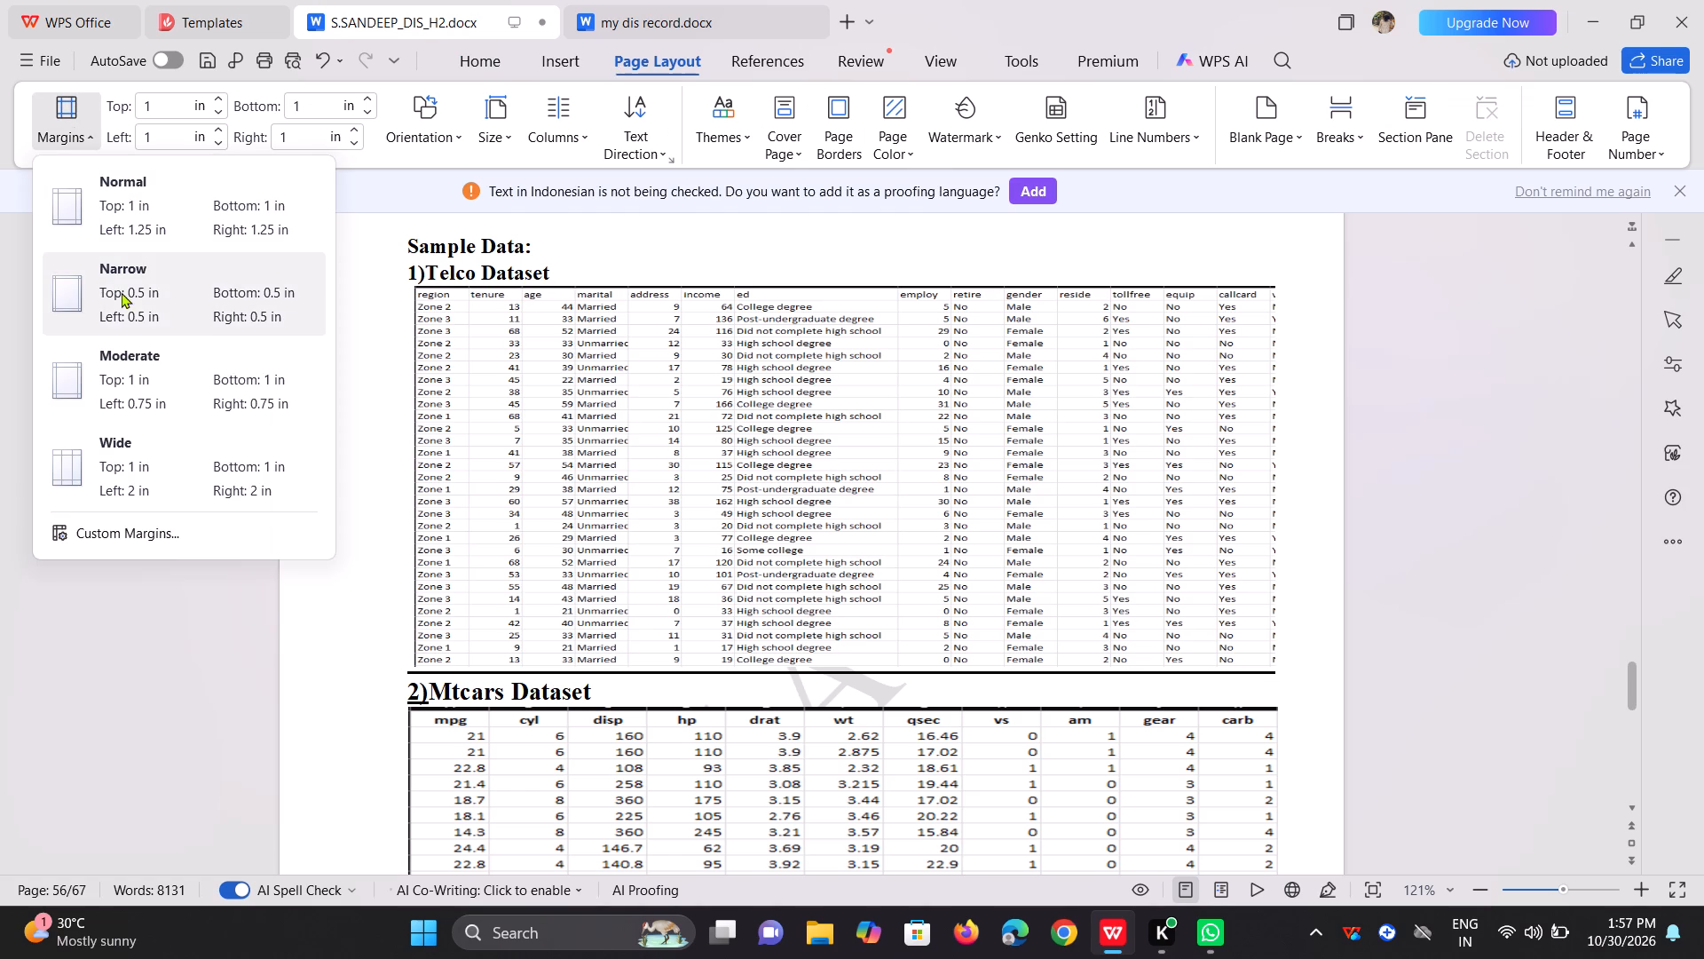
Delete the six blank lines above LAB QUESTIONS to bring the heading to the top of its page.
scroll(693, 425, up, 10)
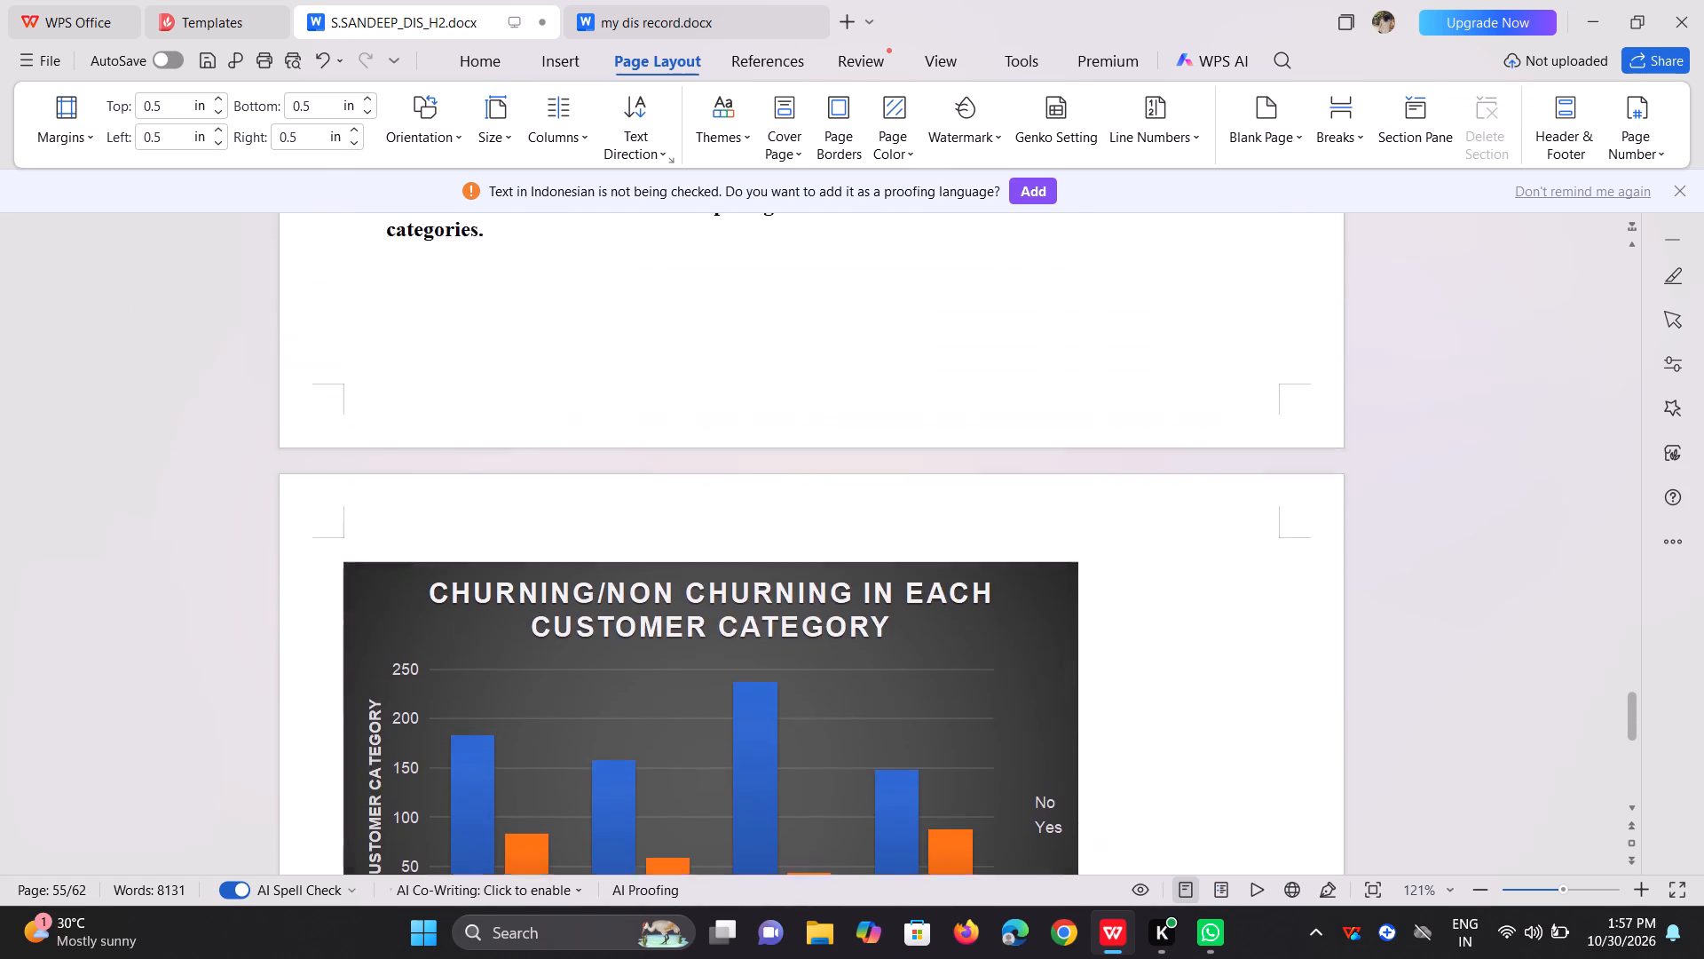
scroll(693, 425, up, 17)
scroll(693, 425, up, 5)
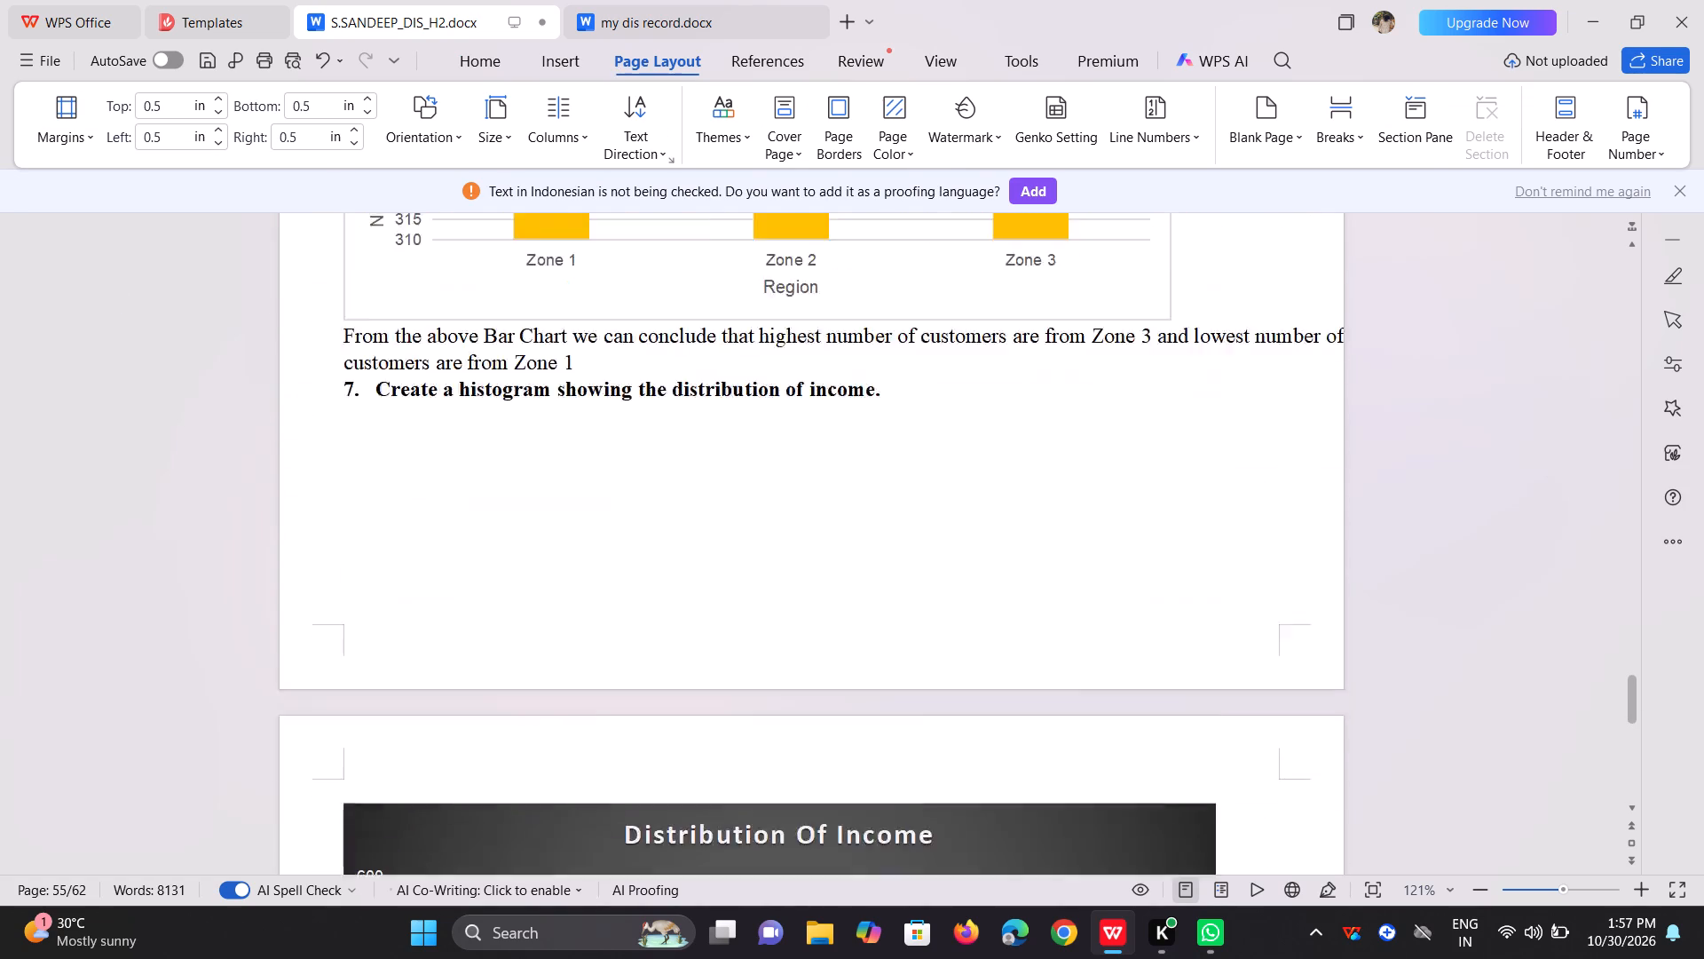
scroll(693, 425, up, 16)
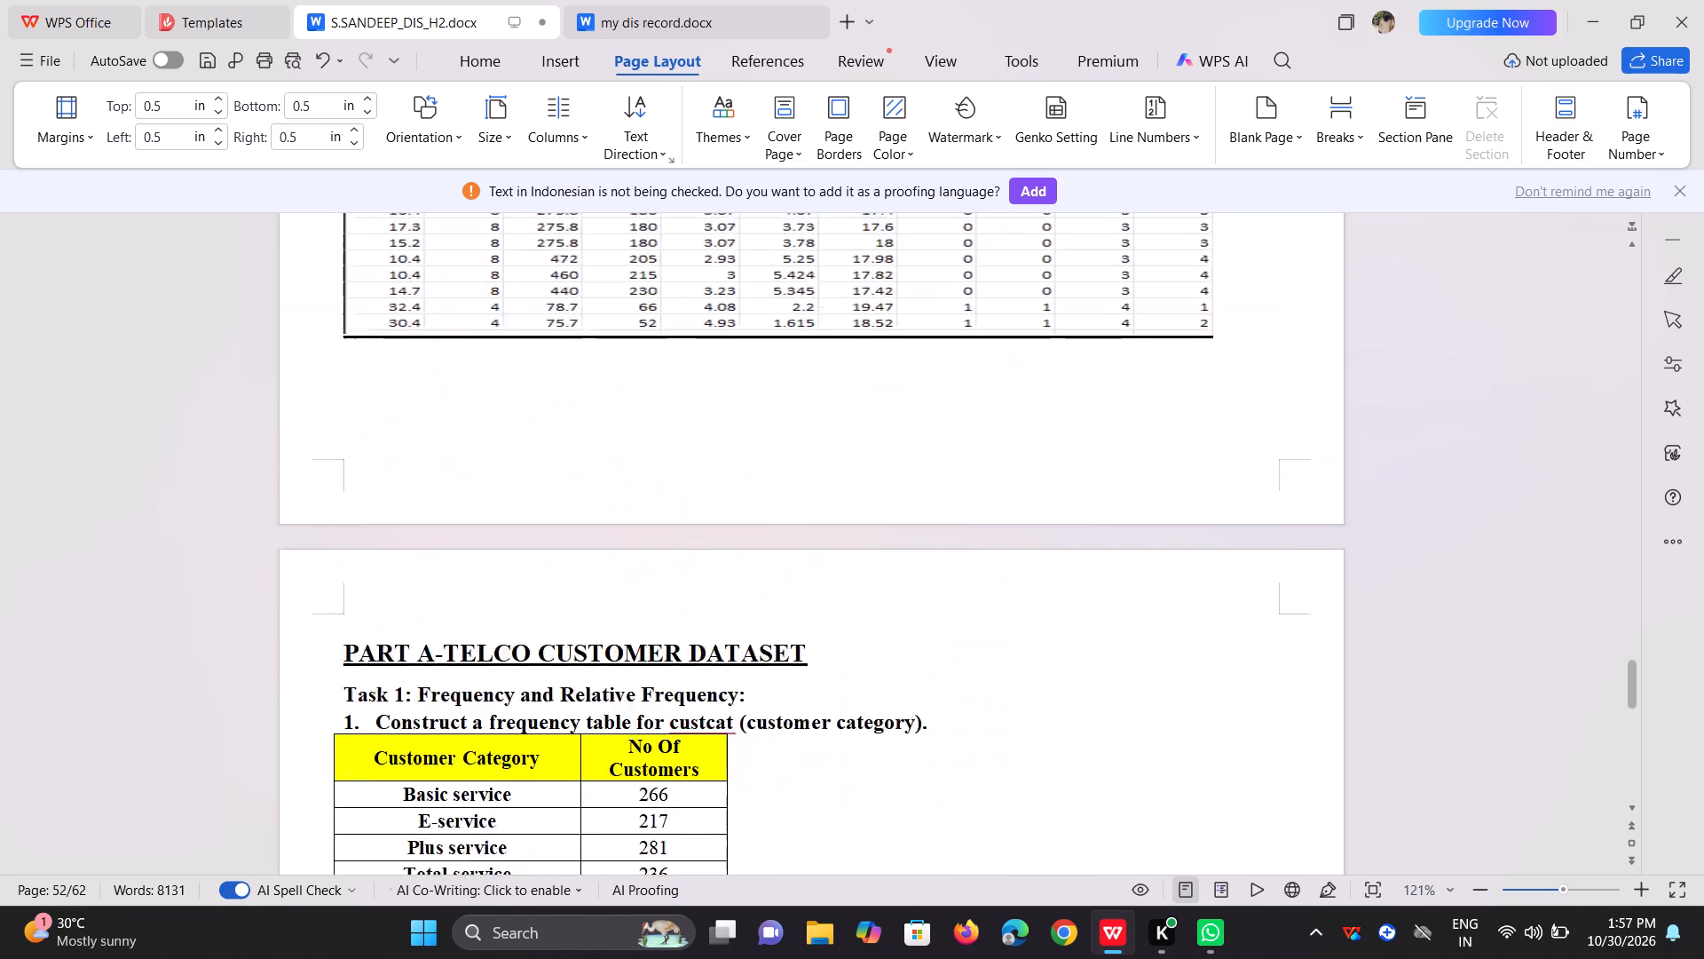
scroll(693, 425, up, 14)
click(344, 746)
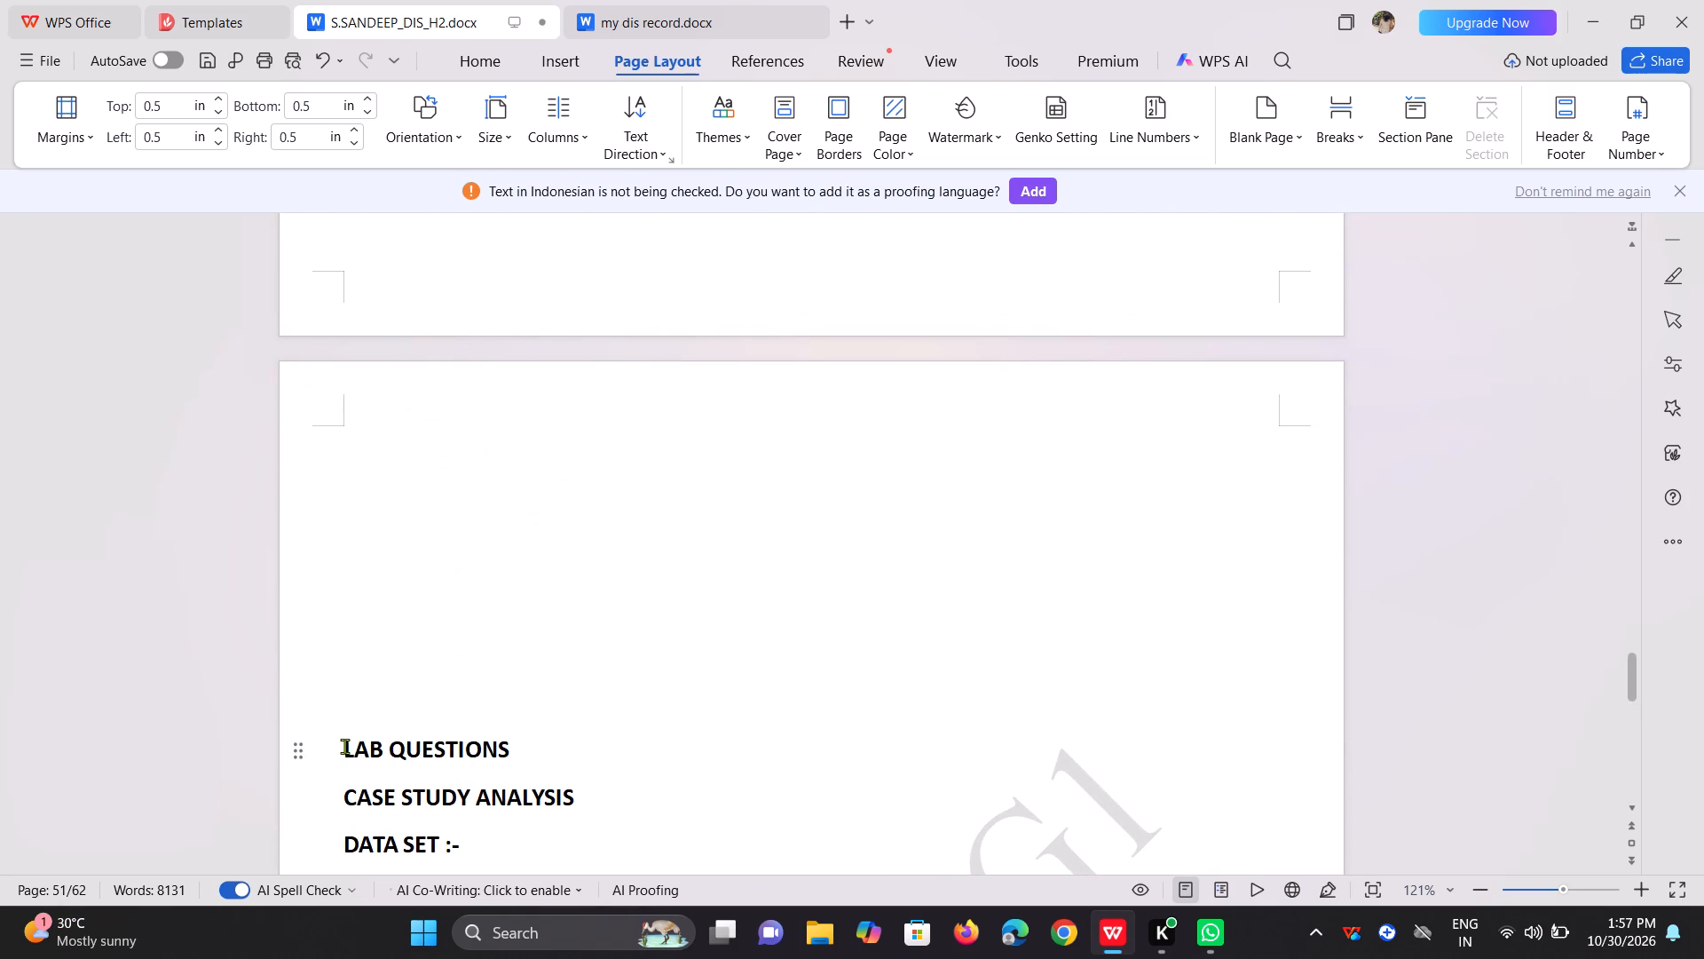
key(BackSpace)
key(BackSpace)
key(BackSpace)
key(BackSpace)
key(BackSpace)
key(BackSpace)
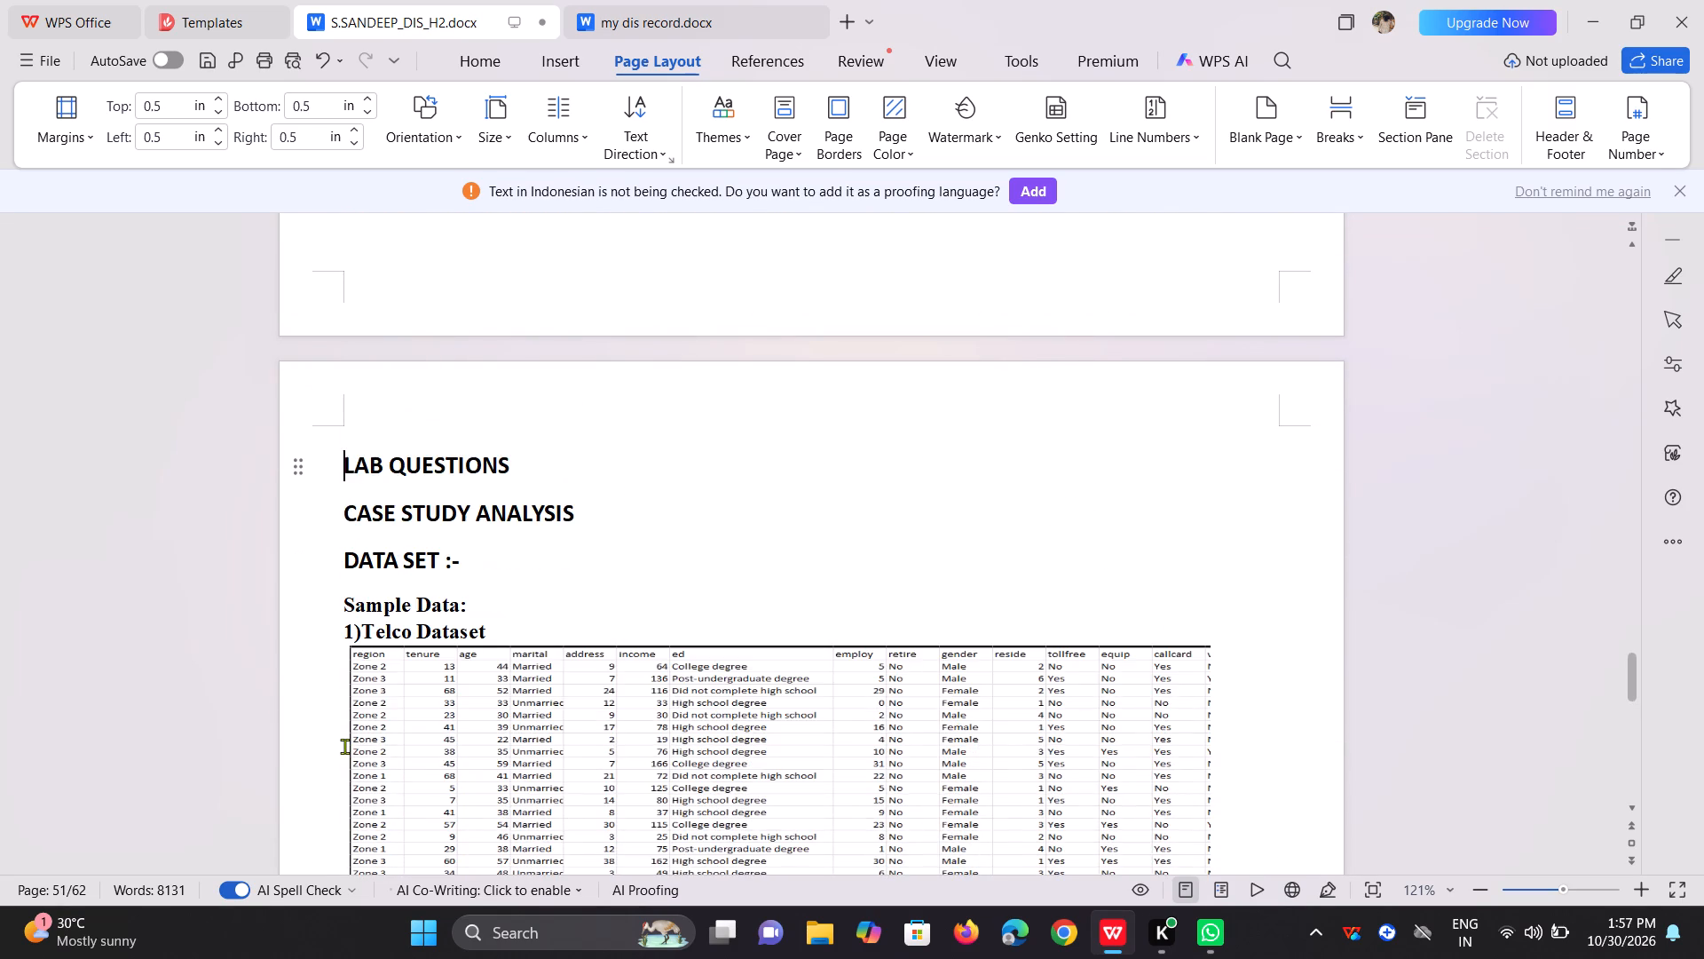
scroll(344, 746, up, 5)
scroll(344, 746, down, 6)
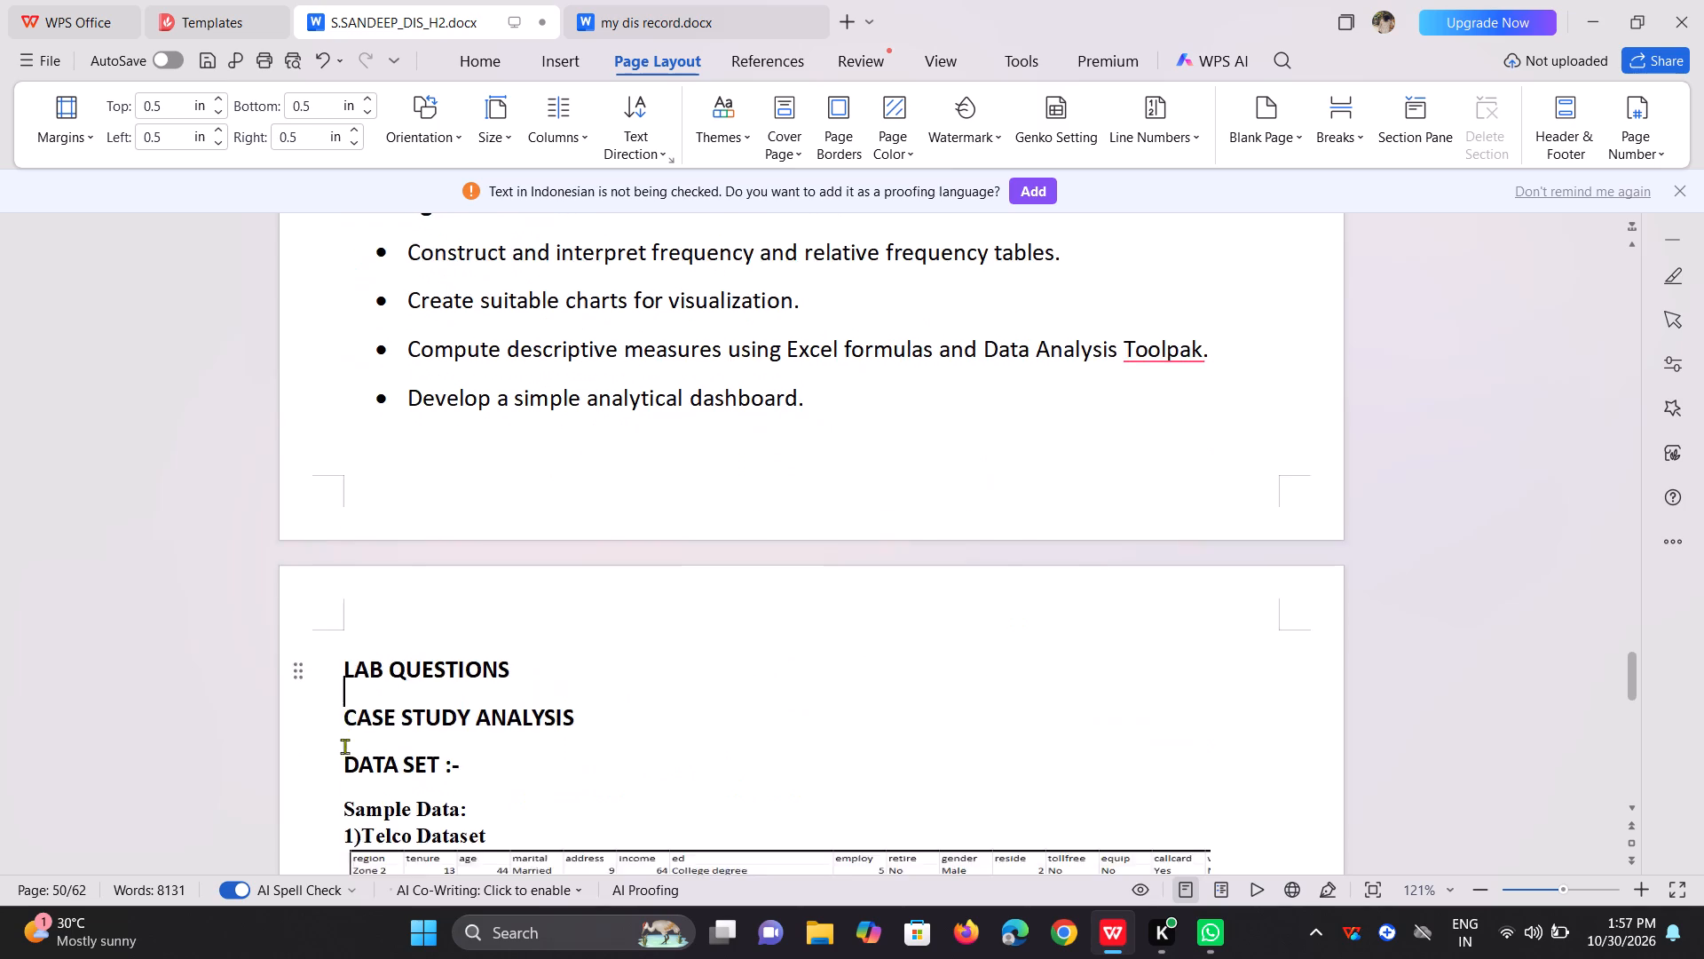
Stretch the Mtcars dataset picture downward to about 3.63 in high, keeping its width at 6.75 in.
scroll(344, 746, down, 13)
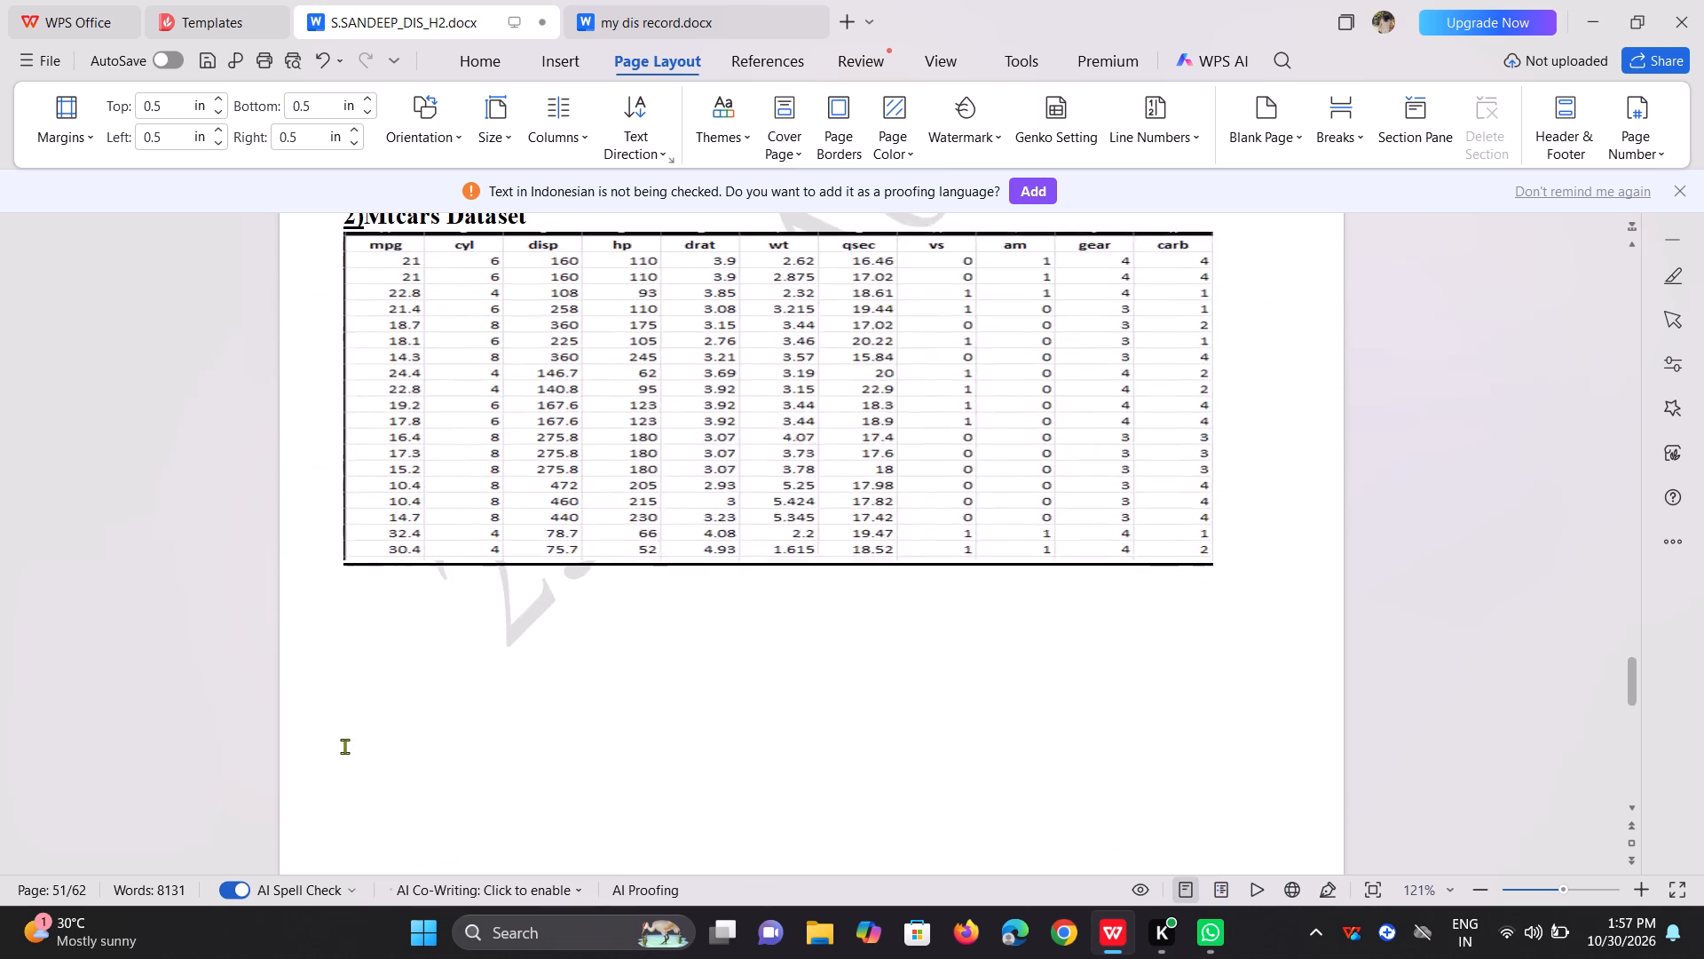
scroll(344, 746, down, 6)
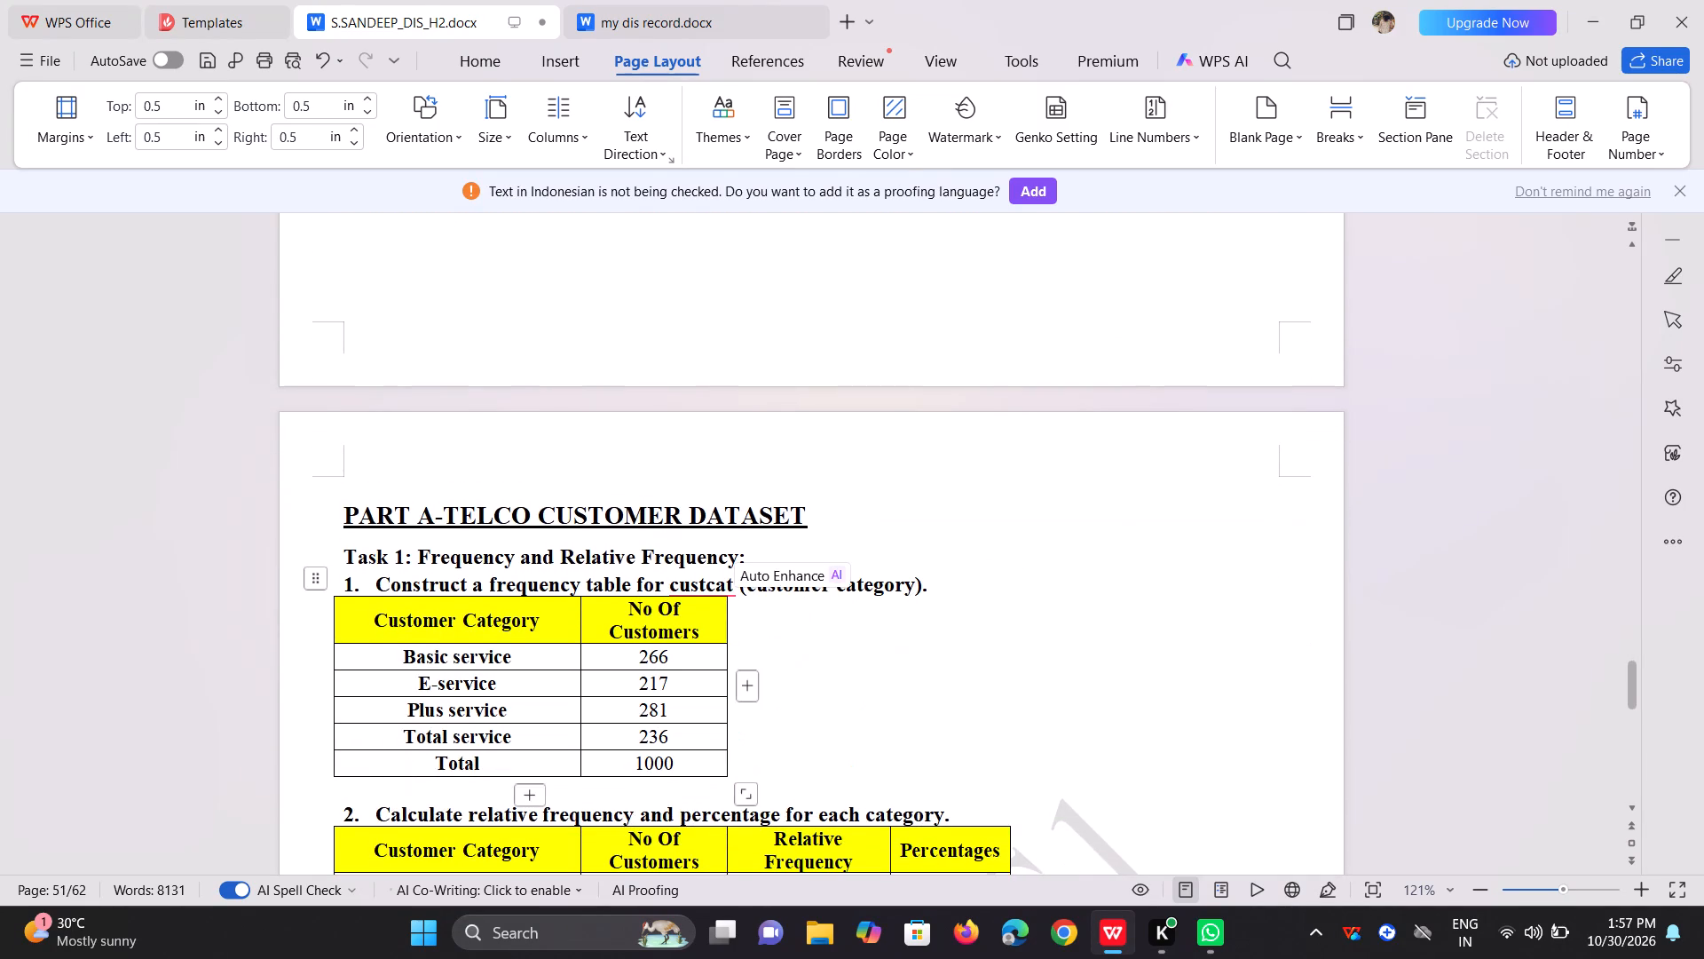
scroll(390, 527, up, 5)
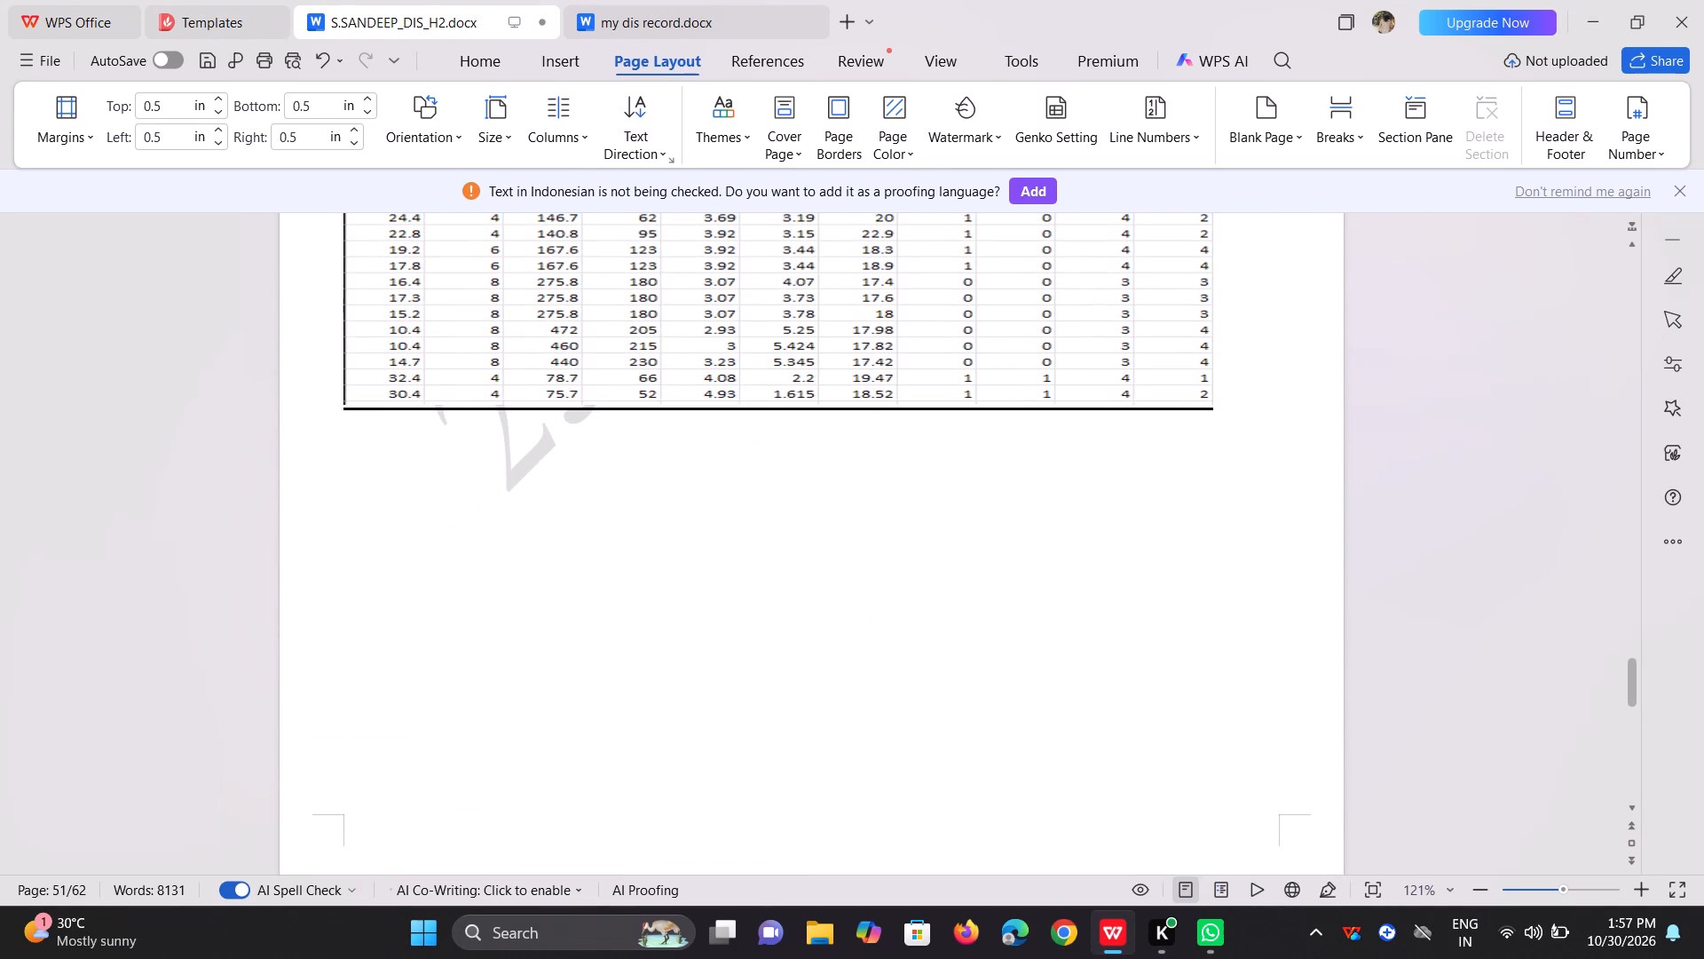
click(892, 349)
drag(779, 411, 801, 530)
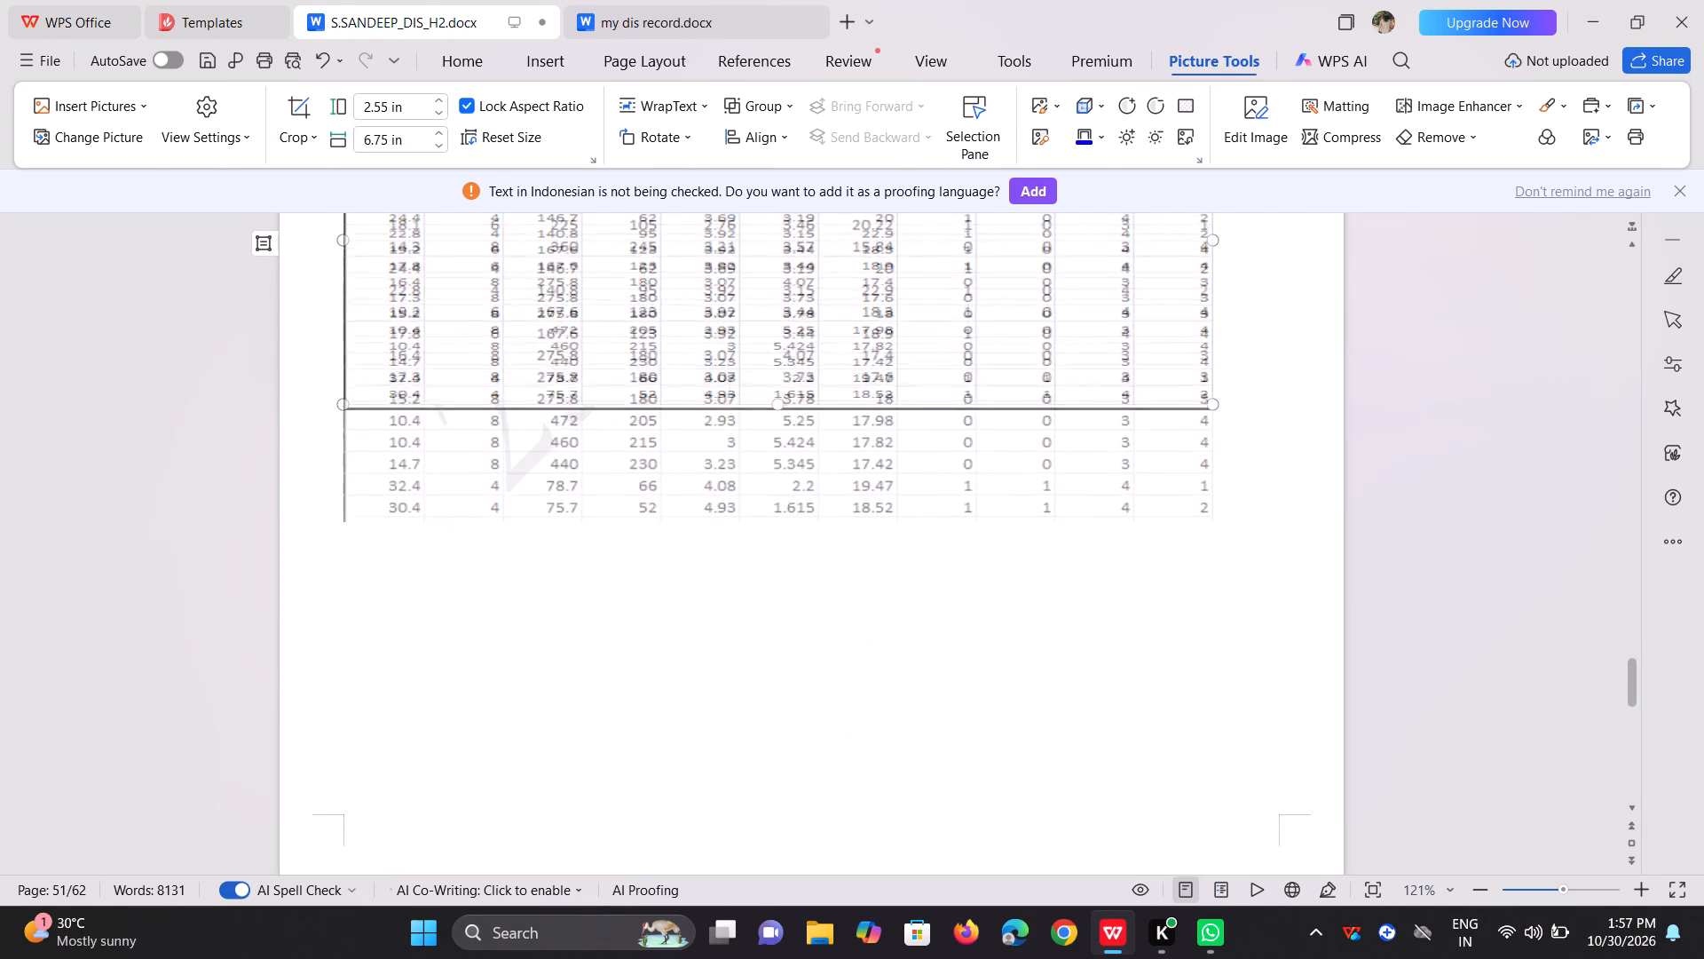
drag(801, 530, 801, 551)
scroll(801, 551, up, 6)
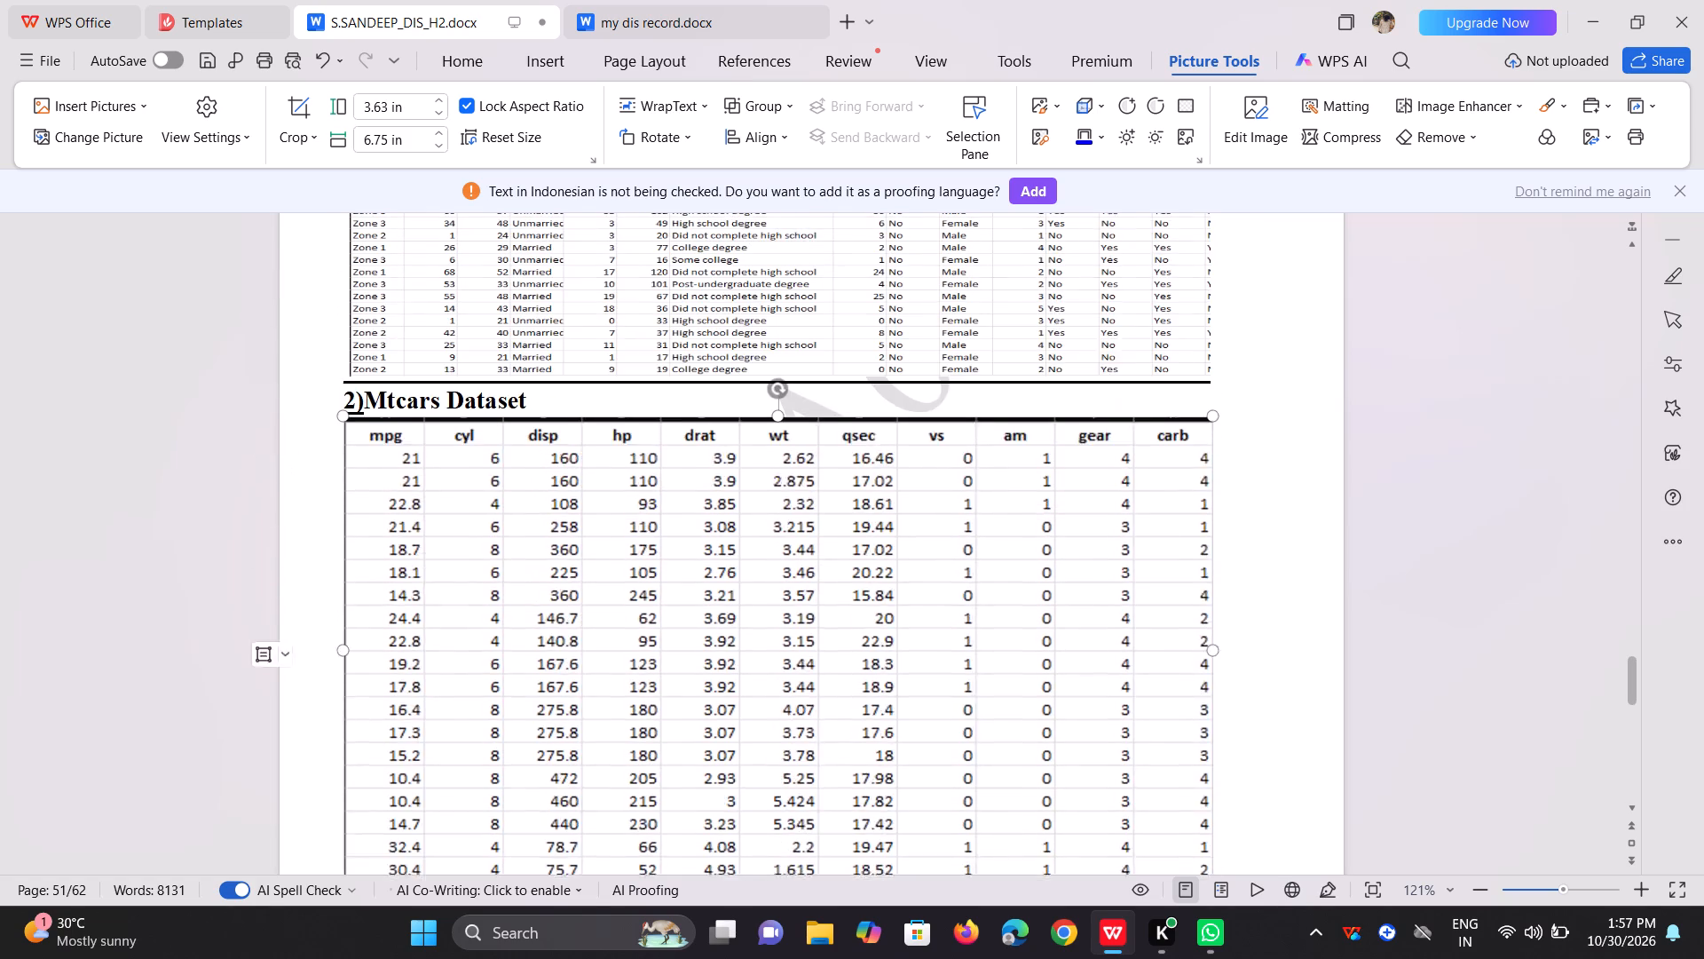
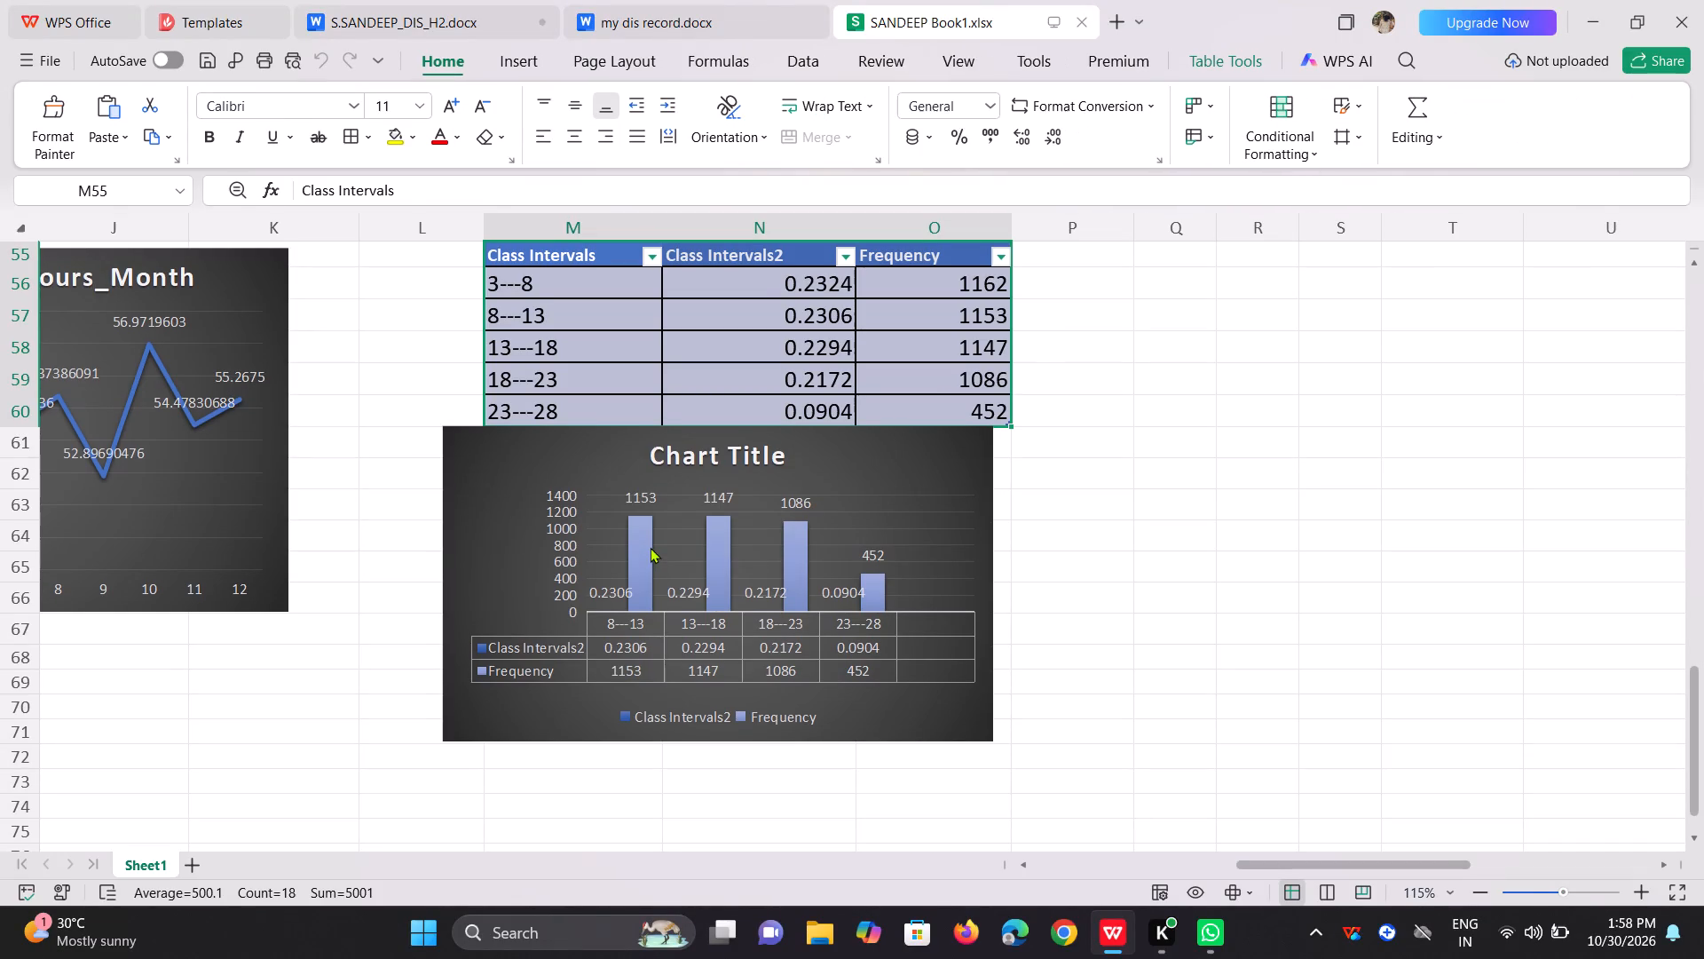
Look over the tables and charts across Sheet1 of the Book1 workbook.
scroll(651, 547, right, 5)
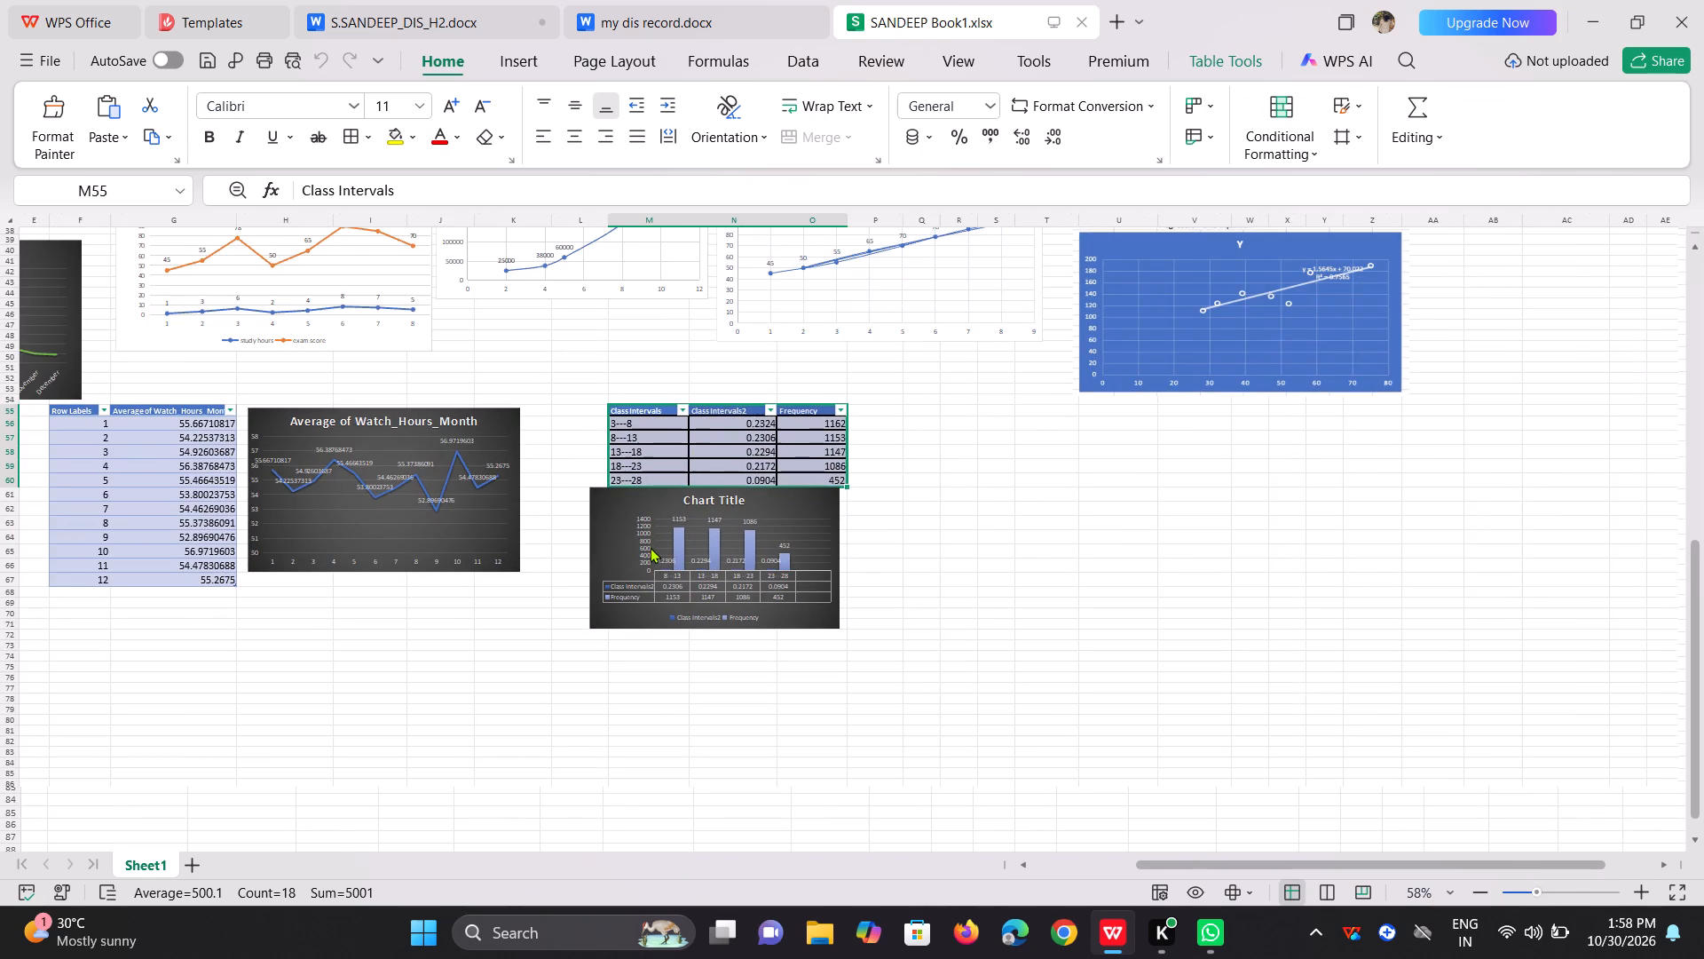
scroll(651, 547, right, 1)
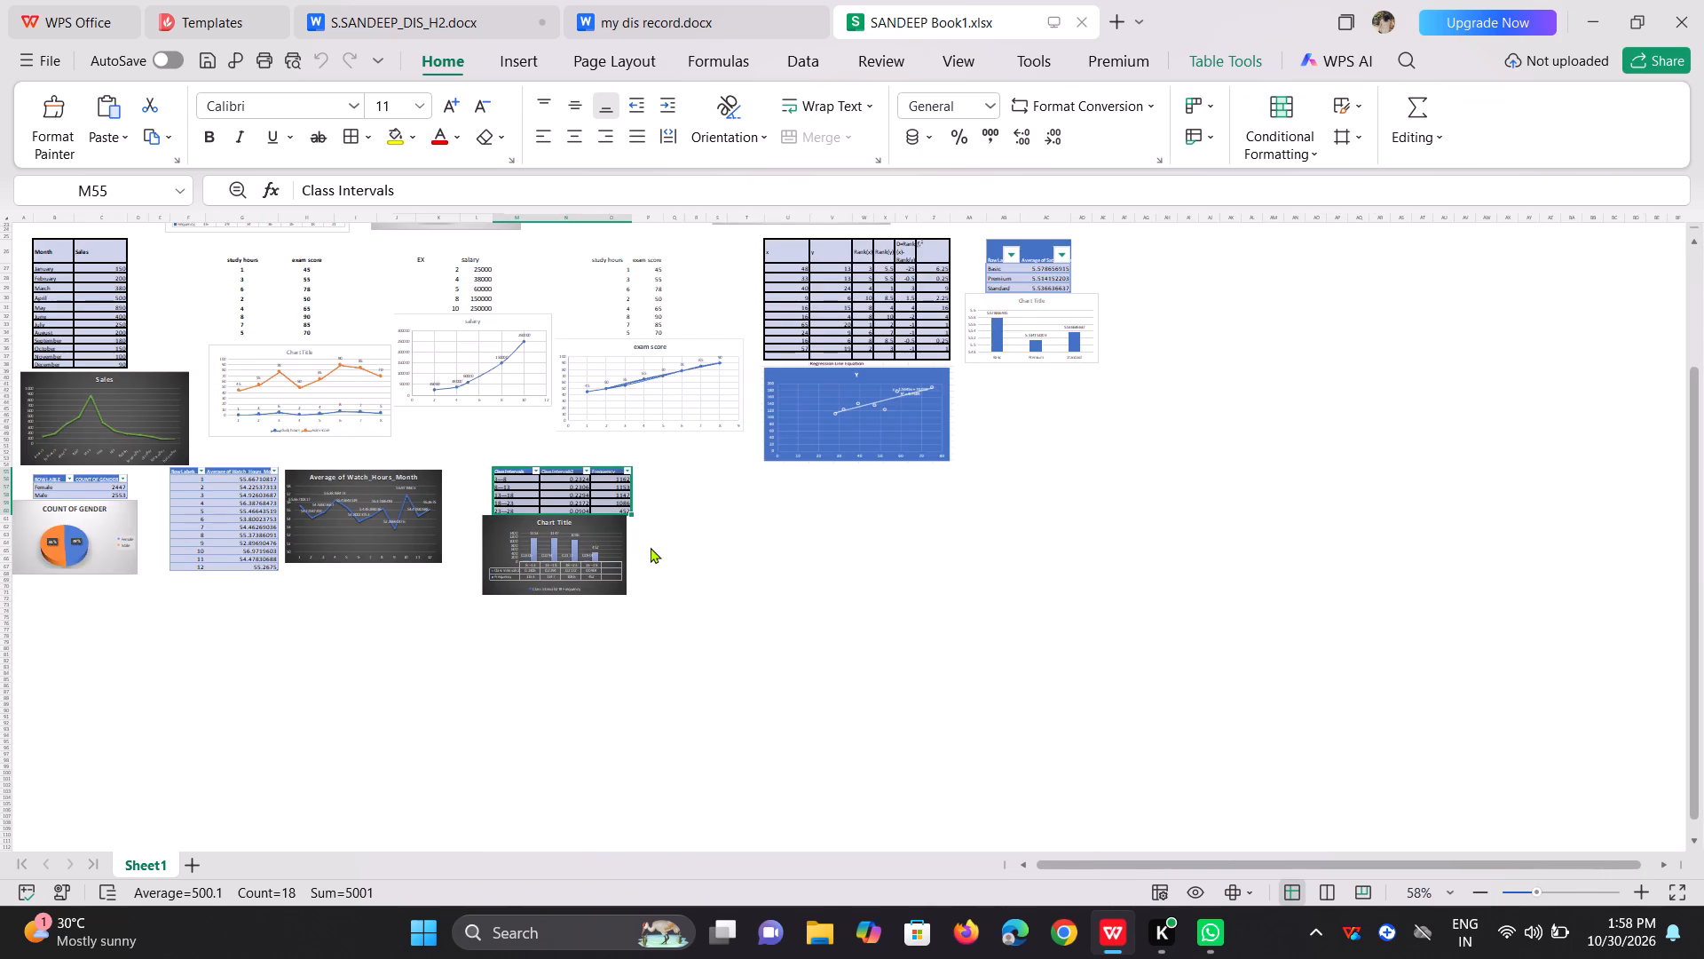
scroll(651, 547, right, 1)
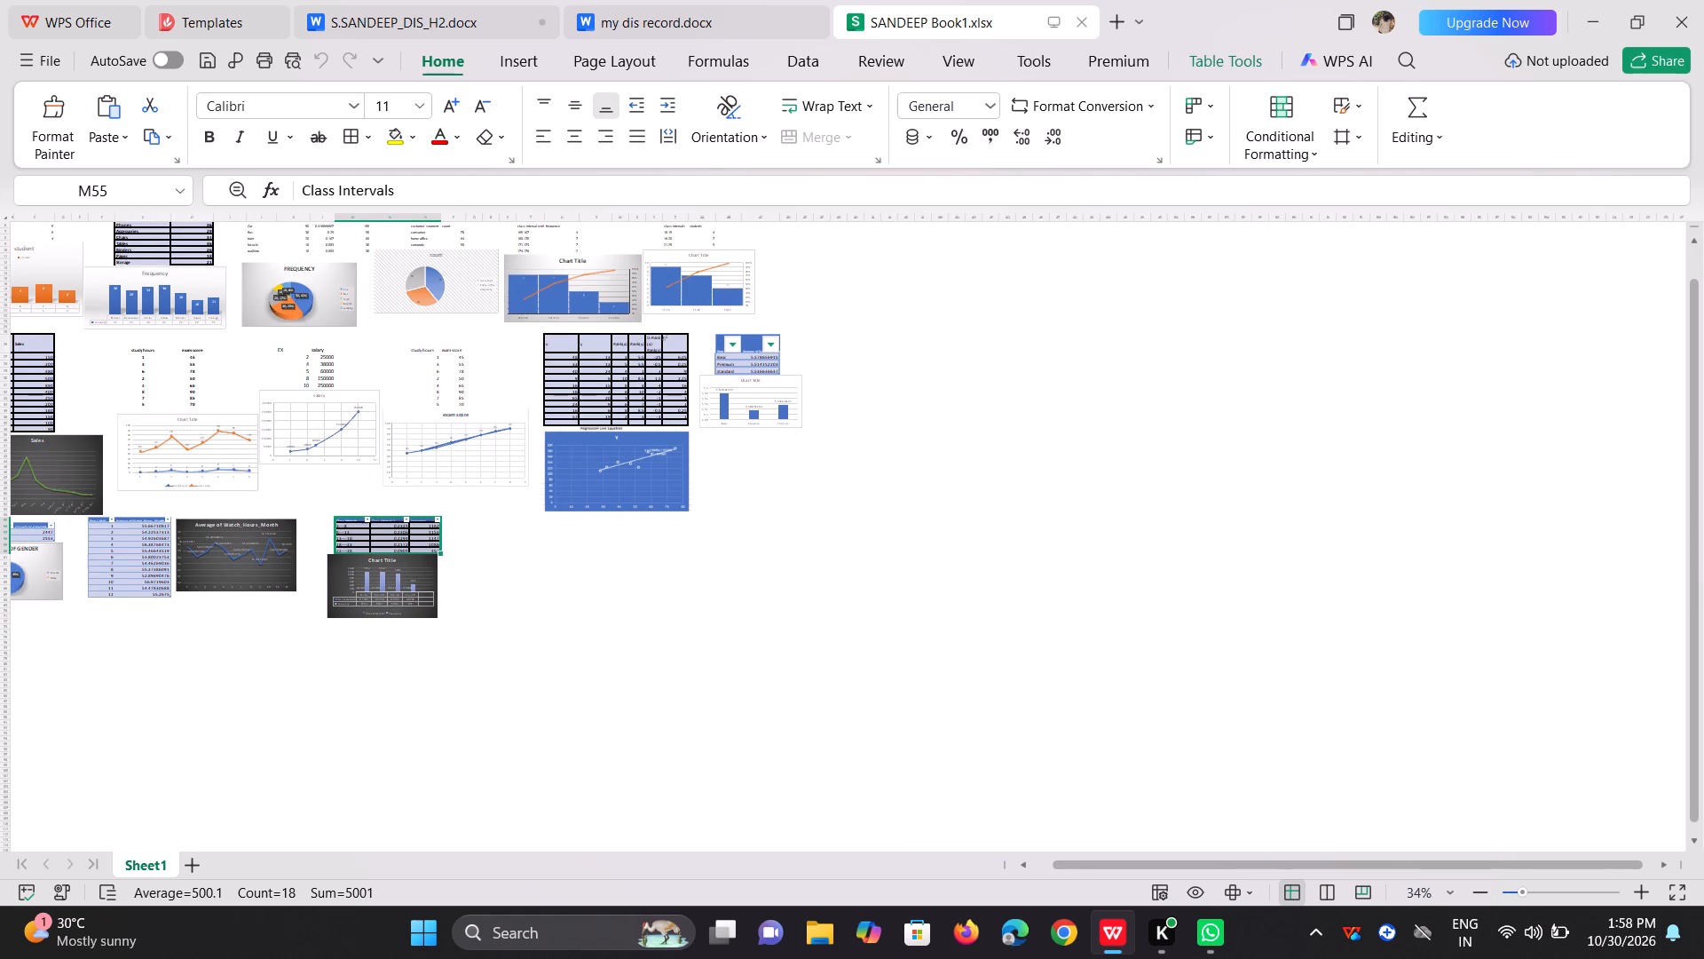
scroll(75, 368, right, 3)
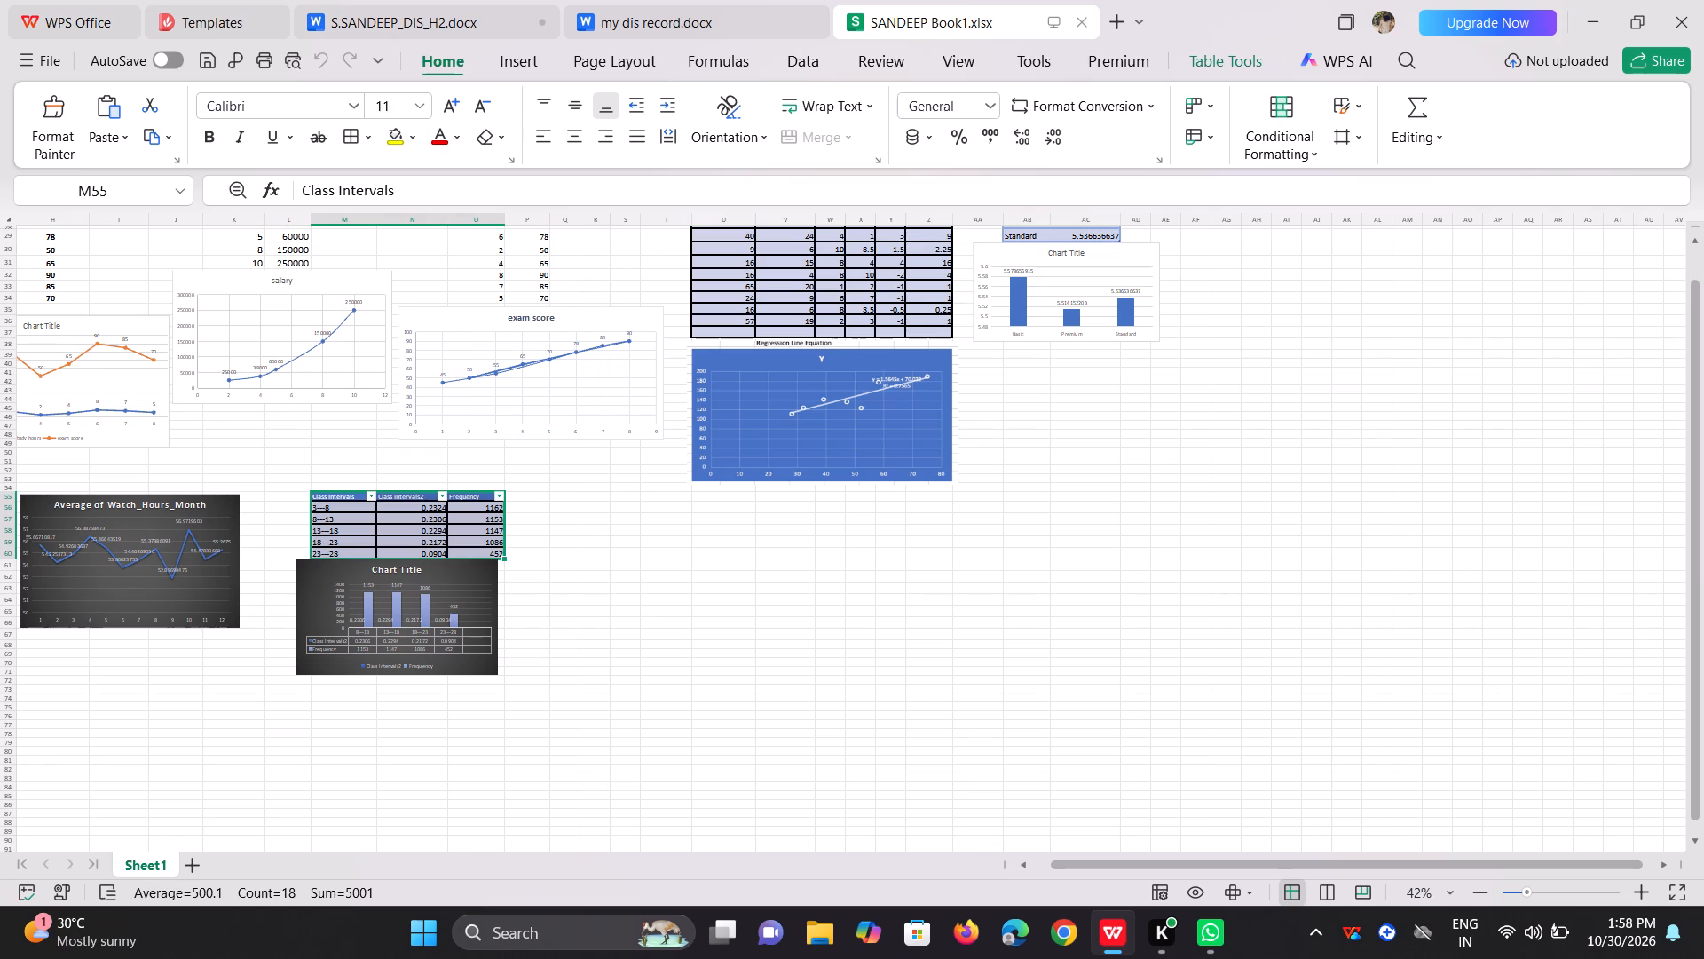
scroll(462, 589, right, 3)
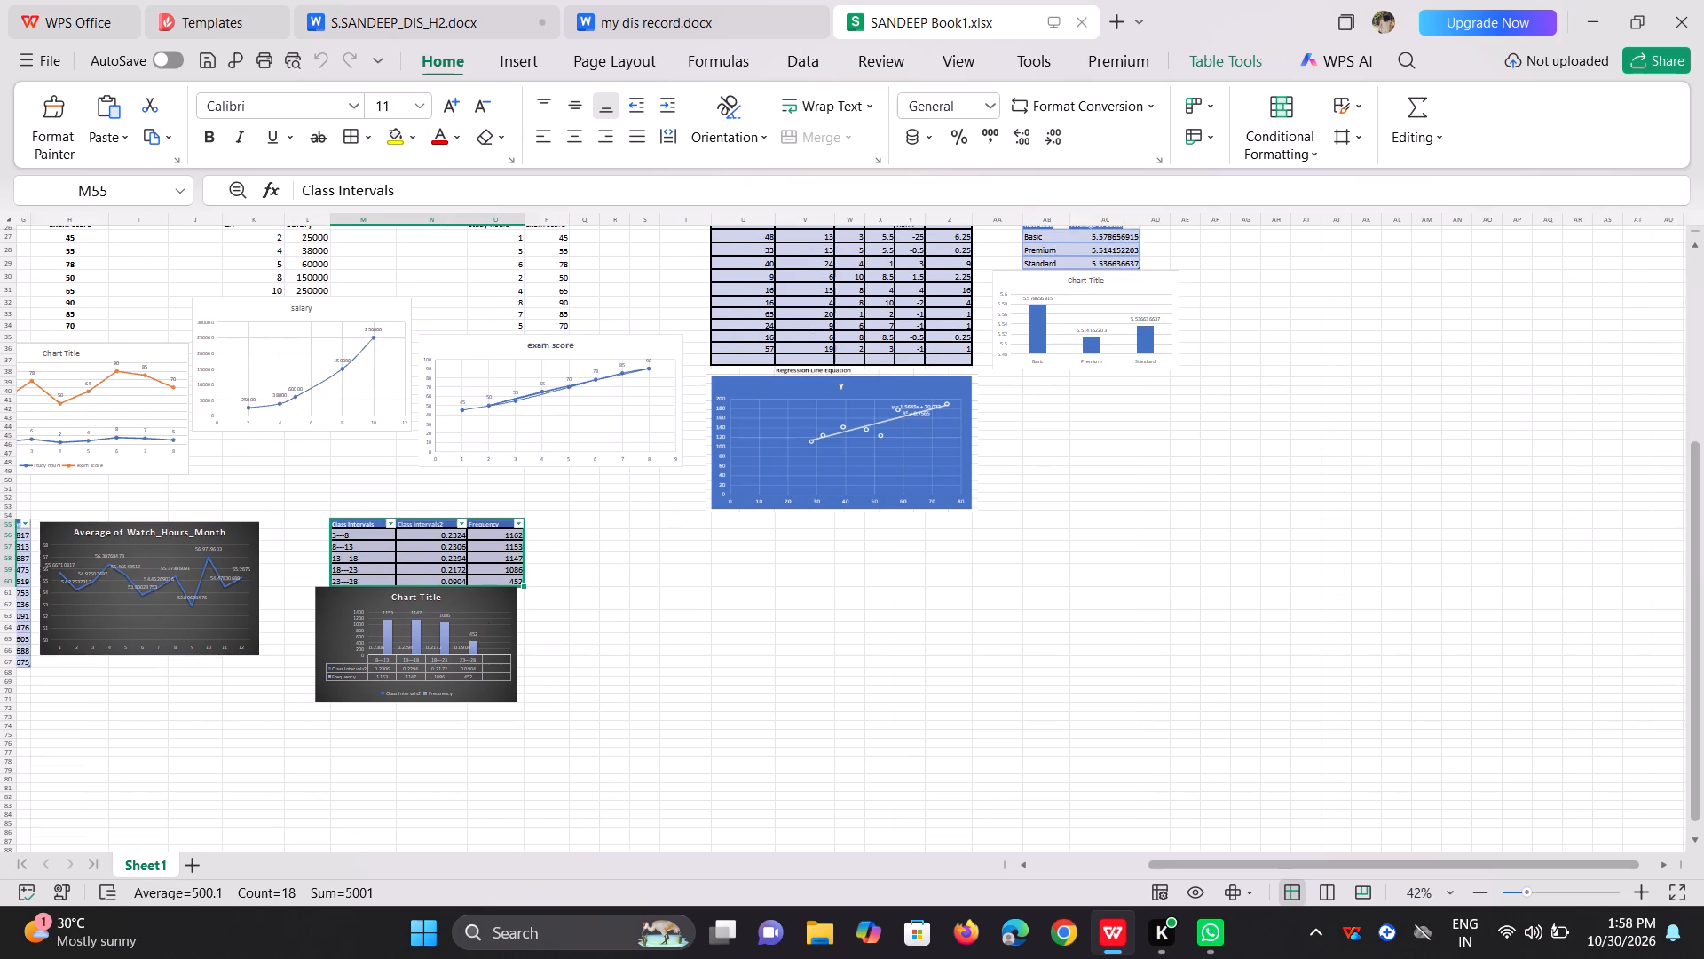
scroll(462, 589, right, 5)
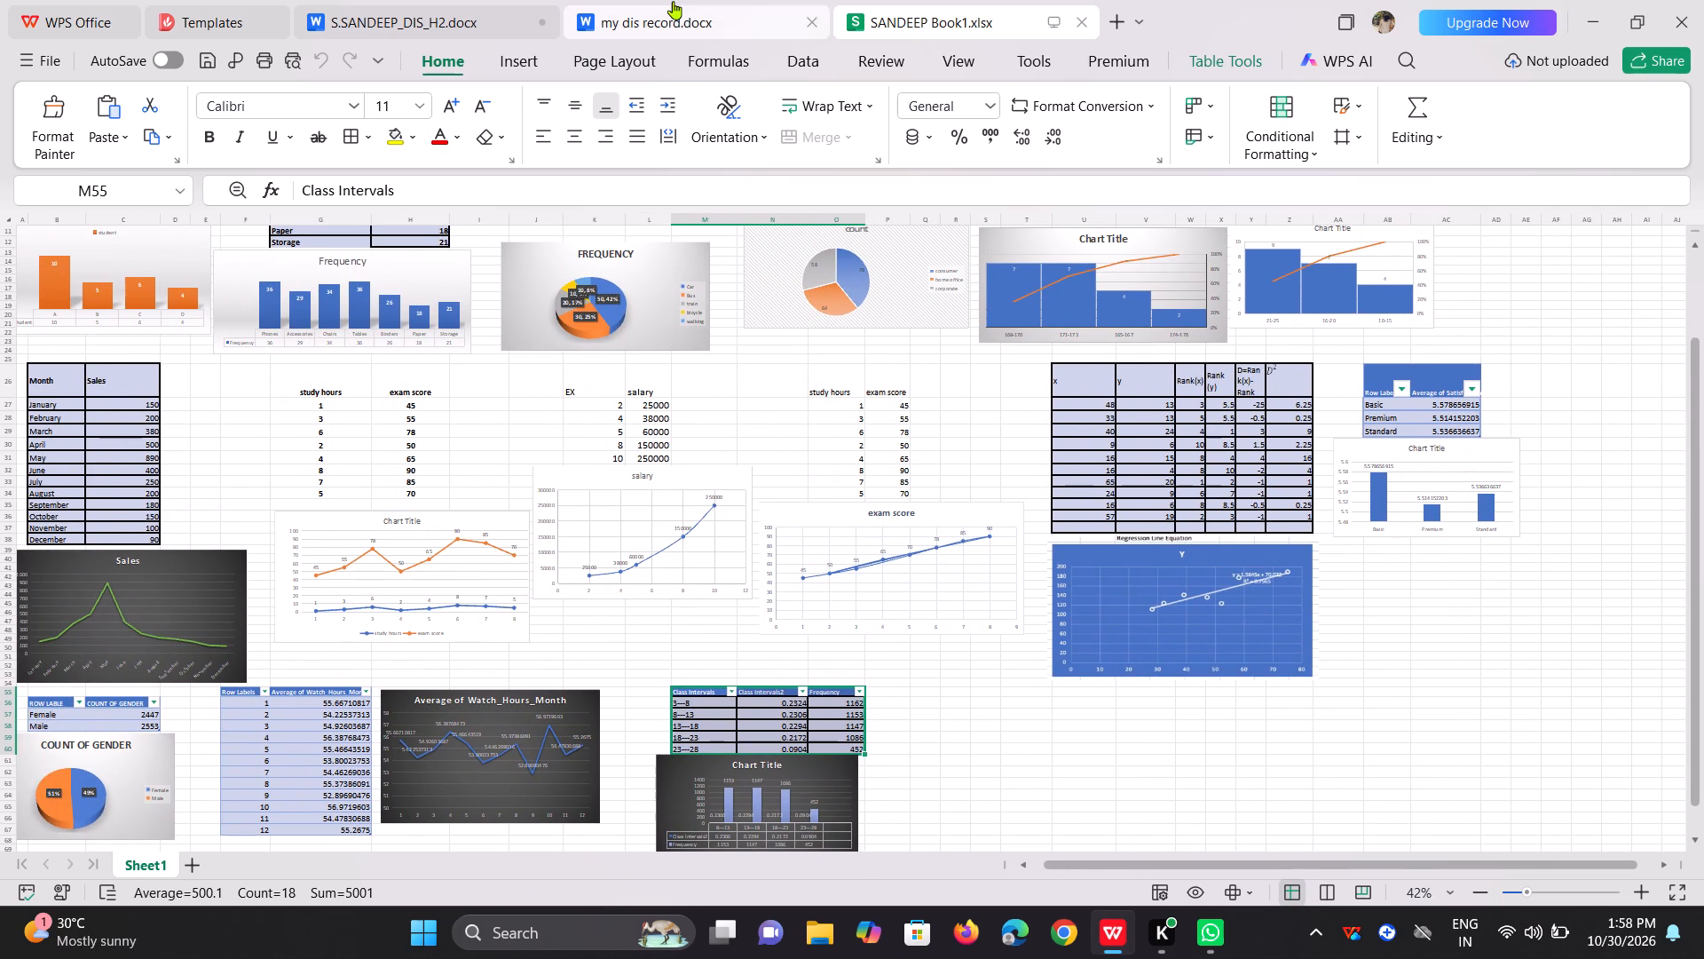
Close the Book1 workbook and my dis record.docx, keeping the DIS_H2 report open.
click(1077, 15)
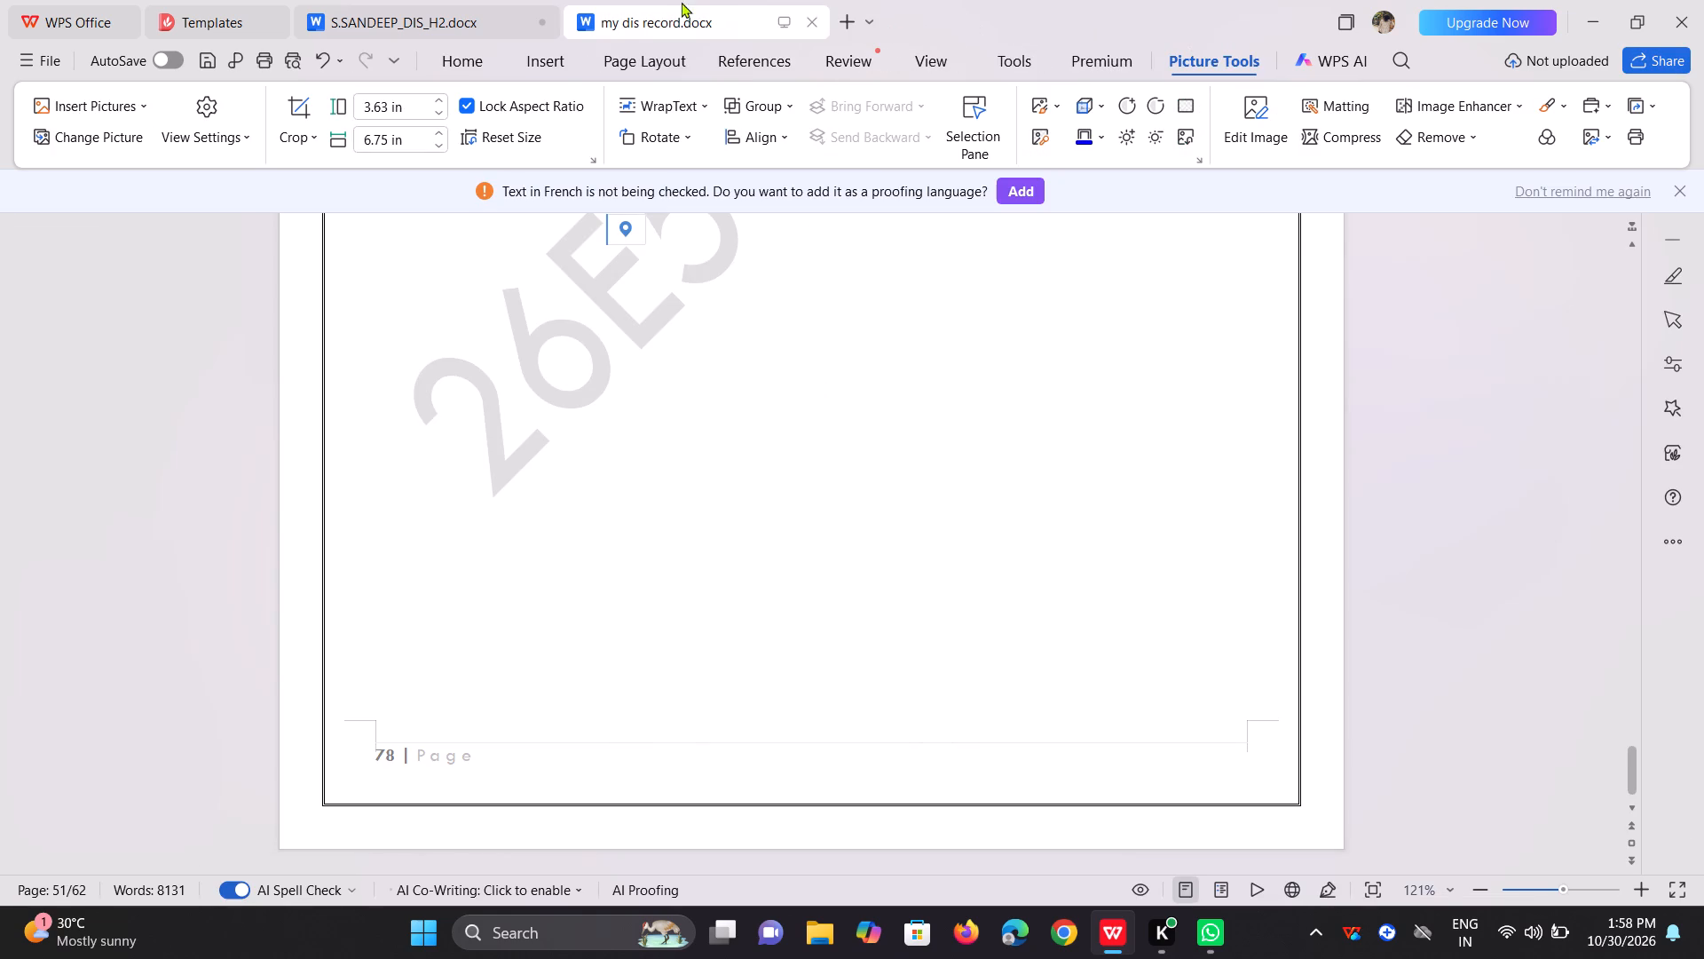
click(491, 19)
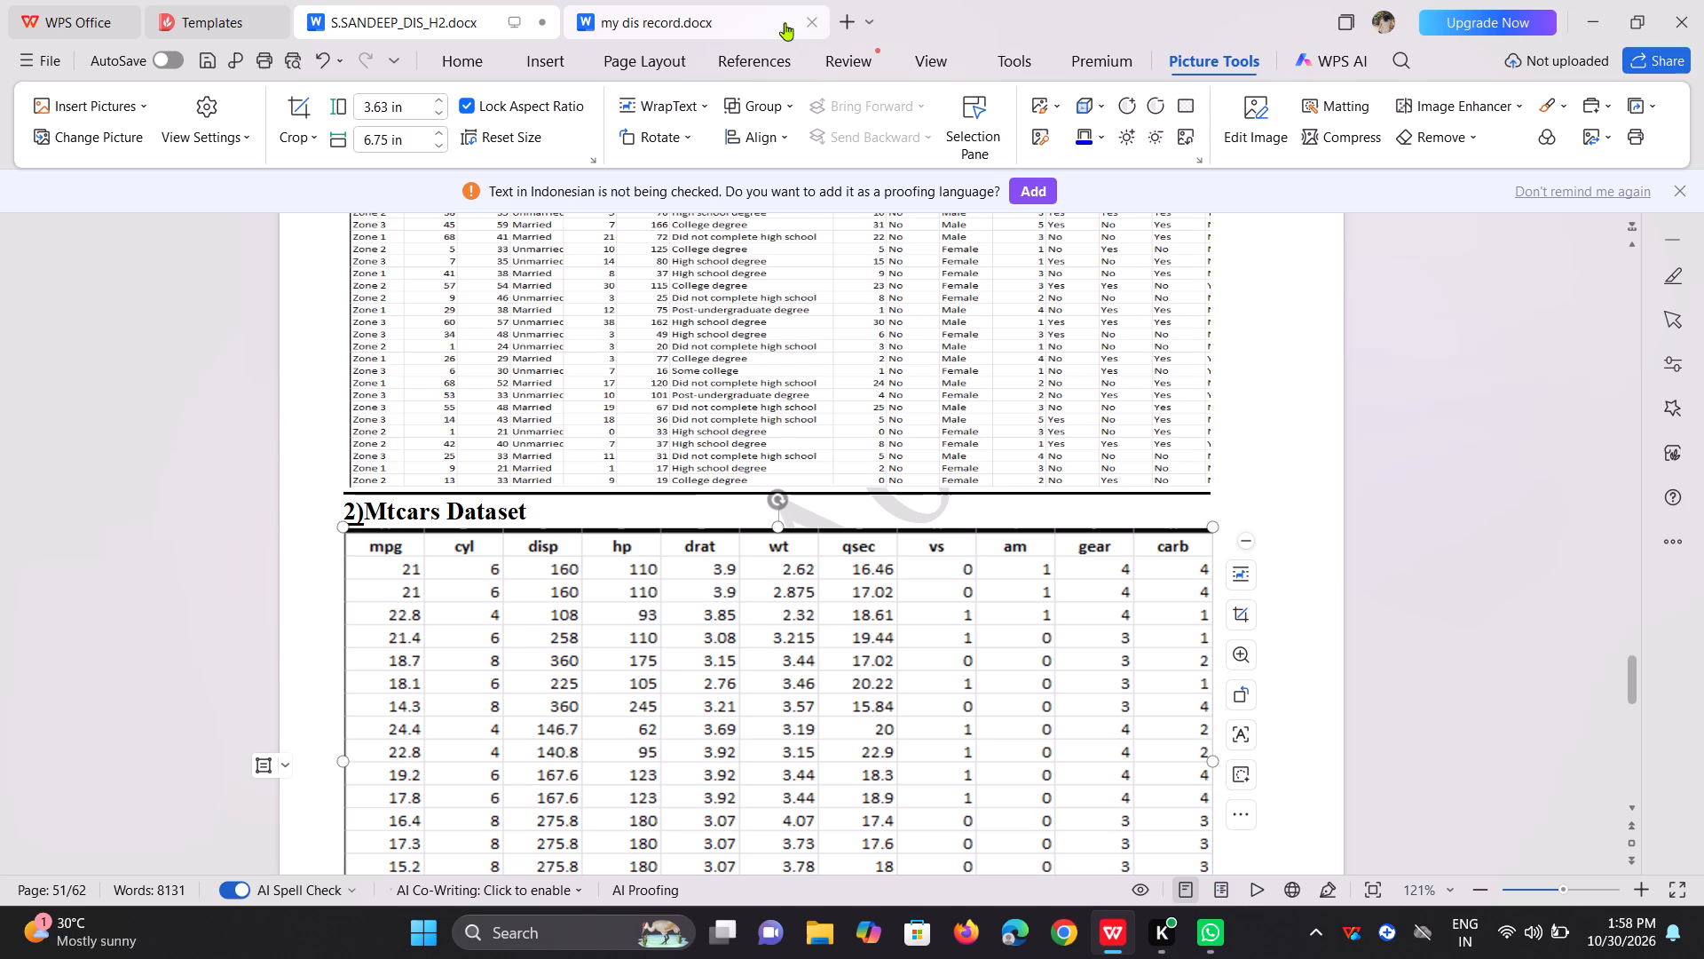
click(811, 22)
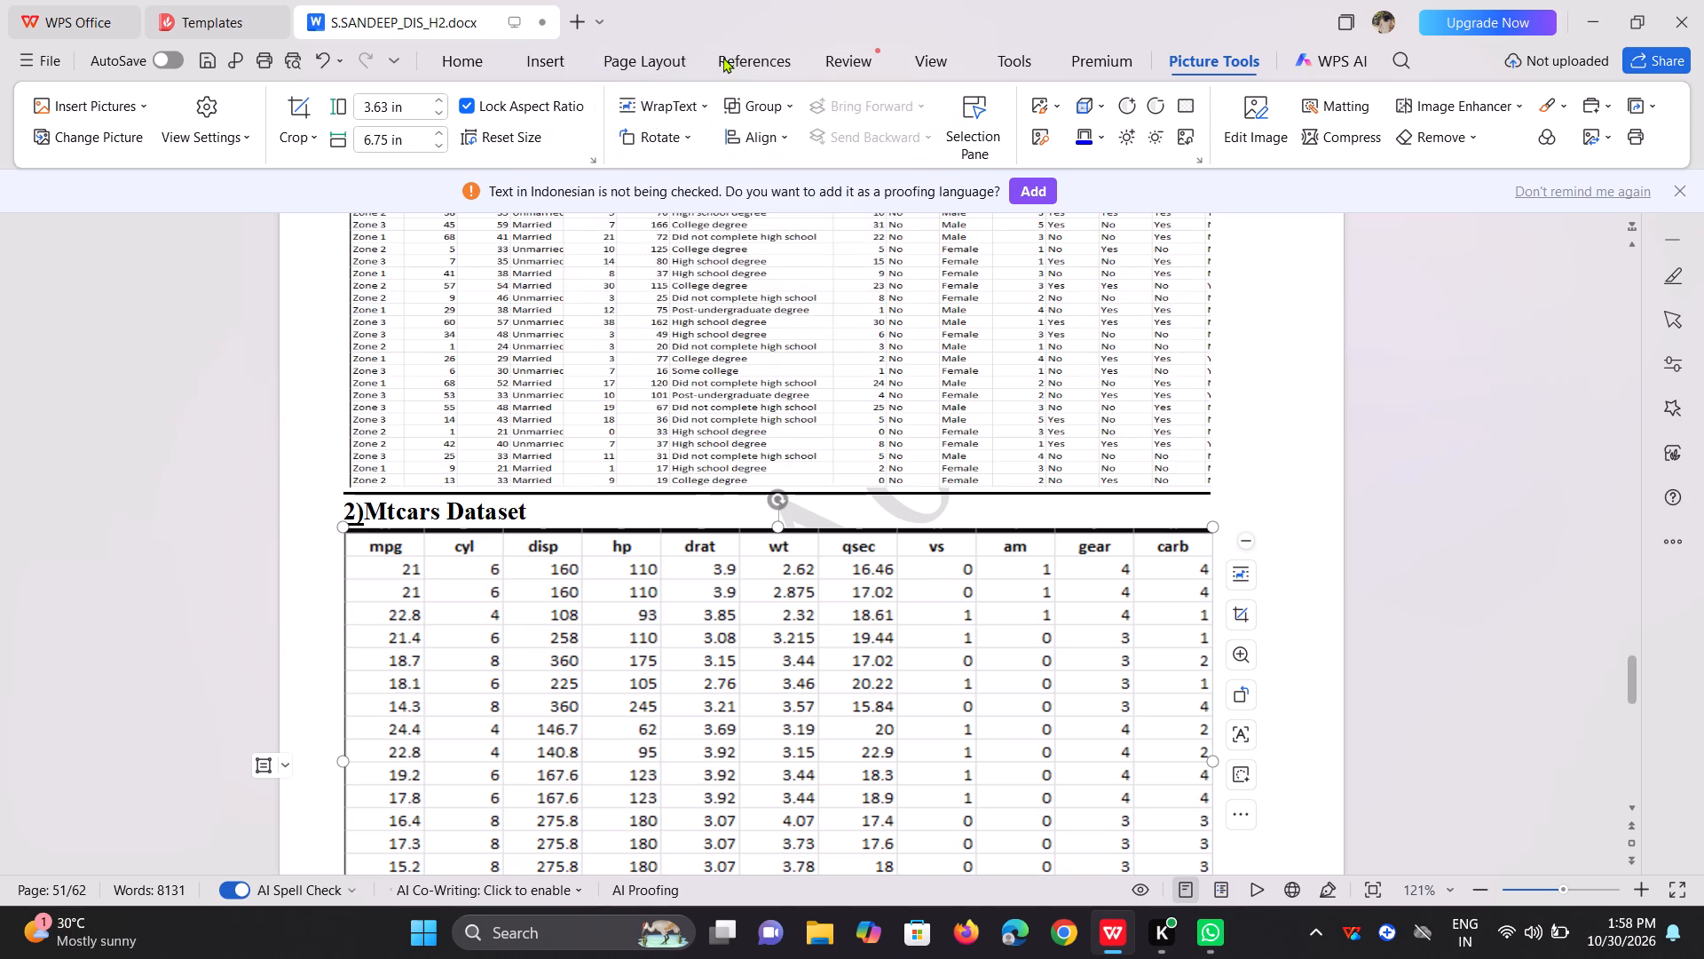
Shade the header row of the custcat frequency table under Task 1 with the light blue theme colour.
scroll(493, 356, down, 9)
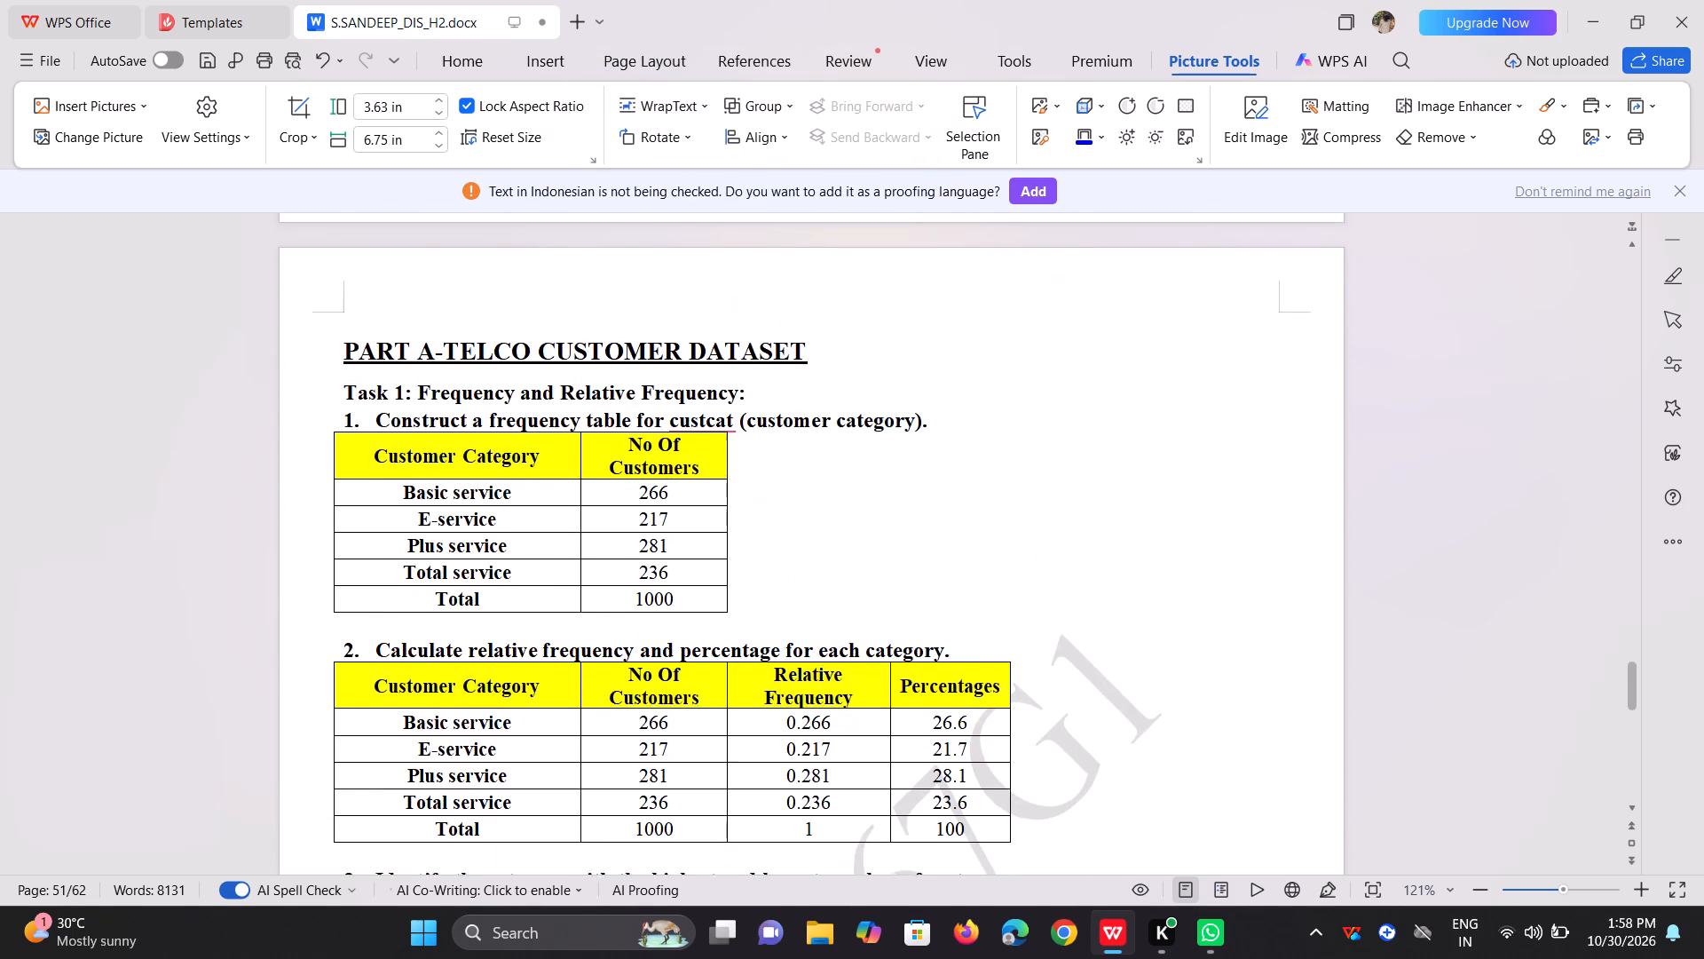
scroll(493, 356, down, 1)
drag(367, 413, 564, 418)
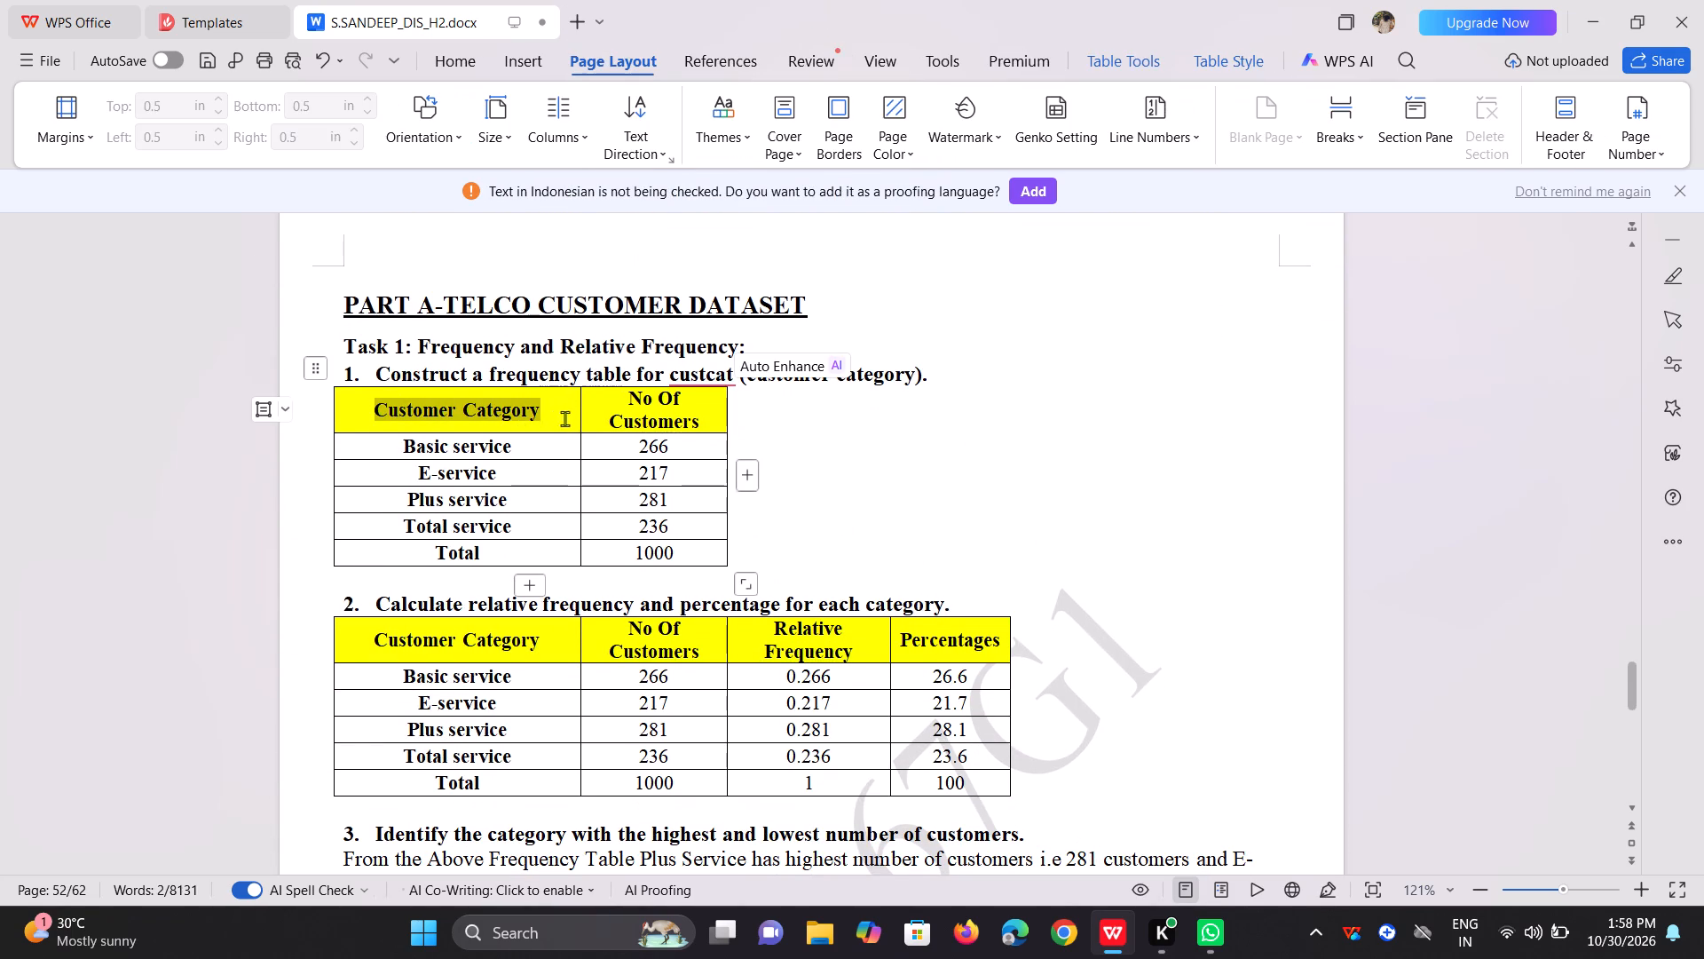
drag(564, 418, 584, 418)
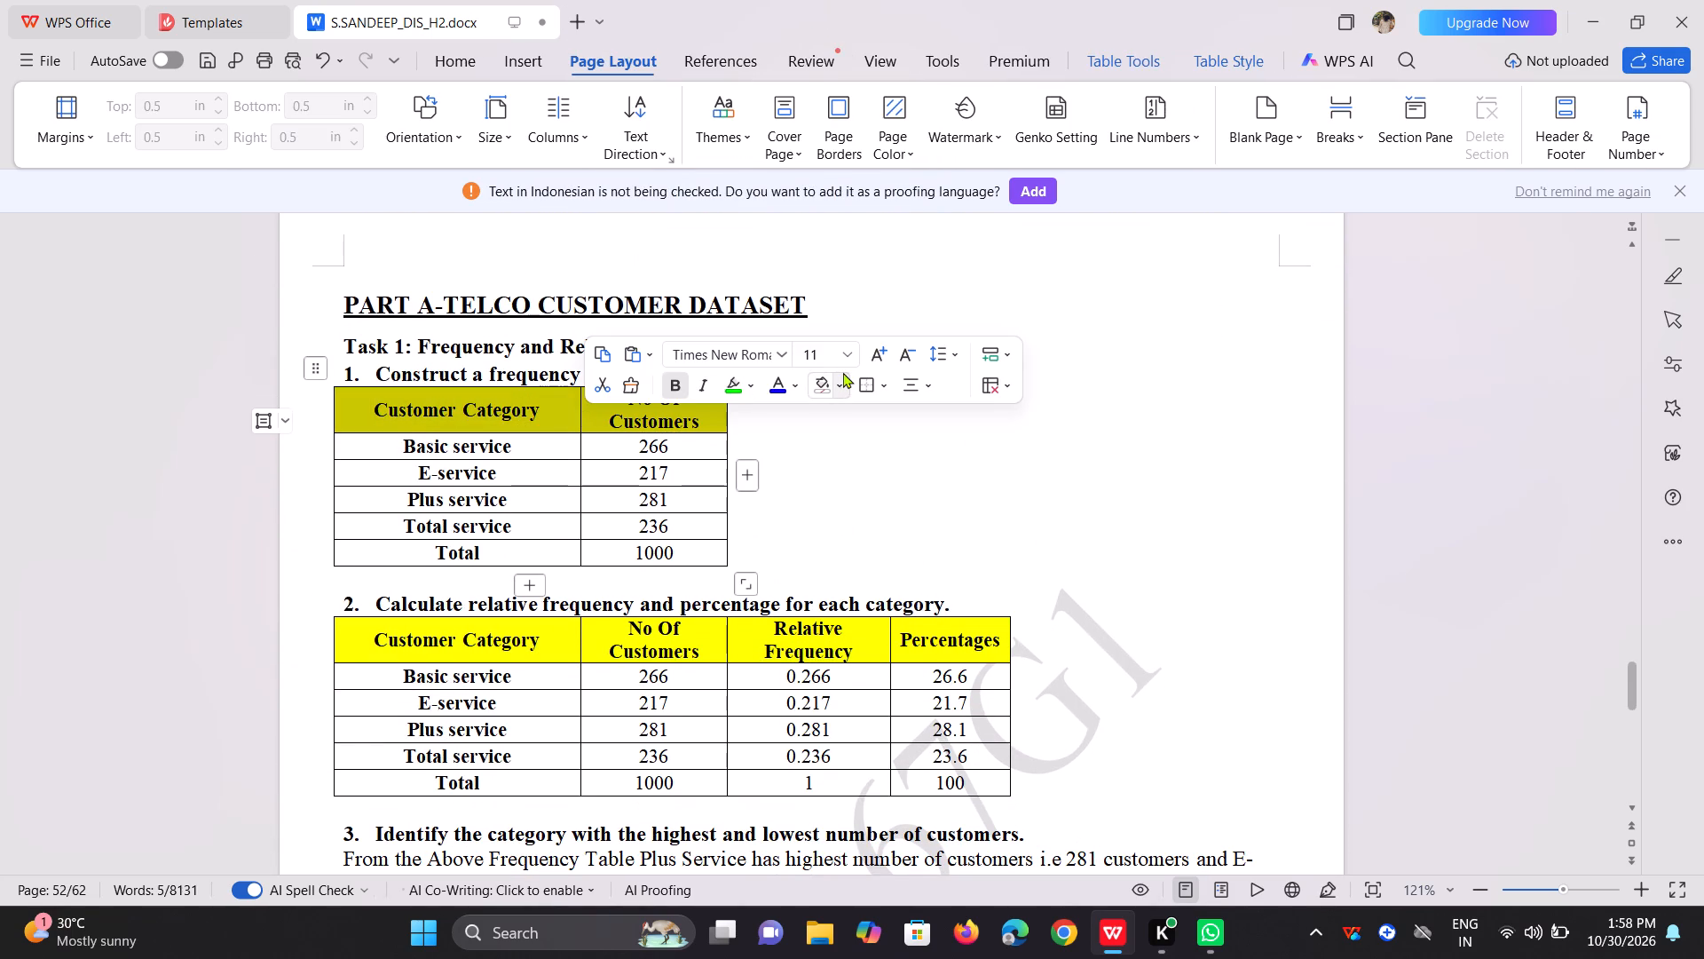
click(843, 372)
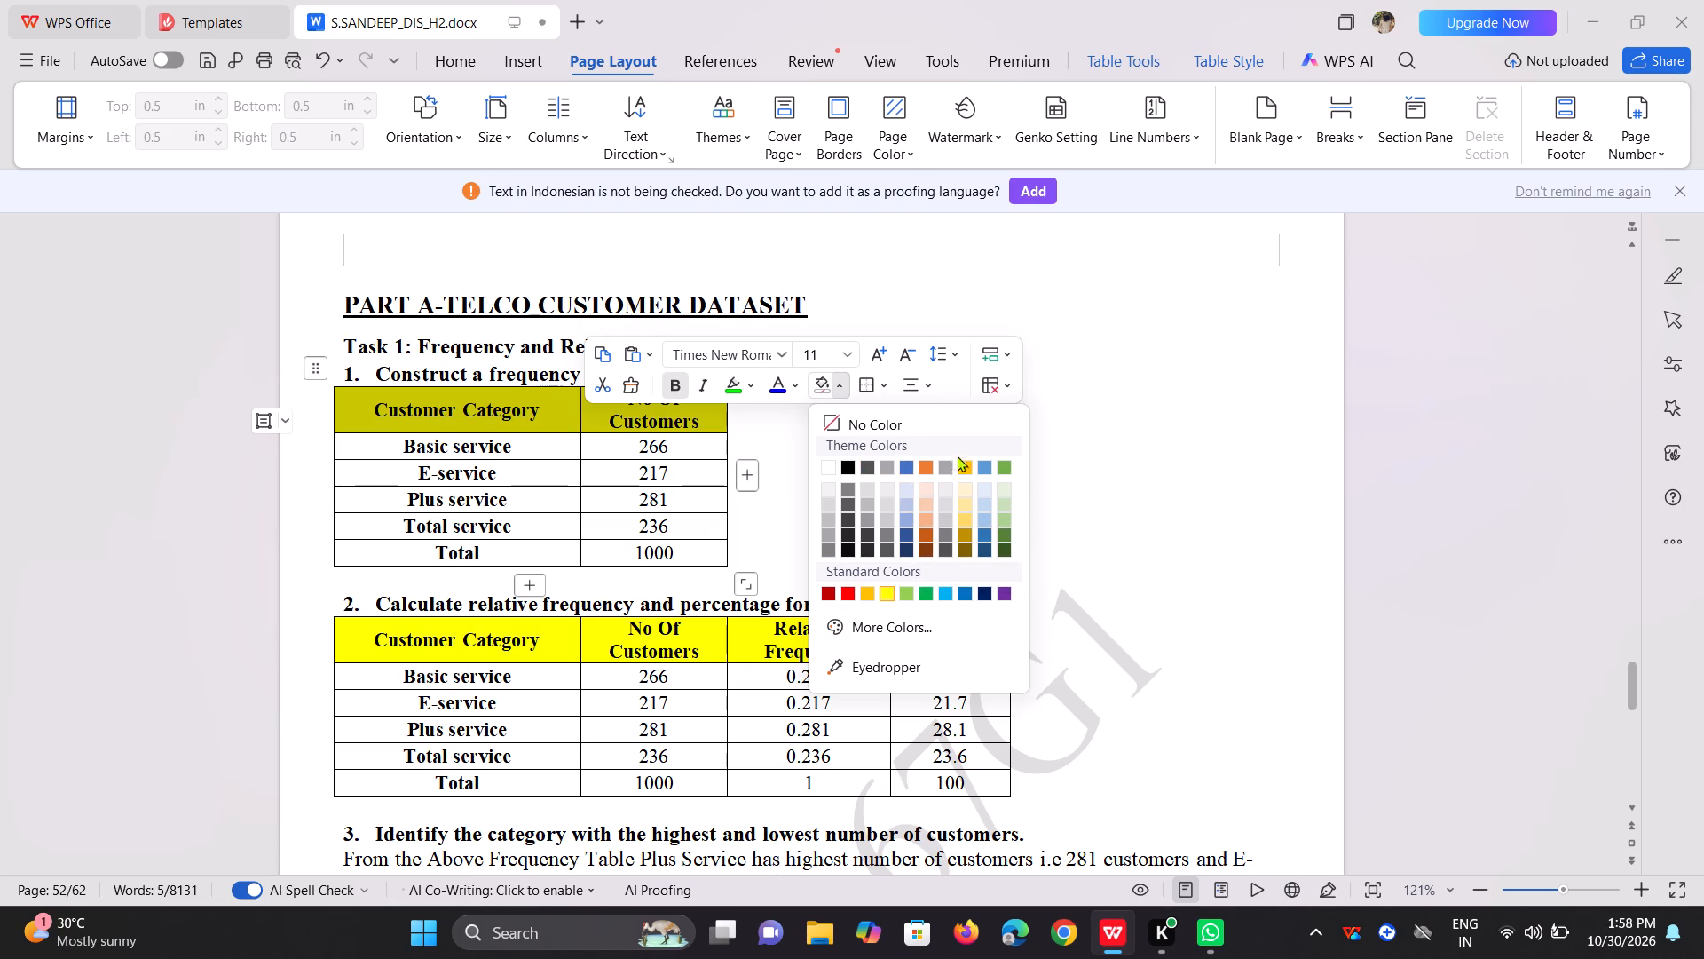
click(981, 467)
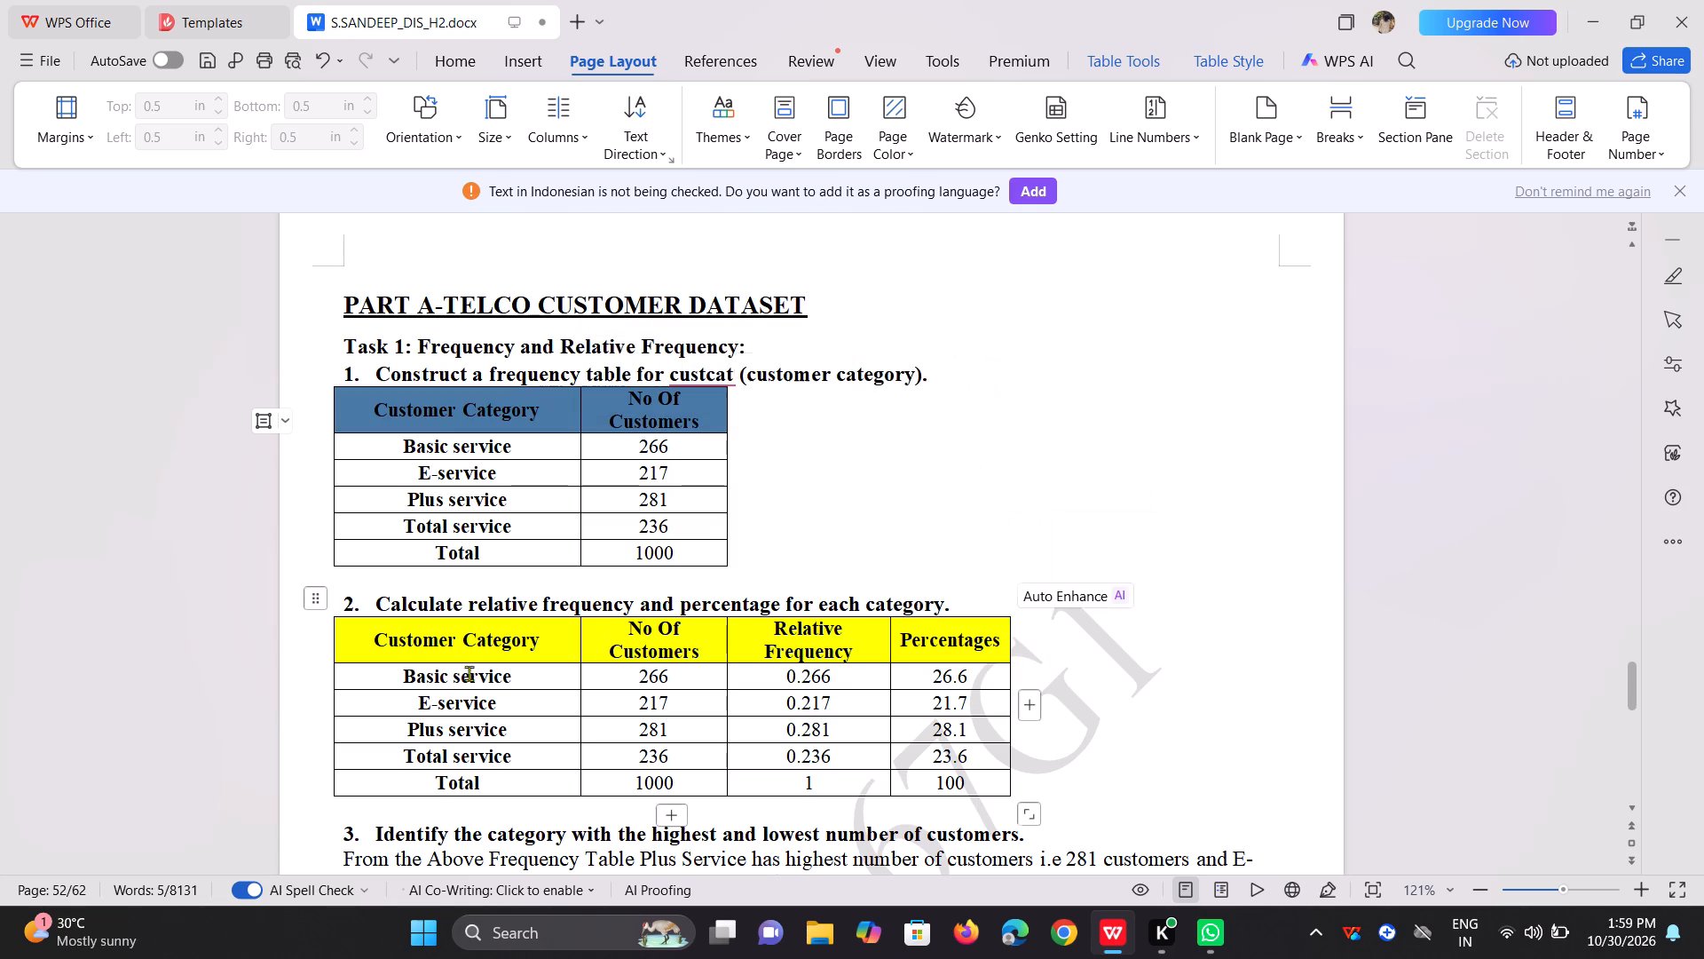
Shade the header row of the relative frequency and percentage table in the standard dark red.
drag(367, 646, 837, 649)
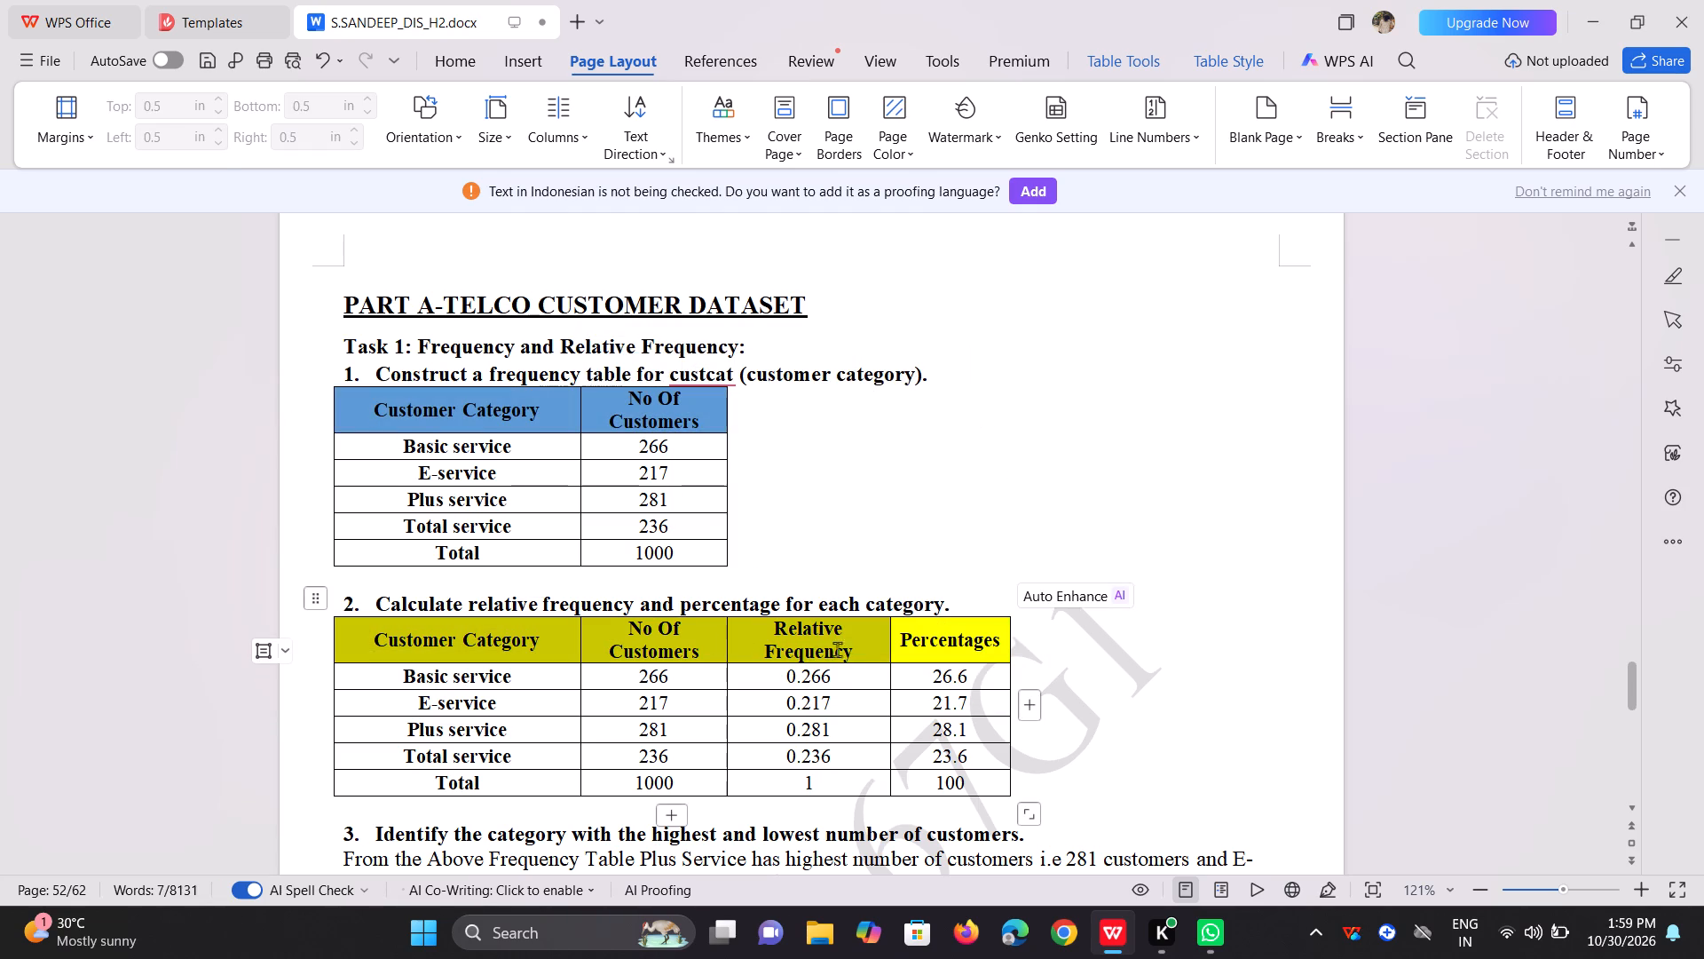
drag(837, 649, 903, 650)
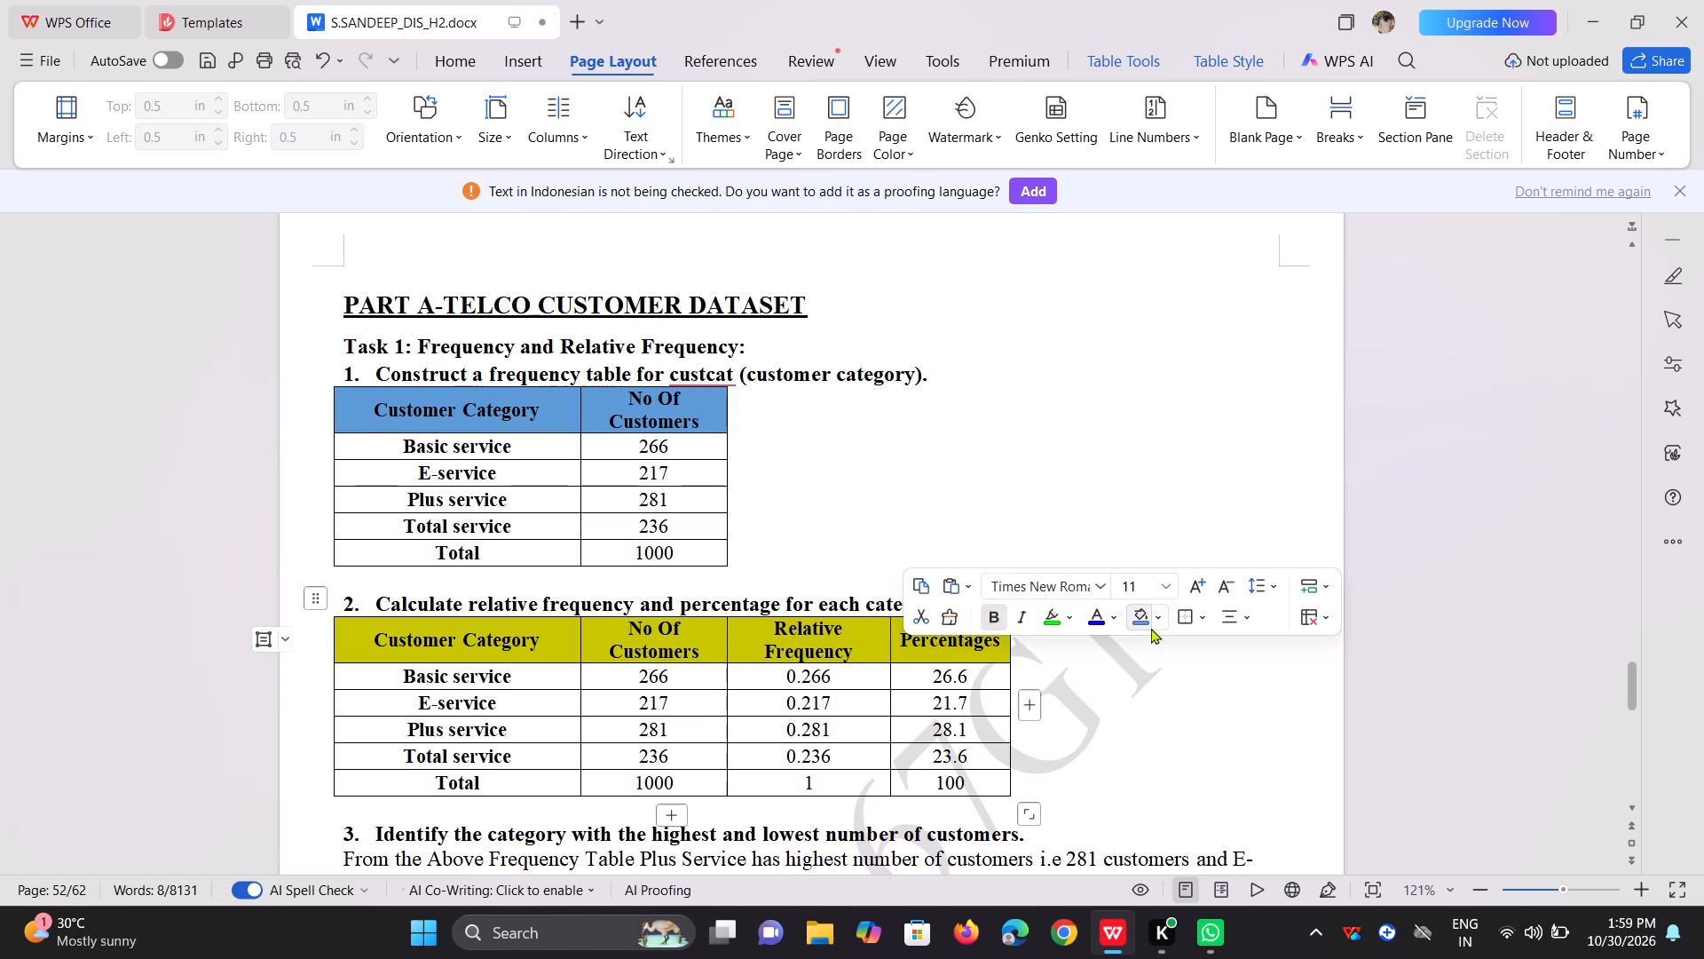
click(1161, 625)
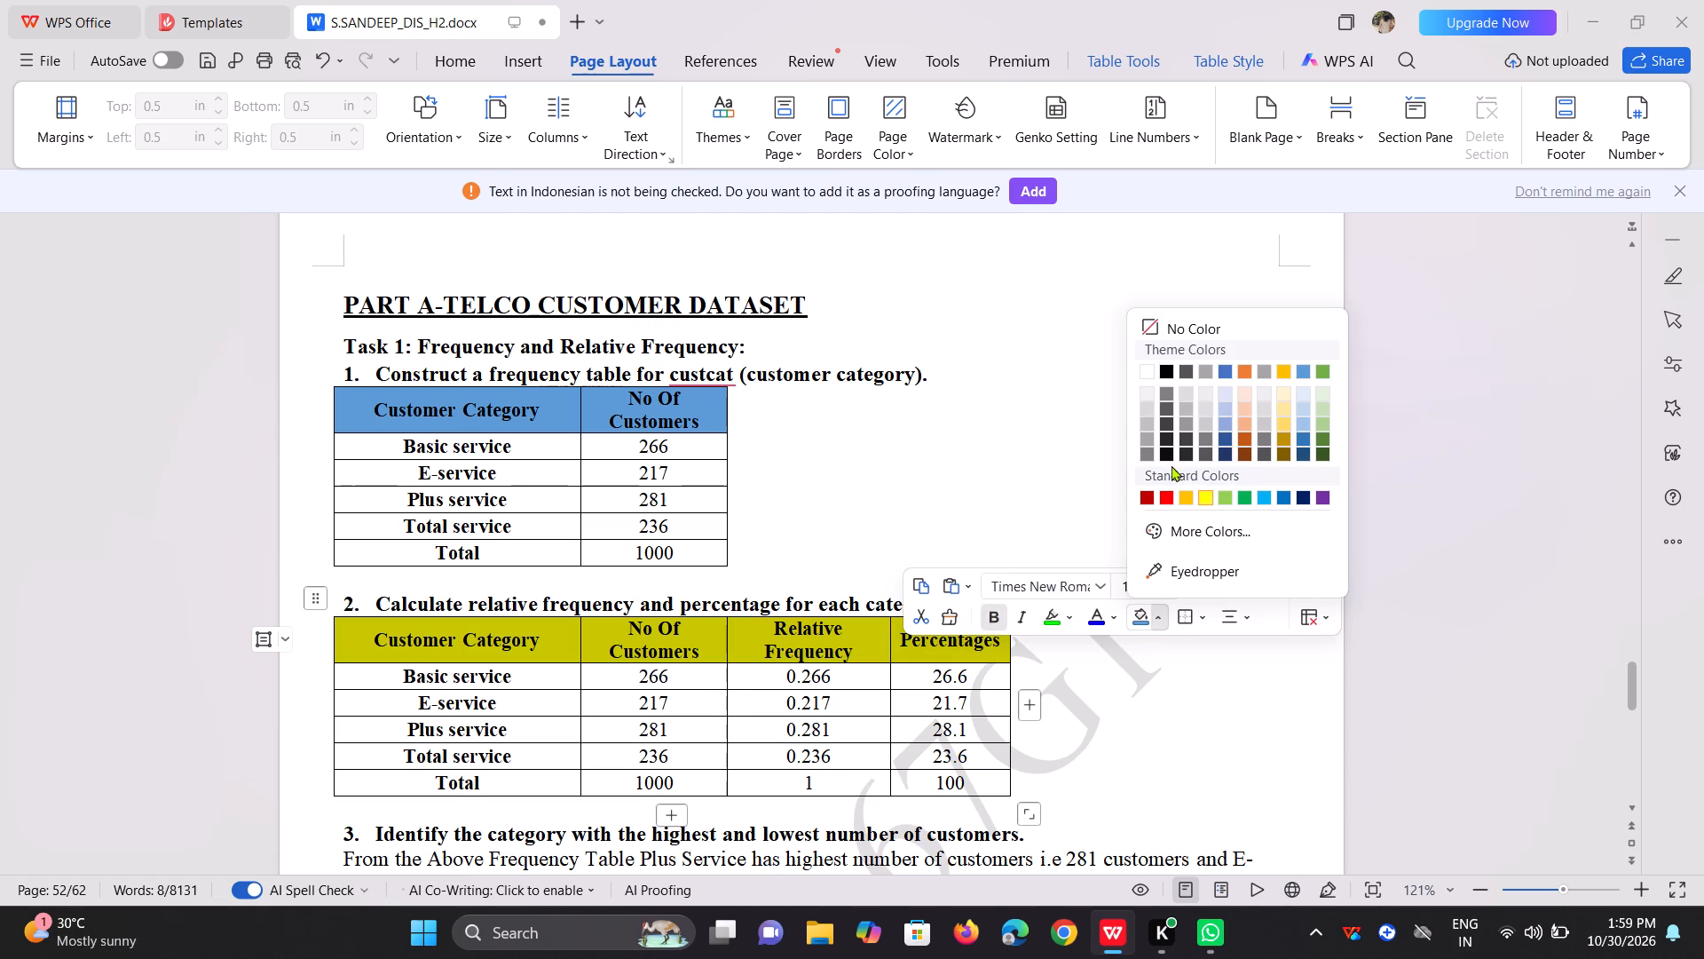
click(1147, 498)
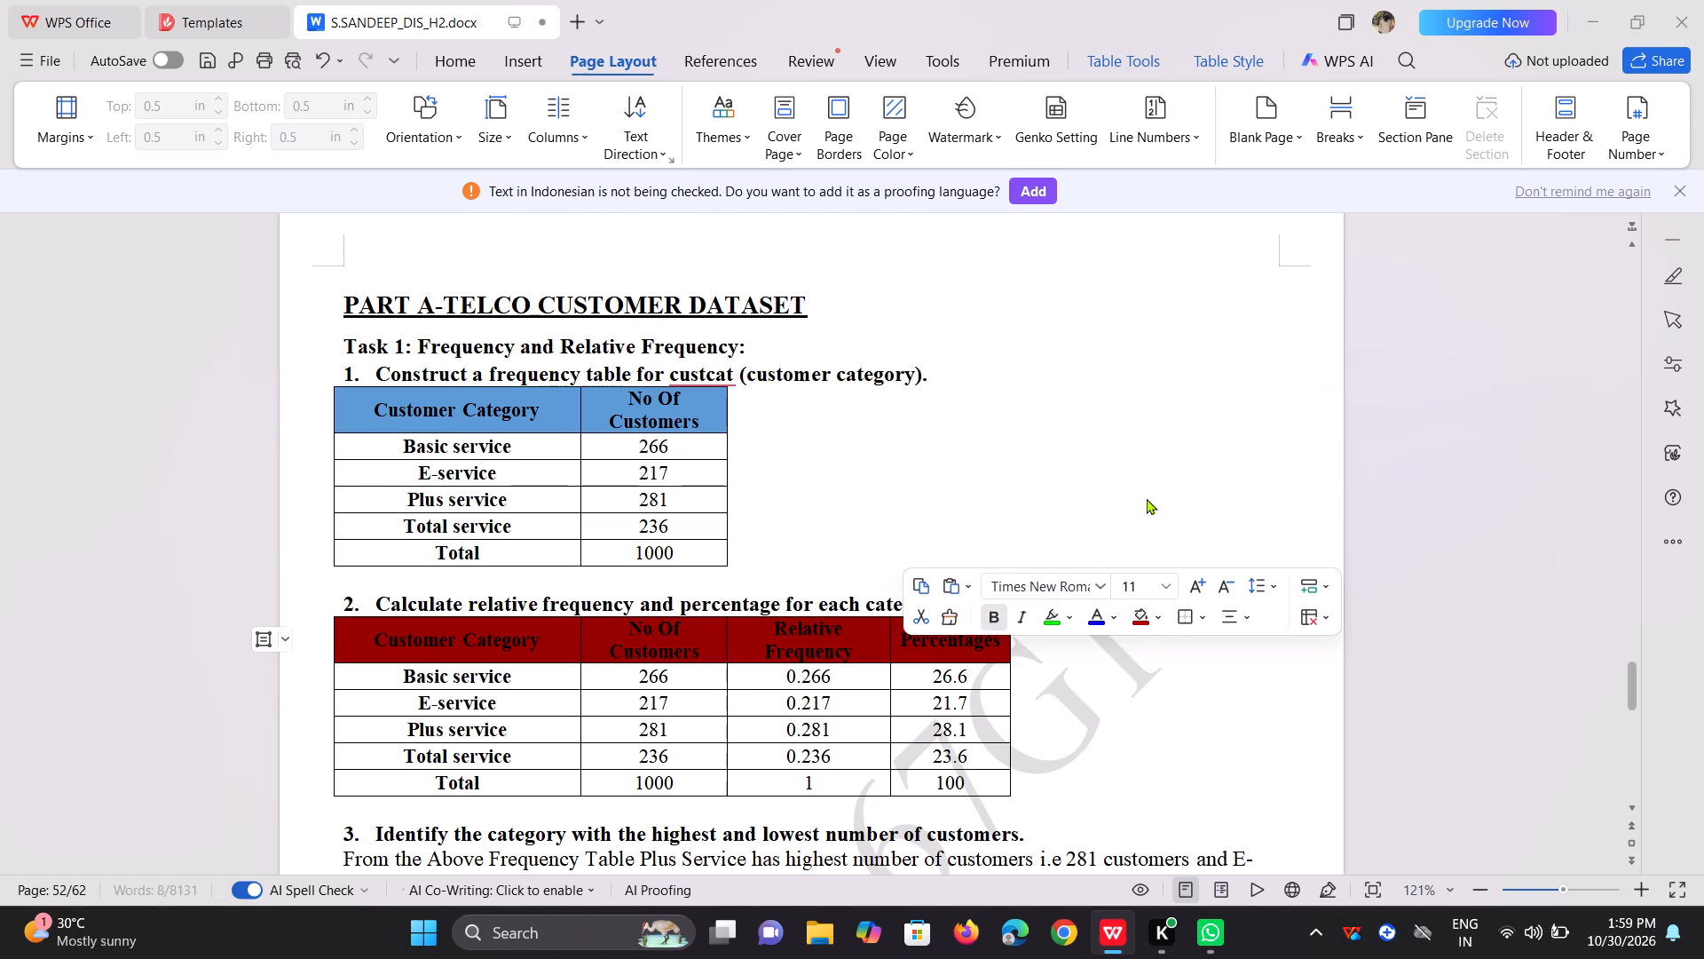
Apply the seventh preset chart style, with a legend under the title and labels on the slices, to the Customers Gender pie chart.
scroll(788, 537, down, 6)
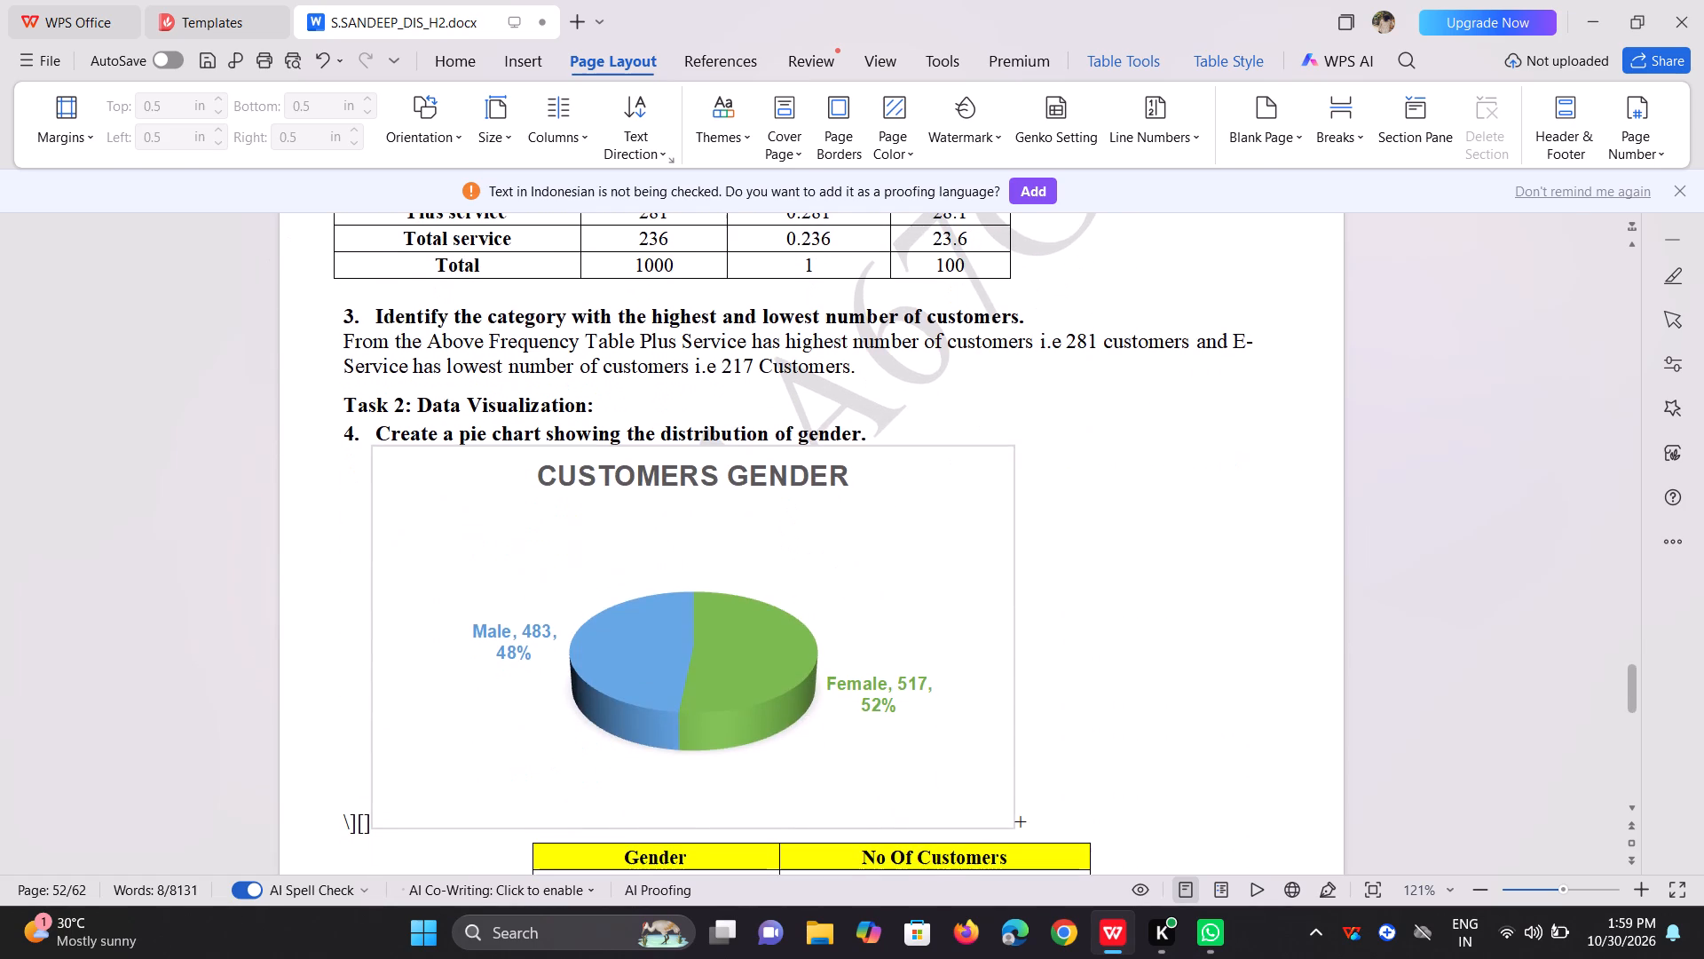
click(742, 515)
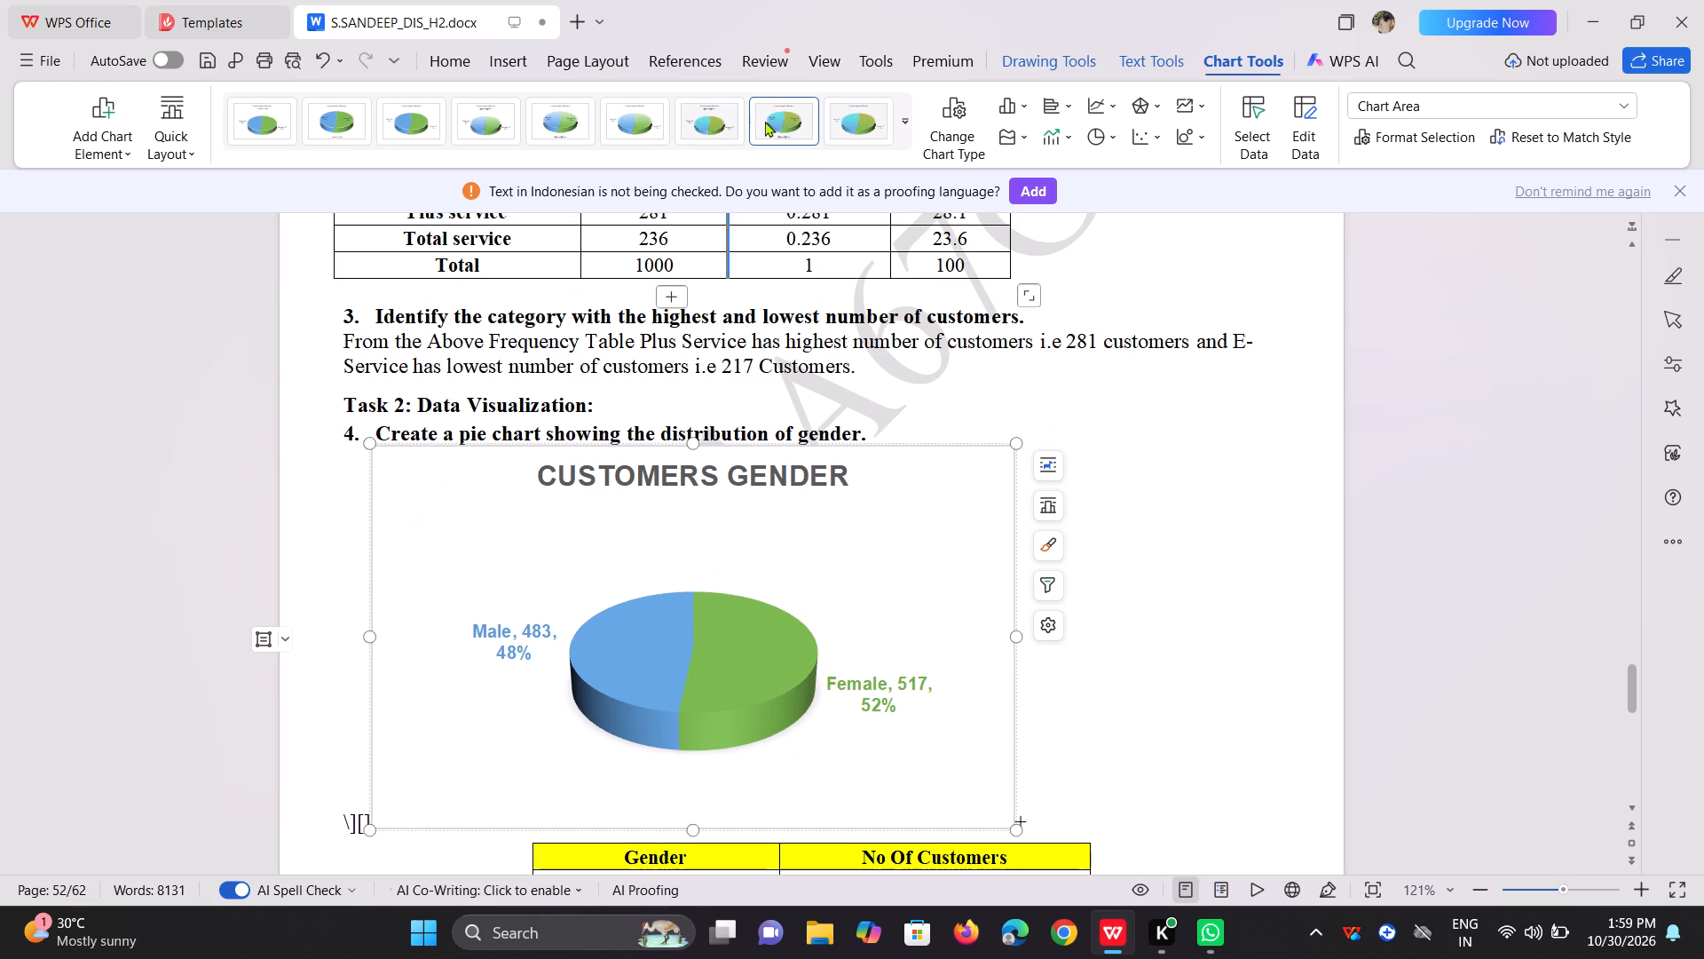
click(765, 121)
click(700, 114)
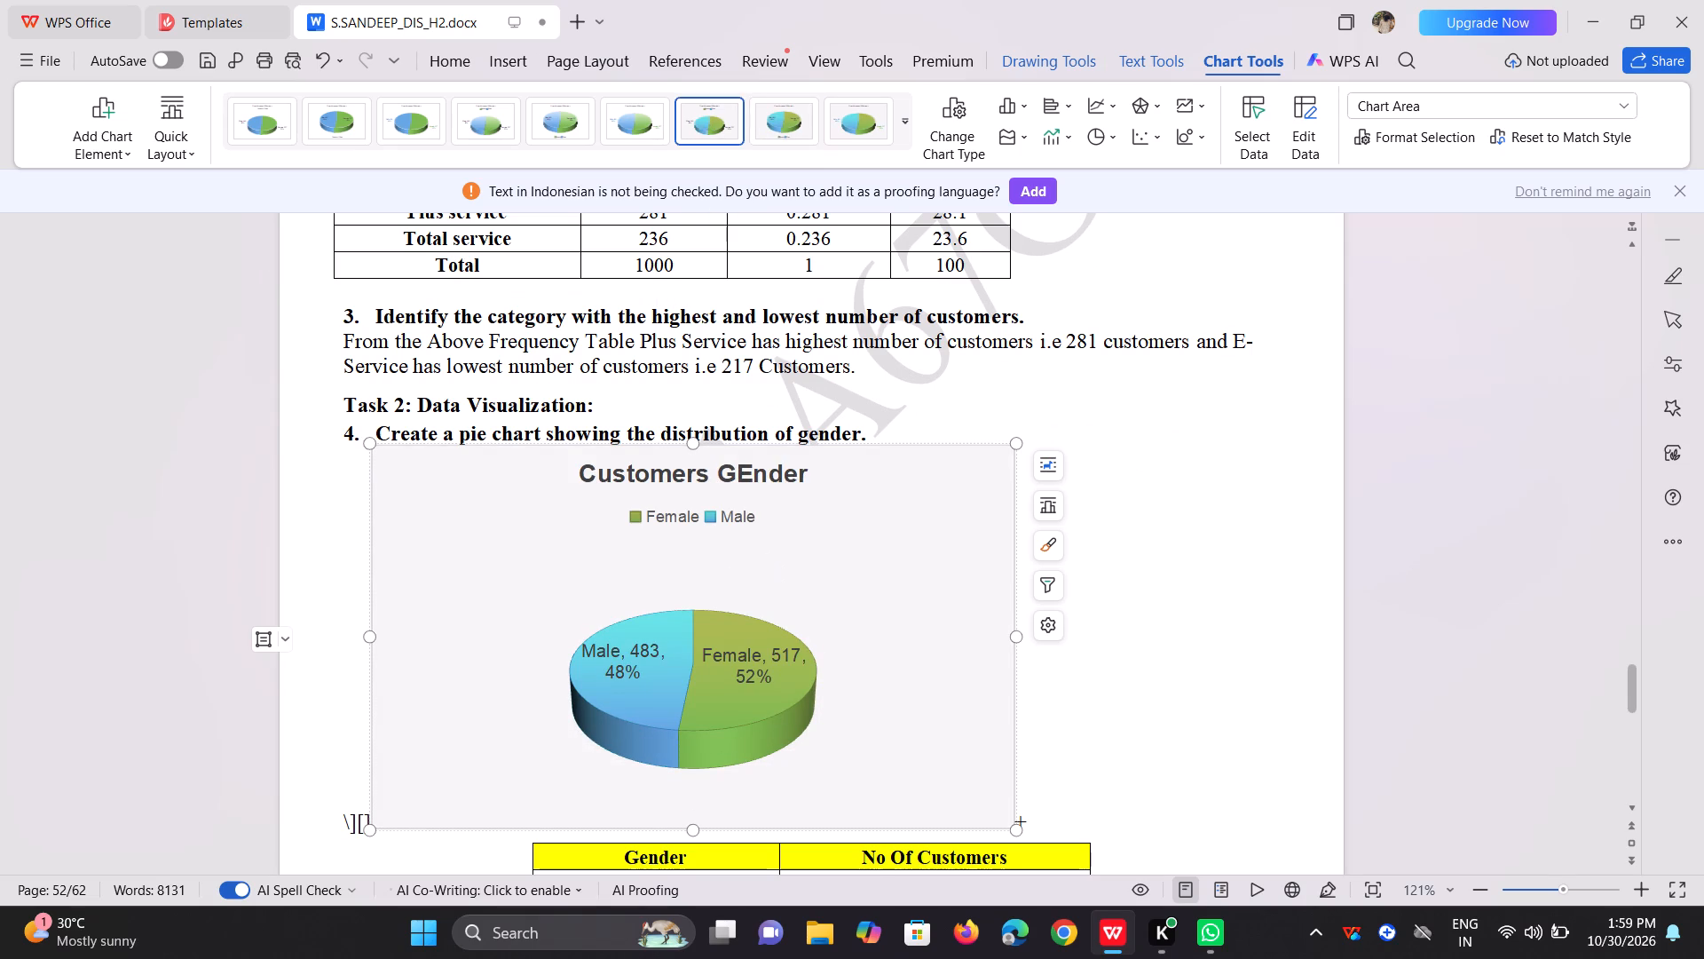
Shrink the Customers Gender pie chart slightly in both height and width.
drag(690, 443, 690, 459)
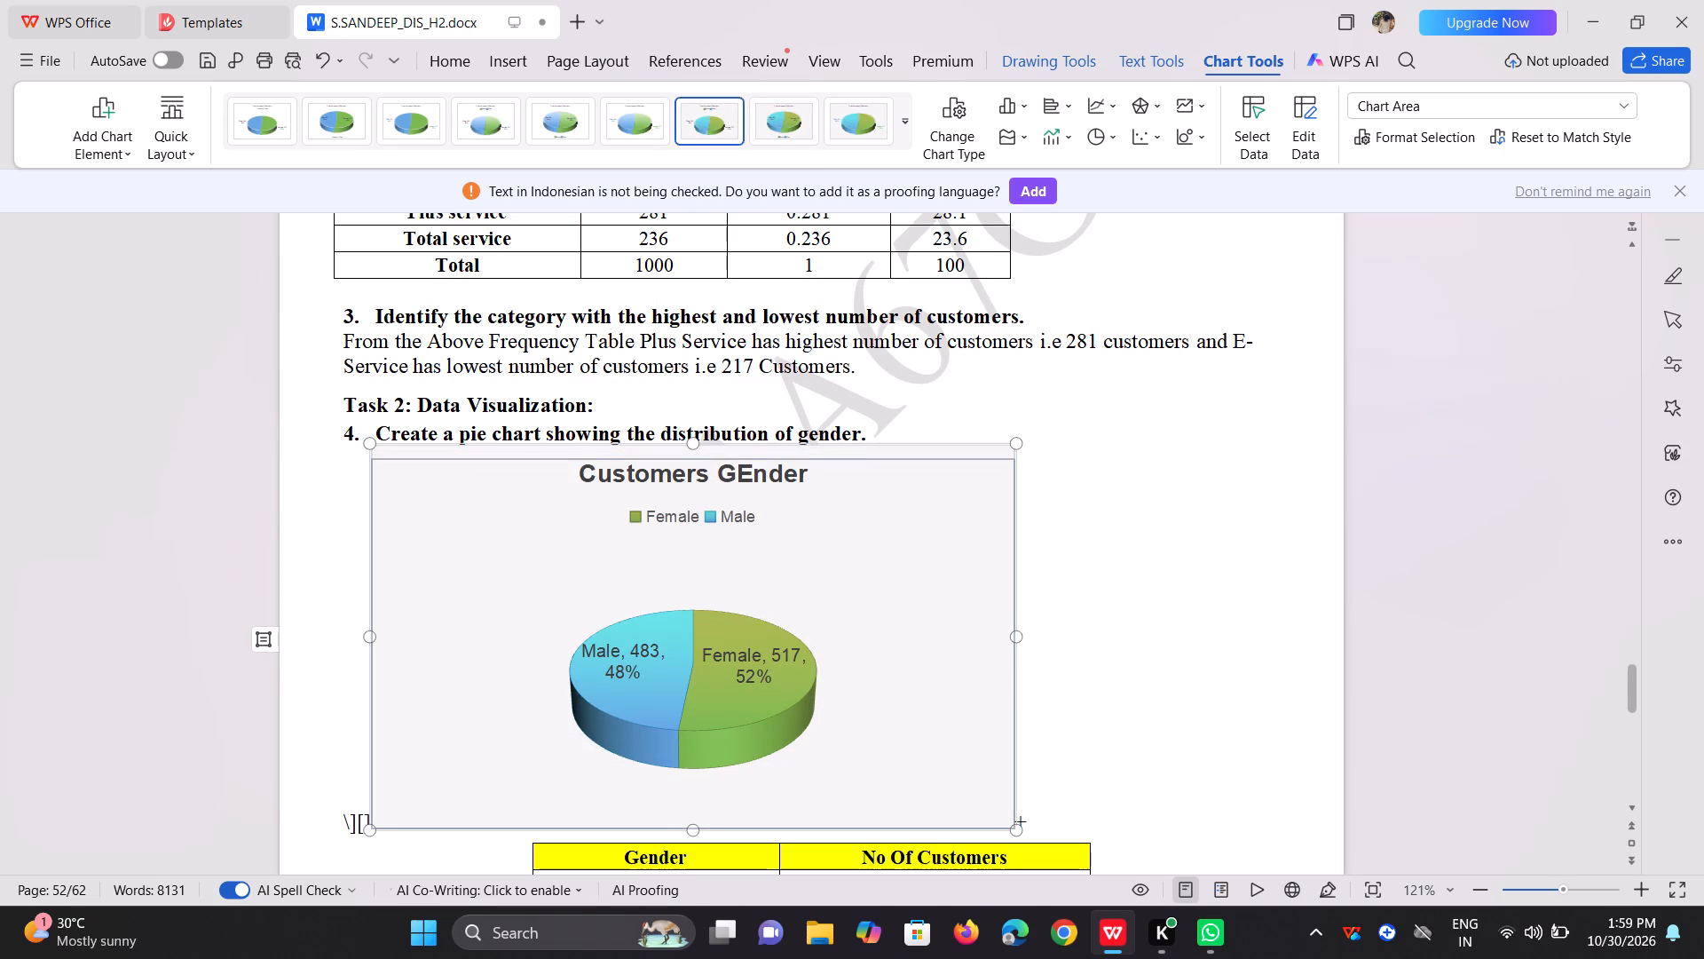
drag(690, 459, 690, 472)
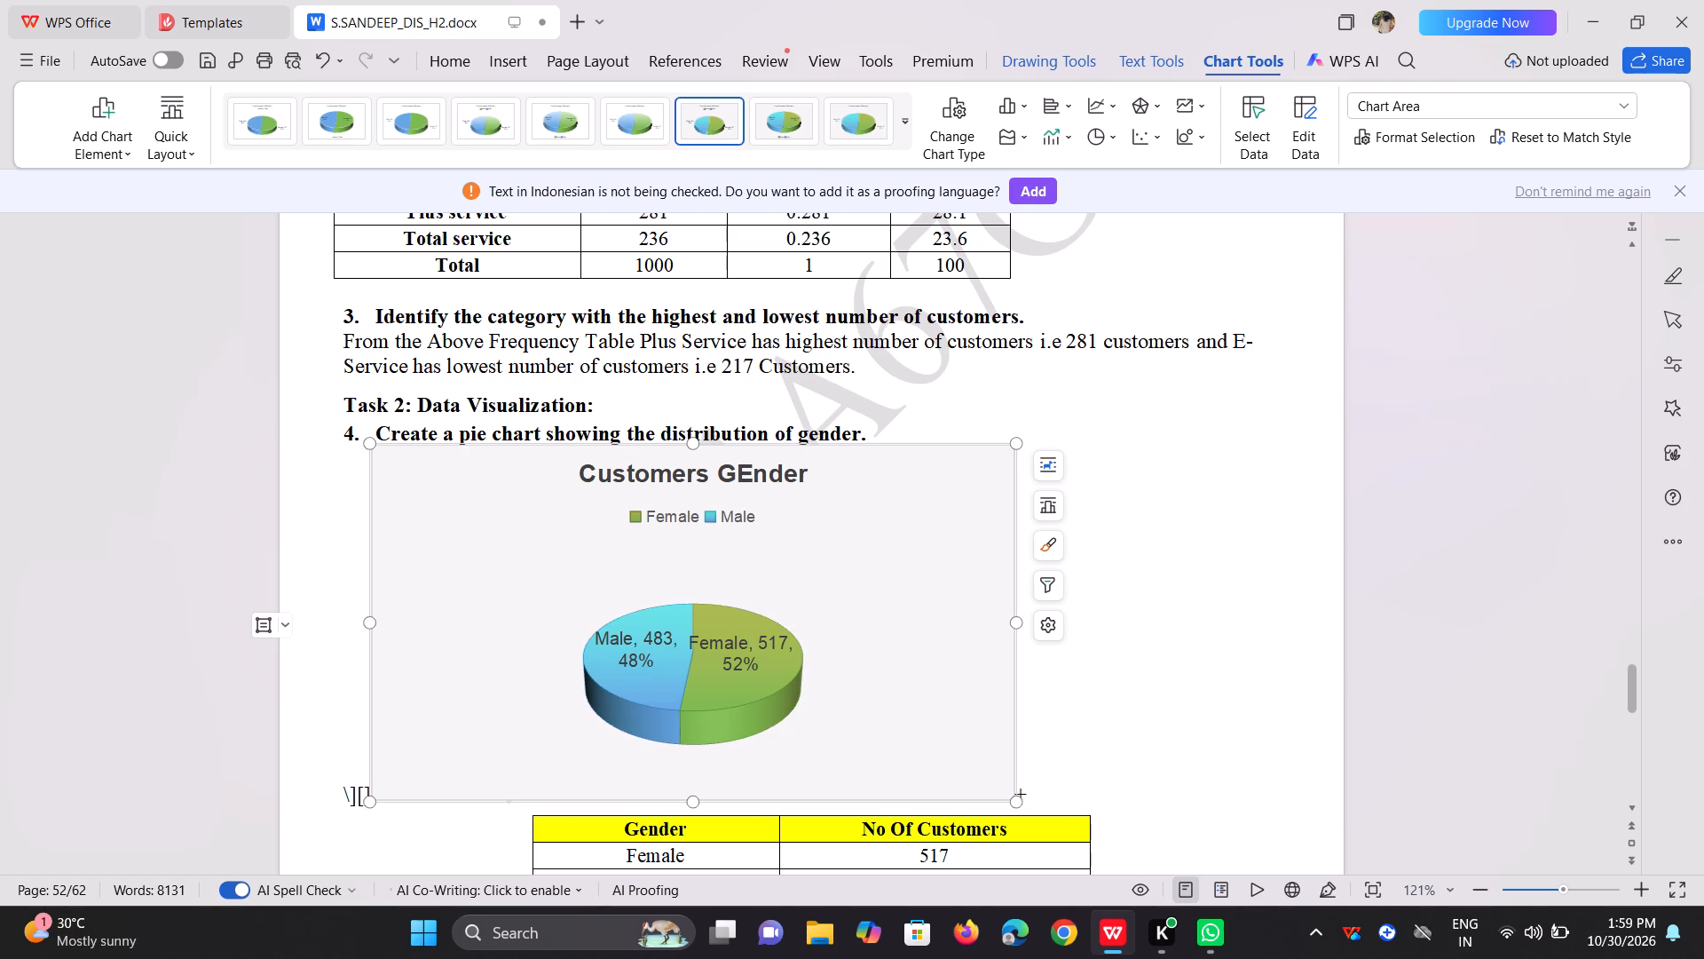
drag(692, 805, 697, 779)
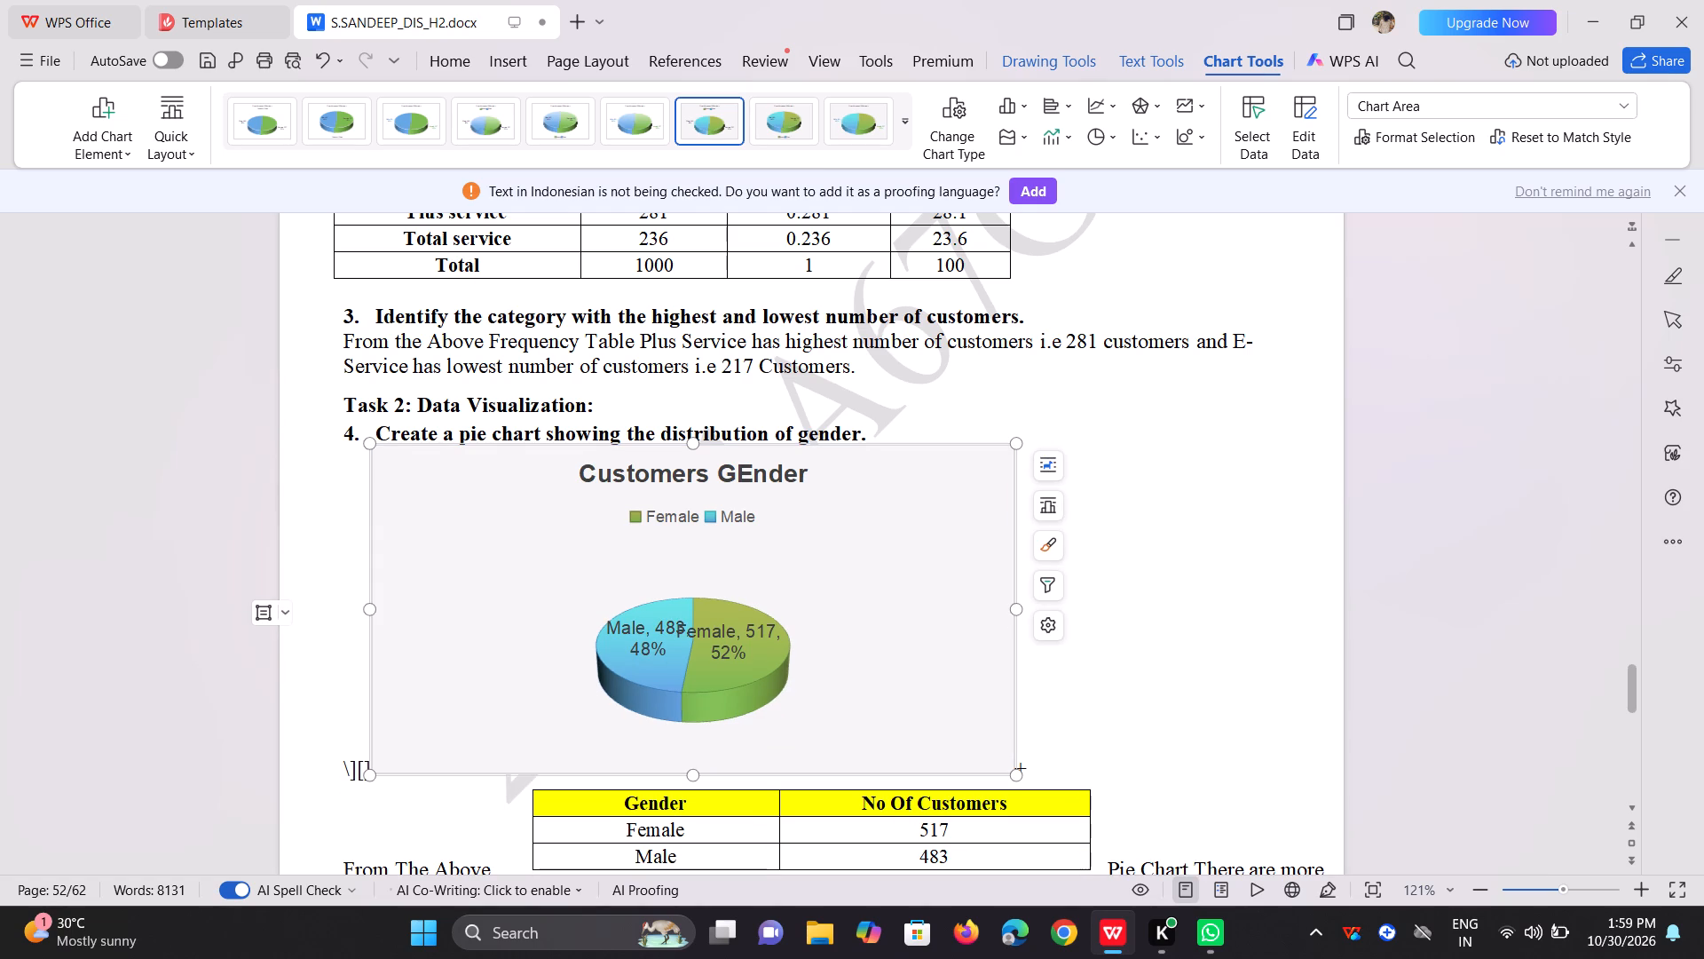
drag(1015, 609, 993, 607)
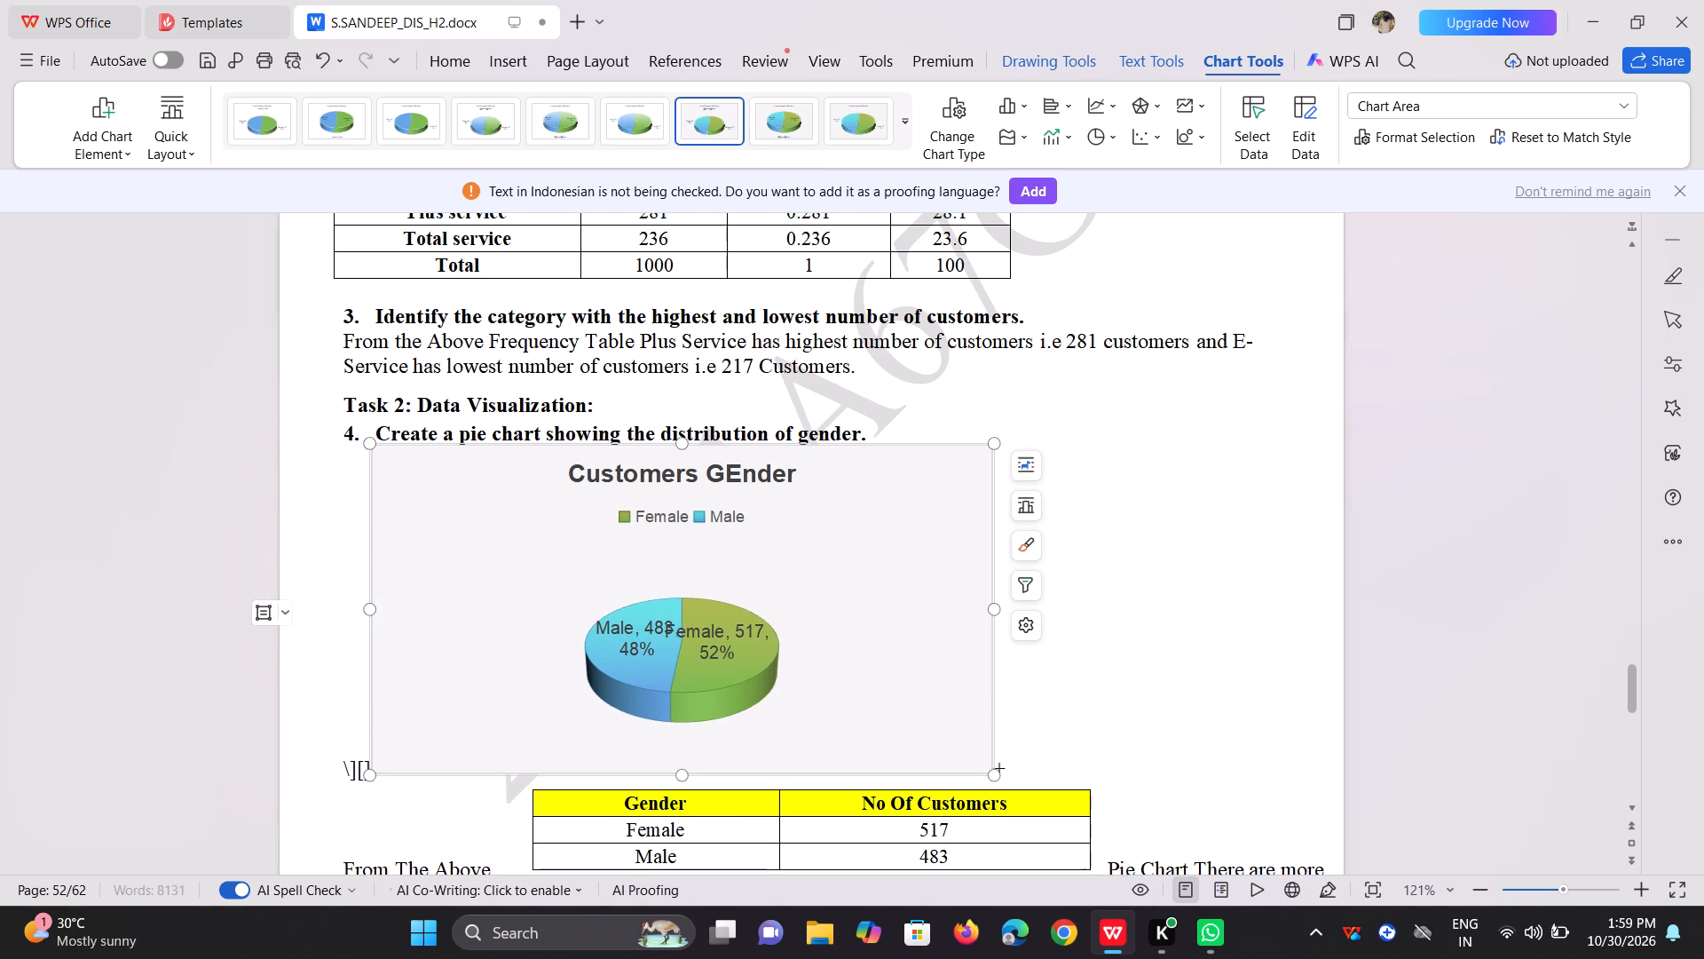
Insert a line break before "Pie Chart There are more" to move that text below the Gender table.
scroll(1118, 655, down, 3)
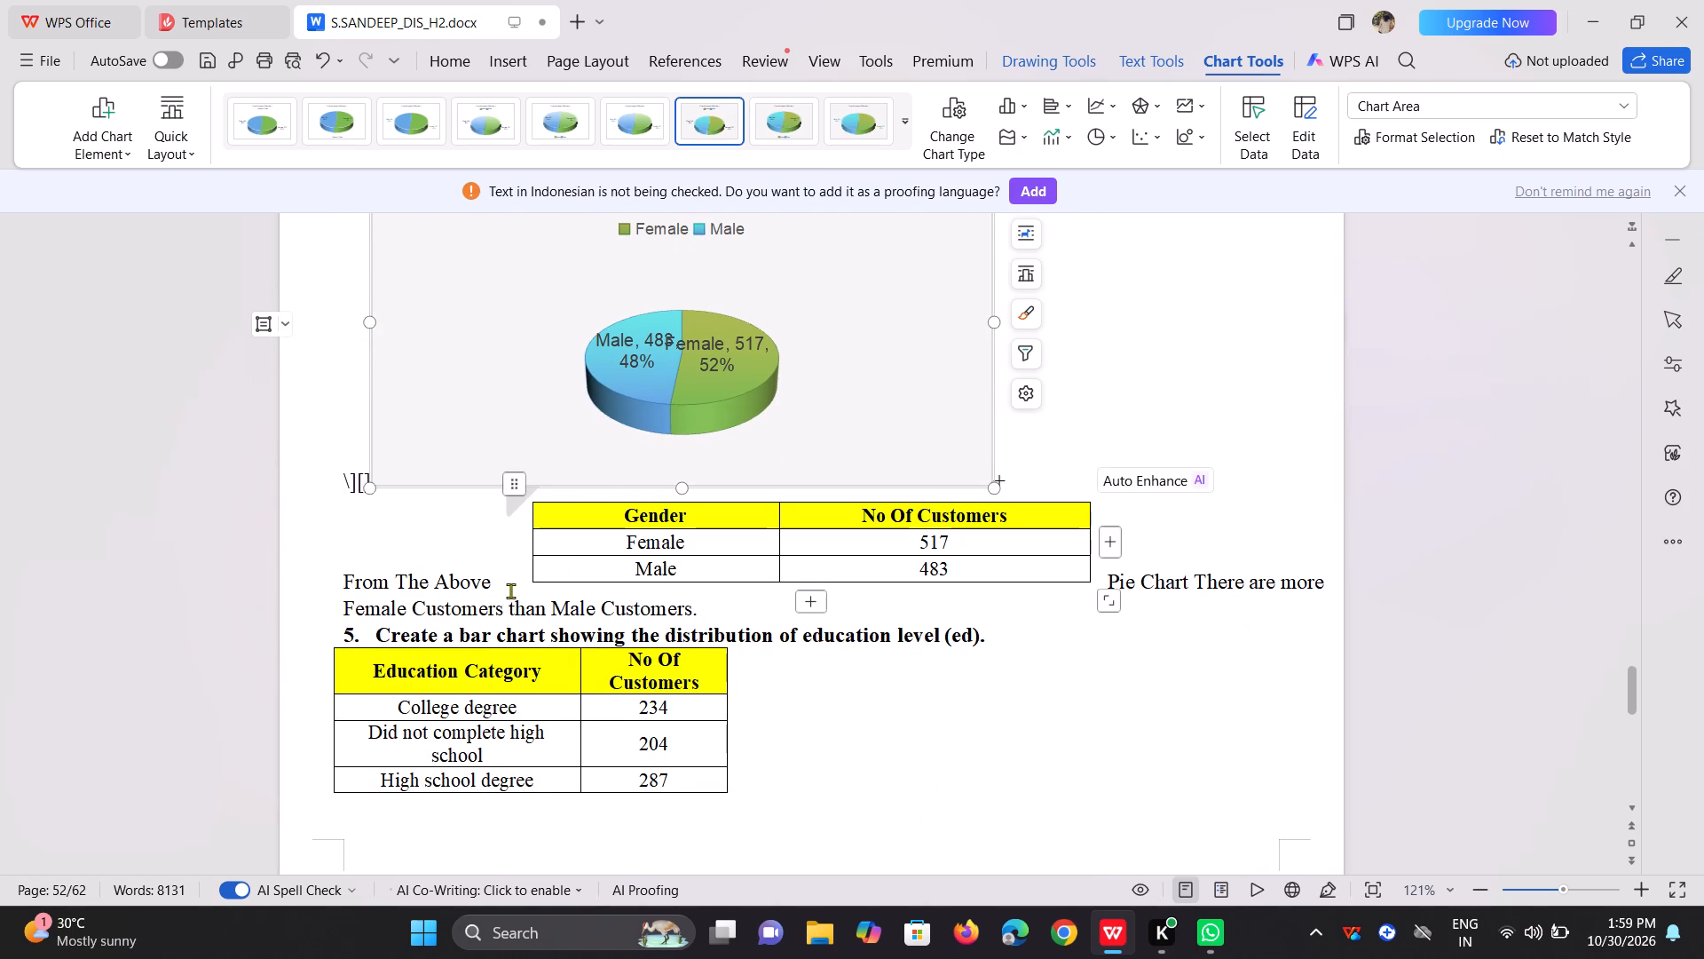
click(1108, 584)
key(Return)
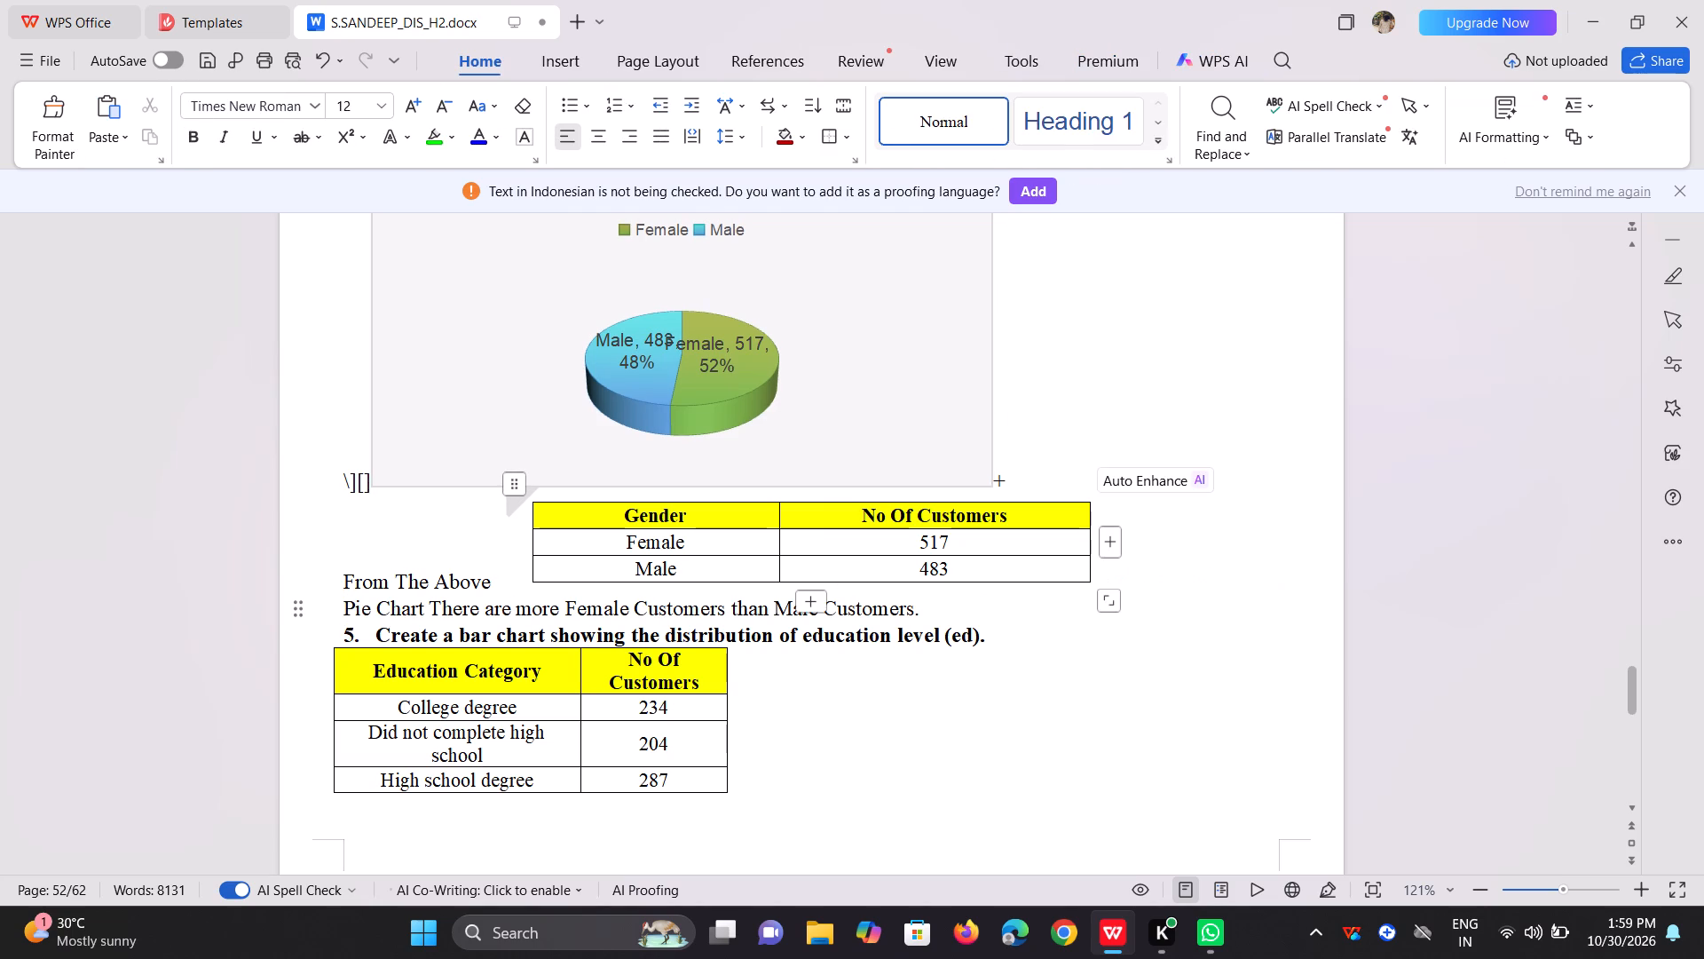
Insert a blank line after the pie chart to separate it from the Gender table.
click(367, 481)
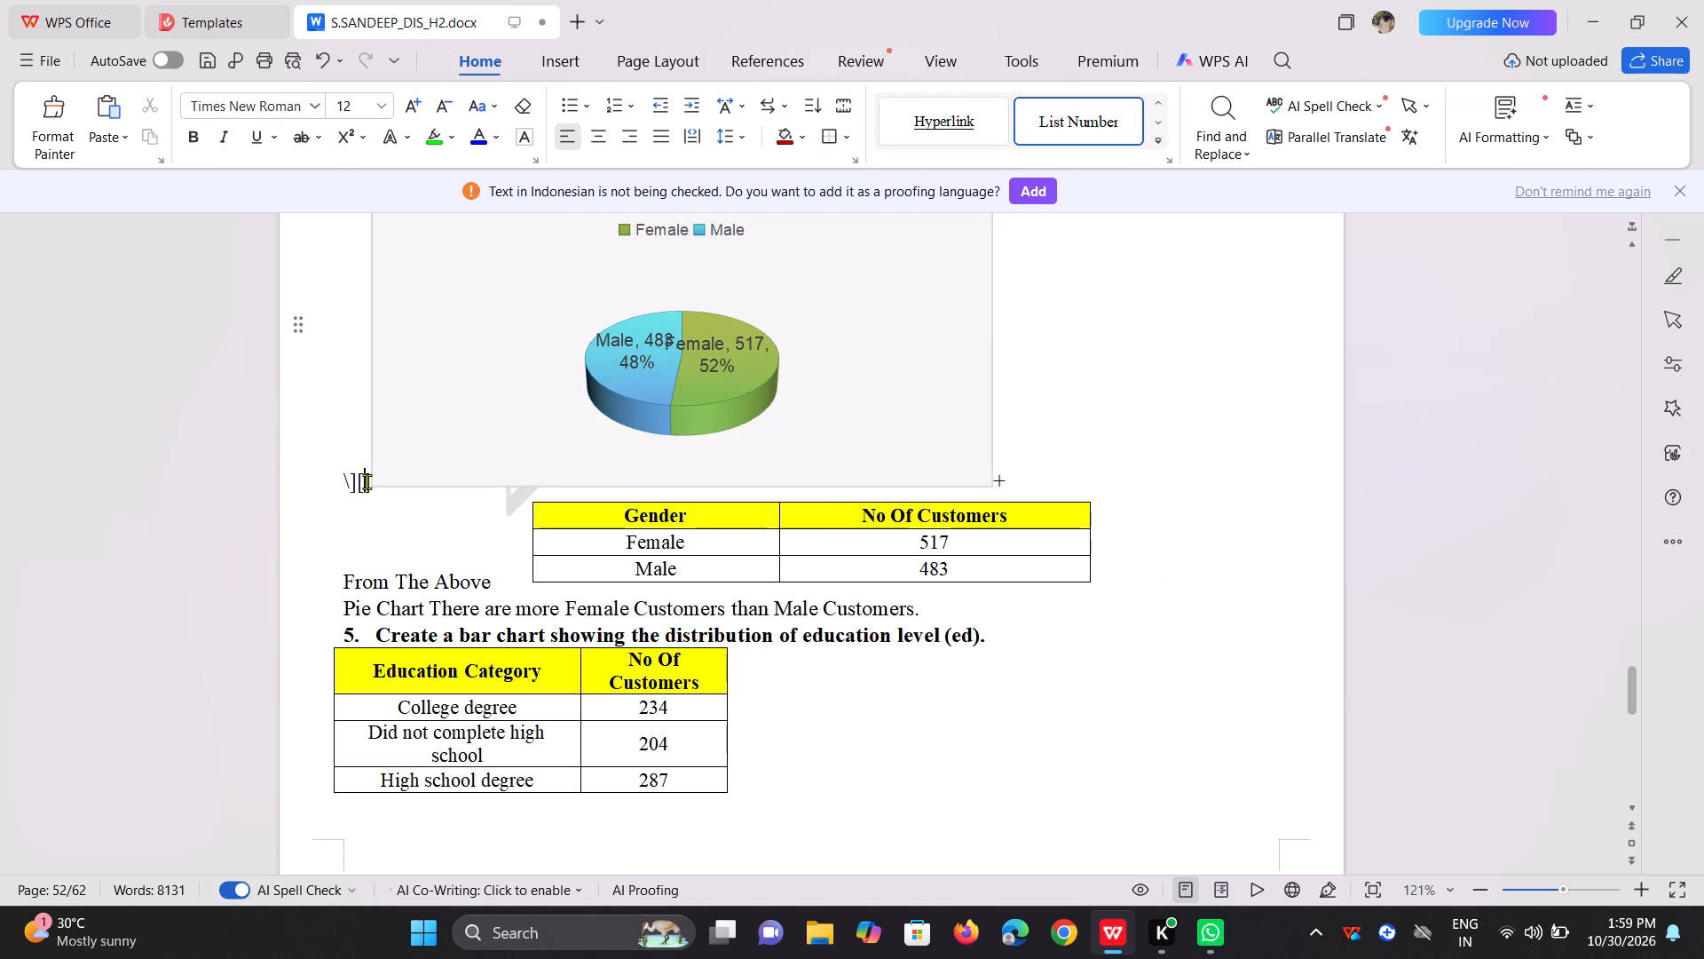
click(370, 481)
click(1006, 470)
key(Return)
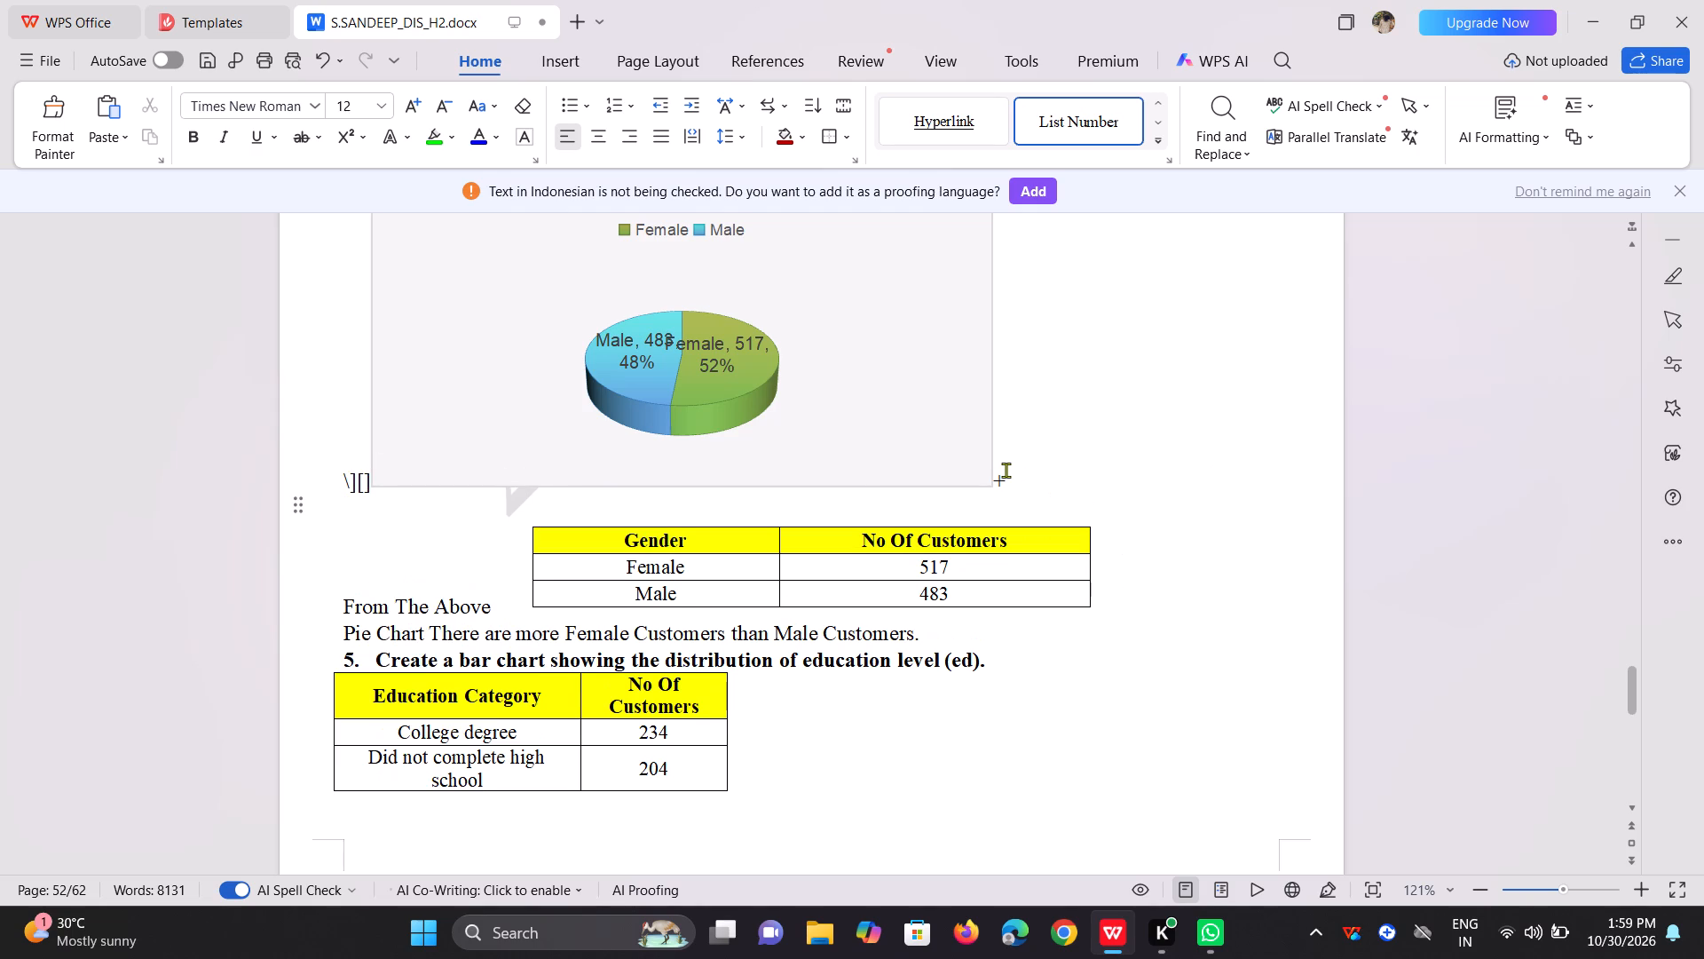
Delete the stray characters "\][]" in front of the Customers Gender pie chart.
scroll(368, 484, up, 3)
scroll(370, 655, down, 4)
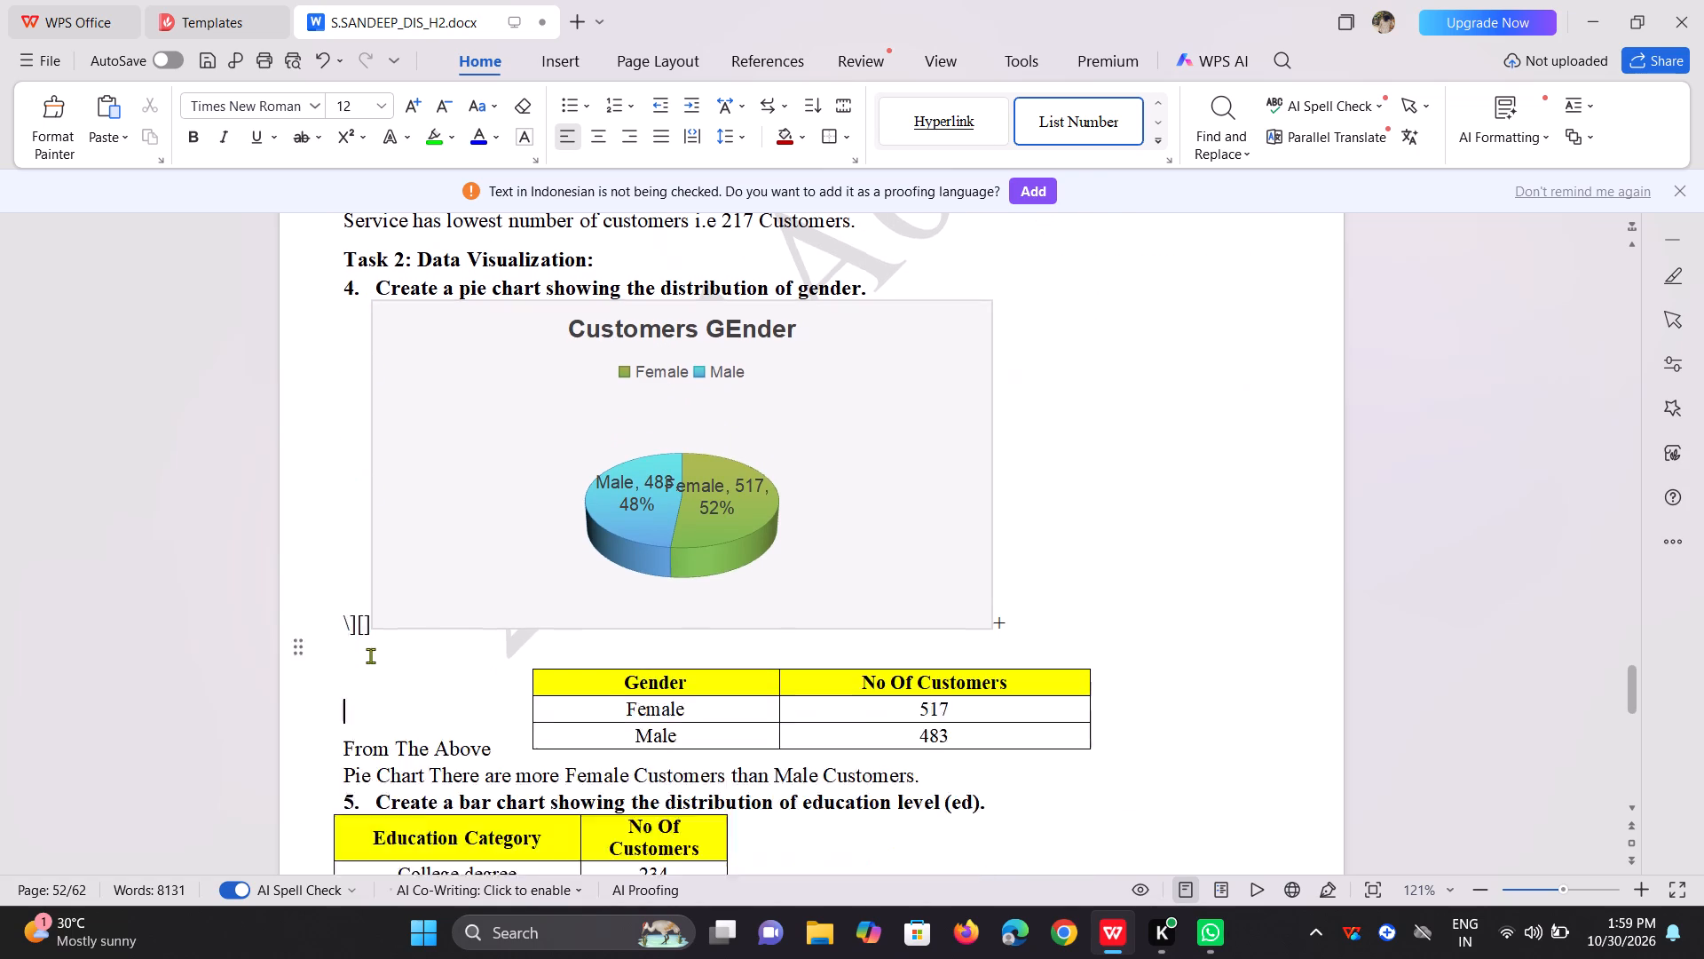
scroll(370, 655, down, 1)
click(370, 352)
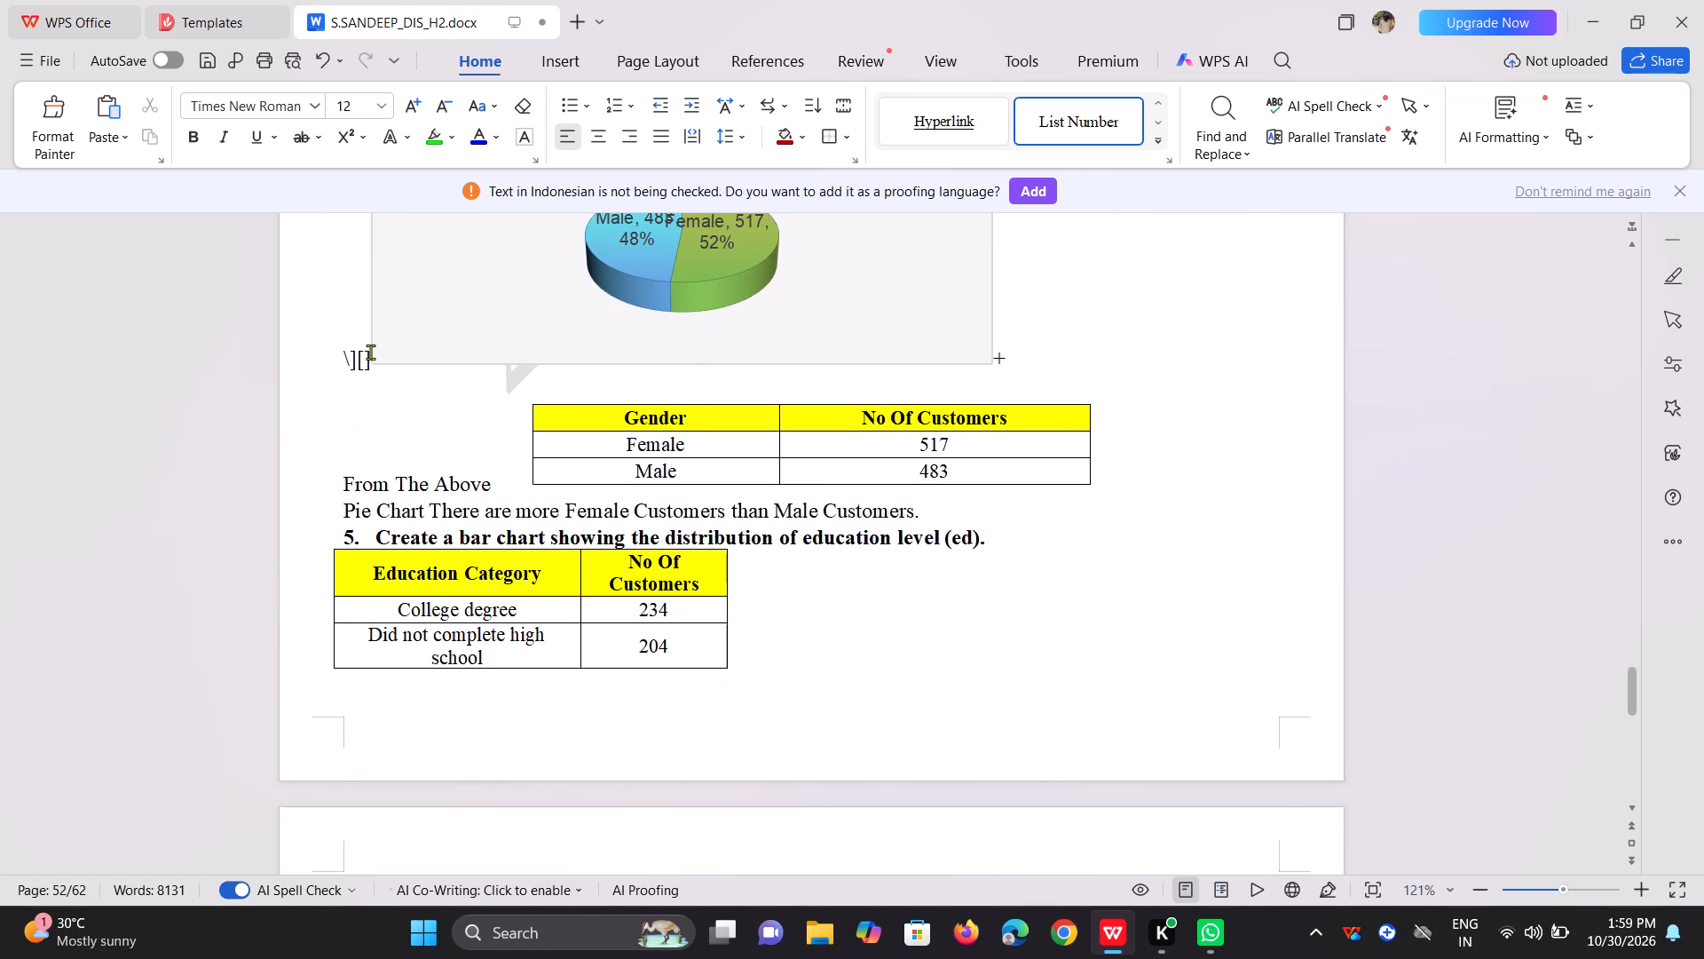
key(BackSpace)
key(BackSpace)
key(BackSpace)
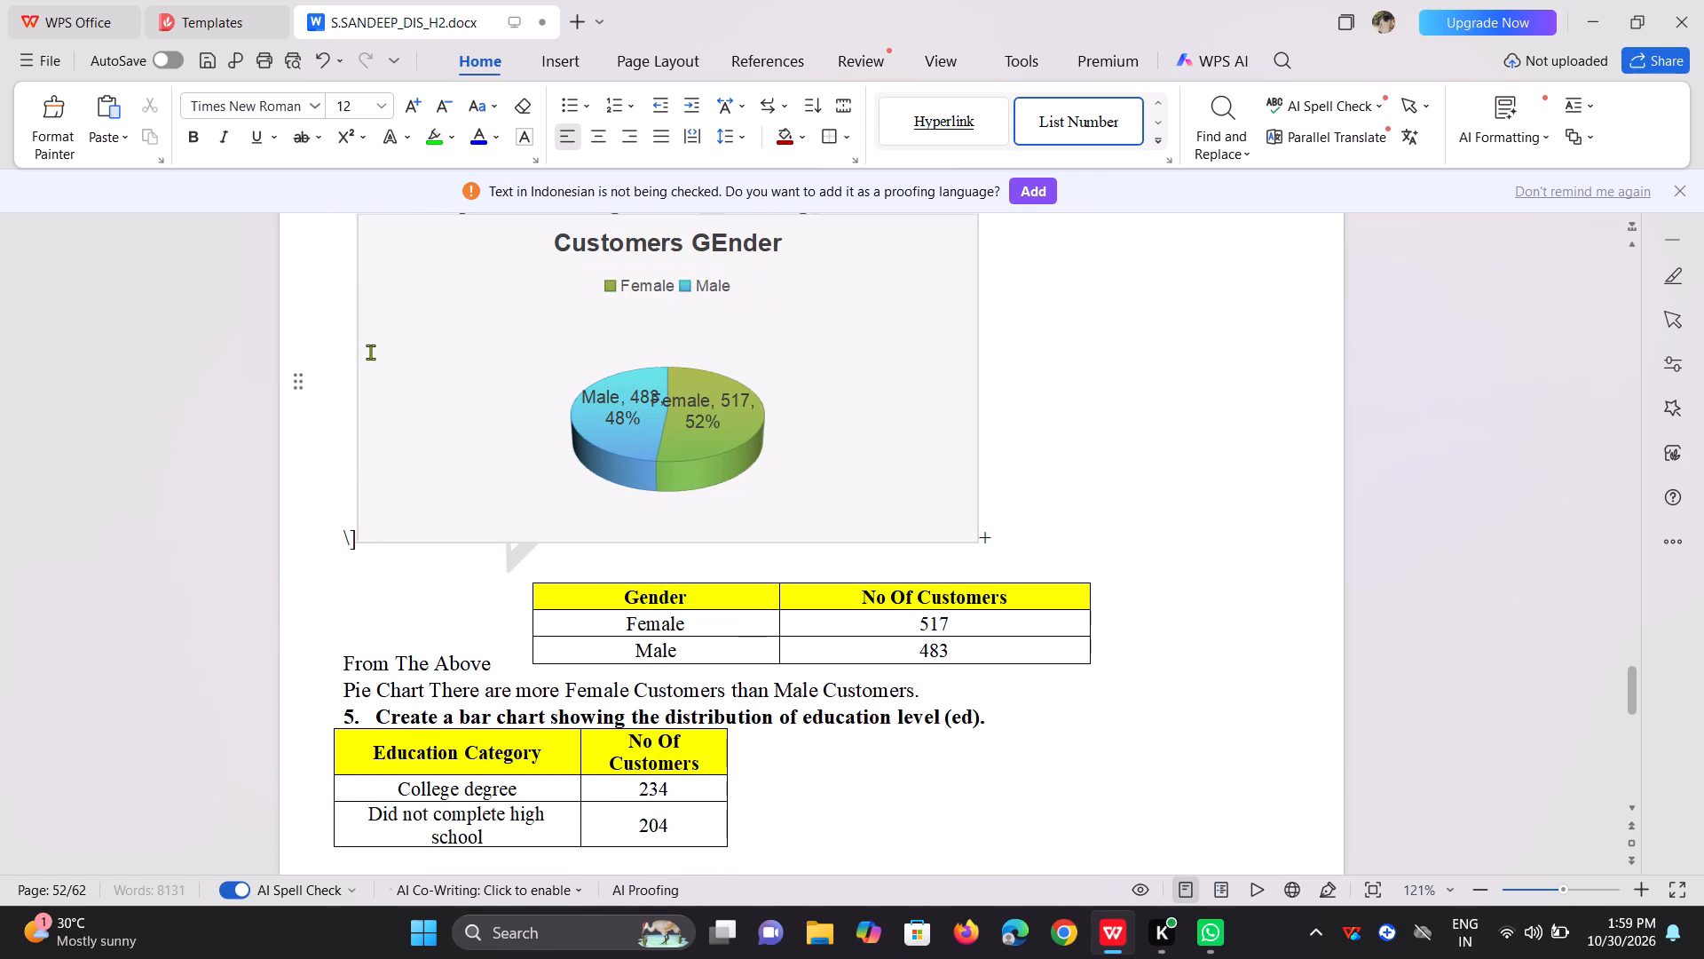
key(BackSpace)
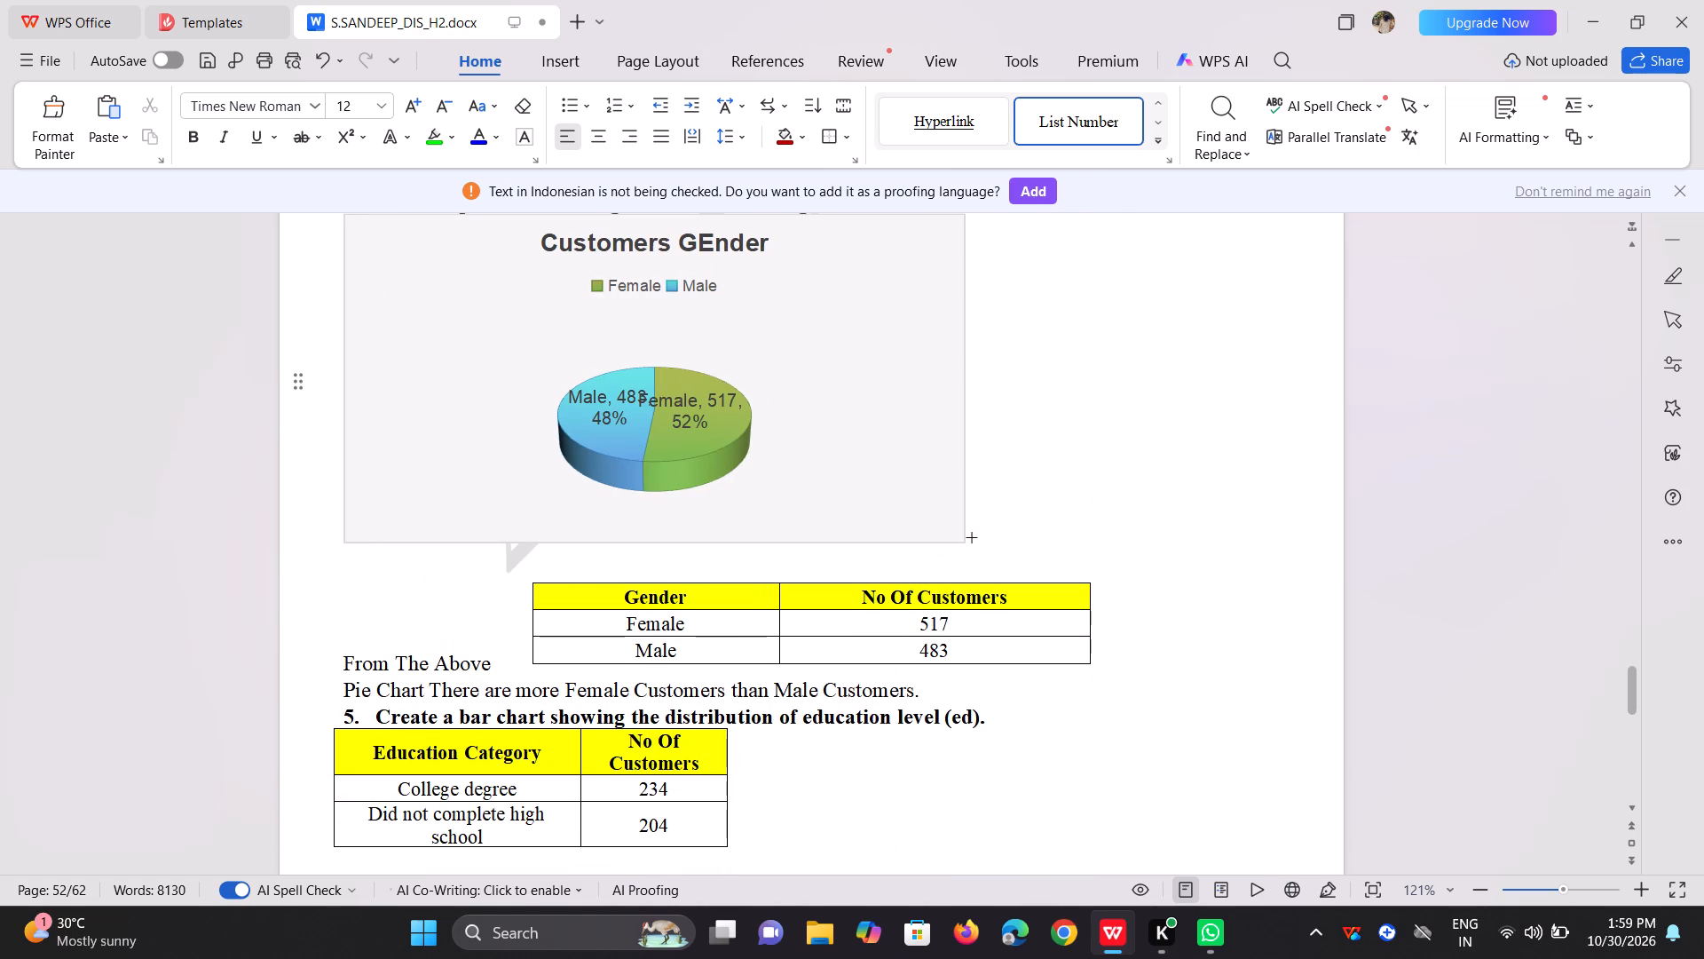
Insert a line break before "From The Above" to move that text below the Gender table.
click(340, 661)
key(Return)
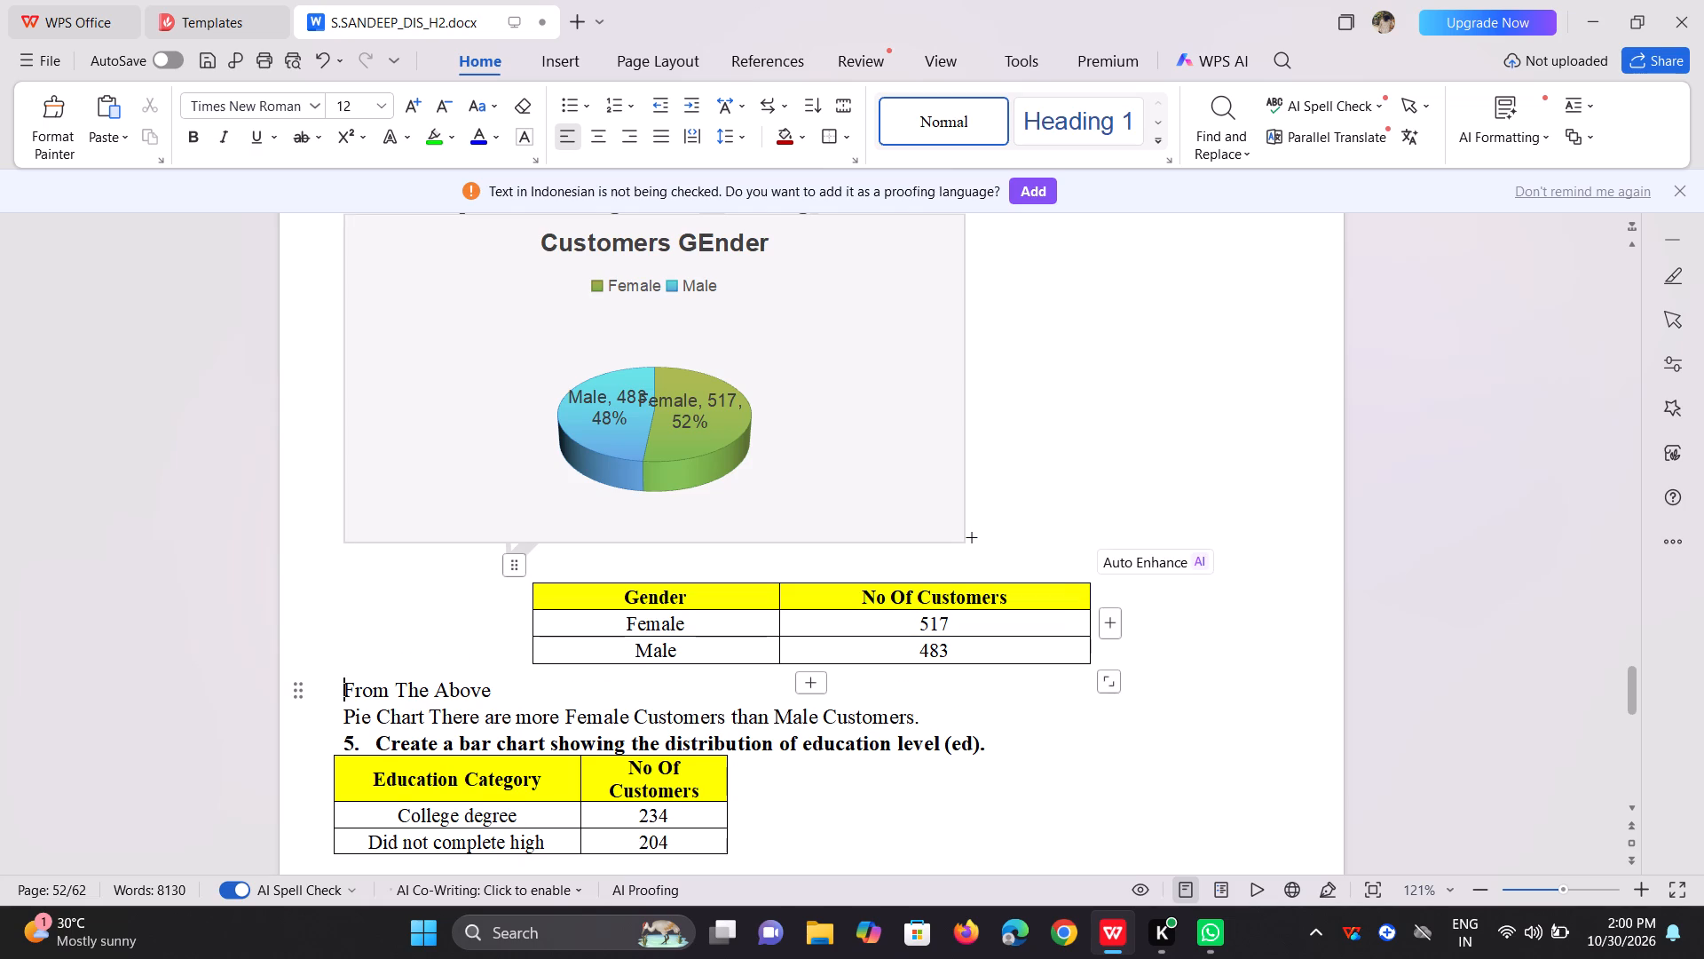
Widen the Gender table toward both page margins and shift its column divider to make the two columns more even.
drag(533, 595, 392, 577)
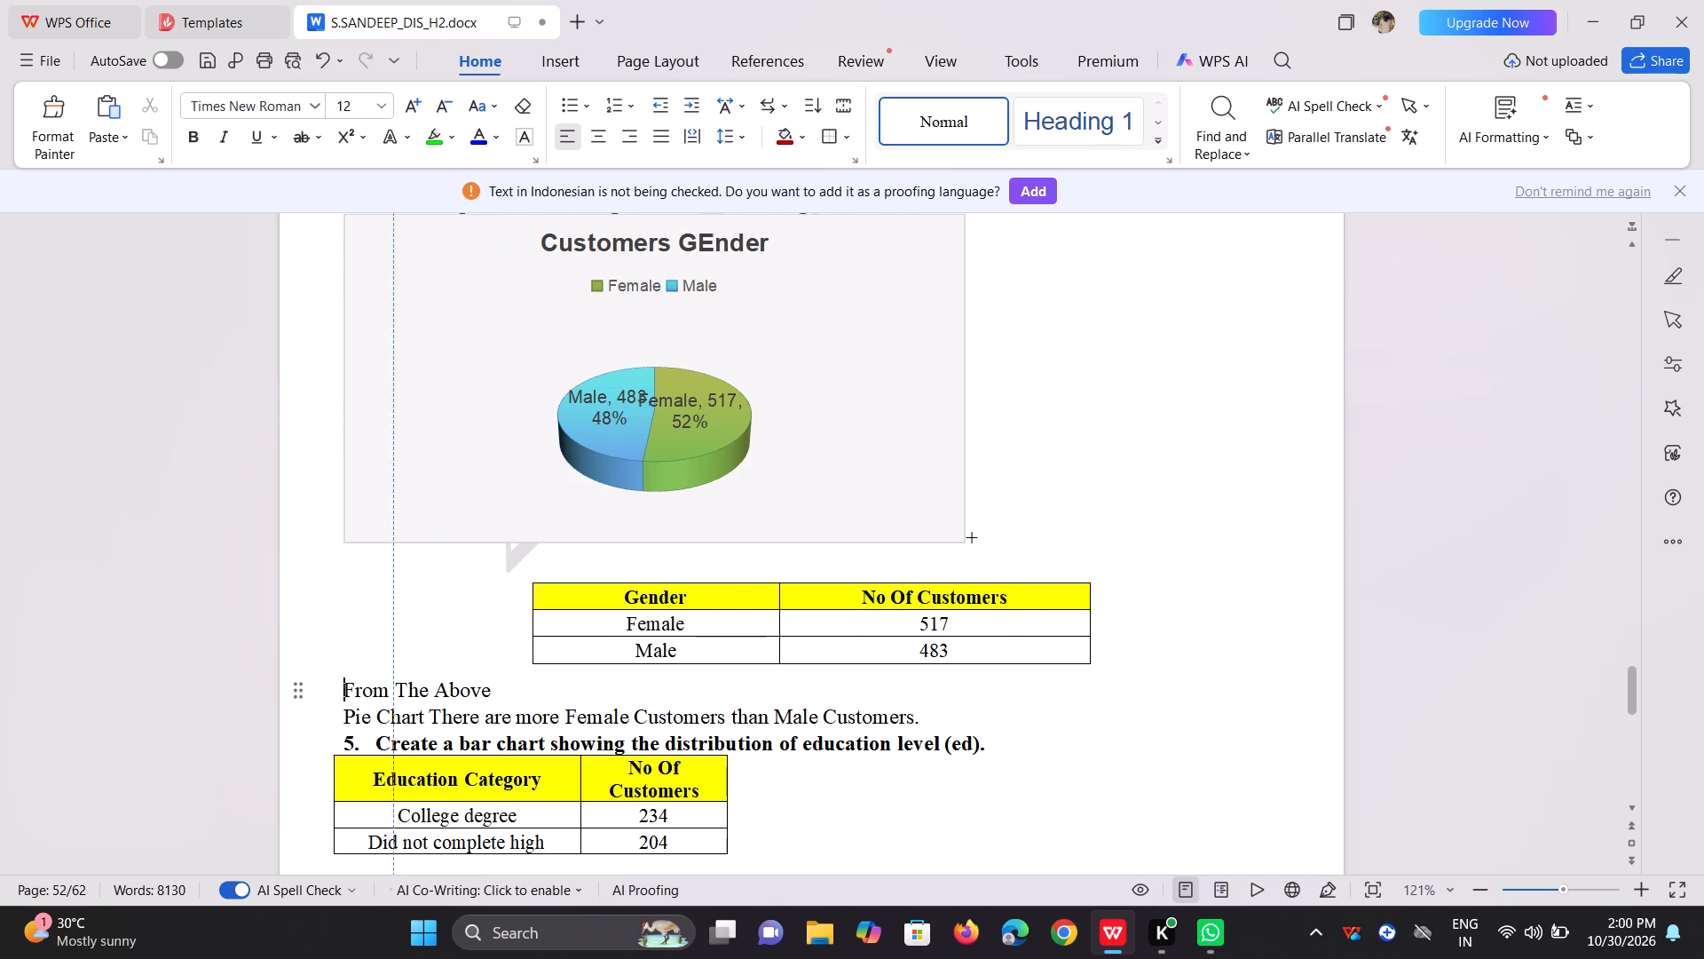
drag(392, 577, 390, 579)
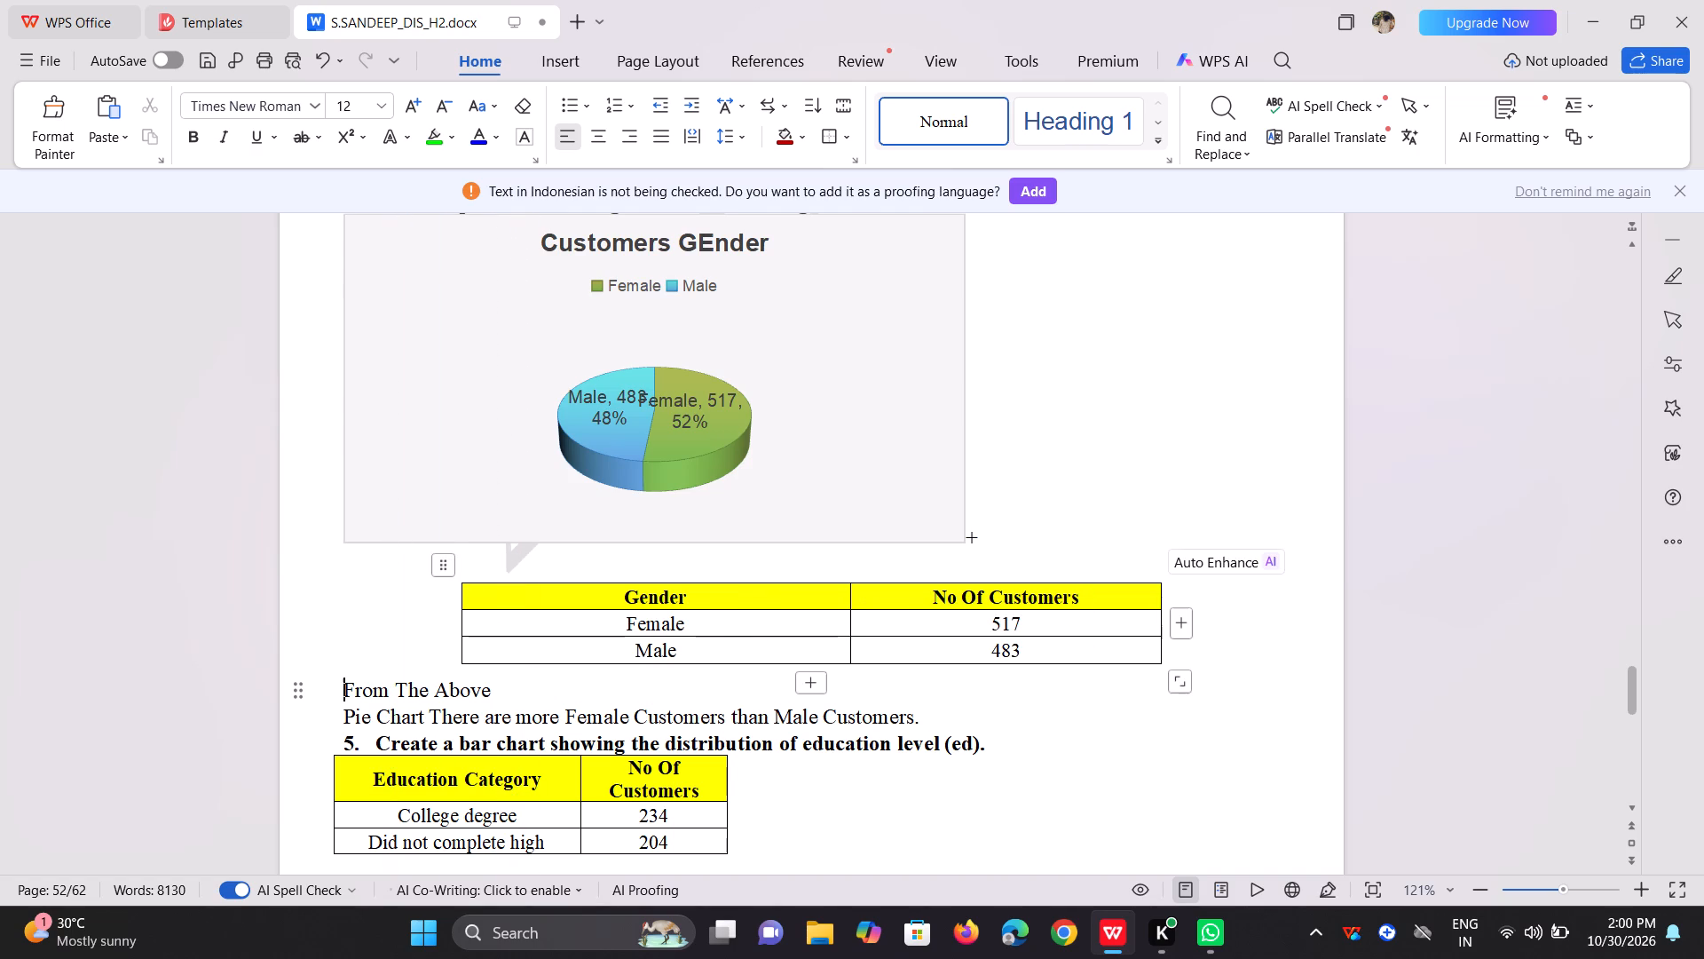
drag(463, 592, 390, 592)
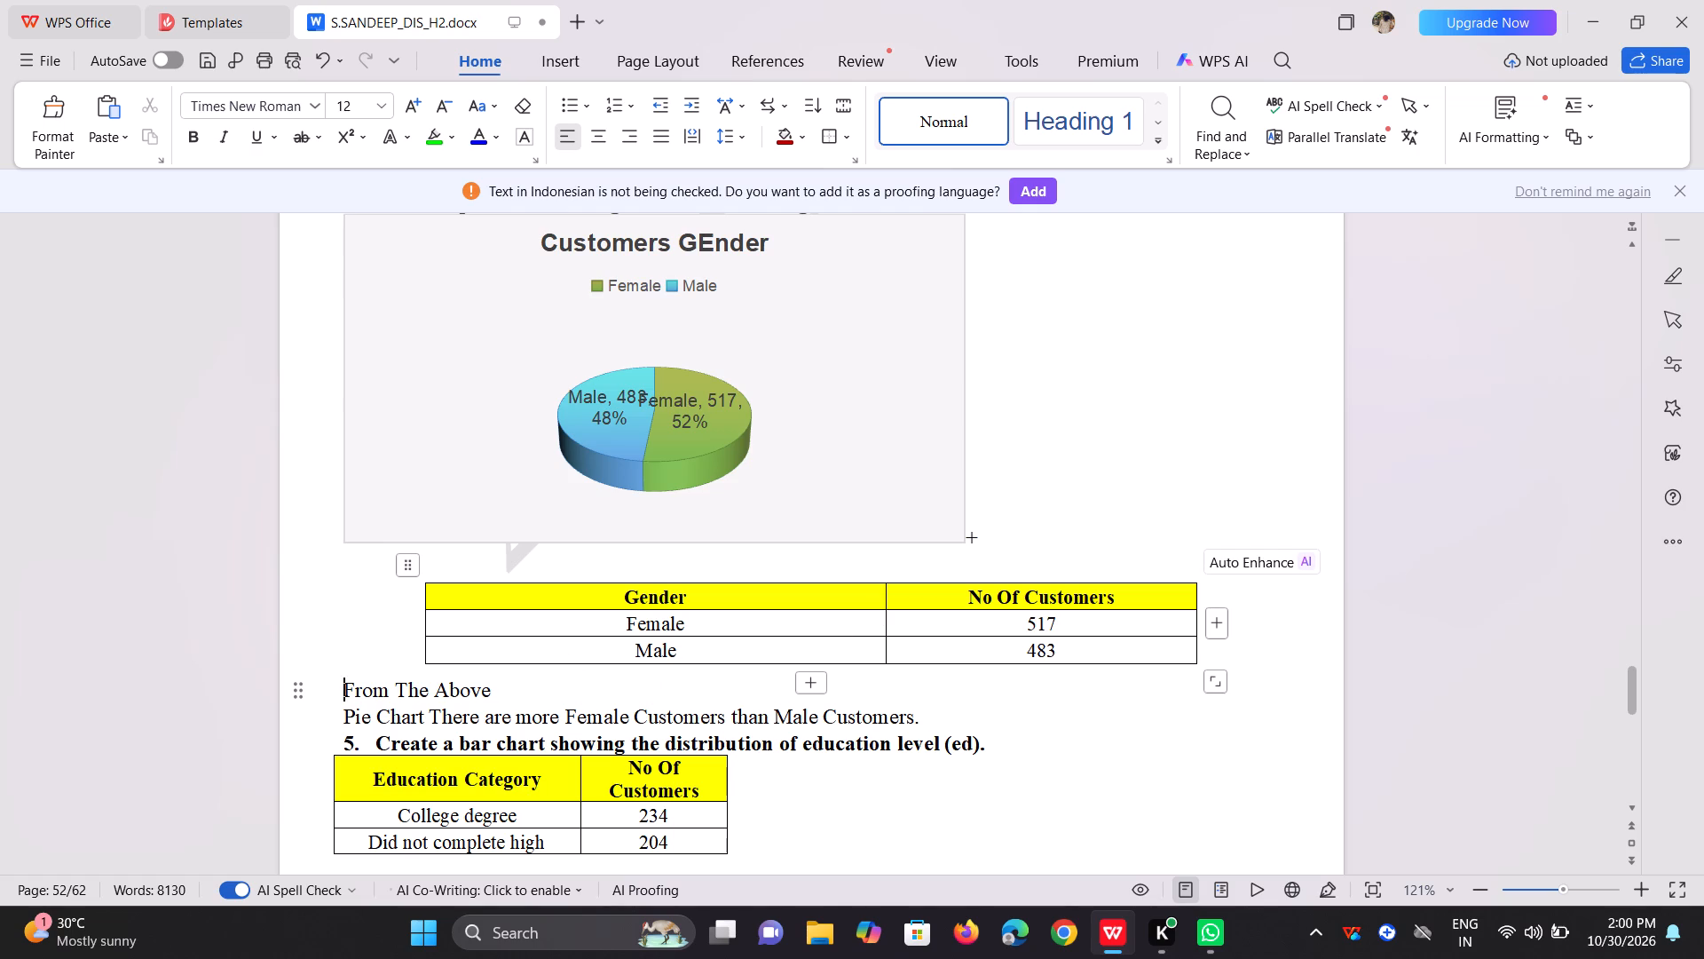
drag(887, 599, 842, 599)
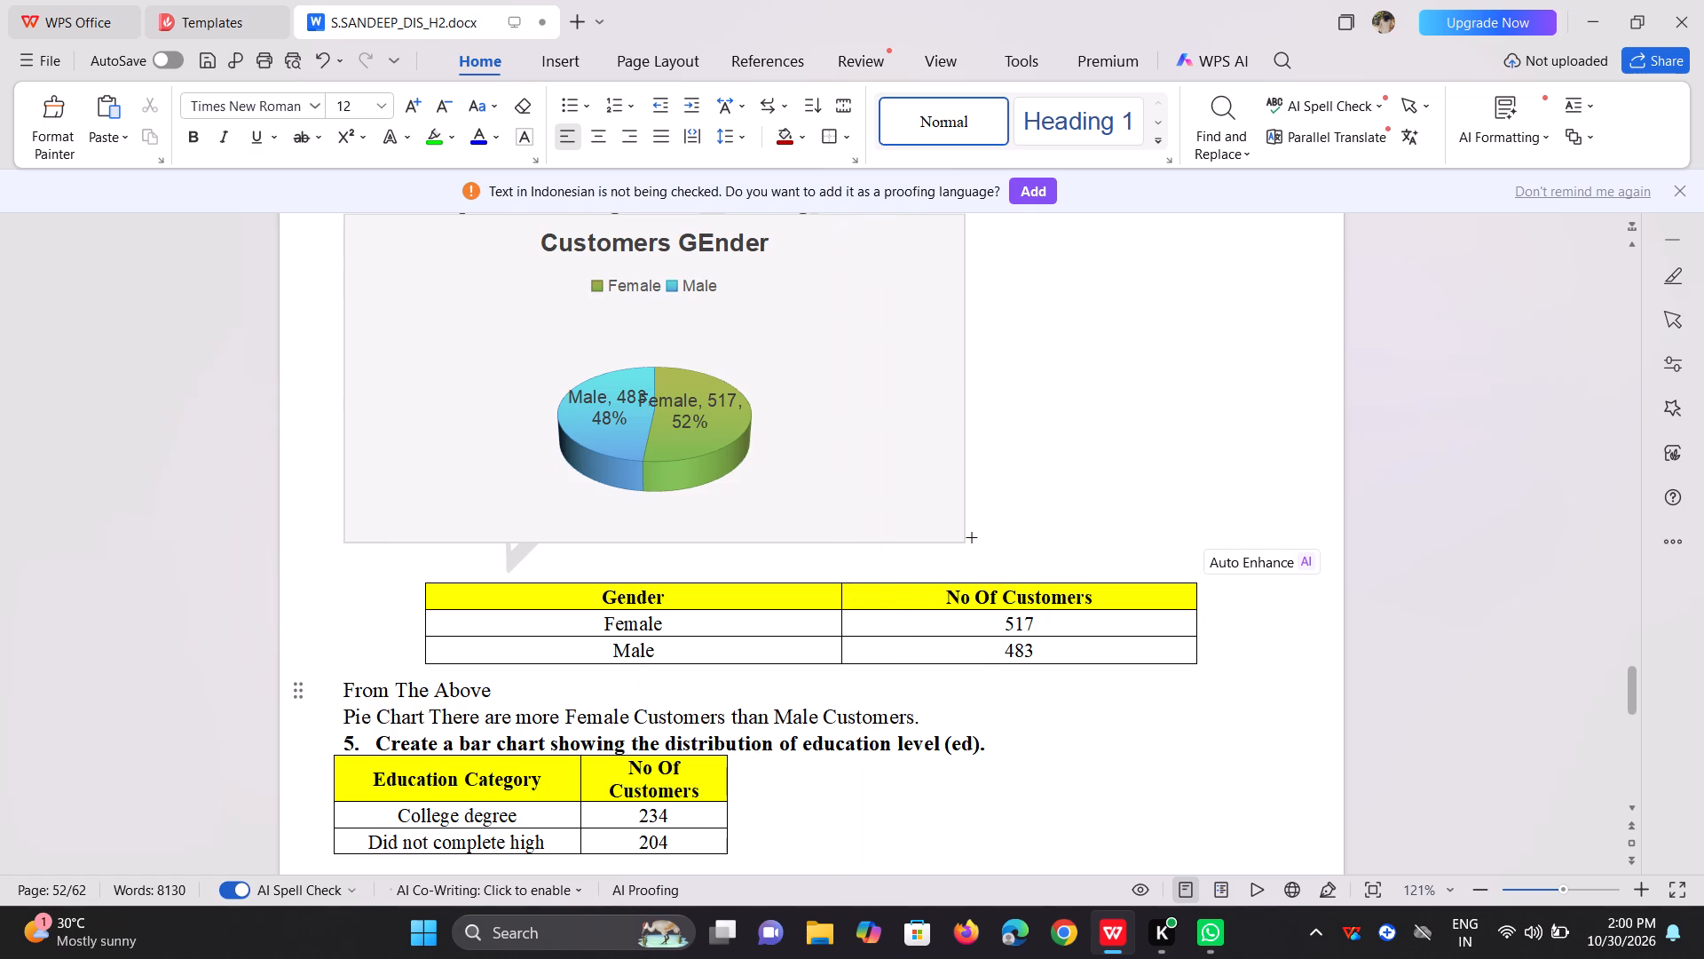
Insert a blank line between the Gender table and the "From The Above" text.
key(Return)
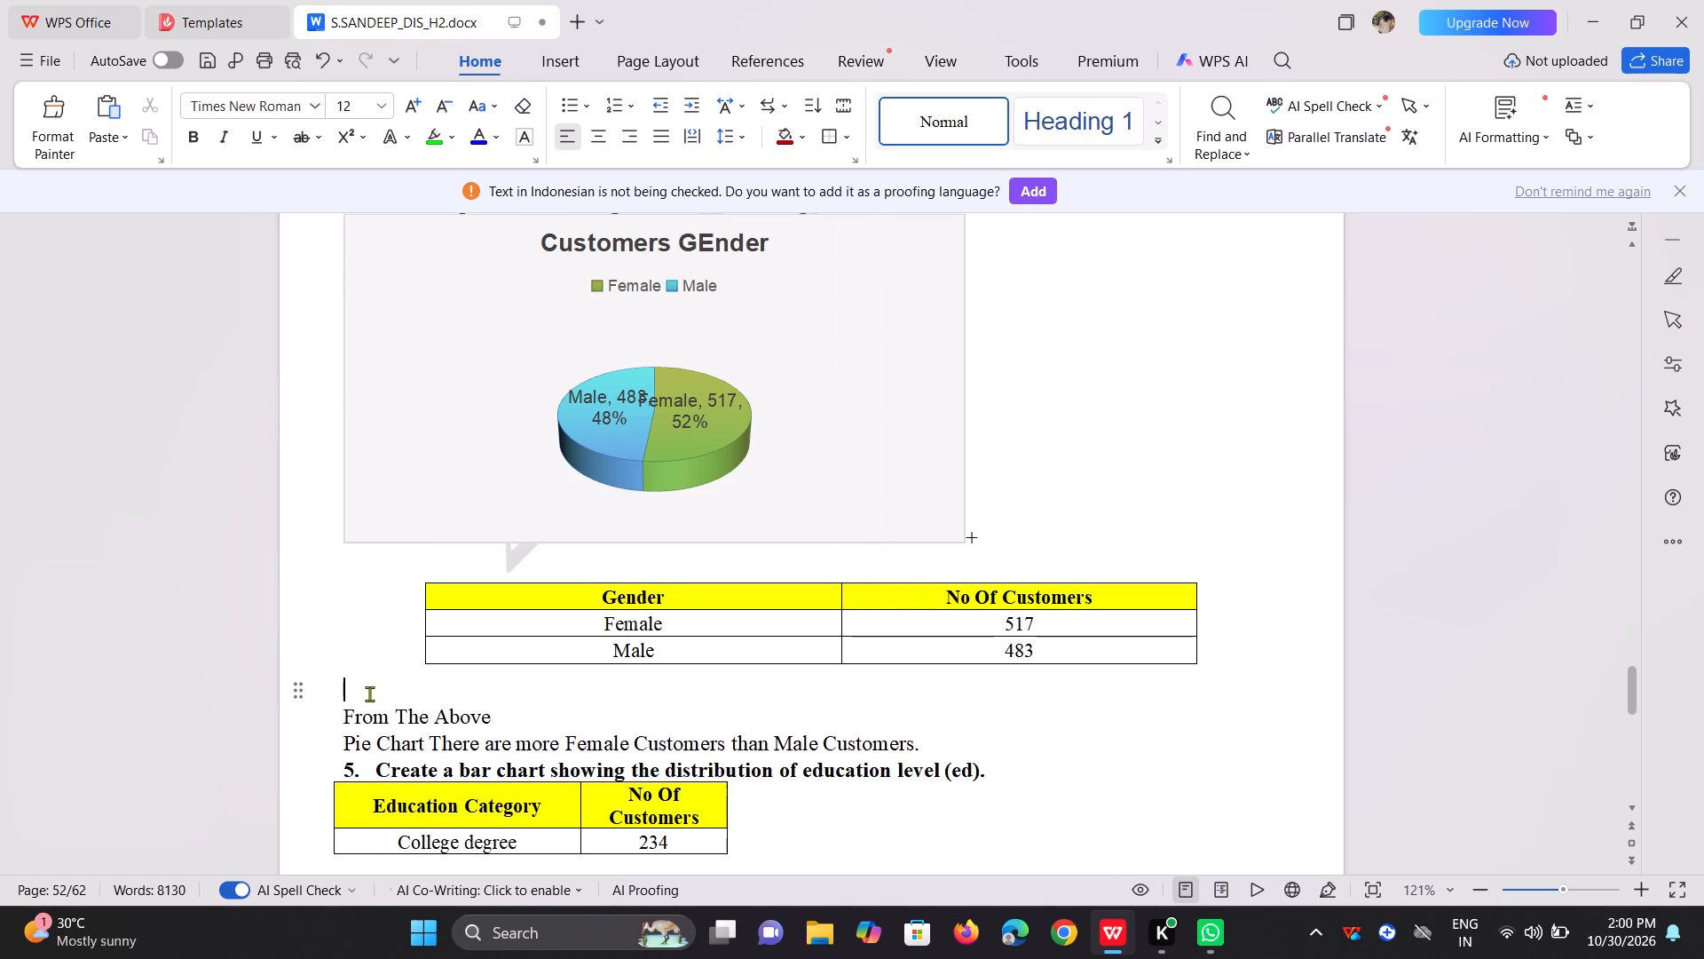
Insert four blank lines after the "Pie Chart There are more Female Customers" sentence to push question 5 onto the following page.
scroll(369, 693, down, 3)
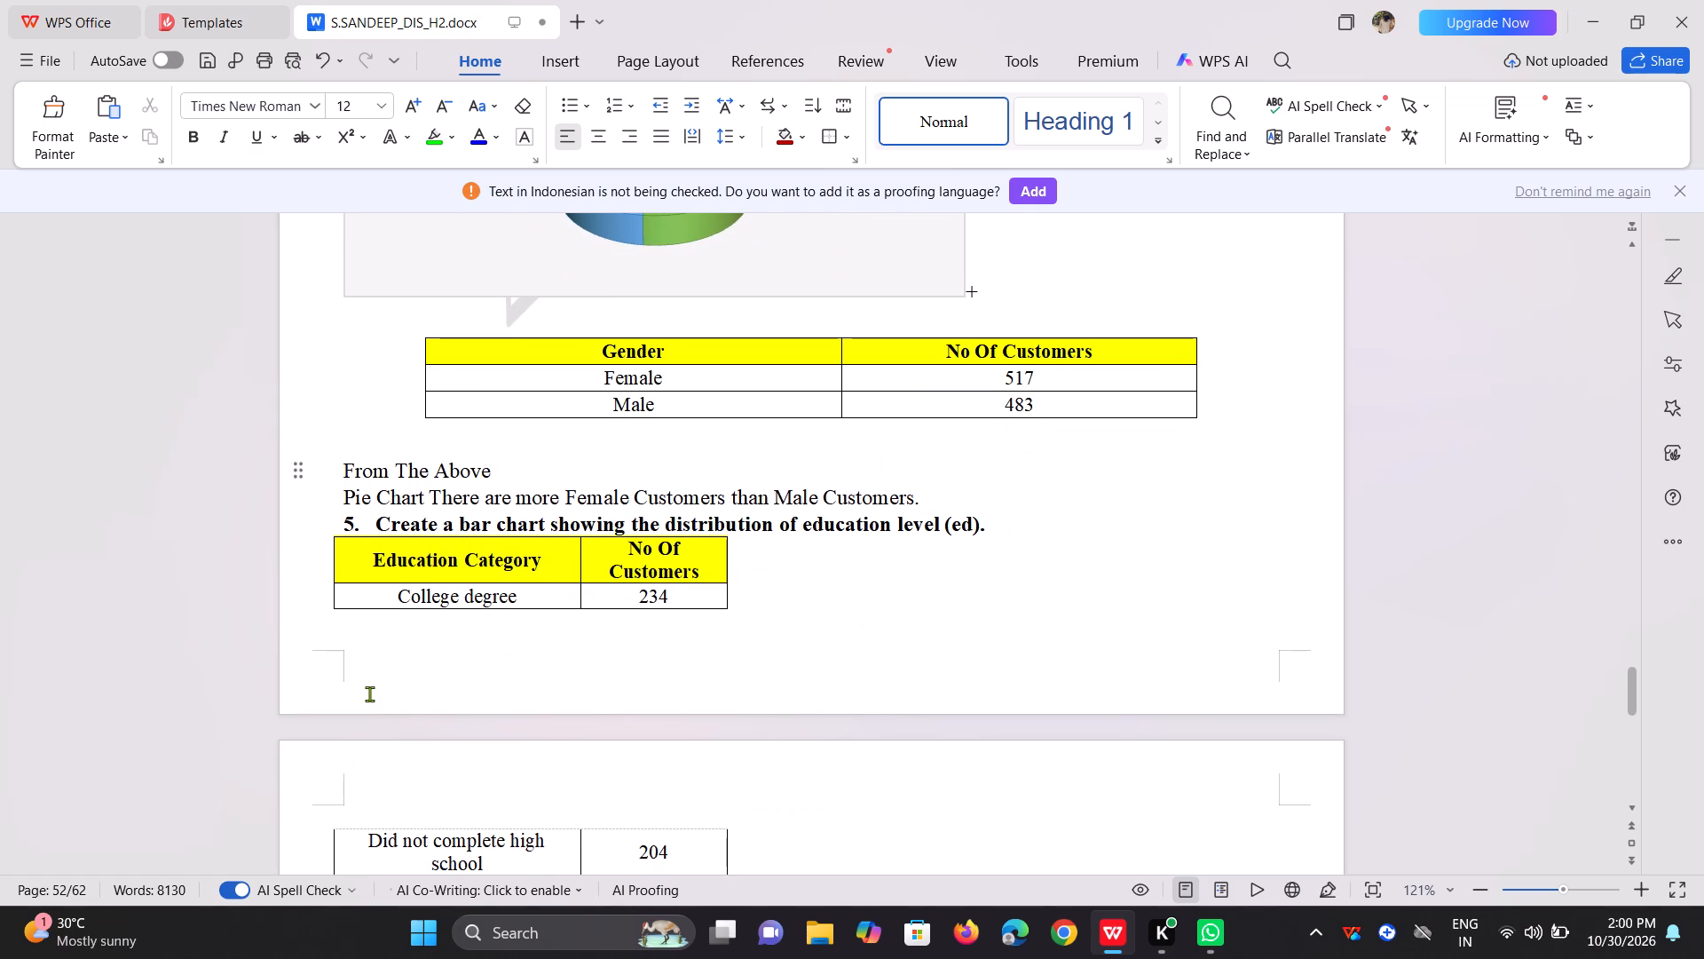
click(928, 499)
key(Return)
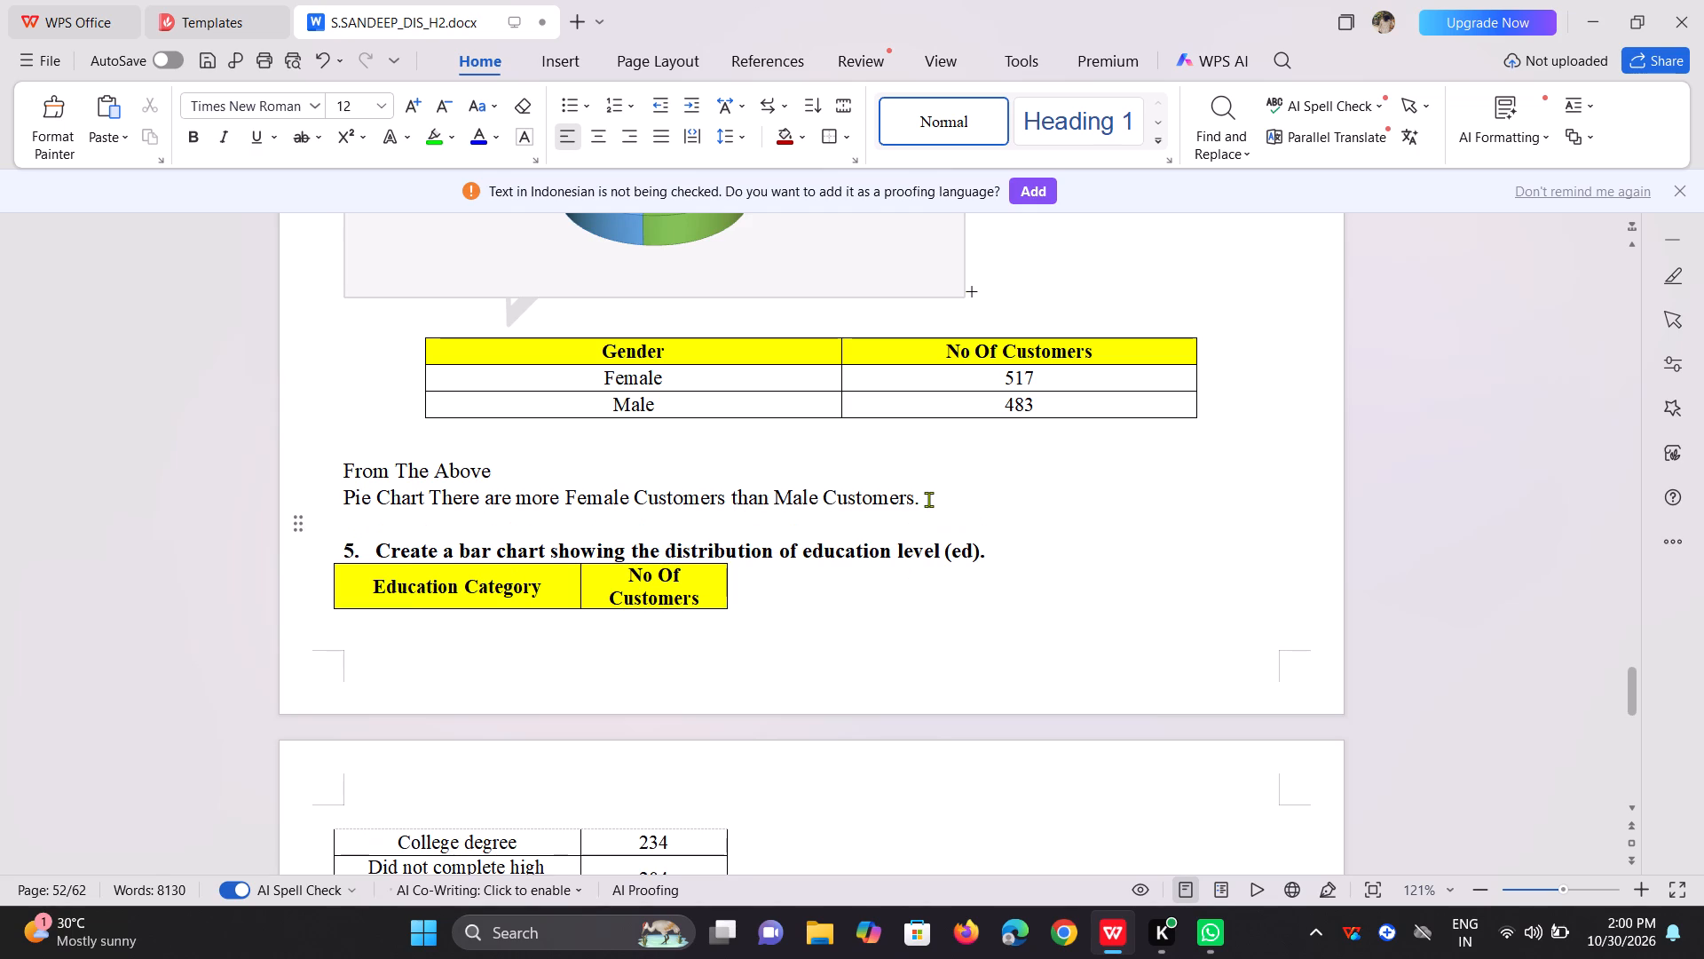
key(Return)
key(Return)
key(Return)
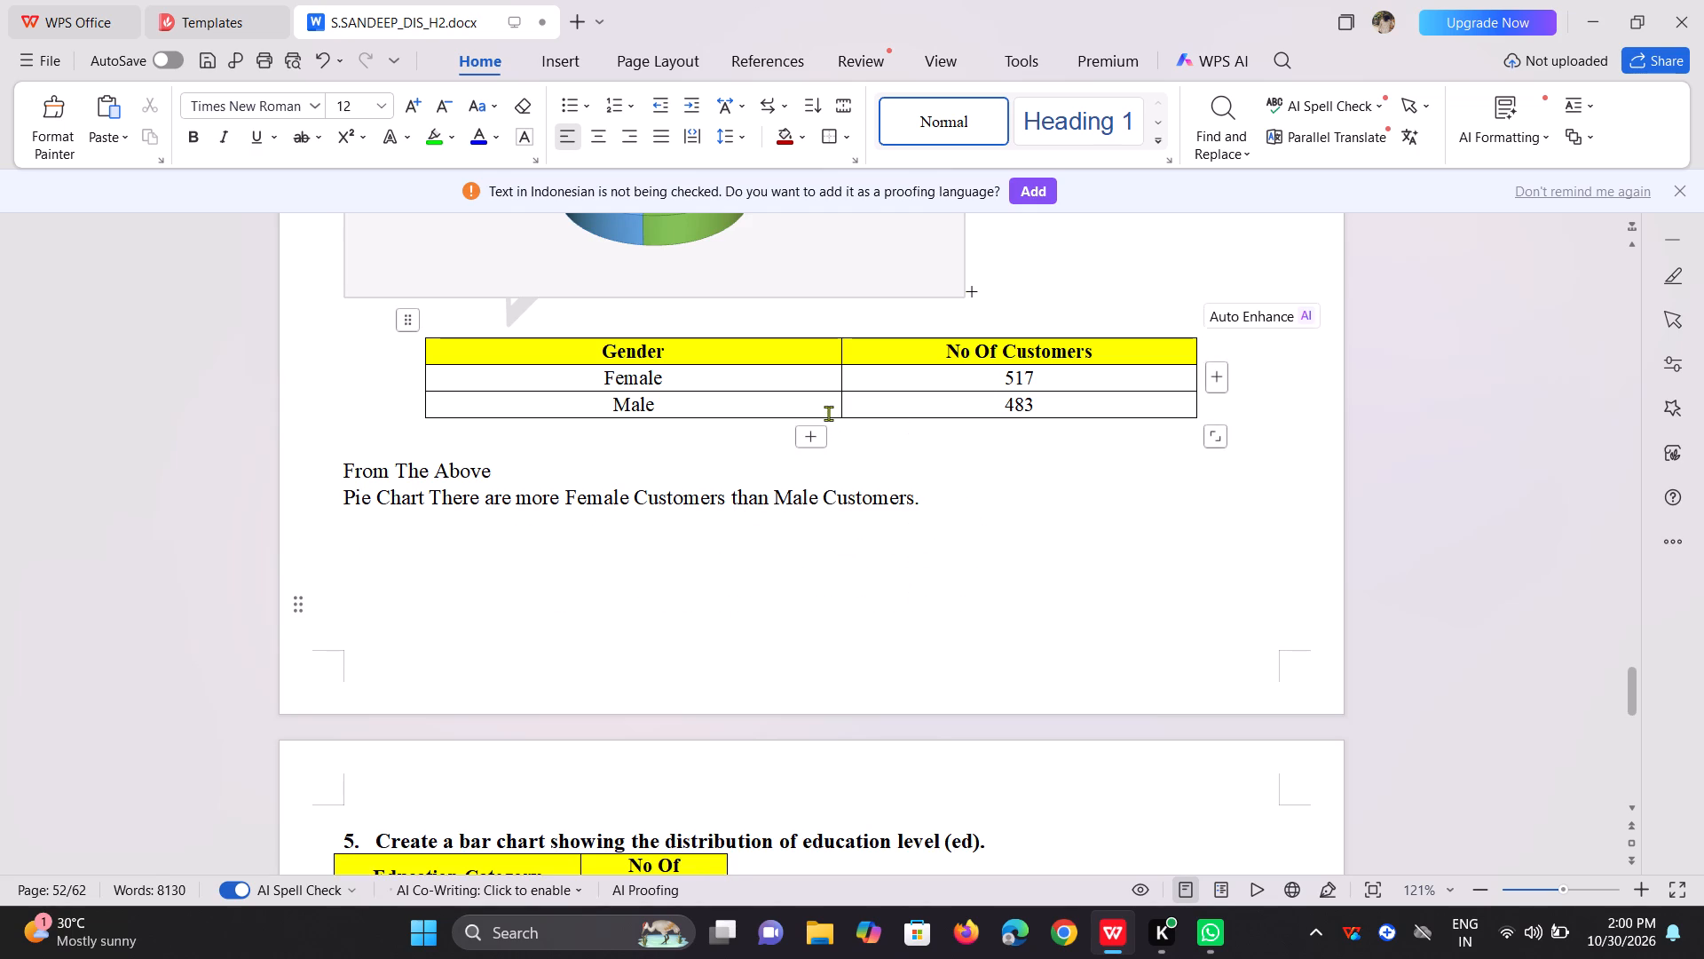
Increase the height of the header, Female and Male rows of the Gender table to roughly double.
drag(828, 422, 813, 457)
click(810, 454)
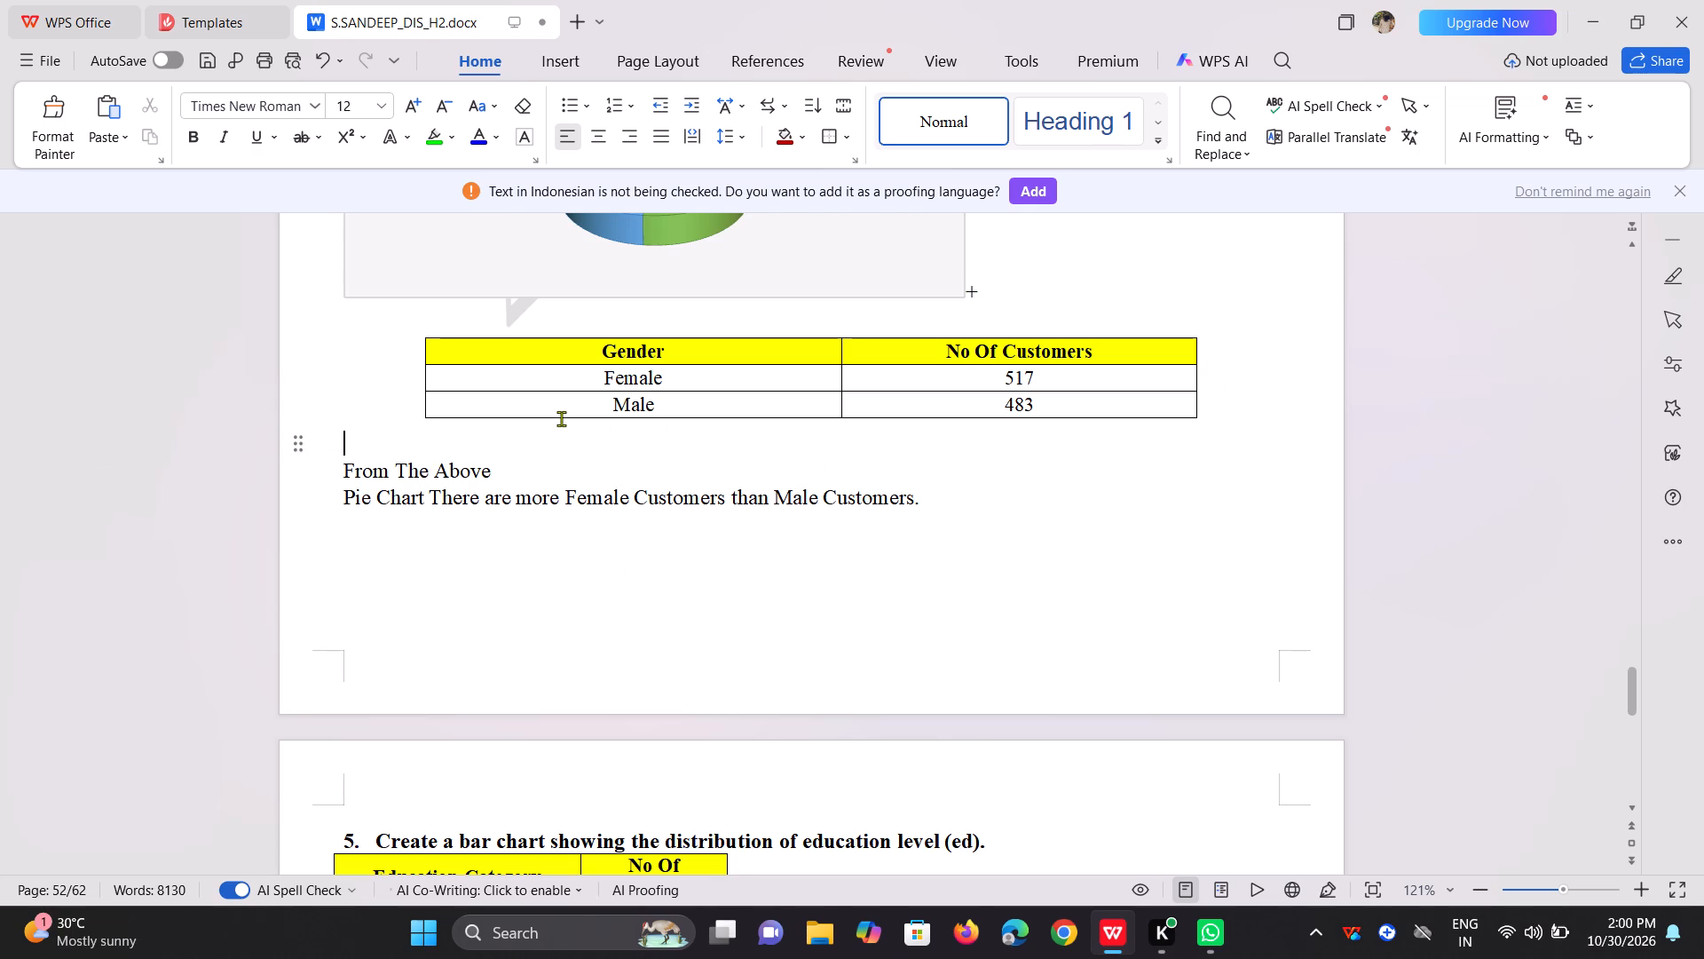
click(551, 363)
drag(551, 363, 551, 392)
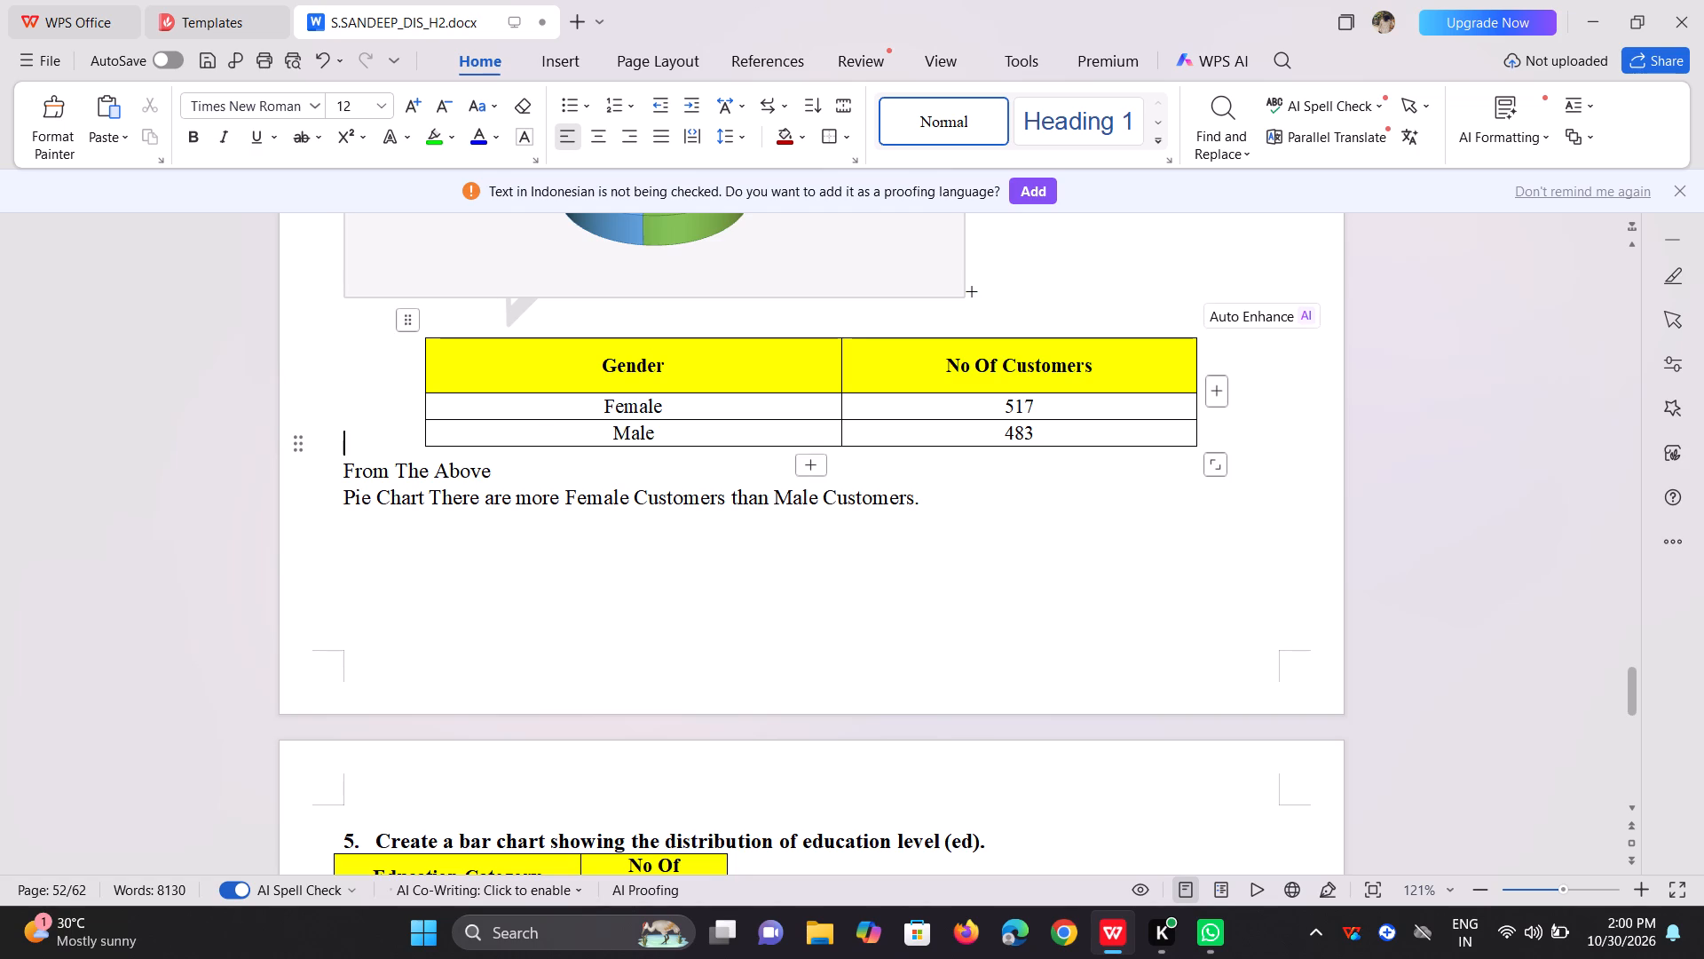
drag(547, 418, 545, 447)
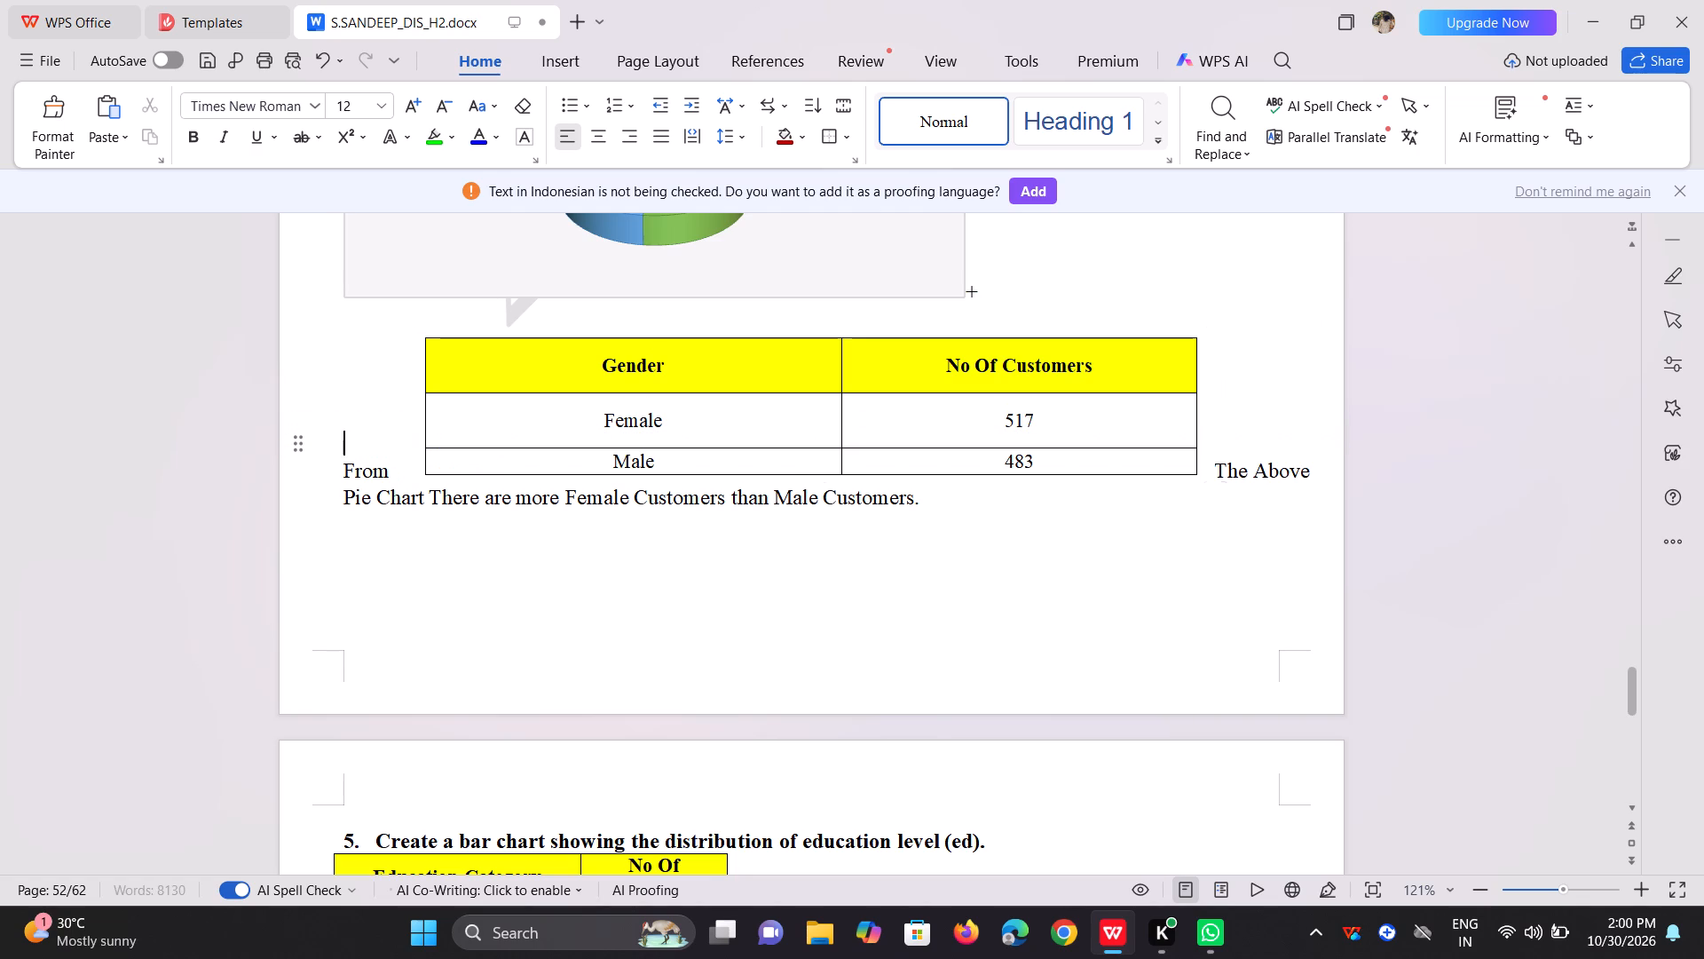
drag(545, 475, 544, 495)
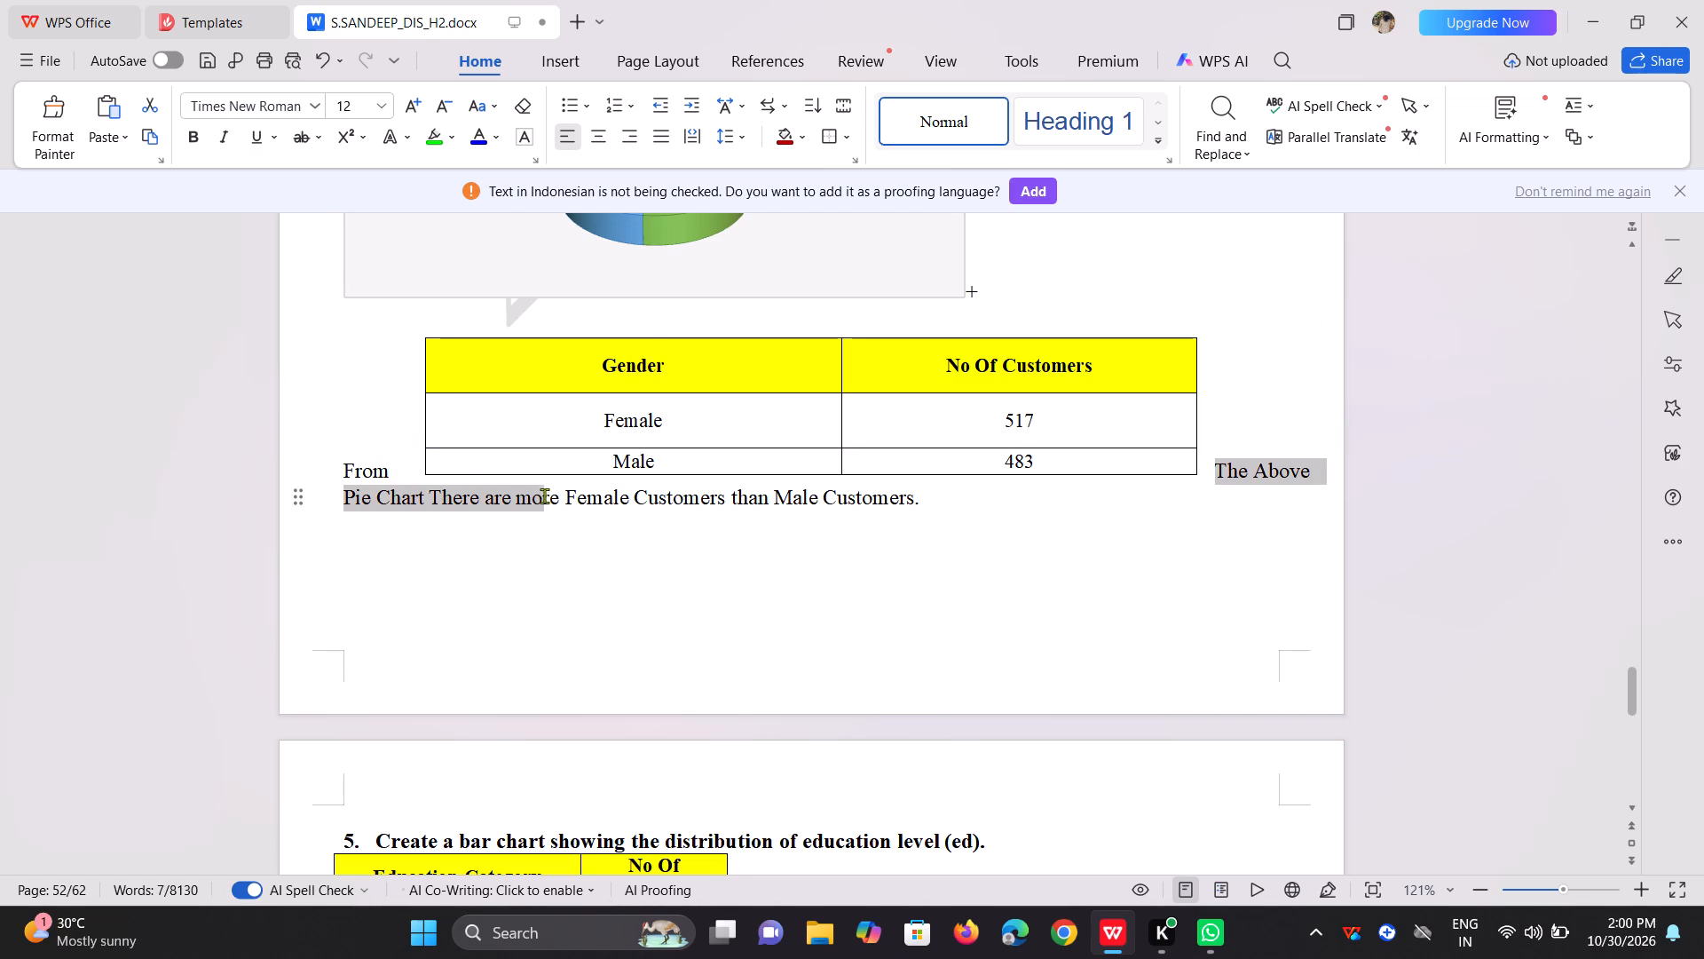
drag(544, 495, 544, 484)
double_click(544, 484)
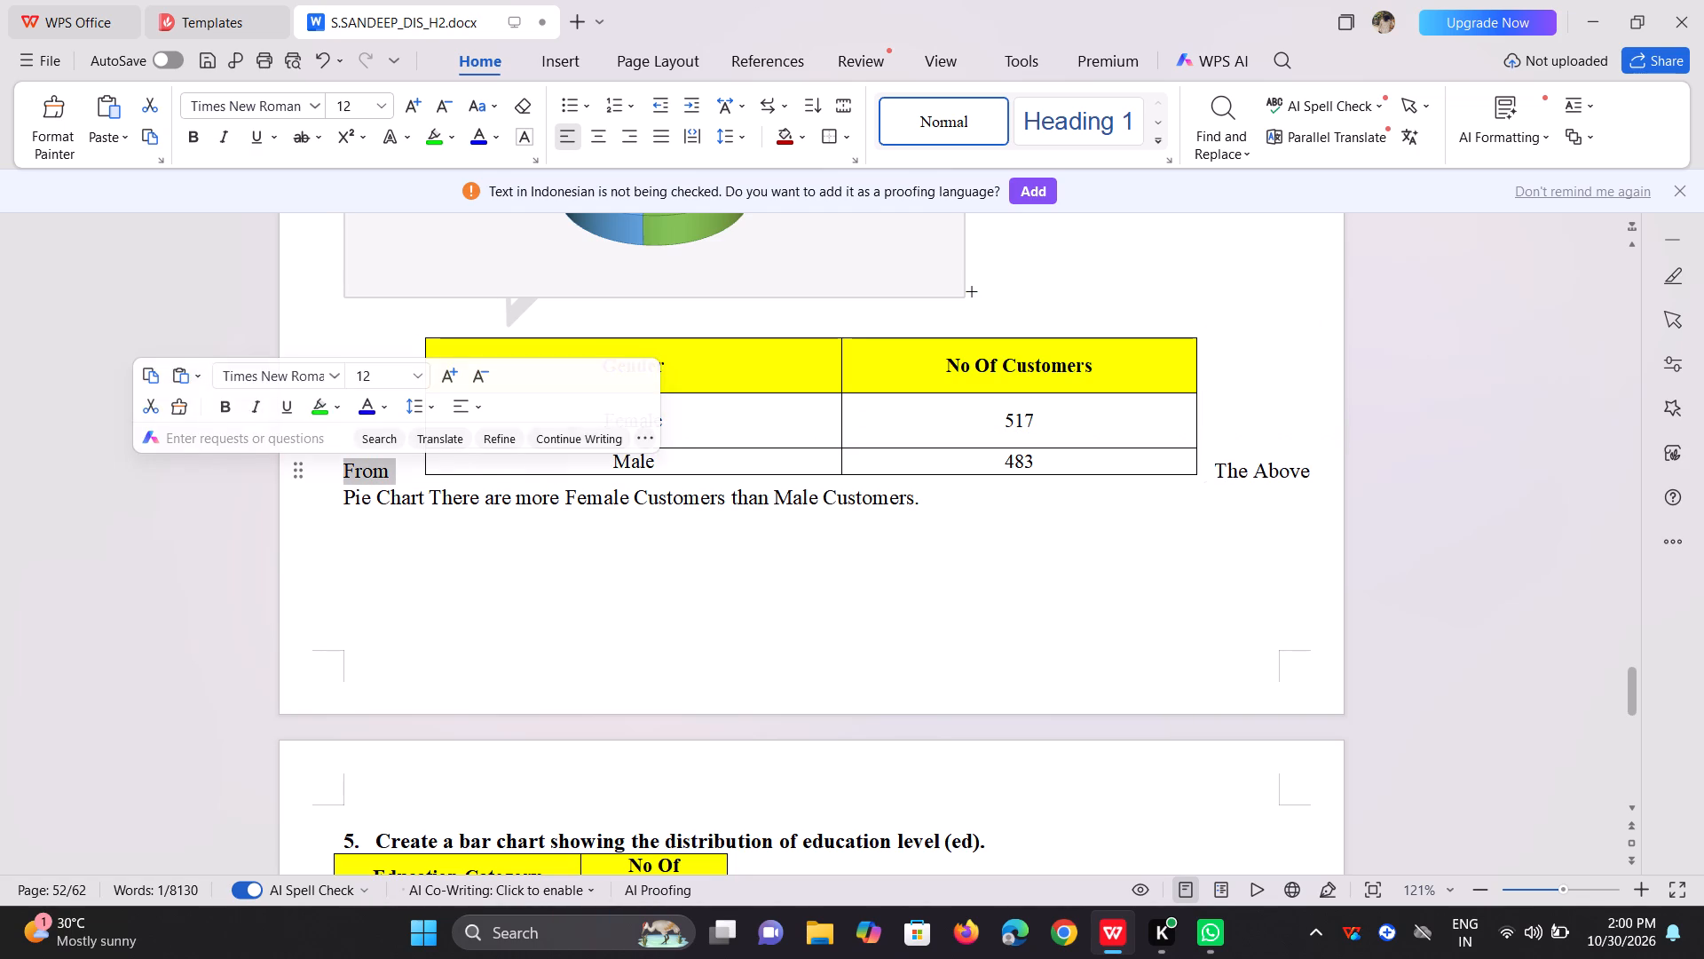
click(545, 474)
click(545, 474)
drag(545, 474, 545, 501)
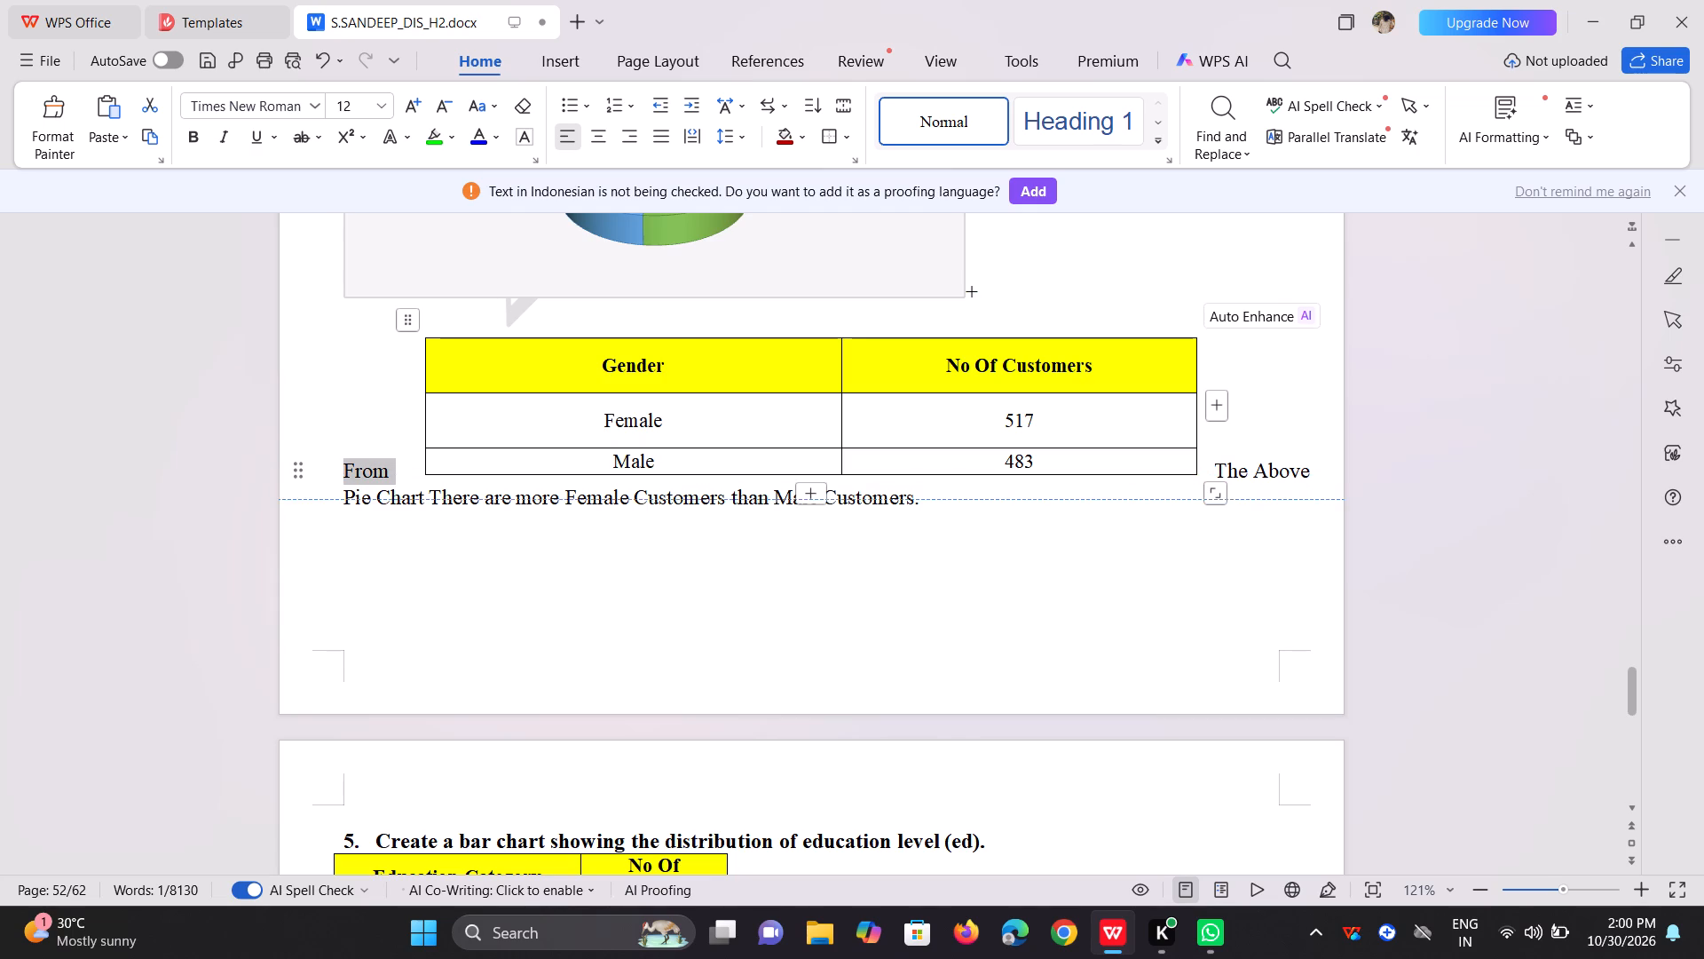
drag(545, 501, 545, 505)
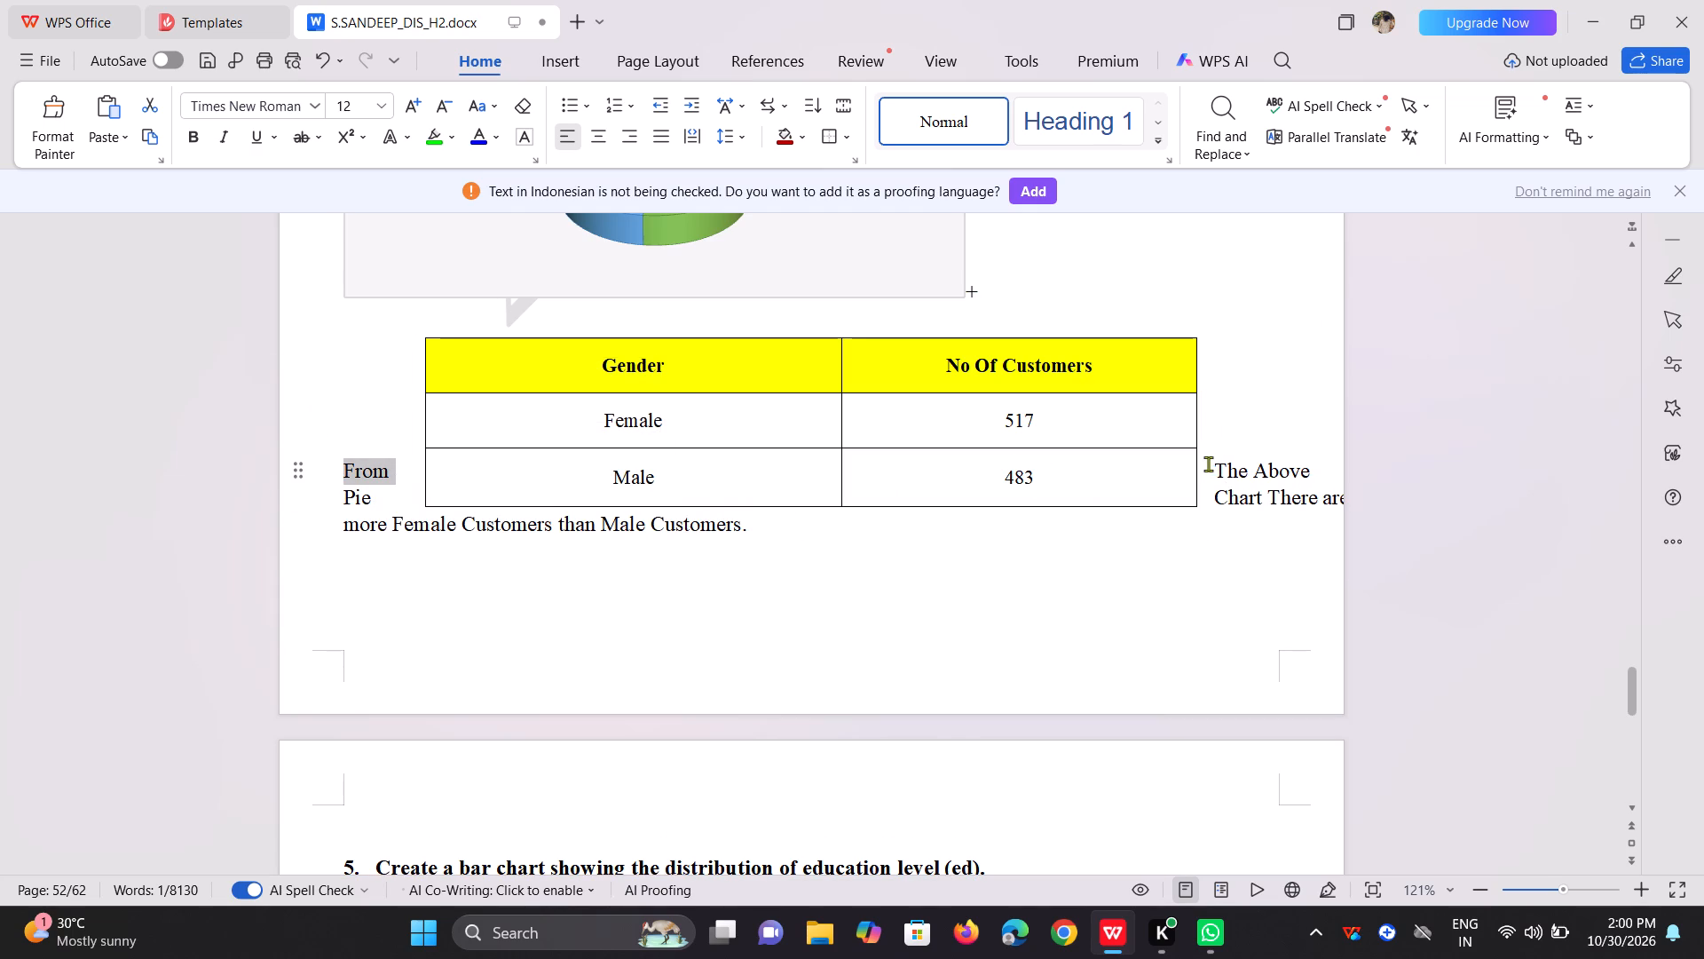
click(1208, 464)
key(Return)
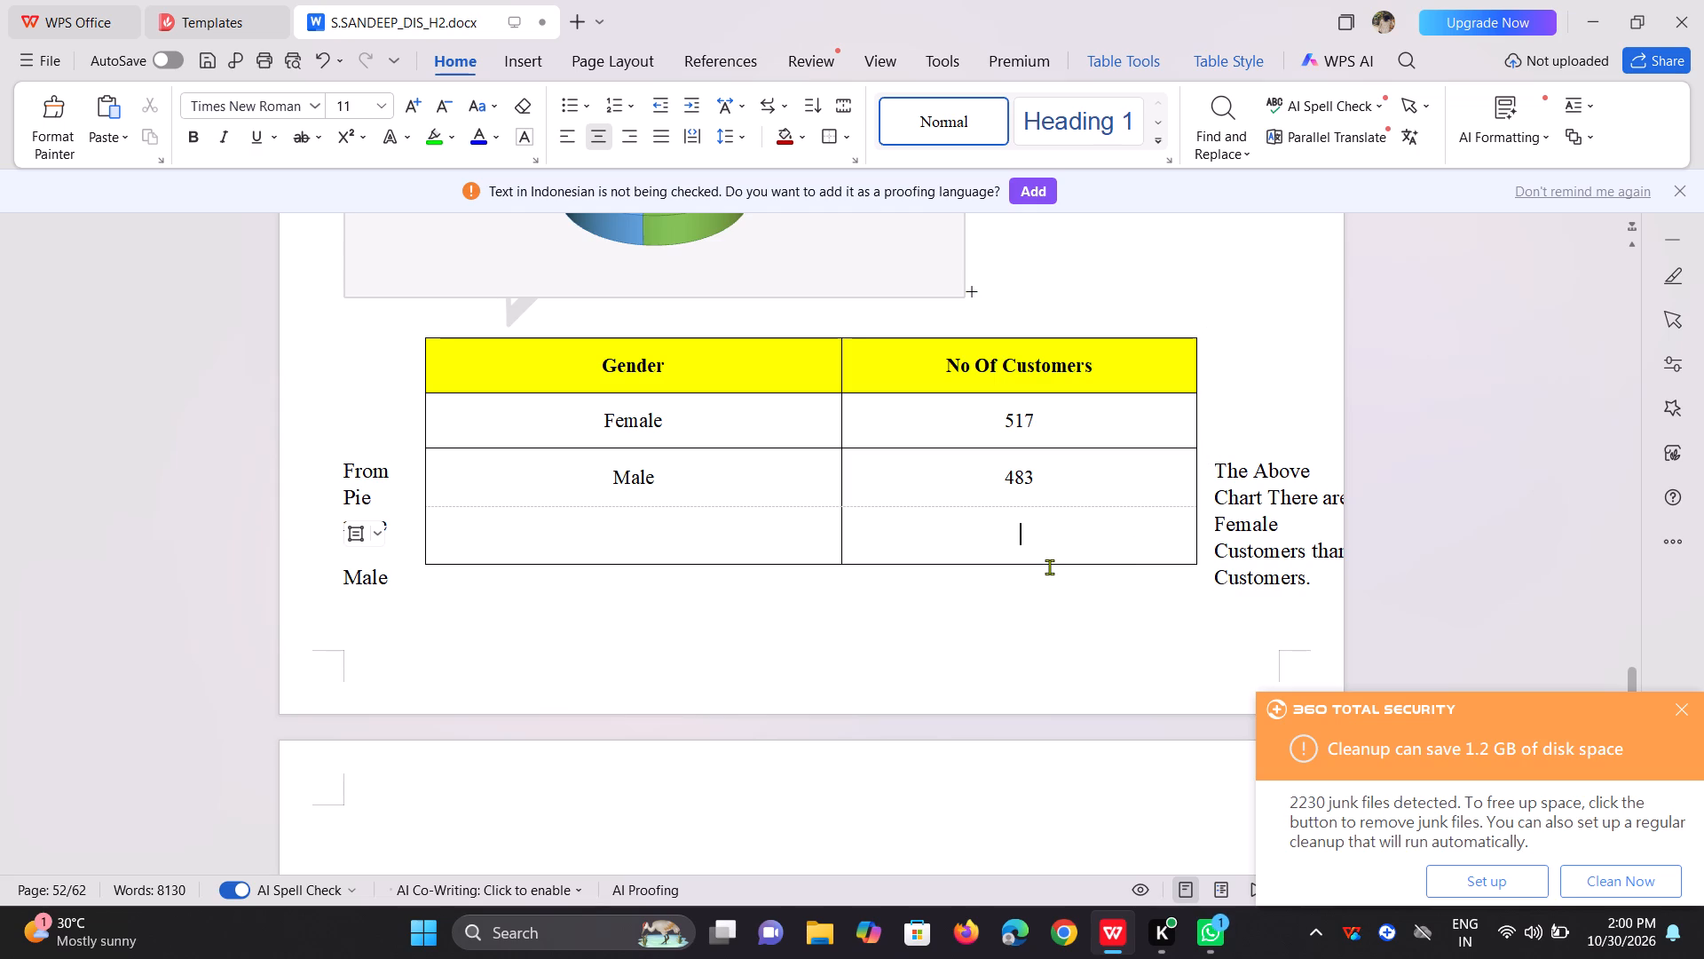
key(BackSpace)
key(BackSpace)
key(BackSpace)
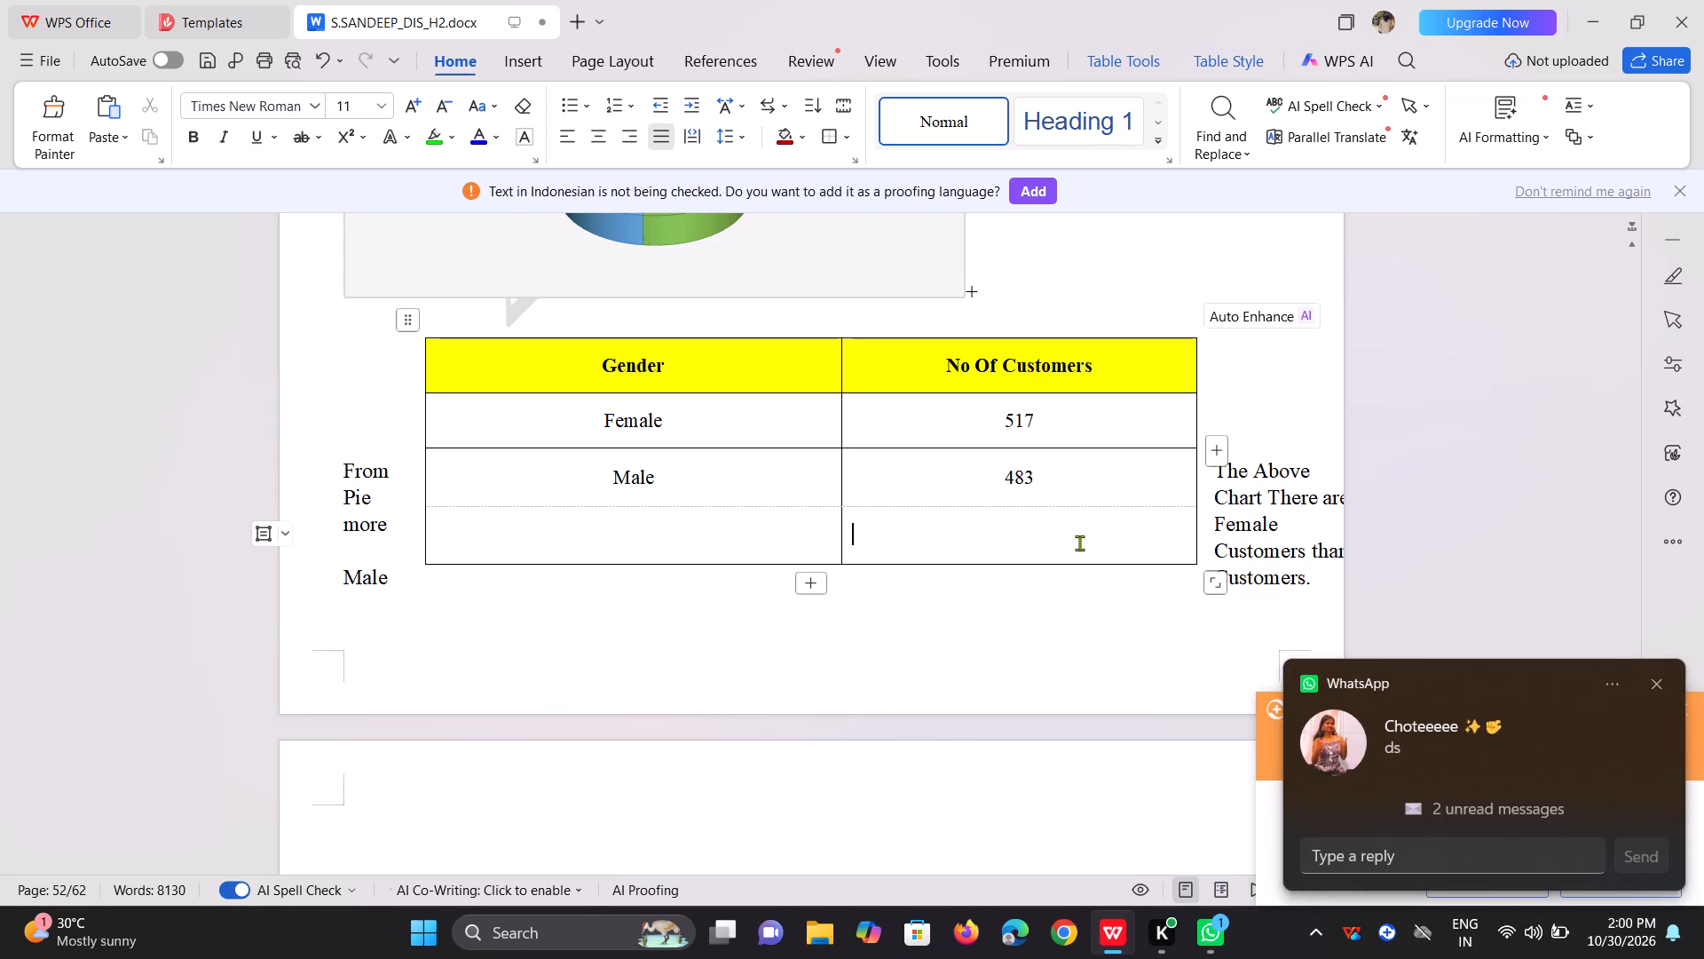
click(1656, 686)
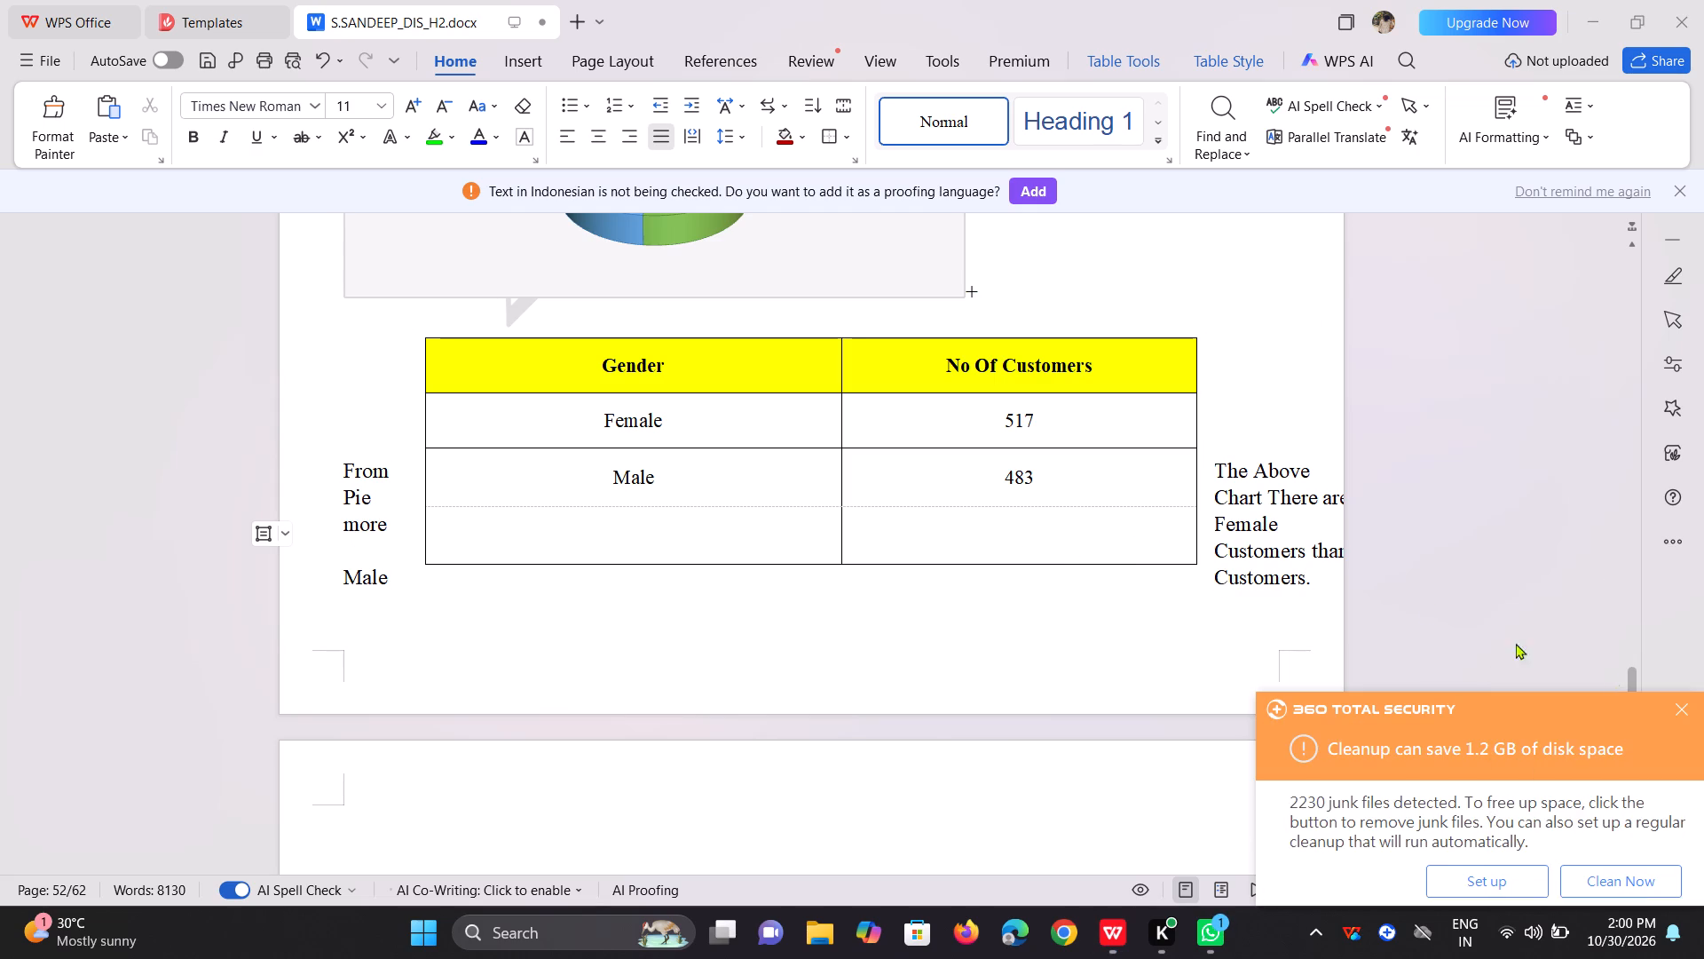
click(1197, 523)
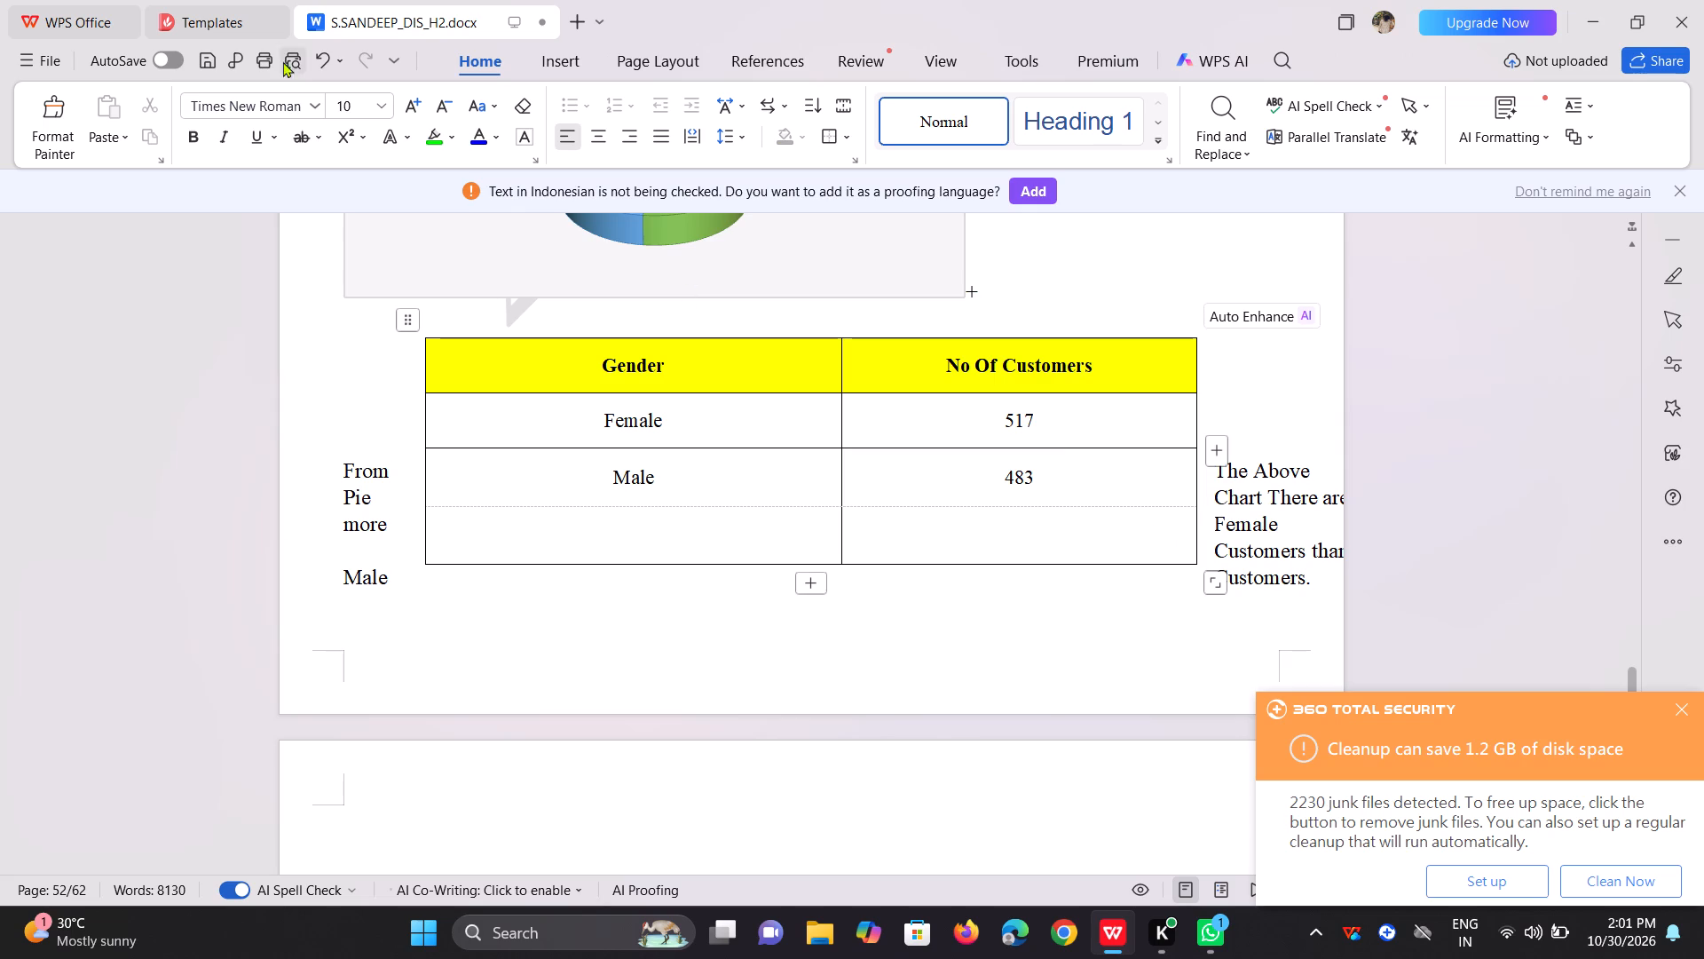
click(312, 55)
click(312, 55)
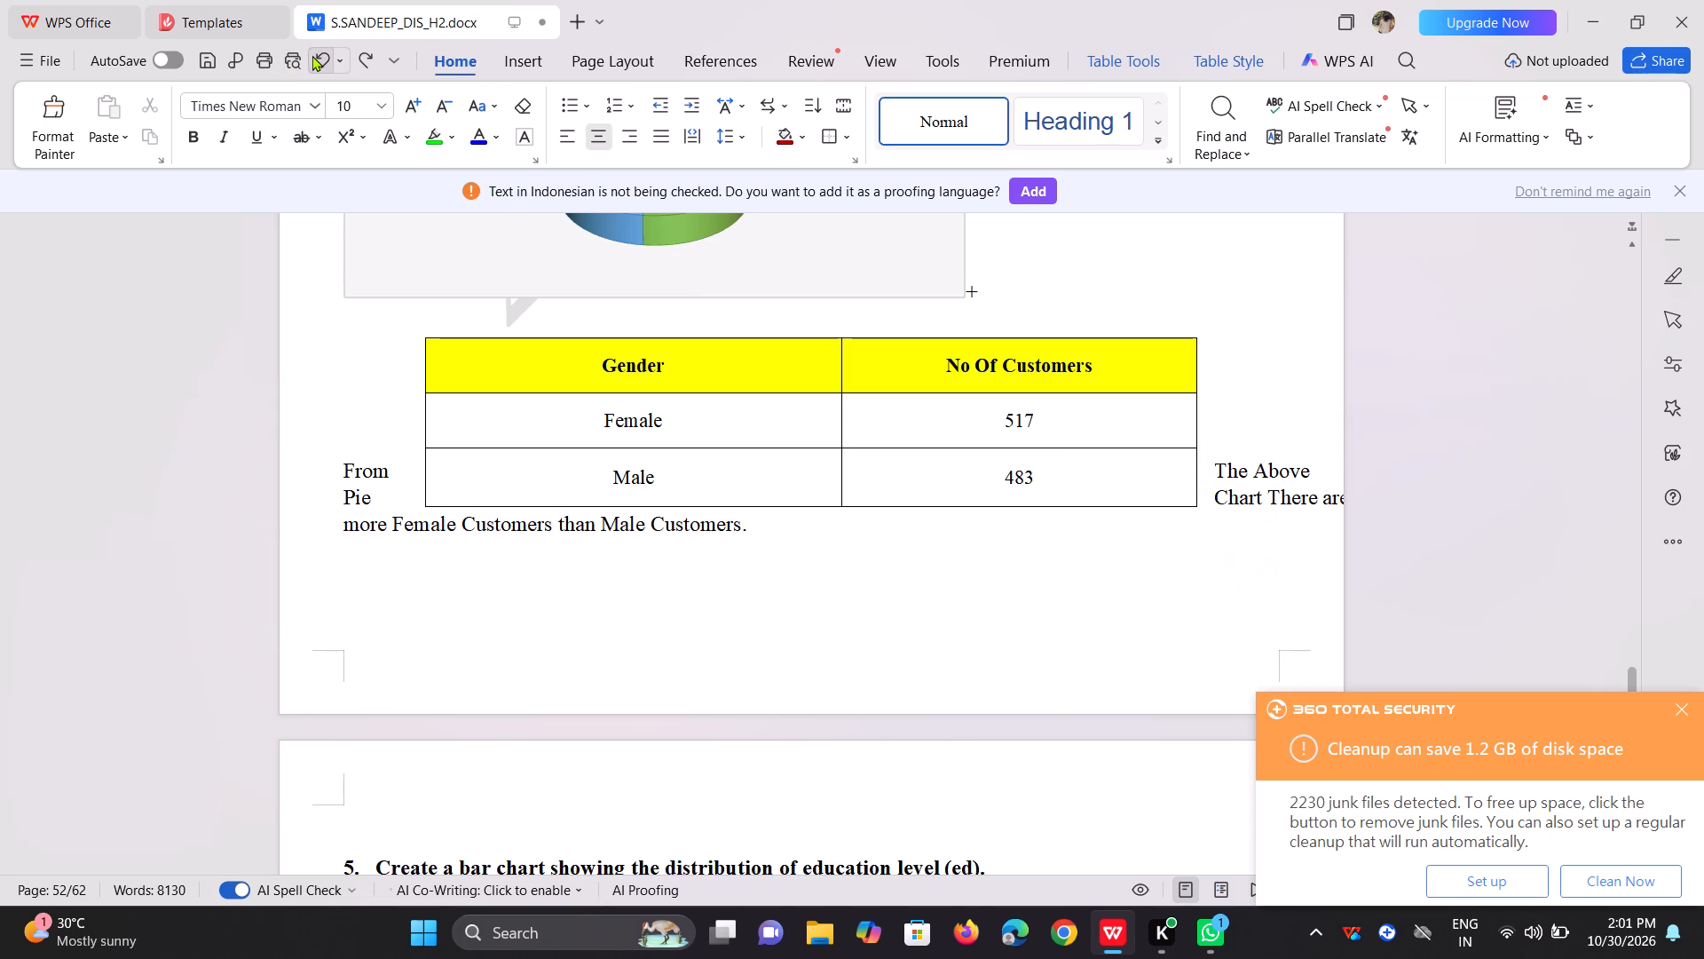
Insert three line breaks before "From The Above" to move the text clear of the taller Gender table.
click(347, 478)
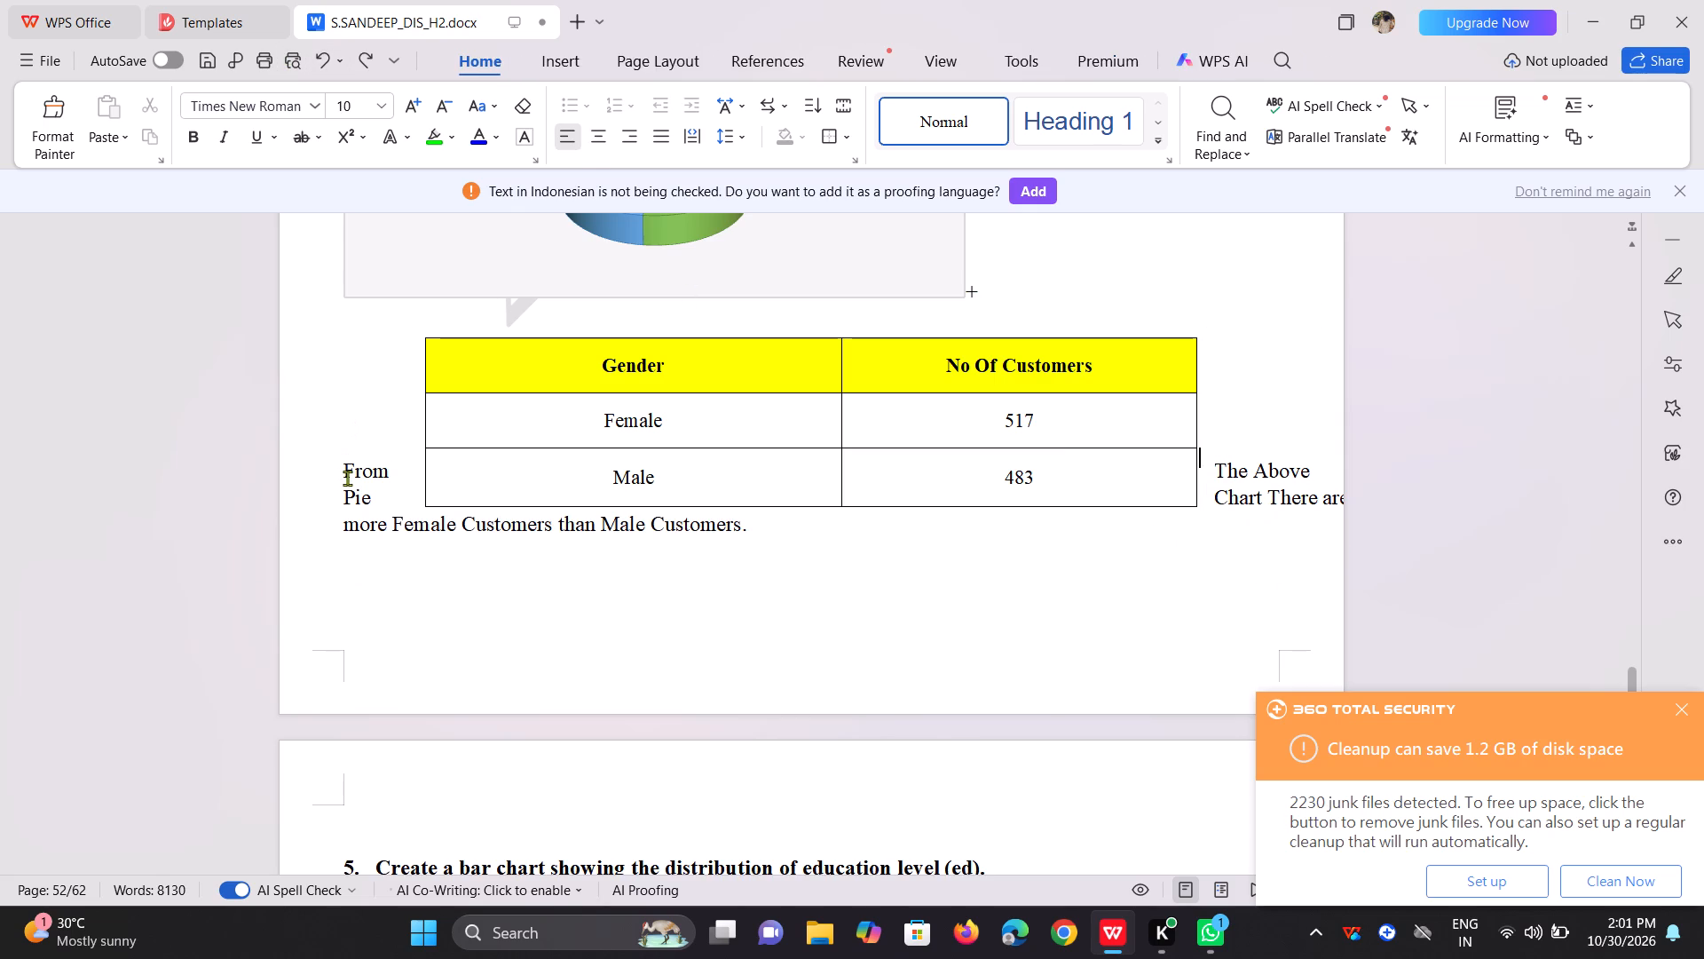
key(Return)
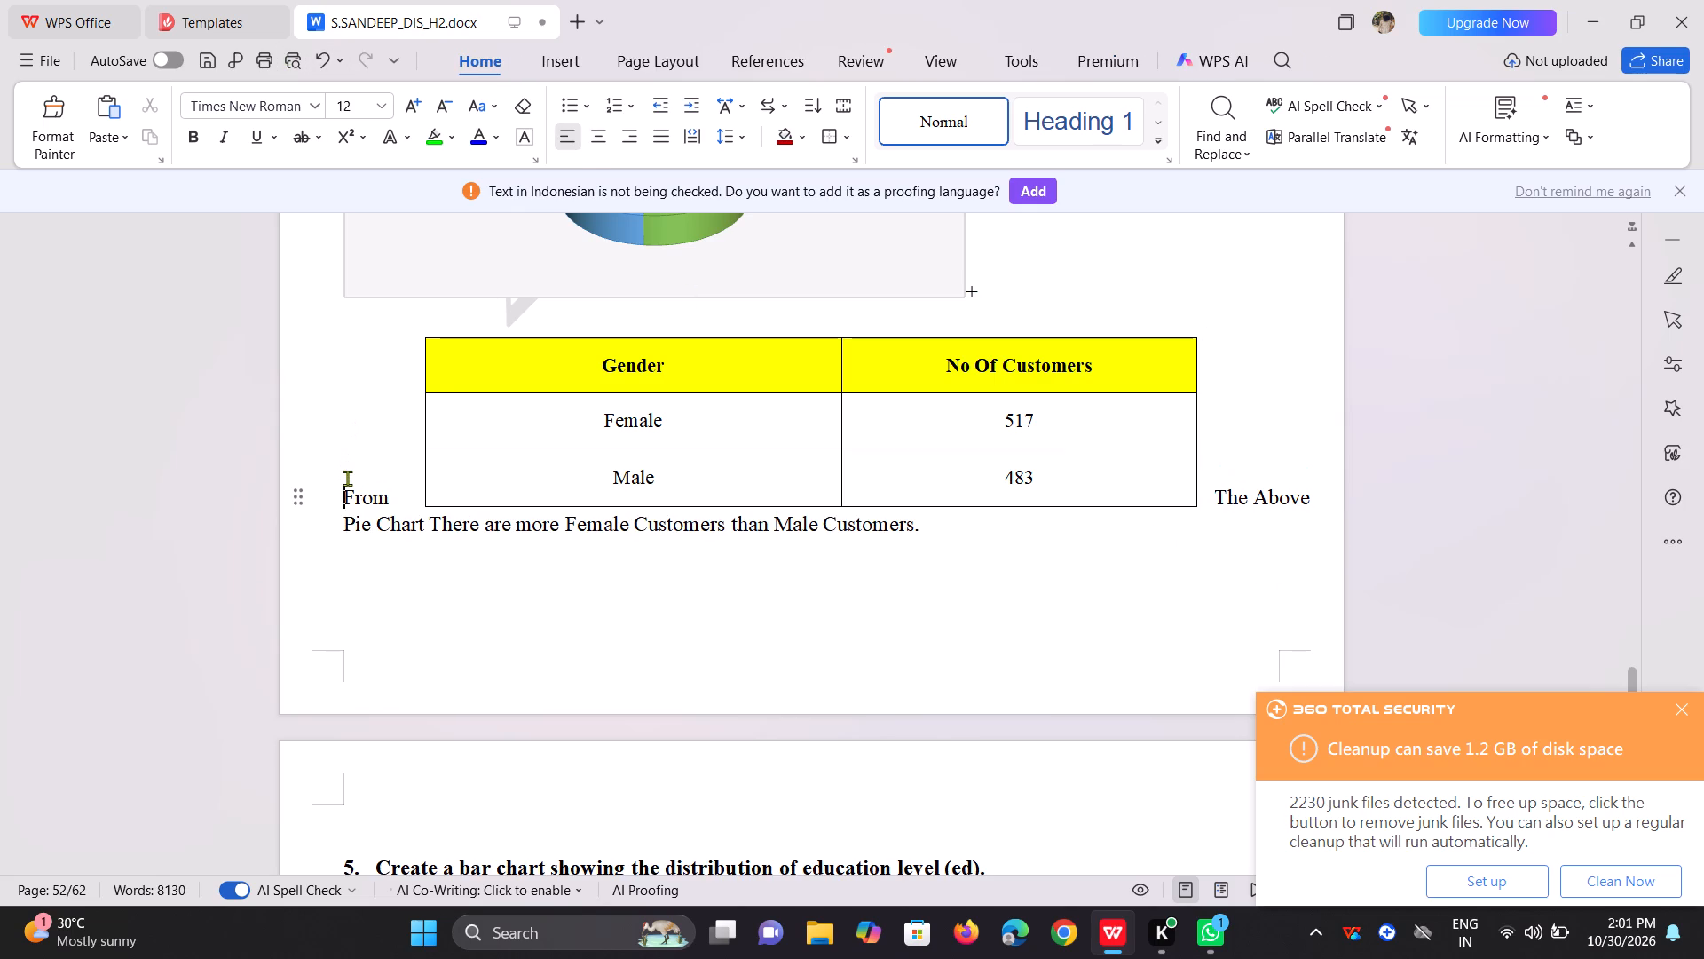
key(Return)
key(Return)
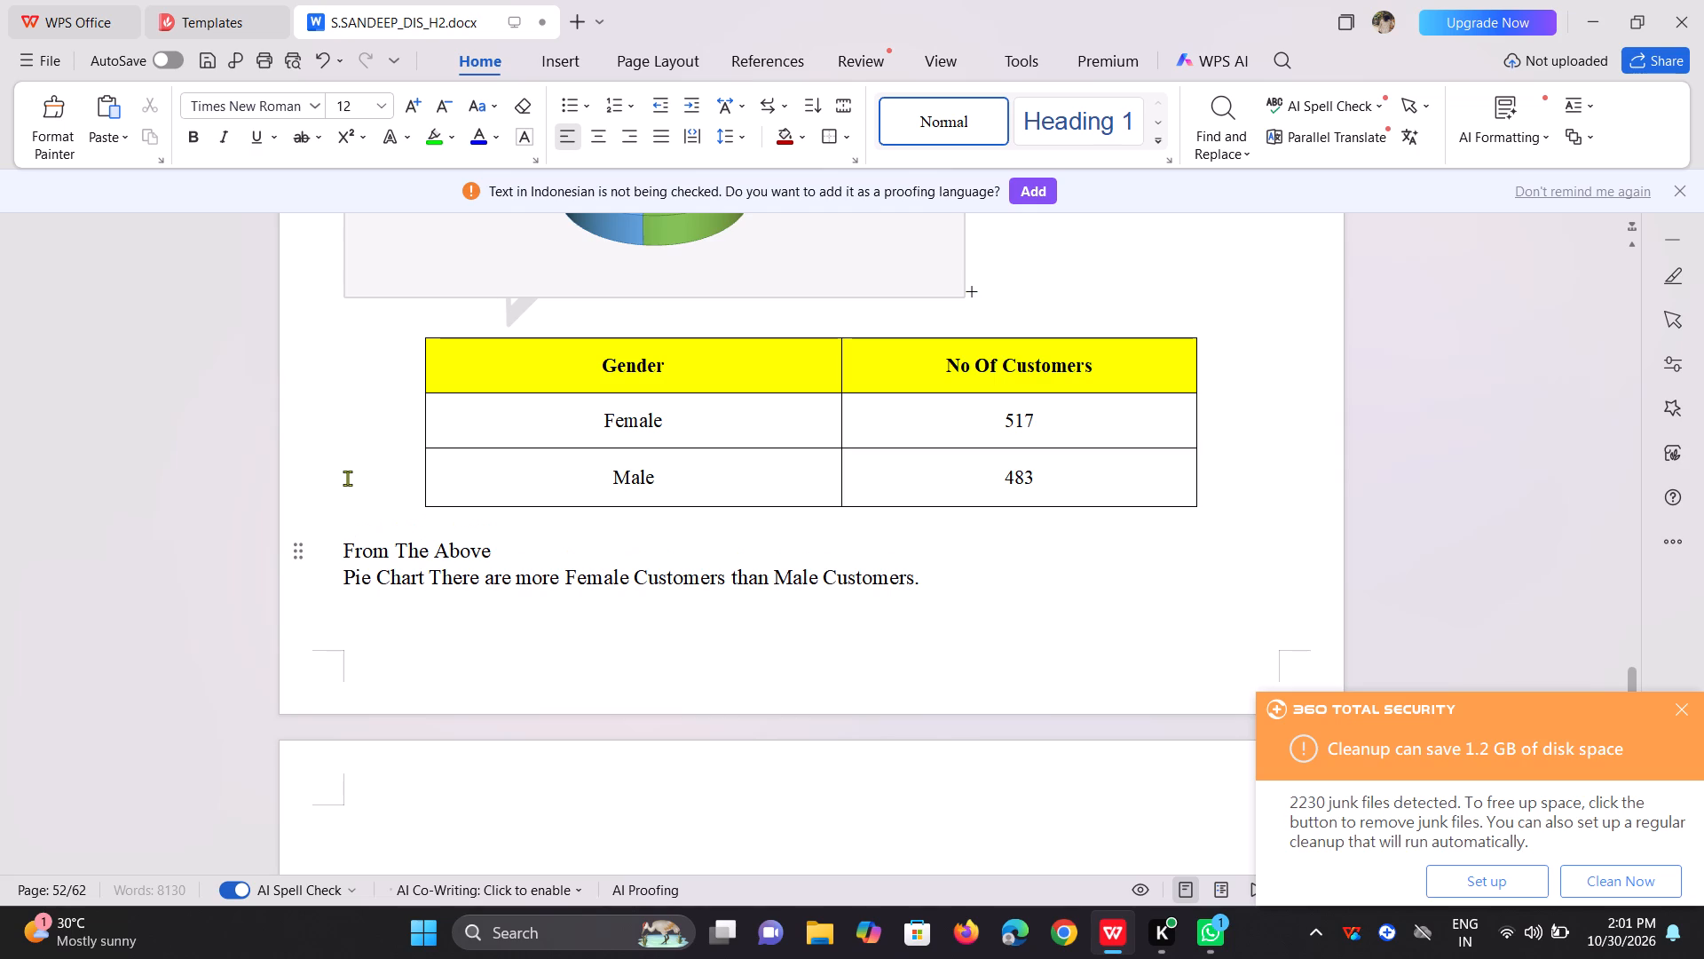
Remove the automatic numbering from the education level bar chart question and delete two blank lines above it.
scroll(464, 709, down, 1)
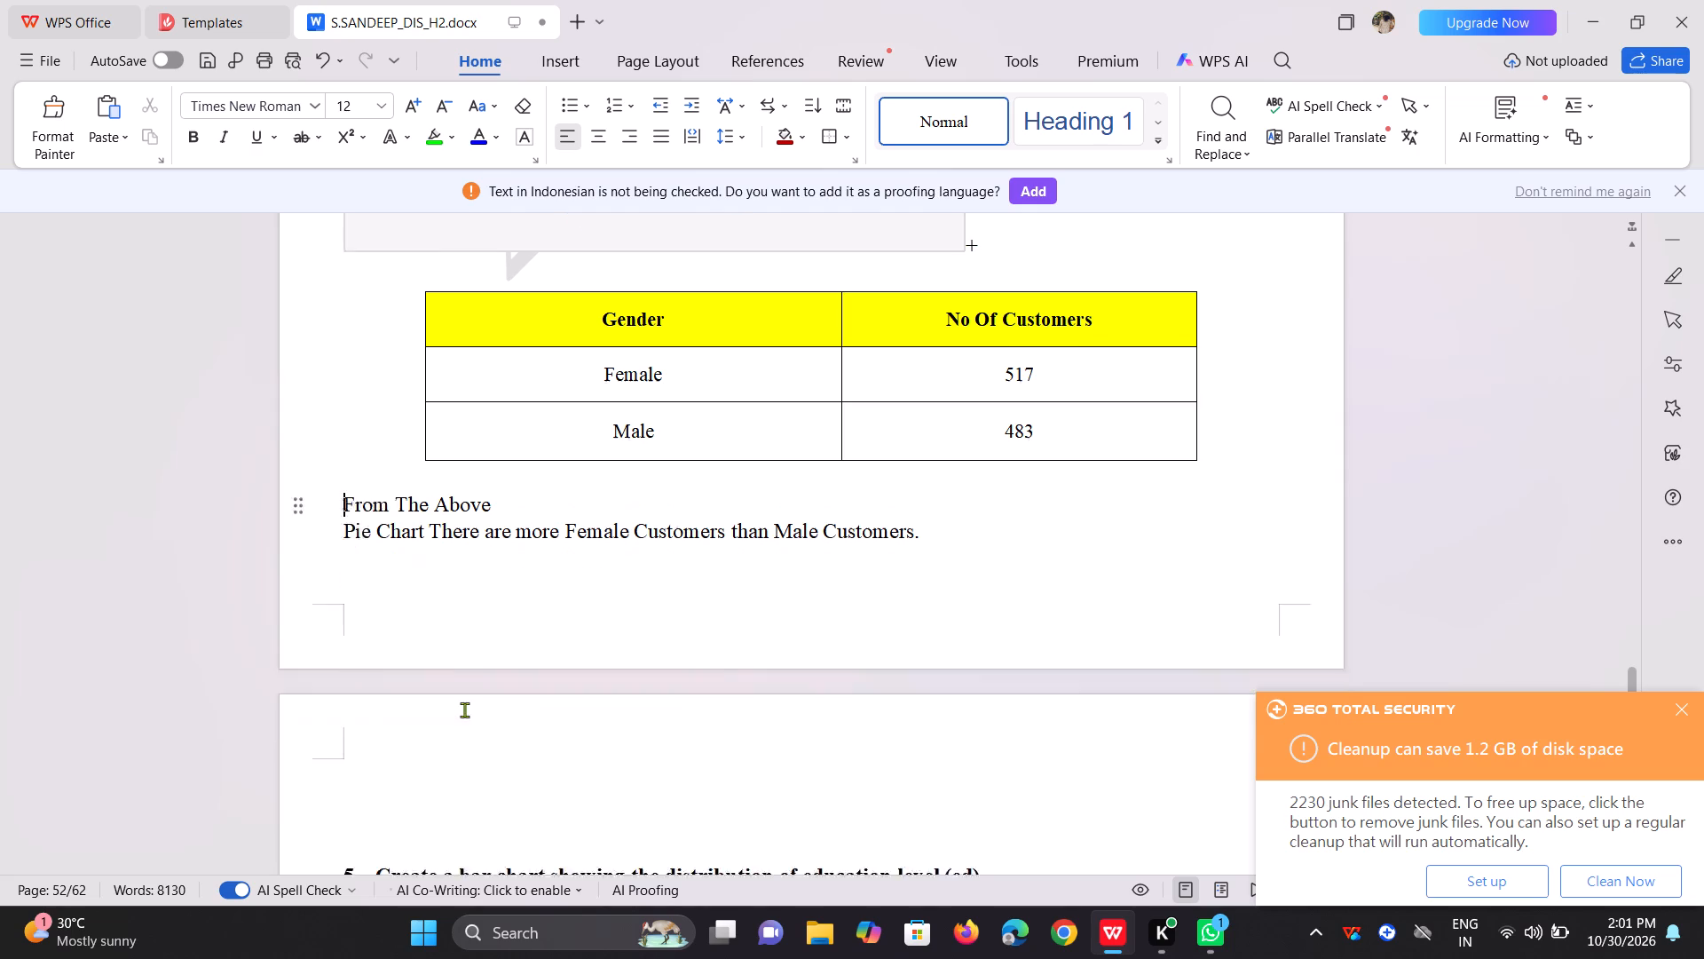
scroll(464, 709, down, 5)
click(339, 516)
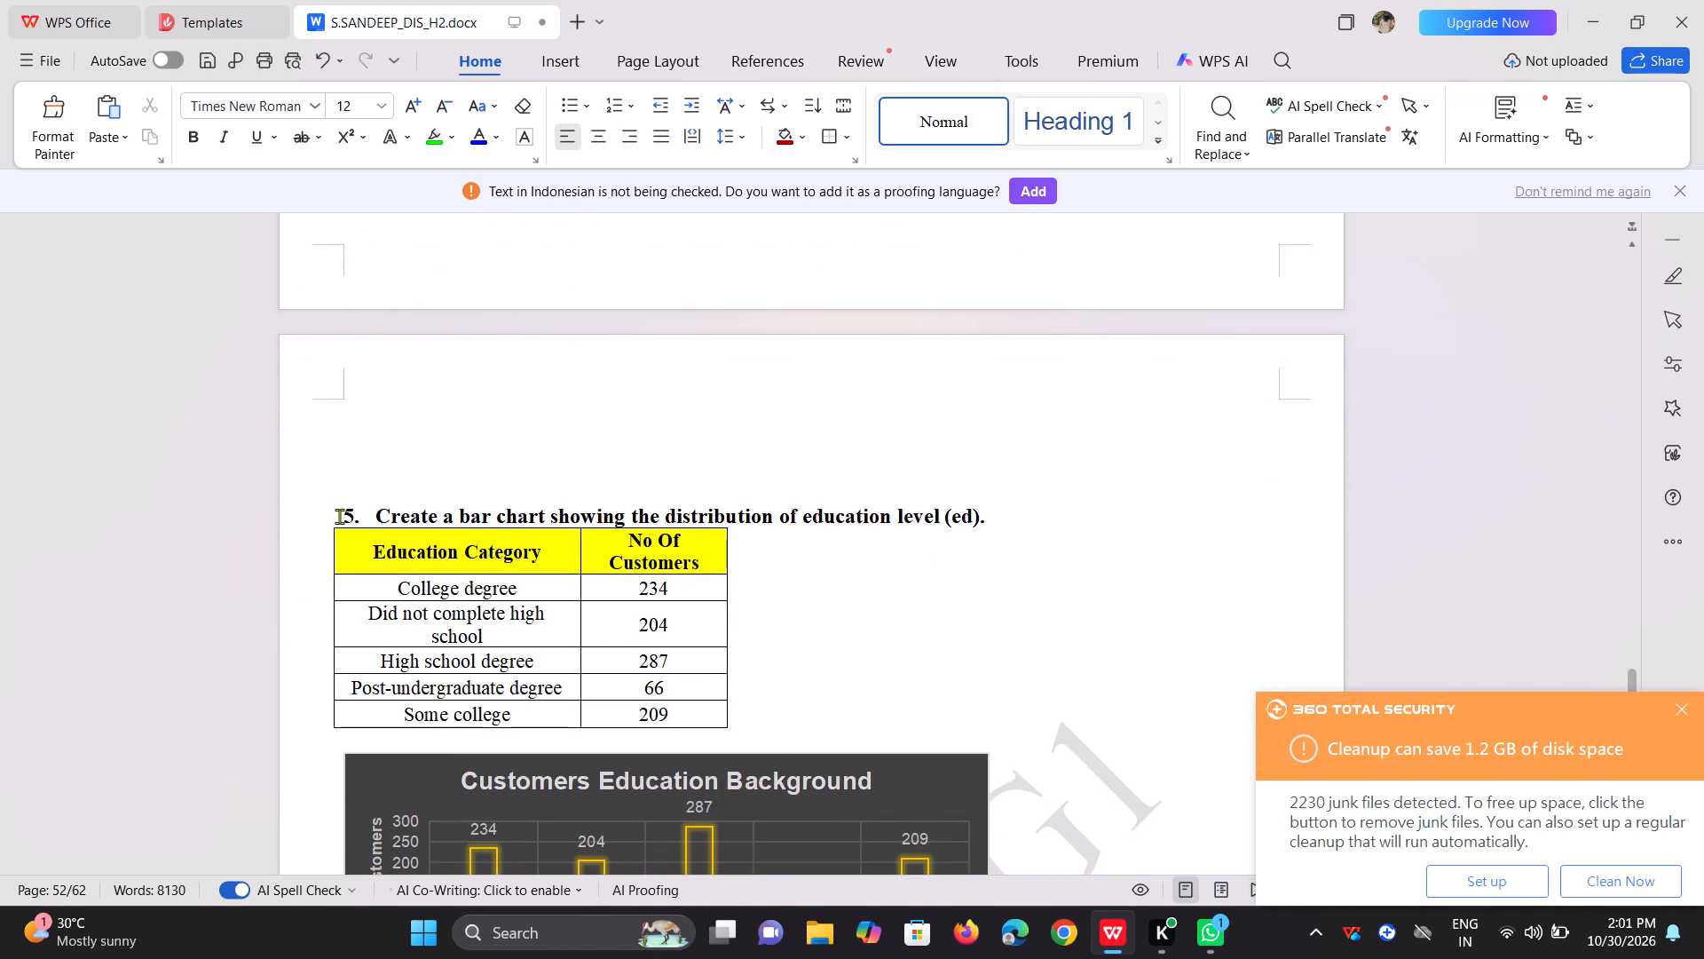
key(BackSpace)
key(BackSpace)
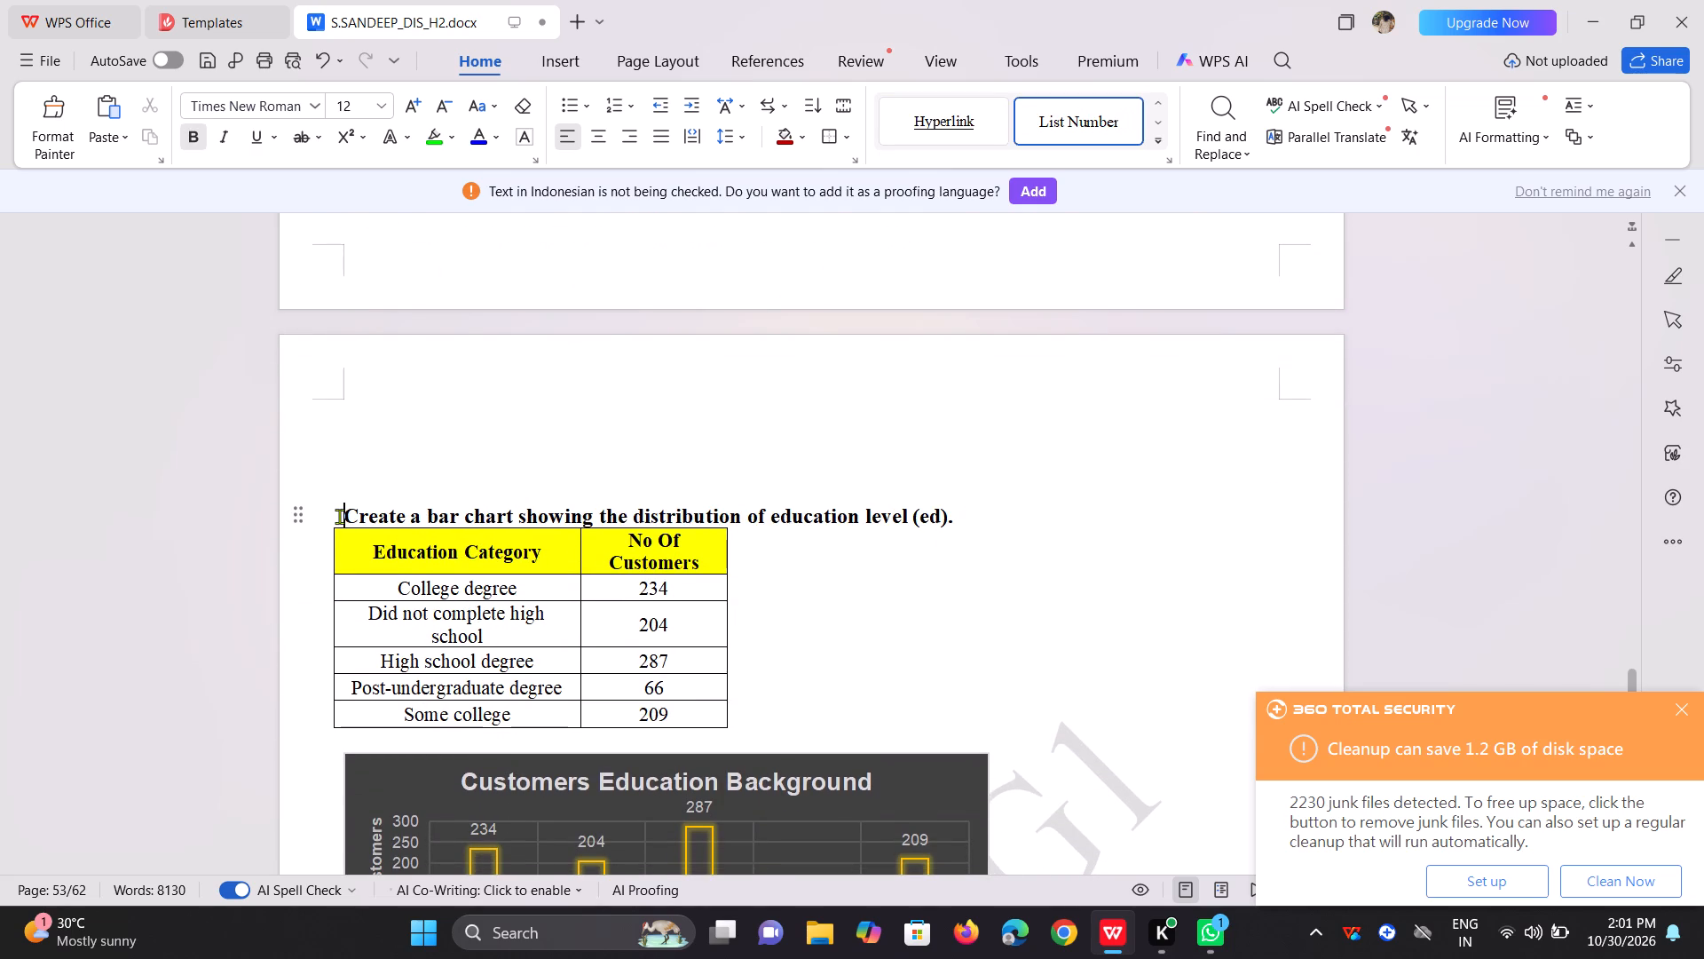
scroll(339, 516, up, 2)
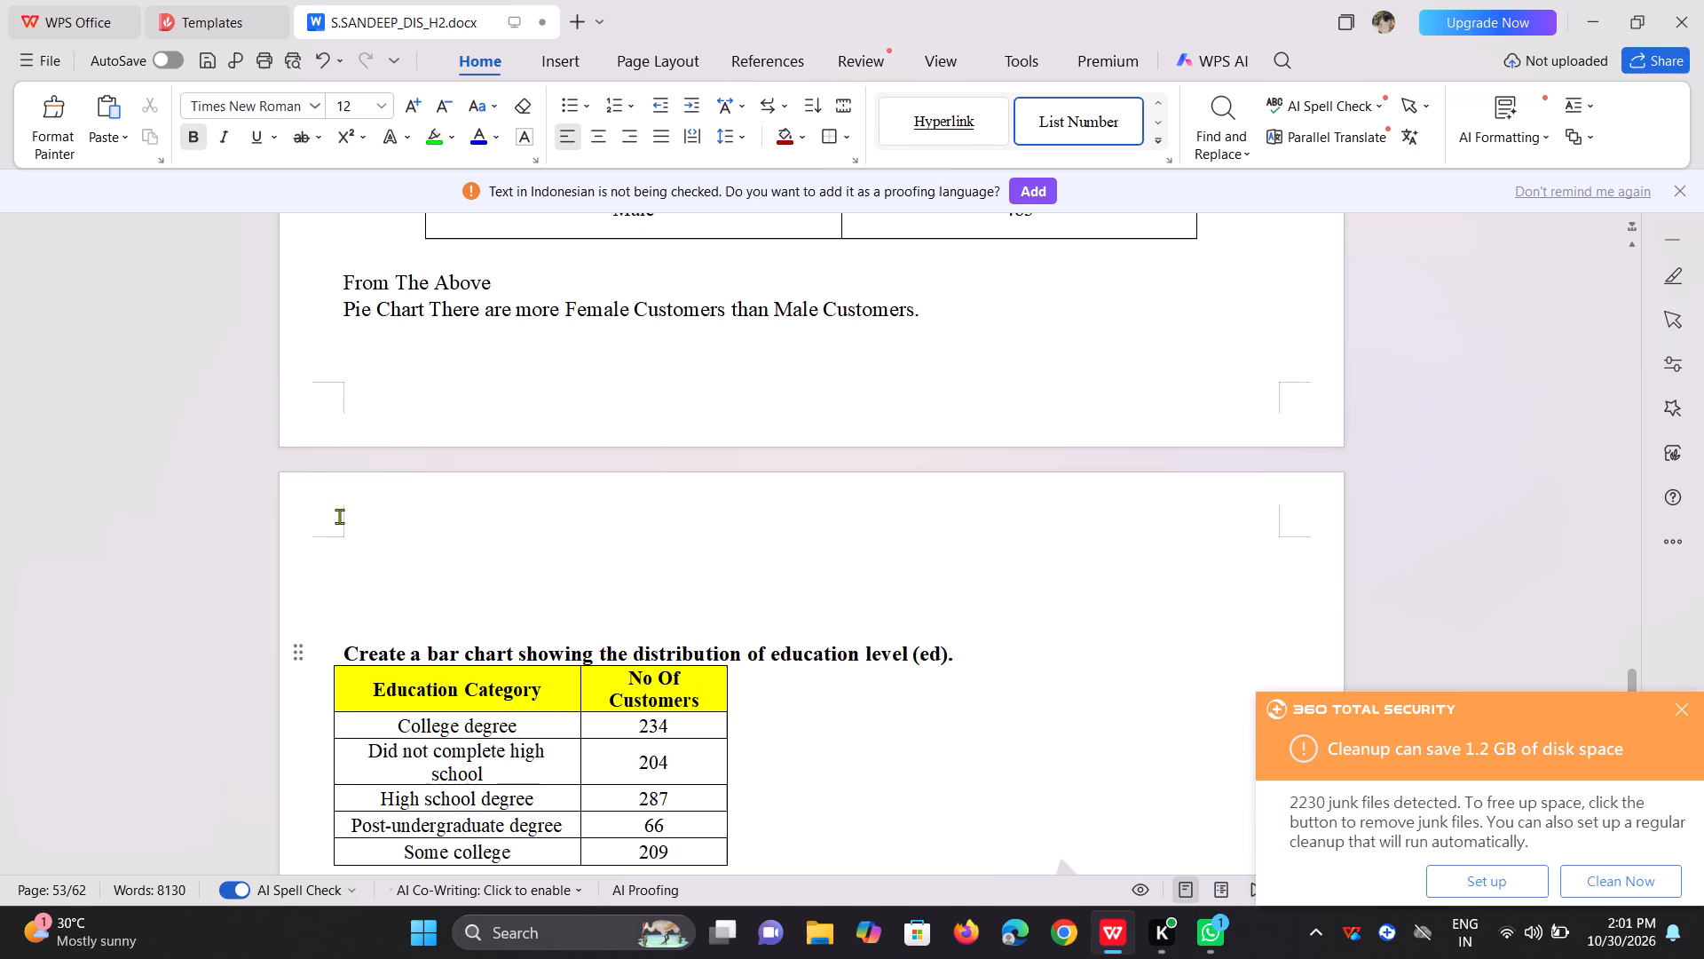
key(BackSpace)
key(BackSpace)
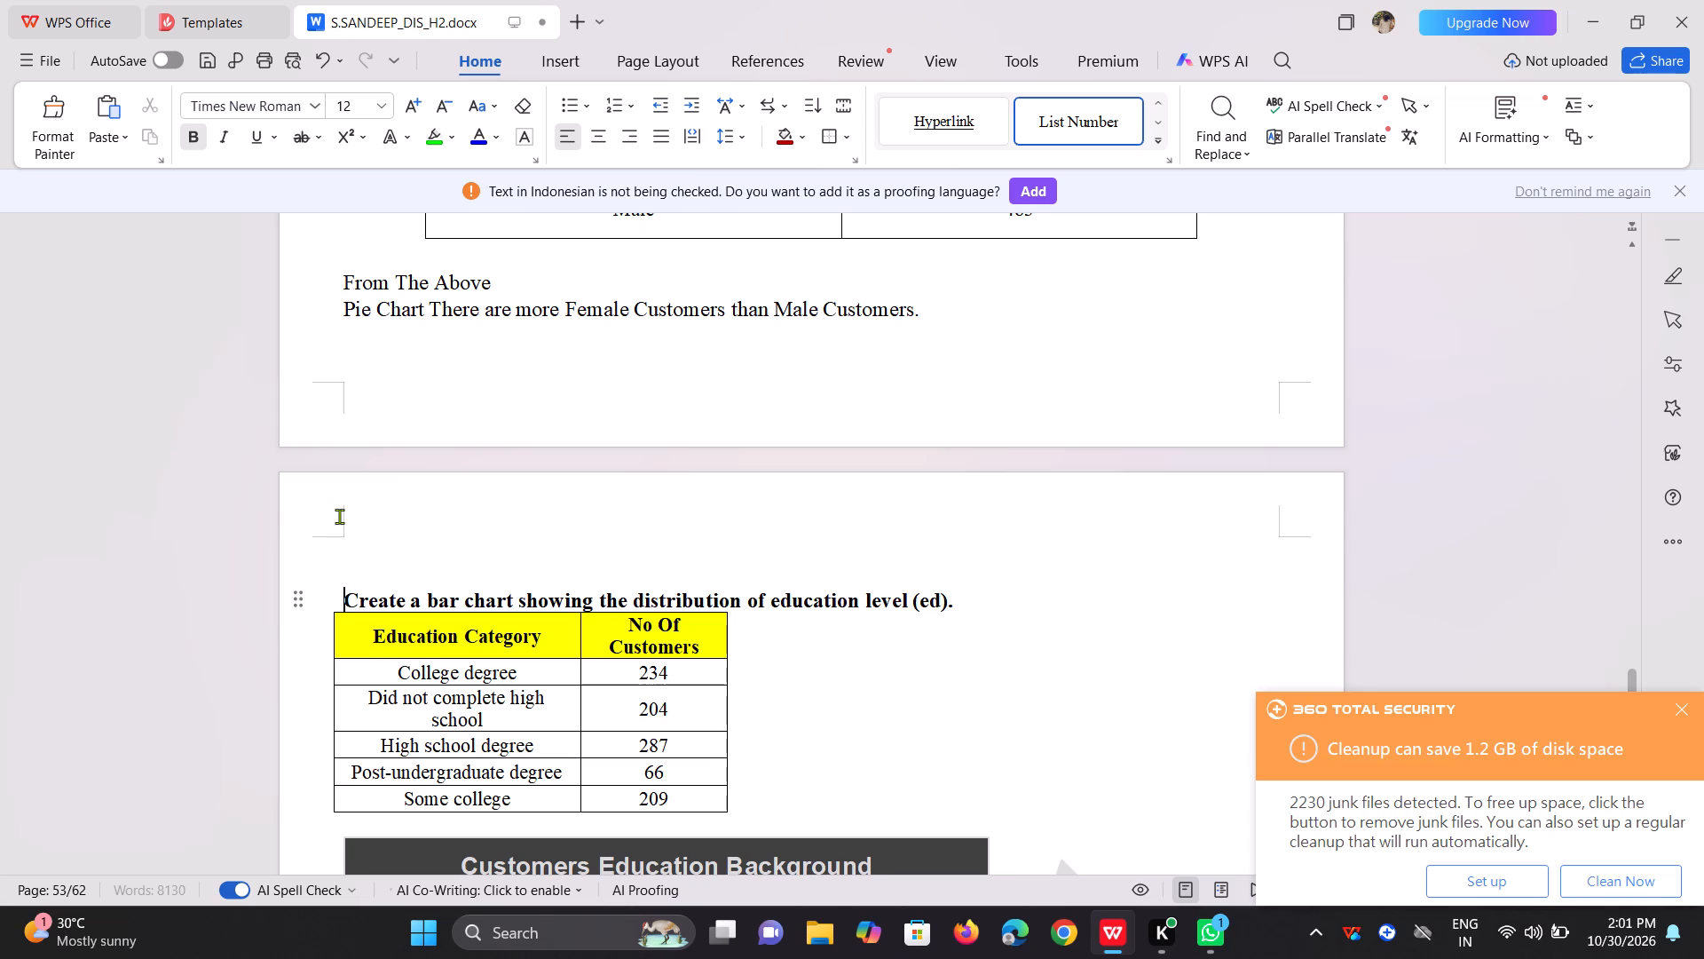
Number the education level bar chart question manually as "5.".
key(5)
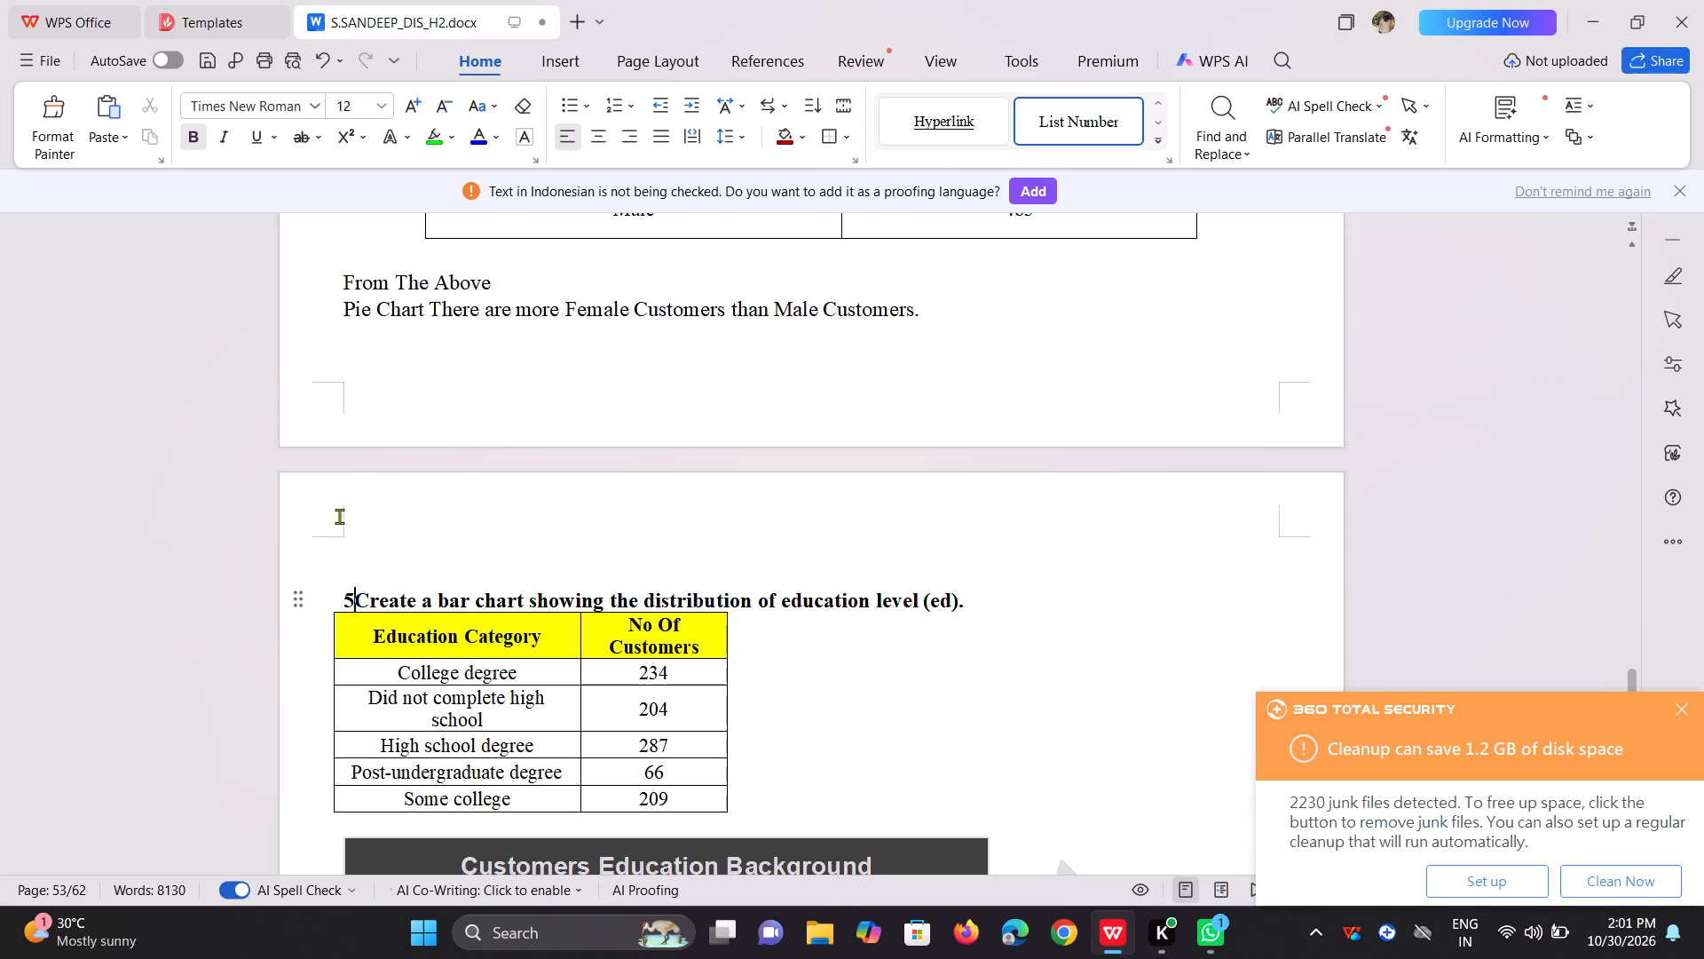
key(period)
Shade the header row of the Gender table with the green theme color.
scroll(642, 586, down, 1)
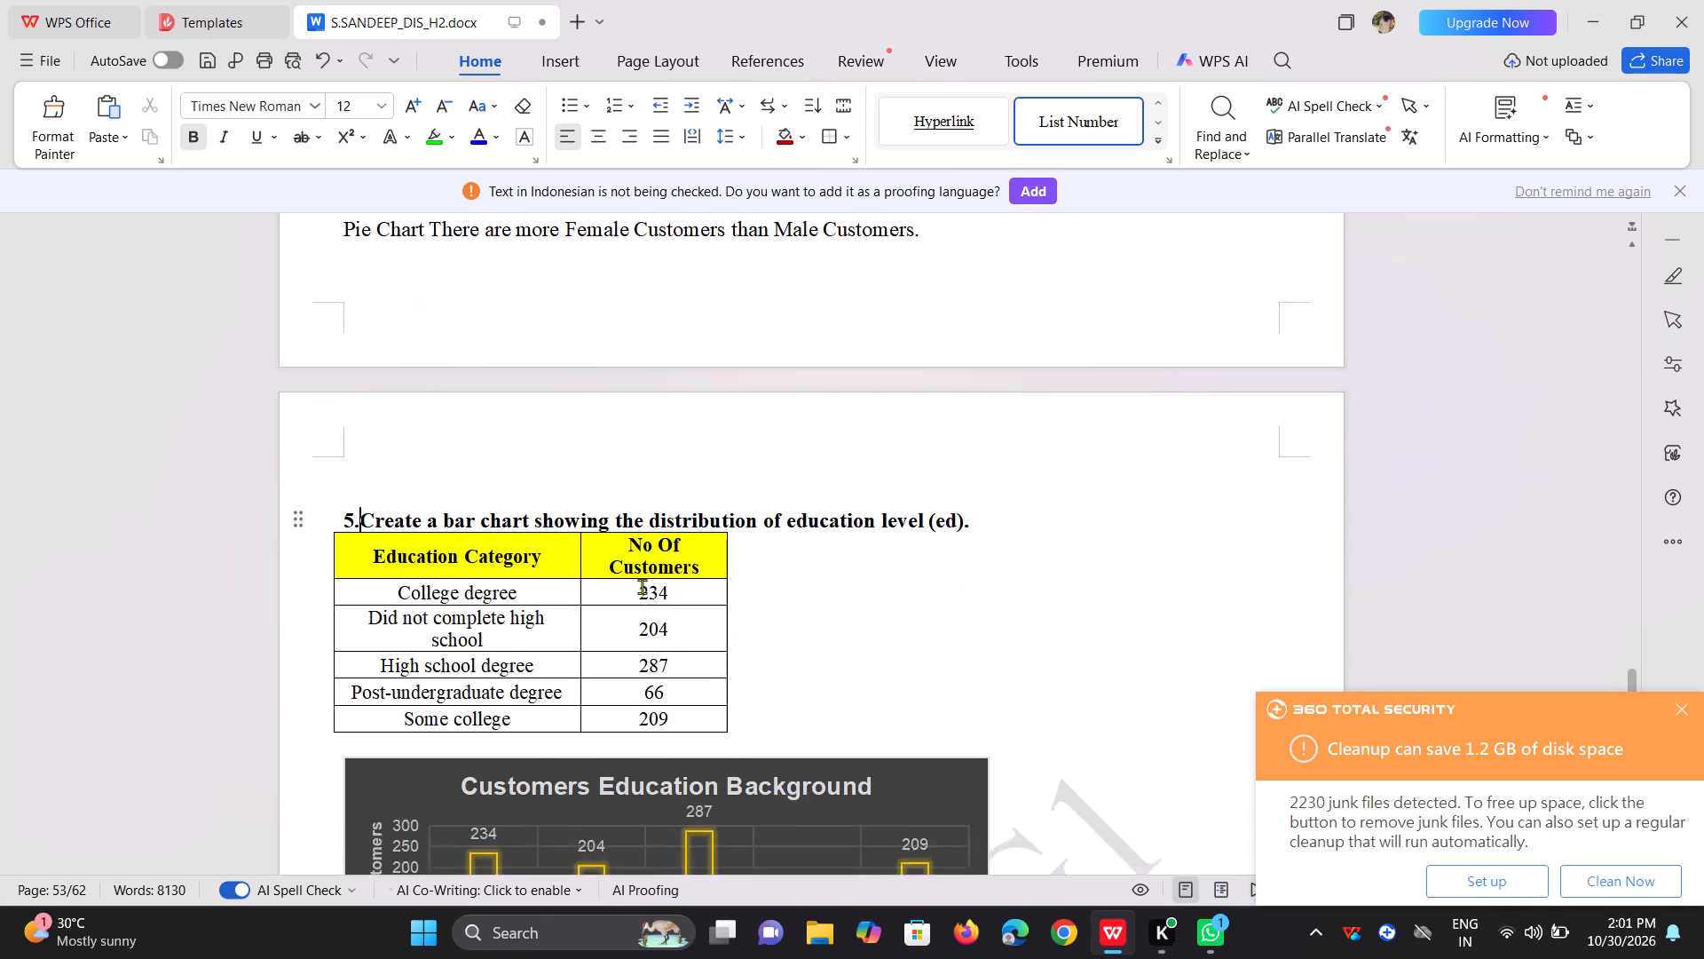
scroll(642, 586, down, 2)
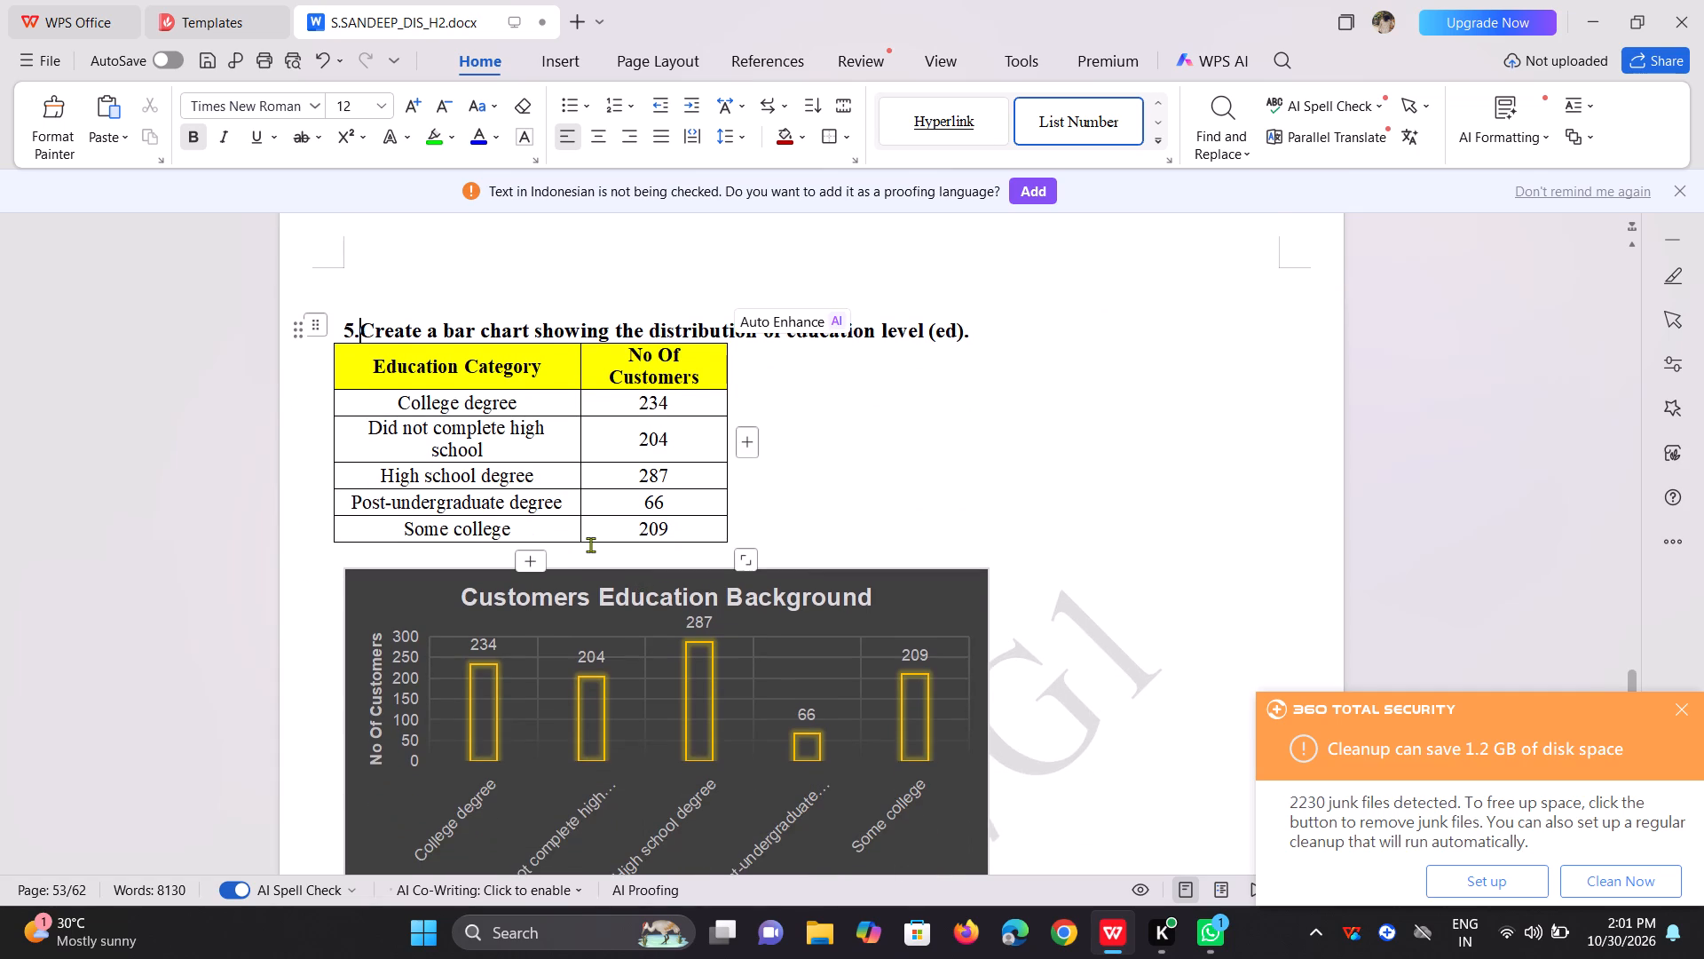
scroll(590, 544, up, 5)
scroll(590, 544, down, 2)
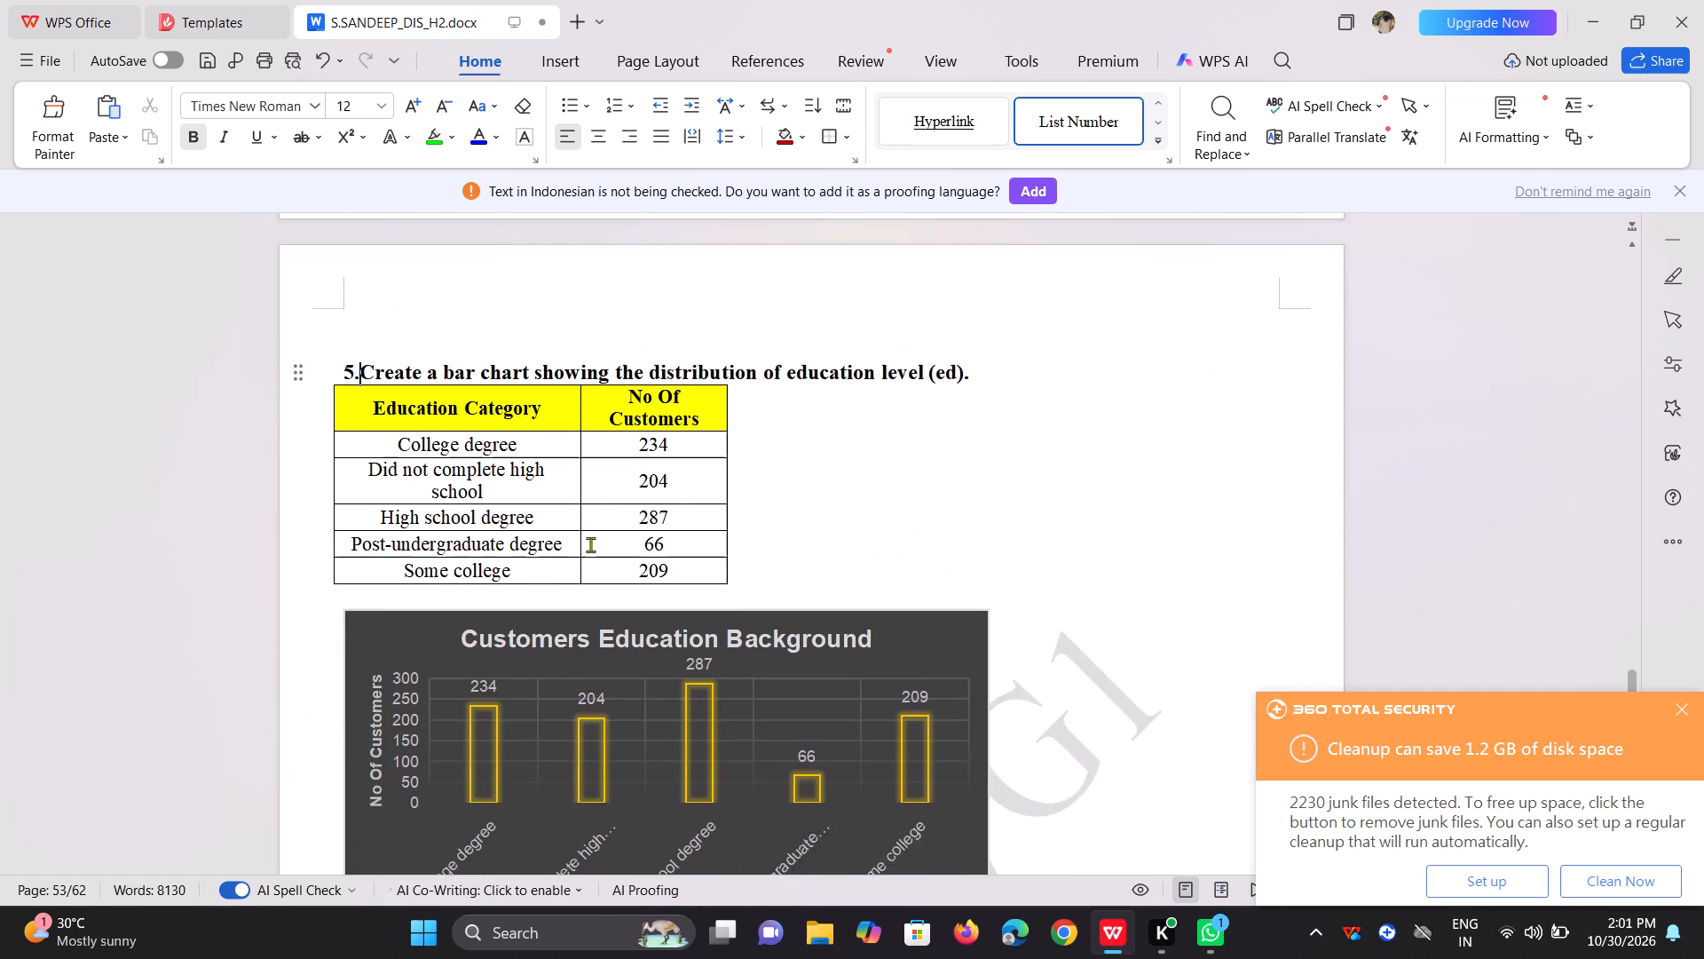
scroll(590, 544, down, 1)
scroll(415, 408, up, 5)
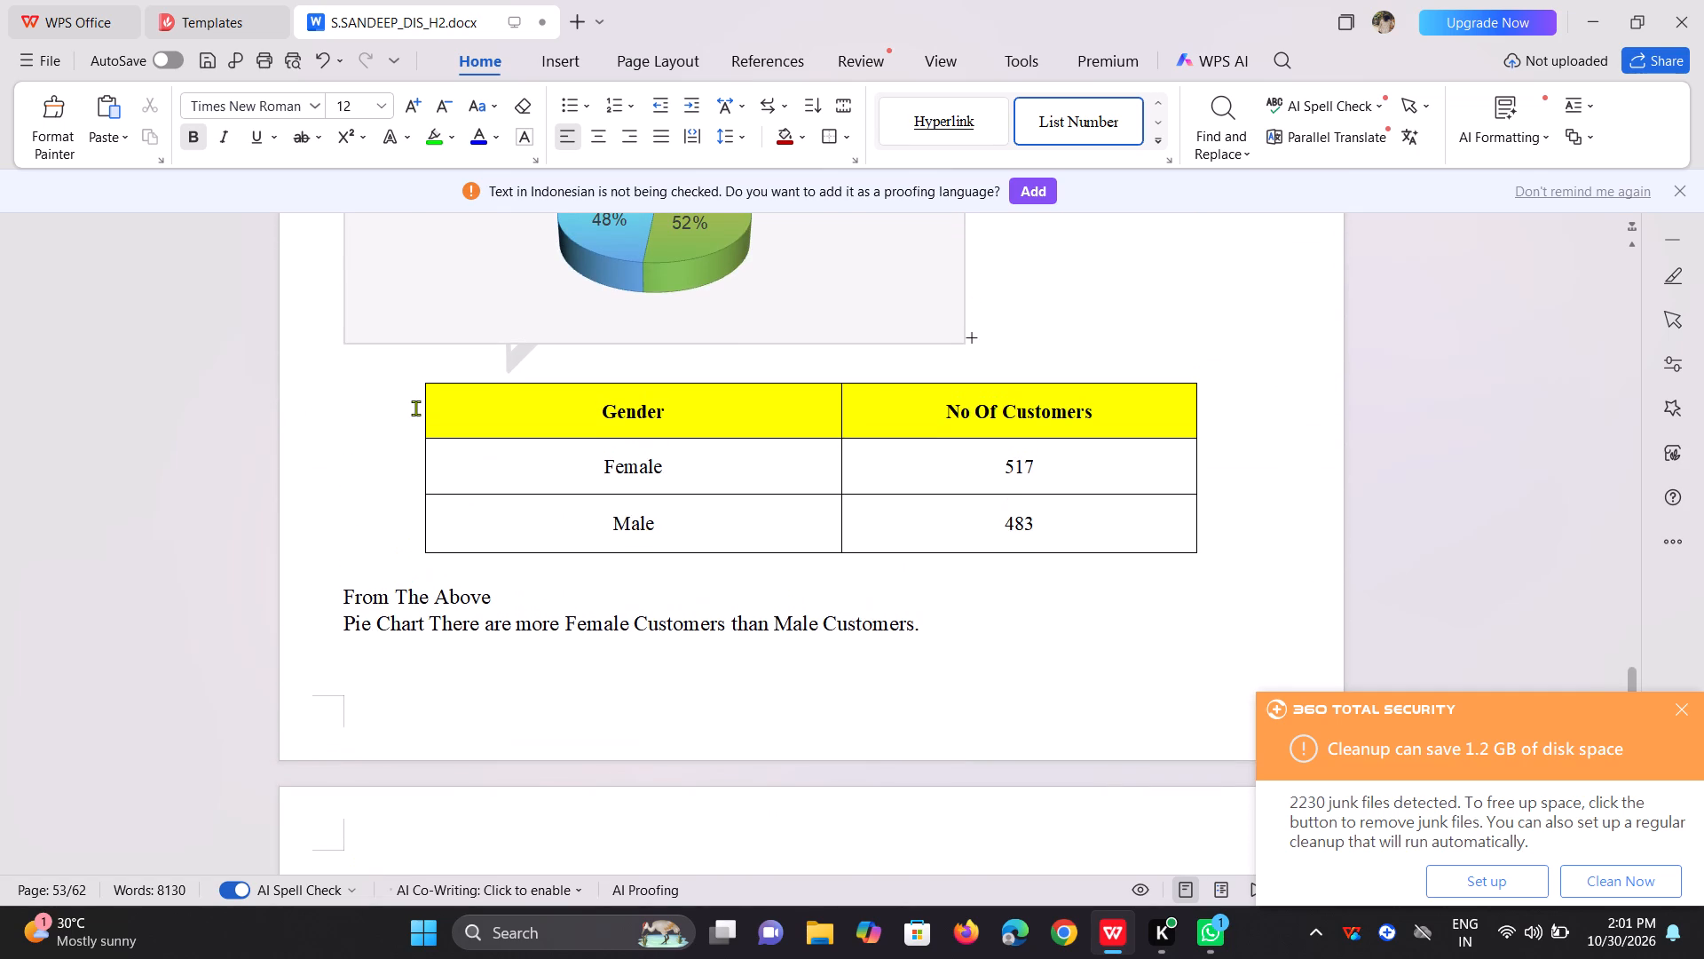
drag(463, 414, 879, 427)
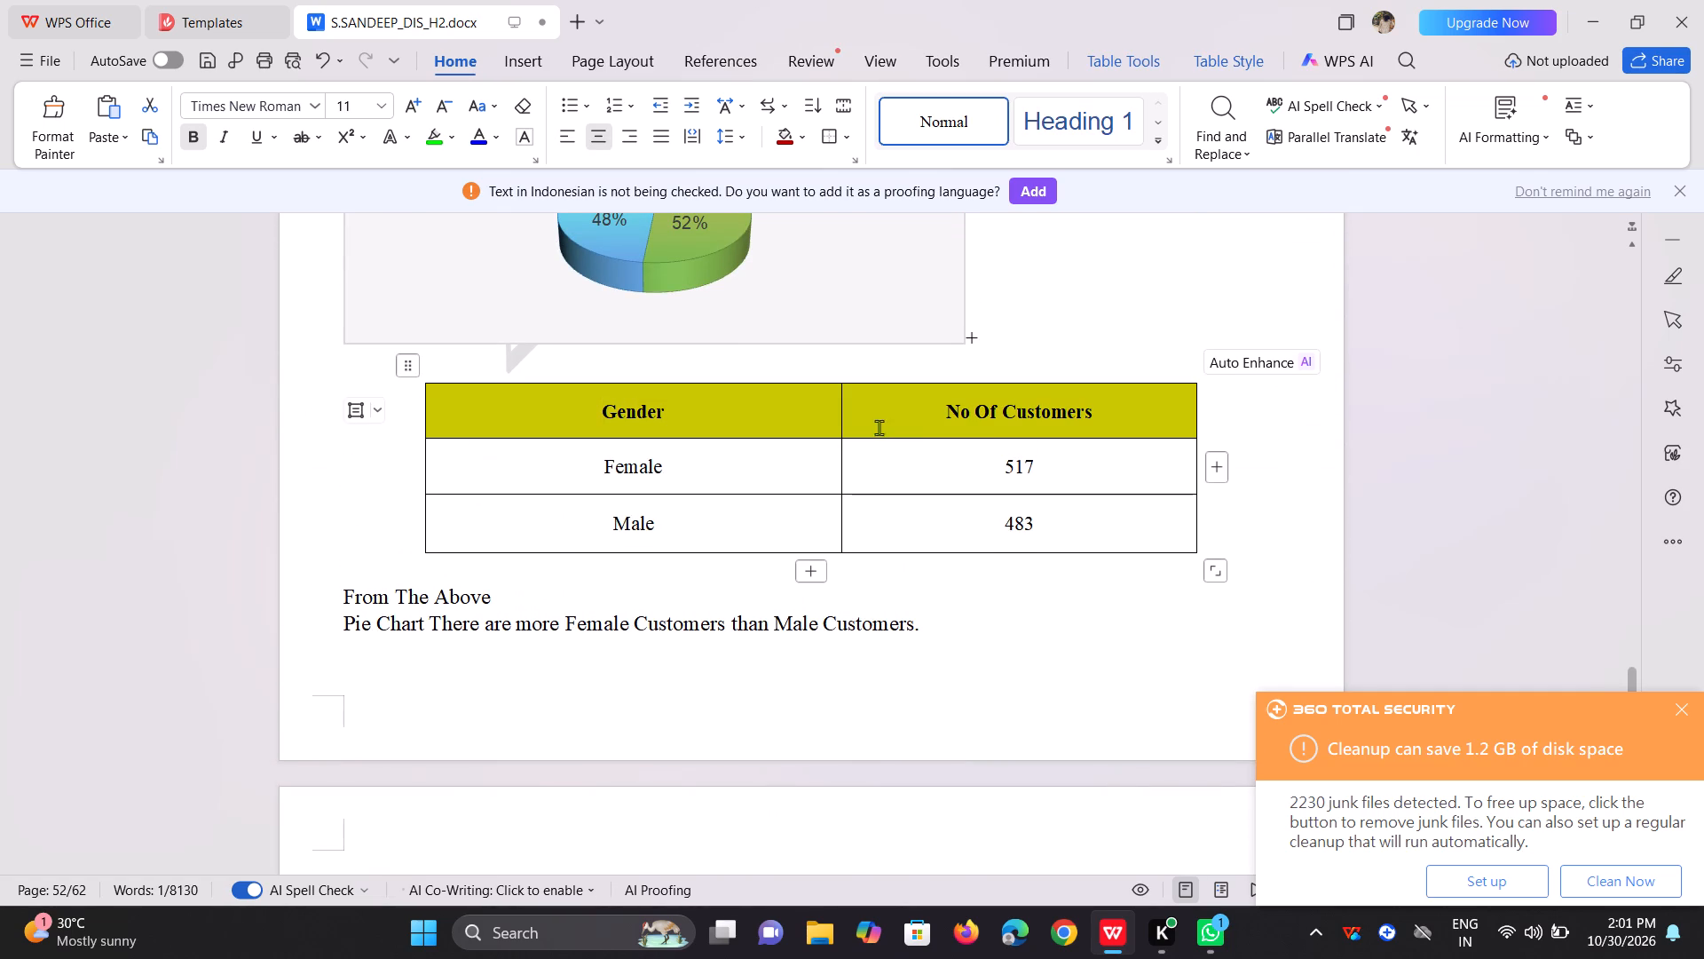
drag(879, 427, 989, 430)
click(1244, 392)
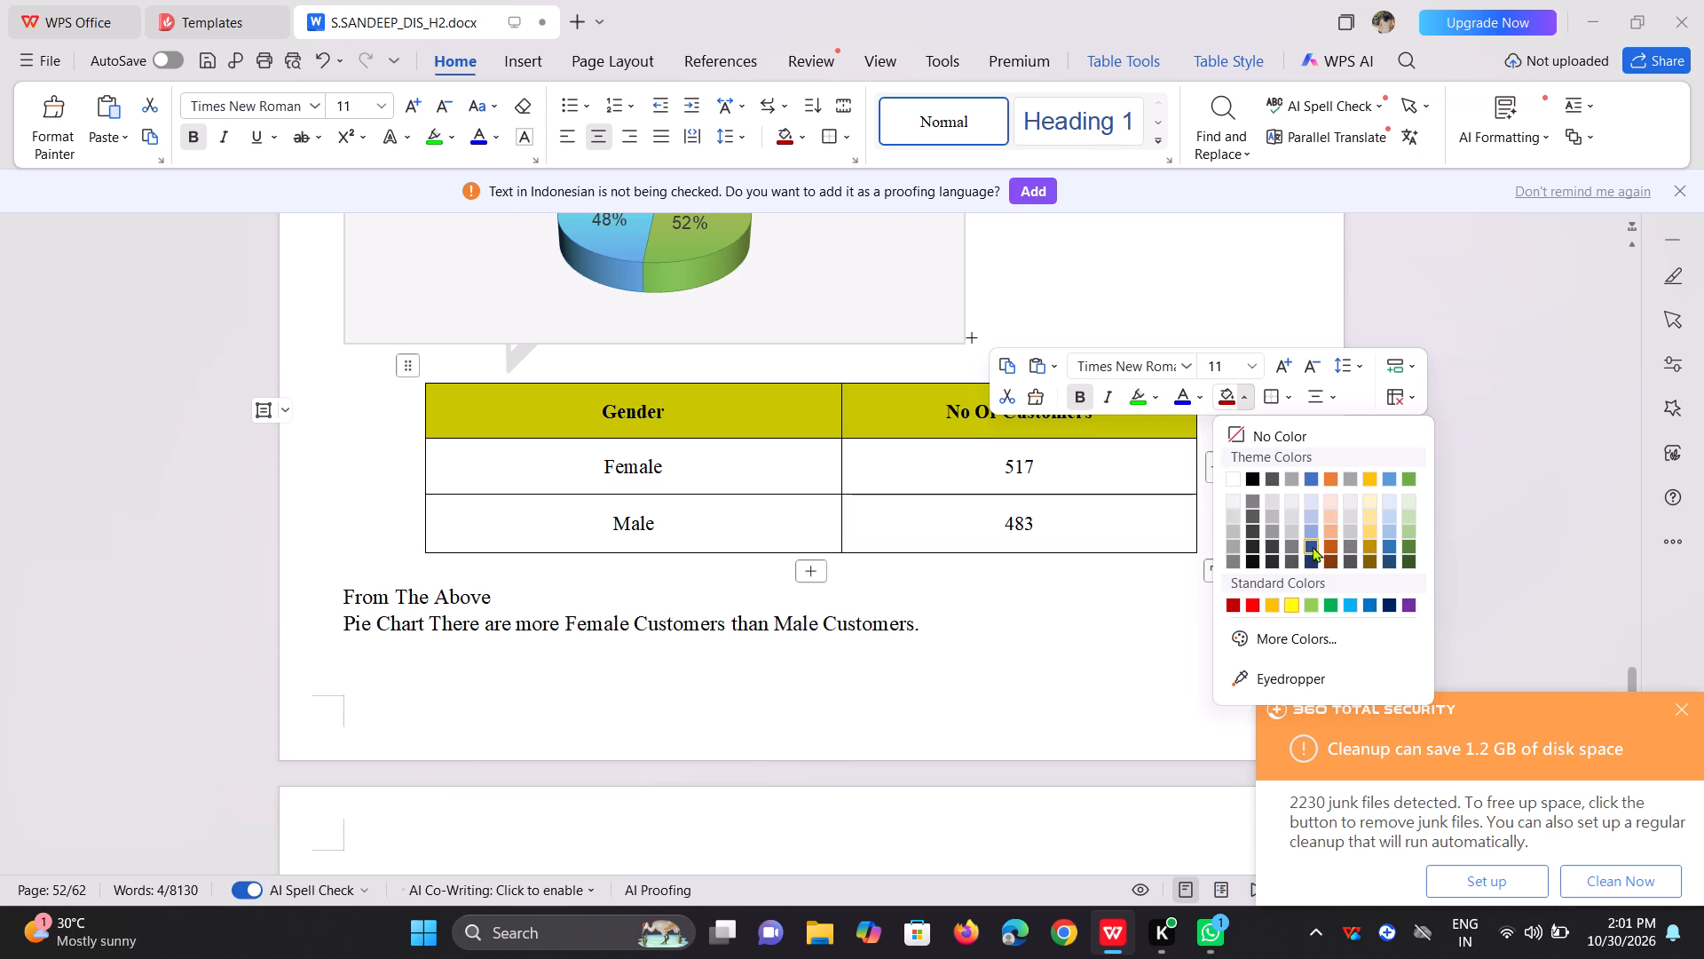
click(1406, 479)
Add an unnumbered blank line between the education level bar chart question and its Education Category table.
scroll(1045, 604, down, 3)
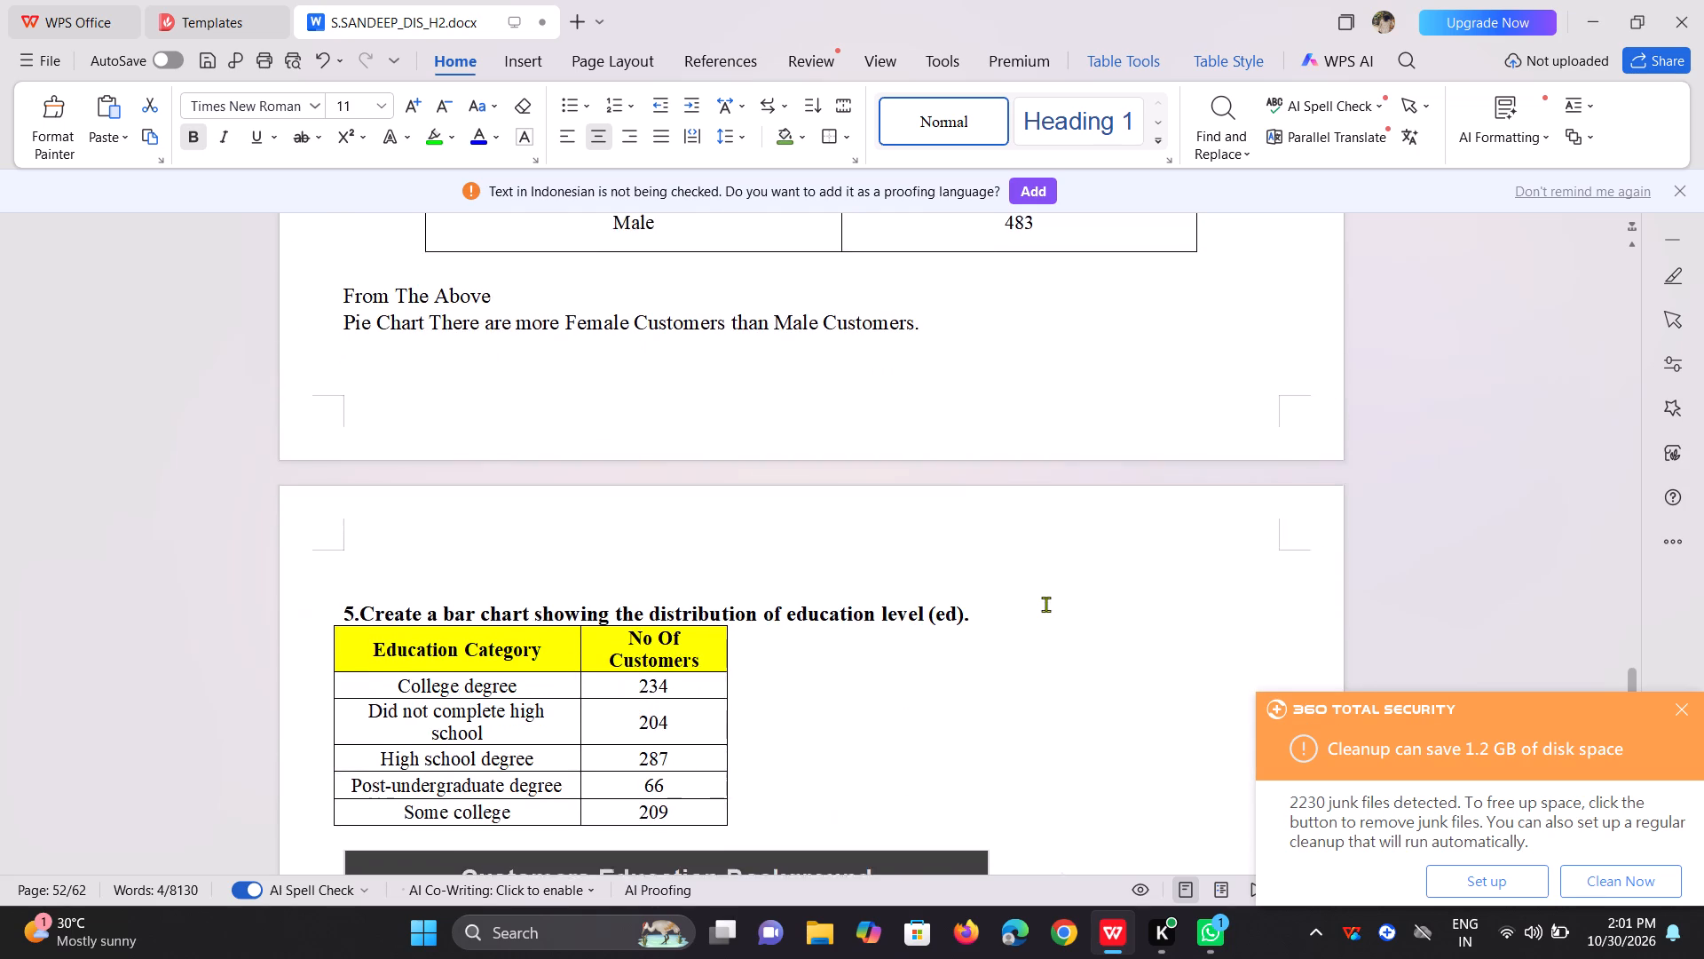
scroll(1045, 604, down, 1)
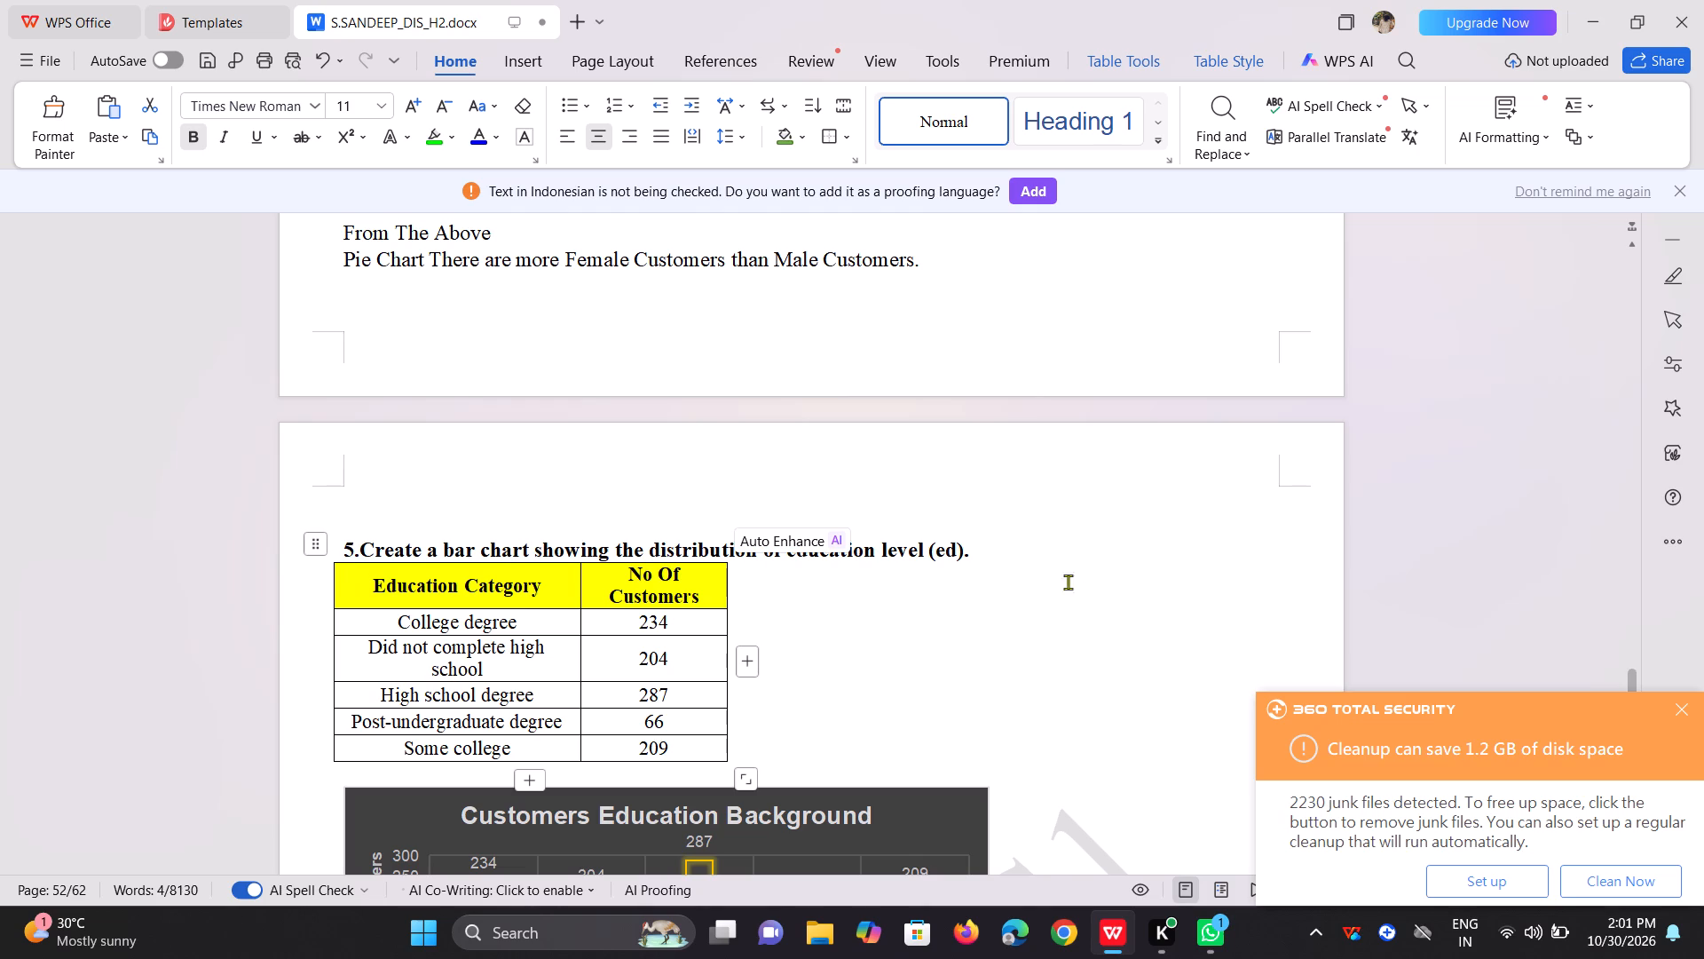
click(992, 562)
click(976, 537)
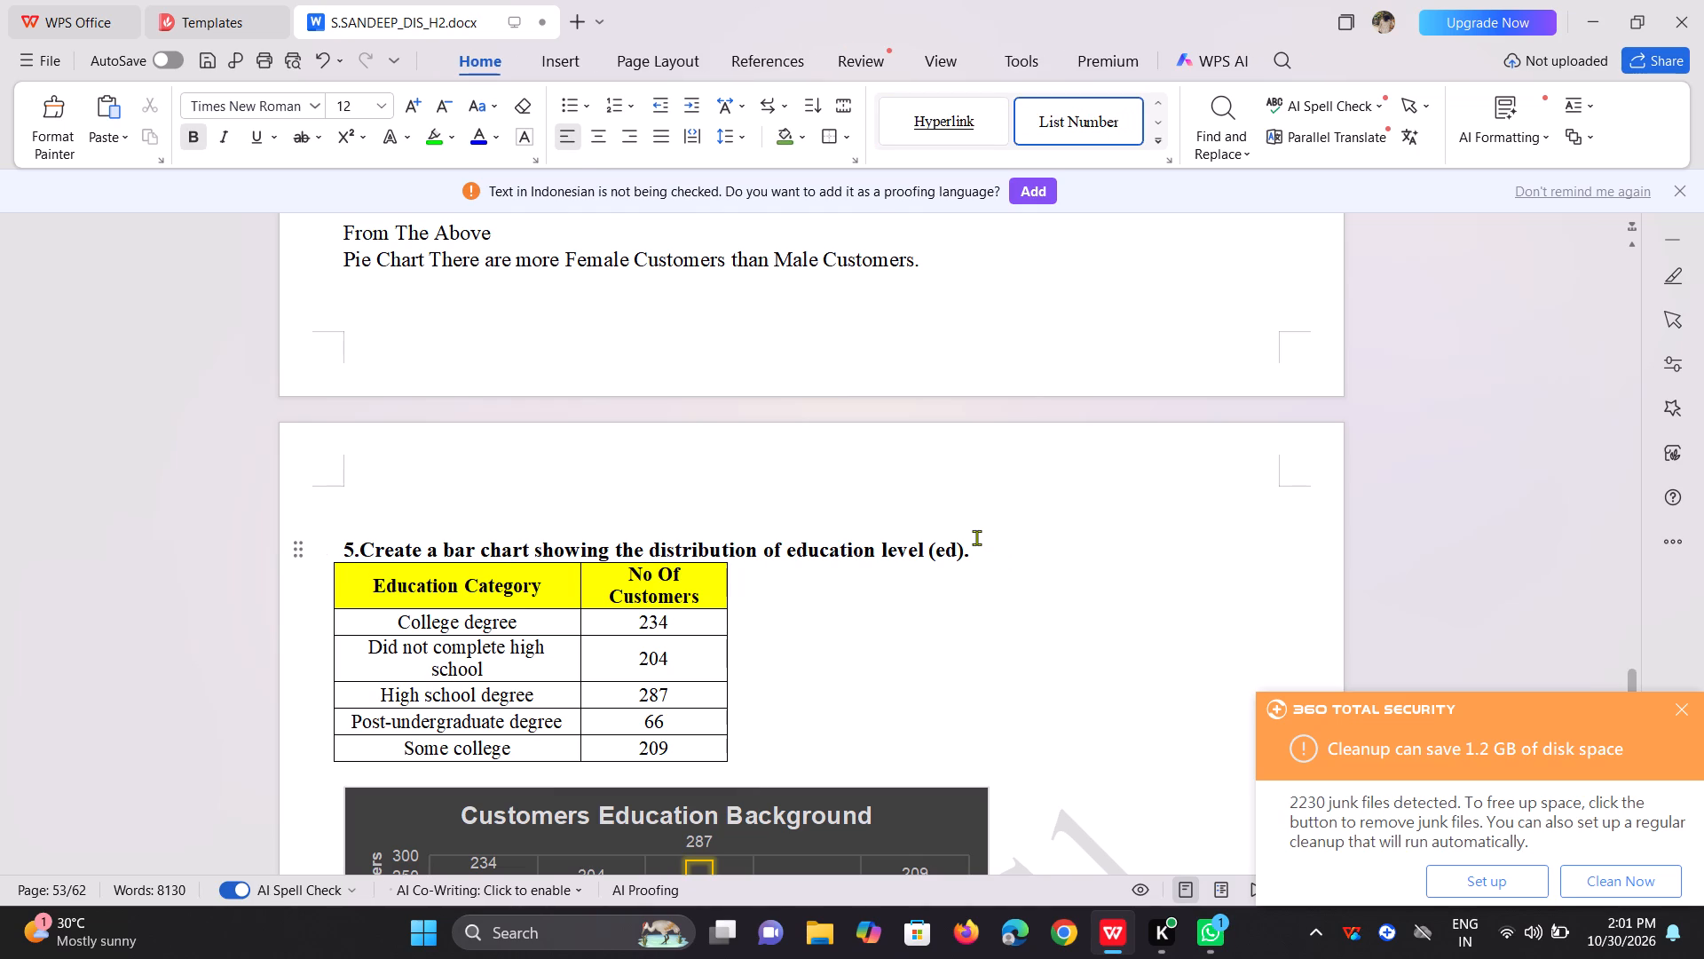
key(Return)
key(BackSpace)
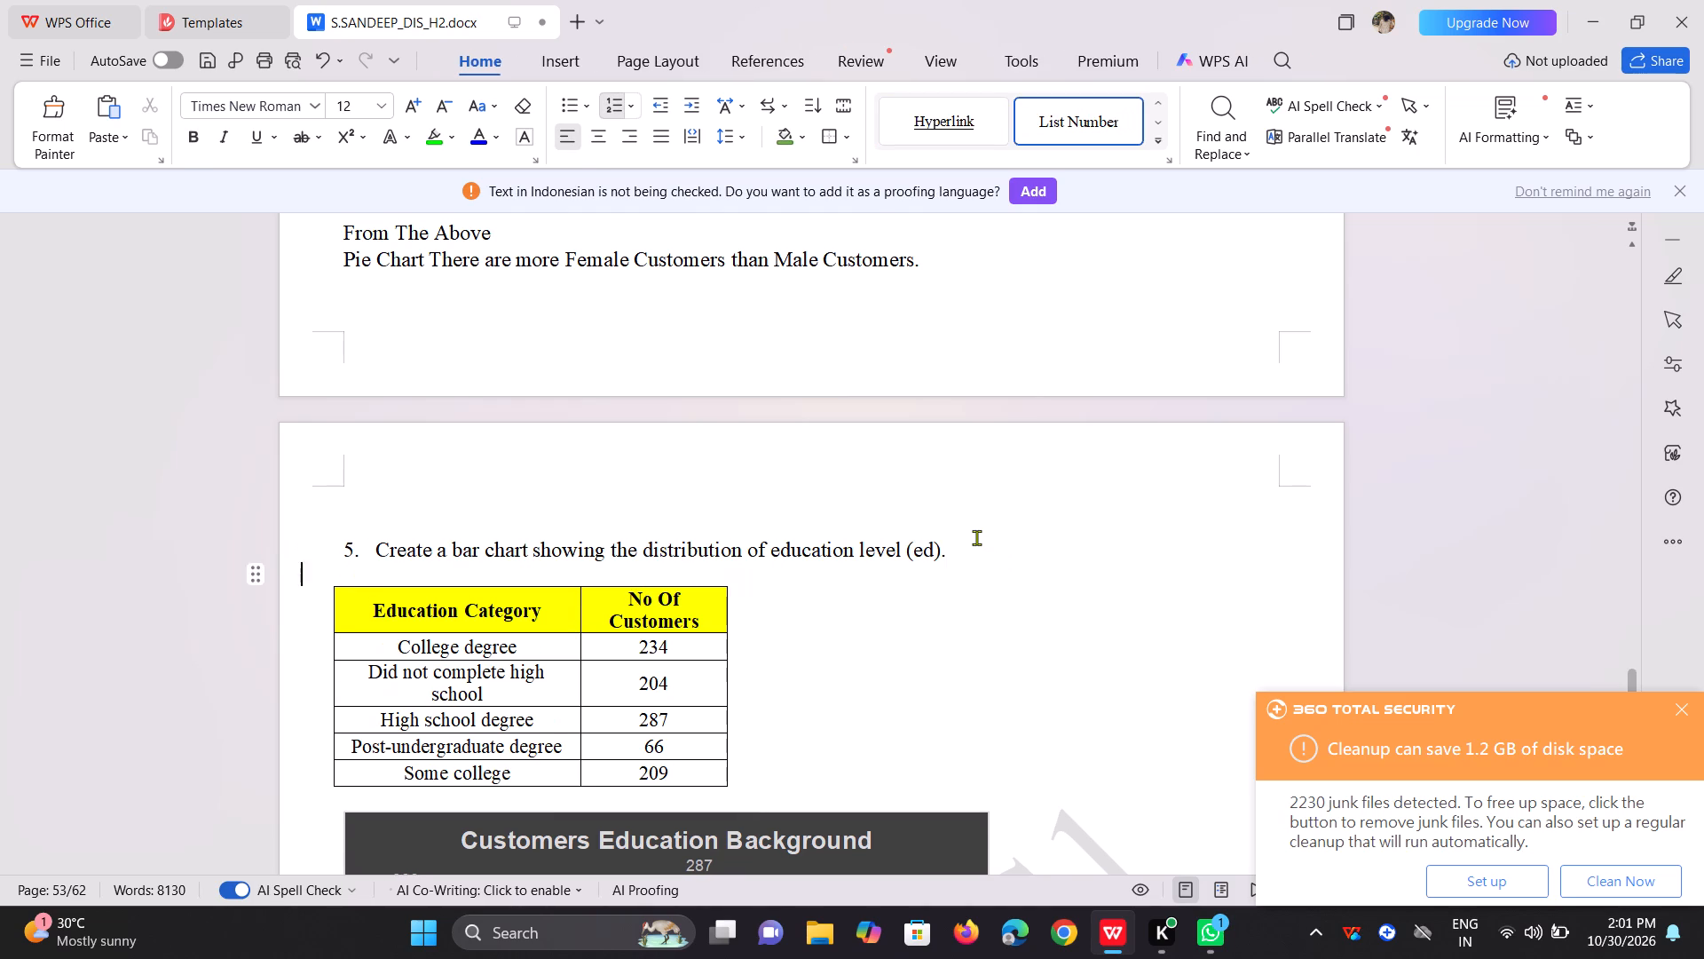
Shade the header row of the Education Category table with the standard light blue color.
drag(368, 611, 626, 609)
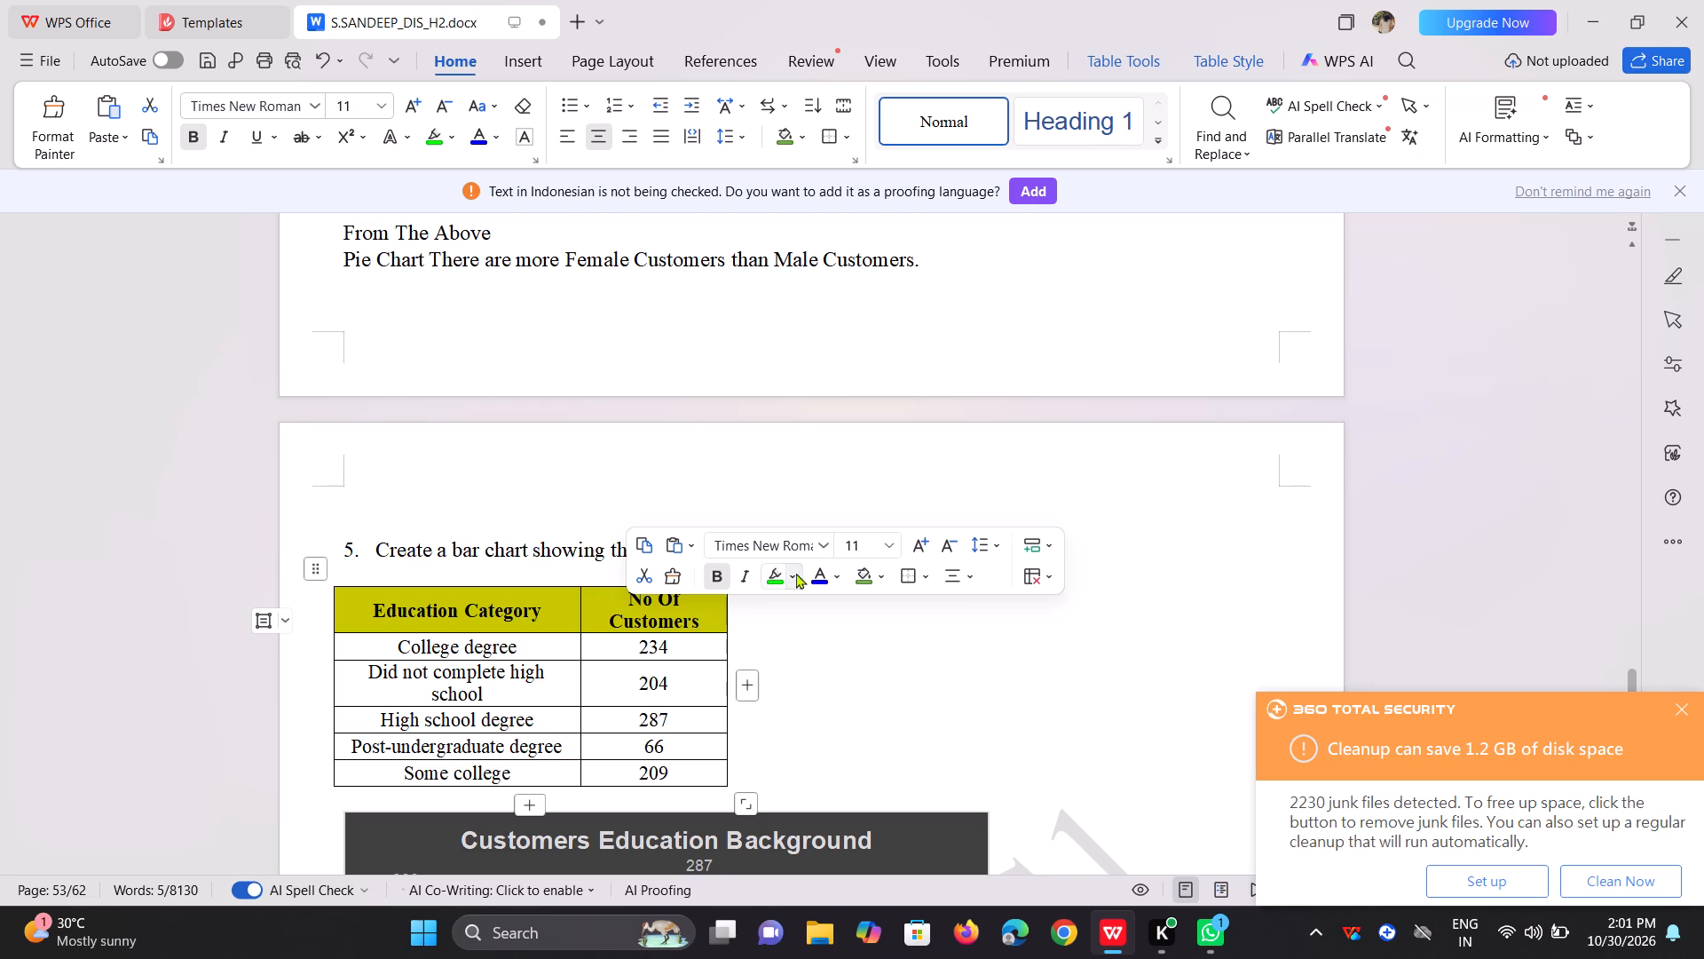
click(876, 577)
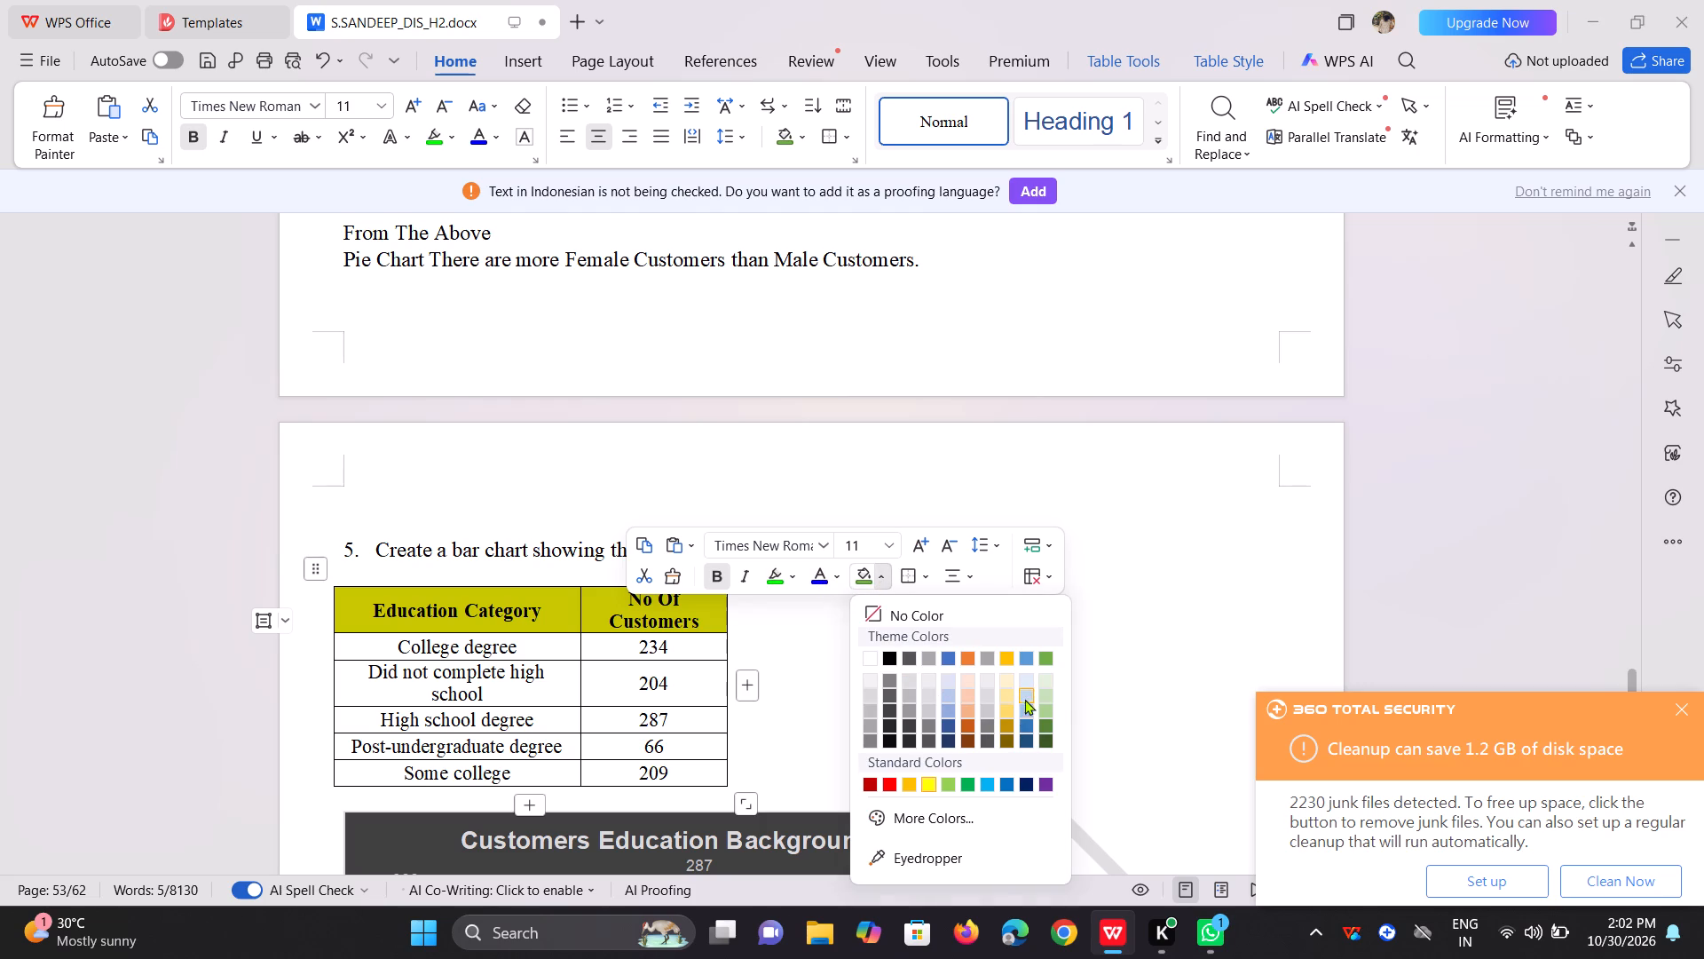
click(990, 785)
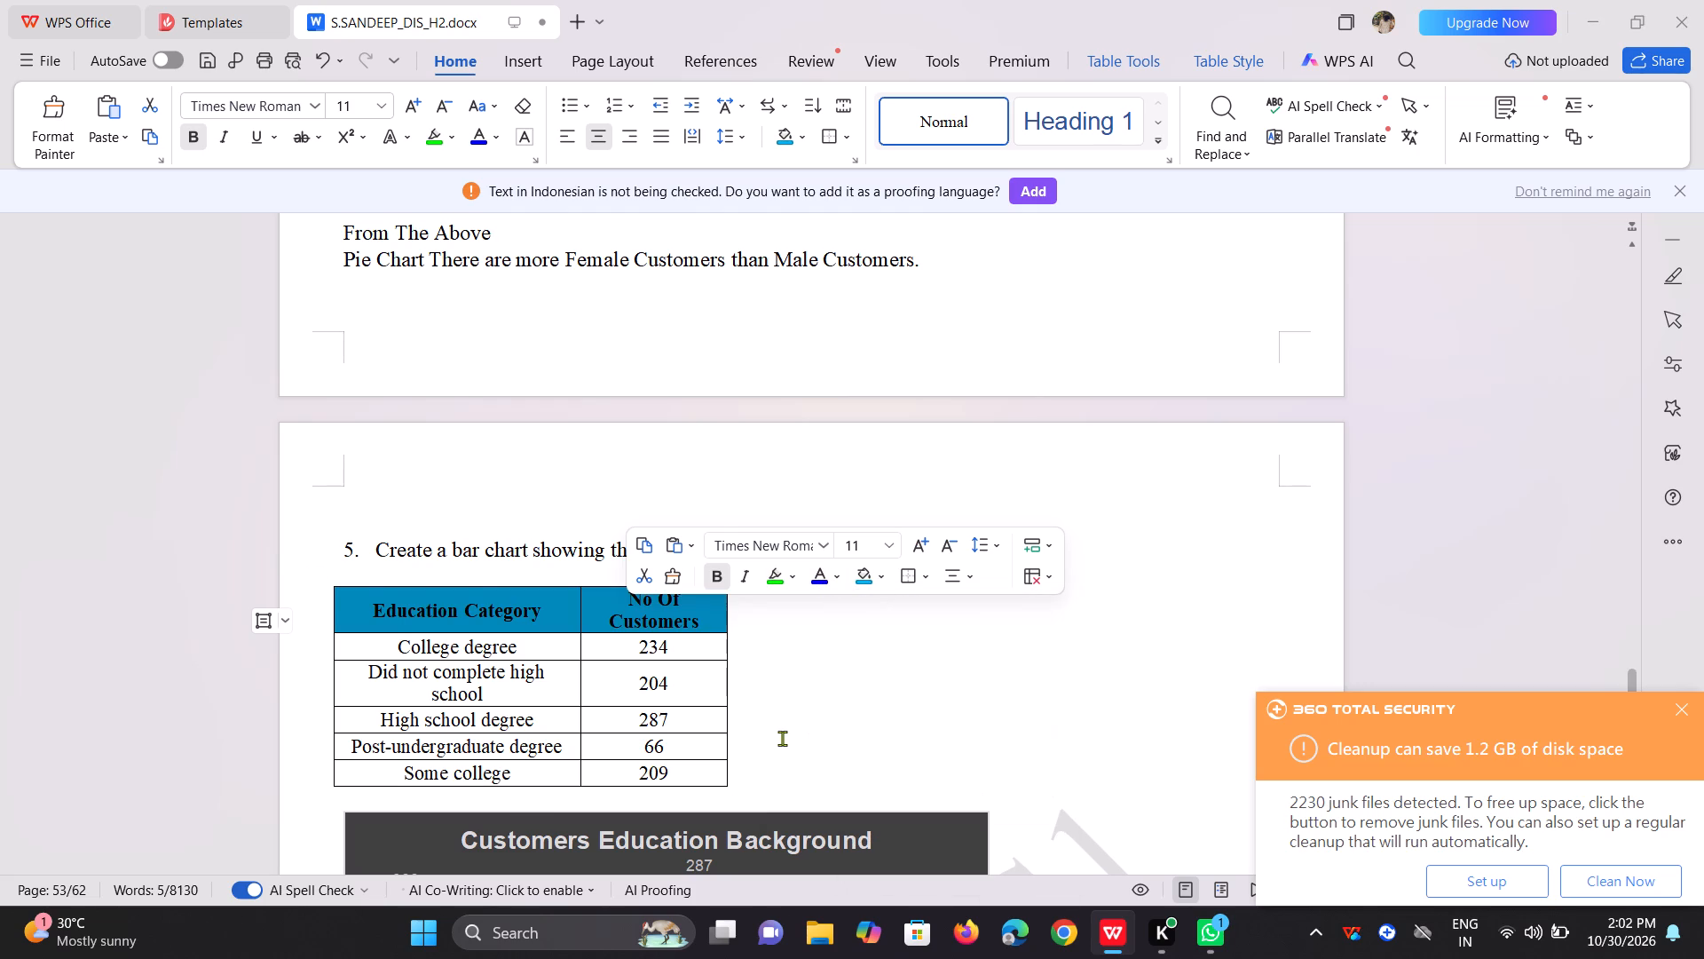
Restyle the Customers Education Background chart with the white preset that has gradient yellow columns and a data table below.
scroll(782, 738, down, 5)
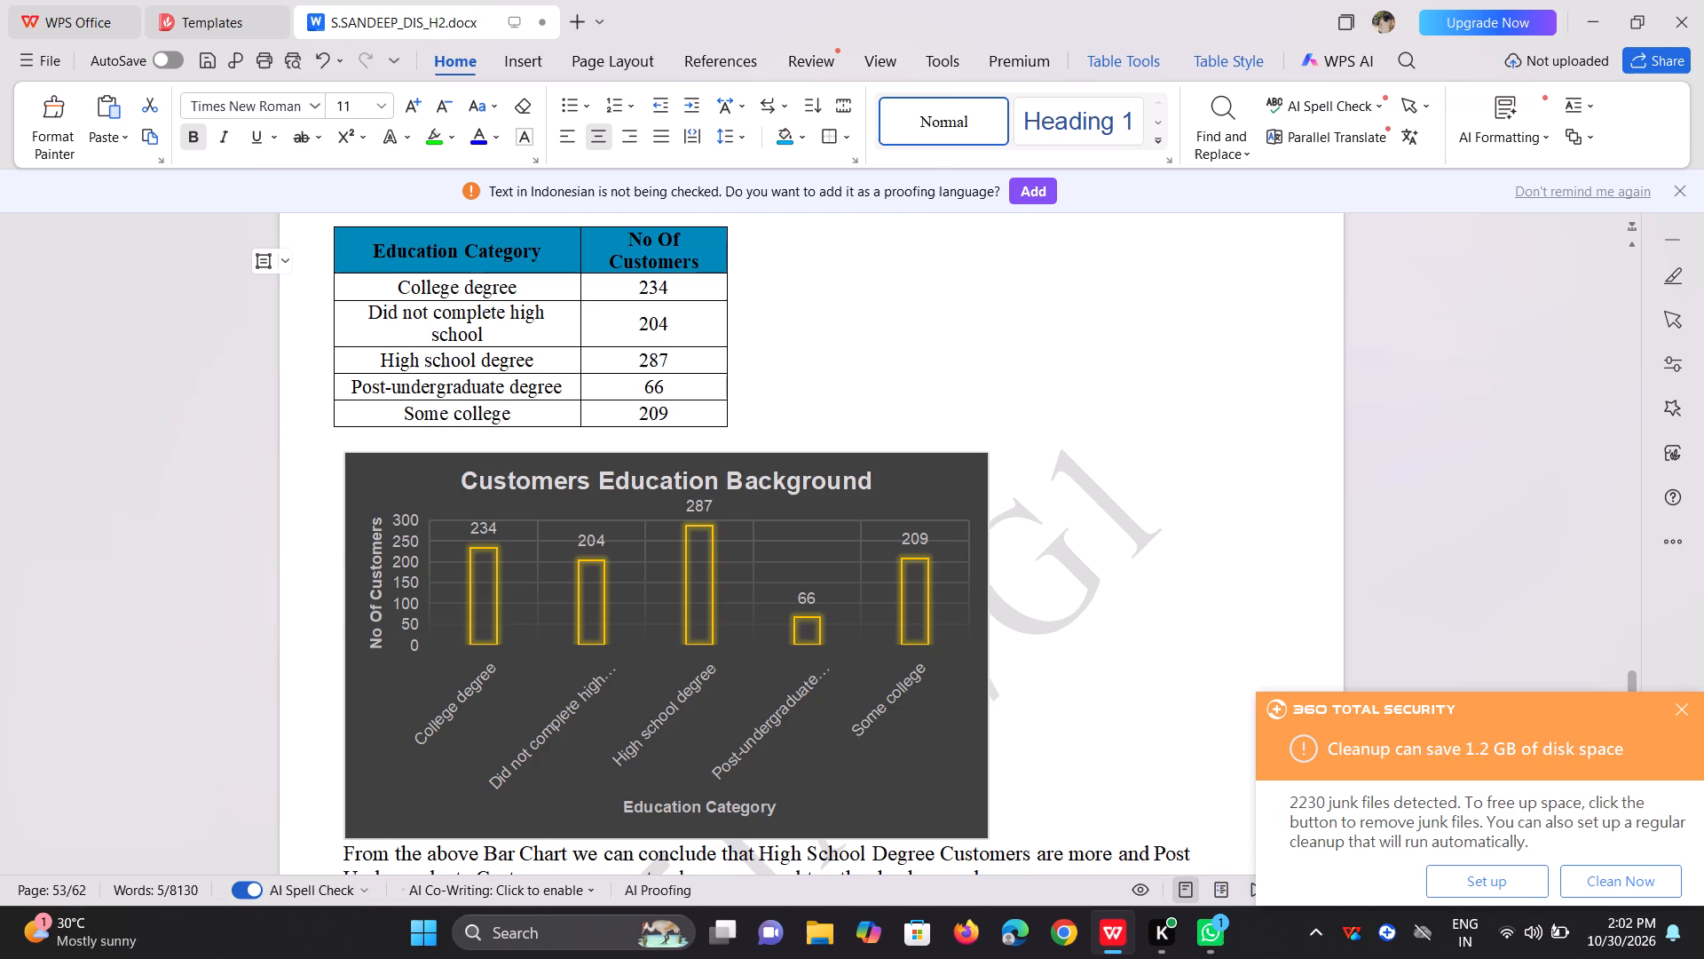
click(459, 743)
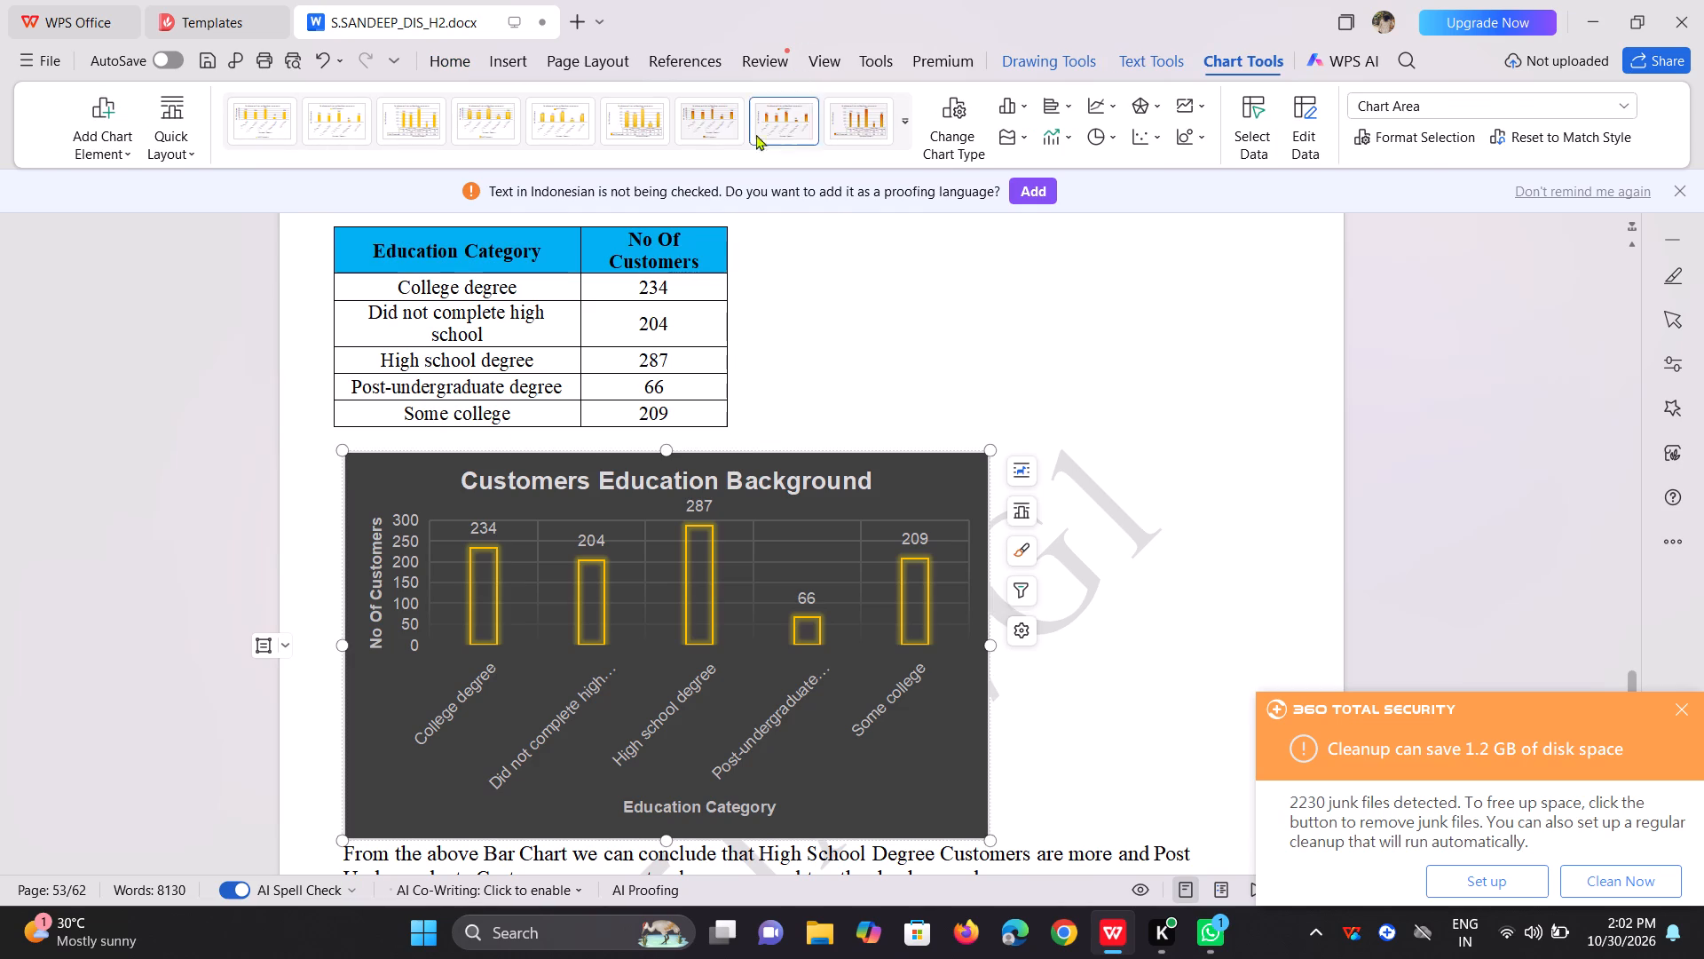
click(651, 127)
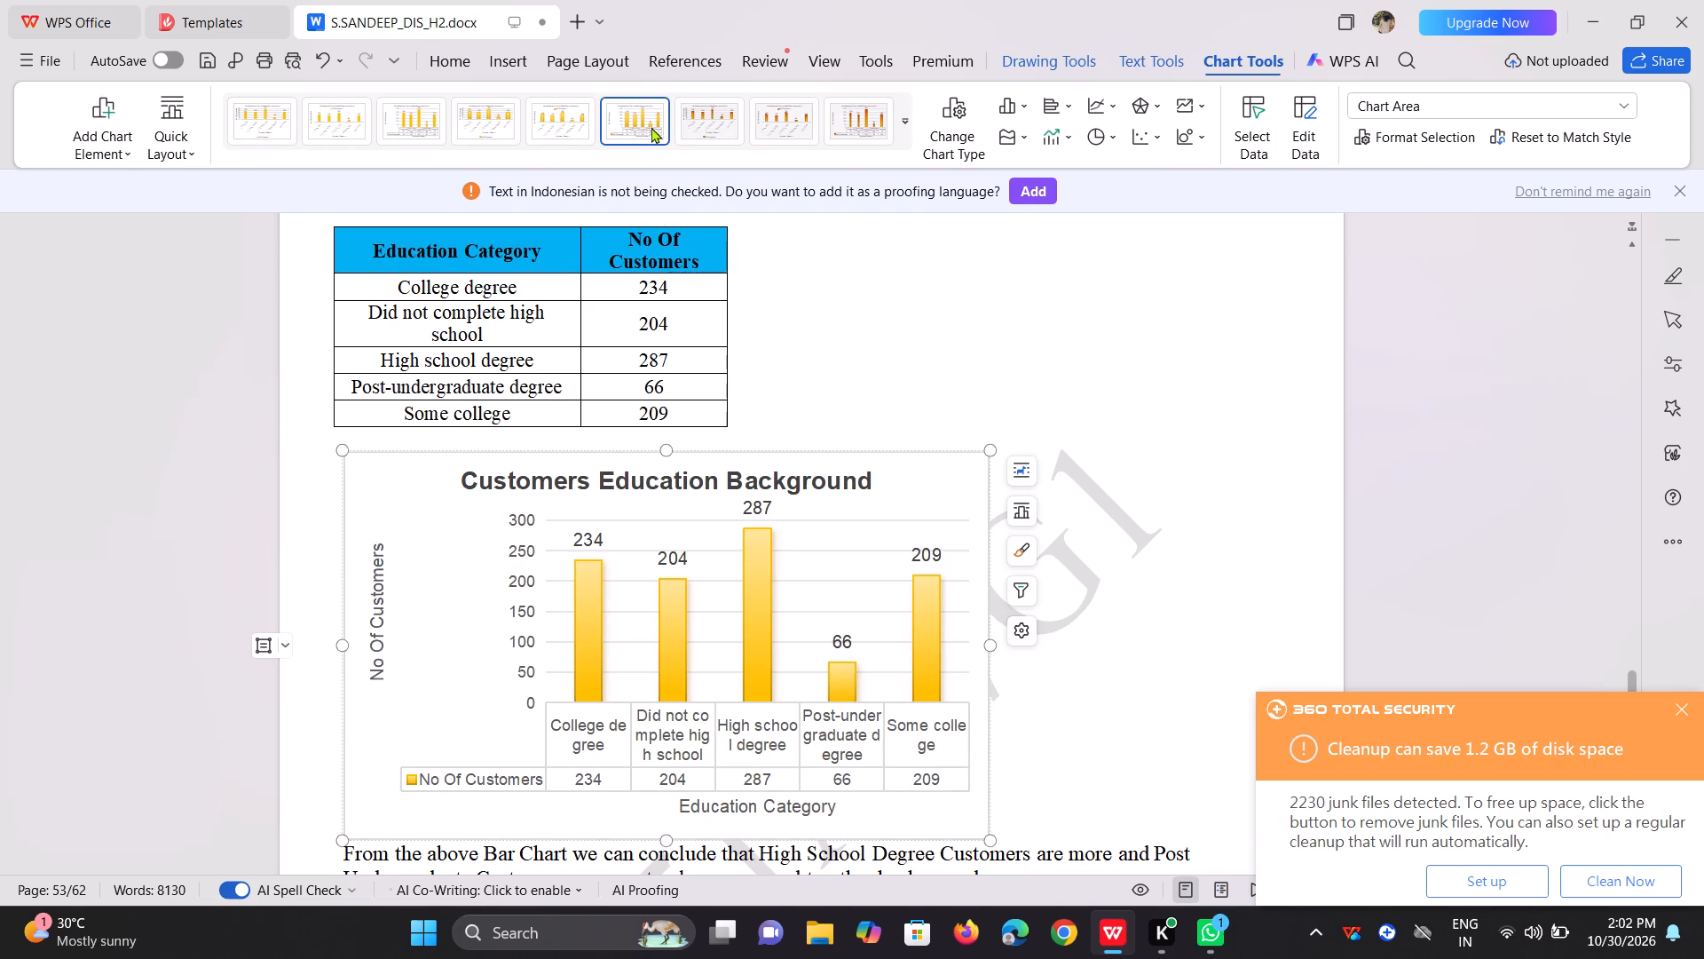
Open the series color and preset style options for the Customers Education Background chart.
click(1020, 564)
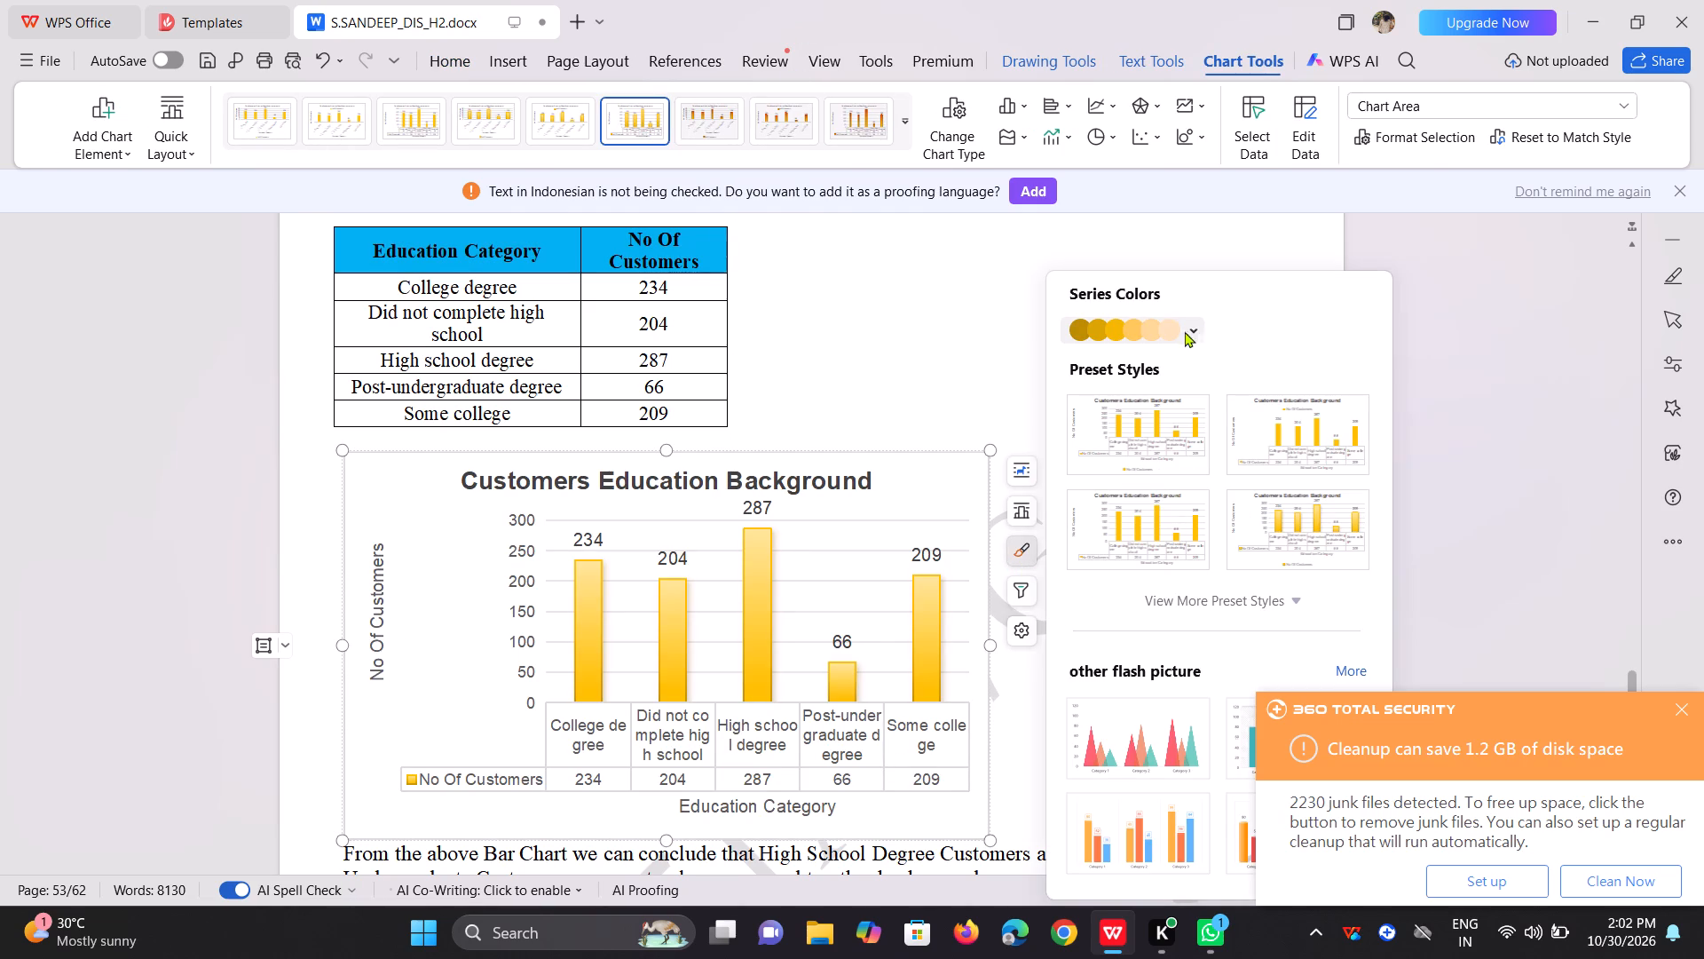
Recolor the Customers Education Background chart with the multicolor series palette that starts with green, blue and yellow.
click(1194, 329)
click(1179, 468)
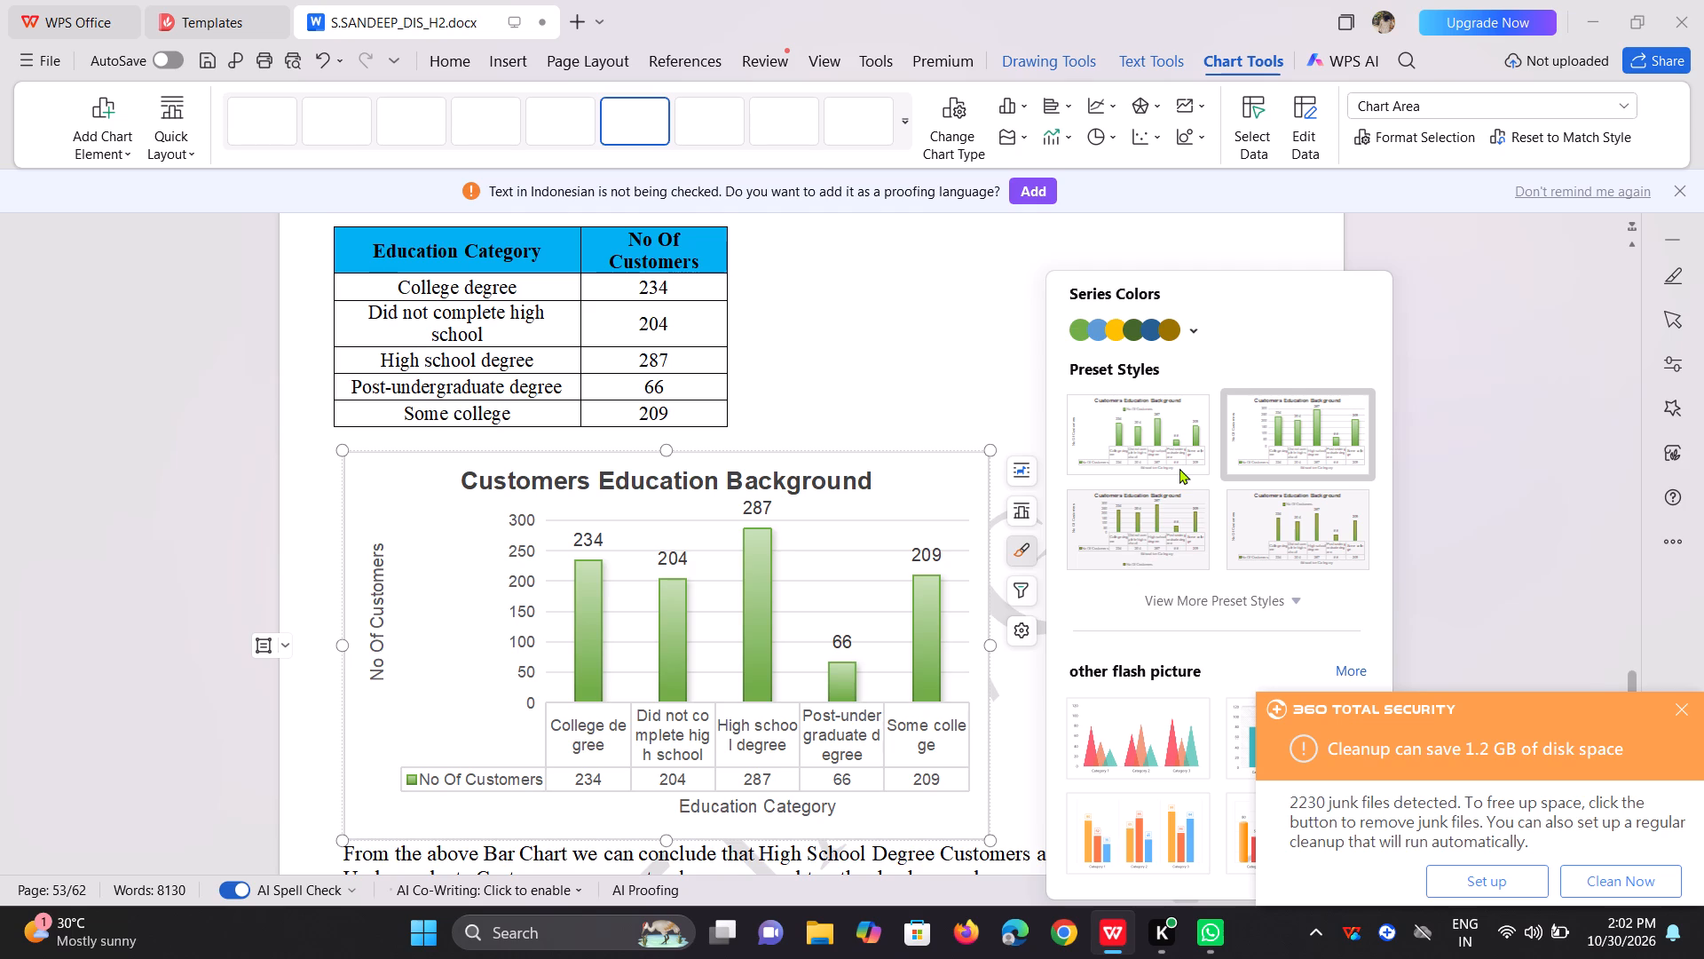
scroll(1179, 468, down, 3)
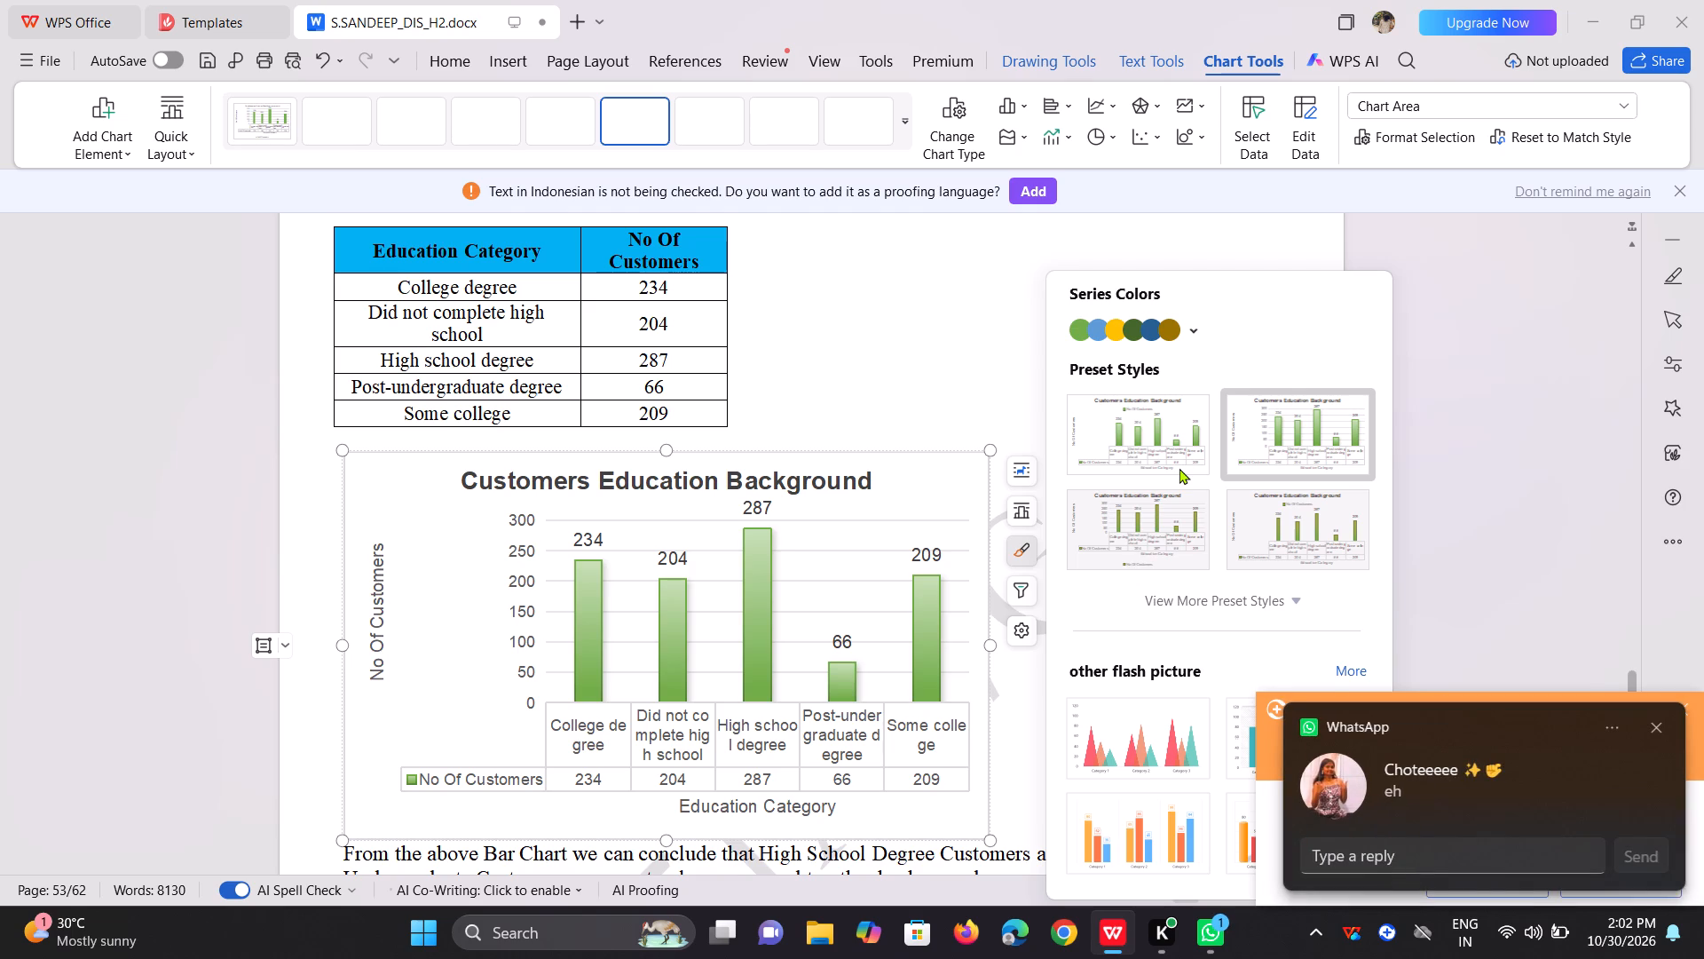
click(1664, 723)
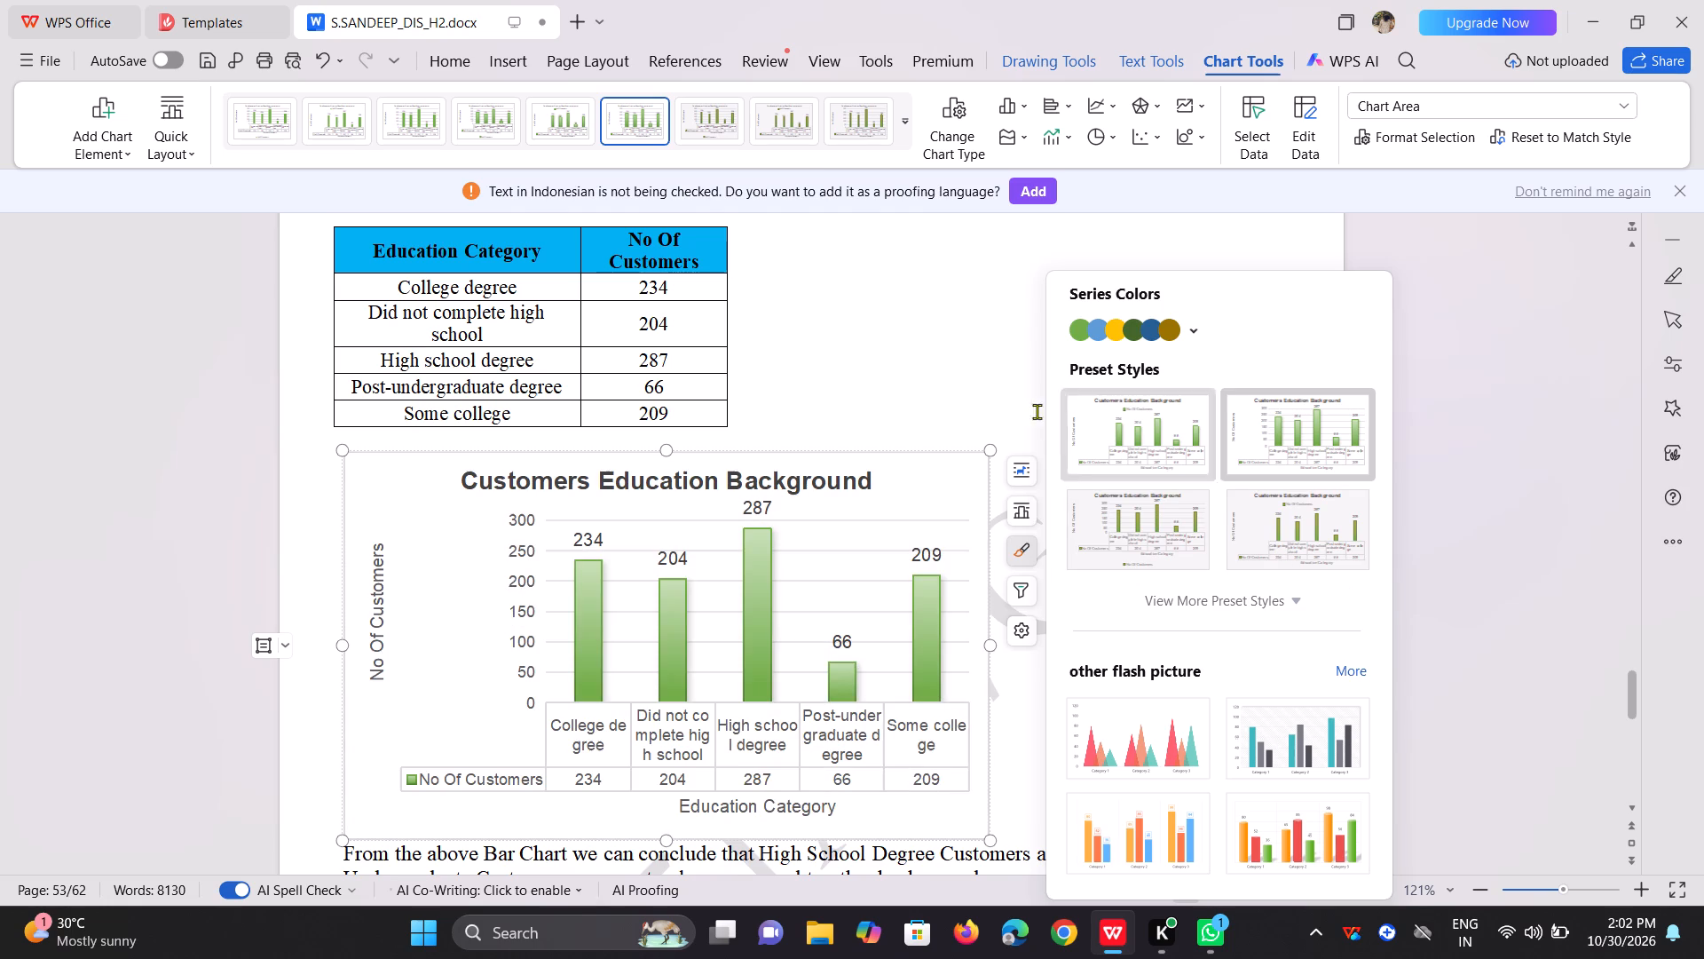
click(994, 369)
Place the text cursor at the end of the Customers Education Background chart's line, just above its concluding paragraph.
scroll(994, 369, down, 5)
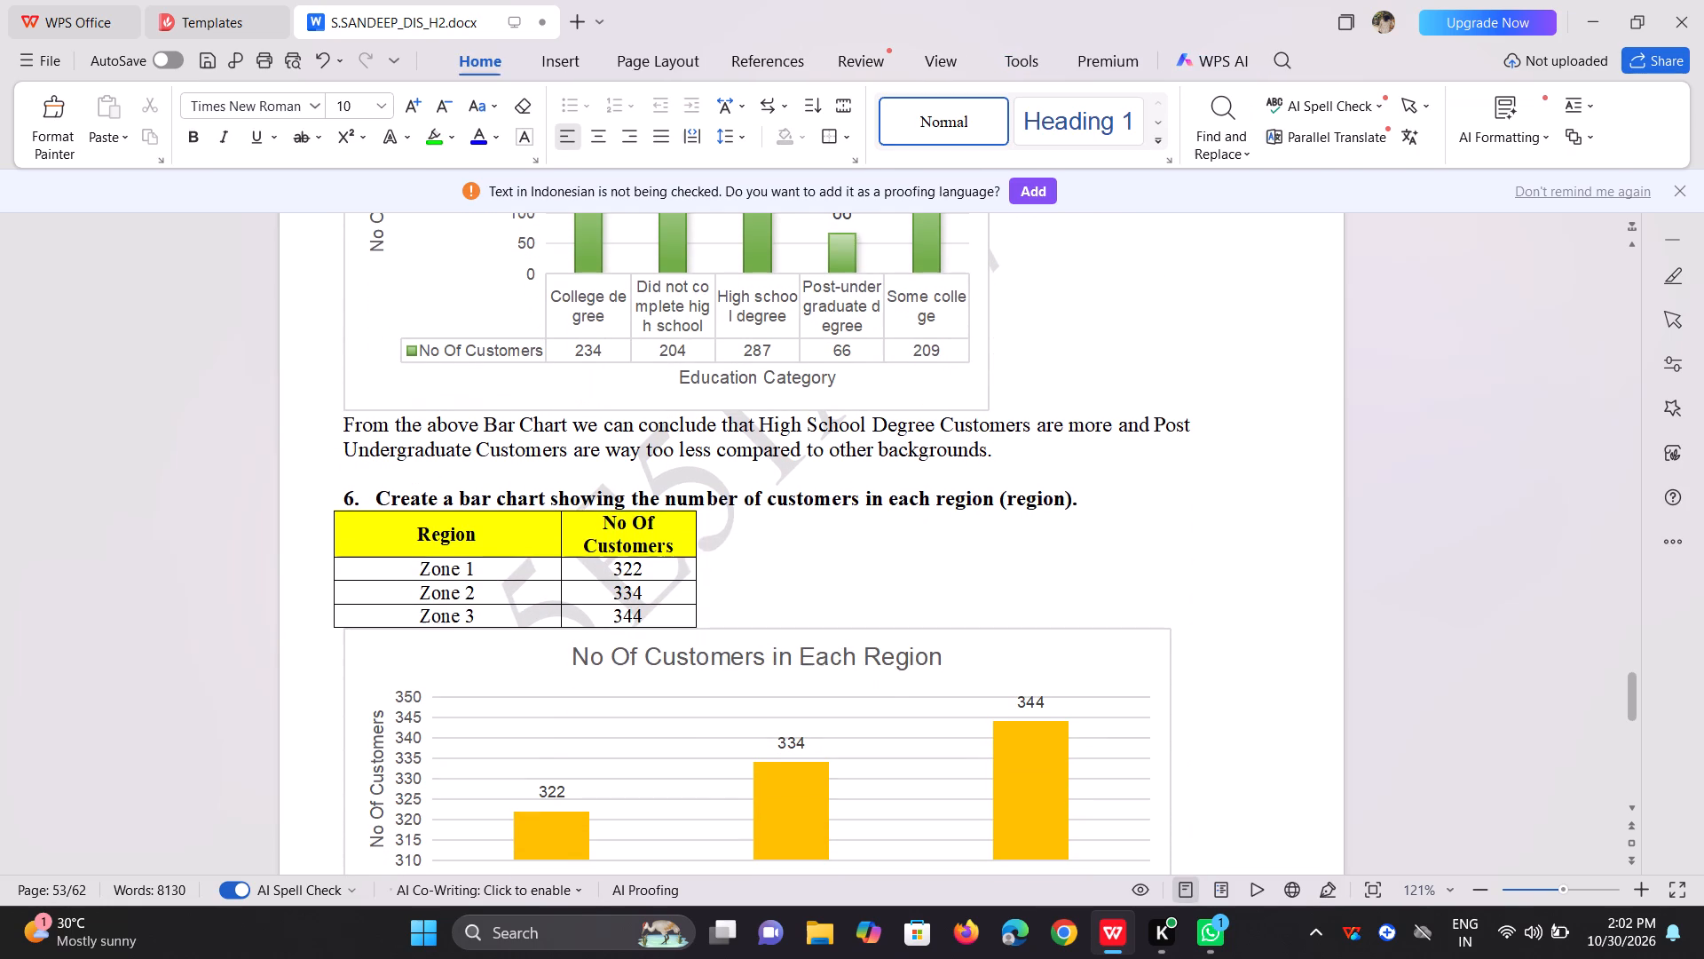
click(993, 402)
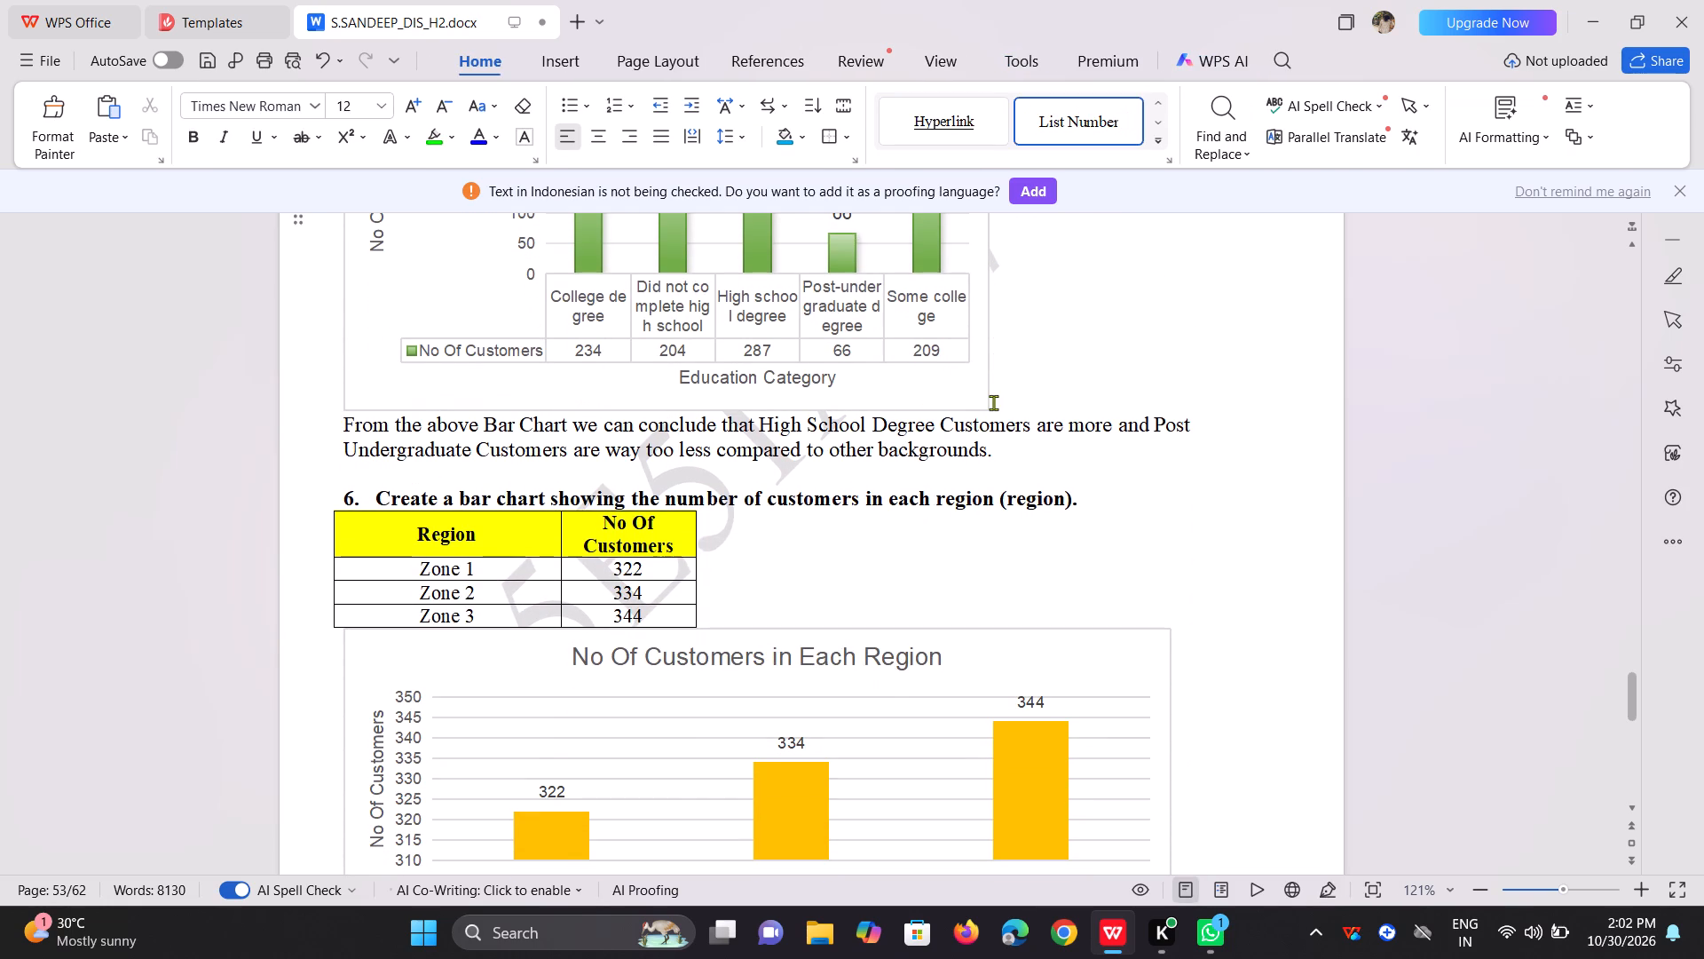
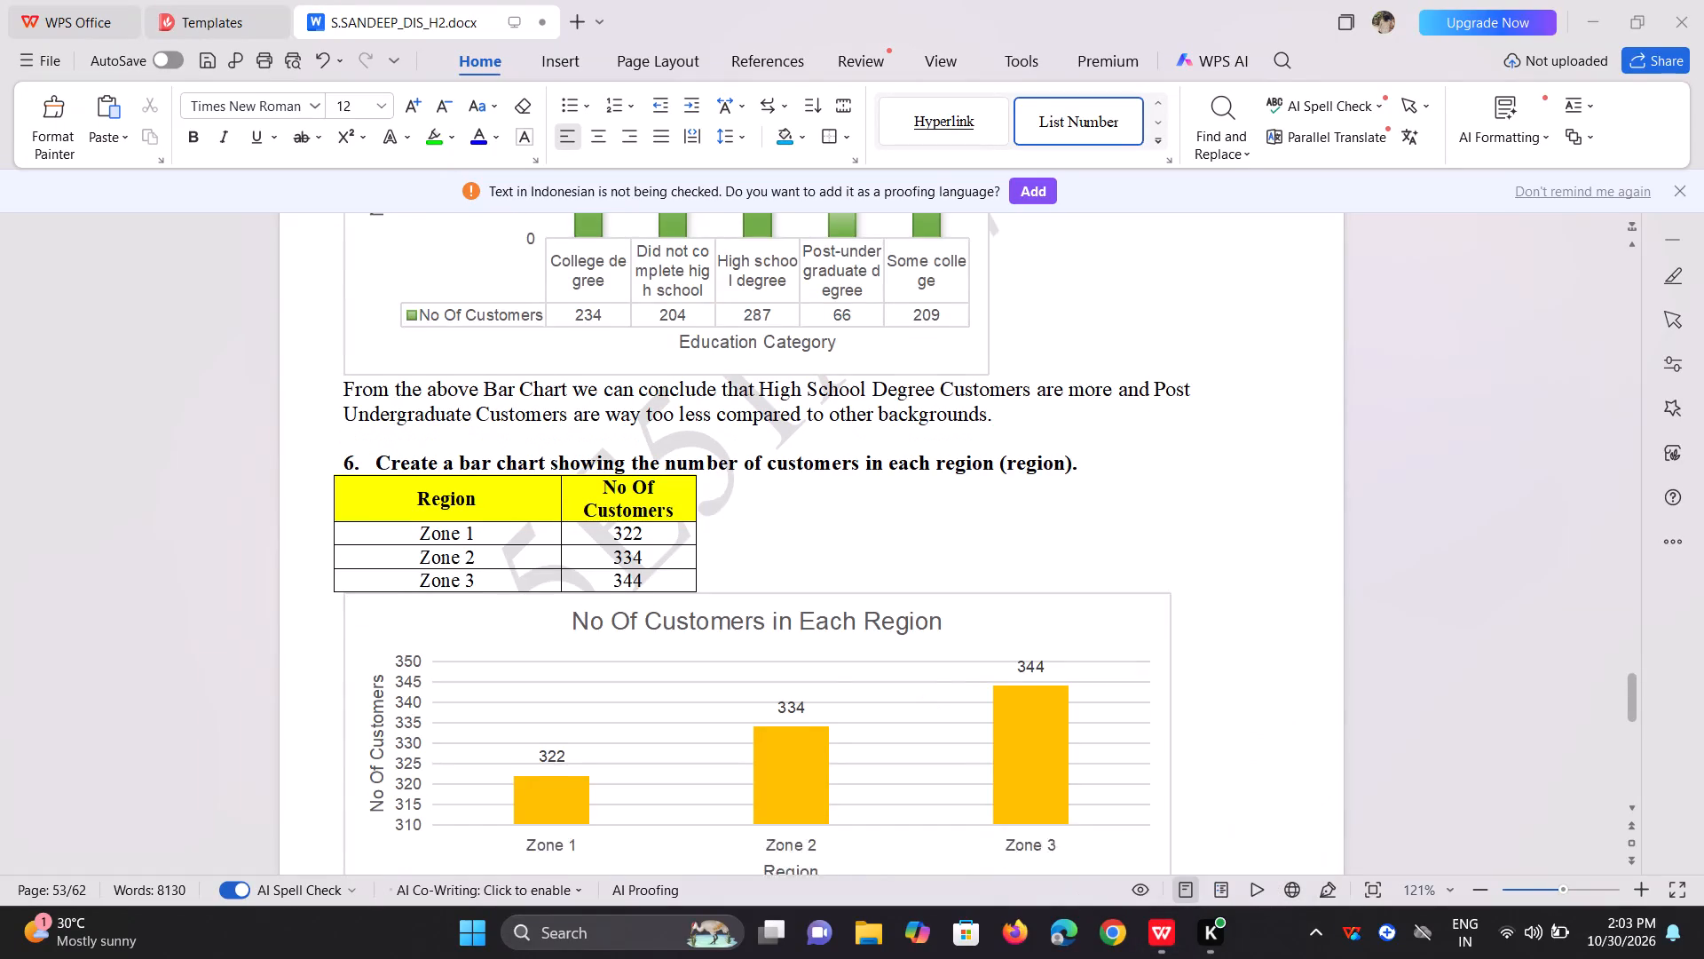
Select the No Of Customers in Each Region bar chart under question 6.
scroll(864, 664, down, 4)
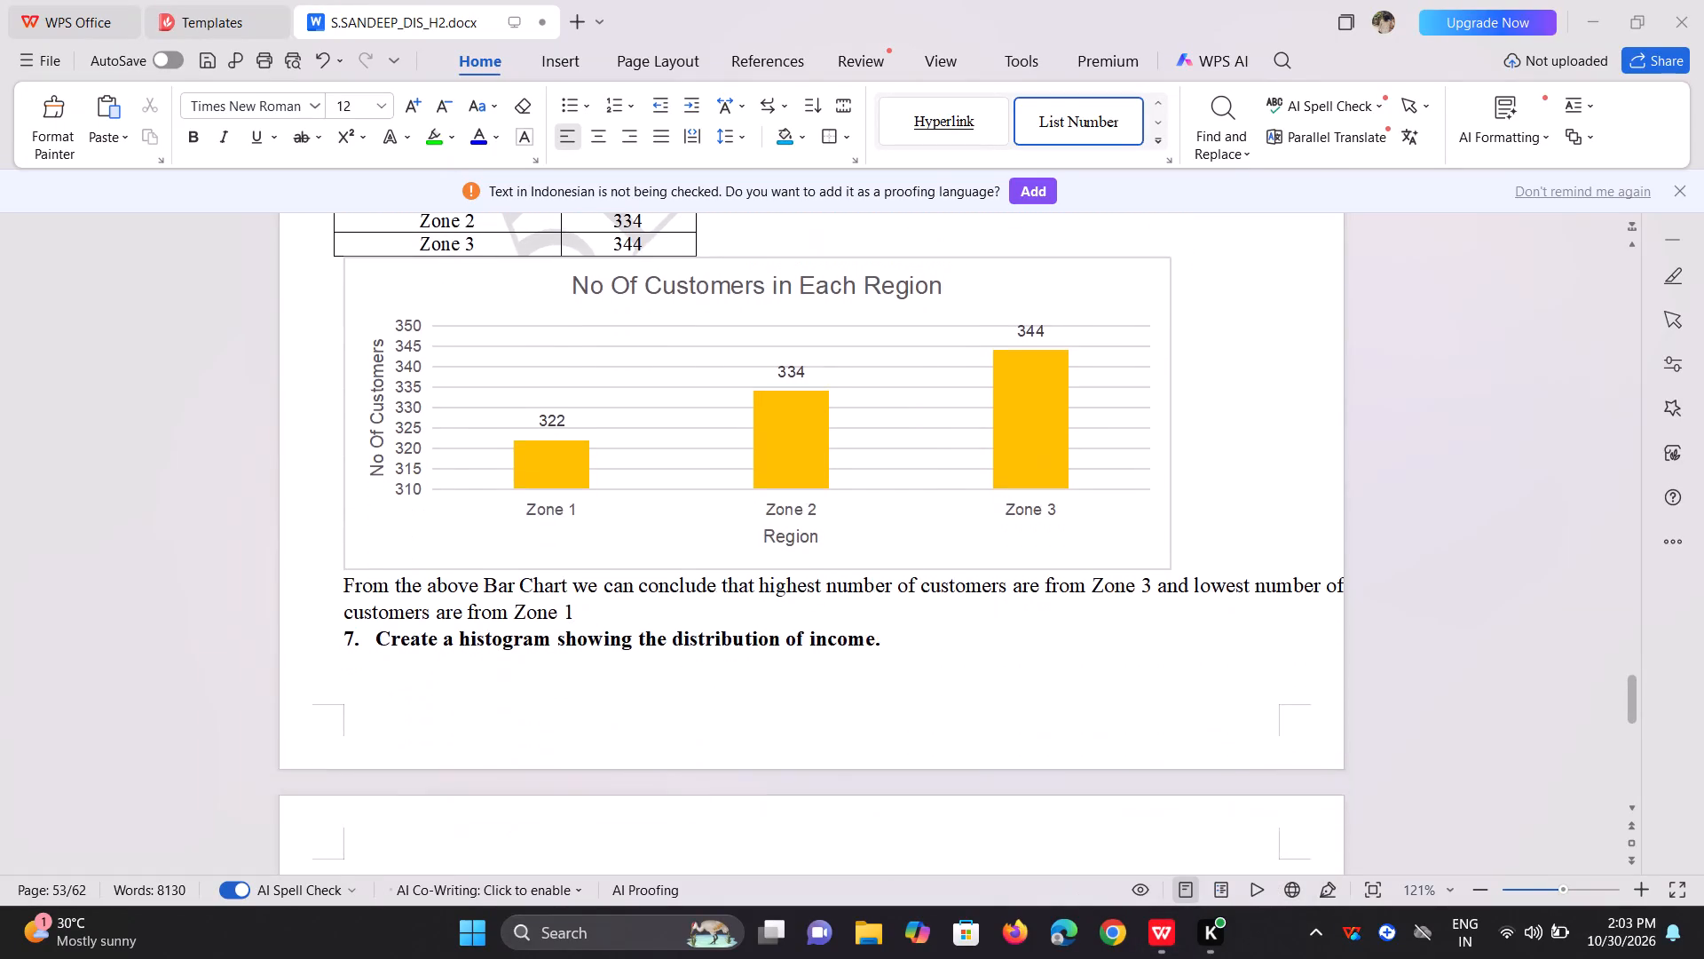
scroll(864, 664, up, 5)
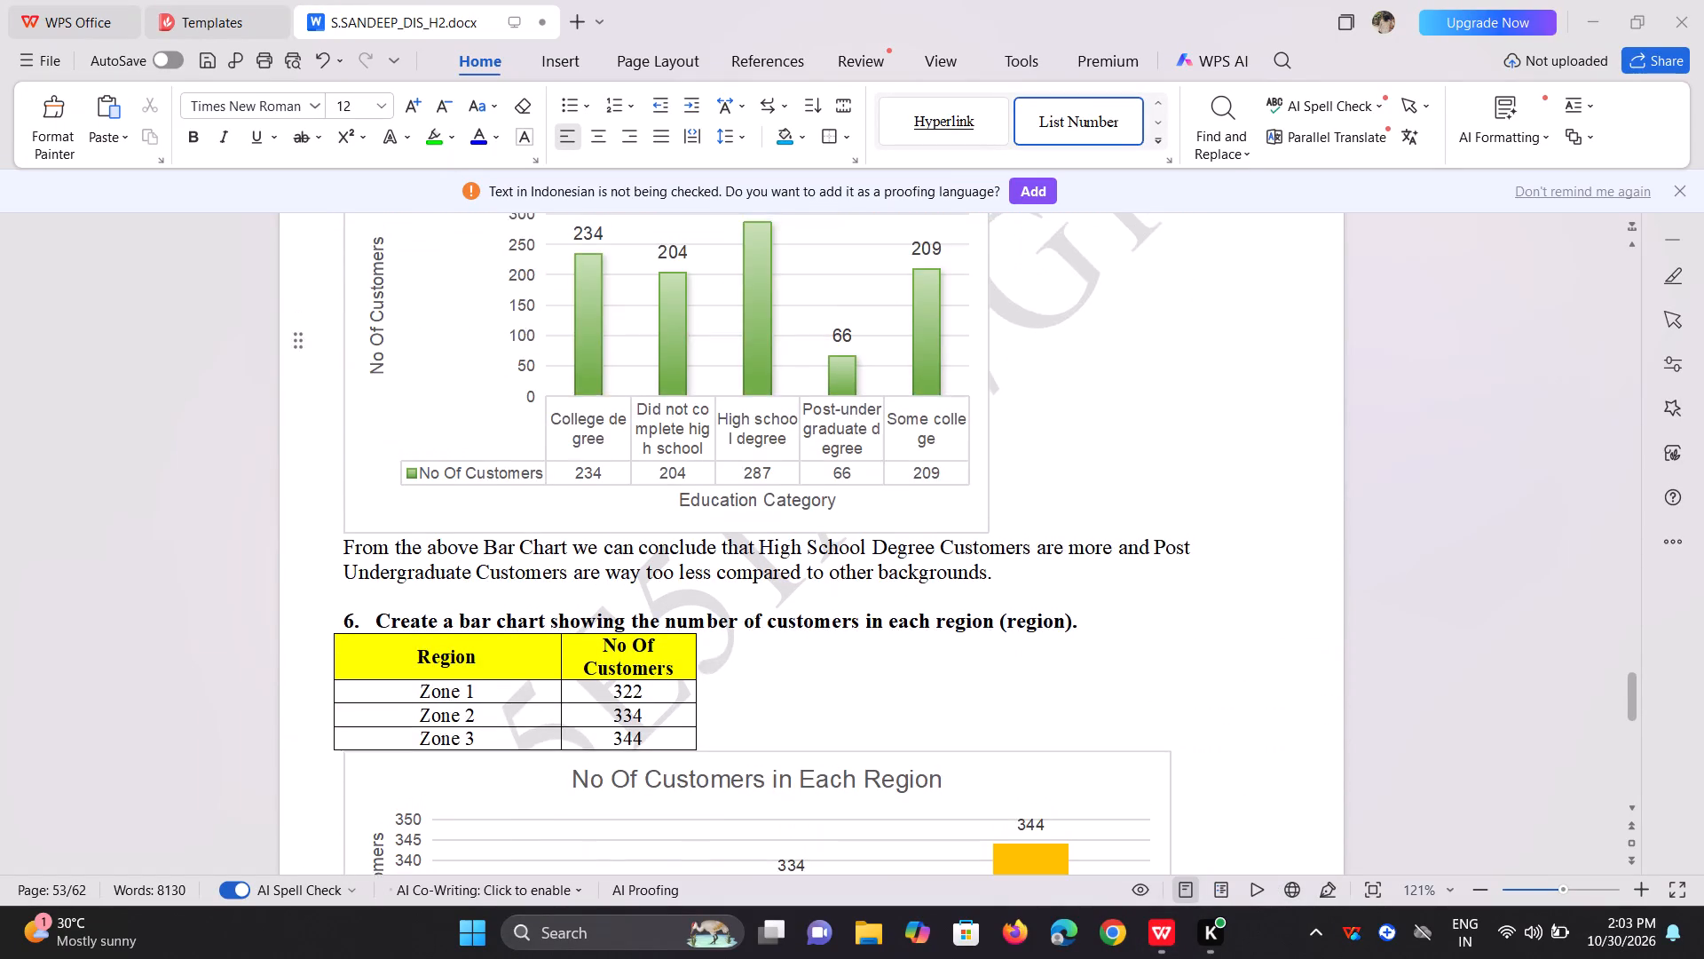
scroll(864, 664, down, 3)
click(469, 551)
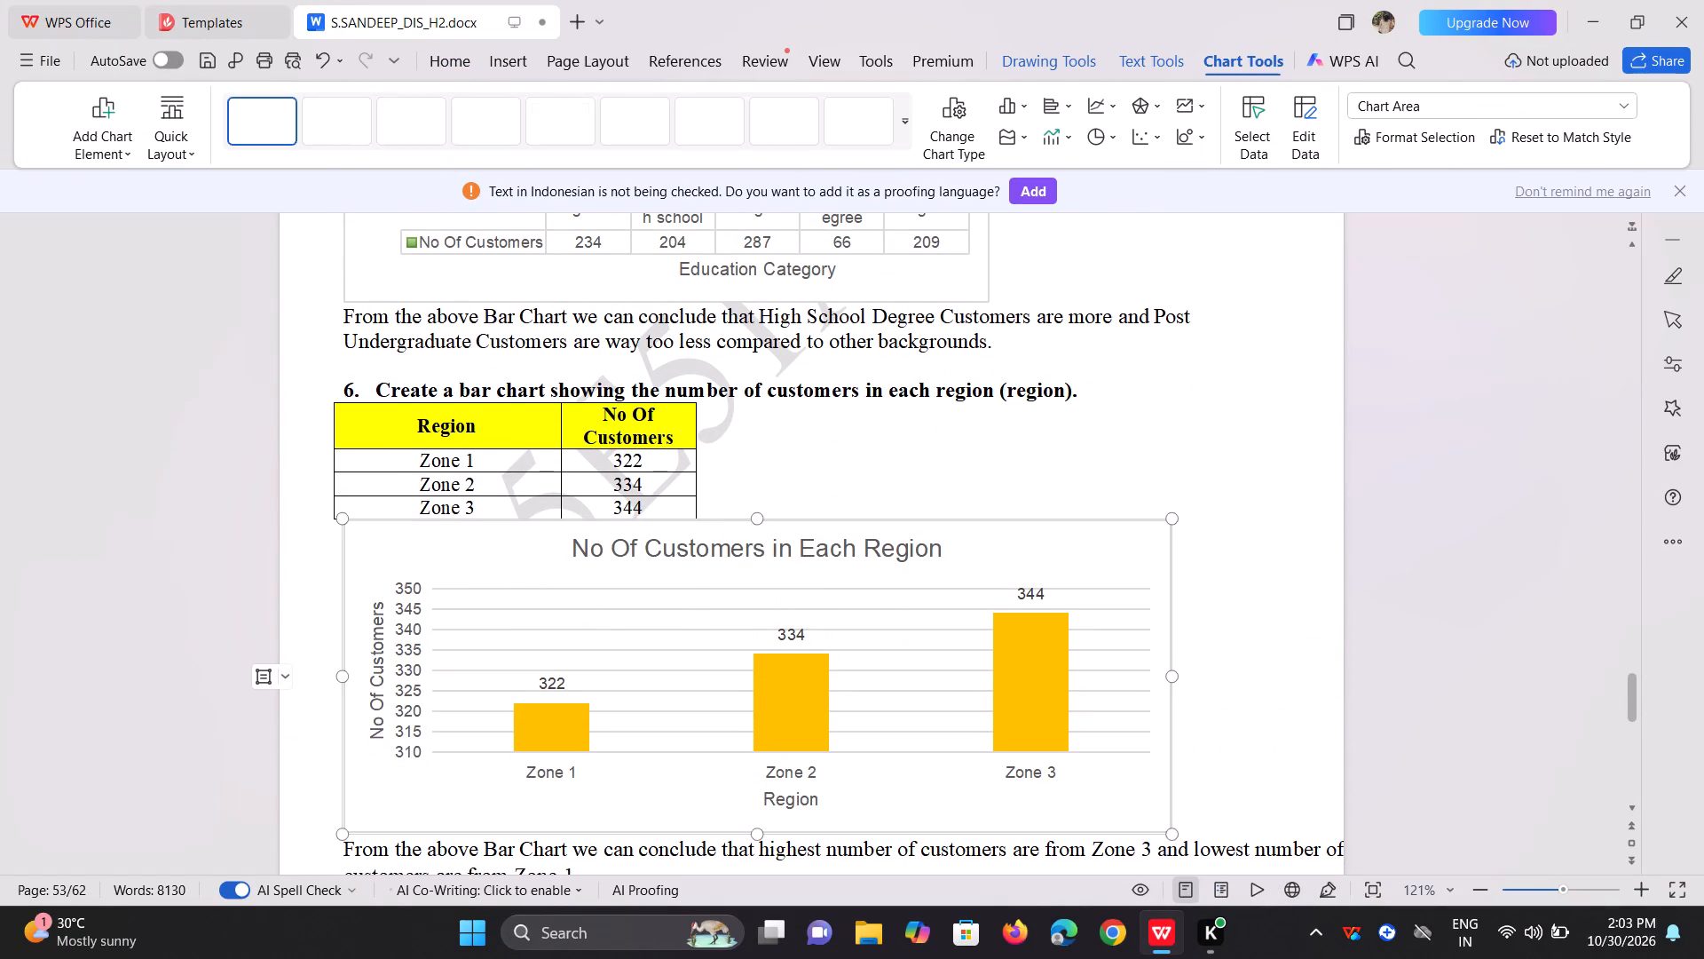
Add an unnumbered blank line between the question about customers in each region and its Region table.
click(1093, 393)
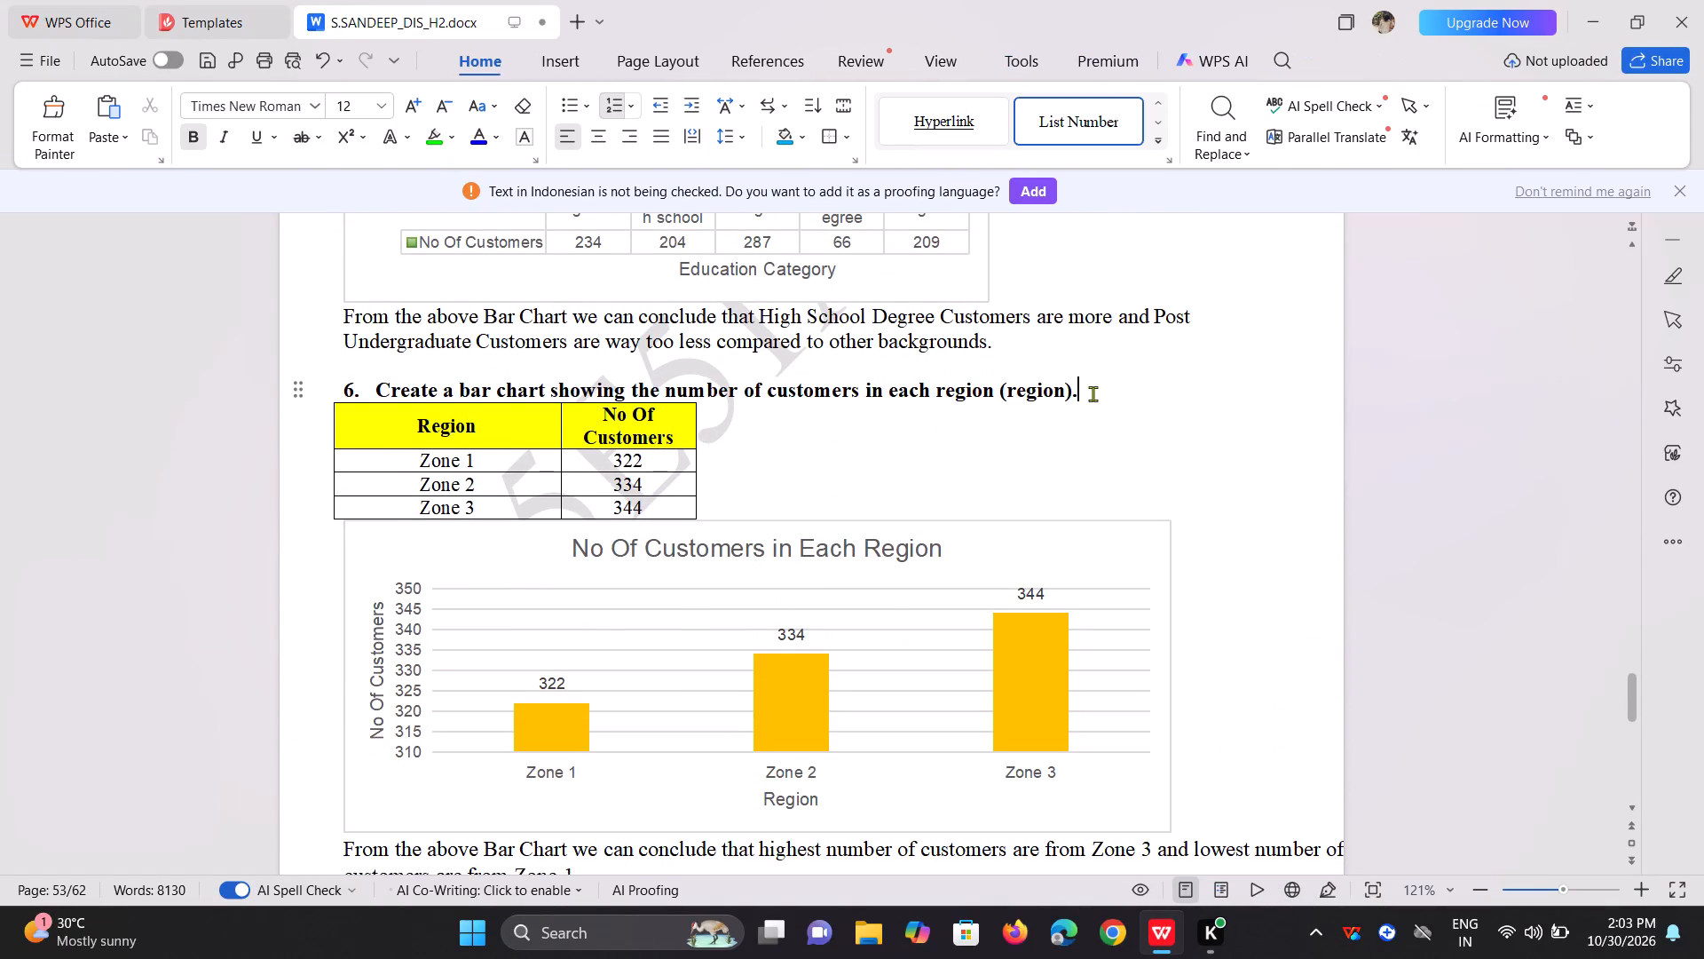
key(Return)
key(BackSpace)
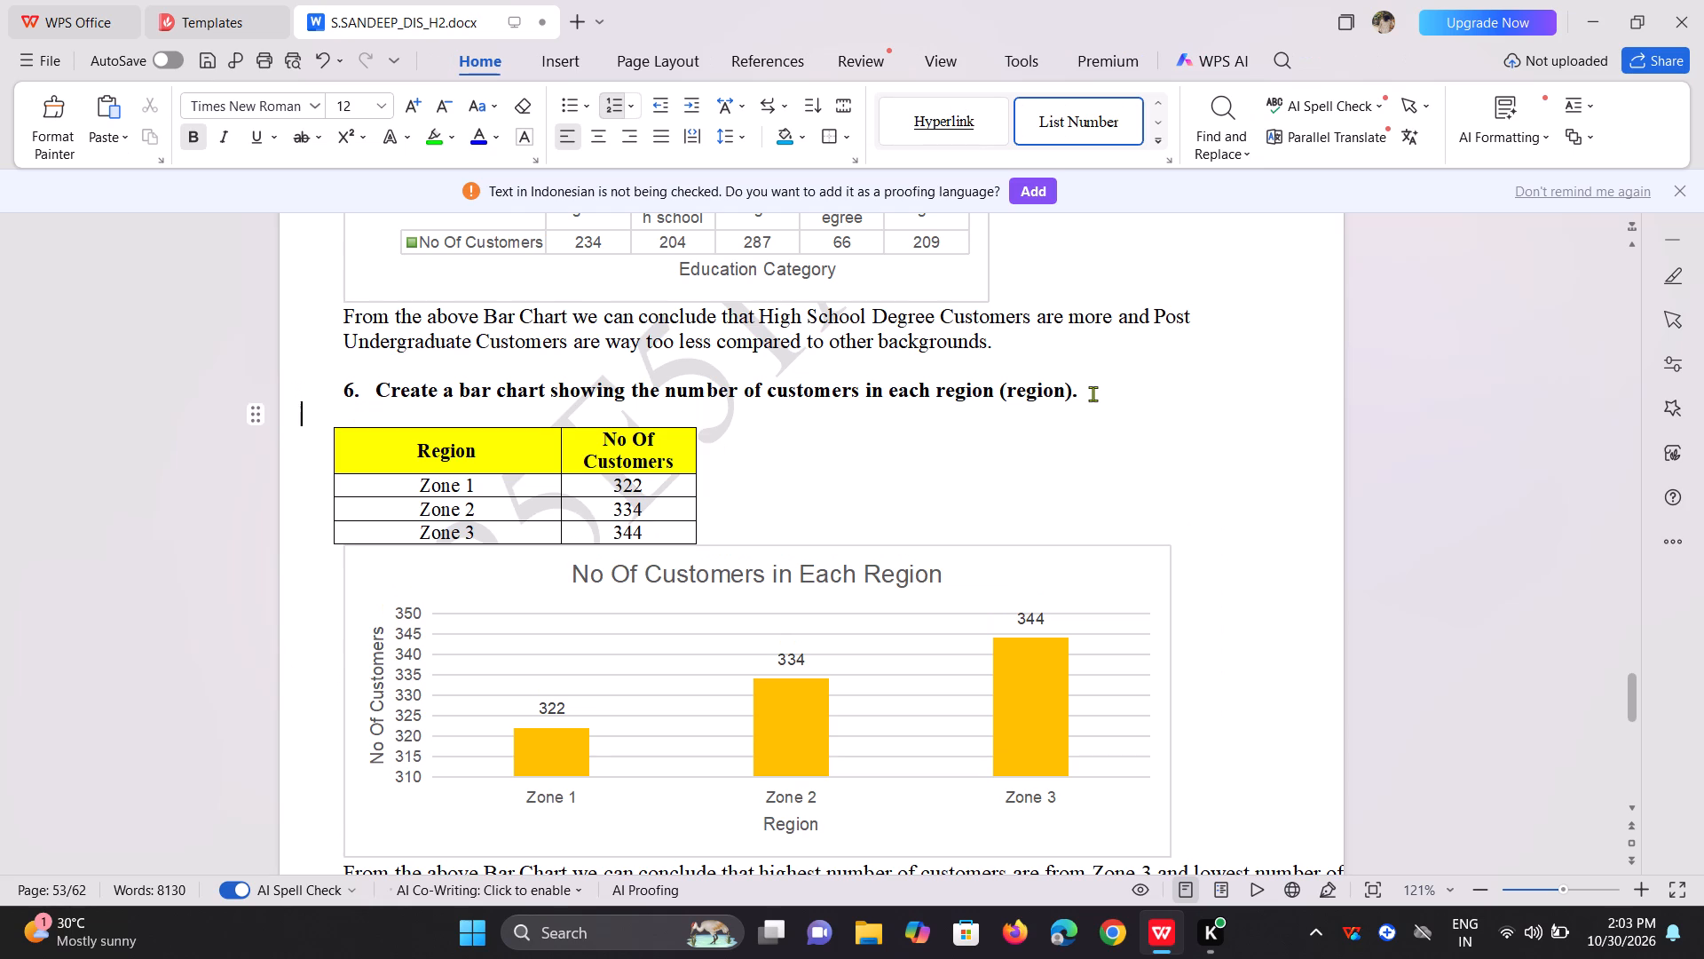
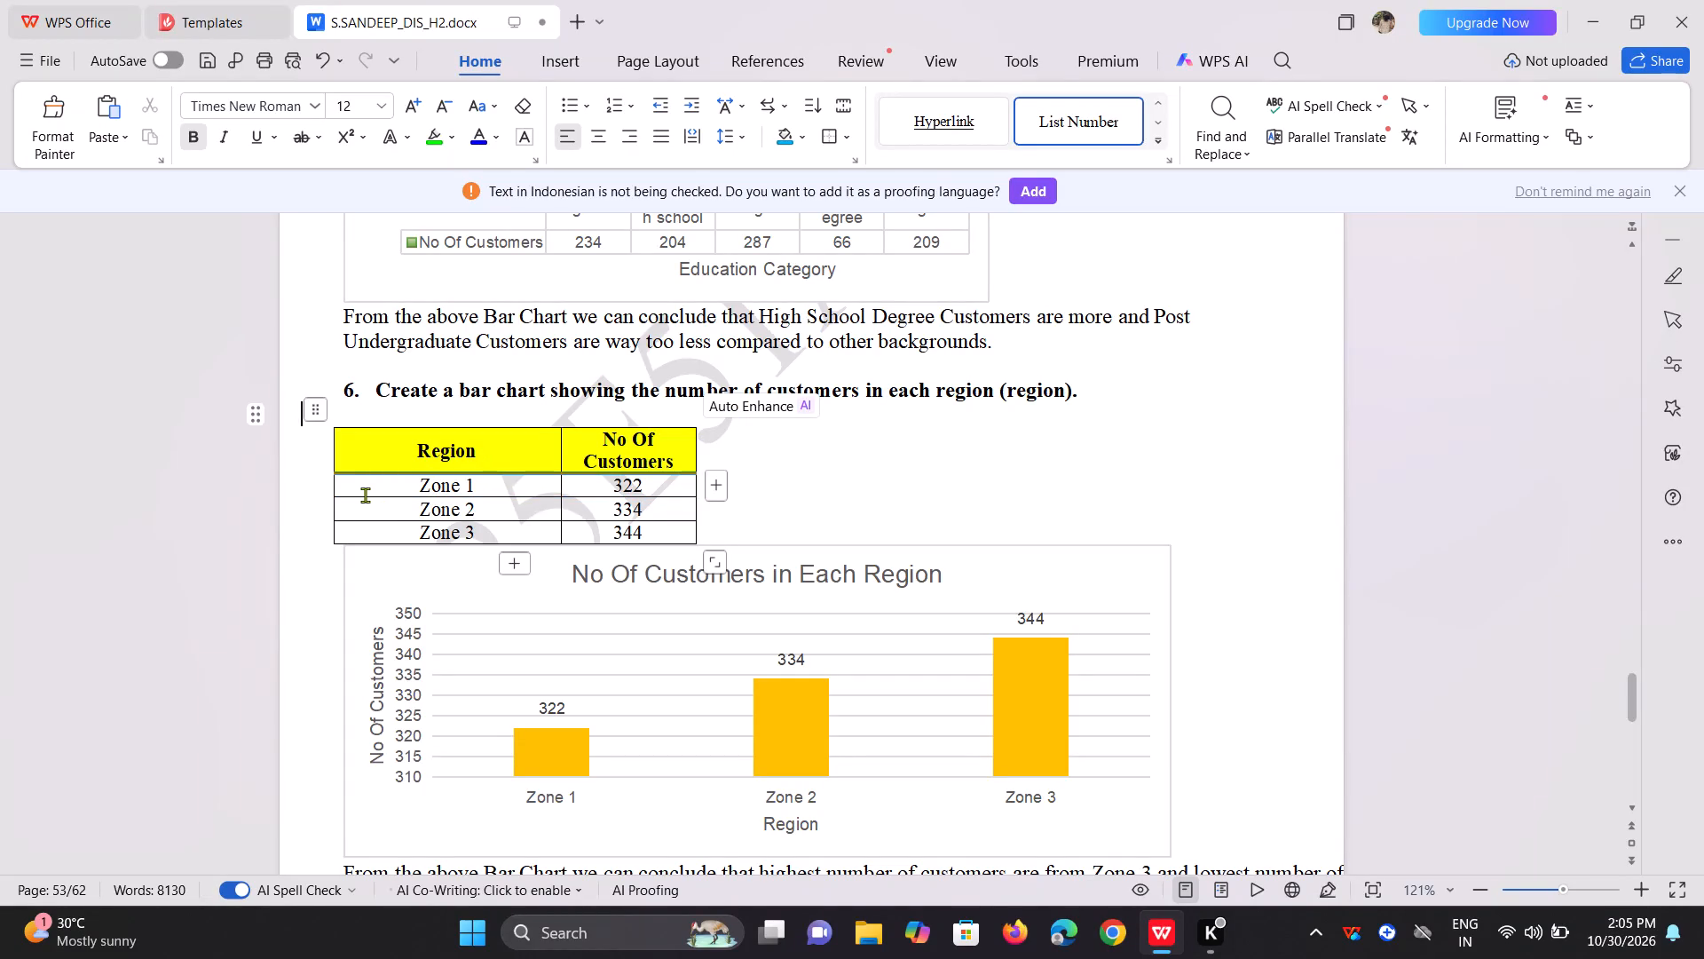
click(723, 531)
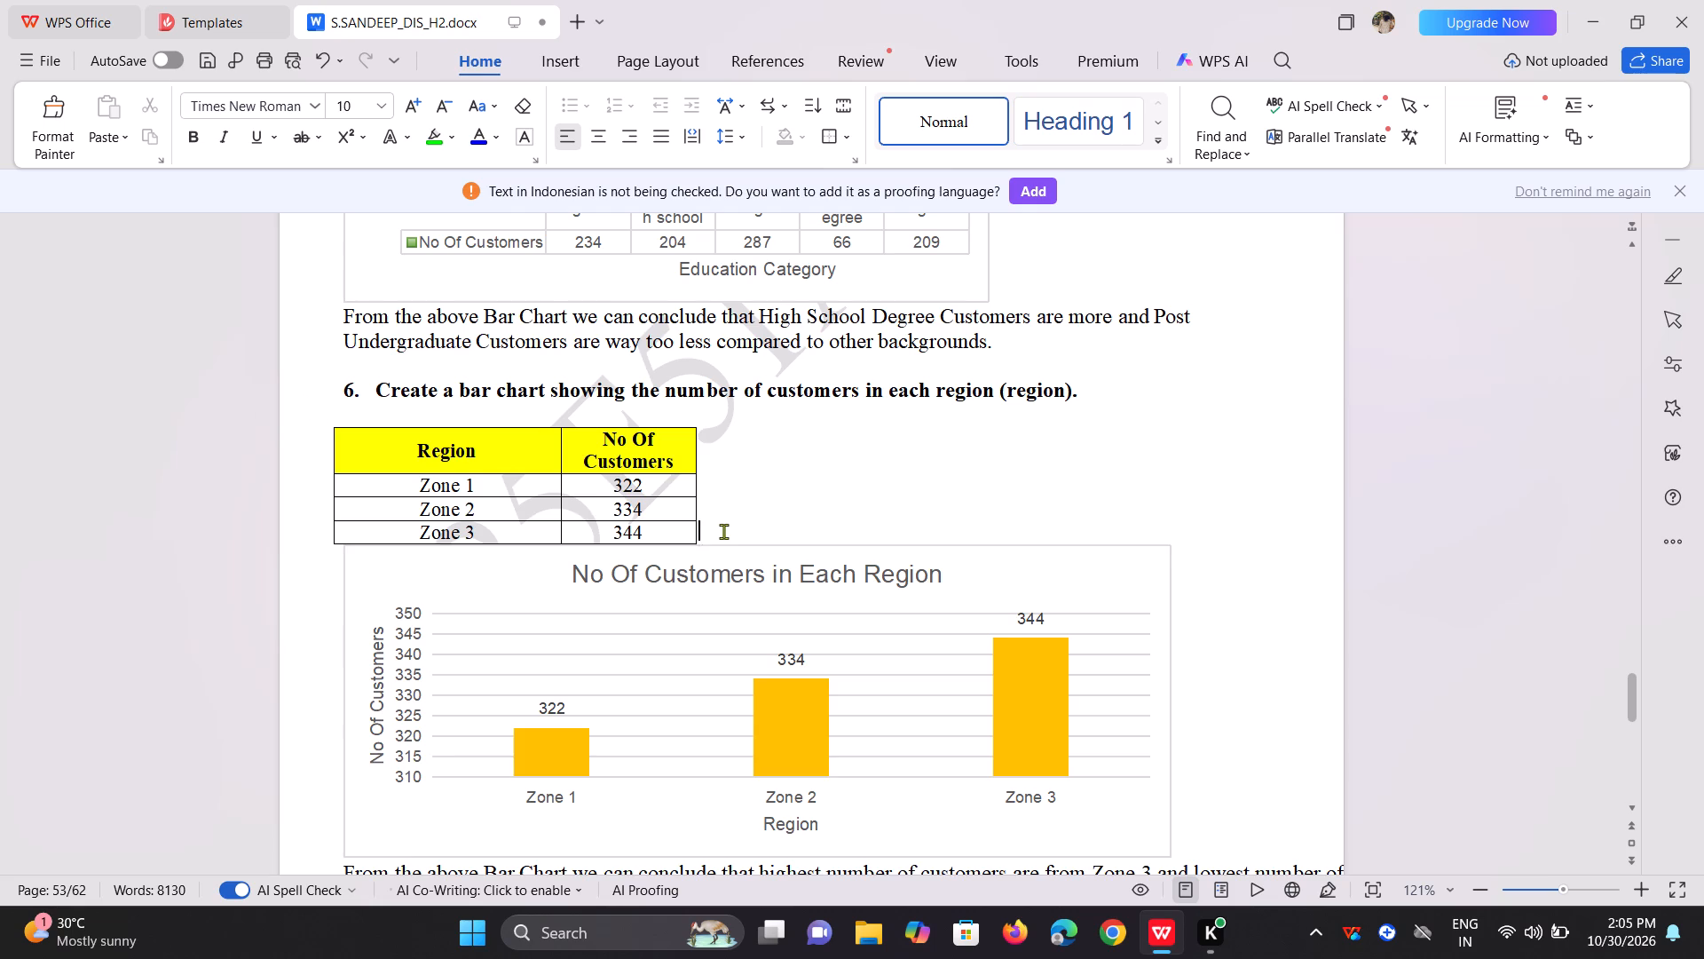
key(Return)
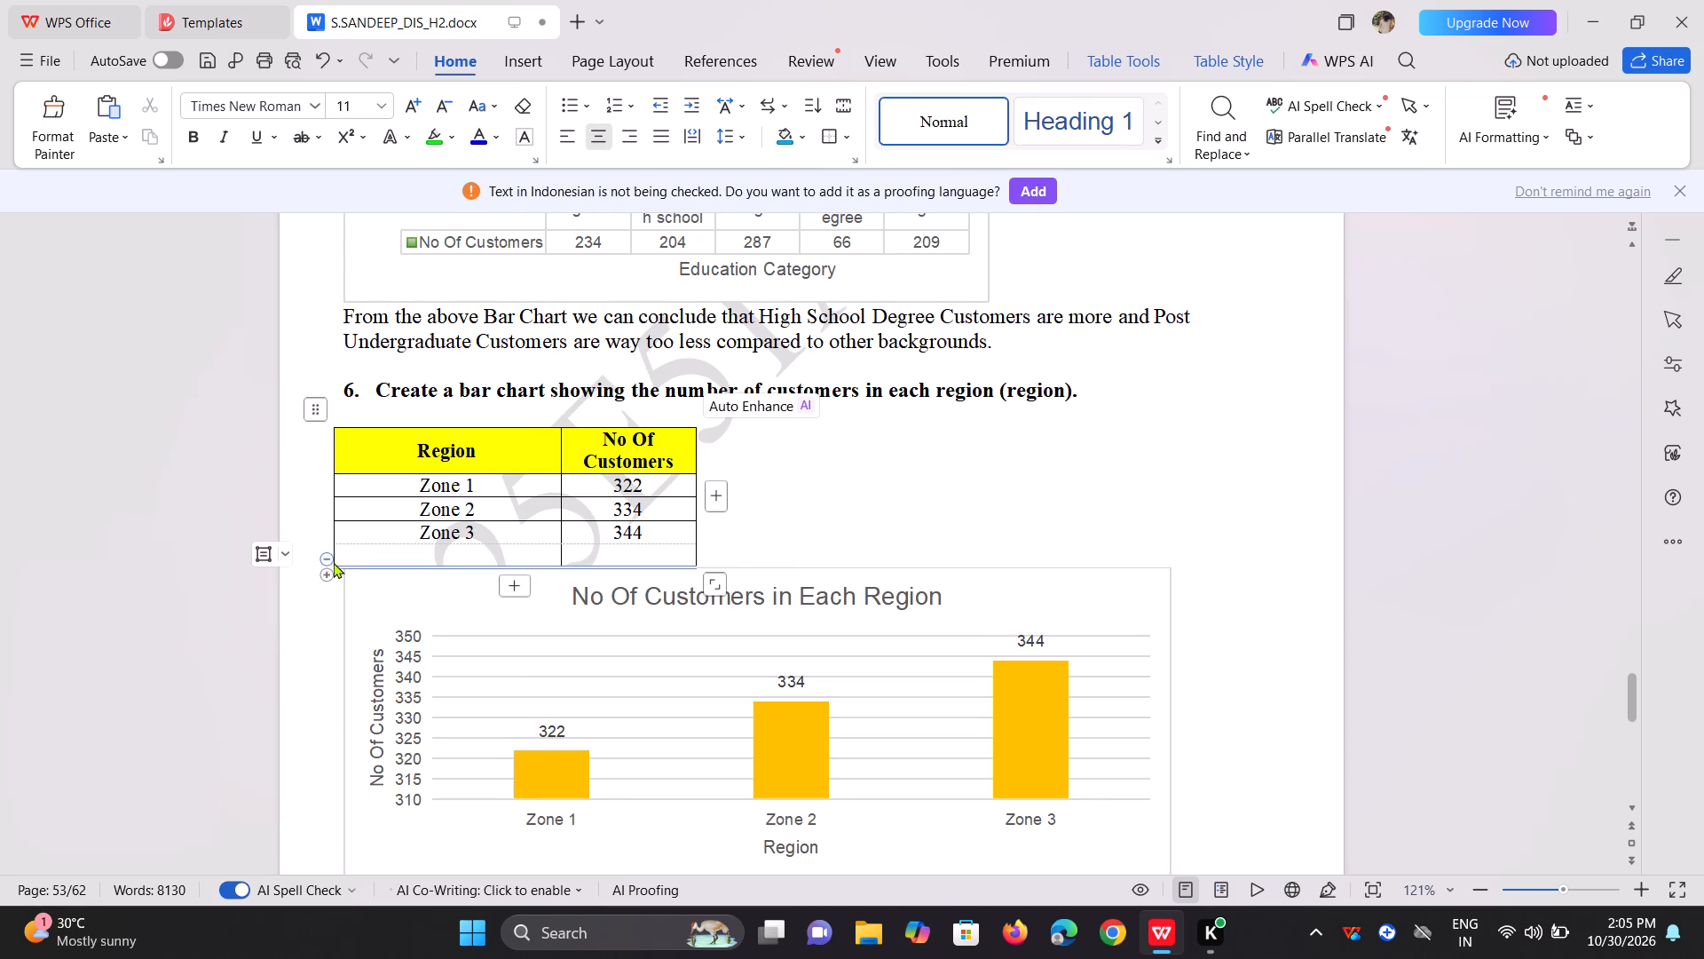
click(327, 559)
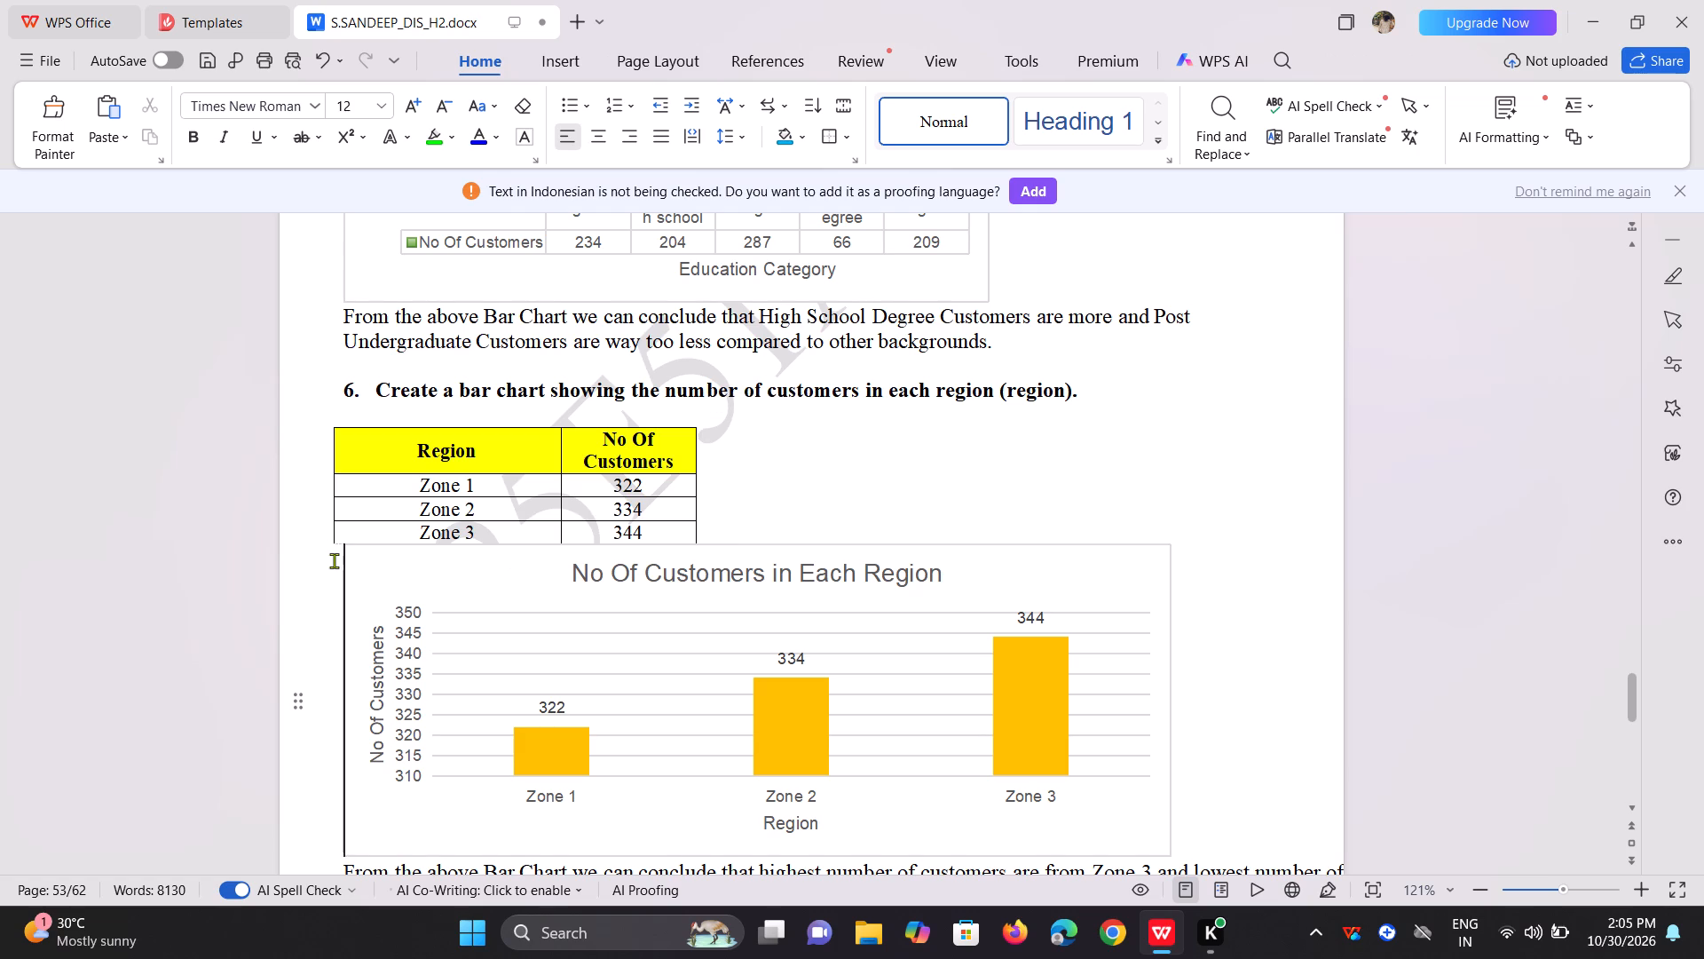
Add a blank line between the Region table and the No Of Customers in Each Region chart.
click(334, 560)
click(334, 560)
key(Return)
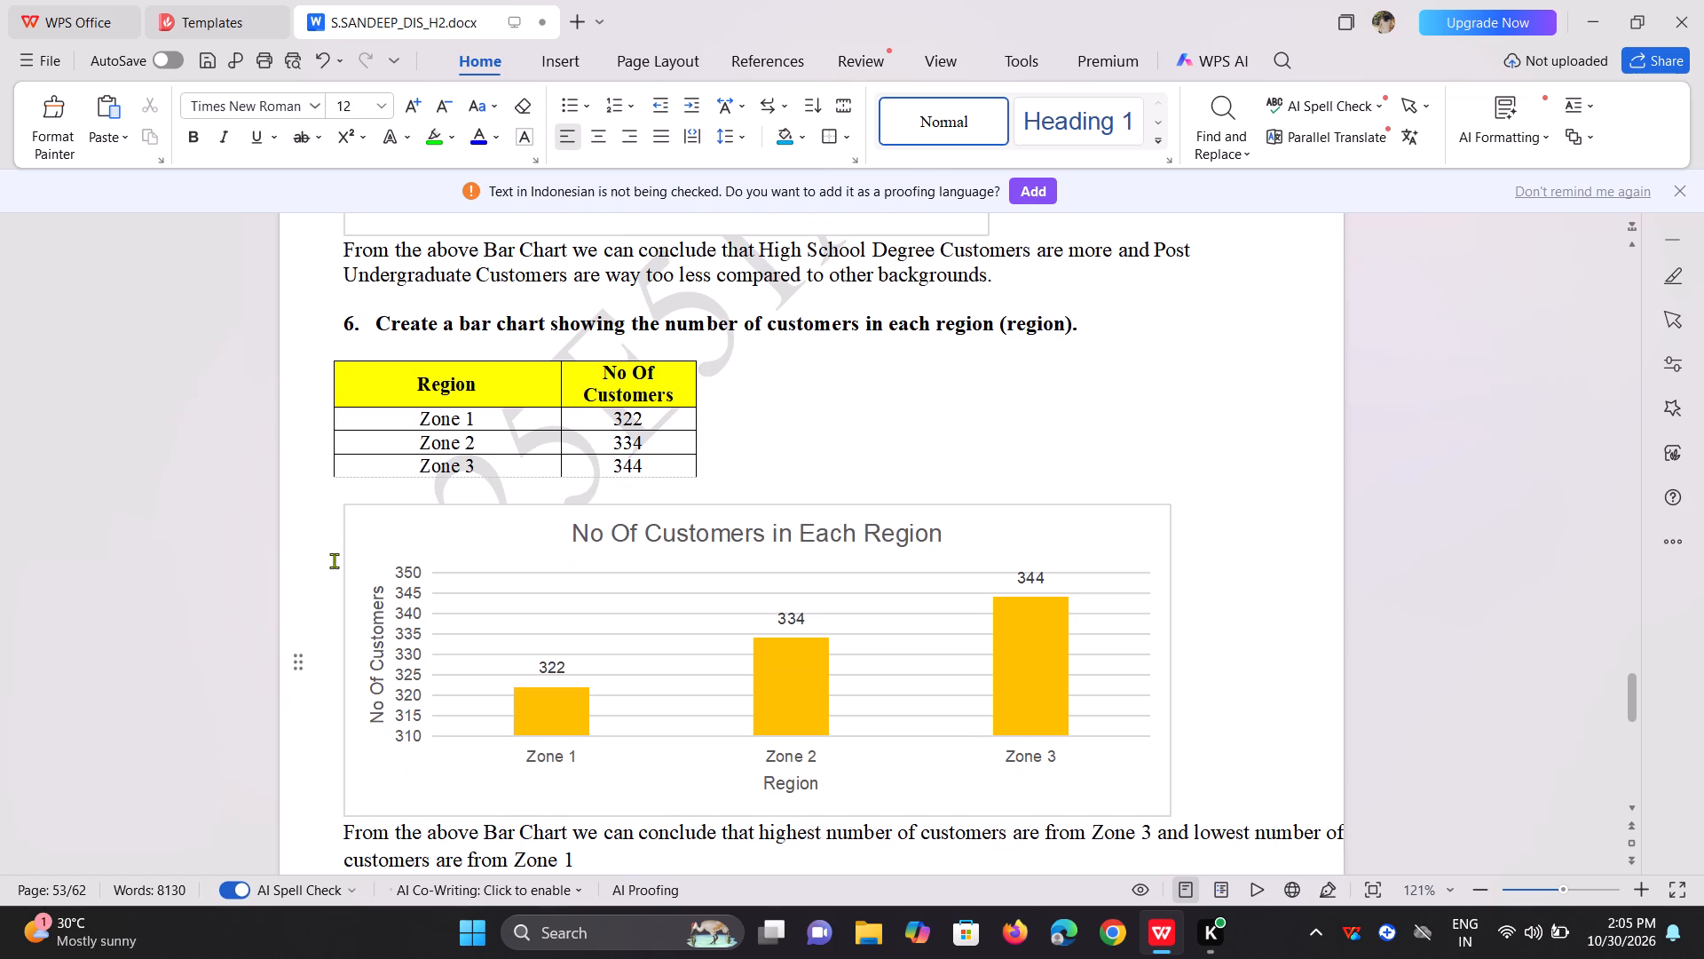
Apply the solid yellow preset style to the Distribution Of Income histogram under question 7.
scroll(759, 527, down, 2)
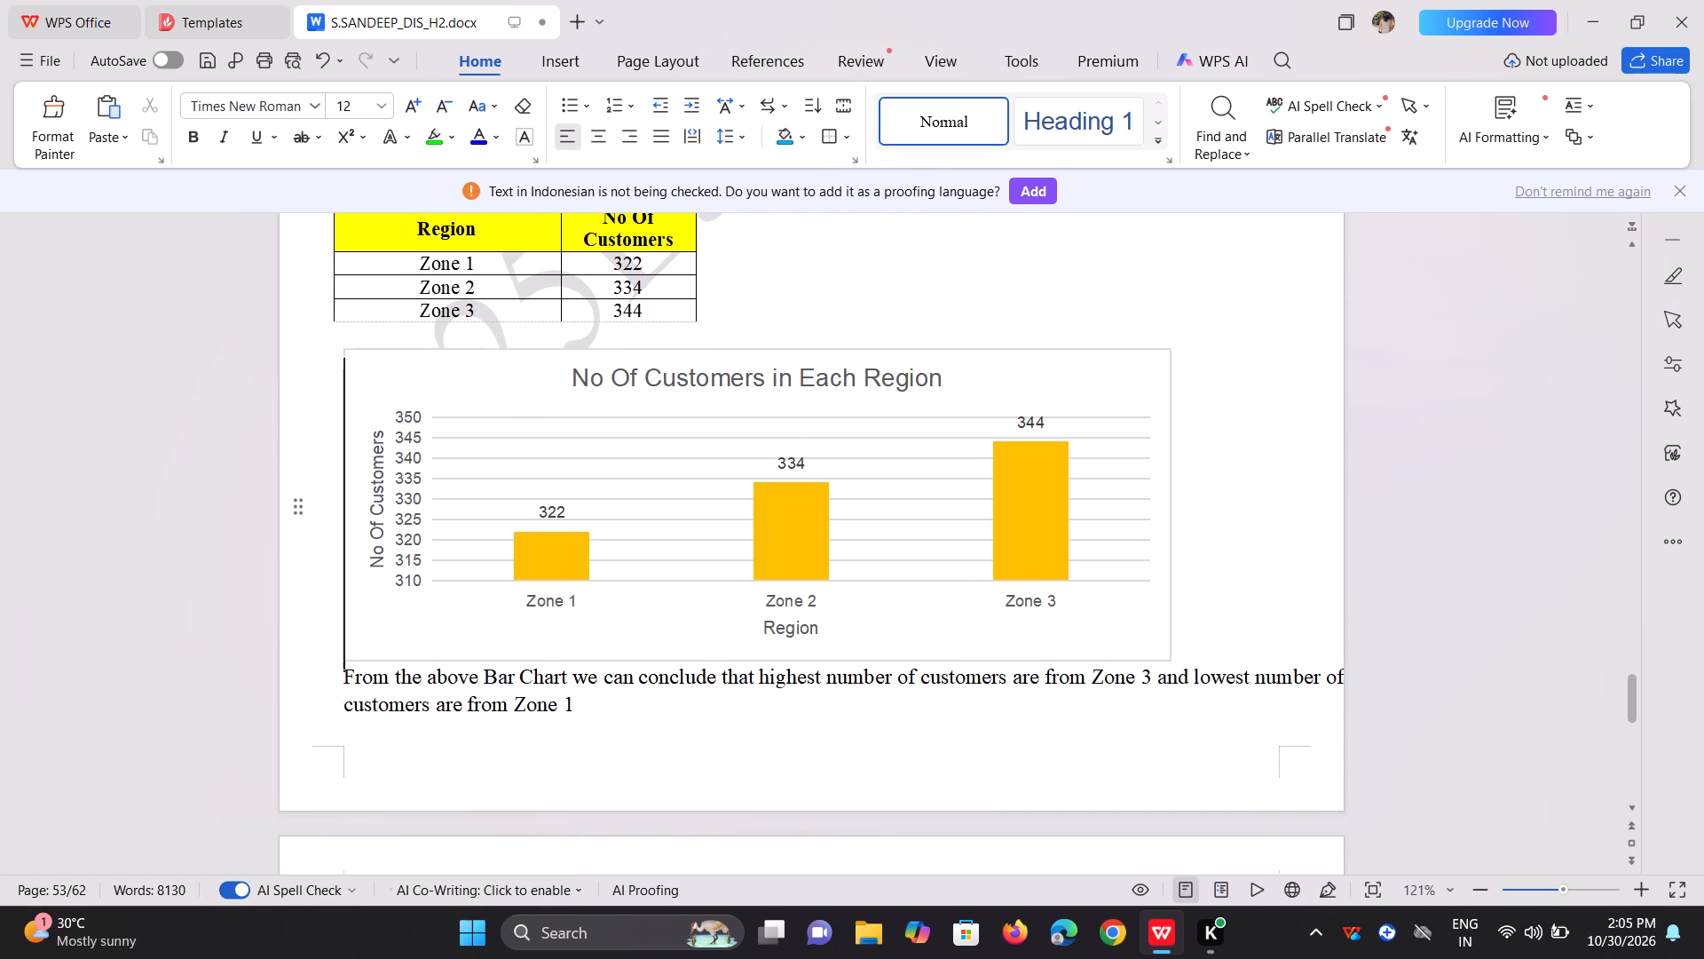
scroll(759, 527, down, 1)
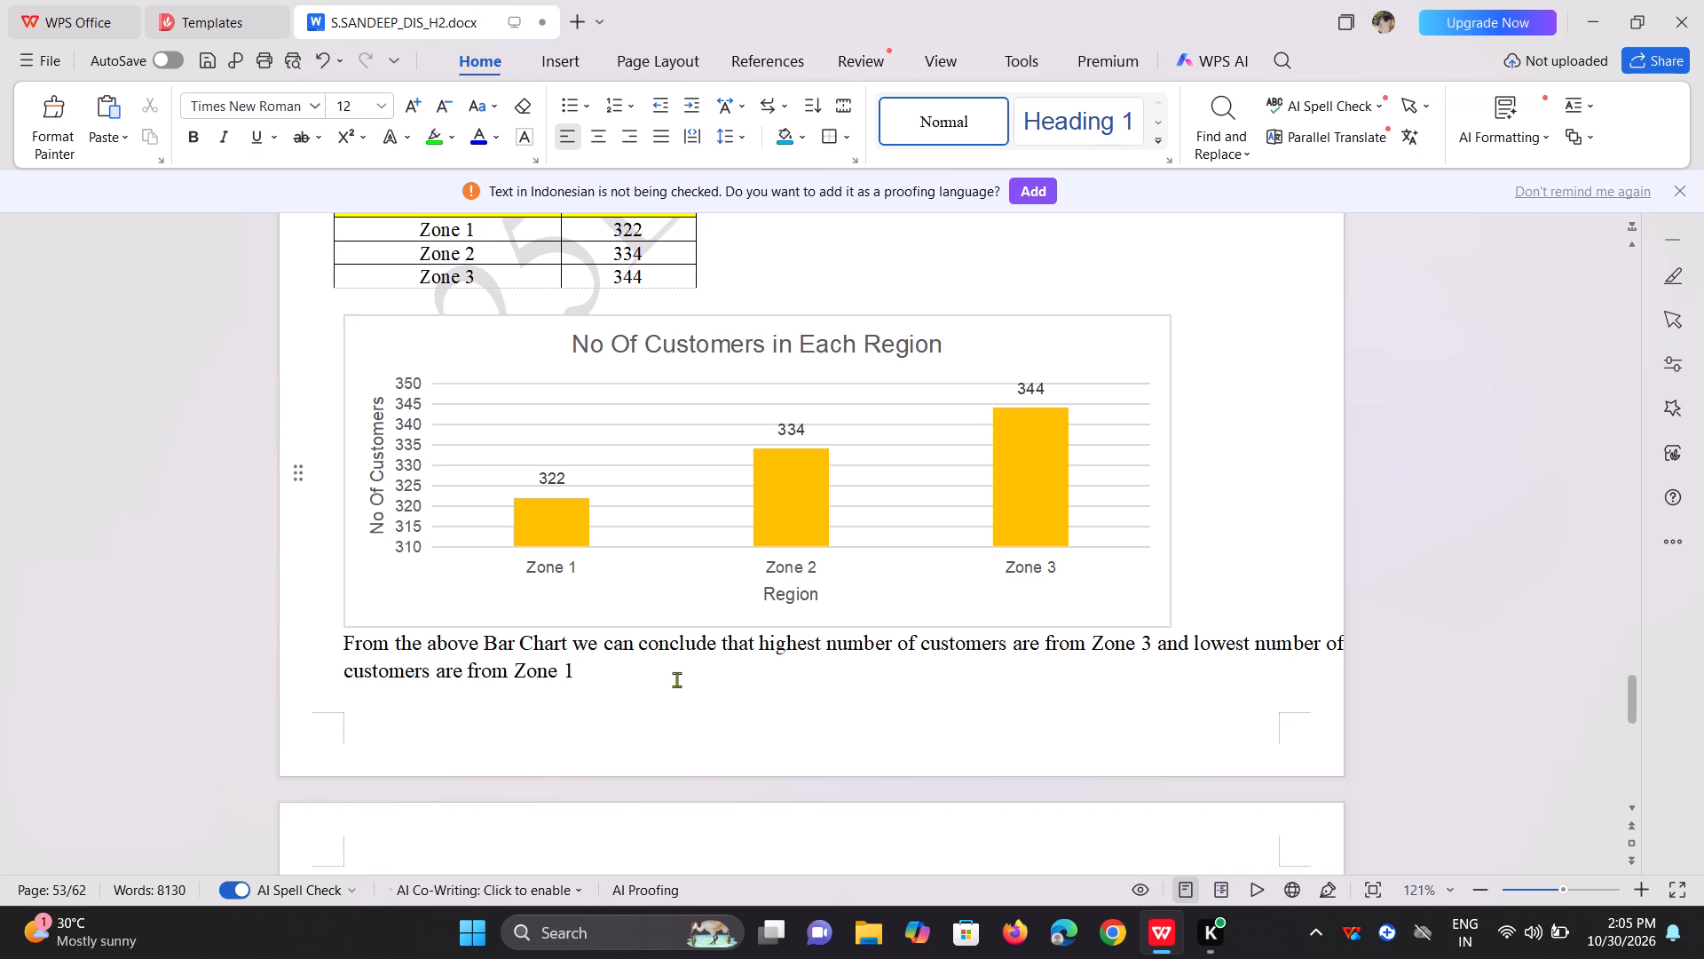
scroll(676, 679, down, 6)
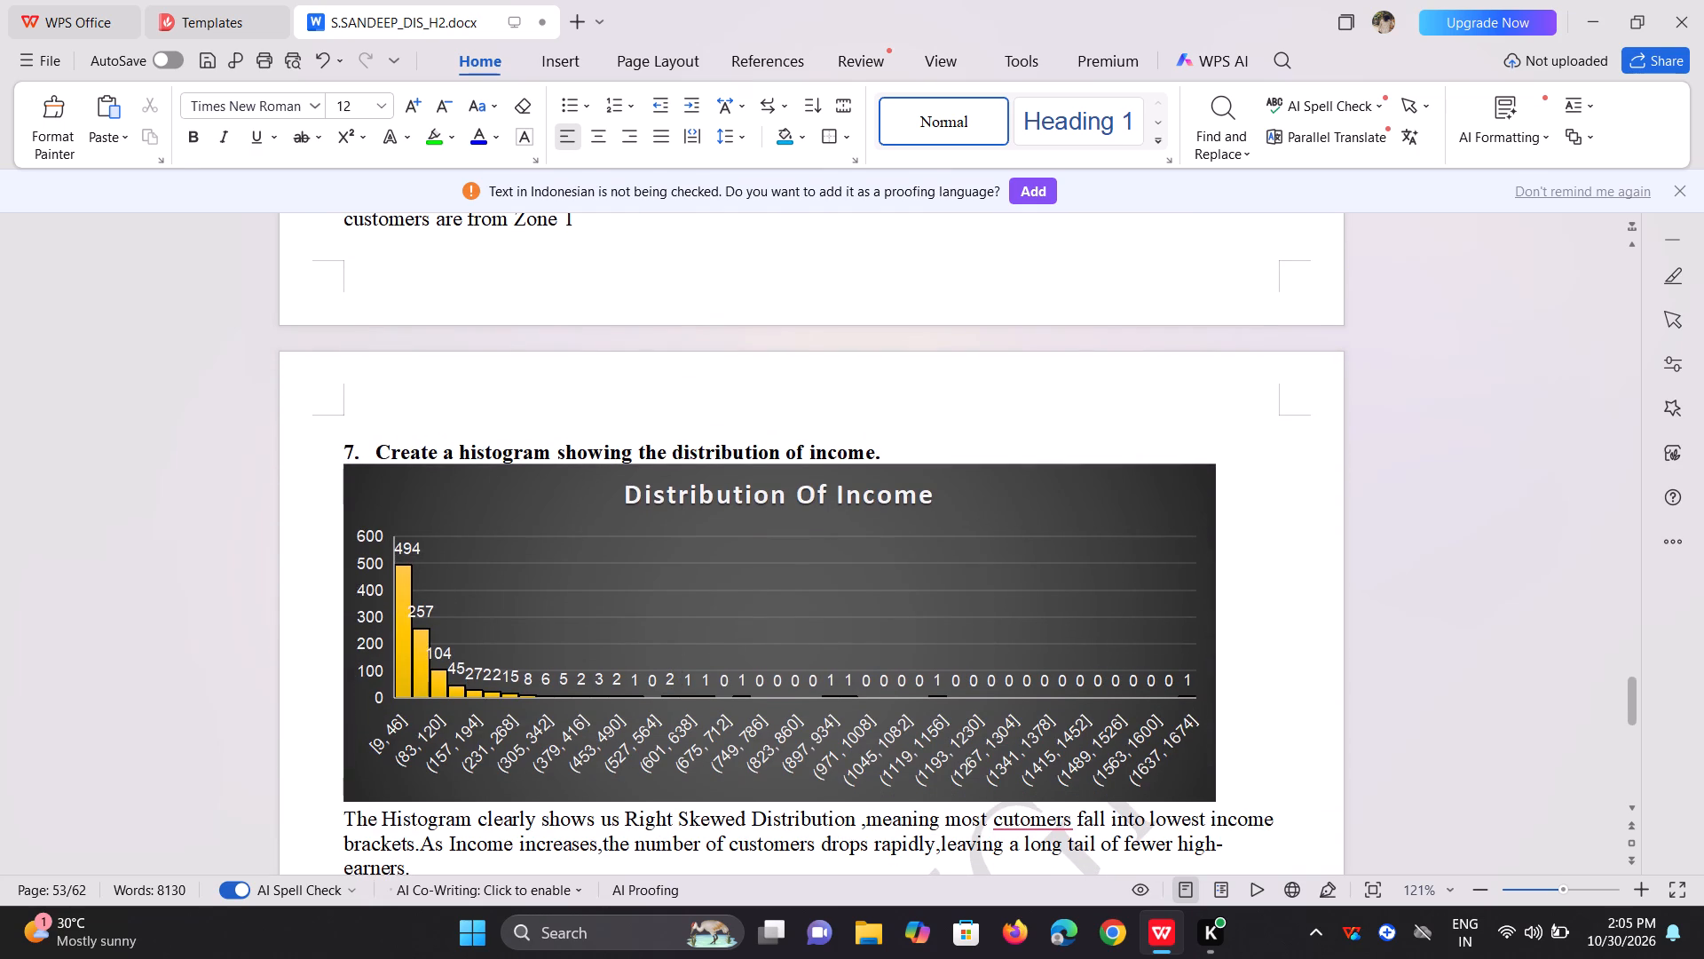
click(429, 559)
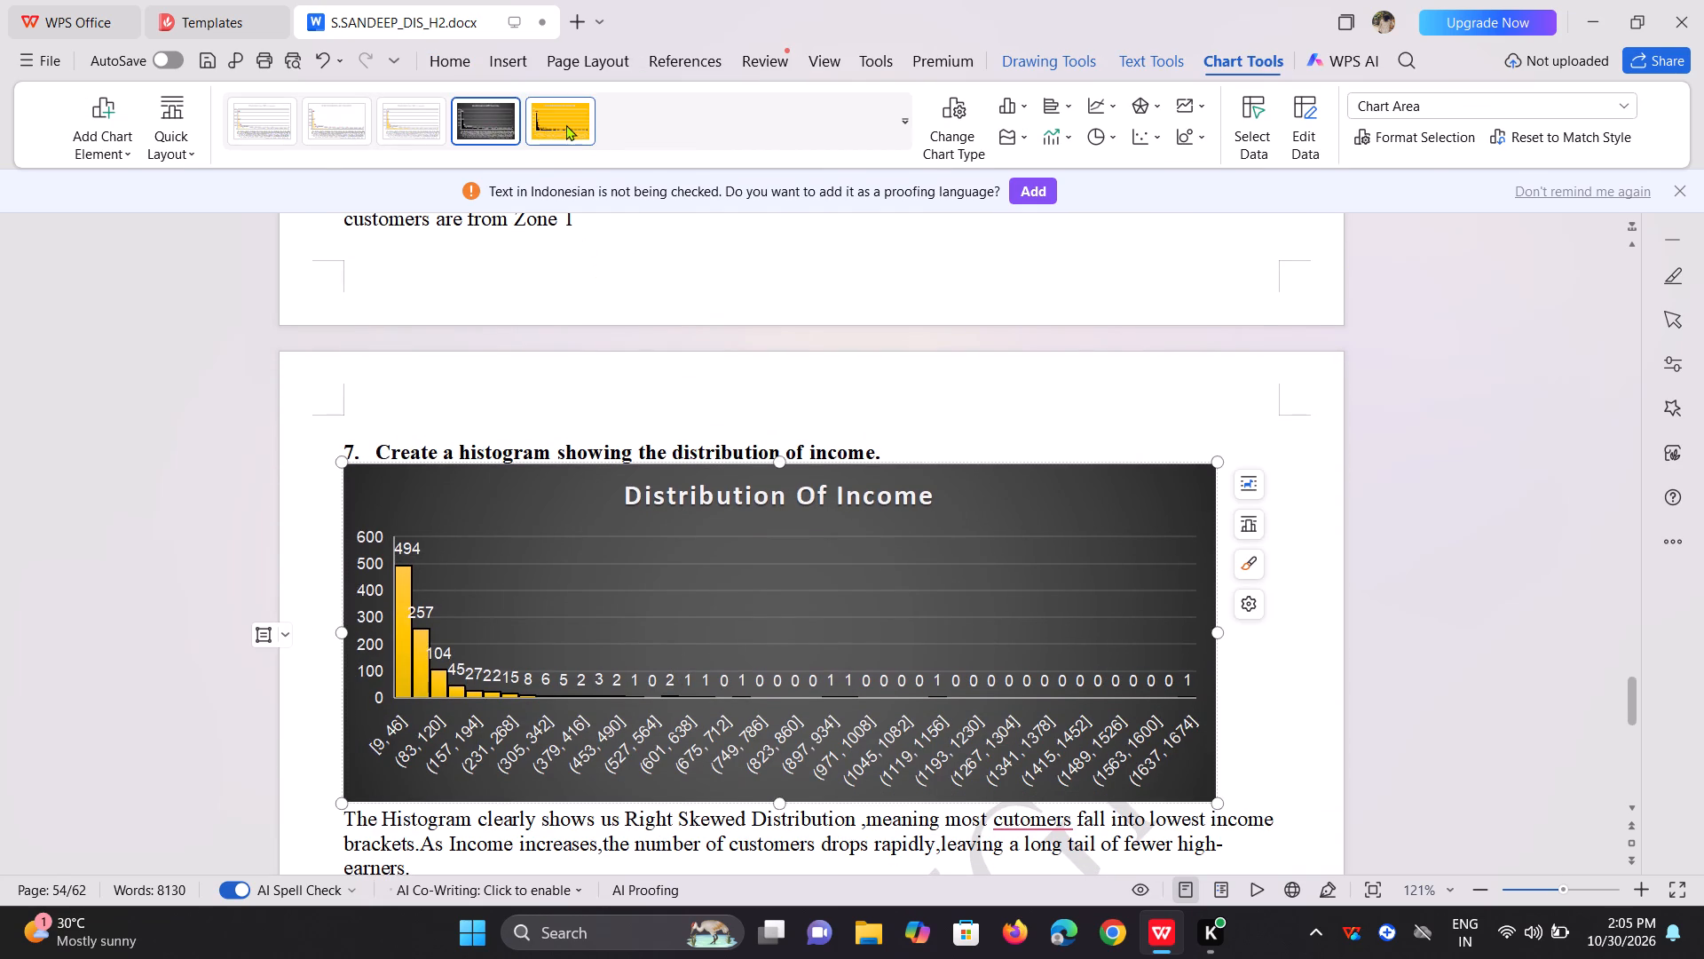
click(566, 124)
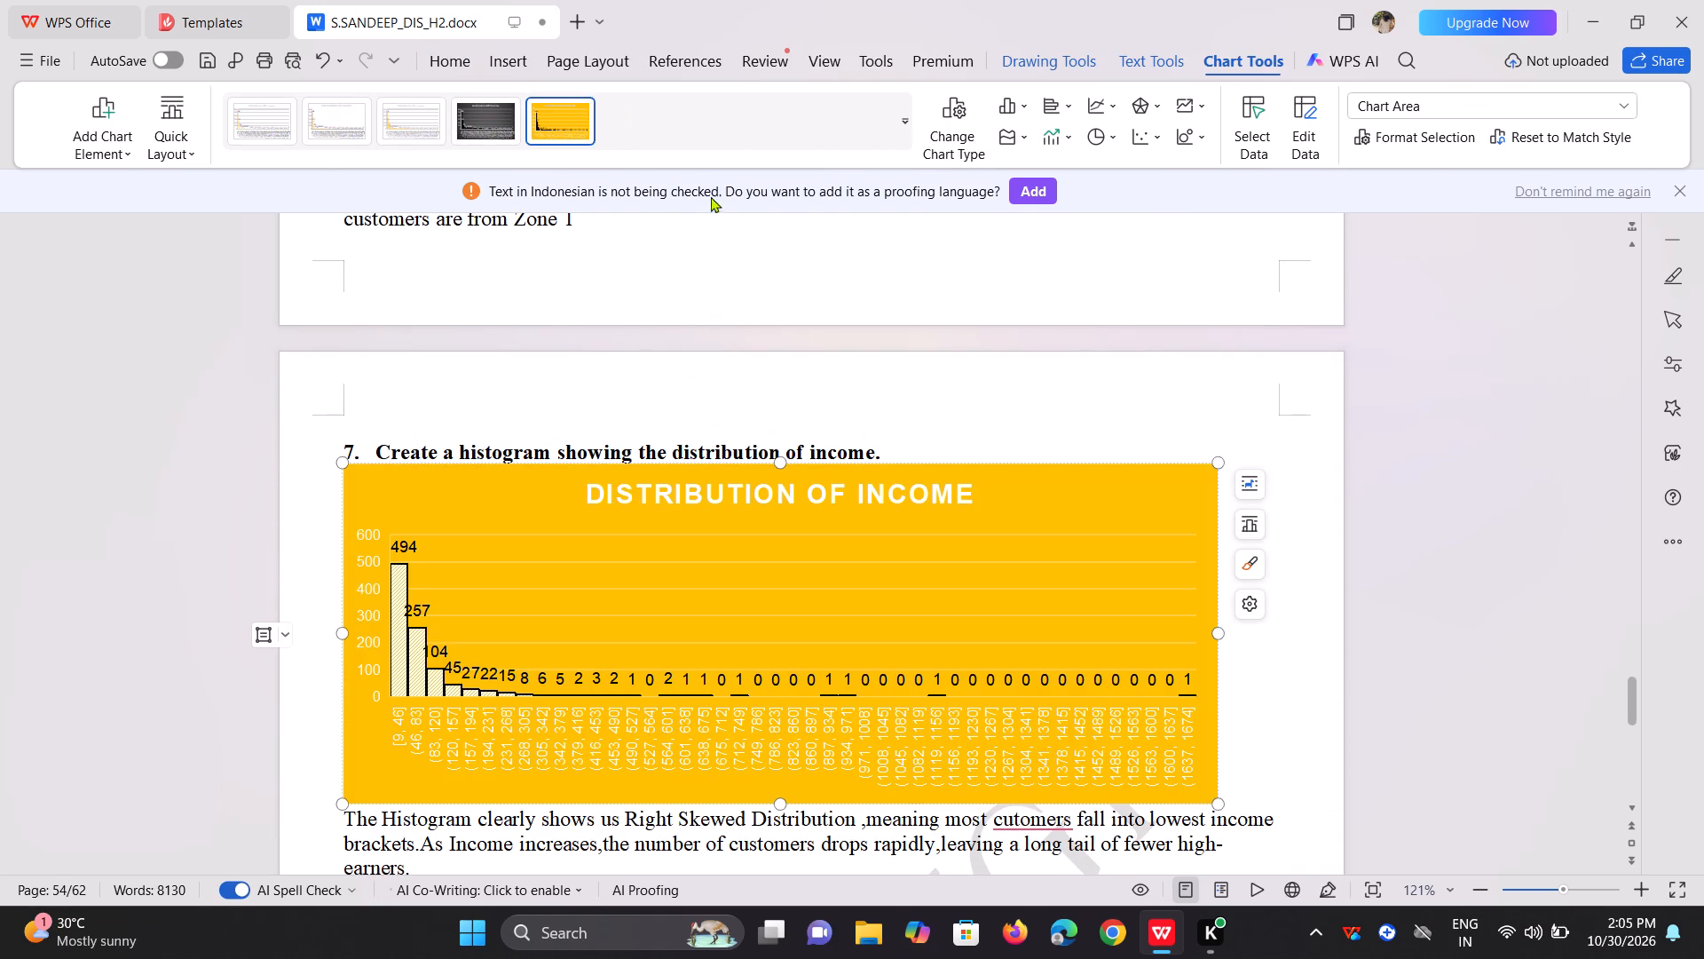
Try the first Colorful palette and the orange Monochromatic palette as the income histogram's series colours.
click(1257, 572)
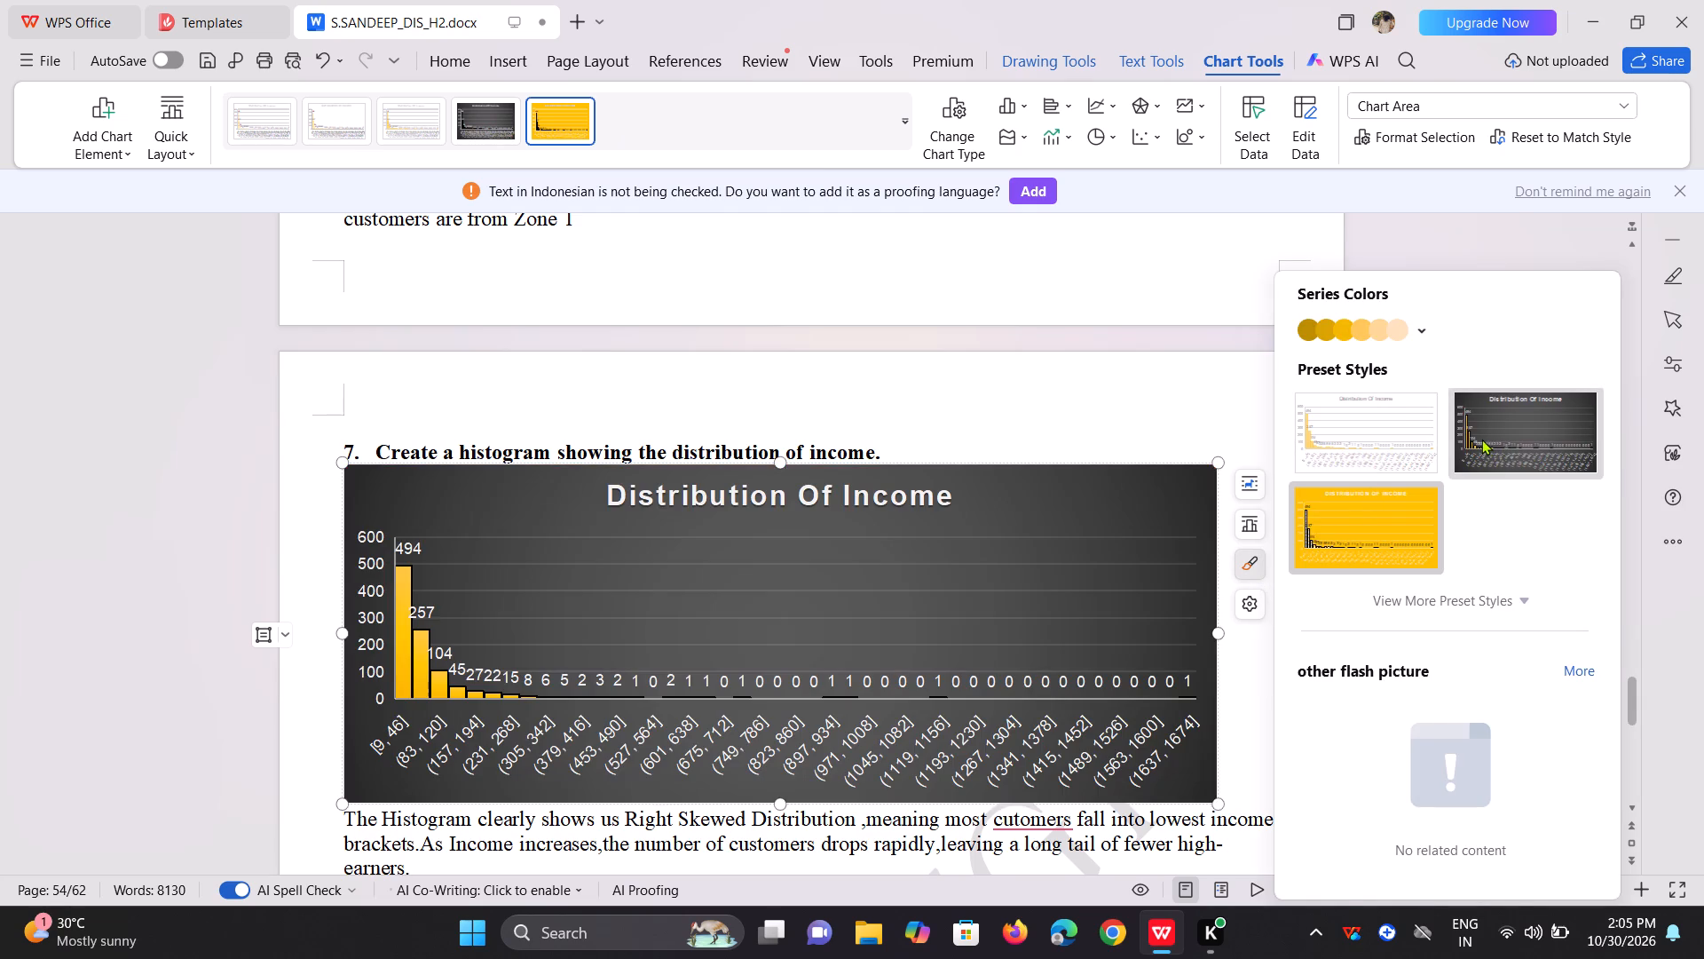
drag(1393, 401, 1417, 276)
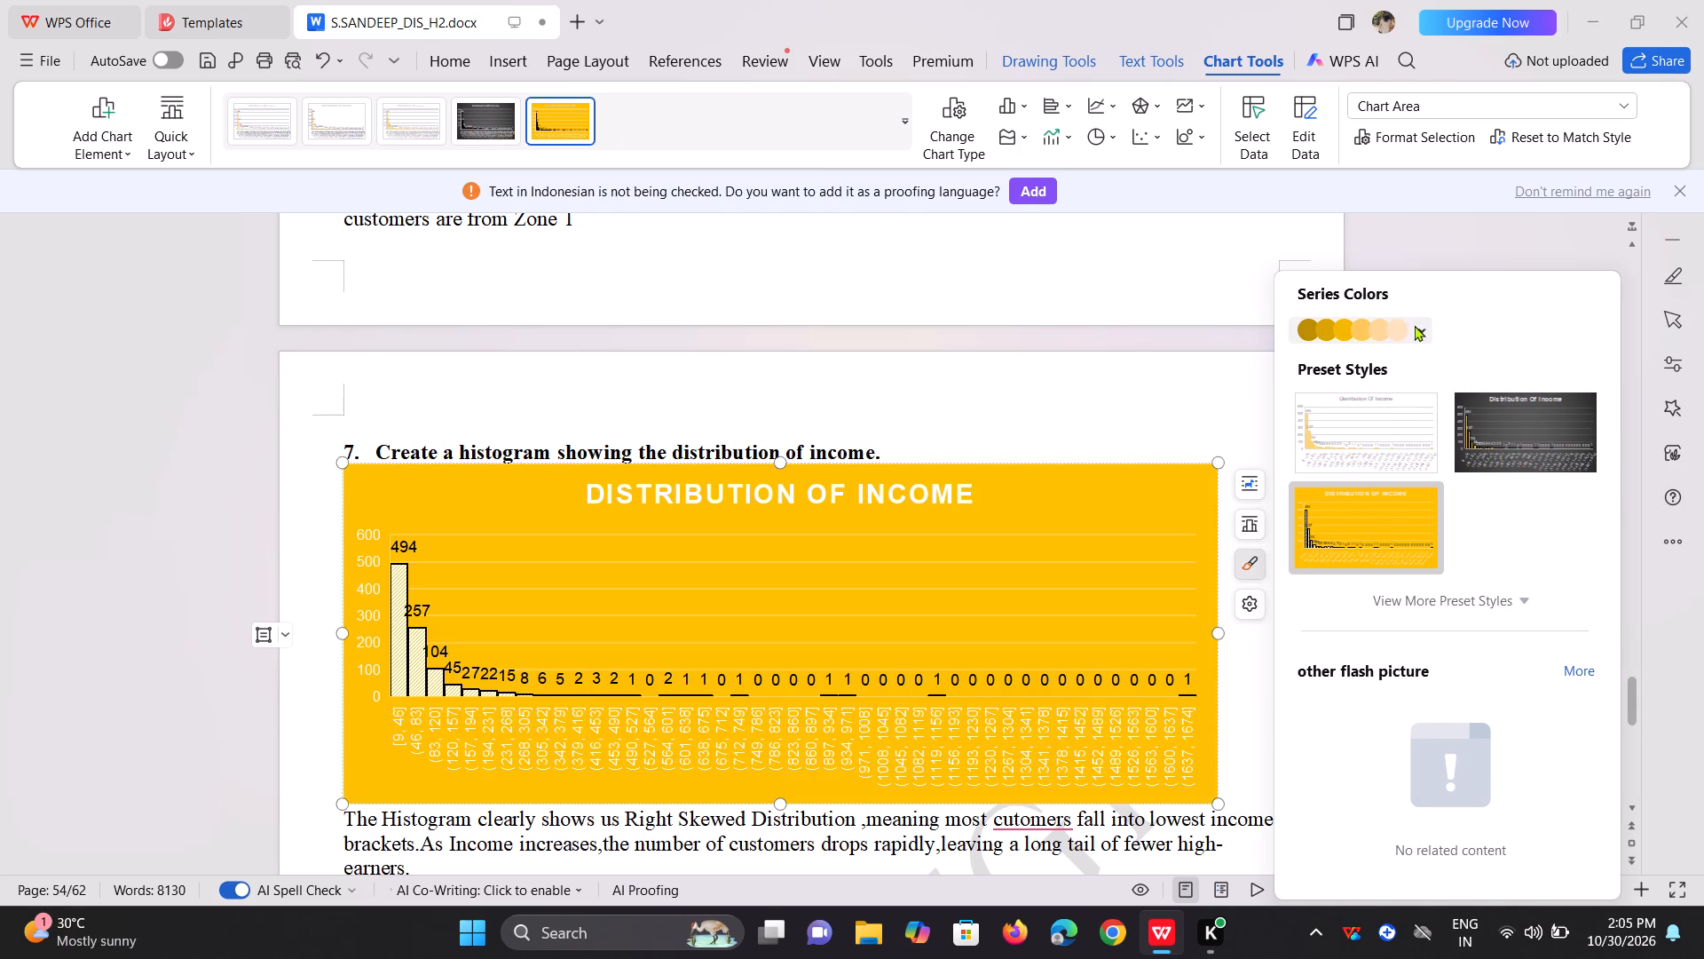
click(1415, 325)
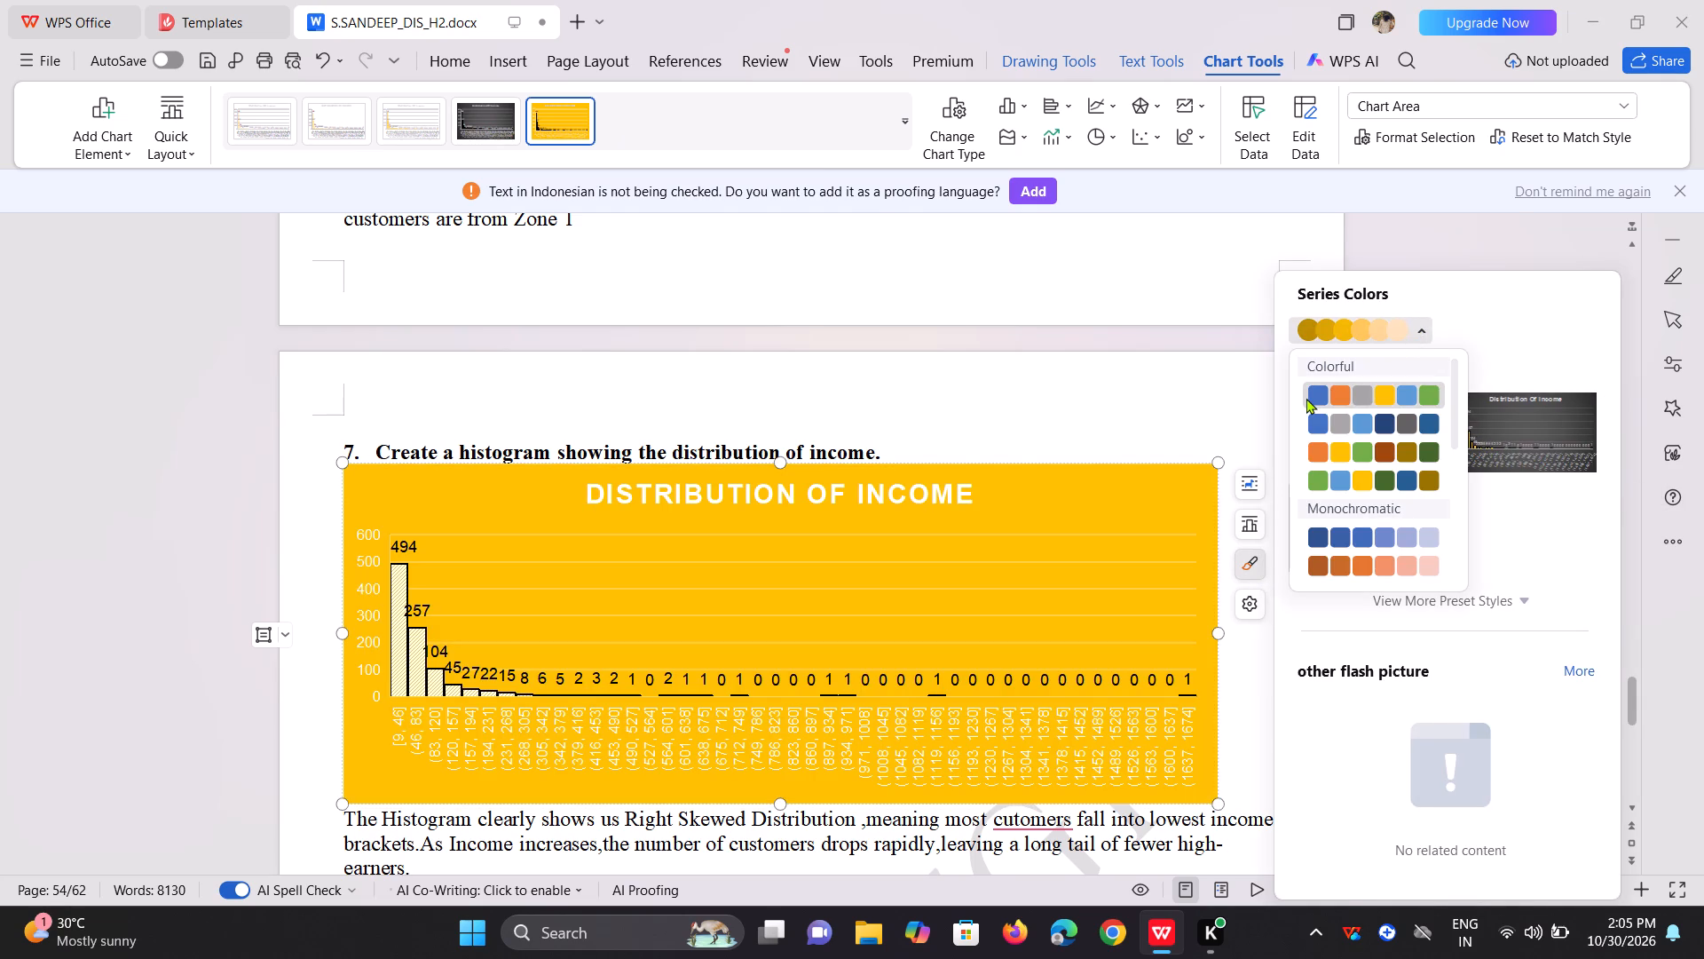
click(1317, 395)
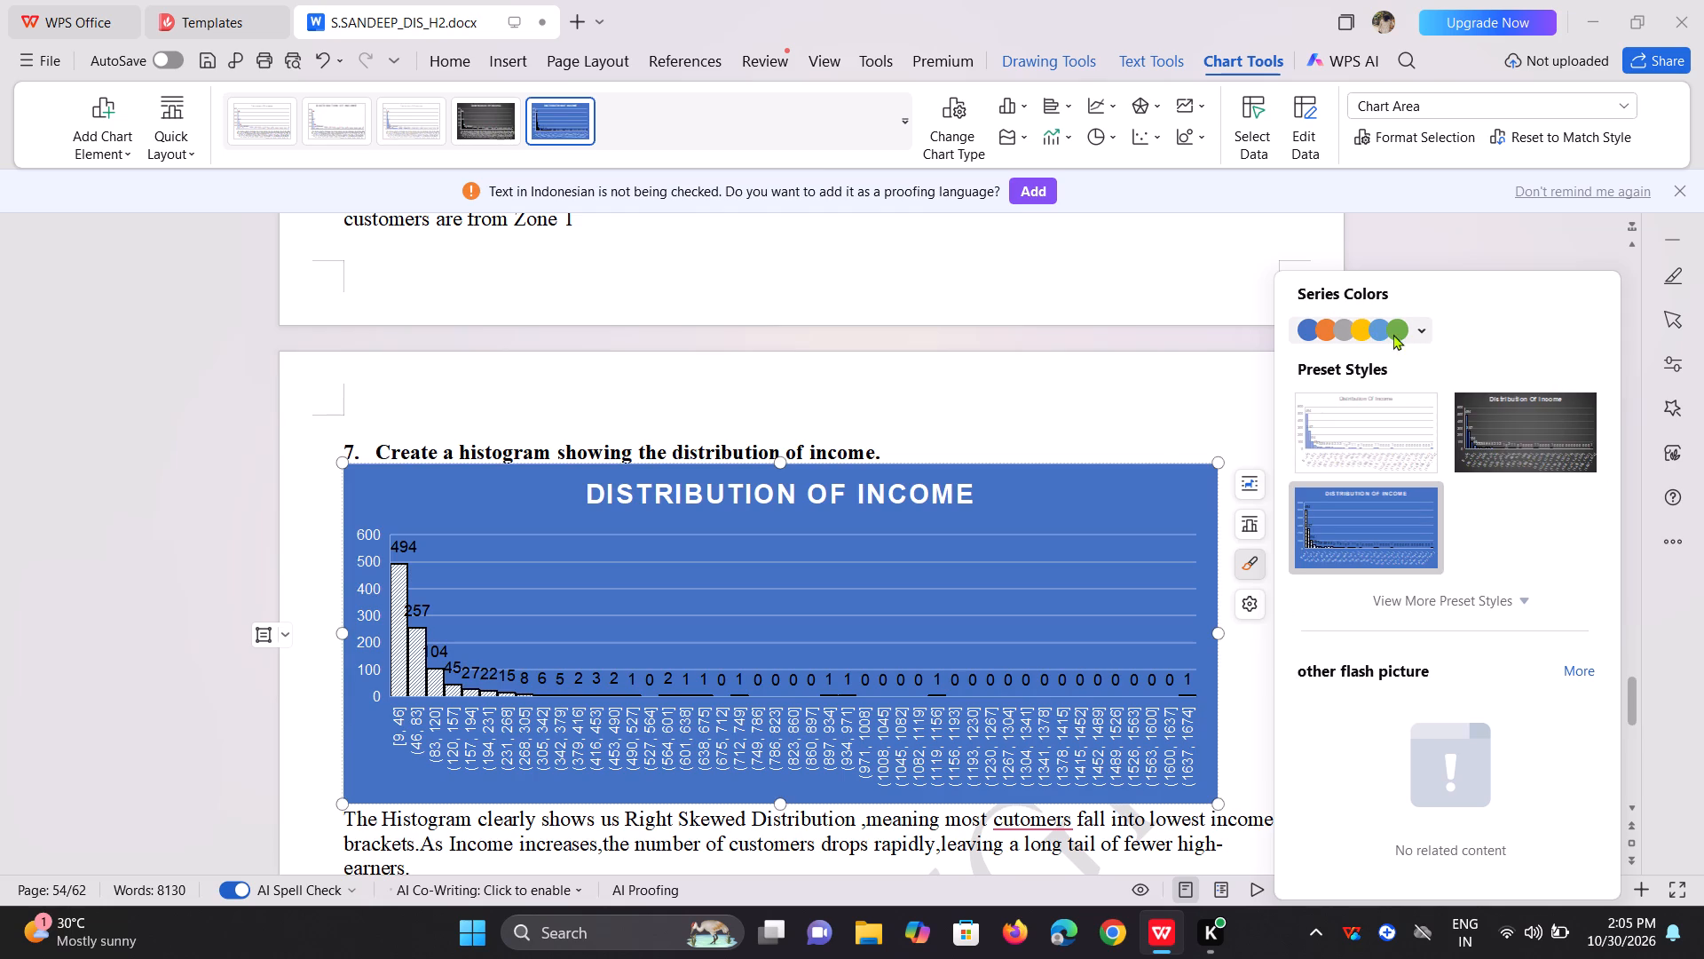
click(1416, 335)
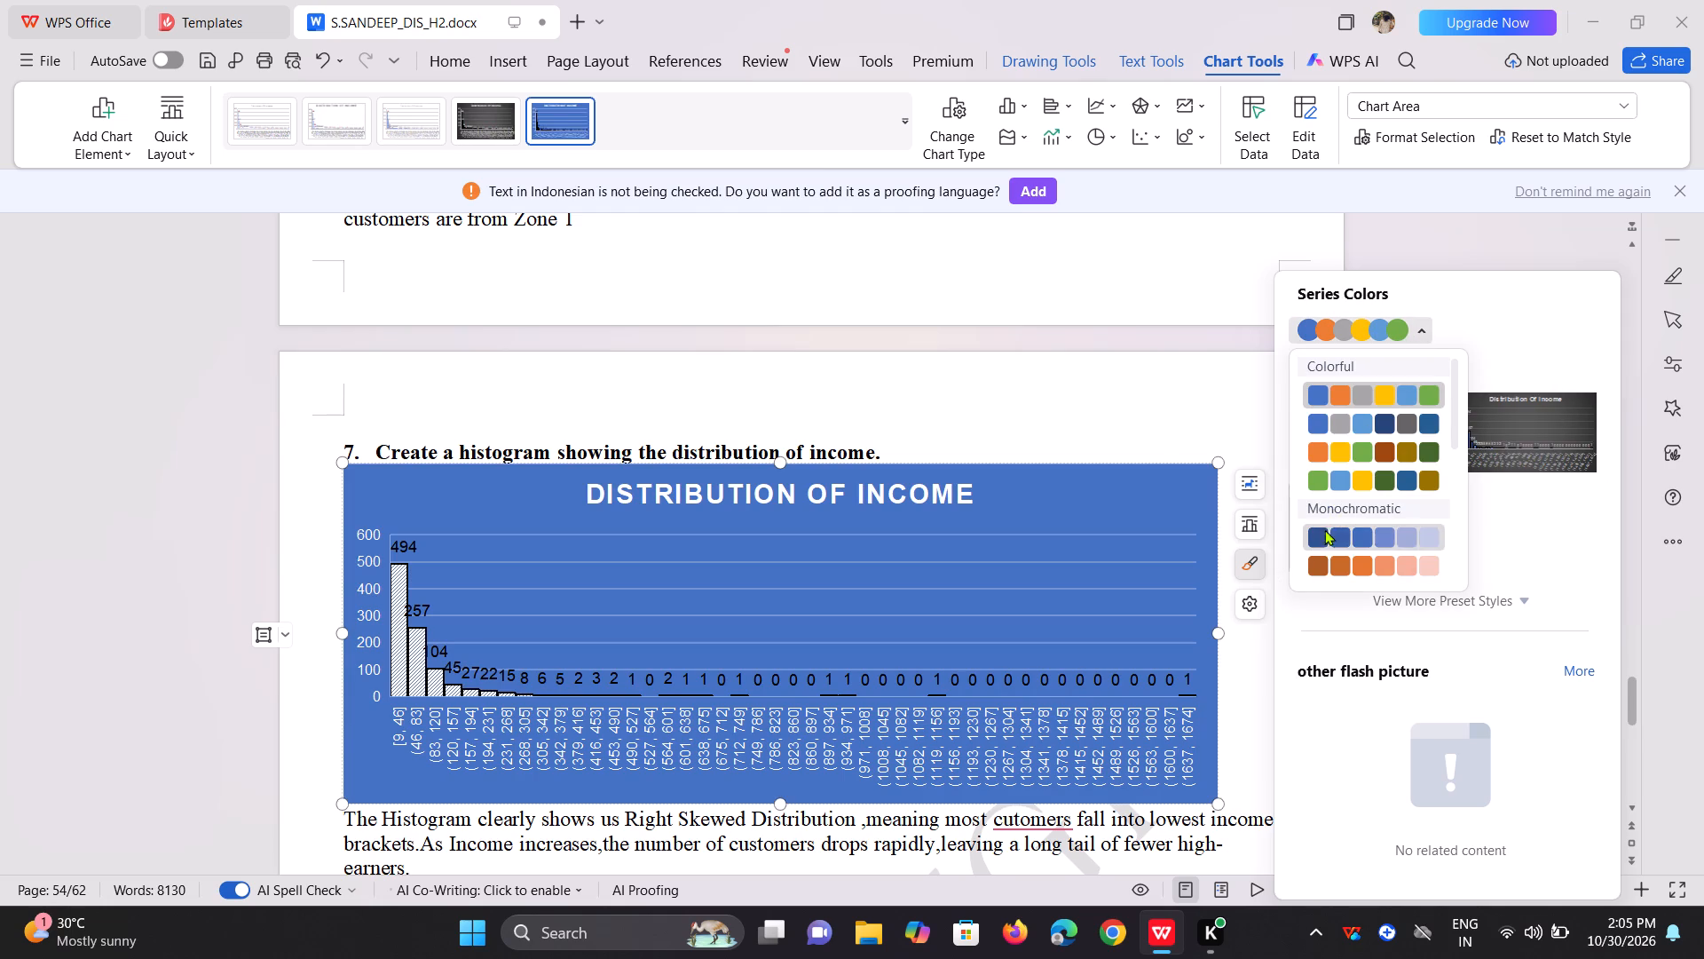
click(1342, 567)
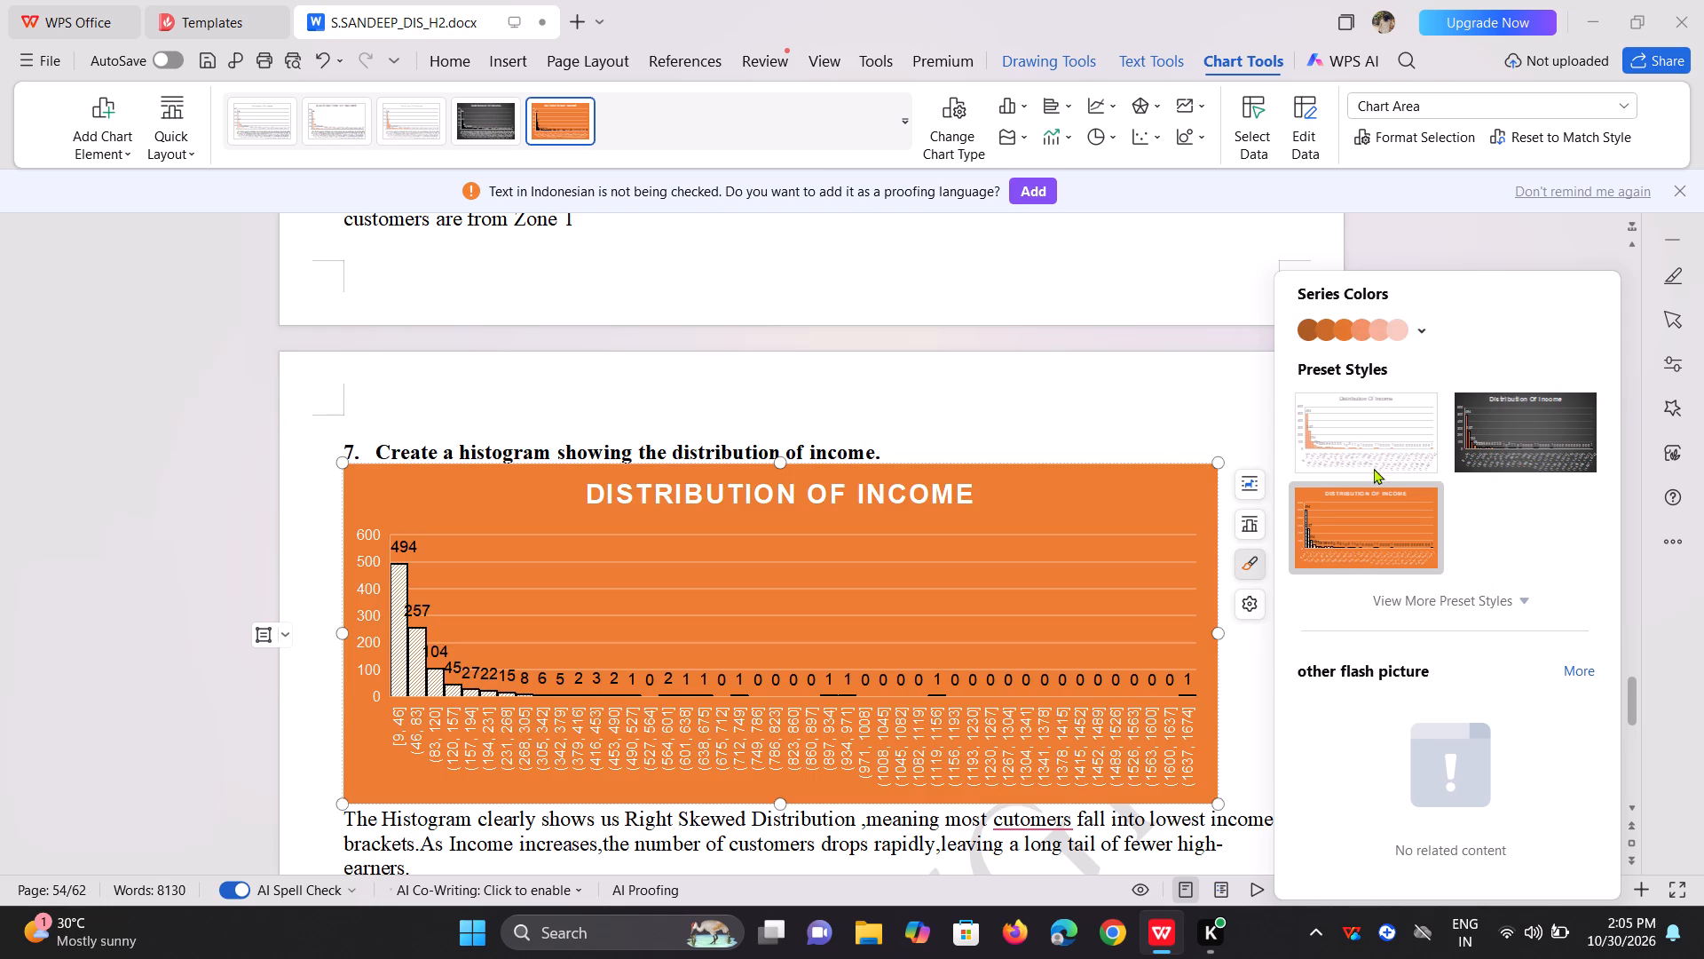
Set the income histogram's series colours to the first Colorful palette, which starts with blue, and deselect the chart.
click(1415, 333)
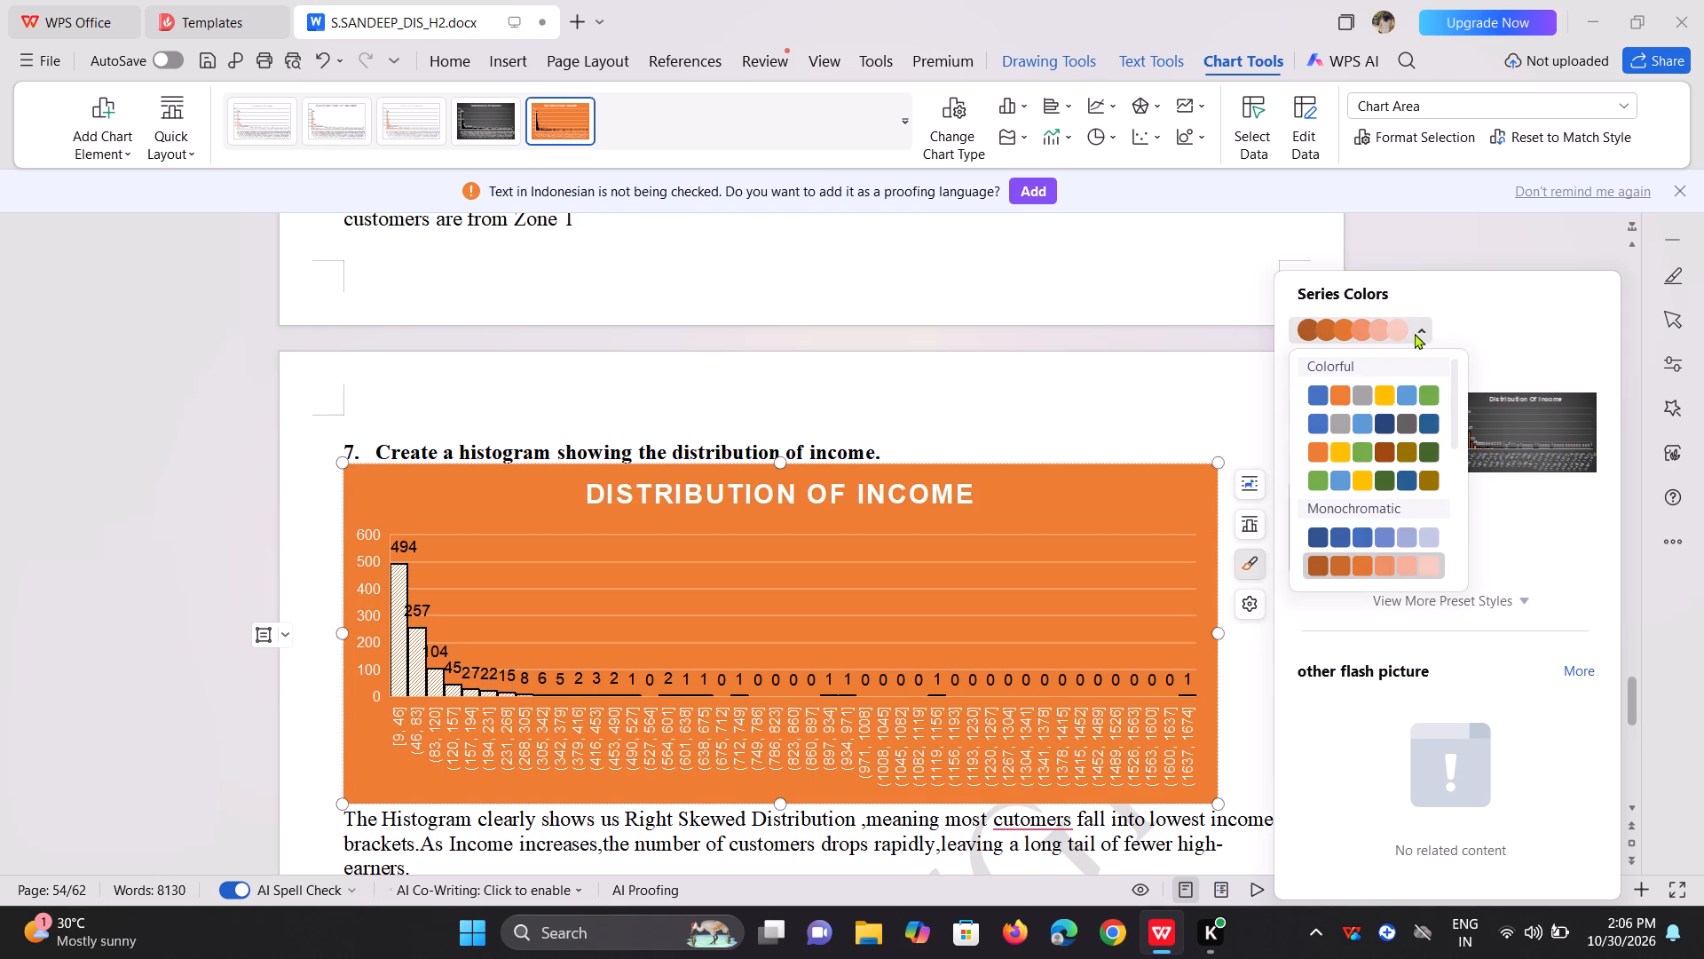
click(1318, 392)
scroll(1098, 478, down, 3)
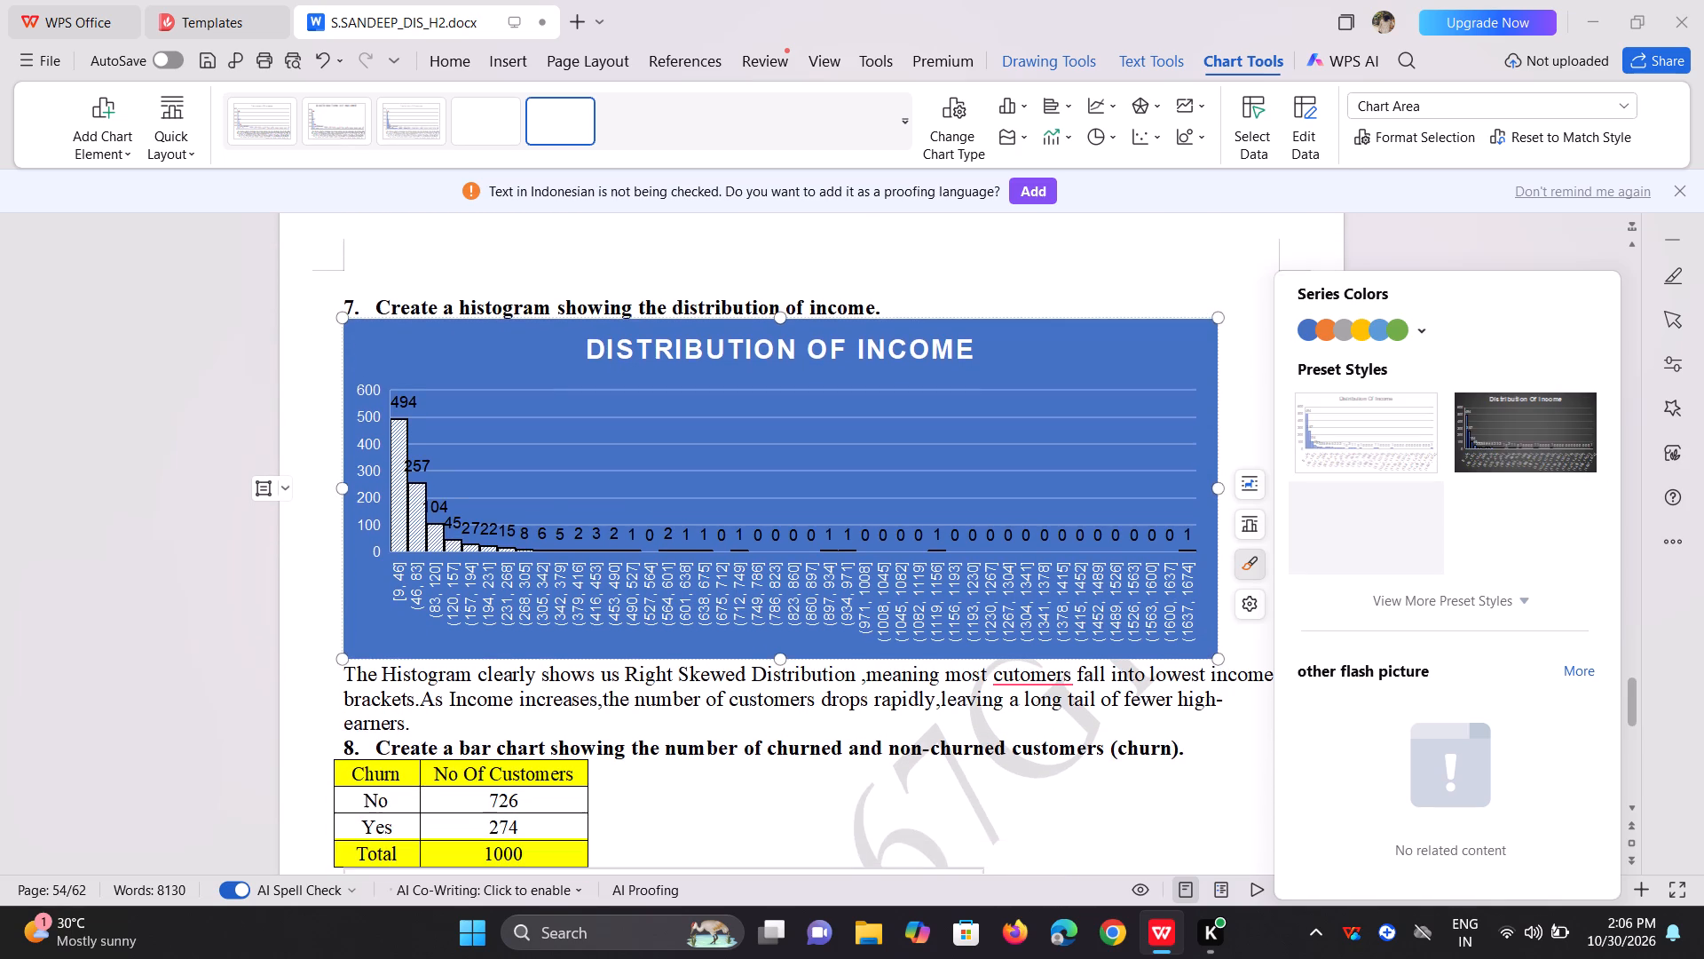
scroll(1098, 478, down, 1)
click(1069, 409)
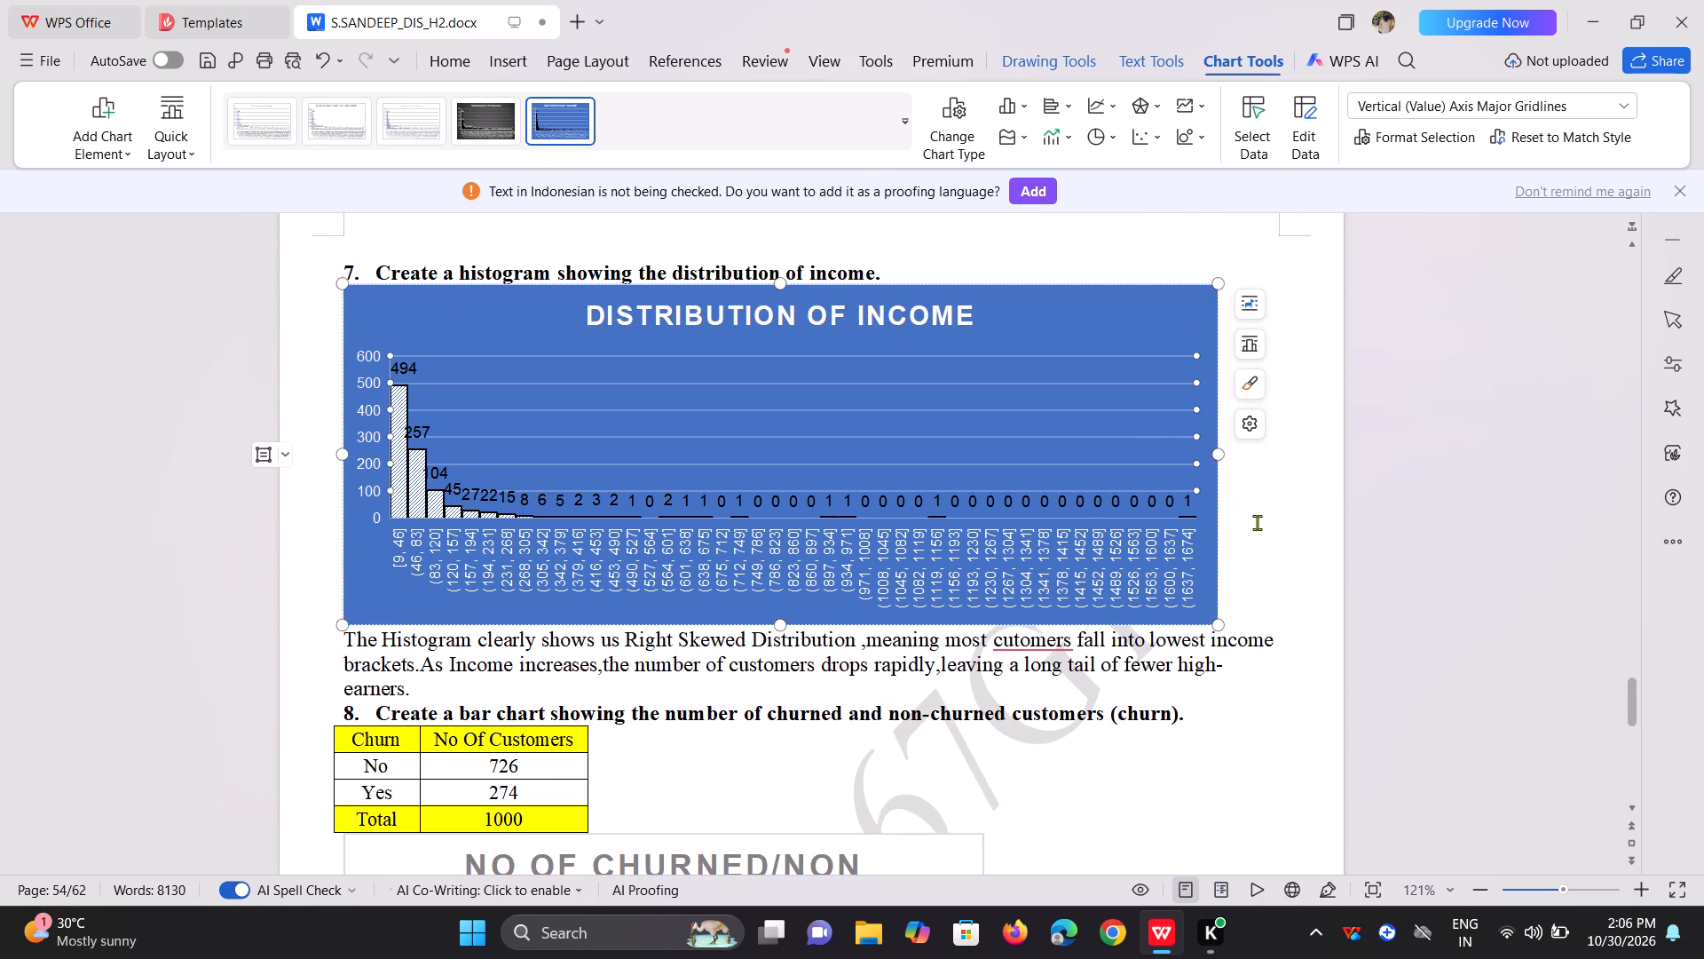
click(1257, 522)
Add an unnumbered blank line between question 8 on churned and non-churned customers and its Churn table.
scroll(1257, 522, down, 3)
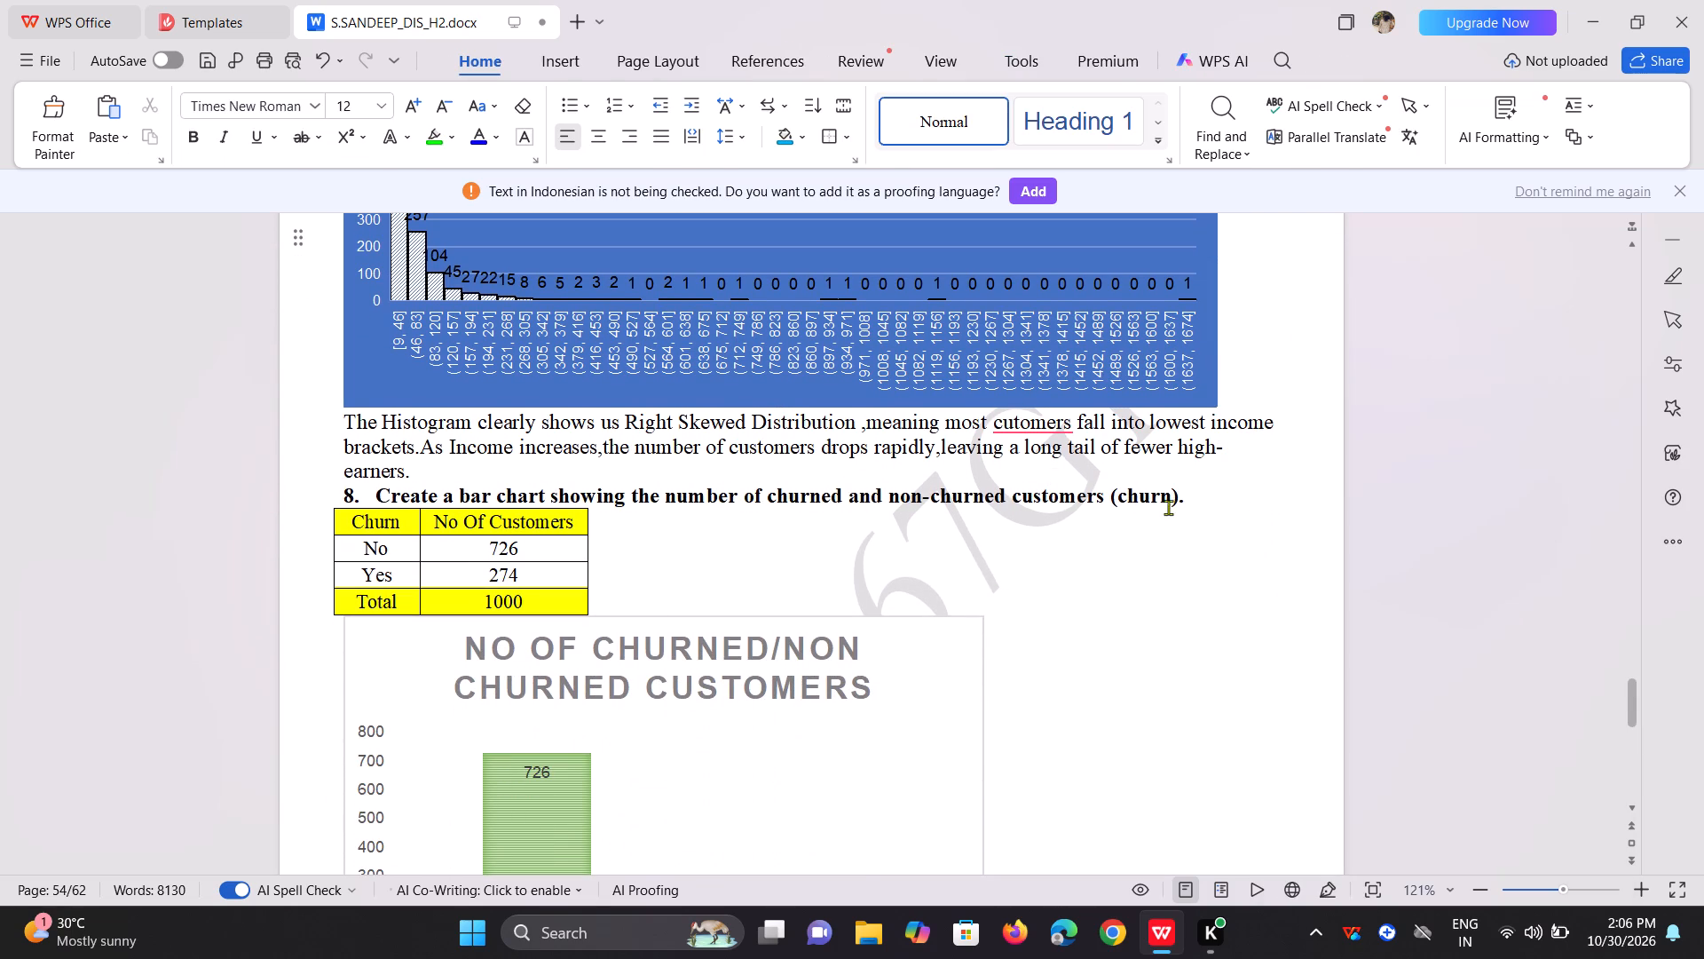
click(1191, 503)
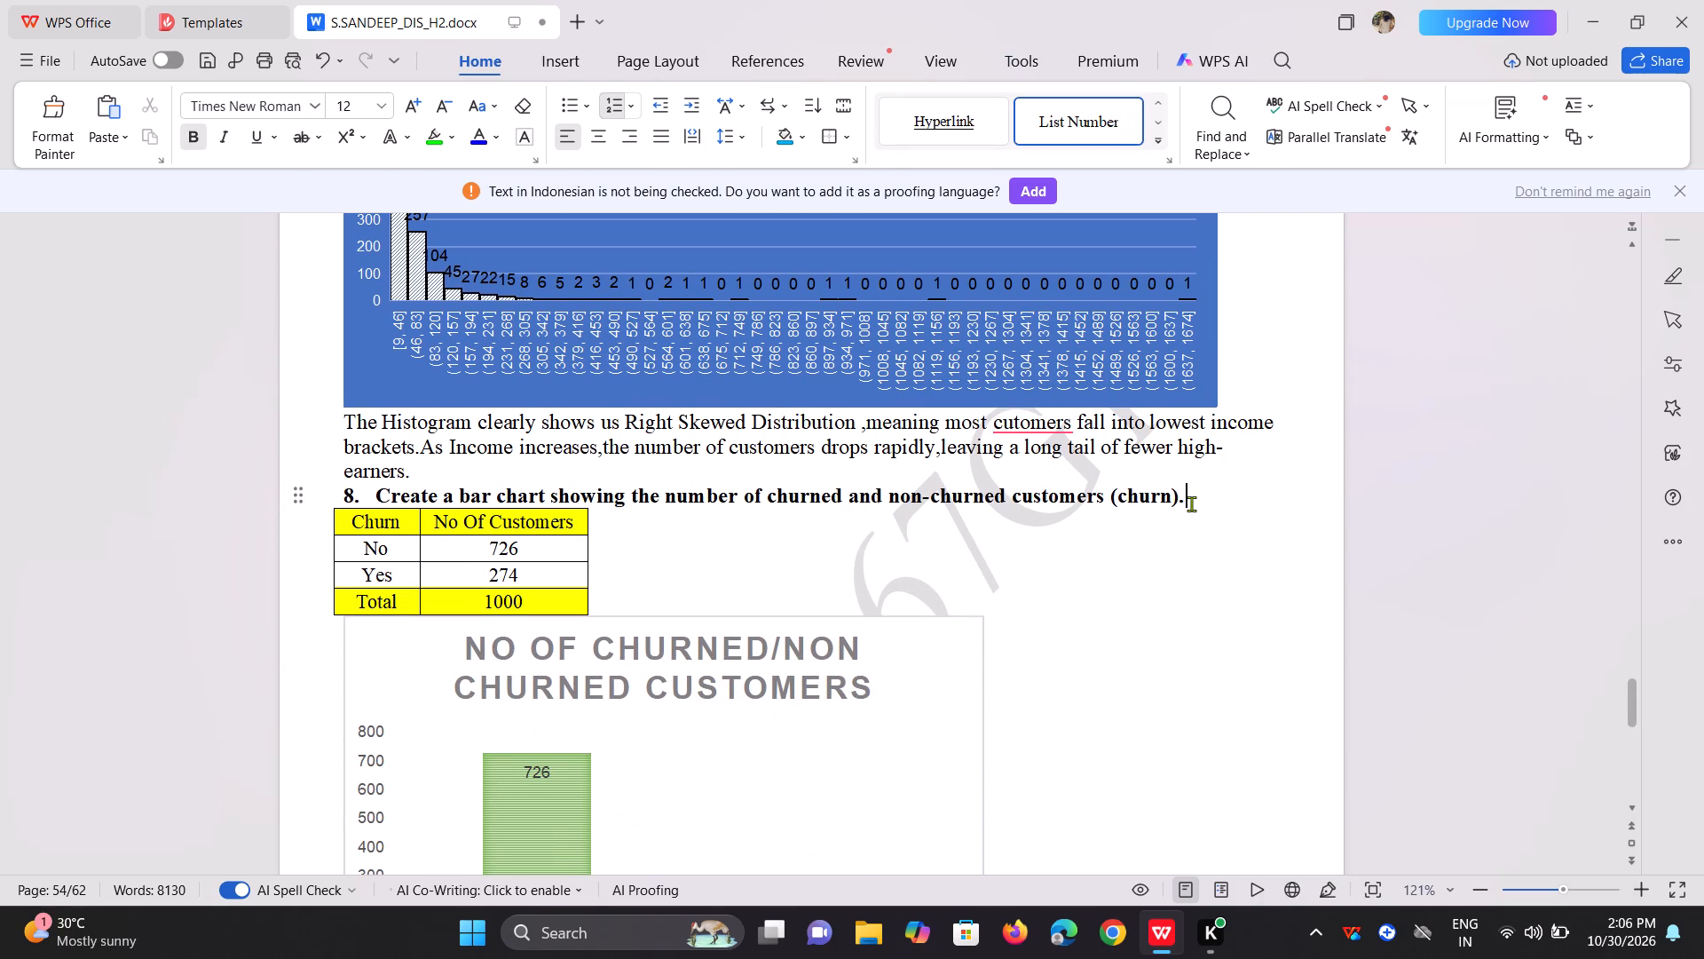
key(Return)
key(BackSpace)
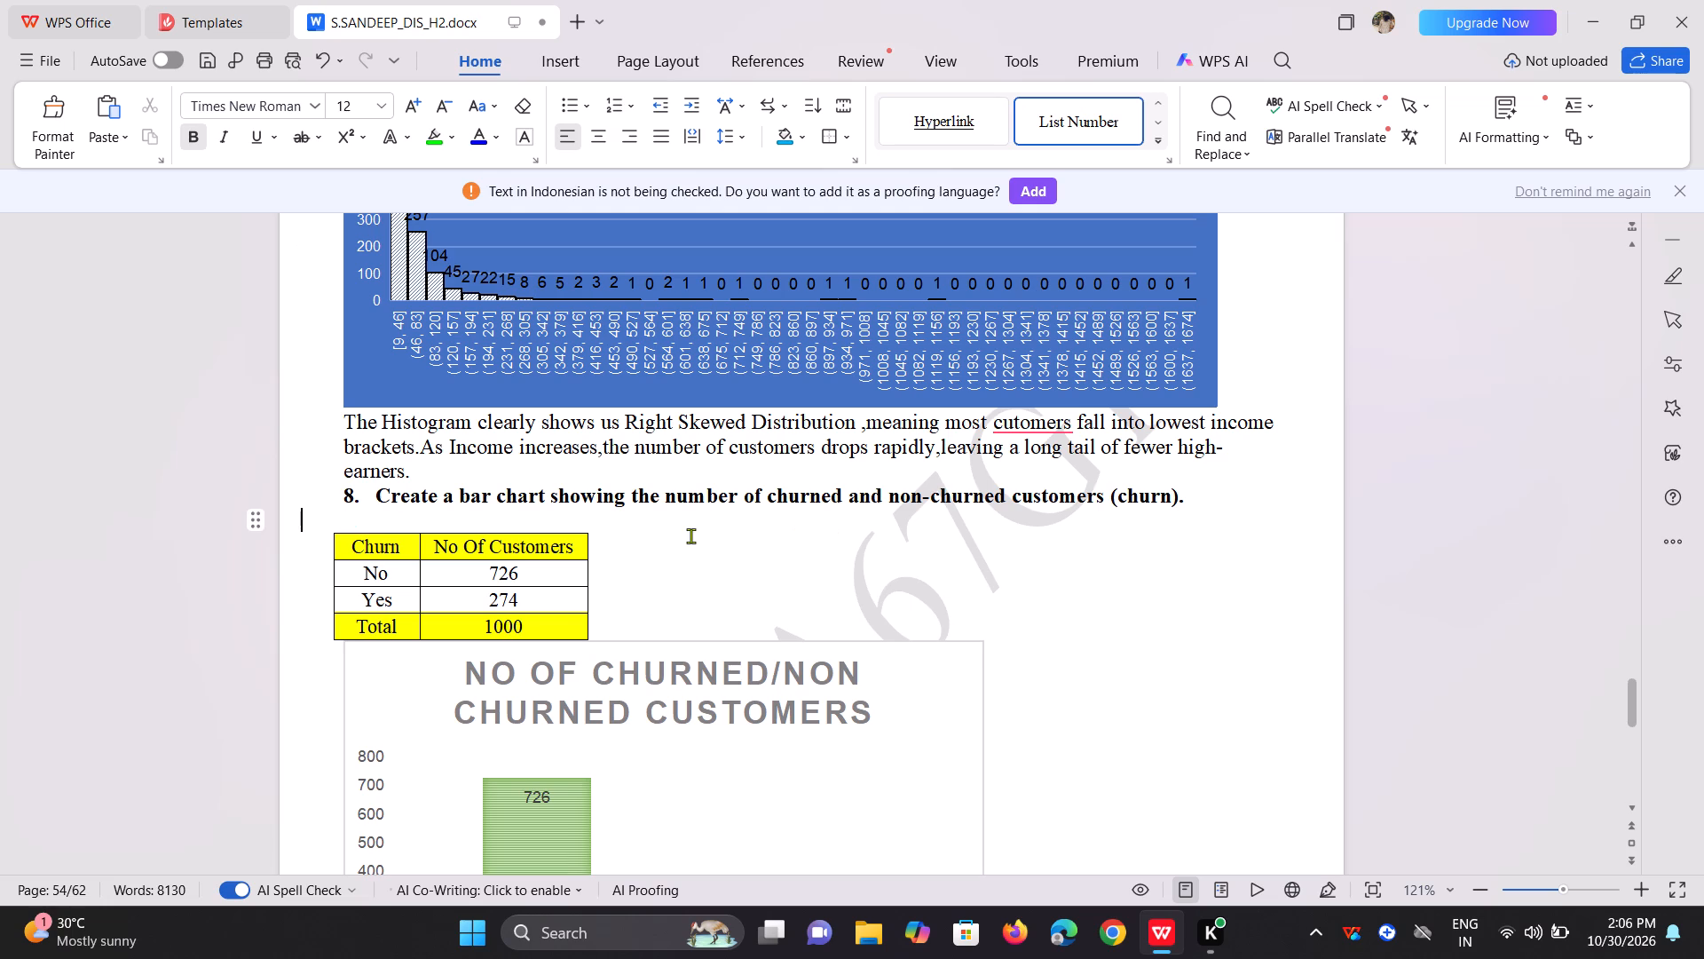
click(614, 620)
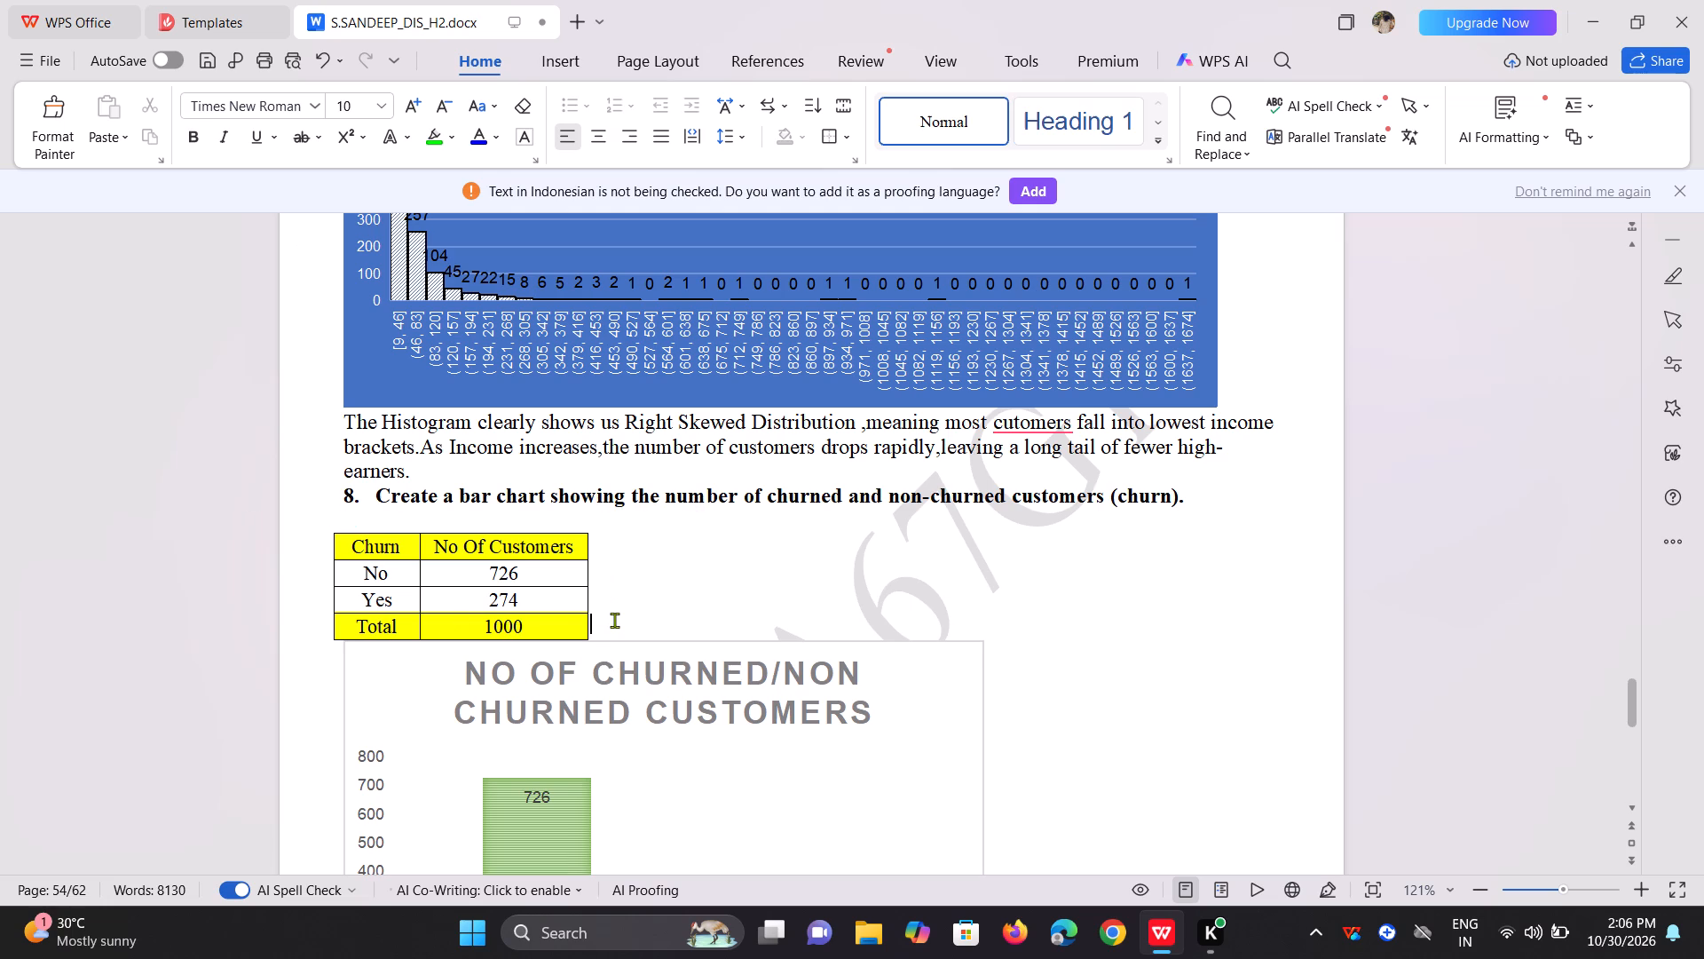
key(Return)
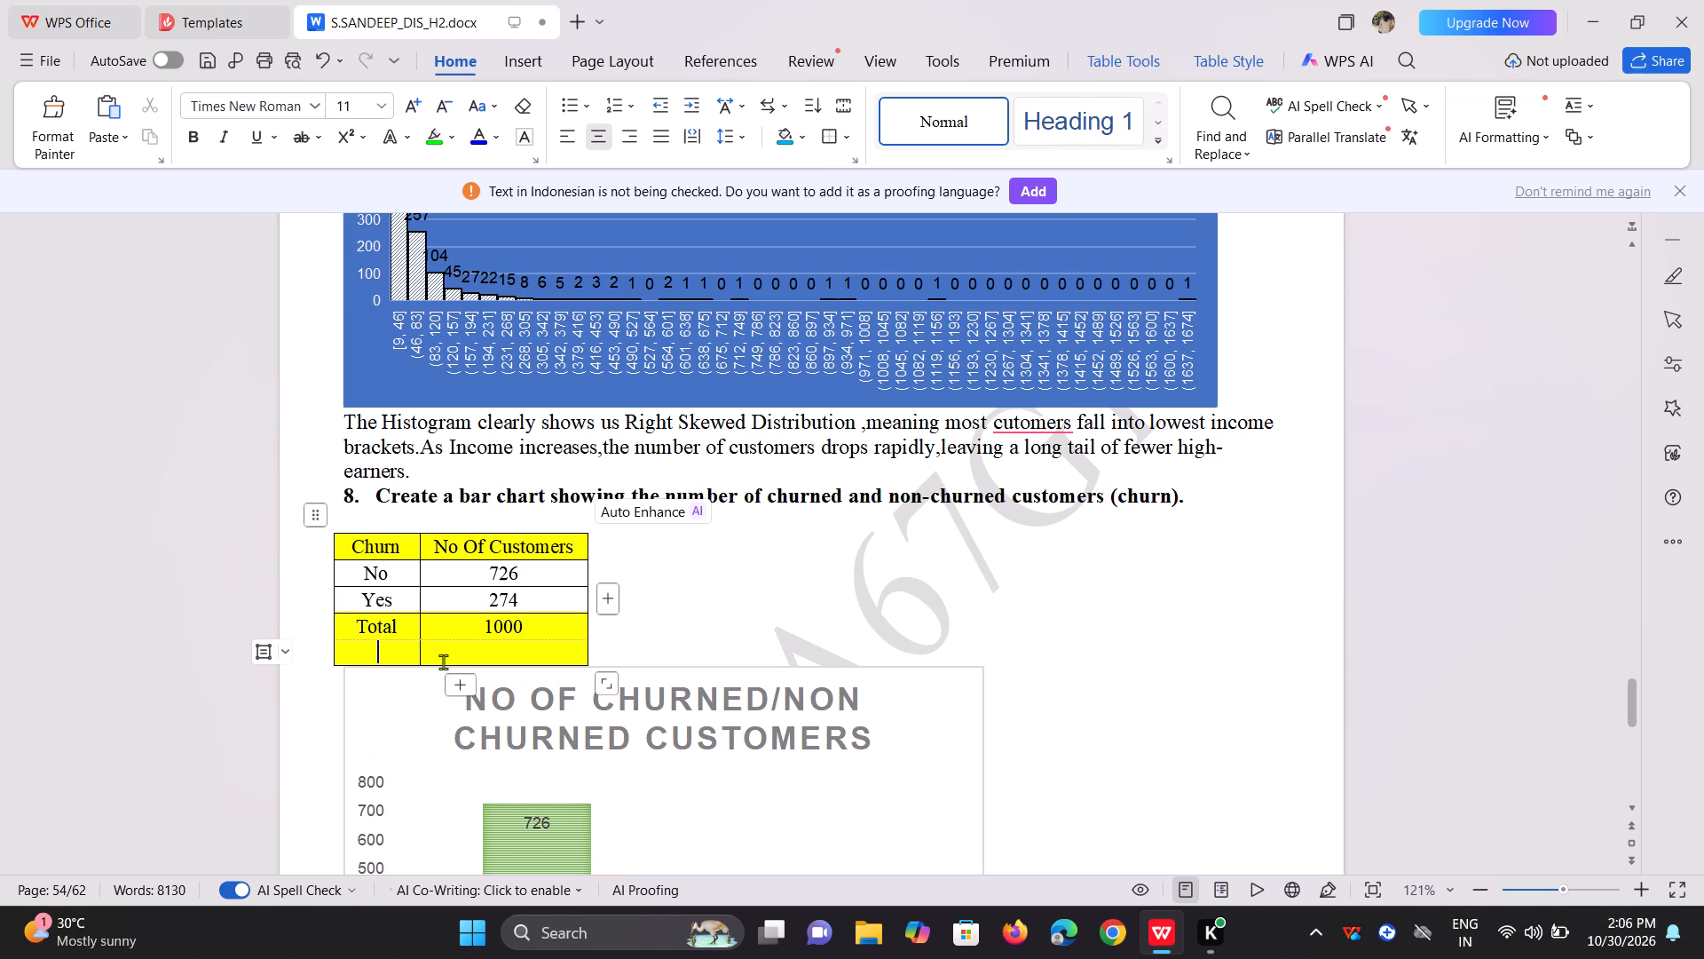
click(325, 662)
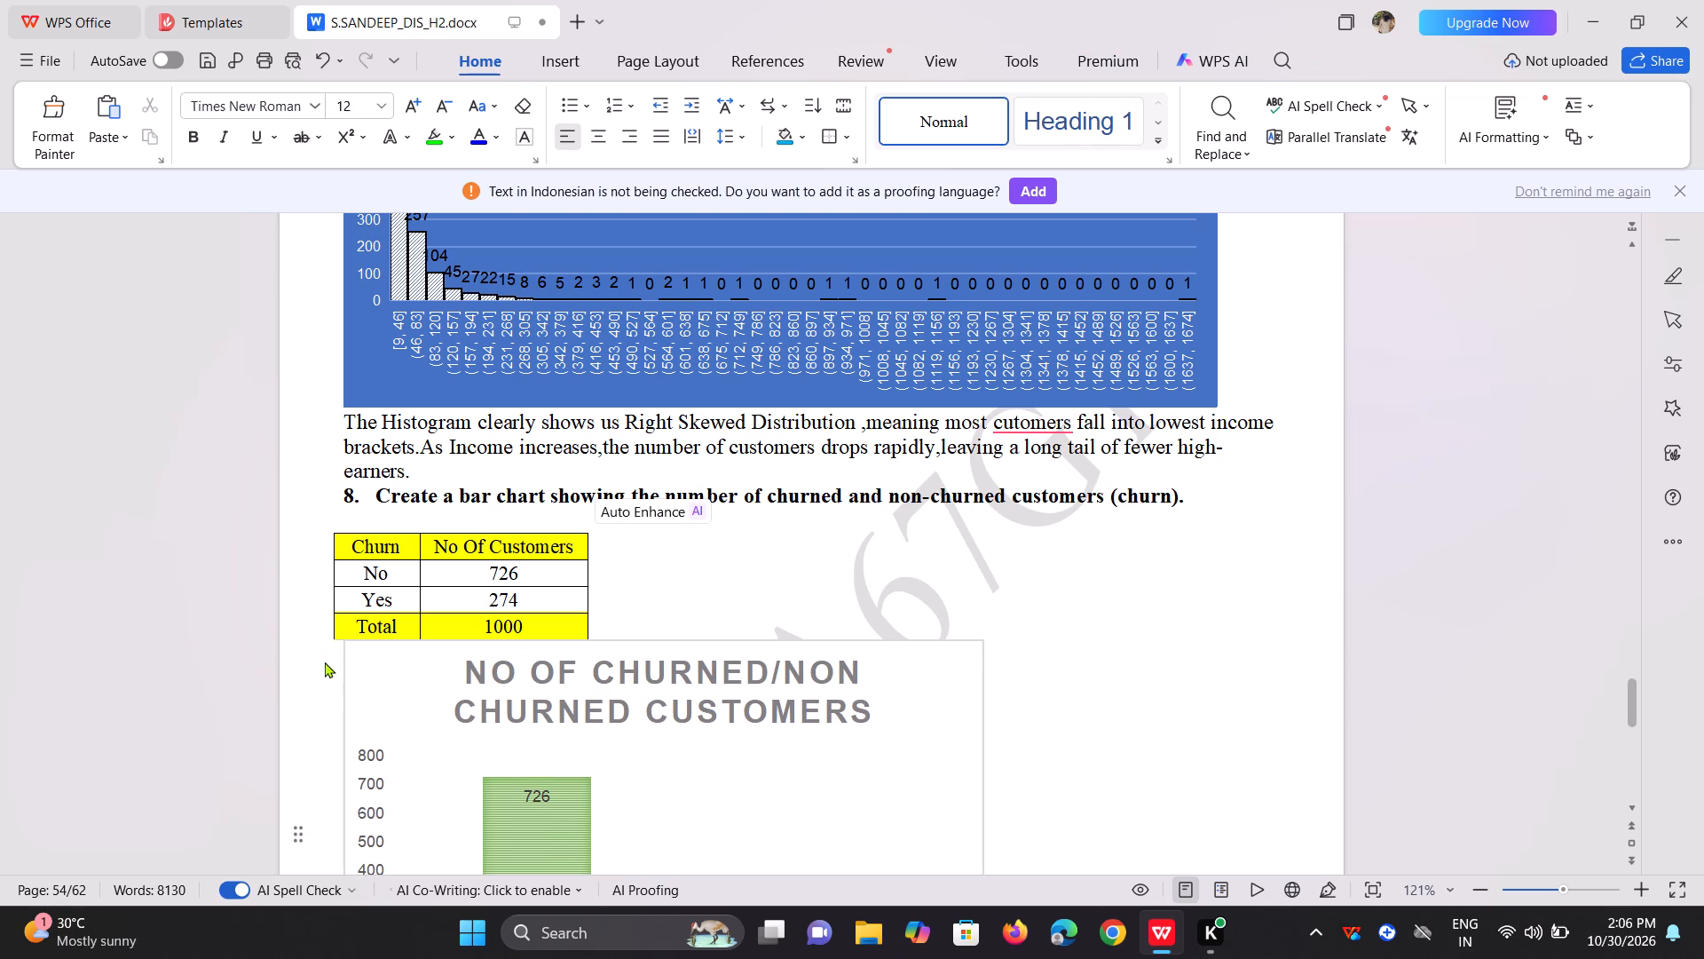
Add a blank line between the Churn table and the churned/non-churned customers chart.
click(331, 663)
key(Return)
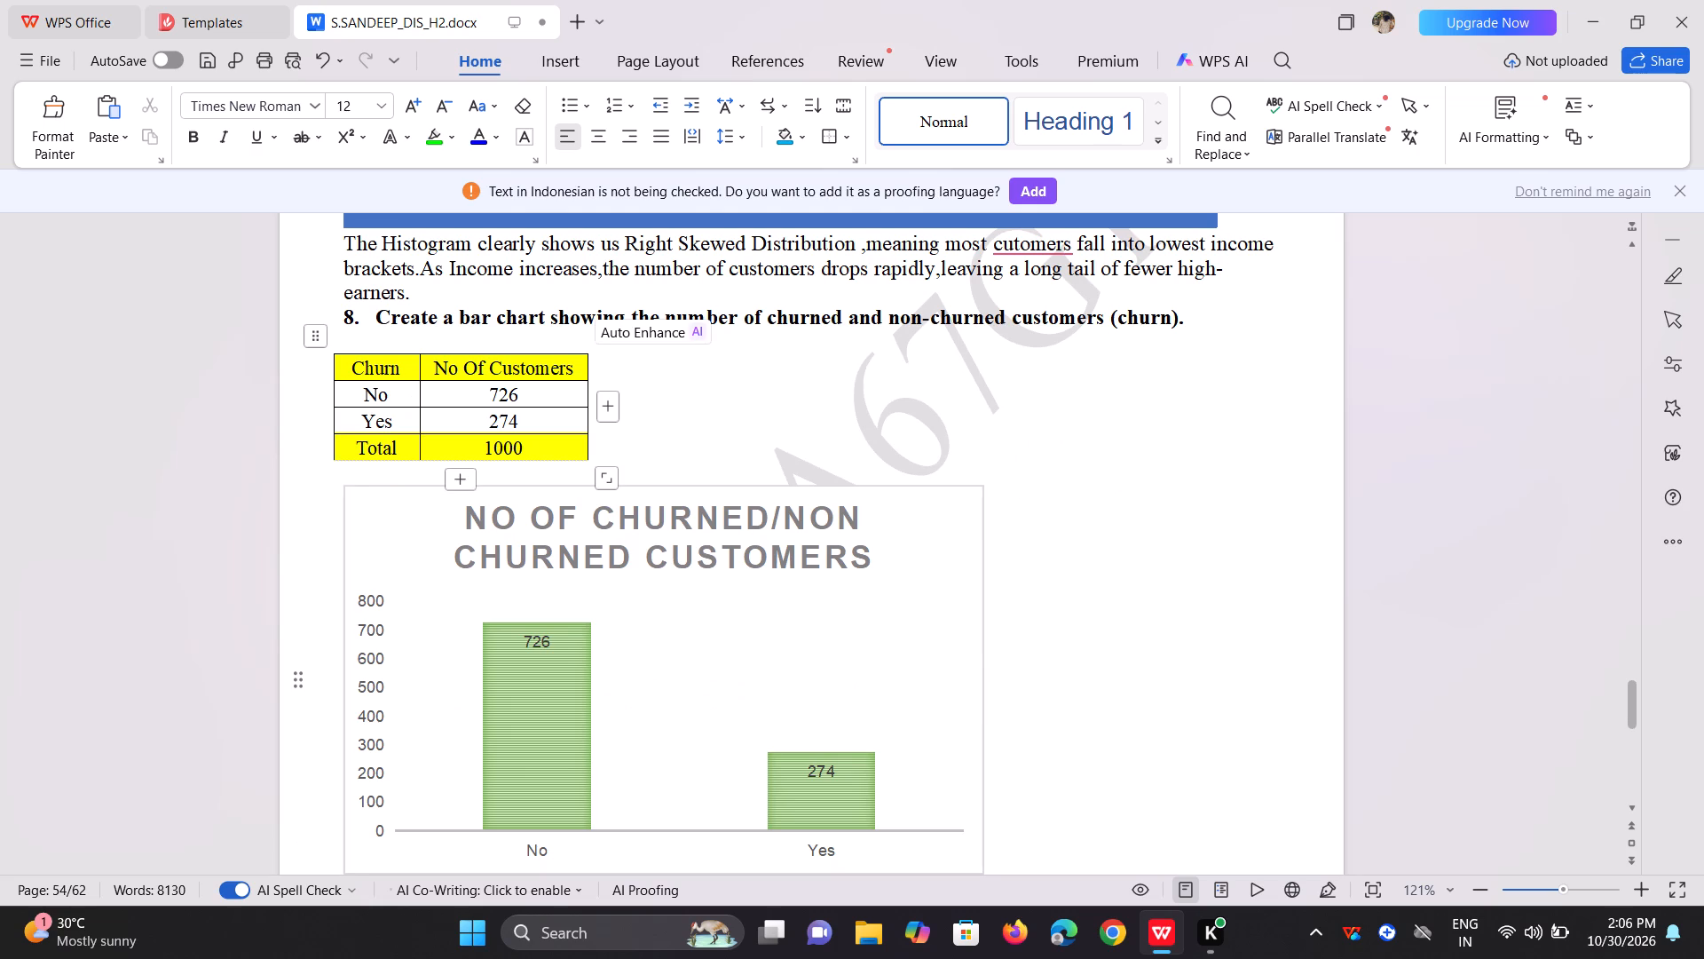
Increase the heights of the header, No and Yes rows in the Churn table slightly.
drag(433, 381, 431, 390)
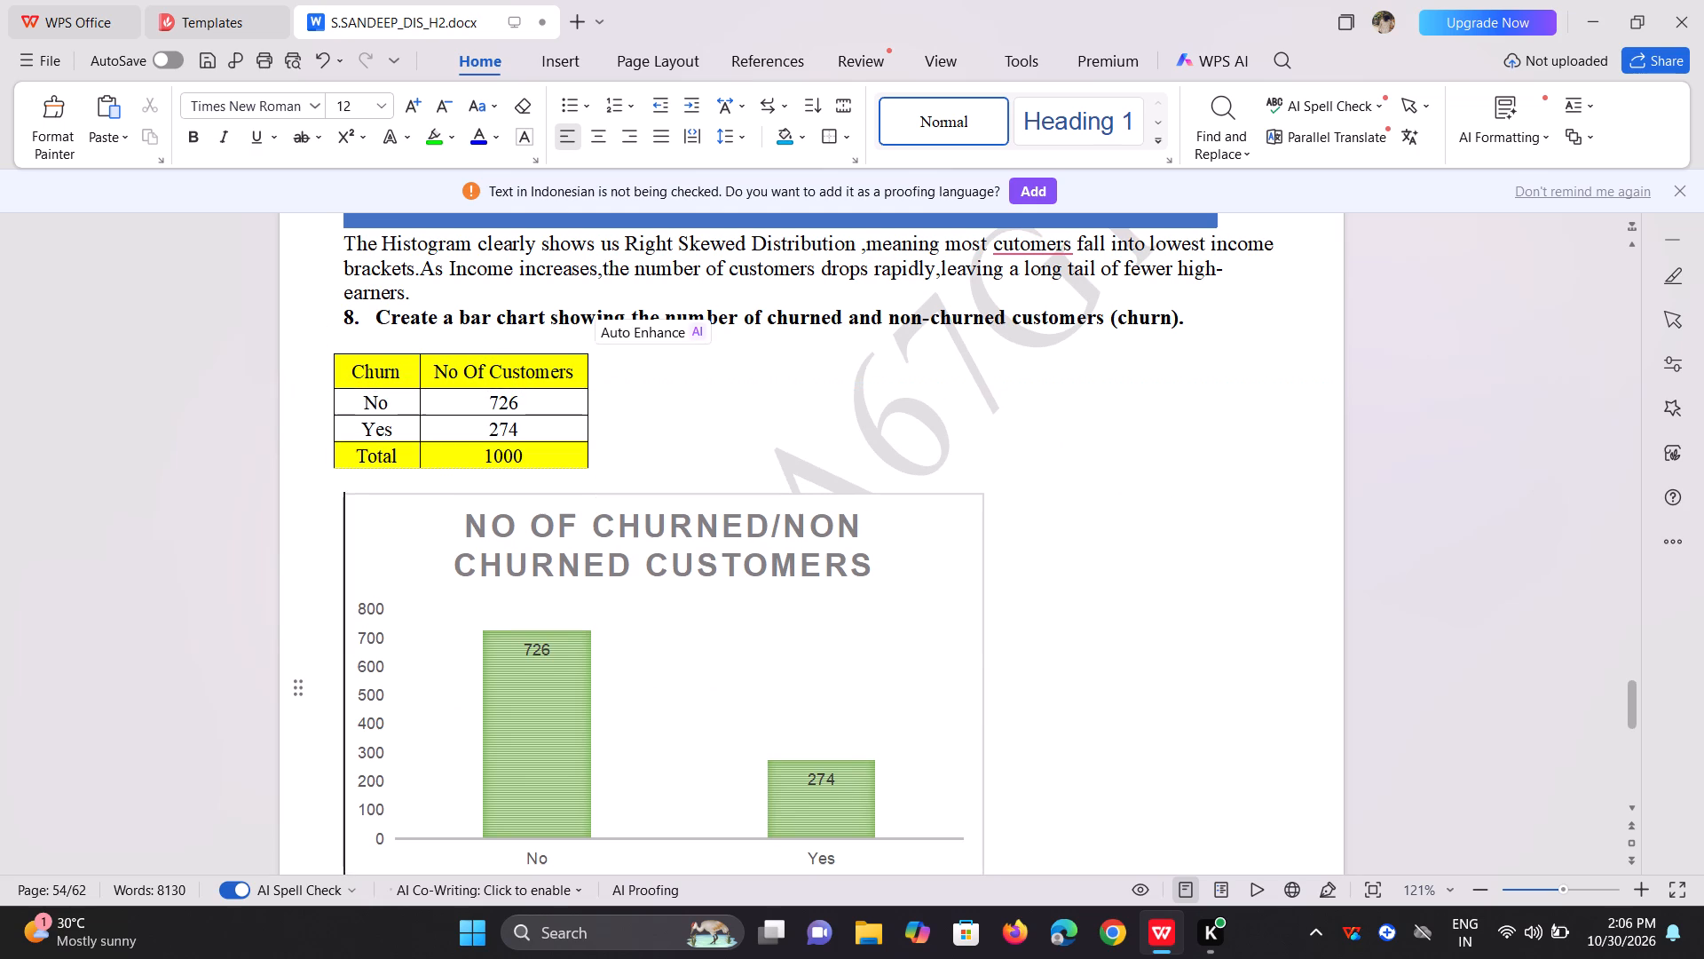
drag(430, 416, 430, 424)
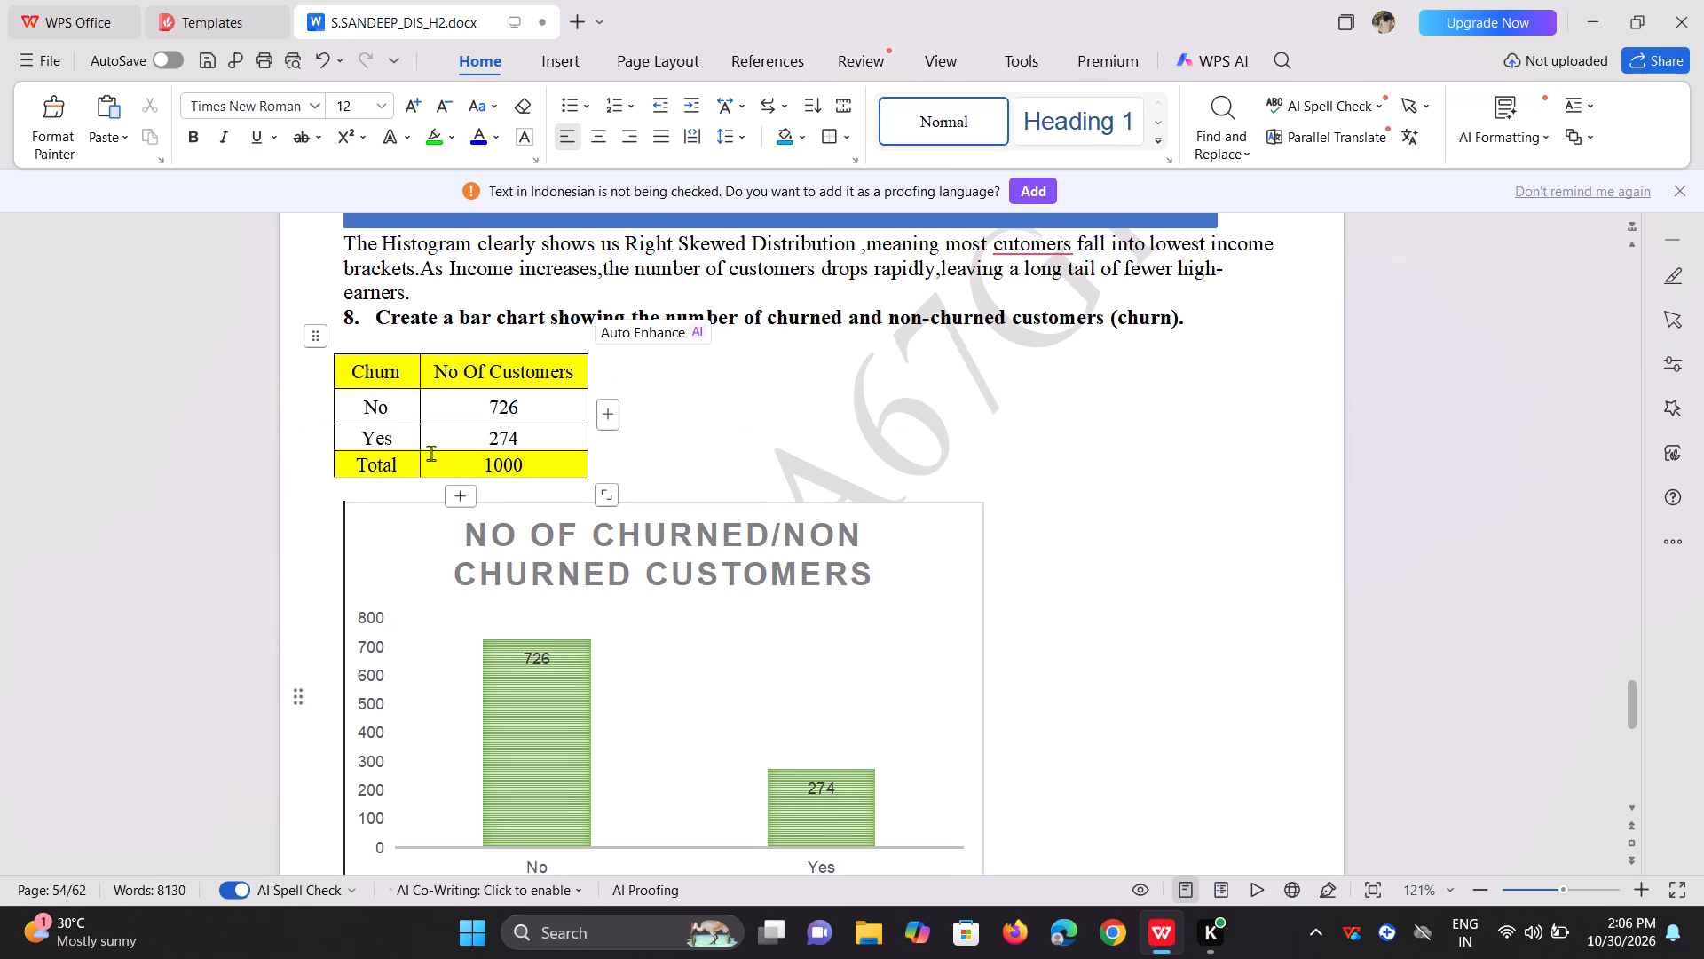
click(433, 448)
drag(433, 448, 433, 458)
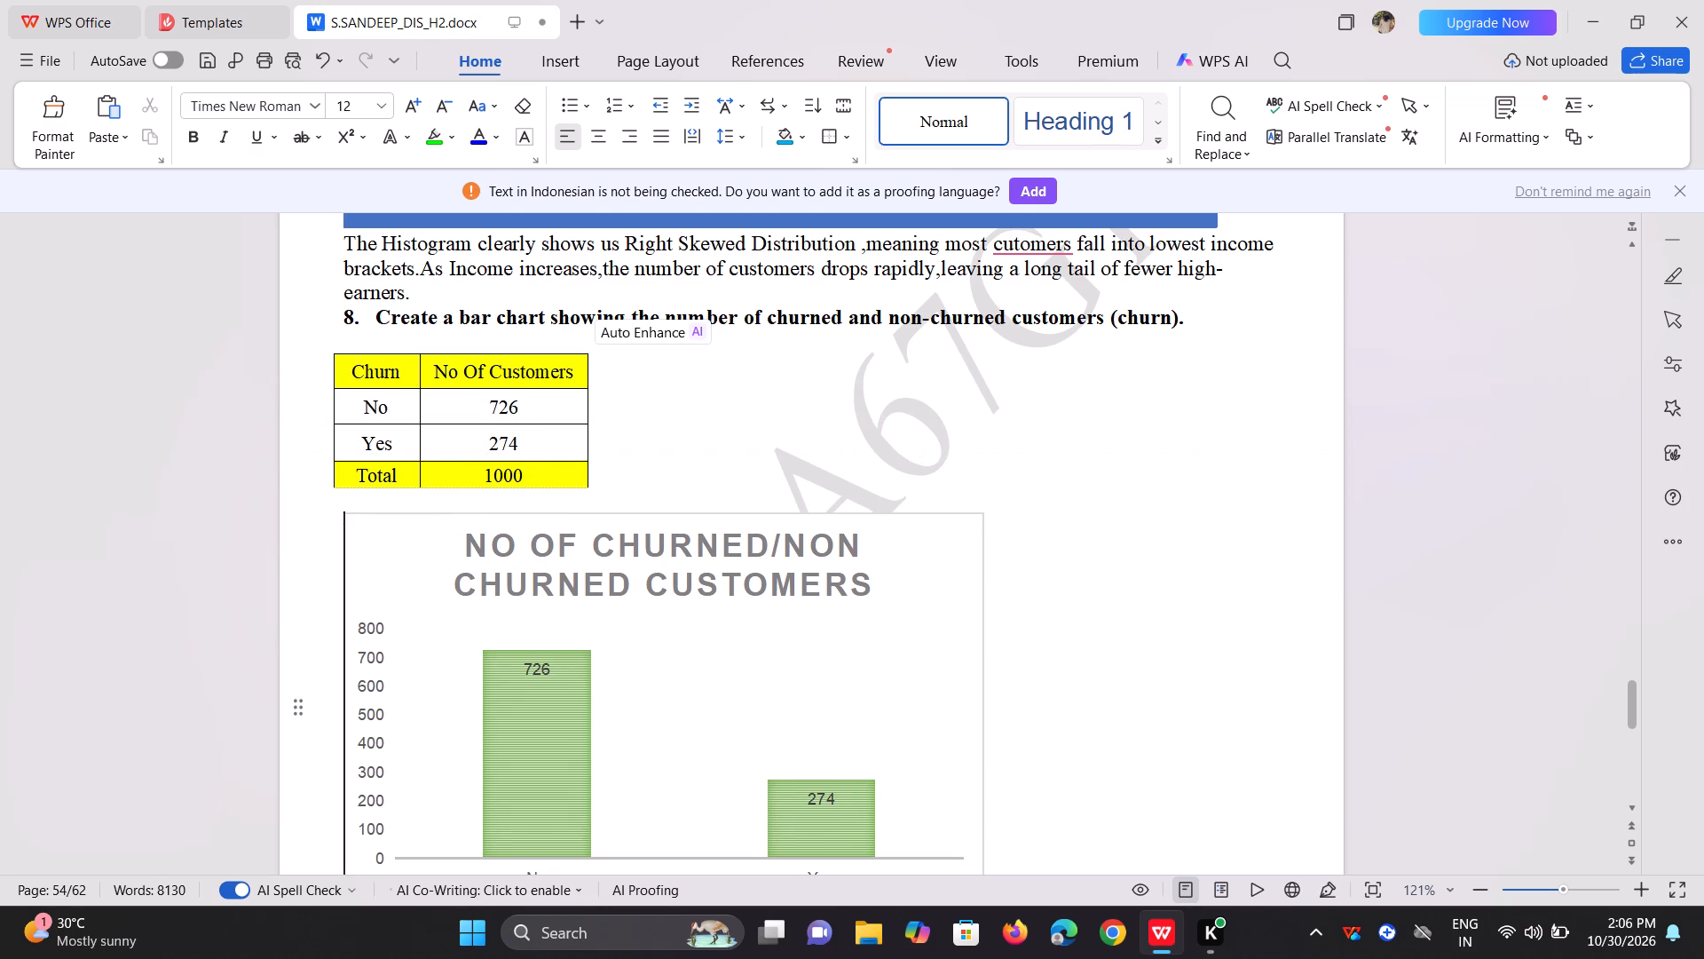
Add a data table to the churned/non-churned customers bar chart.
click(447, 522)
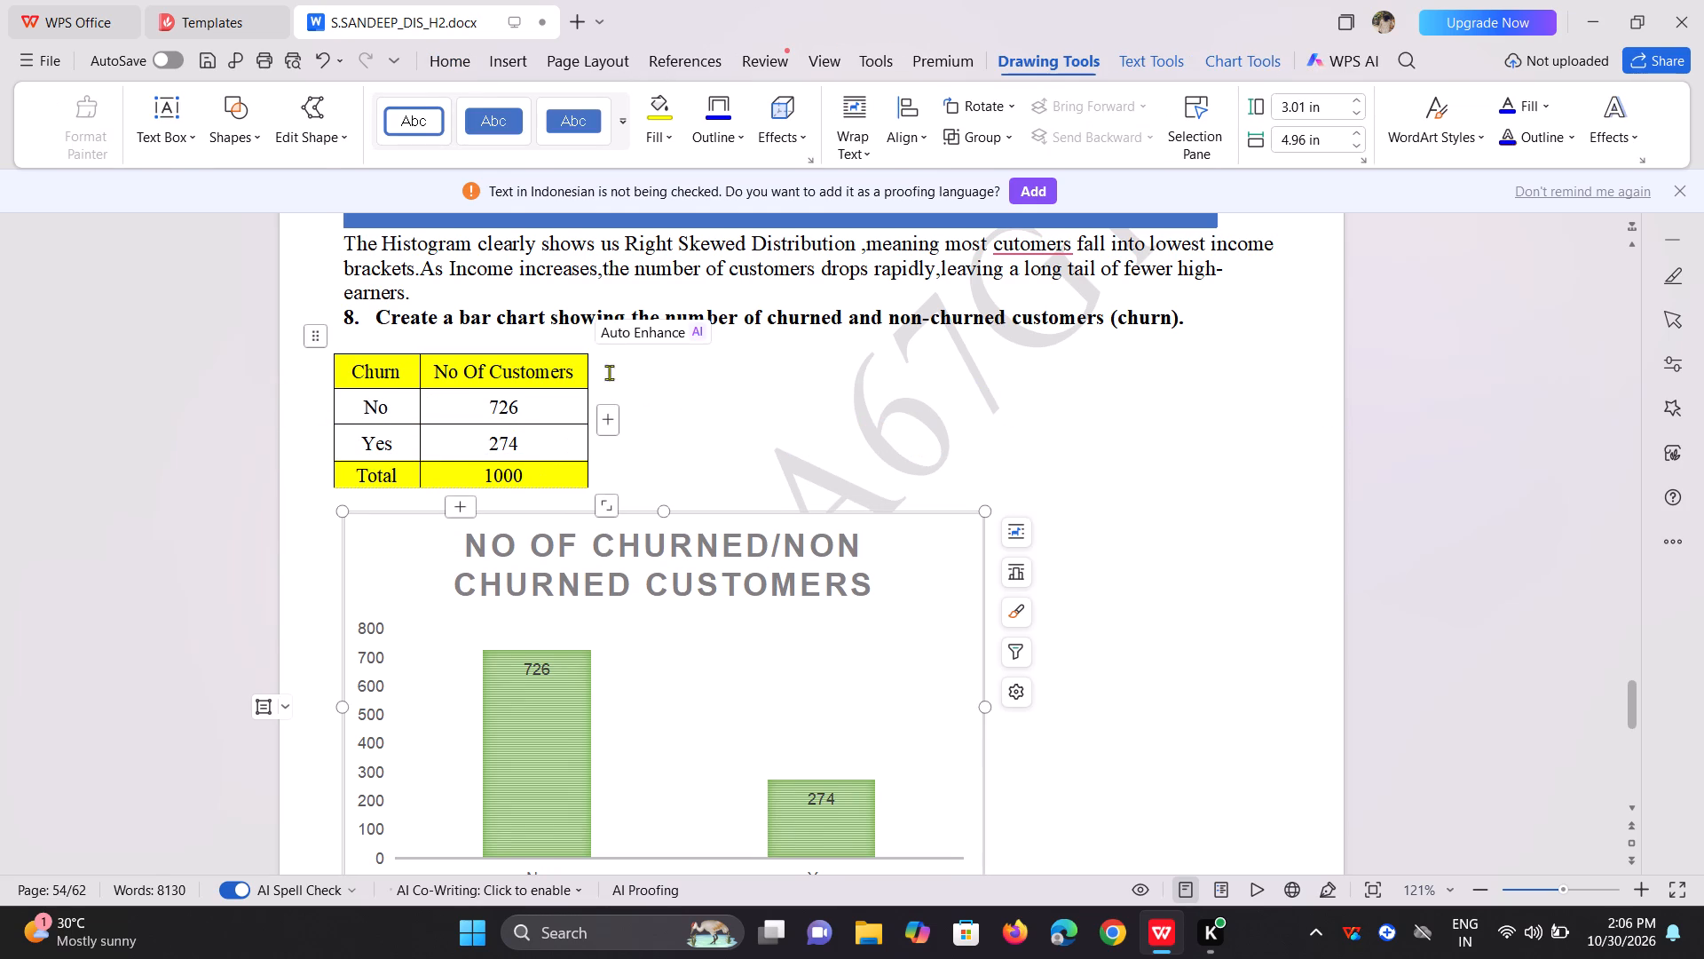
click(888, 740)
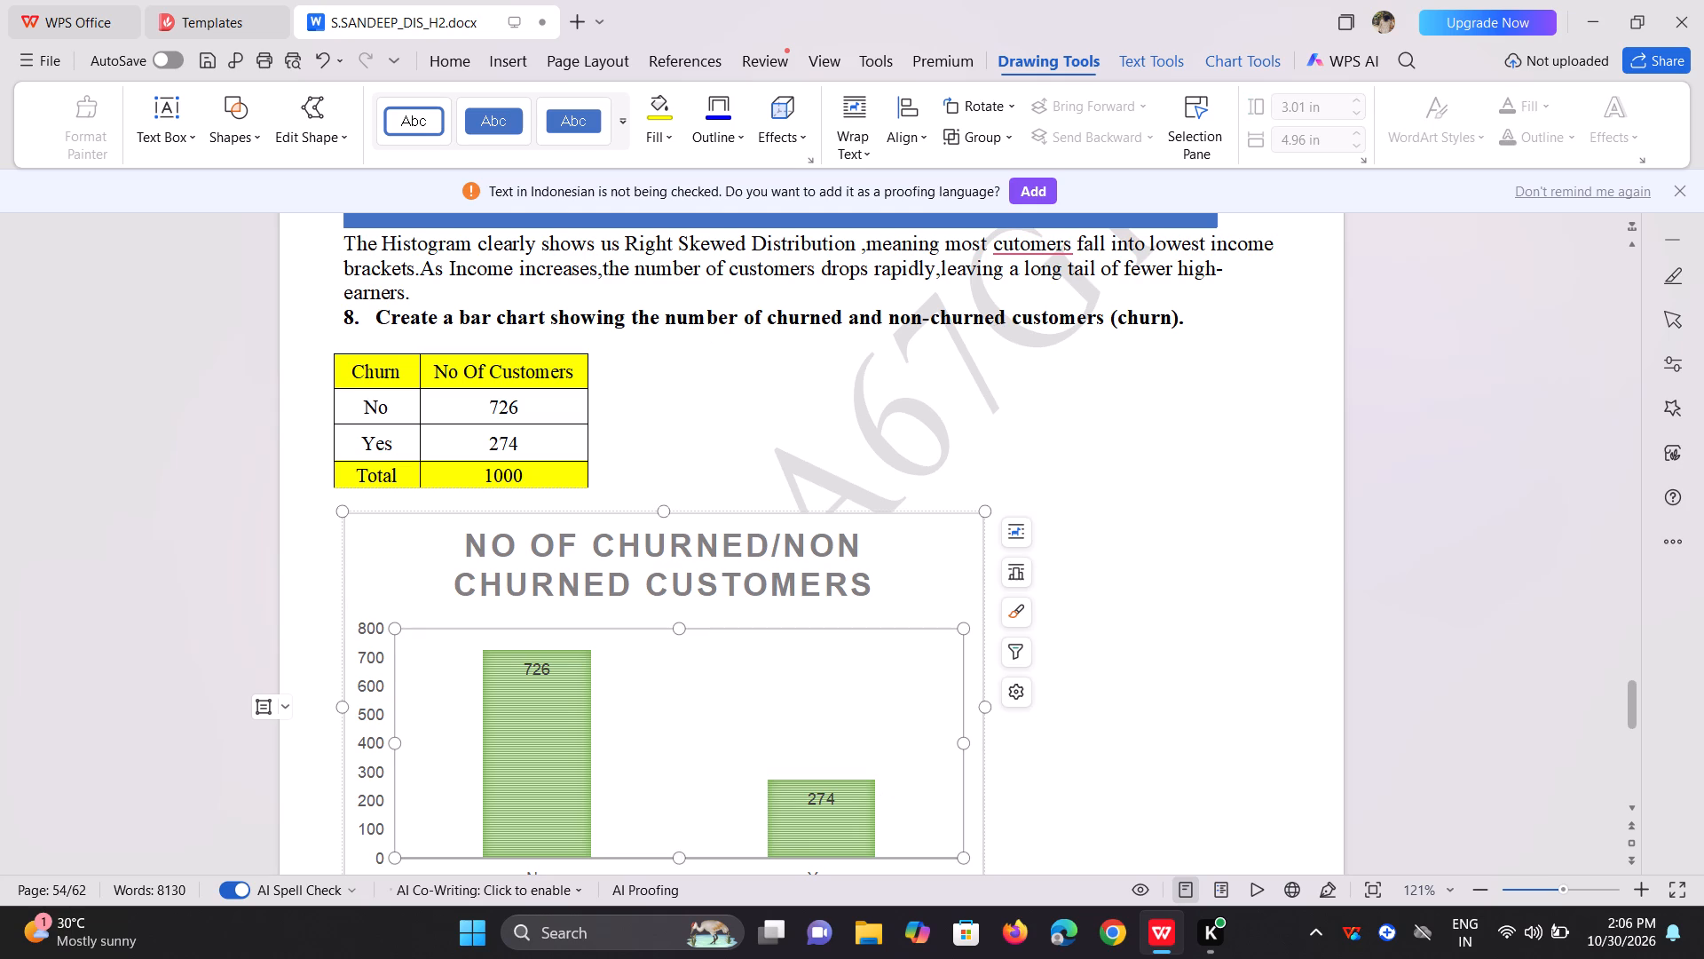
click(1015, 581)
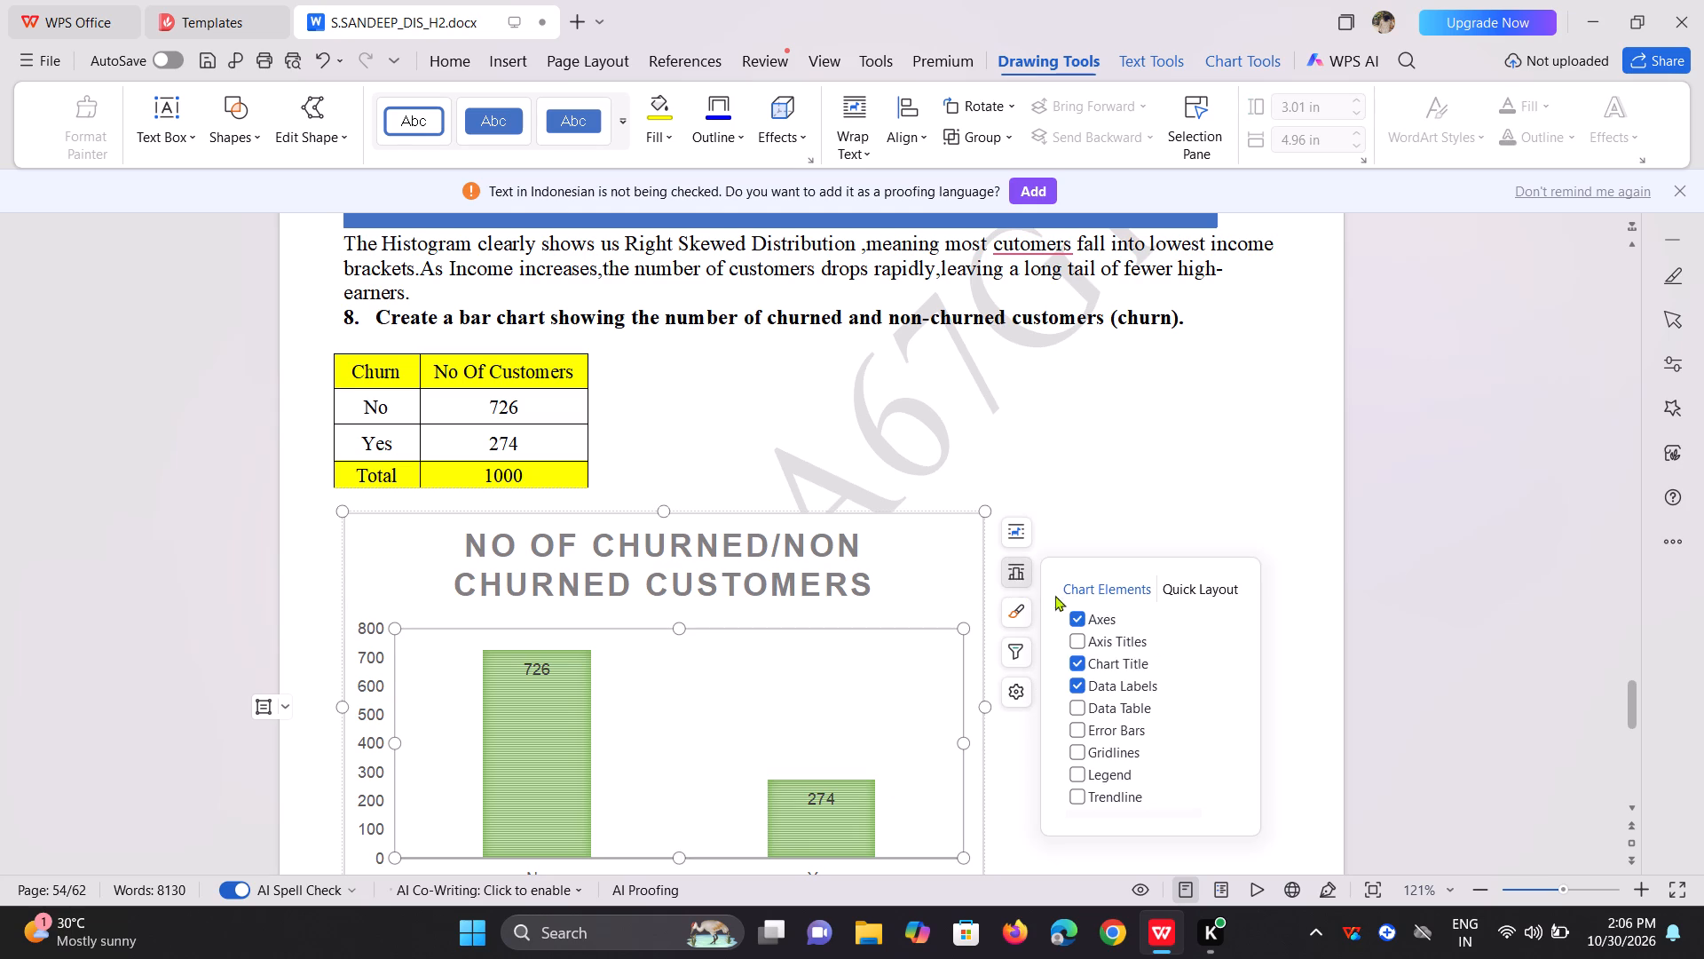
click(1085, 702)
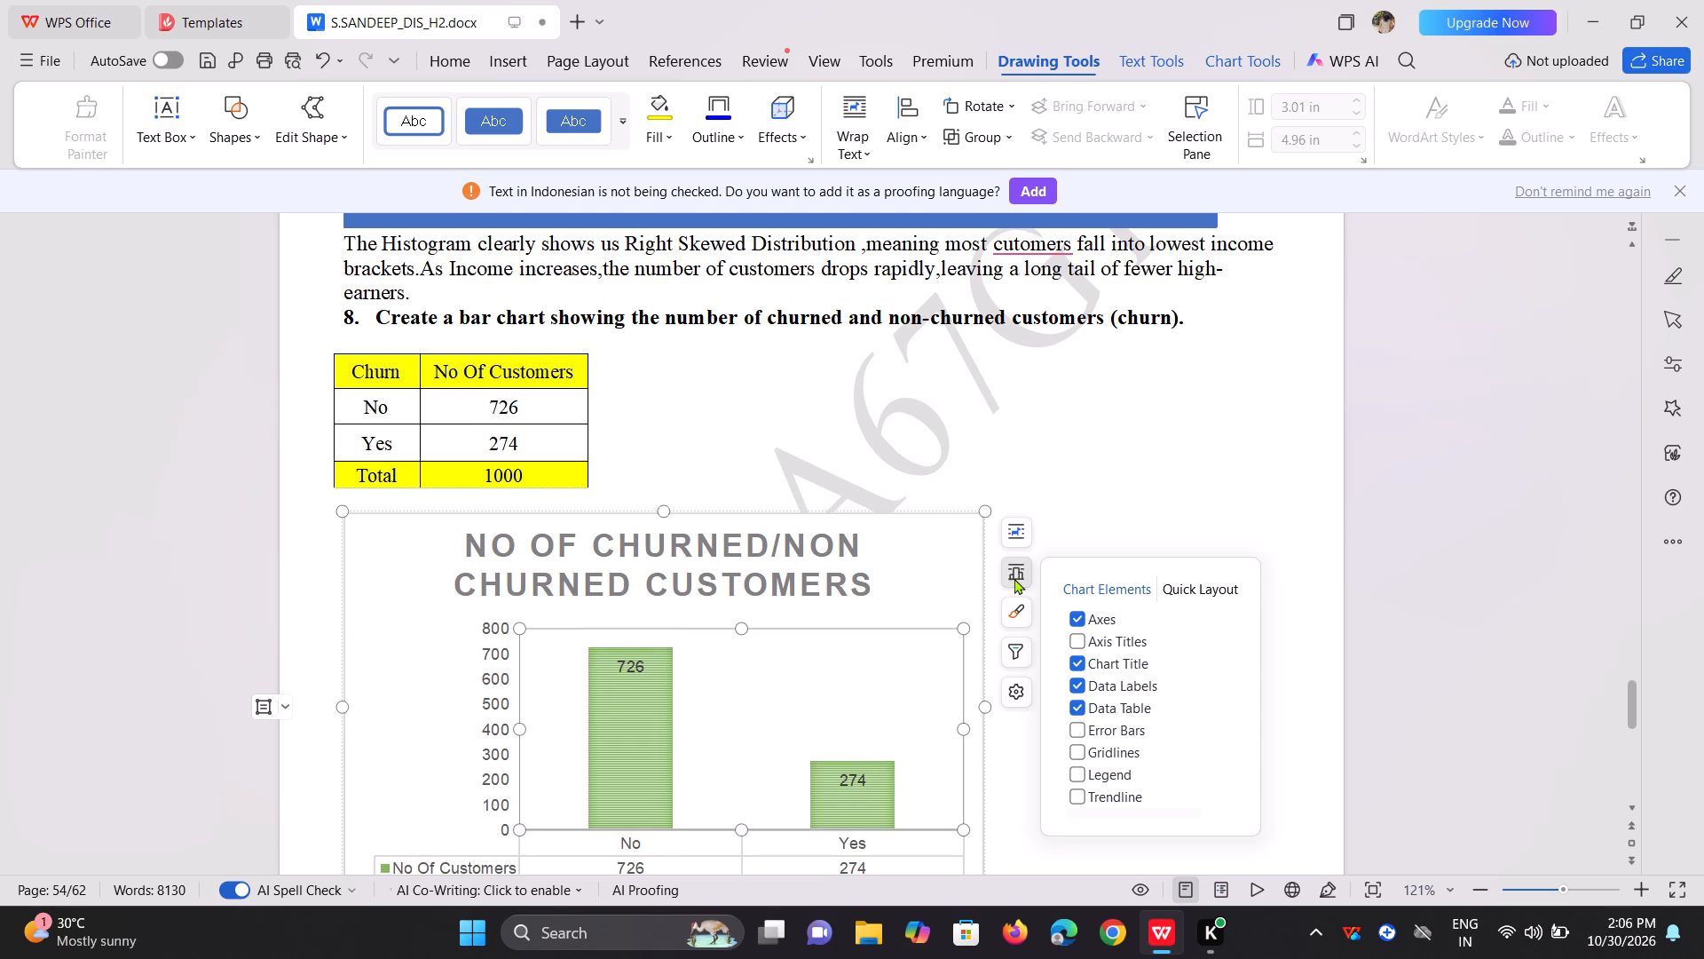
click(1022, 535)
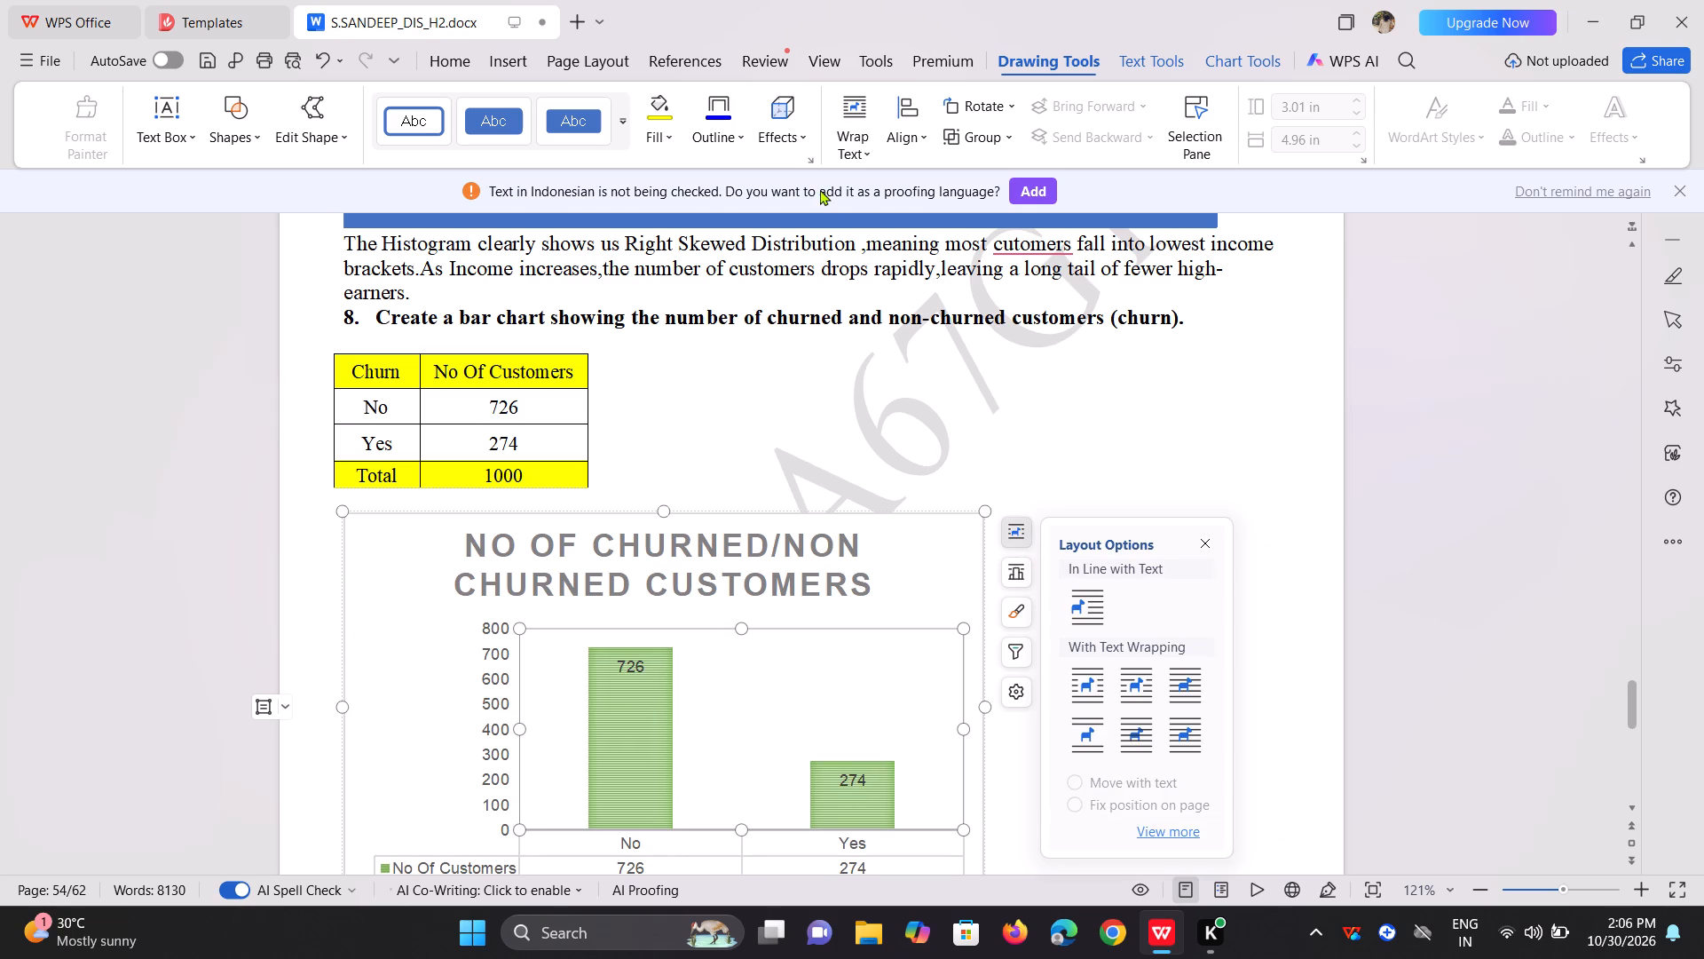
click(441, 549)
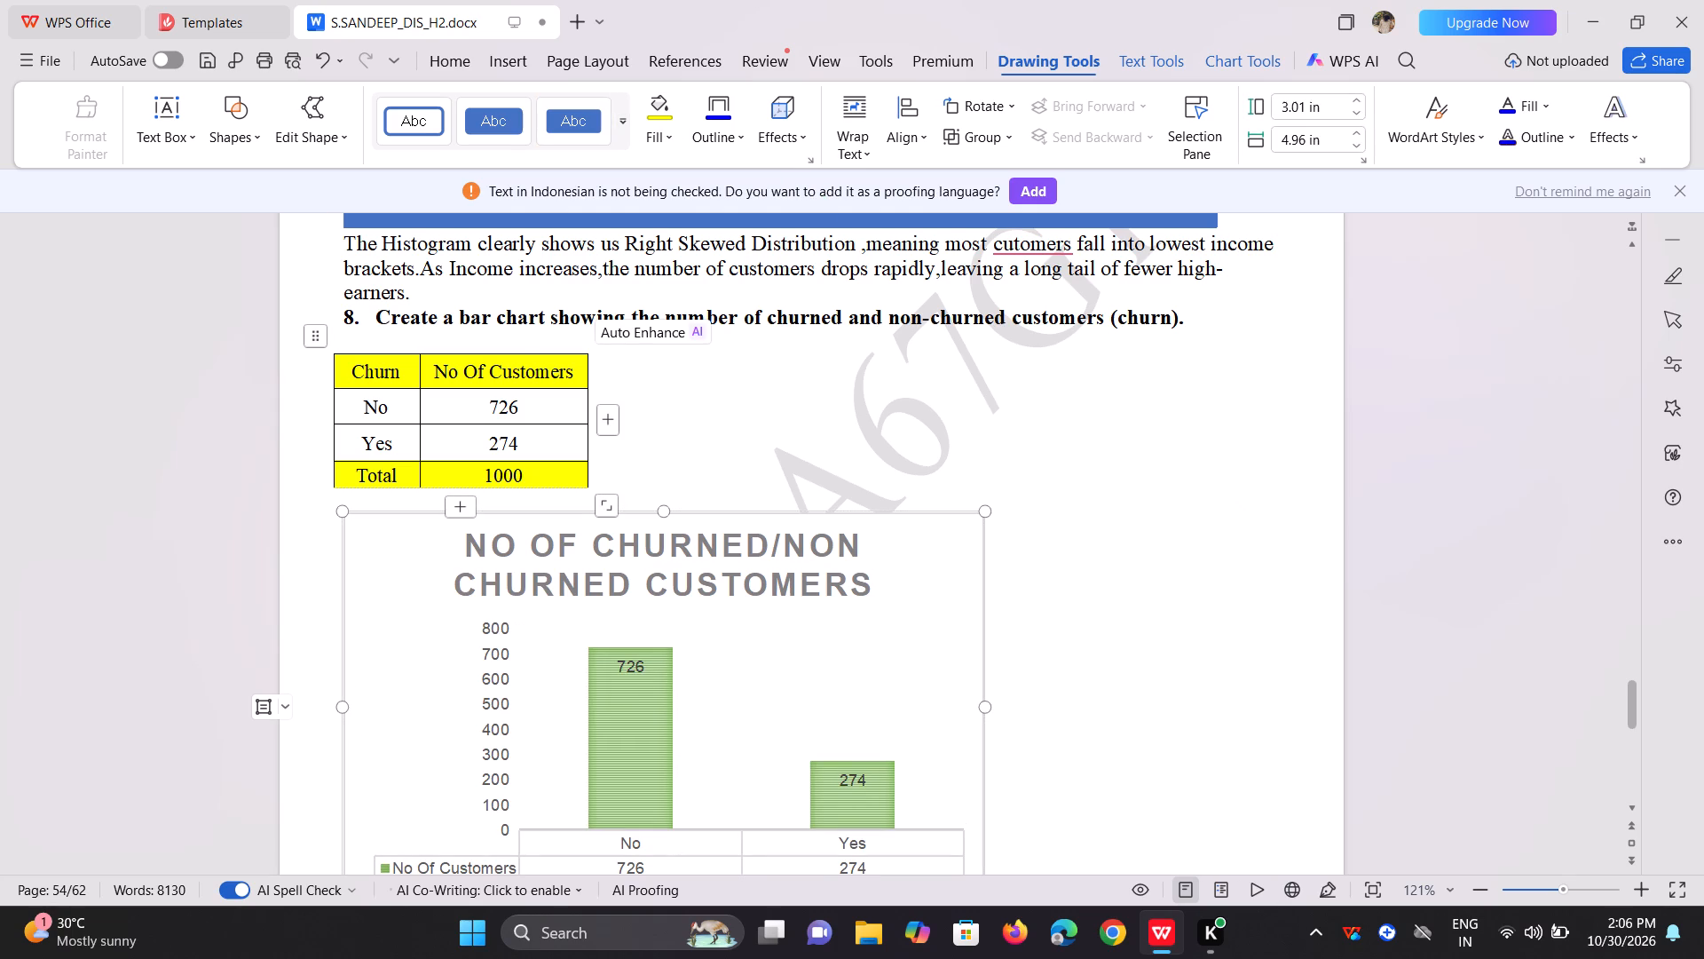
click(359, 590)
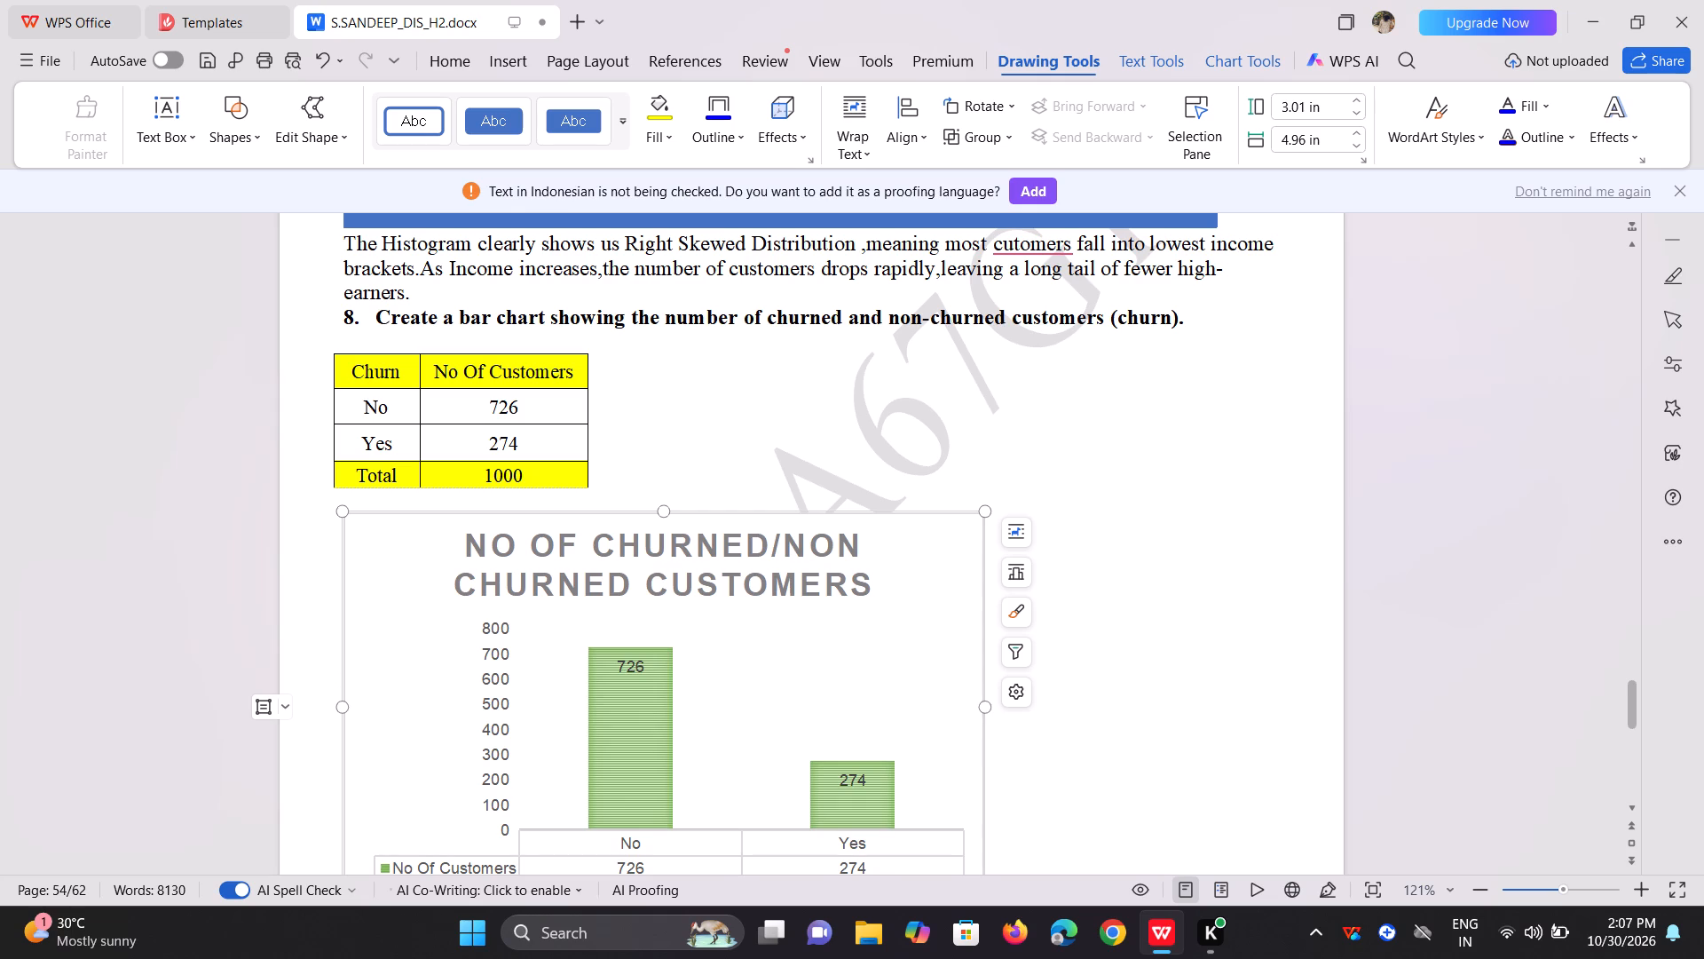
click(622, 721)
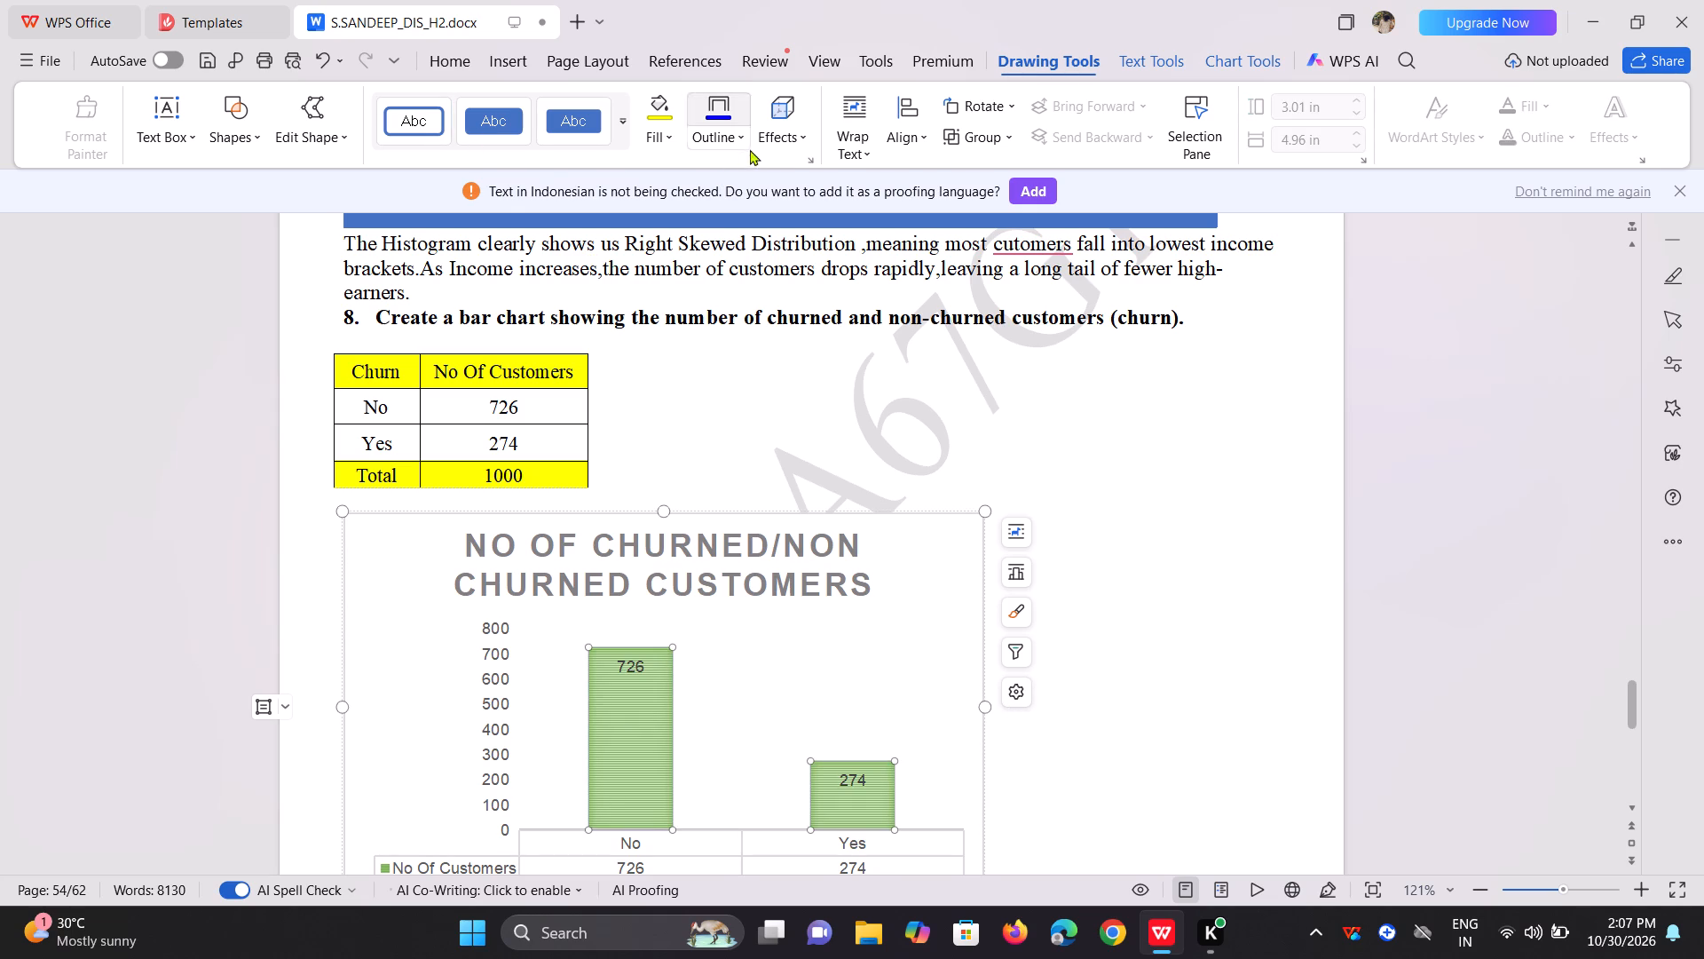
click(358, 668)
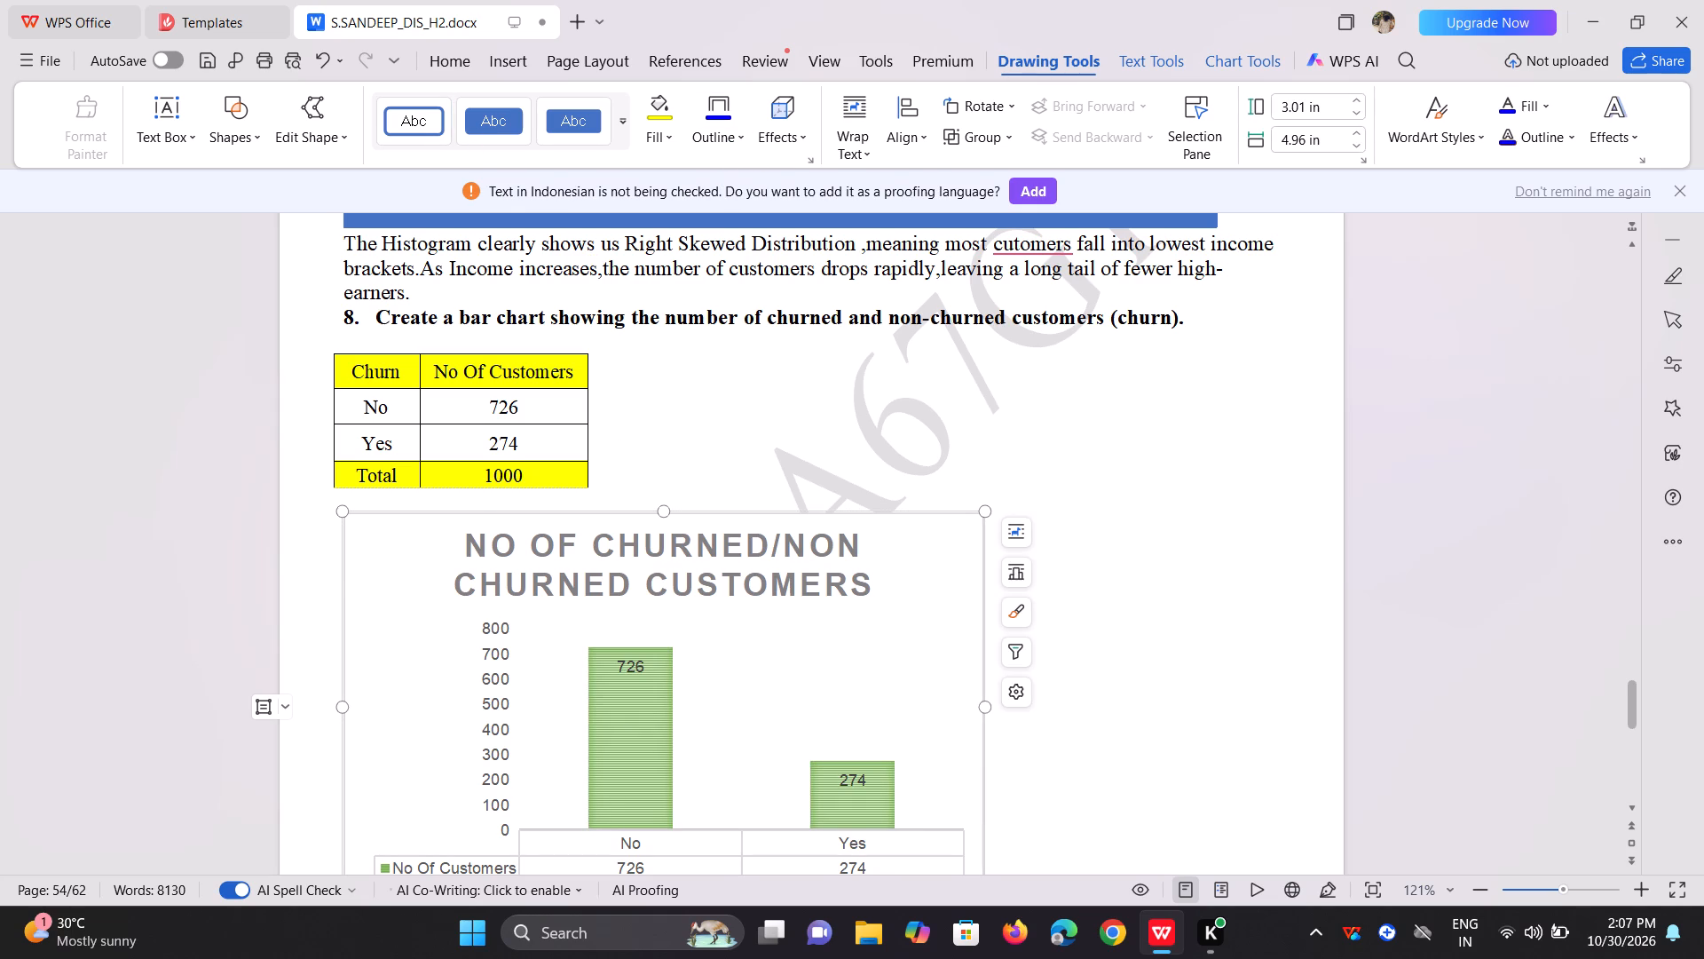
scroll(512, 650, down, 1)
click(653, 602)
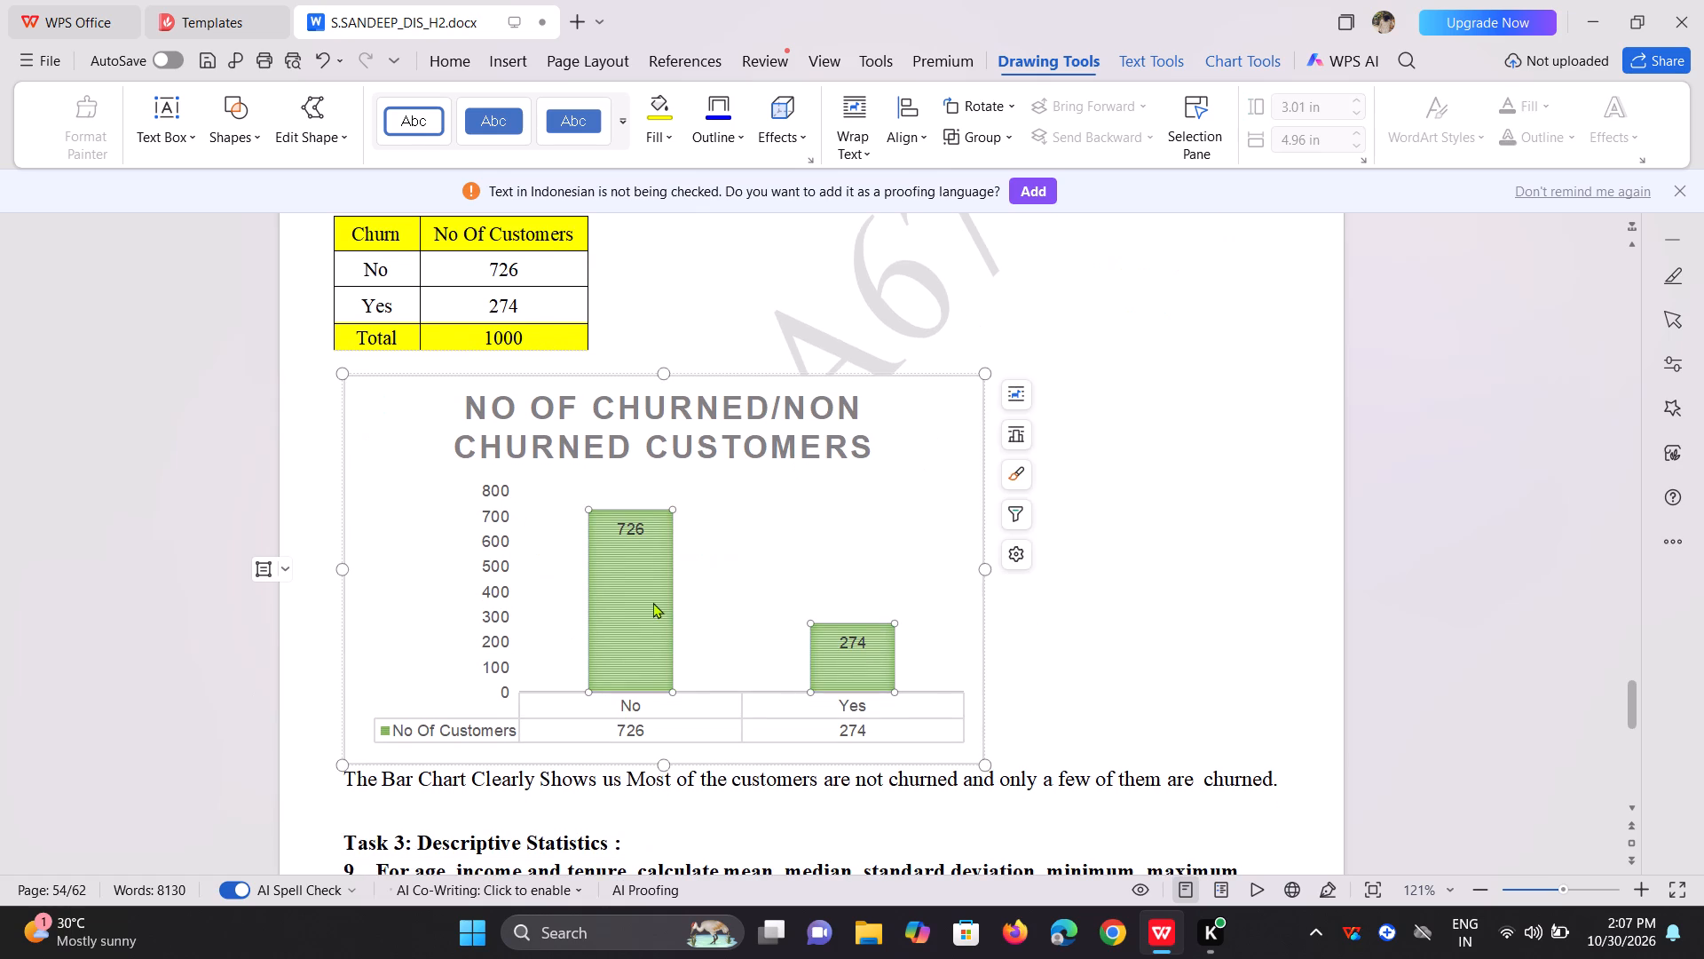
Add an unnumbered blank line between question 9 on age, income and tenure statistics and the Age table.
scroll(685, 686, down, 2)
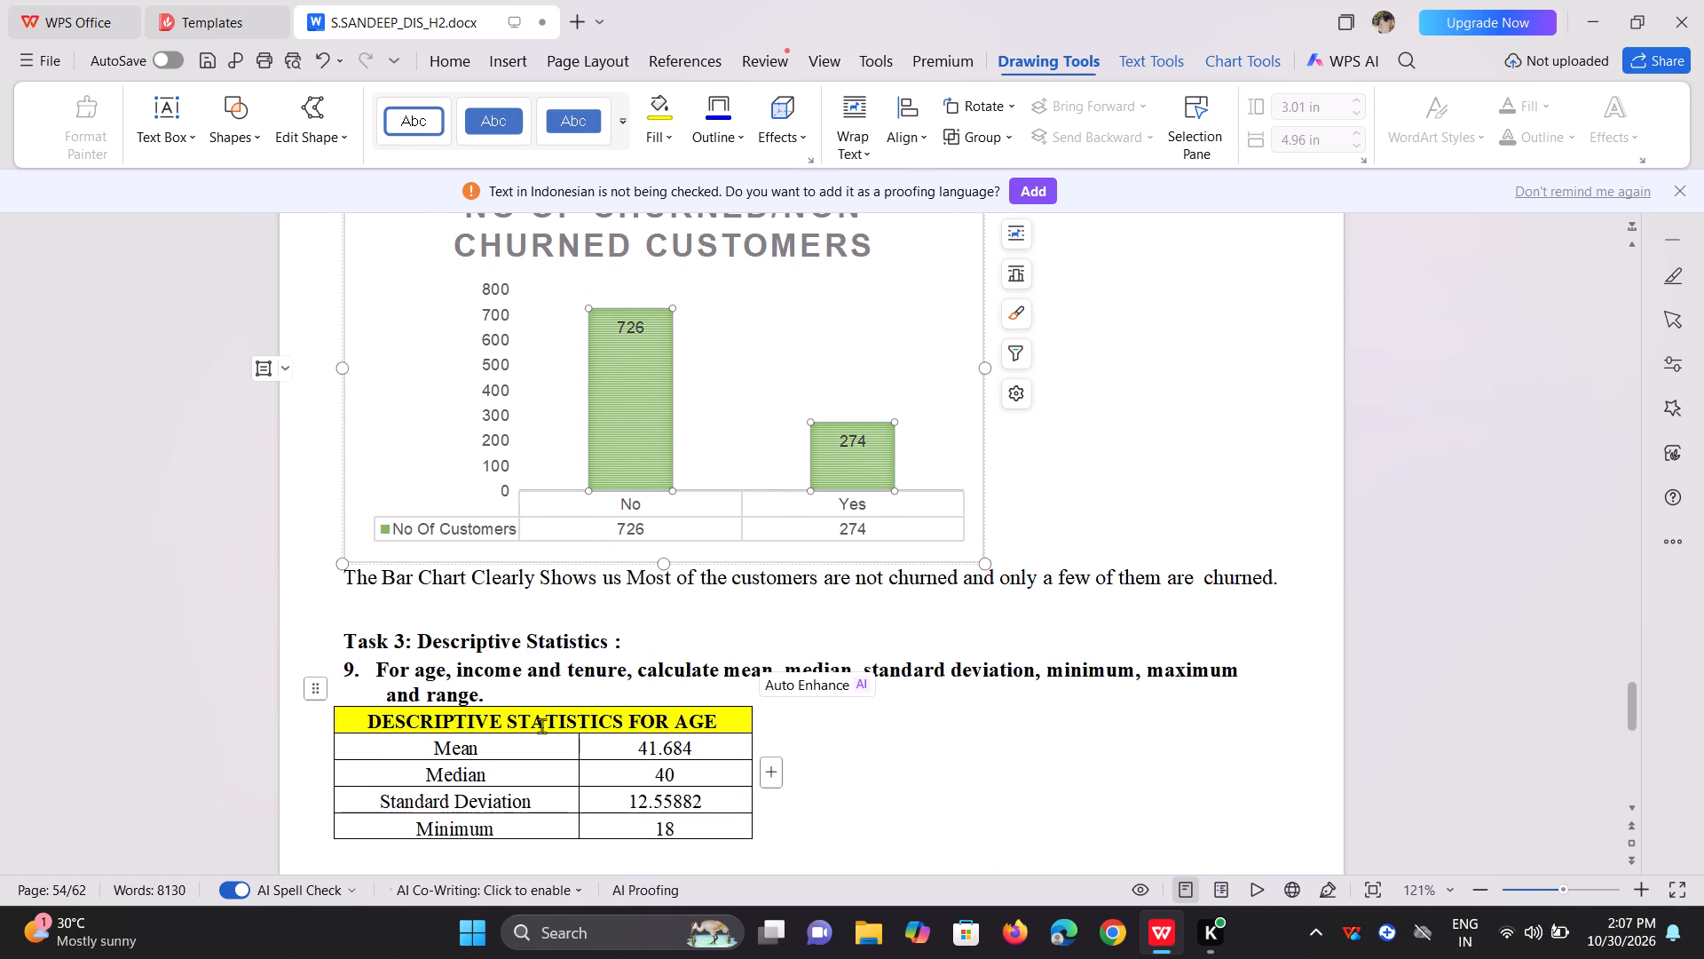
click(485, 693)
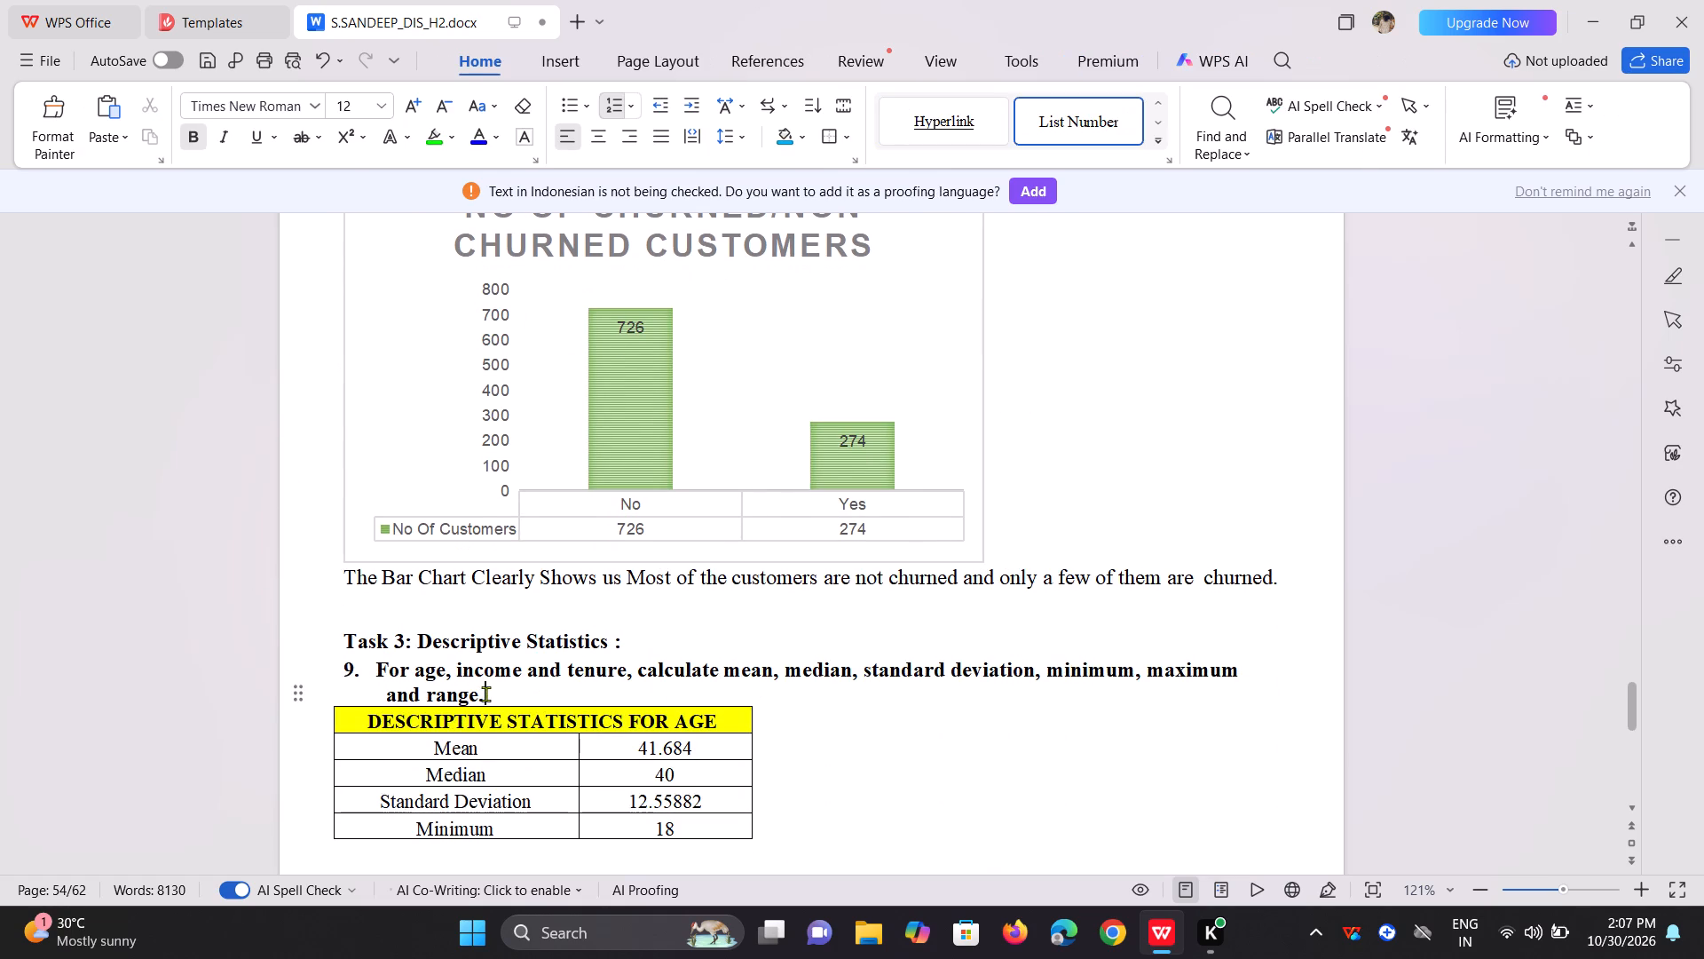
key(Return)
key(BackSpace)
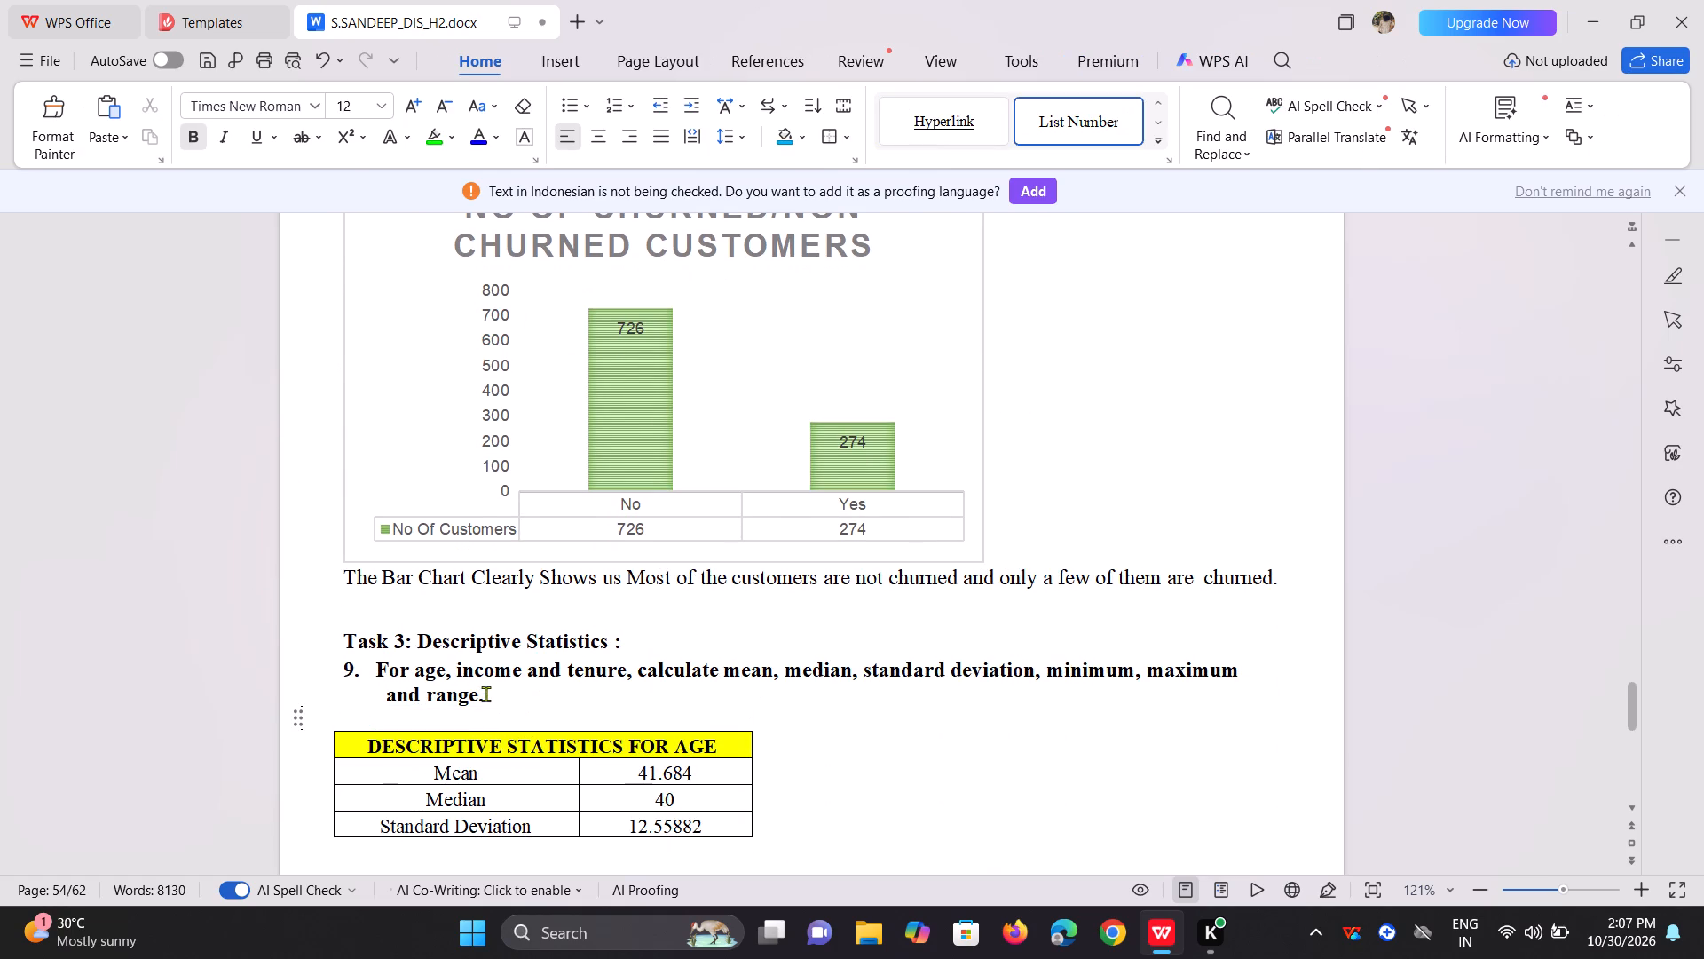
Make the Standard Deviation row in the Descriptive Statistics for Age table slightly taller.
scroll(485, 693, down, 2)
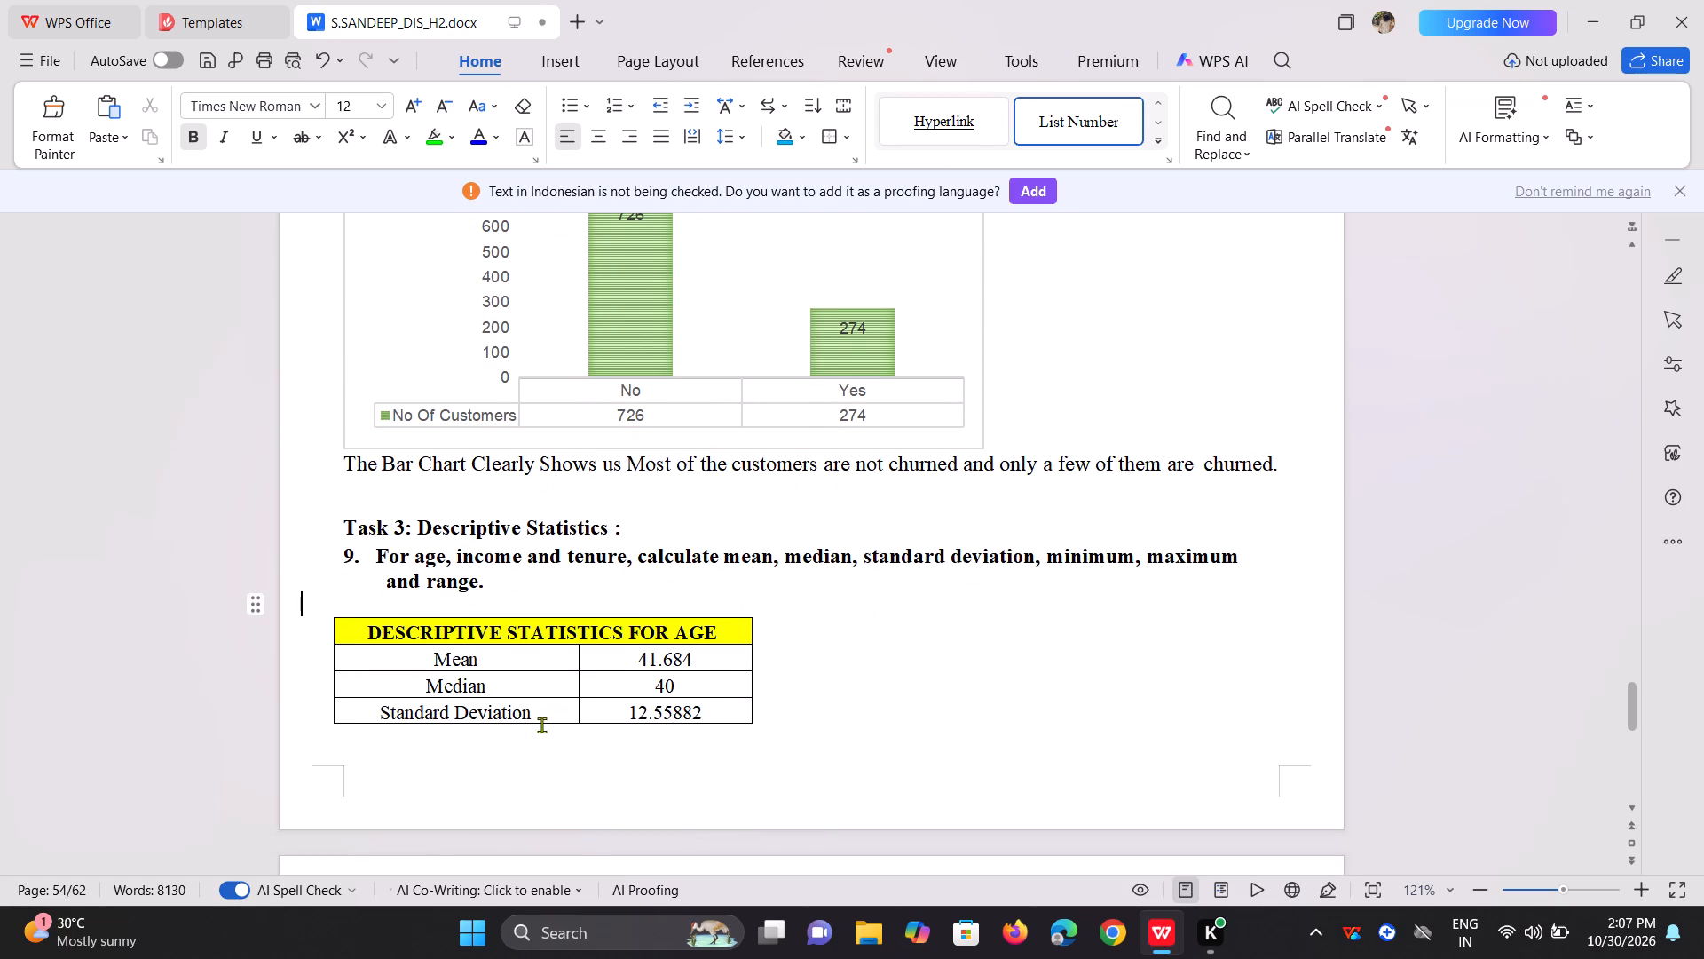
drag(557, 723, 556, 741)
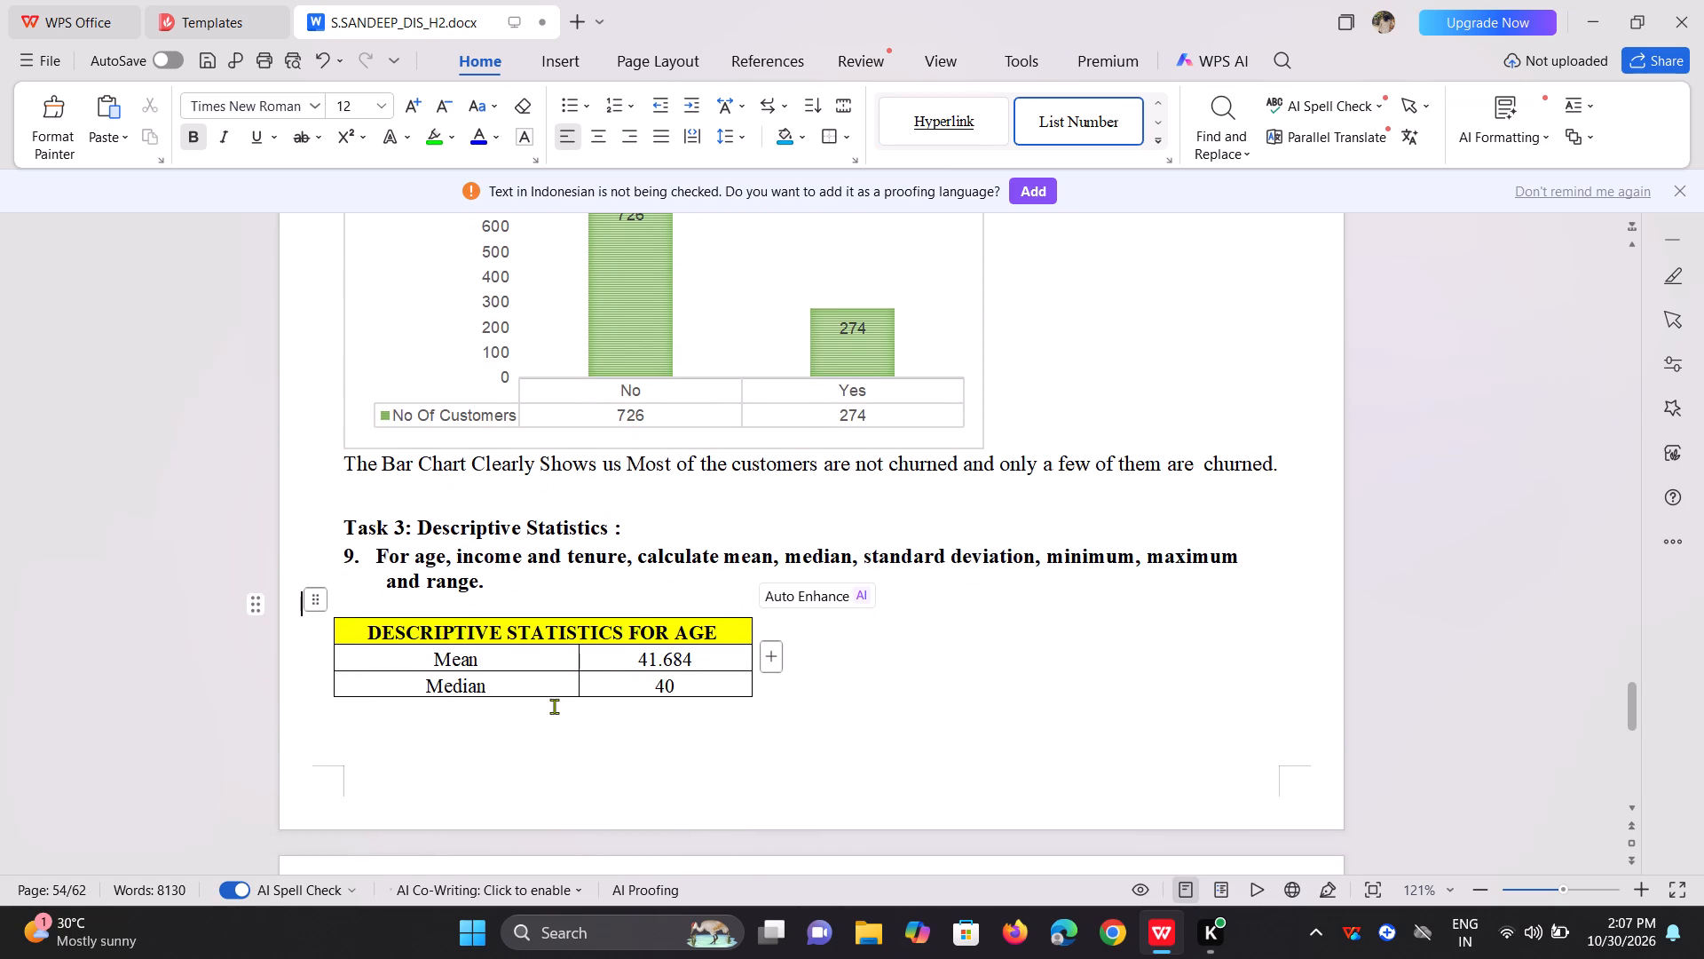
scroll(554, 706, down, 2)
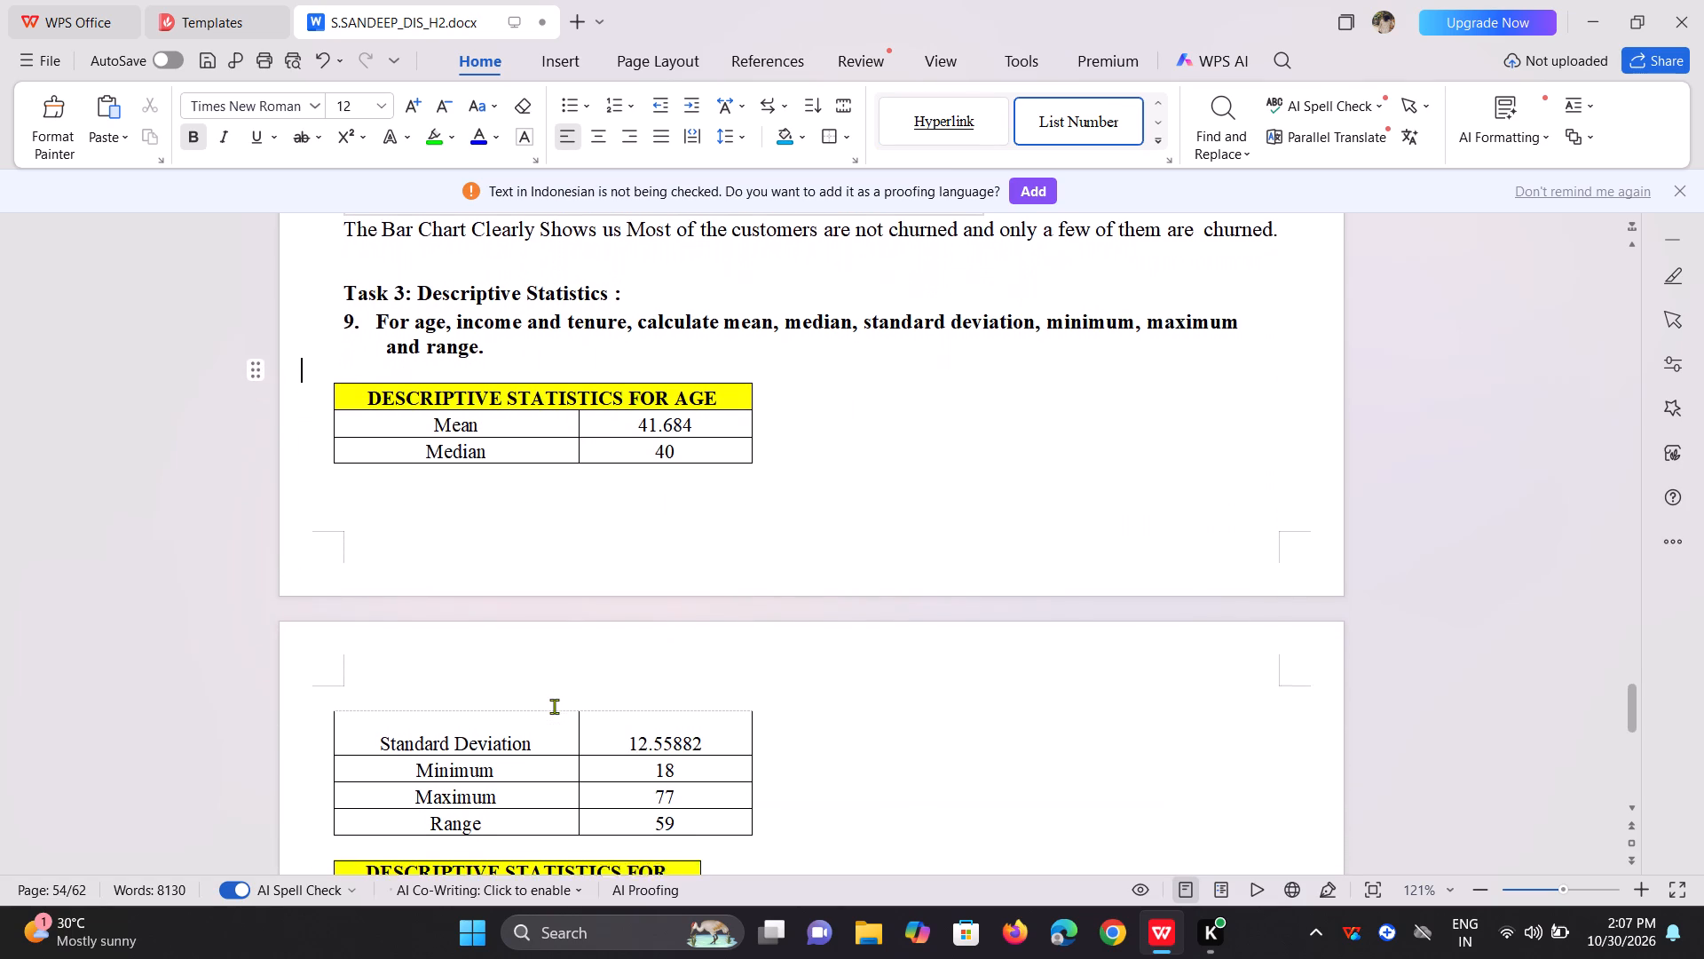
scroll(554, 706, down, 1)
drag(534, 725, 534, 717)
scroll(680, 527, down, 2)
Add two blank lines between the income histogram's conclusion, ending in "high-earners.", and question 8.
scroll(680, 527, up, 7)
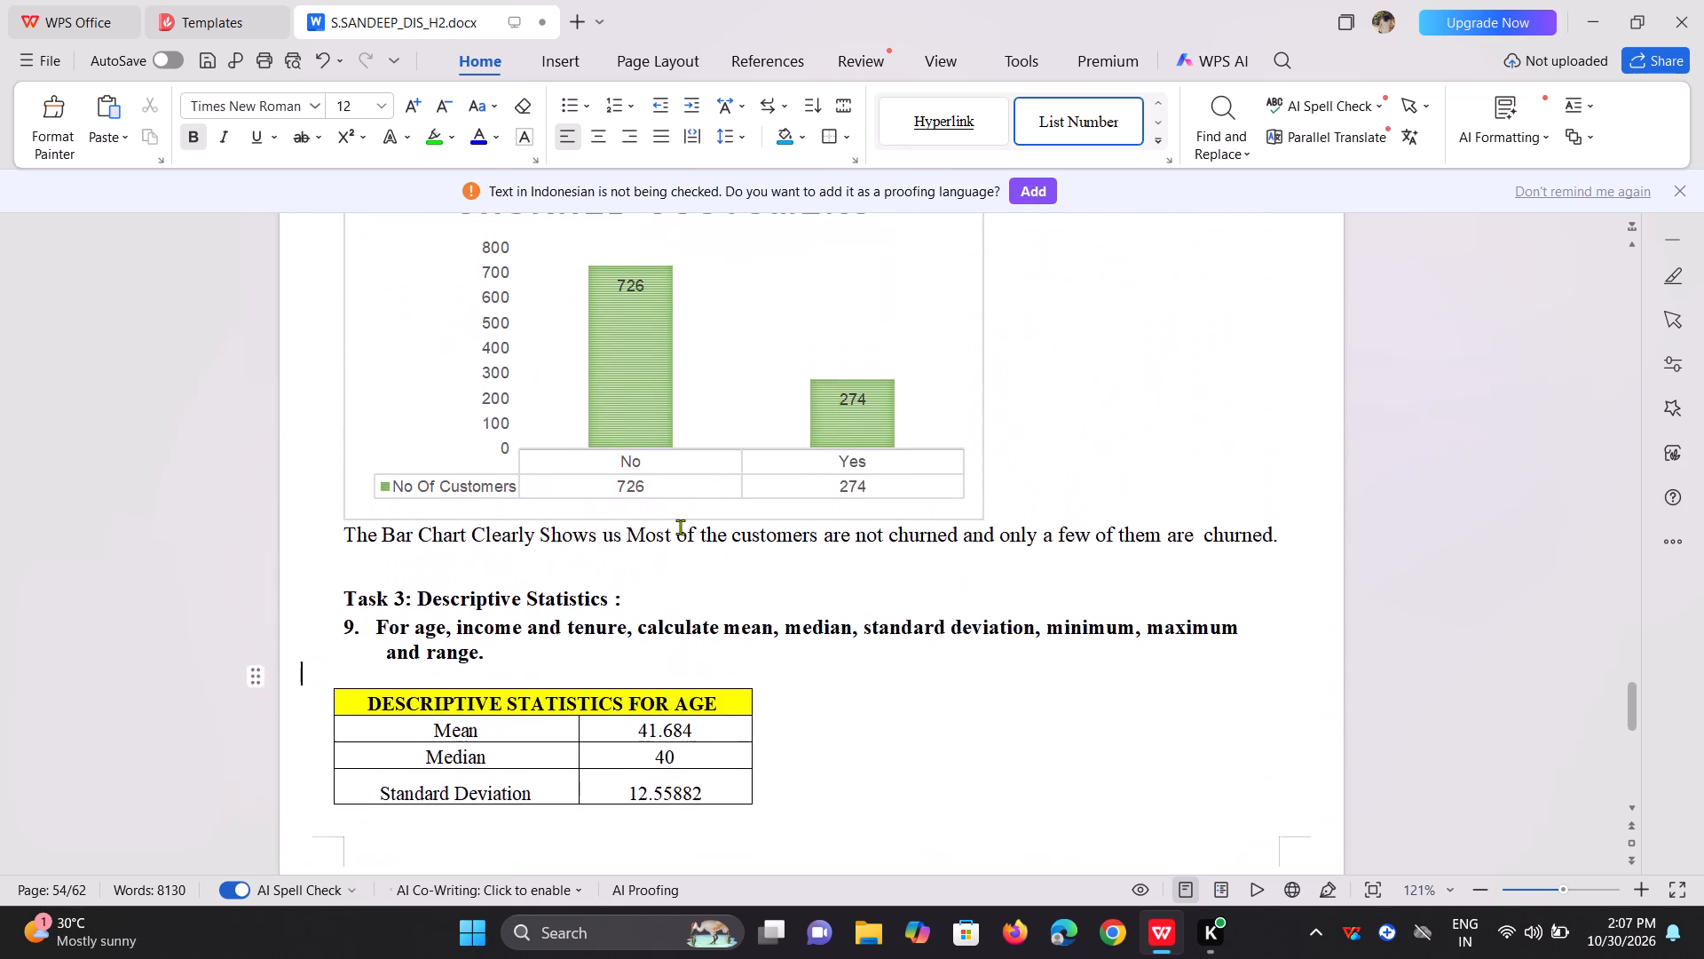
scroll(680, 527, up, 6)
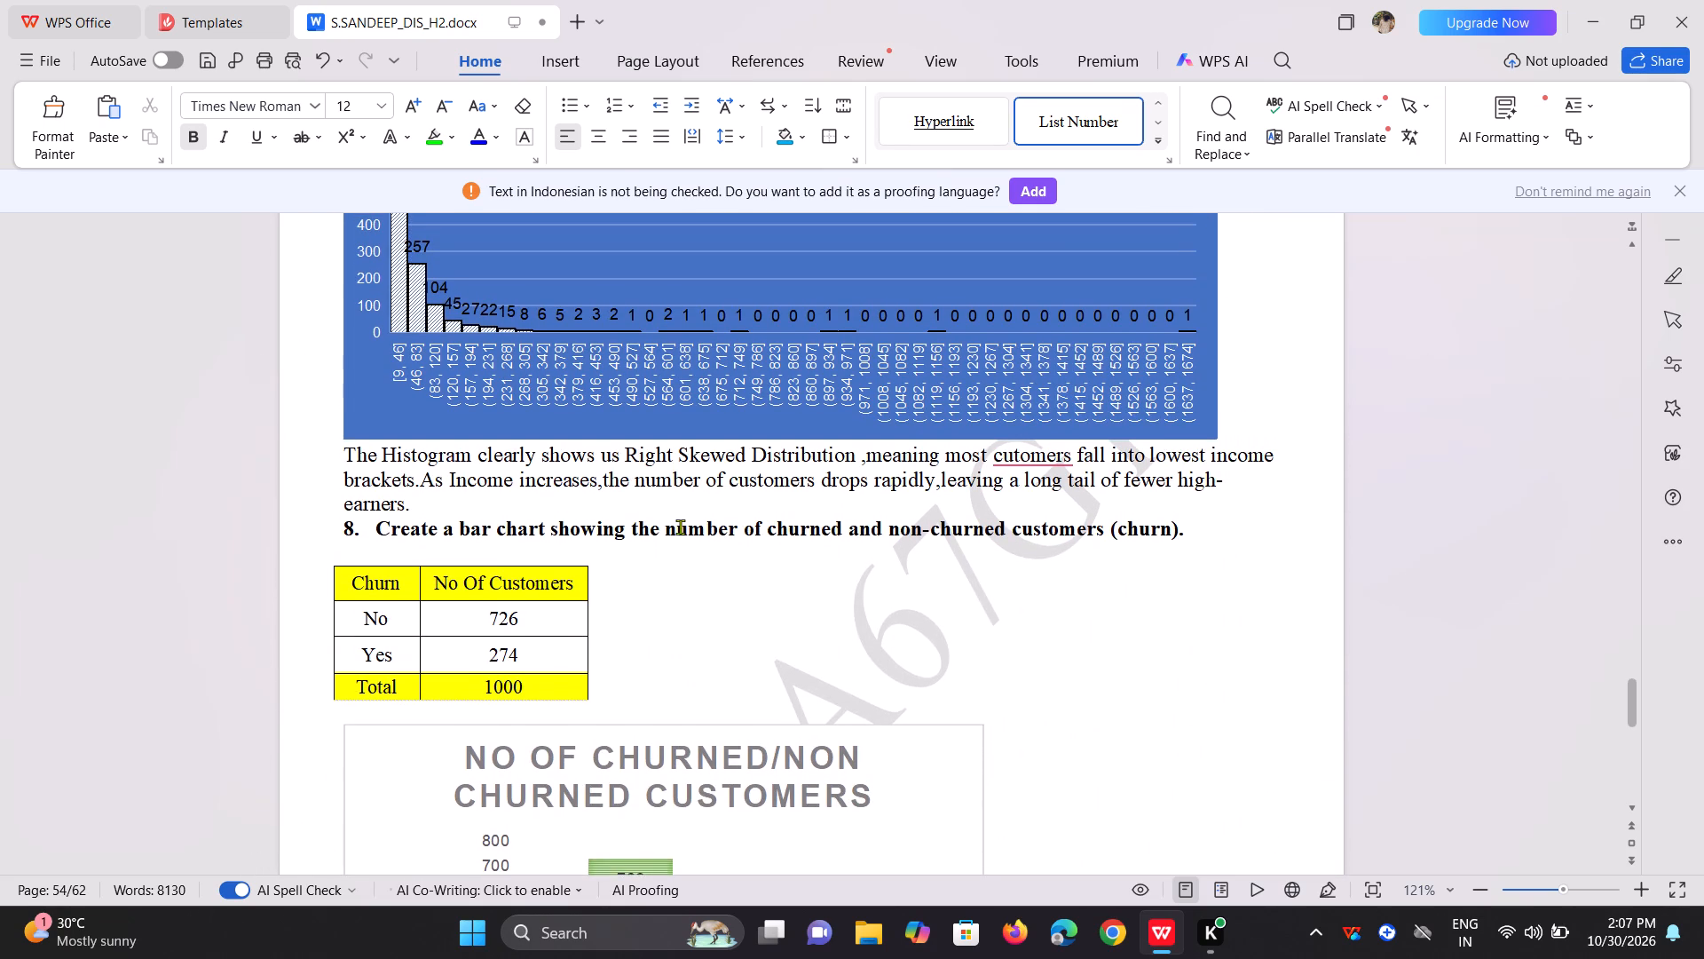
click(414, 505)
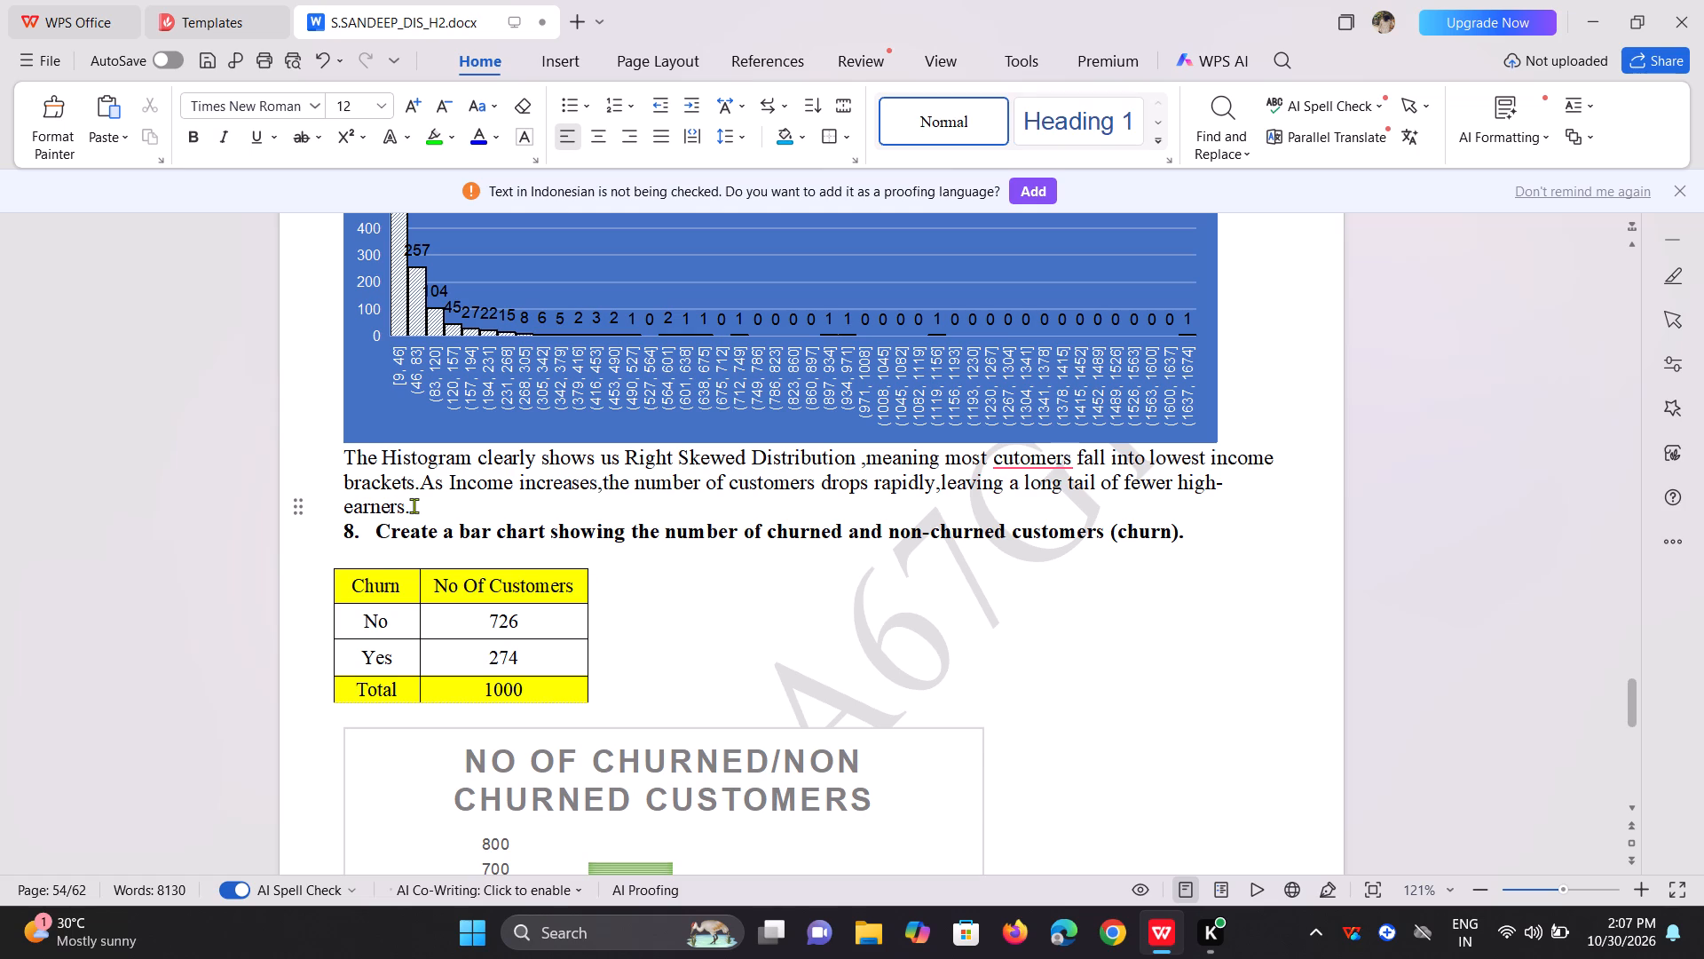
key(Return)
key(Return)
Add an unnumbered blank line between question 7 on income distribution and its histogram.
scroll(414, 505, up, 1)
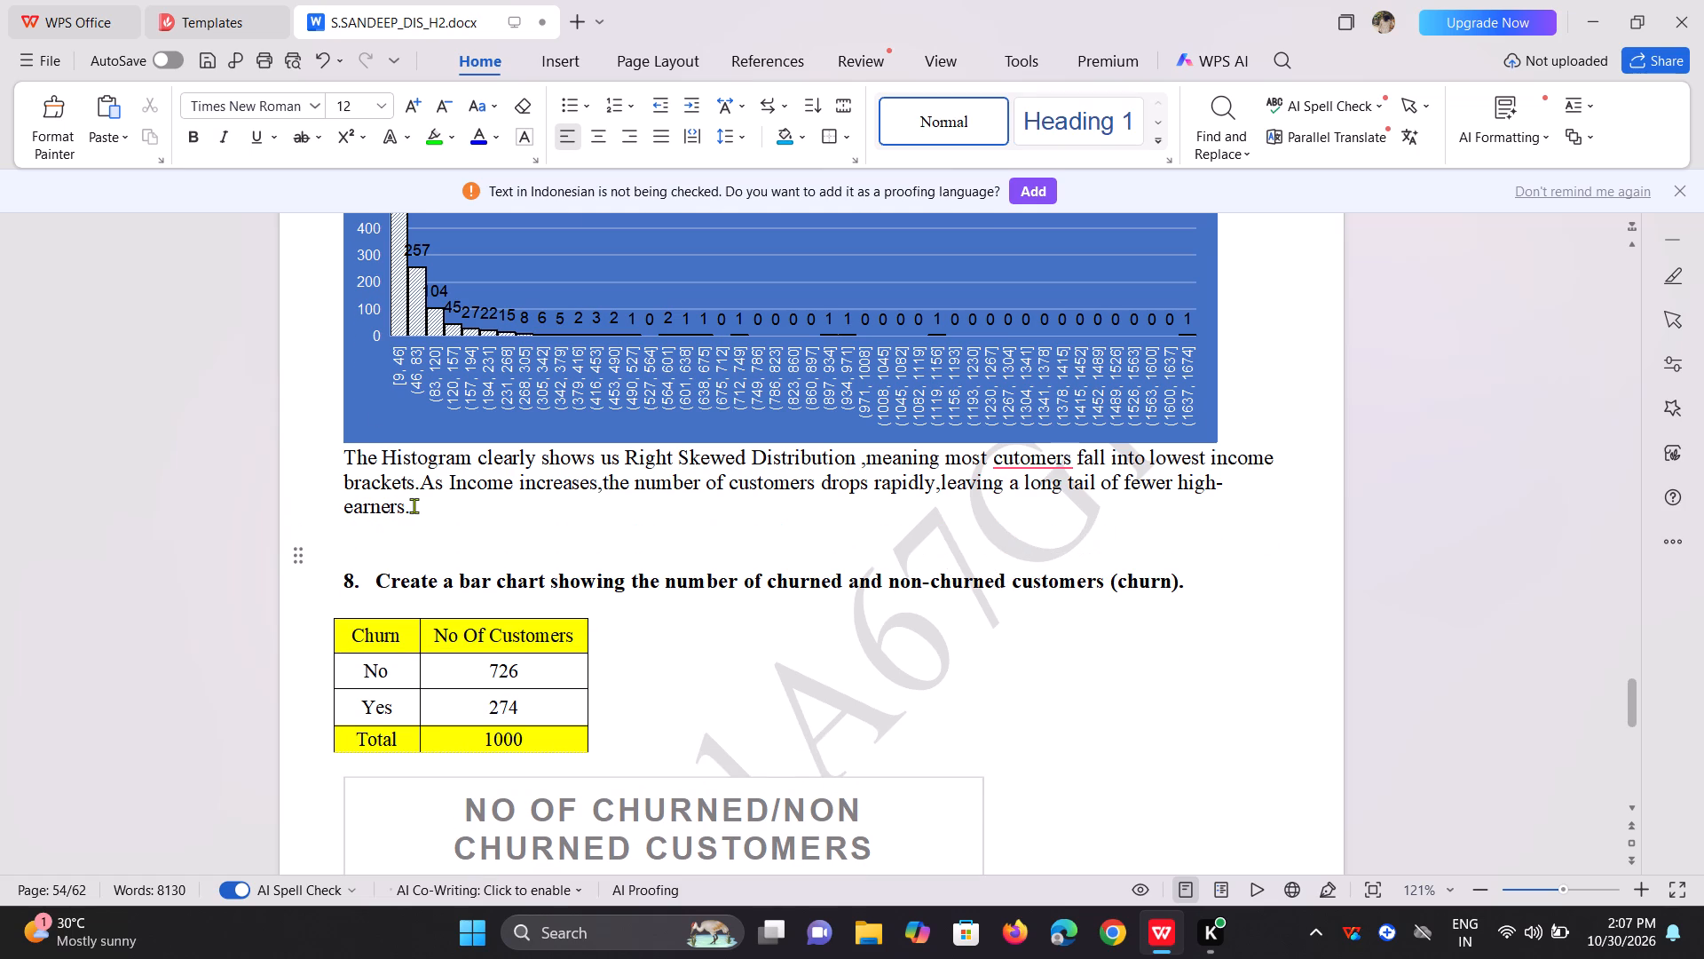
scroll(414, 505, up, 4)
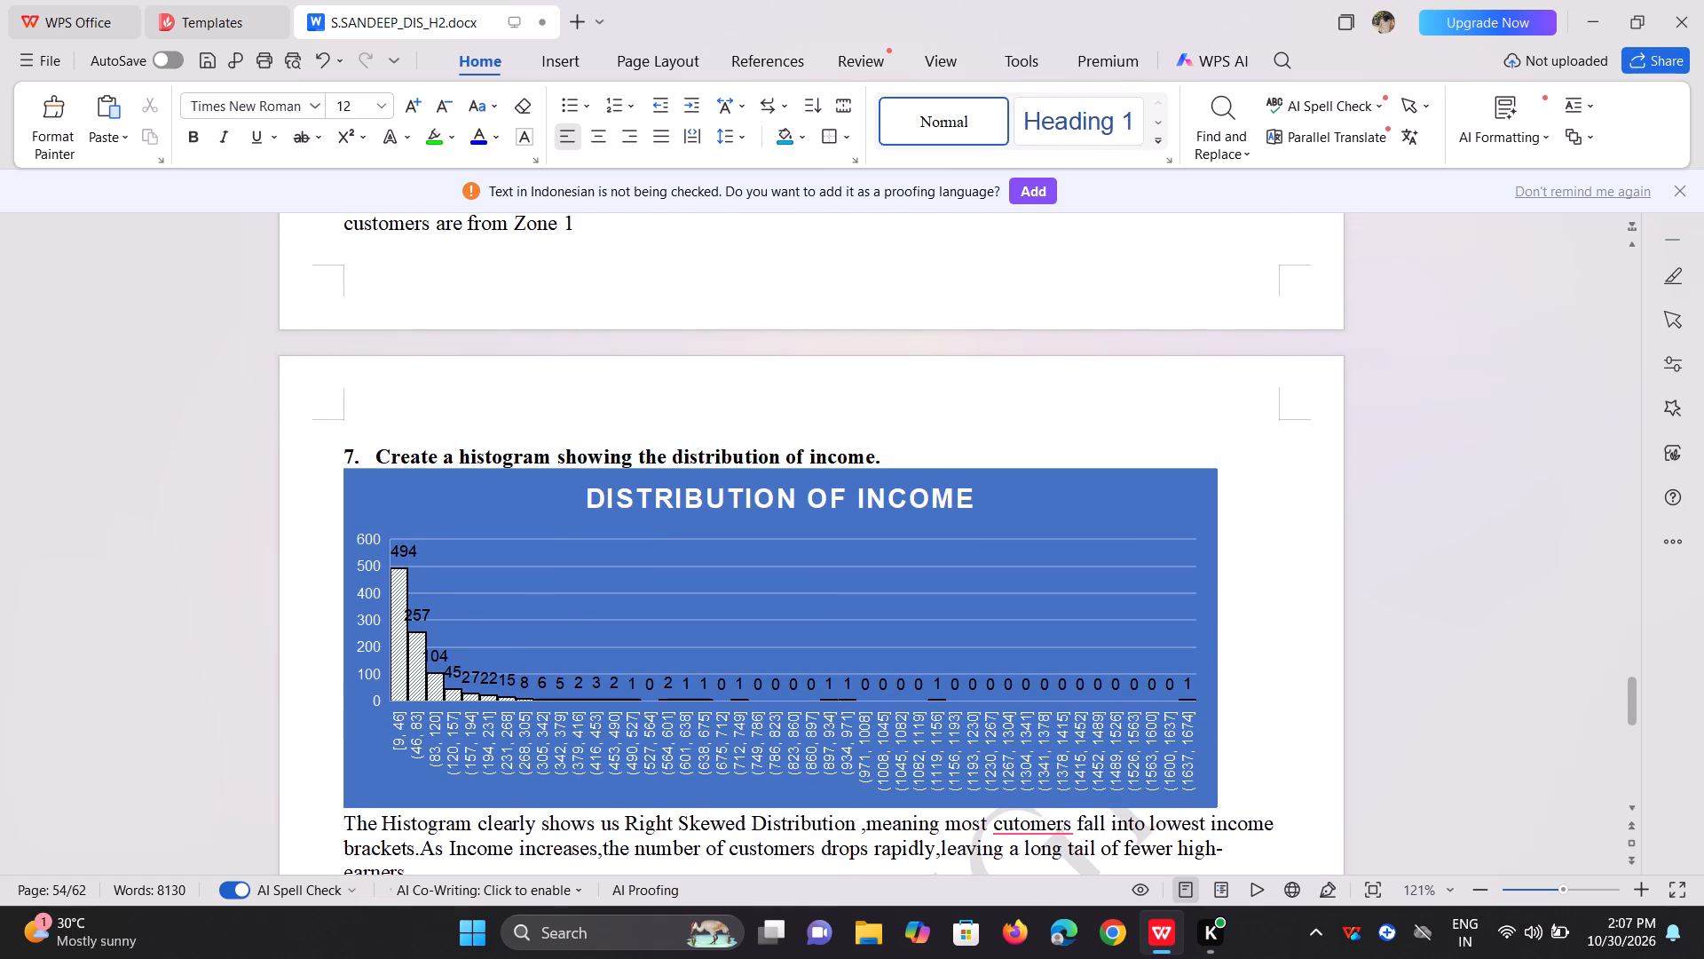
click(890, 460)
key(Return)
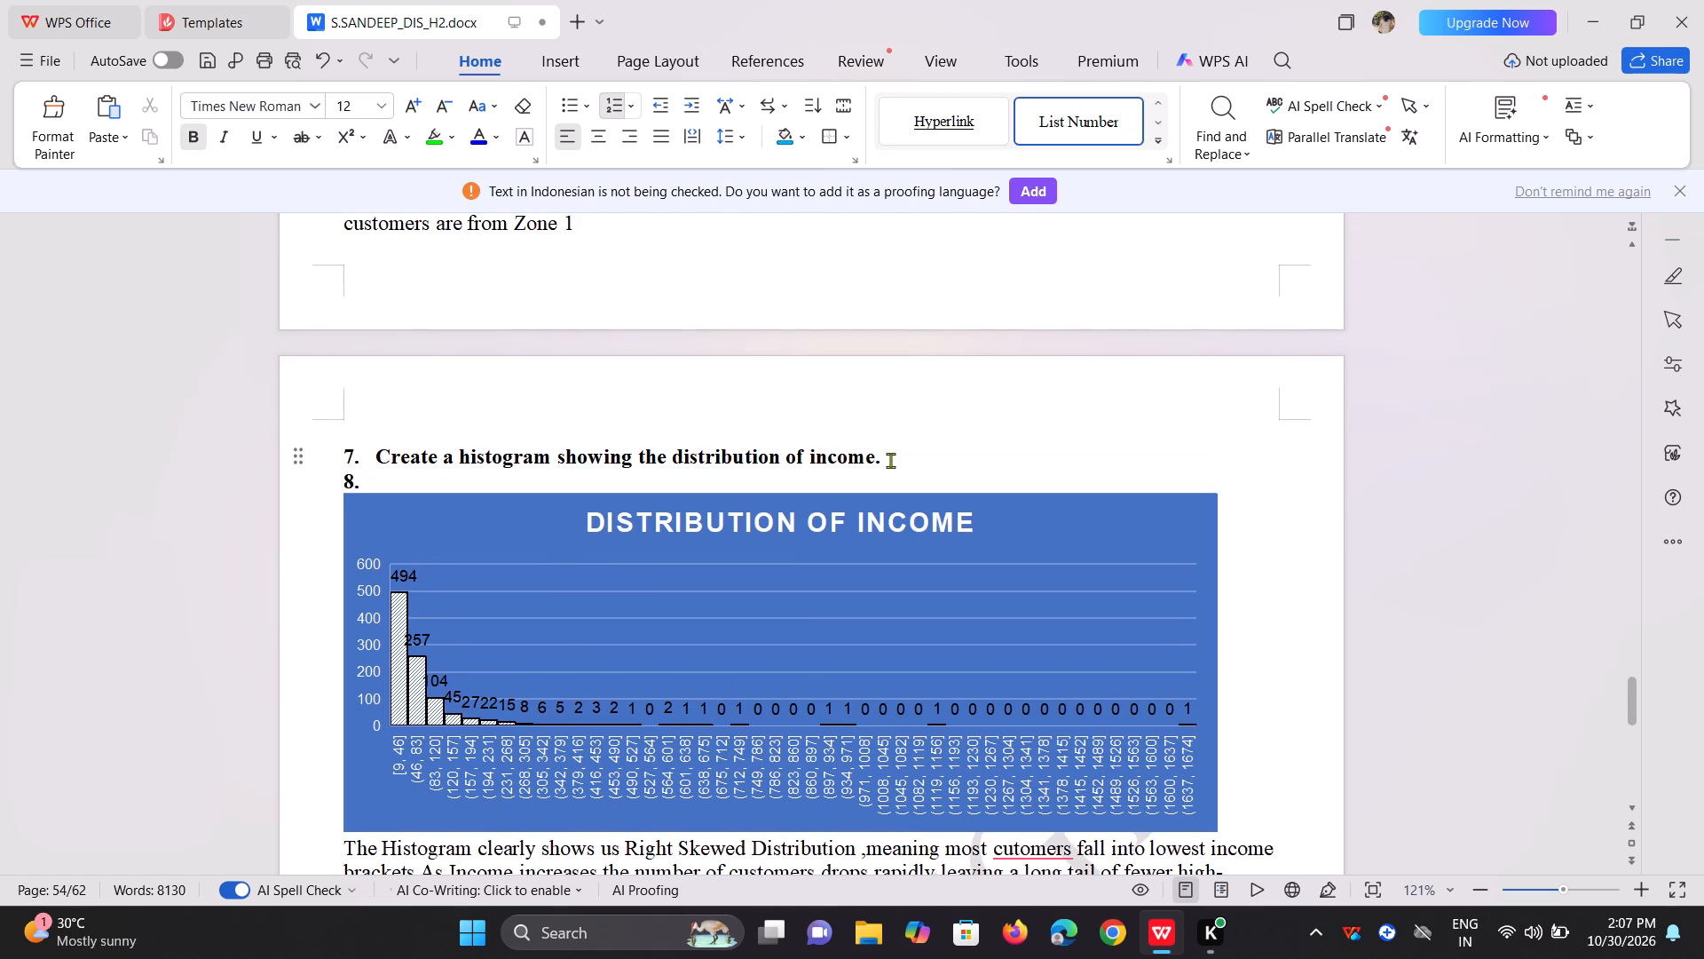
key(BackSpace)
Add a blank line between the Distribution of Income histogram and the conclusion text below it.
scroll(890, 460, up, 2)
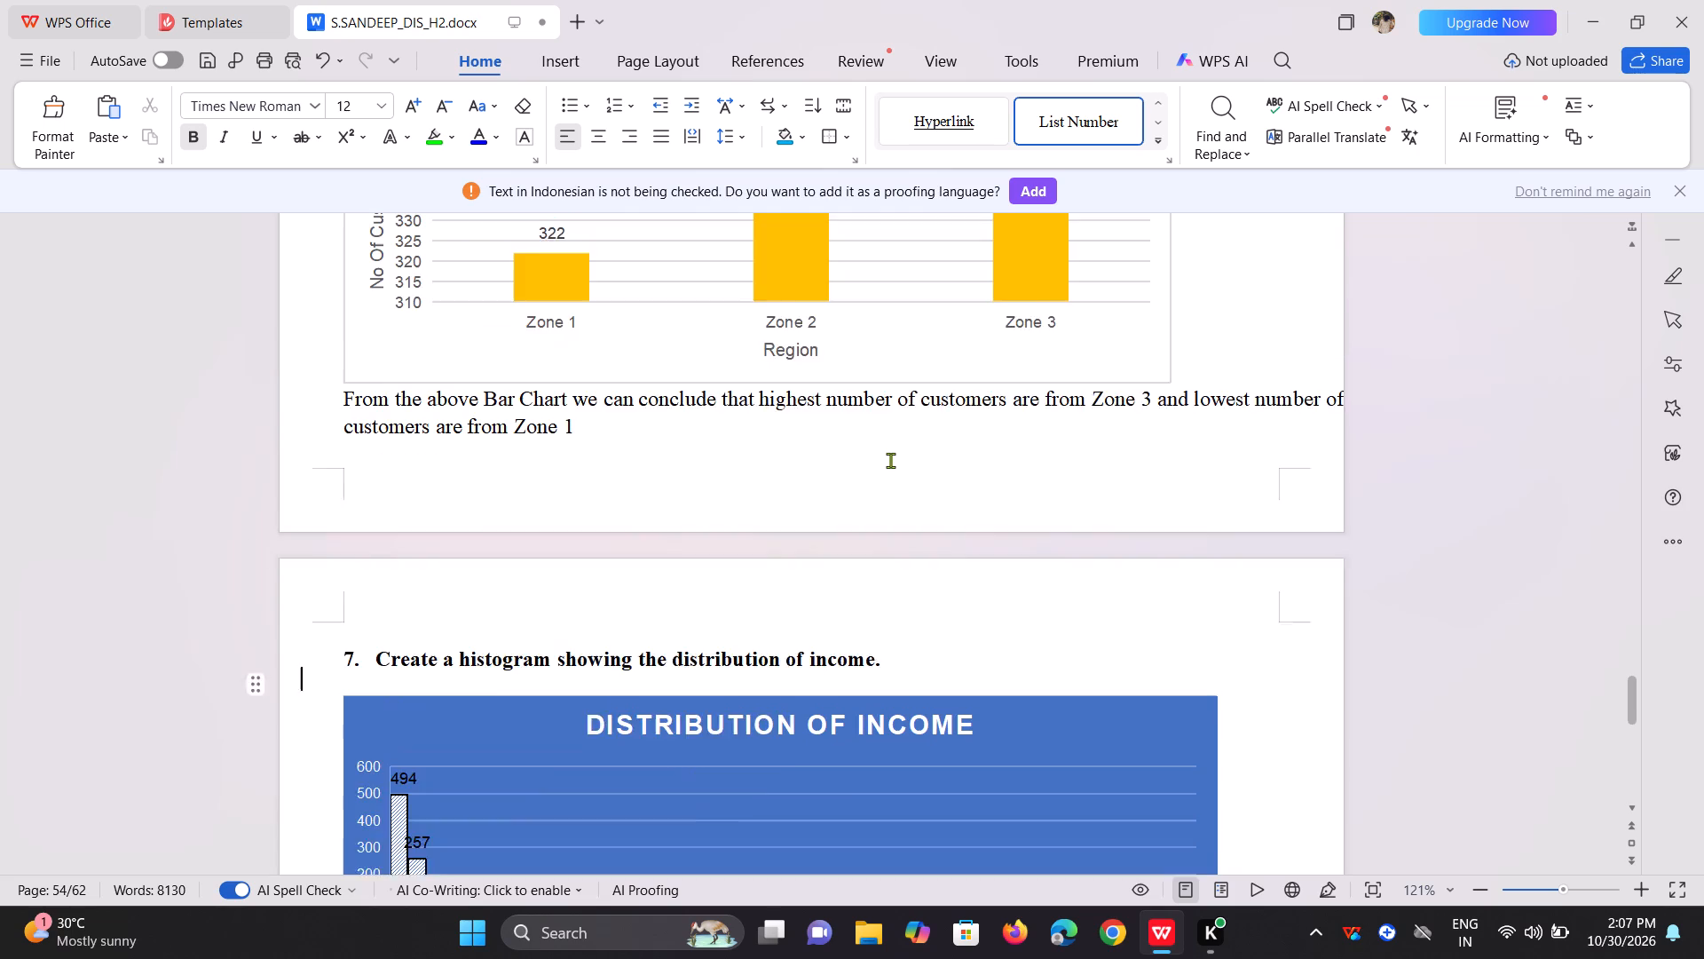
scroll(890, 460, up, 1)
scroll(1022, 534, up, 3)
scroll(1022, 534, down, 1)
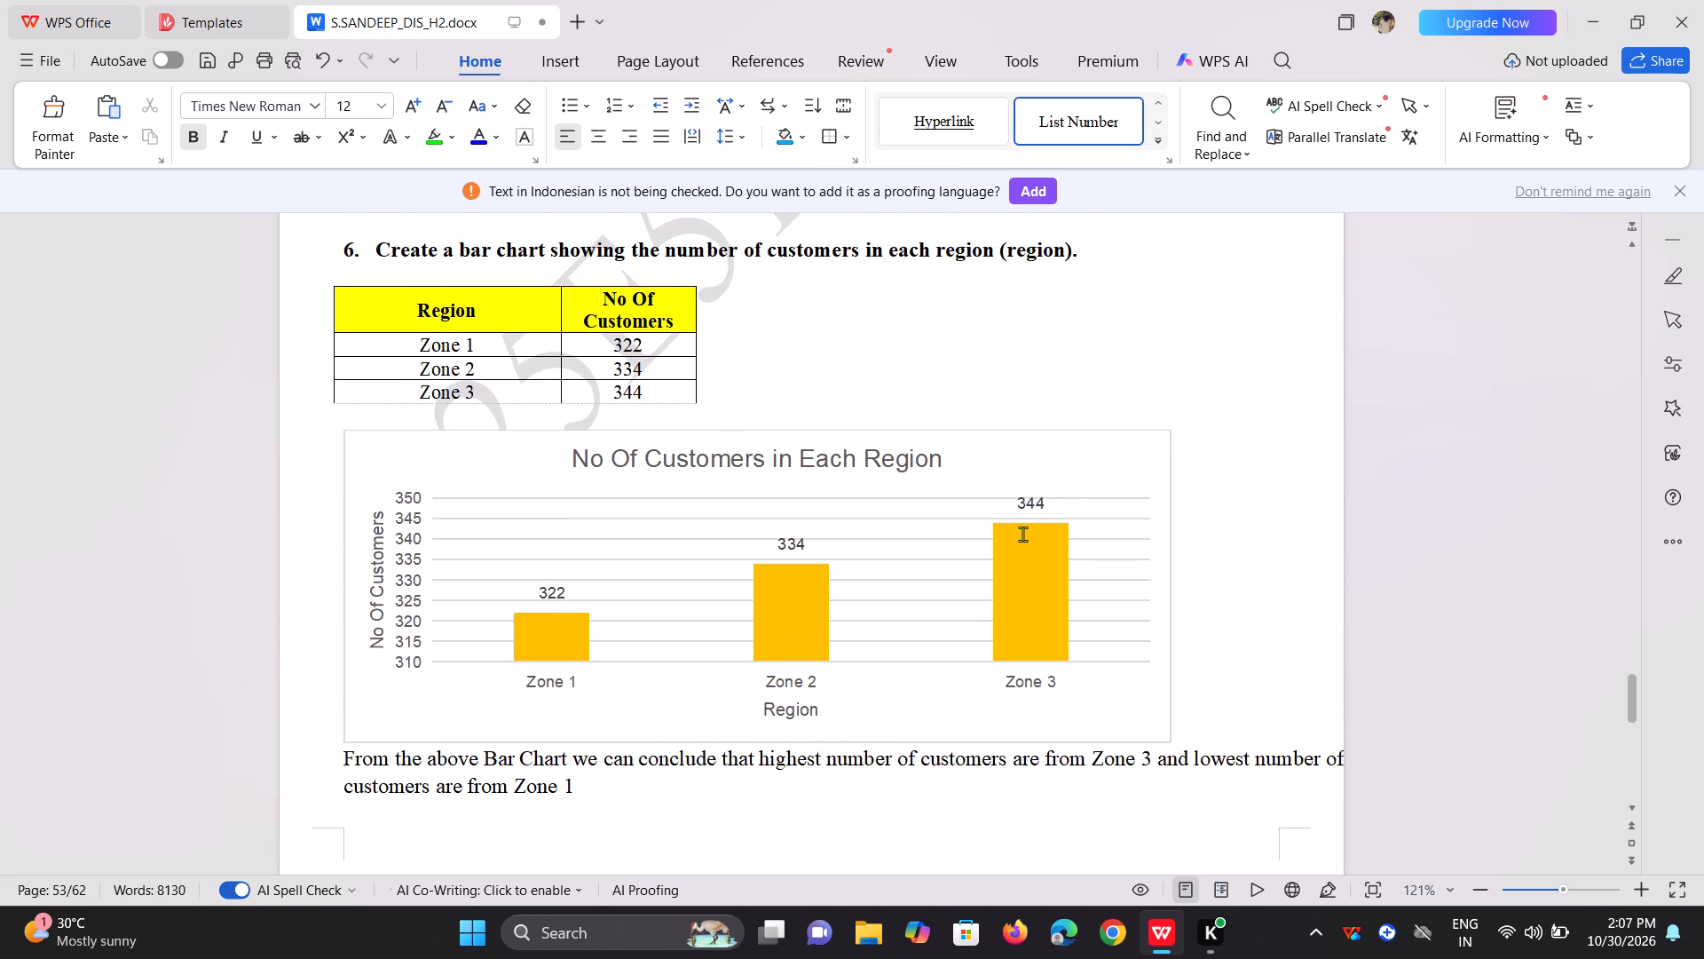
scroll(1022, 534, down, 5)
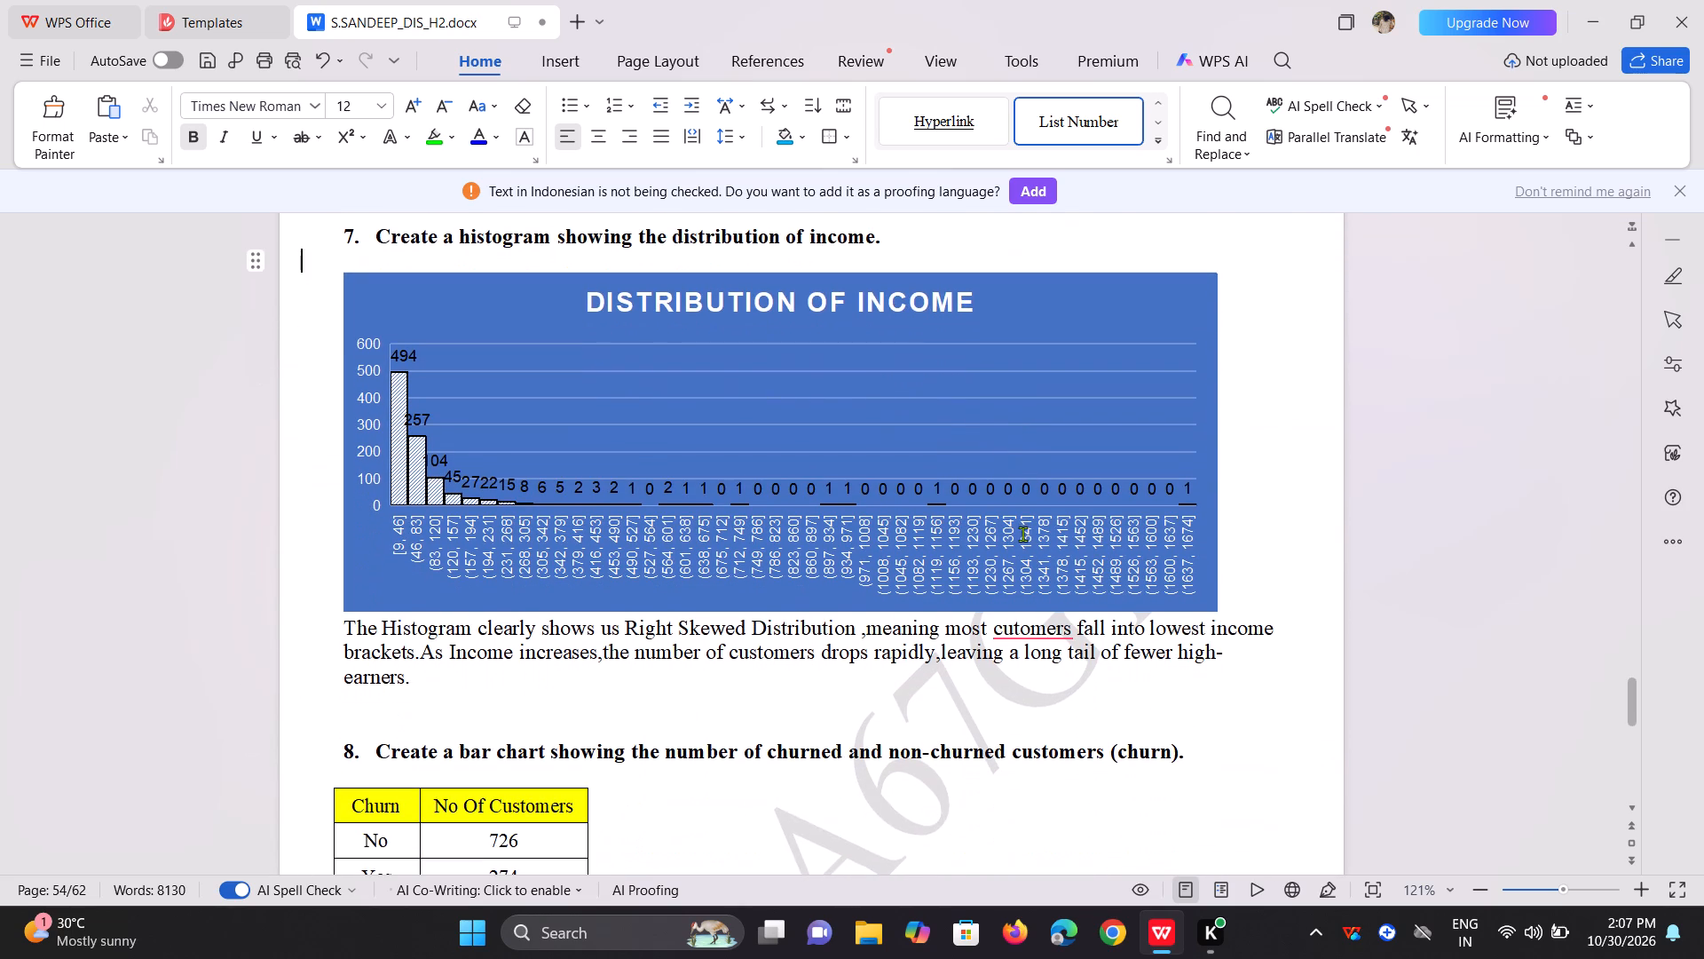
click(1224, 598)
key(Return)
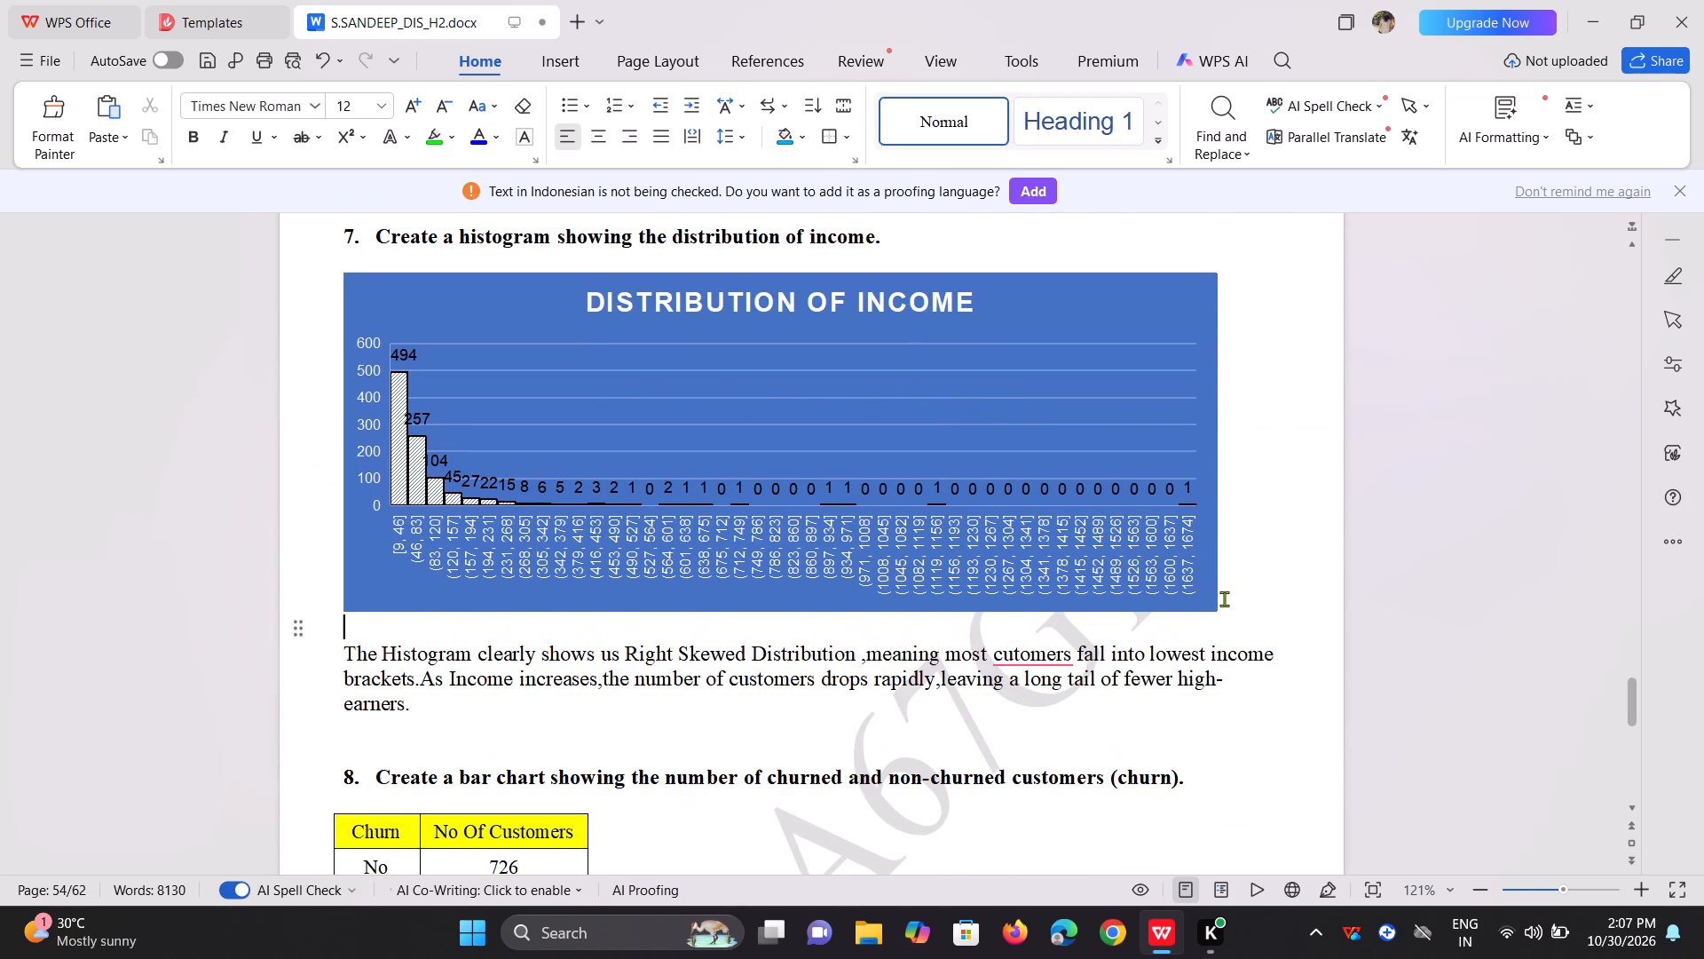
Add a blank line between the churned/non-churned customers chart and its conclusion sentence.
scroll(1224, 598, down, 10)
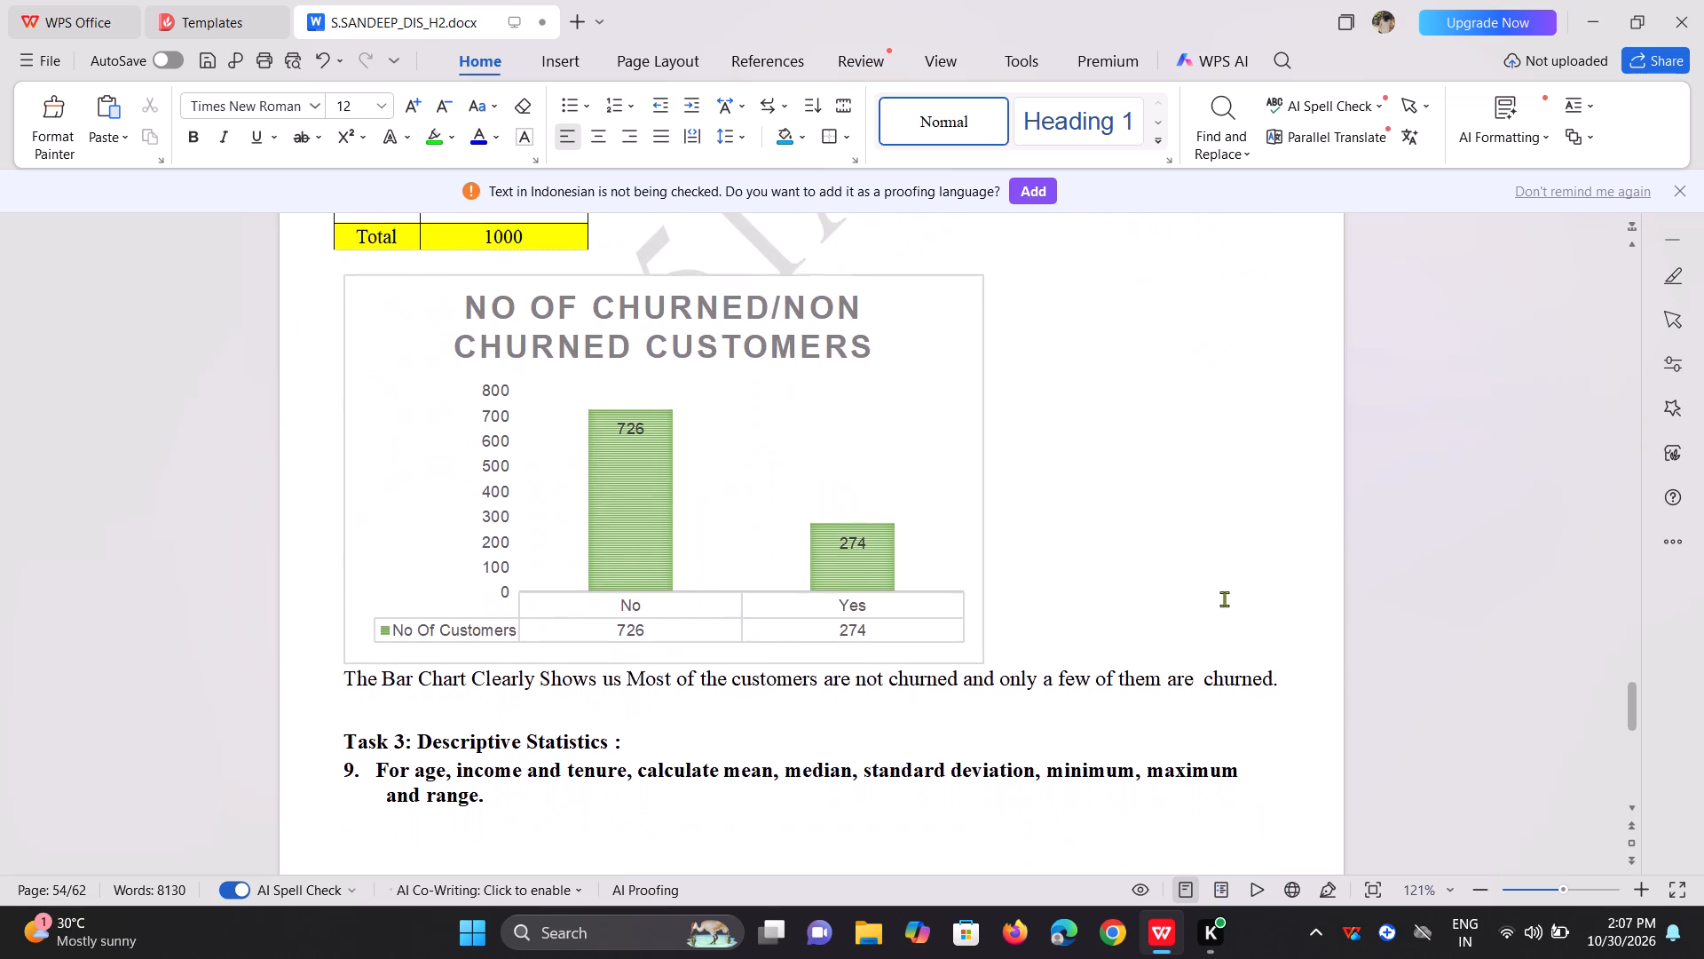
scroll(1224, 598, down, 1)
scroll(1224, 598, up, 1)
scroll(977, 480, up, 1)
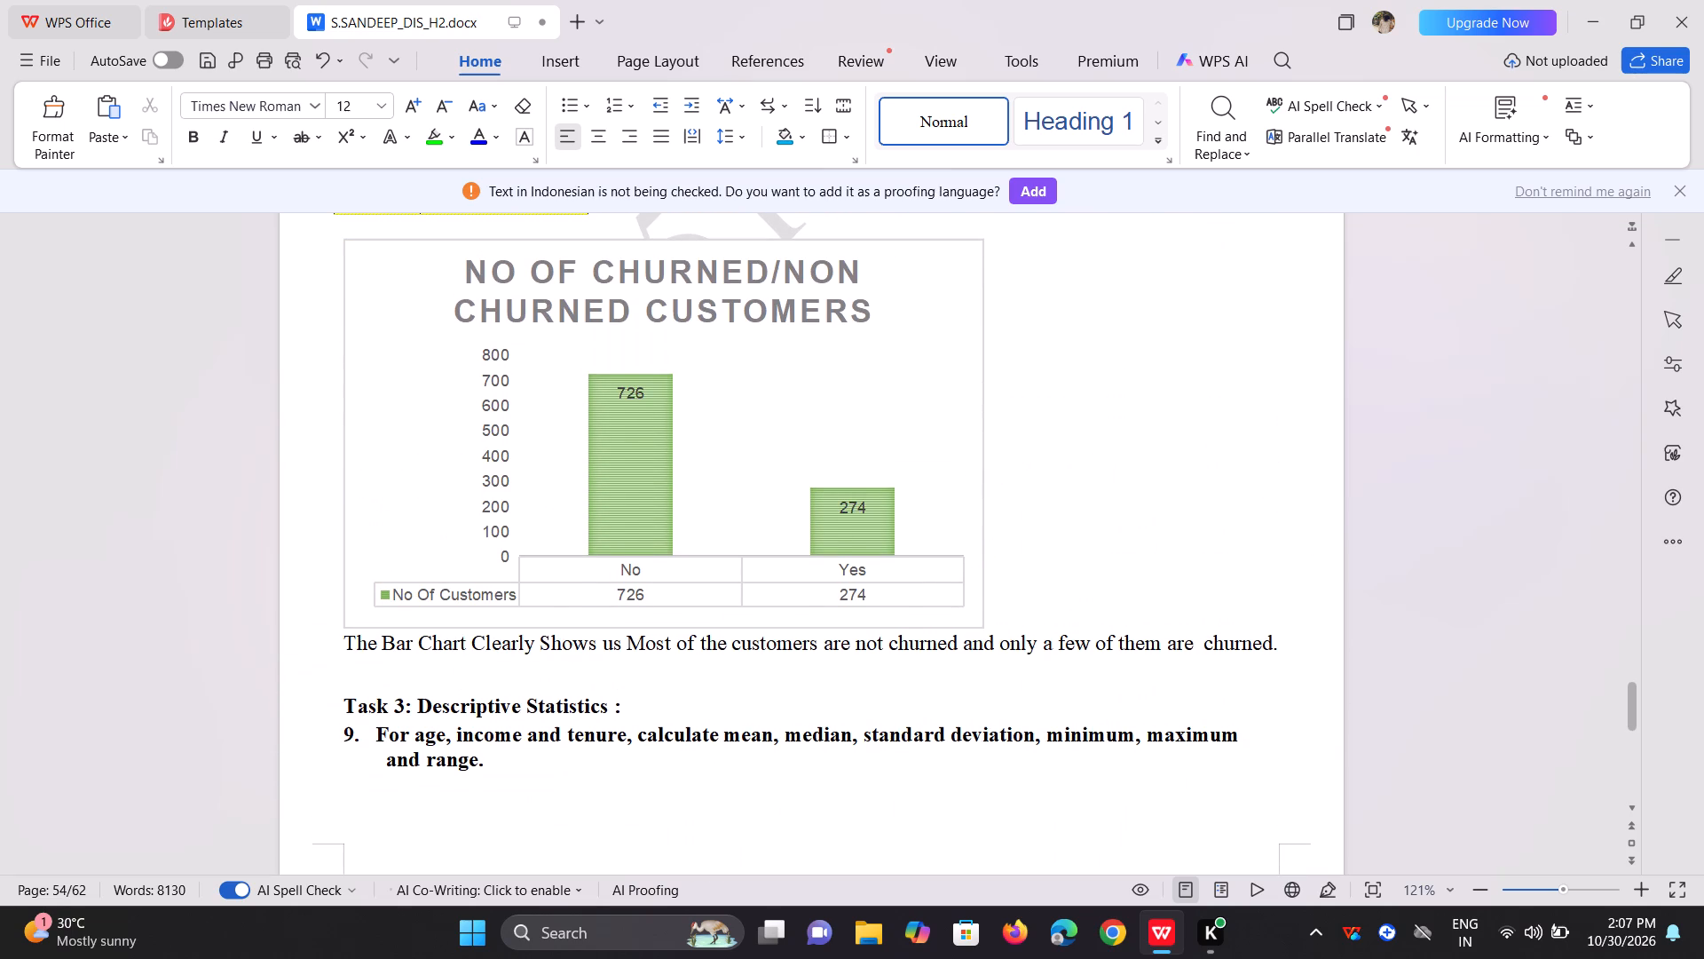
click(1000, 628)
key(Return)
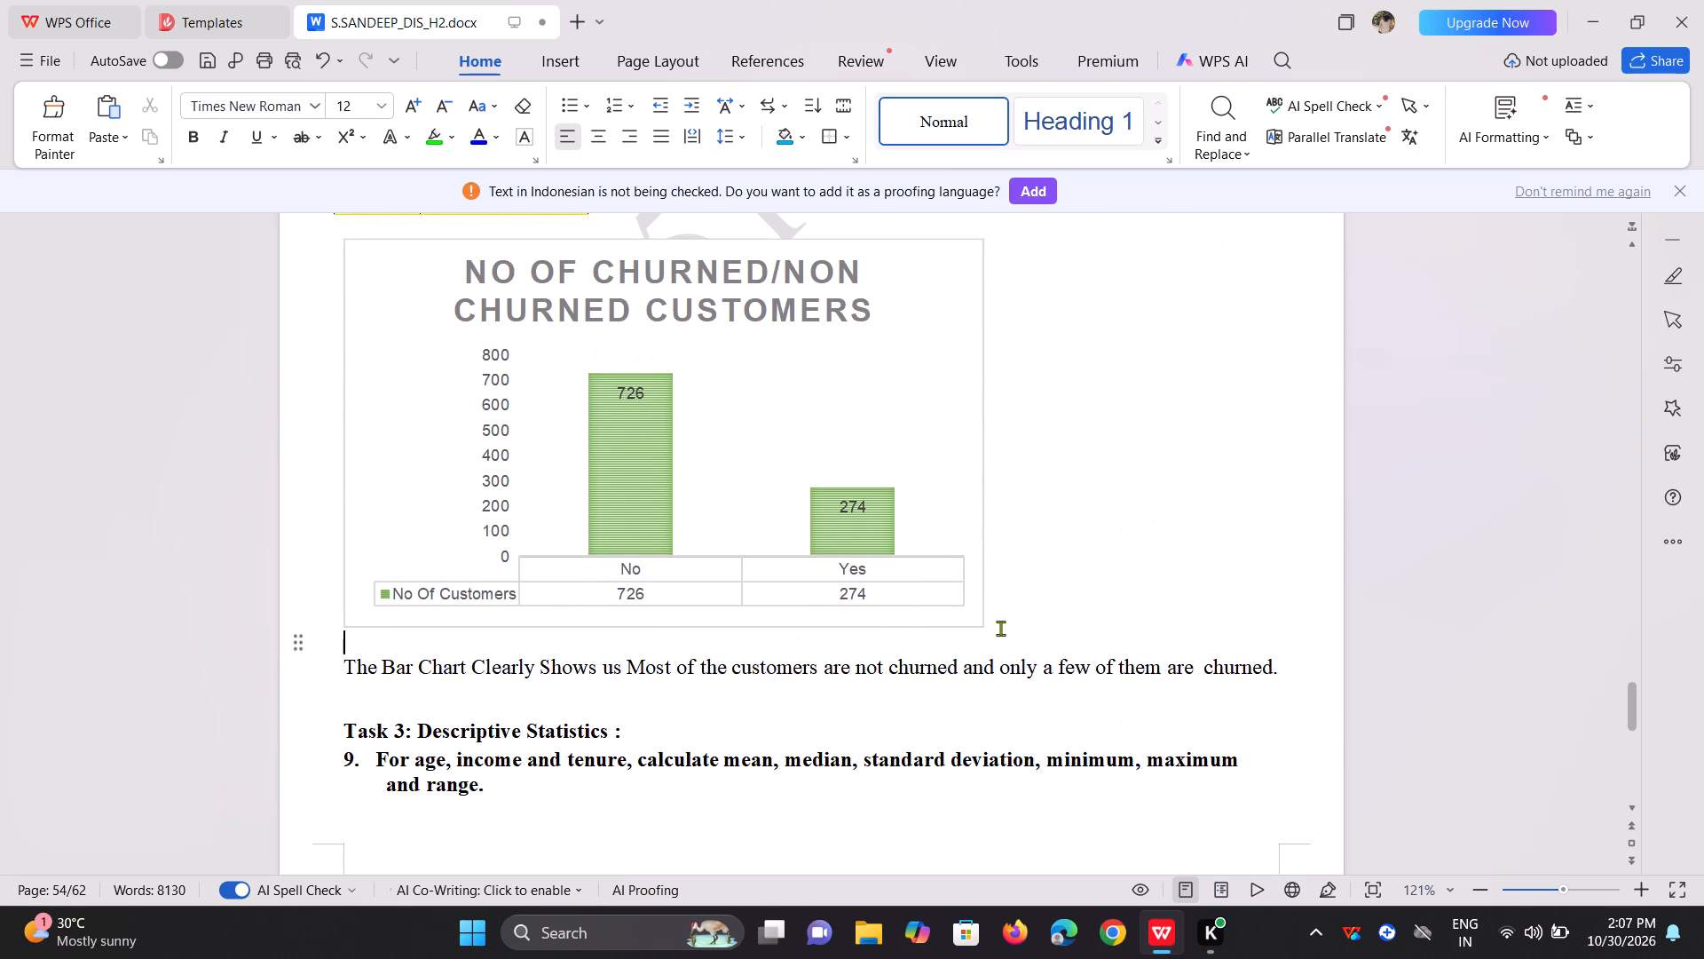
Shade the header row of the Descriptive Statistics for Age table with the base theme blue.
scroll(1000, 628, down, 7)
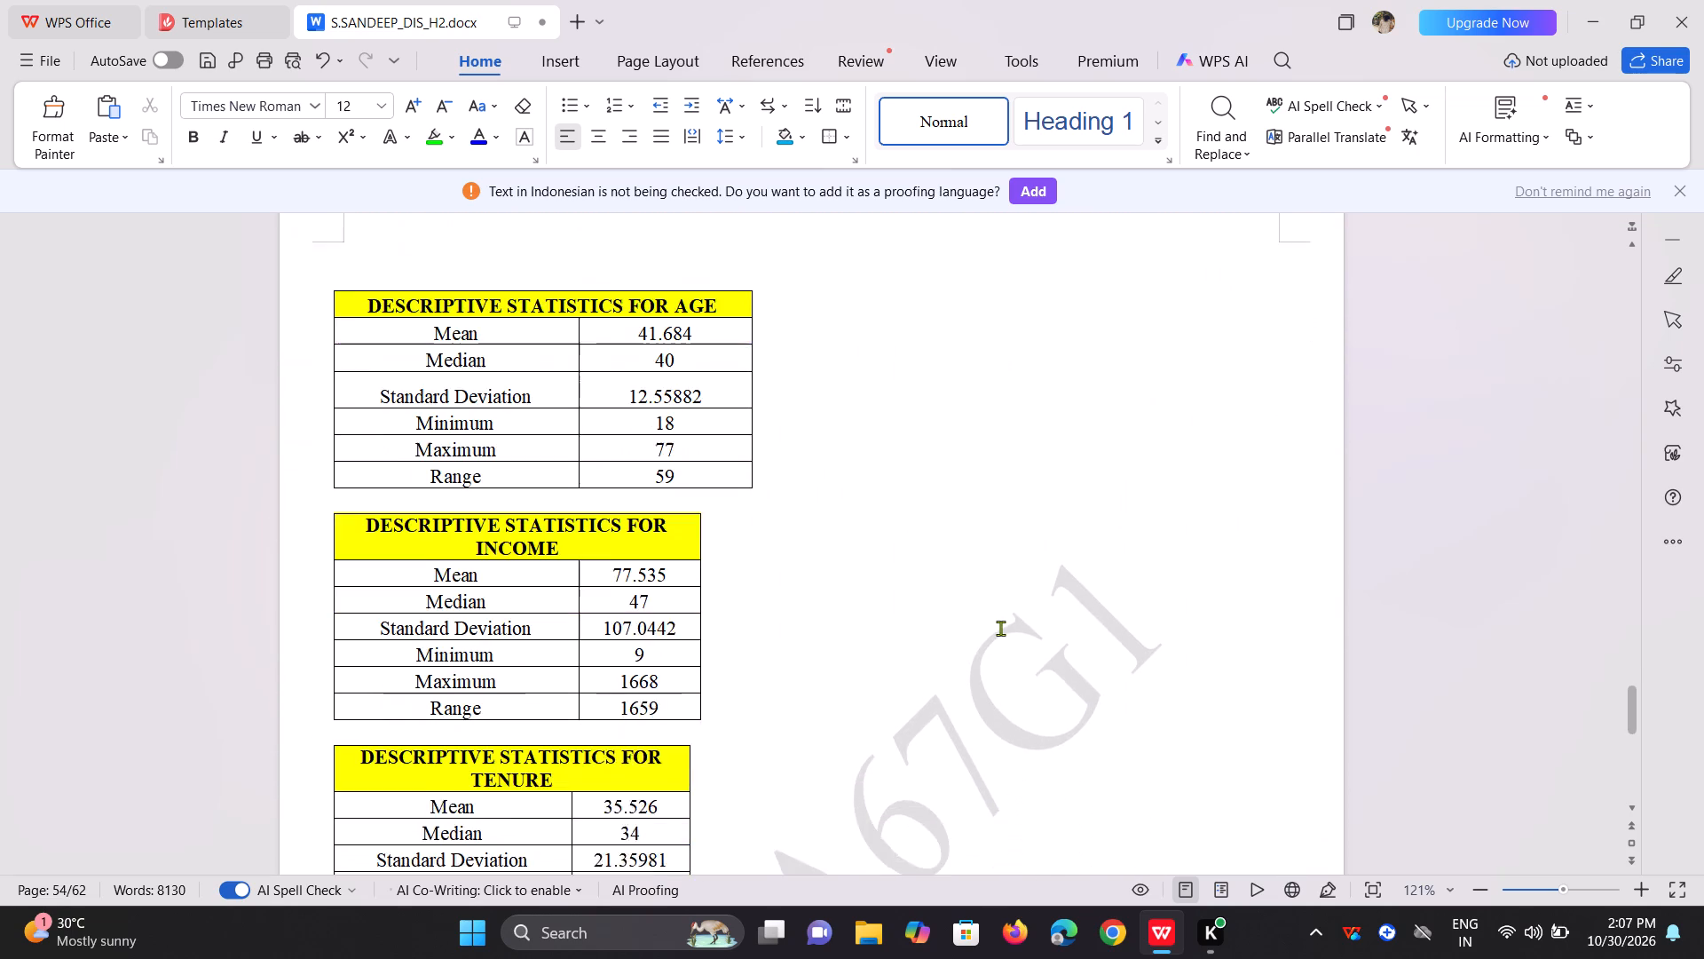
scroll(1000, 628, down, 1)
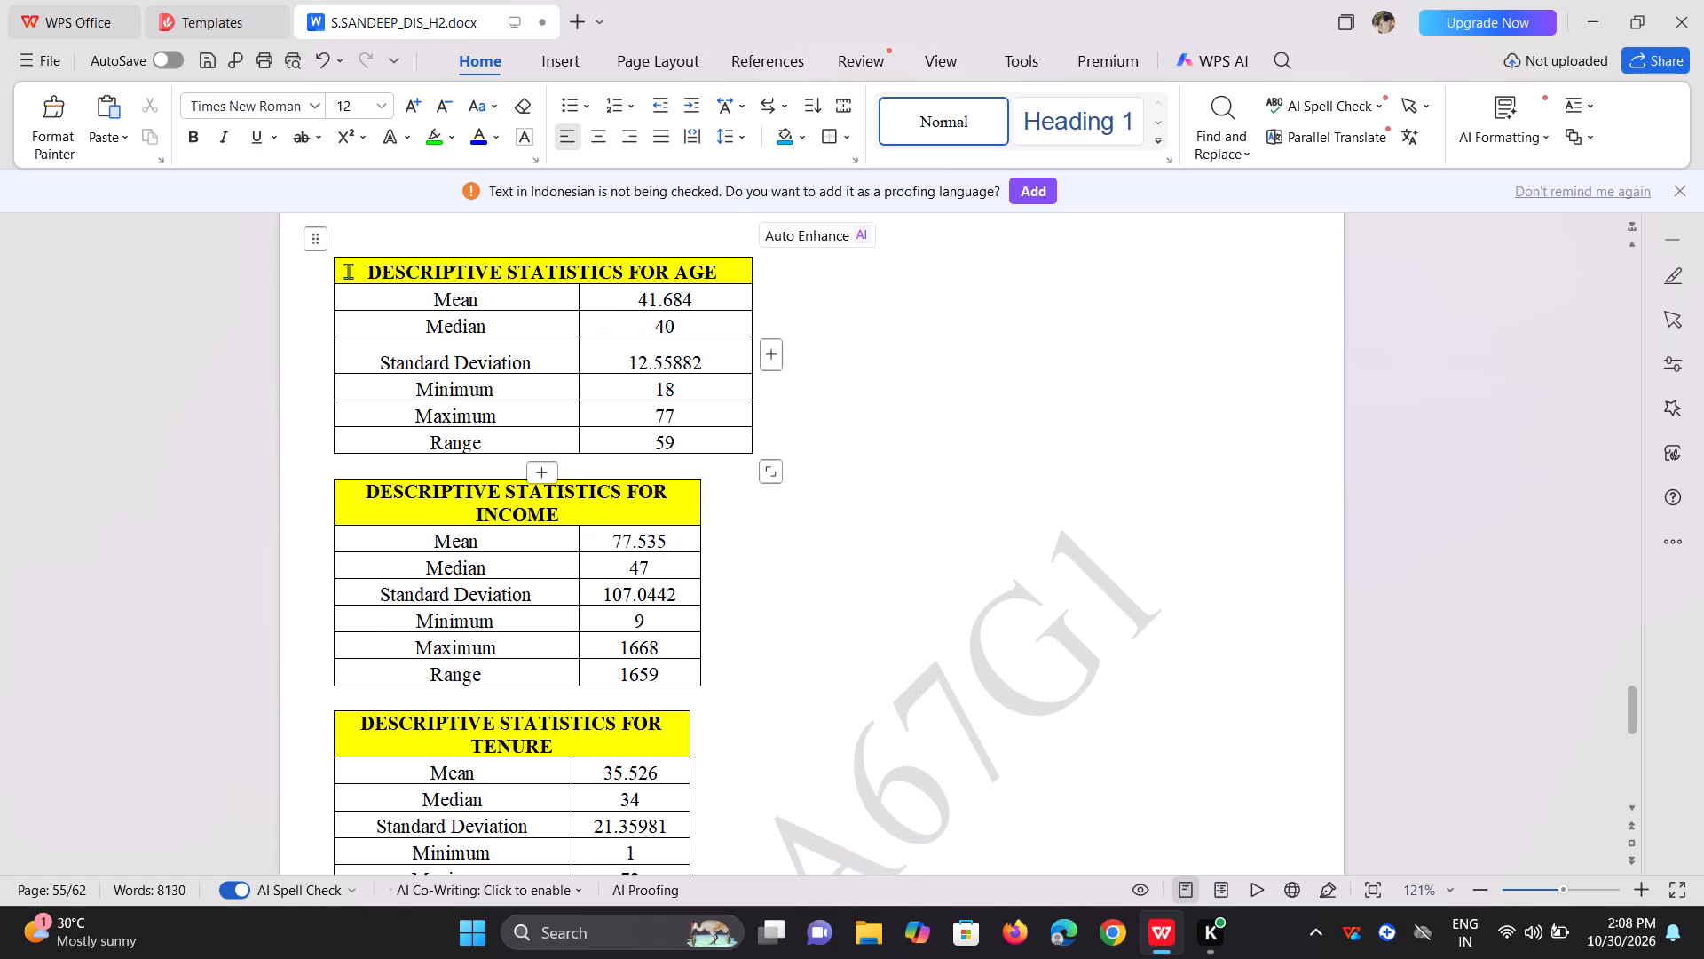
drag(348, 271, 742, 272)
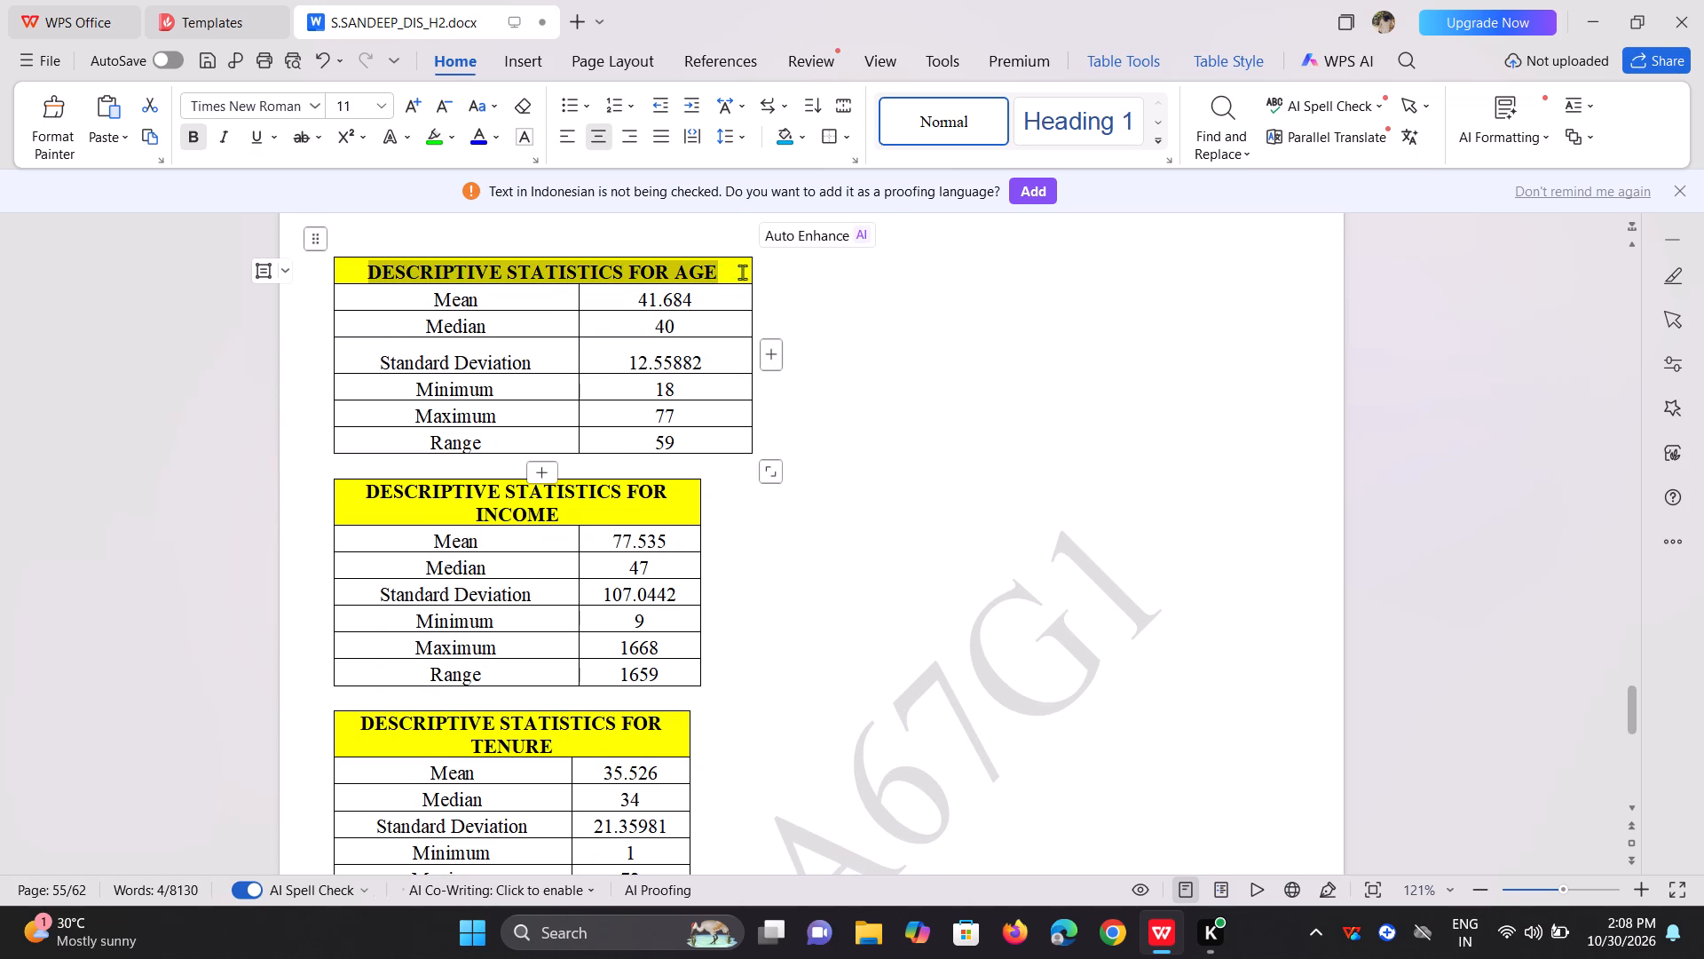
drag(742, 272, 749, 273)
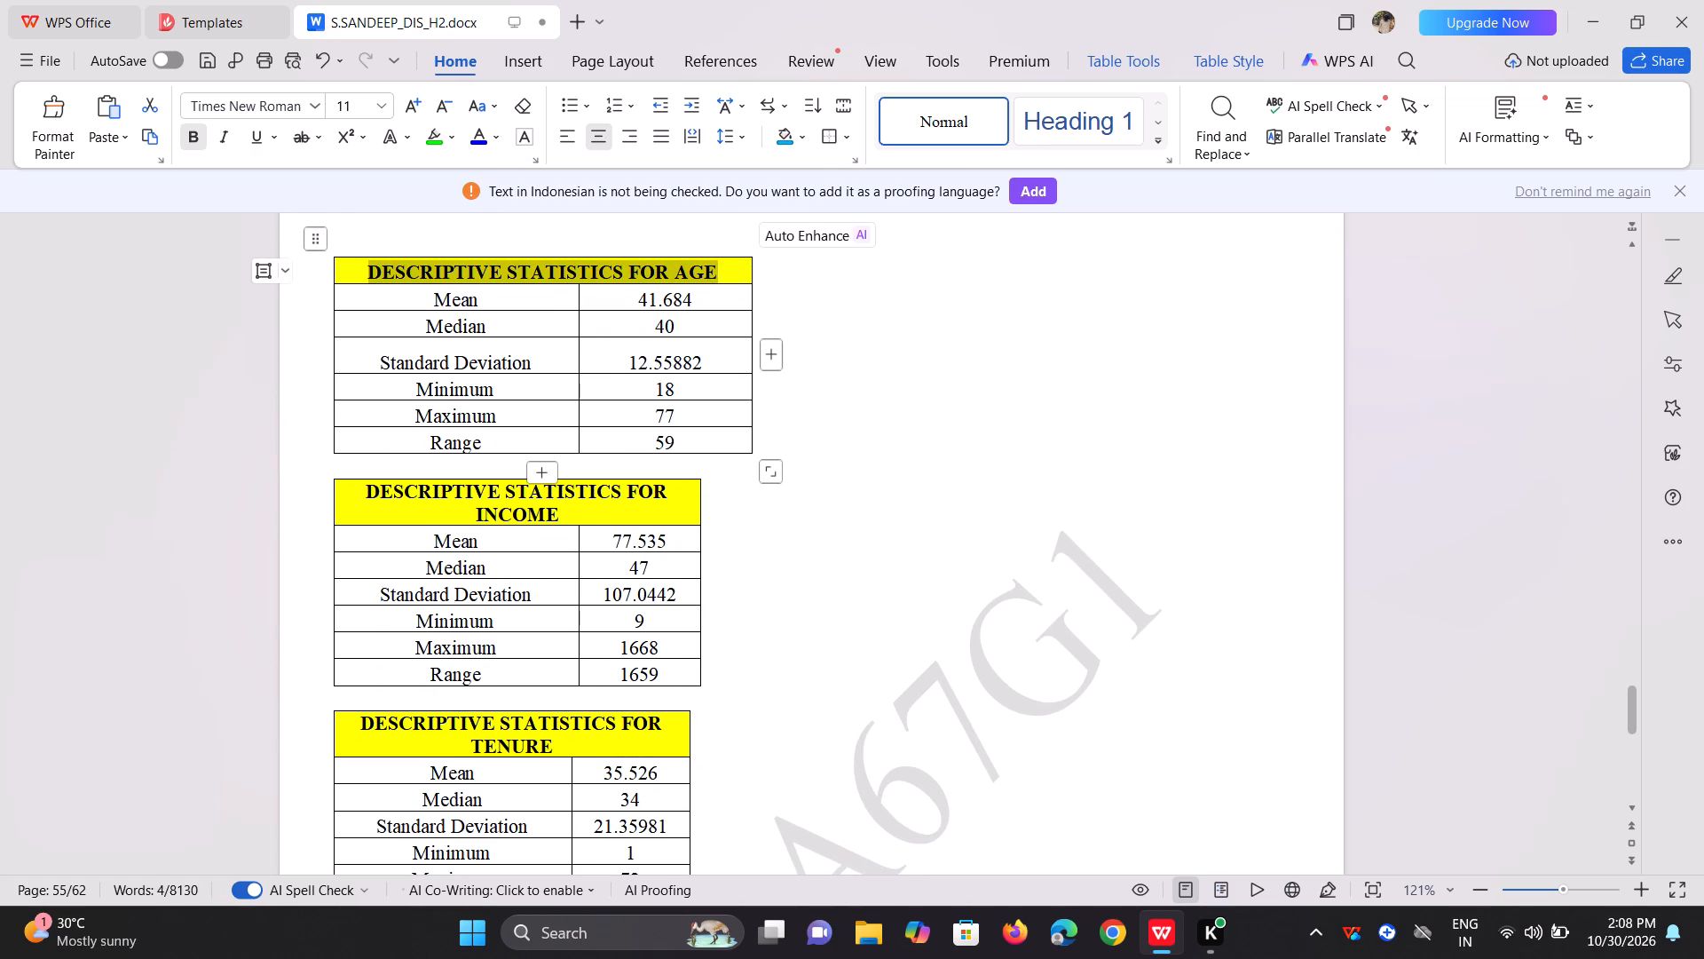
double_click(343, 270)
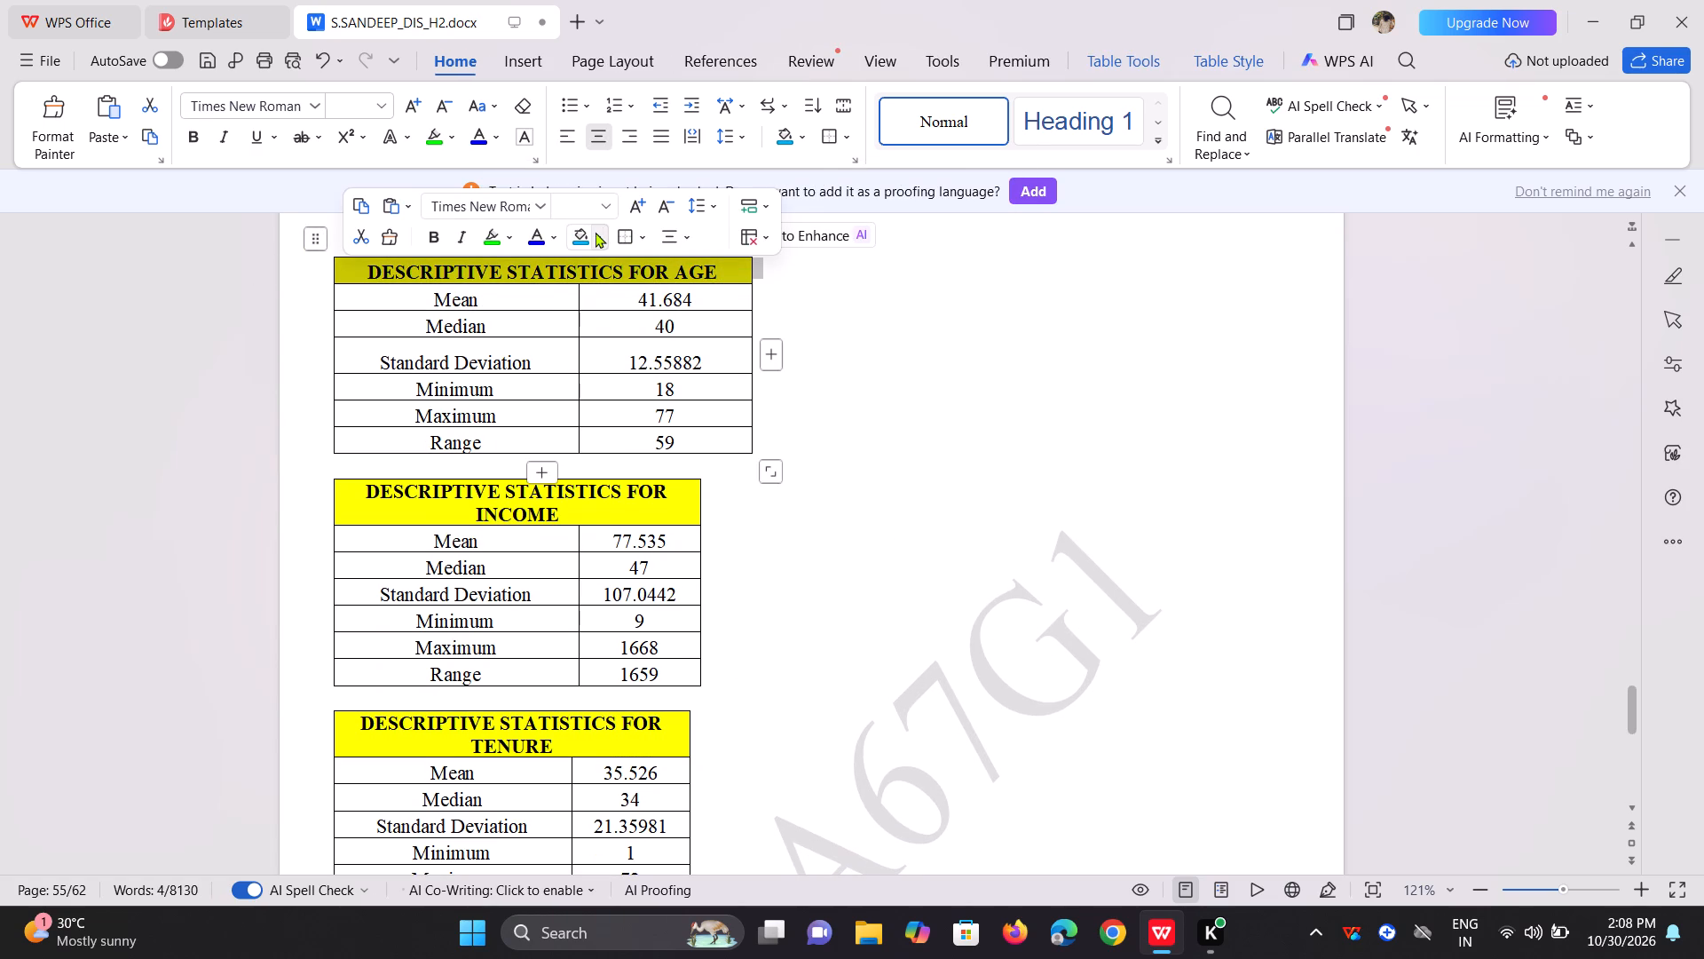
click(596, 232)
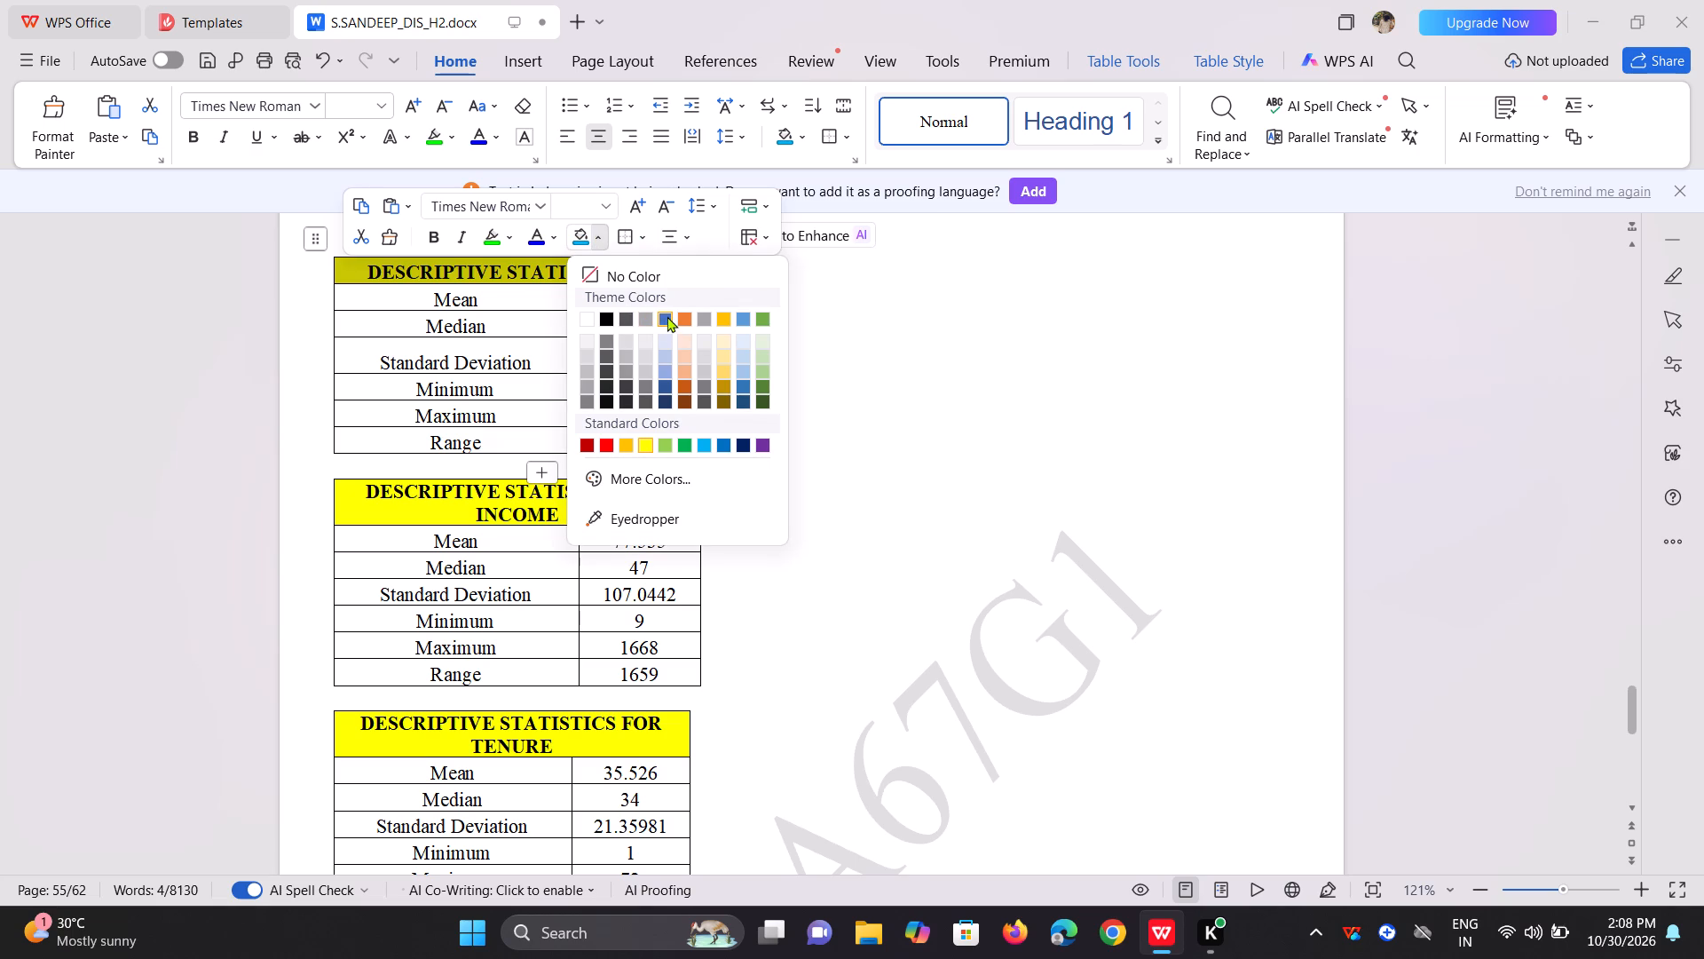
click(667, 316)
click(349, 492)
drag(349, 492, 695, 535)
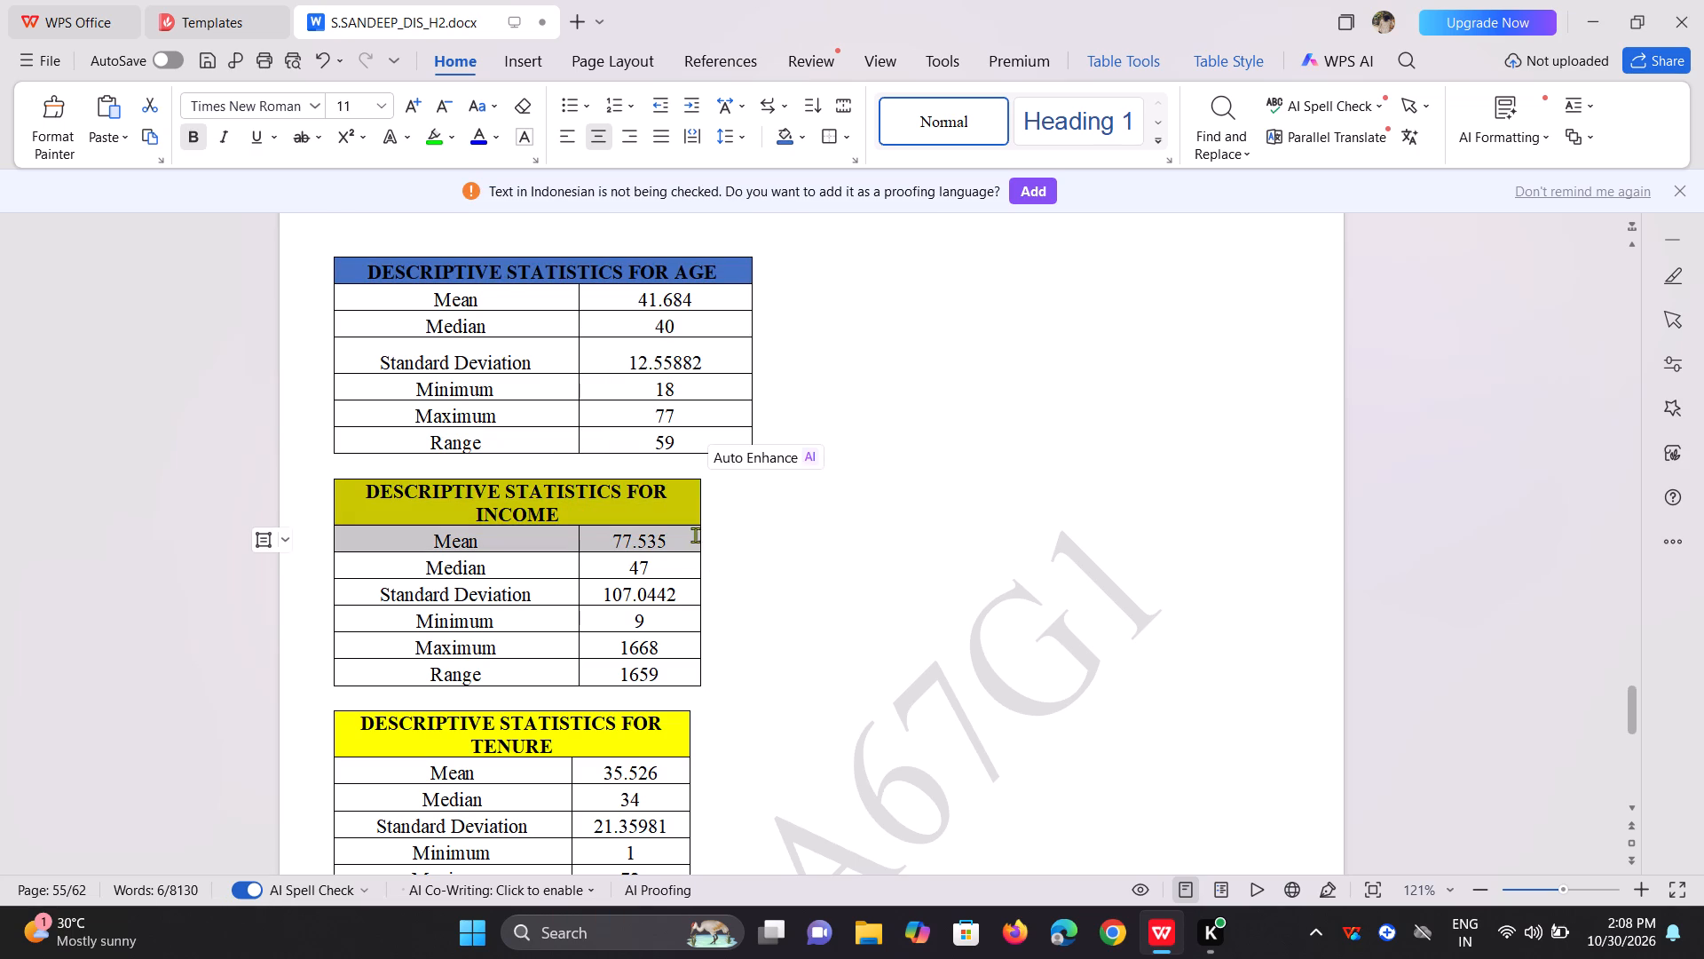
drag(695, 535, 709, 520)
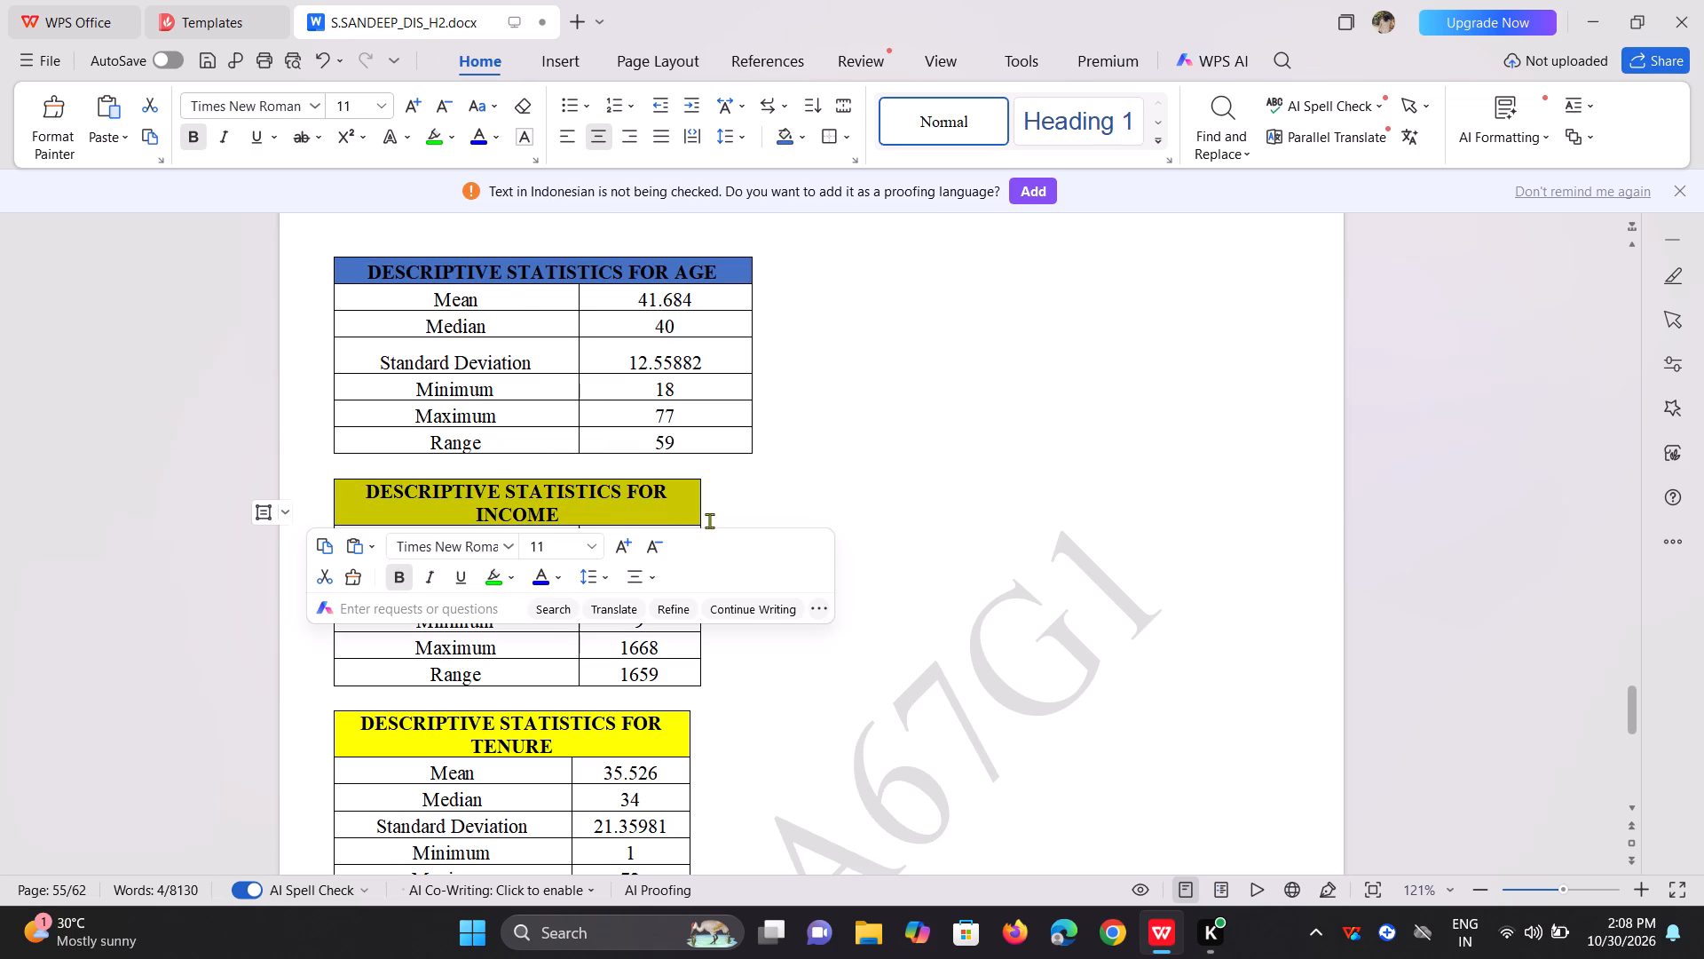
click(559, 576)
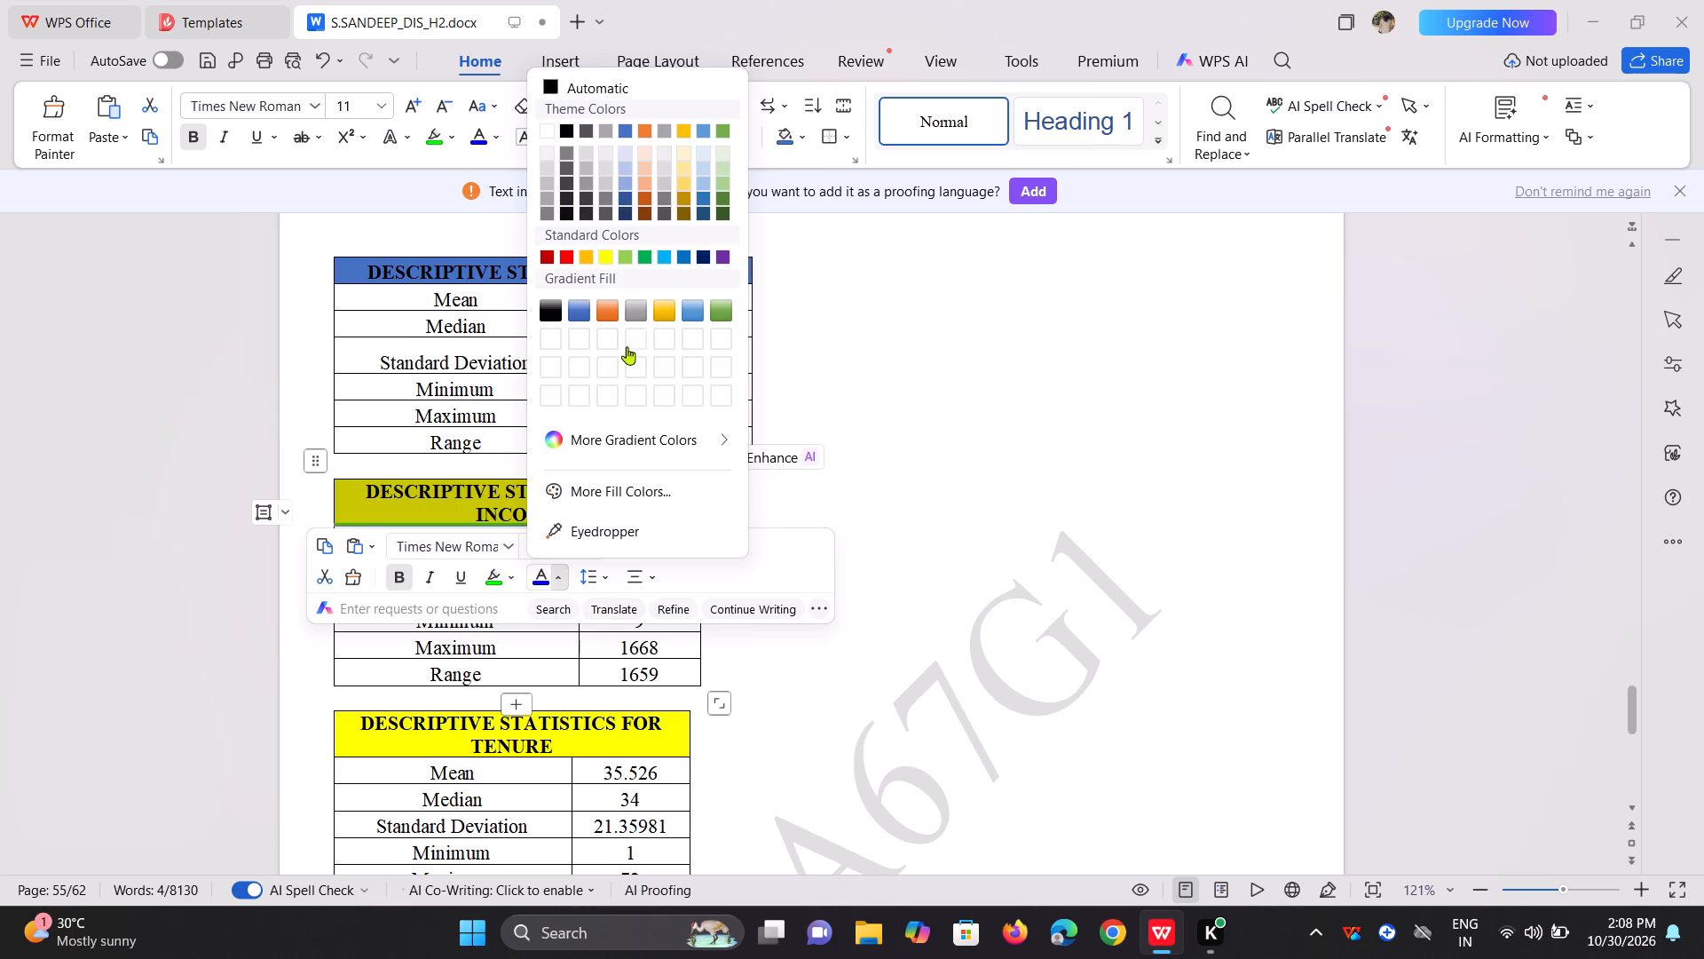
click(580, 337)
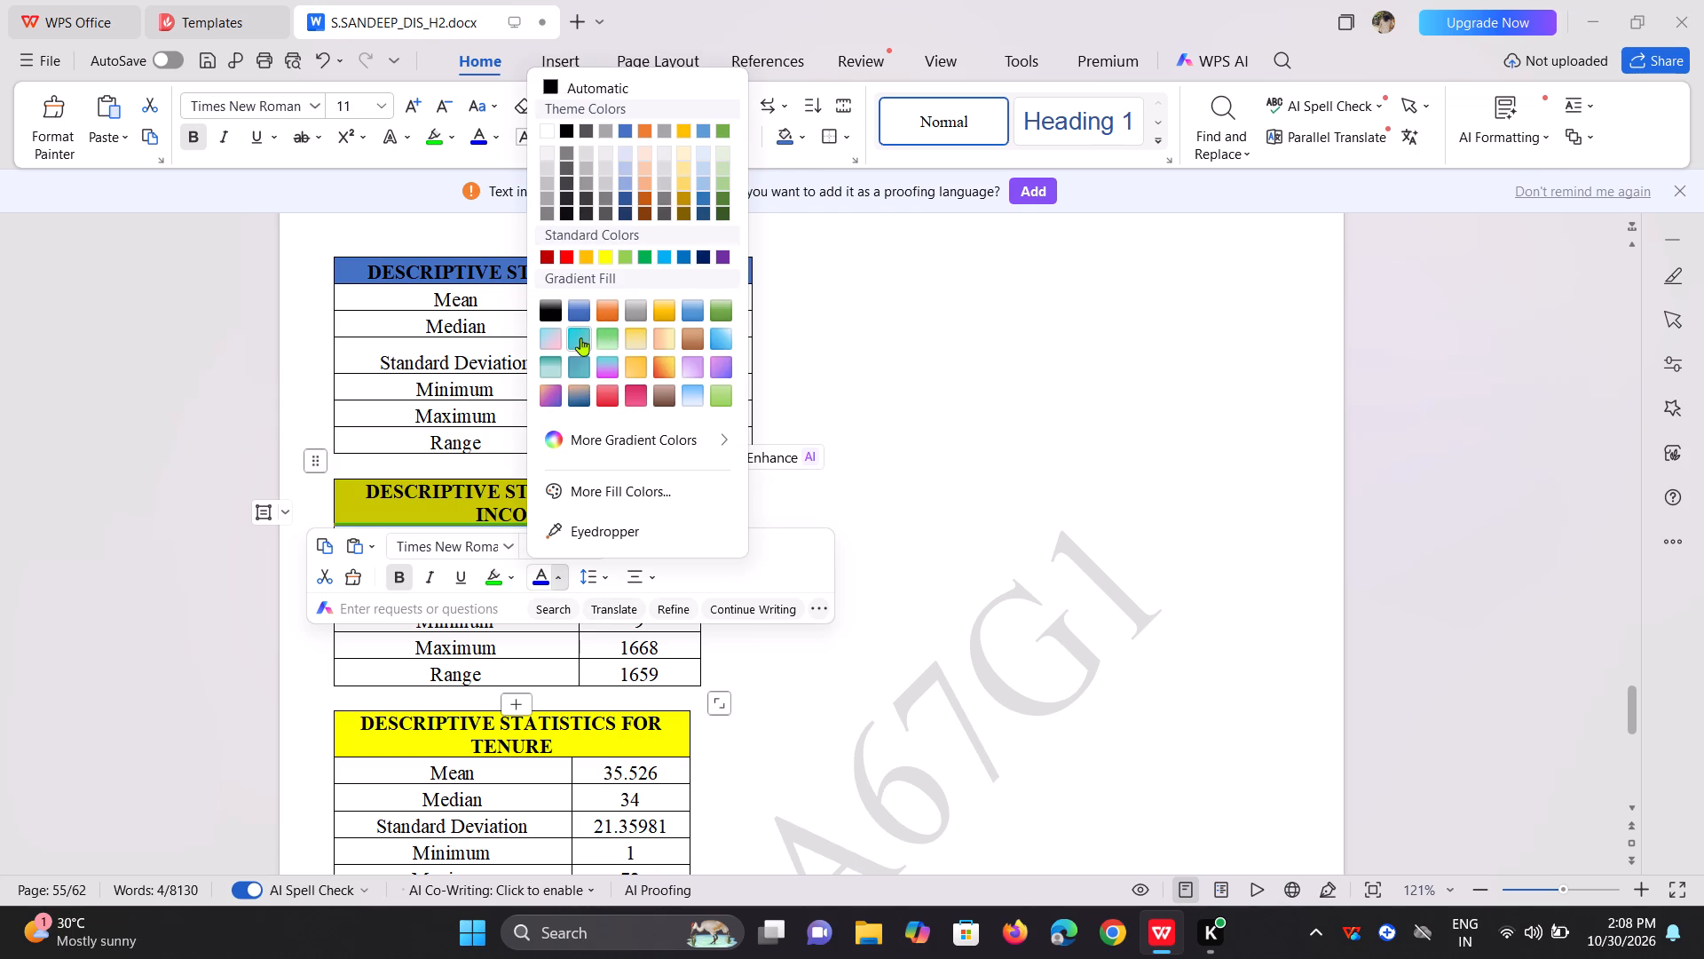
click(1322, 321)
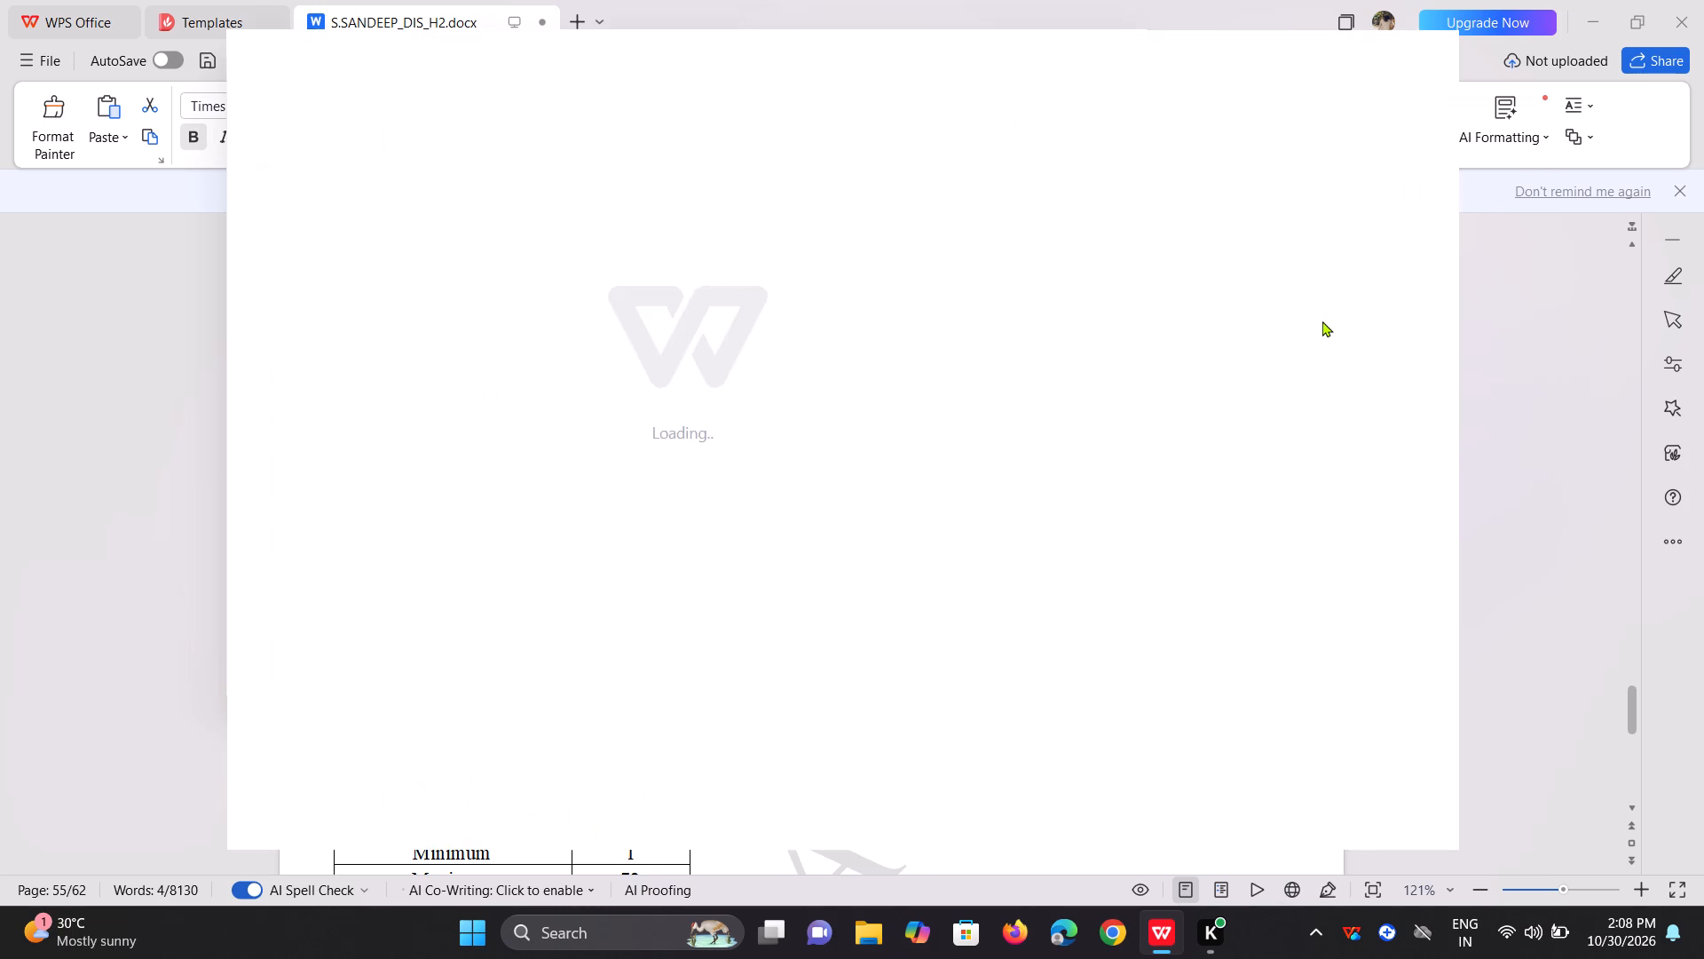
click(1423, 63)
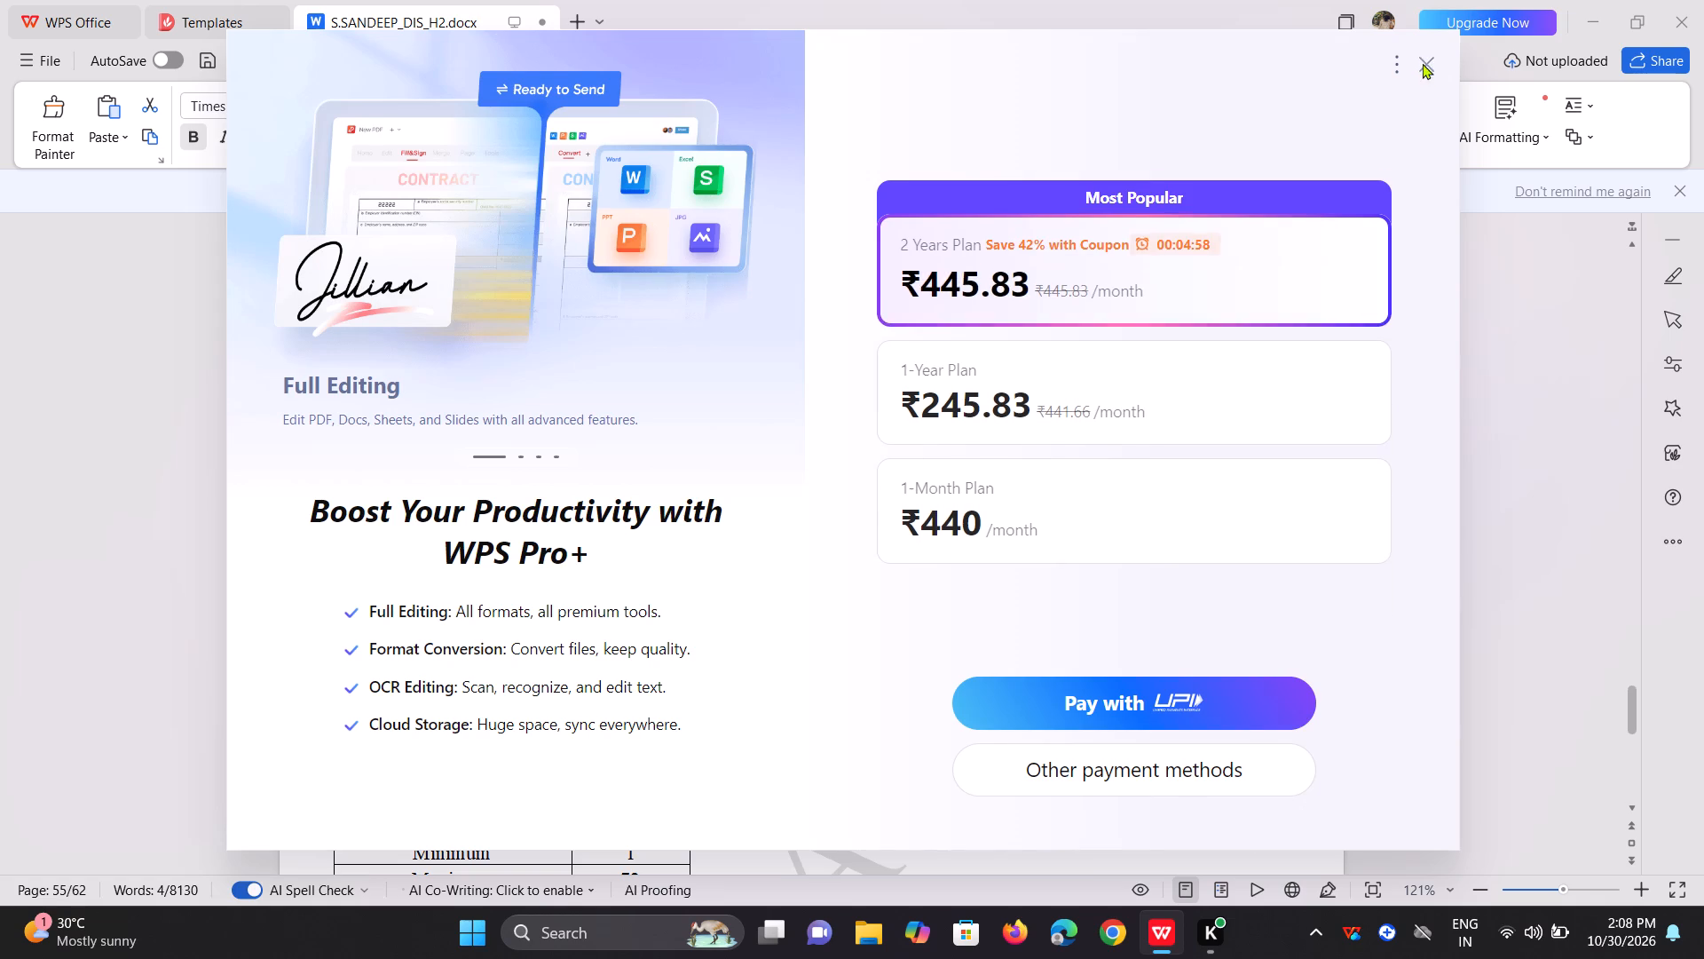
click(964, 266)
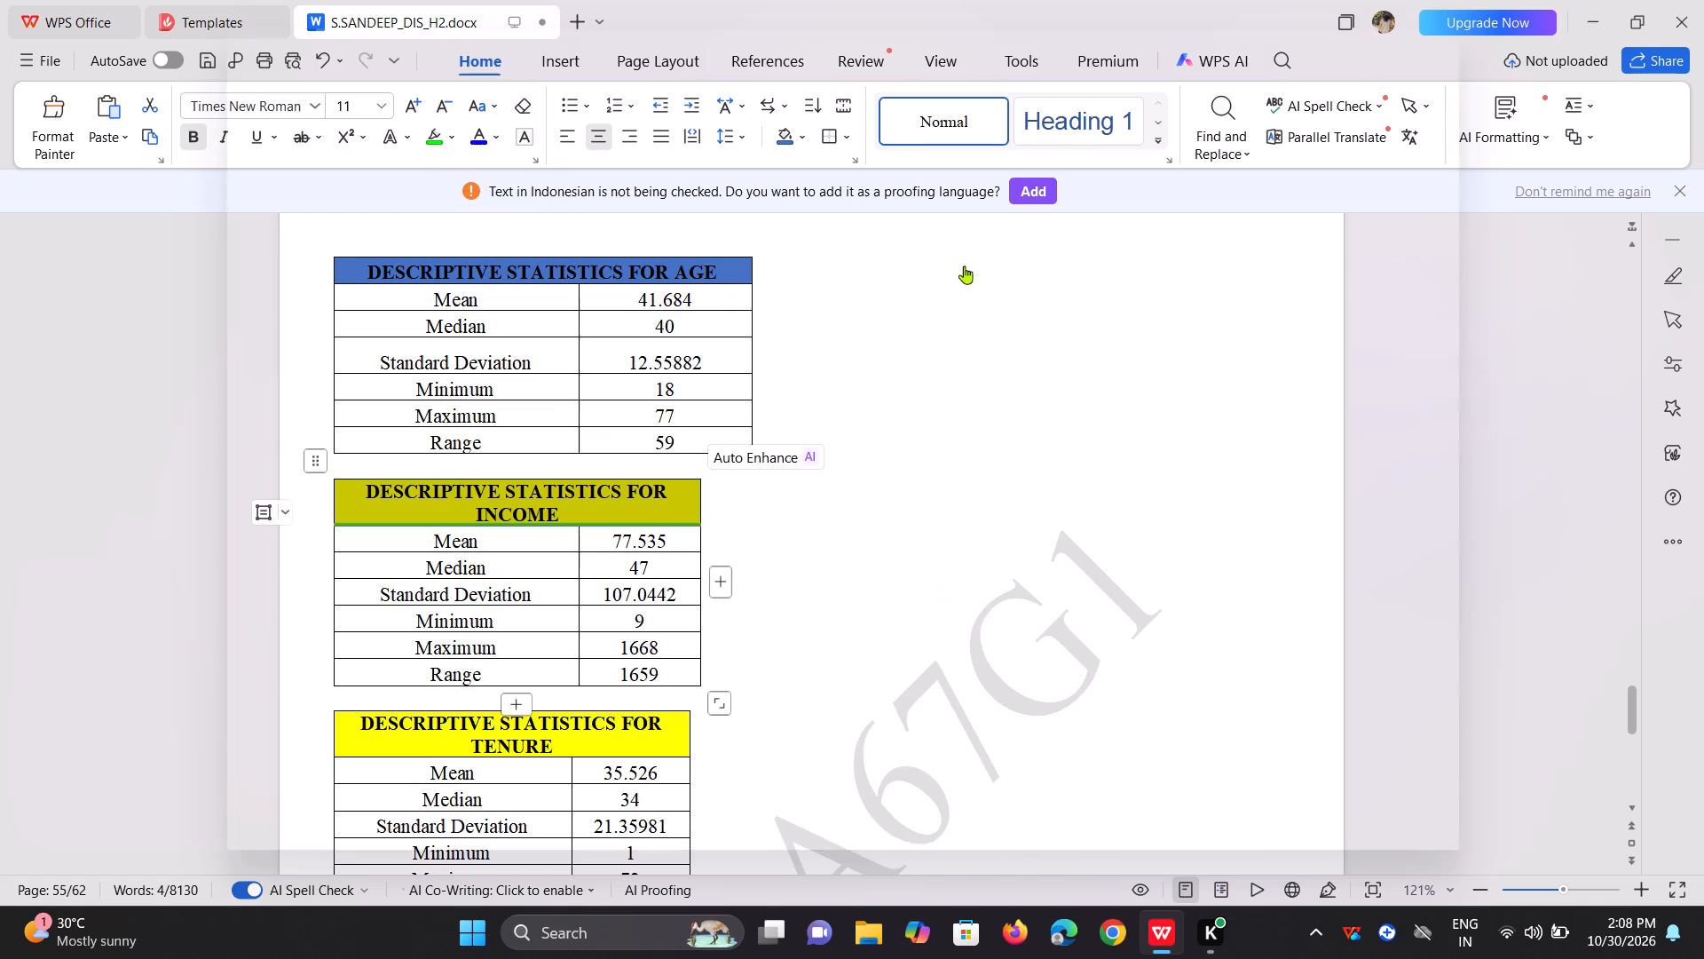
Shade the header row of the Descriptive Statistics for Income table with the standard light green.
double_click(354, 493)
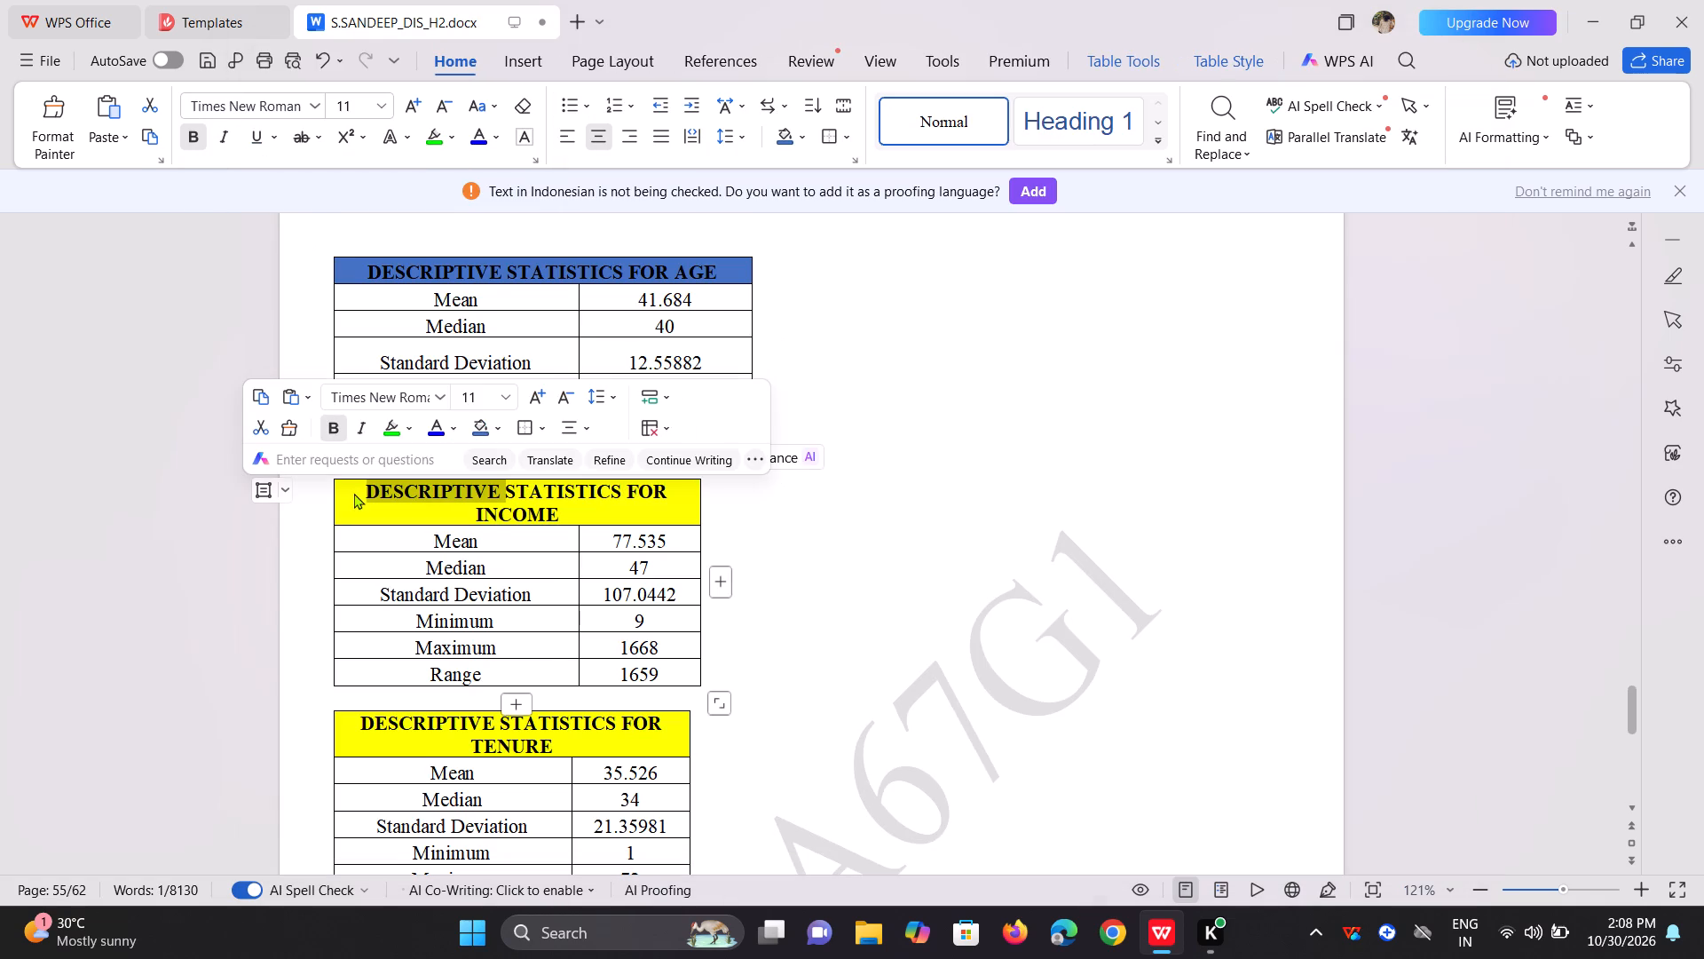
drag(342, 493, 491, 501)
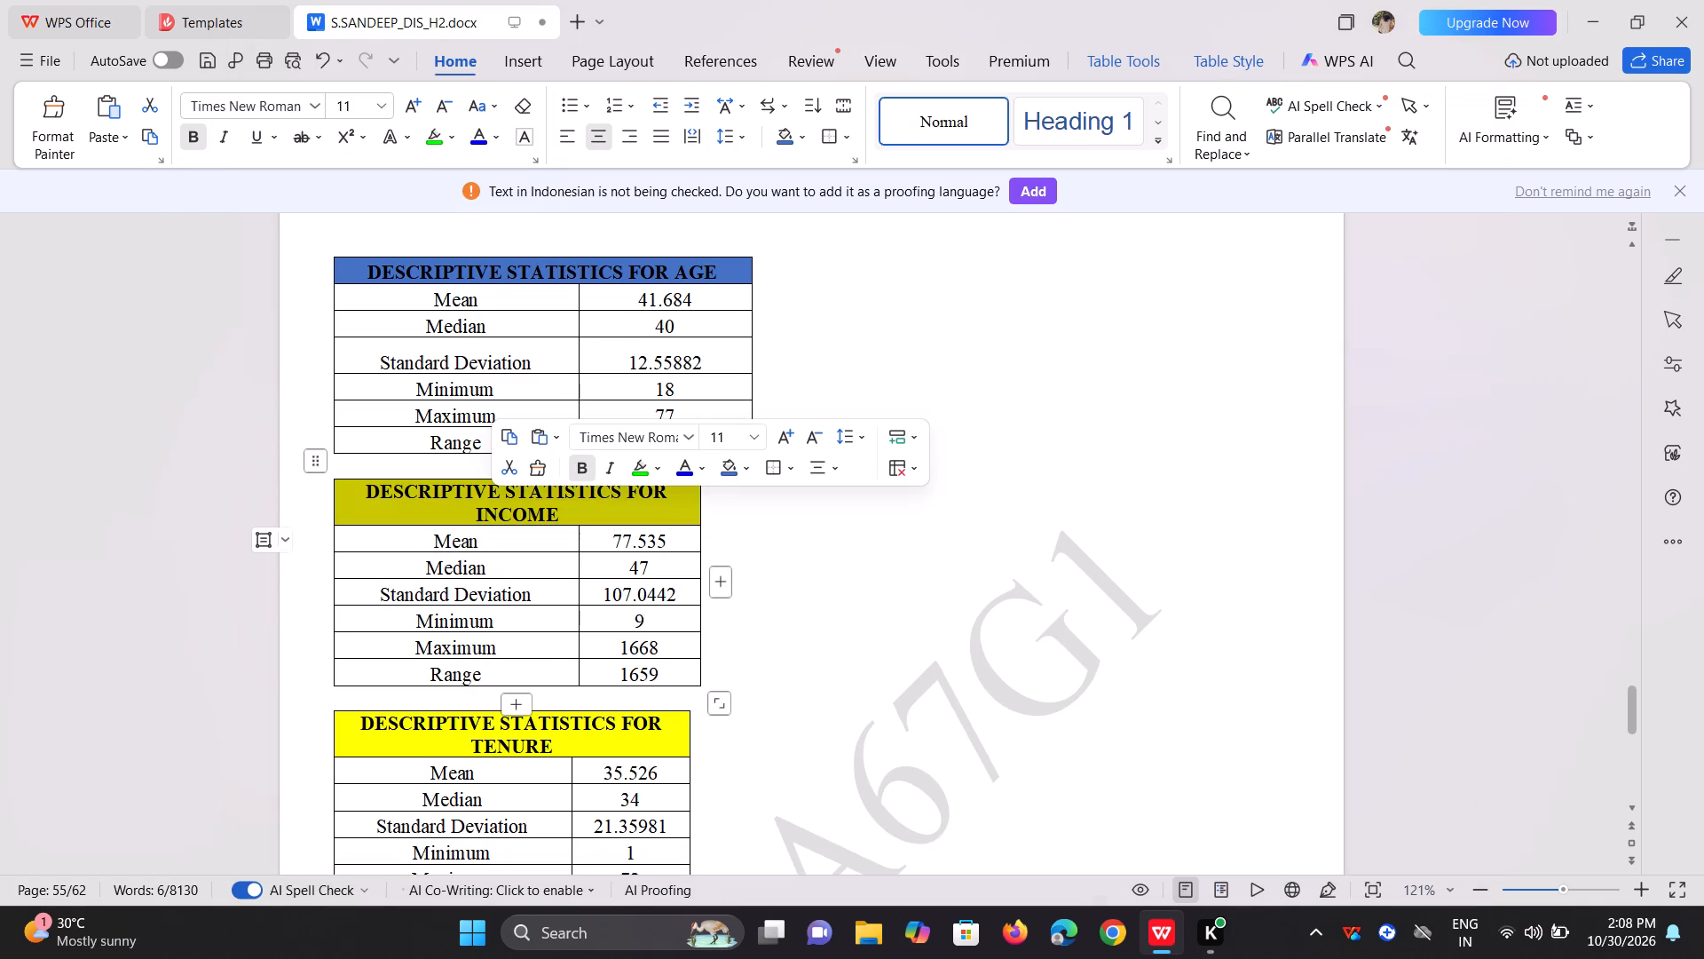
click(747, 470)
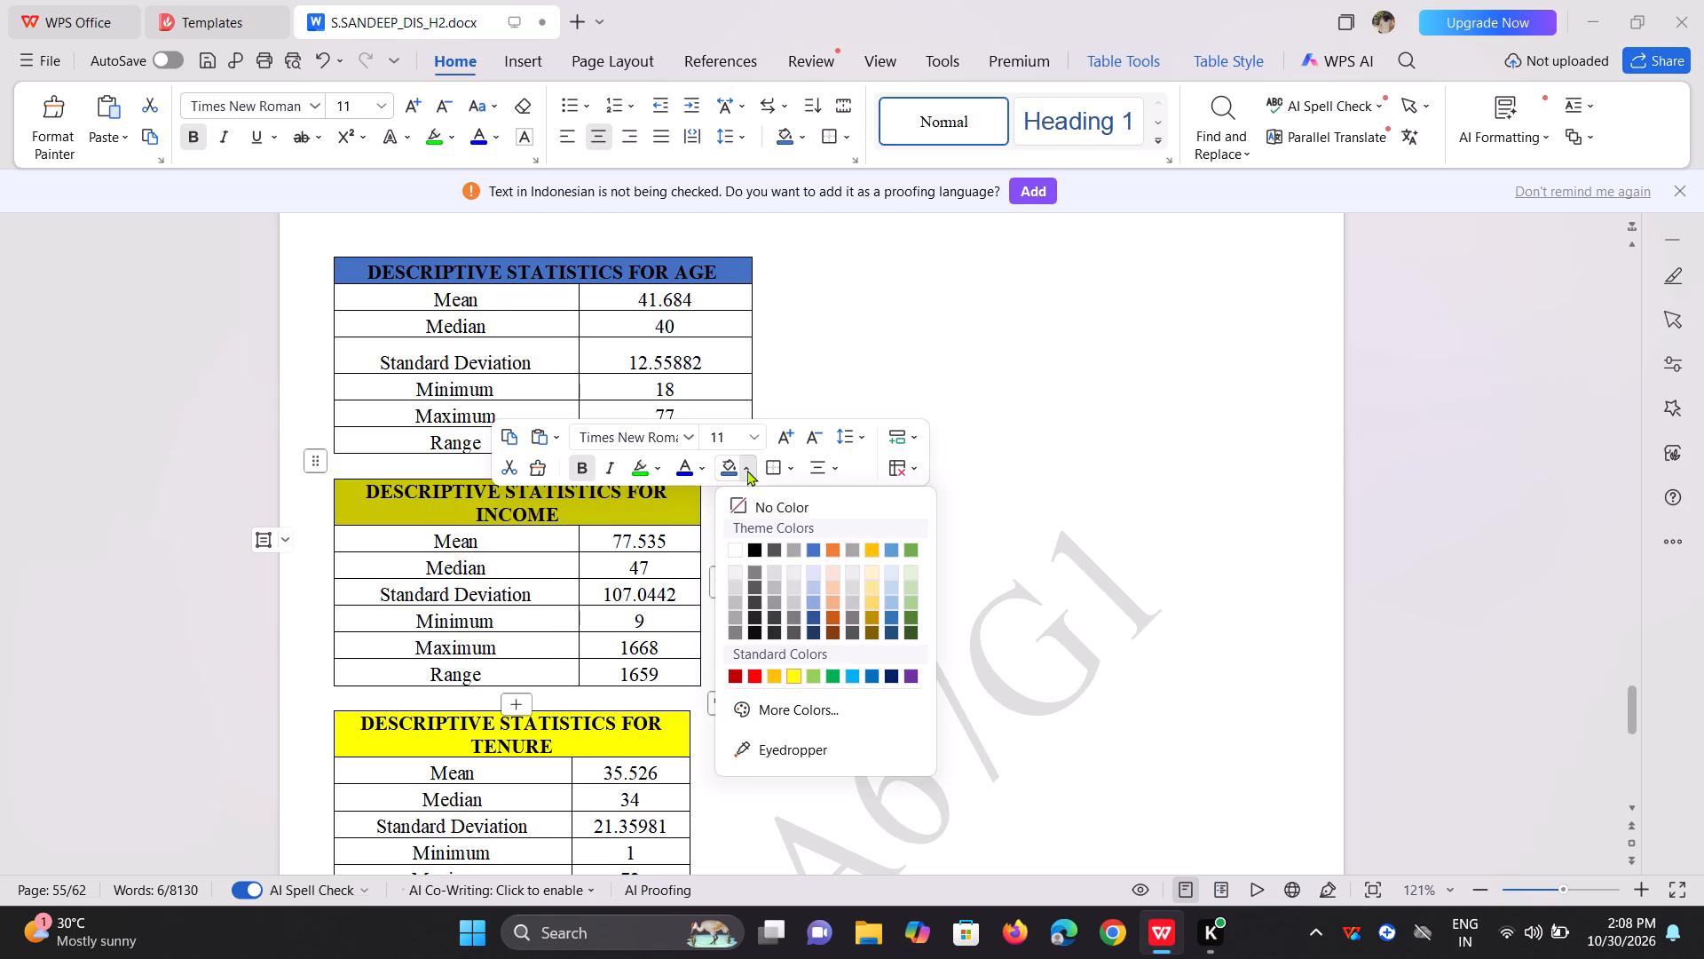
click(809, 670)
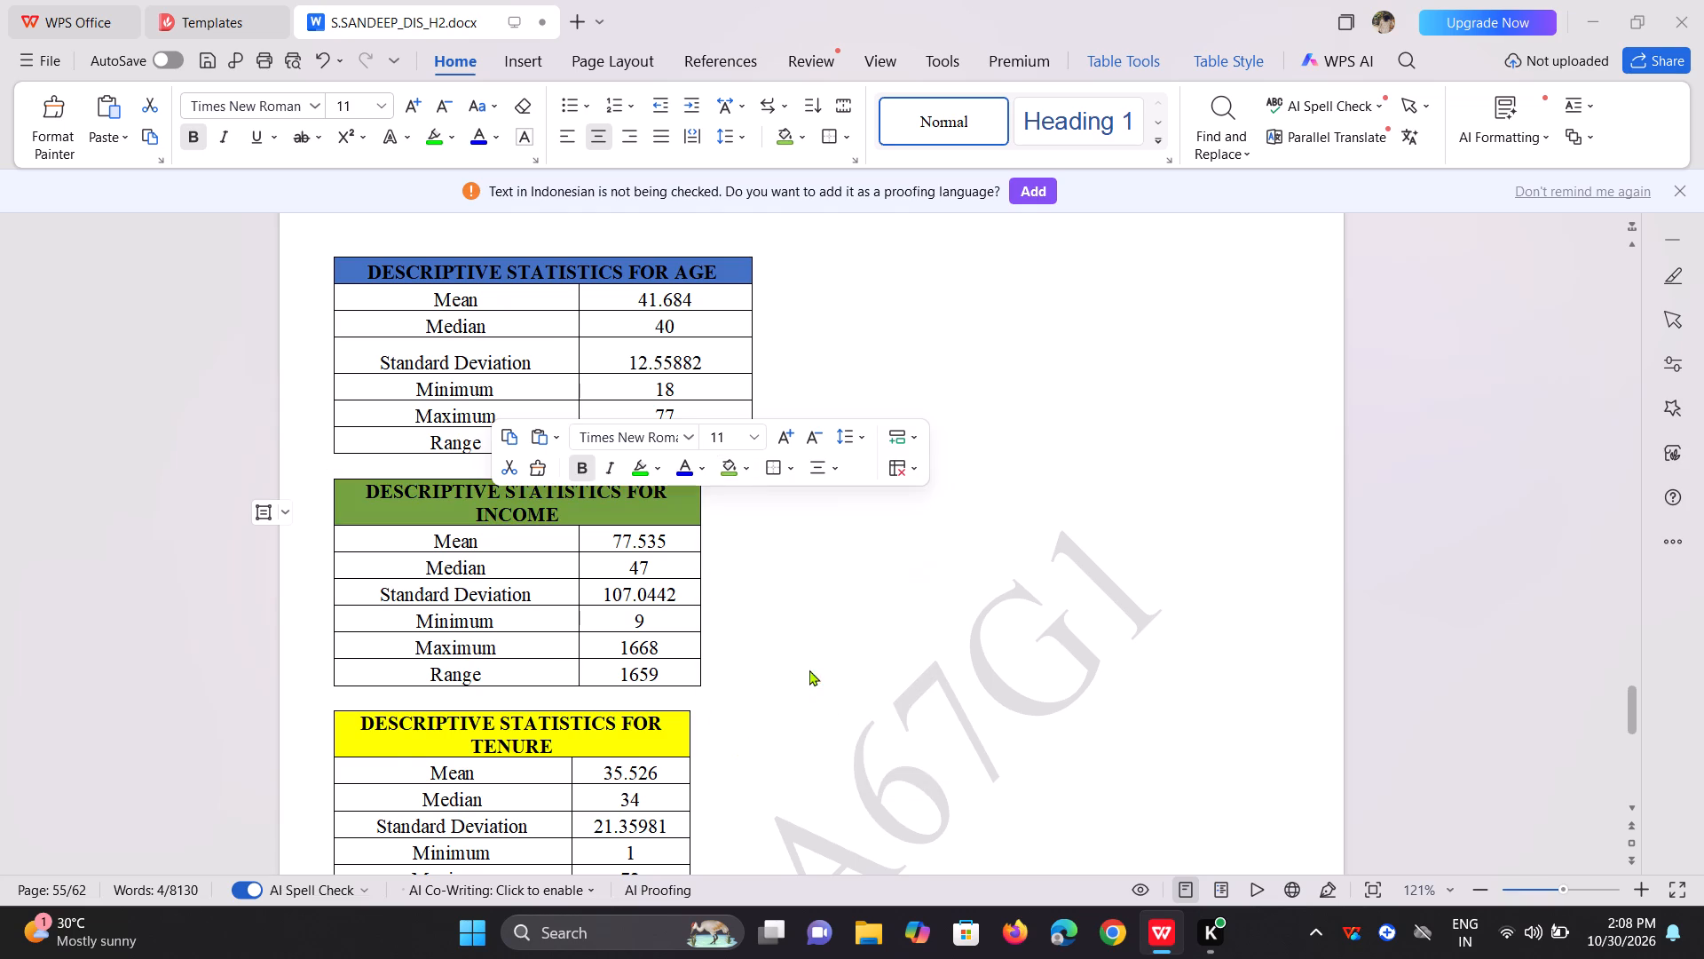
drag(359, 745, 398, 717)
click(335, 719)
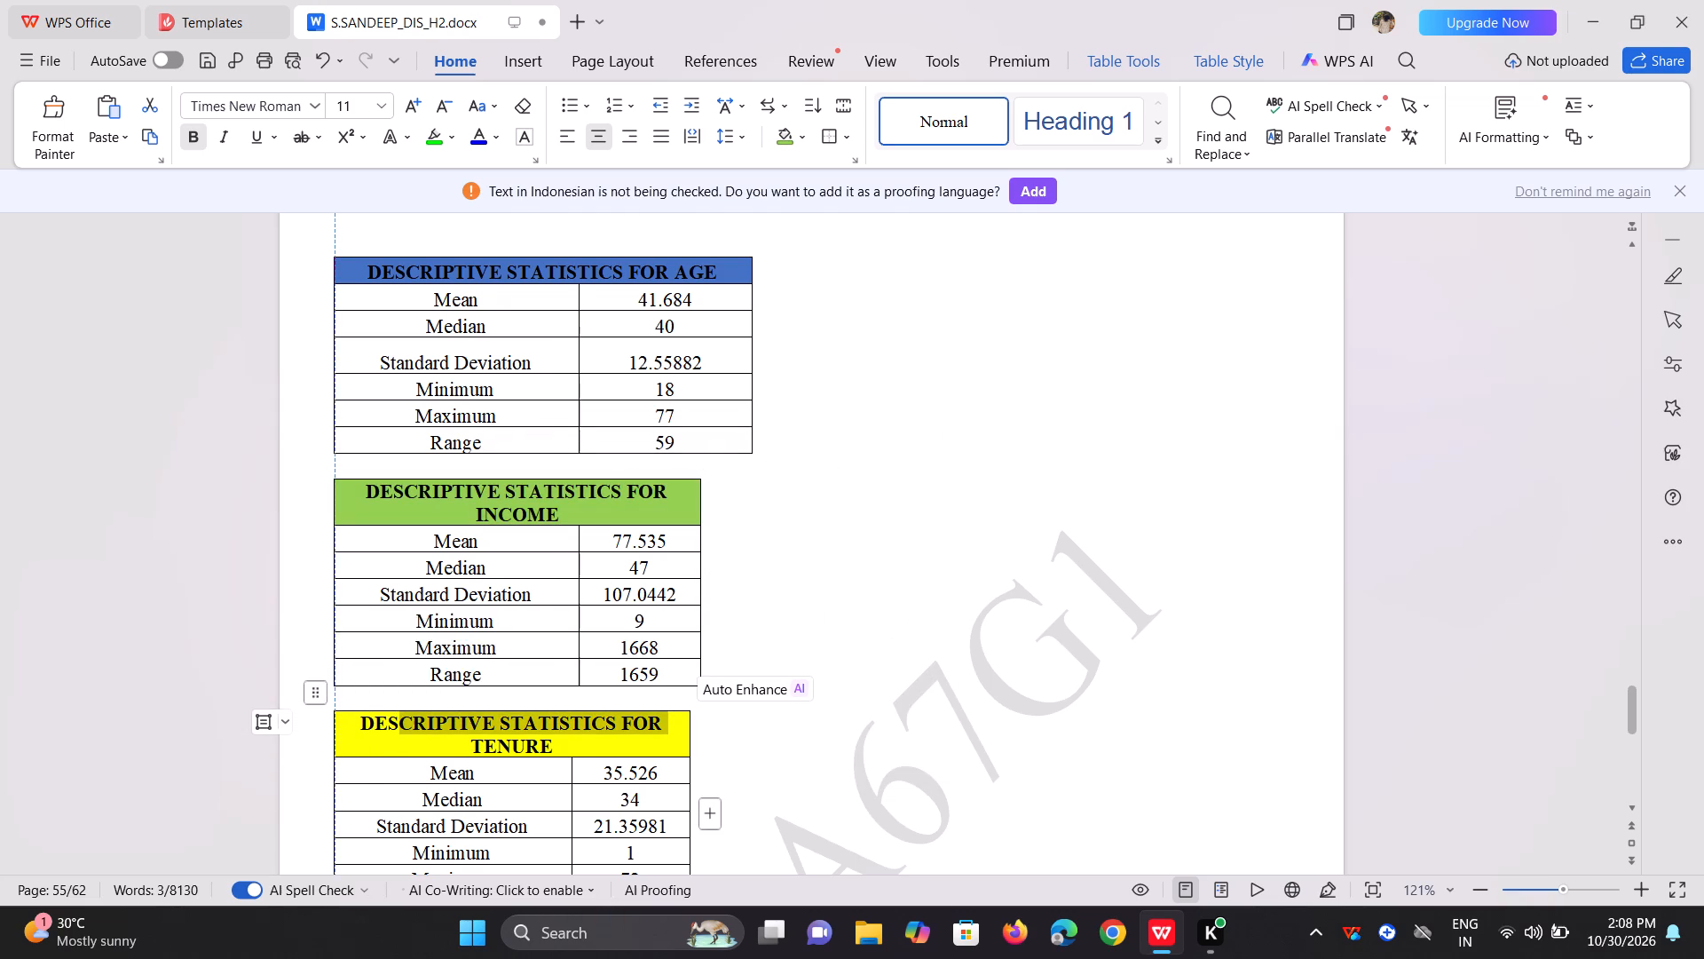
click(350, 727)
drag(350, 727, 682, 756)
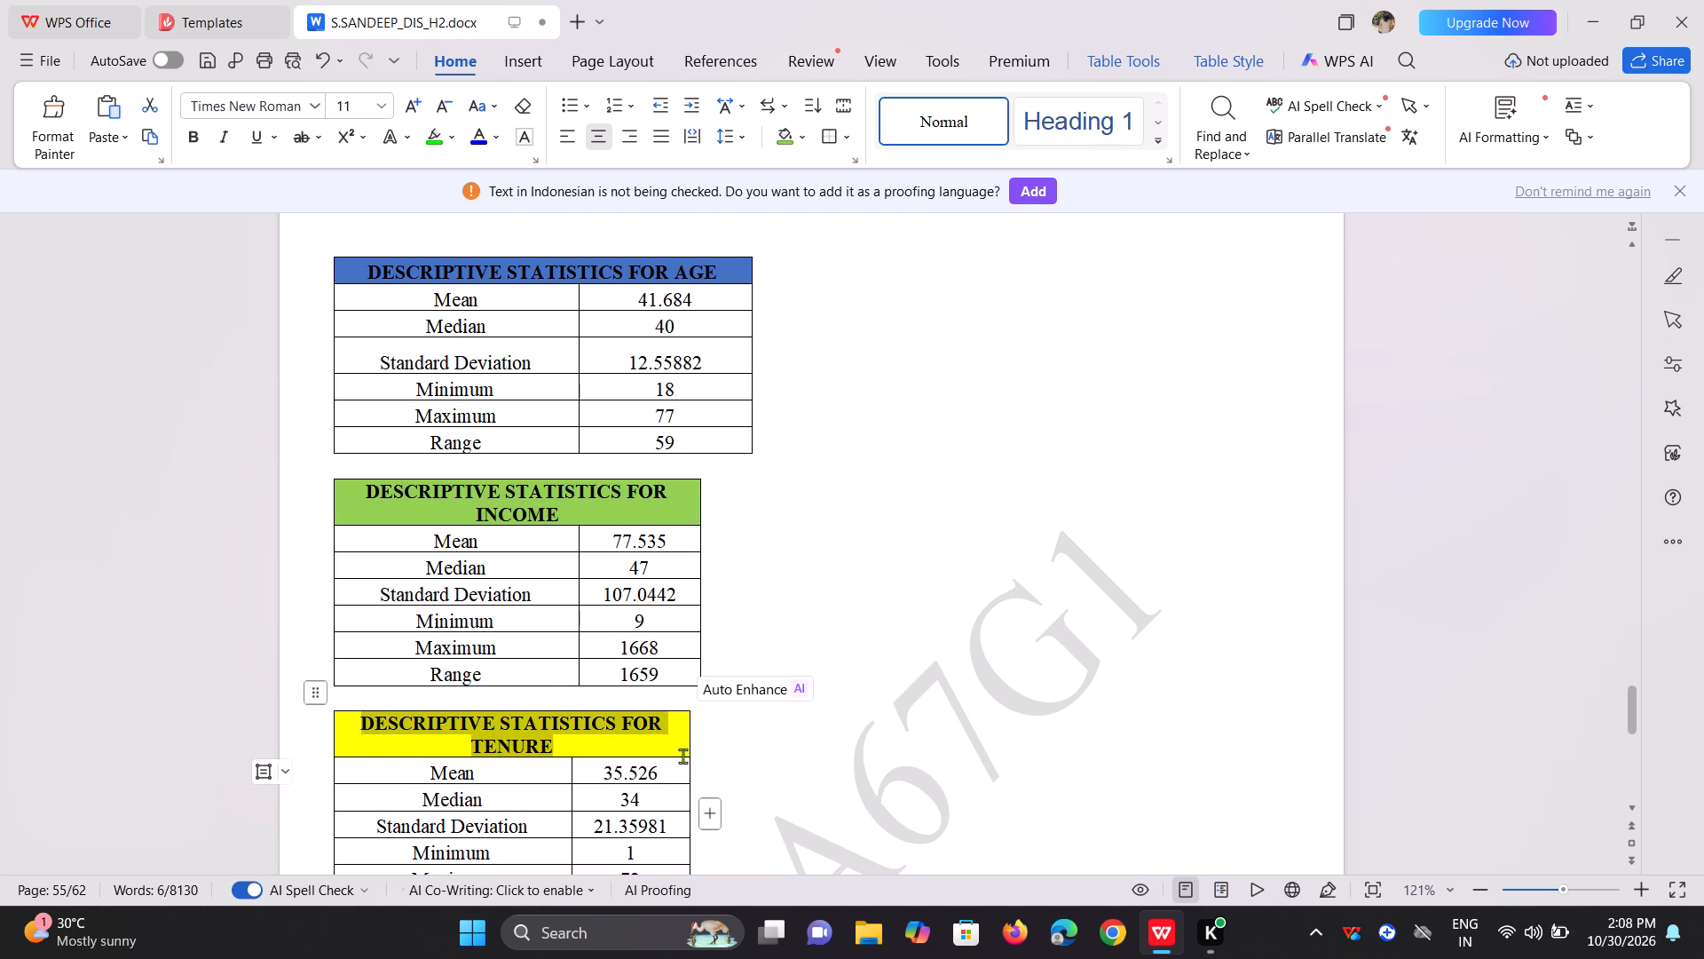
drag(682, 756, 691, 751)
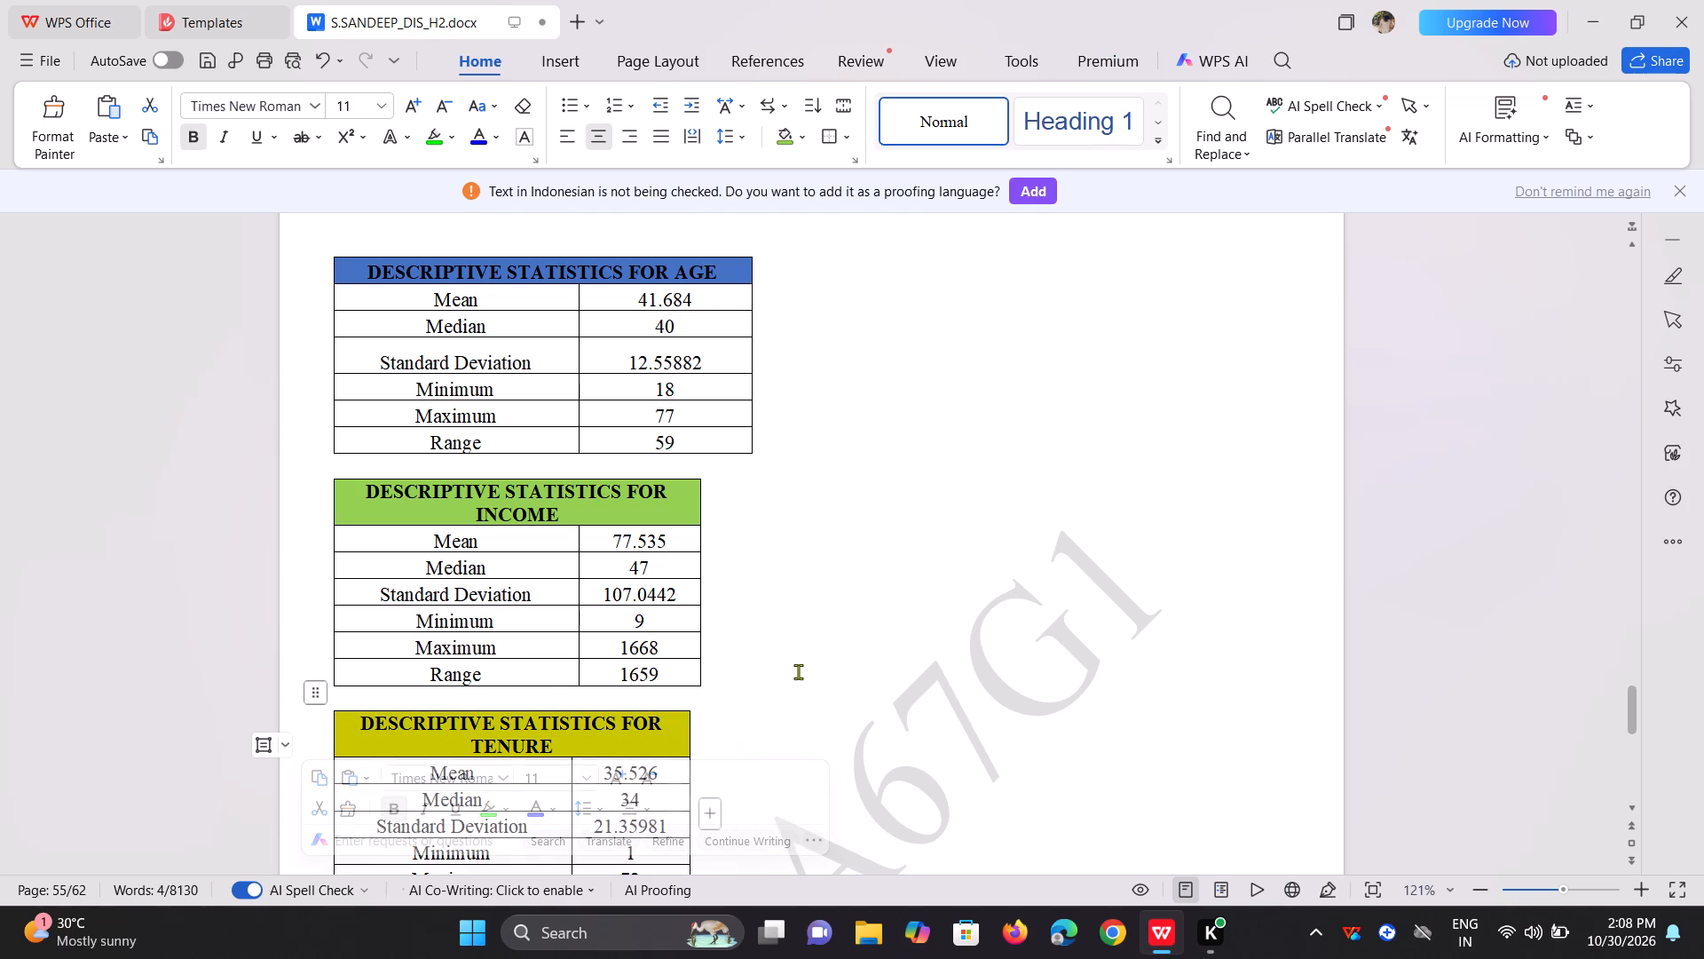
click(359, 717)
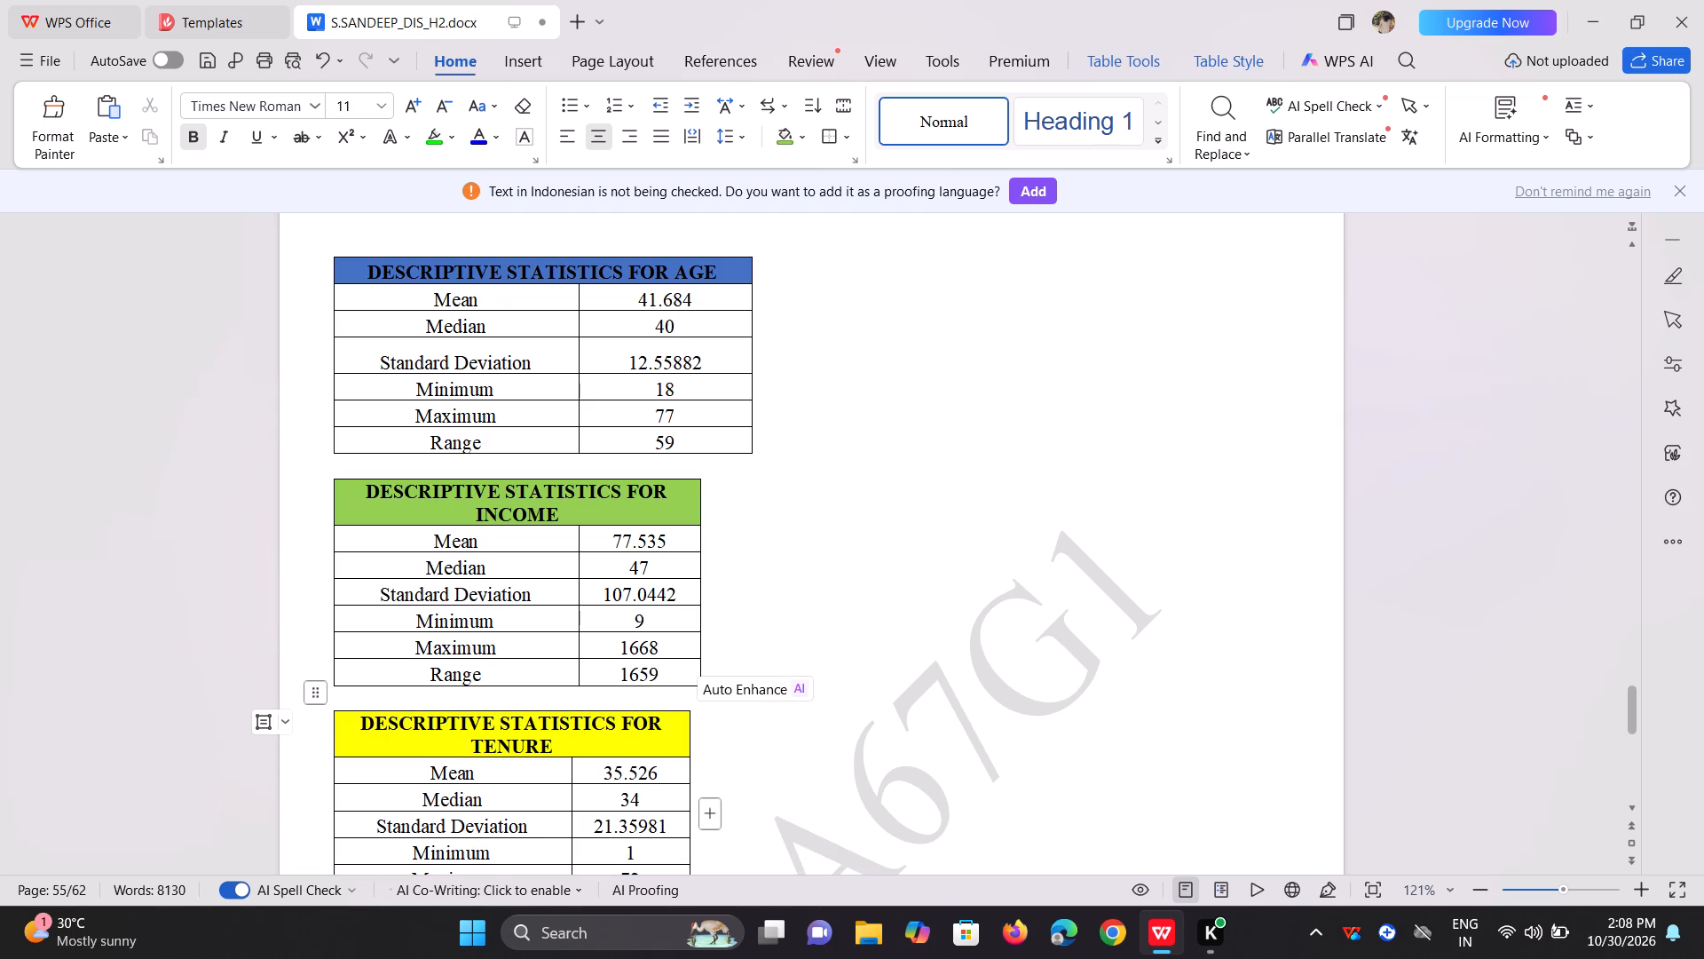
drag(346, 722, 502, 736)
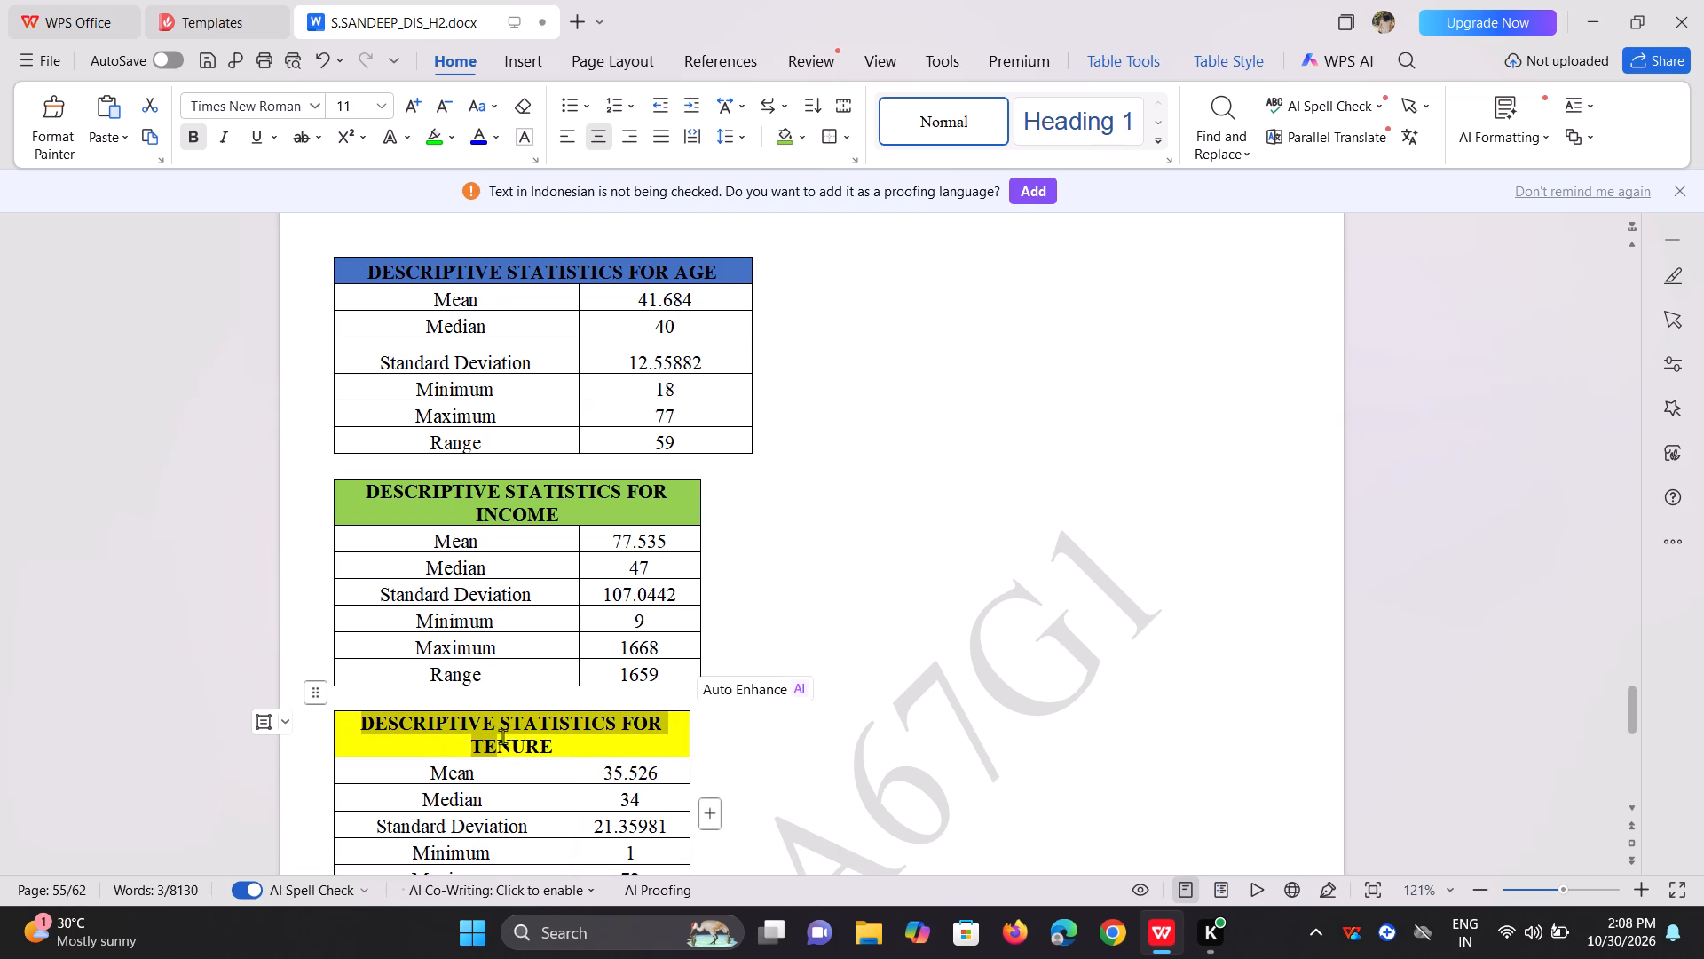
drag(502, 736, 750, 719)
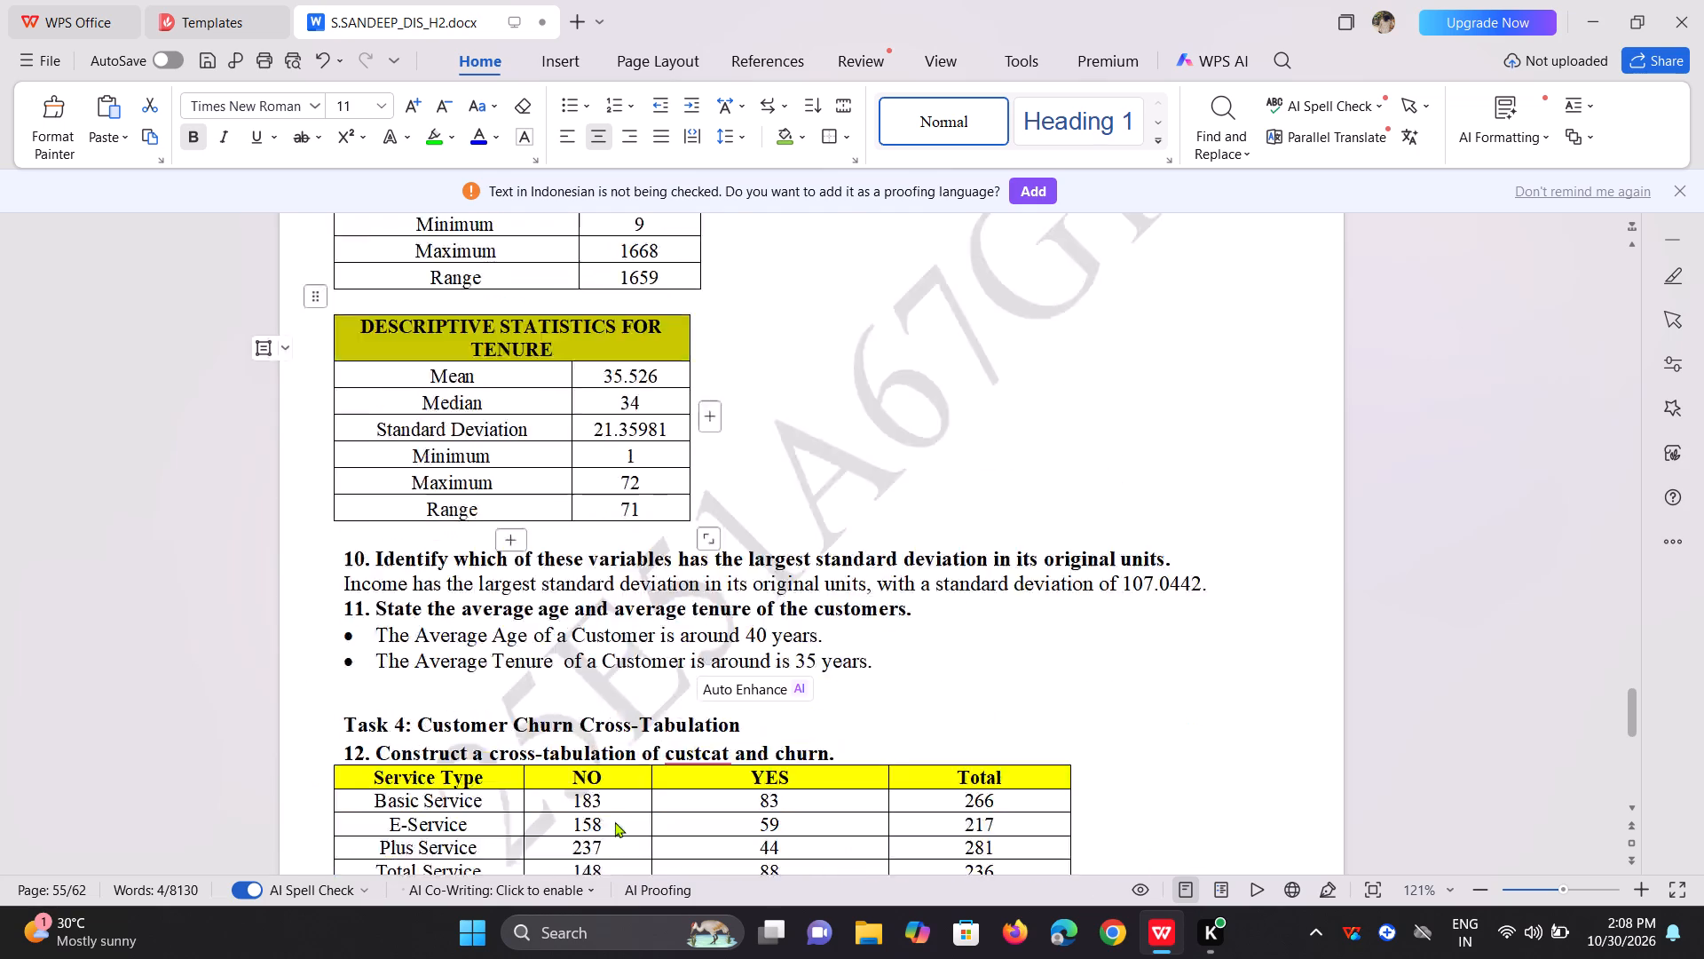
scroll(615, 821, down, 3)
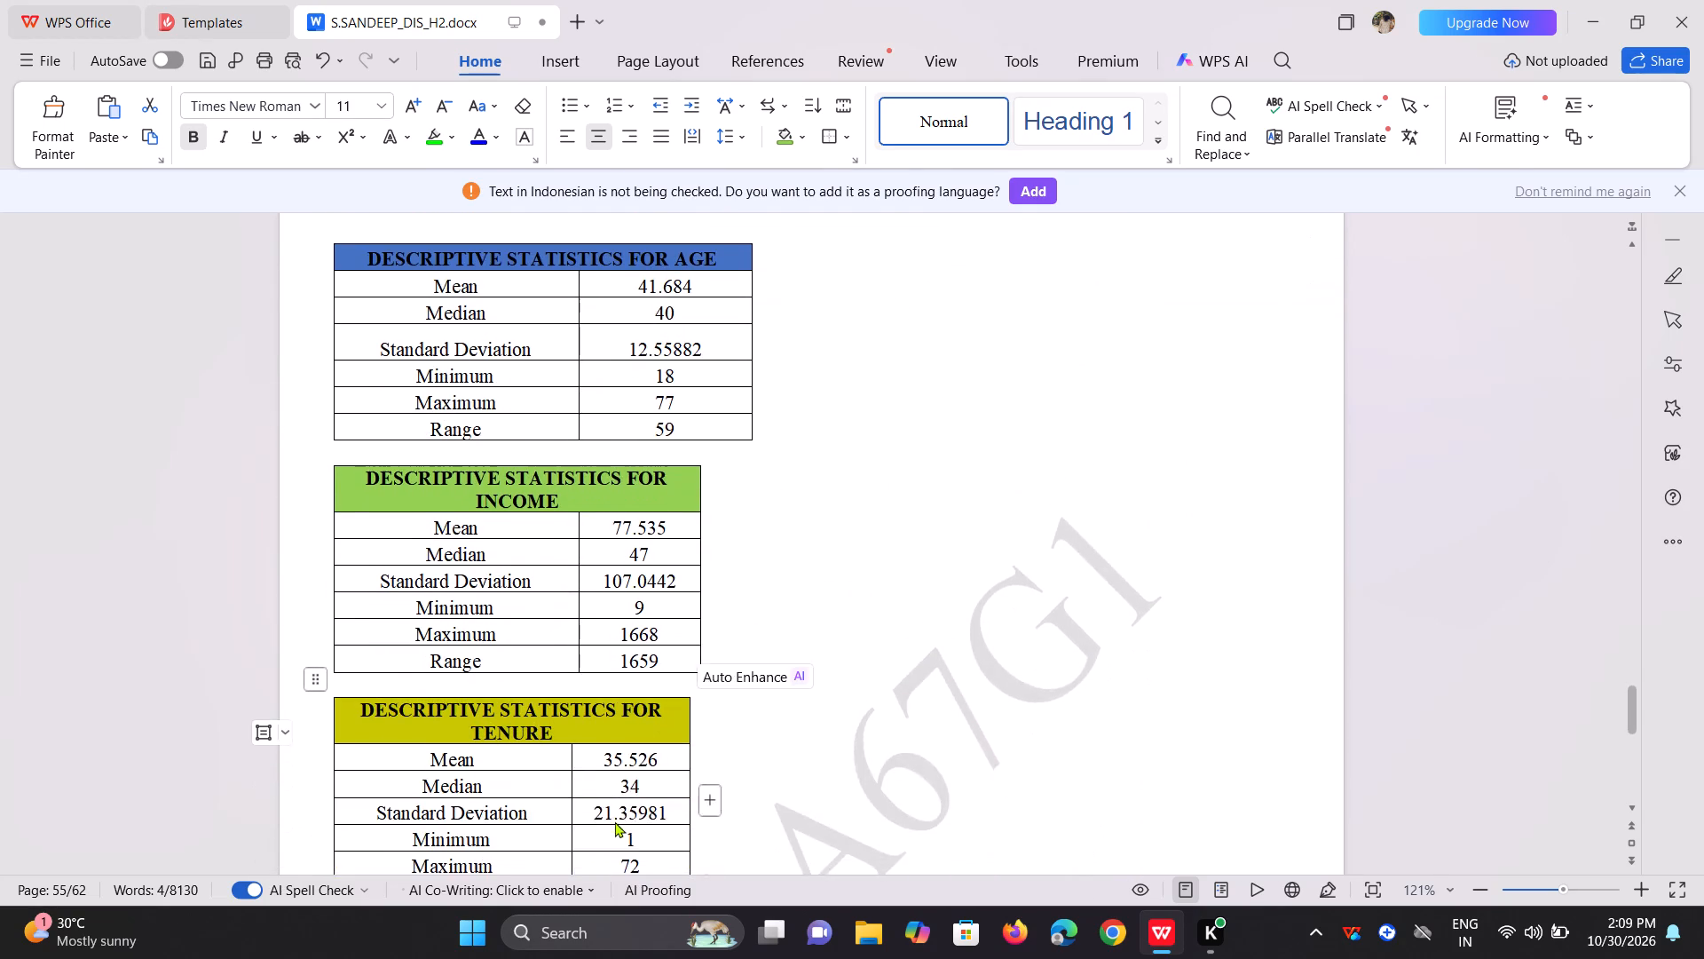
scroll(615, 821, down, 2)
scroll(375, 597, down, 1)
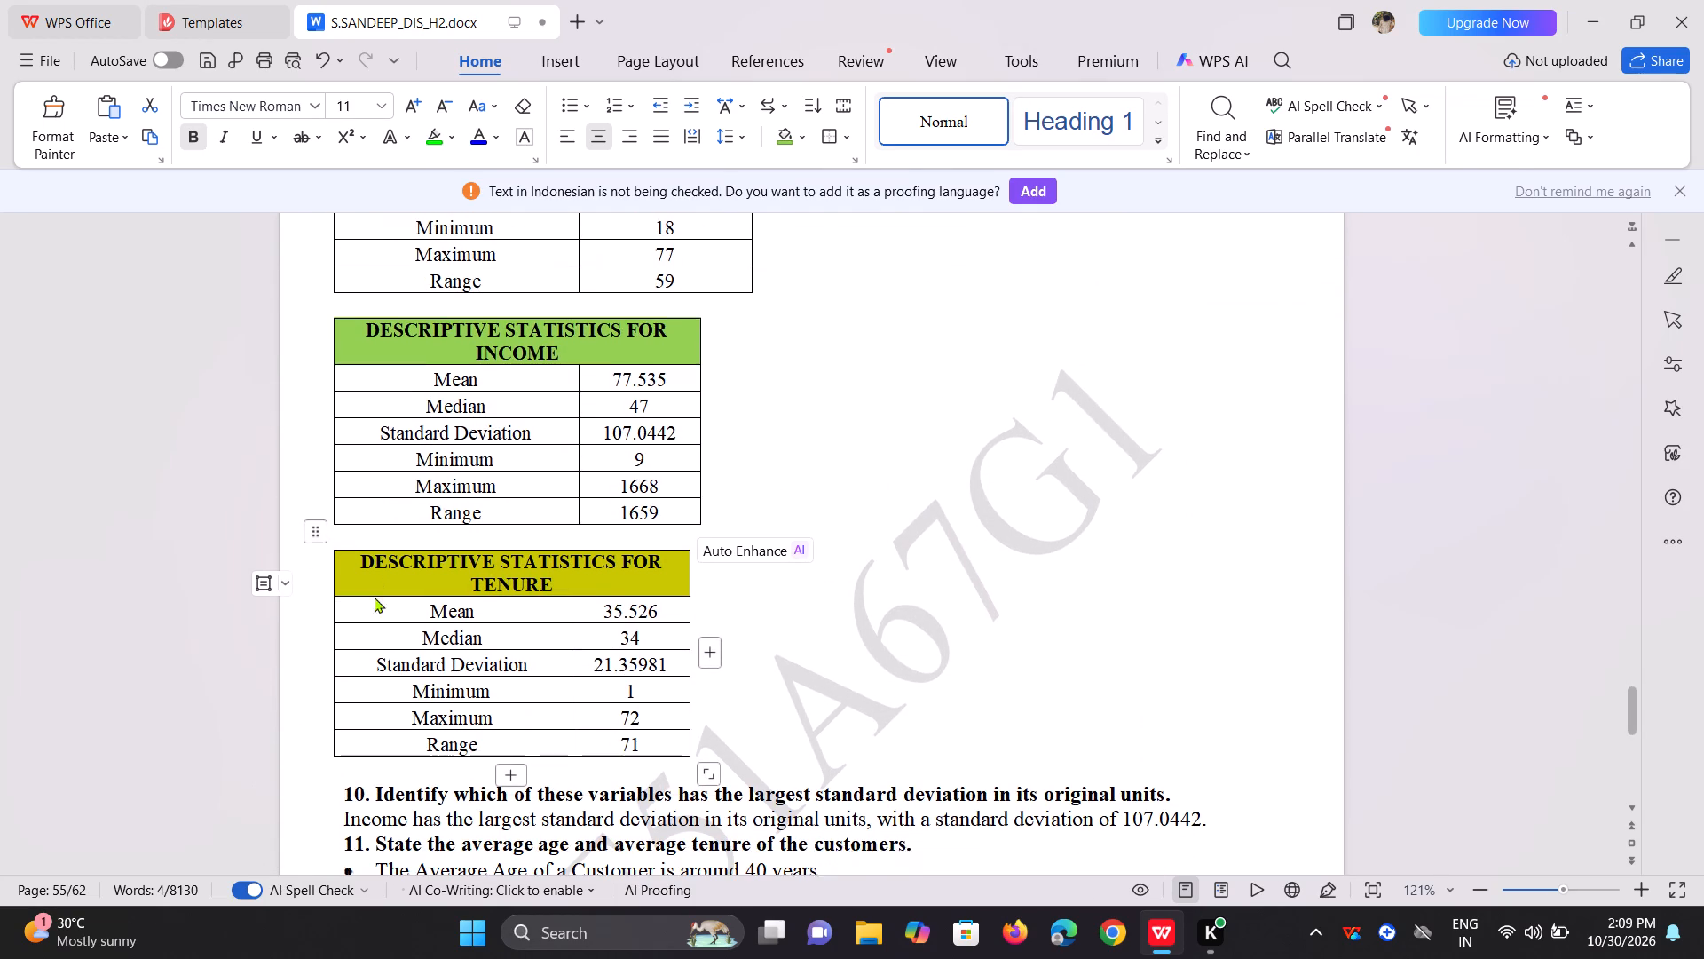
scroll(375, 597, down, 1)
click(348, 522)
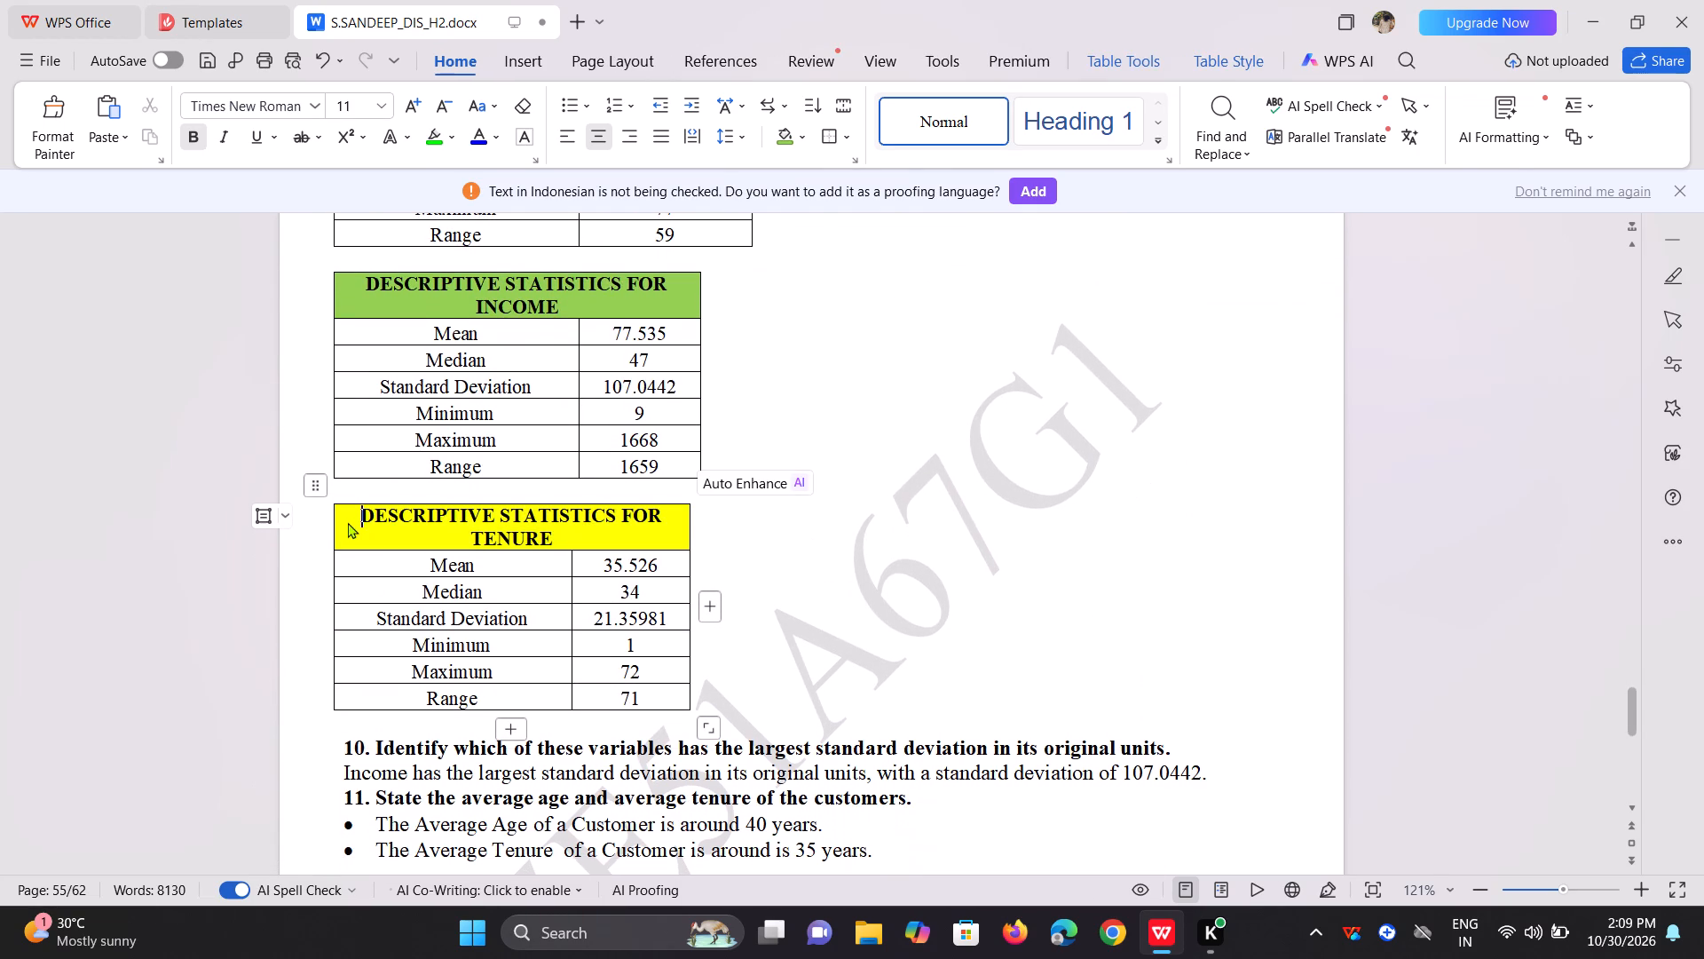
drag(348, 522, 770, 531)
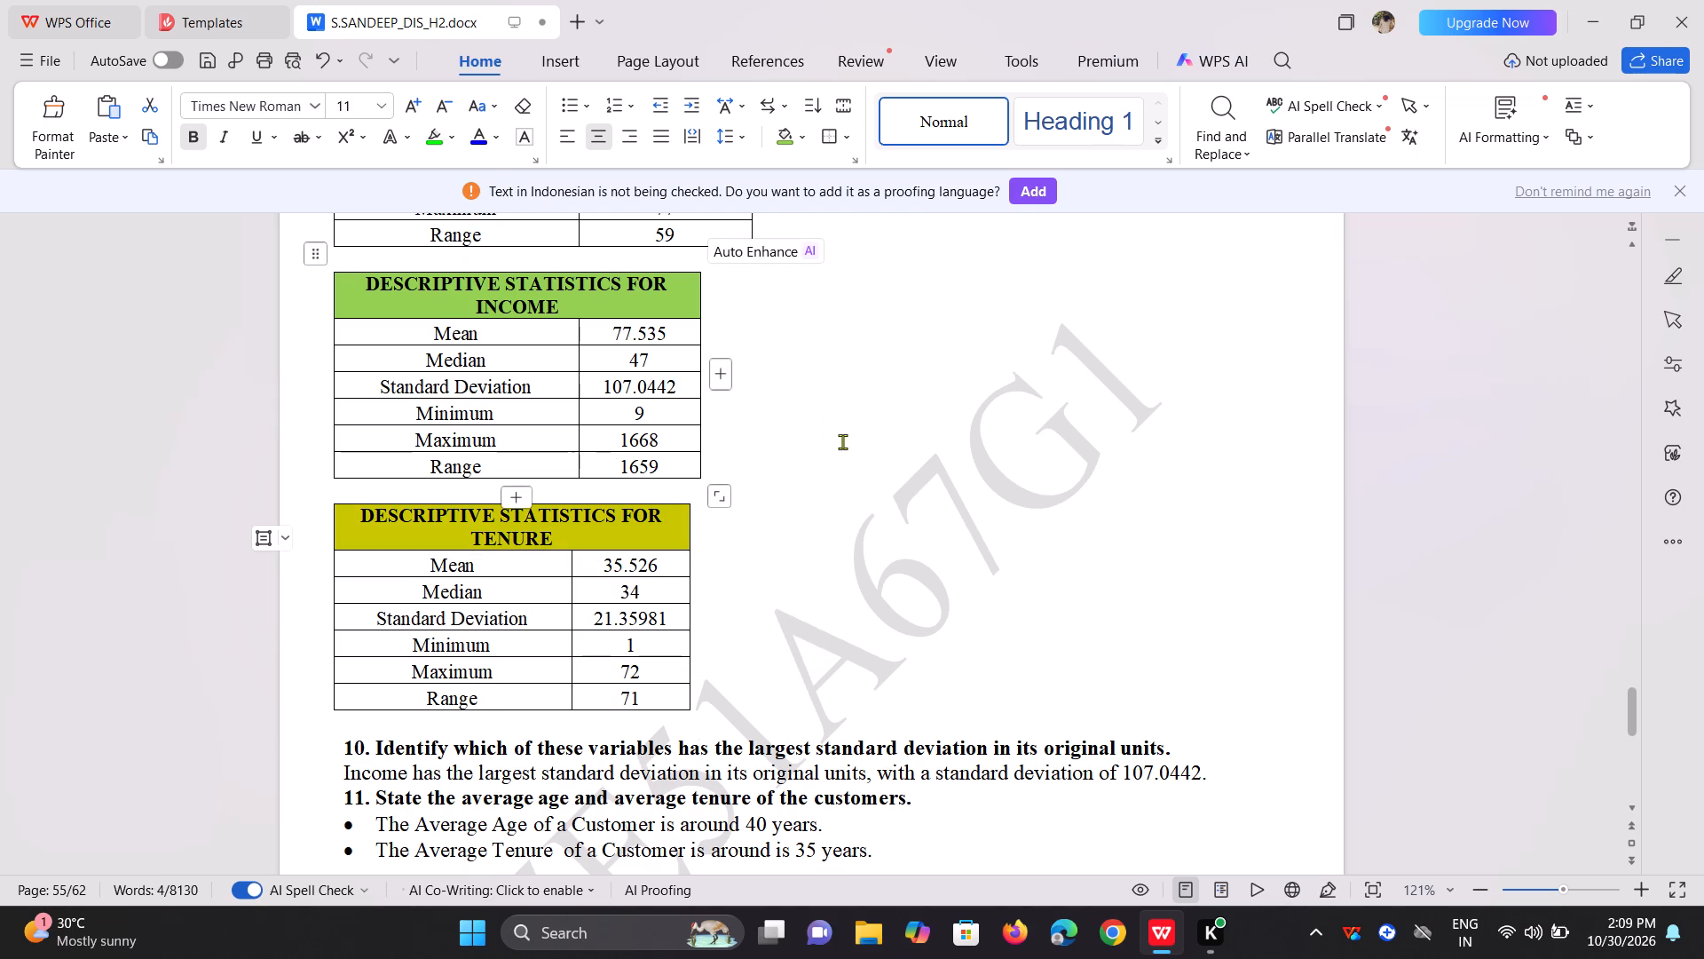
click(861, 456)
Add an unnumbered blank line between question 12 on the custcat and churn cross-tabulation and its table.
scroll(861, 456, down, 3)
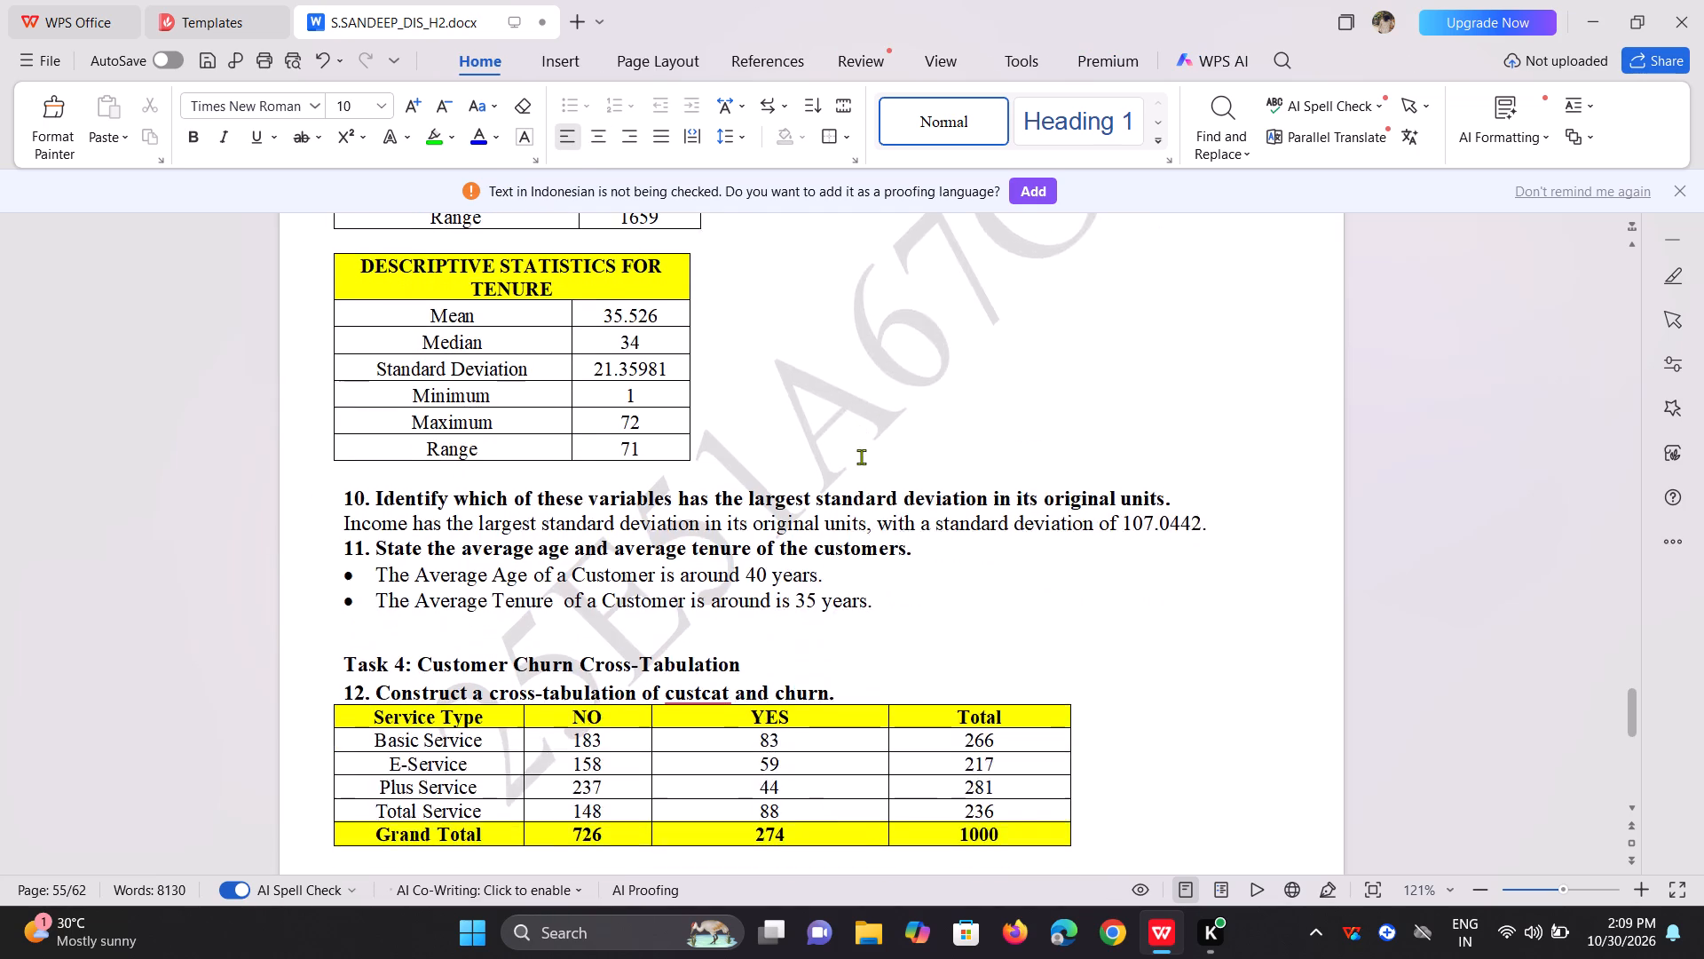
scroll(861, 456, down, 3)
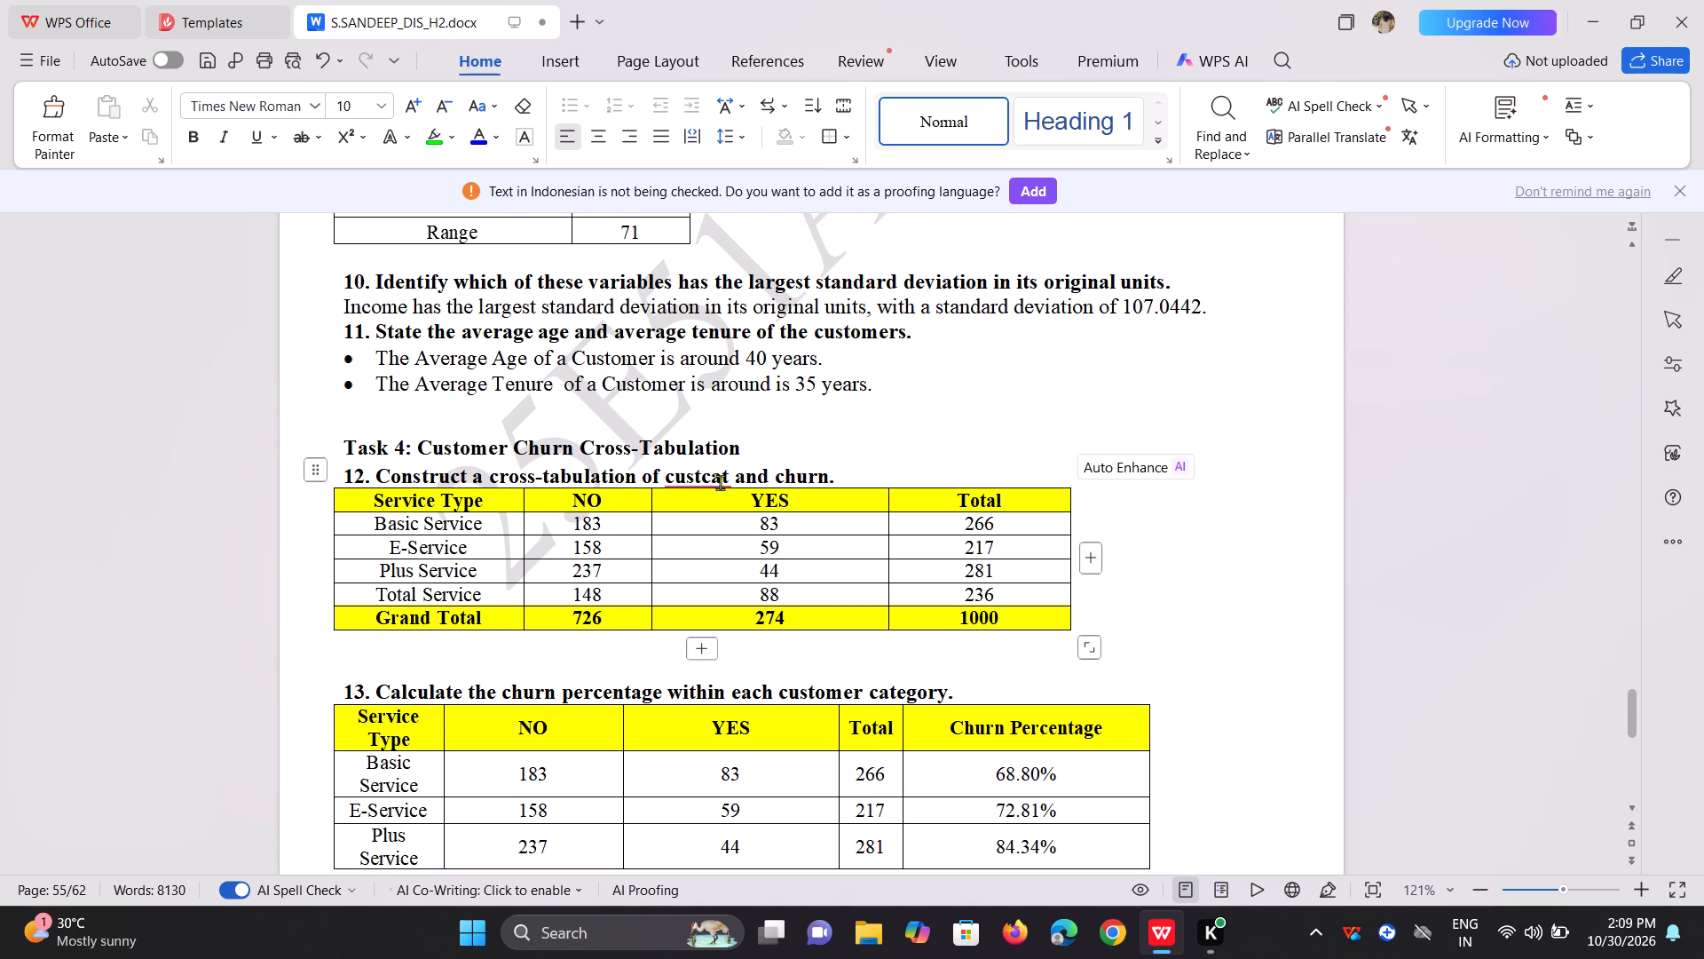
click(845, 485)
key(Return)
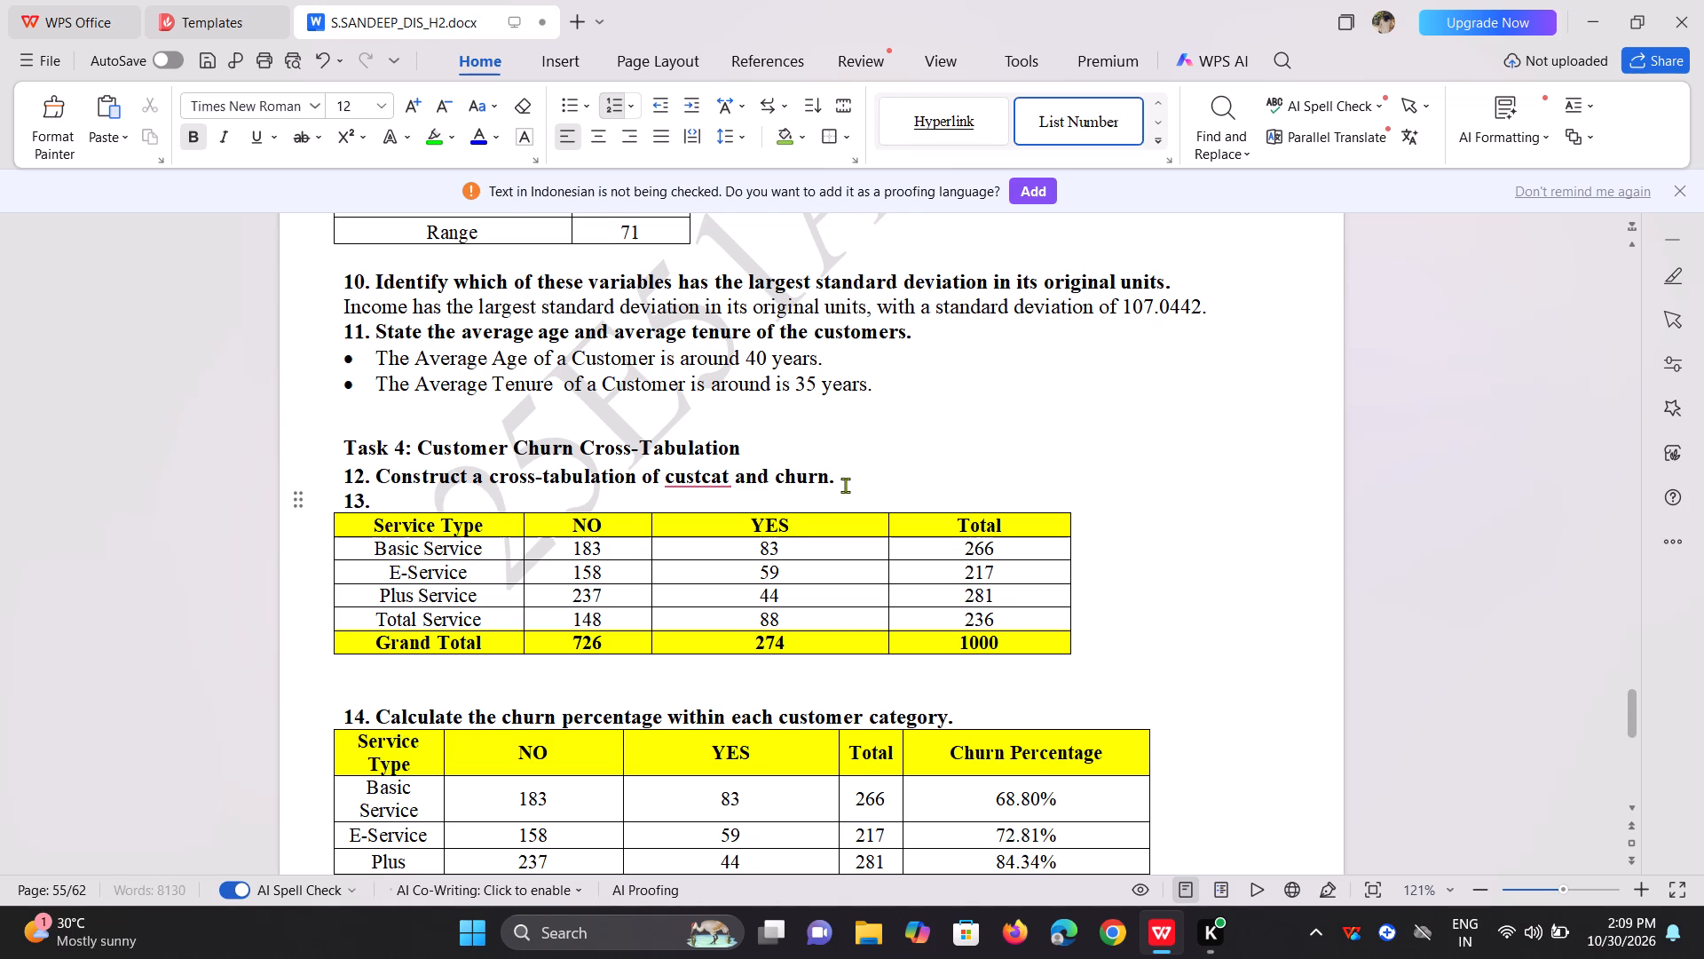
key(BackSpace)
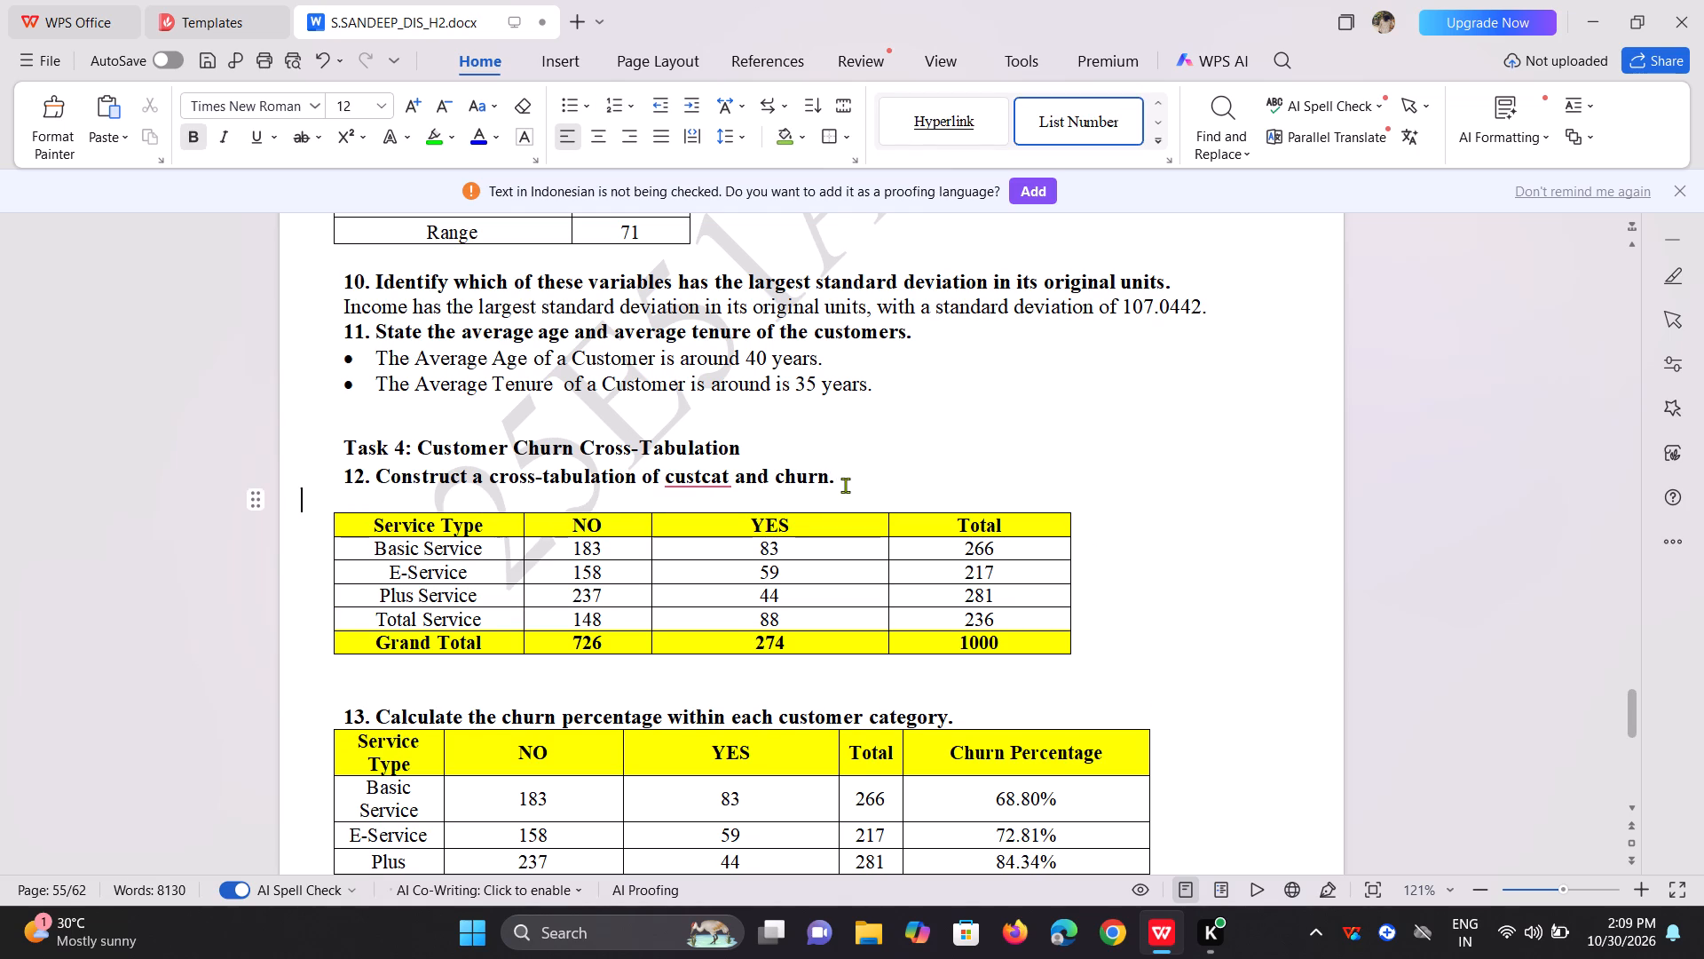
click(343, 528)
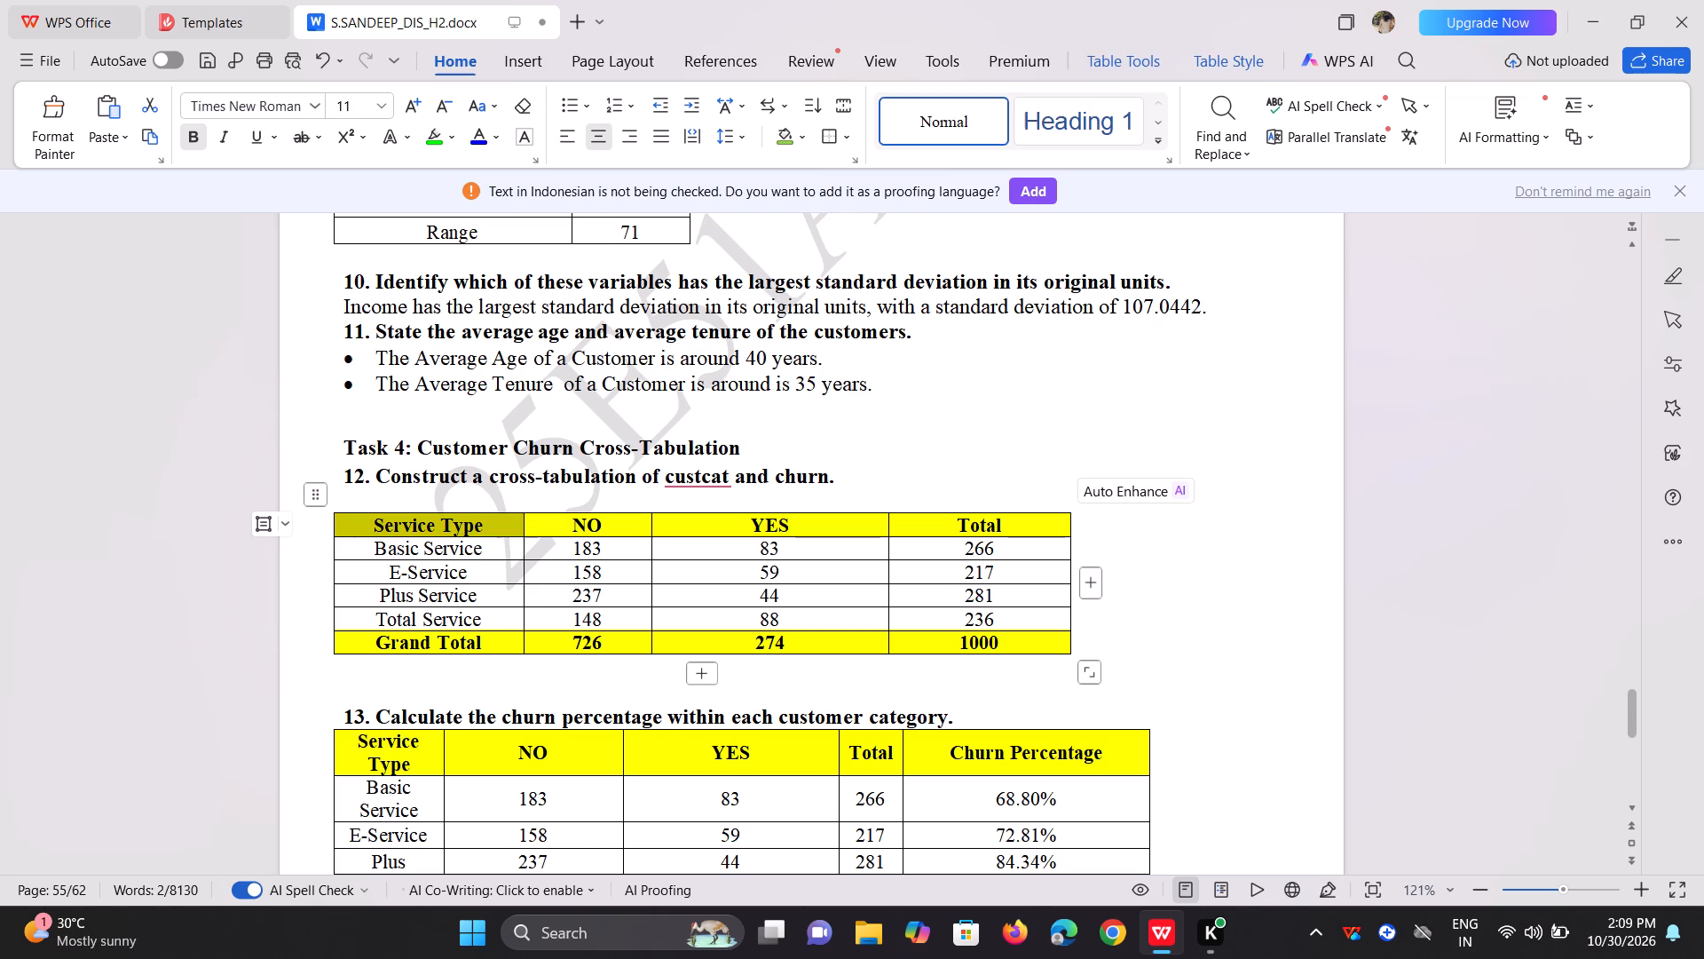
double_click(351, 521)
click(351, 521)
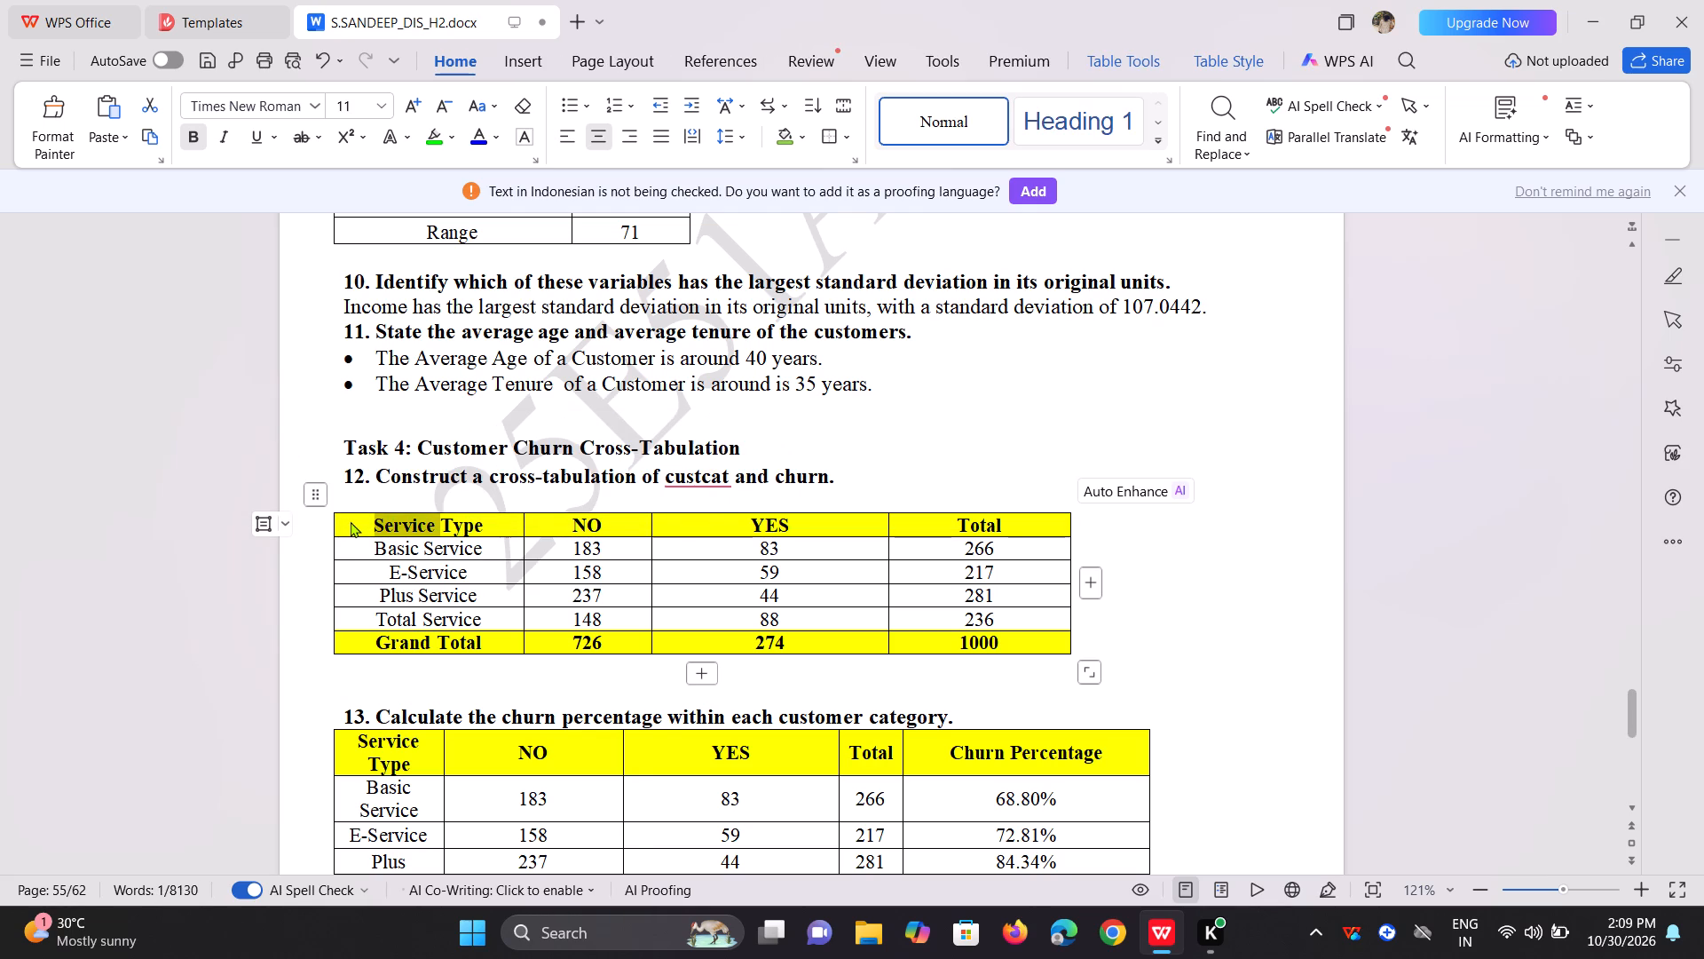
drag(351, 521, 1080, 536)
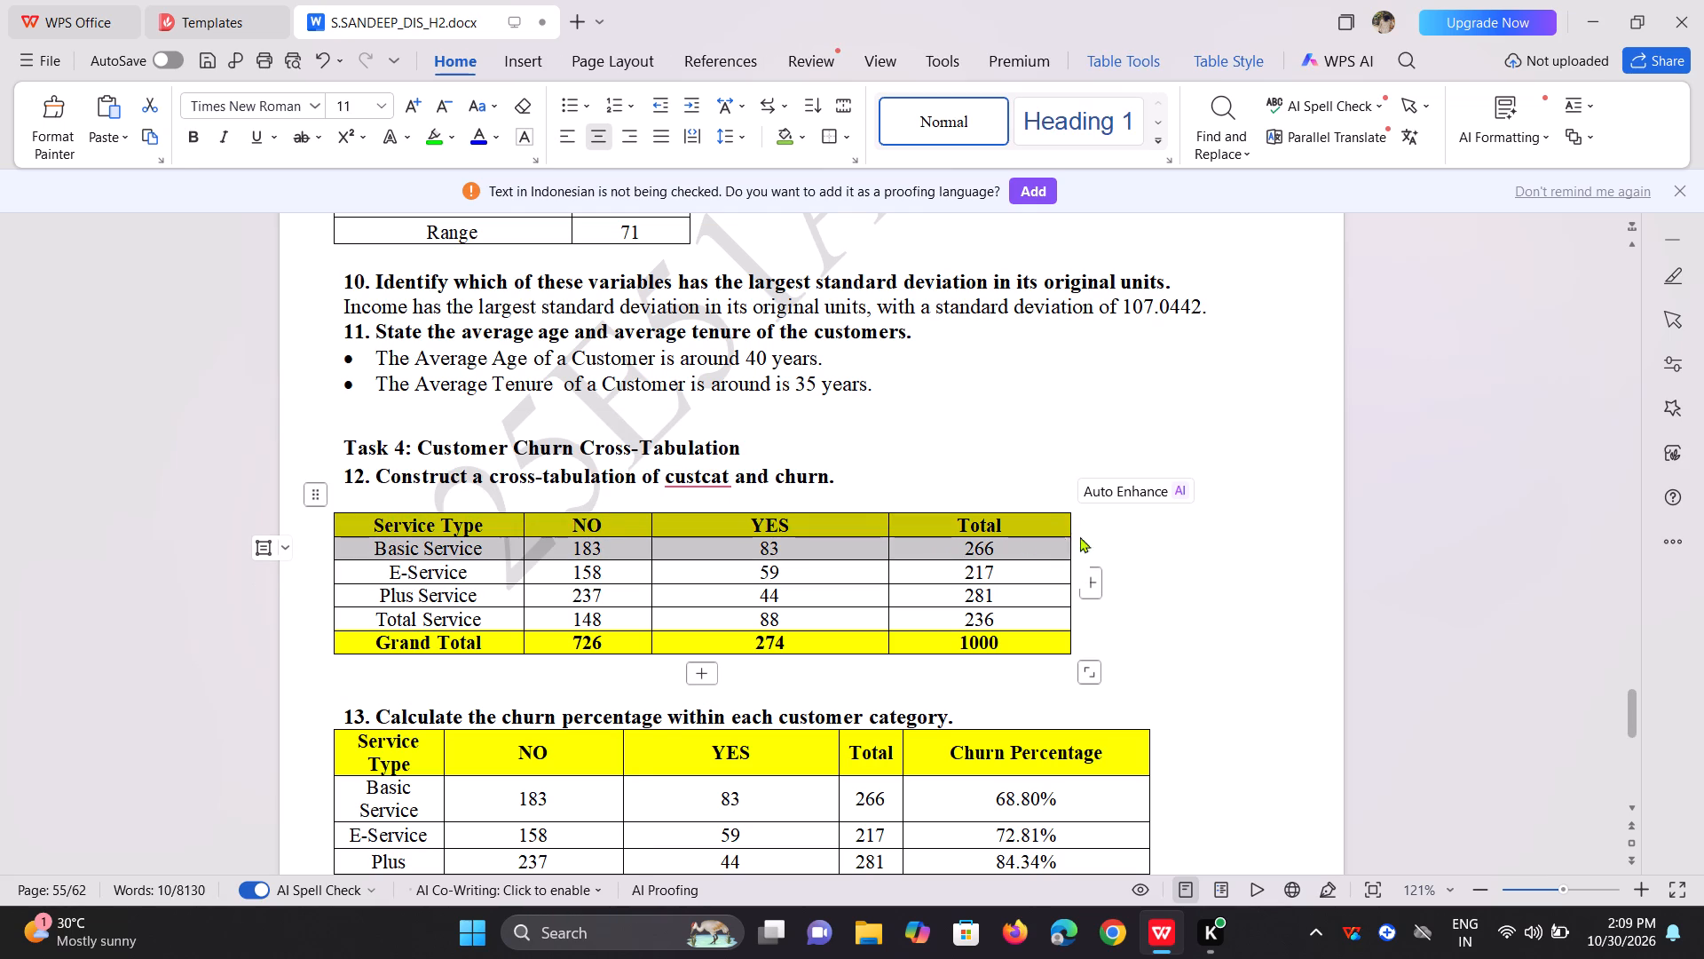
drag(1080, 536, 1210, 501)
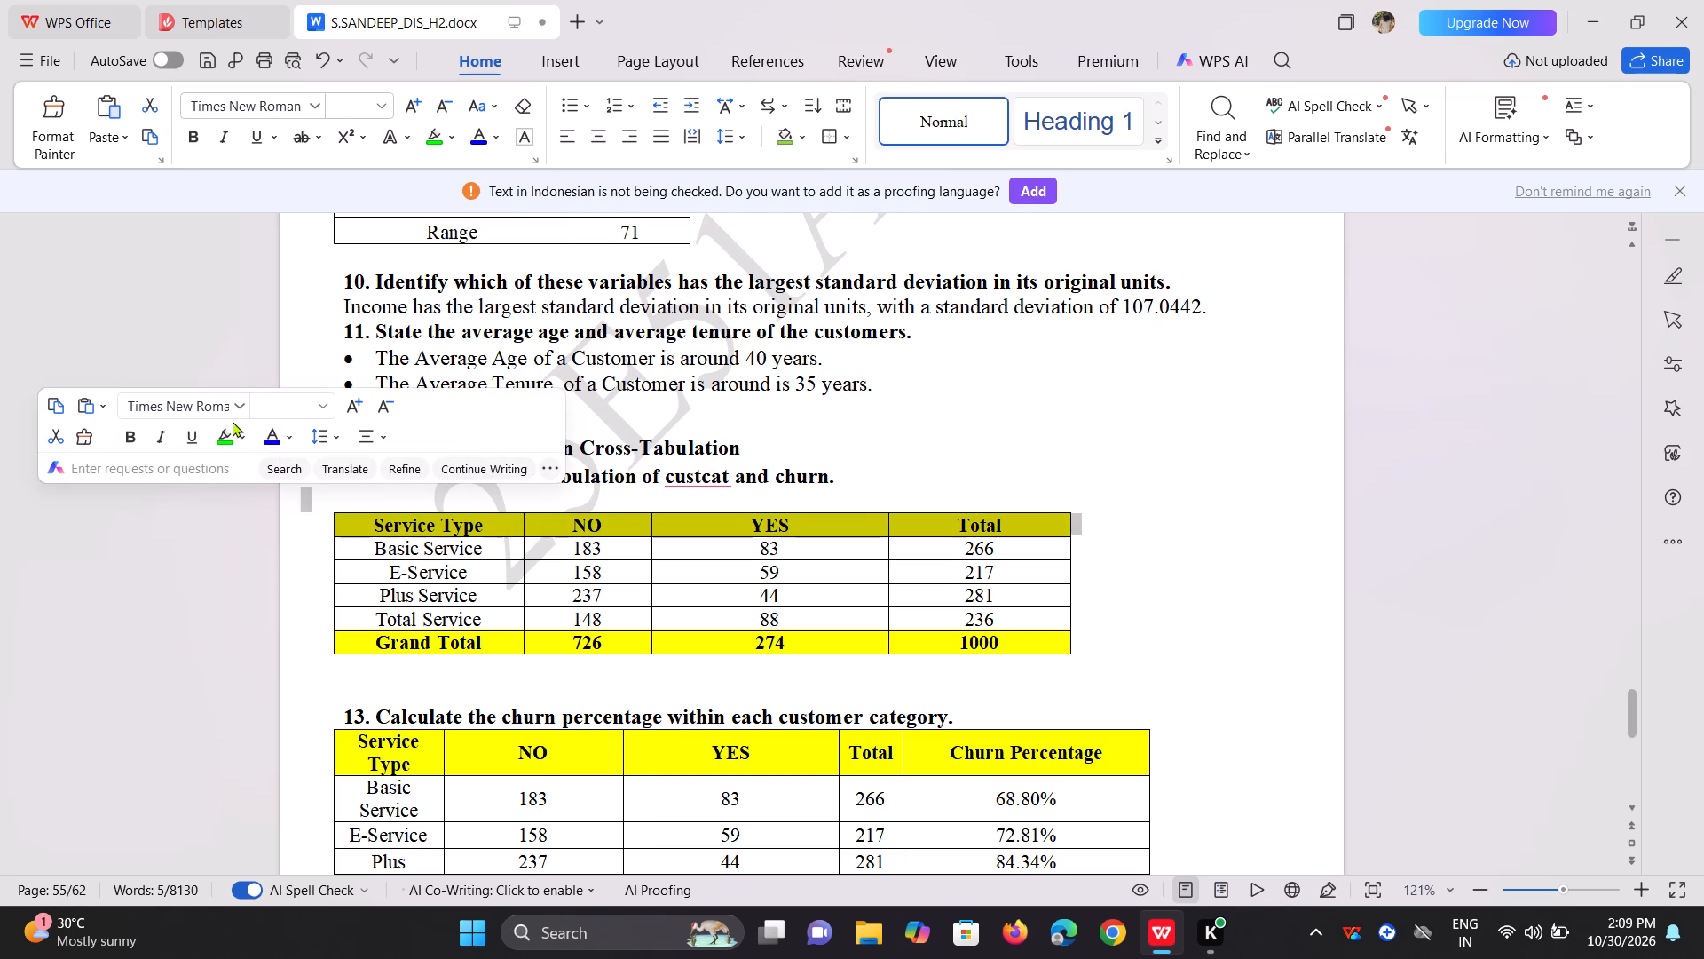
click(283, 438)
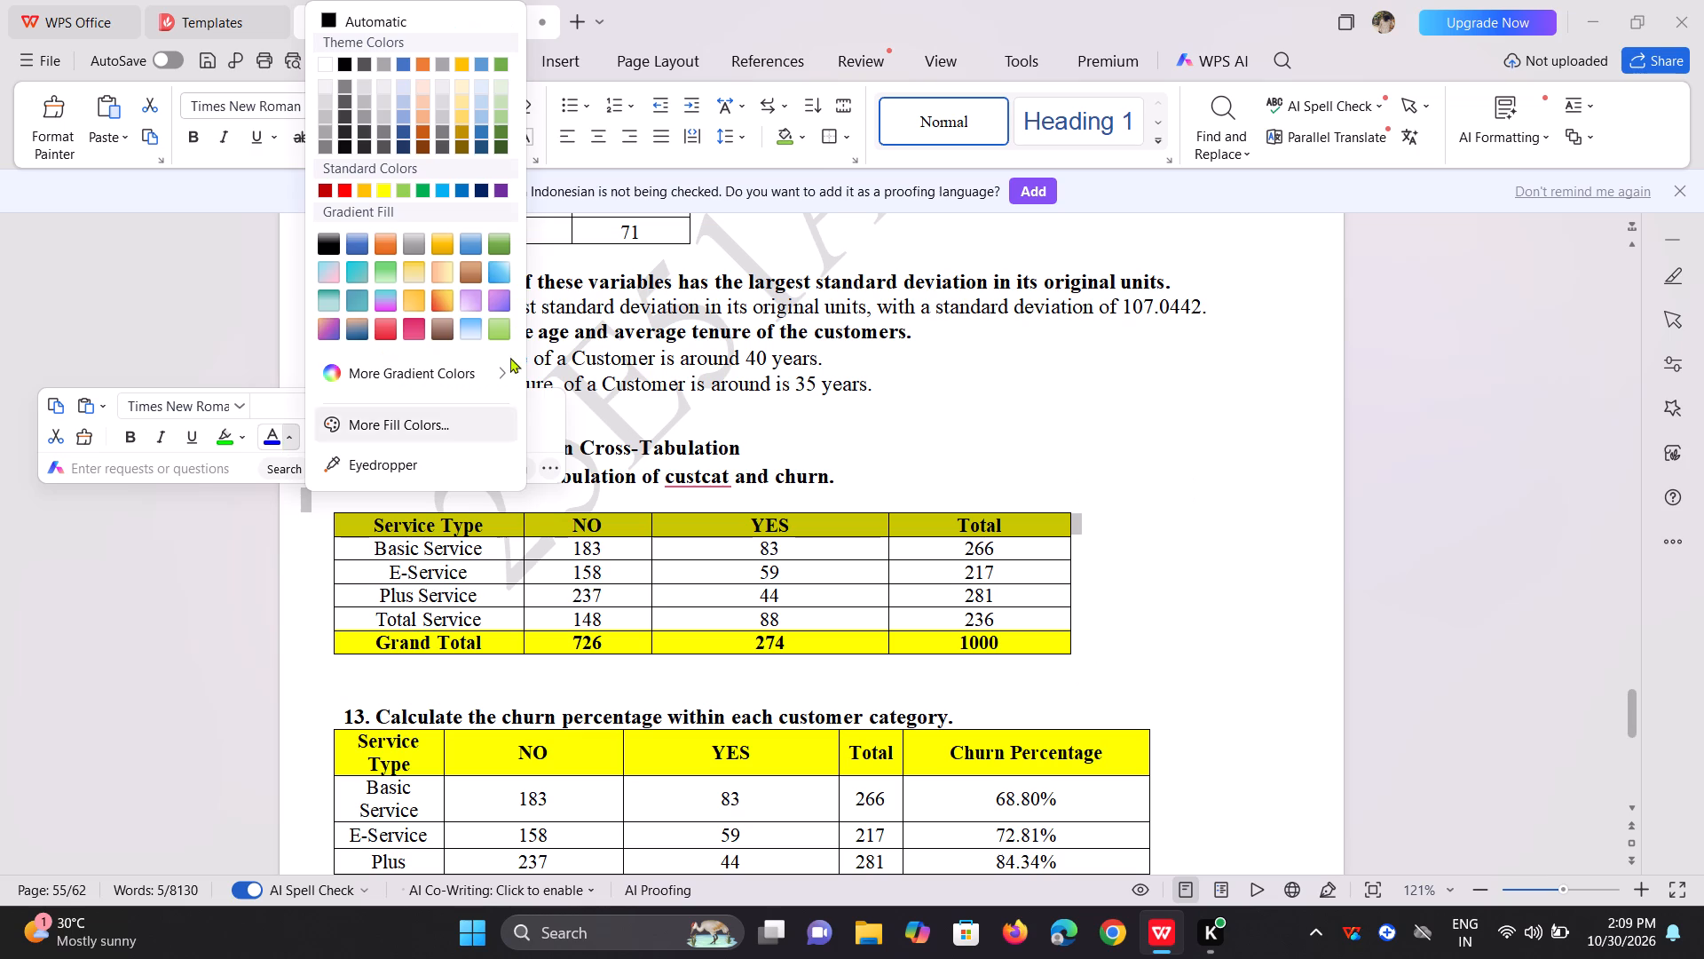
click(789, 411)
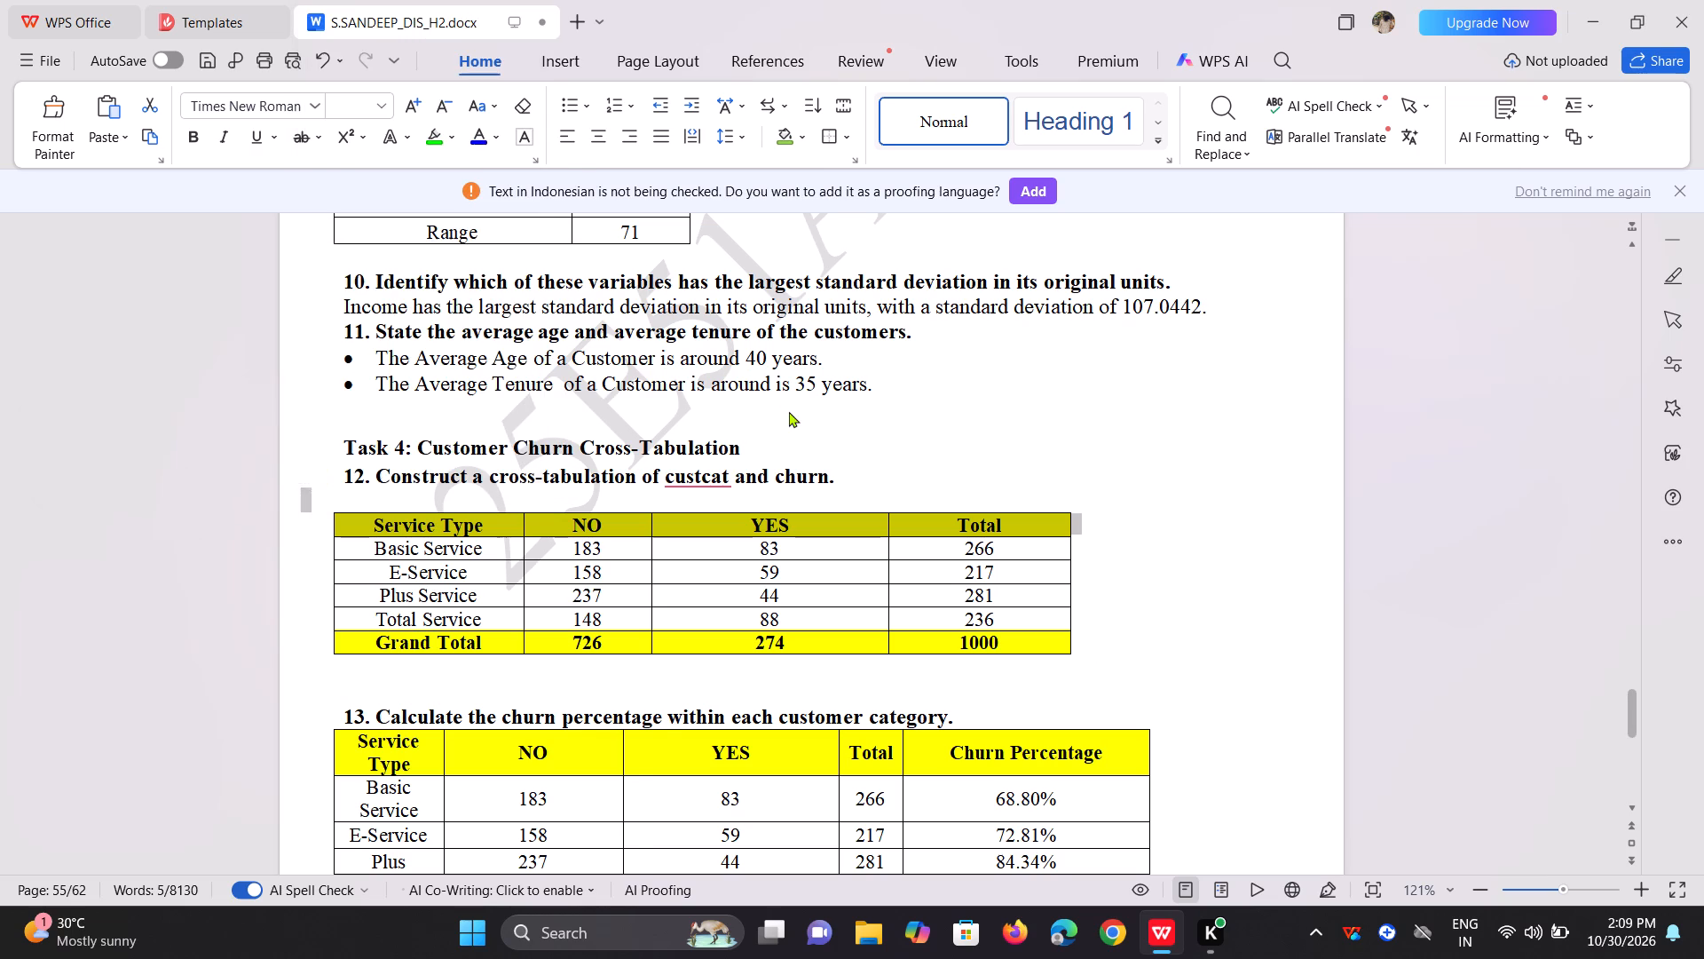
Shade the header row of the question 12 custcat and churn cross-tabulation with the base theme blue.
click(342, 525)
drag(342, 525, 459, 527)
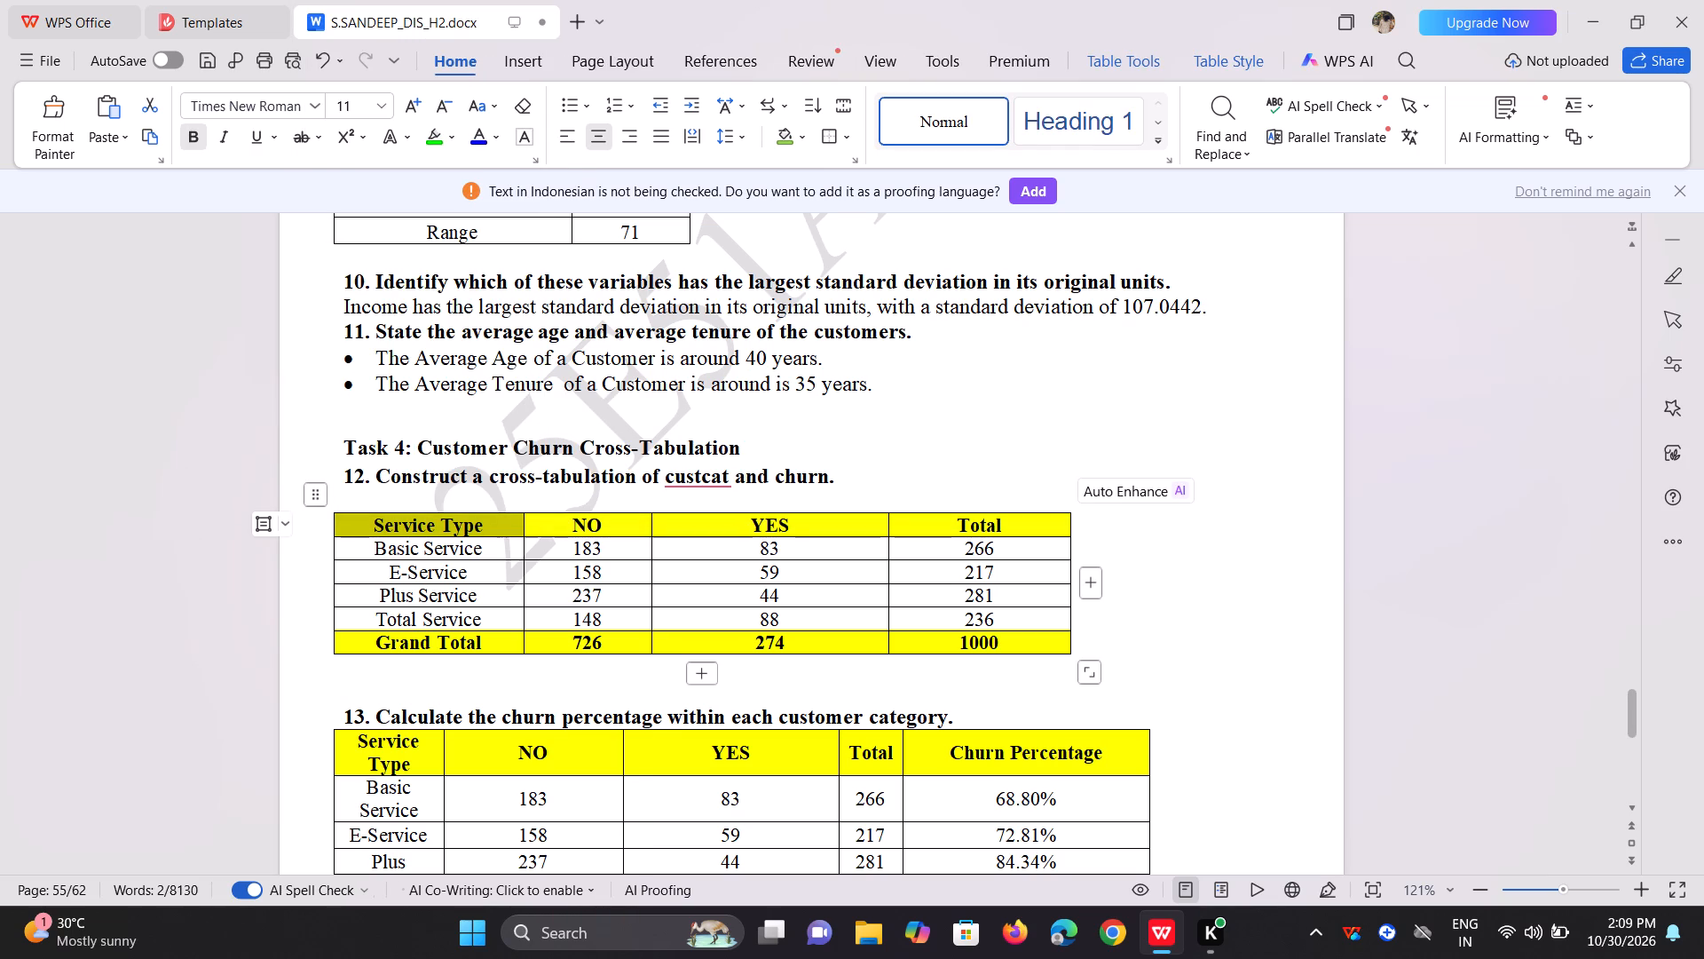
drag(459, 527, 972, 526)
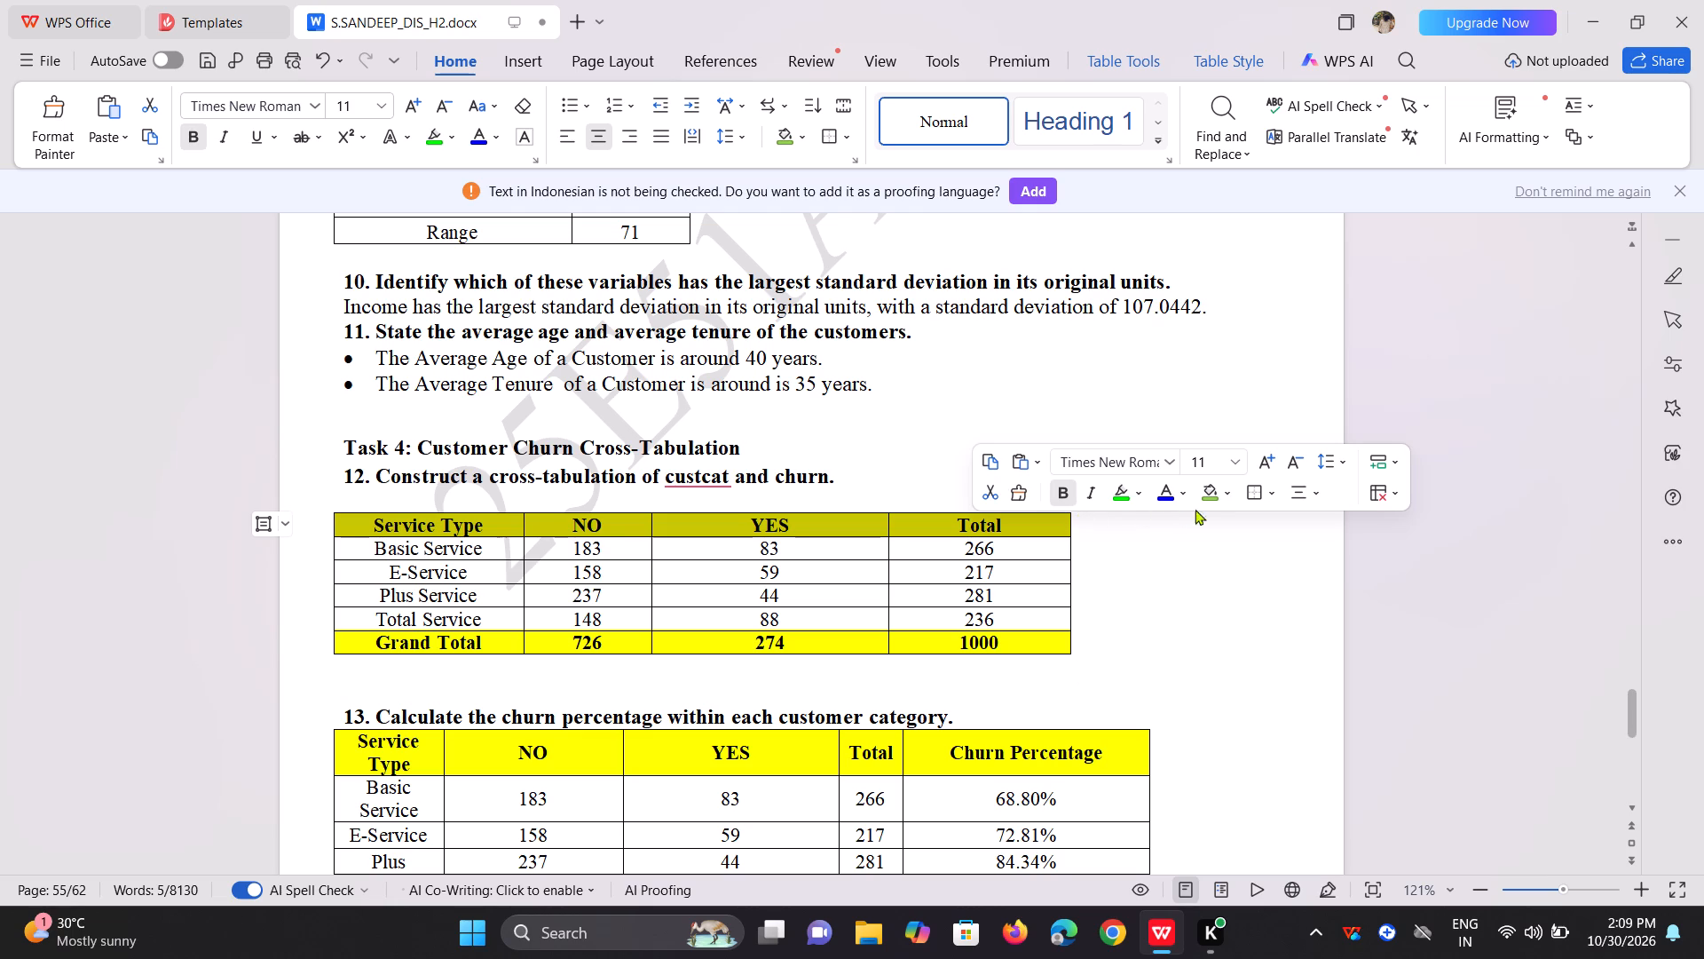
click(1225, 492)
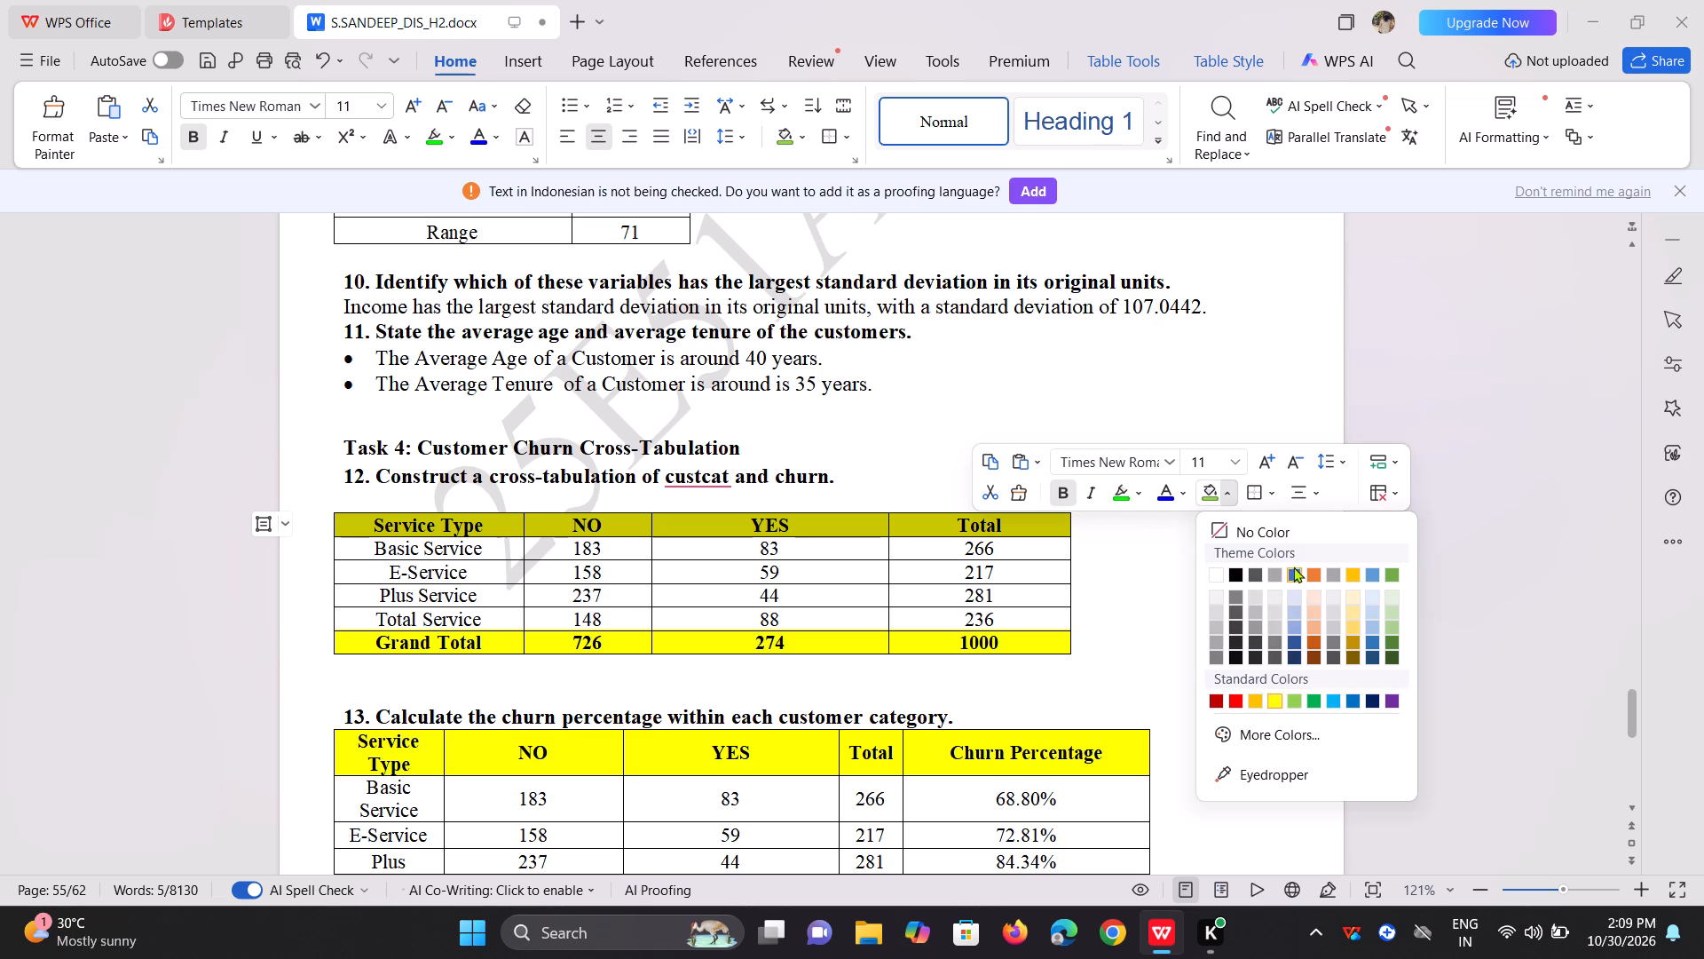
click(1294, 567)
click(1298, 575)
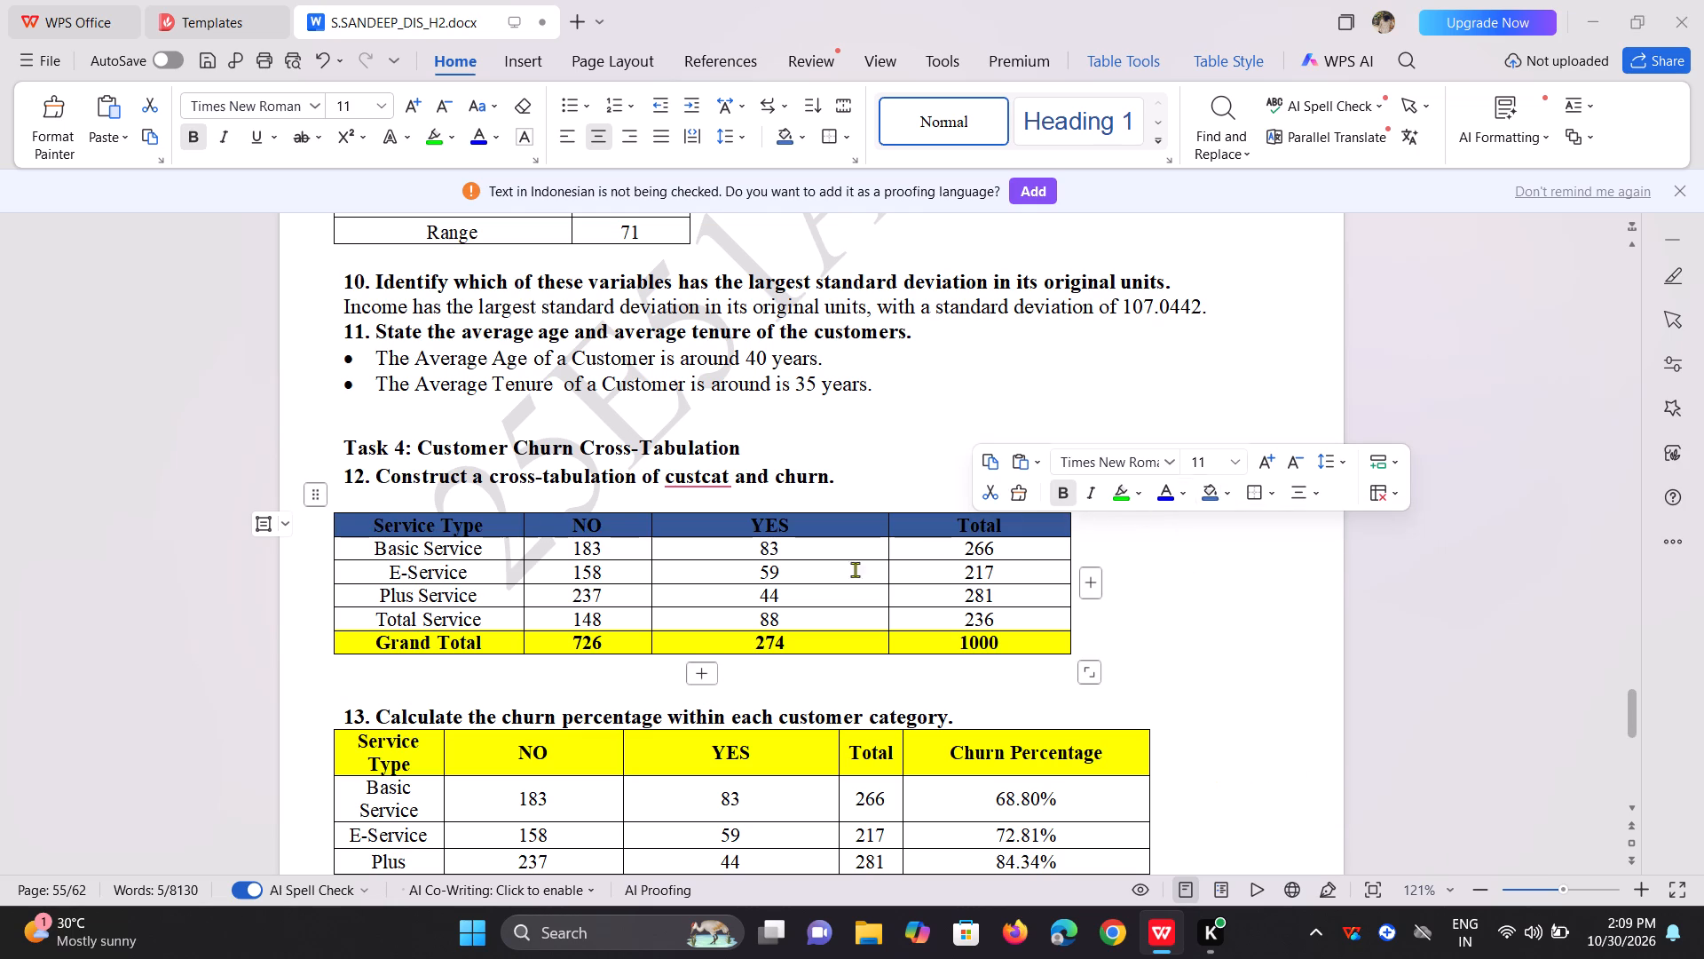
Shade the Grand Total row of the question 12 cross-tabulation with theme white.
drag(358, 644, 502, 656)
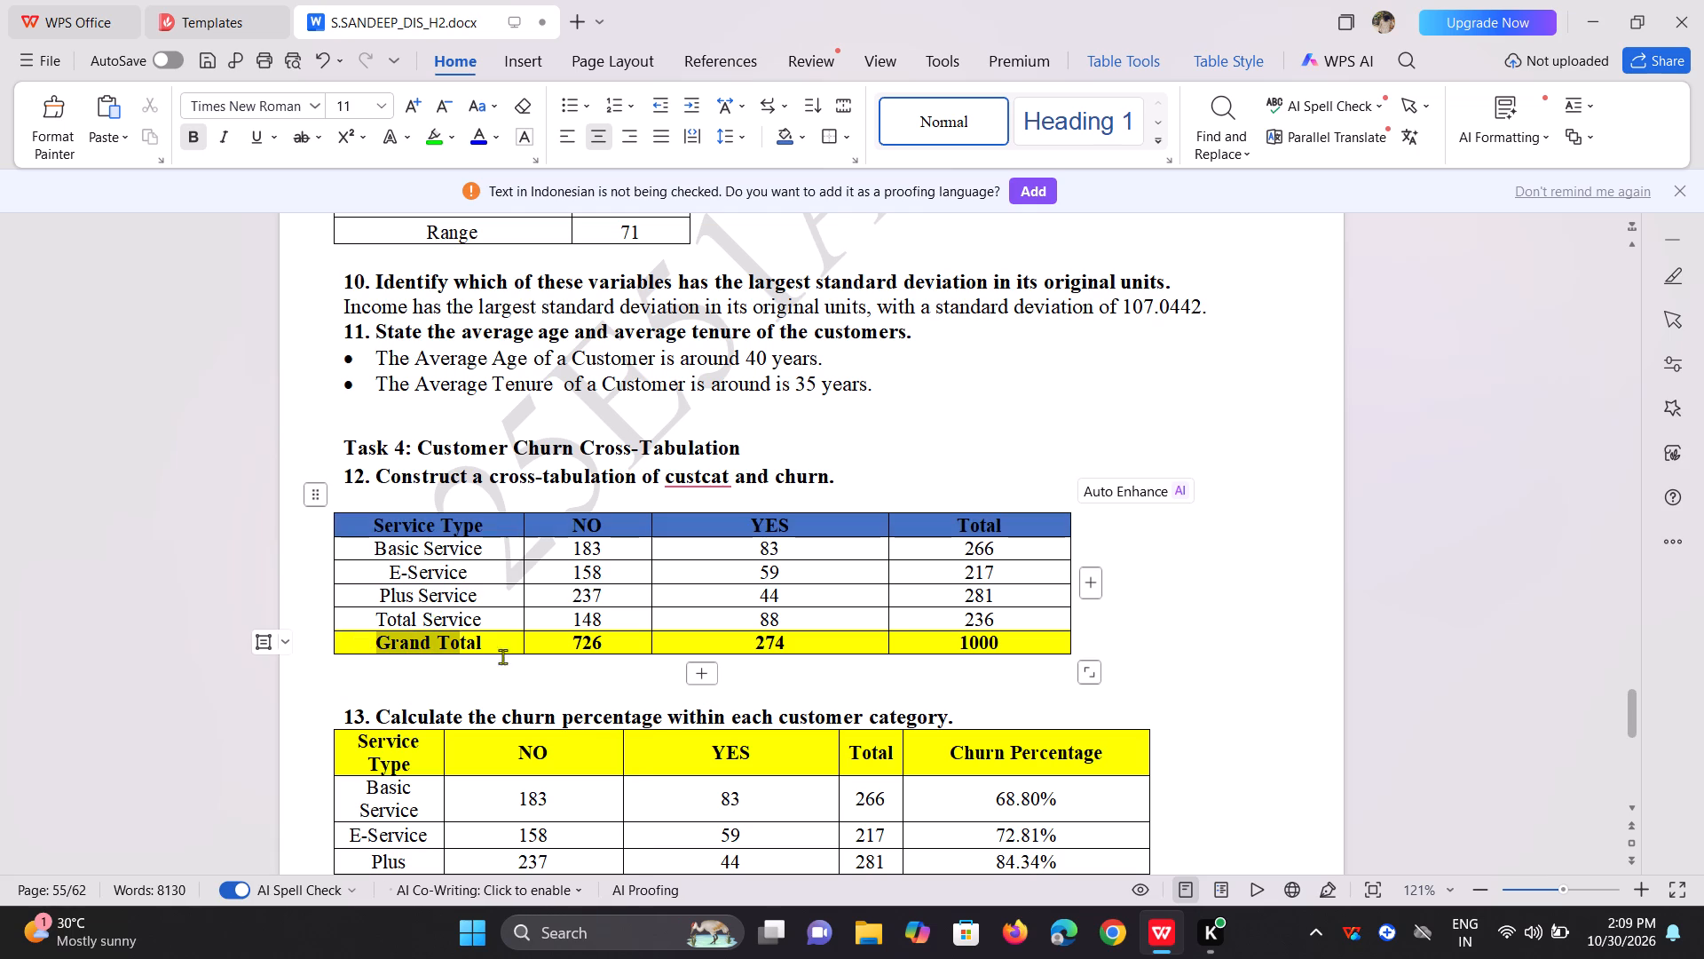
drag(502, 656, 998, 642)
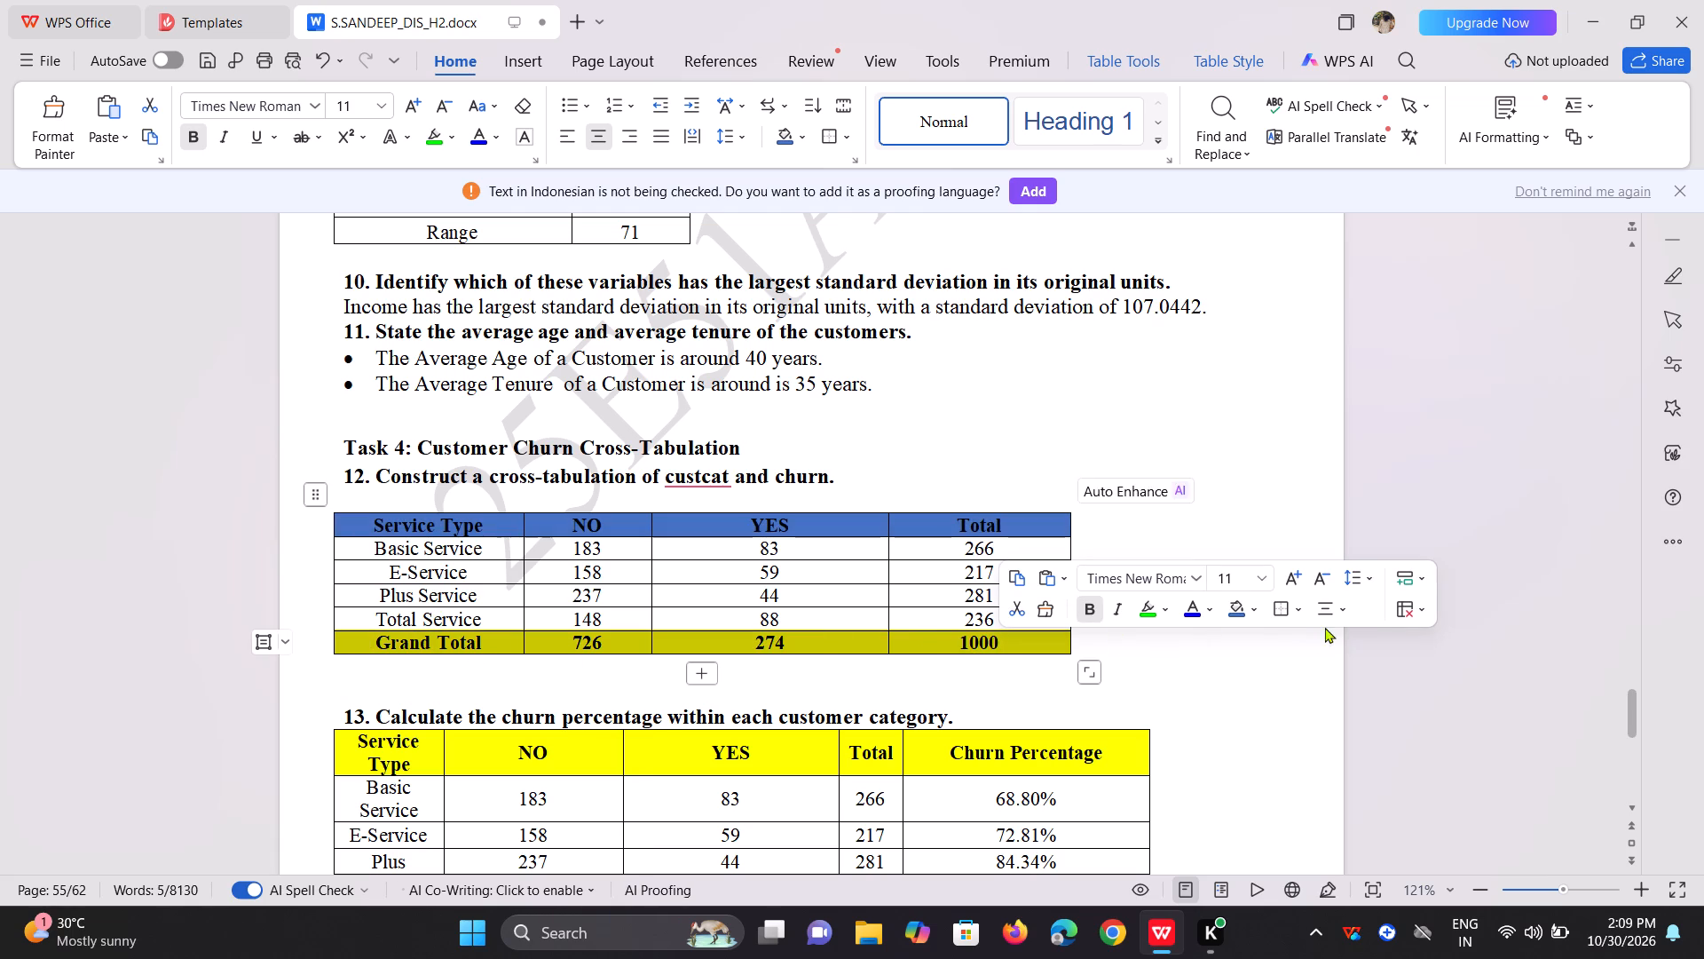
click(1250, 614)
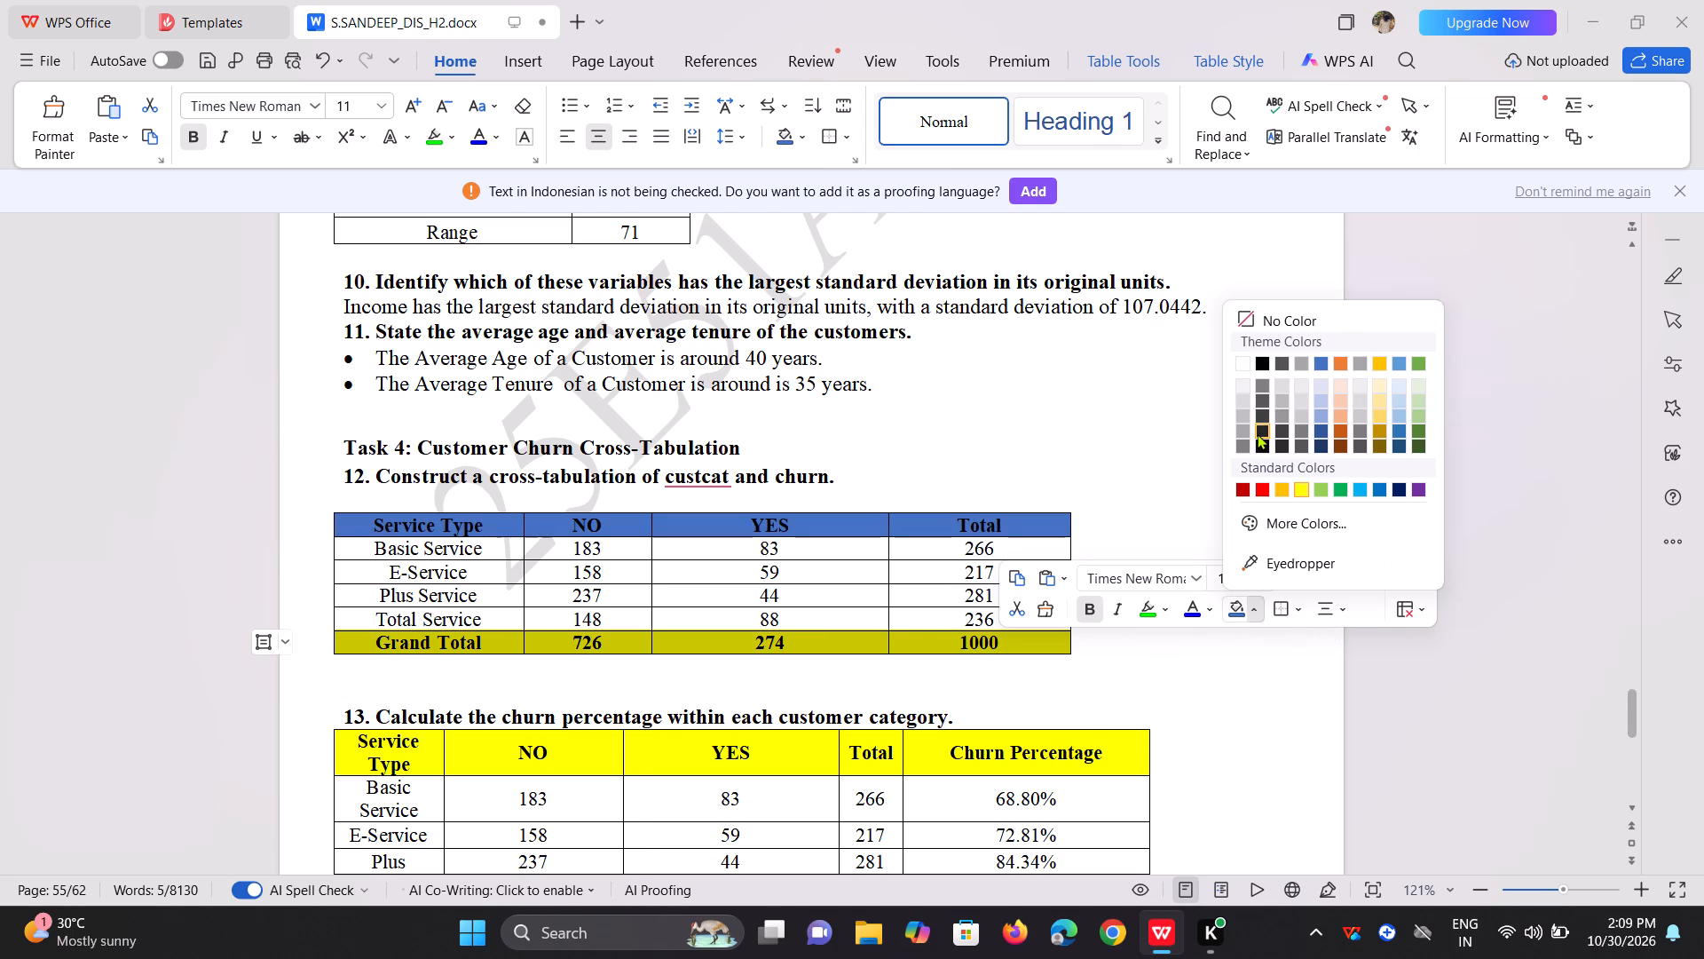
click(1242, 363)
click(1096, 387)
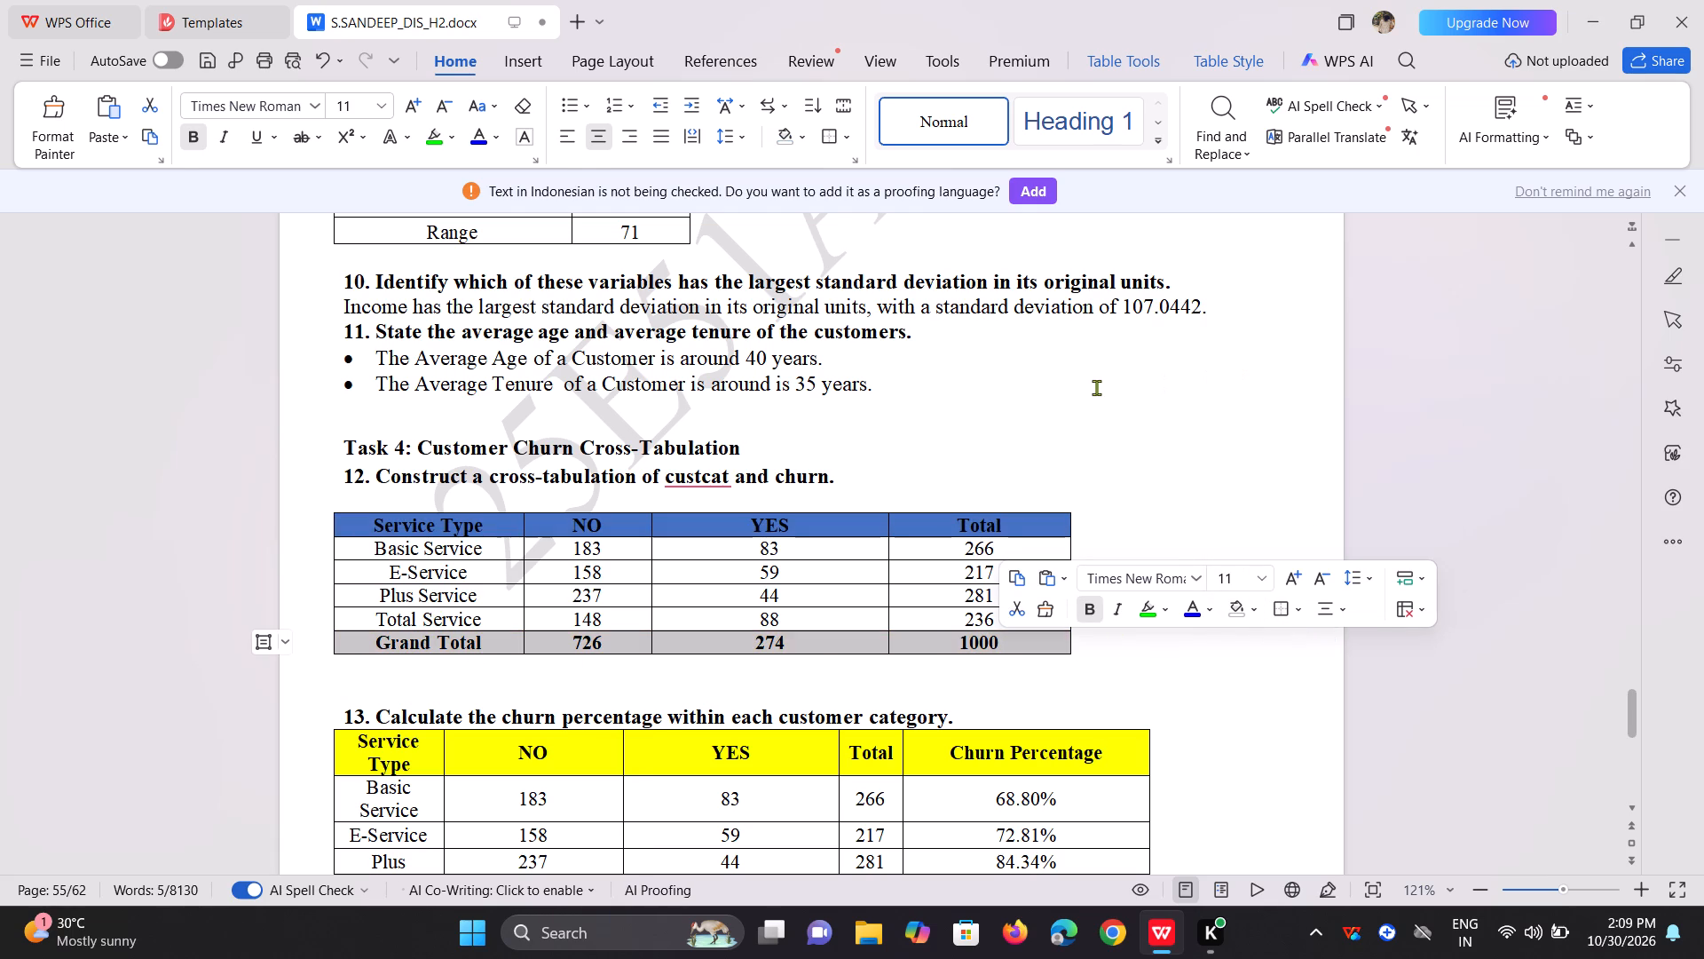
Shade the header row of the question 13 churn percentage table with the base theme green.
scroll(763, 646, down, 2)
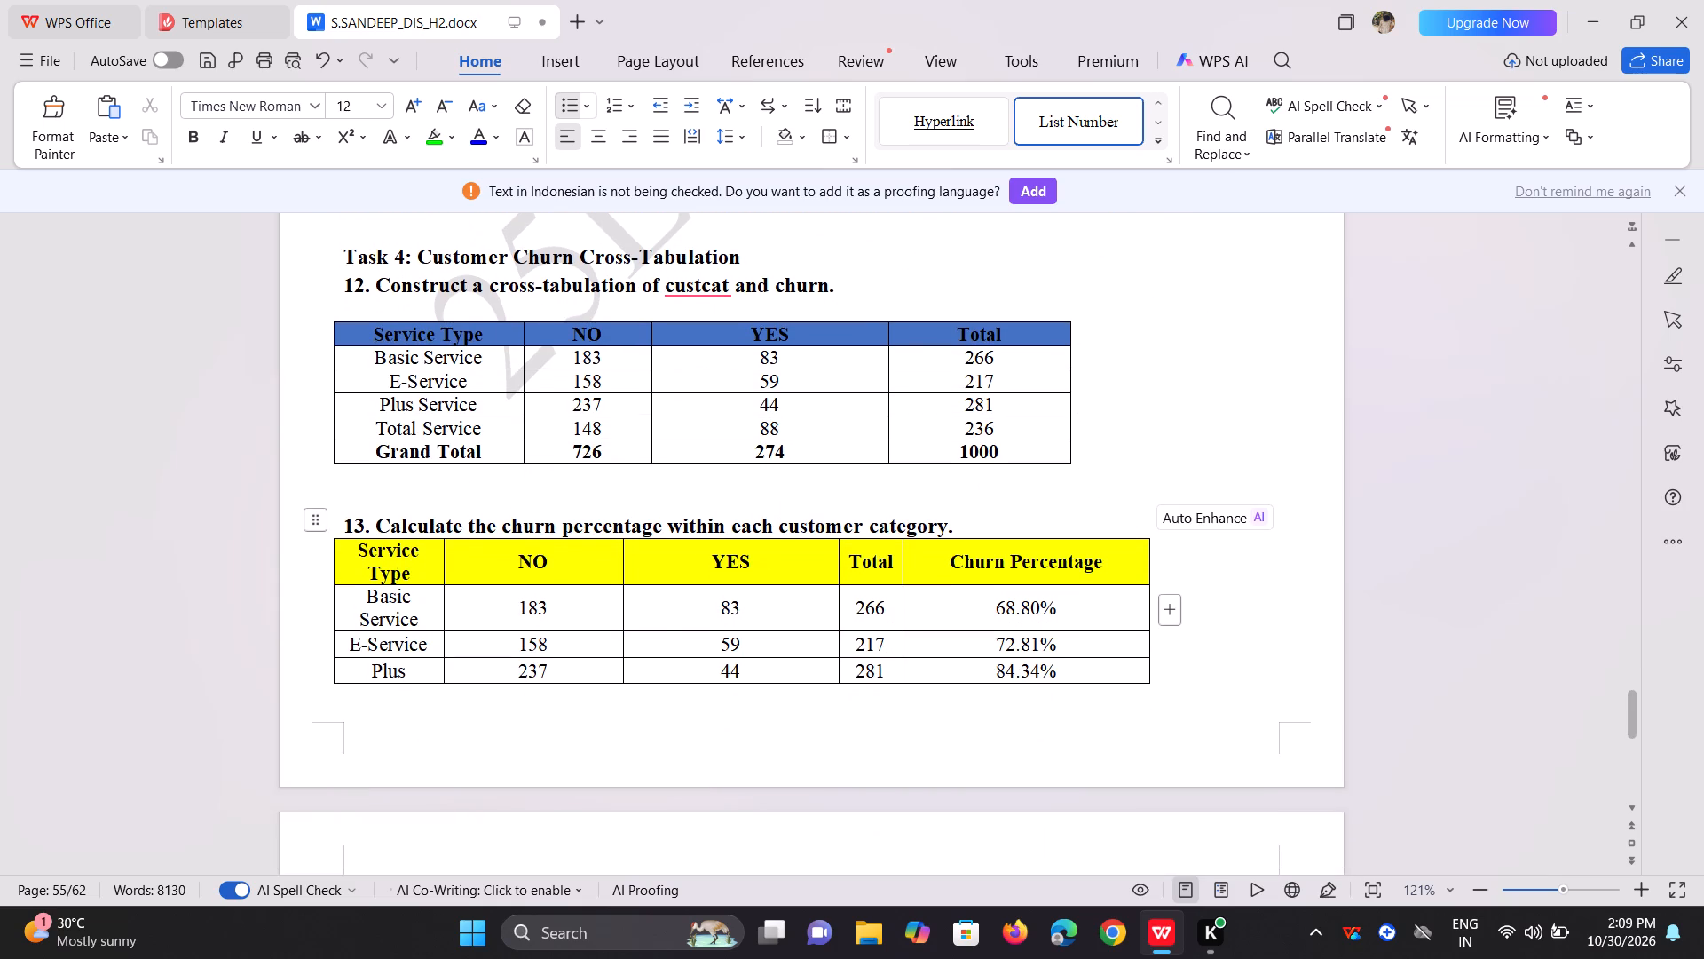
click(338, 557)
drag(338, 557, 783, 605)
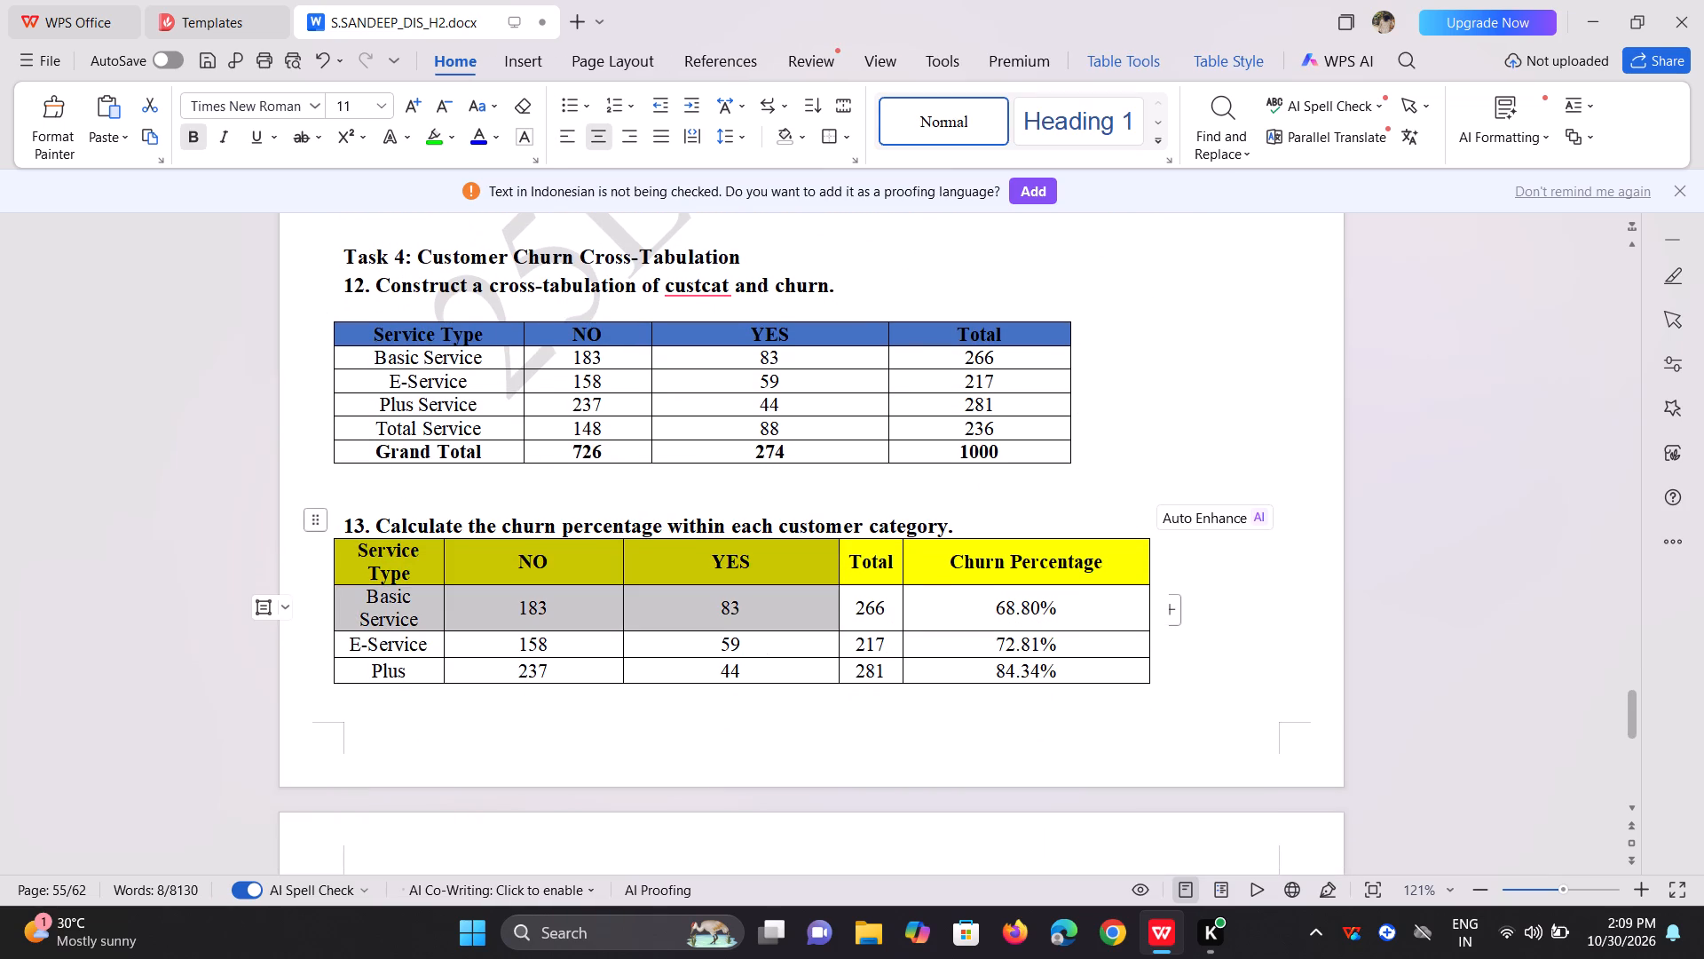
drag(783, 605, 1017, 573)
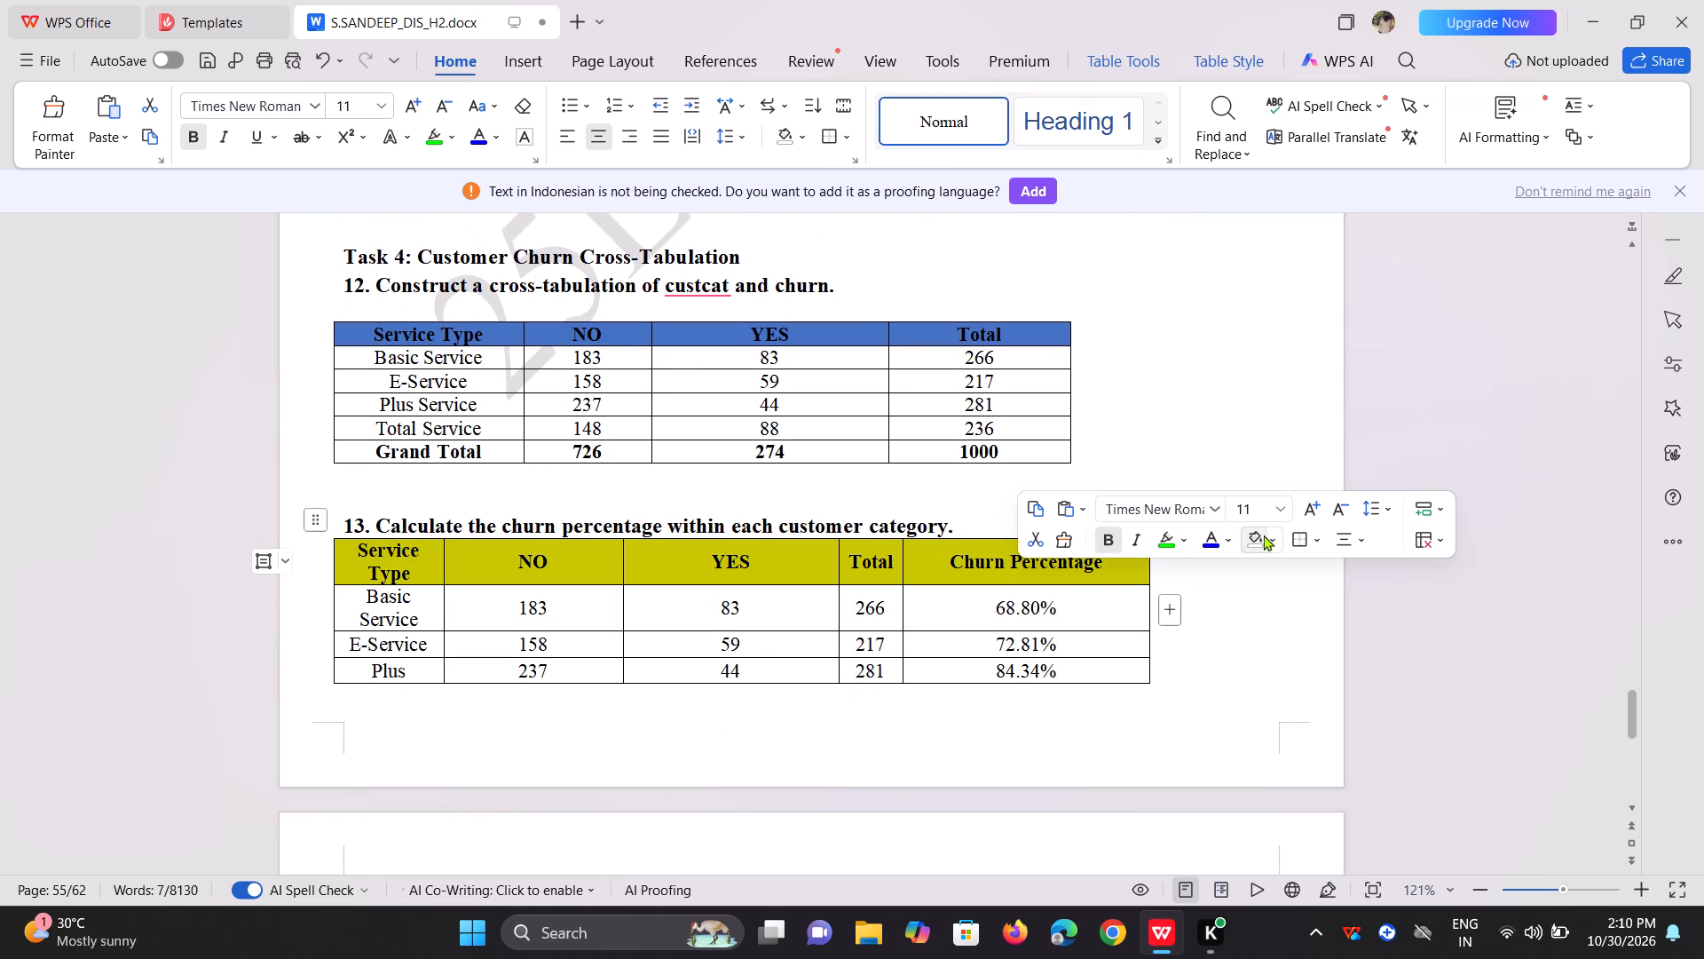
click(1272, 536)
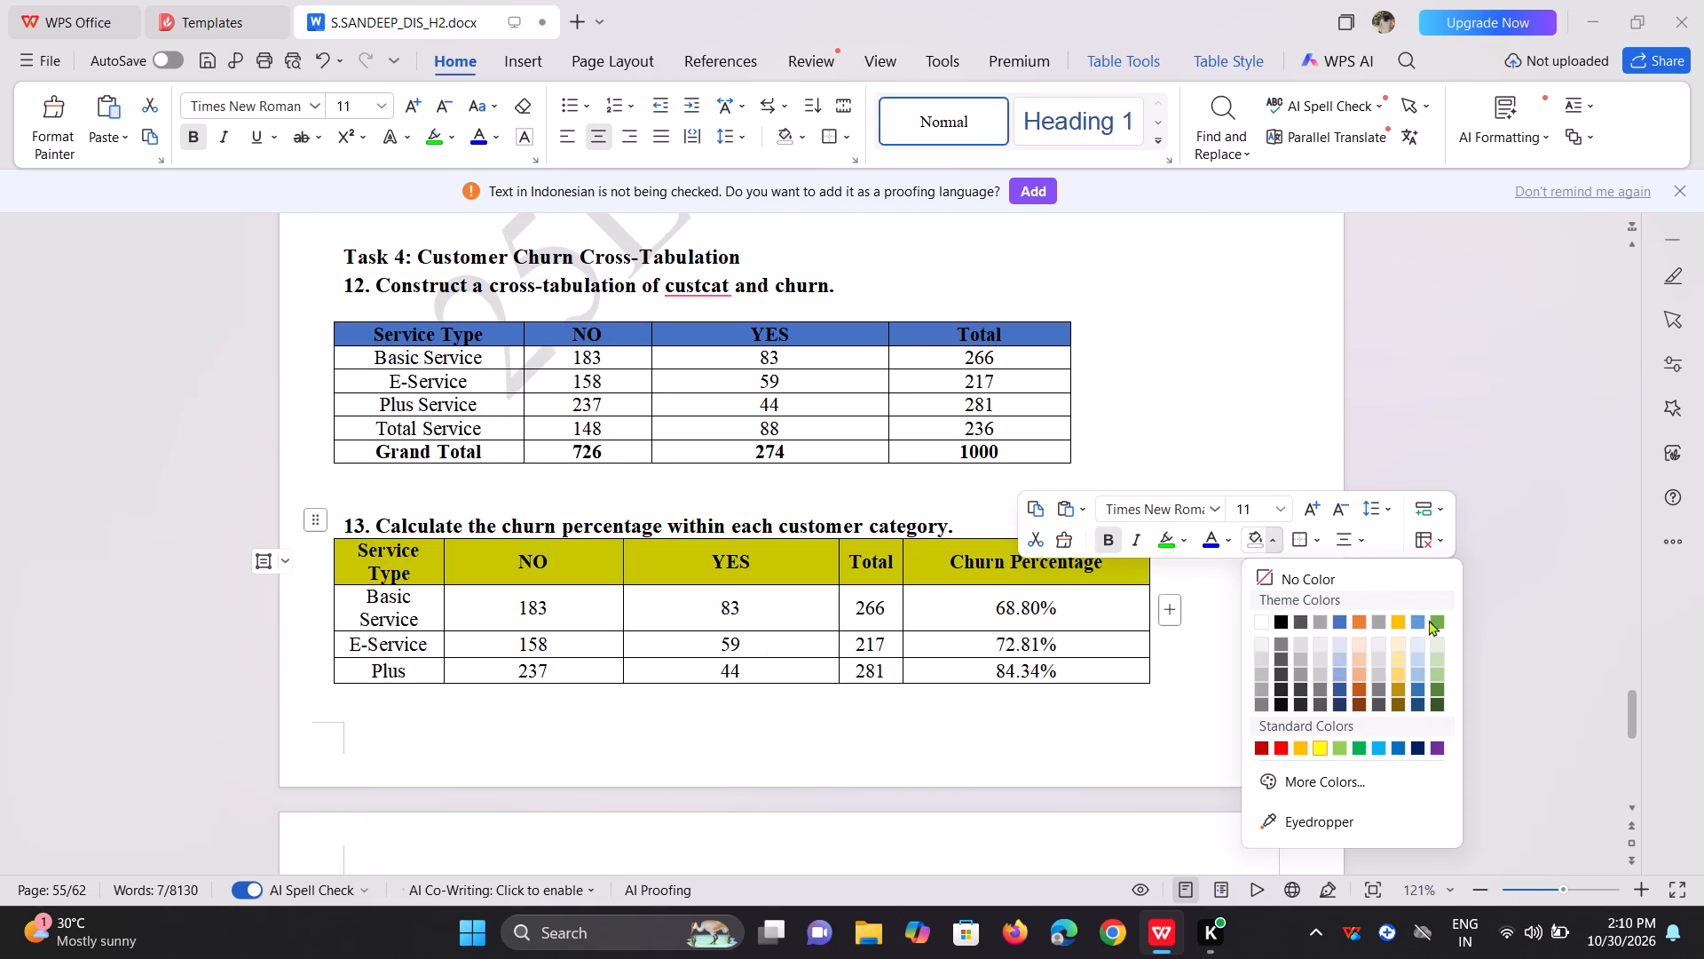
click(1435, 620)
Shade the Grand Total row of the question 13 churn percentage table with theme white.
scroll(1023, 630, down, 2)
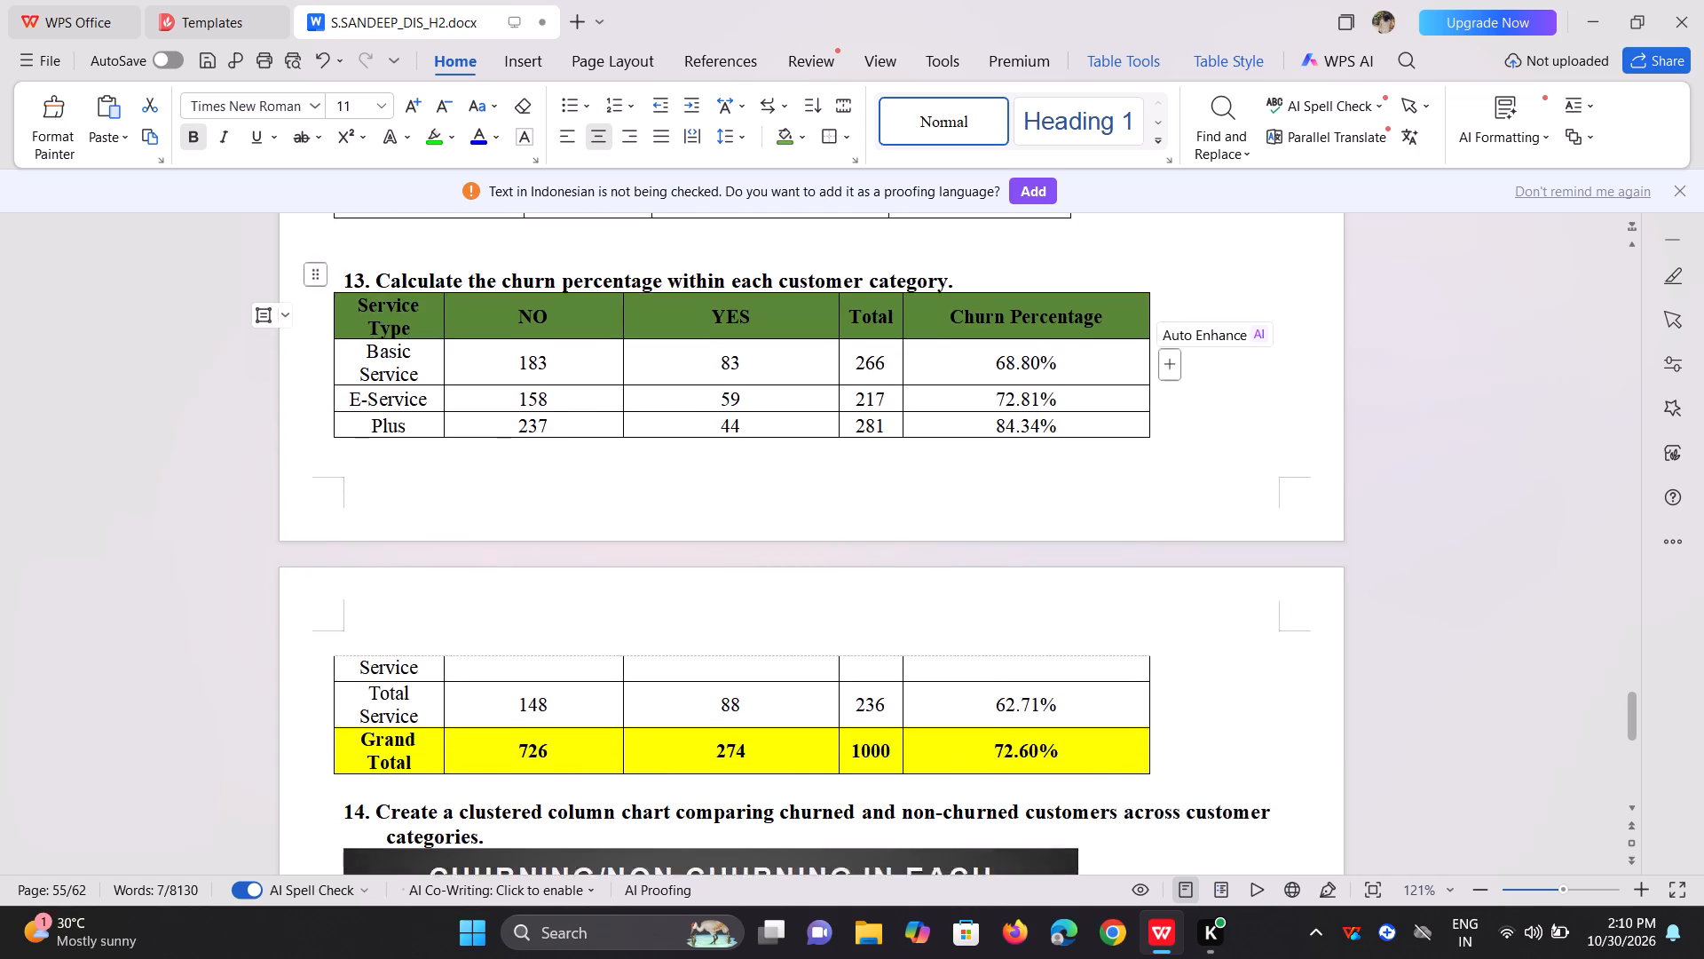
scroll(1023, 630, down, 2)
drag(345, 591, 1082, 583)
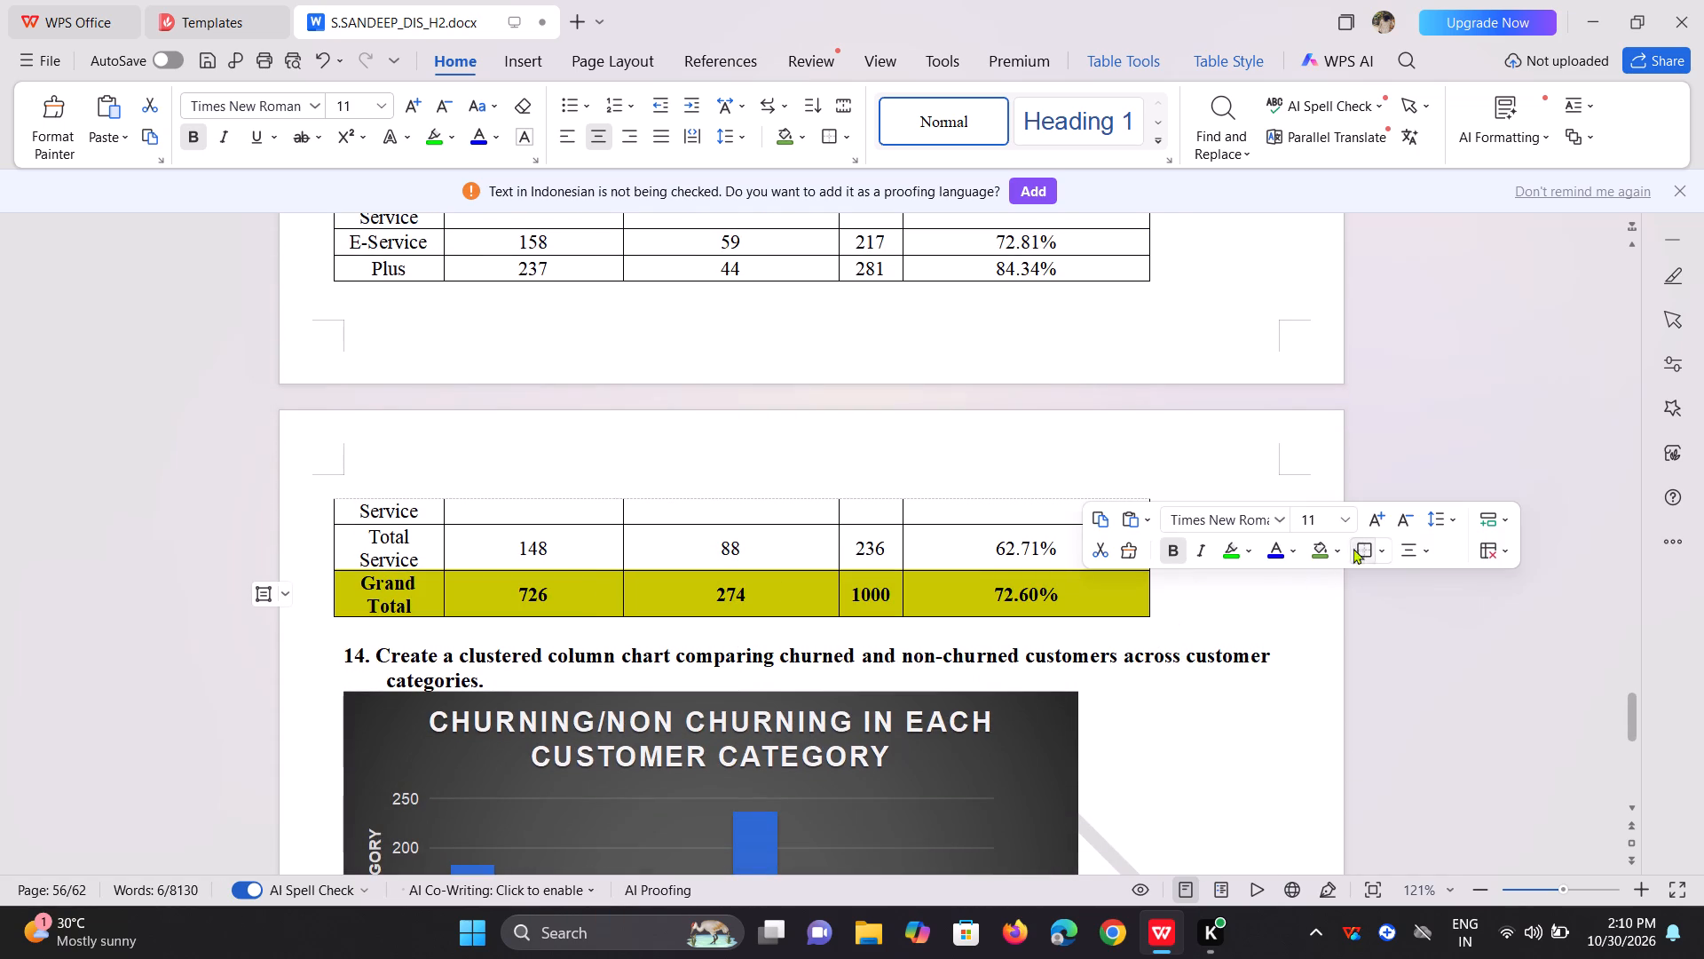
click(1335, 539)
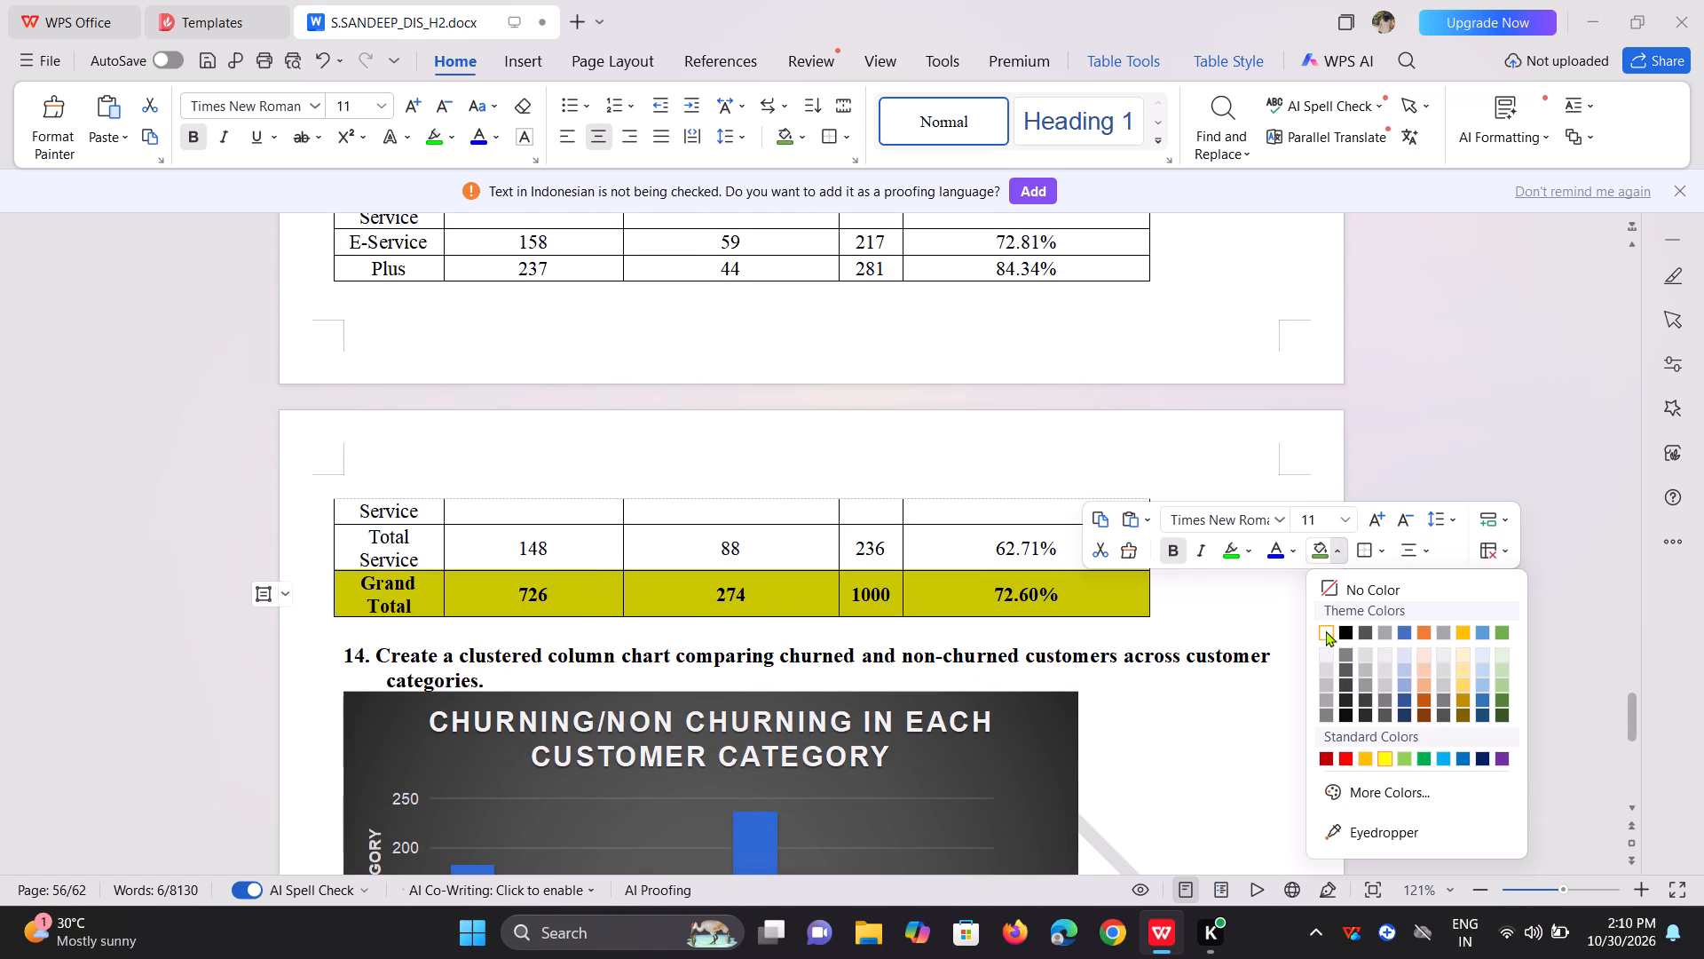
click(1326, 630)
Apply the light-background preset style with a data table to the question 14 clustered column chart.
scroll(983, 670, down, 2)
click(1160, 639)
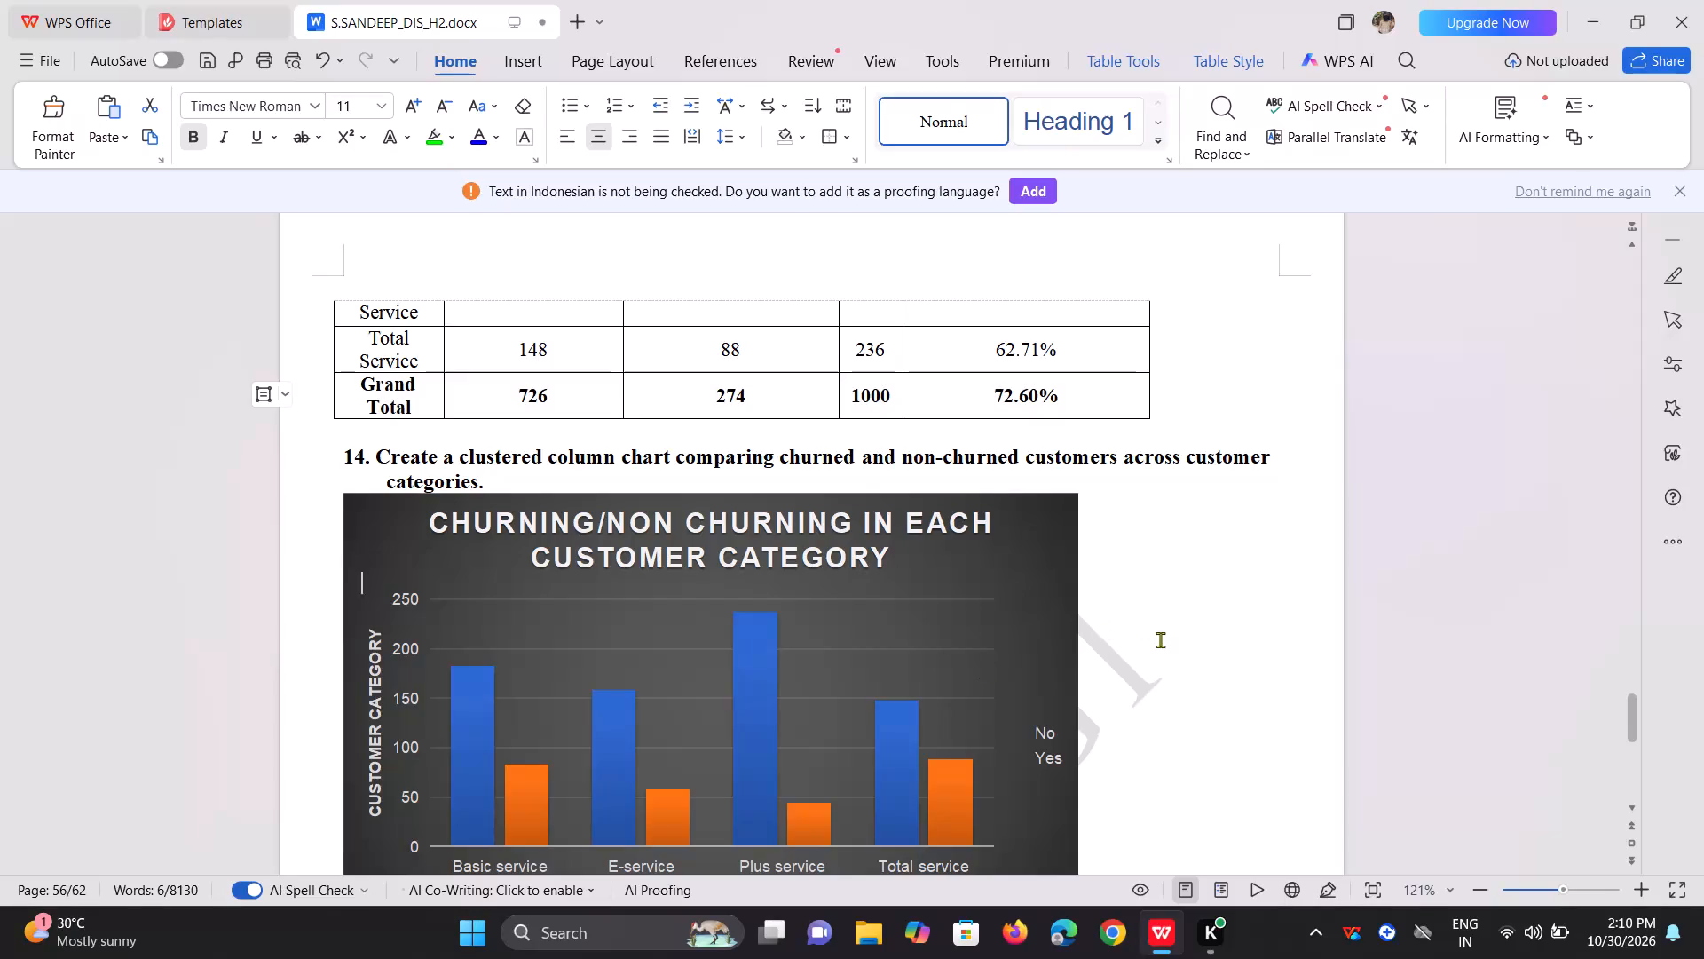
click(973, 590)
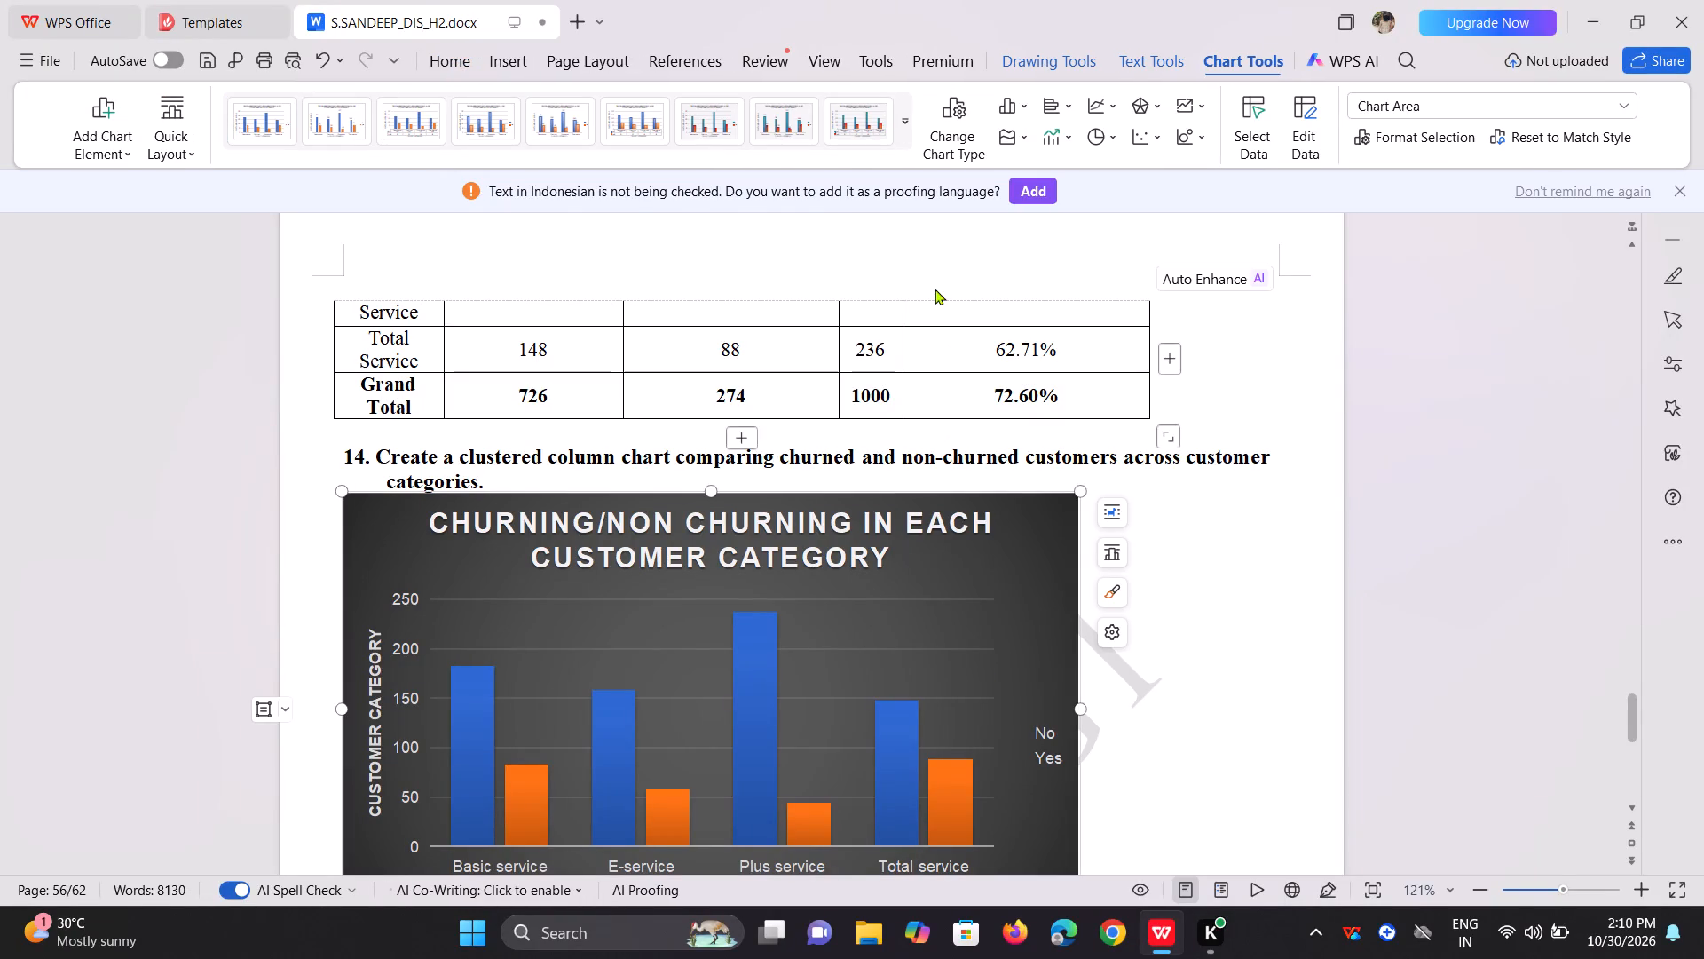
click(853, 122)
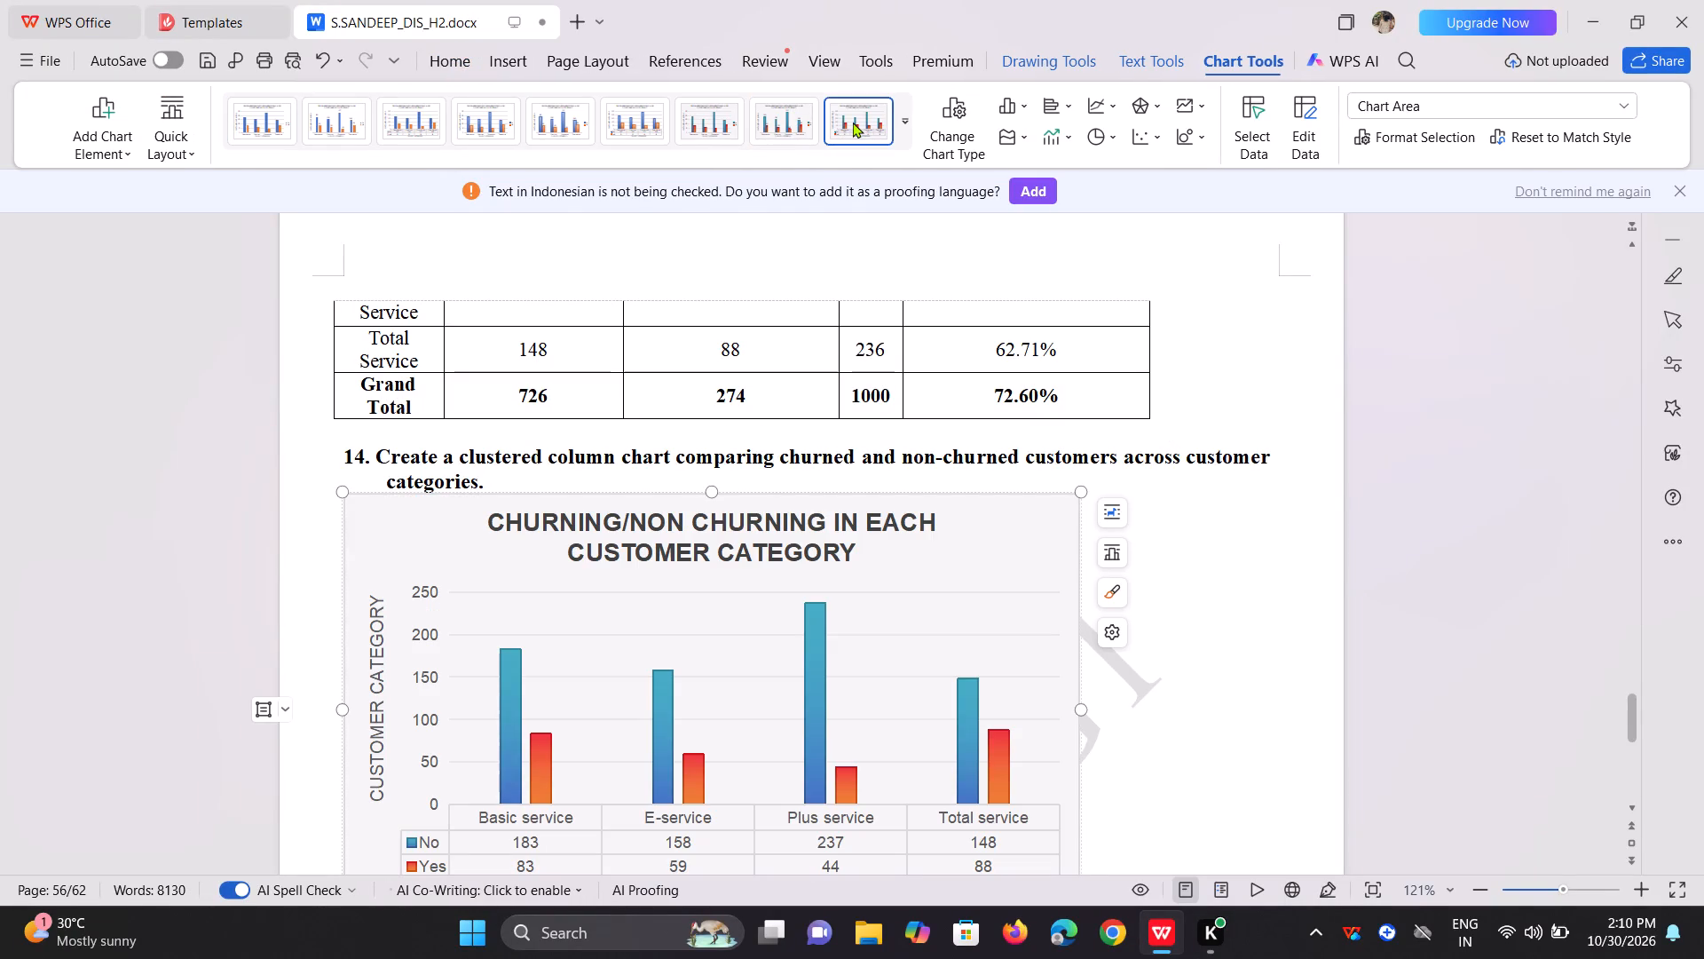
Recolour the question 14 chart's series with the monochromatic blue palette, keeping its light data-table preset style.
click(1125, 596)
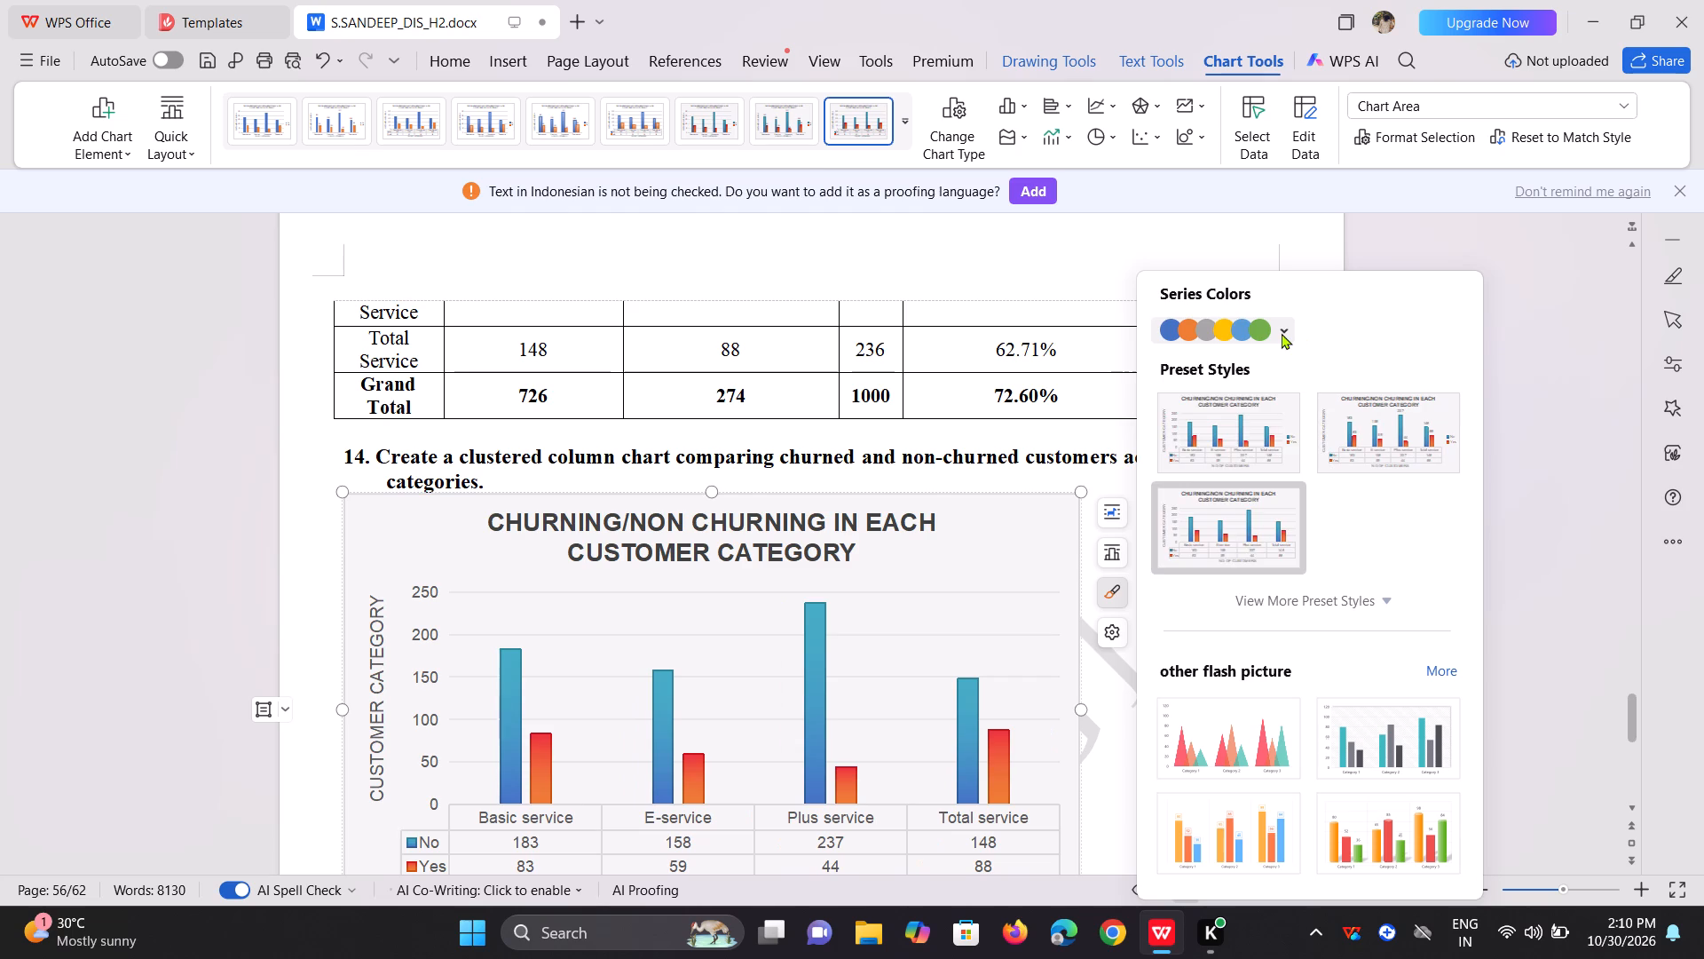
click(1282, 333)
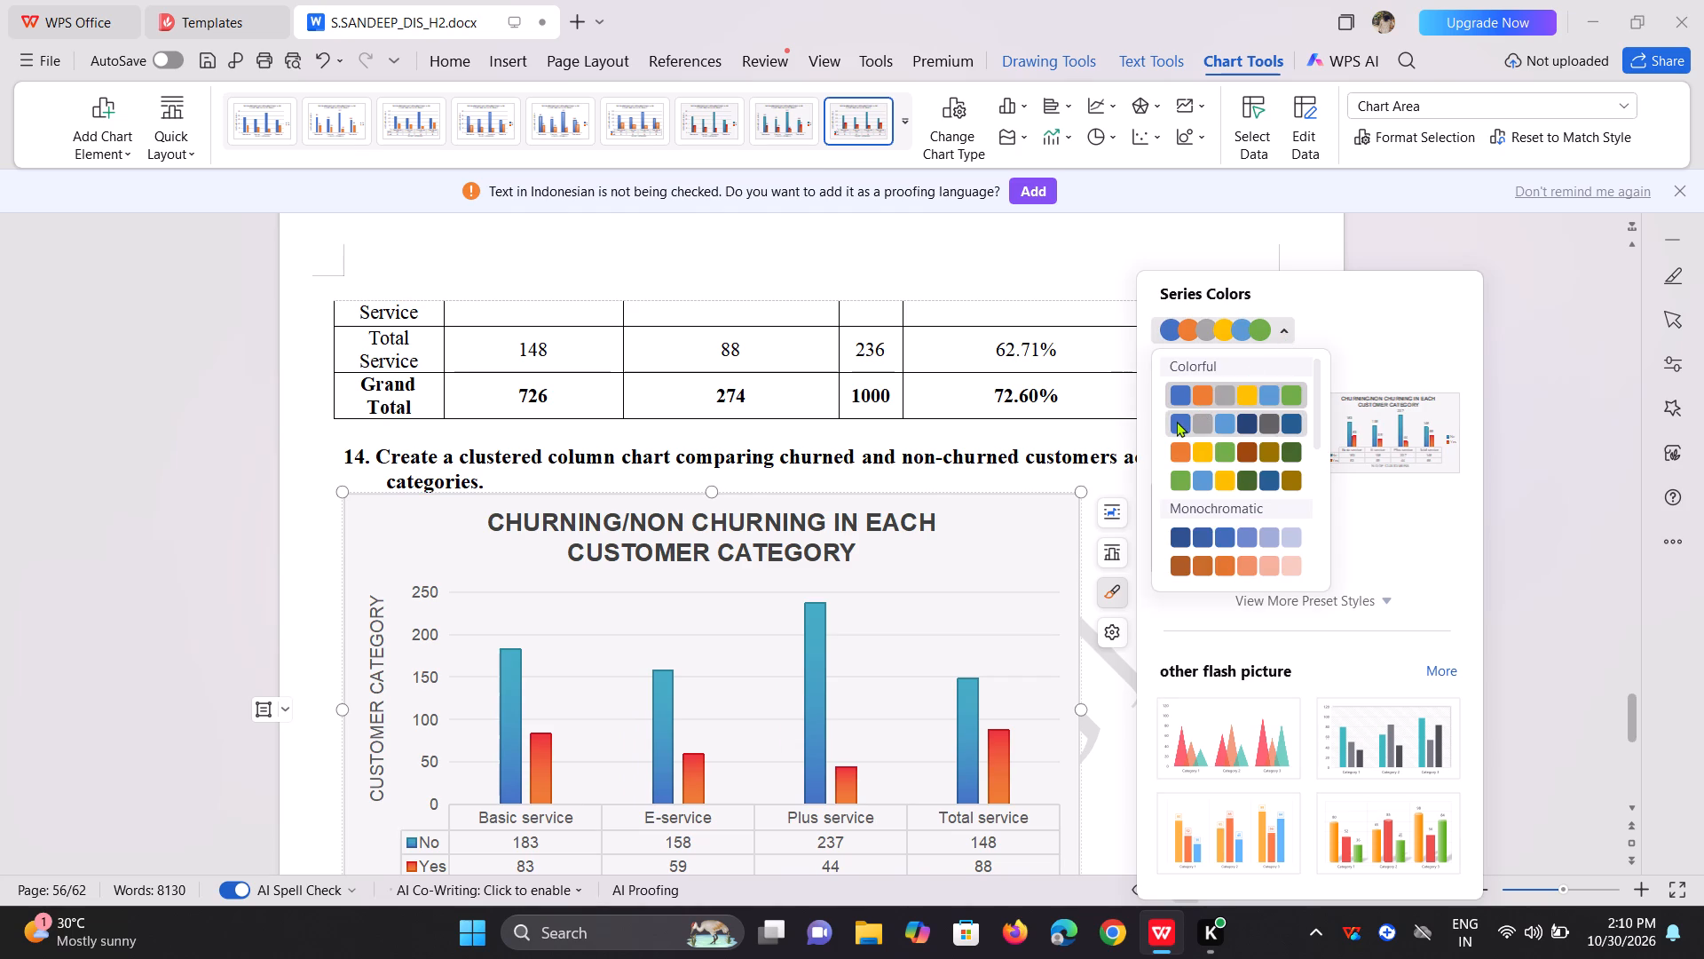
click(1227, 428)
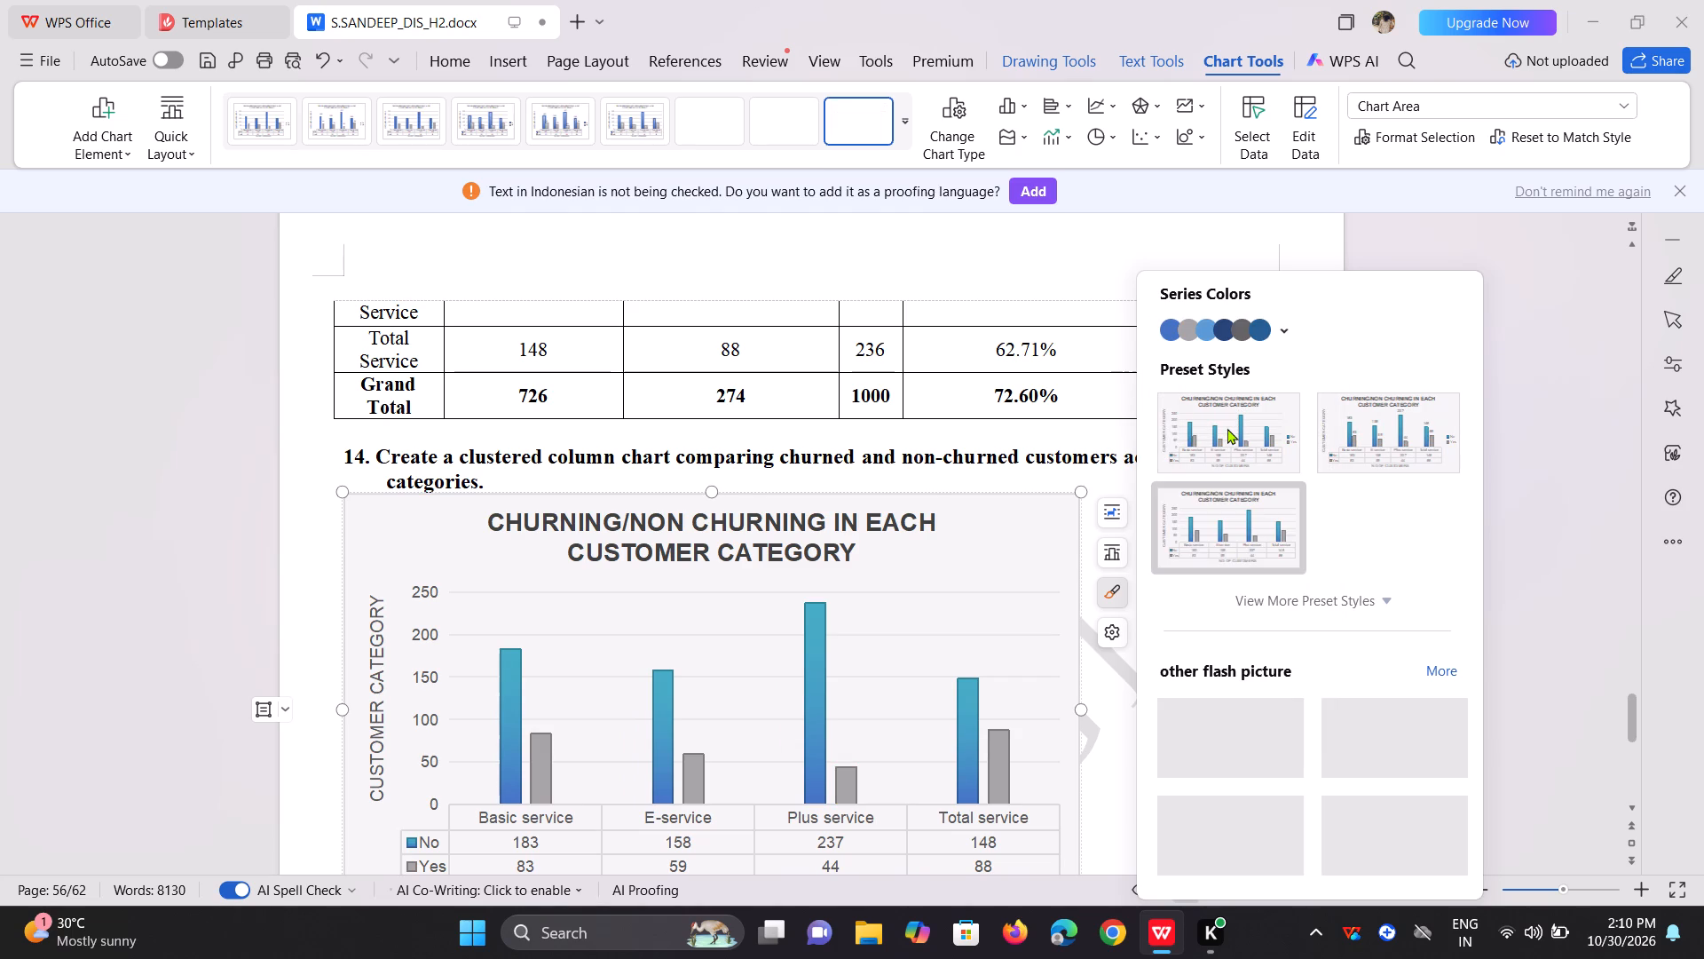
click(1277, 337)
click(1224, 538)
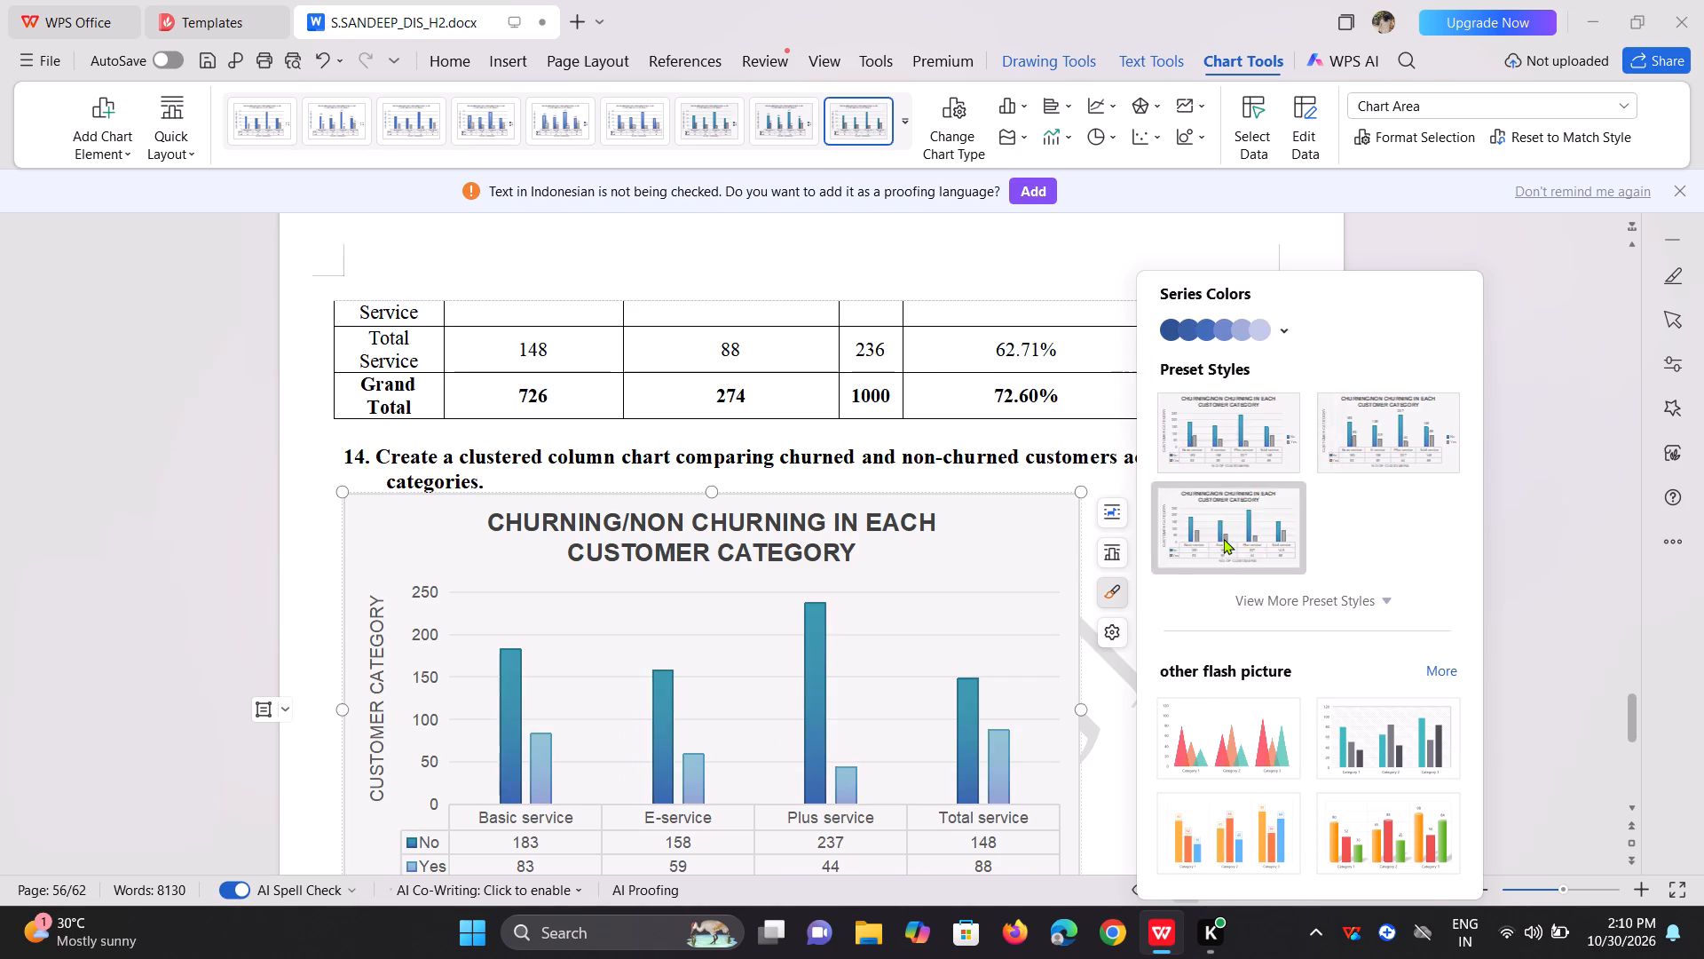
click(1224, 538)
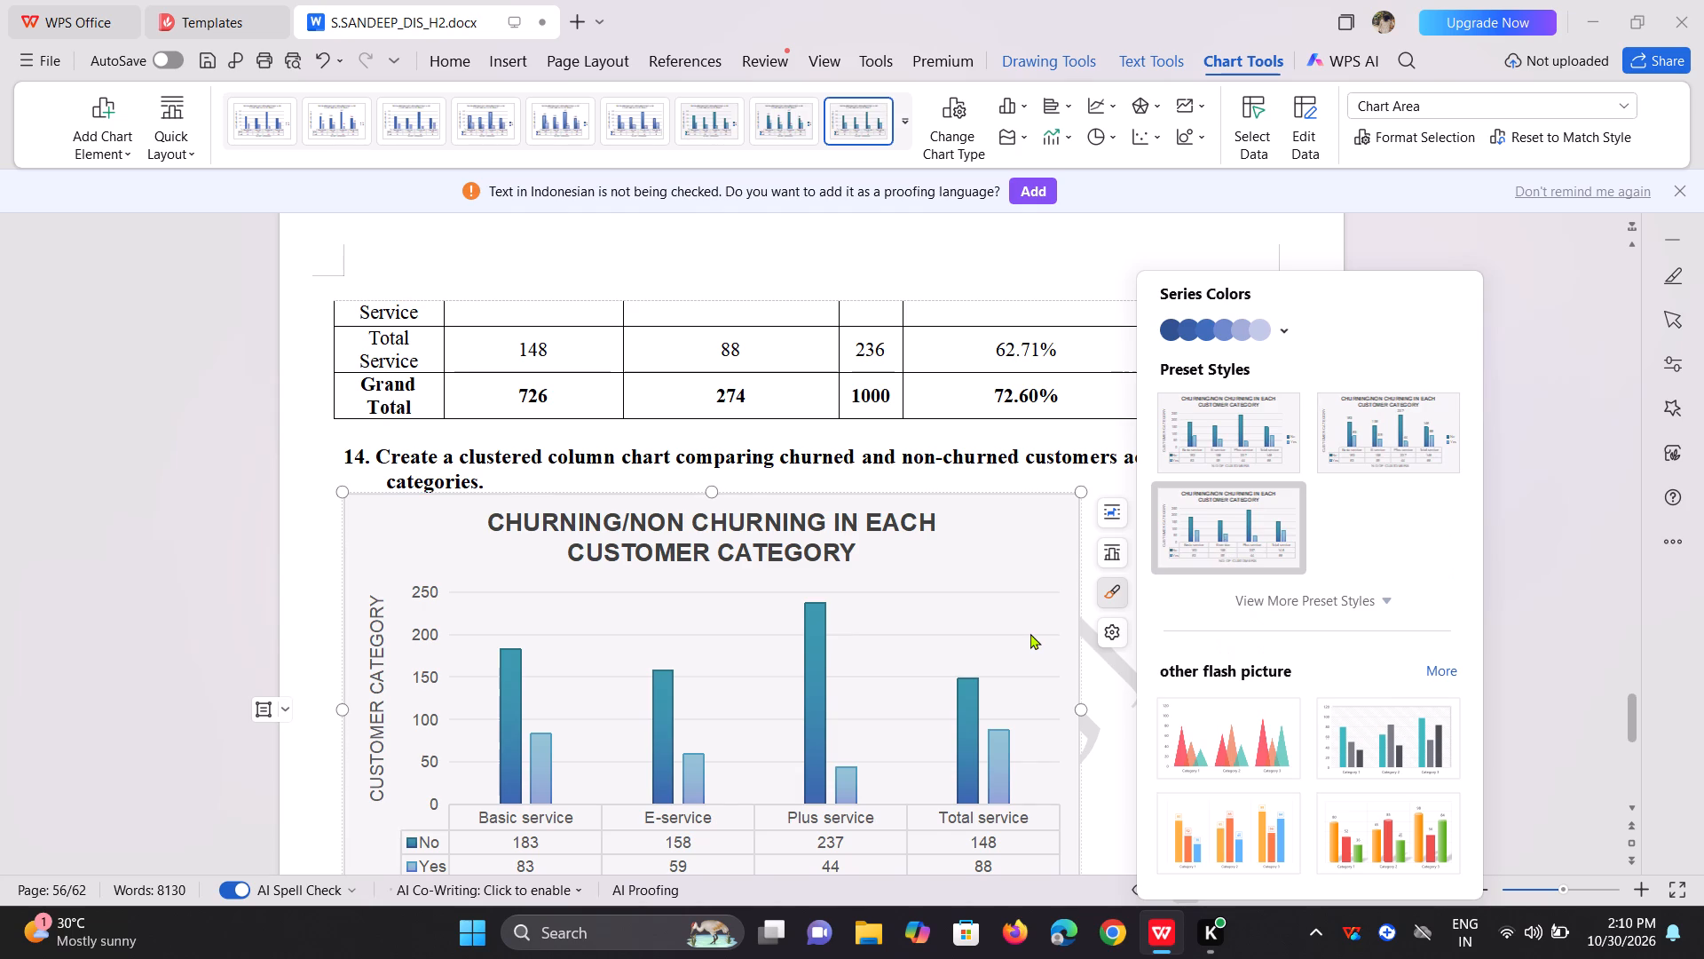
Remove the shading from the row label cells MEAN through RANGE in the question 16 mtcars descriptive statistics table.
scroll(1030, 633, down, 3)
scroll(901, 593, down, 2)
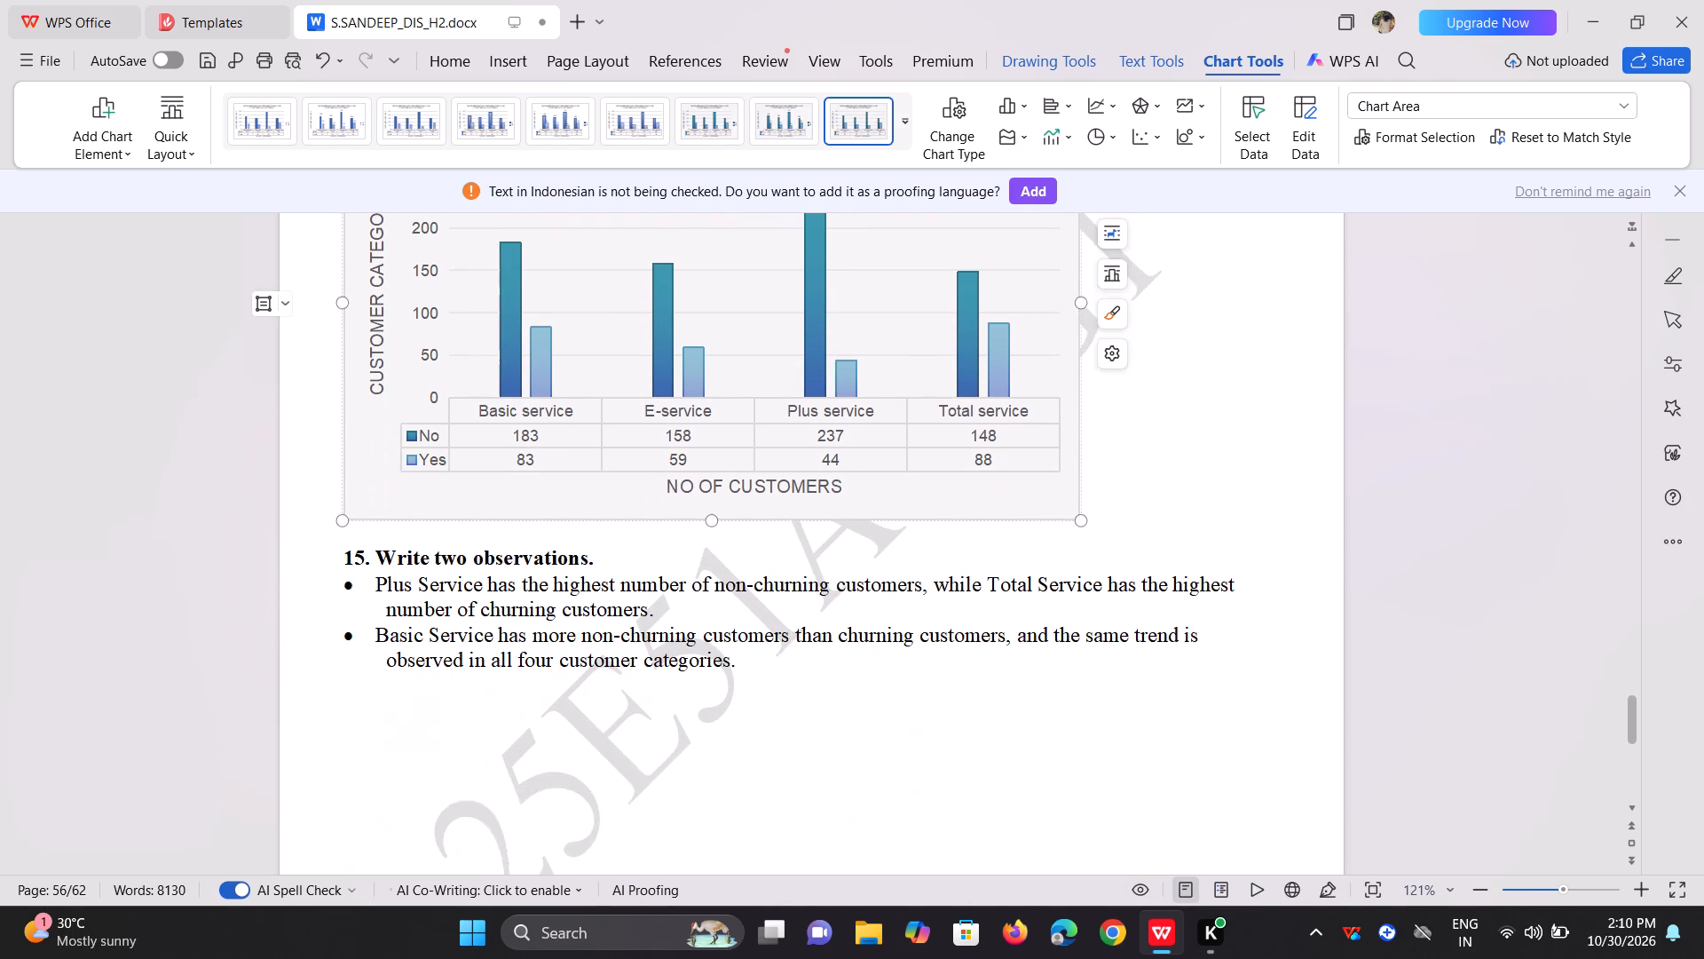
scroll(901, 593, down, 8)
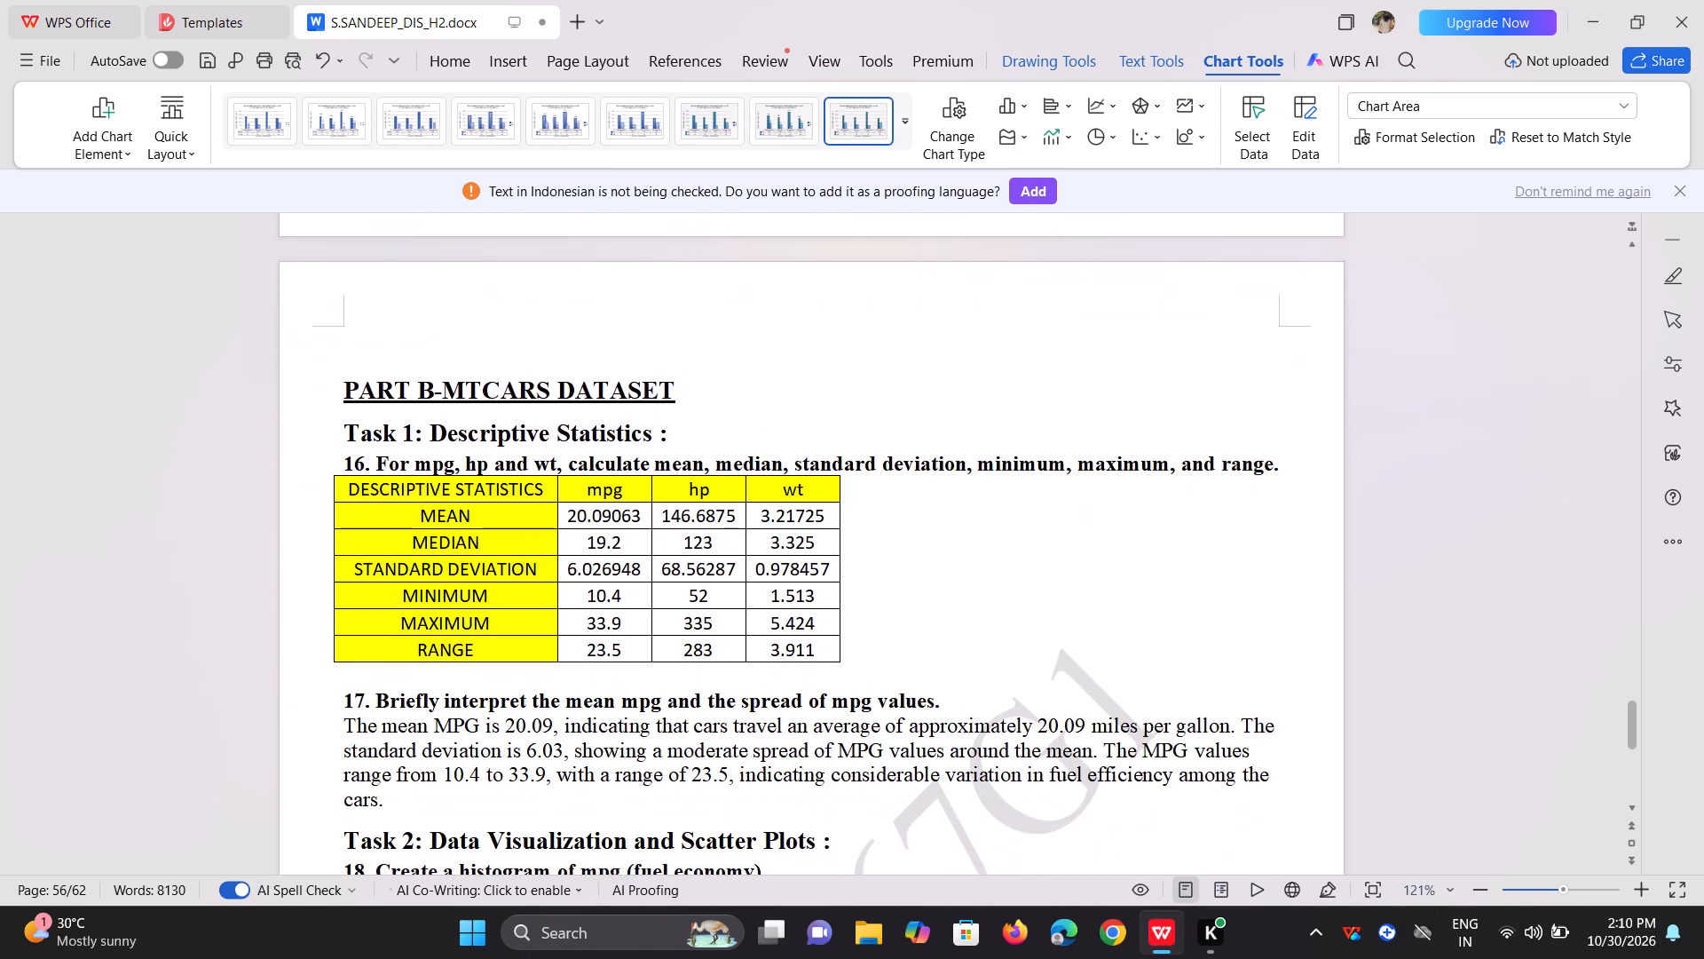
scroll(901, 593, down, 2)
scroll(901, 593, up, 1)
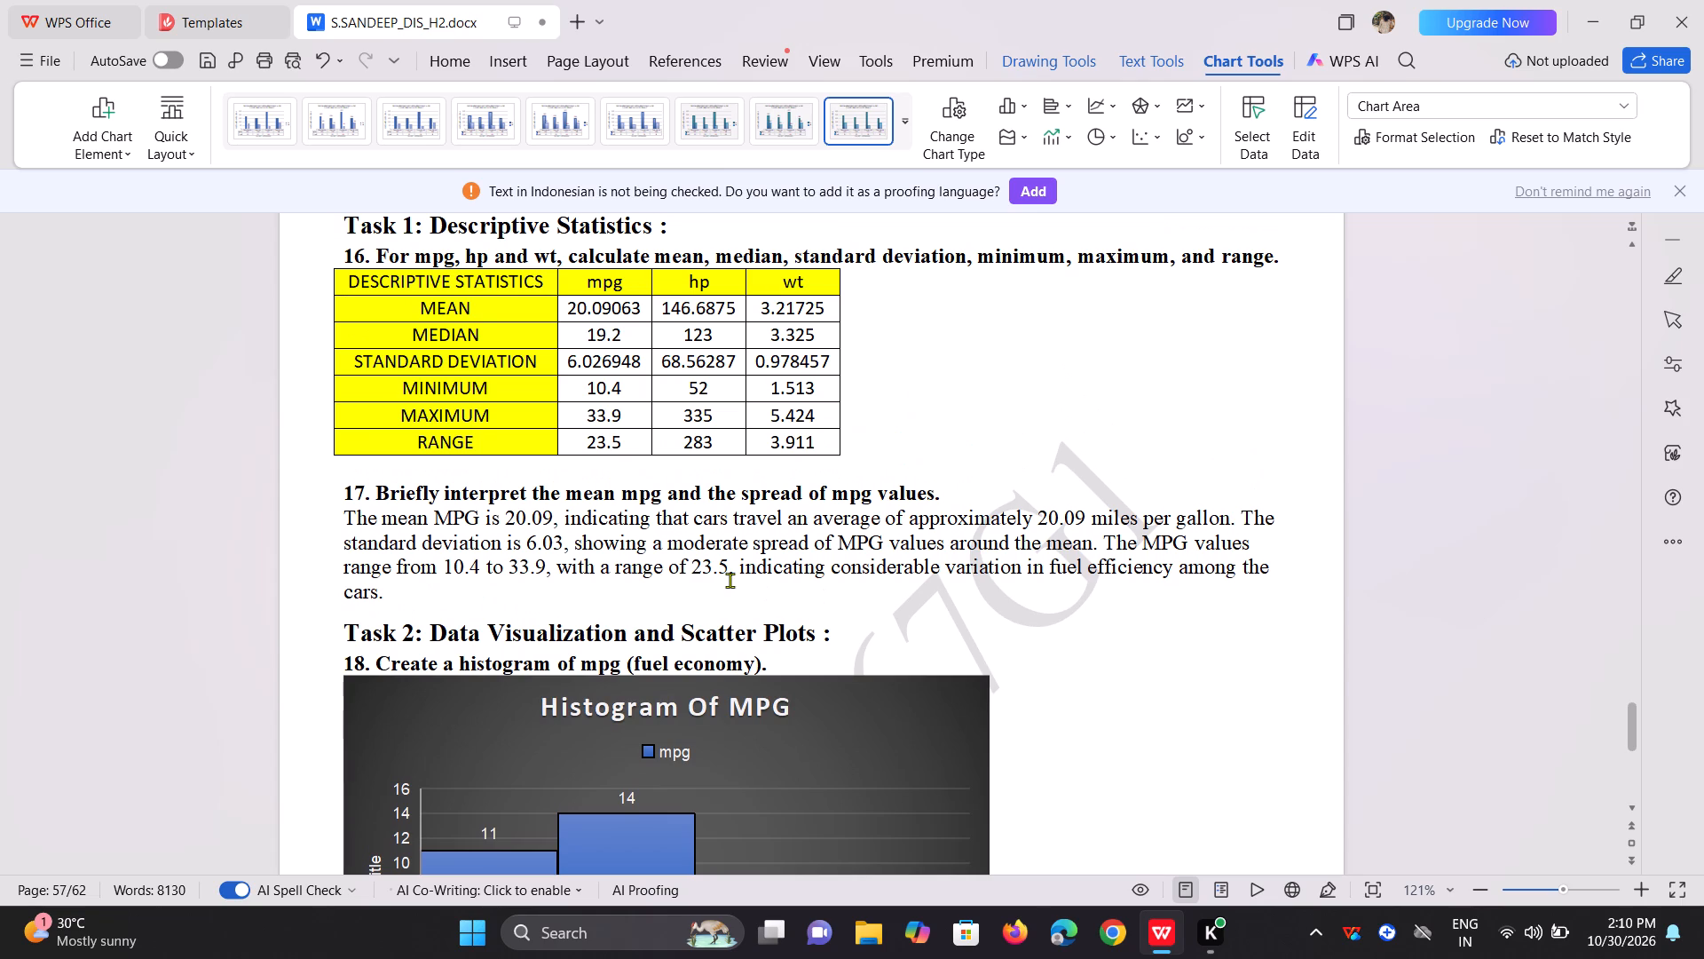
drag(344, 305, 404, 442)
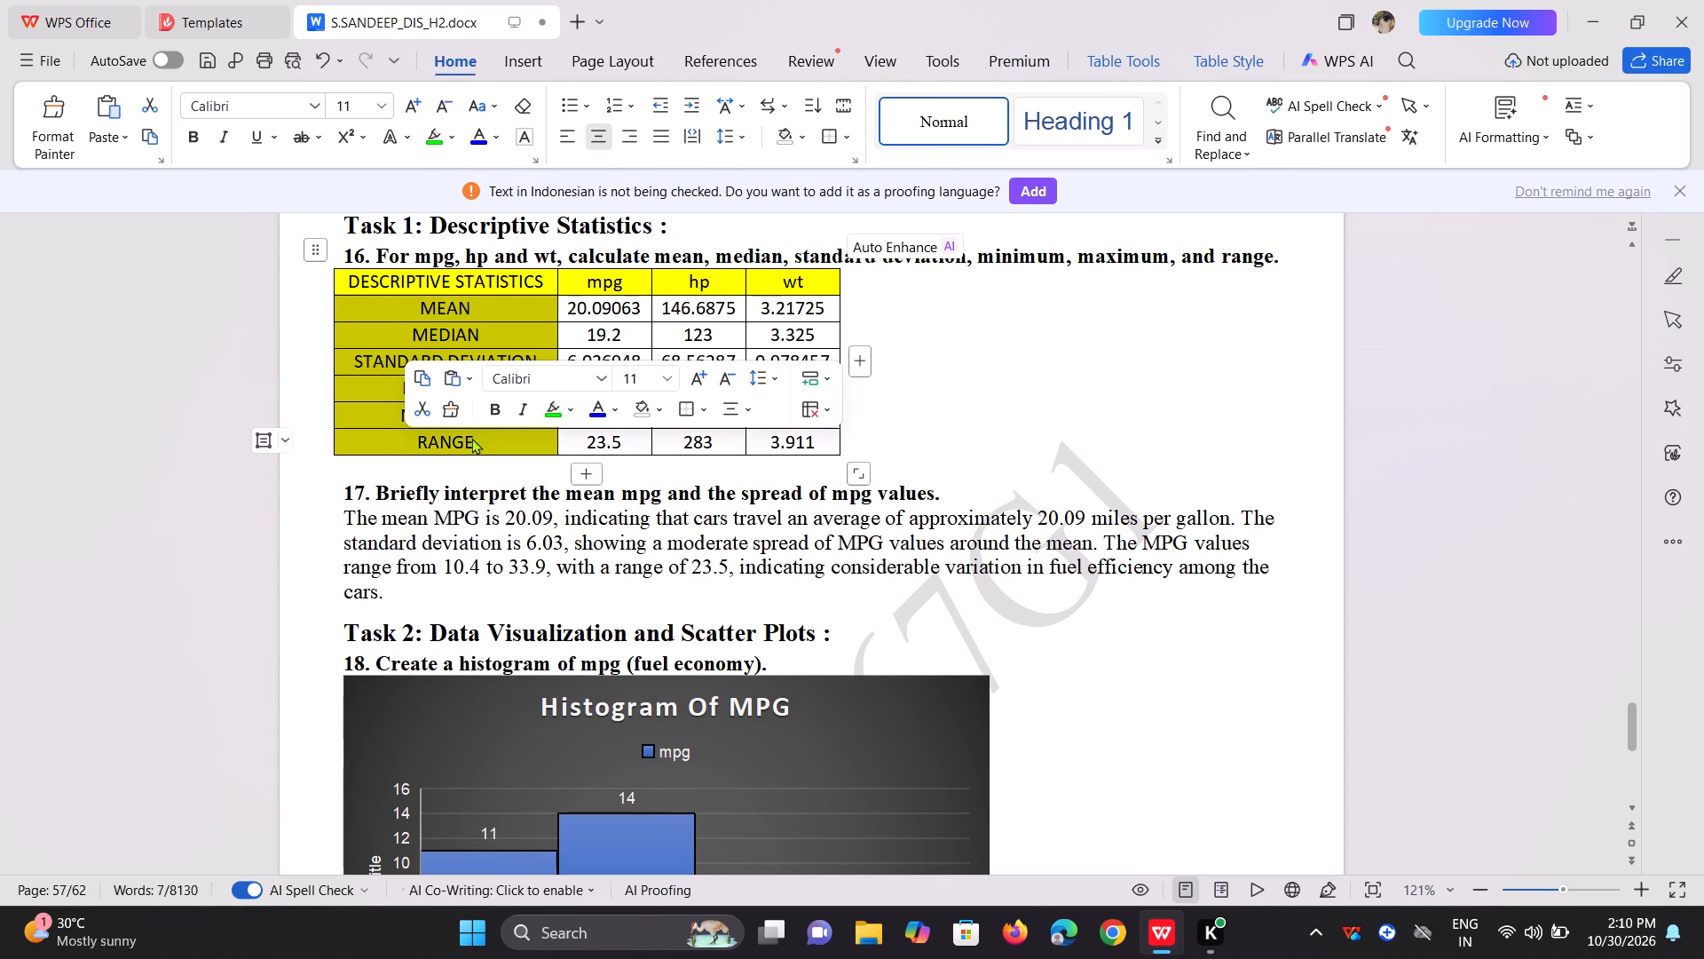
click(658, 408)
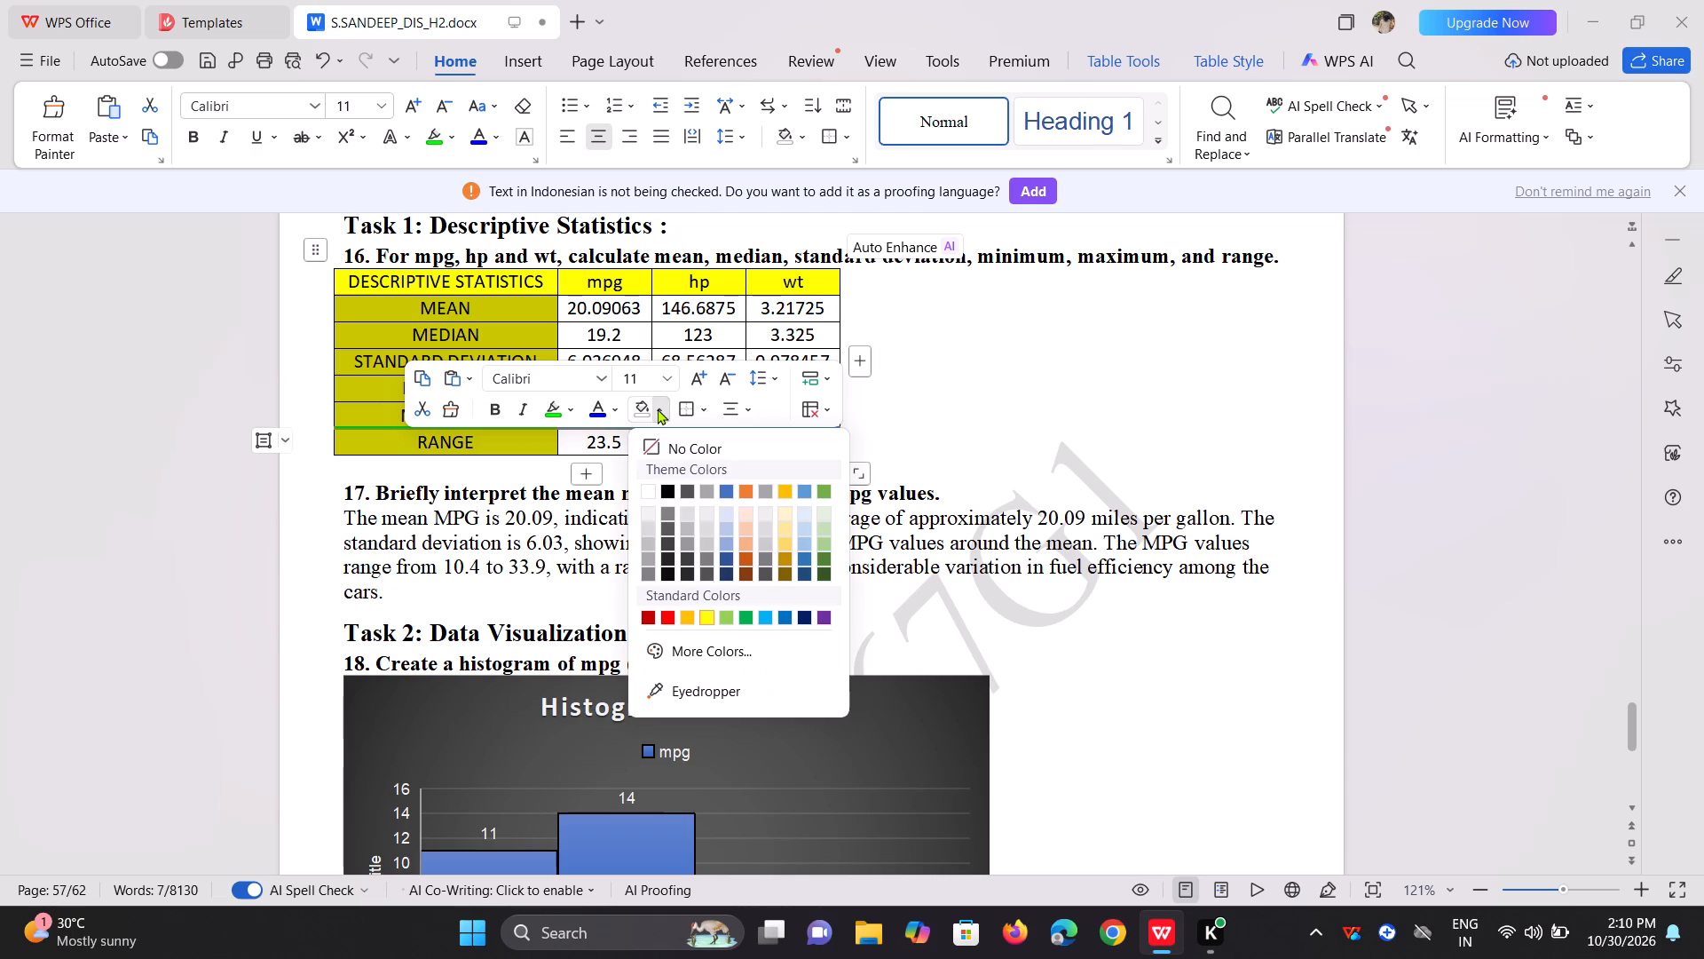
click(656, 445)
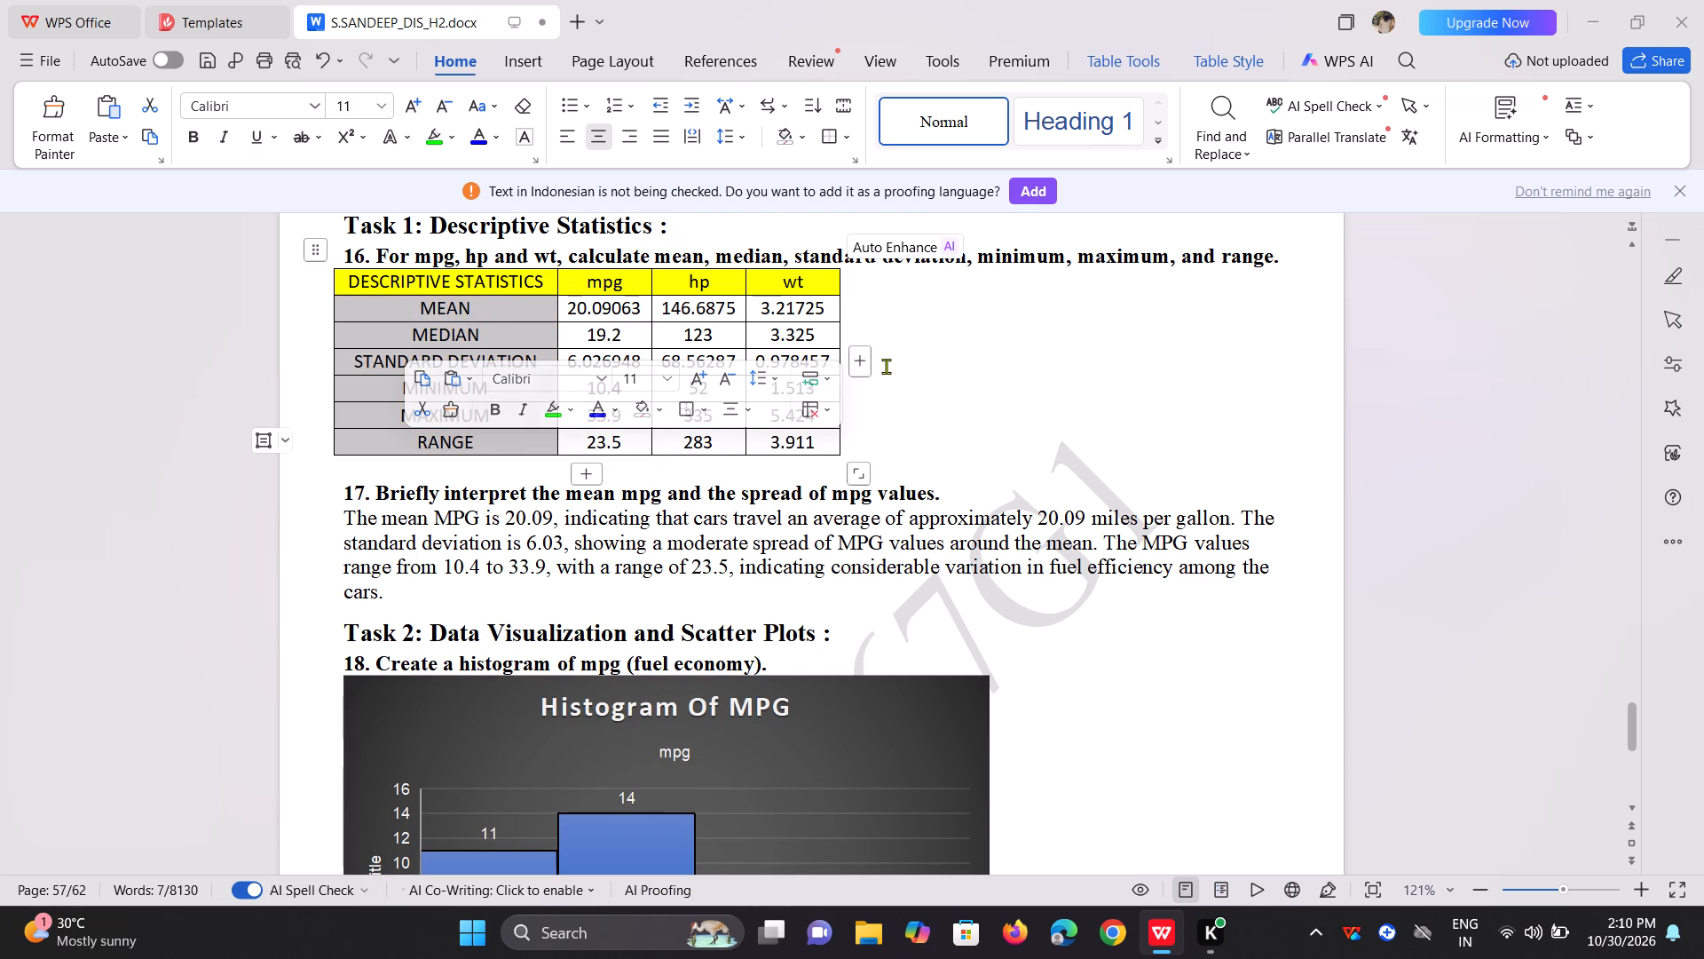
click(886, 366)
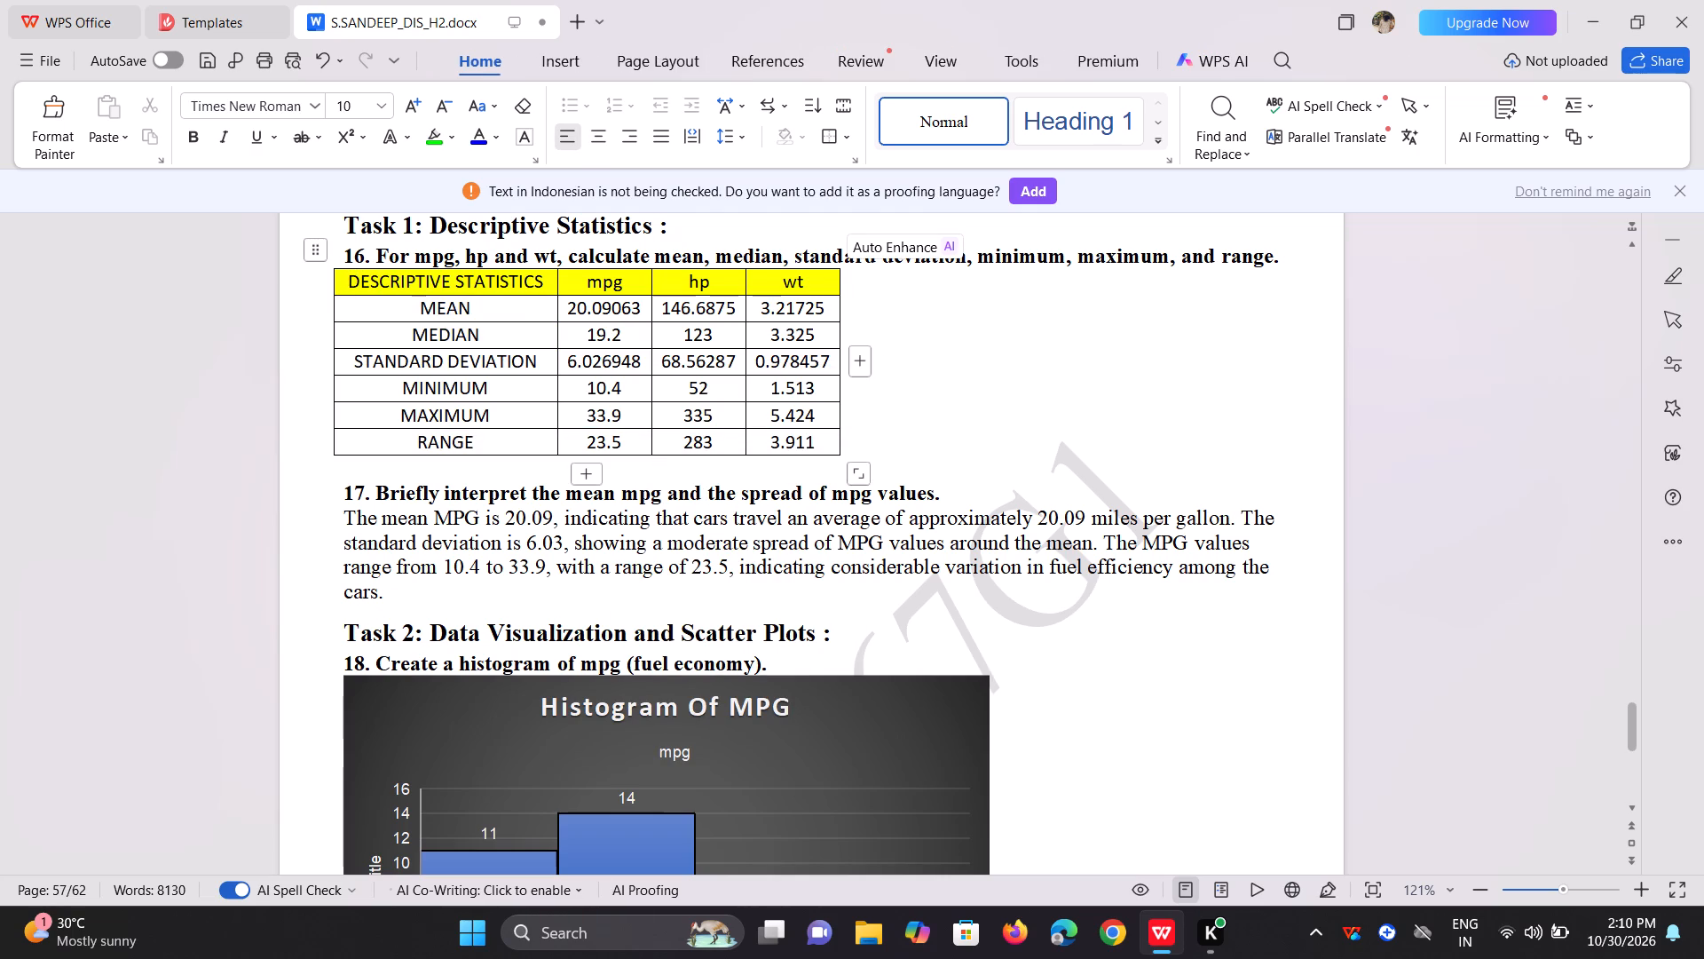
Shade the header row of the question 16 mtcars descriptive statistics table with the standard dark red.
drag(343, 277, 777, 281)
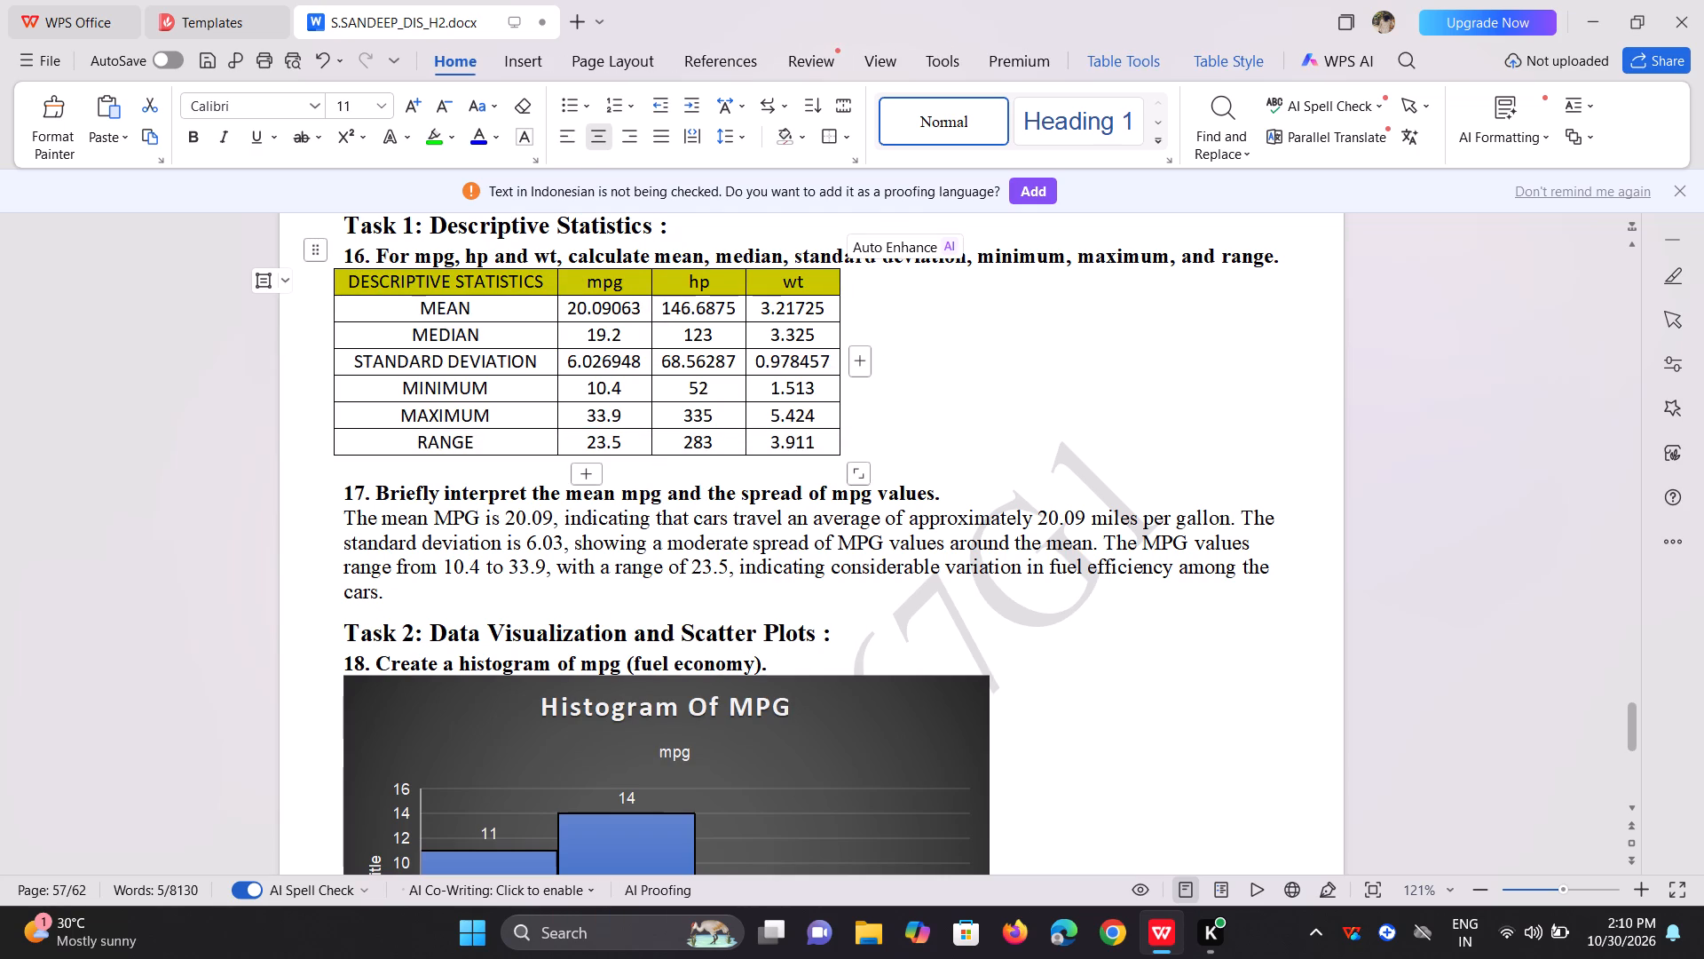
click(1038, 255)
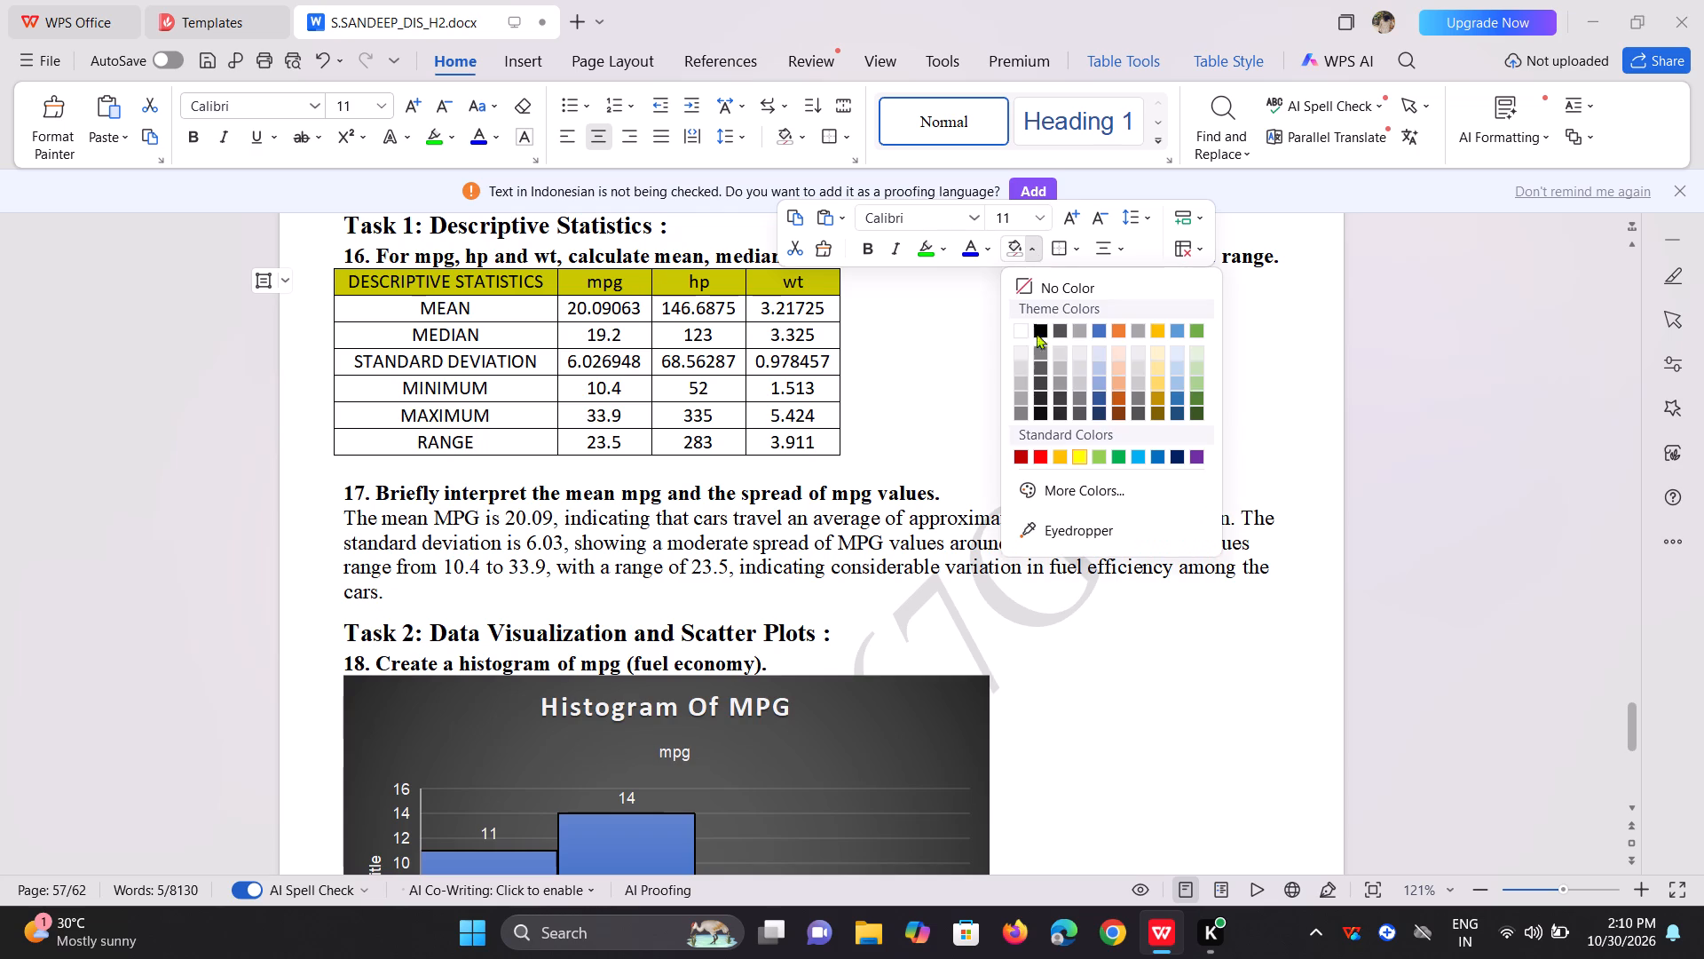
click(1017, 449)
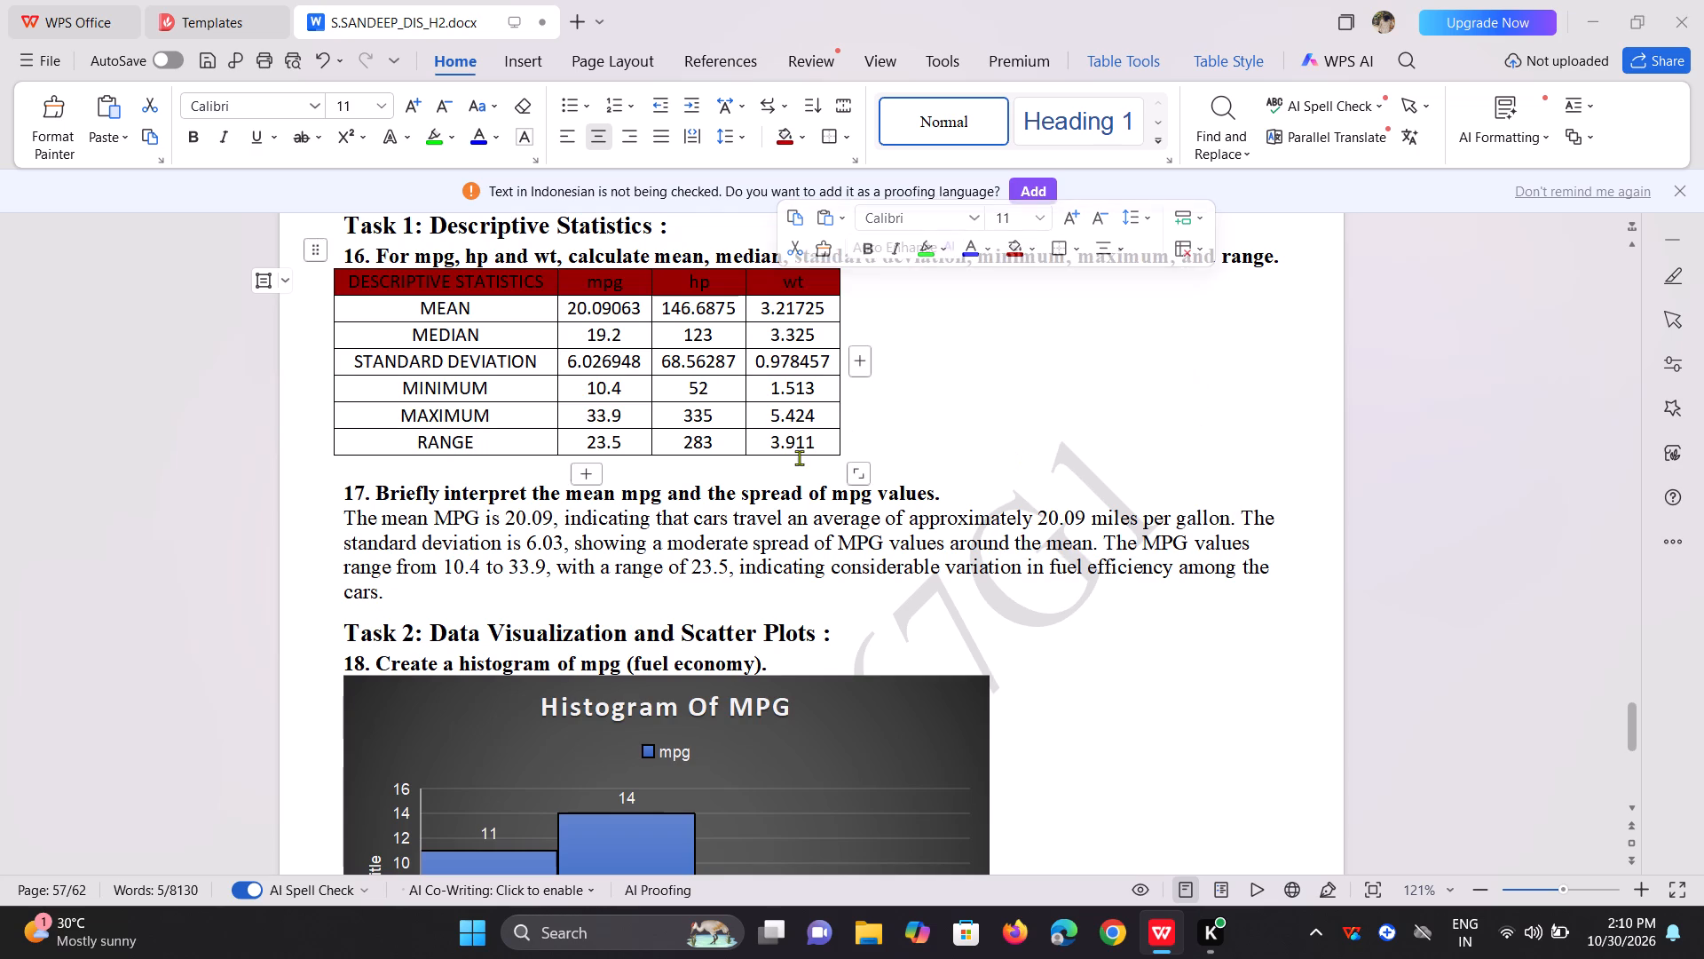
scroll(799, 457, down, 3)
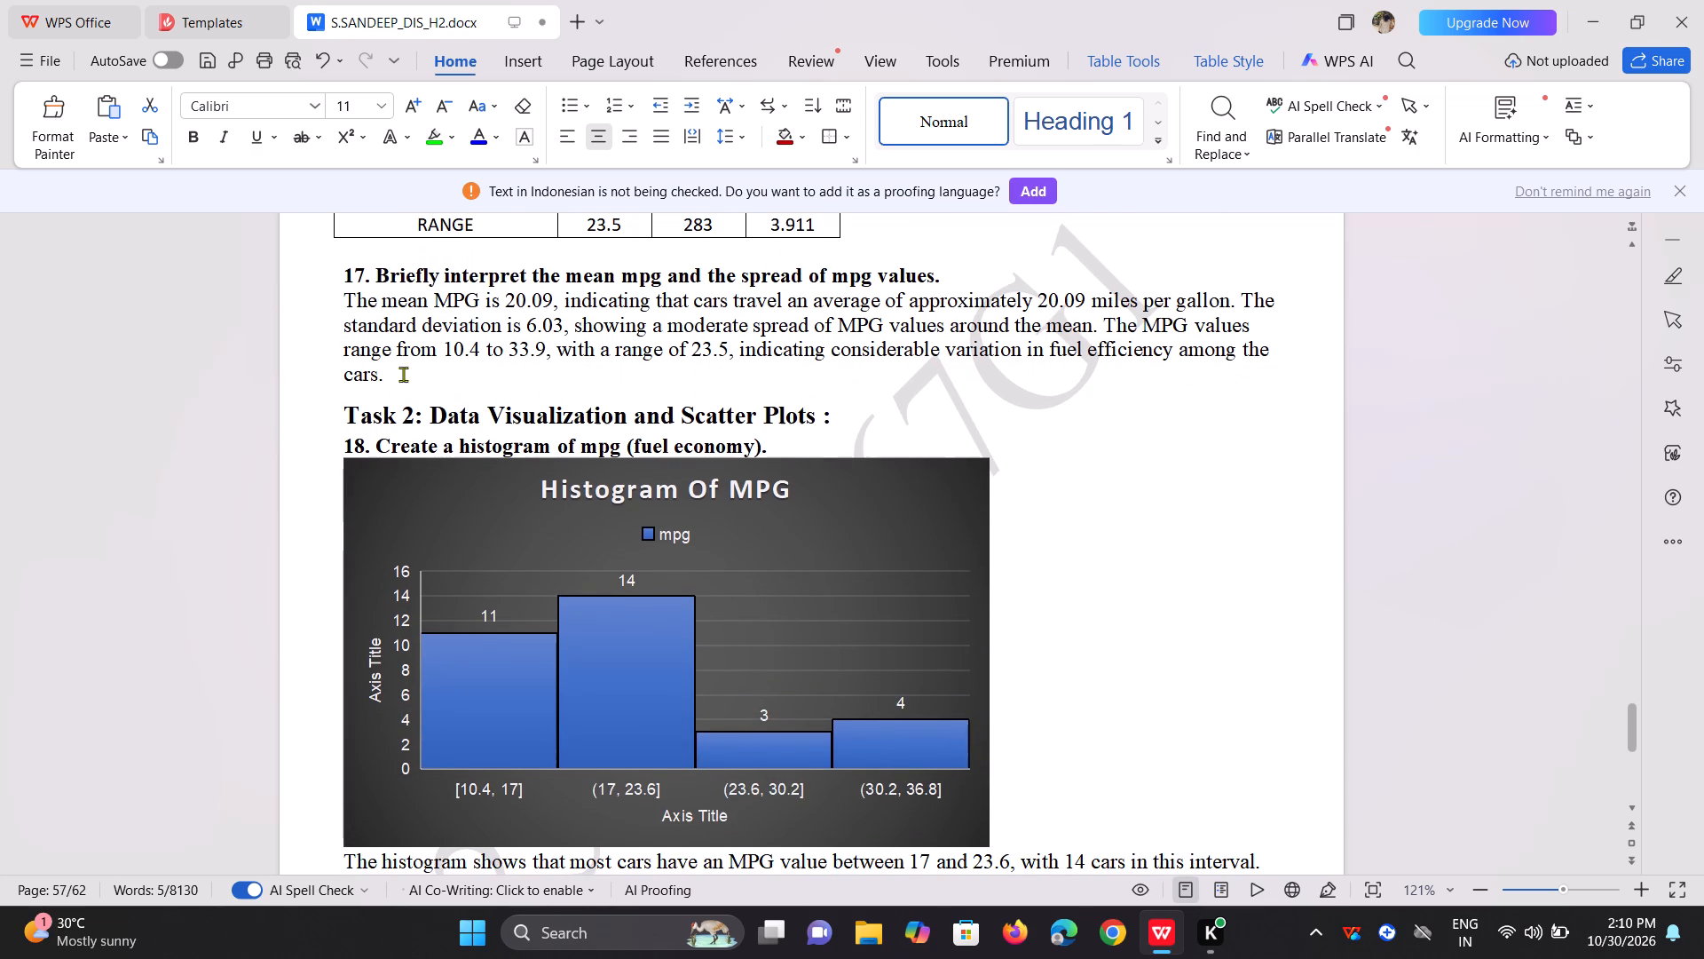
Insert an unnumbered blank line between the question 18 heading and the MPG histogram.
click(776, 448)
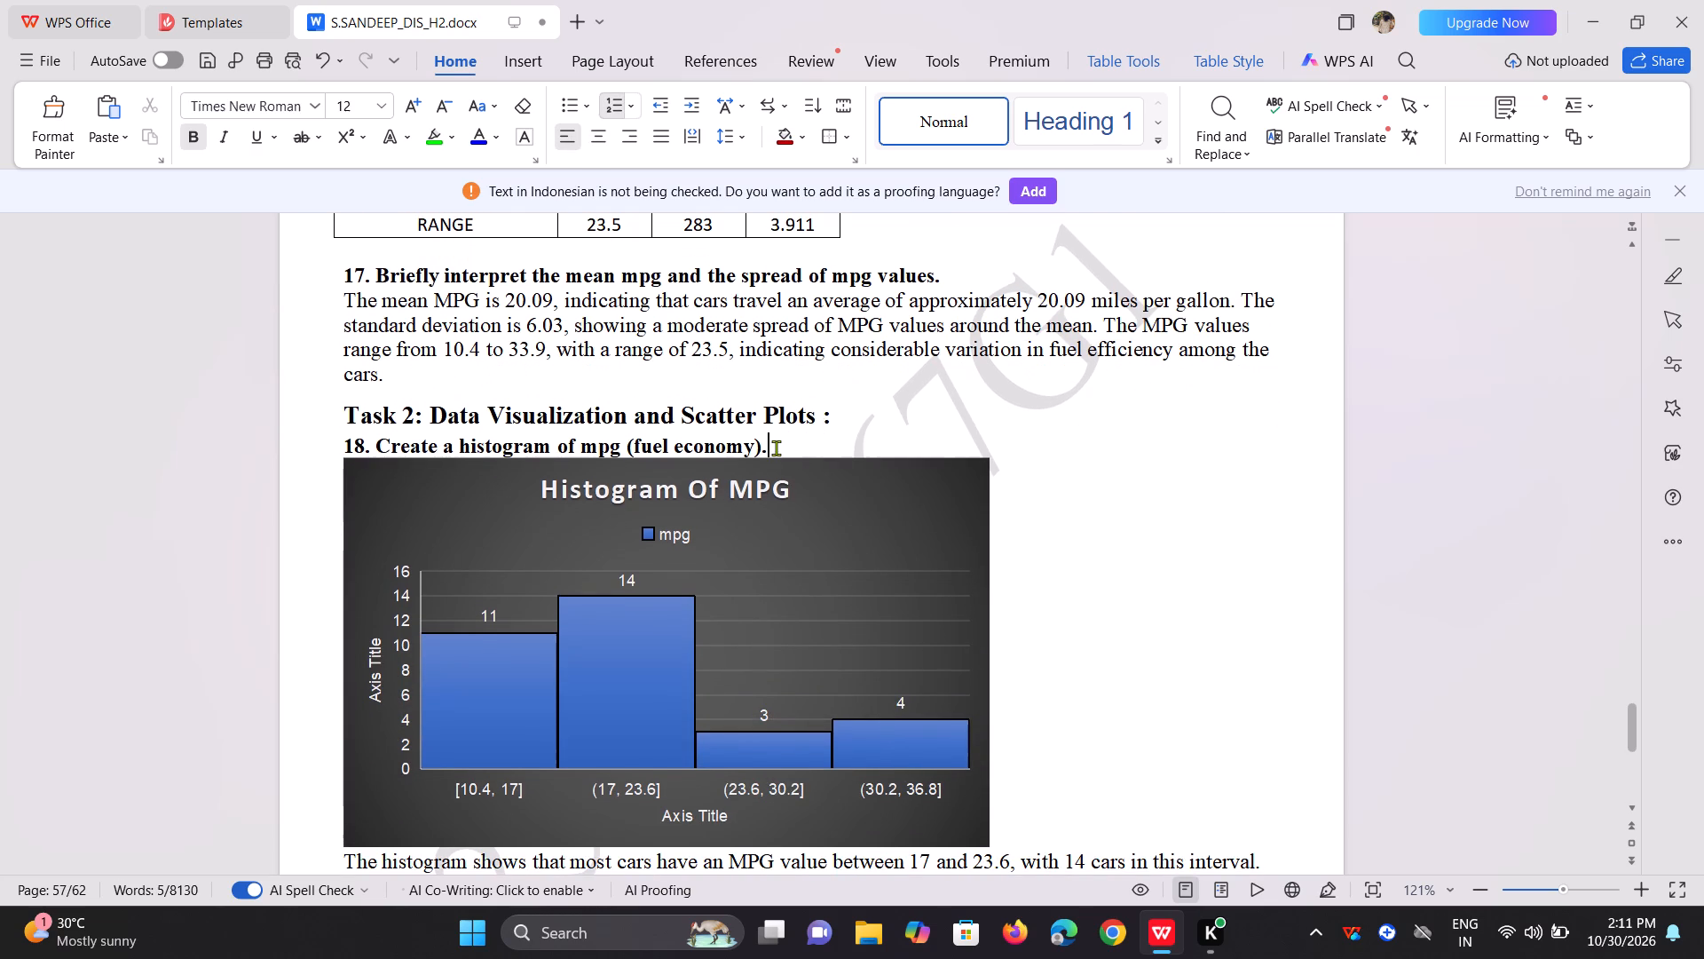
key(Return)
key(BackSpace)
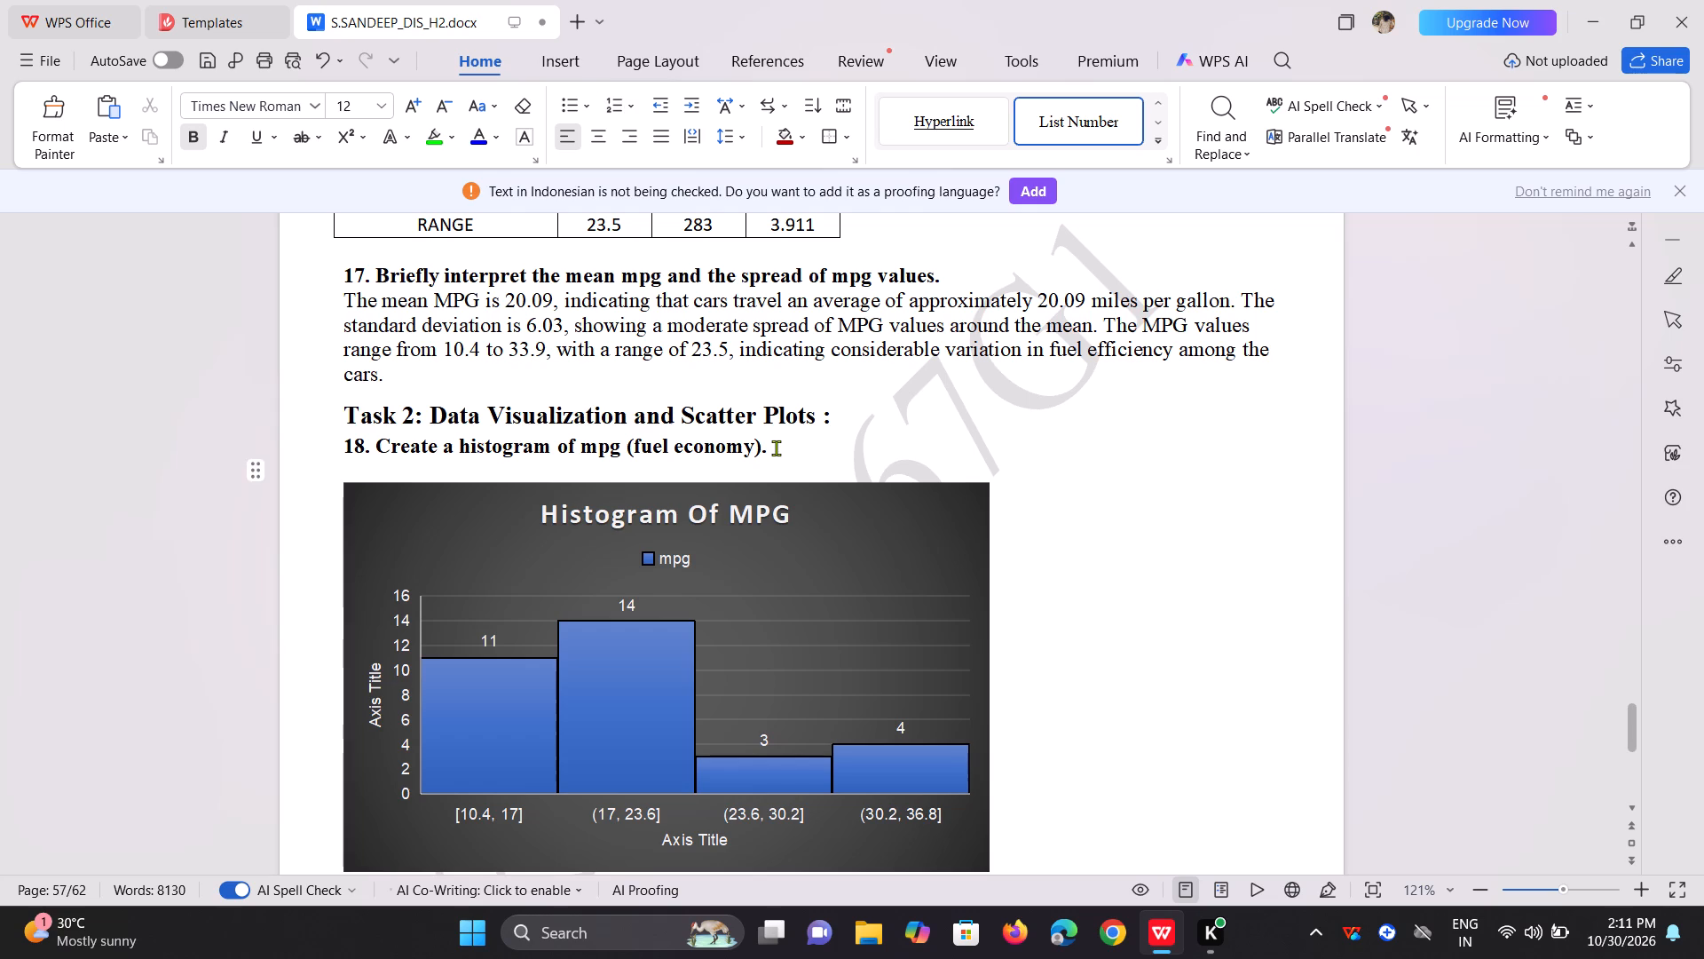
Apply the light grey gradient preset style with flat blue bars to the question 18 MPG histogram.
scroll(776, 448, down, 1)
click(401, 455)
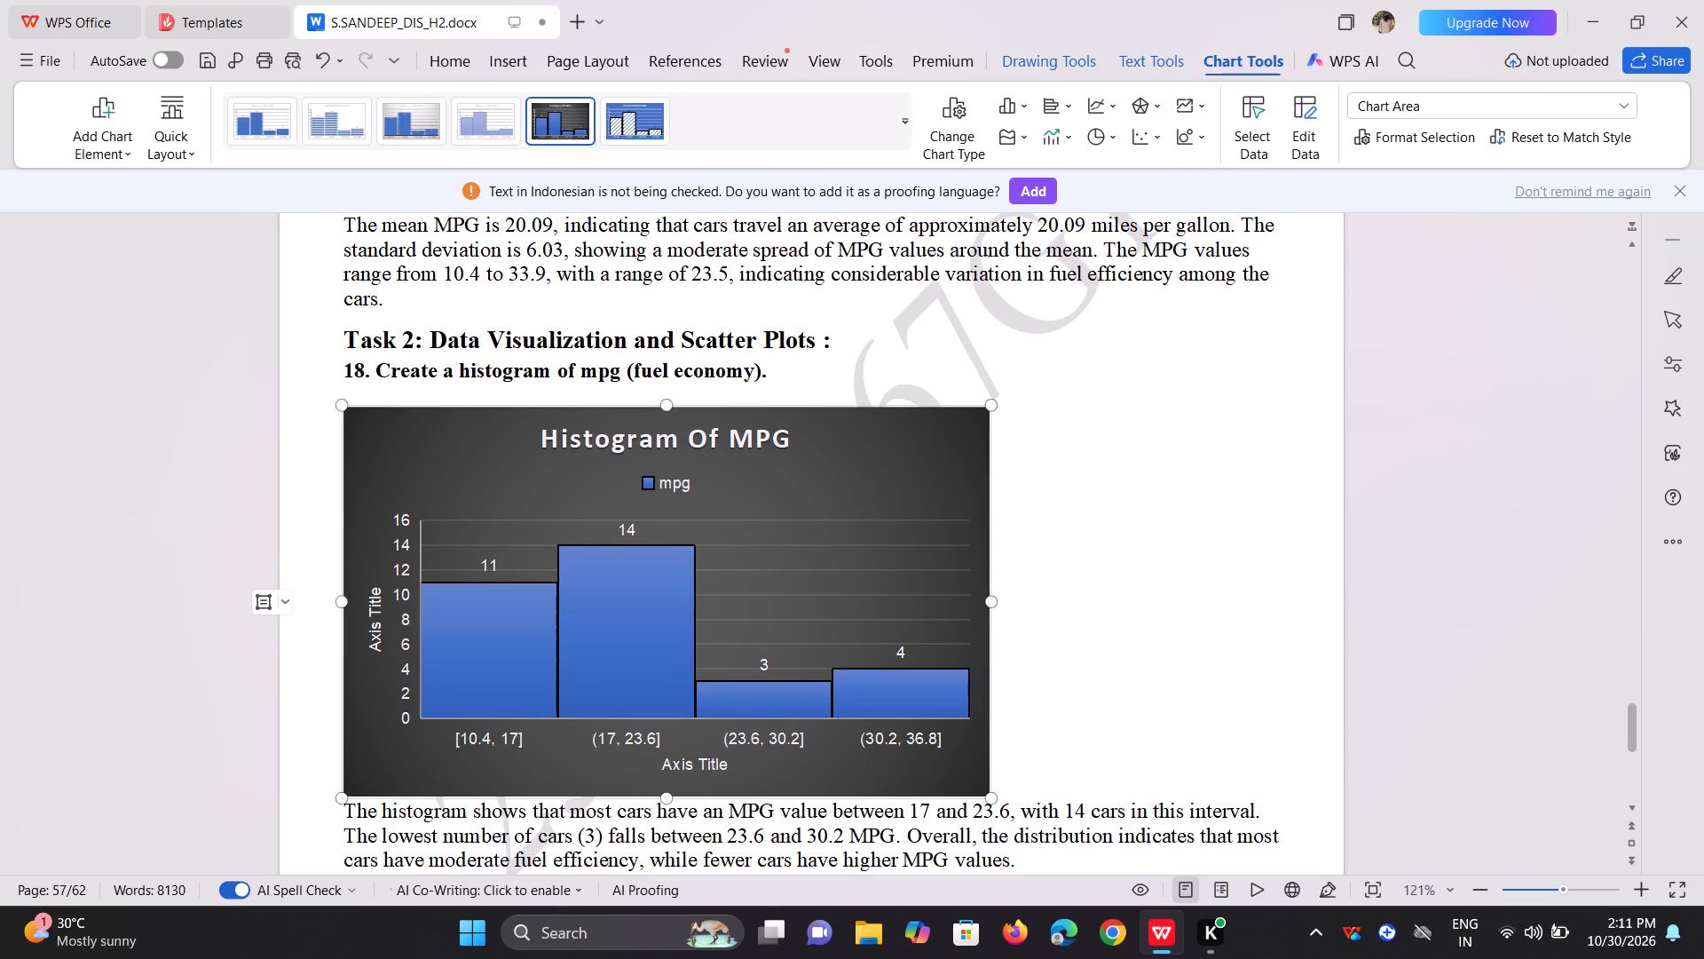
click(430, 134)
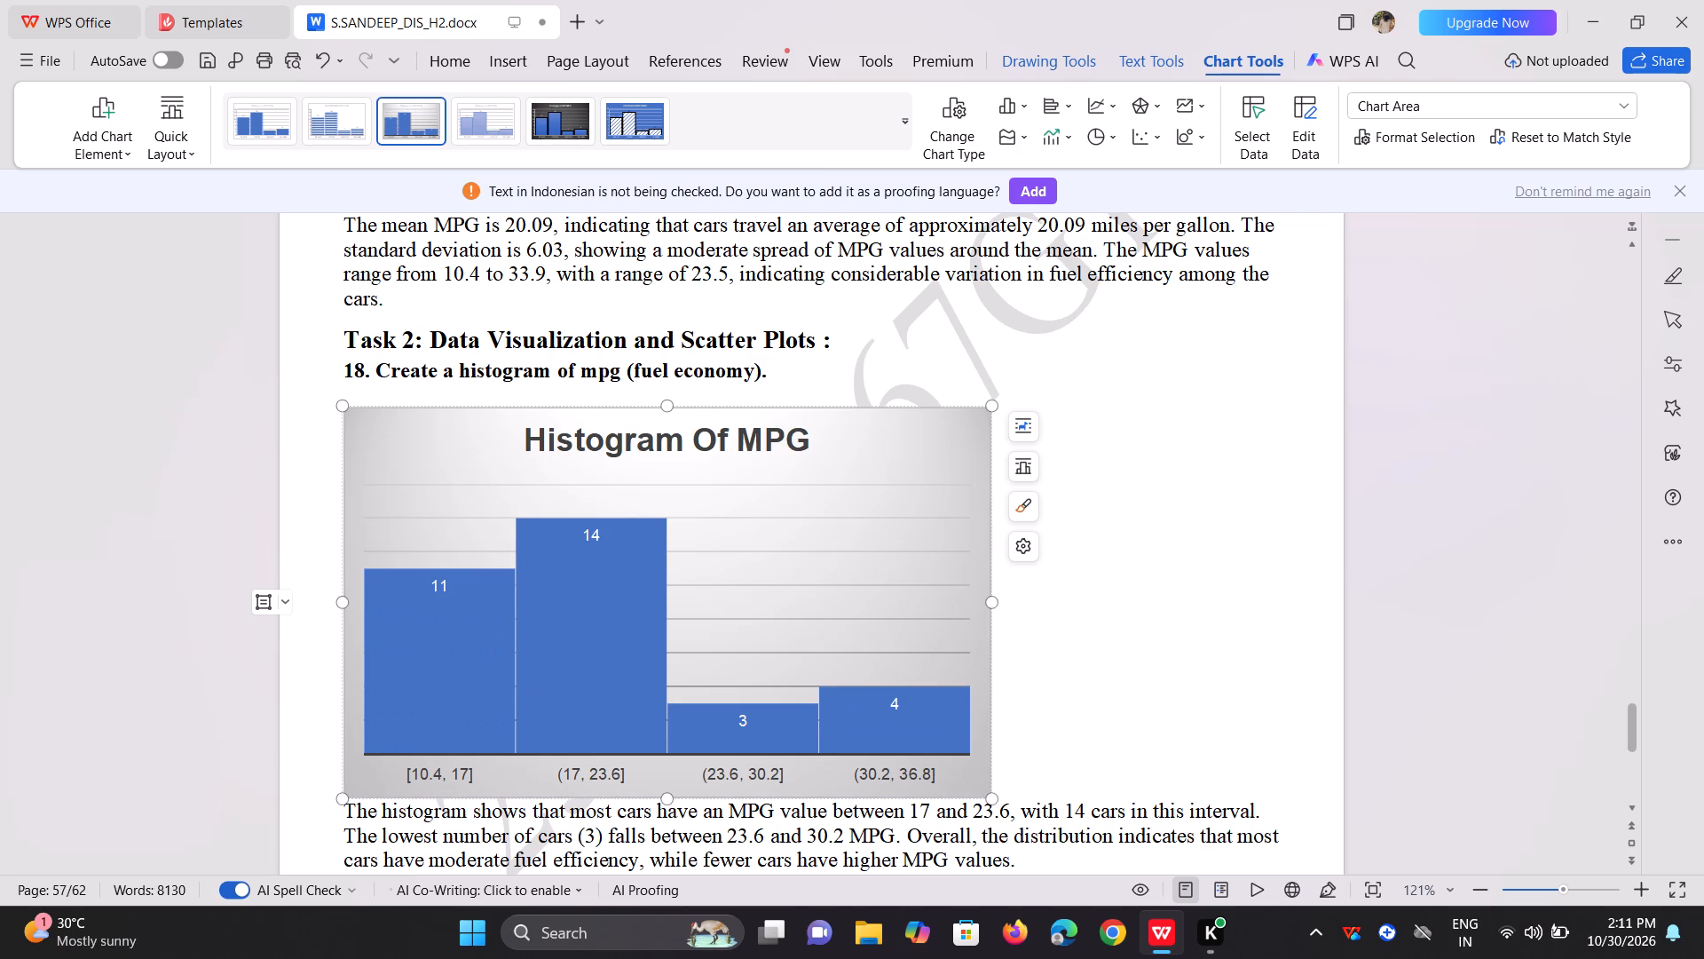
click(1025, 472)
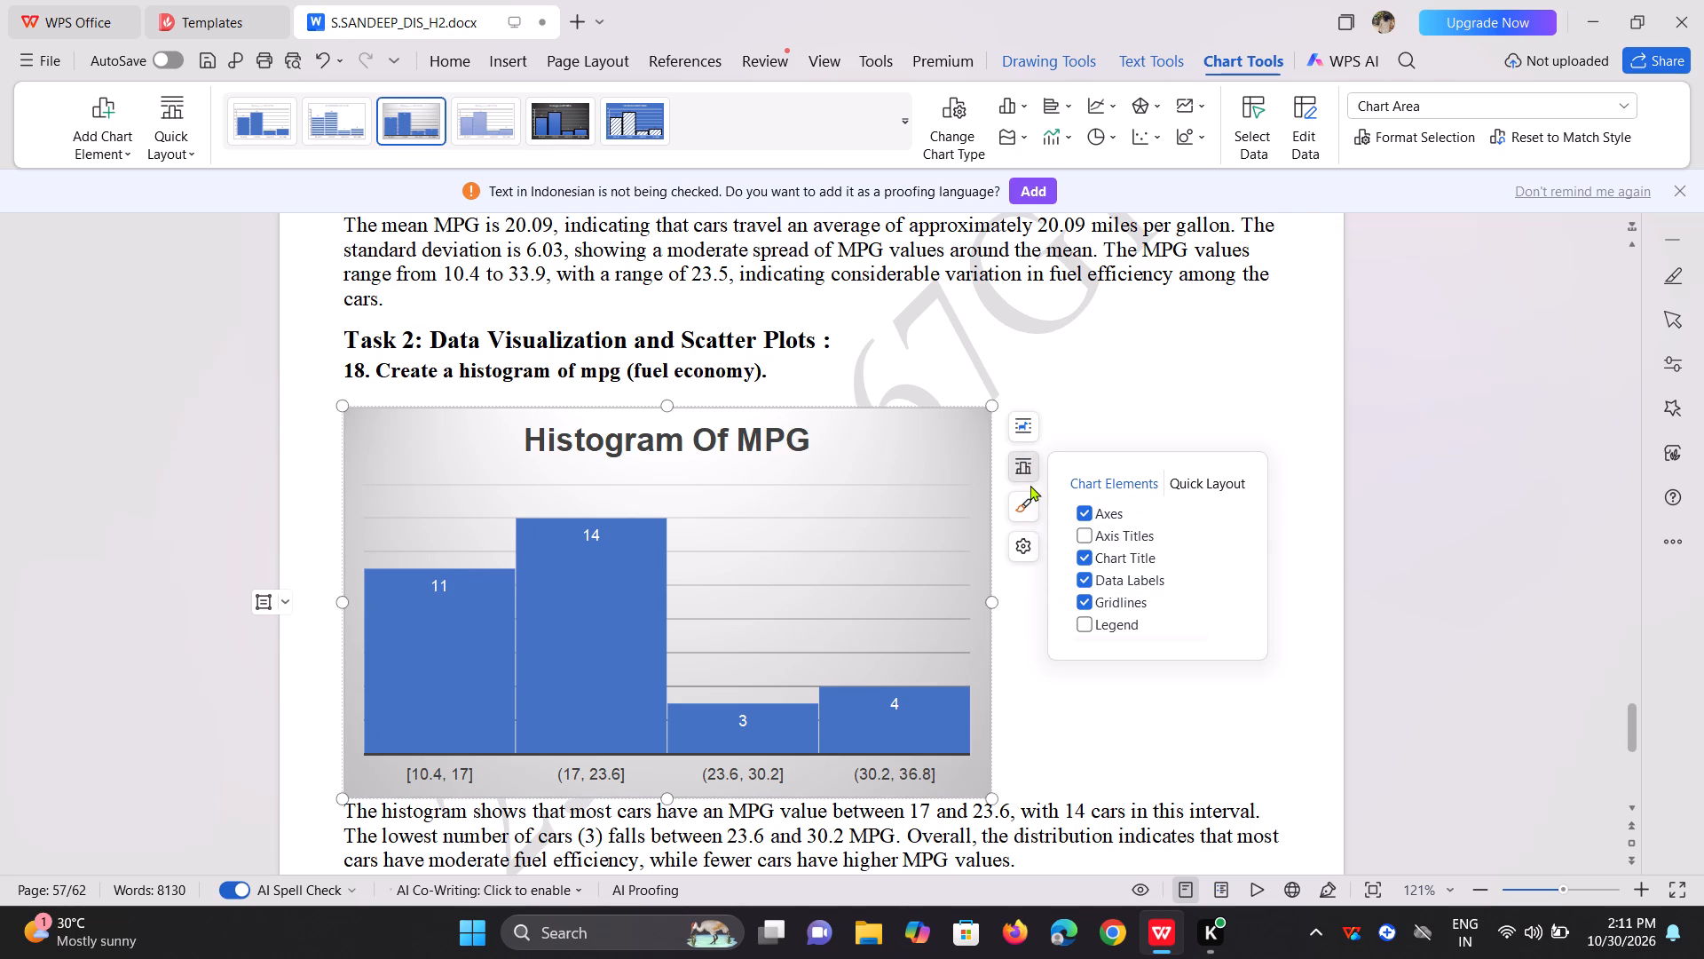
click(1281, 426)
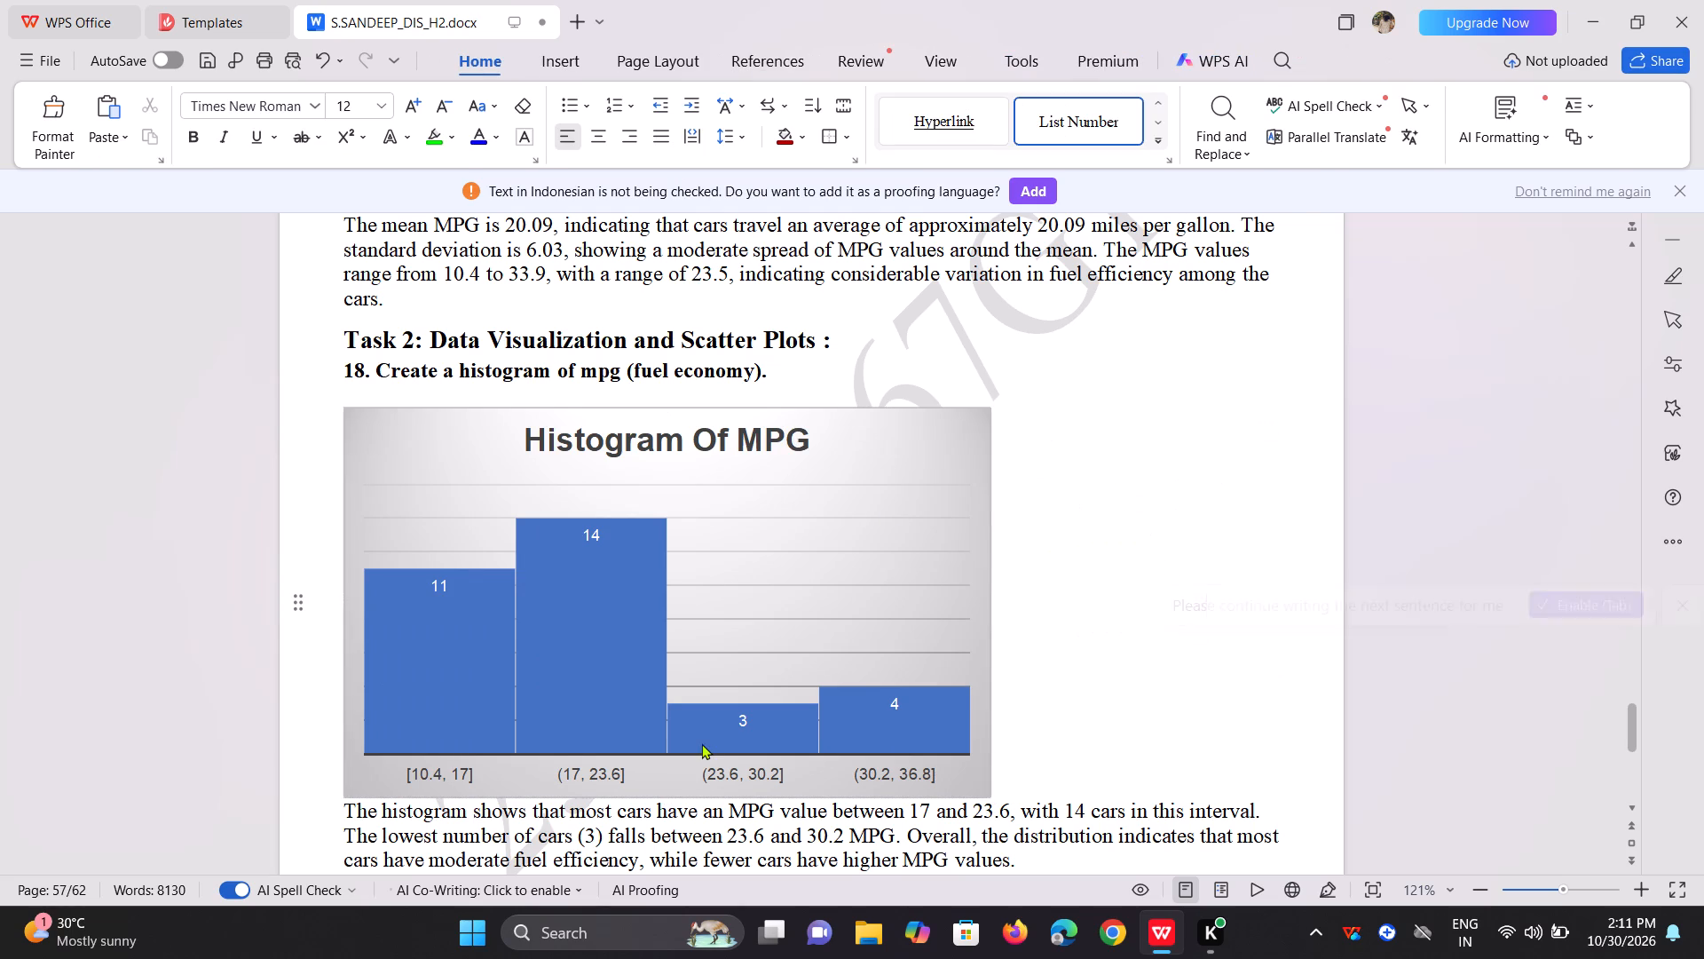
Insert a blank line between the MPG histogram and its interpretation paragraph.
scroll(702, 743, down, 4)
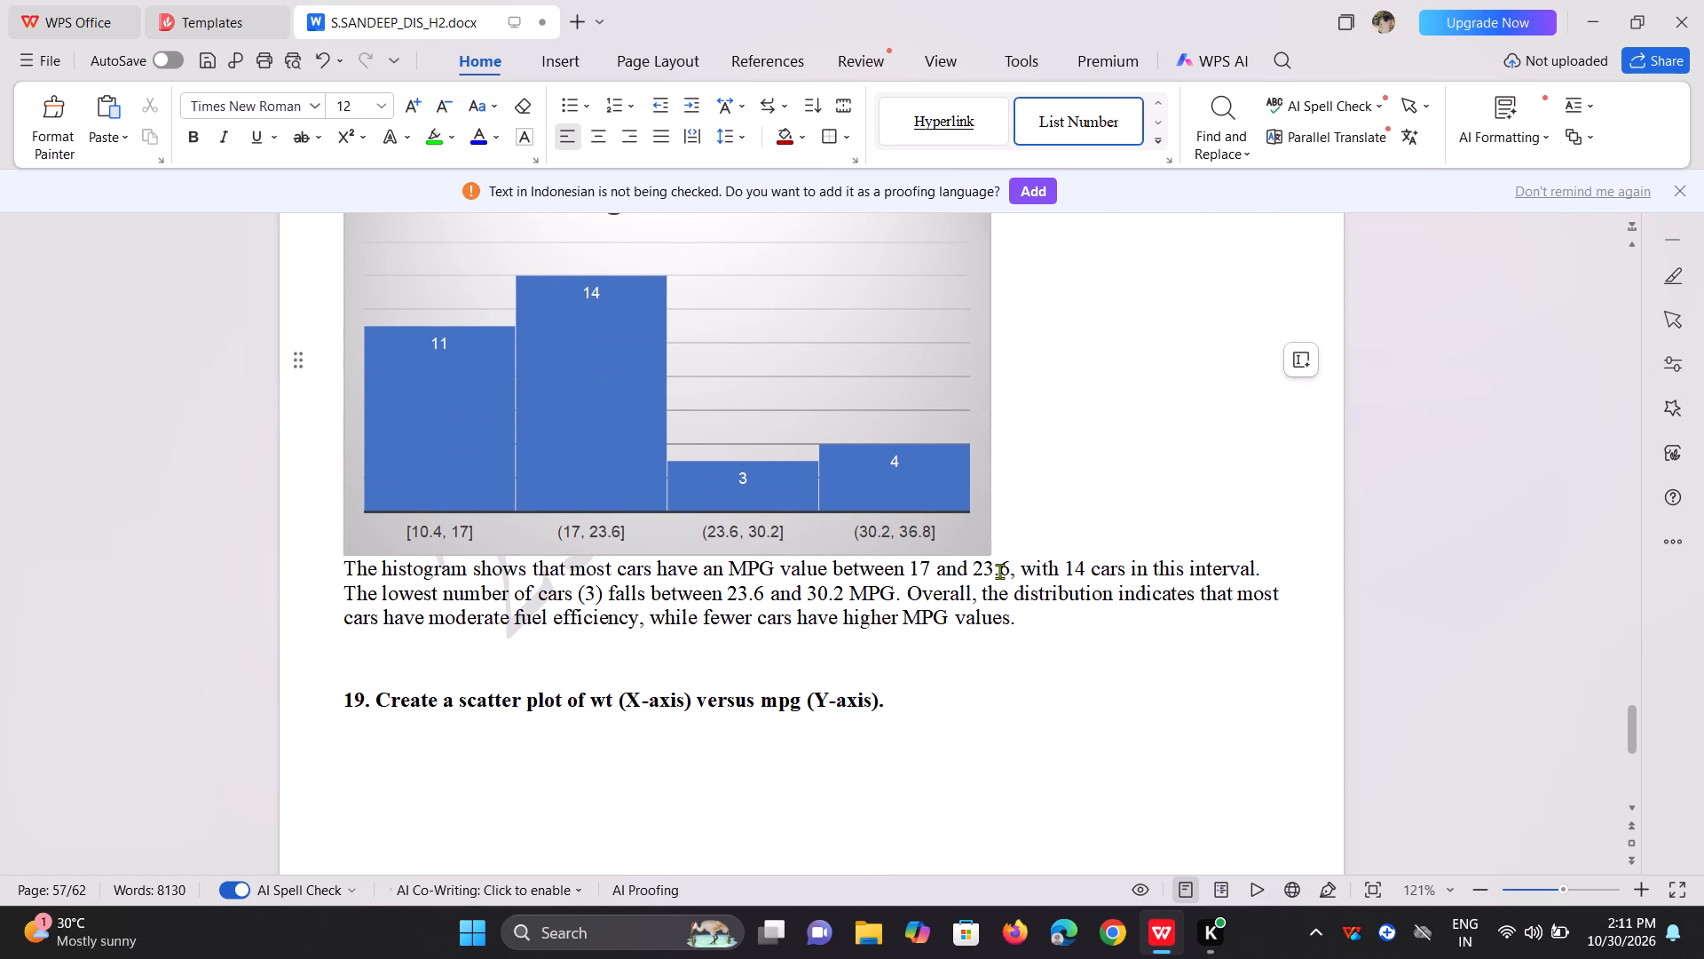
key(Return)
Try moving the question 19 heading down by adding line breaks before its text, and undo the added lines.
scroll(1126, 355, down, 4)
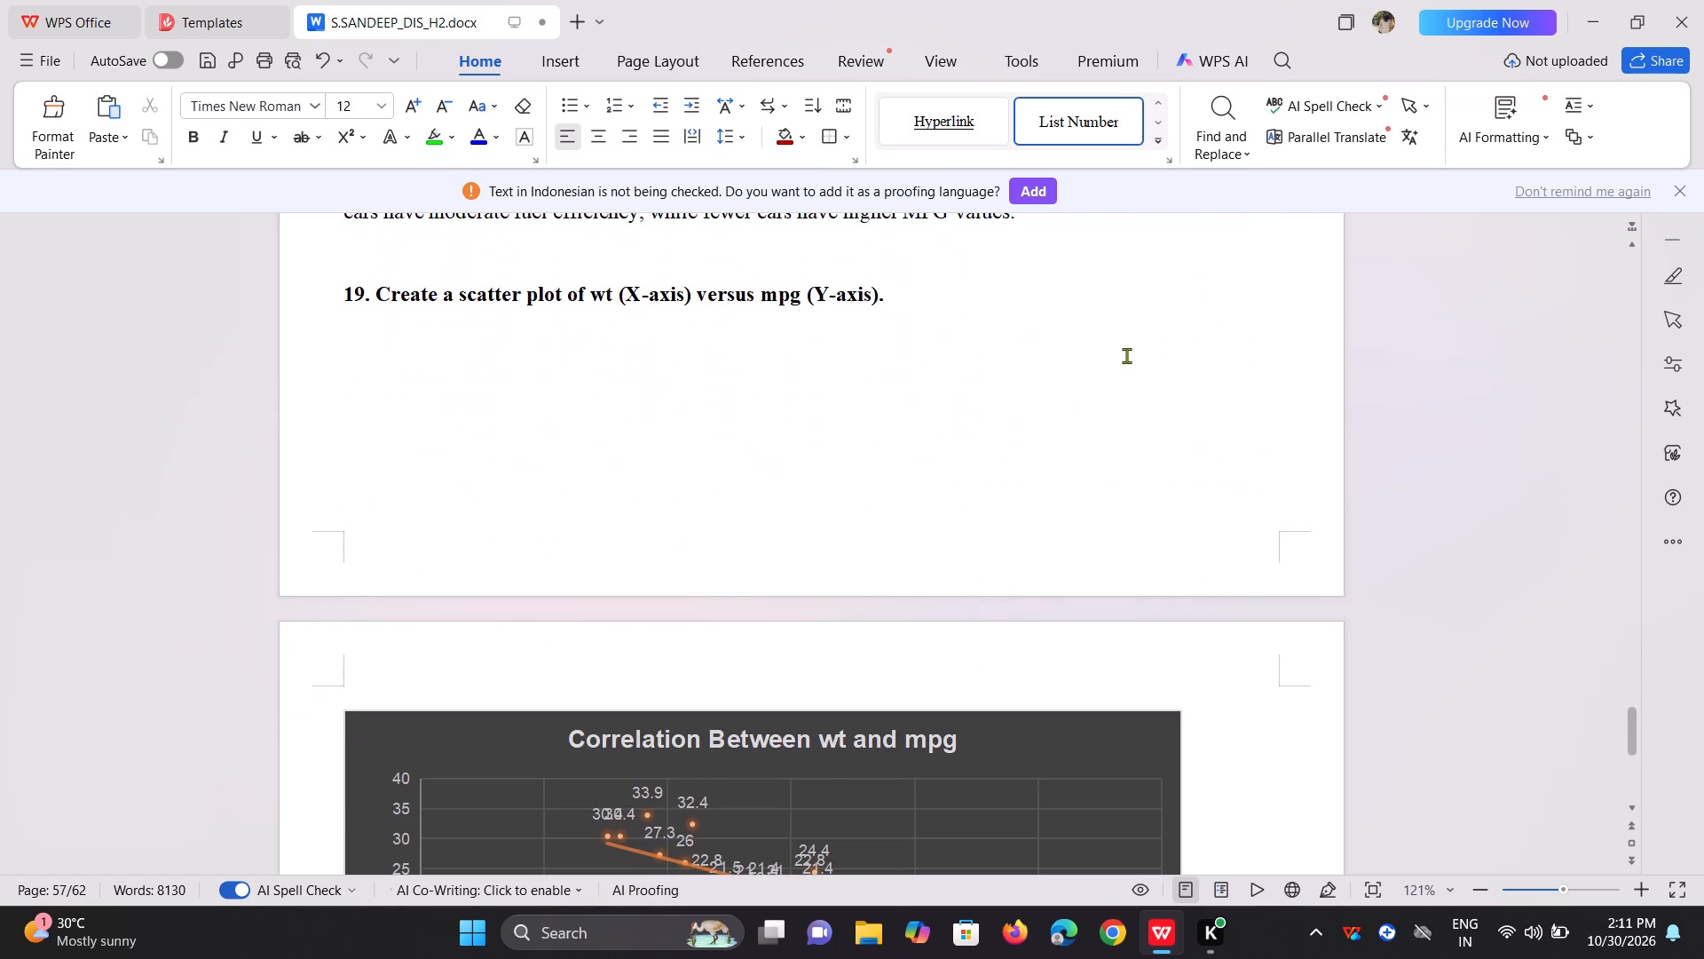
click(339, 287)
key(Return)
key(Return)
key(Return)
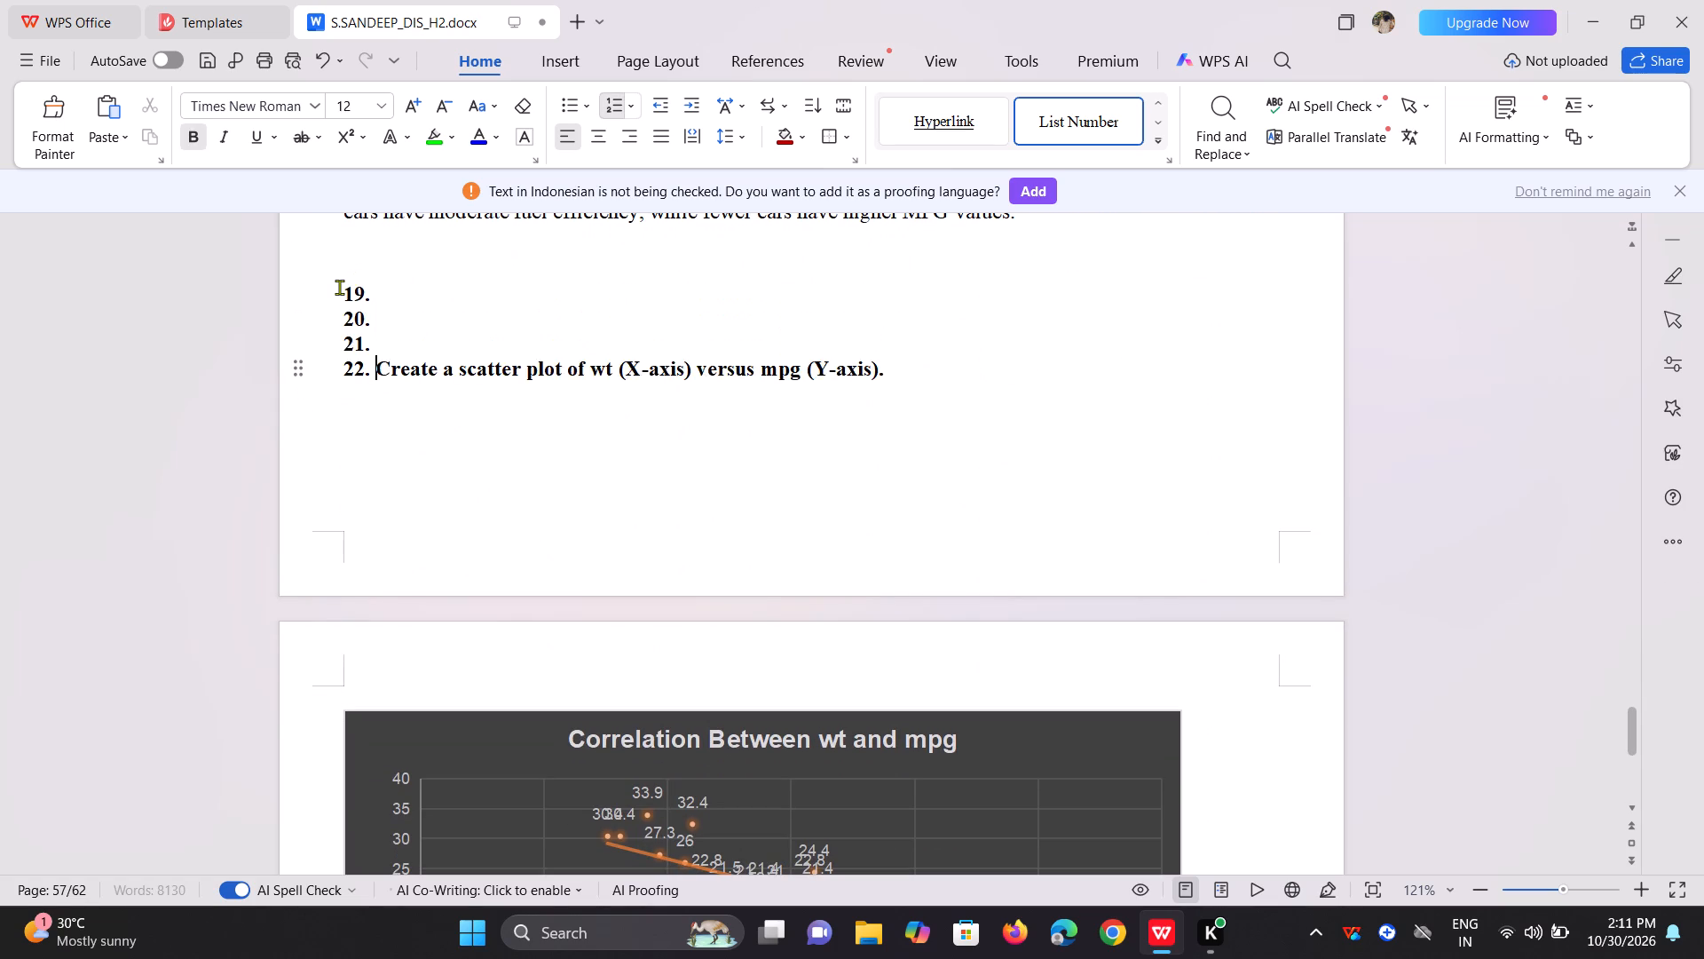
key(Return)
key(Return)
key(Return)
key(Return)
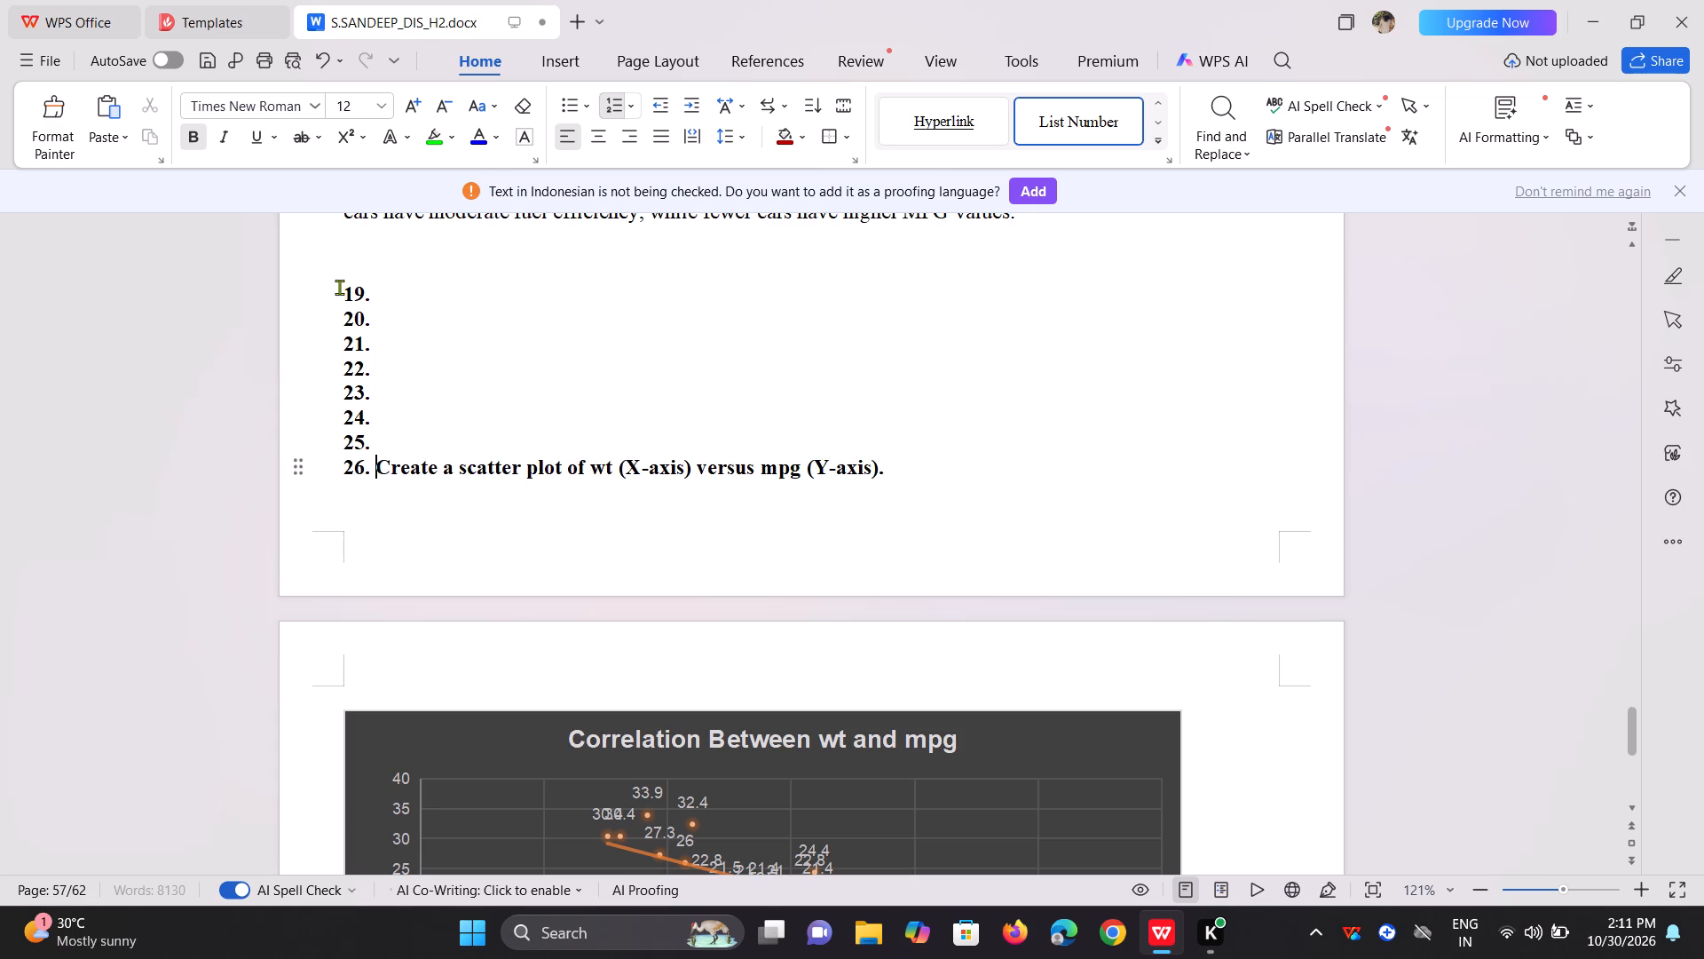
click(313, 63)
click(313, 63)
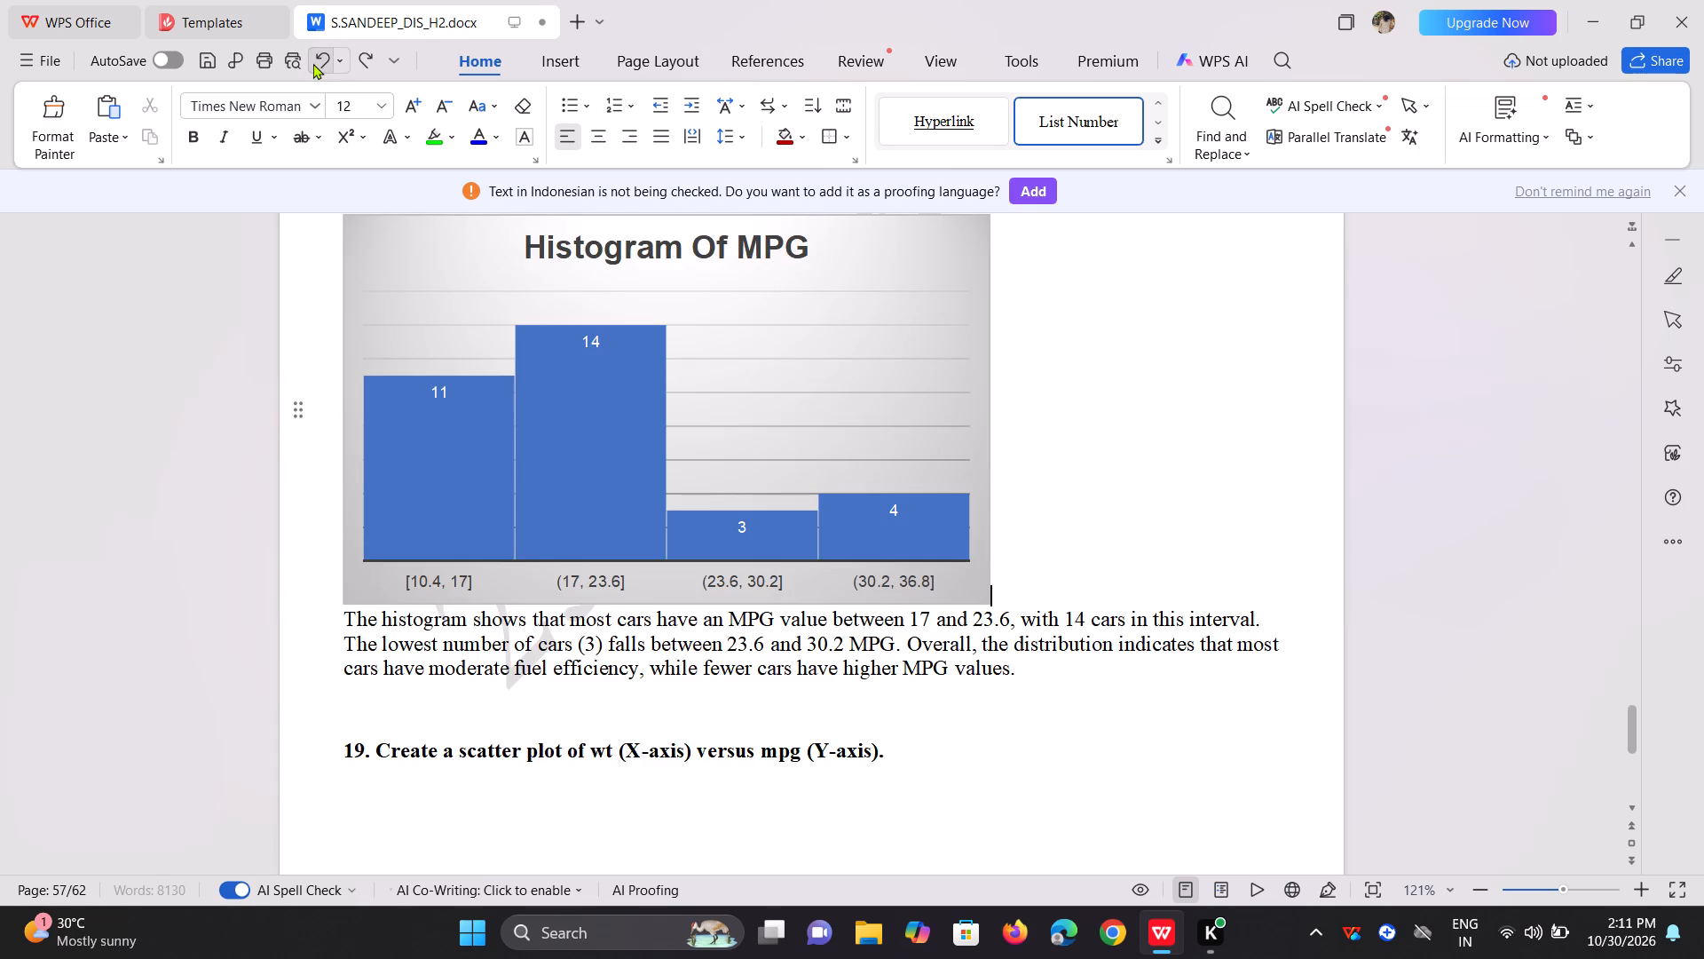
Insert a blank line between the MPG histogram and its interpretation paragraph.
key(Return)
scroll(875, 520, right, 3)
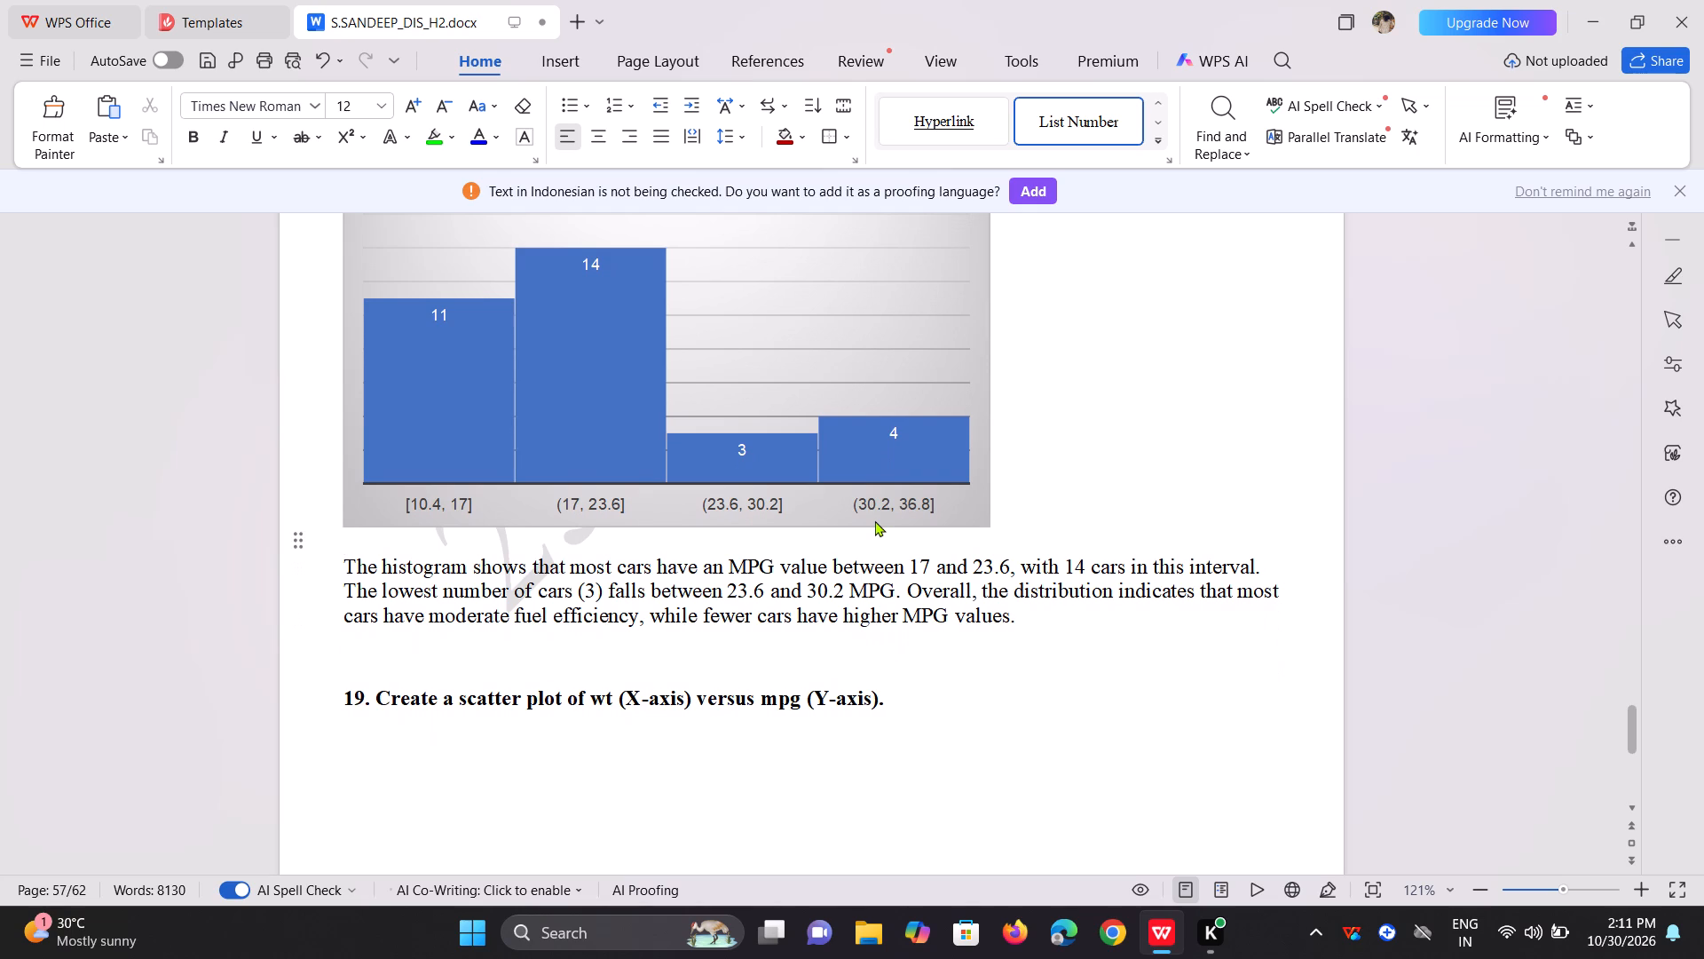
Push the question 19 heading onto the next page, above its scatter plot, by adding seven blank lines before it.
click(485, 674)
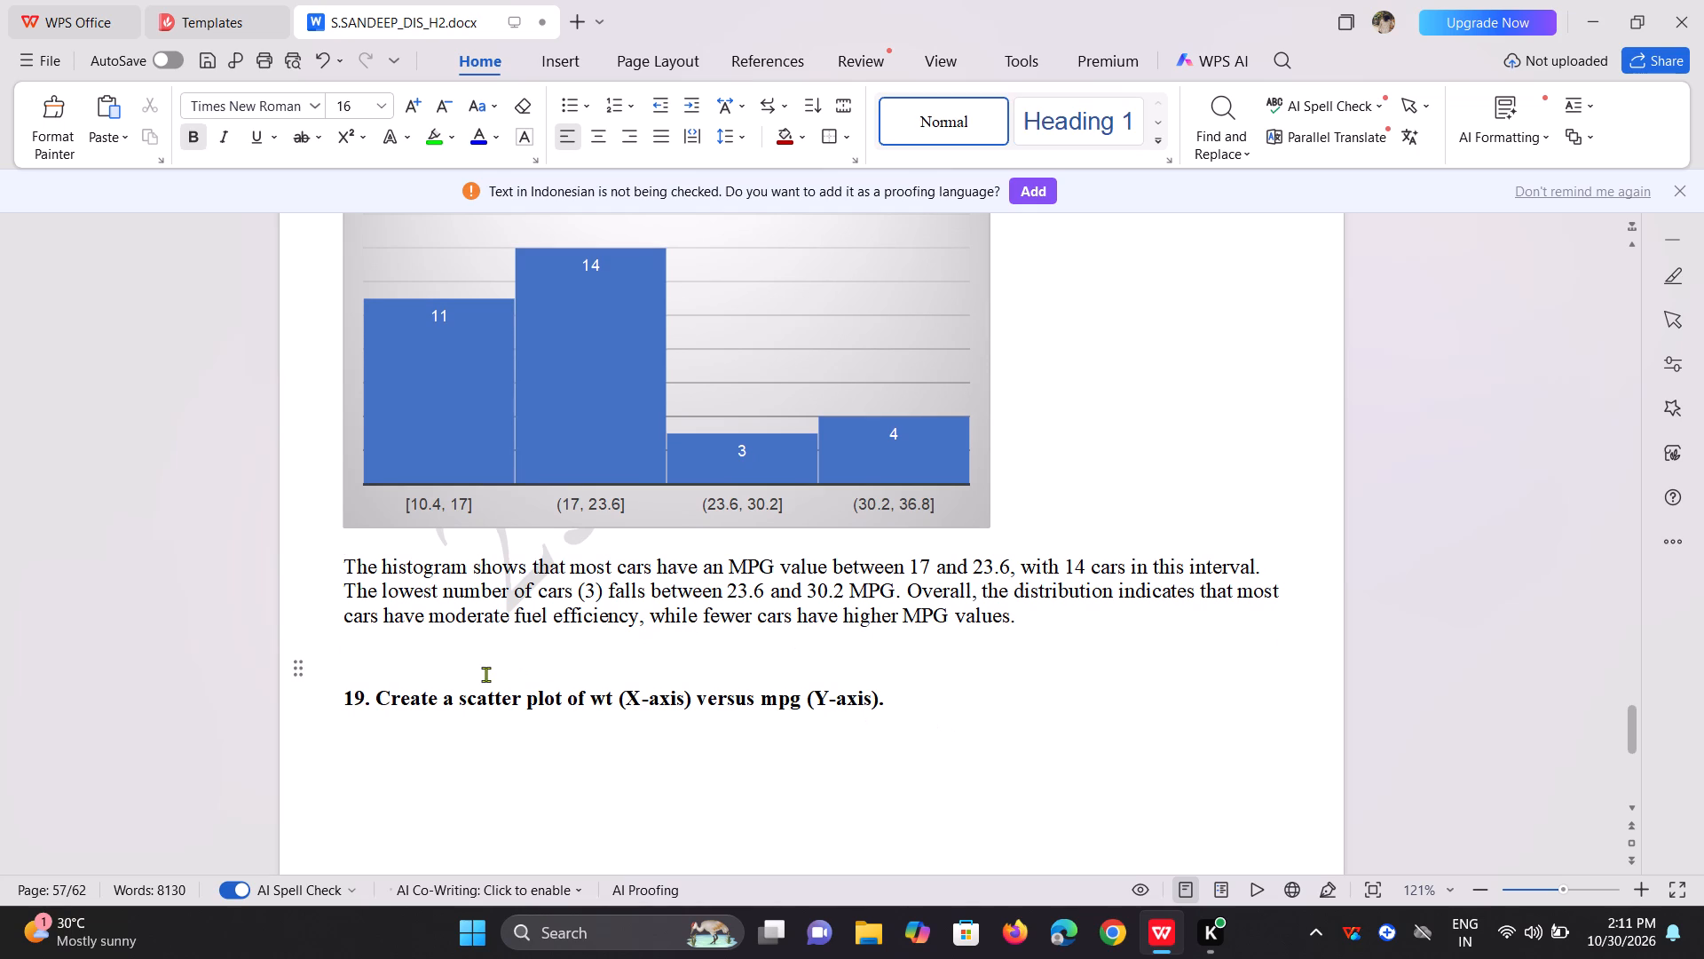
key(Return)
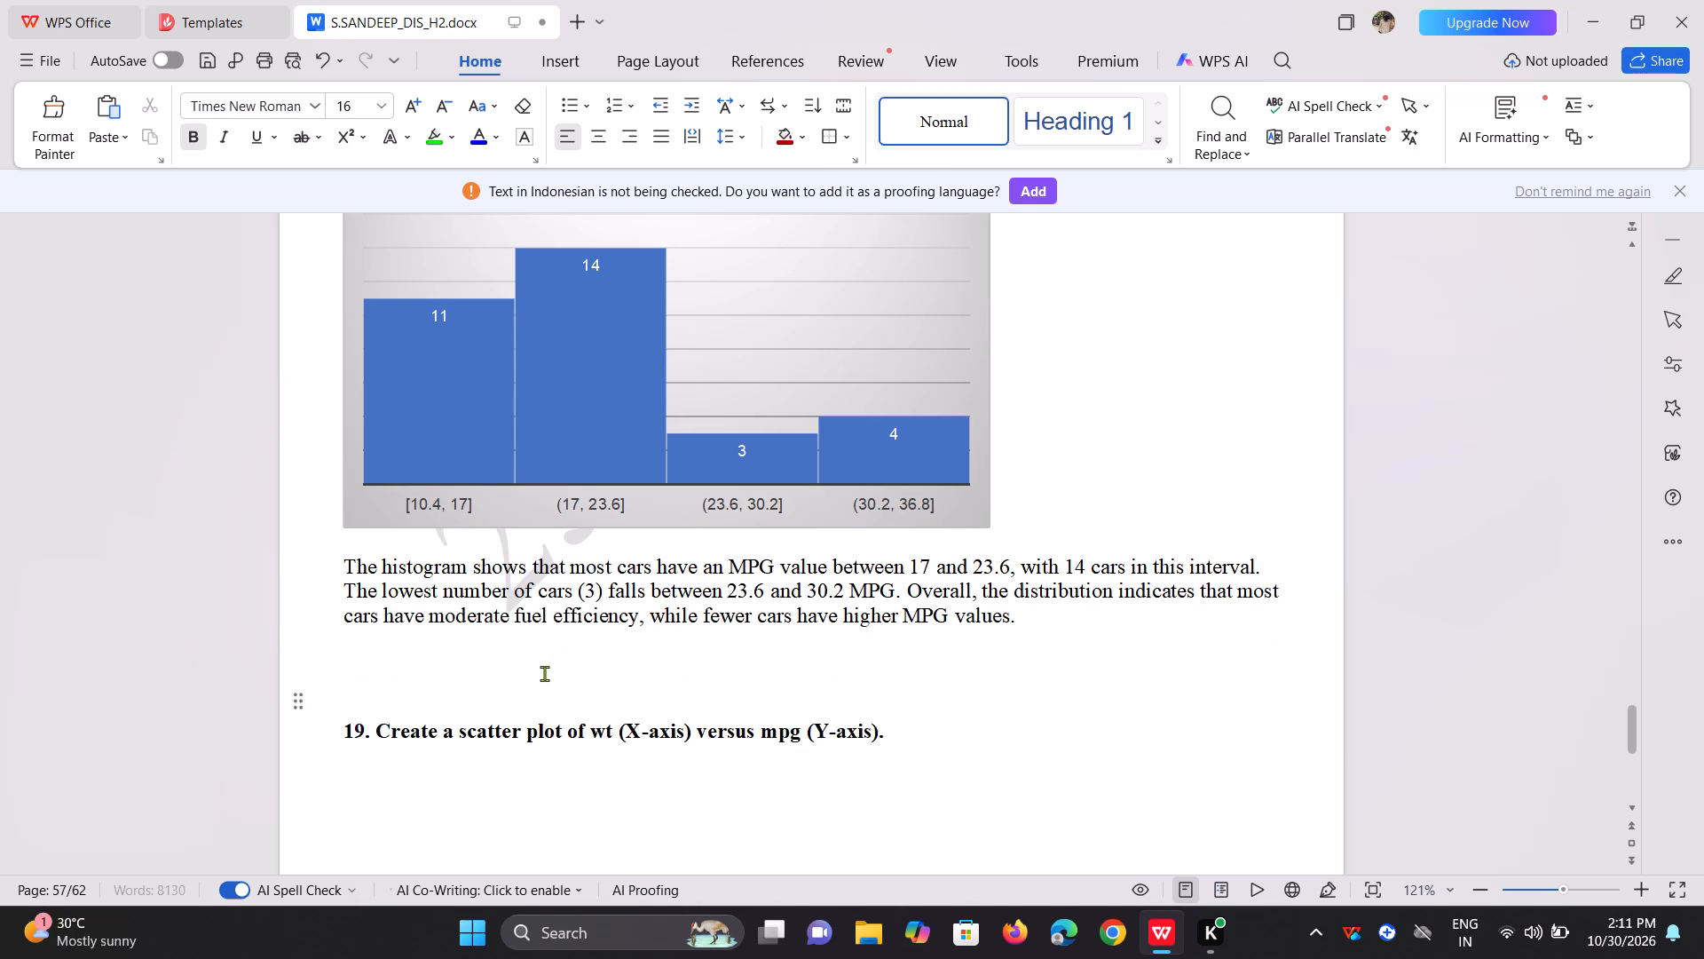
key(Return)
key(Return)
key(Return)
key(Return)
key(Return)
key(Return)
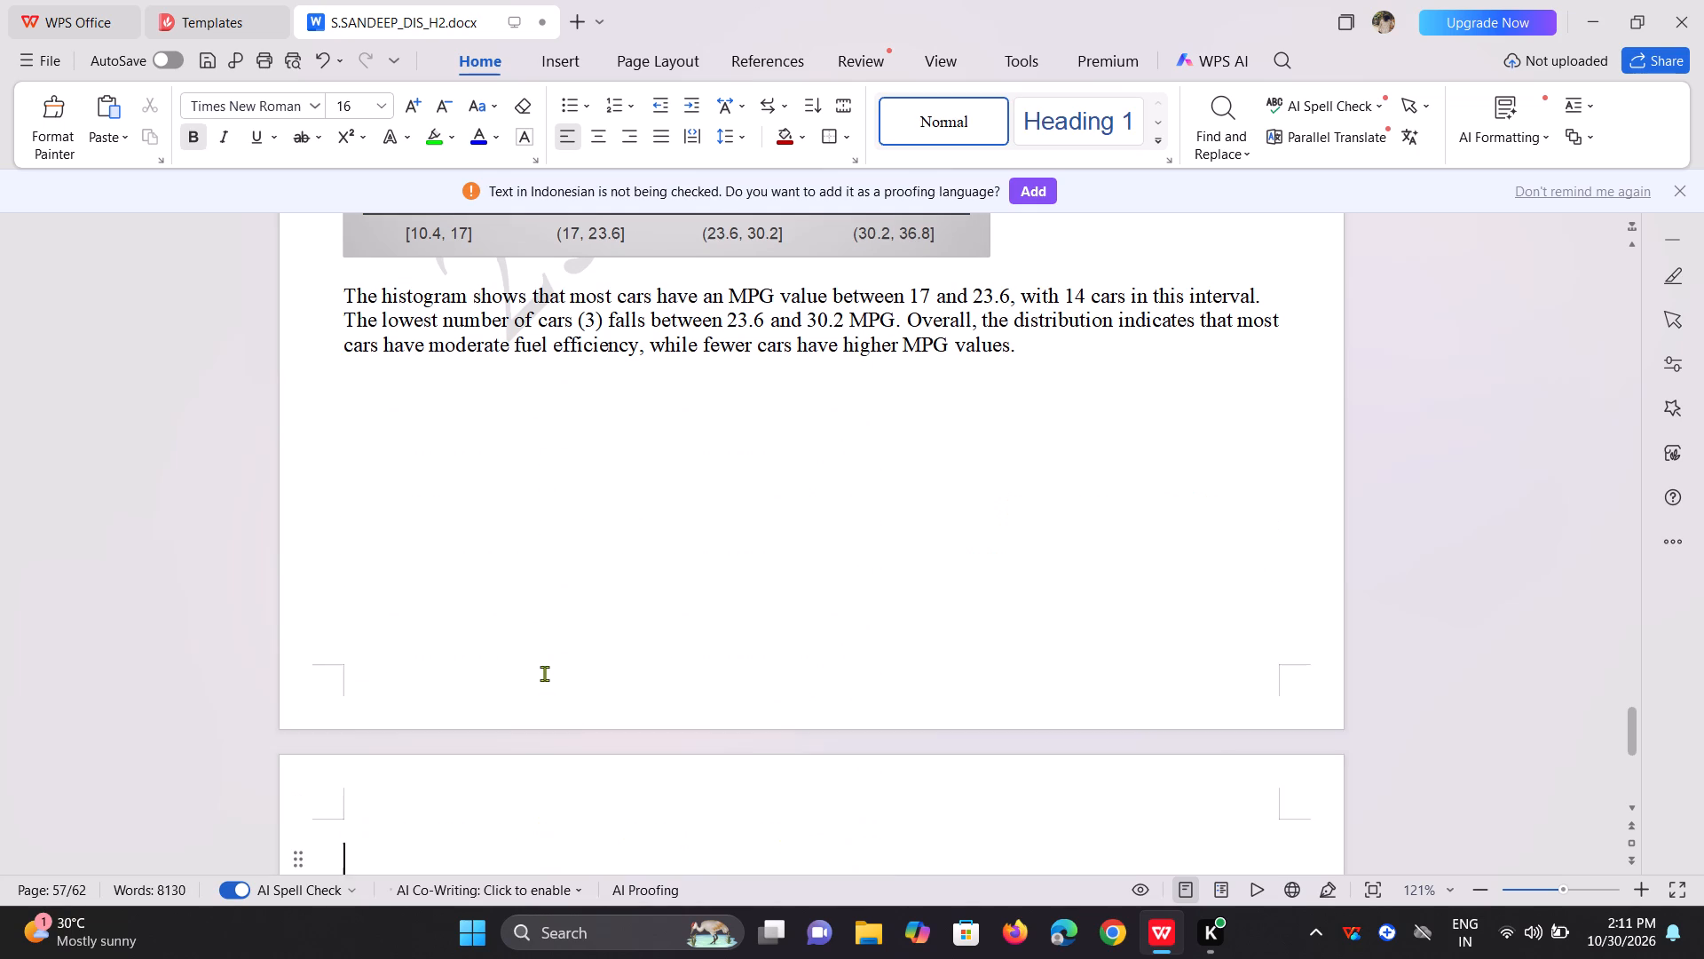
Insert an unnumbered blank line between the question 19 heading and the wt versus mpg scatter plot.
scroll(544, 673, down, 6)
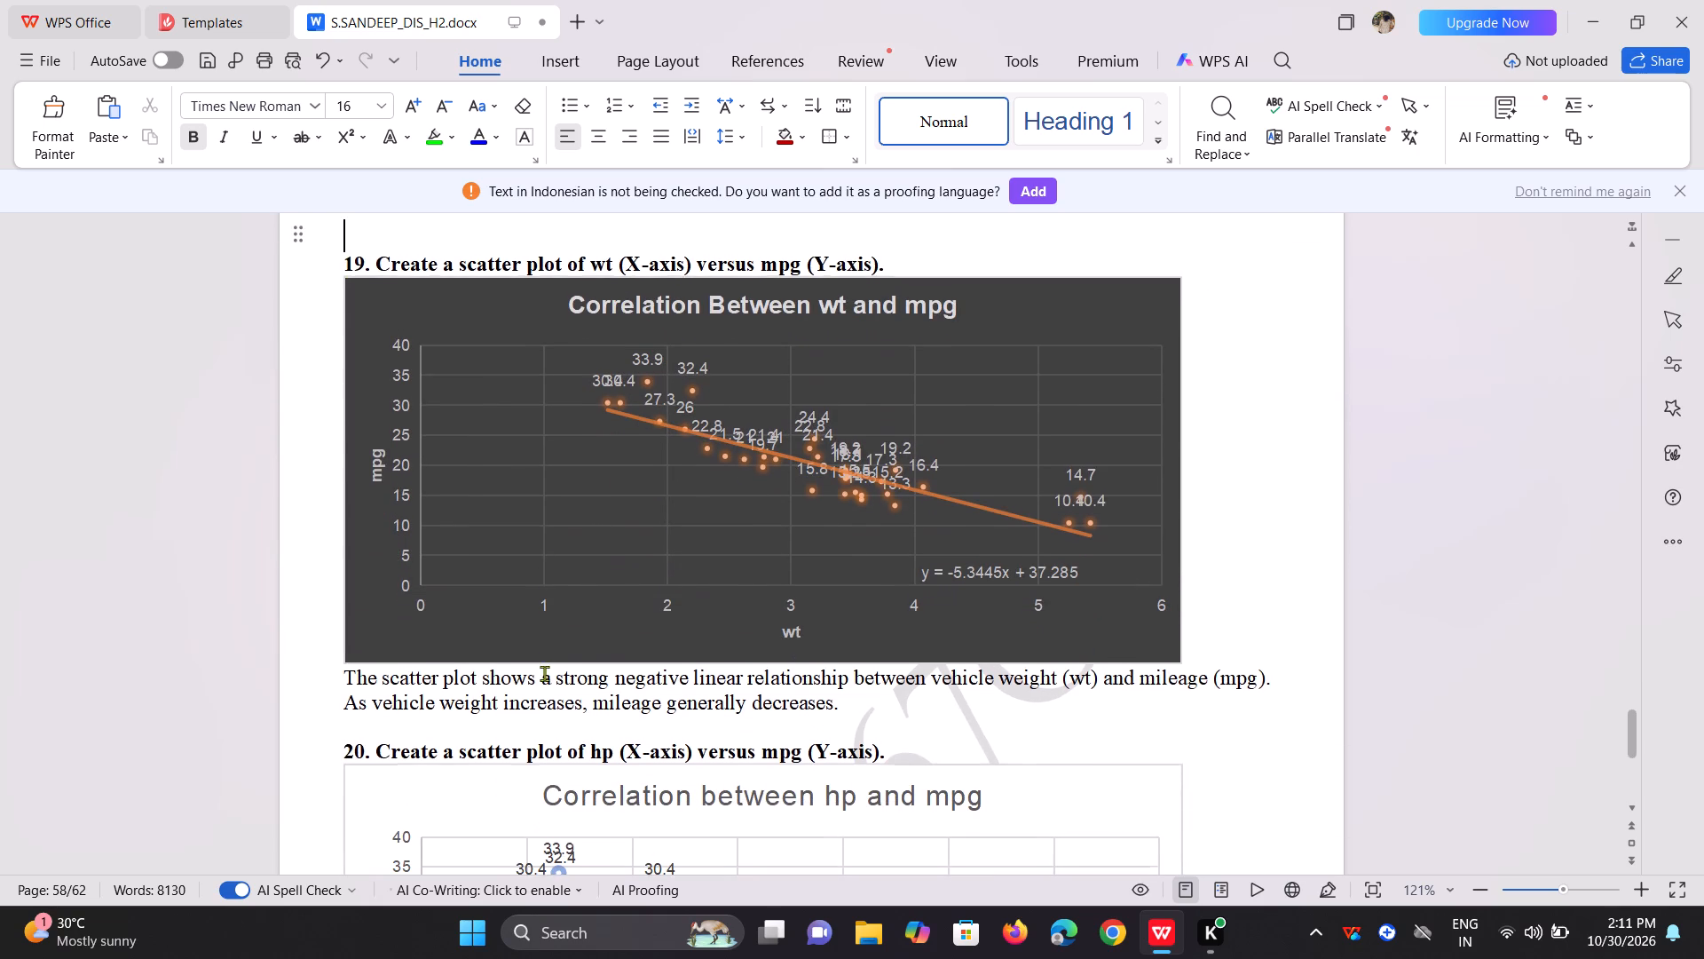
click(902, 266)
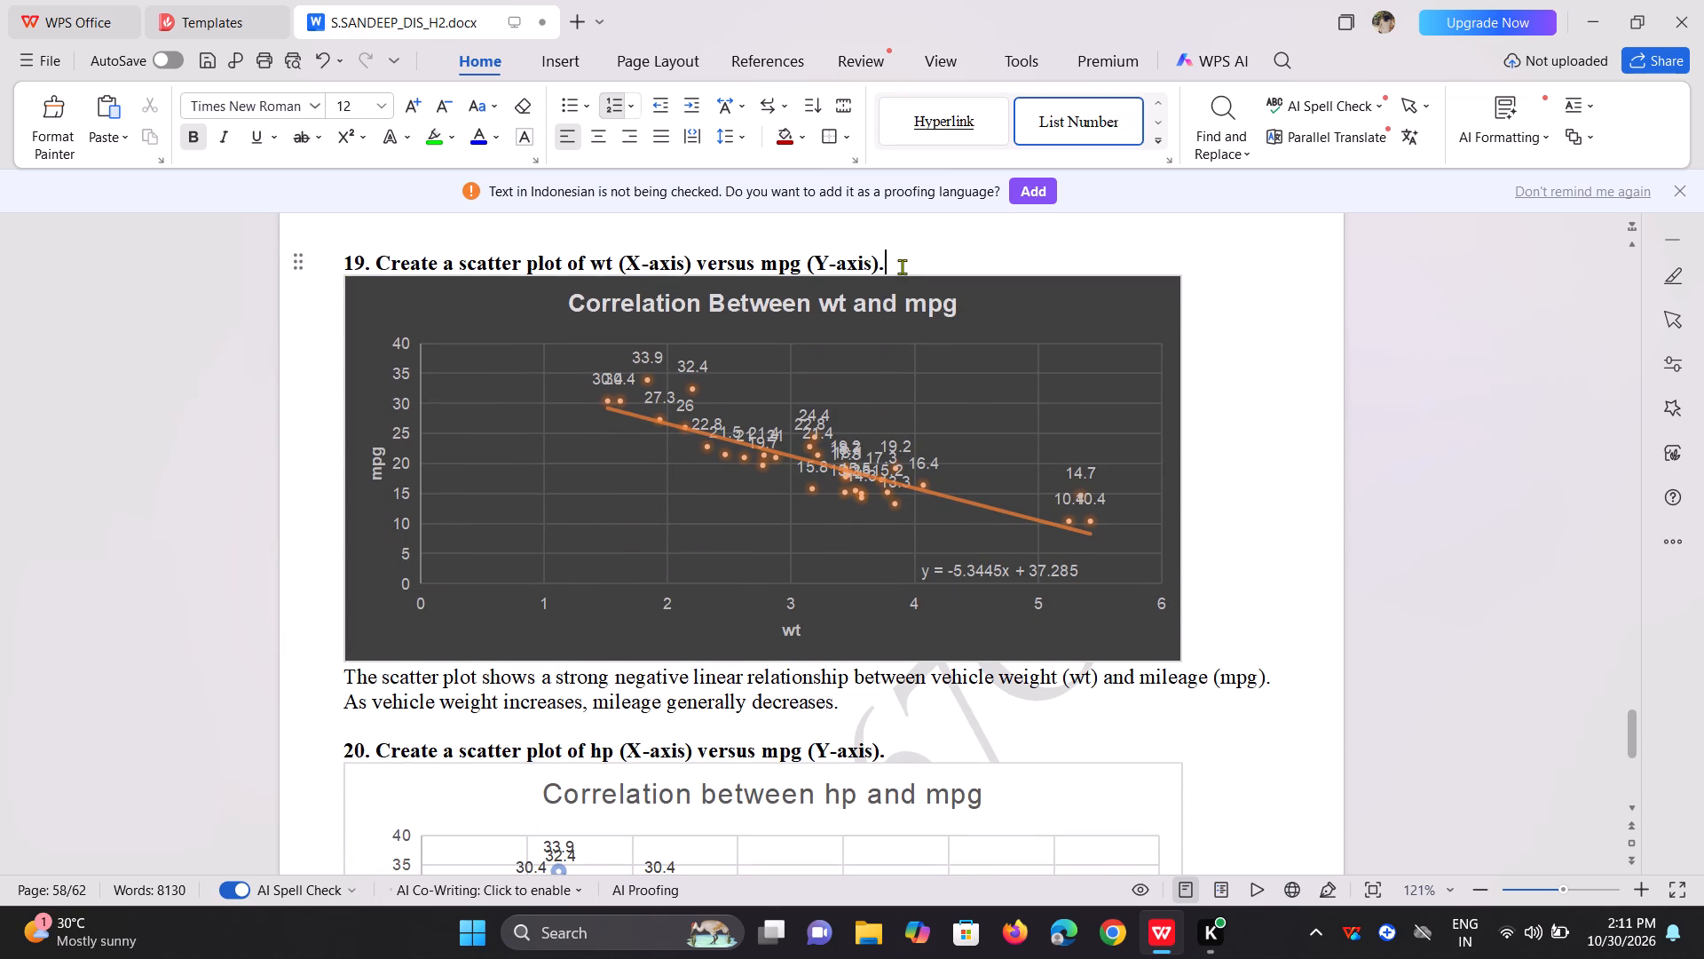
key(Return)
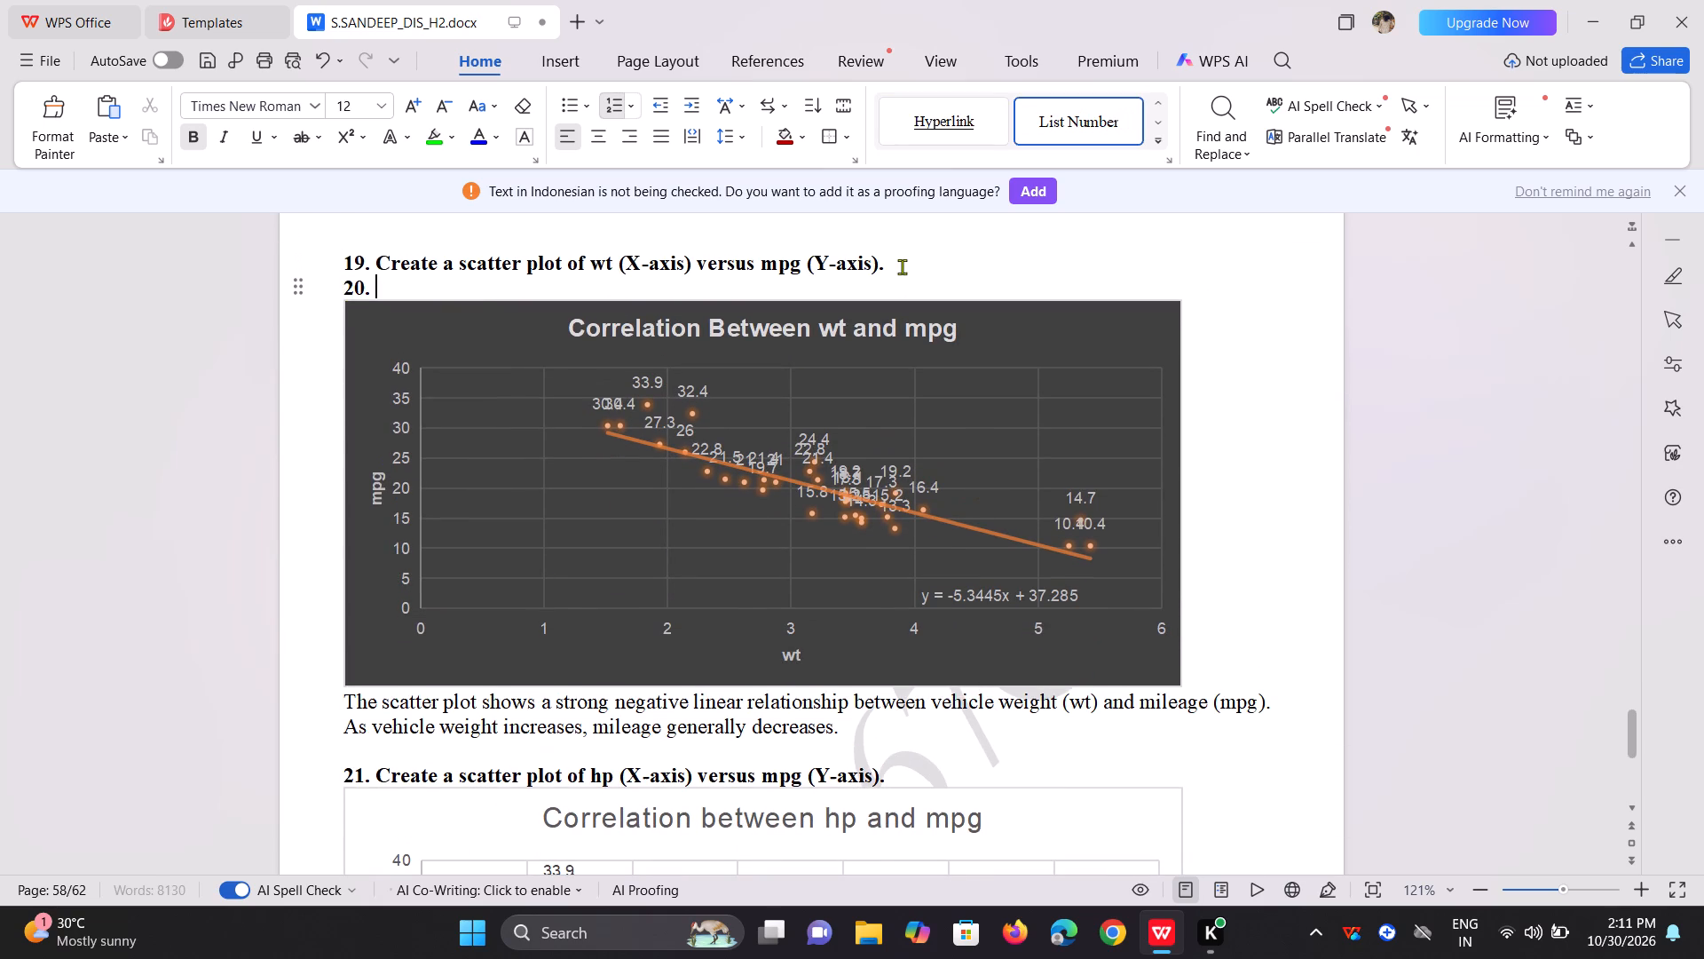
key(BackSpace)
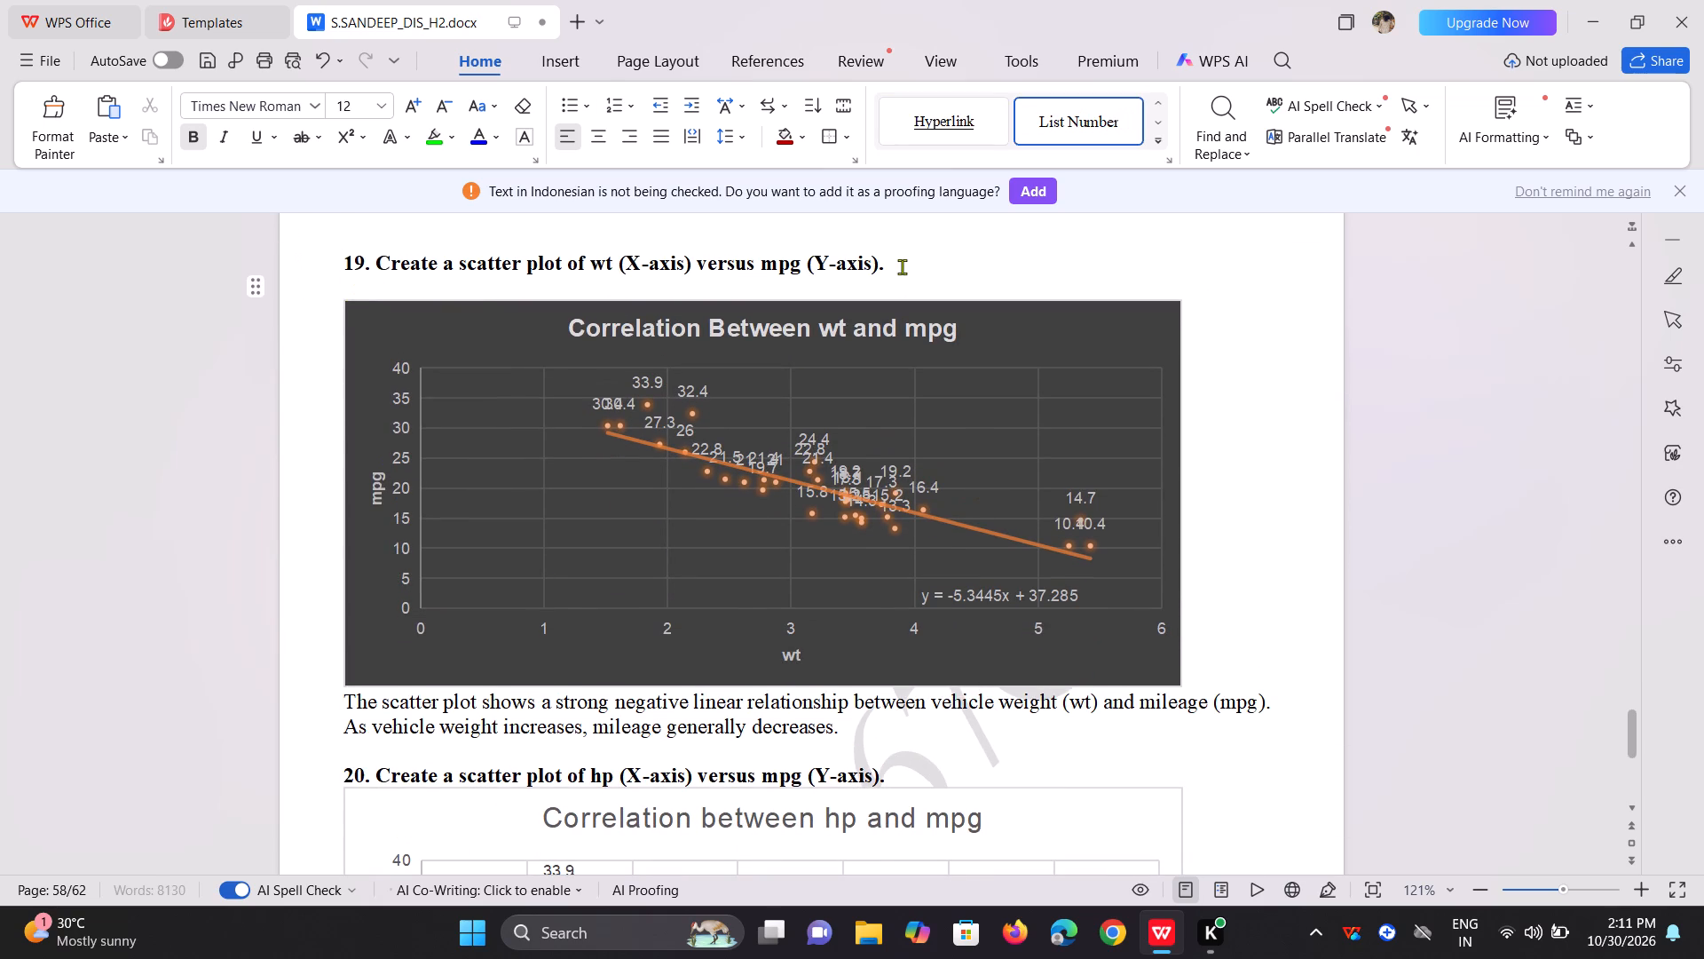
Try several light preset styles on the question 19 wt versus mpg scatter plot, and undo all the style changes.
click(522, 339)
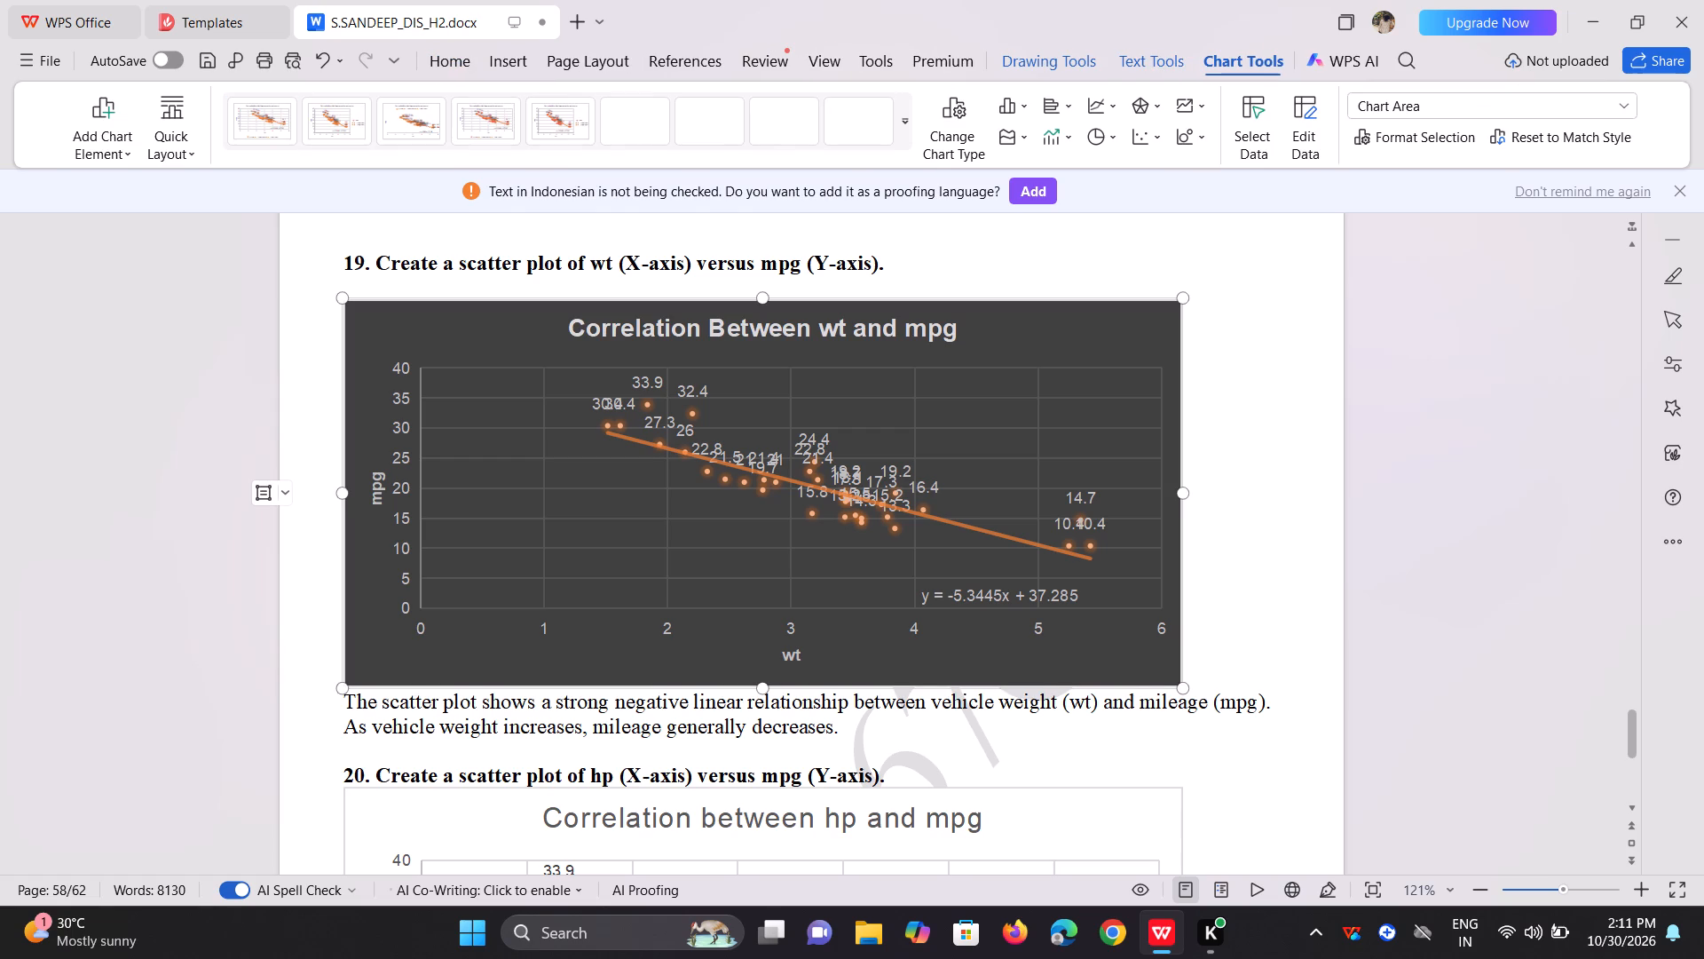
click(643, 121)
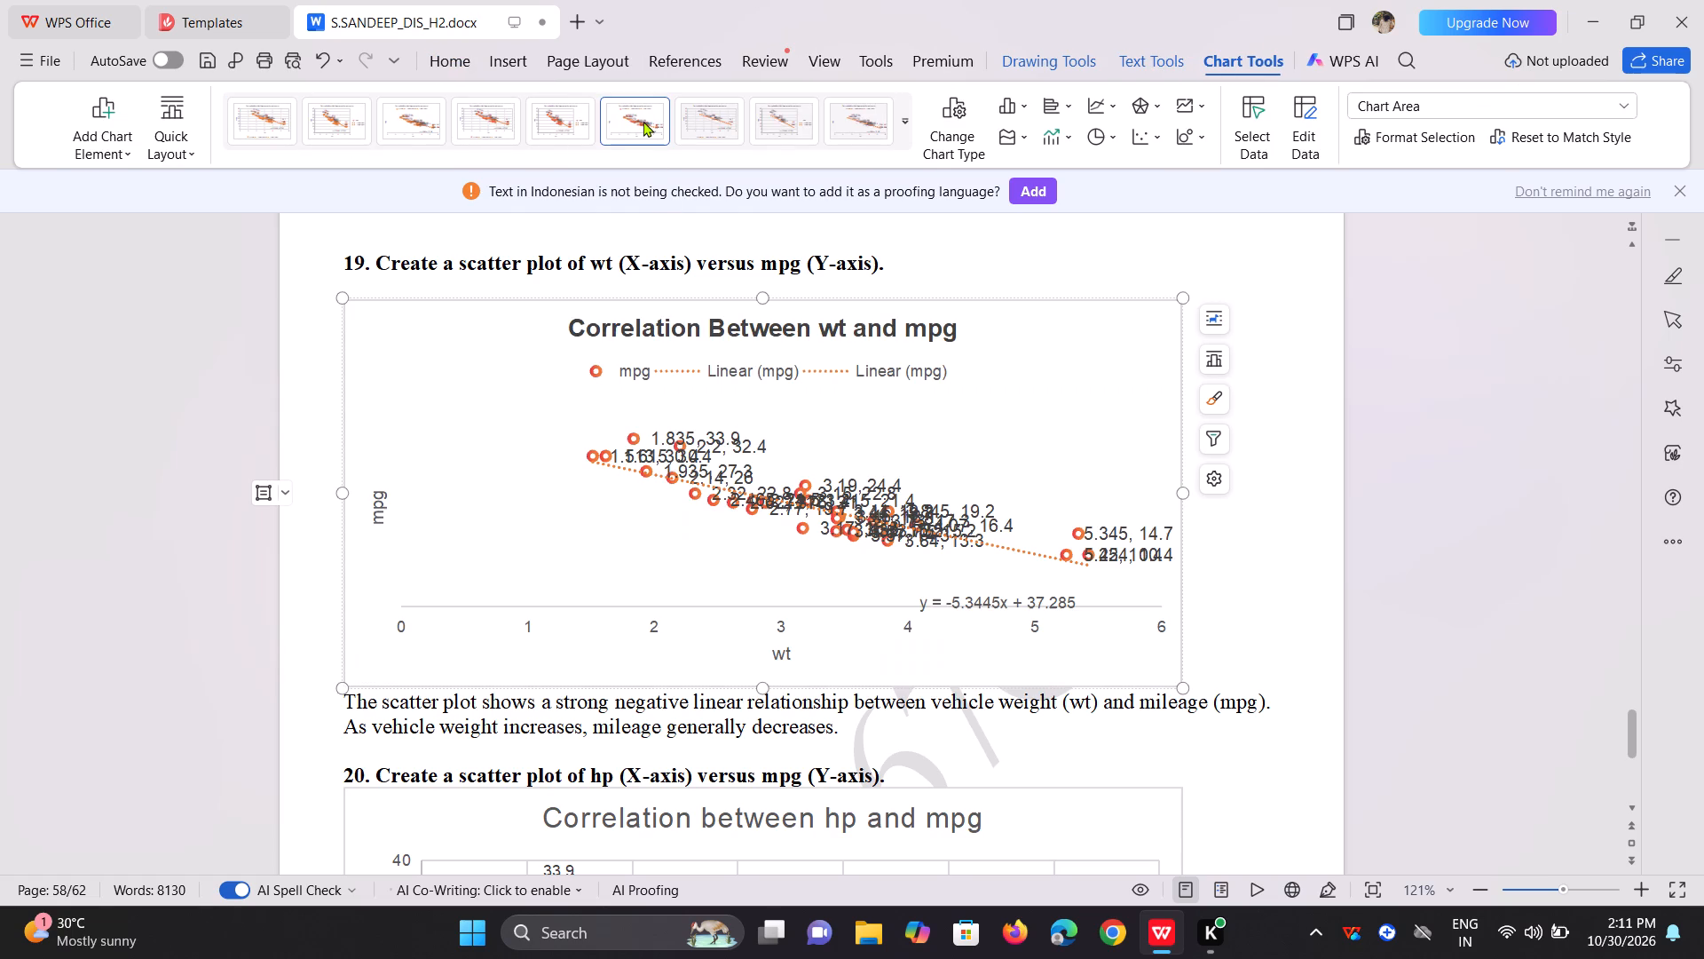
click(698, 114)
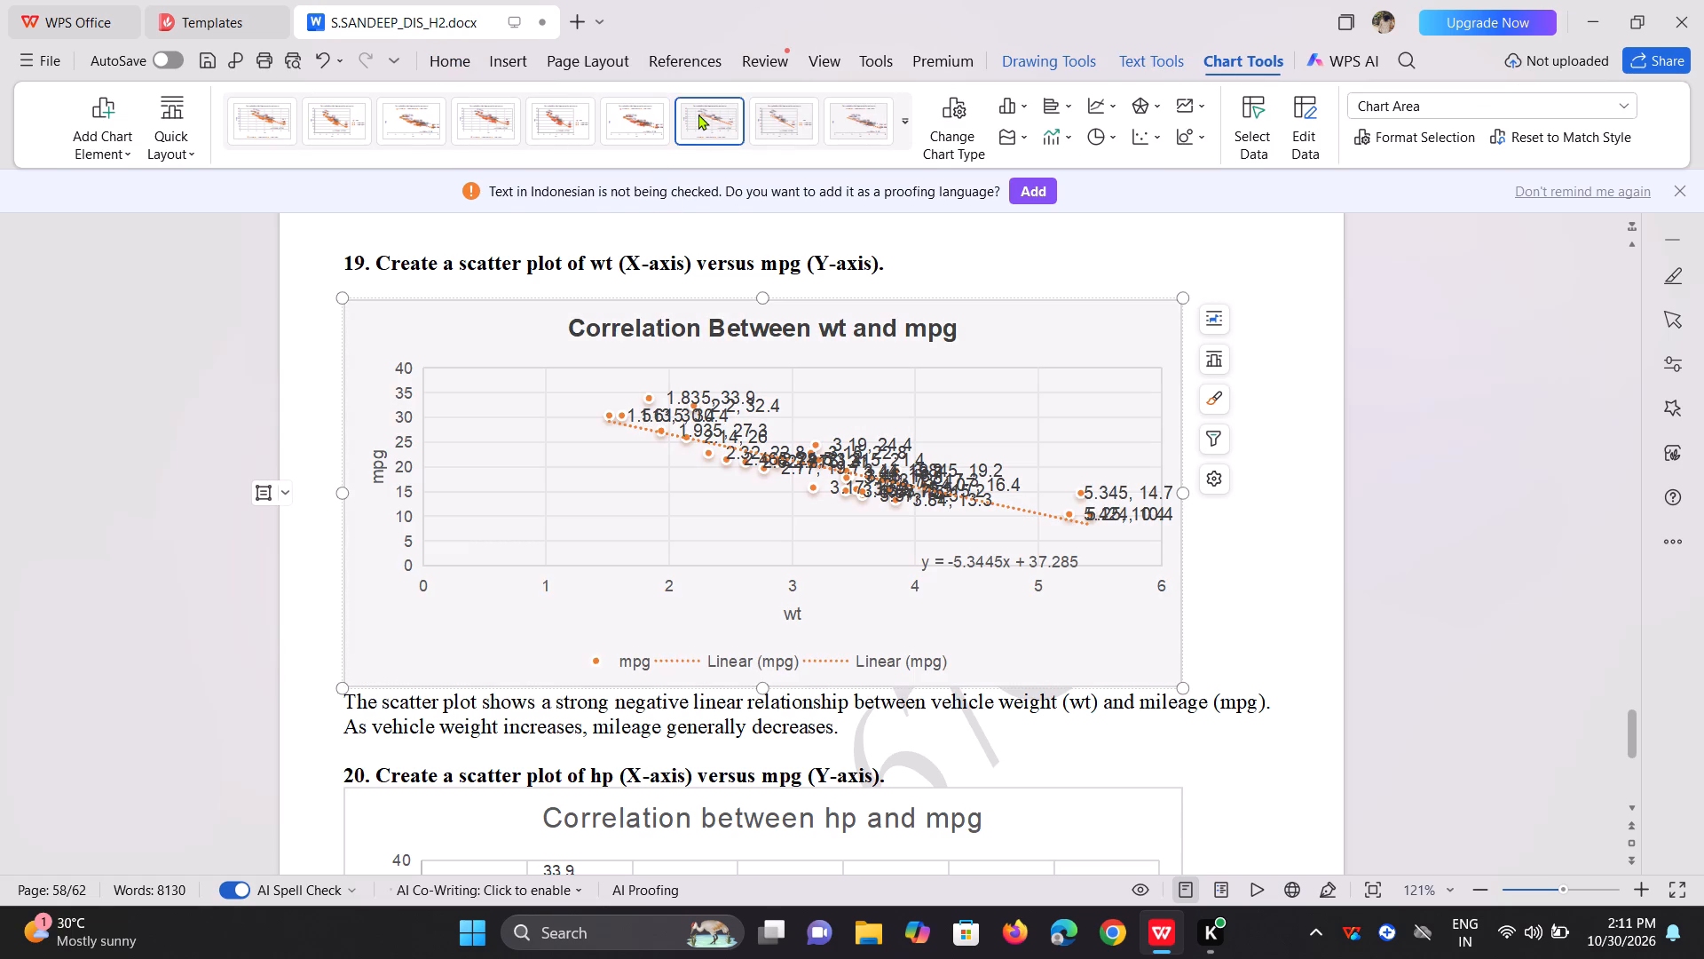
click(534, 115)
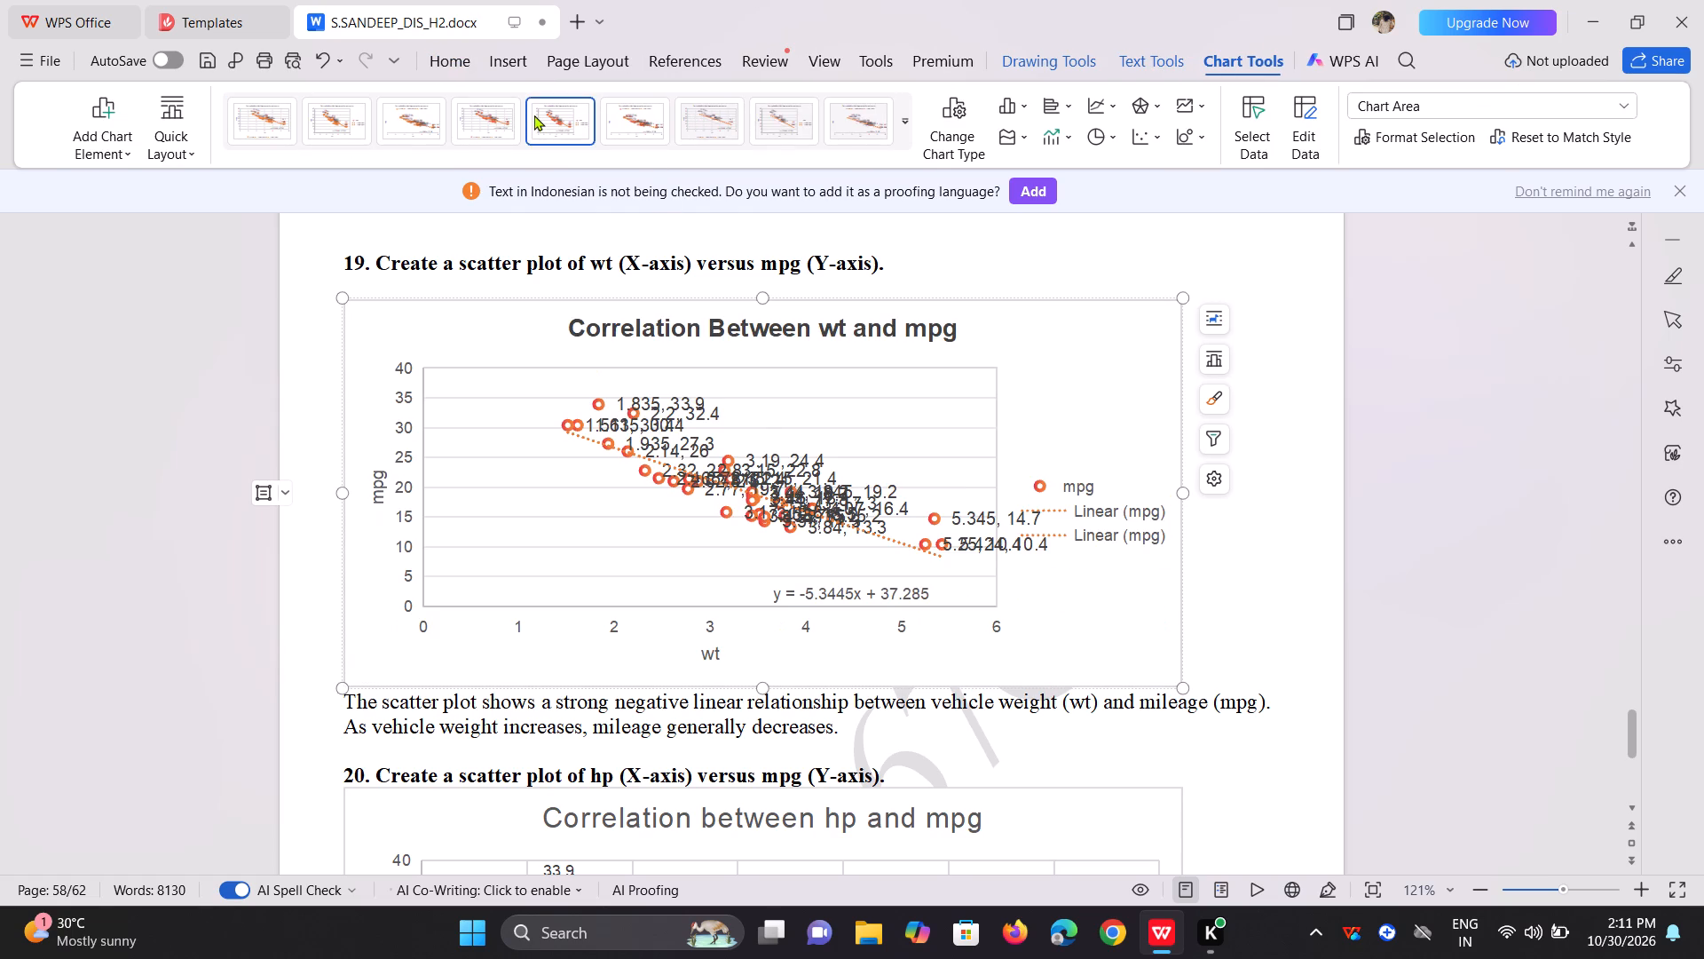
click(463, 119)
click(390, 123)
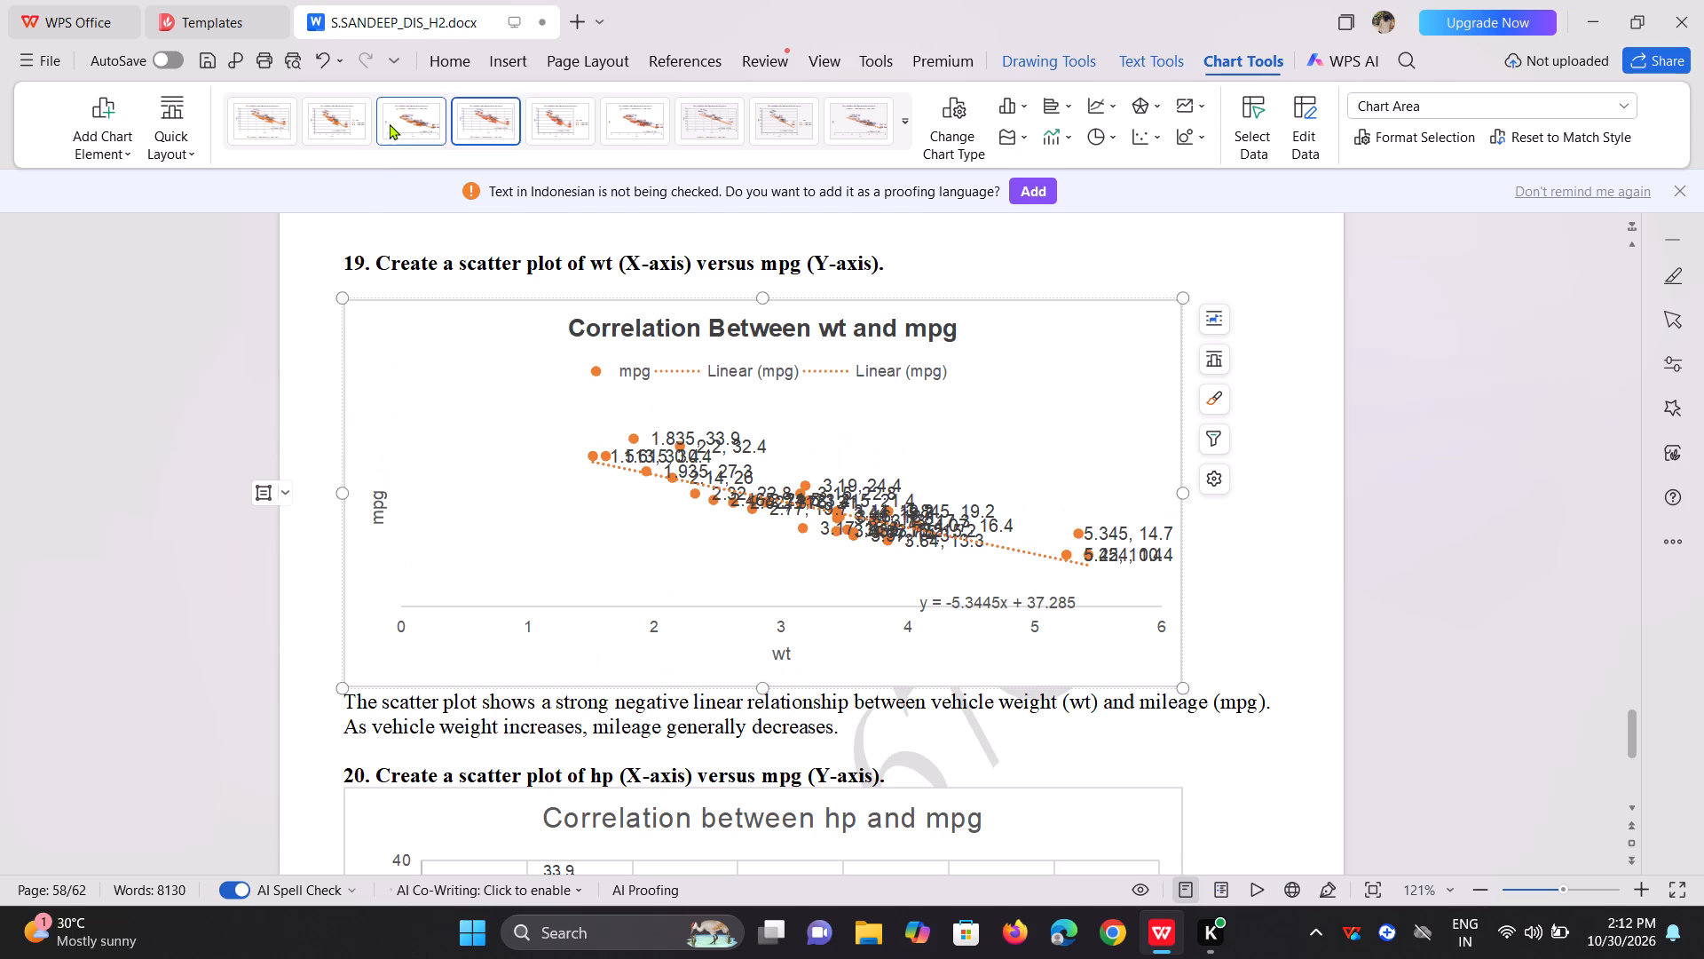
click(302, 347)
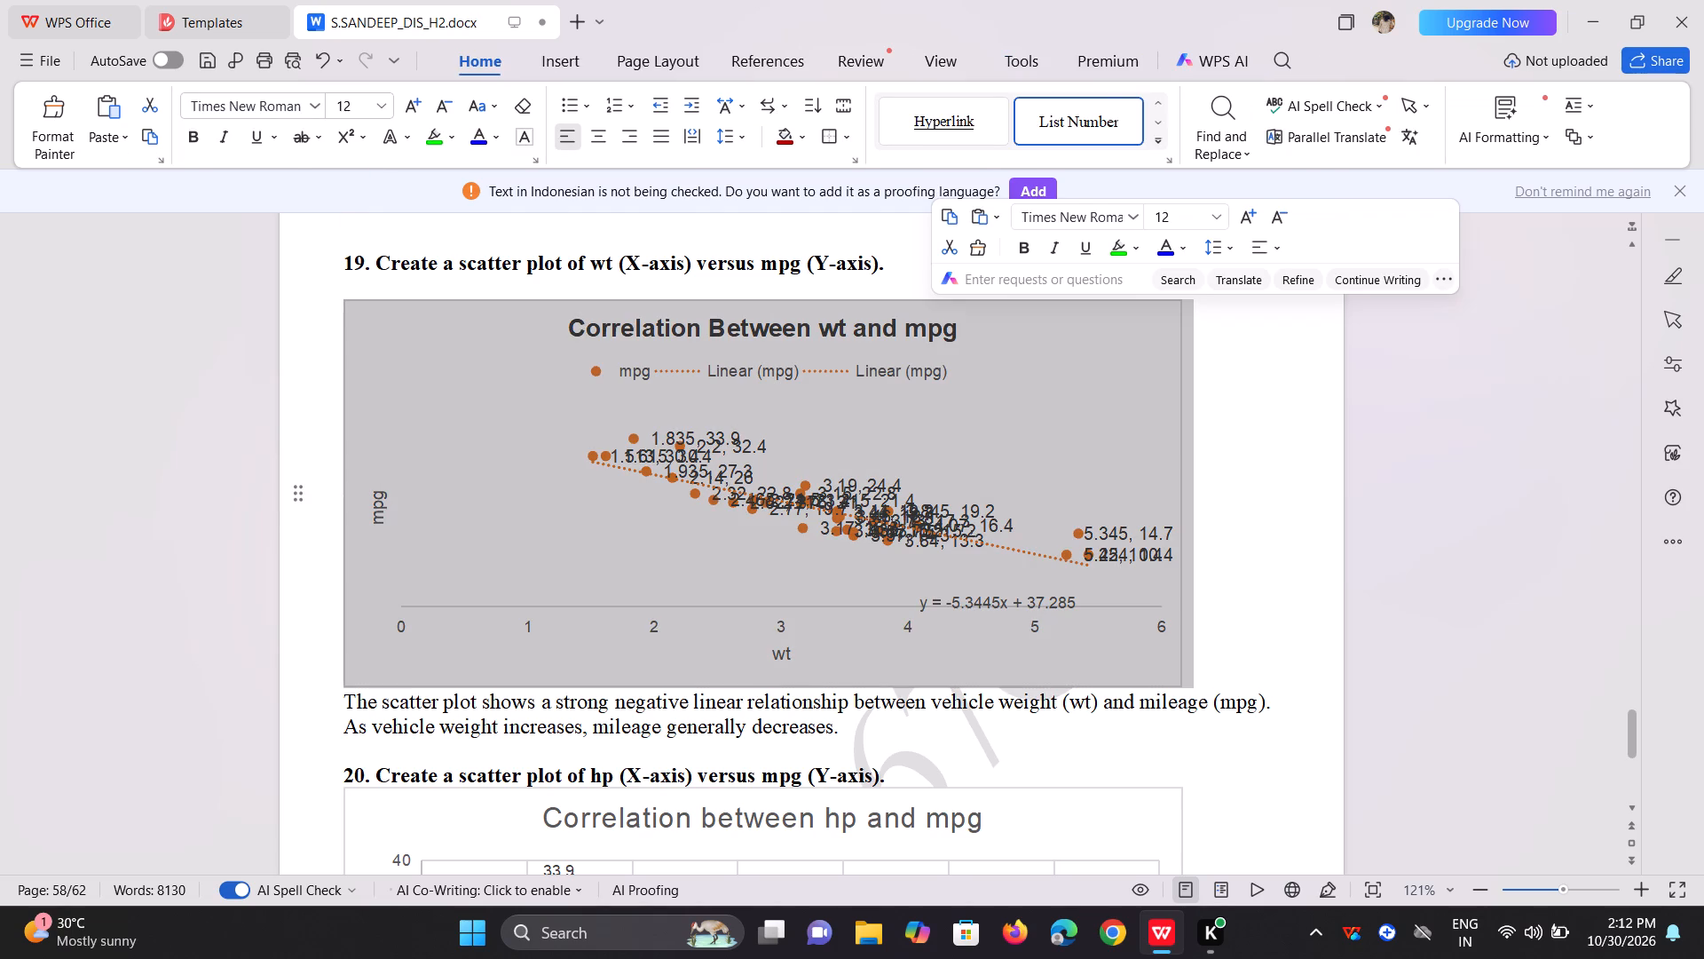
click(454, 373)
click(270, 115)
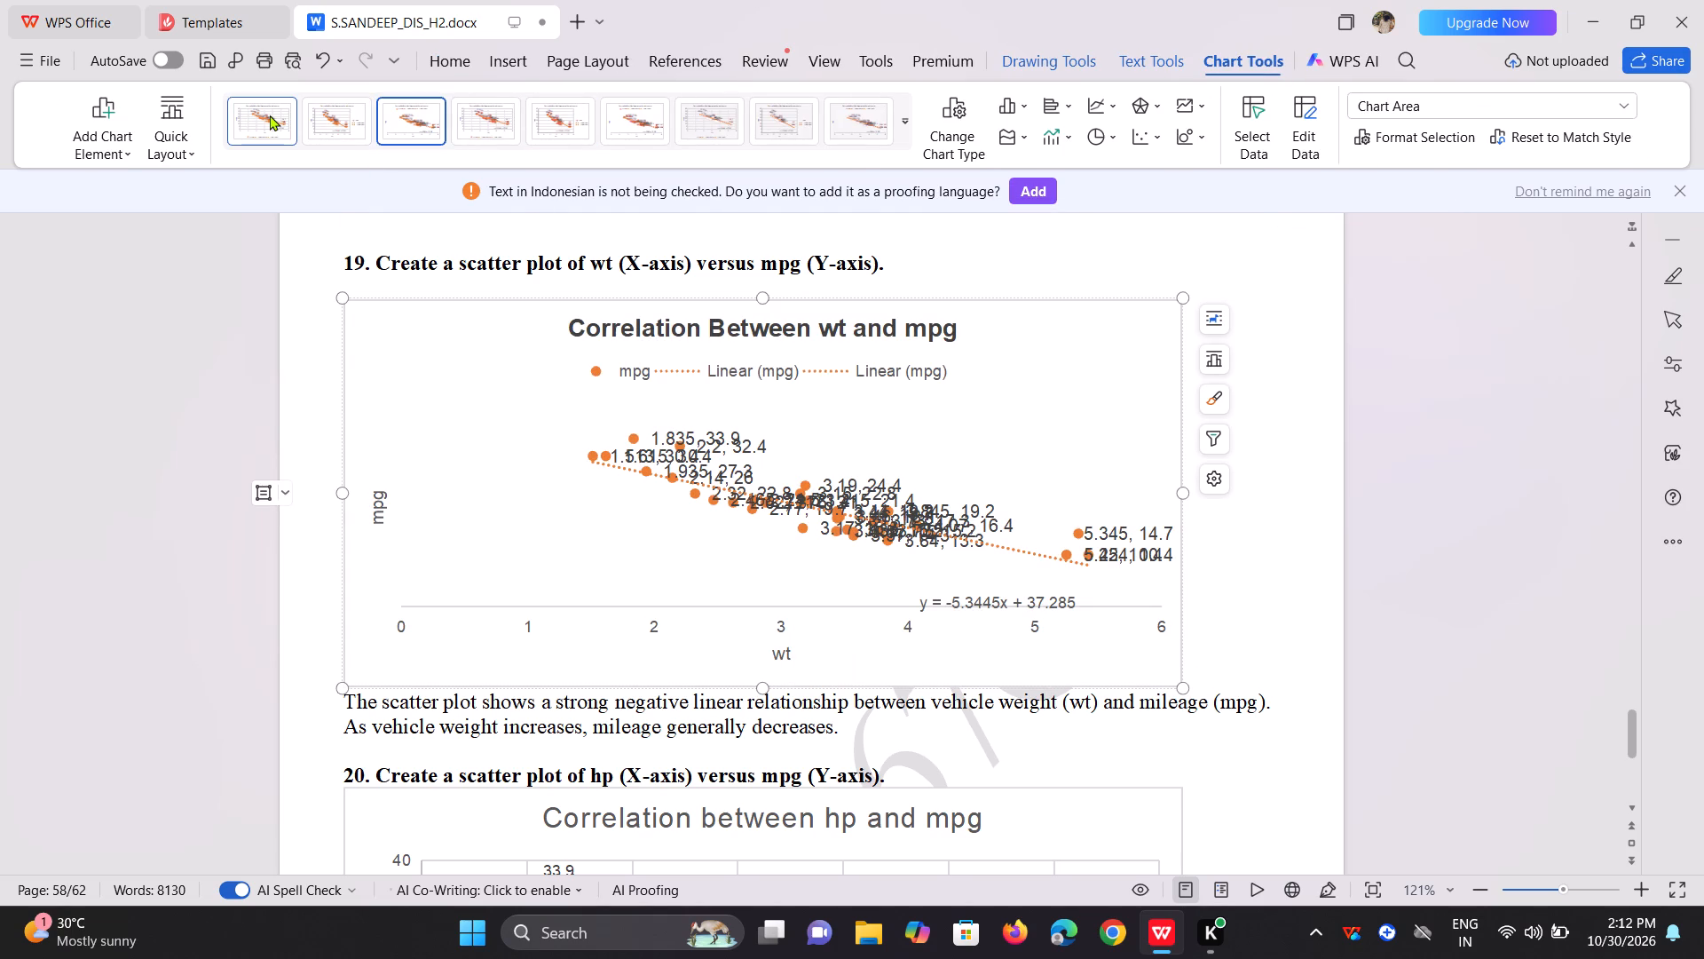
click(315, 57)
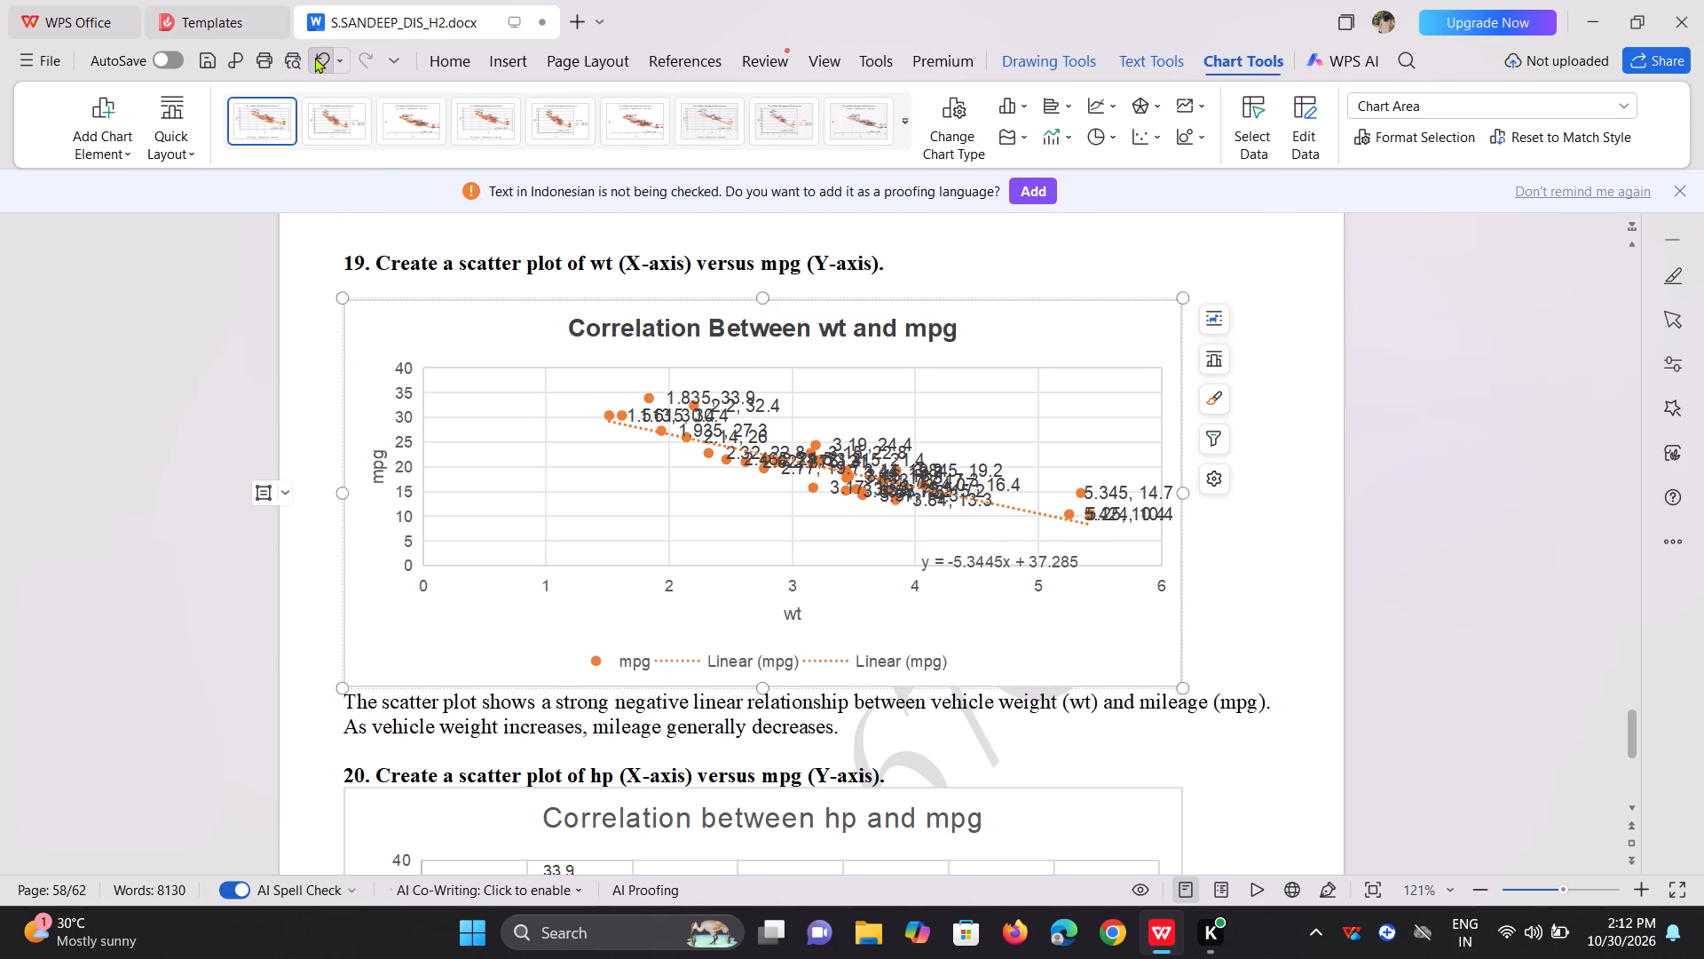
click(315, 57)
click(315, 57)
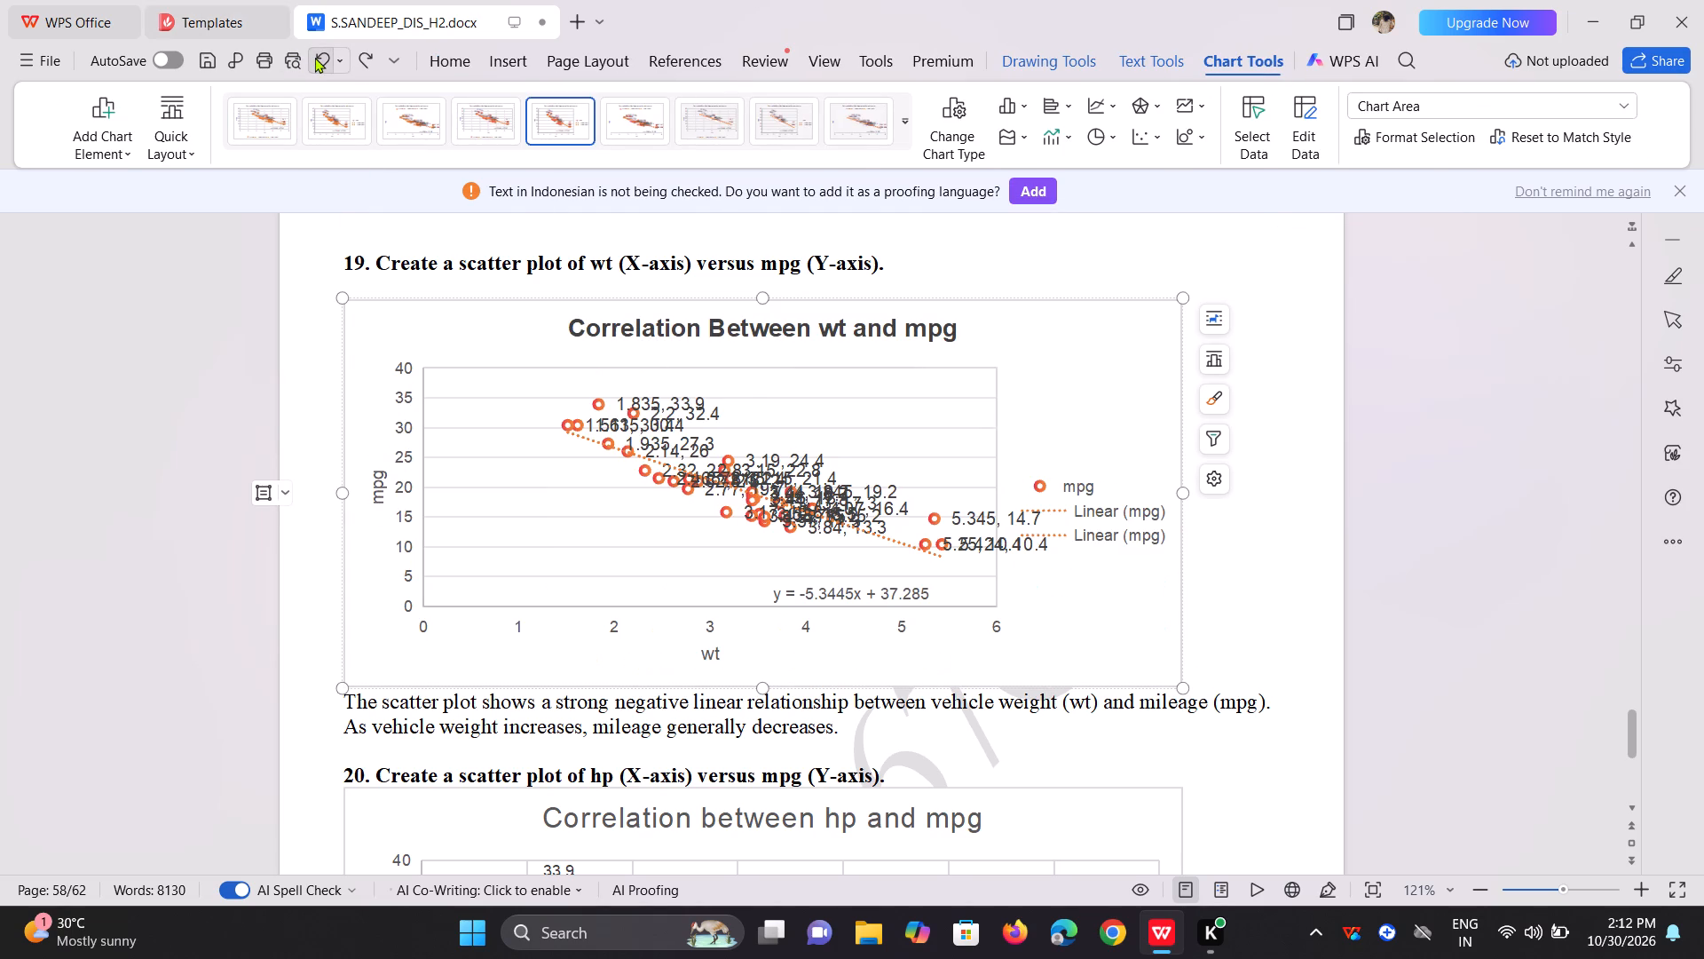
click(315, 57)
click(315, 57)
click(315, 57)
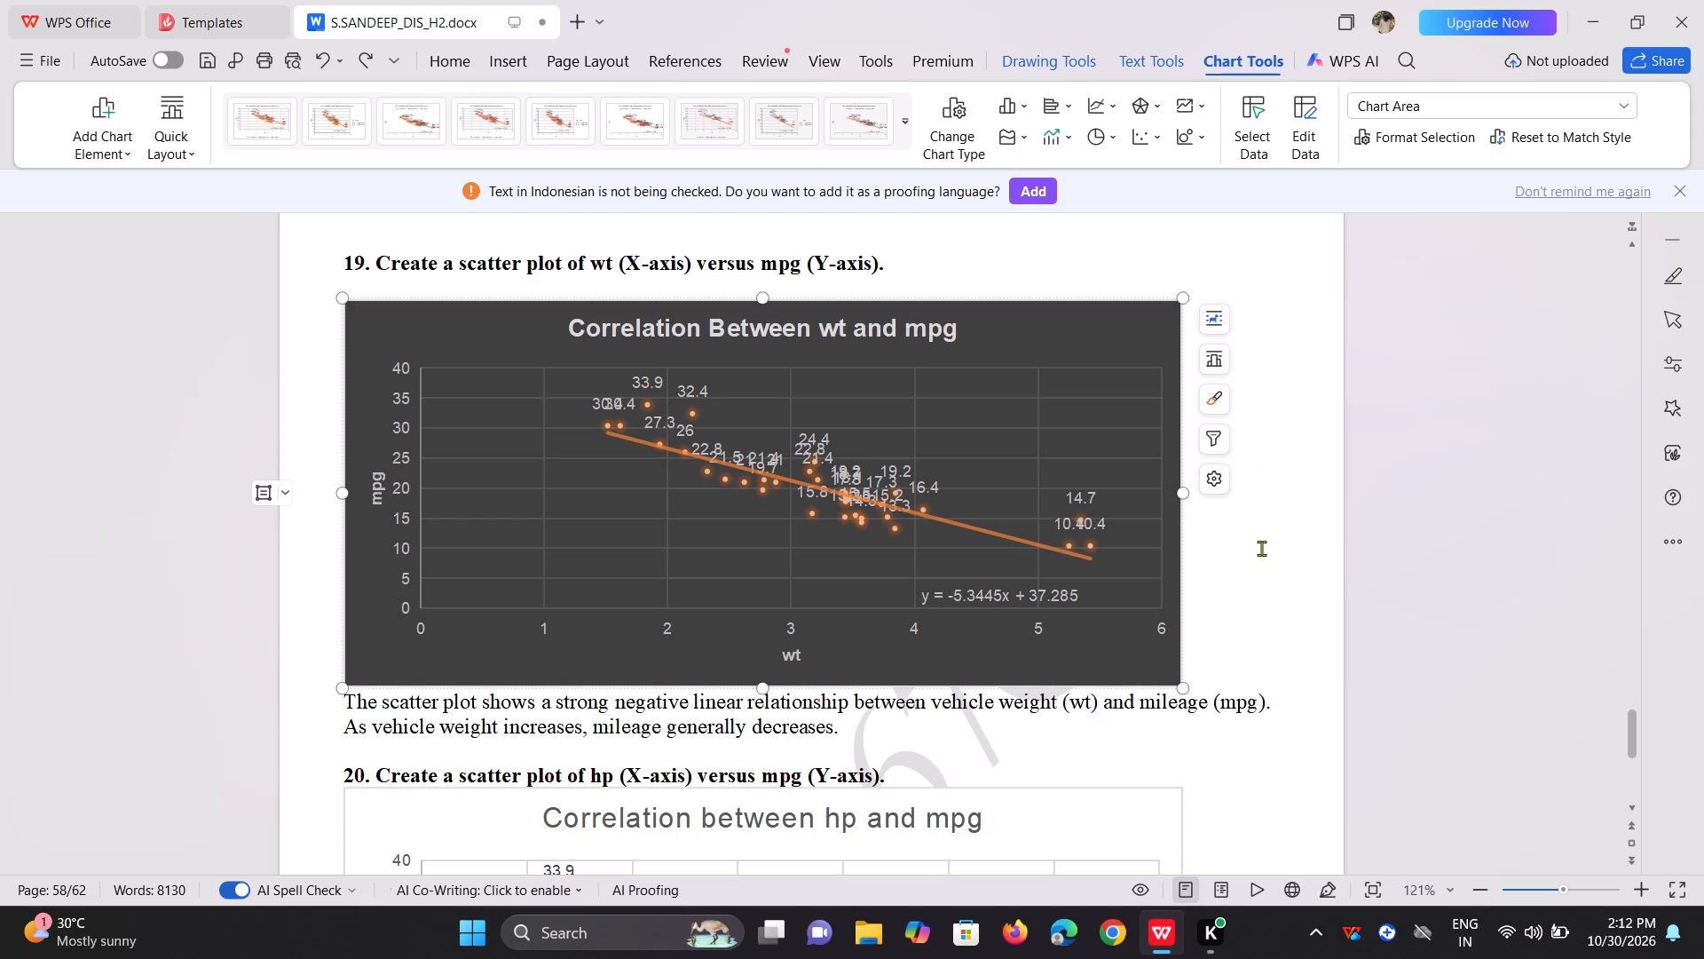
Apply the light grey preset style with the legend beside the plot to the question 20 hp versus mpg scatter plot.
scroll(848, 577, down, 3)
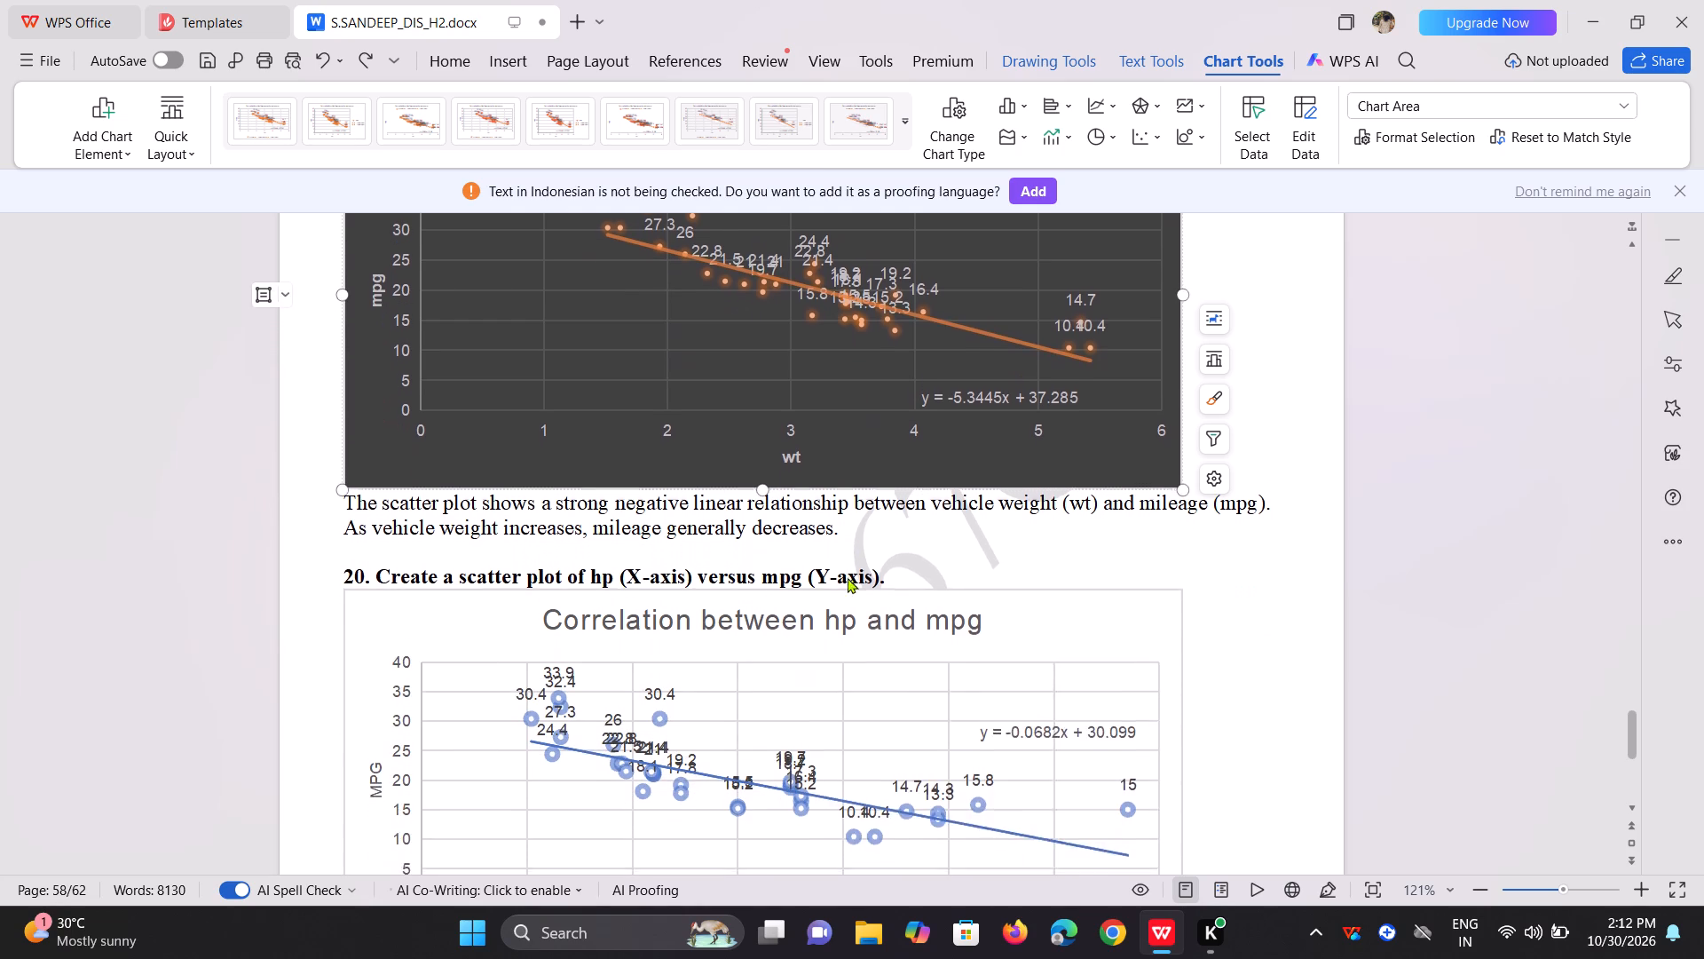
scroll(848, 577, down, 2)
click(441, 464)
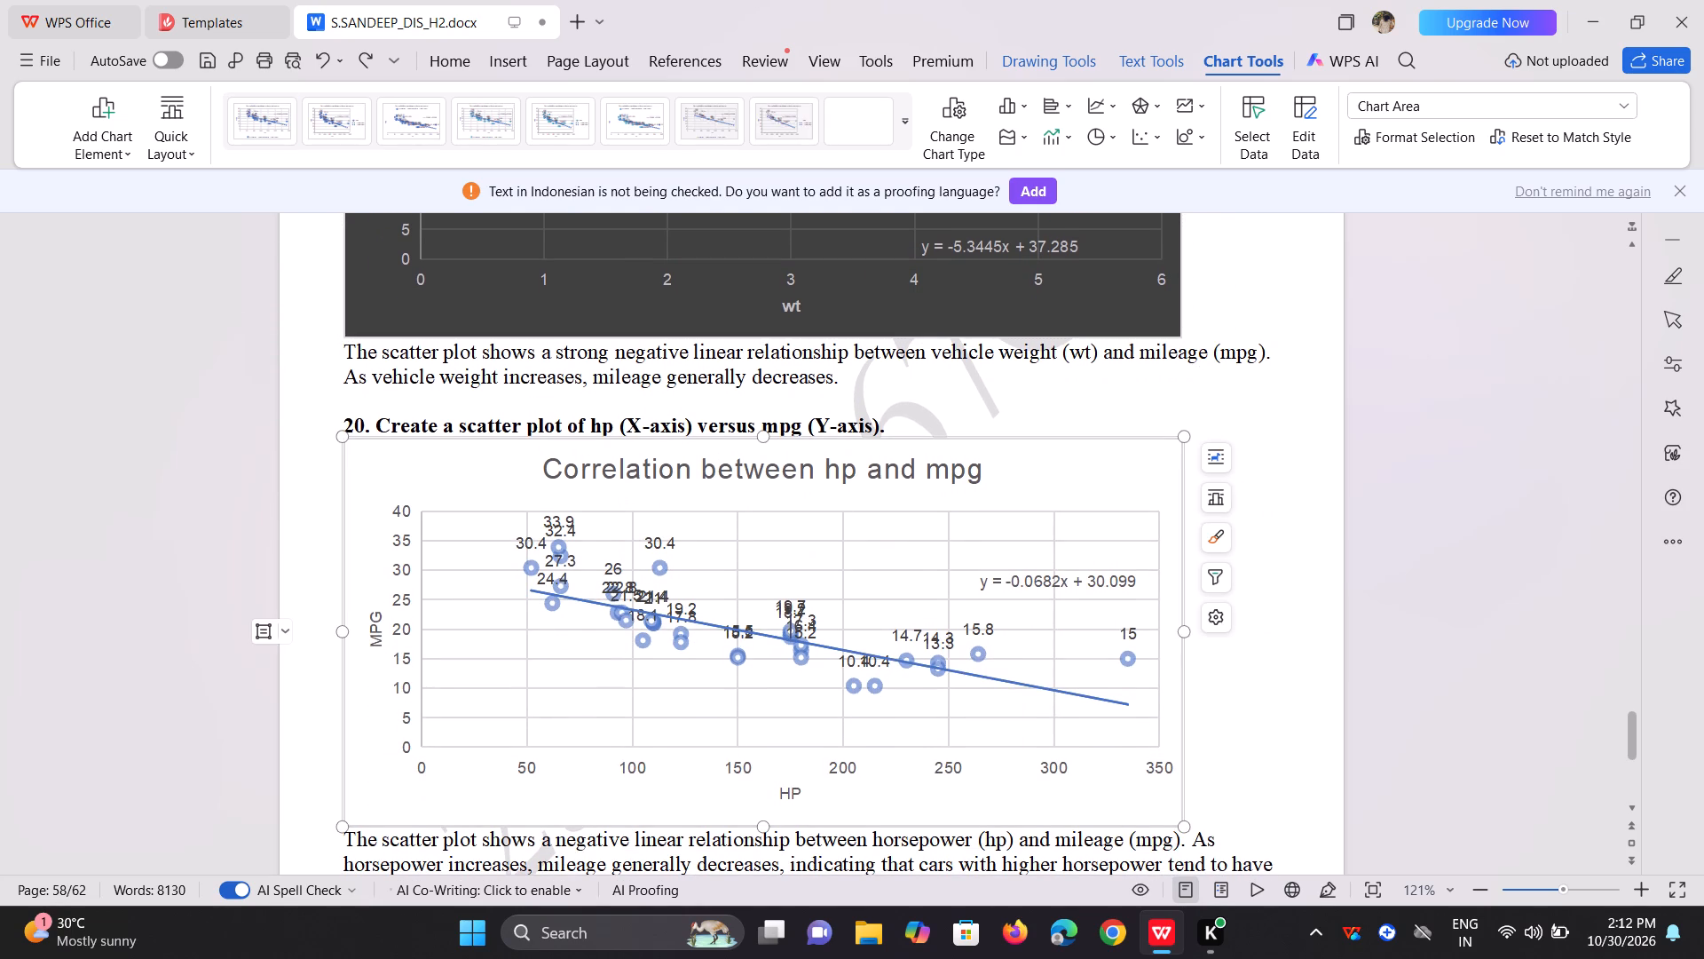
click(706, 98)
click(706, 114)
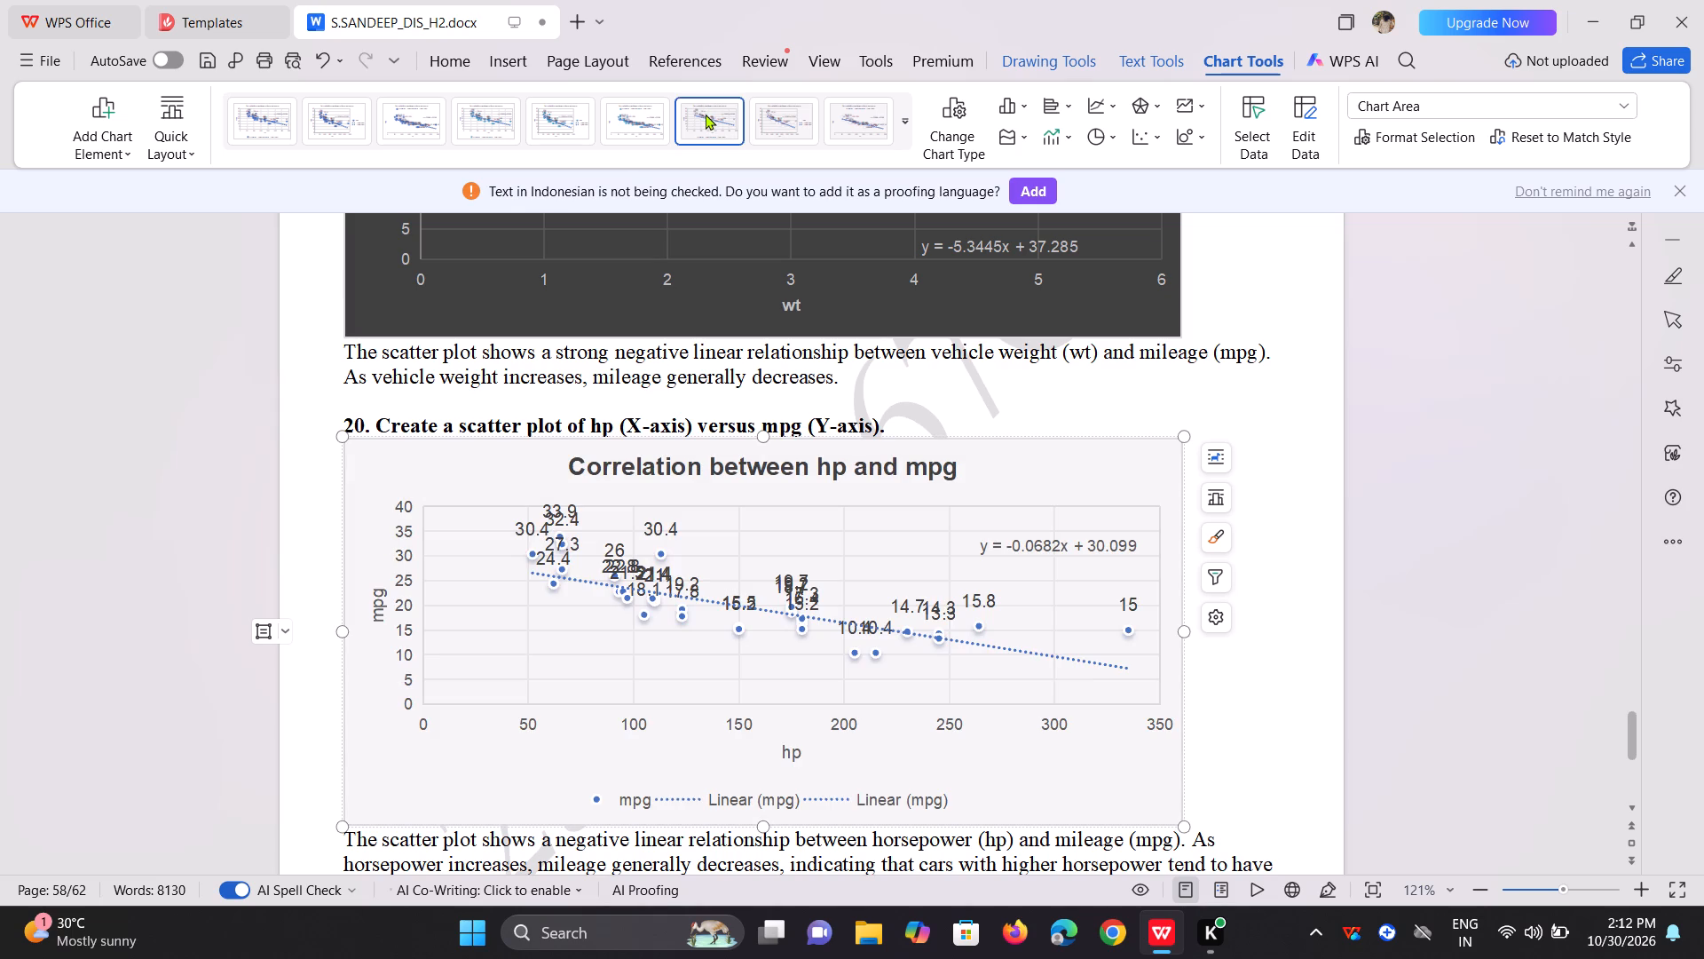
click(801, 122)
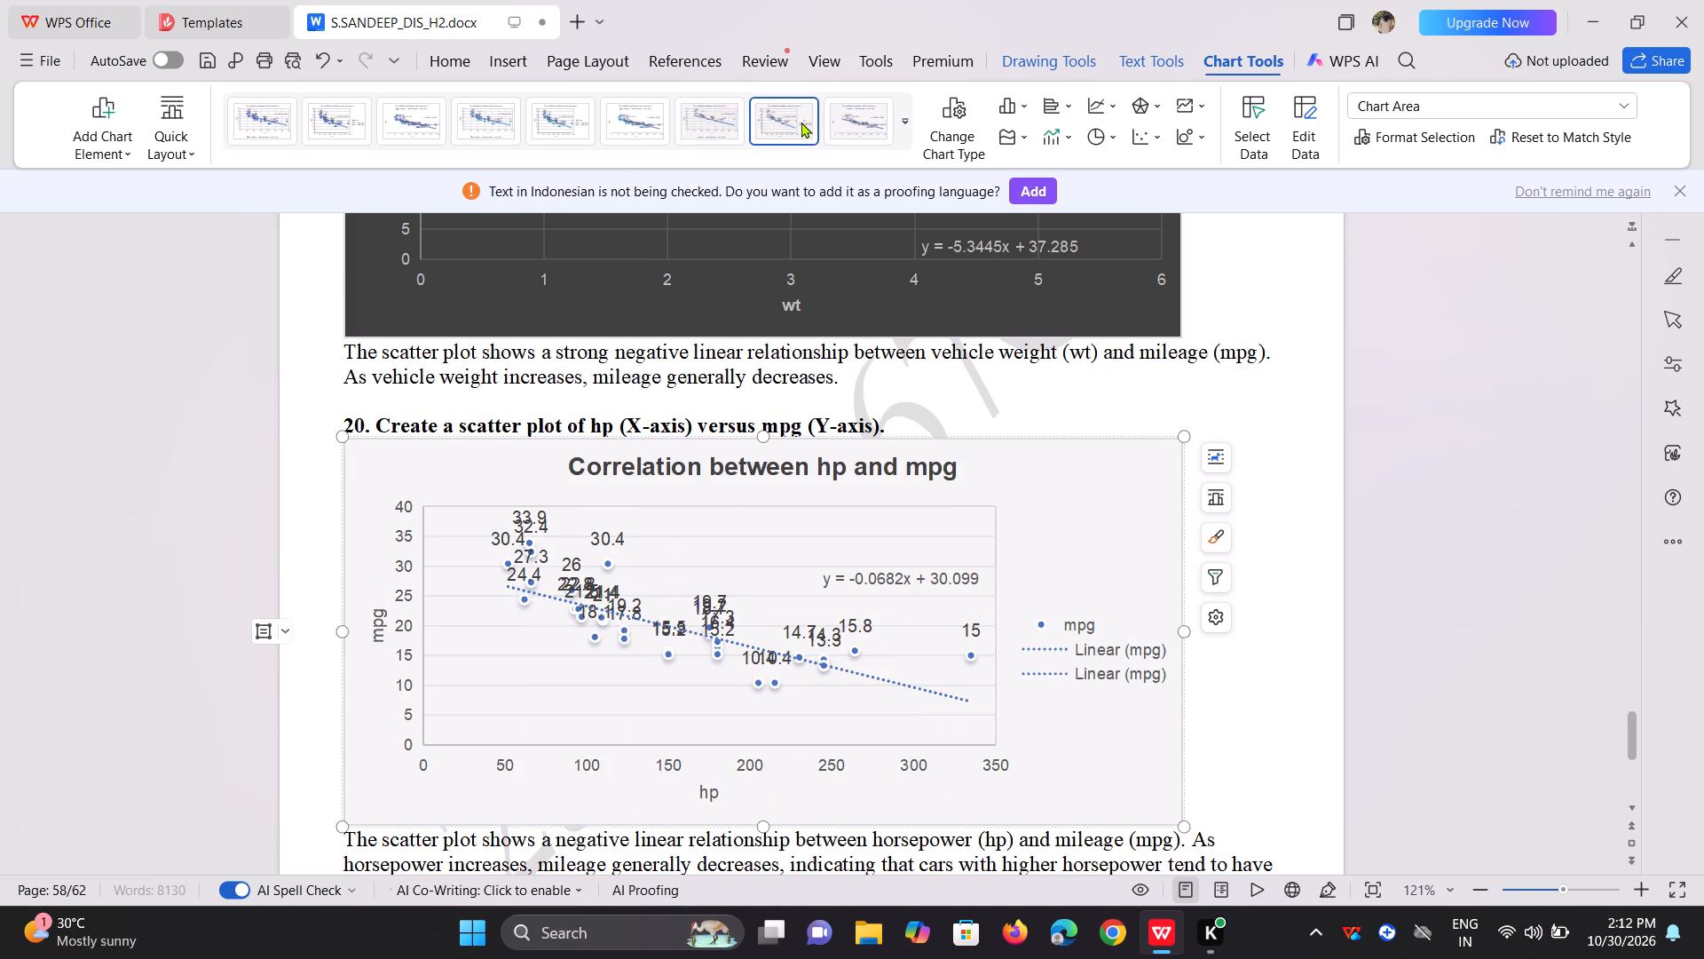
Insert an unnumbered blank line above the question 20 hp versus mpg scatter plot and a blank line below it.
scroll(801, 122, down, 3)
click(889, 420)
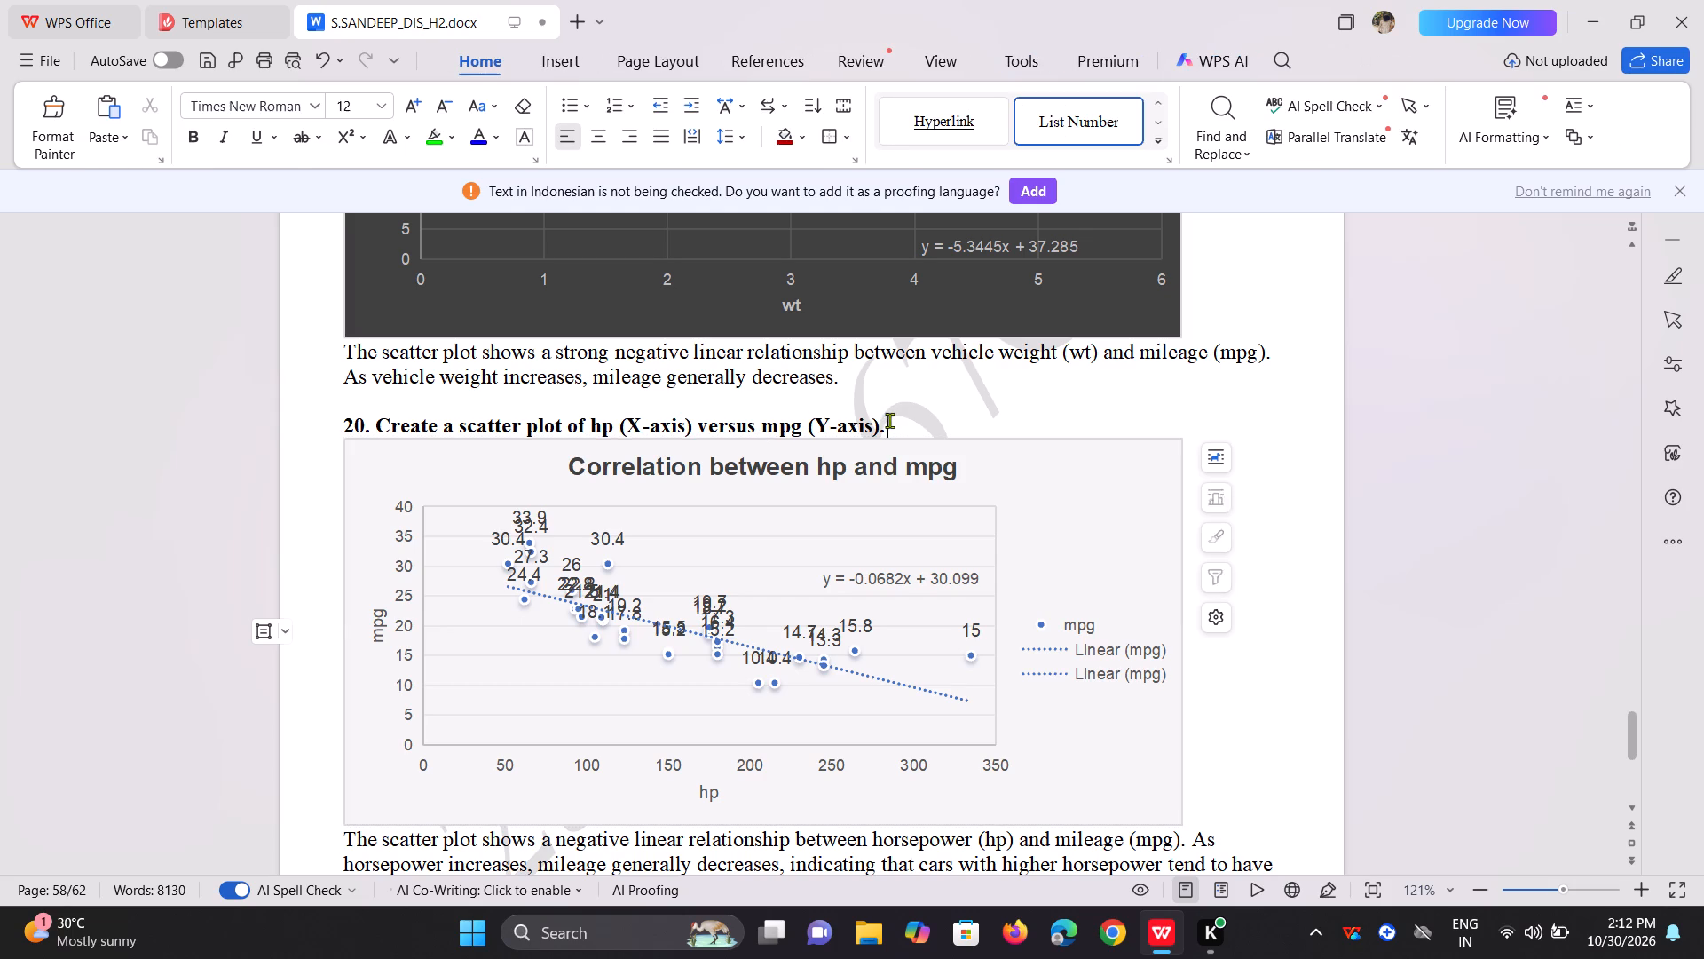
key(Return)
key(BackSpace)
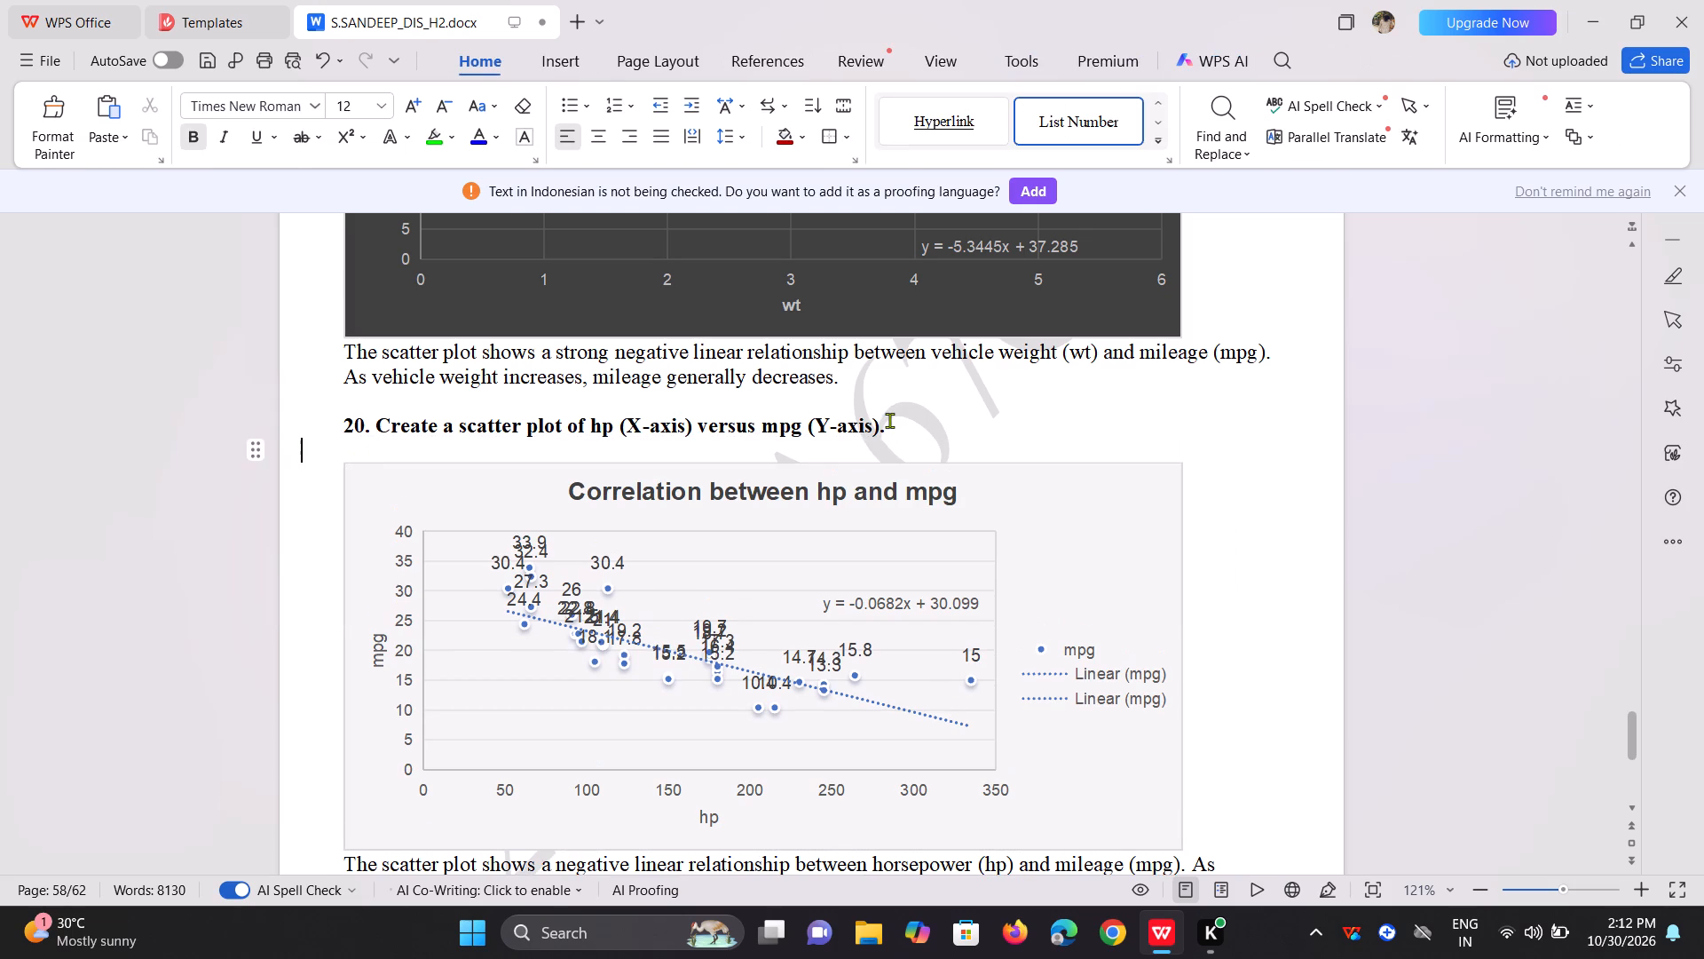
scroll(926, 625, down, 4)
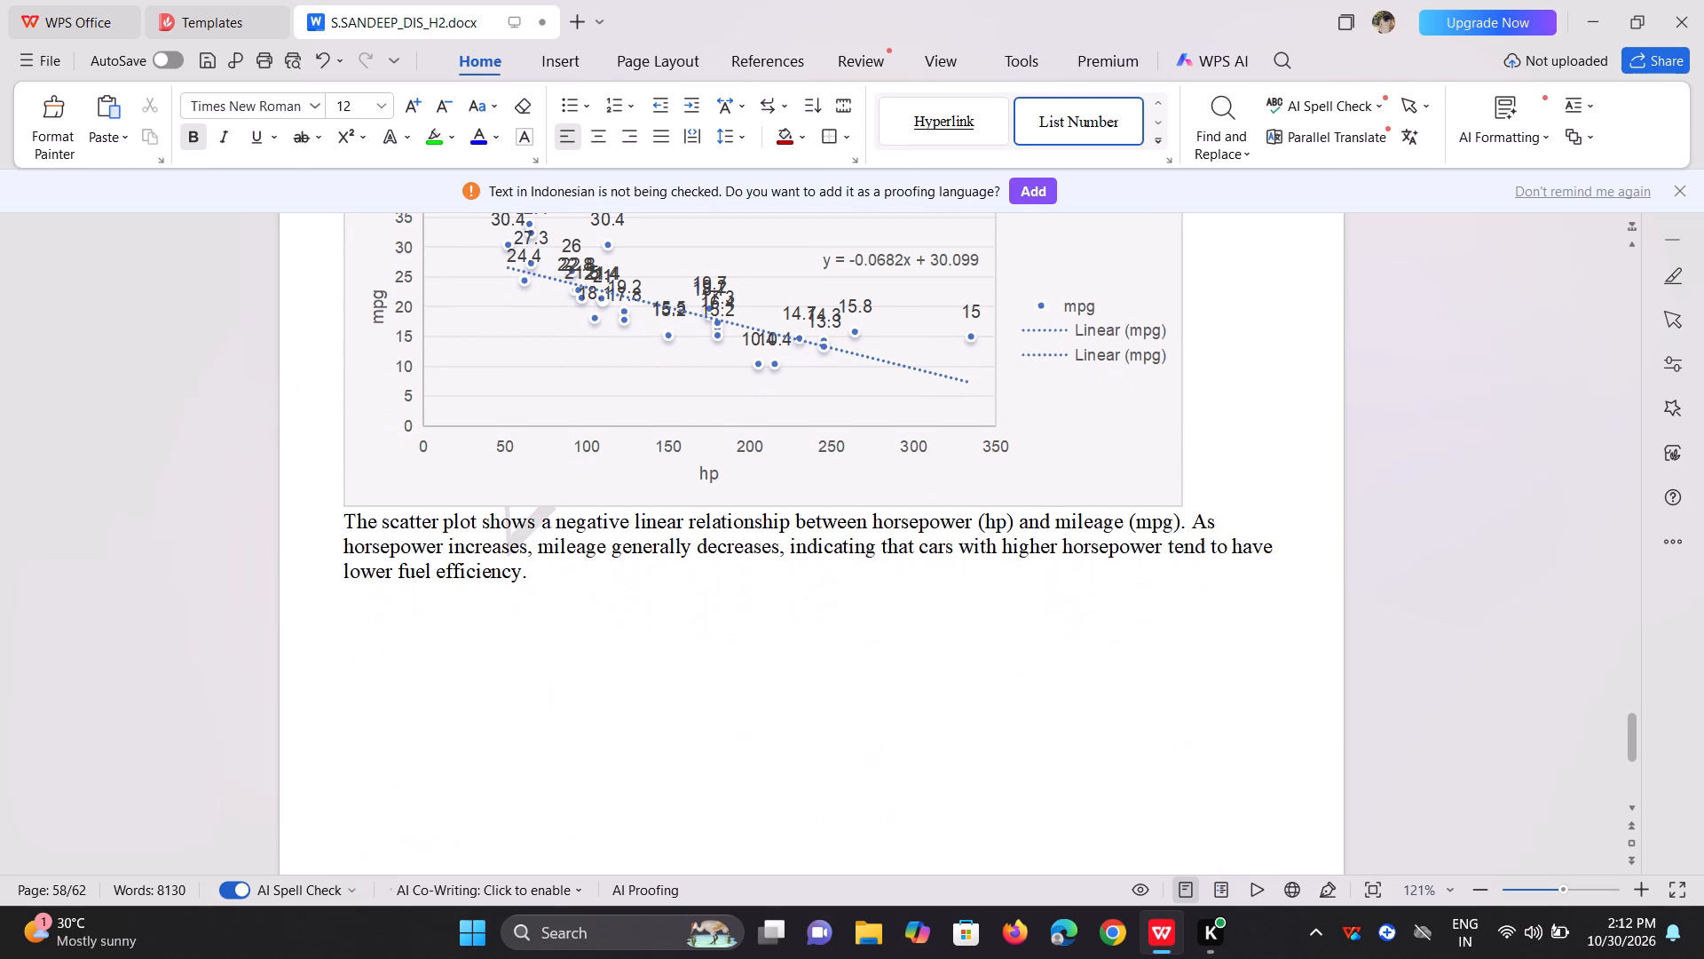
click(1202, 496)
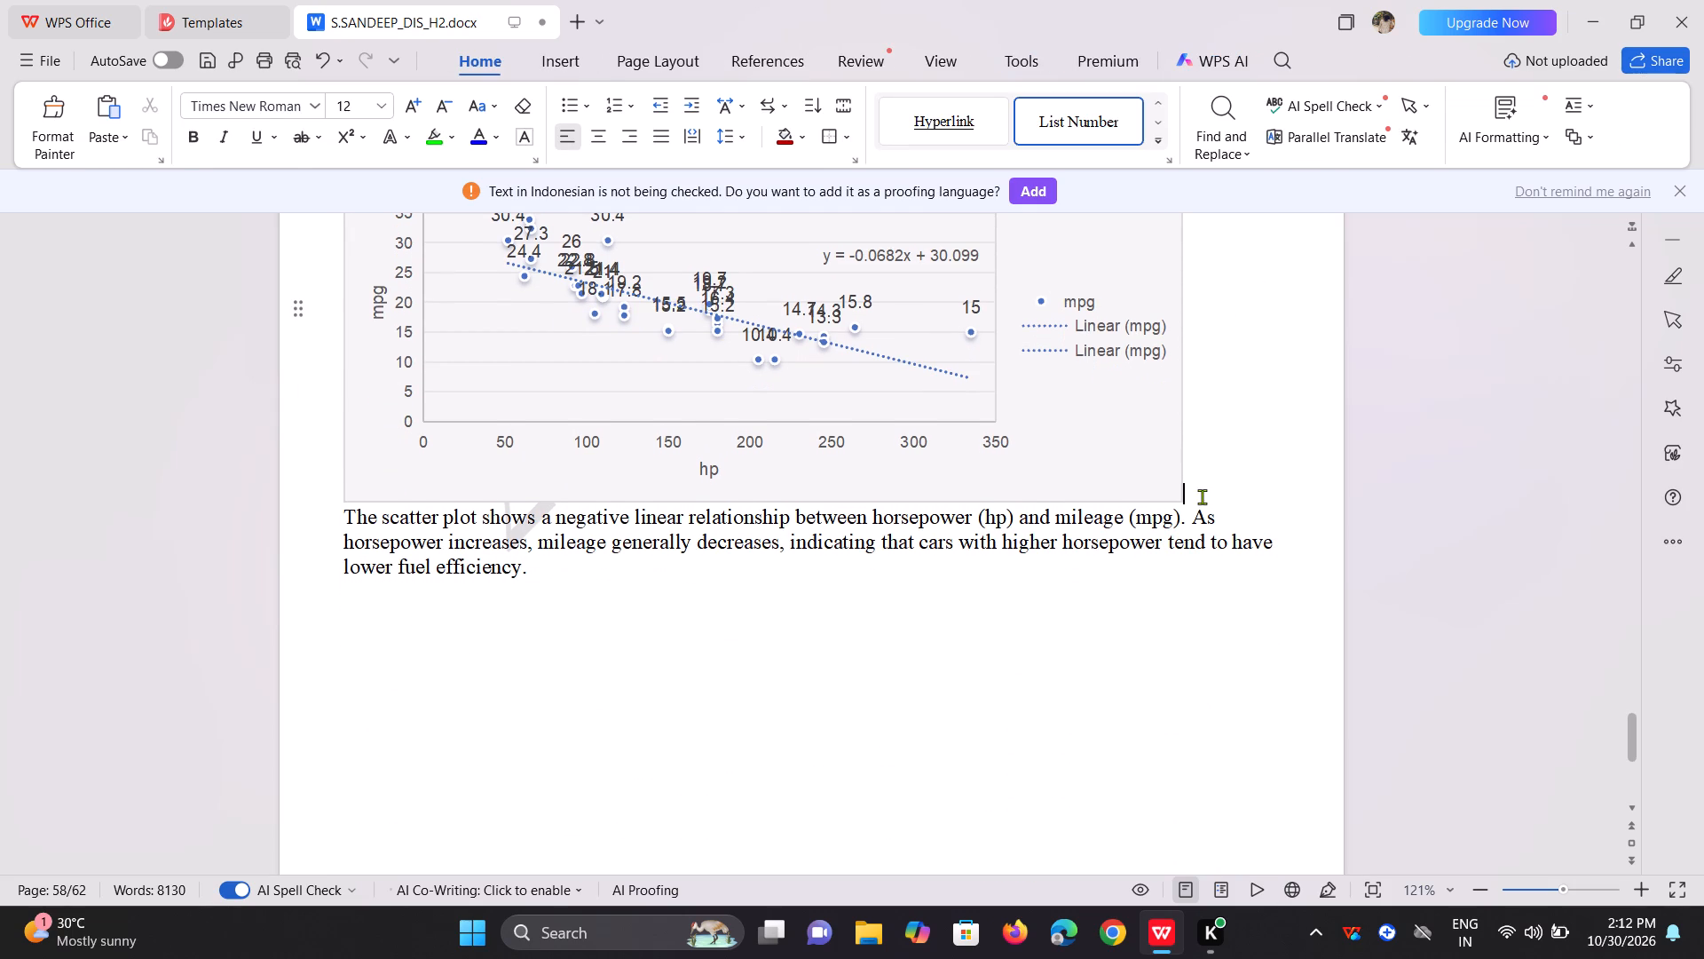
key(Return)
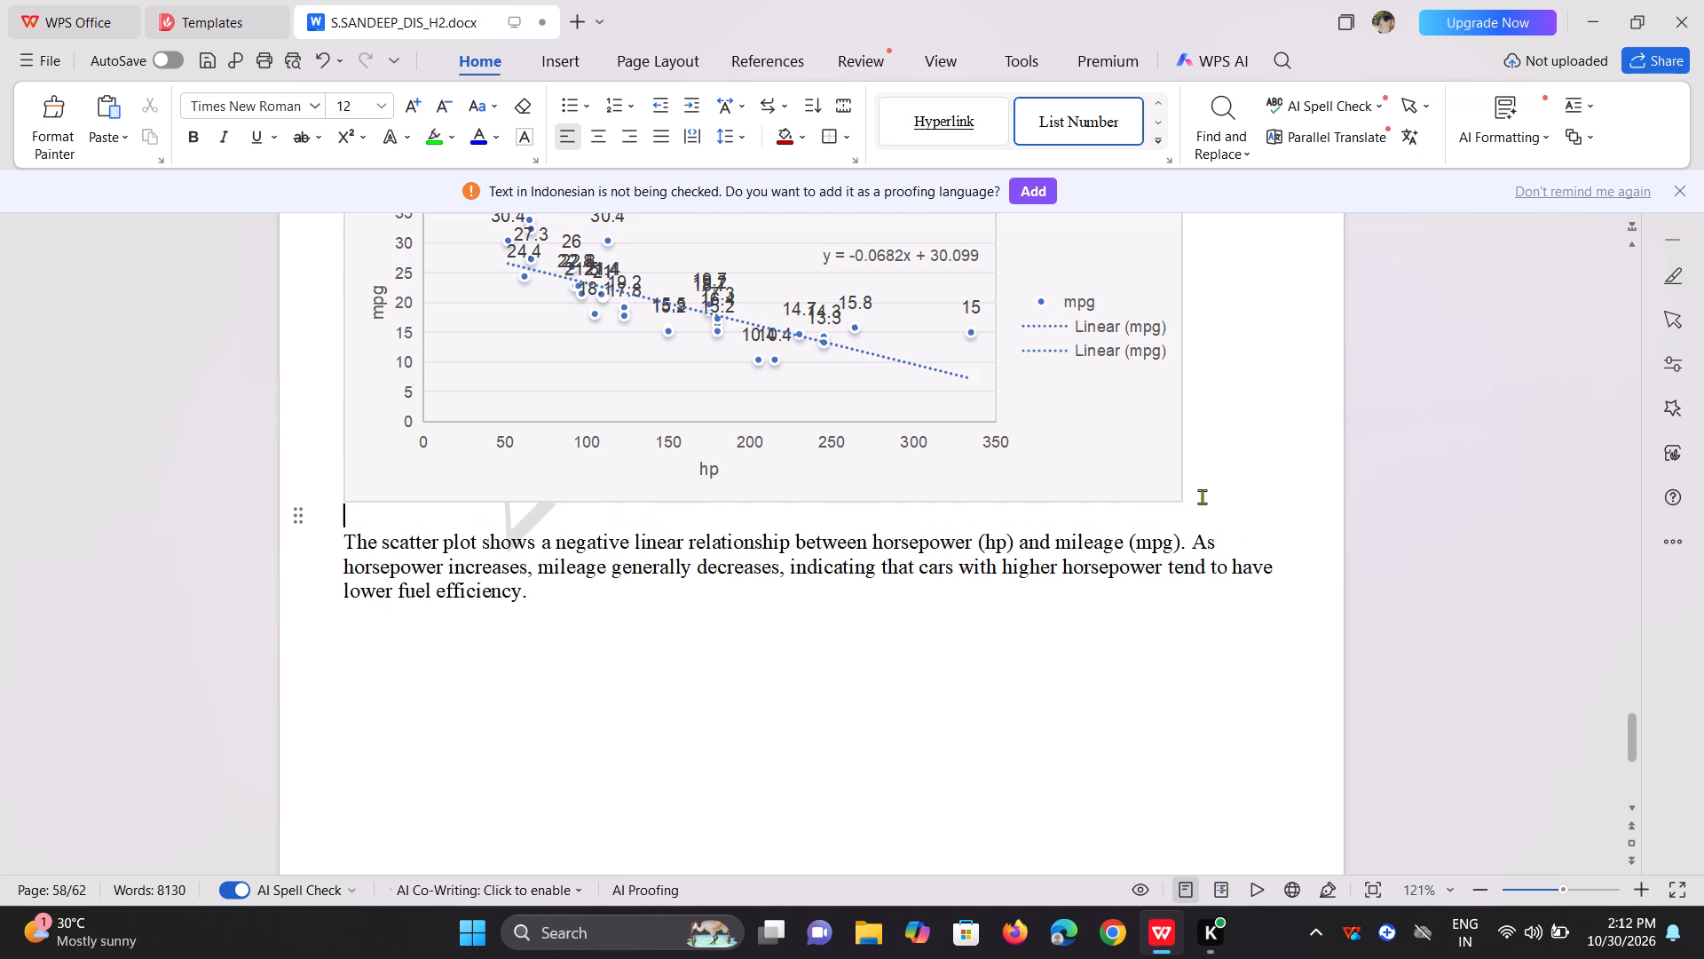
Insert a blank line between the question 19 wt versus mpg scatter plot and its explanation paragraph.
scroll(1202, 496, up, 4)
click(1204, 380)
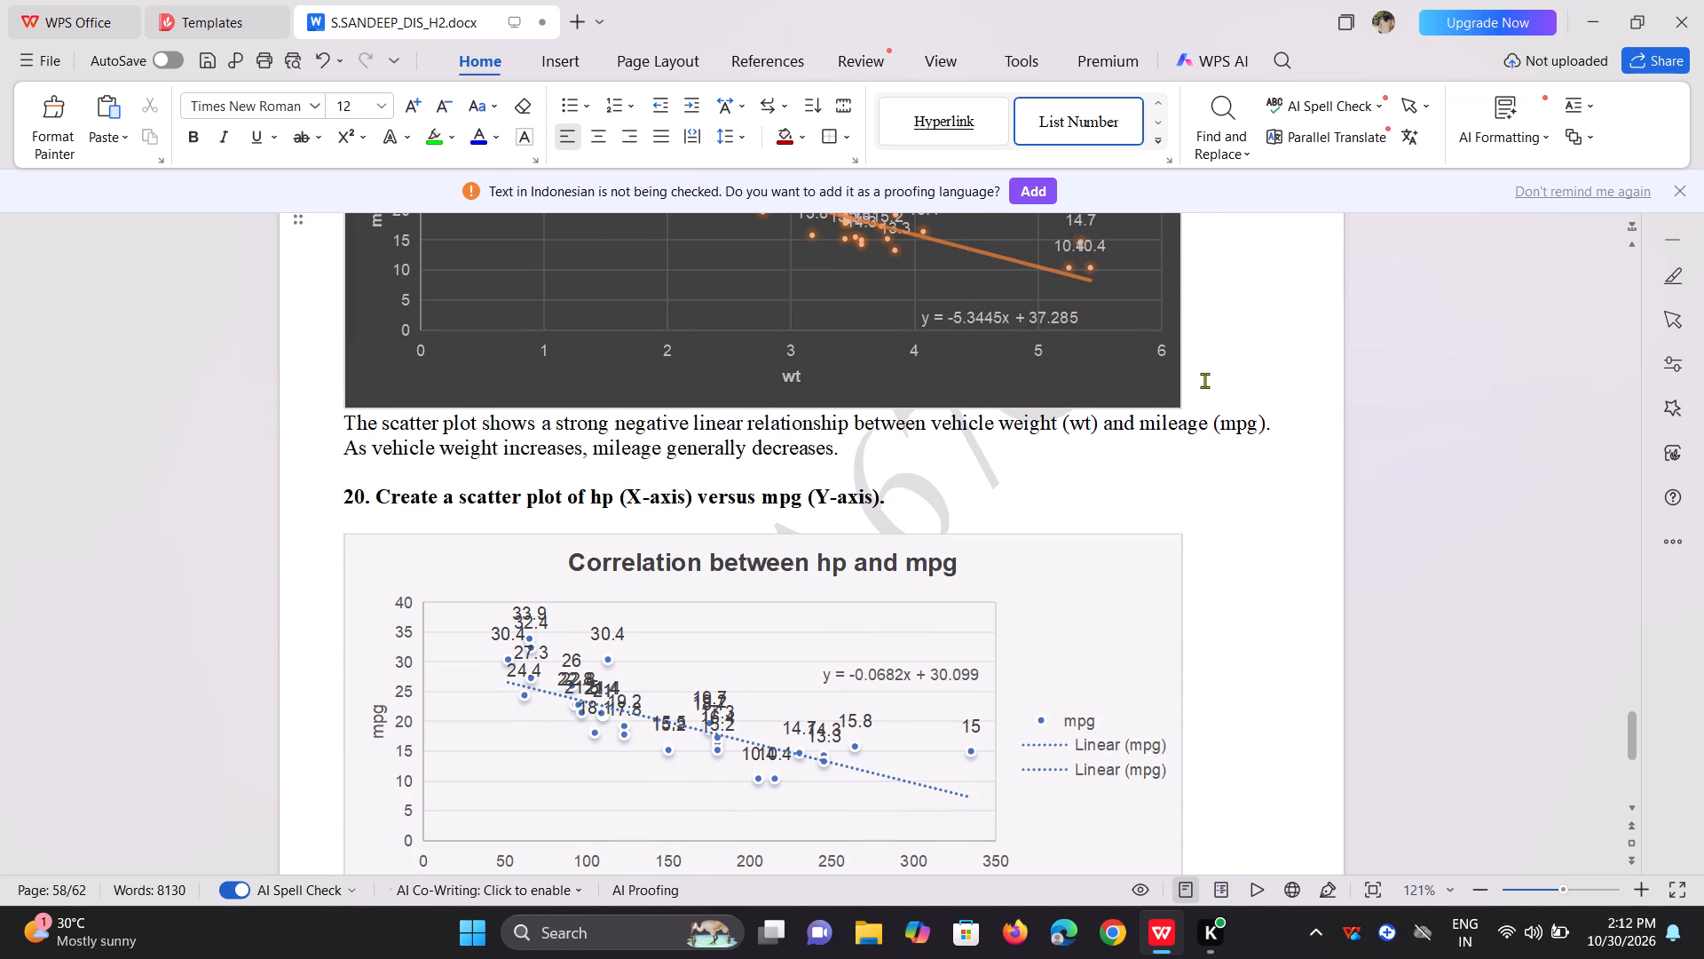
key(Return)
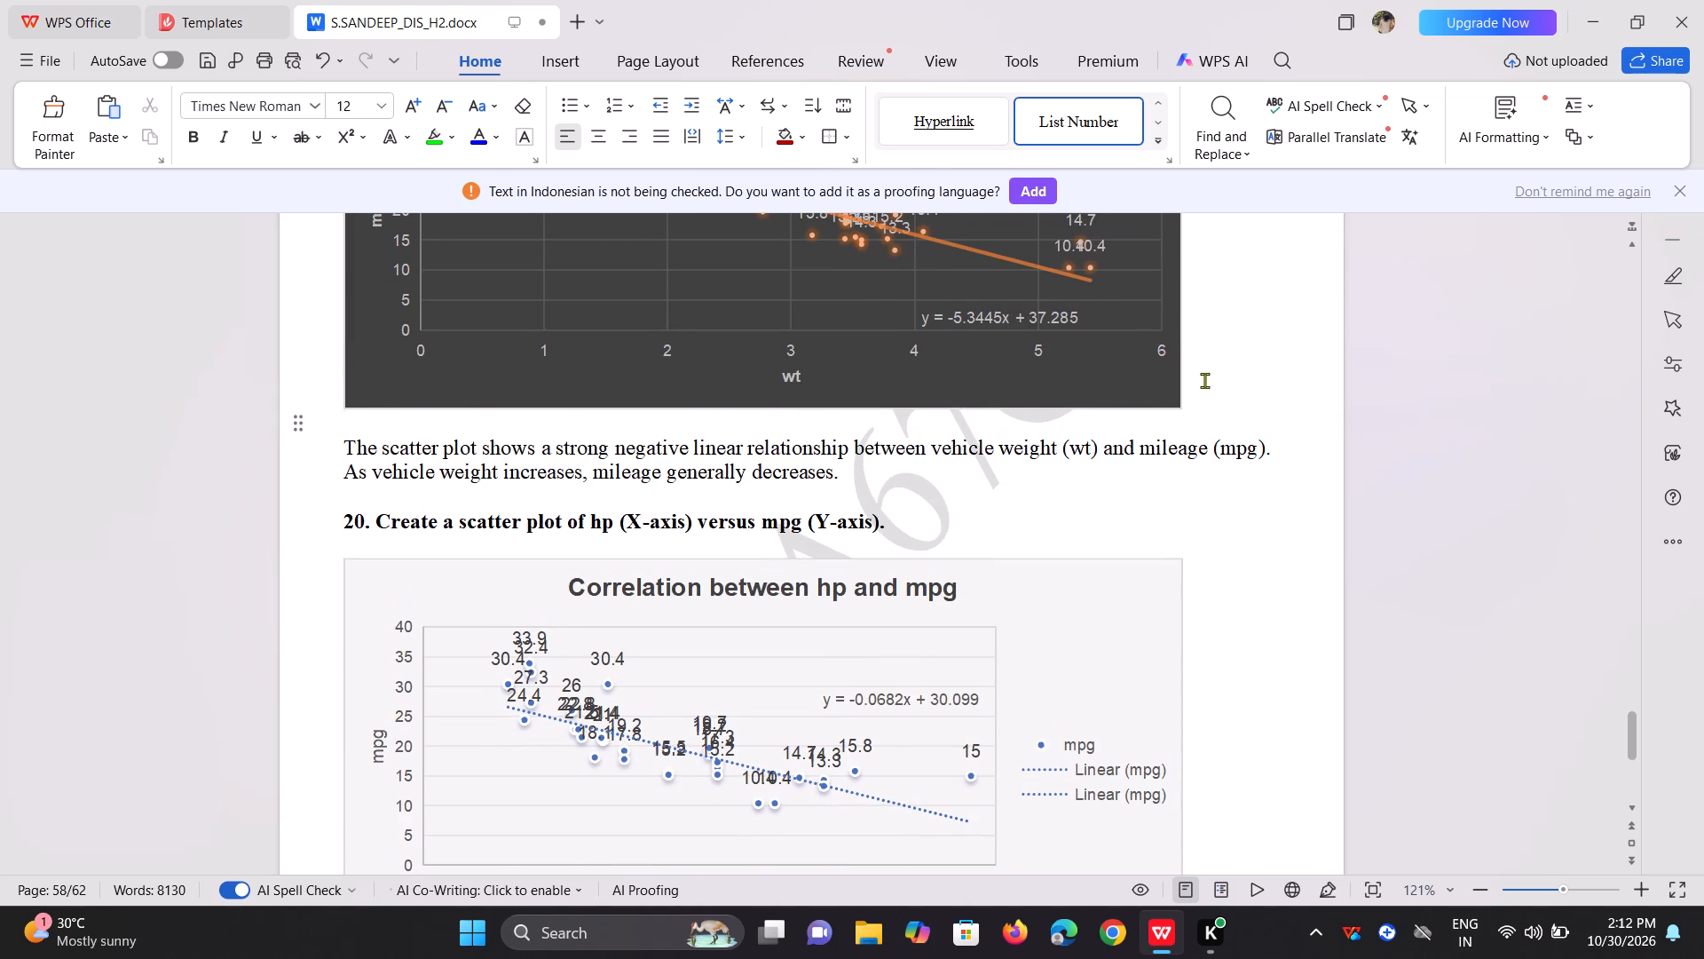
scroll(1204, 380, up, 5)
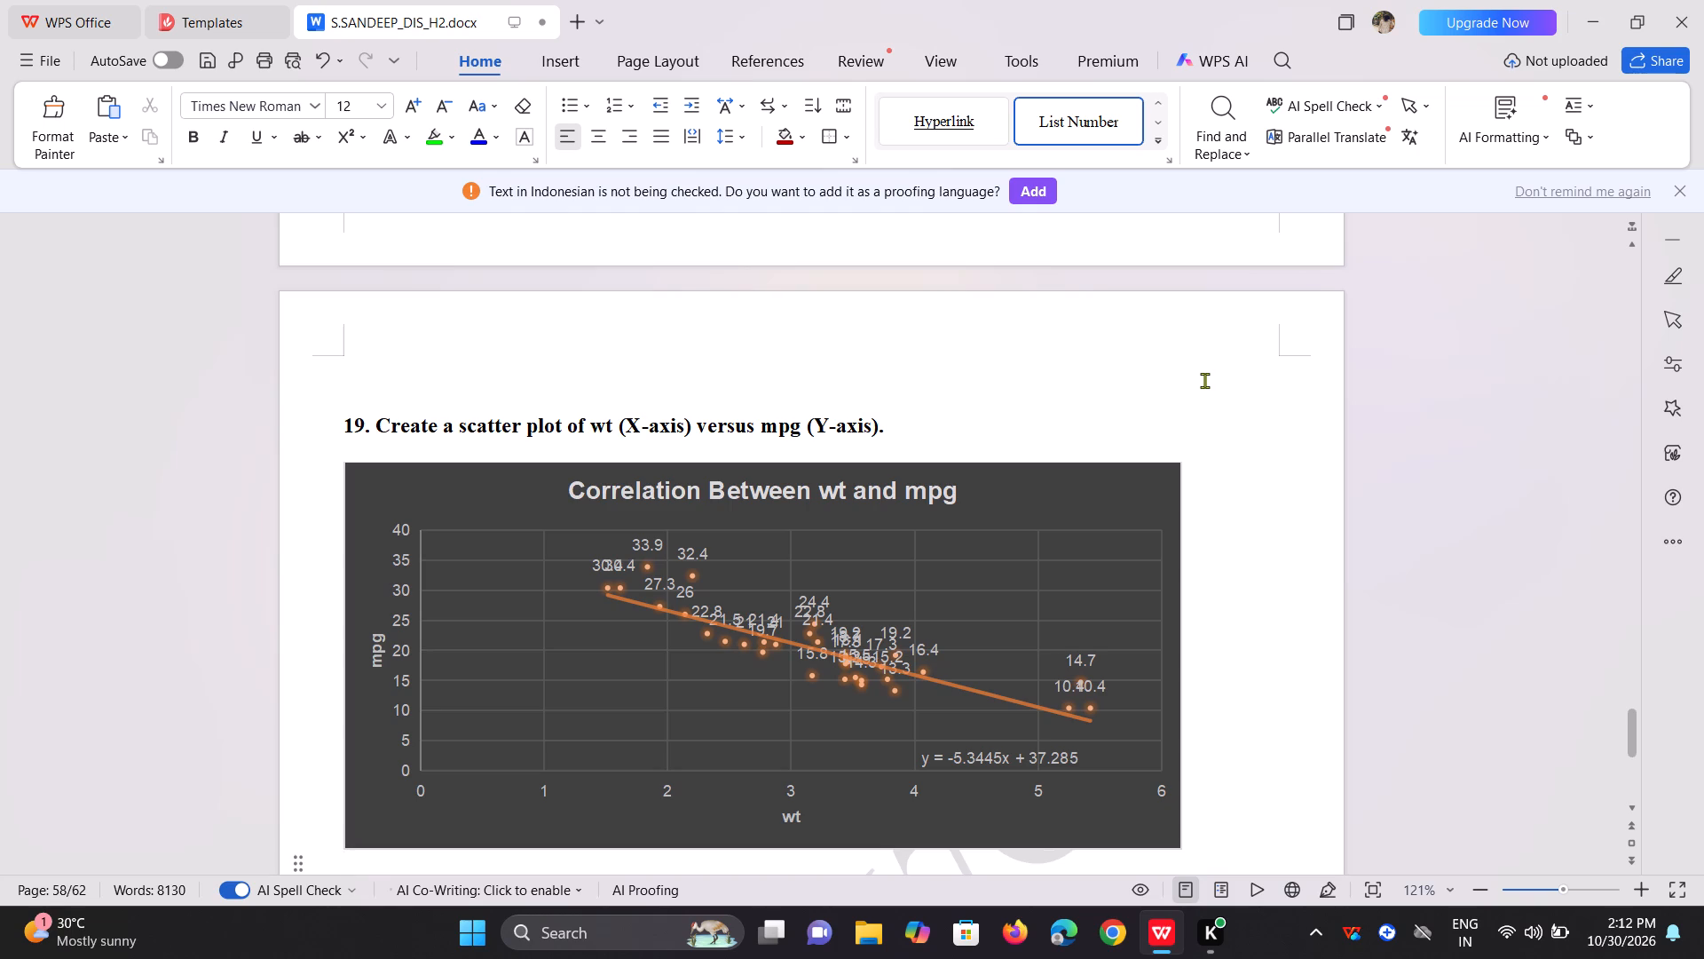
Insert an unnumbered blank line between the question 21 heading and the cyl versus mpg scatter plot.
scroll(1204, 380, down, 12)
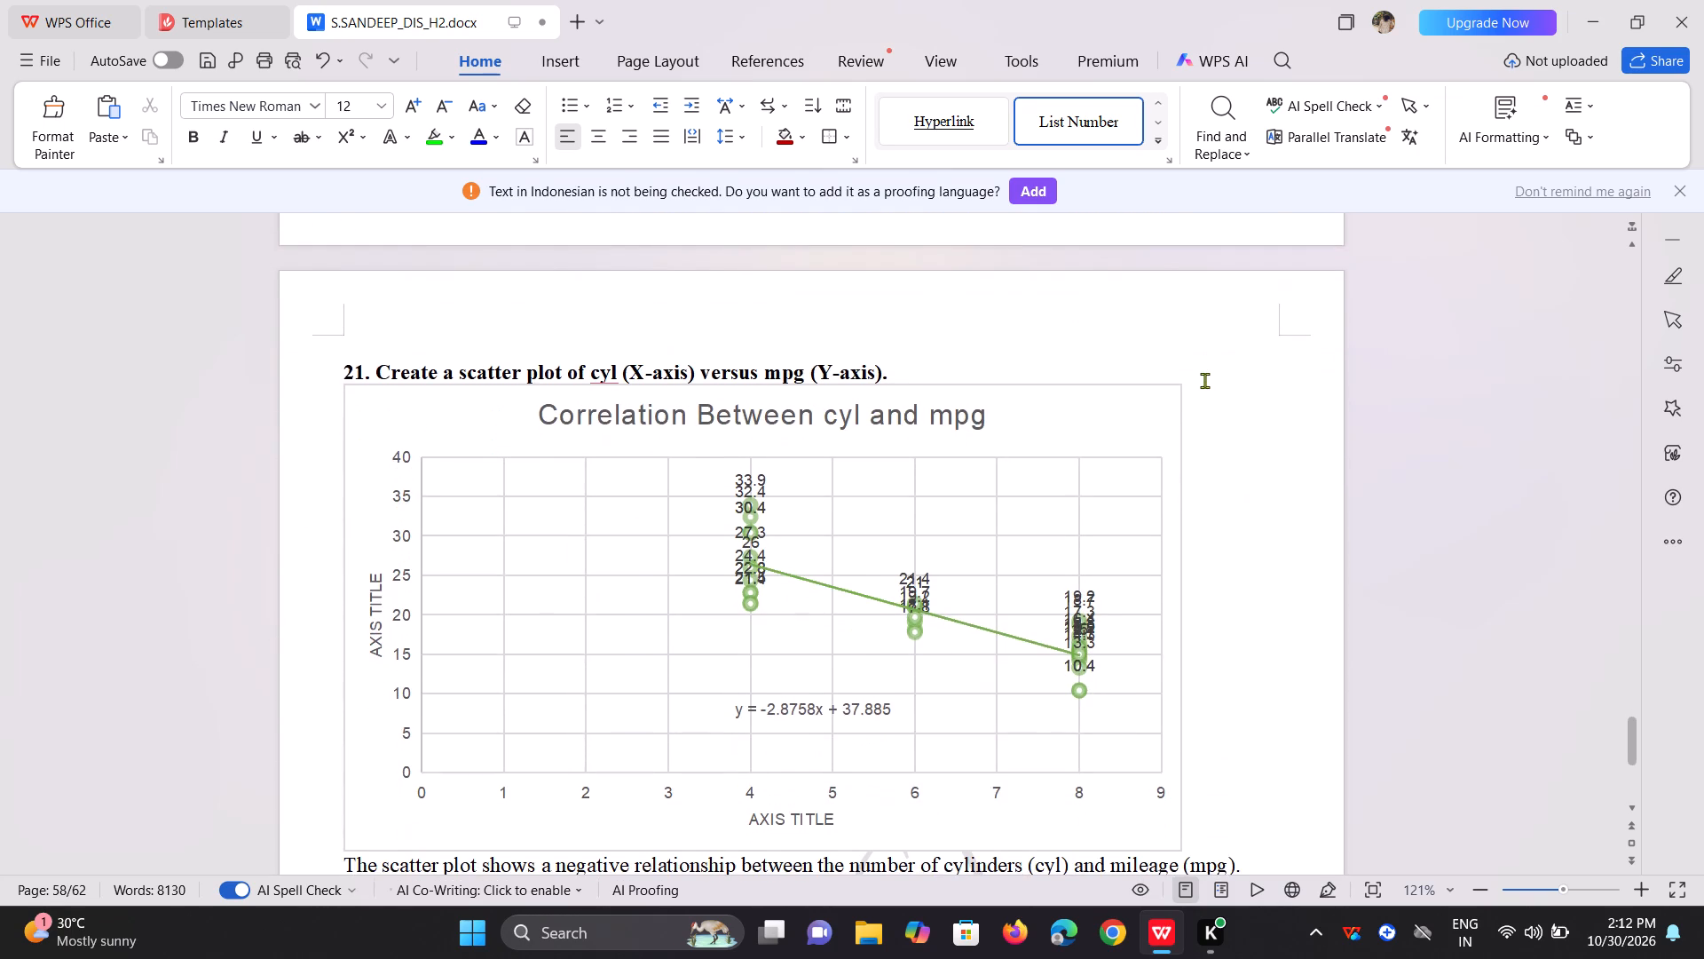
click(906, 355)
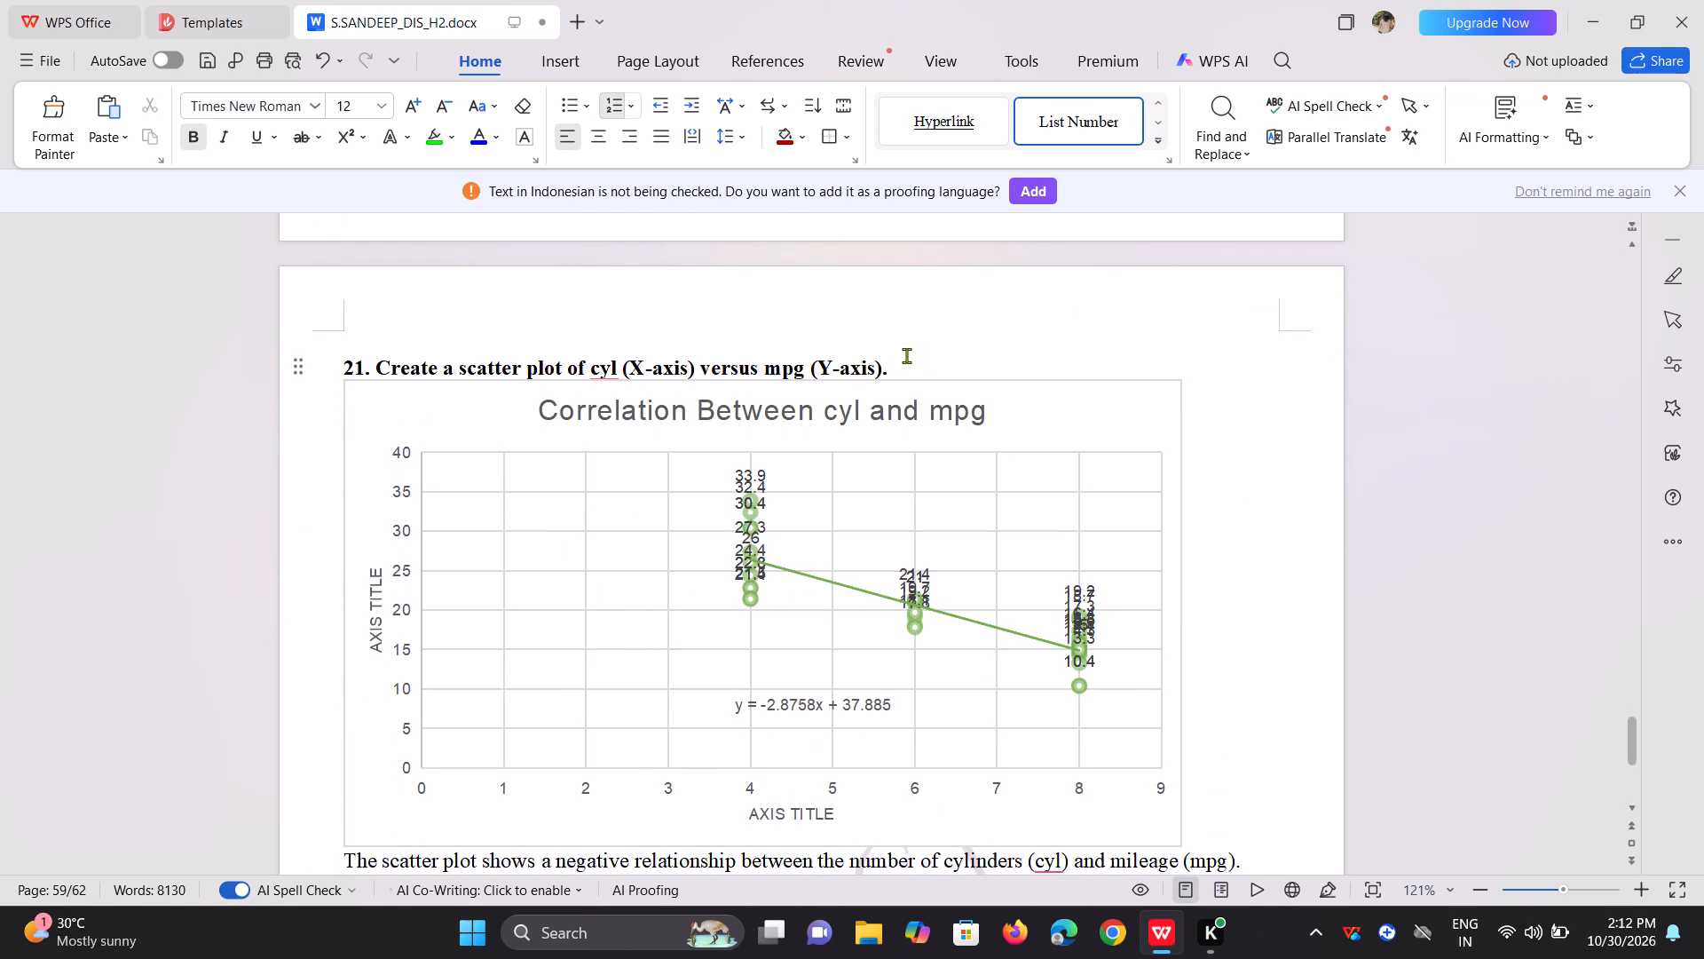
key(Return)
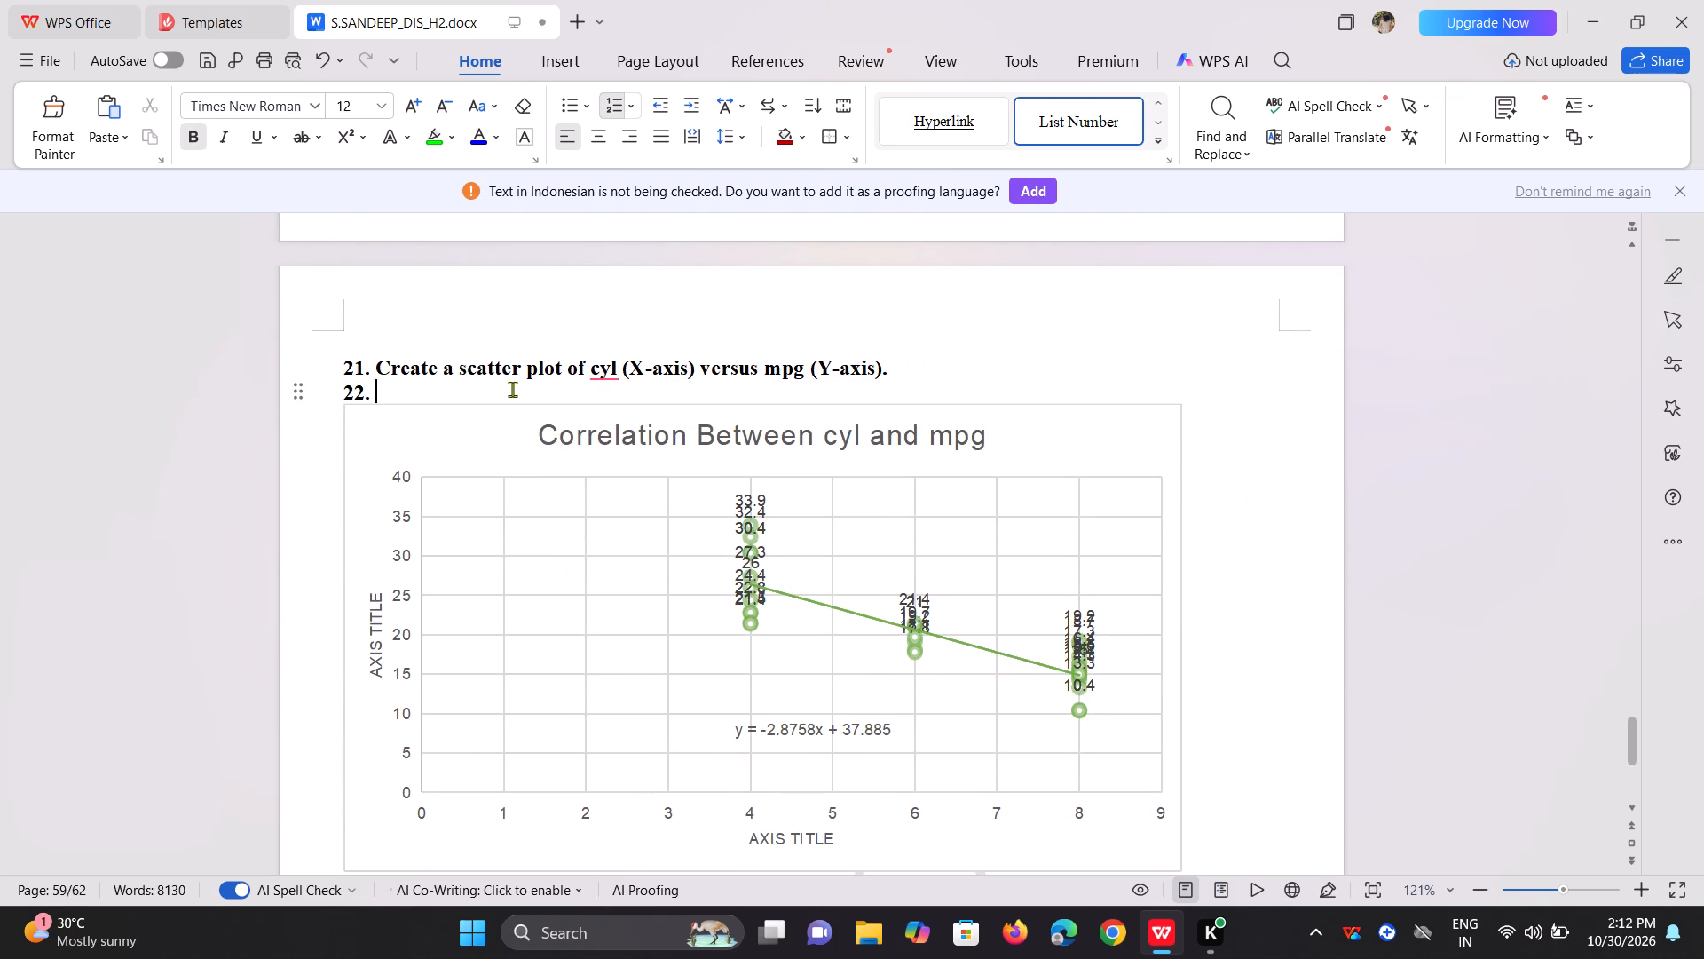
key(BackSpace)
Preview preset styles on the question 21 cyl versus mpg scatter plot without applying any.
click(393, 445)
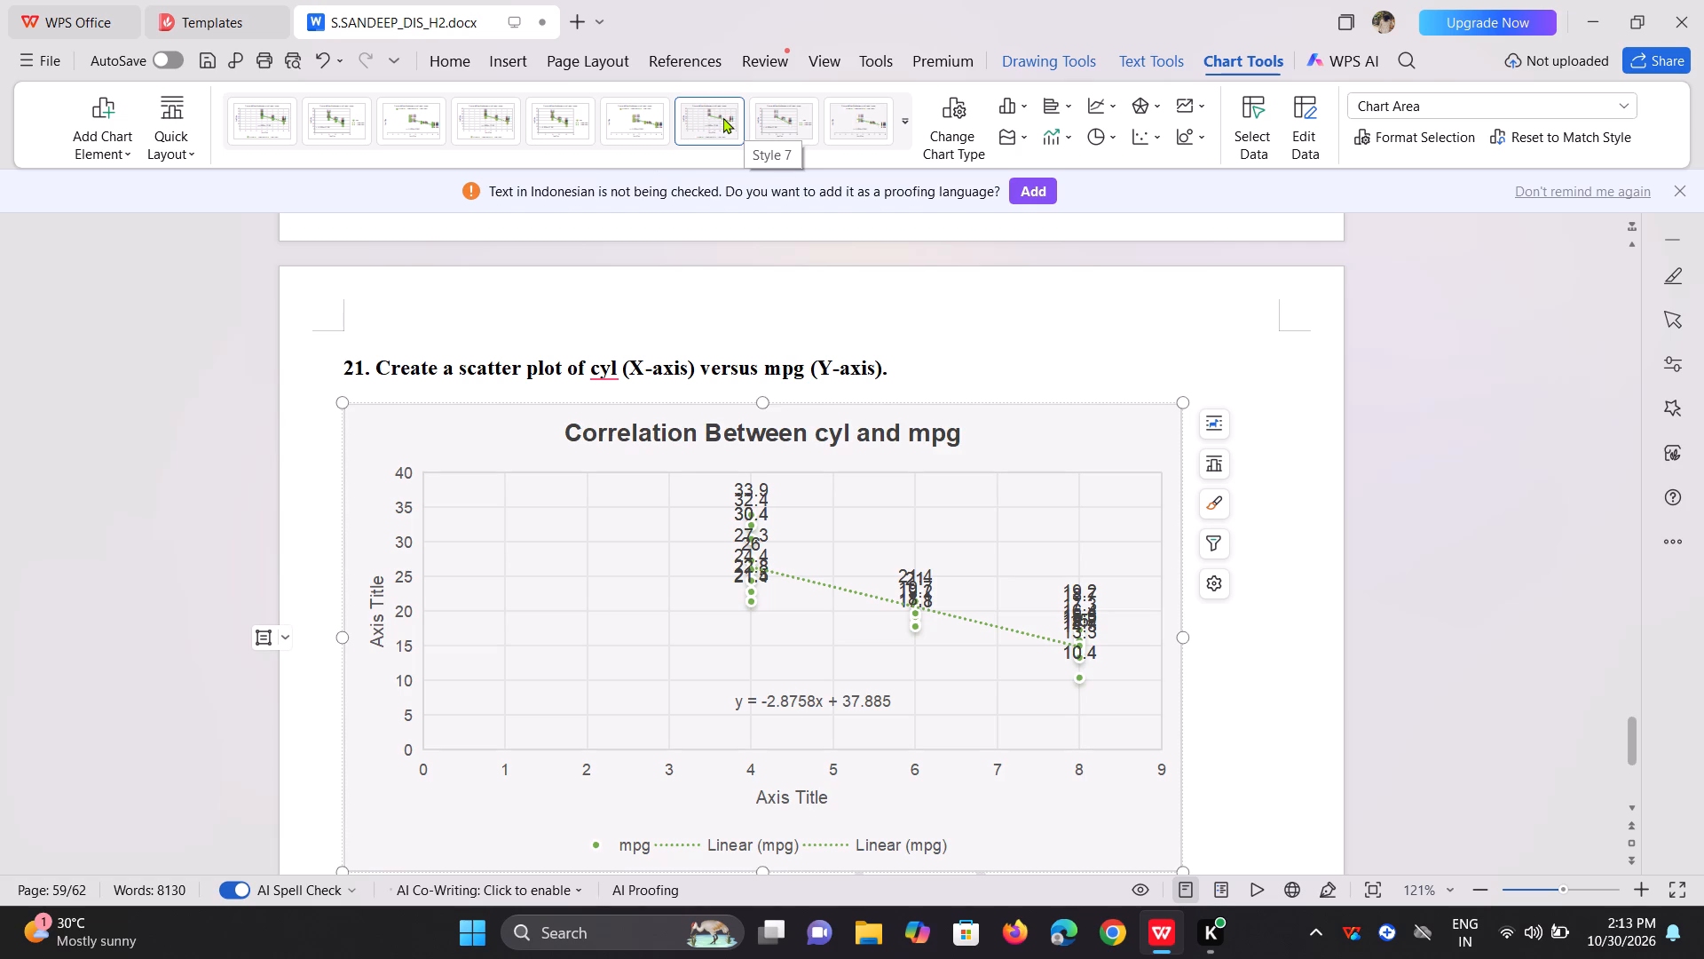
click(907, 117)
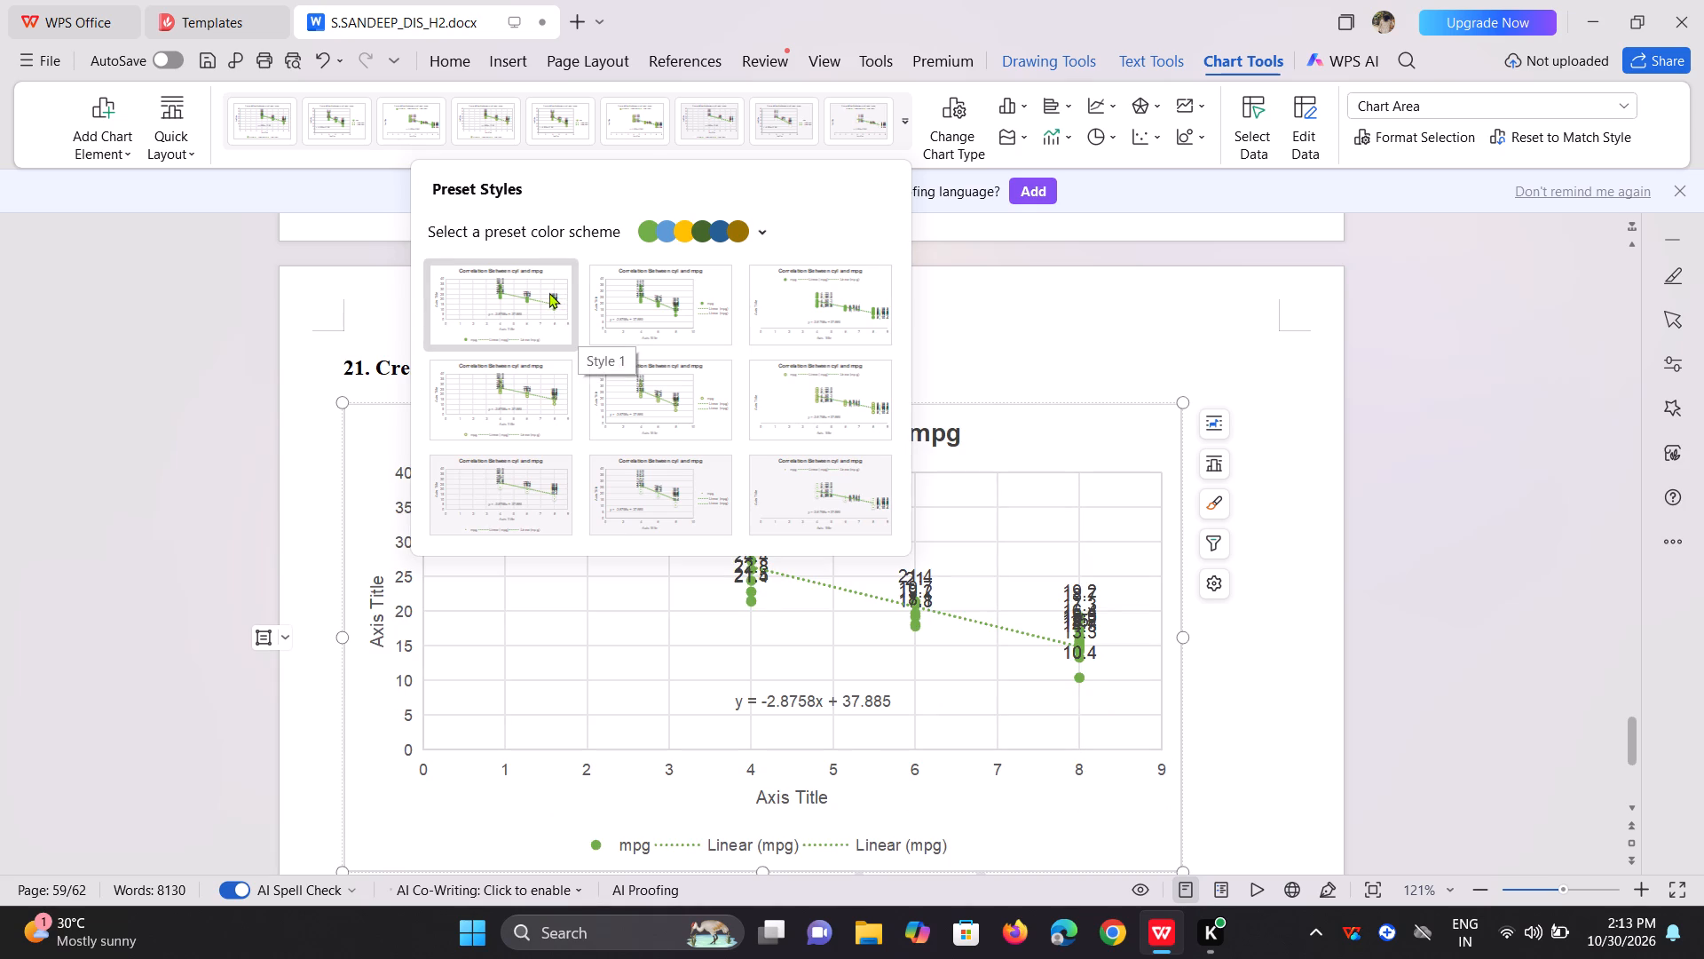
click(1476, 291)
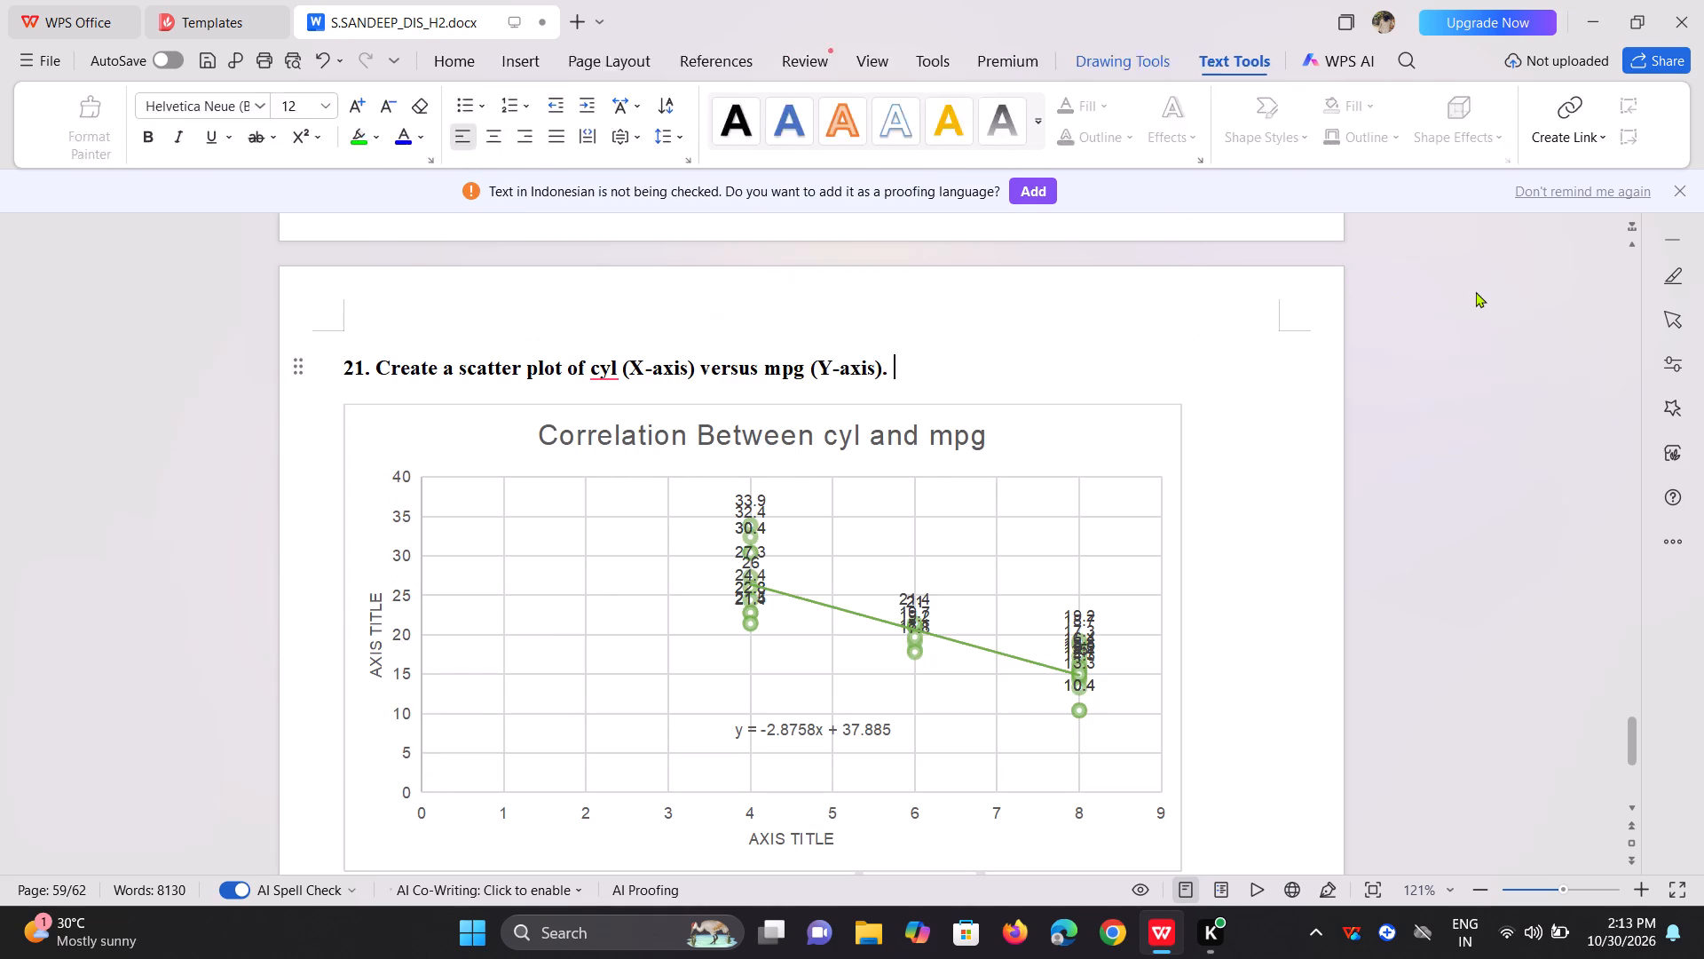
Insert a blank line between the question 21 cyl versus mpg scatter plot and its explanation paragraph.
scroll(1100, 306, down, 2)
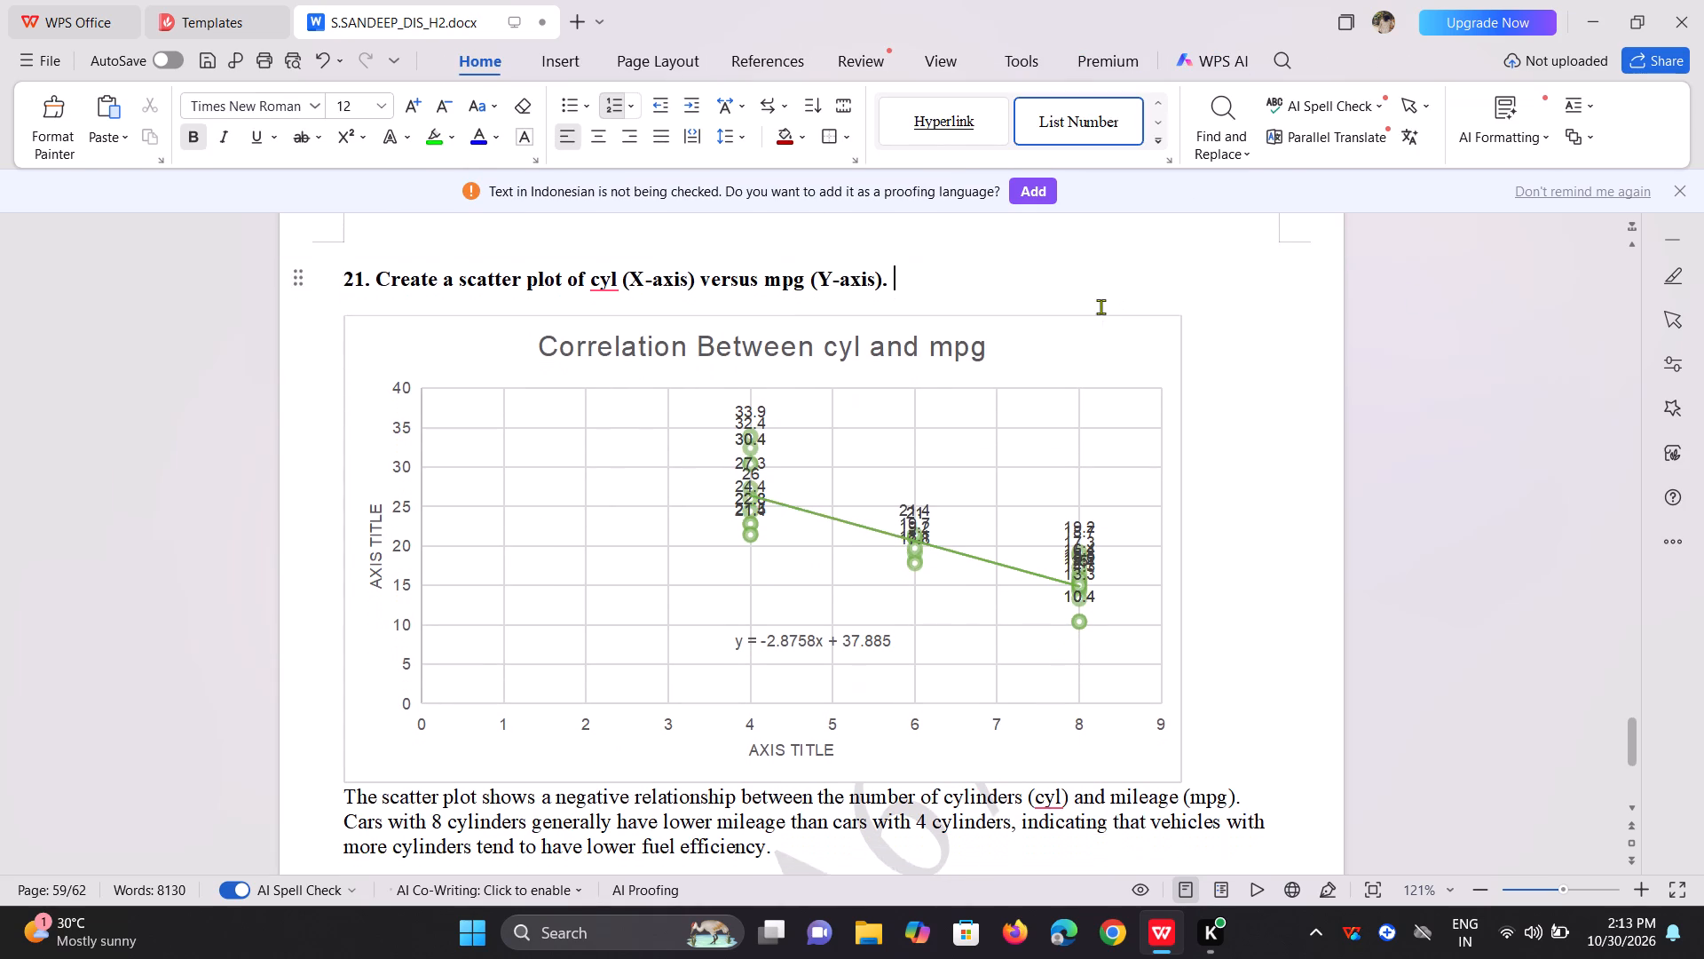
scroll(1100, 306, down, 3)
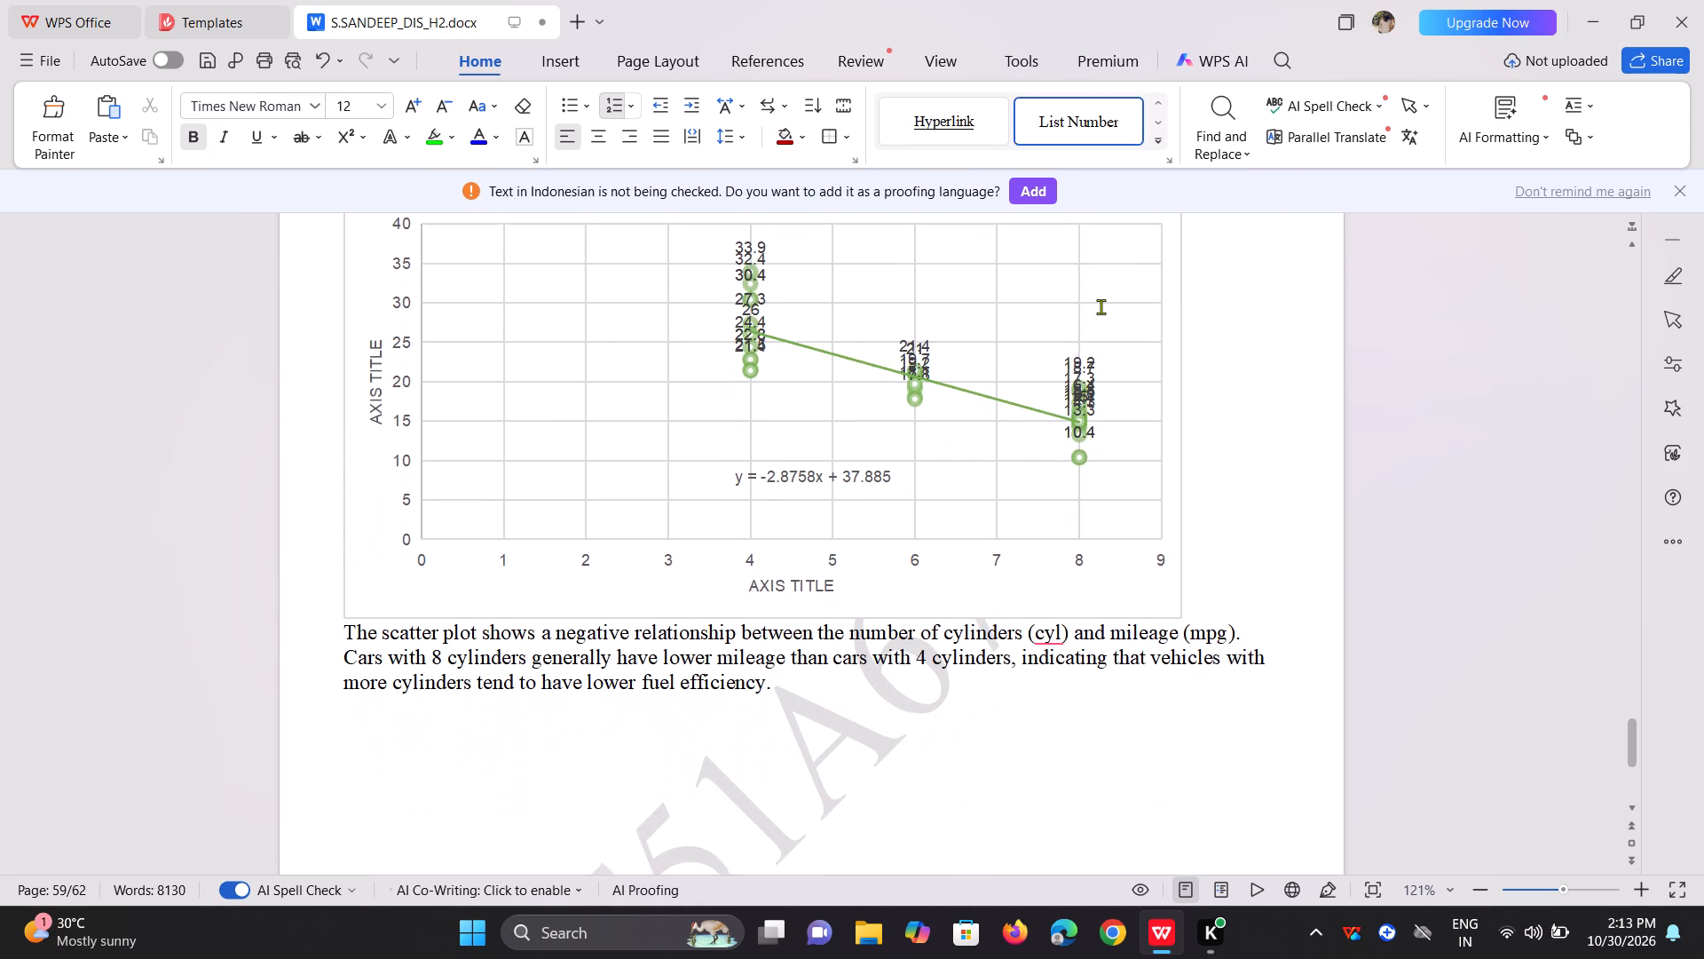
scroll(1100, 306, down, 2)
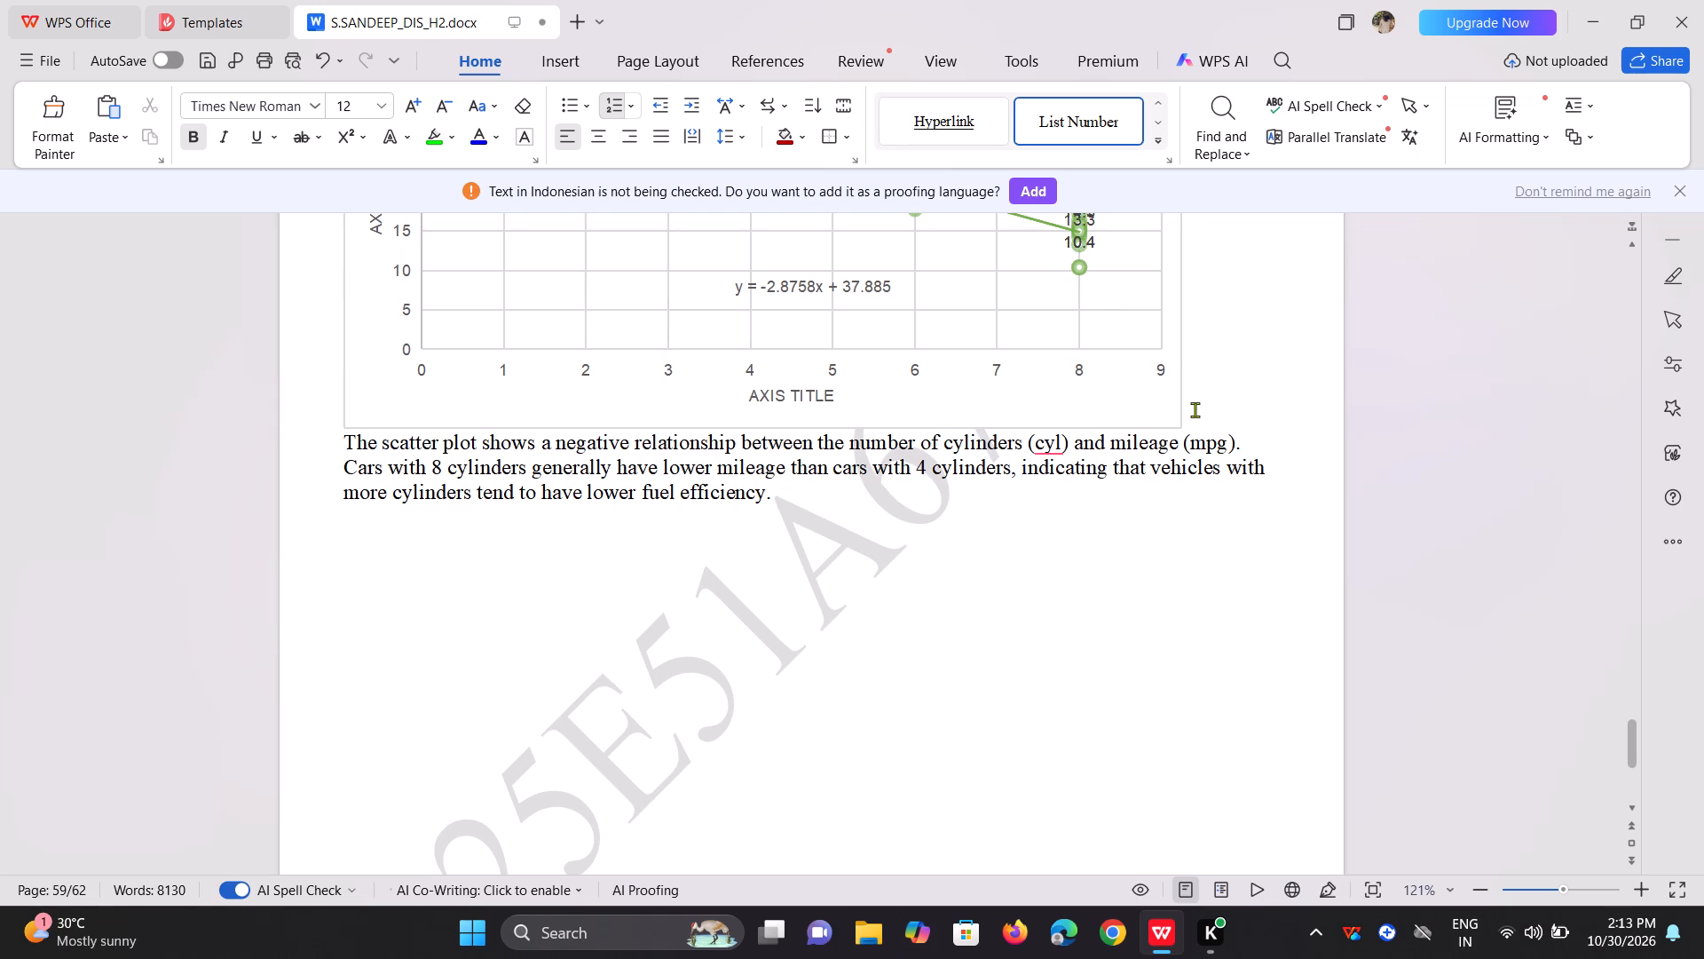
click(1195, 409)
key(Return)
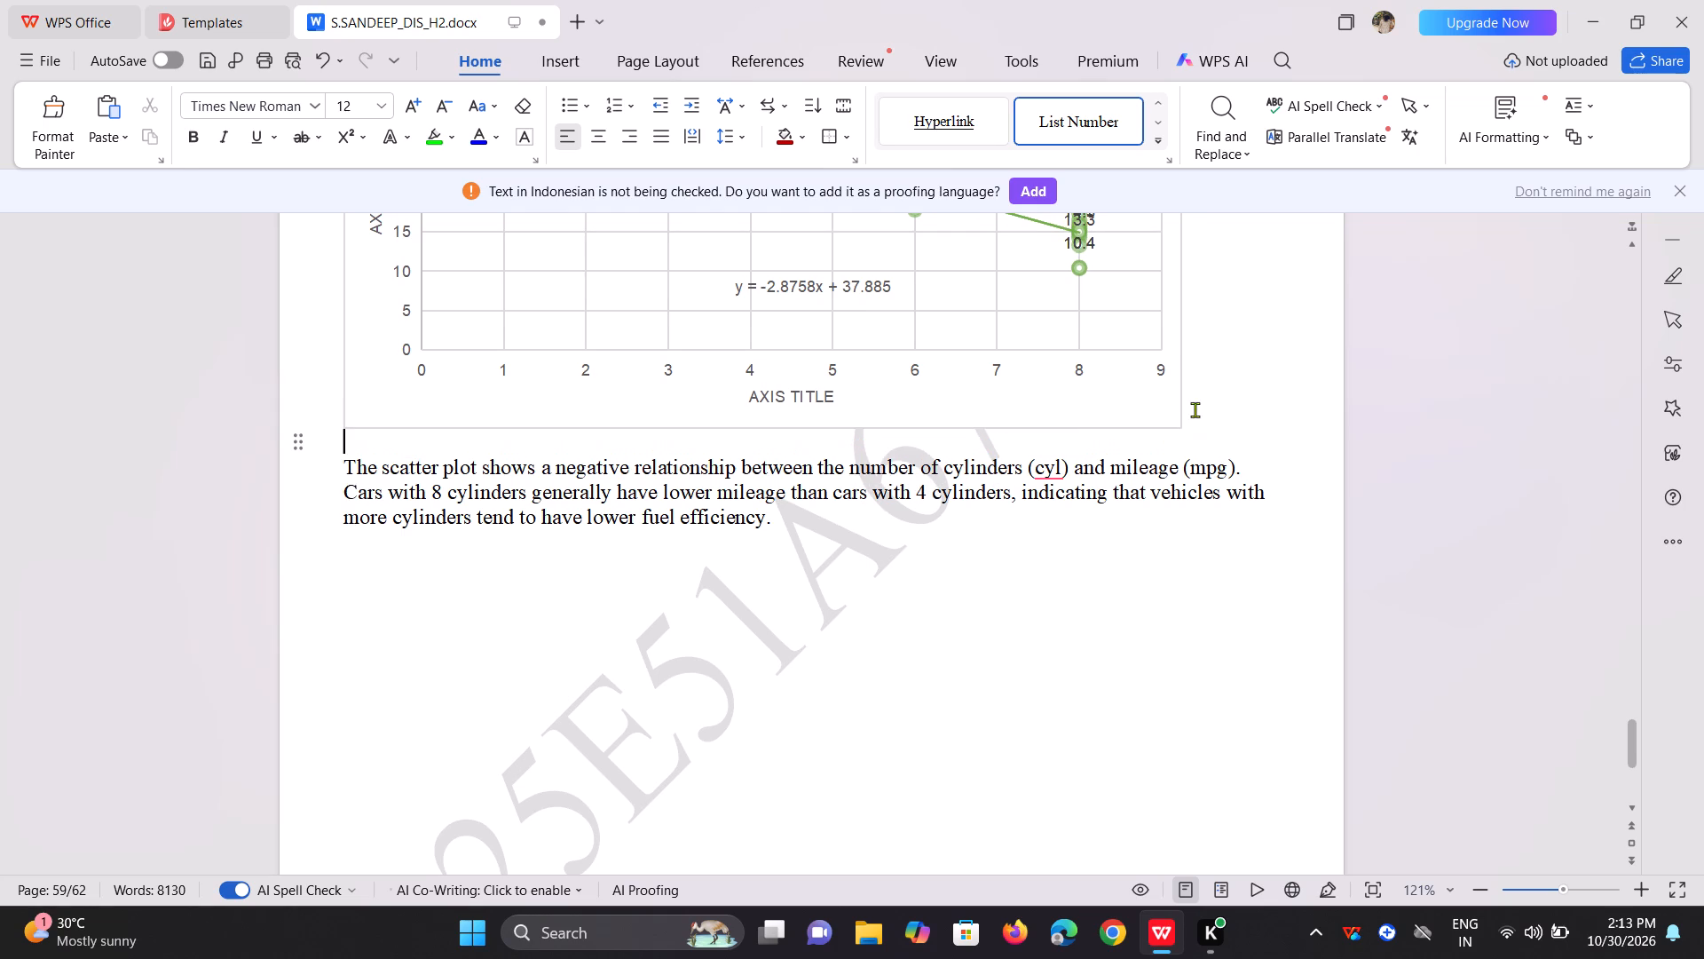
Pull the Task 3 and question 22 headings up below the question 21 explanation by deleting the break before Task 3.
scroll(1195, 409, down, 8)
scroll(1195, 409, up, 1)
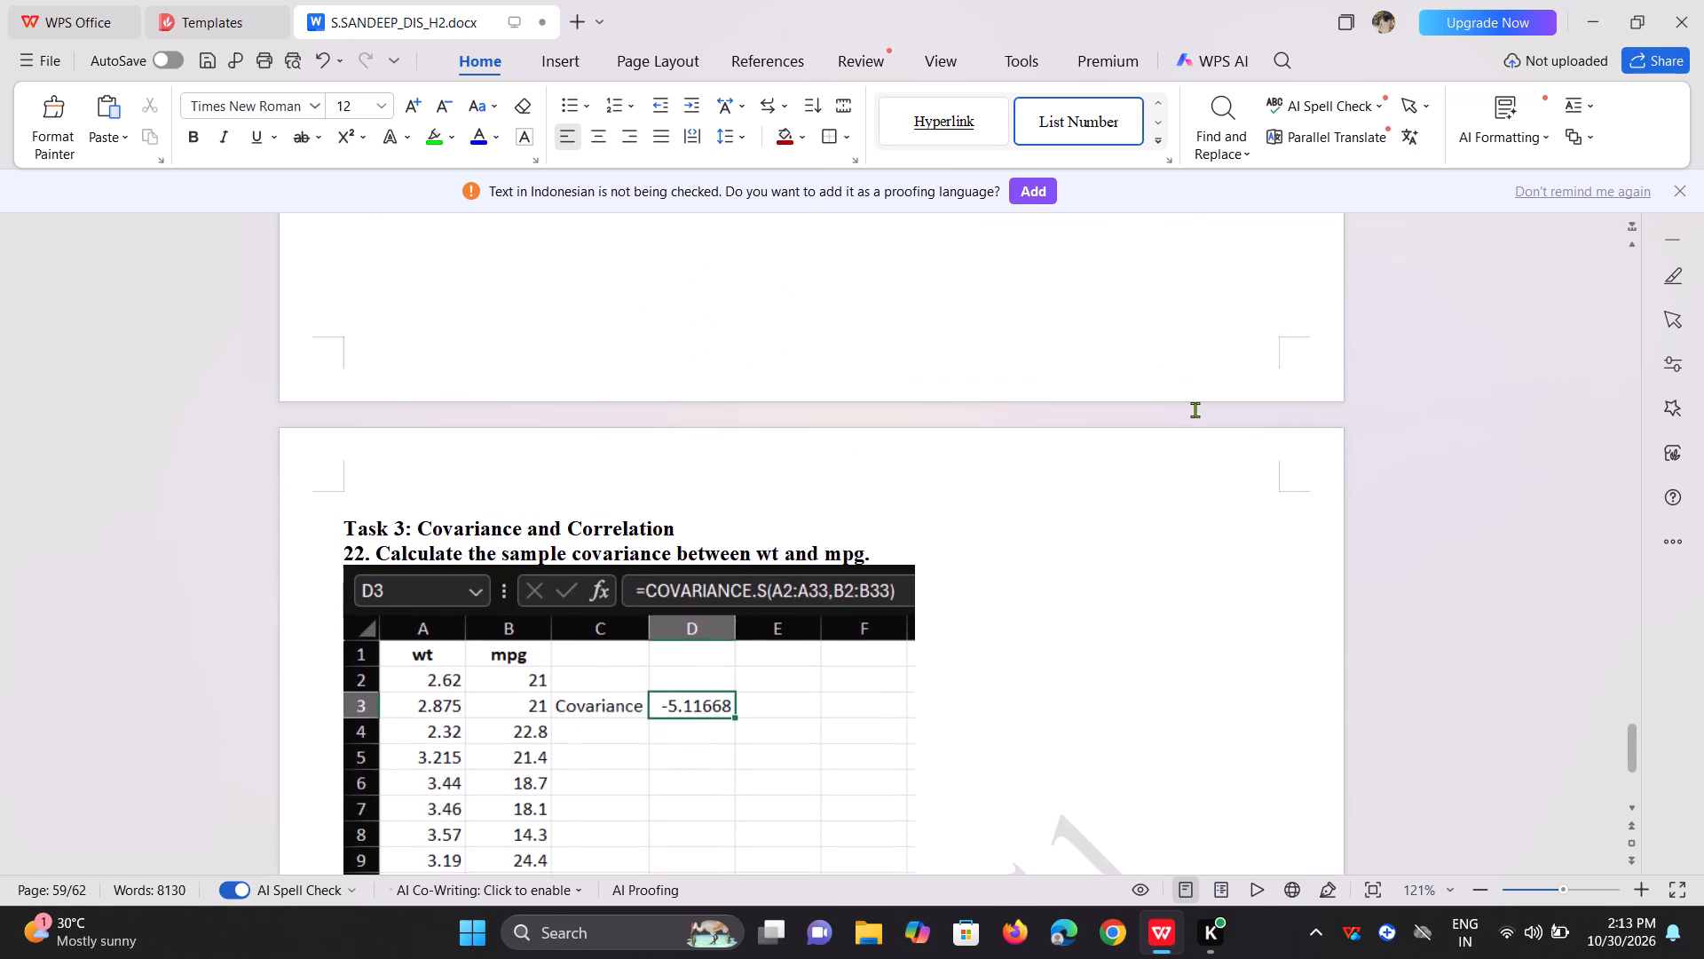
scroll(1195, 409, up, 4)
scroll(1195, 409, down, 9)
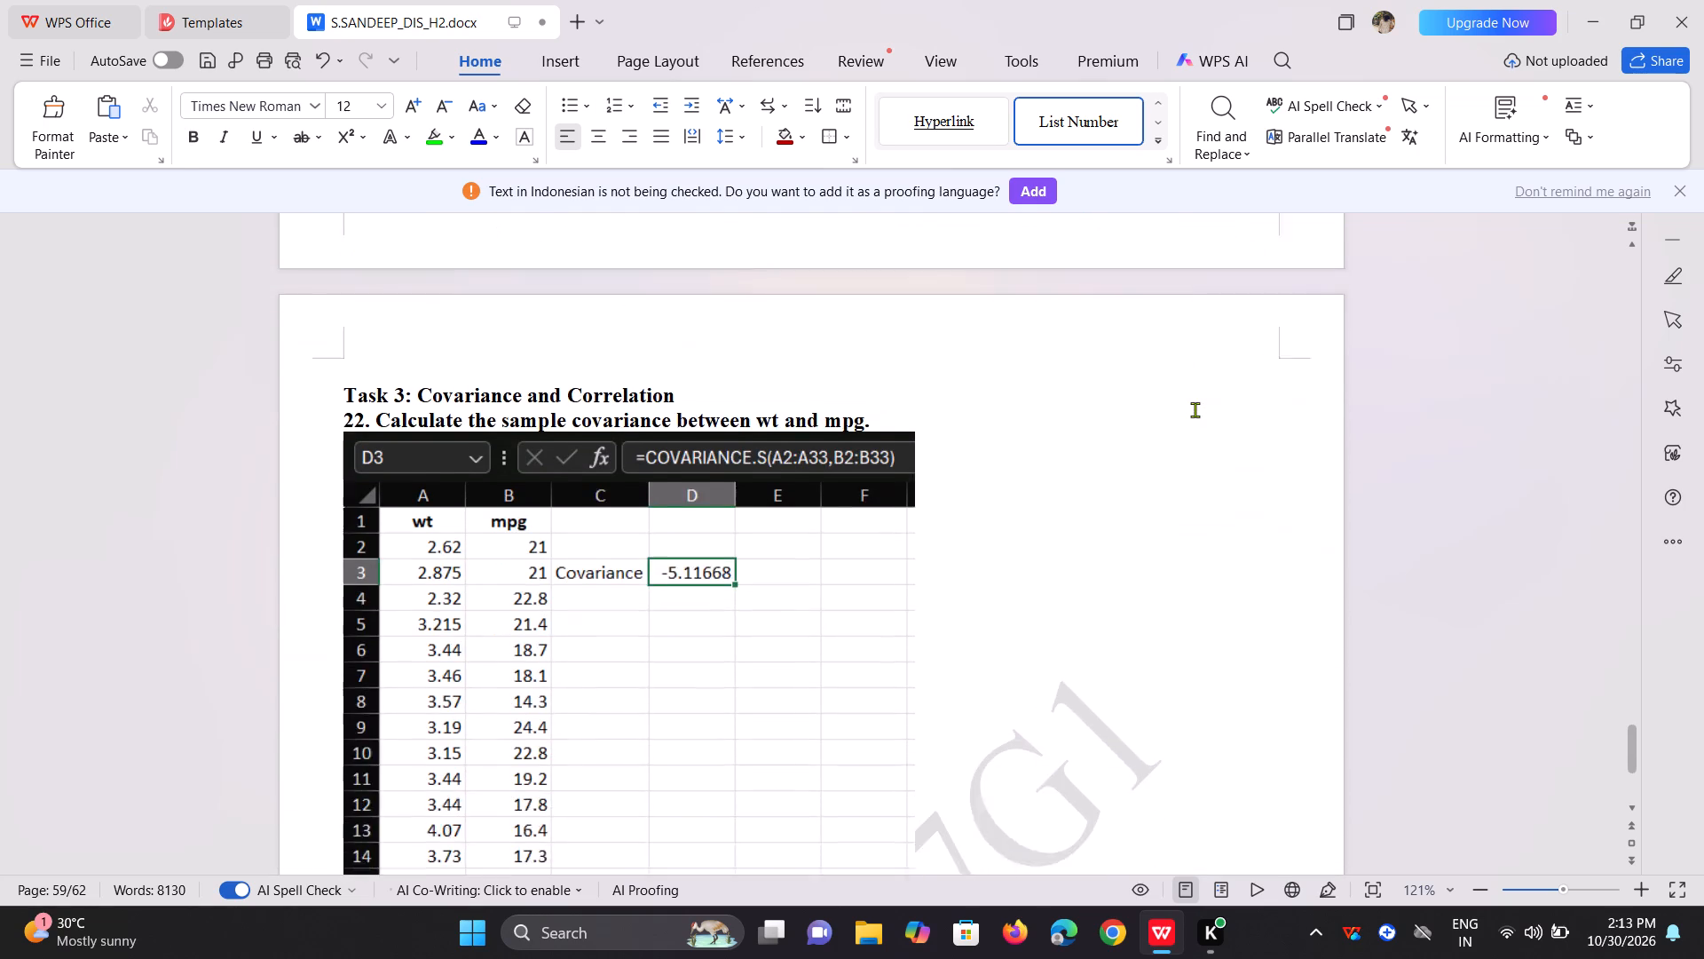
scroll(1195, 409, down, 1)
click(343, 317)
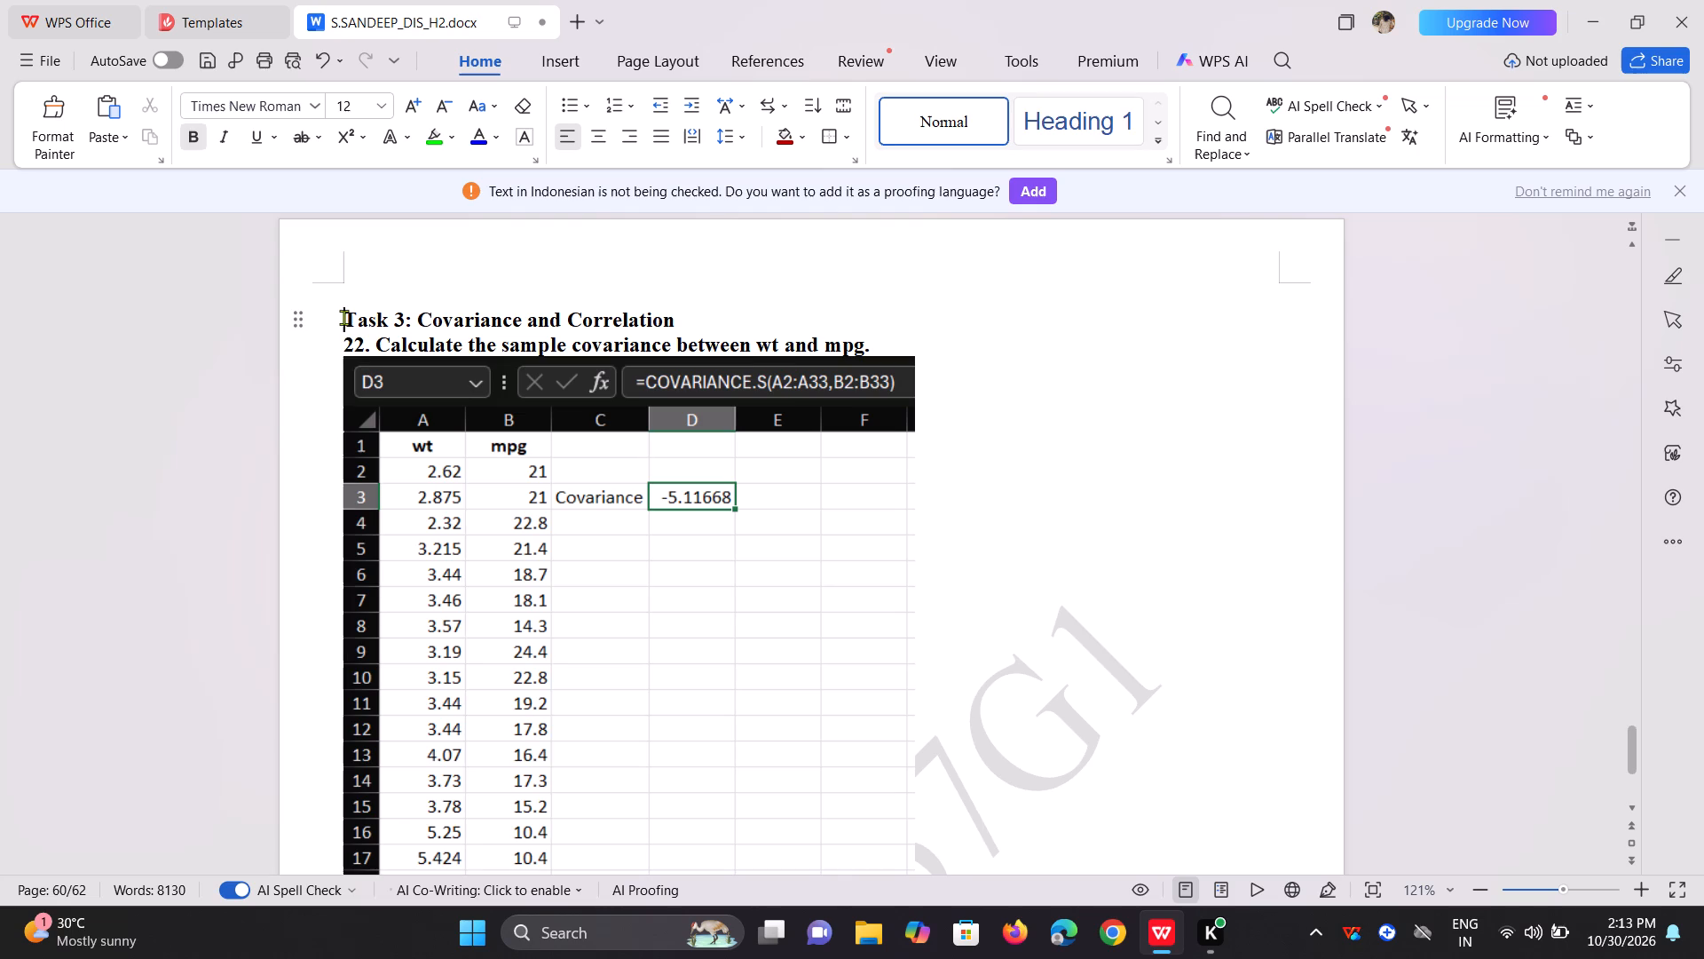
key(BackSpace)
scroll(343, 317, up, 3)
scroll(343, 317, down, 1)
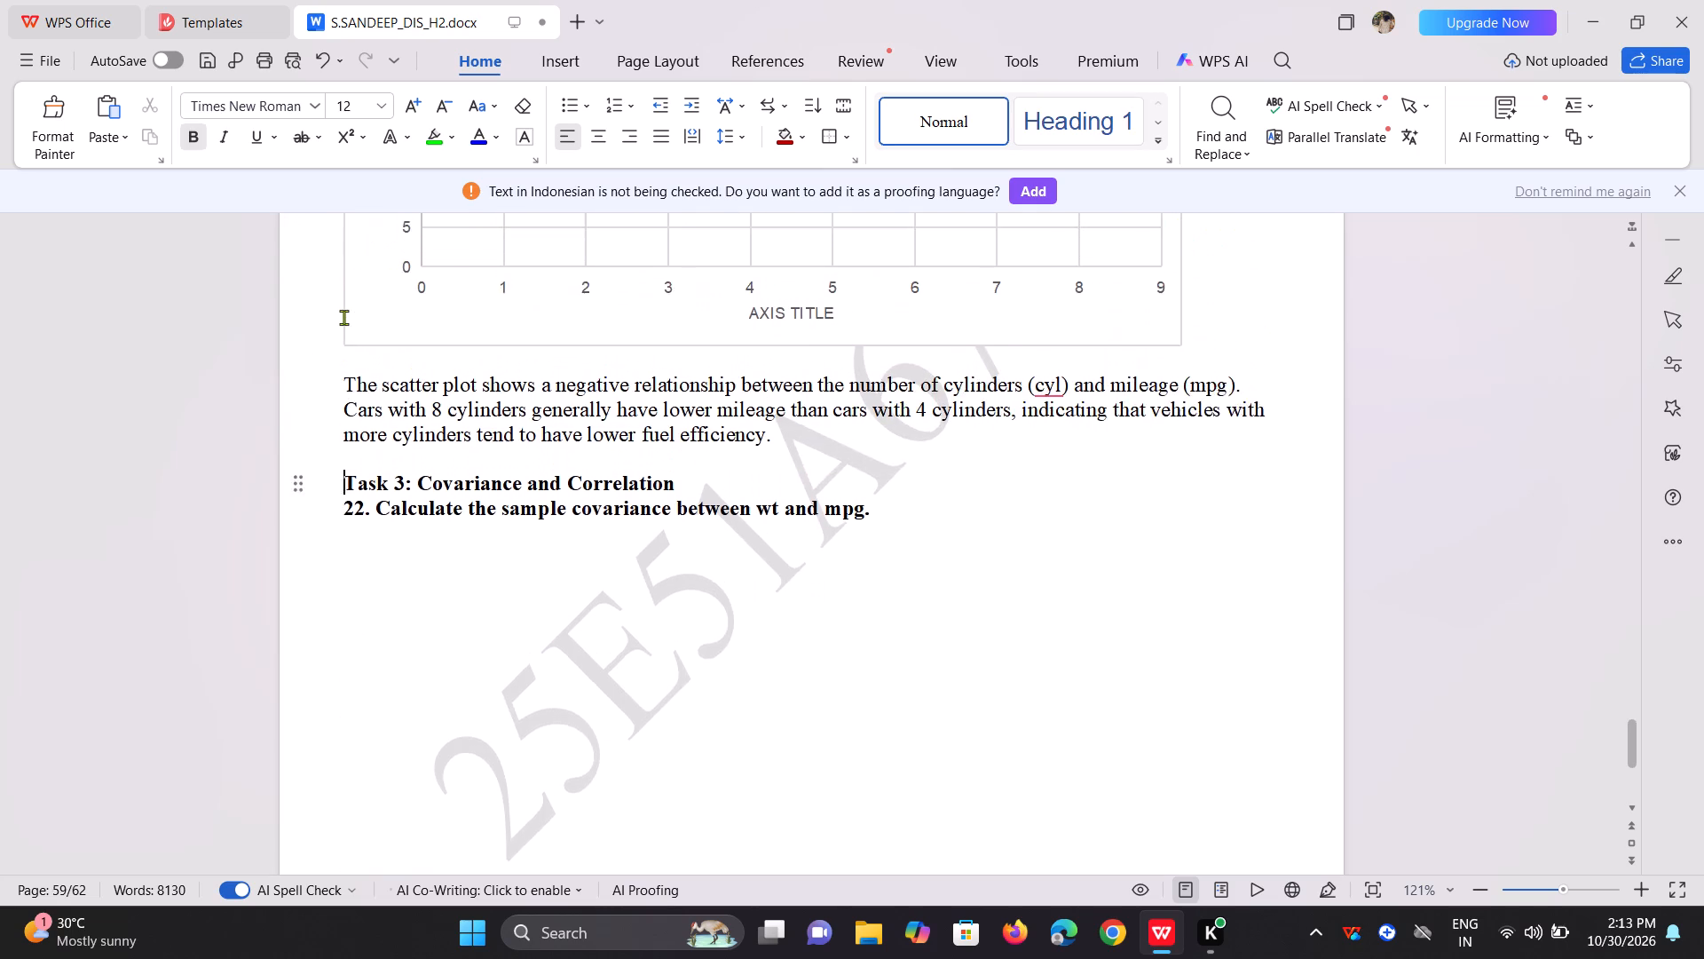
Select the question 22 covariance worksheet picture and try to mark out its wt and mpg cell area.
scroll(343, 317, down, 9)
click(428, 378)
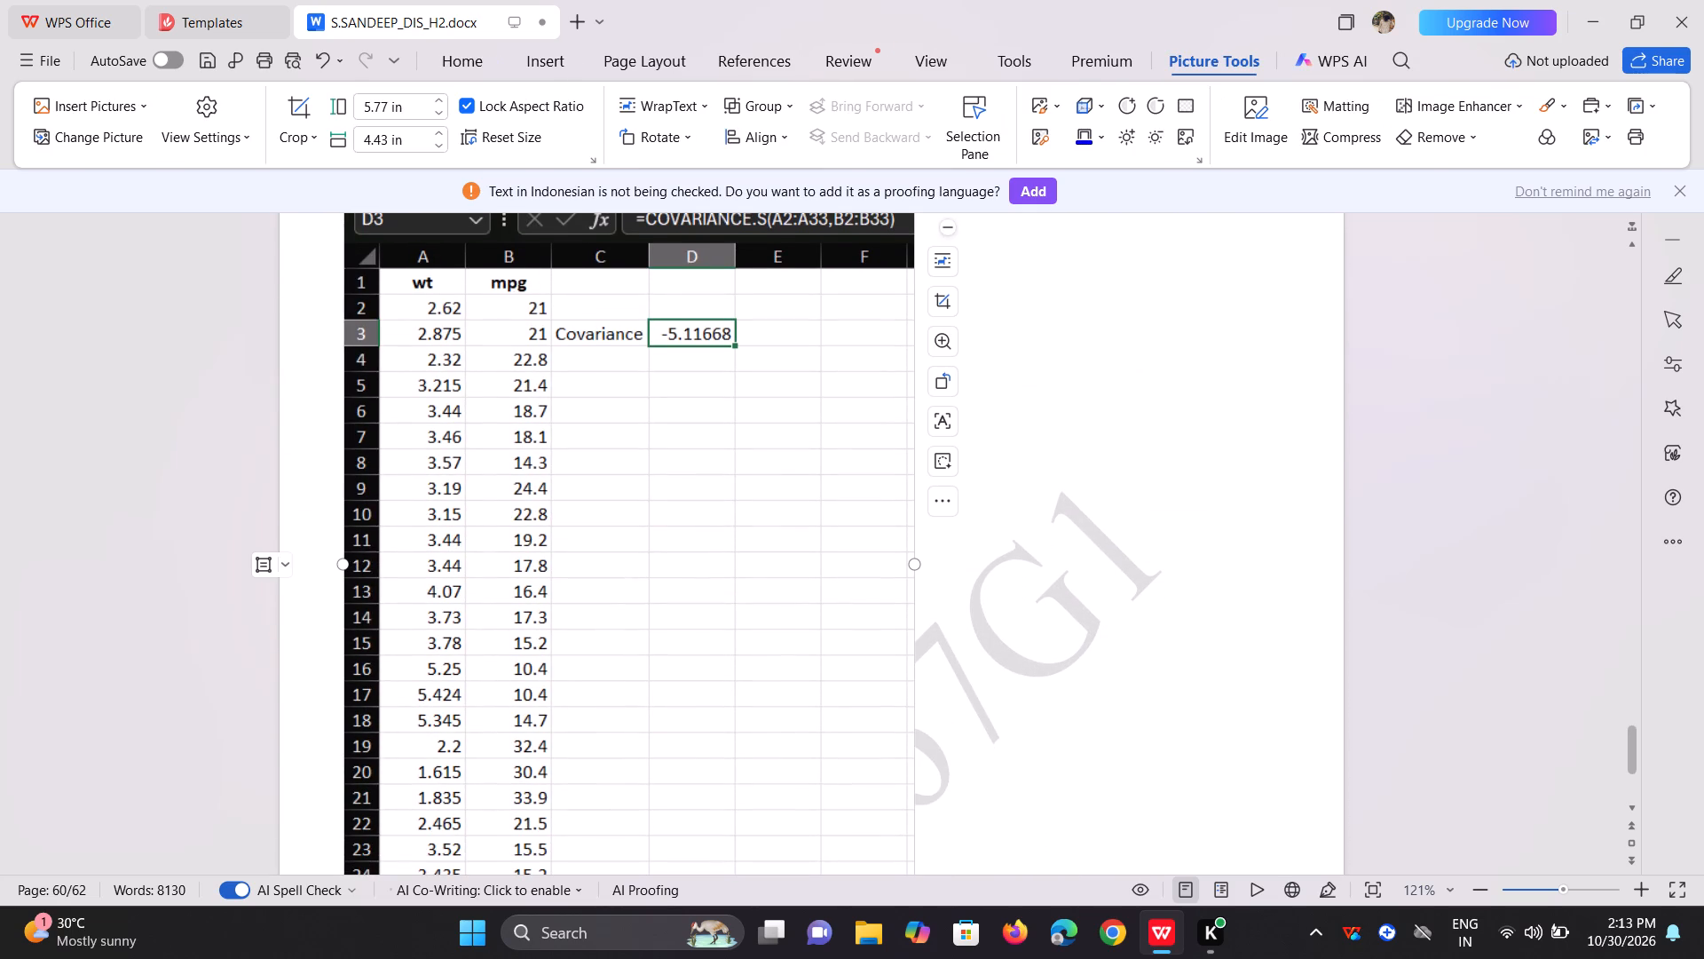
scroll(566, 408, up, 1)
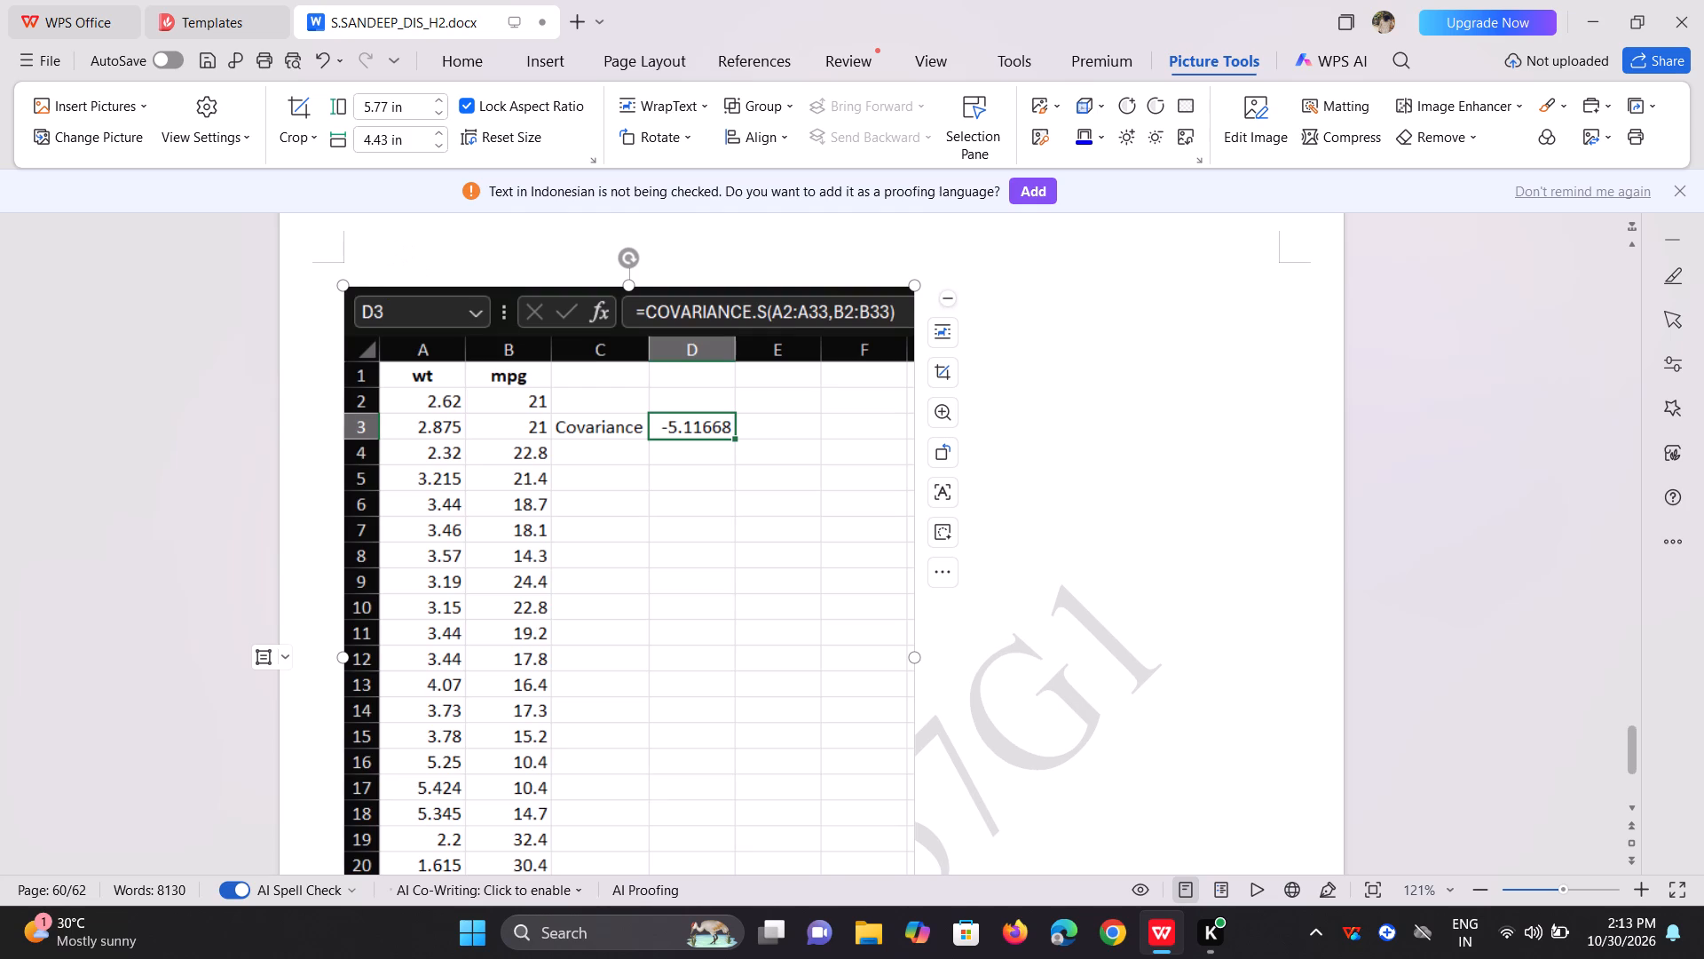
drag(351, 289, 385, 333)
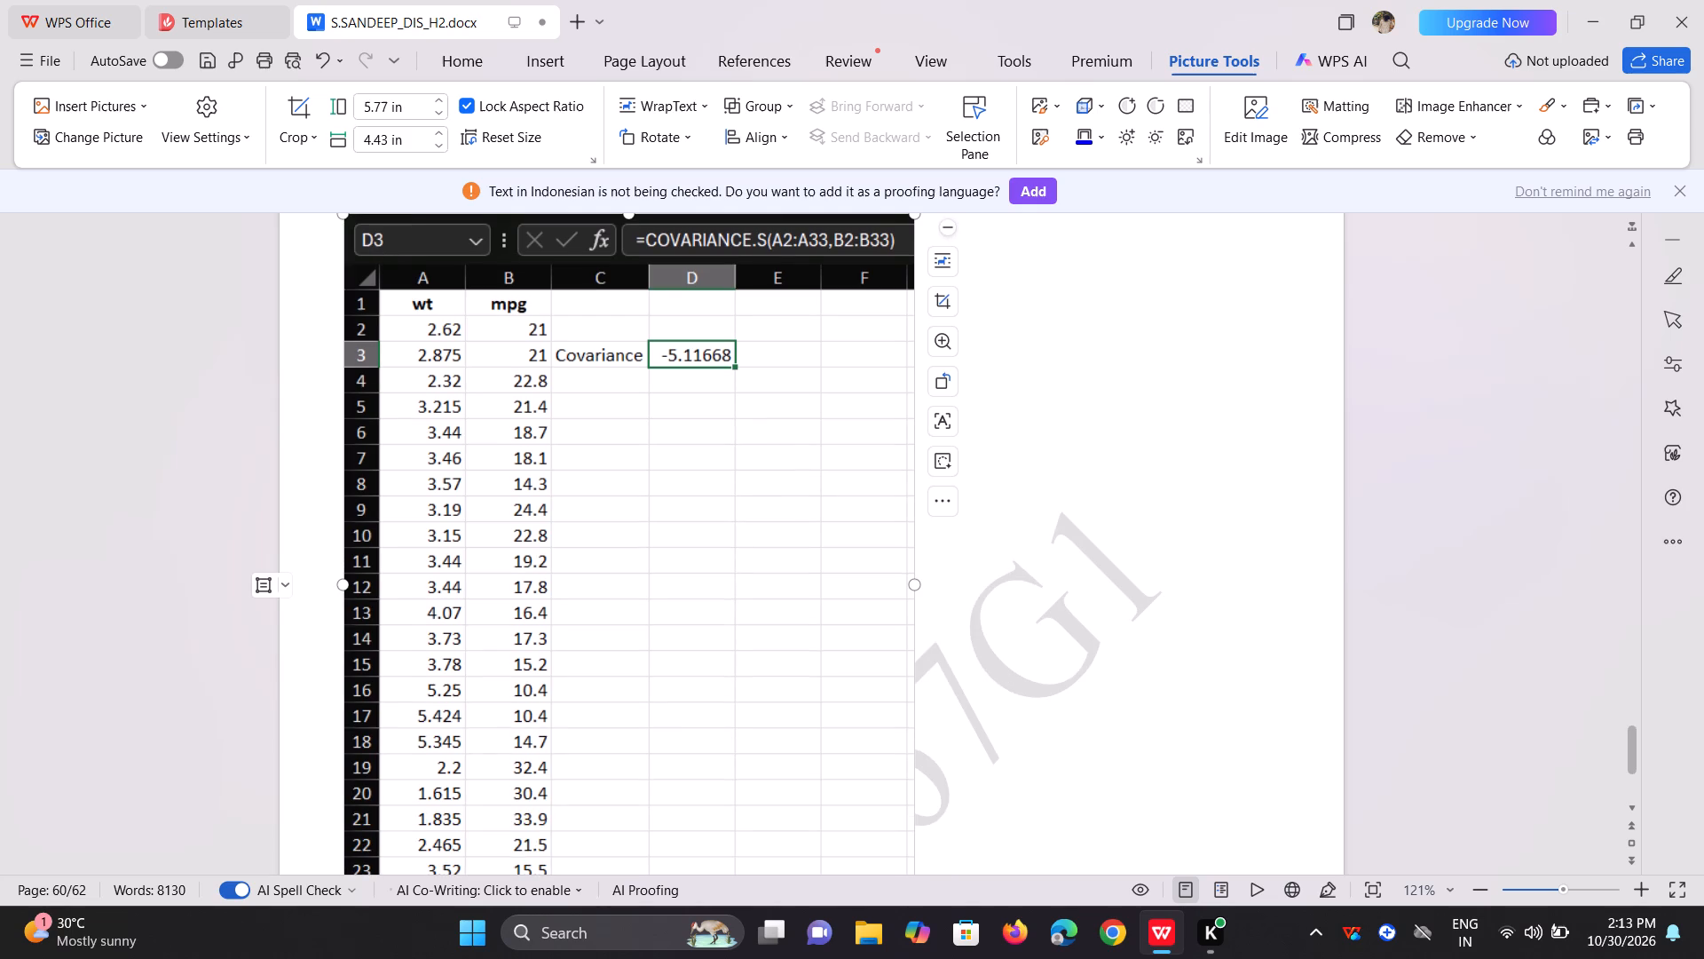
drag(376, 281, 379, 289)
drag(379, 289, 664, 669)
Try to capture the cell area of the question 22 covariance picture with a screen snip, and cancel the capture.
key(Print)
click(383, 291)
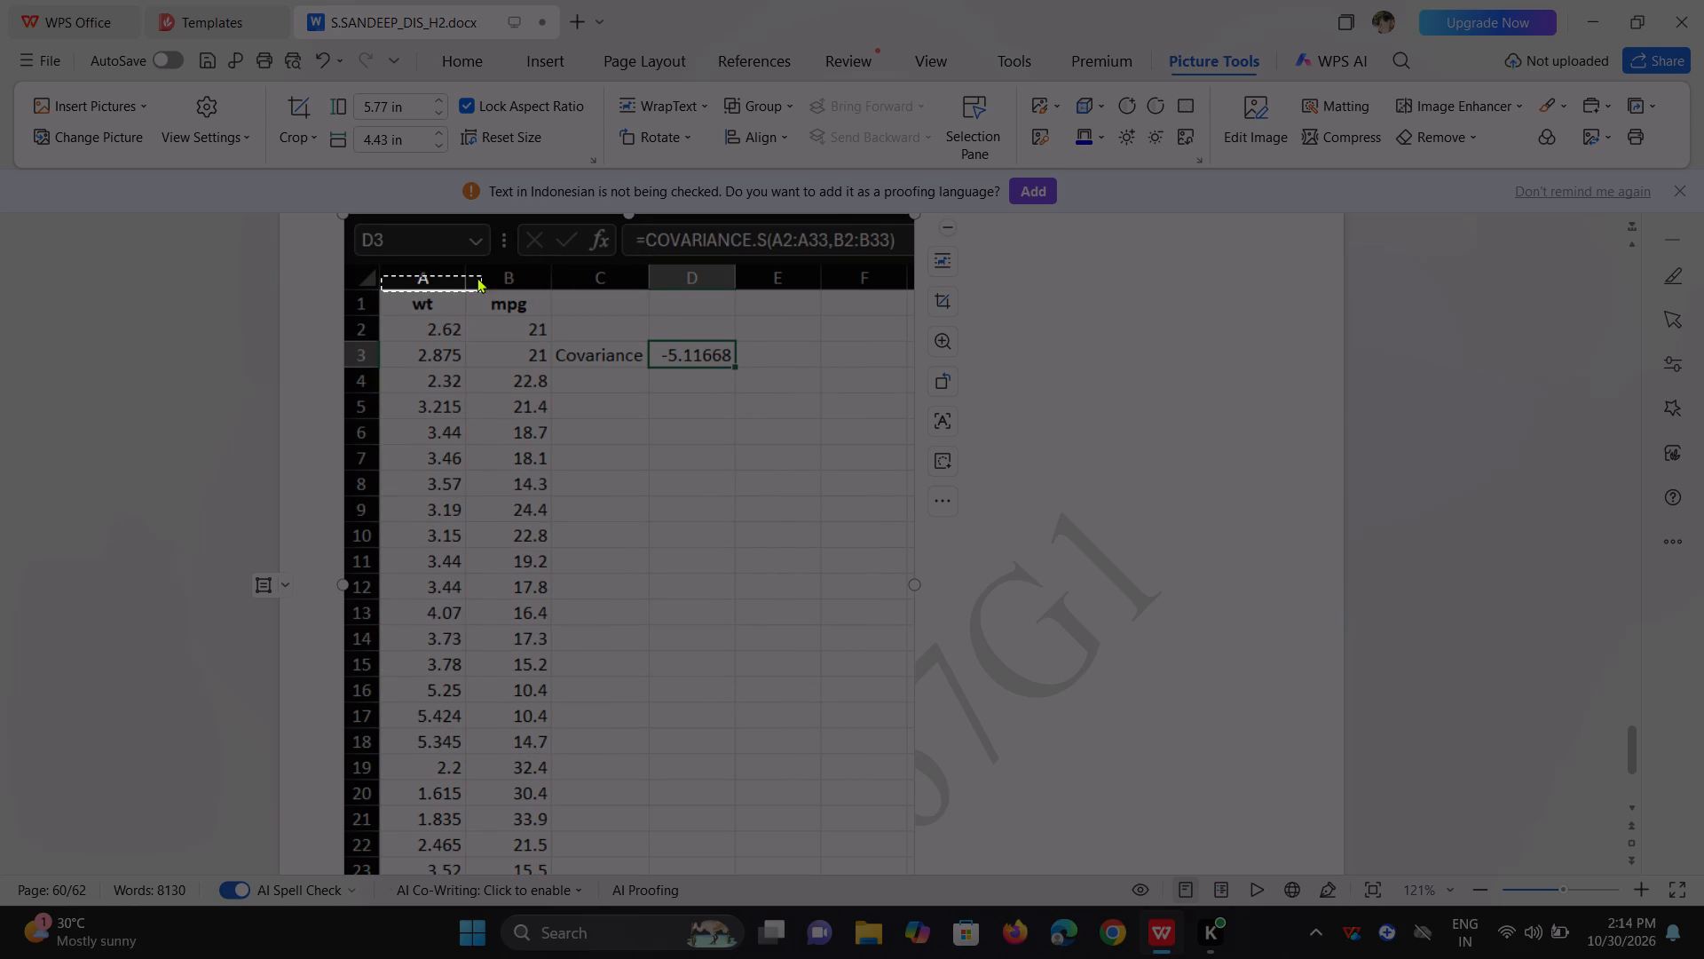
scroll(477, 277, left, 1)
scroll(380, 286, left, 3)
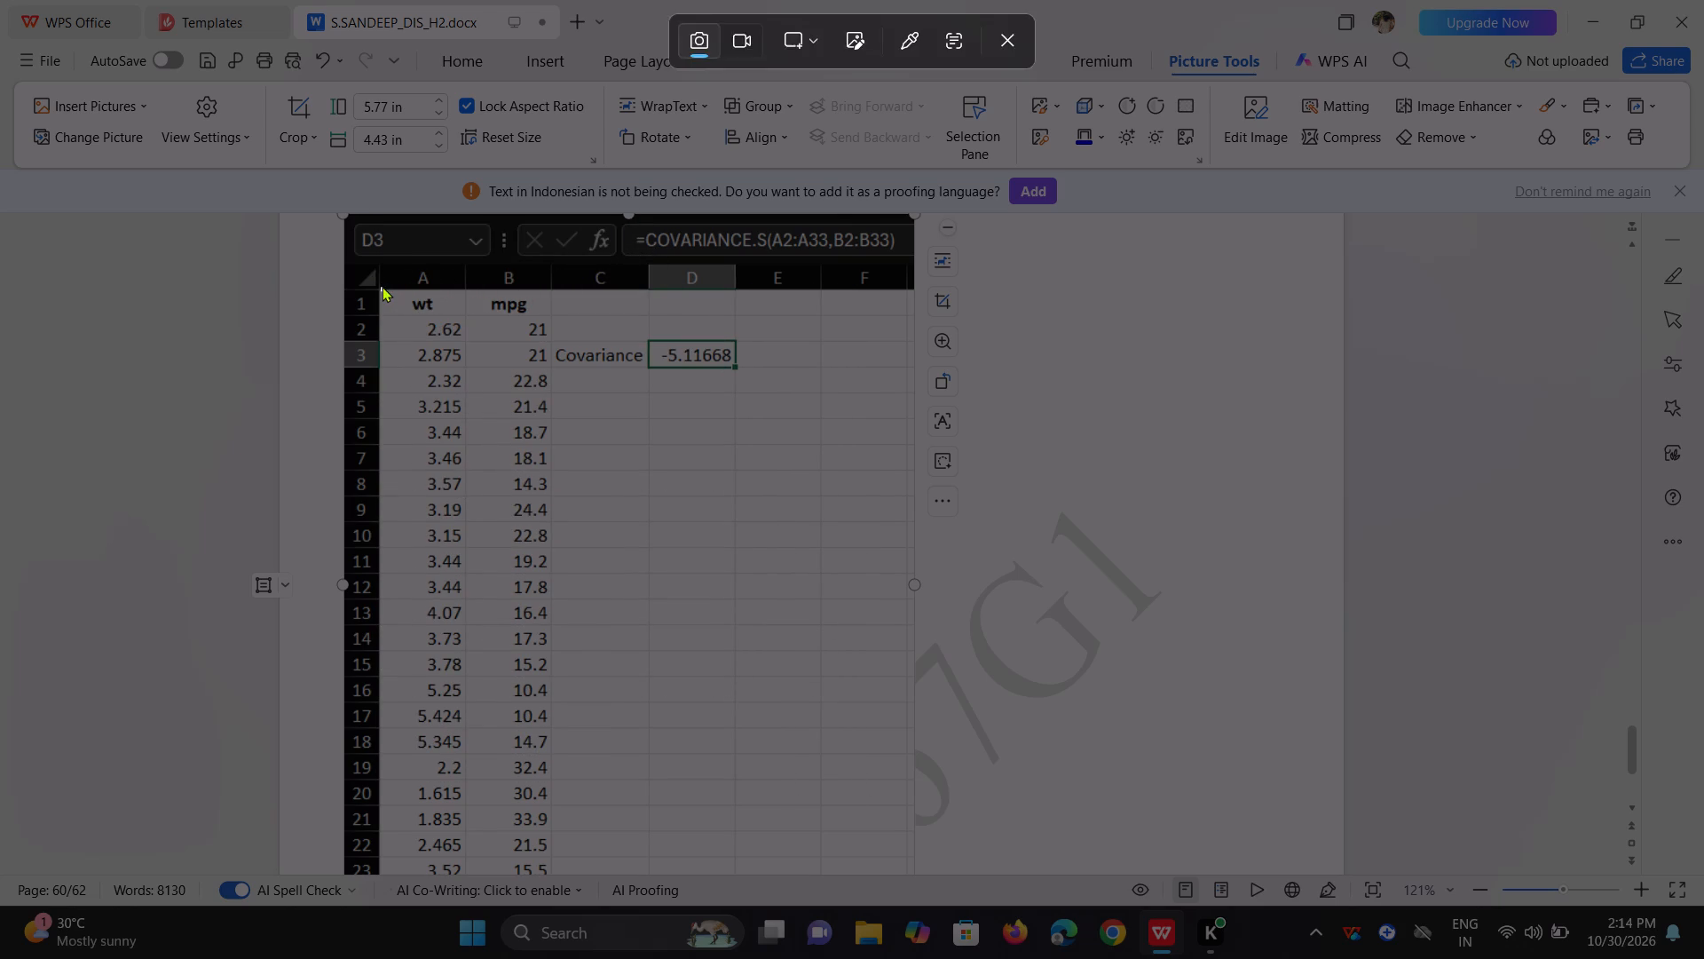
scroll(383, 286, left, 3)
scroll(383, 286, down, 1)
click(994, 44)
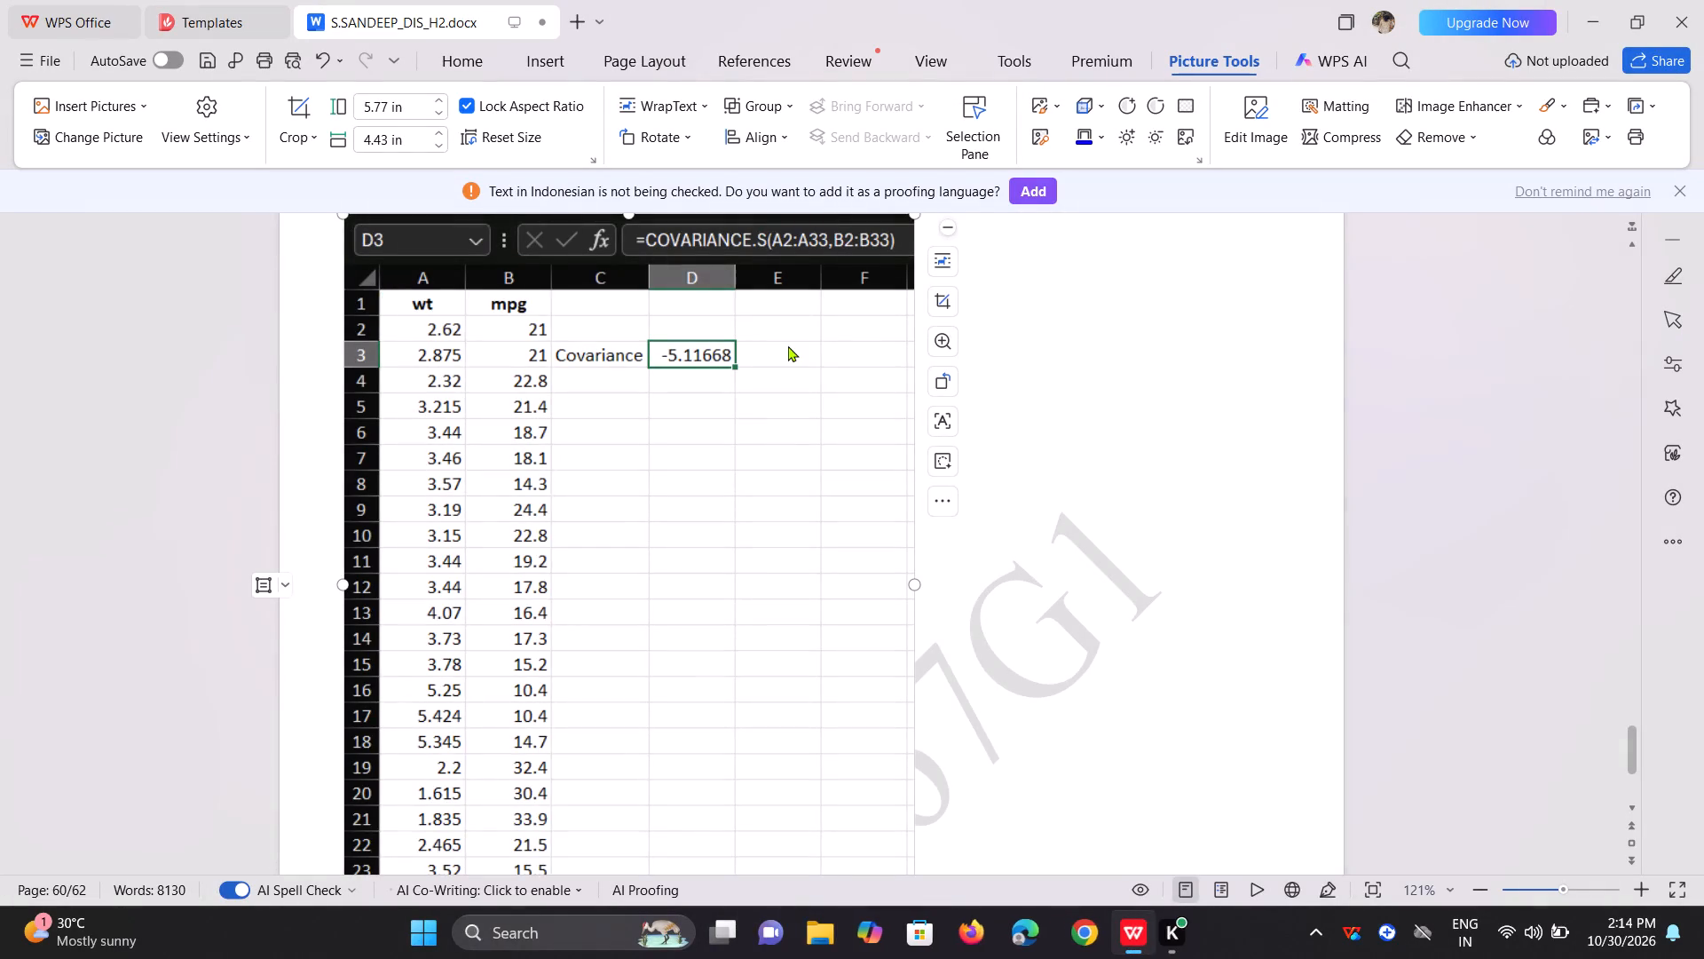
Capture a screen snip of the question 22 covariance picture covering only its wt, mpg and Covariance cells, without row and column headers.
scroll(788, 345, down, 1)
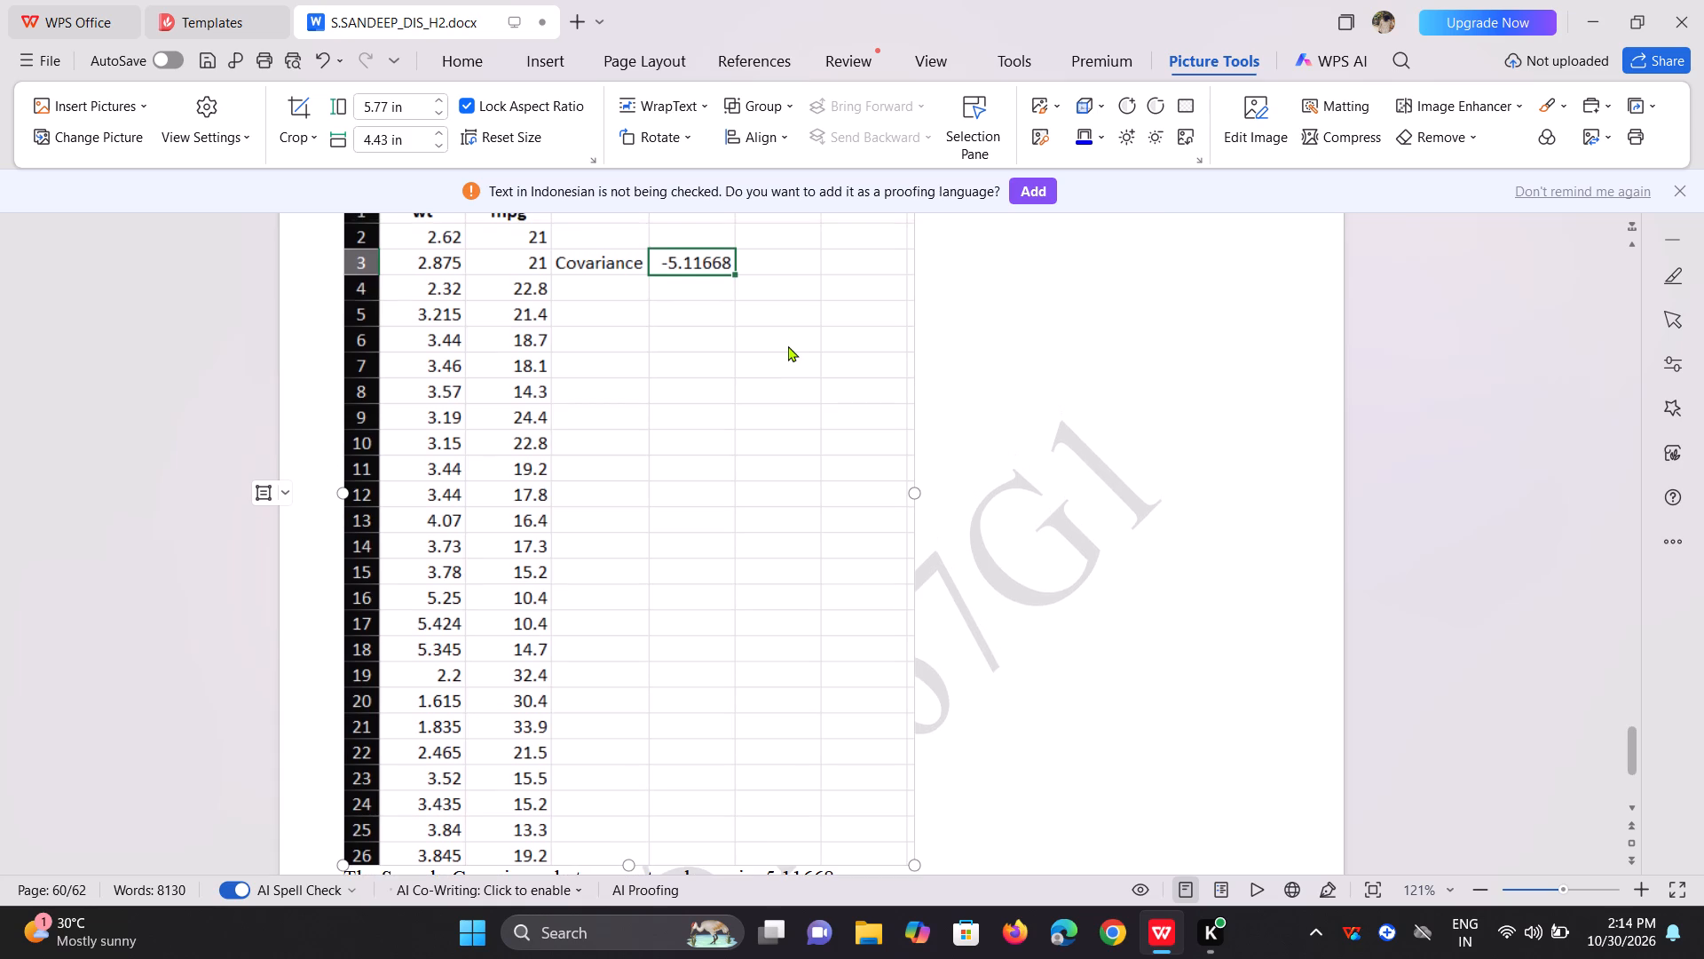
scroll(788, 345, down, 1)
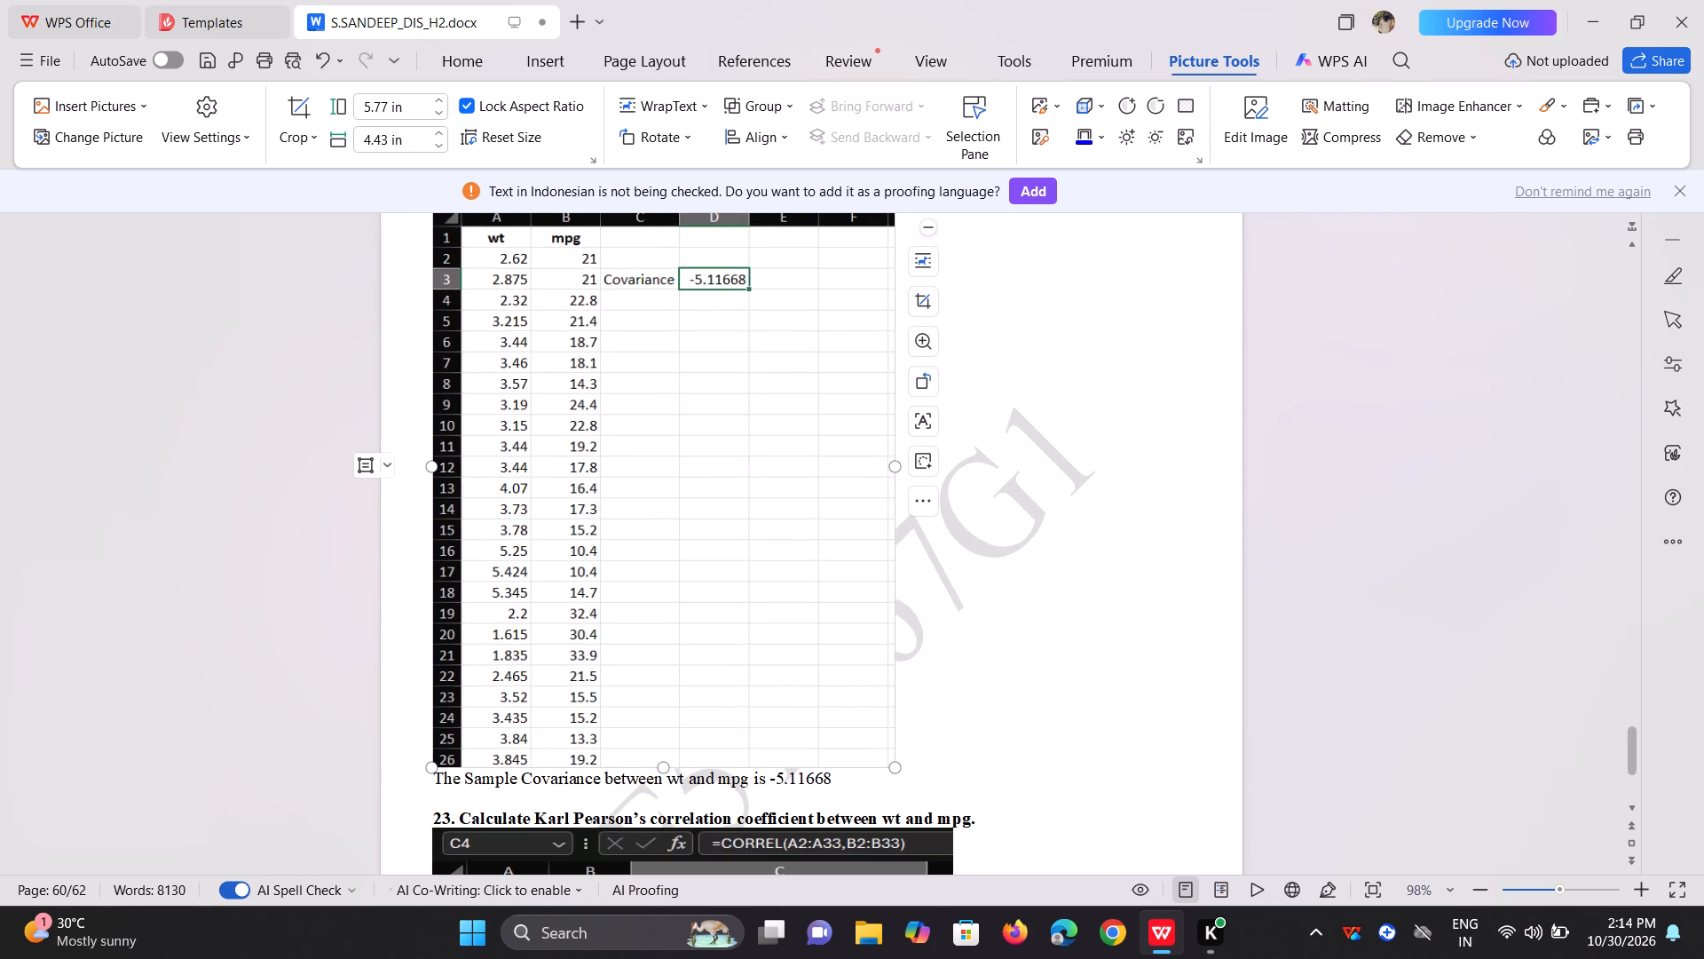
key(Print)
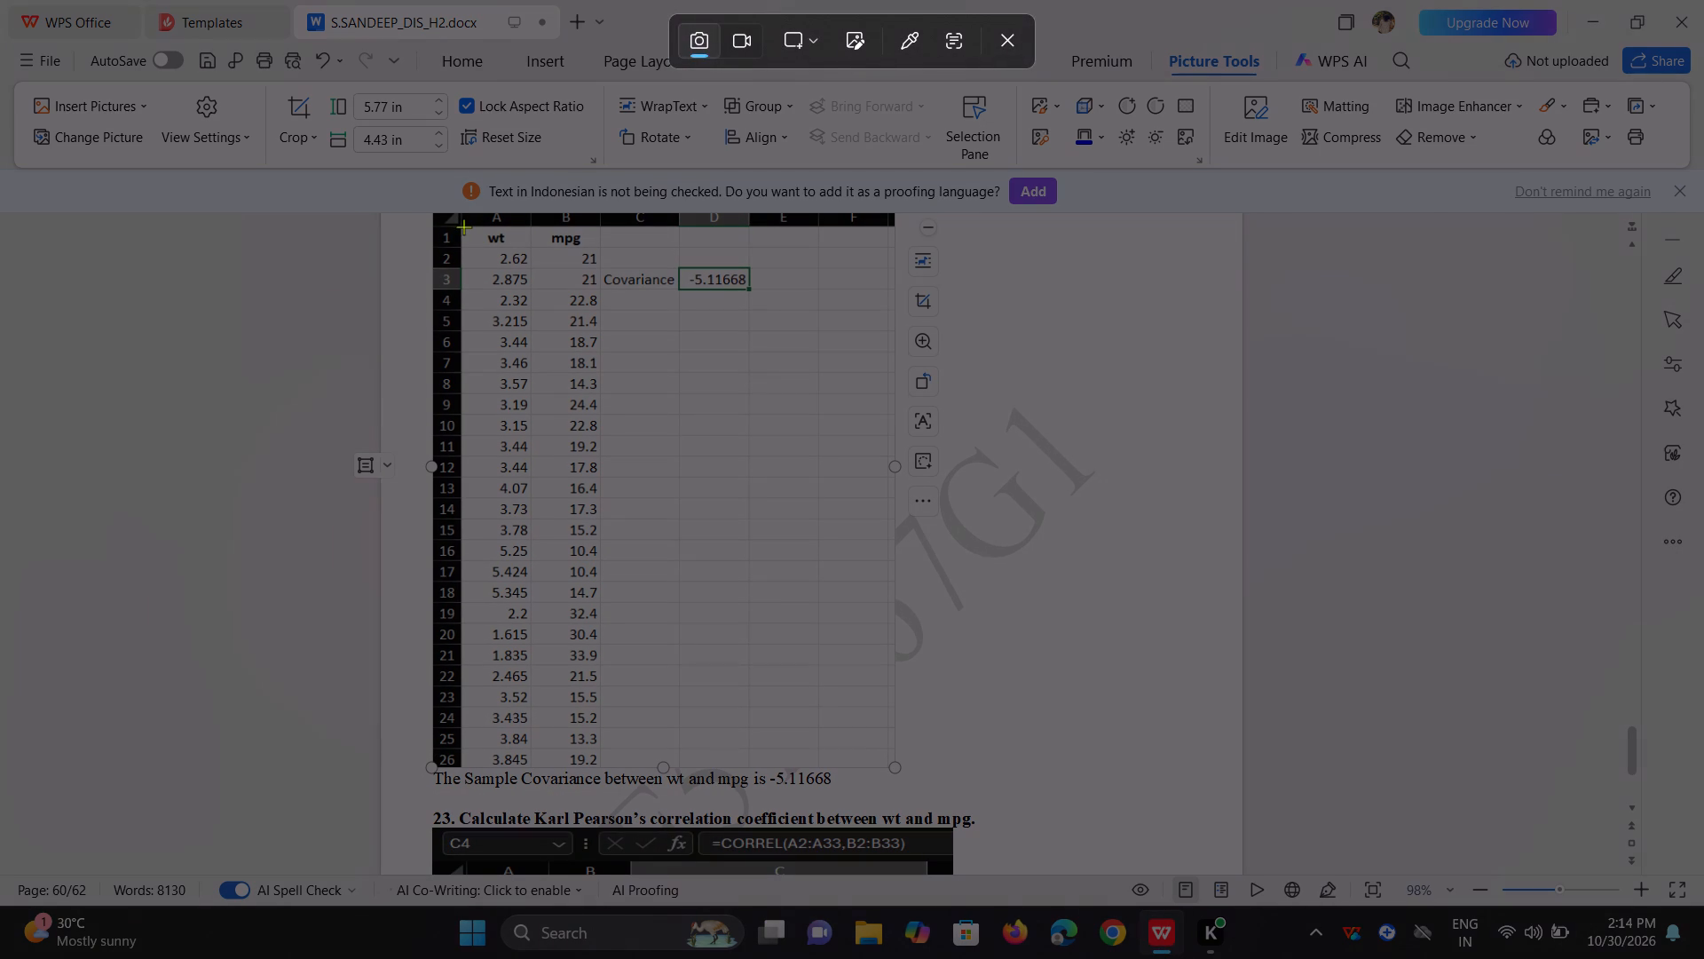
drag(463, 226, 765, 543)
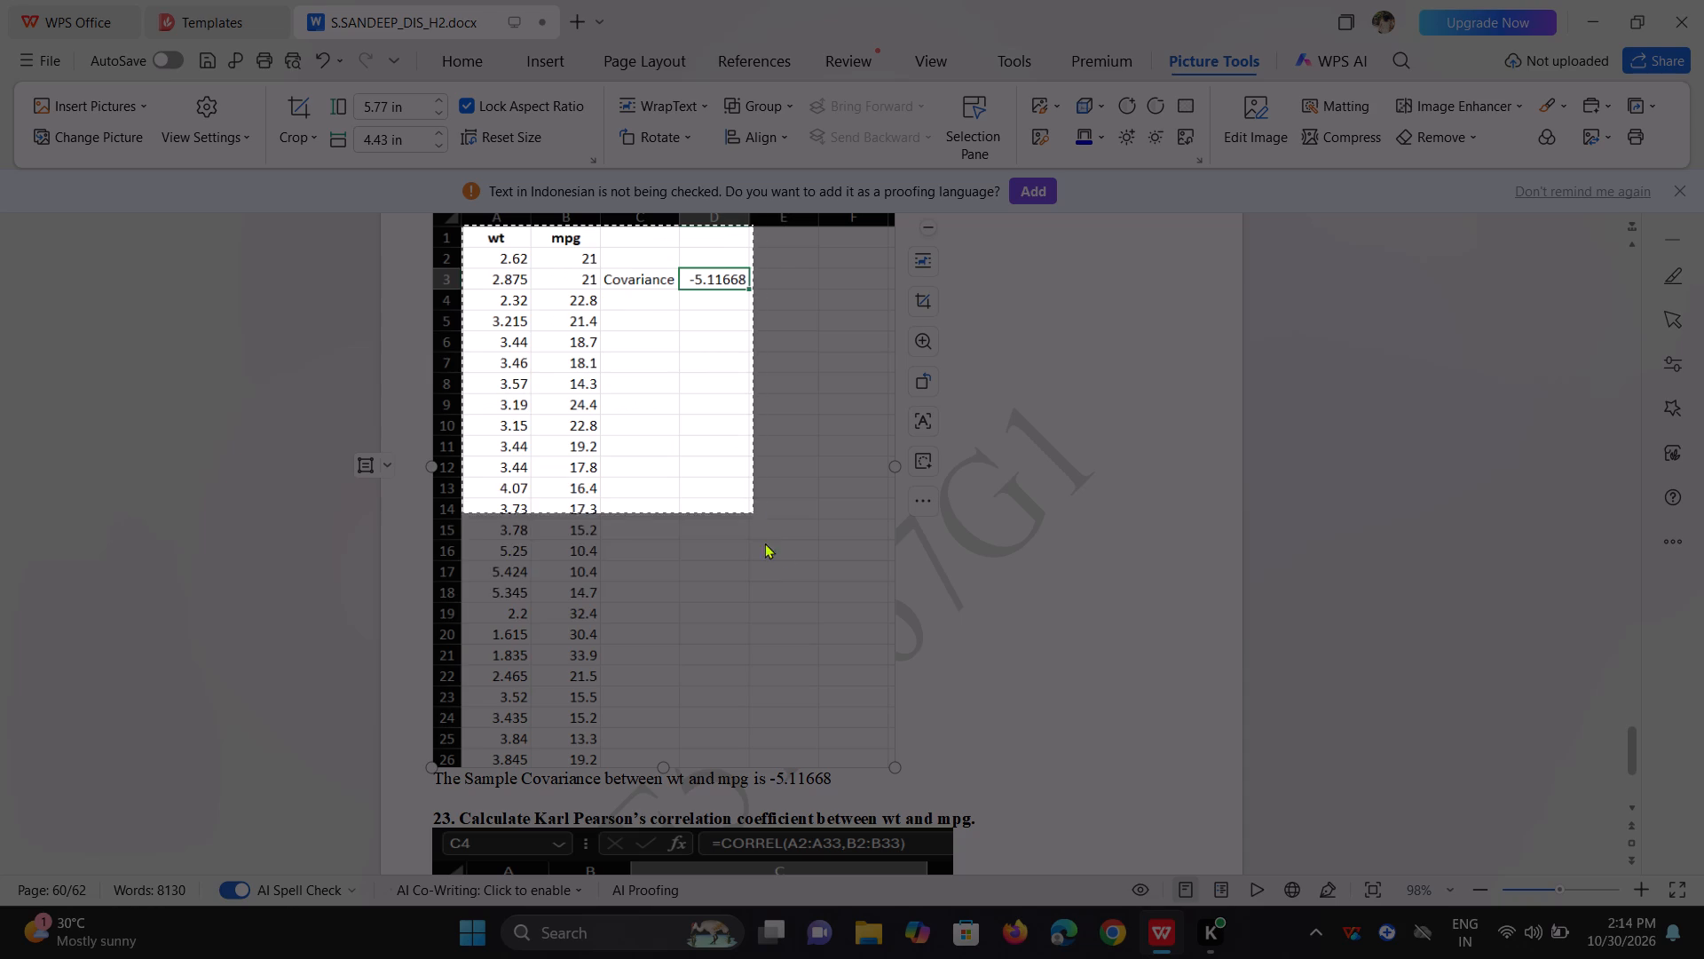
drag(765, 543, 806, 765)
scroll(792, 609, up, 1)
scroll(806, 765, up, 1)
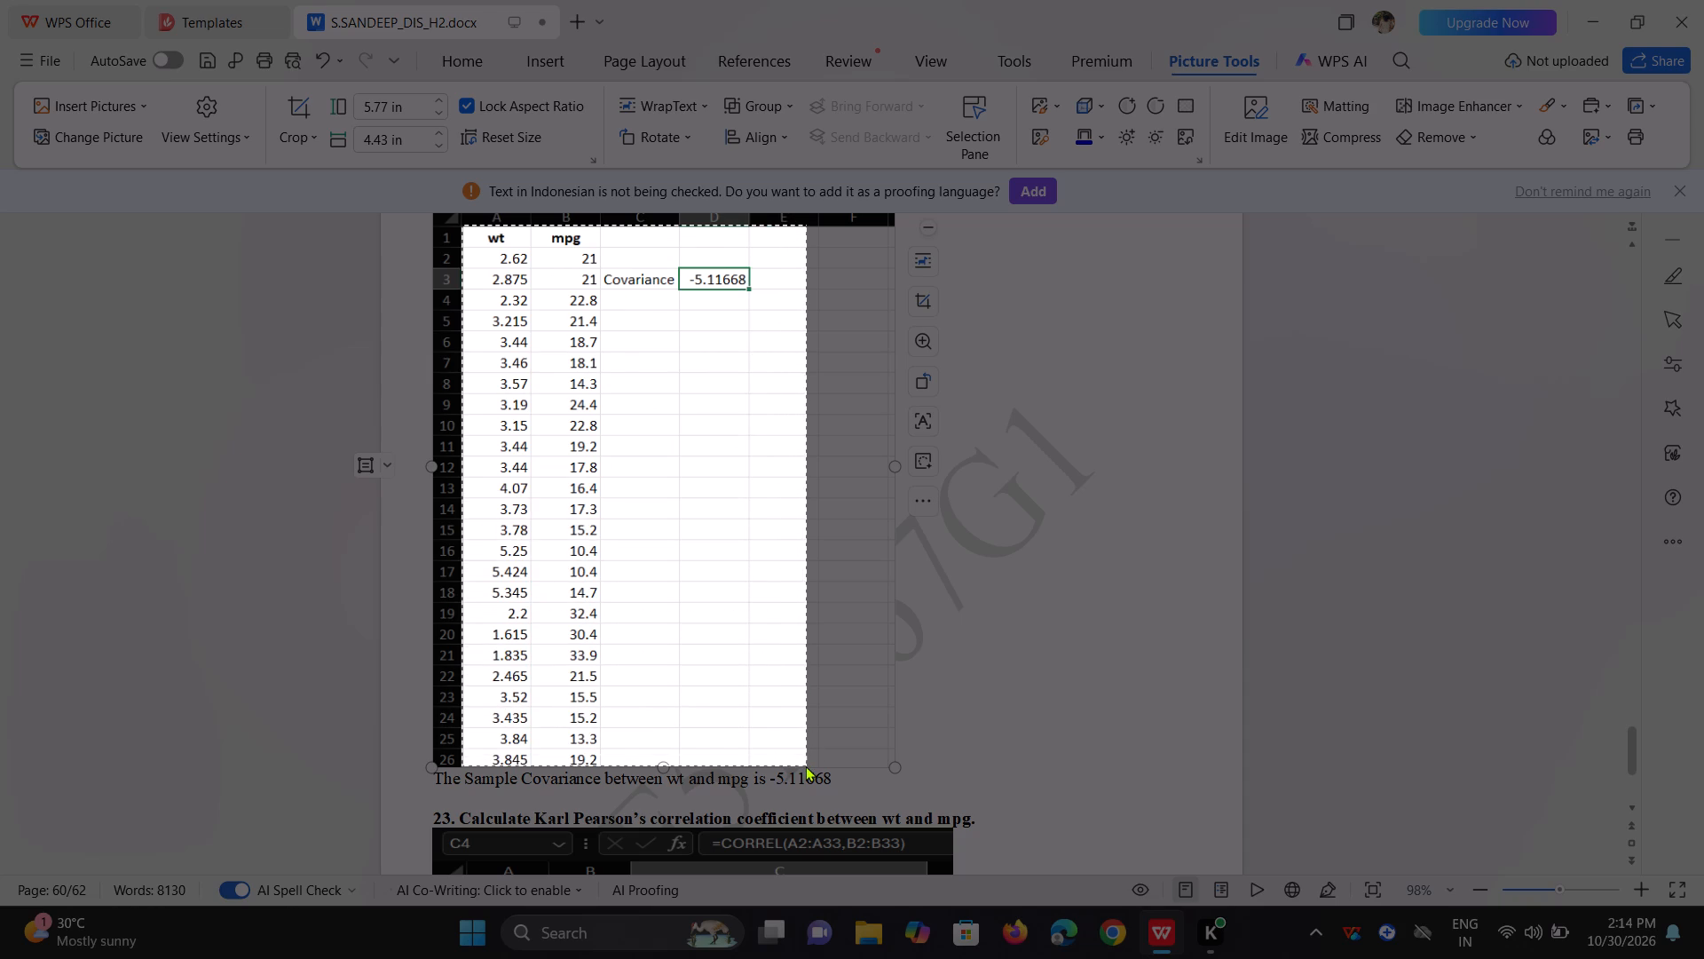
scroll(806, 765, up, 1)
drag(806, 765, 809, 776)
scroll(806, 765, up, 1)
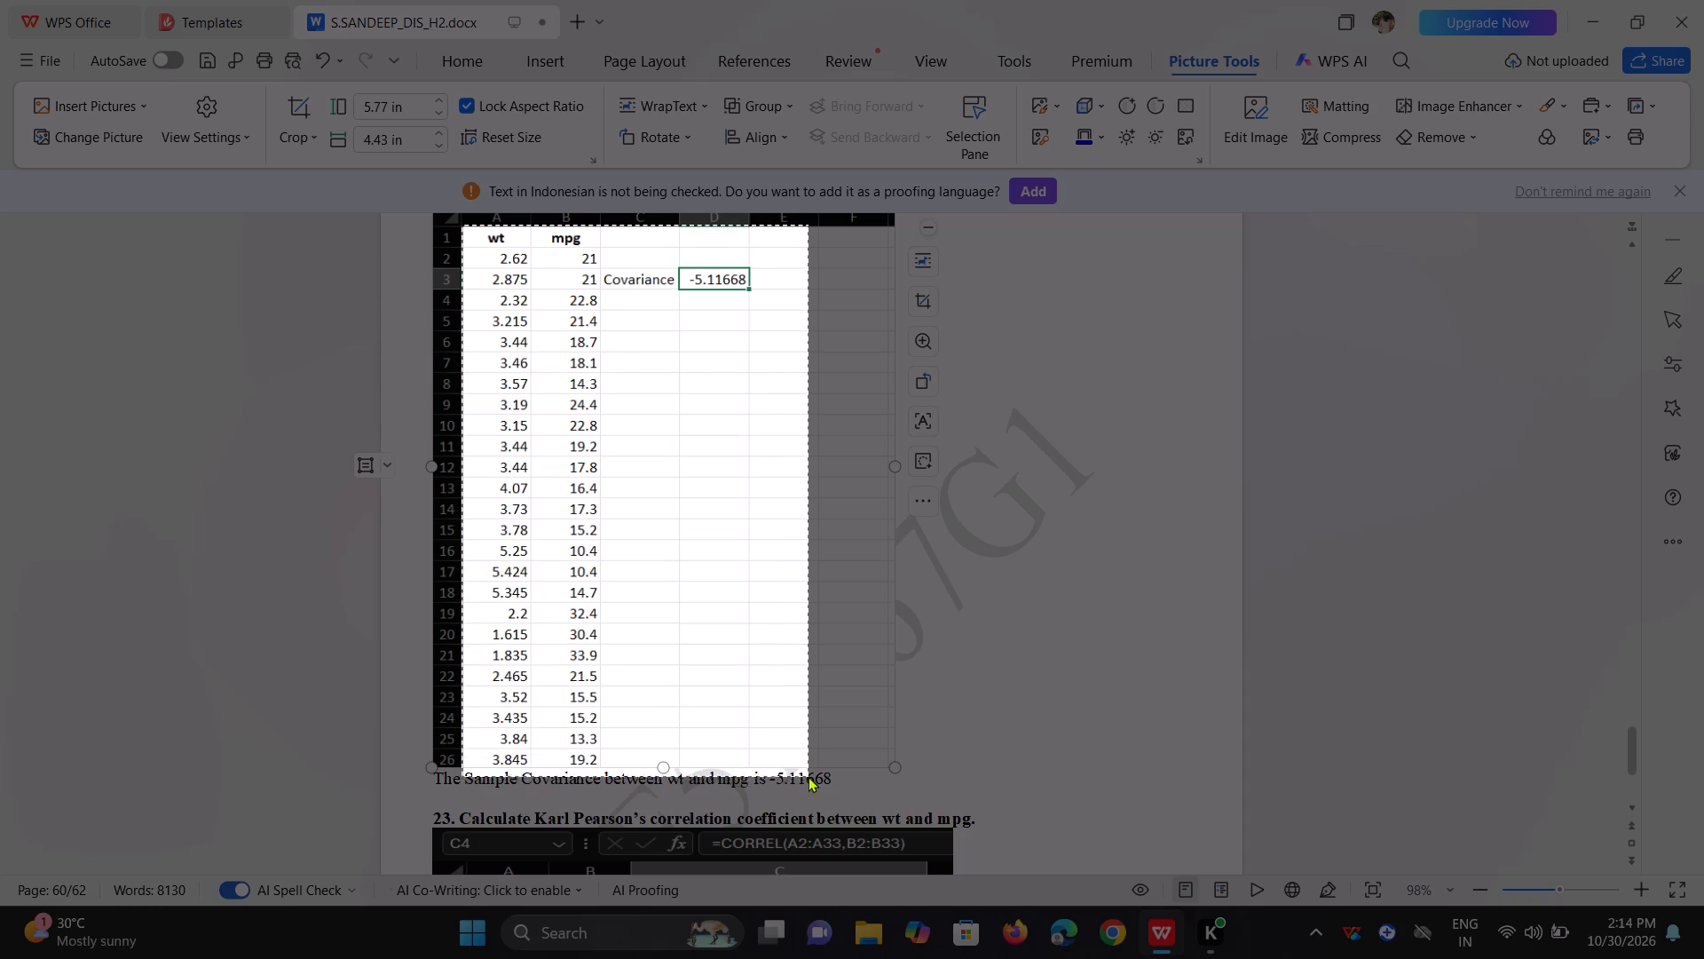
drag(809, 776, 809, 769)
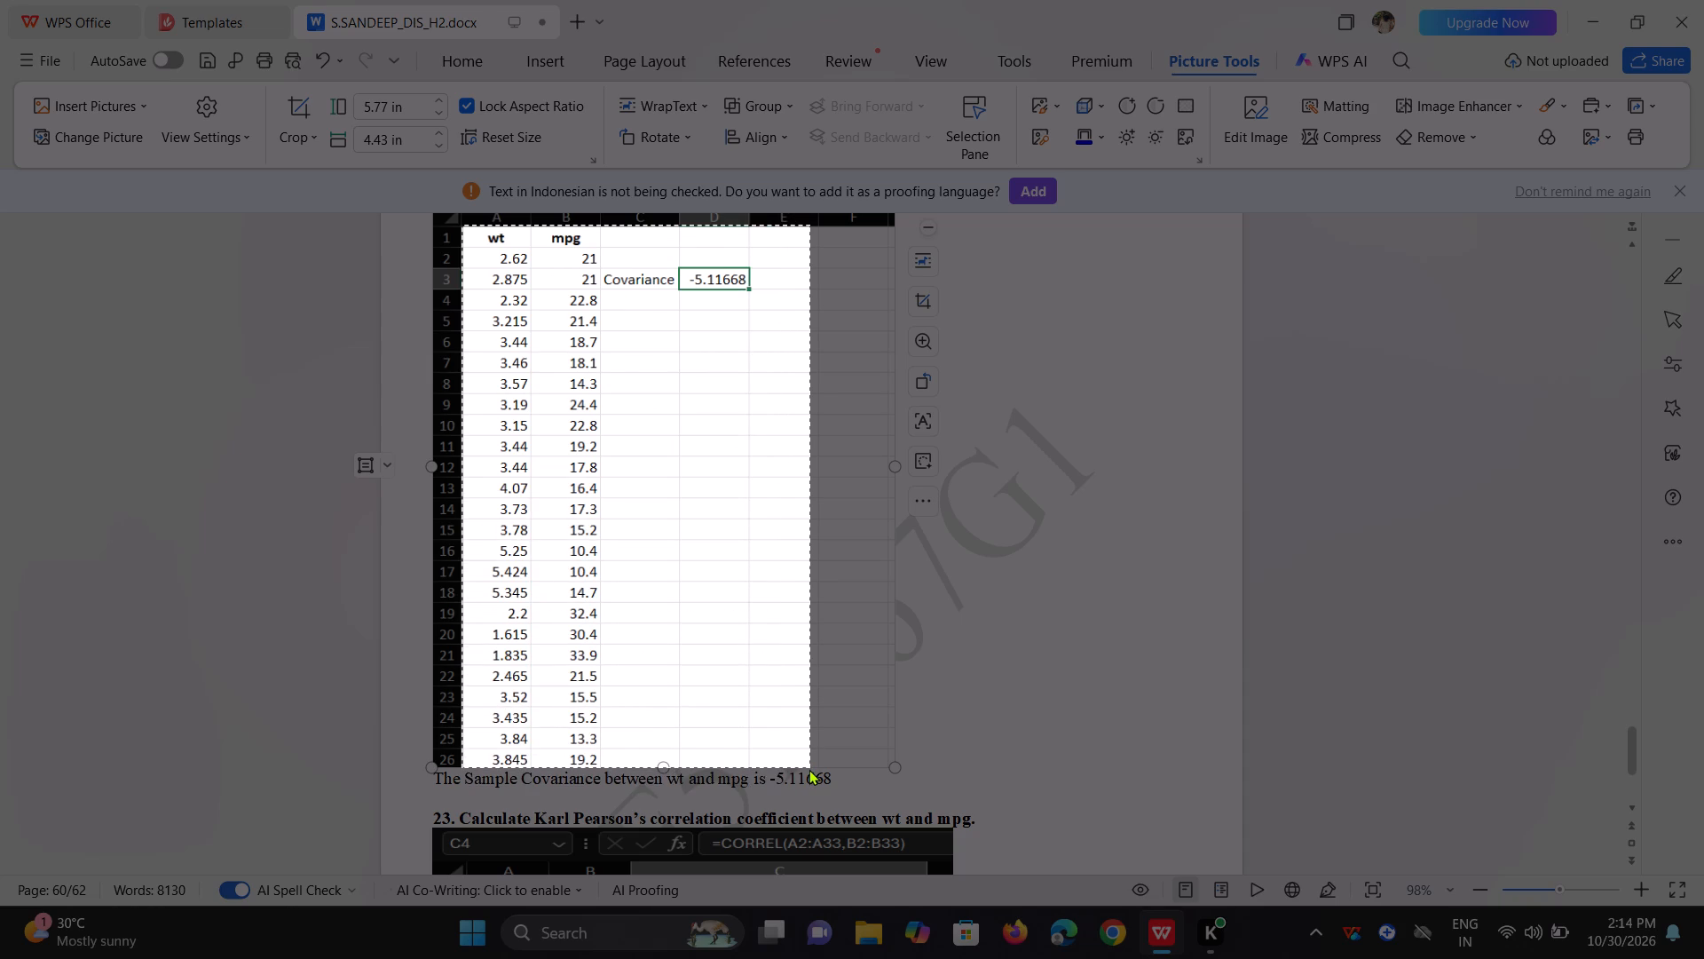
drag(809, 769, 809, 769)
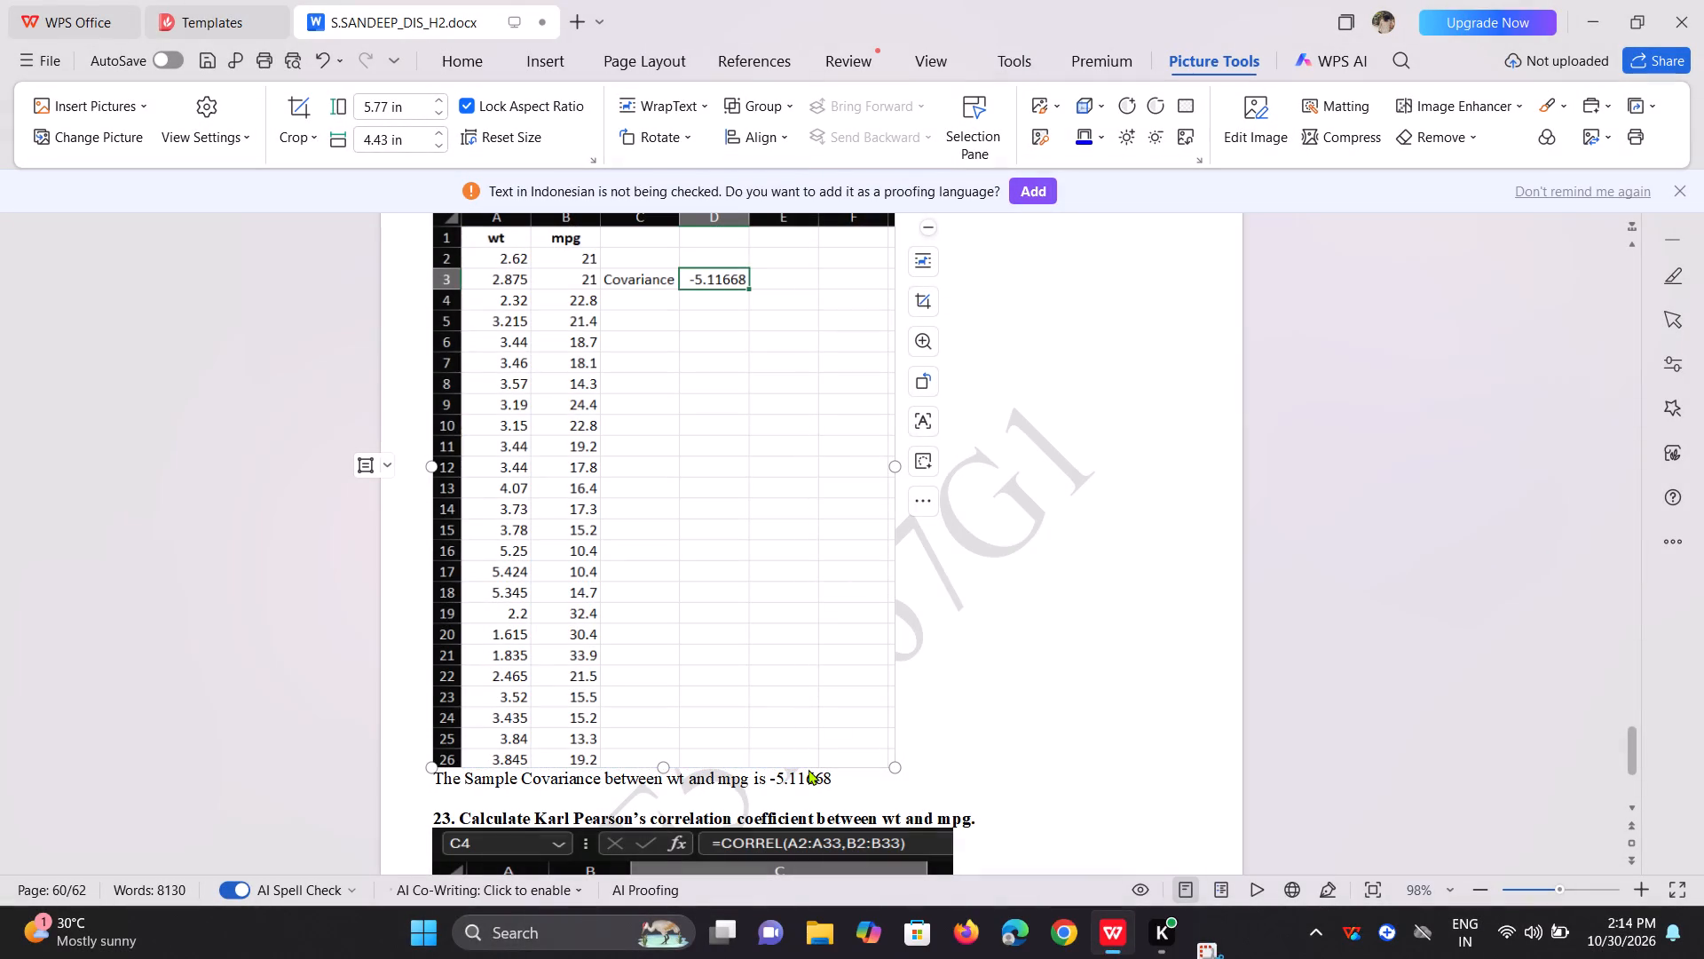
Replace the question 22 covariance worksheet picture with the captured snip of its cells.
click(612, 578)
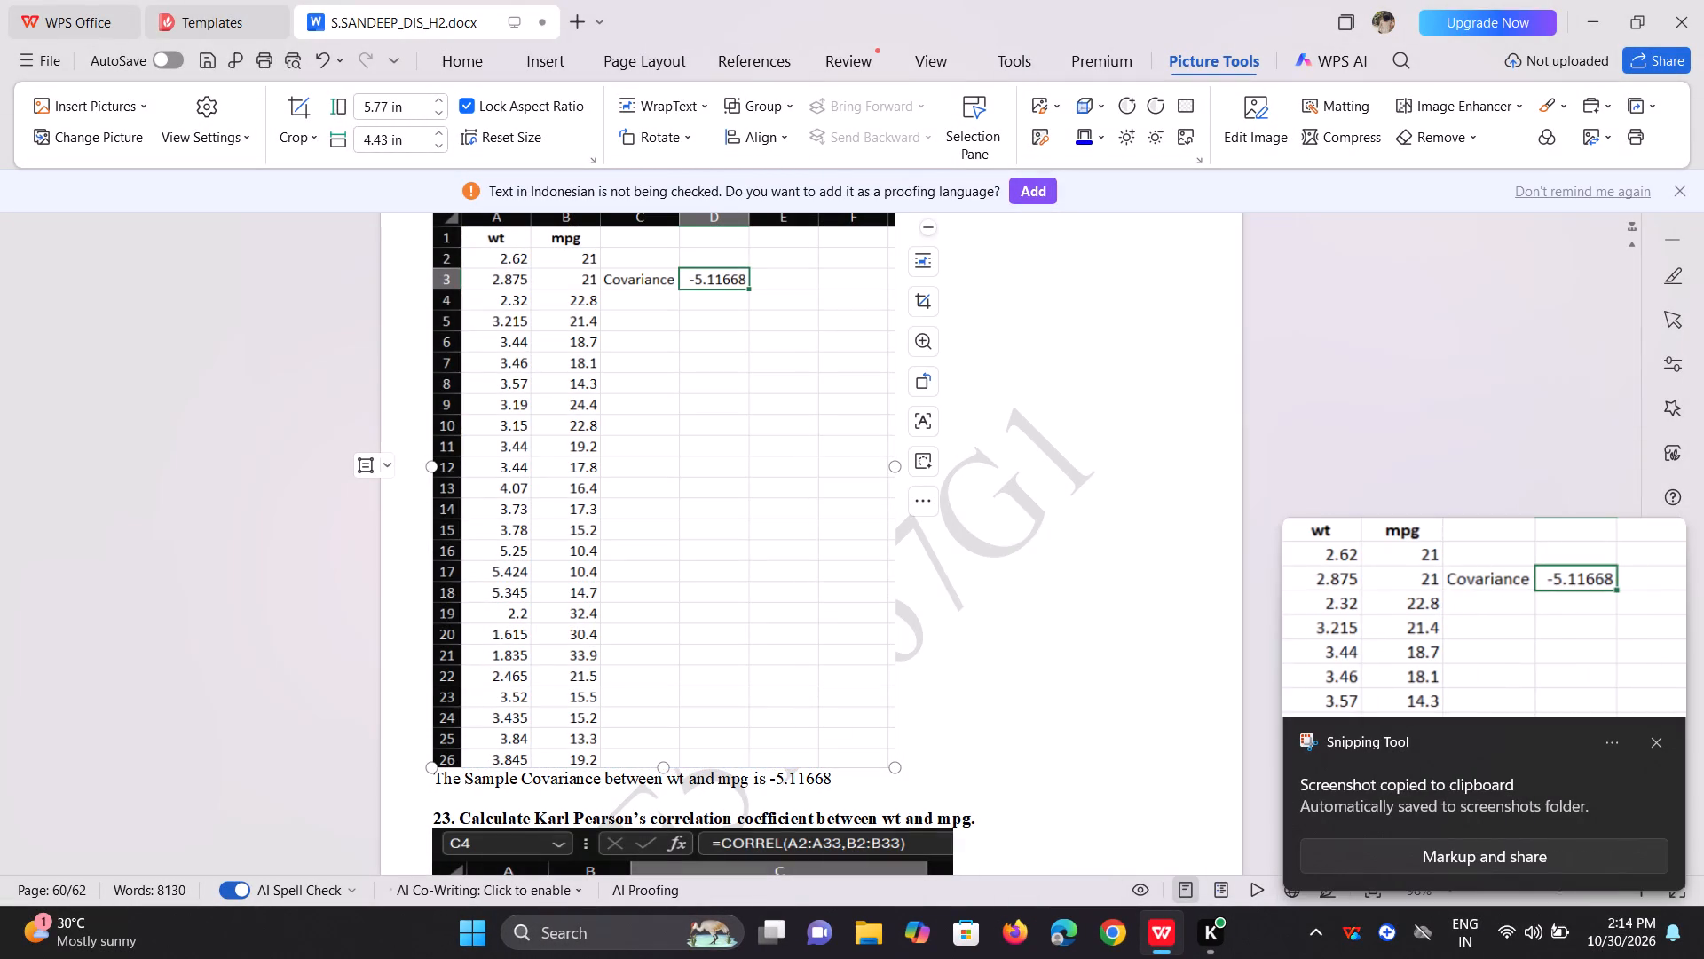
key(Delete)
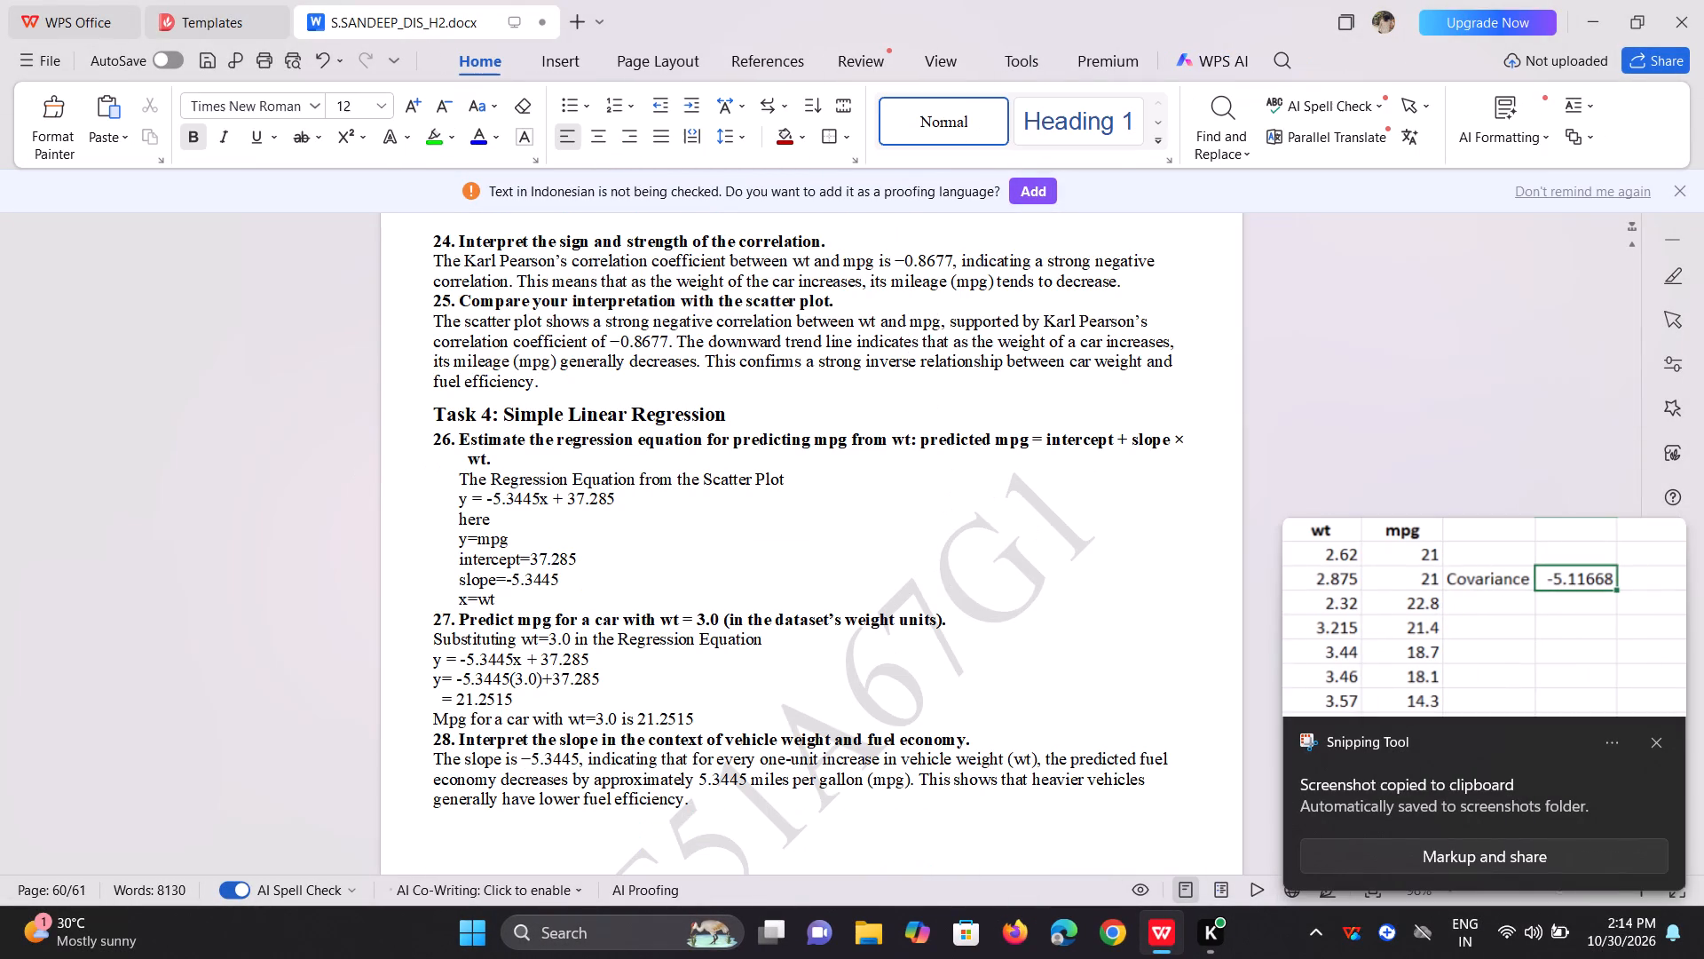
key(ctrl+v)
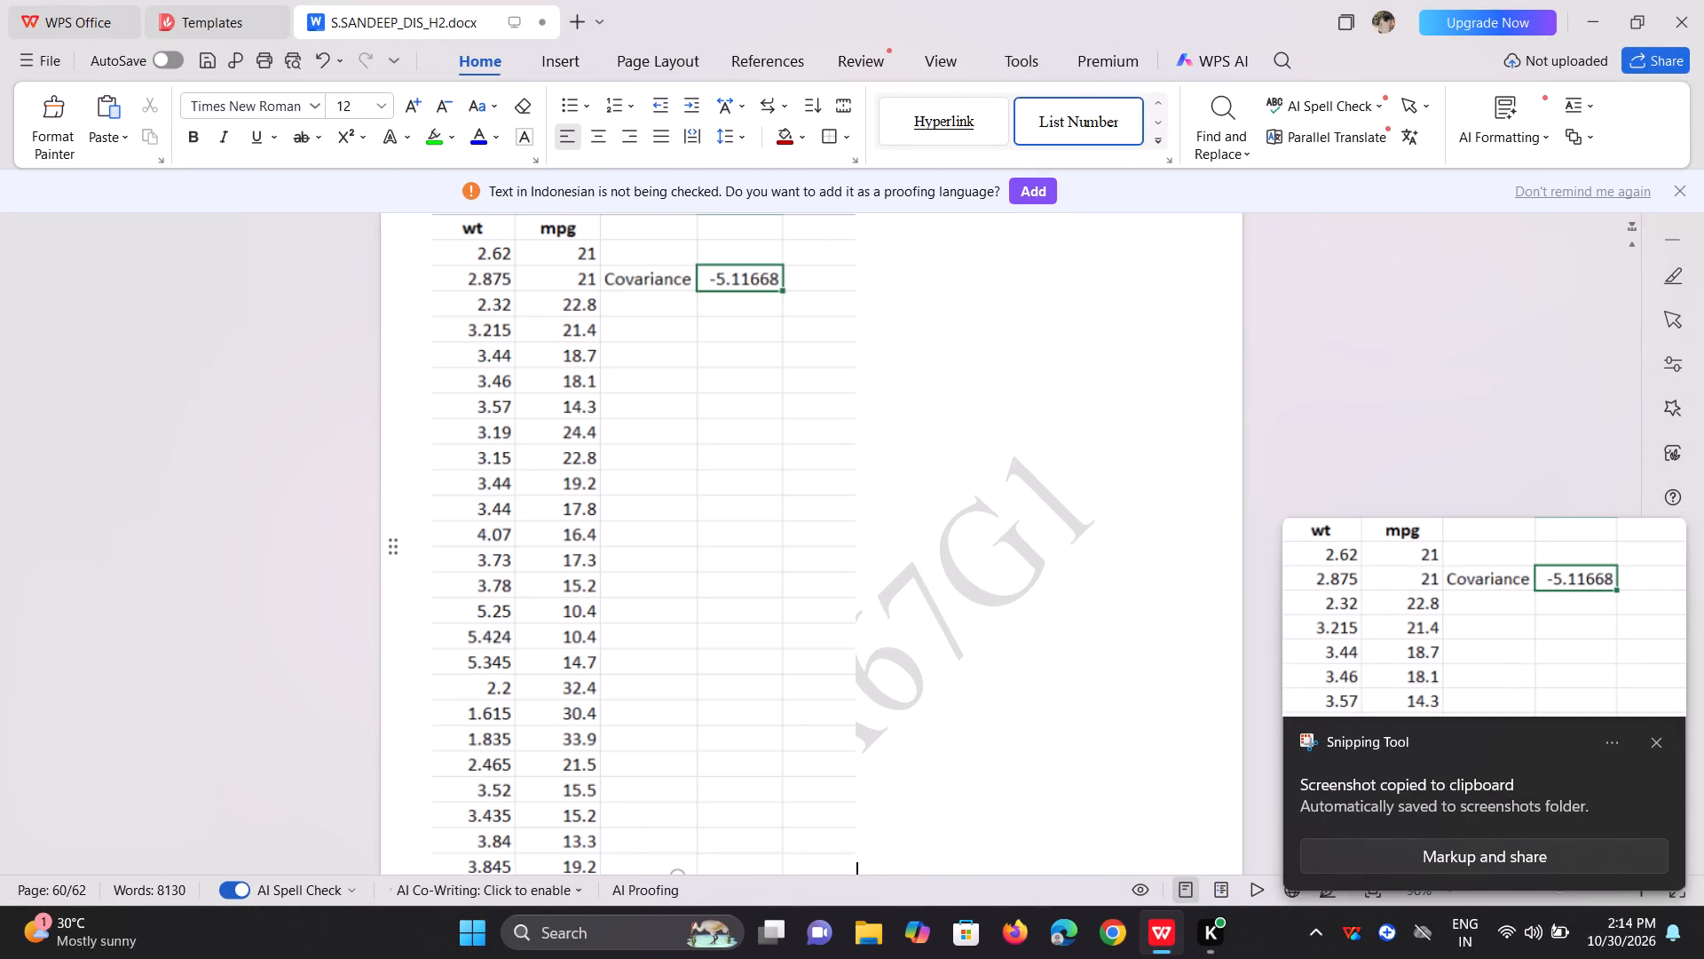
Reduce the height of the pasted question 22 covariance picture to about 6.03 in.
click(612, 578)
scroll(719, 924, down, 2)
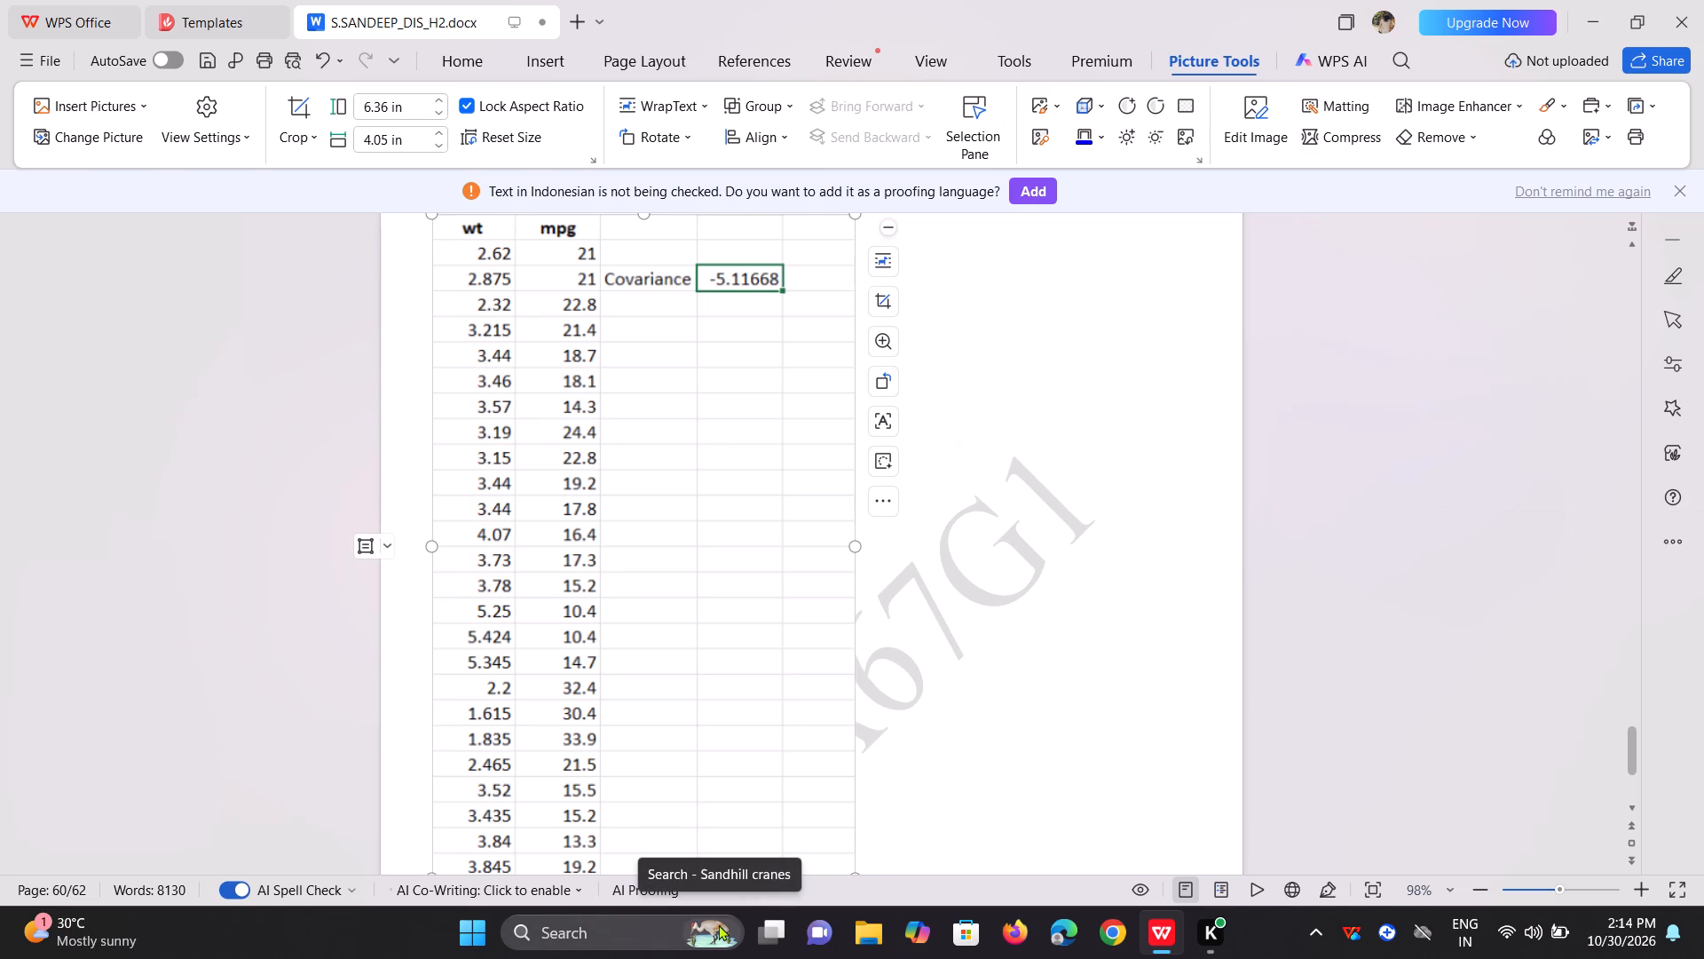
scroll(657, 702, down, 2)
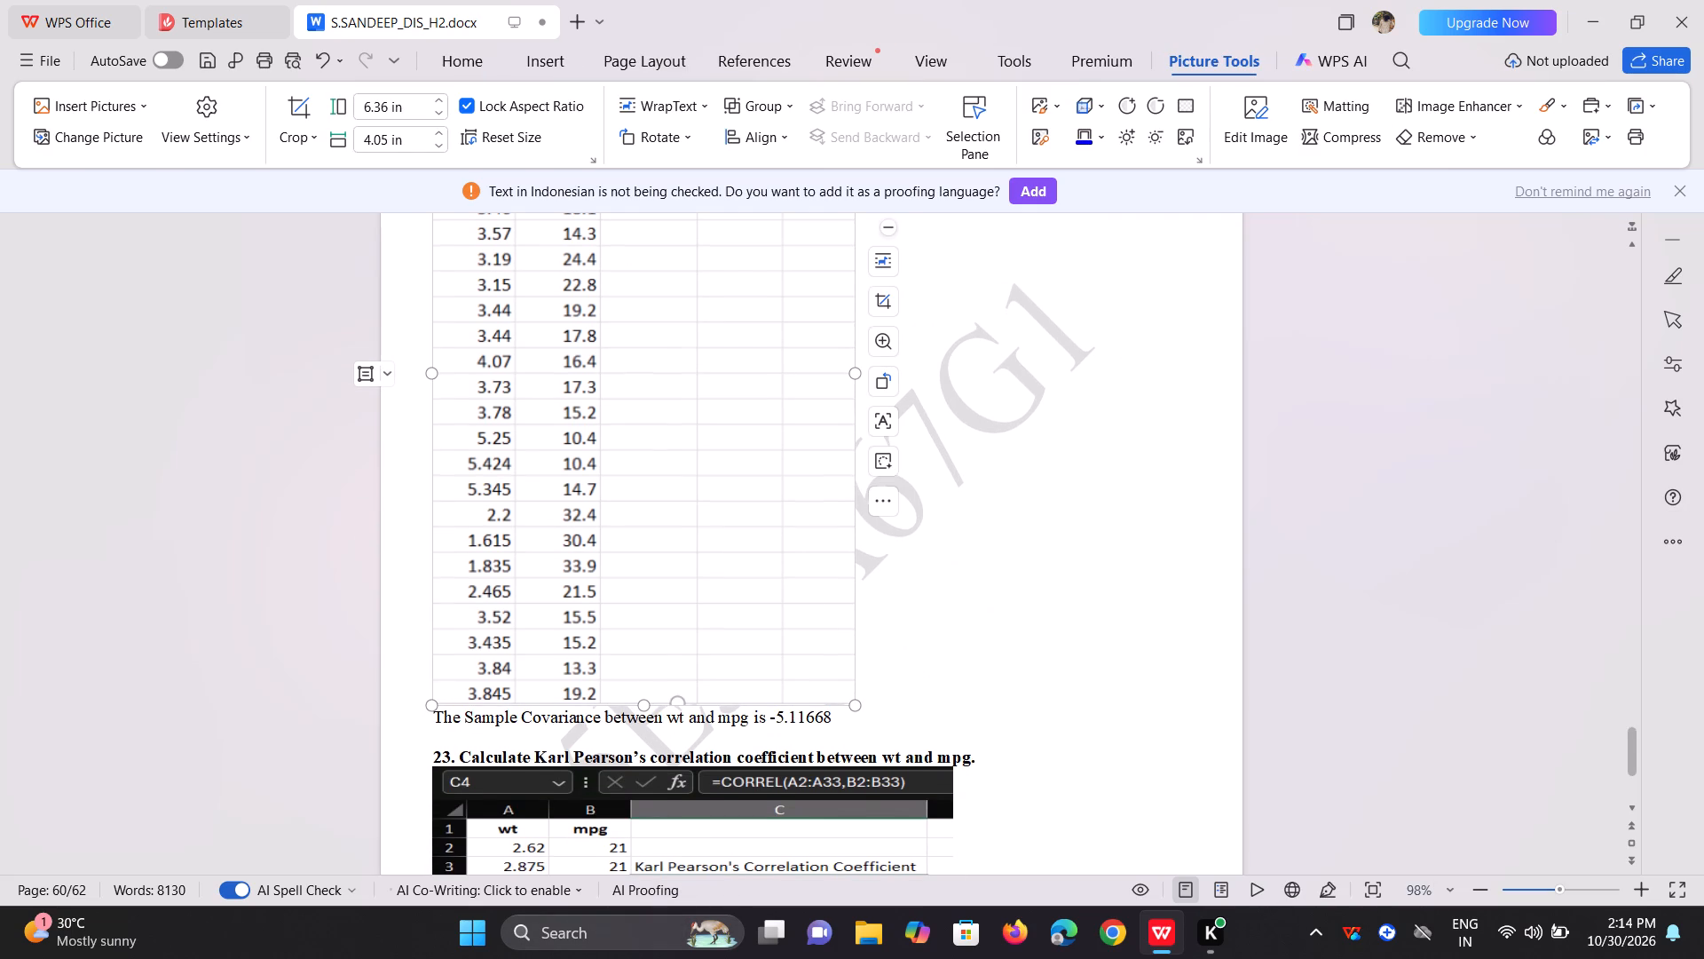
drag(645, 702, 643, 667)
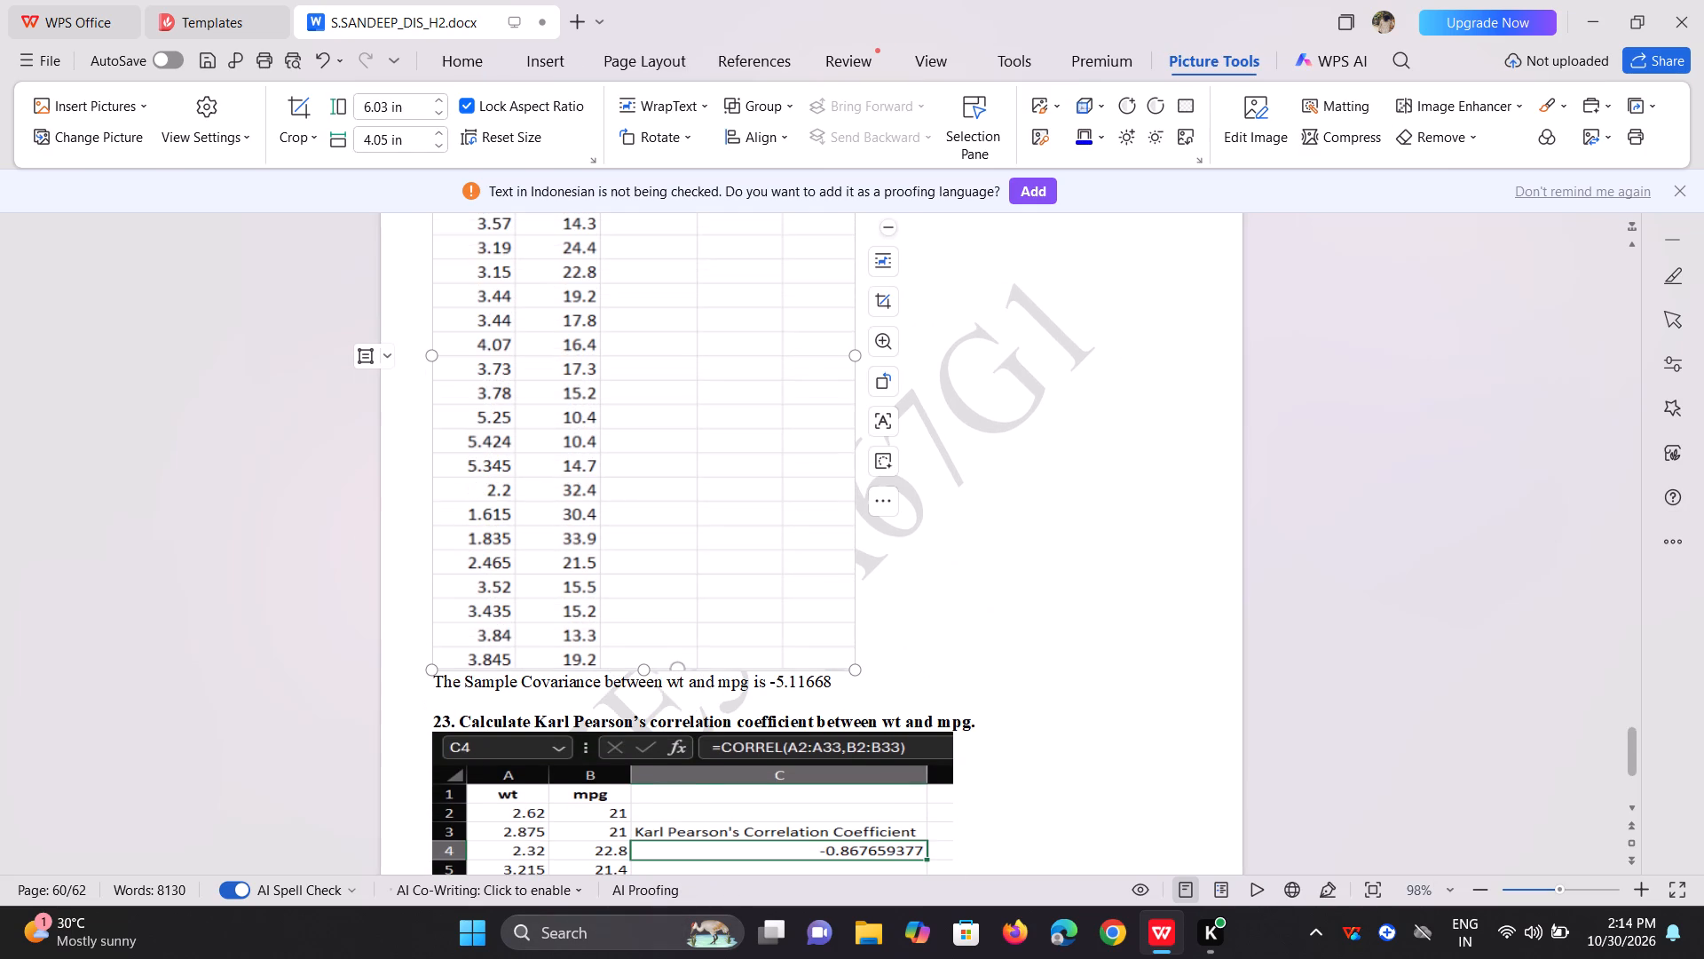
Remove the blank line between the question 21 cyl versus mpg scatter plot and its explanation paragraph.
scroll(643, 667, up, 12)
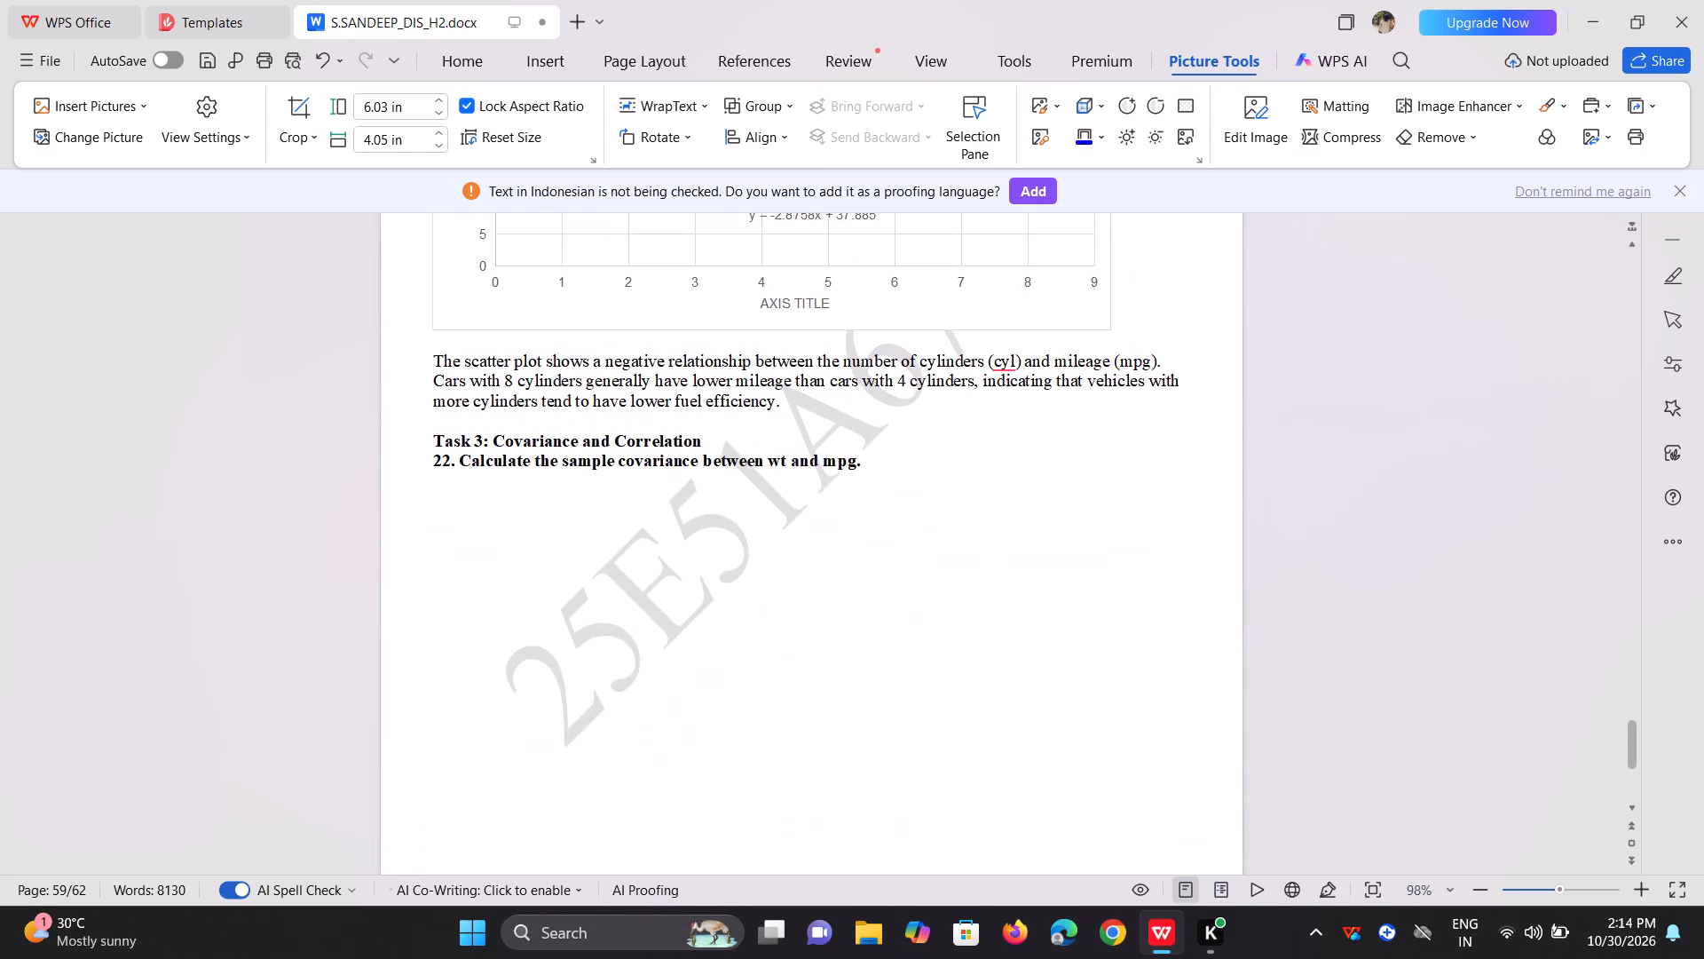
scroll(643, 667, up, 3)
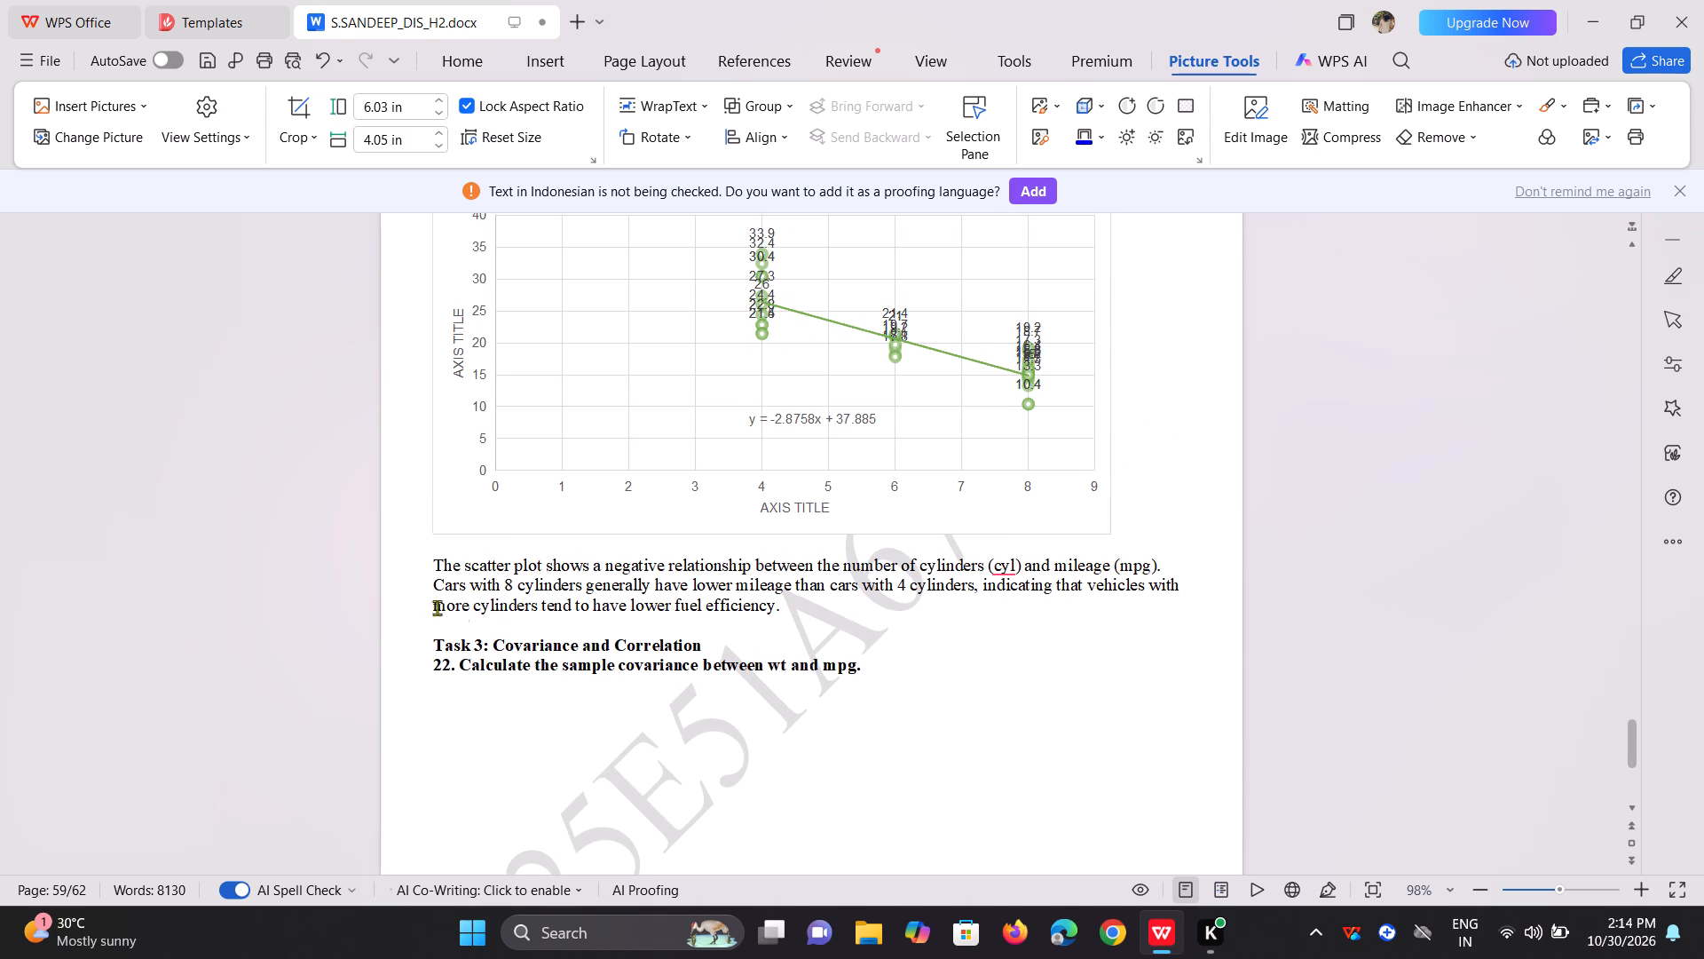
click(430, 563)
key(BackSpace)
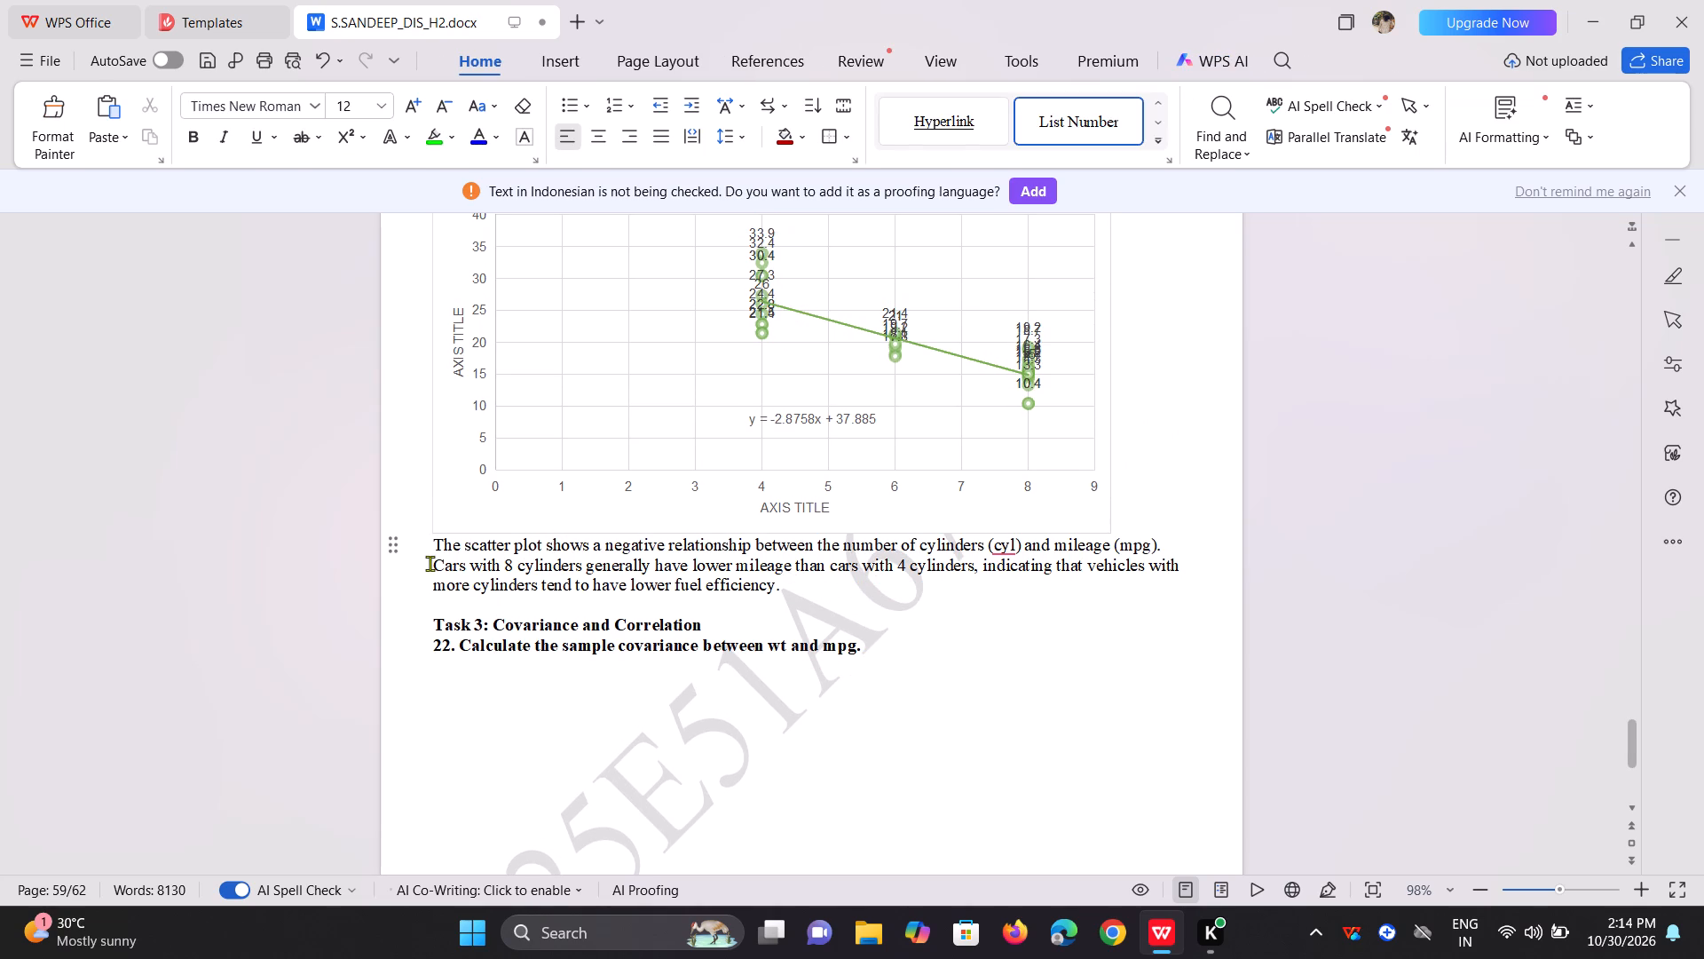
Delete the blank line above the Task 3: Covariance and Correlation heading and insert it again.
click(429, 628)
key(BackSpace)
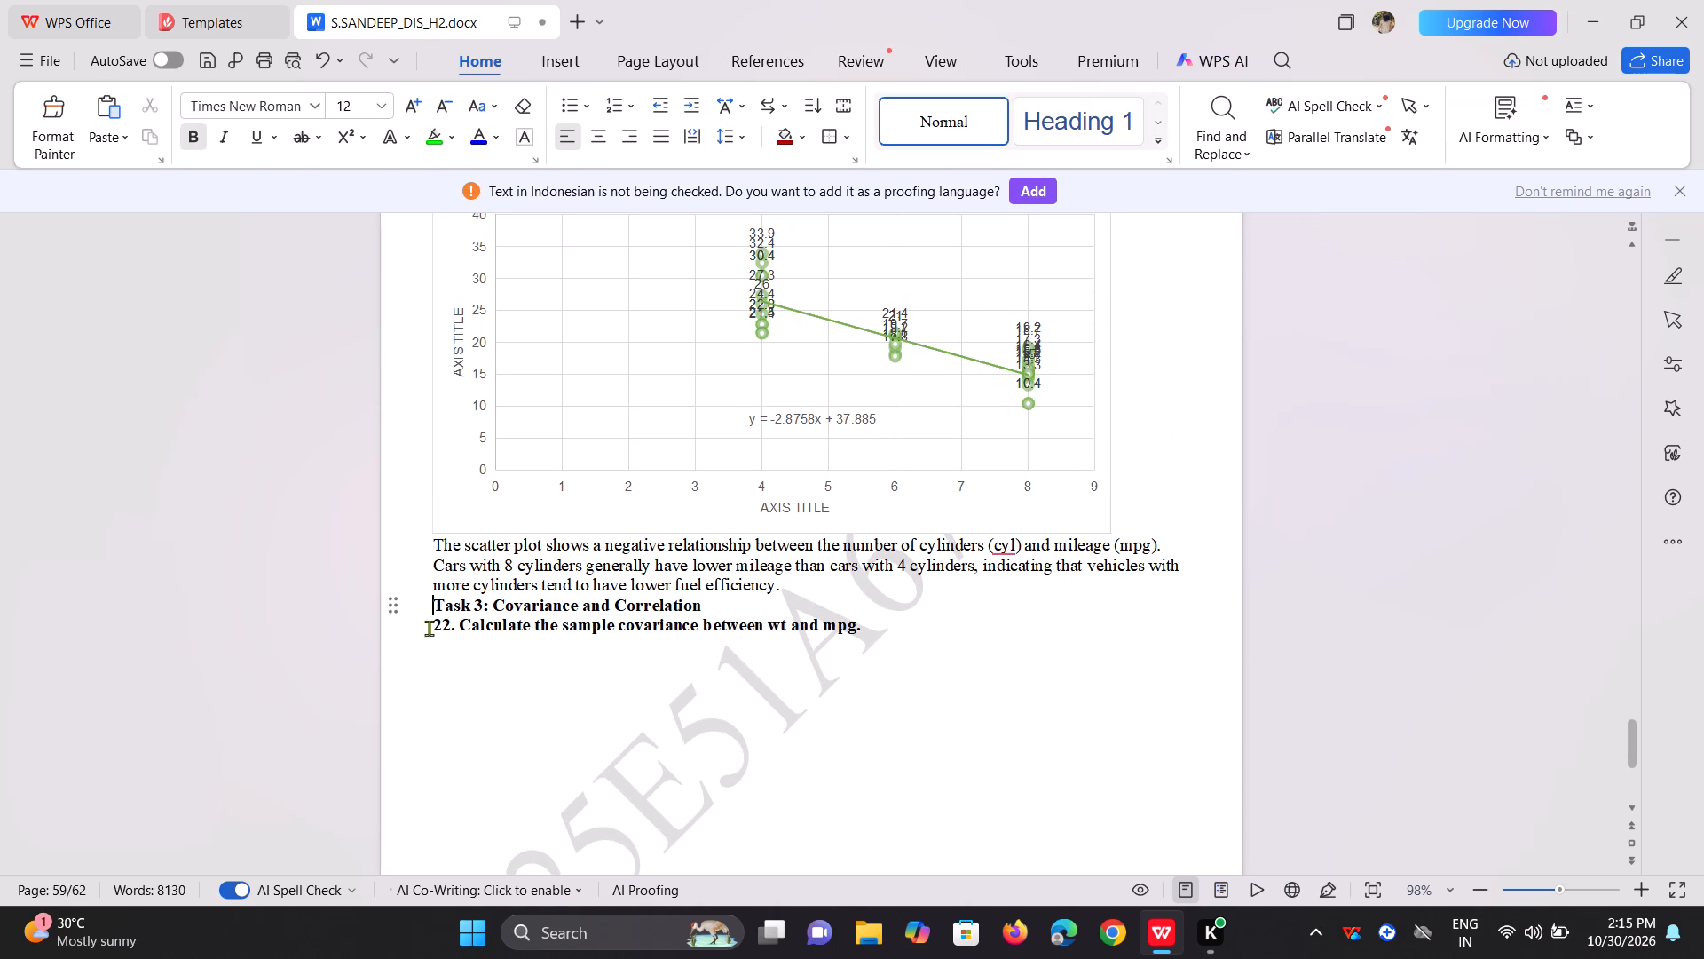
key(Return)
Slightly reduce the height of the question 21 cyl versus mpg scatter plot from its bottom edge.
scroll(429, 628, up, 2)
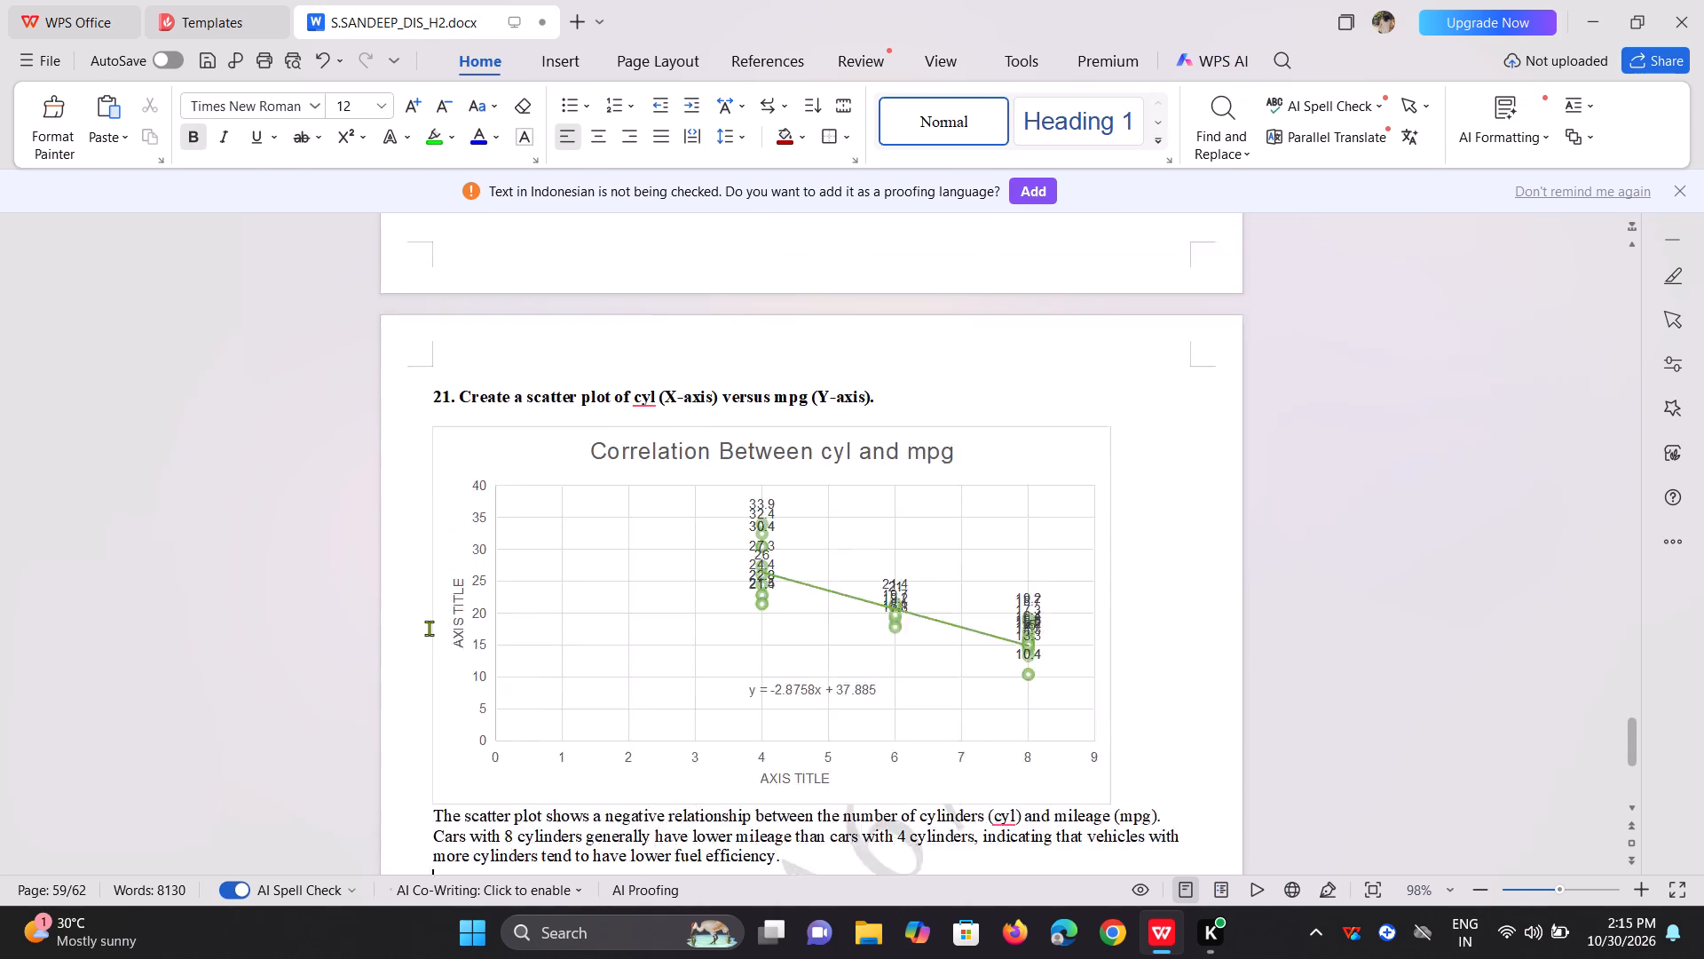
scroll(429, 628, up, 8)
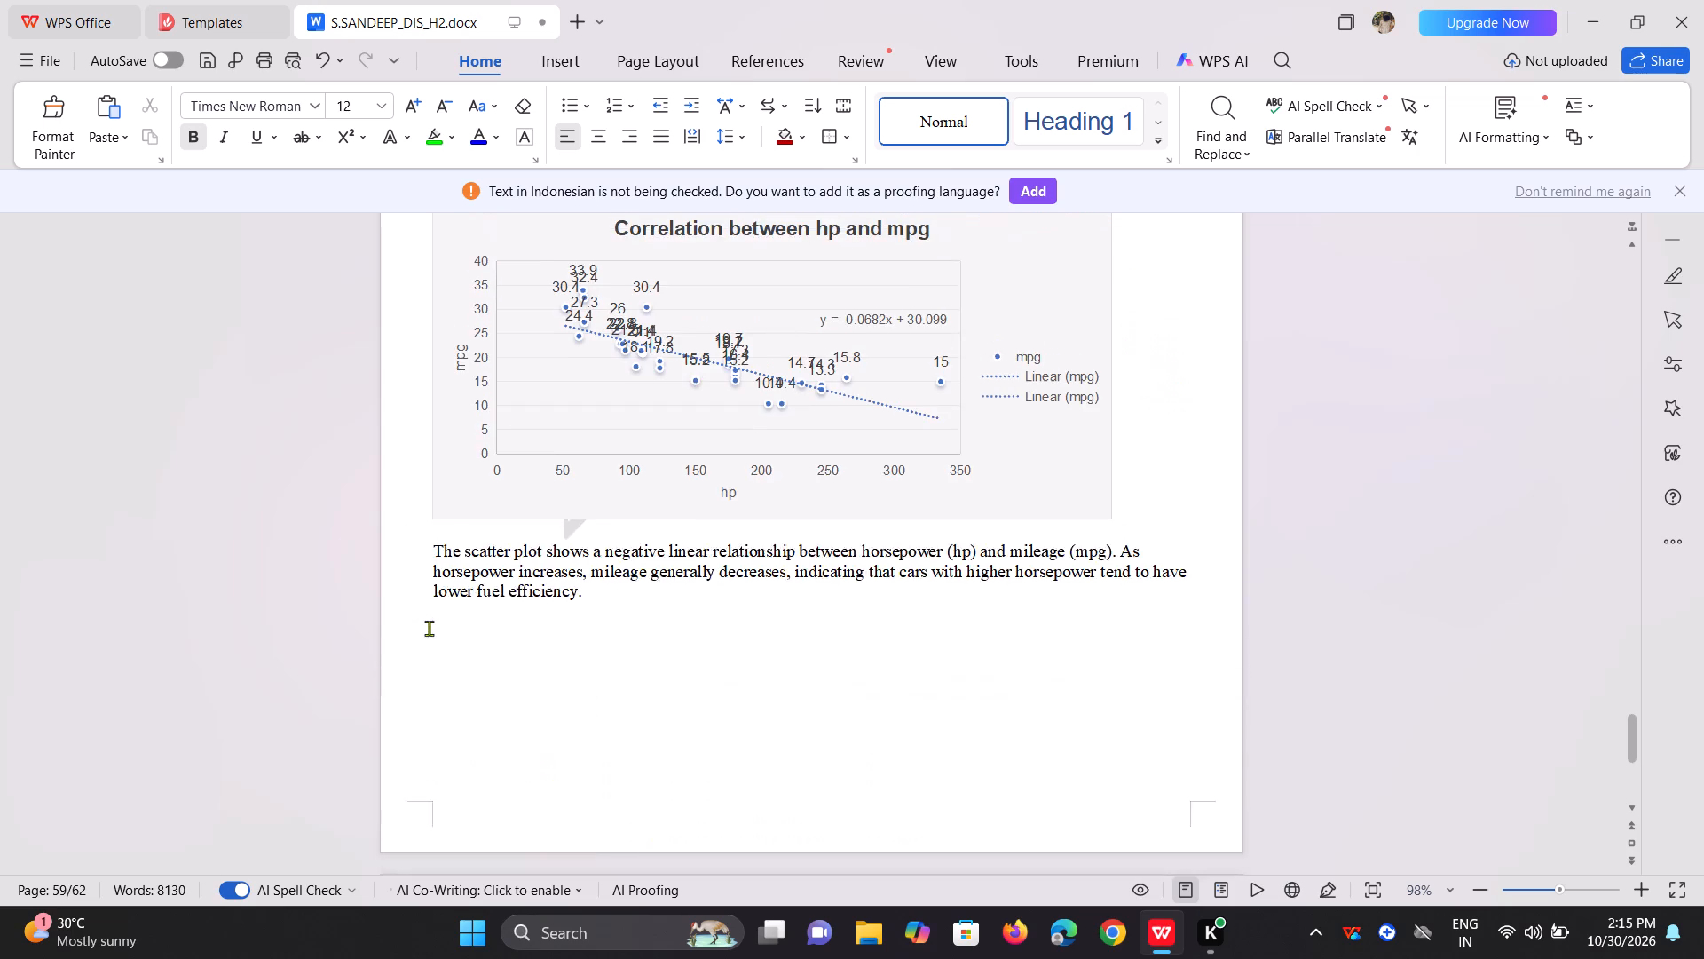
scroll(453, 684, down, 3)
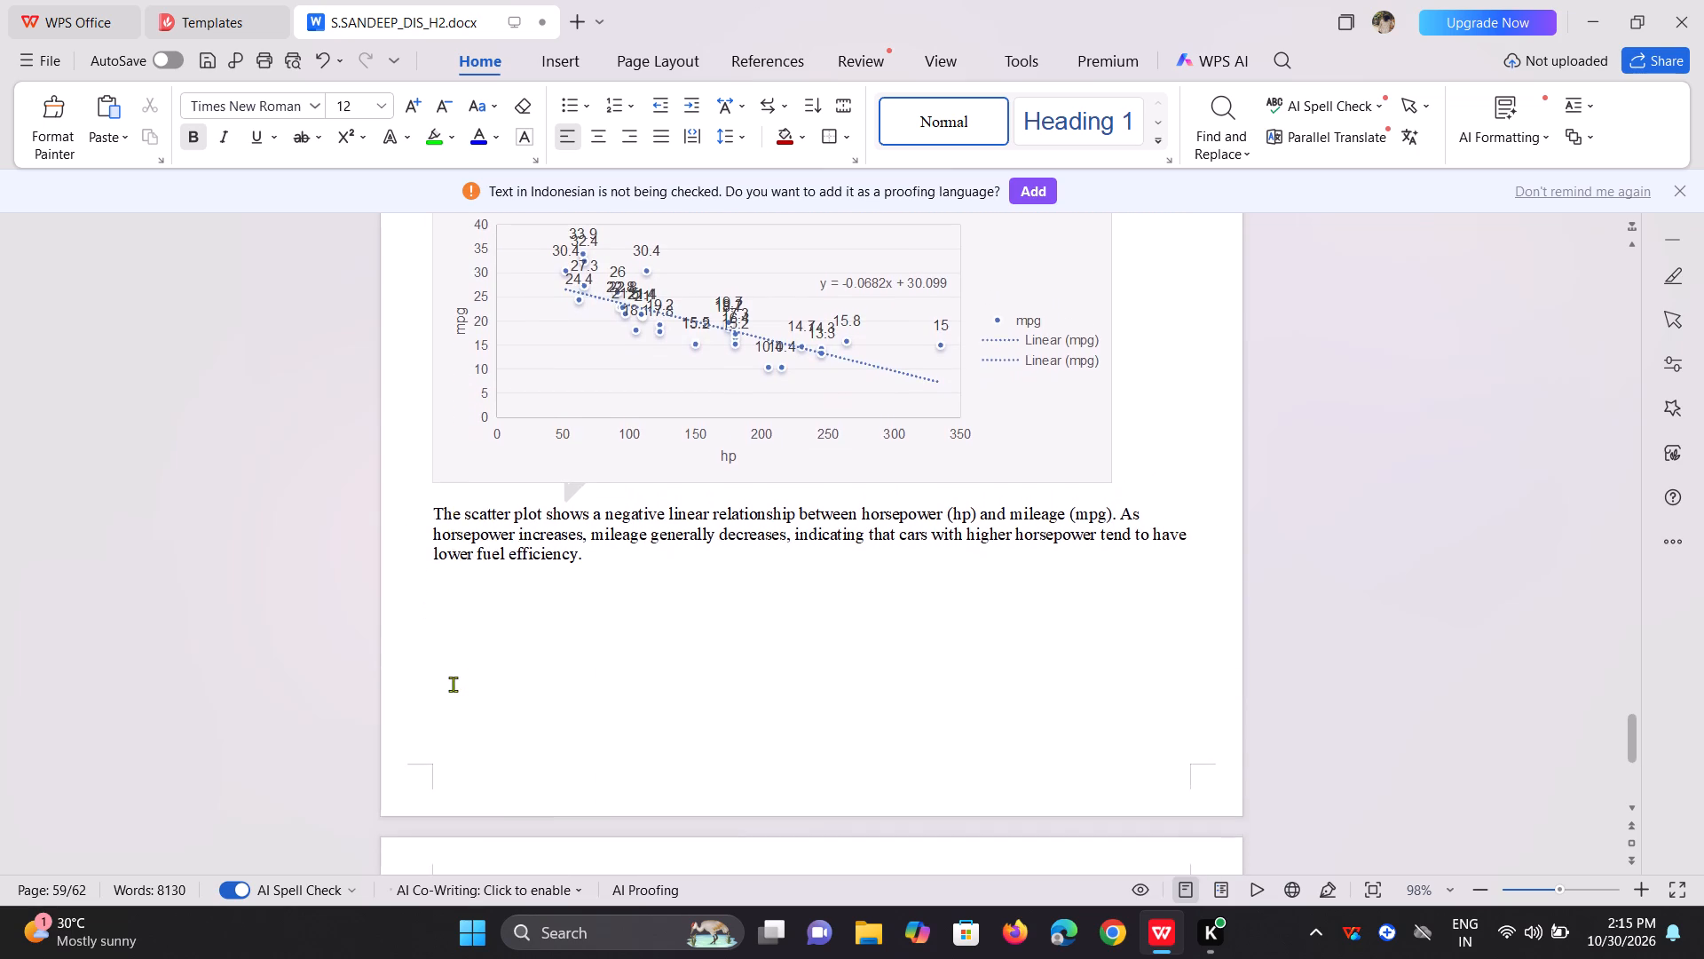
scroll(453, 684, down, 4)
click(665, 470)
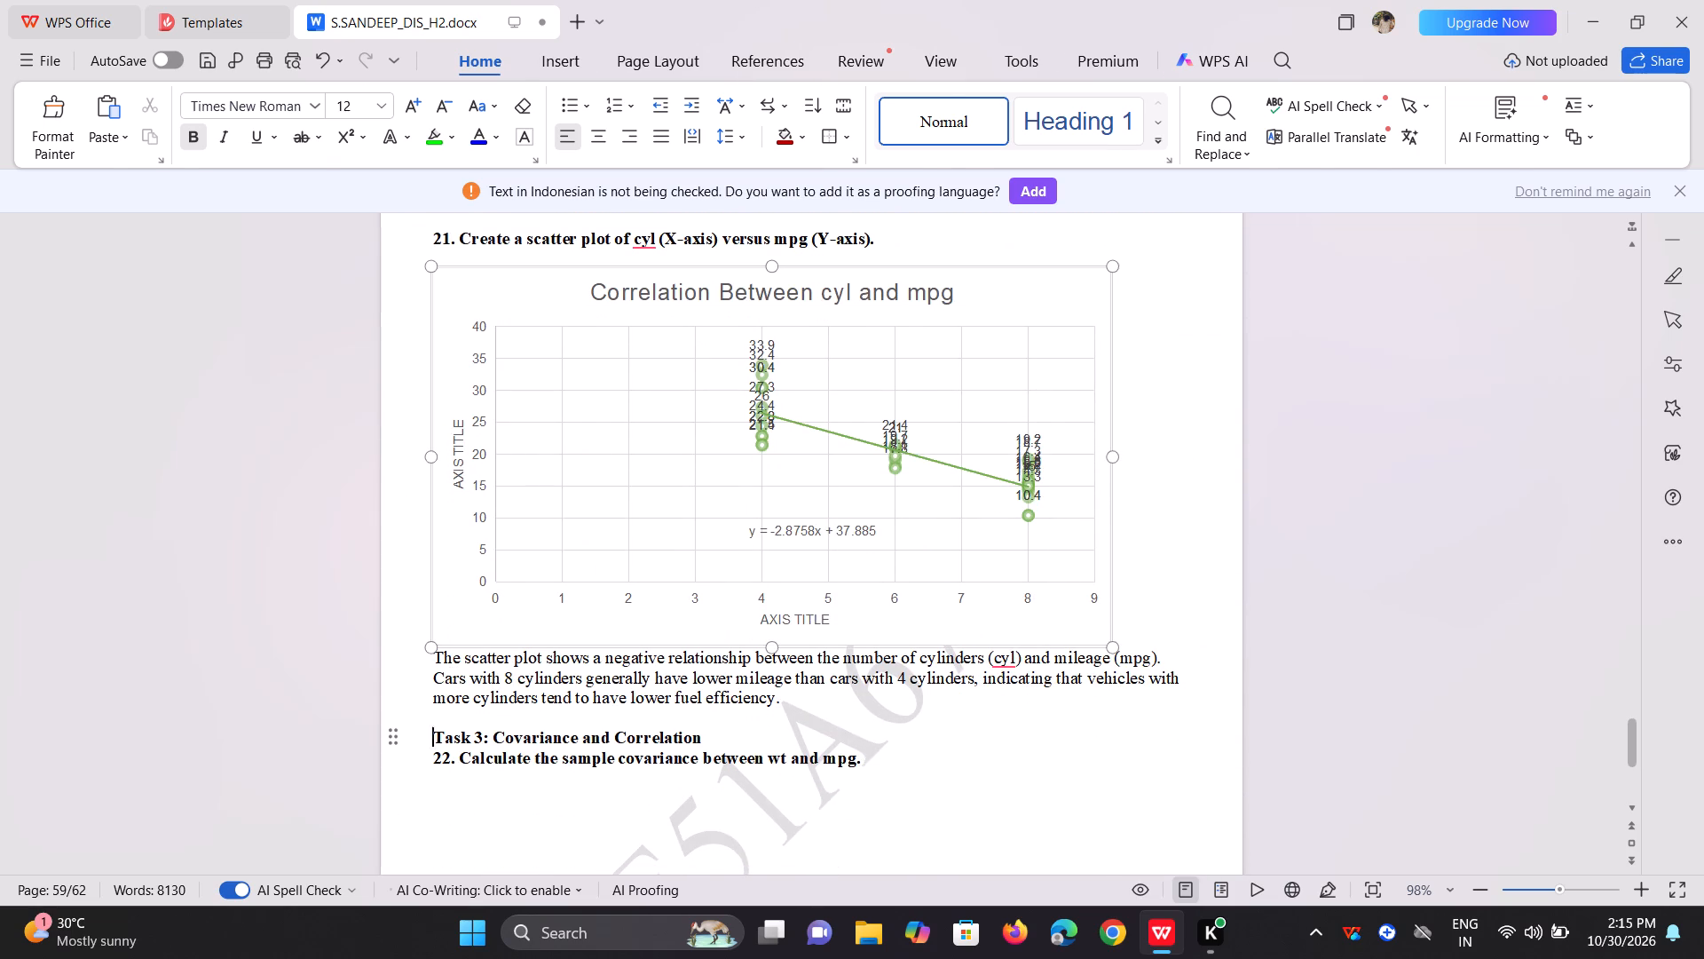
drag(772, 648, 769, 616)
Reduce the height of the question 22 covariance picture to about 4.94 in, keeping its 4.05 in width.
scroll(769, 616, down, 6)
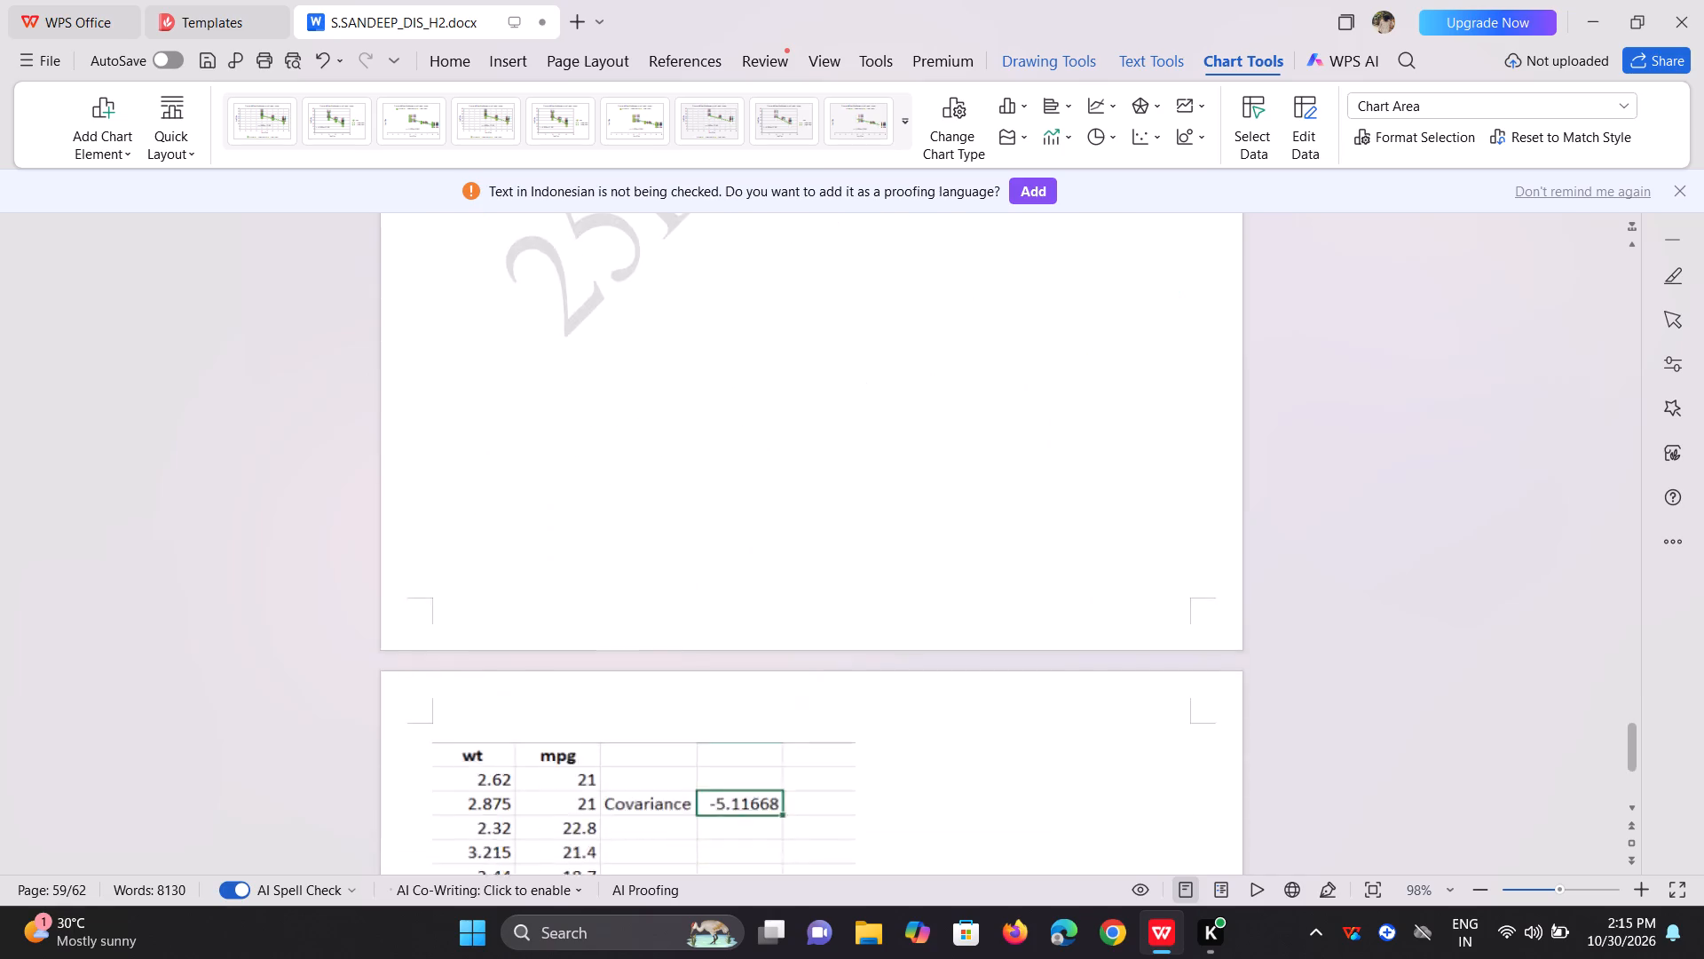
scroll(769, 616, down, 6)
click(638, 733)
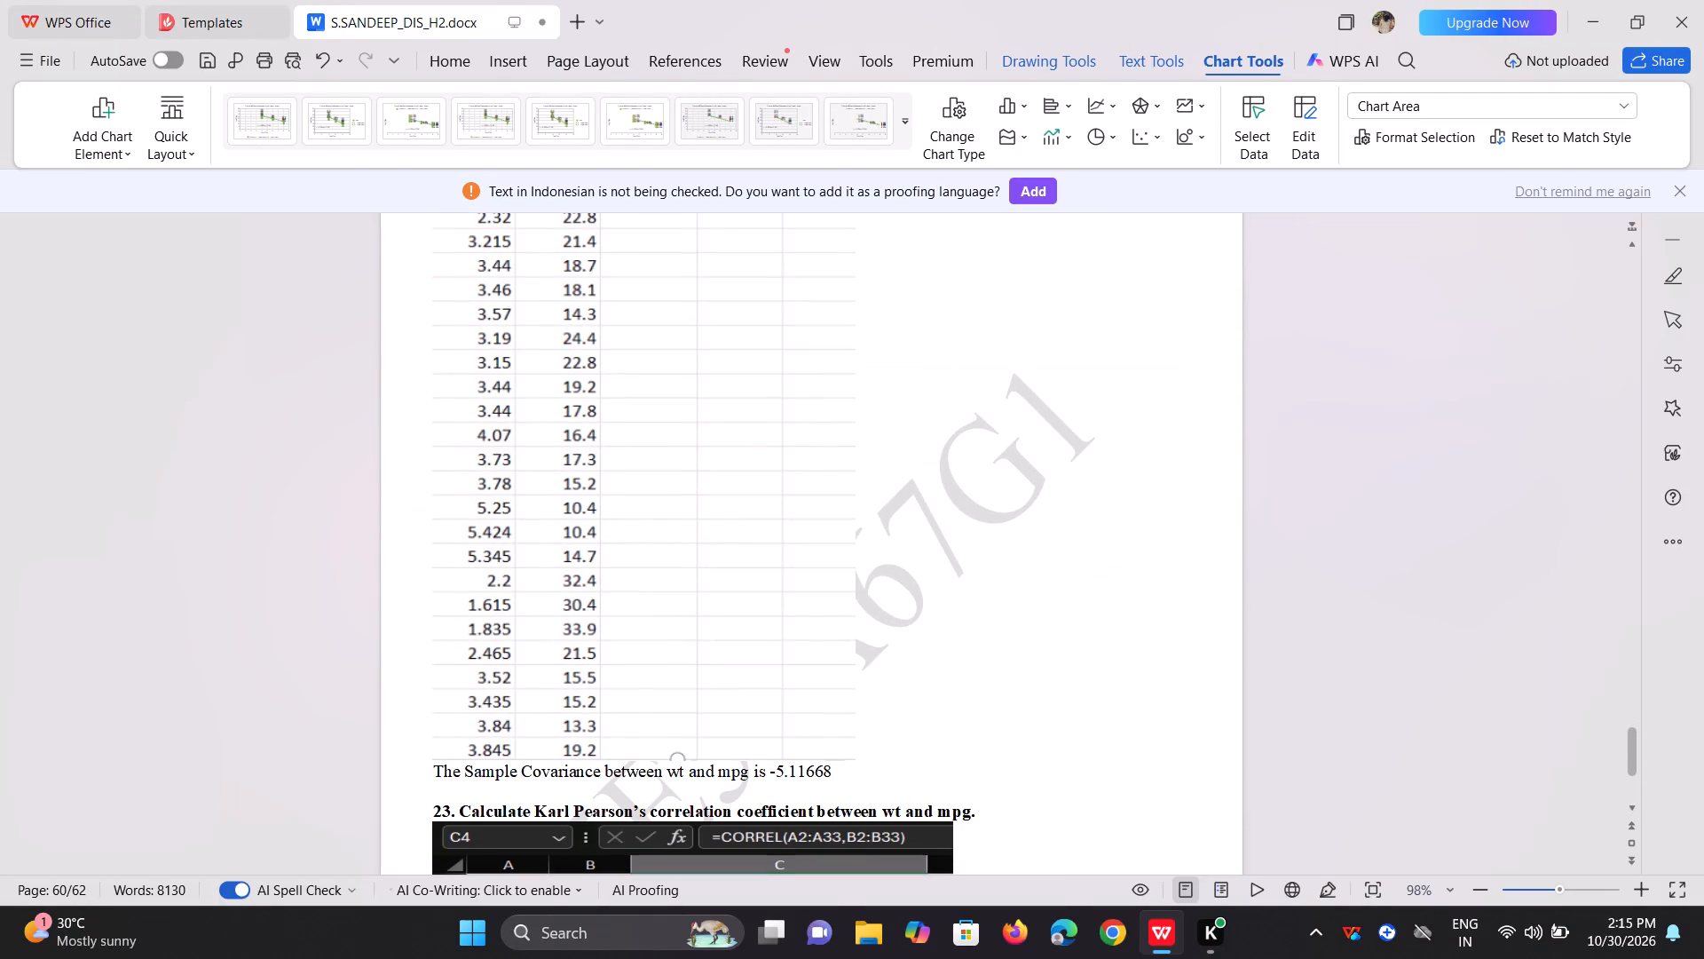
drag(643, 762, 634, 648)
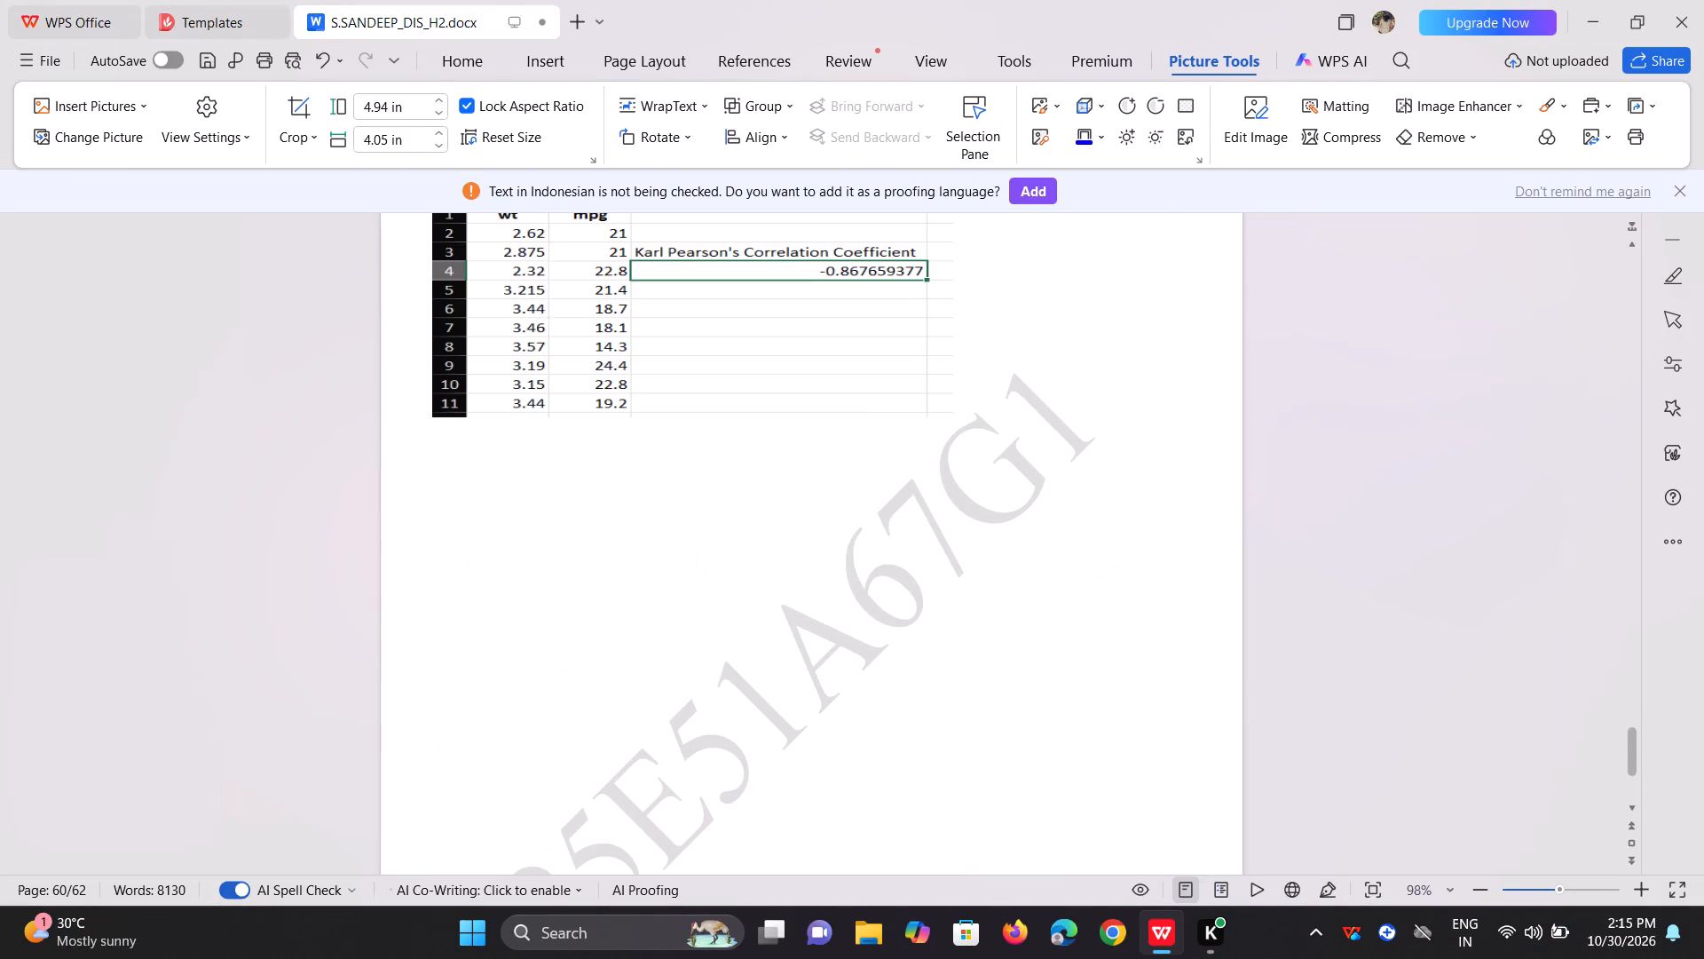
Review the page layout from the question 21 scatter plot through the covariance picture and questions 23 to 28.
scroll(634, 648, up, 1)
scroll(634, 648, down, 5)
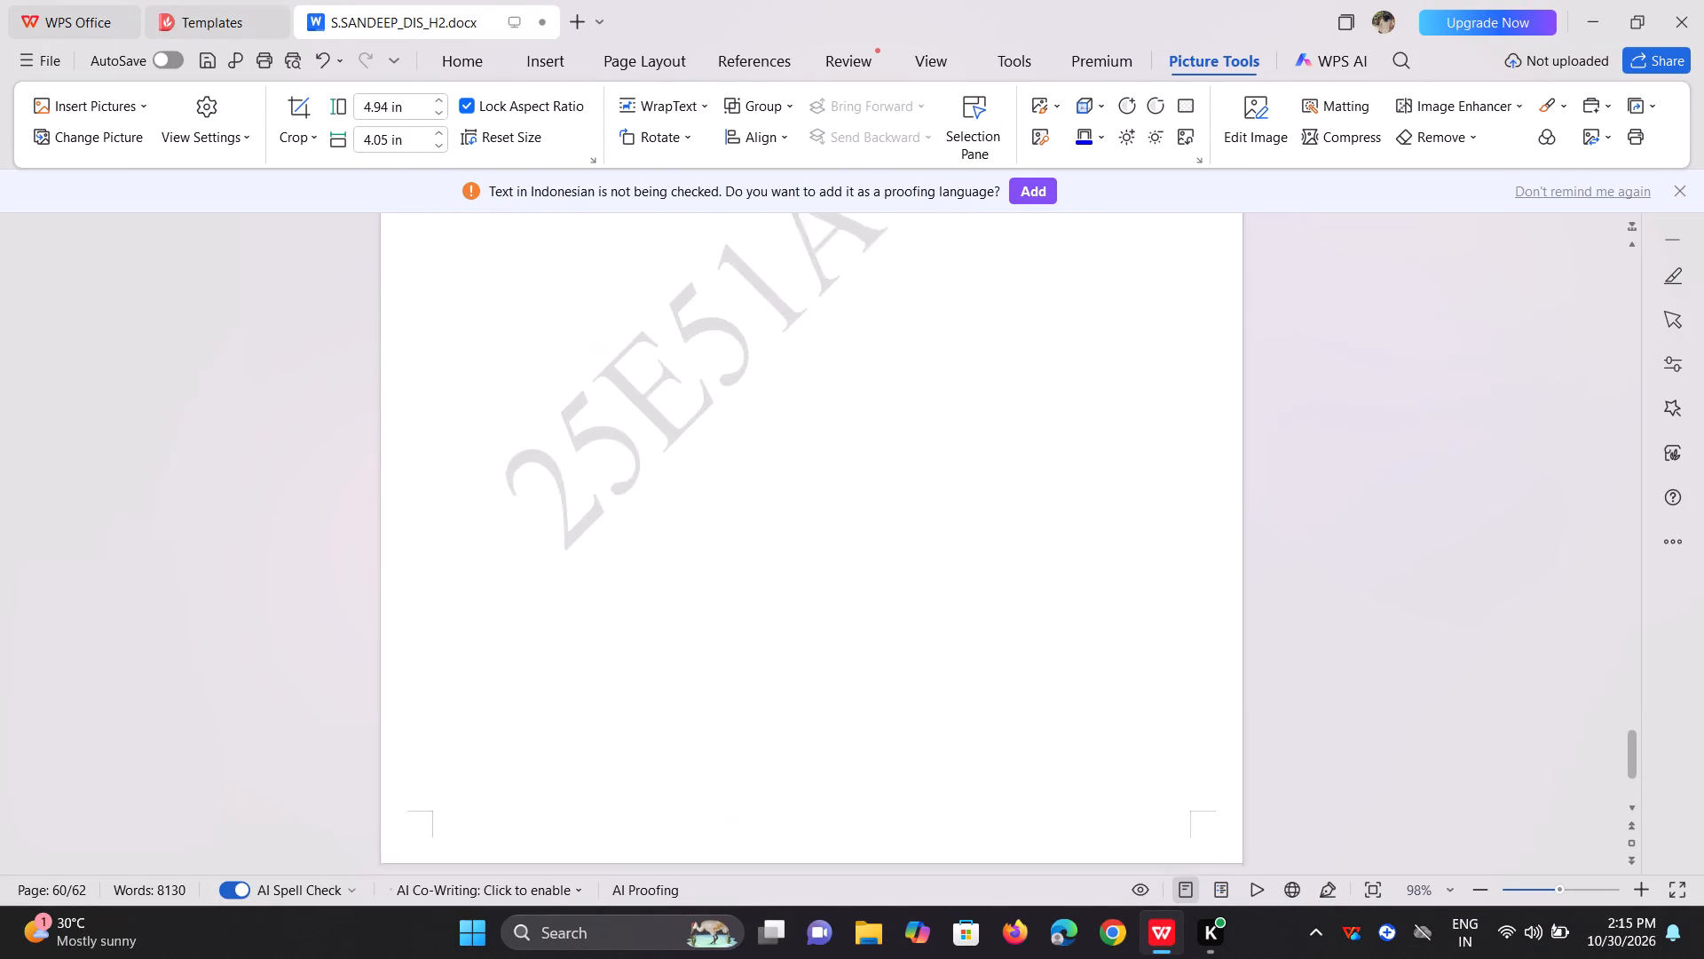
scroll(634, 648, down, 7)
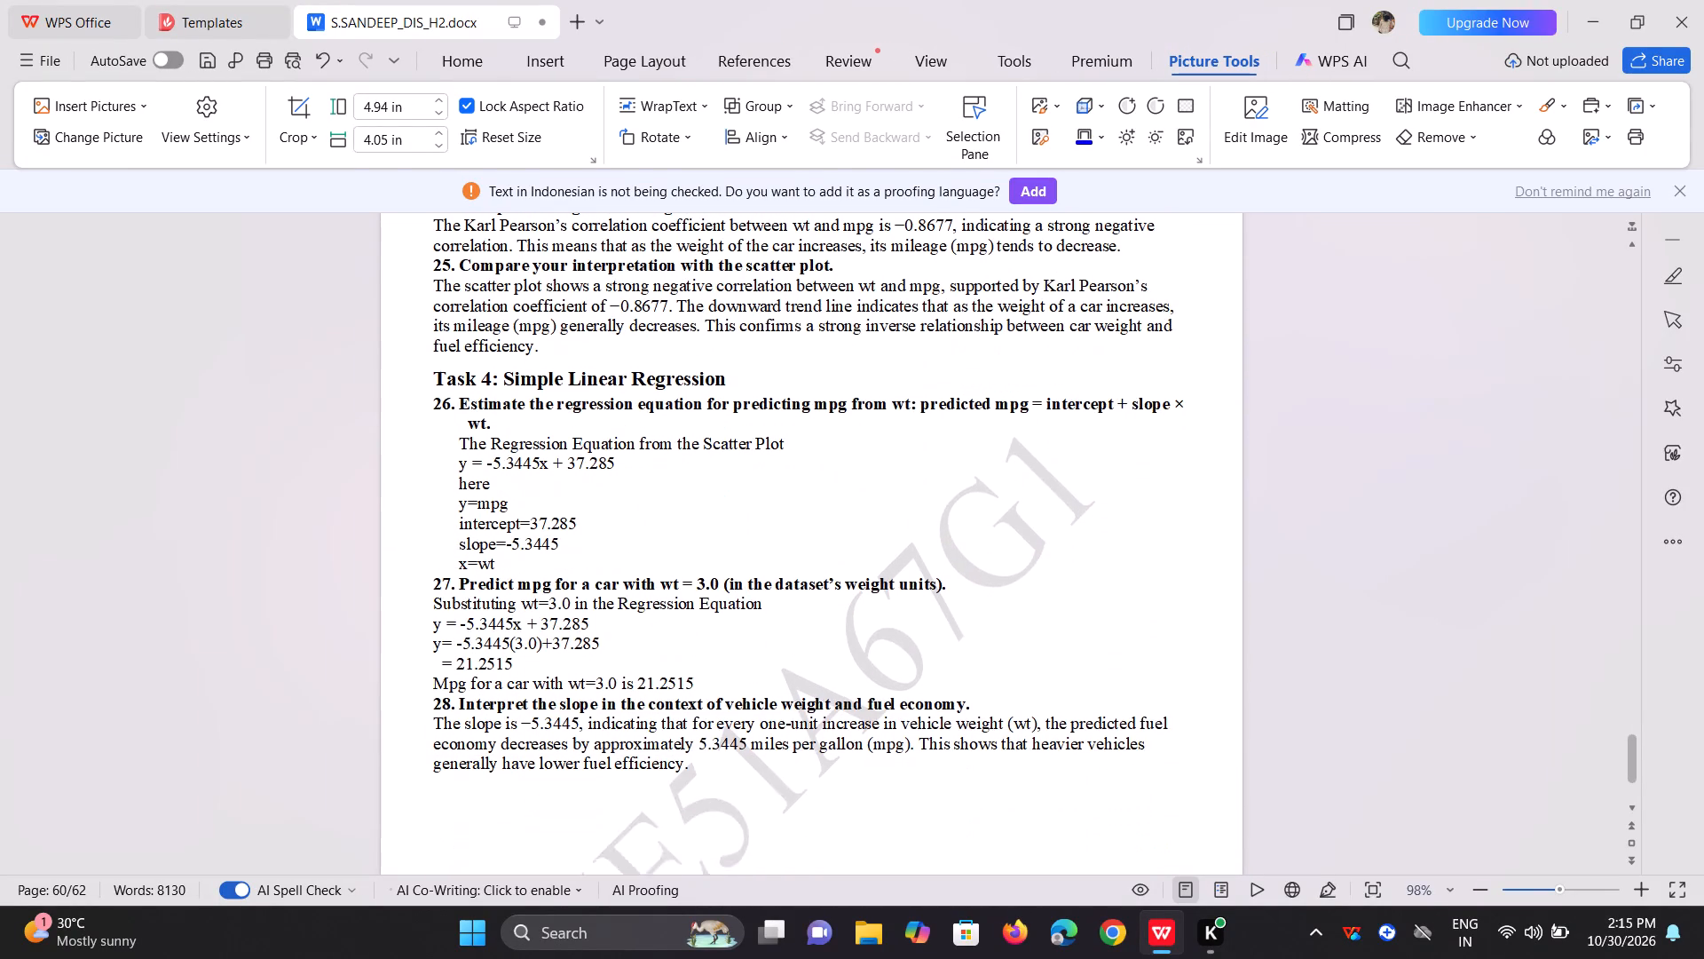
scroll(634, 648, up, 10)
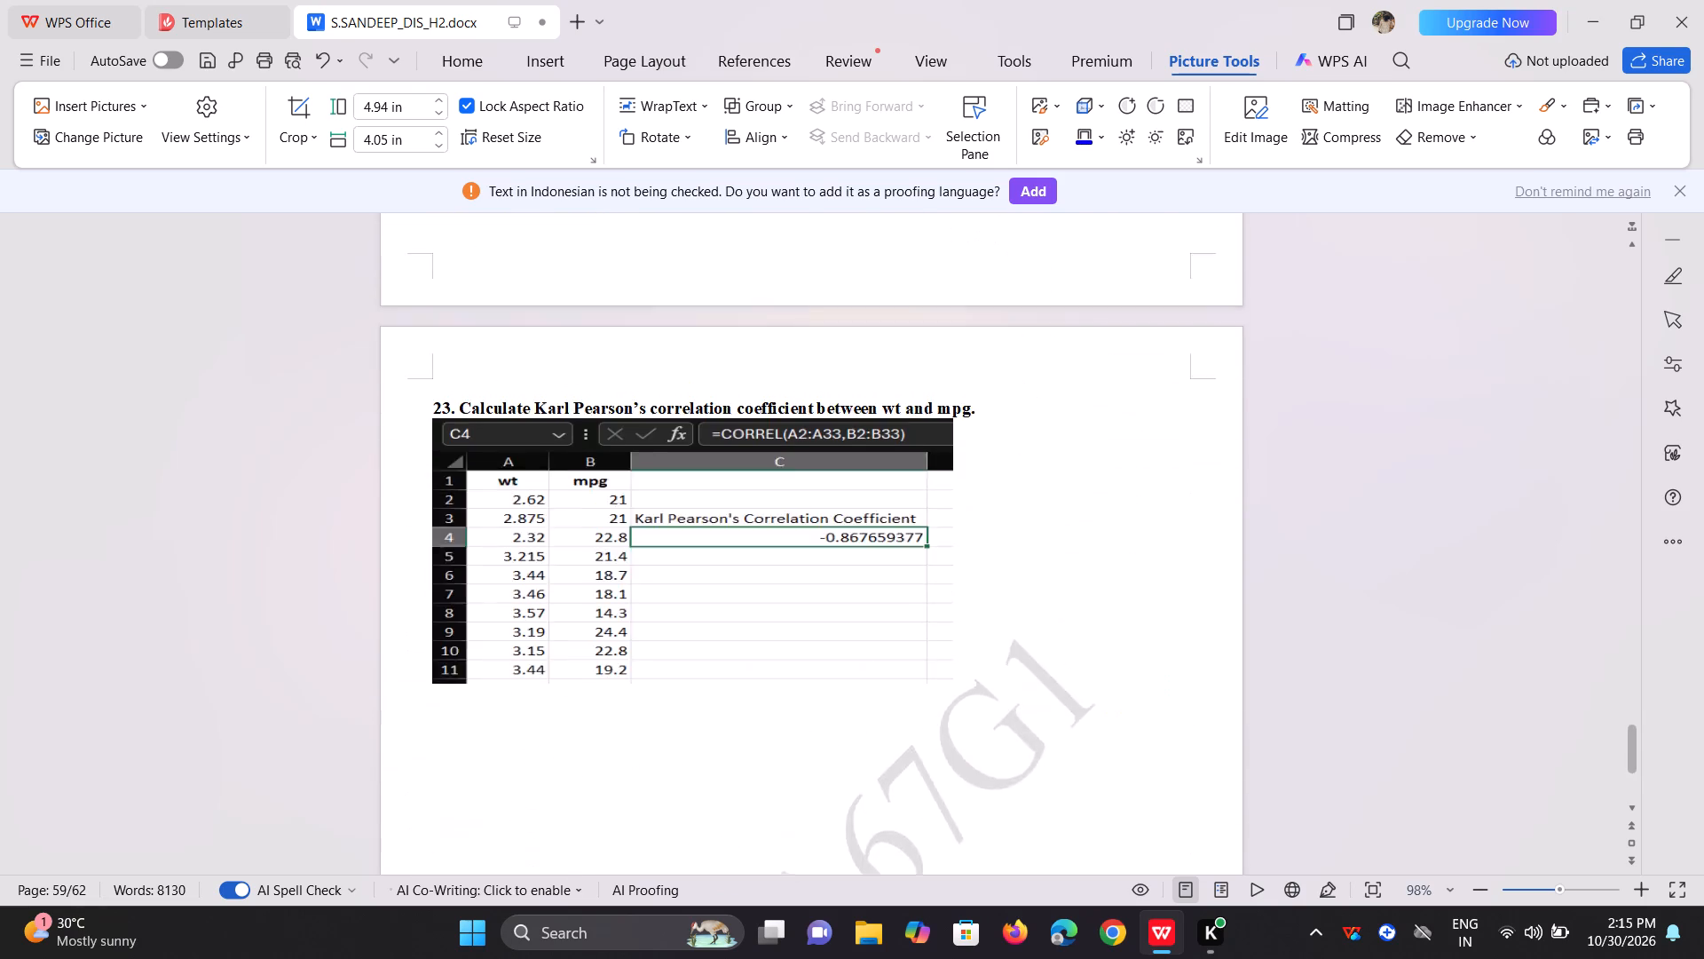
scroll(634, 648, up, 8)
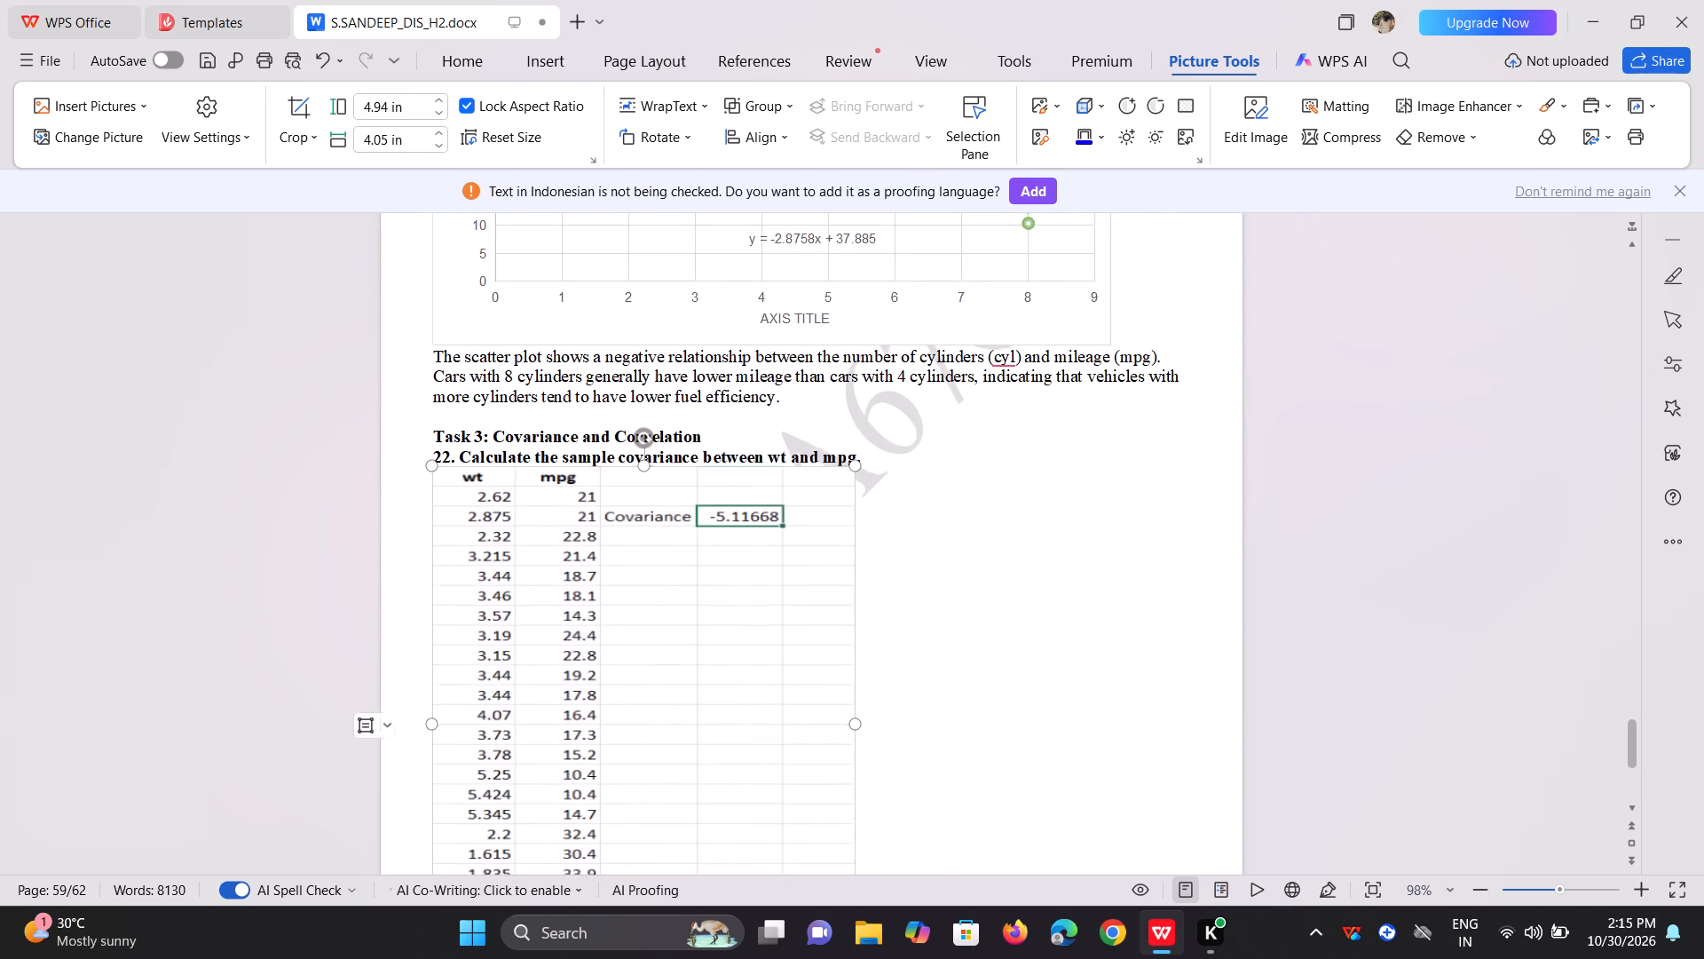
scroll(634, 648, up, 2)
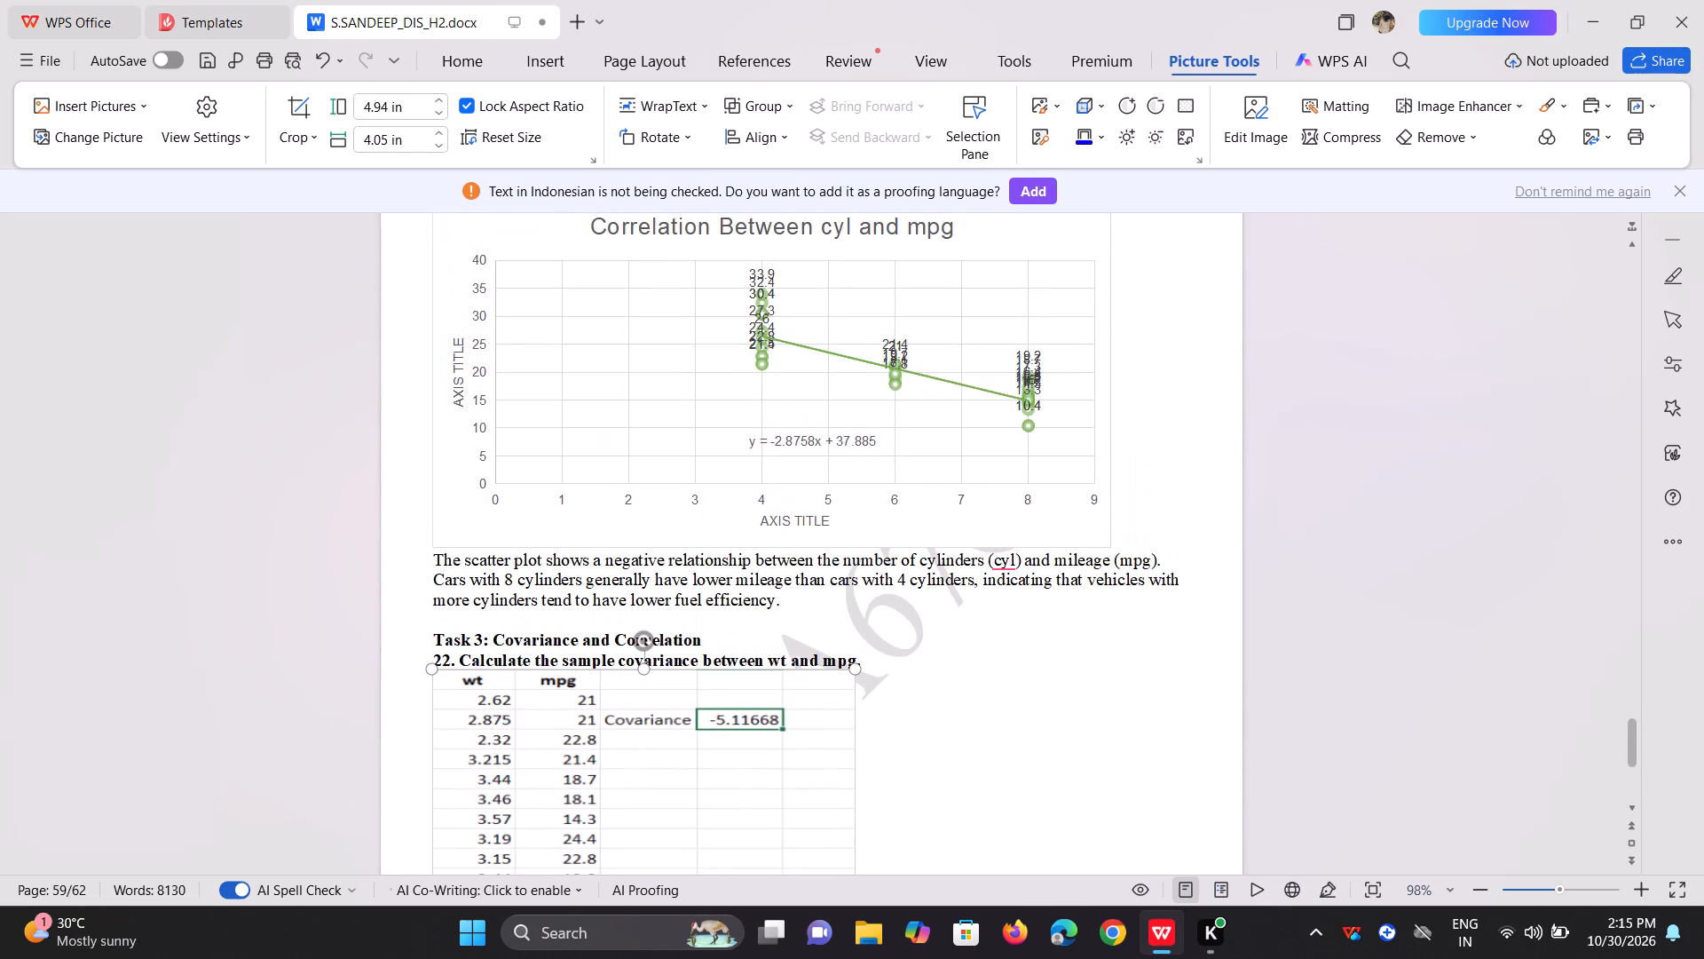
scroll(634, 648, down, 3)
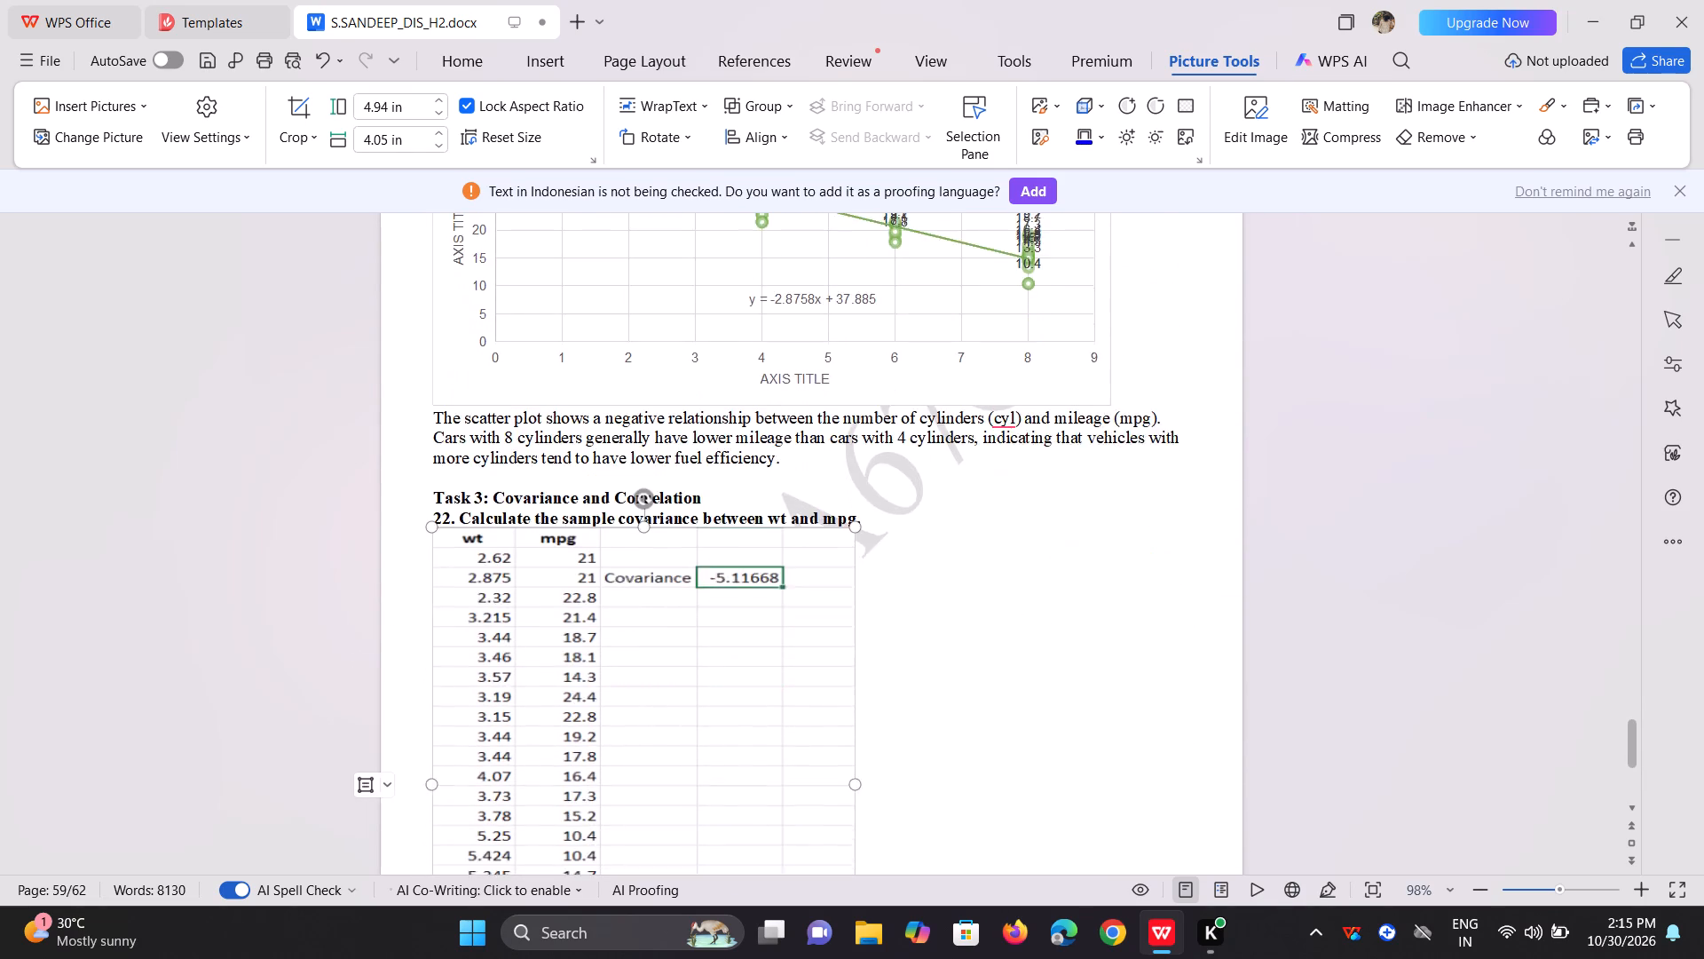
scroll(634, 648, down, 5)
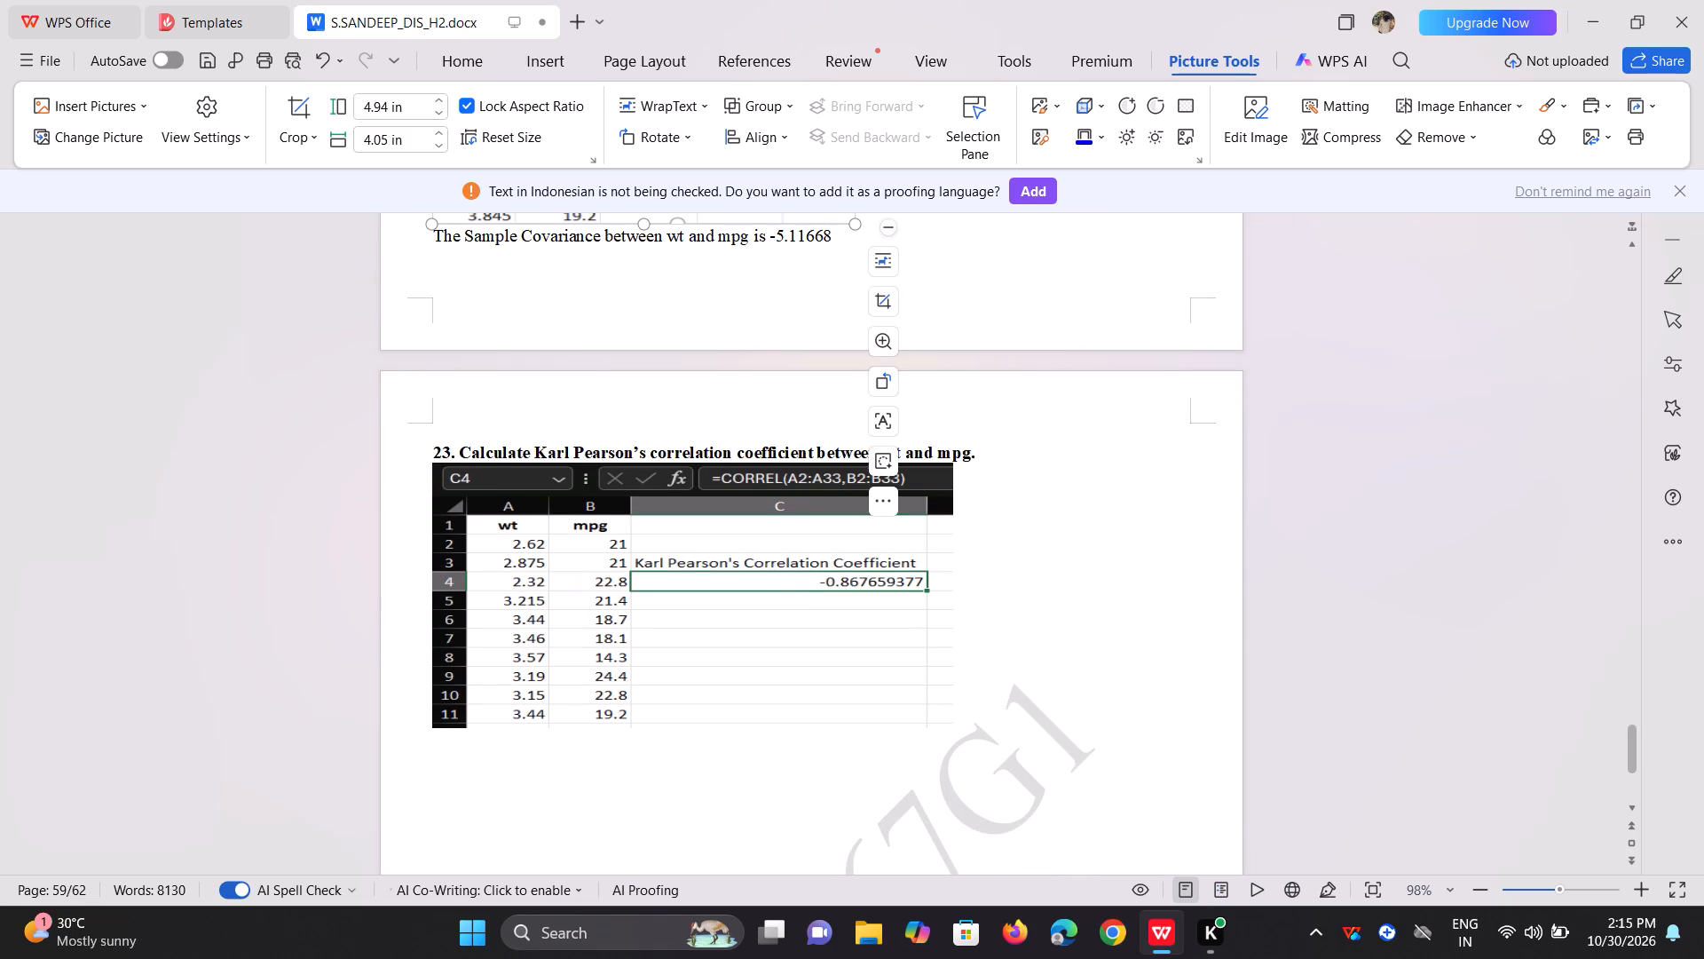
scroll(593, 634, up, 3)
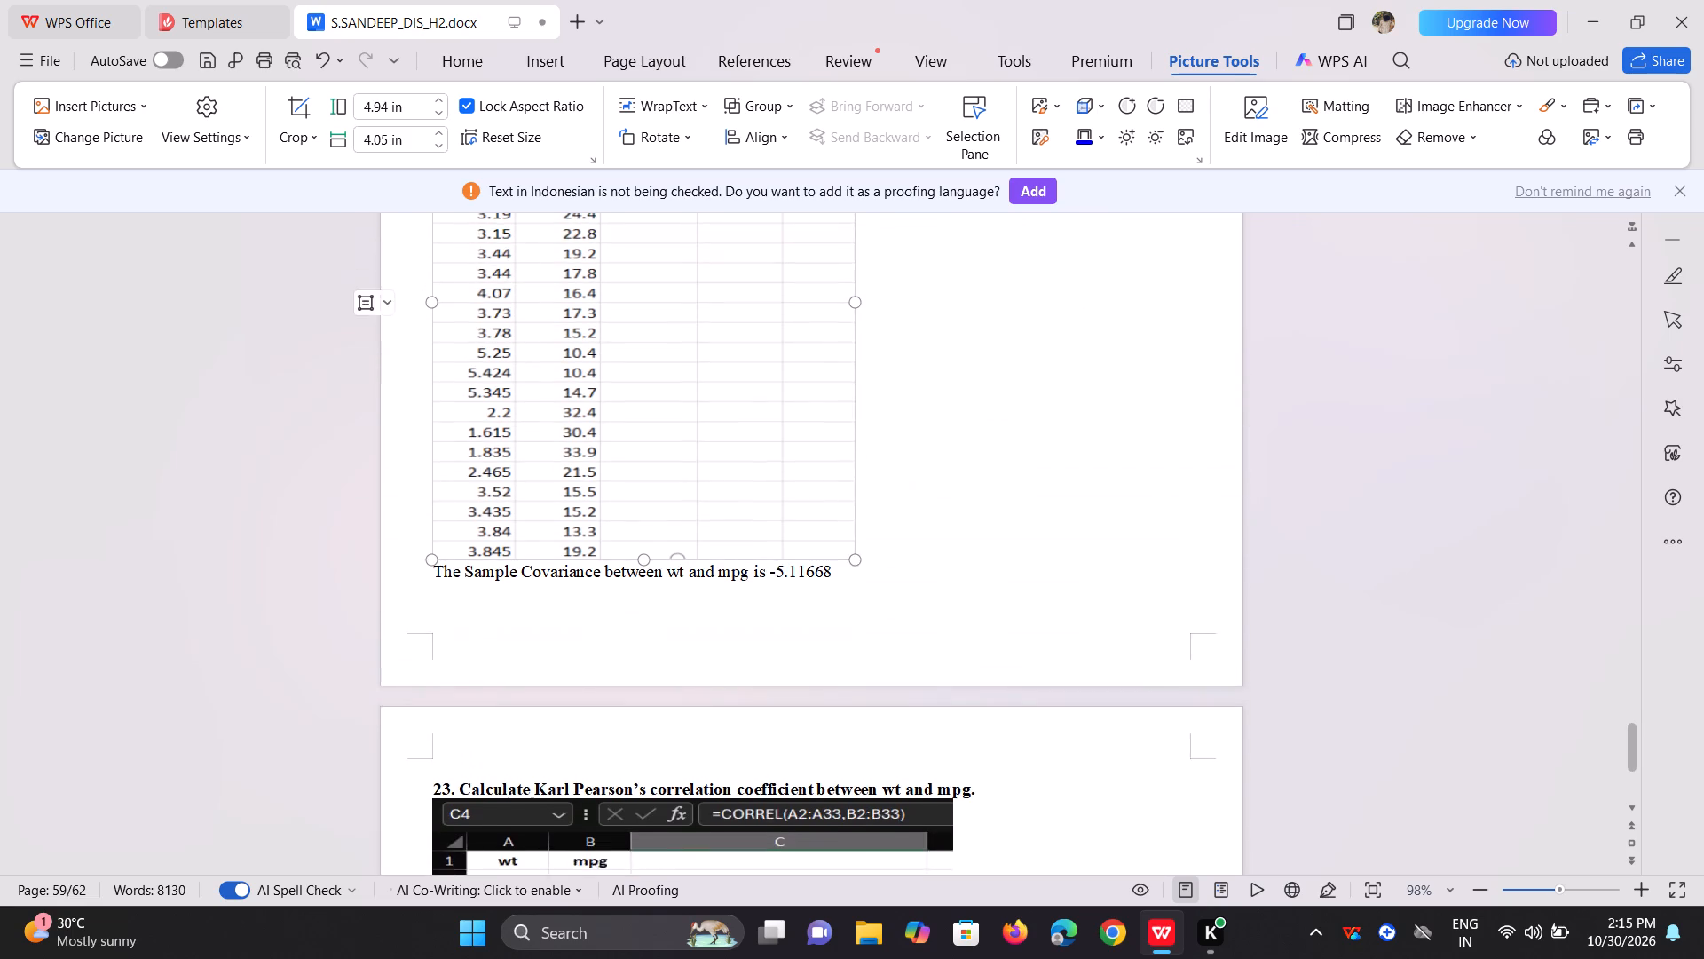
Replace the question 23 correlation picture with a snip of its cells without the worksheet headers, leaving a blank line under the question.
scroll(593, 634, down, 4)
click(593, 634)
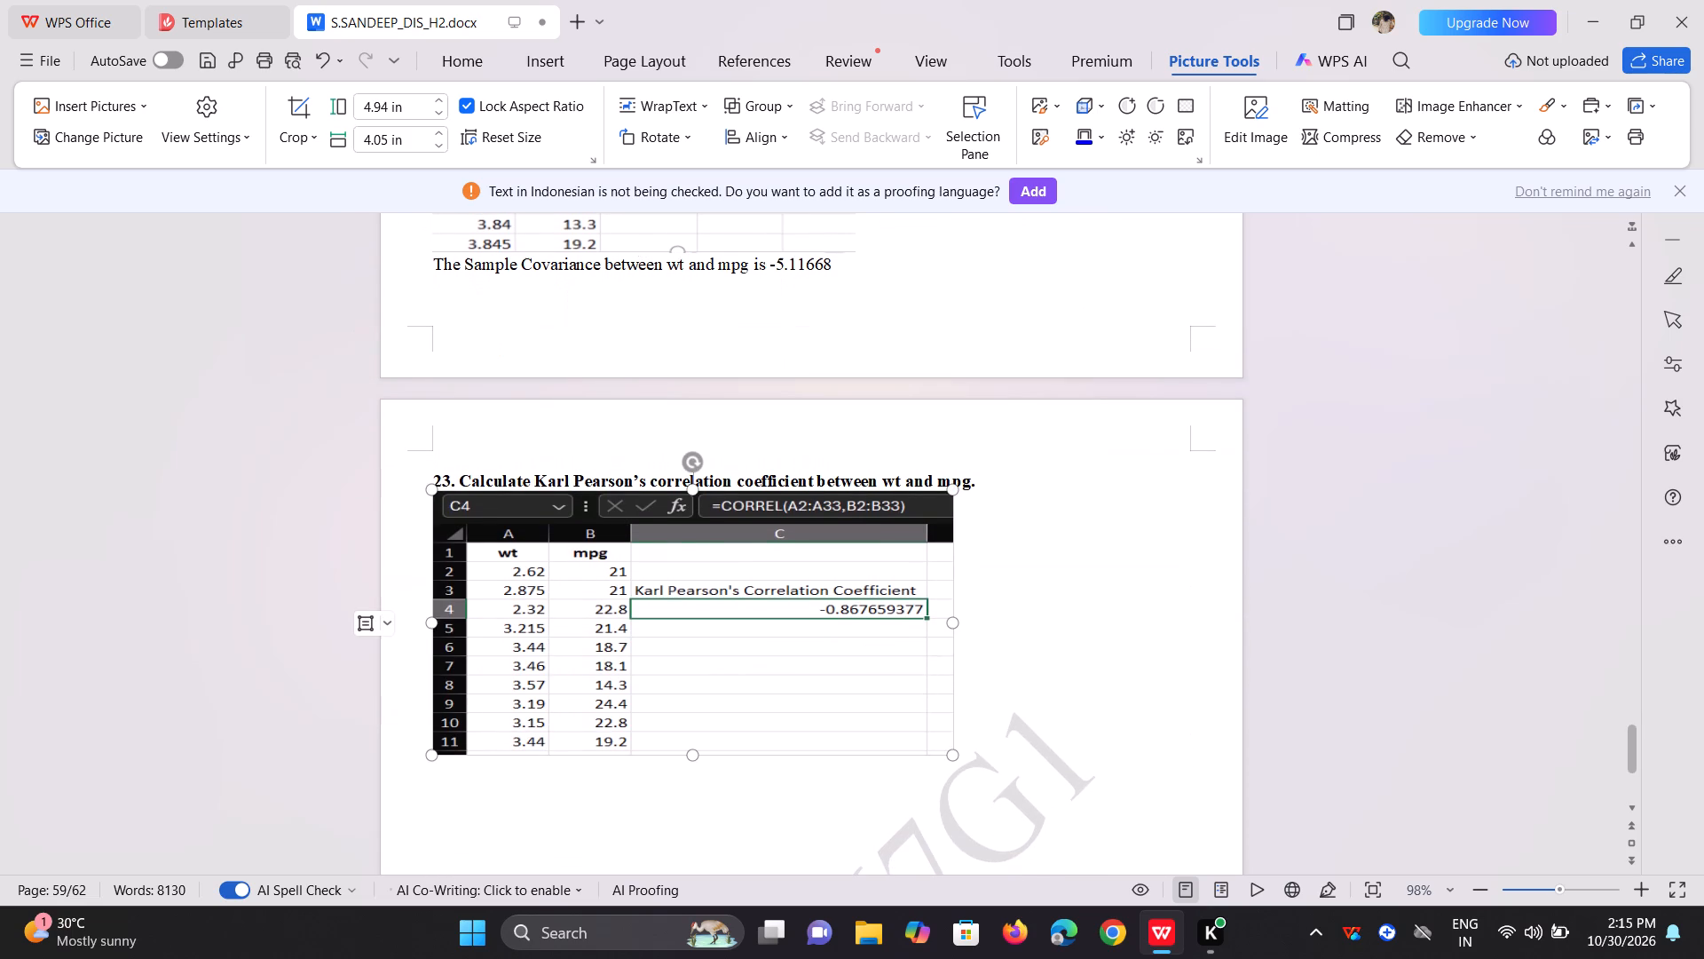
key(Print)
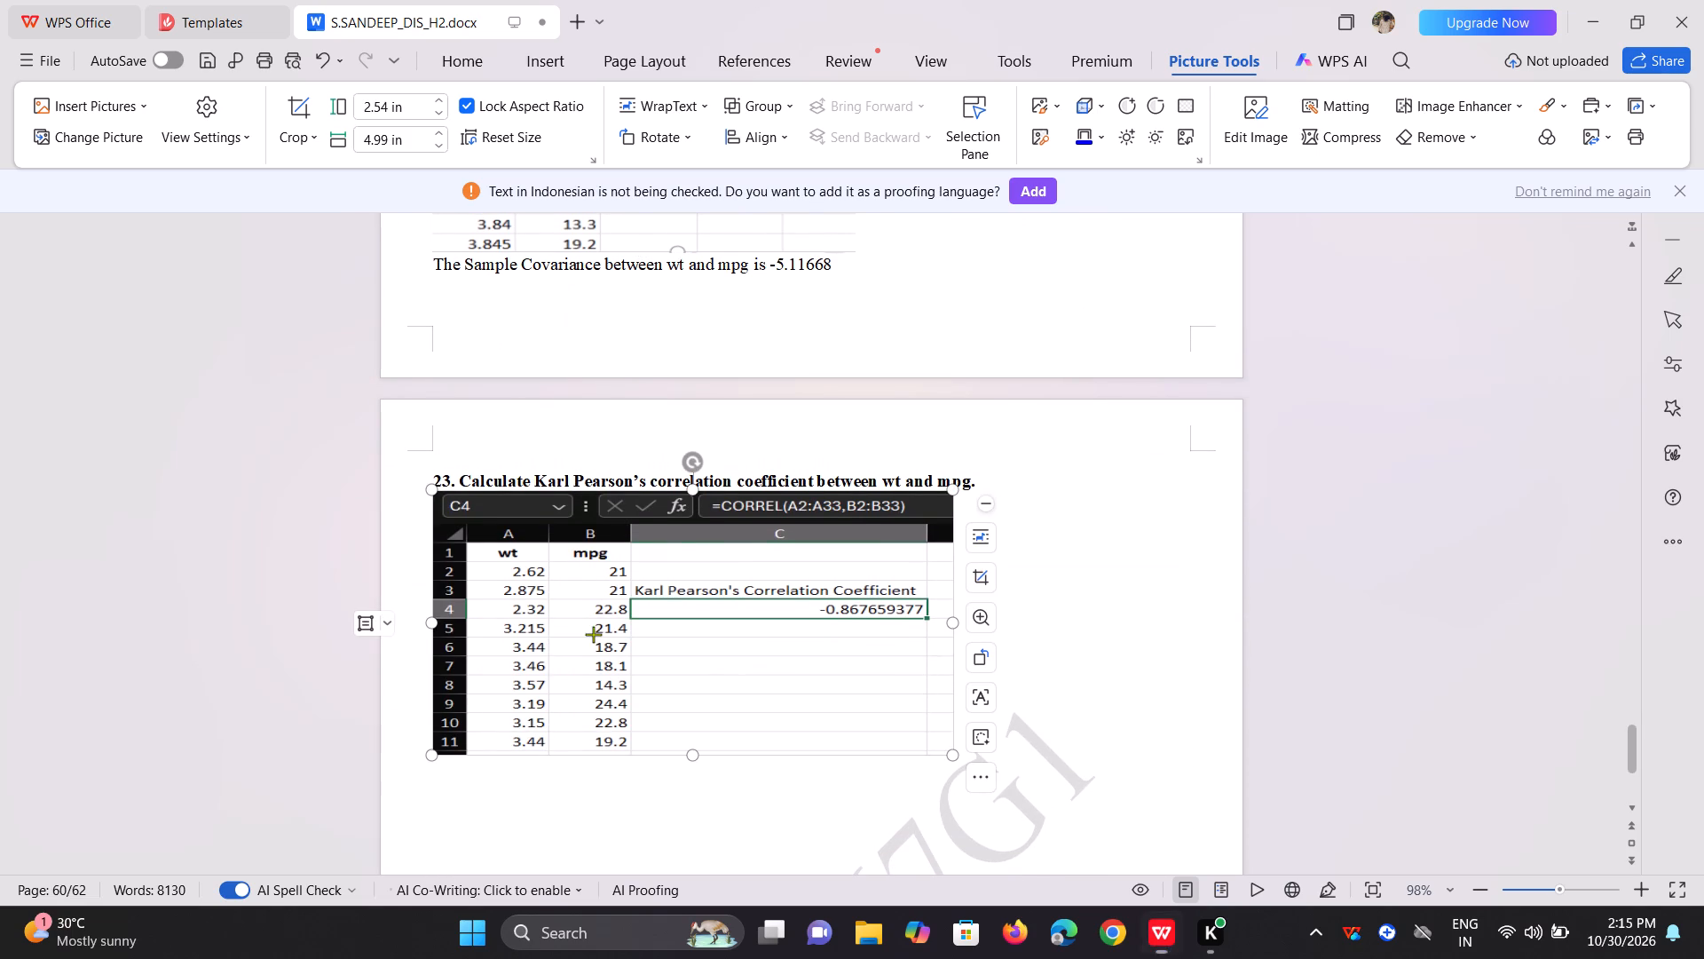
drag(468, 543, 636, 664)
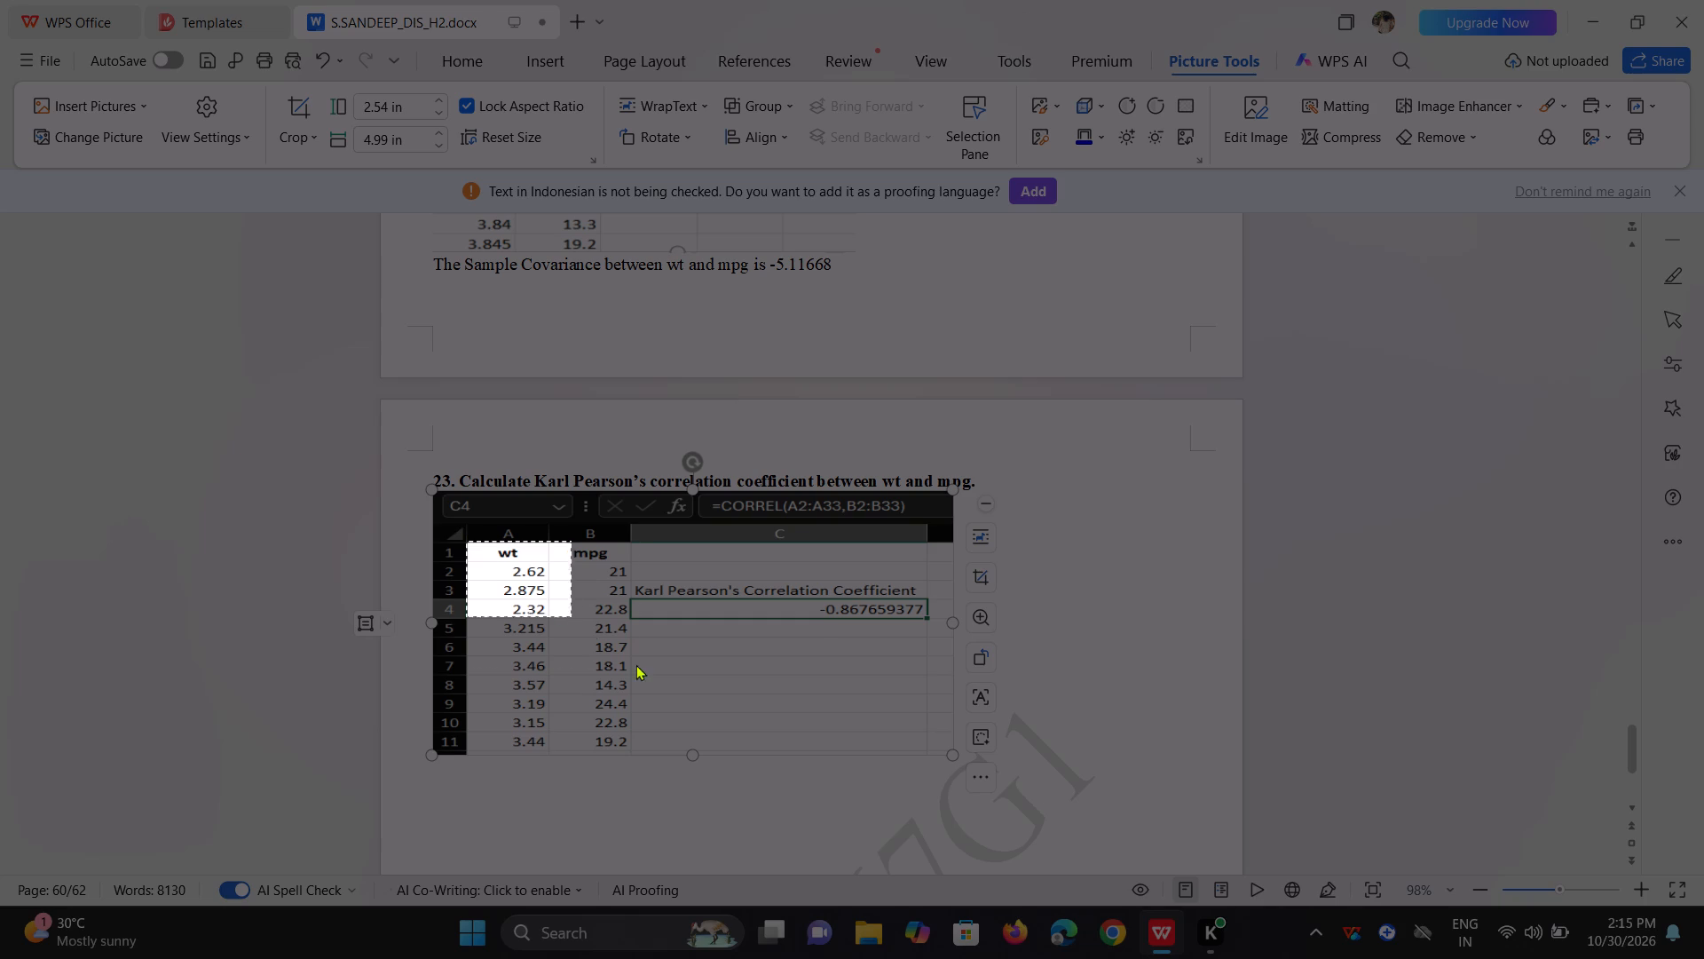
drag(636, 664, 938, 757)
click(754, 681)
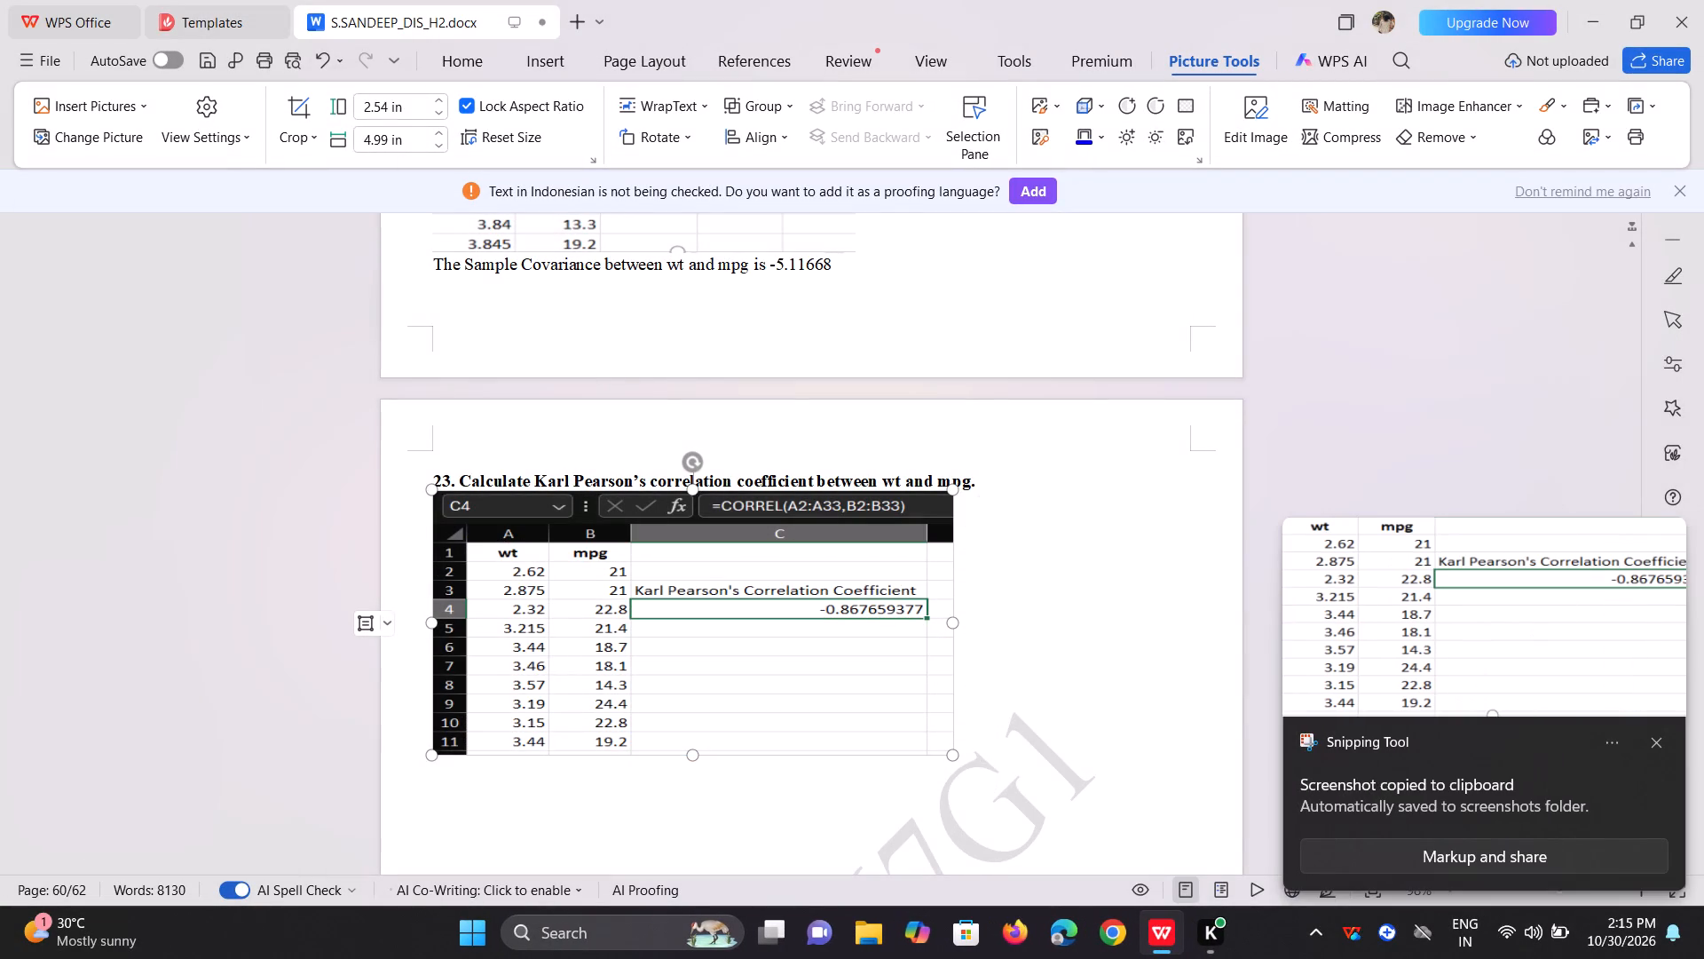
key(Delete)
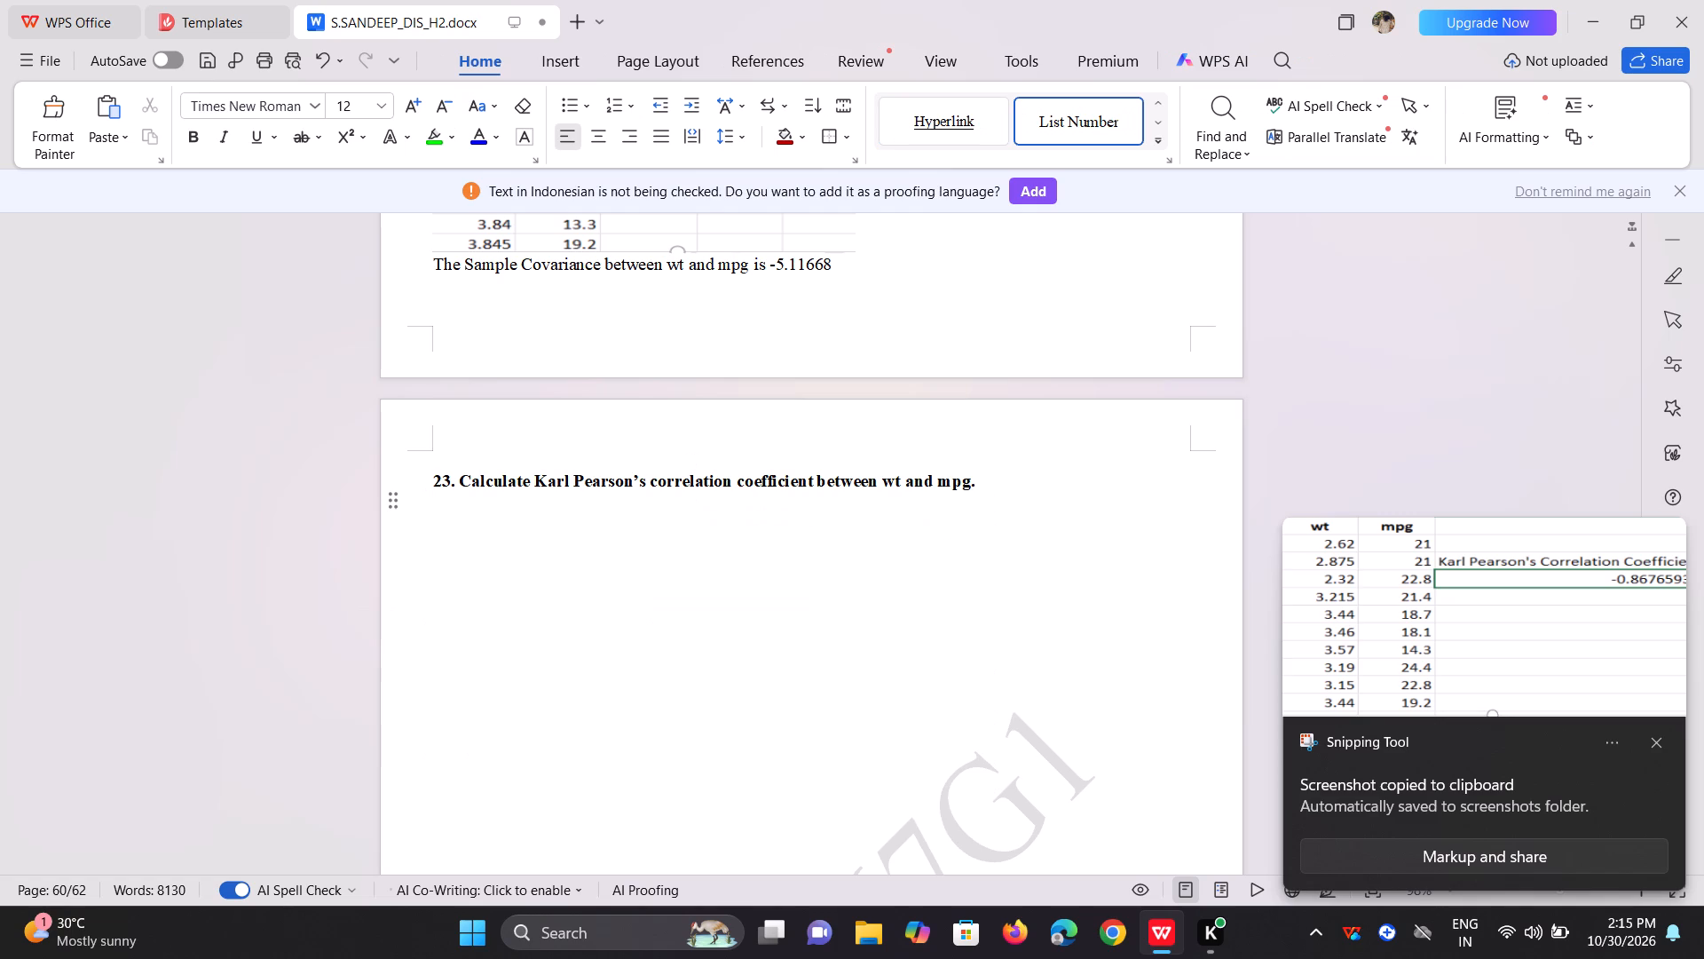
key(Return)
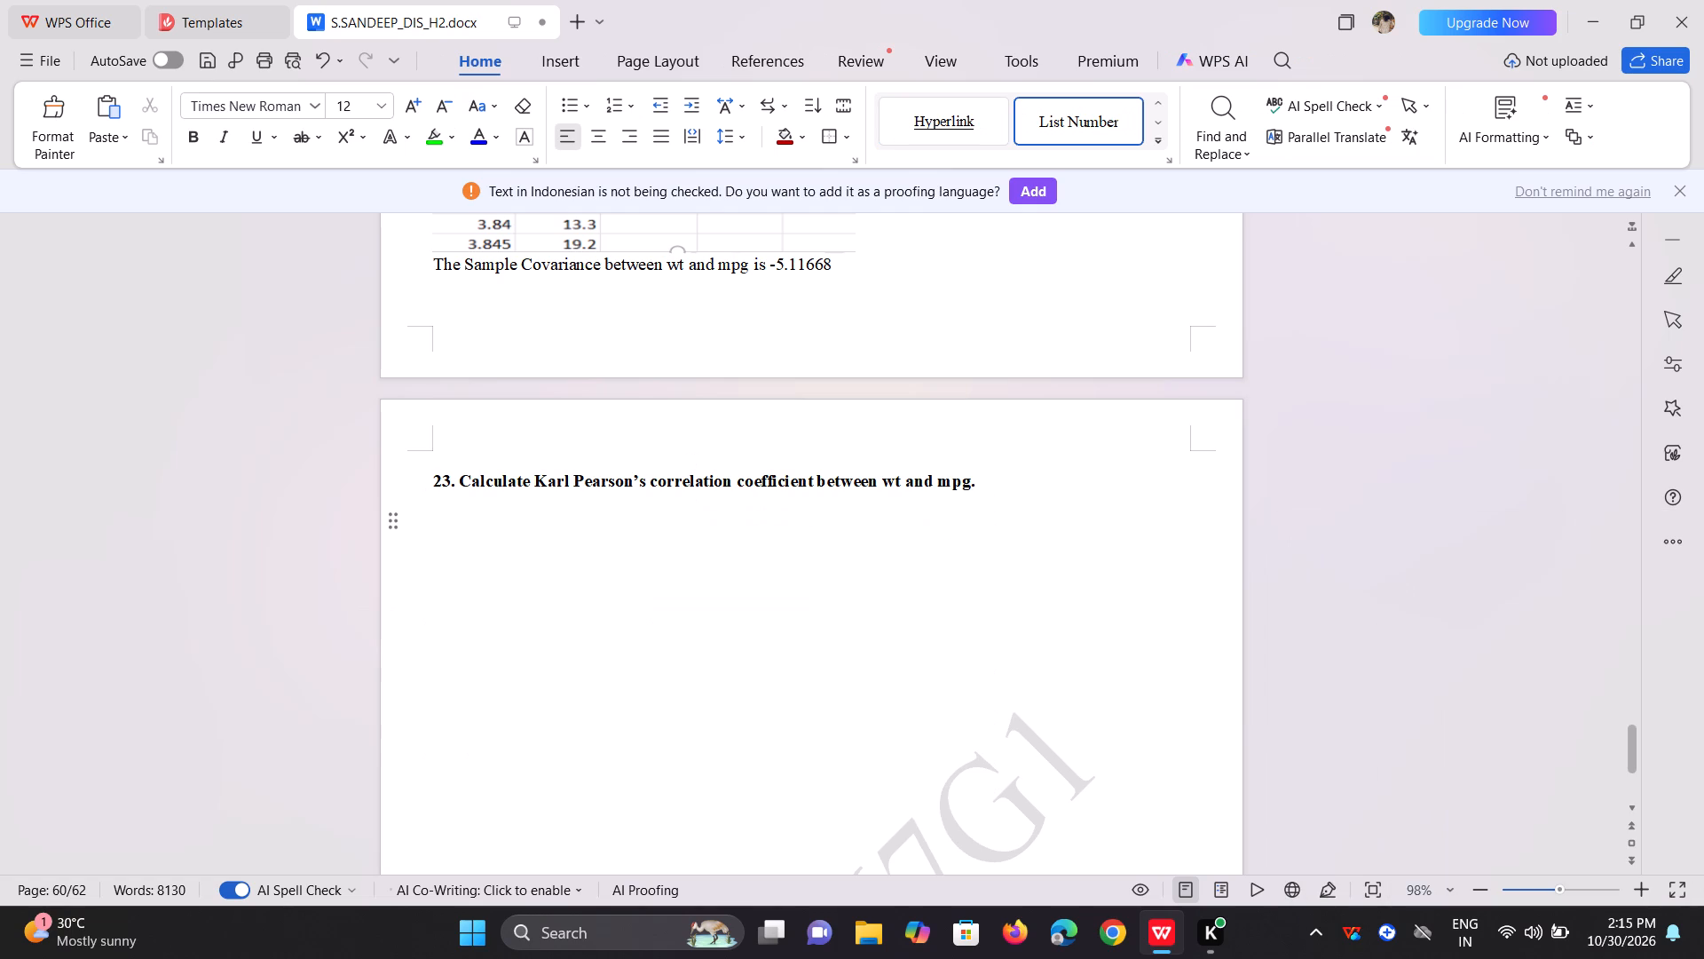
key(ctrl+v)
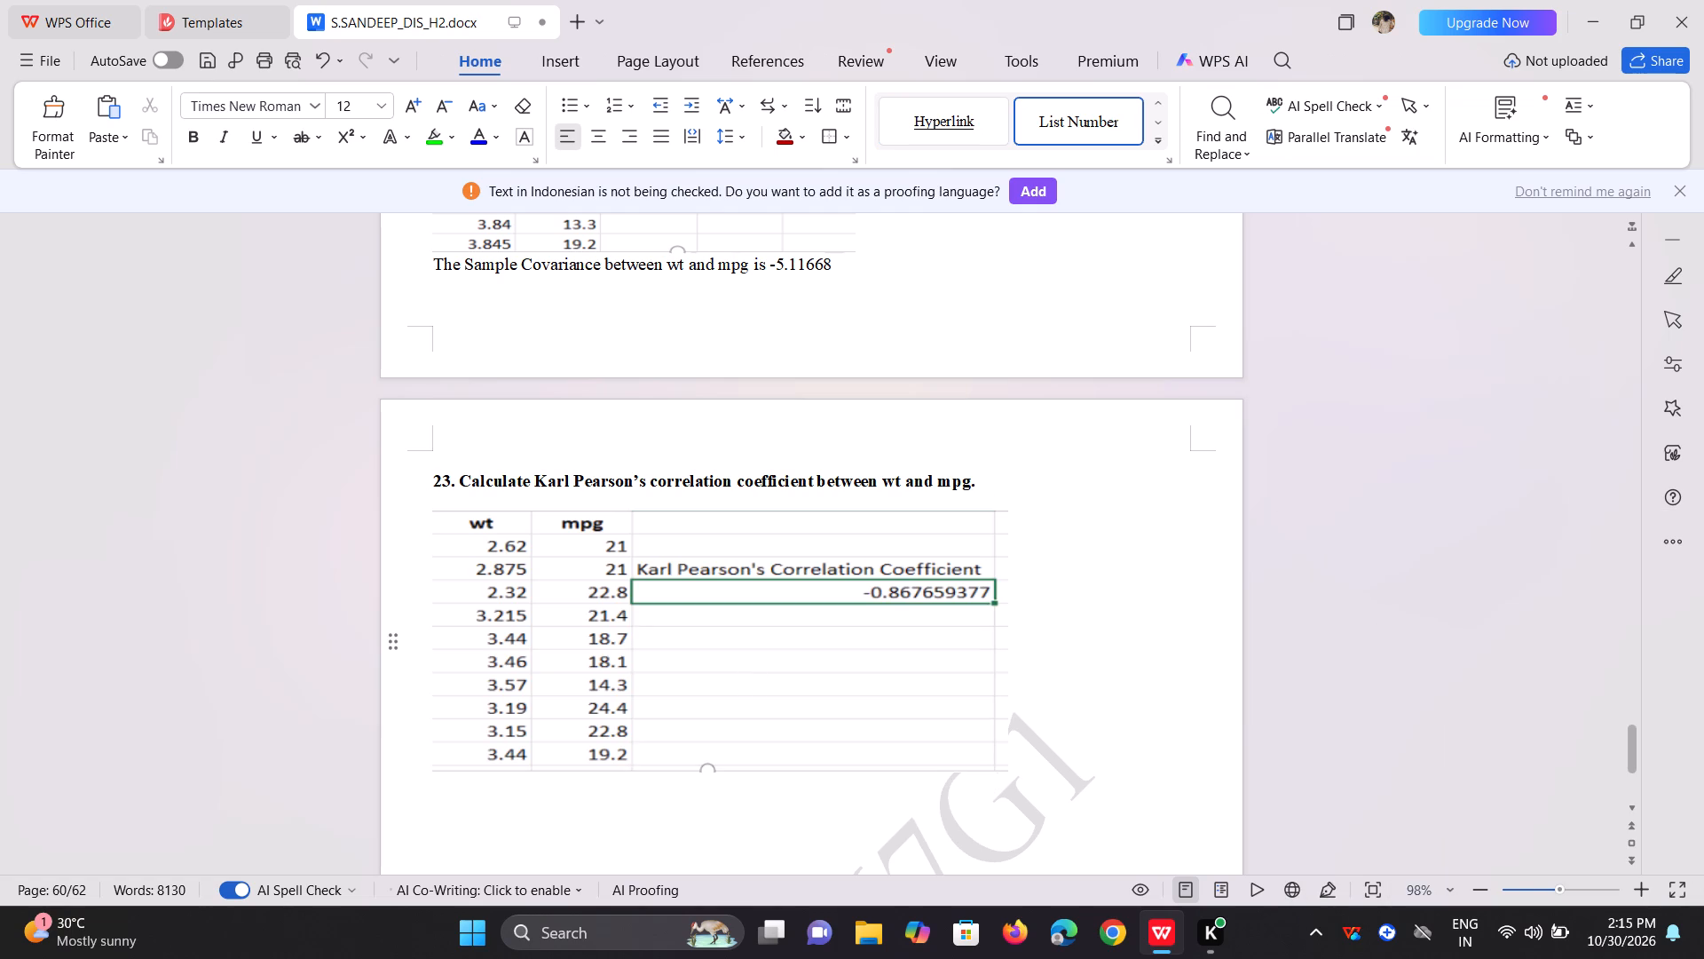
Copy everything from question 24 through the end of the document.
scroll(754, 681, down, 6)
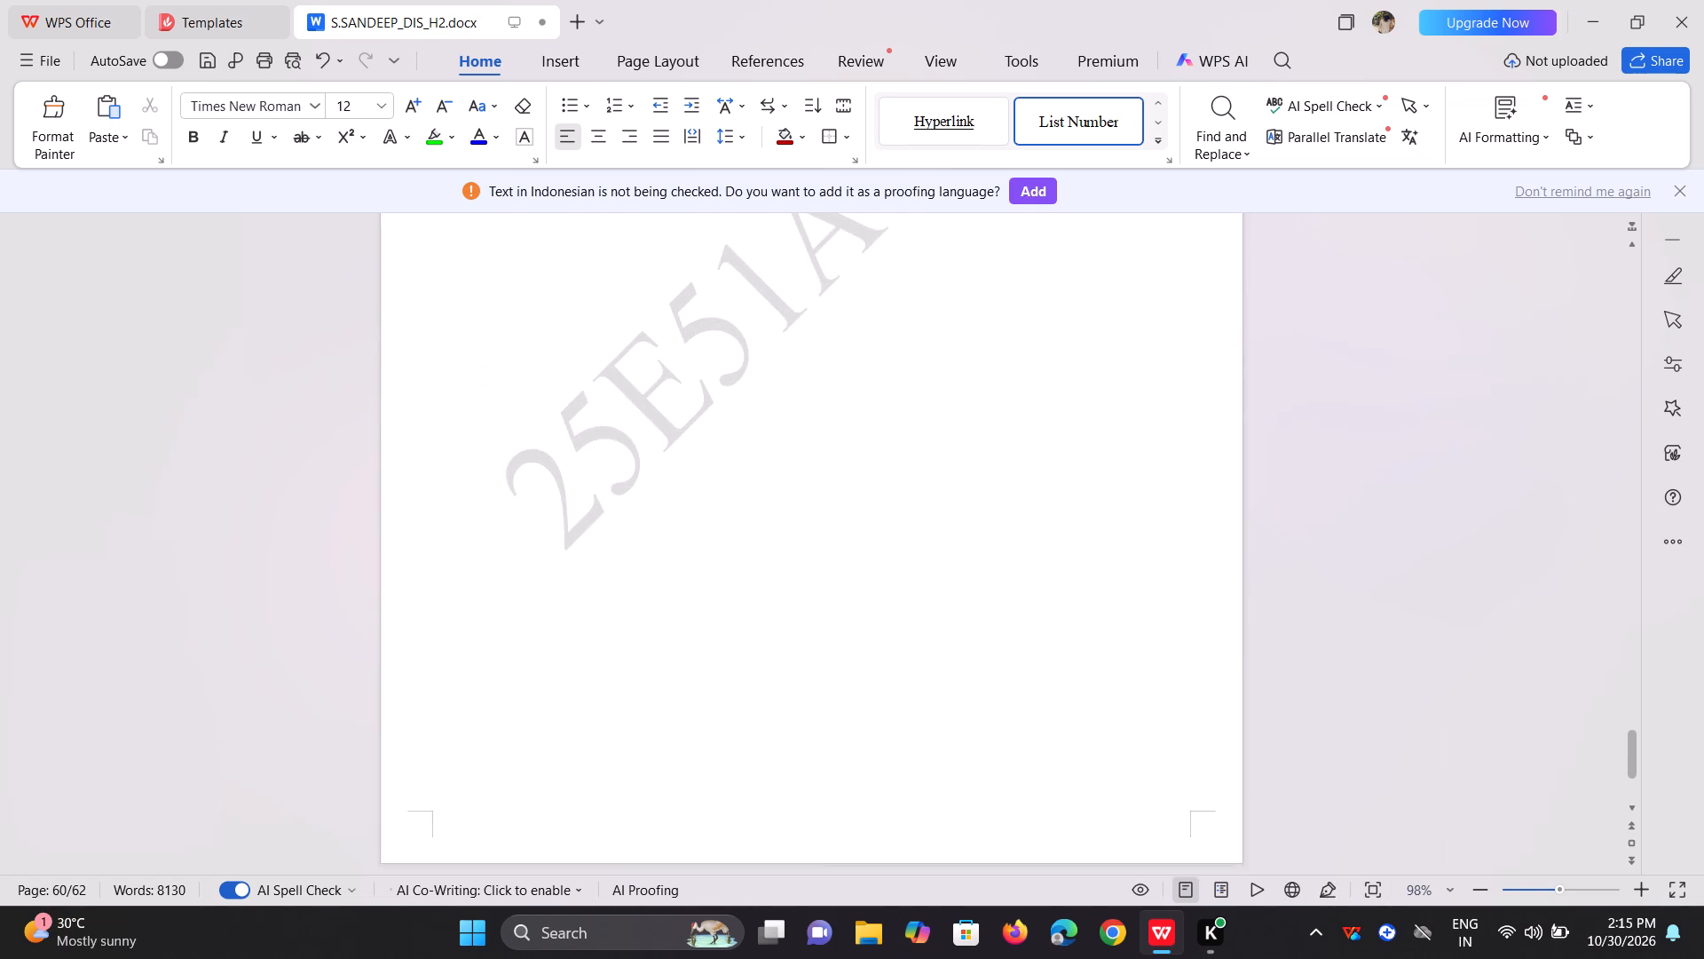
scroll(754, 681, up, 1)
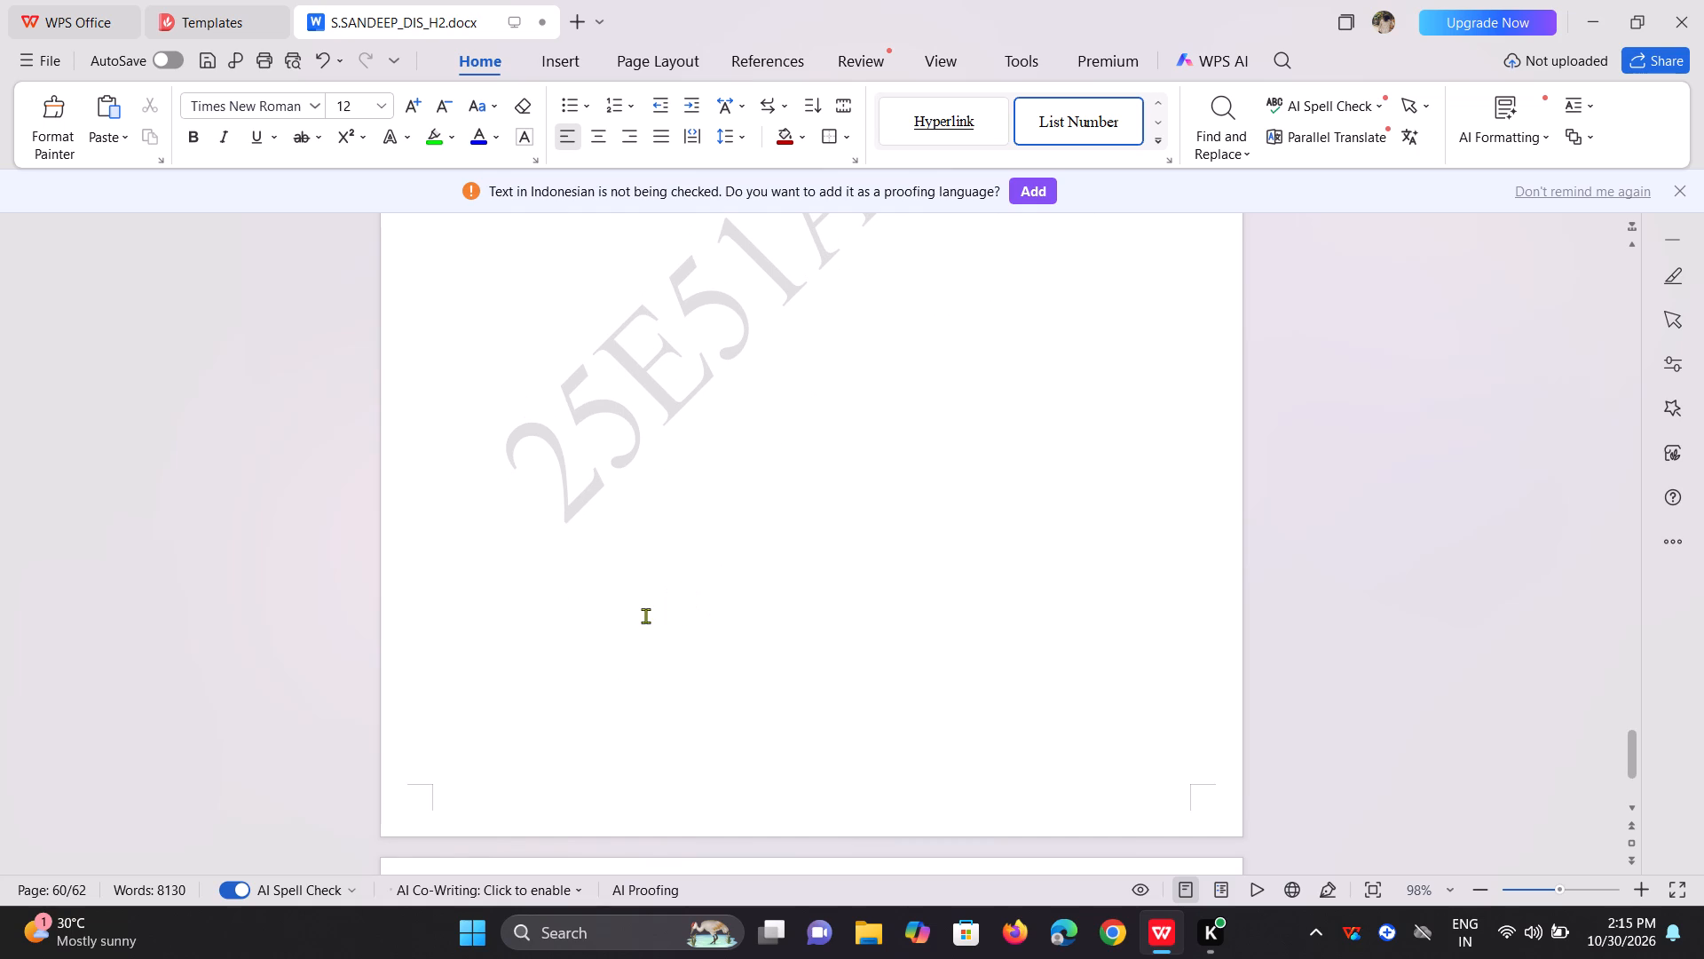
scroll(645, 615, down, 10)
scroll(645, 615, up, 5)
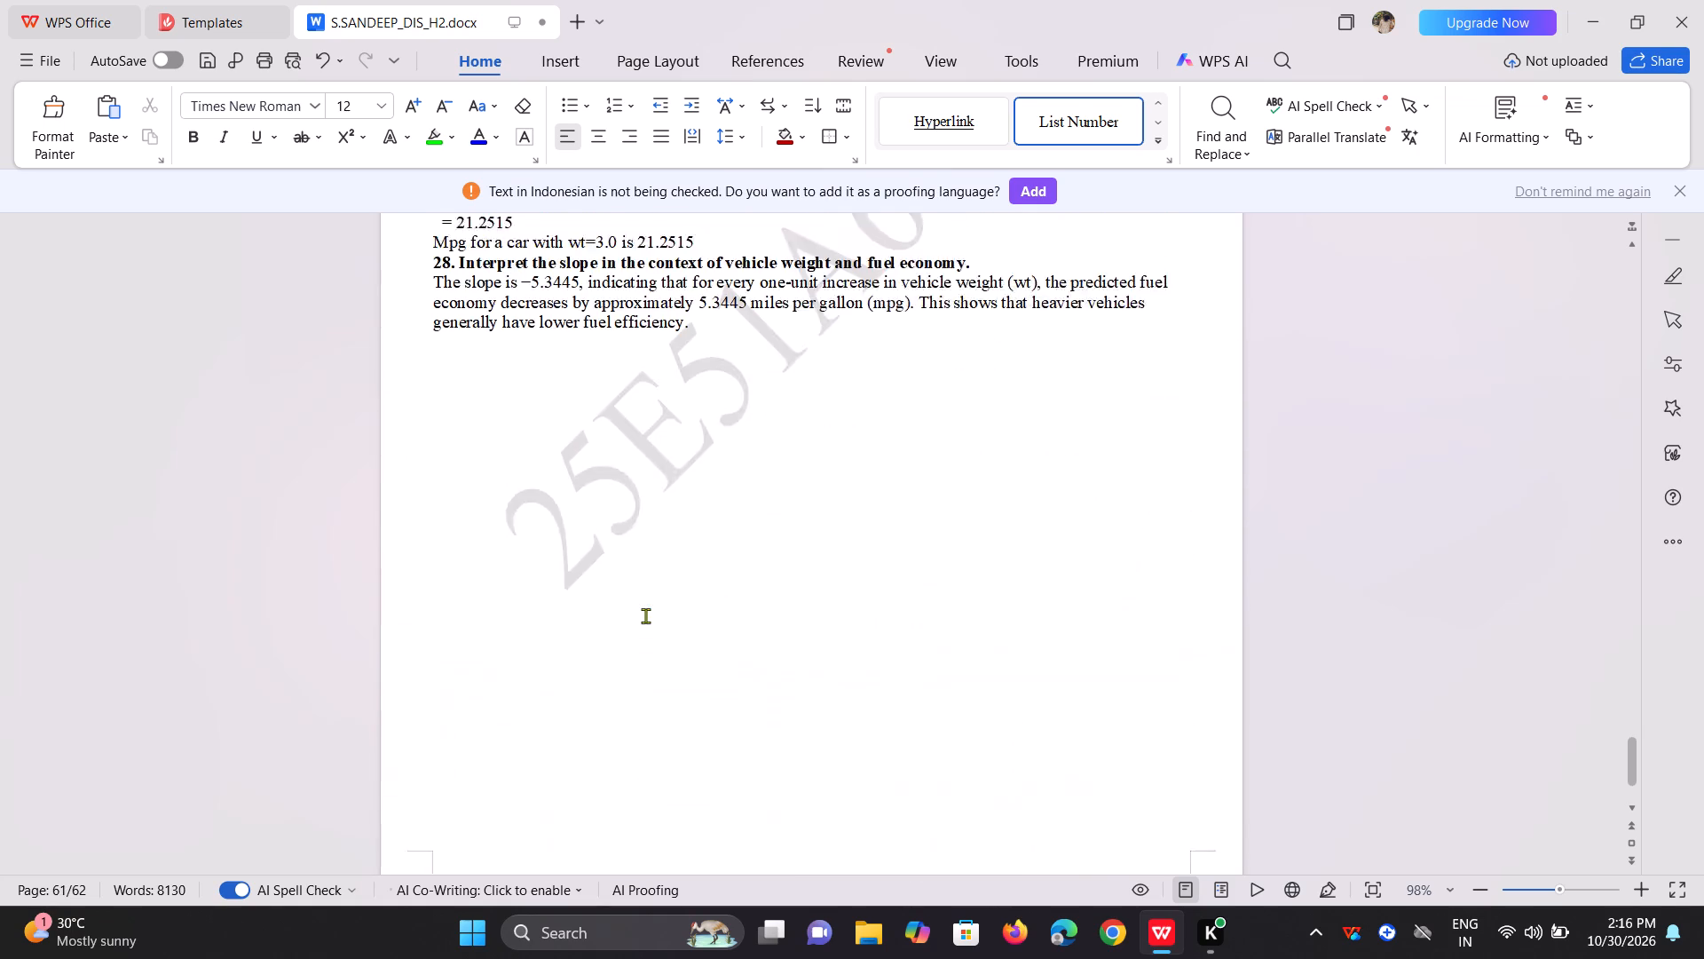
scroll(645, 615, up, 3)
click(435, 447)
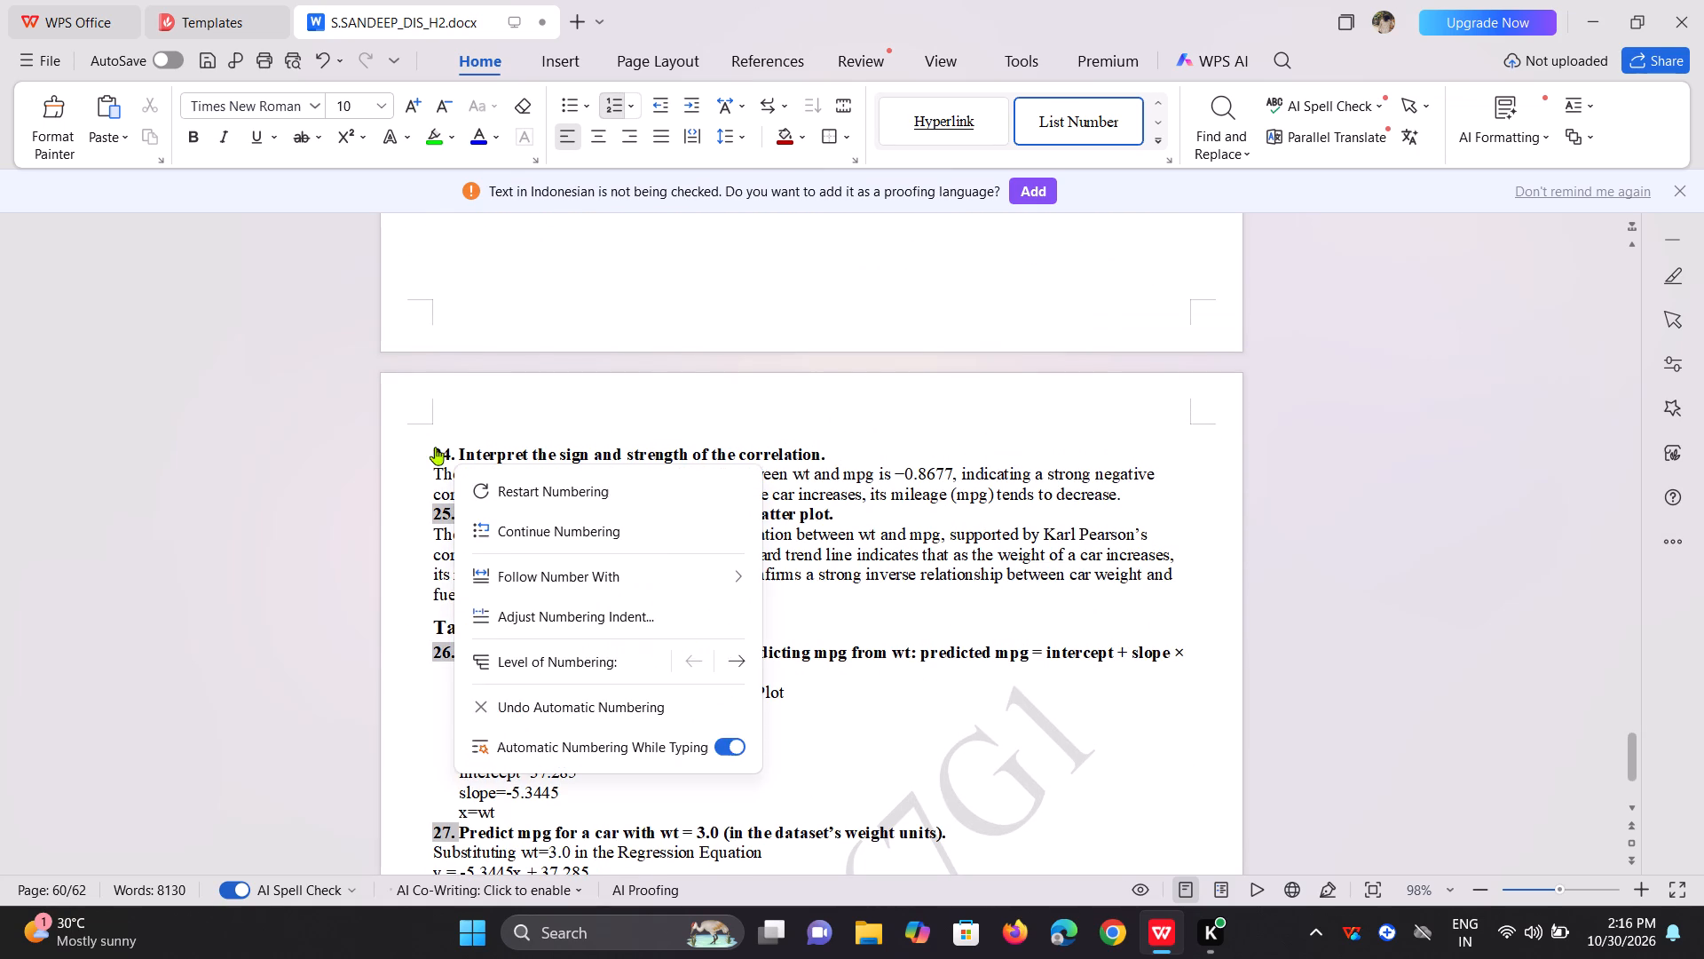
click(430, 448)
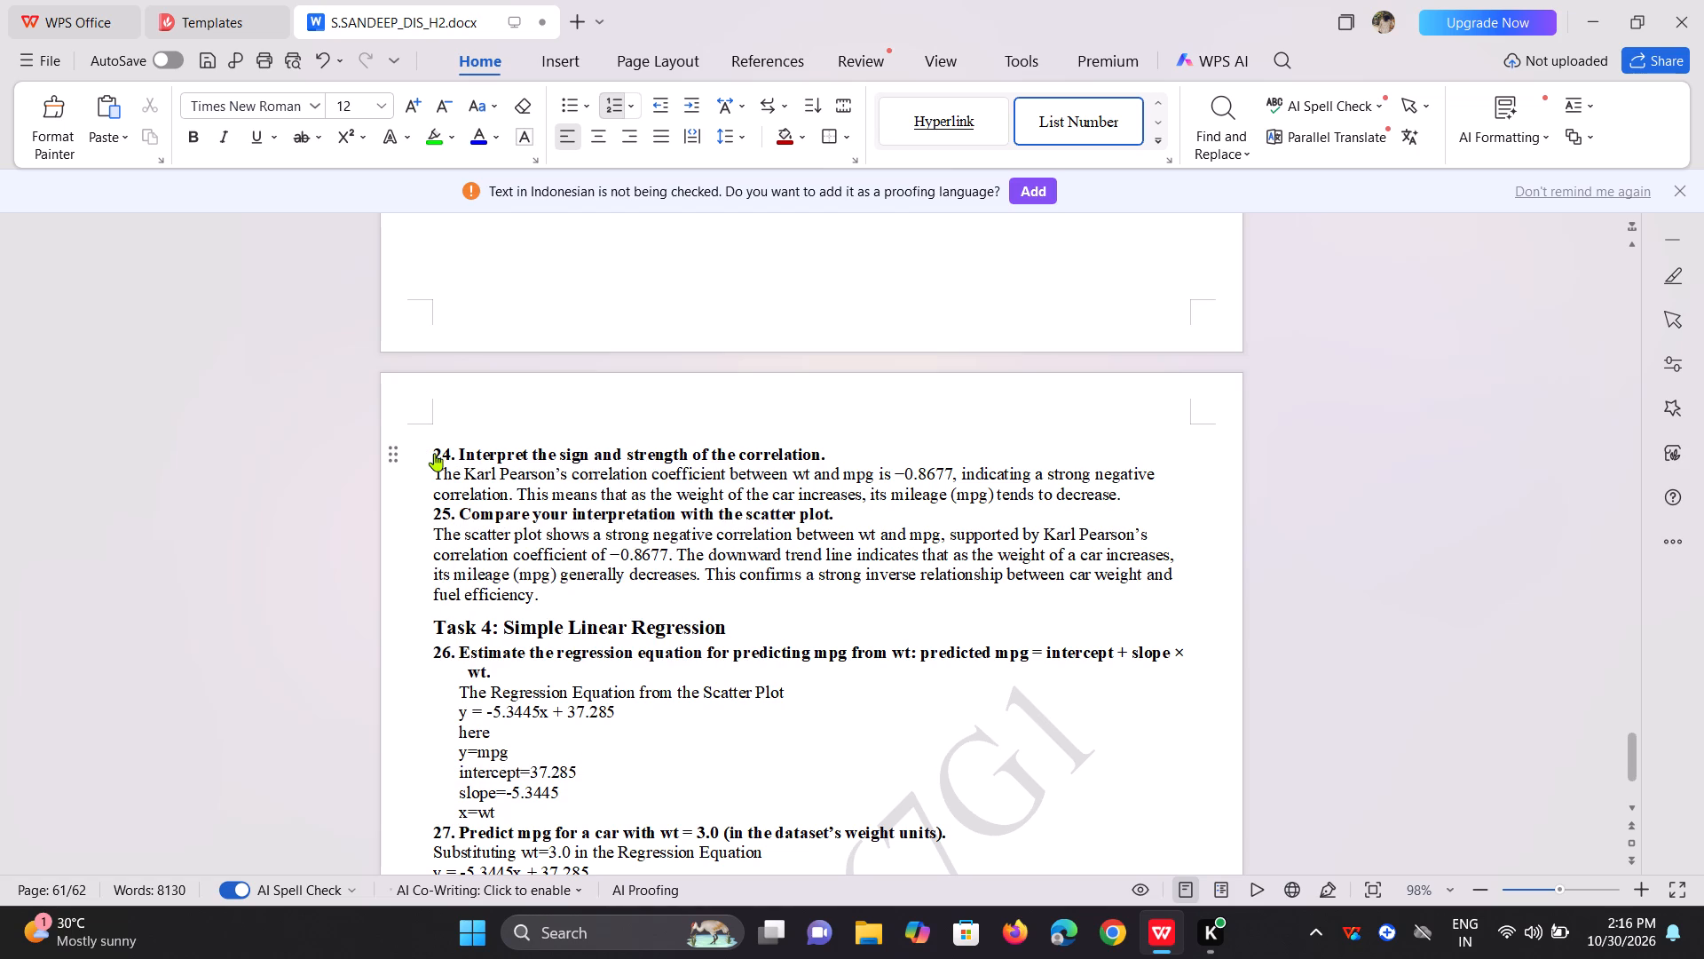
click(432, 453)
double_click(432, 453)
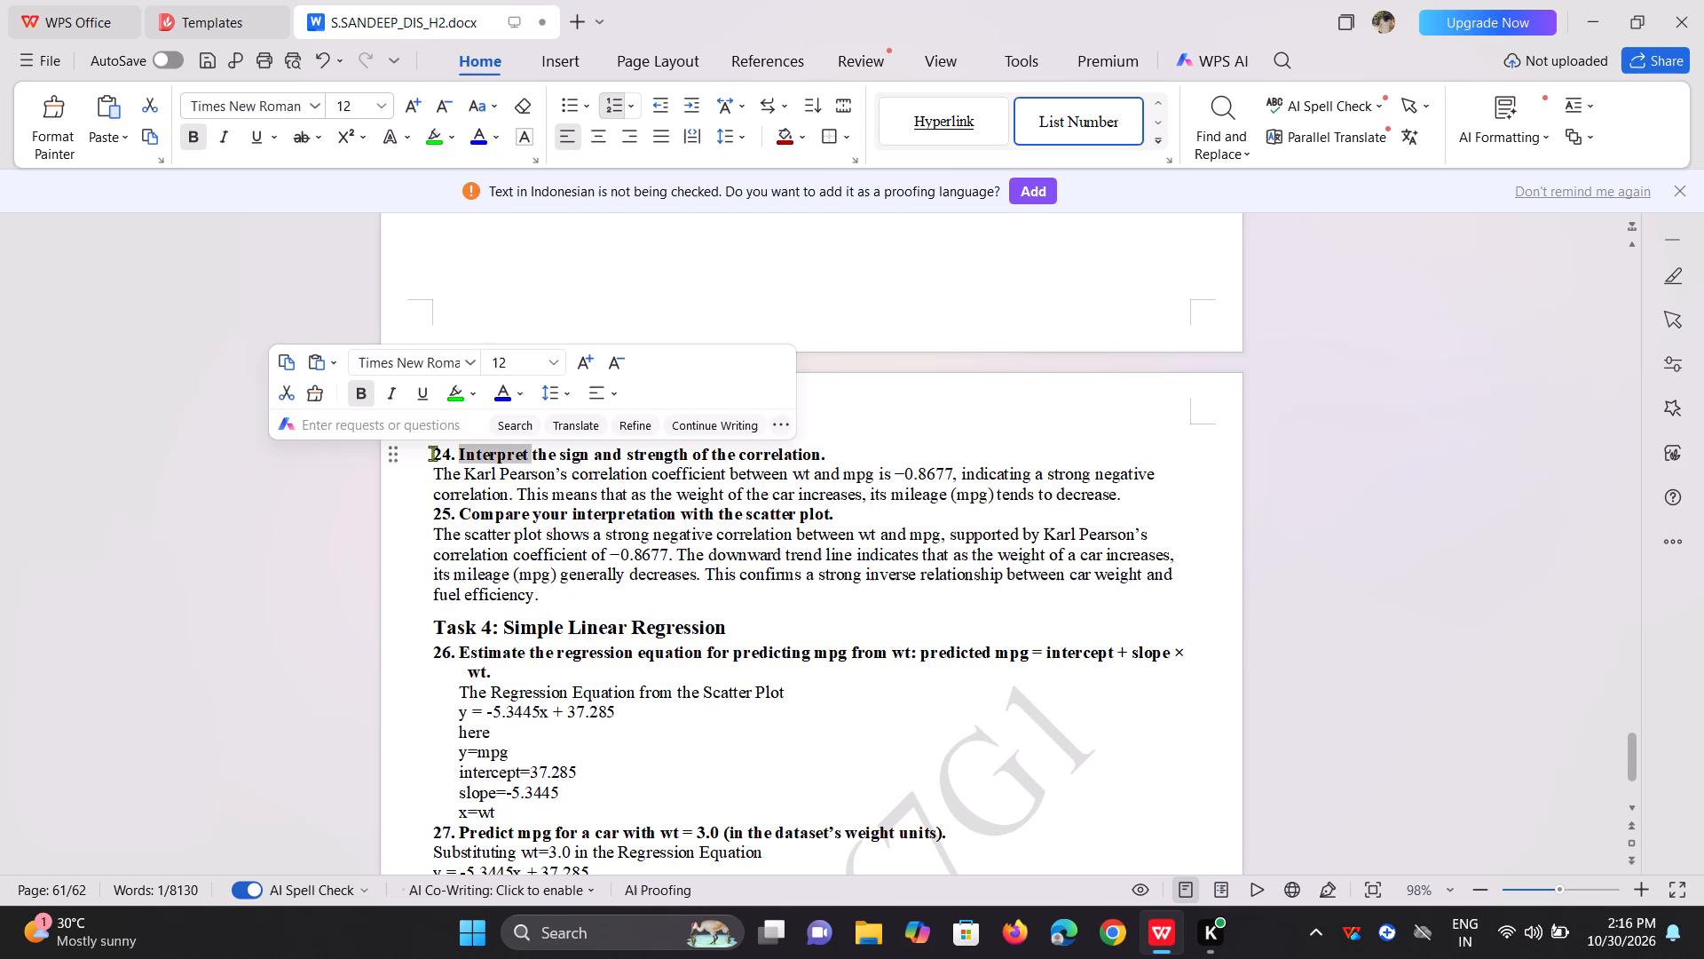
scroll(432, 453, down, 20)
scroll(432, 453, up, 2)
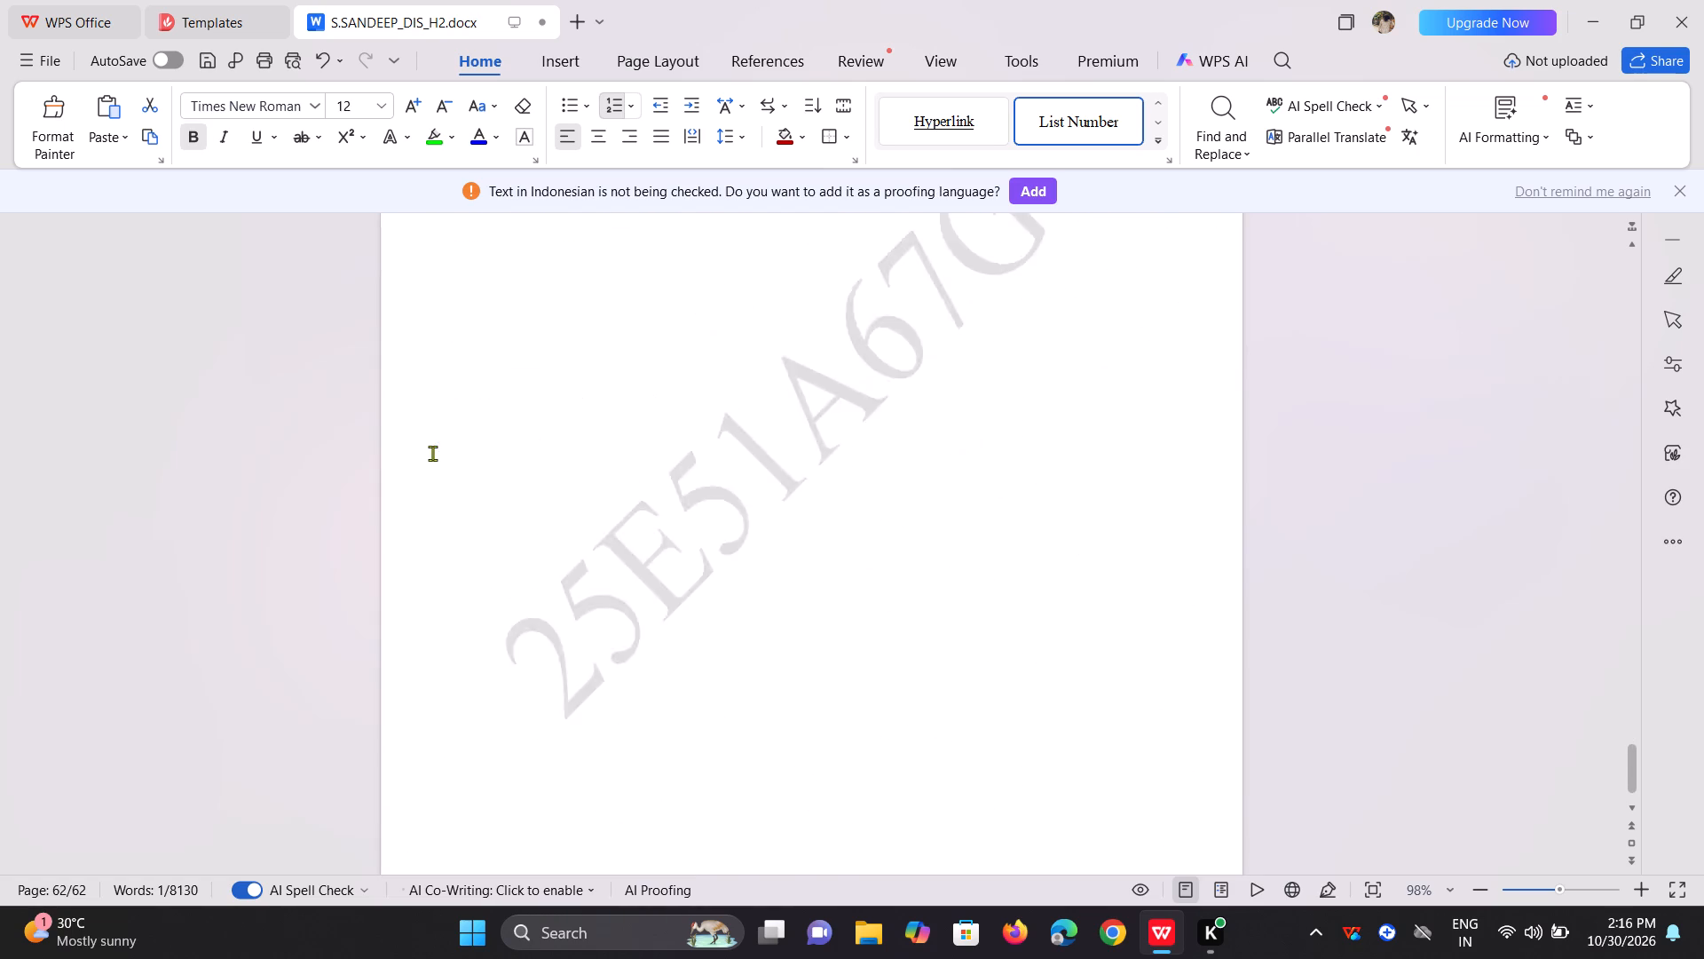
scroll(432, 453, up, 14)
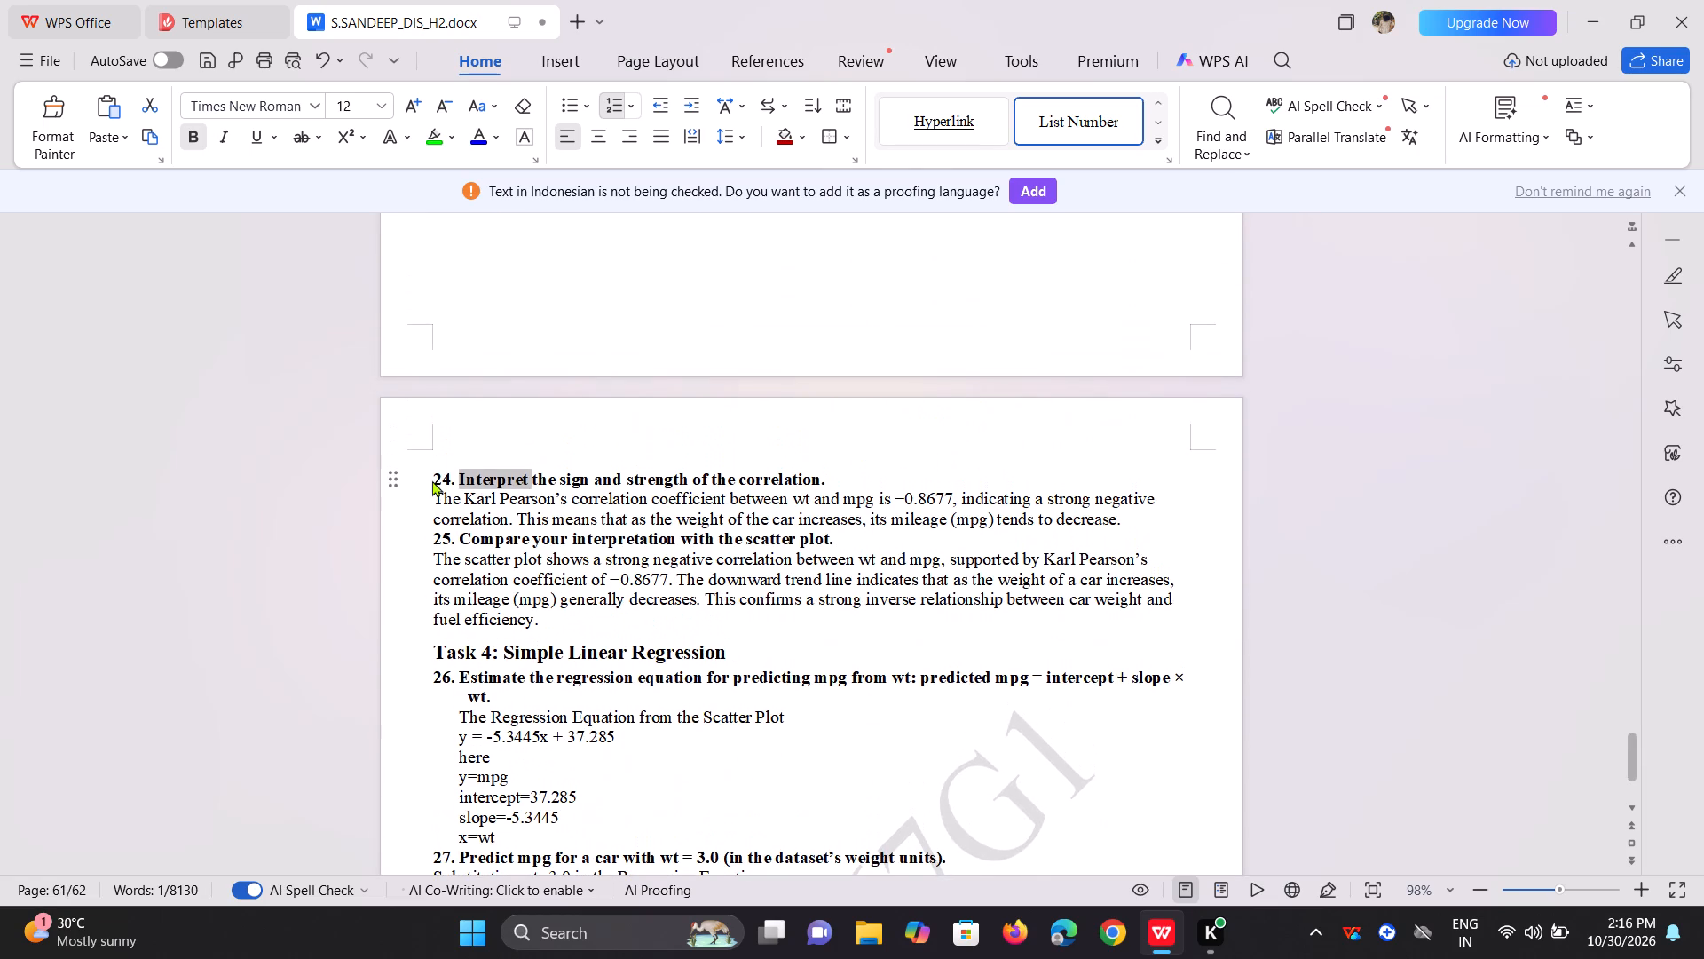
drag(430, 478, 435, 469)
drag(435, 469, 482, 527)
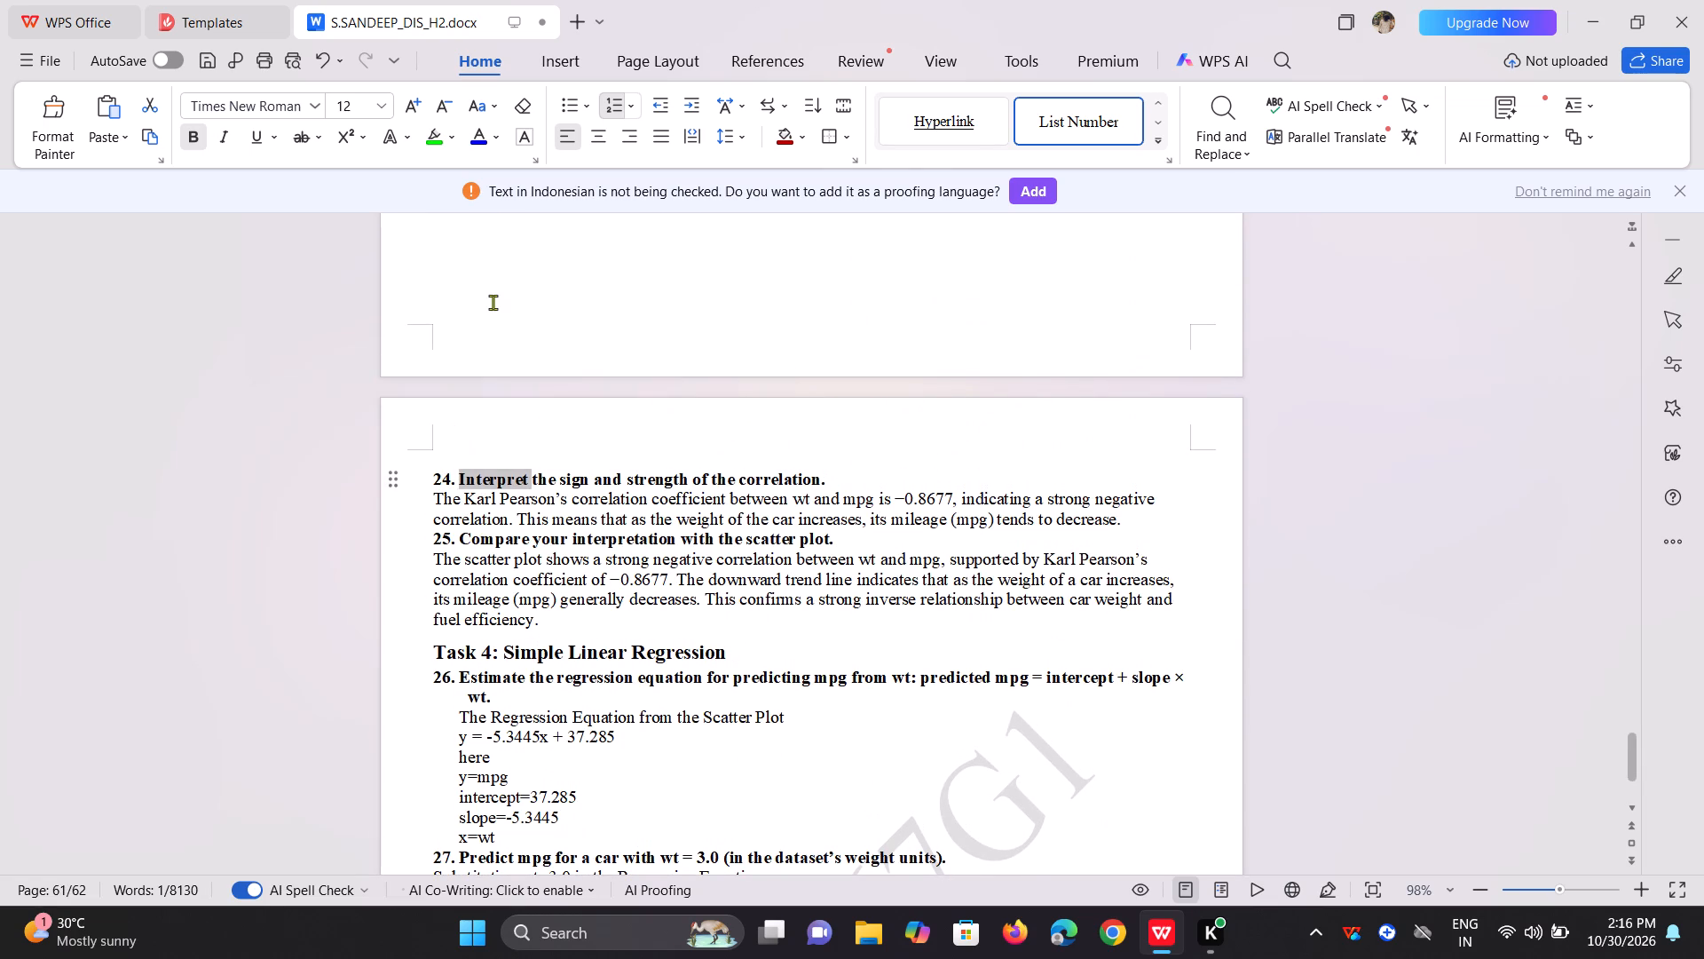
click(493, 302)
drag(428, 479, 532, 590)
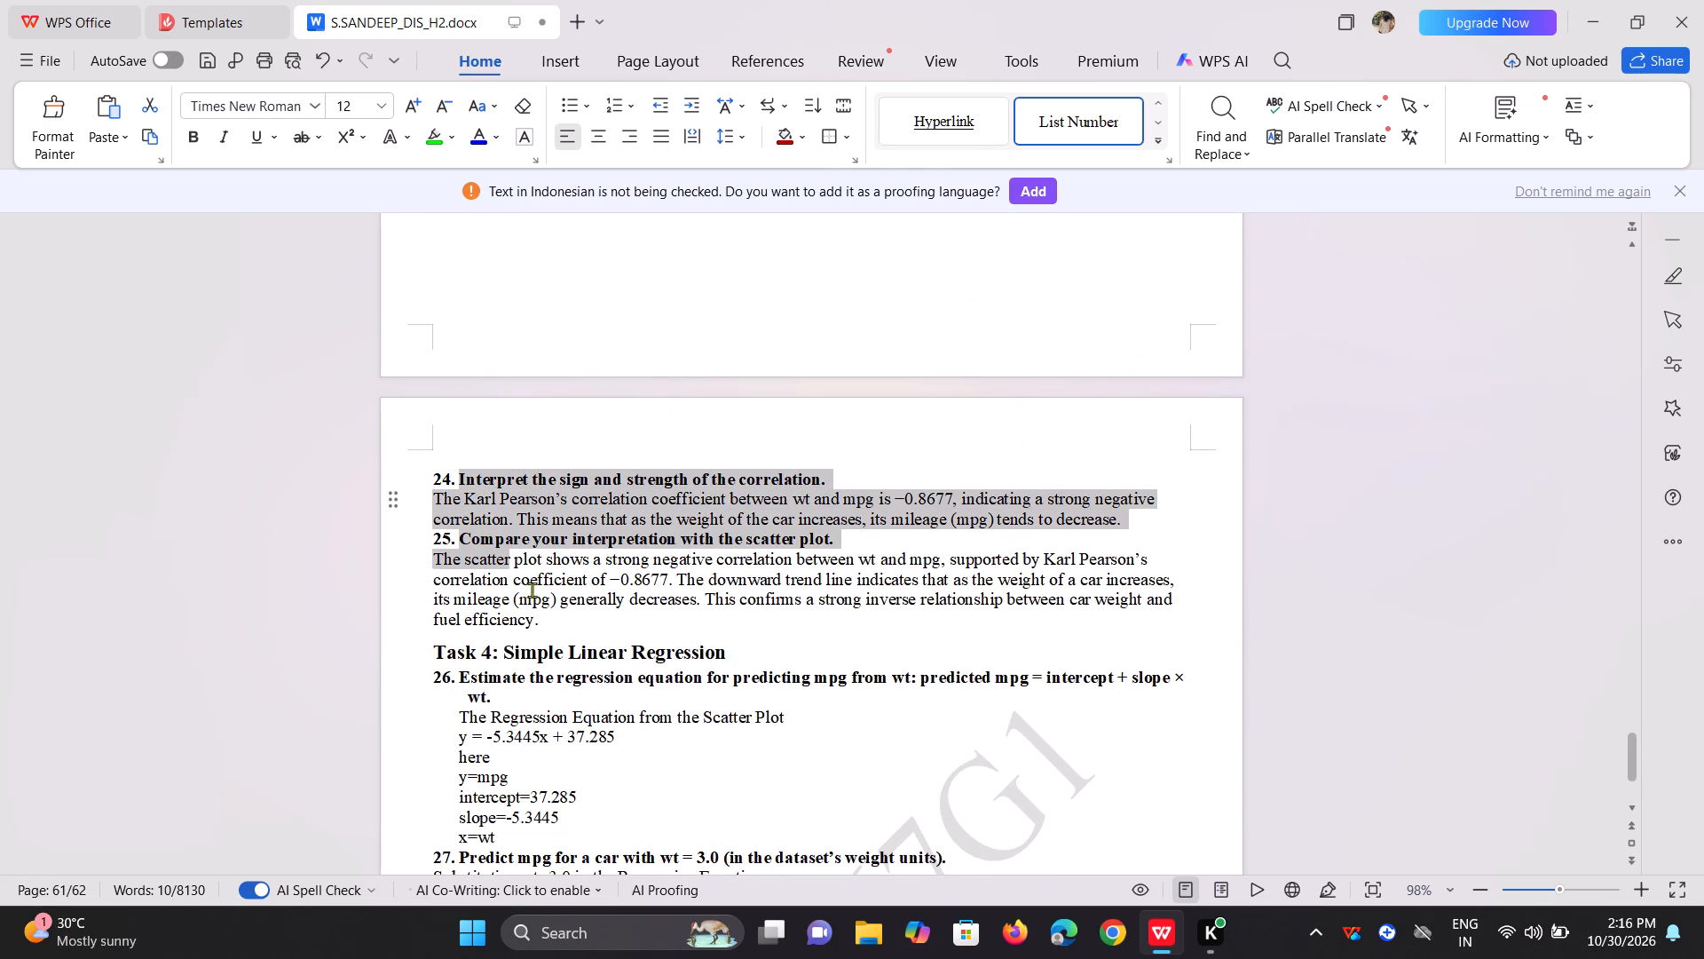
drag(532, 590, 679, 580)
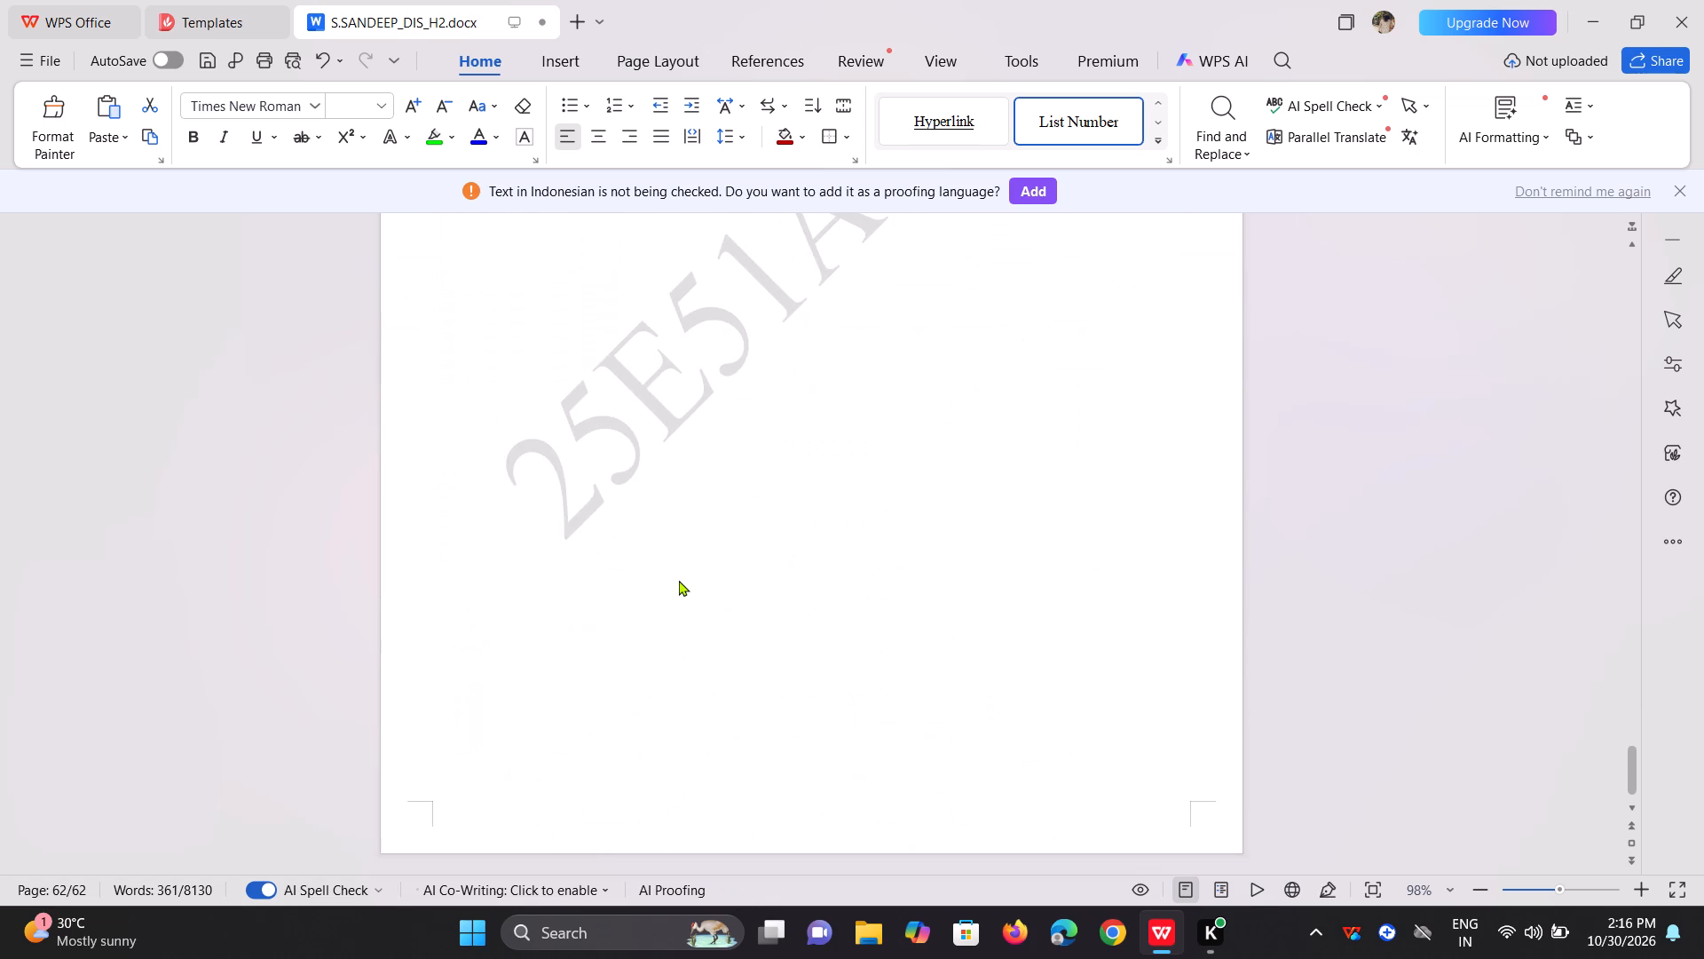
drag(679, 580, 574, 269)
key(ctrl+c)
Paste the copied text directly below the question 23 correlation picture, without leaving an empty numbered line.
scroll(574, 269, up, 12)
scroll(574, 269, up, 16)
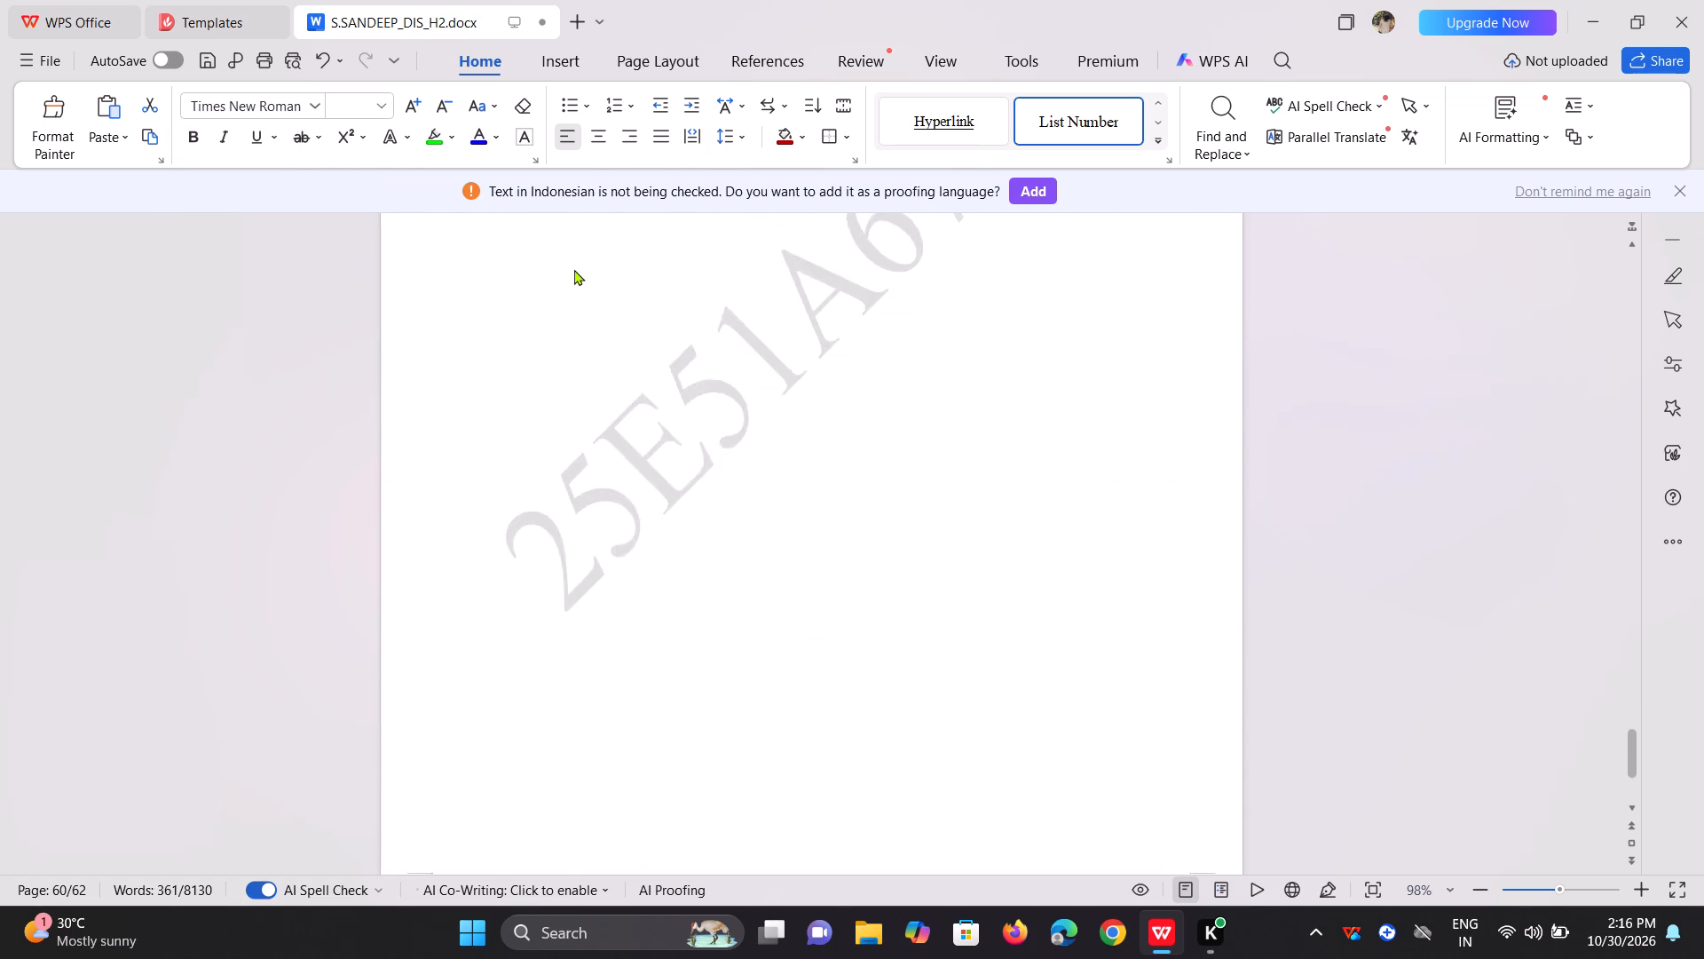
scroll(574, 269, up, 4)
click(474, 400)
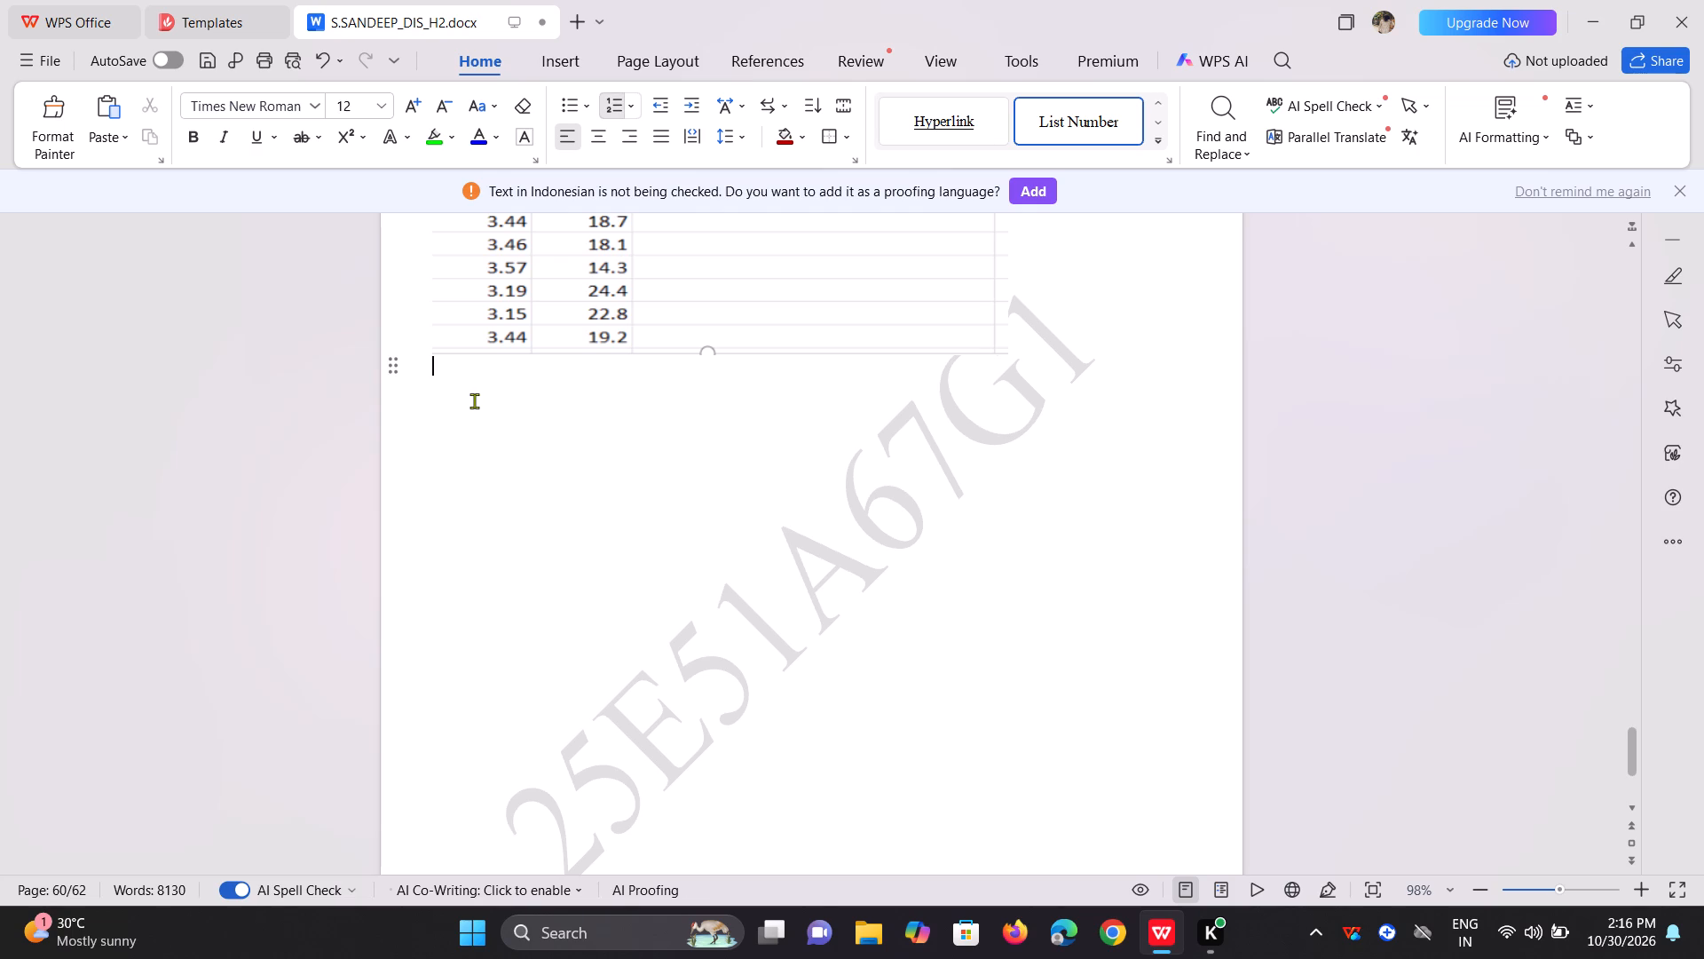
key(Return)
key(BackSpace)
key(BackSpace)
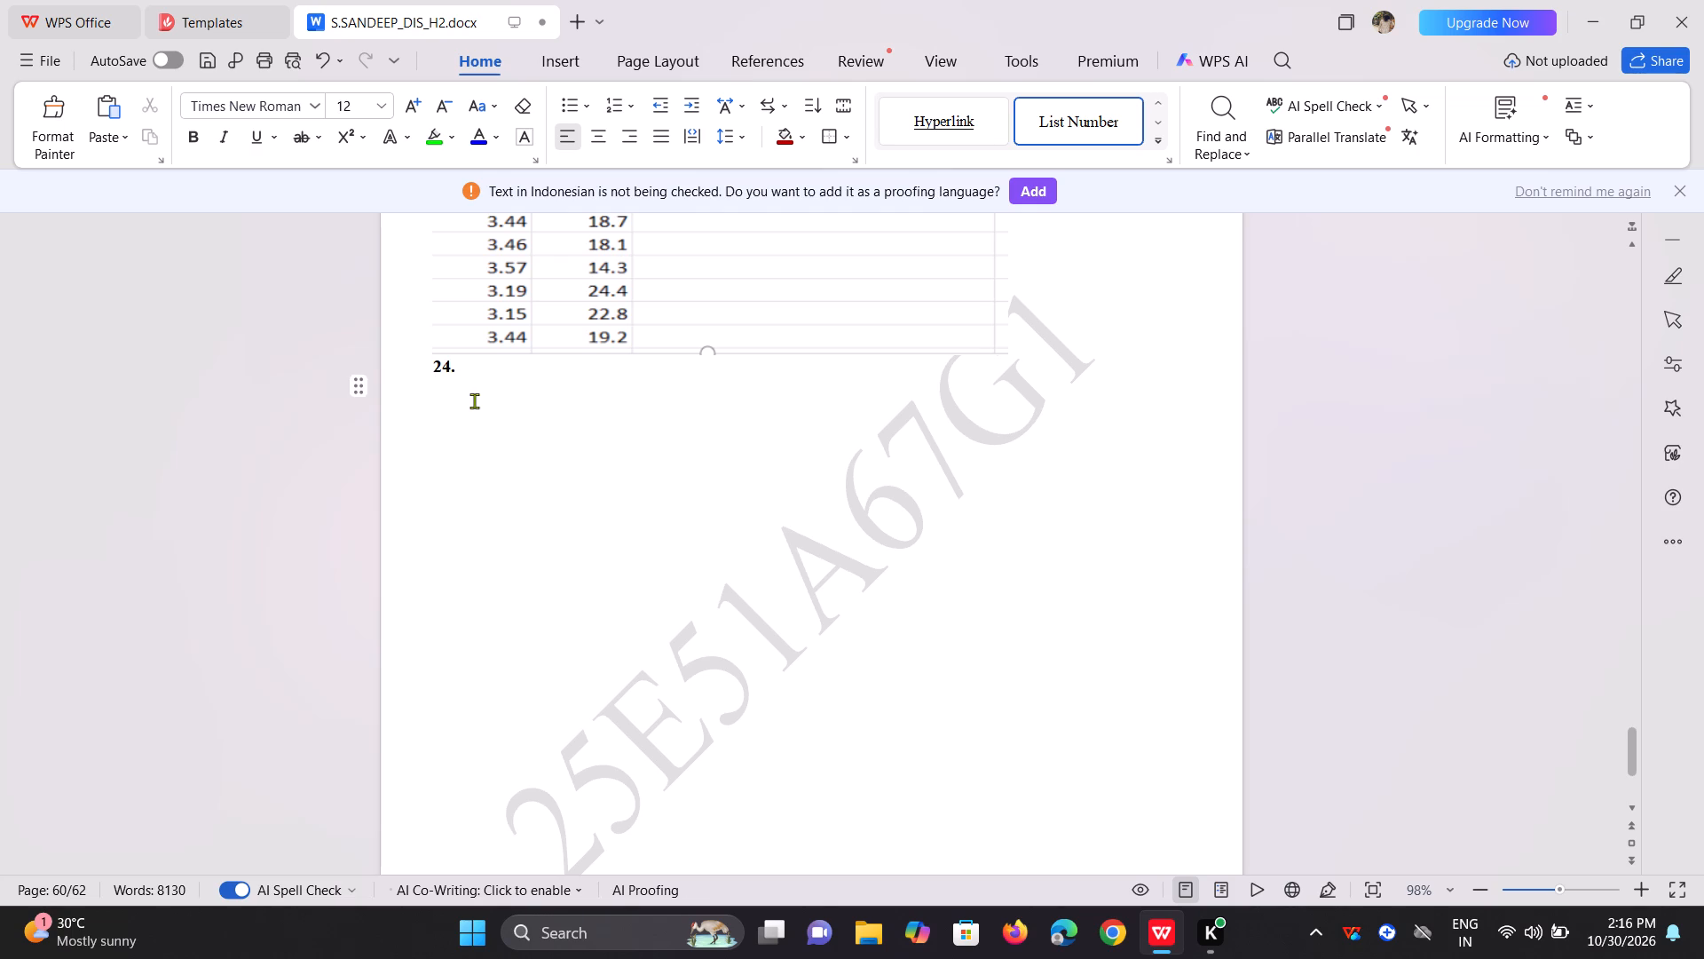
key(BackSpace)
key(ctrl+v)
Insert a blank line between the question 23 correlation picture and question 24, and another between the question 24 answer and question 25.
scroll(474, 400, up, 5)
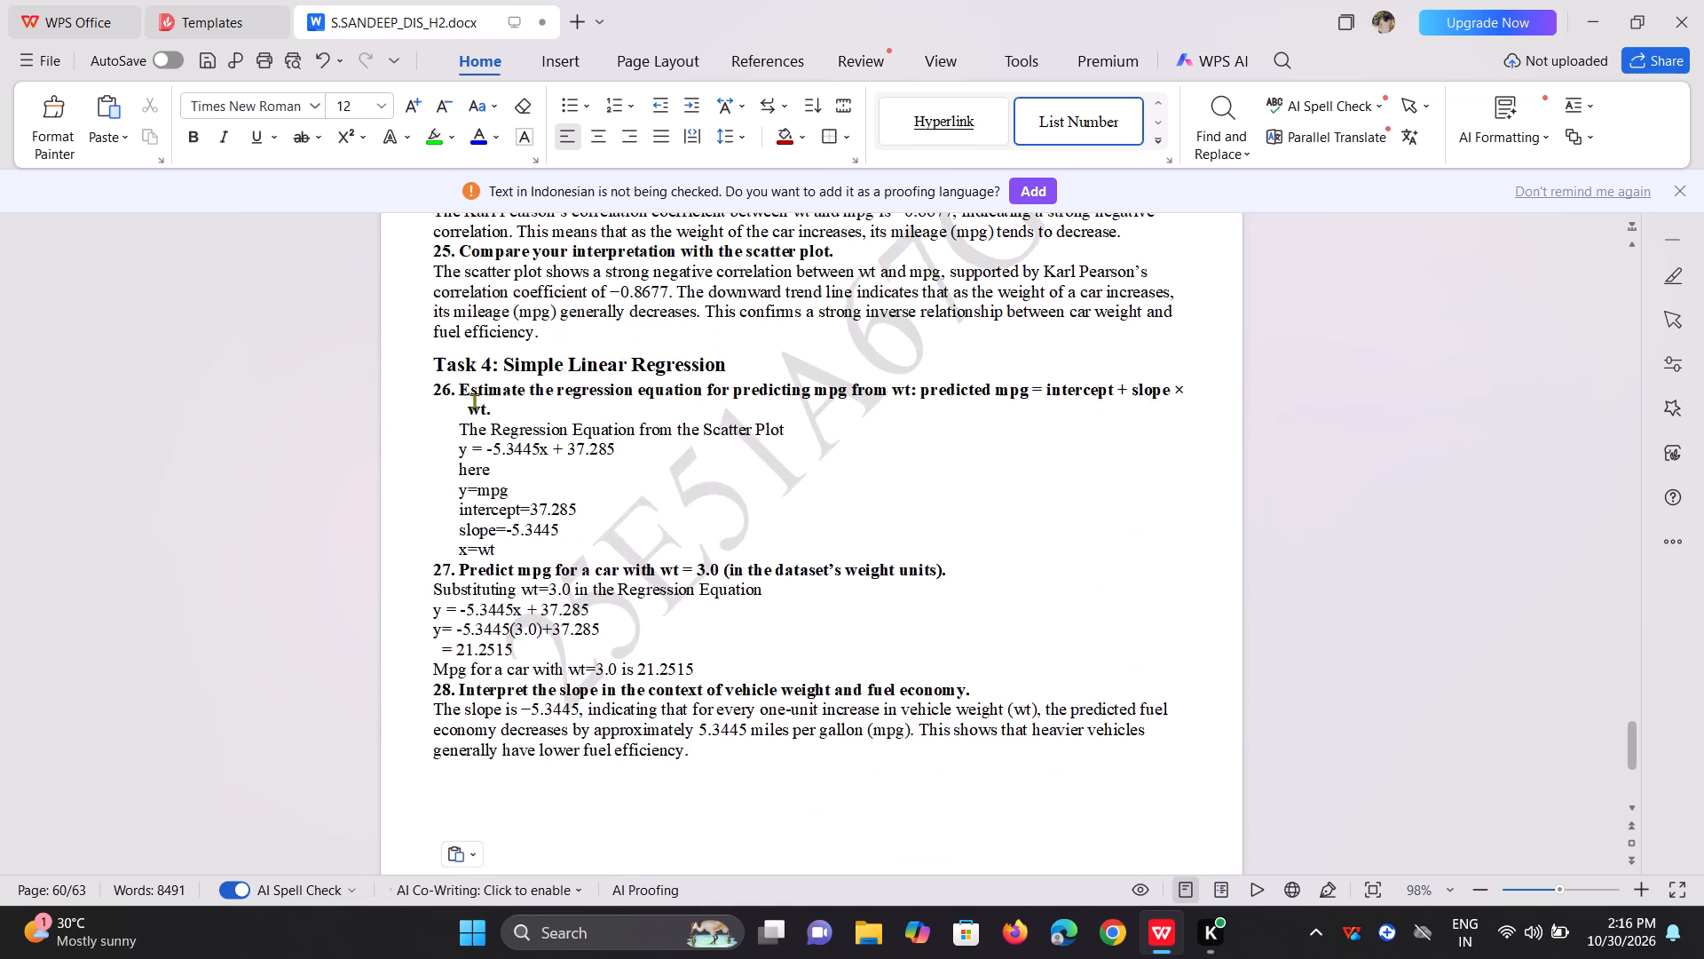
scroll(474, 400, up, 5)
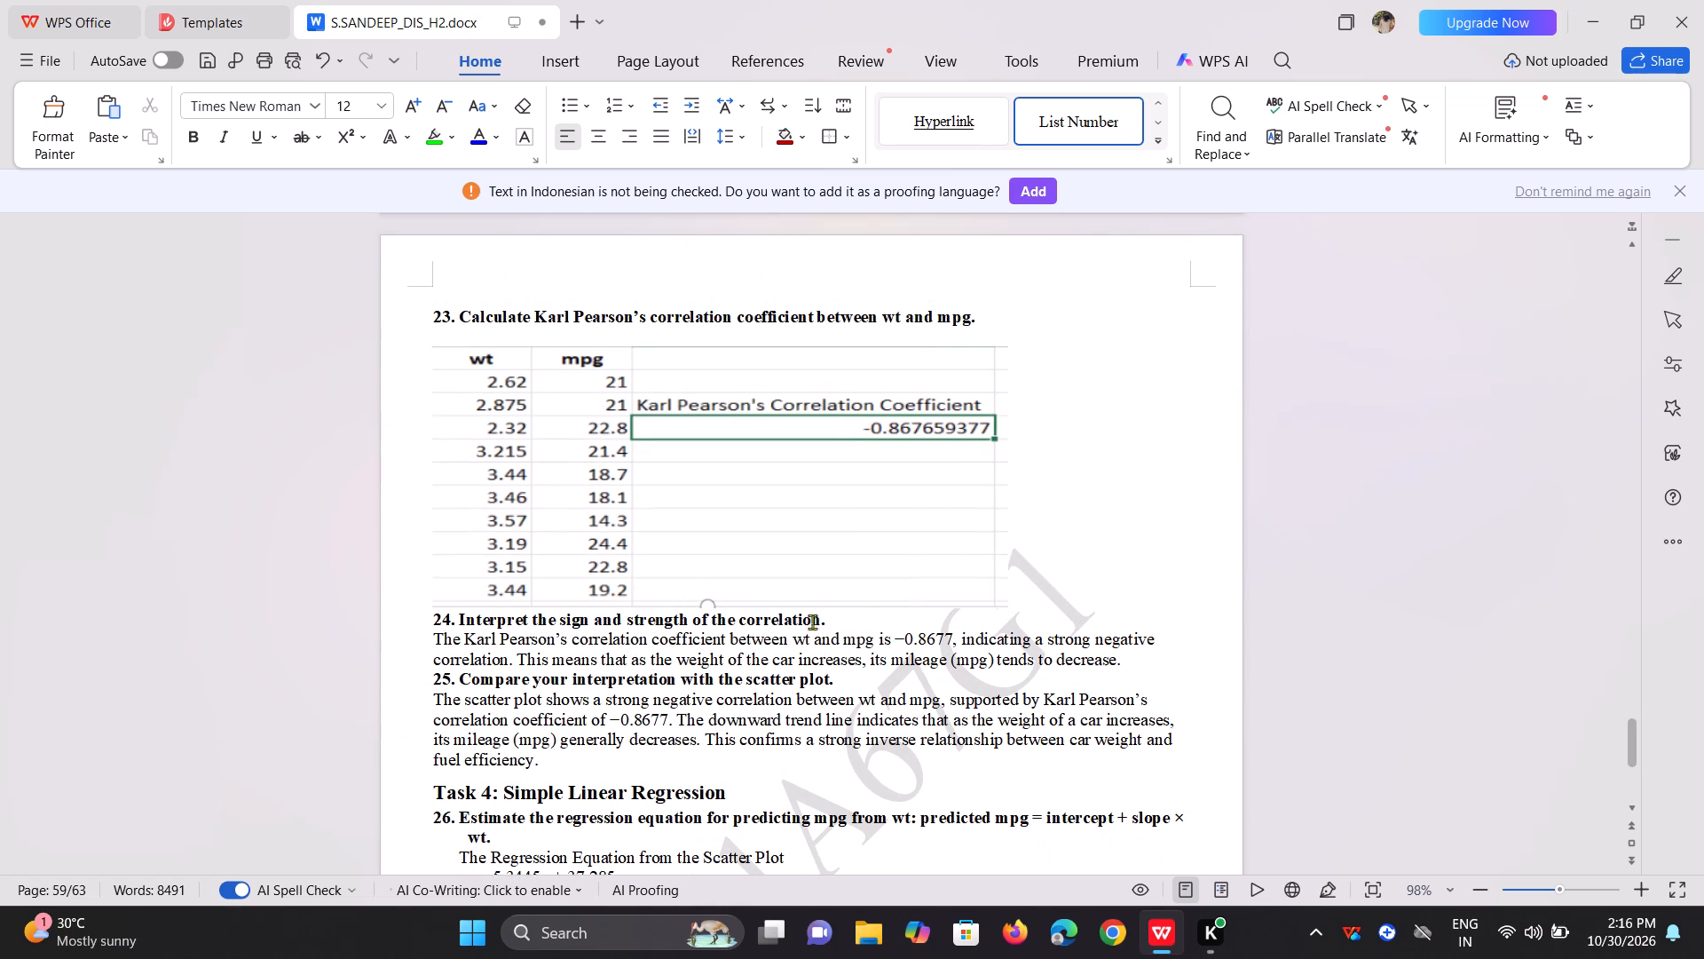
click(1044, 598)
key(Return)
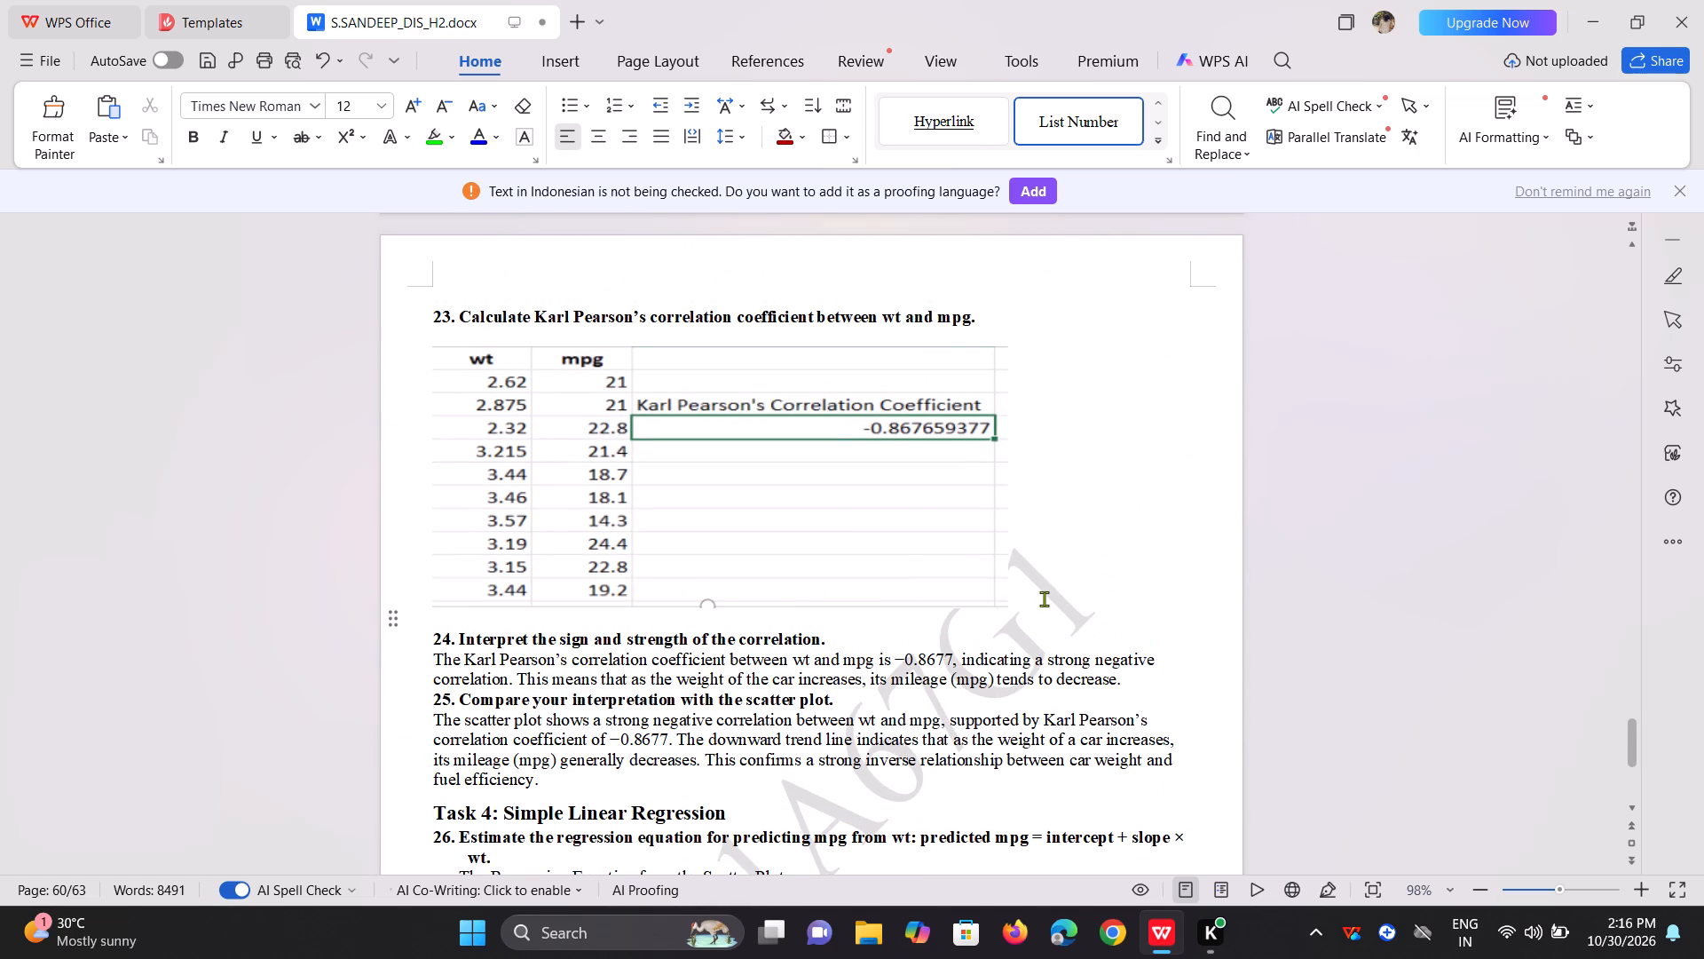
click(1137, 684)
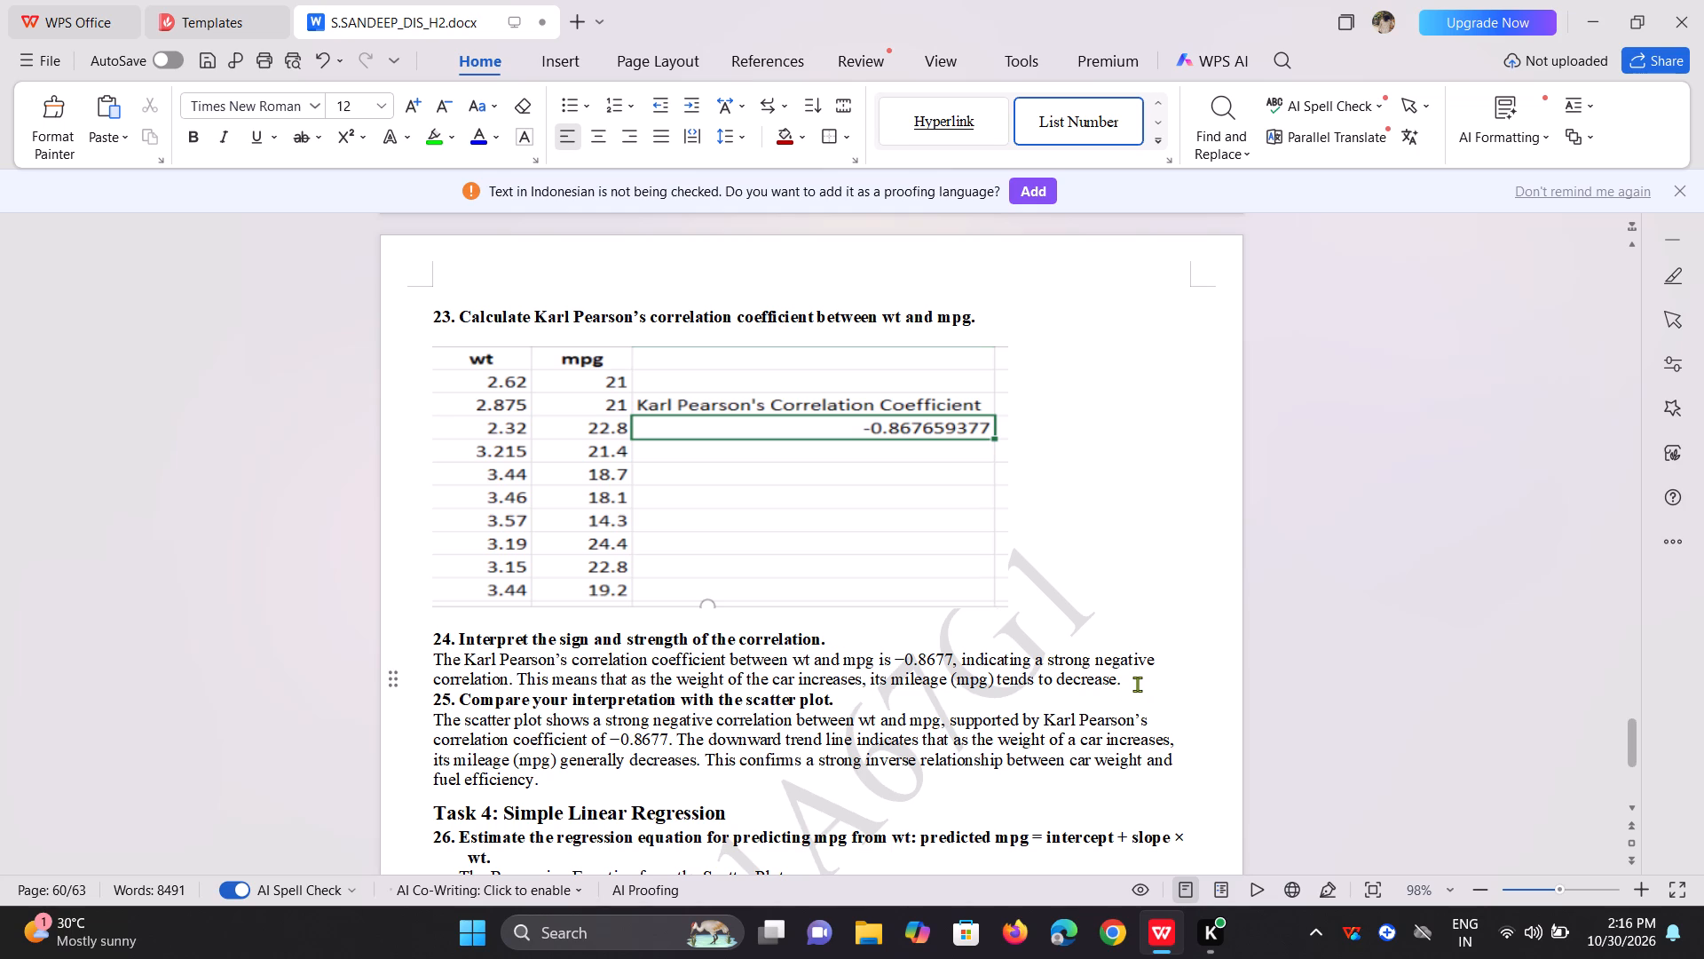
key(Return)
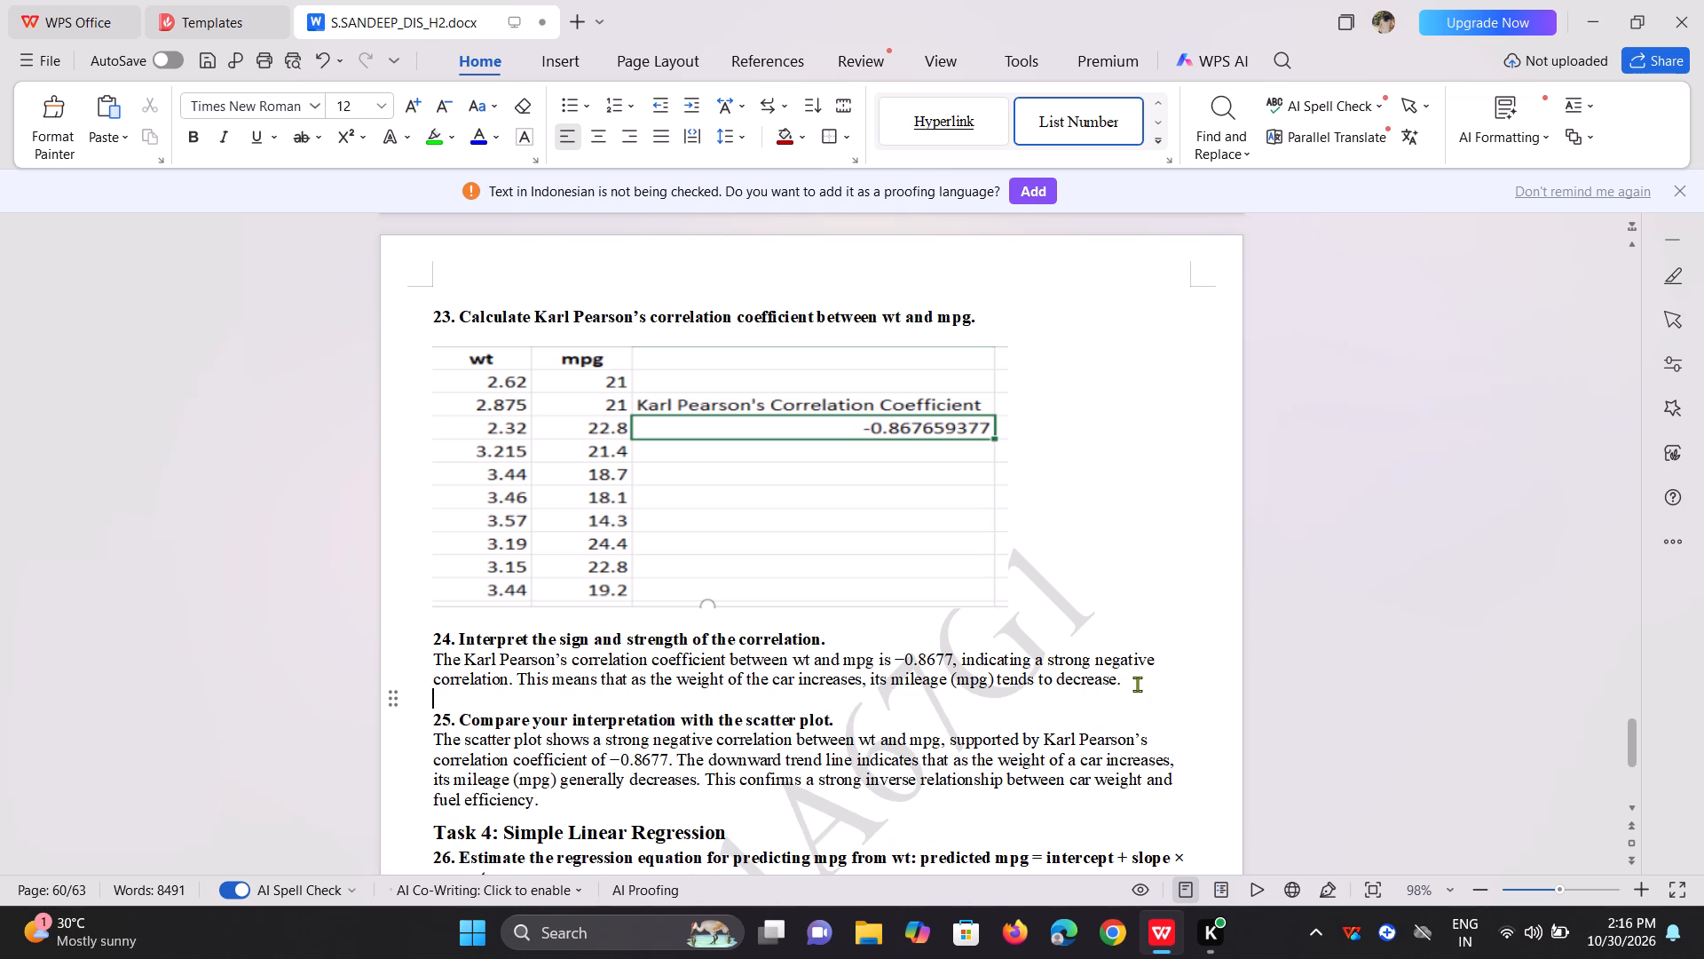
Insert a blank line before question 27, after the x=wt line, and another before question 28, after the predicted mpg line.
scroll(1137, 684, down, 5)
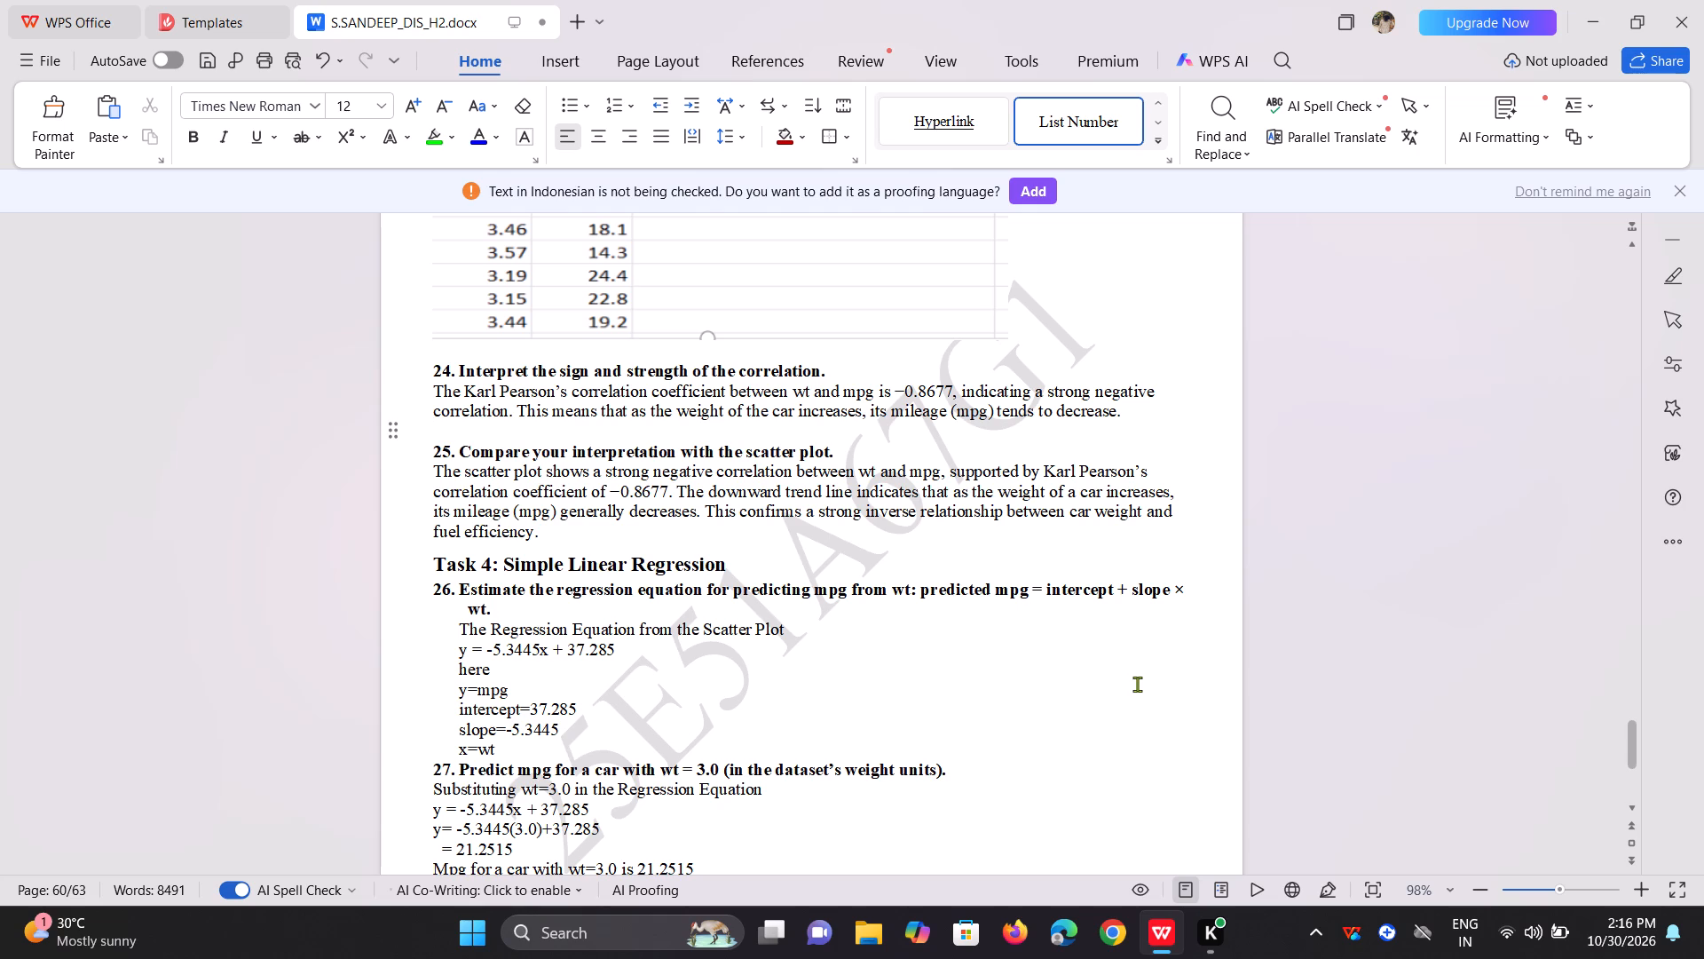
scroll(1137, 684, down, 3)
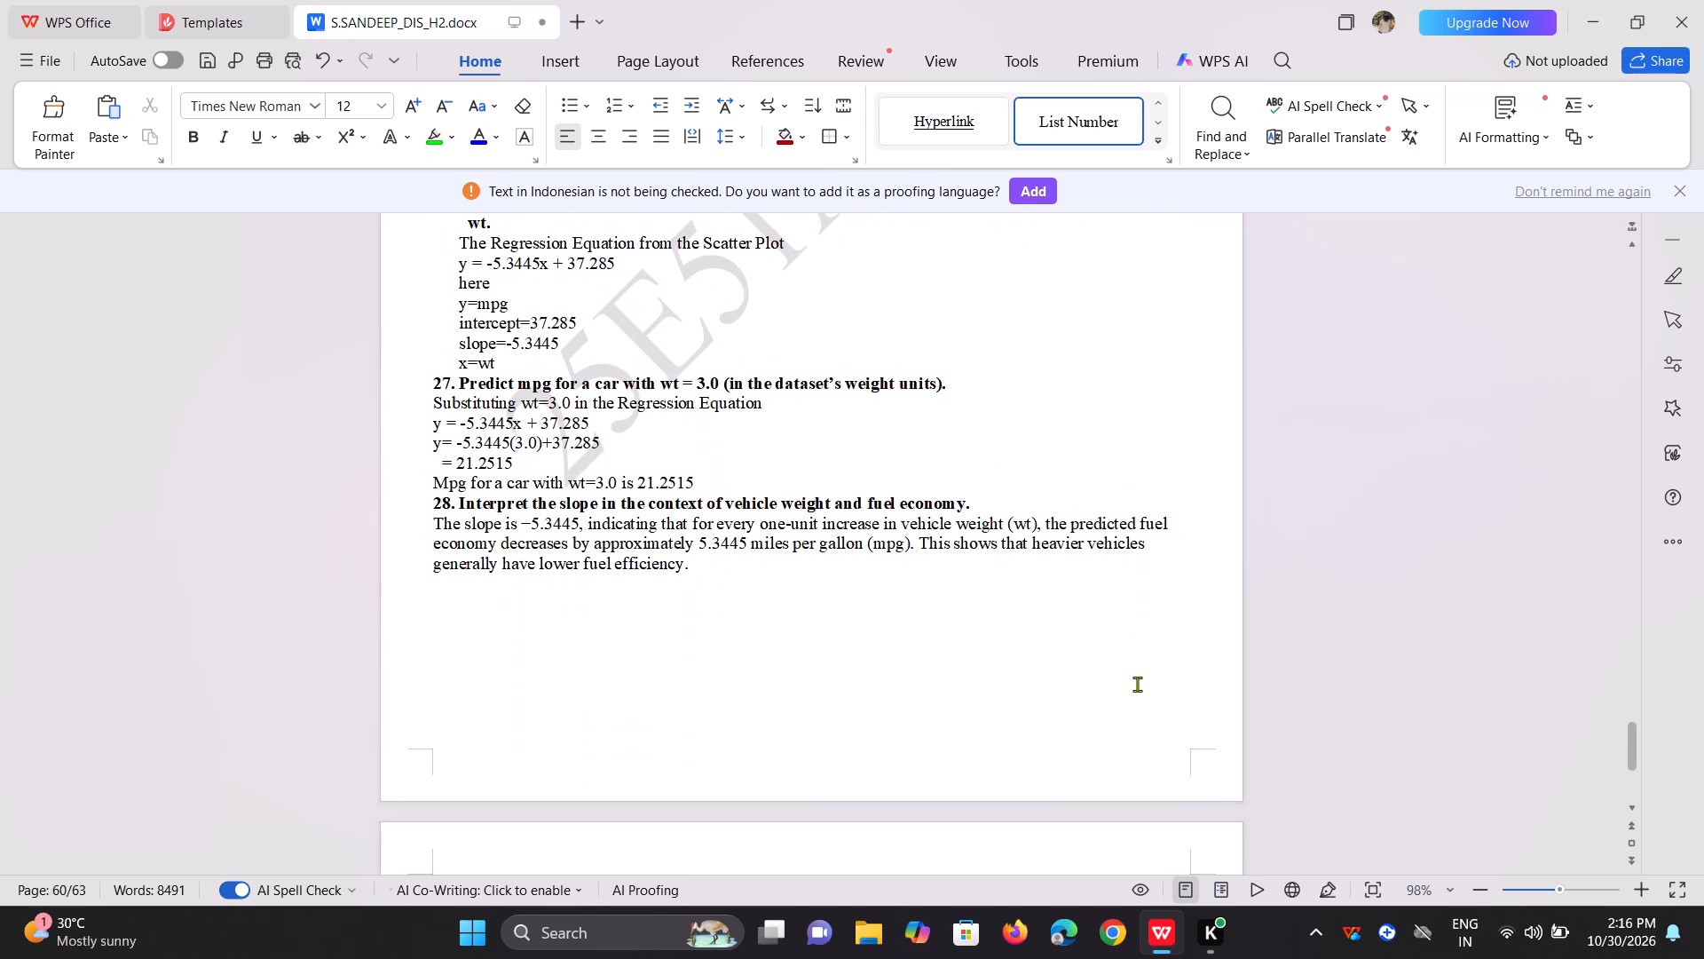
click(506, 362)
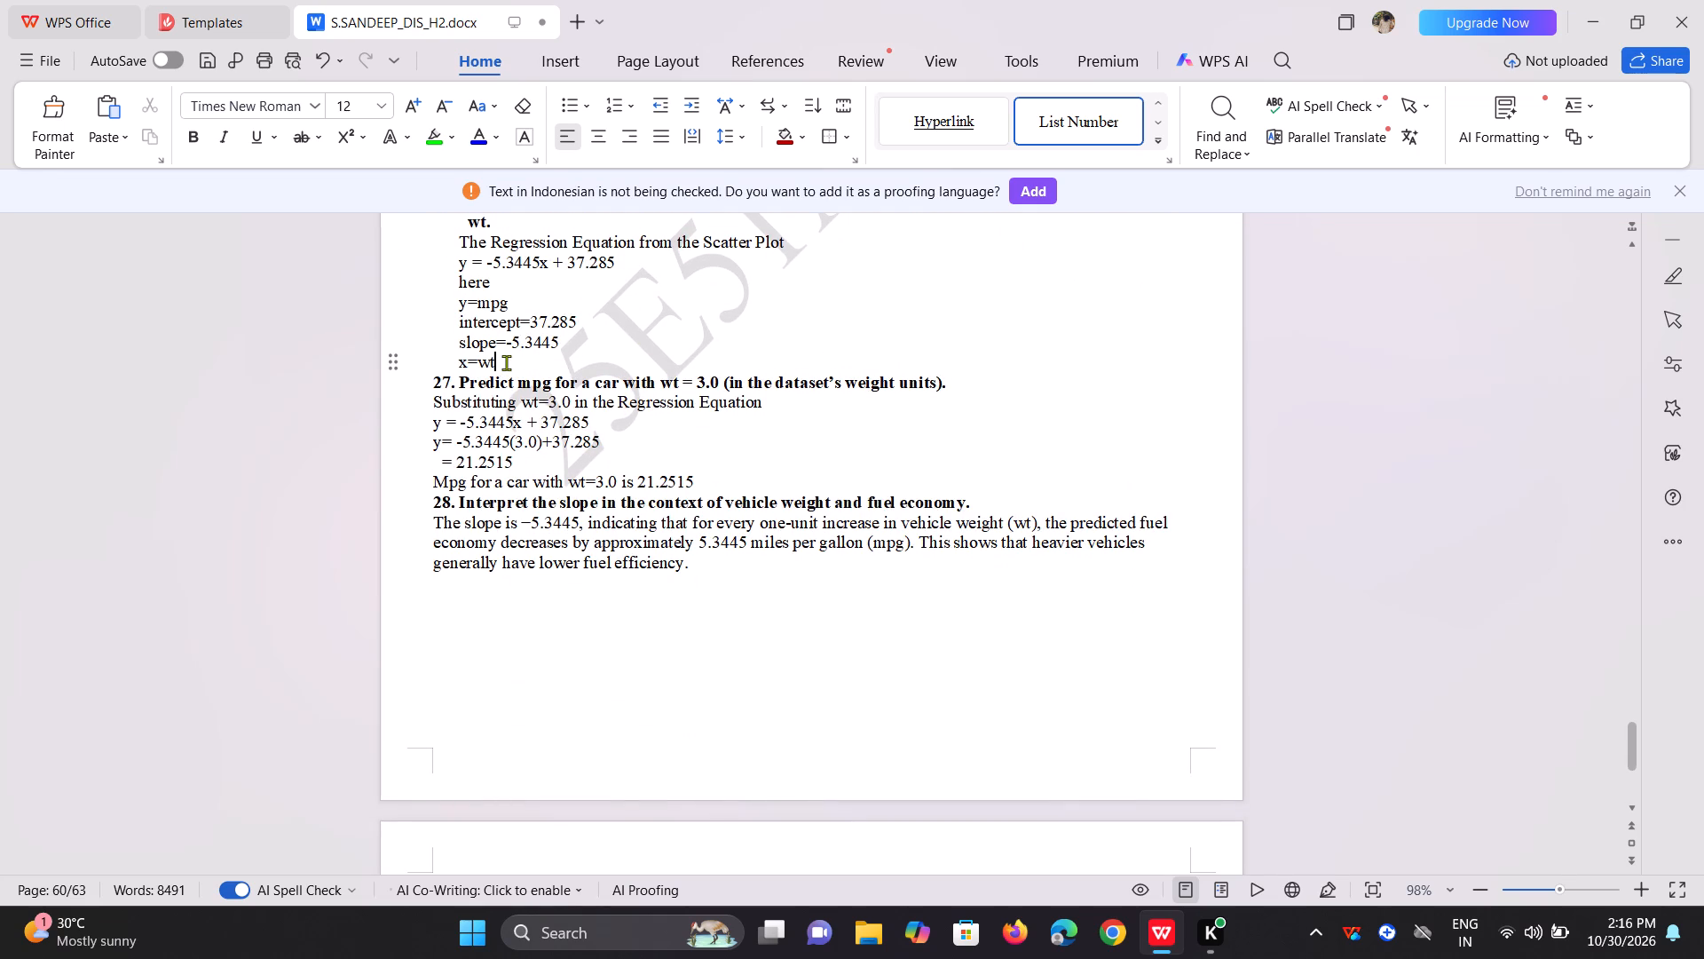
key(Return)
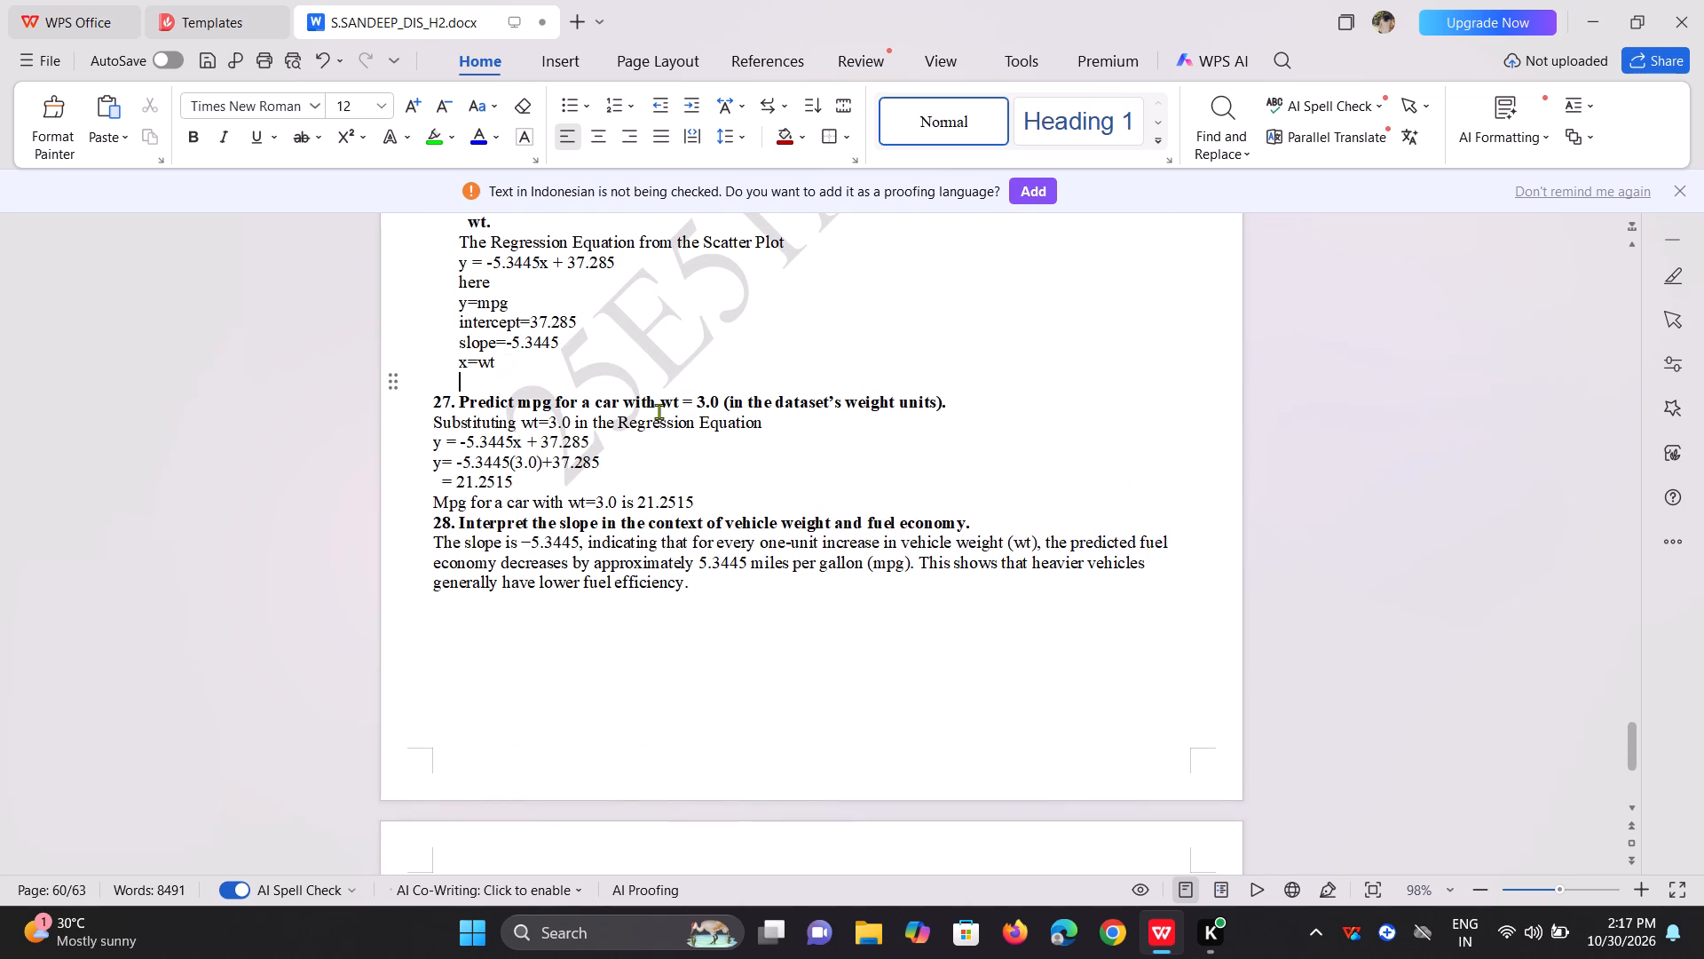
click(714, 498)
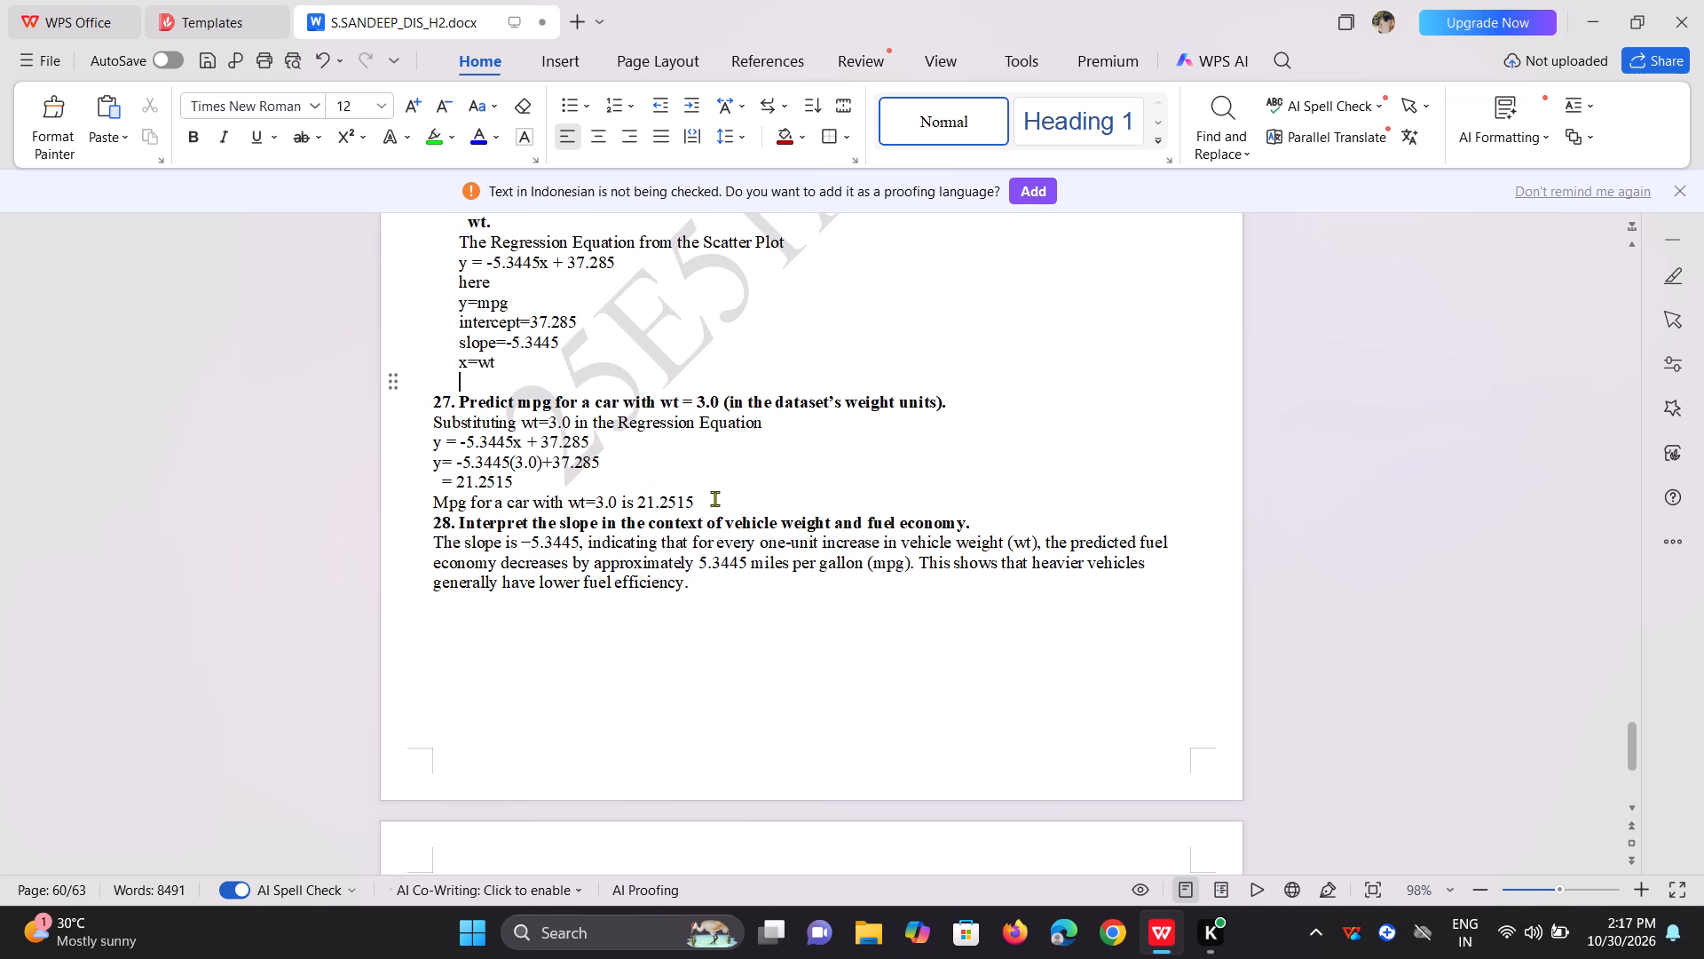
key(Return)
Examine the pages from question 24 through Part C and the original copy of the same questions that follows it.
scroll(714, 498, down, 4)
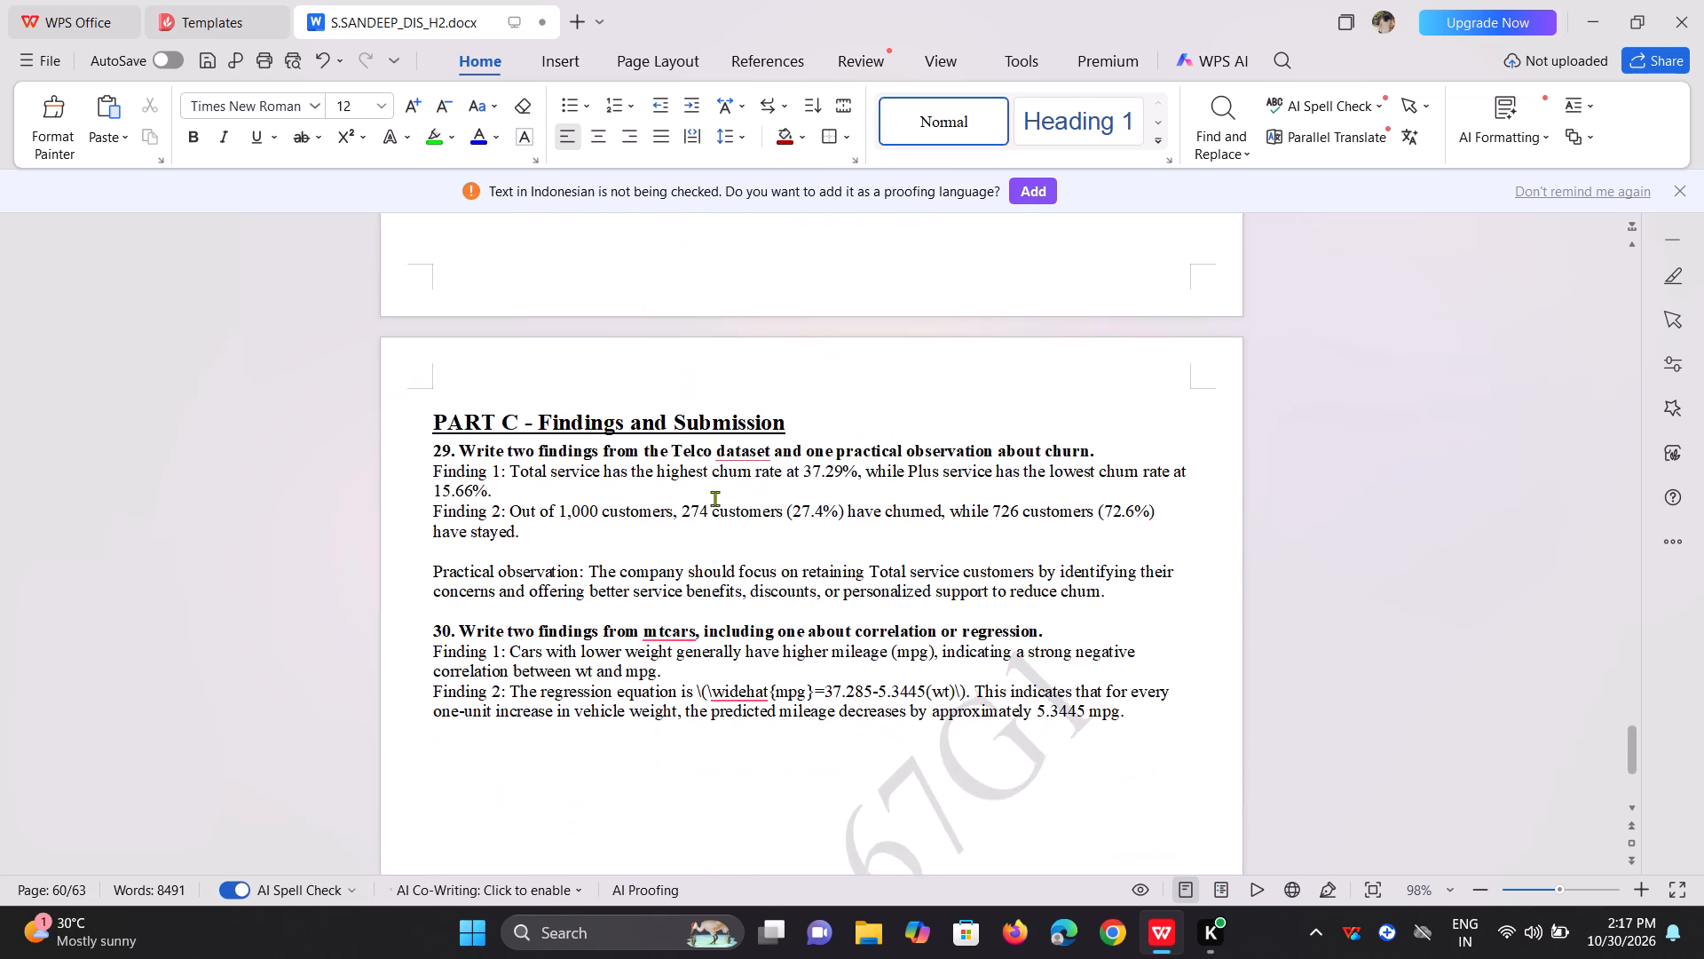
scroll(714, 498, down, 12)
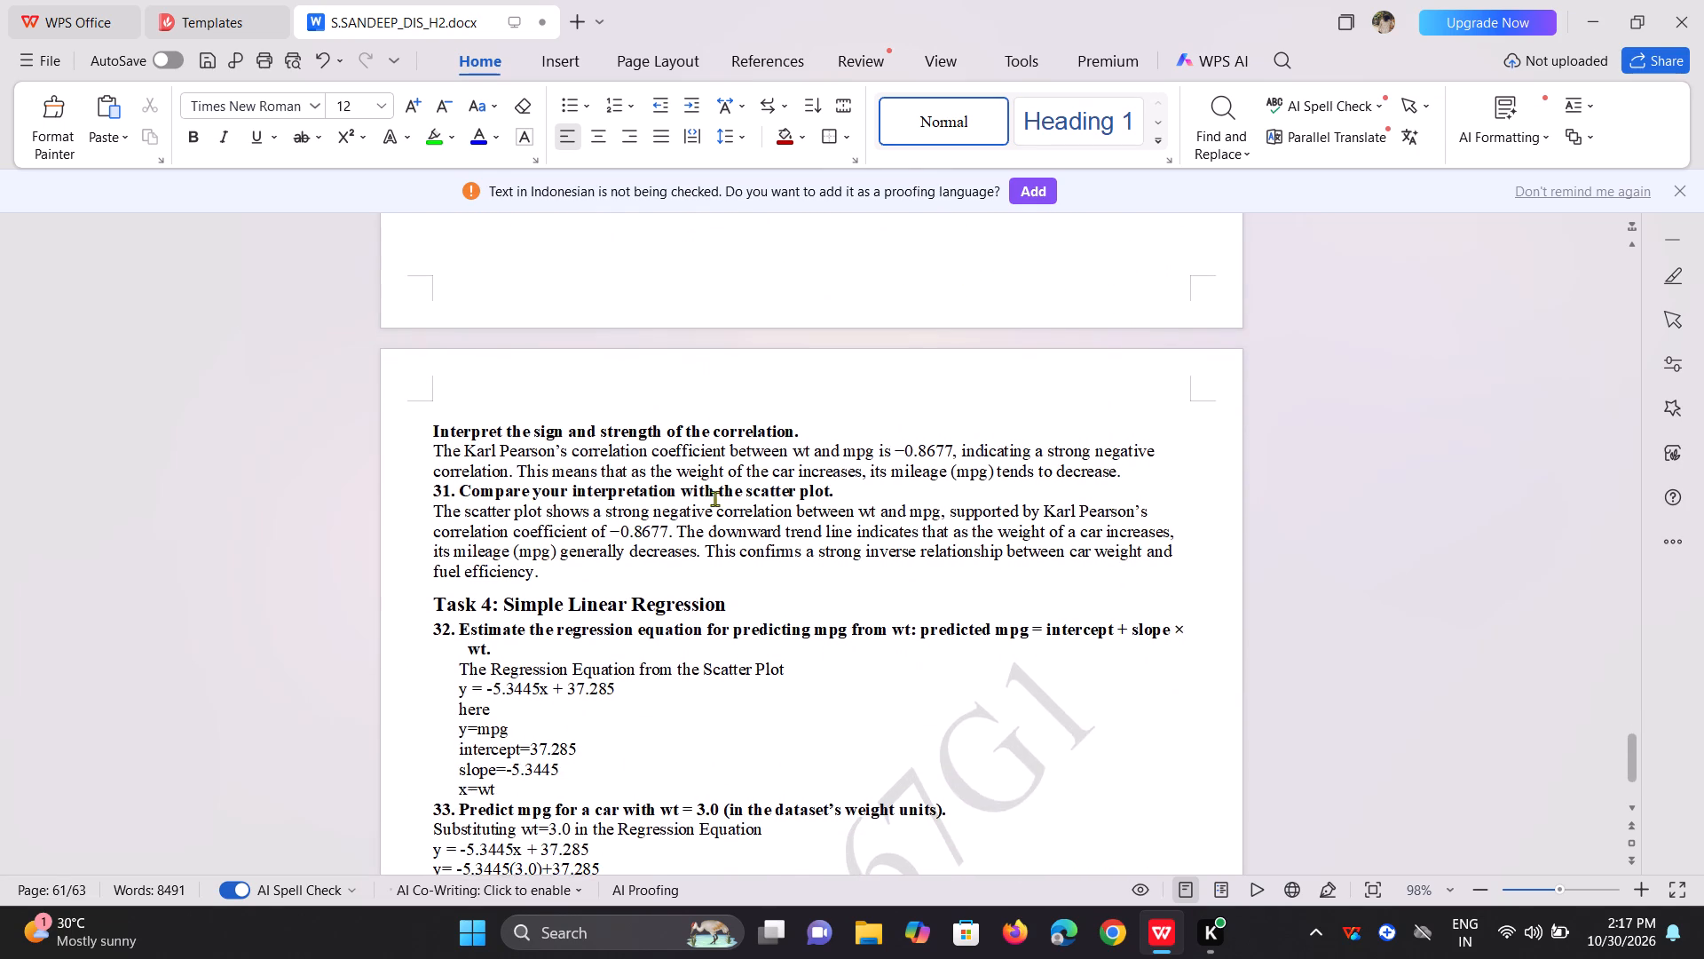
scroll(714, 498, down, 8)
scroll(714, 498, up, 4)
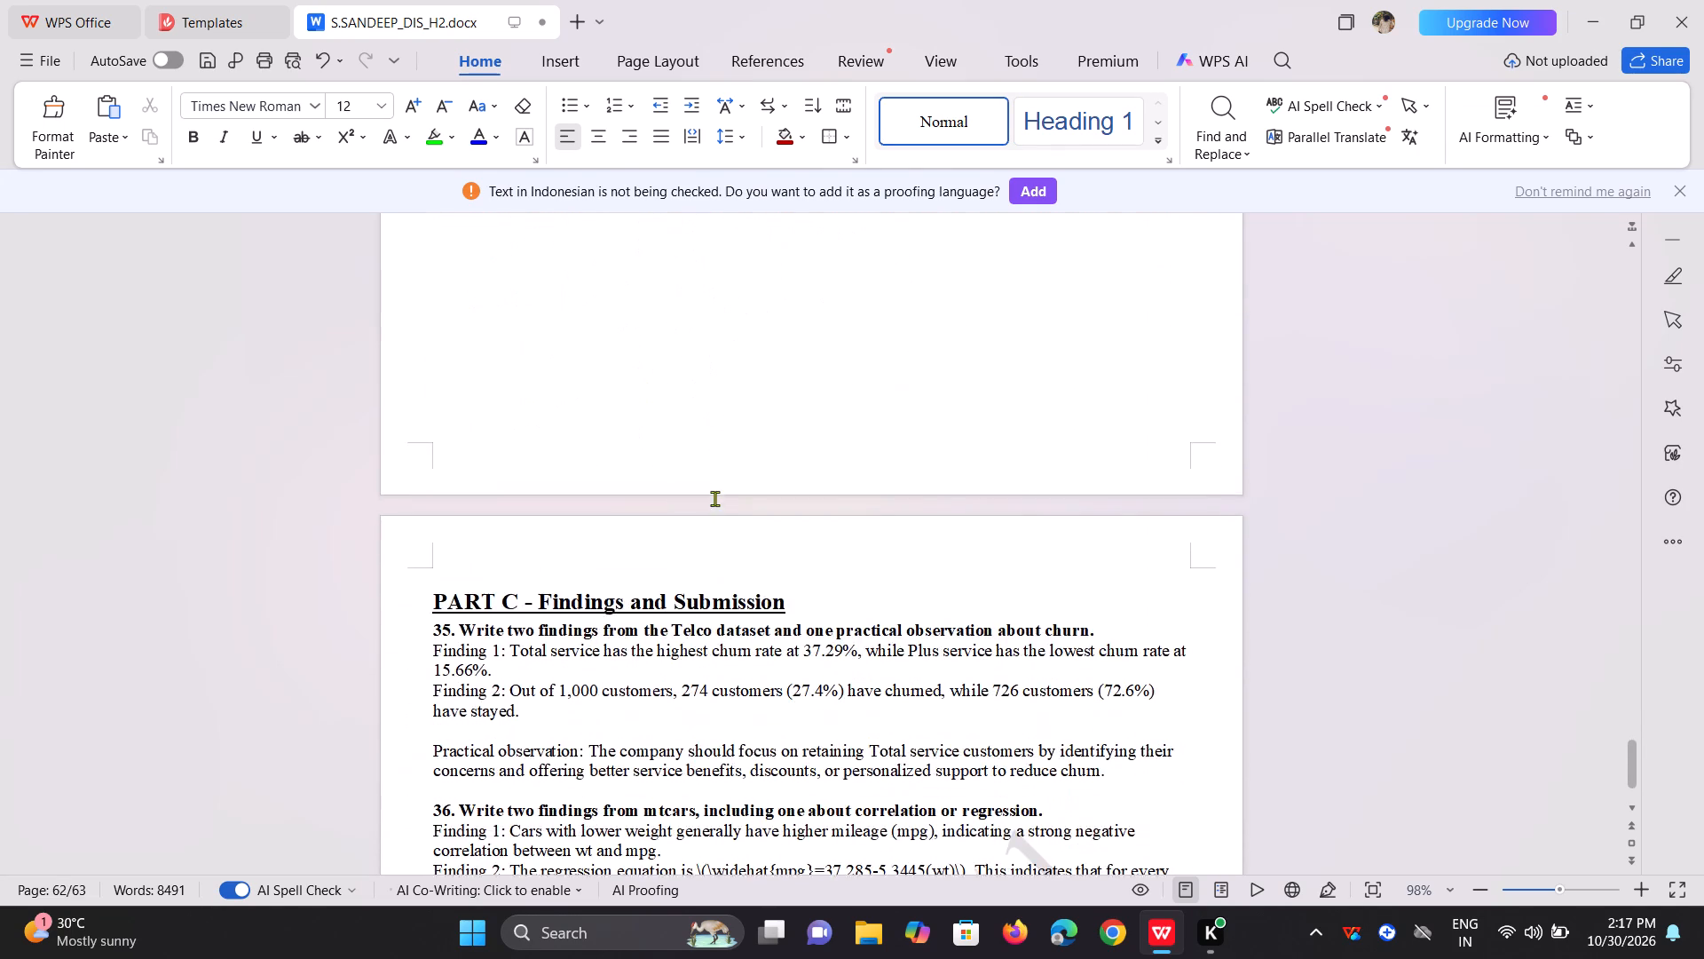
scroll(714, 498, up, 12)
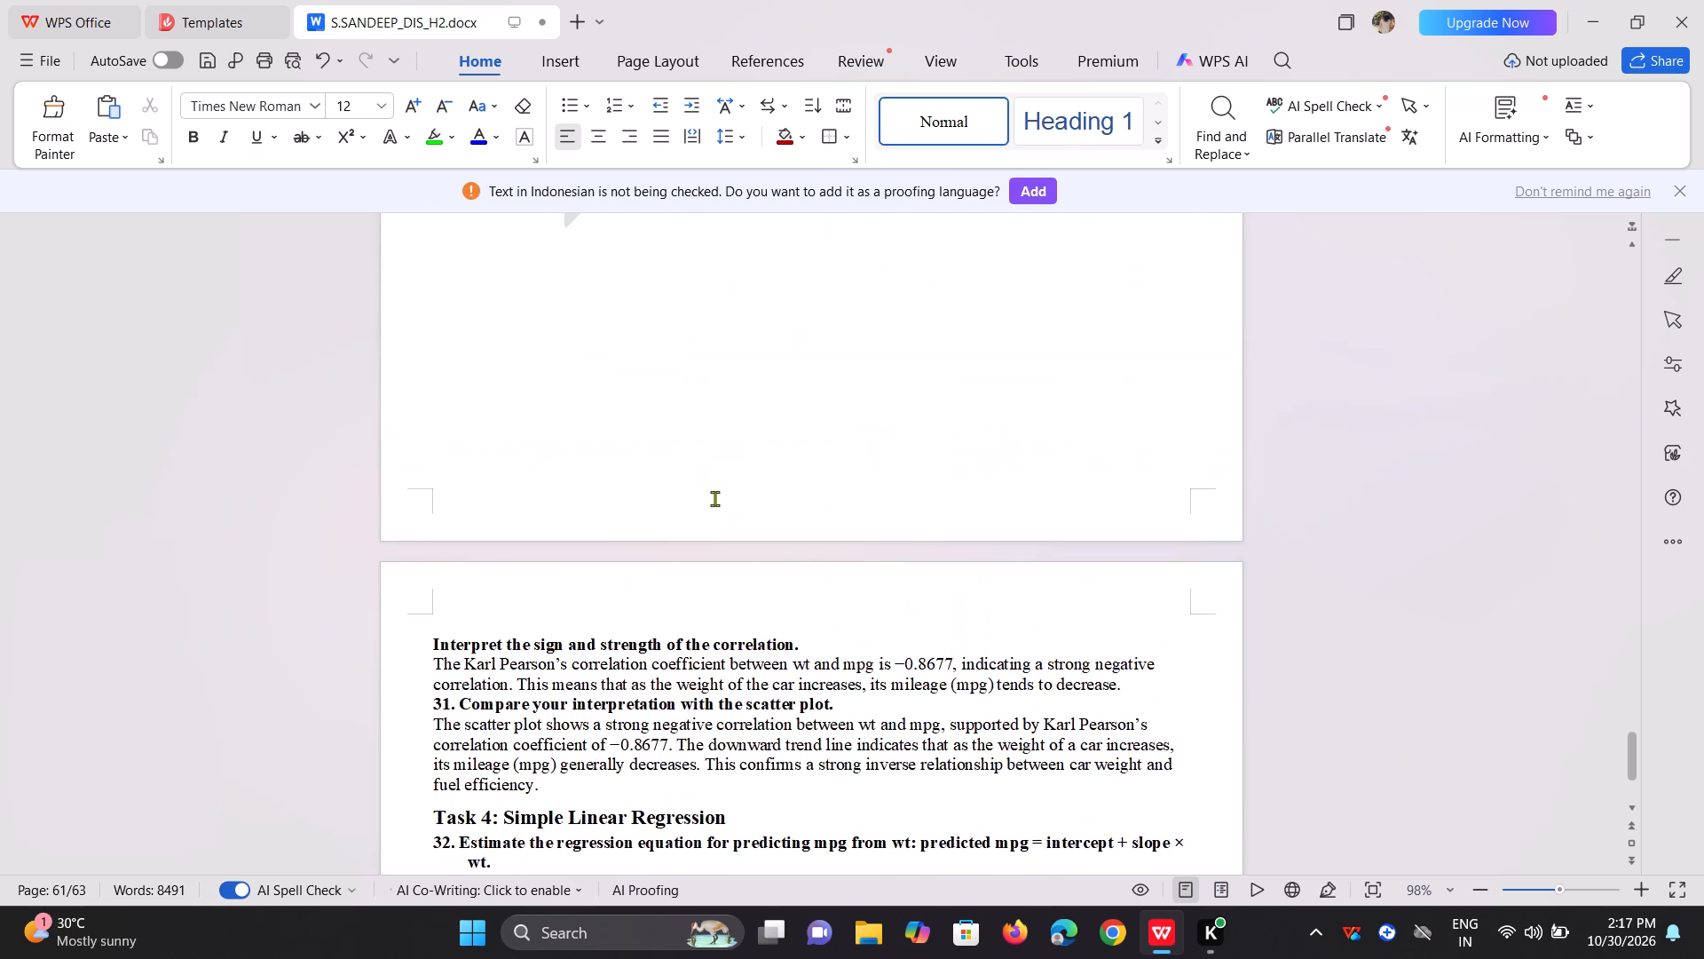
scroll(714, 498, up, 9)
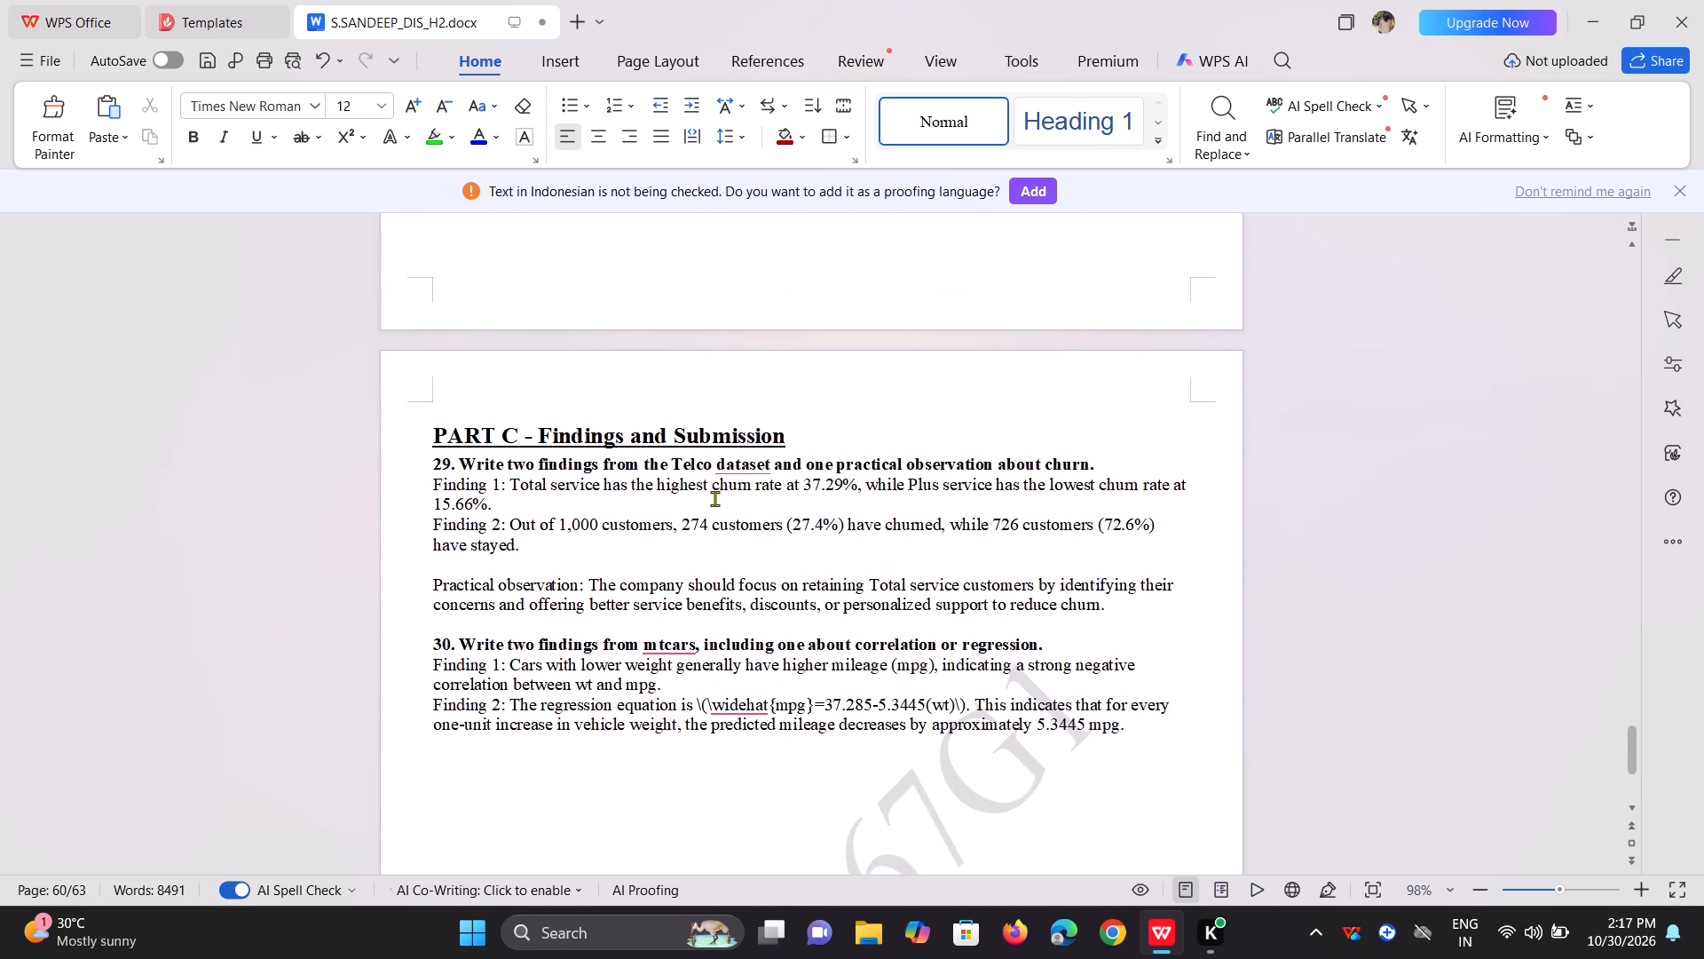
scroll(714, 498, up, 9)
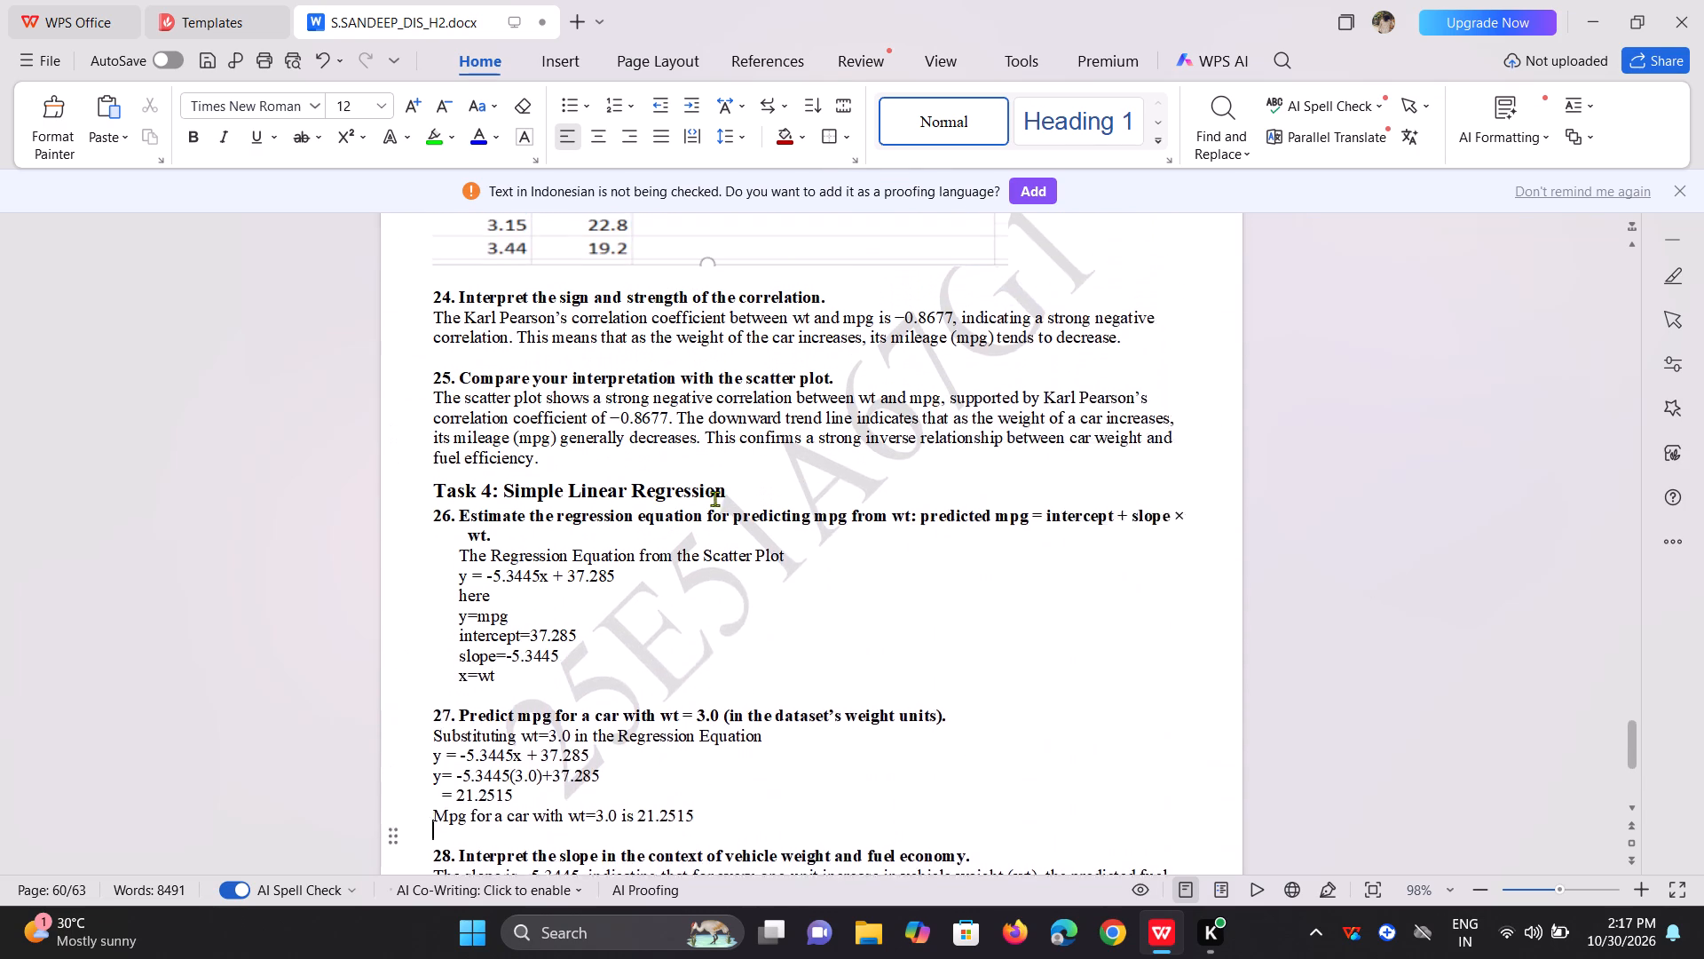
scroll(714, 498, up, 1)
scroll(714, 498, down, 4)
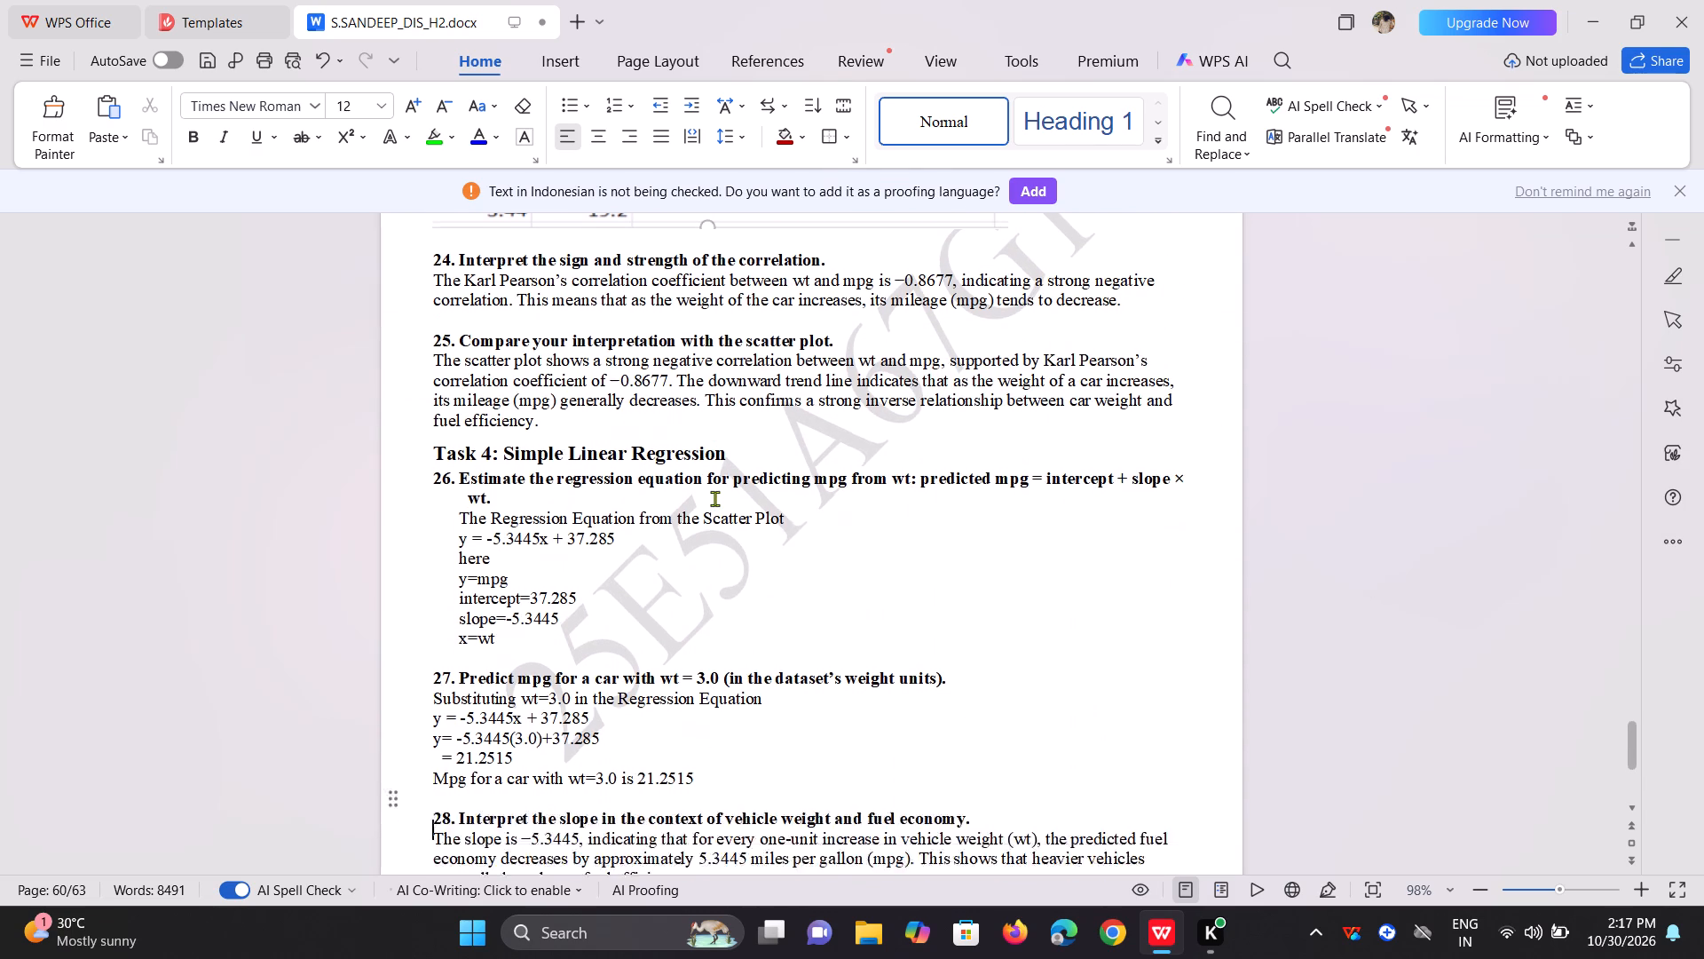
scroll(714, 498, down, 11)
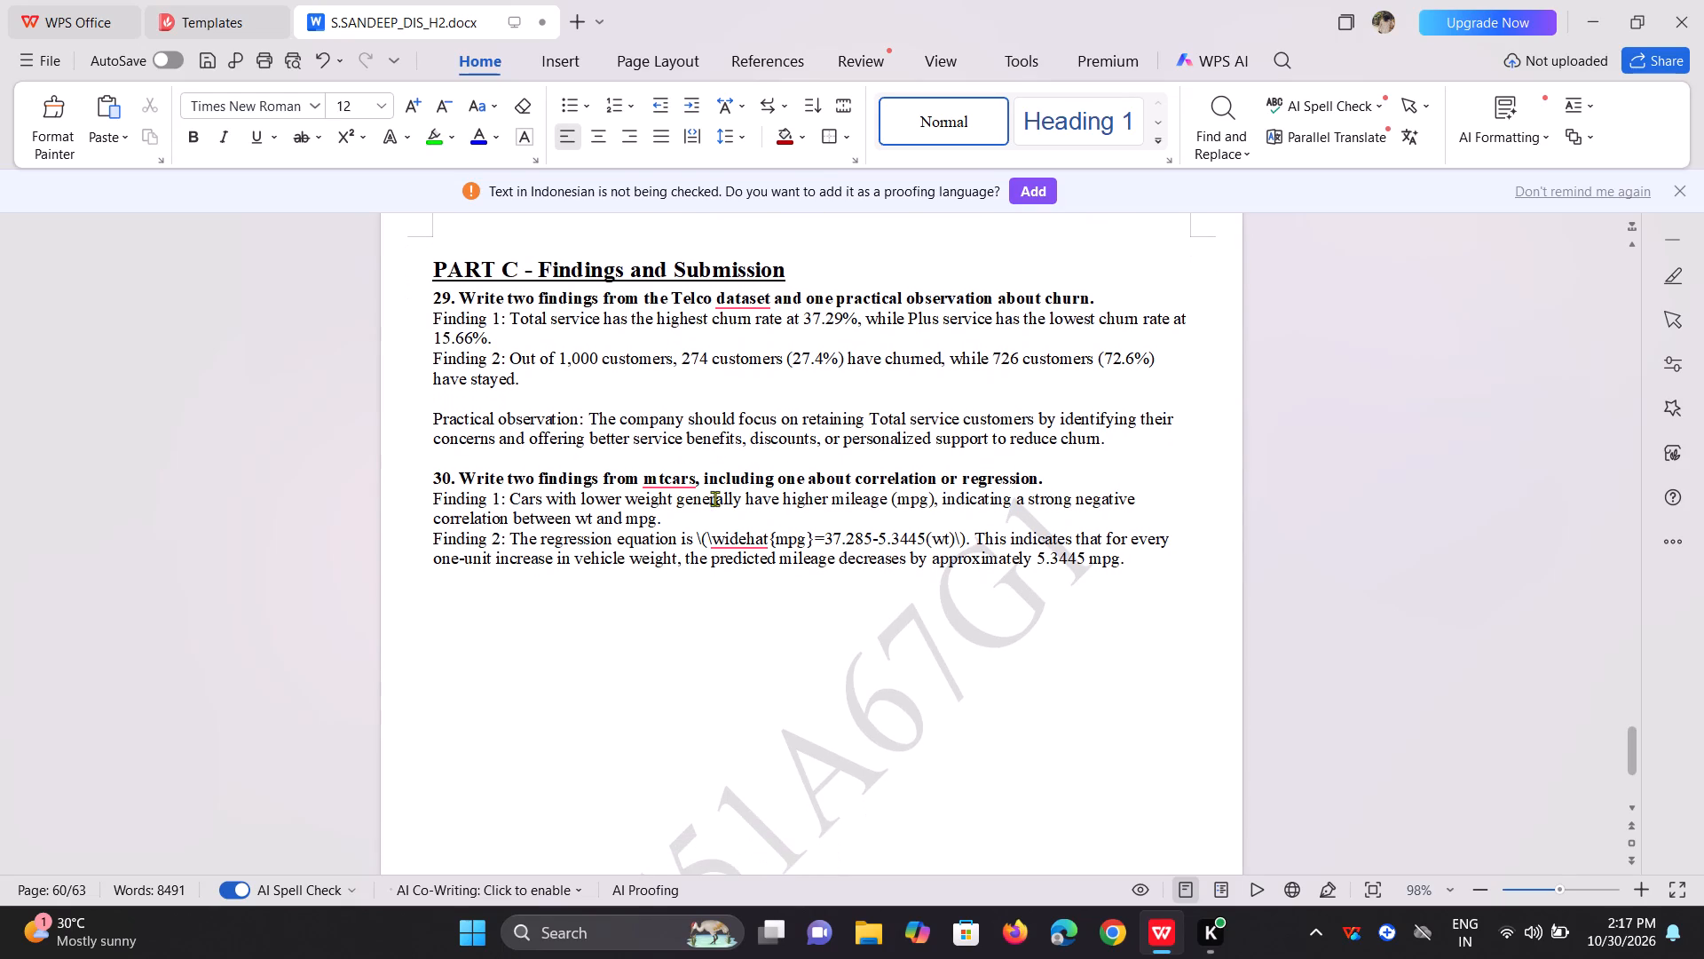
scroll(714, 498, down, 3)
scroll(696, 646, down, 3)
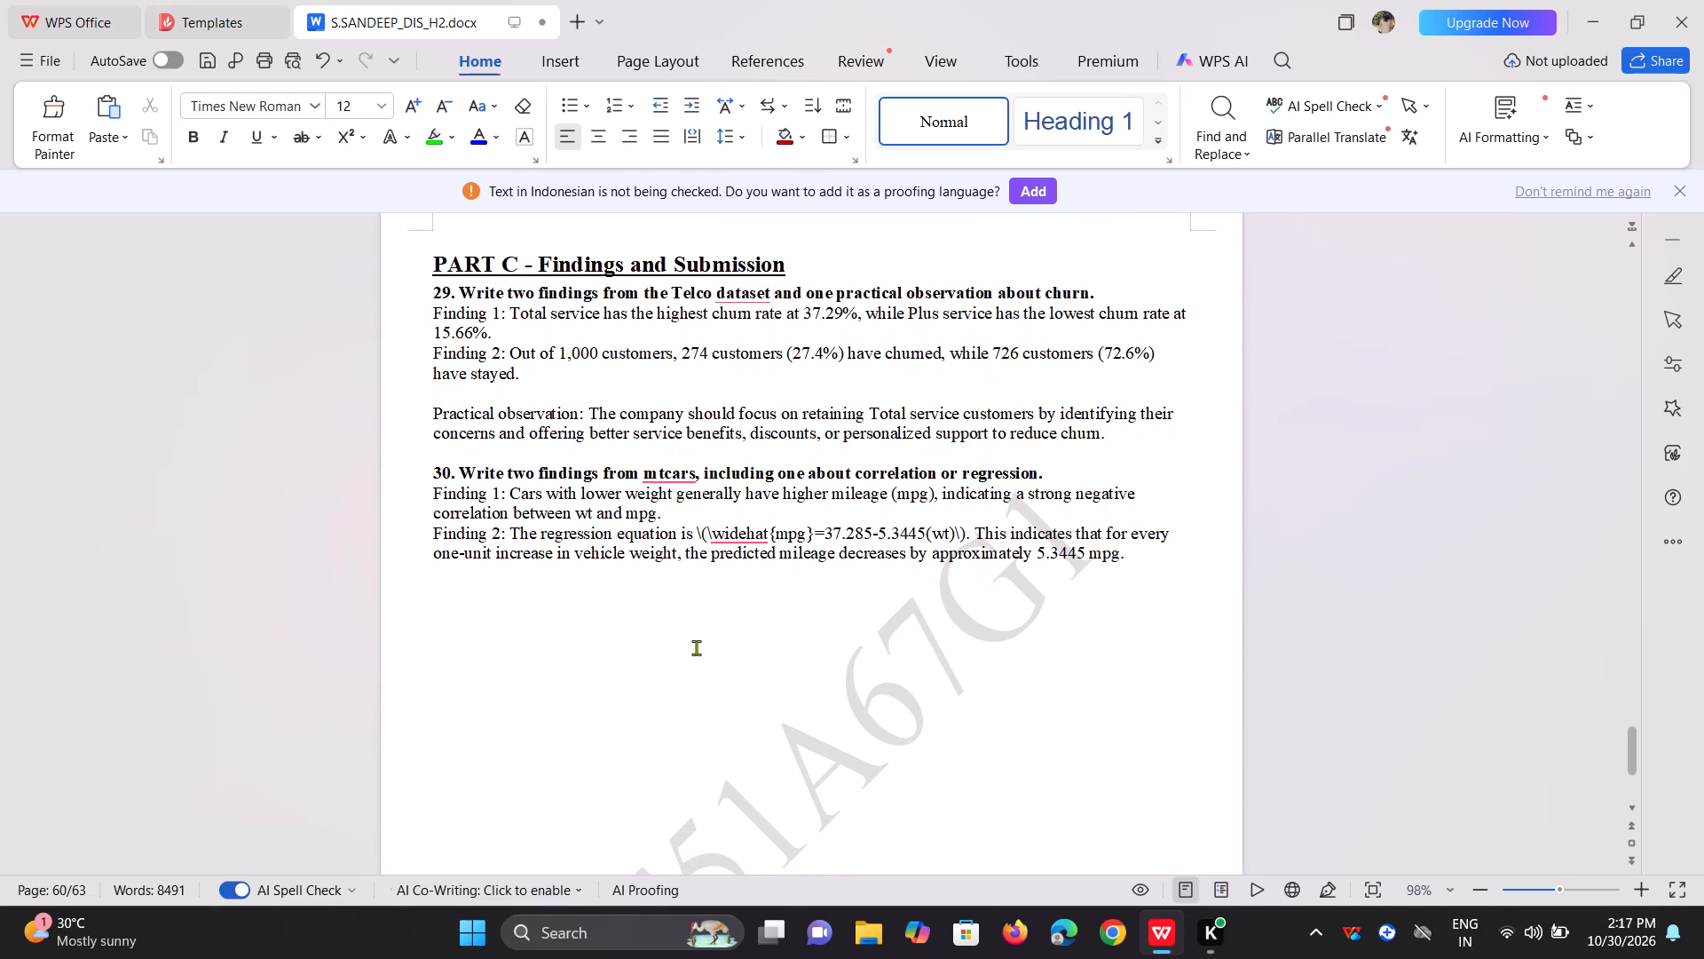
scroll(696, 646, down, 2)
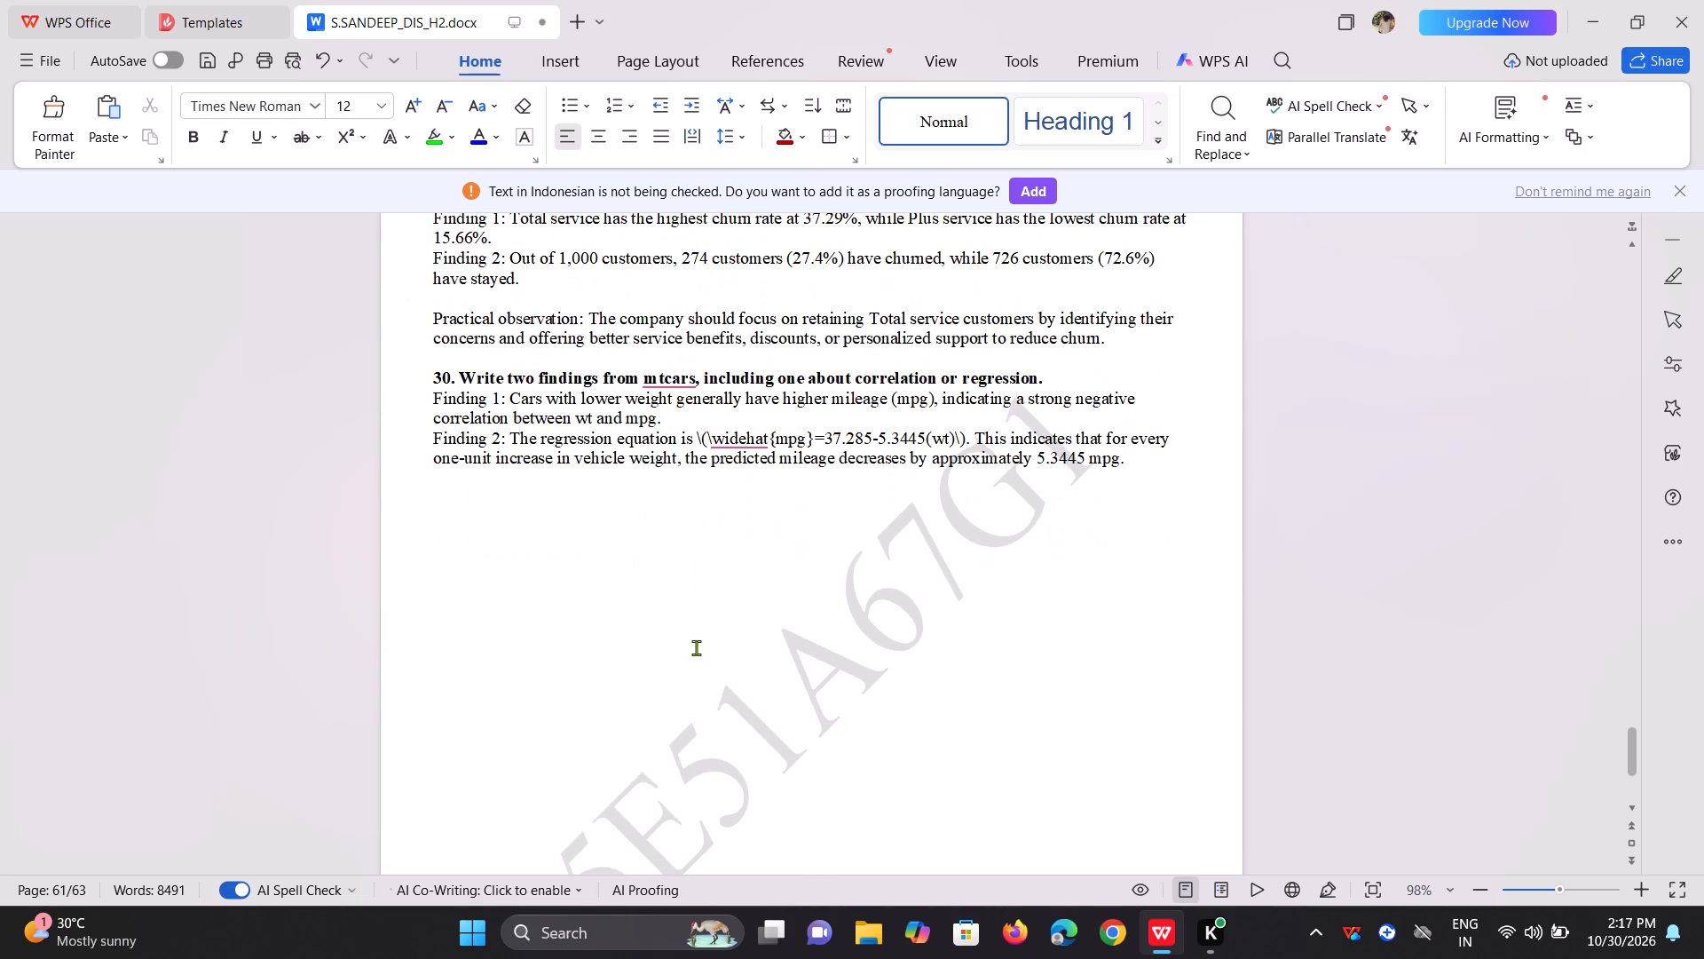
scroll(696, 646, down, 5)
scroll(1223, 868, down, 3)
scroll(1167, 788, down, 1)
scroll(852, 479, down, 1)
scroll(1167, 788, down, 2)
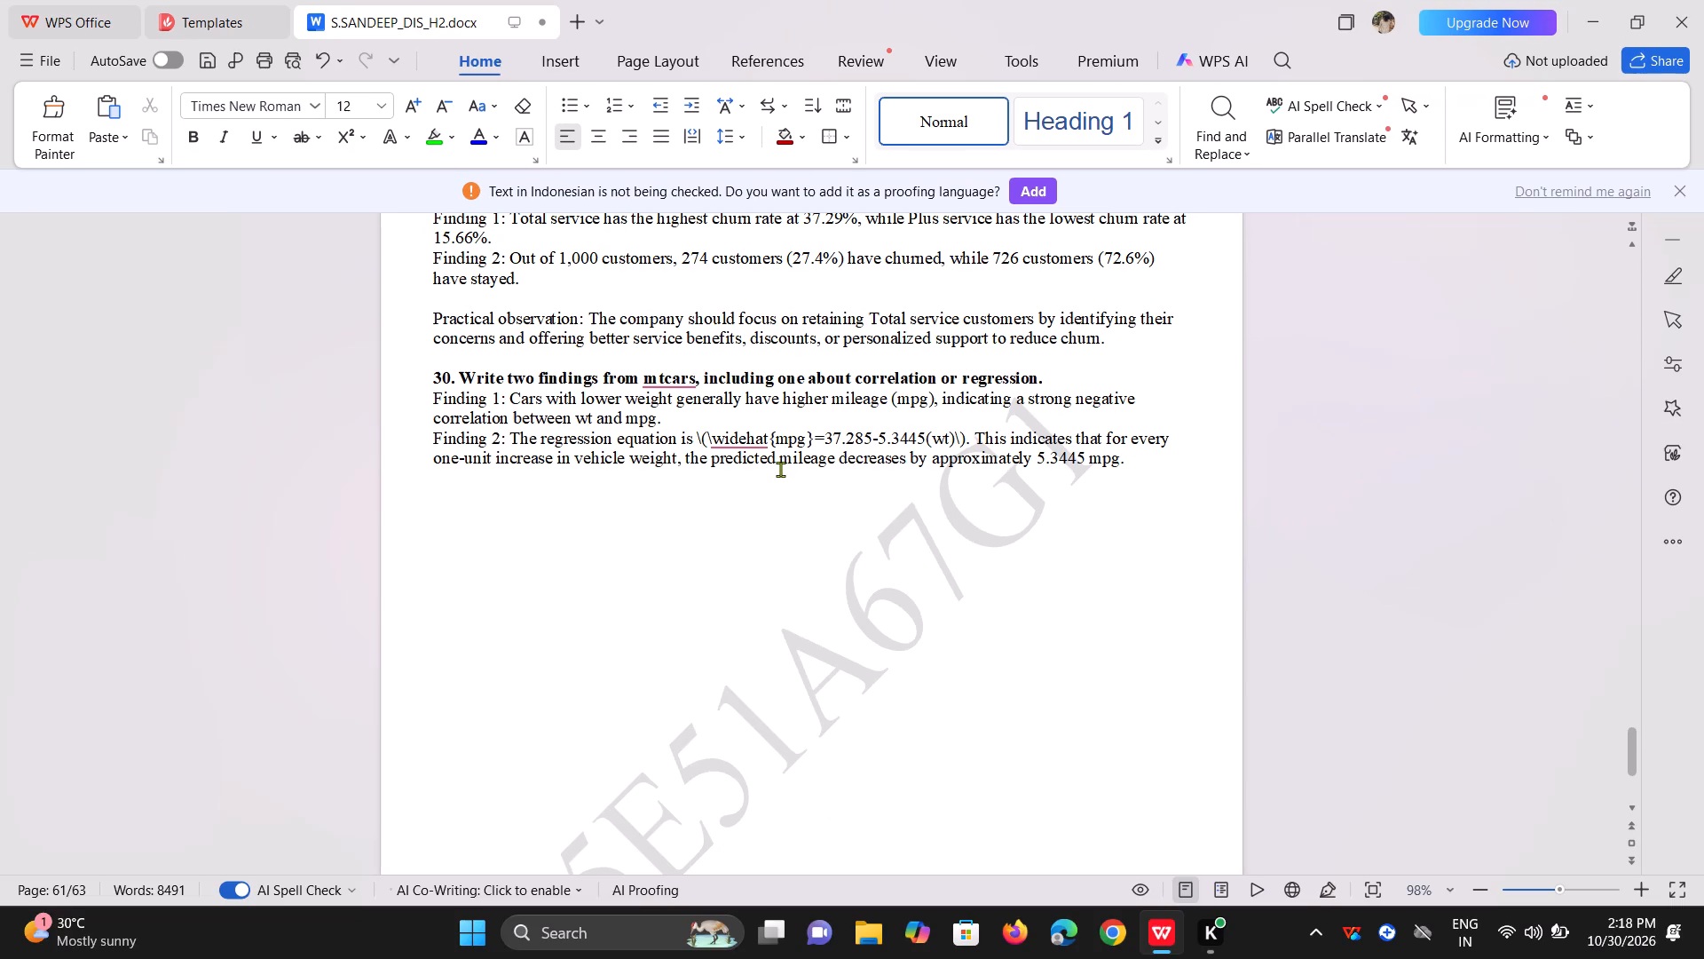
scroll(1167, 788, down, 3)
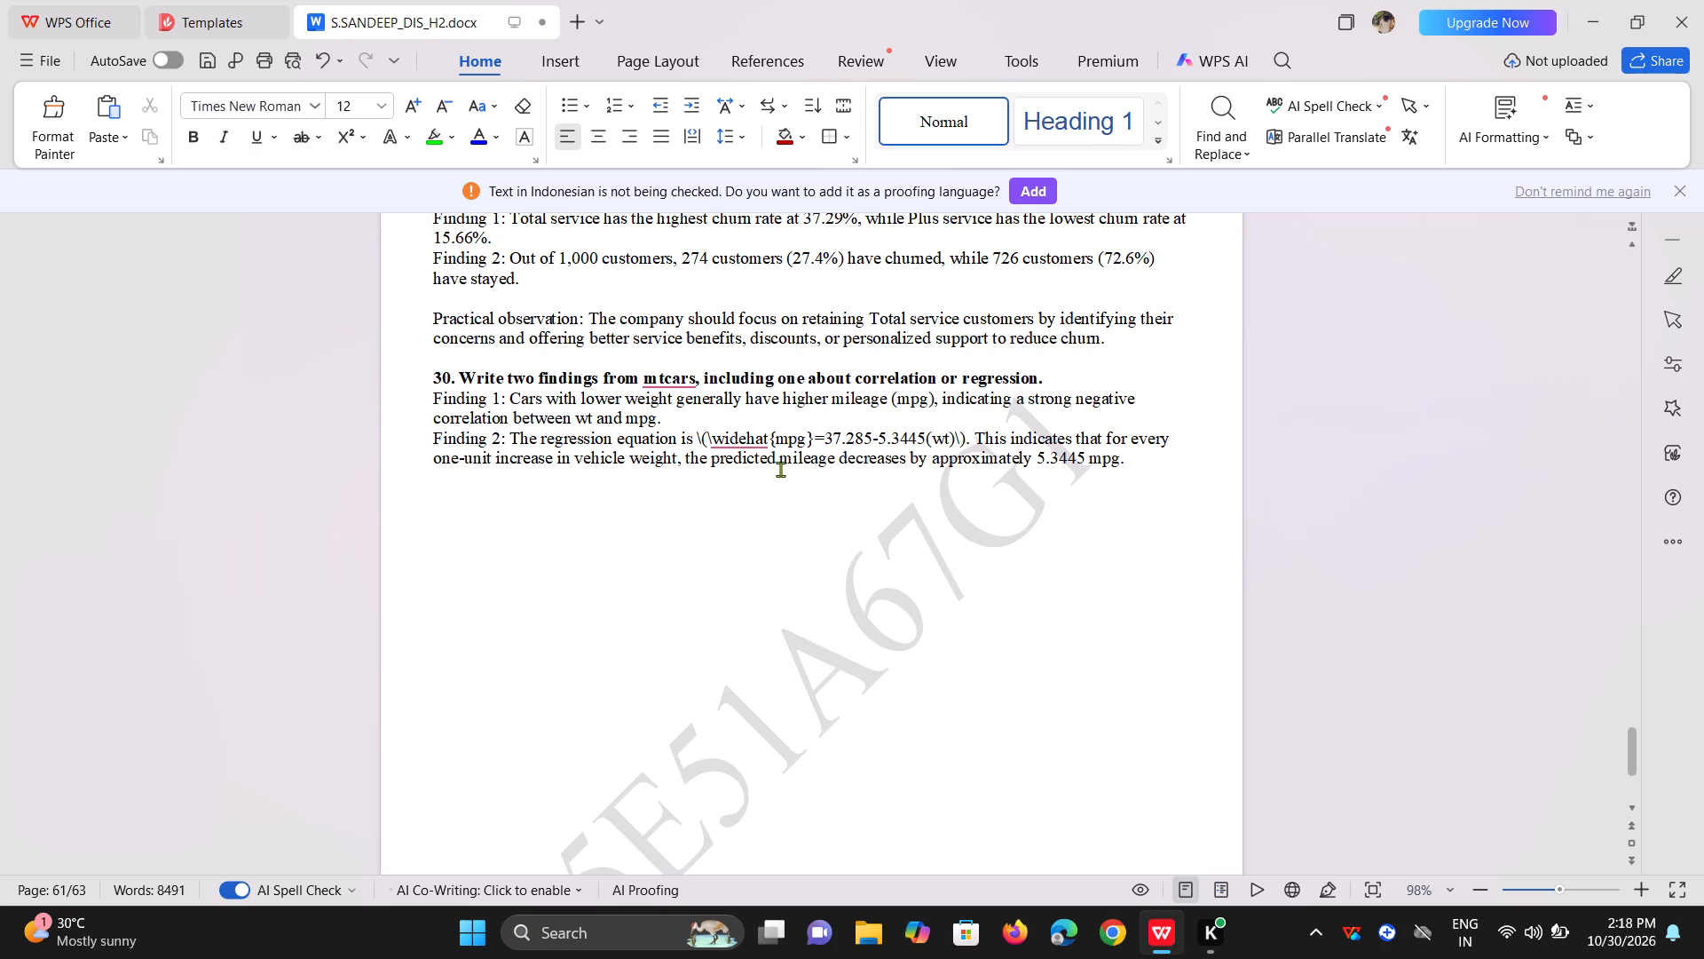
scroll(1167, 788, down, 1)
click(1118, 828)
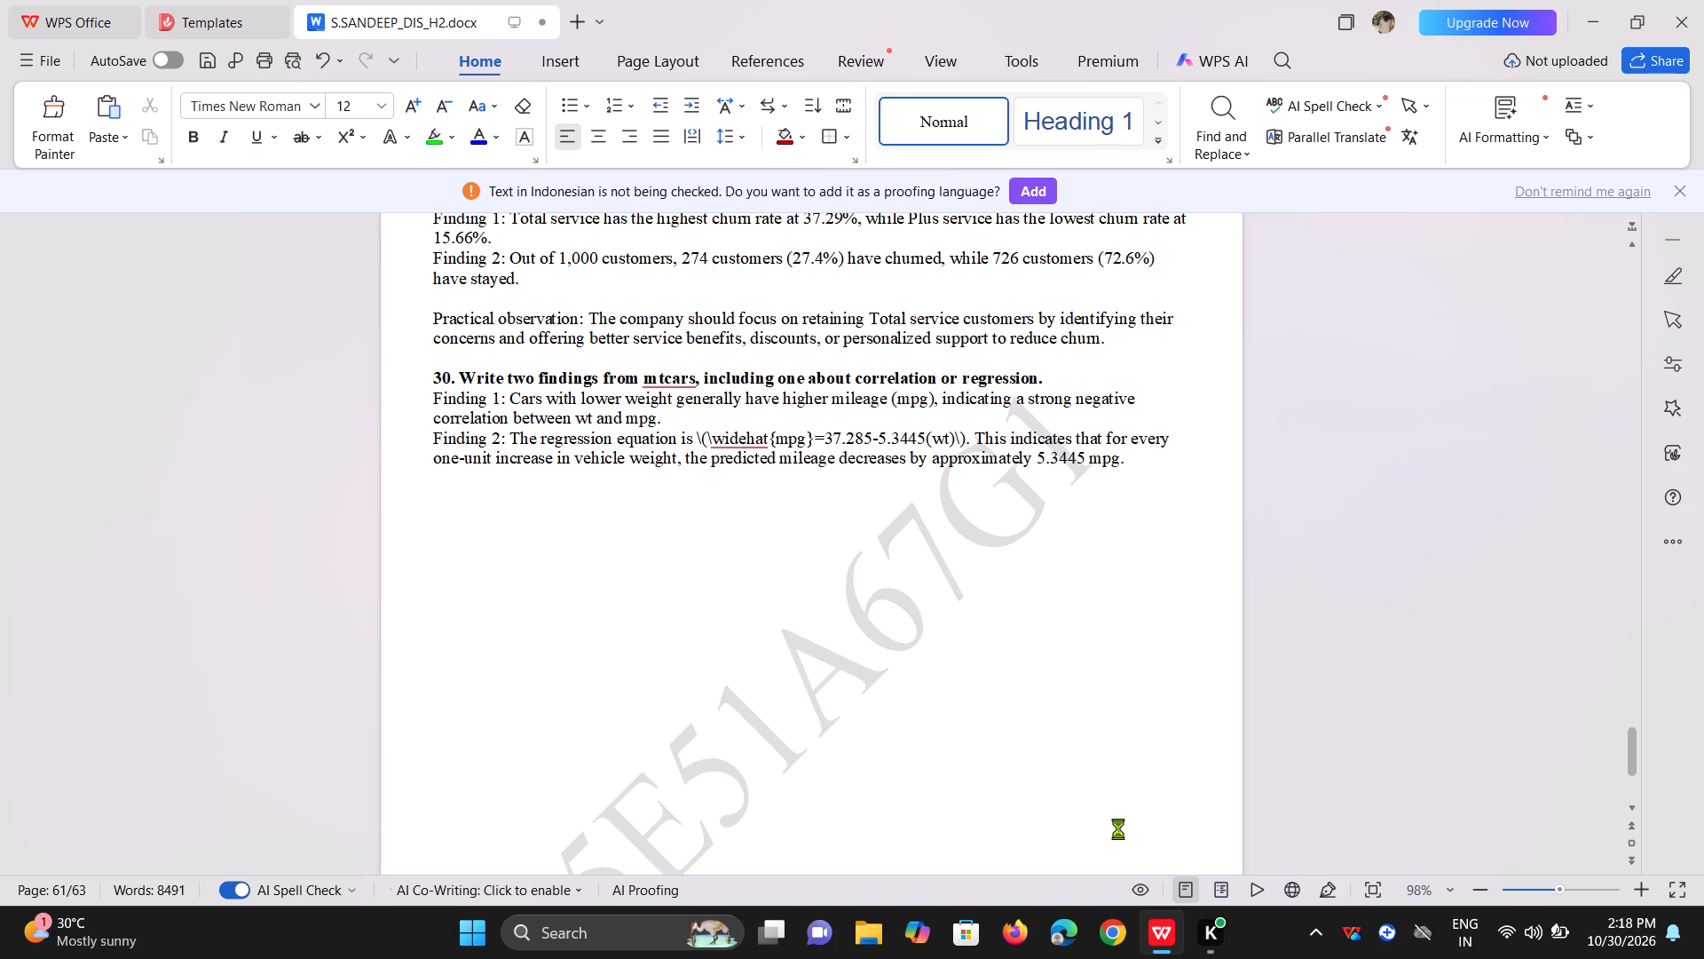
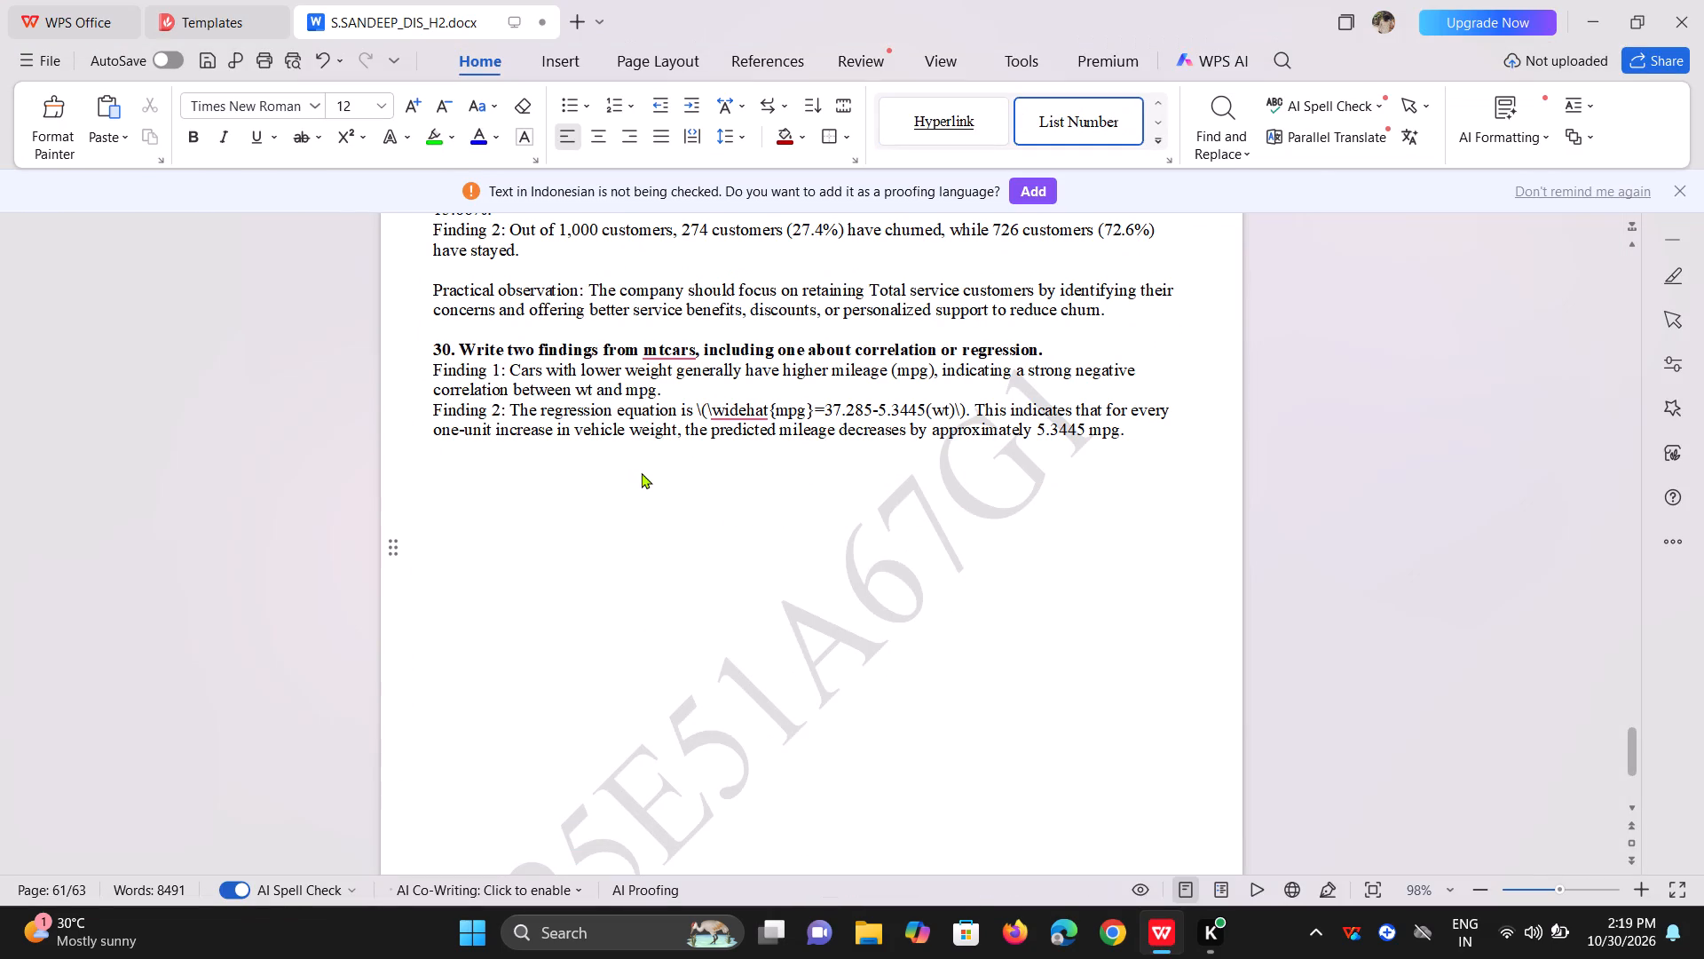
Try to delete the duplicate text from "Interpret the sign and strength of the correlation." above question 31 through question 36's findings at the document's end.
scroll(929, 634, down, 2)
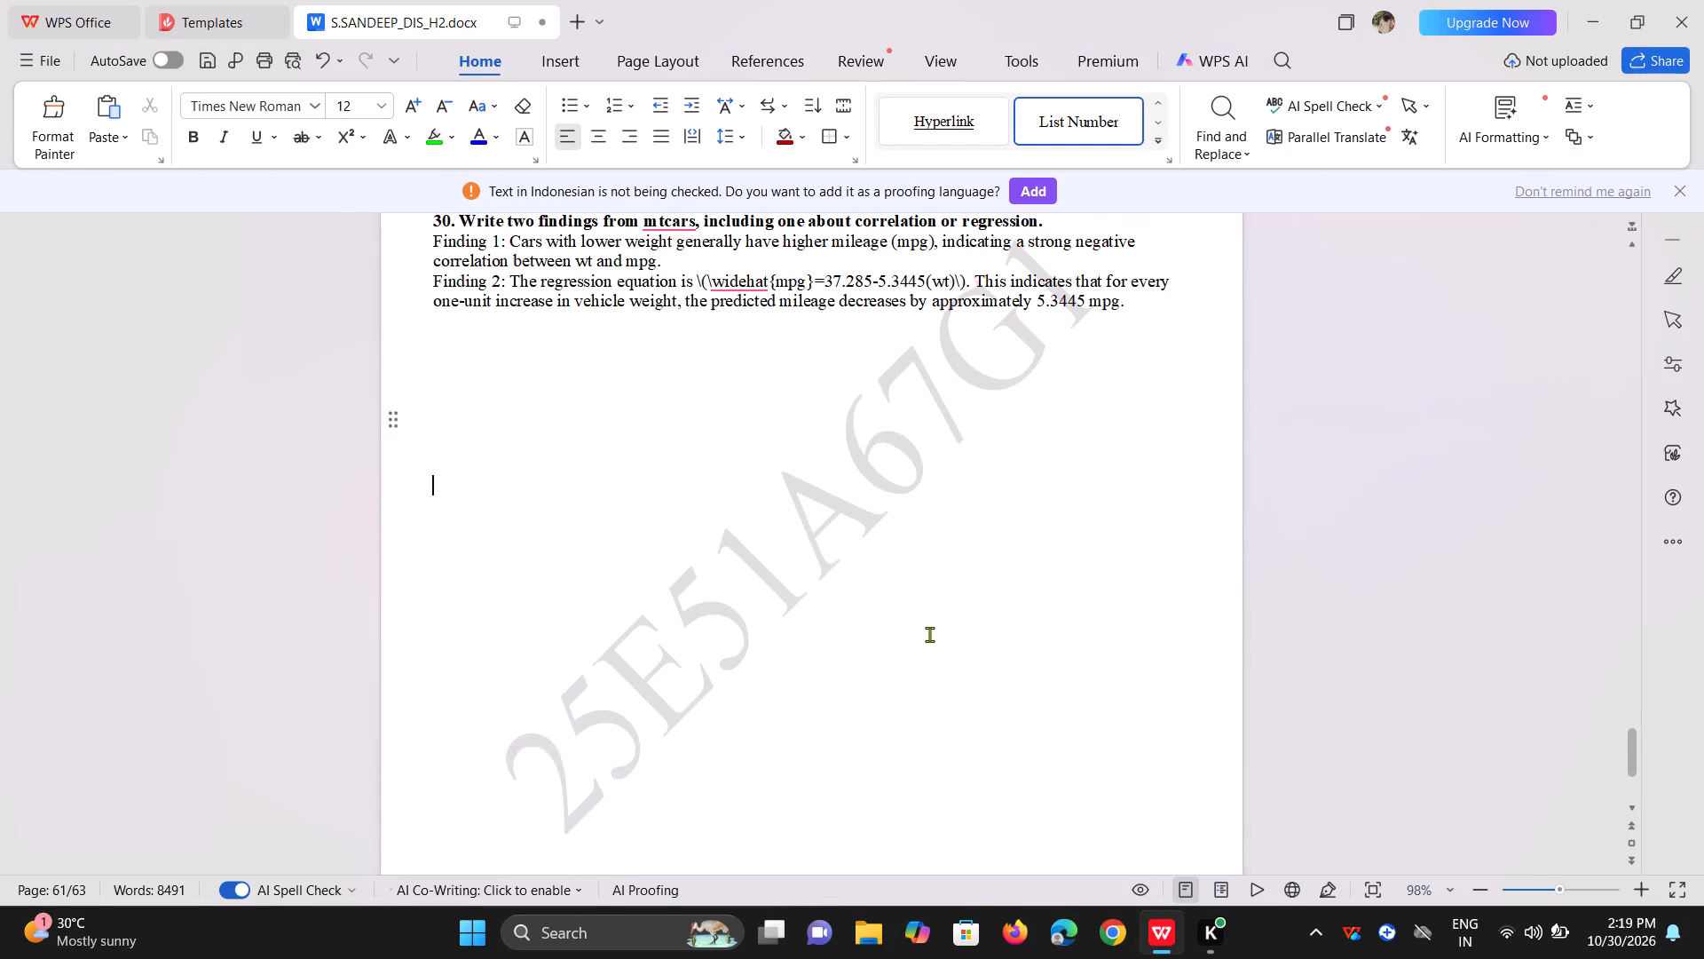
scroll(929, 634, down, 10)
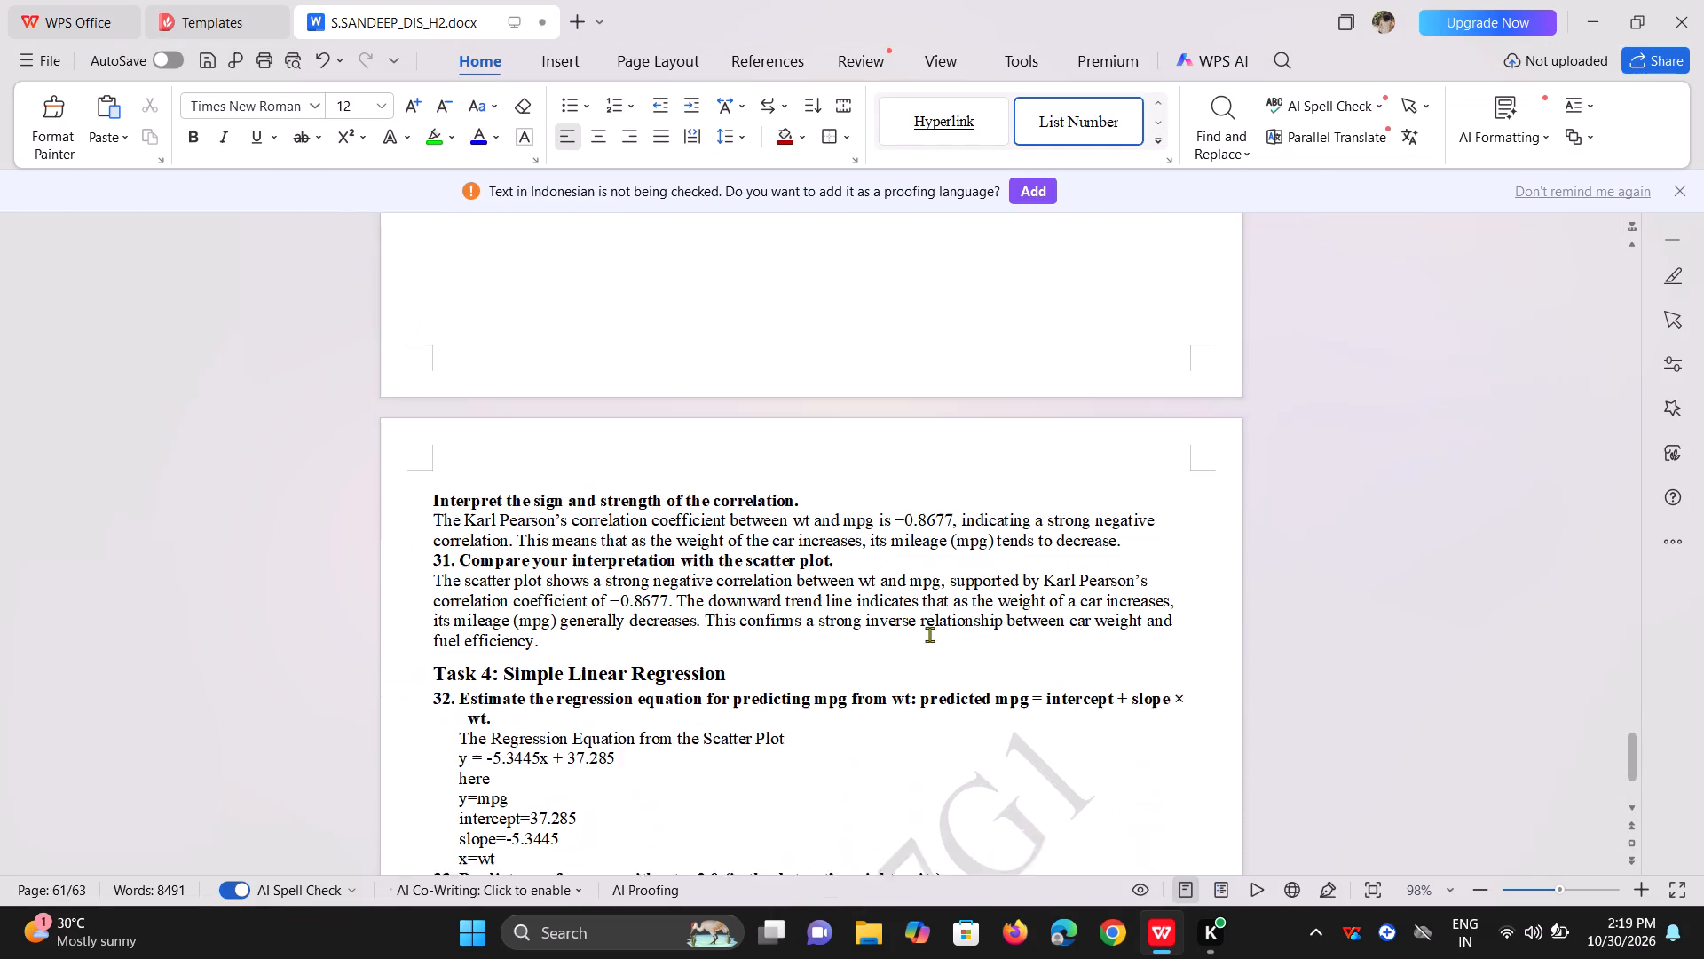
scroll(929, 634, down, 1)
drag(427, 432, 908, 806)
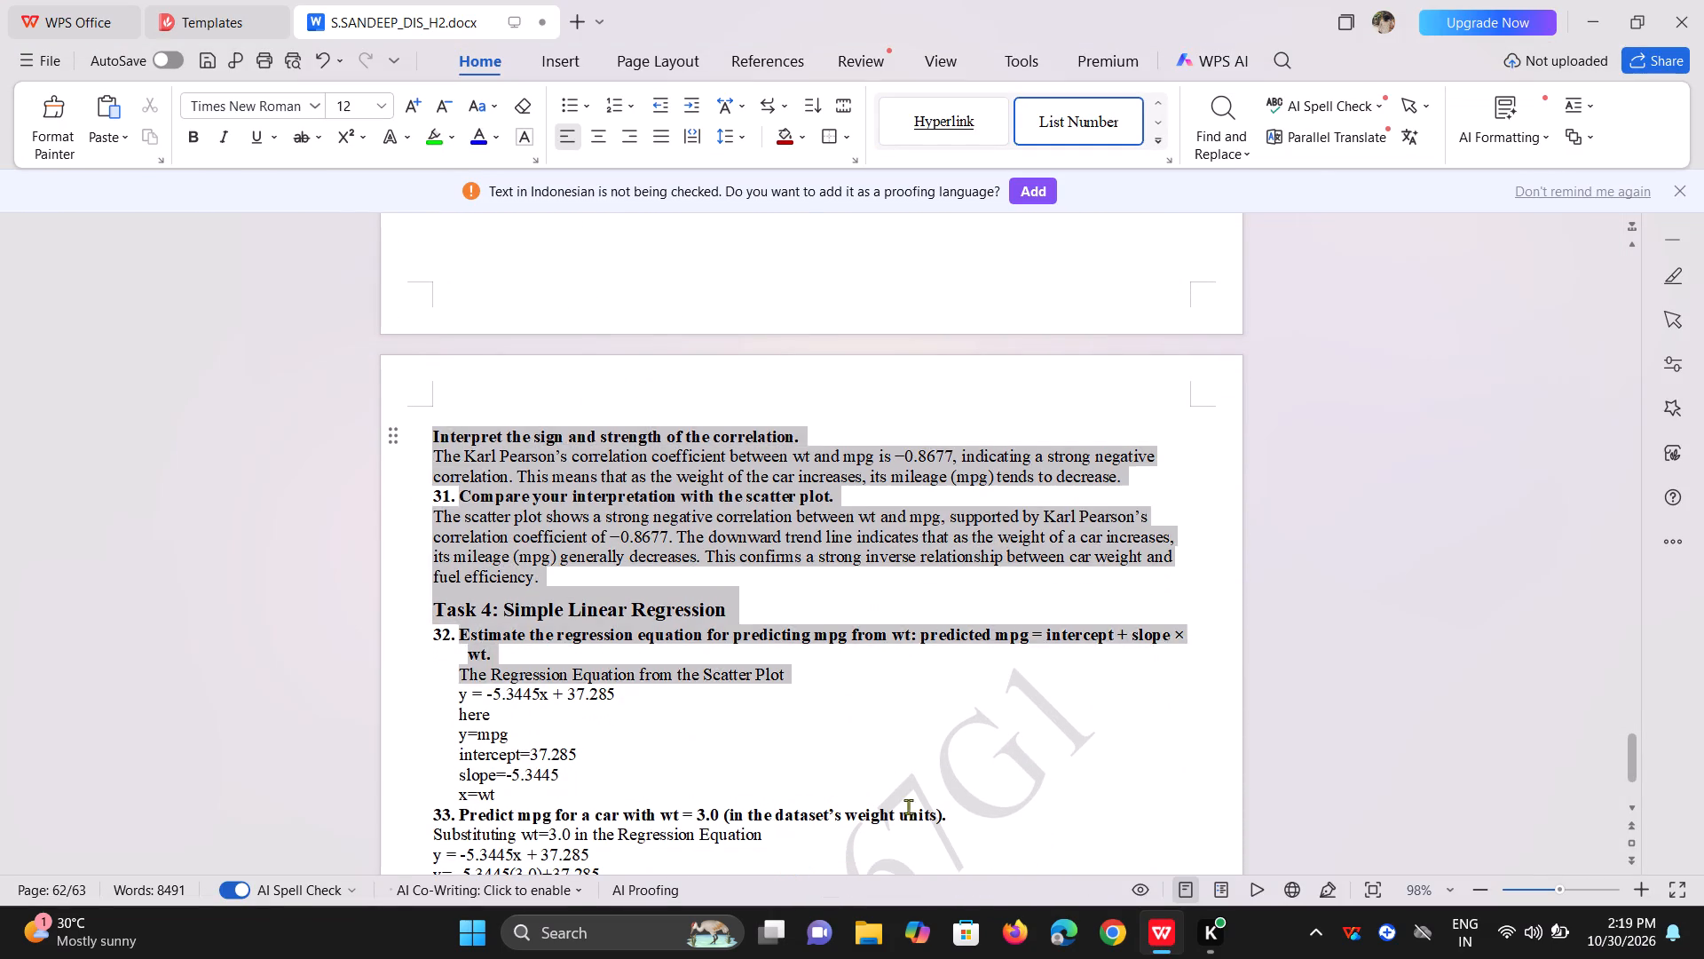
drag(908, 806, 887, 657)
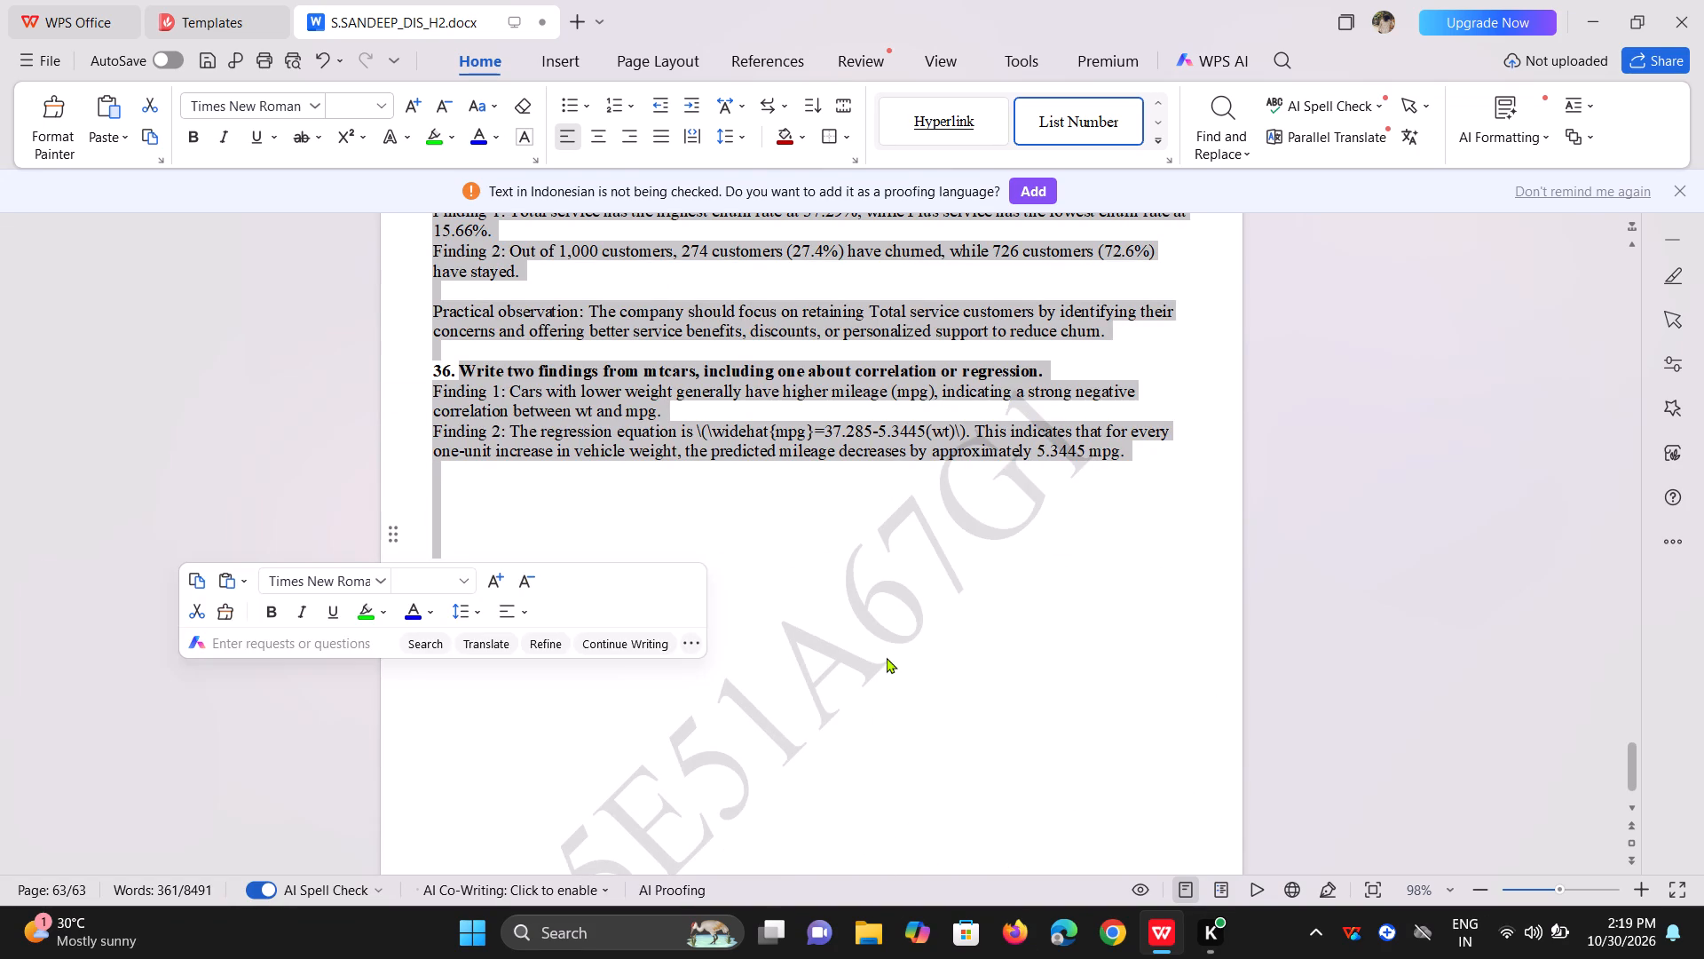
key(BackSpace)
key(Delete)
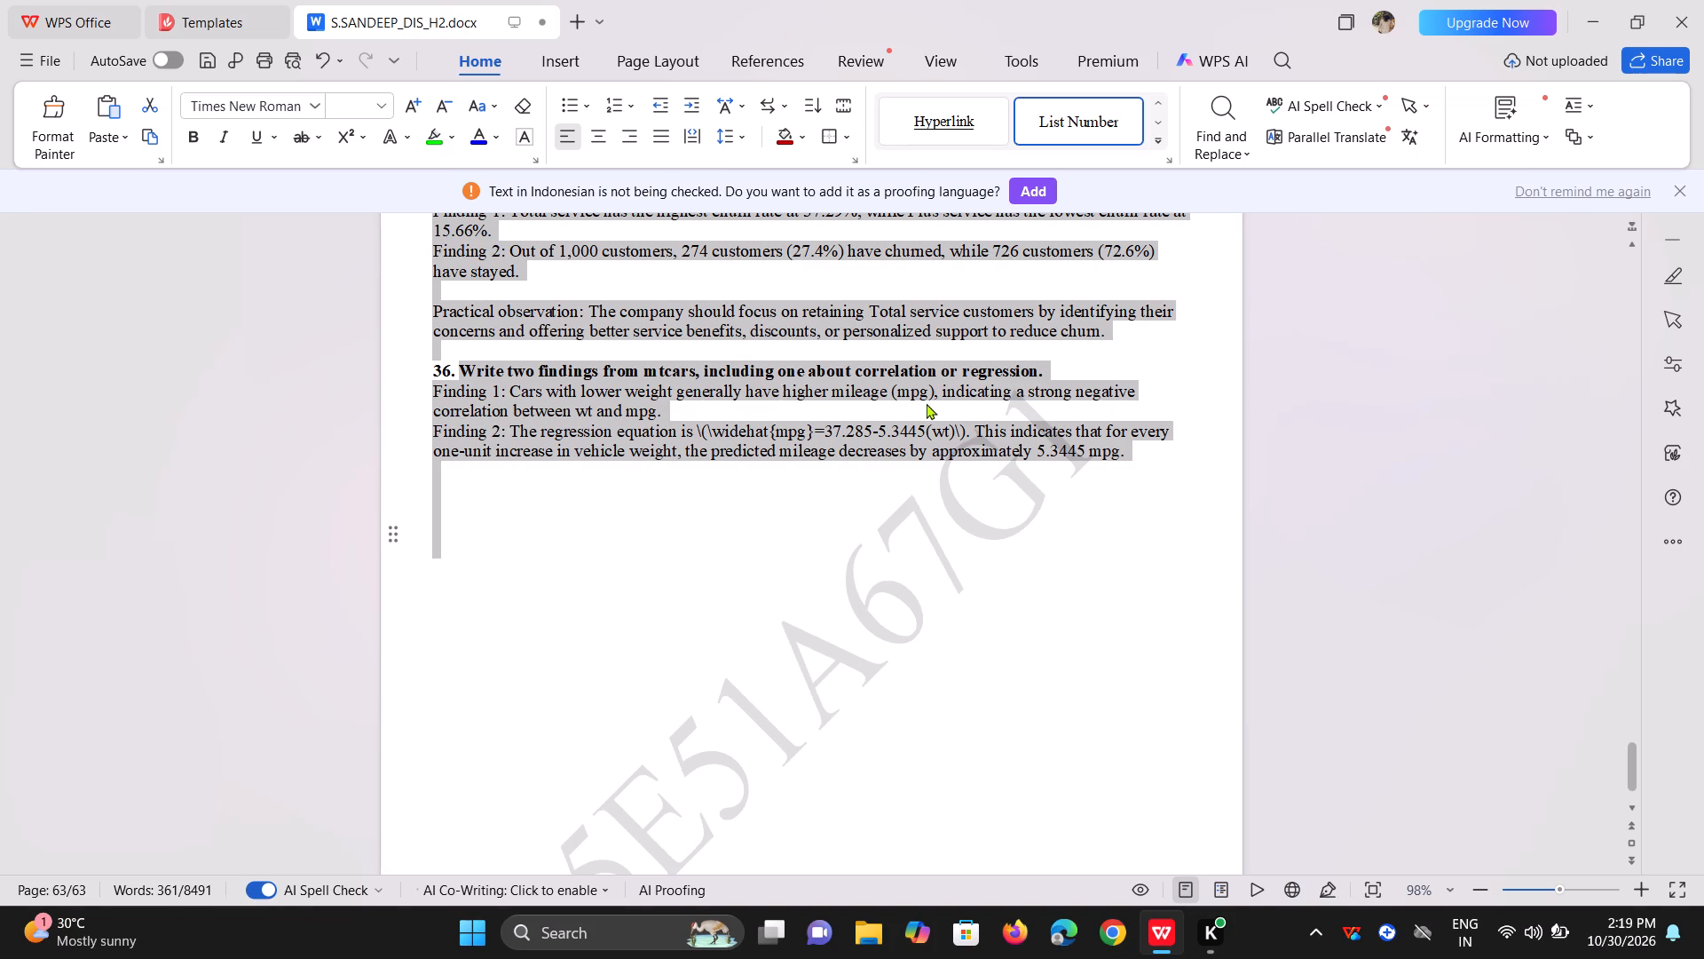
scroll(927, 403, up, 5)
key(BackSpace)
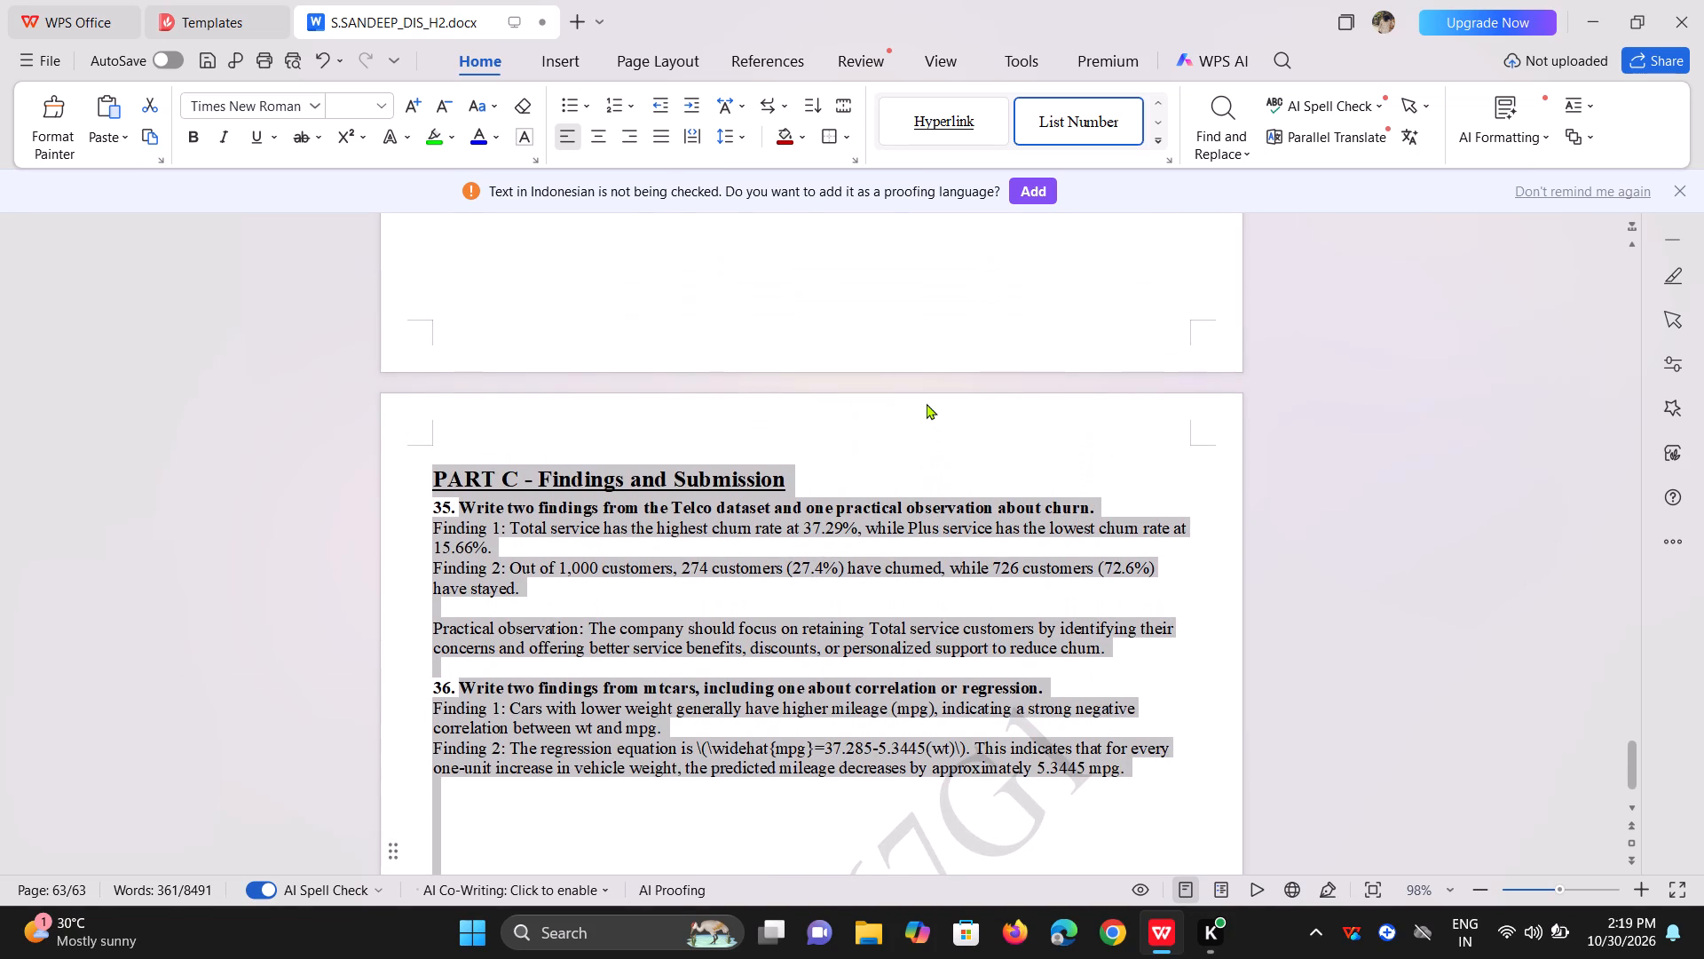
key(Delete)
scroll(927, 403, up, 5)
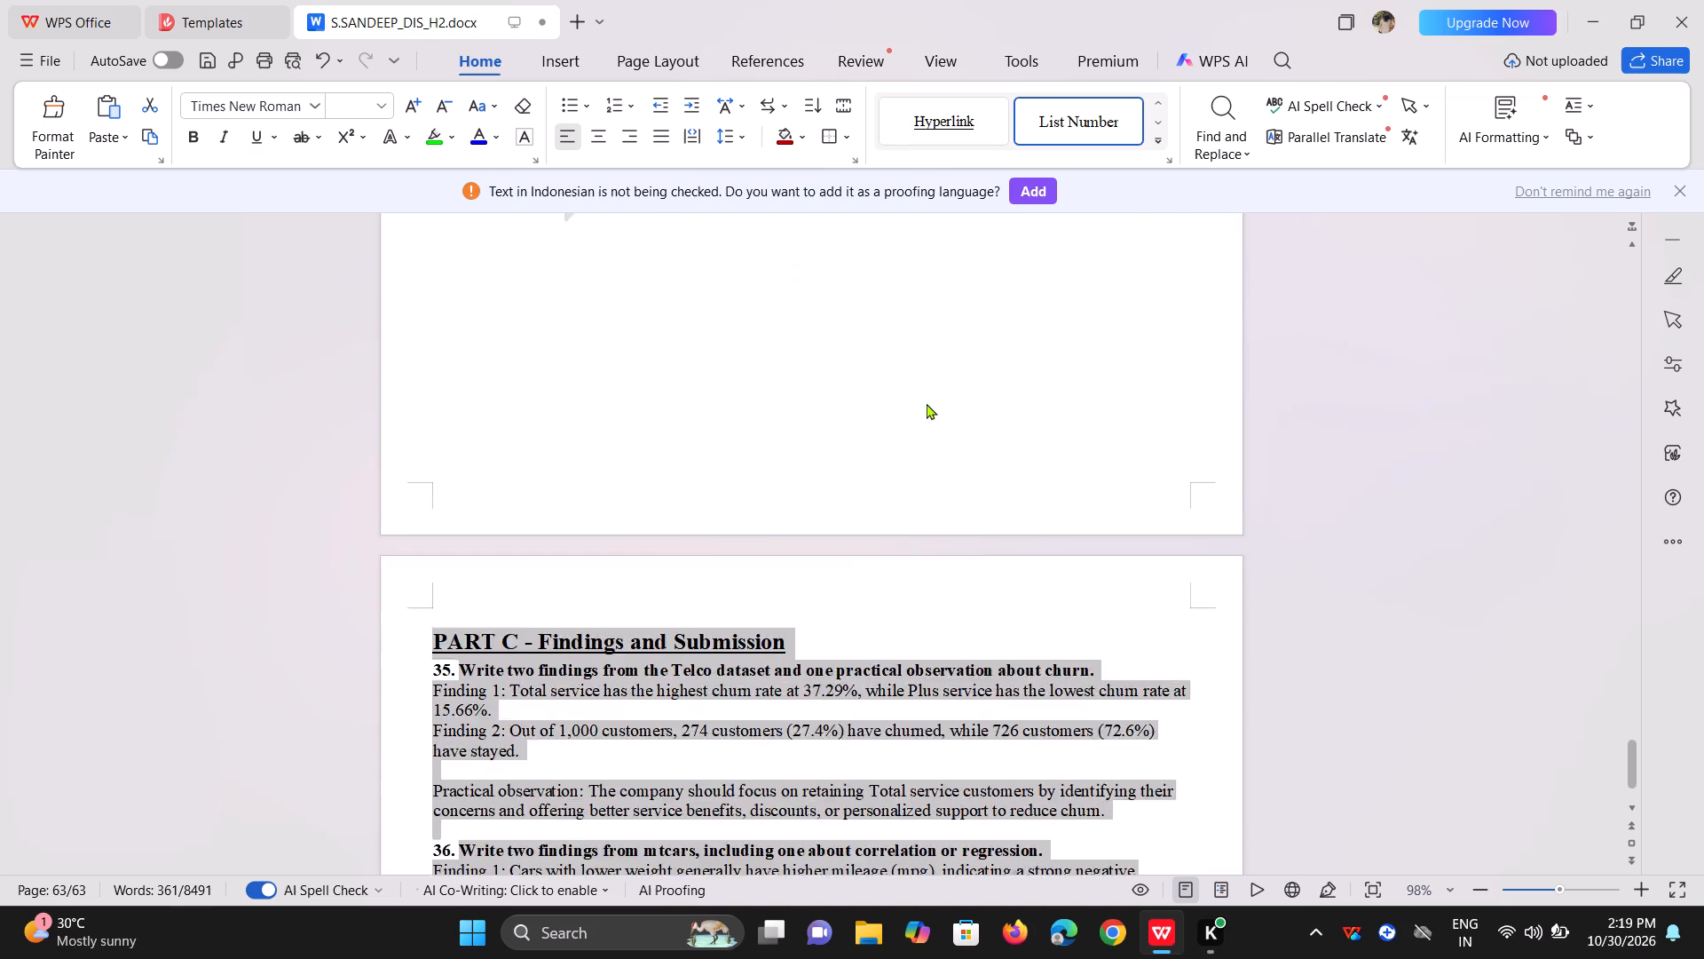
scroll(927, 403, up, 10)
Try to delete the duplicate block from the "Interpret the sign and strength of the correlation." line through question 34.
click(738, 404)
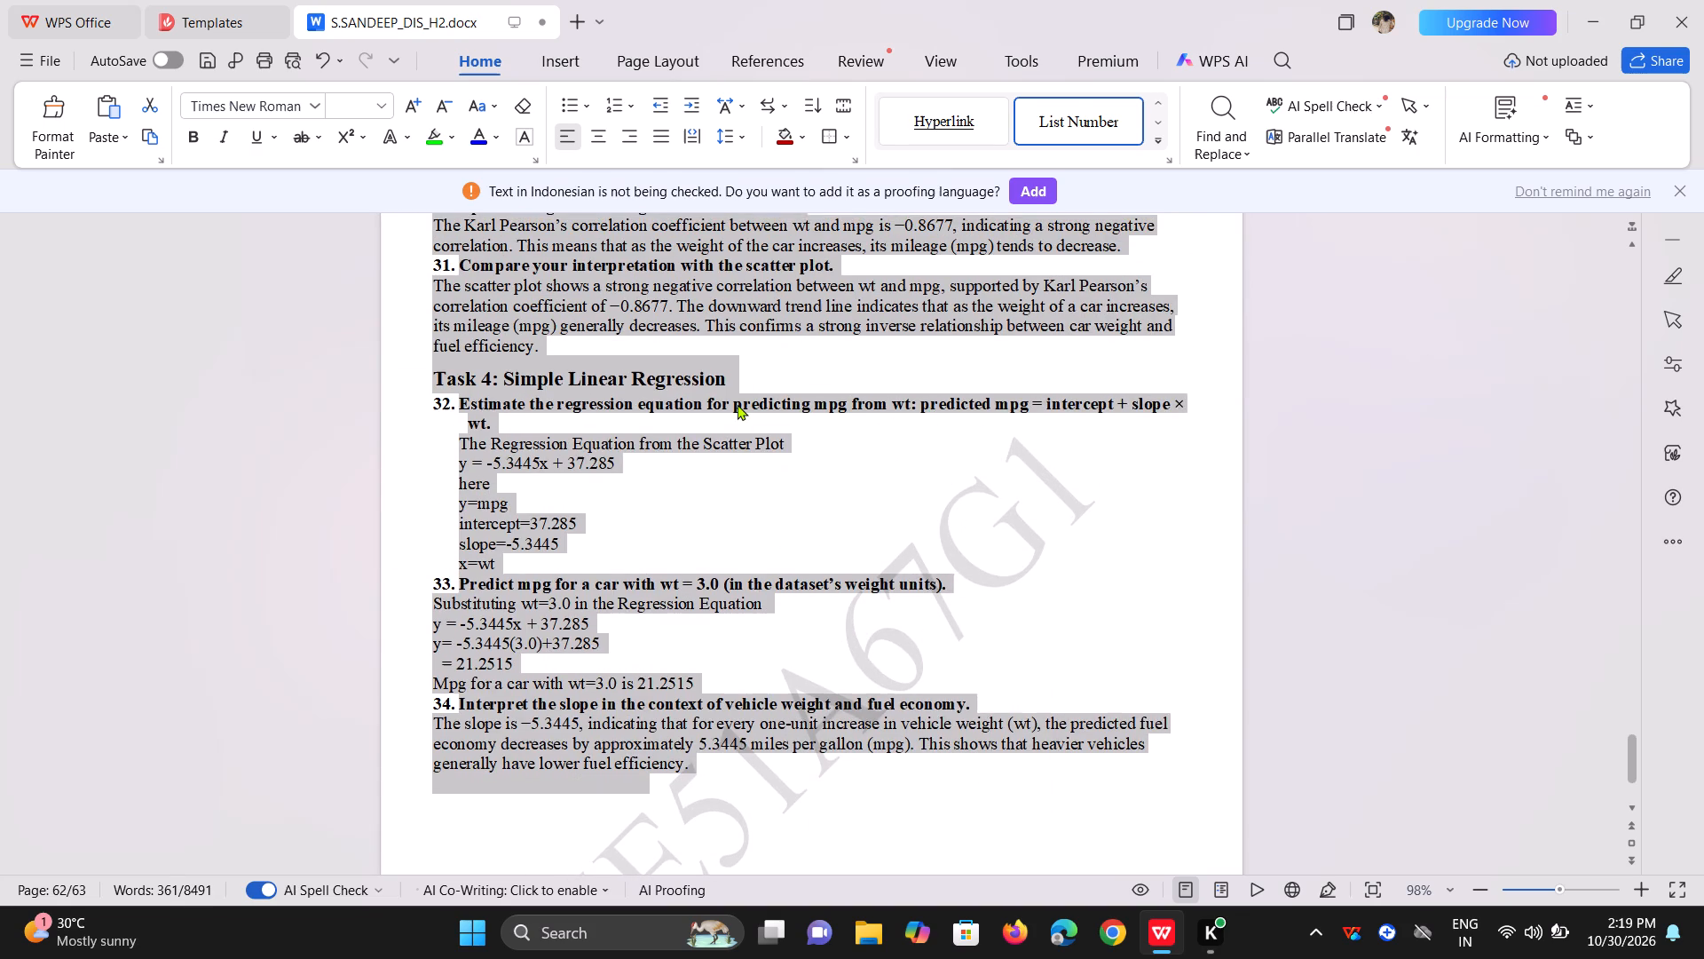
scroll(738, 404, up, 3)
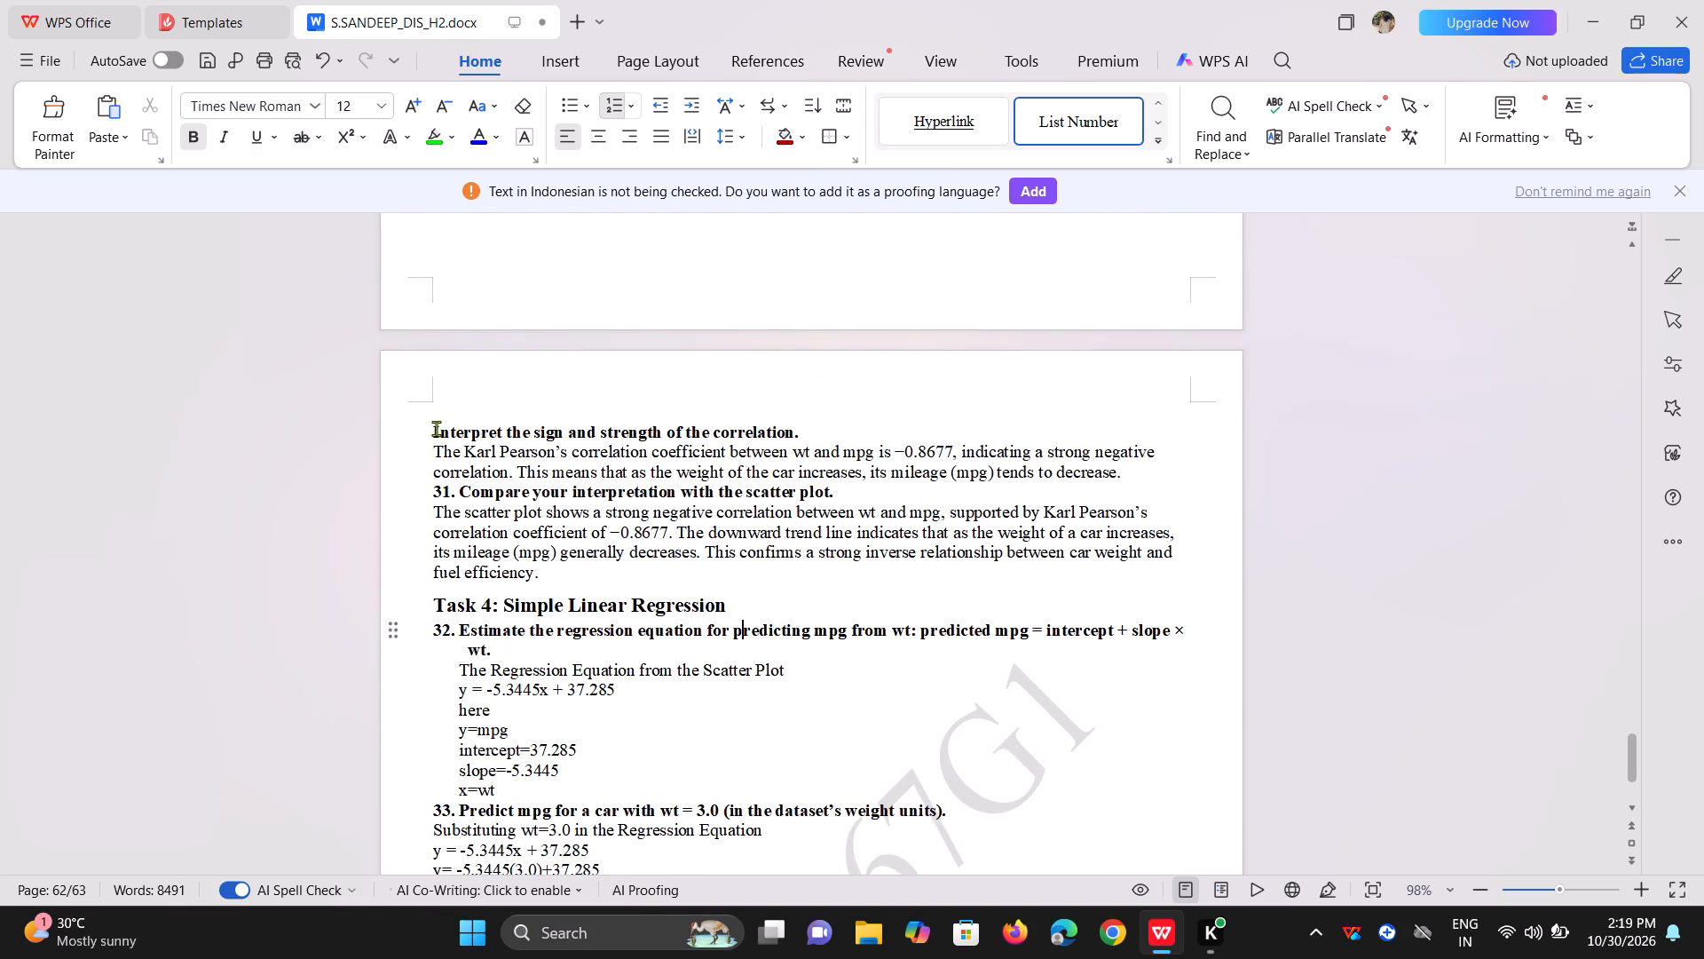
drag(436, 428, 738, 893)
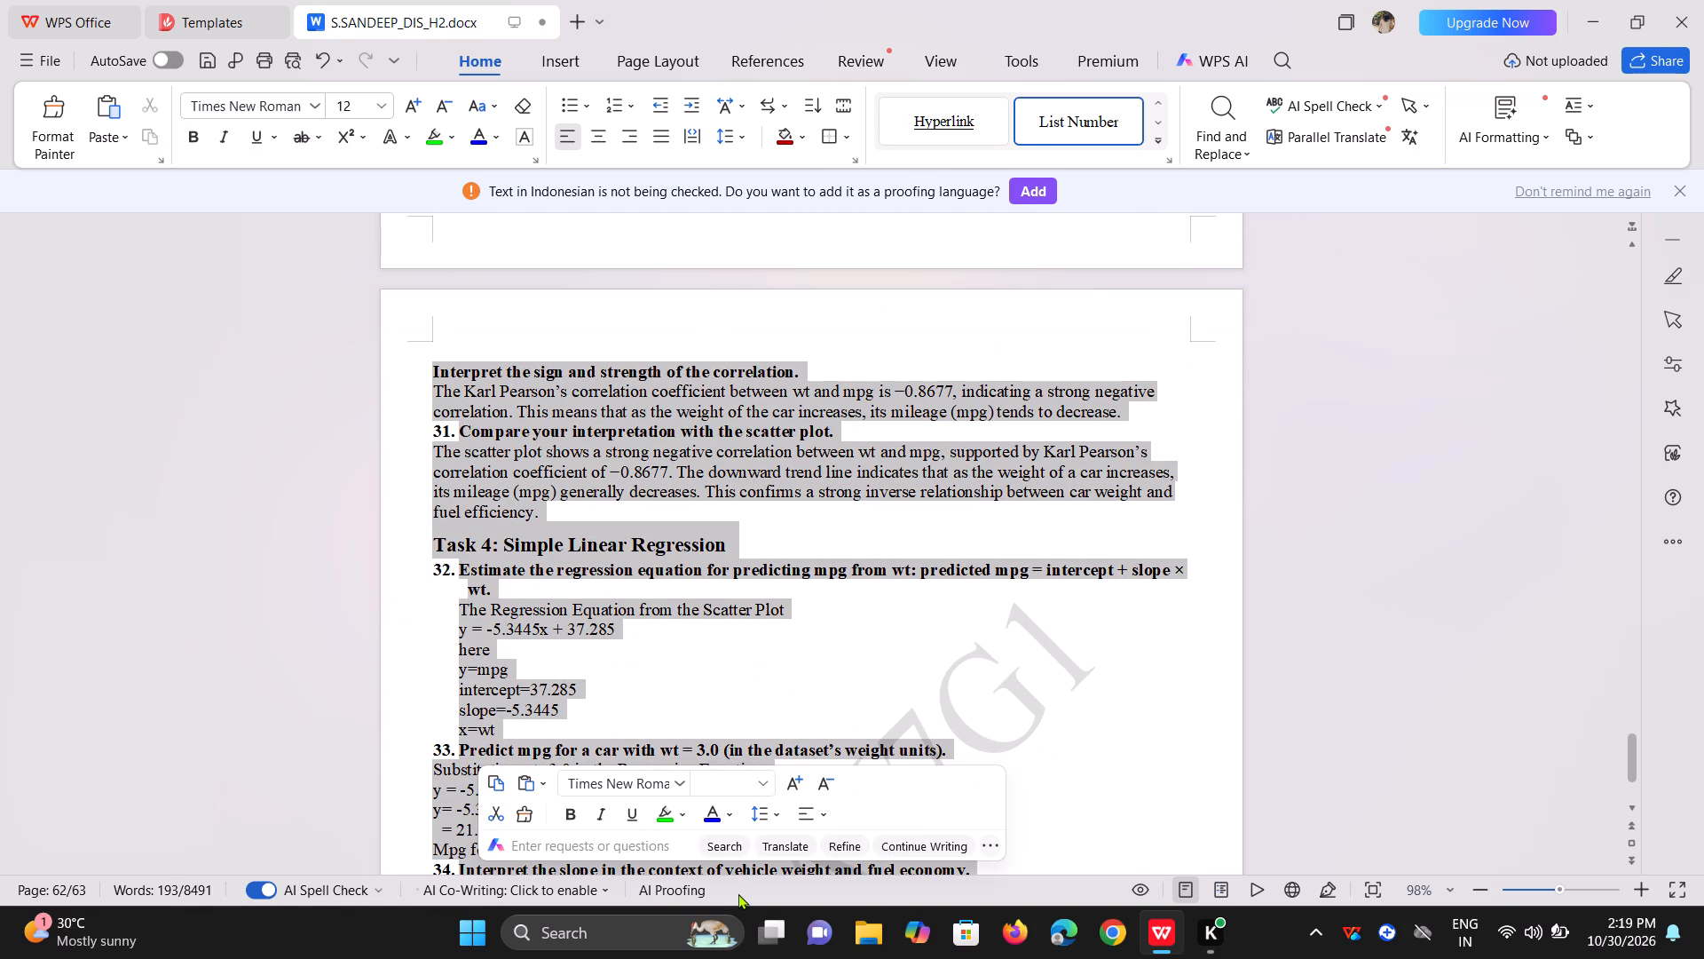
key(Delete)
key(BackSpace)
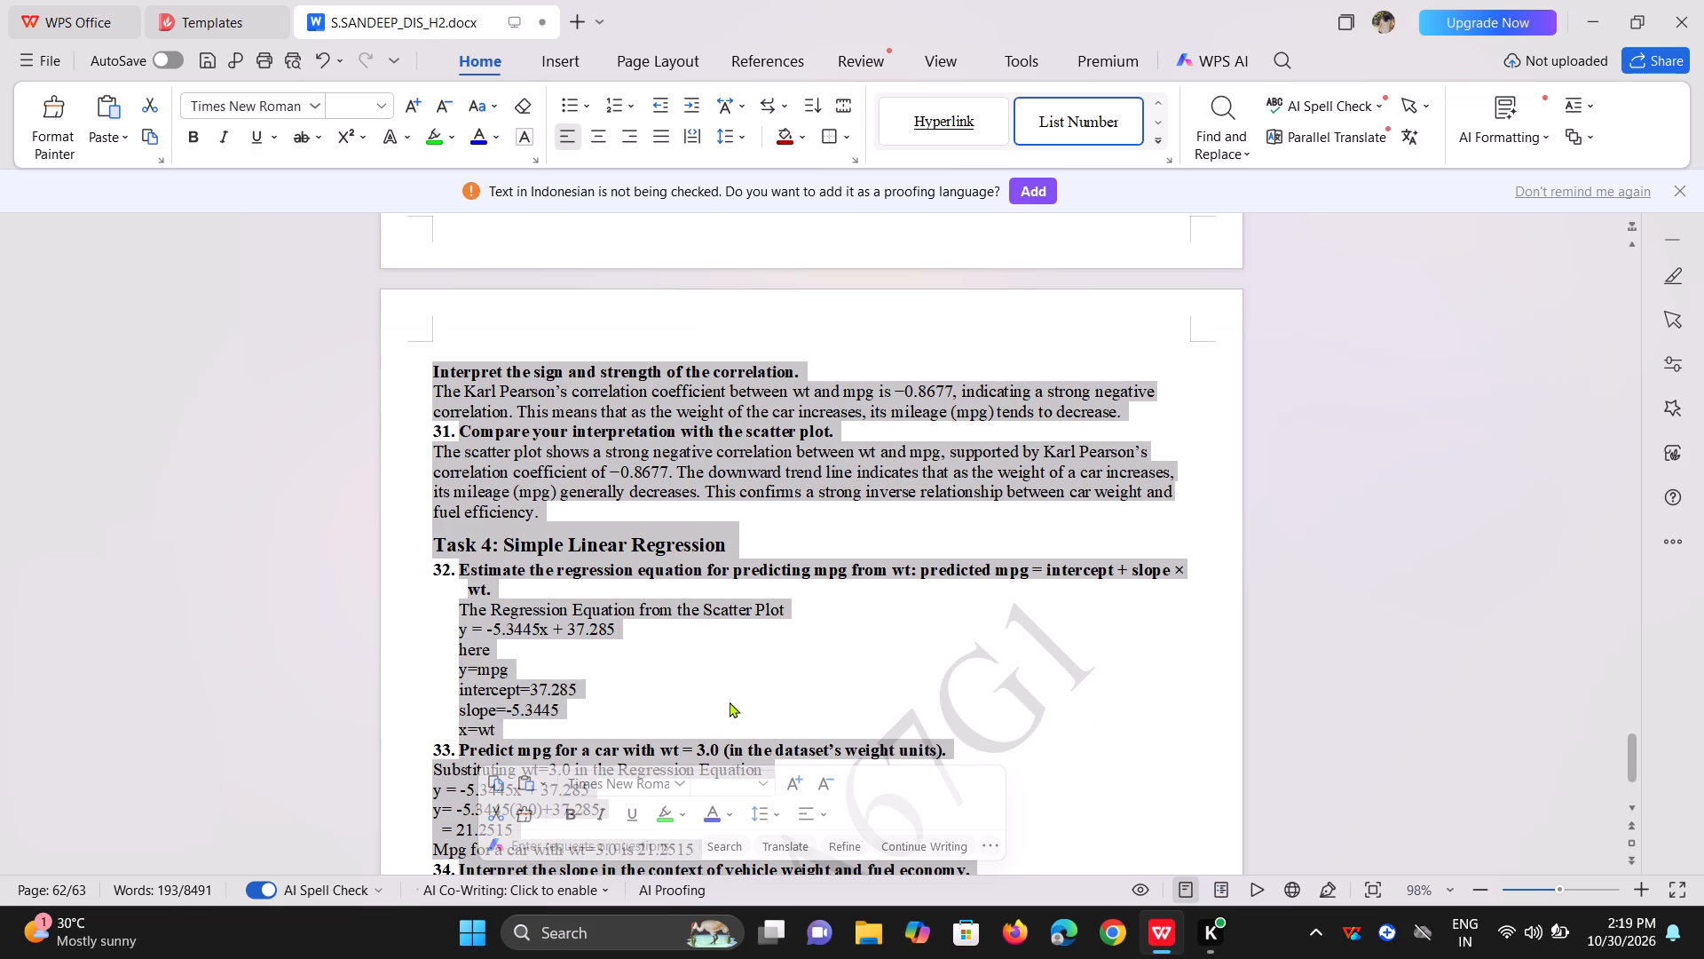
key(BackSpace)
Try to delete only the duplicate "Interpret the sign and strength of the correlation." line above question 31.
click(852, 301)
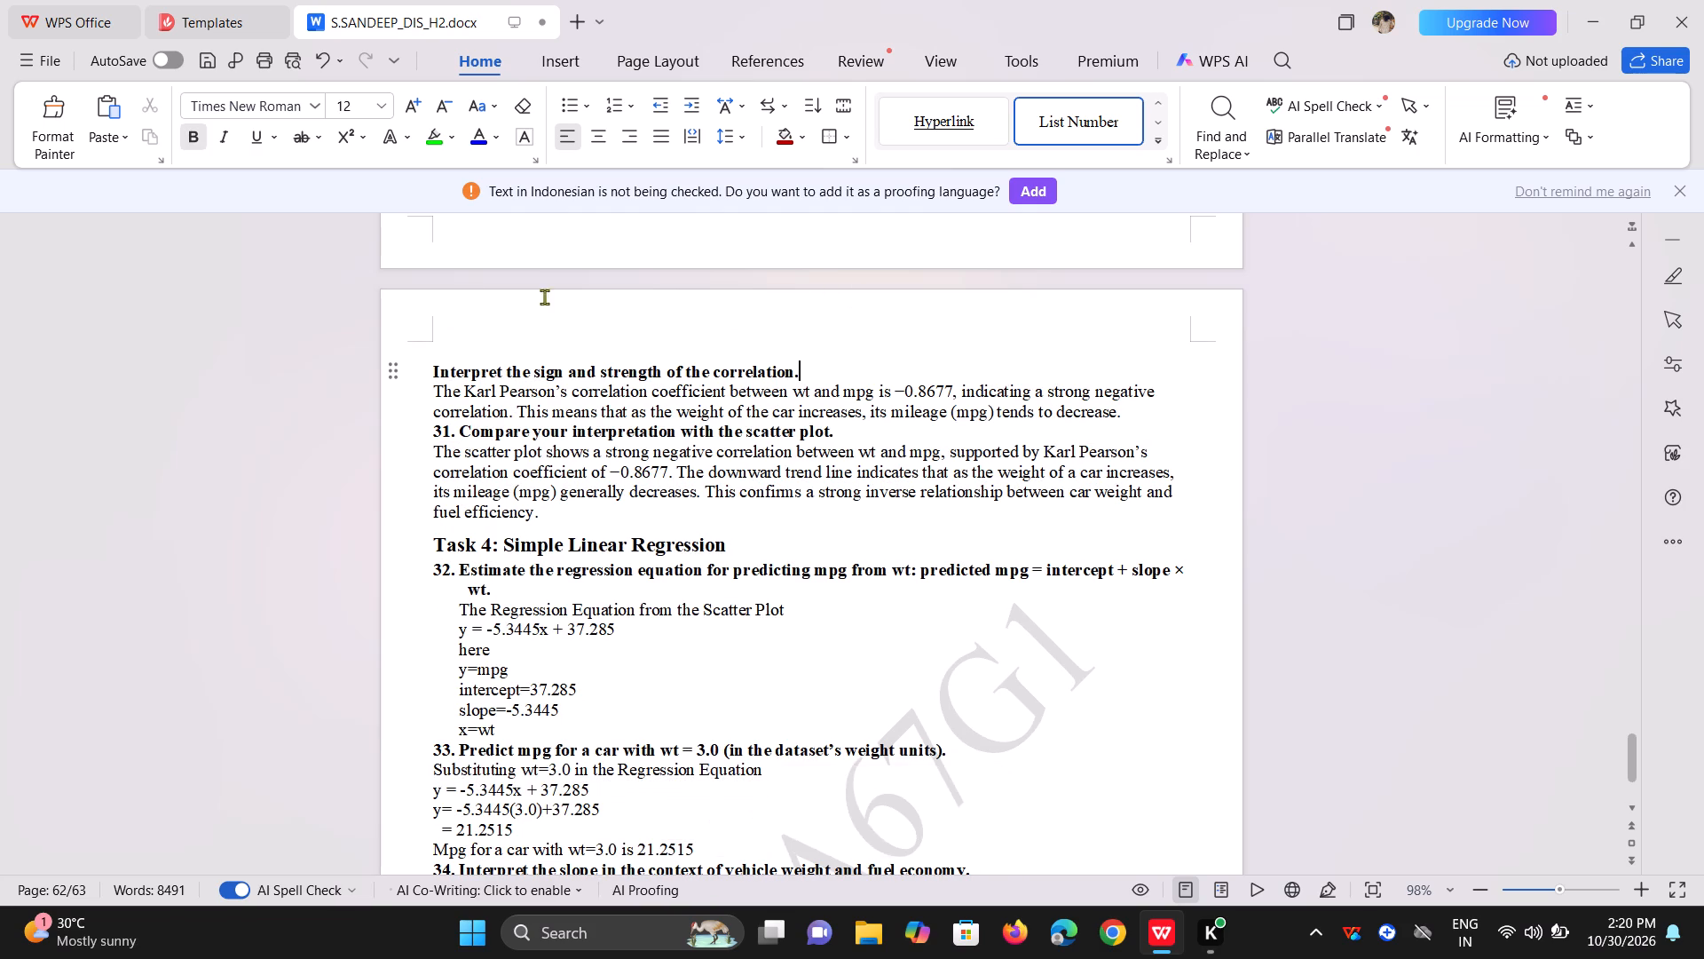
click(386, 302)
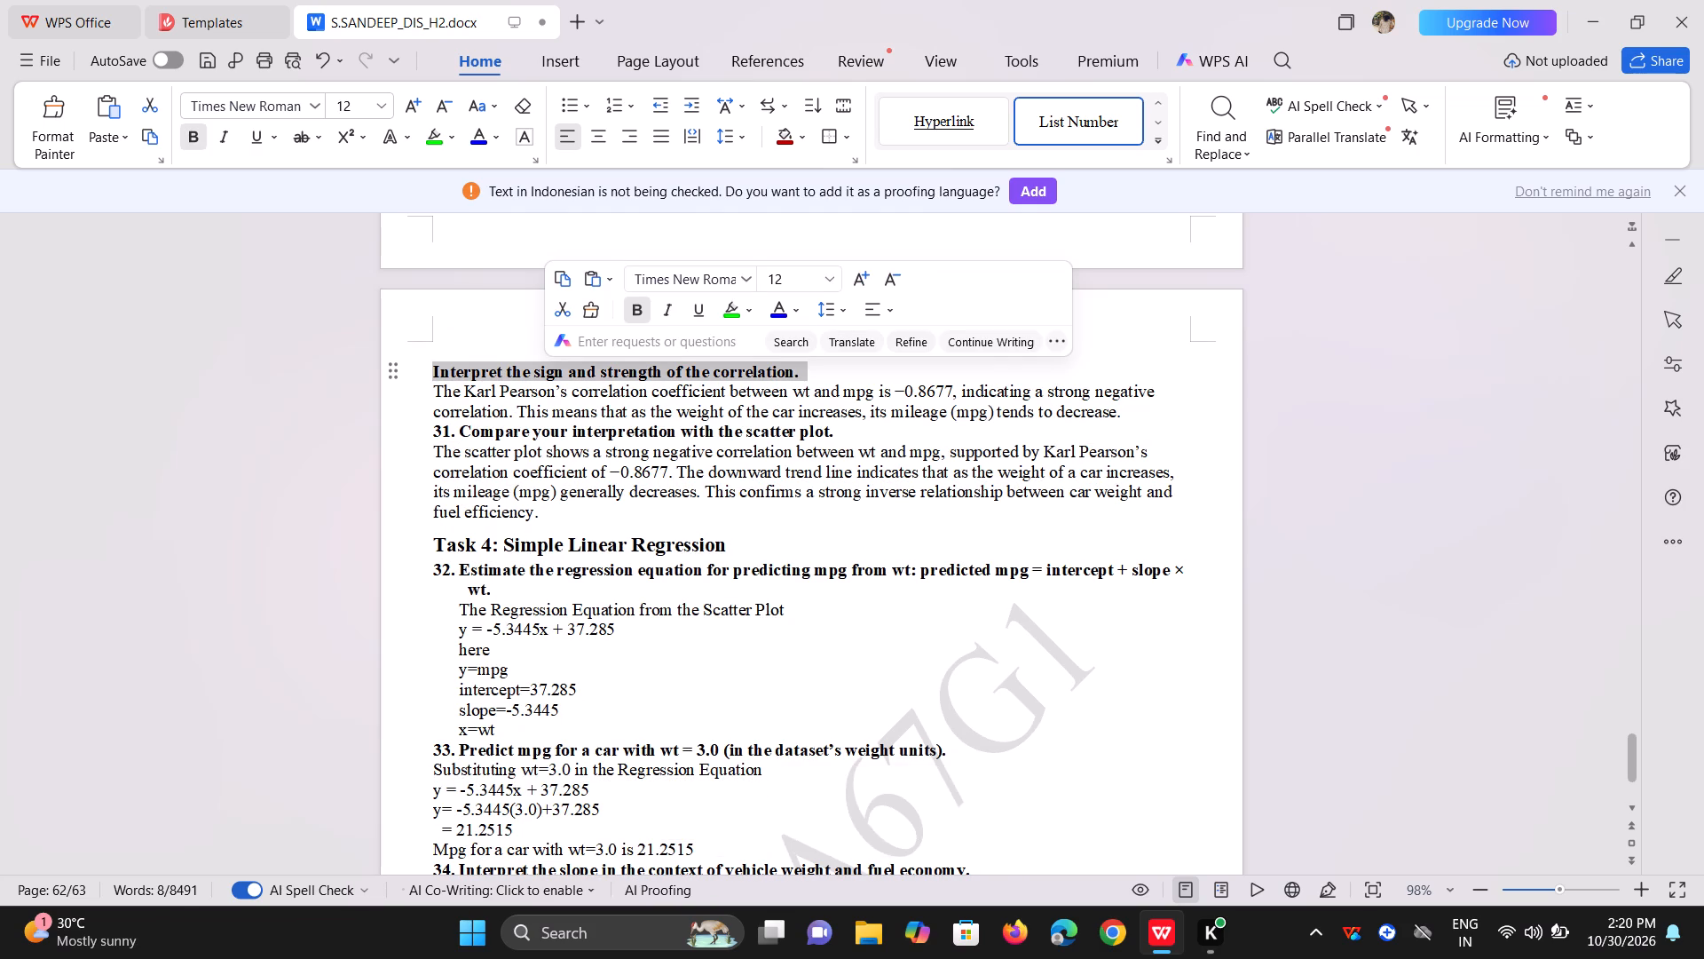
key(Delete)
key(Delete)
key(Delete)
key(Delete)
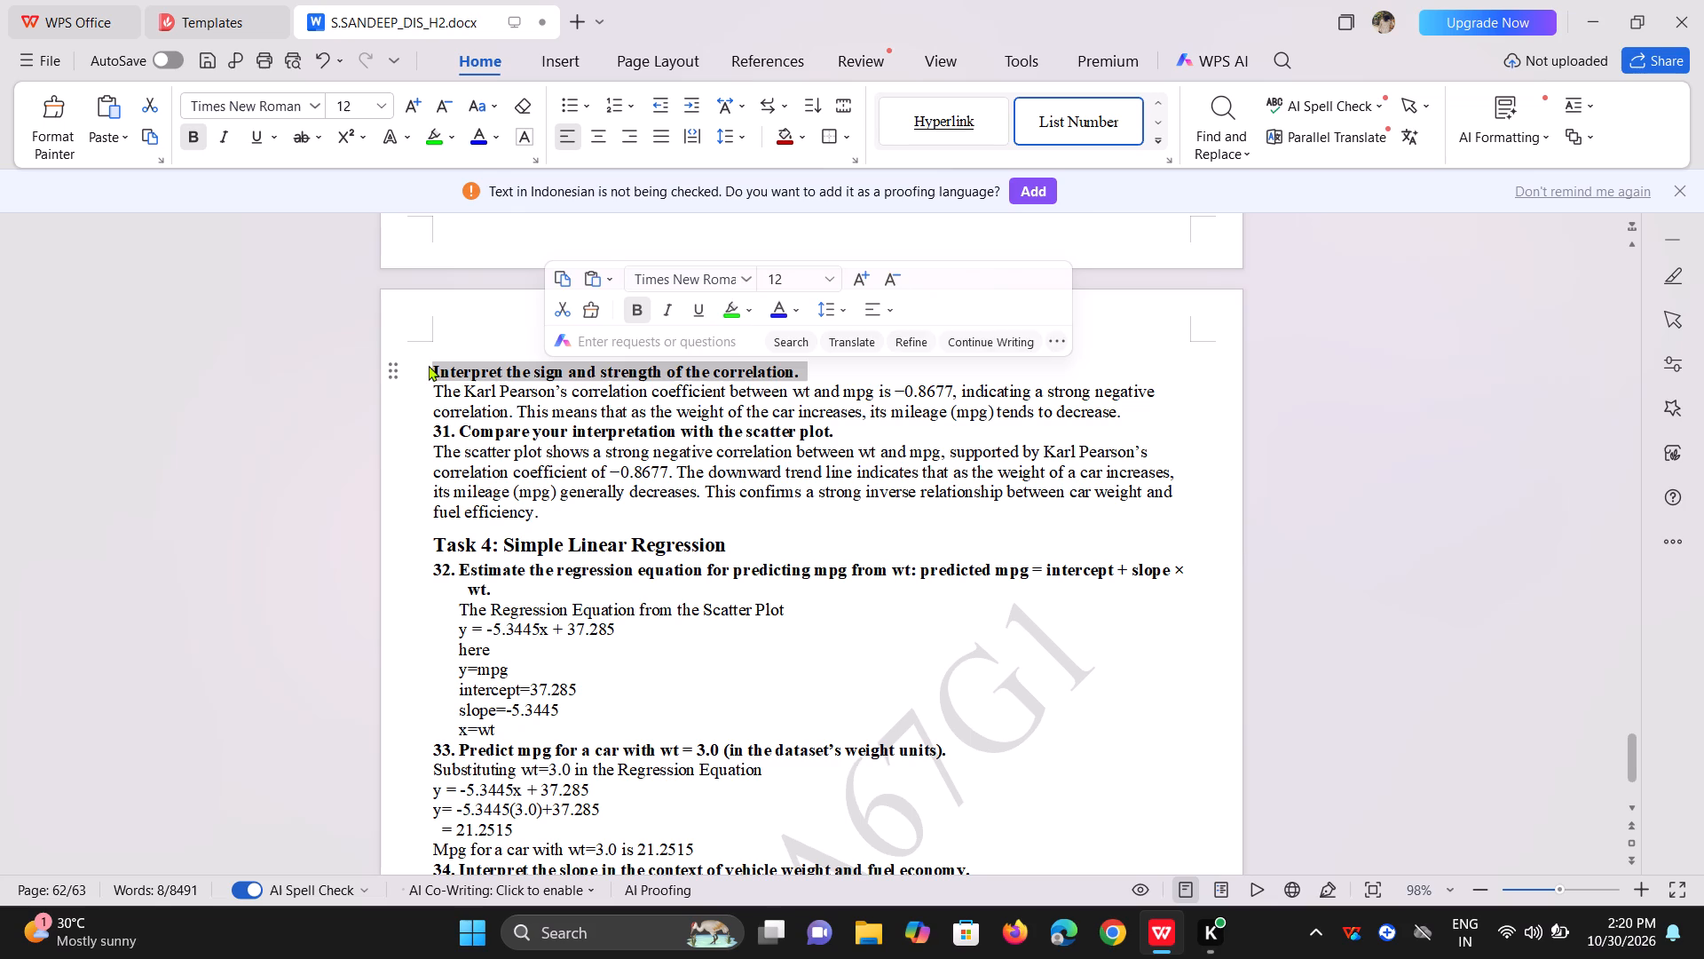
Move the duplicate "Interpret the sign and strength of the correlation." line to the end of the "here" line under question 32.
drag(430, 365, 427, 381)
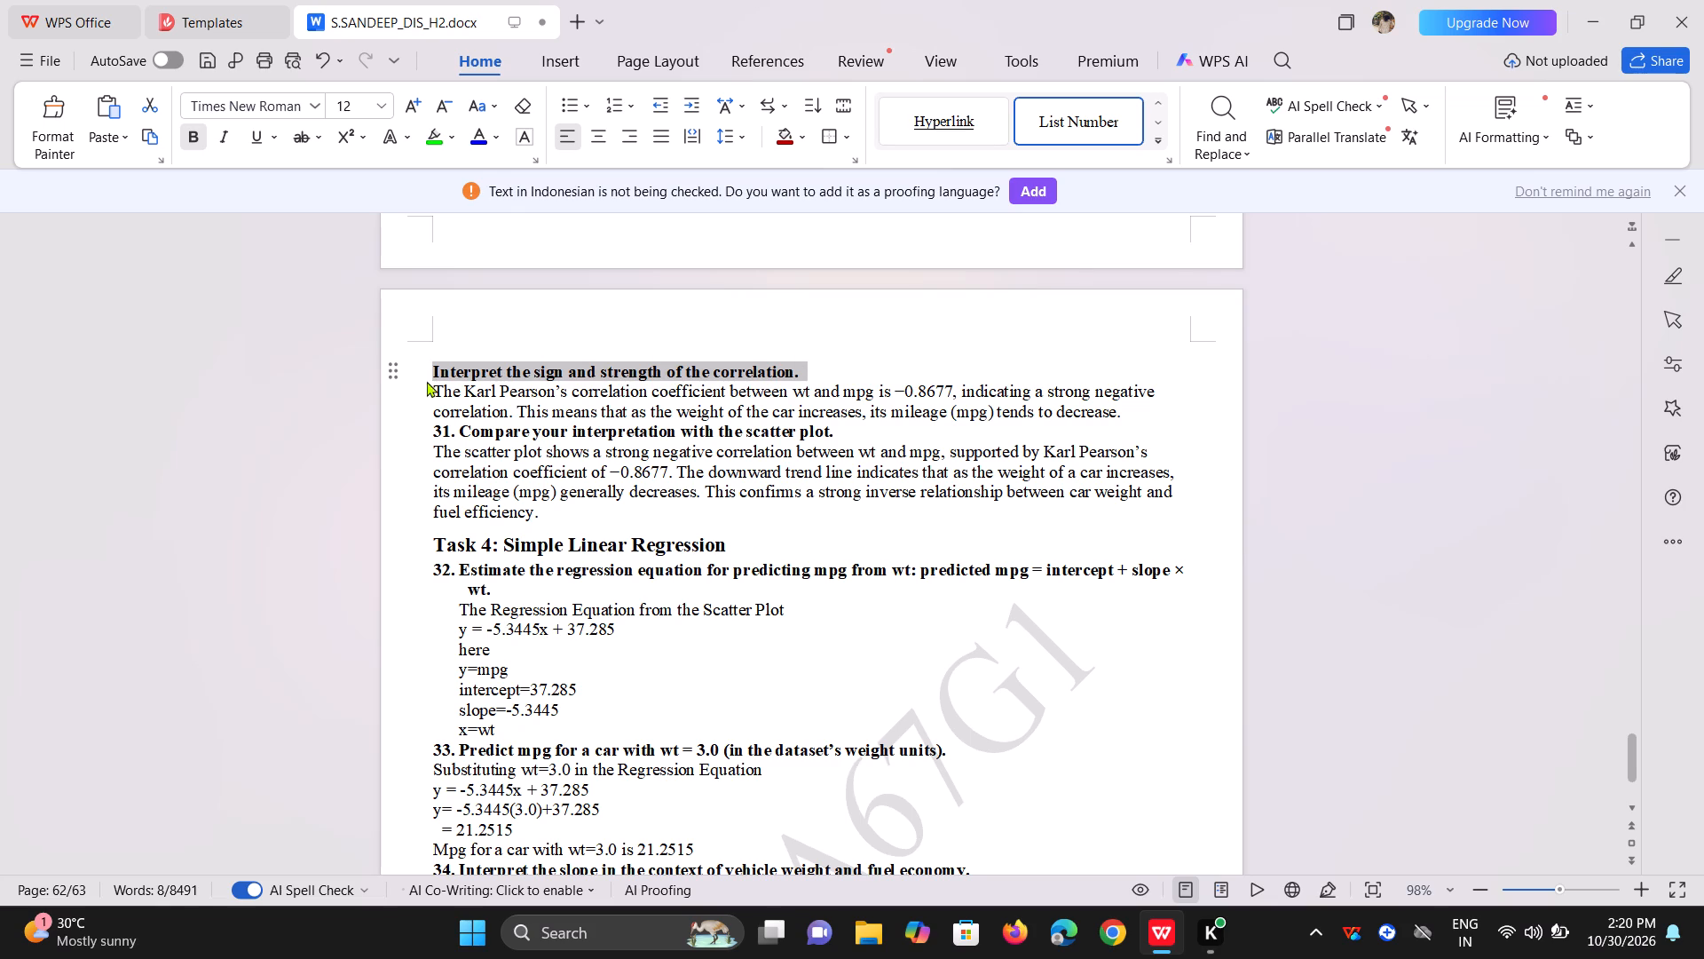
drag(447, 369, 609, 649)
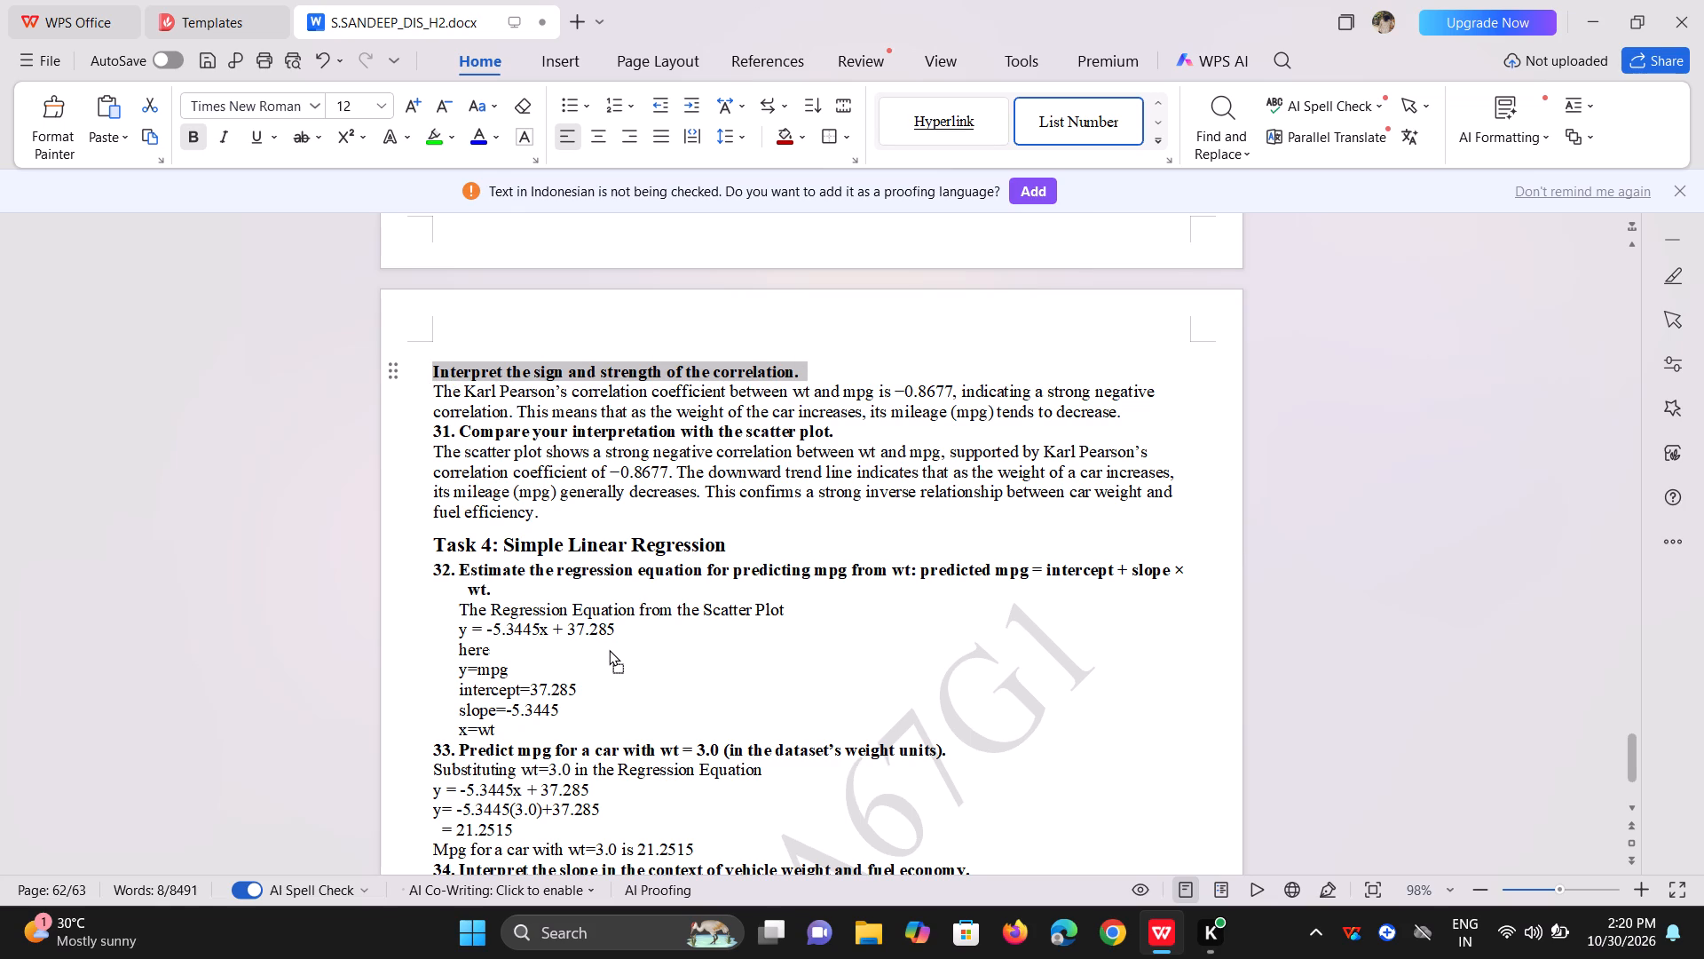
click(609, 649)
triple_click(609, 649)
double_click(609, 649)
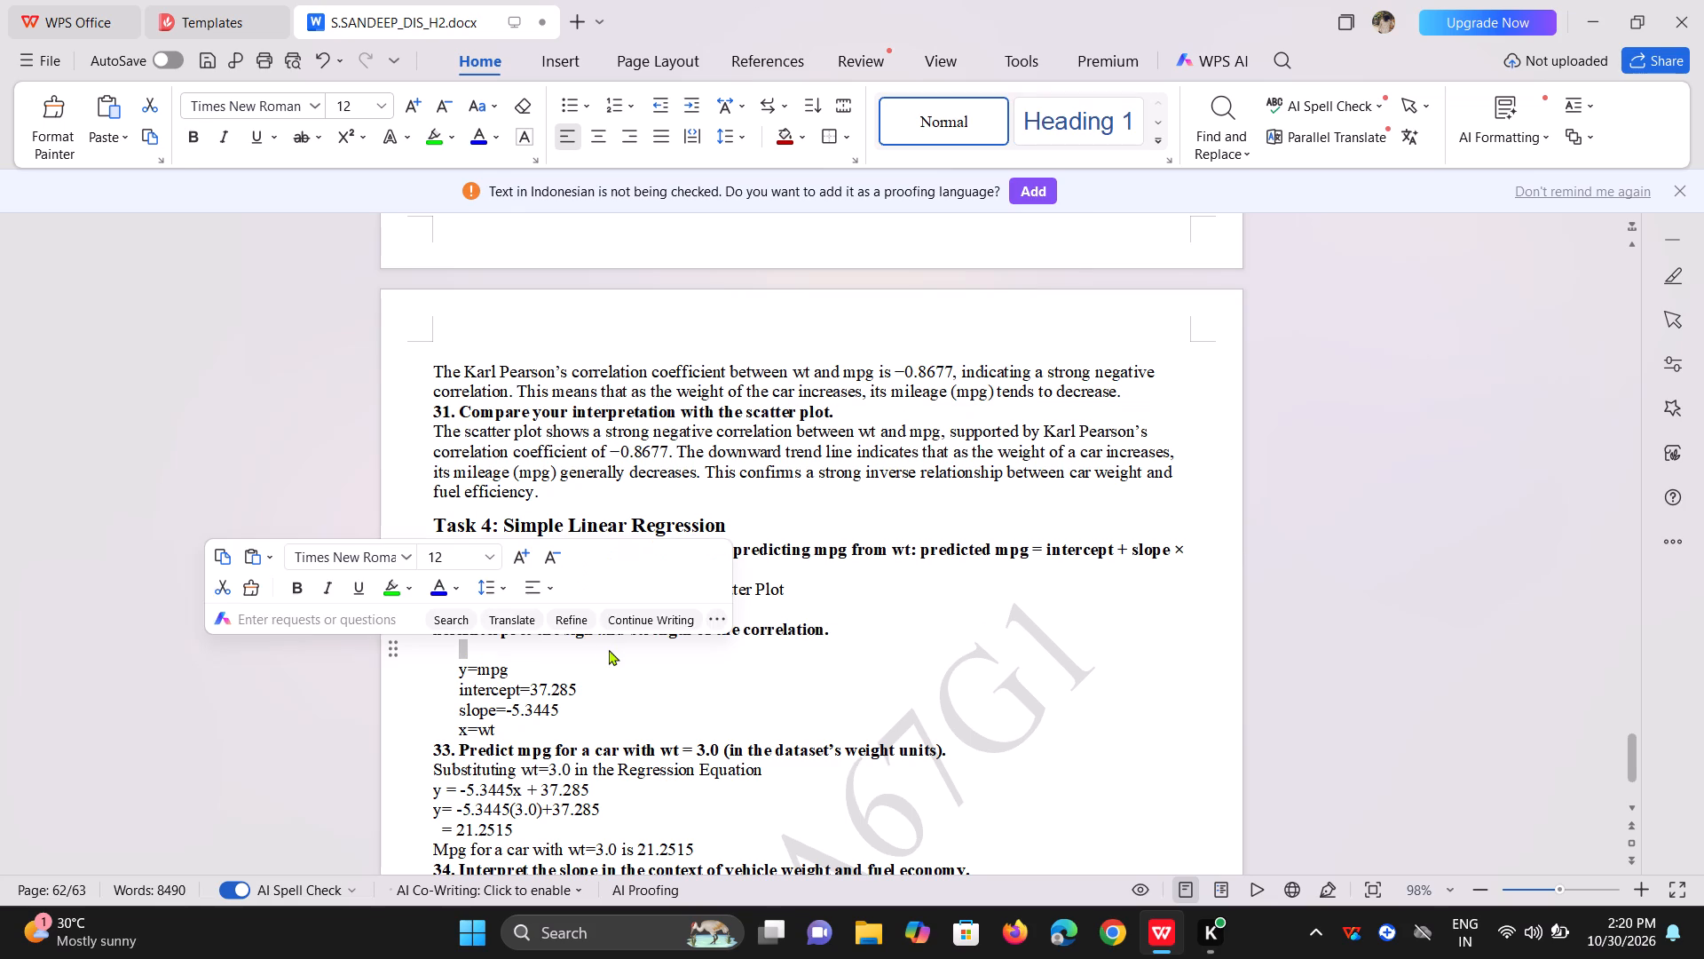
click(900, 719)
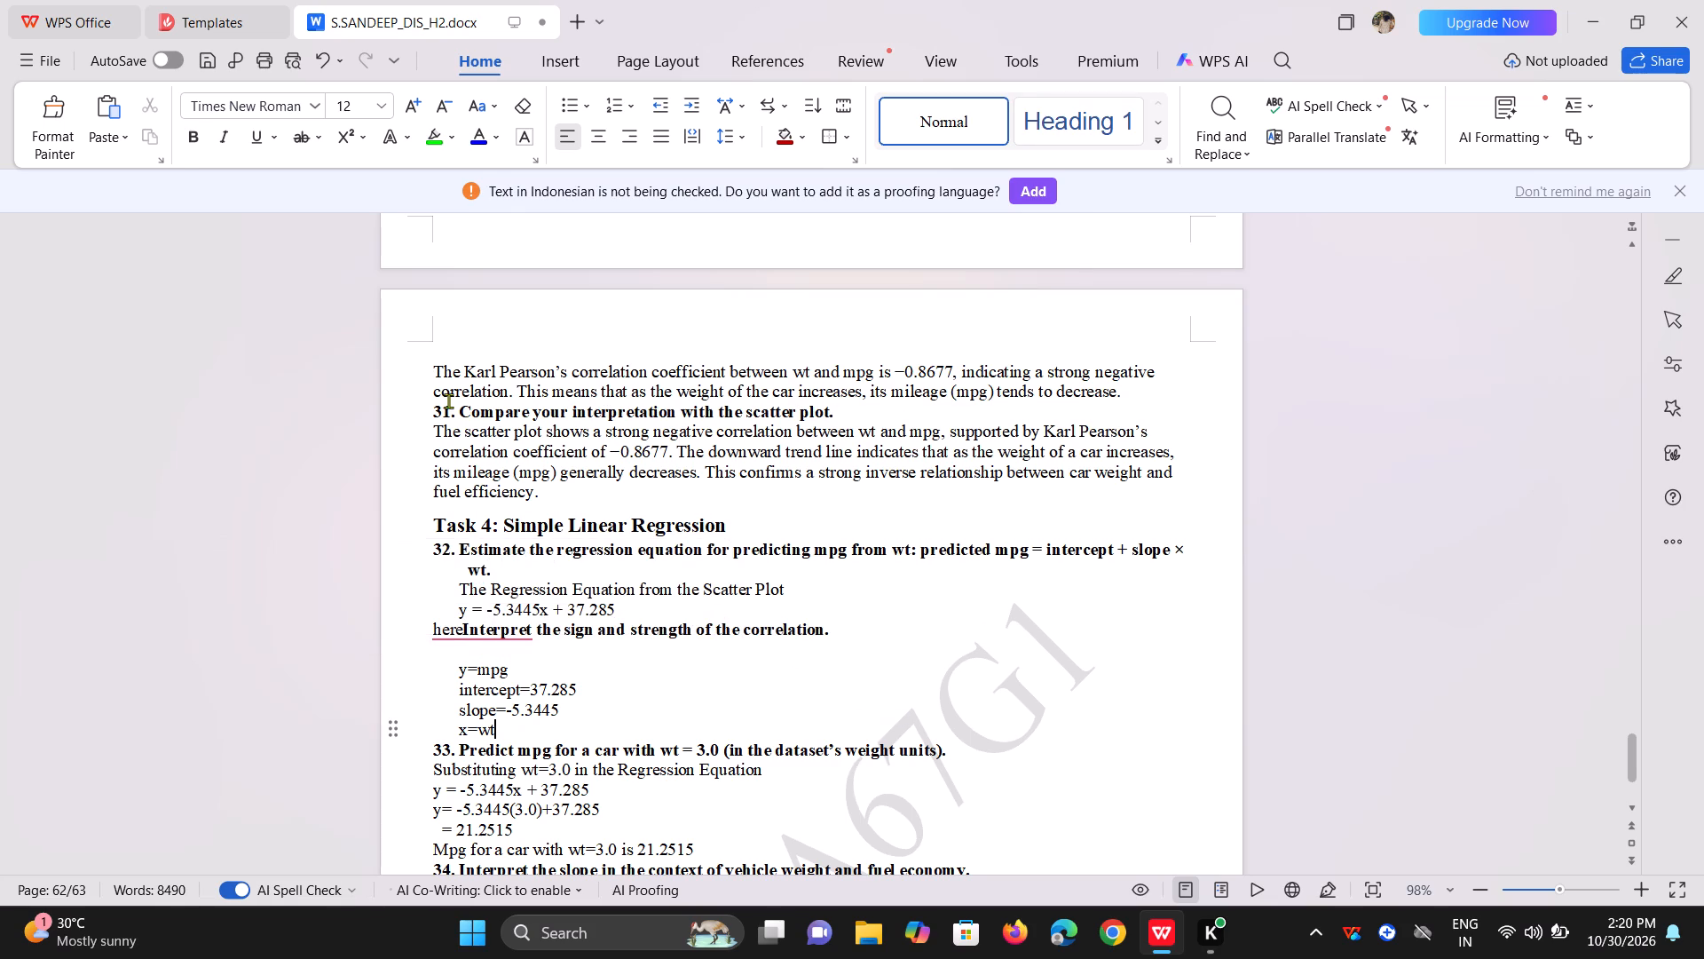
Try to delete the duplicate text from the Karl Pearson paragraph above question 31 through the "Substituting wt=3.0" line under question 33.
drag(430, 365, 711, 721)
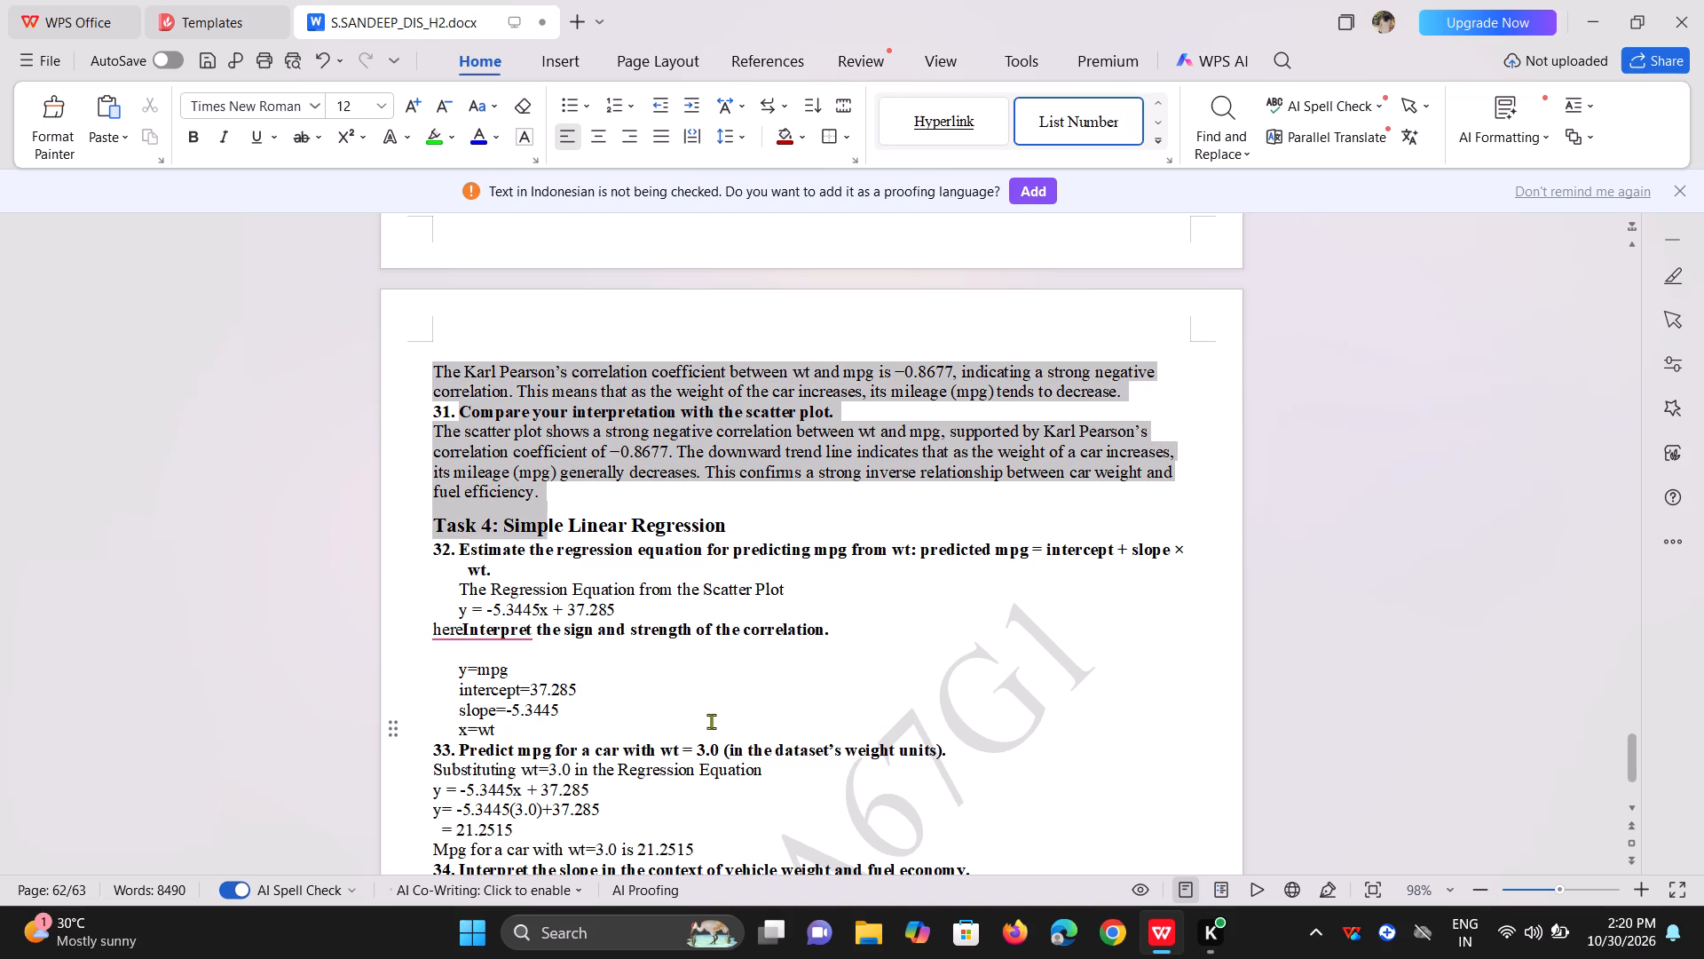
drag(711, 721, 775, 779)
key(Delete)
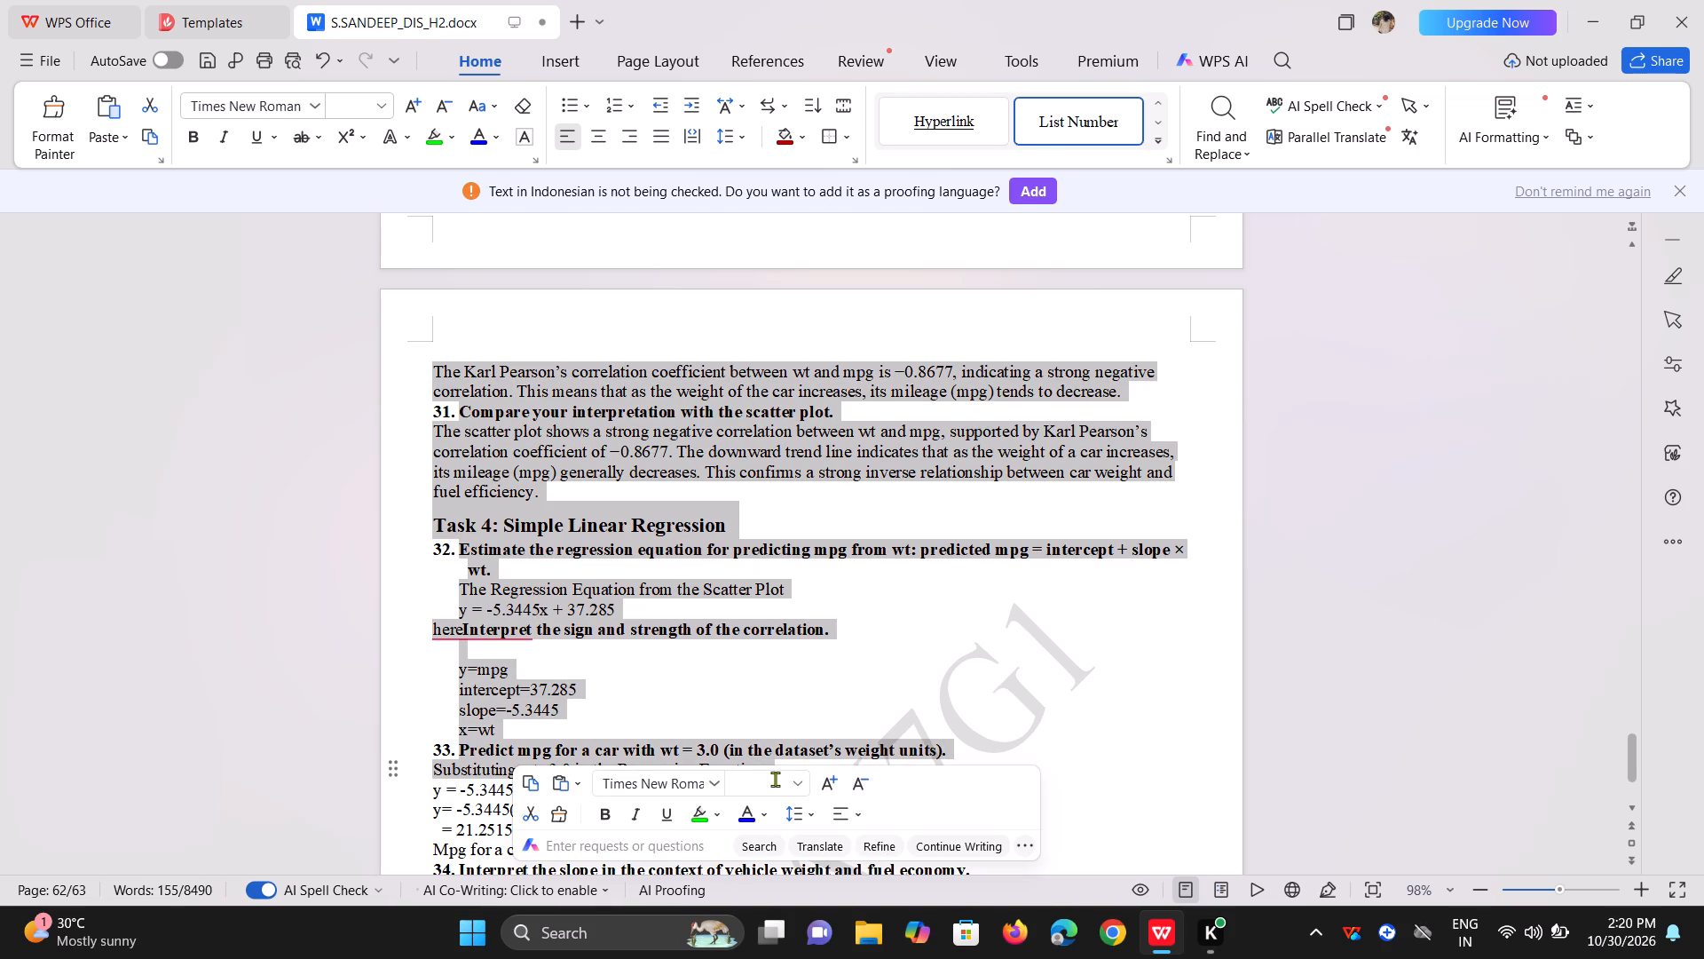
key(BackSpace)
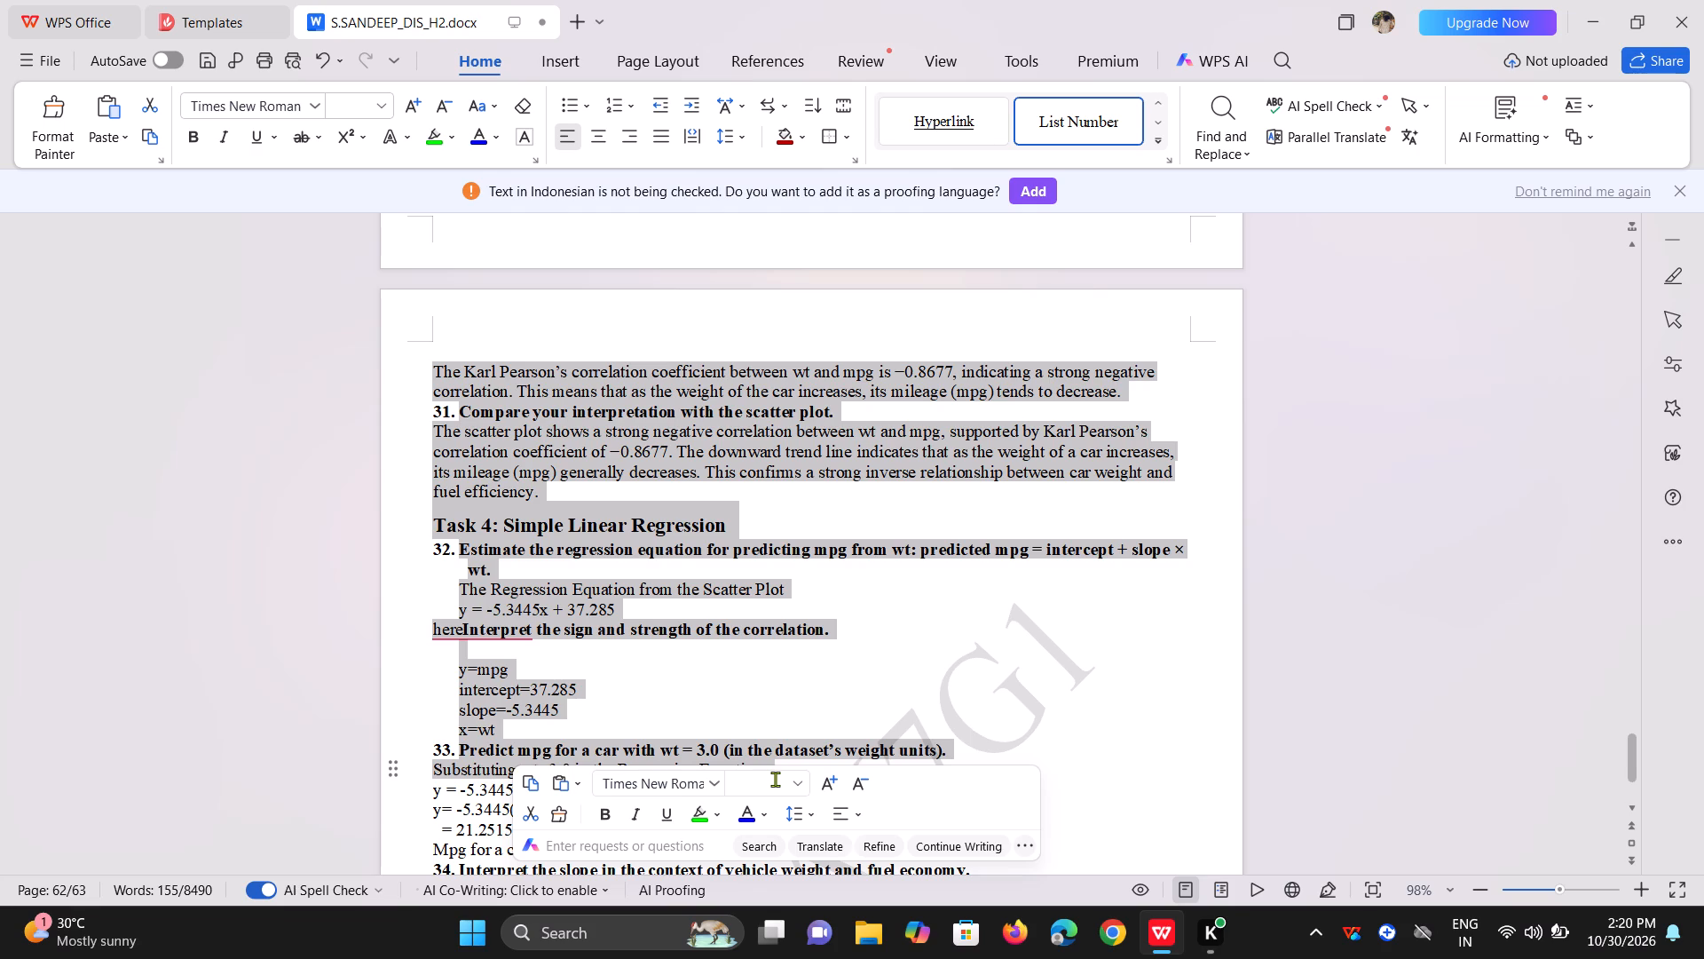
Examine the duplicate pages from question 31 through Part C and compare them with the question 30 page before them.
scroll(754, 440, down, 1)
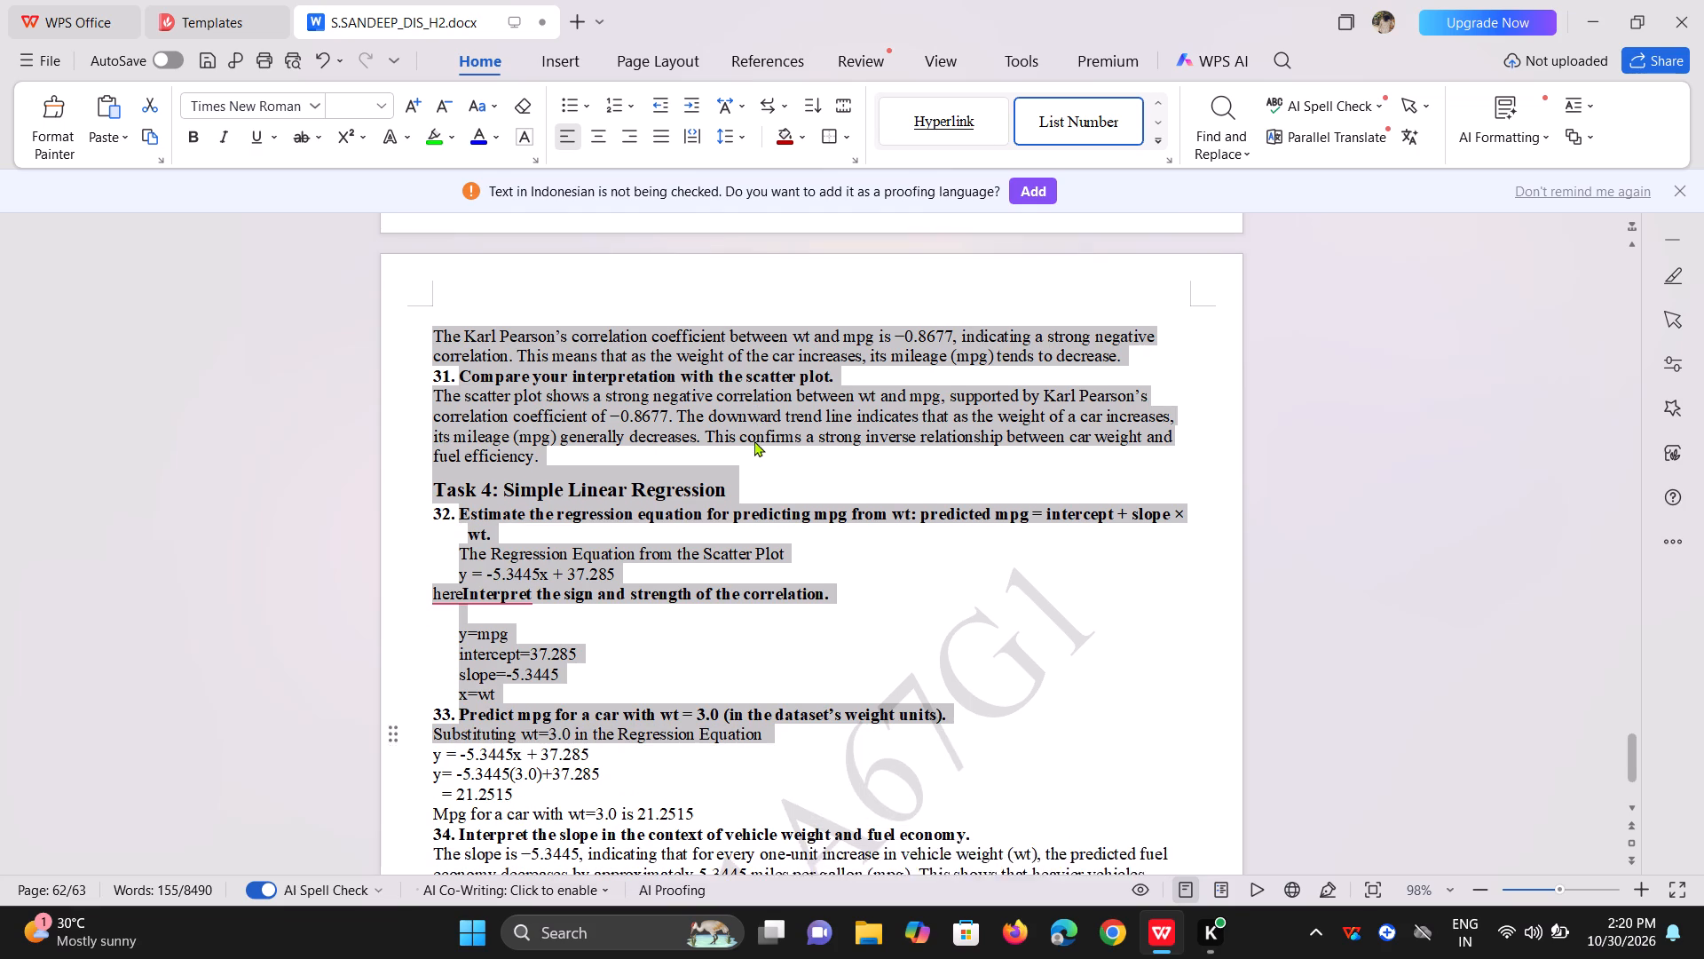
scroll(754, 440, down, 1)
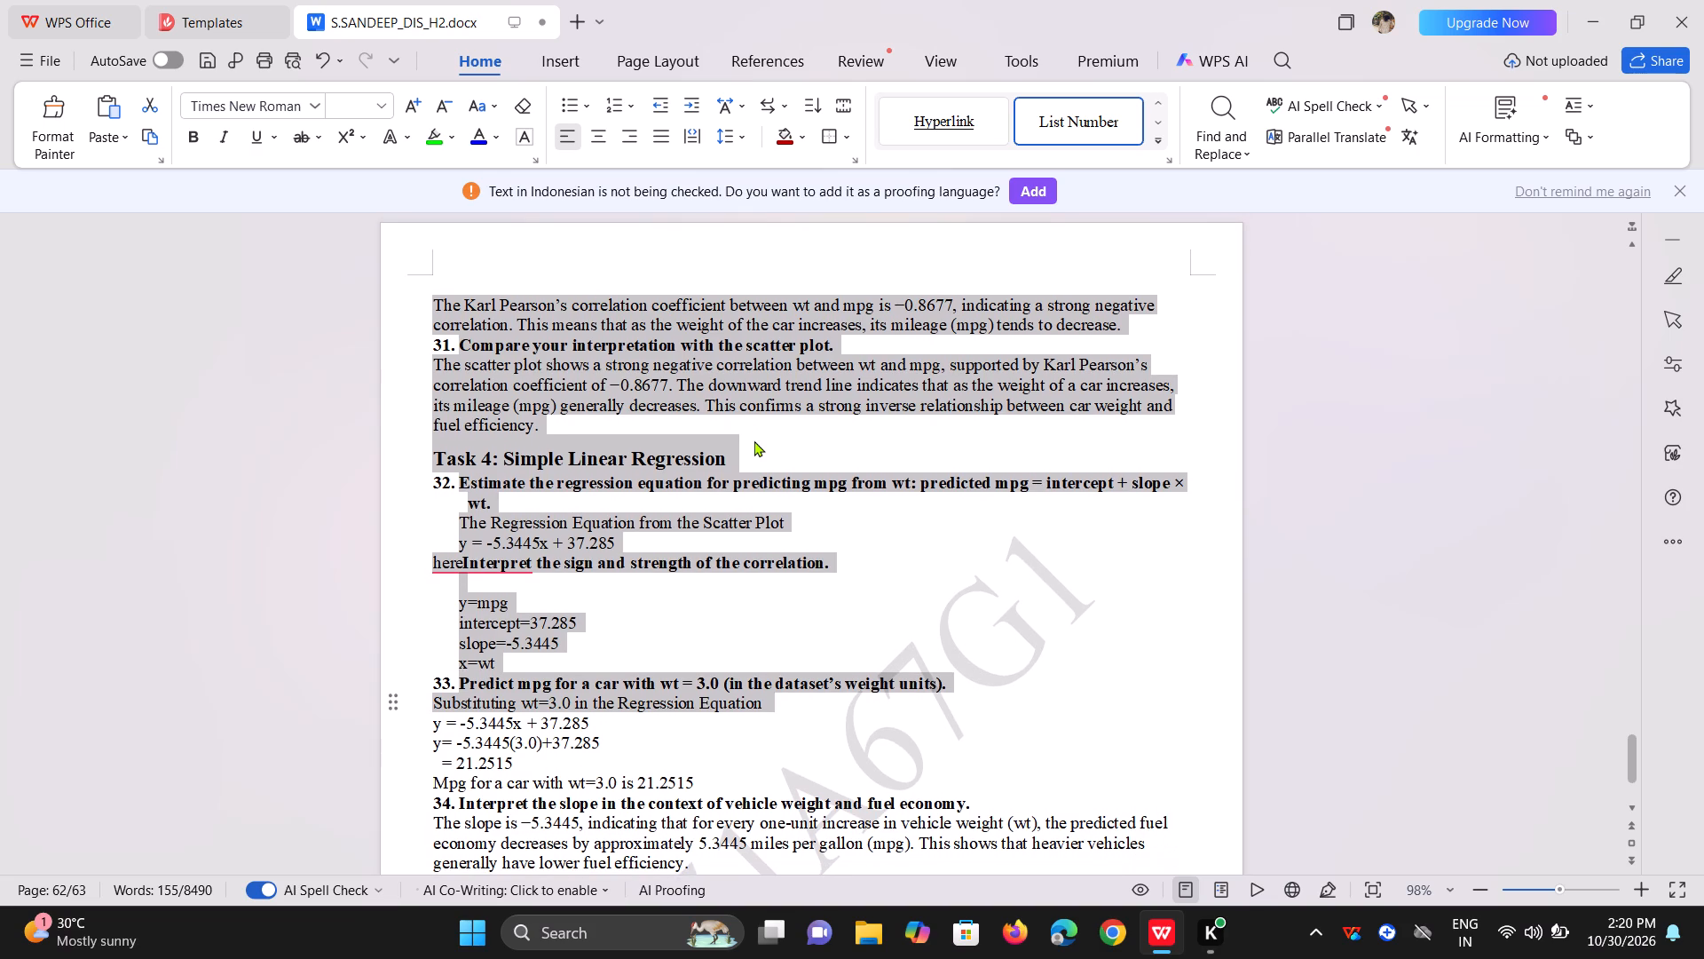
scroll(754, 440, down, 9)
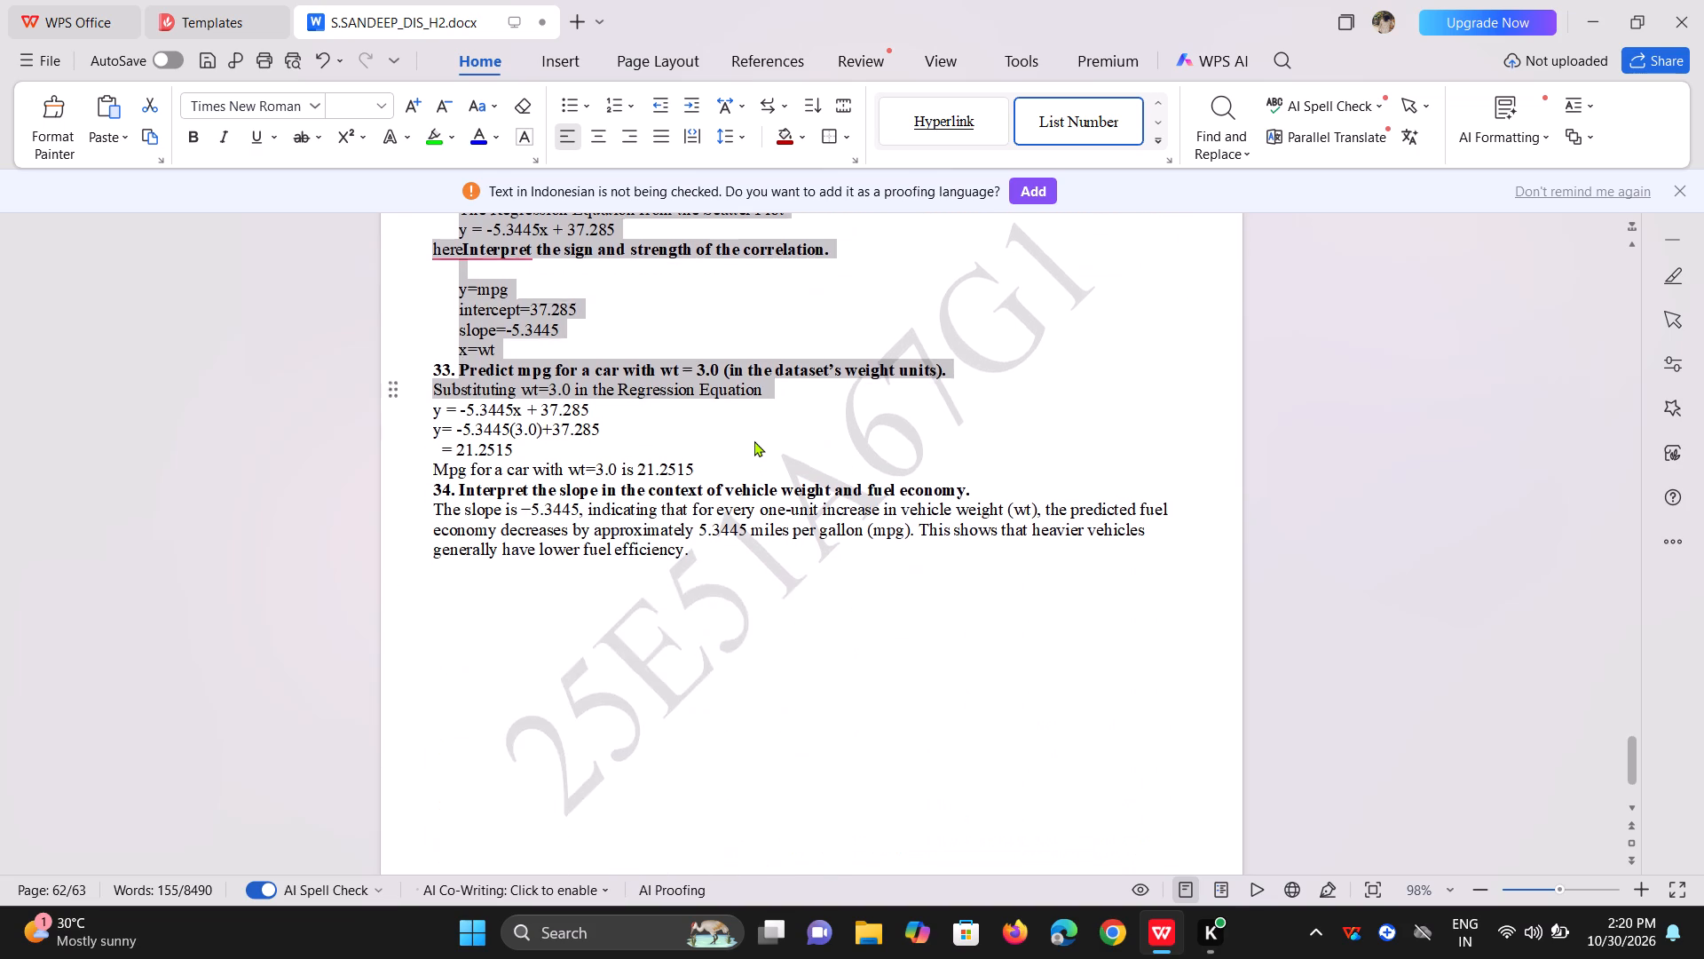
scroll(754, 440, down, 6)
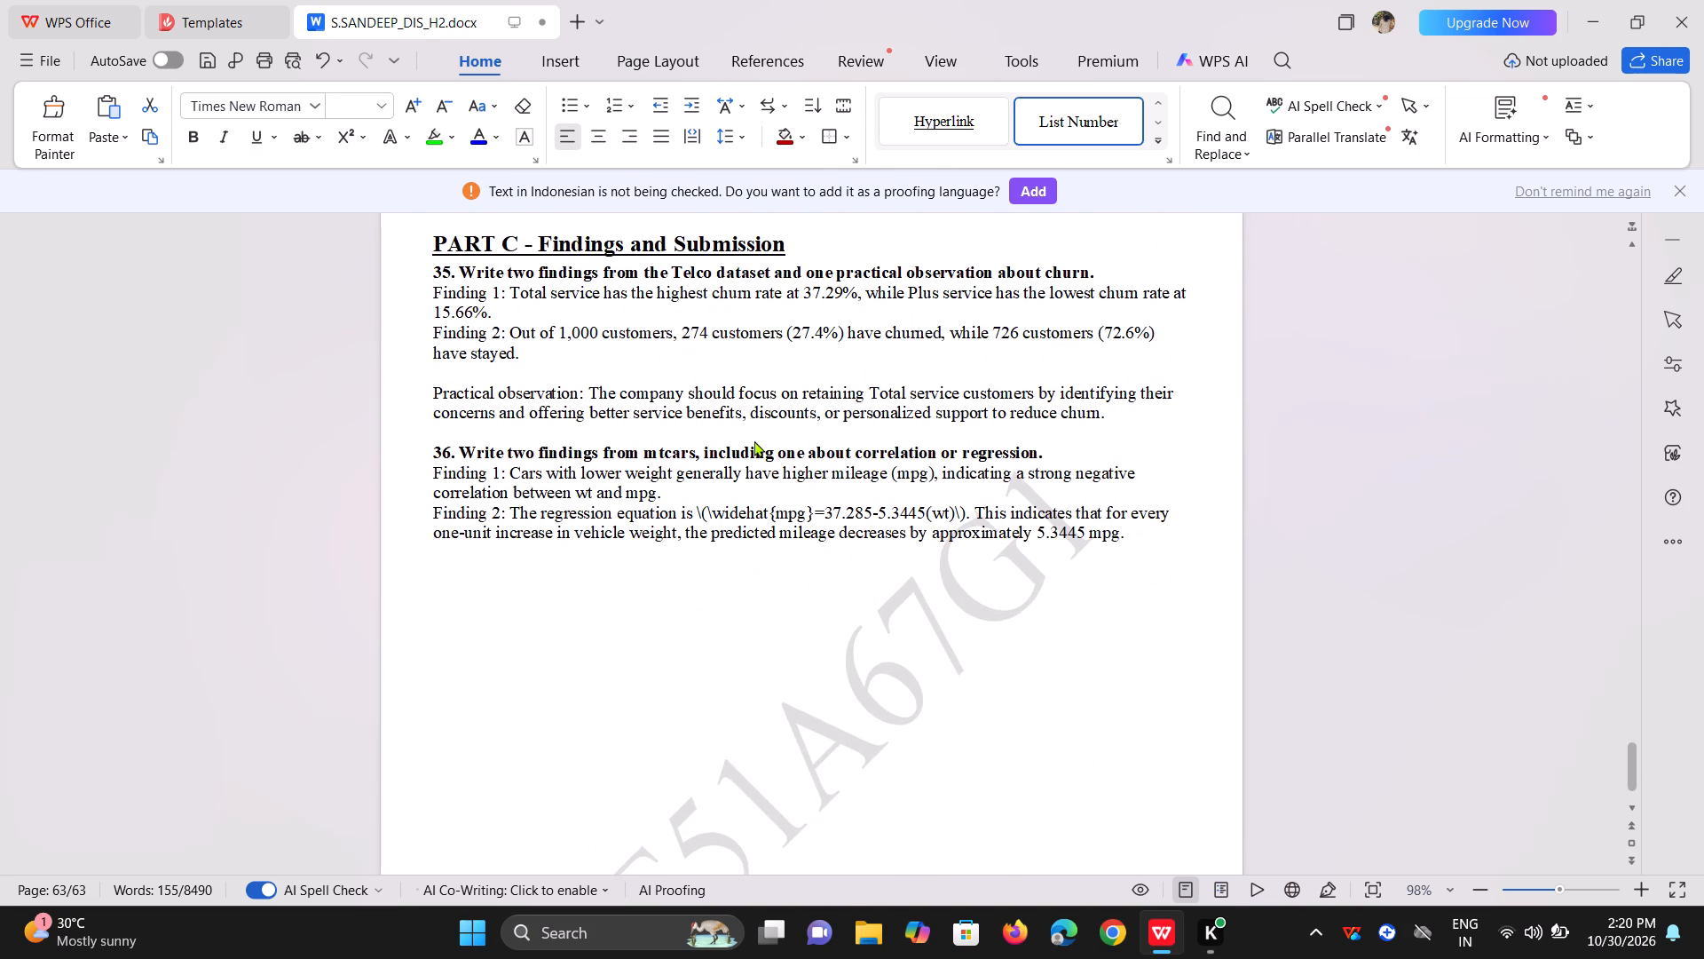
scroll(754, 440, up, 11)
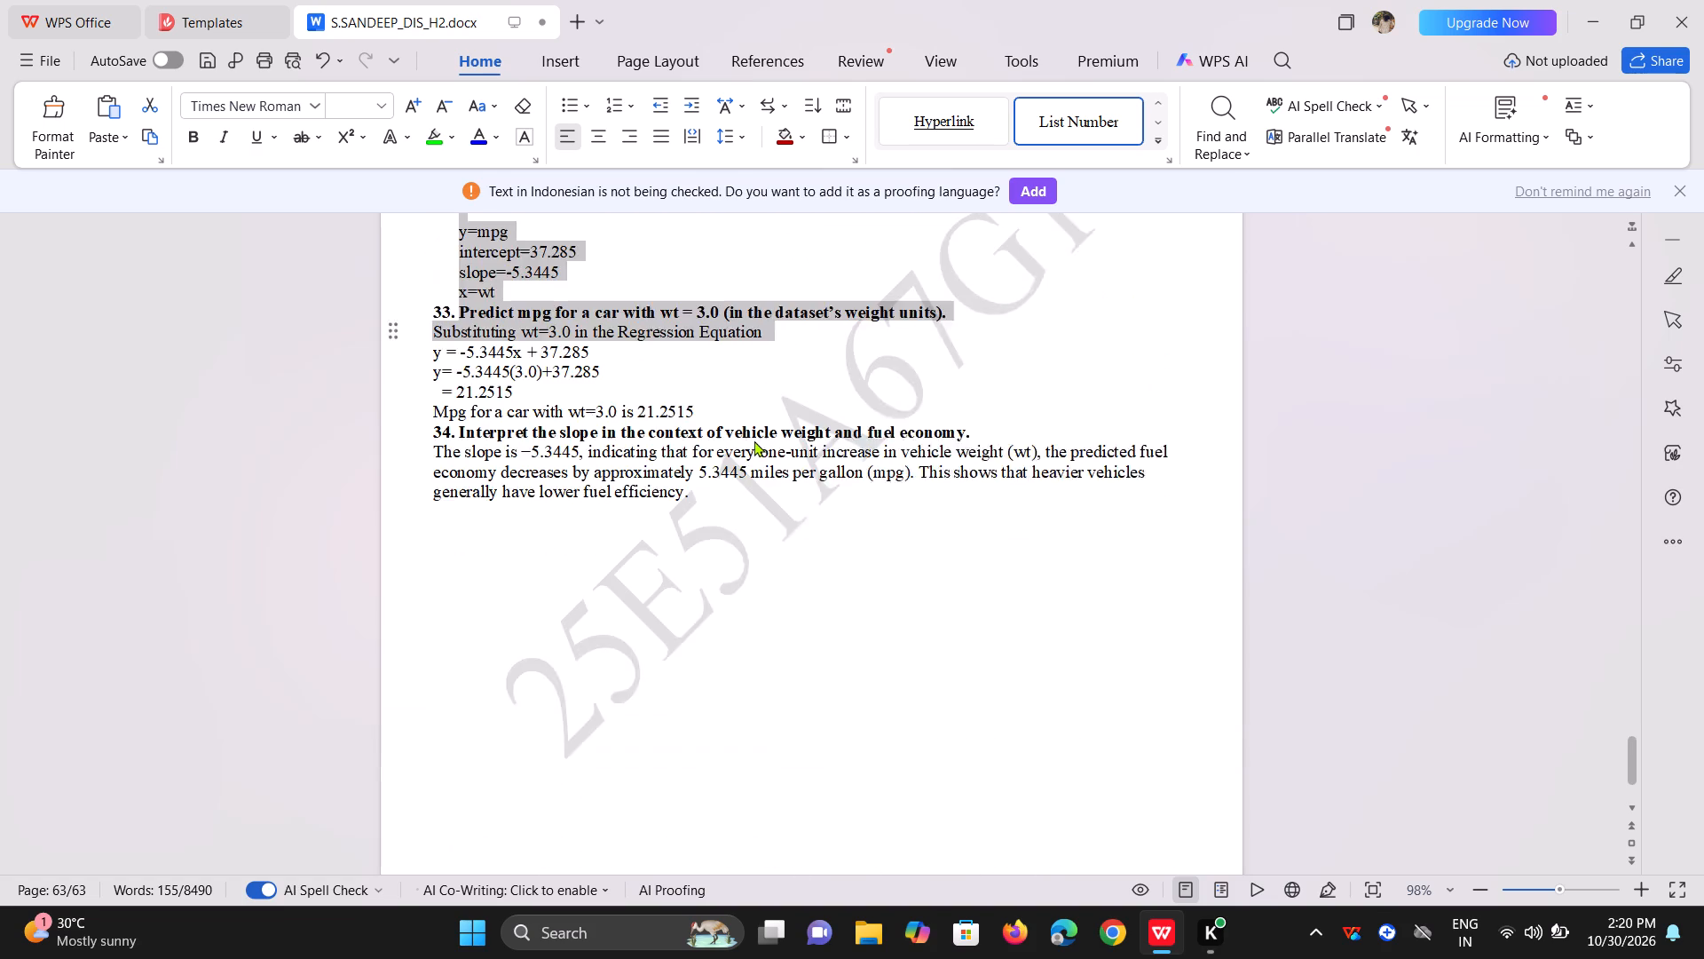
scroll(754, 440, up, 11)
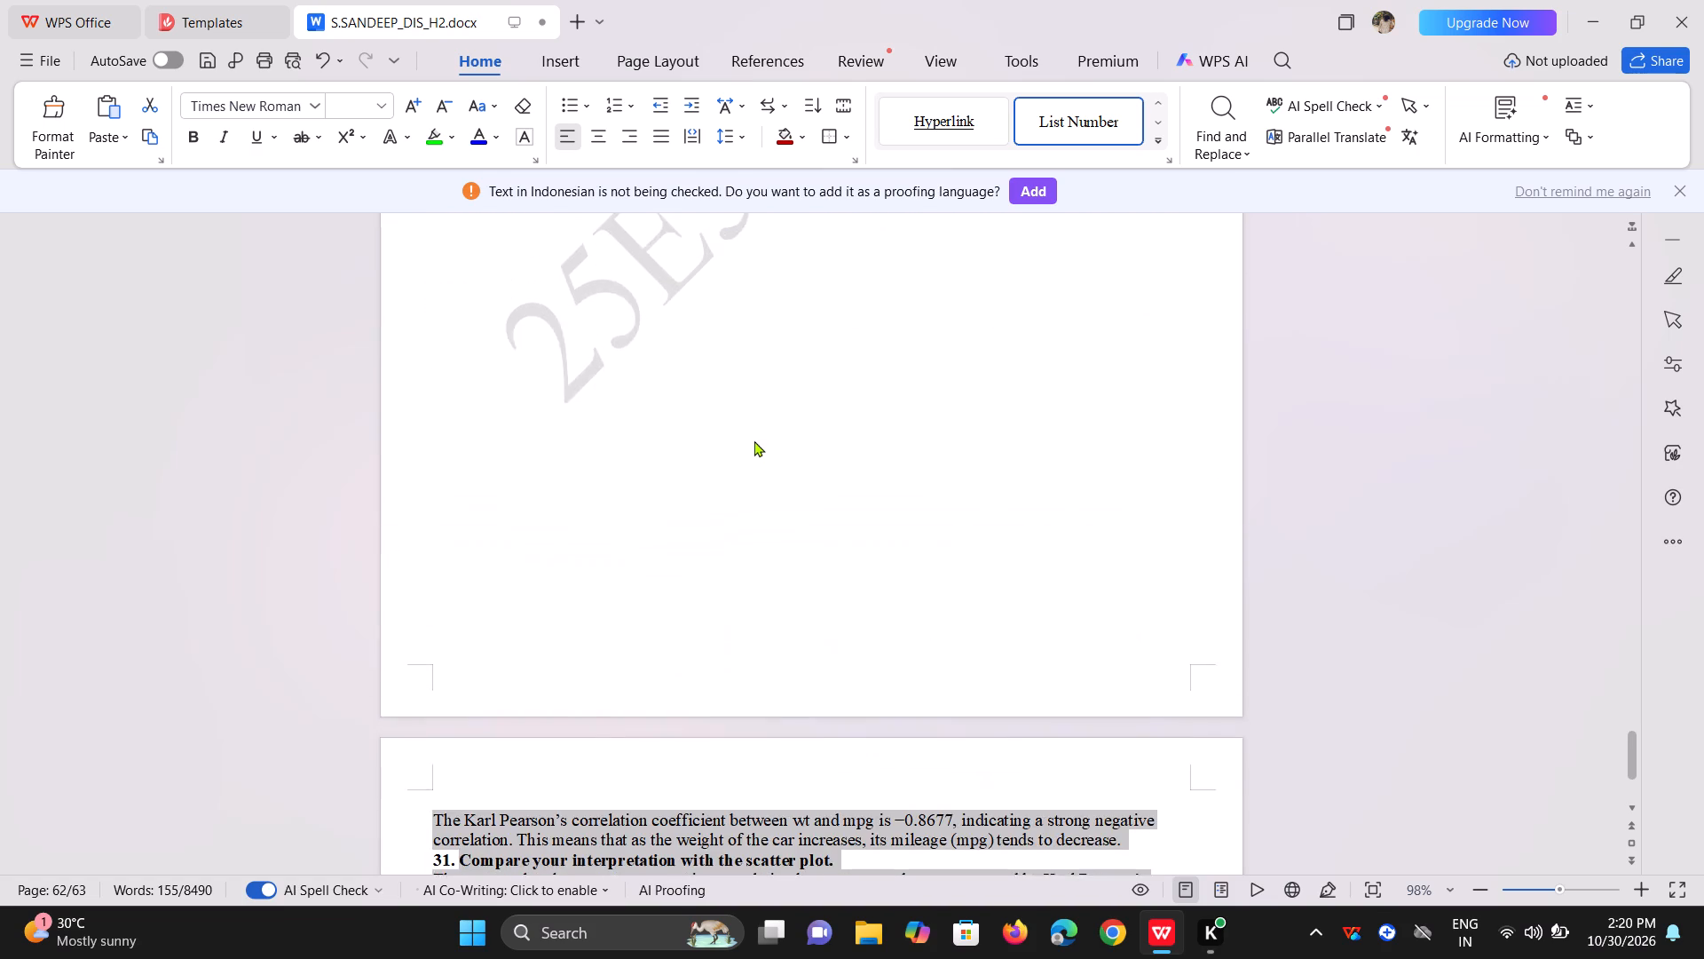
scroll(754, 440, up, 7)
scroll(754, 440, down, 3)
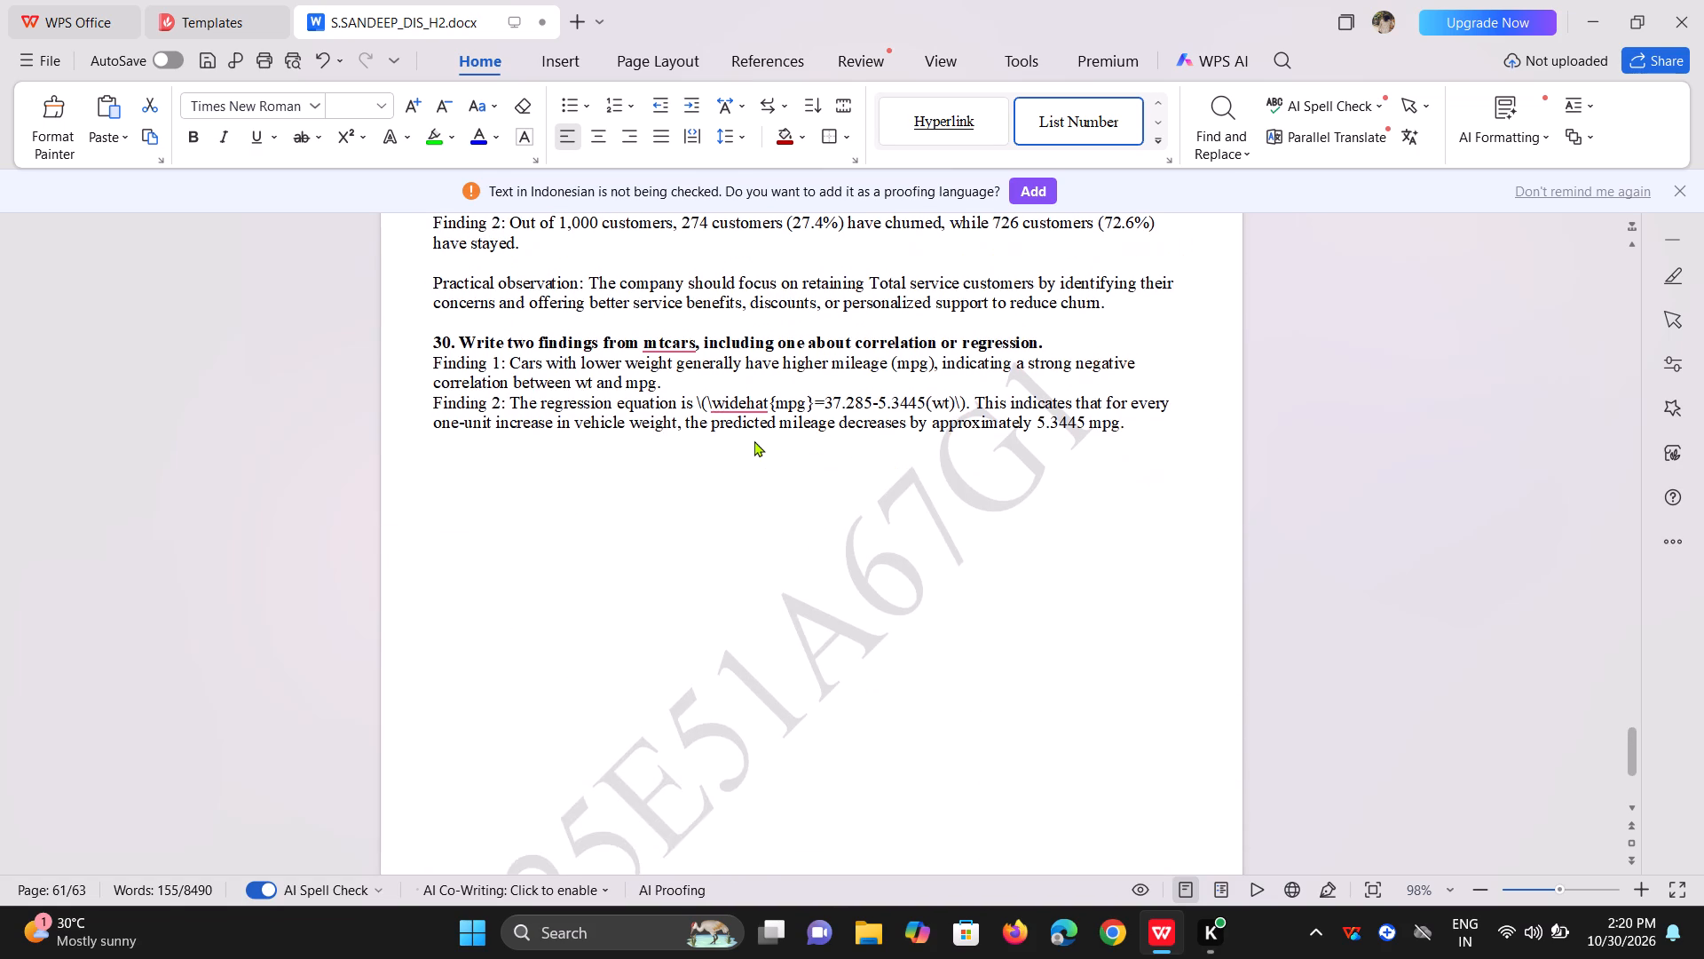
scroll(754, 440, down, 6)
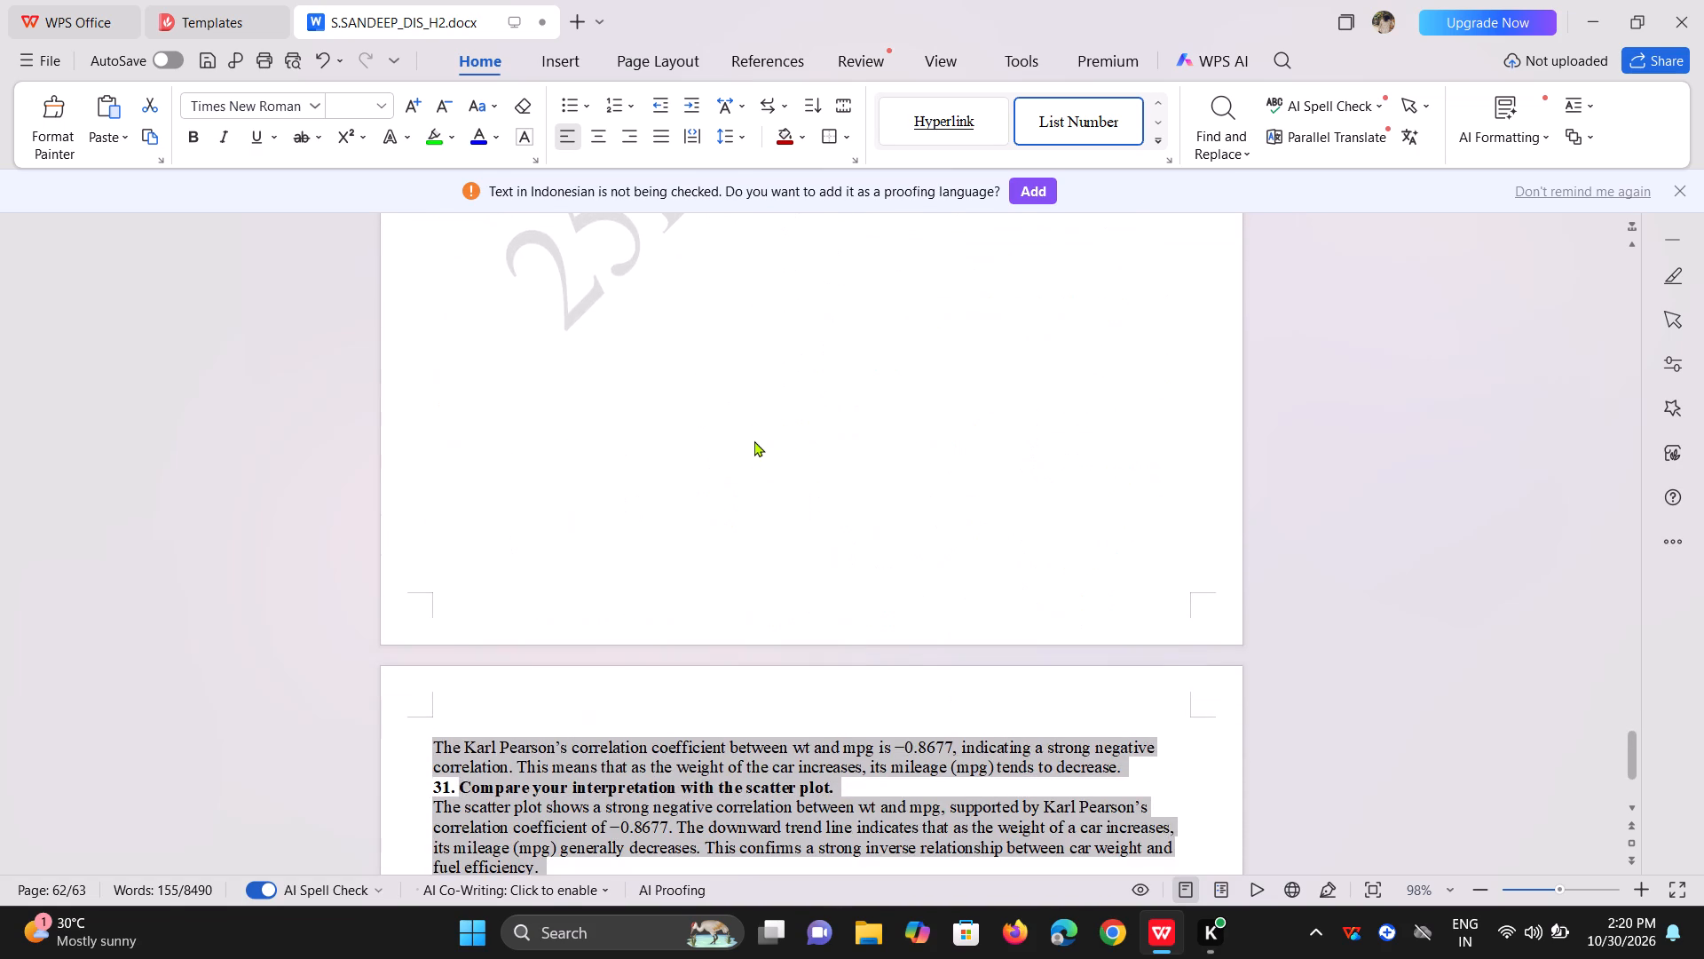
scroll(754, 440, down, 7)
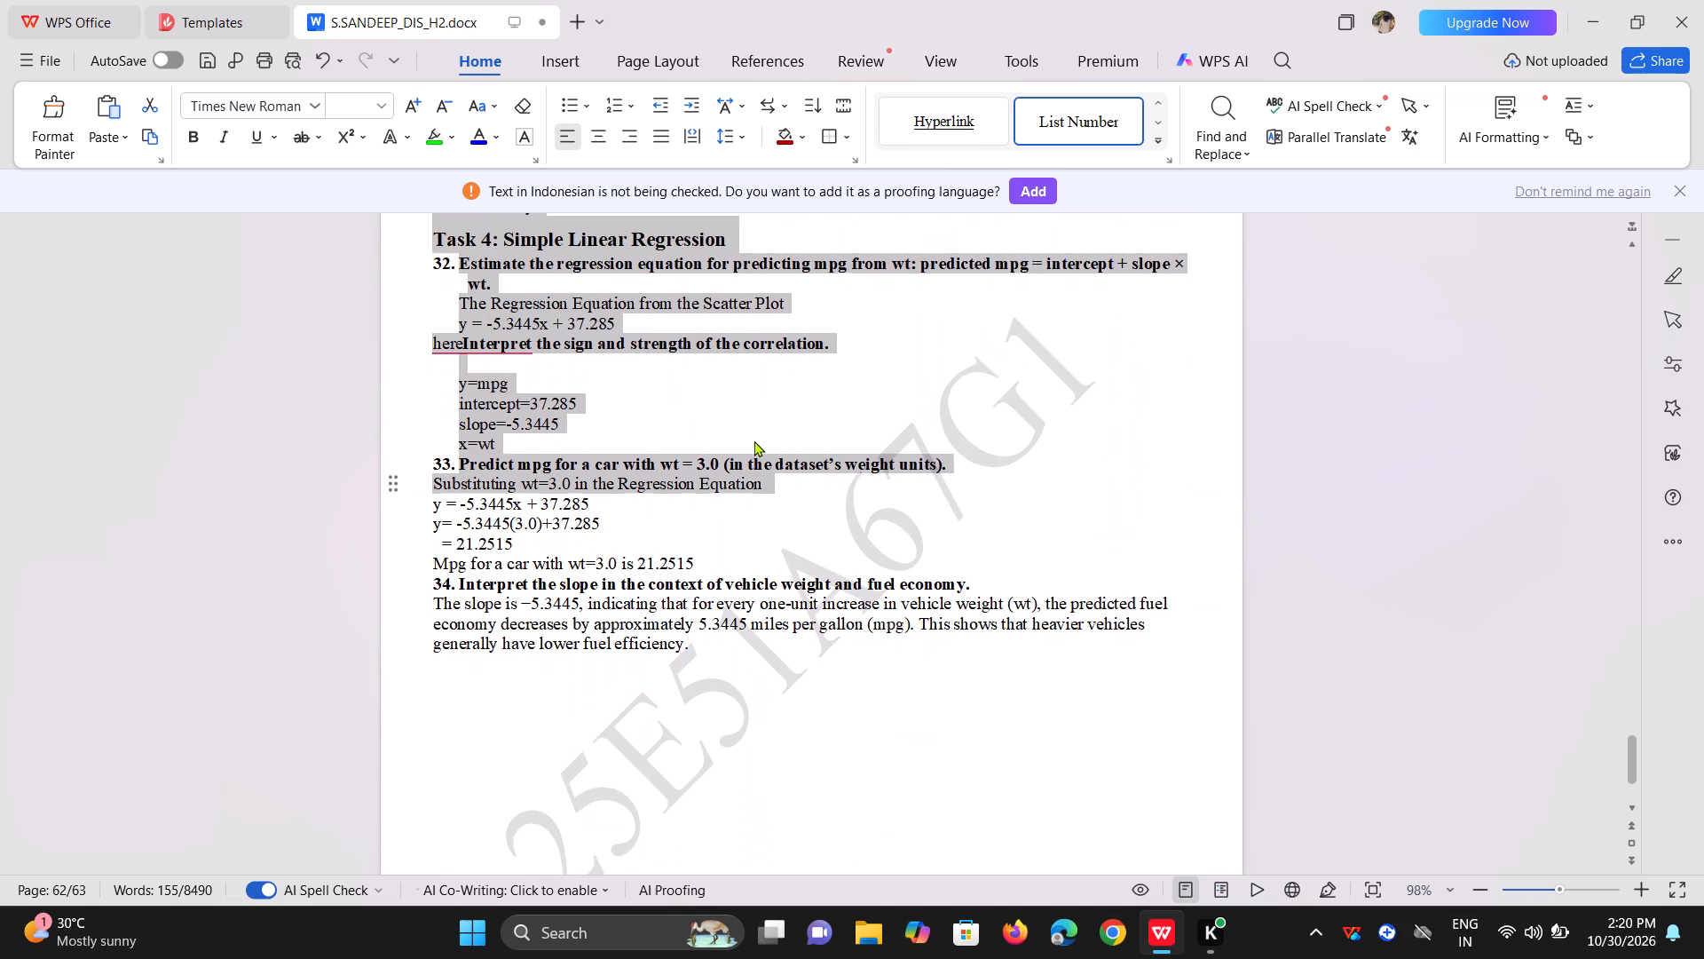
scroll(754, 440, down, 7)
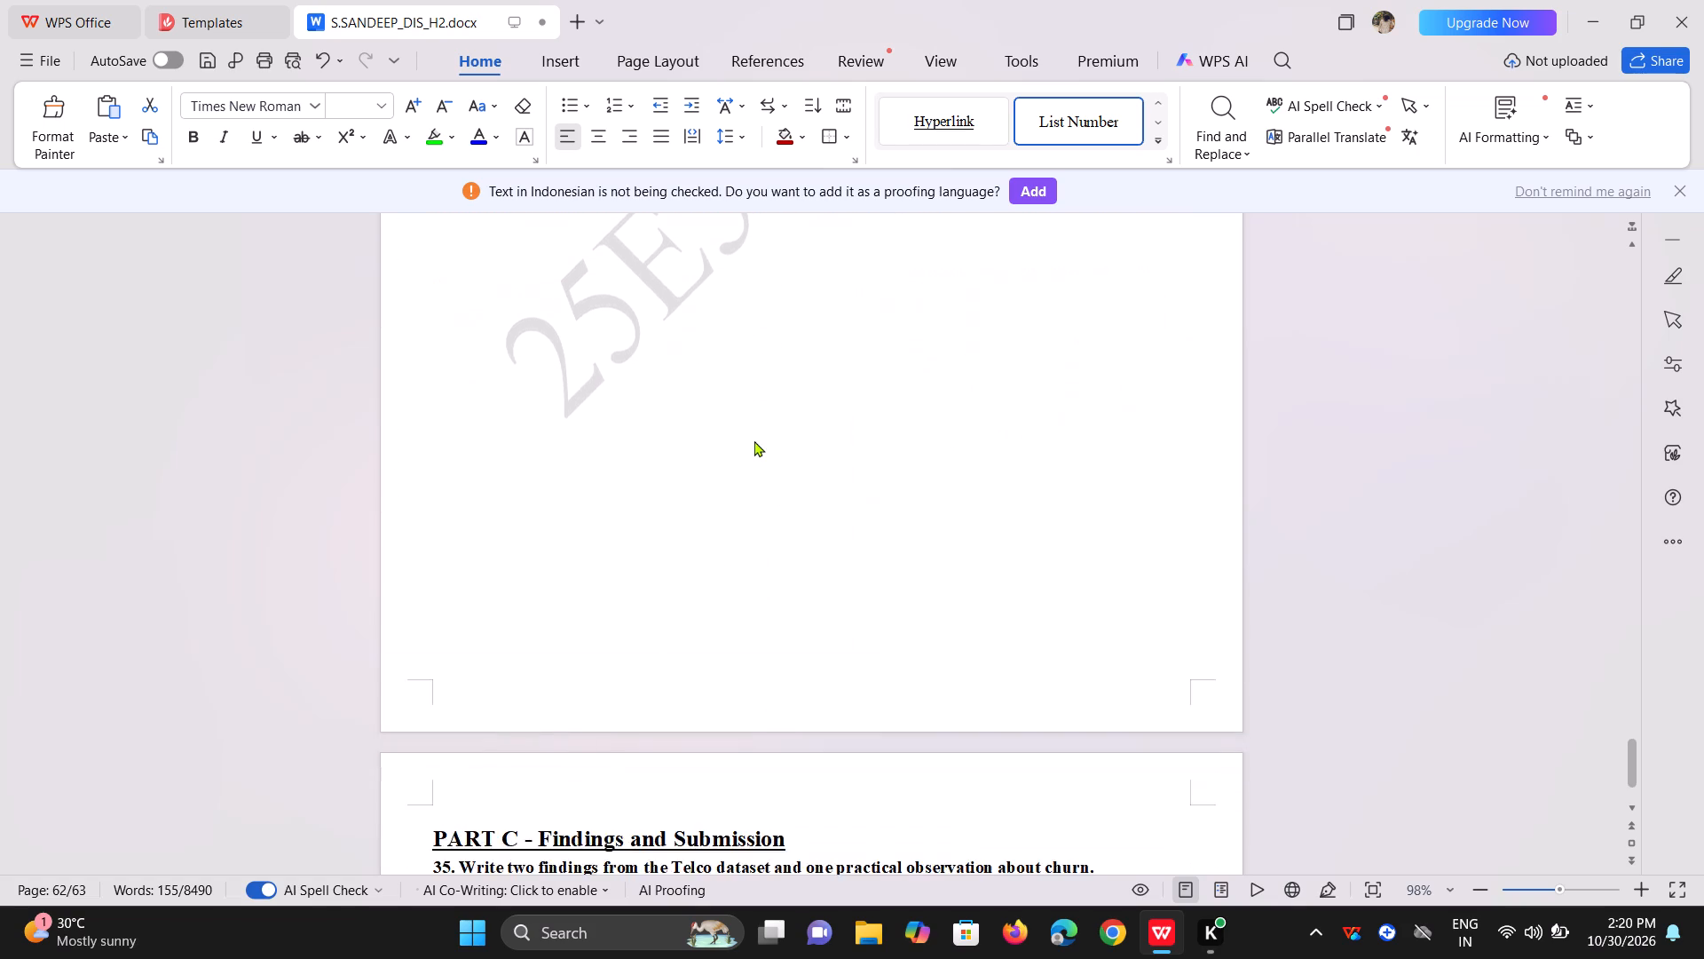
scroll(754, 440, down, 4)
scroll(754, 440, up, 1)
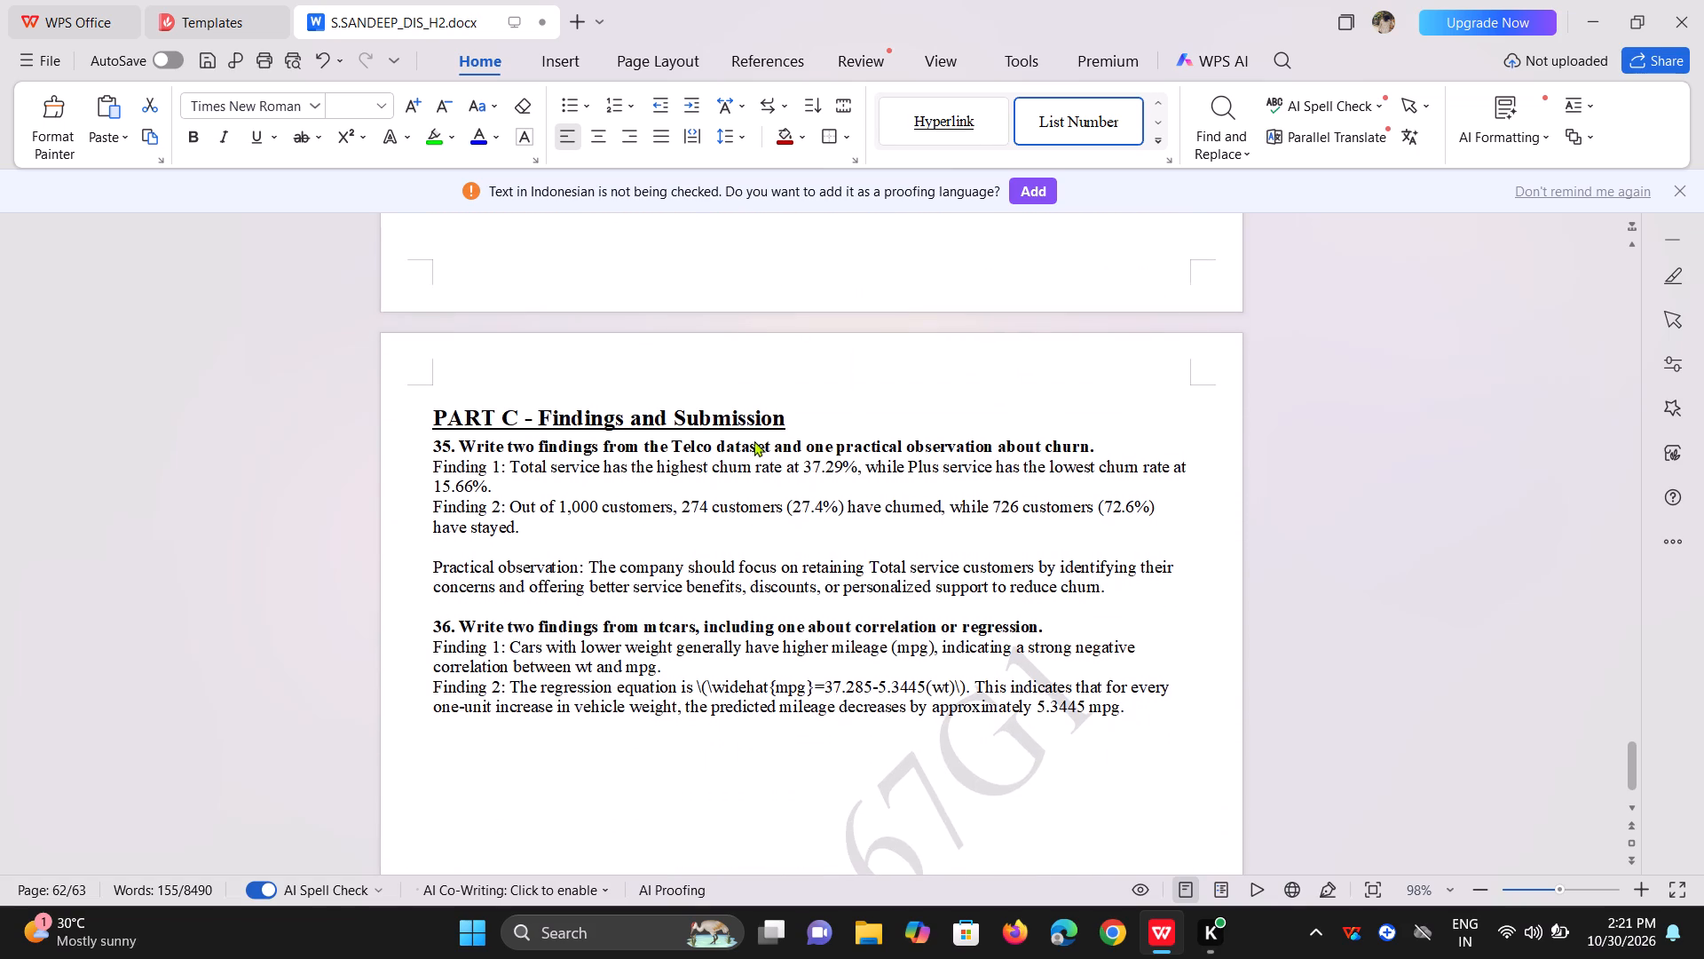
scroll(754, 440, up, 3)
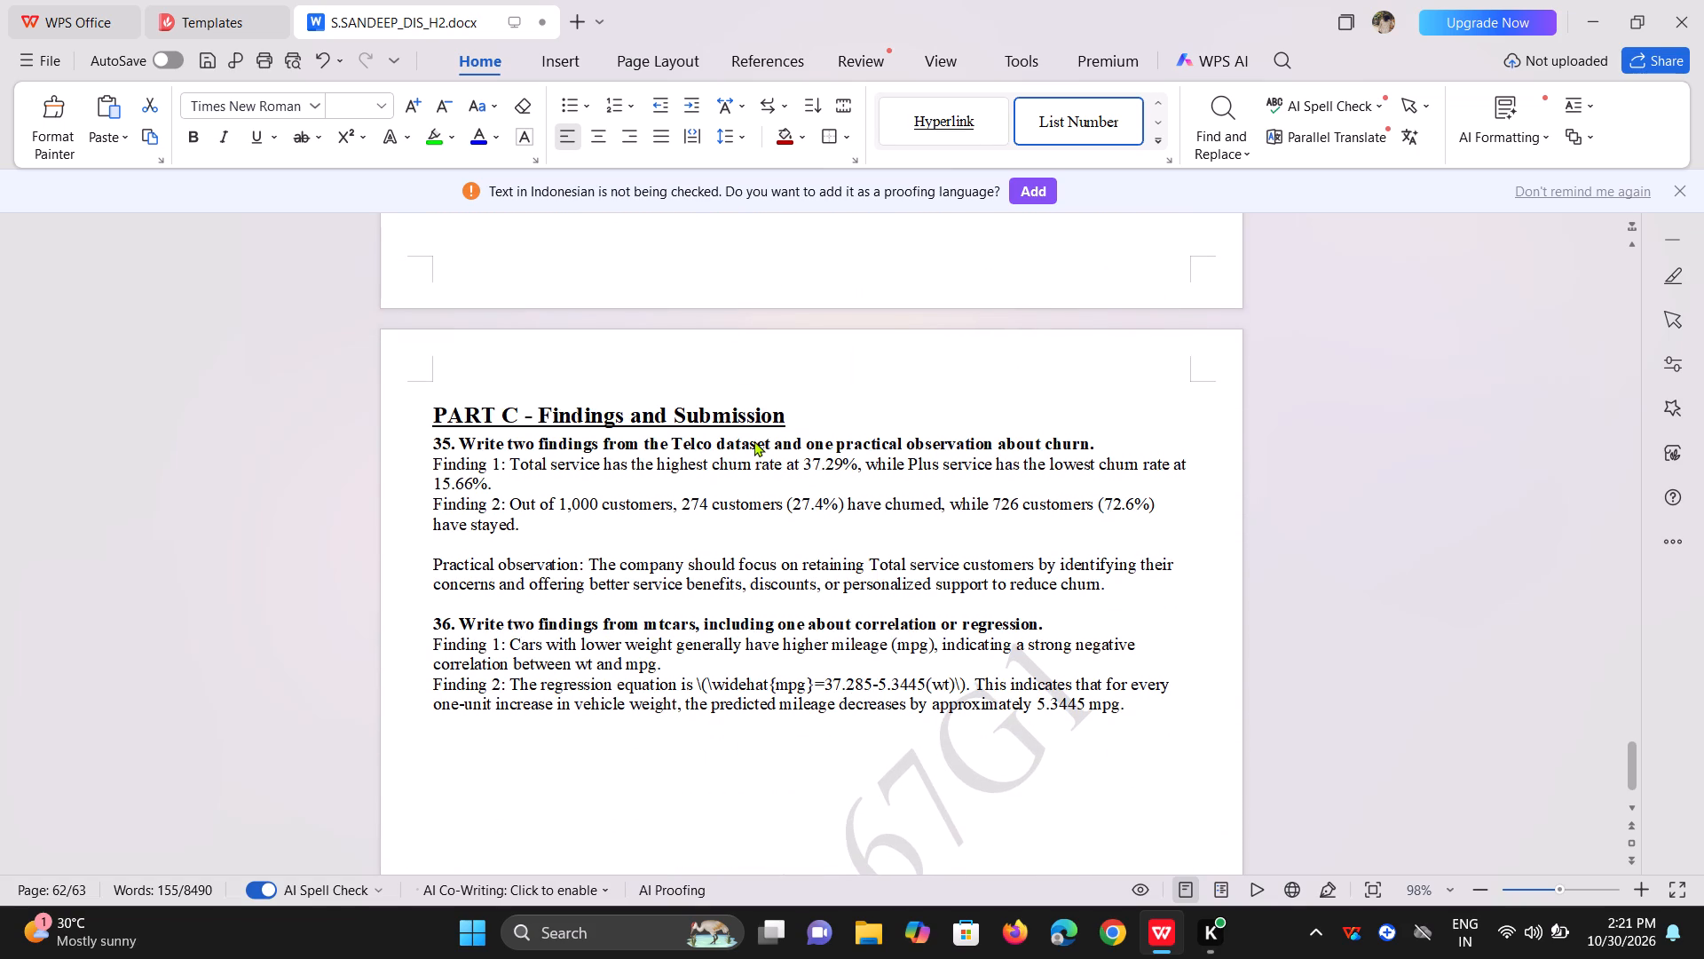
scroll(754, 440, up, 2)
Examine the pages from question 23 through Part C and compare them with the duplicate pages that follow.
scroll(754, 440, up, 12)
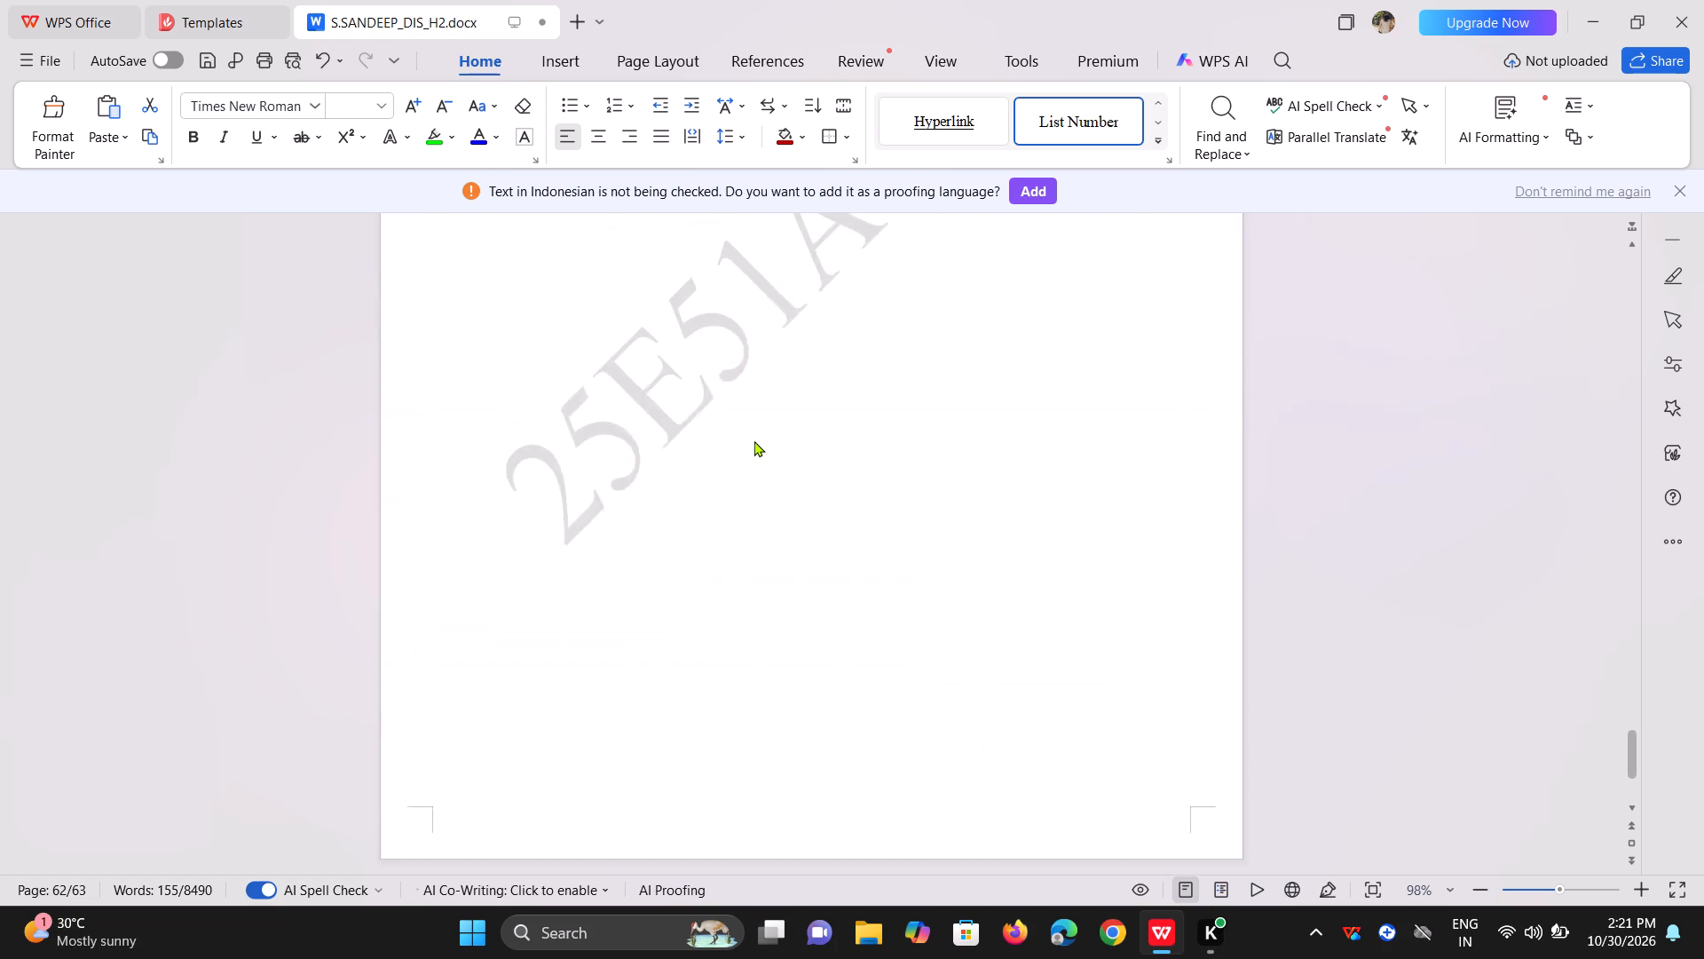
scroll(754, 440, up, 7)
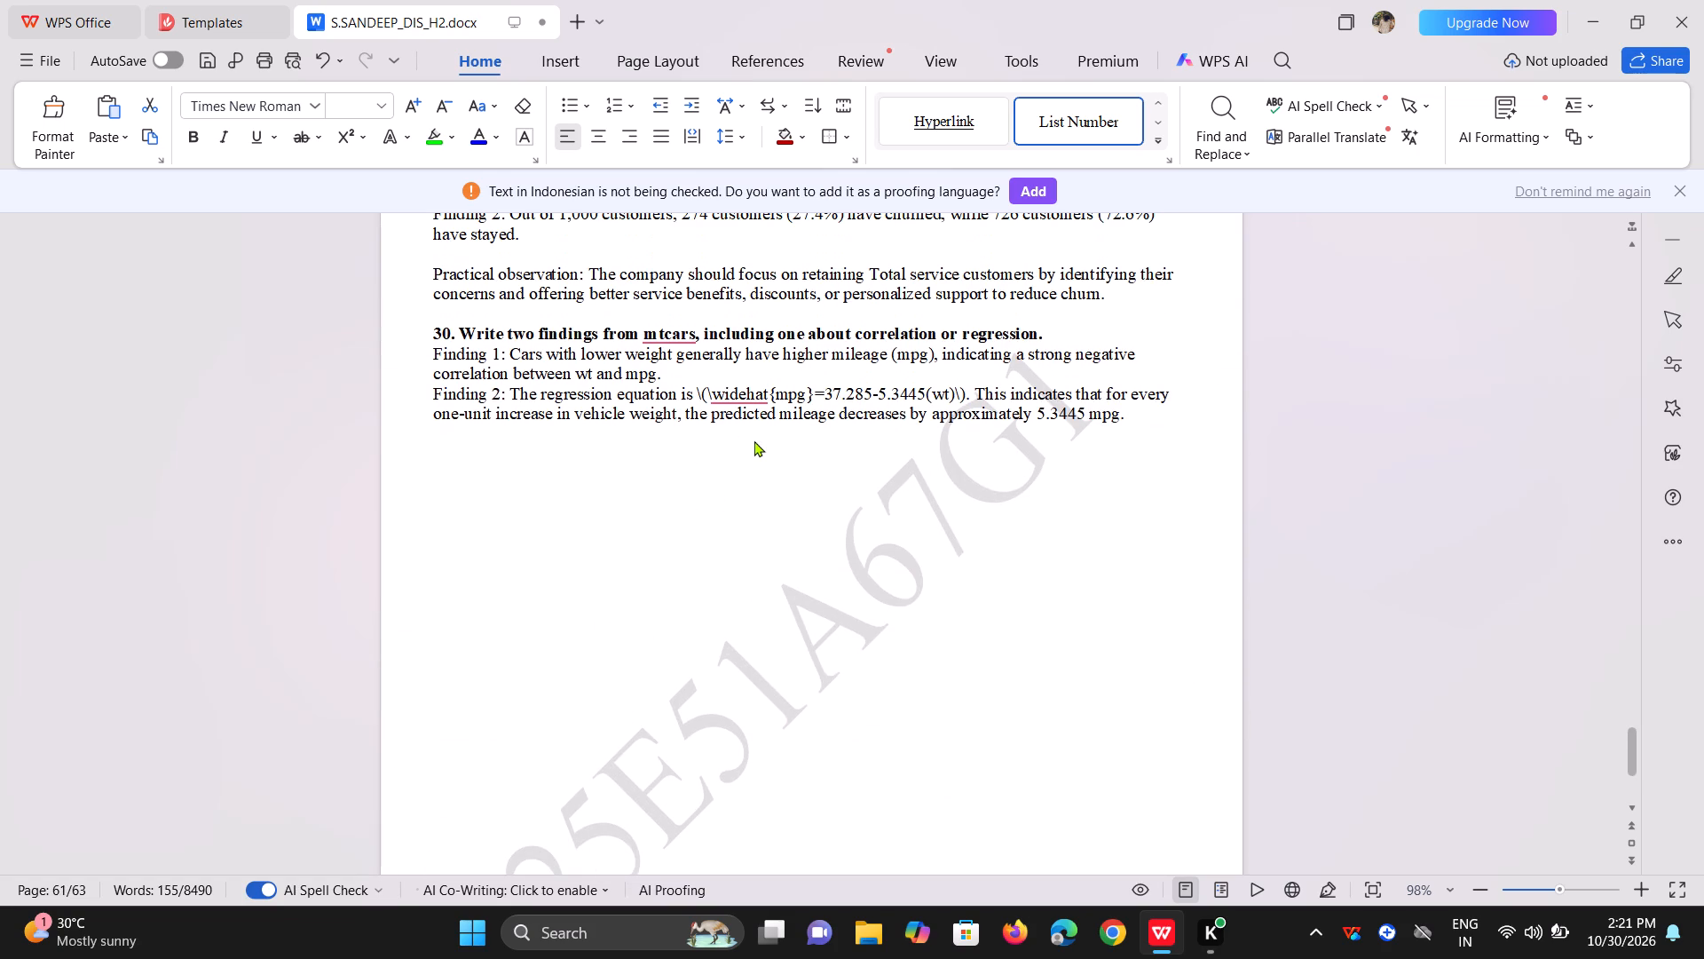
scroll(754, 440, up, 13)
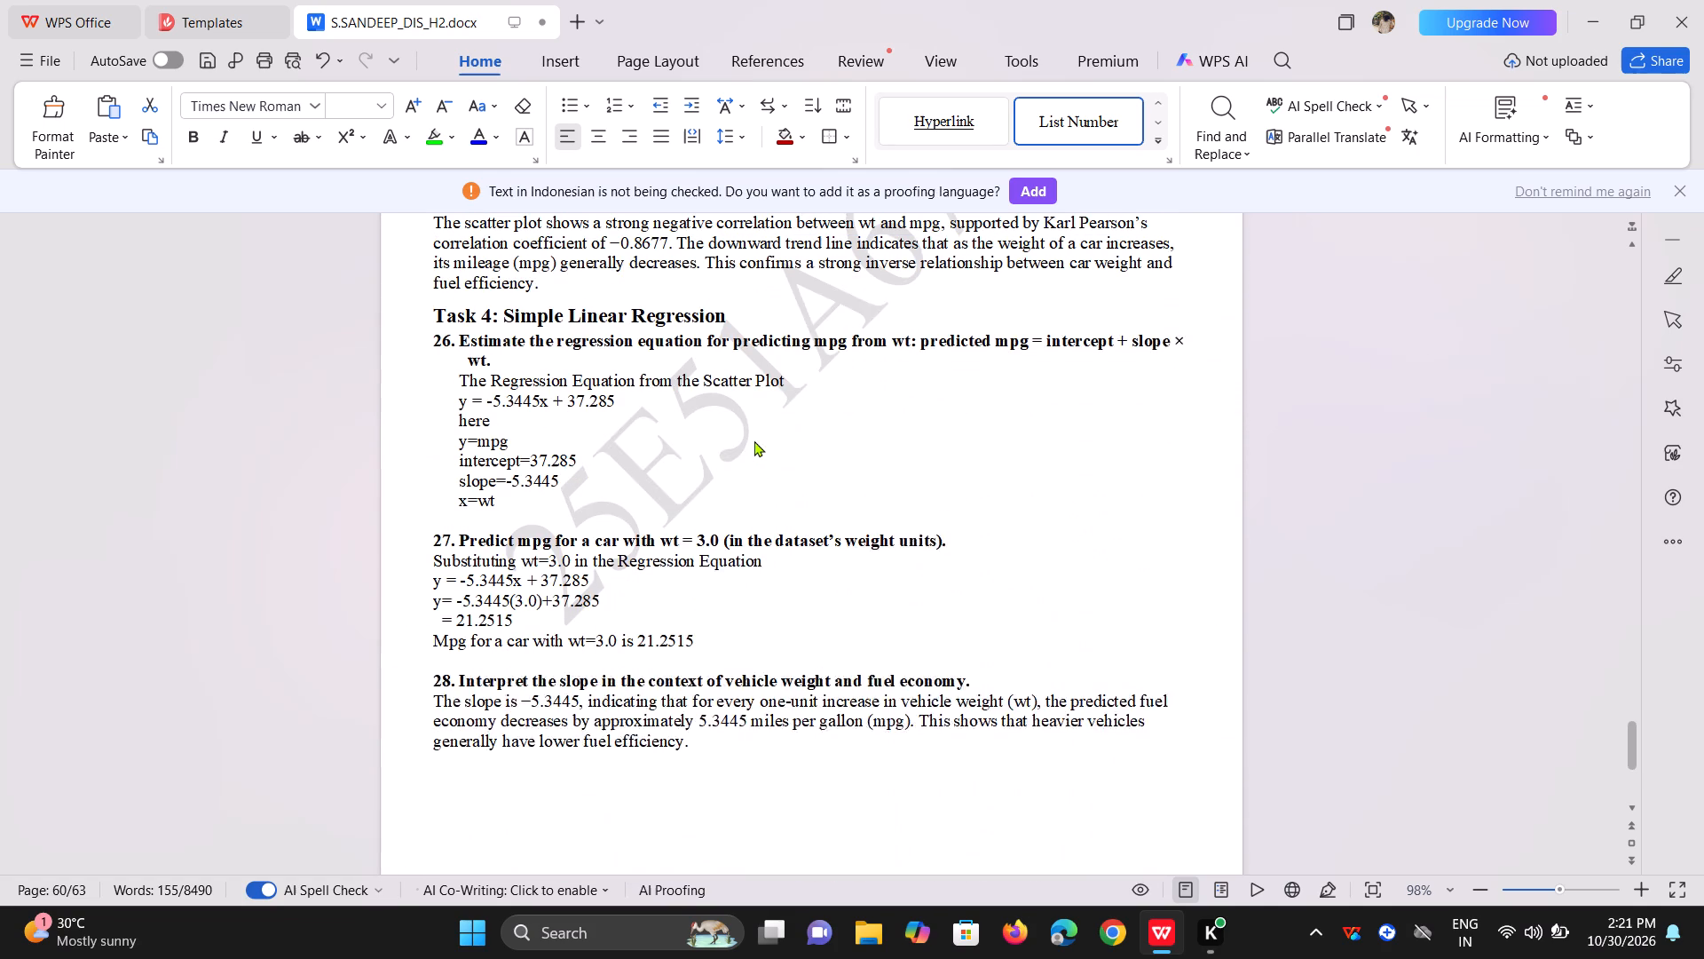
scroll(754, 440, down, 4)
scroll(754, 440, up, 12)
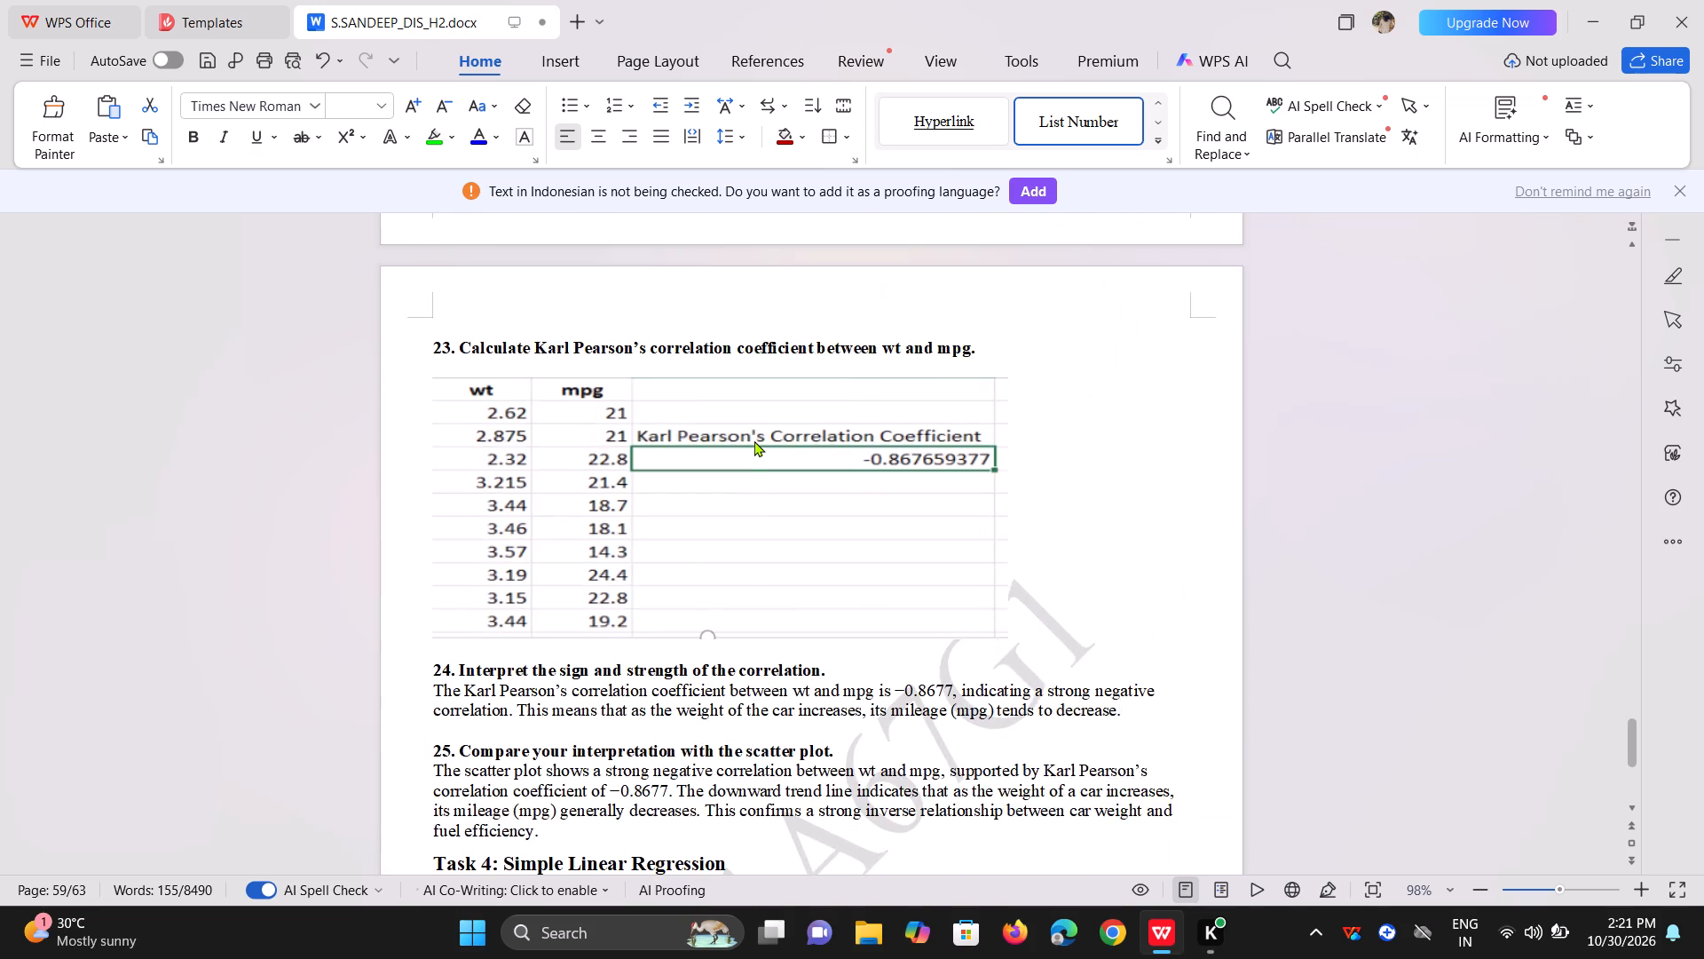
scroll(754, 440, up, 2)
scroll(754, 440, down, 2)
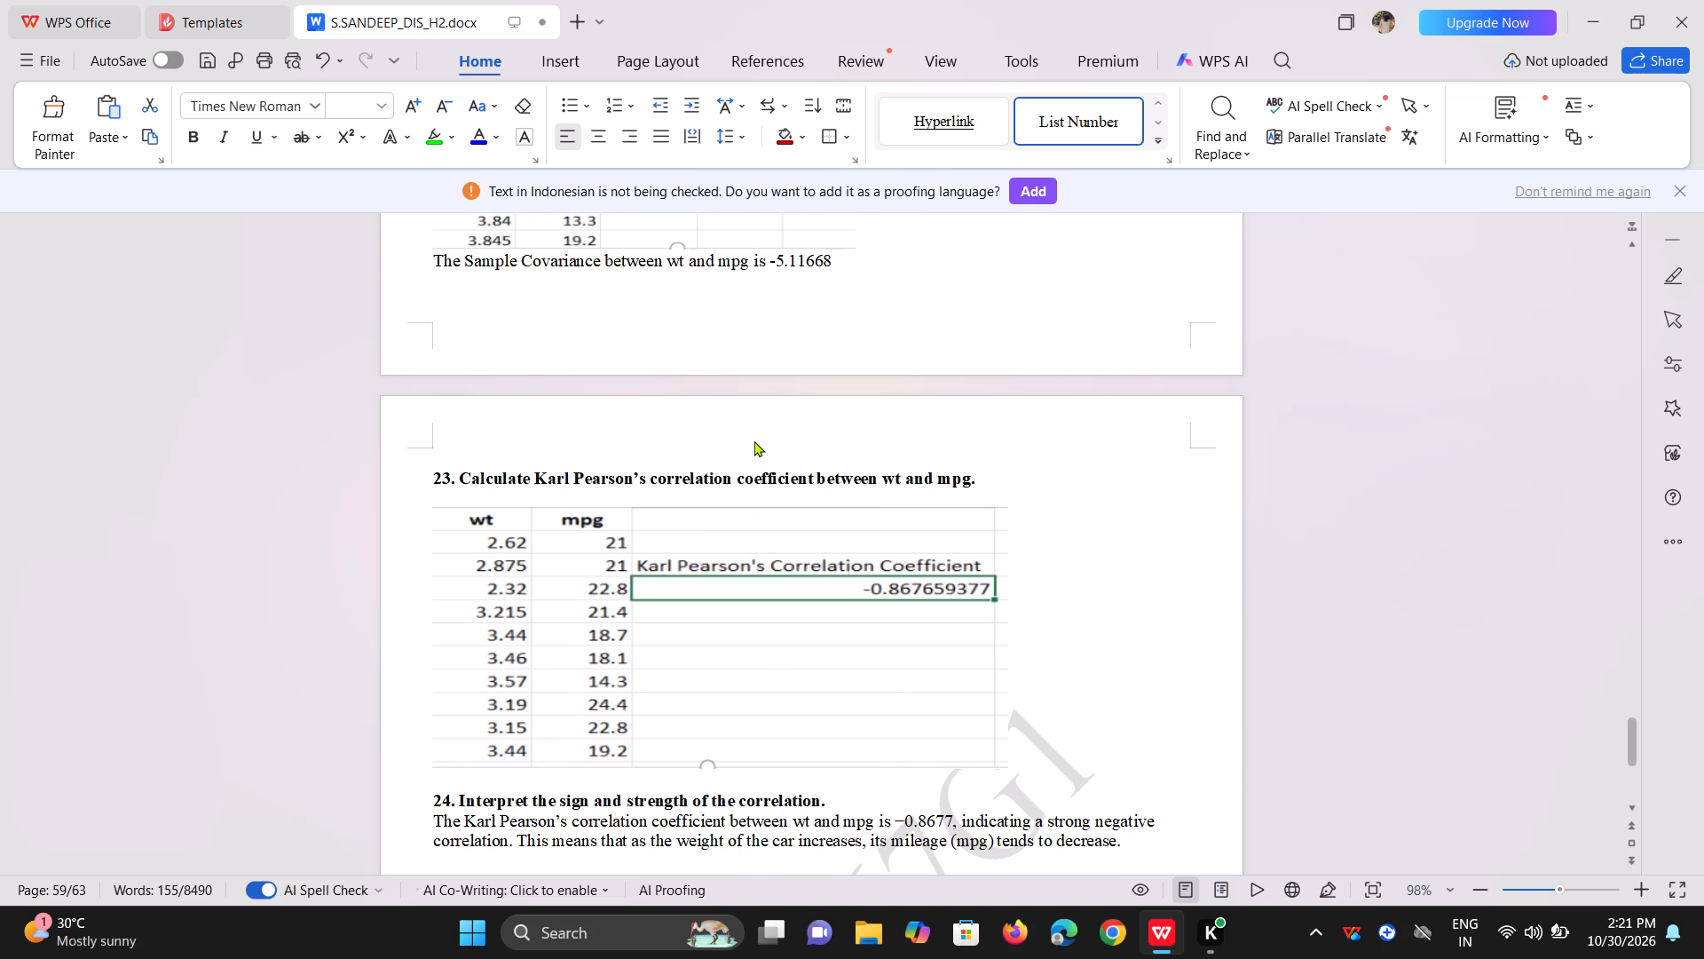
scroll(754, 440, down, 10)
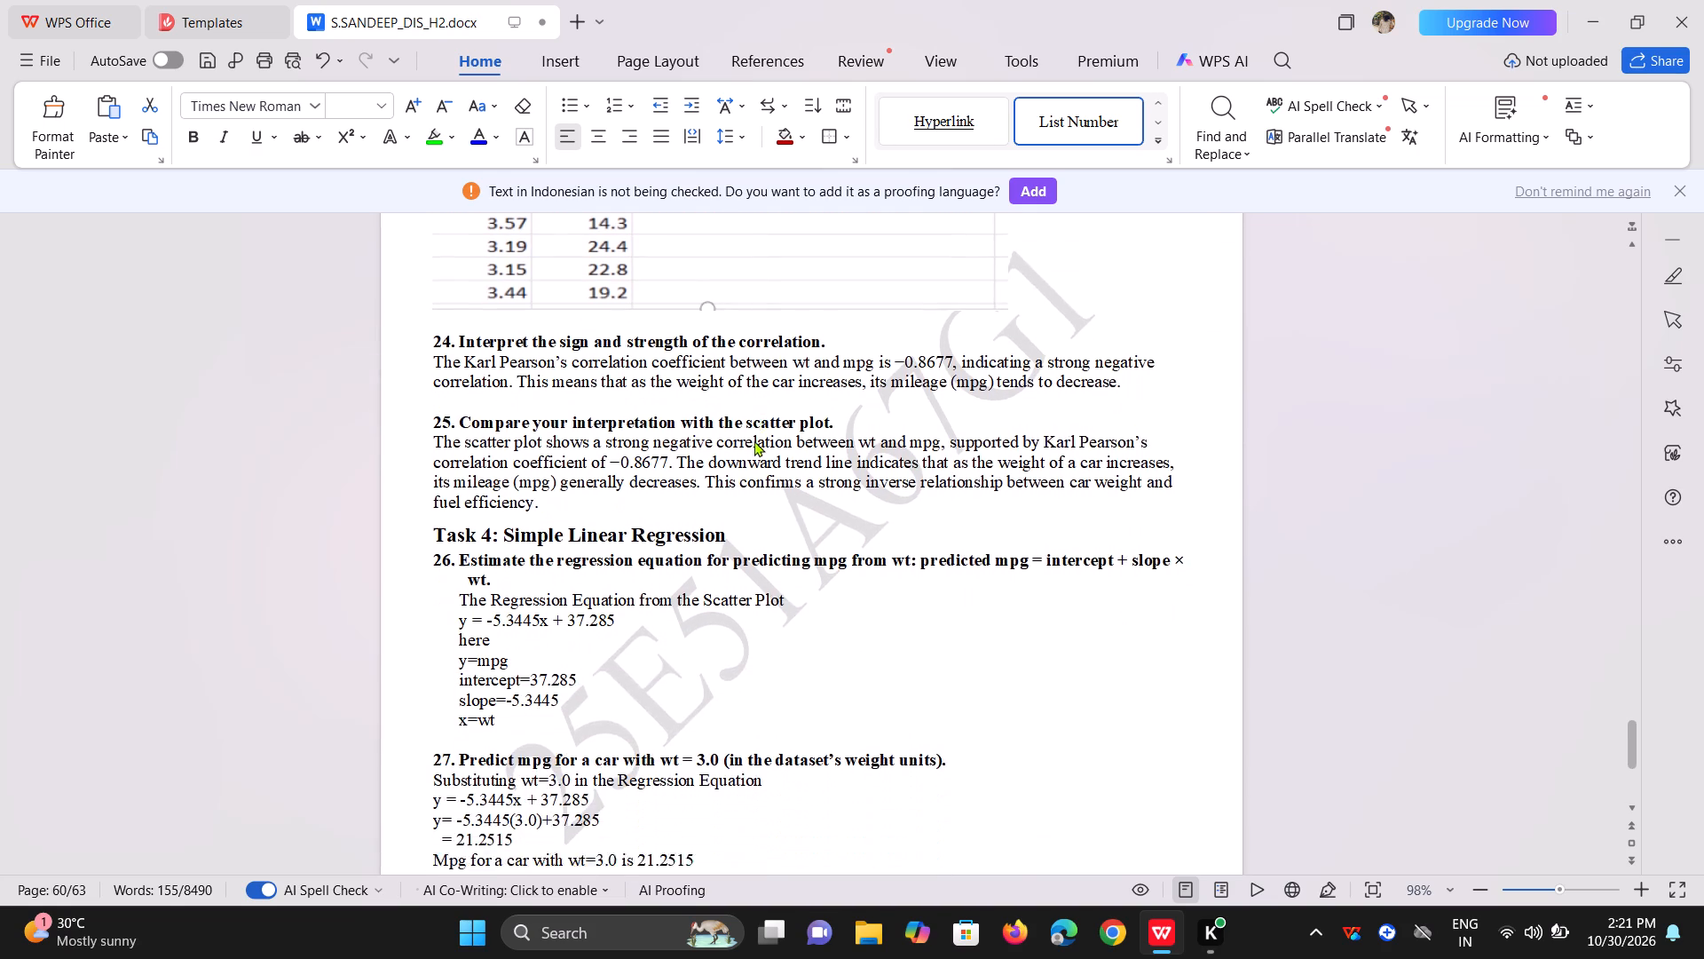
scroll(754, 440, down, 15)
scroll(754, 440, down, 13)
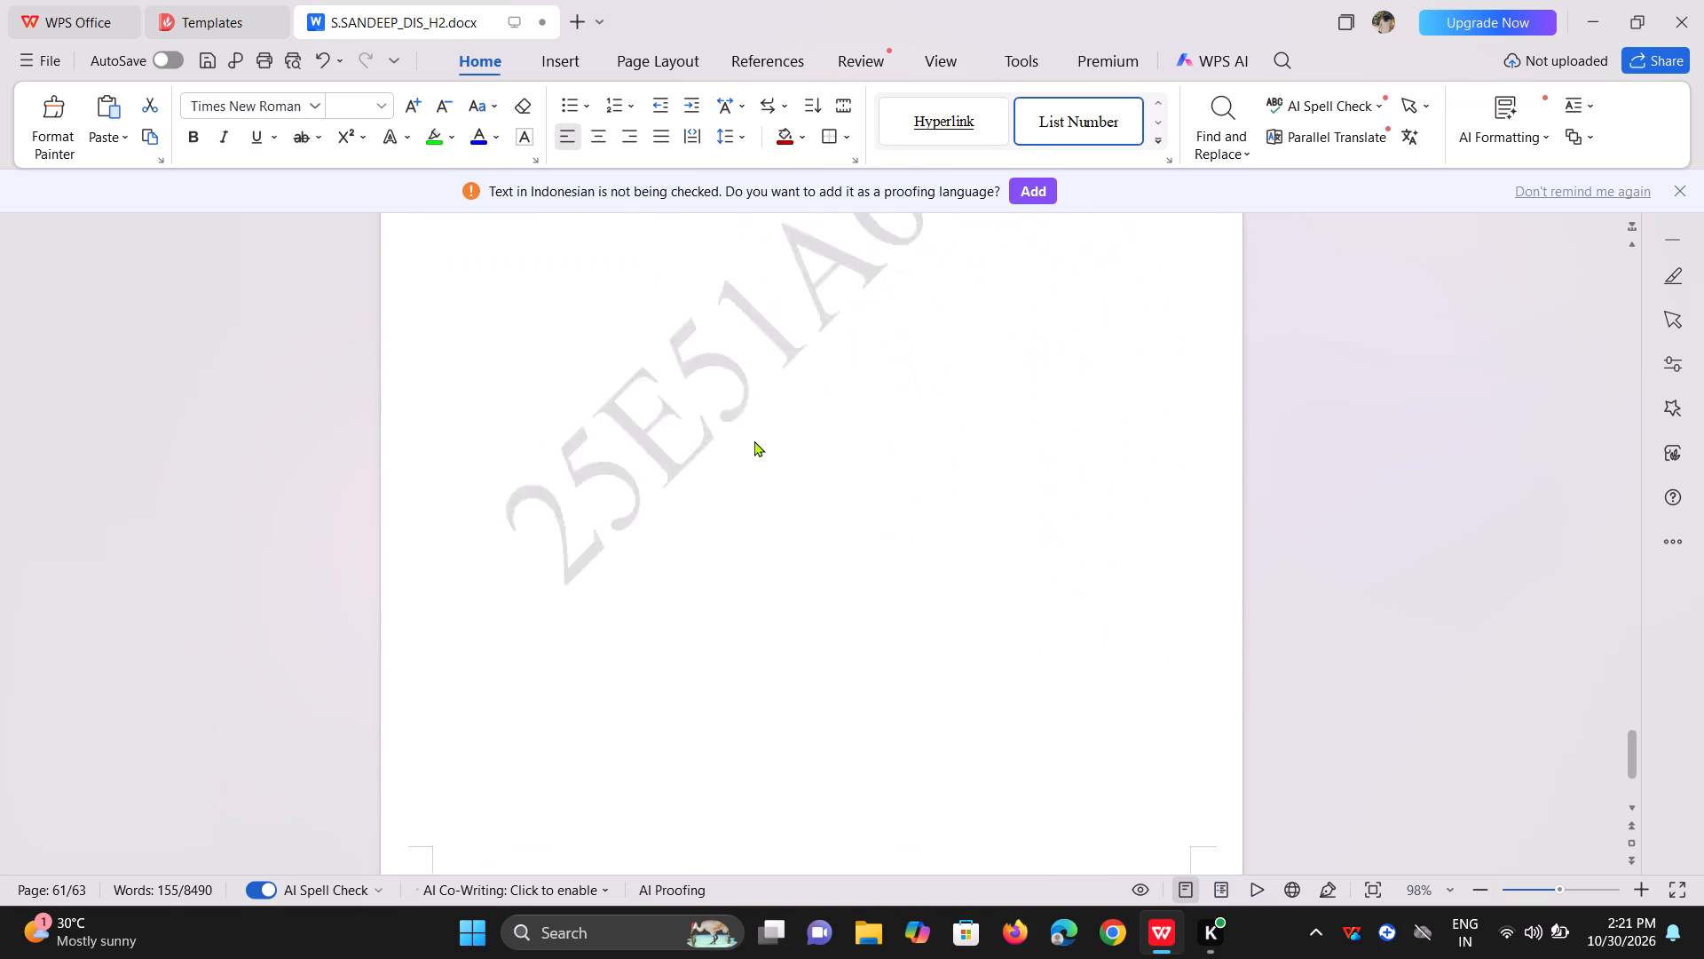
scroll(754, 440, down, 4)
scroll(754, 440, up, 1)
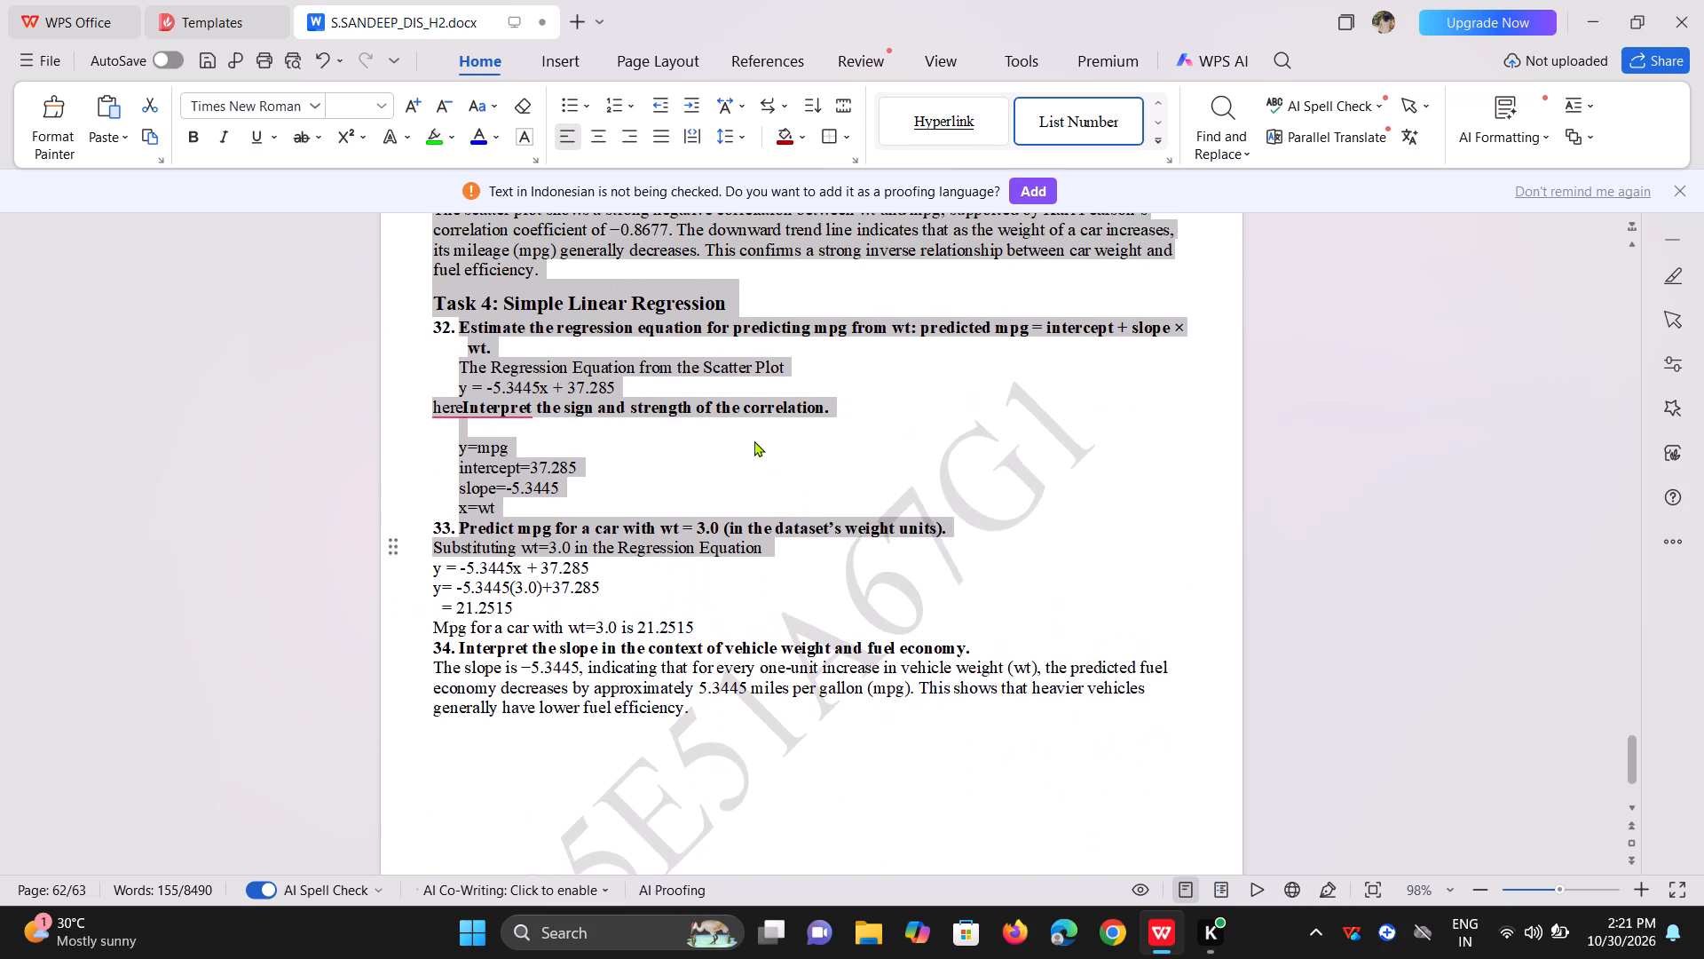
scroll(754, 440, up, 6)
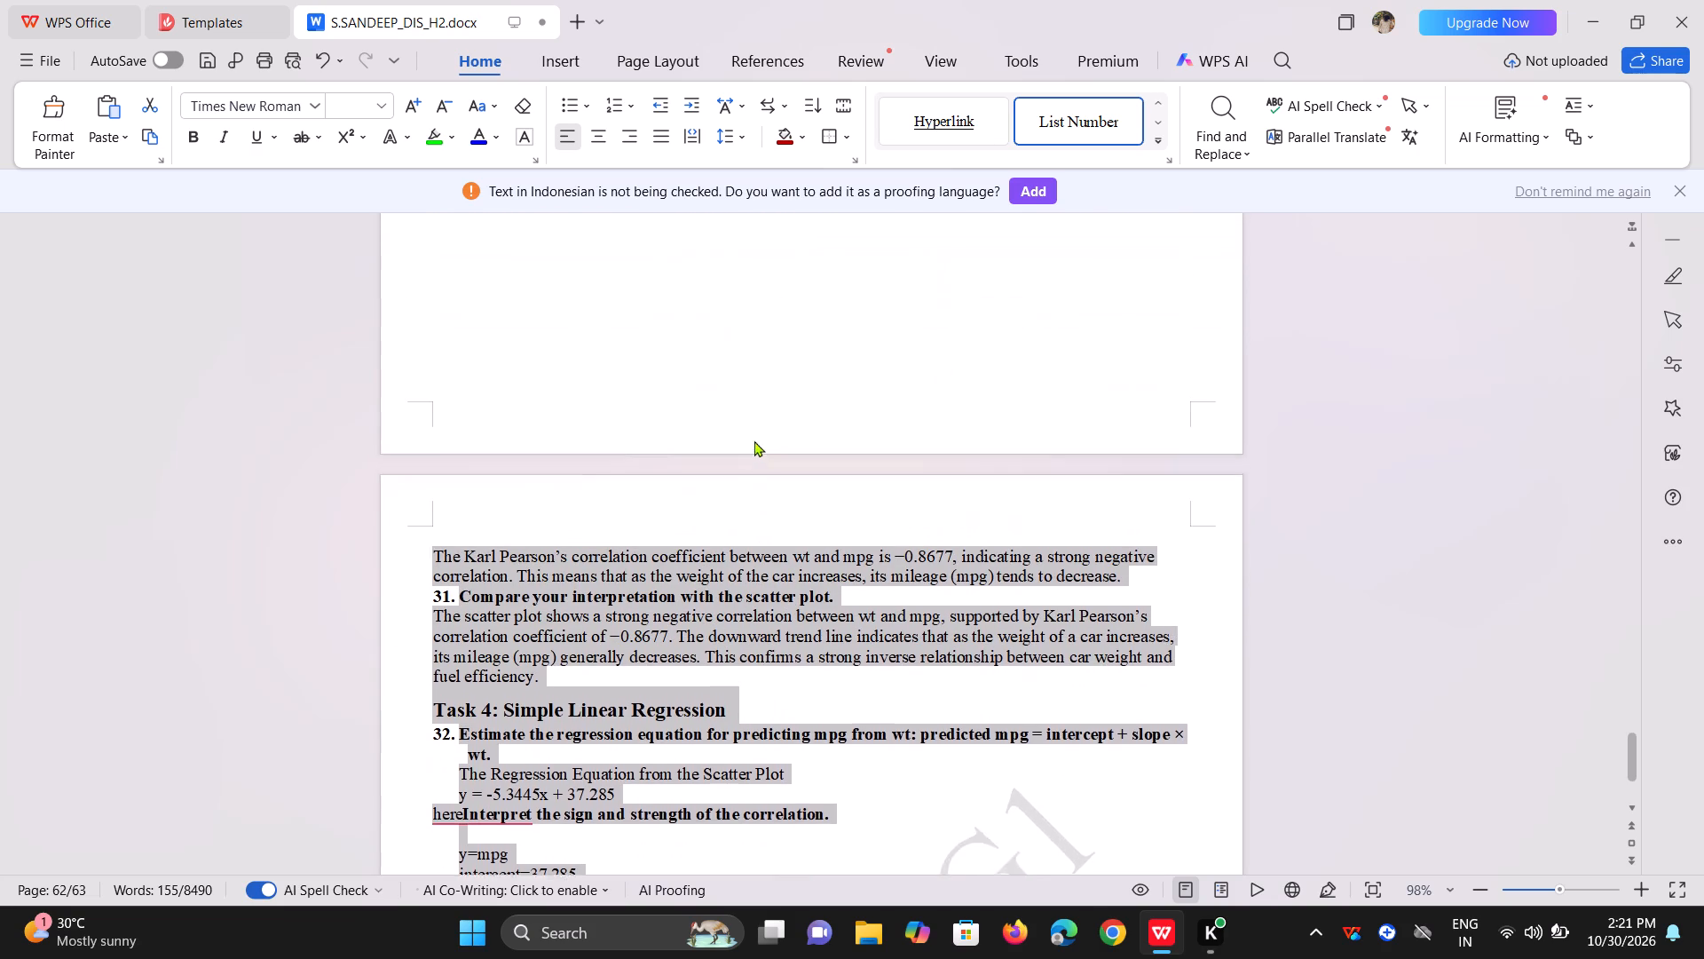
Undo the move of the duplicate "Interpret the sign and strength of the correlation." line and the blank line added above question 28.
click(317, 43)
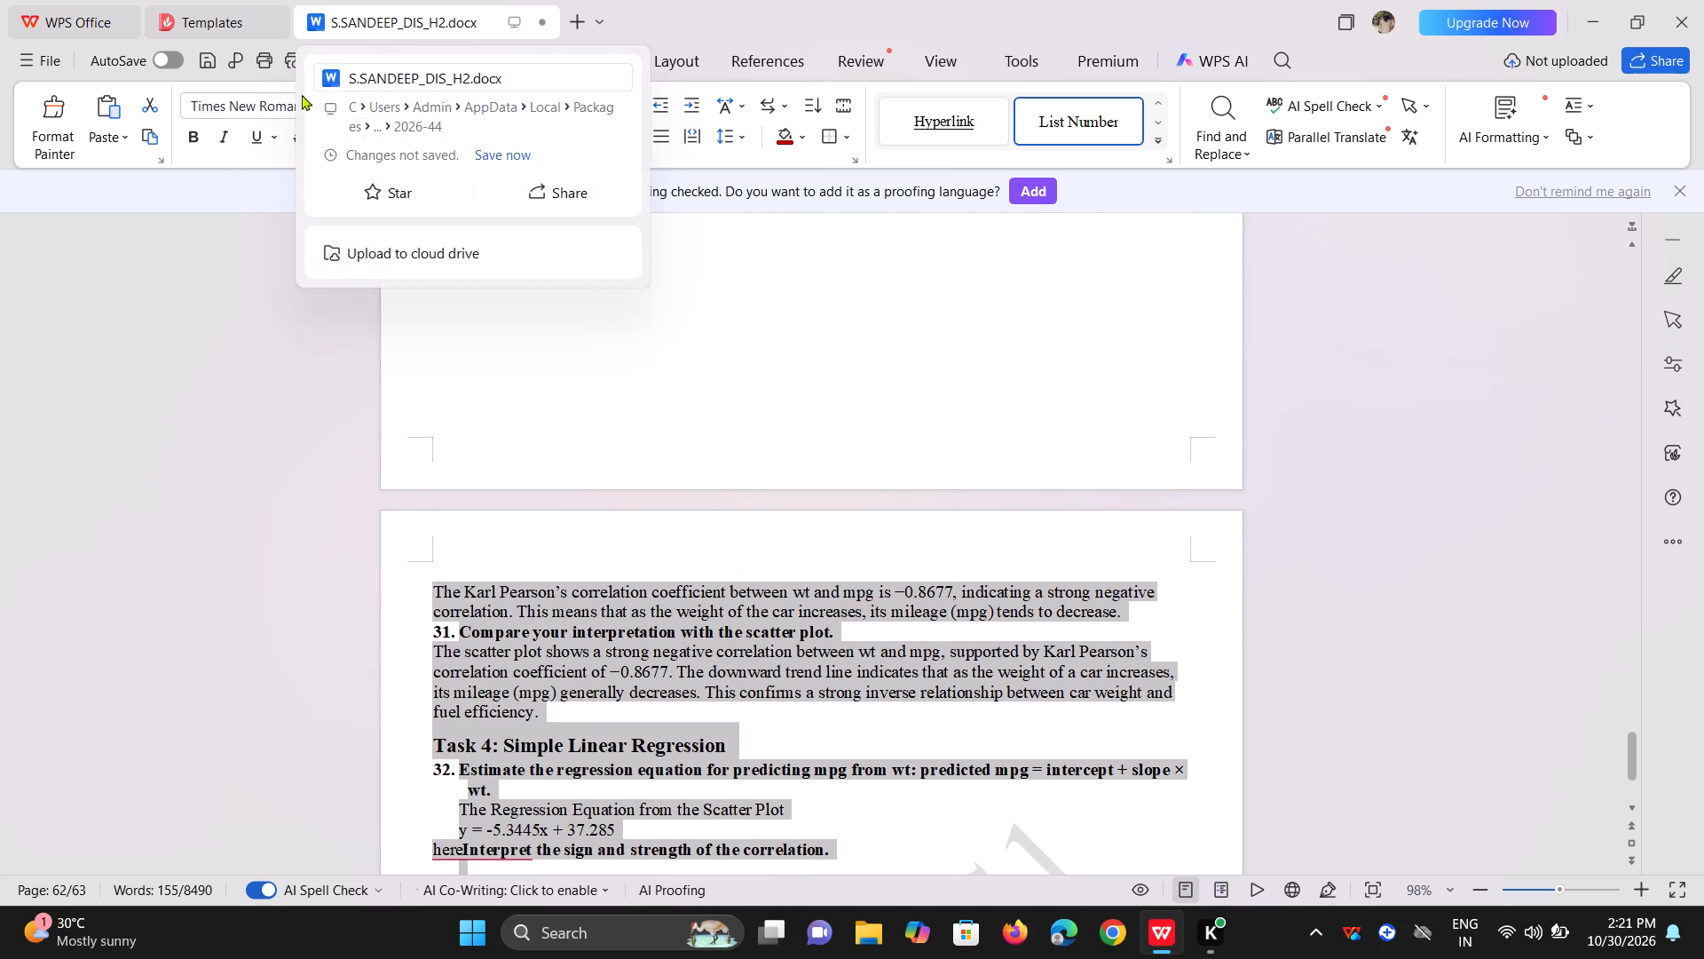
click(312, 65)
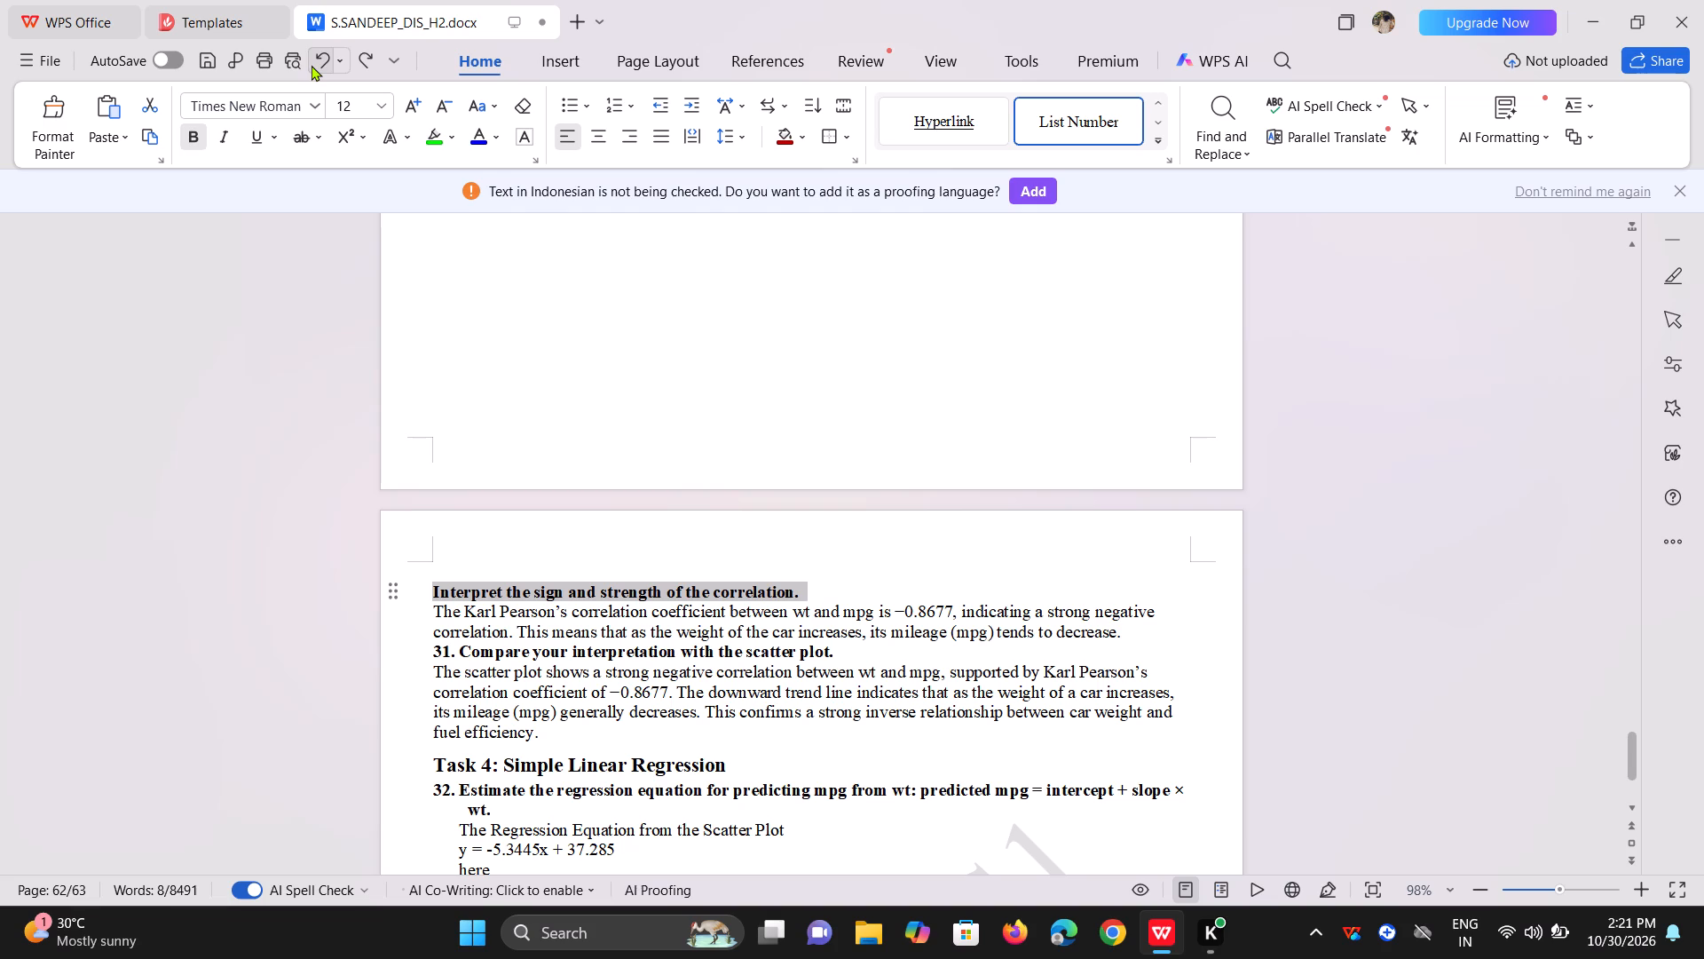
click(312, 65)
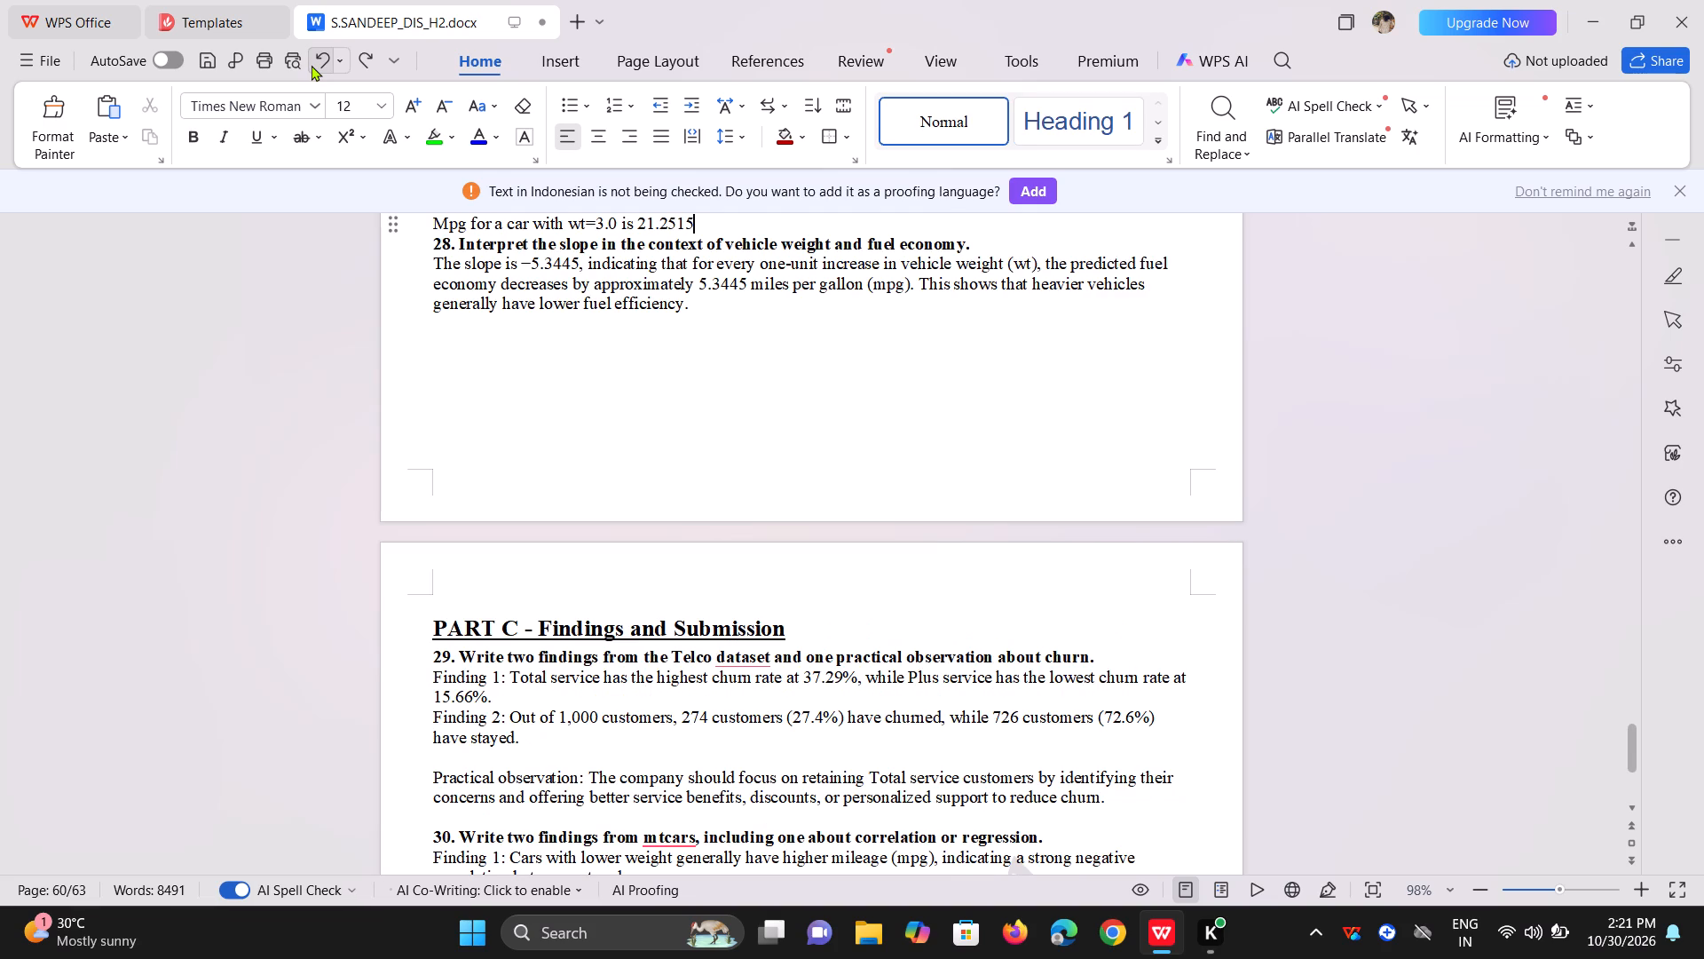
click(312, 65)
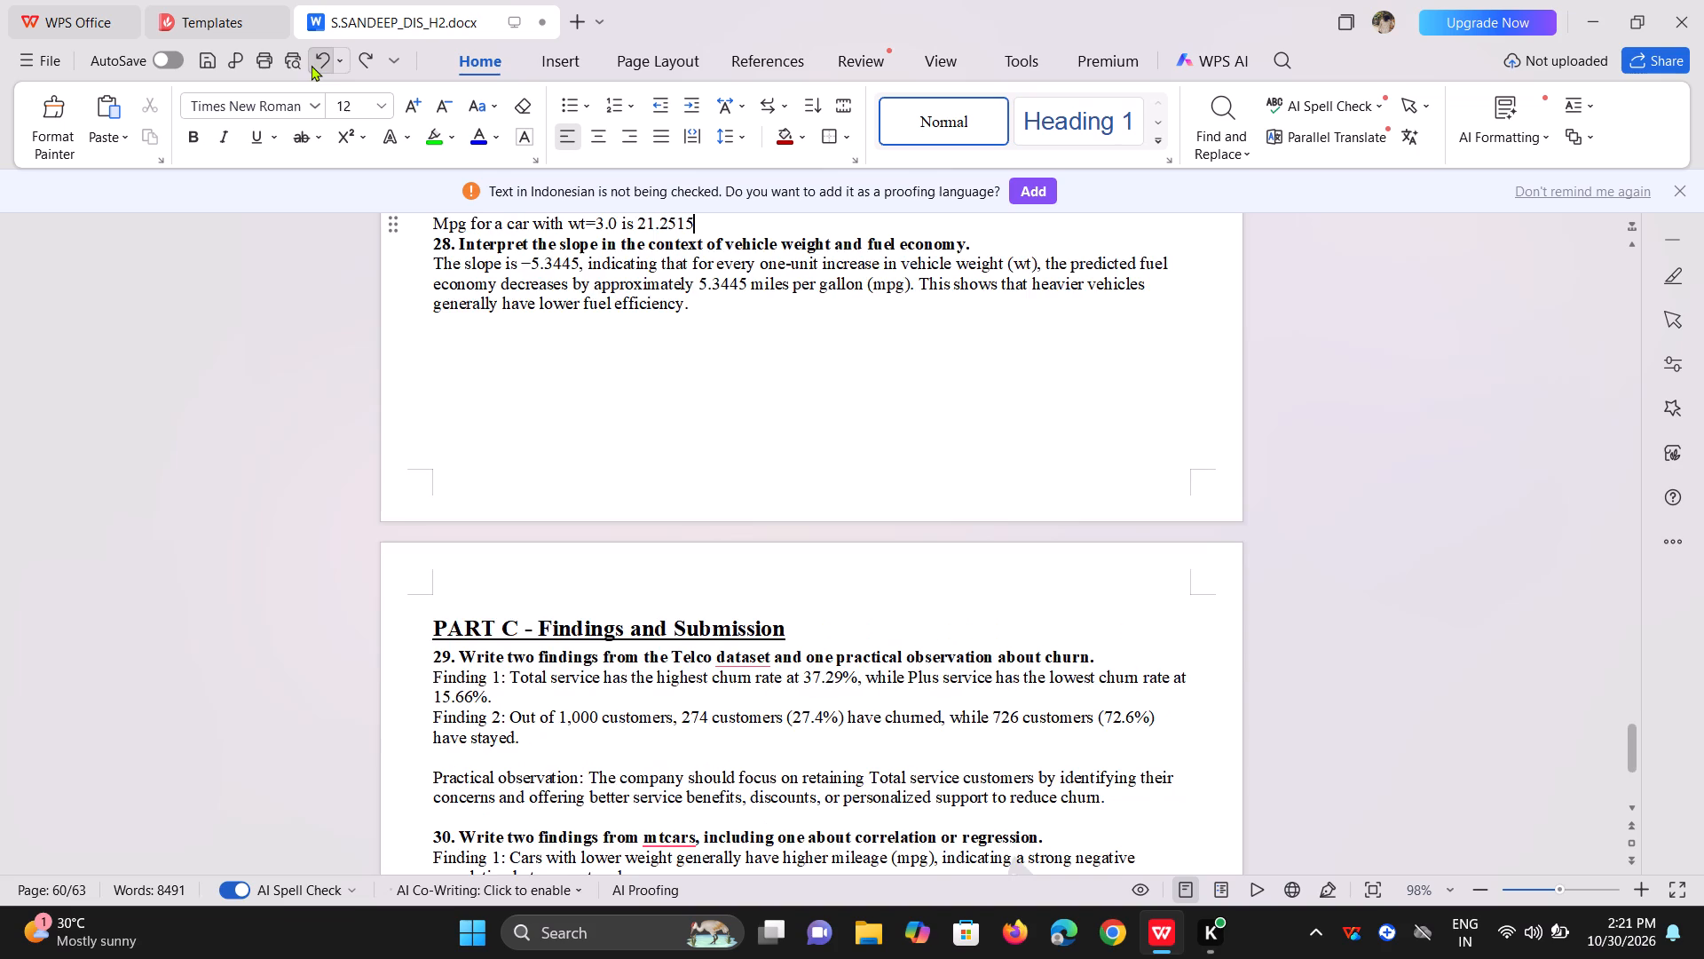
Undo the blank lines added above question 25 and above question 24.
scroll(515, 414, up, 5)
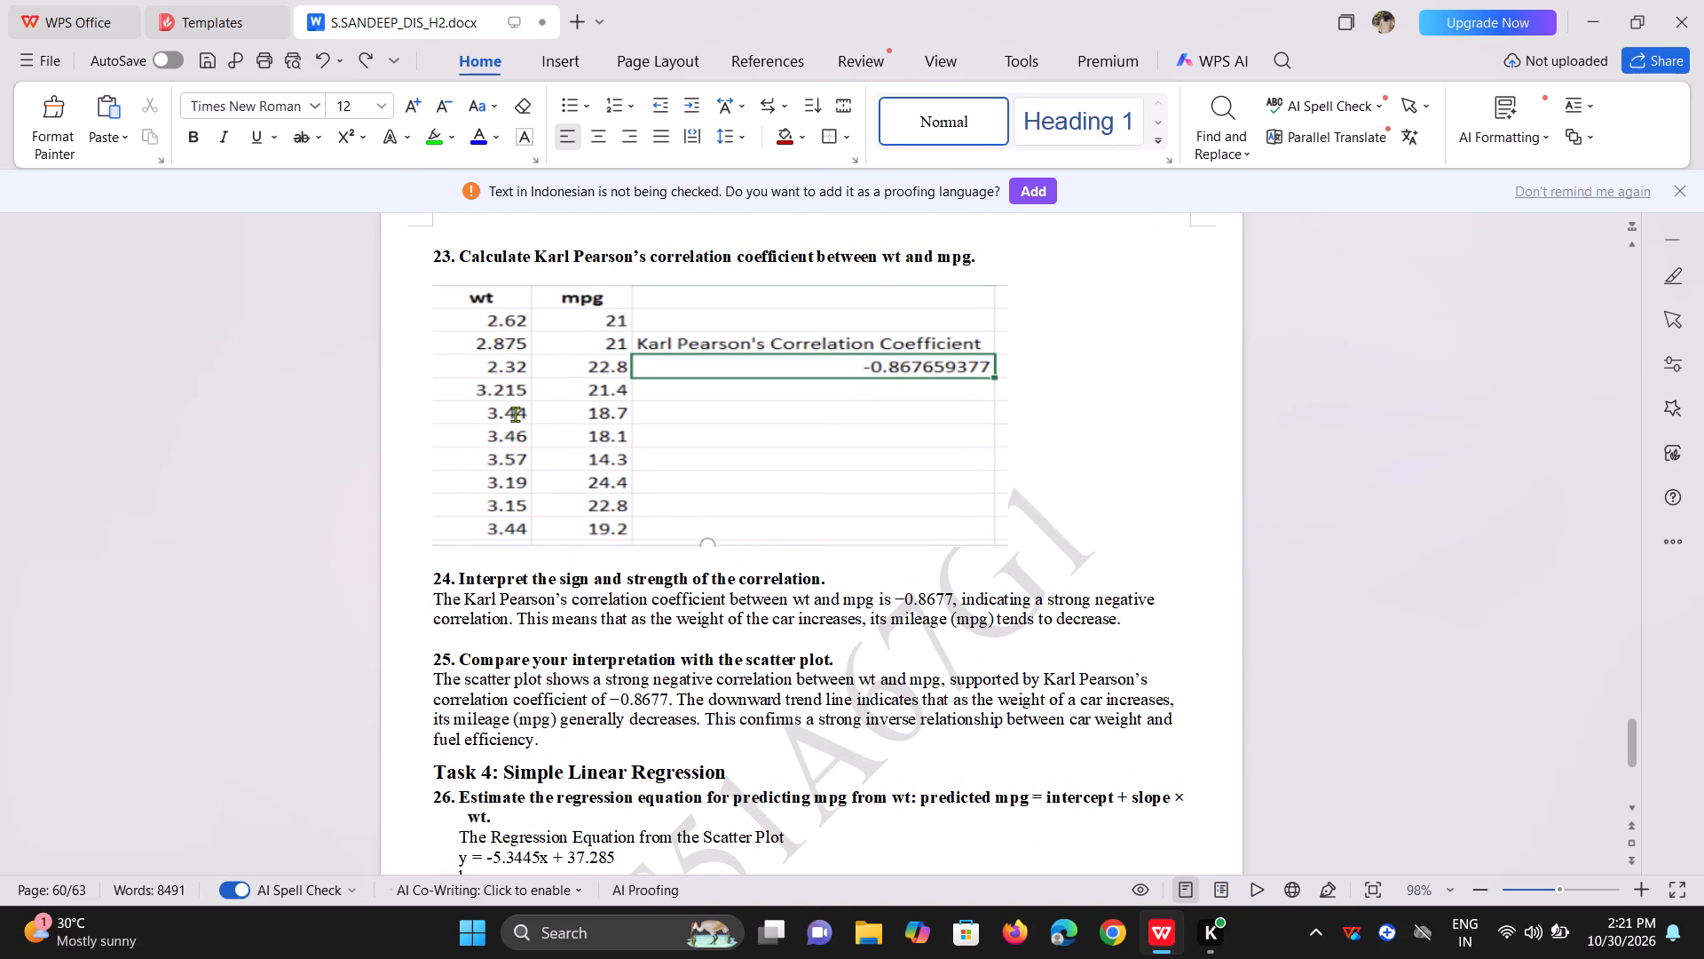
scroll(916, 743, down, 10)
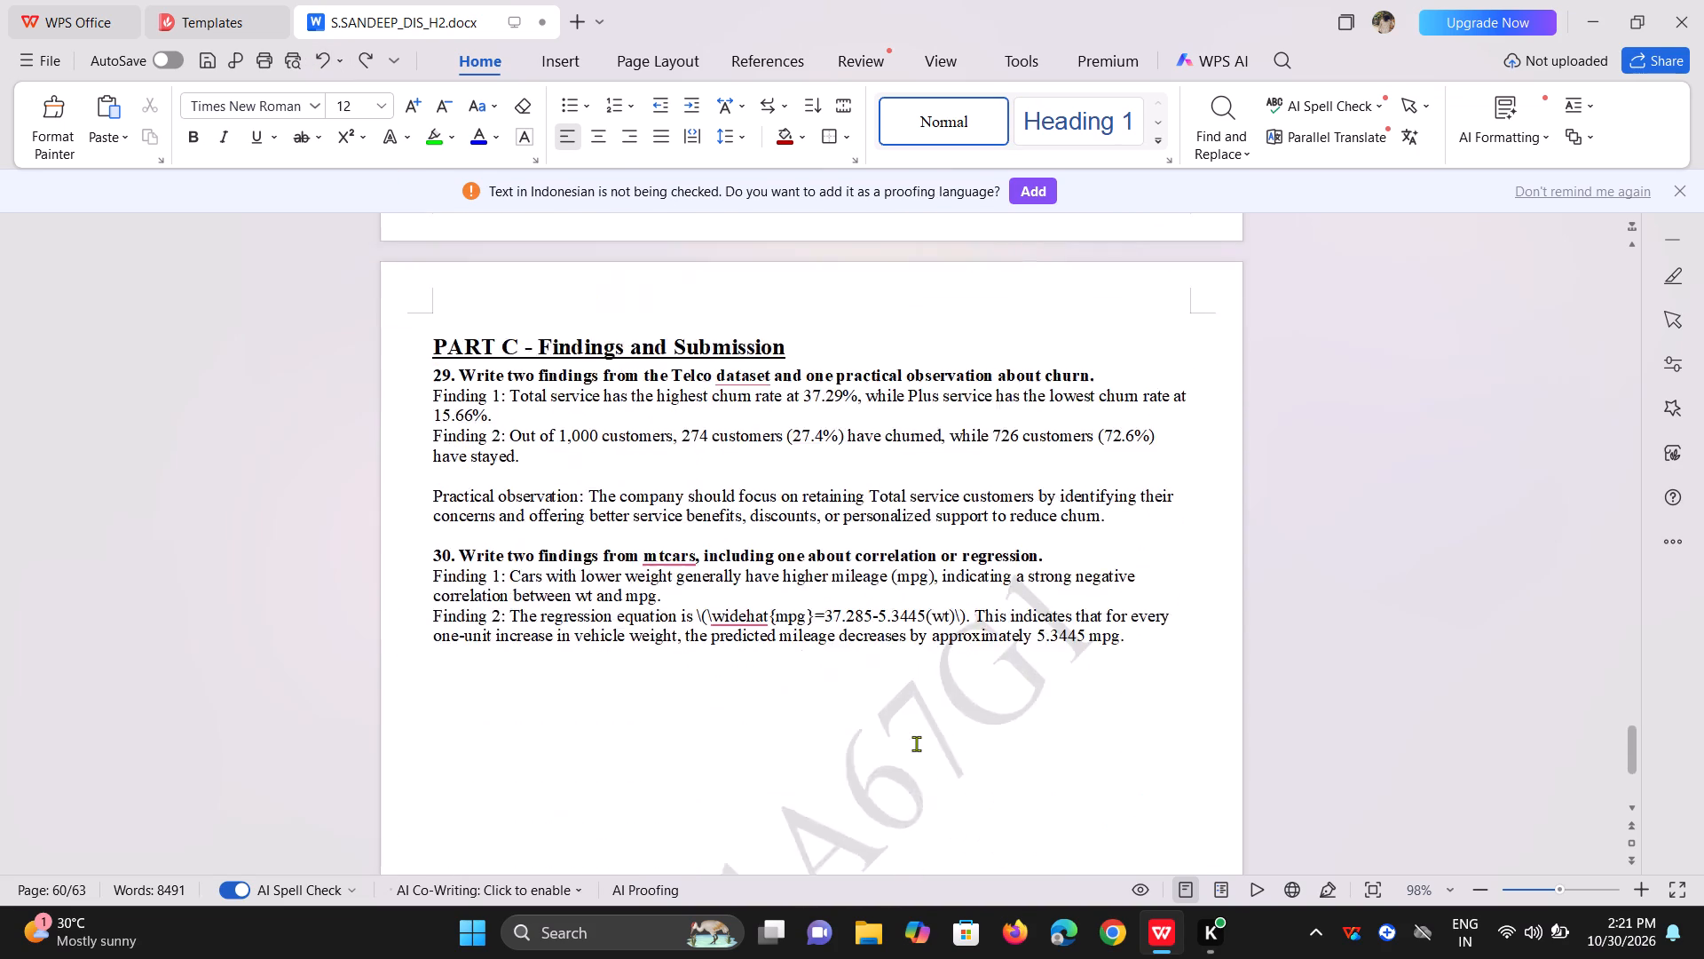
scroll(916, 743, up, 5)
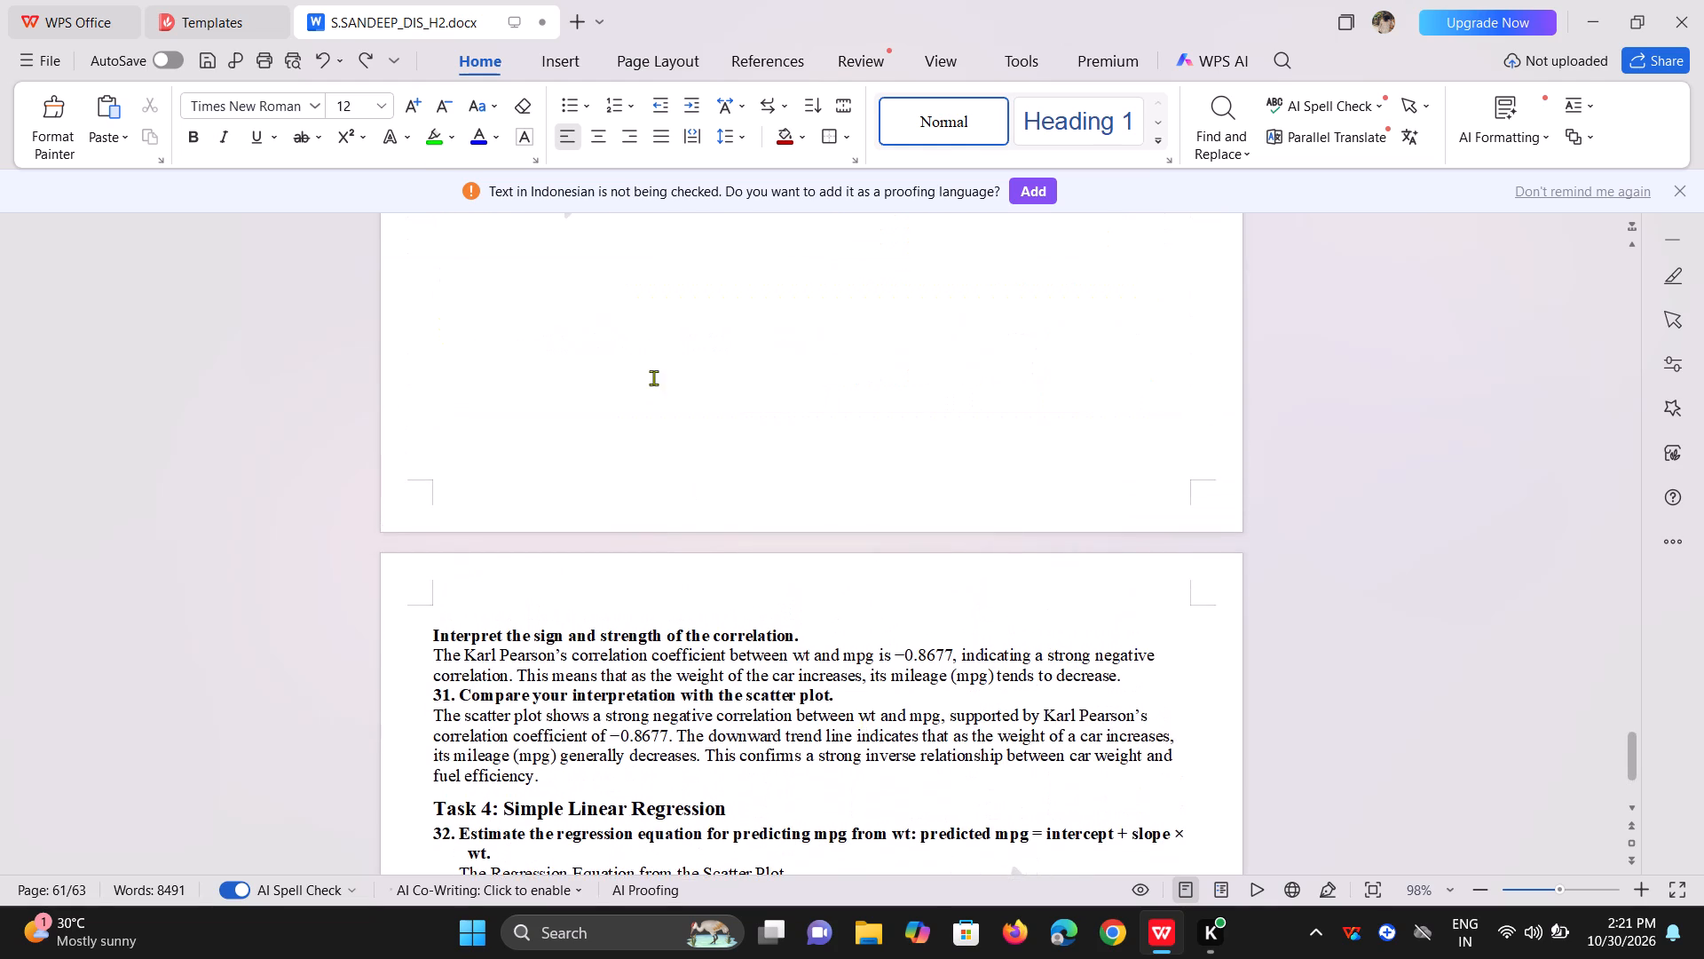
click(320, 50)
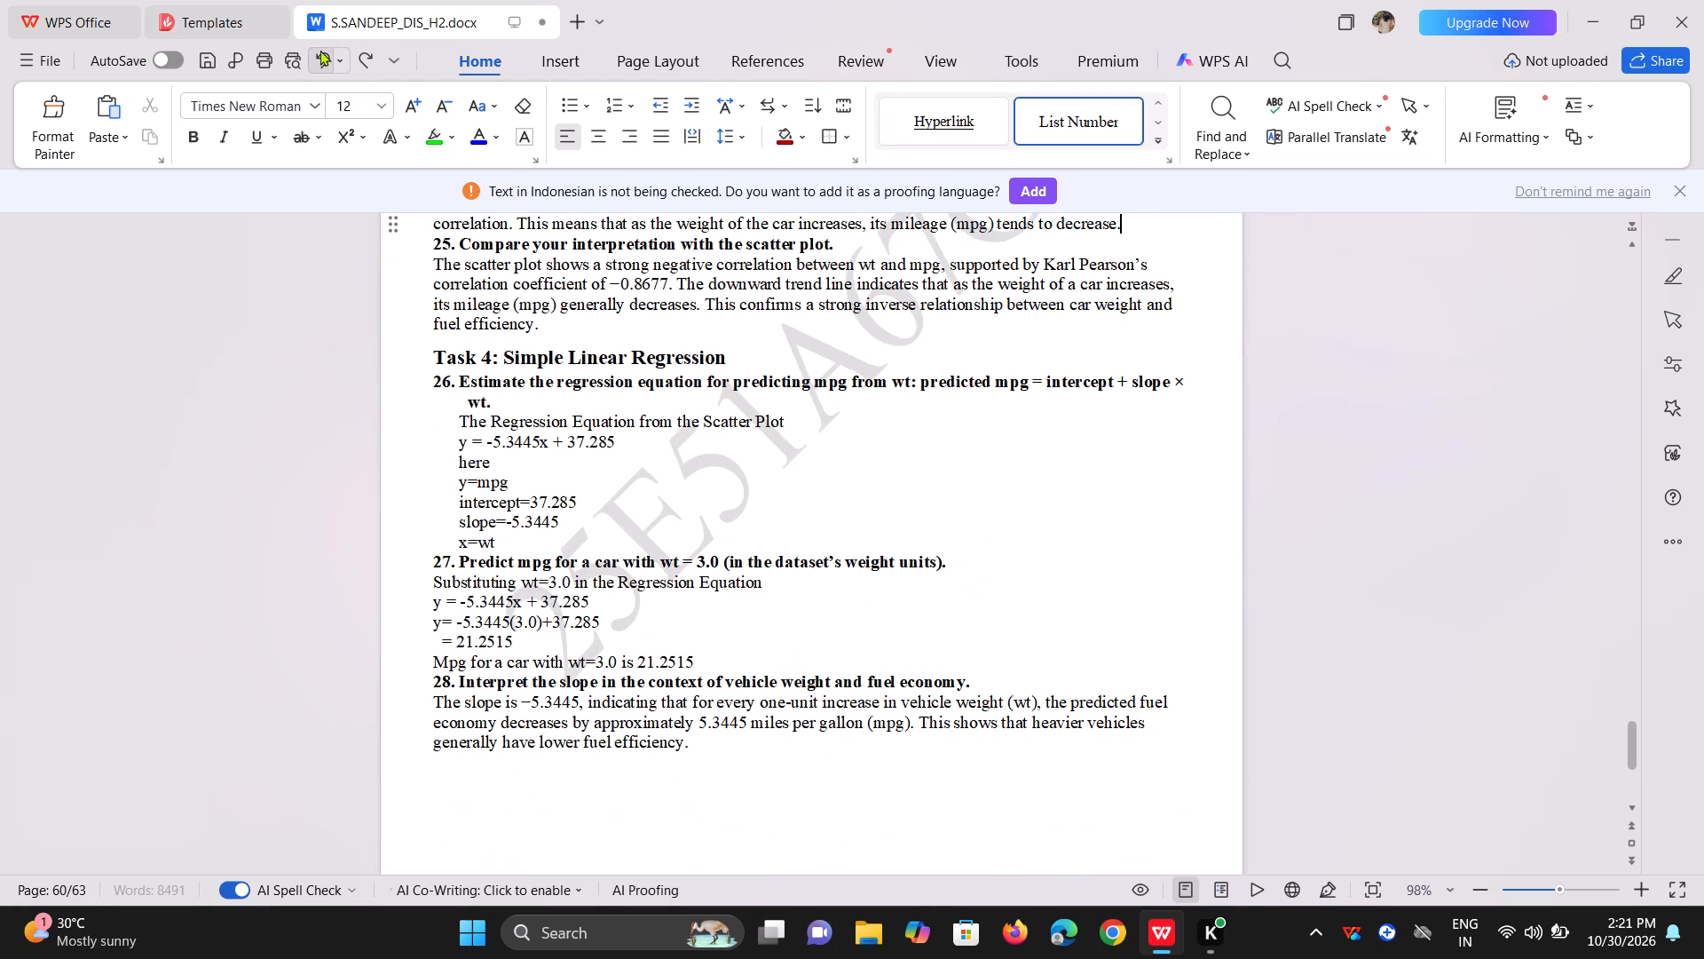
scroll(501, 369, right, 1)
scroll(501, 369, down, 3)
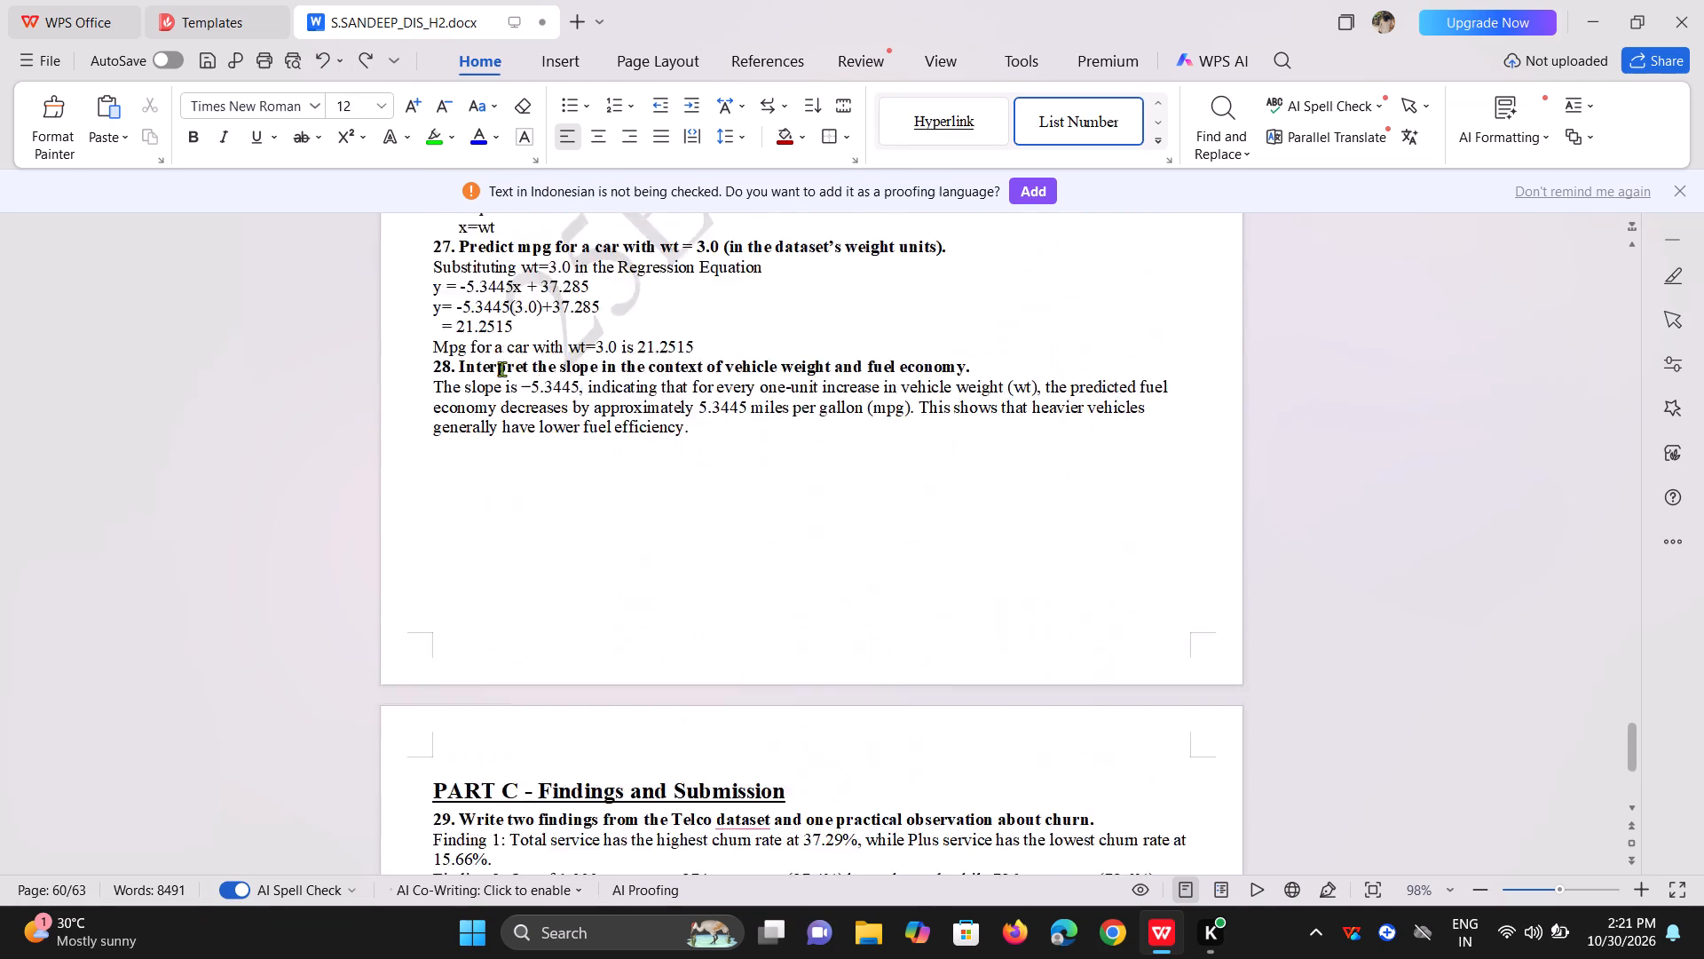
scroll(501, 369, down, 9)
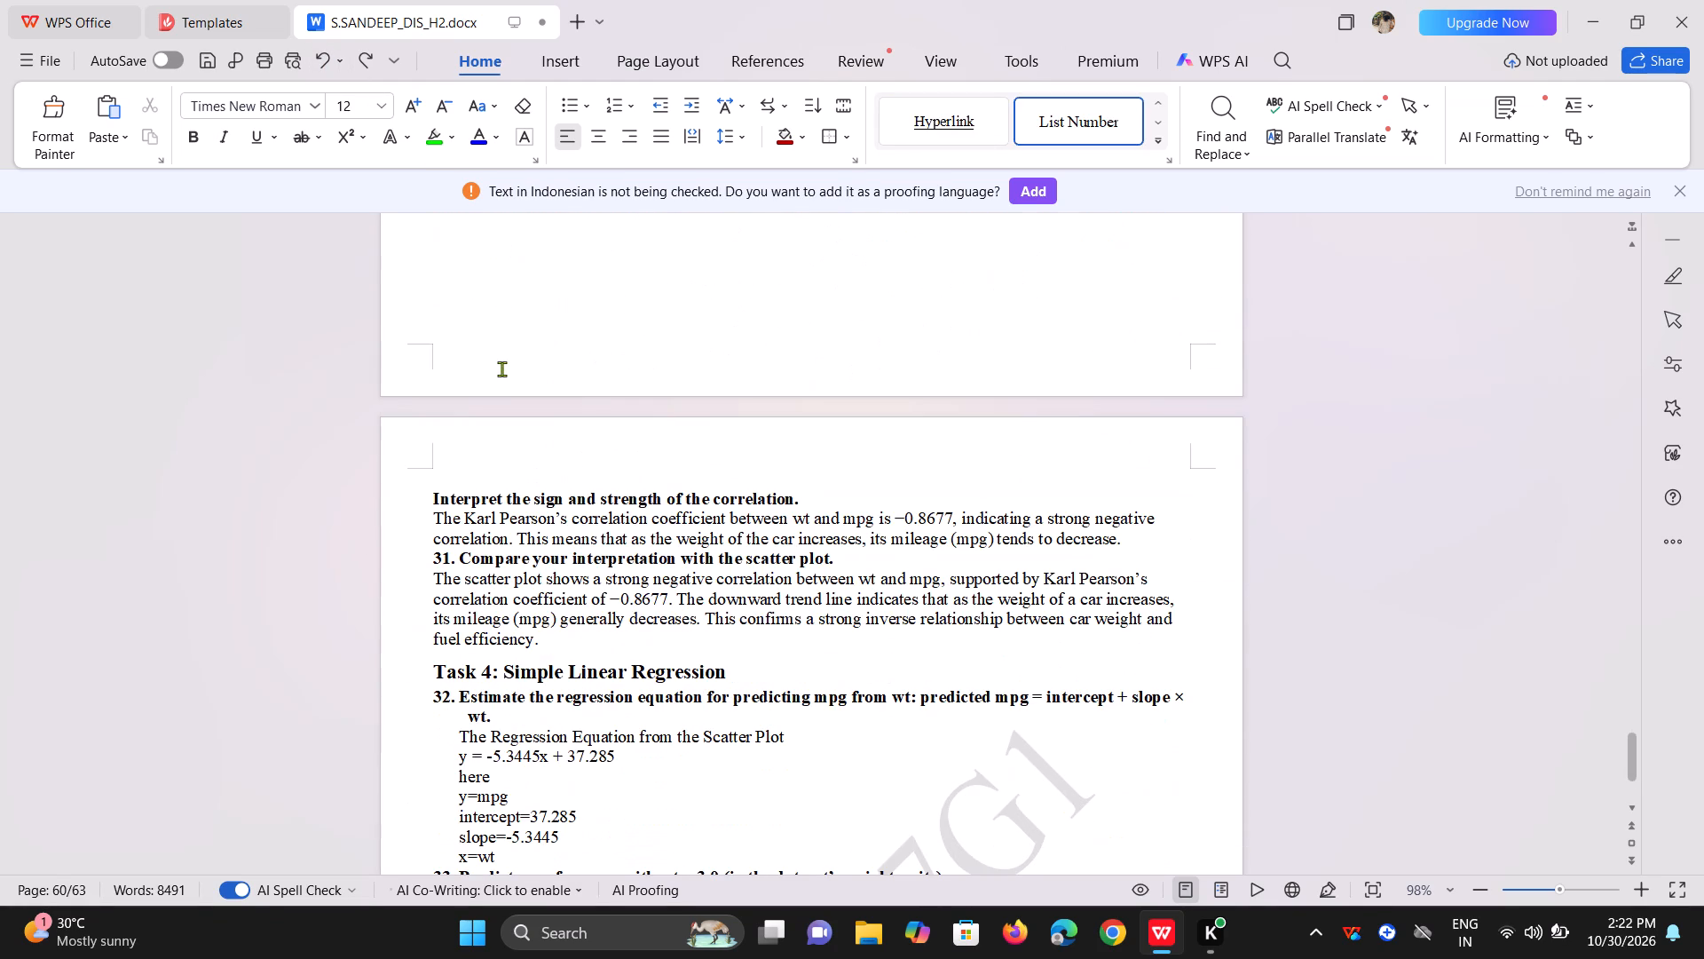
scroll(501, 369, down, 1)
click(331, 49)
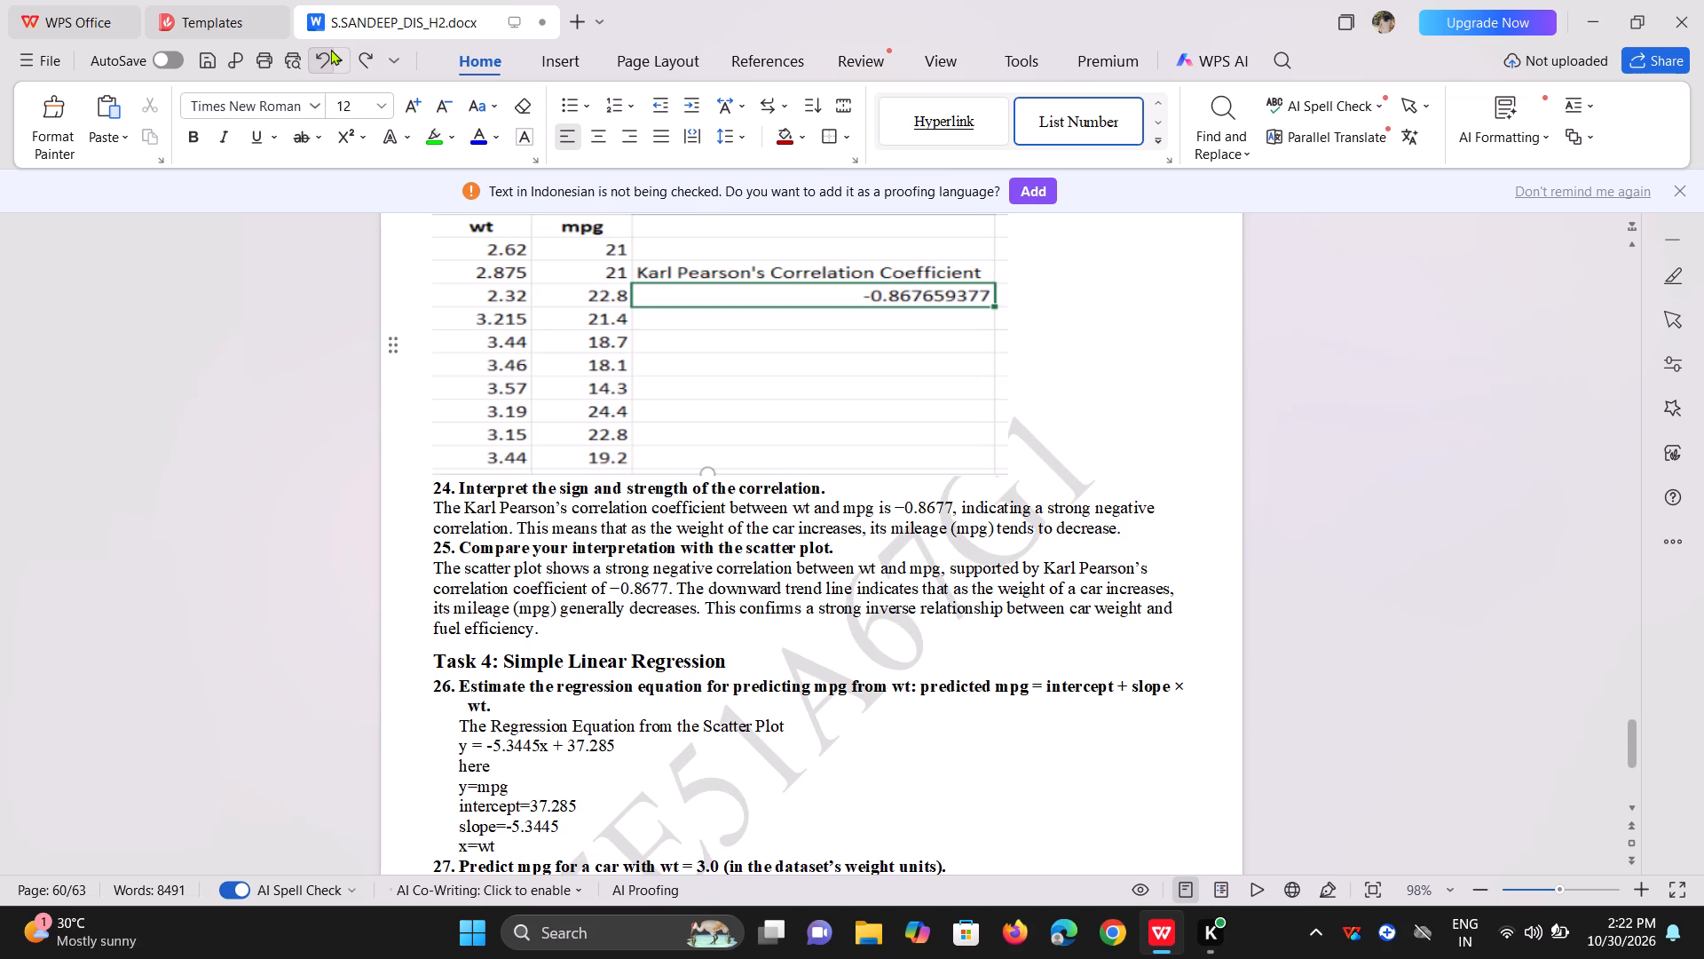
Undo the insertion of the copied text running from question 24 through question 30 of Part C.
scroll(528, 264, down, 8)
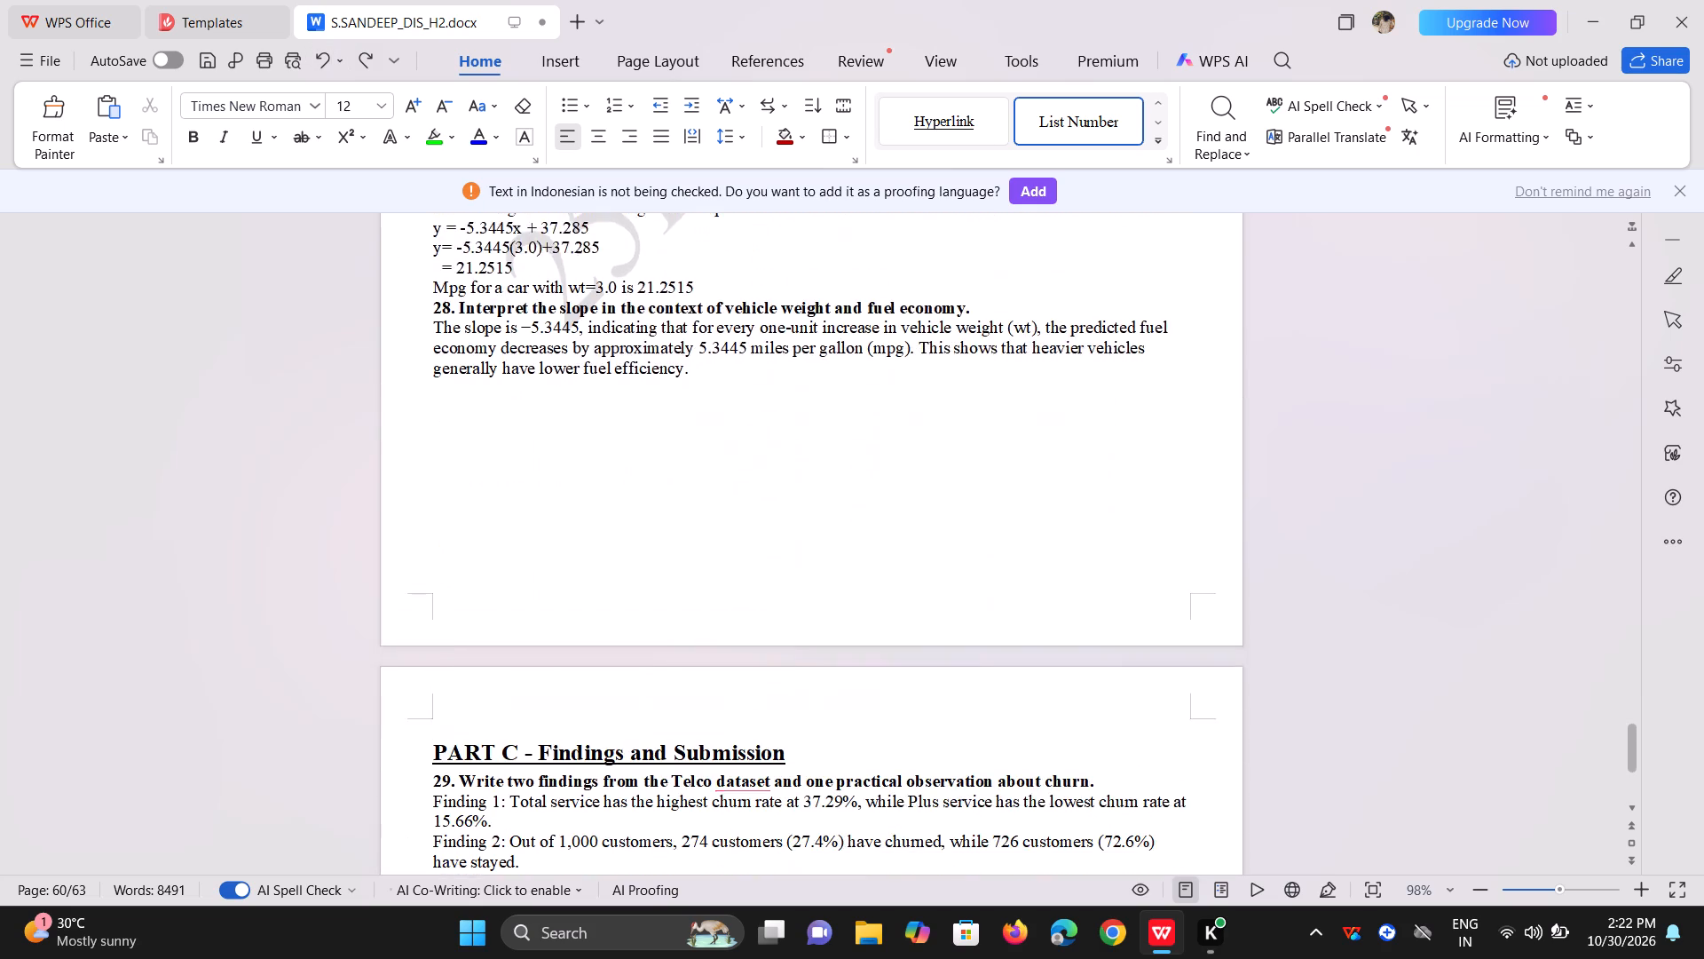
scroll(528, 264, down, 15)
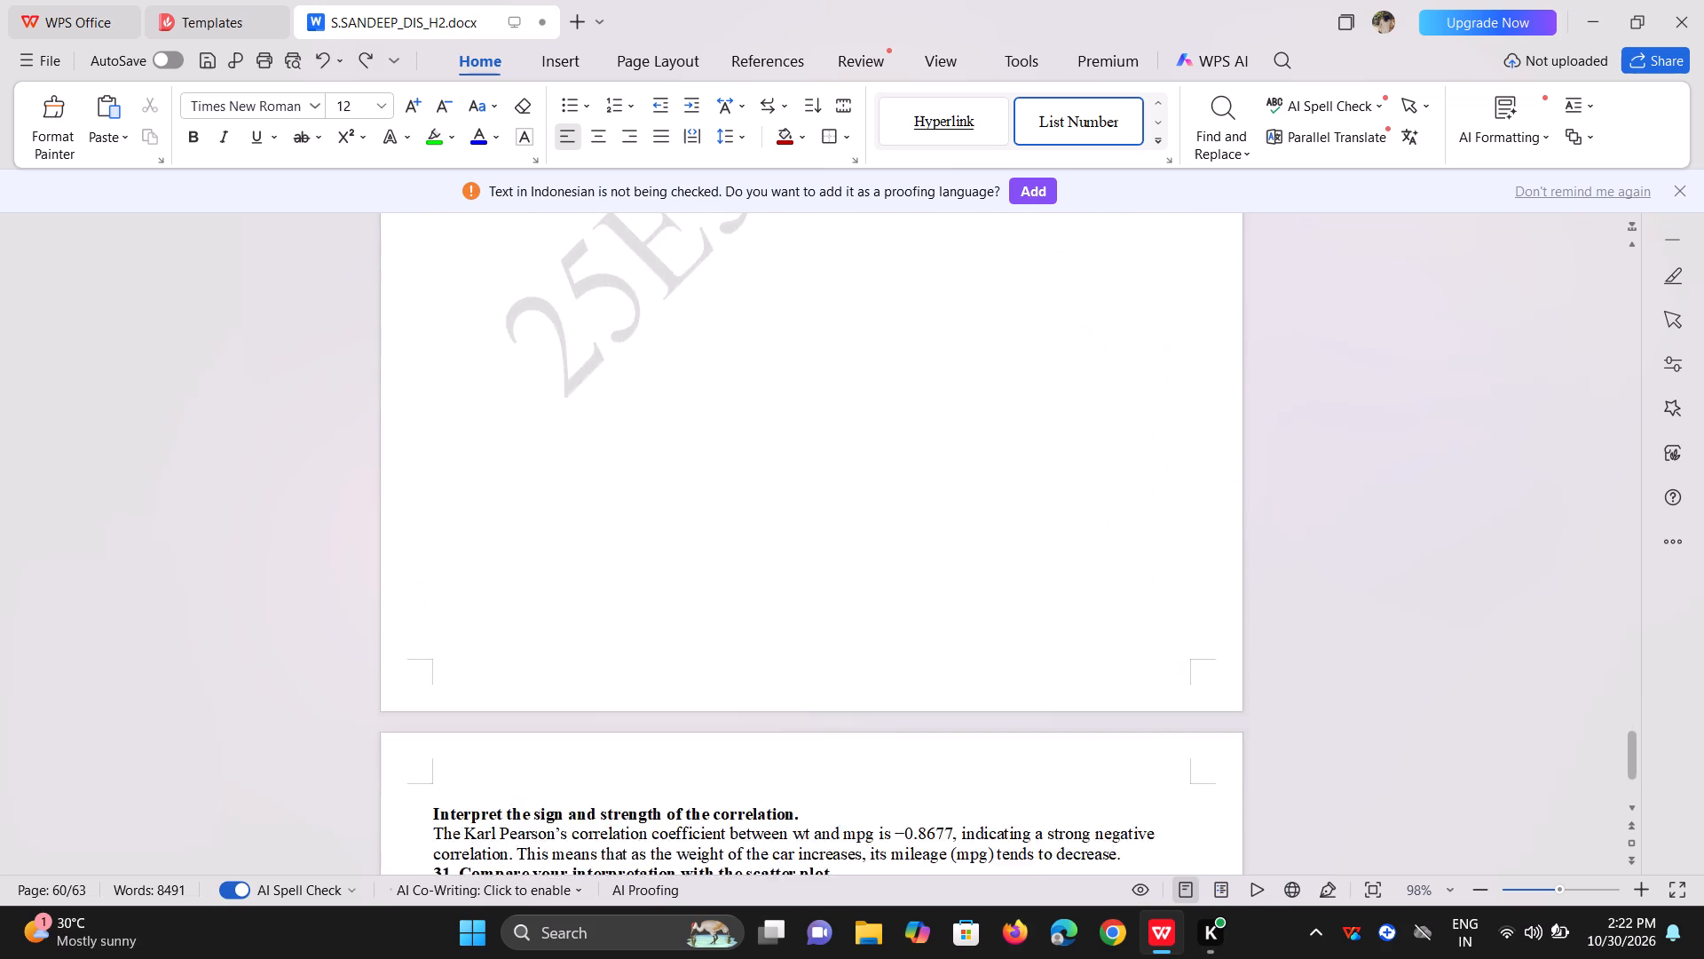
scroll(528, 264, down, 1)
click(317, 66)
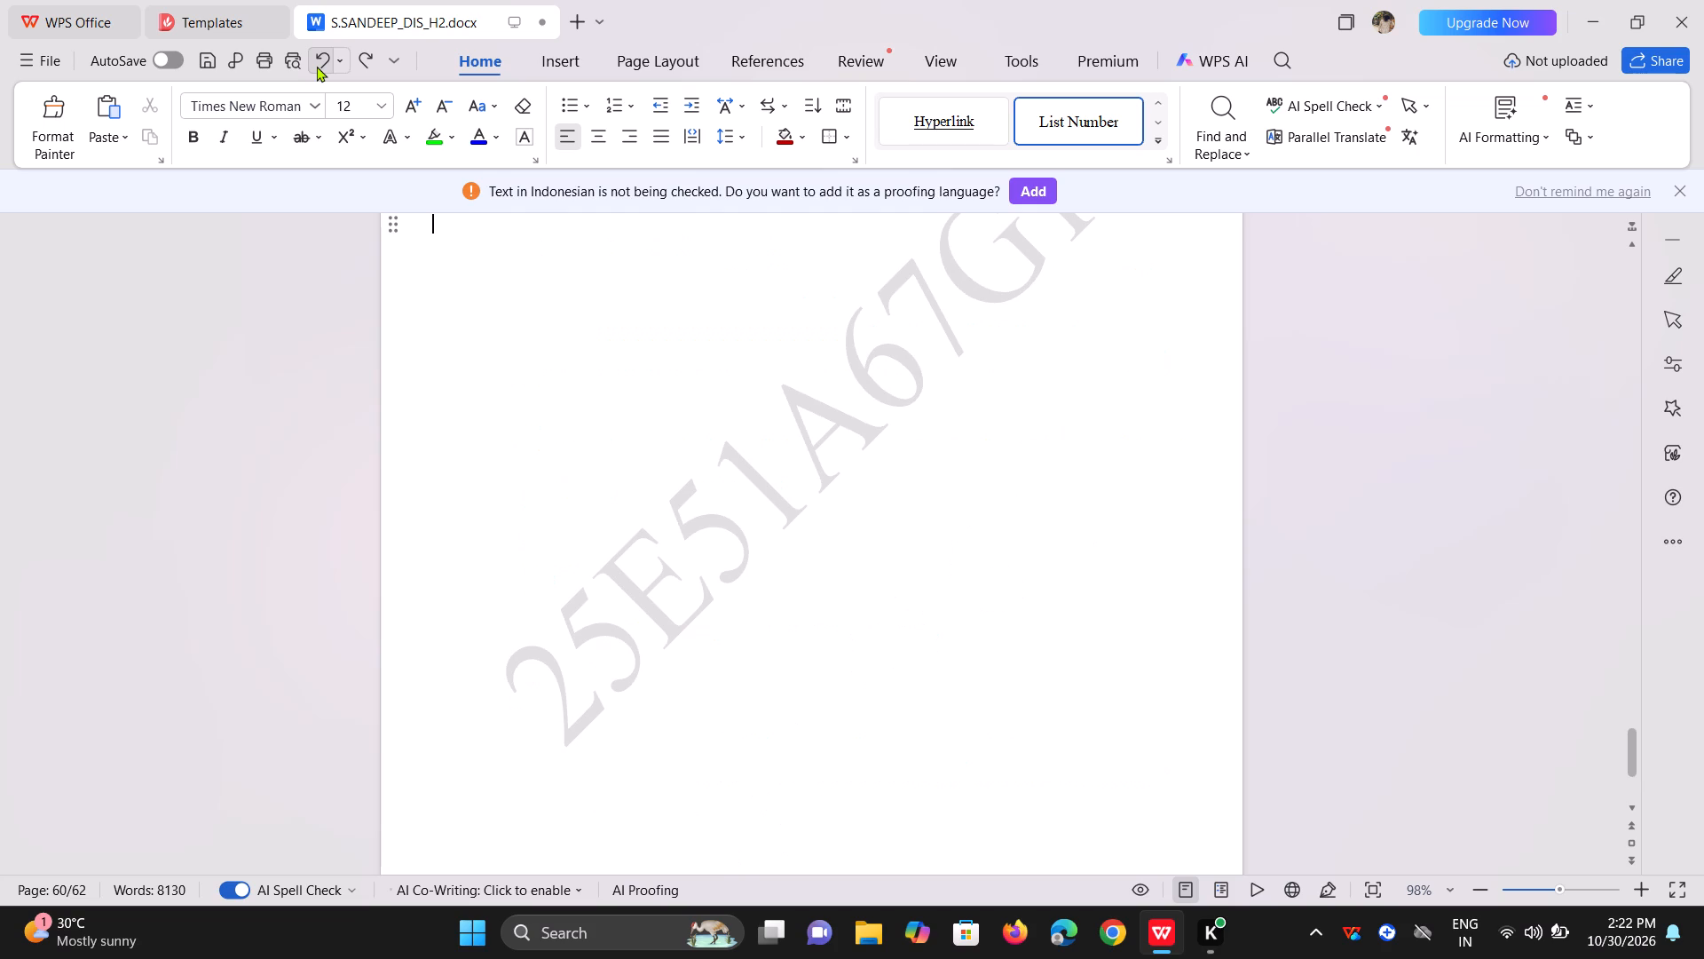
Examine the remaining pages from question 23's correlation picture through the end of Part C for leftover duplicates.
scroll(631, 519, down, 7)
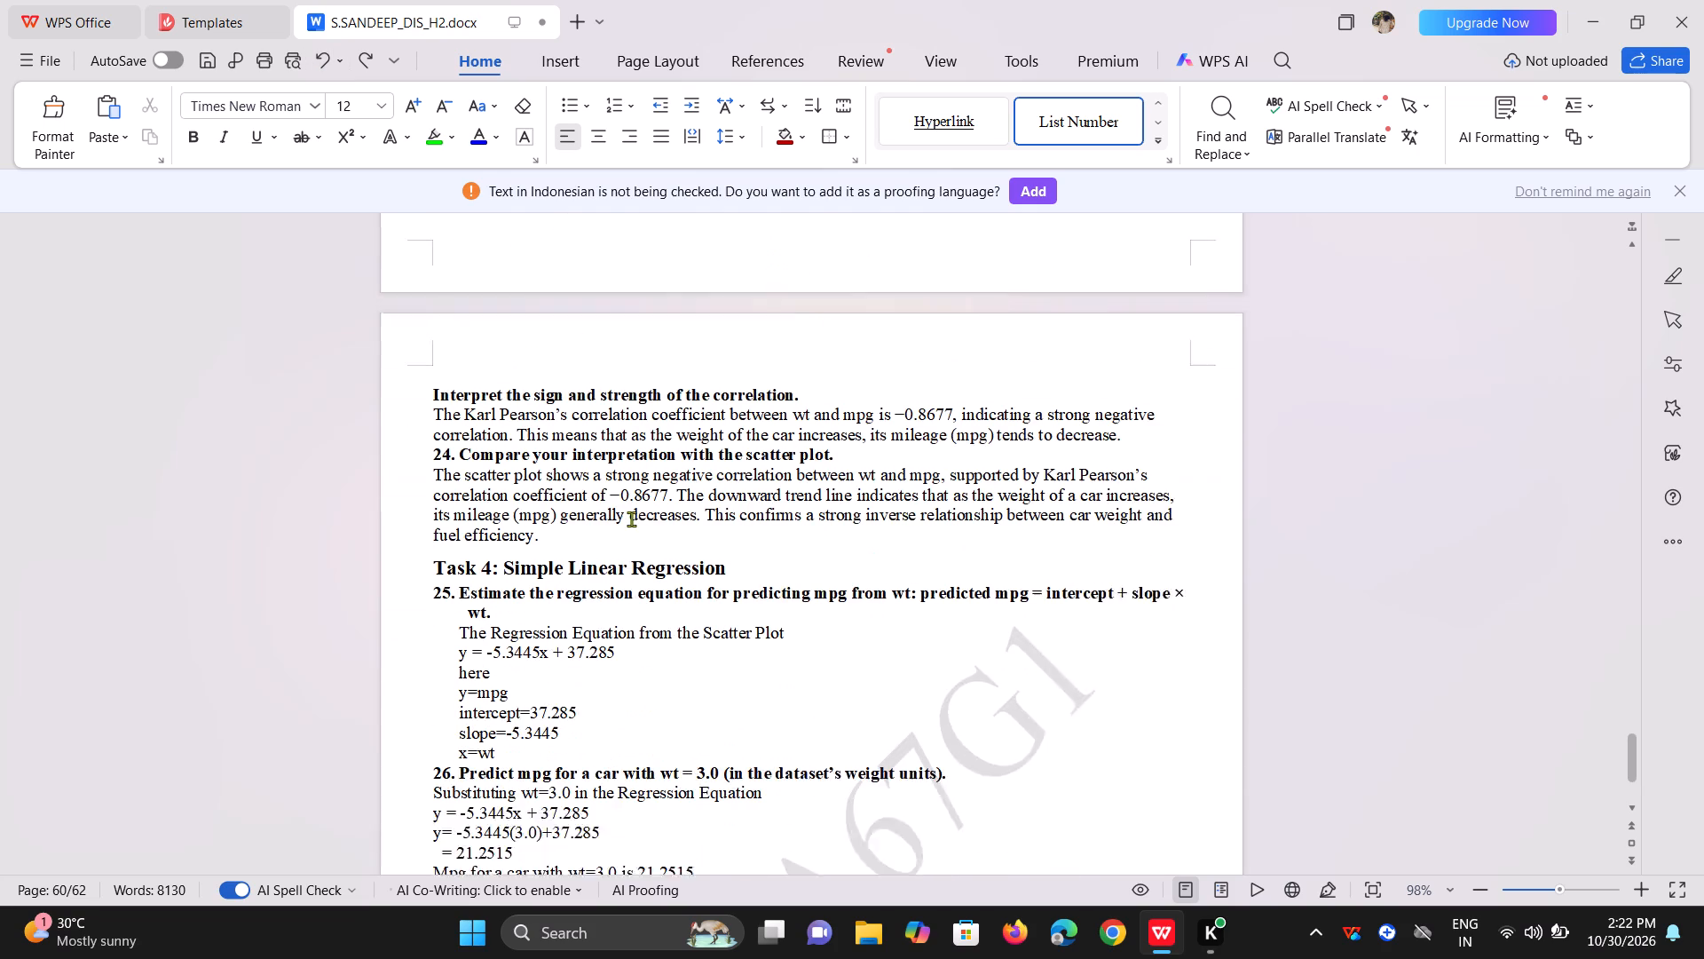
scroll(631, 519, down, 8)
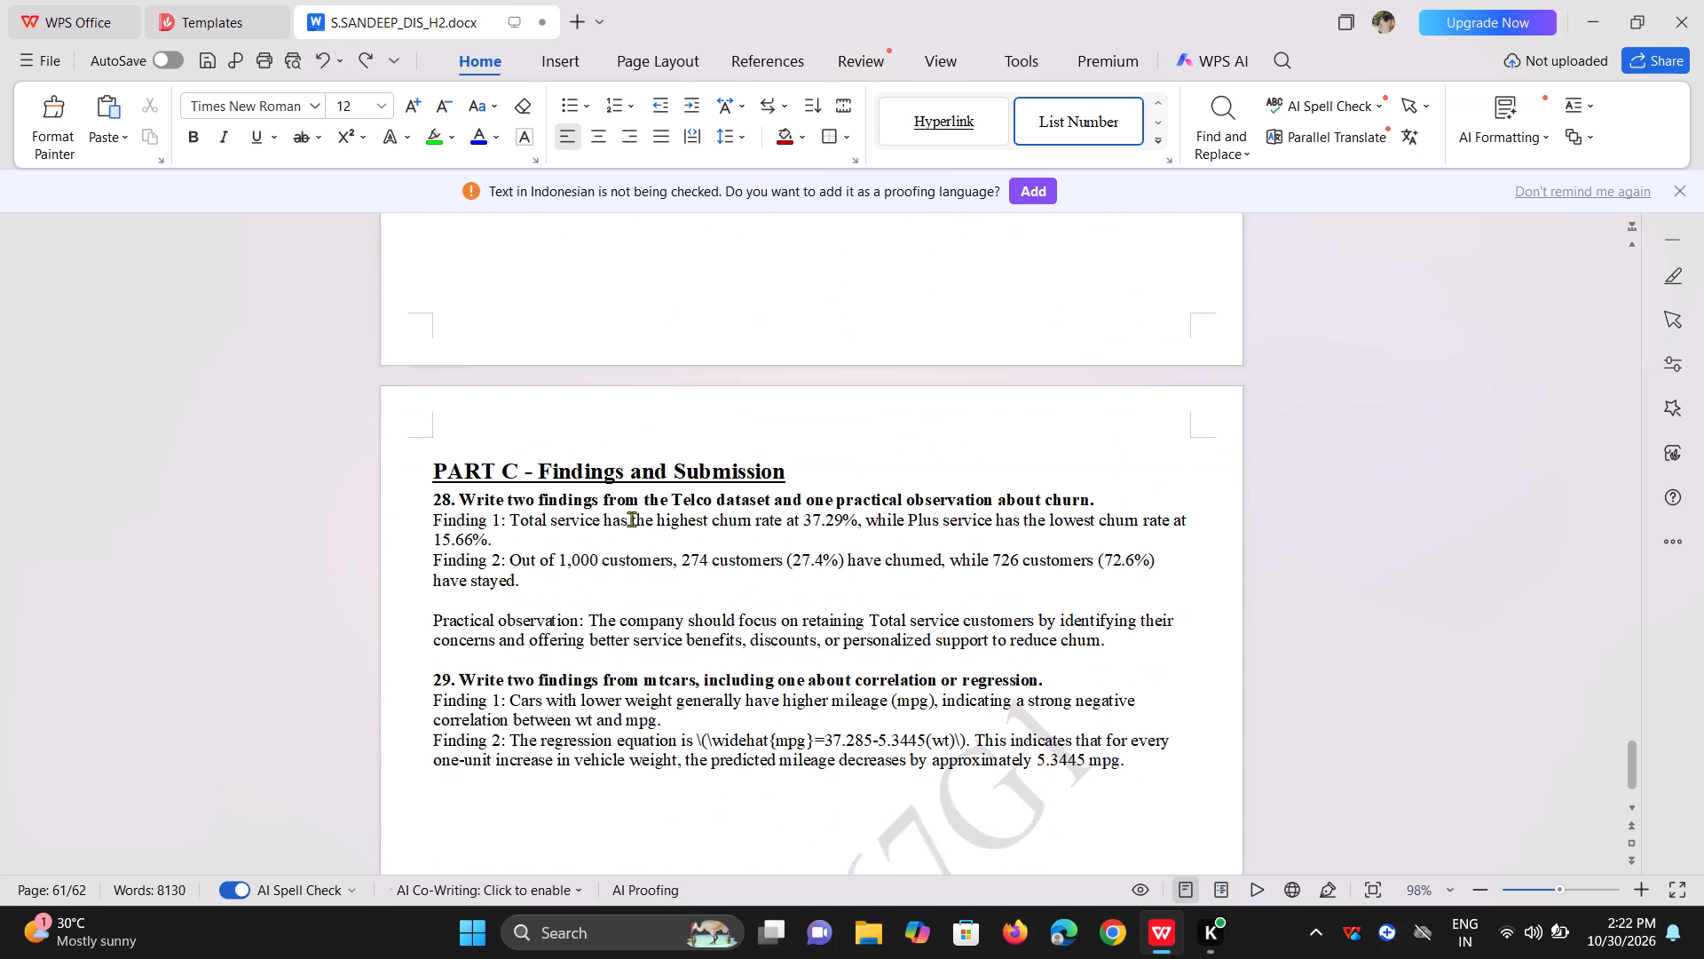
scroll(631, 519, down, 2)
scroll(631, 519, up, 16)
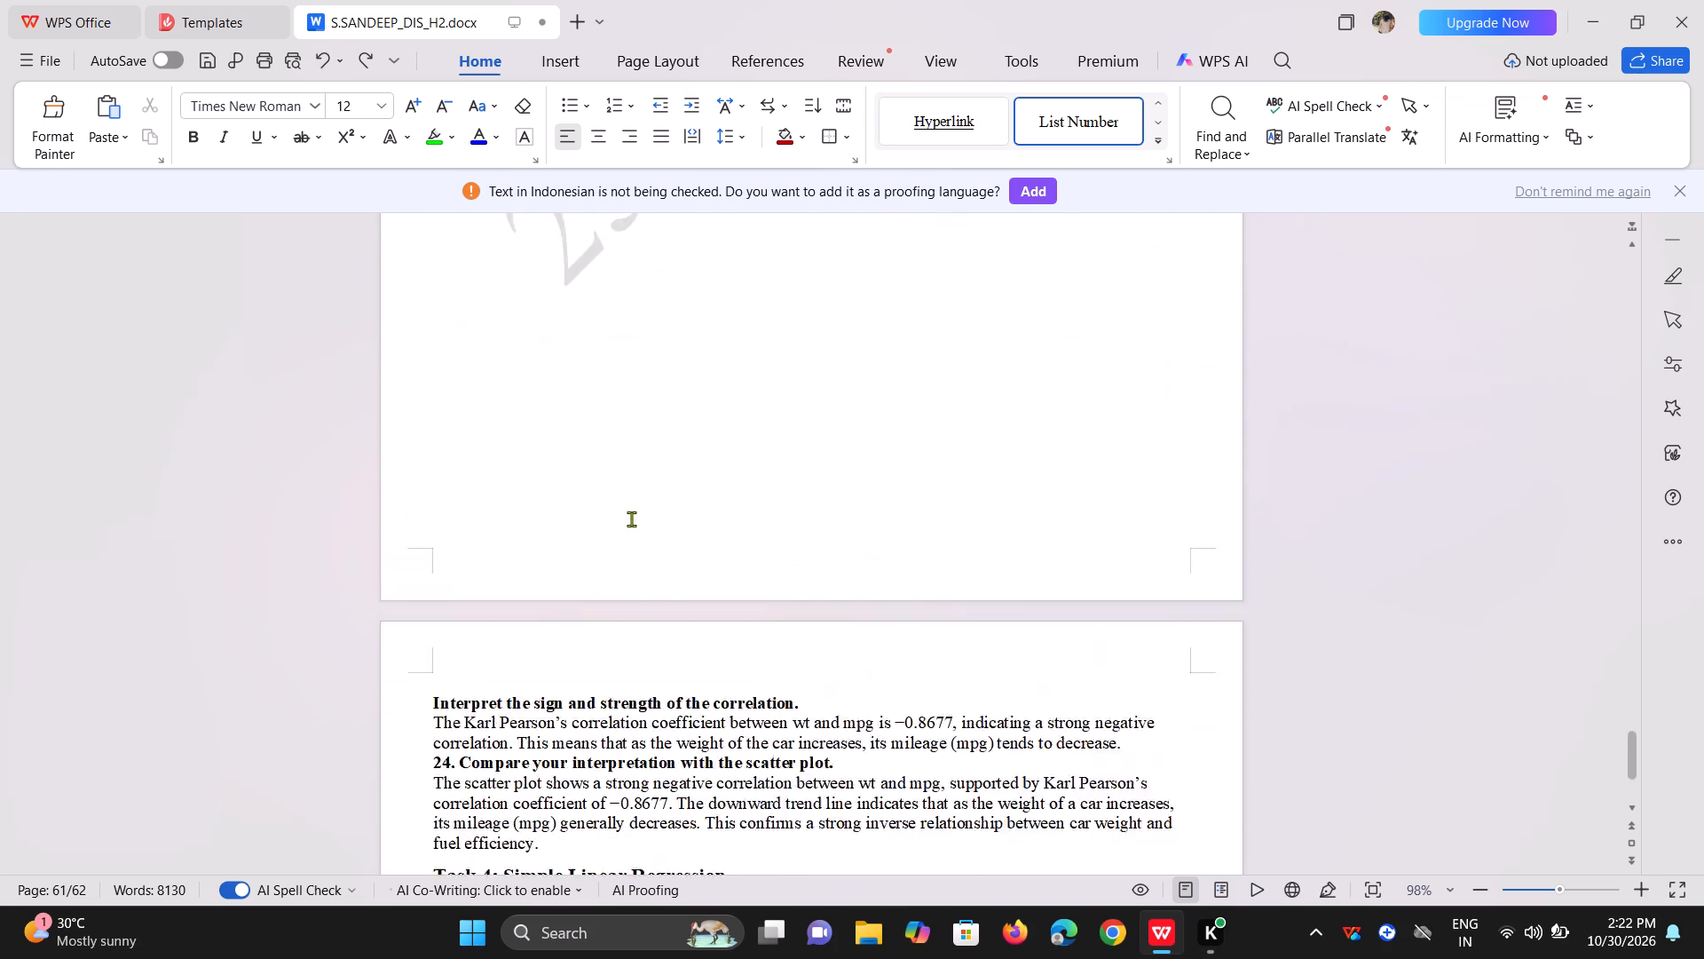
scroll(631, 519, up, 4)
scroll(631, 519, down, 1)
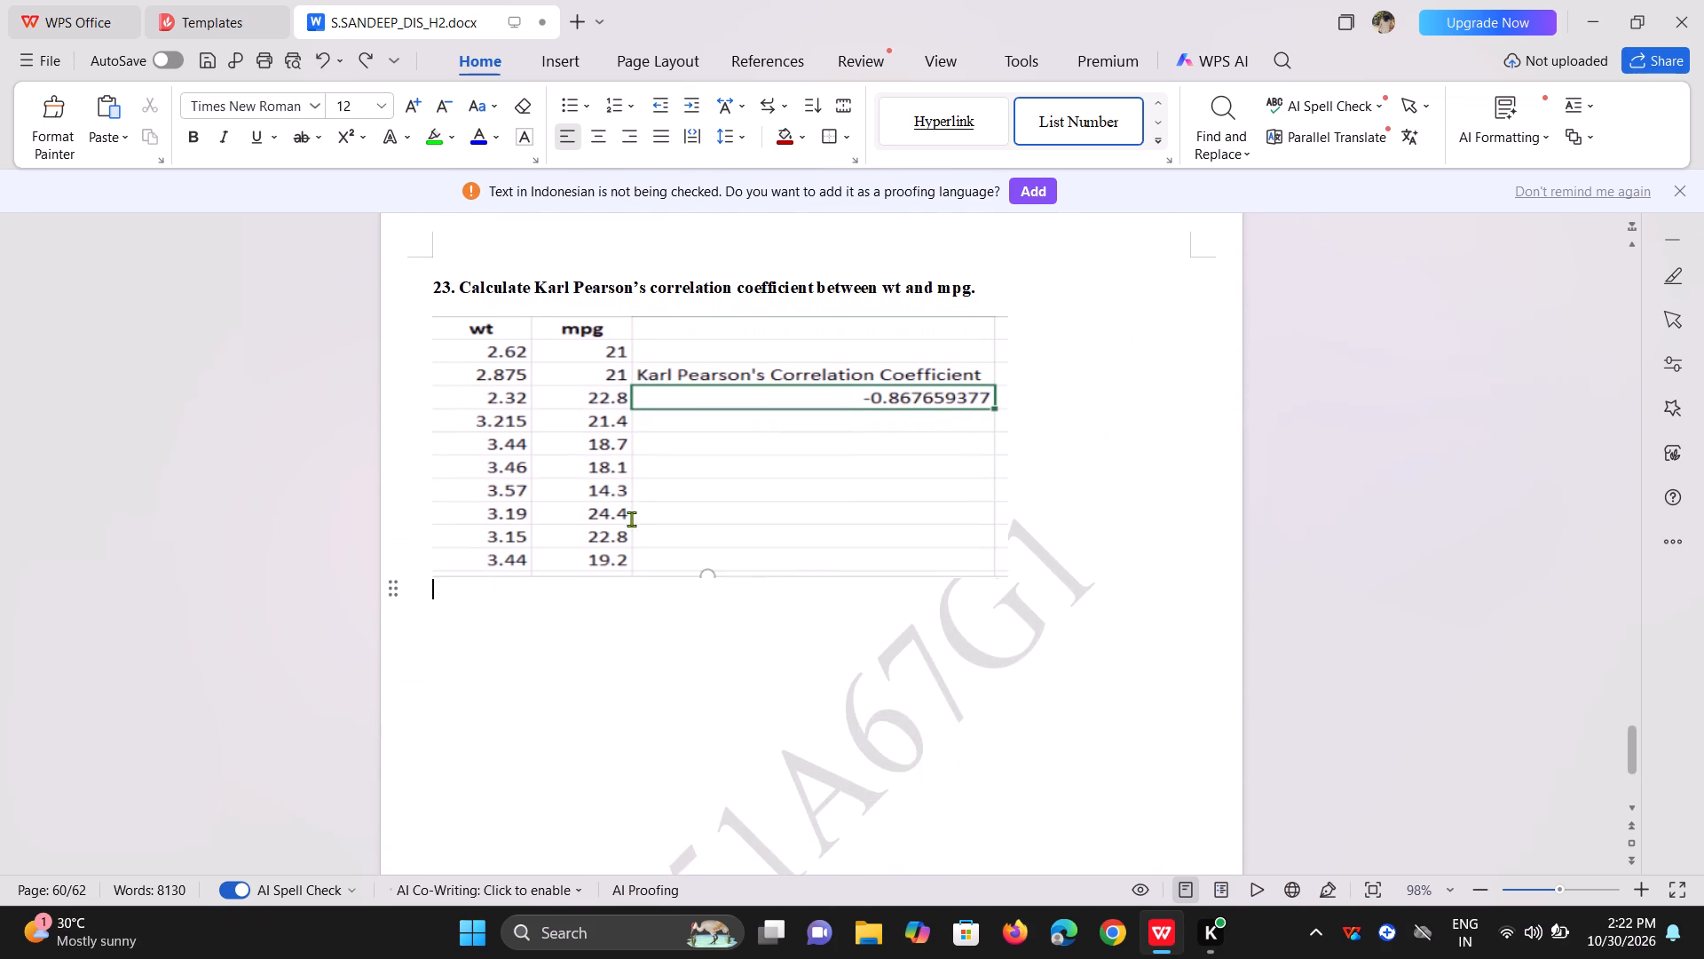
scroll(631, 519, down, 3)
scroll(631, 519, up, 2)
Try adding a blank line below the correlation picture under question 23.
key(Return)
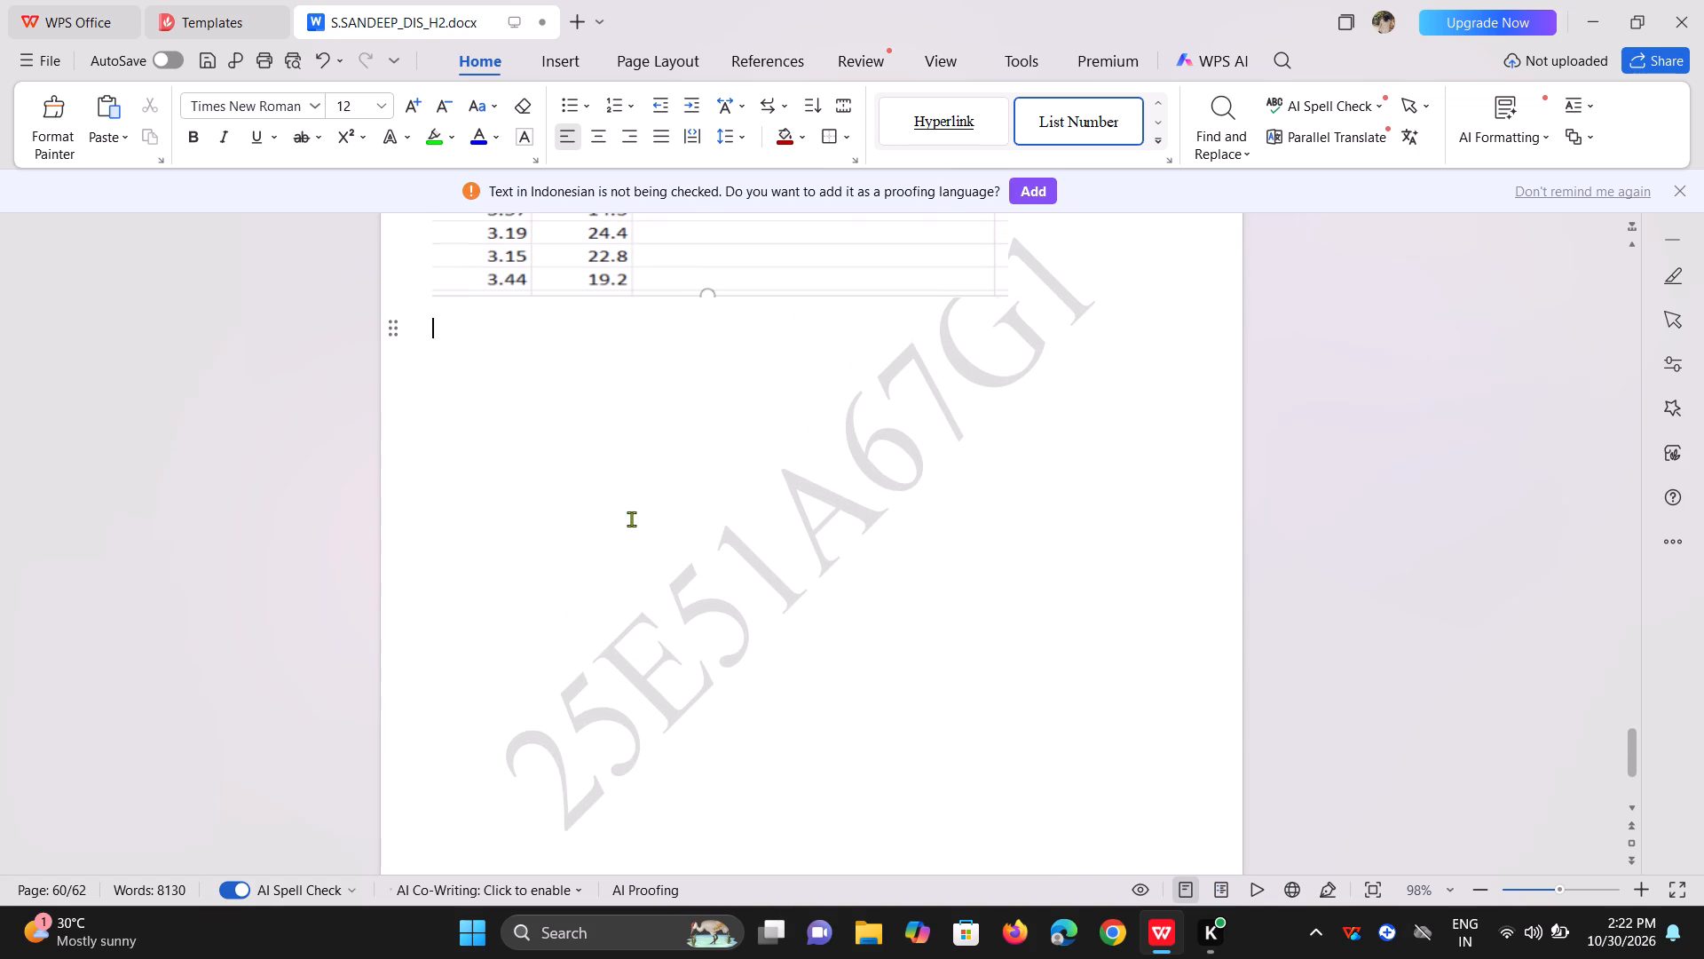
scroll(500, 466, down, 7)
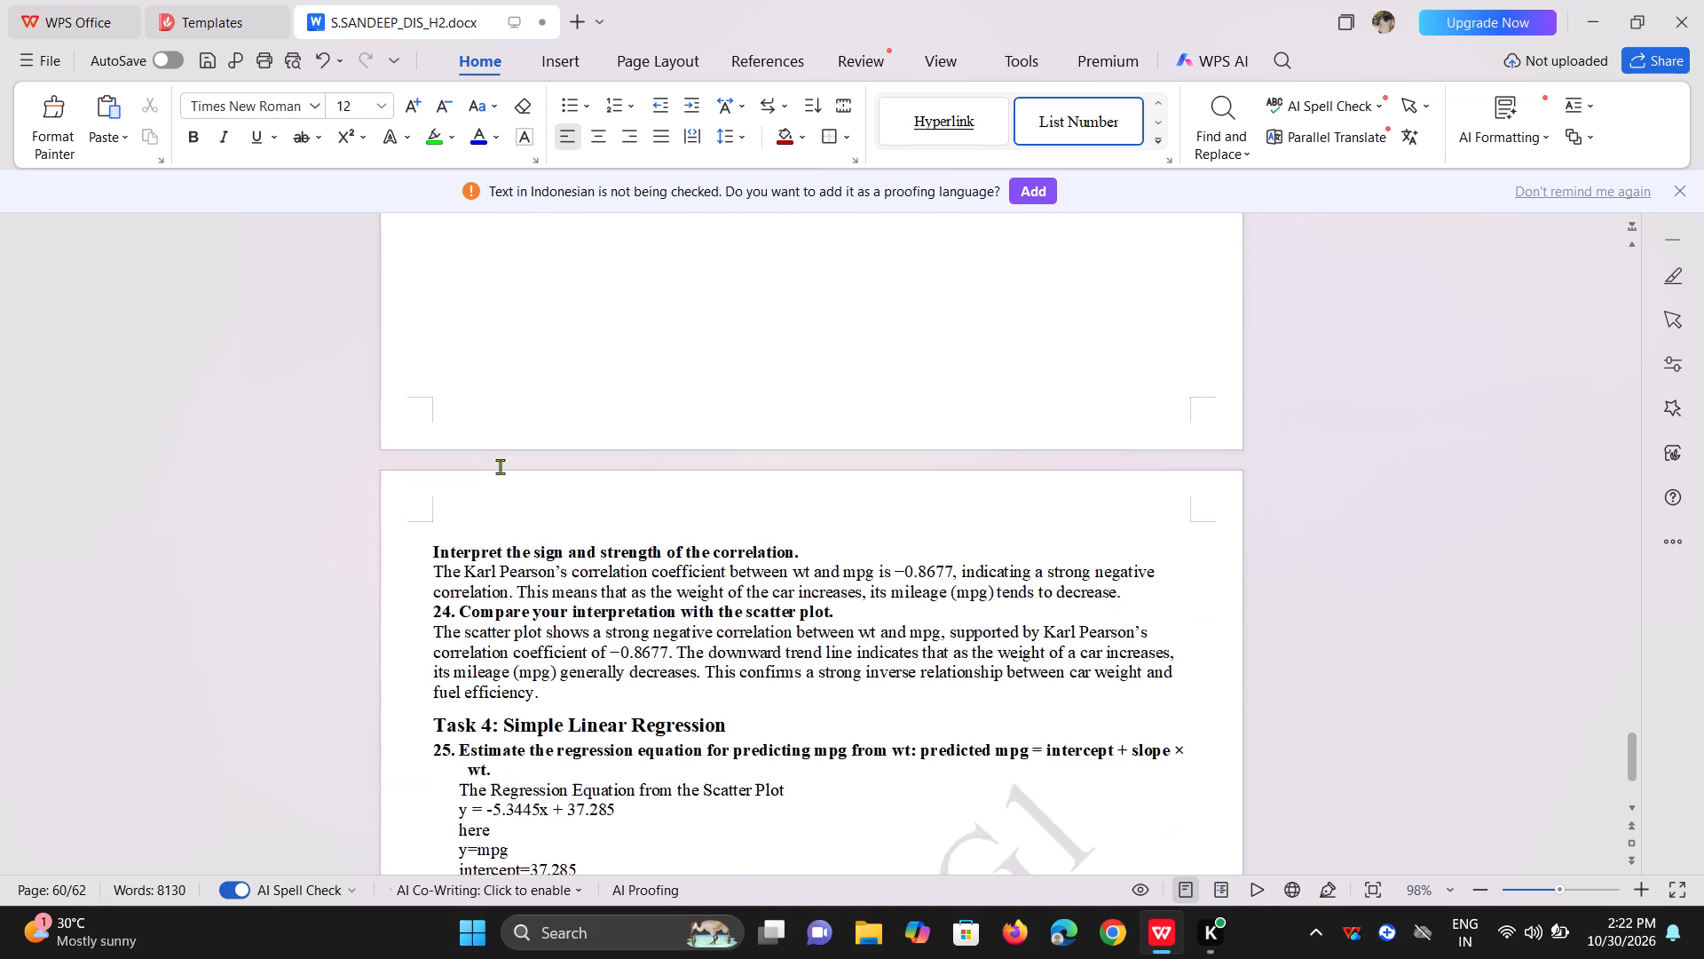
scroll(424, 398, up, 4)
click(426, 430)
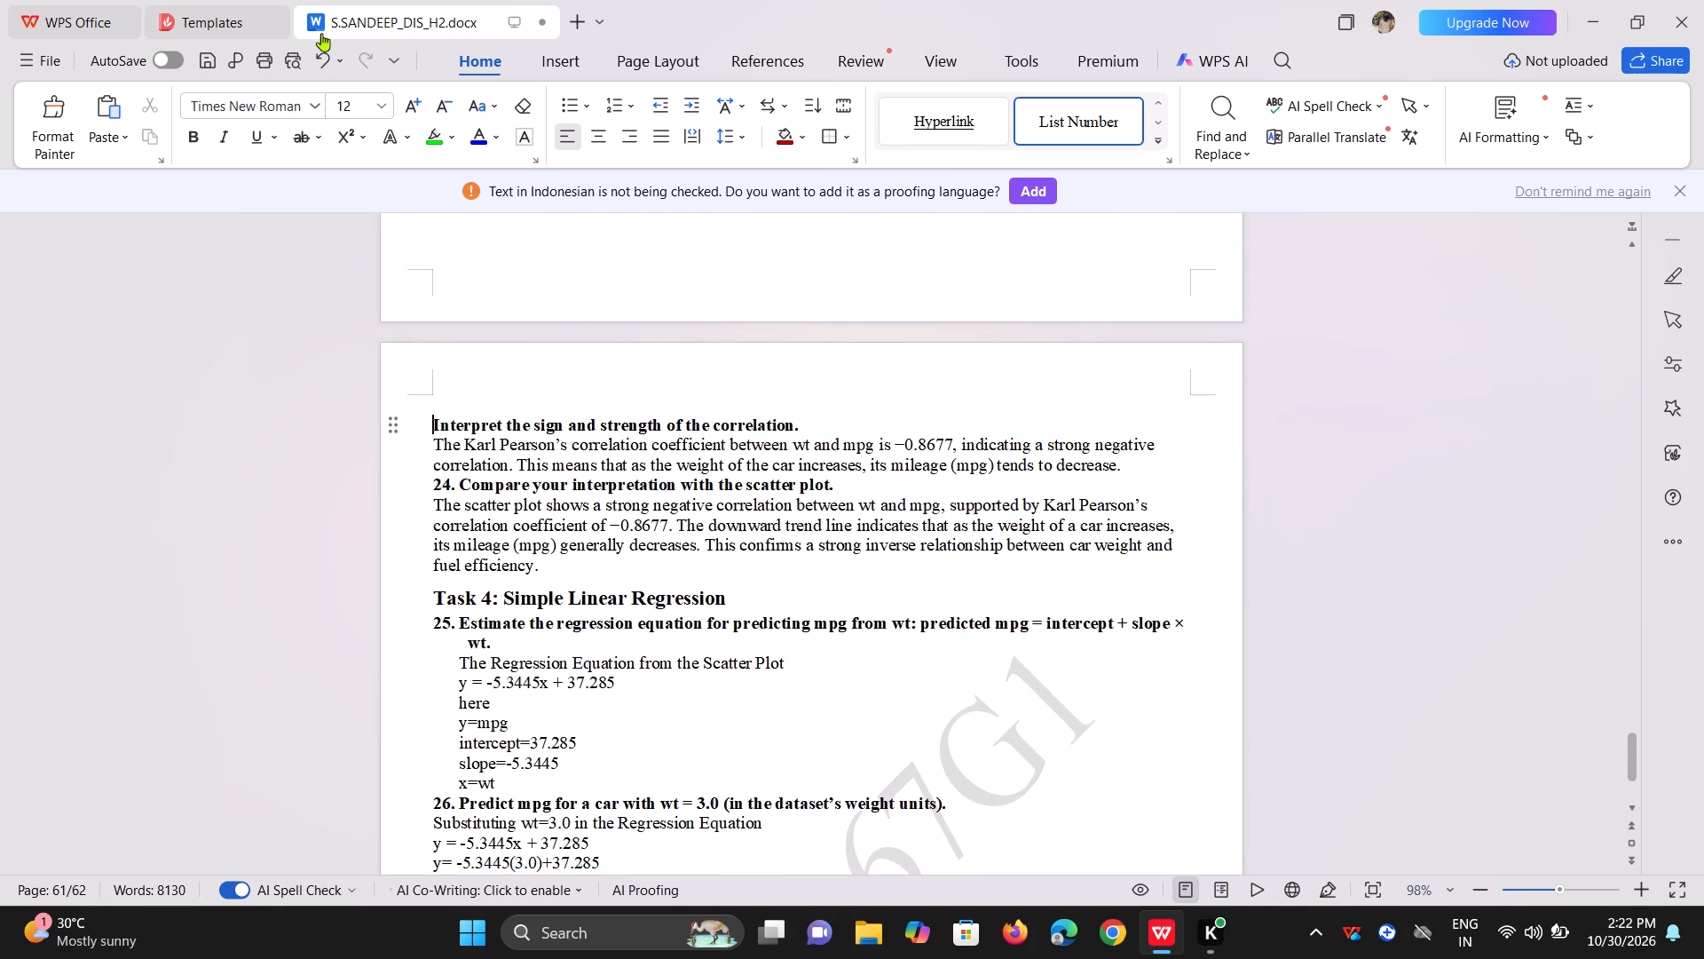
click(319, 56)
Undo the earlier edits to the empty numbered line below question 23's correlation picture.
click(319, 56)
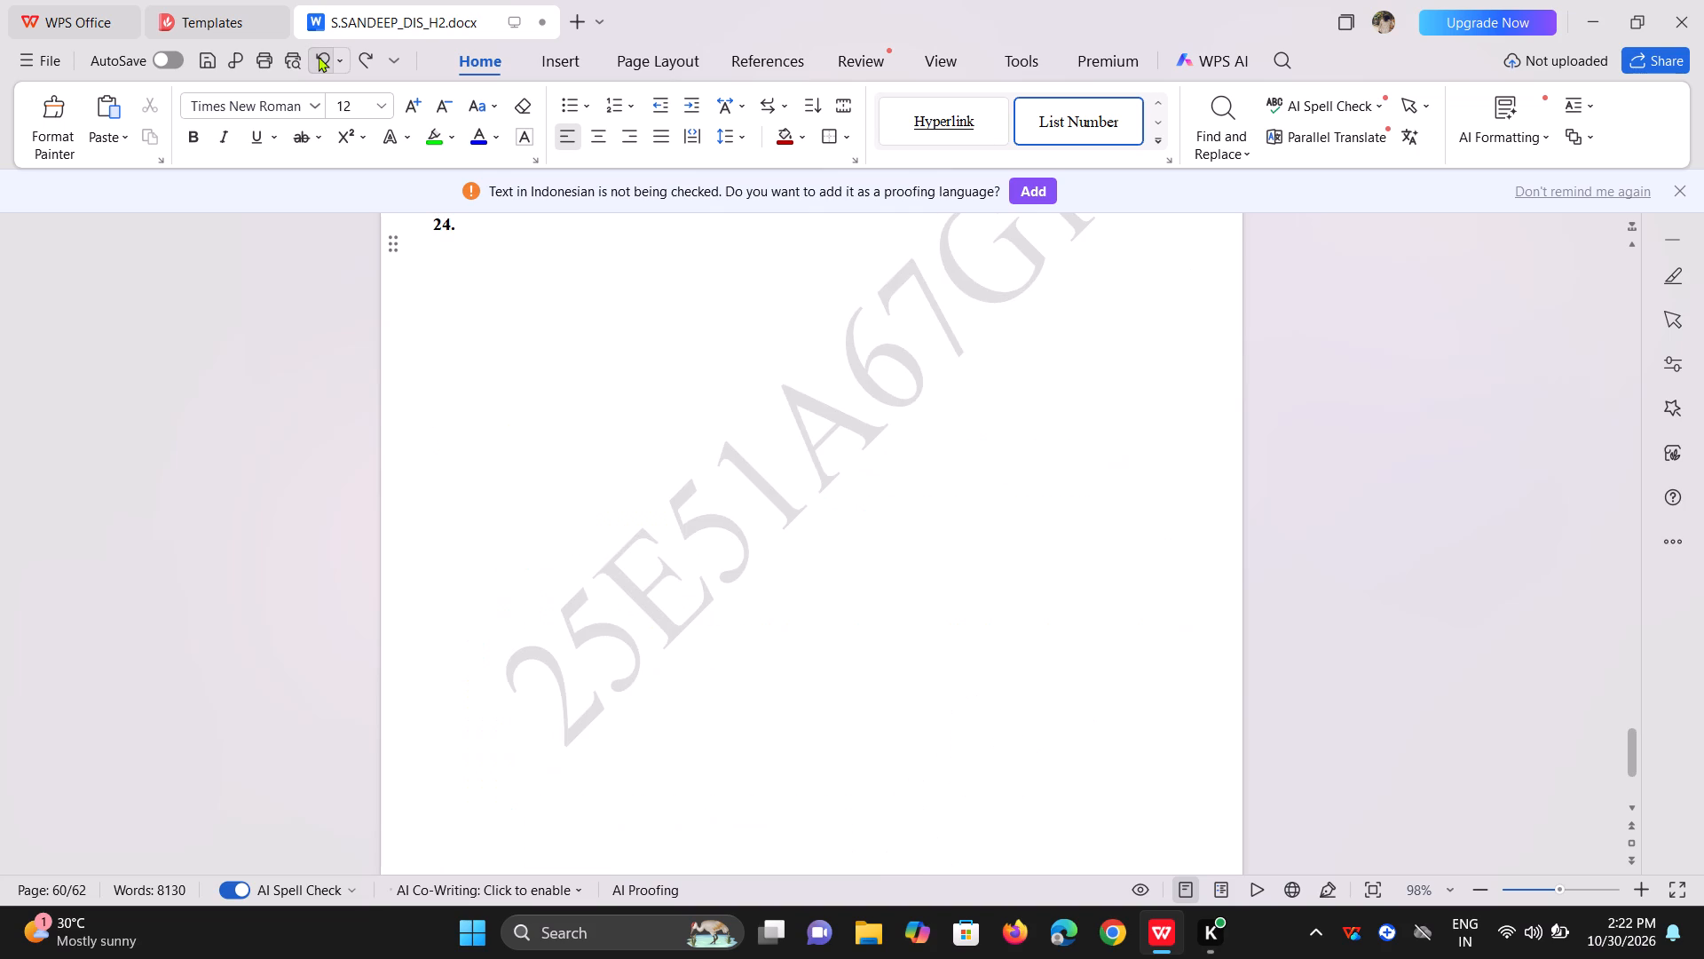
click(319, 56)
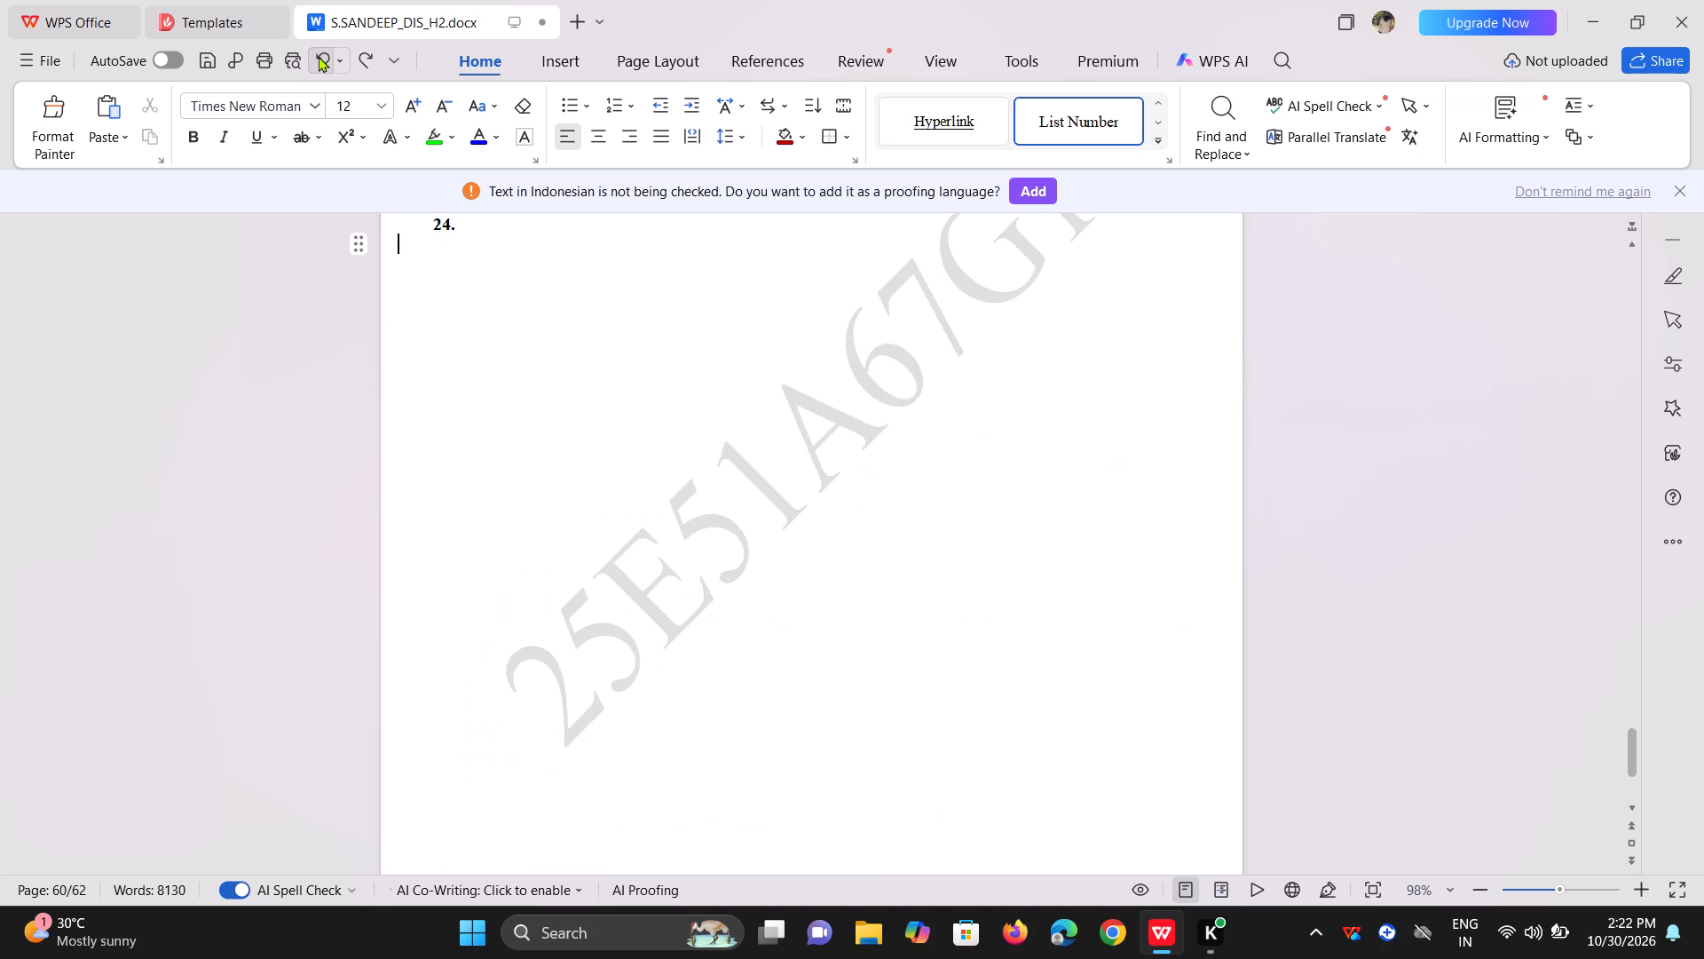
click(319, 56)
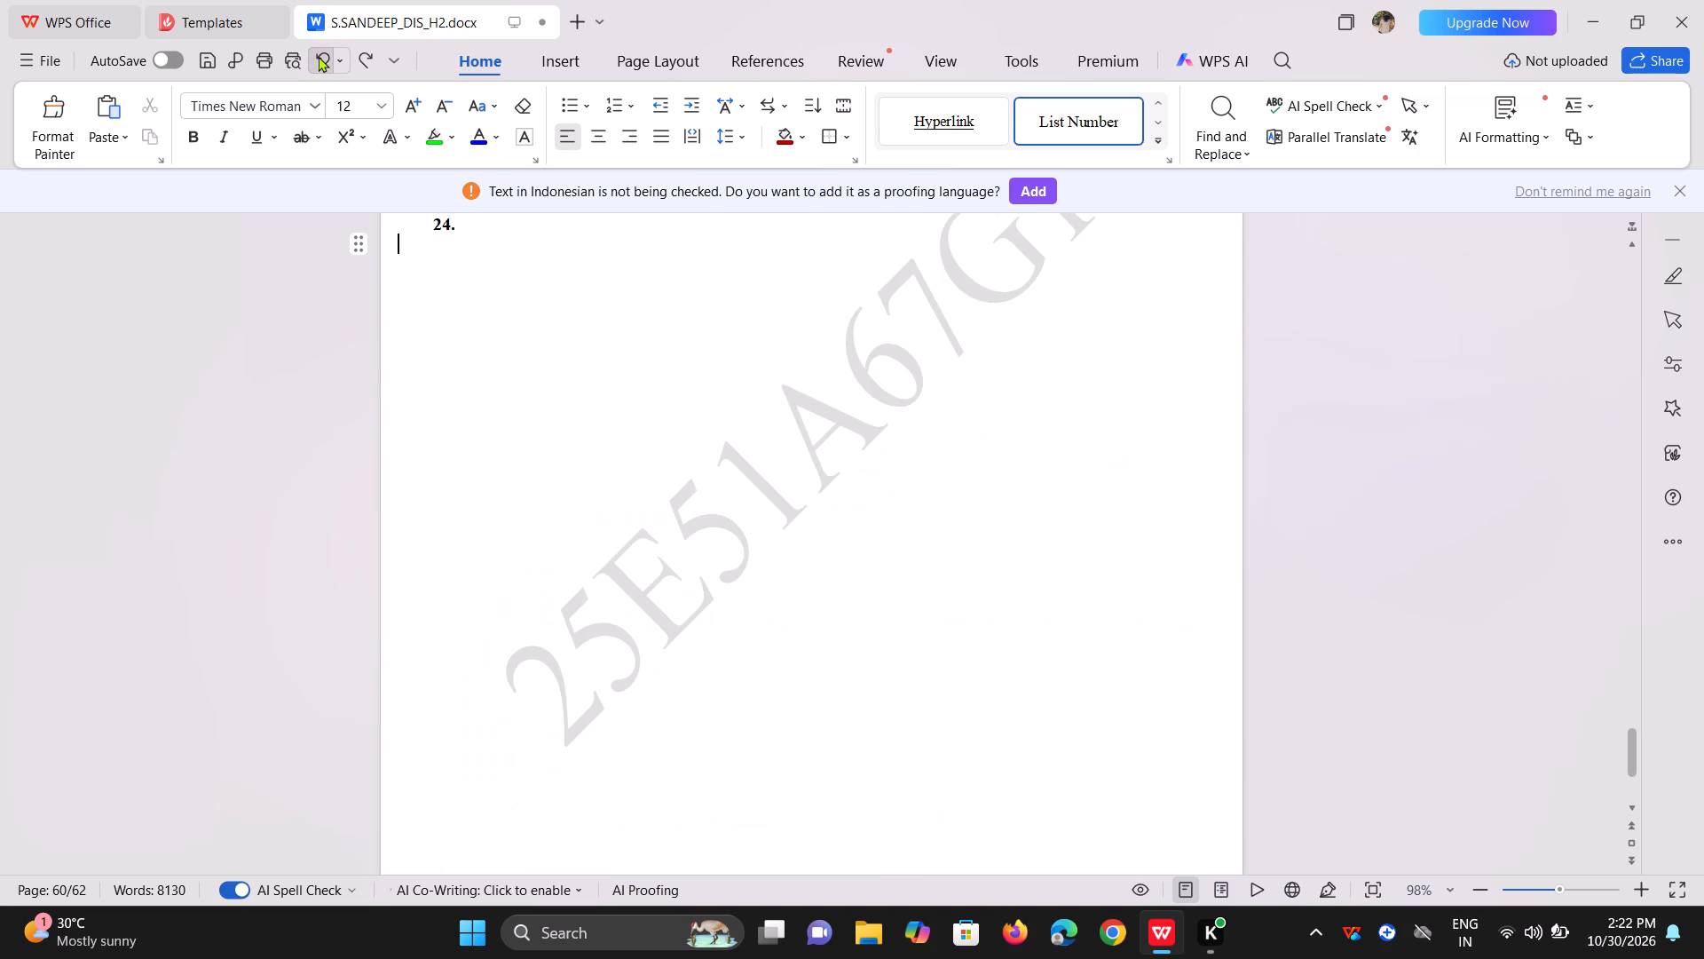
click(319, 56)
click(319, 56)
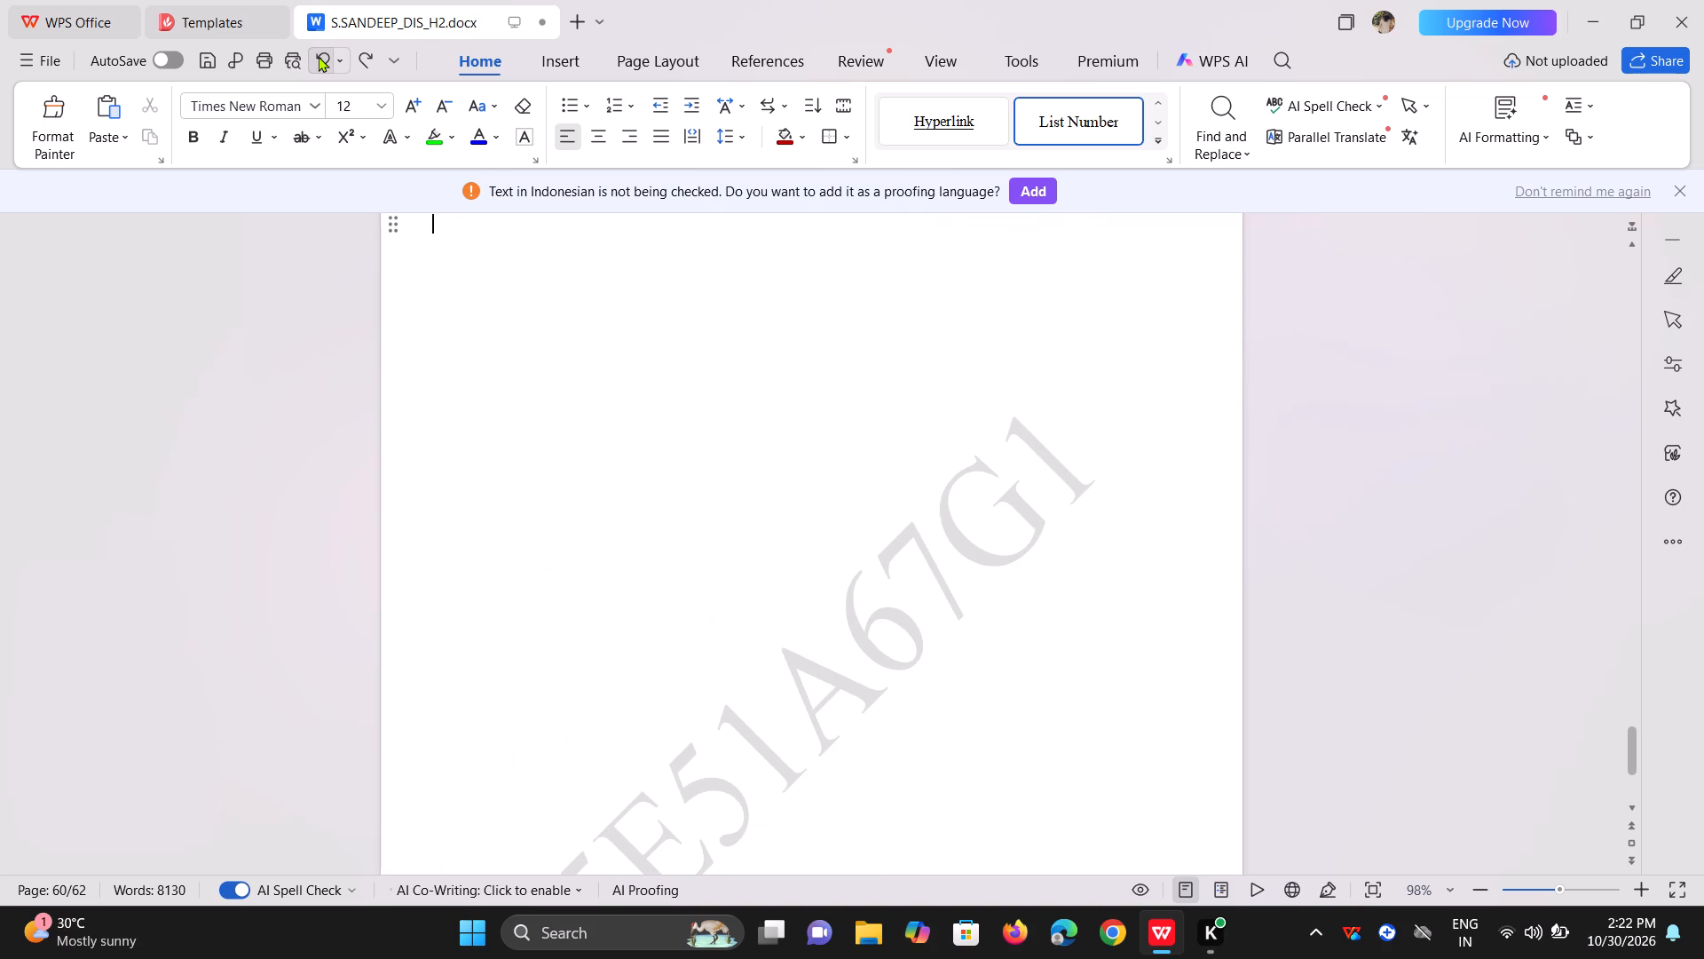
scroll(614, 412, down, 4)
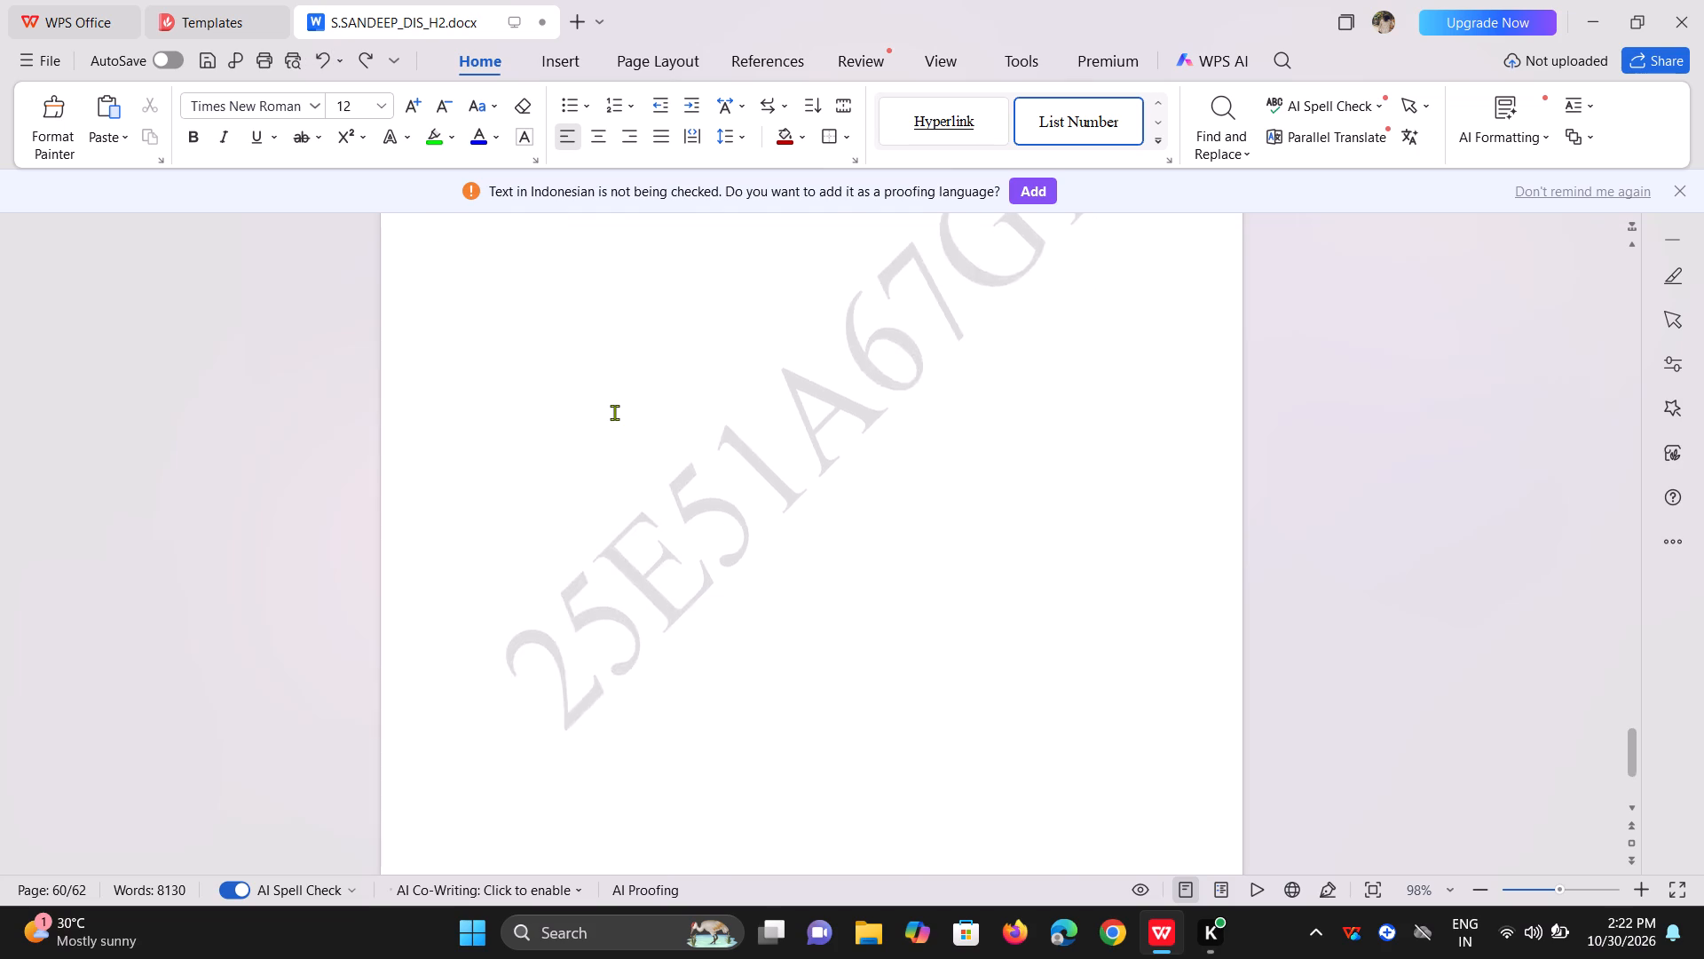
Copy the text from question 24 through the end of question 28's answer, including the Task 4 heading.
scroll(614, 412, down, 5)
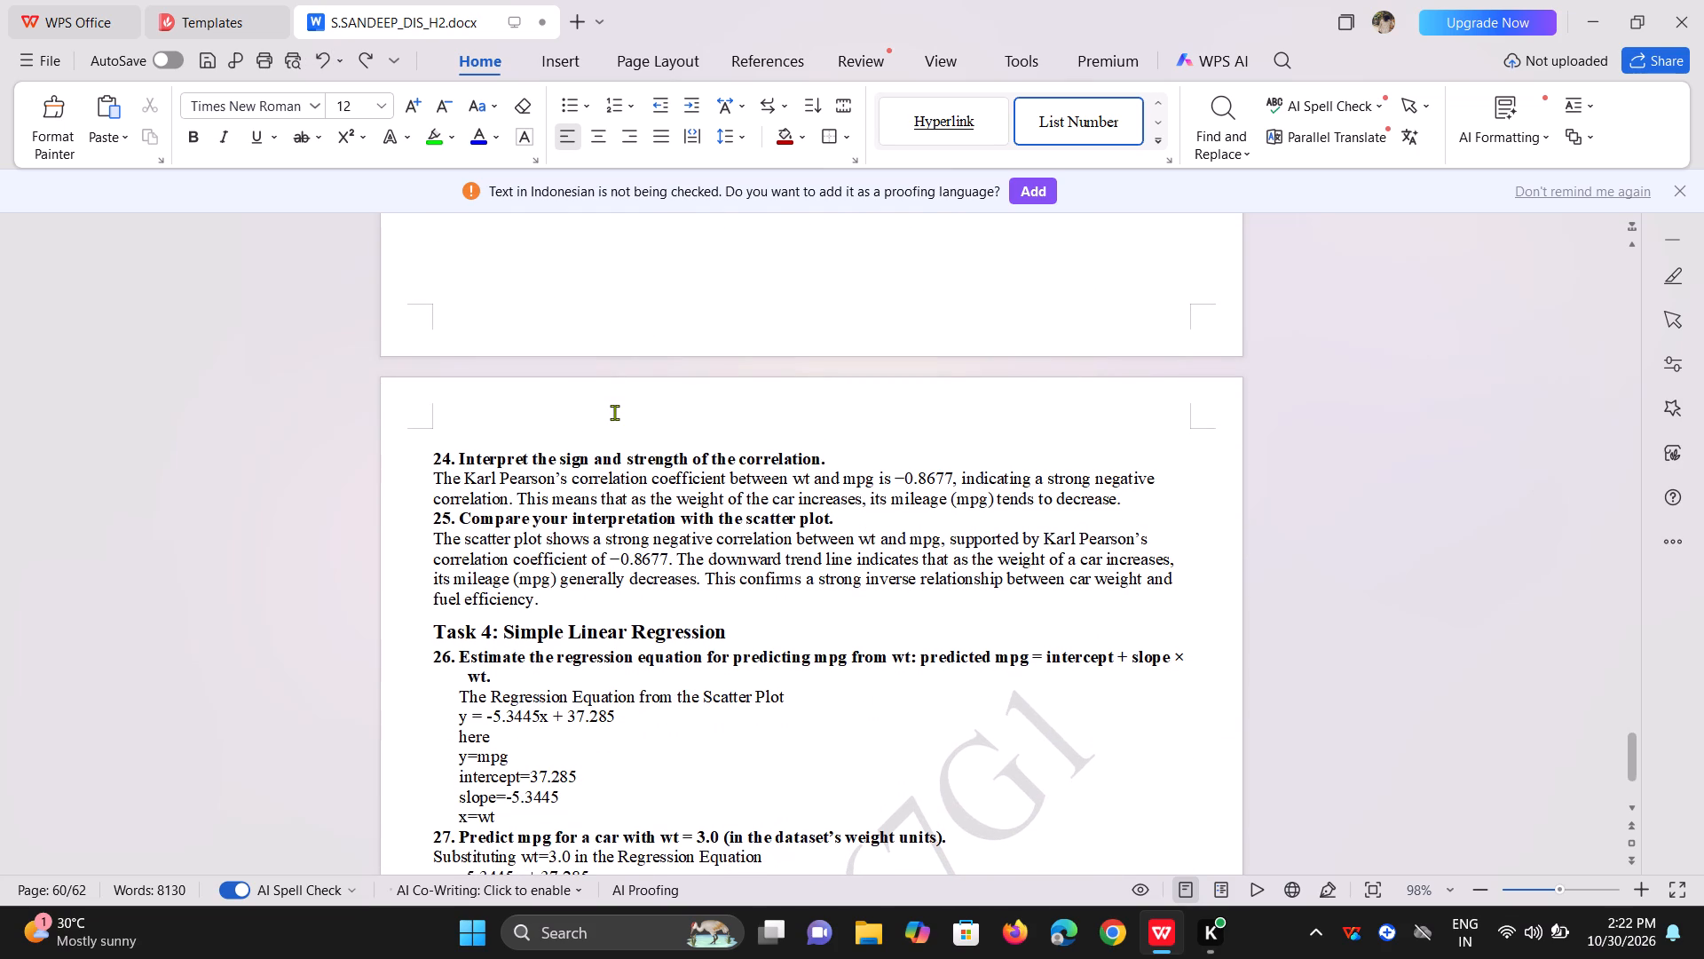
click(434, 453)
drag(434, 453, 477, 514)
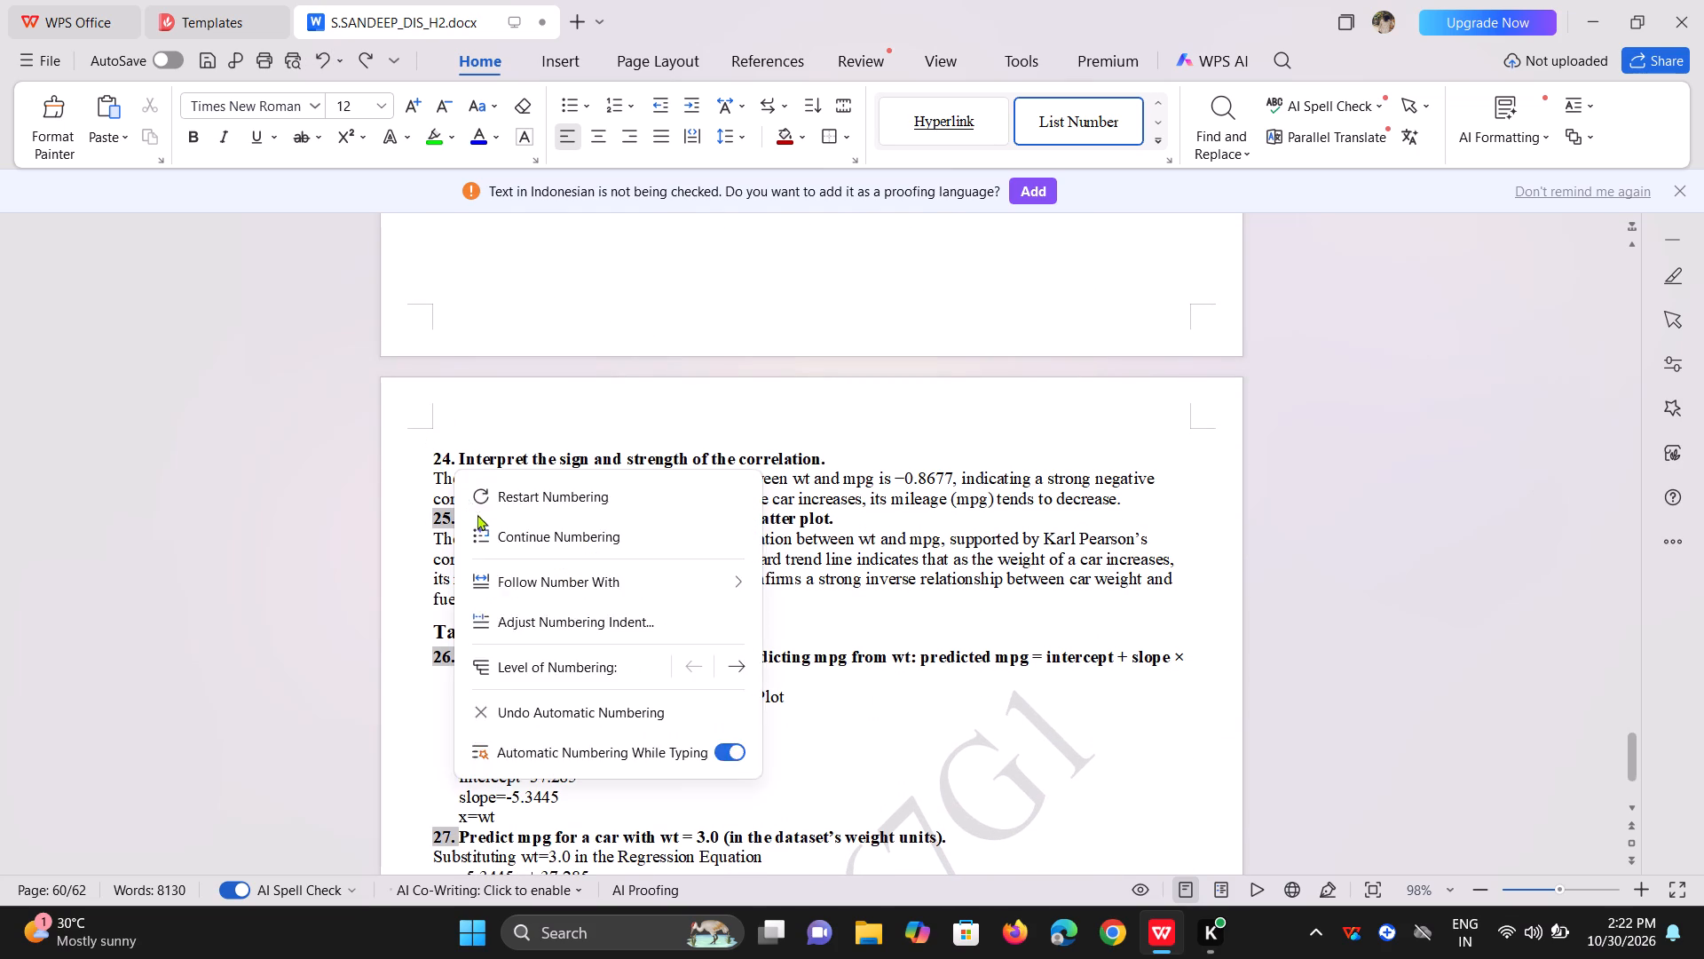
drag(477, 514, 426, 525)
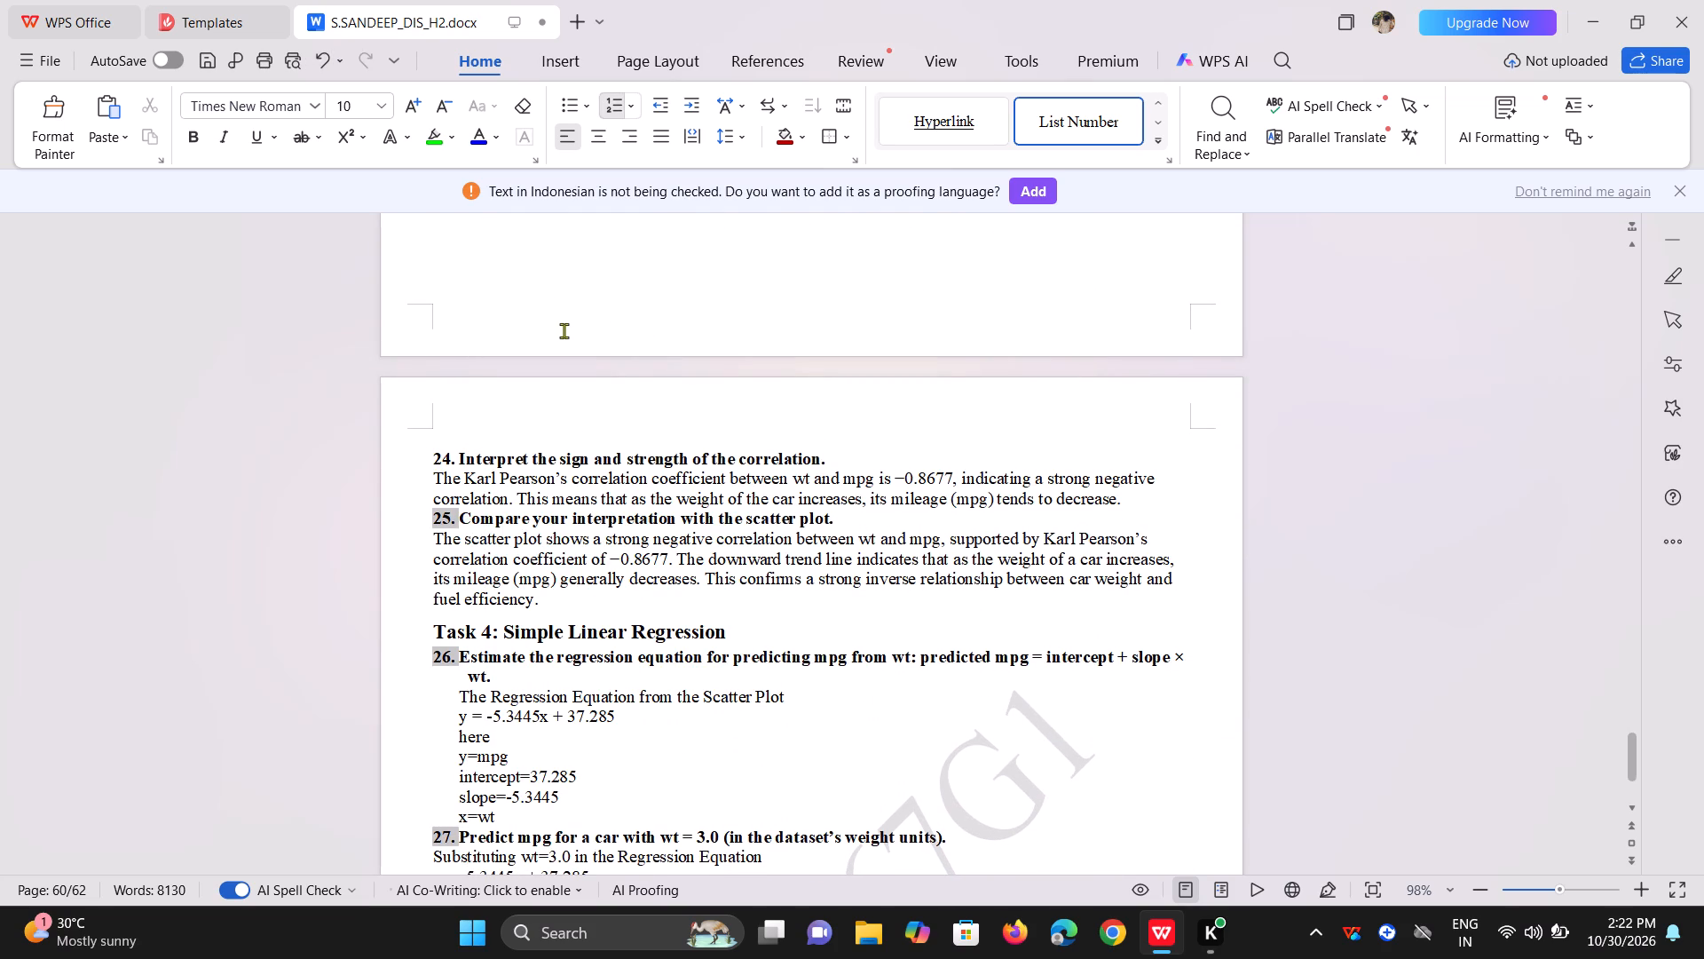
click(497, 415)
drag(429, 449, 657, 781)
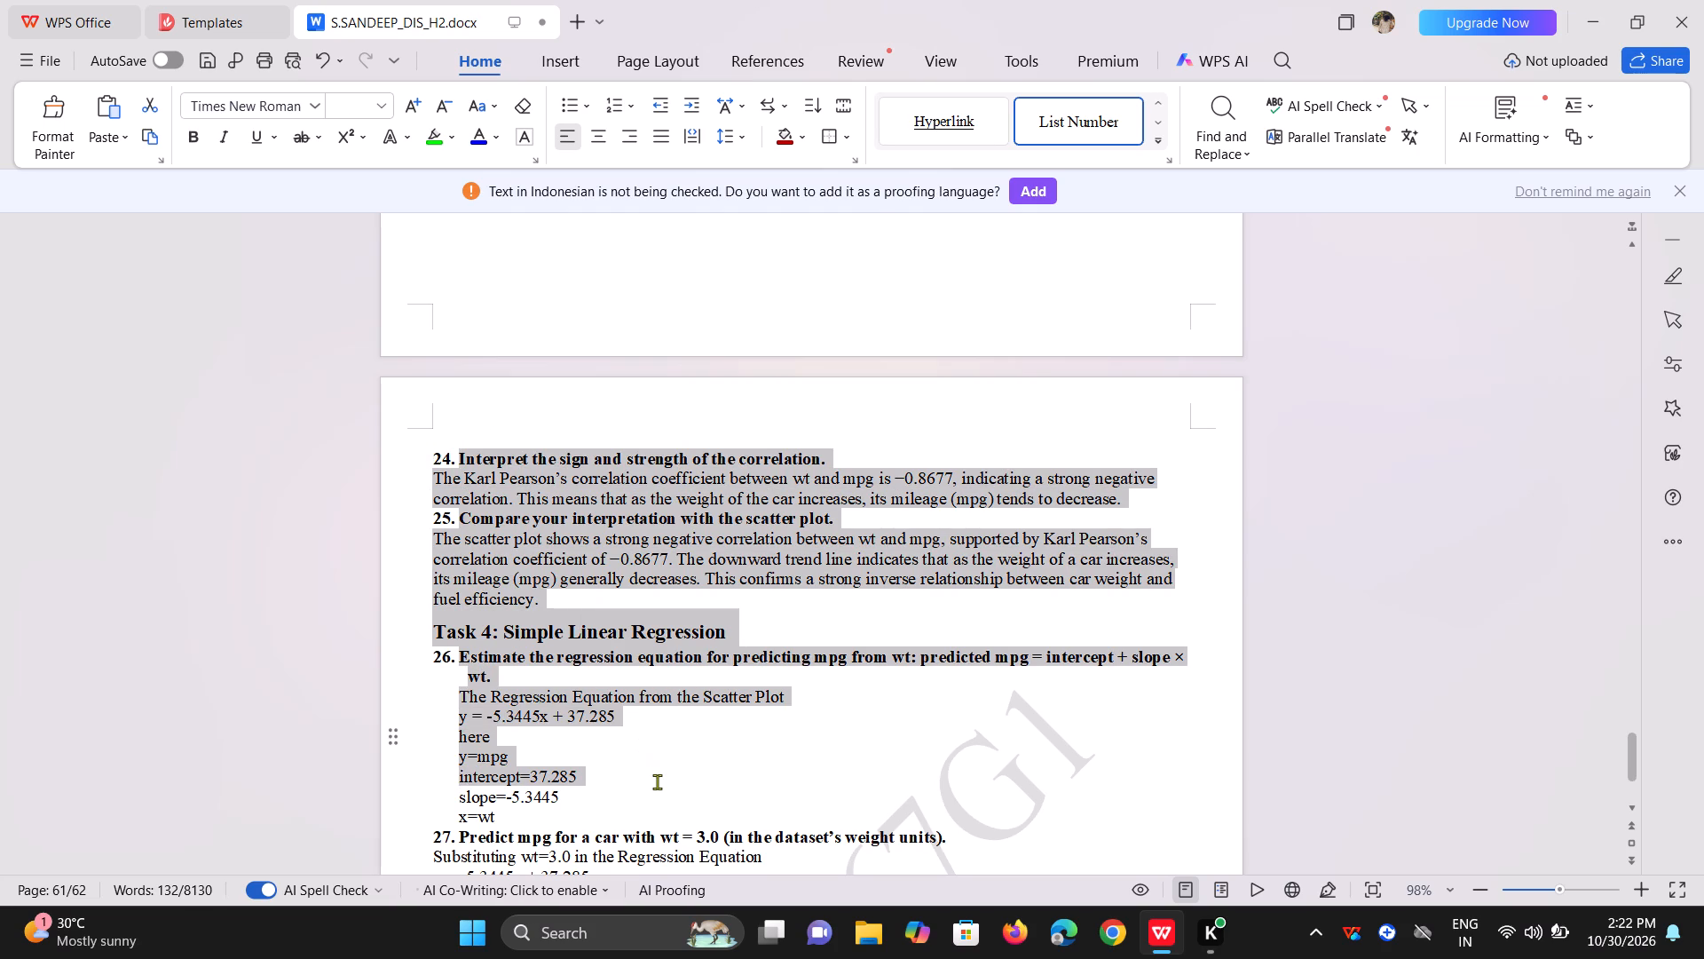
drag(657, 781, 701, 831)
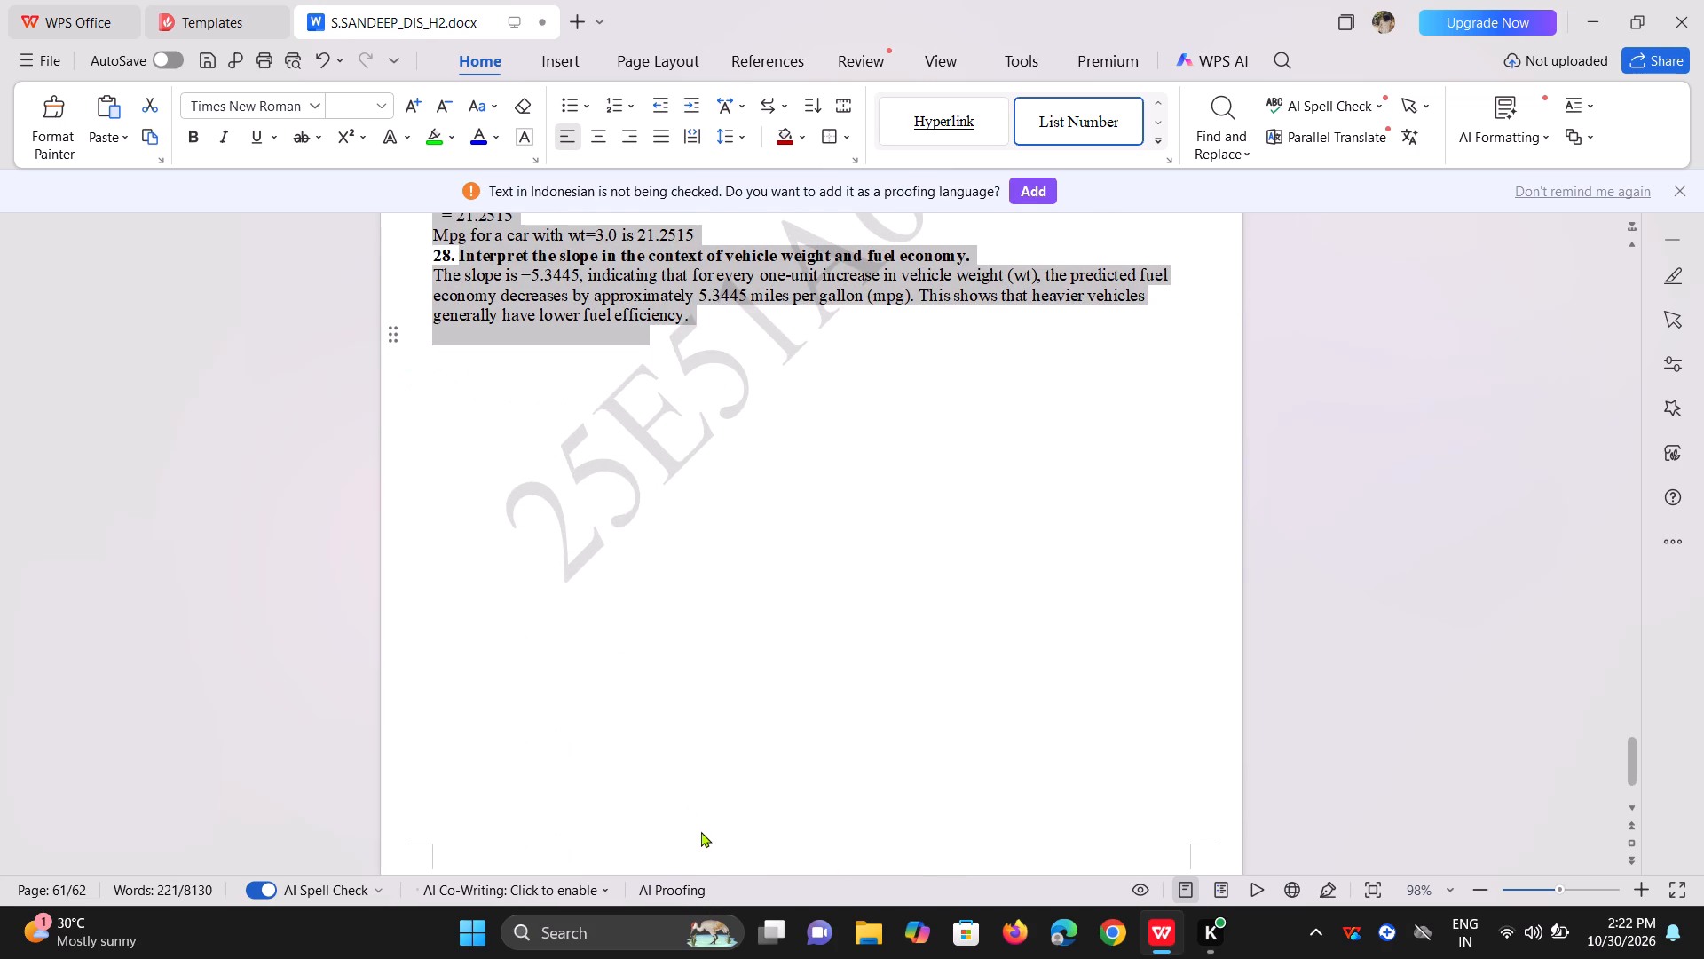
key(ctrl+c)
Paste the copied question 24 to 28 text below question 23's heading, leaving one blank line between them.
scroll(701, 831, up, 16)
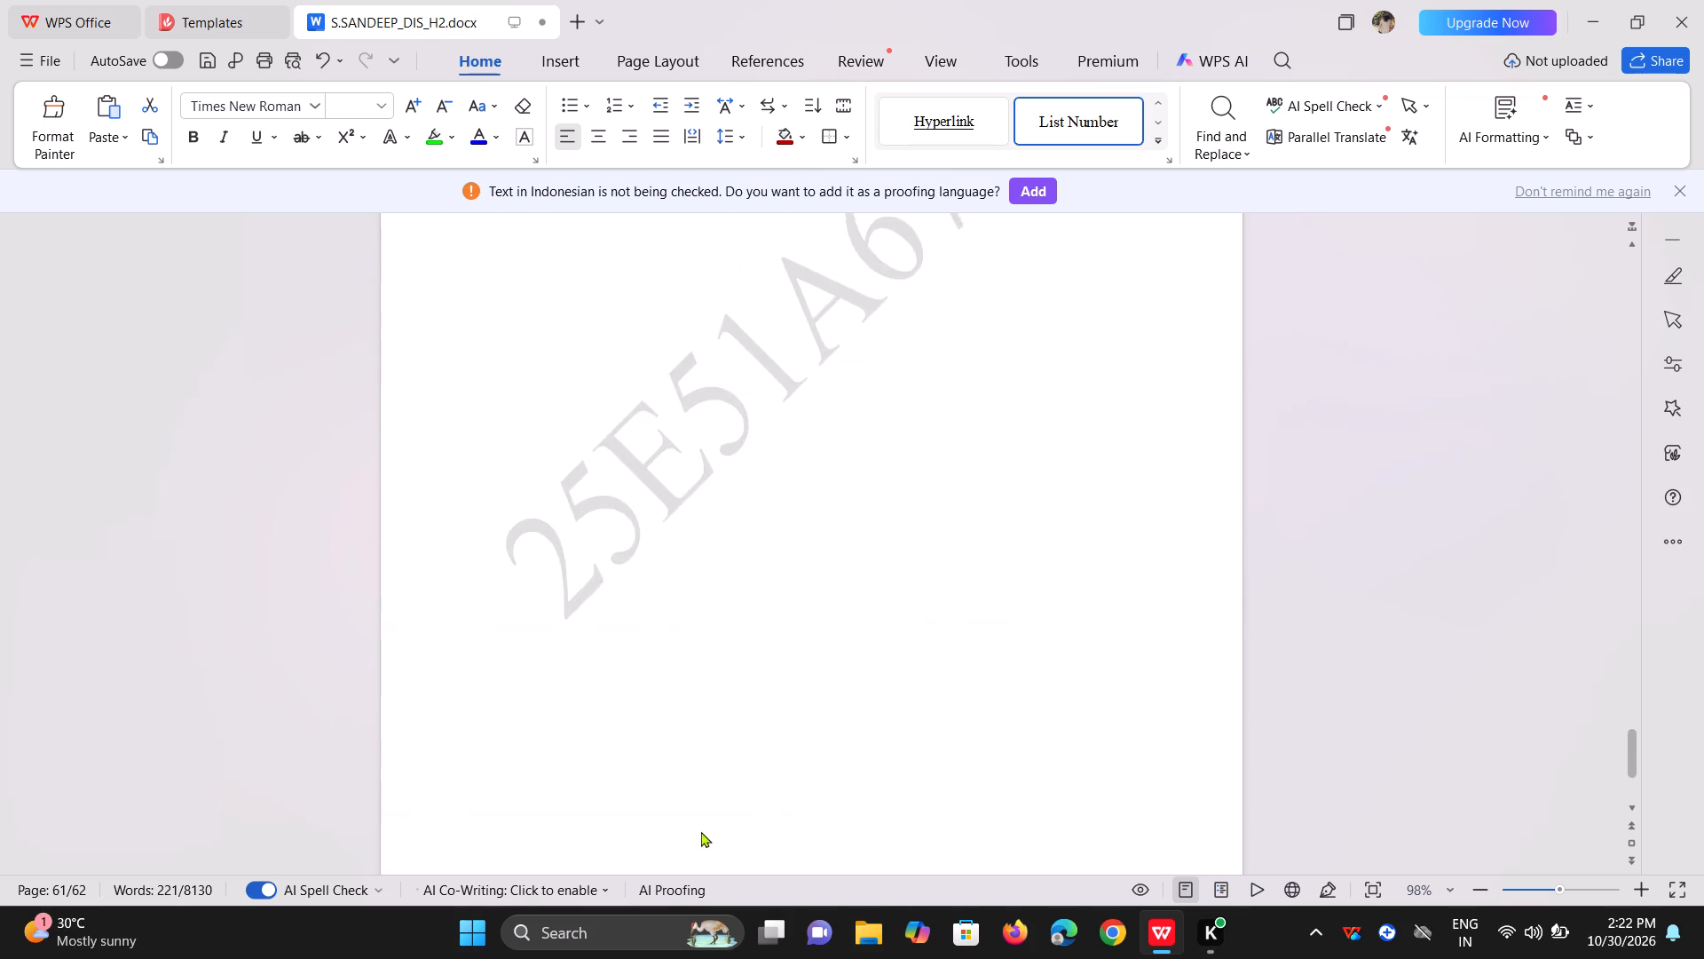
scroll(701, 831, up, 9)
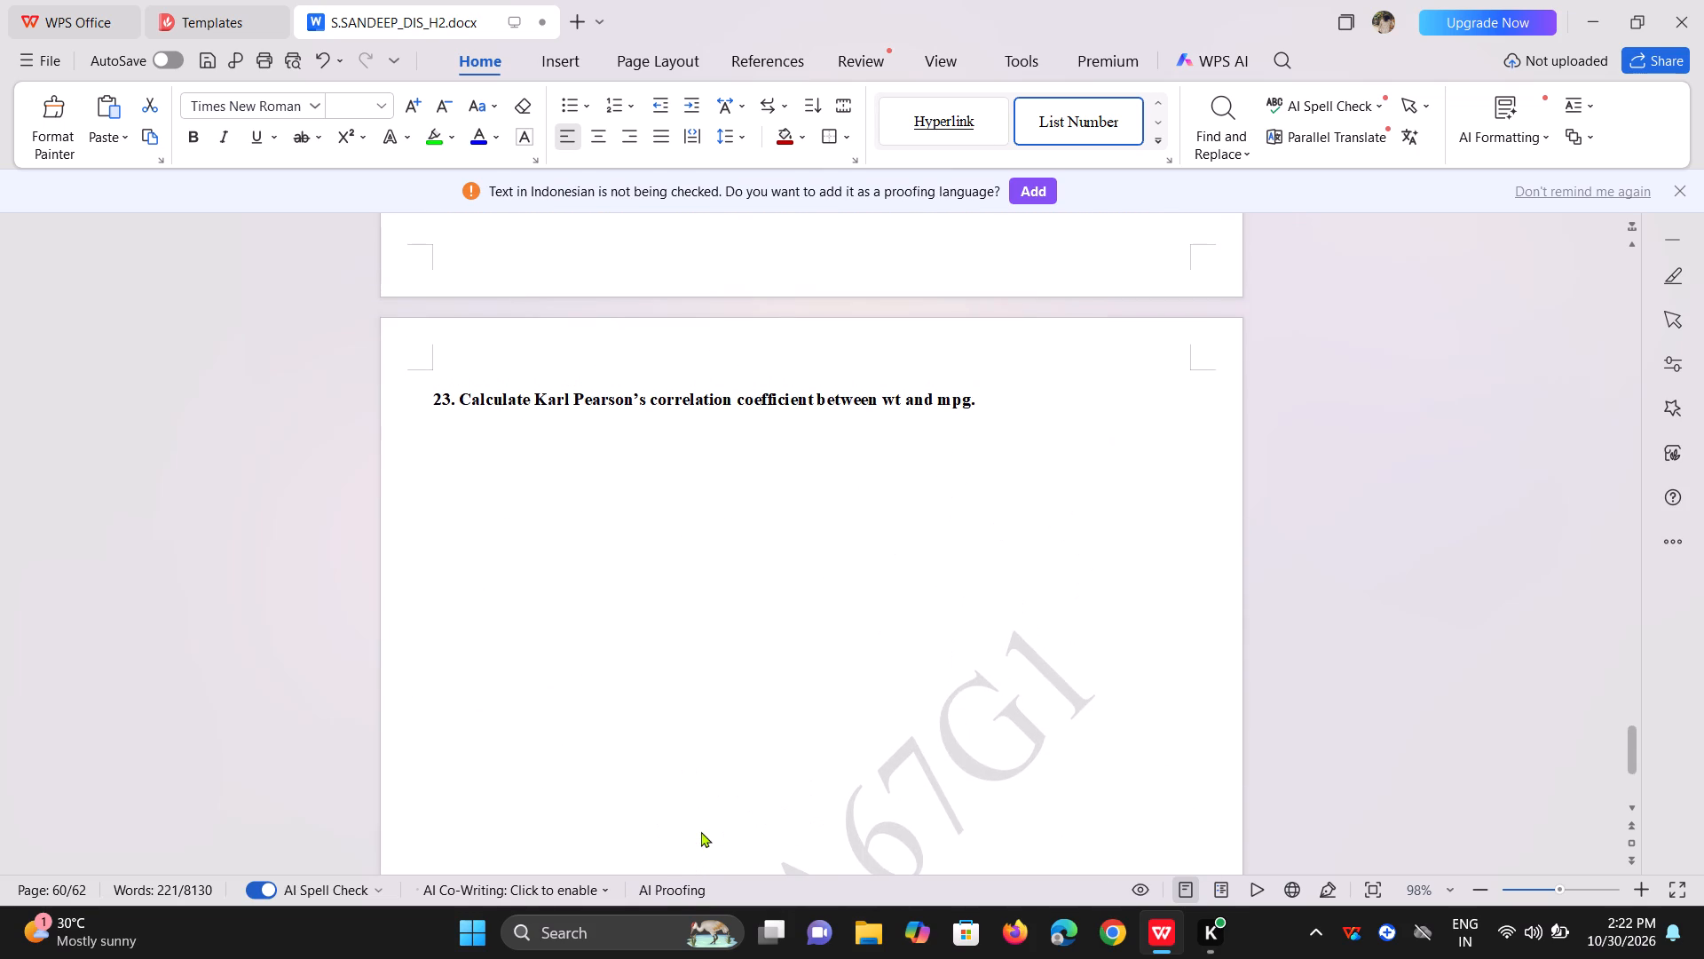
click(1037, 410)
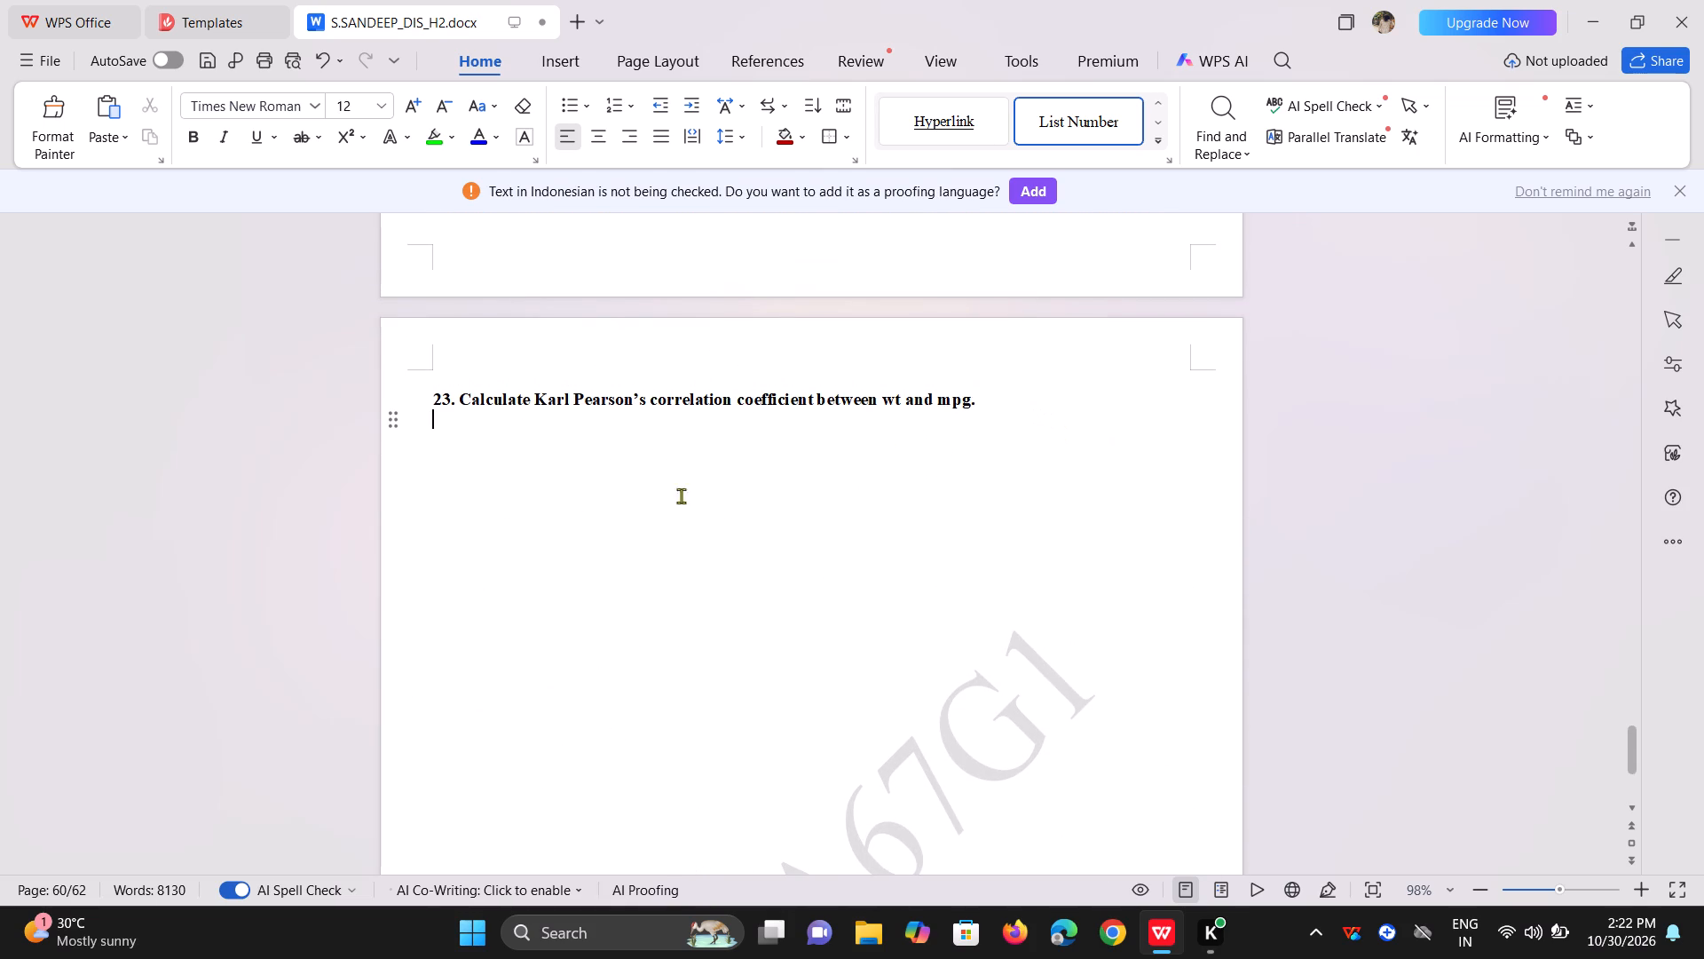
scroll(609, 525, up, 4)
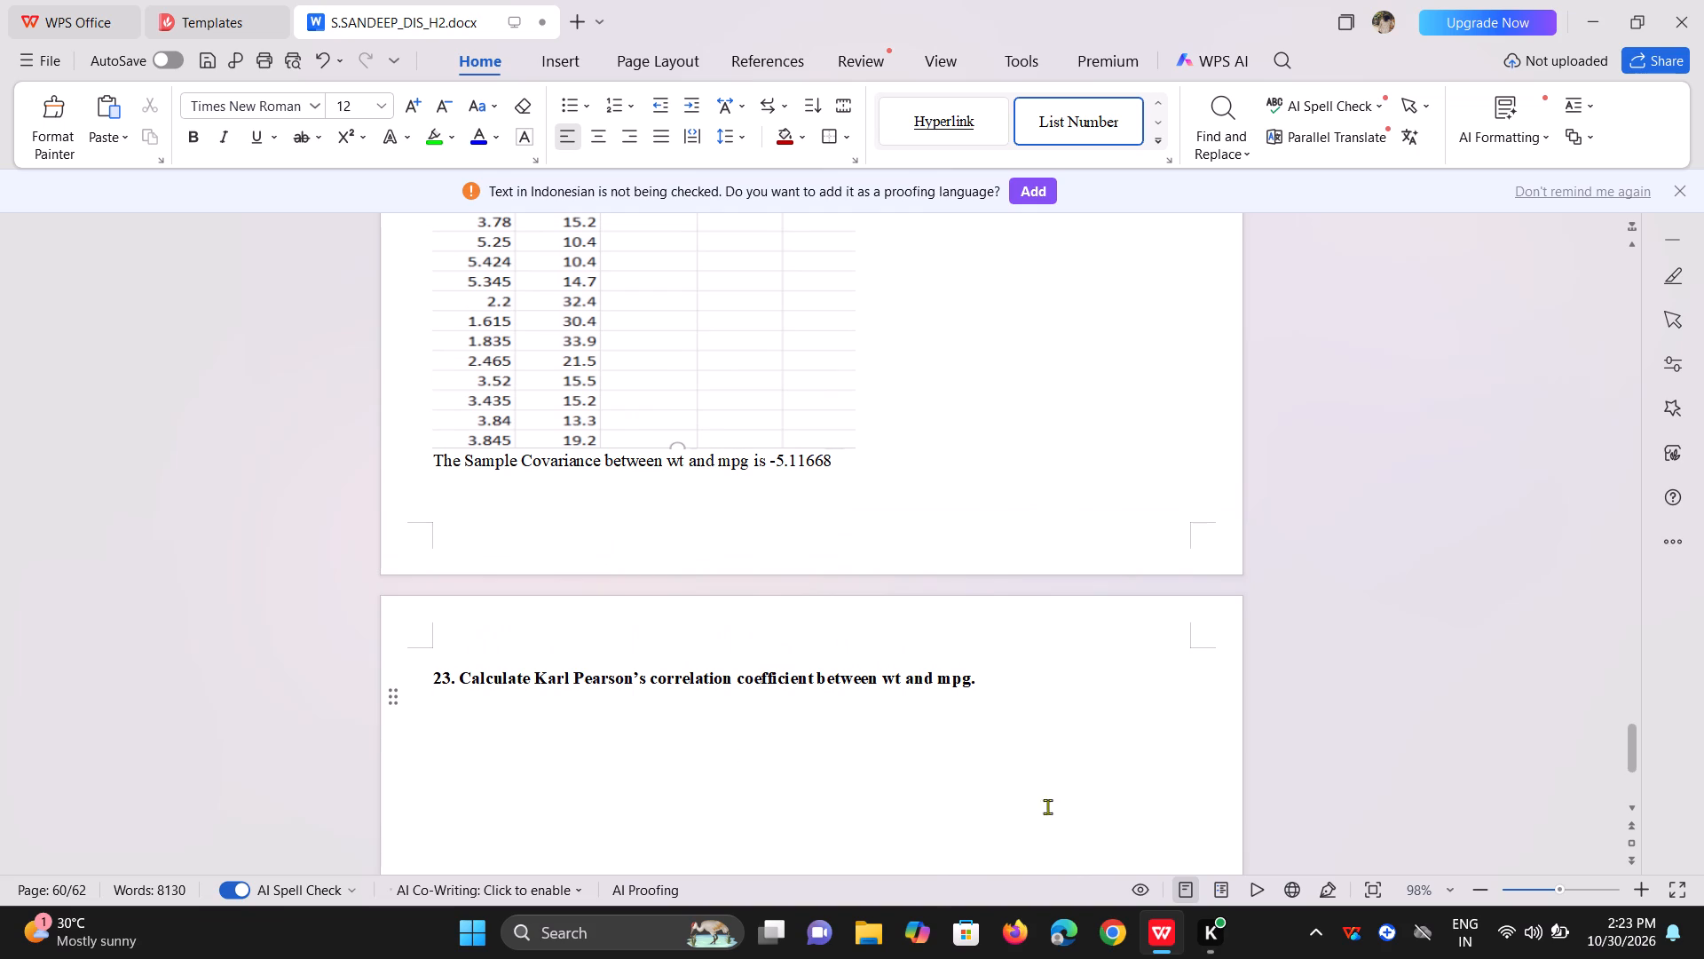
scroll(593, 707, down, 1)
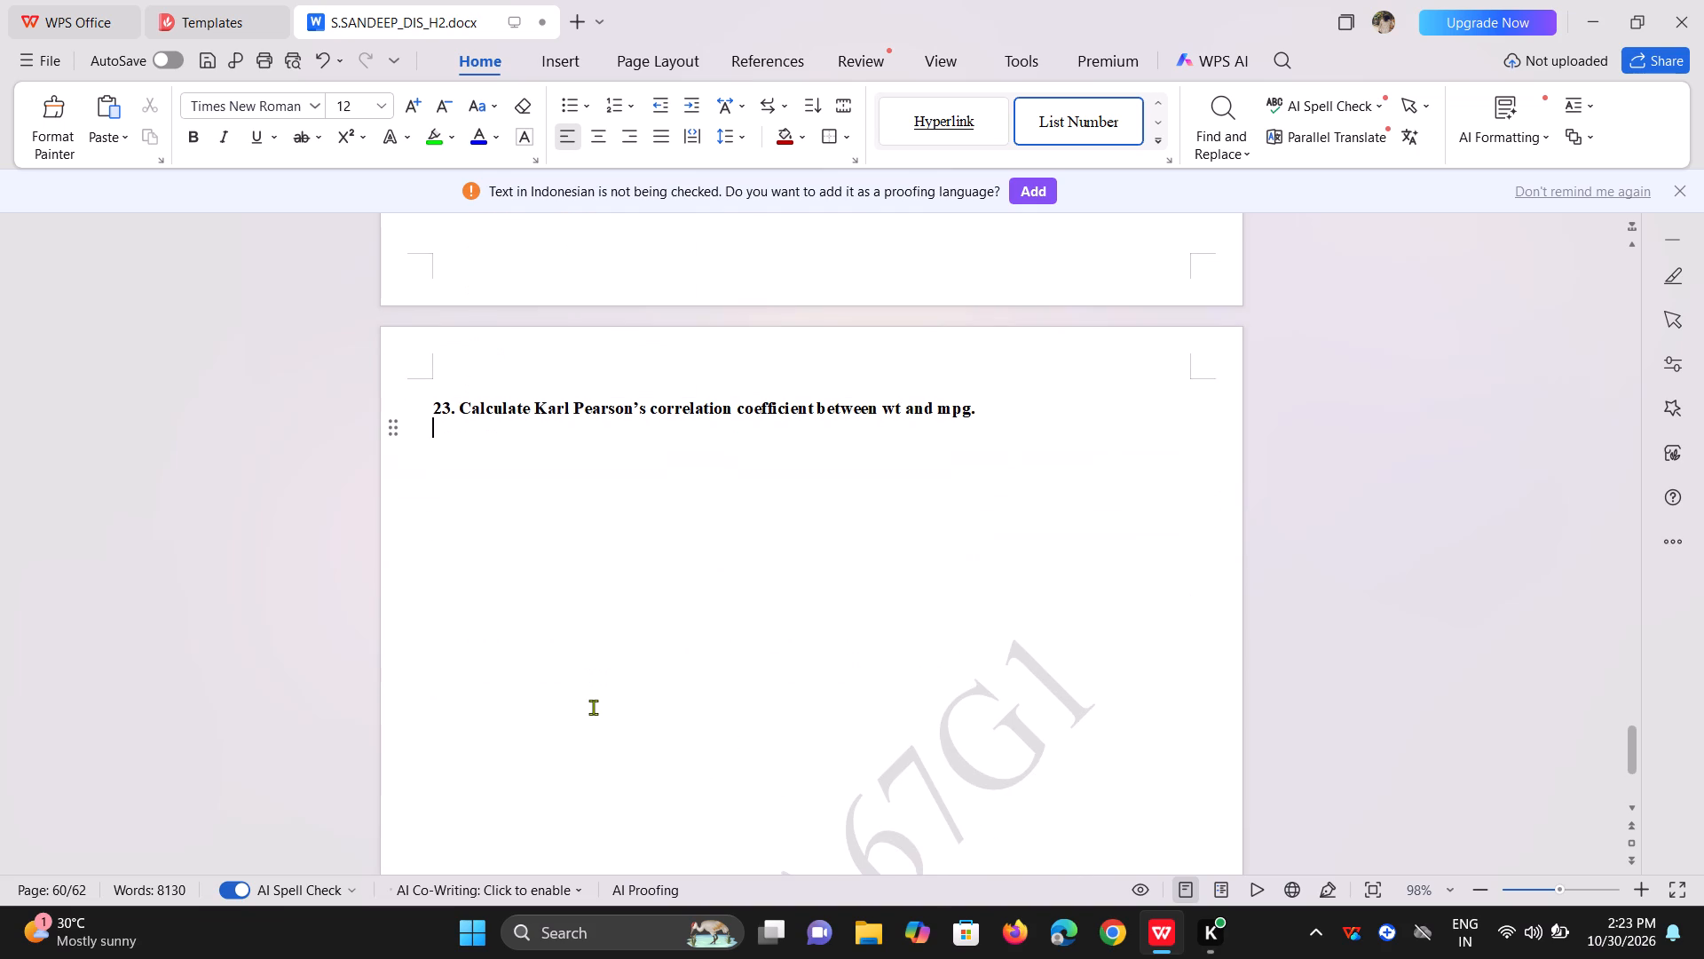
scroll(593, 707, down, 1)
key(Return)
key(ctrl+v)
Add a blank line after the answers to questions 24, 26 and 27 in the pasted text.
scroll(593, 707, up, 4)
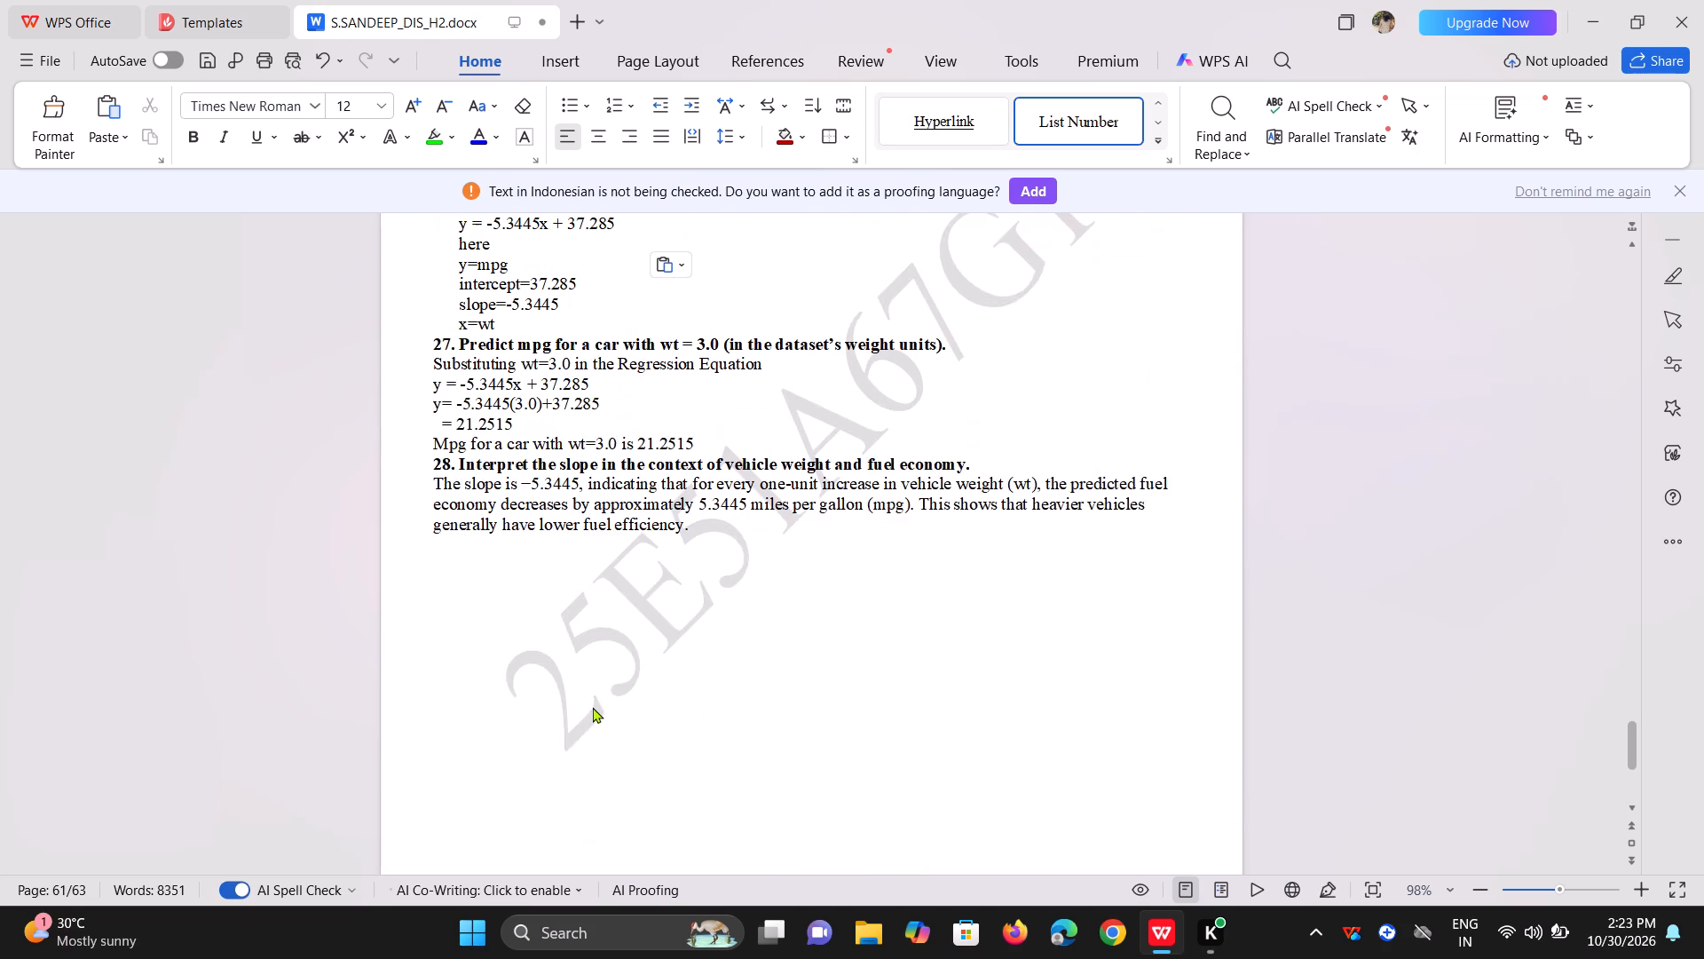
scroll(593, 707, up, 3)
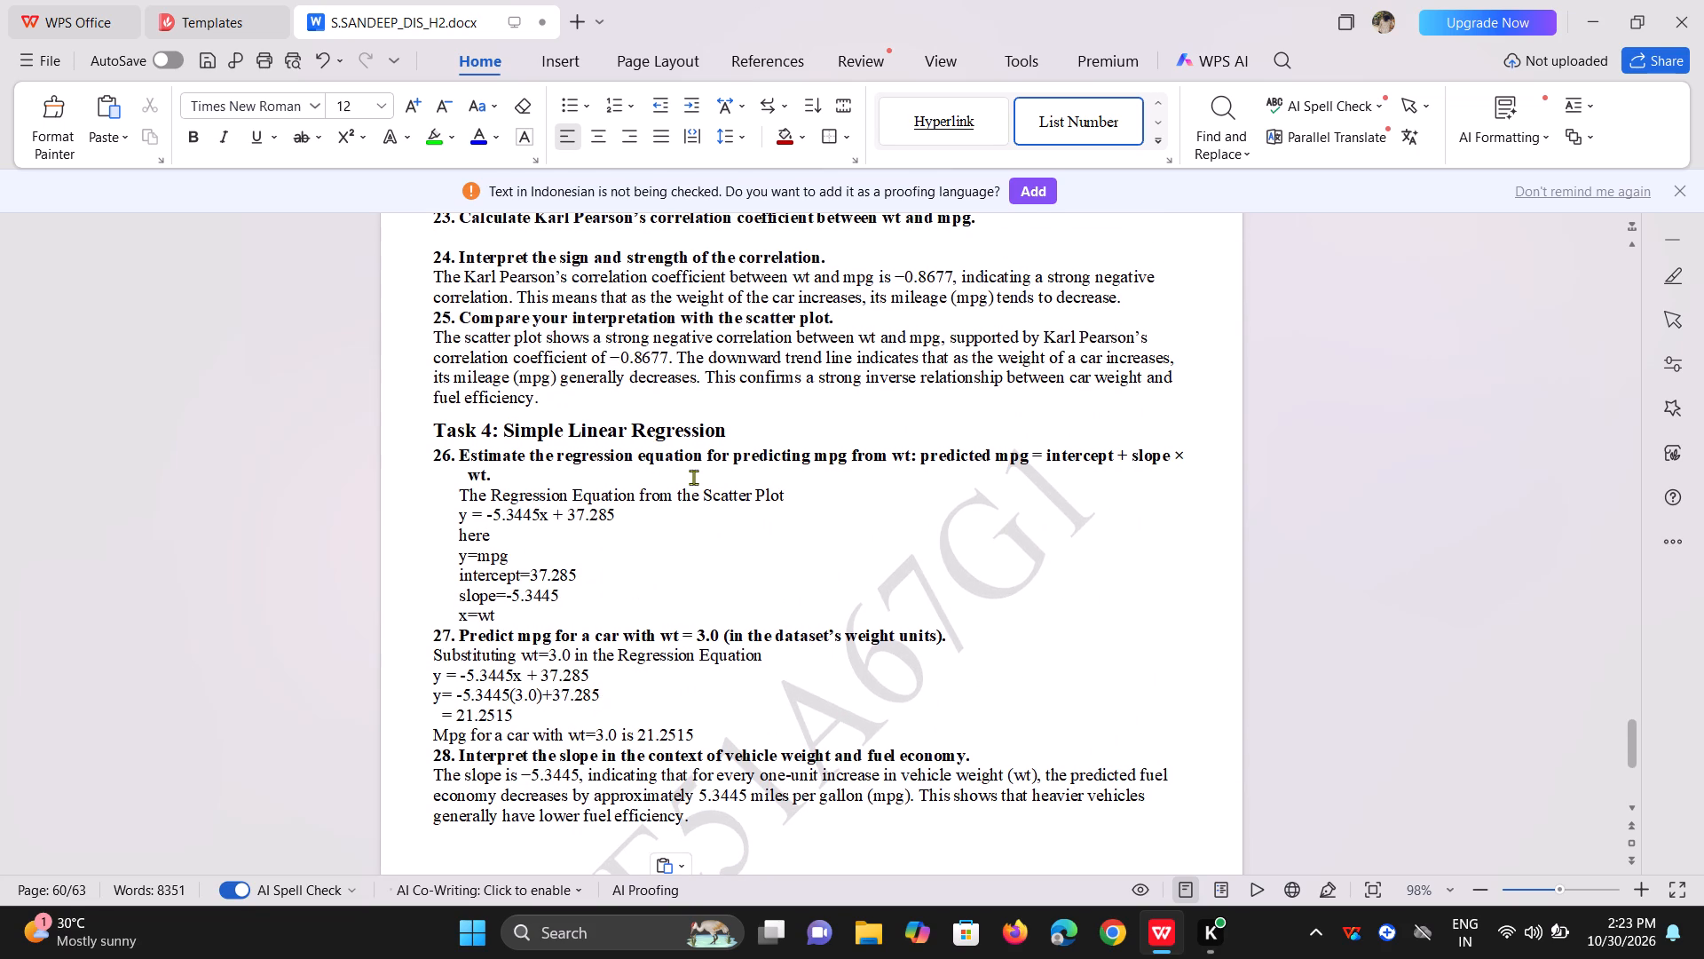
click(1120, 298)
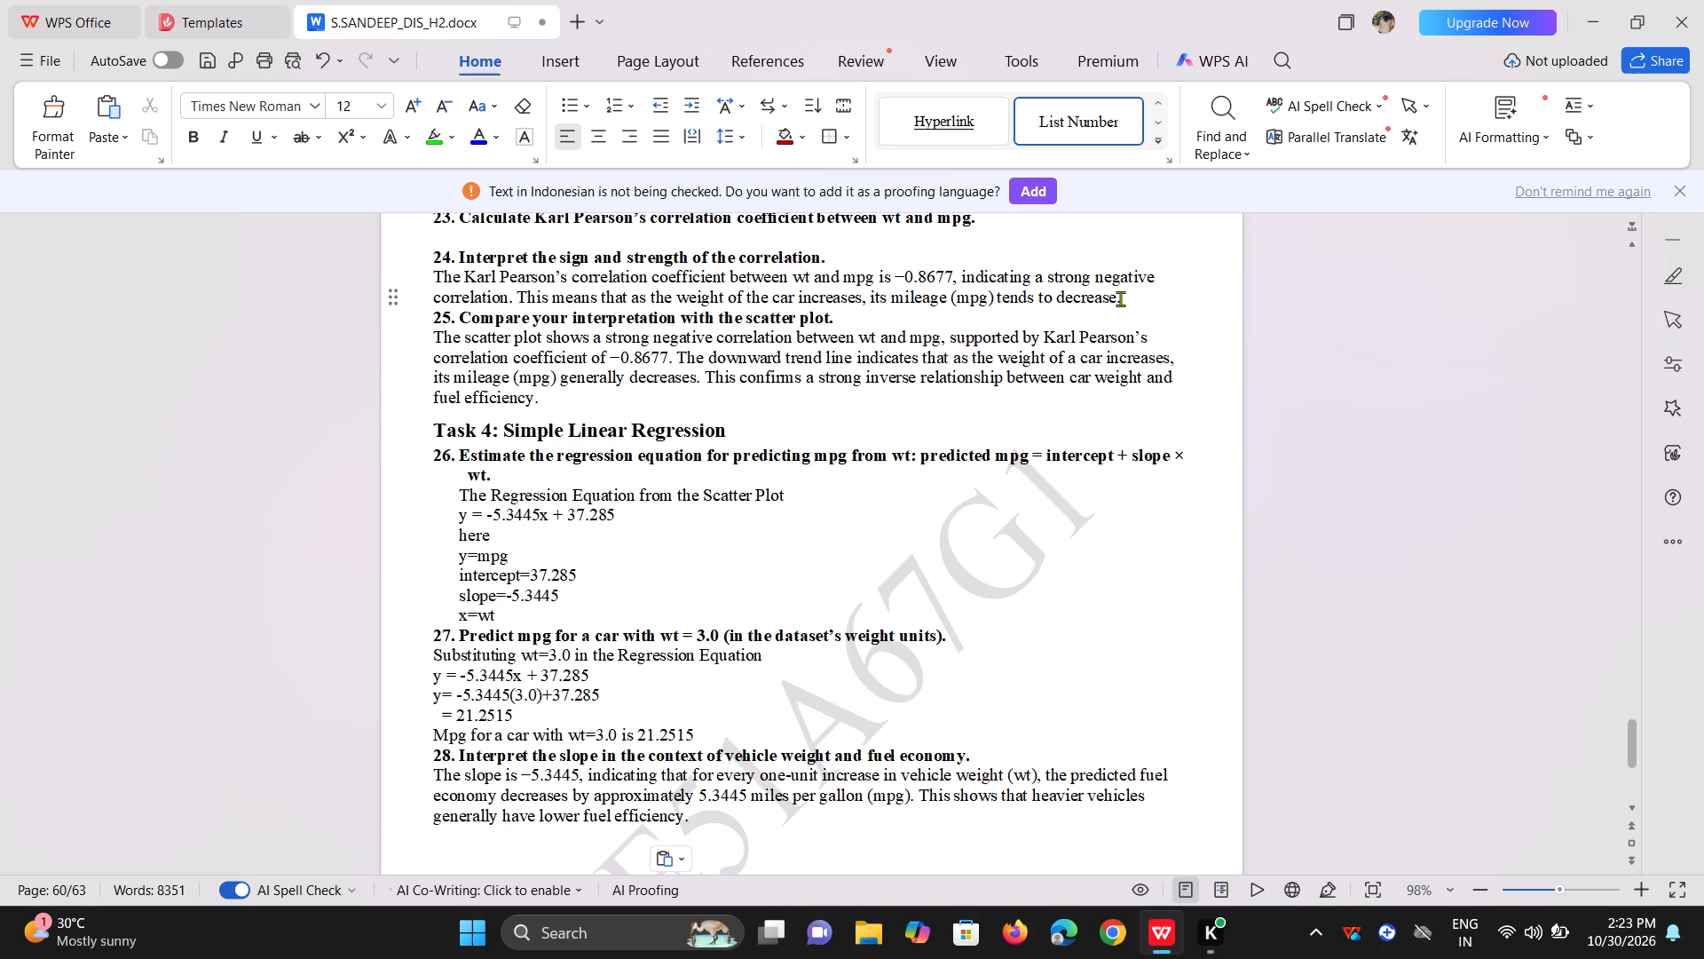
key(Return)
scroll(750, 447, down, 3)
click(511, 504)
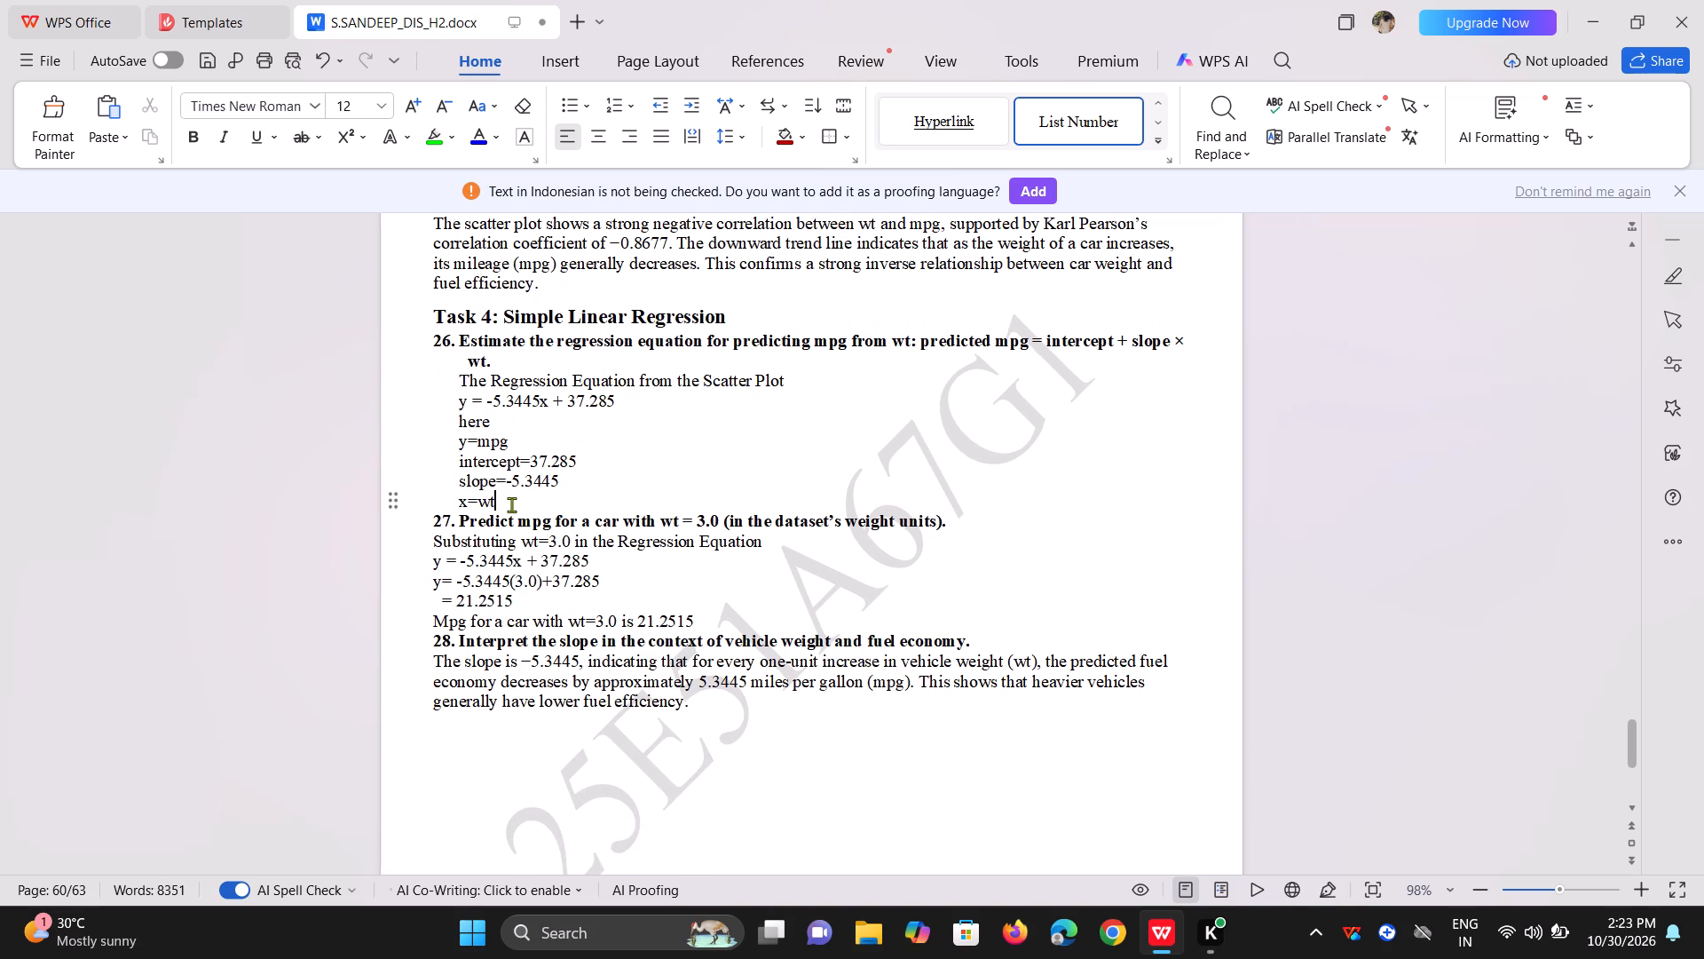
key(Return)
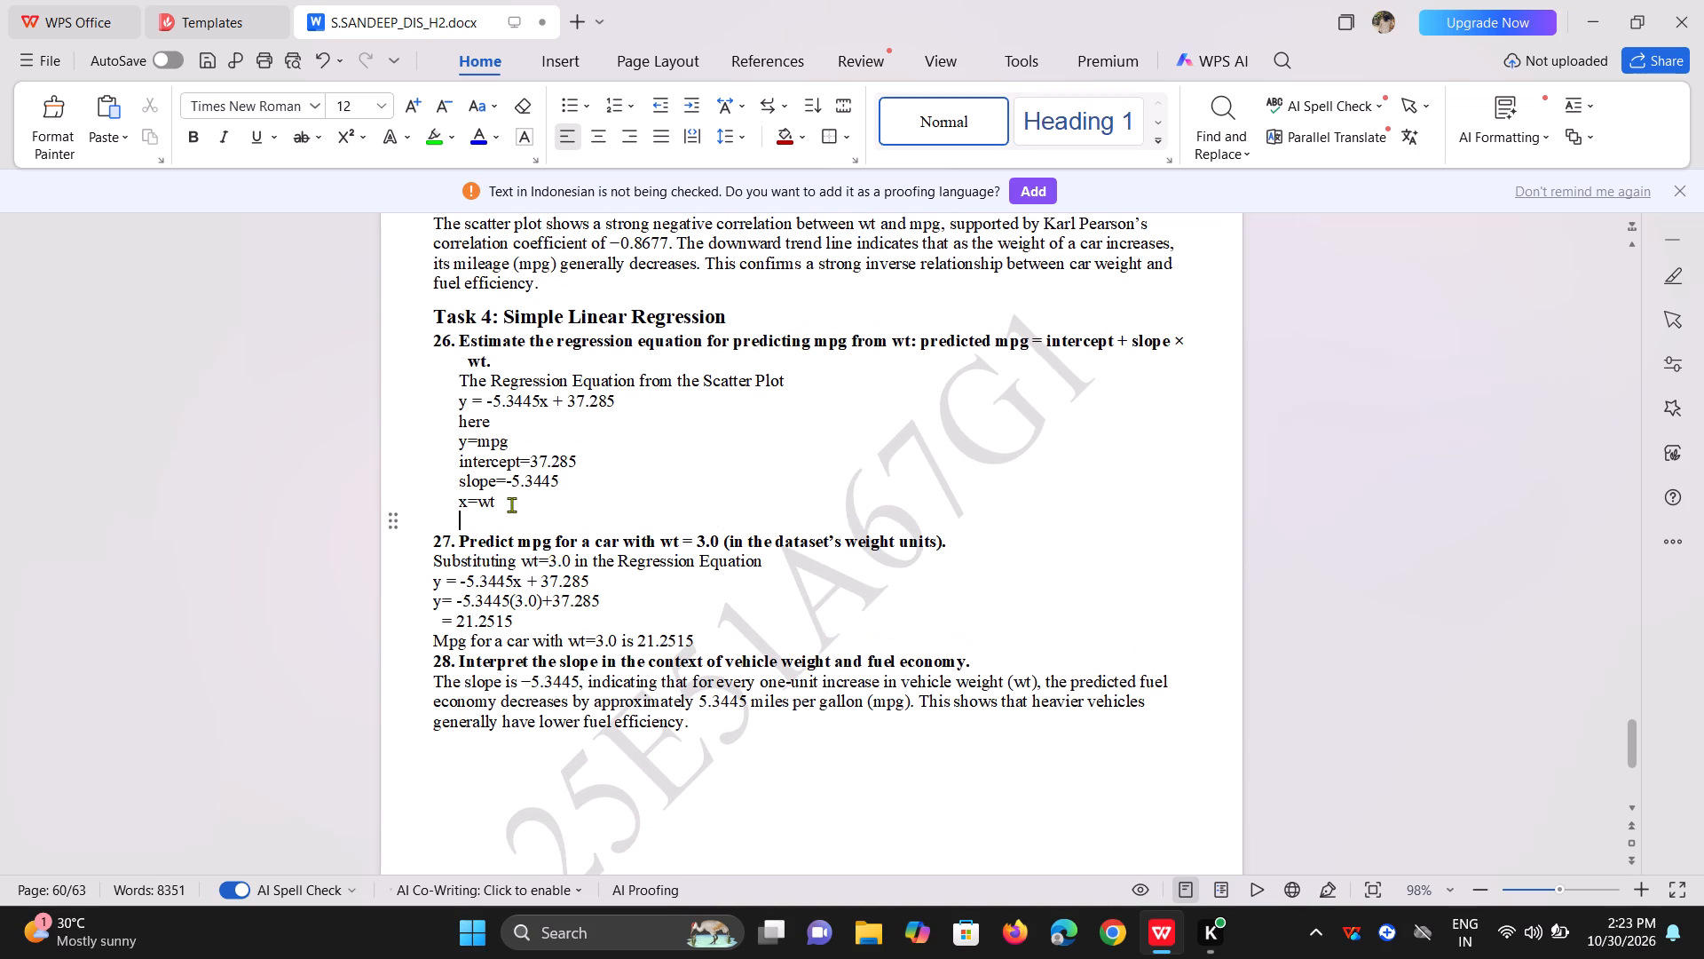
click(689, 641)
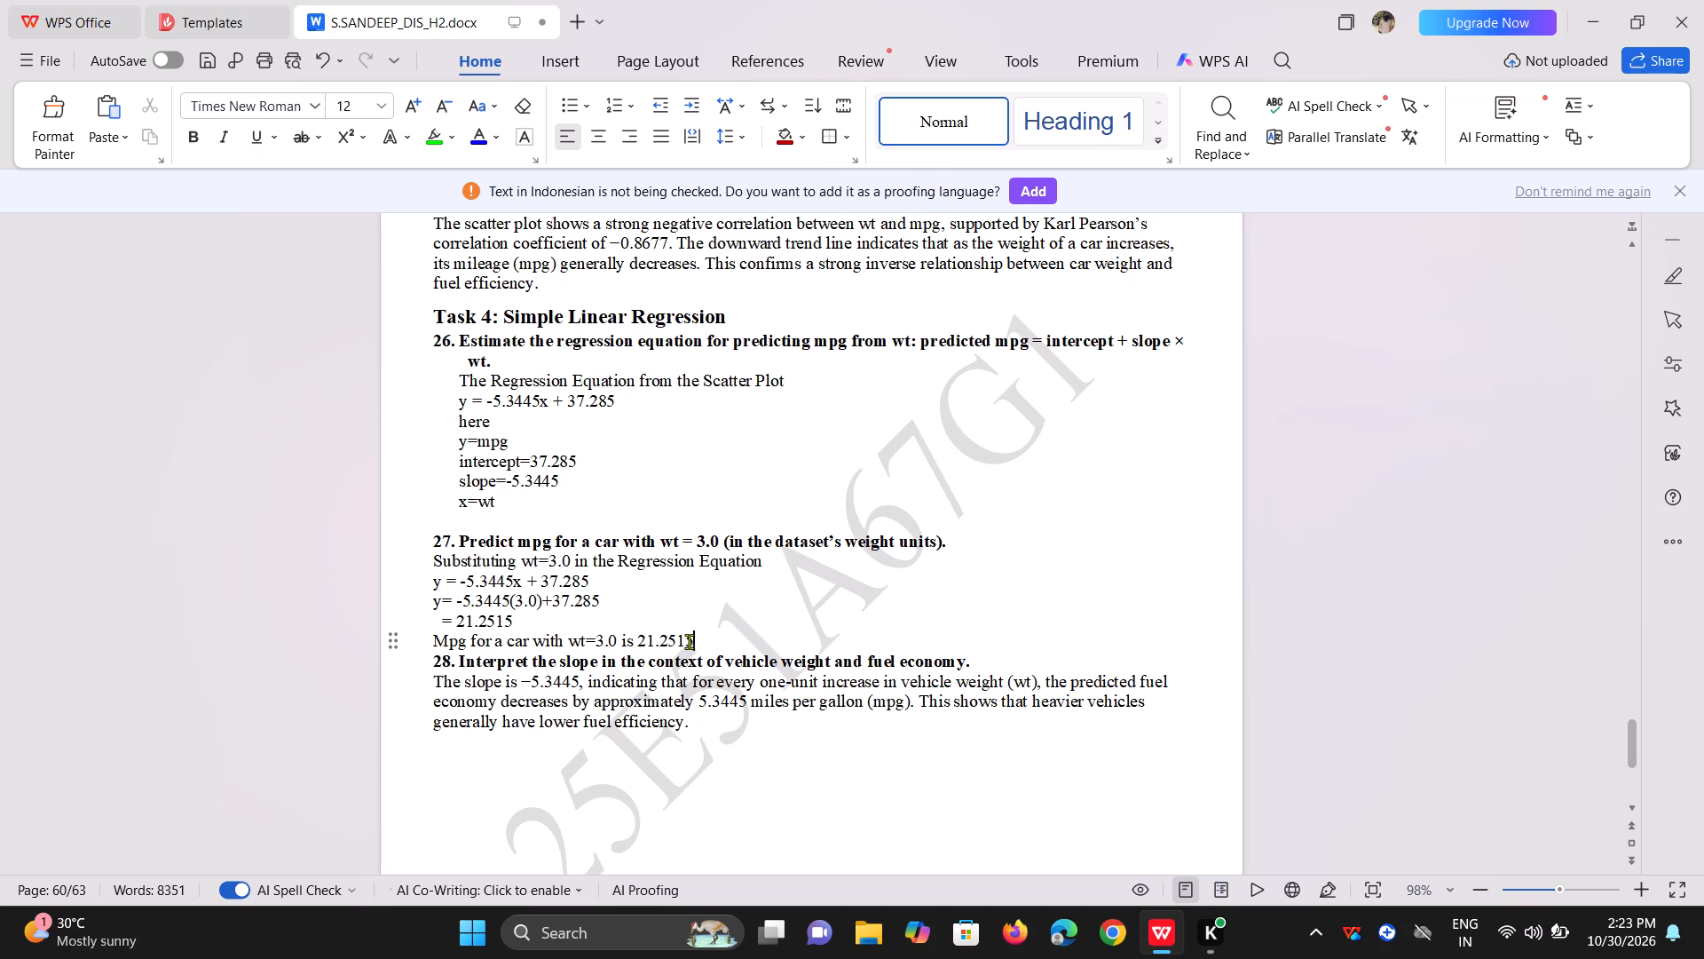
key(Return)
Examine the pages from question 23 through Part C for repeated questions, numbering and blank space.
scroll(689, 641, down, 10)
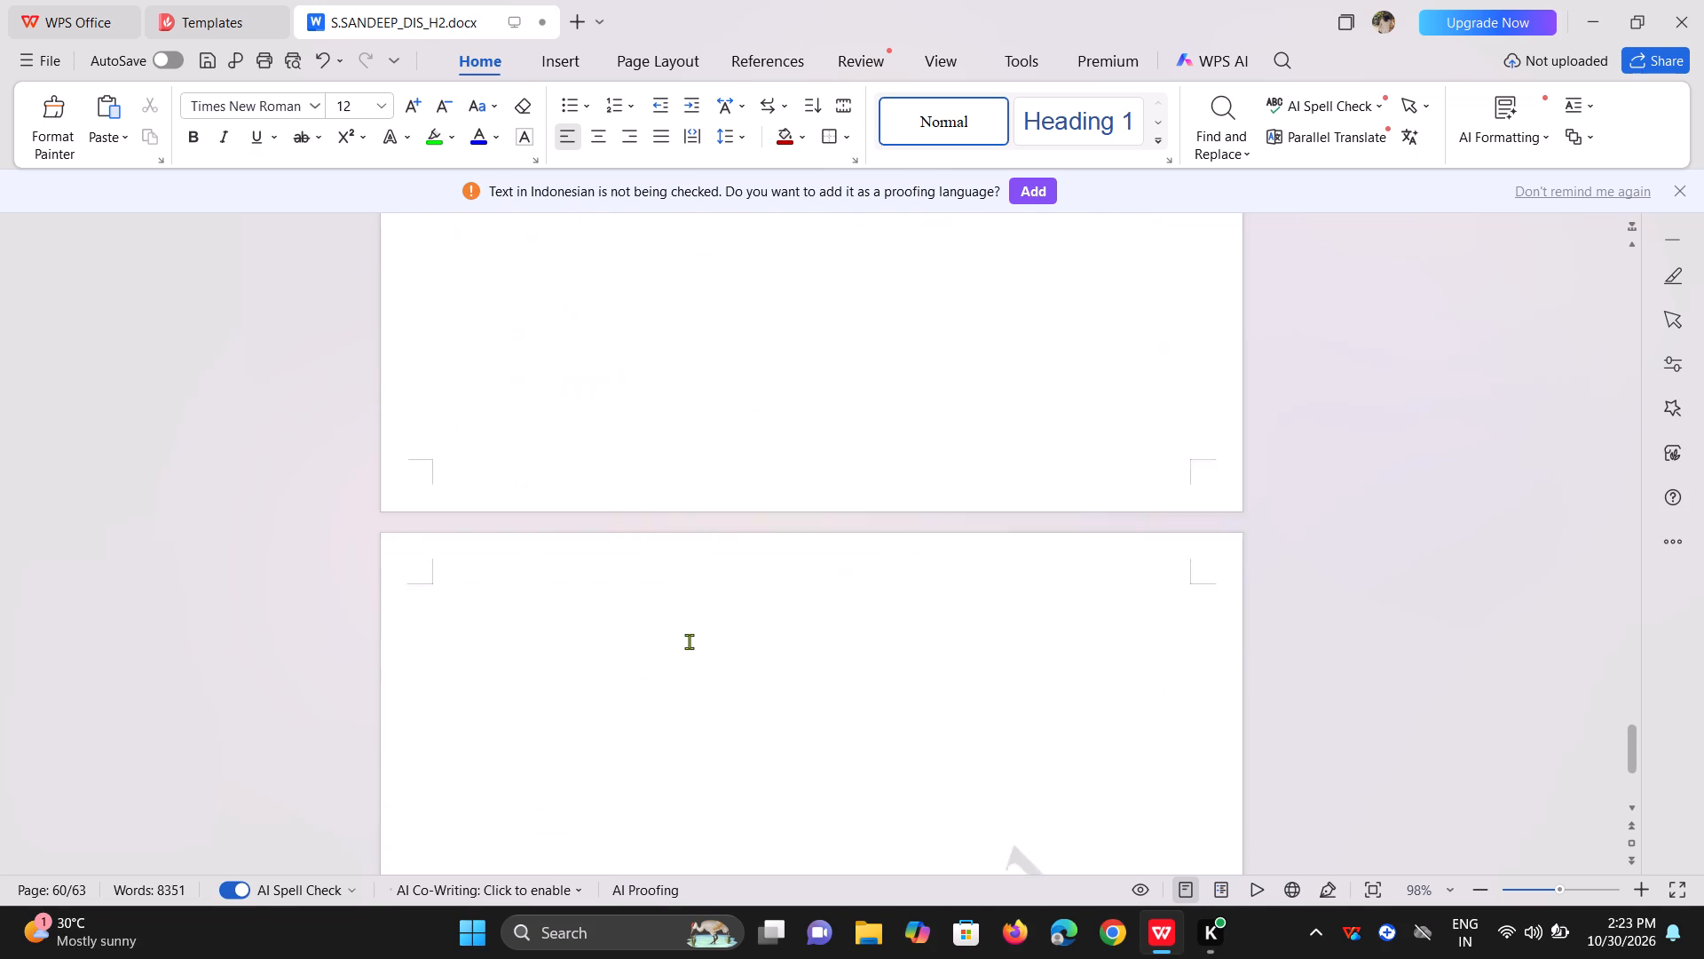
scroll(689, 641, down, 13)
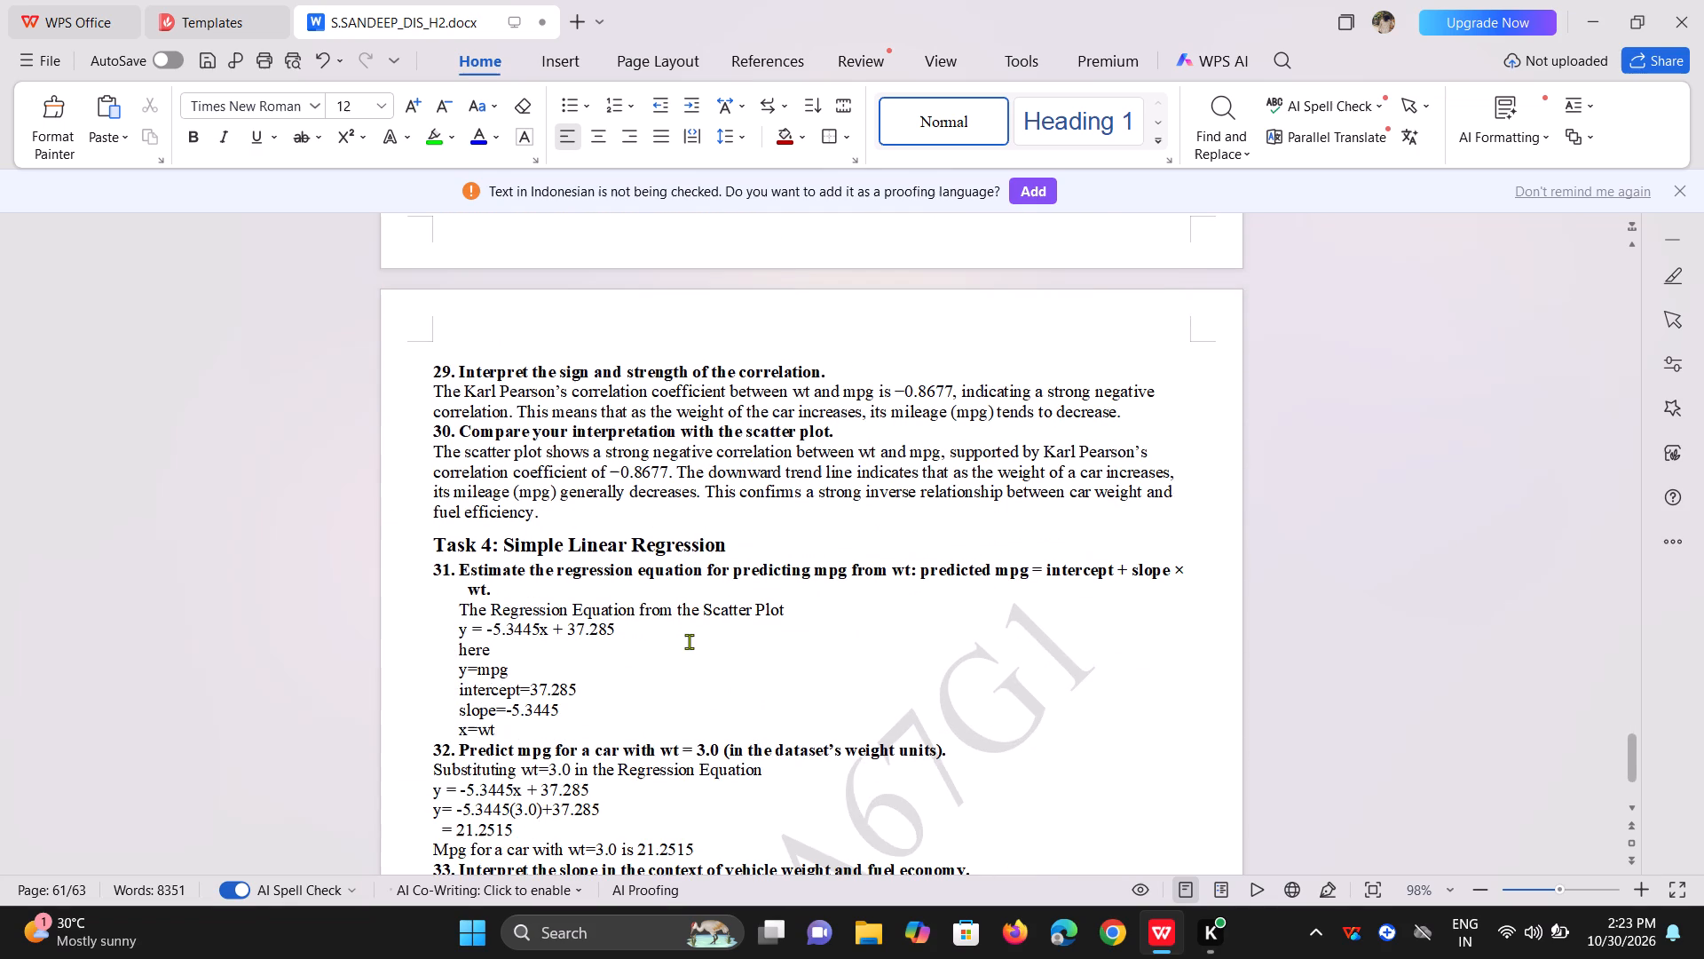
scroll(689, 641, down, 1)
scroll(689, 641, up, 9)
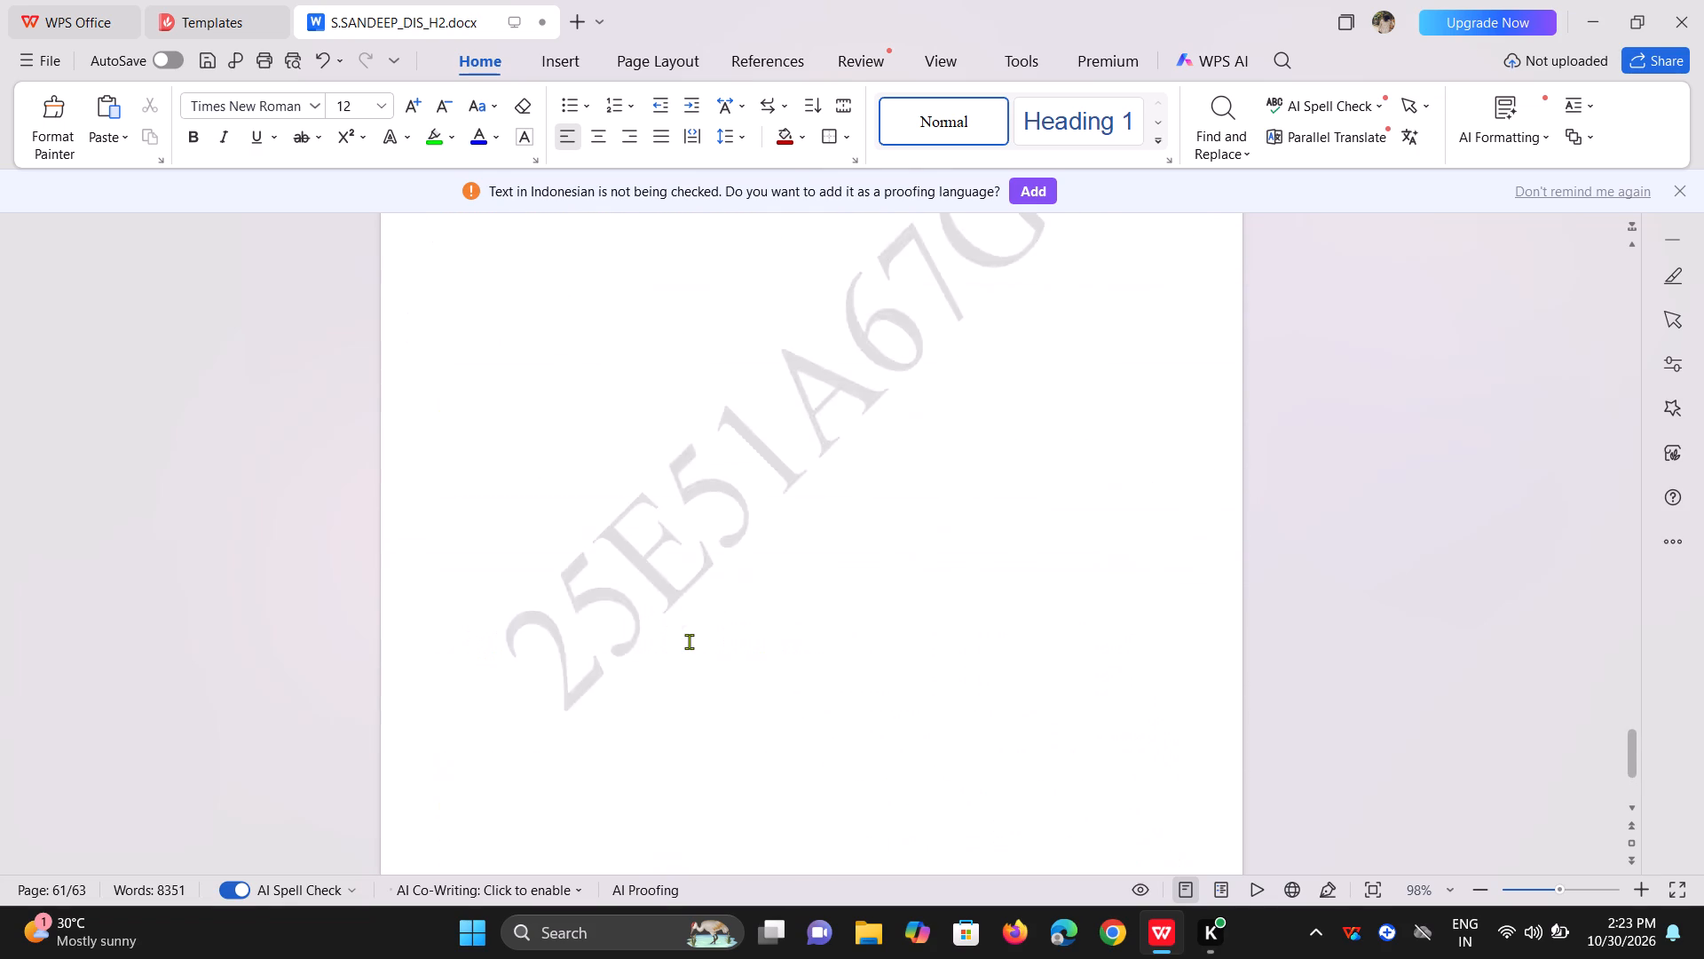
scroll(689, 641, up, 3)
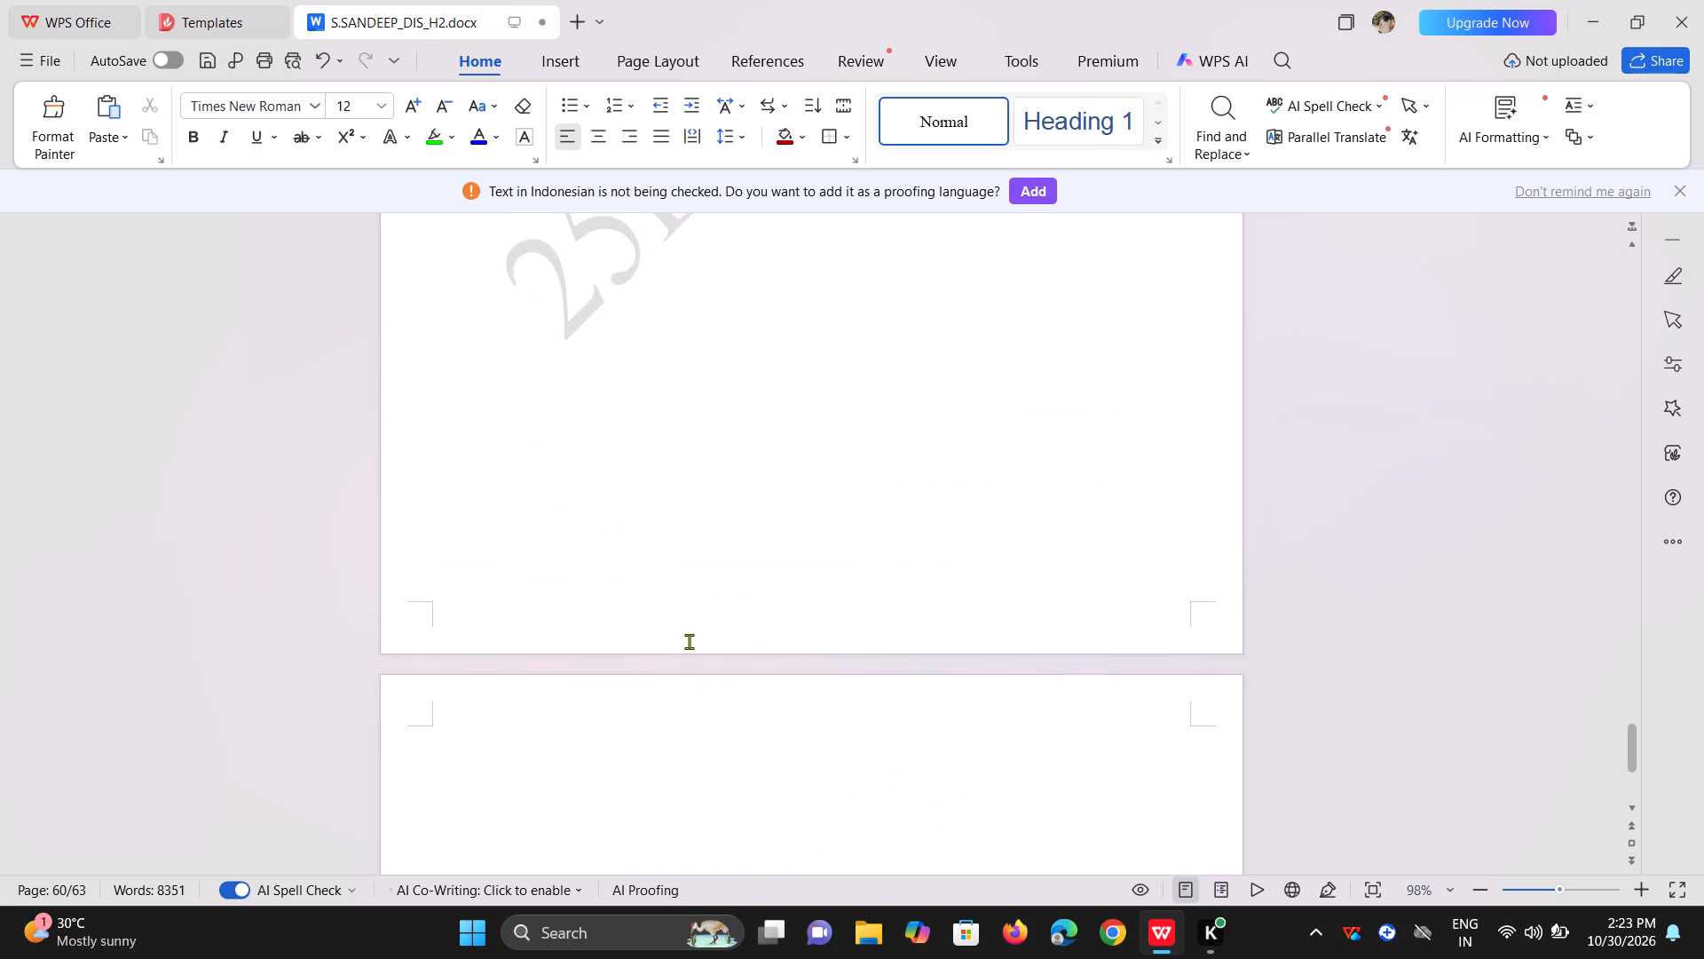
scroll(689, 641, up, 9)
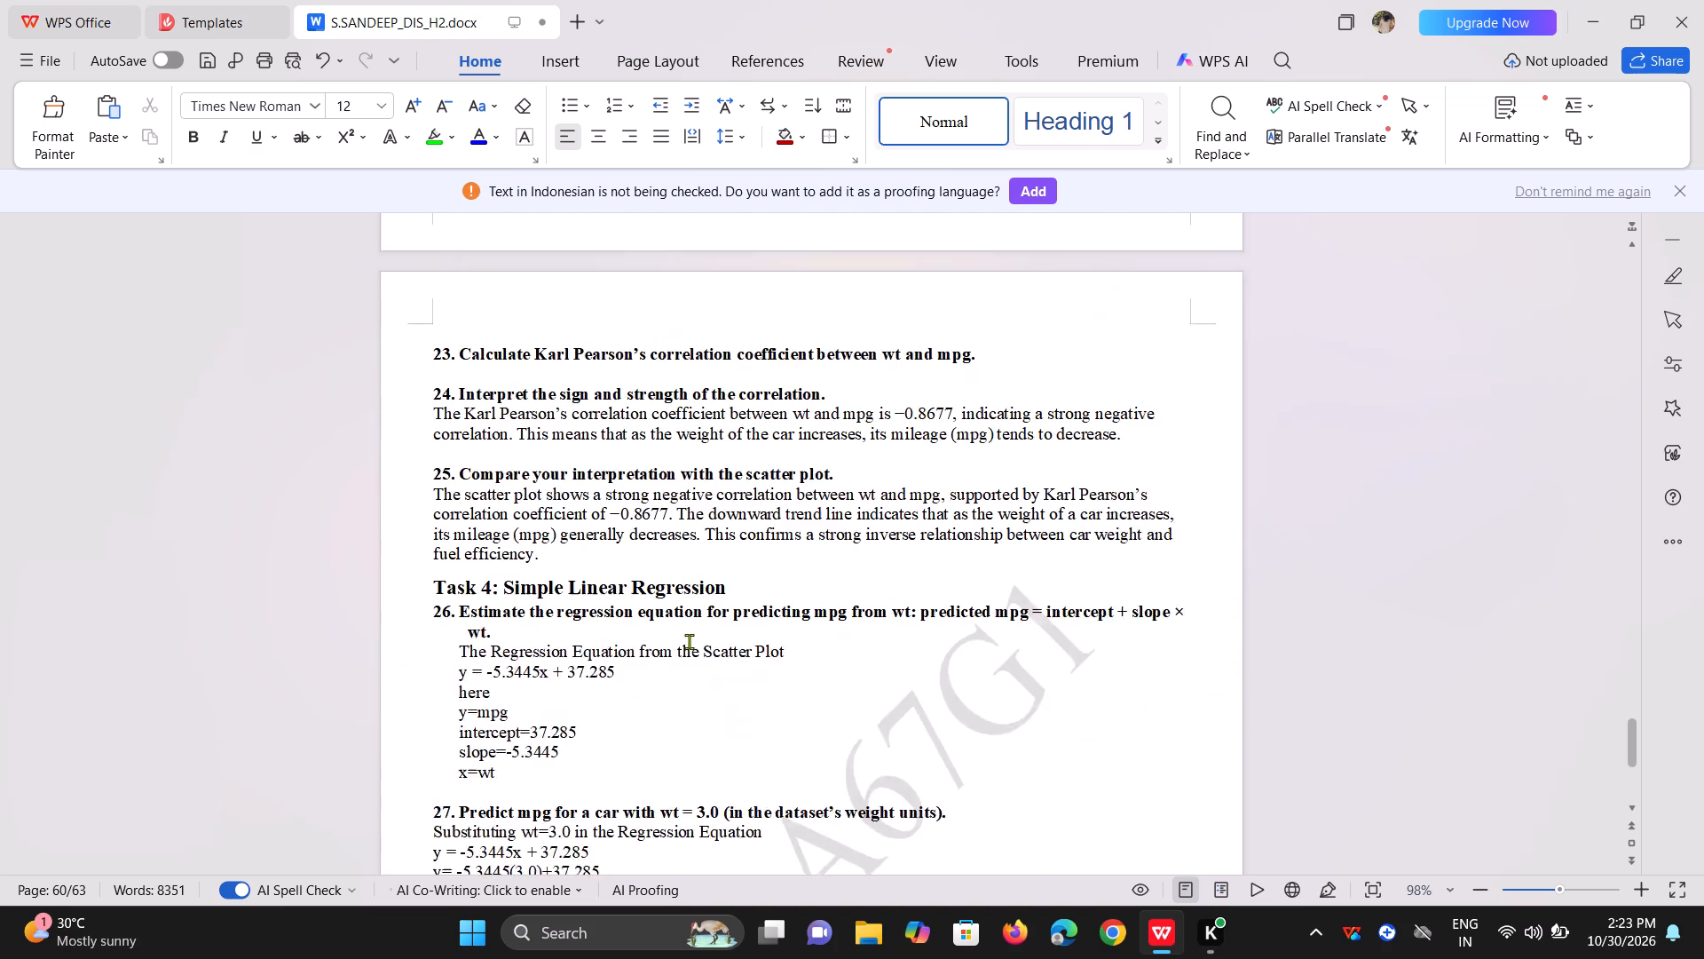
scroll(689, 641, up, 7)
scroll(689, 641, down, 8)
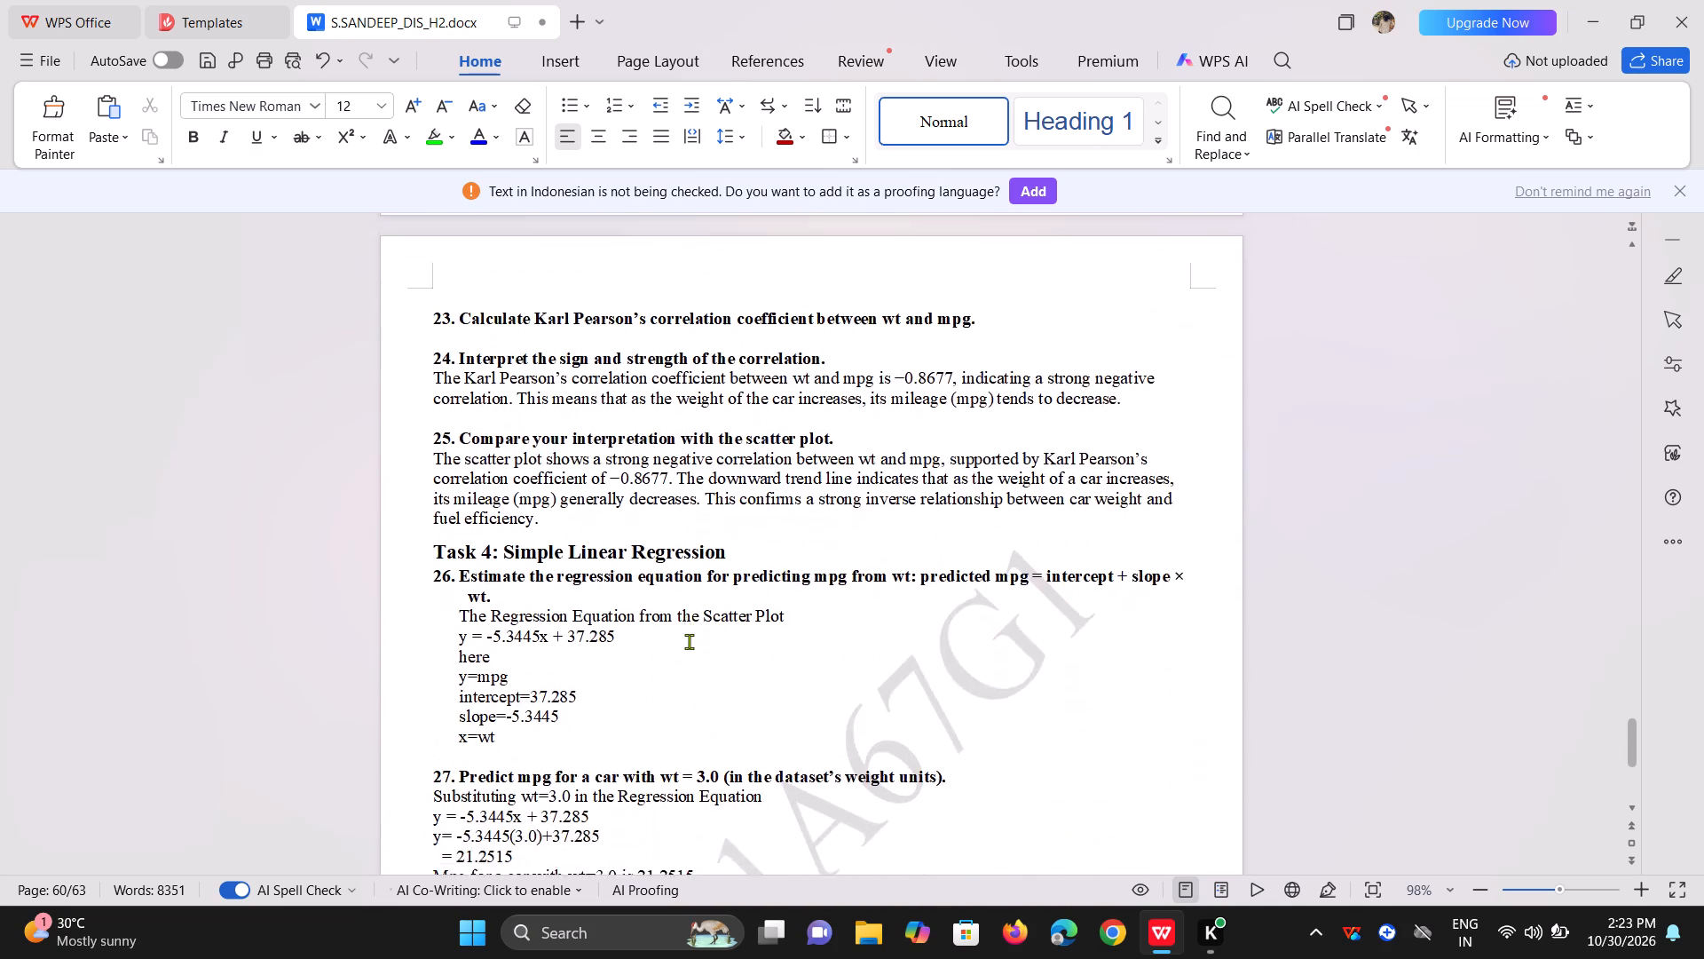
scroll(689, 641, down, 9)
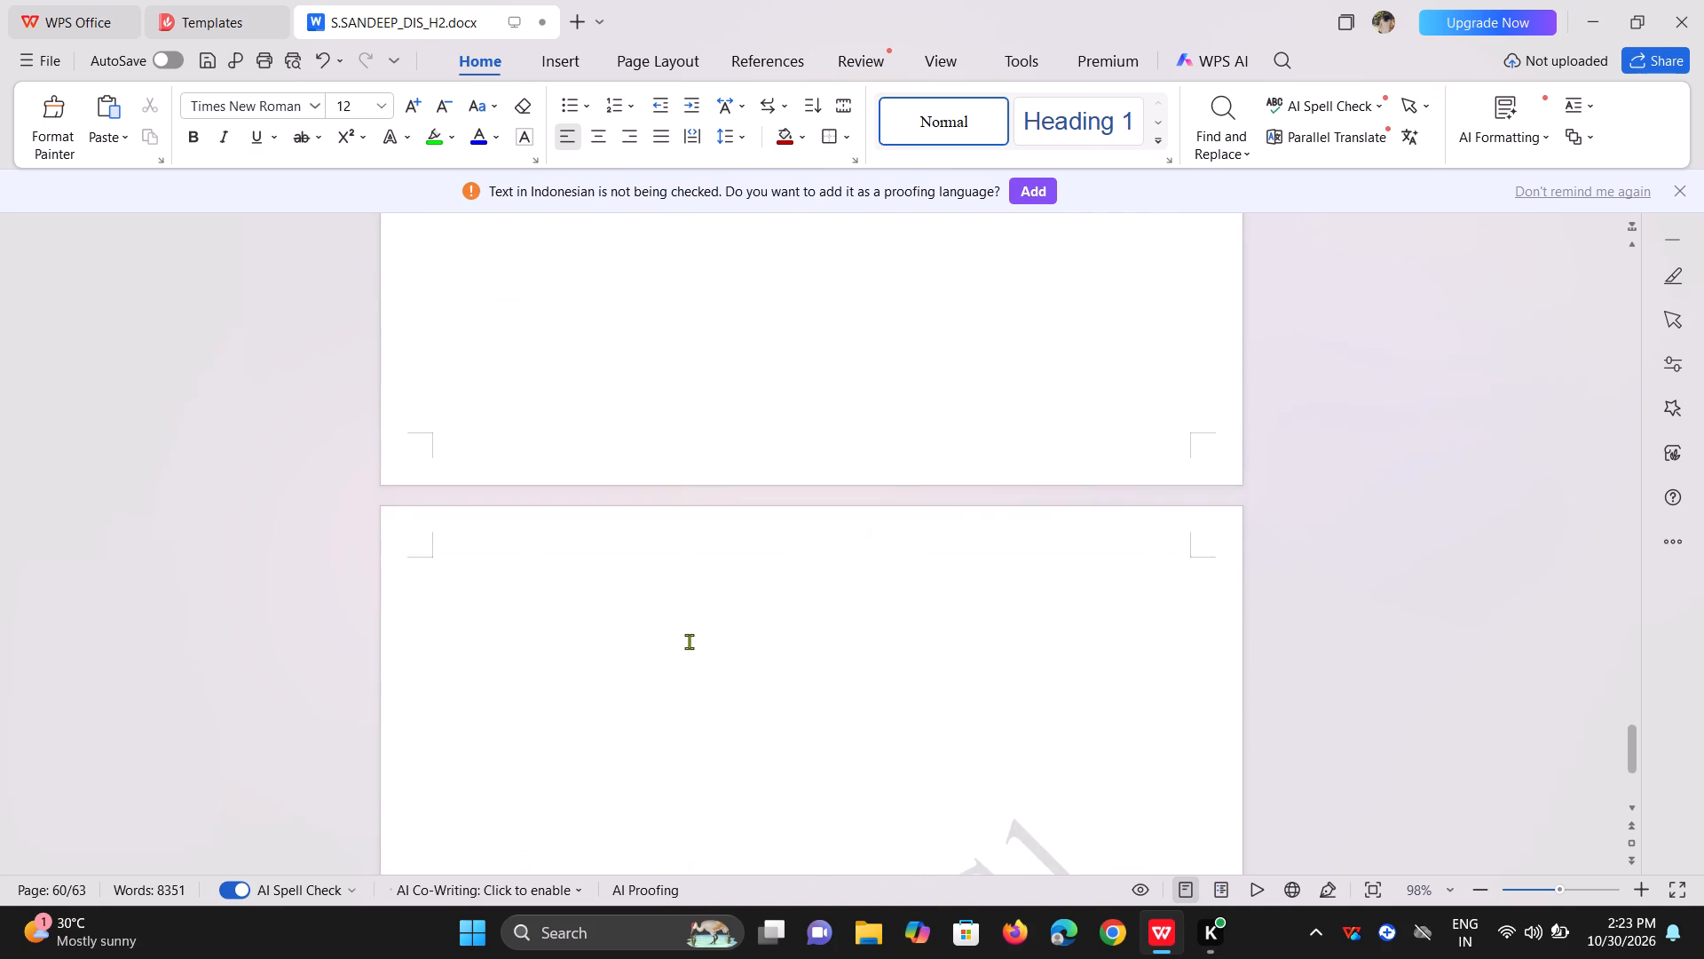
scroll(689, 641, down, 13)
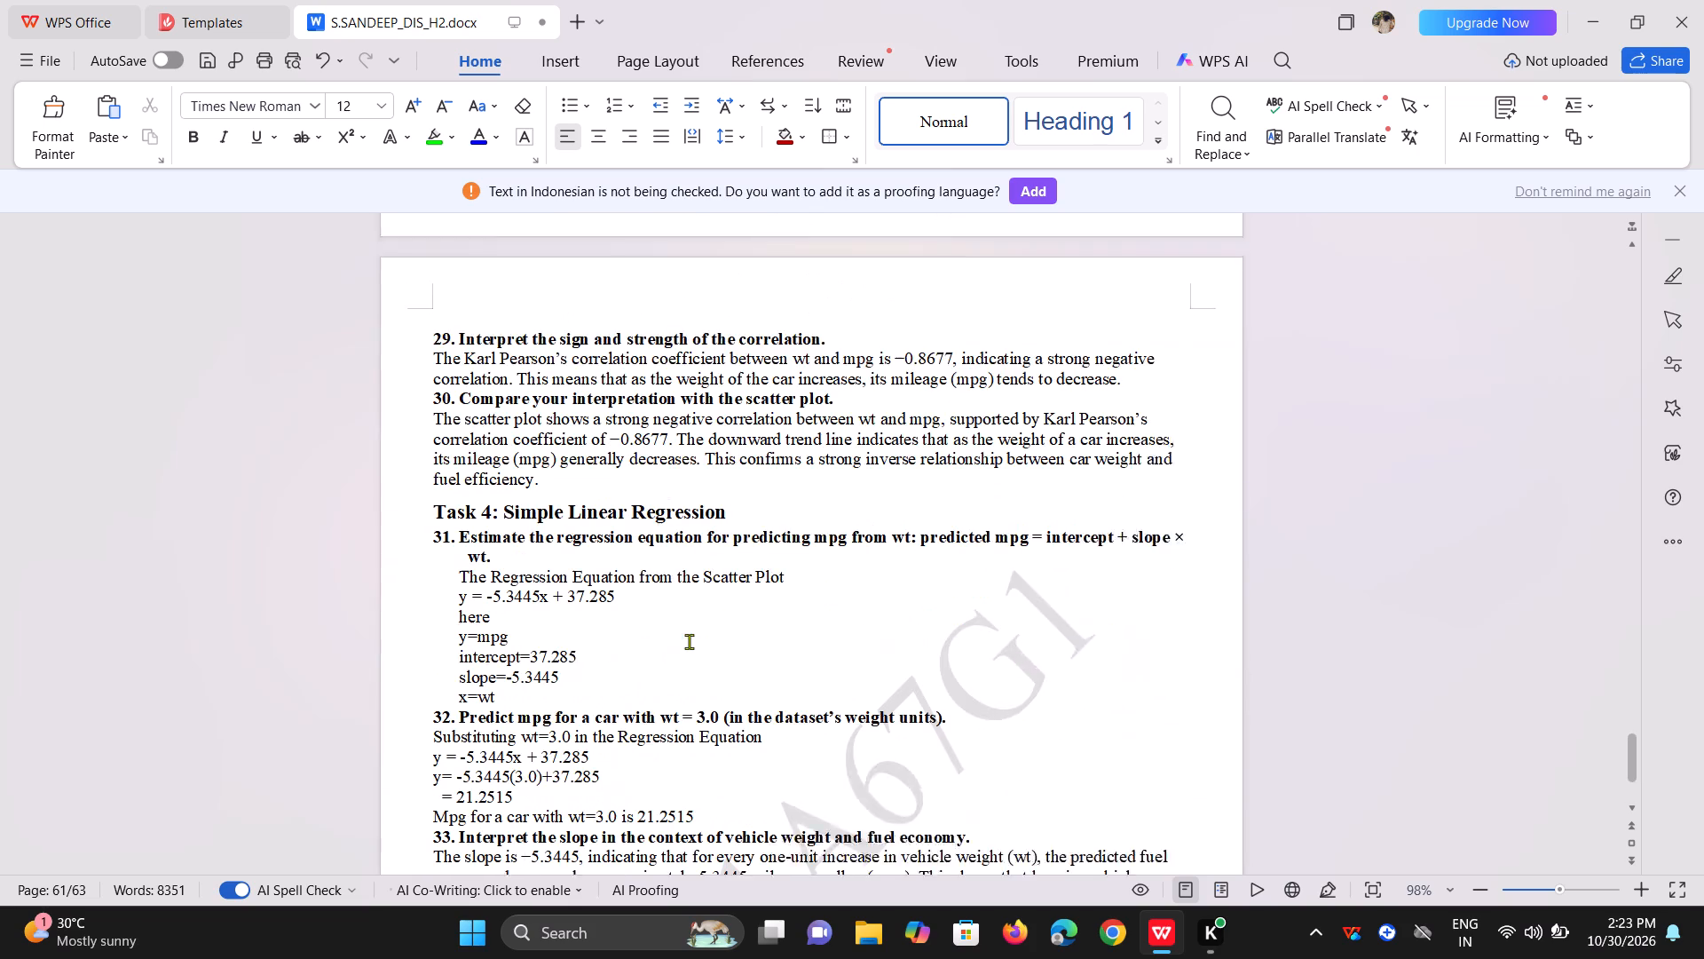
scroll(689, 641, down, 7)
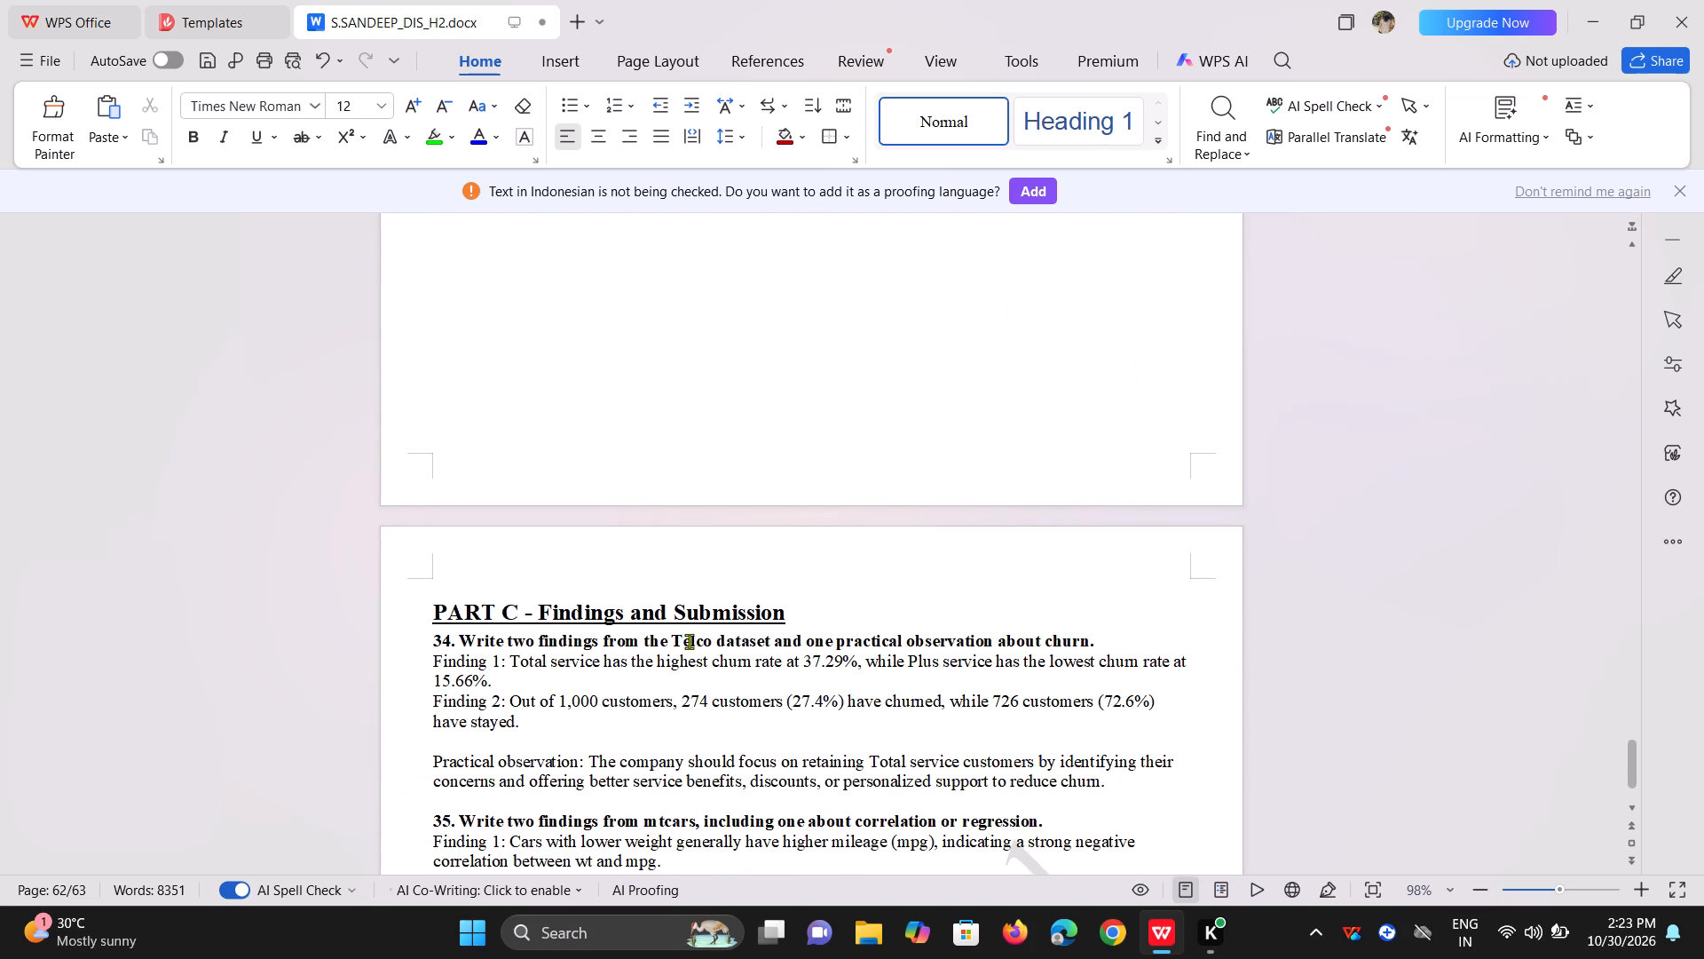
scroll(689, 641, down, 6)
scroll(689, 641, up, 2)
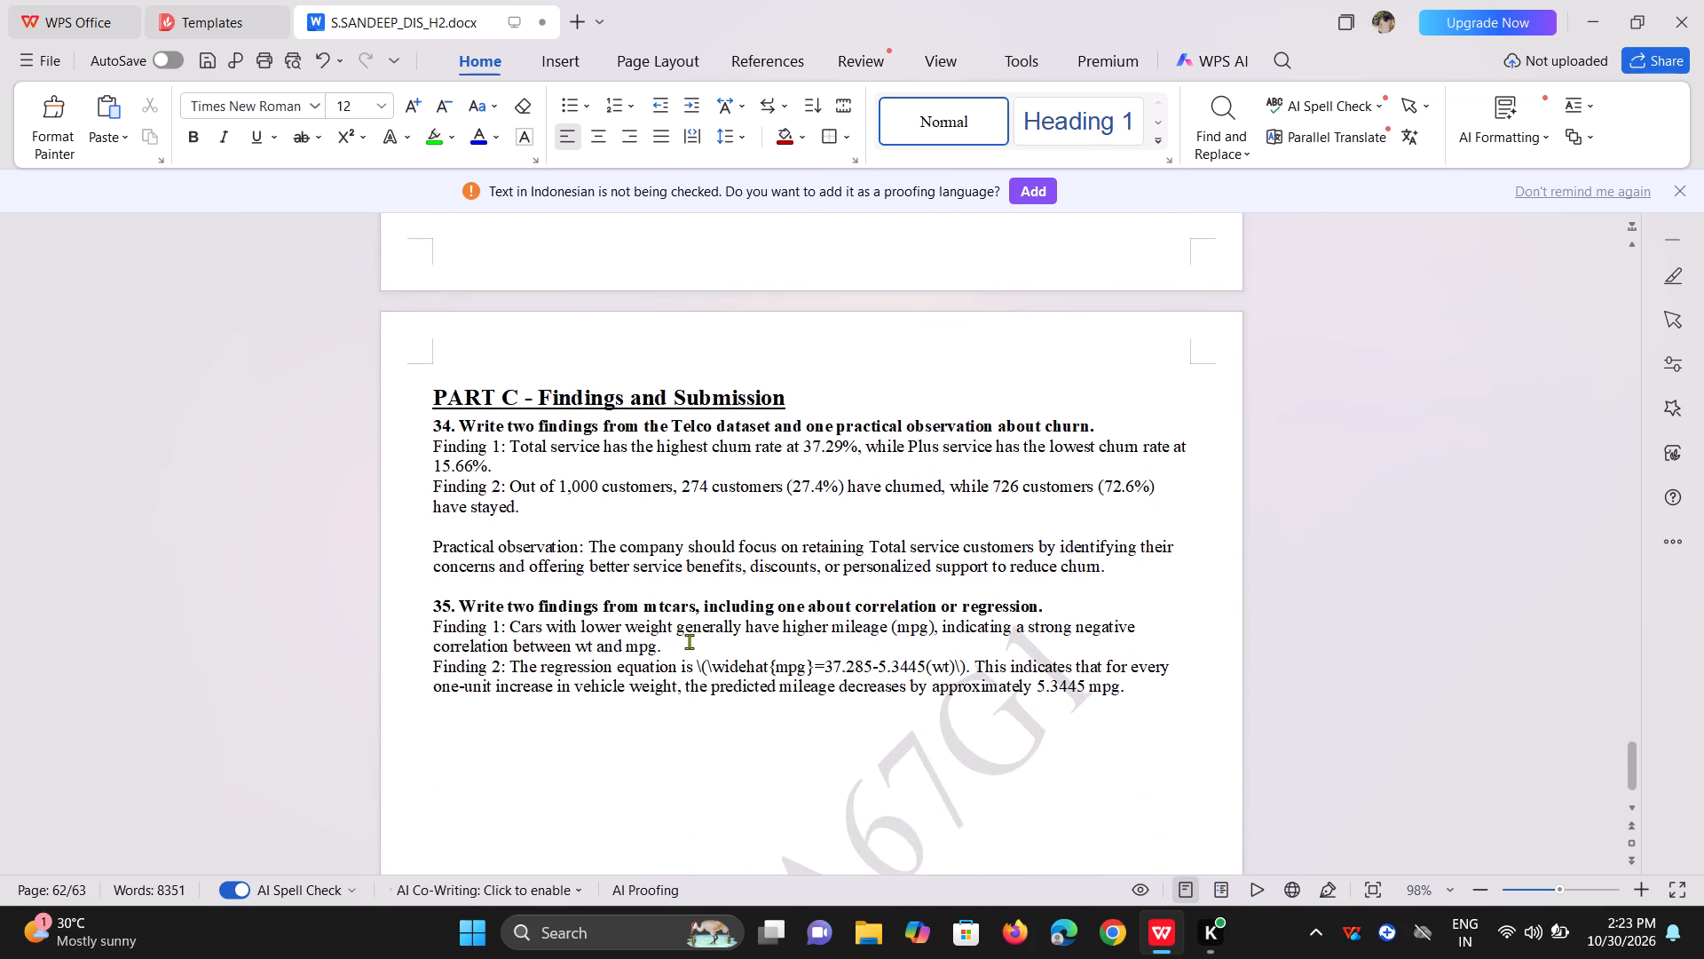
Copy the text from question 29 through the end of question 33's answer, including the Task 4 heading.
scroll(689, 641, up, 11)
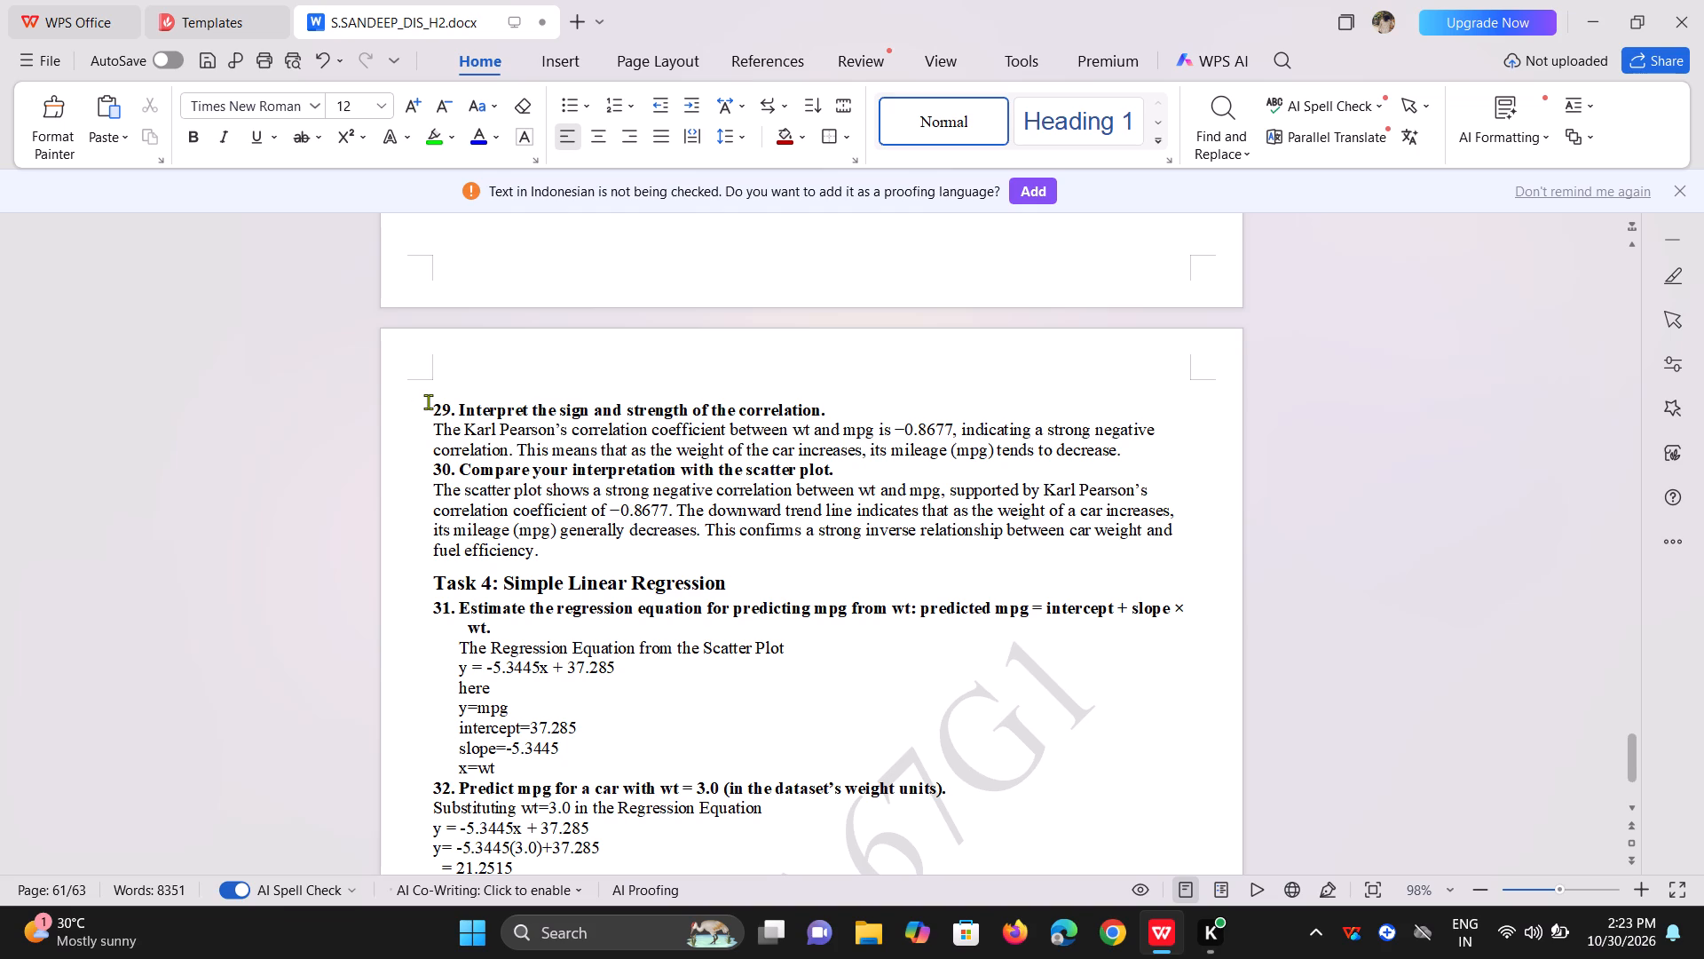
drag(429, 402, 745, 887)
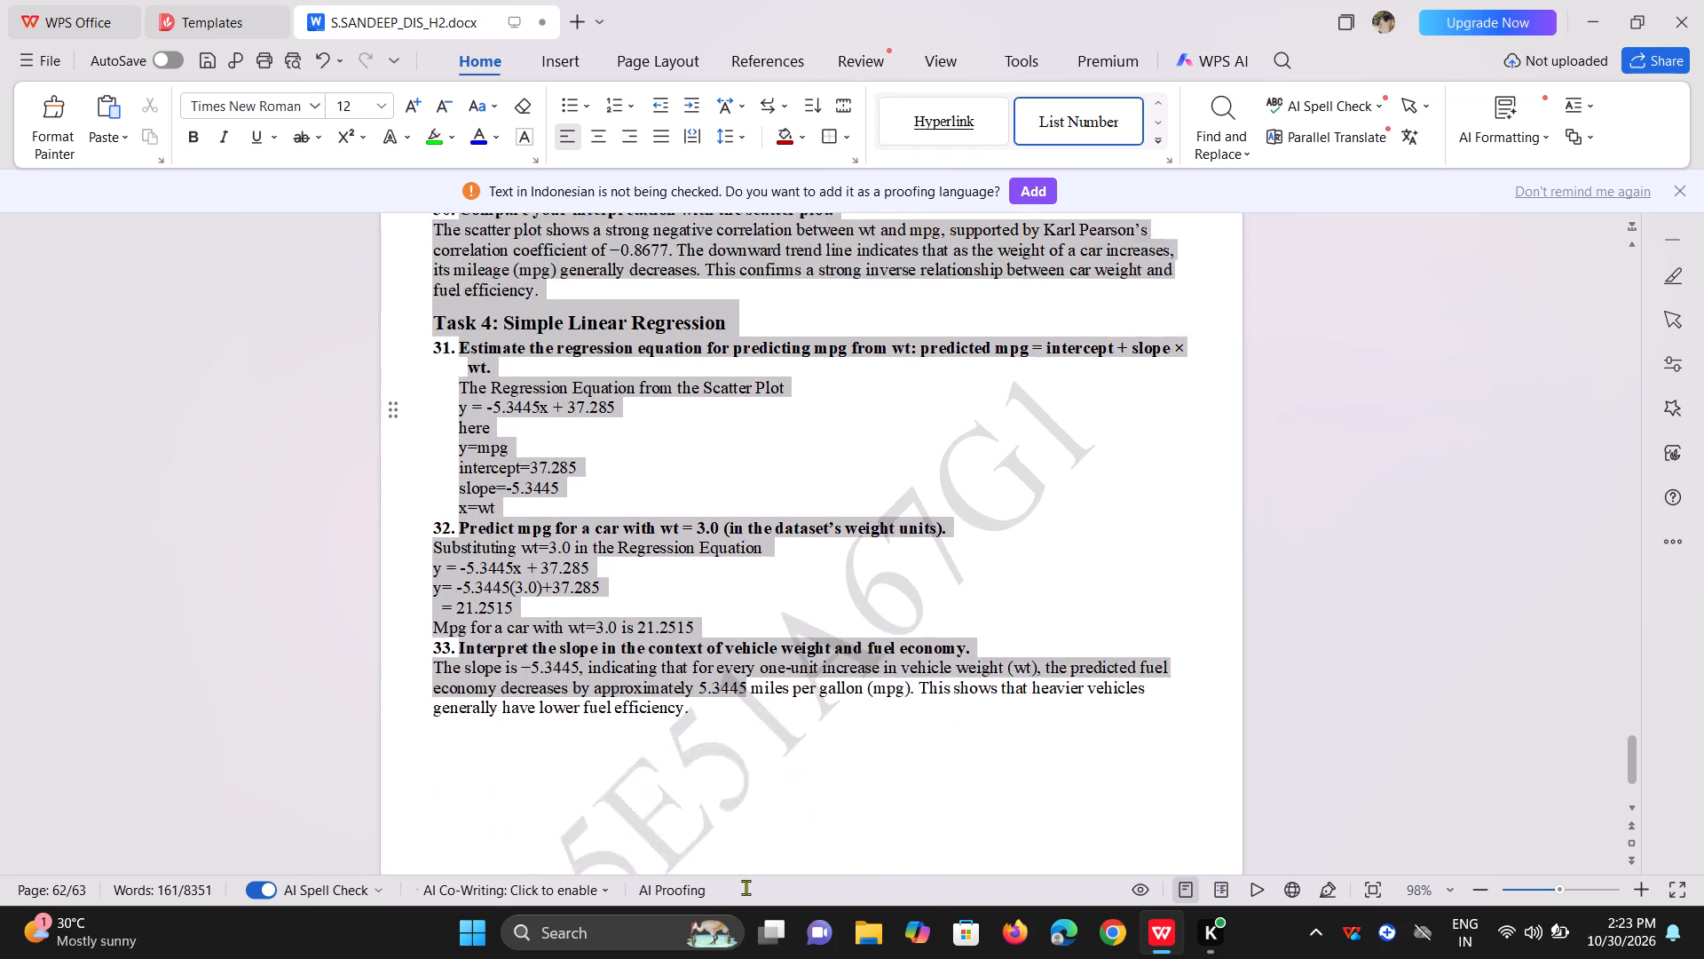
drag(745, 887, 706, 522)
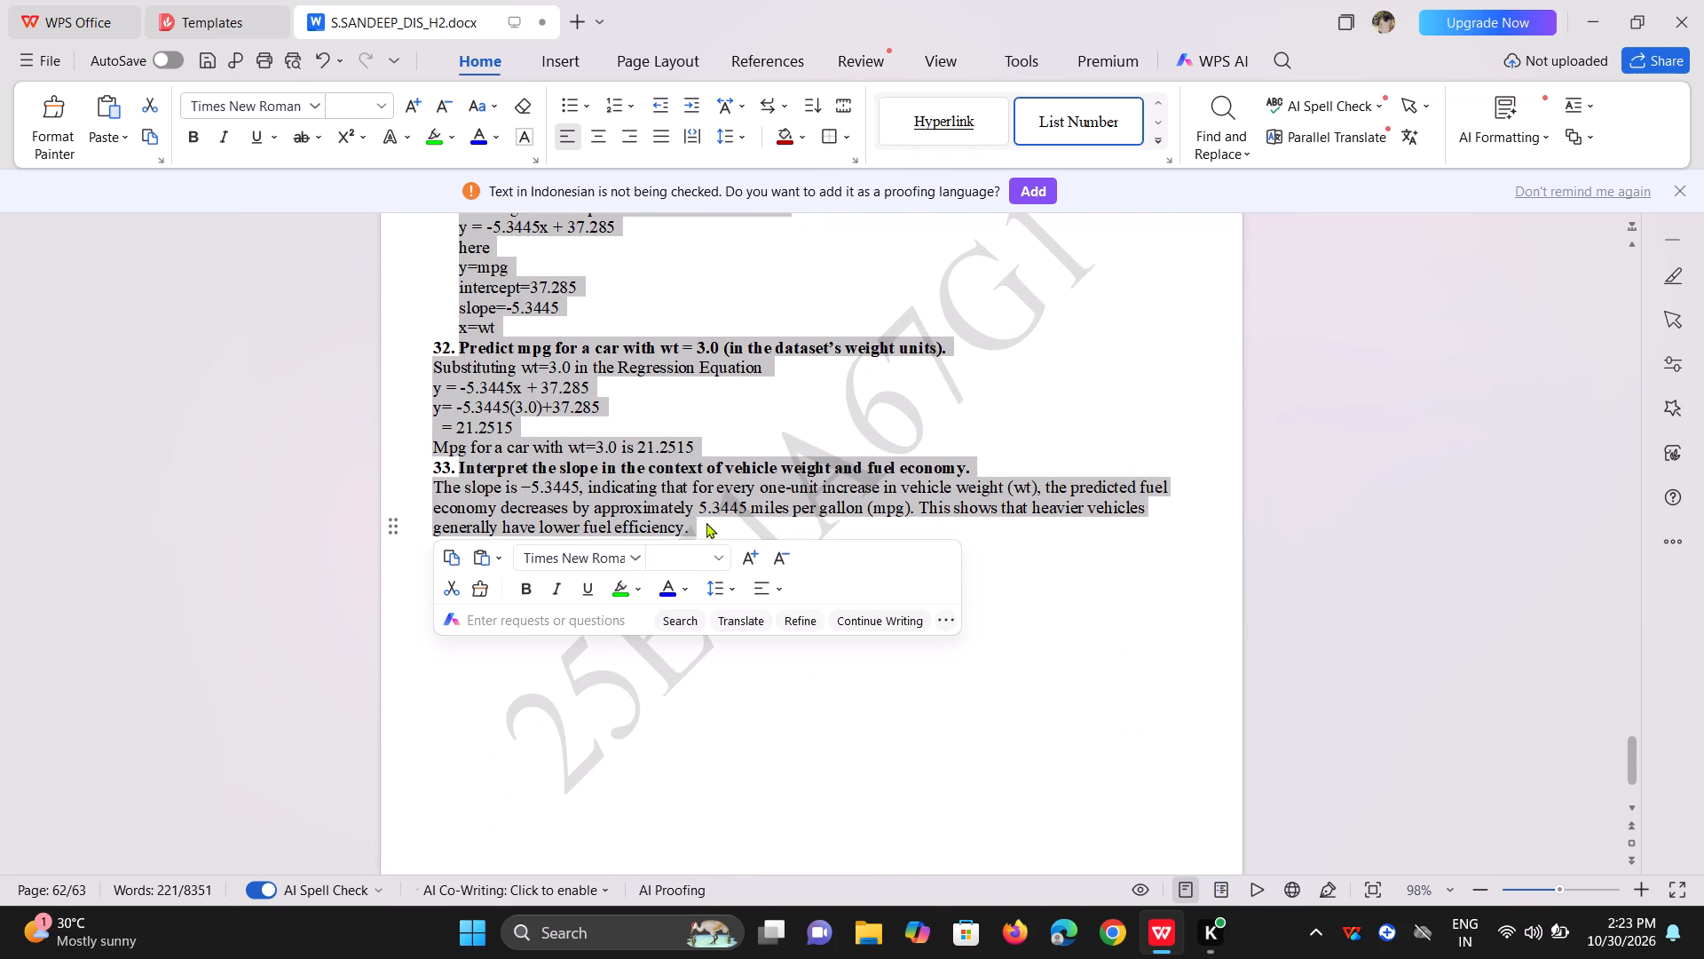
key(ctrl+c)
Paste the copied question 29 to 33 text below question 28's answer, leaving one blank line between them.
scroll(706, 522, up, 4)
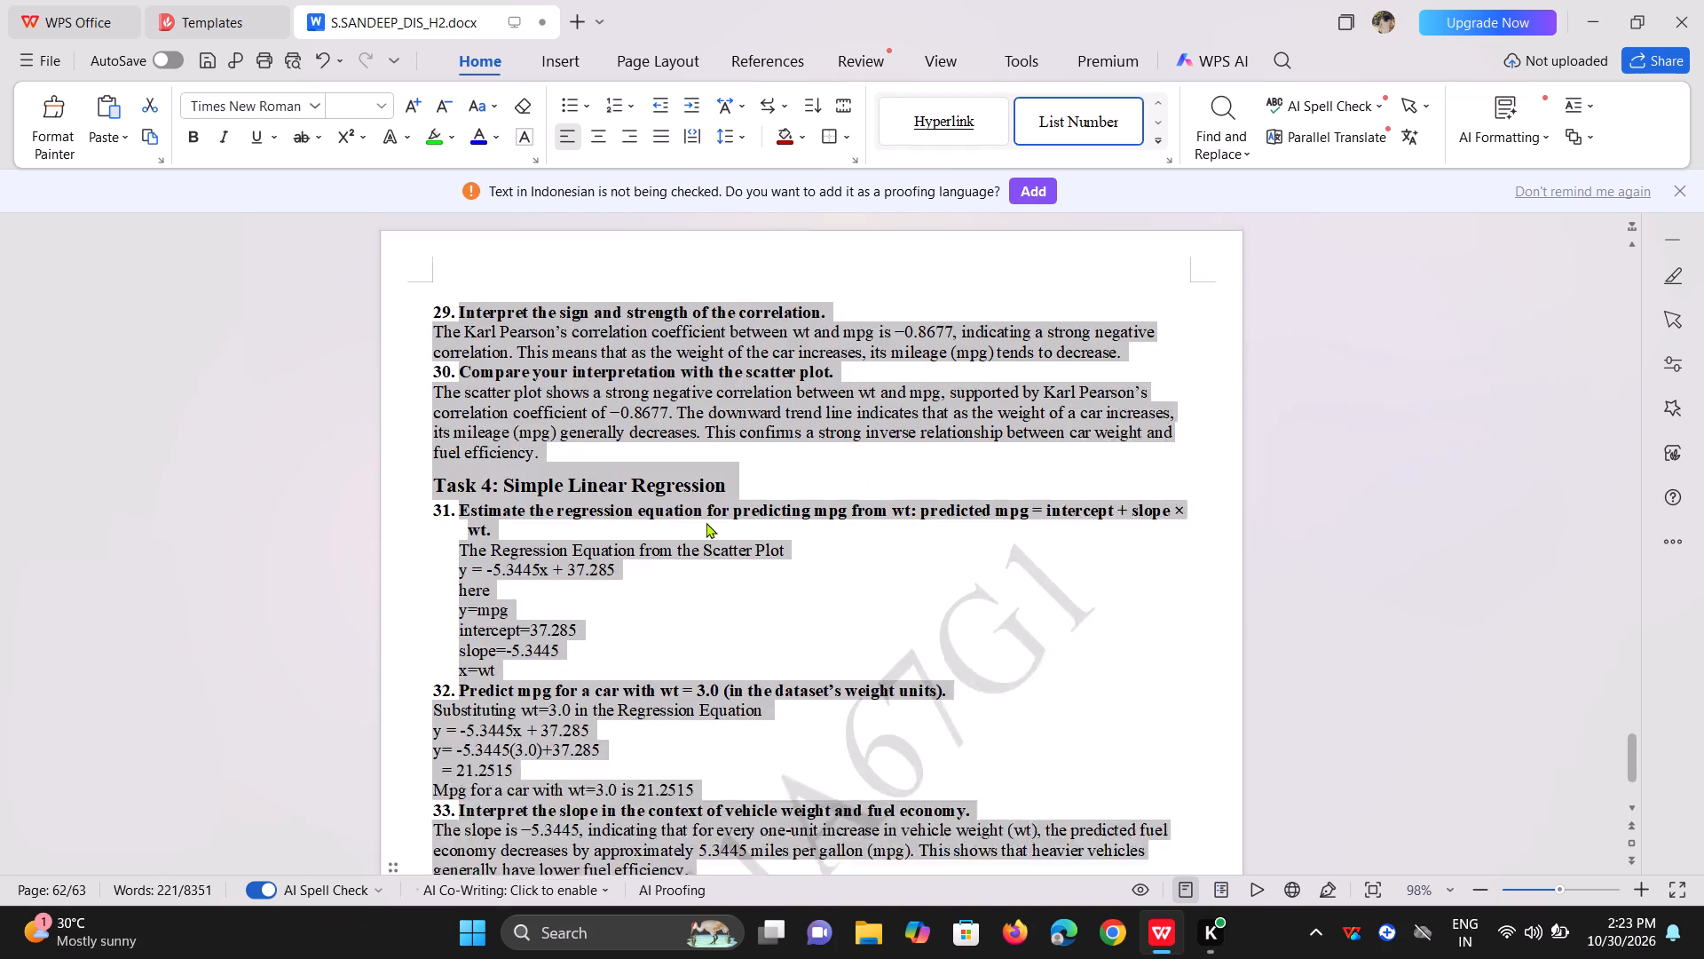
scroll(706, 522, up, 20)
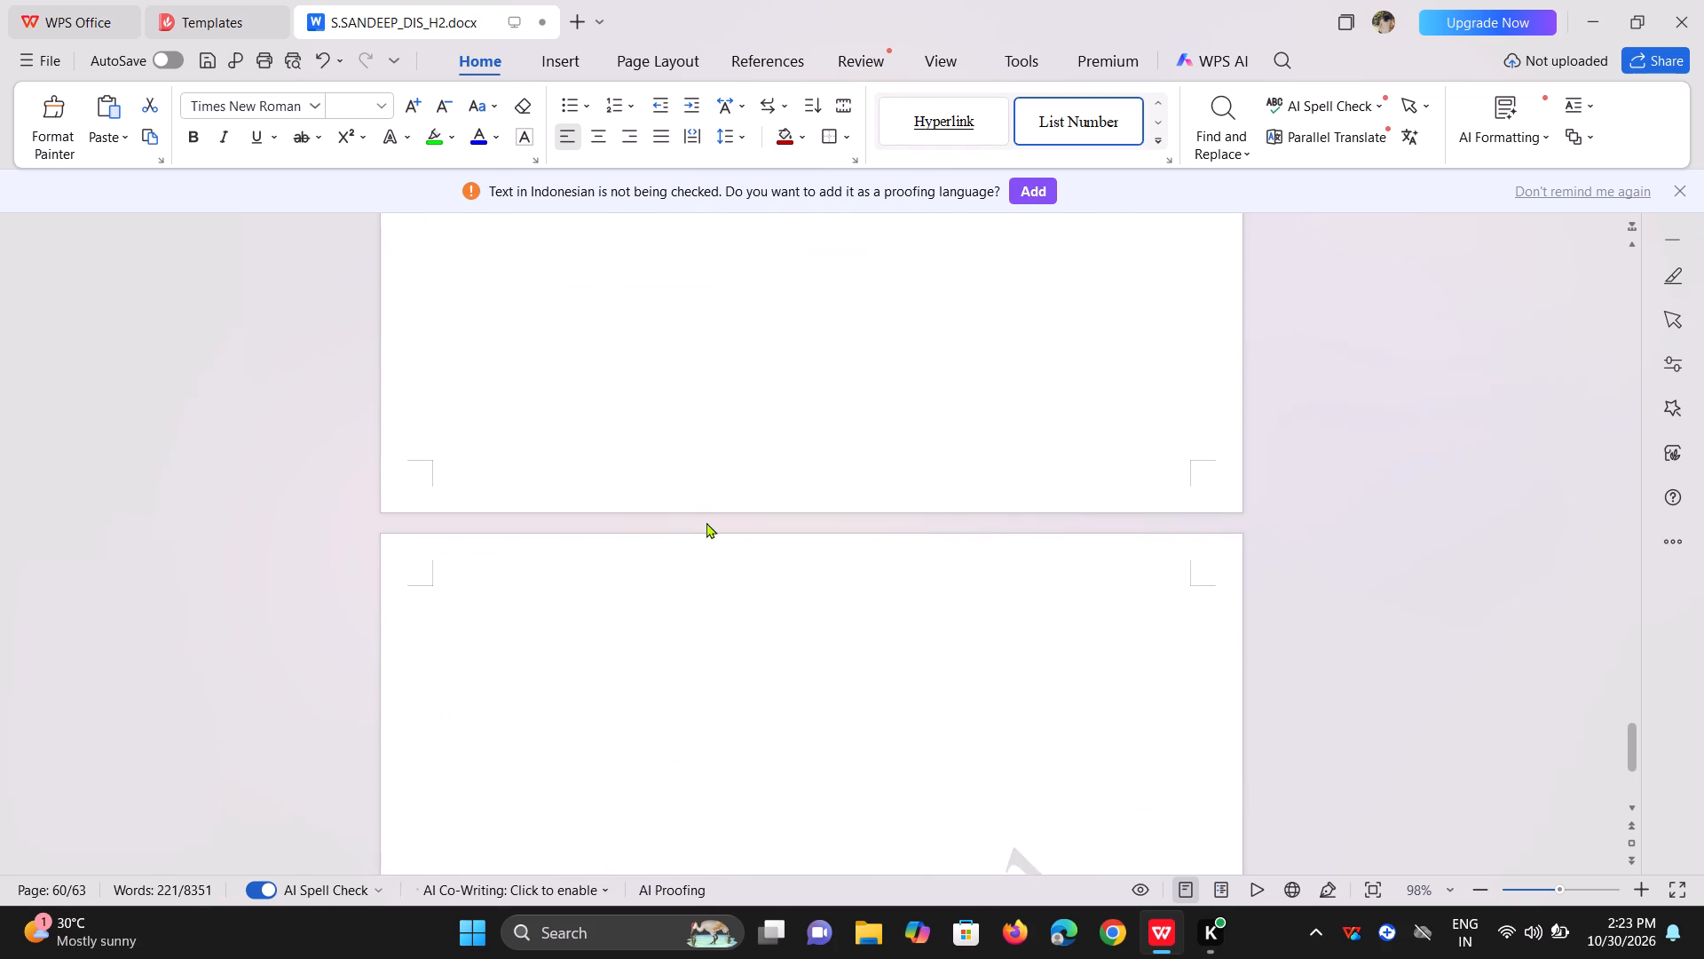
scroll(706, 522, up, 1)
click(1152, 441)
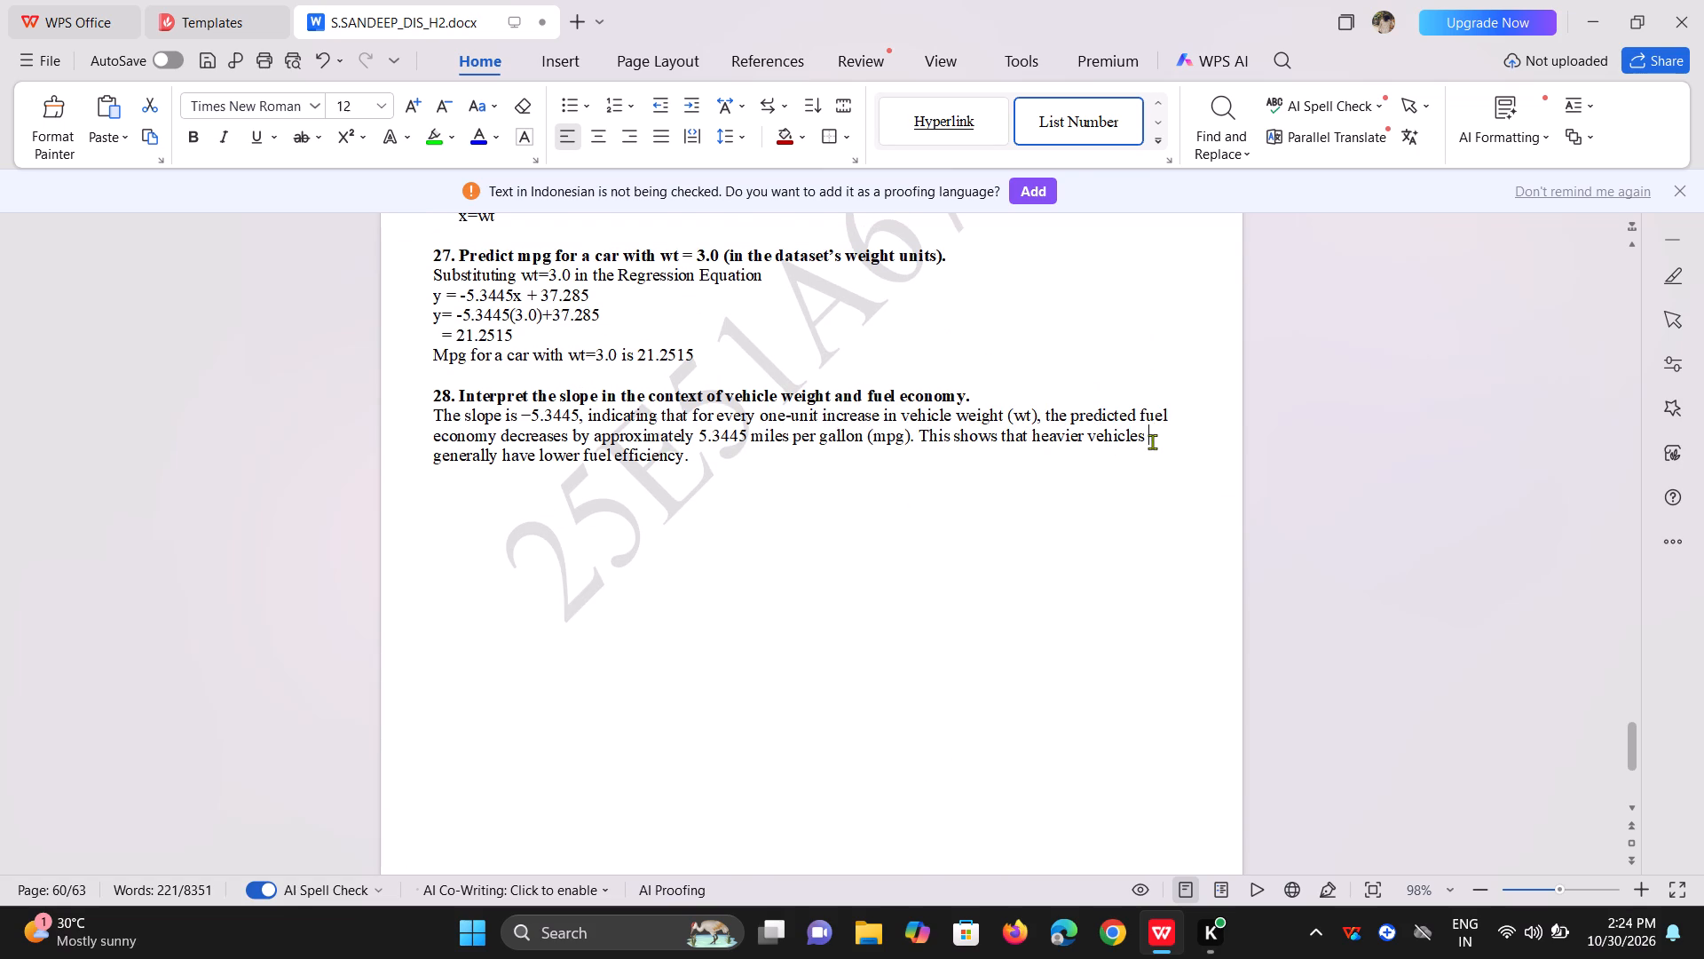
key(Return)
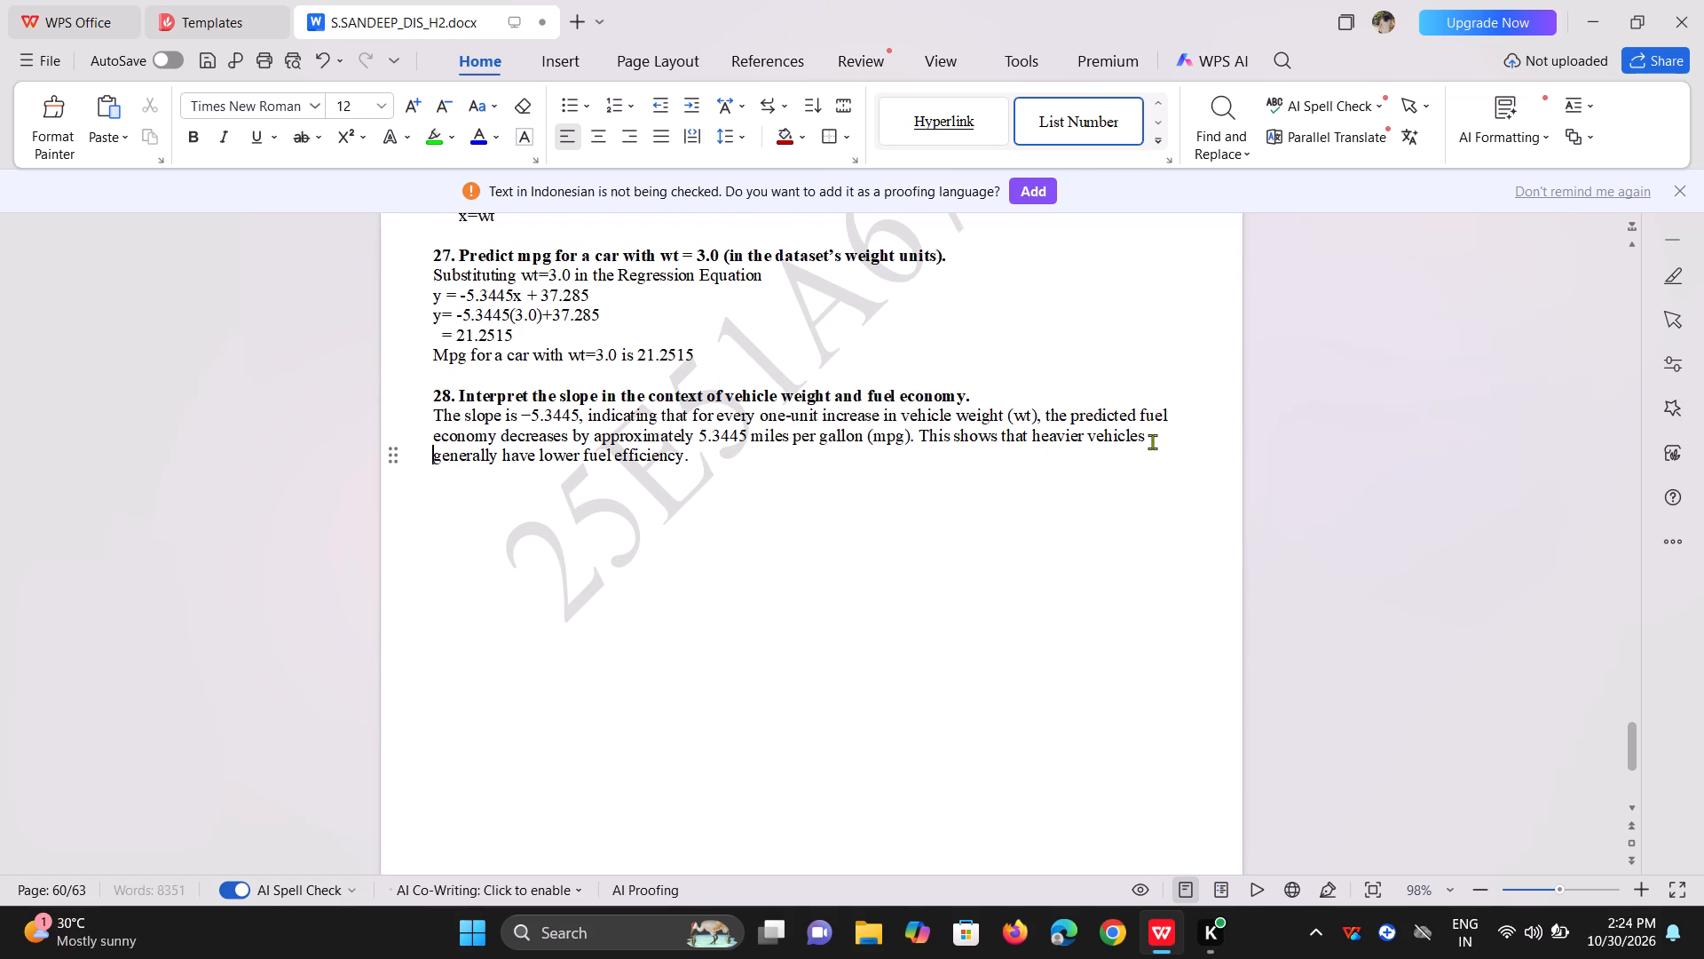
key(Return)
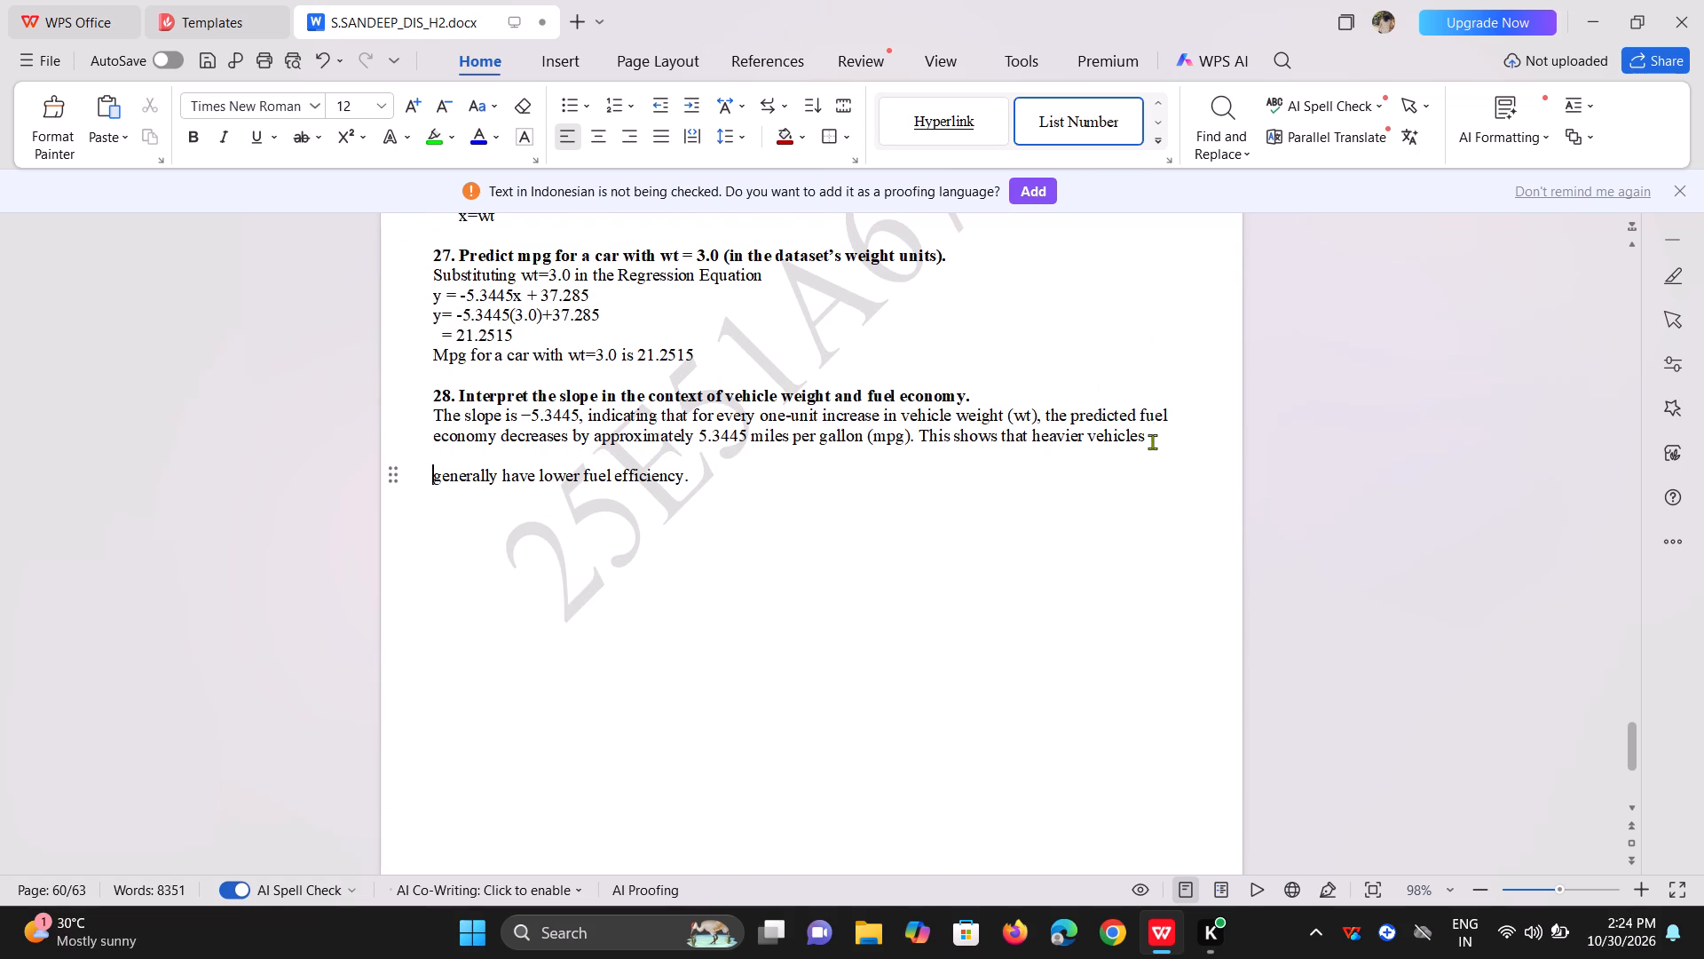
key(BackSpace)
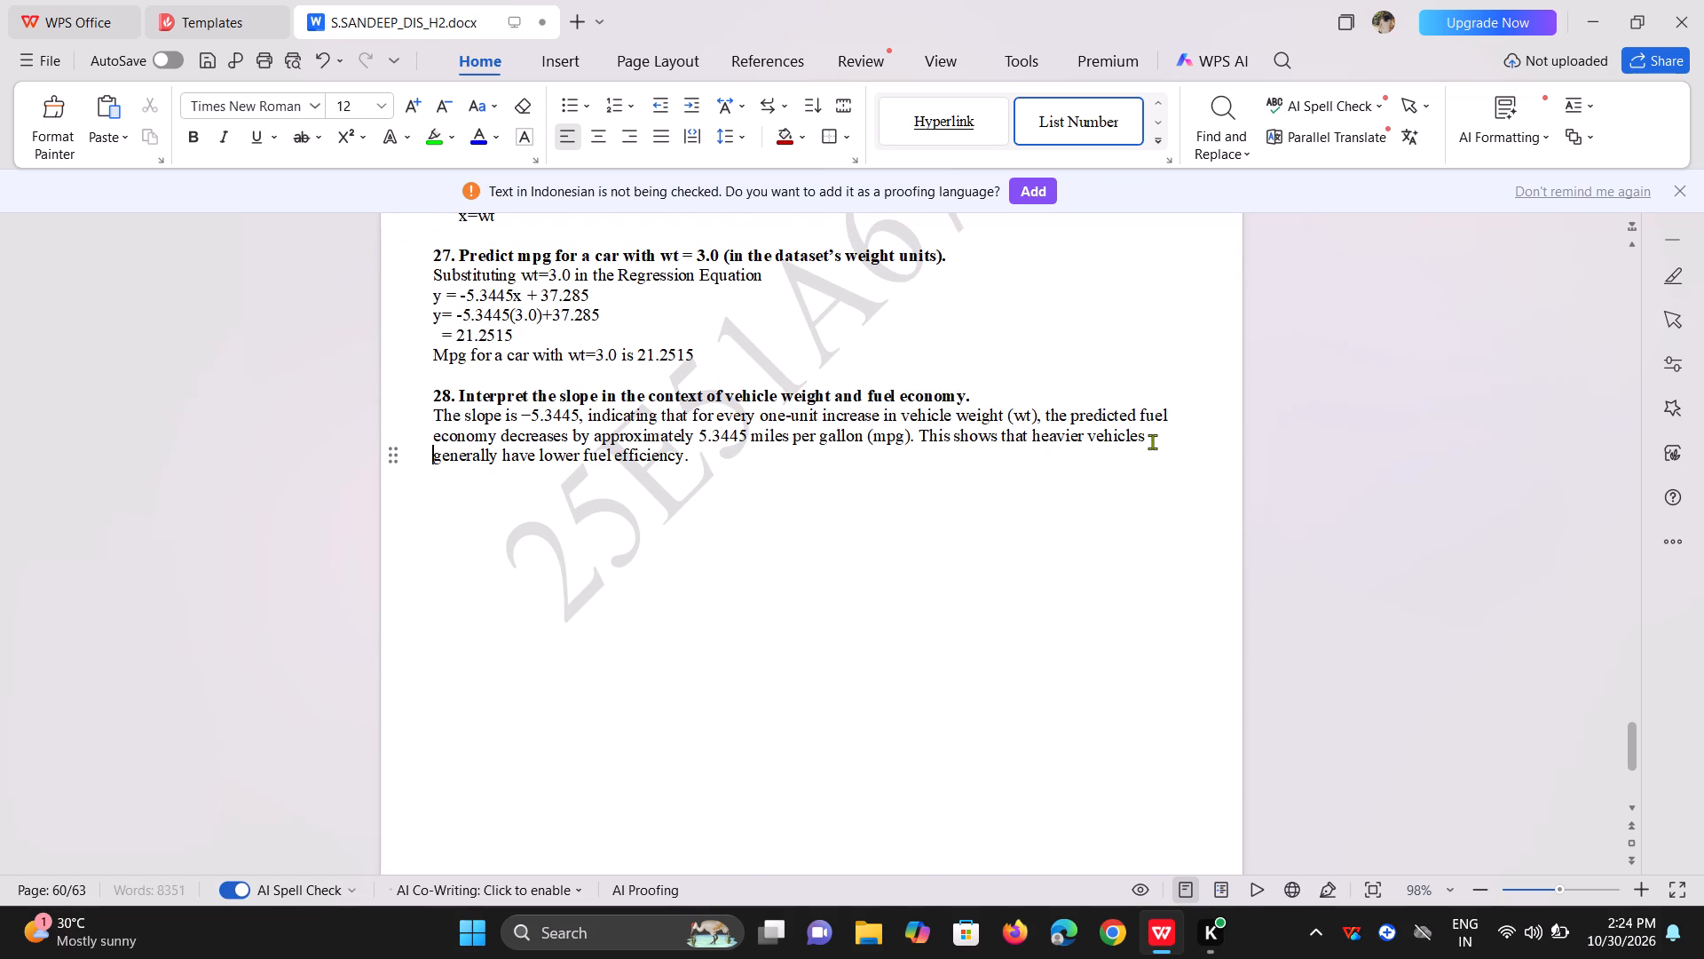
click(695, 454)
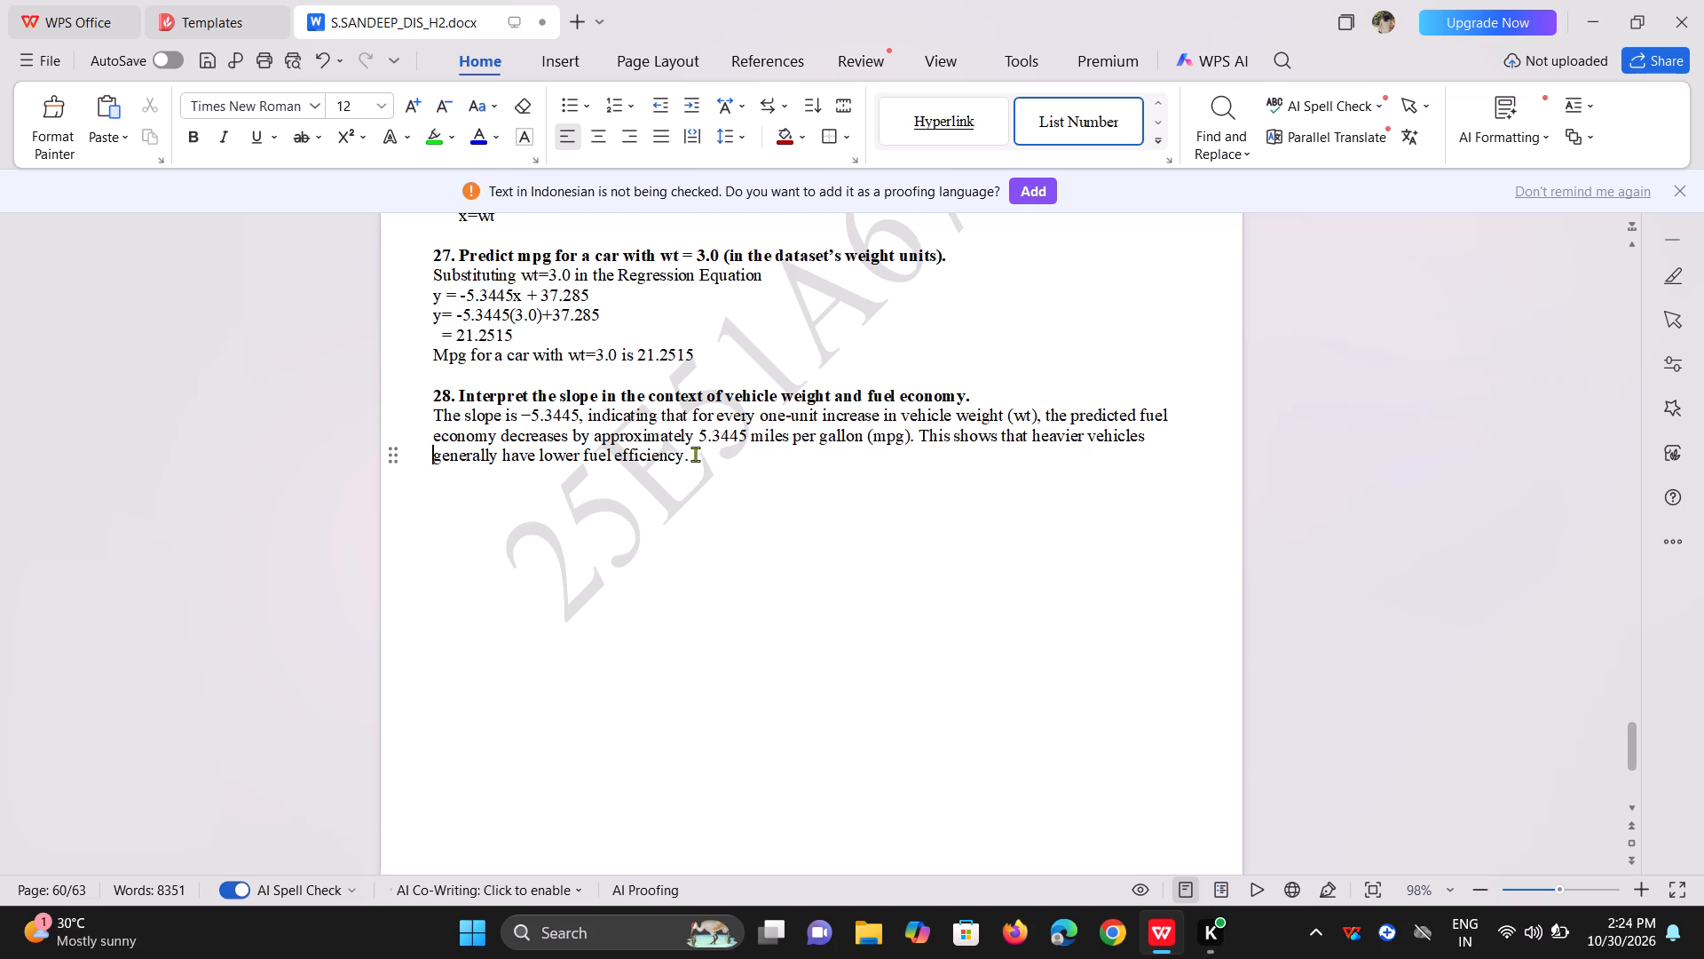
key(Return)
key(Return)
key(ctrl+v)
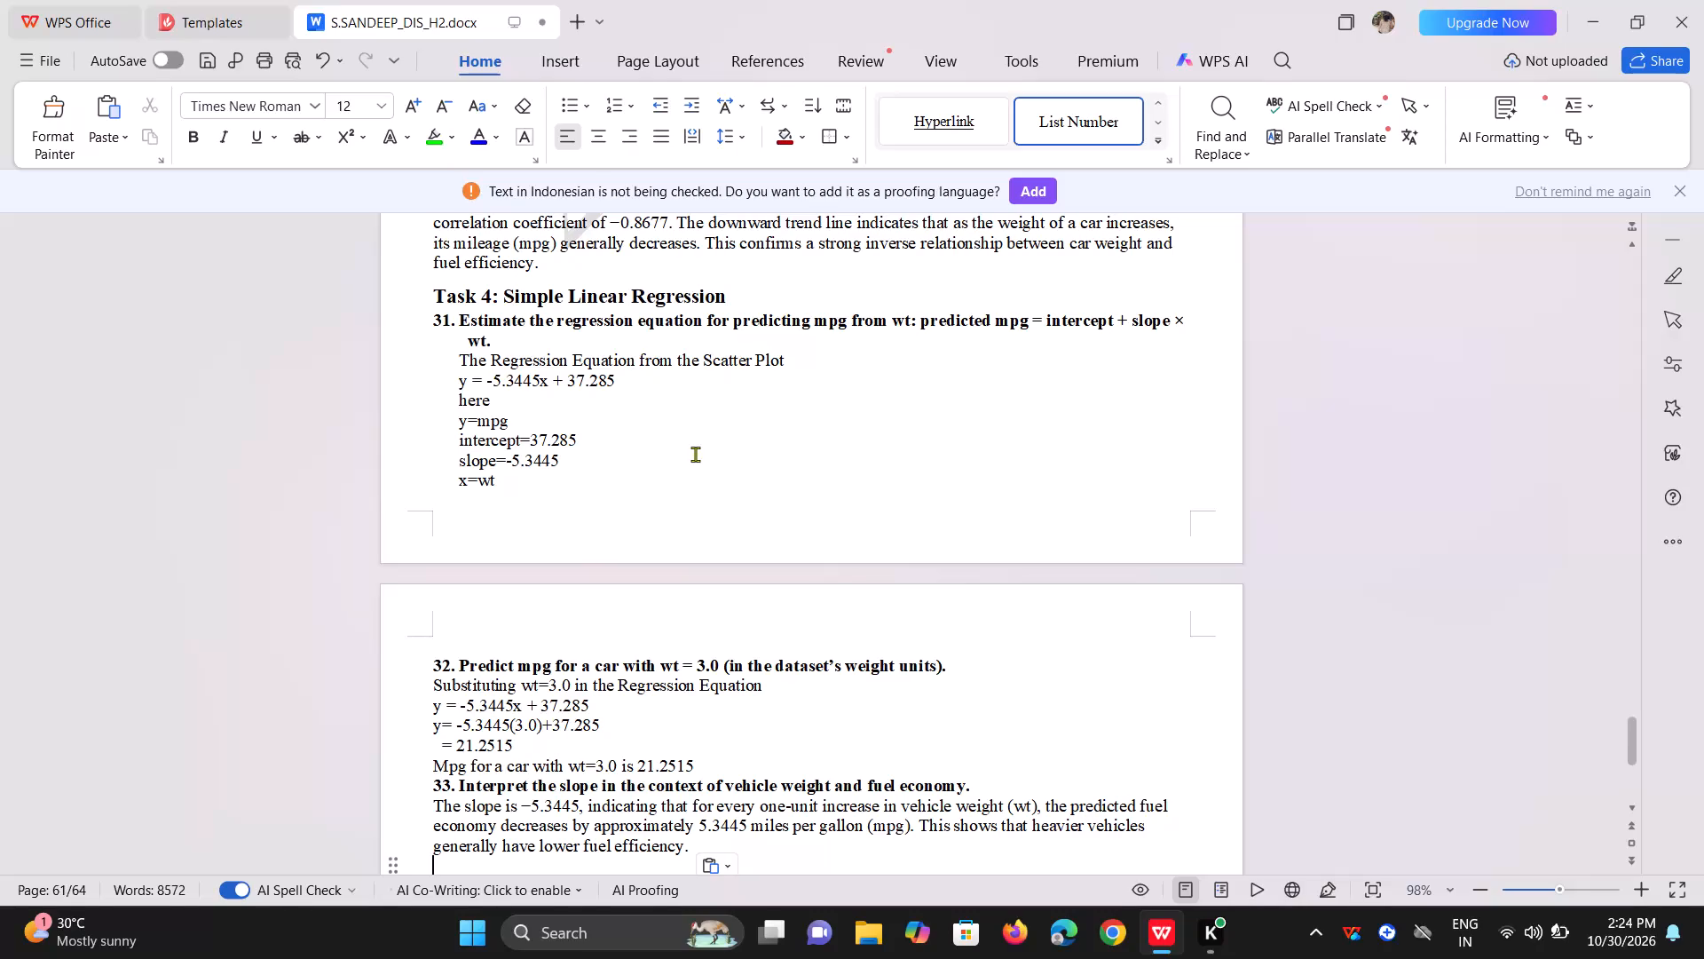
Examine the pages from question 27 through Part C for repeated correlation and regression answers, numbering and blank space.
scroll(695, 454, up, 5)
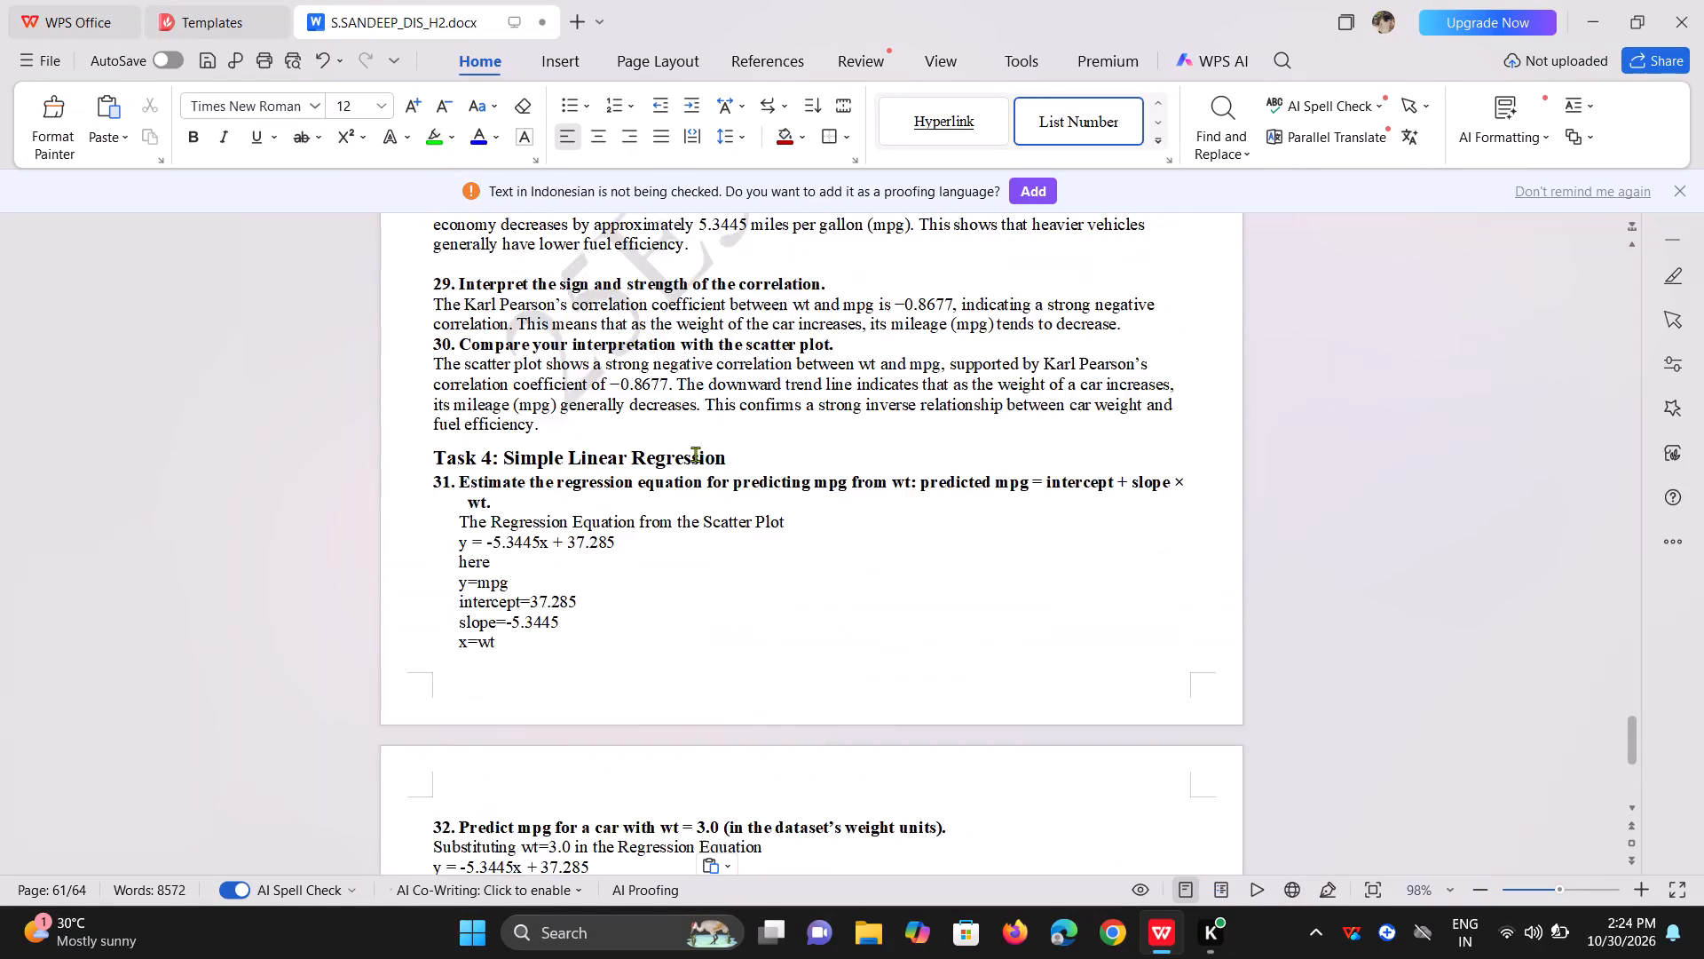
scroll(695, 454, up, 1)
scroll(695, 454, down, 1)
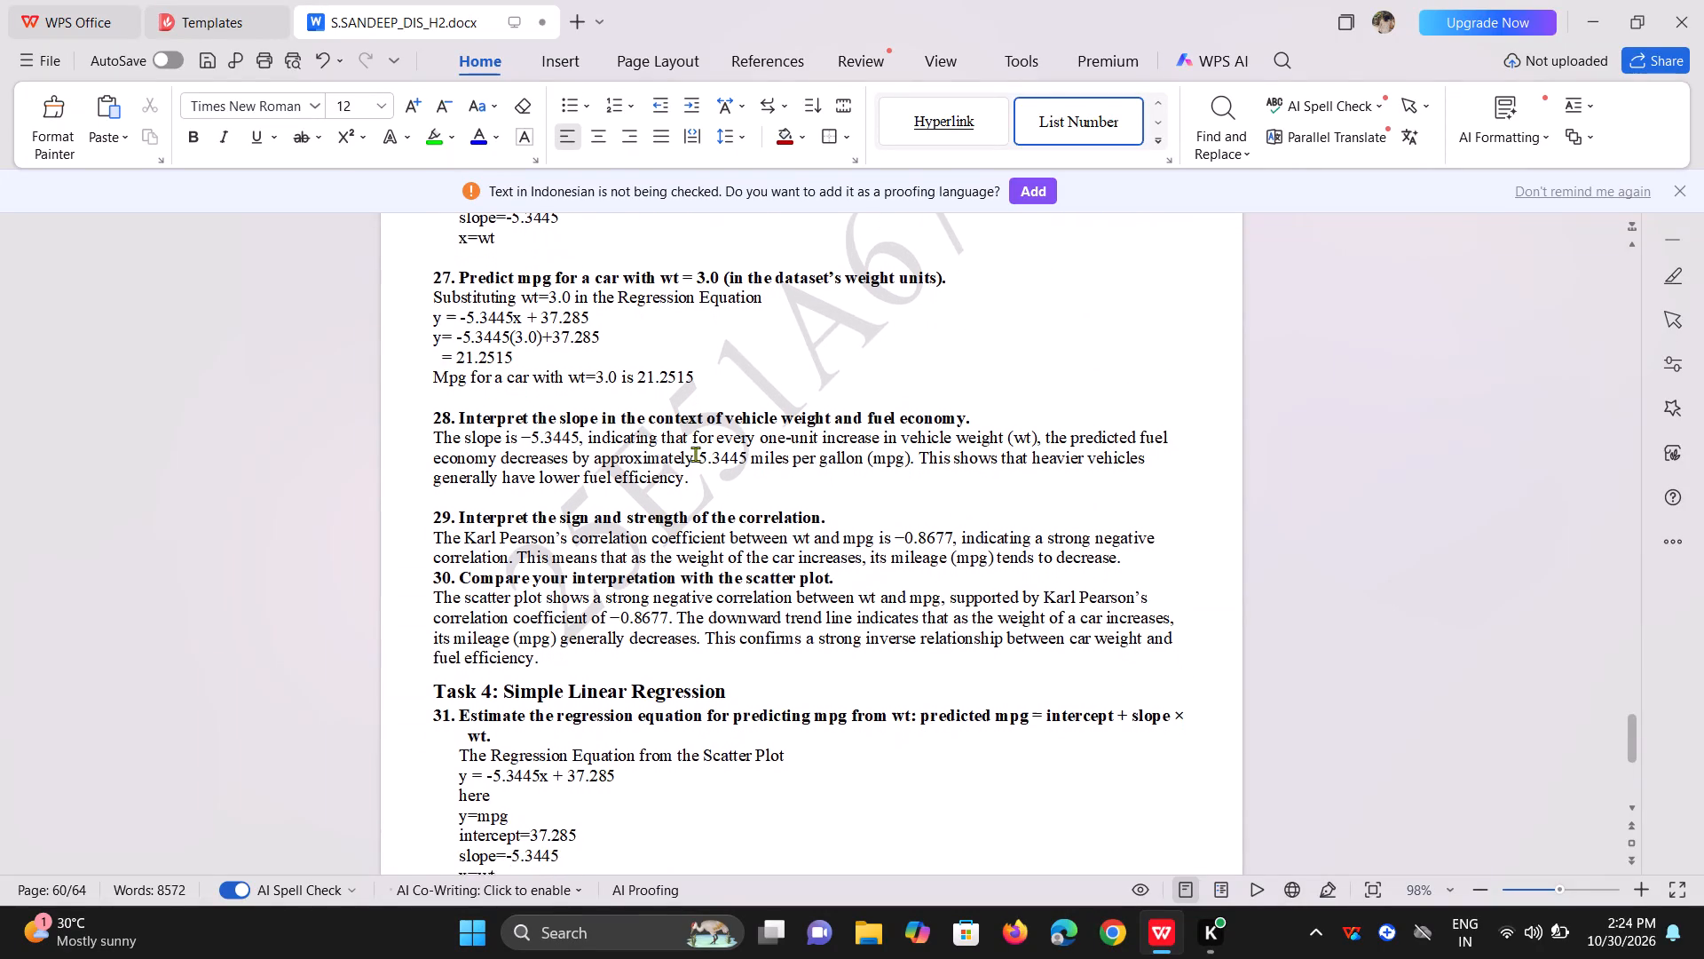
scroll(695, 454, down, 6)
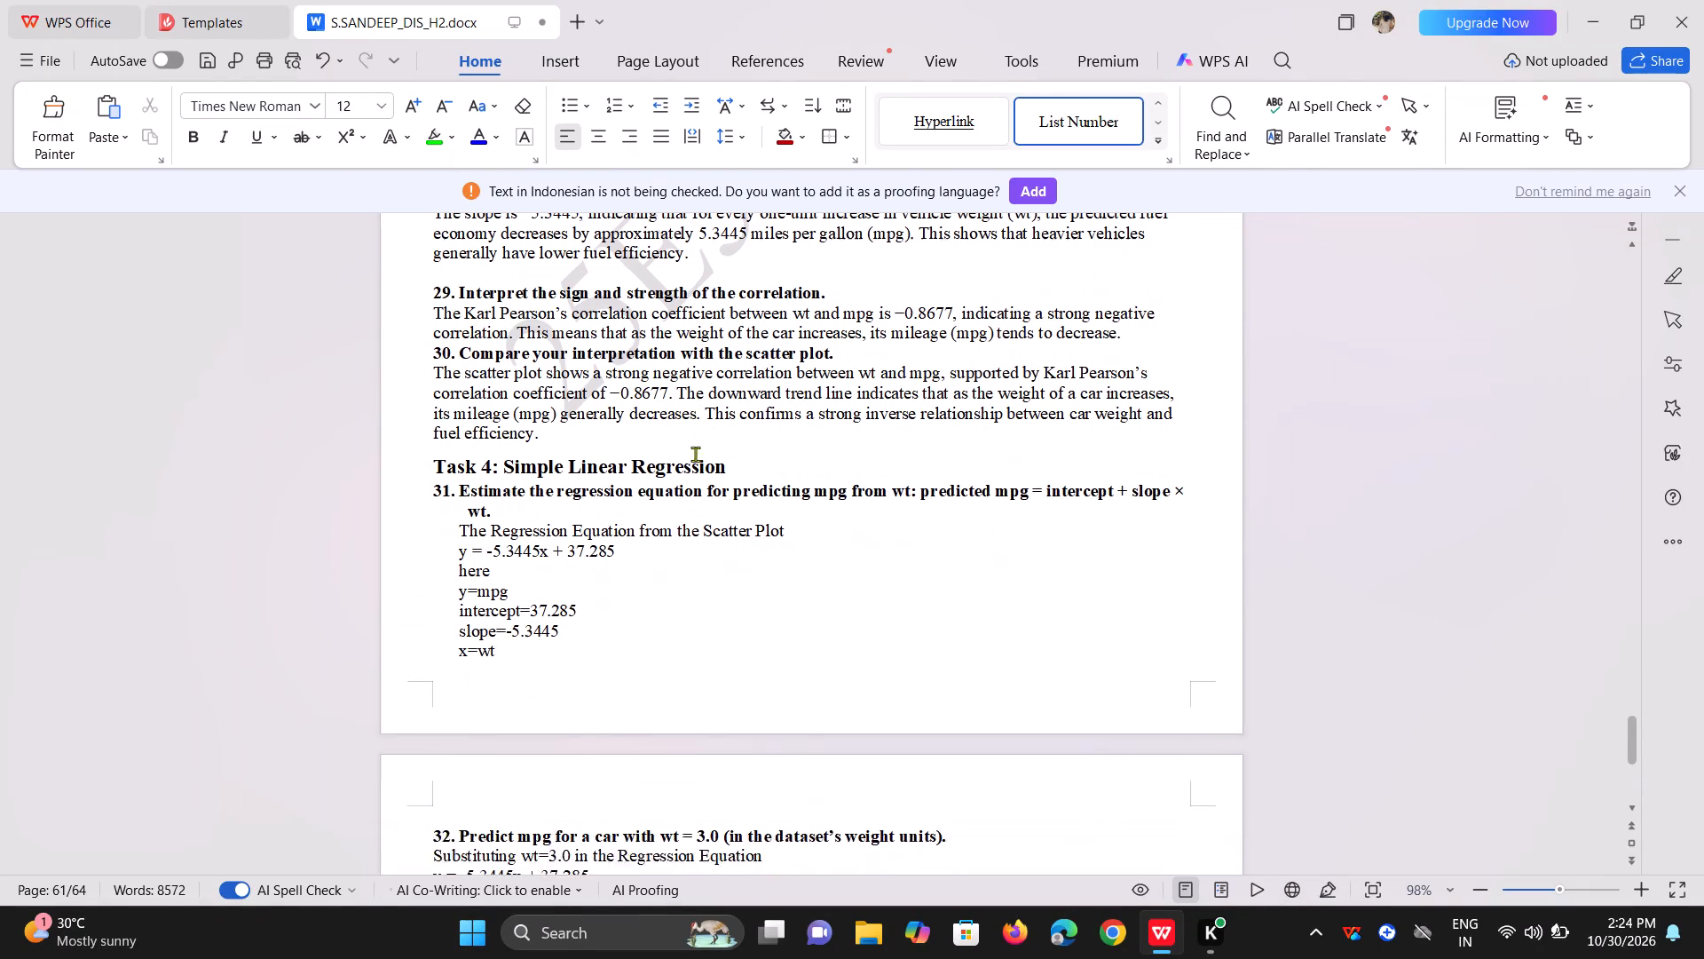
scroll(695, 454, down, 8)
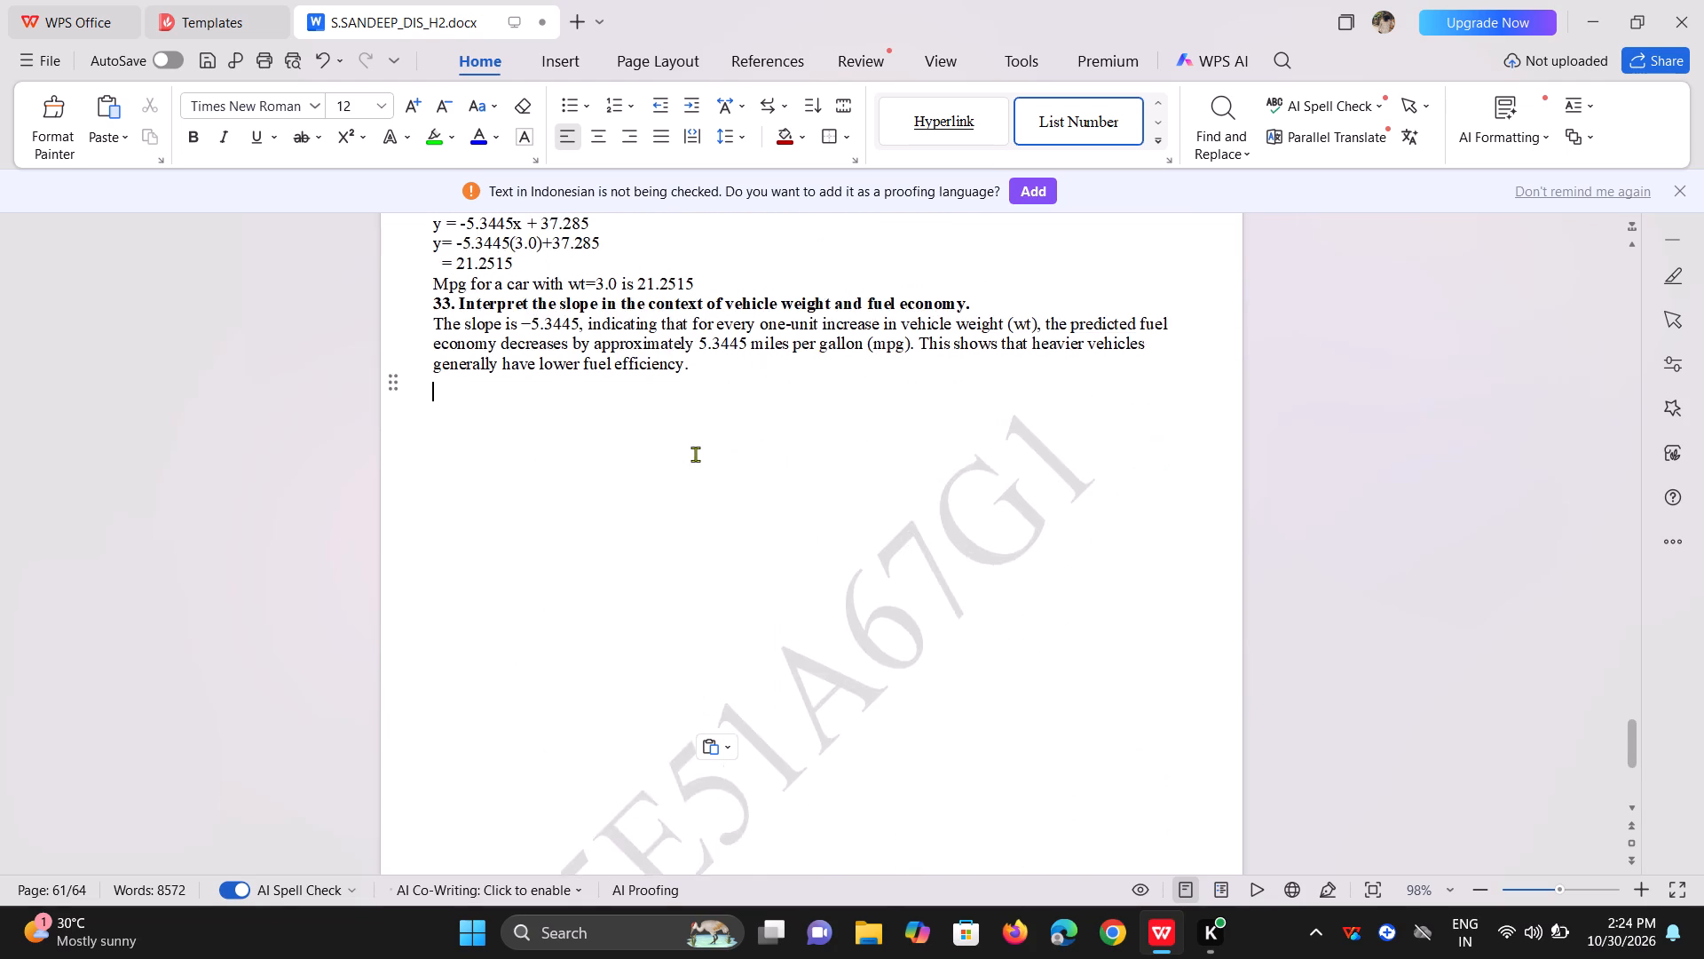
scroll(695, 454, down, 14)
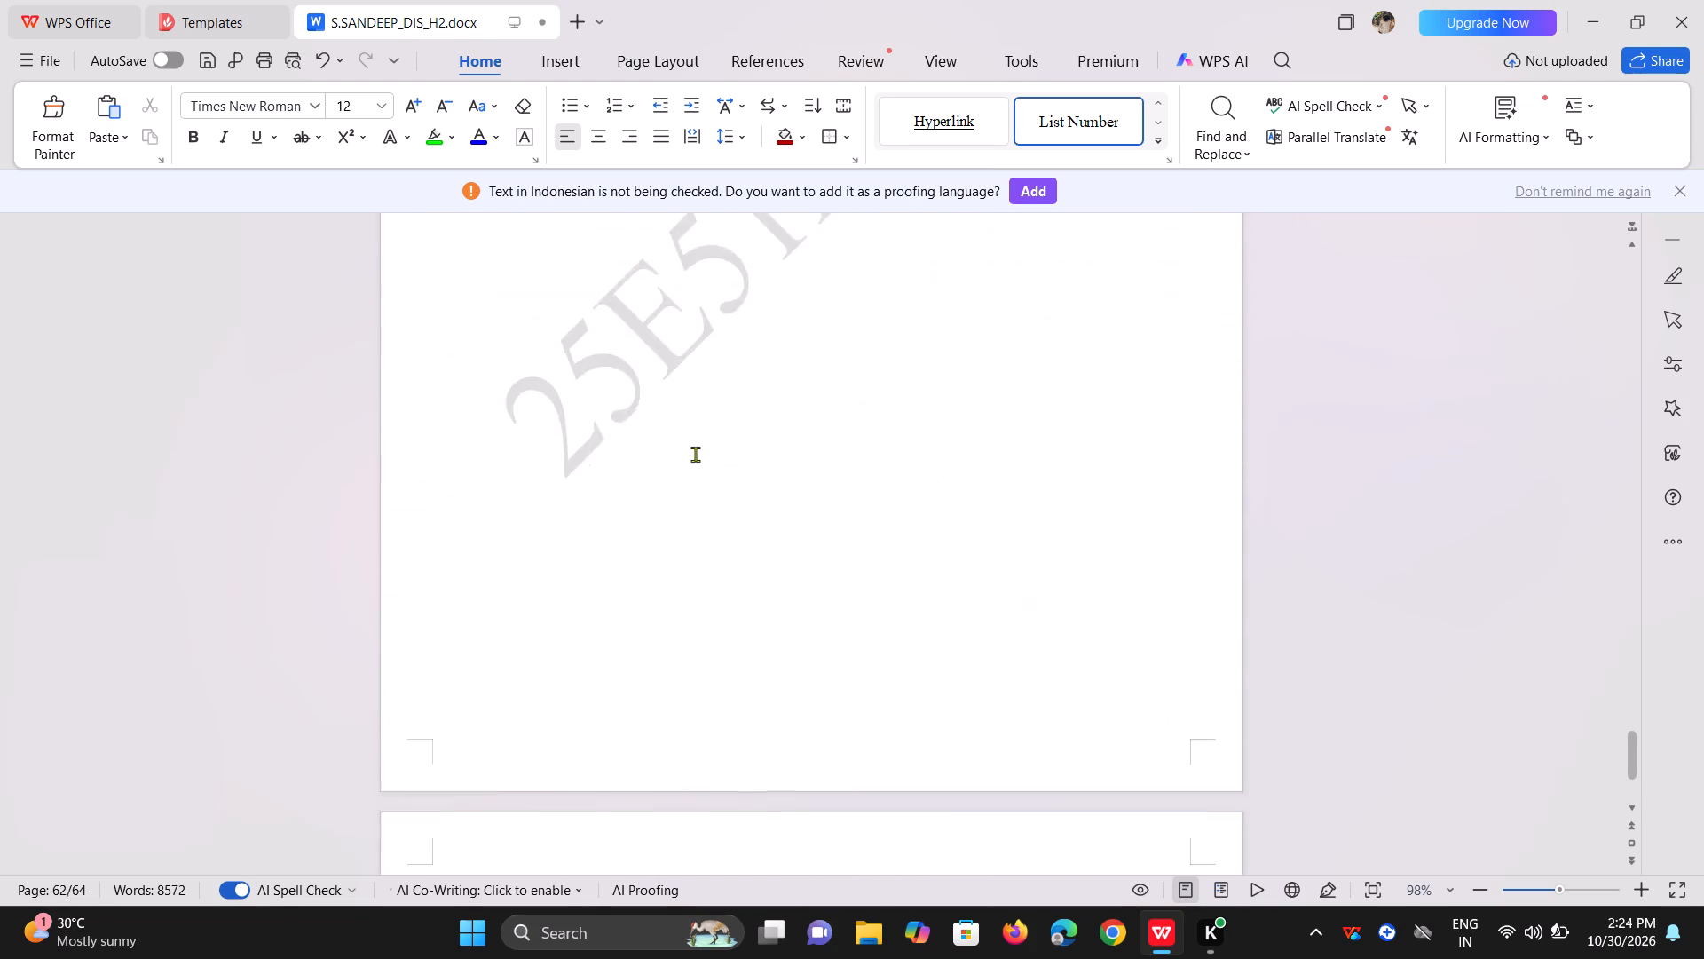
scroll(695, 454, down, 4)
scroll(695, 454, up, 17)
scroll(695, 454, down, 3)
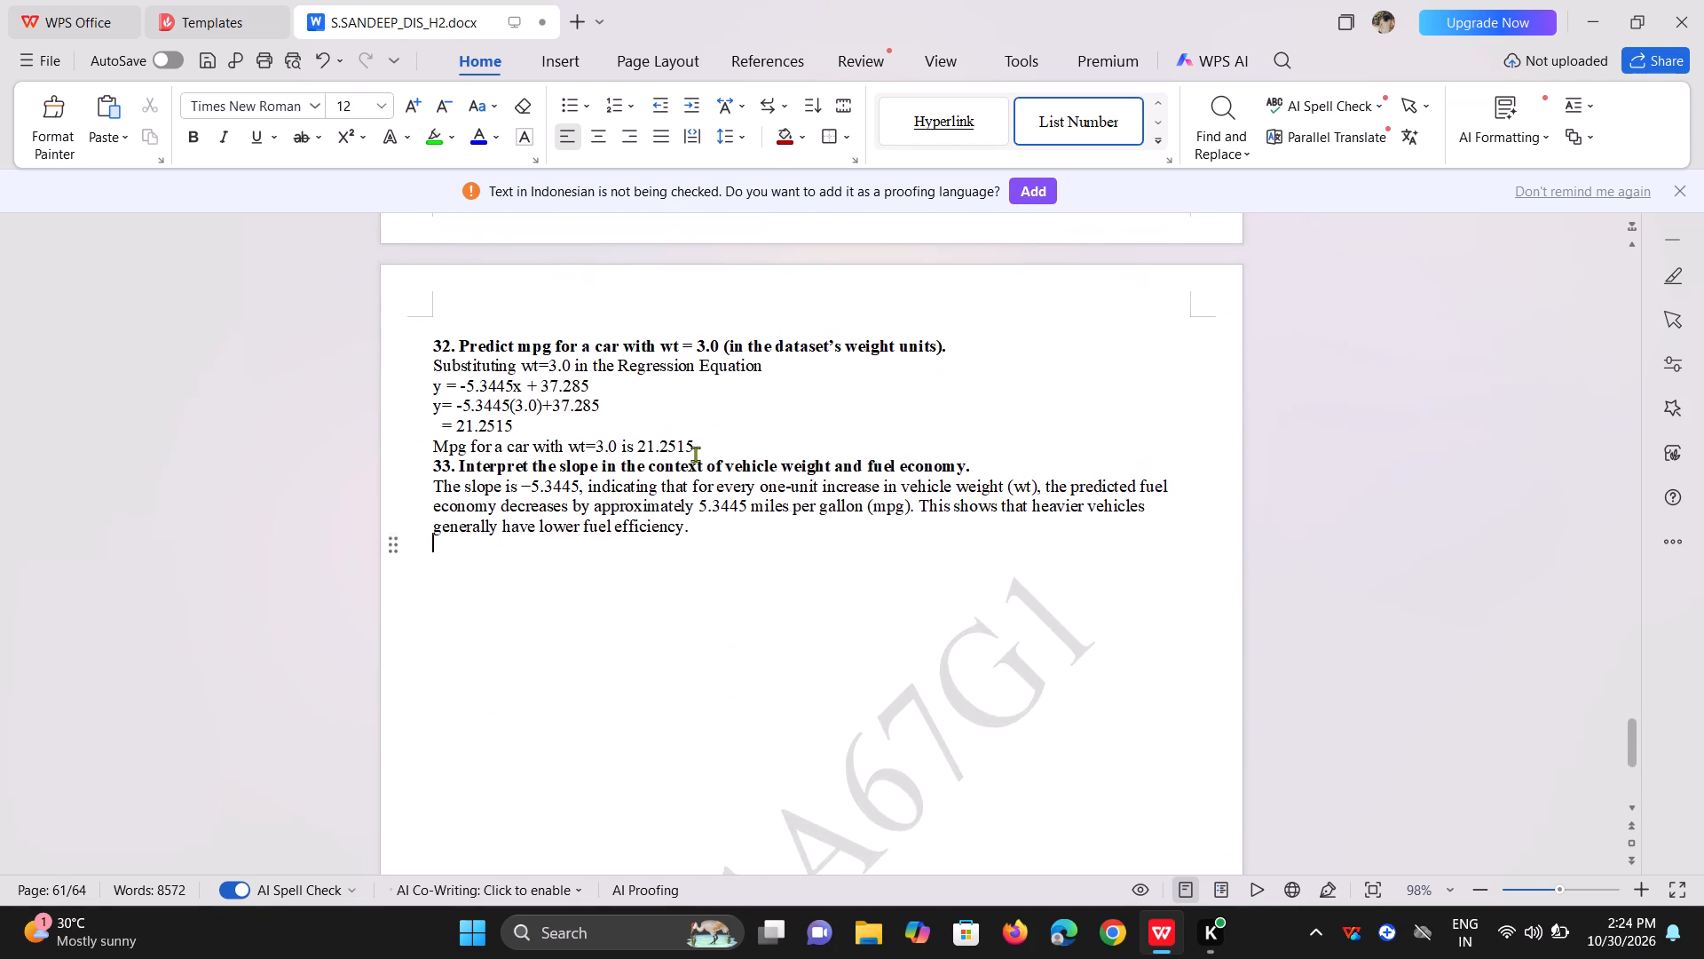
scroll(695, 454, down, 12)
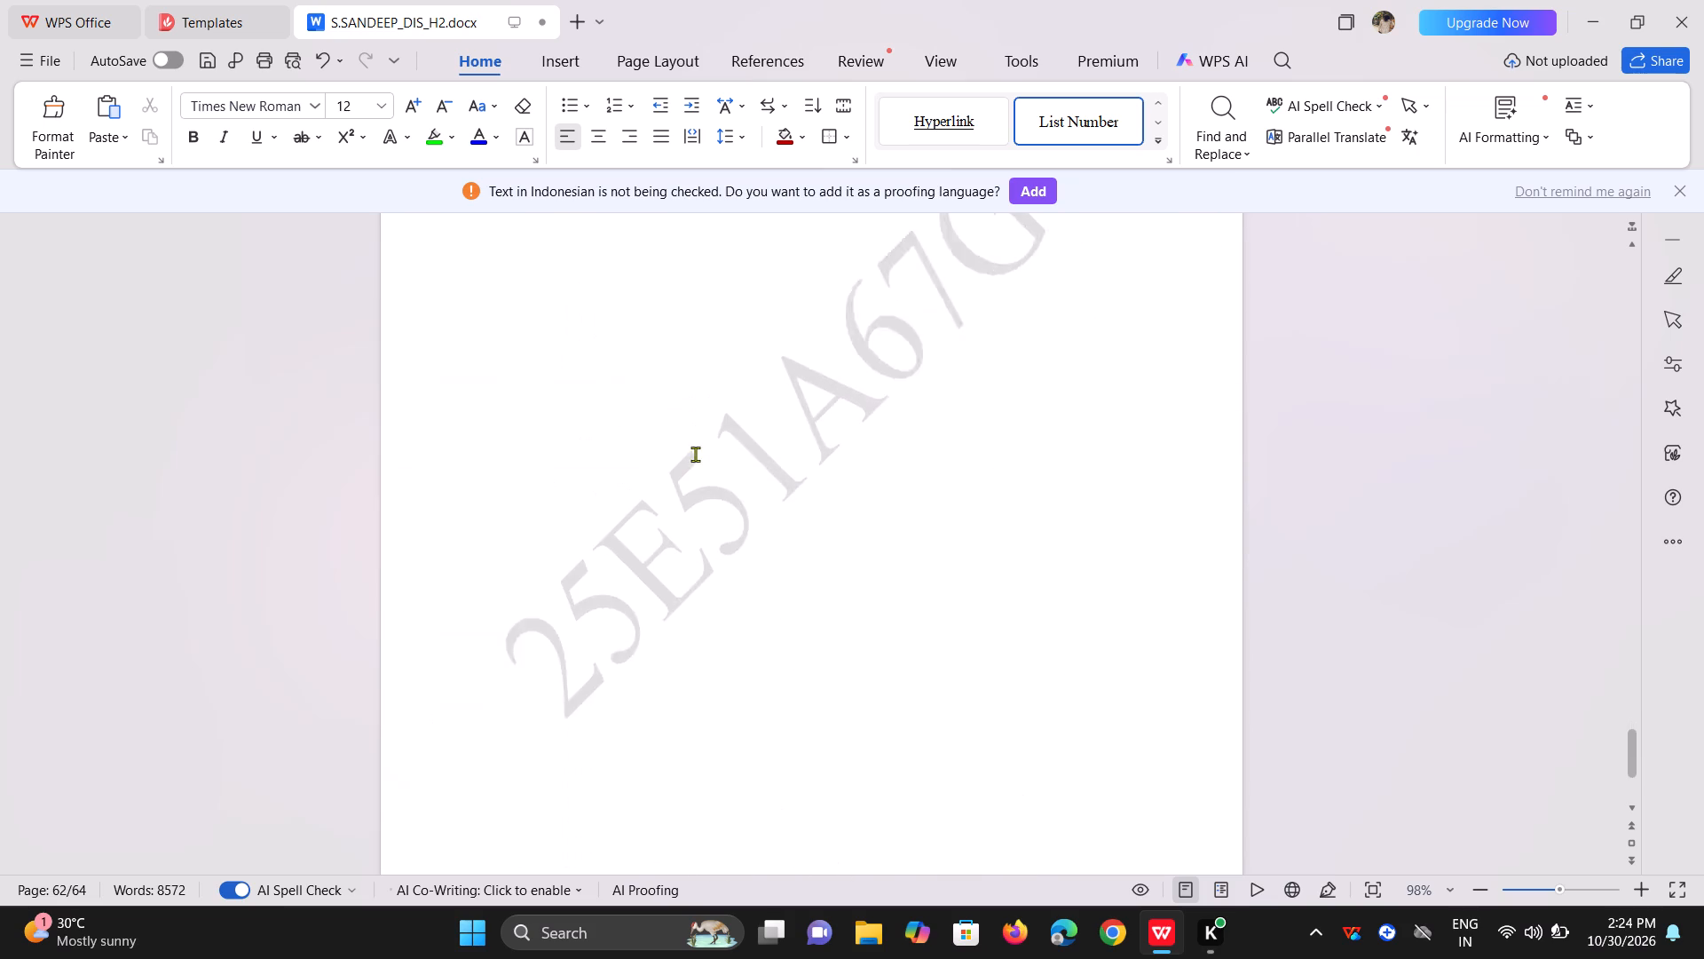
scroll(695, 454, down, 11)
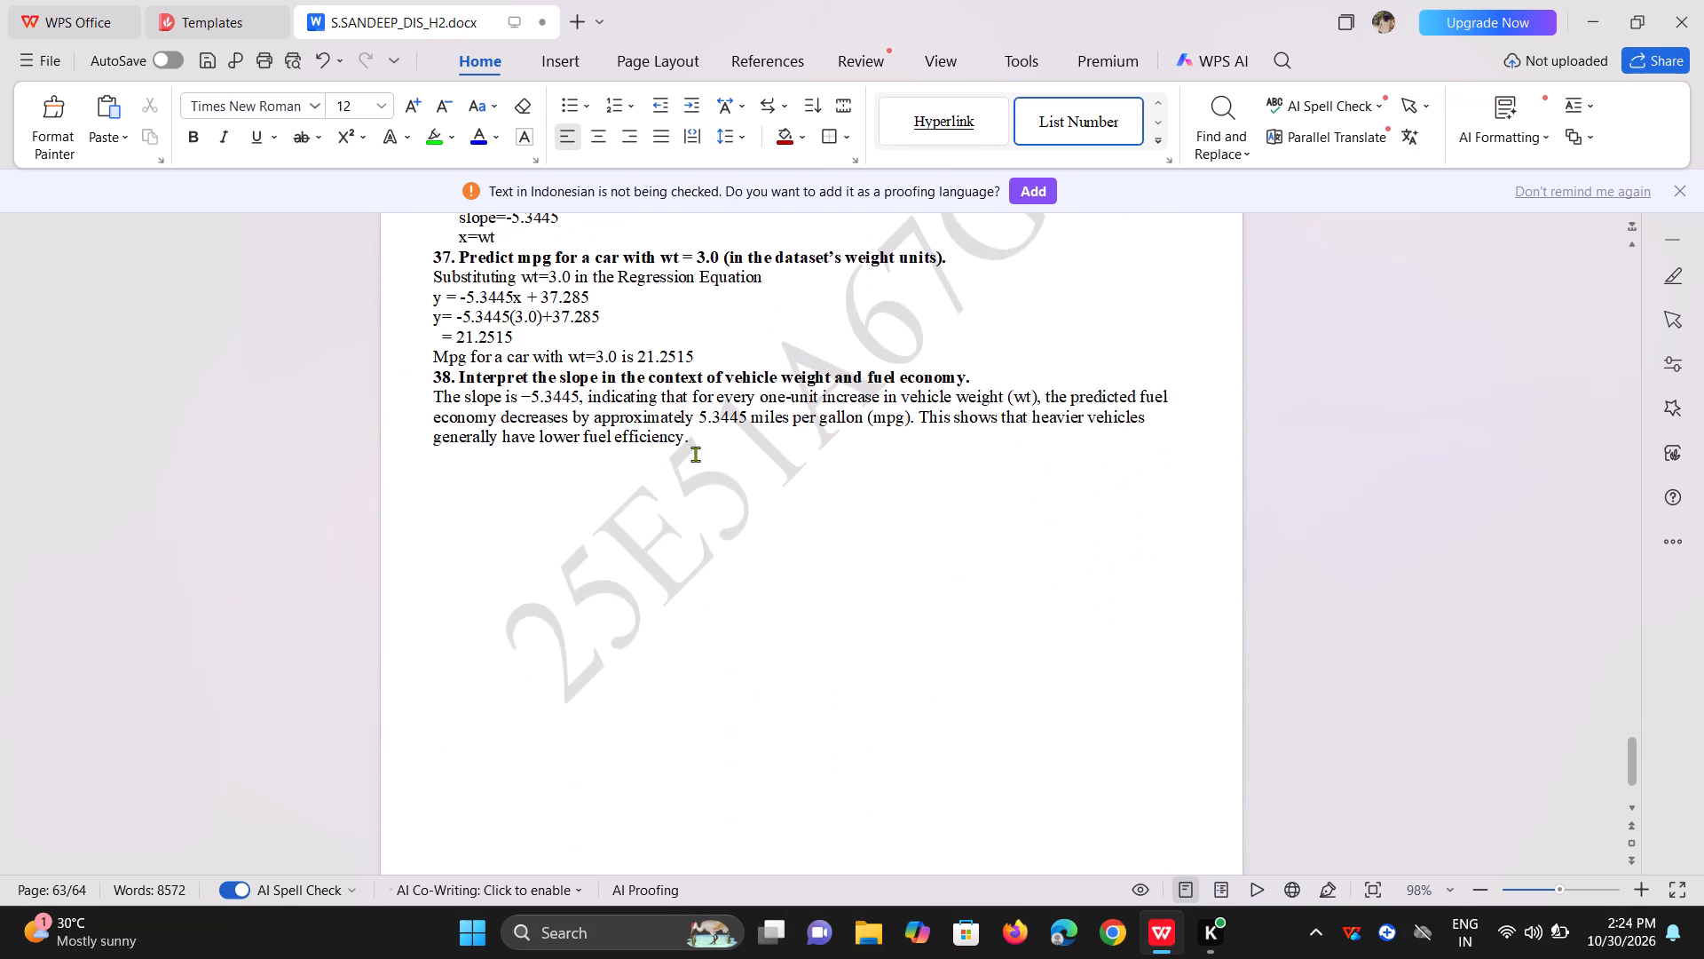
scroll(695, 454, down, 9)
scroll(695, 454, up, 1)
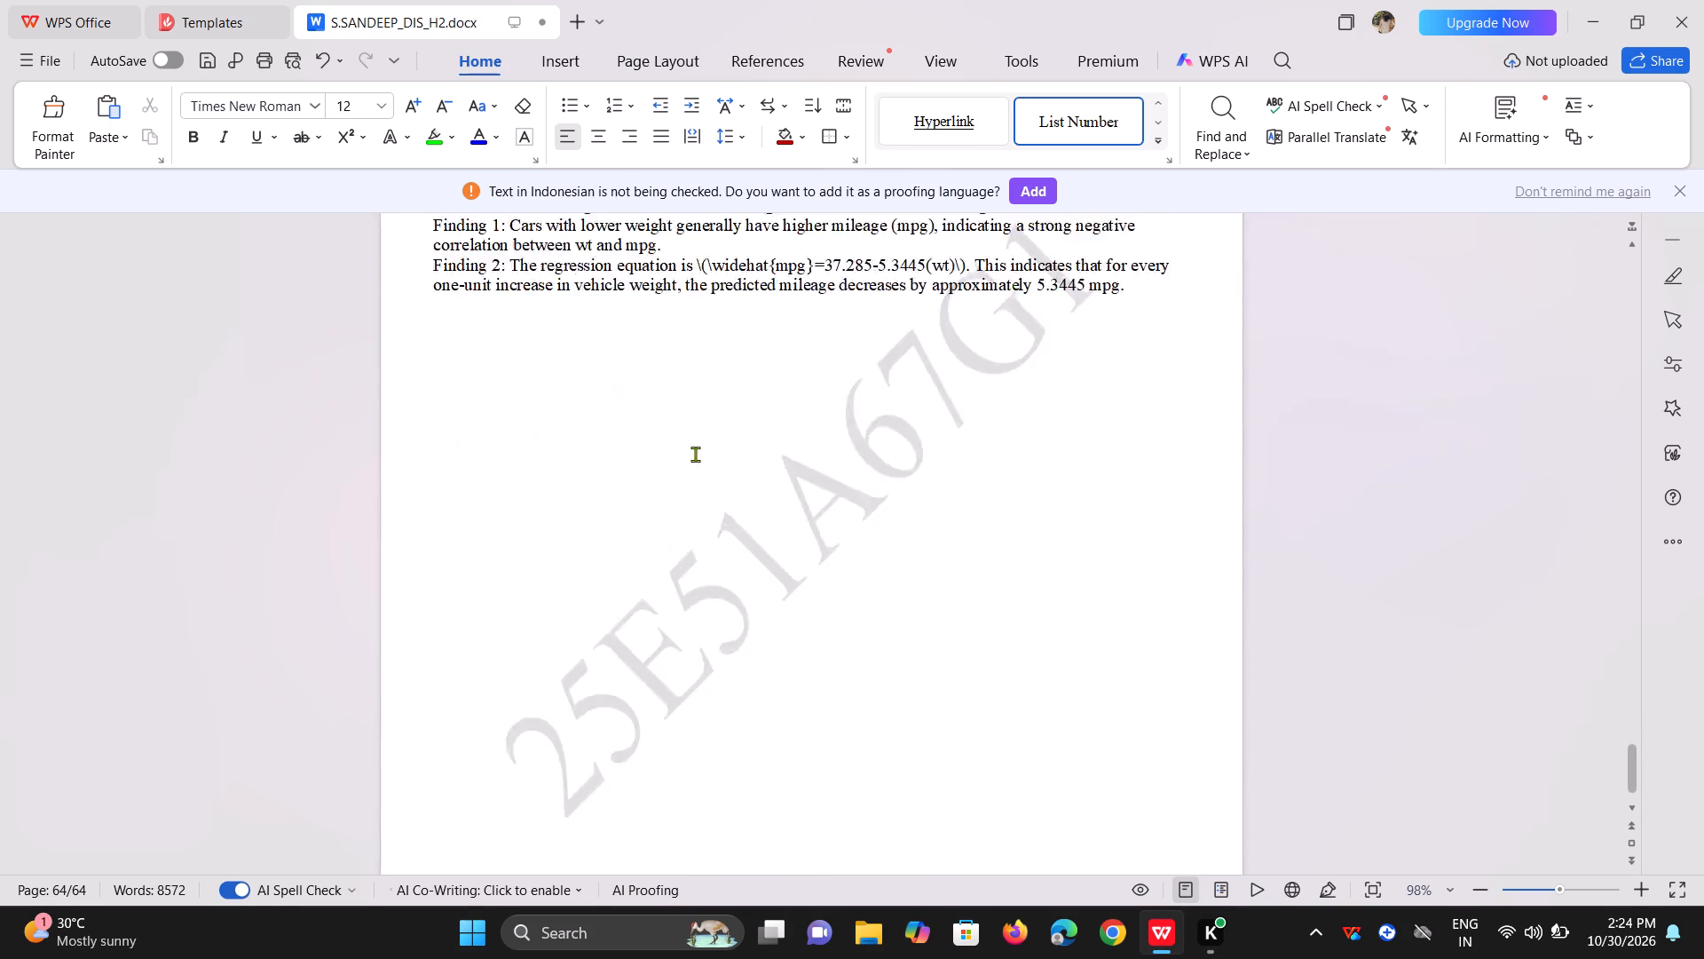
scroll(695, 454, up, 13)
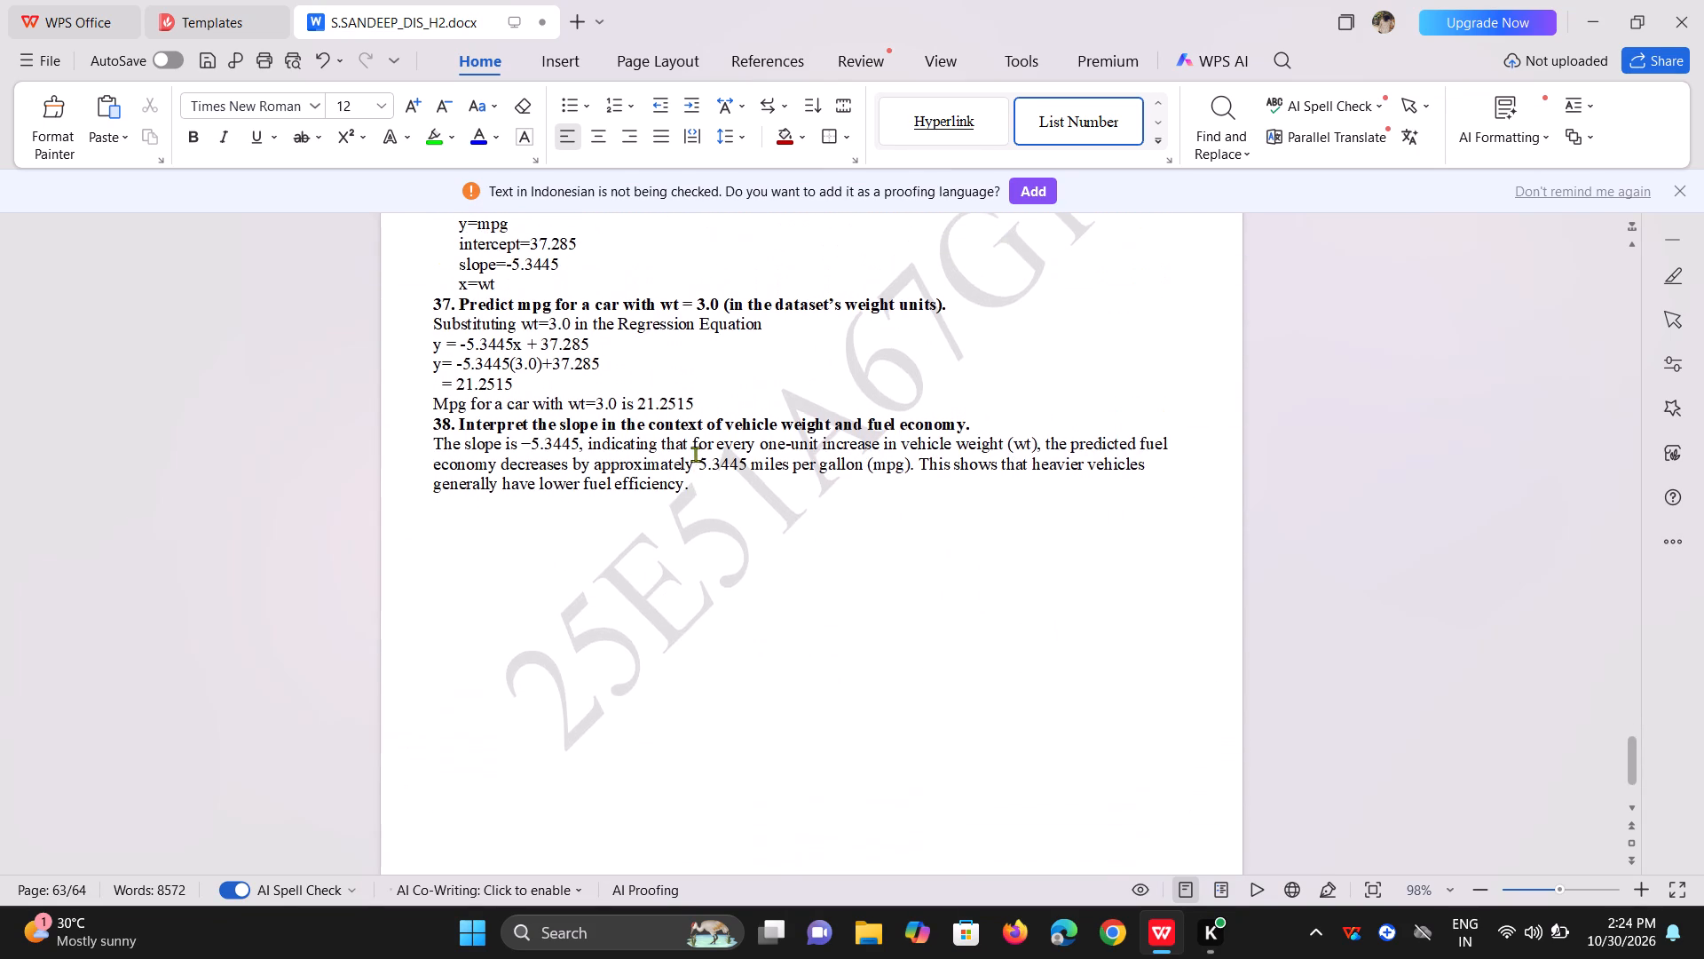
scroll(695, 454, up, 20)
scroll(695, 454, up, 5)
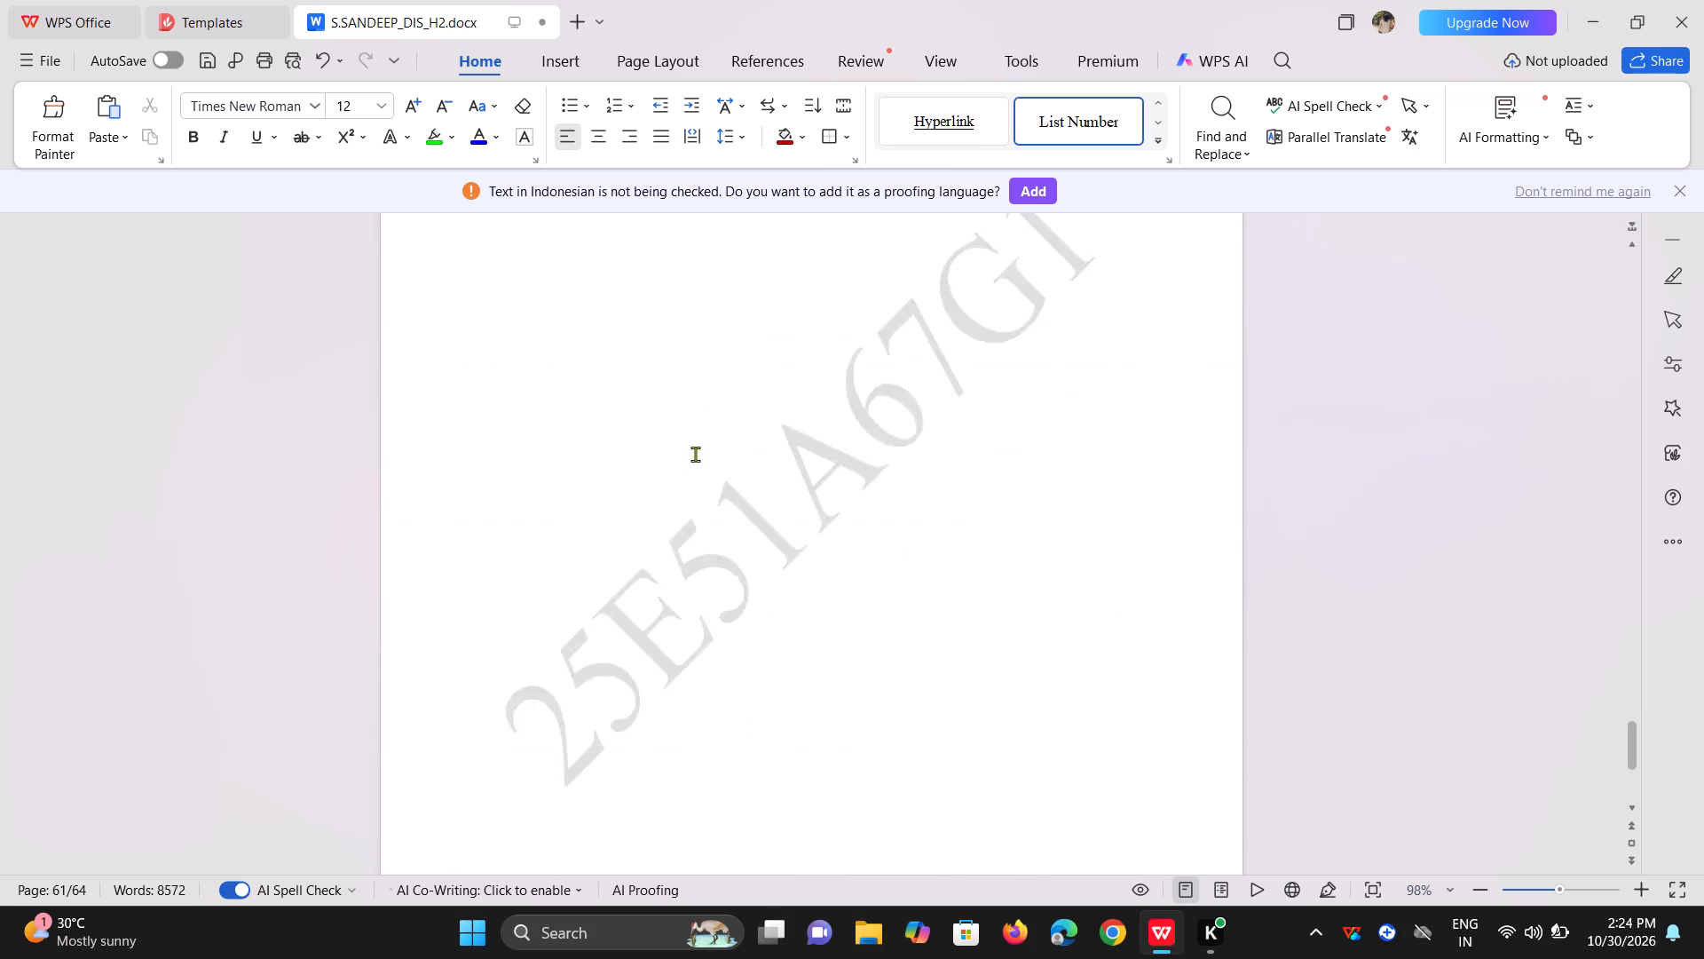
scroll(695, 454, up, 5)
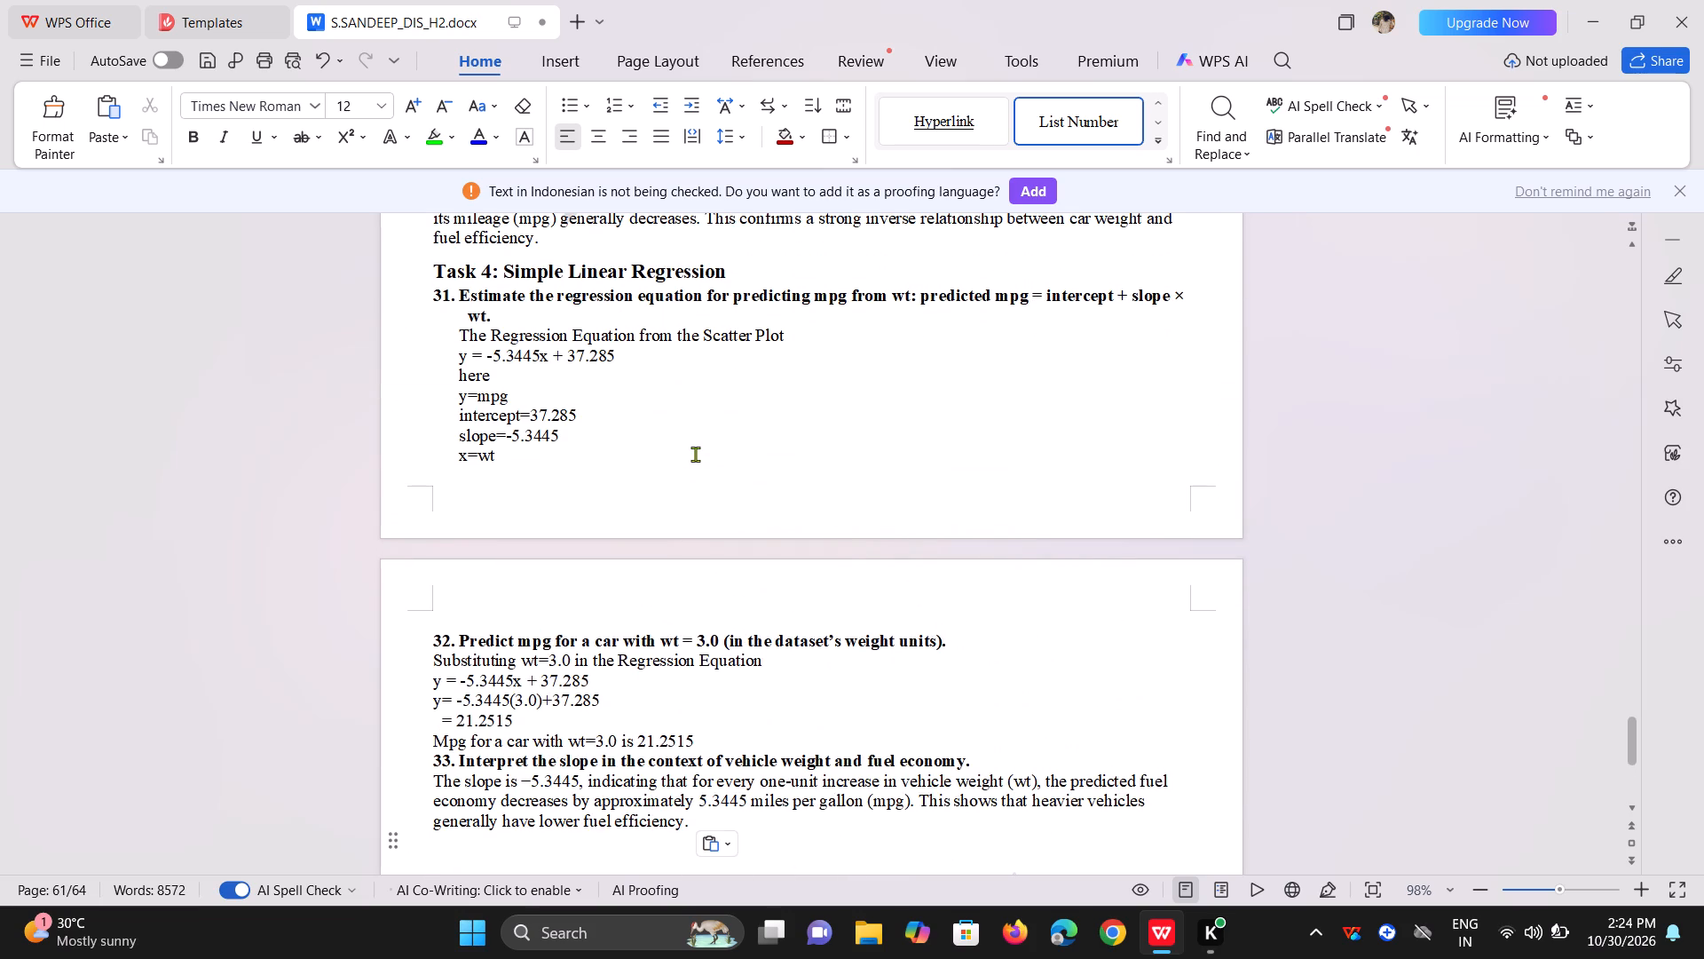
scroll(695, 454, down, 1)
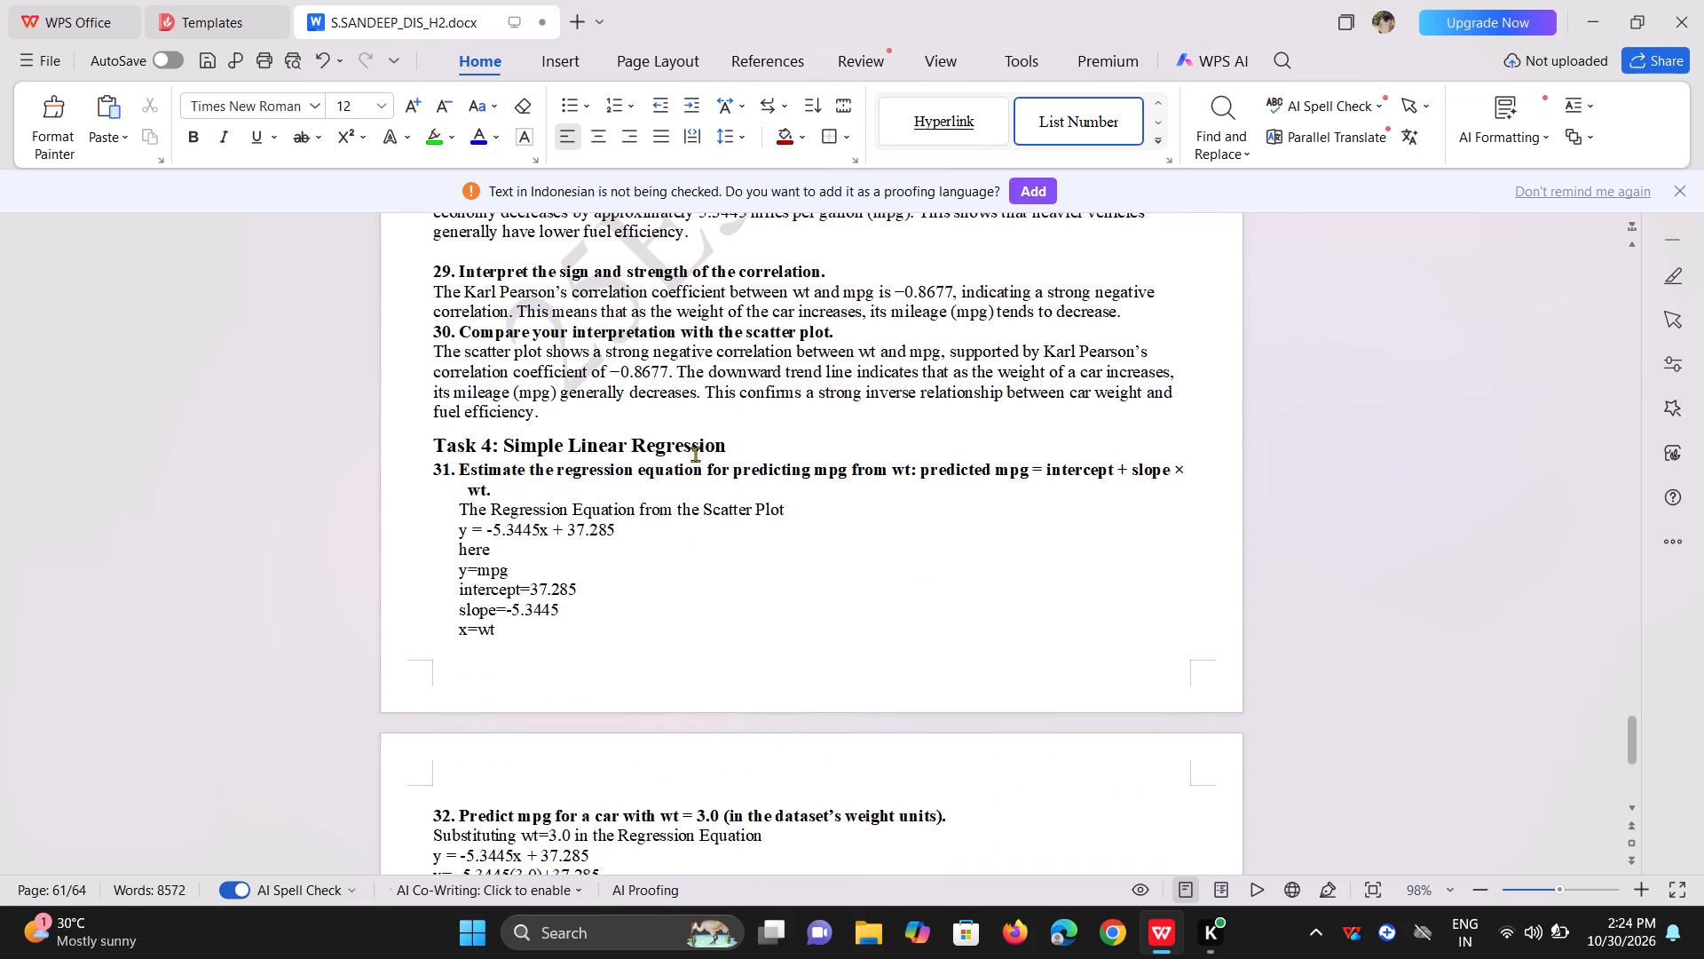
scroll(695, 454, down, 1)
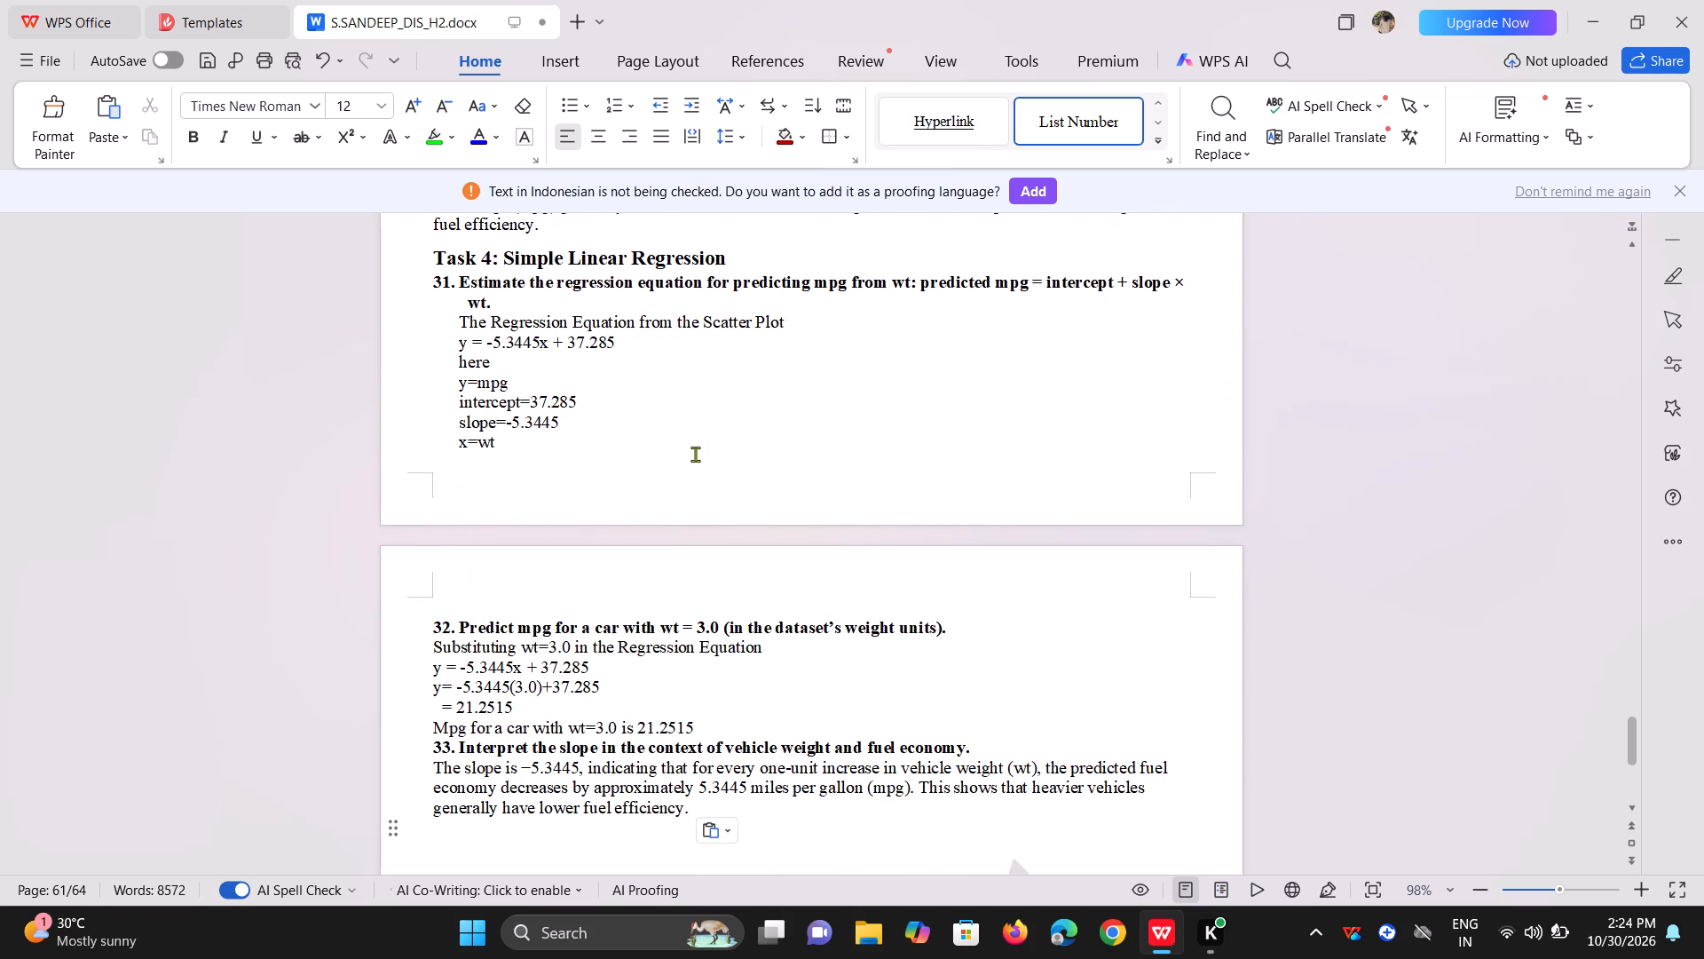
scroll(695, 454, down, 4)
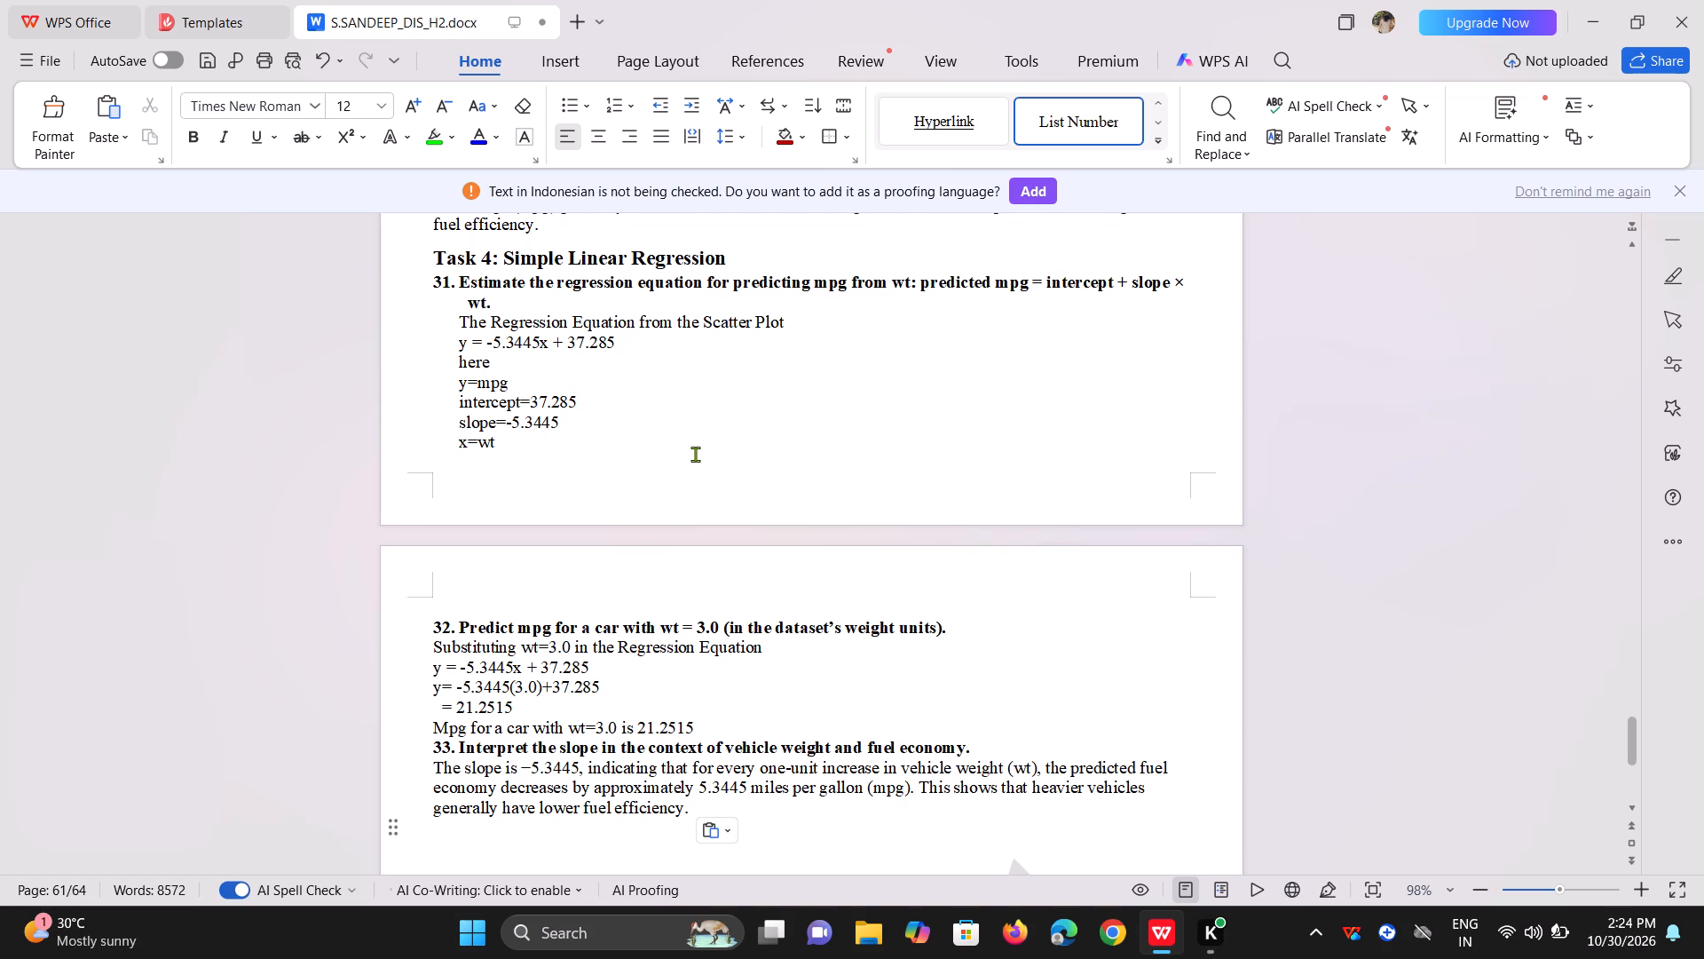
scroll(695, 454, down, 12)
scroll(695, 454, up, 6)
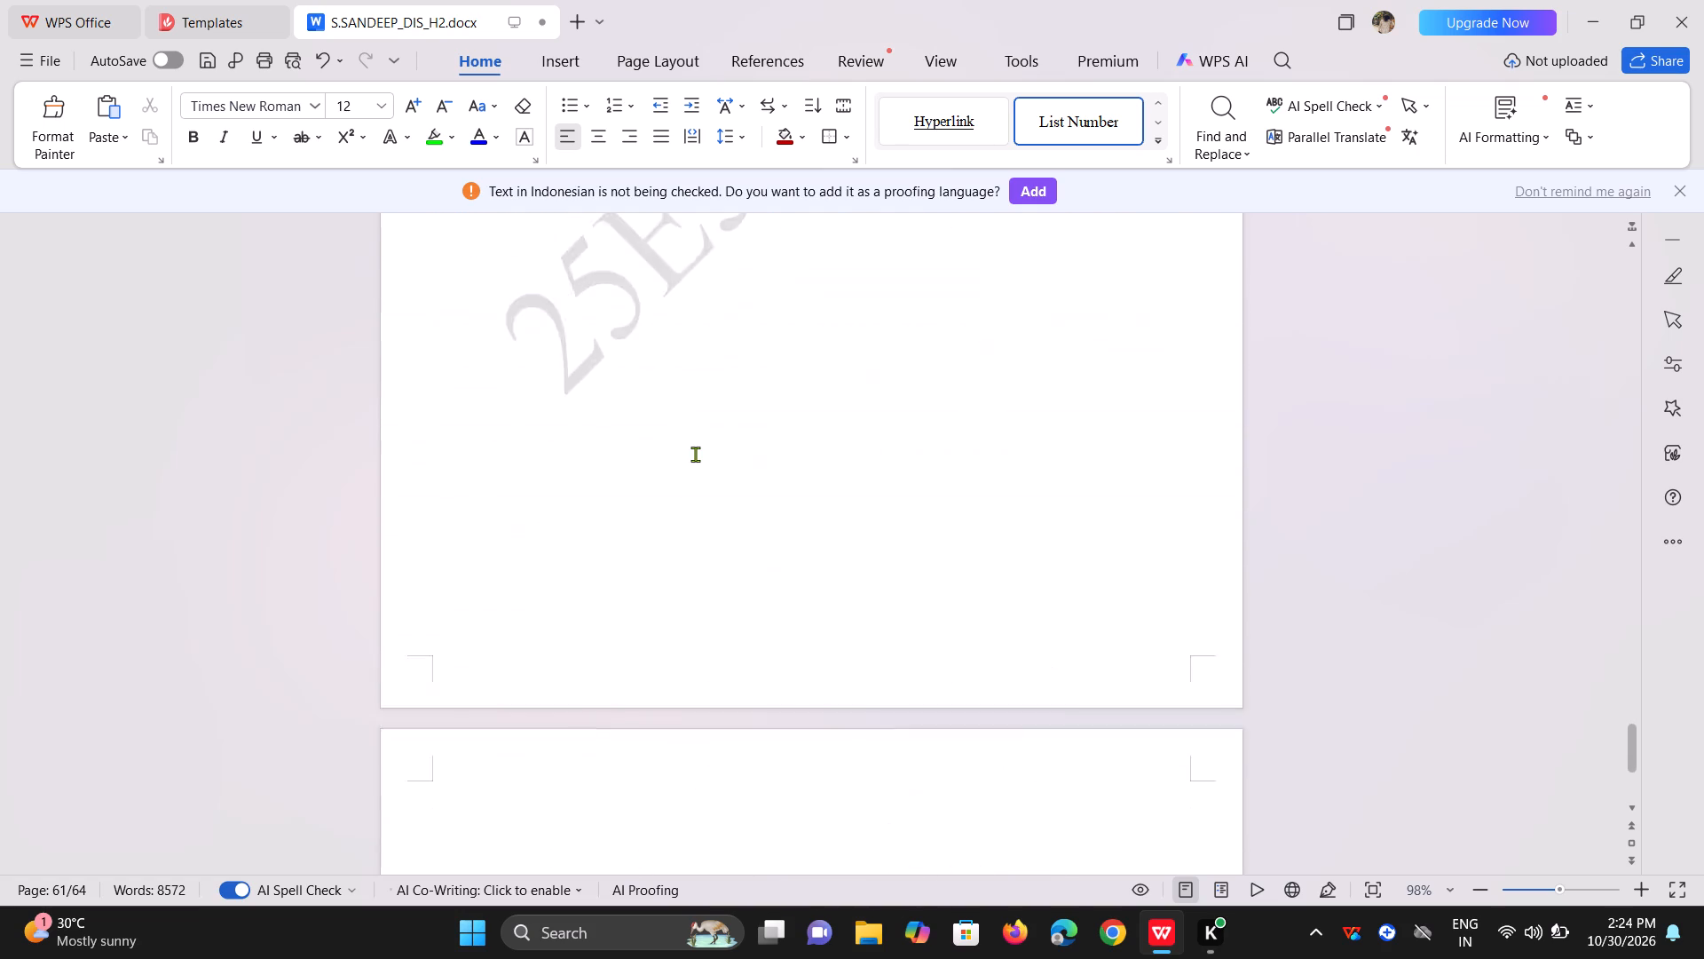
scroll(695, 454, up, 13)
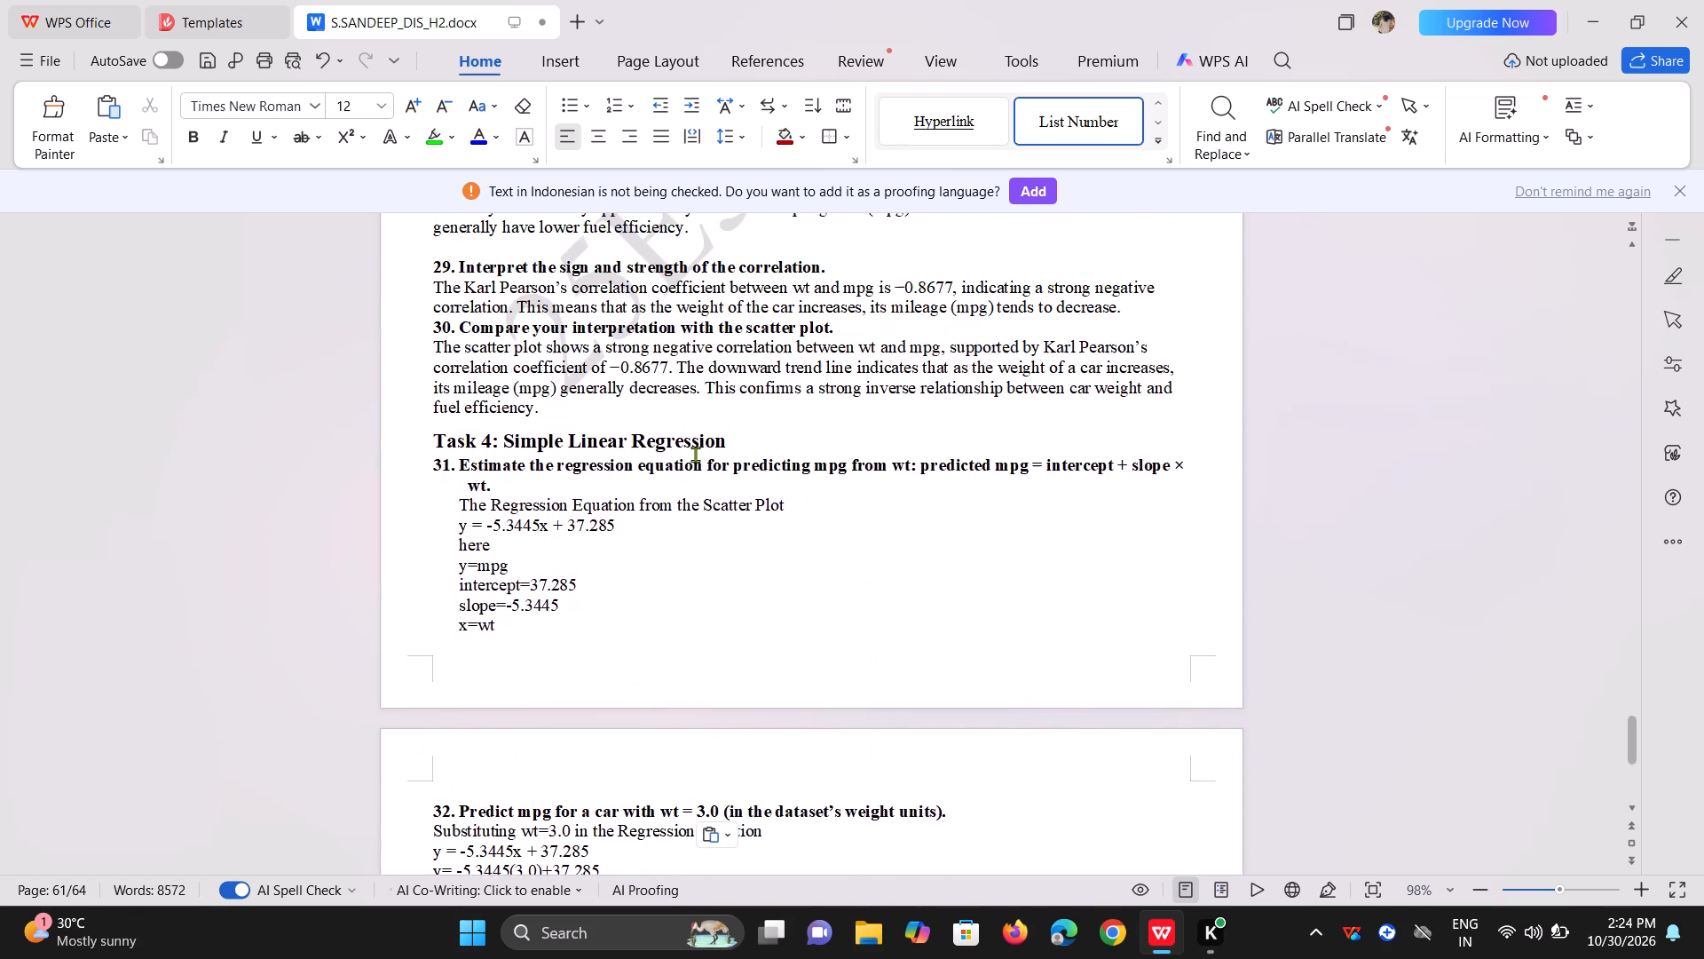
Copy the text from question 34 through the end of question 40's answer, including the Task 4 and Part C headings.
scroll(695, 454, down, 11)
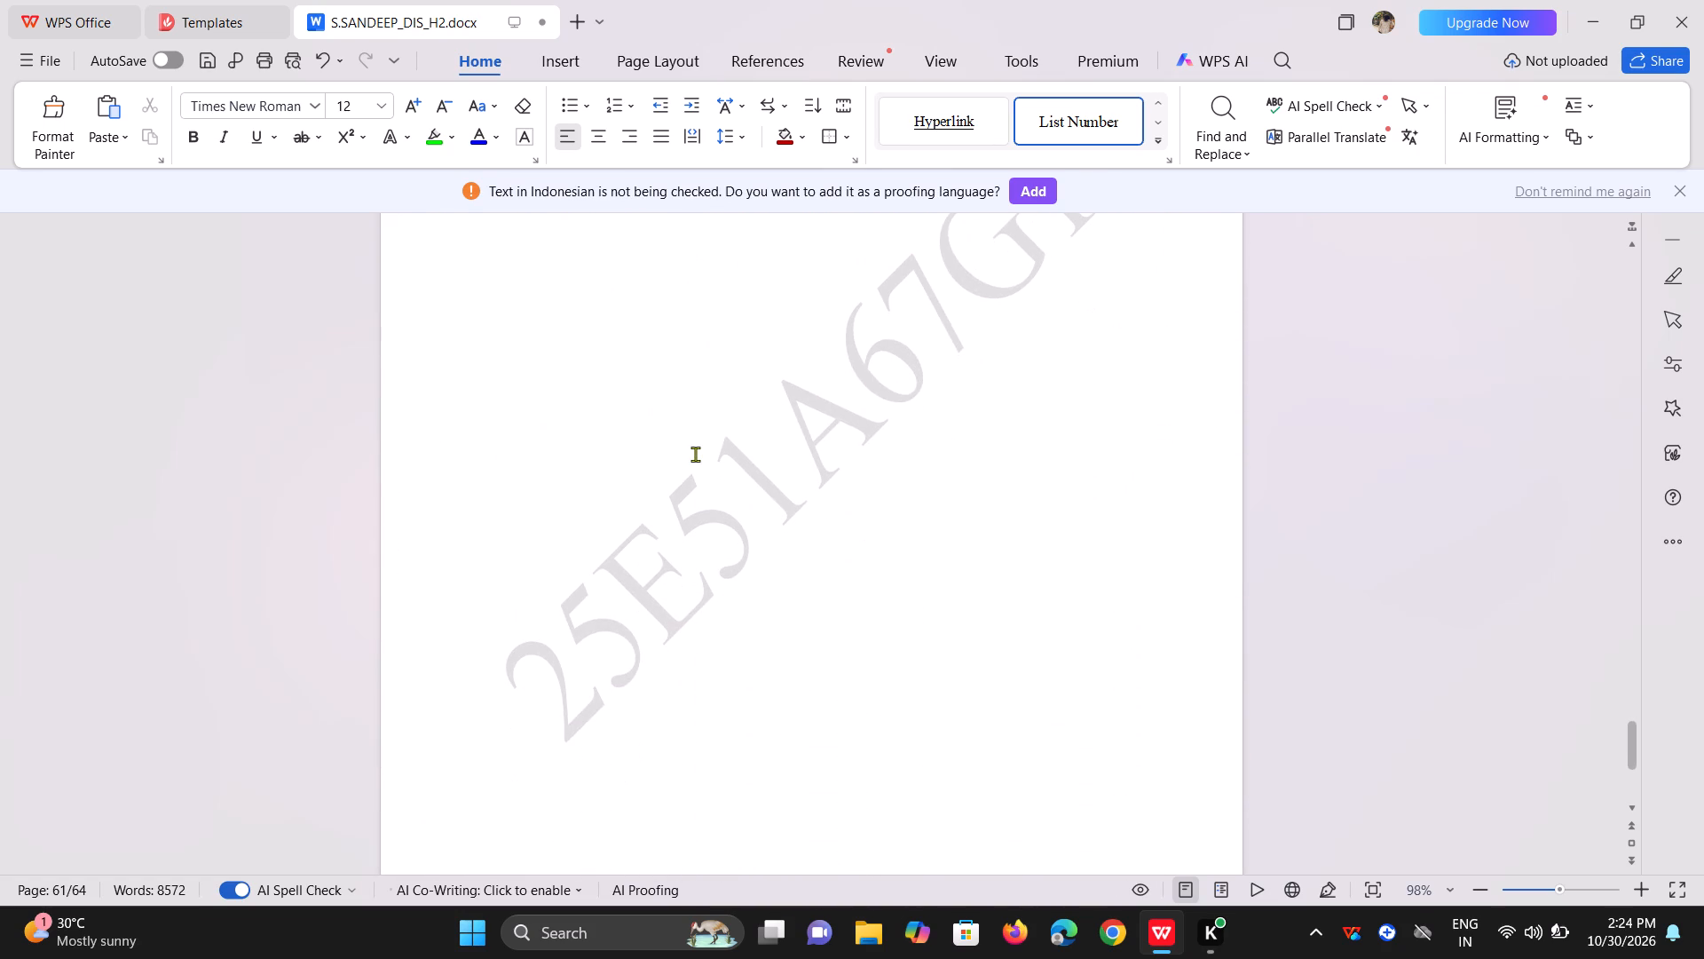
scroll(695, 454, down, 10)
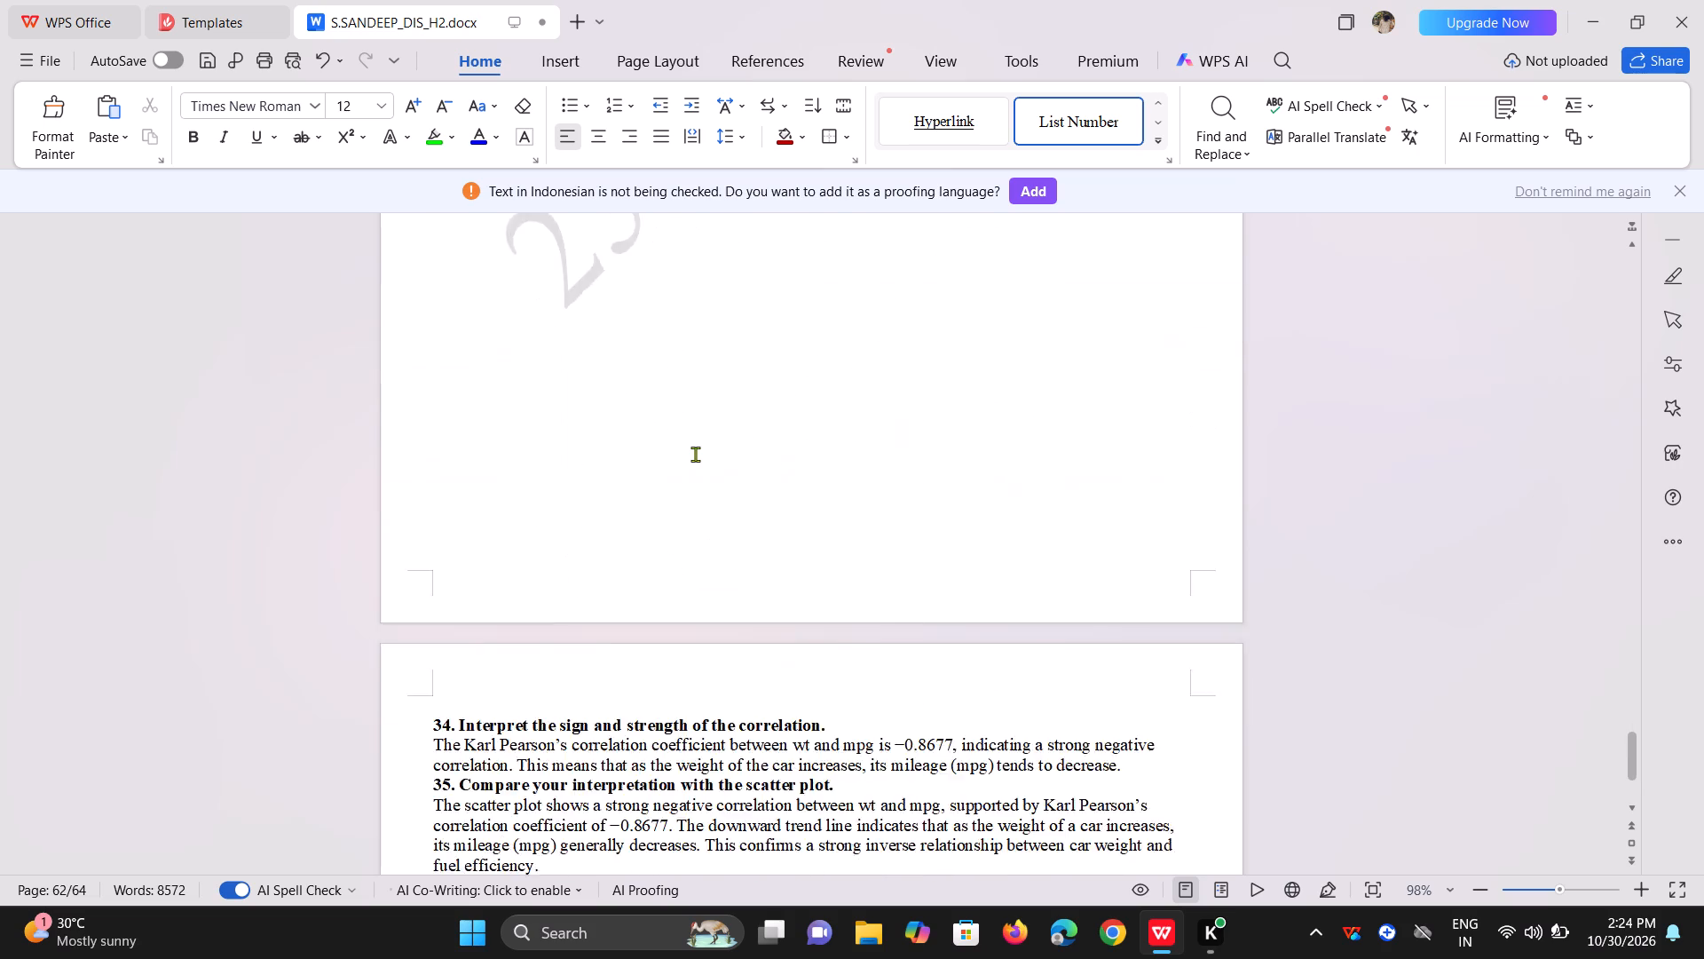
scroll(695, 454, down, 6)
drag(424, 384, 684, 785)
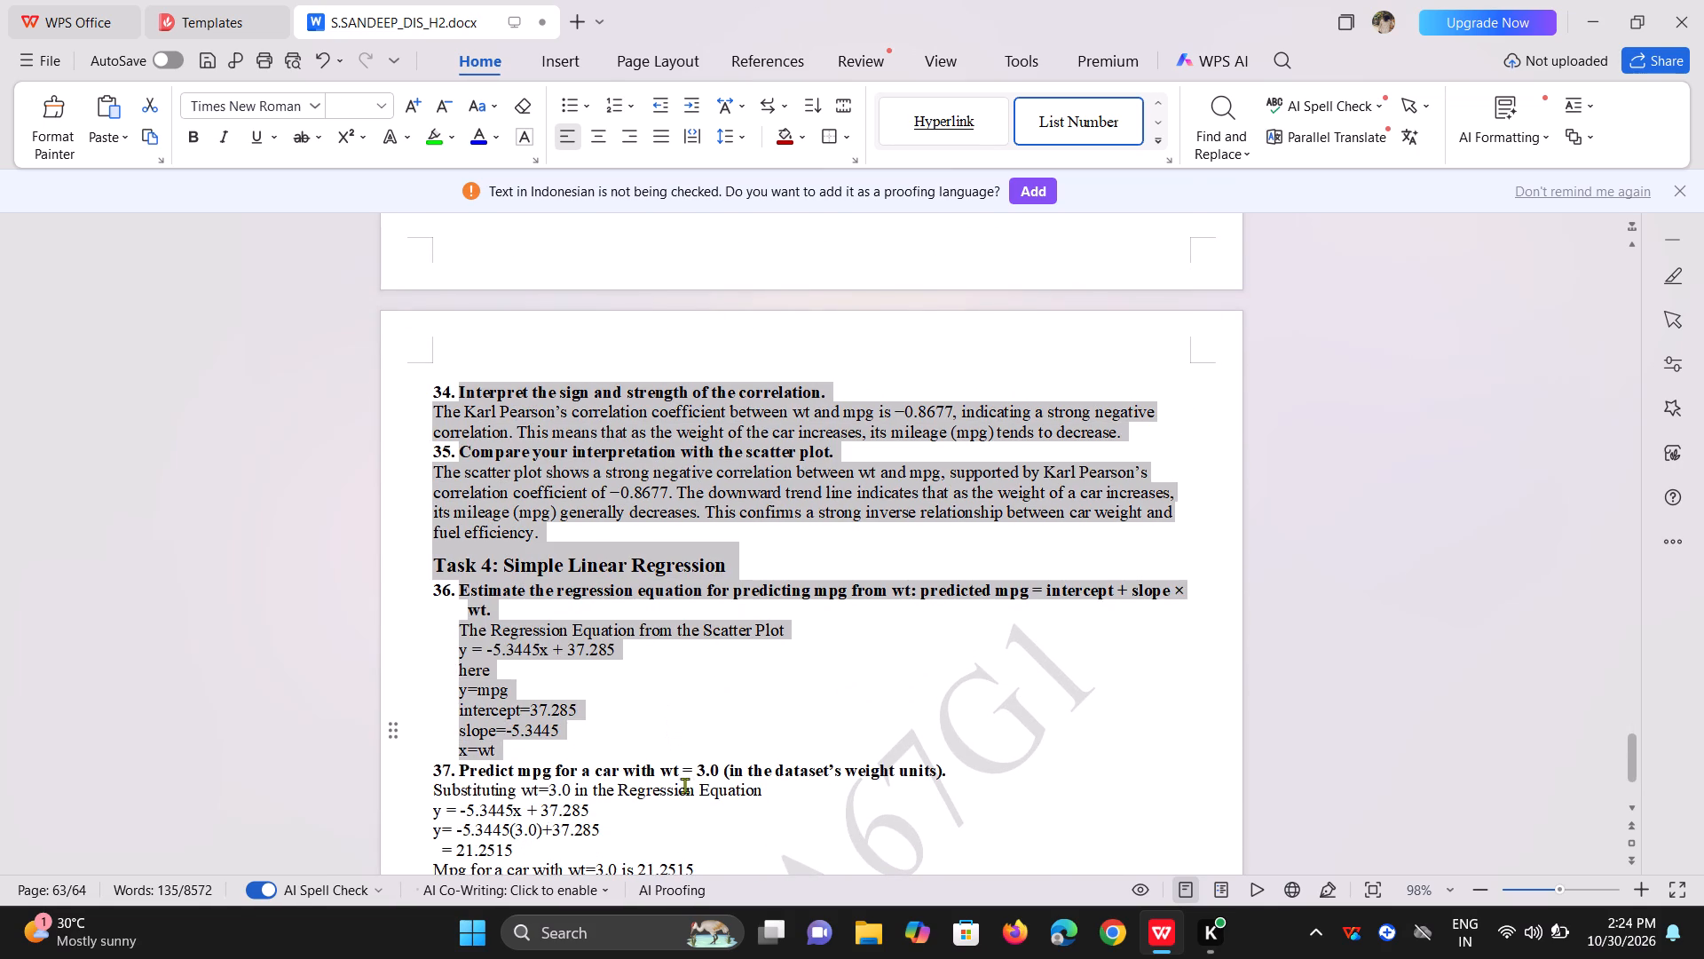
drag(684, 785, 574, 296)
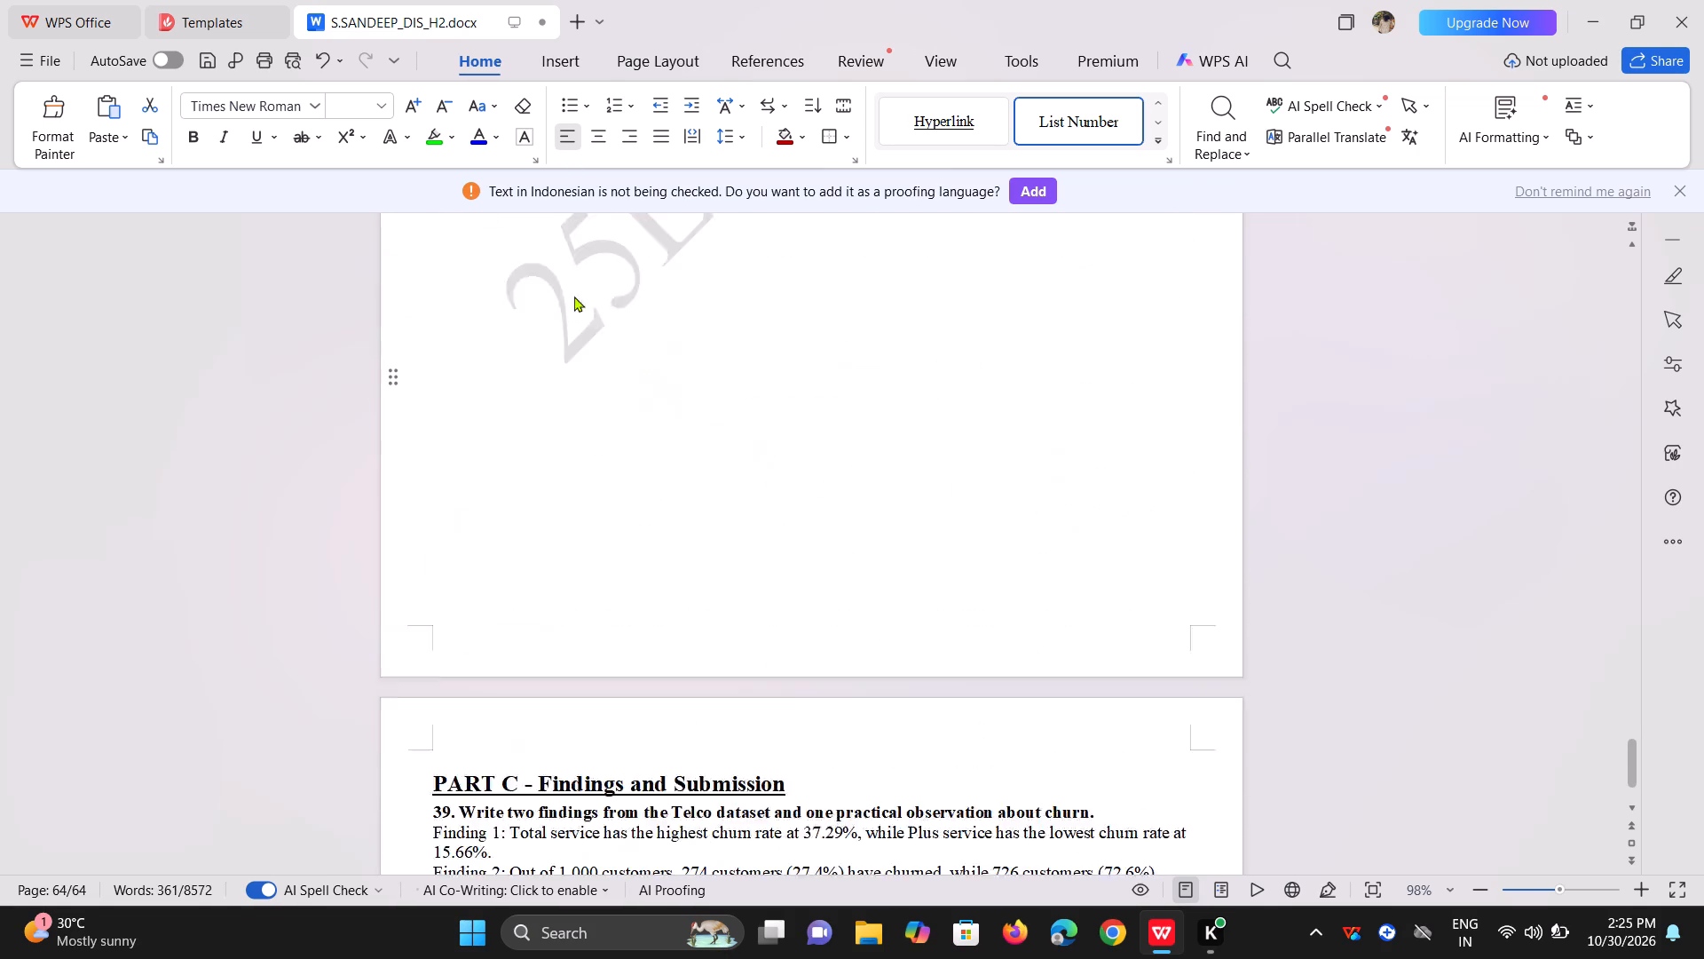
drag(574, 296, 782, 839)
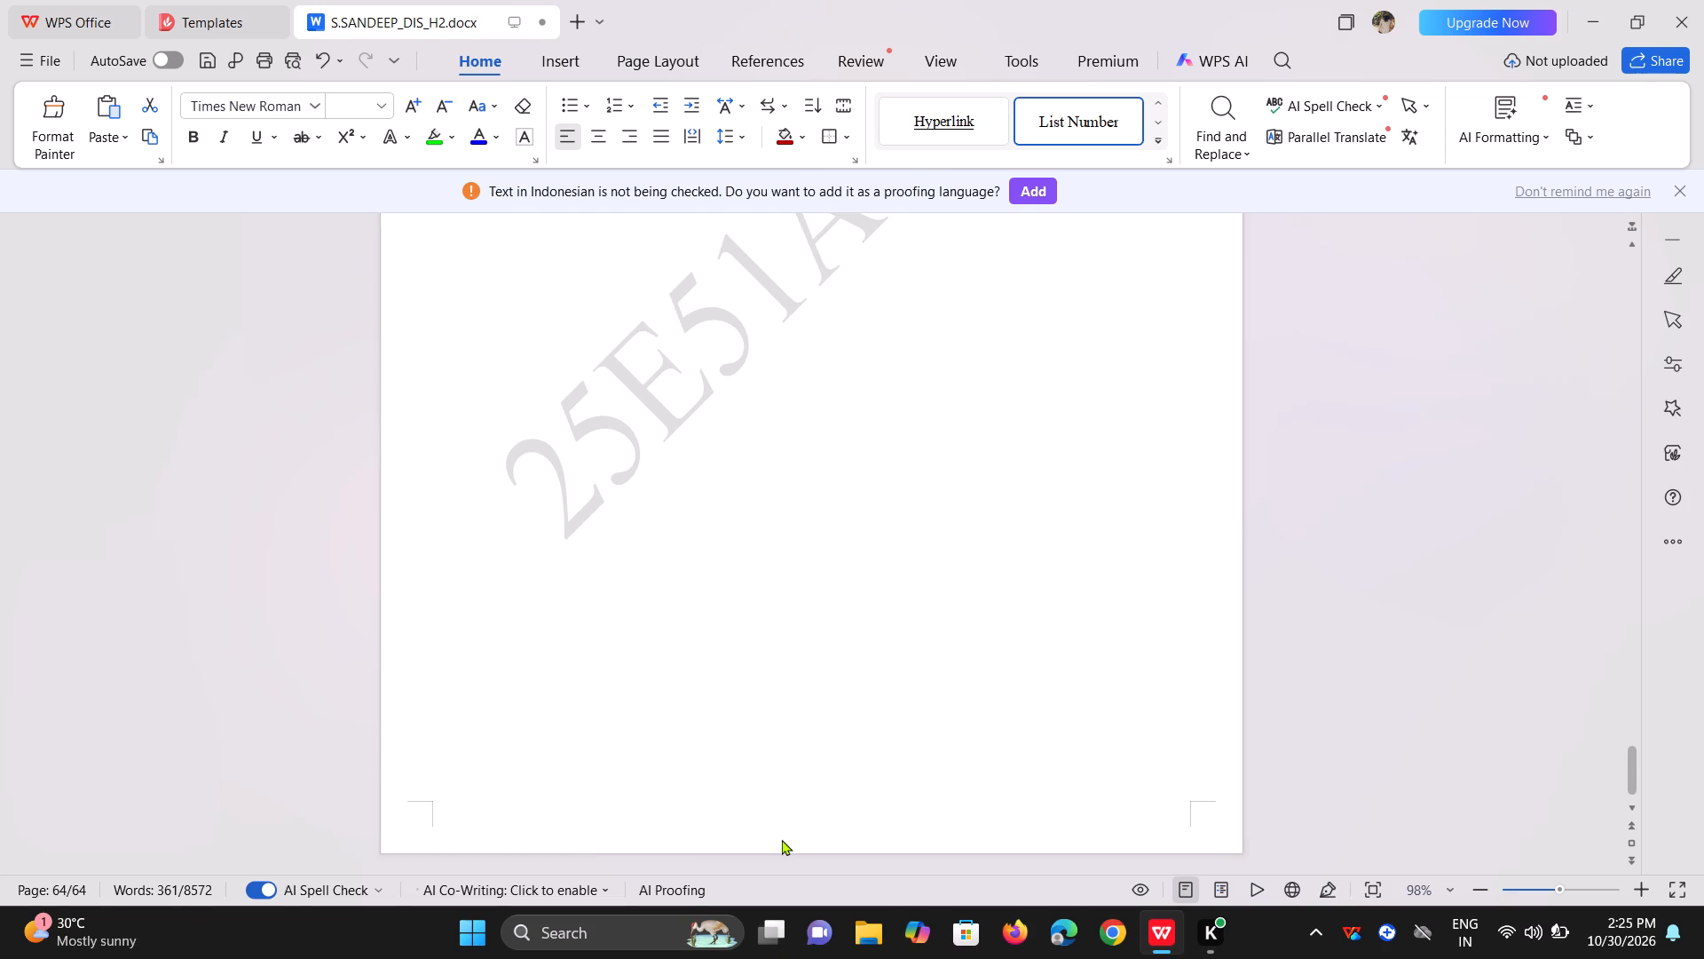
drag(782, 839, 655, 208)
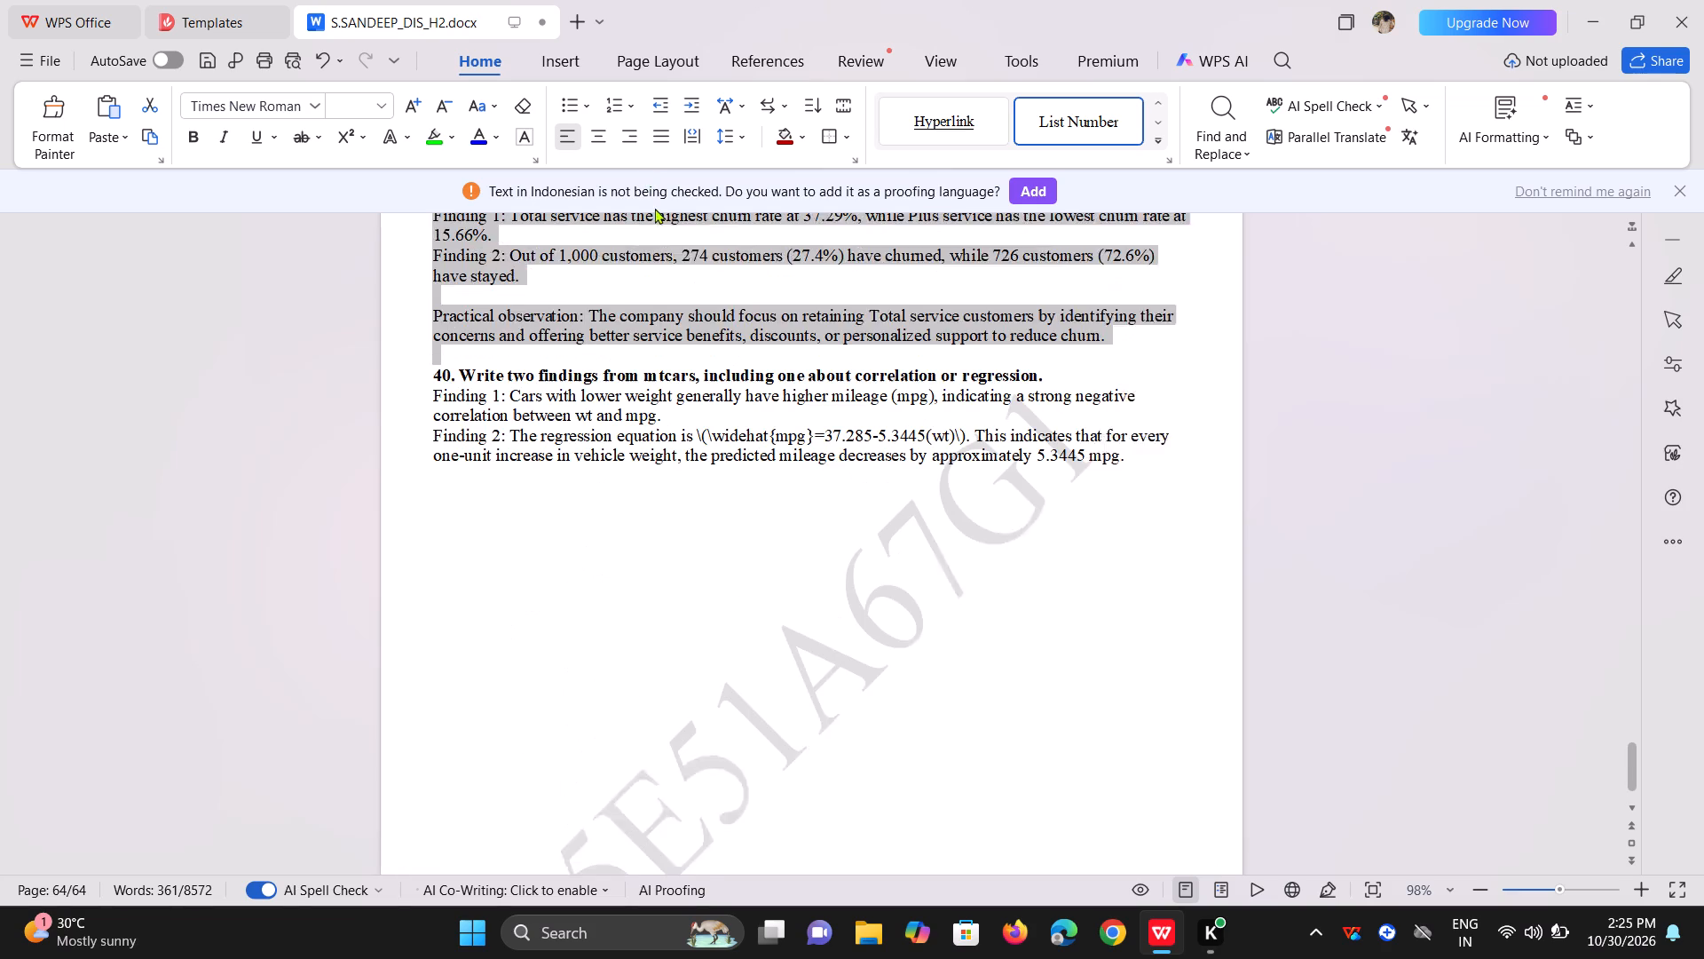
drag(655, 208, 723, 478)
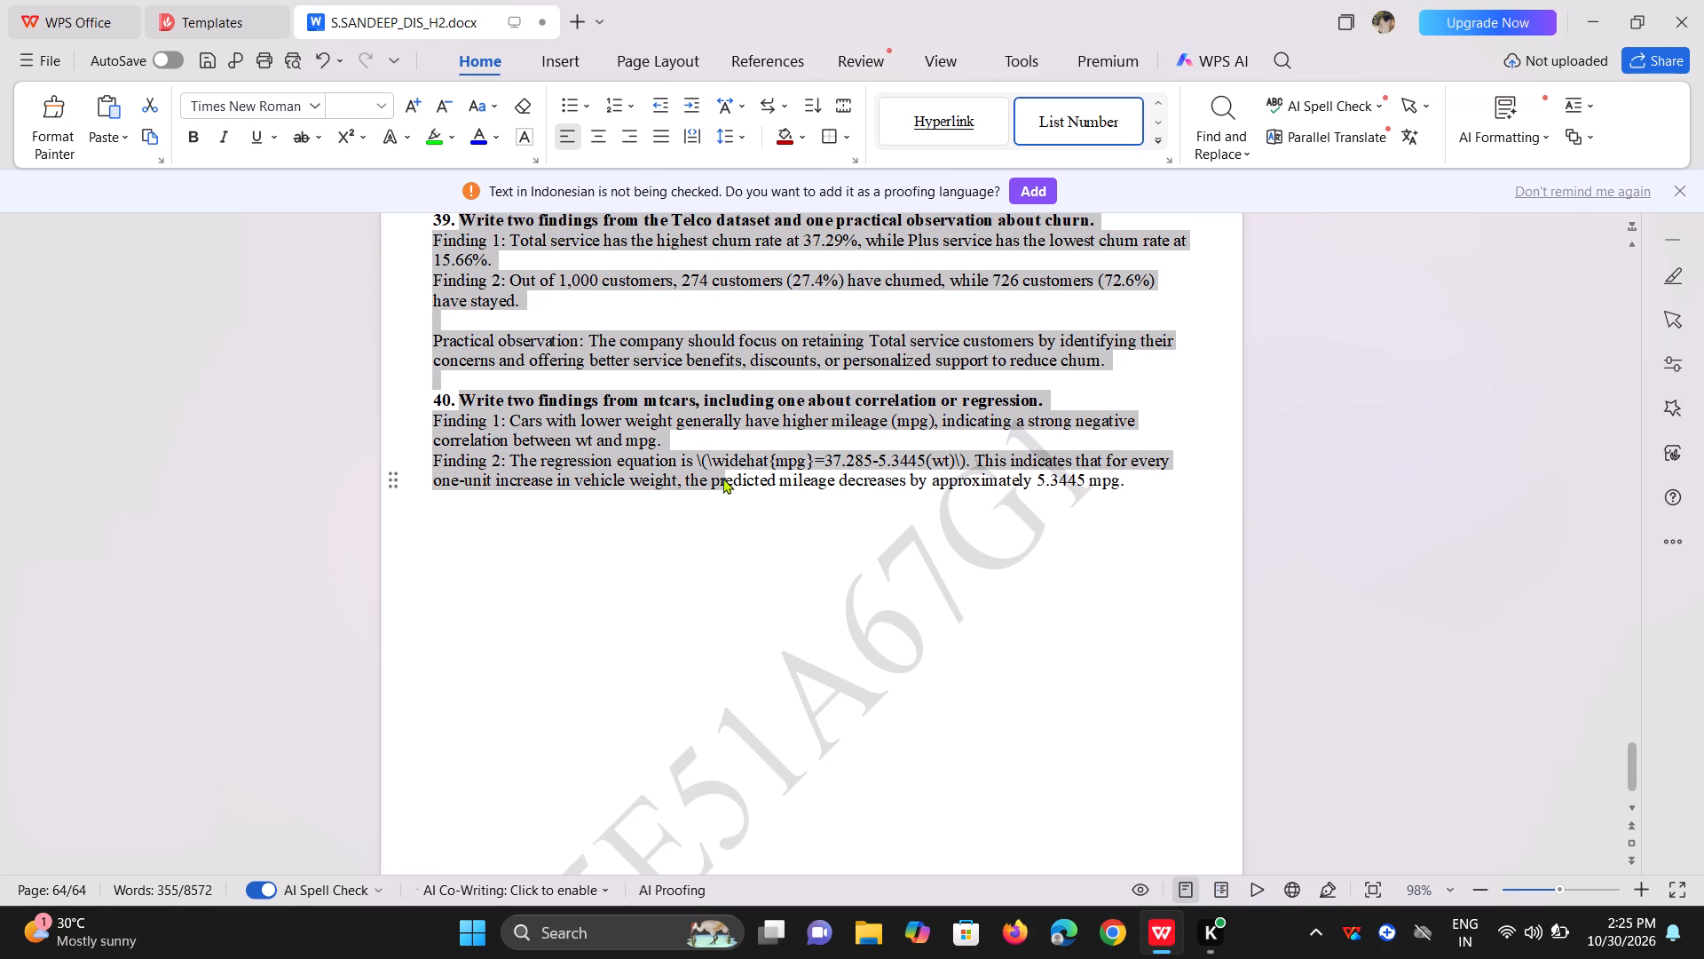
drag(723, 478, 770, 493)
key(ctrl+c)
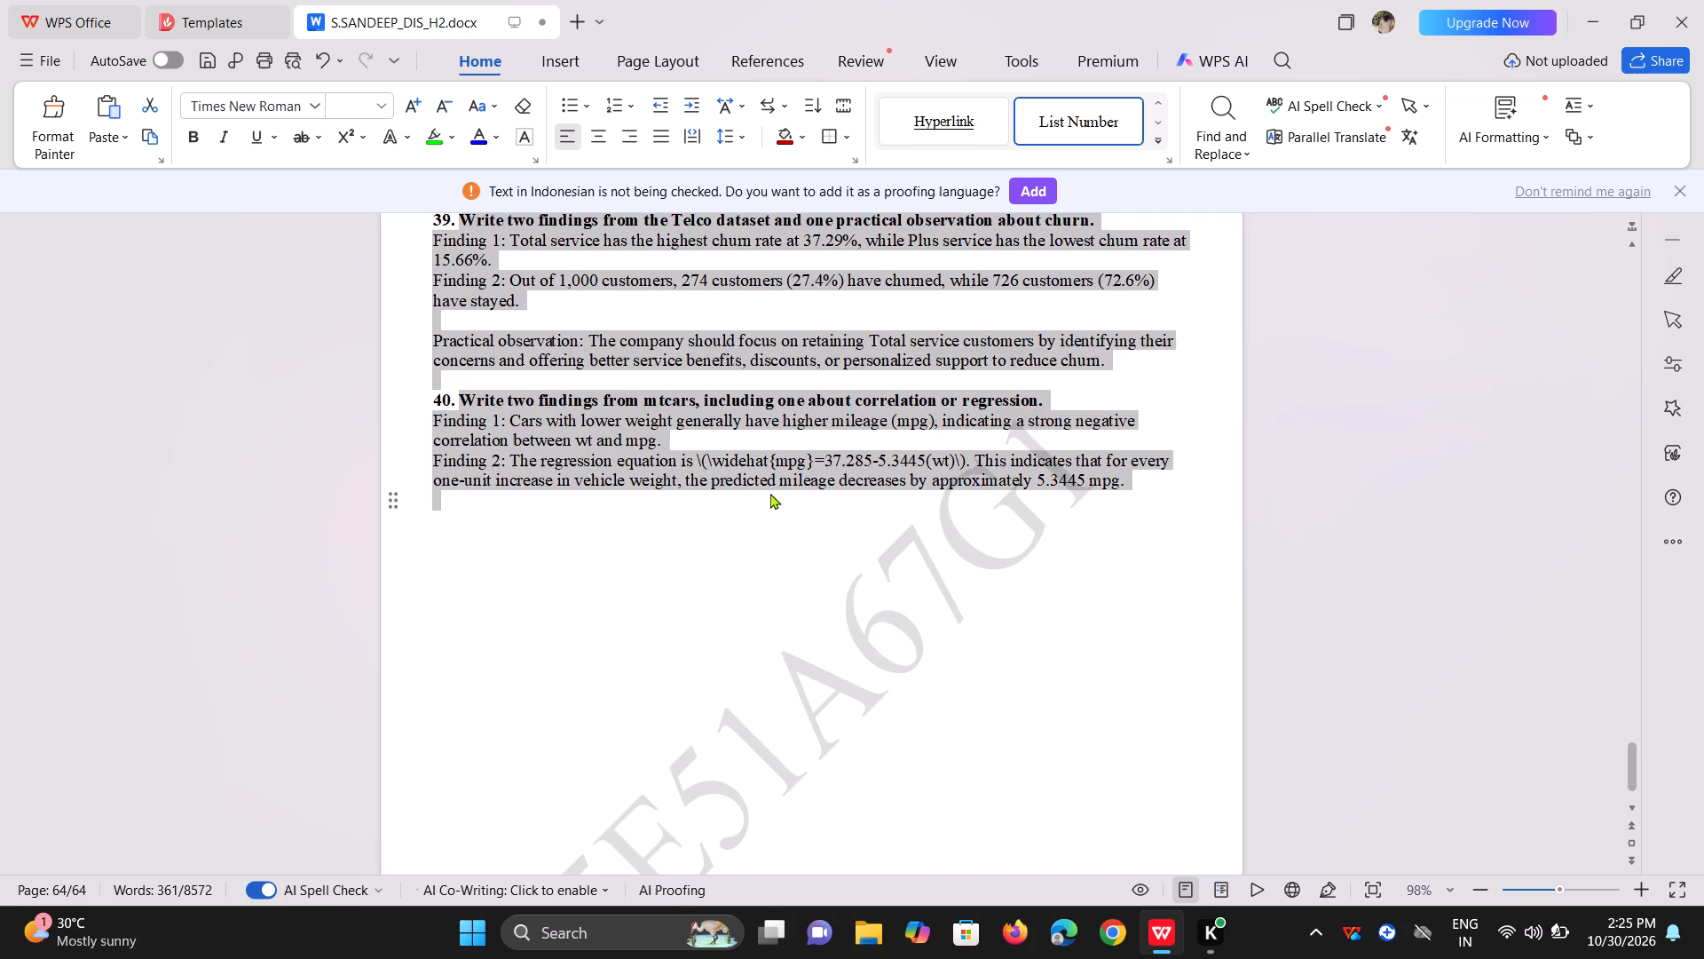
Insert a blank line above question 33's heading and an unnumbered blank line between that heading and its answer.
scroll(770, 493, up, 16)
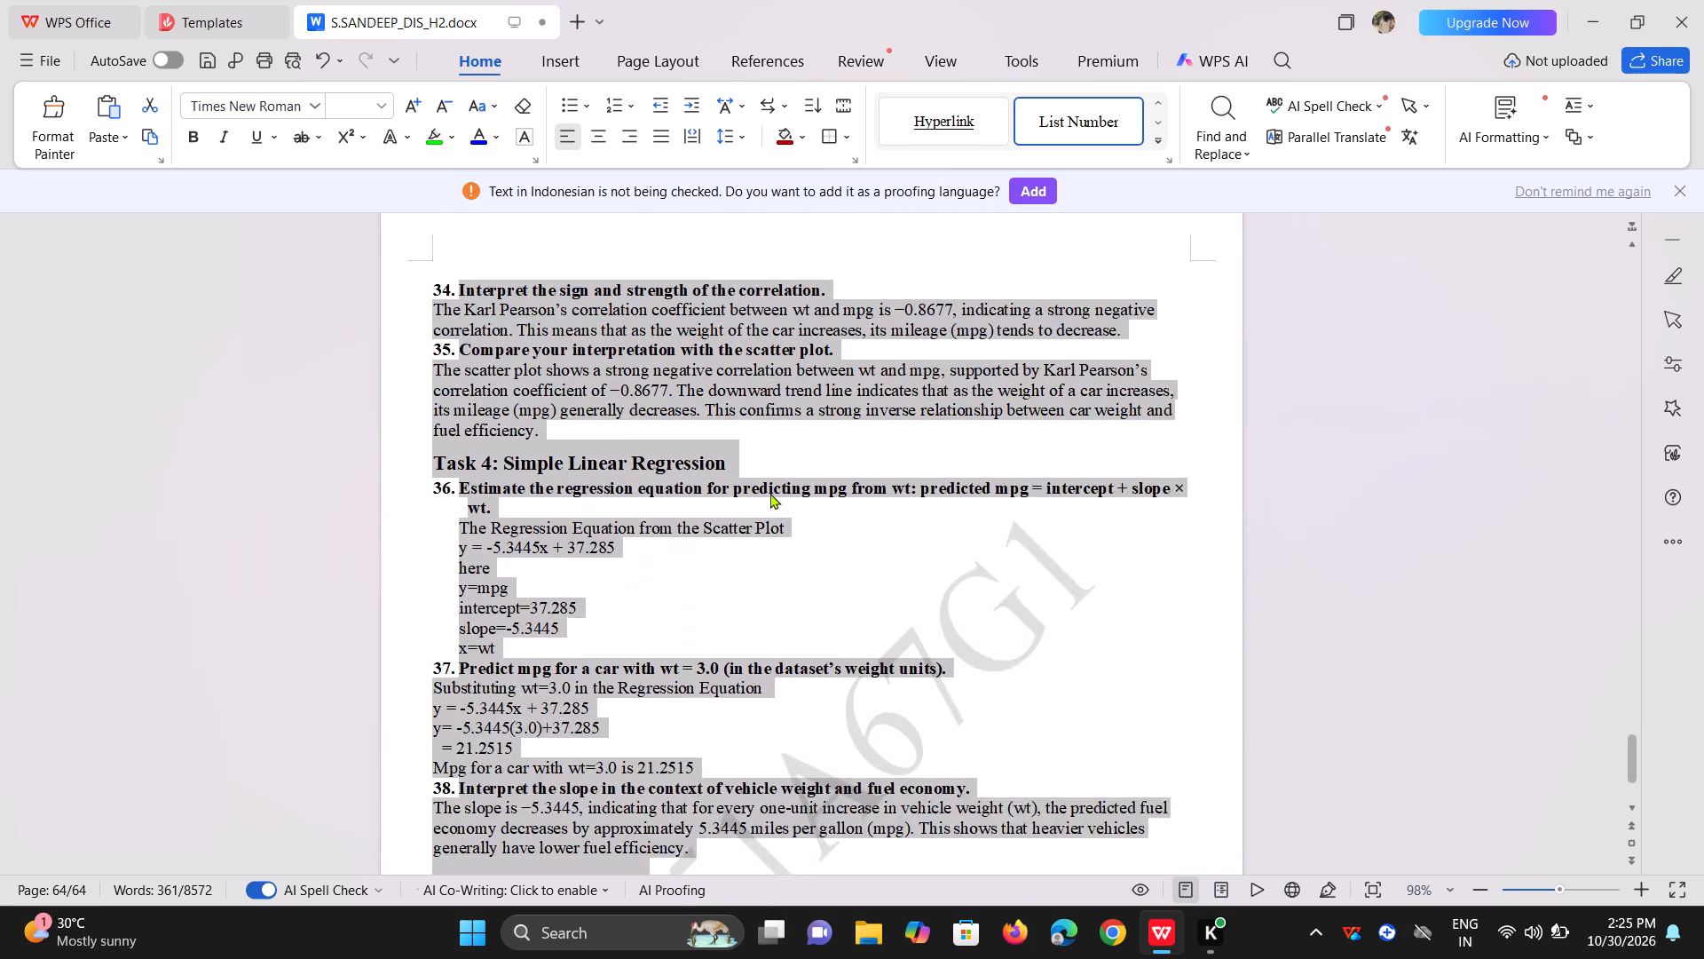
scroll(770, 493, up, 15)
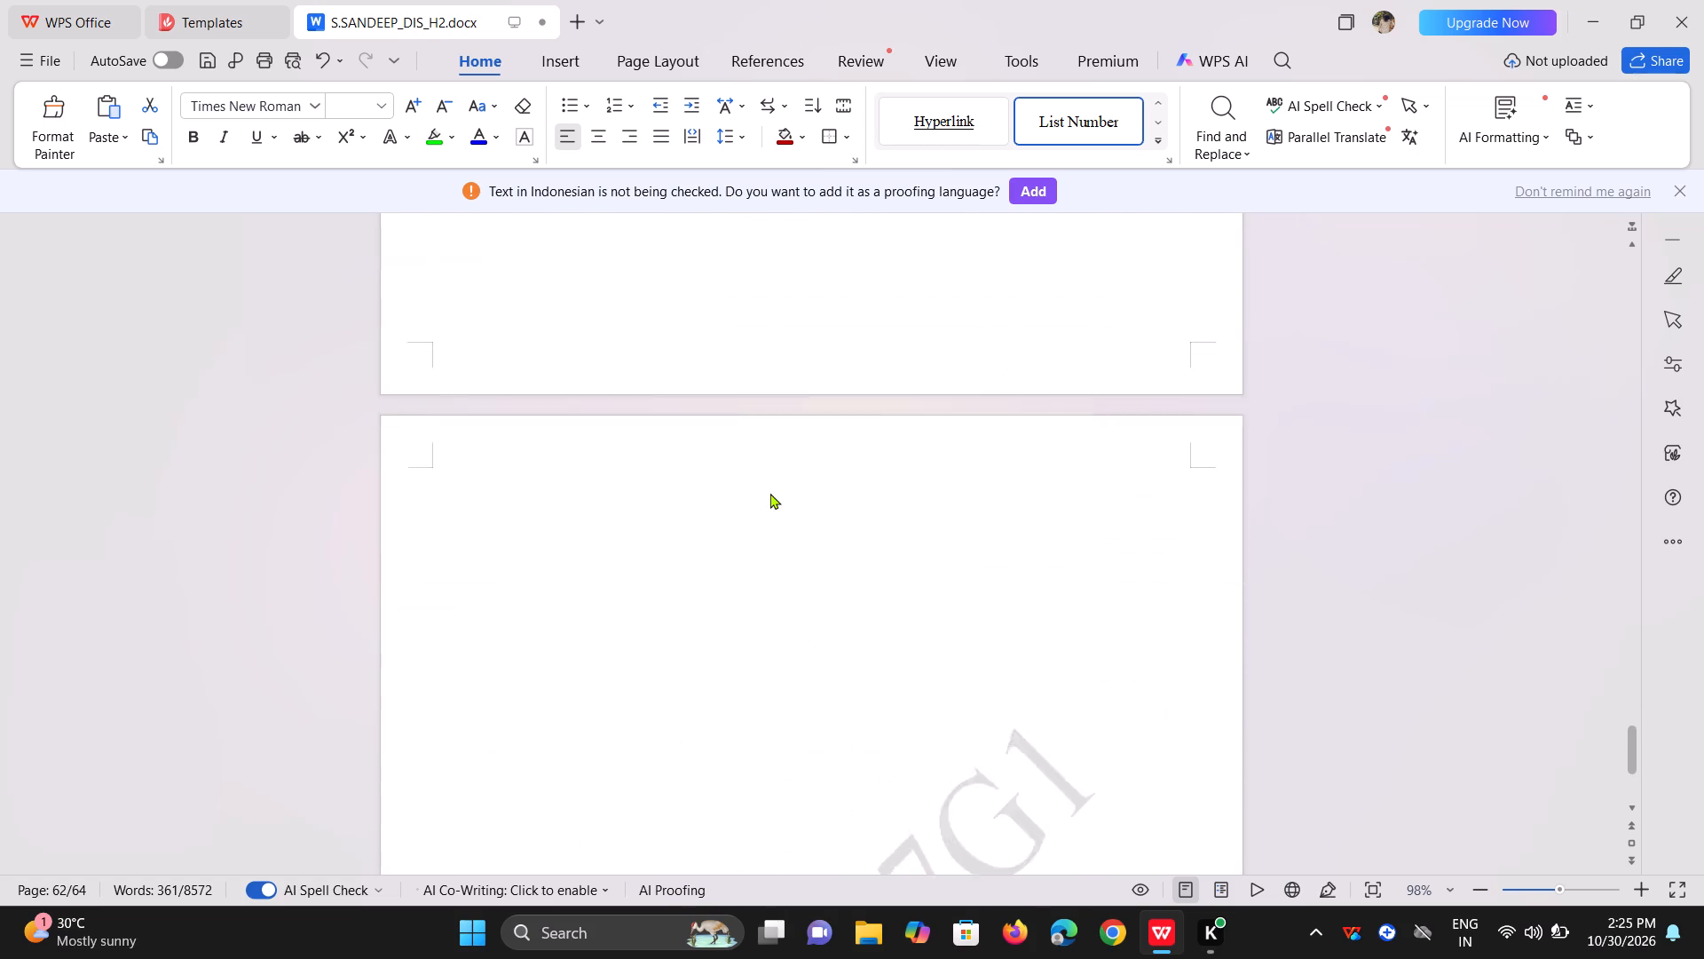
scroll(770, 493, up, 8)
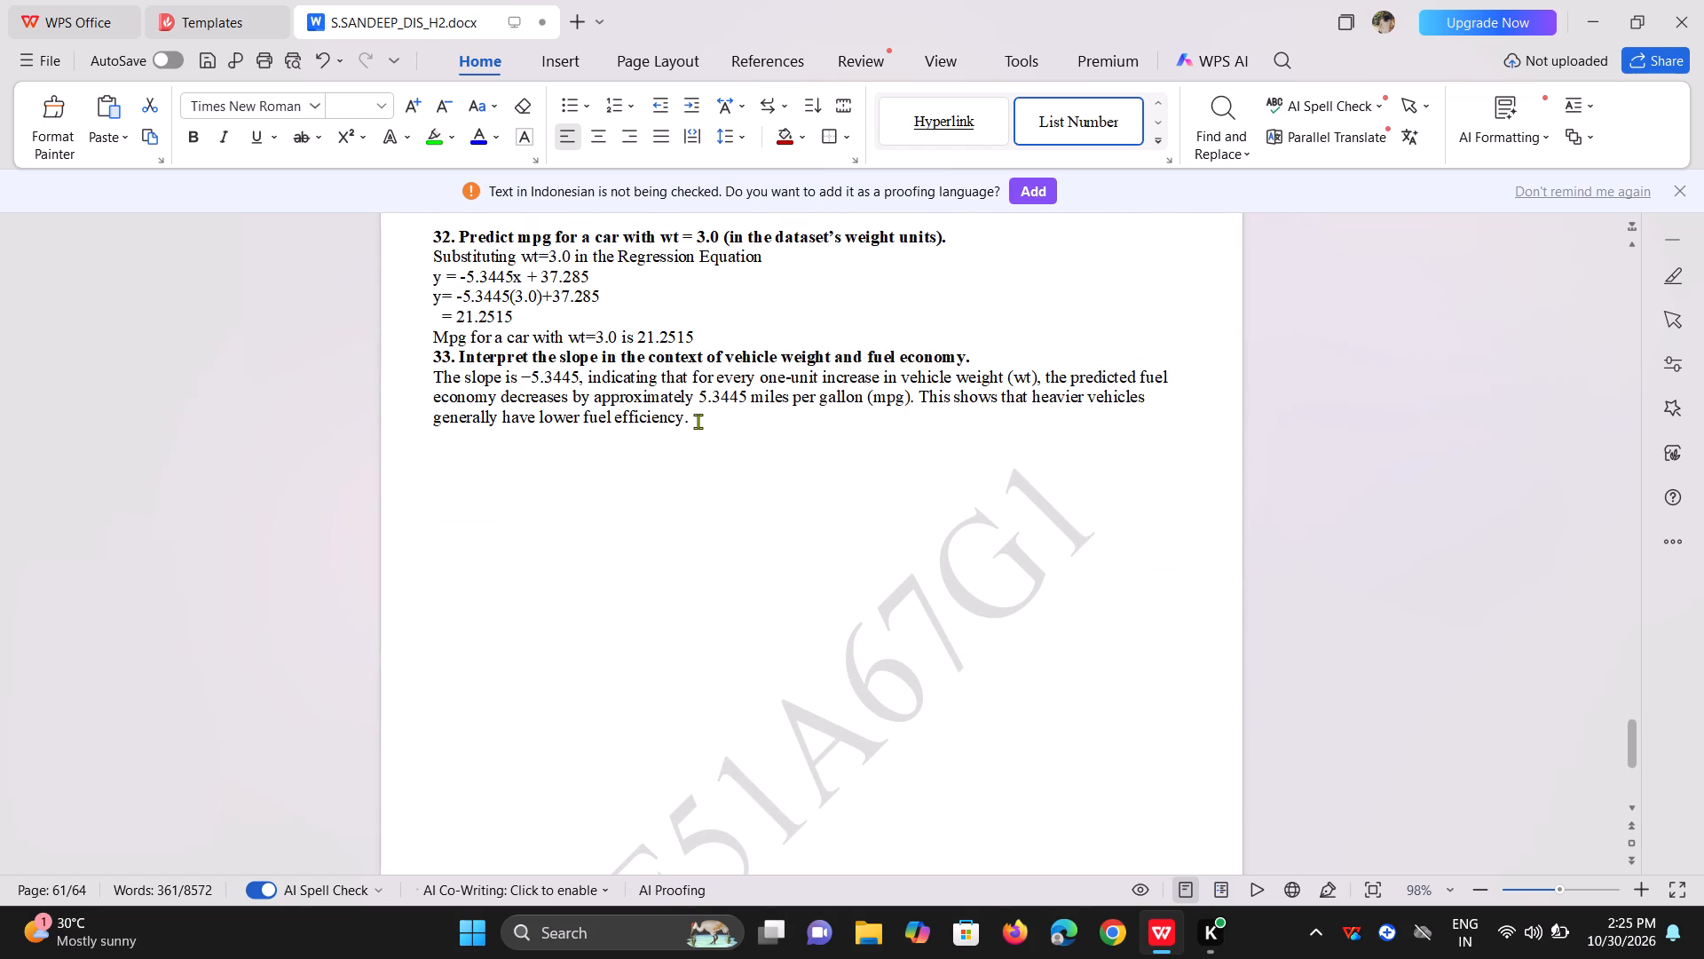
click(698, 421)
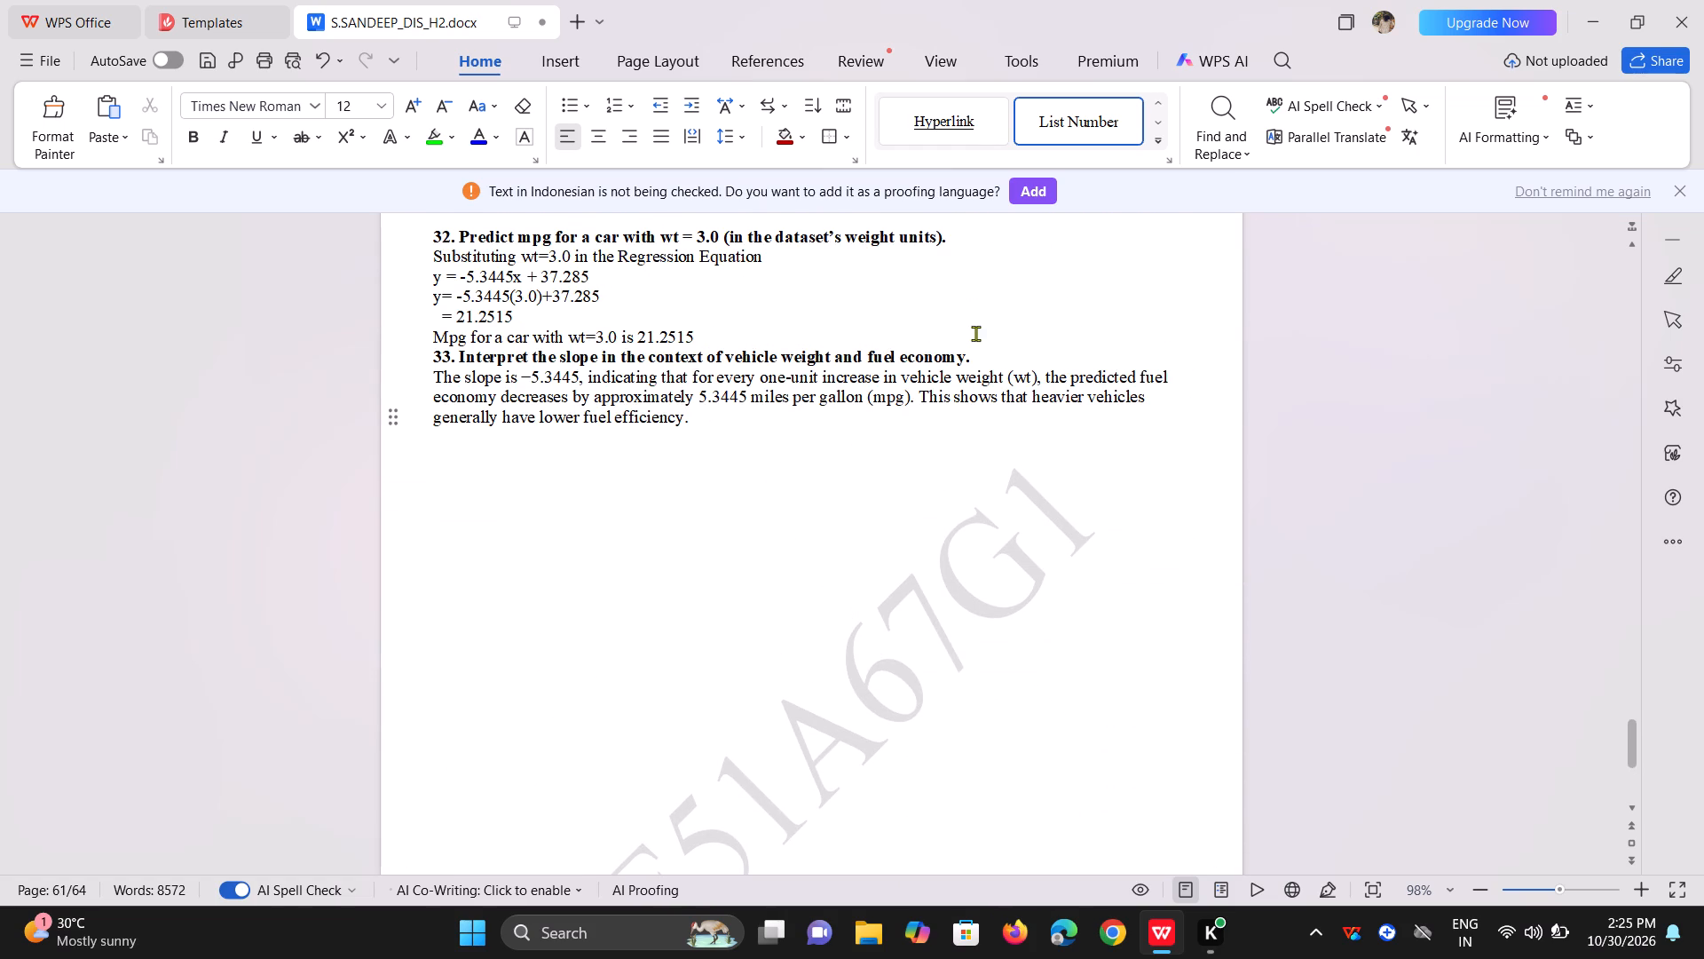
click(700, 339)
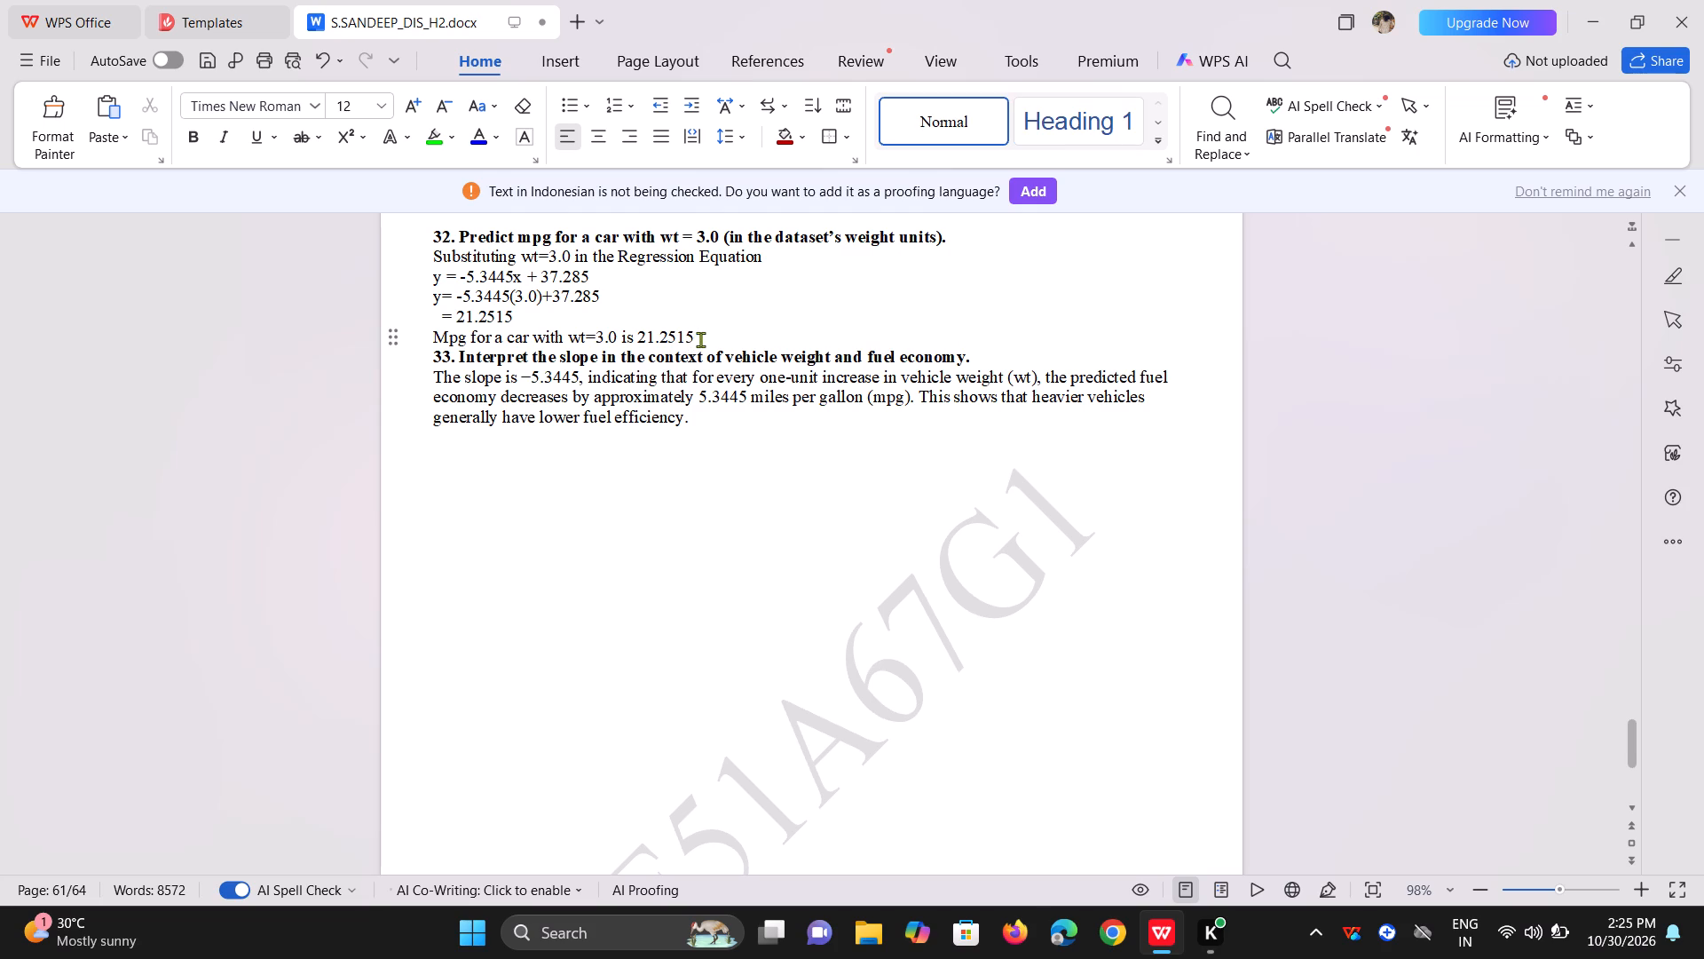
key(Return)
click(980, 372)
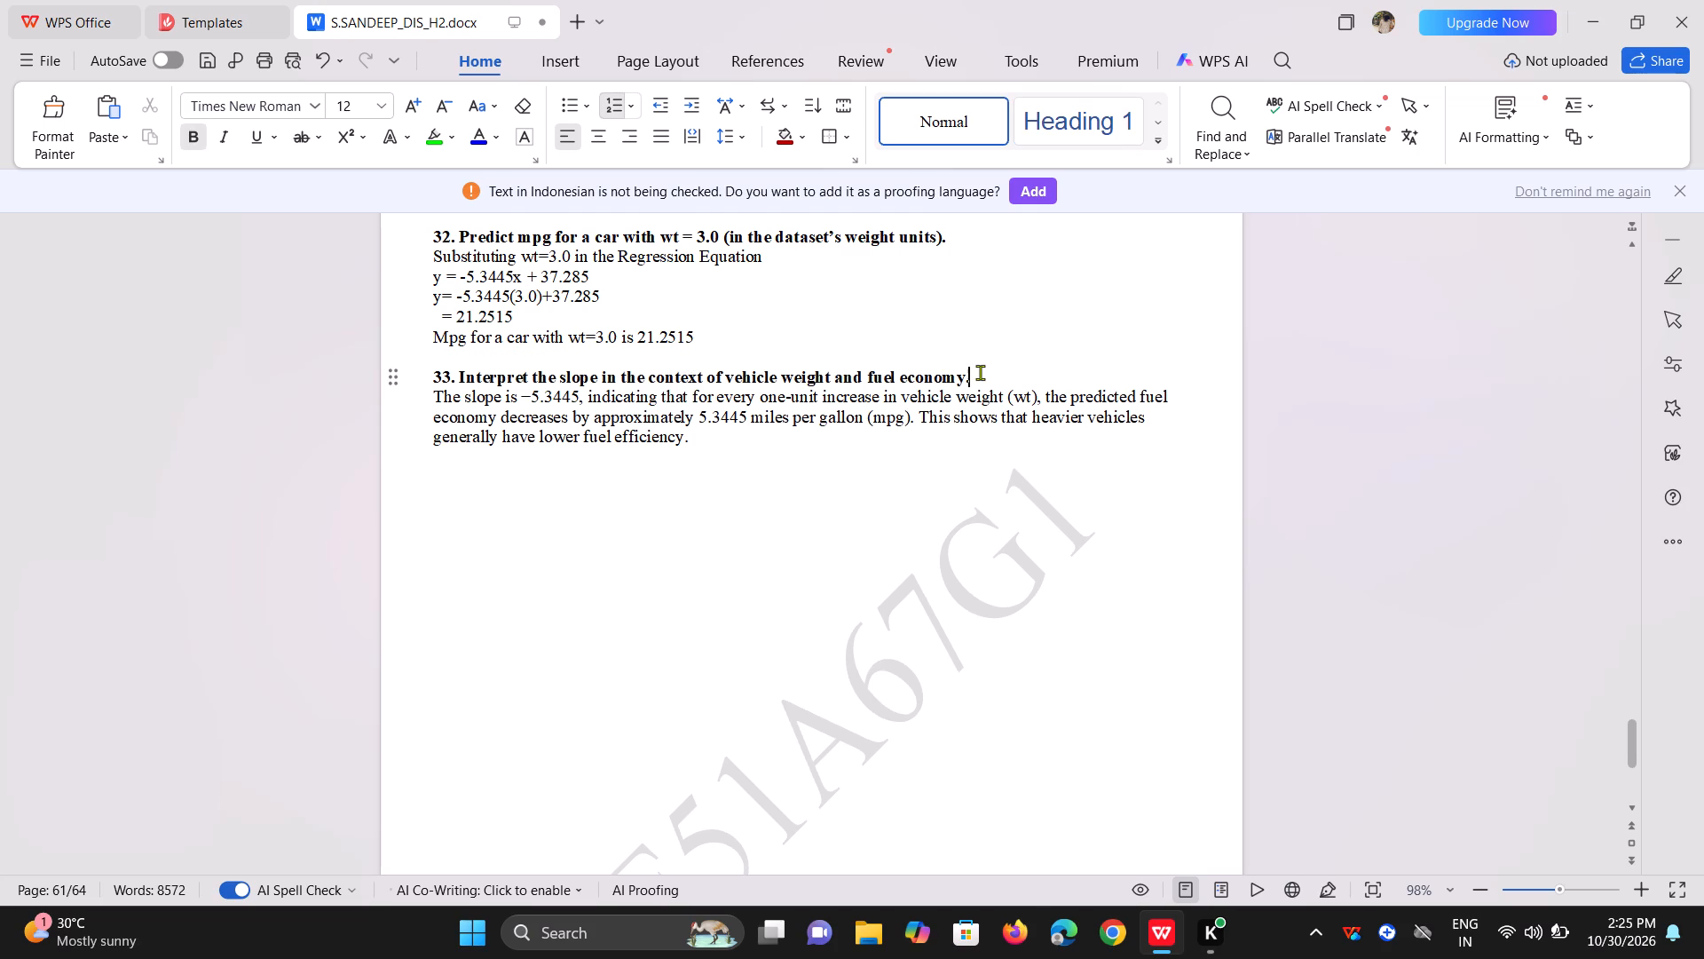
key(Return)
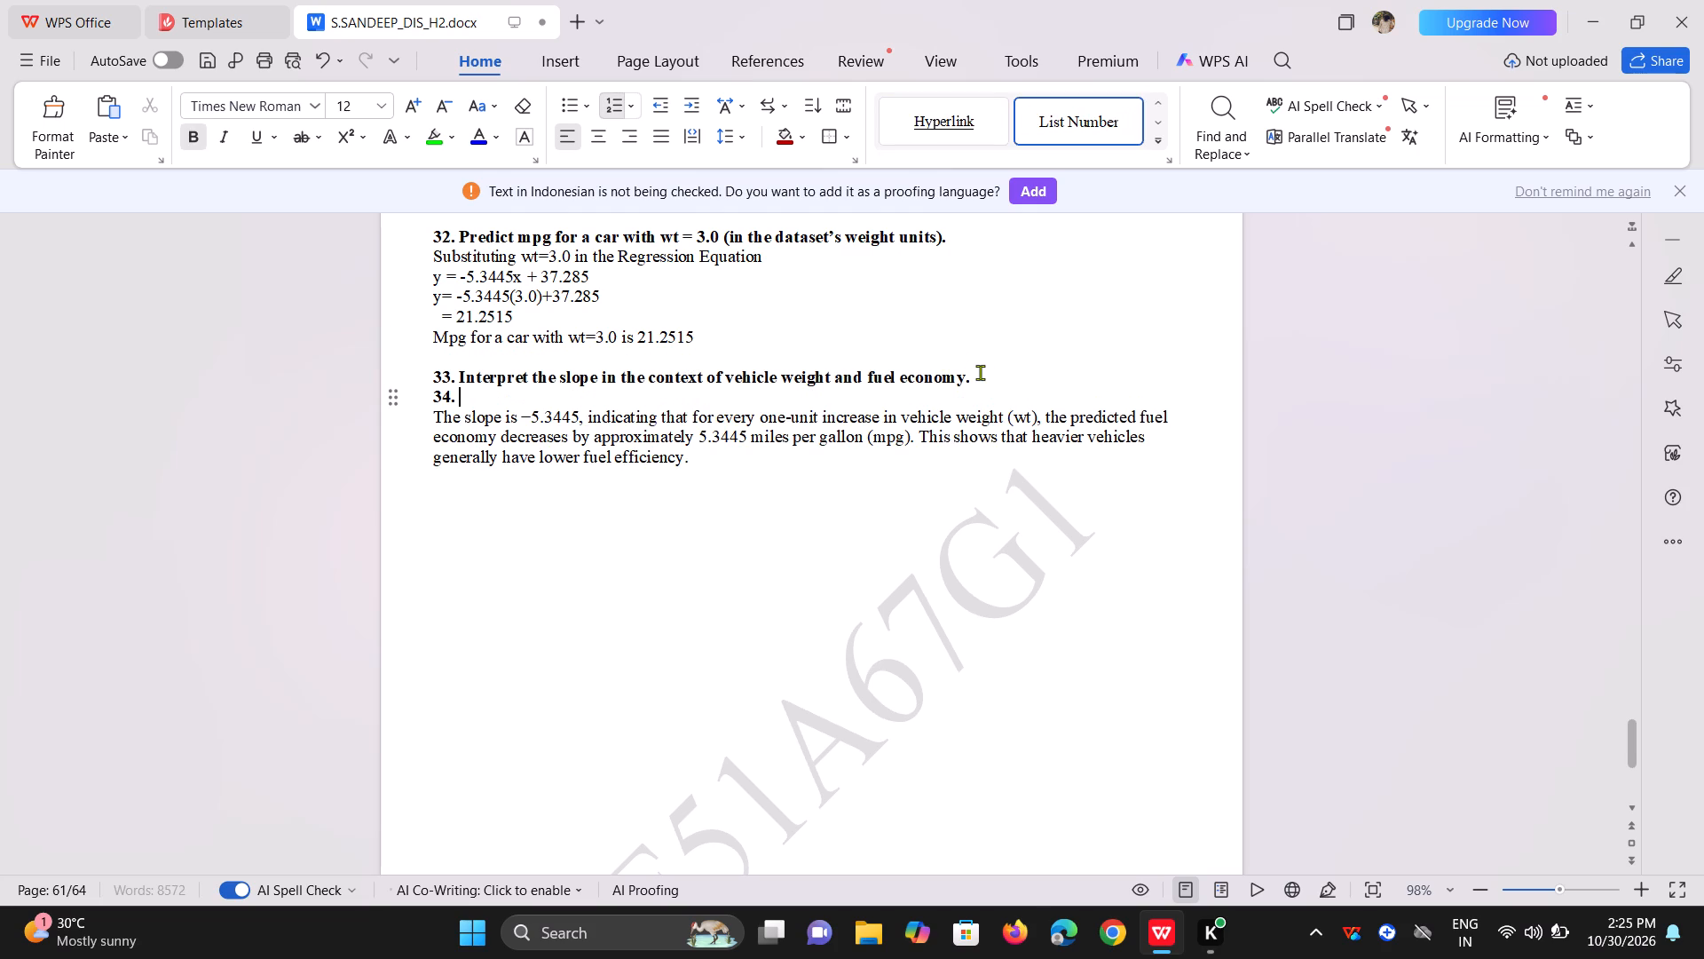
key(BackSpace)
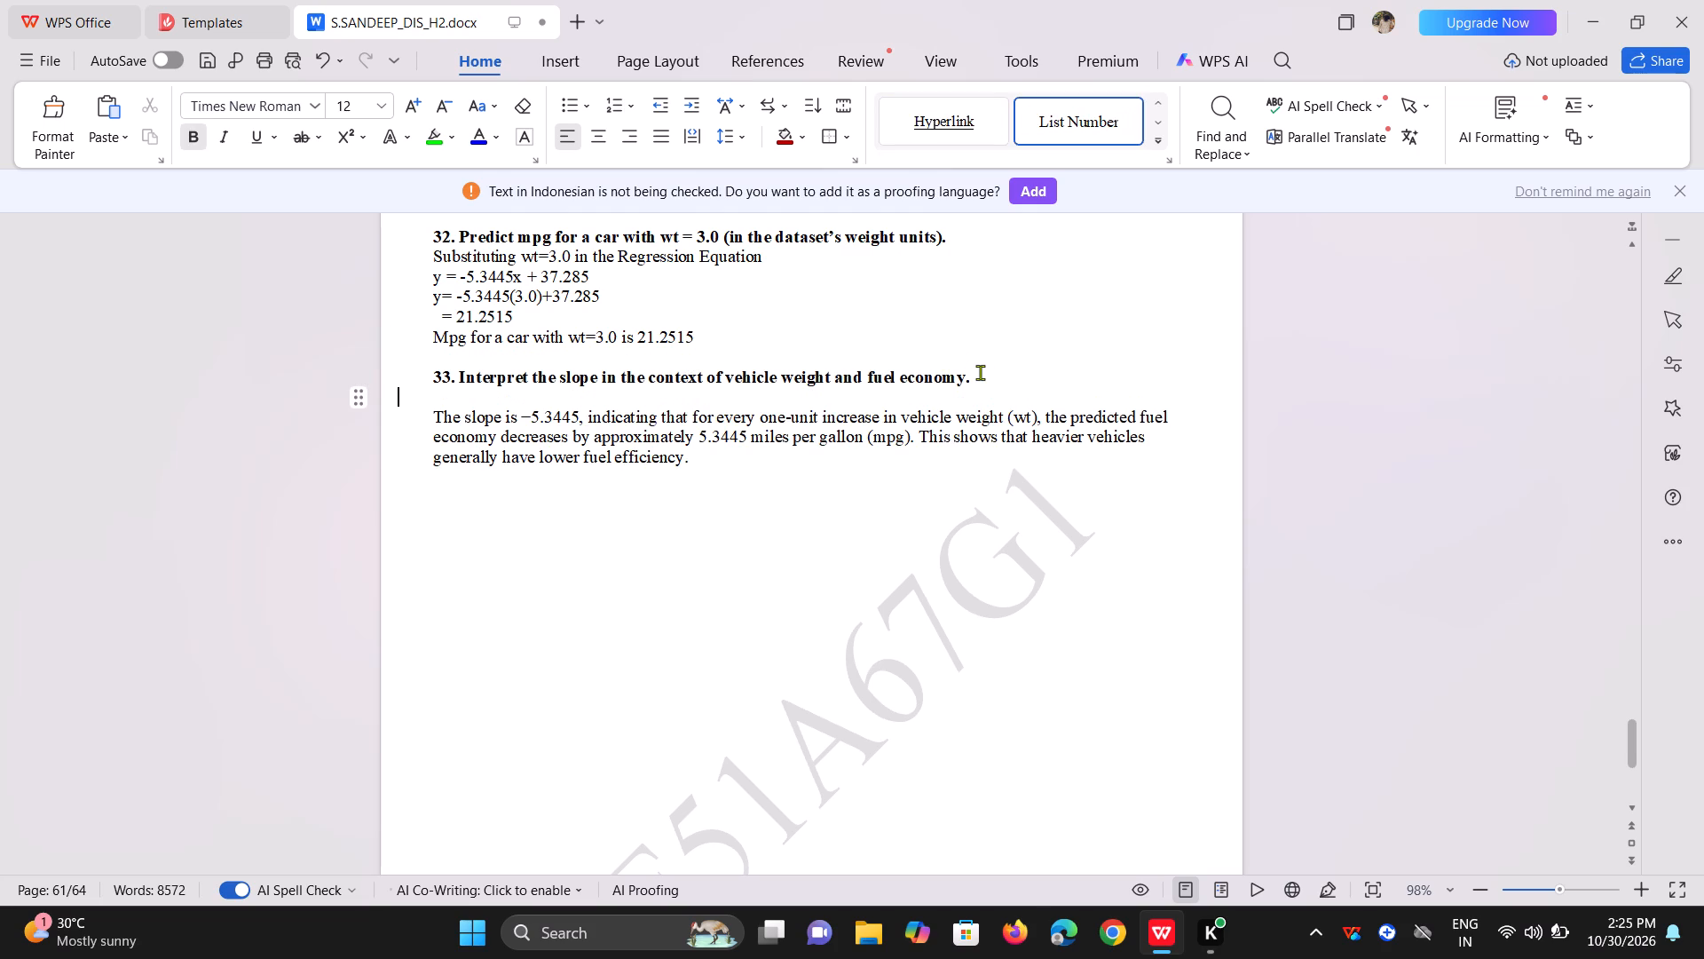
Paste the copied question 34 to 40 text on a new line directly below question 33's answer.
scroll(980, 372, up, 6)
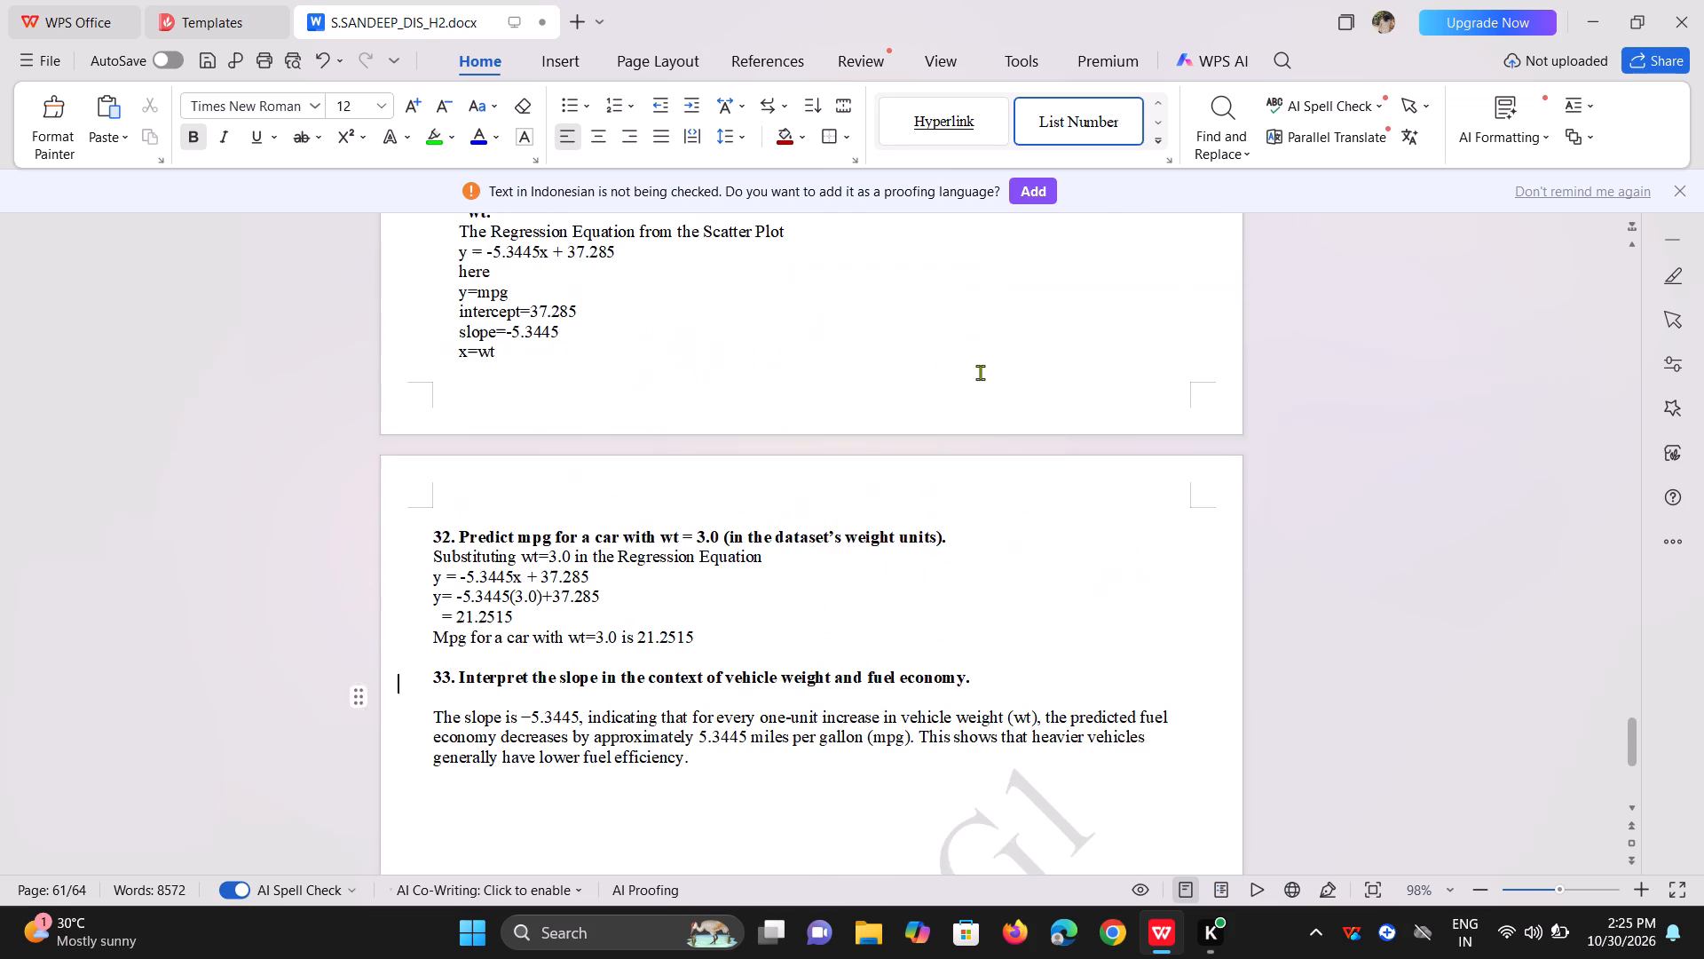
scroll(980, 372, down, 1)
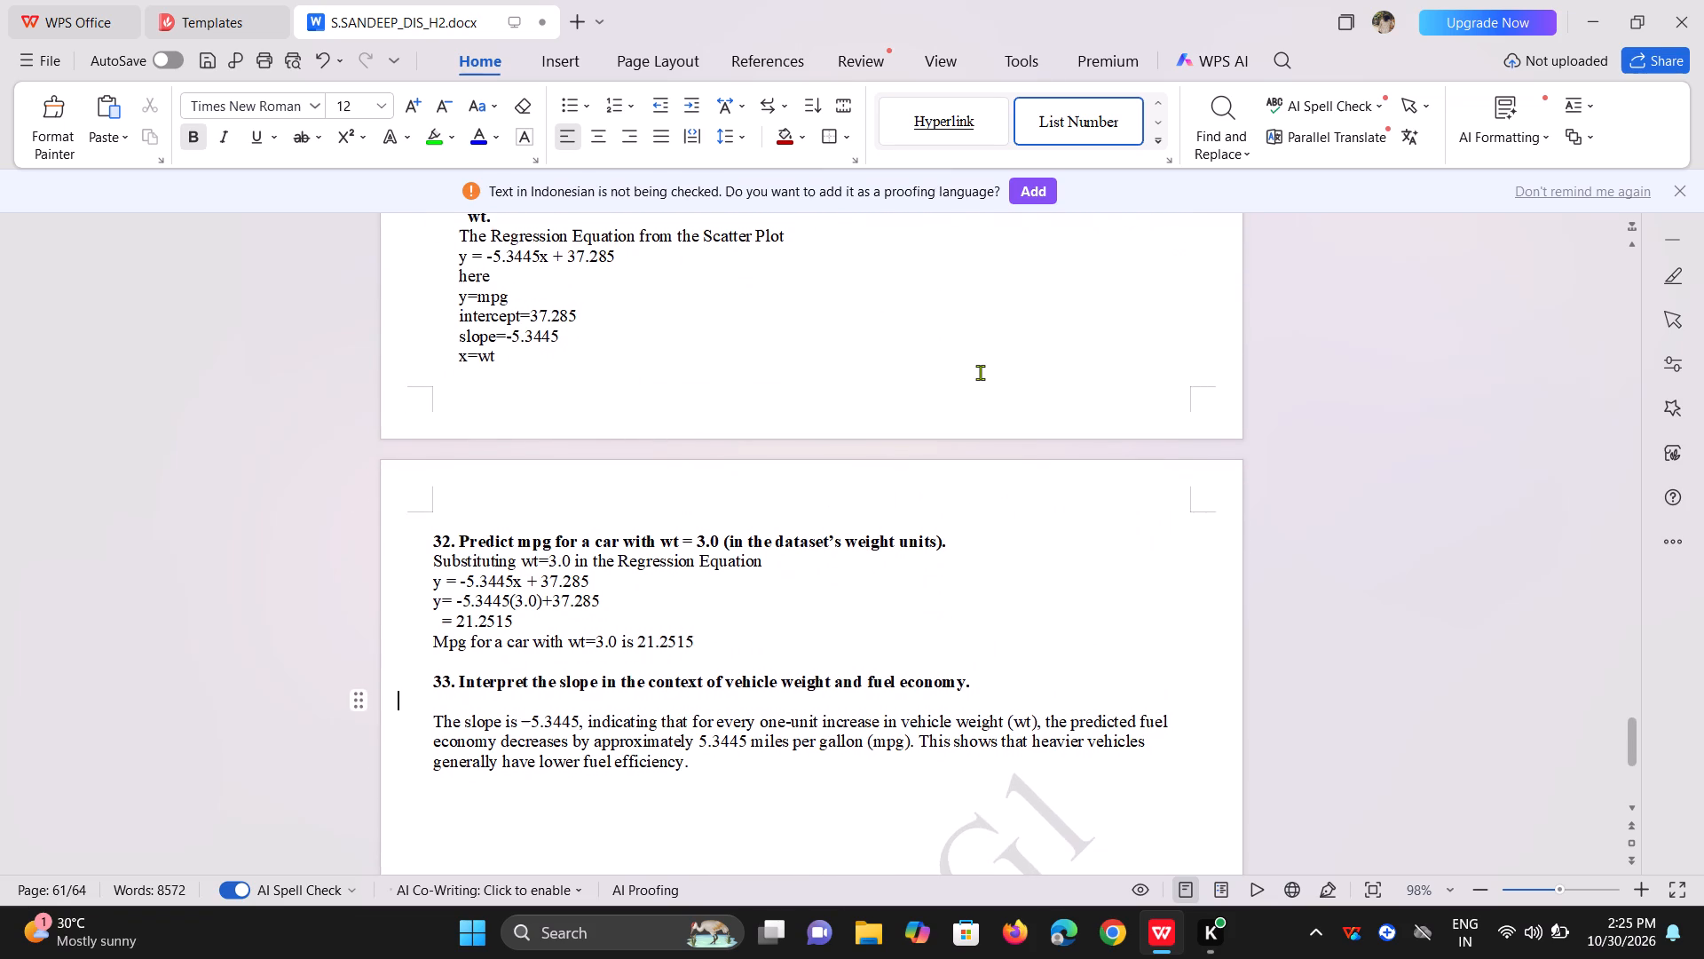
scroll(980, 372, down, 2)
click(702, 561)
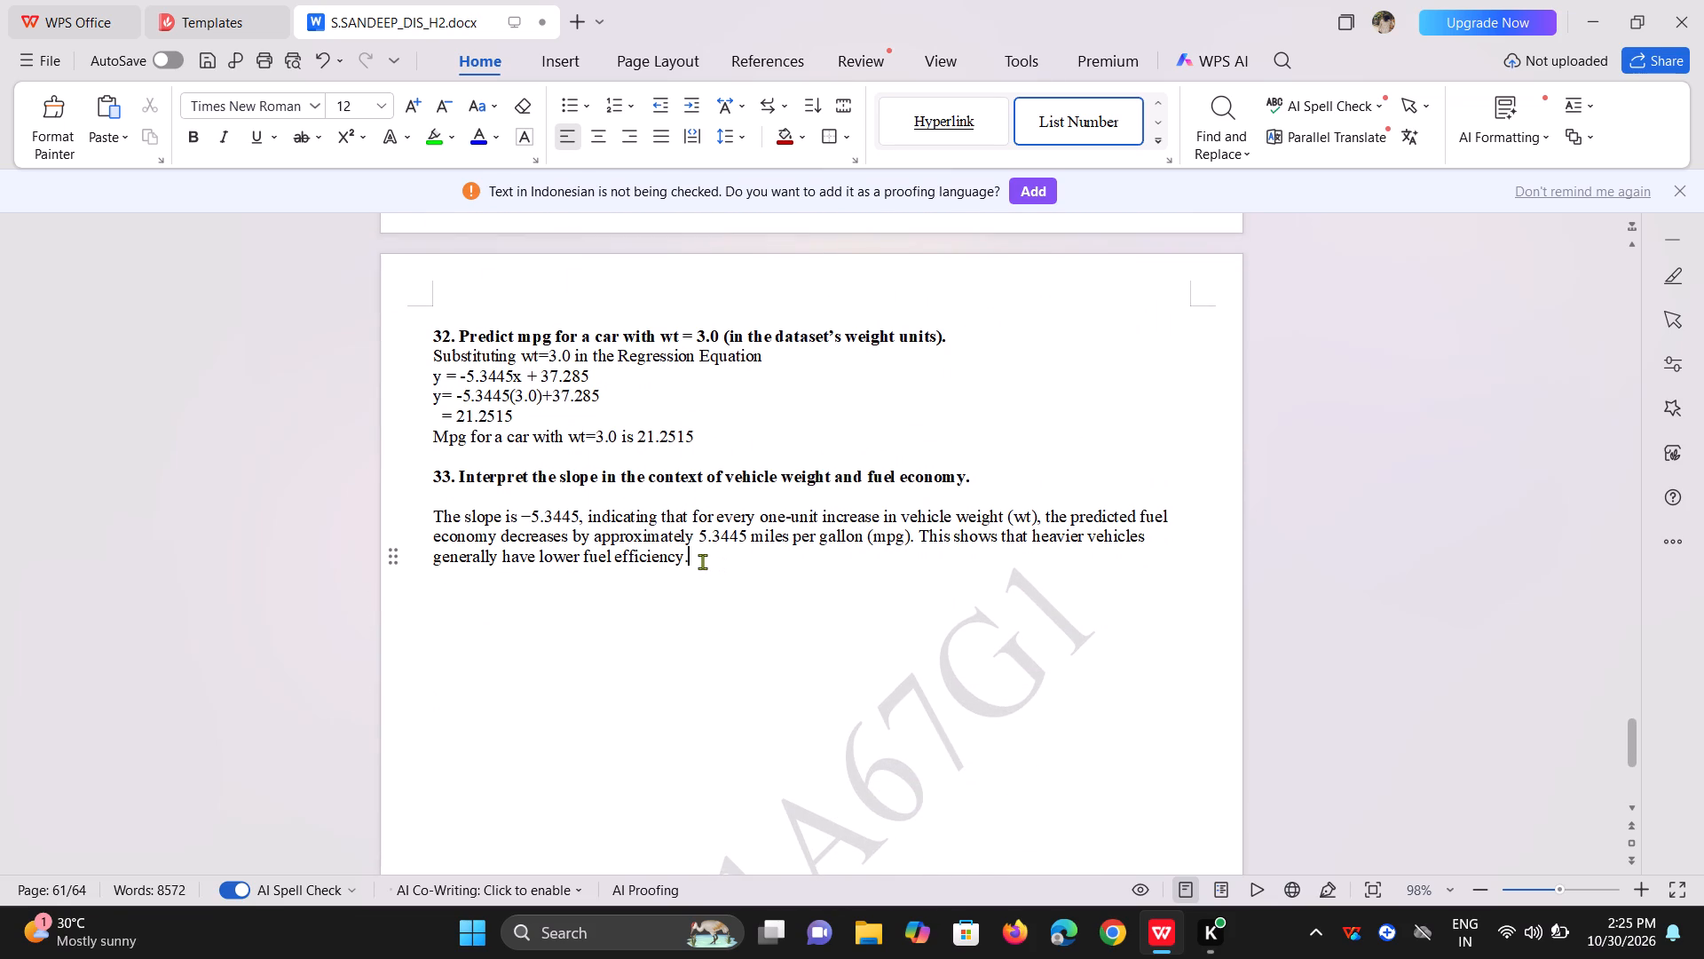
key(Return)
key(ctrl+v)
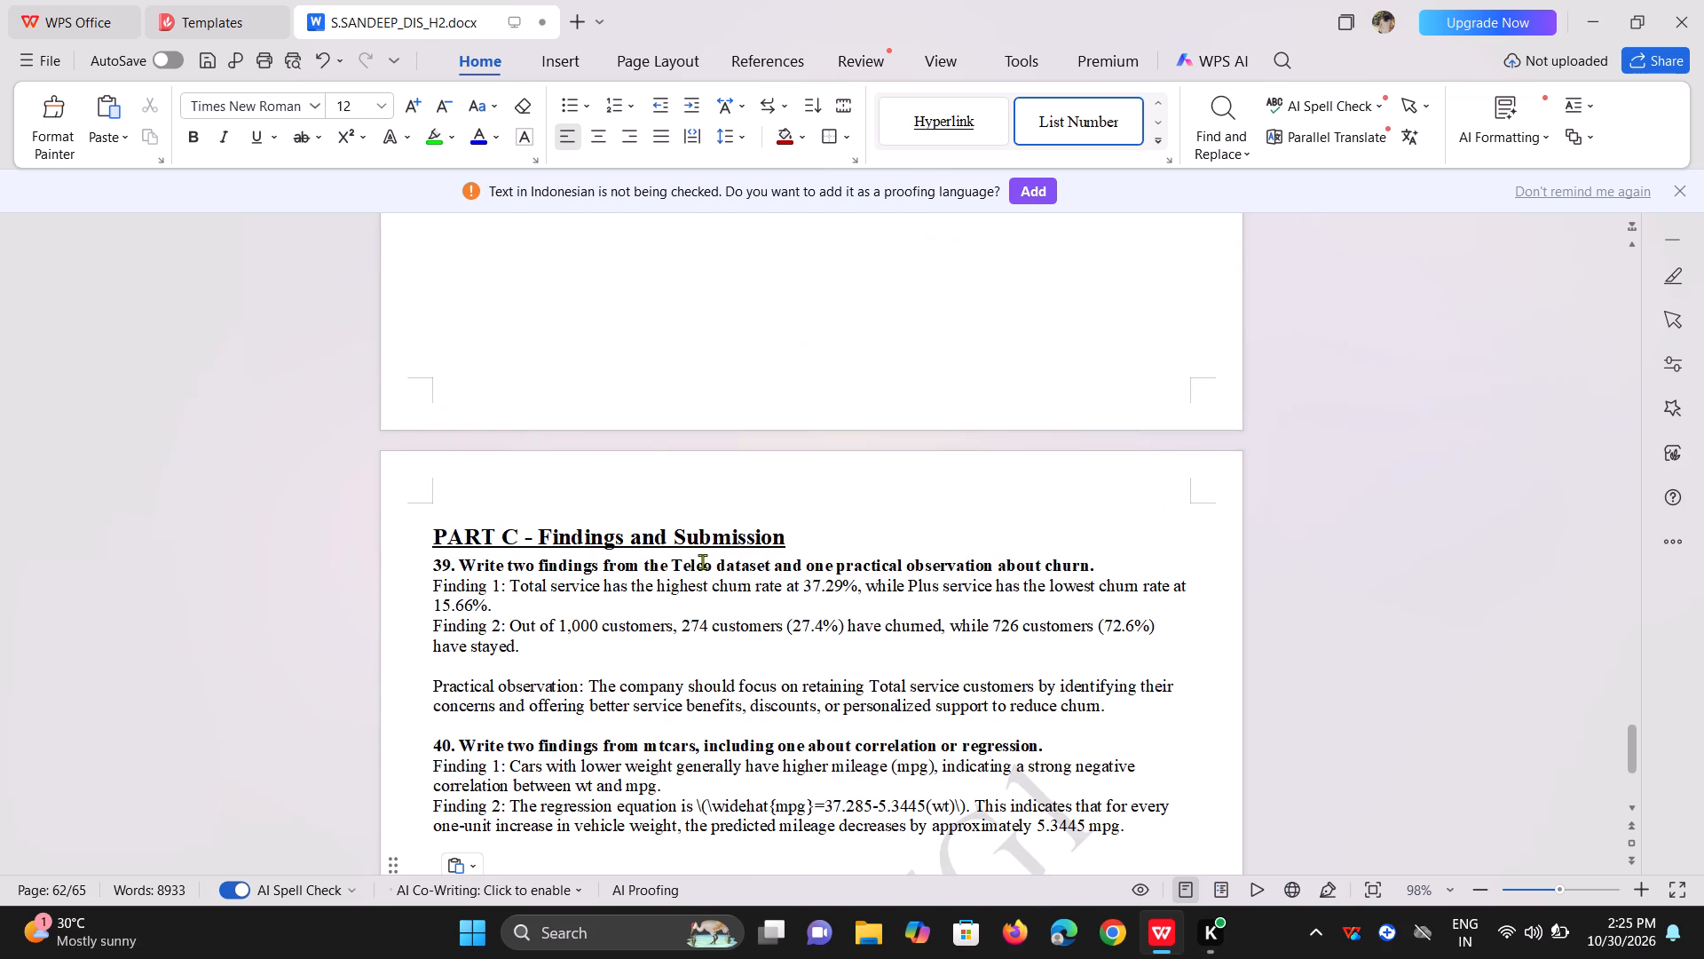
Insert an unnumbered blank line below question 36's heading and a blank line after its answer, following x=wt.
scroll(702, 561, up, 2)
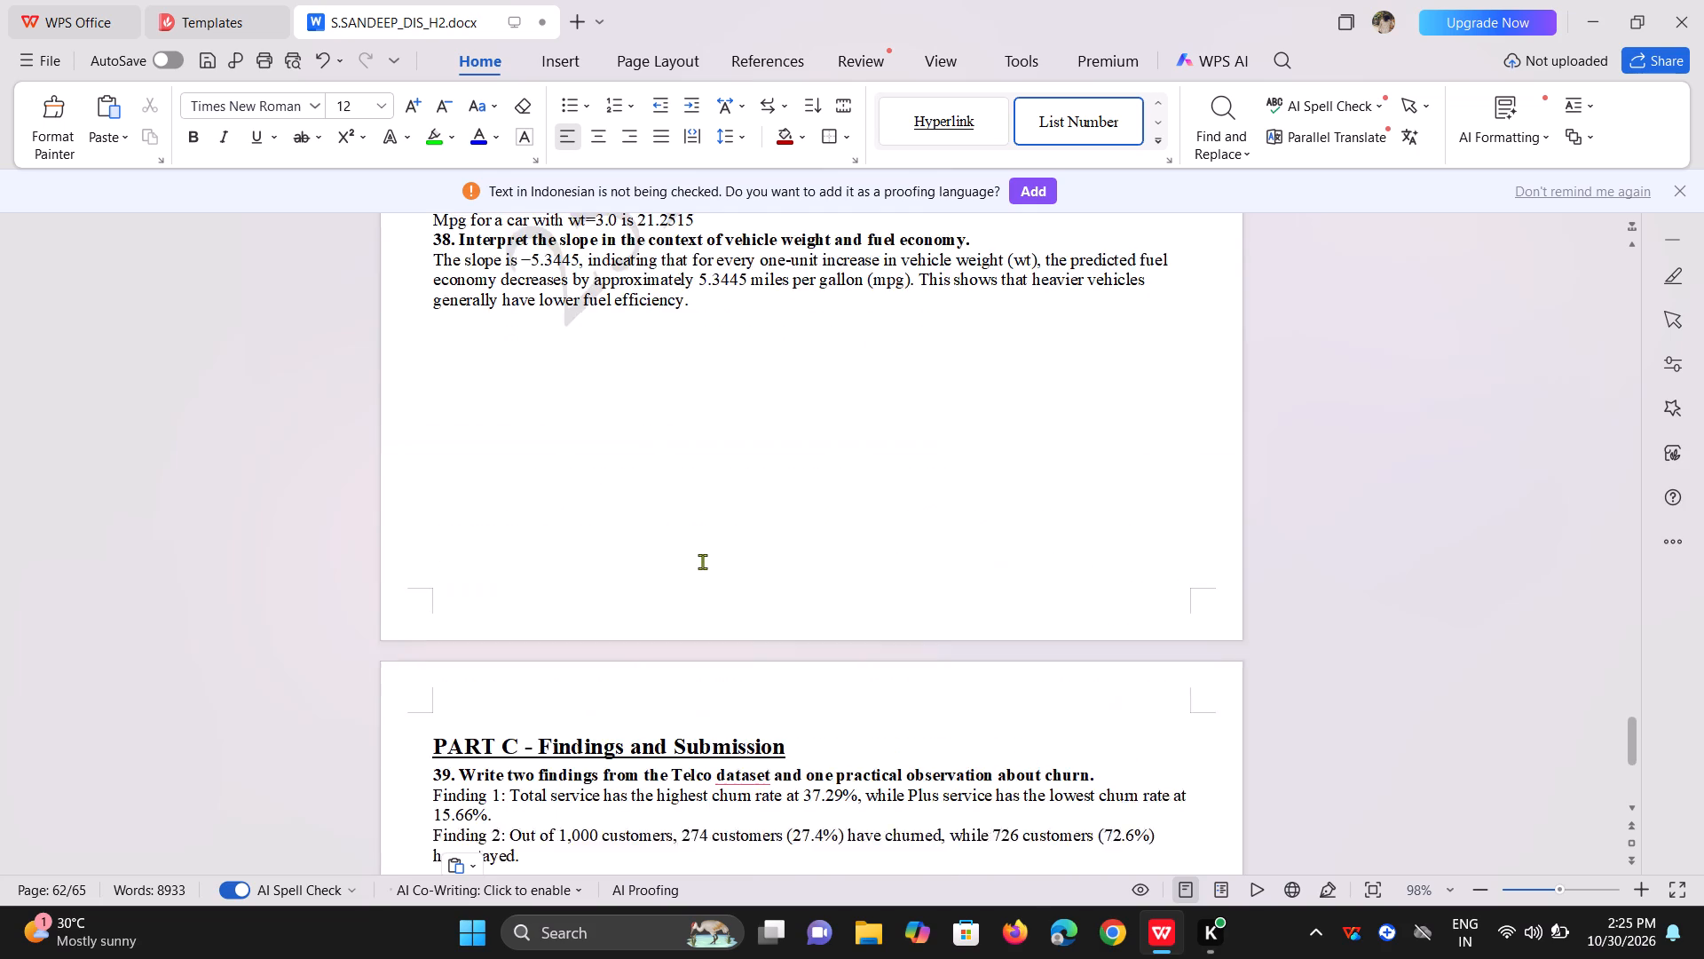
scroll(702, 561, up, 4)
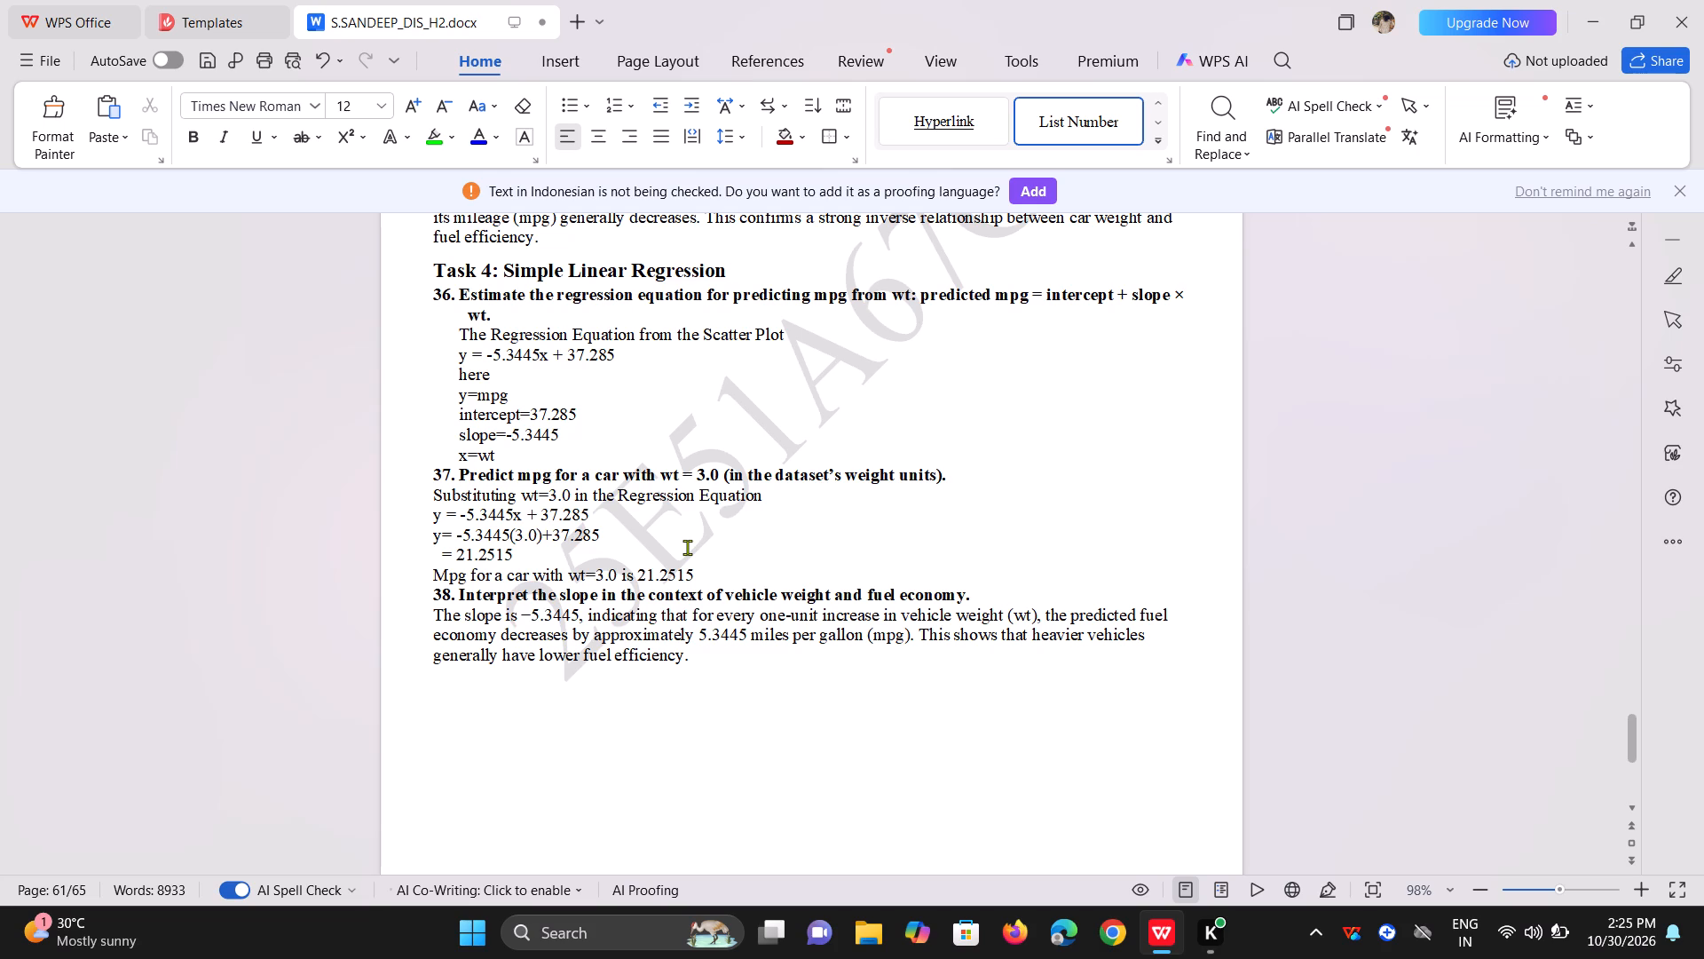
scroll(633, 445, up, 1)
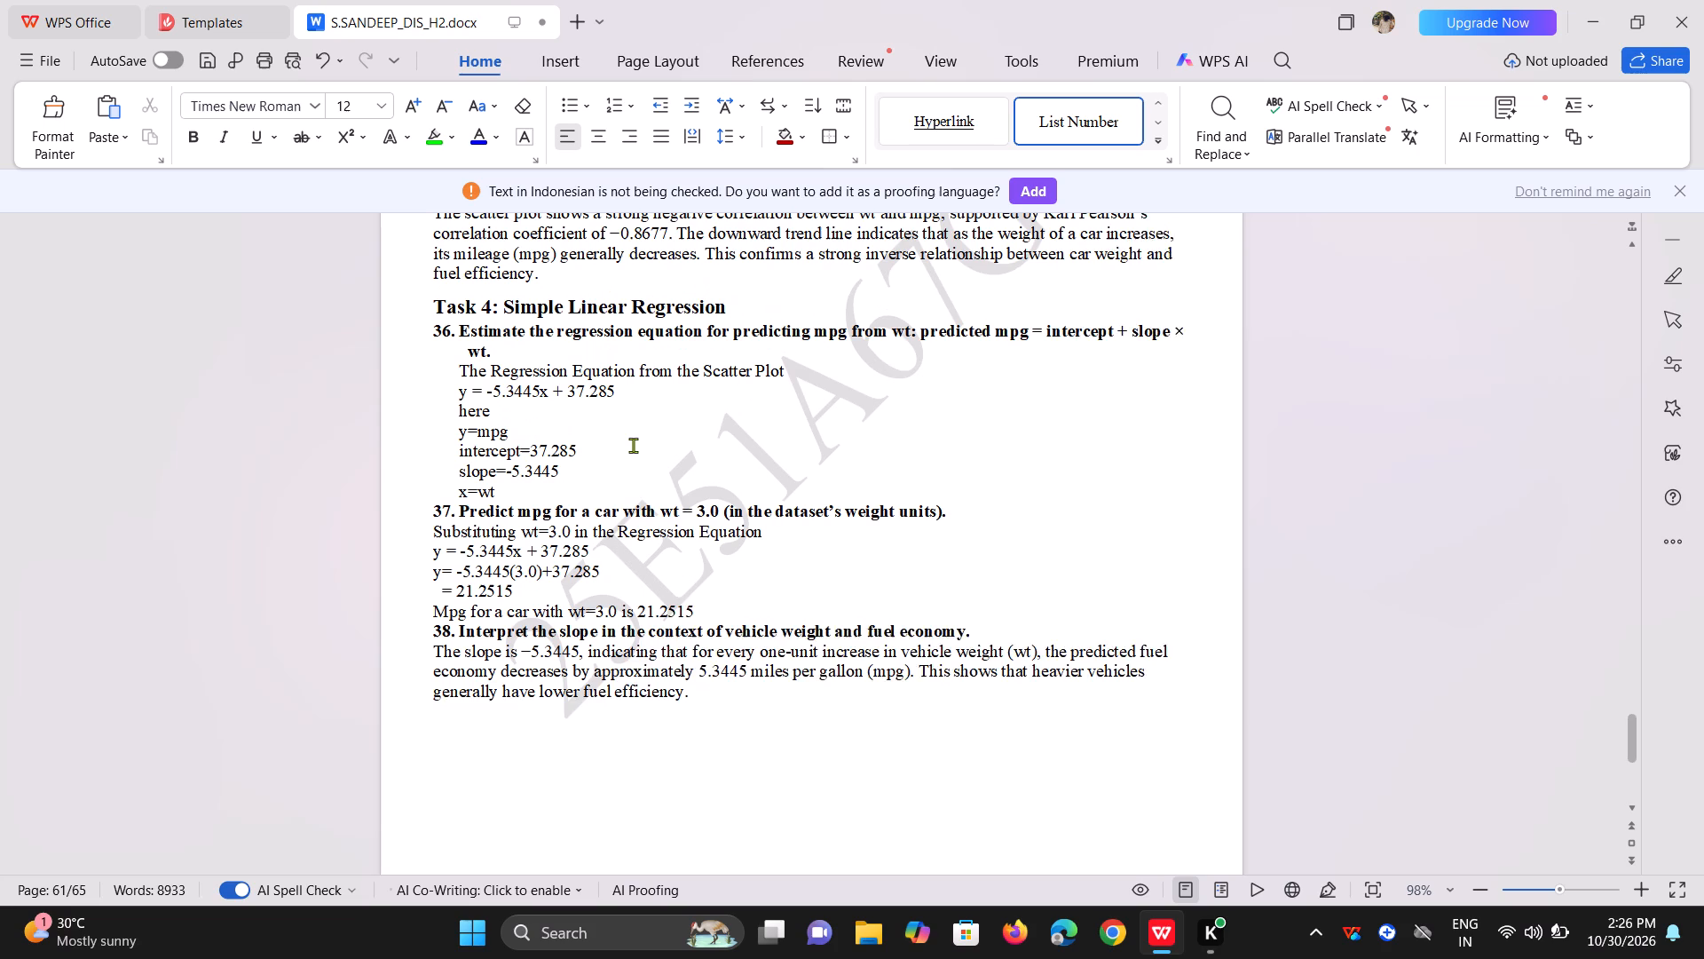
scroll(633, 445, up, 1)
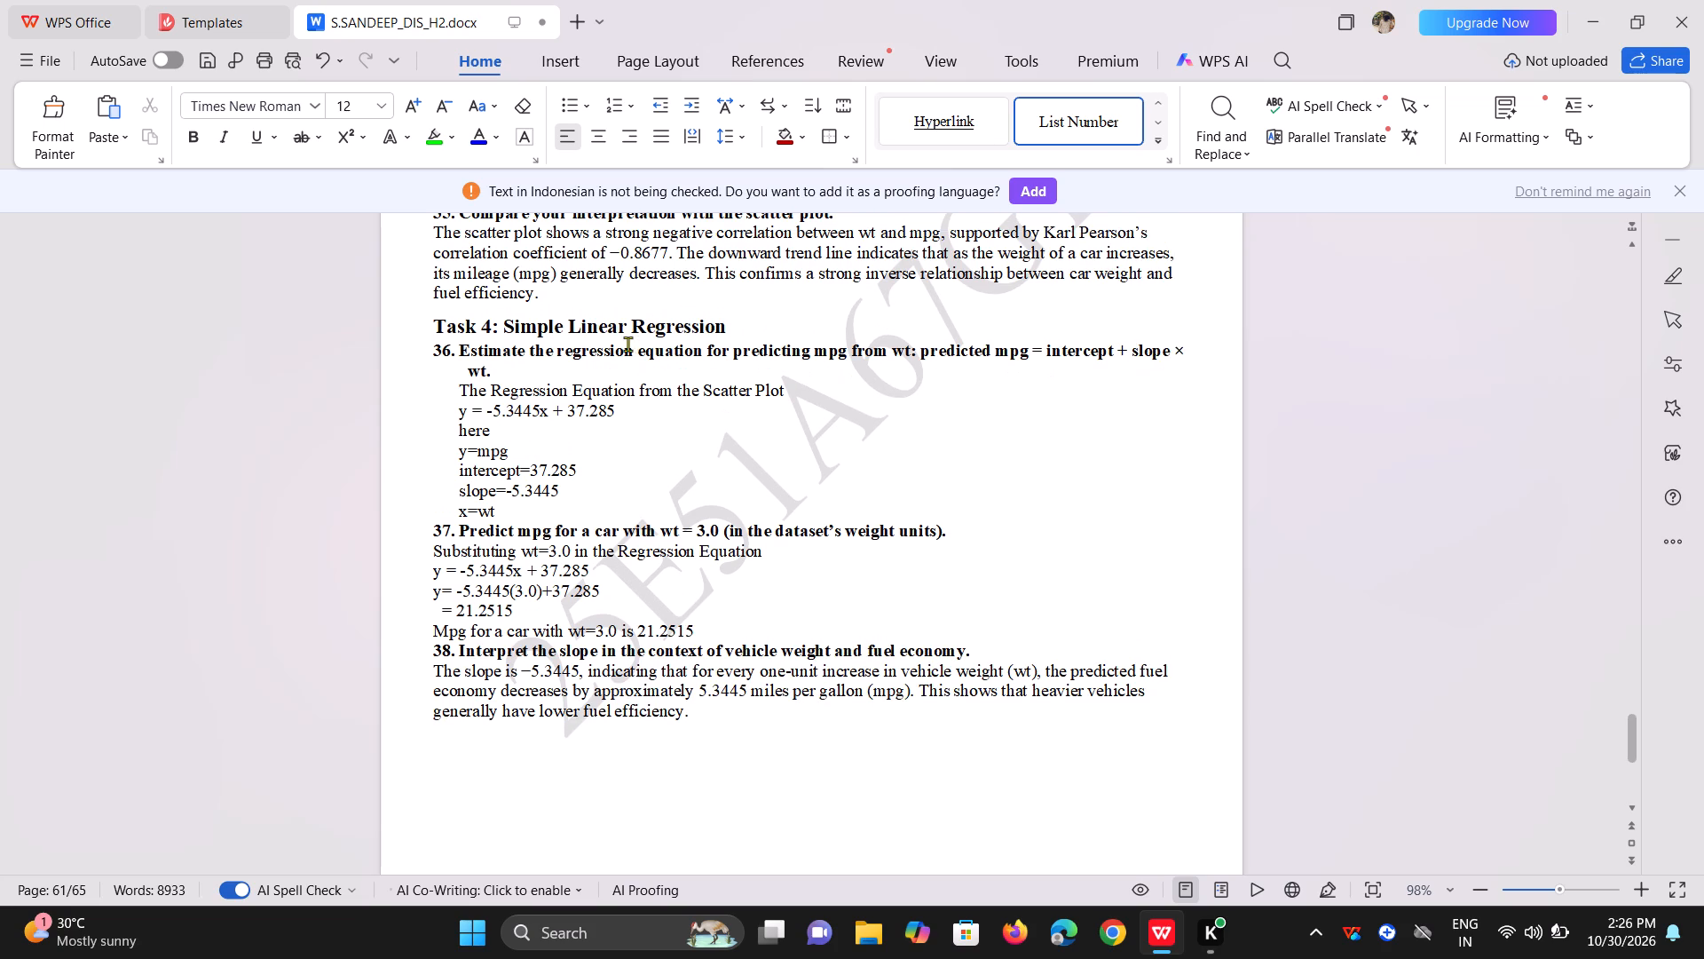
click(496, 369)
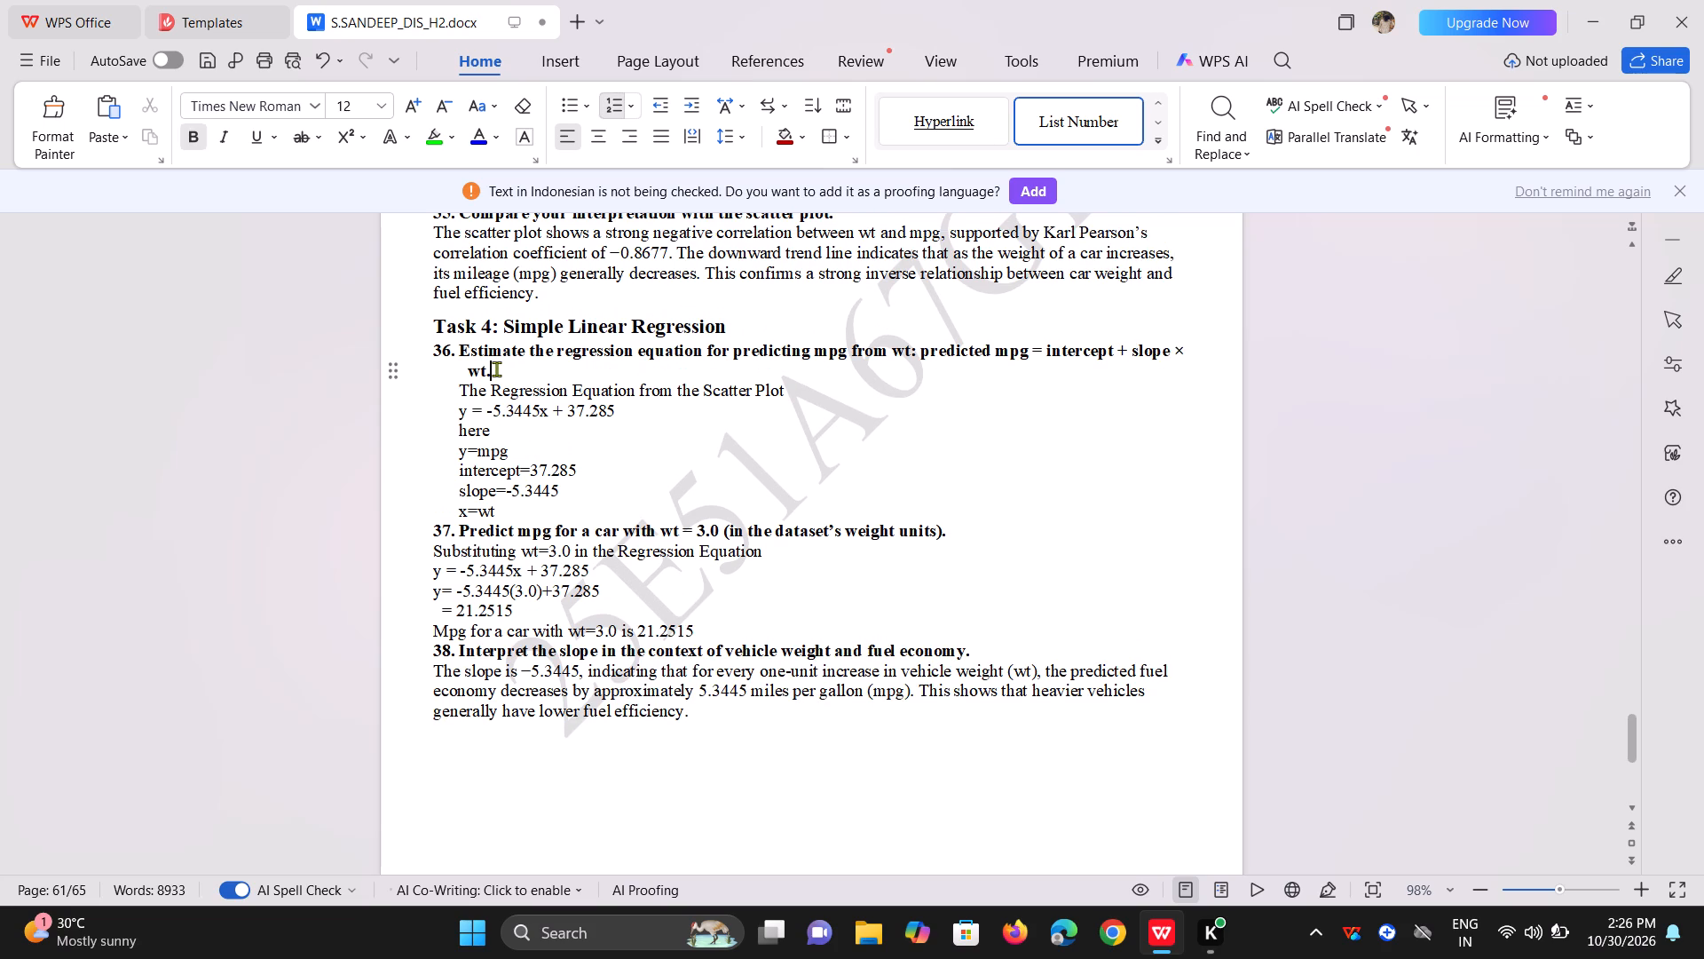
key(Return)
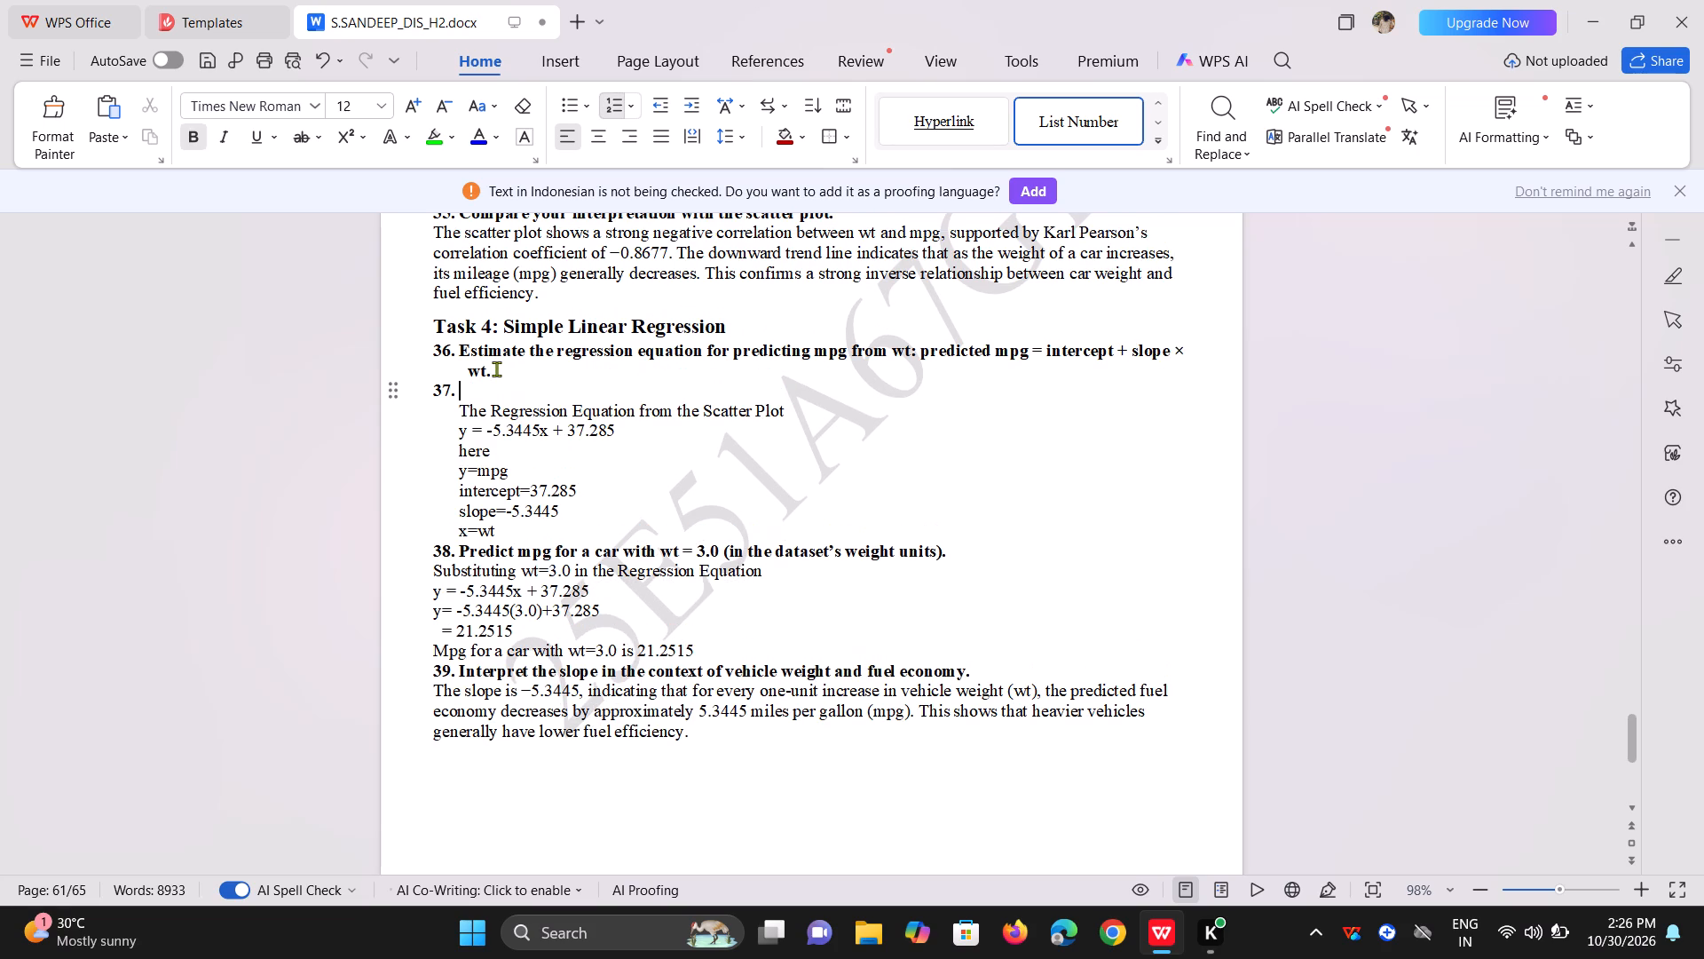
key(BackSpace)
click(505, 539)
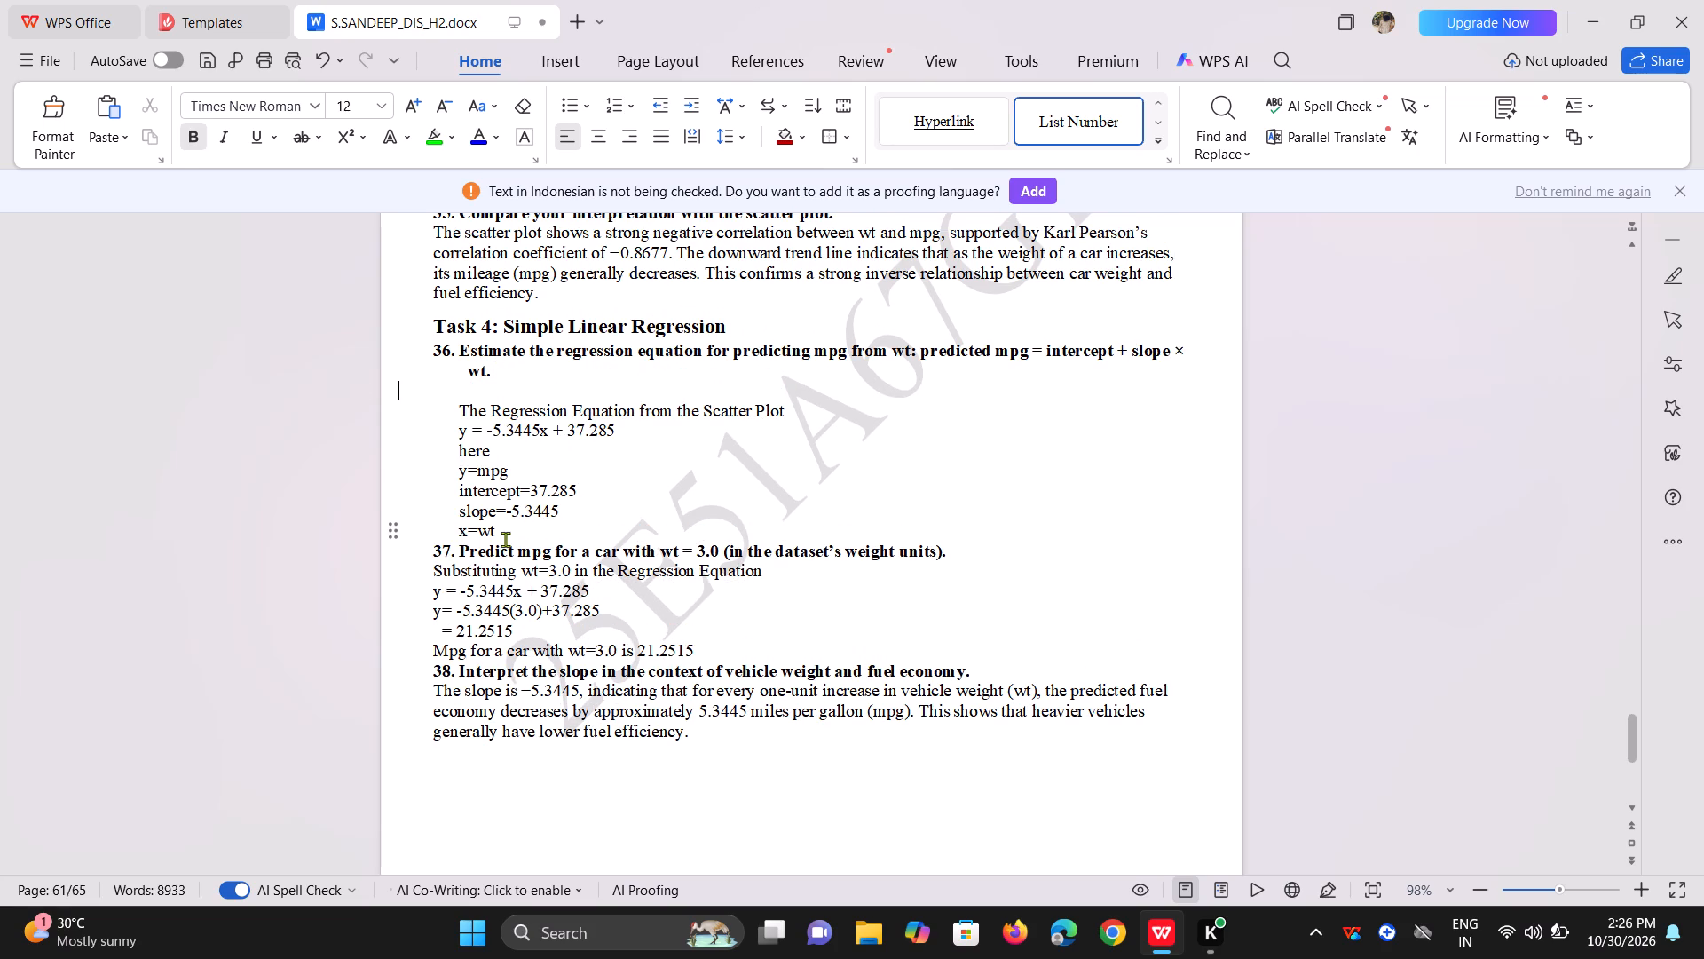
key(Return)
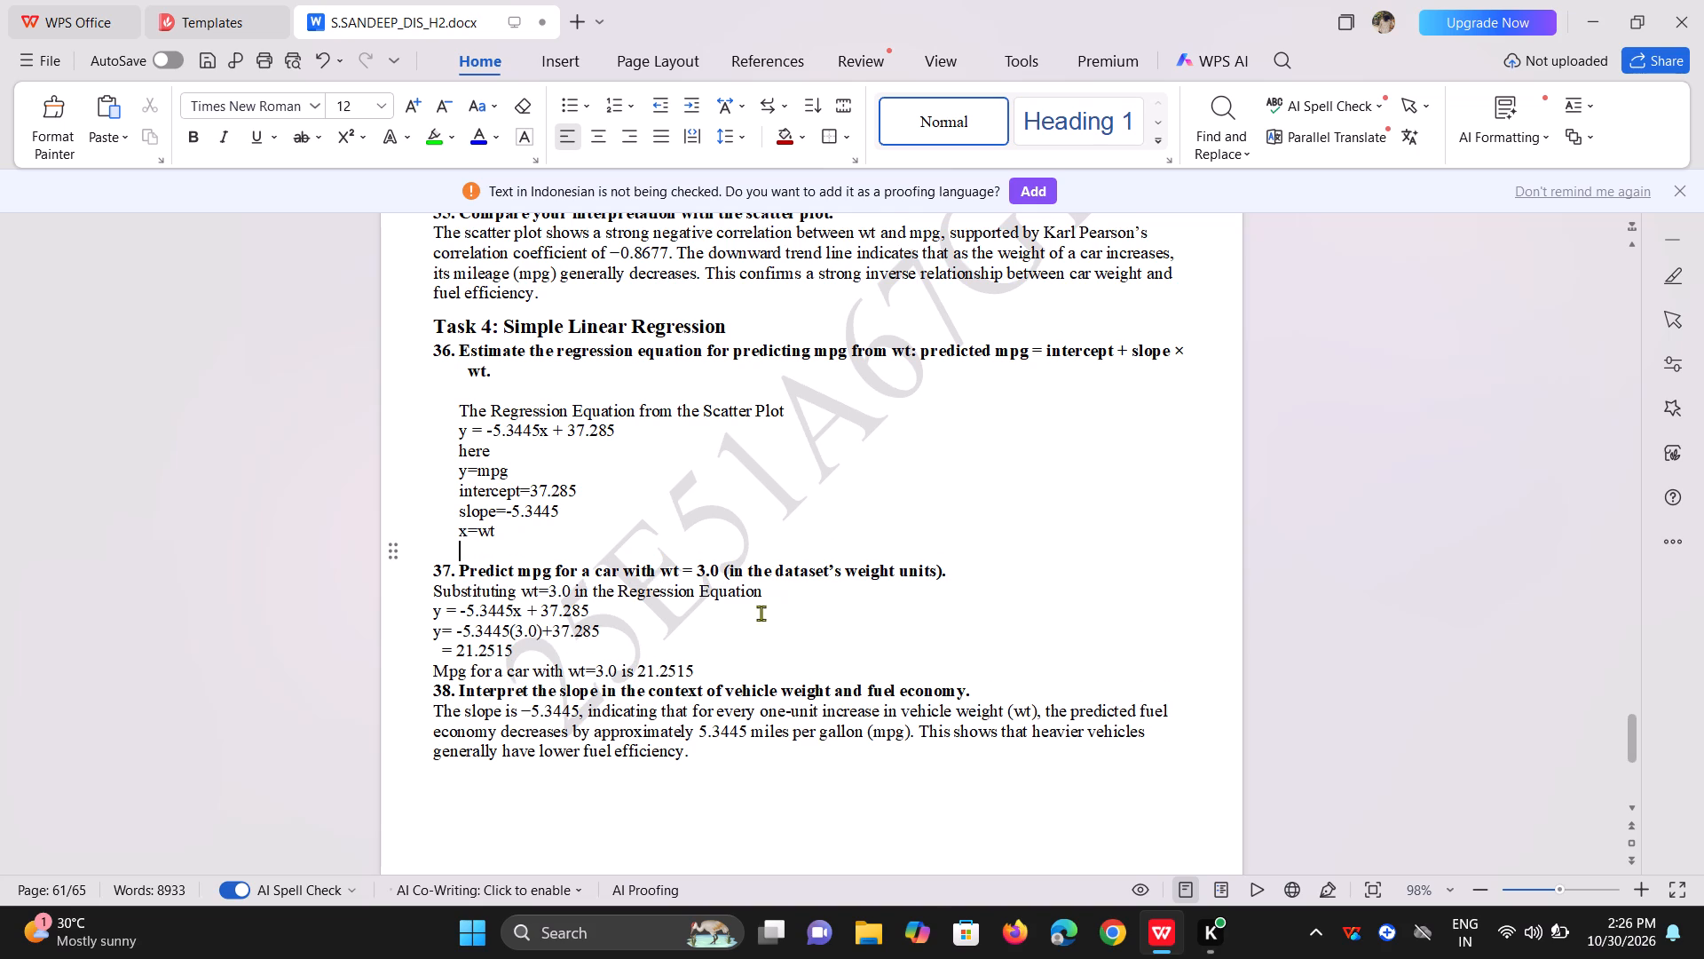
Insert blank lines before and after question 37's answer, and an unnumbered blank line between question 38's heading and its answer.
click(956, 566)
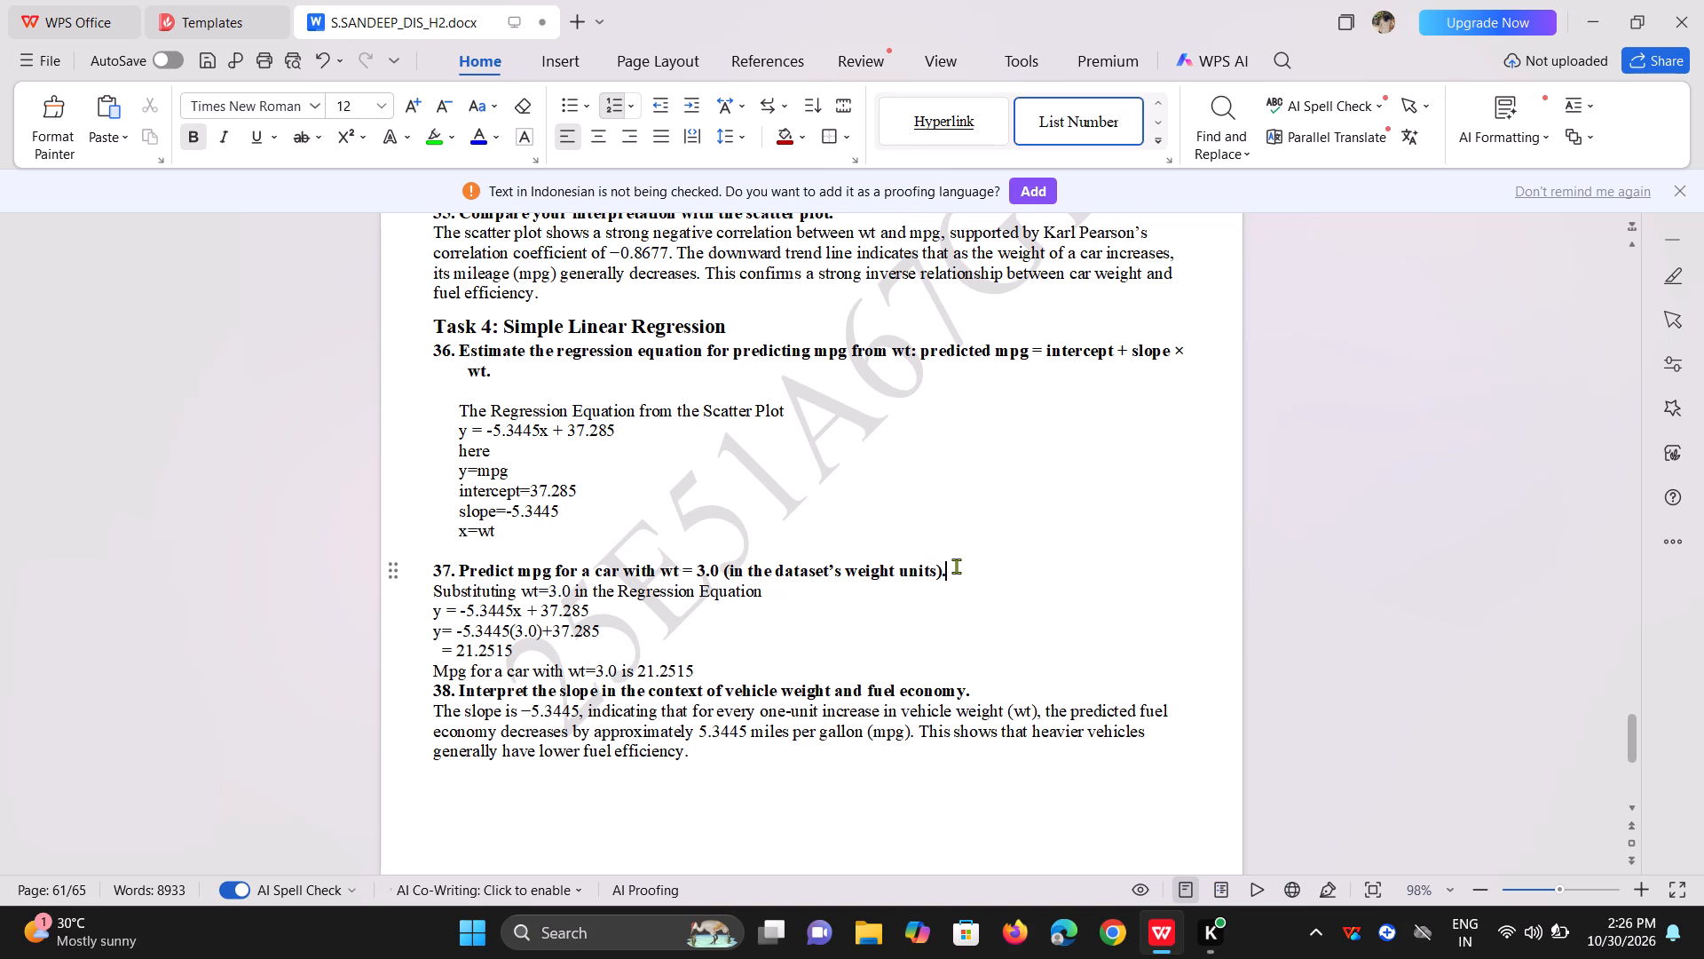
key(Return)
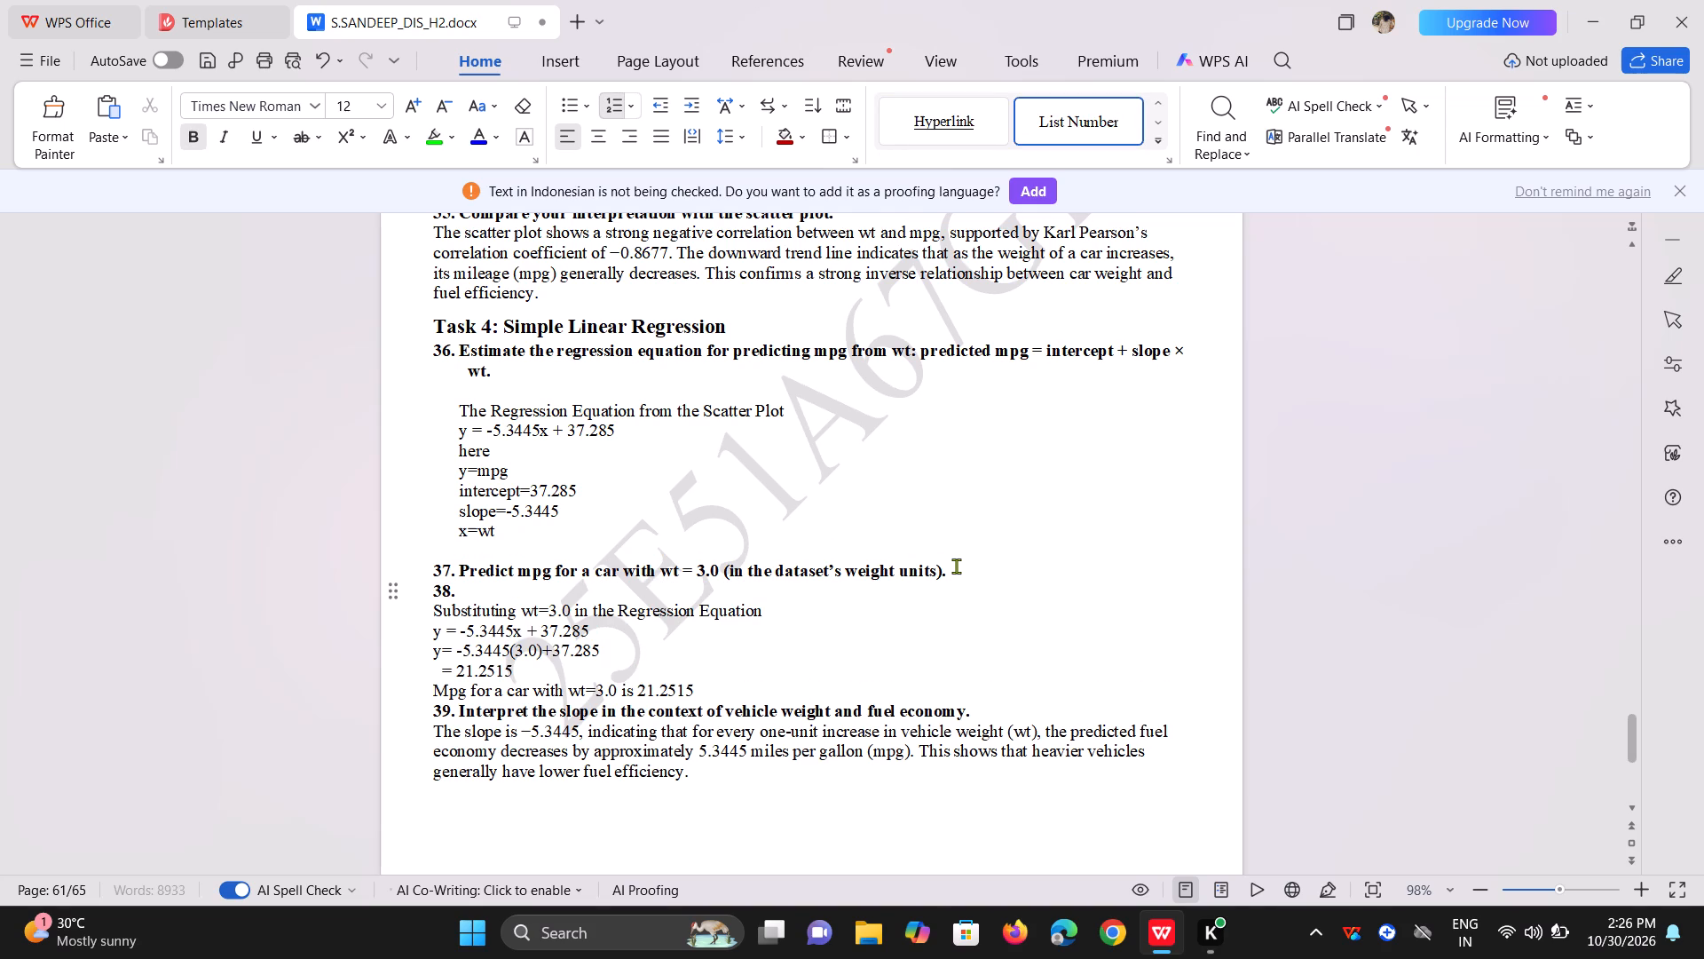
key(BackSpace)
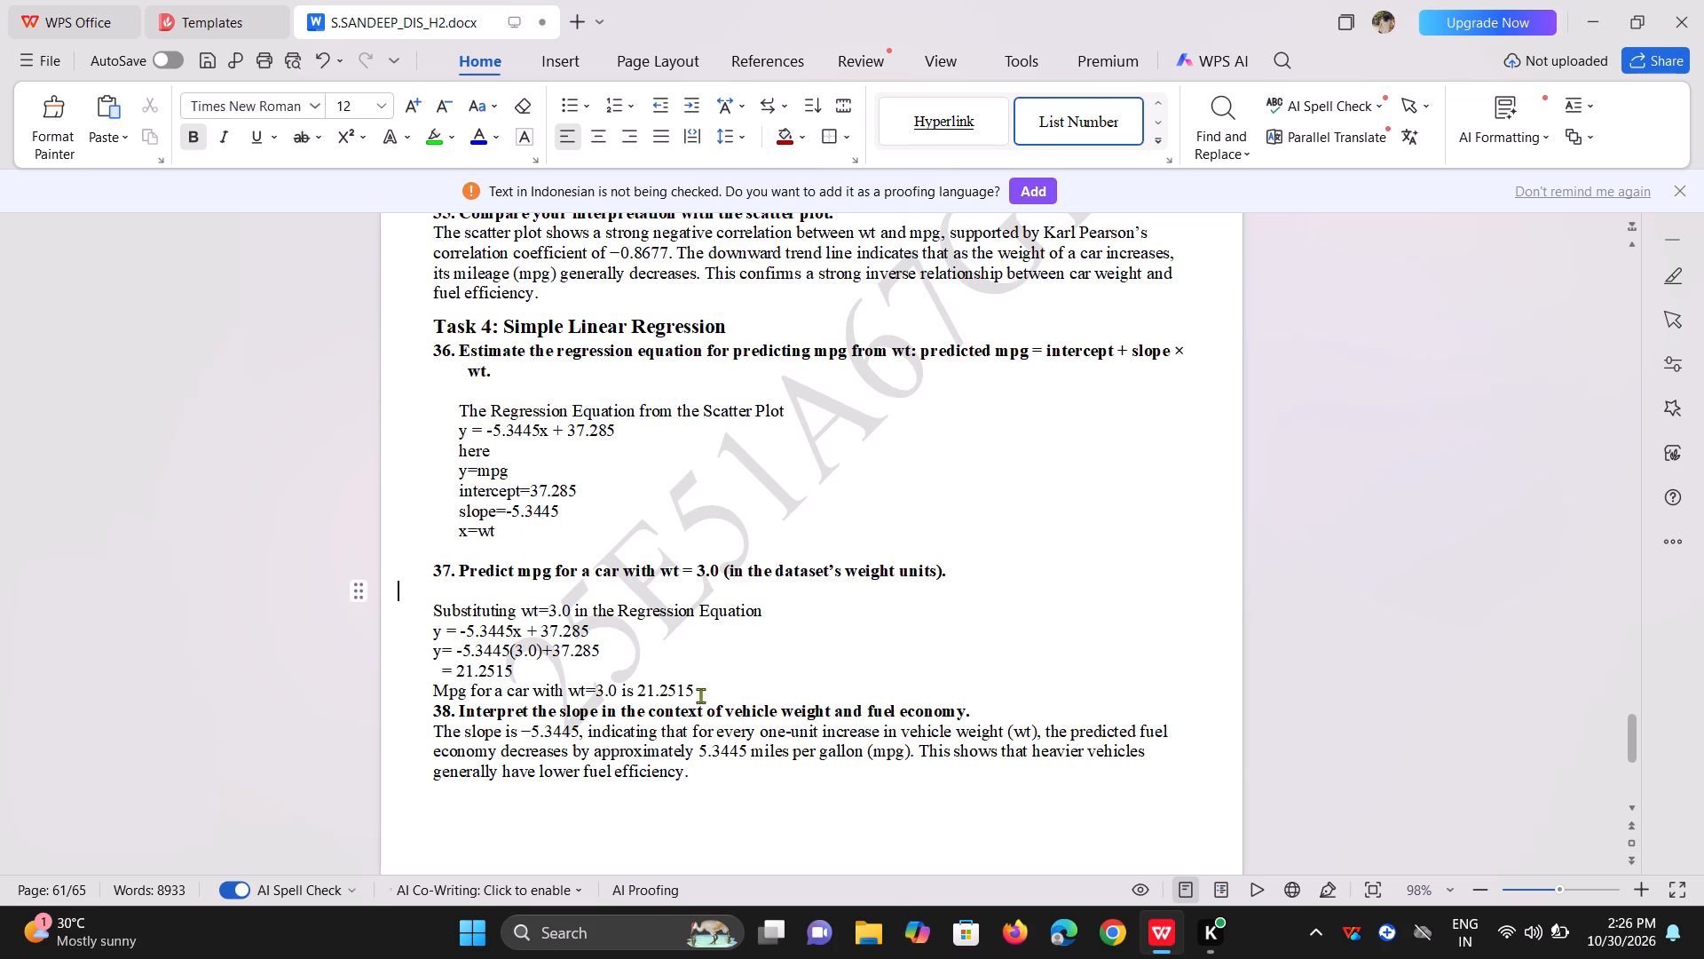
click(700, 695)
key(Return)
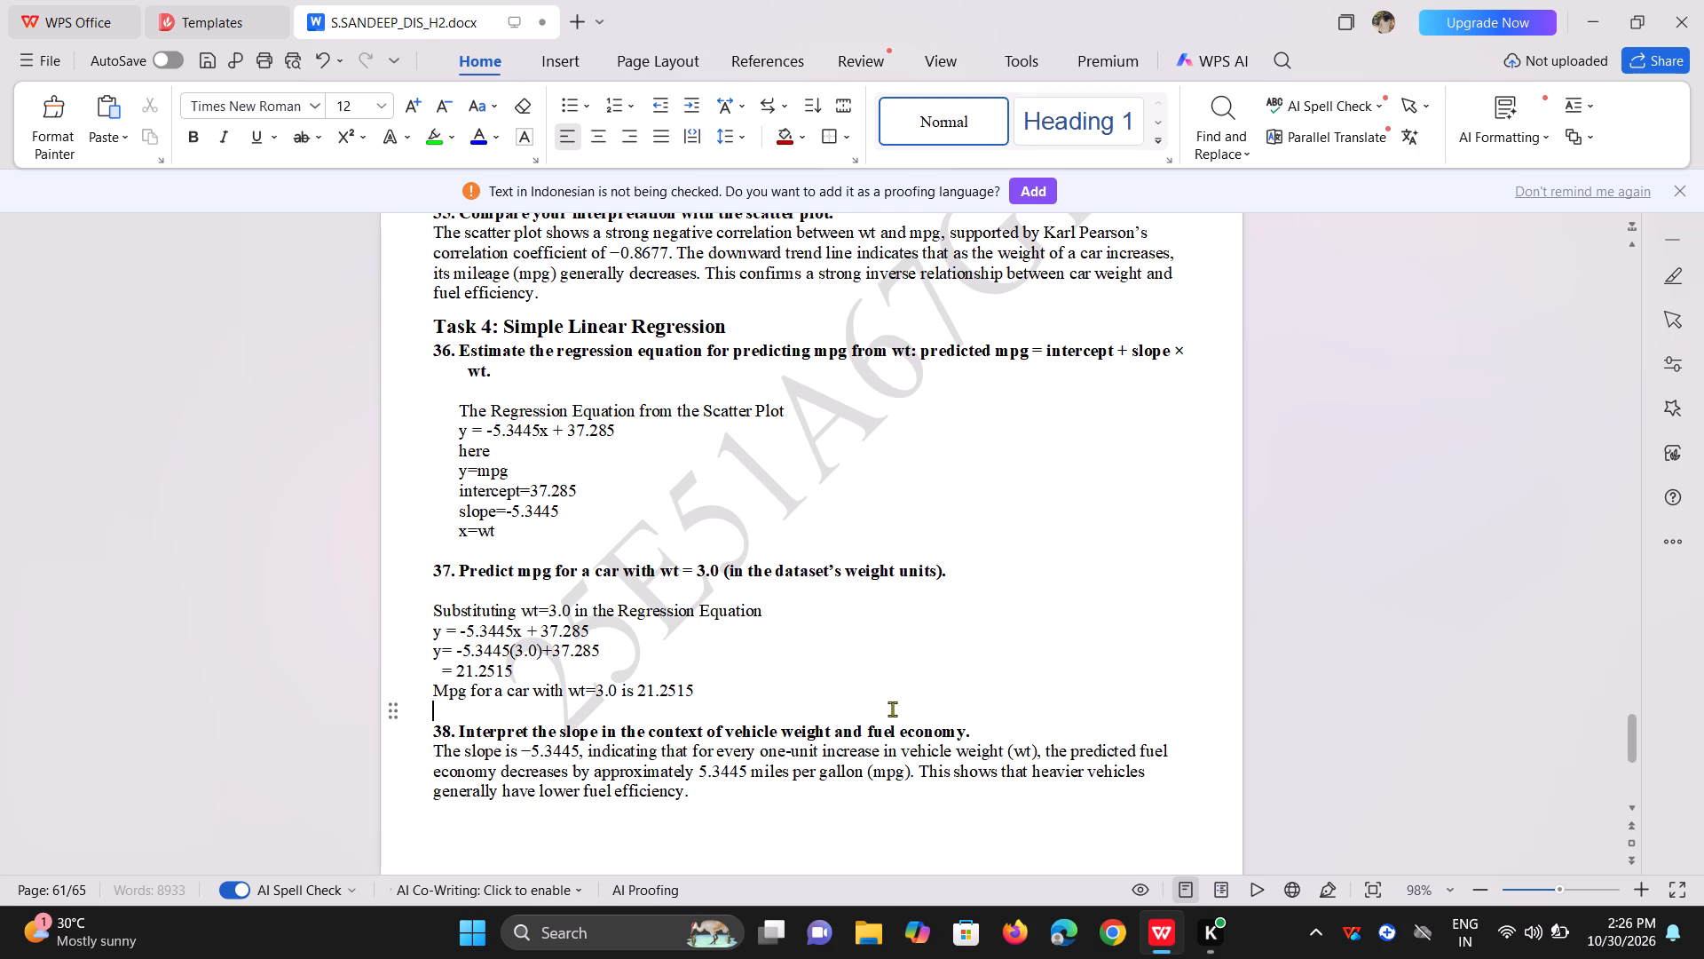
click(994, 732)
key(Return)
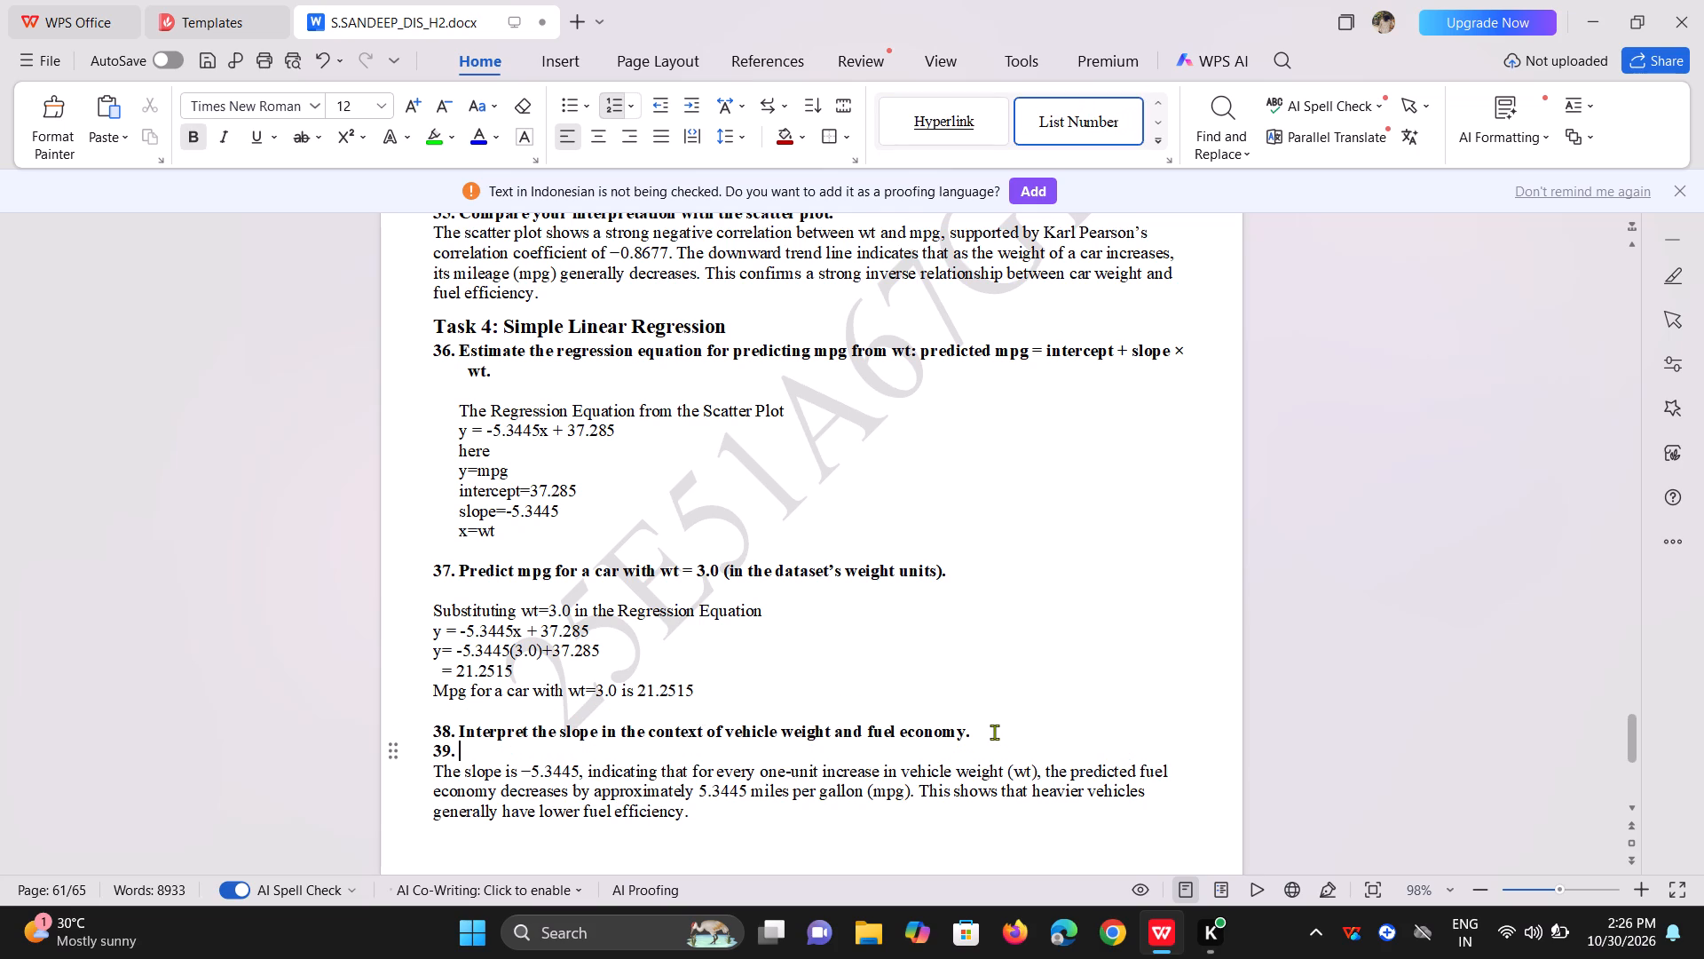
key(BackSpace)
scroll(994, 732, down, 2)
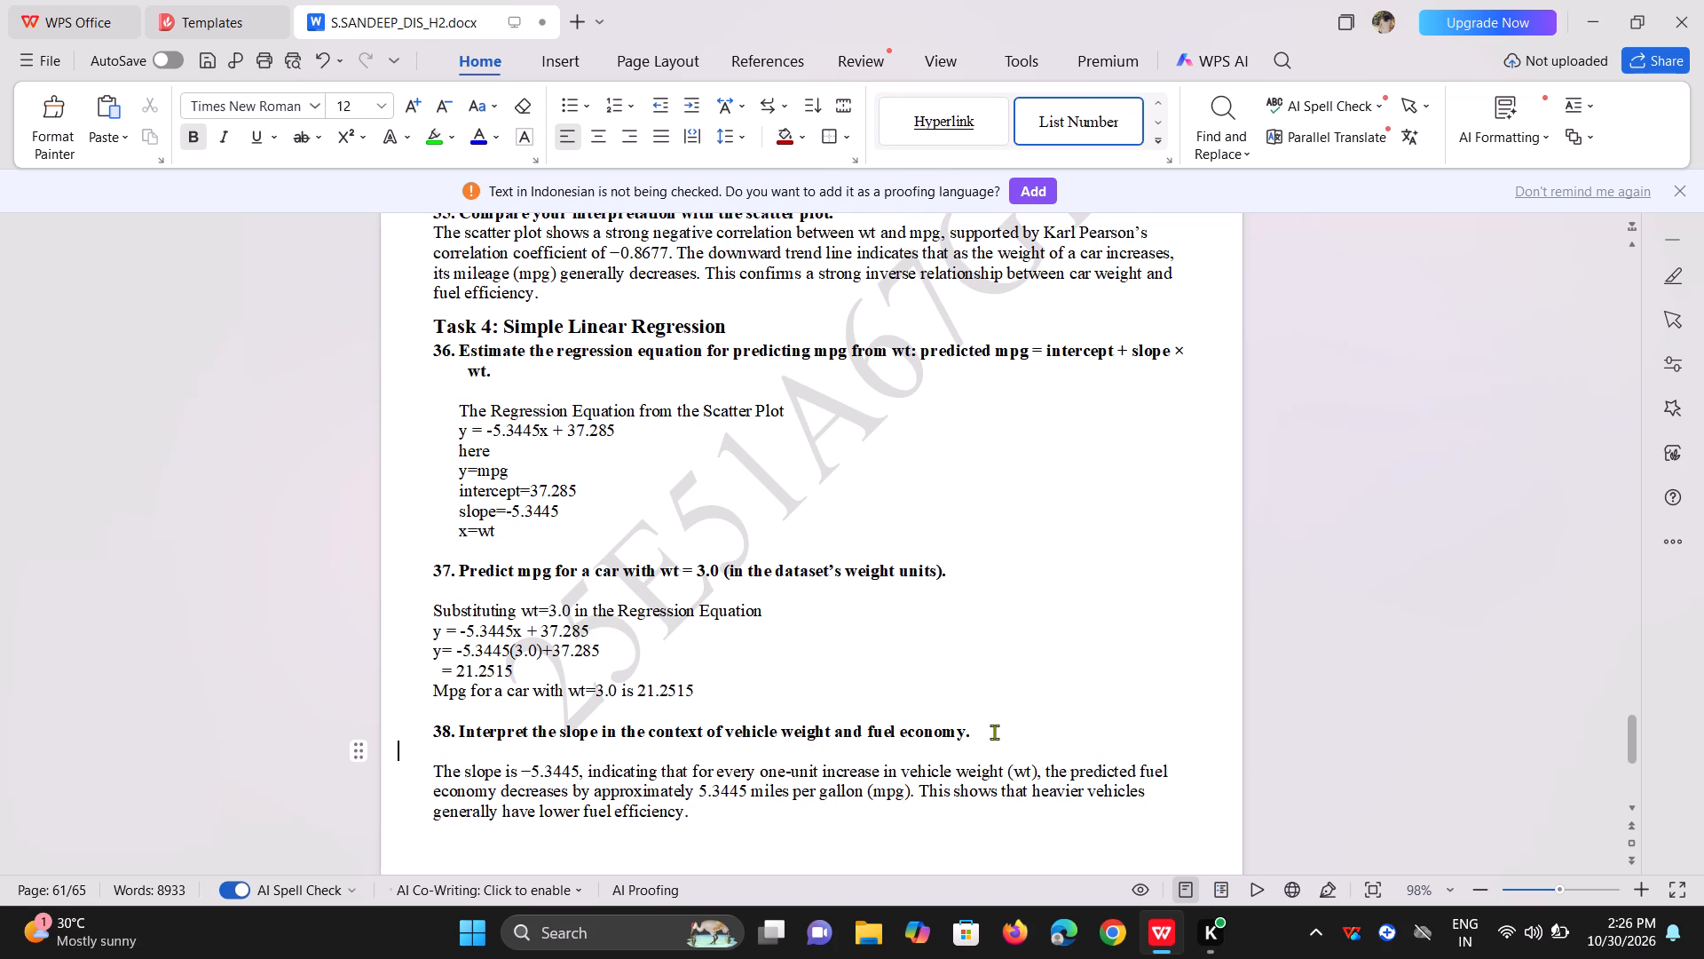
Review the pages after question 38, from the Part C findings through question 47 at the end of the document.
scroll(994, 732, down, 7)
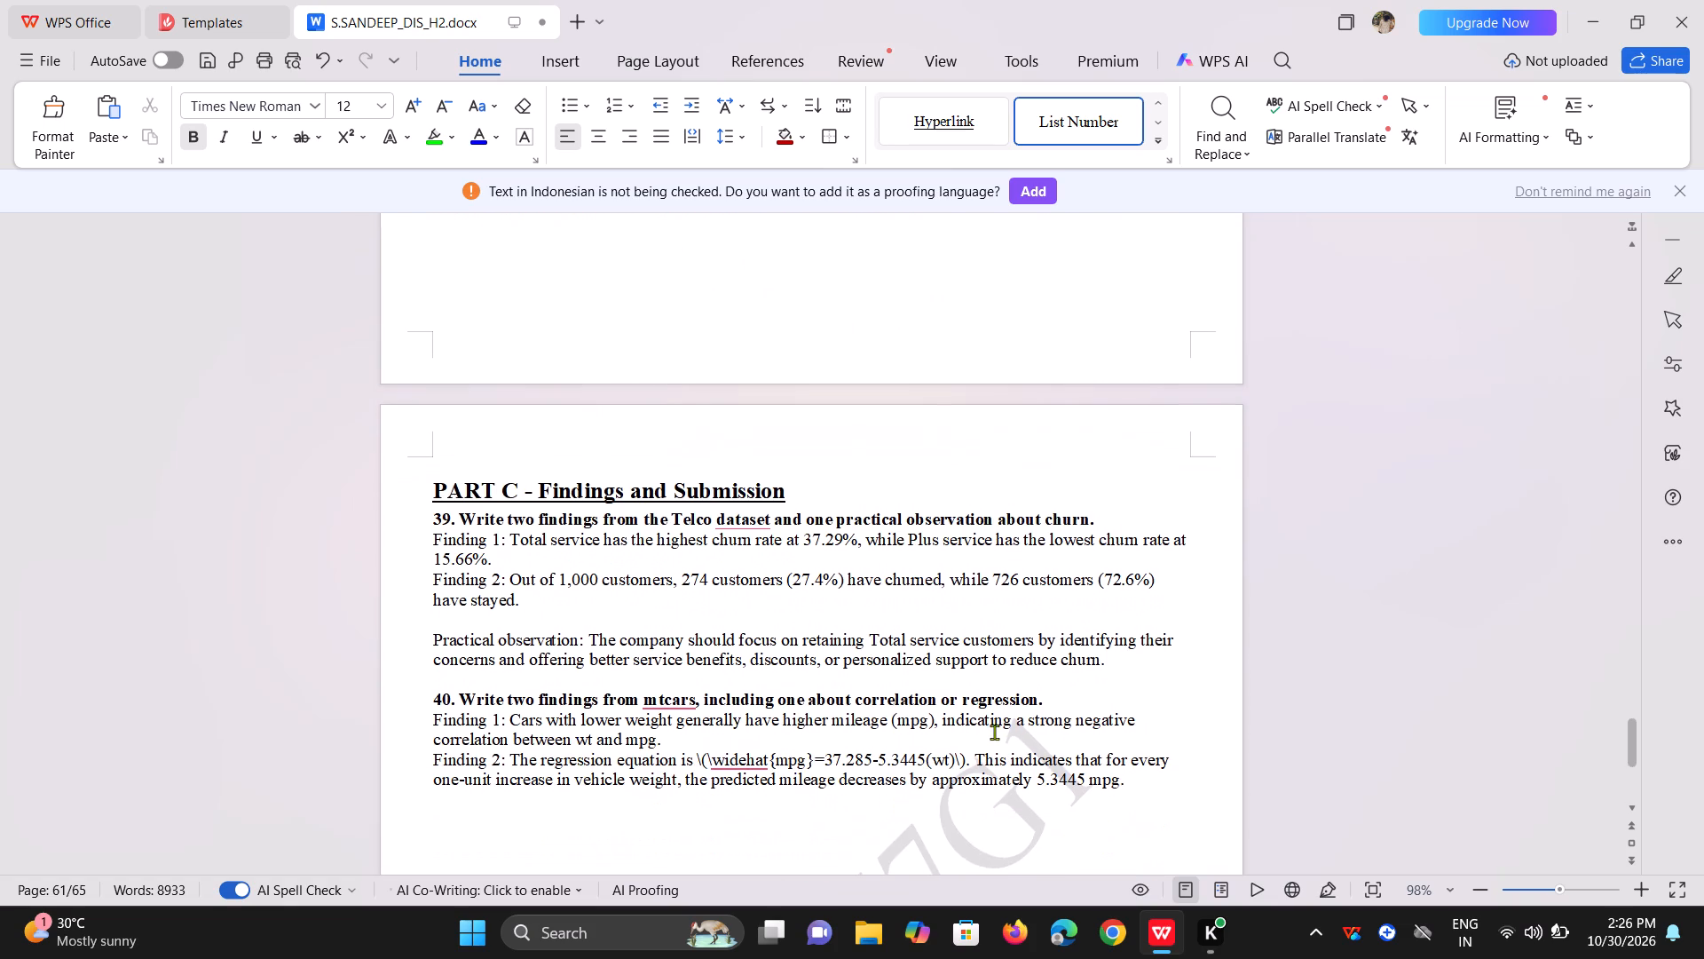
scroll(690, 705, down, 8)
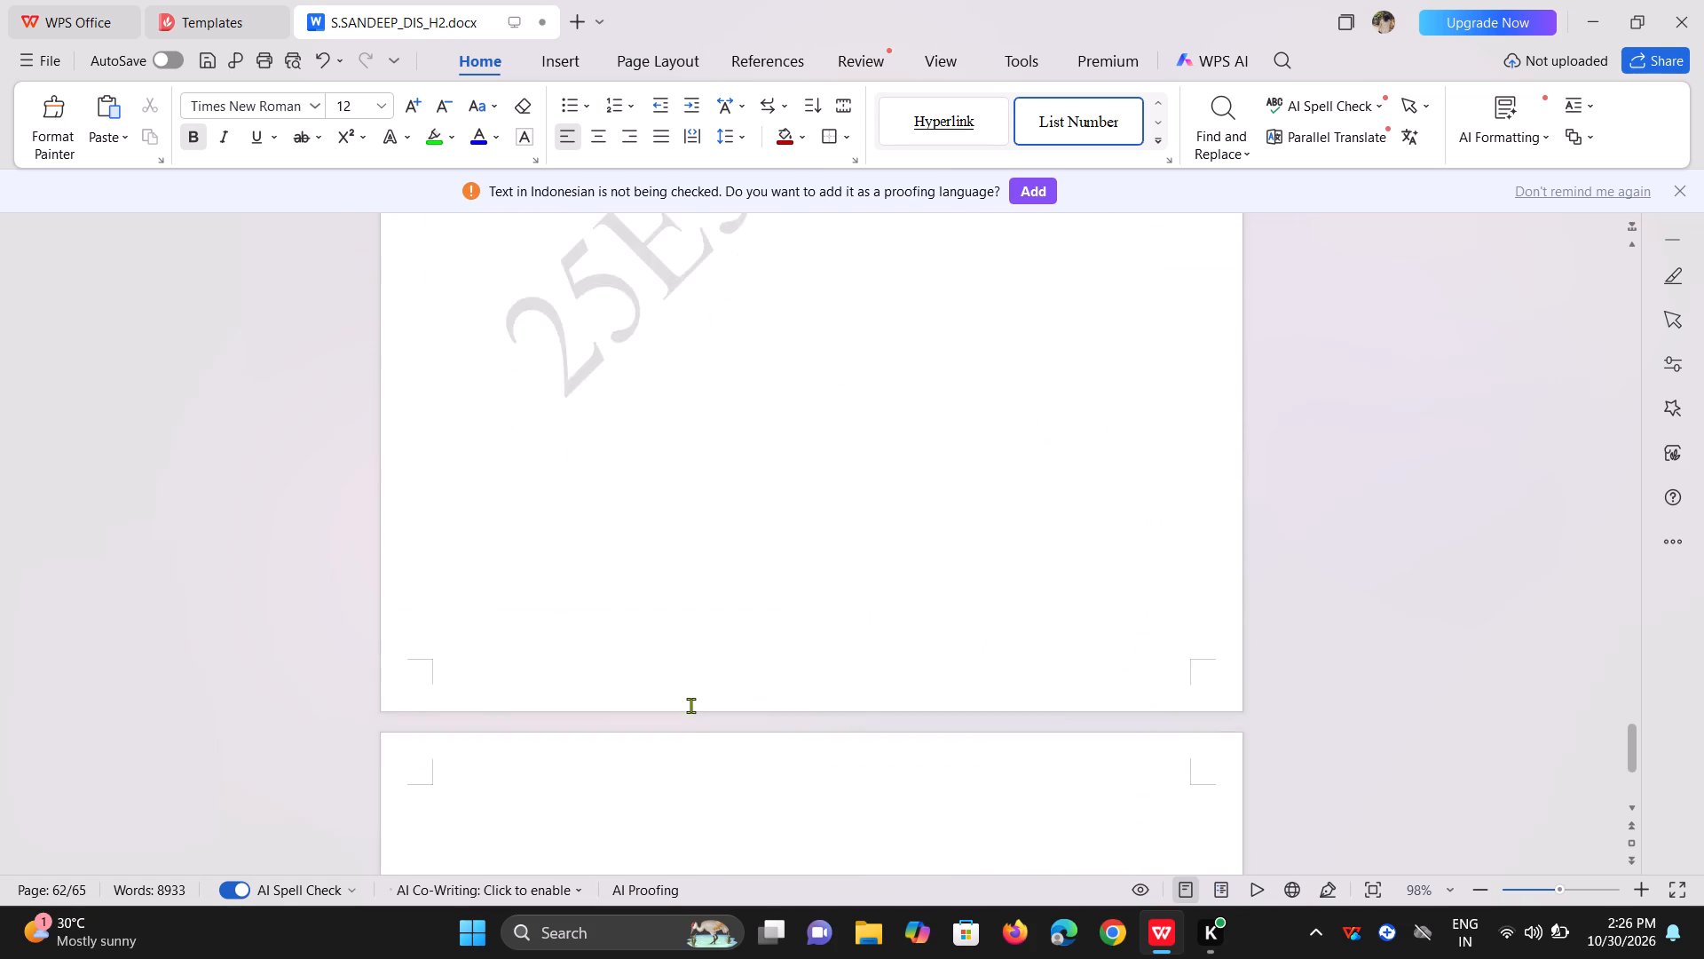
scroll(690, 705, down, 17)
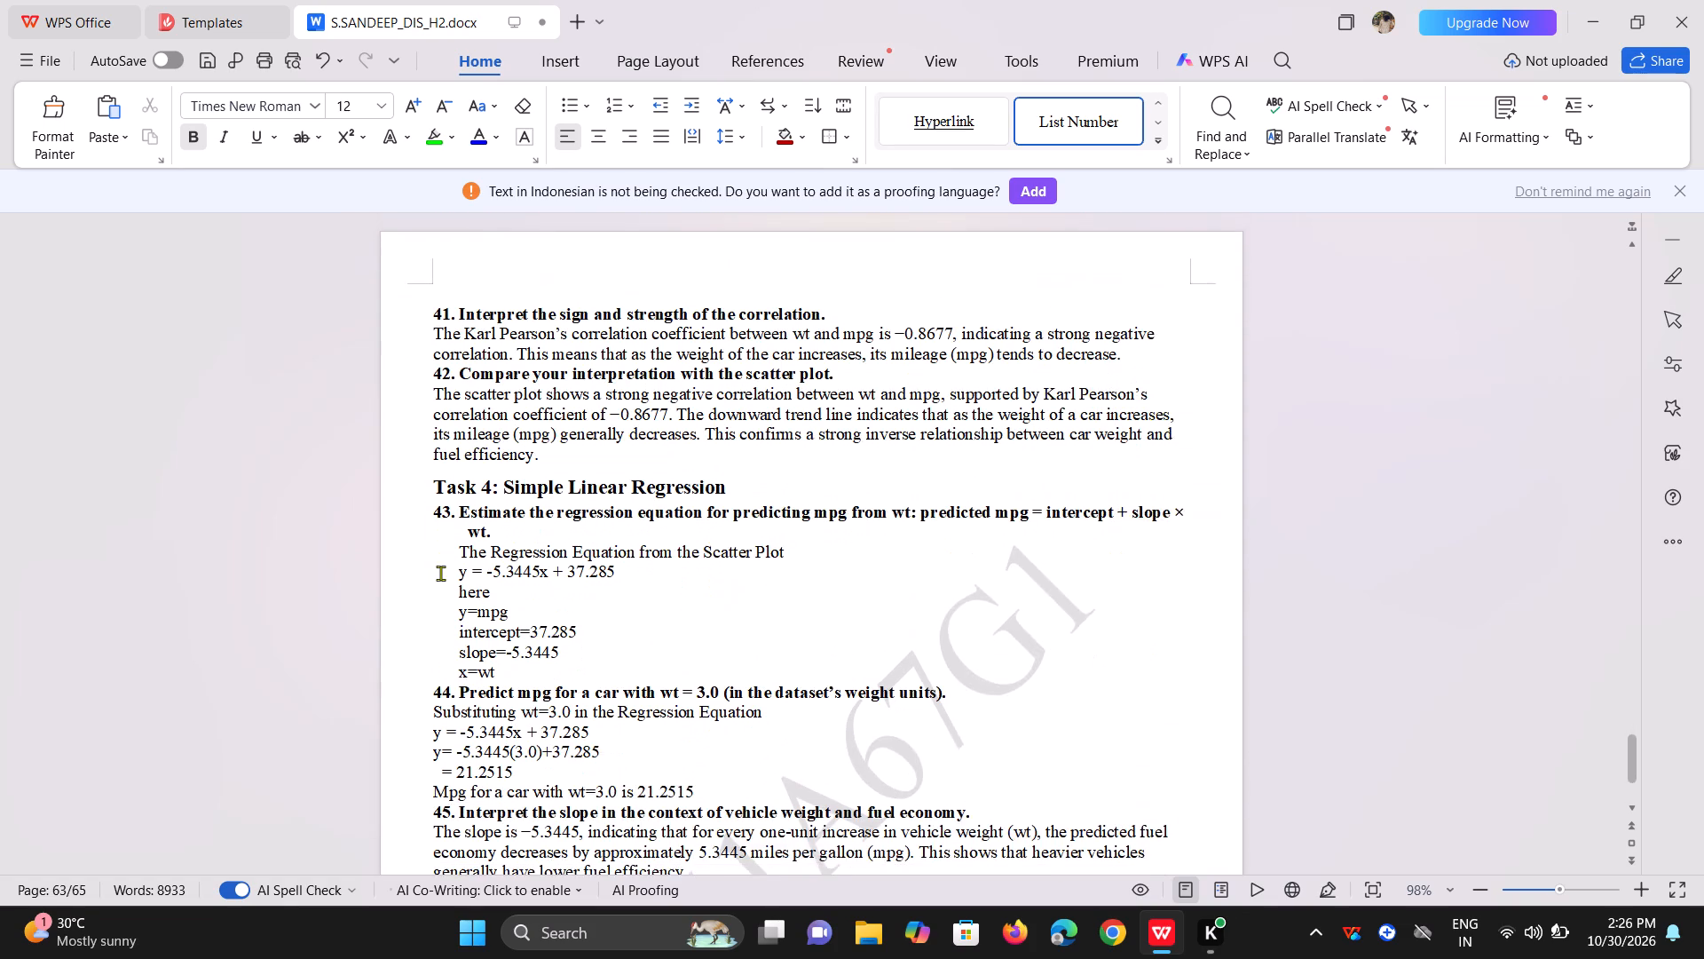
scroll(419, 264, down, 1)
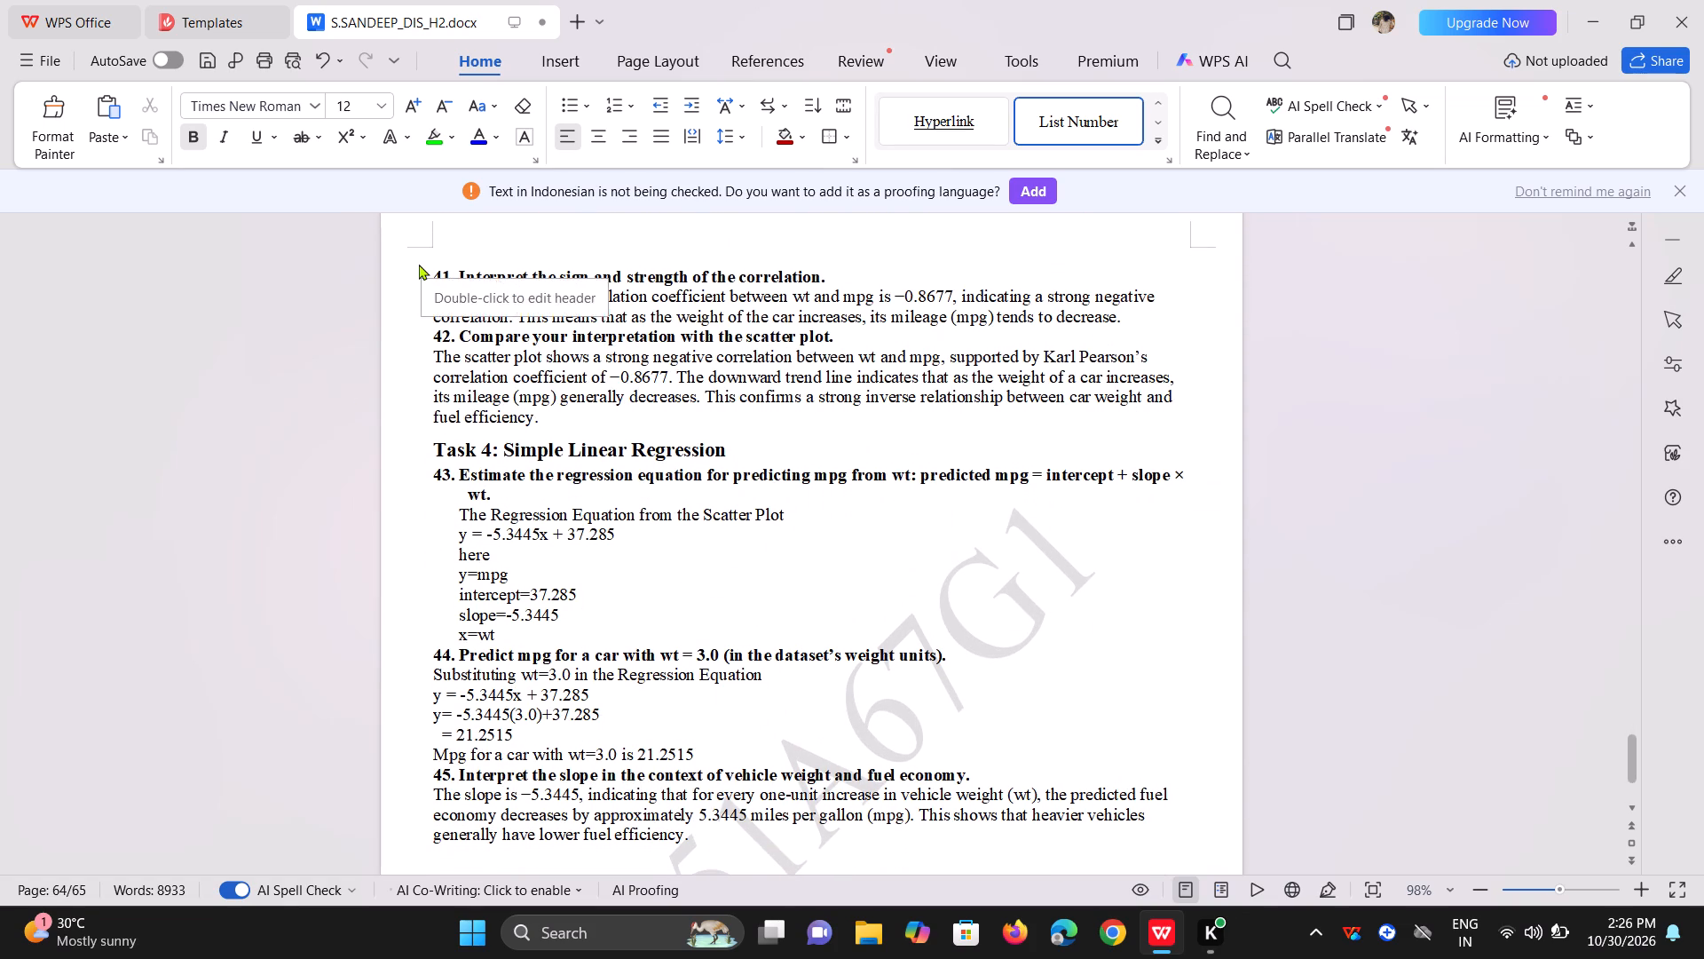
scroll(419, 264, down, 11)
scroll(419, 264, up, 6)
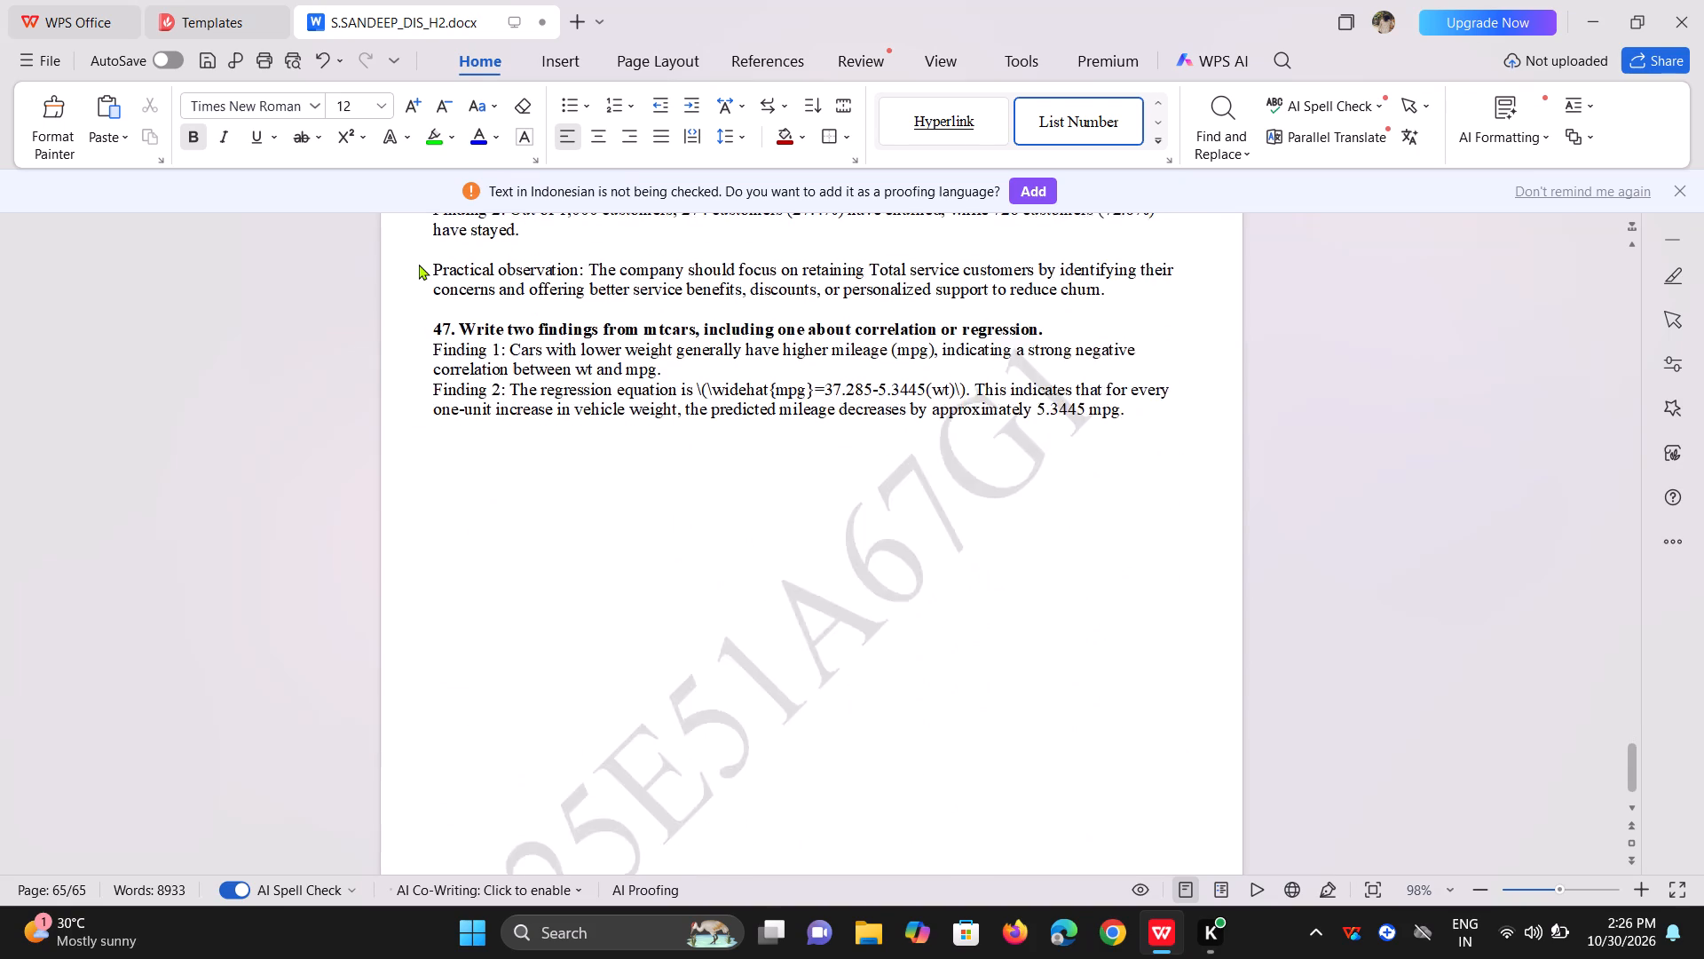
Look back from question 47 to question 22's covariance table, checking the order and numbering of the questions.
scroll(419, 264, up, 10)
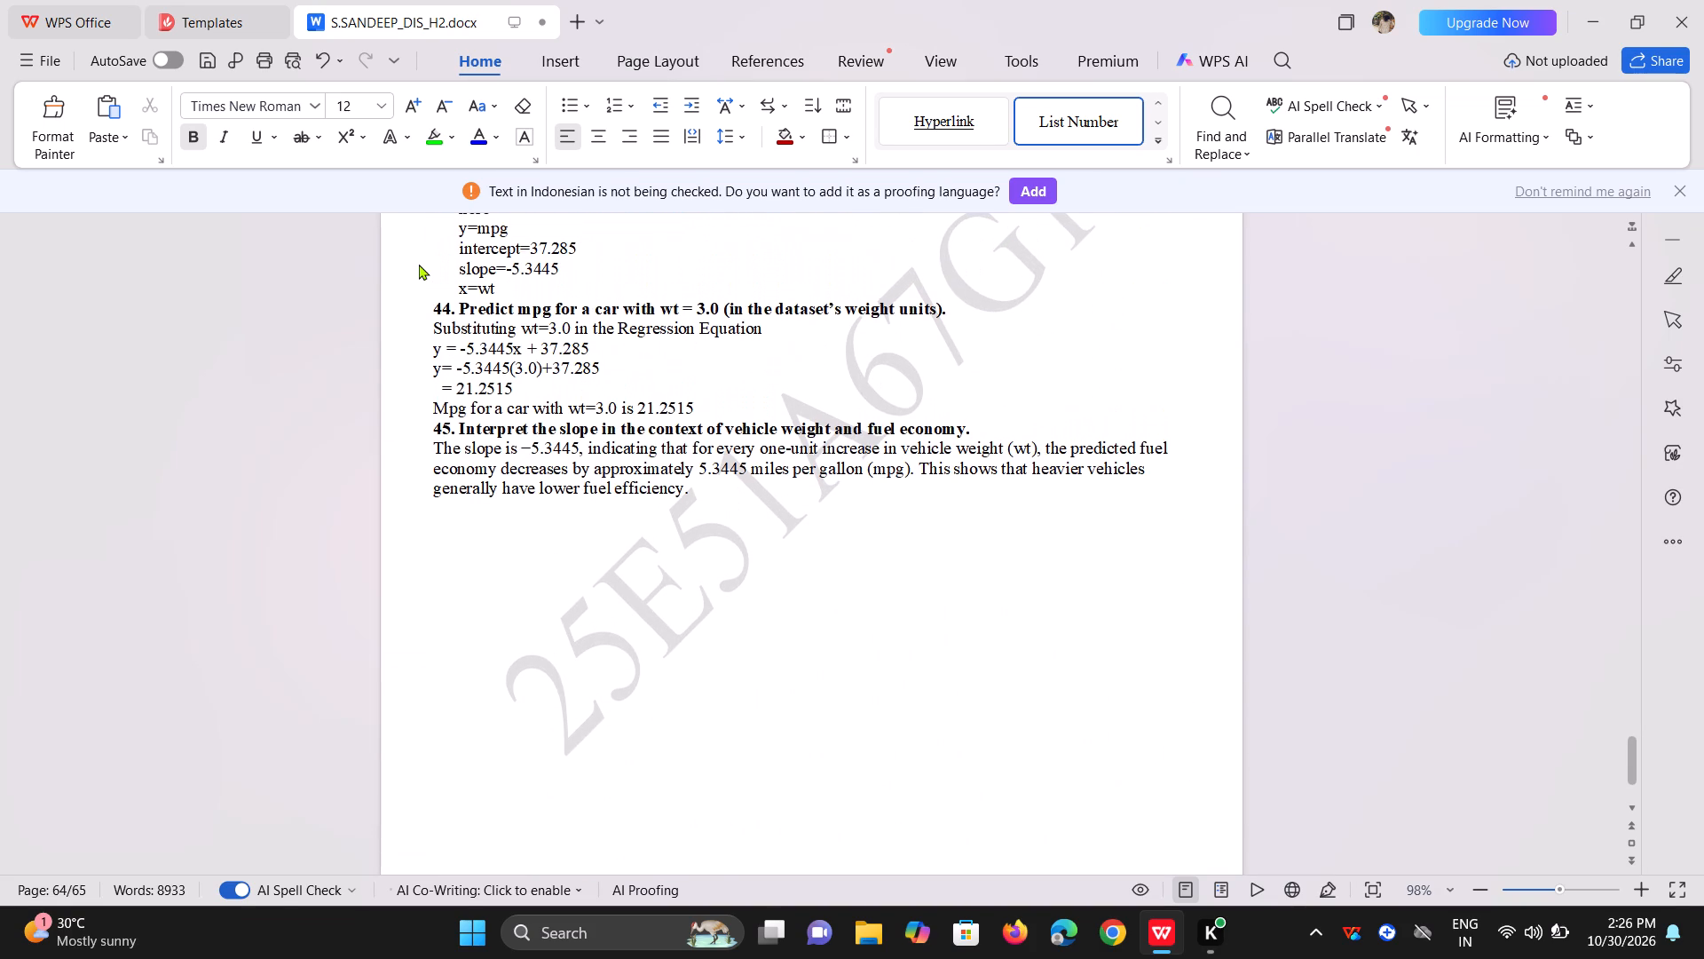
scroll(419, 264, up, 11)
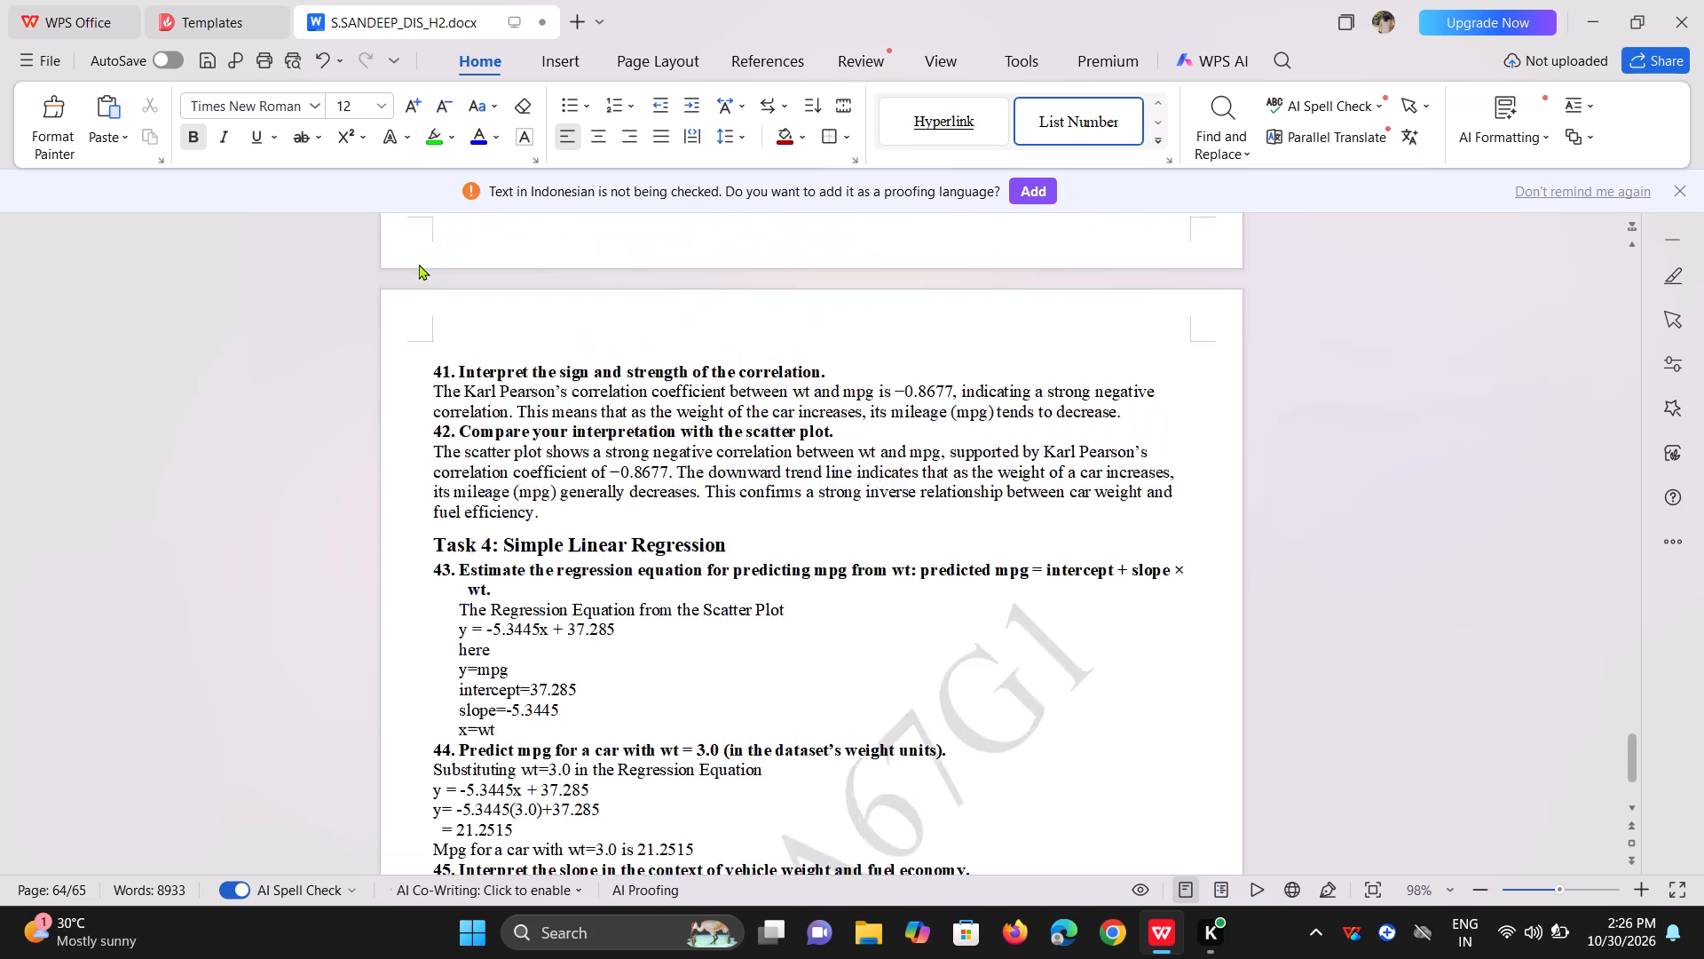
scroll(419, 264, up, 16)
scroll(419, 264, up, 6)
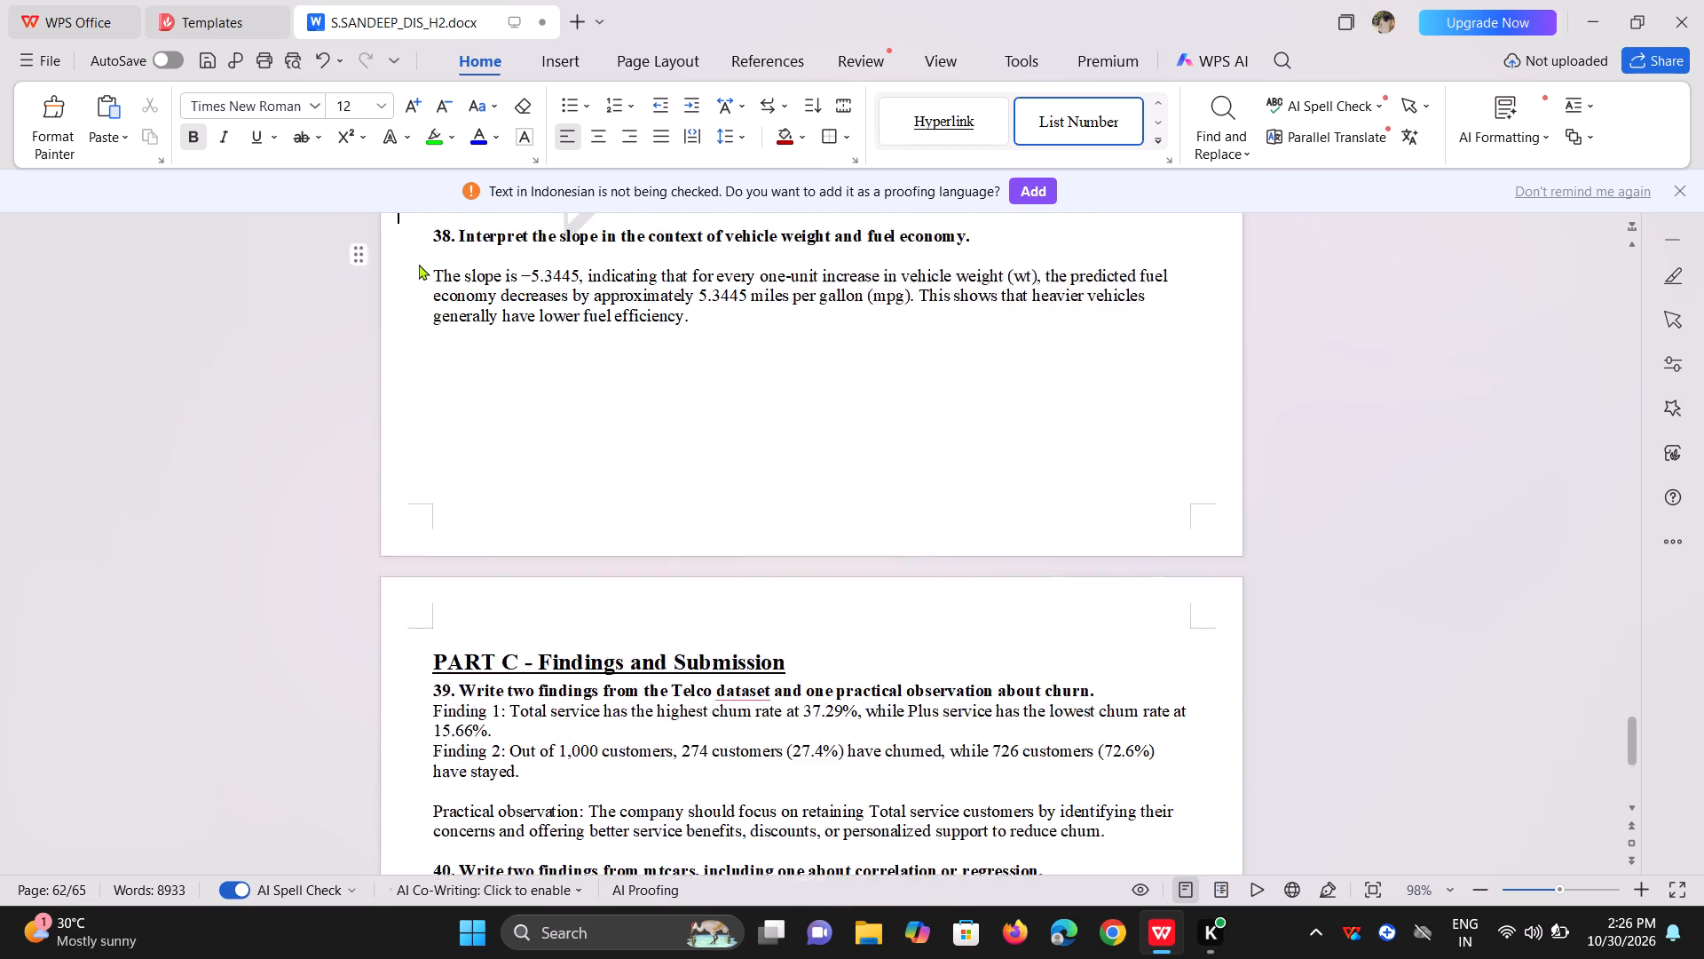
scroll(419, 264, up, 12)
scroll(307, 162, up, 4)
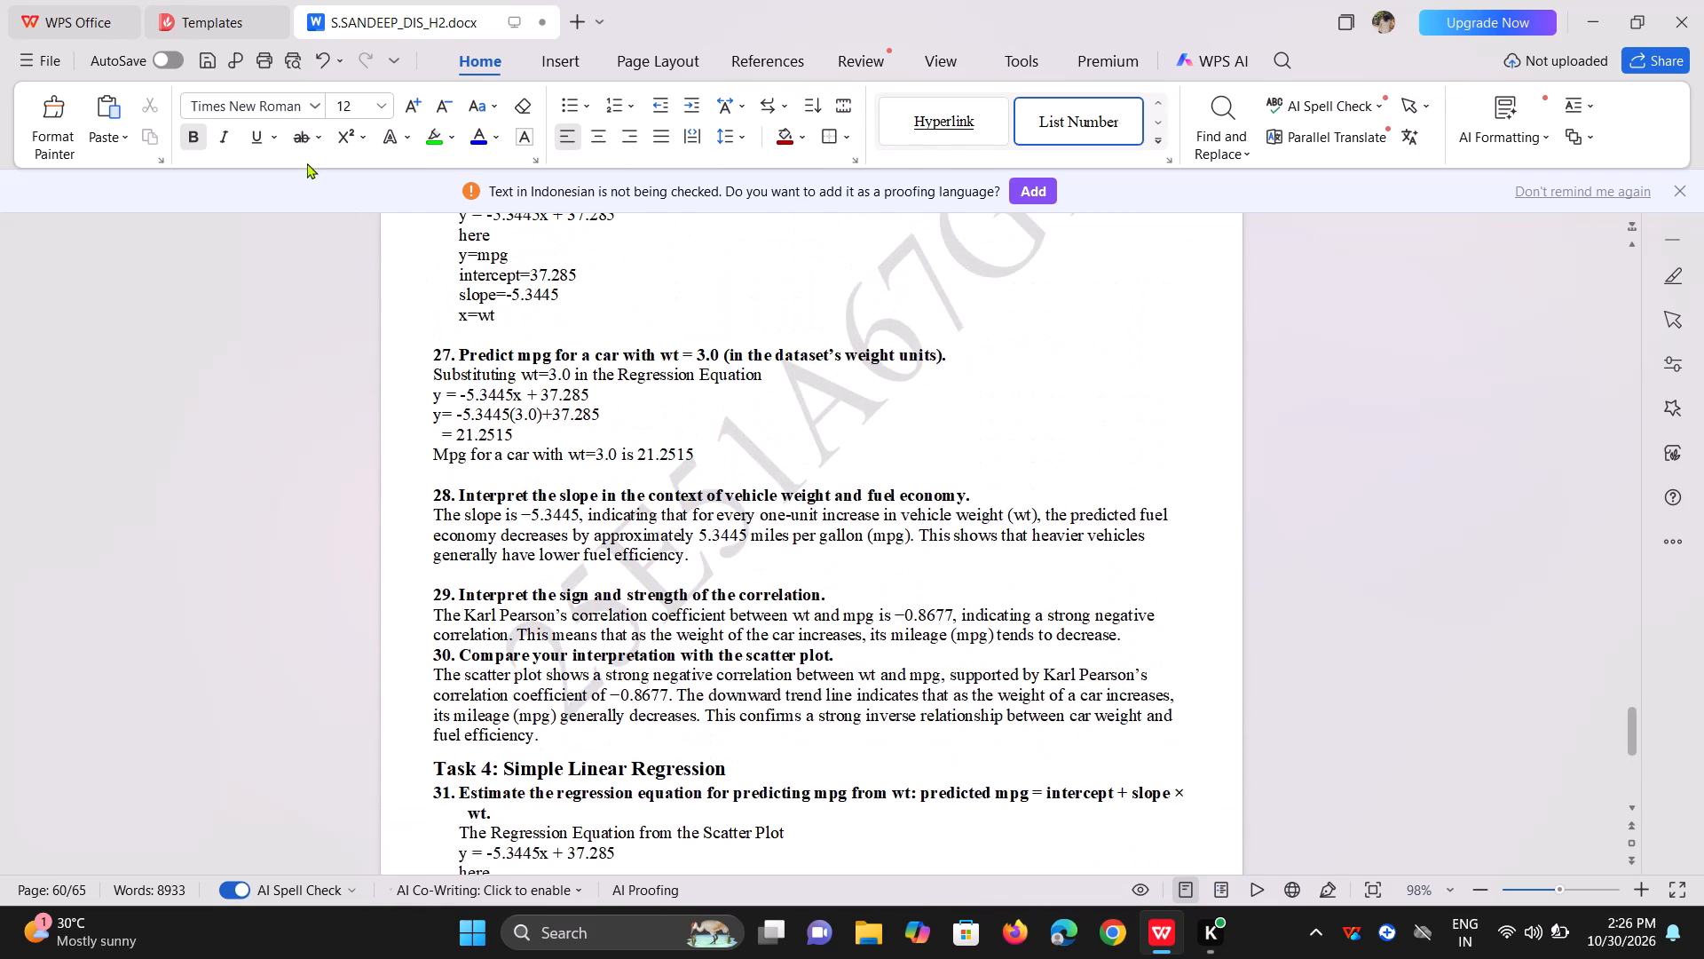
scroll(528, 449, up, 10)
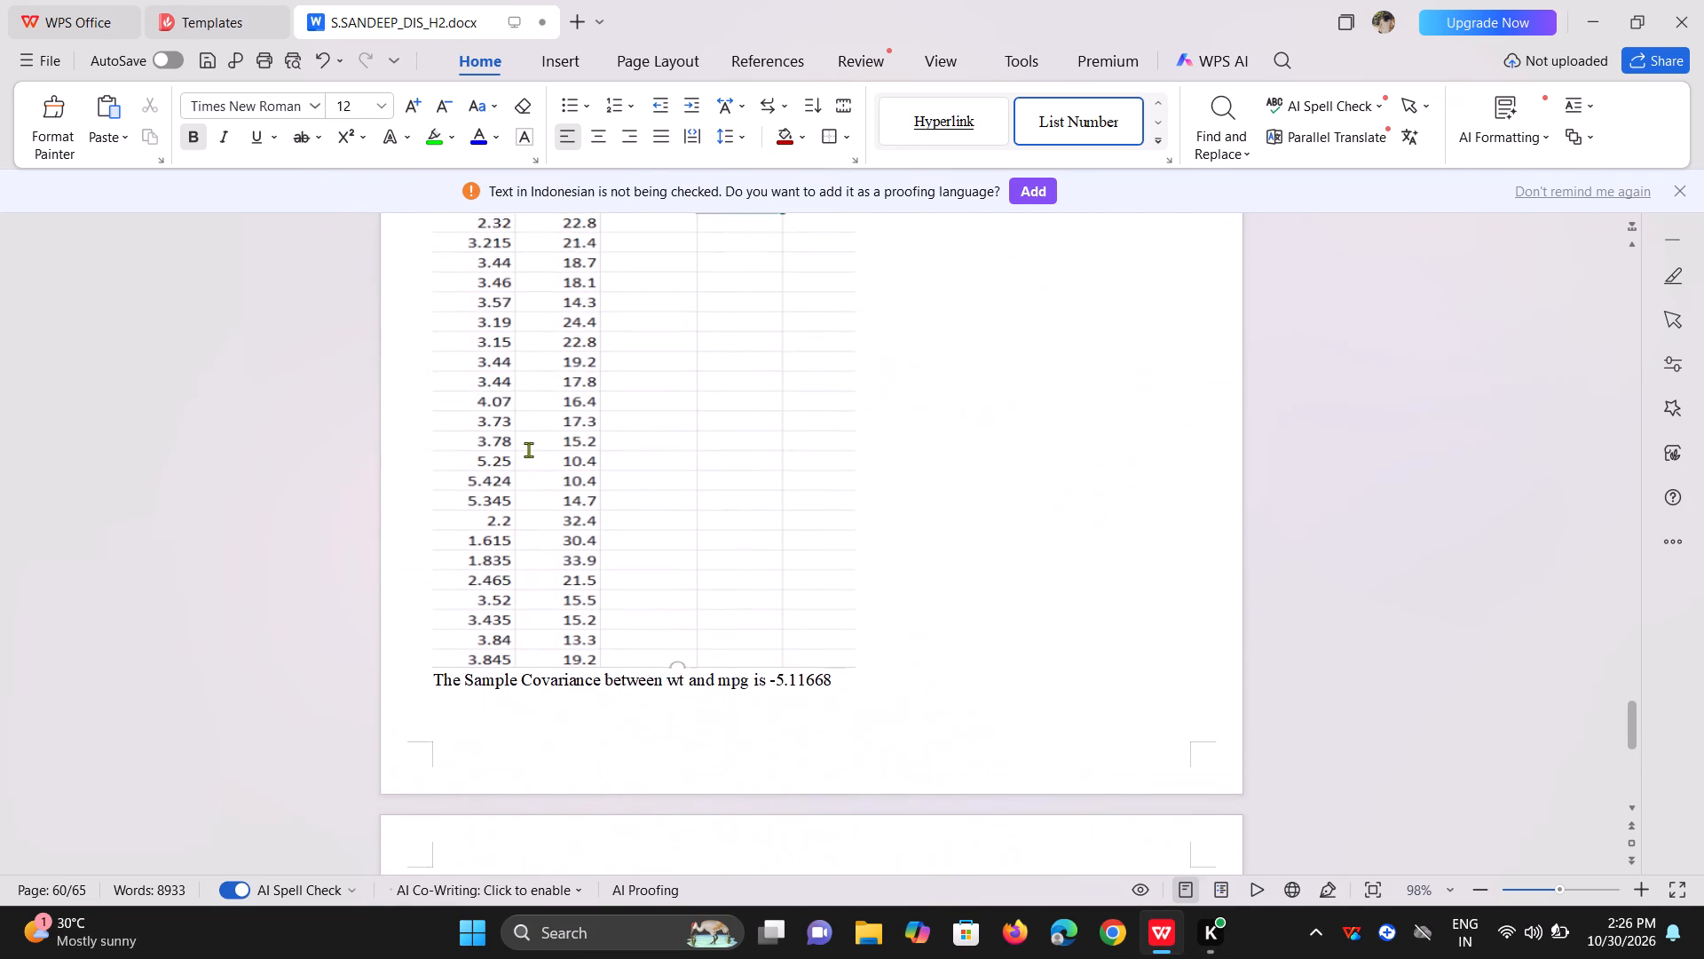
scroll(528, 449, up, 1)
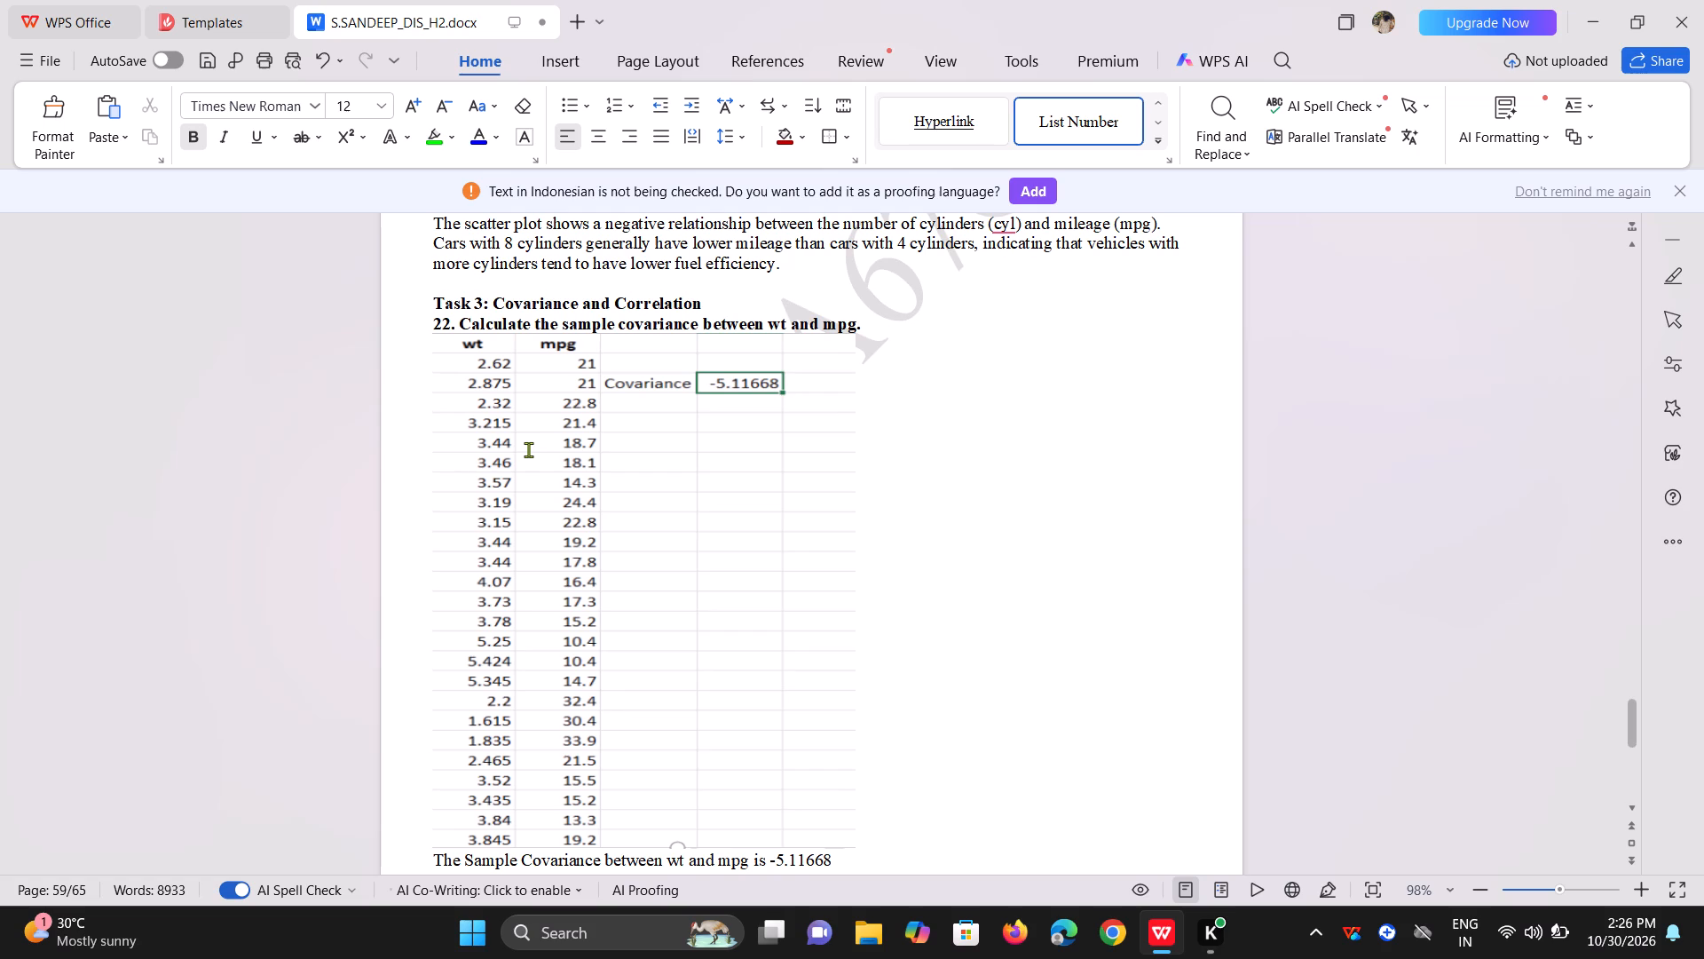
scroll(528, 449, up, 1)
Compare the correlation, regression and Part C questions from 23 to 40 to check them for repeated text.
scroll(528, 449, down, 4)
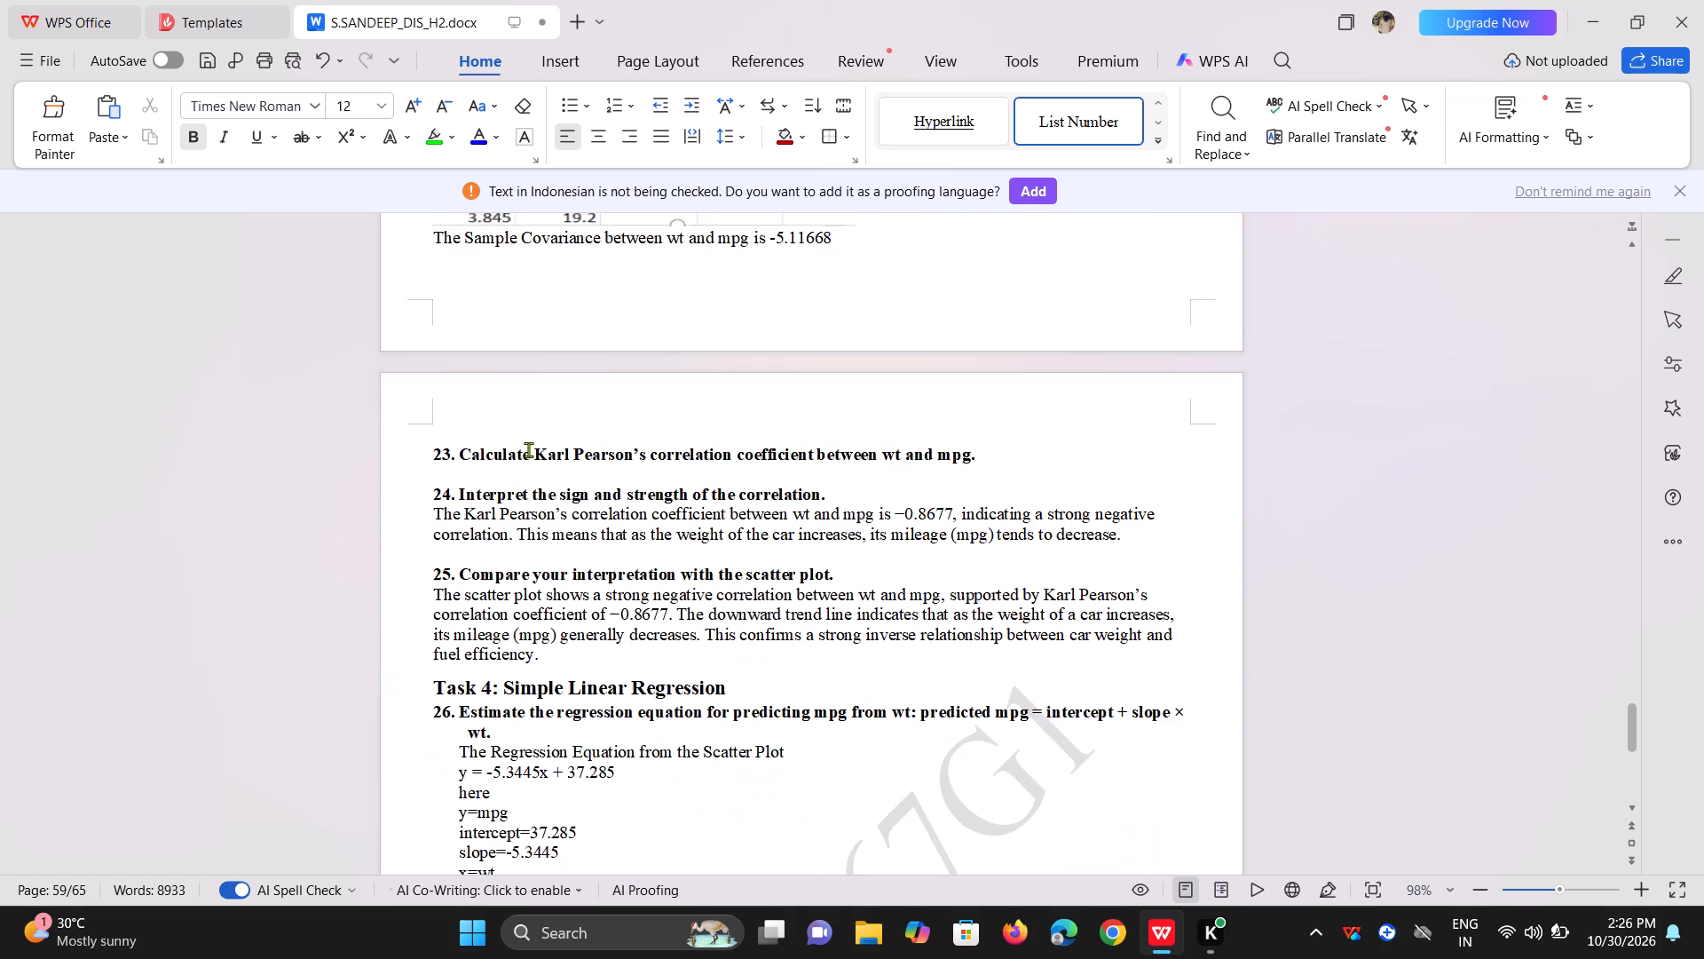
scroll(528, 449, down, 3)
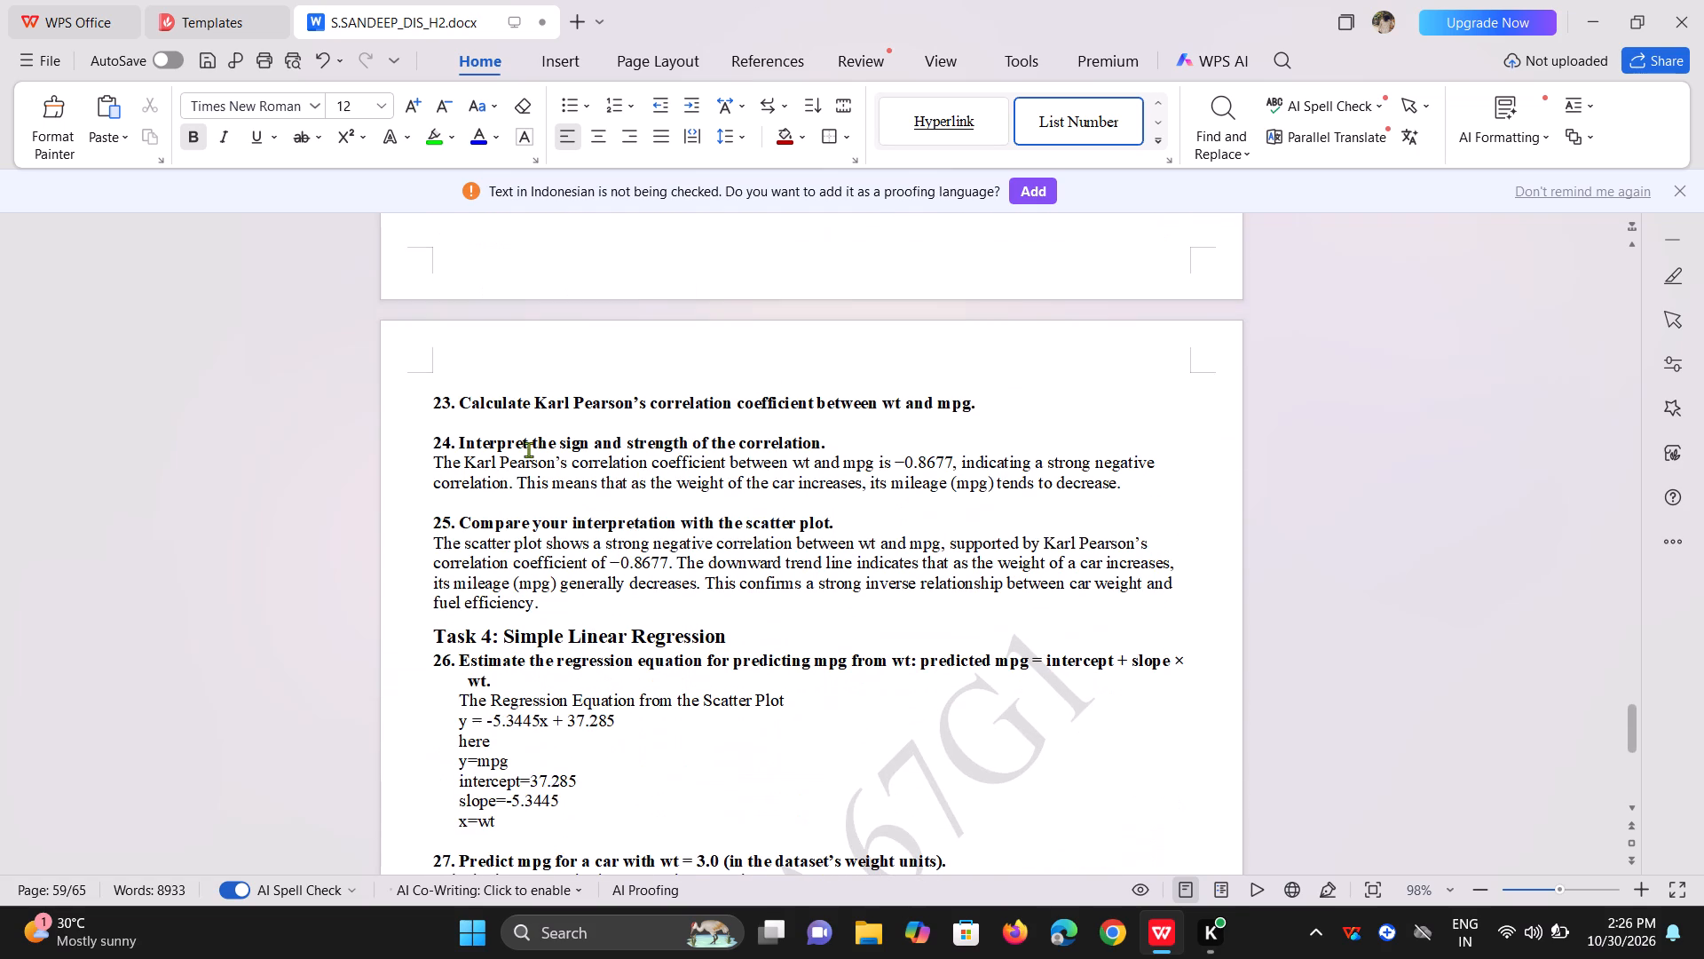
scroll(528, 449, down, 1)
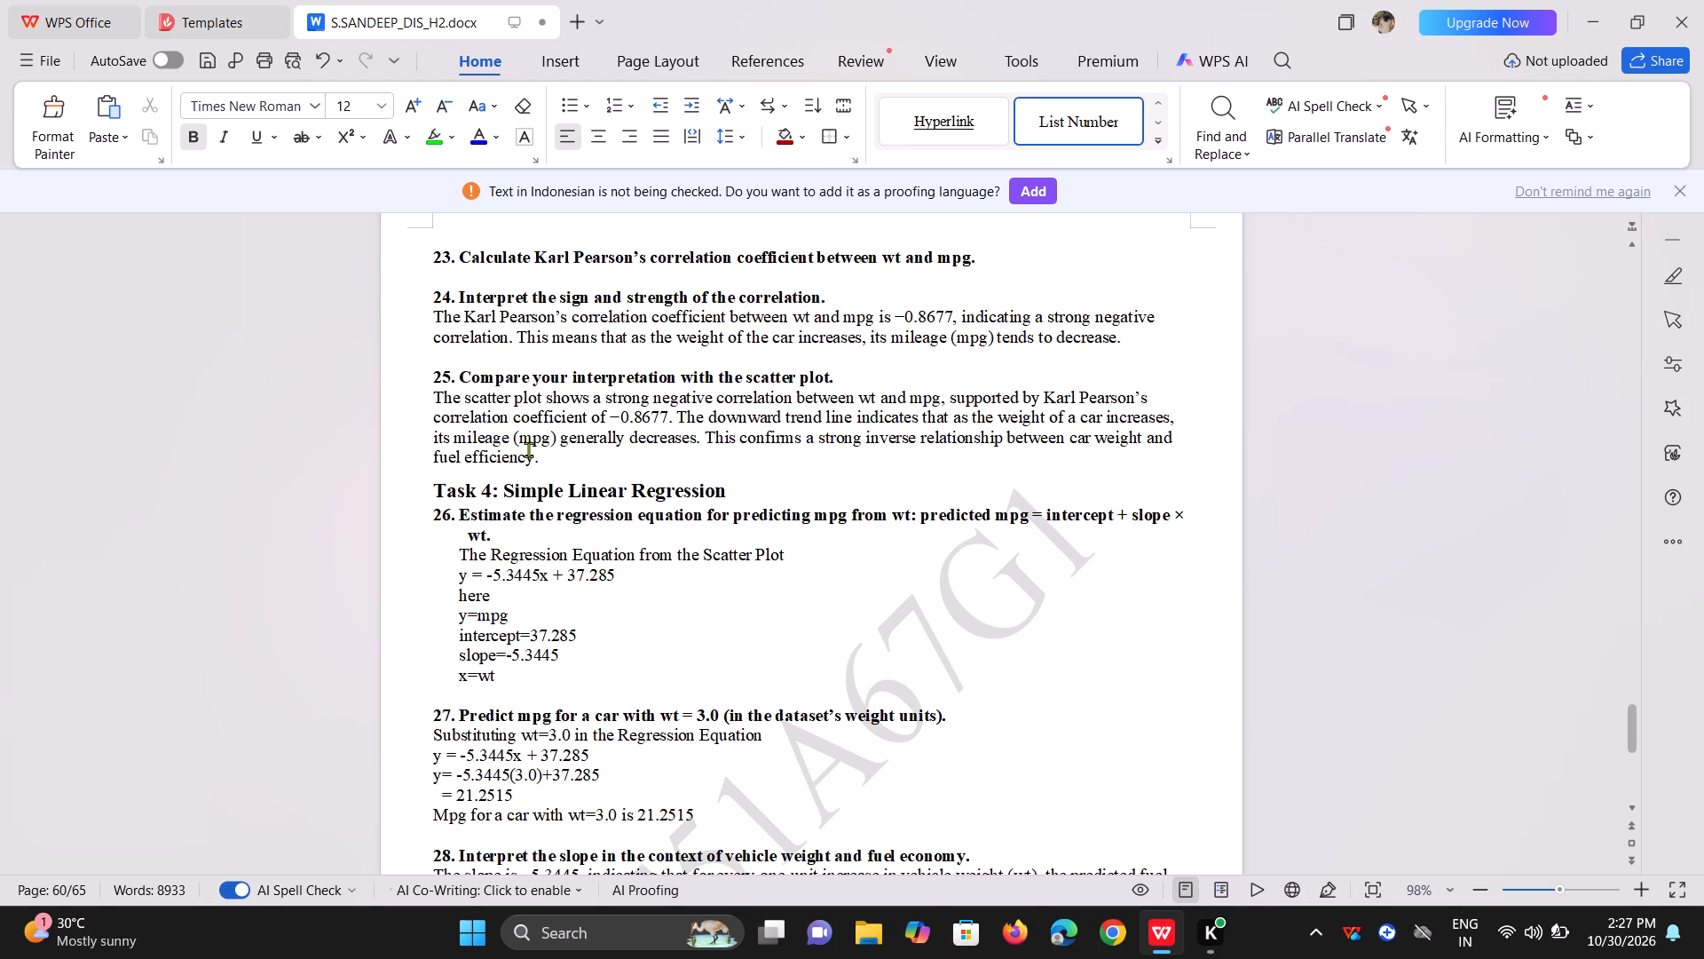
click(528, 449)
scroll(528, 449, down, 5)
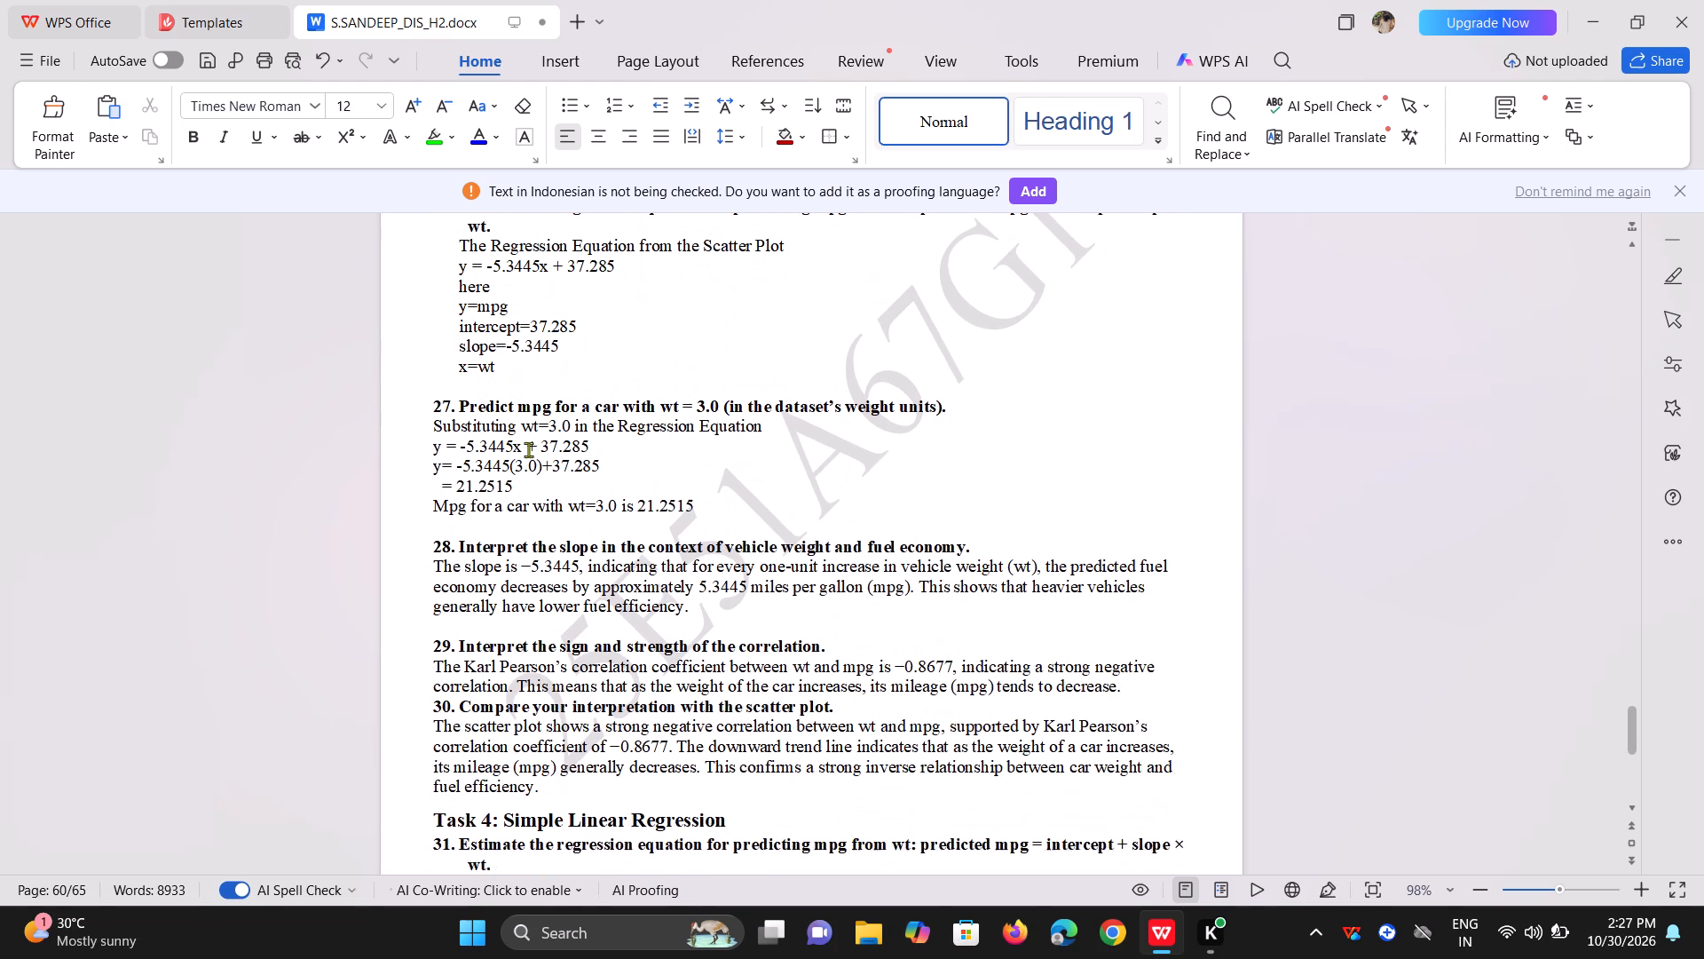
click(406, 481)
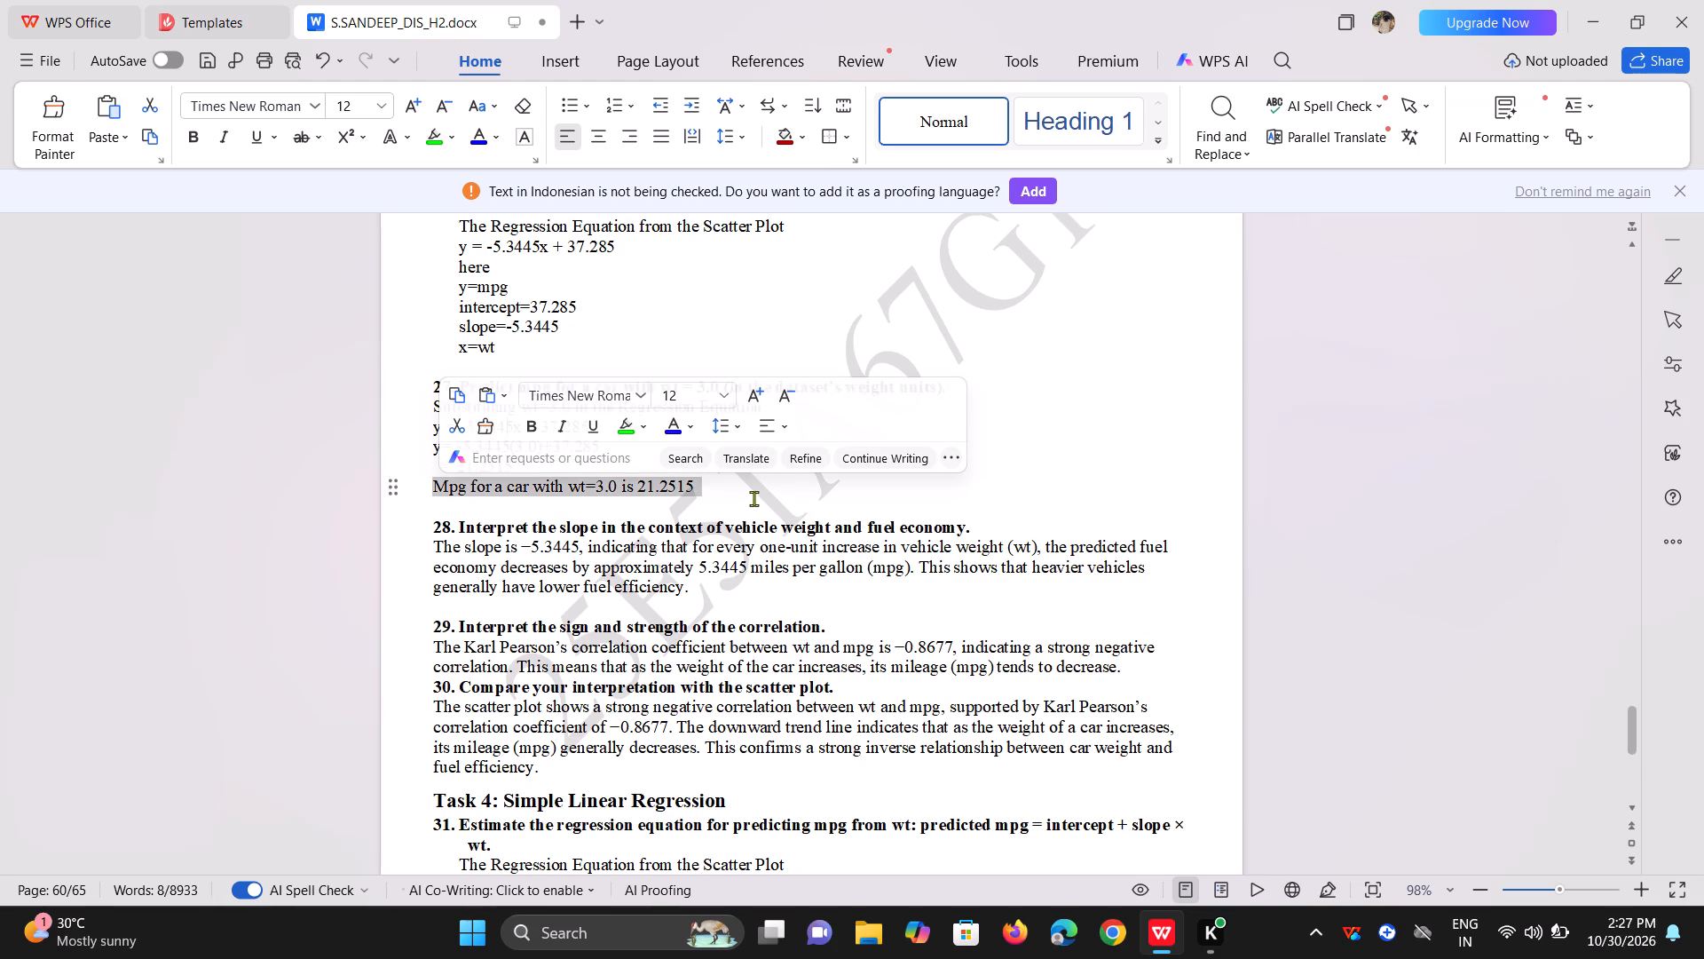
click(753, 498)
scroll(753, 498, down, 10)
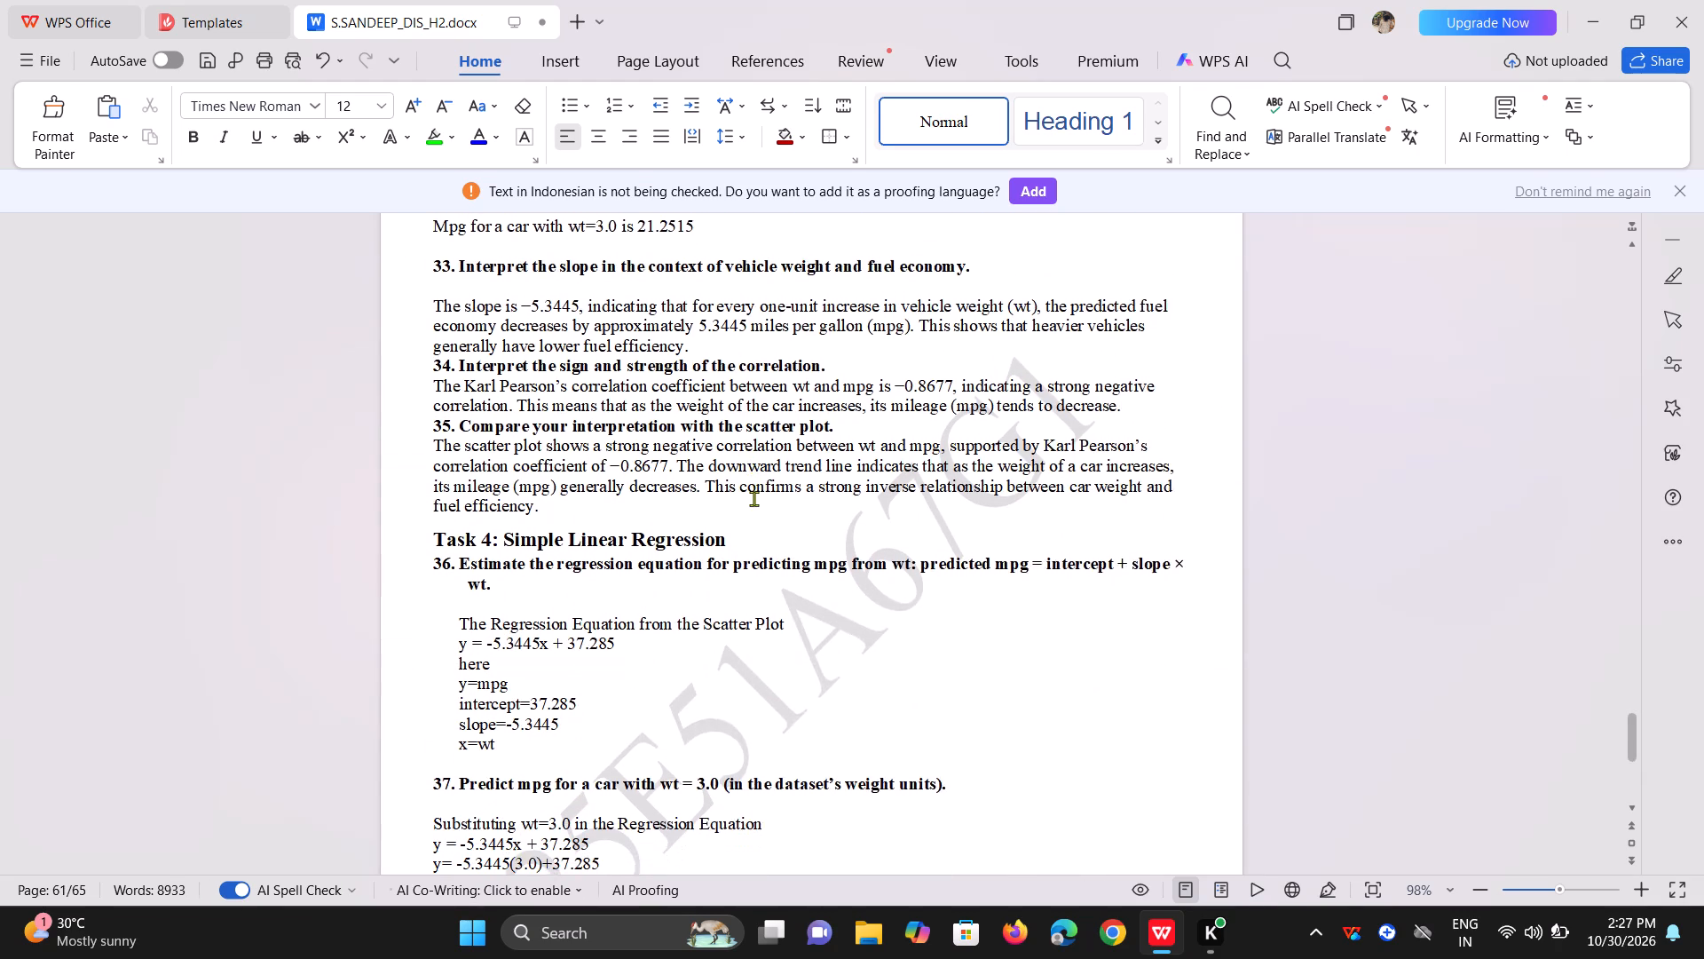
scroll(753, 498, down, 8)
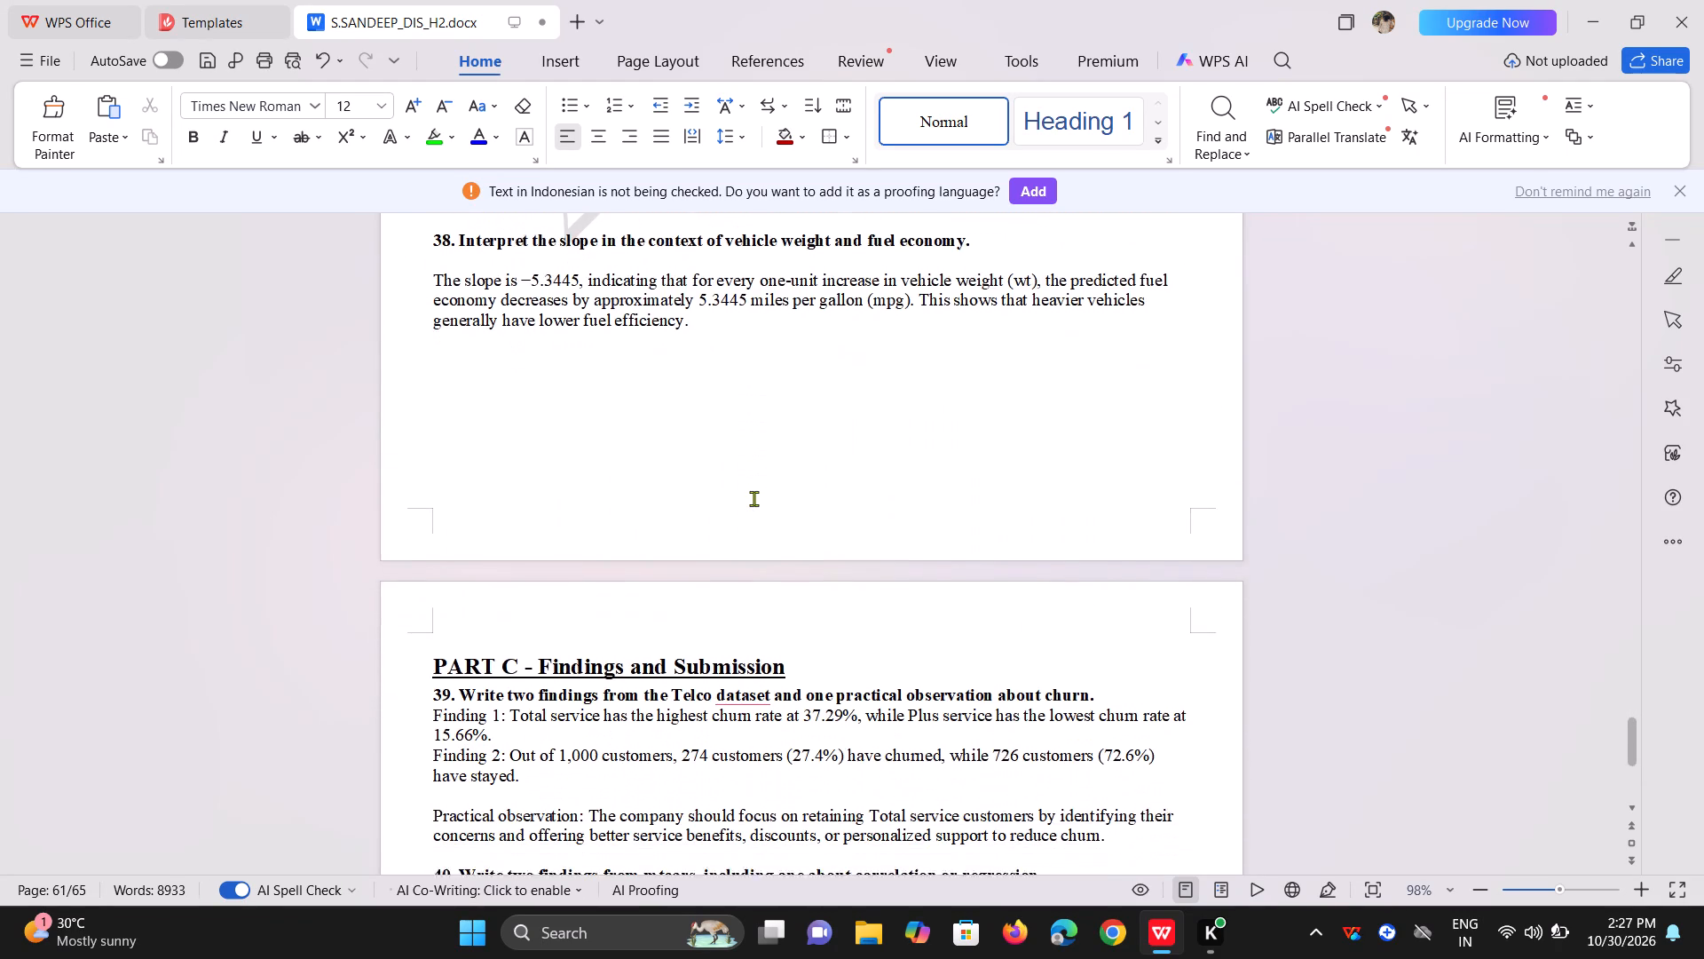
scroll(753, 498, up, 10)
scroll(787, 622, up, 10)
scroll(787, 622, right, 1)
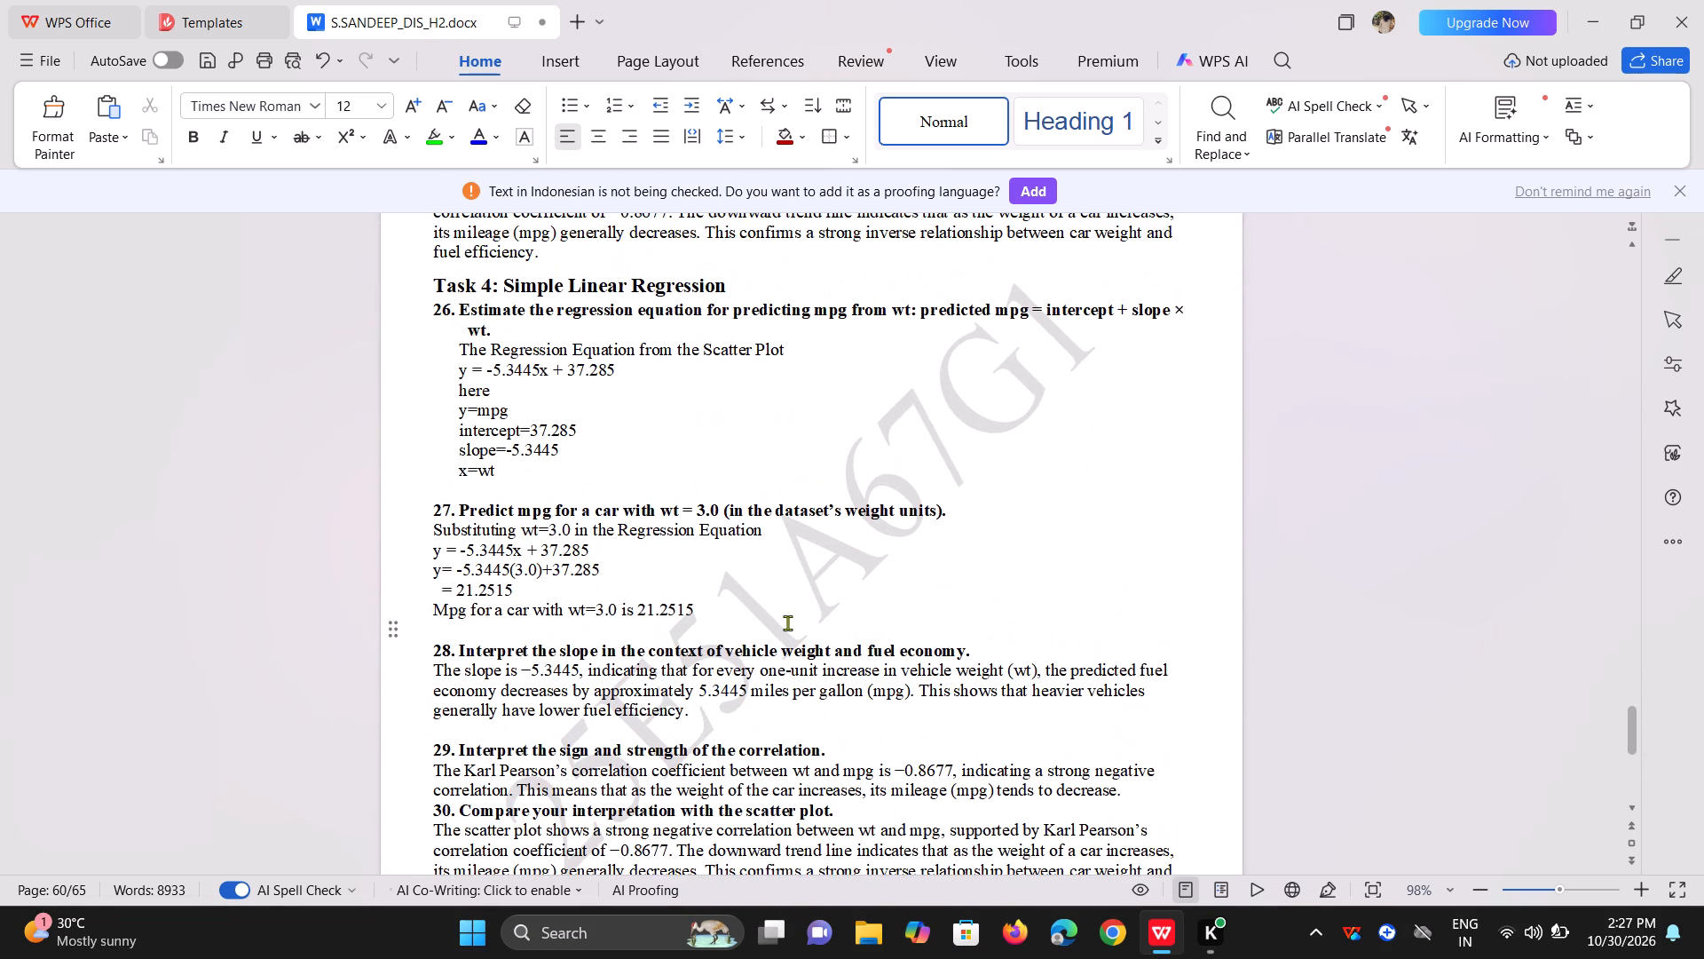
scroll(787, 622, right, 1)
scroll(787, 622, down, 5)
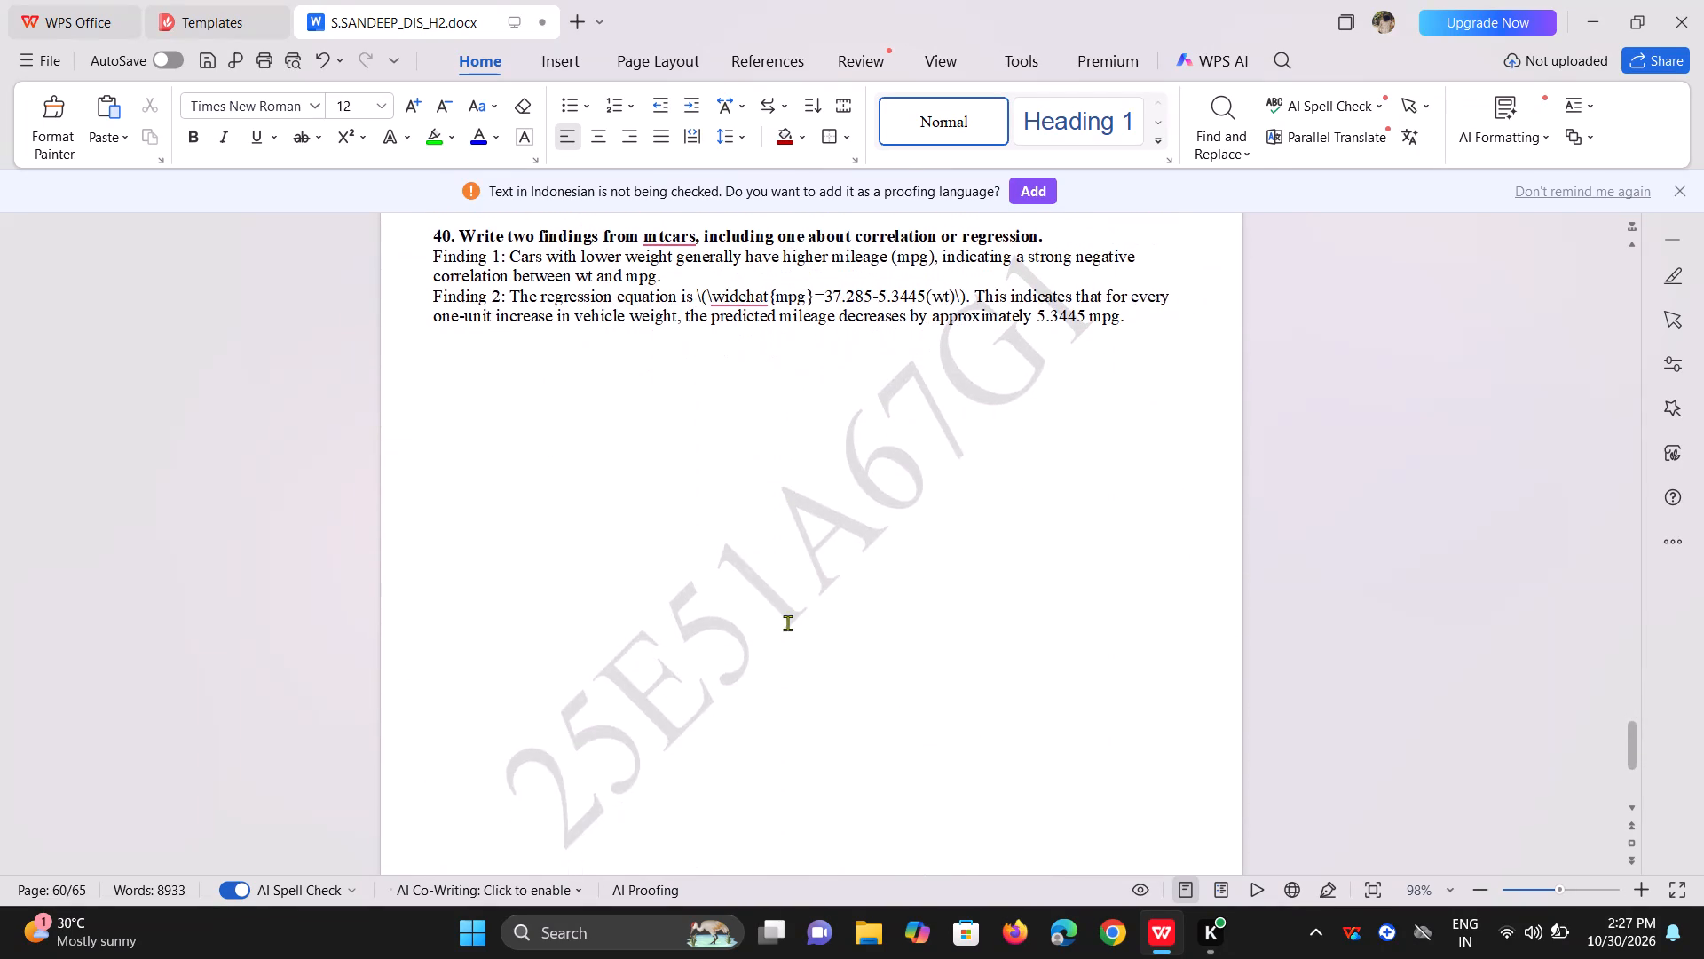
scroll(787, 622, up, 7)
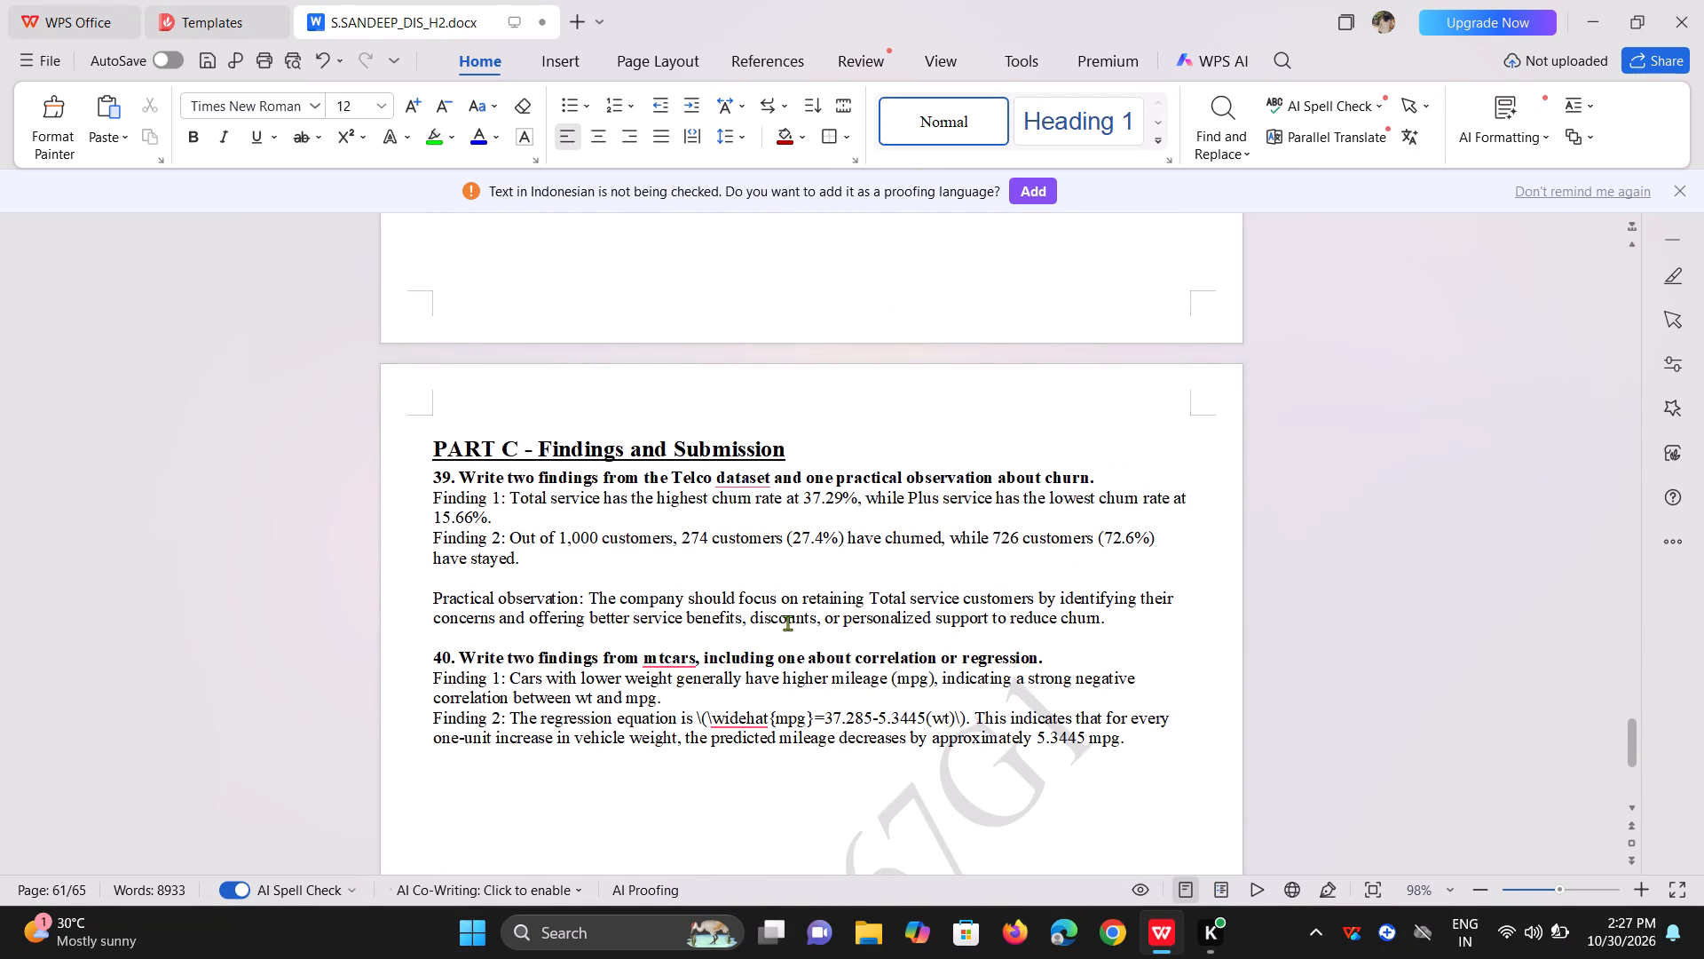
scroll(787, 622, up, 14)
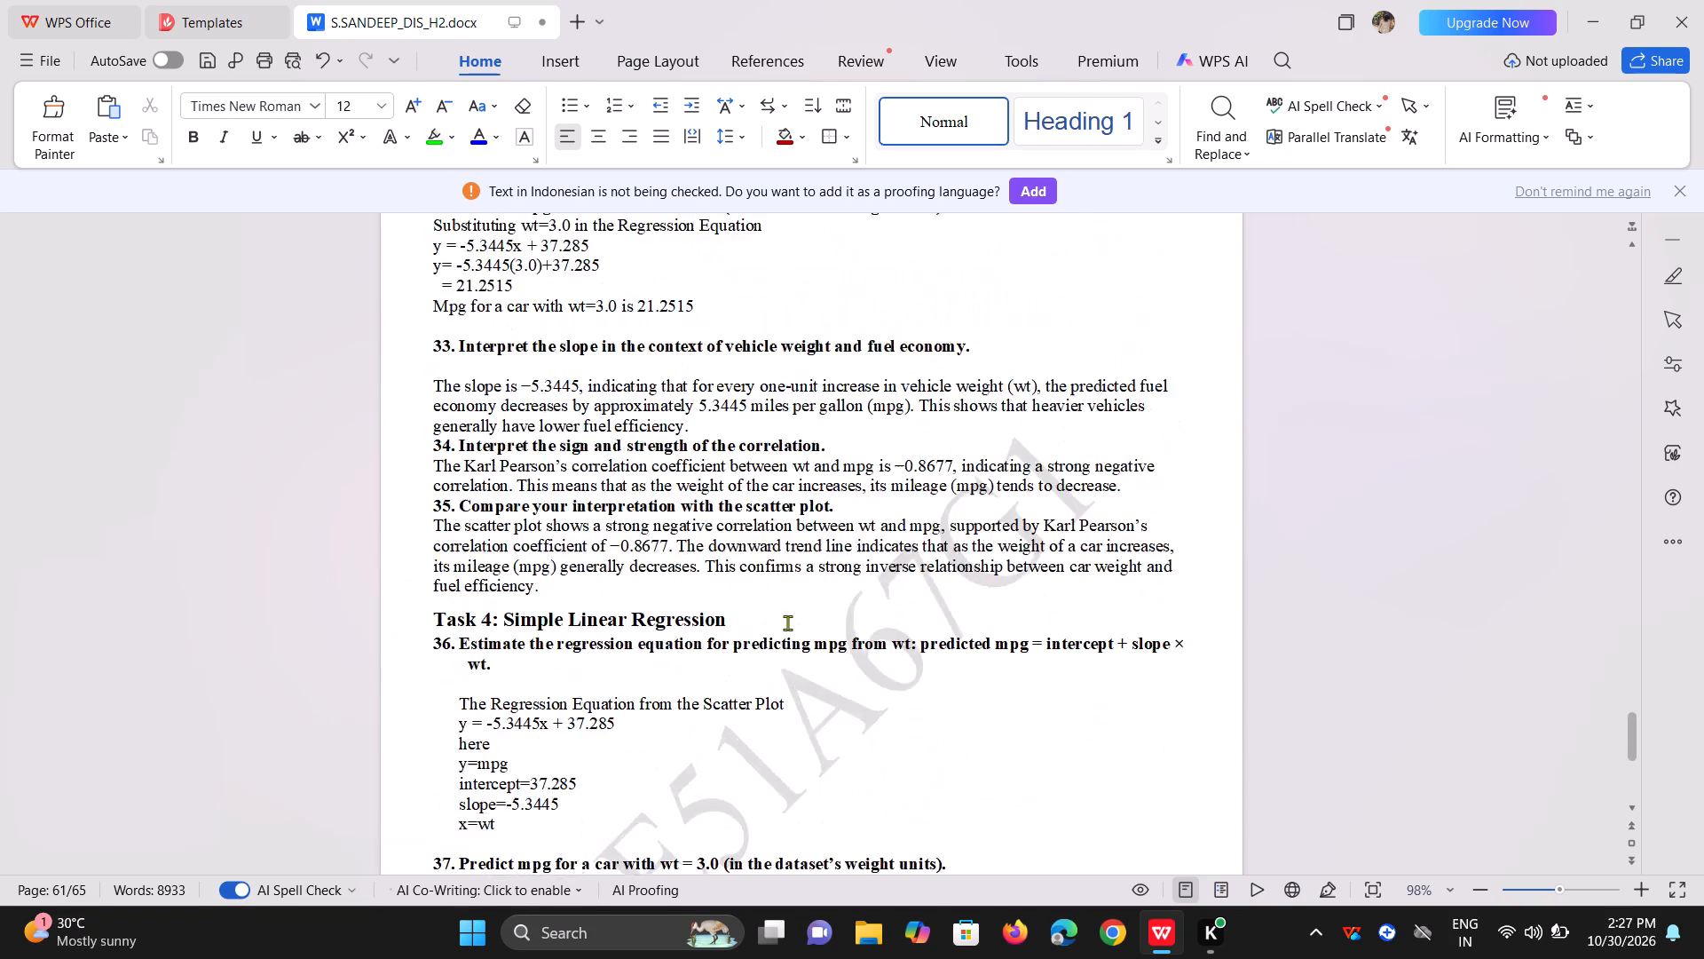
scroll(787, 622, up, 18)
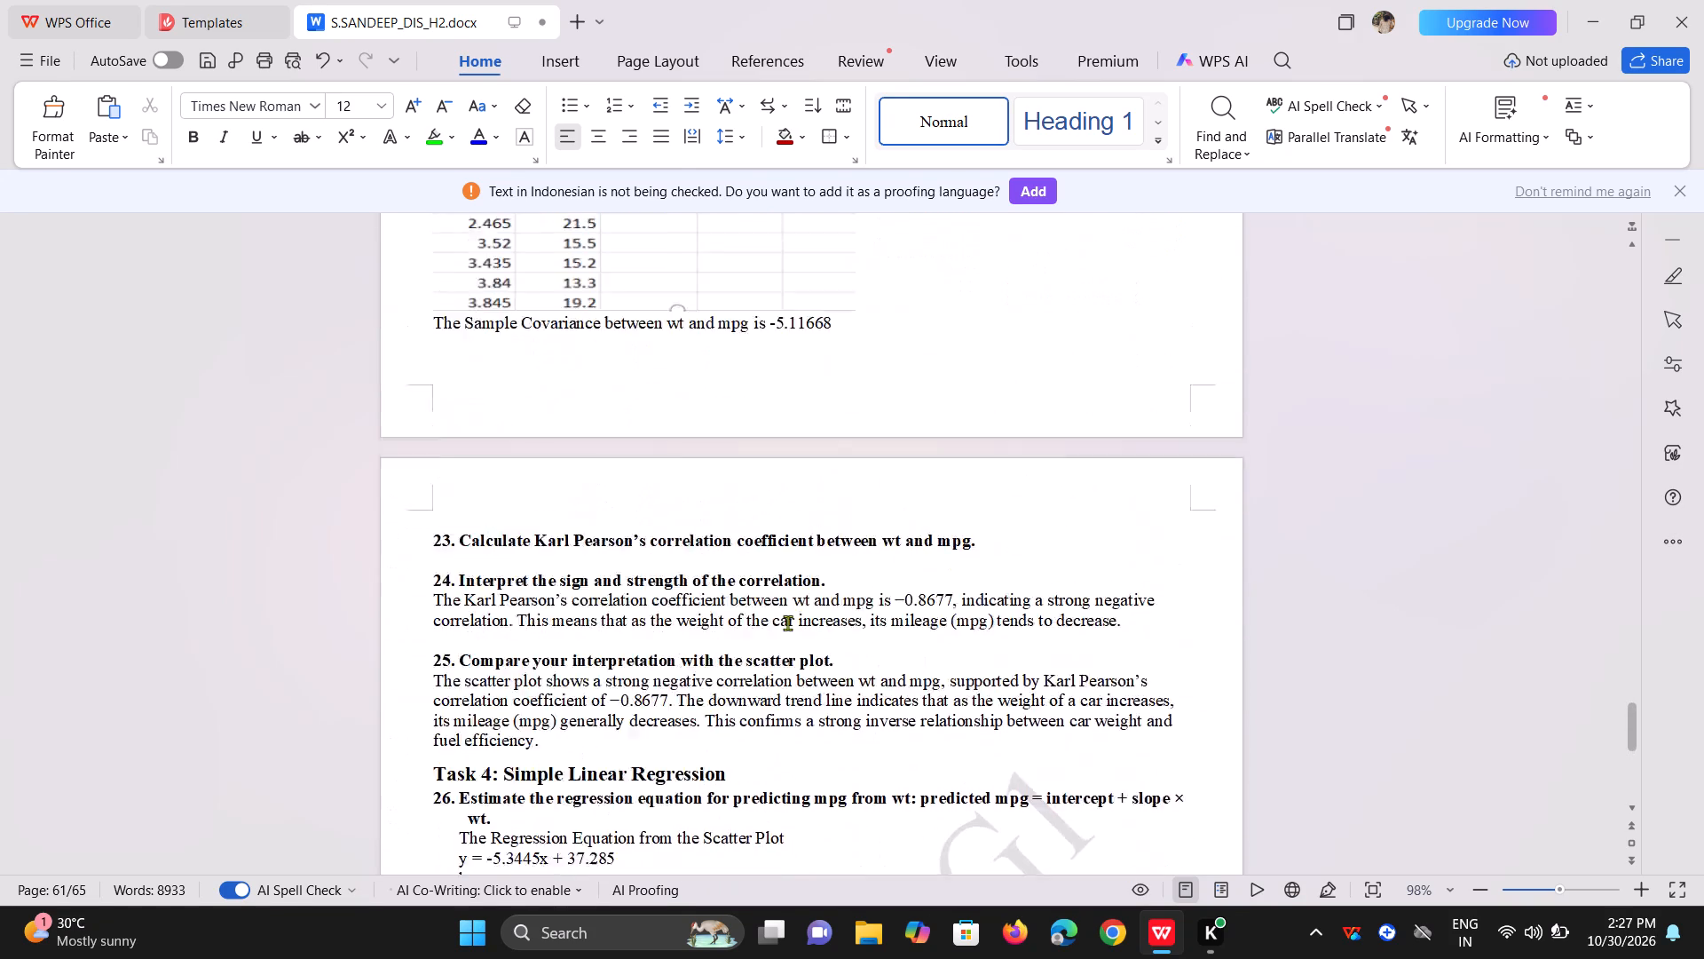
scroll(787, 622, up, 3)
scroll(787, 622, down, 1)
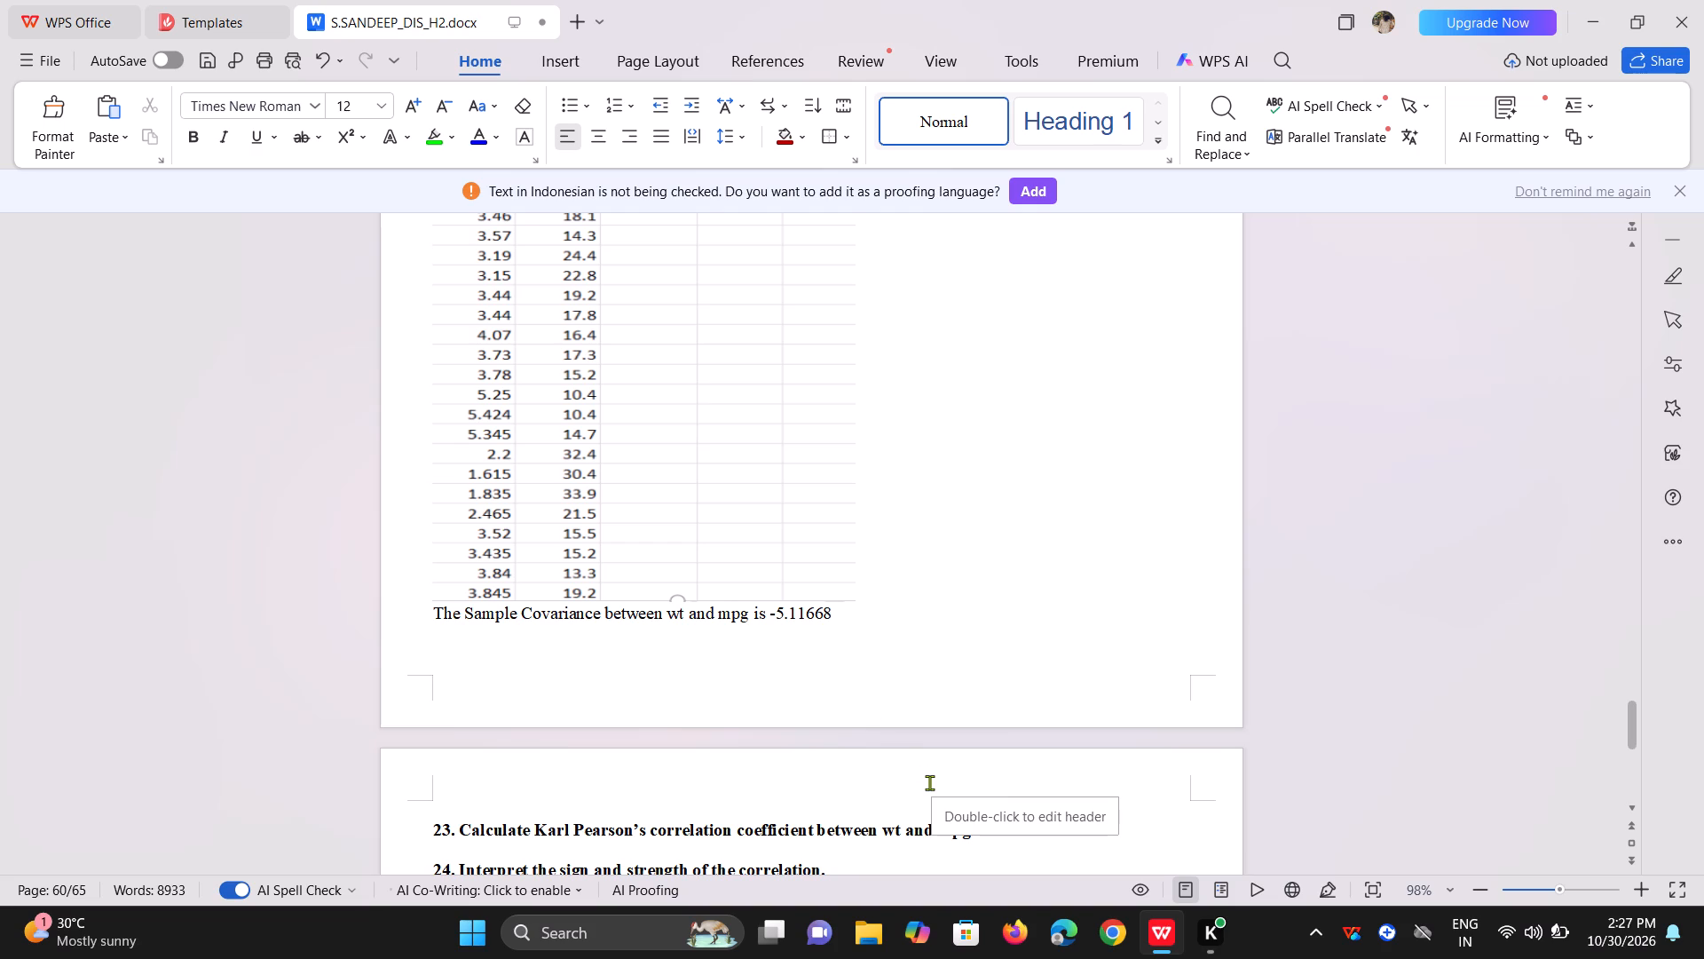
Undo the blank-line edits around questions 33 and 36 to 38 and the pasted question text, back to question 28's answer.
double_click(325, 58)
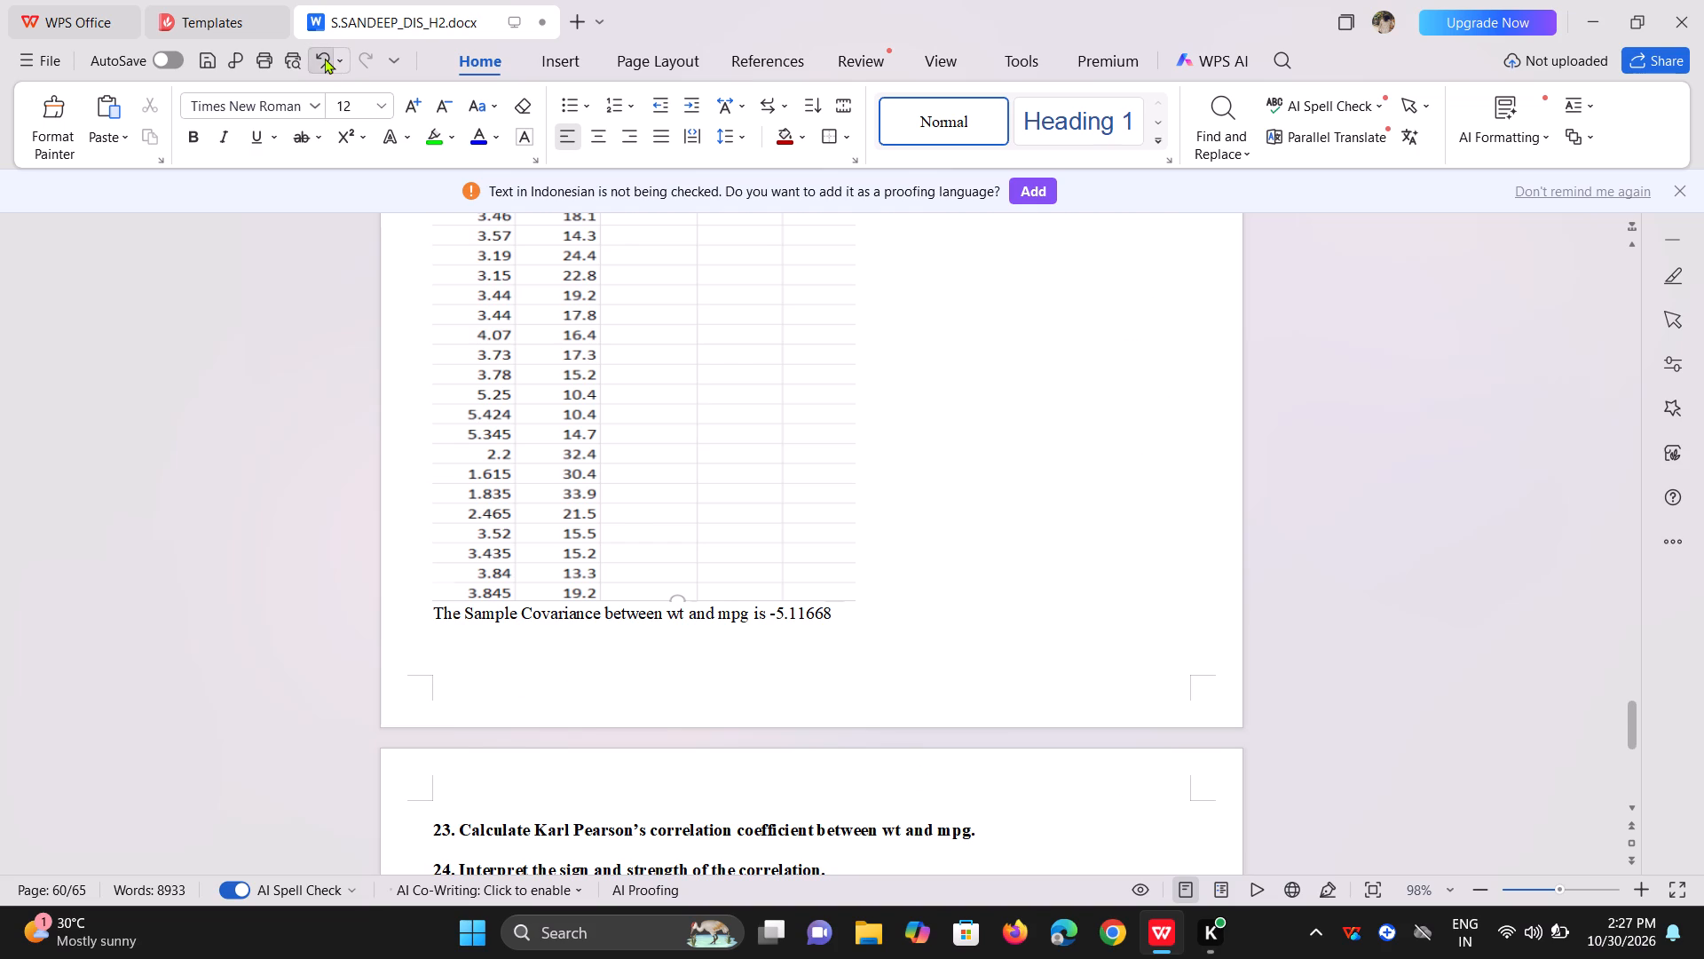
click(325, 58)
click(325, 58)
click(325, 58)
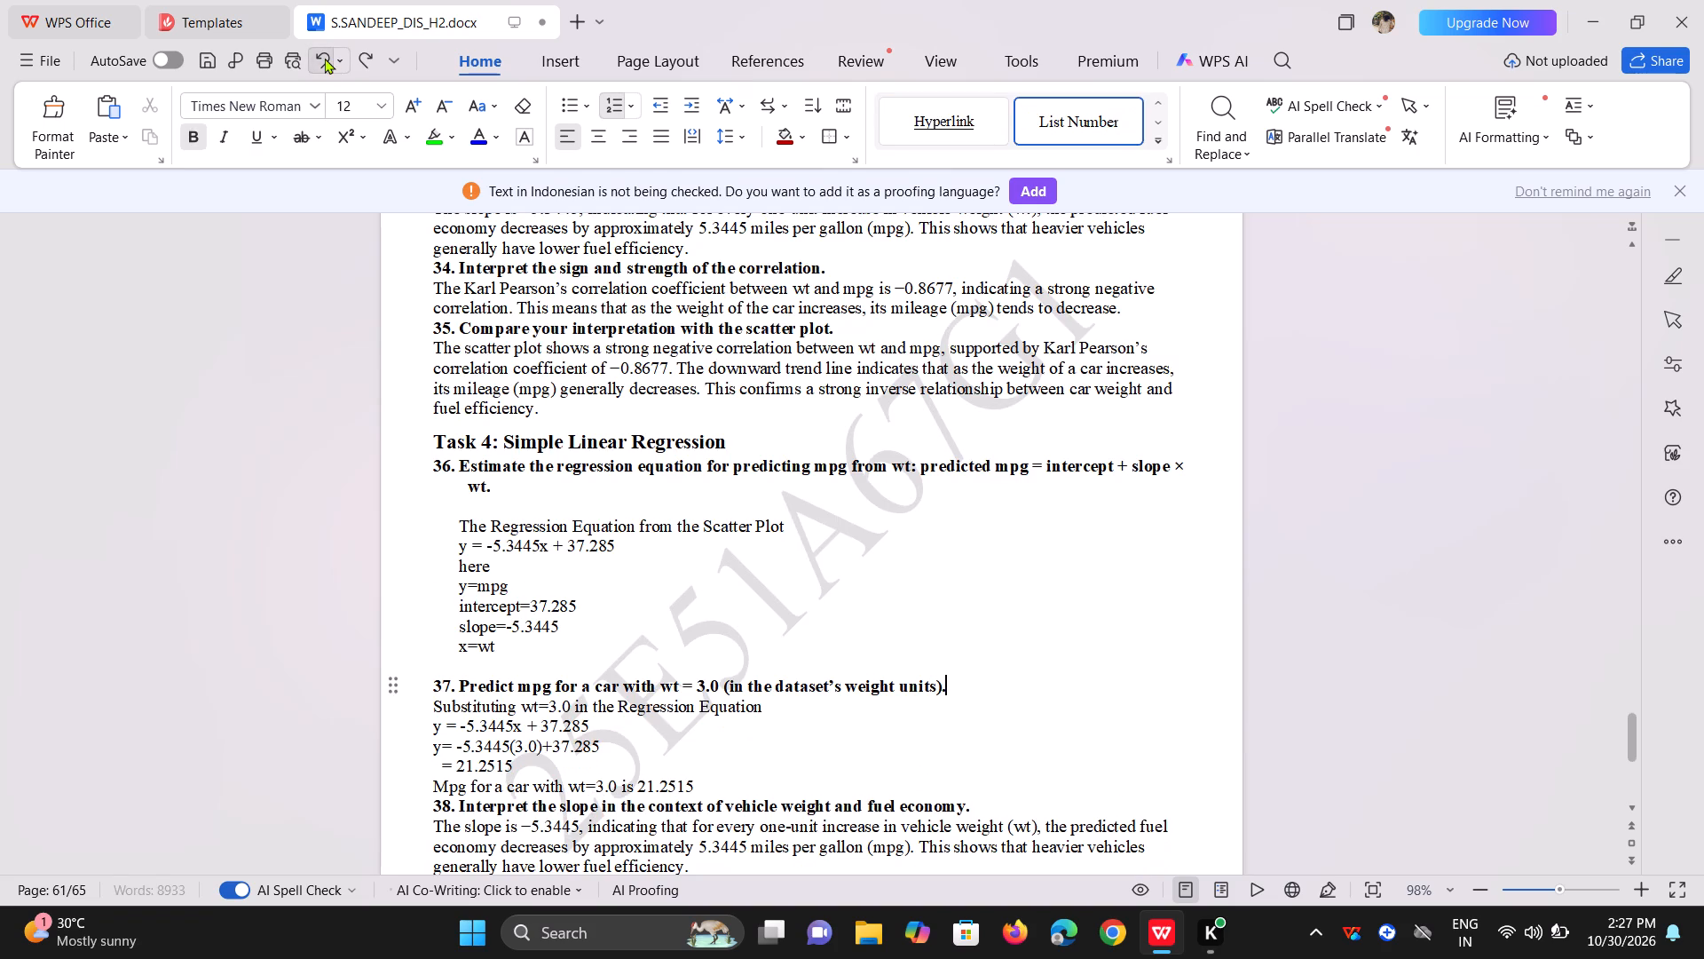
click(325, 58)
click(325, 58)
double_click(325, 58)
click(325, 58)
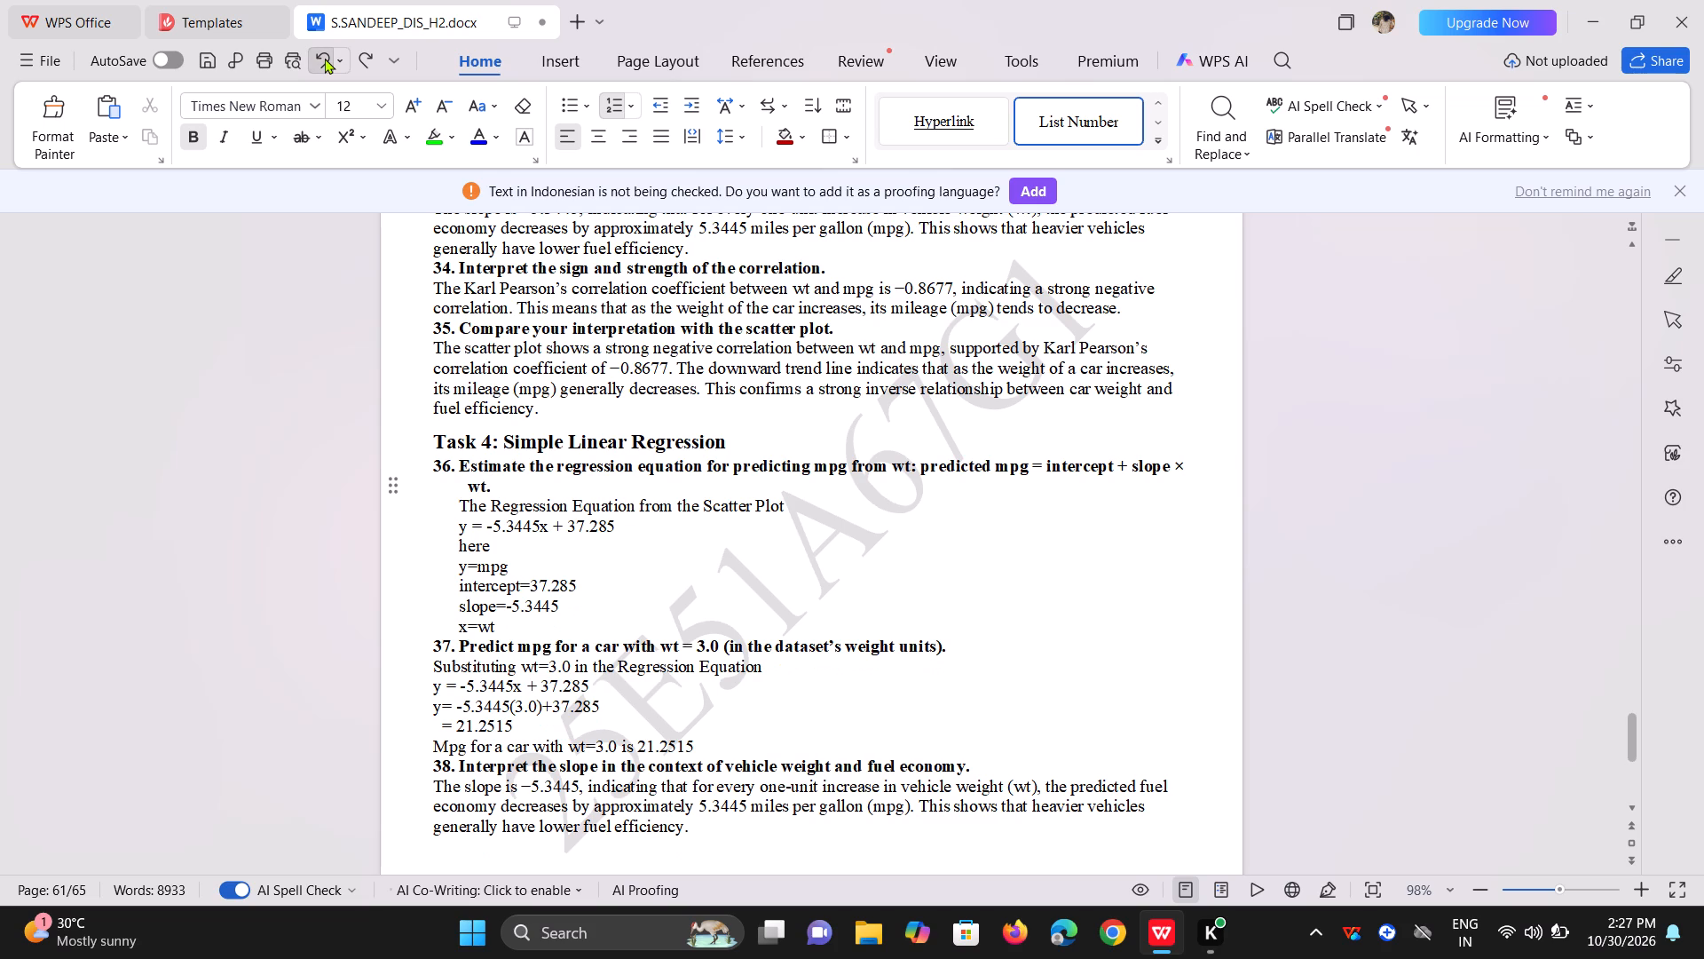
click(325, 58)
click(325, 58)
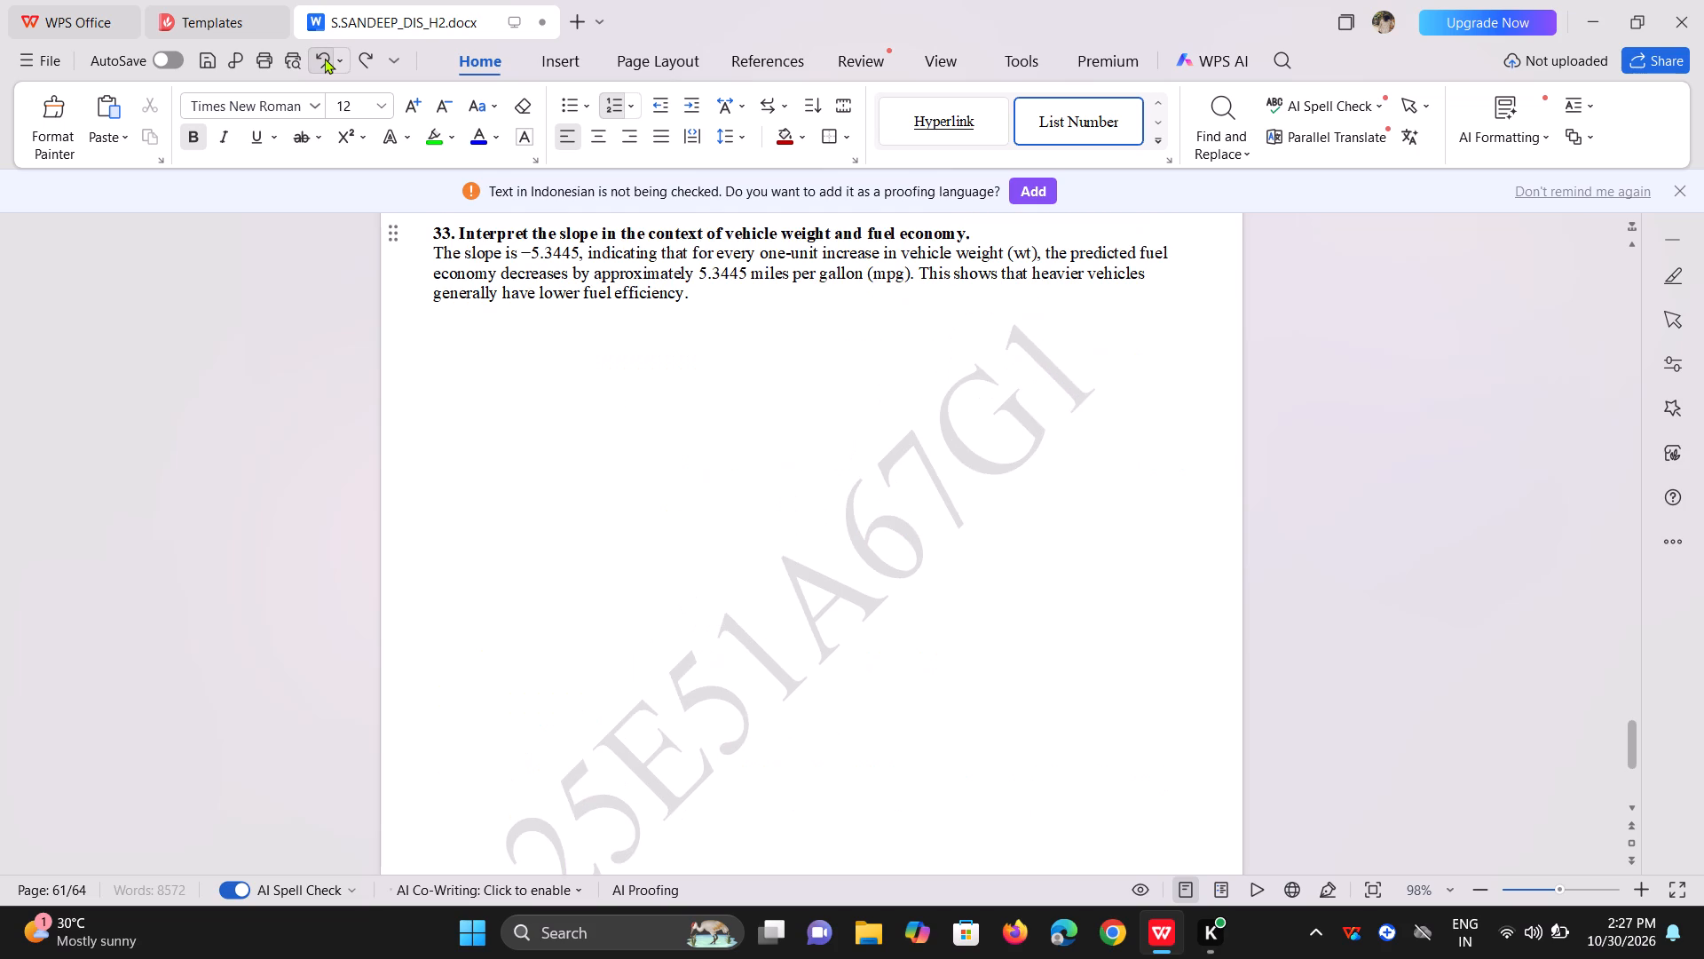
click(325, 58)
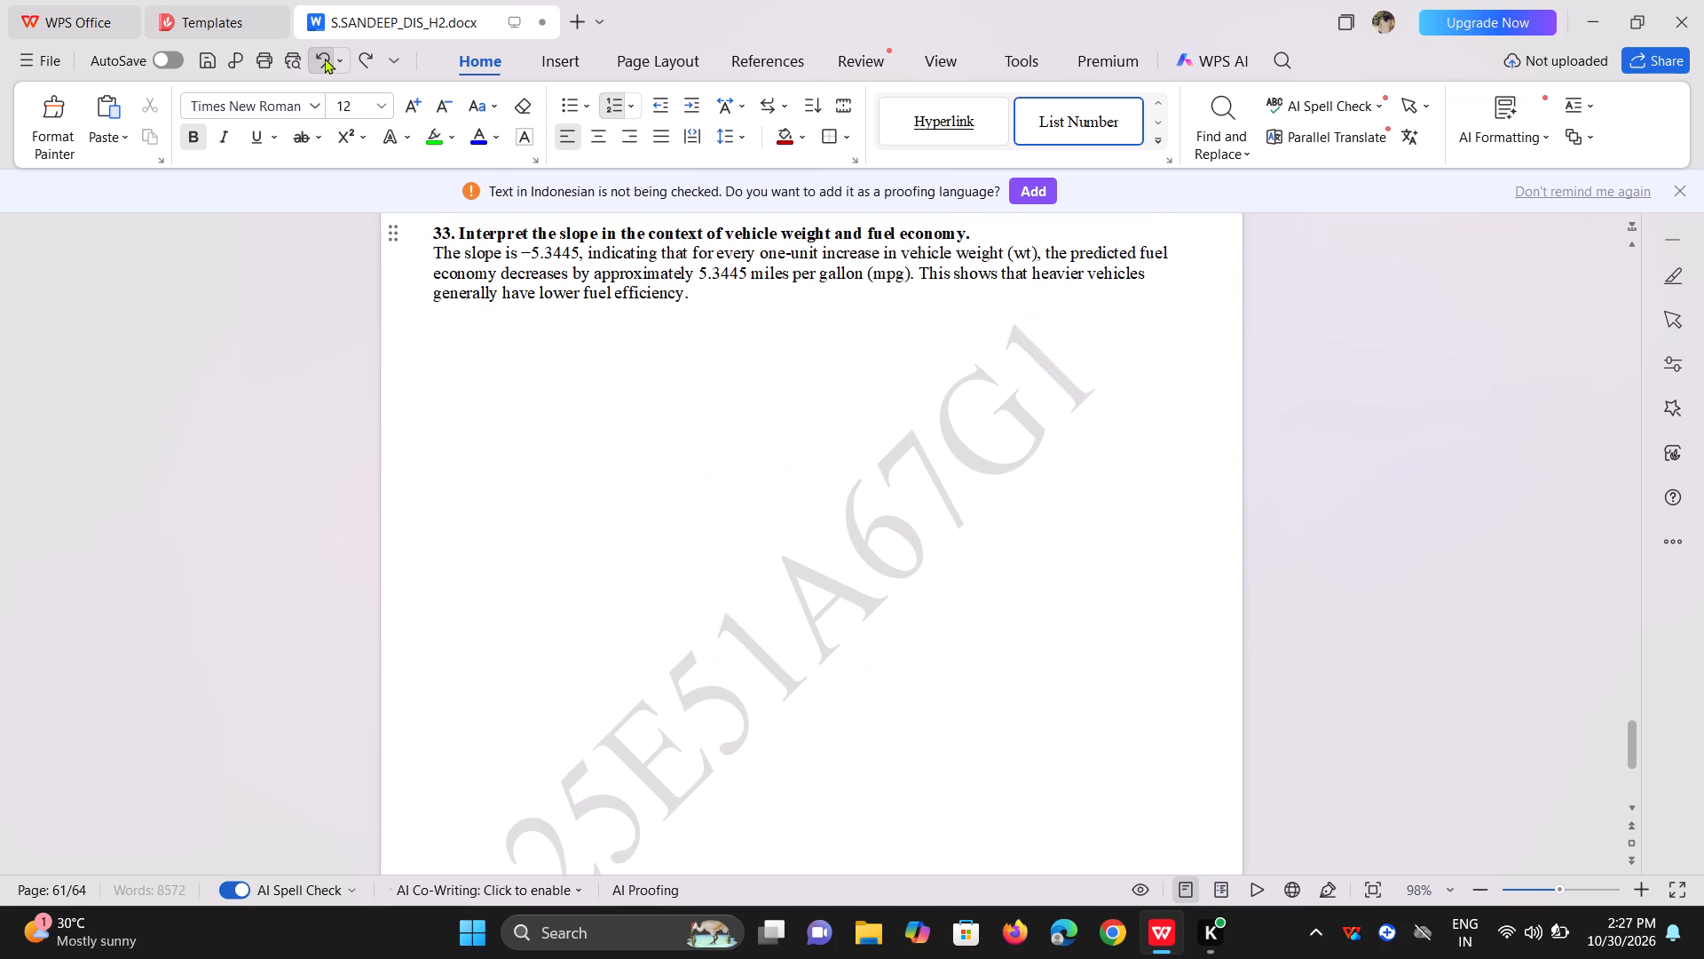
click(325, 58)
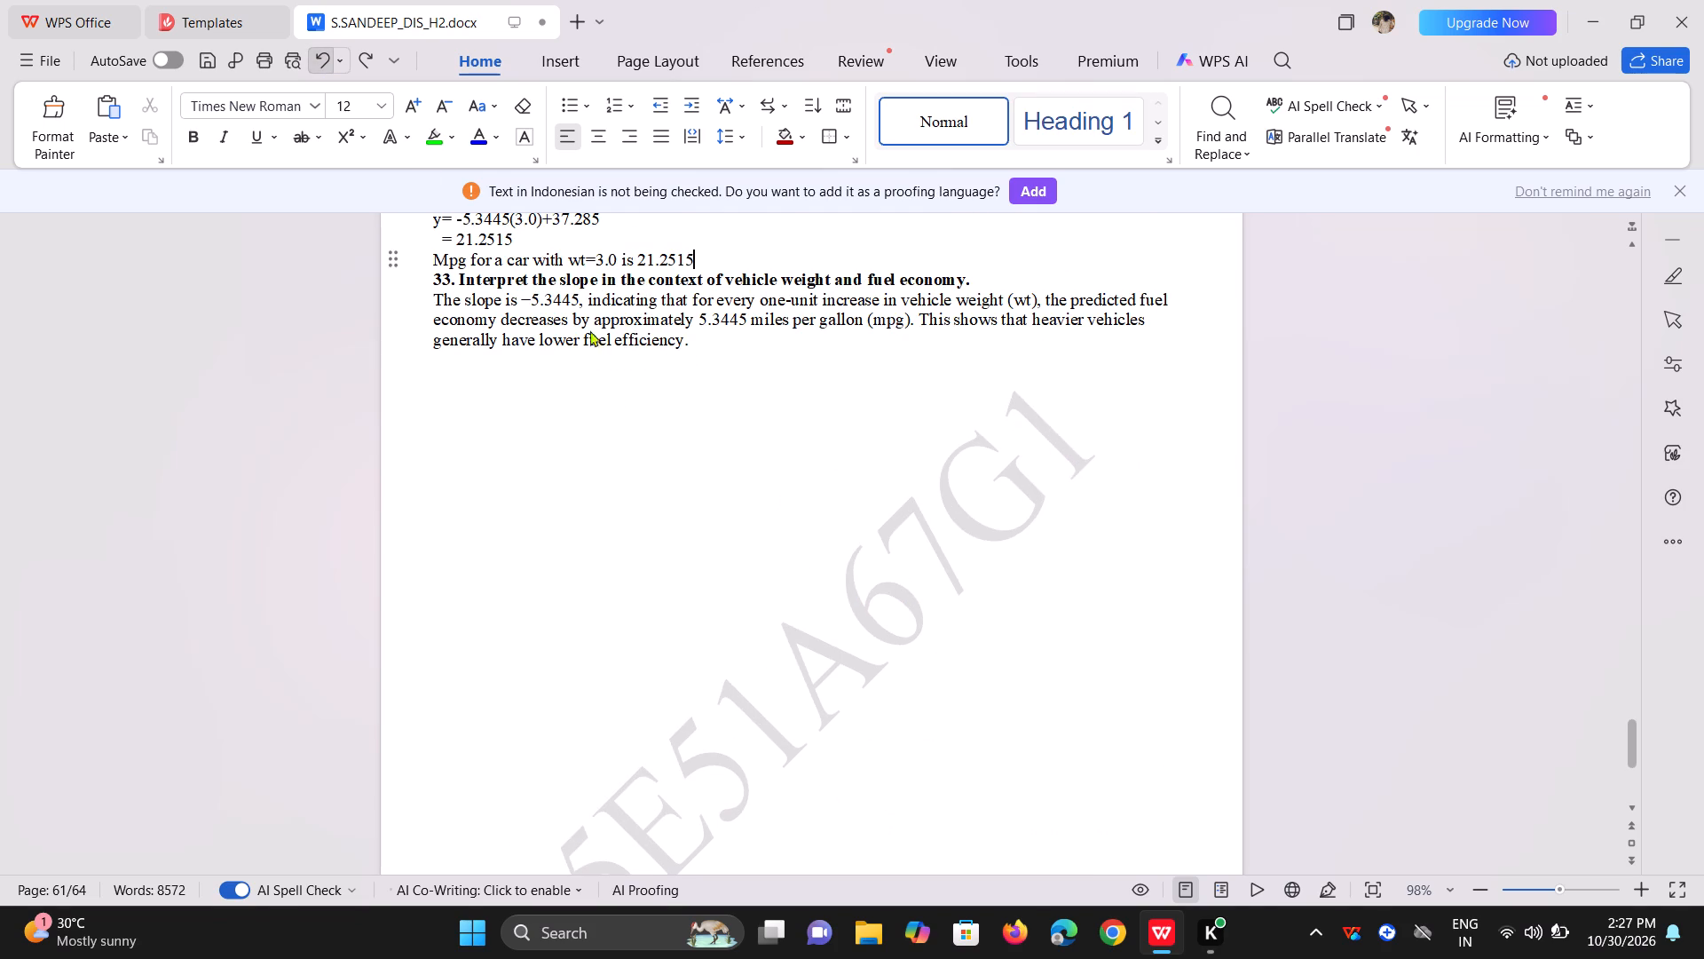
Examine the pages from question 28 back to the hp and mpg scatter plot, including question 22's covariance table.
scroll(761, 461, up, 8)
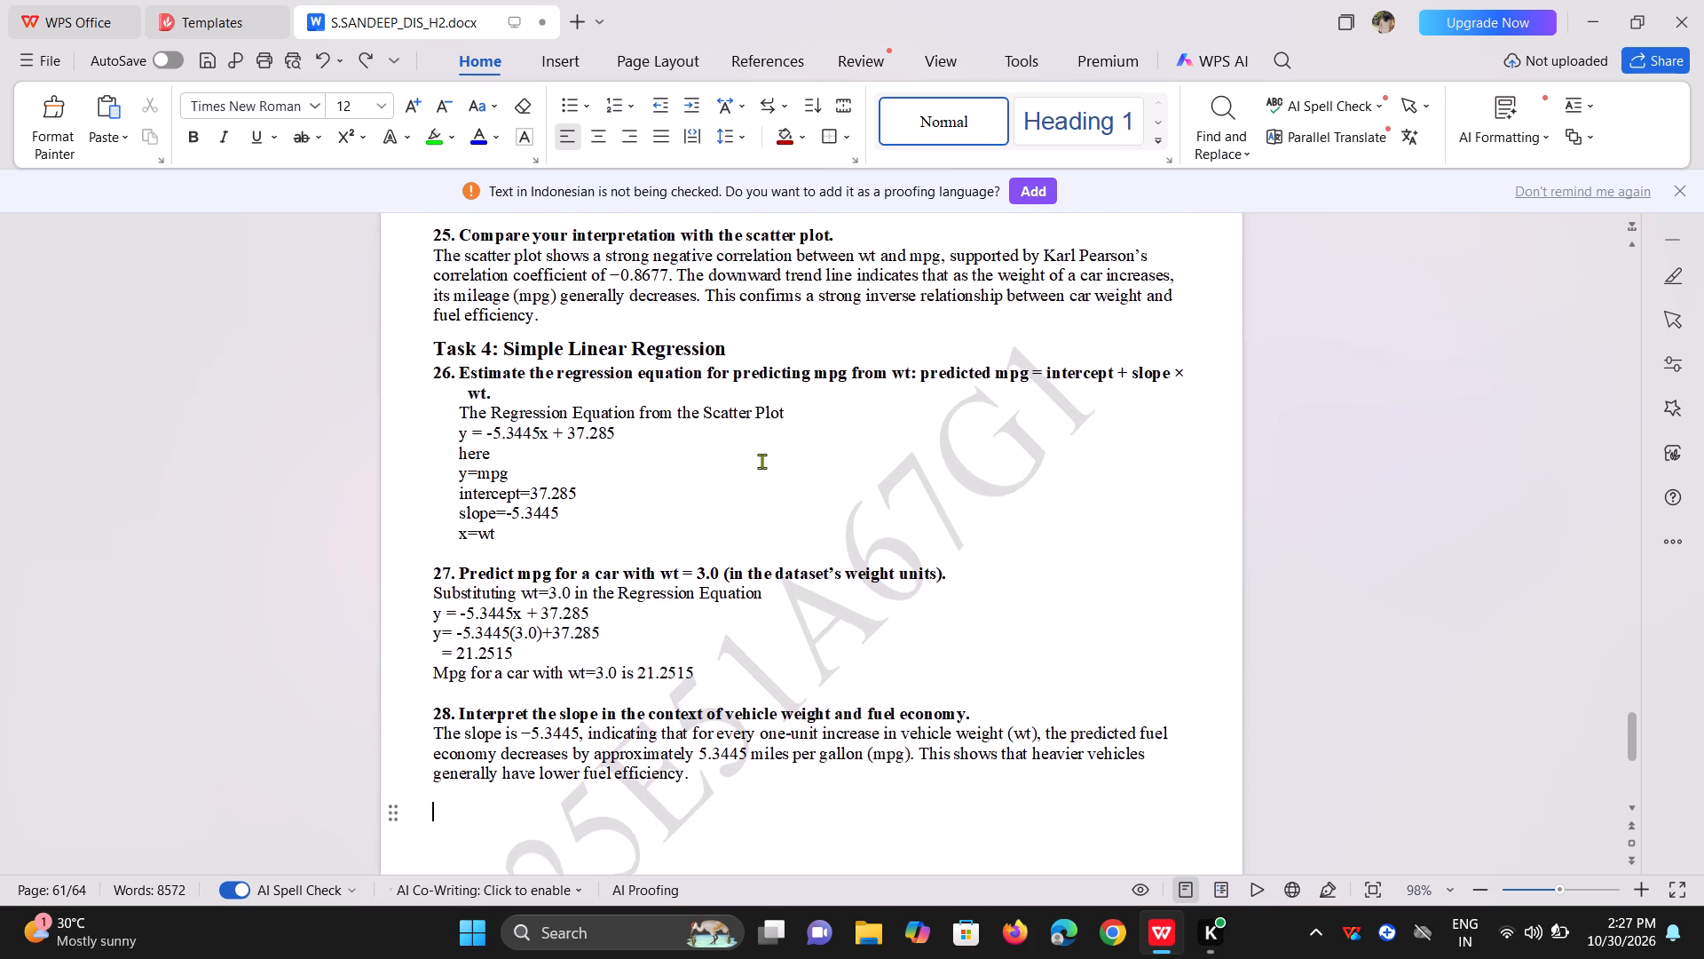
scroll(761, 461, up, 12)
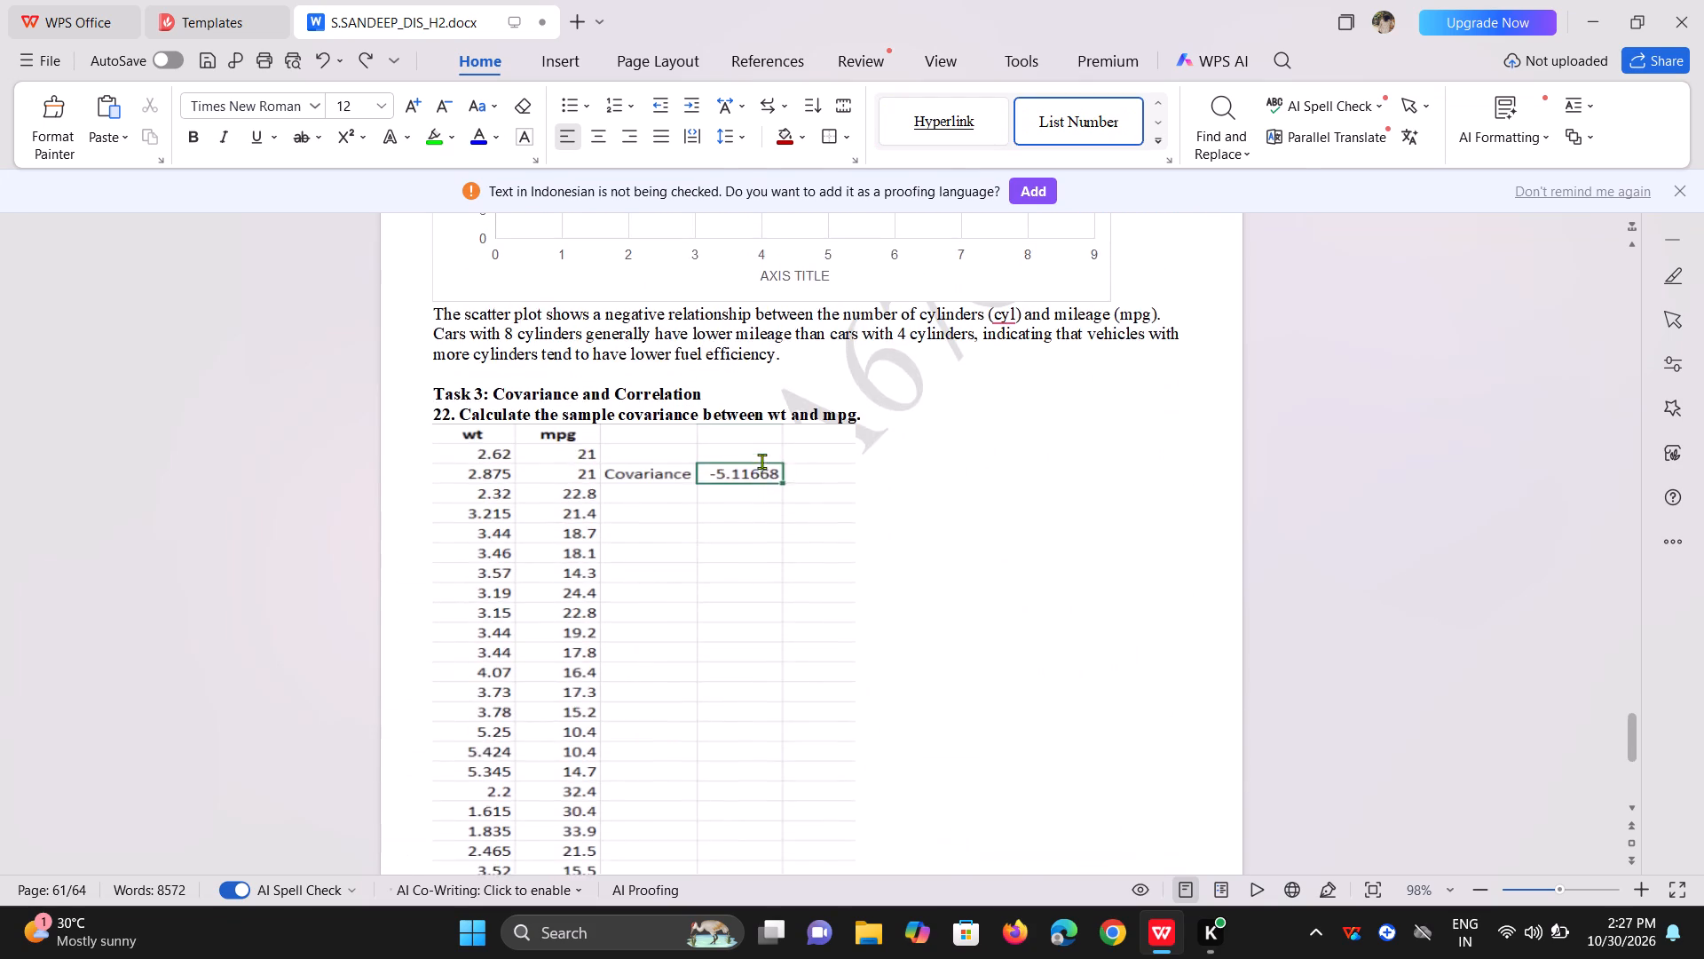
scroll(761, 461, up, 12)
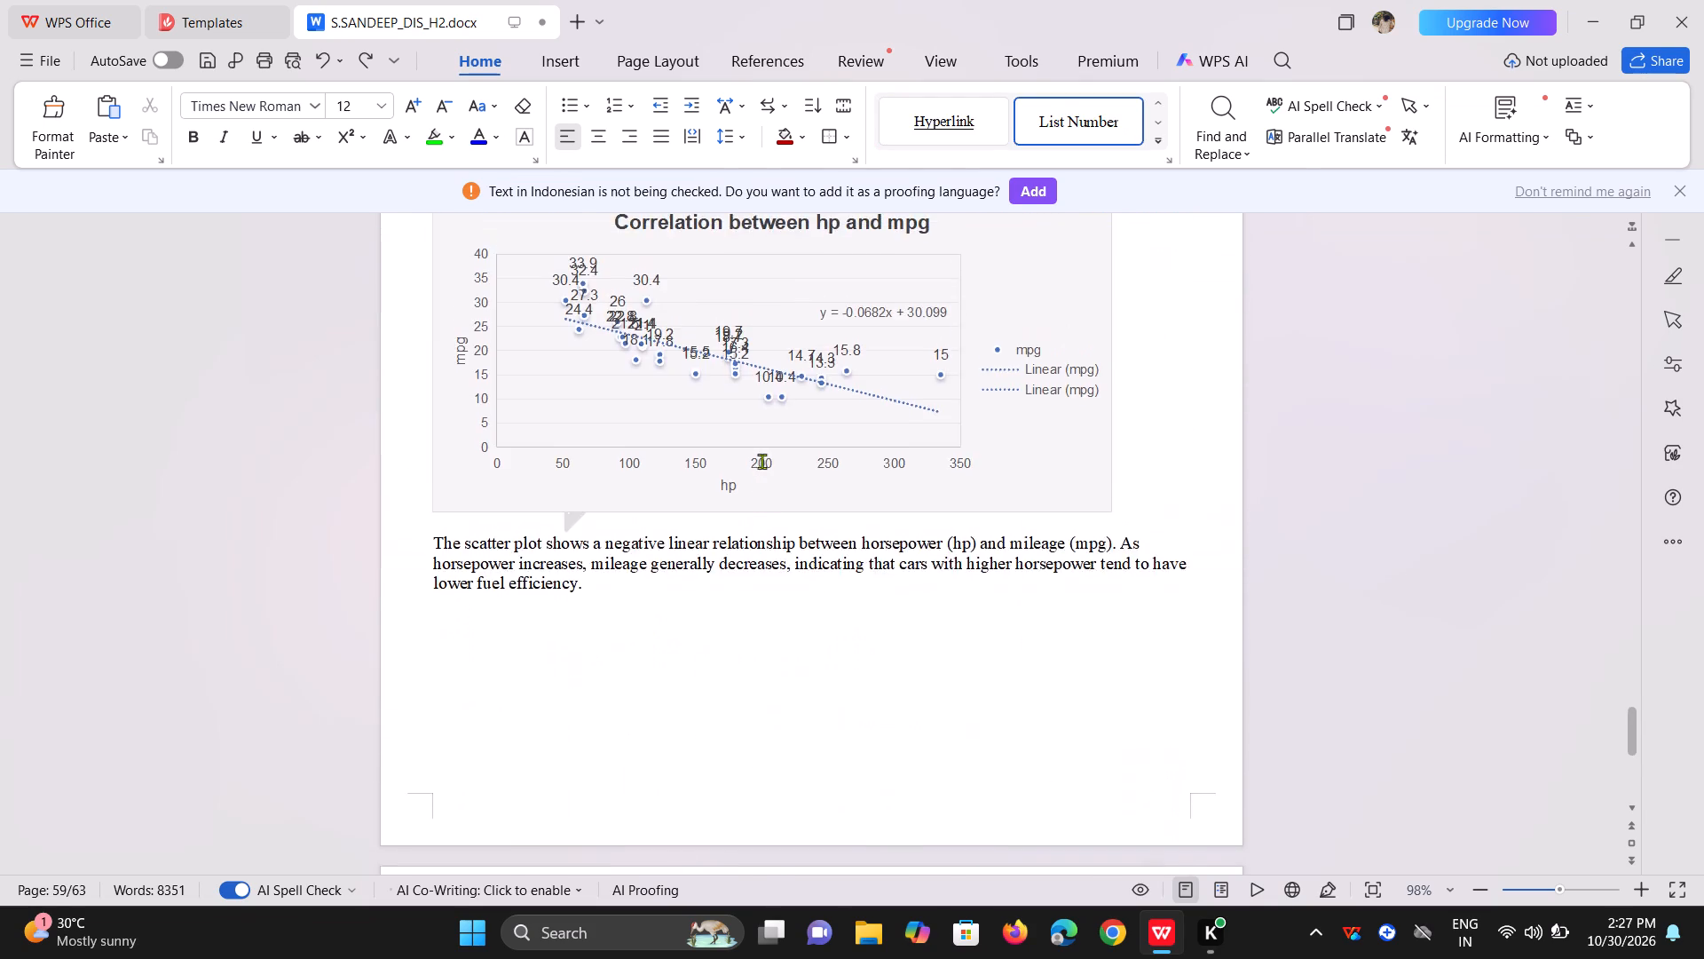
scroll(761, 461, down, 11)
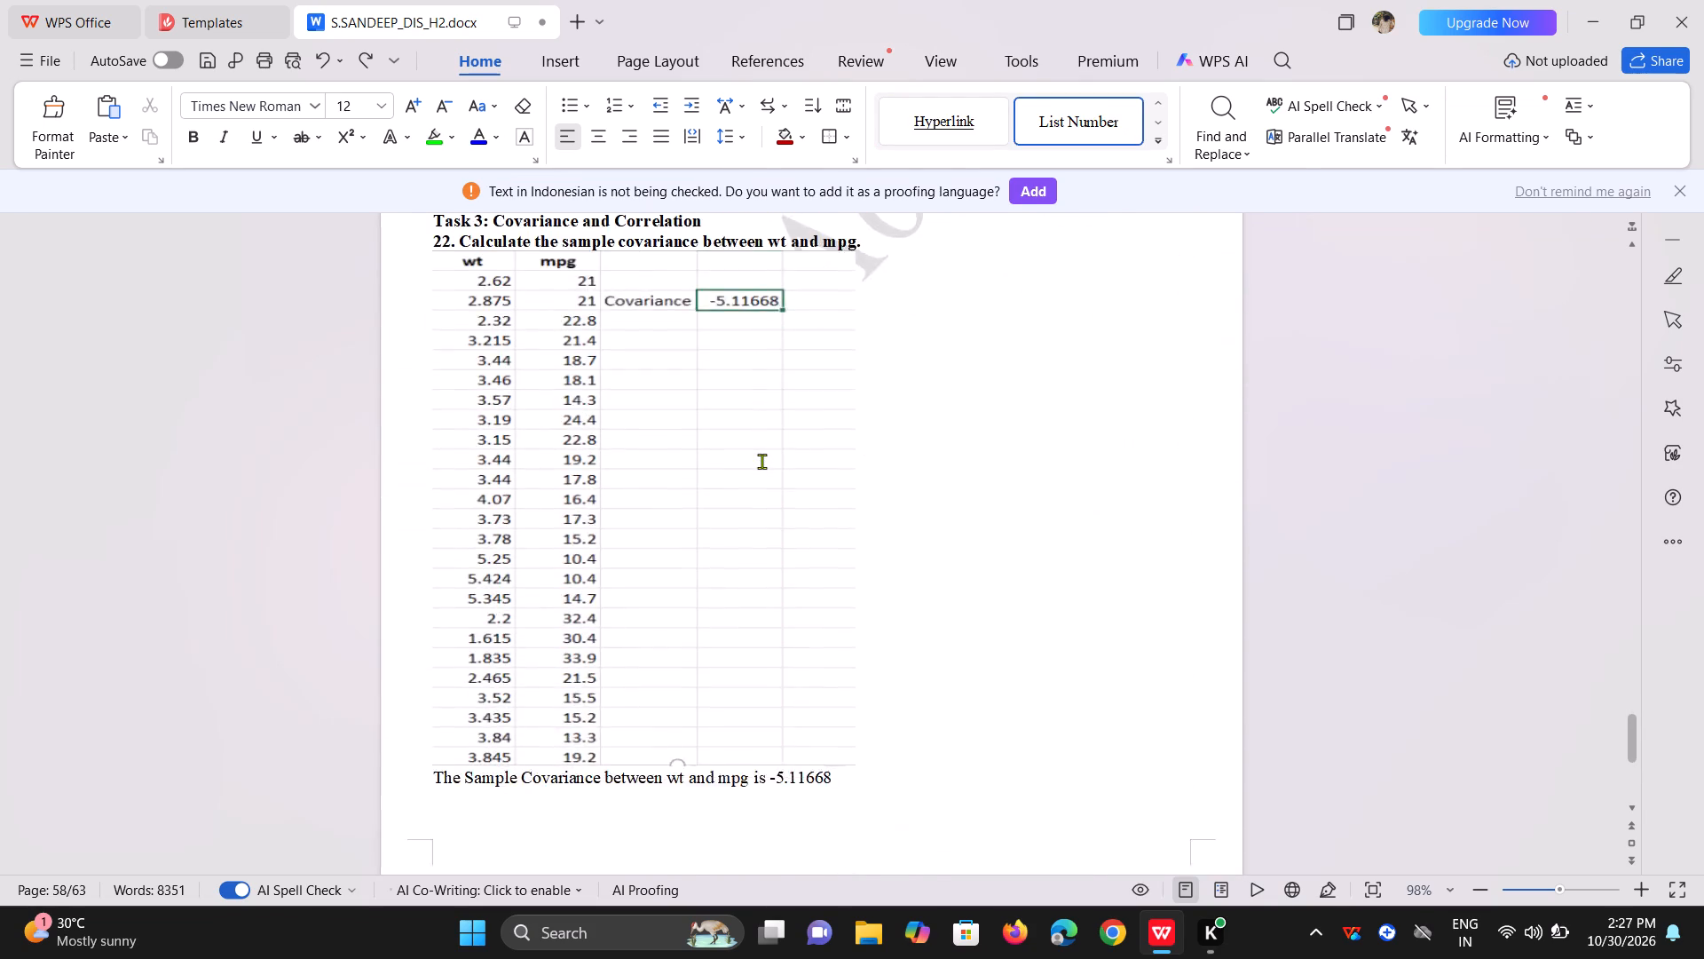
Examine the pages from question 22's covariance table to question 33, comparing questions 23 to 28 with 29 to 33 across the page gap.
scroll(761, 461, down, 10)
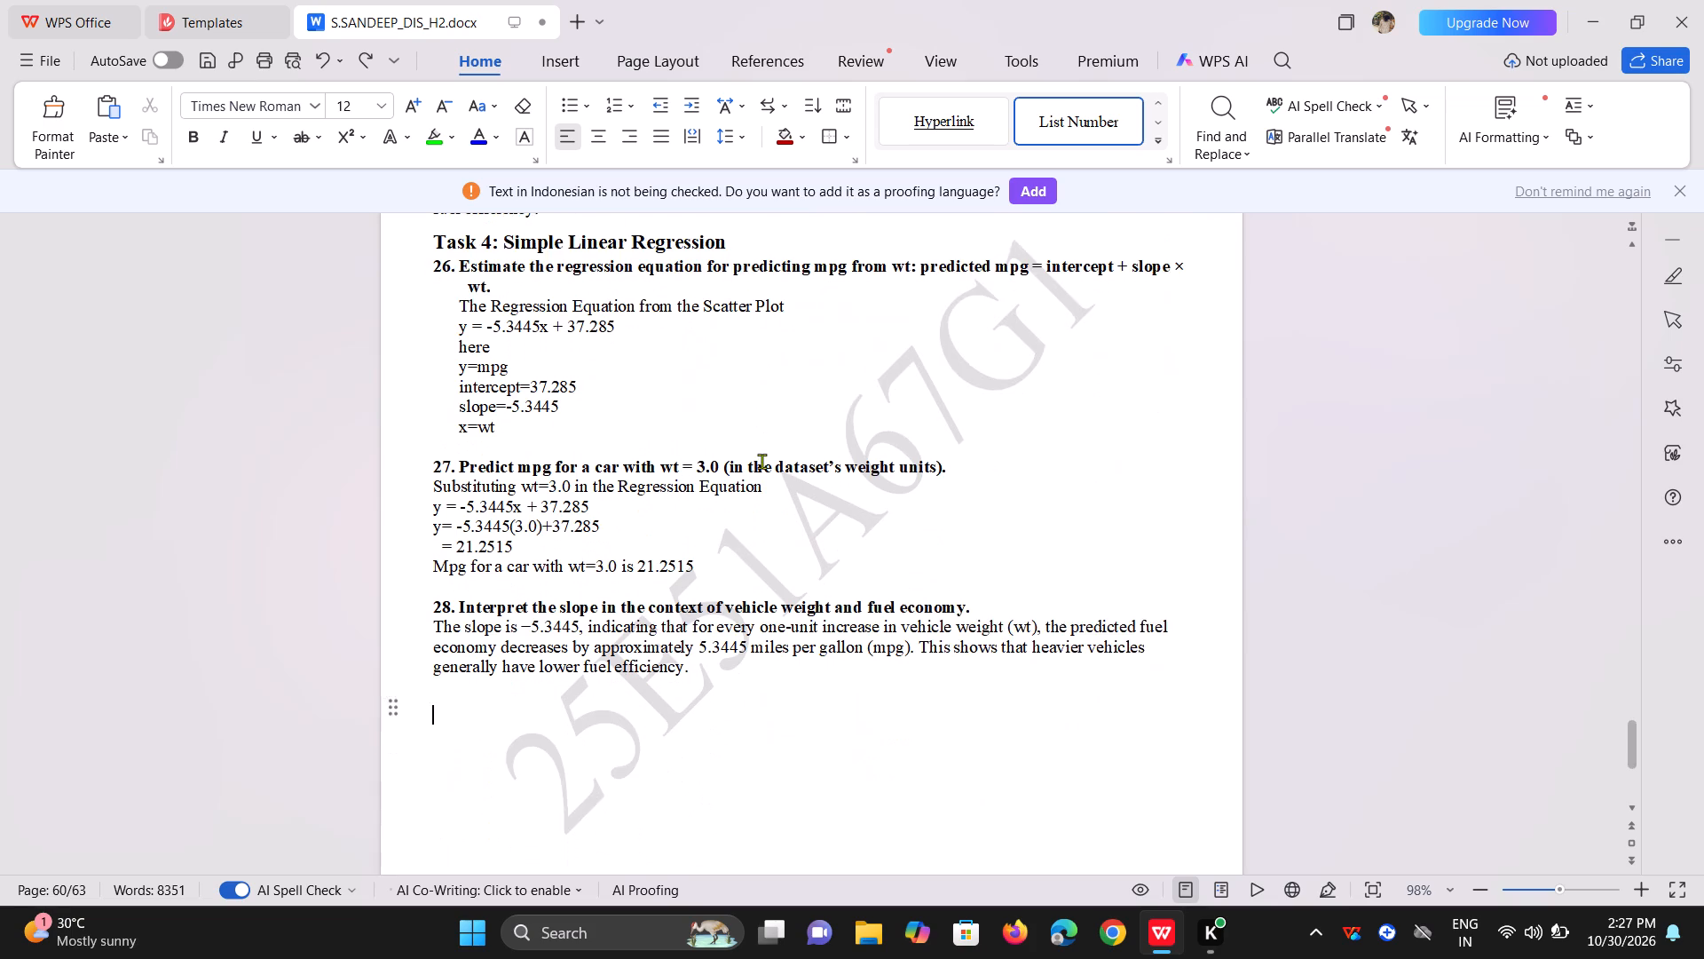
scroll(761, 461, down, 14)
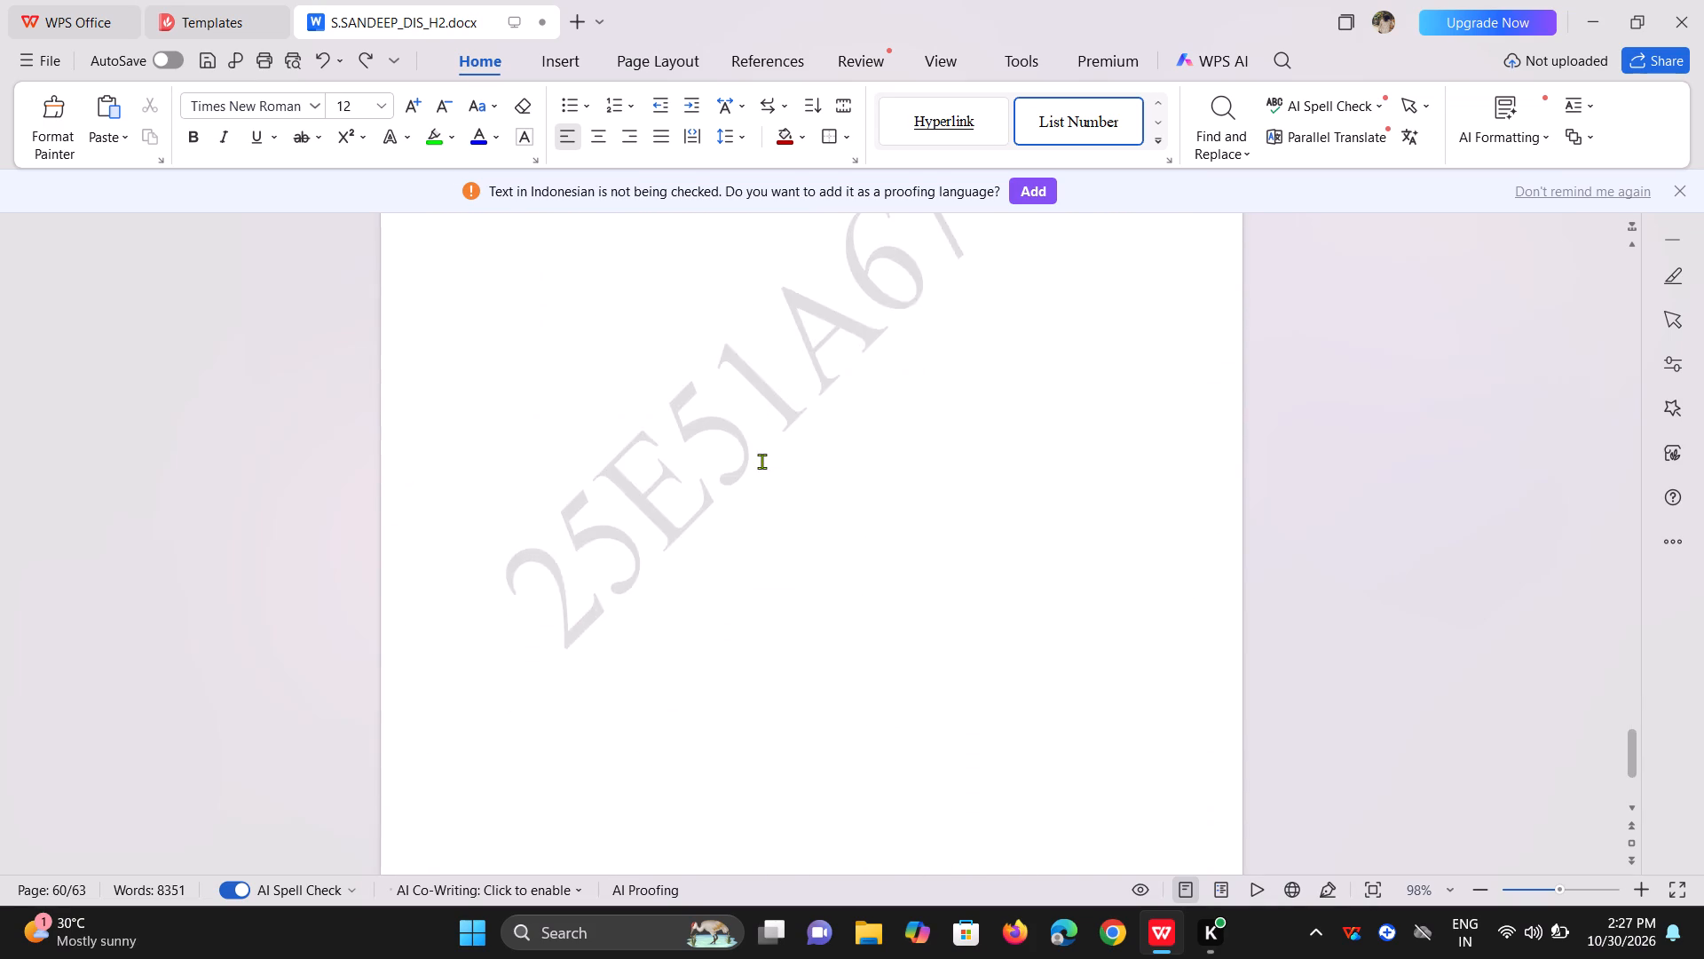
scroll(761, 461, down, 10)
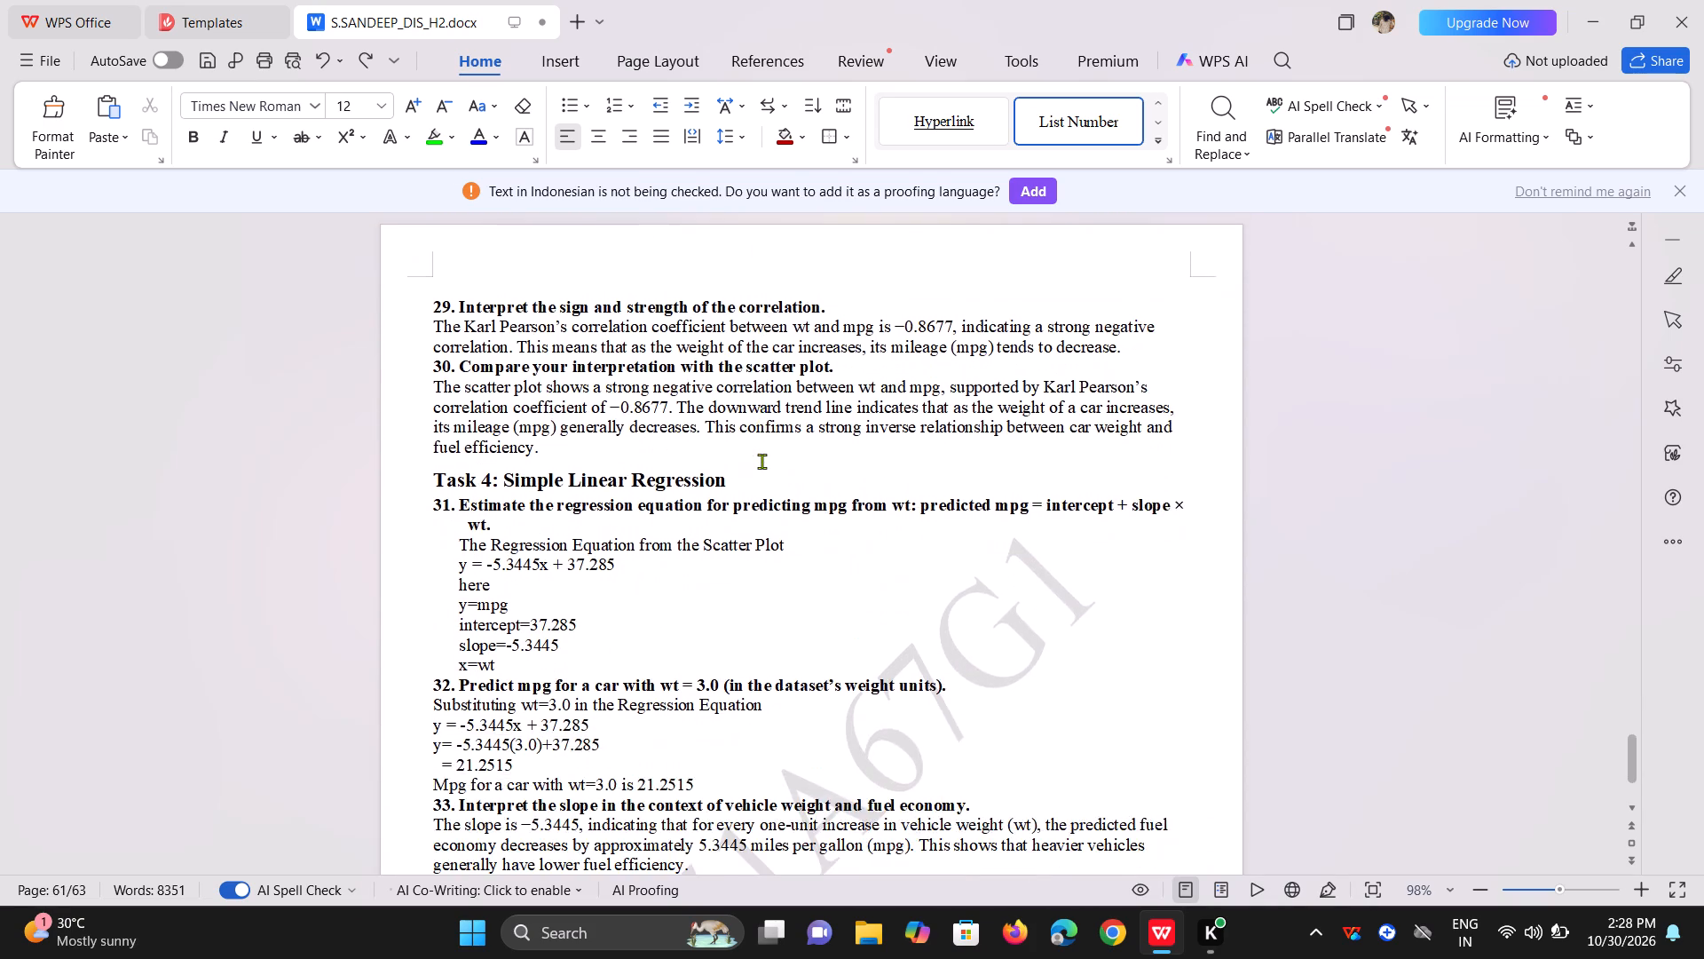
scroll(761, 461, down, 3)
scroll(761, 461, up, 2)
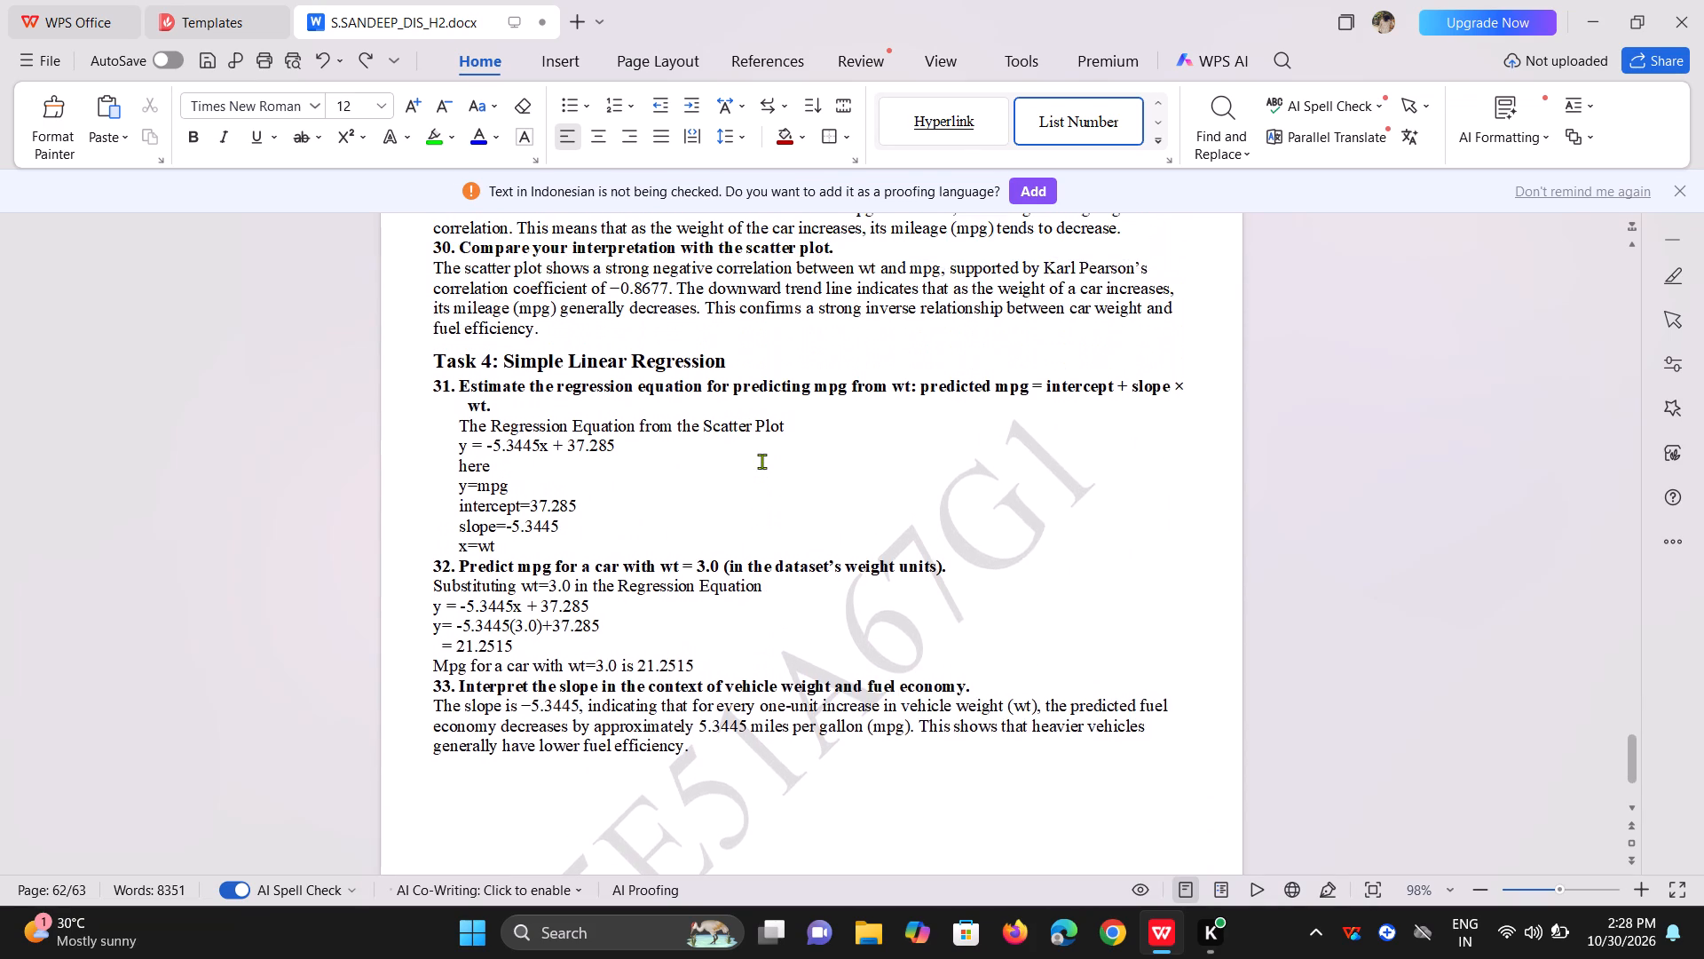
scroll(761, 461, up, 12)
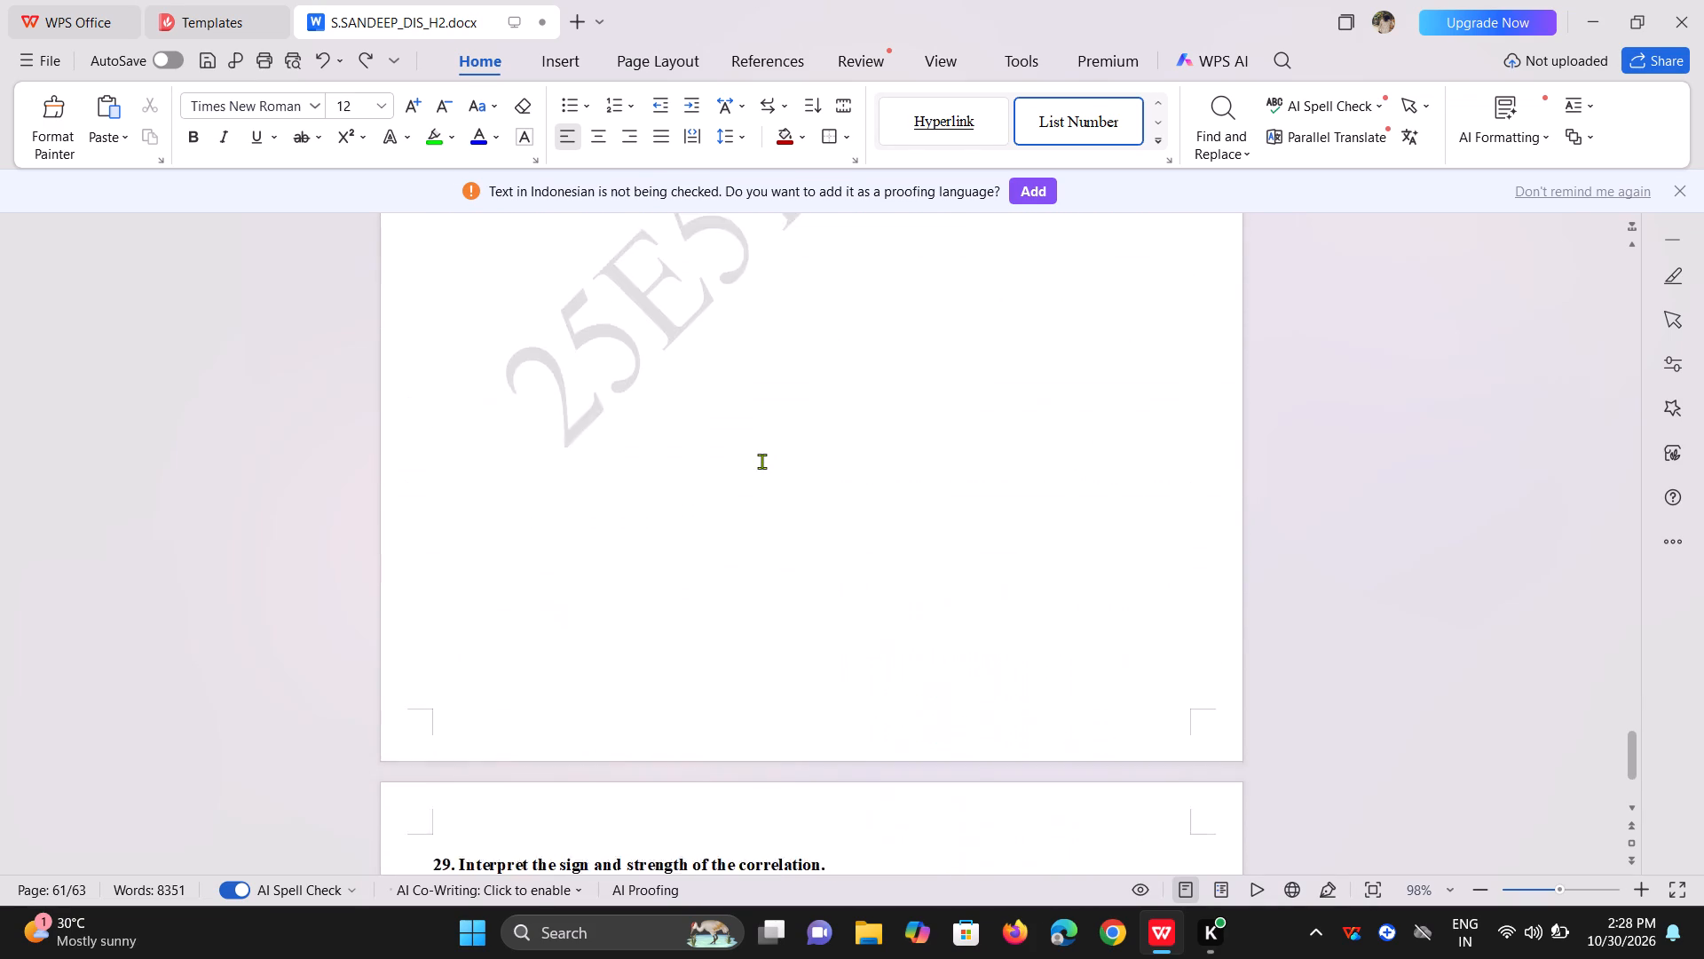
scroll(761, 461, up, 13)
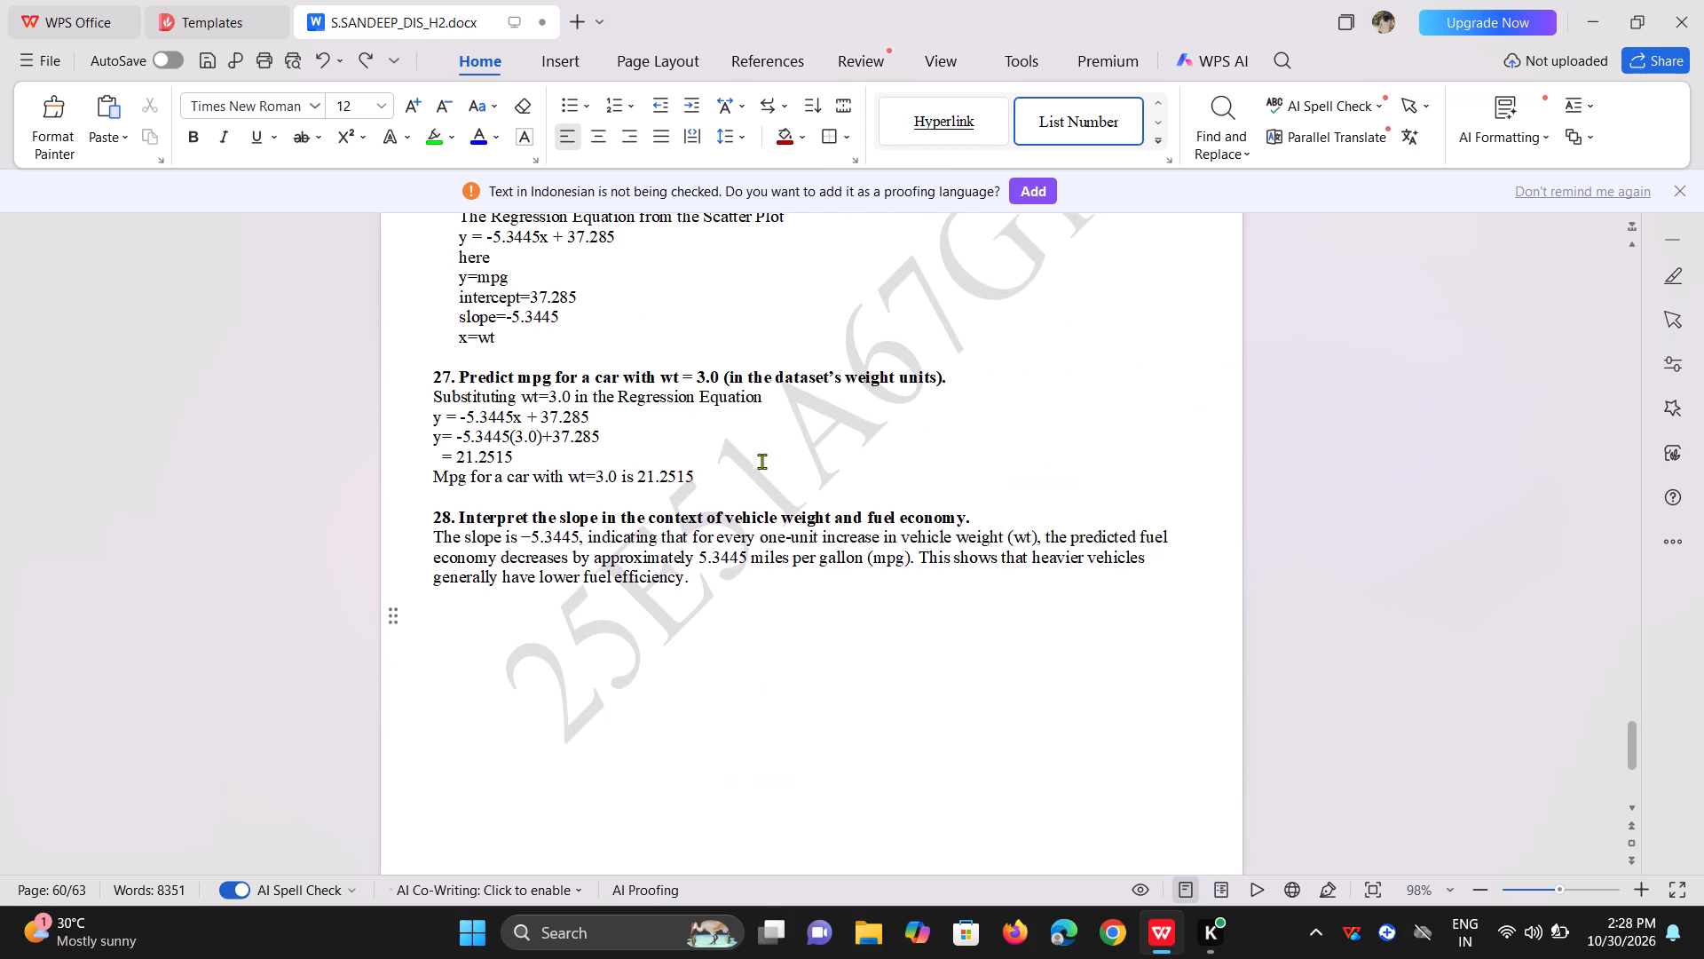
scroll(761, 461, up, 3)
scroll(761, 461, down, 5)
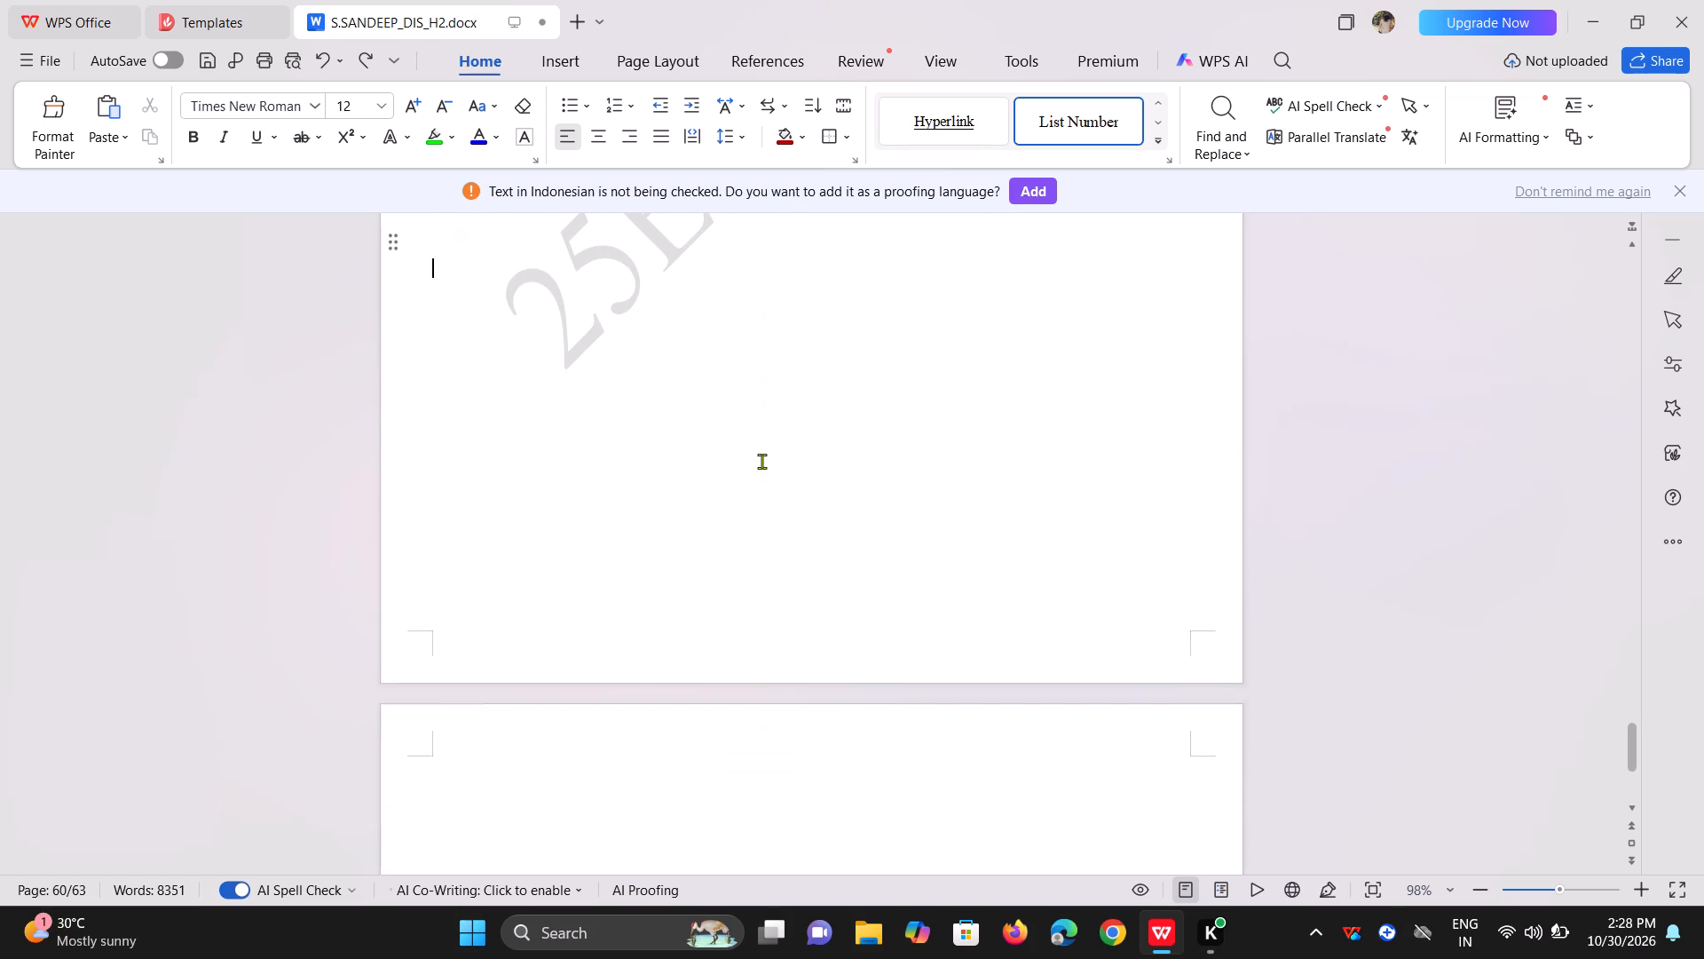
scroll(761, 461, down, 9)
scroll(761, 461, up, 2)
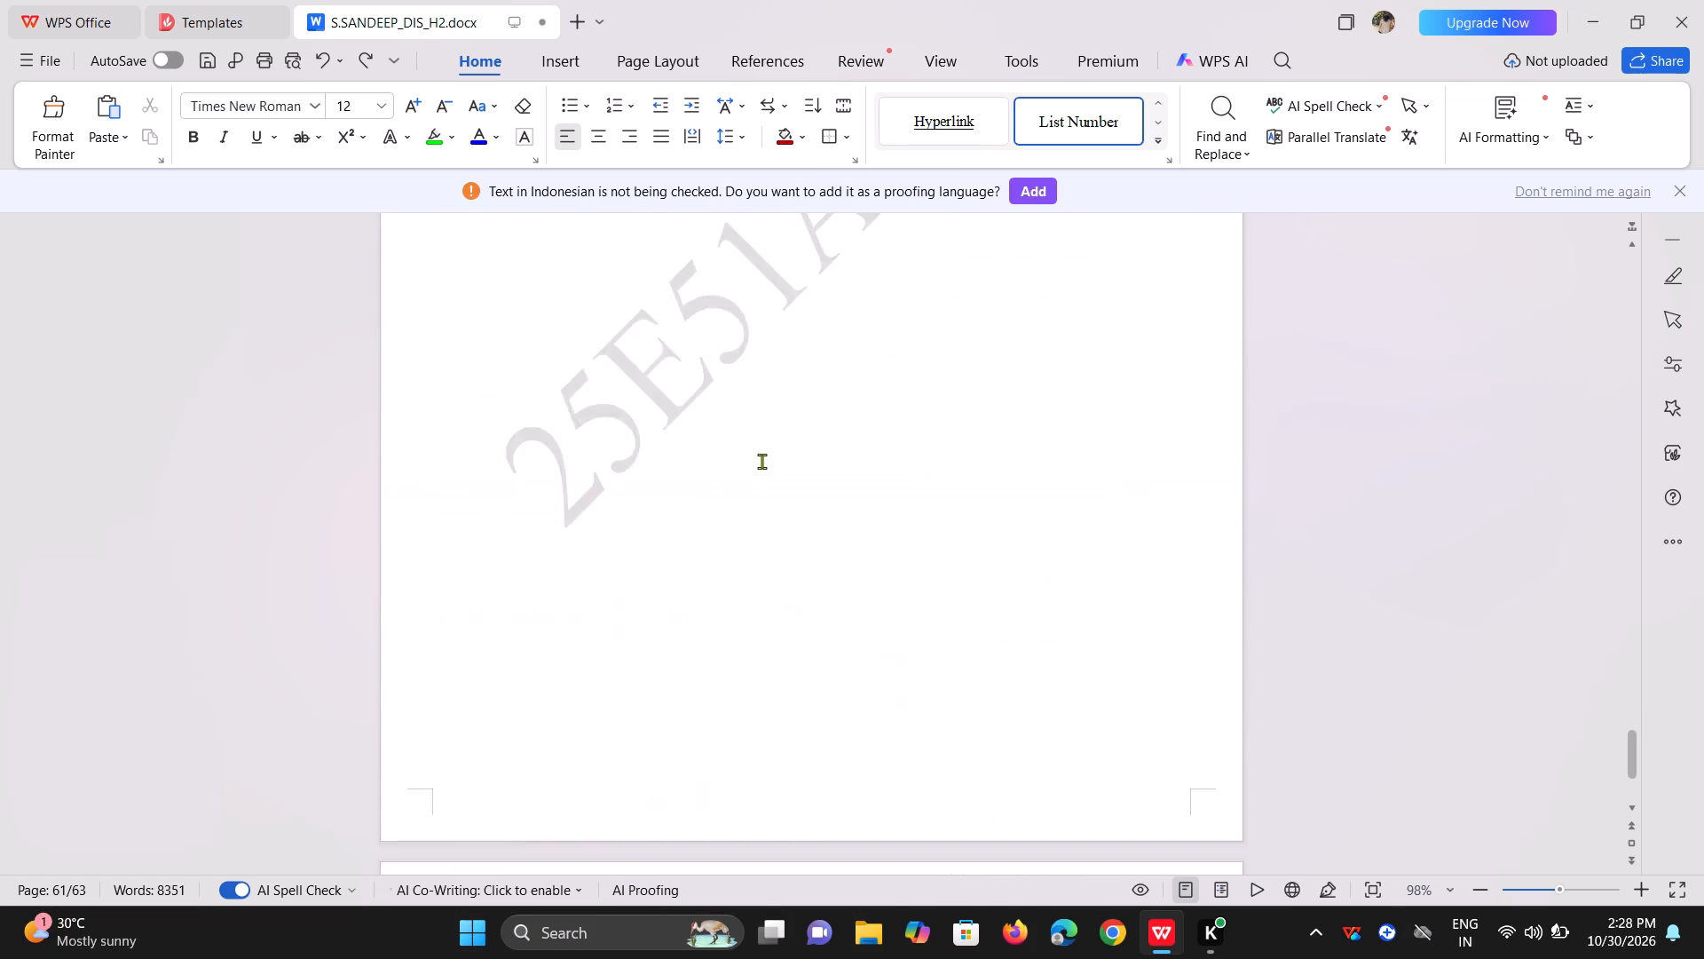
scroll(761, 461, up, 10)
scroll(761, 461, down, 1)
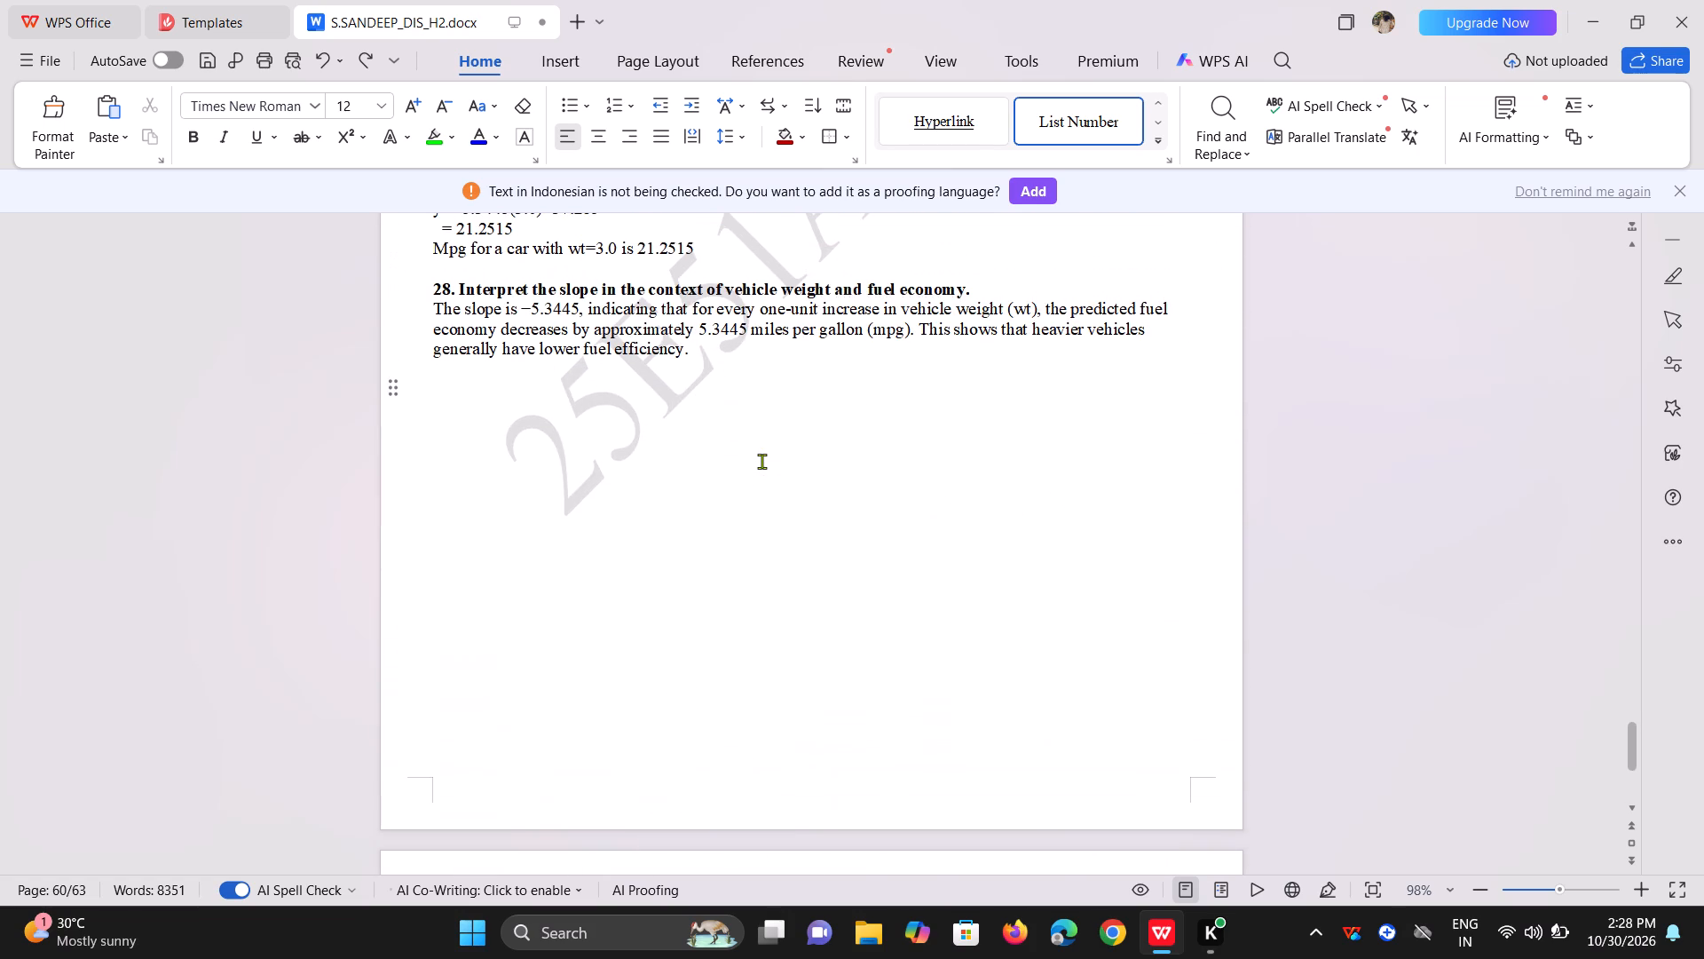
Copy questions 29 to 33, including the Task 4 heading, and paste them after question 28's answer, separated by a blank line.
scroll(761, 461, down, 11)
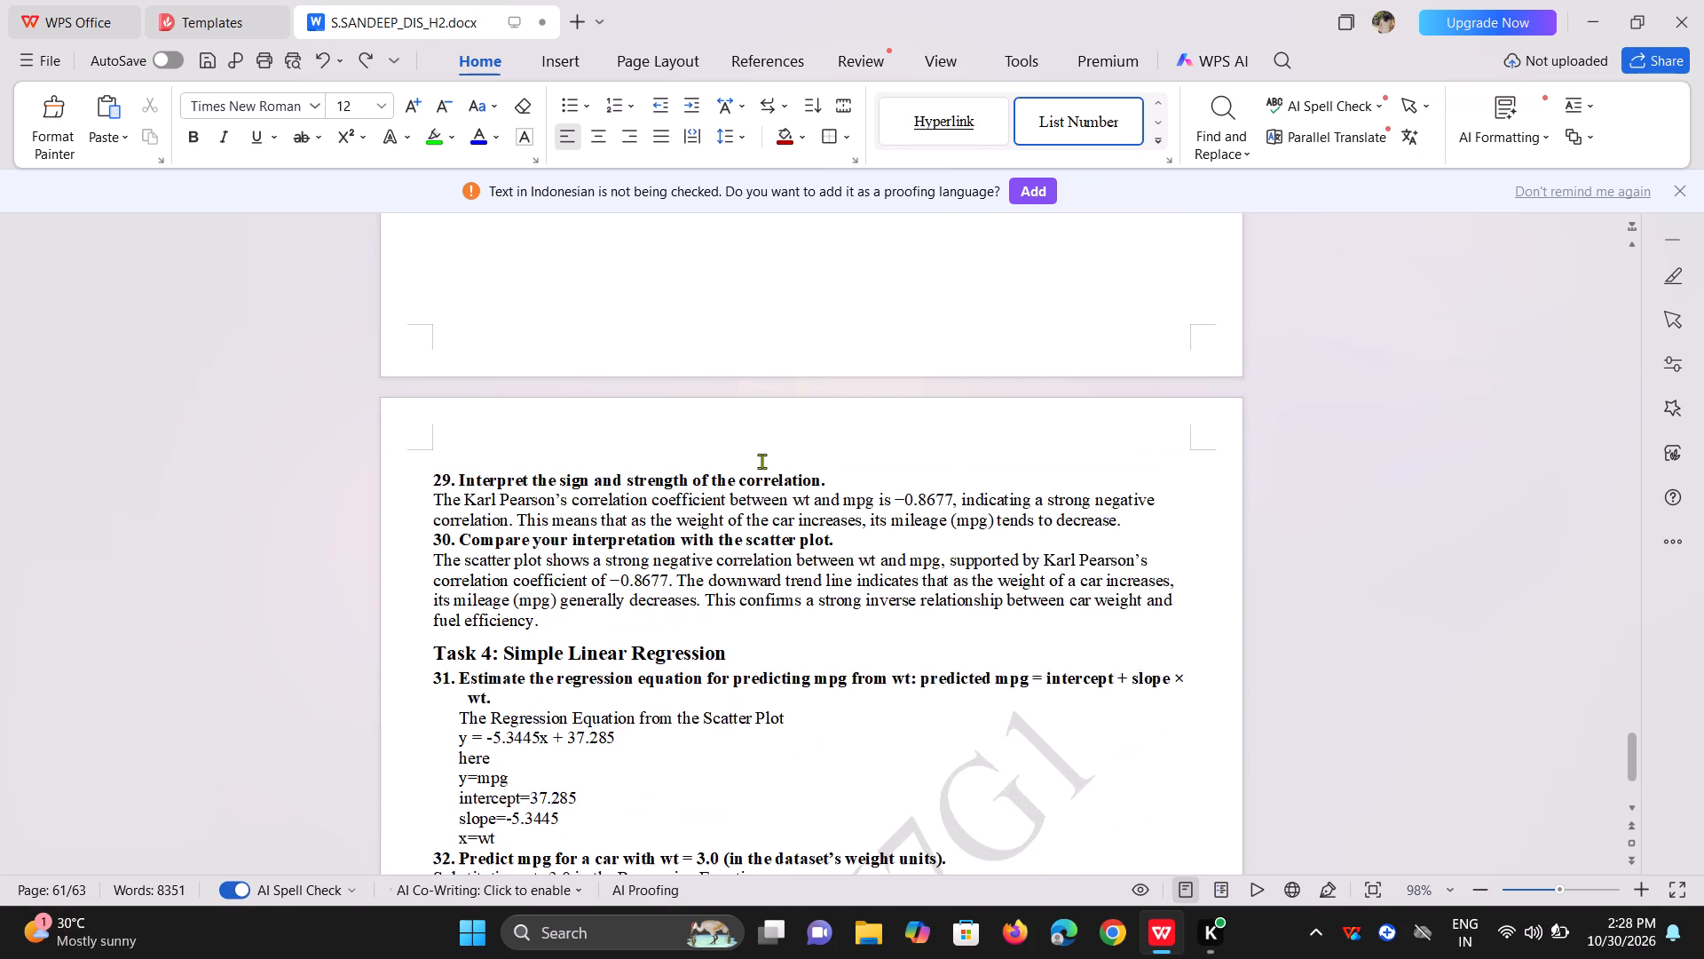
scroll(761, 461, down, 2)
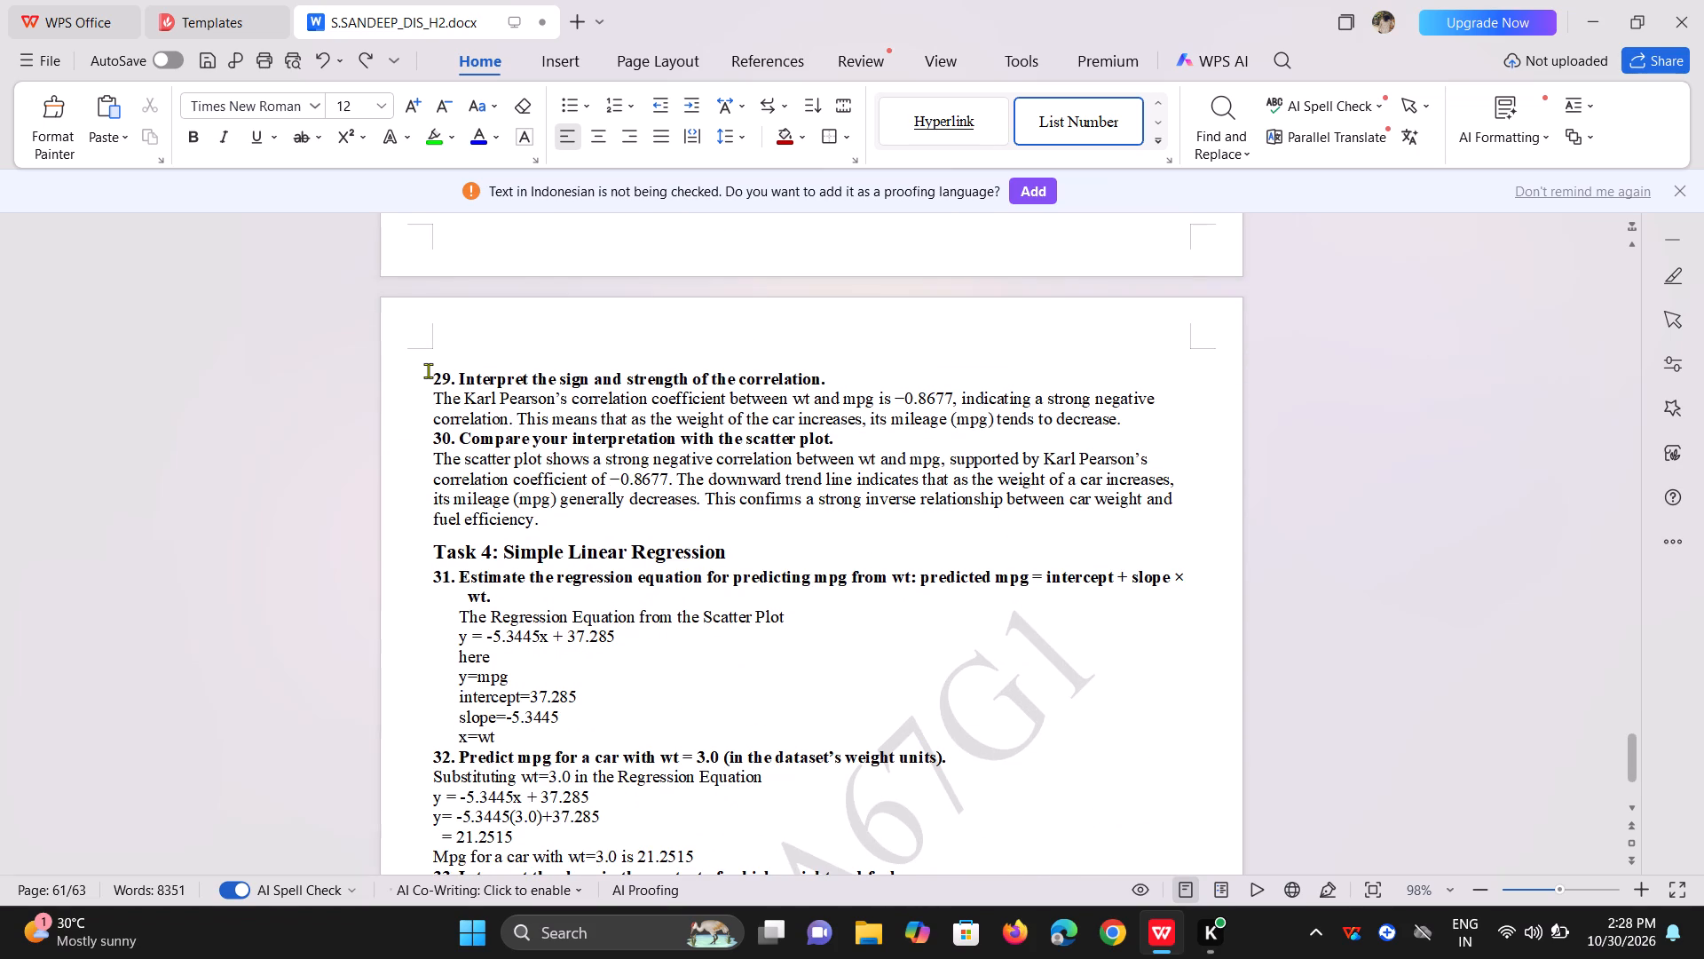
drag(428, 370, 680, 797)
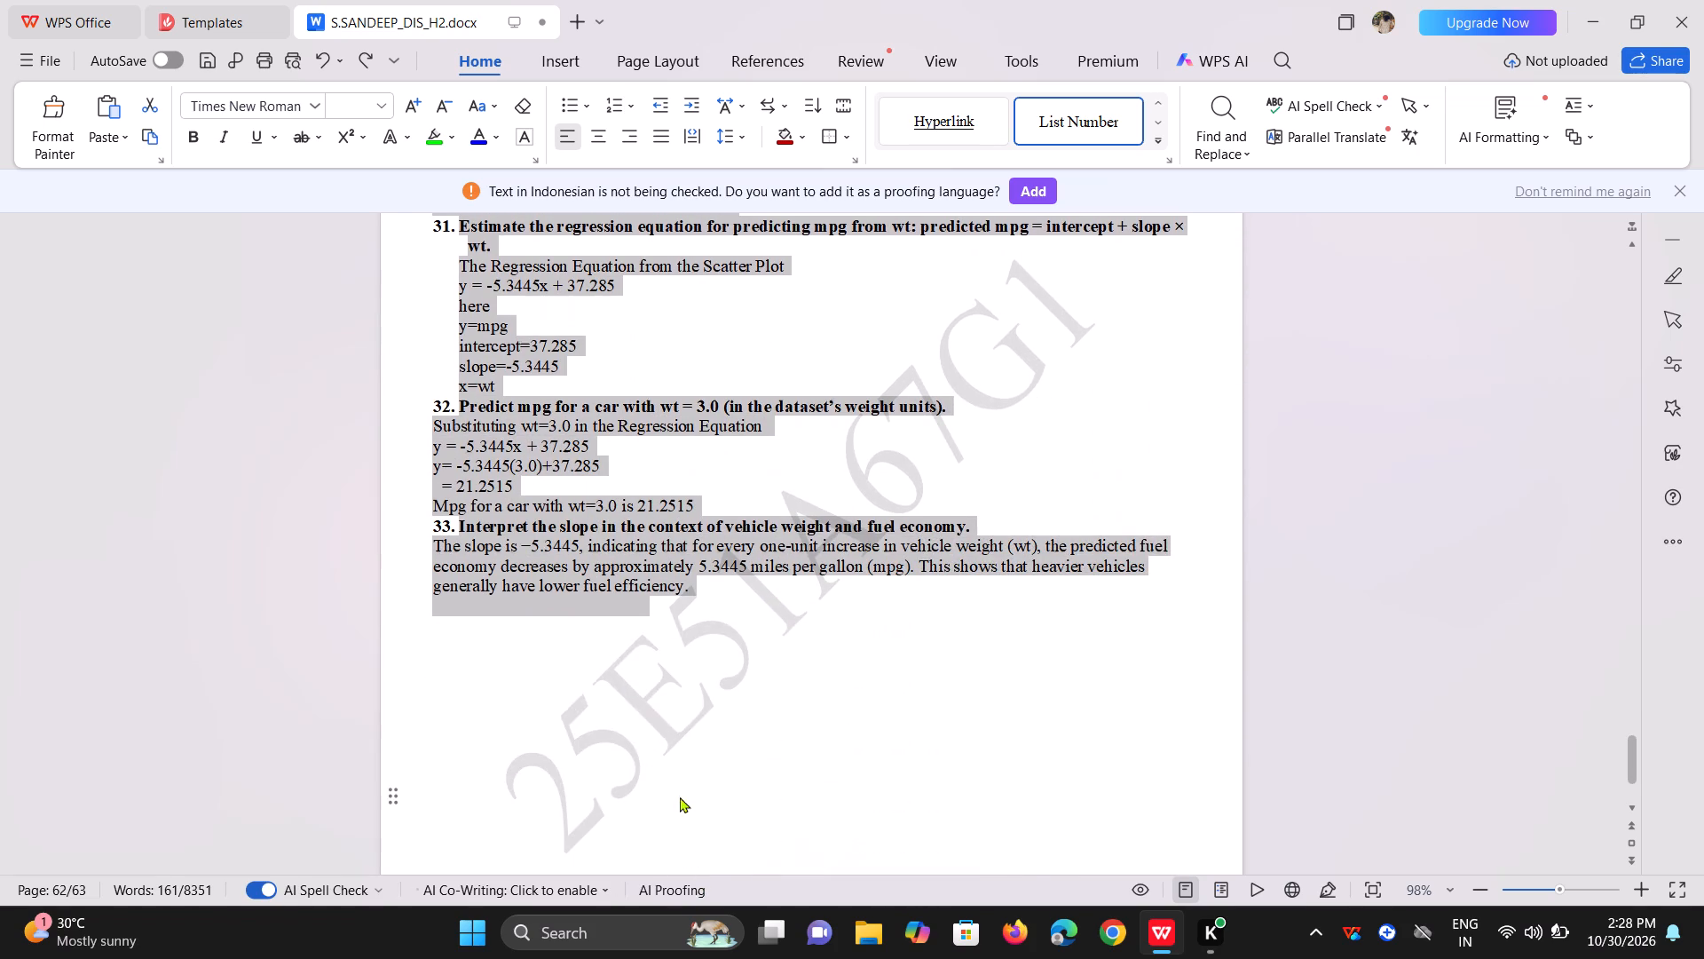
drag(680, 797, 702, 585)
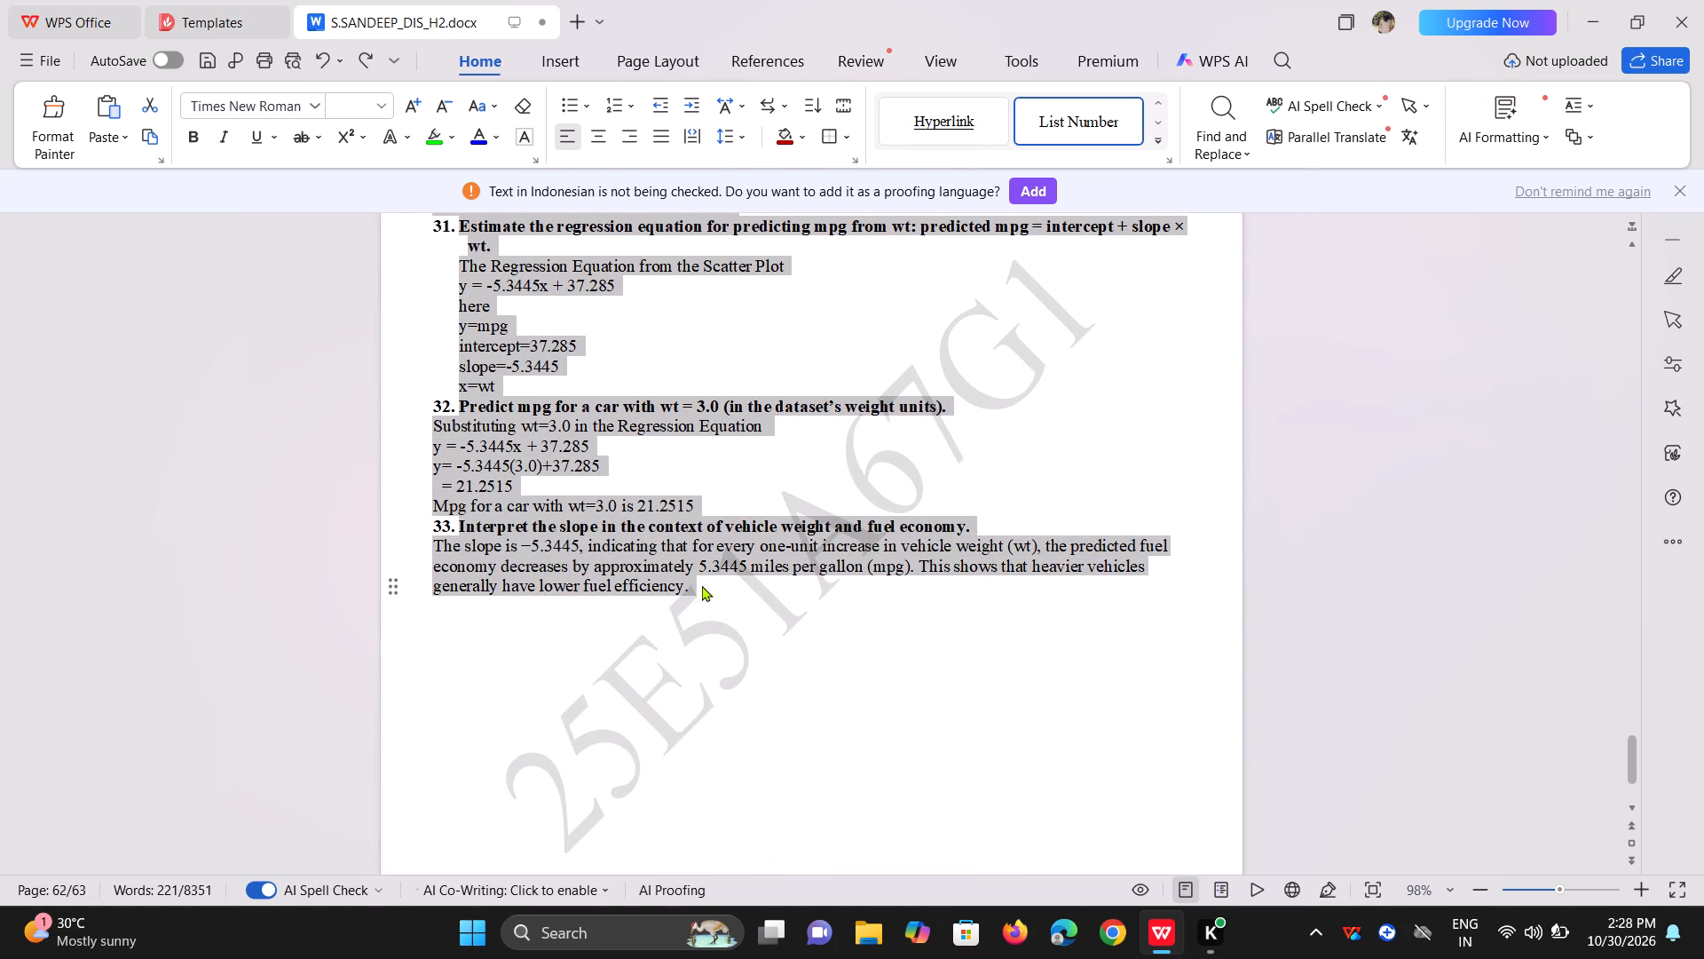
drag(702, 585, 701, 585)
key(ctrl+c)
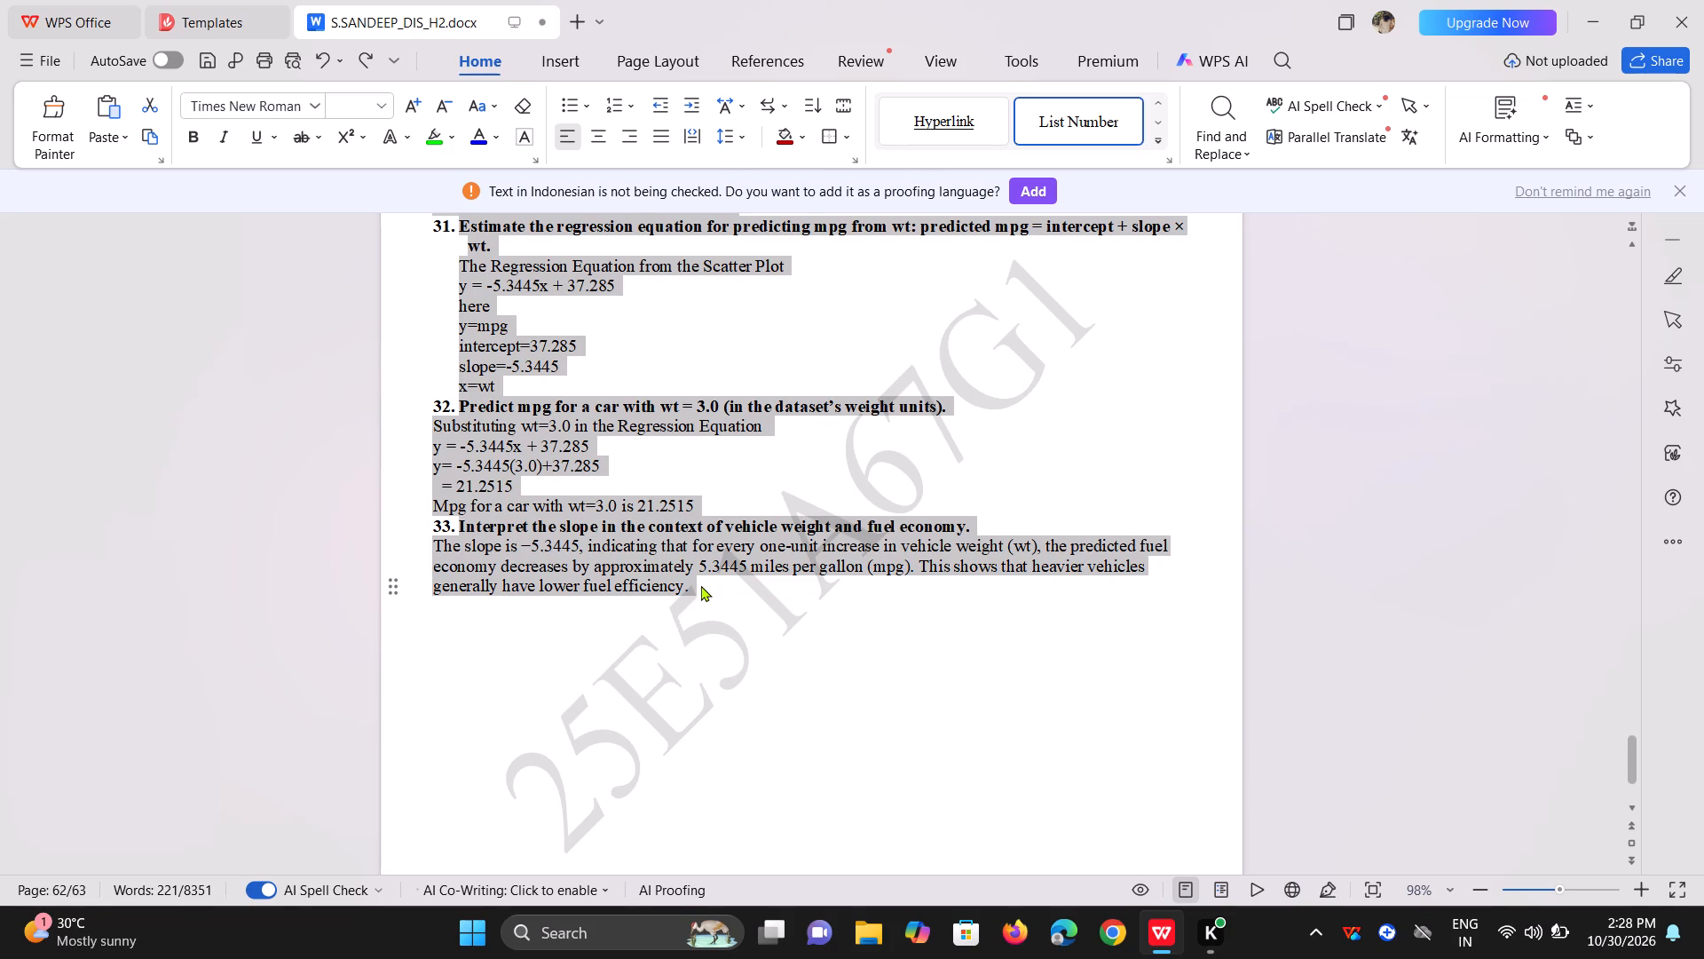
scroll(701, 585, up, 17)
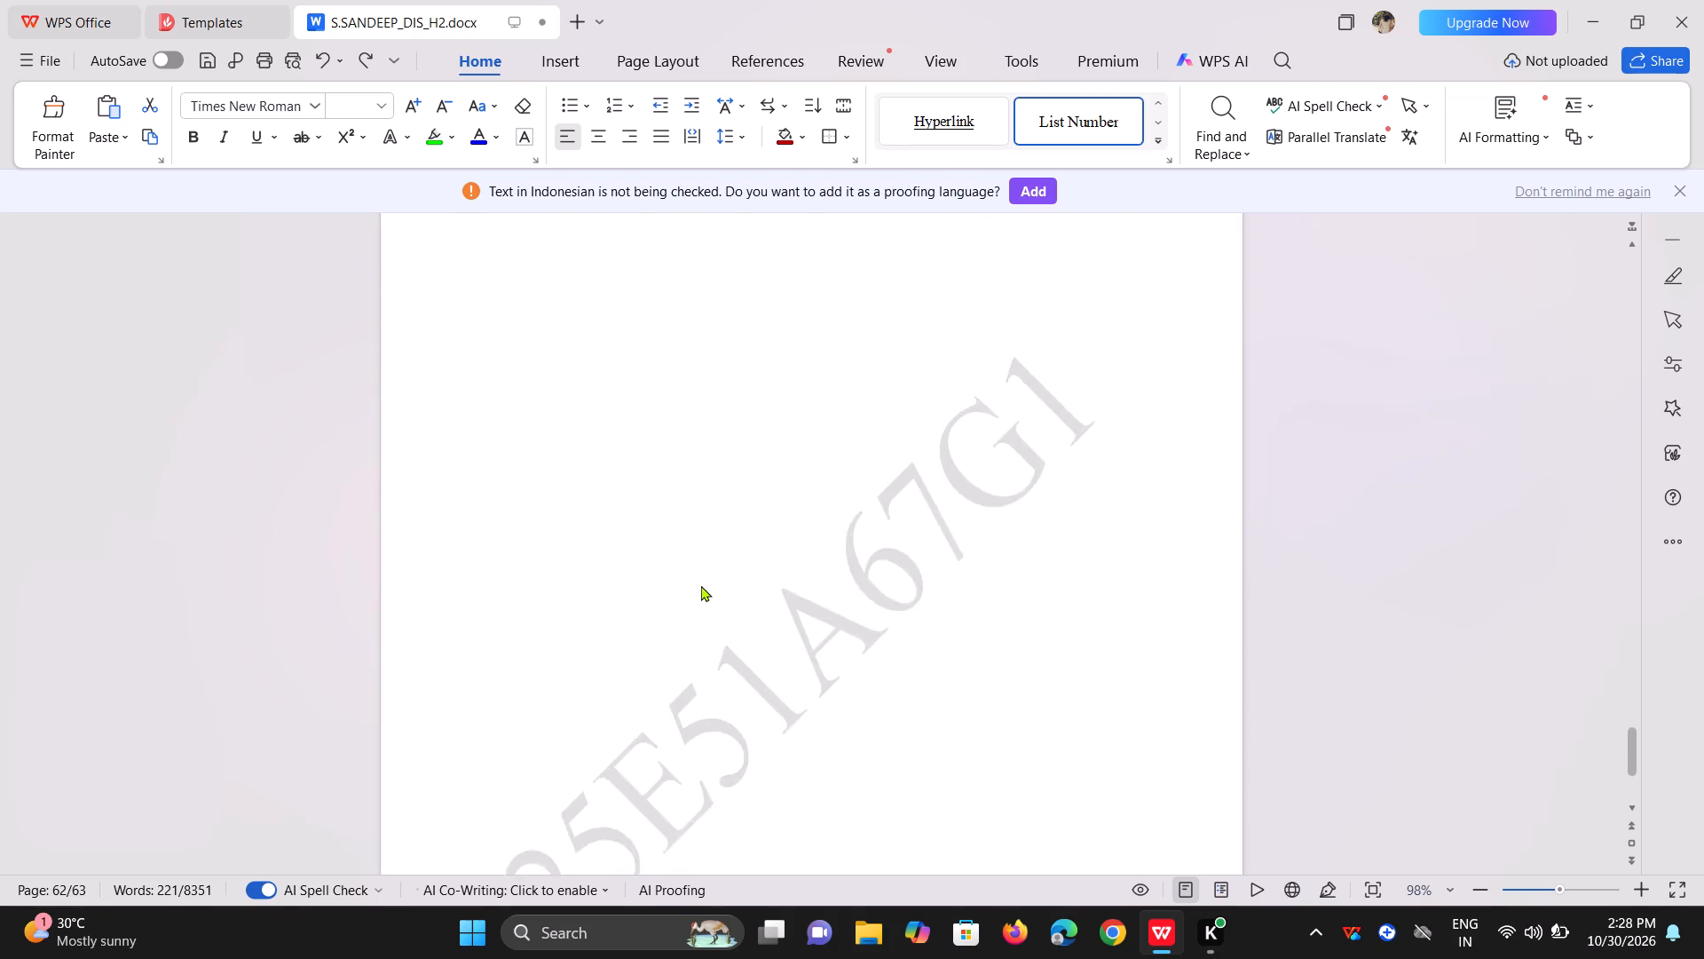
scroll(701, 585, up, 12)
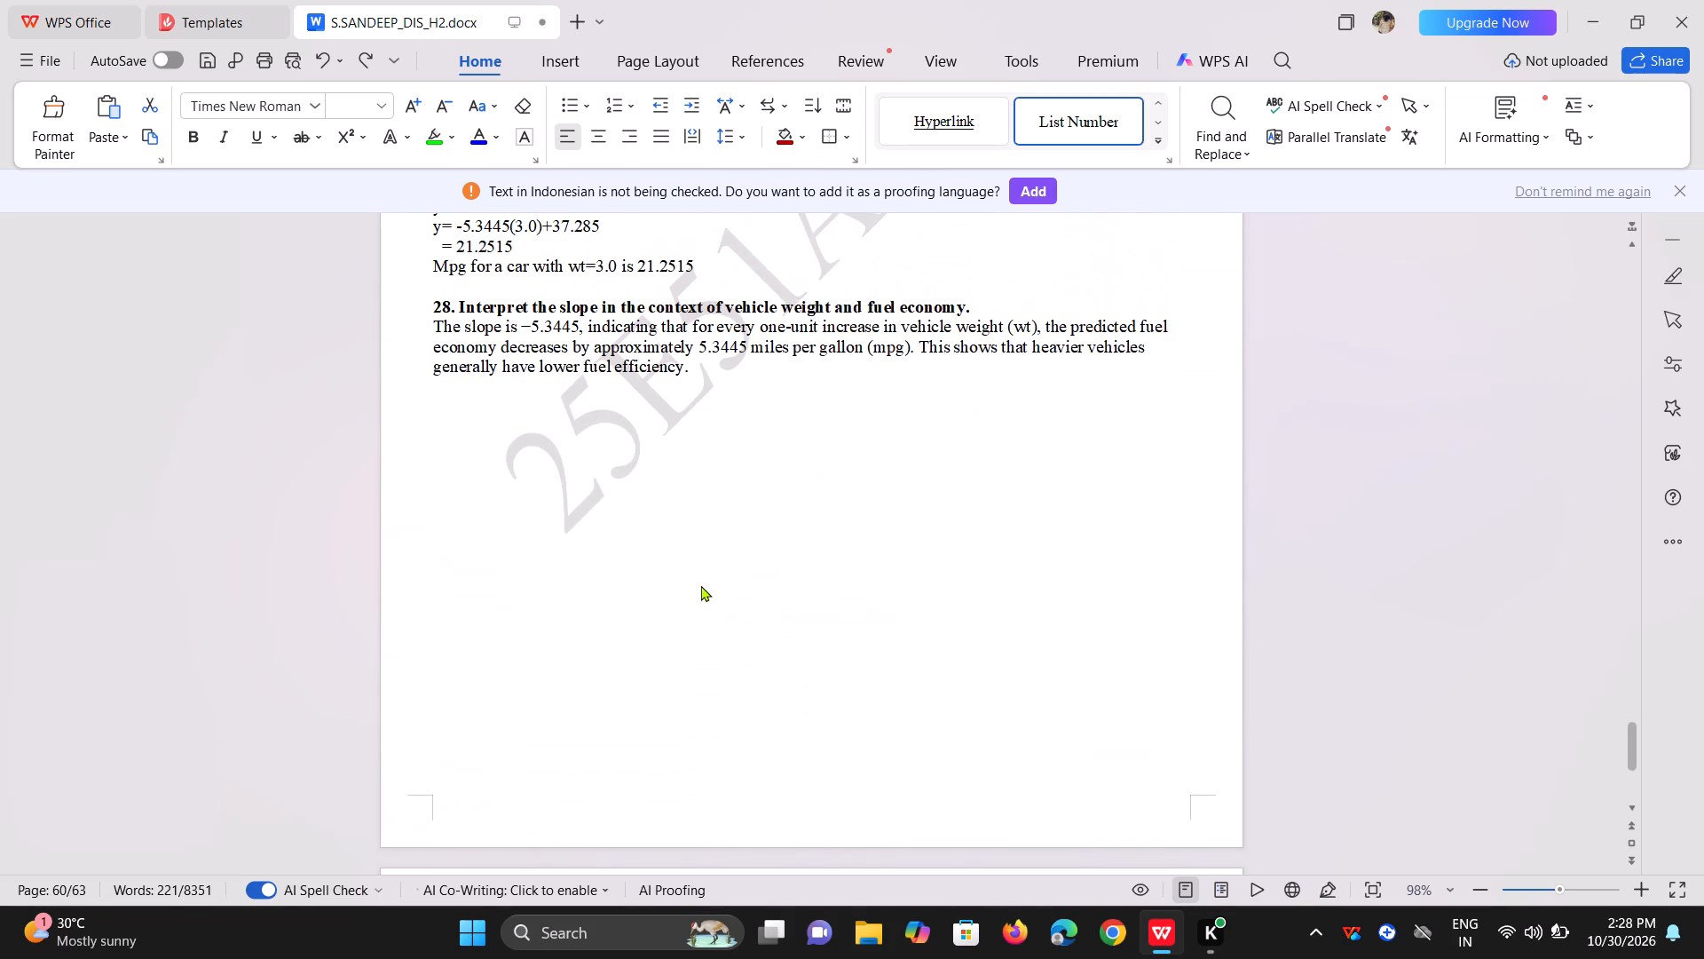
scroll(701, 585, up, 1)
click(711, 494)
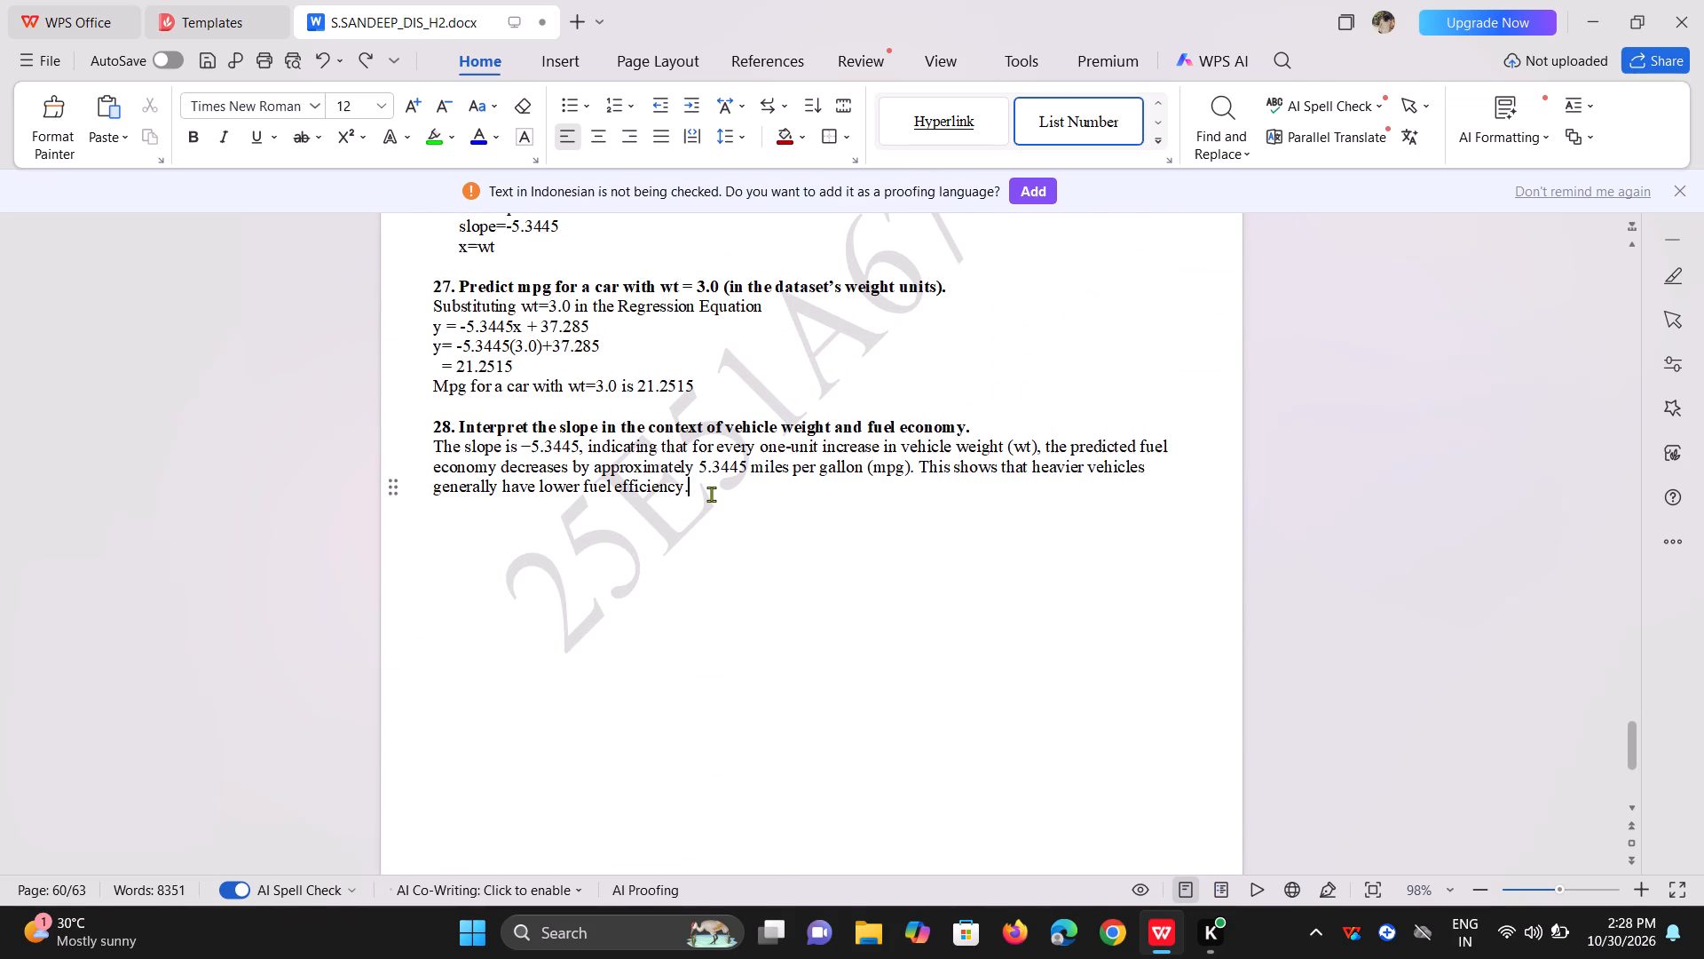
key(Return)
key(Return)
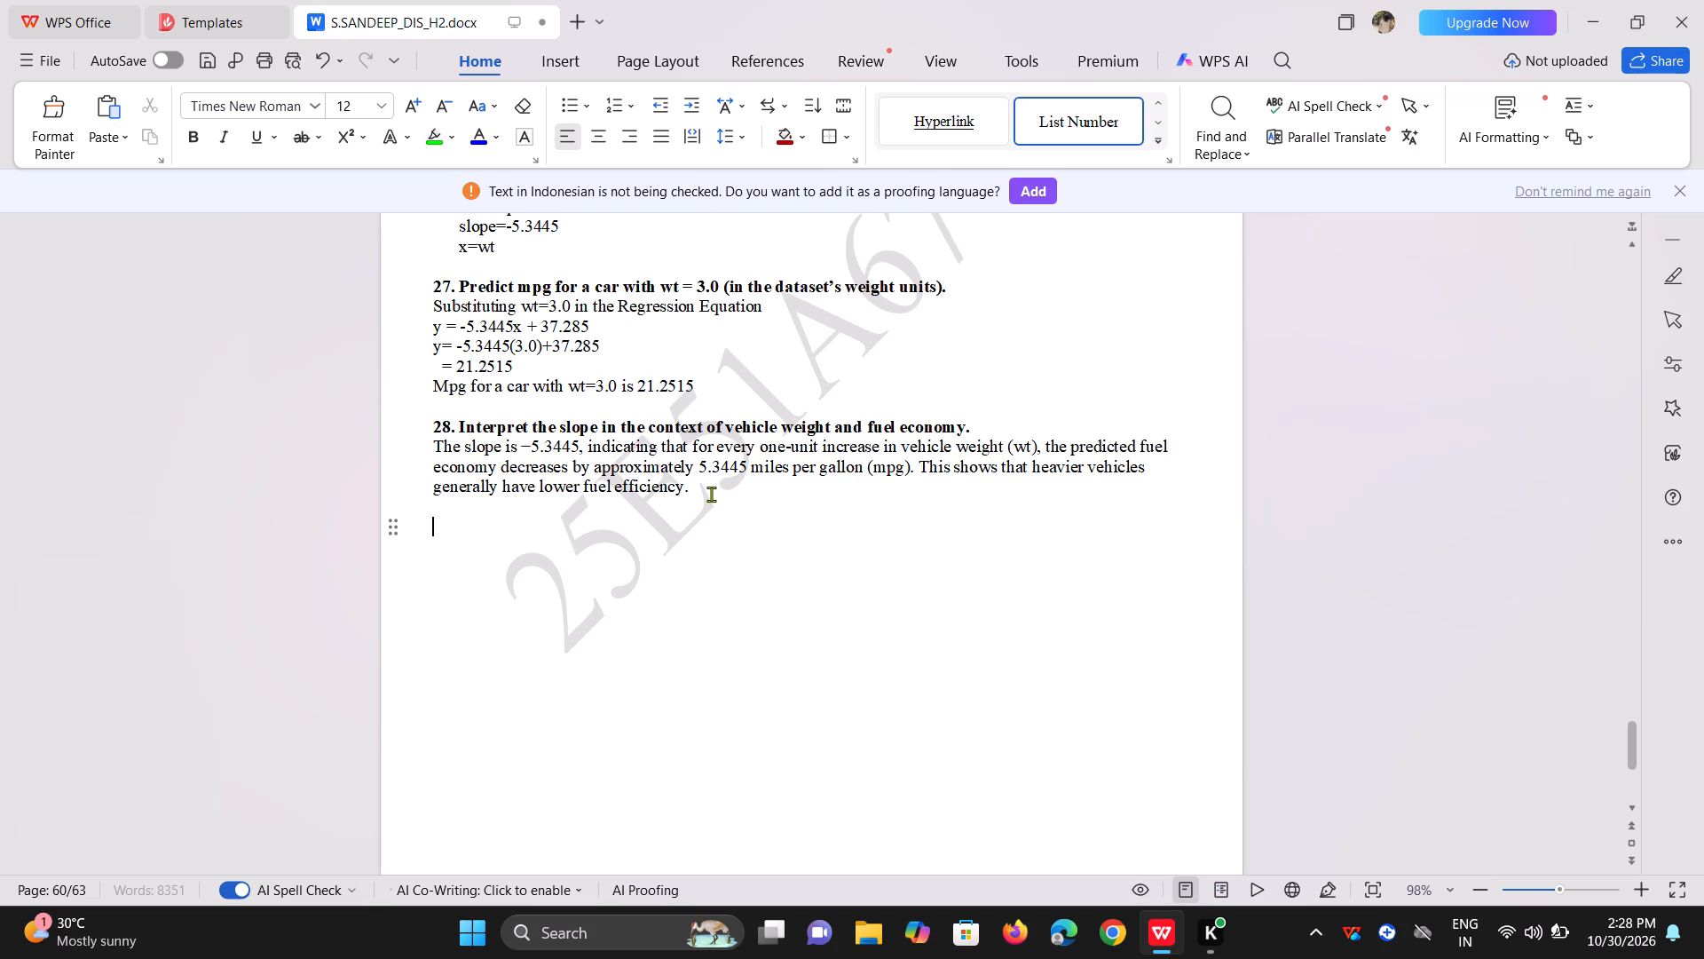
key(ctrl+v)
Delete the original copy of the pasted block, questions 34 to 38 with its Task 4 heading, on the following page.
scroll(711, 494, down, 3)
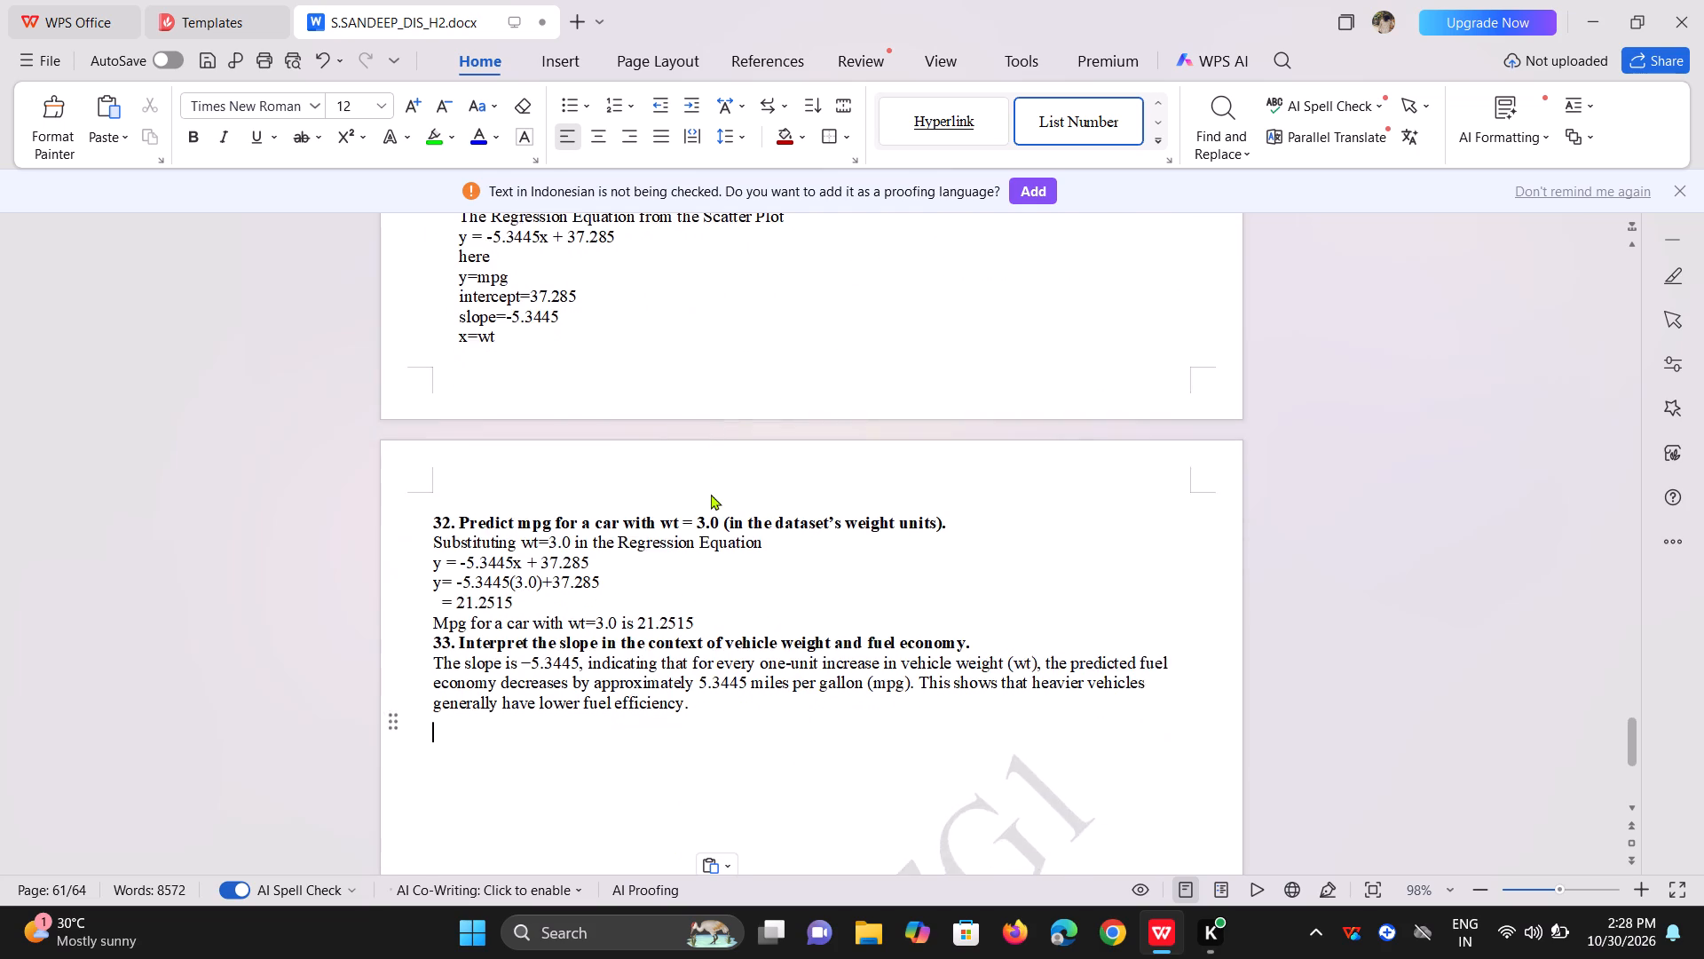
scroll(711, 494, down, 14)
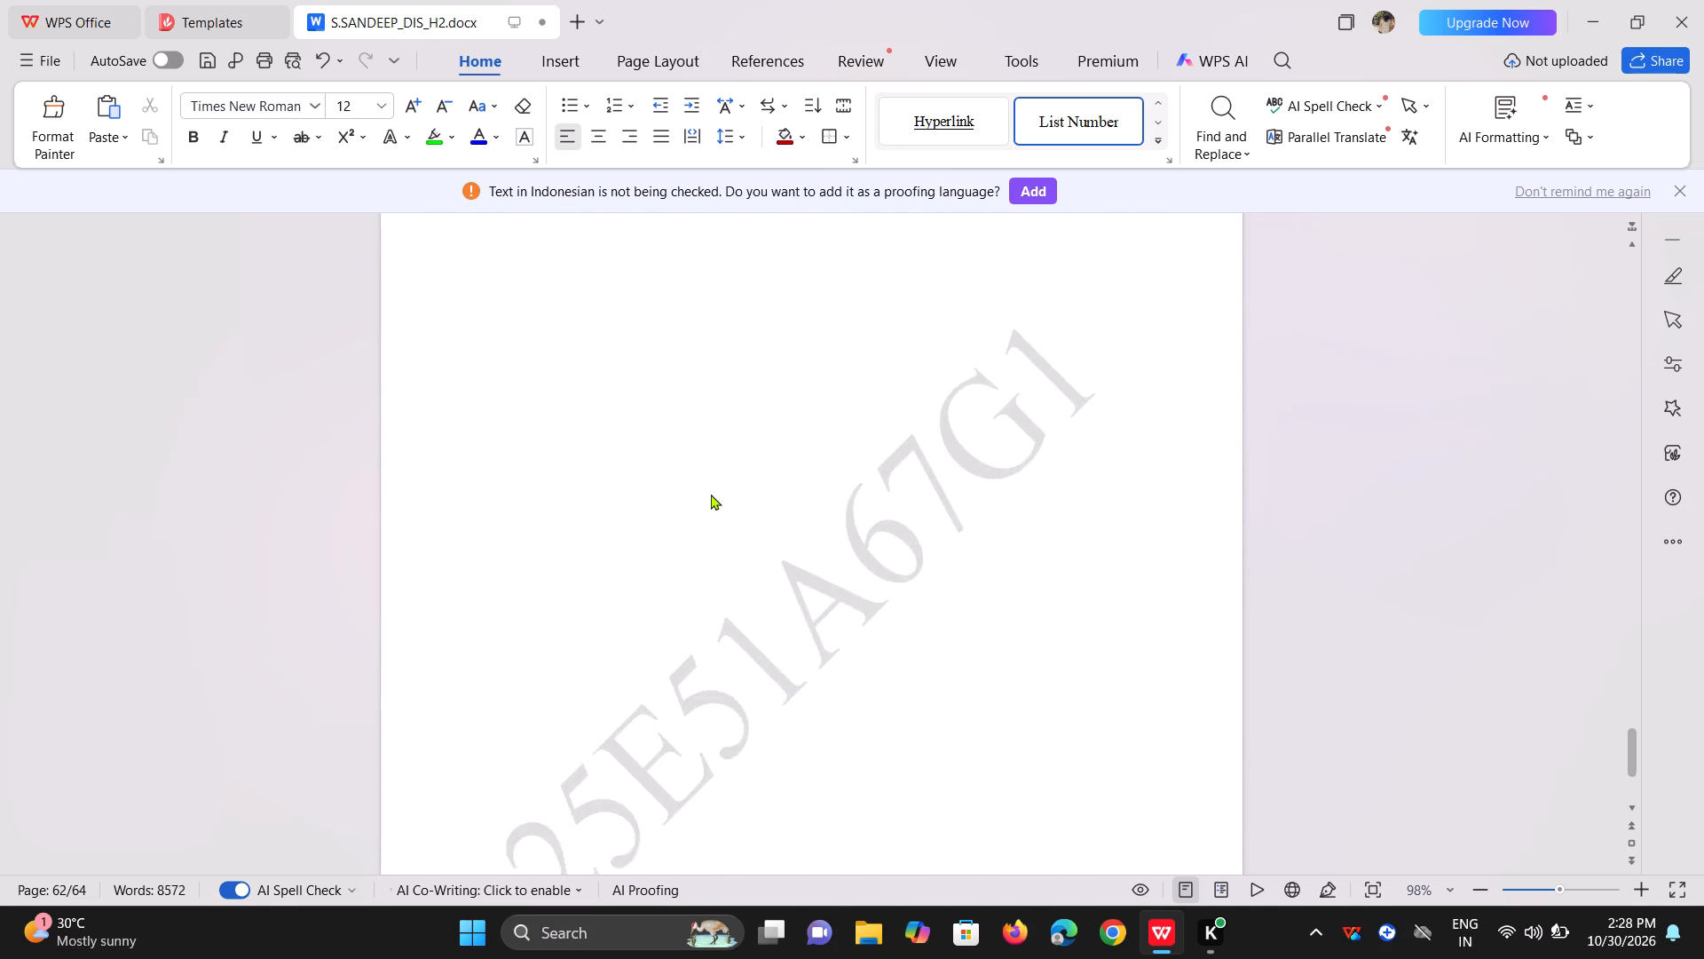
scroll(711, 494, down, 14)
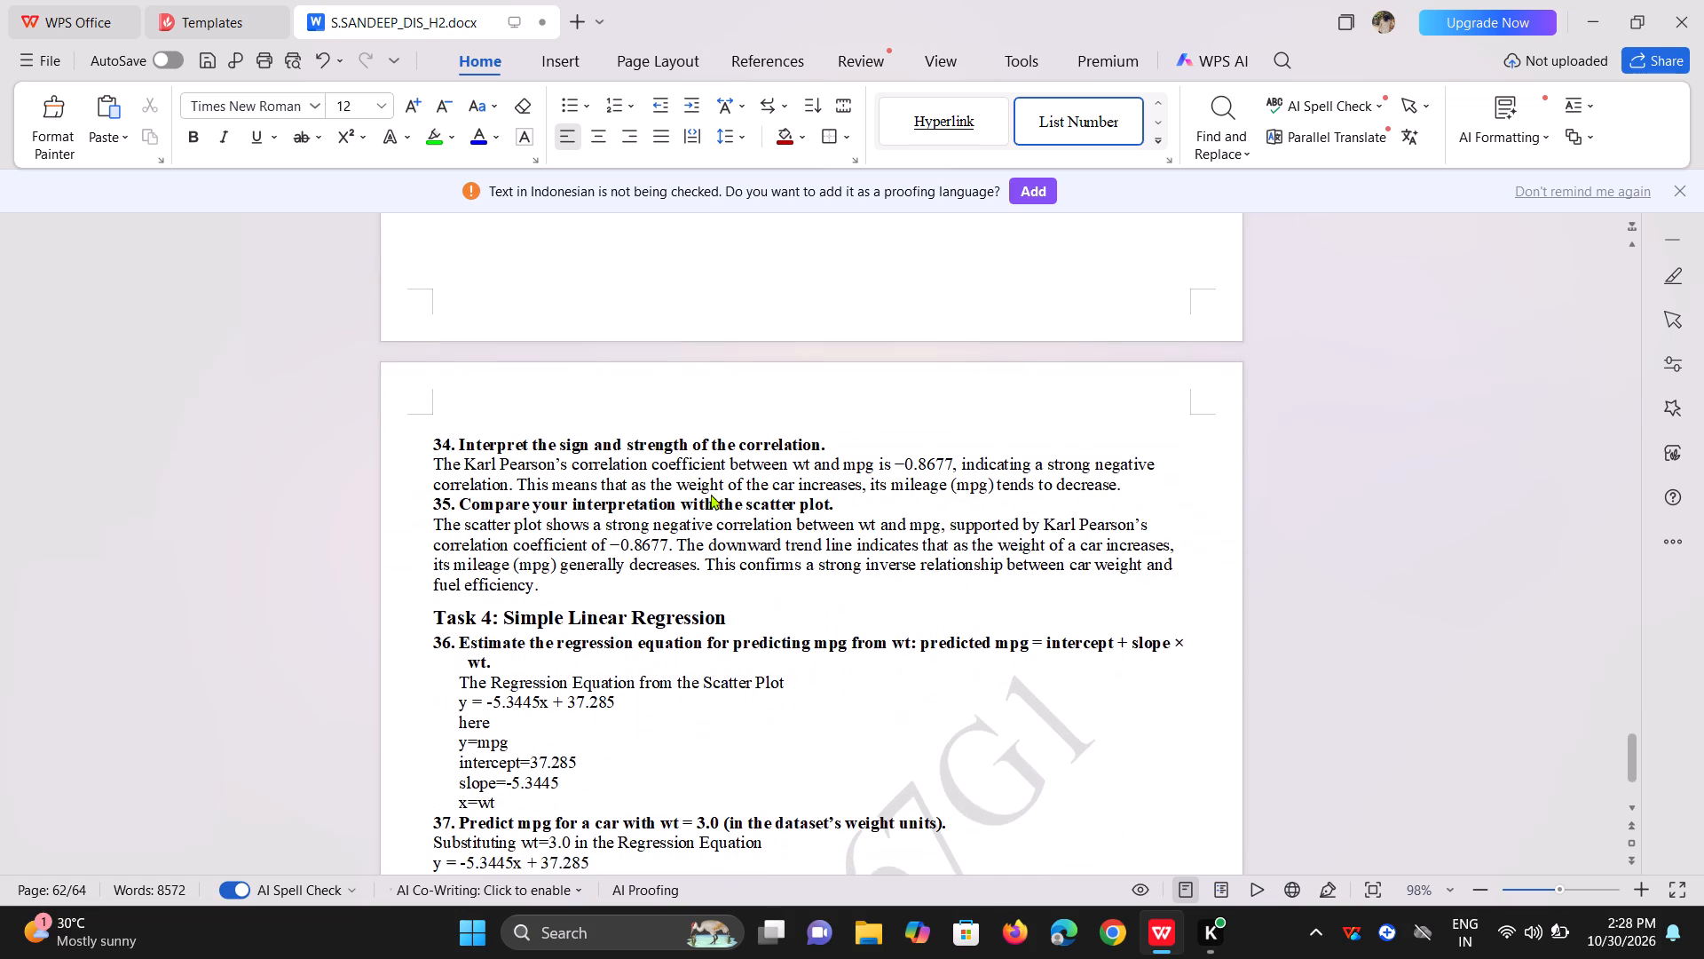
scroll(711, 494, down, 3)
scroll(711, 494, up, 1)
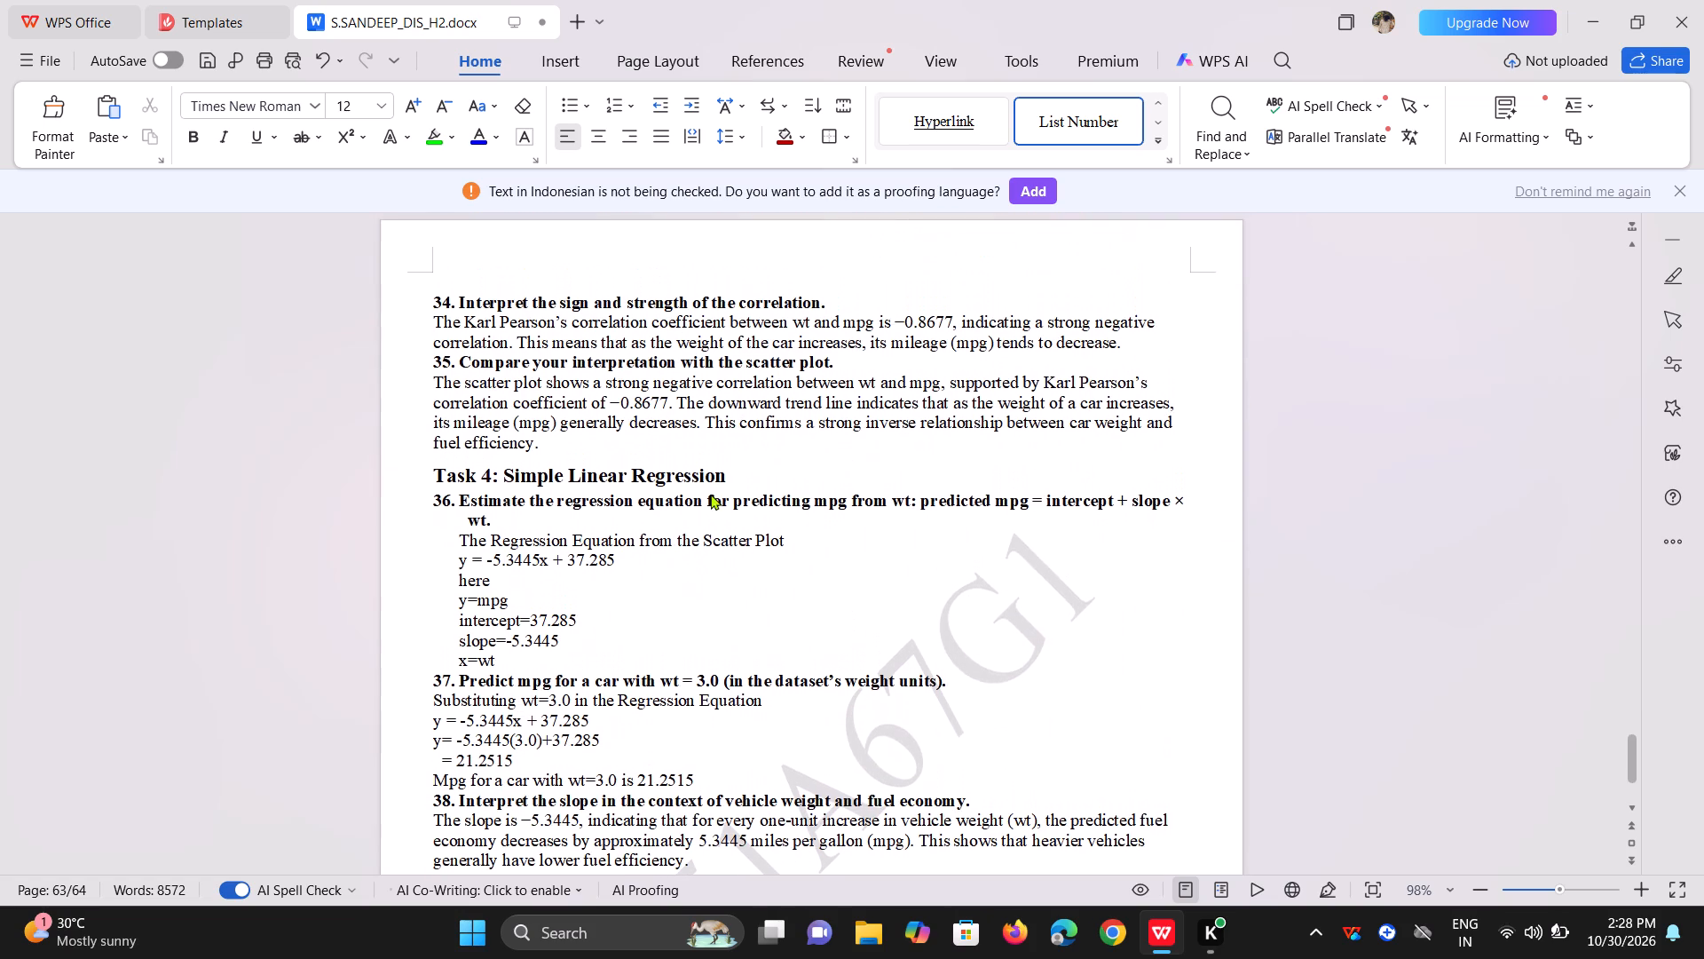
scroll(711, 494, up, 2)
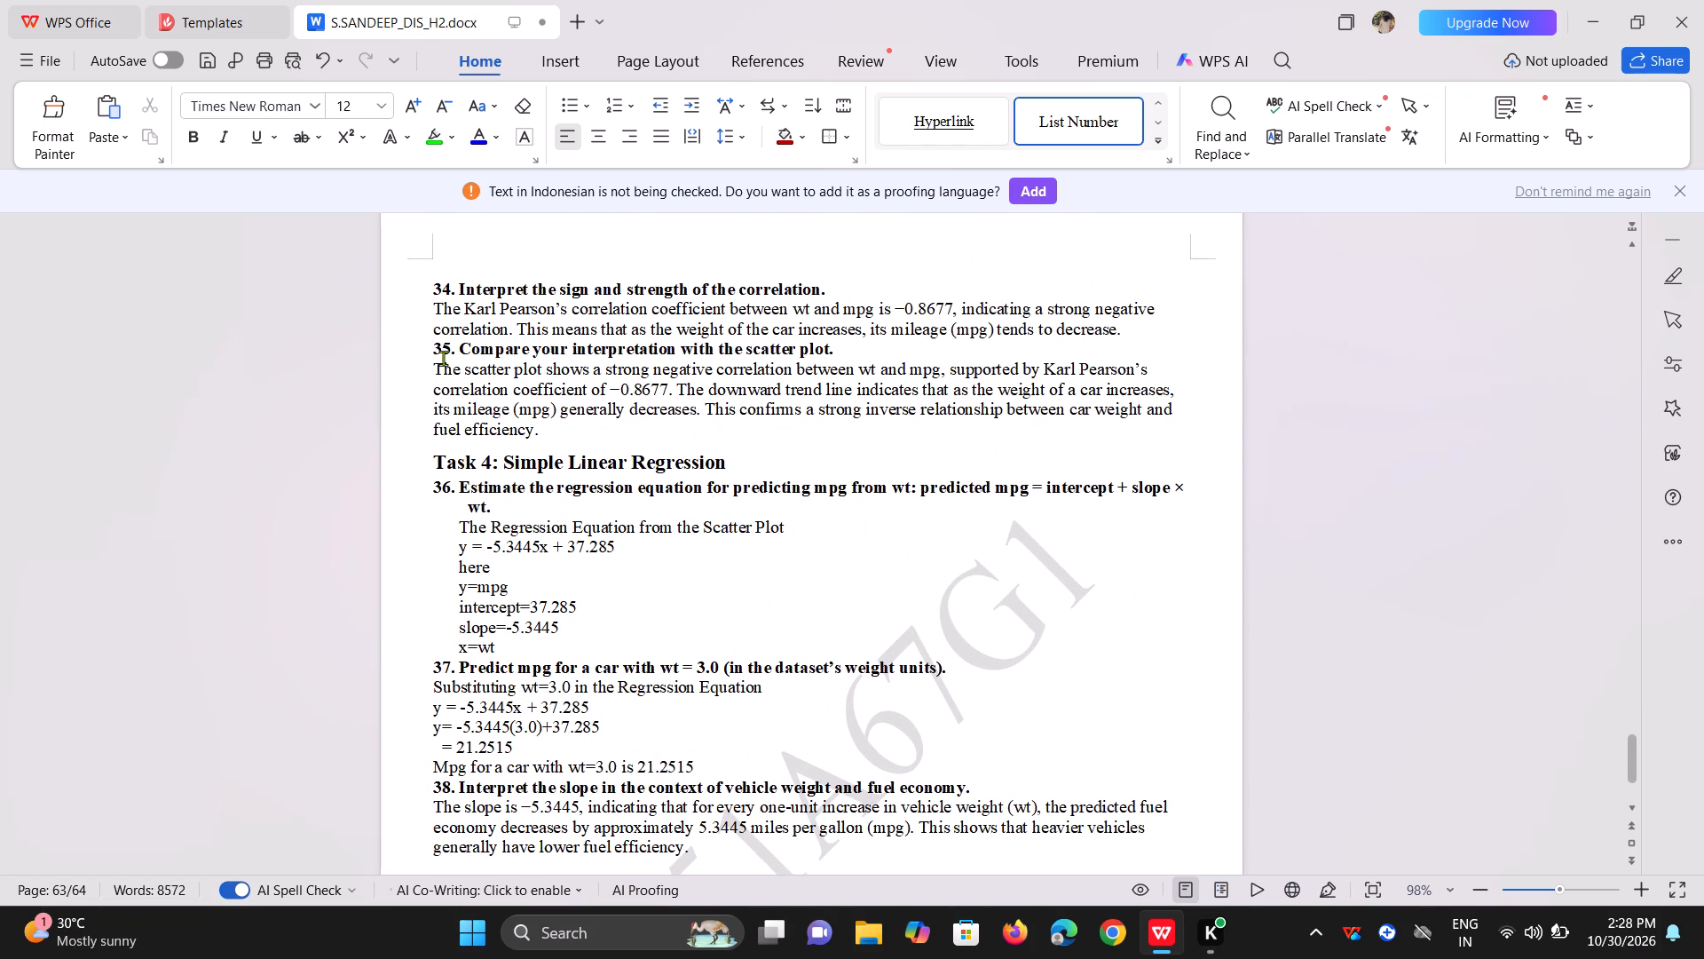
drag(429, 291, 646, 745)
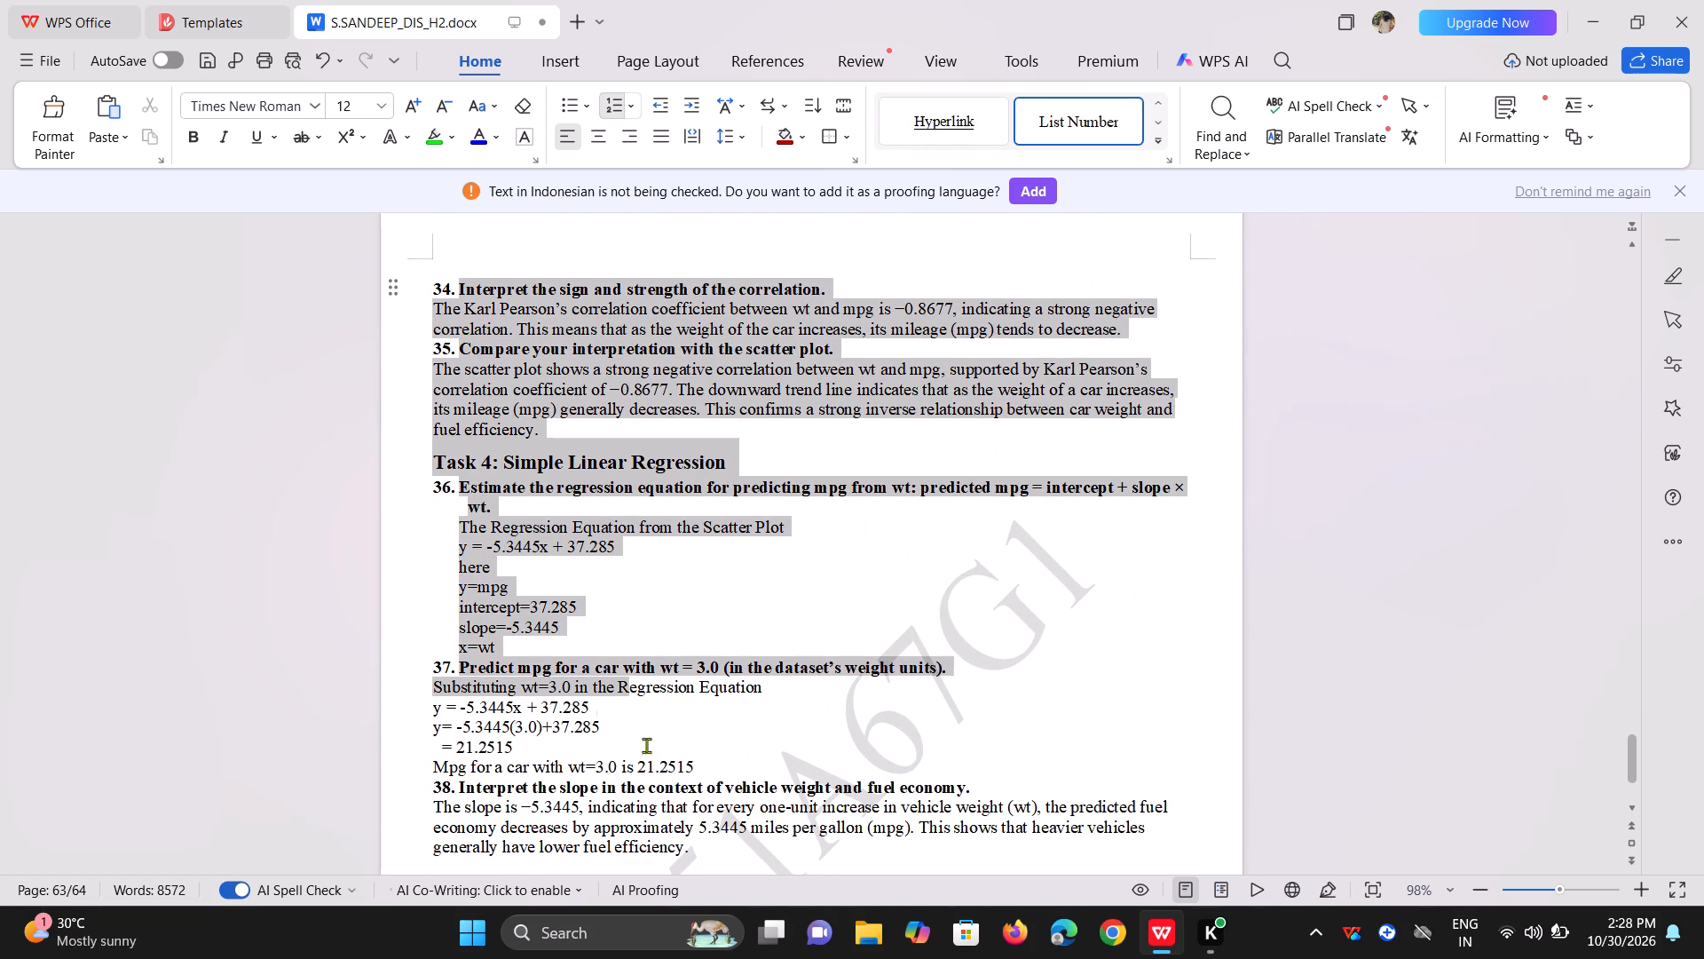
drag(646, 745, 702, 856)
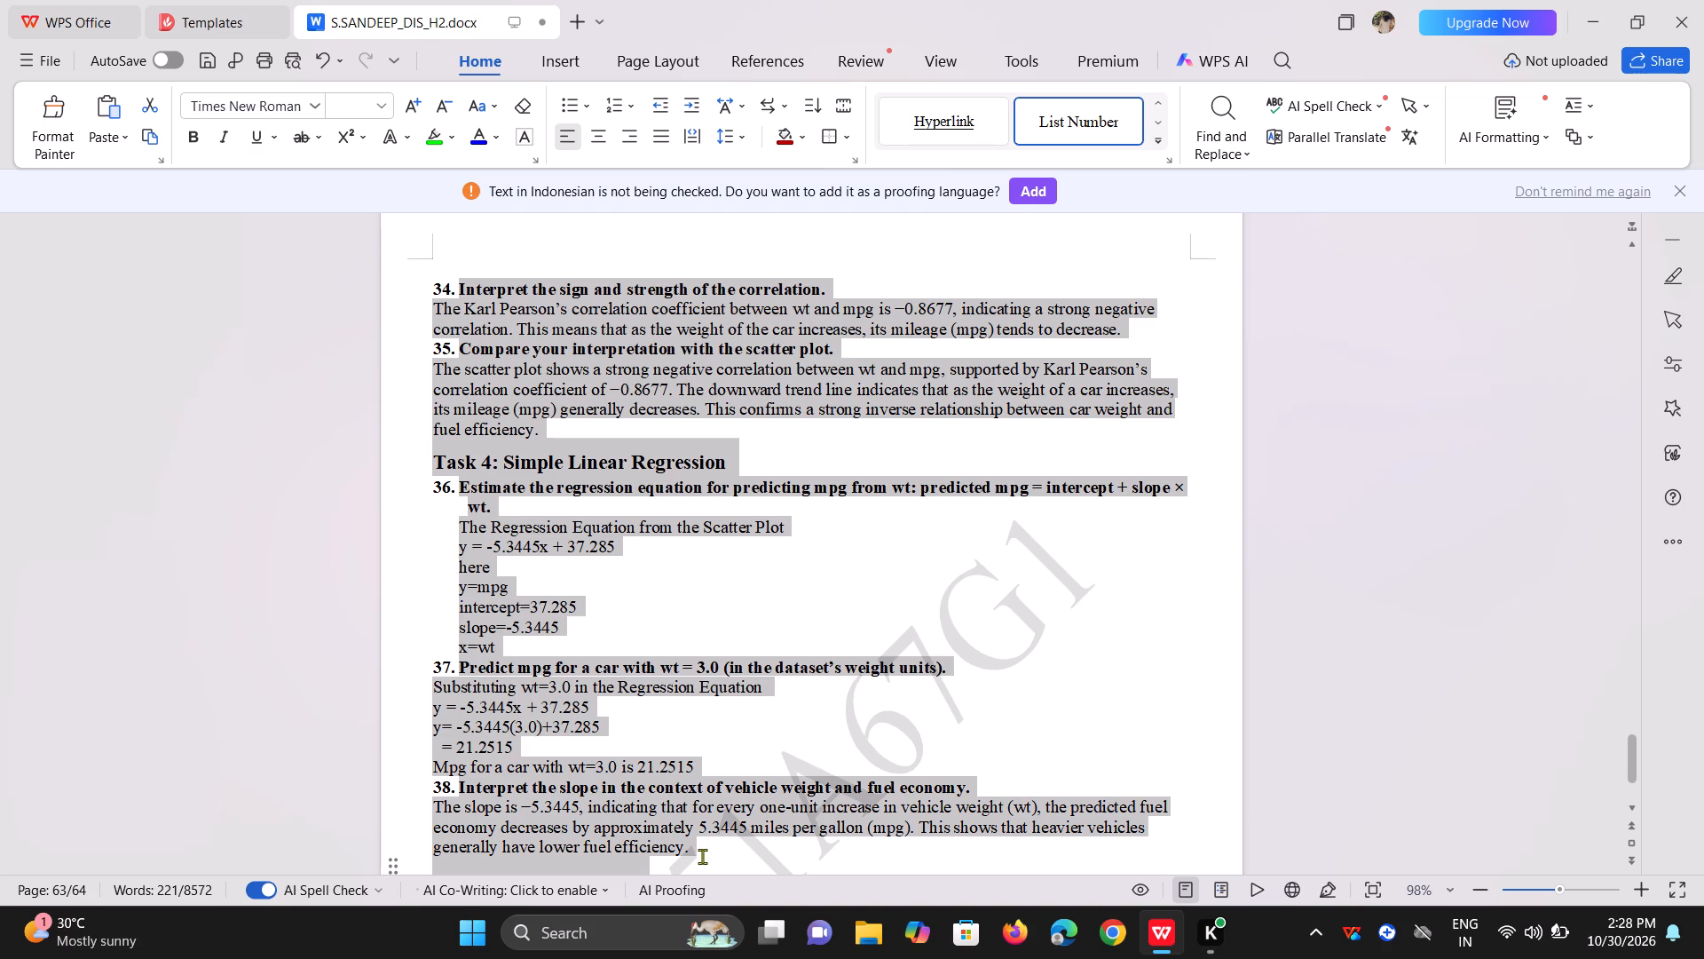
drag(702, 856, 699, 852)
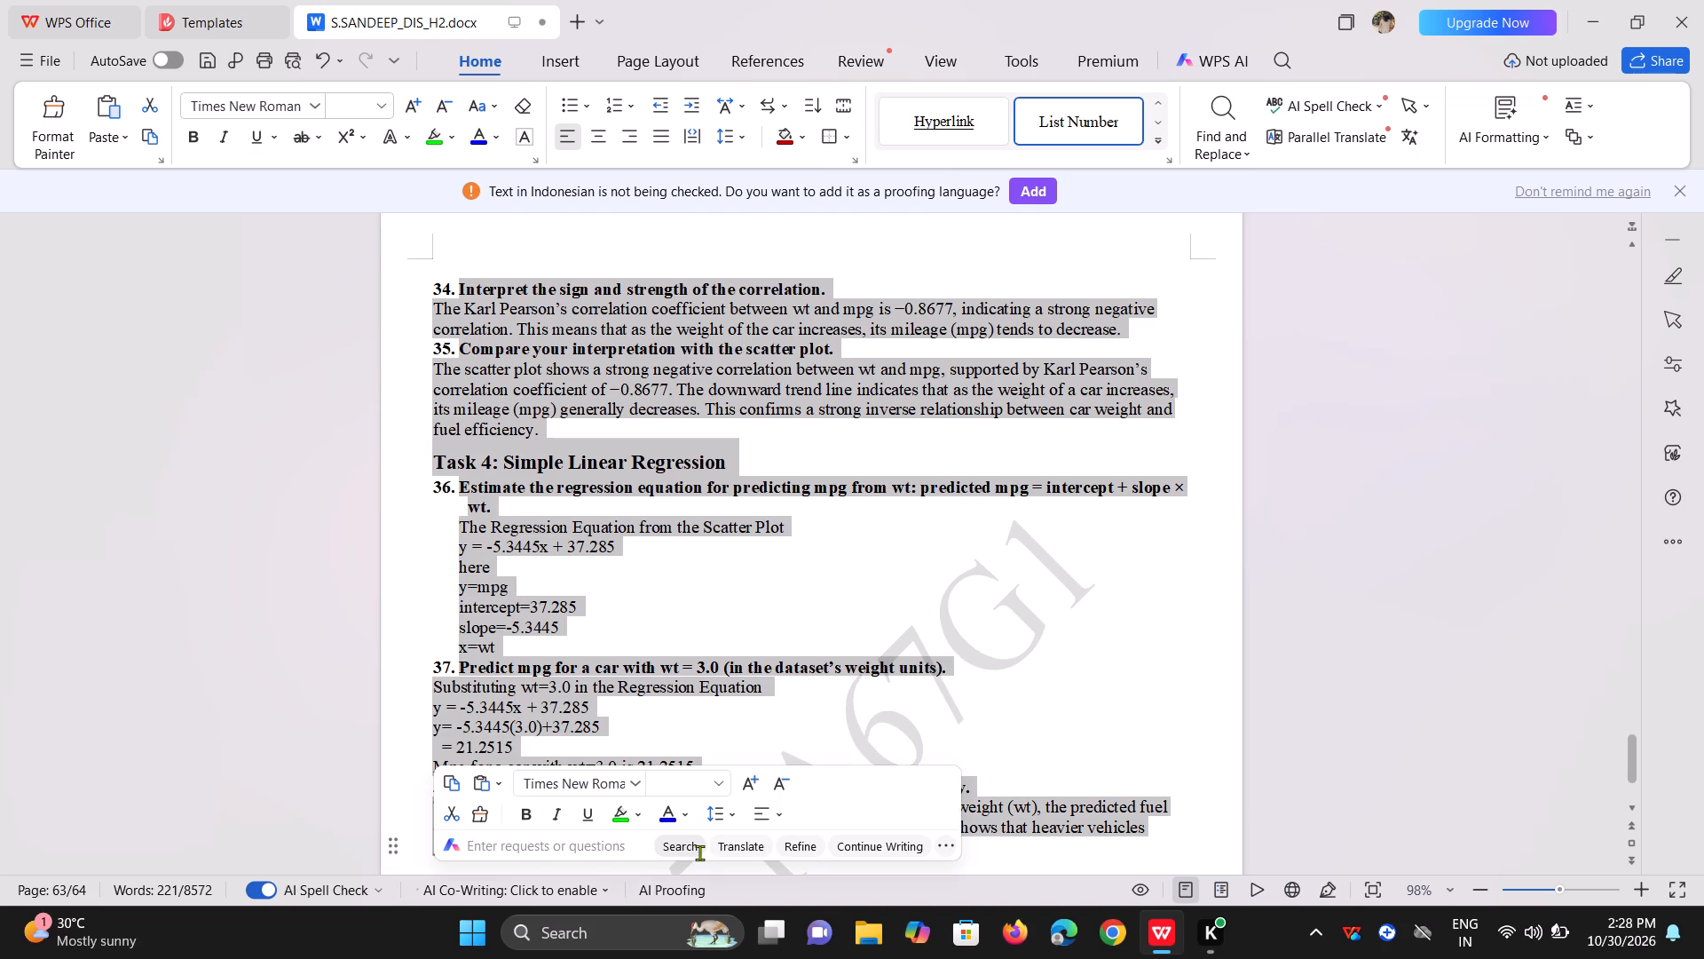
key(BackSpace)
Copy the whole "PART C - Findings and Submission" section, from its heading through question 35's second finding.
scroll(699, 852, down, 8)
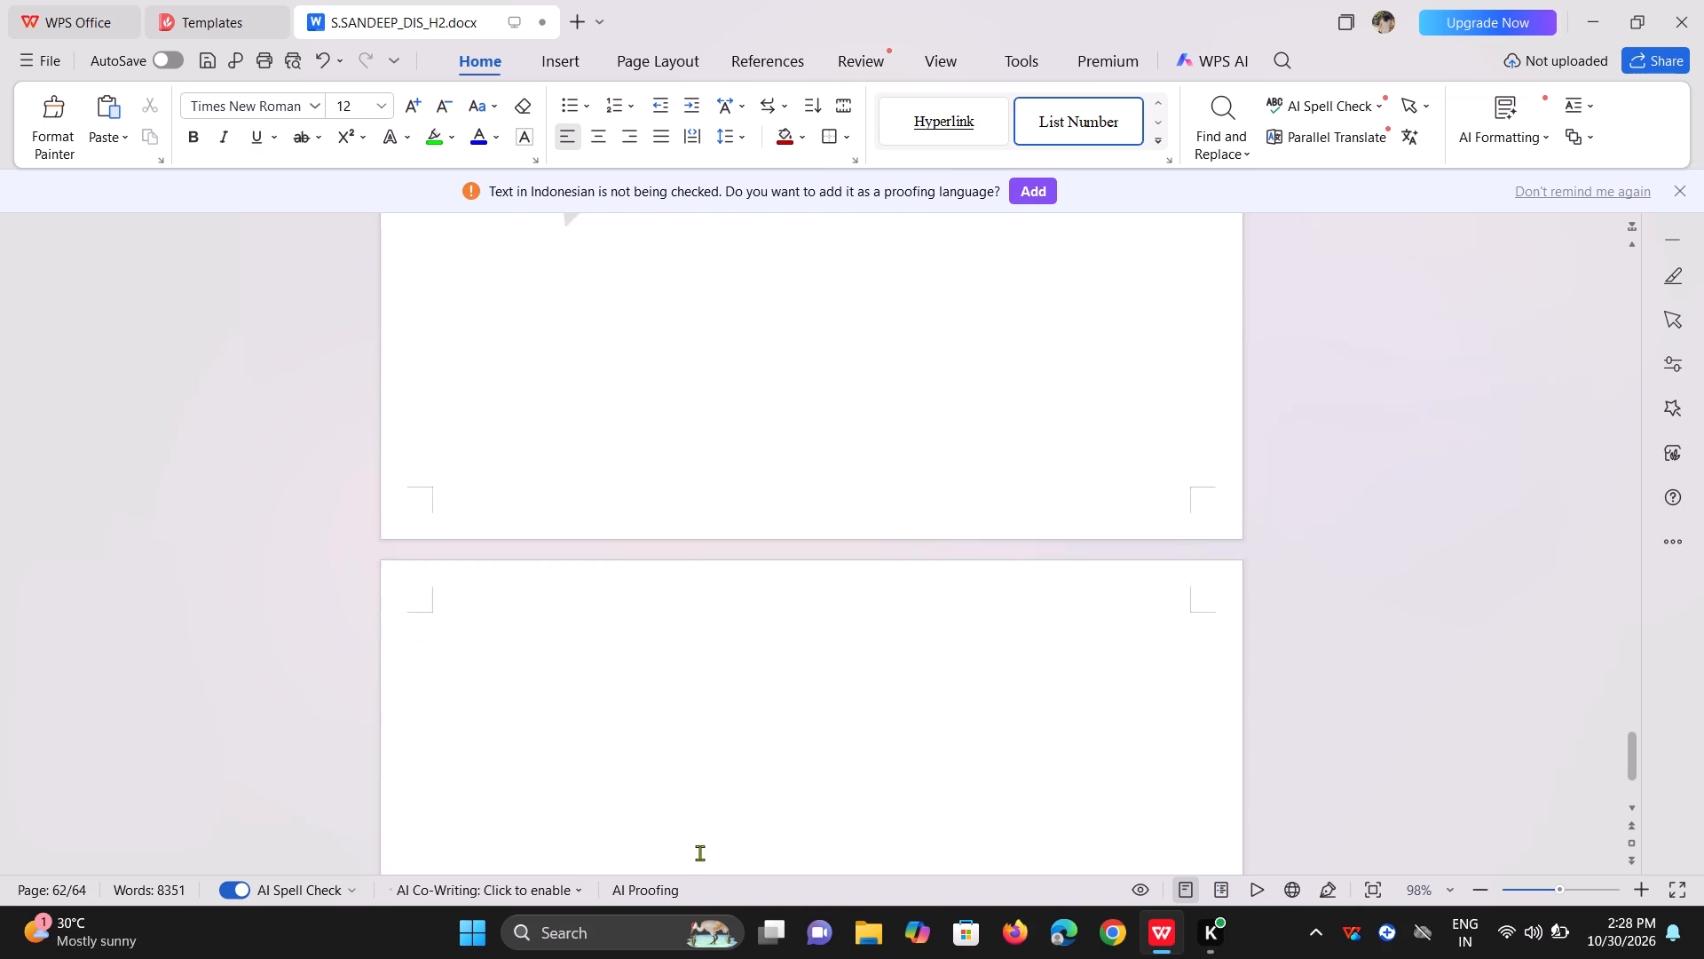
scroll(699, 852, down, 16)
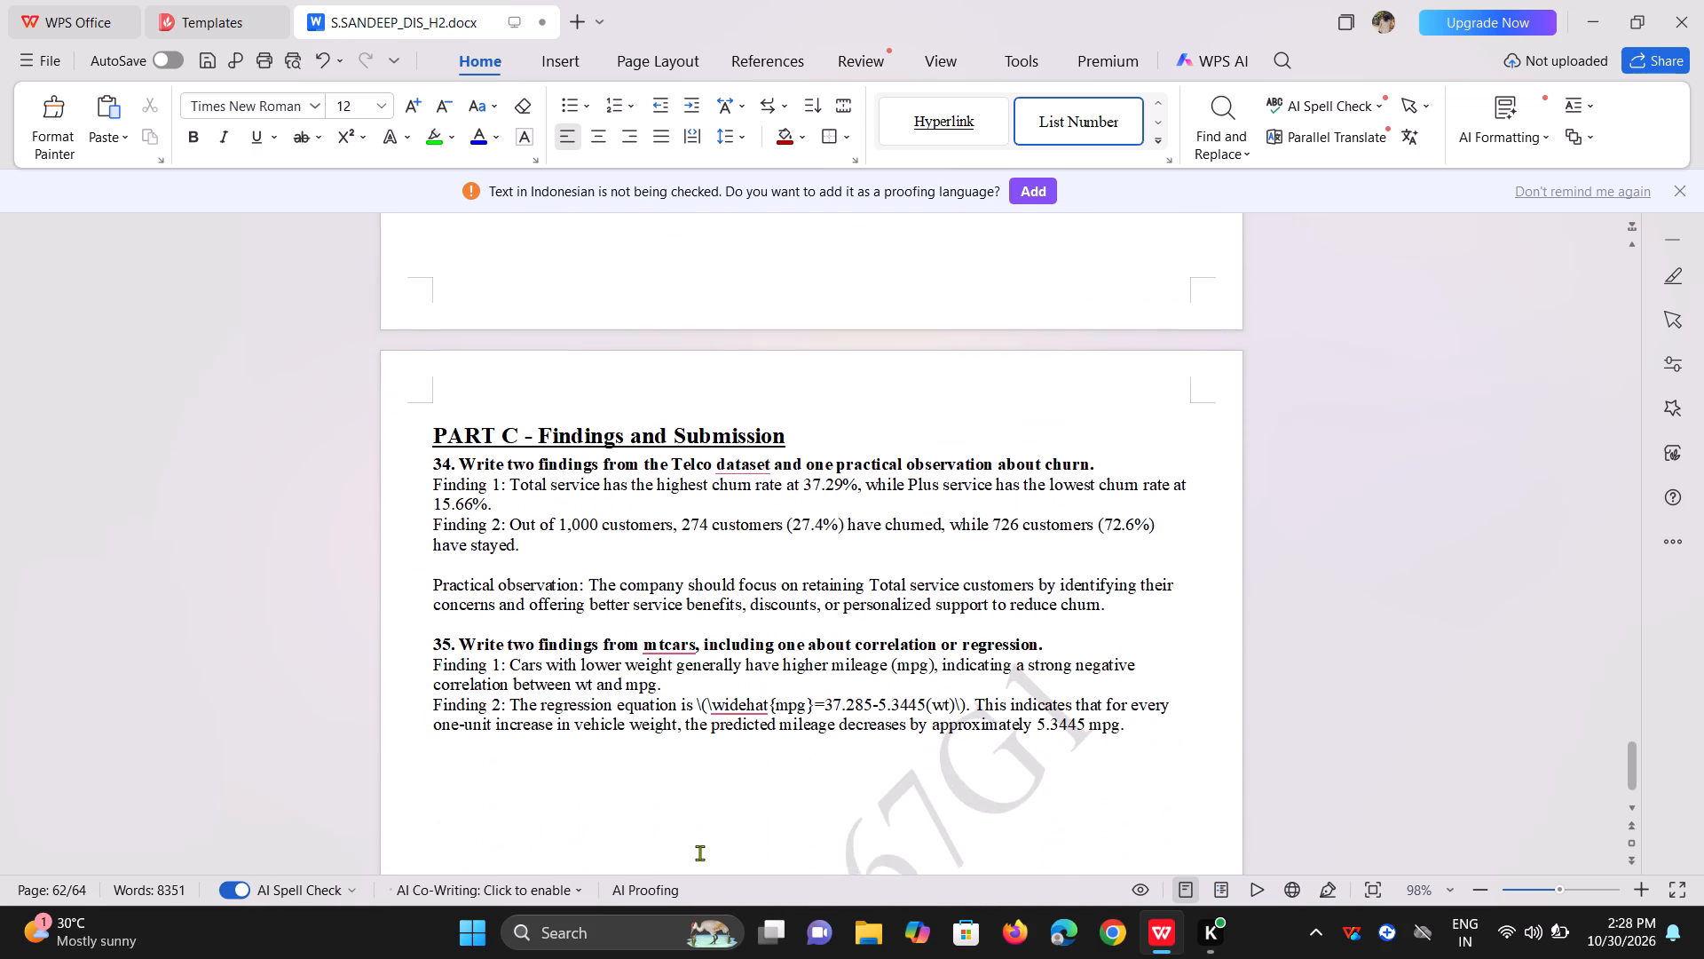
scroll(699, 852, down, 1)
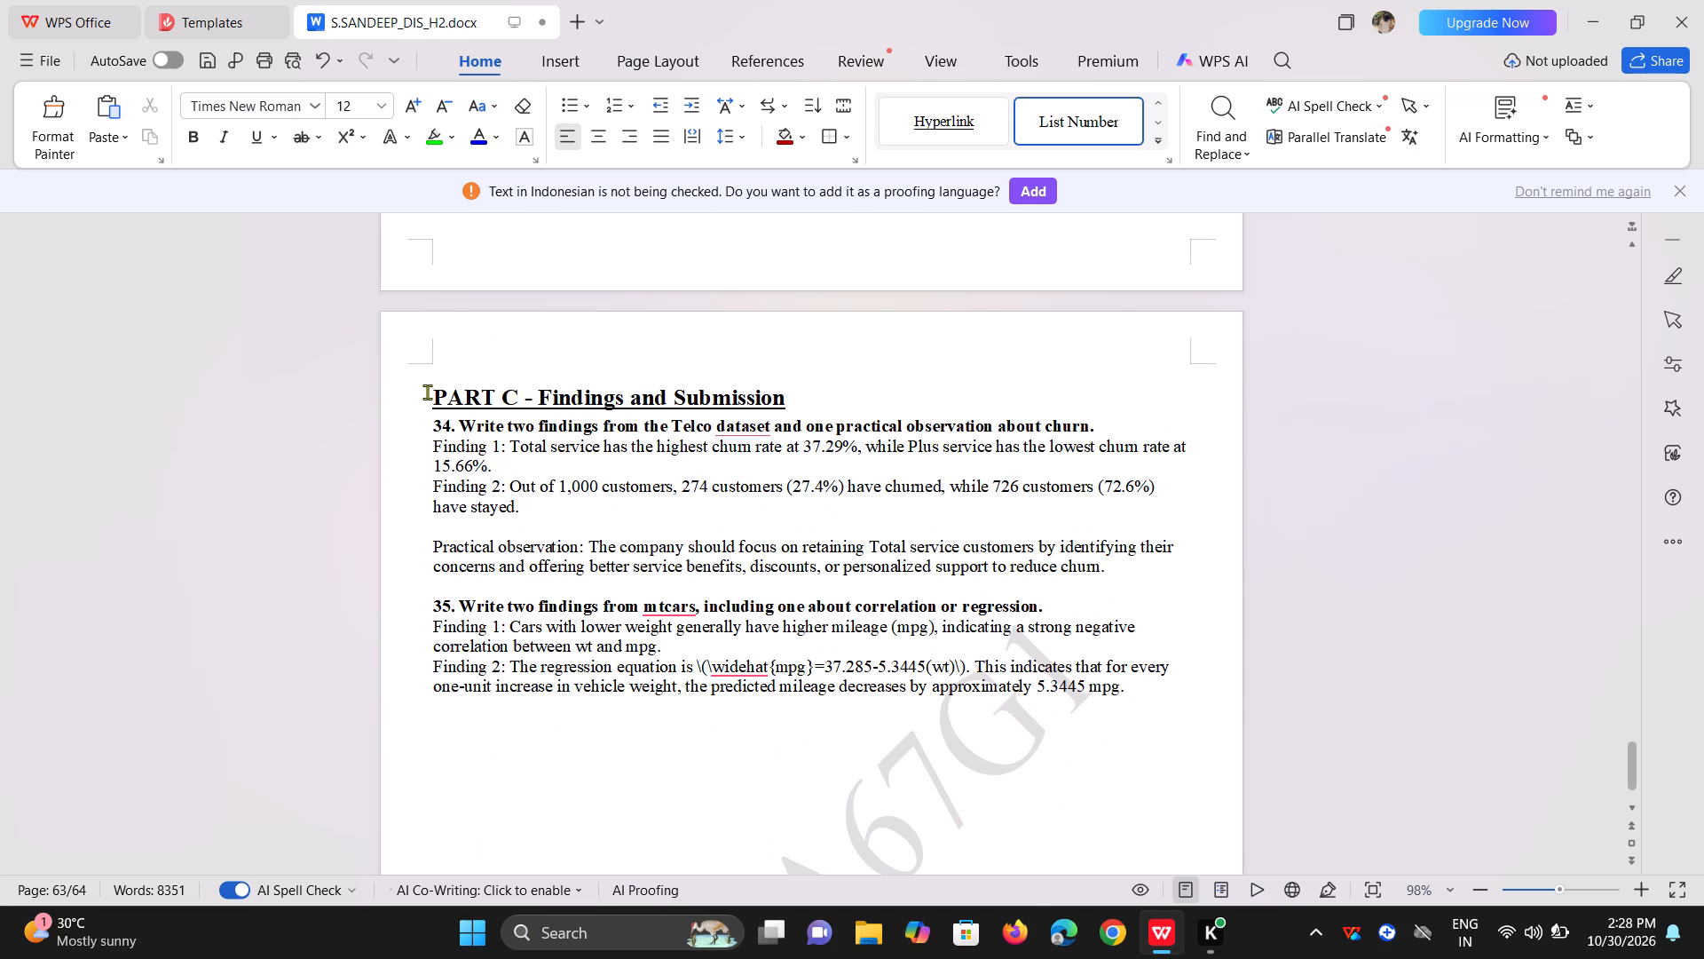
drag(427, 392, 926, 710)
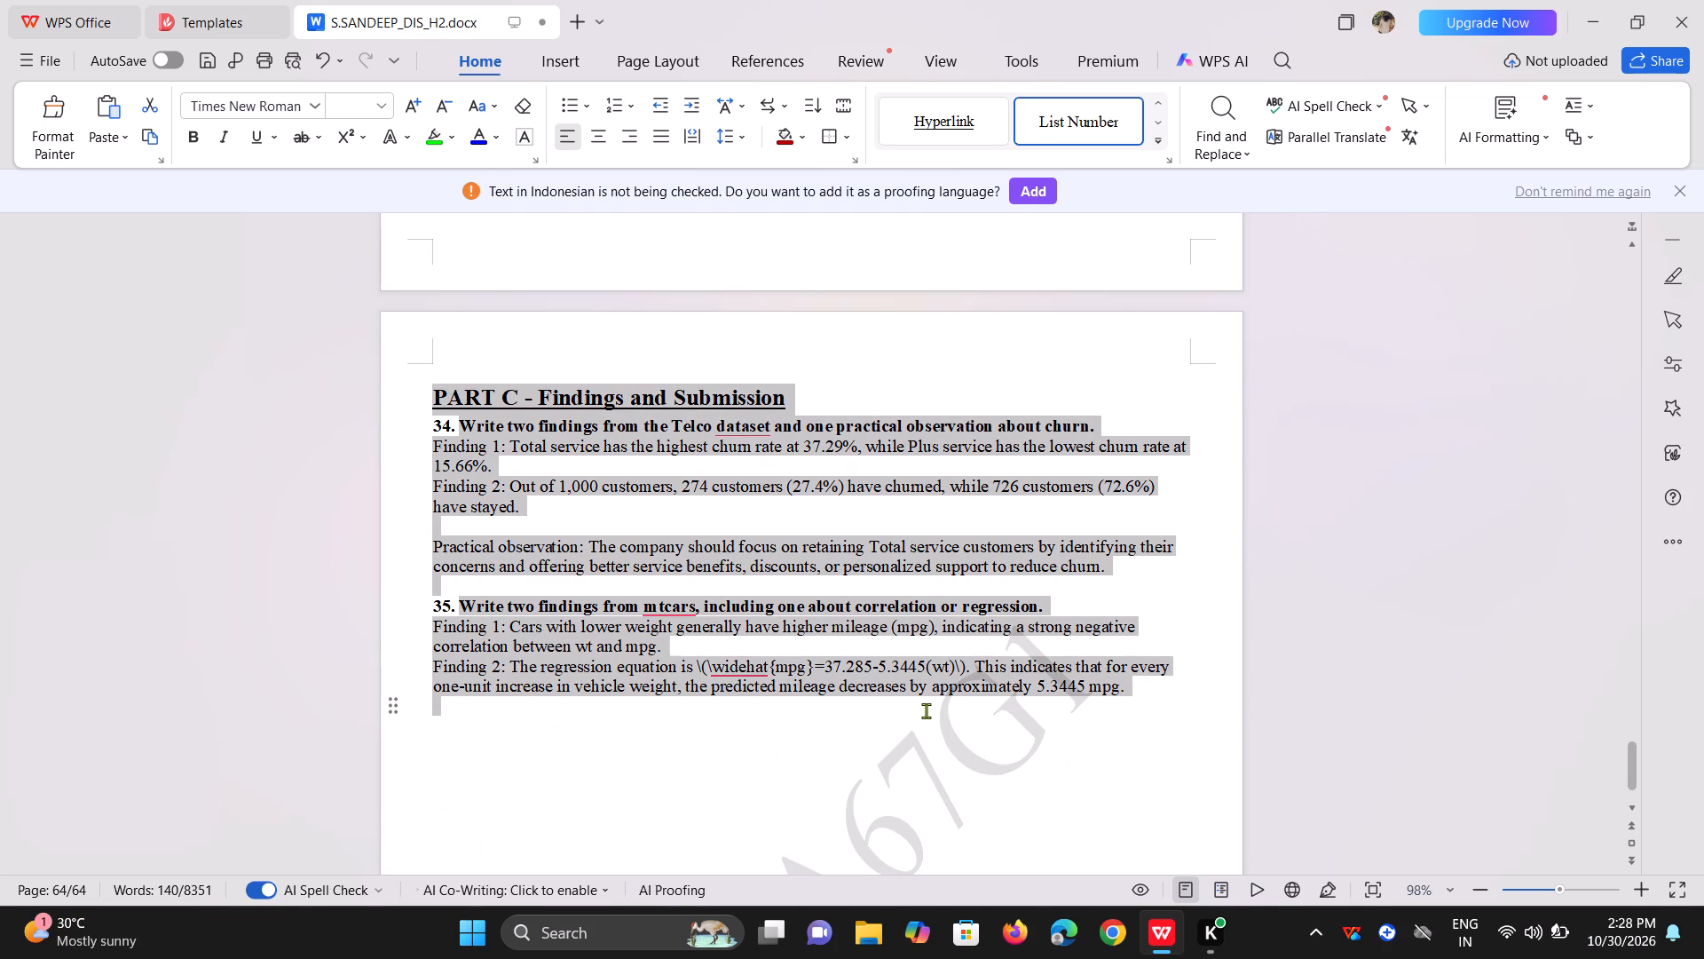
key(ctrl+c)
Insert a blank line before question 33 and another between question 33 and its slope answer.
scroll(926, 710, up, 7)
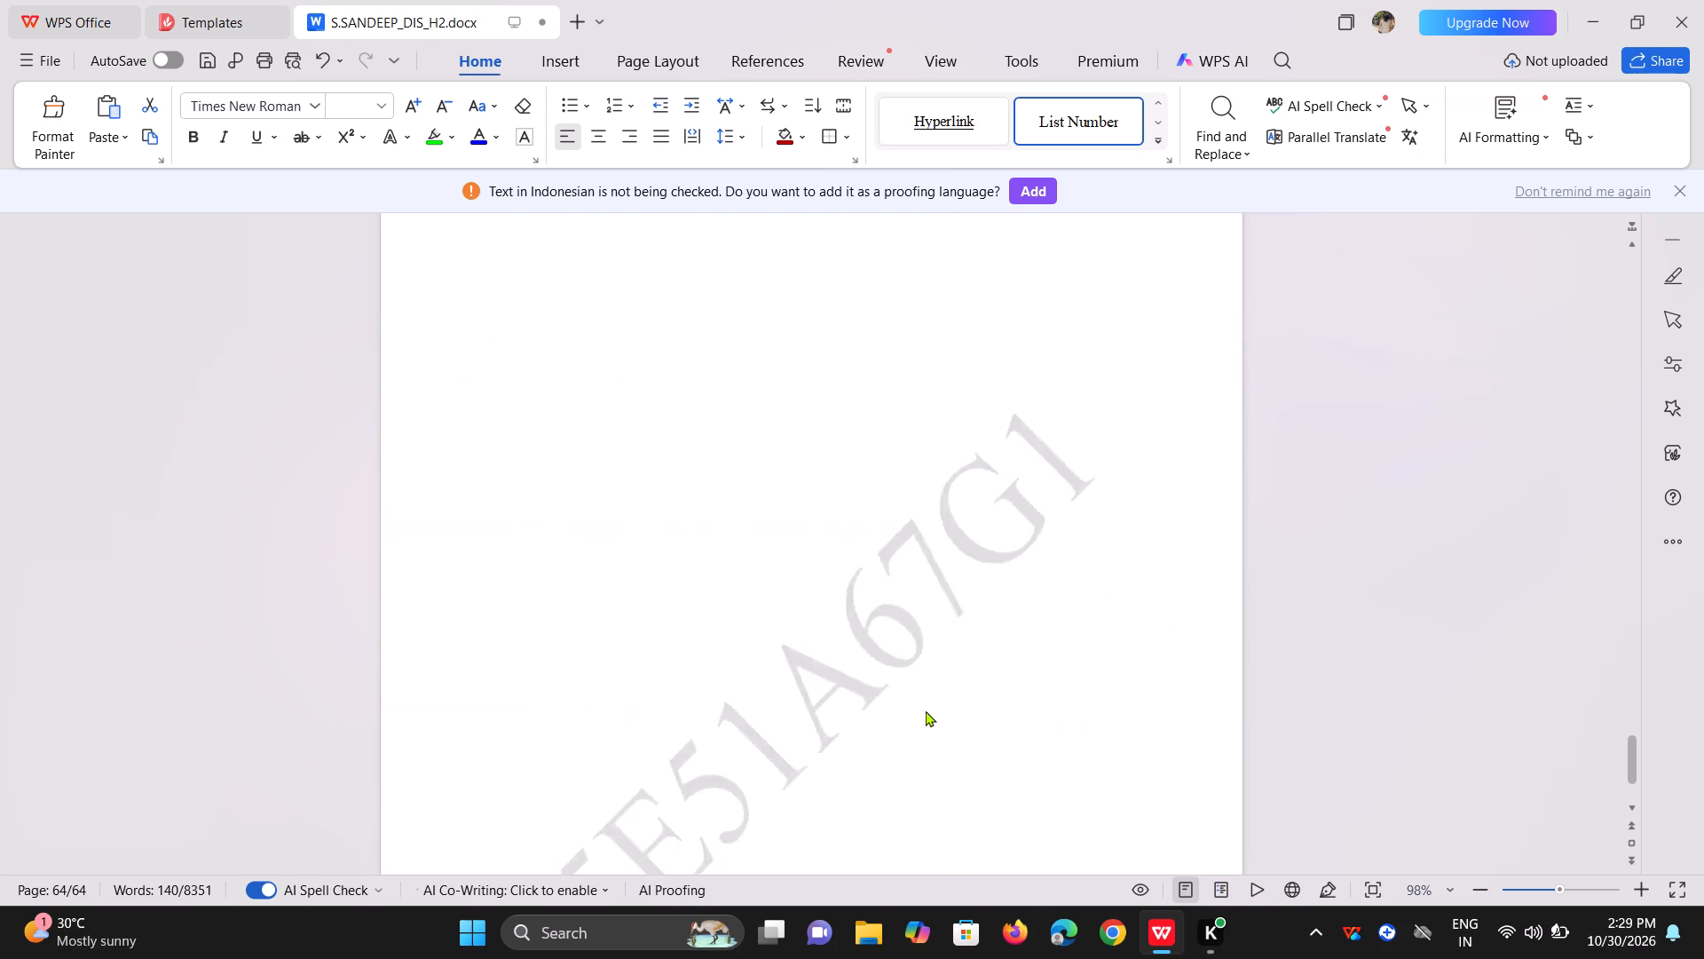
scroll(926, 710, up, 18)
scroll(926, 710, up, 4)
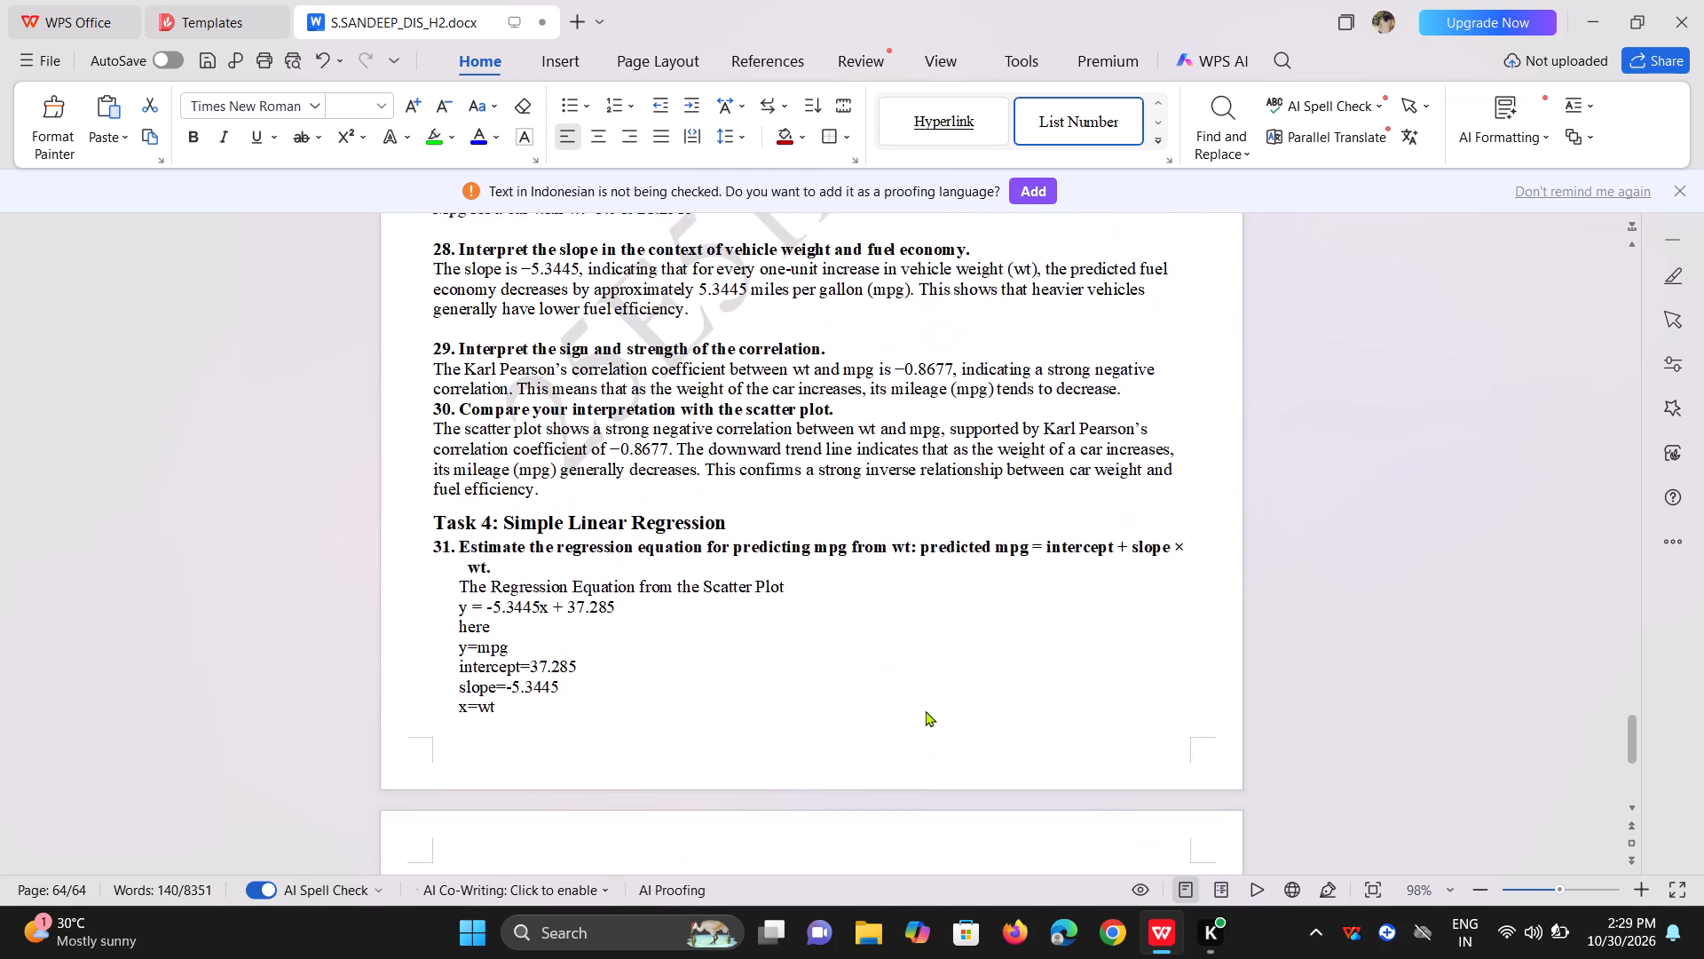
scroll(926, 710, down, 5)
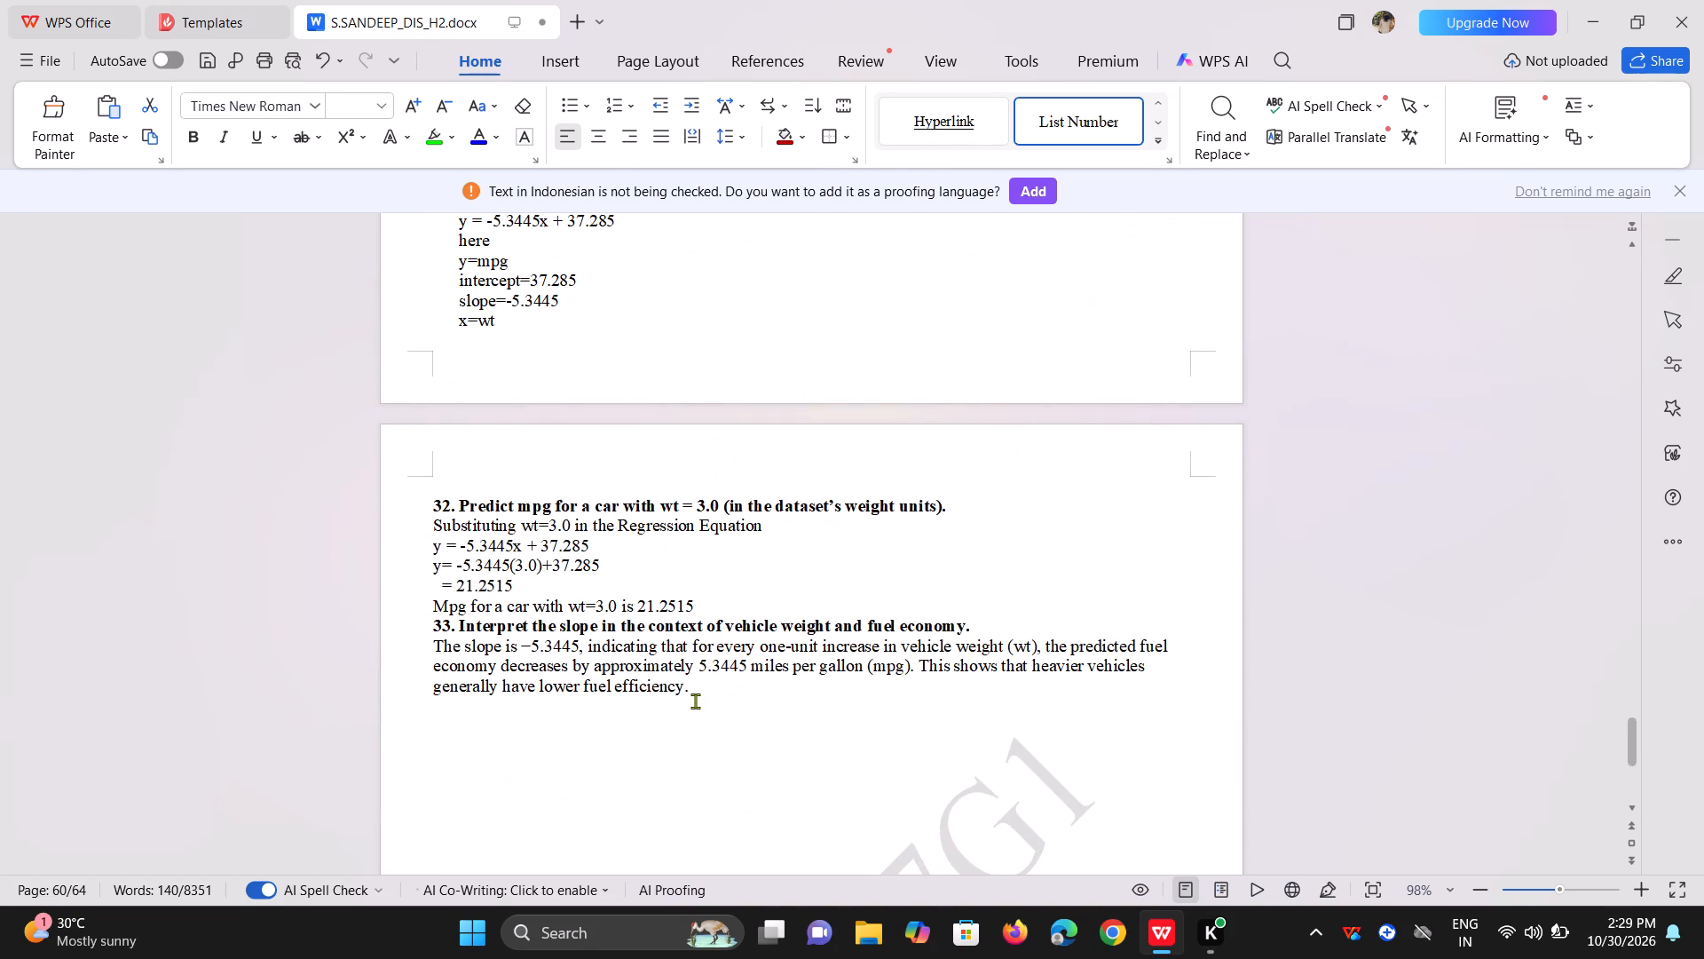
click(711, 608)
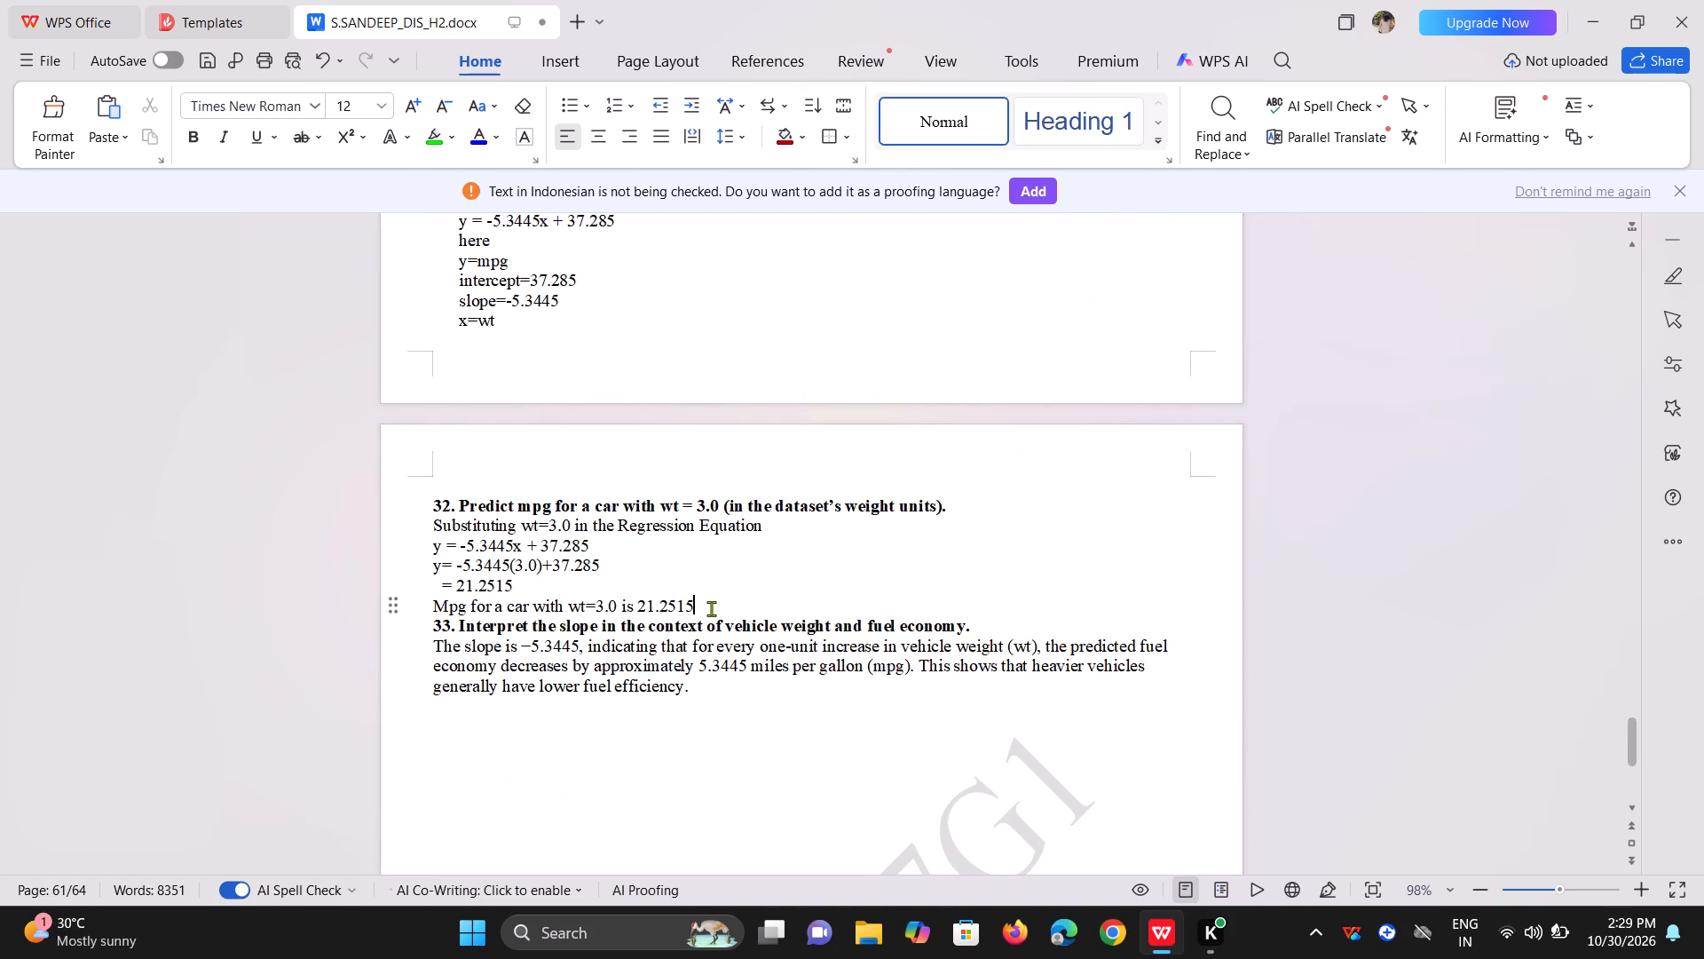
key(Return)
click(973, 645)
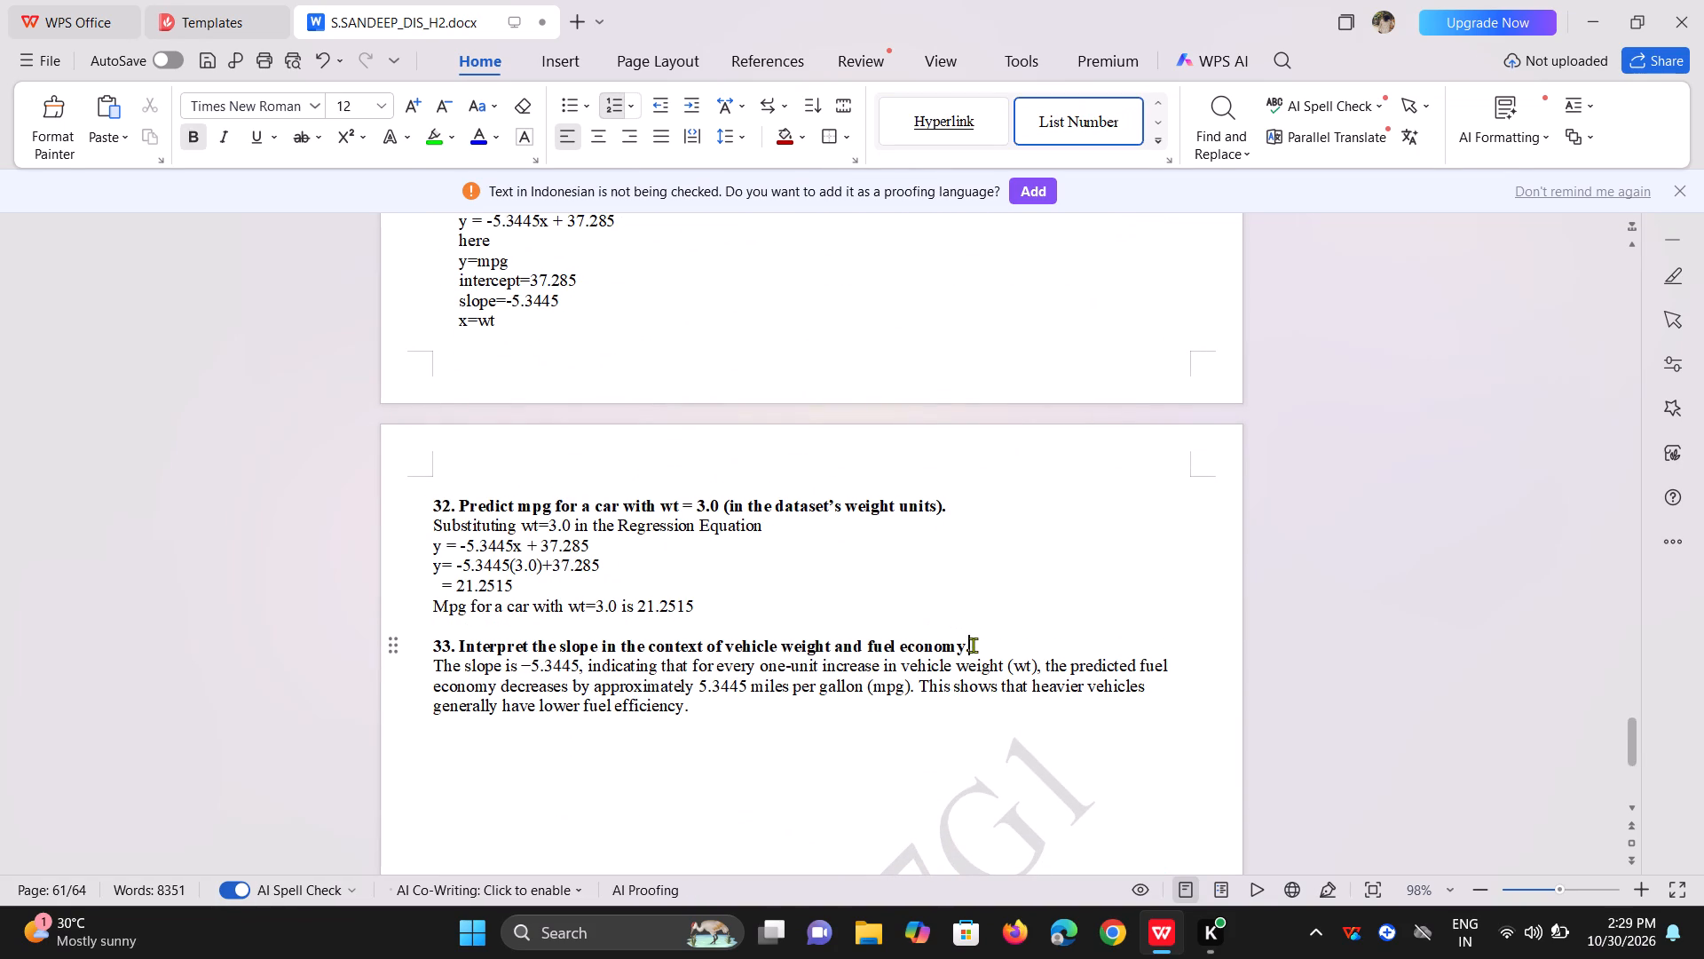
key(Return)
key(BackSpace)
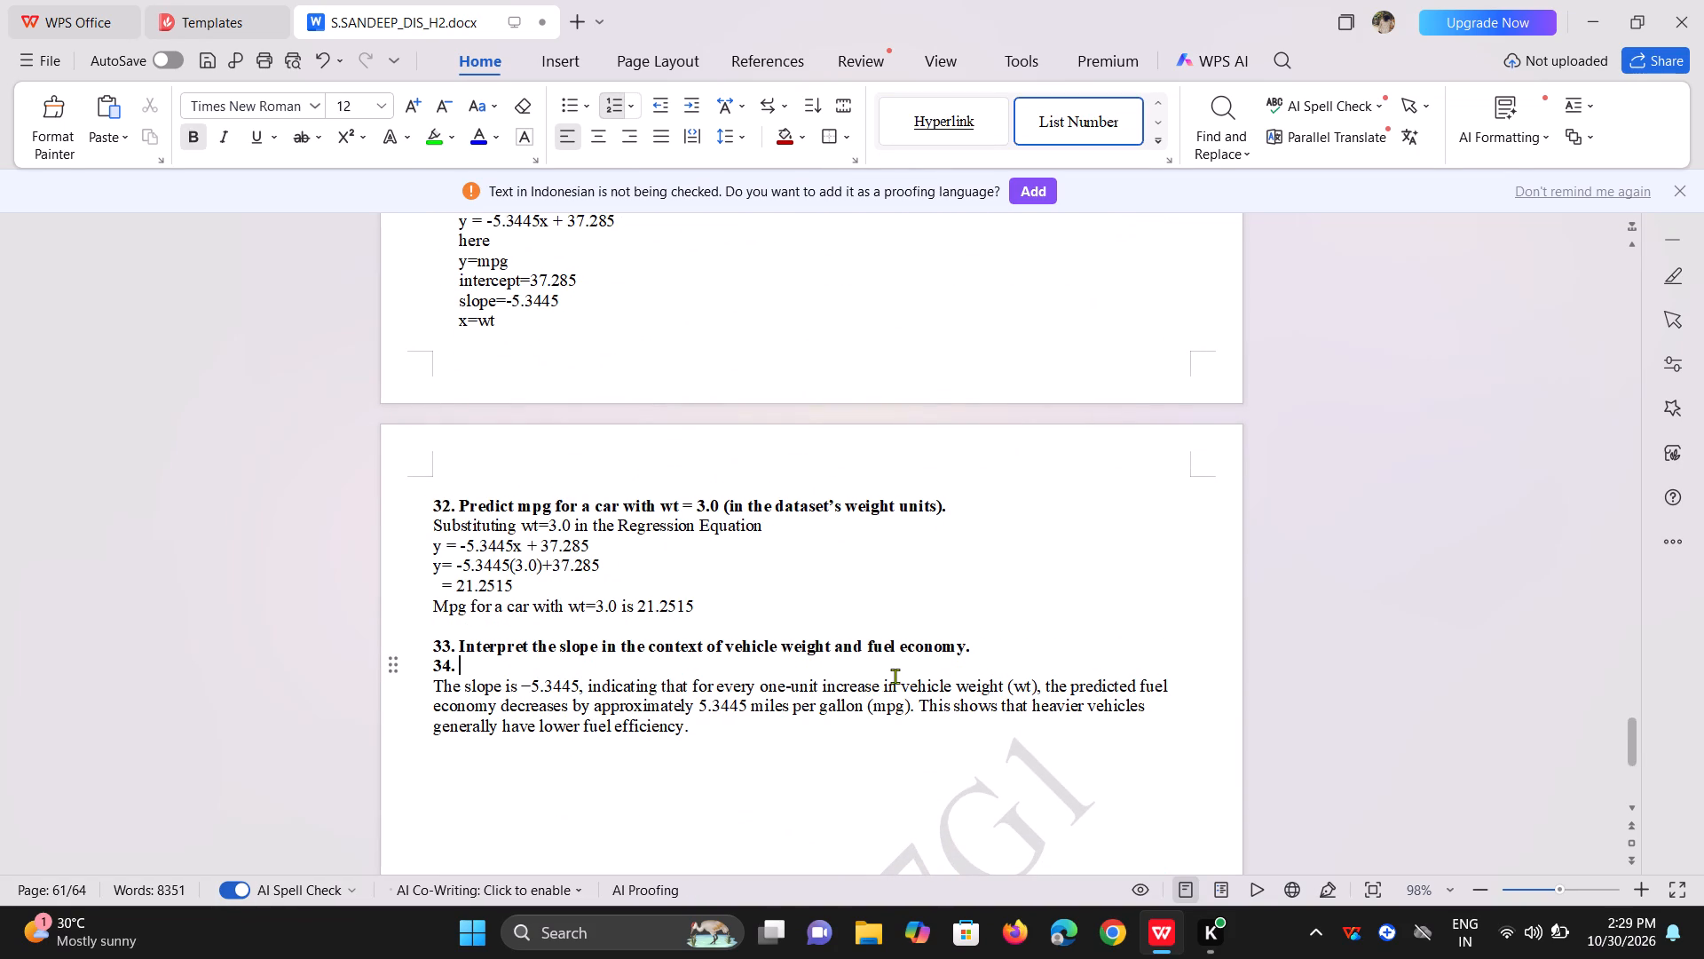
Paste the copied "PART C - Findings and Submission" section after question 33's answer, separated by a blank line.
click(701, 730)
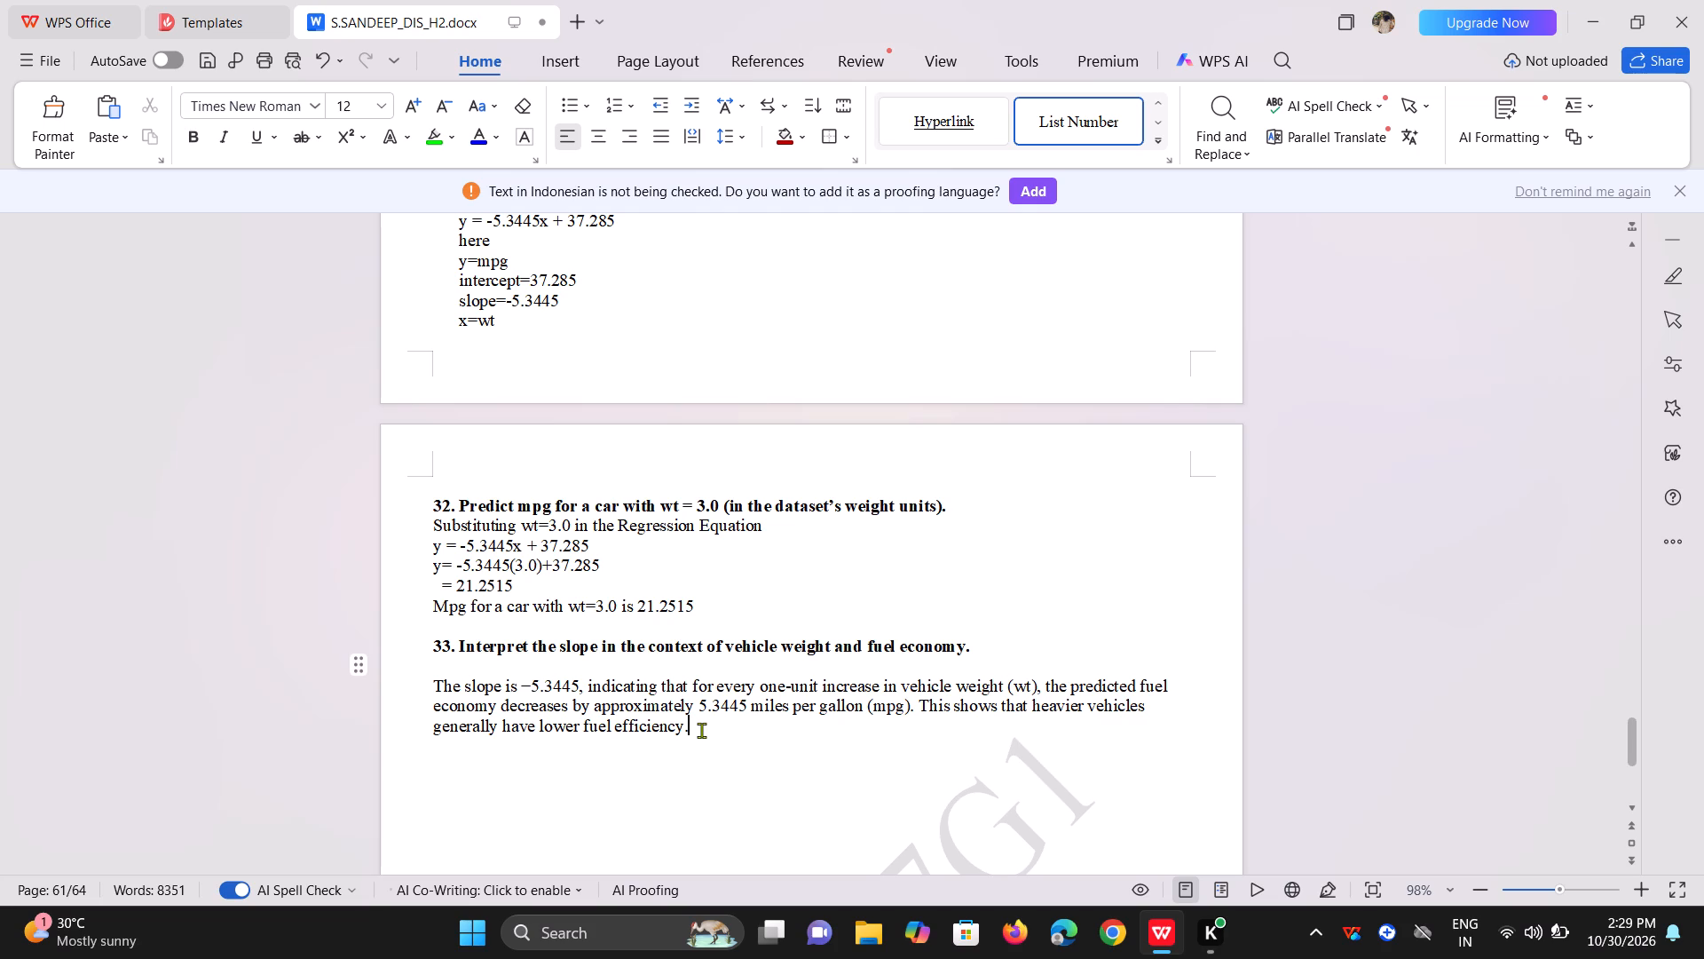
key(Return)
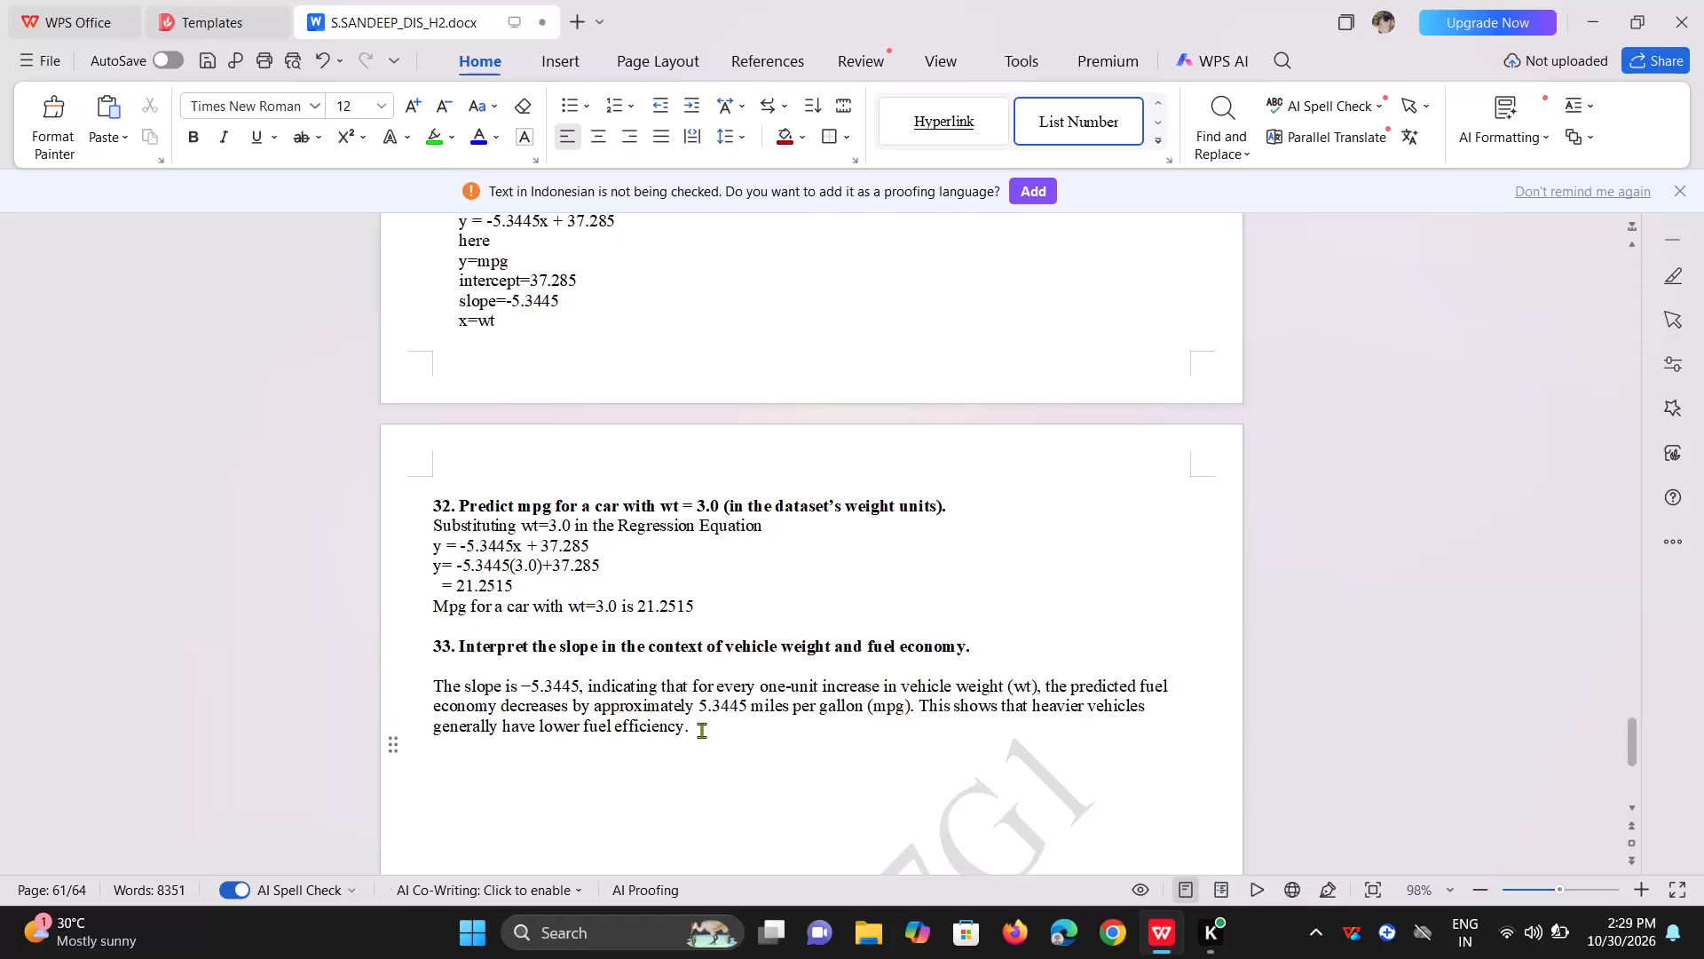
key(Return)
key(ctrl+v)
Delete the original Part C section on the last page, from its heading through question 37's second finding.
scroll(701, 730, down, 6)
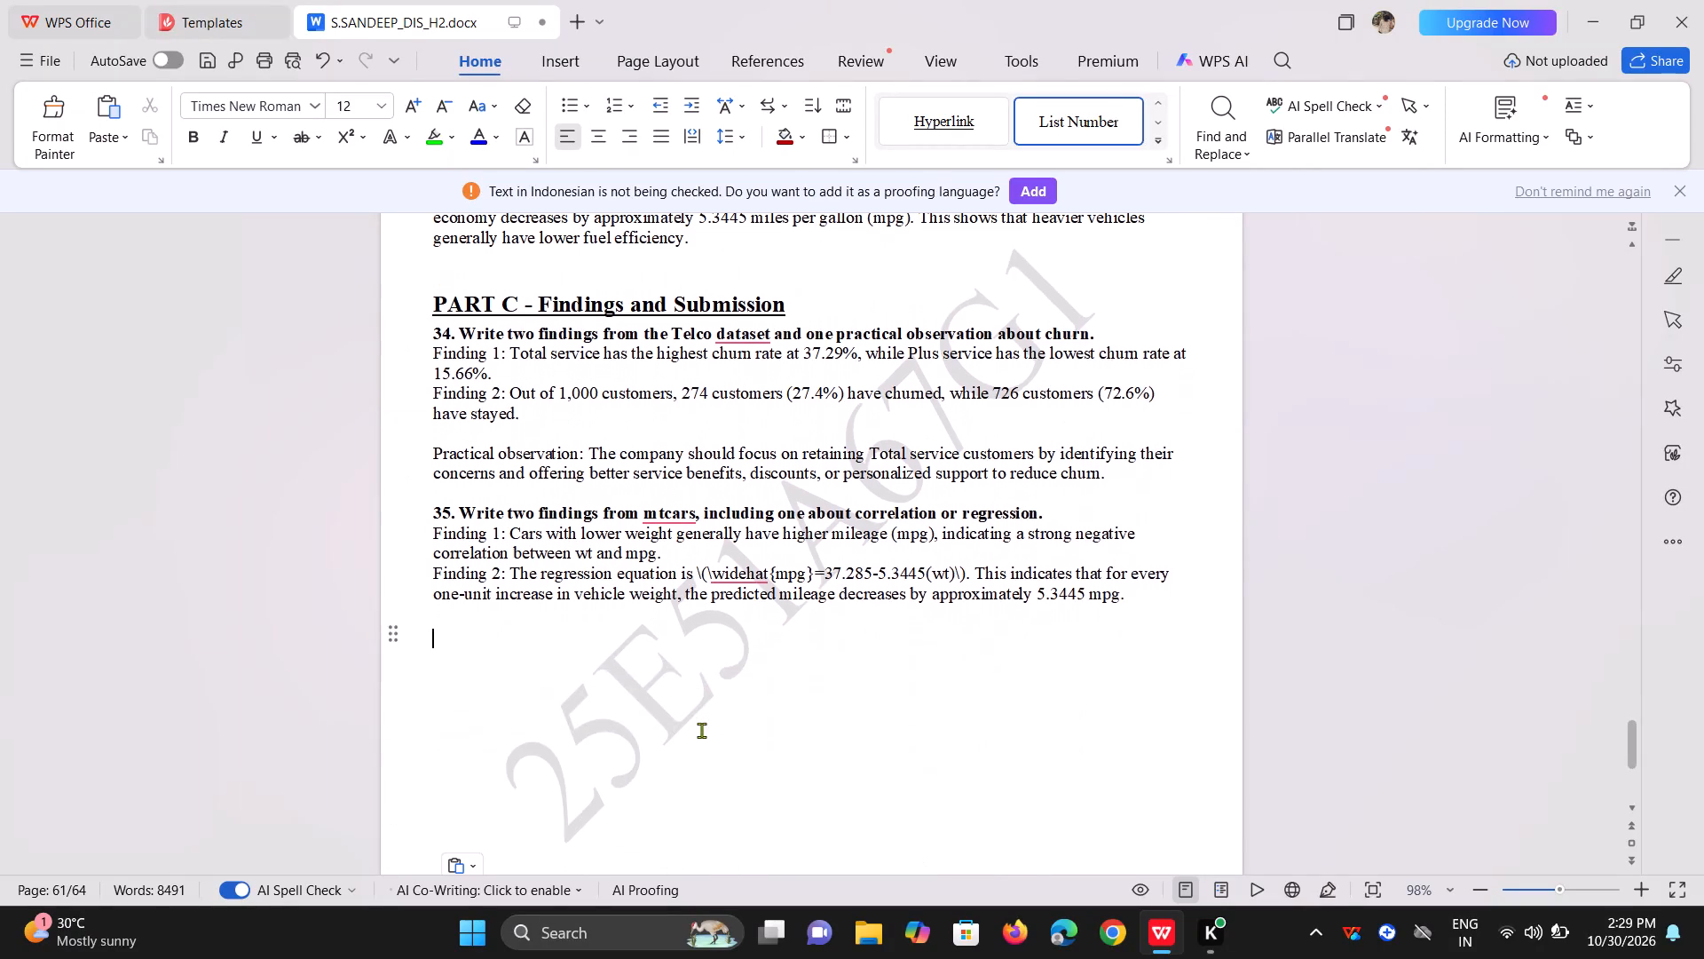
scroll(701, 730, down, 19)
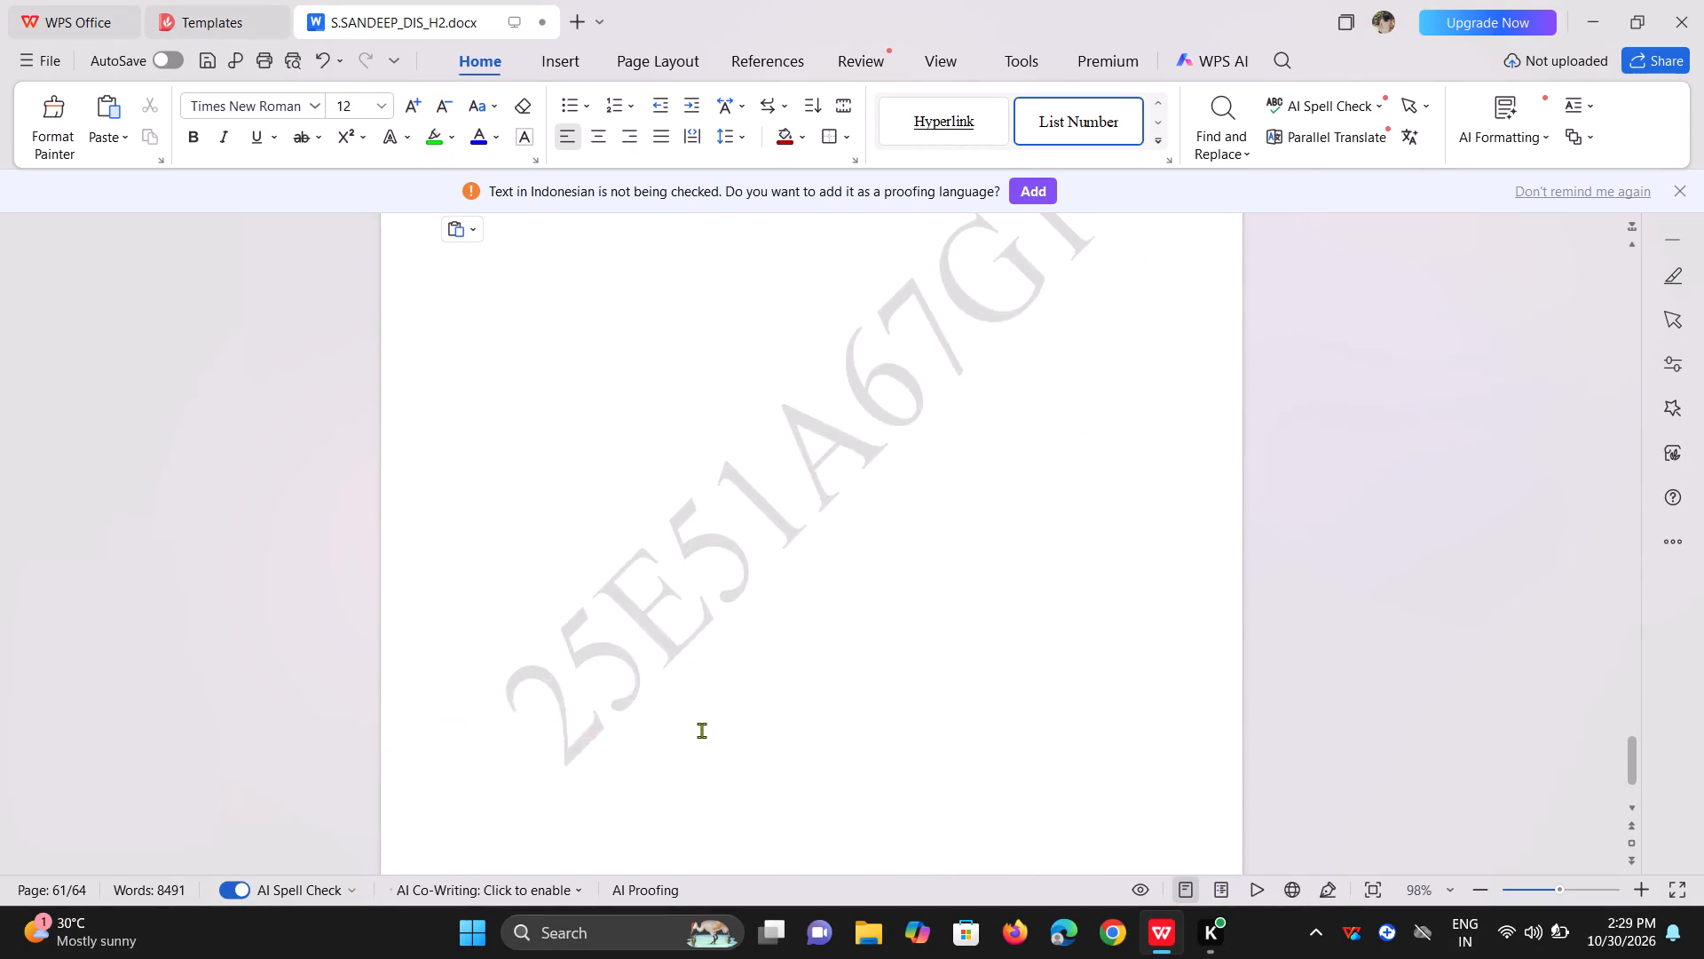
scroll(701, 730, down, 7)
drag(430, 409, 618, 562)
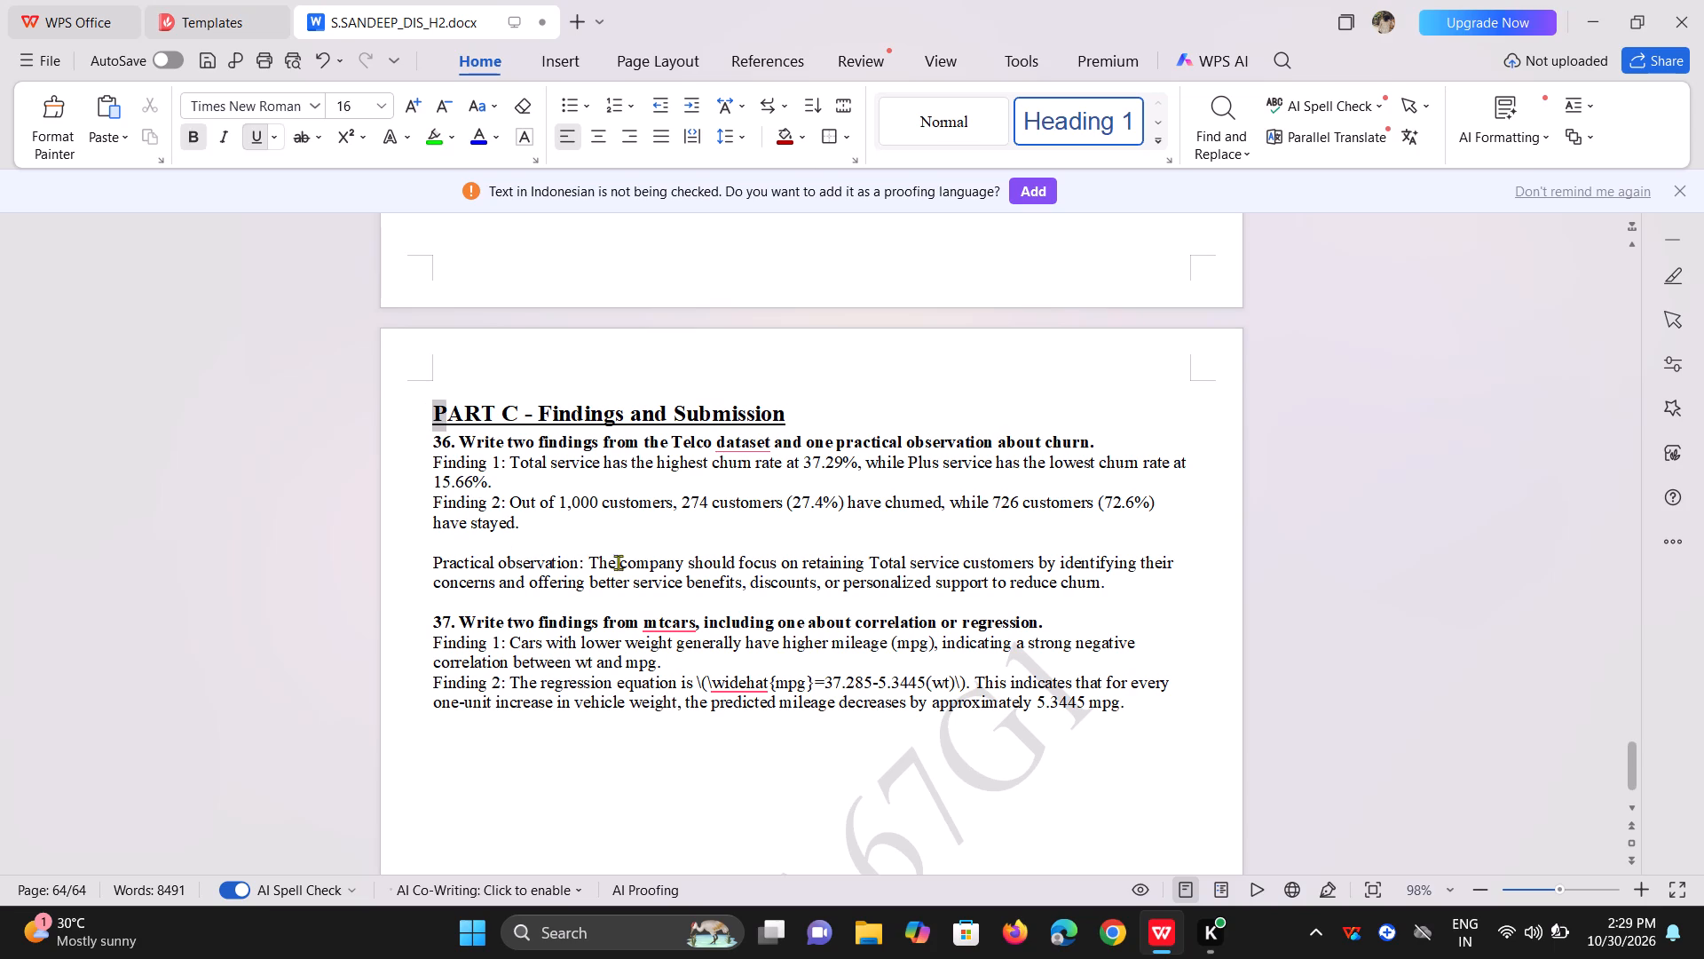
drag(618, 562, 1174, 761)
key(BackSpace)
Remove one of the blank pages between the pasted Part C section and the end of the document.
scroll(1174, 761, up, 4)
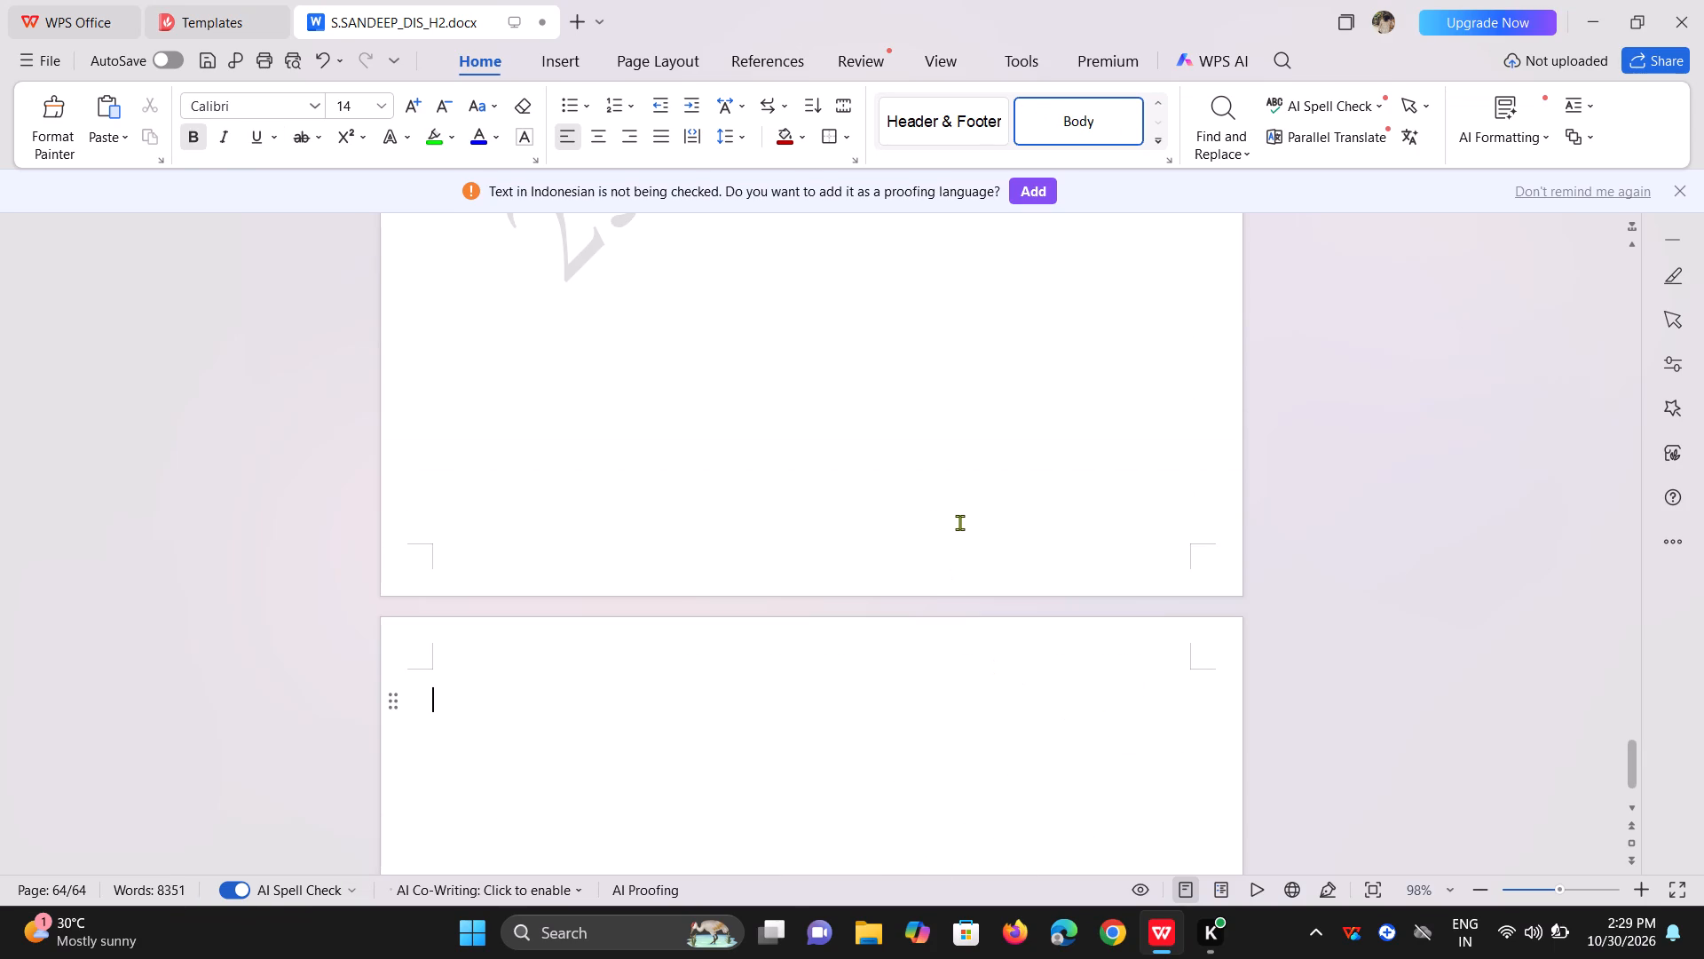
click(932, 500)
scroll(932, 500, up, 12)
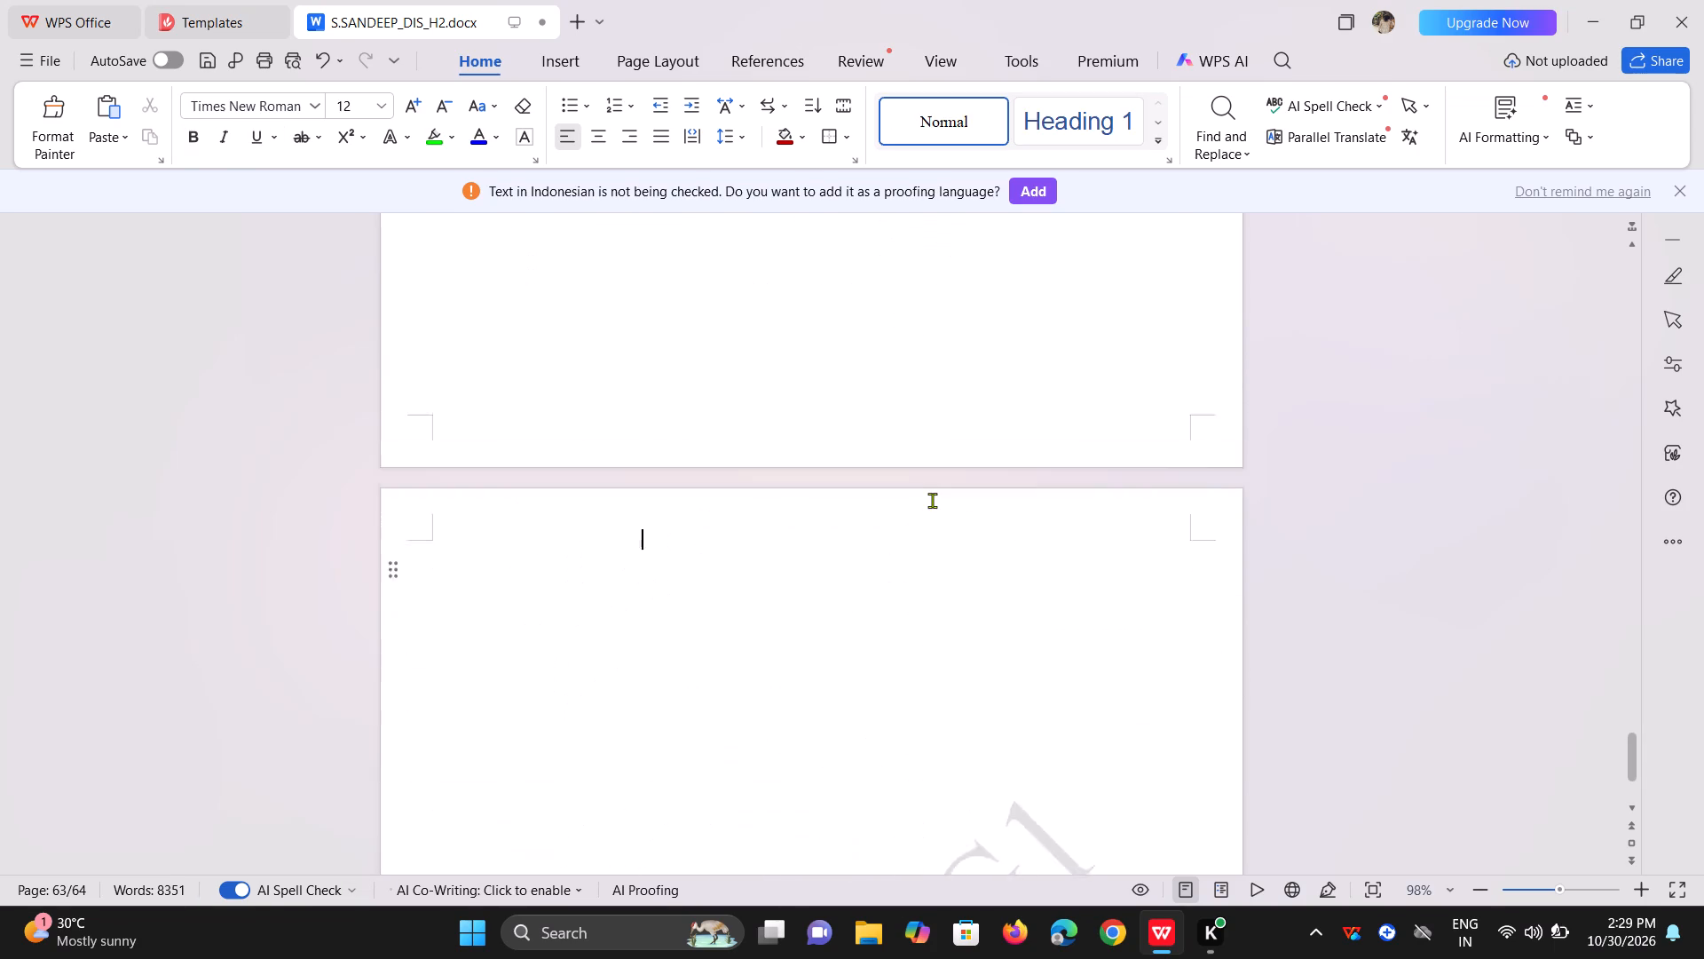
scroll(932, 500, up, 4)
scroll(938, 770, up, 9)
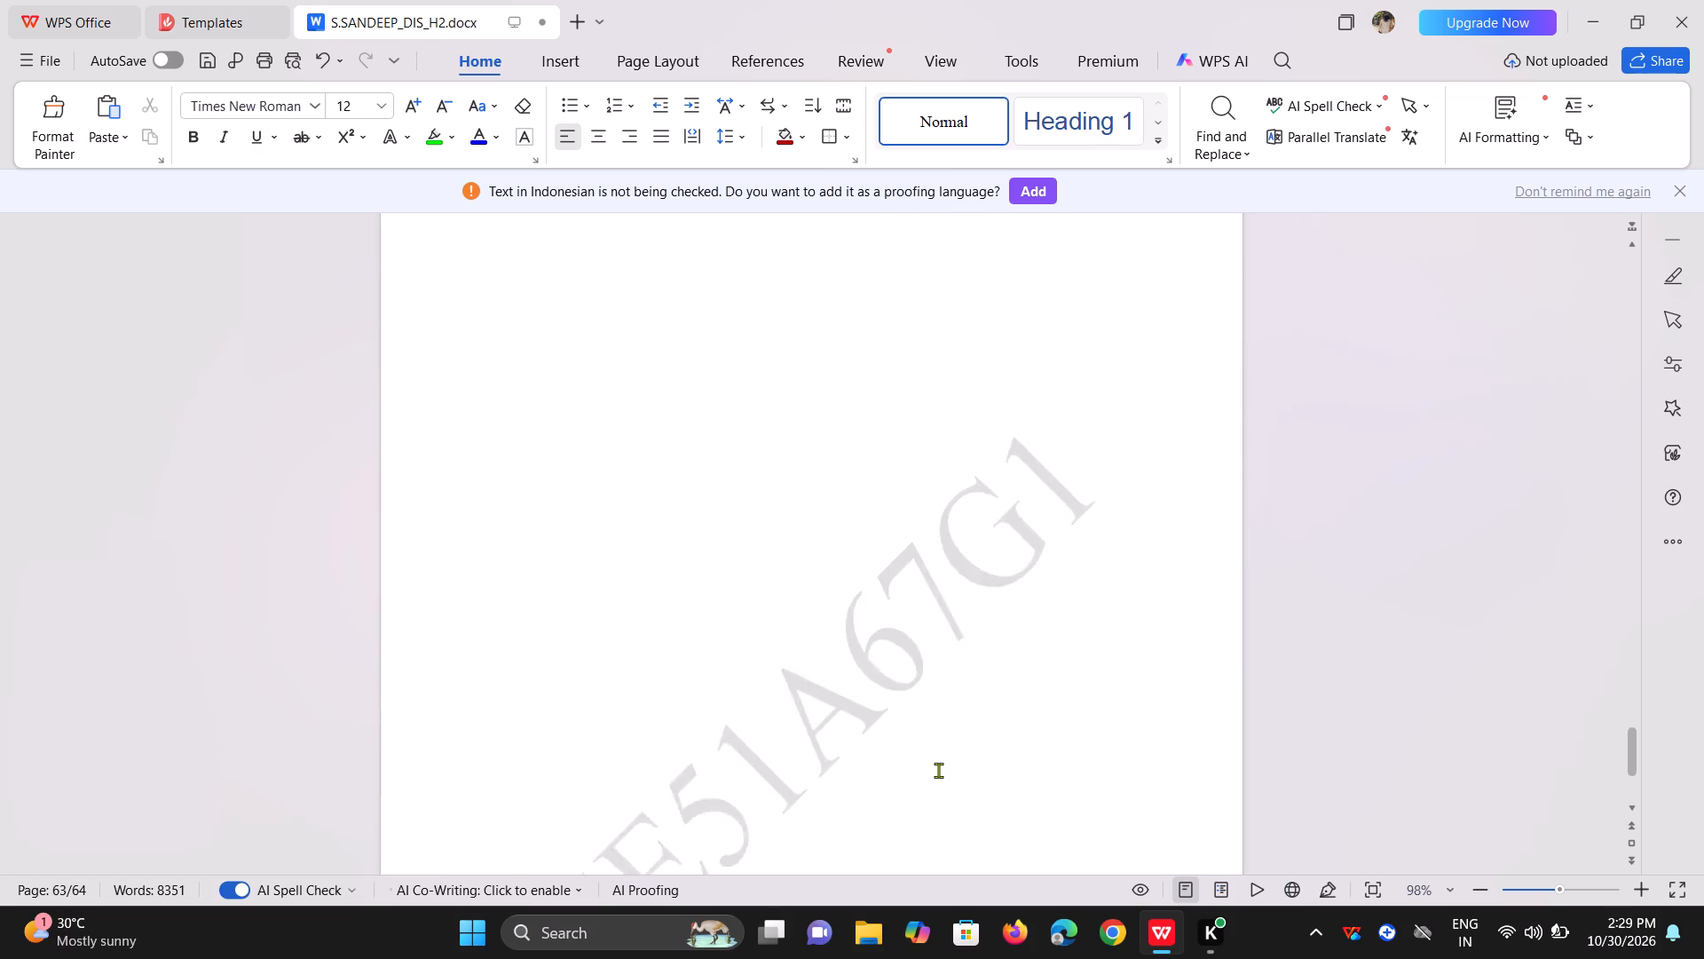
scroll(938, 770, up, 8)
scroll(938, 770, down, 5)
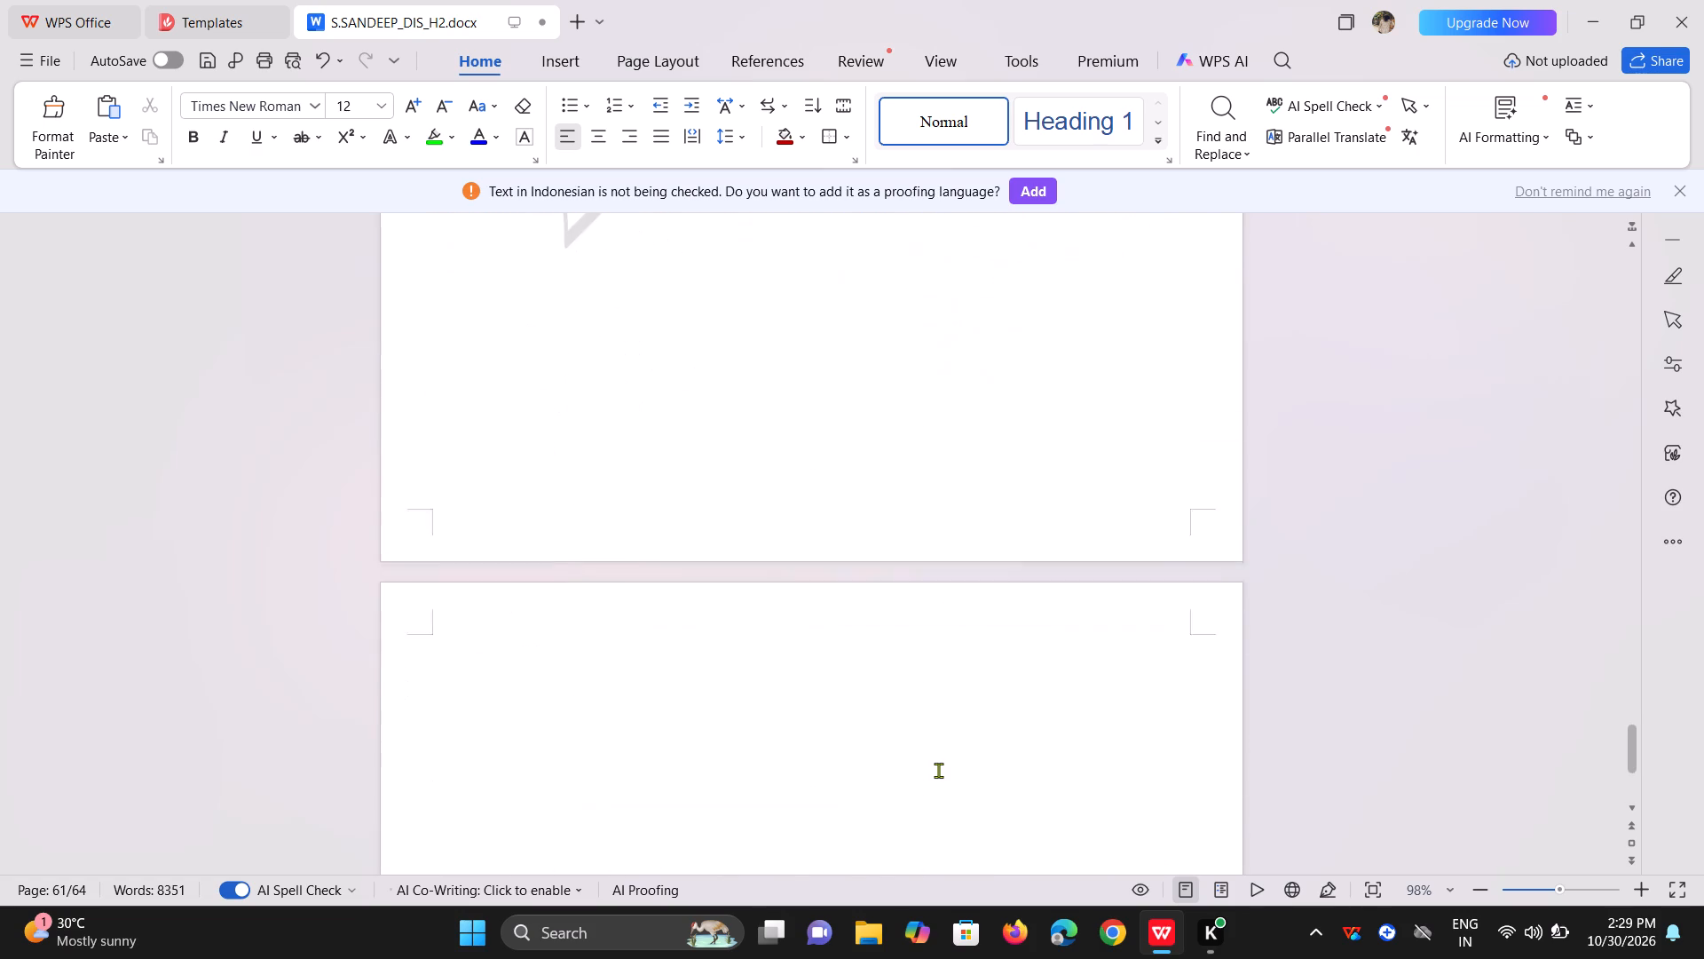
scroll(938, 770, down, 1)
click(938, 770)
key(Delete)
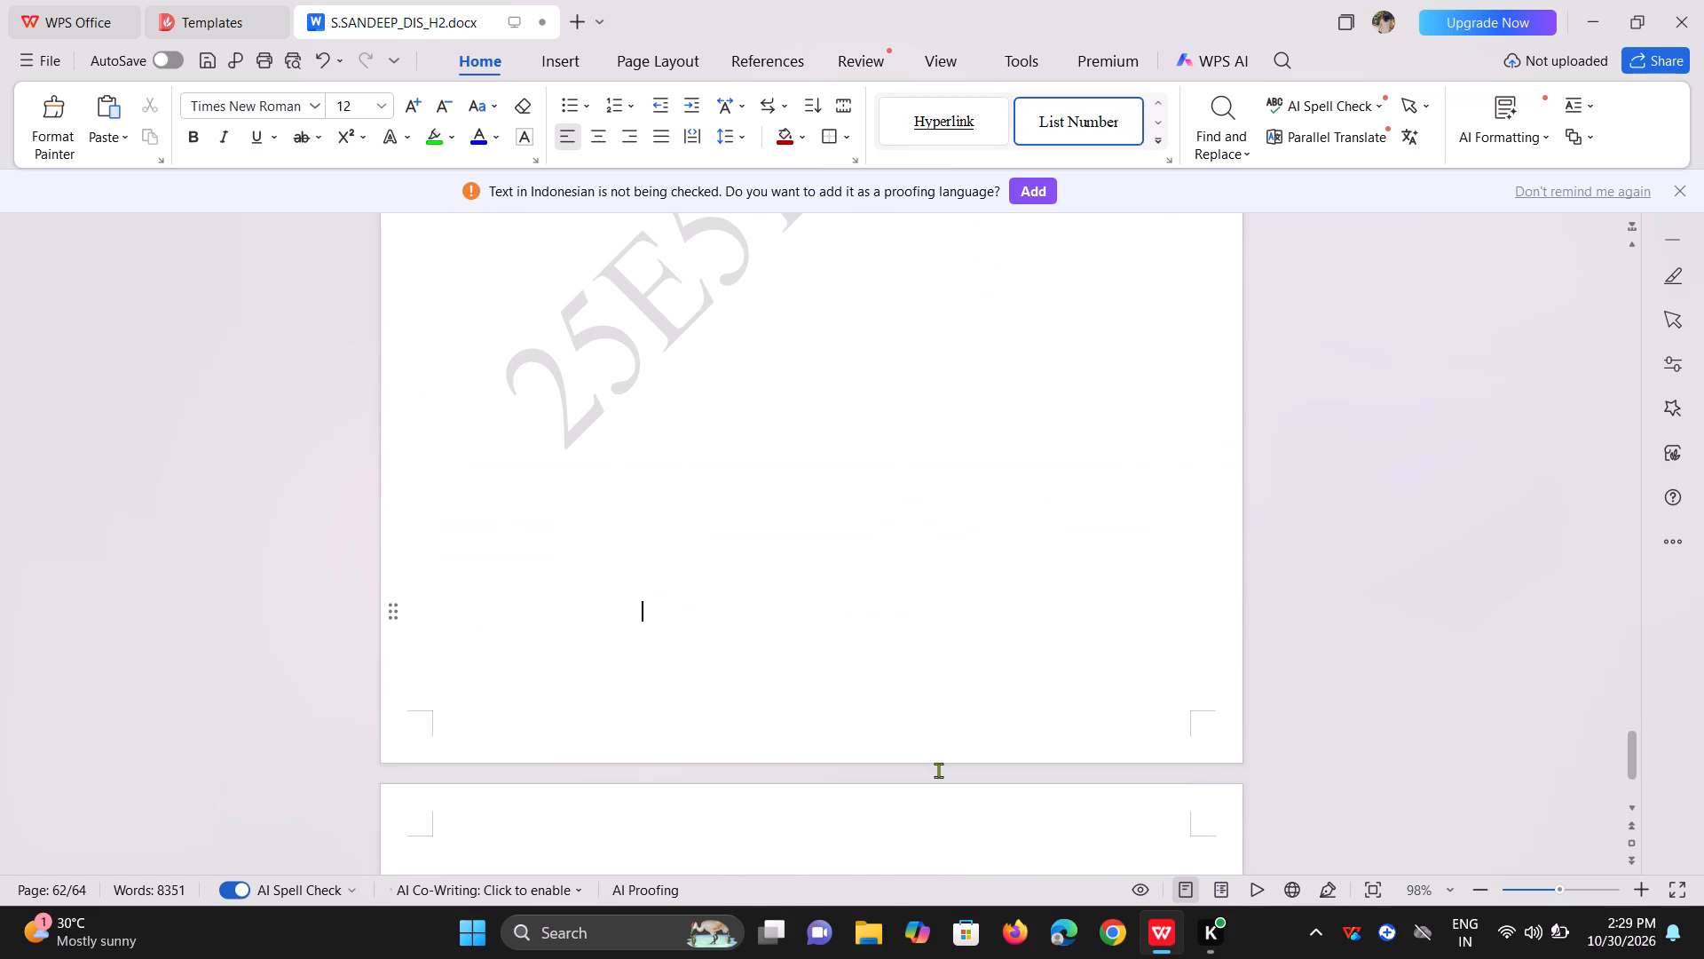
scroll(938, 770, up, 10)
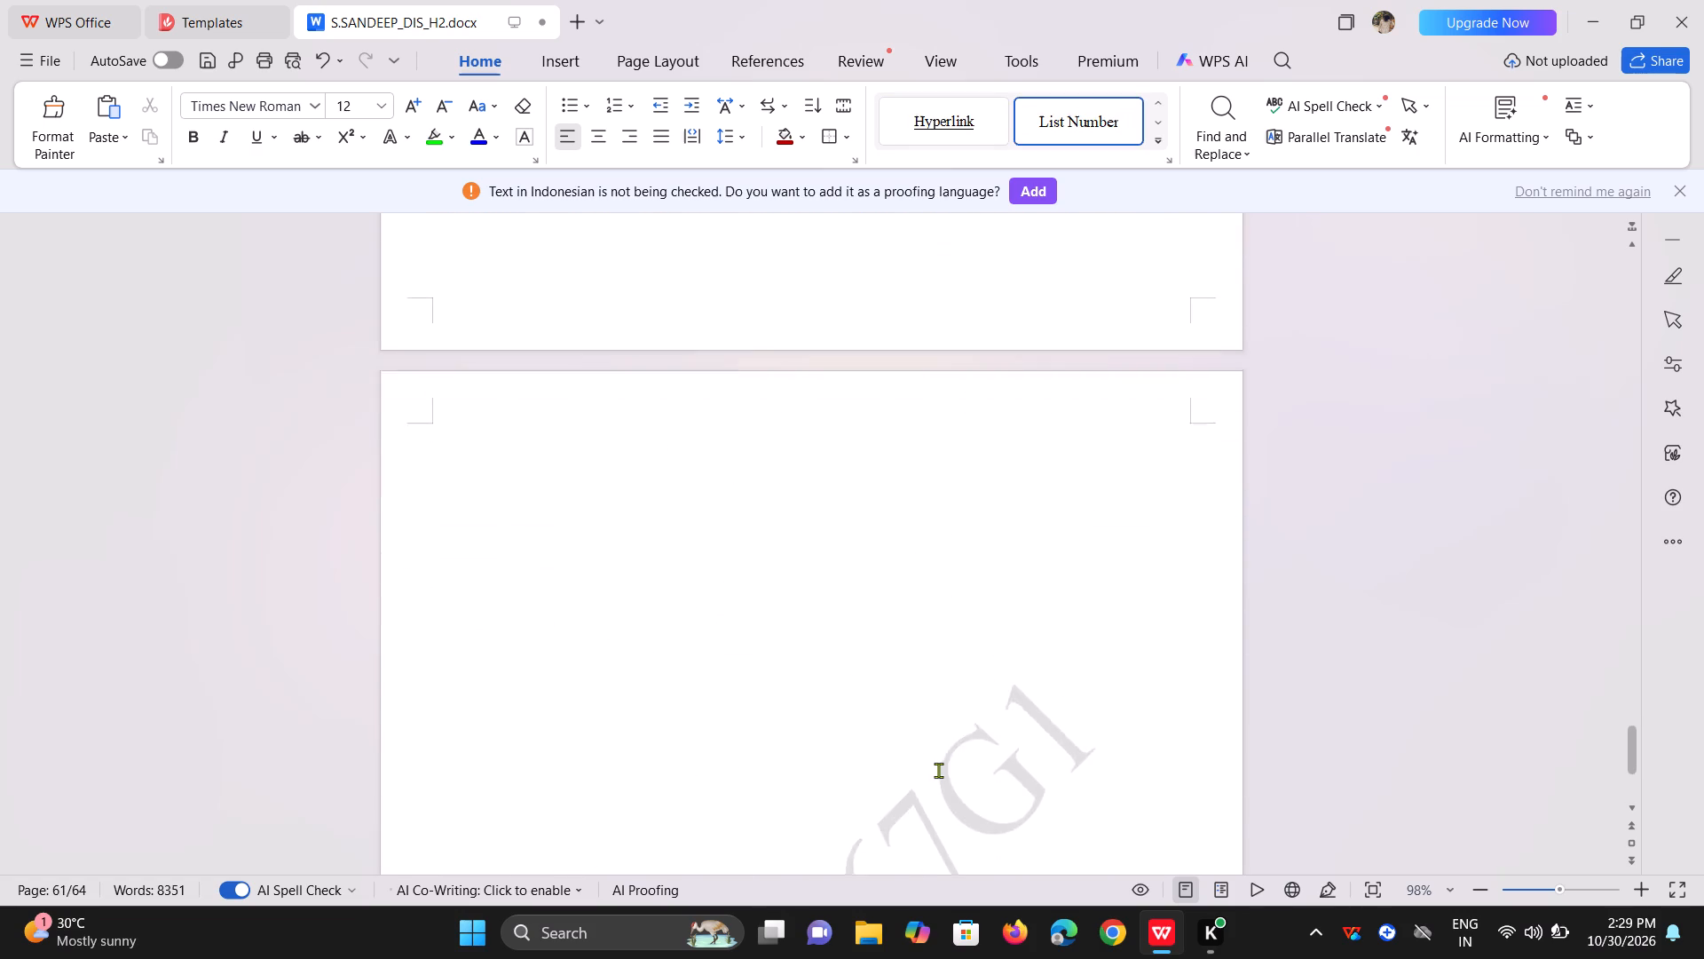
scroll(938, 770, up, 8)
scroll(938, 770, down, 6)
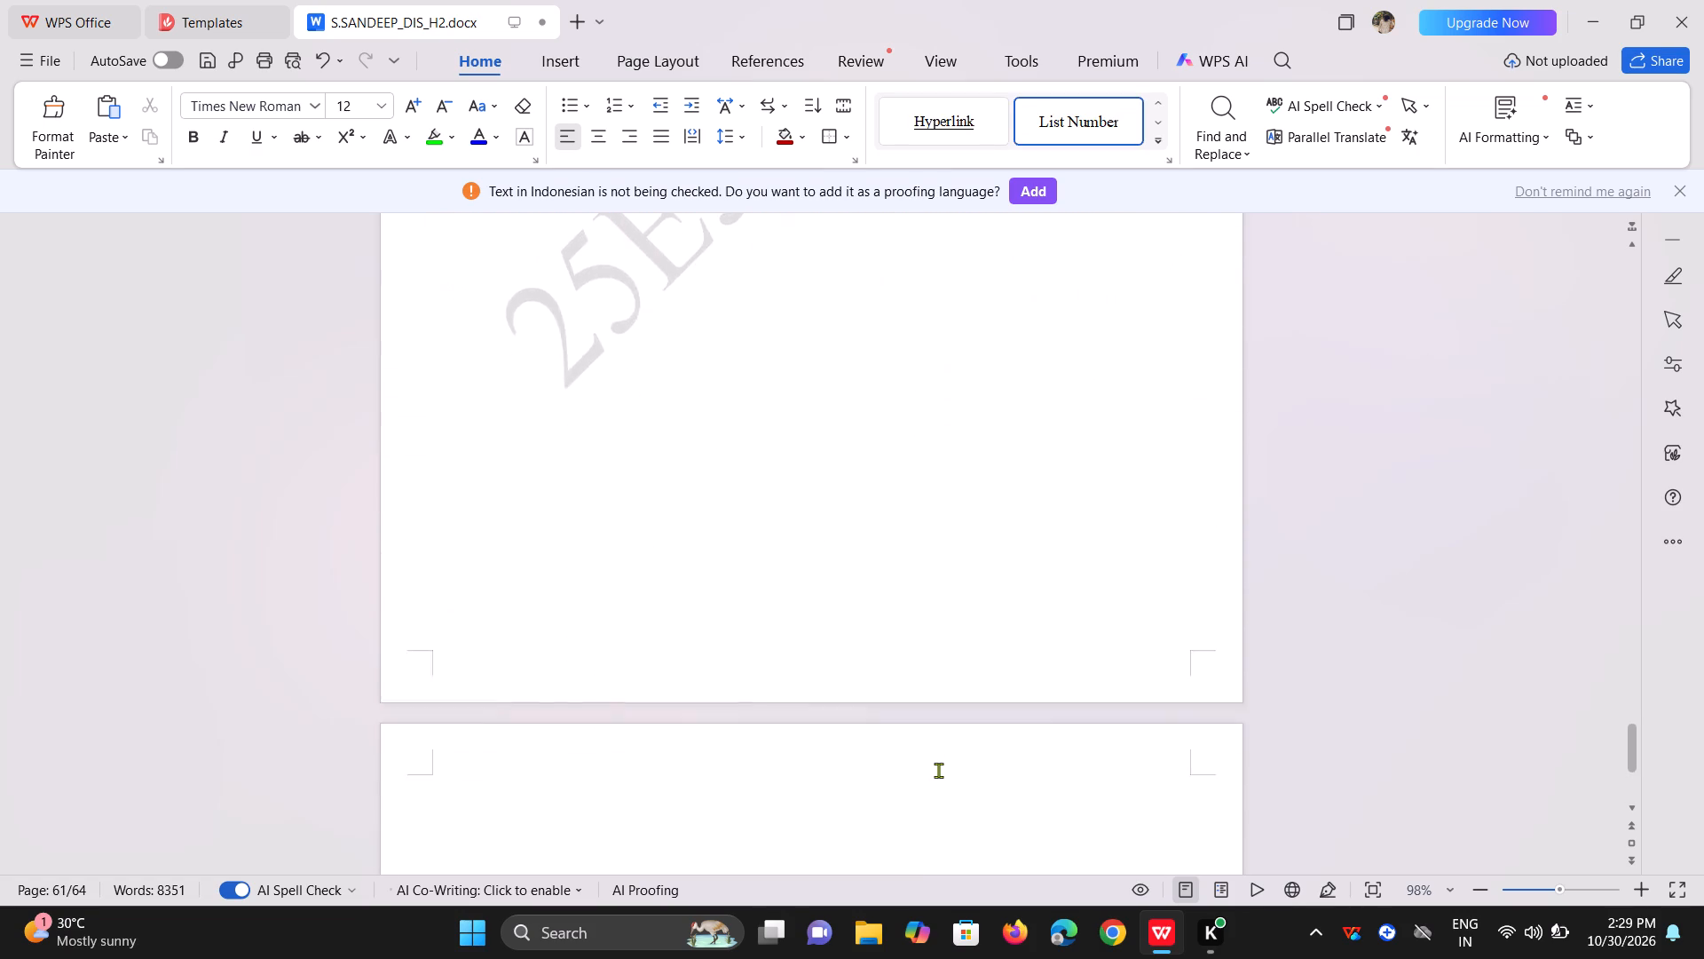
scroll(938, 770, down, 2)
click(878, 772)
key(Delete)
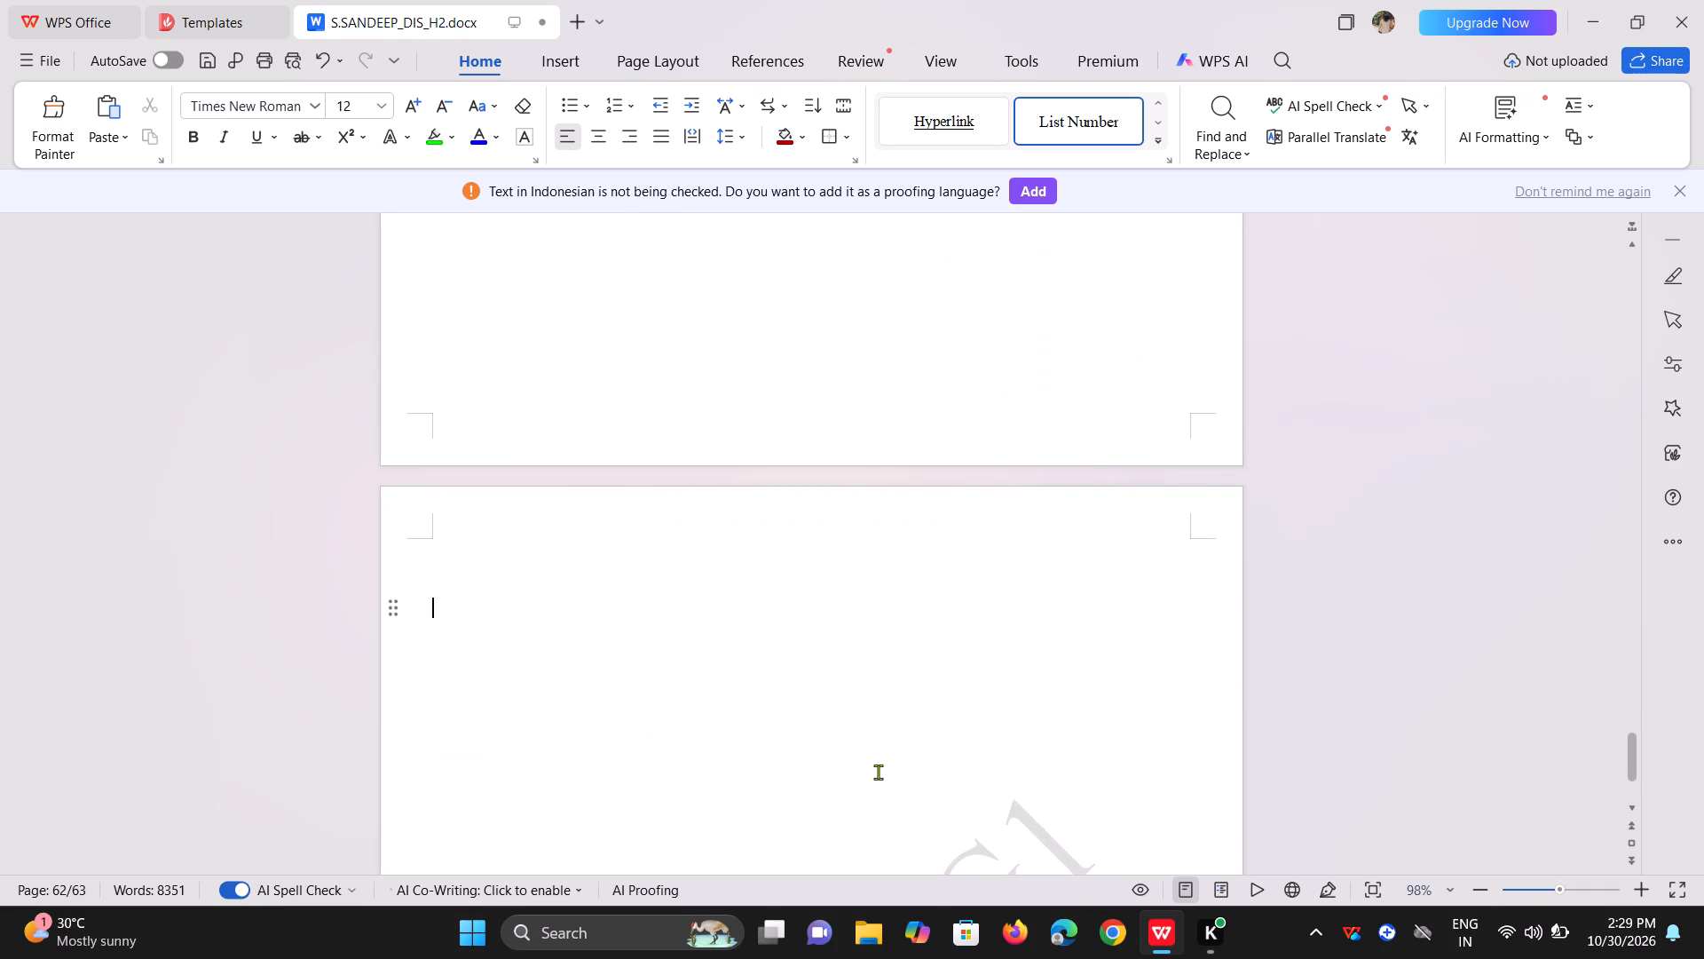
Delete the empty paragraphs on the remaining blank pages after Part C to remove another blank page.
click(878, 772)
key(Delete)
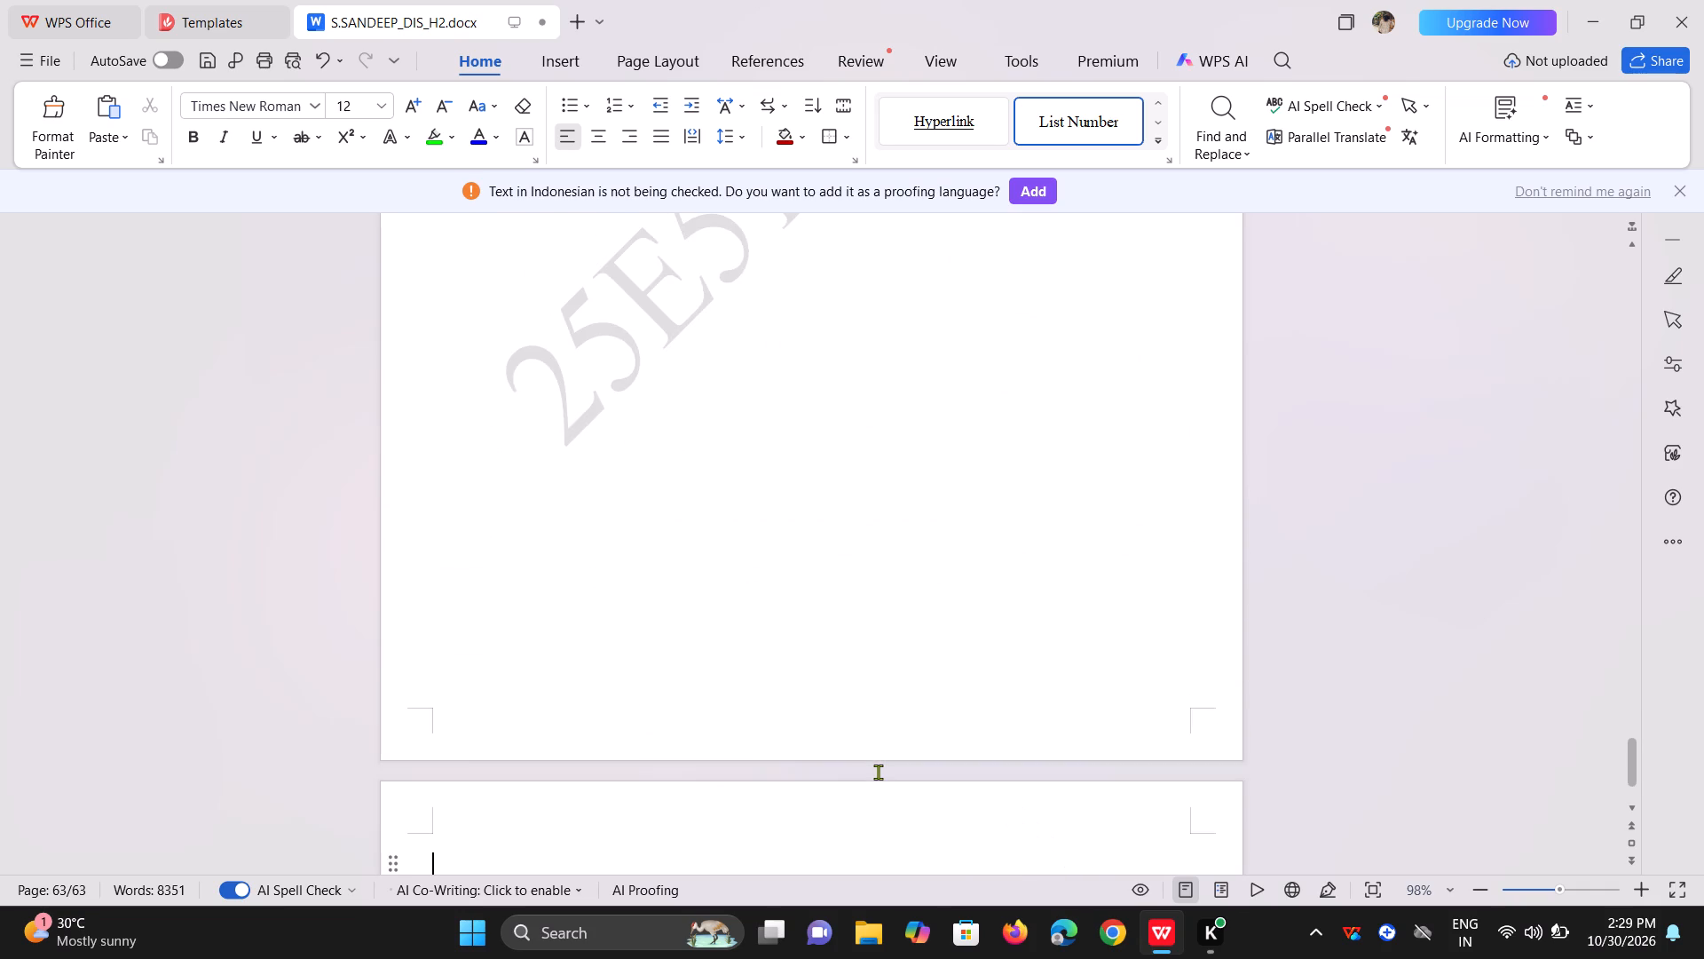
scroll(878, 772, up, 15)
scroll(878, 772, down, 1)
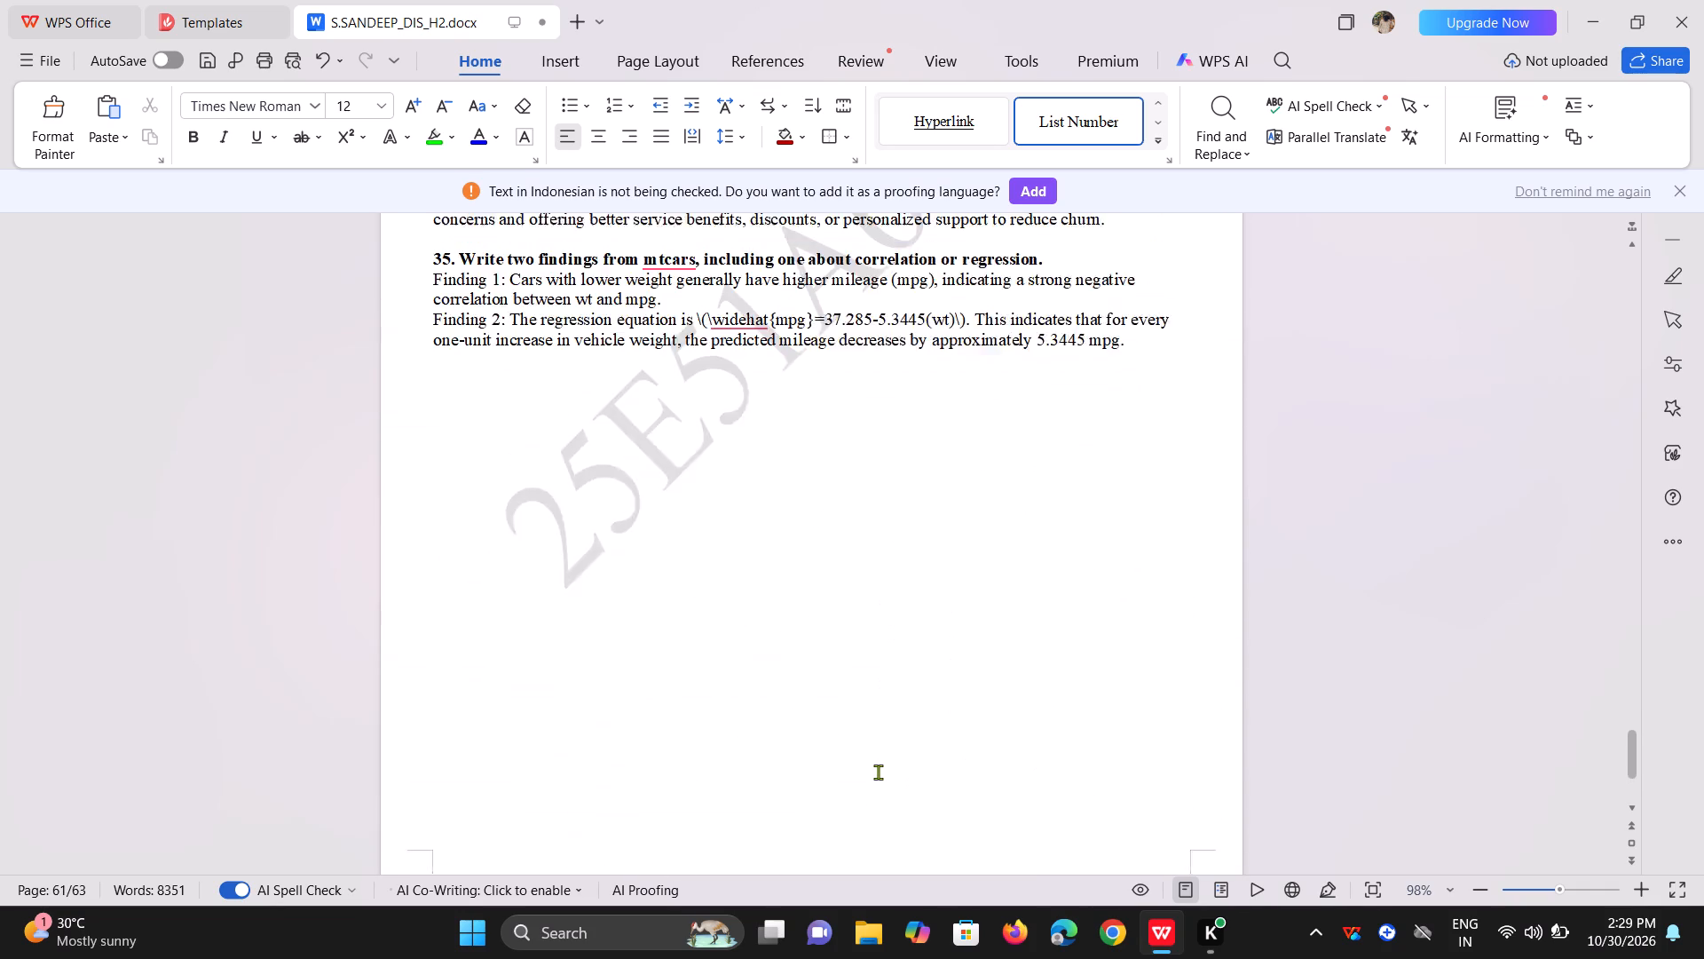
scroll(878, 772, down, 18)
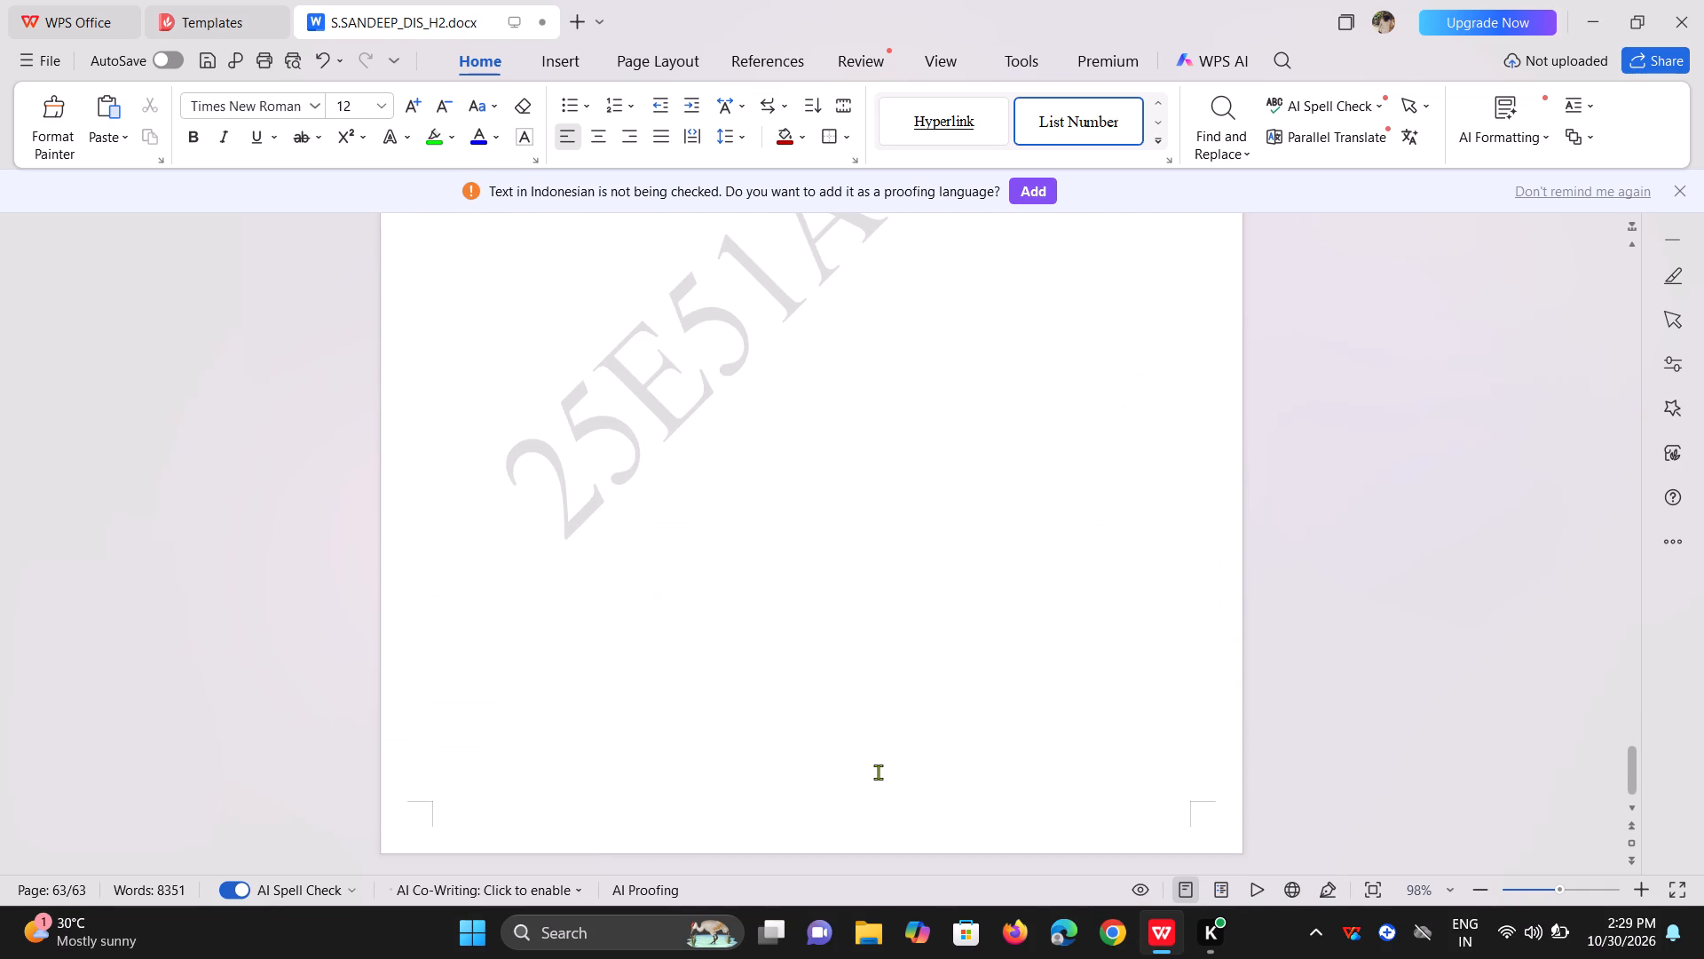
scroll(878, 772, down, 3)
key(Delete)
scroll(878, 772, up, 5)
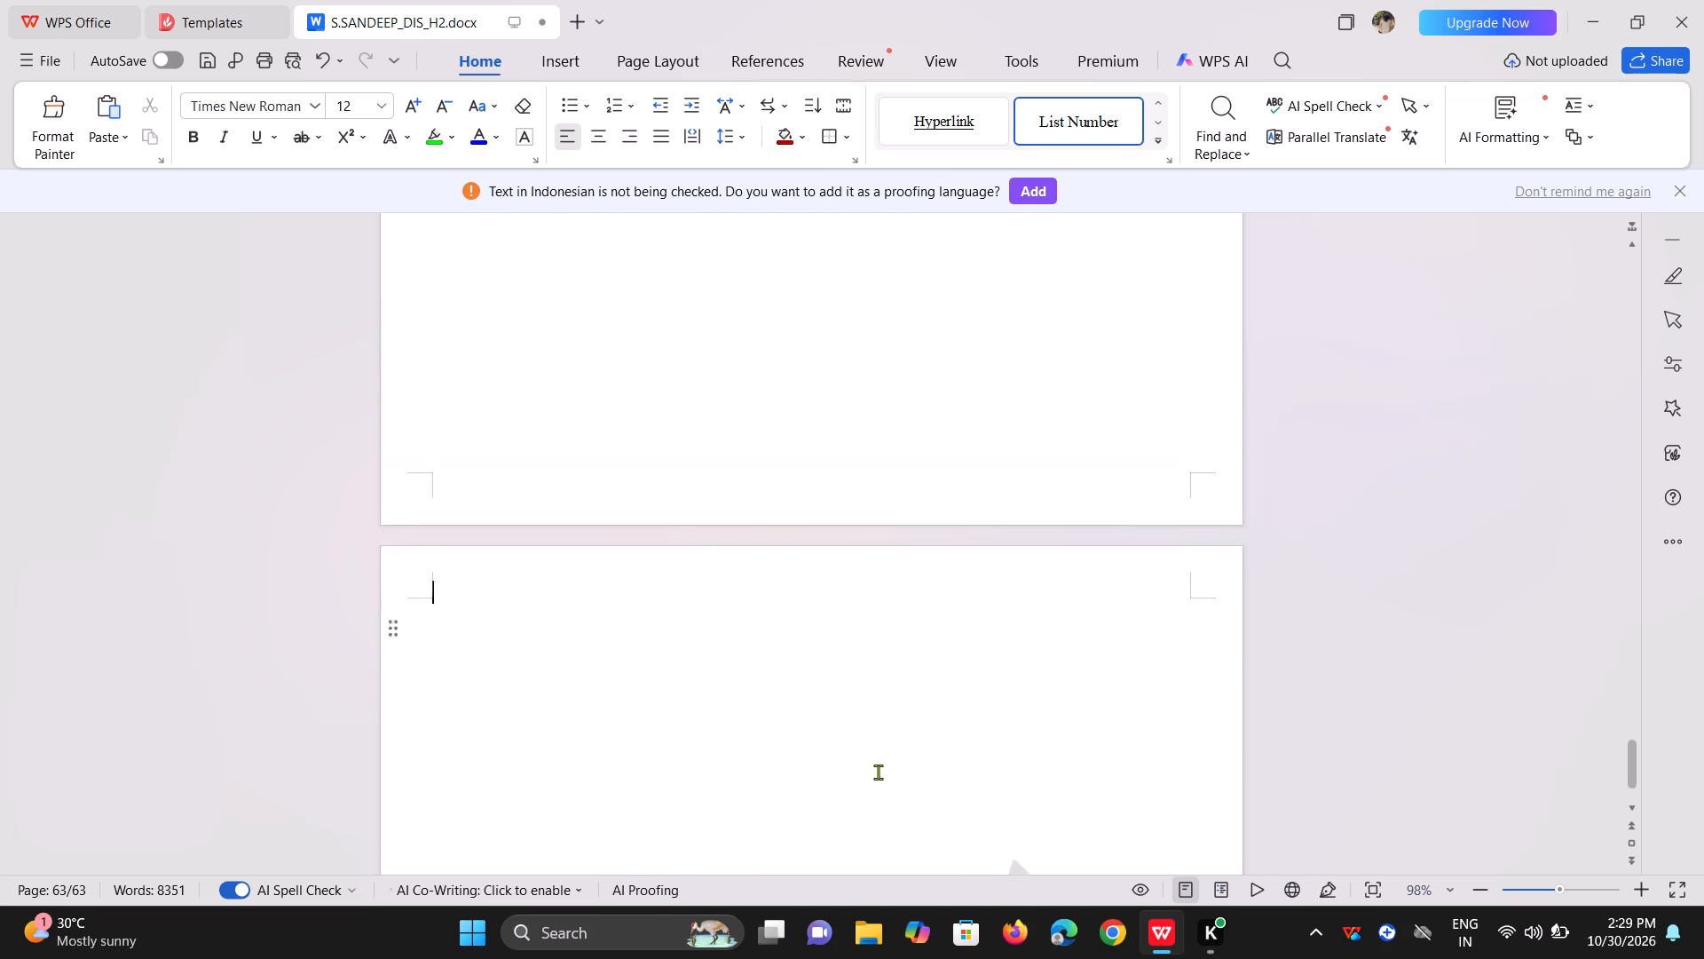
scroll(878, 772, up, 20)
scroll(878, 772, up, 1)
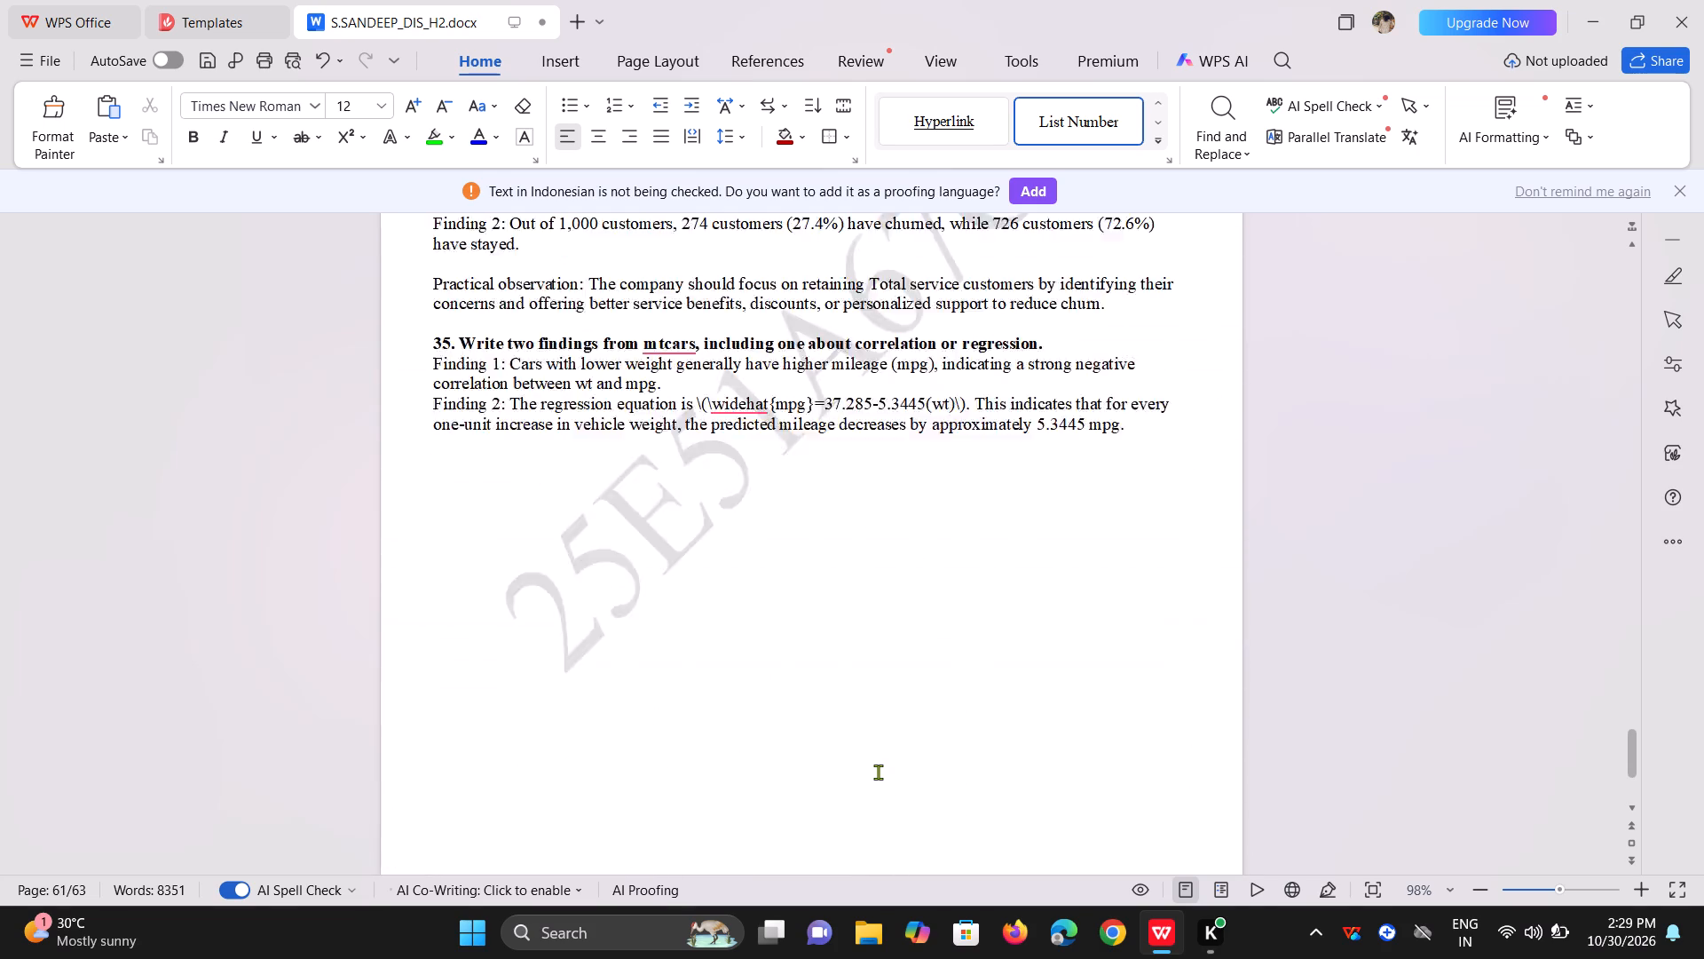
scroll(878, 772, down, 5)
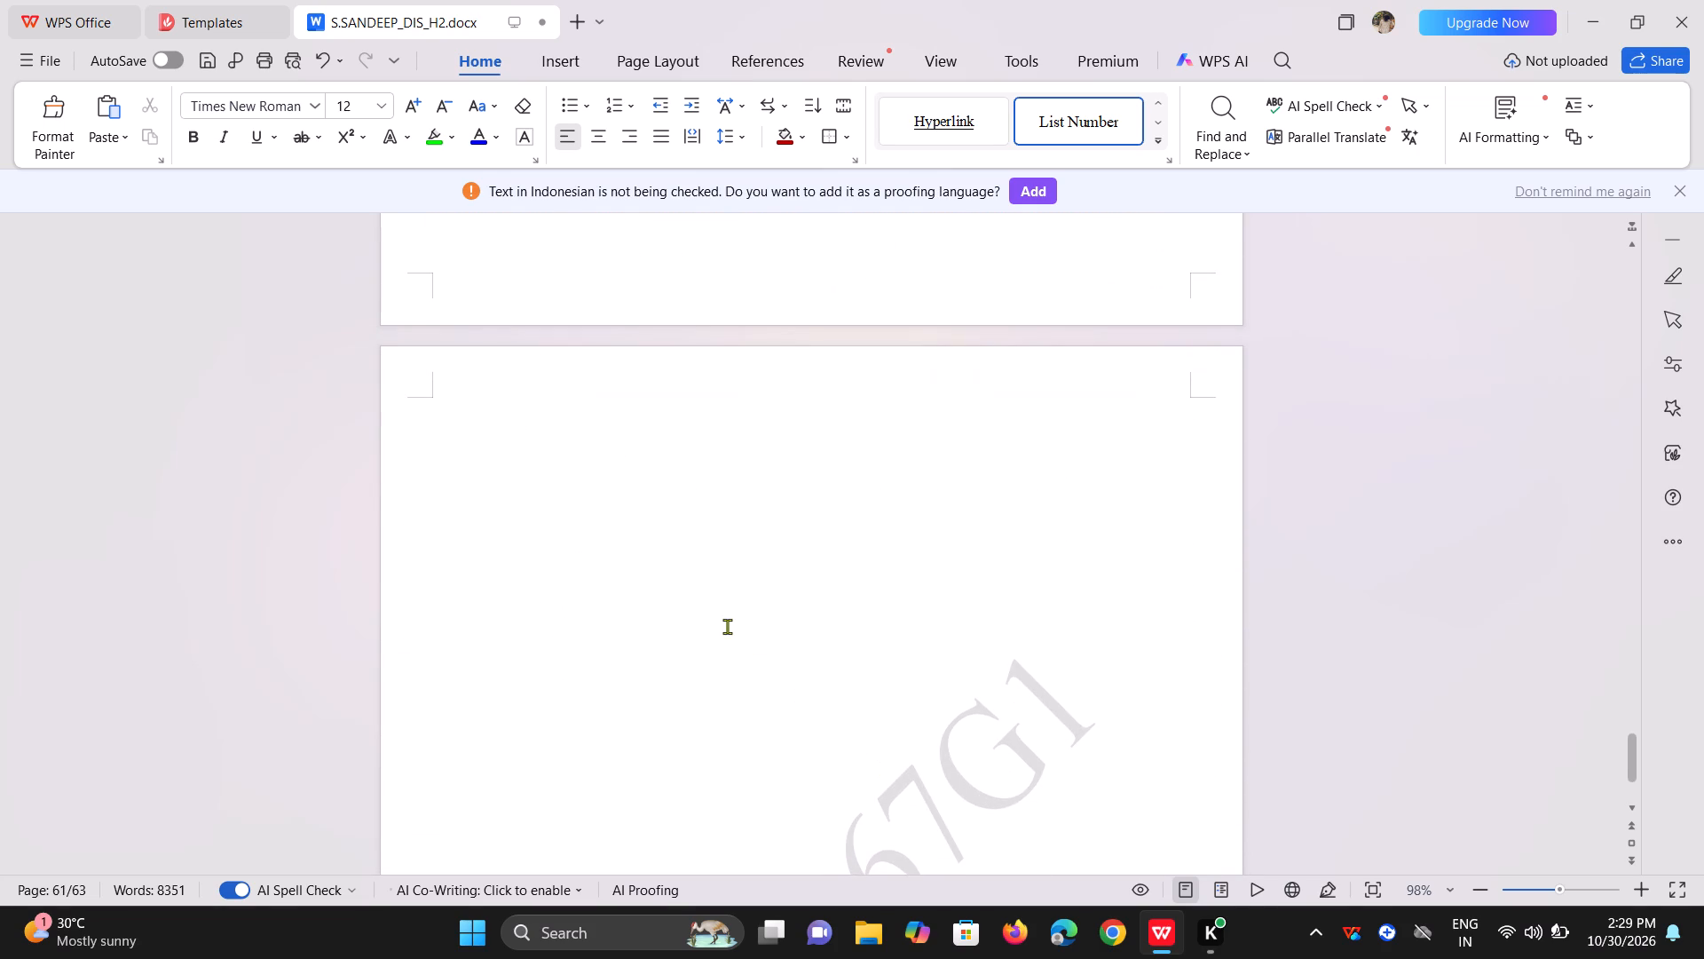
click(722, 622)
key(Delete)
key(Delete)
key(Delete)
key(Delete)
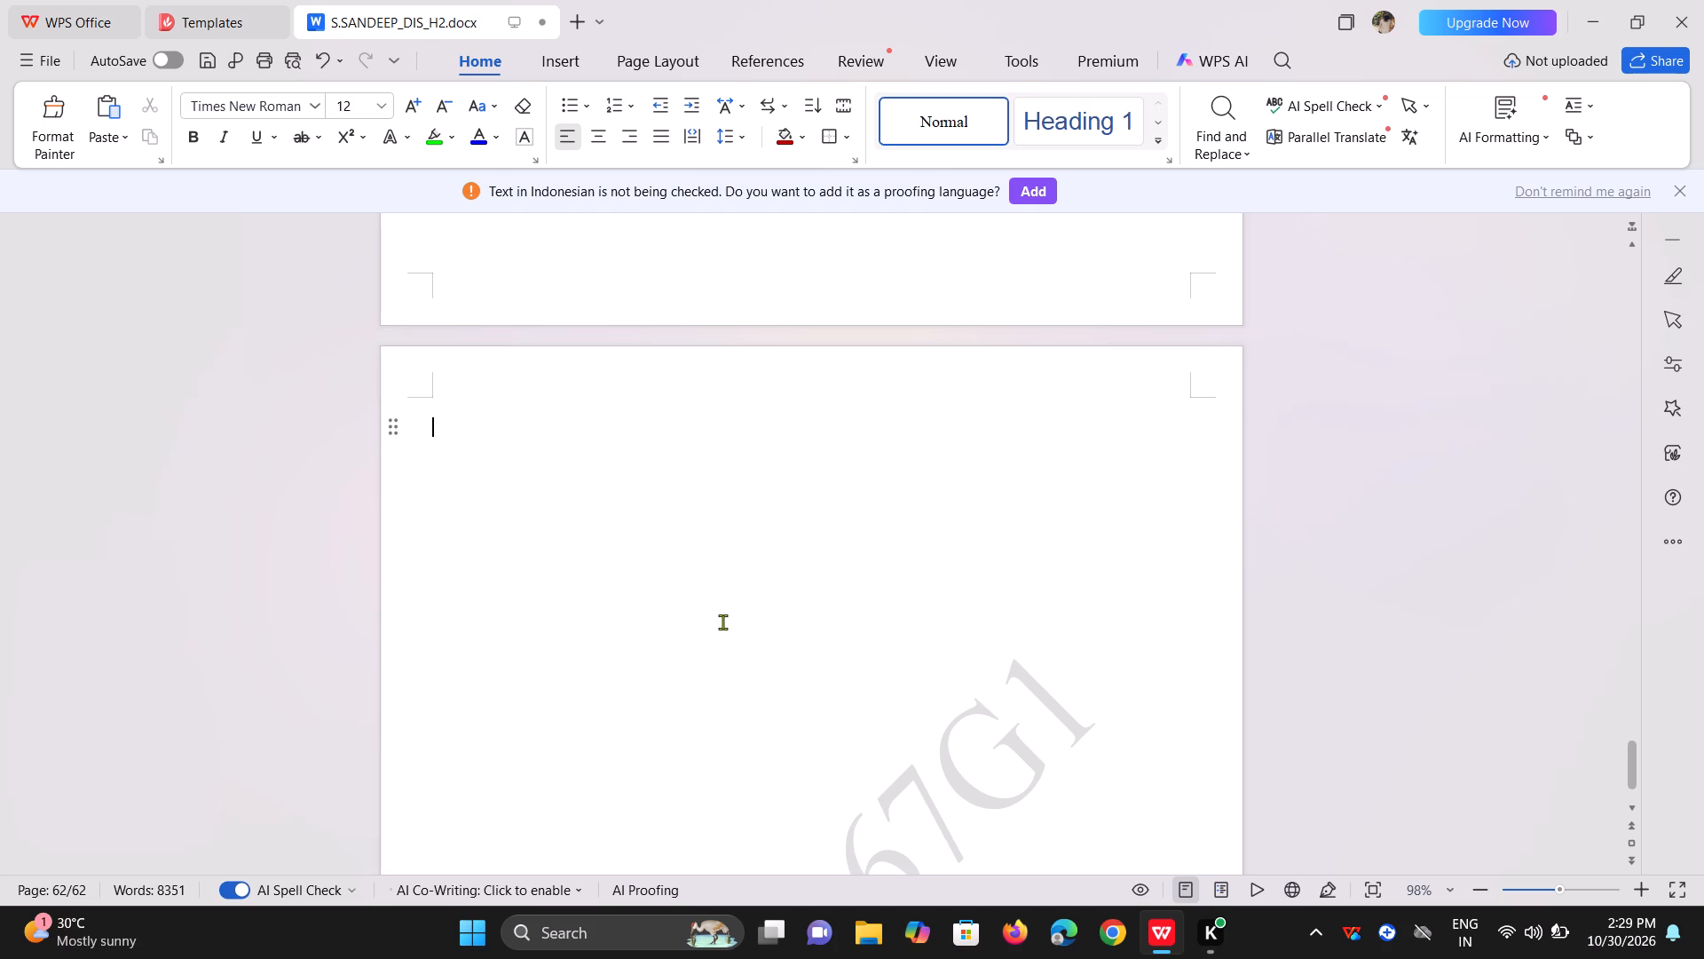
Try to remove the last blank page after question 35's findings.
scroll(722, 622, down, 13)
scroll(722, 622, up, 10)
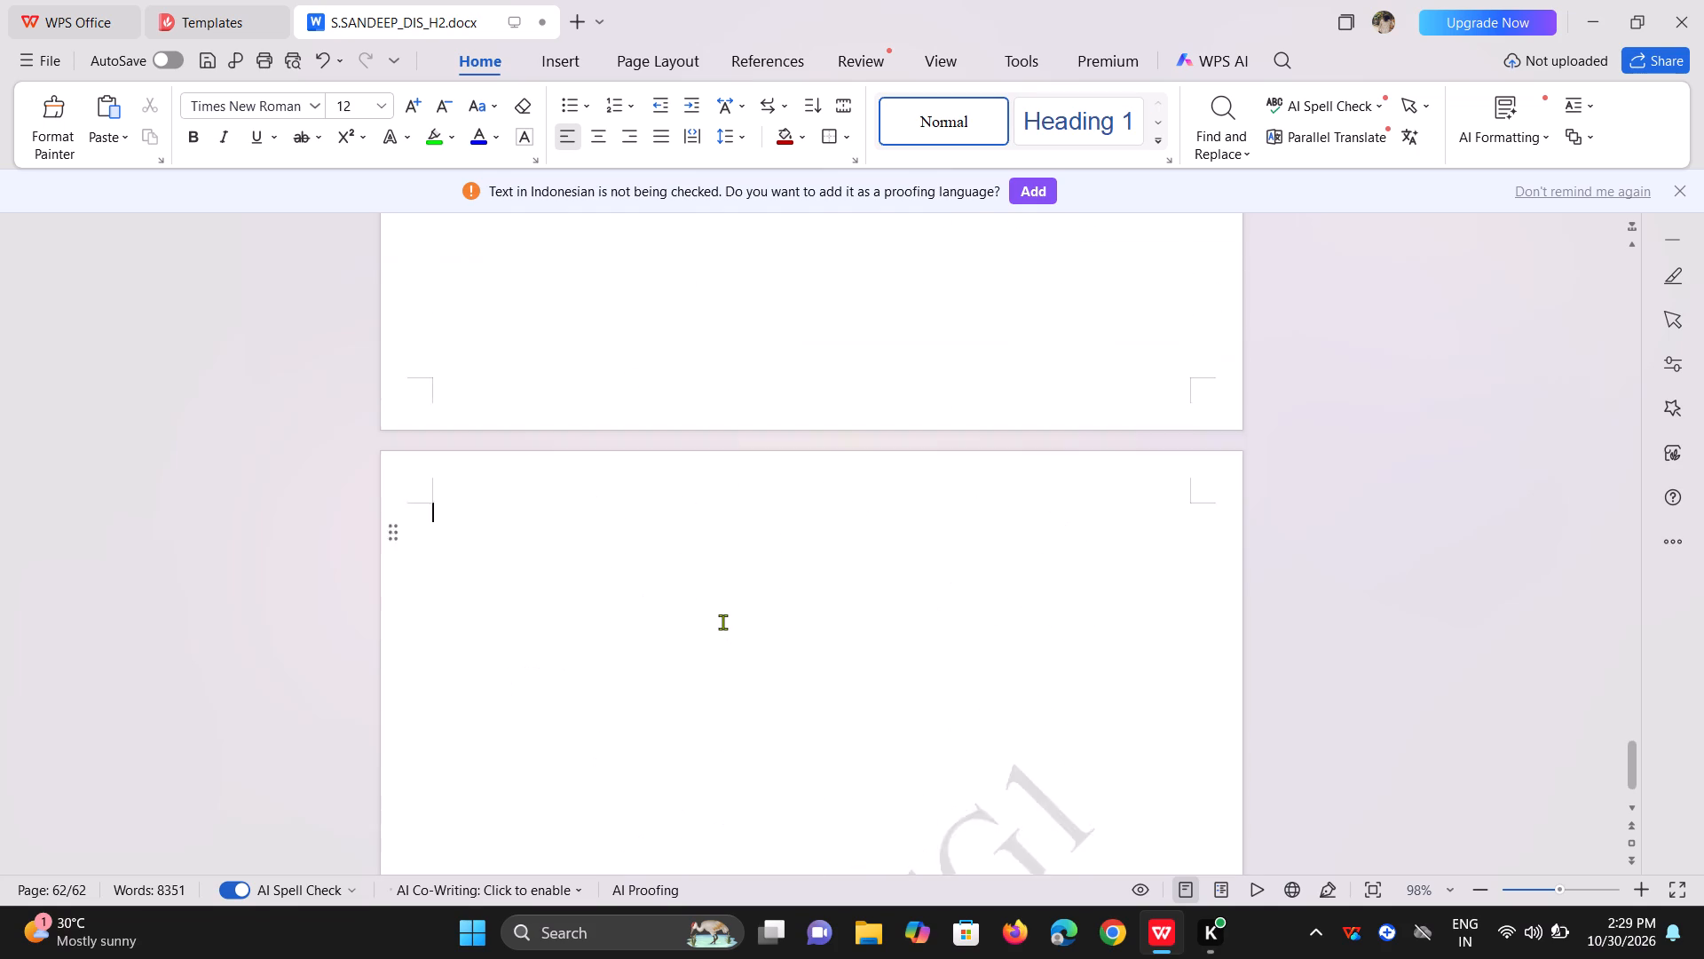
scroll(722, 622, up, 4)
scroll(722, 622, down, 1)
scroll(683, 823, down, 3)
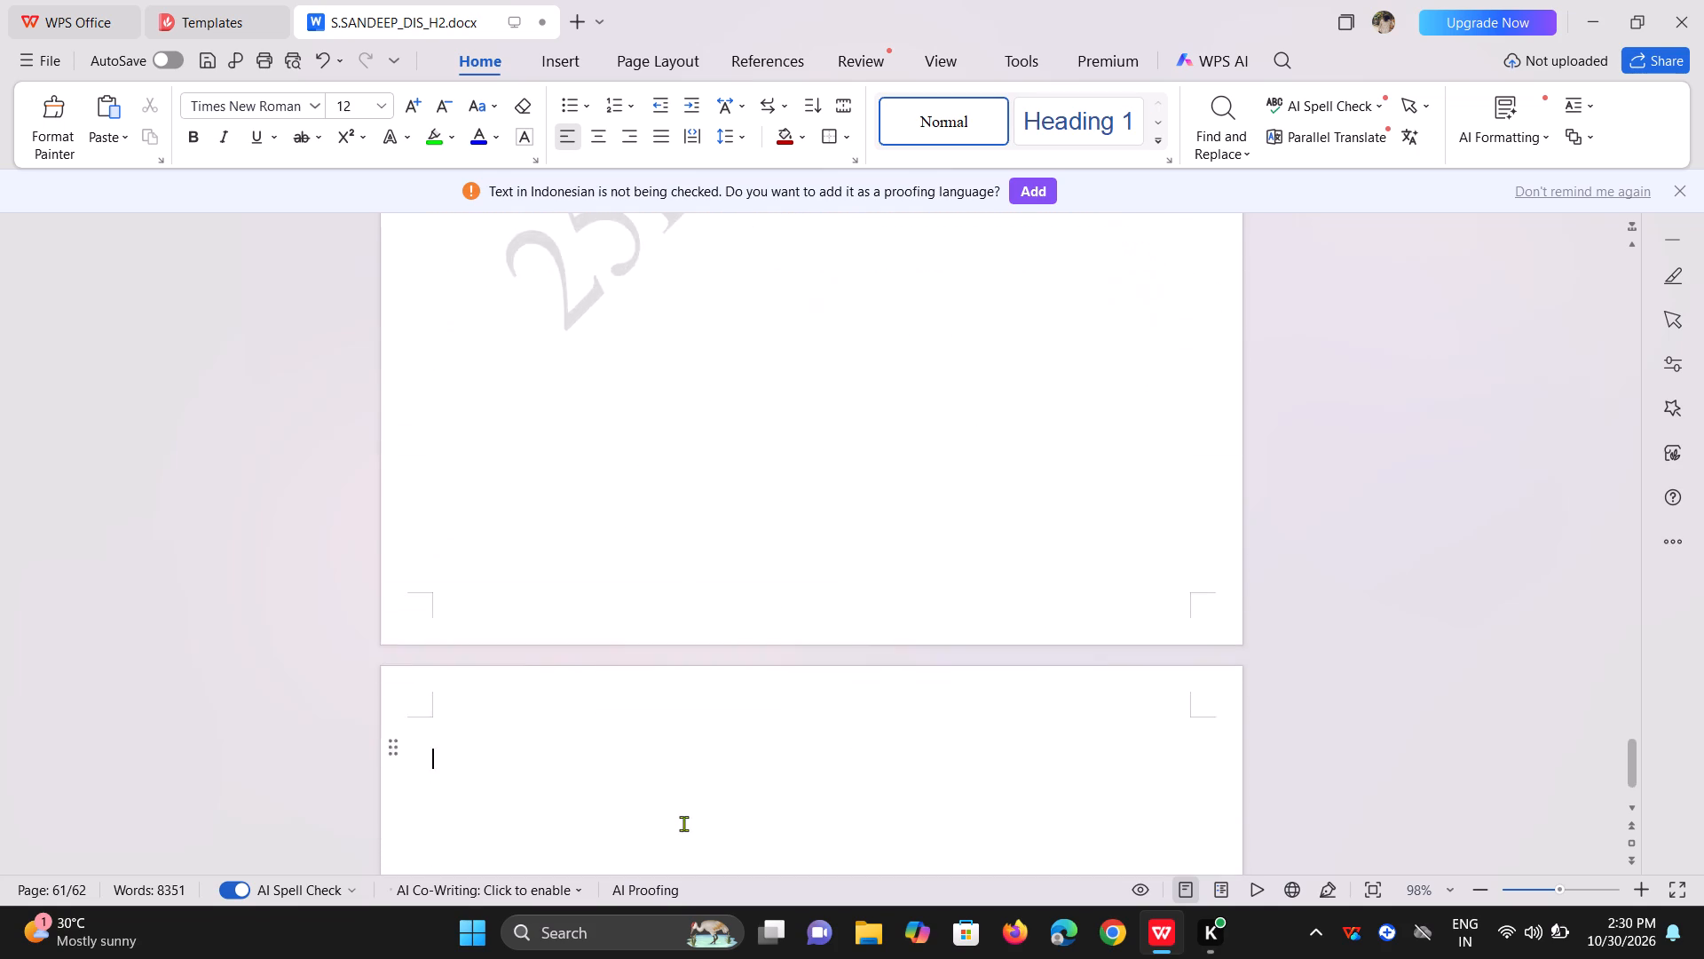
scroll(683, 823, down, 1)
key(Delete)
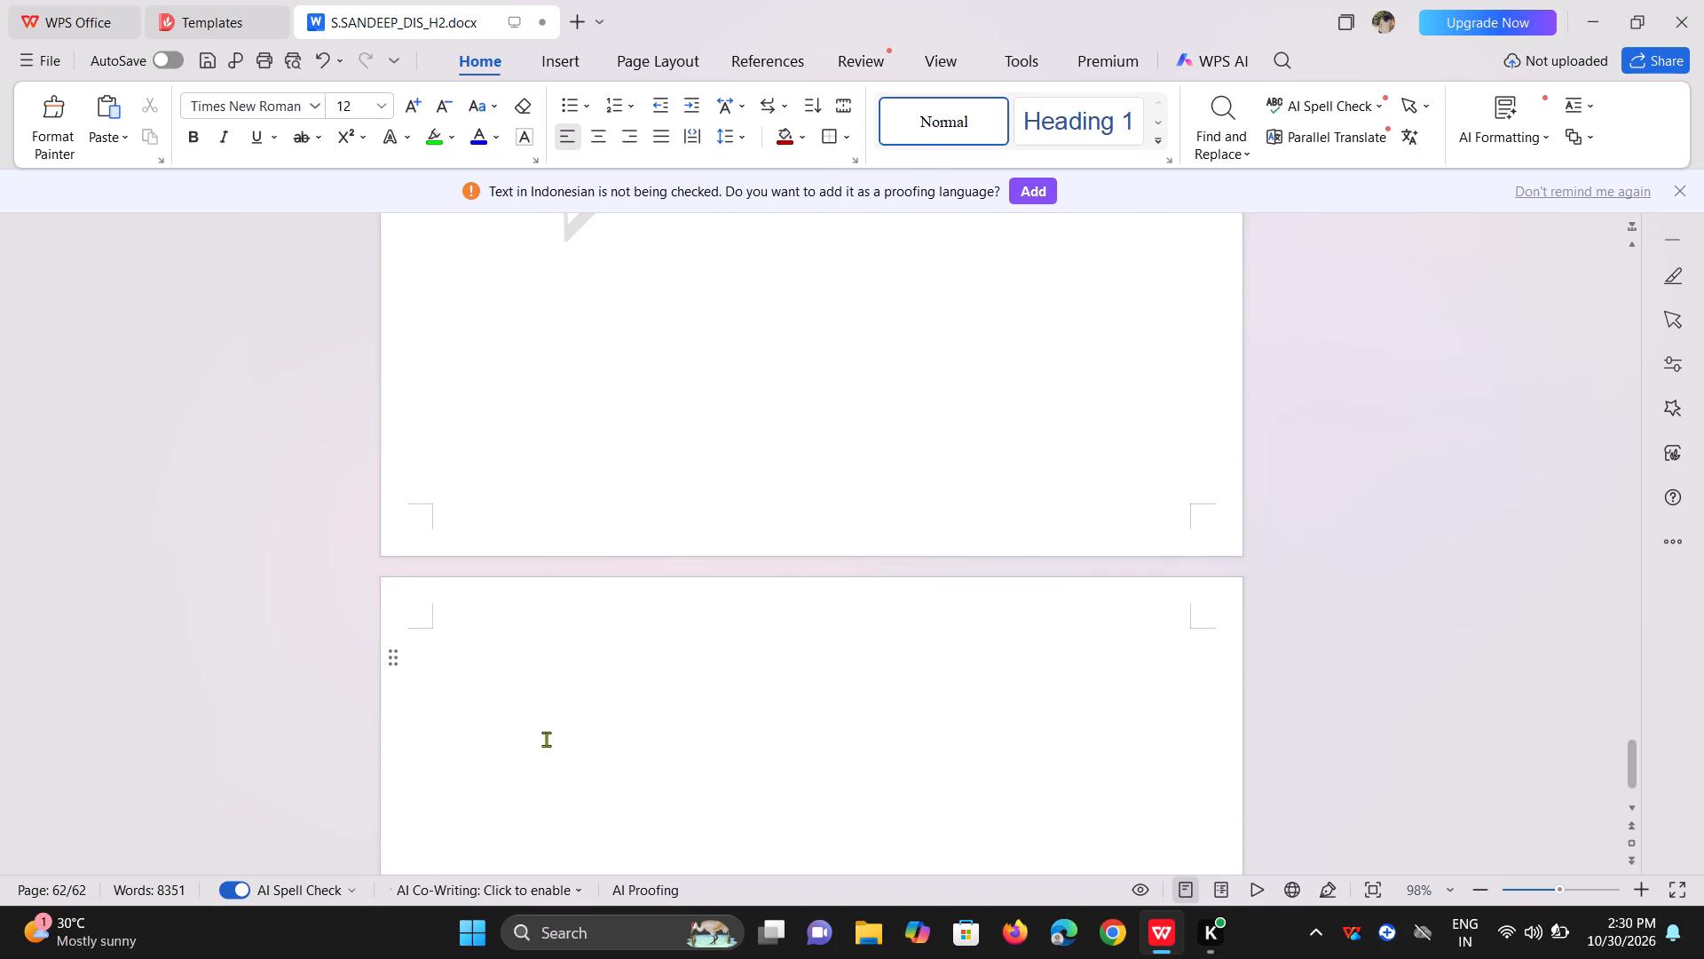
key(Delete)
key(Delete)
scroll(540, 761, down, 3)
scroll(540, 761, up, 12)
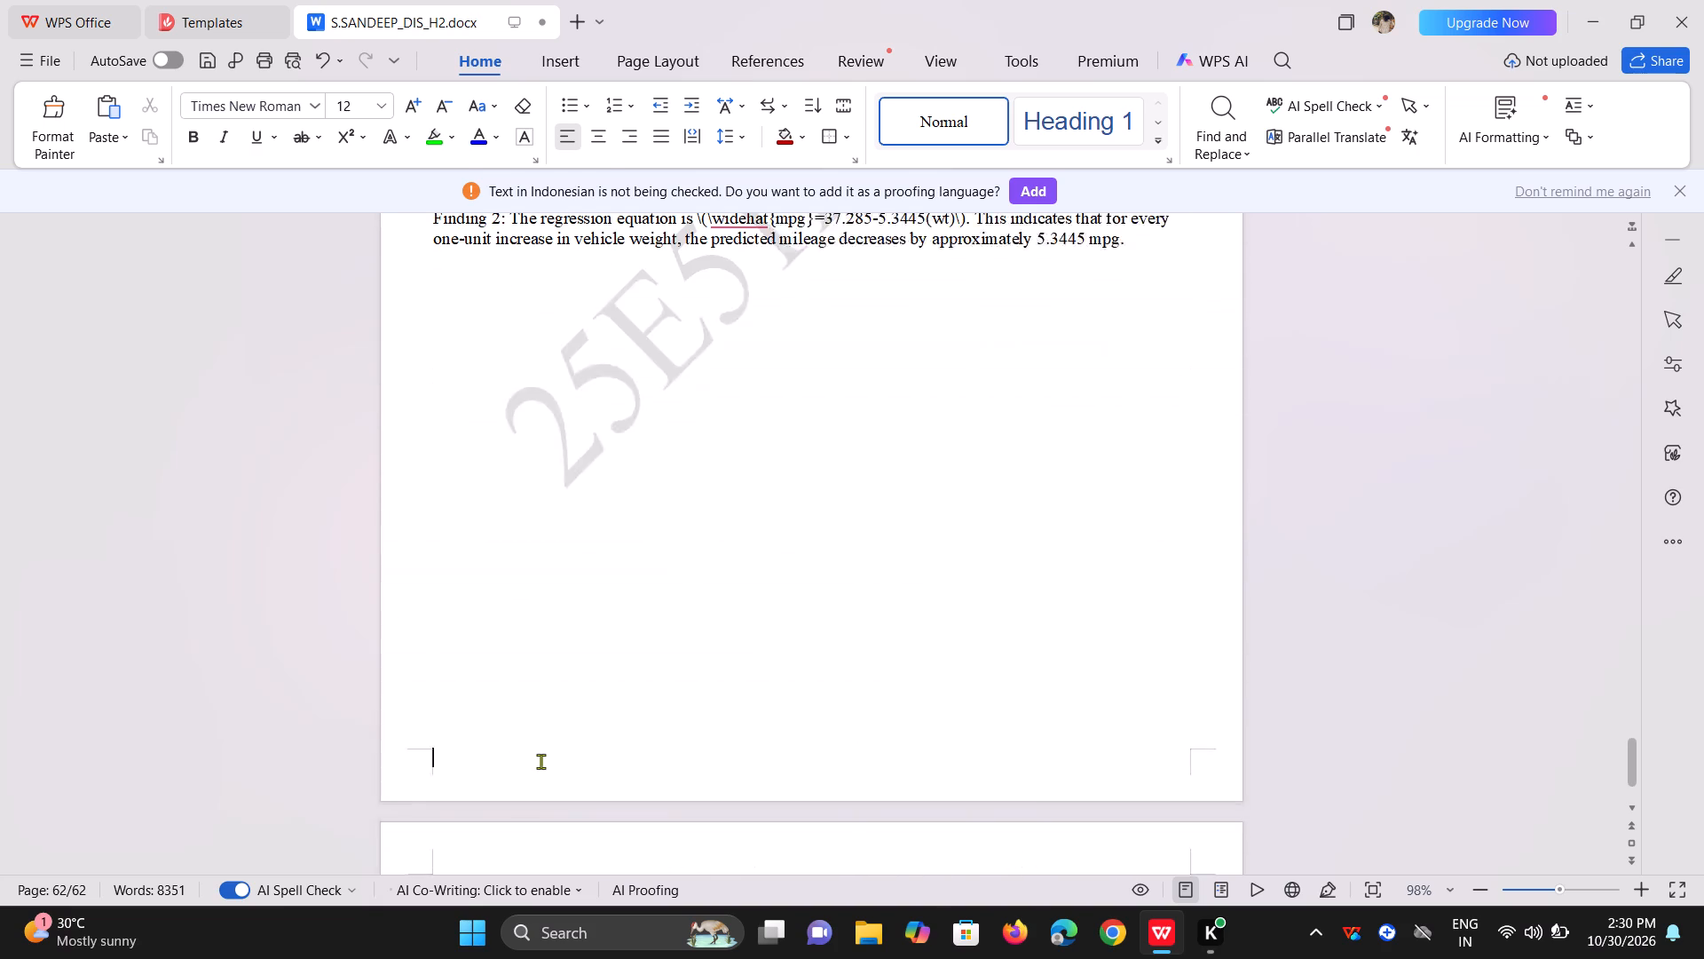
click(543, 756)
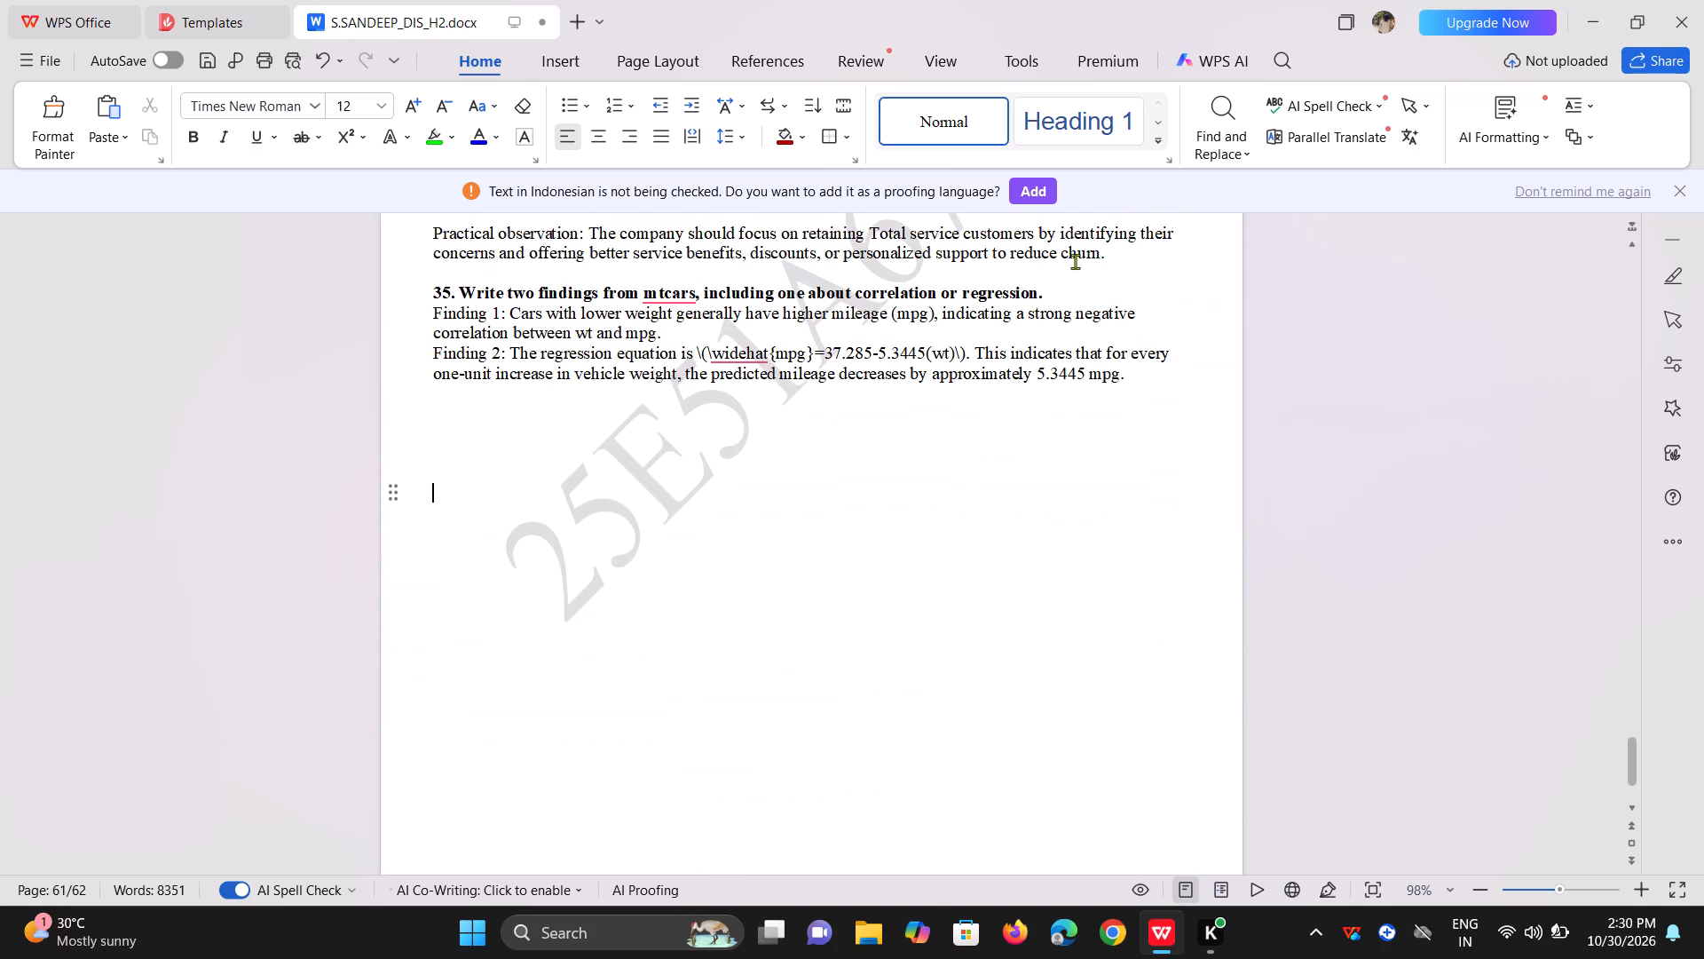
Insert an unnumbered blank line between question 35's heading and its first finding.
click(1053, 292)
key(Return)
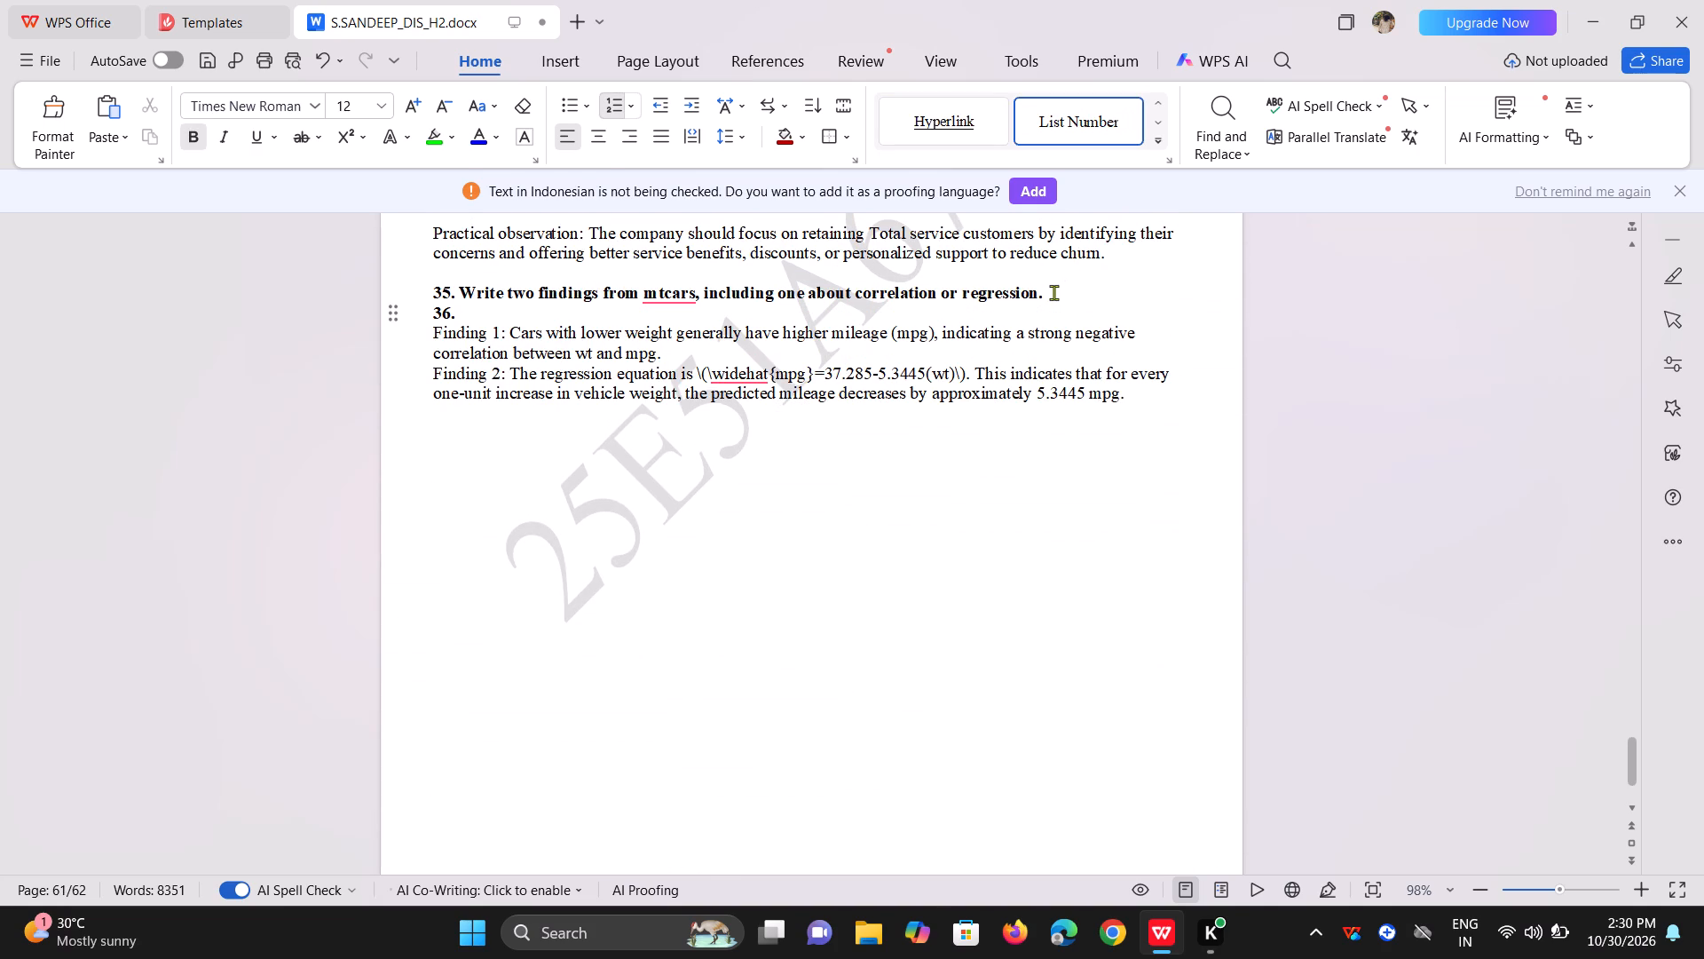
key(BackSpace)
Remove the empty paragraph on the blank last page so that the page is deleted.
scroll(1053, 292, down, 2)
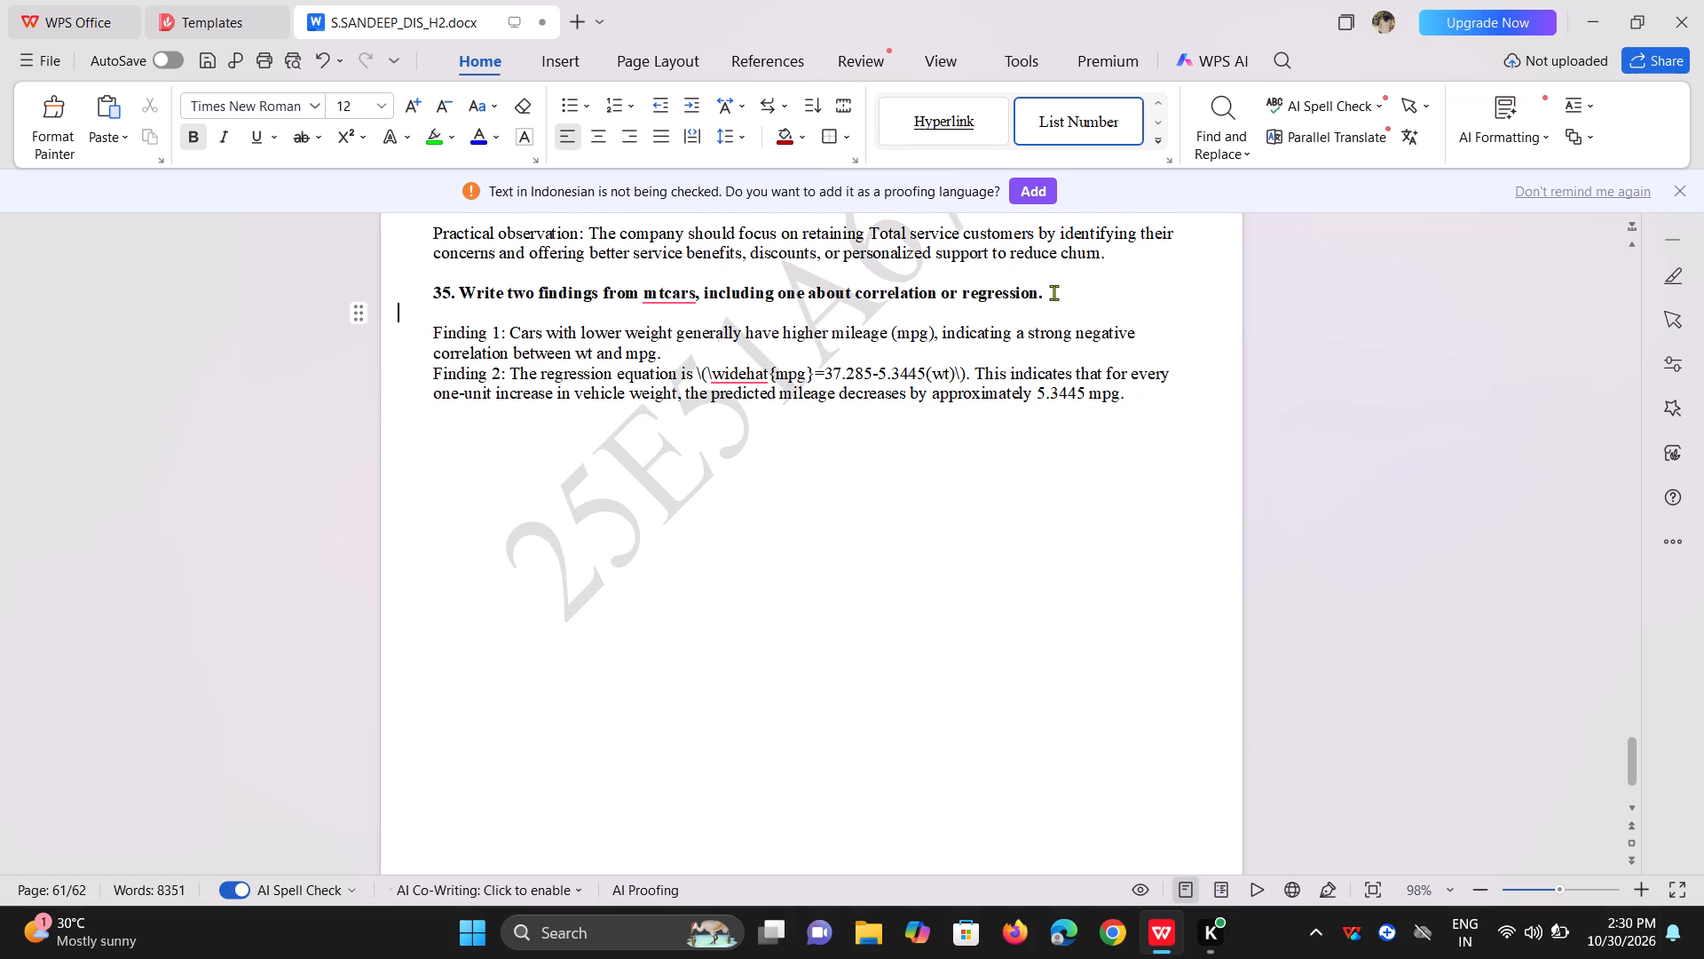
scroll(1053, 292, down, 5)
click(904, 436)
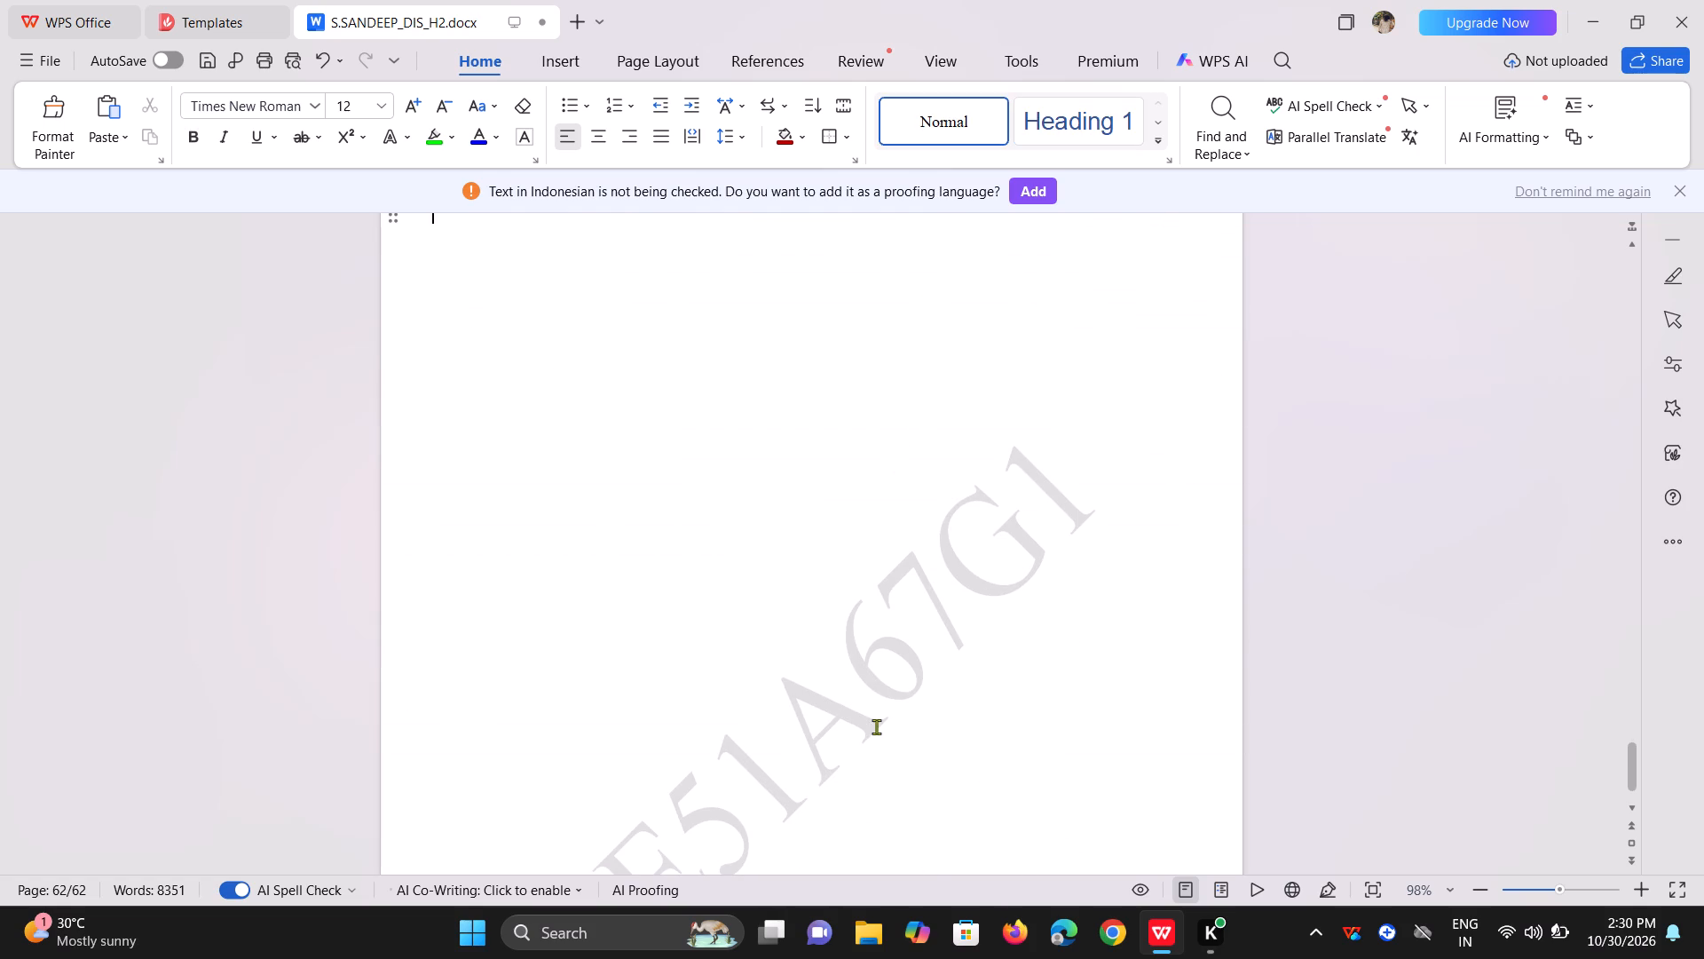
scroll(876, 726, down, 5)
right_click(893, 670)
click(893, 670)
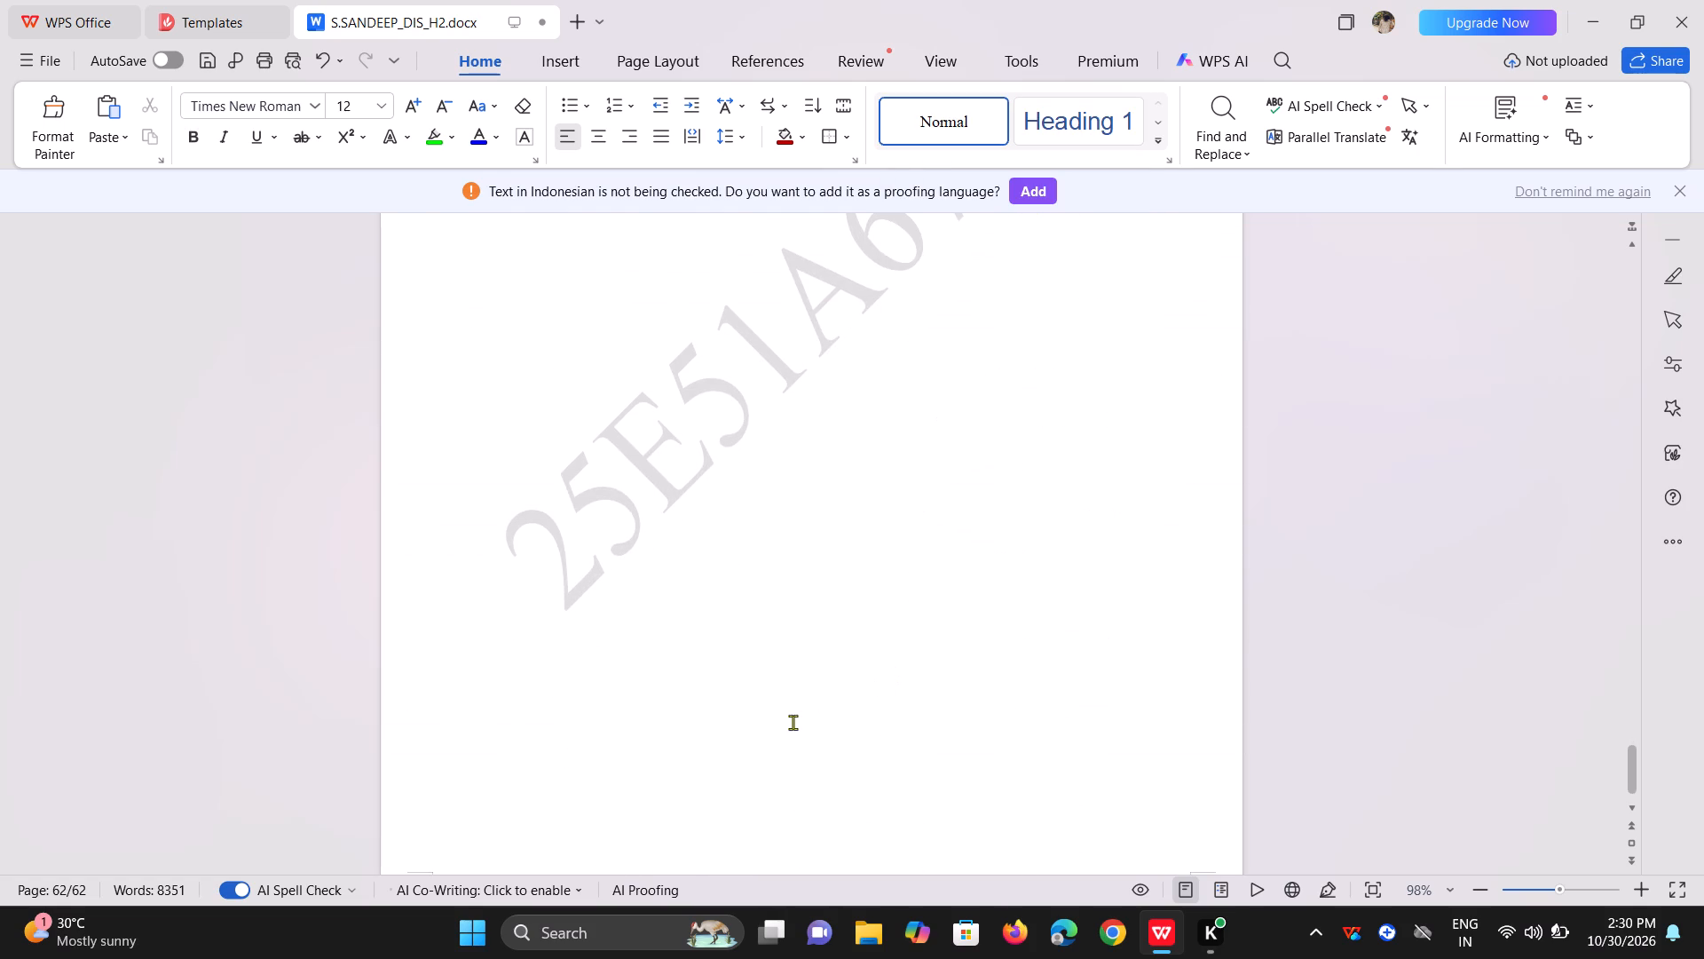
double_click(708, 764)
scroll(708, 764, down, 3)
click(500, 812)
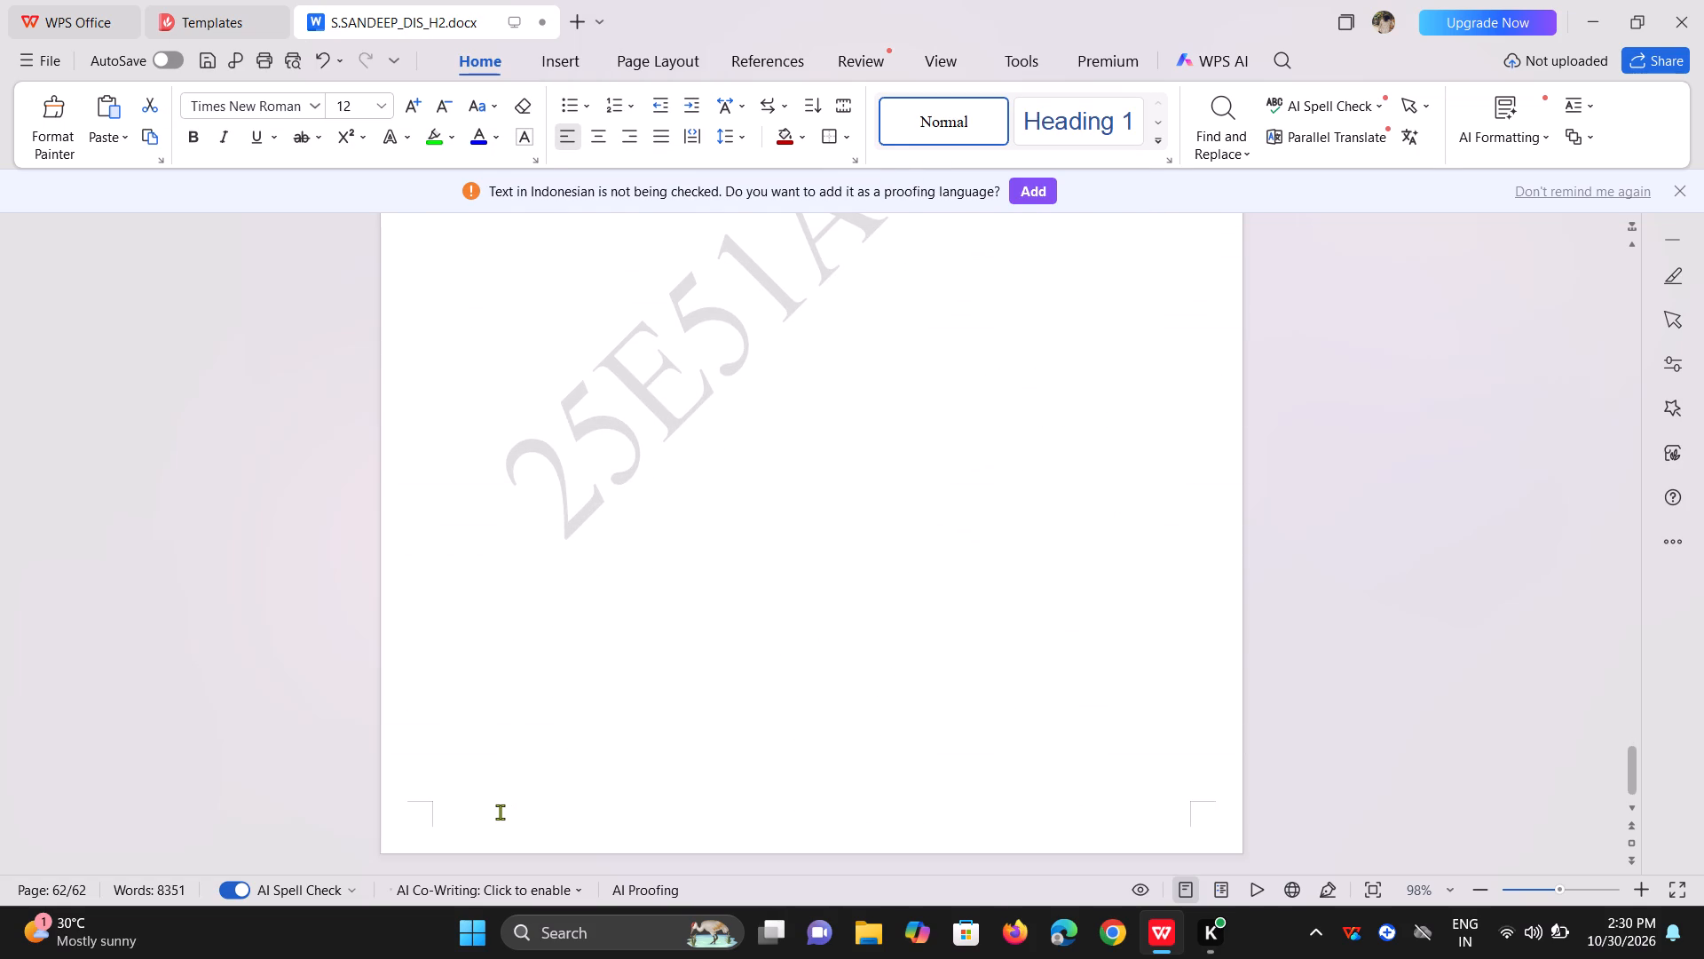
double_click(500, 716)
scroll(500, 716, up, 7)
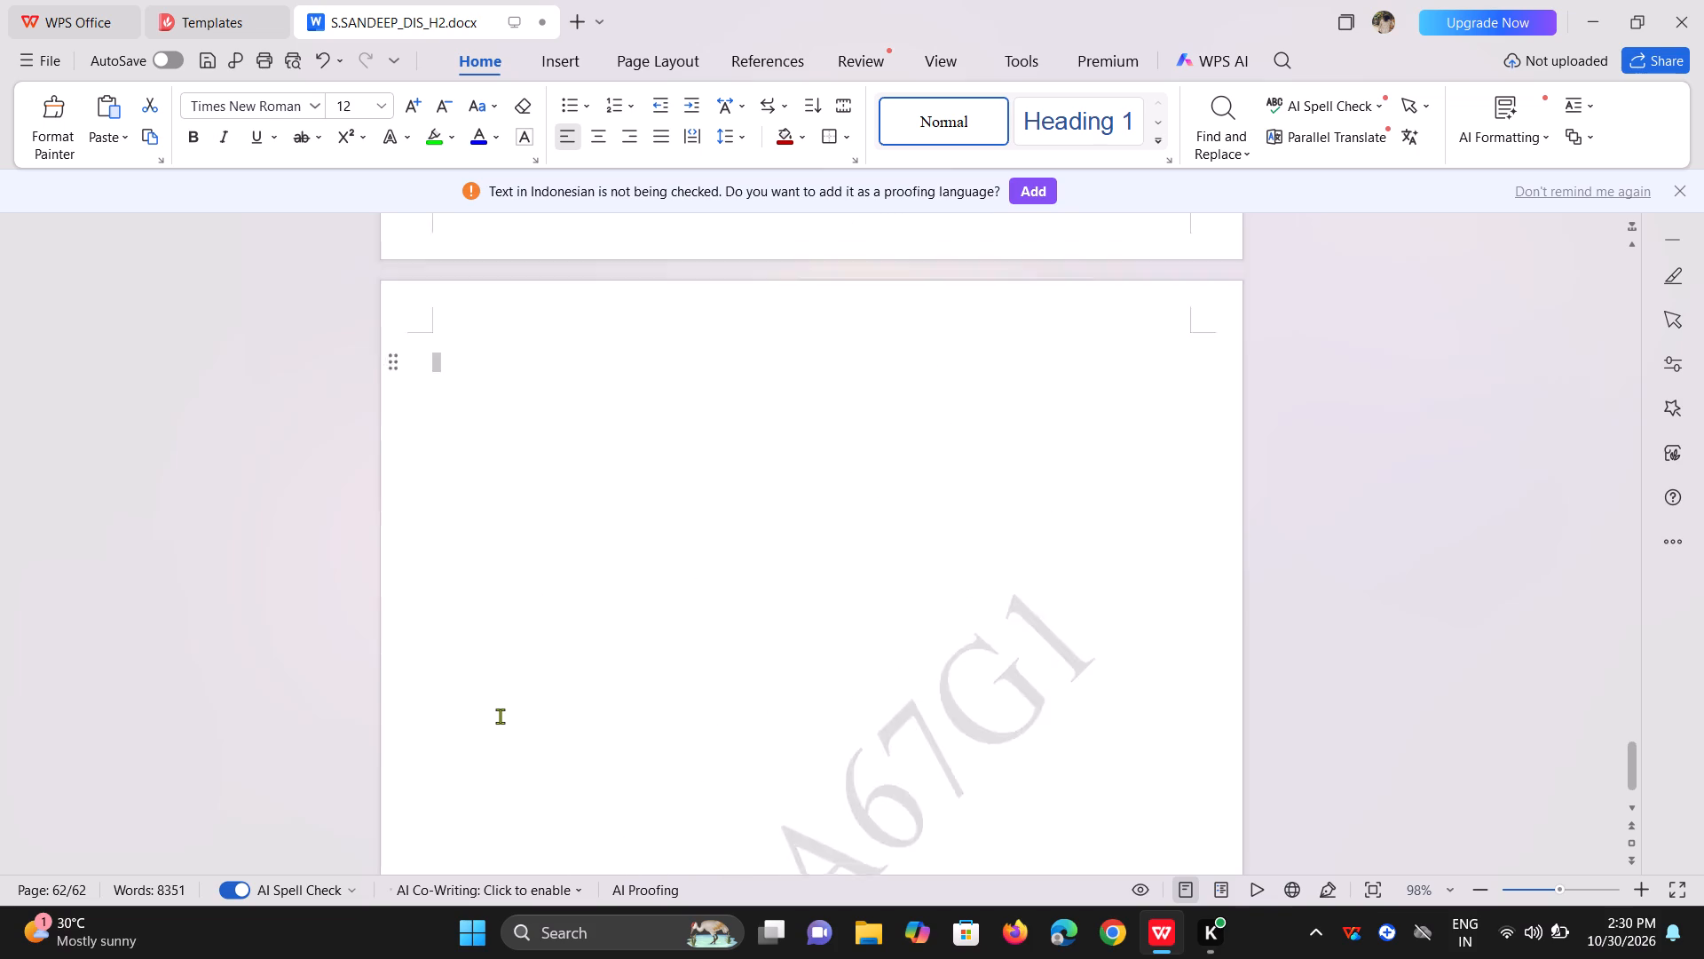
scroll(500, 716, up, 3)
scroll(500, 716, down, 1)
click(500, 716)
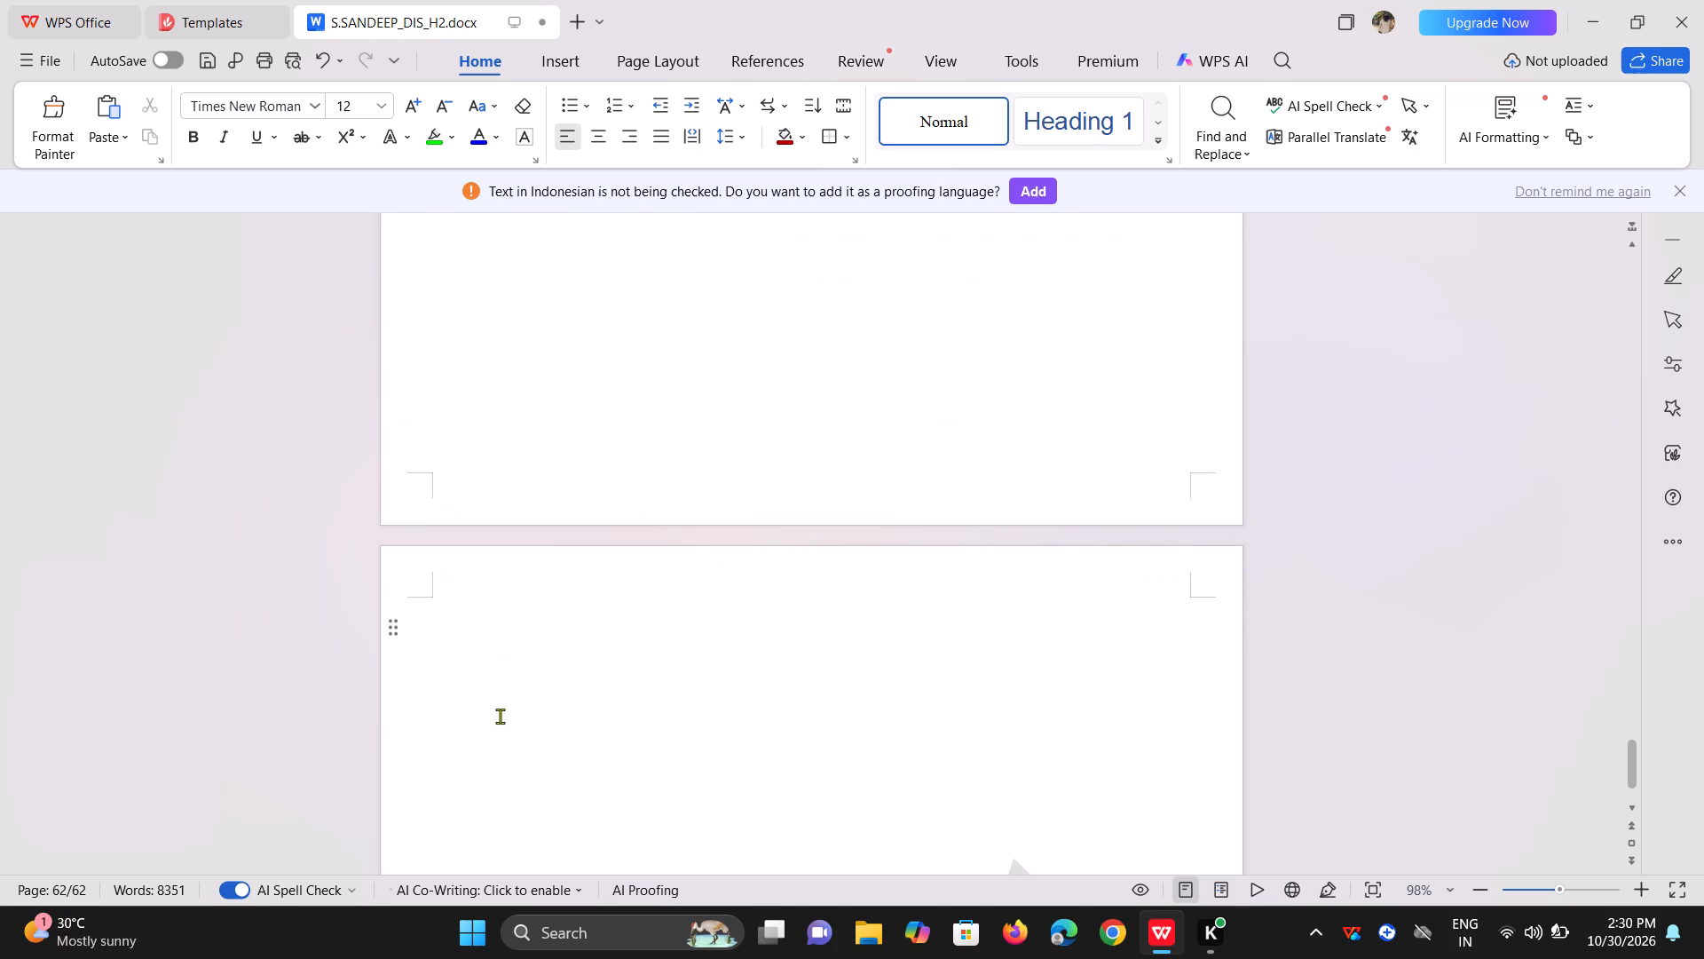
key(BackSpace)
Save the changes to the report document.
scroll(500, 716, up, 4)
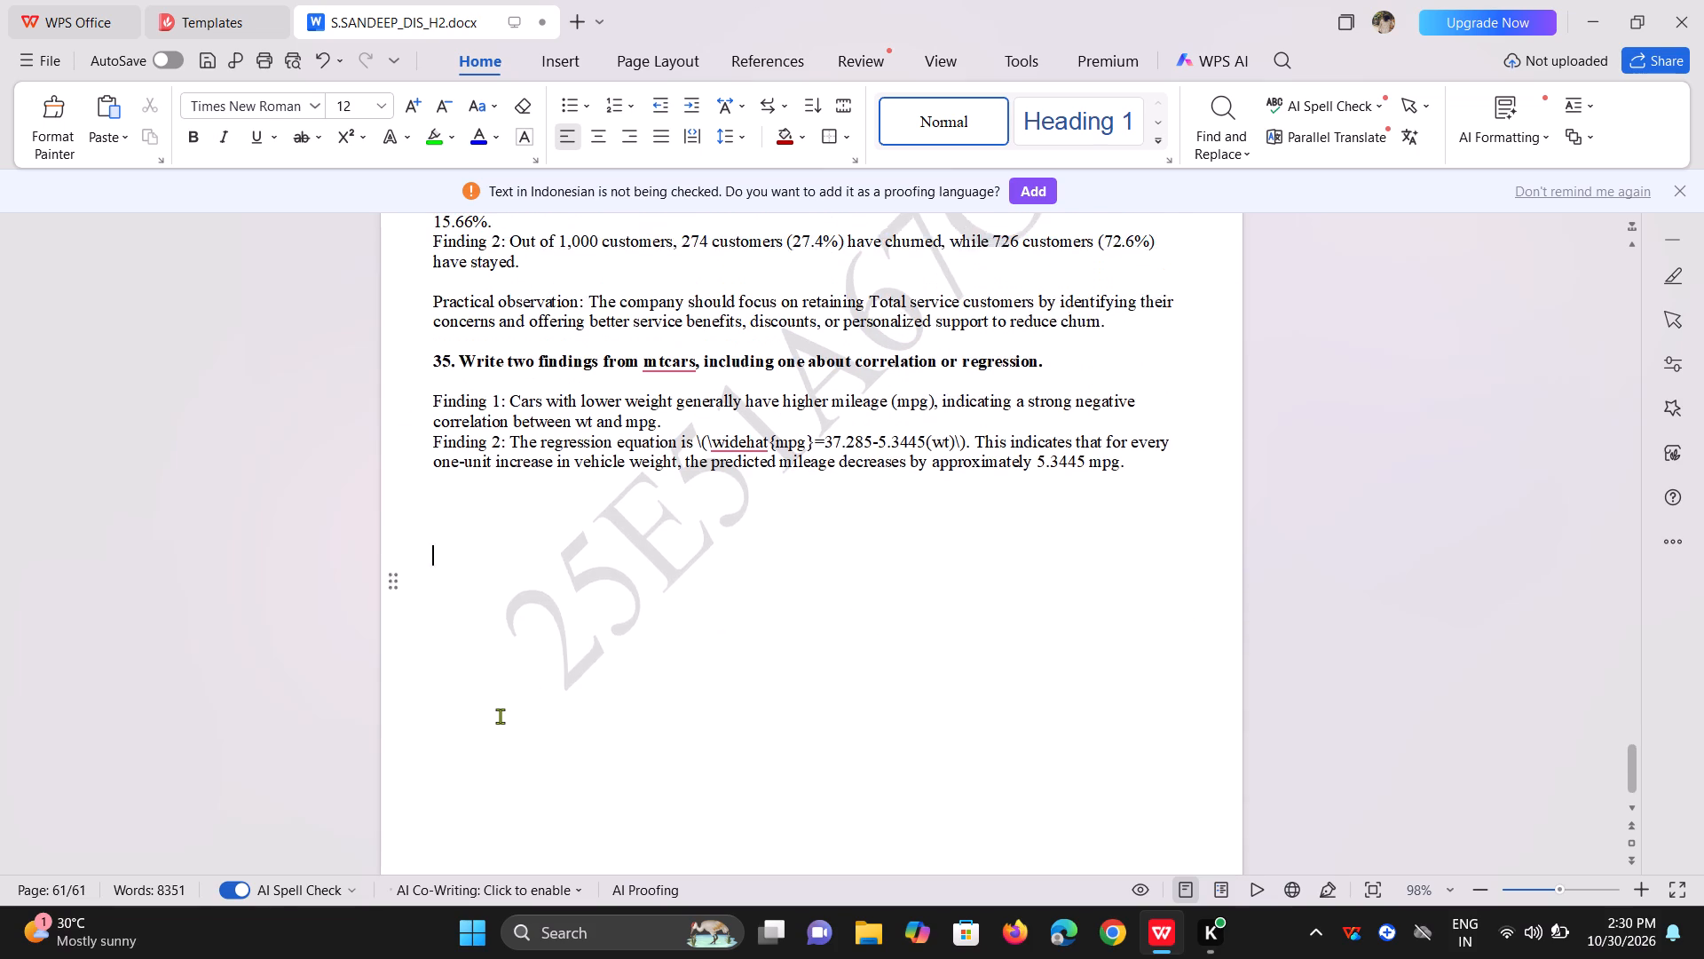
scroll(500, 716, up, 6)
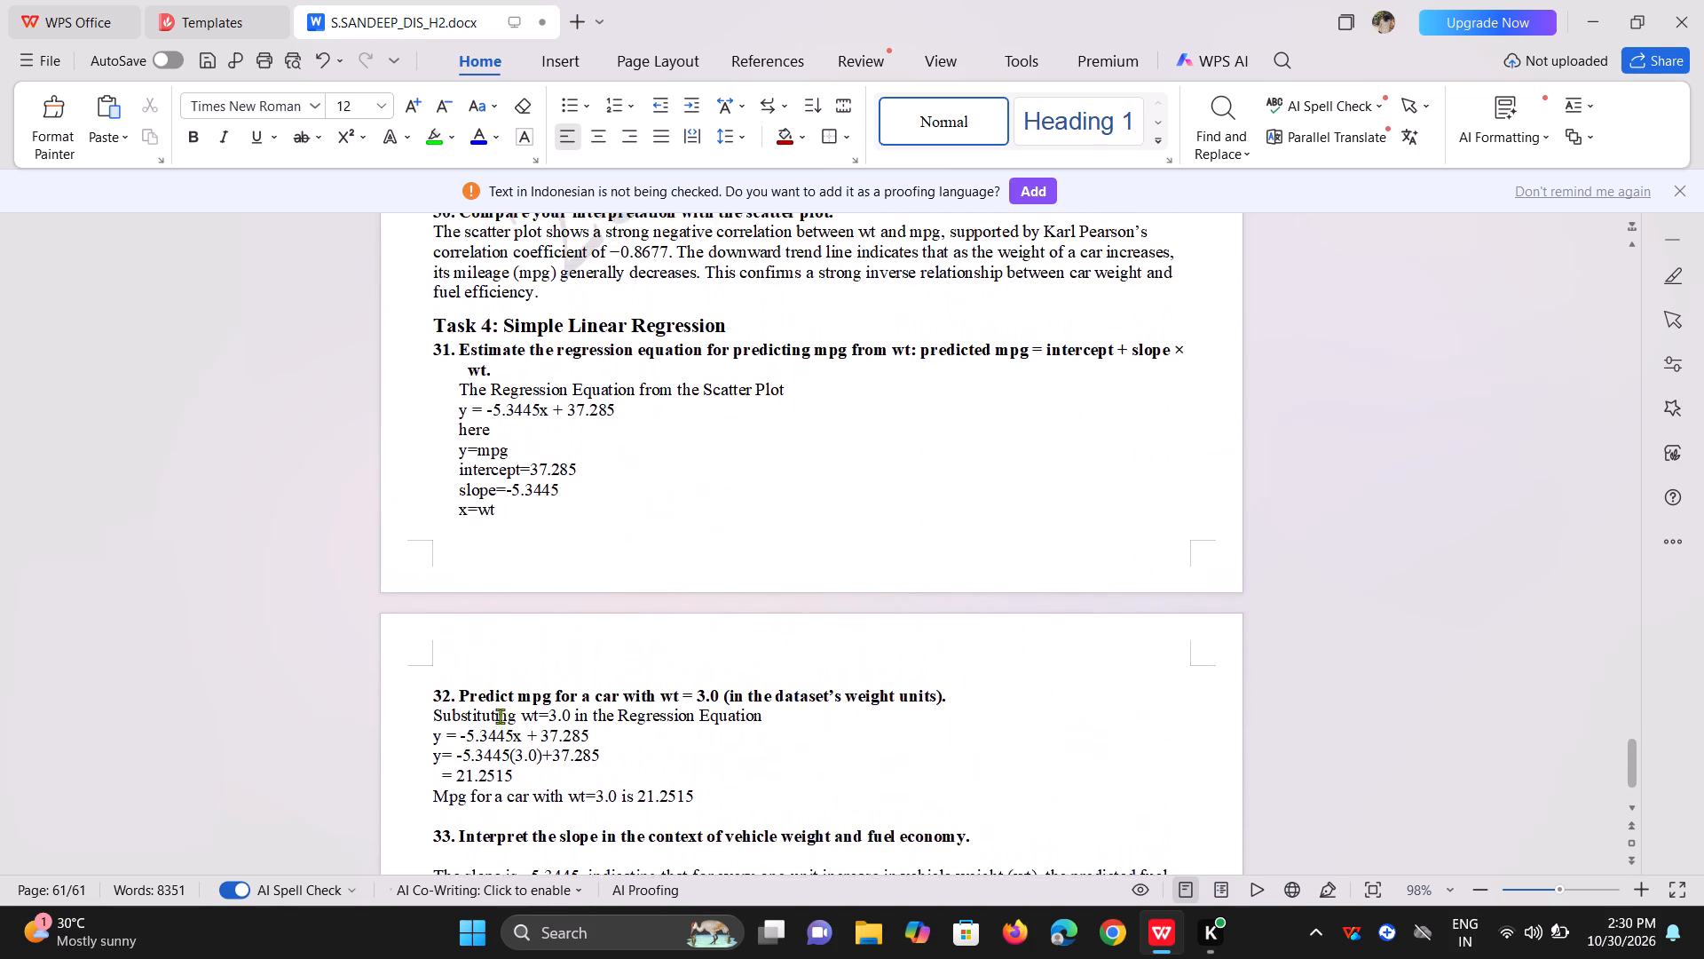
scroll(500, 716, up, 7)
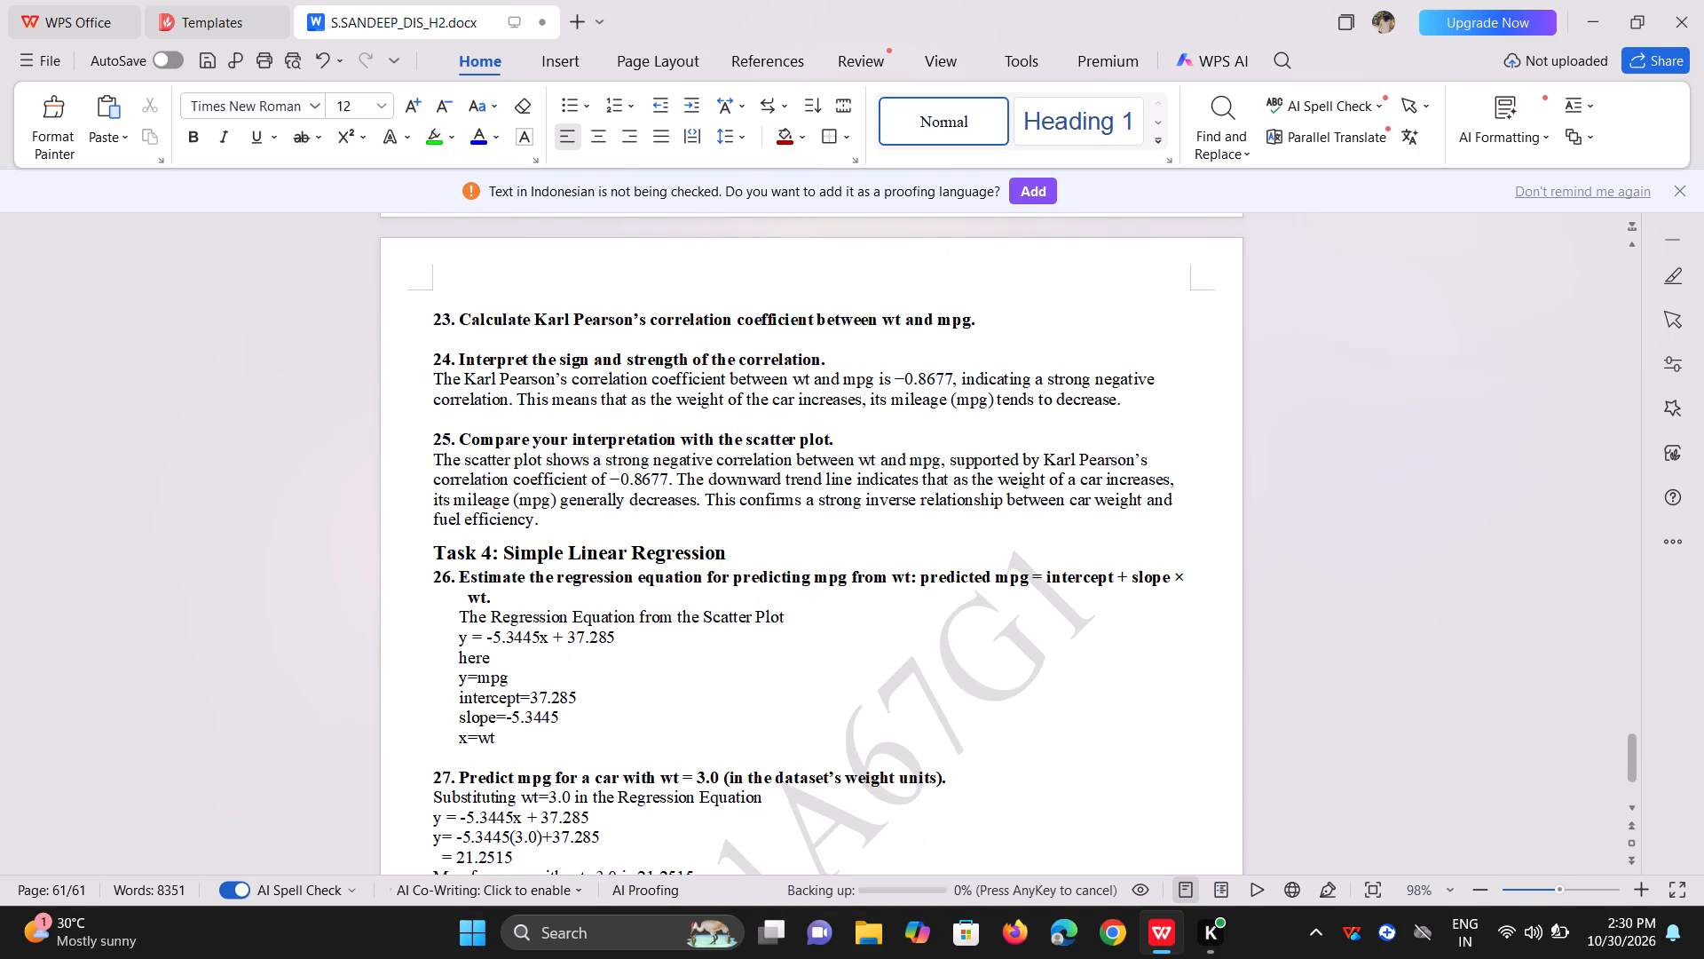
click(203, 59)
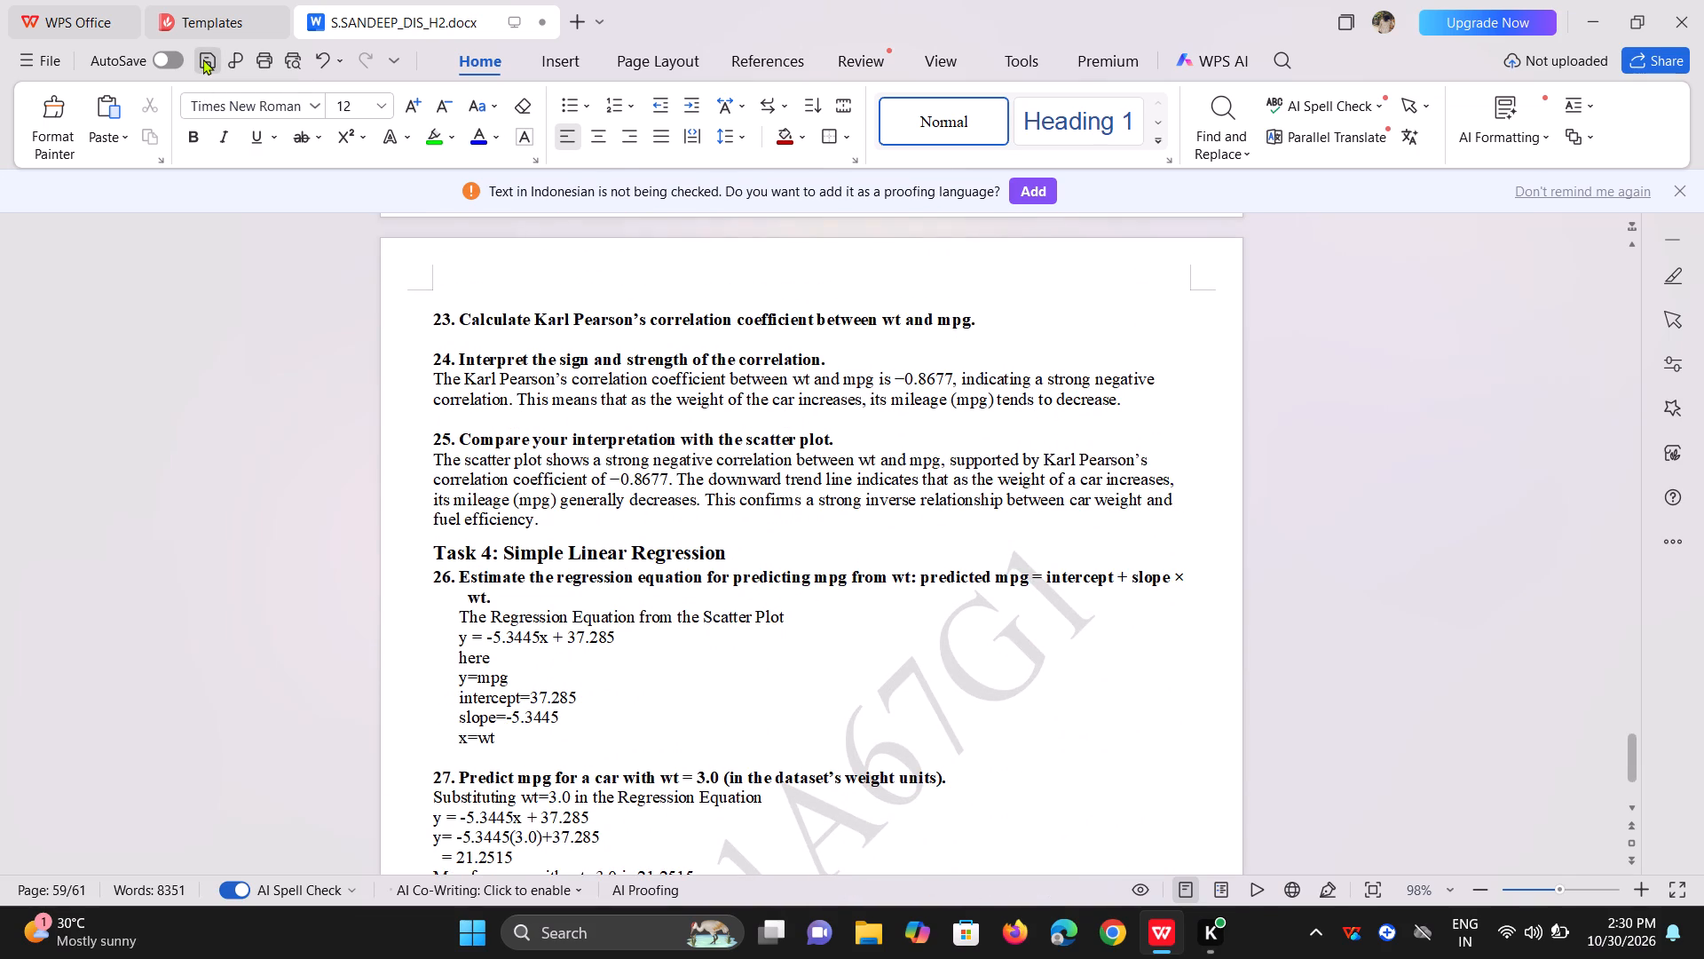
key(ctrl+s)
key(ctrl+s)
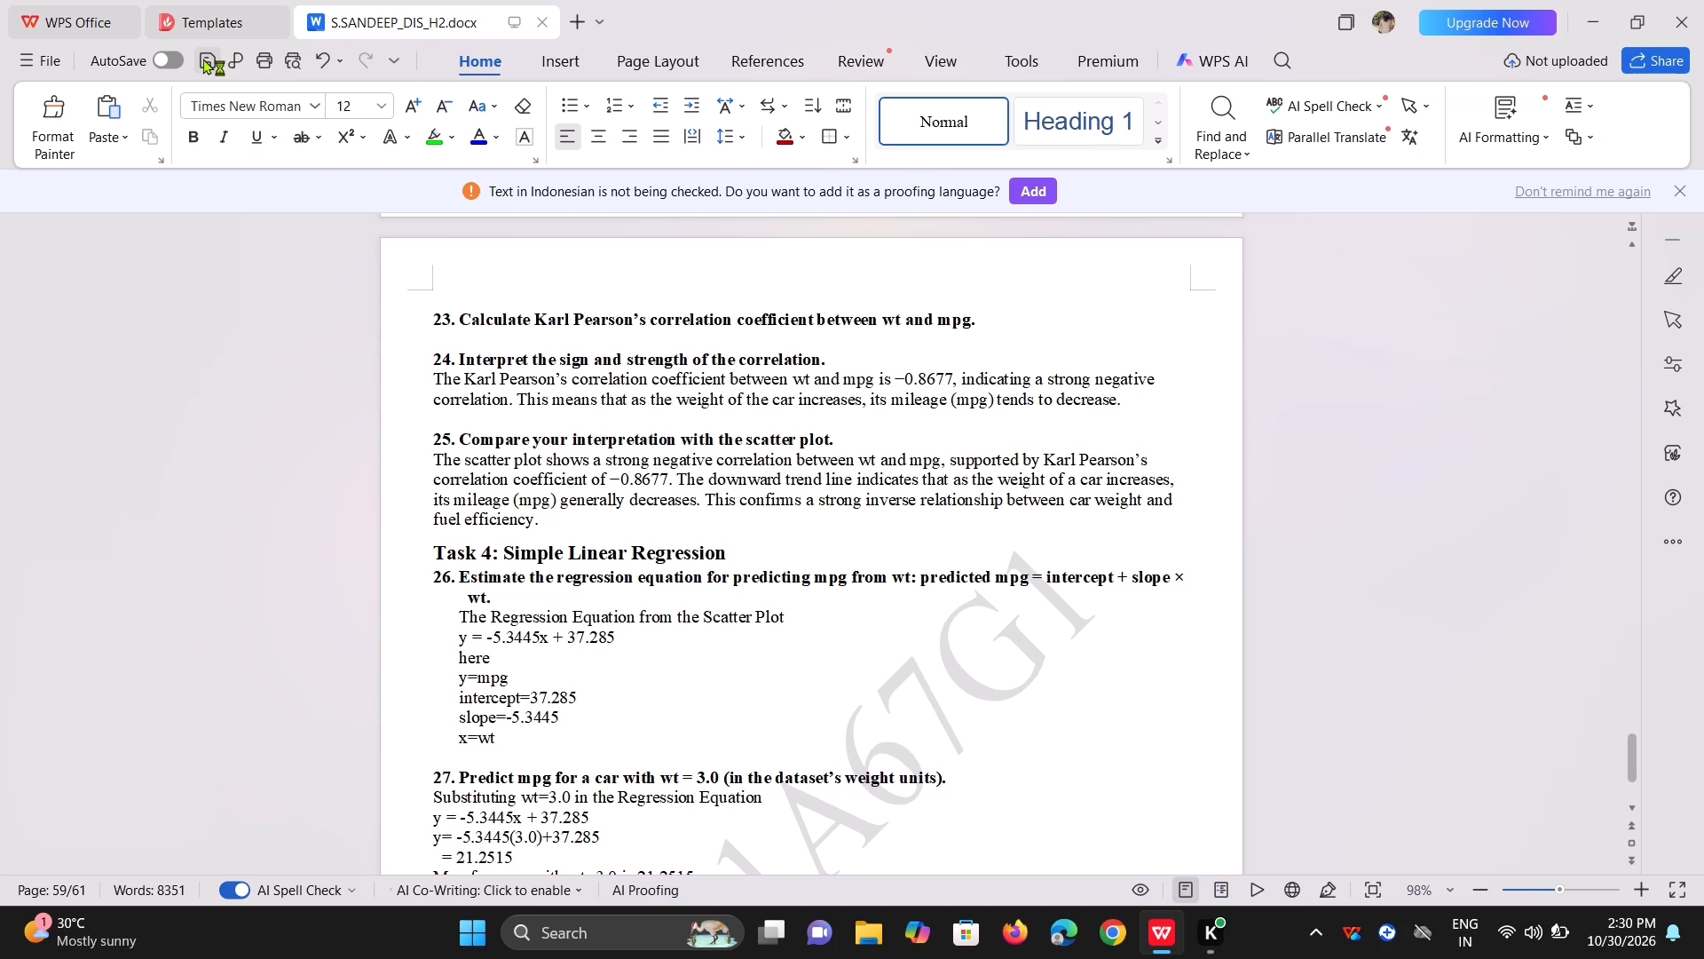
key(ctrl+s)
key(ctrl+s)
key(ctrl+s)
Save a copy of the report to the Desktop as a Word document, appending a space and nine commas to the file name.
click(43, 67)
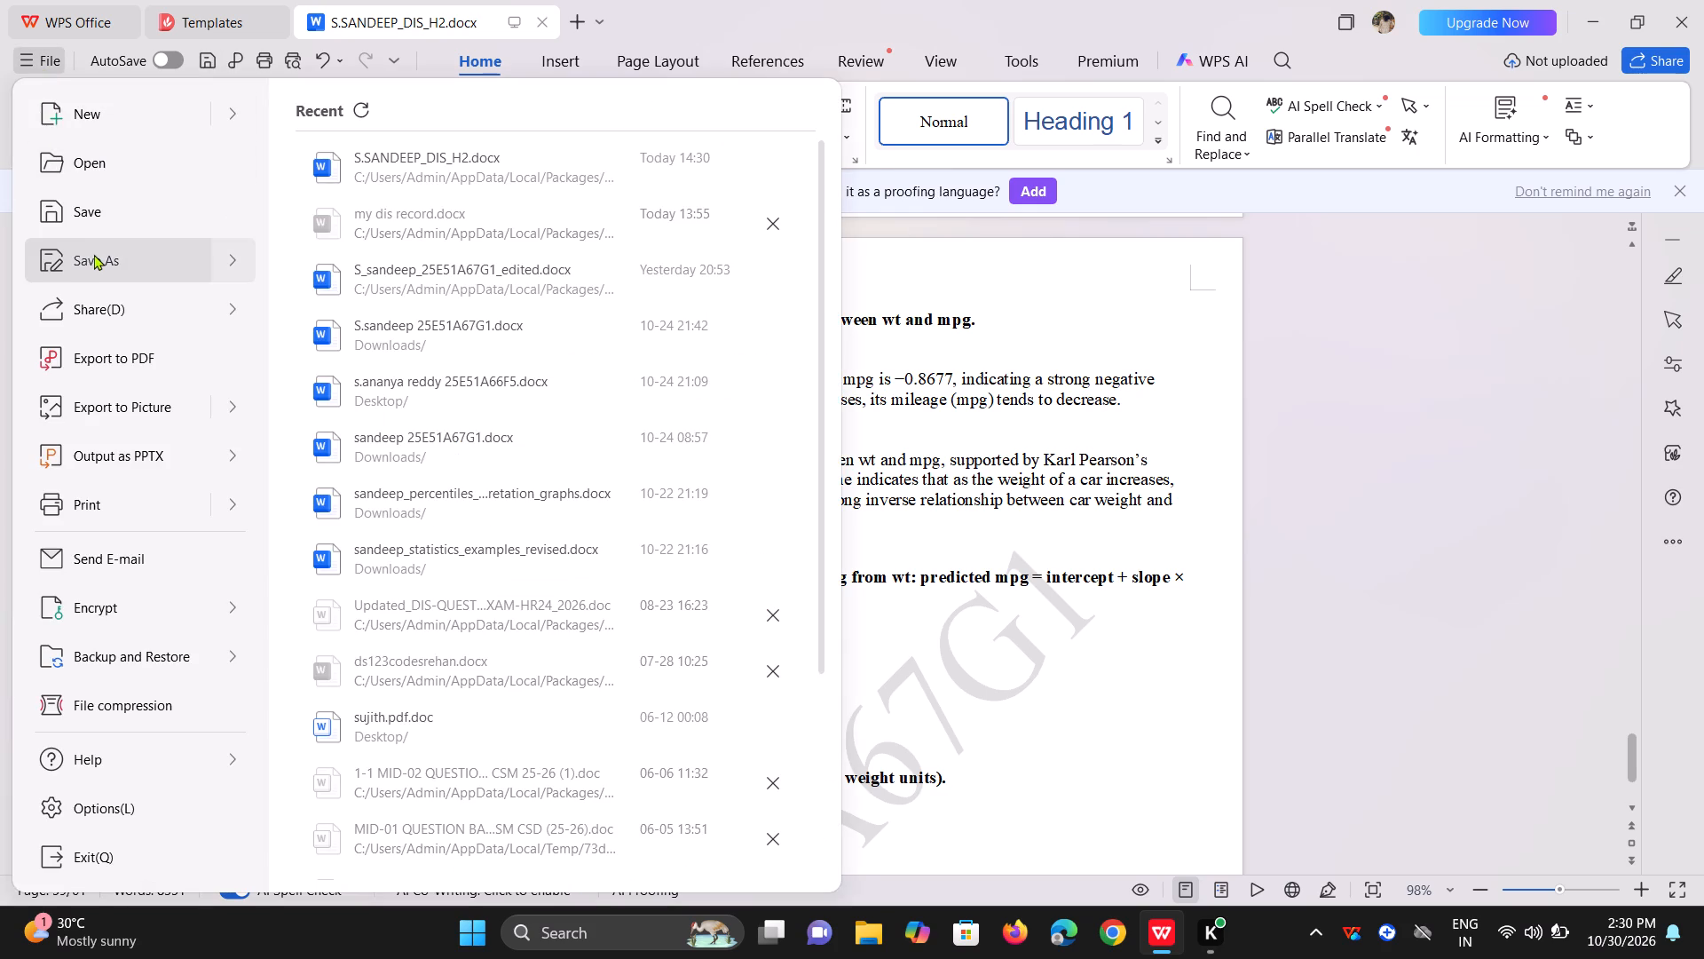
click(94, 254)
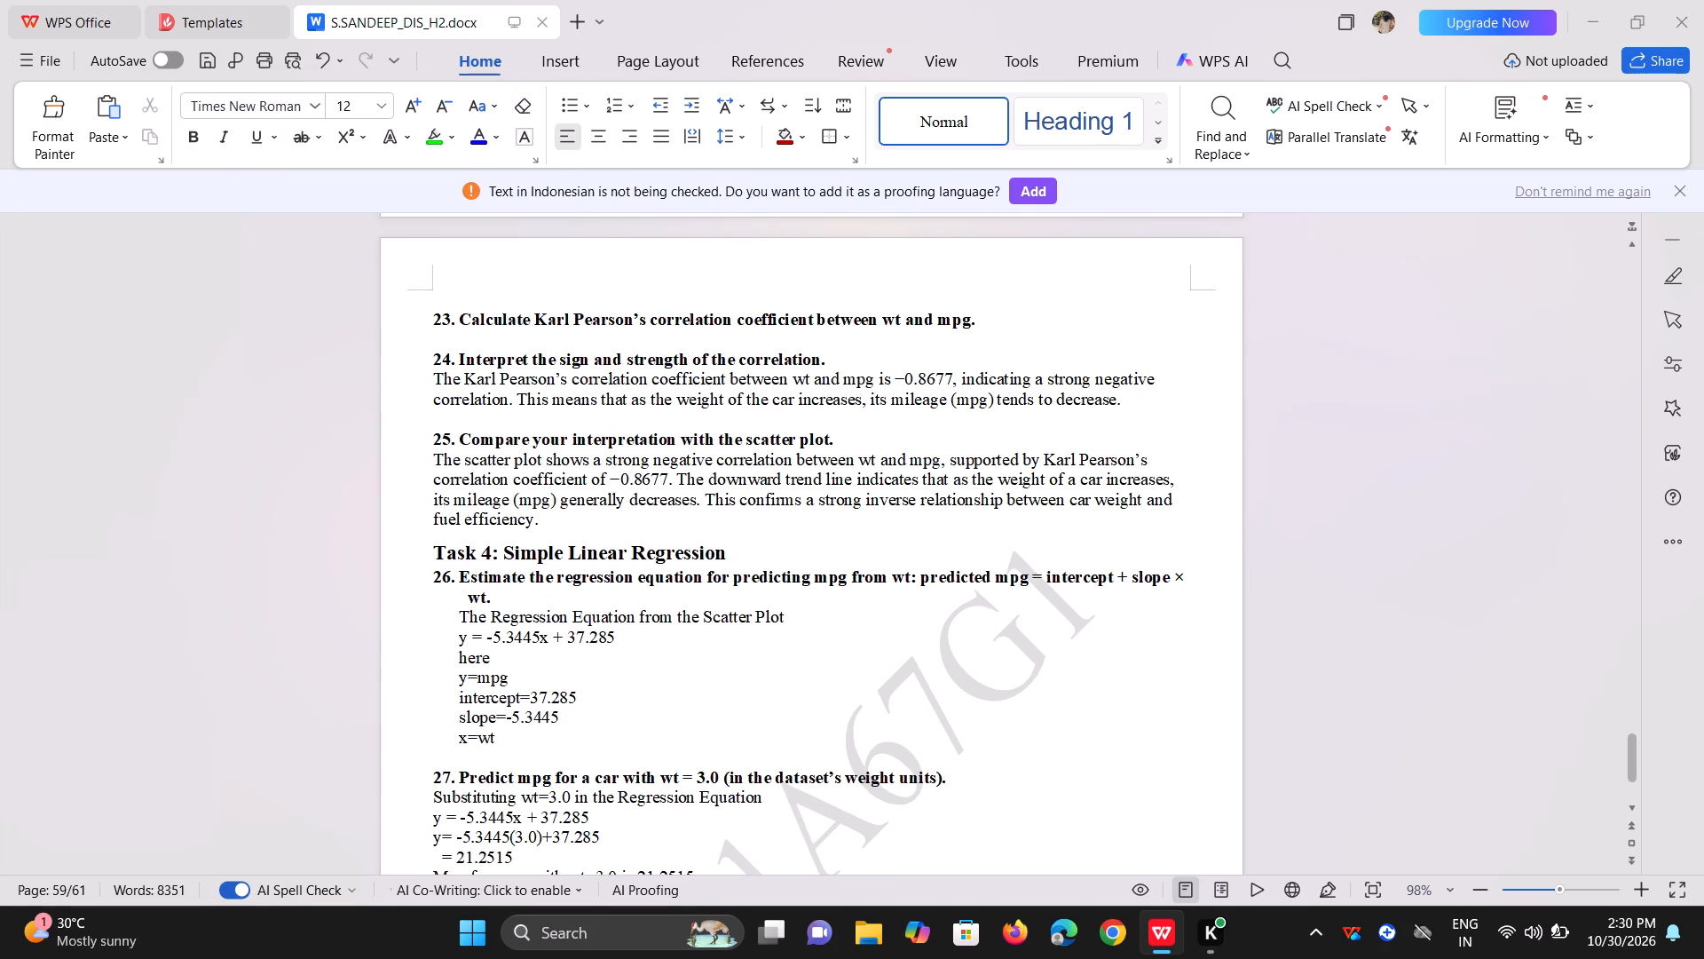
click(37, 64)
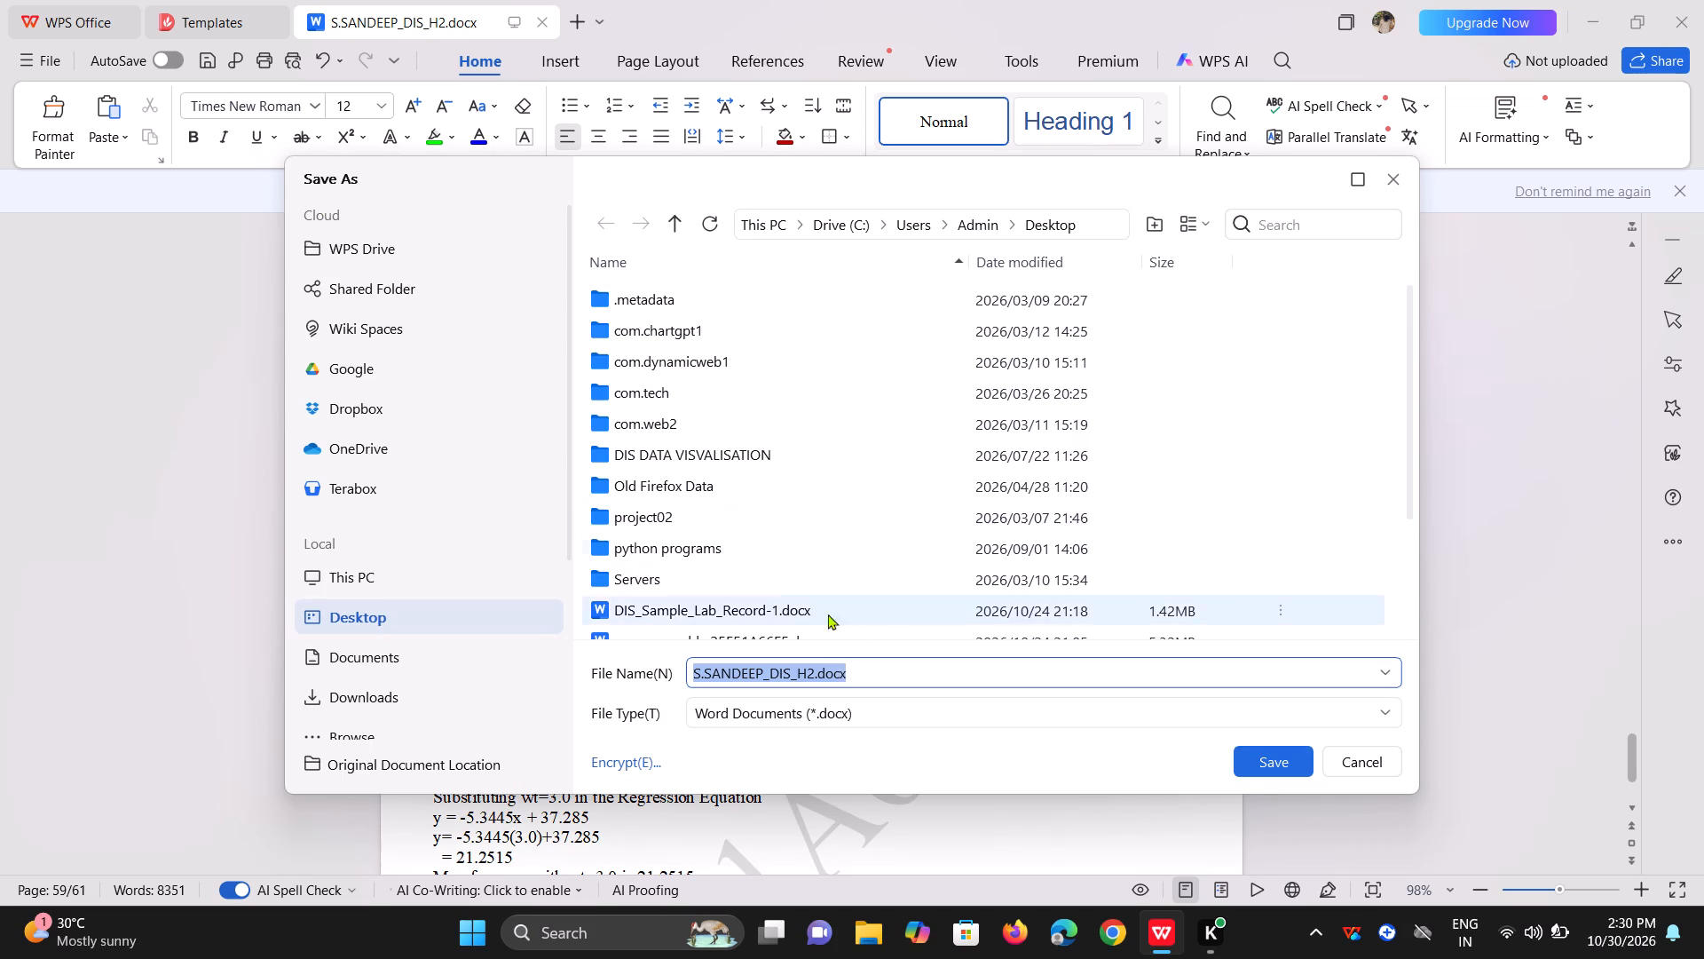
click(857, 664)
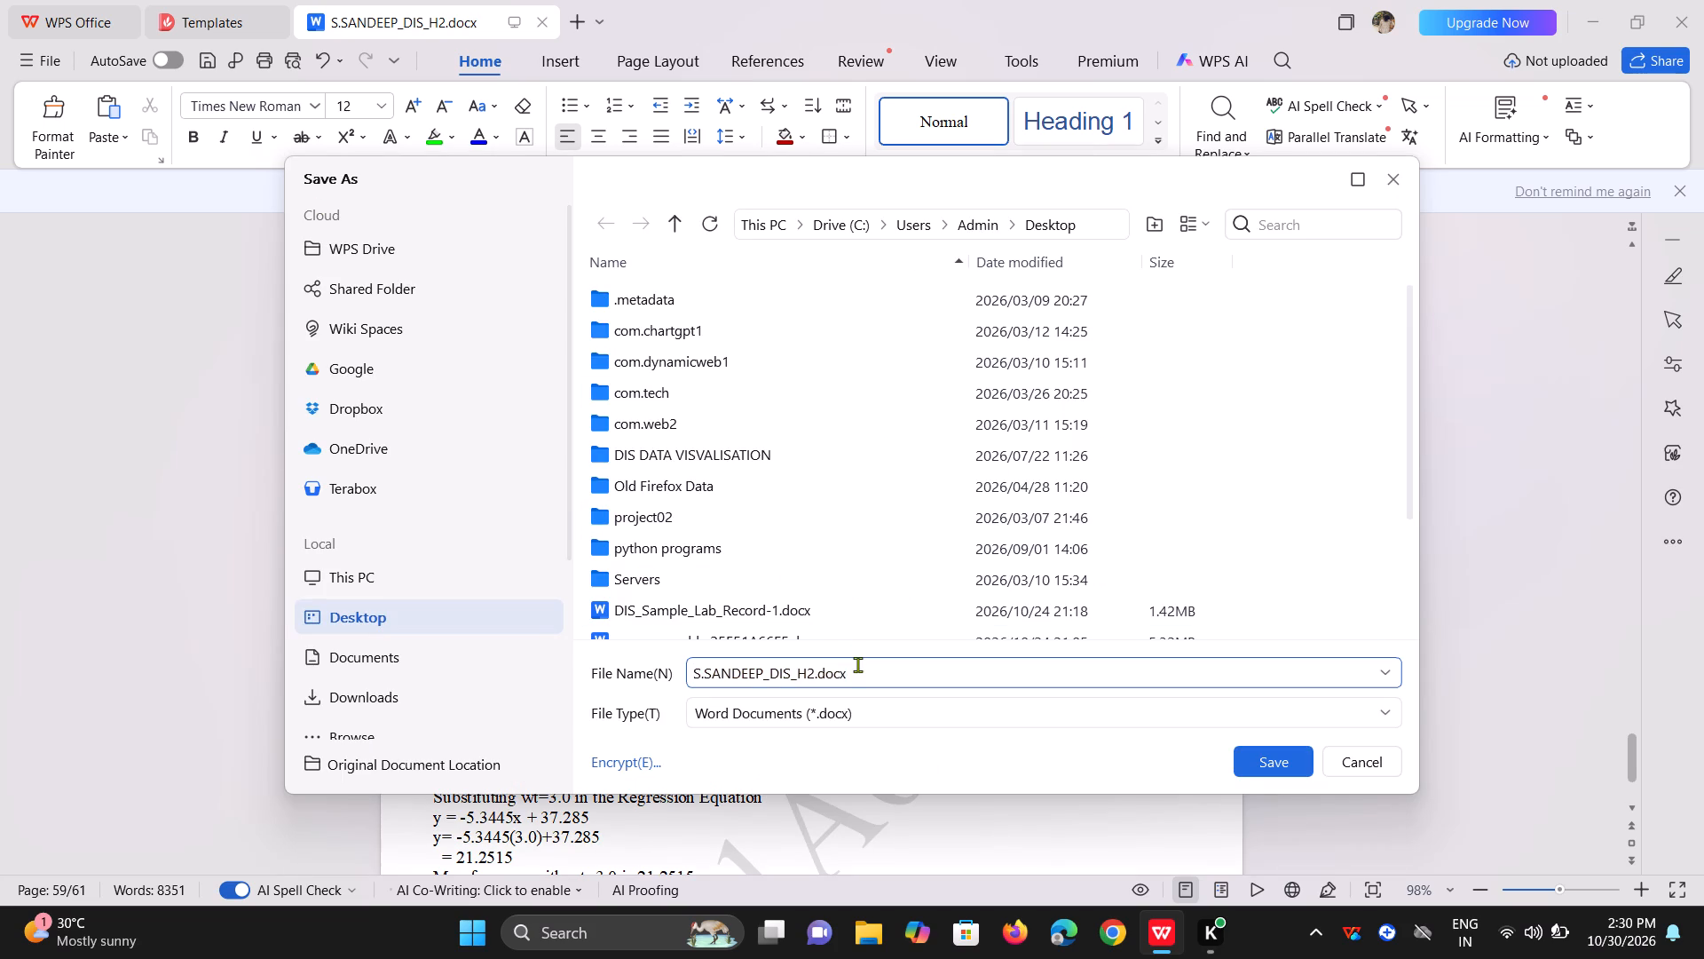
key(space)
text(,,,,,,,,,)
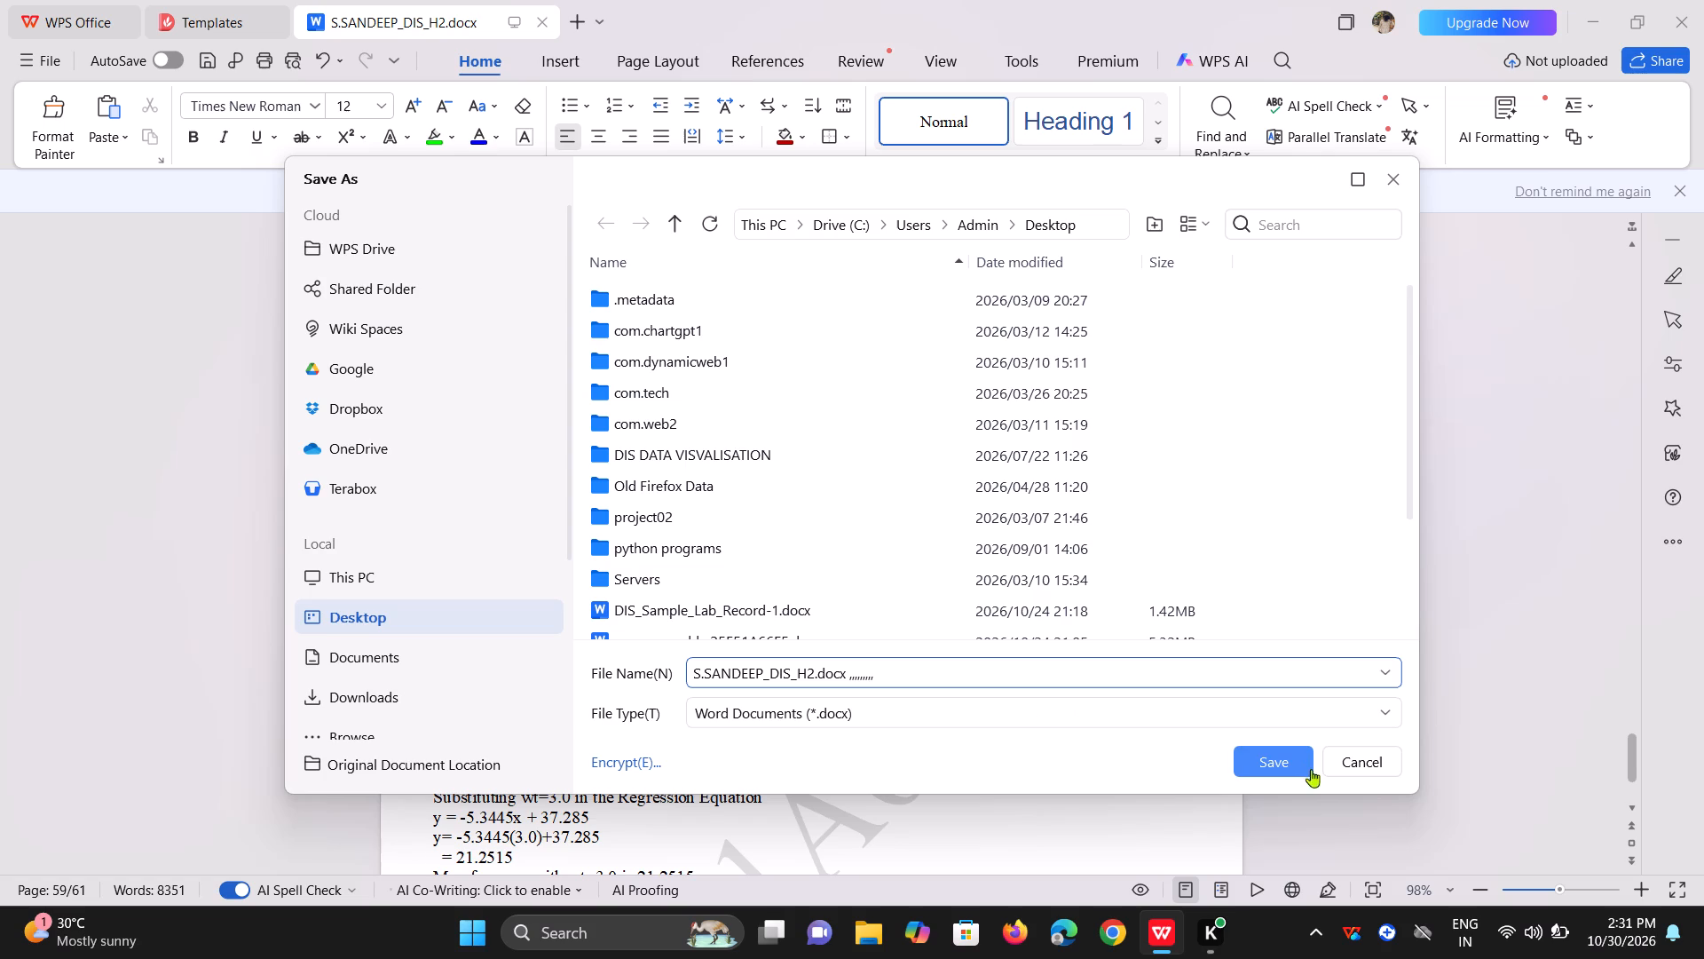
click(1290, 765)
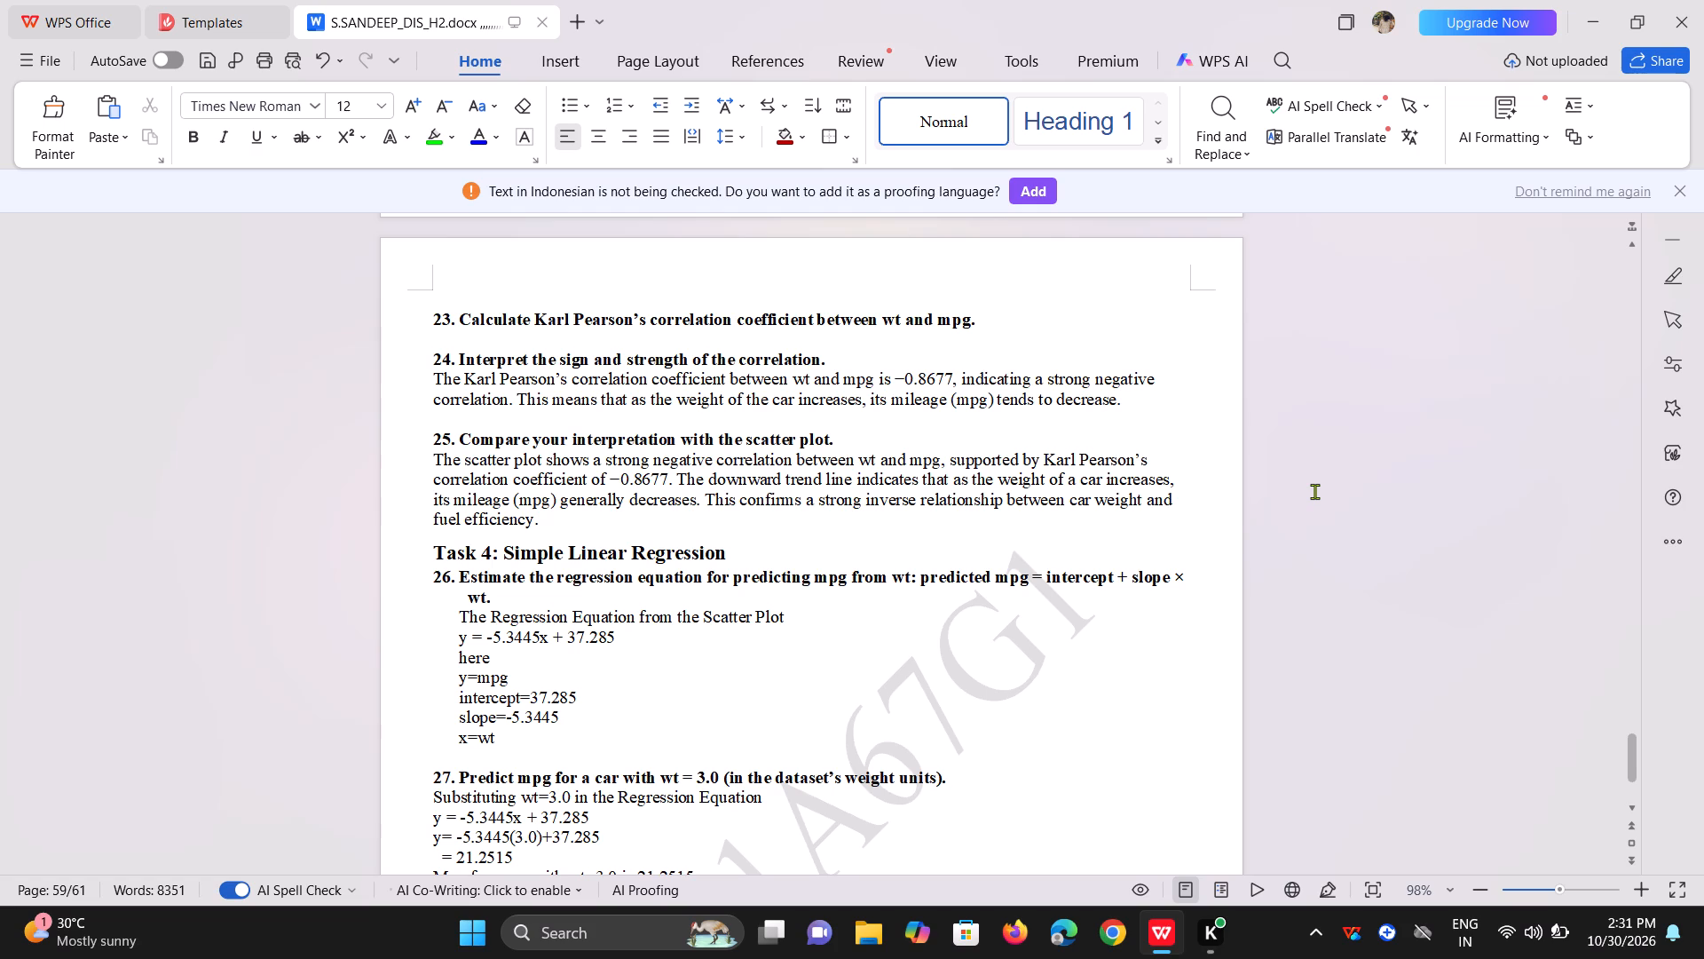
Dismiss the notice about adding Indonesian as a proofing language.
click(1677, 189)
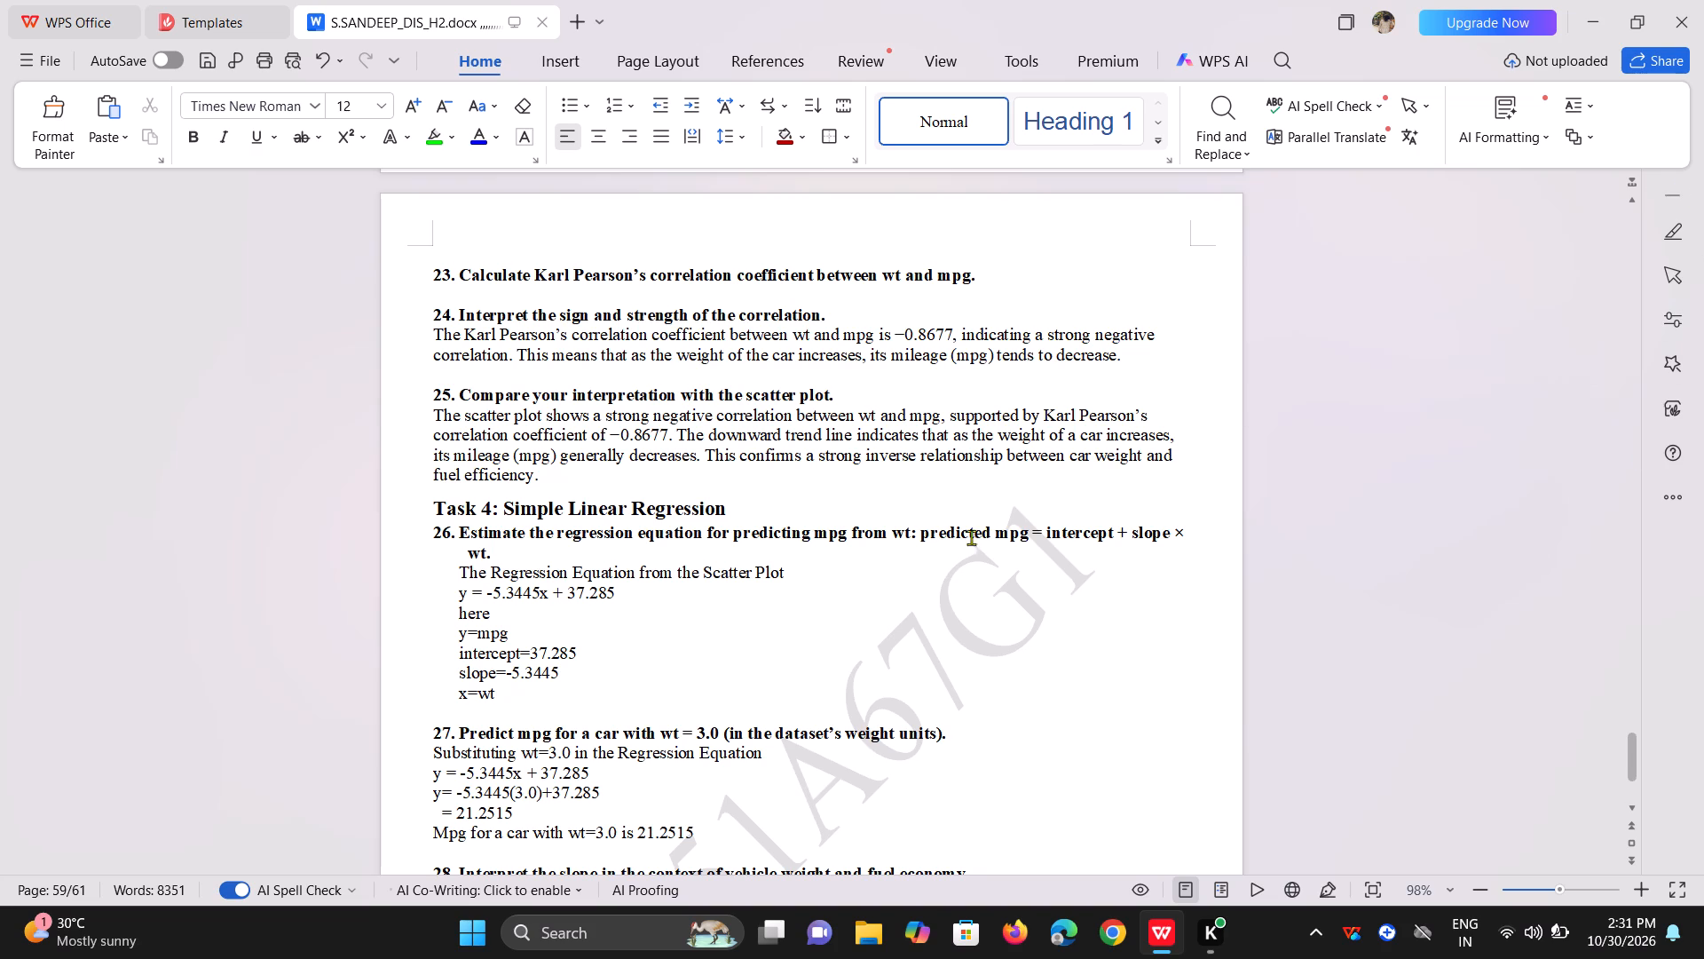
Insert a blank line between the "Task 4: Simple Linear Regression" heading and question 26.
click(730, 518)
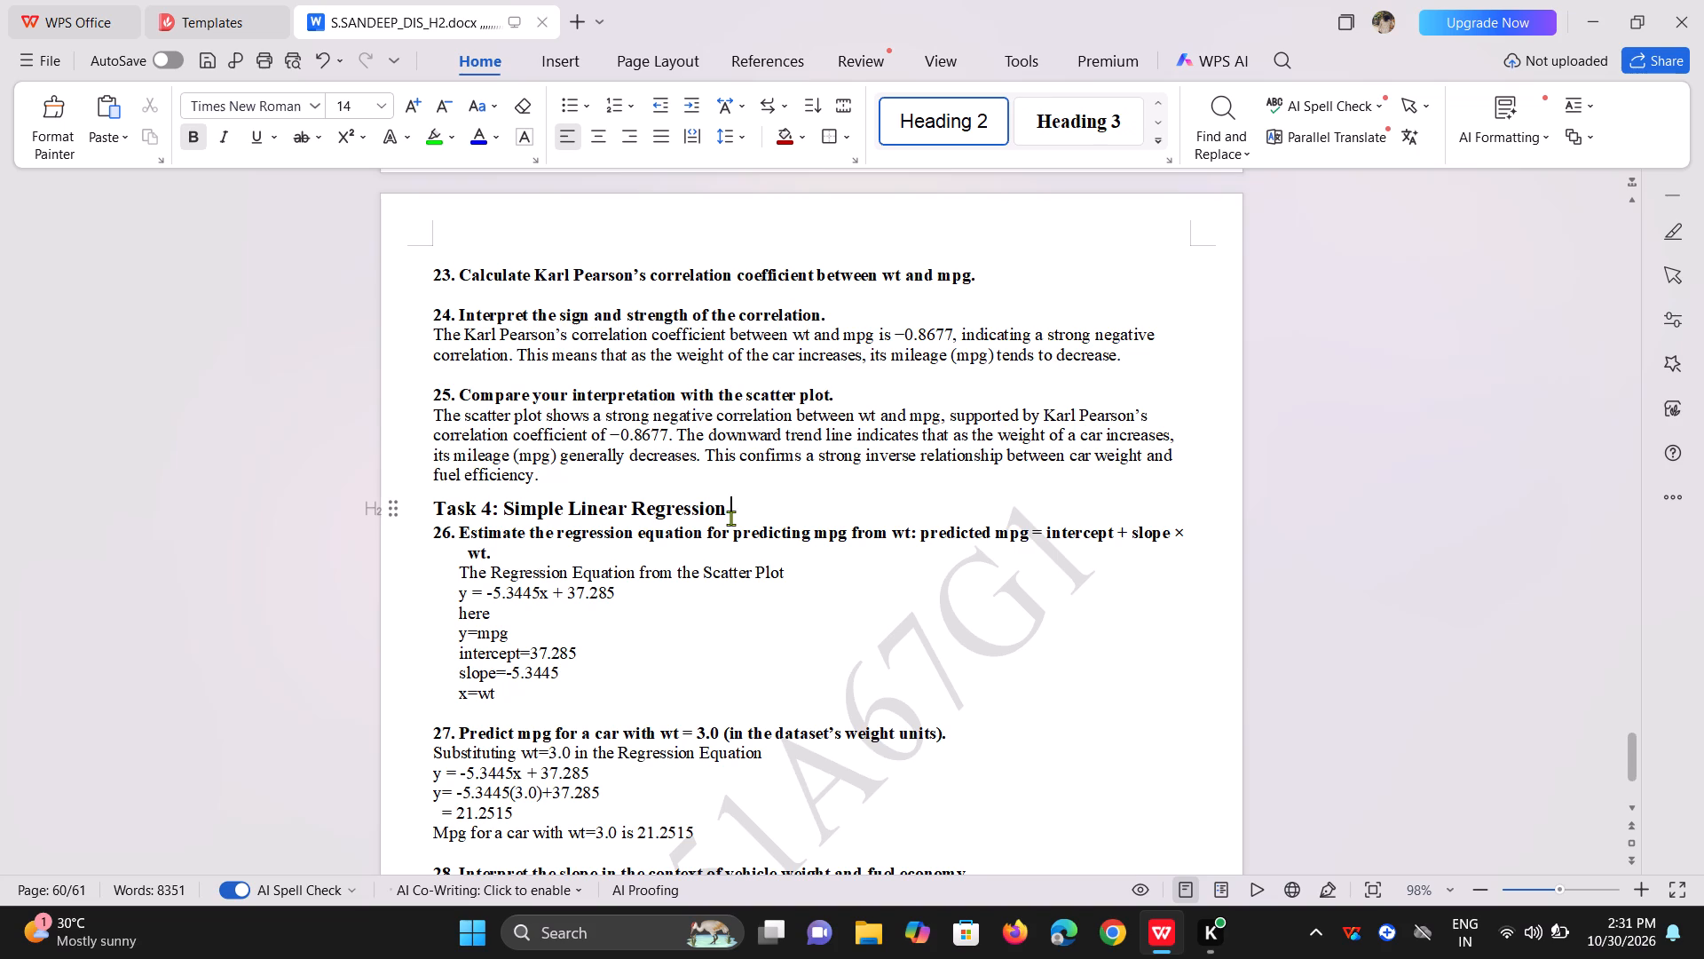
key(Return)
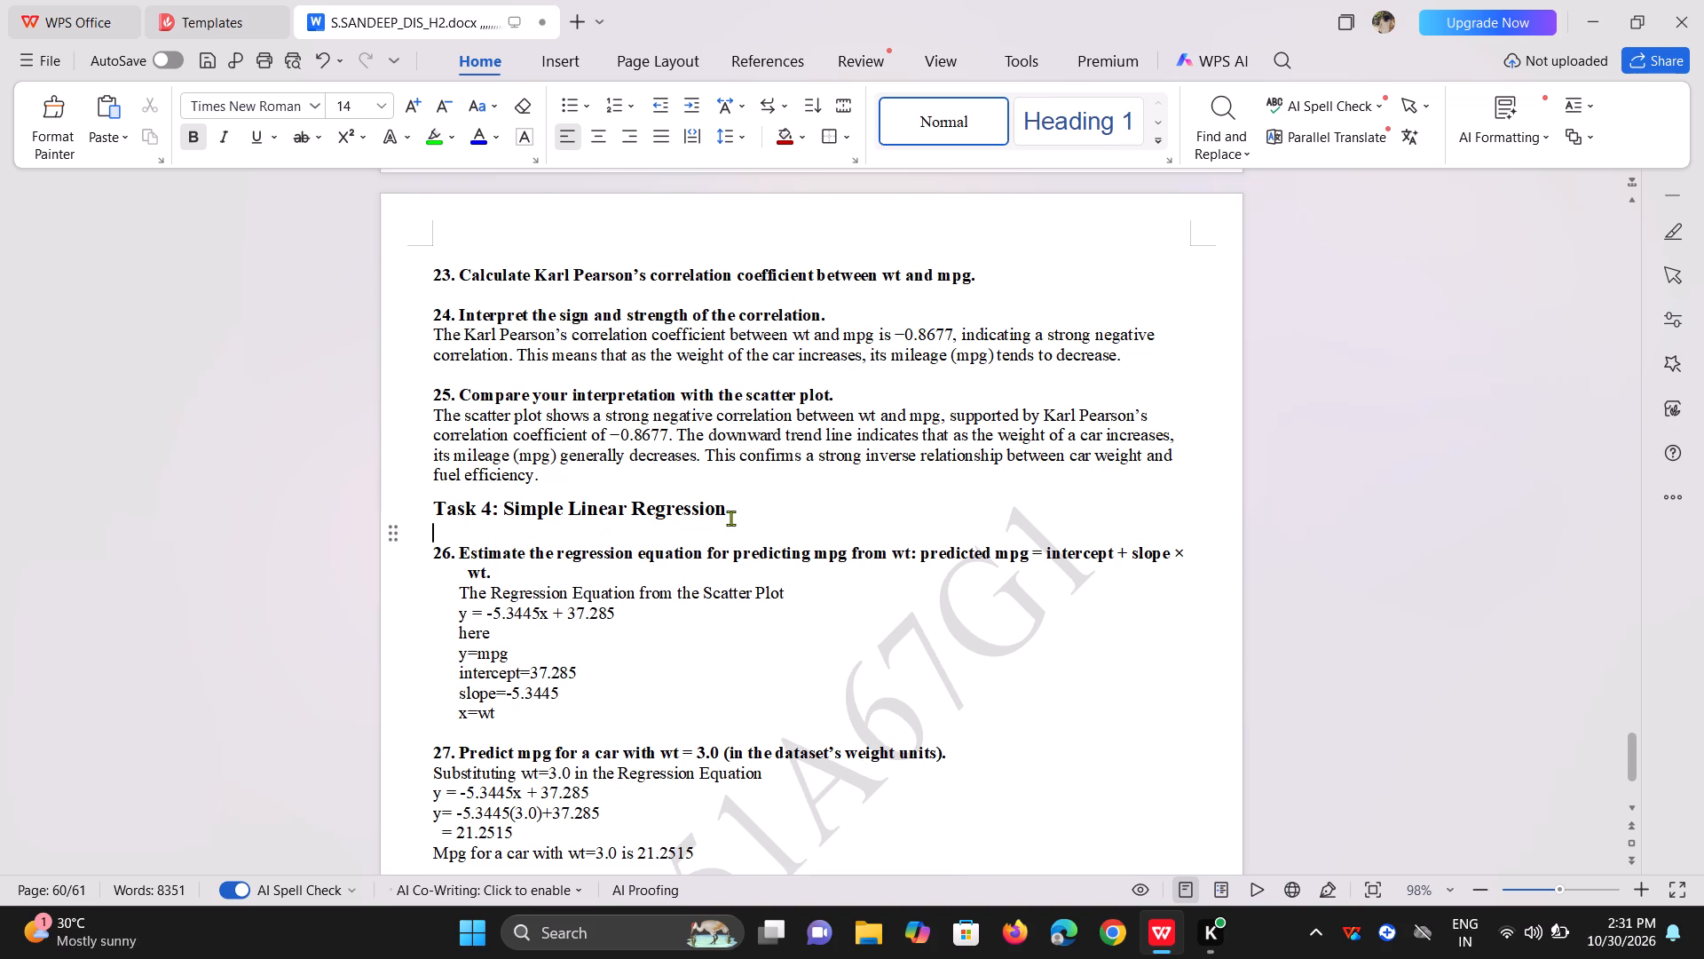
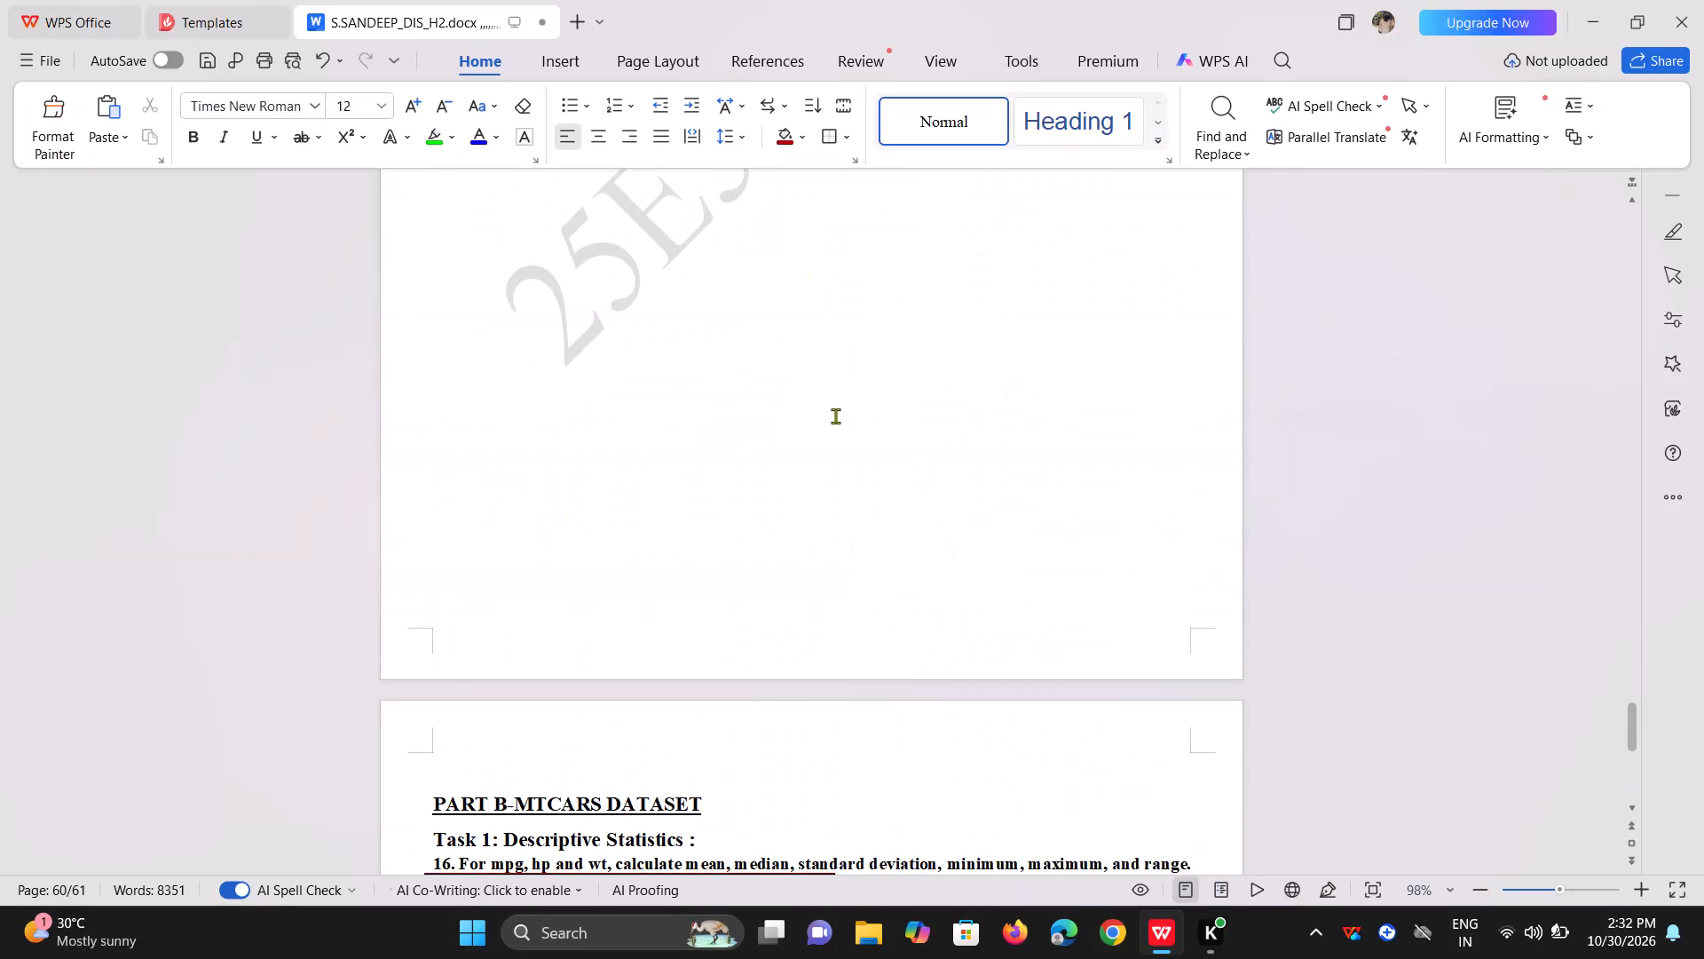
Review the page layout backwards from the Part B MTCARS section to the skewed distribution charts.
scroll(835, 416, up, 16)
scroll(835, 416, up, 12)
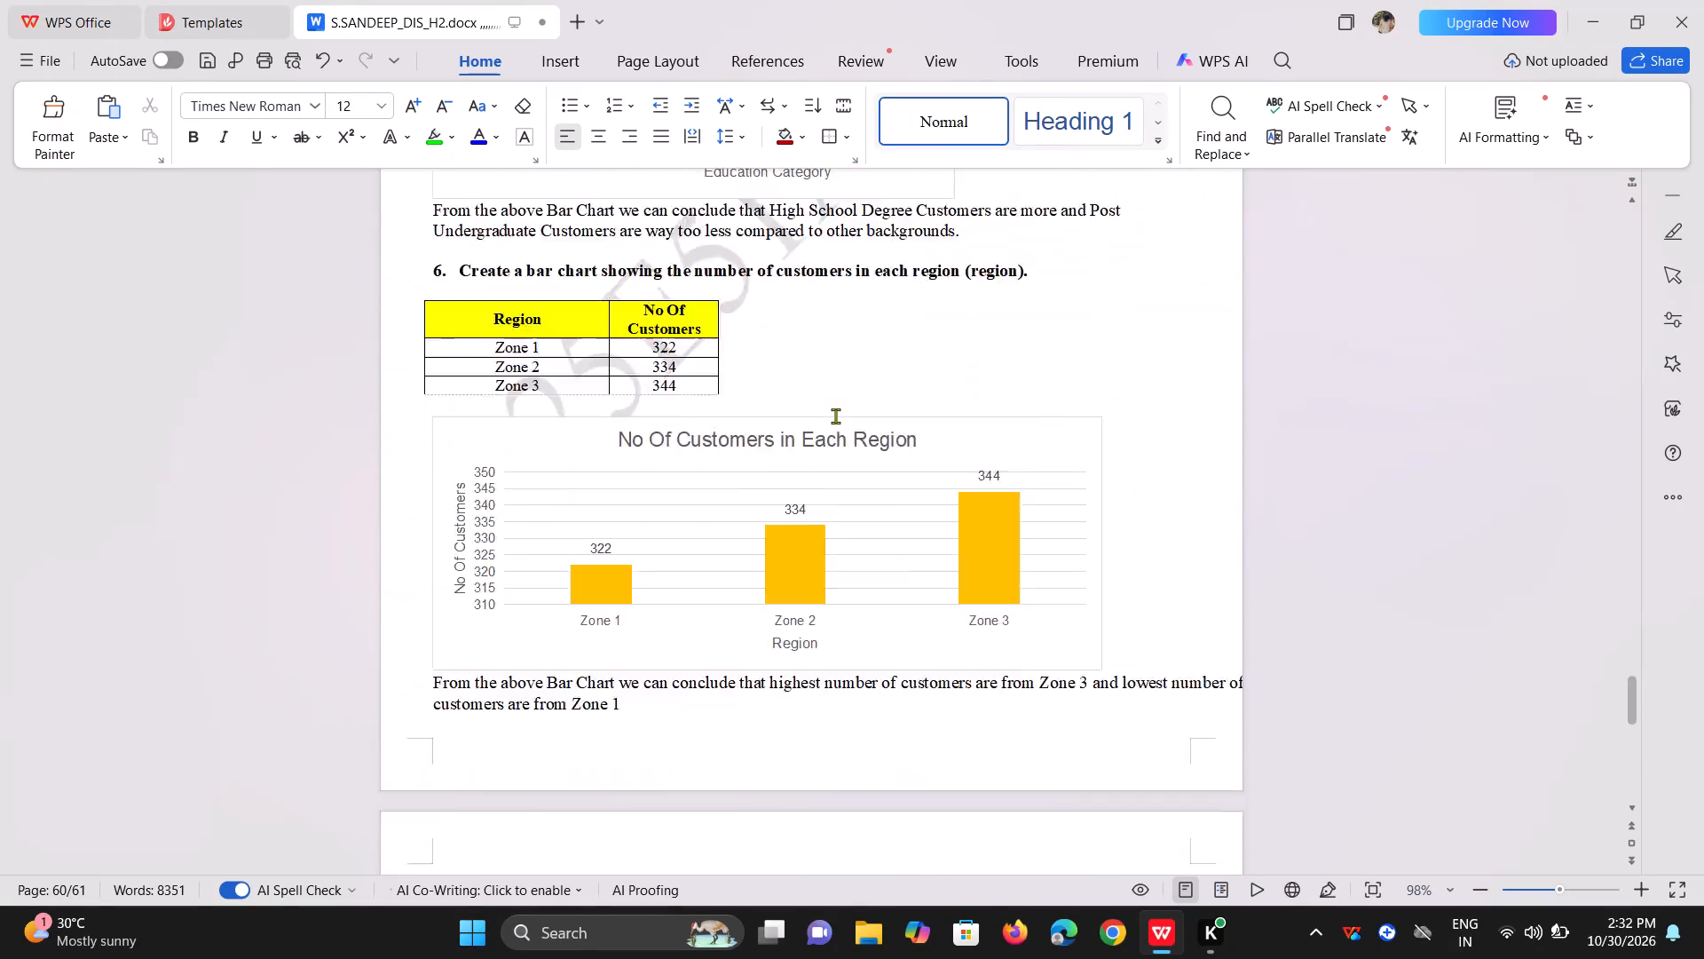
scroll(835, 416, up, 16)
scroll(835, 416, up, 13)
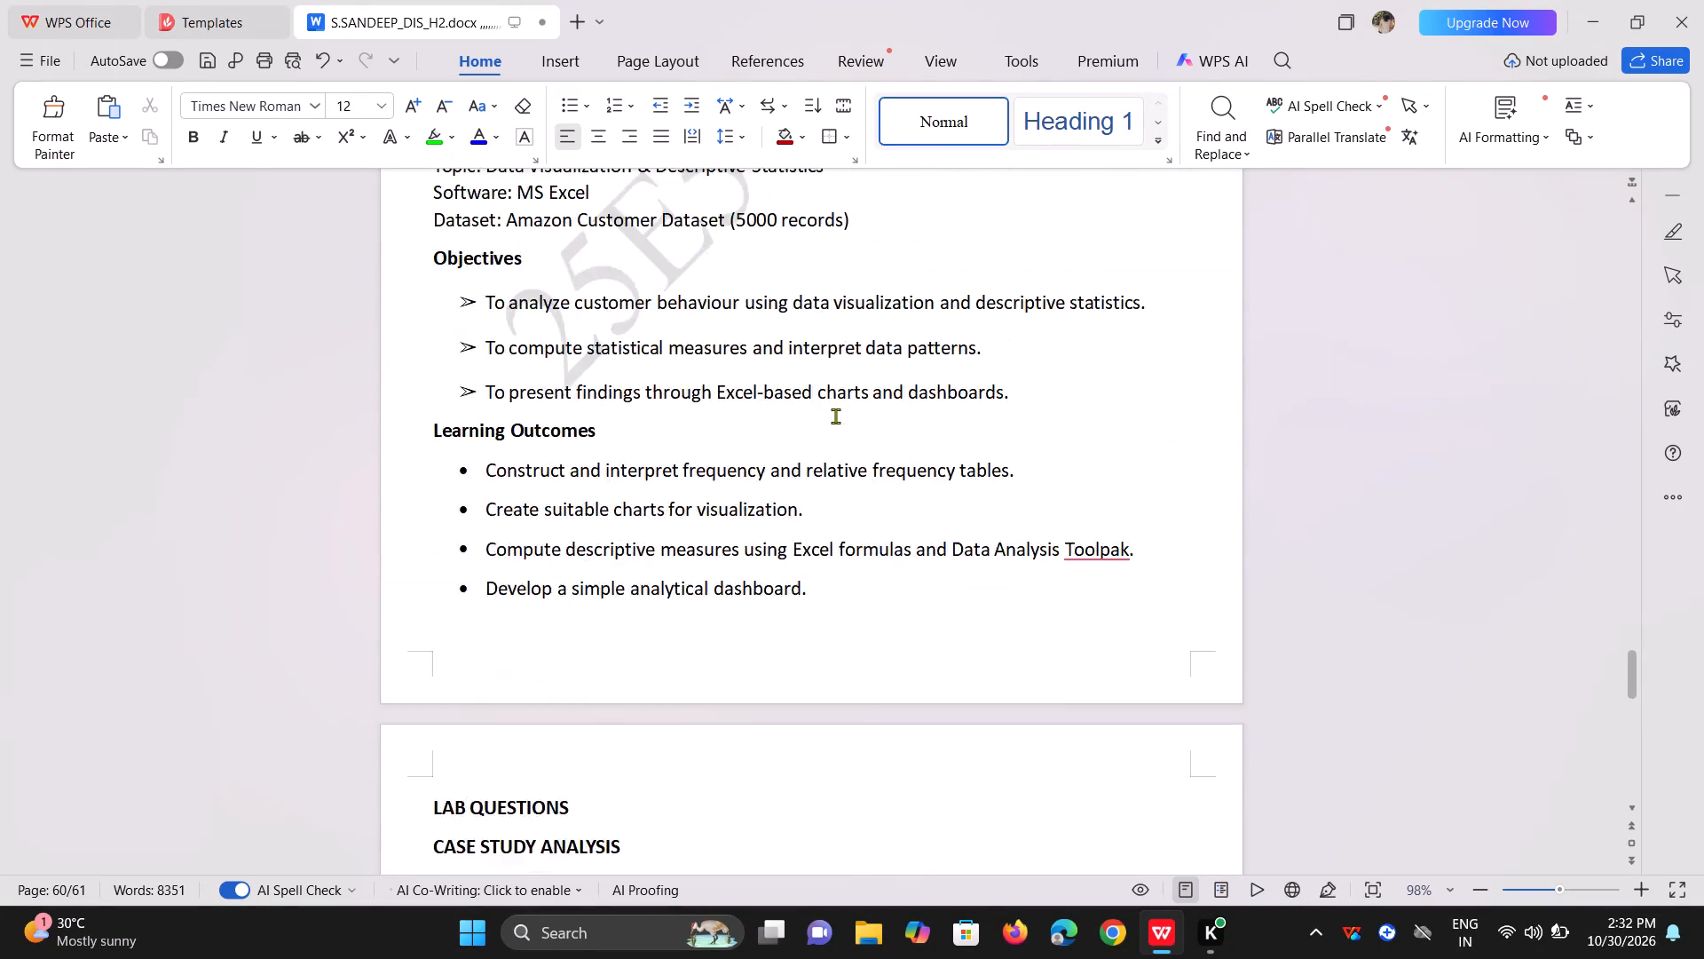
scroll(835, 416, up, 18)
scroll(835, 416, up, 12)
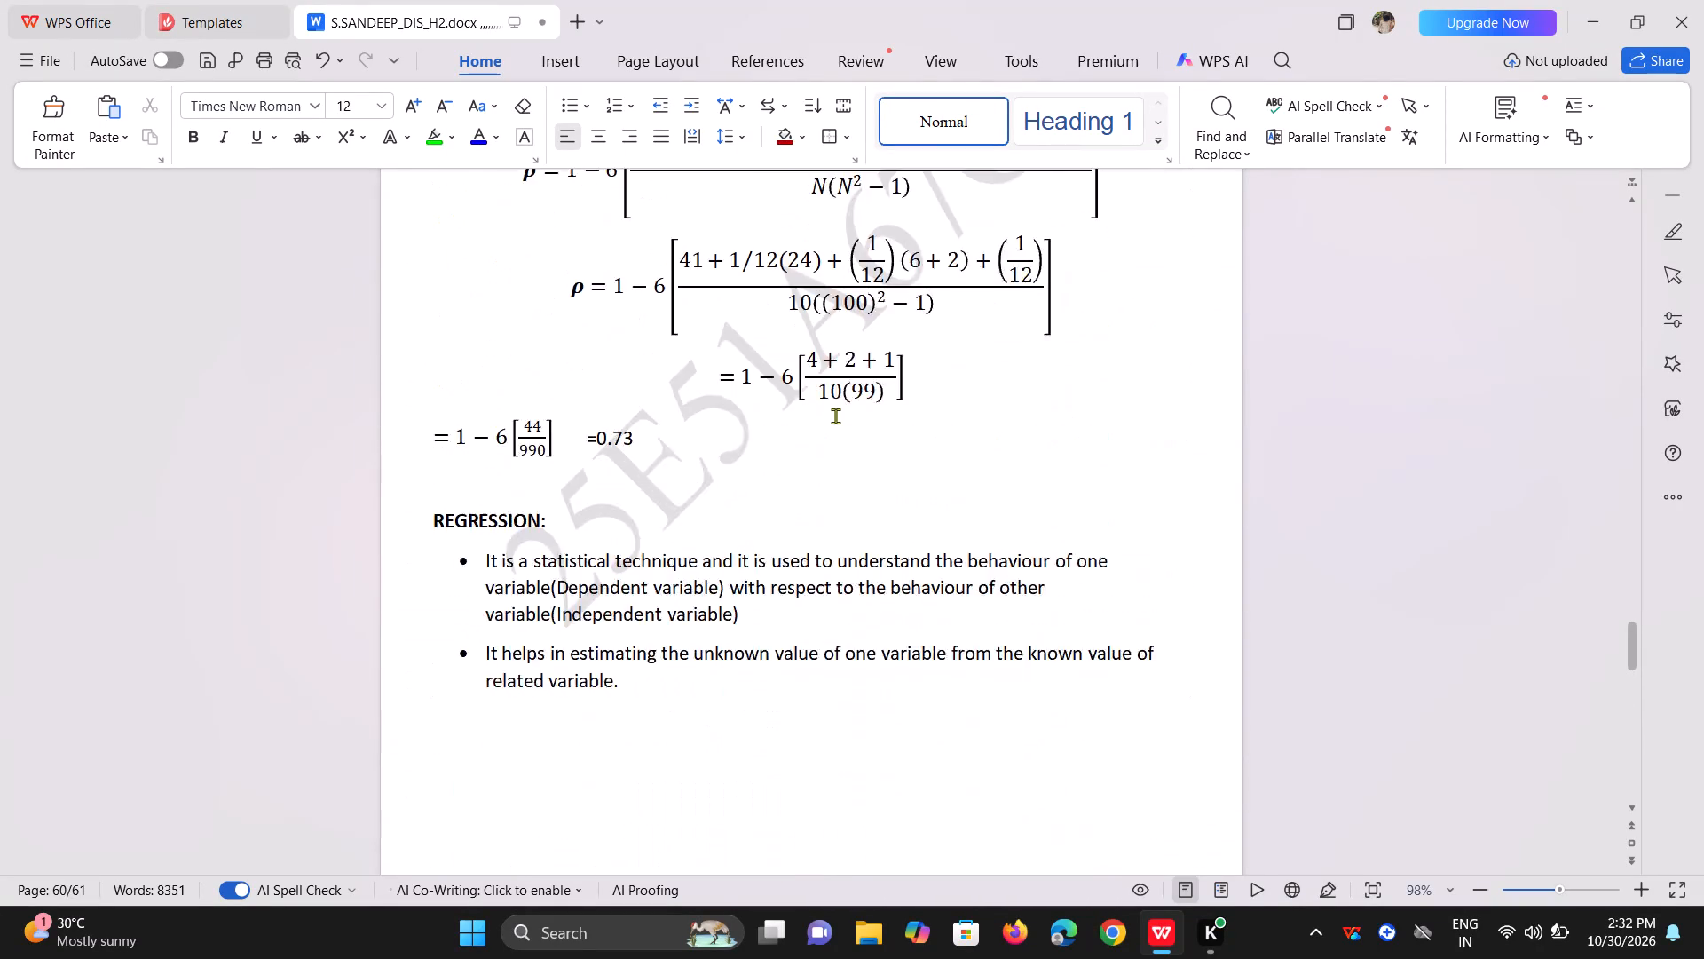
scroll(835, 416, up, 15)
scroll(835, 416, up, 10)
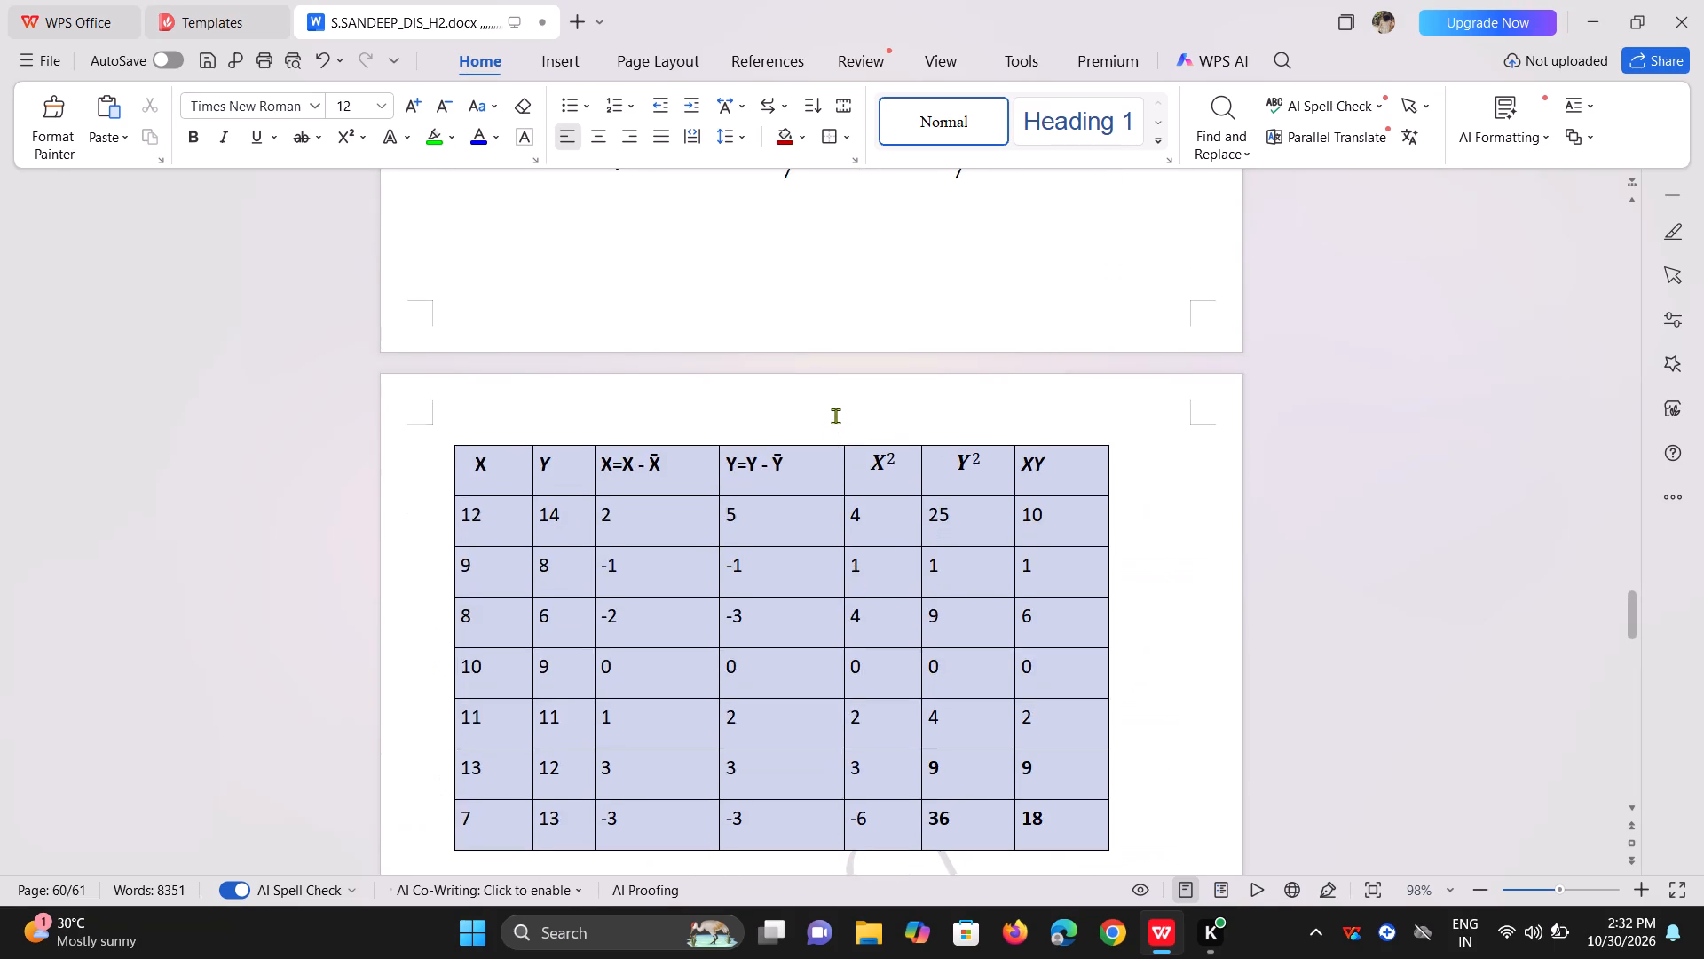
scroll(835, 416, up, 8)
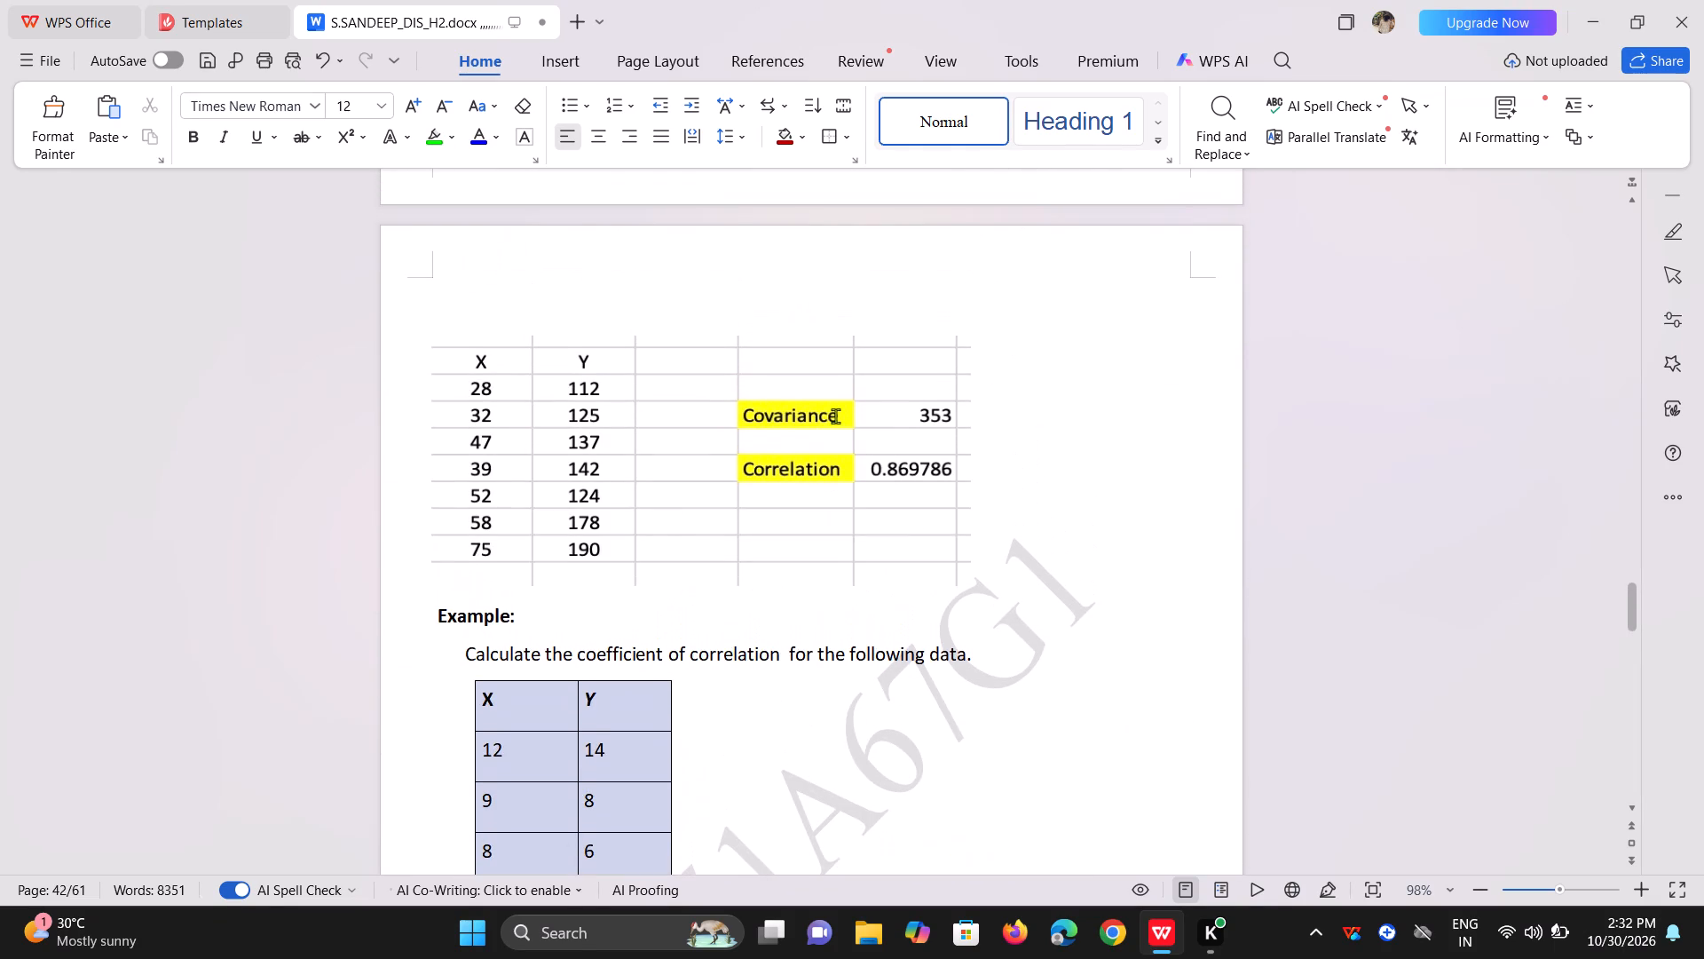
scroll(835, 416, up, 15)
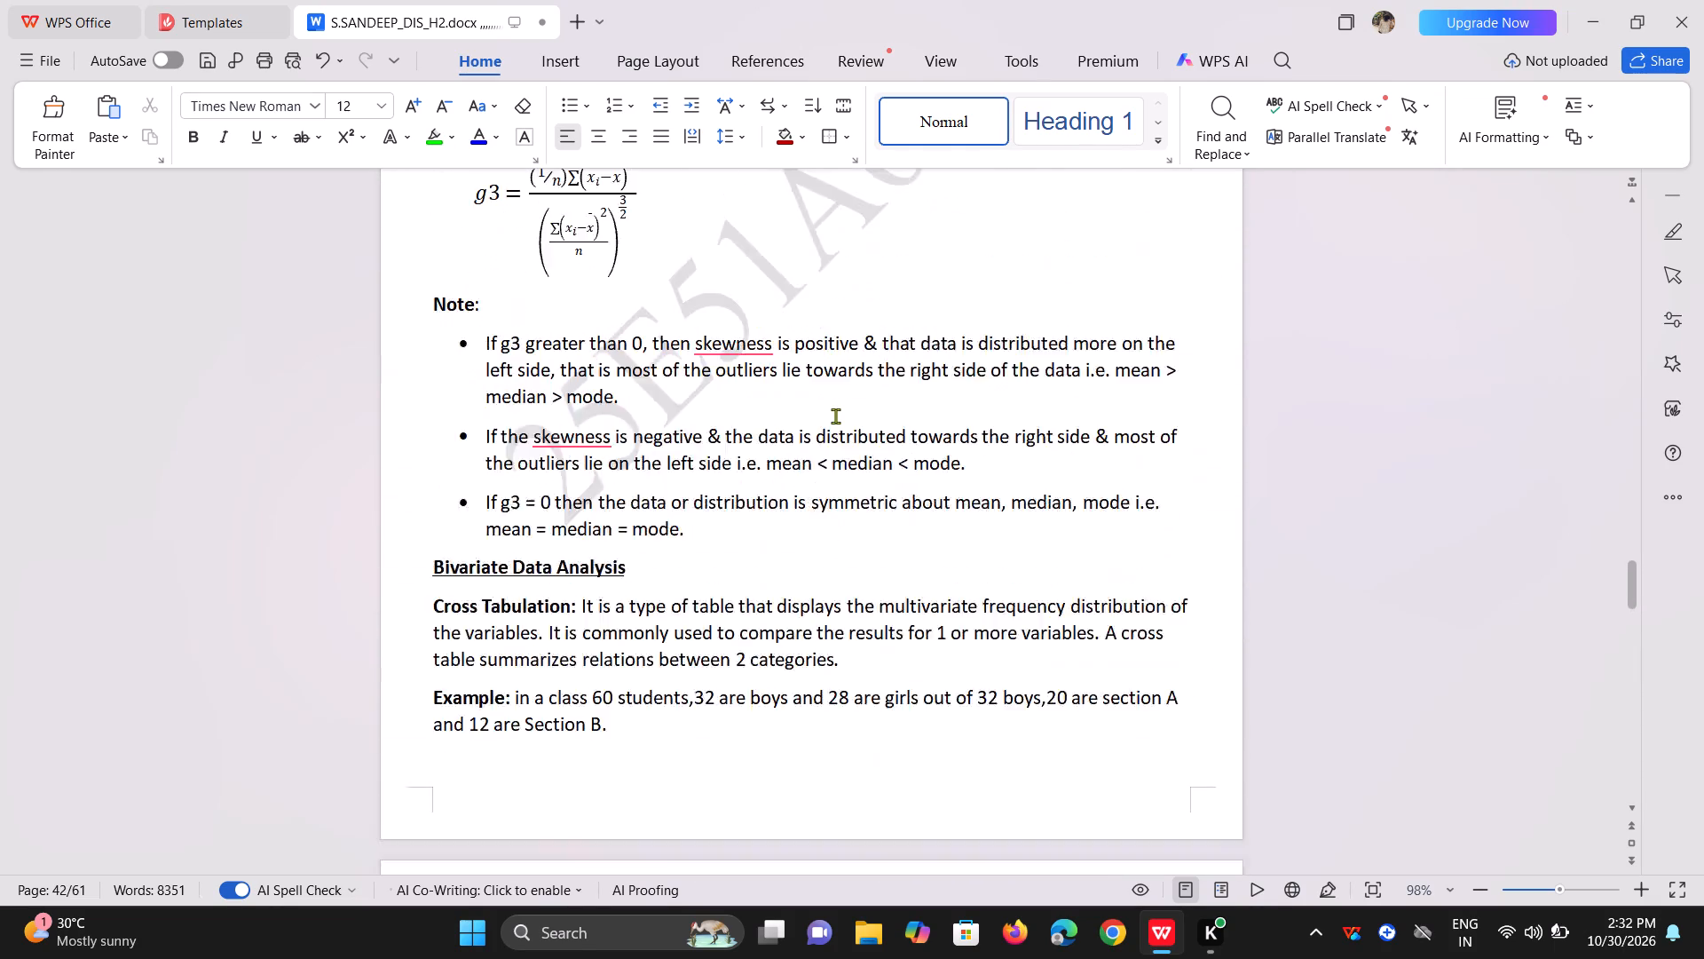
scroll(835, 416, up, 8)
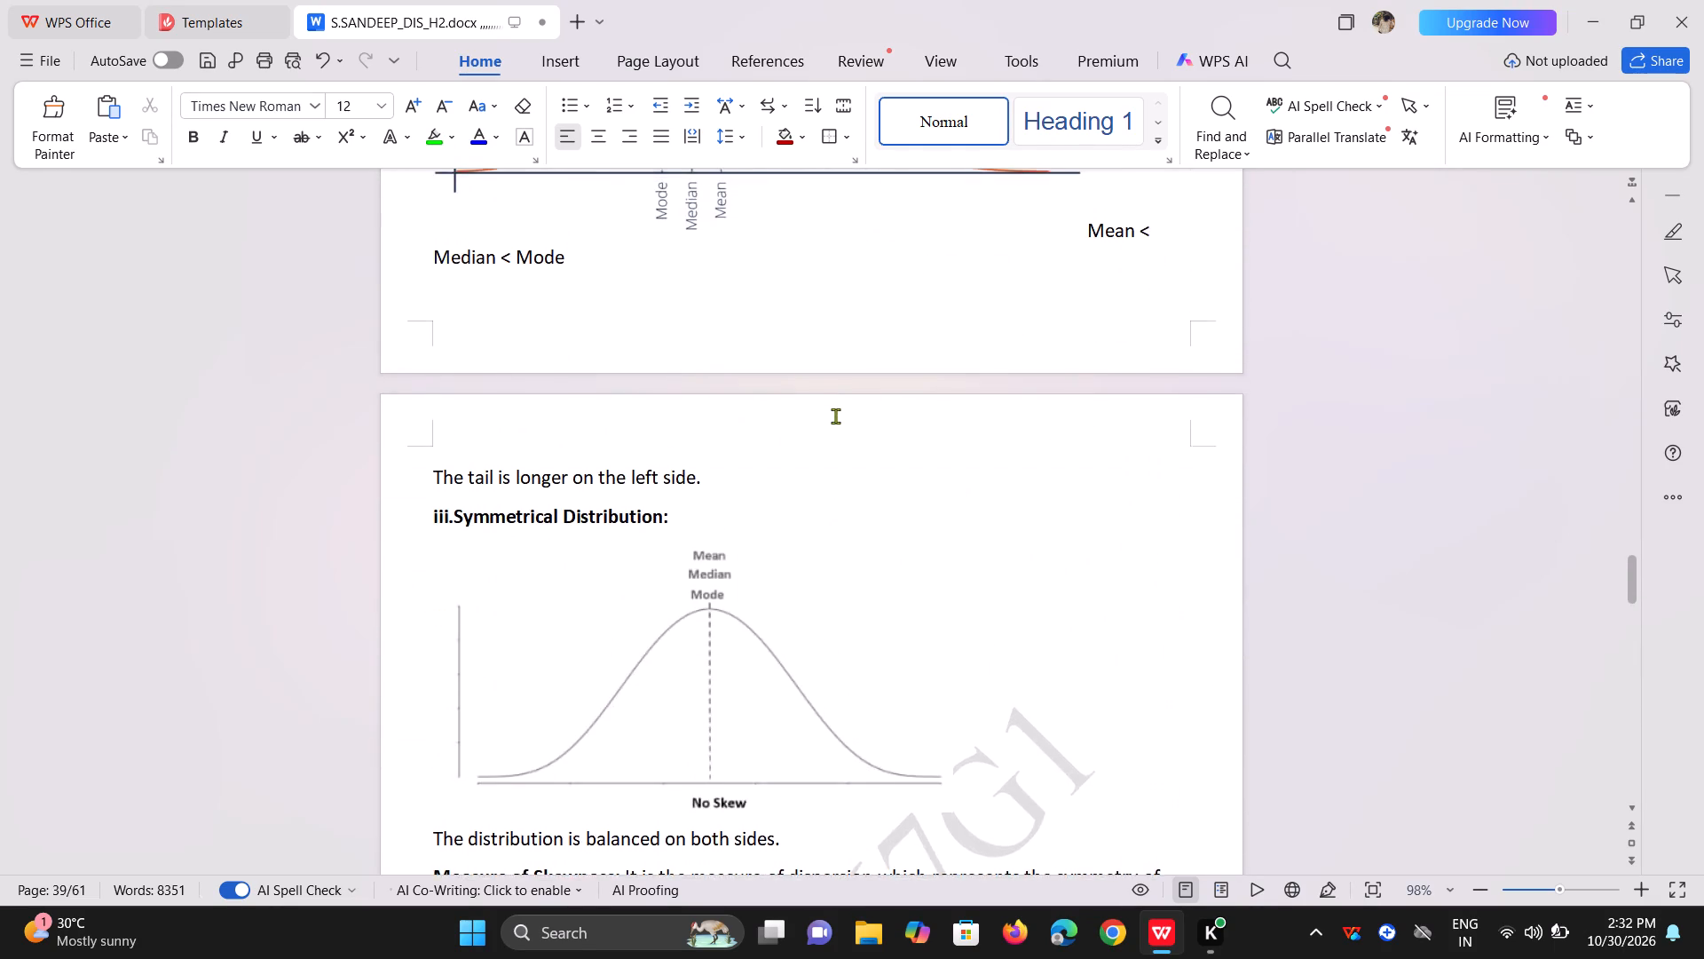
scroll(835, 416, up, 3)
Resize the Left Skew Distribution chart picture to about 3.13 in high and 5.97 in wide.
click(682, 504)
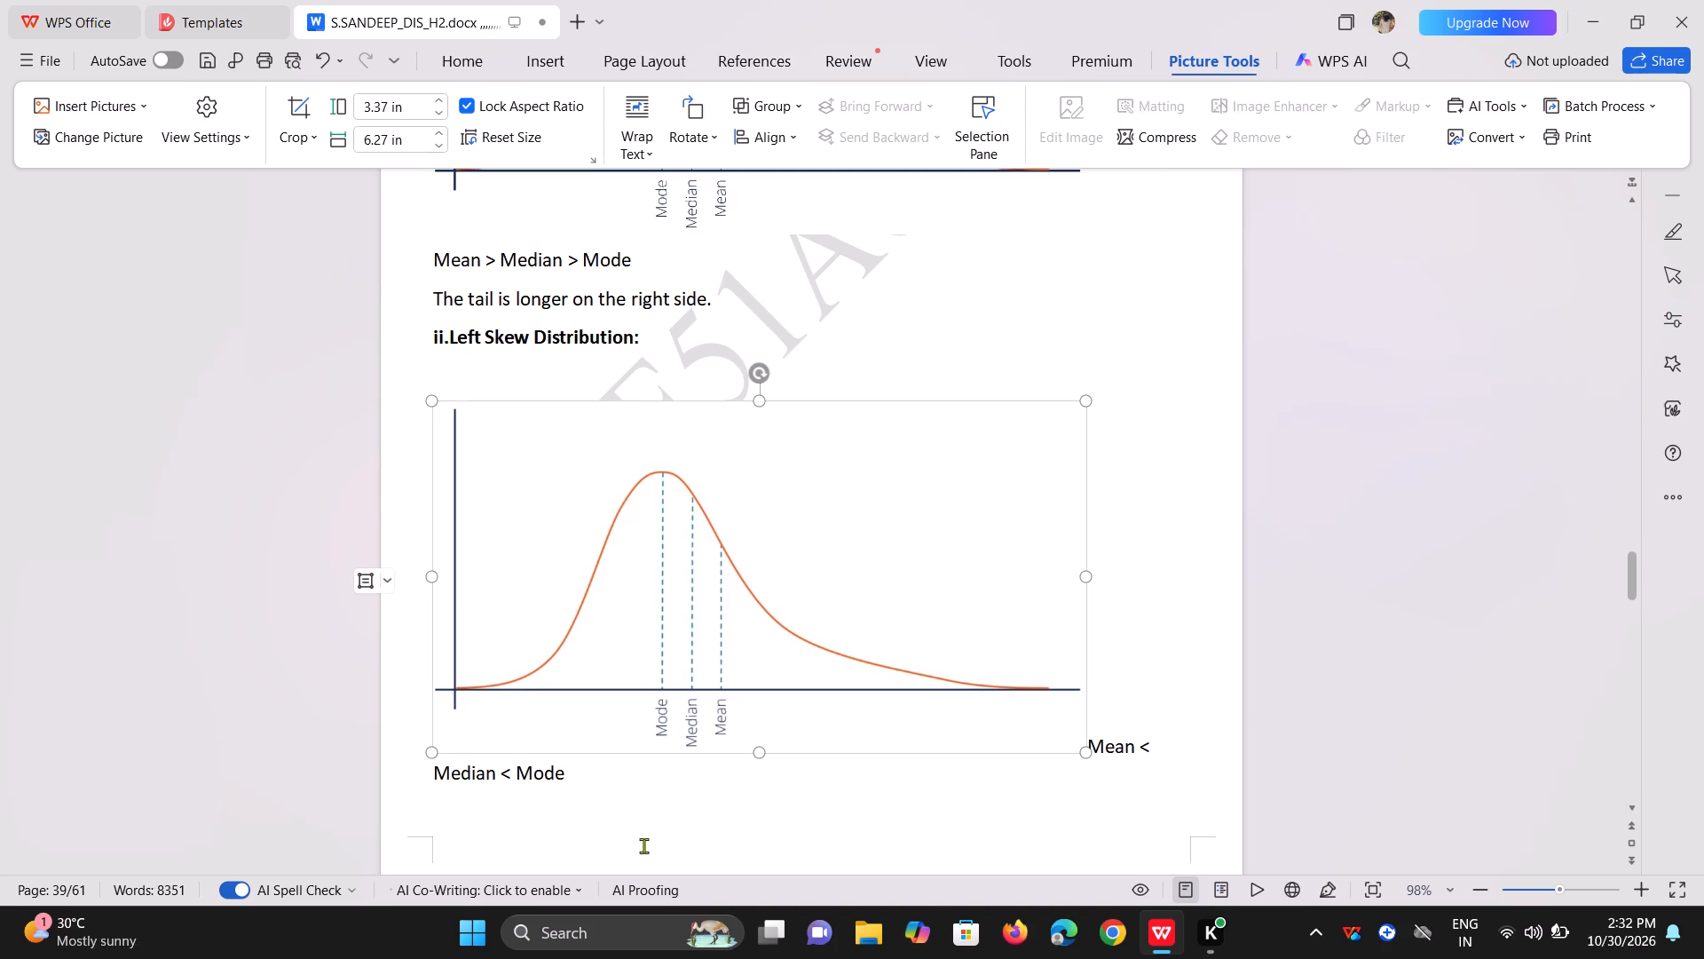
drag(755, 757, 755, 732)
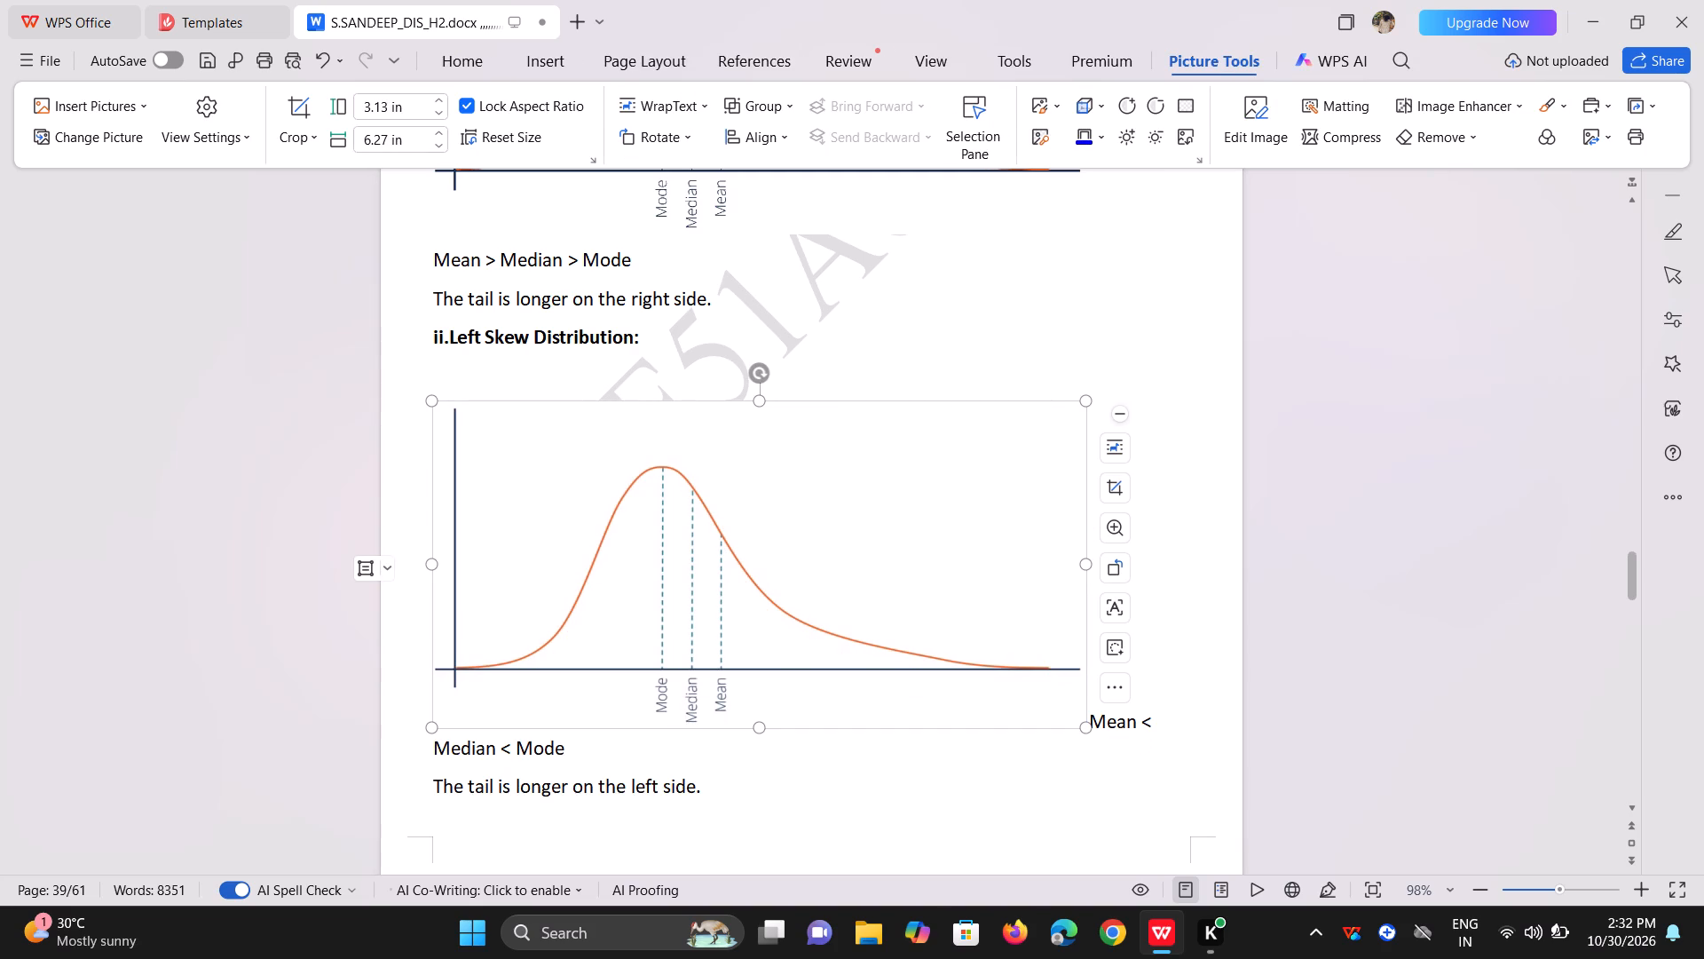
drag(1087, 563, 1056, 559)
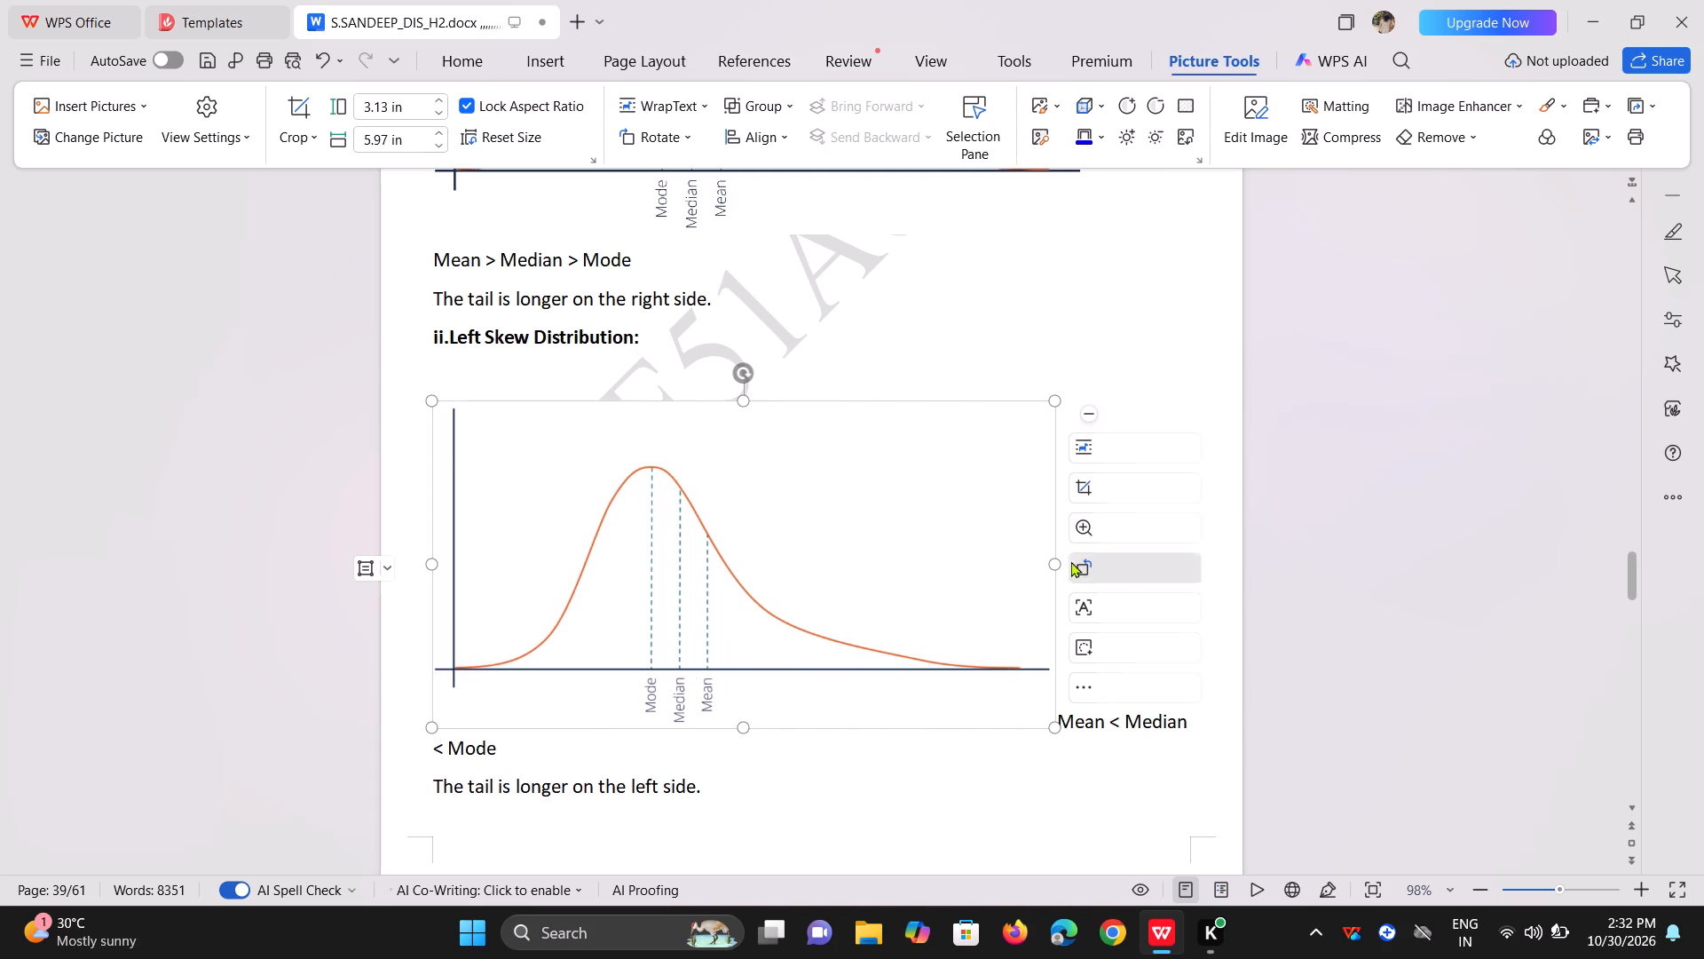
Remove the paragraph break between the Right Skew Distribution chart and the "Mean > Median > Mode" line.
scroll(900, 513, up, 3)
scroll(900, 513, down, 1)
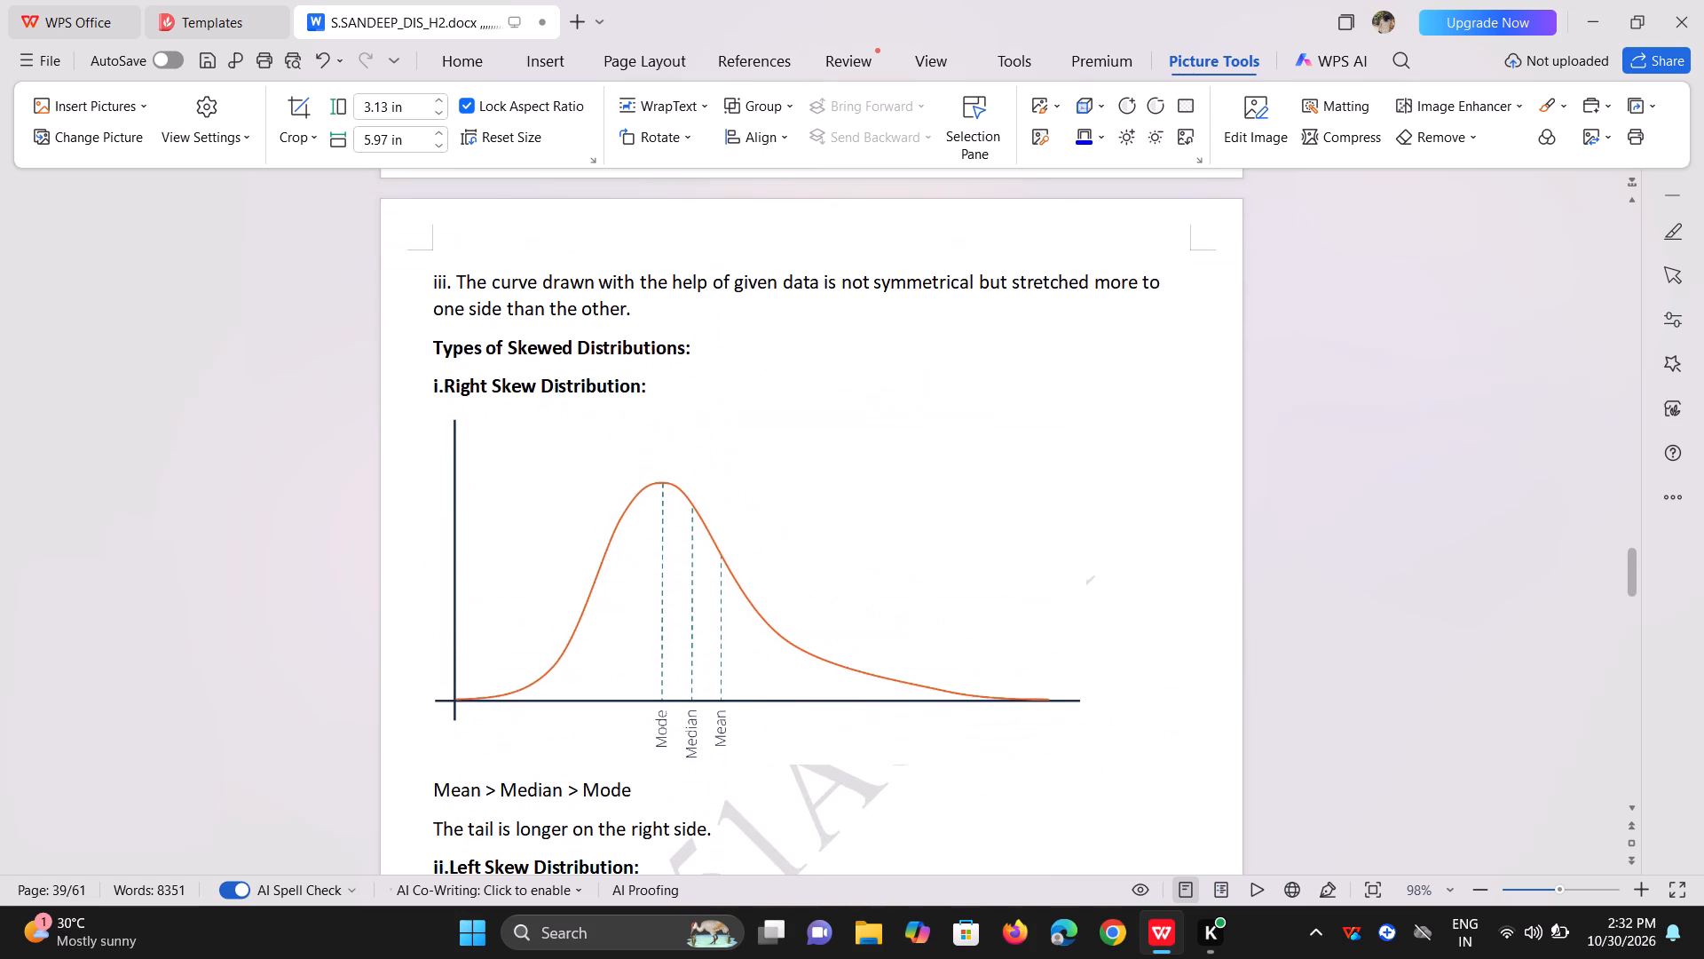
click(427, 785)
key(BackSpace)
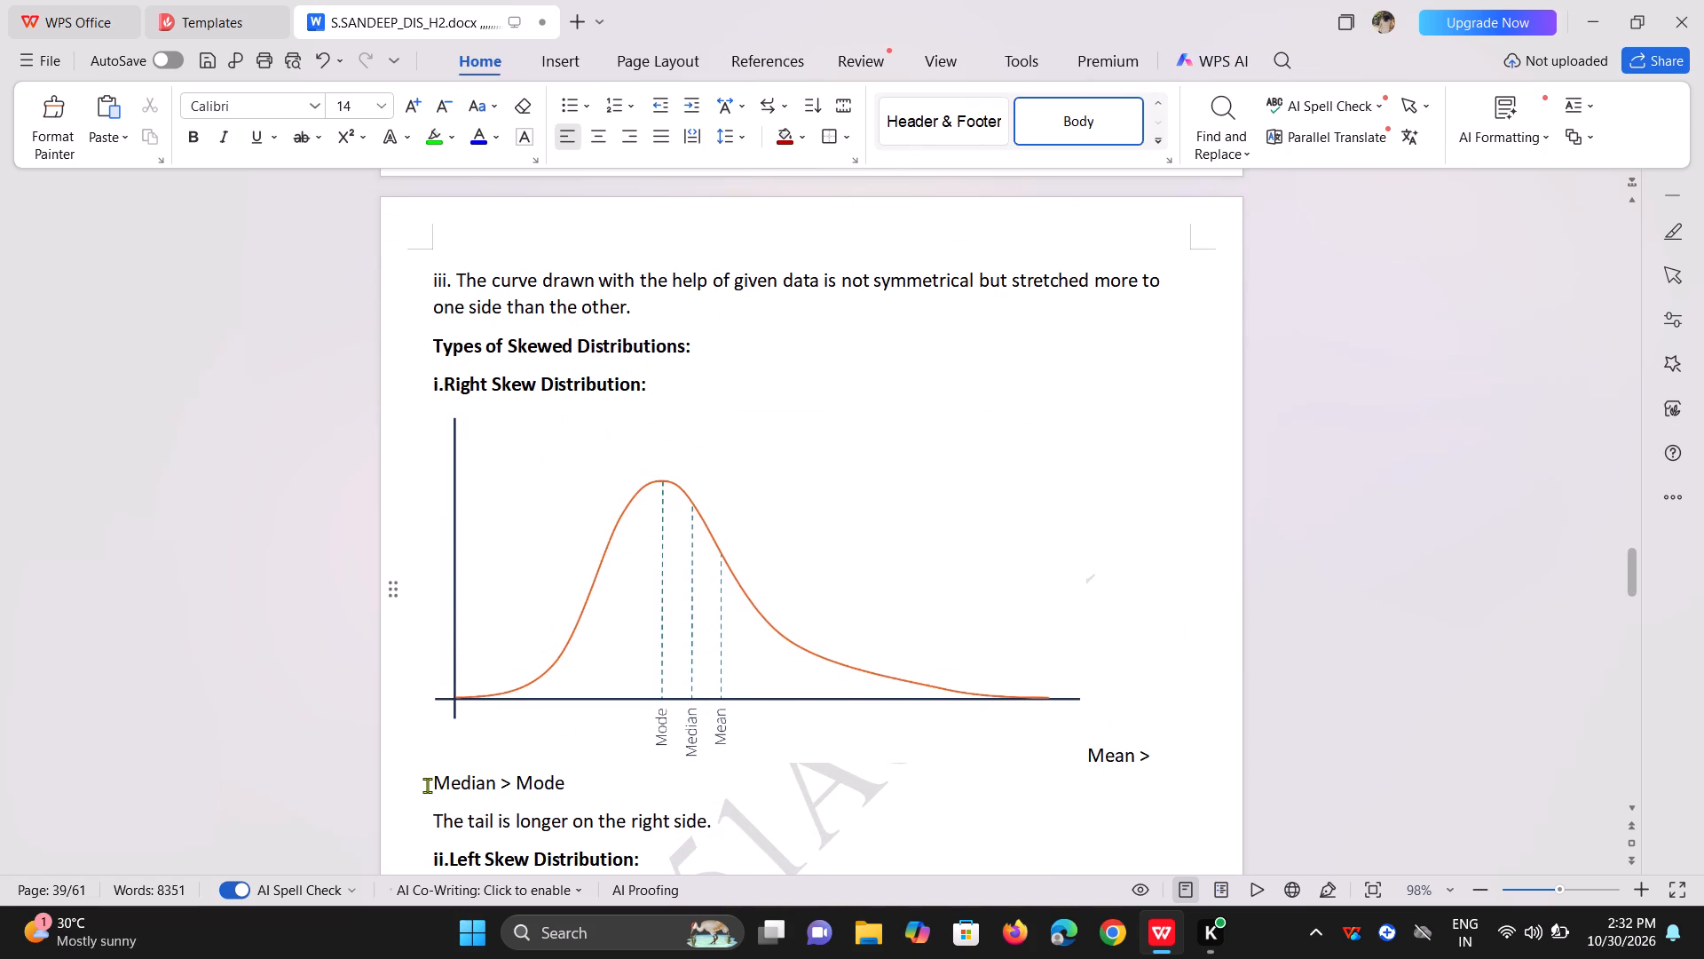
key(BackSpace)
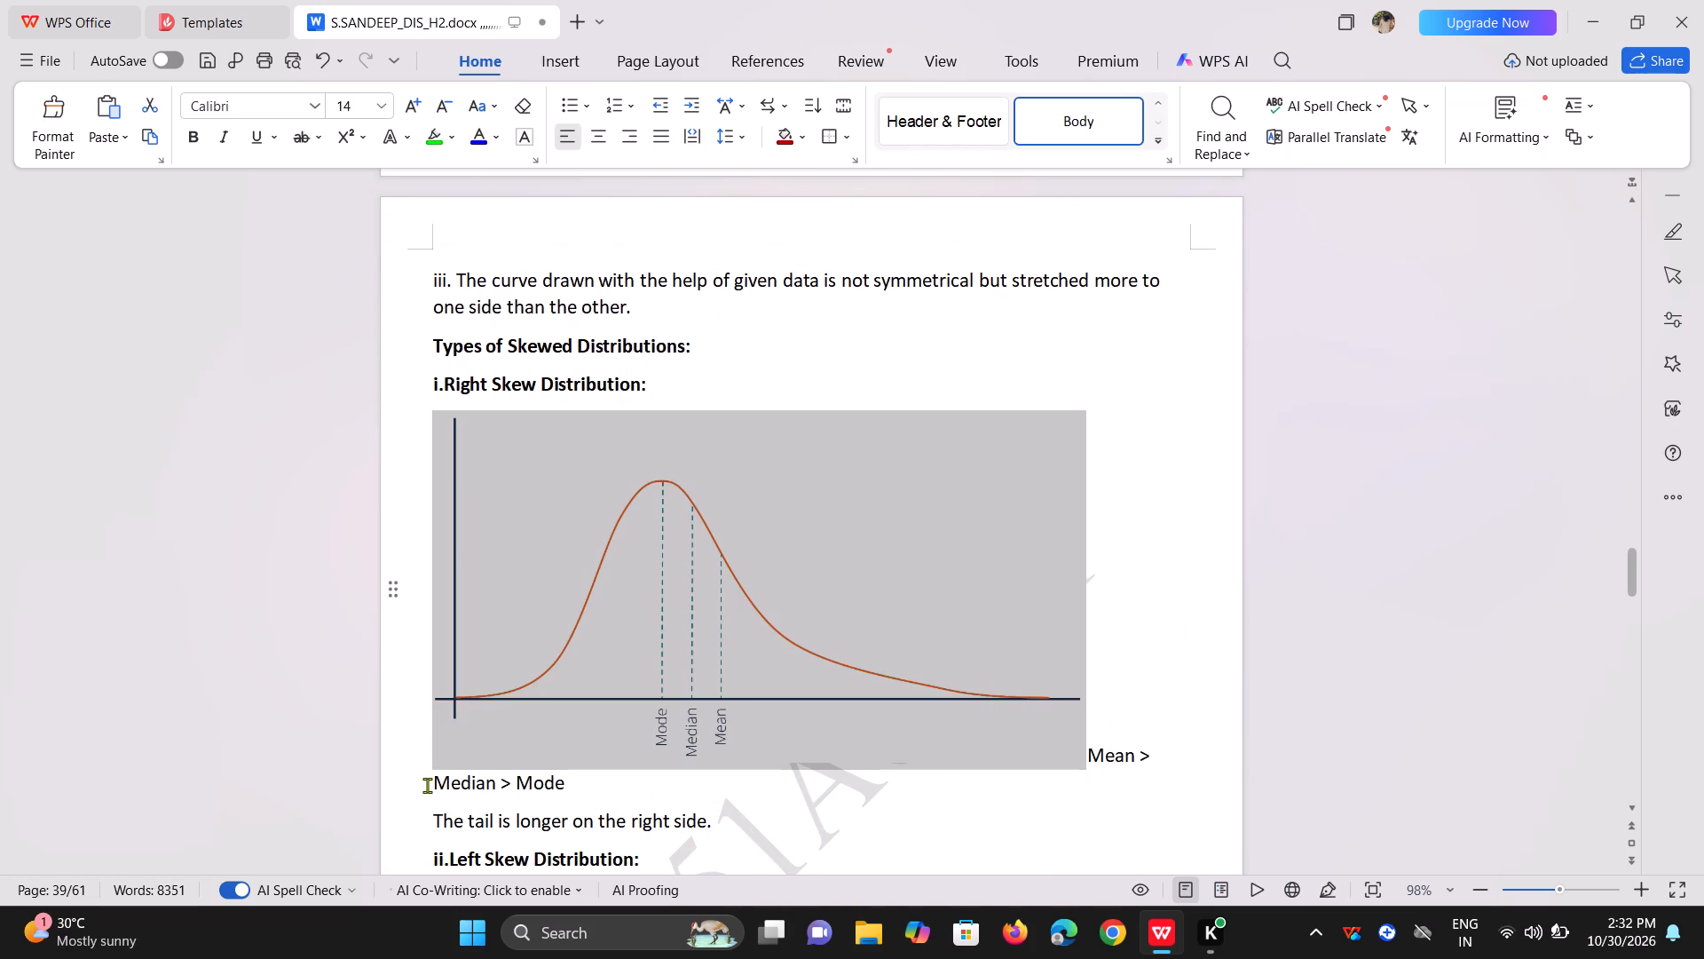
Enlarge the bold "Skewness:" heading to font size 18.
scroll(427, 785, up, 5)
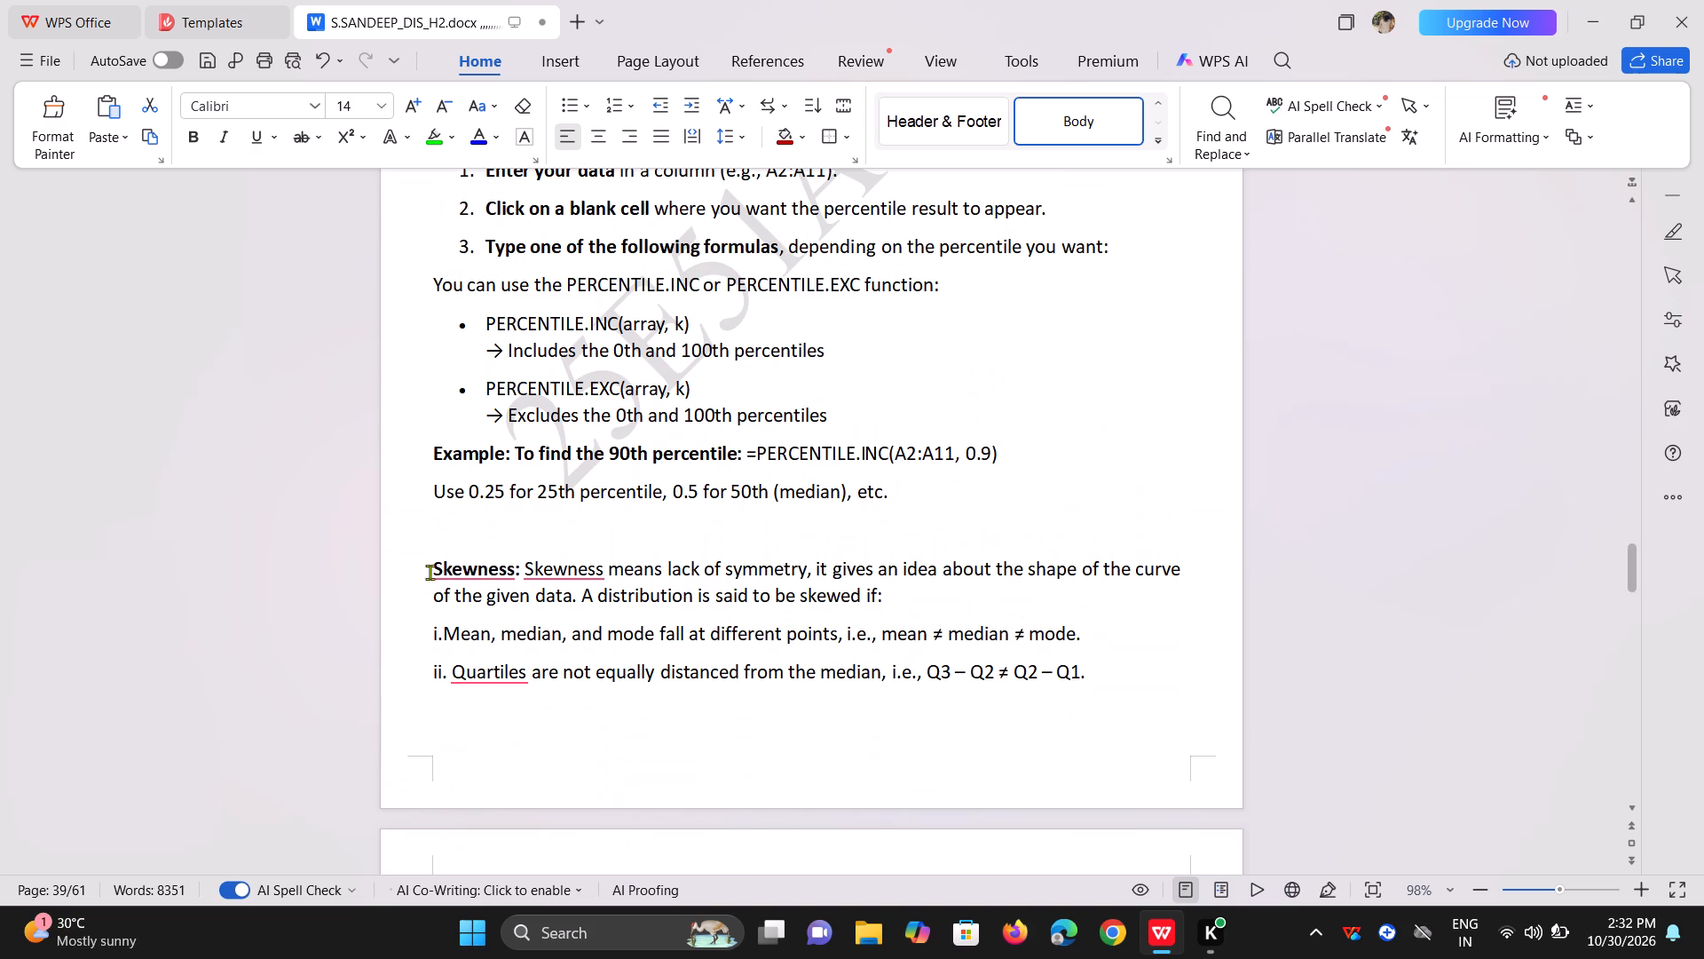
click(426, 571)
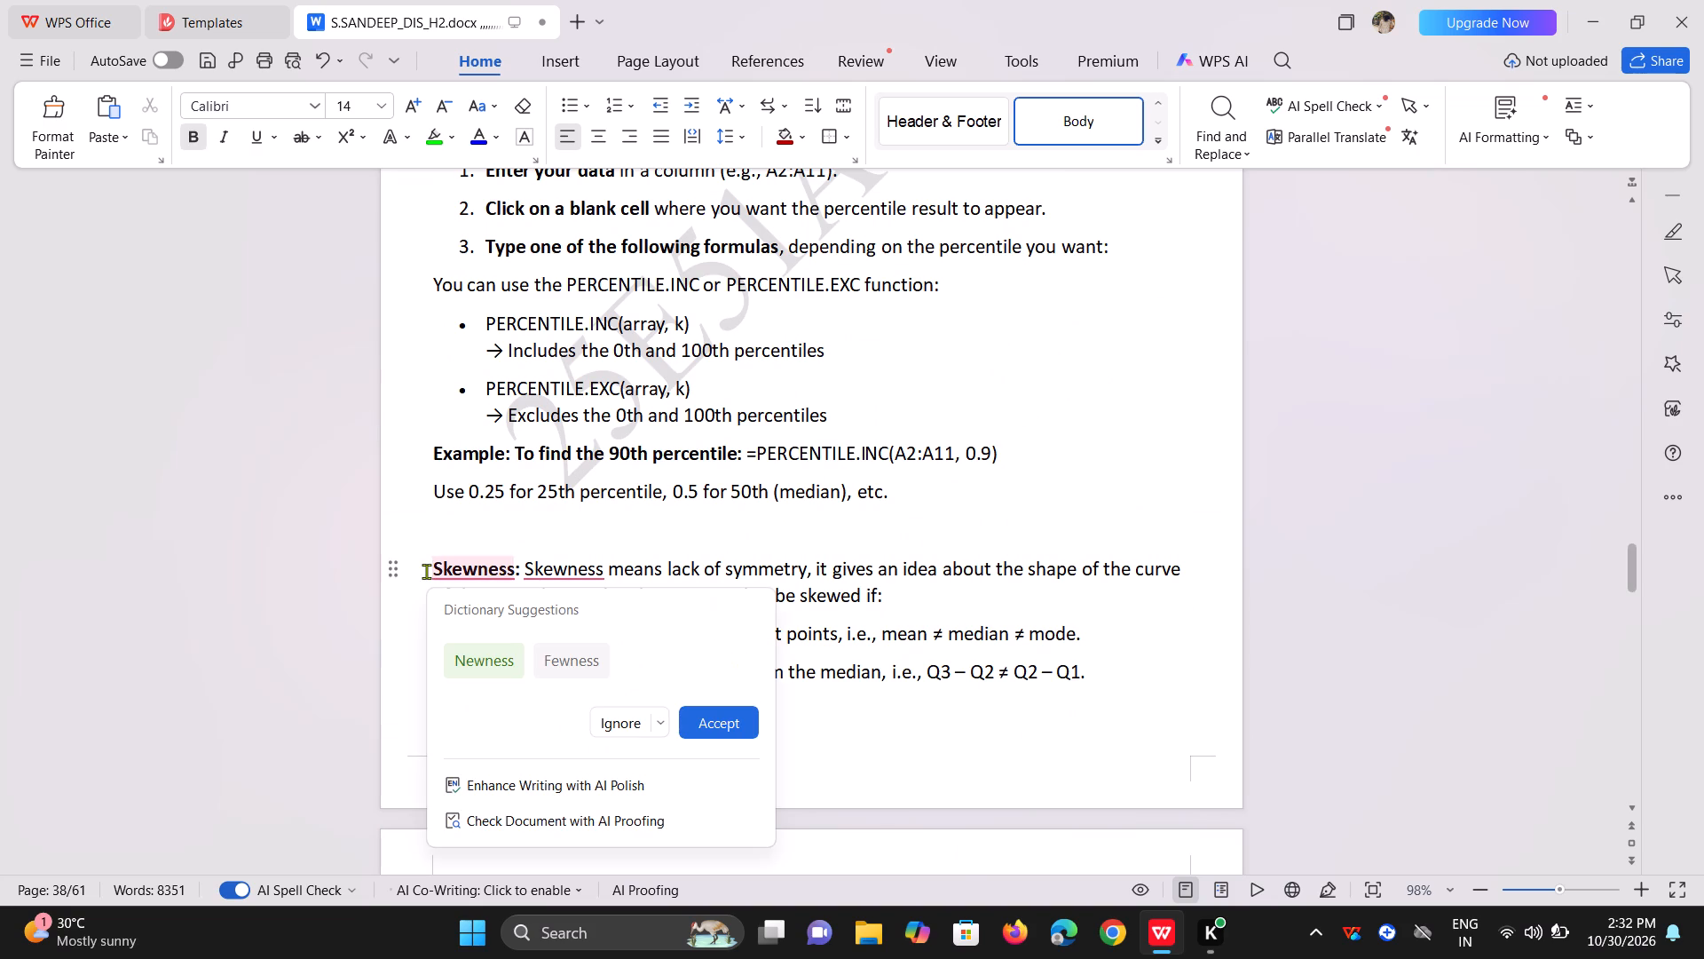
drag(517, 567, 458, 568)
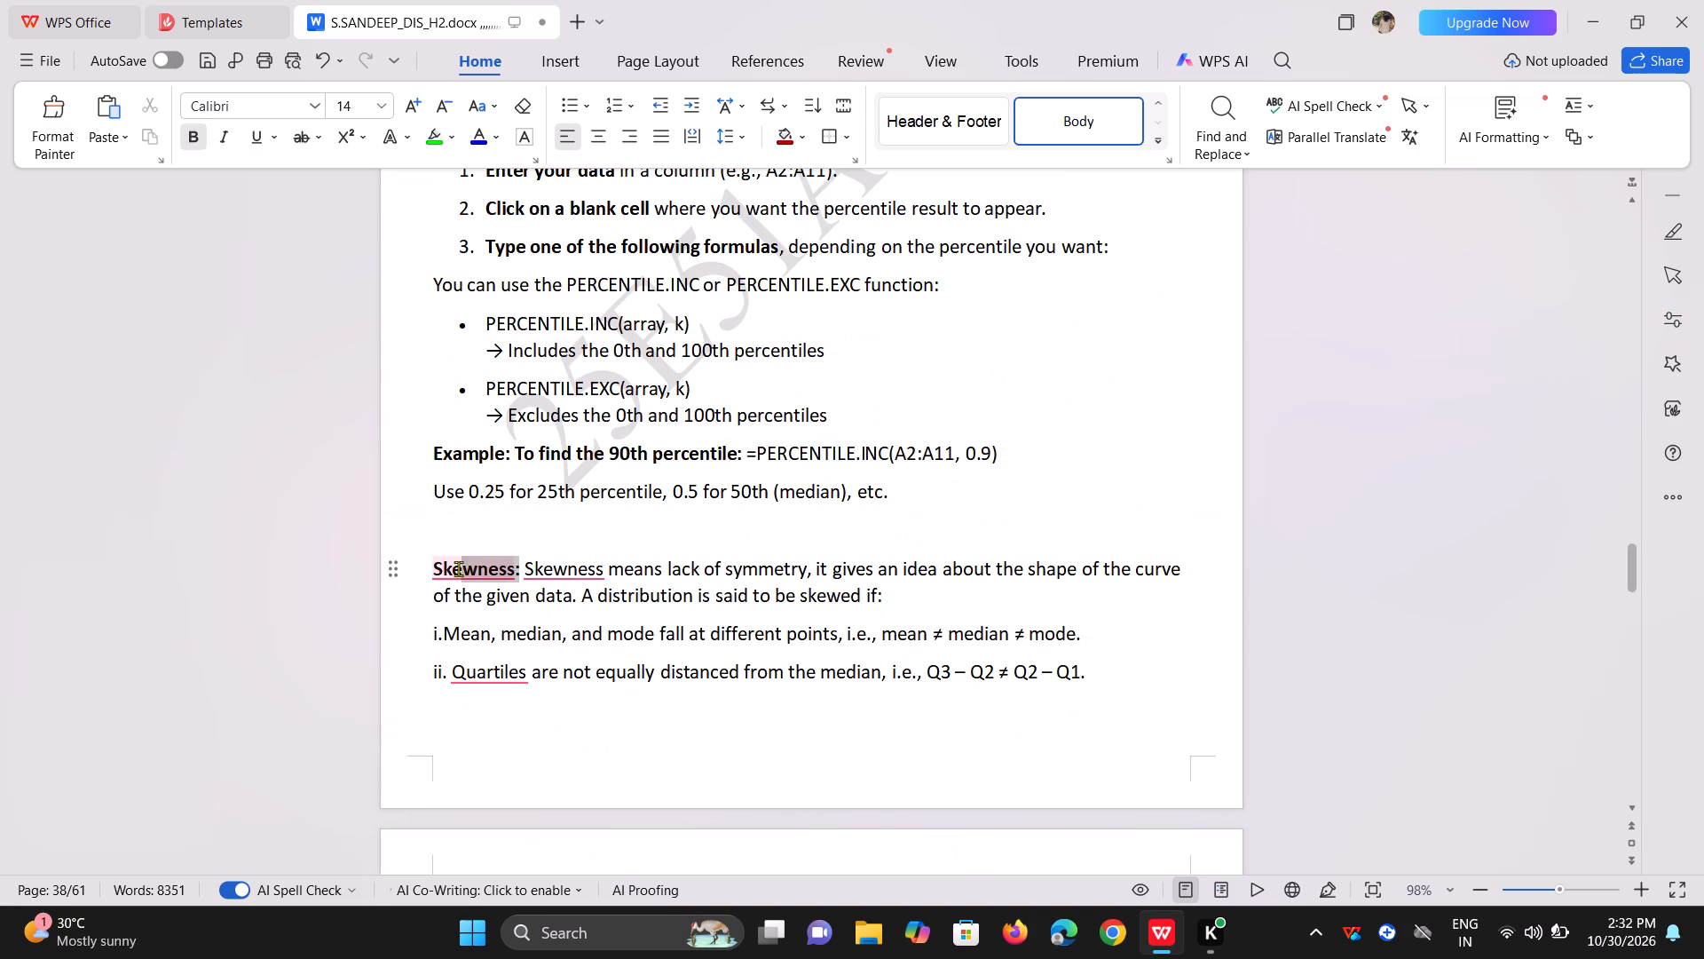
drag(458, 568, 428, 568)
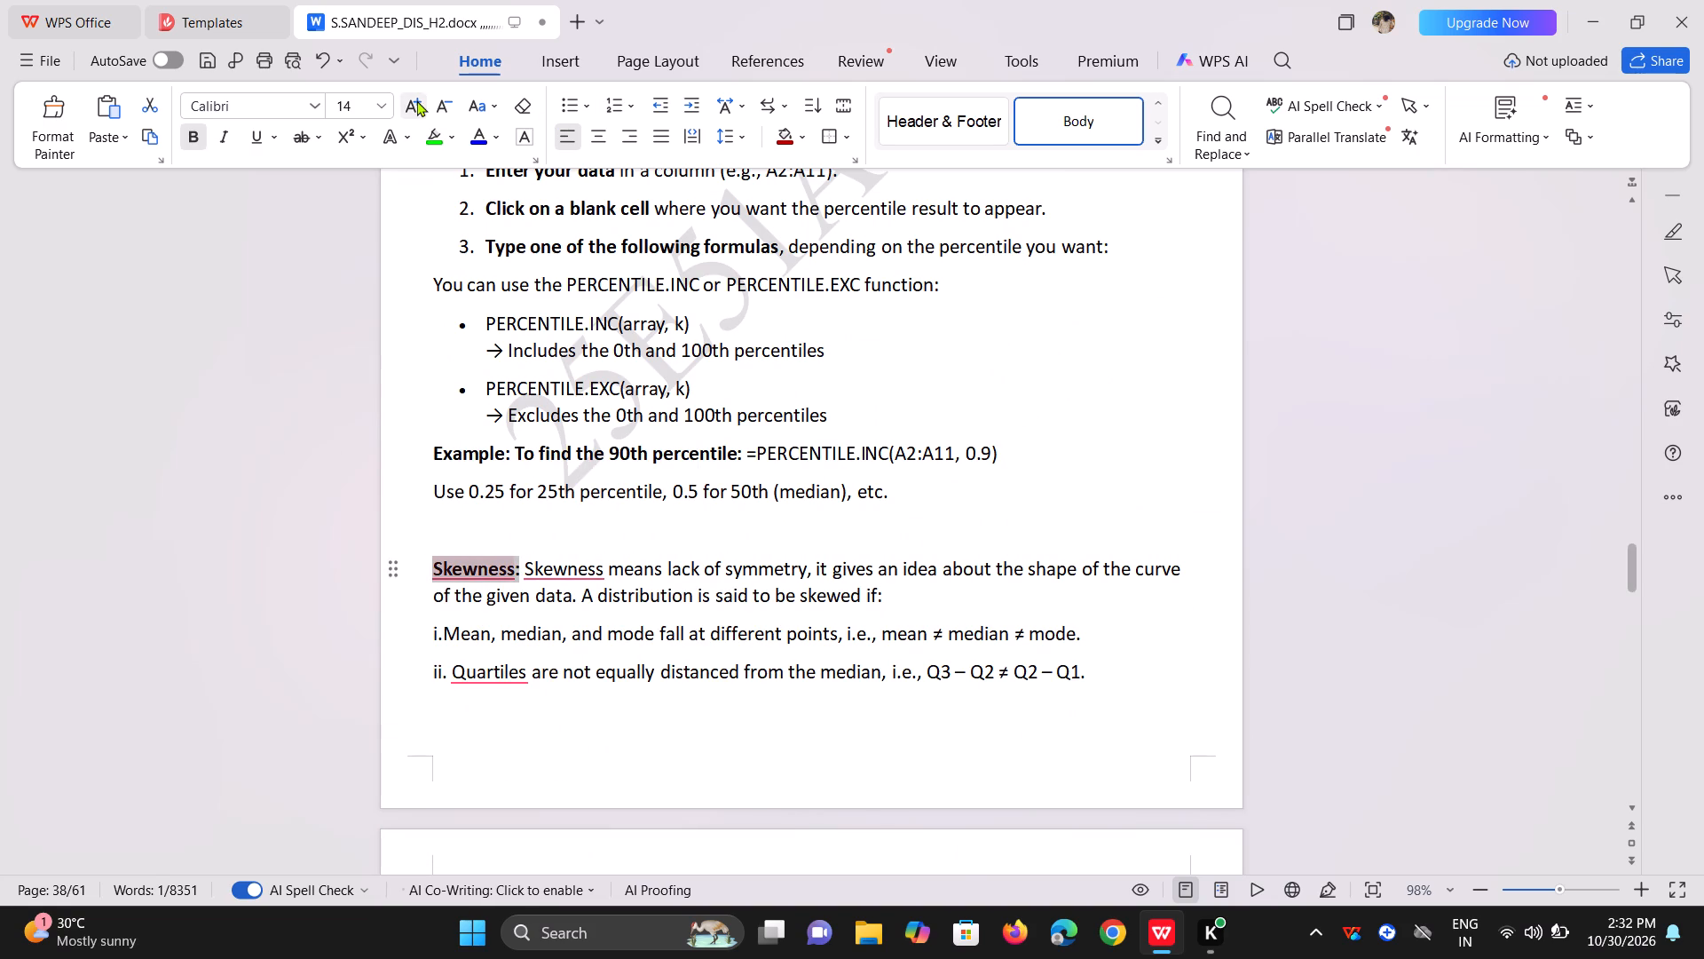
click(417, 100)
click(417, 100)
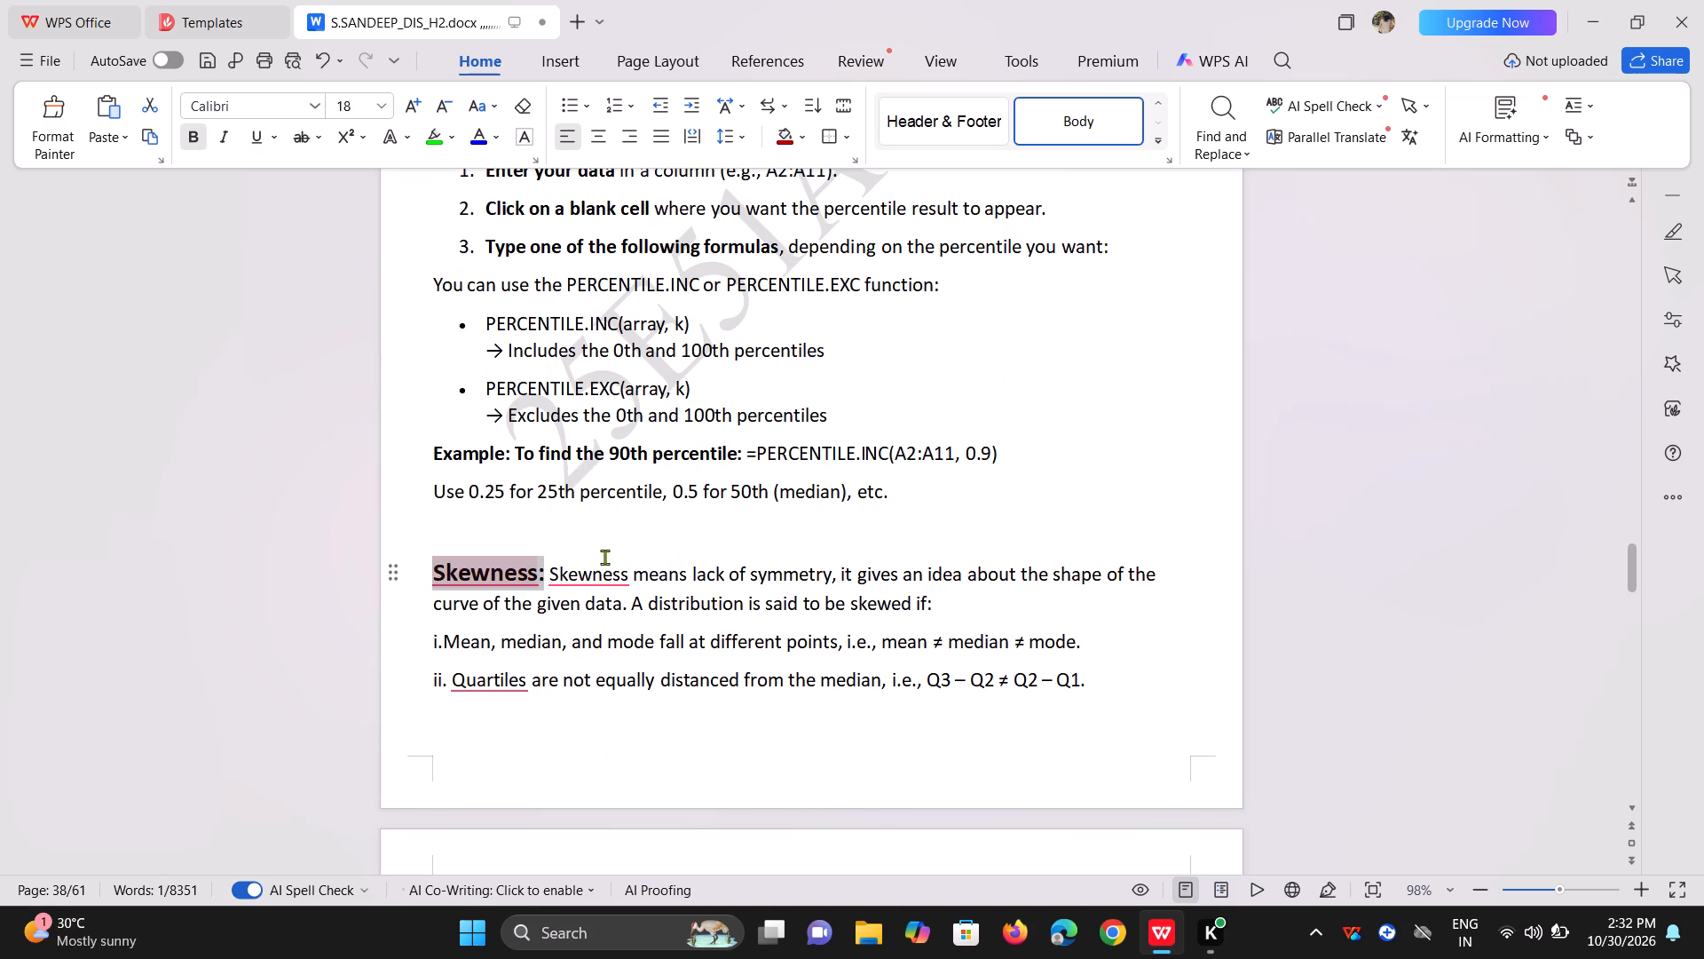
click(530, 561)
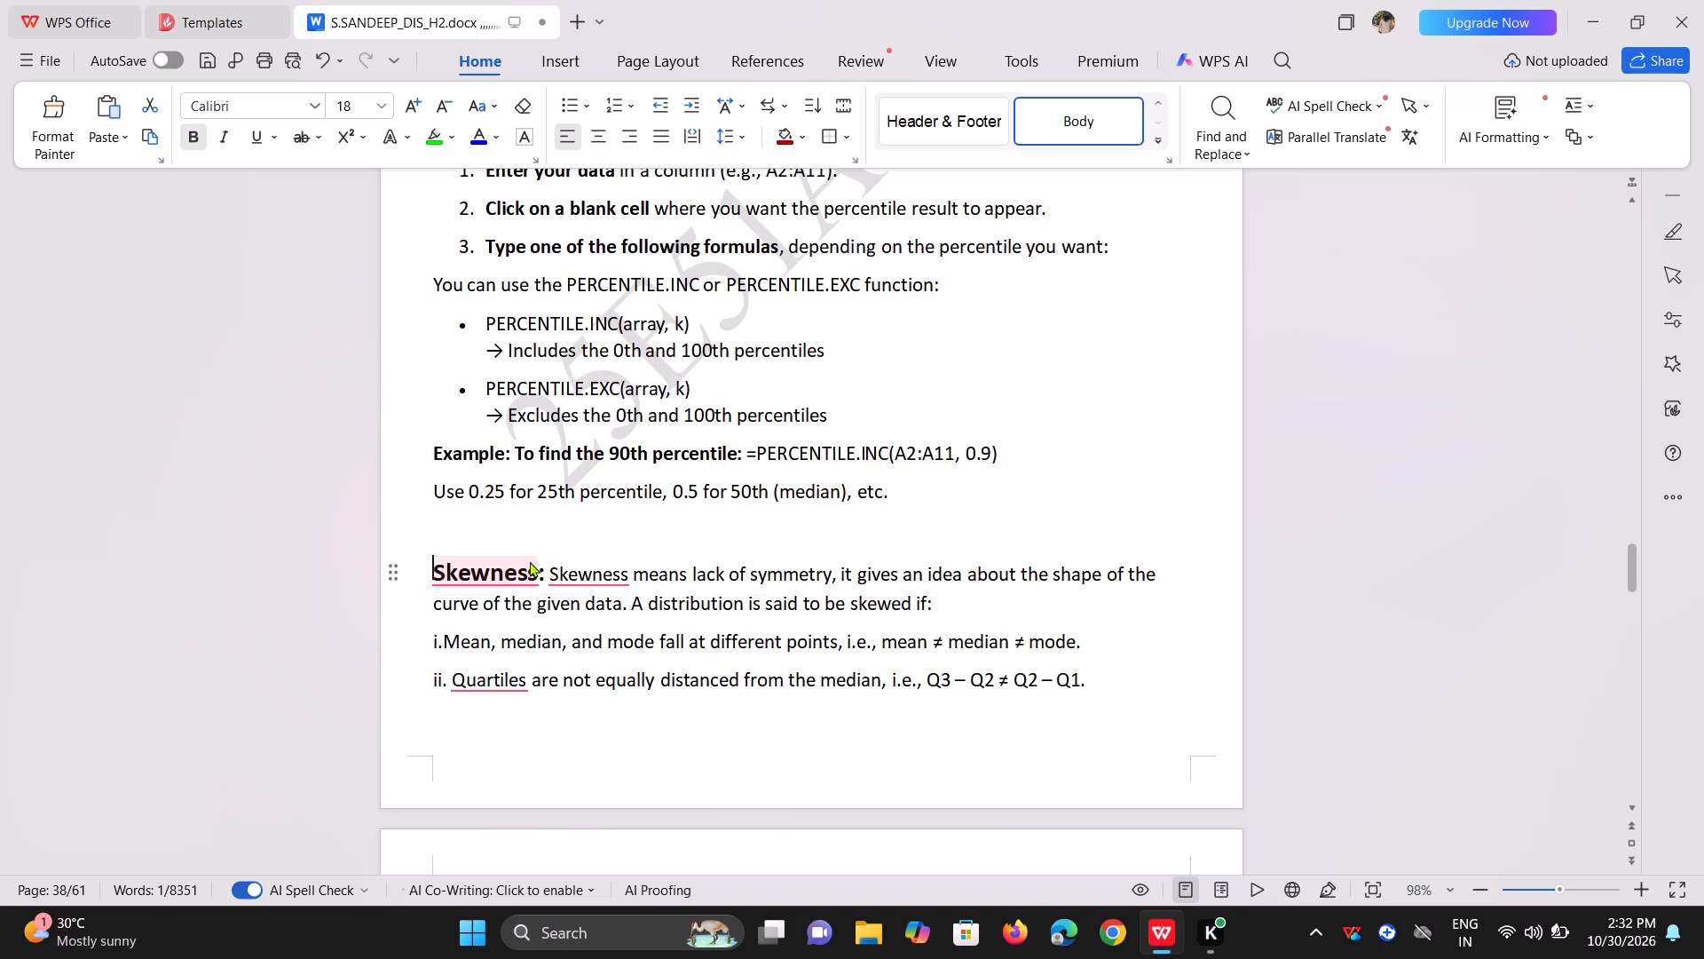
click(573, 543)
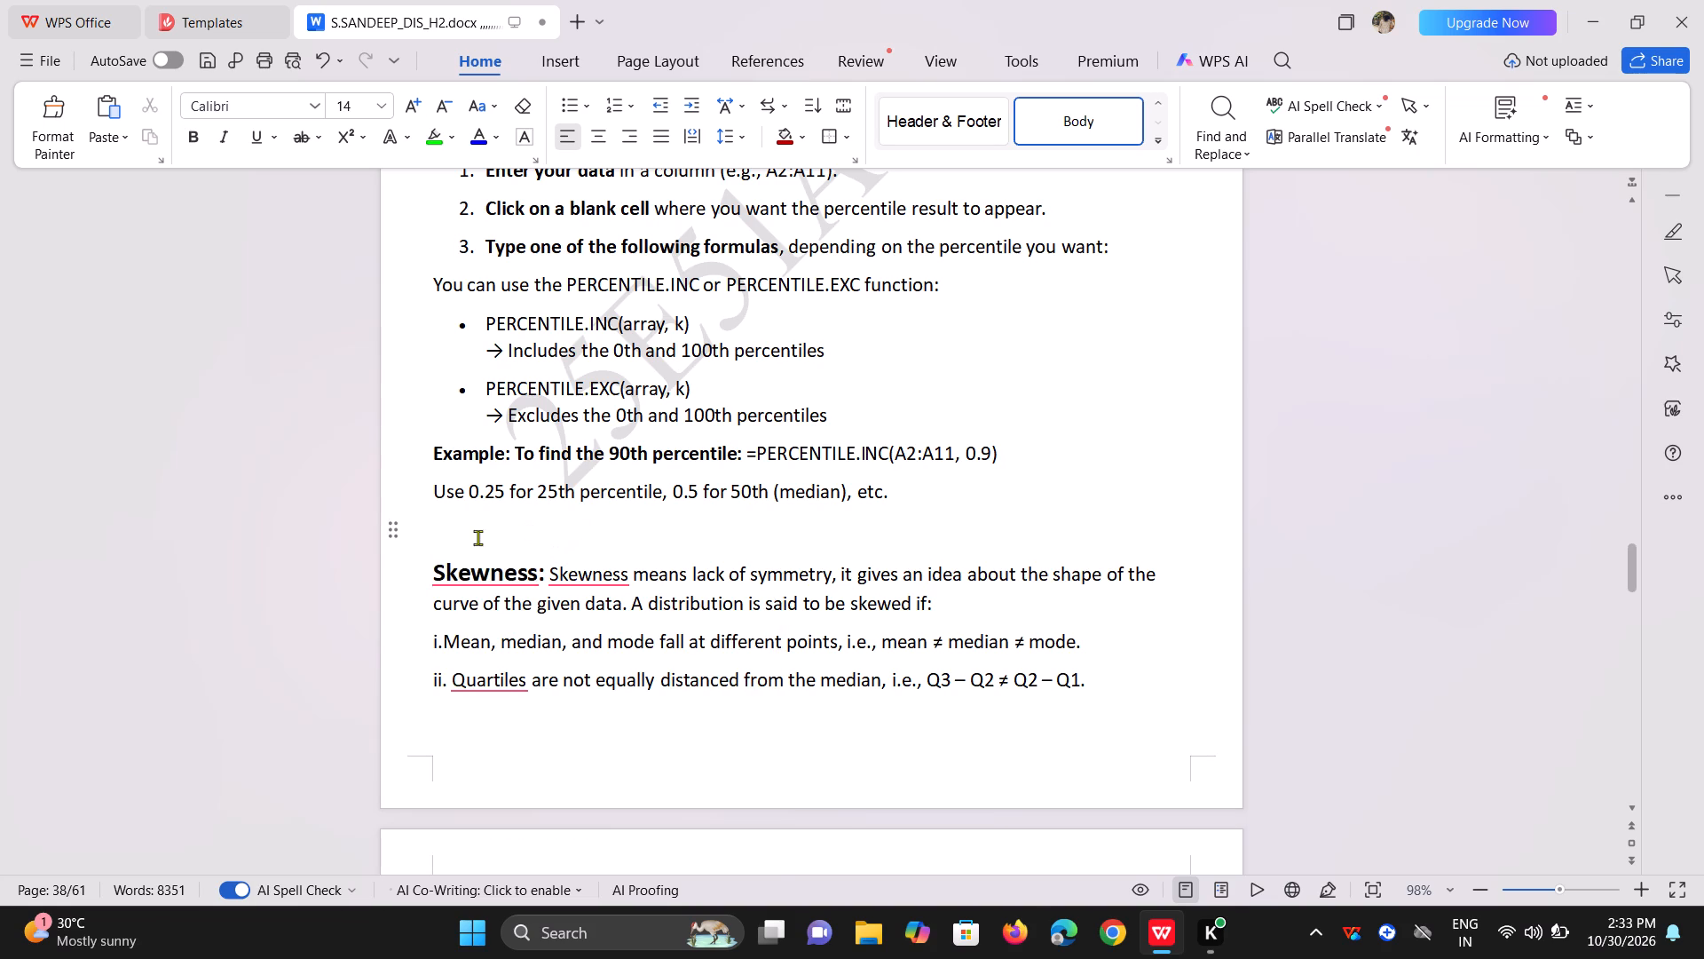
Delete the blank line above the "Skewness:" heading.
click(430, 568)
key(BackSpace)
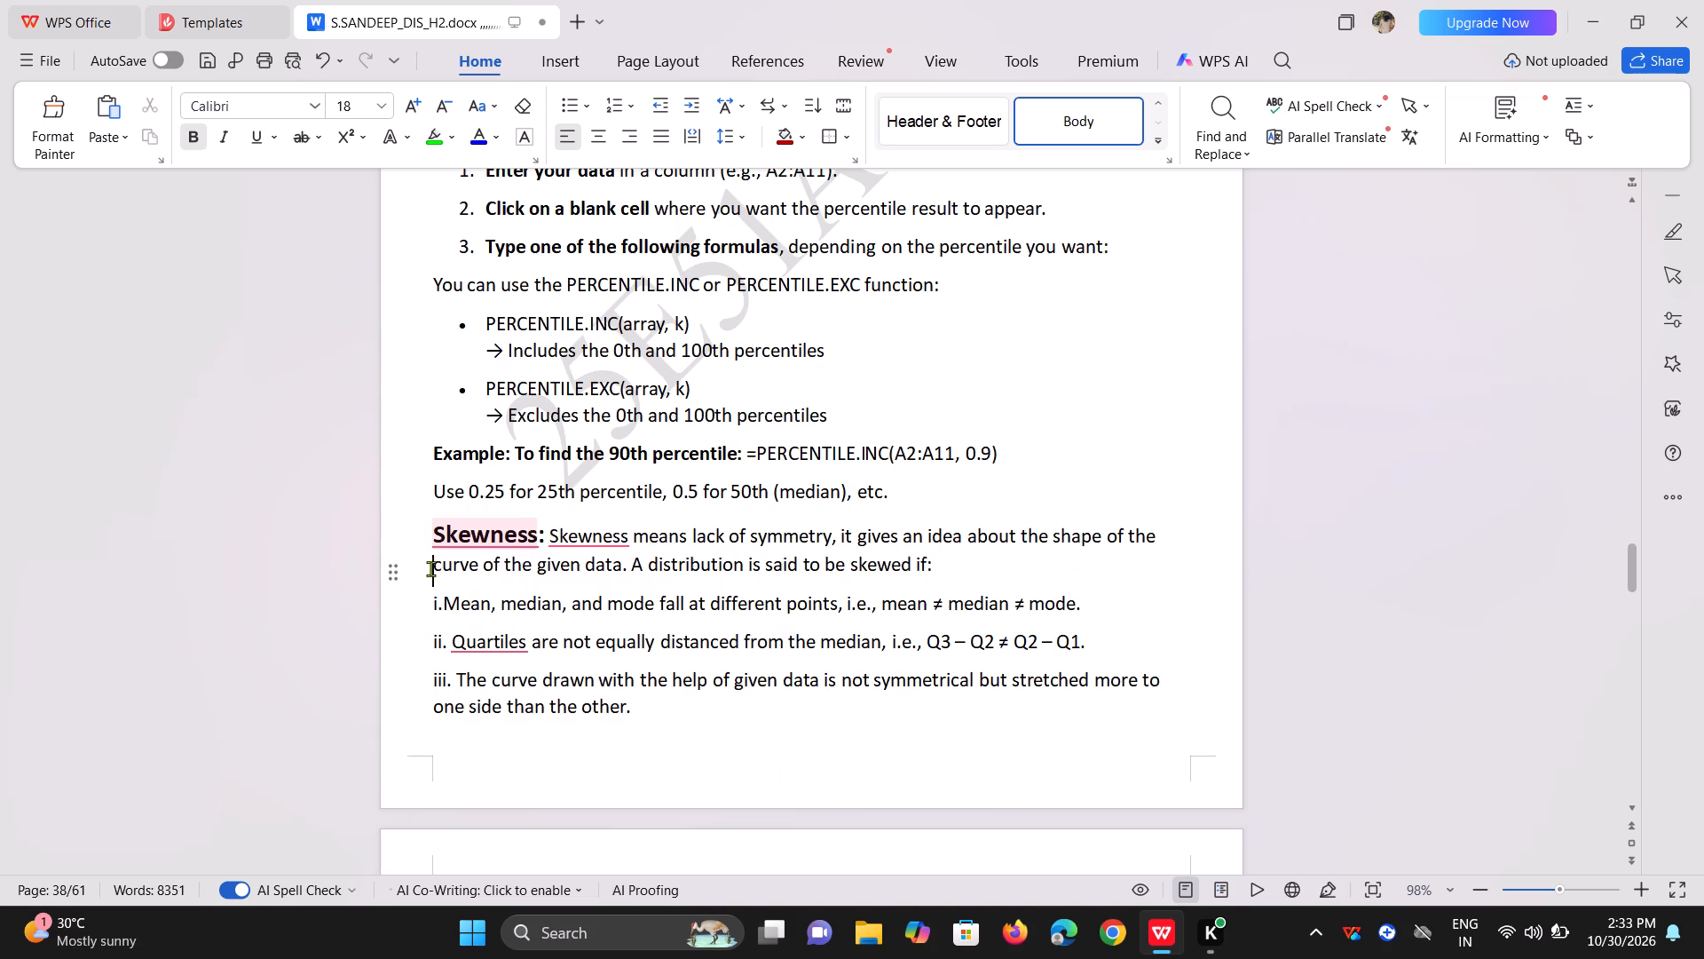
Delete the blank line between the cumulative frequency table and the "P32th Calculation:" line.
scroll(430, 568, up, 11)
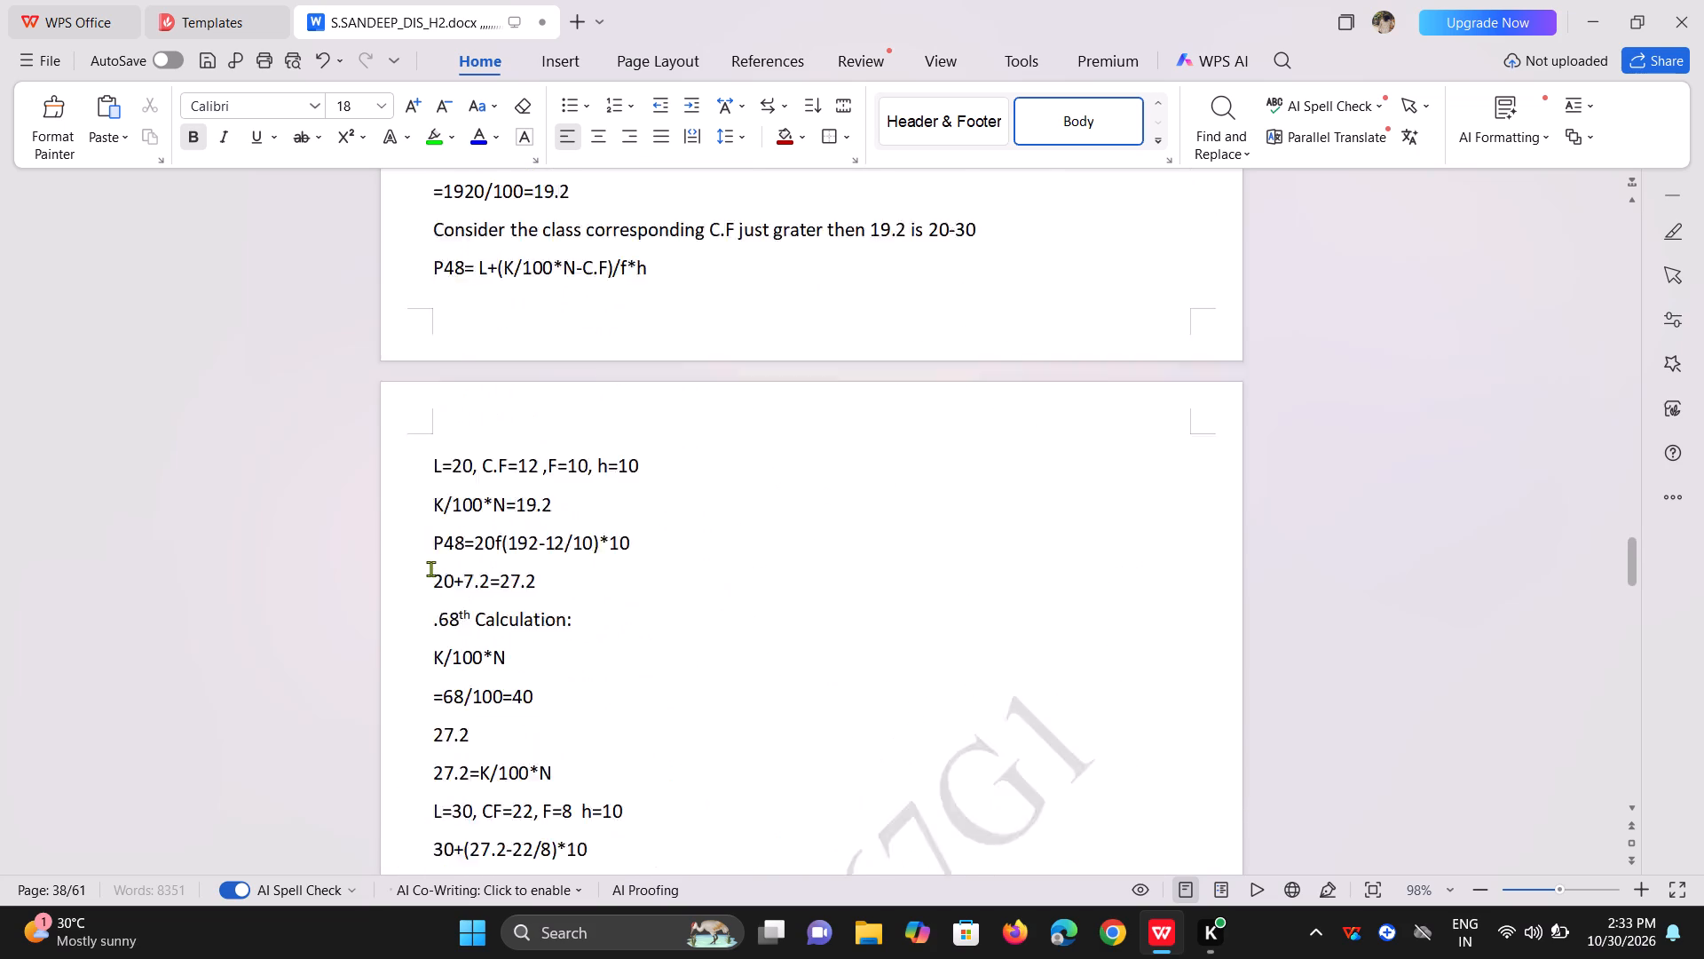
scroll(430, 568, up, 9)
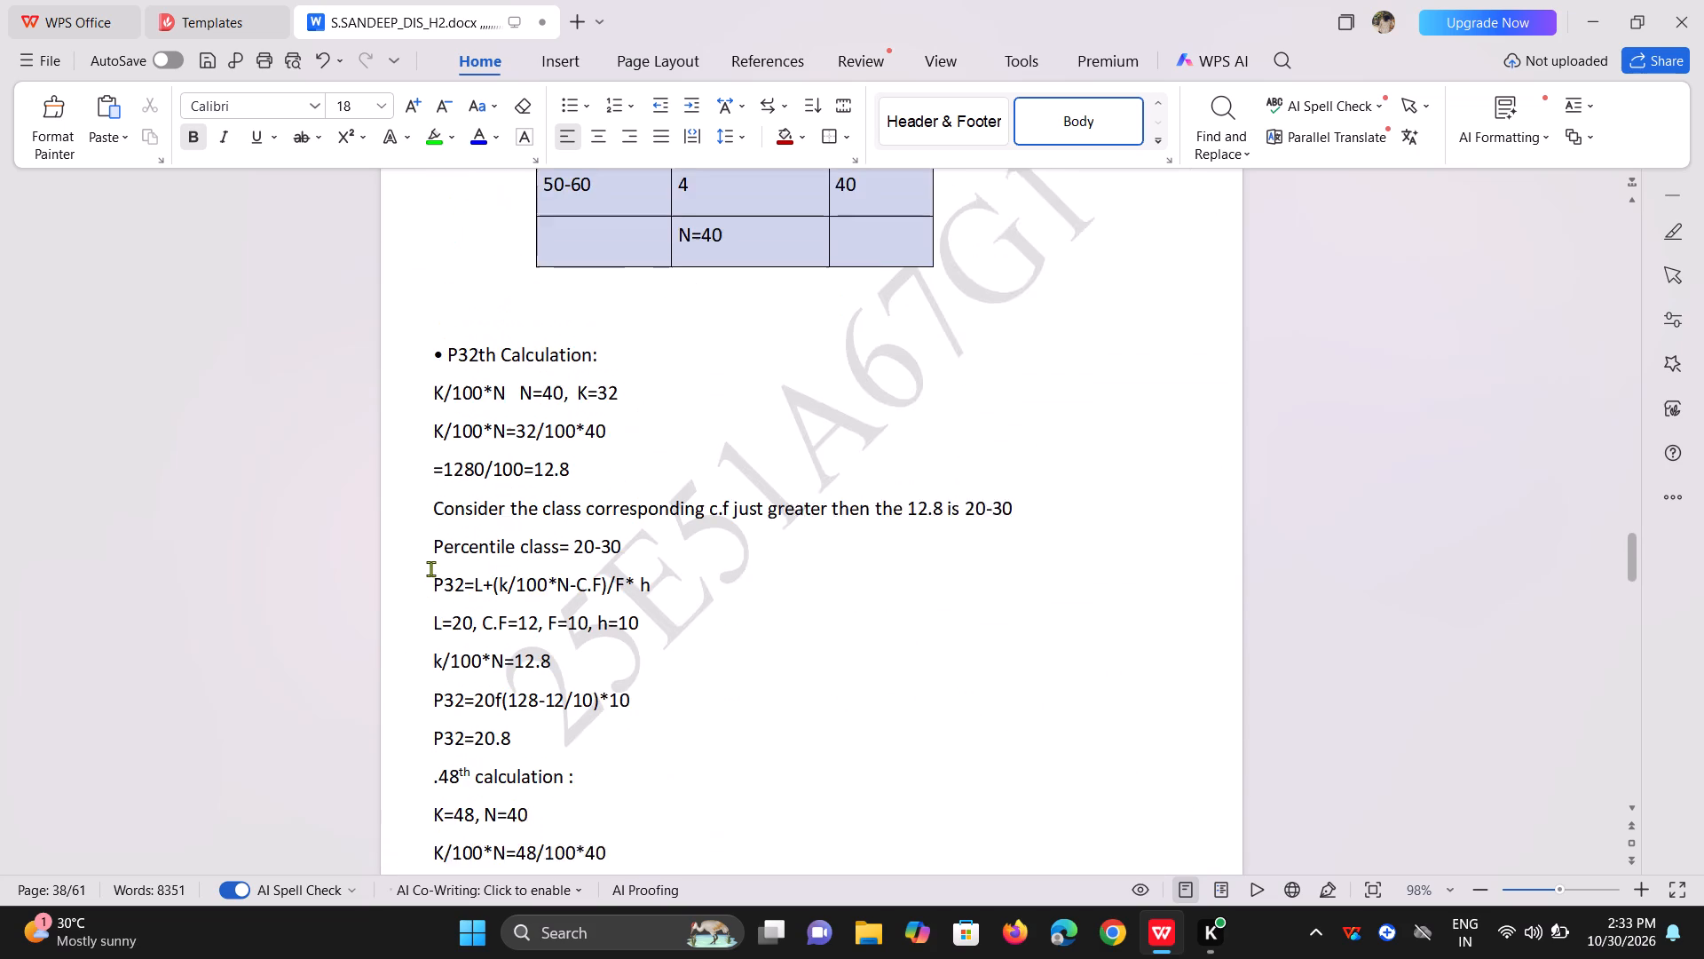
scroll(430, 568, up, 4)
scroll(430, 568, down, 1)
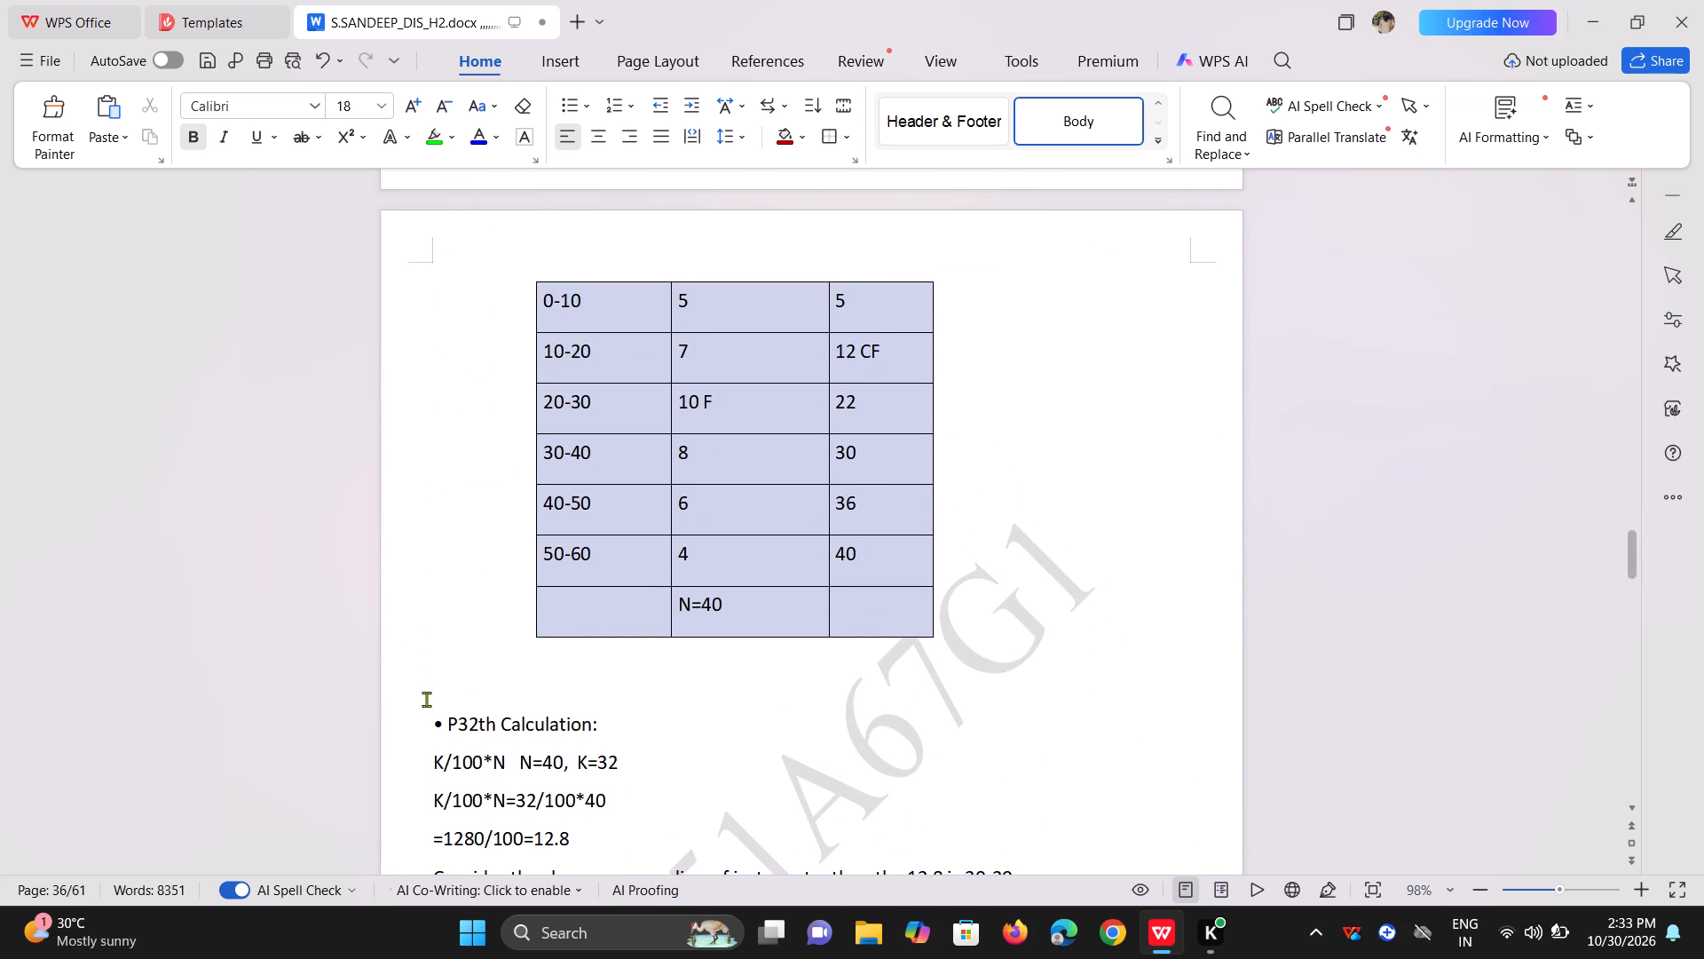
click(430, 717)
key(BackSpace)
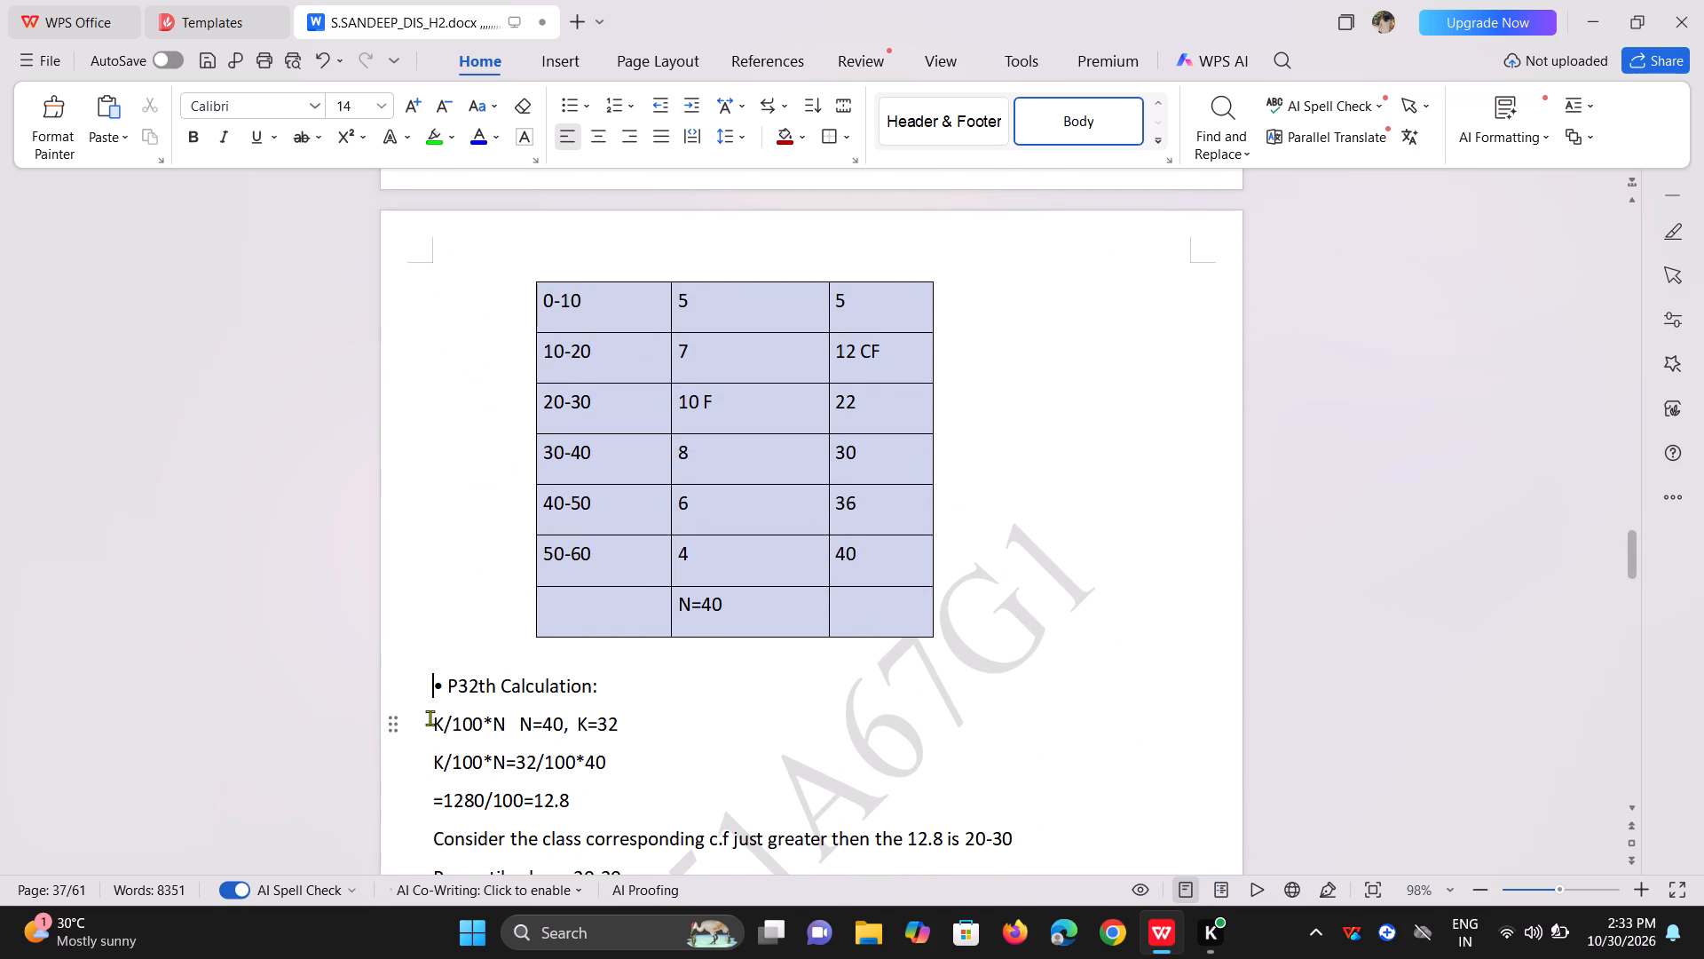
Insert three blank lines before "Solution:" in the grouped-data percentile example to move it to the following page.
scroll(430, 717, up, 8)
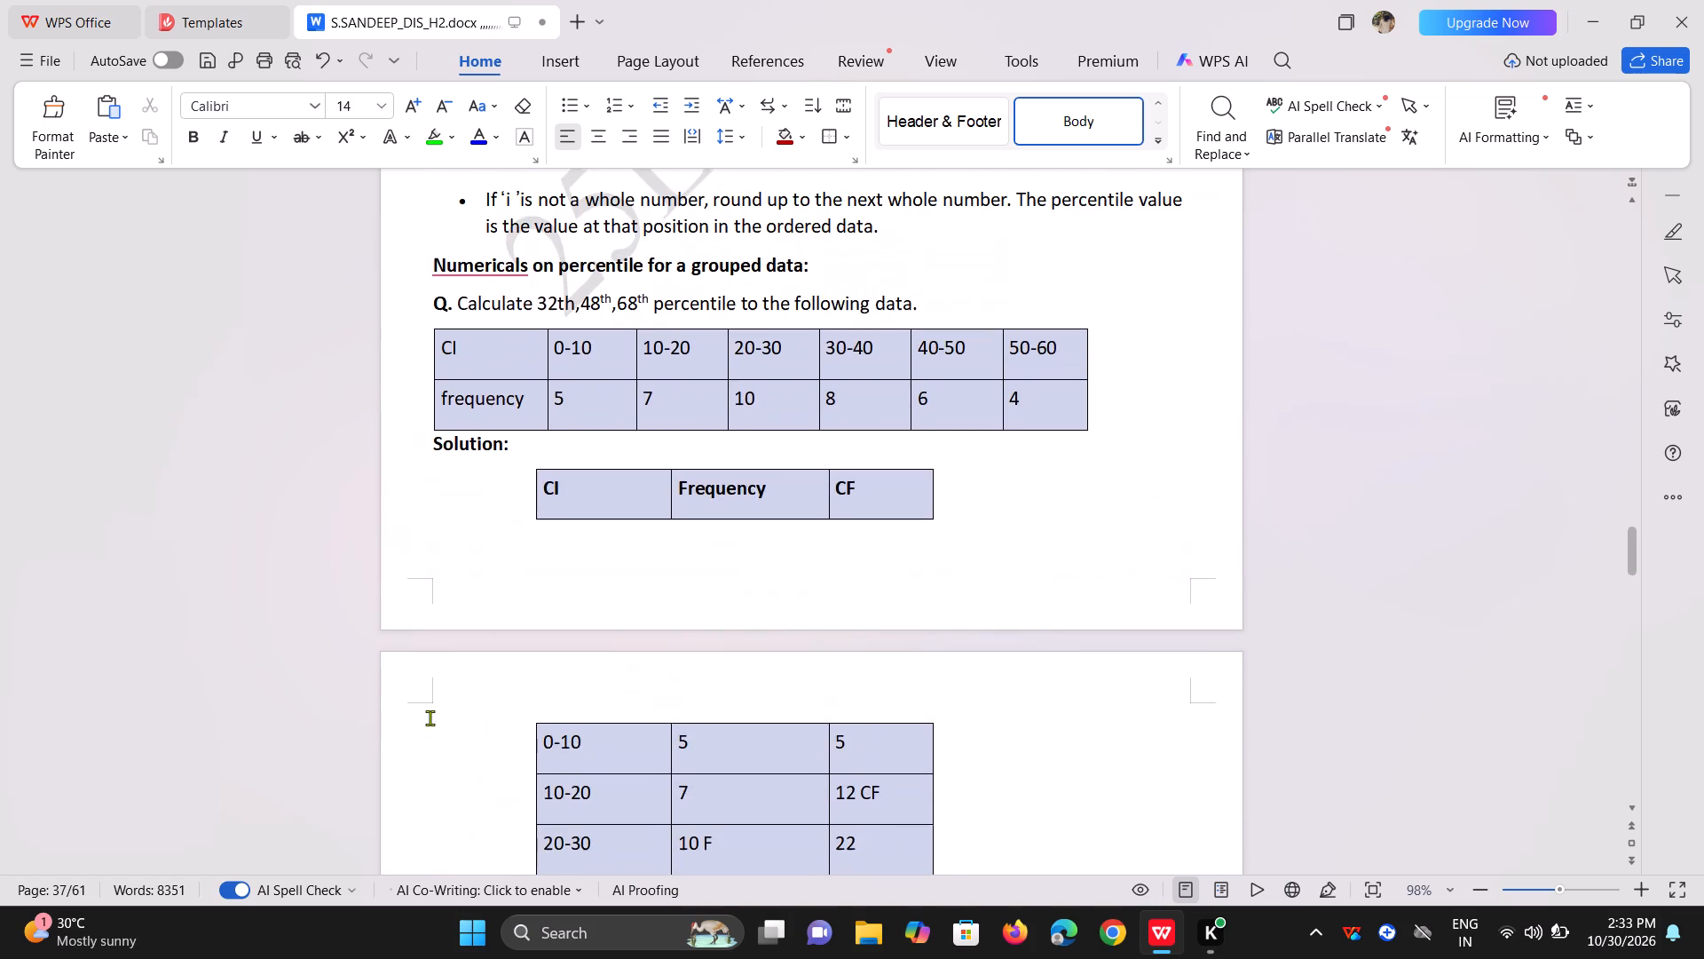
scroll(430, 717, up, 3)
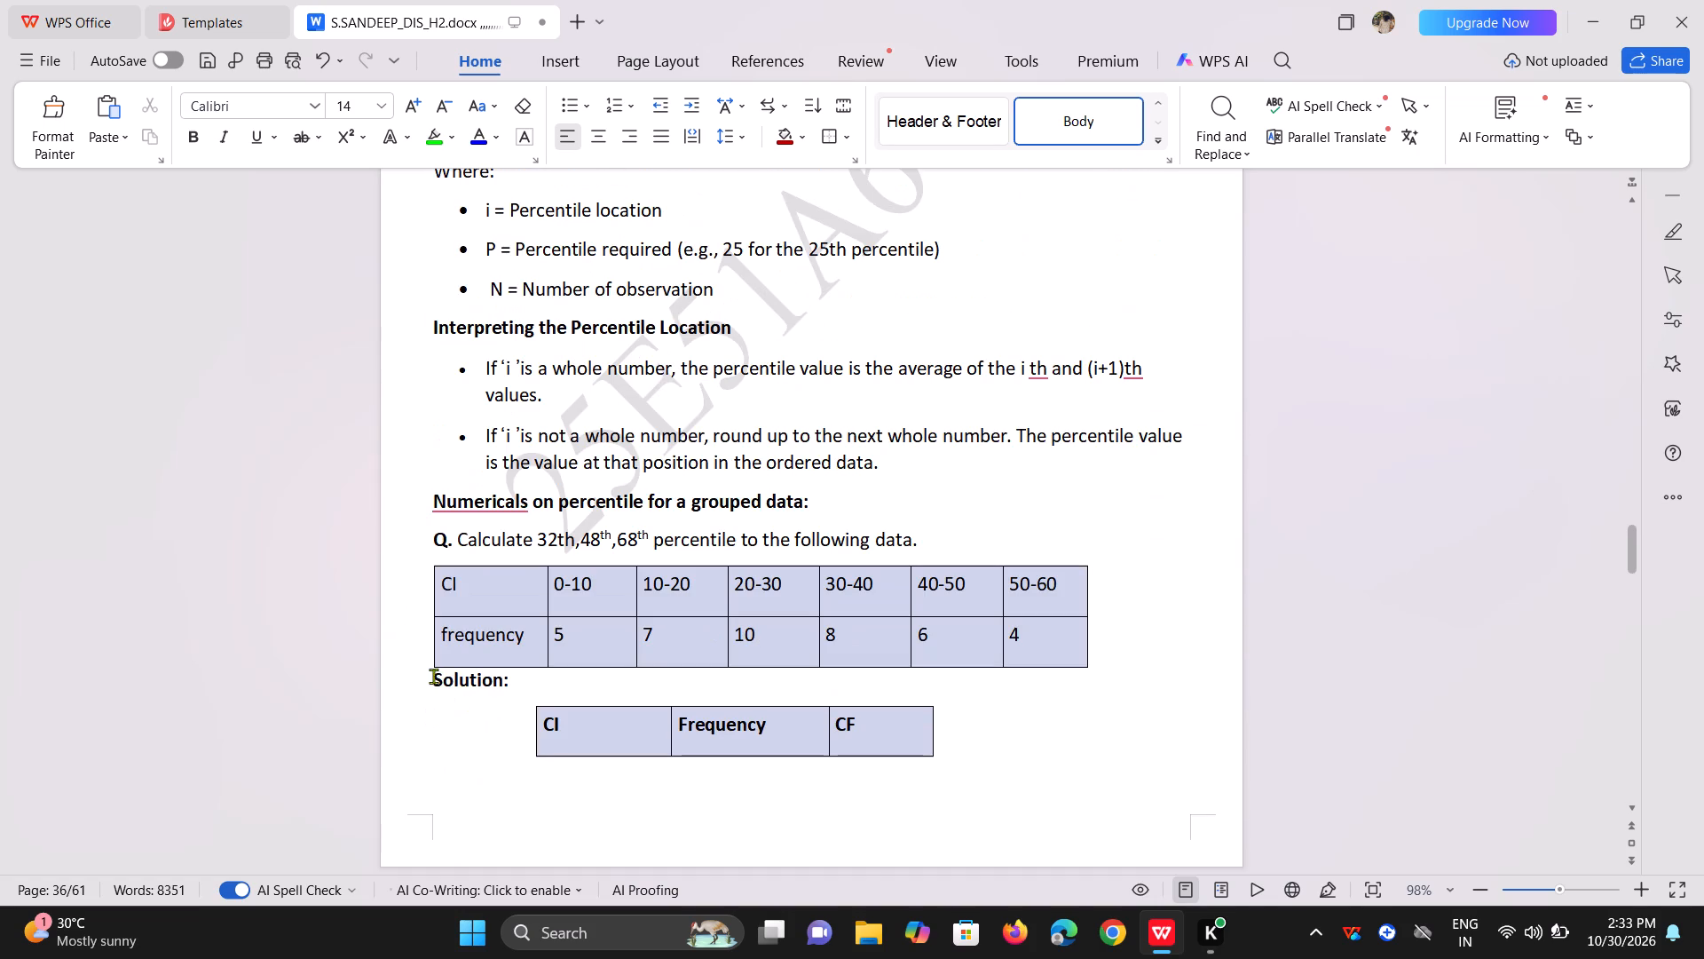
click(432, 676)
key(Return)
key(Return)
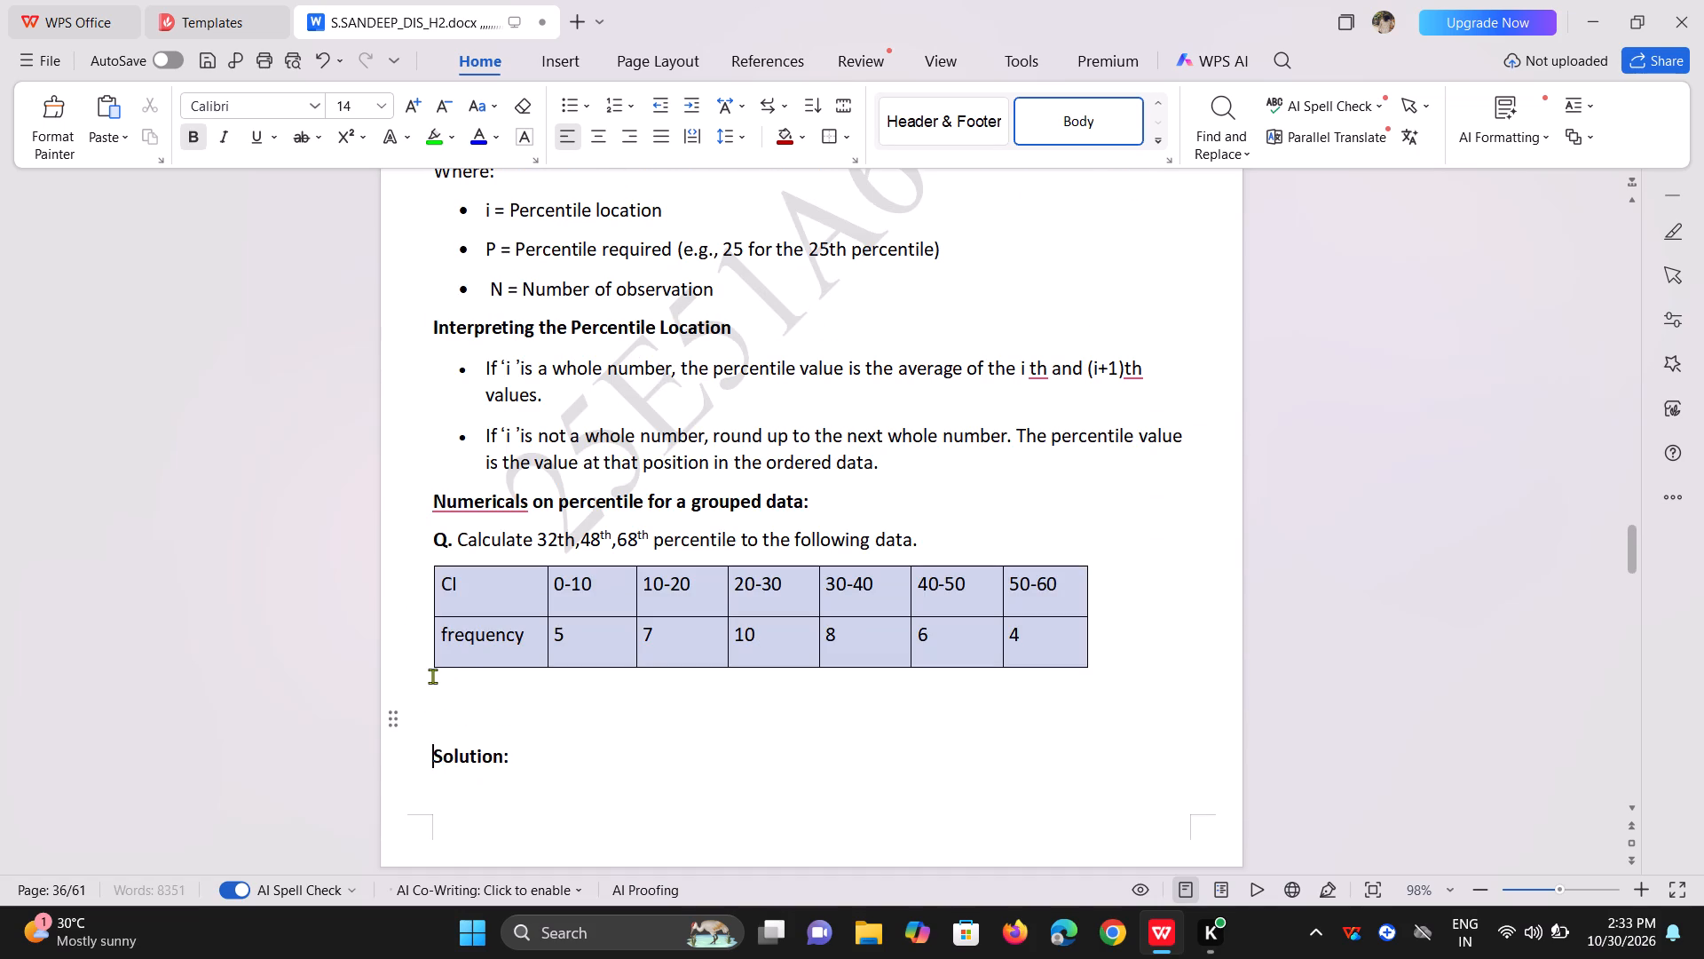
key(Return)
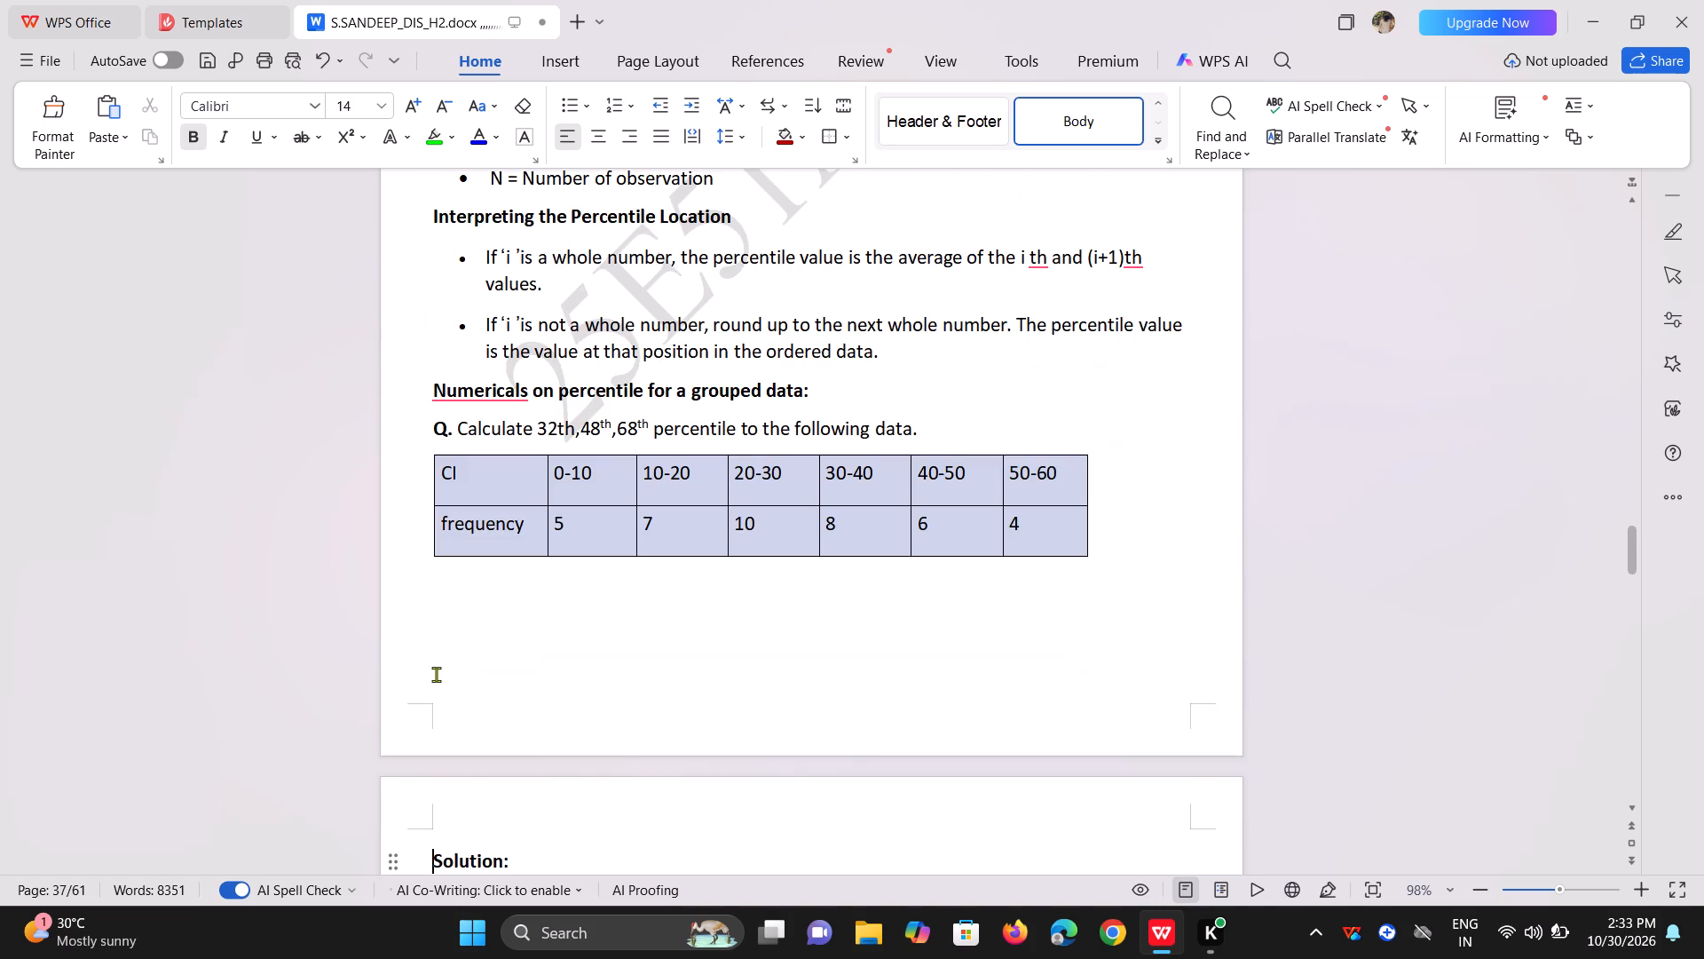
Increase the heights of the CI and frequency rows in the grouped-data percentile question table.
drag(569, 556, 572, 593)
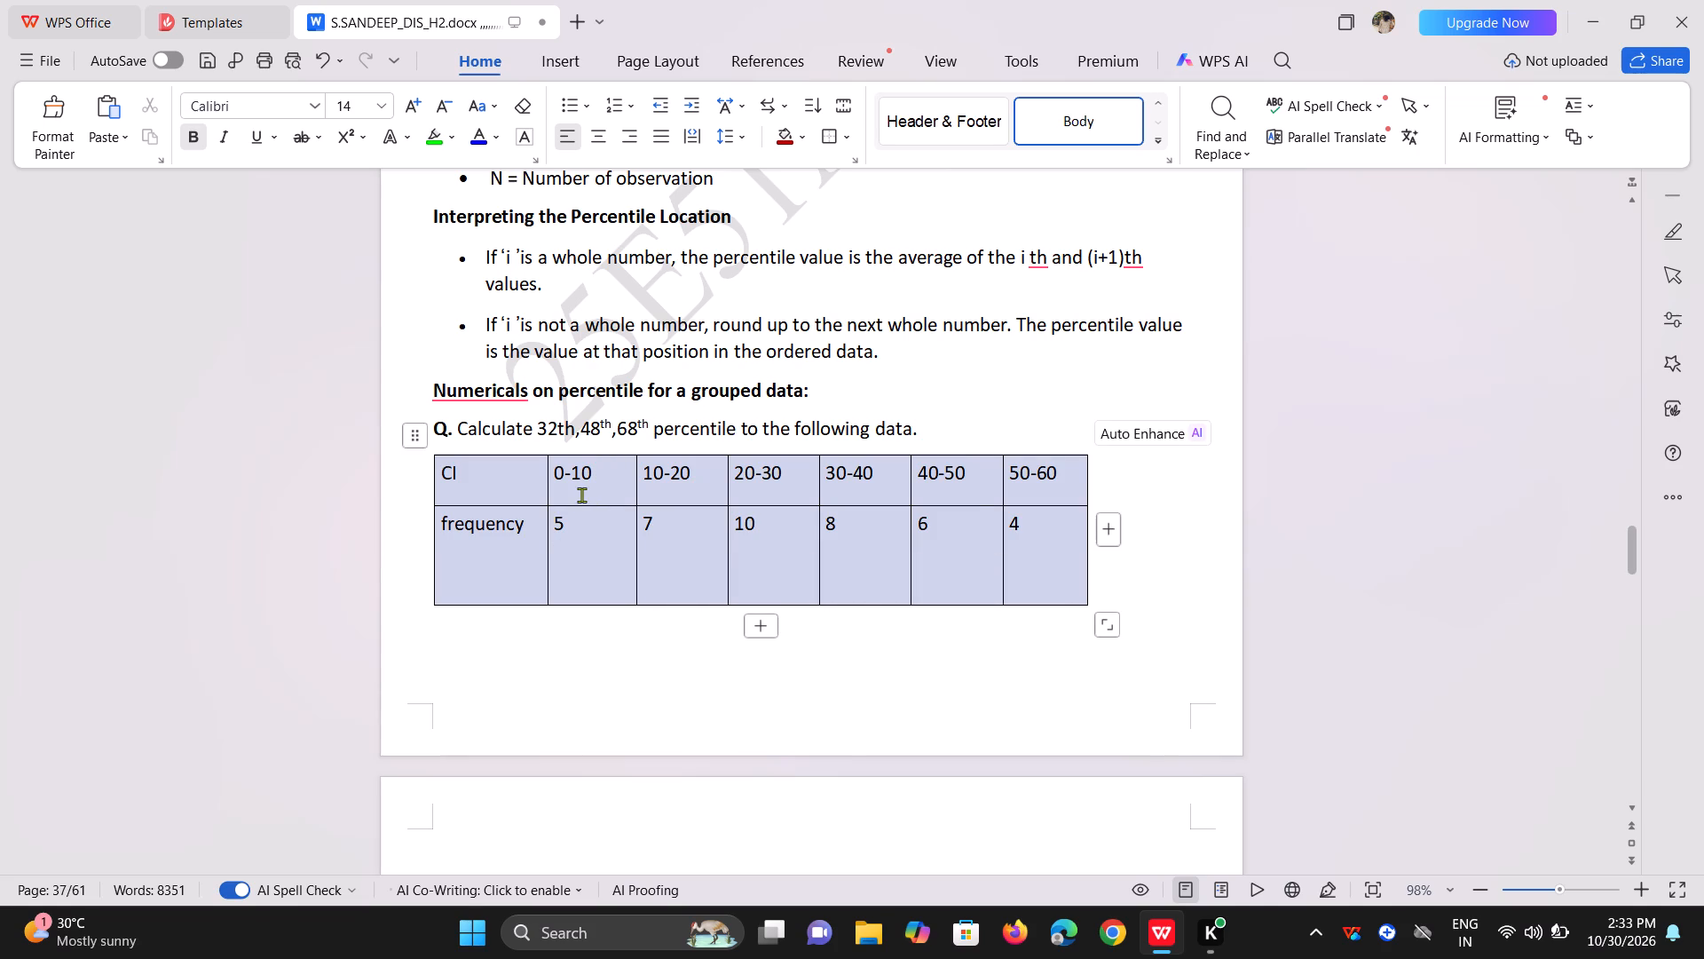
drag(581, 505, 583, 528)
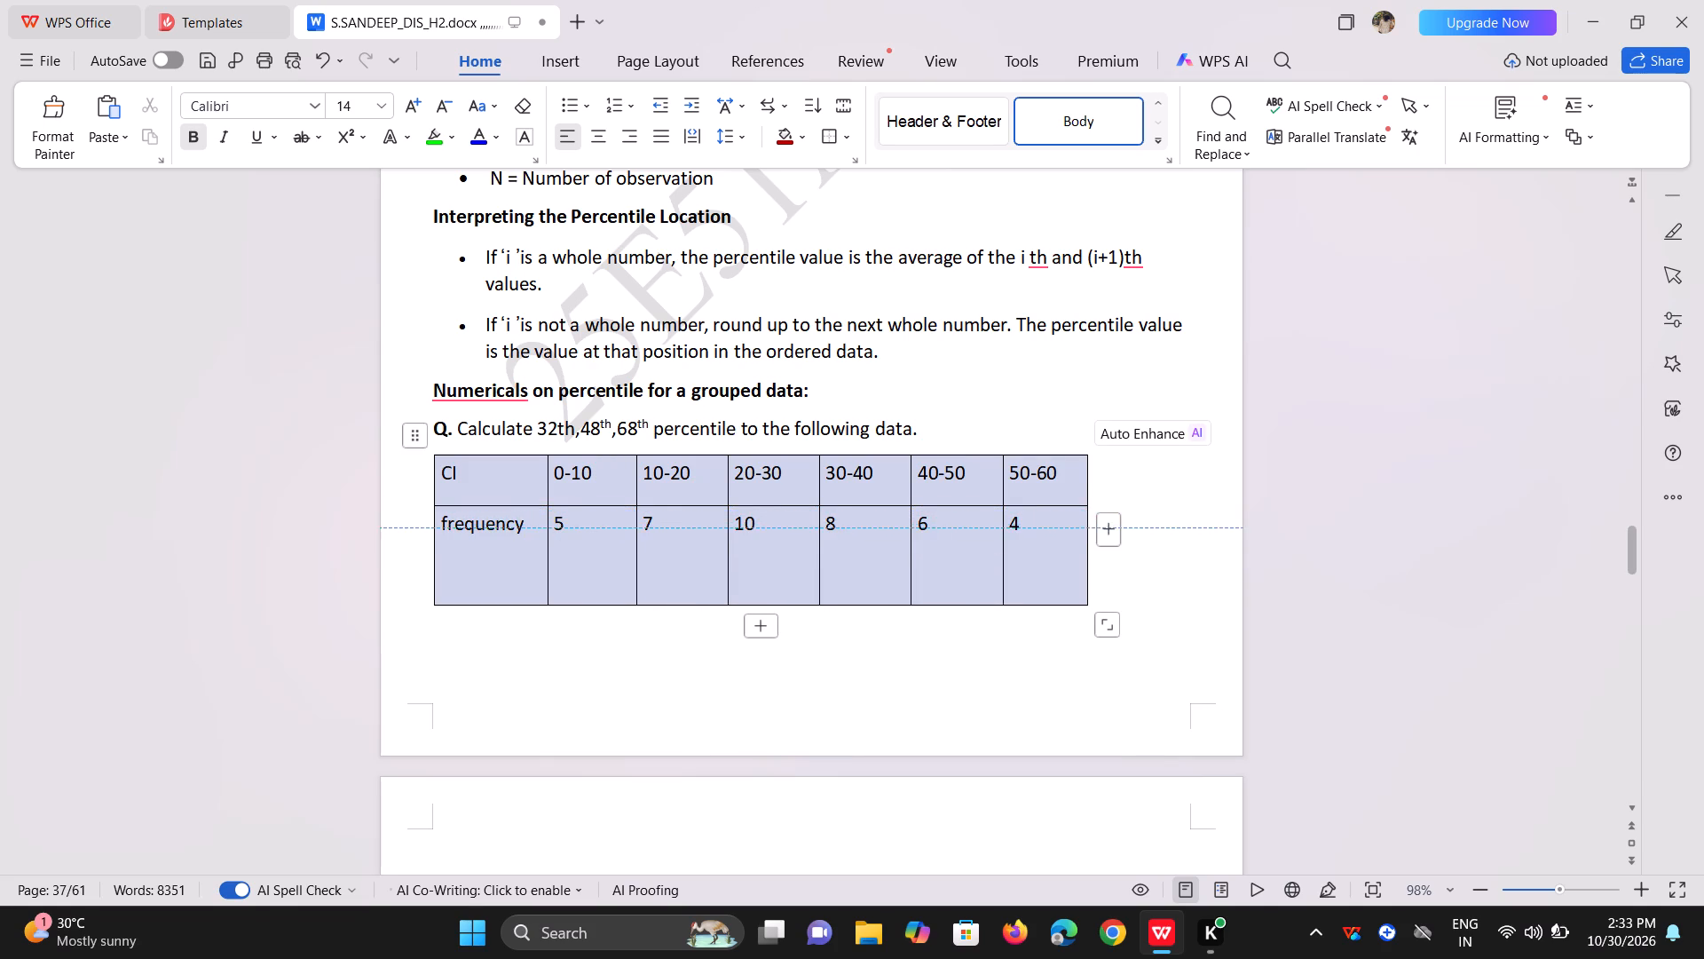
drag(583, 528, 583, 531)
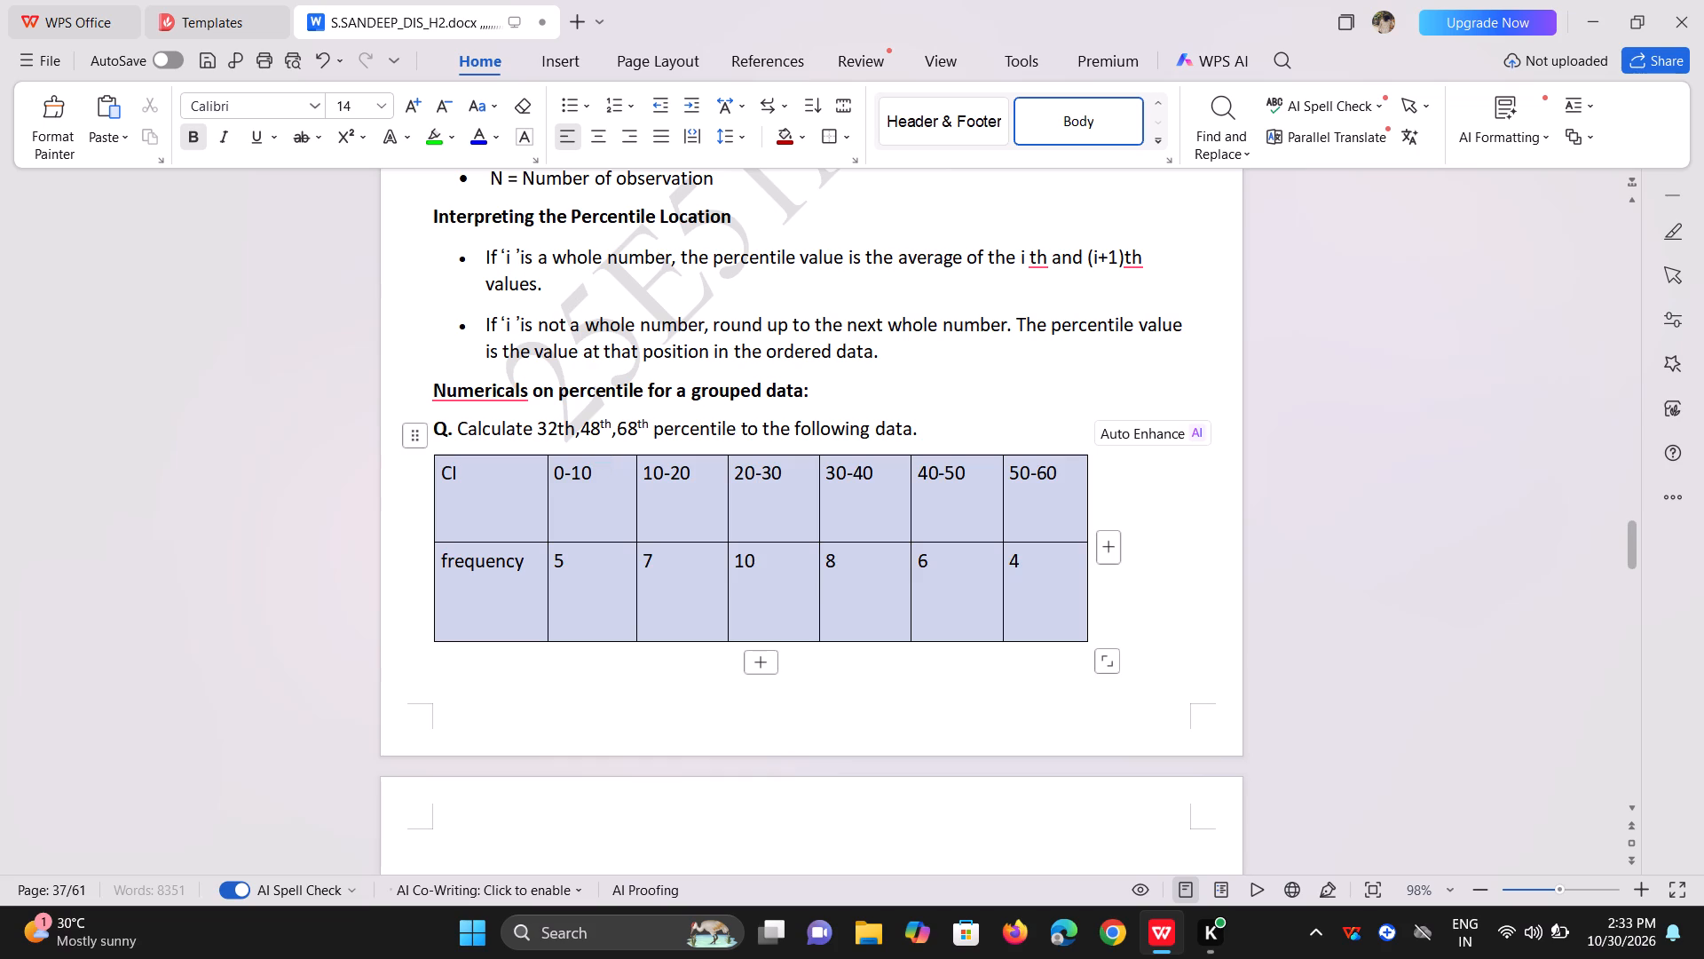
Reduce the height of the header row in the variance and standard deviation table that starts with XI, FI and XIFI.
scroll(603, 456, up, 6)
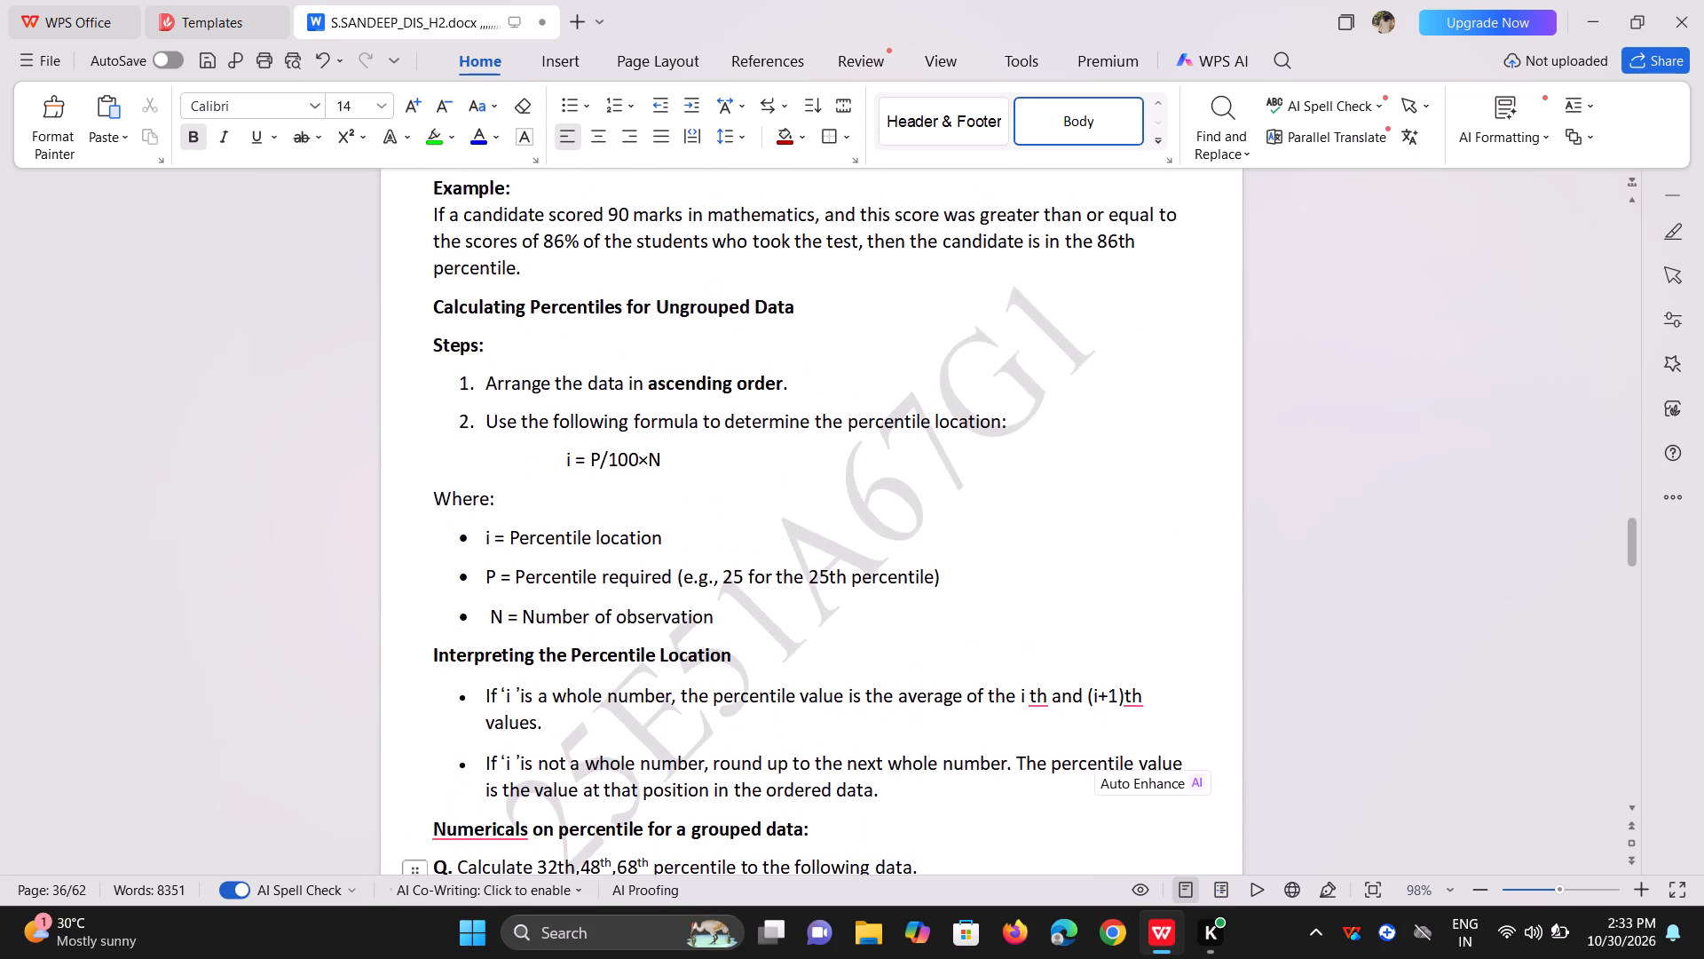
scroll(603, 456, up, 10)
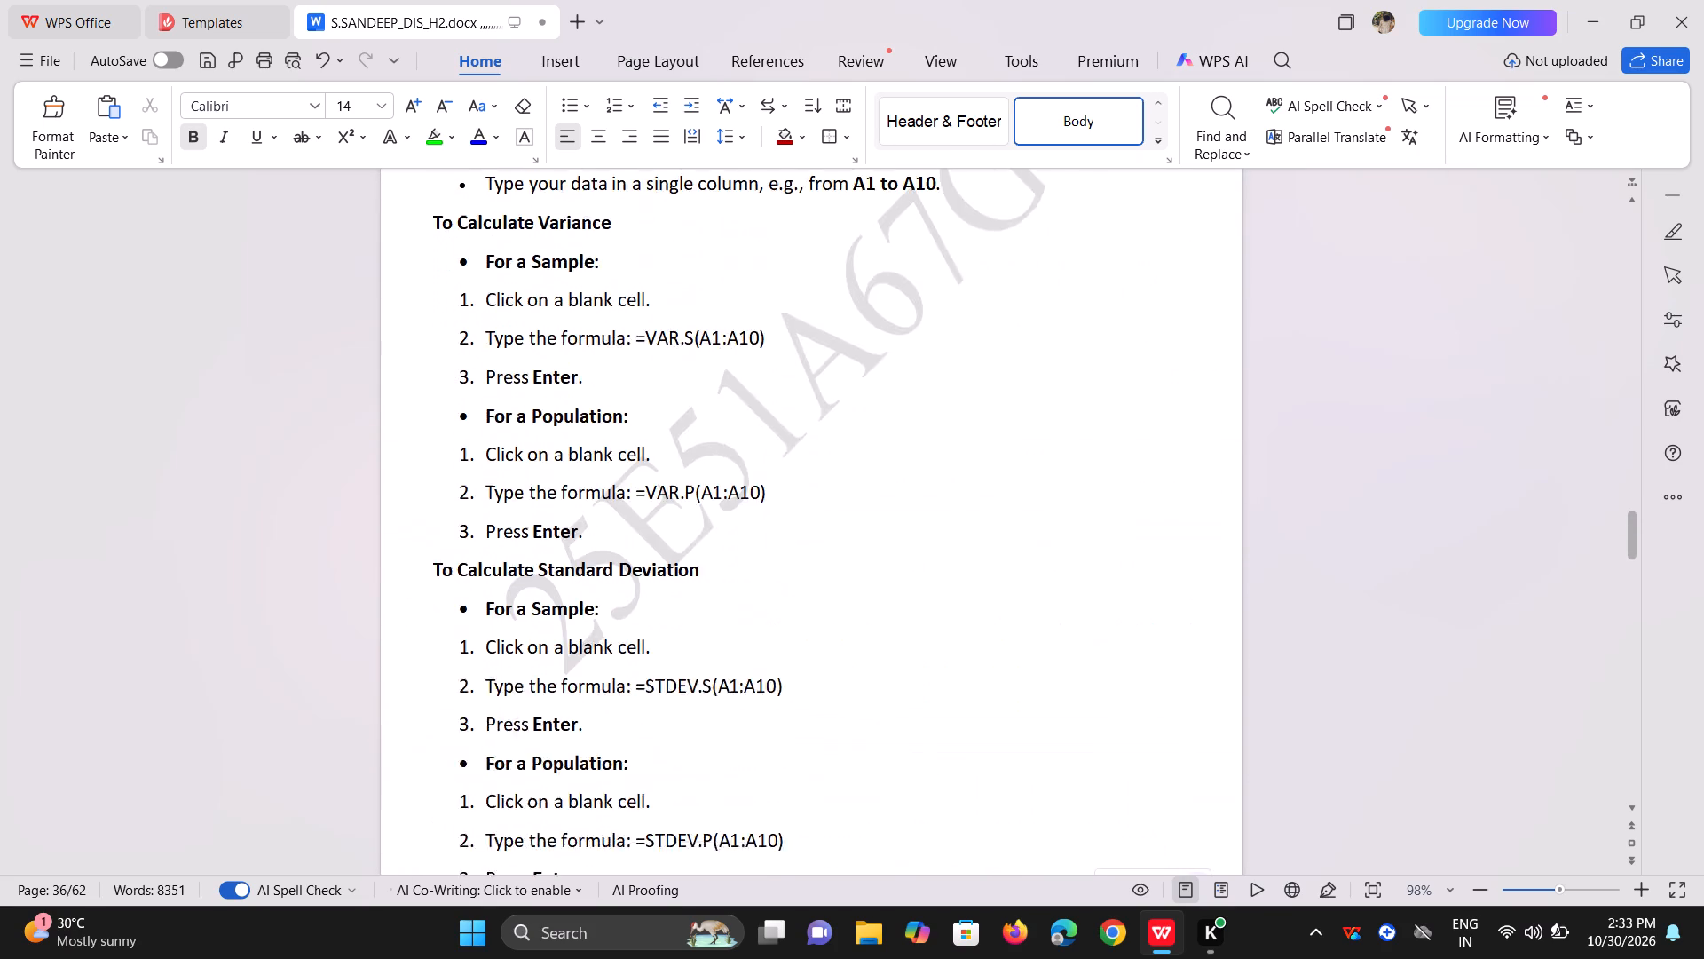
scroll(603, 456, up, 7)
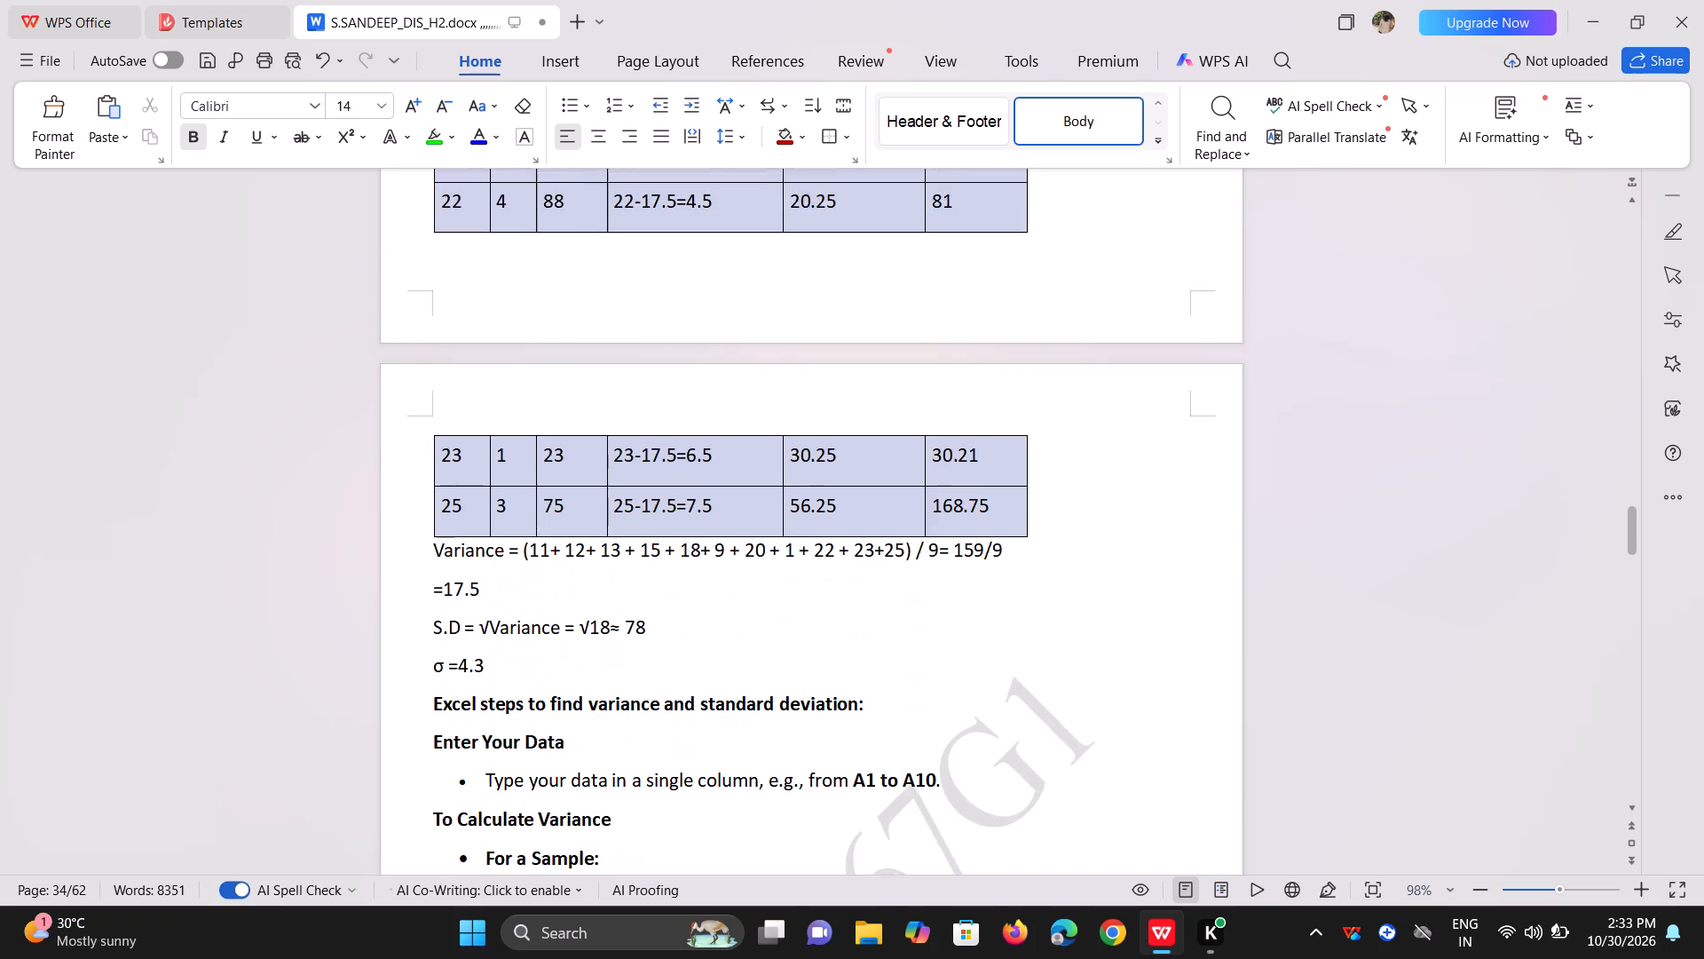
scroll(603, 456, up, 6)
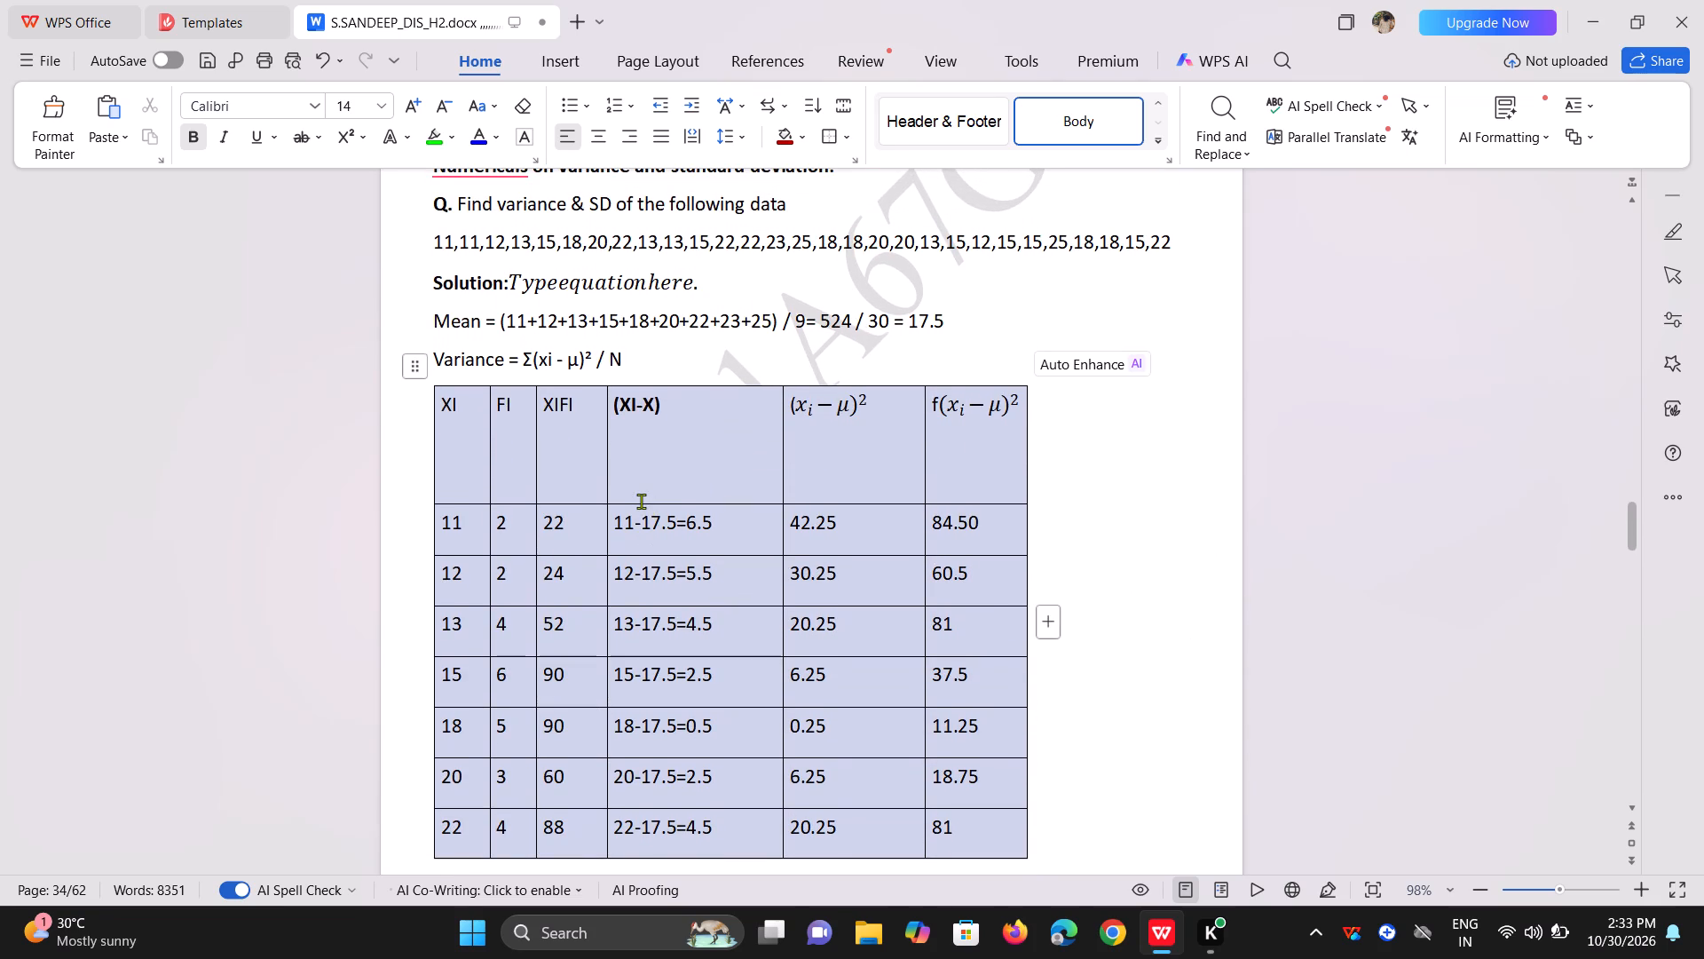
drag(643, 504, 643, 479)
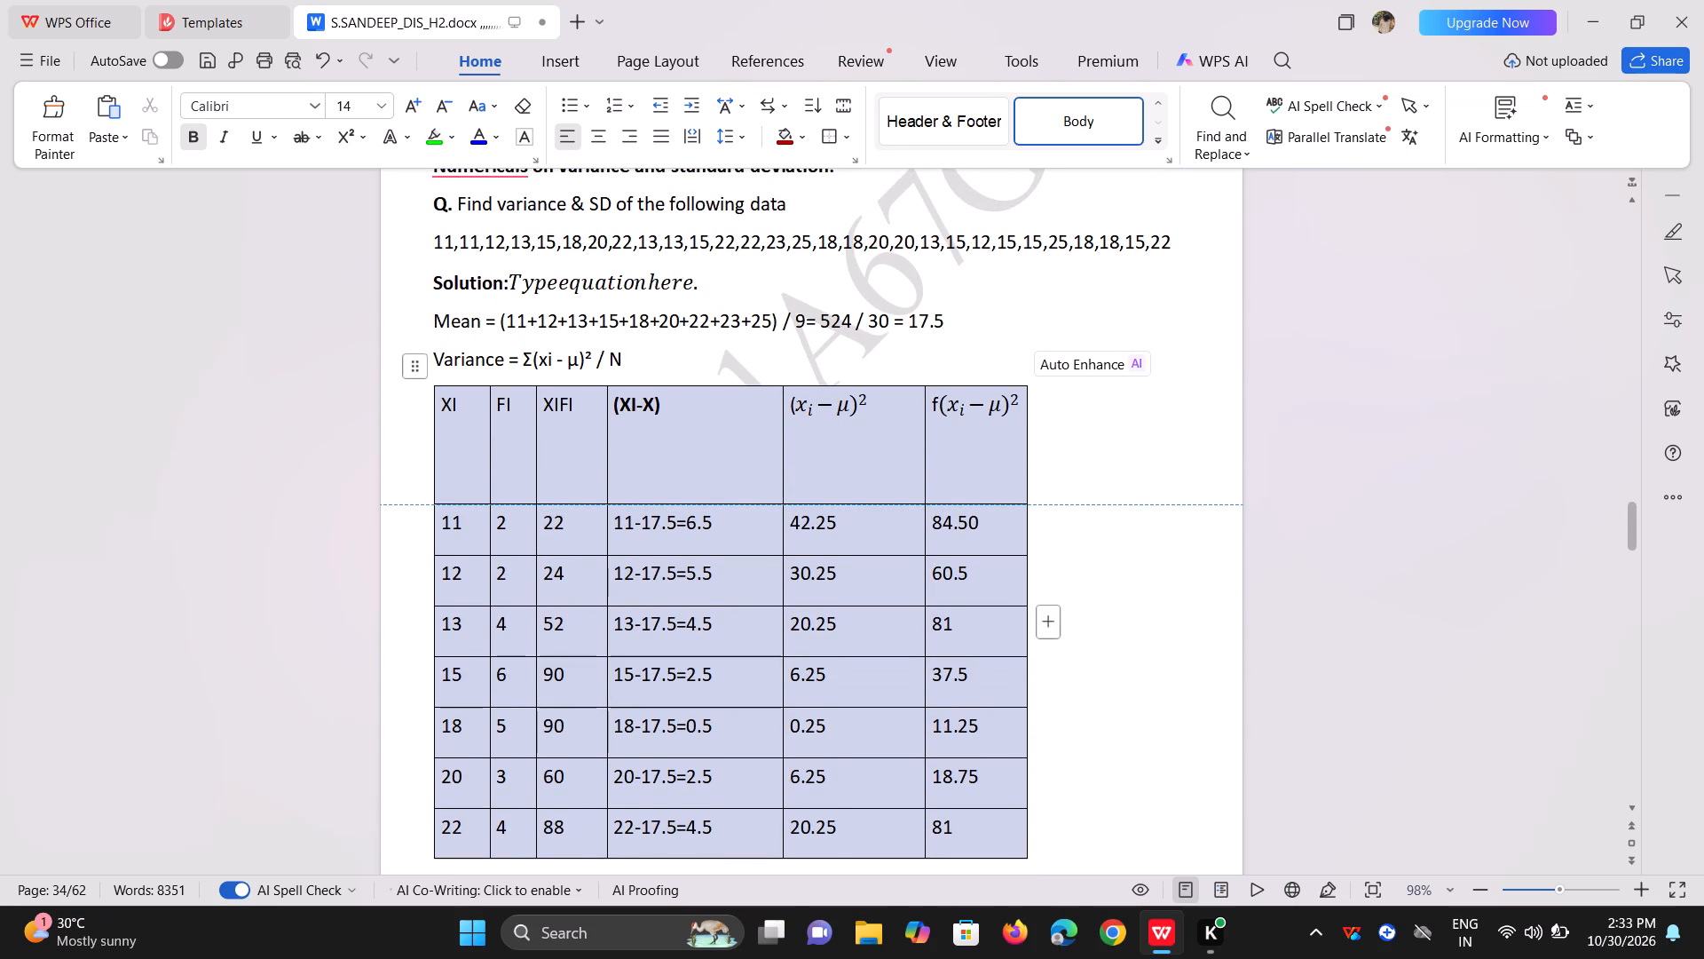
drag(643, 479, 642, 455)
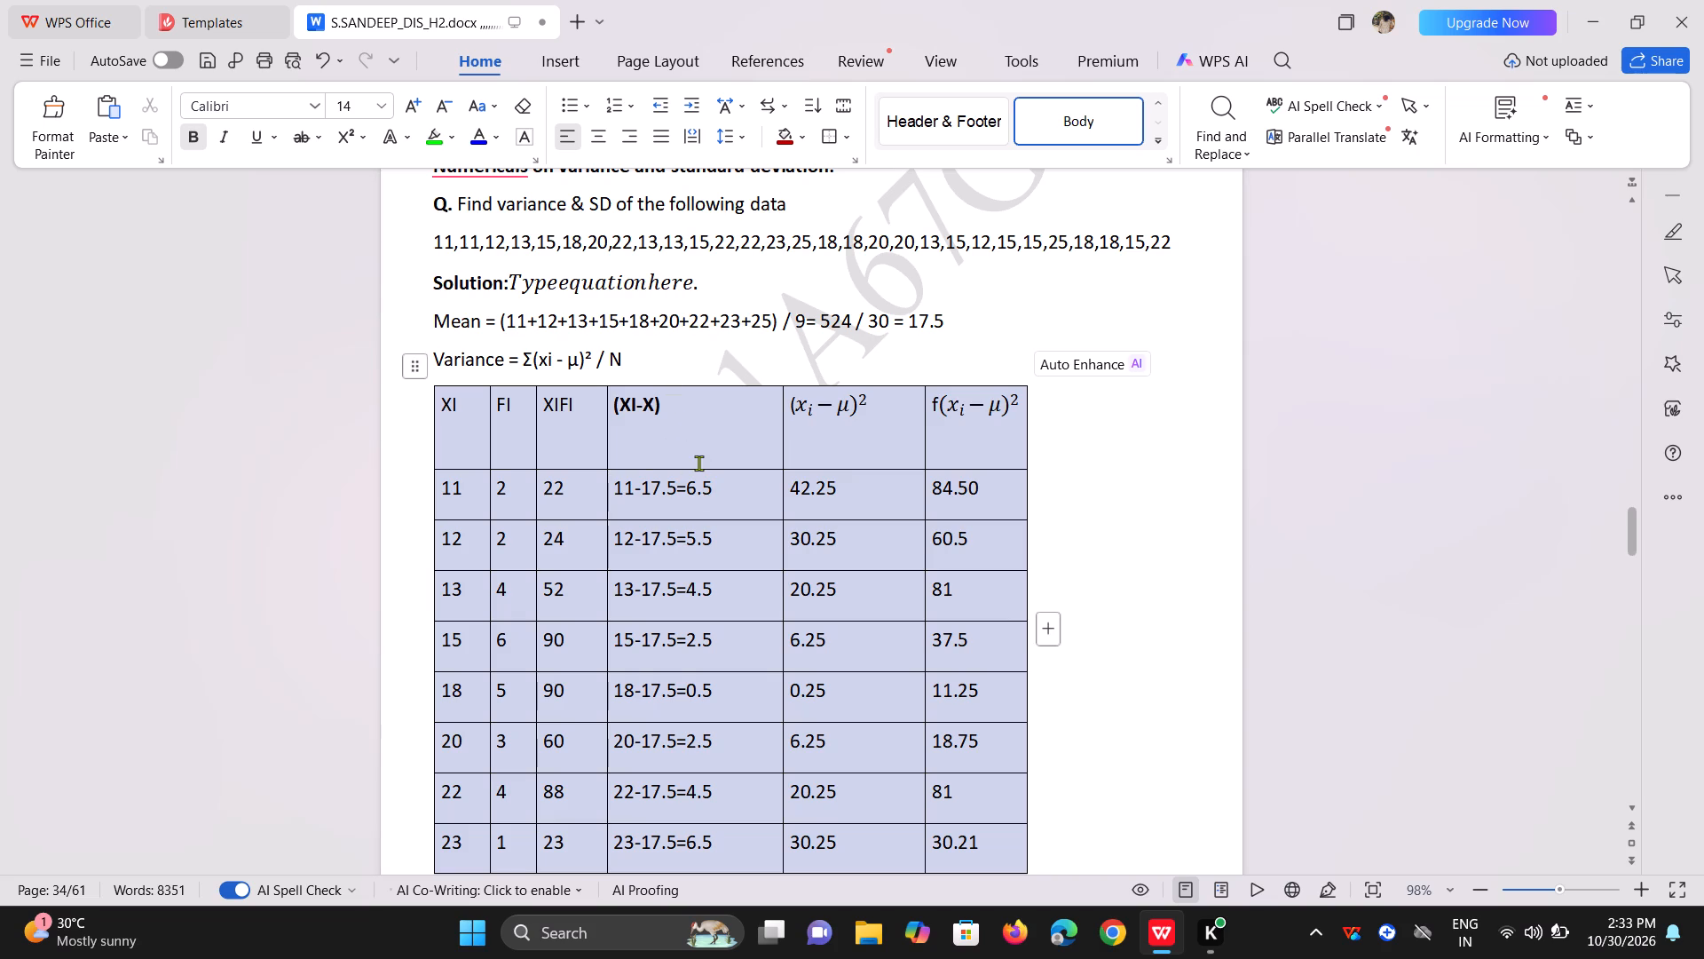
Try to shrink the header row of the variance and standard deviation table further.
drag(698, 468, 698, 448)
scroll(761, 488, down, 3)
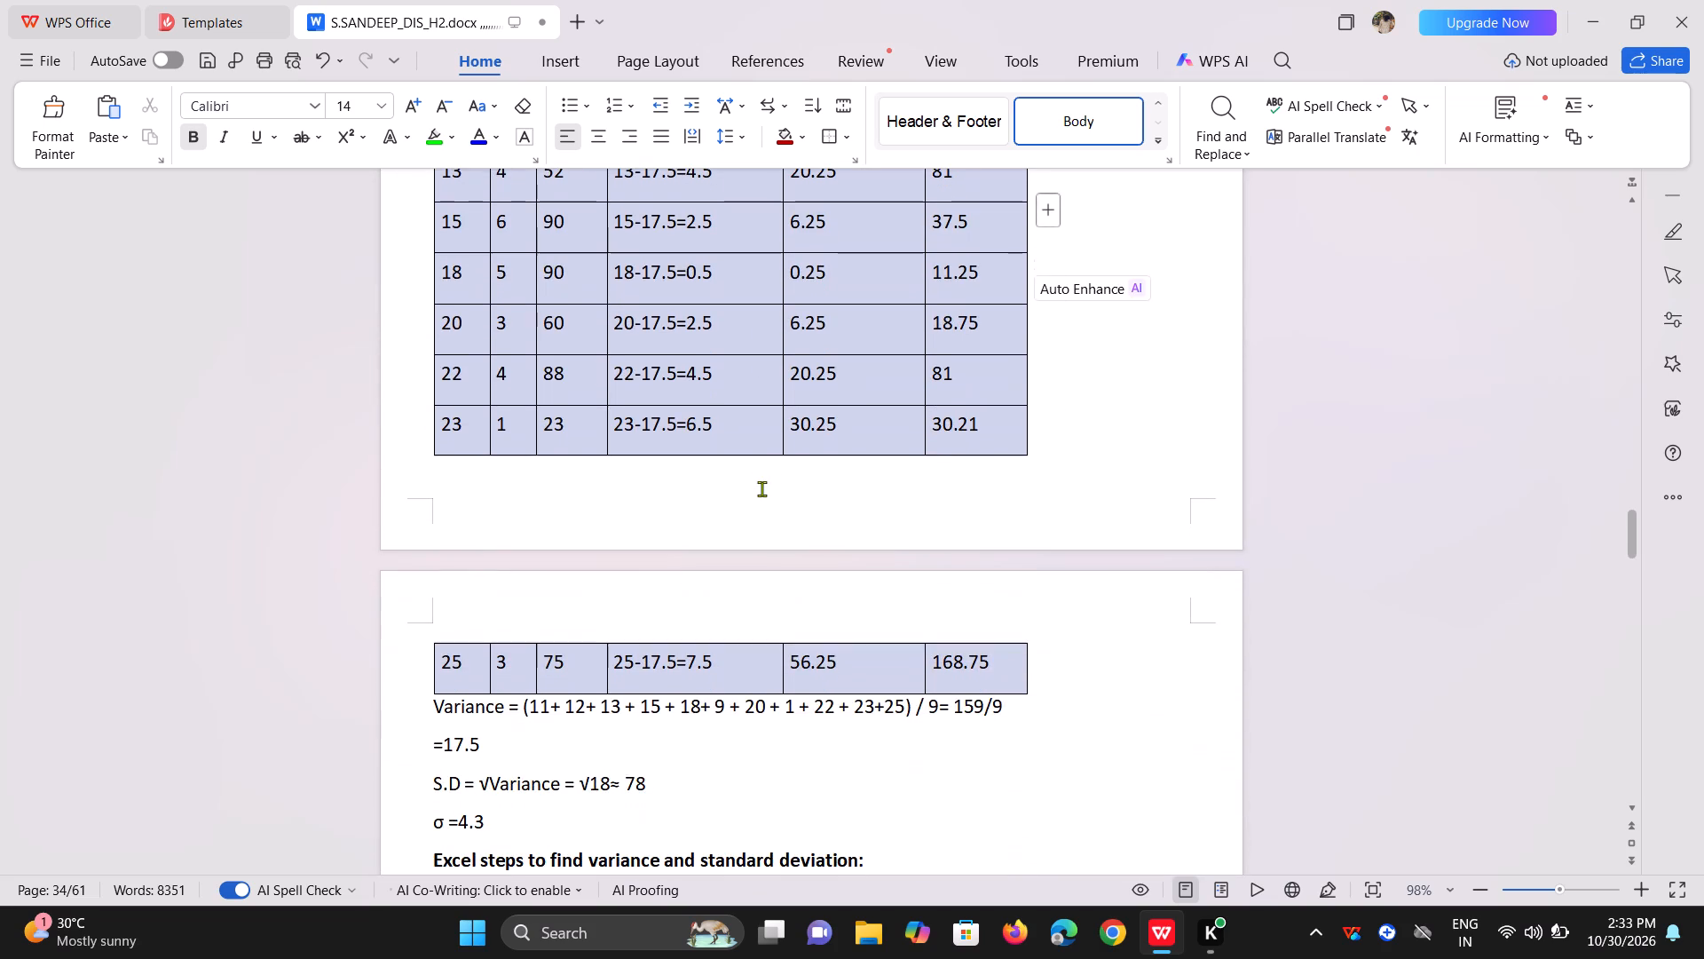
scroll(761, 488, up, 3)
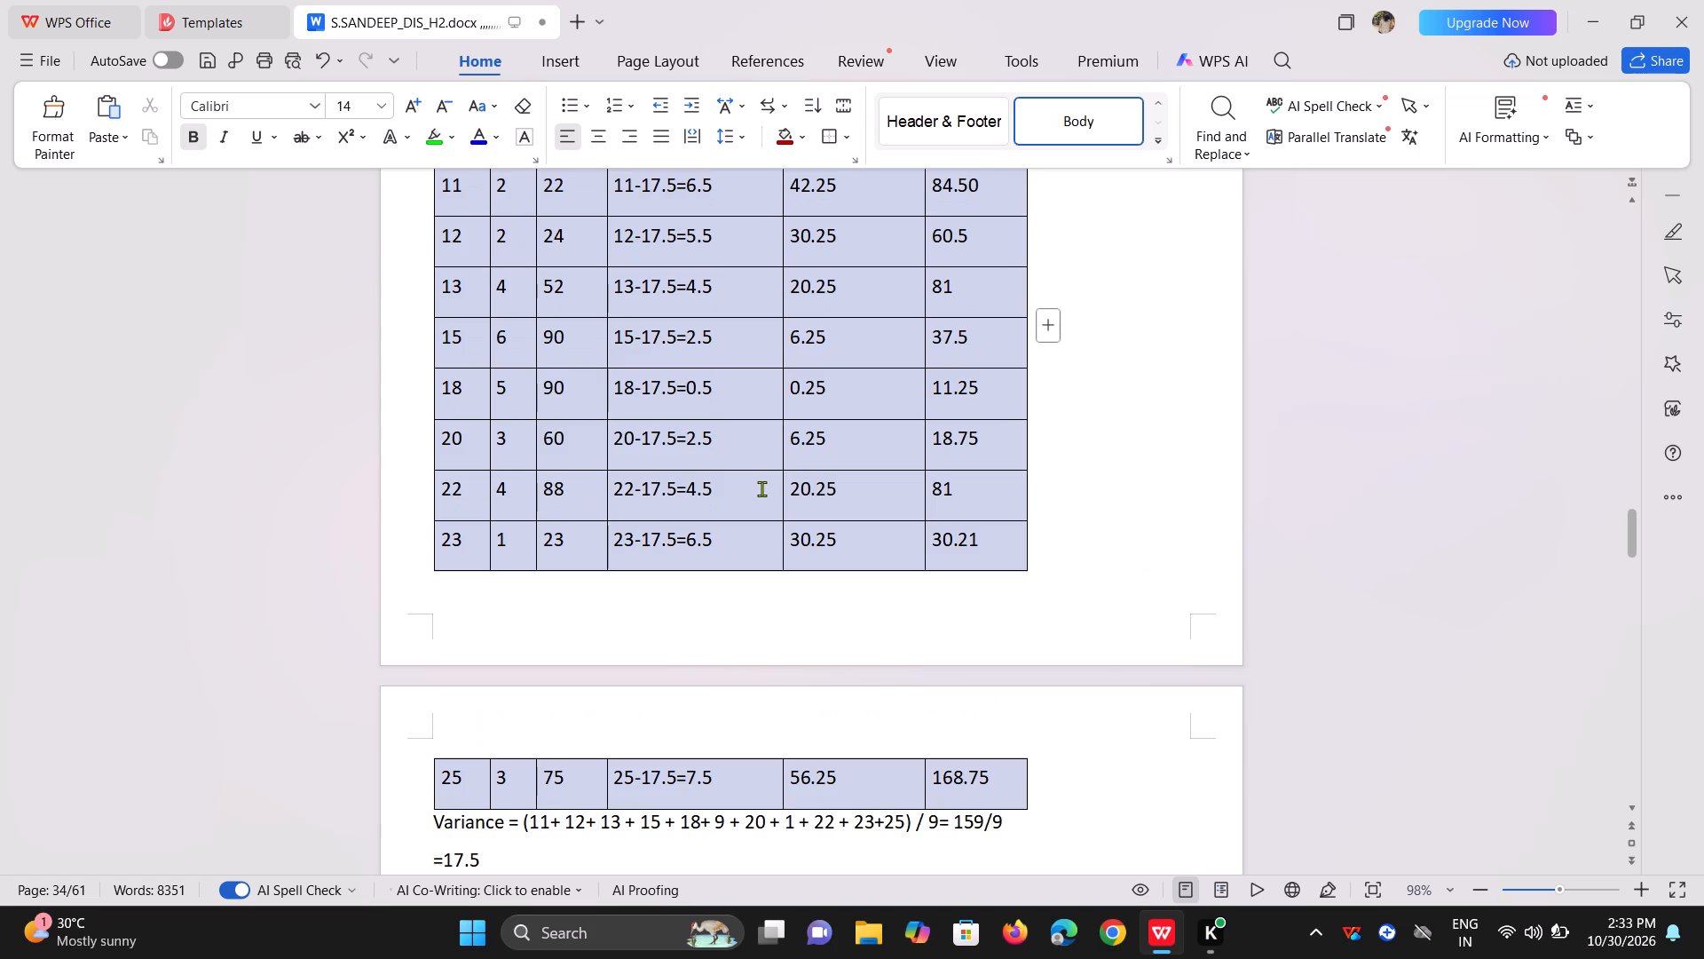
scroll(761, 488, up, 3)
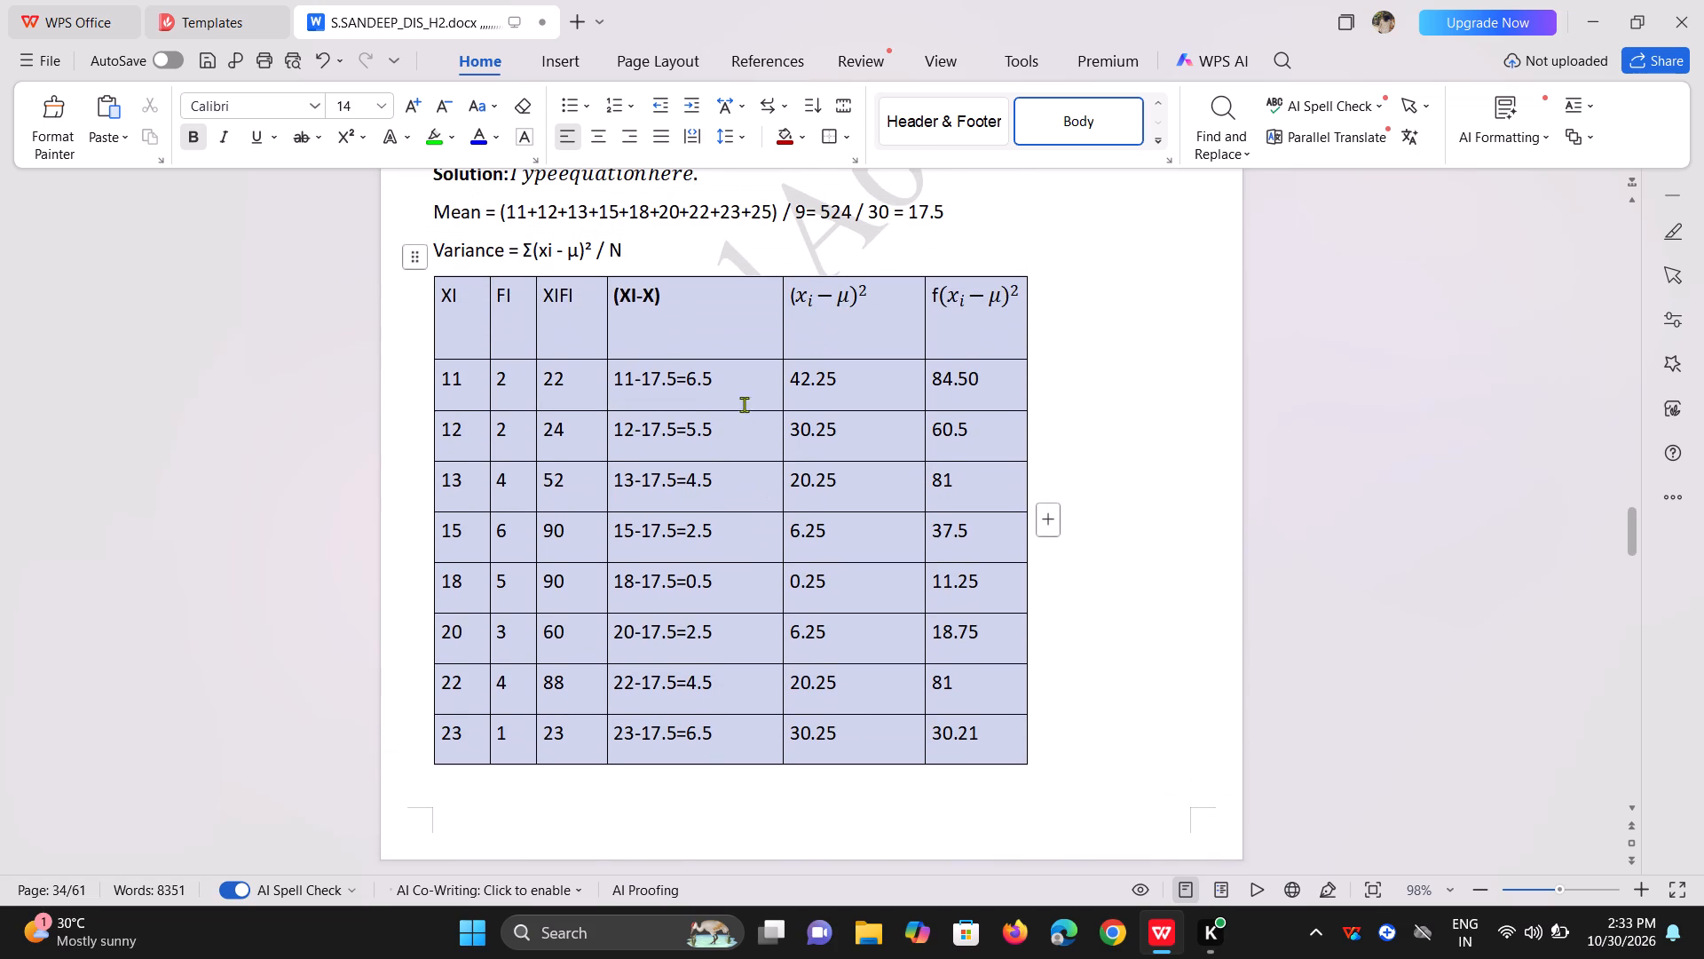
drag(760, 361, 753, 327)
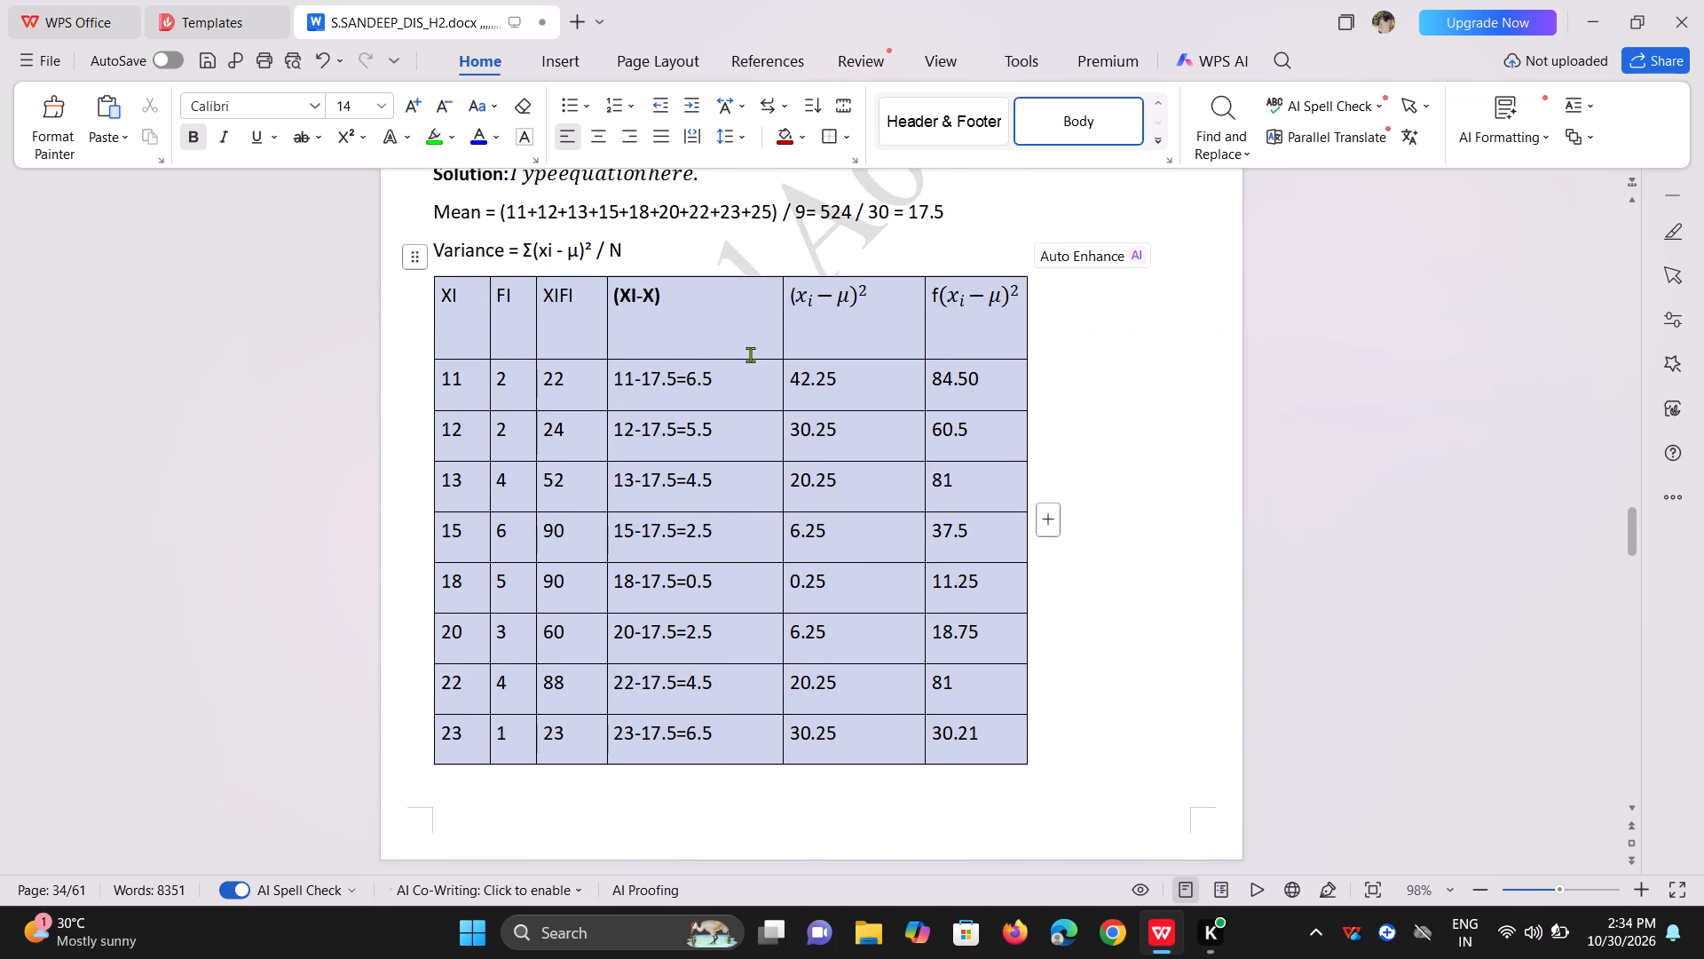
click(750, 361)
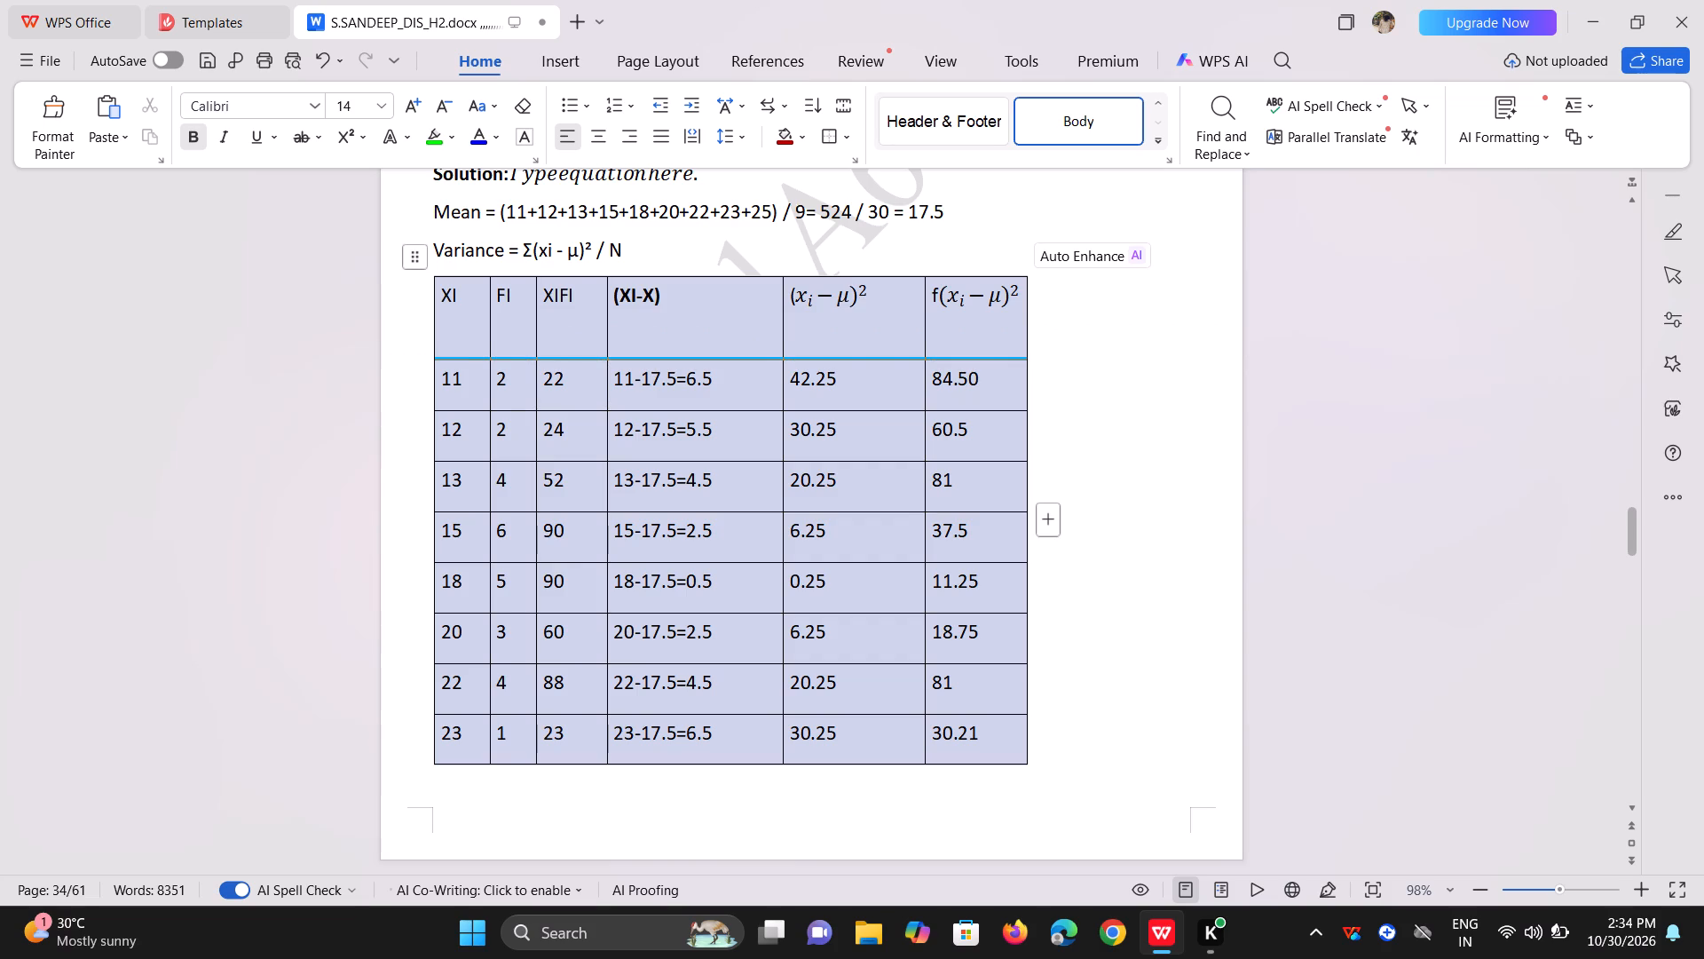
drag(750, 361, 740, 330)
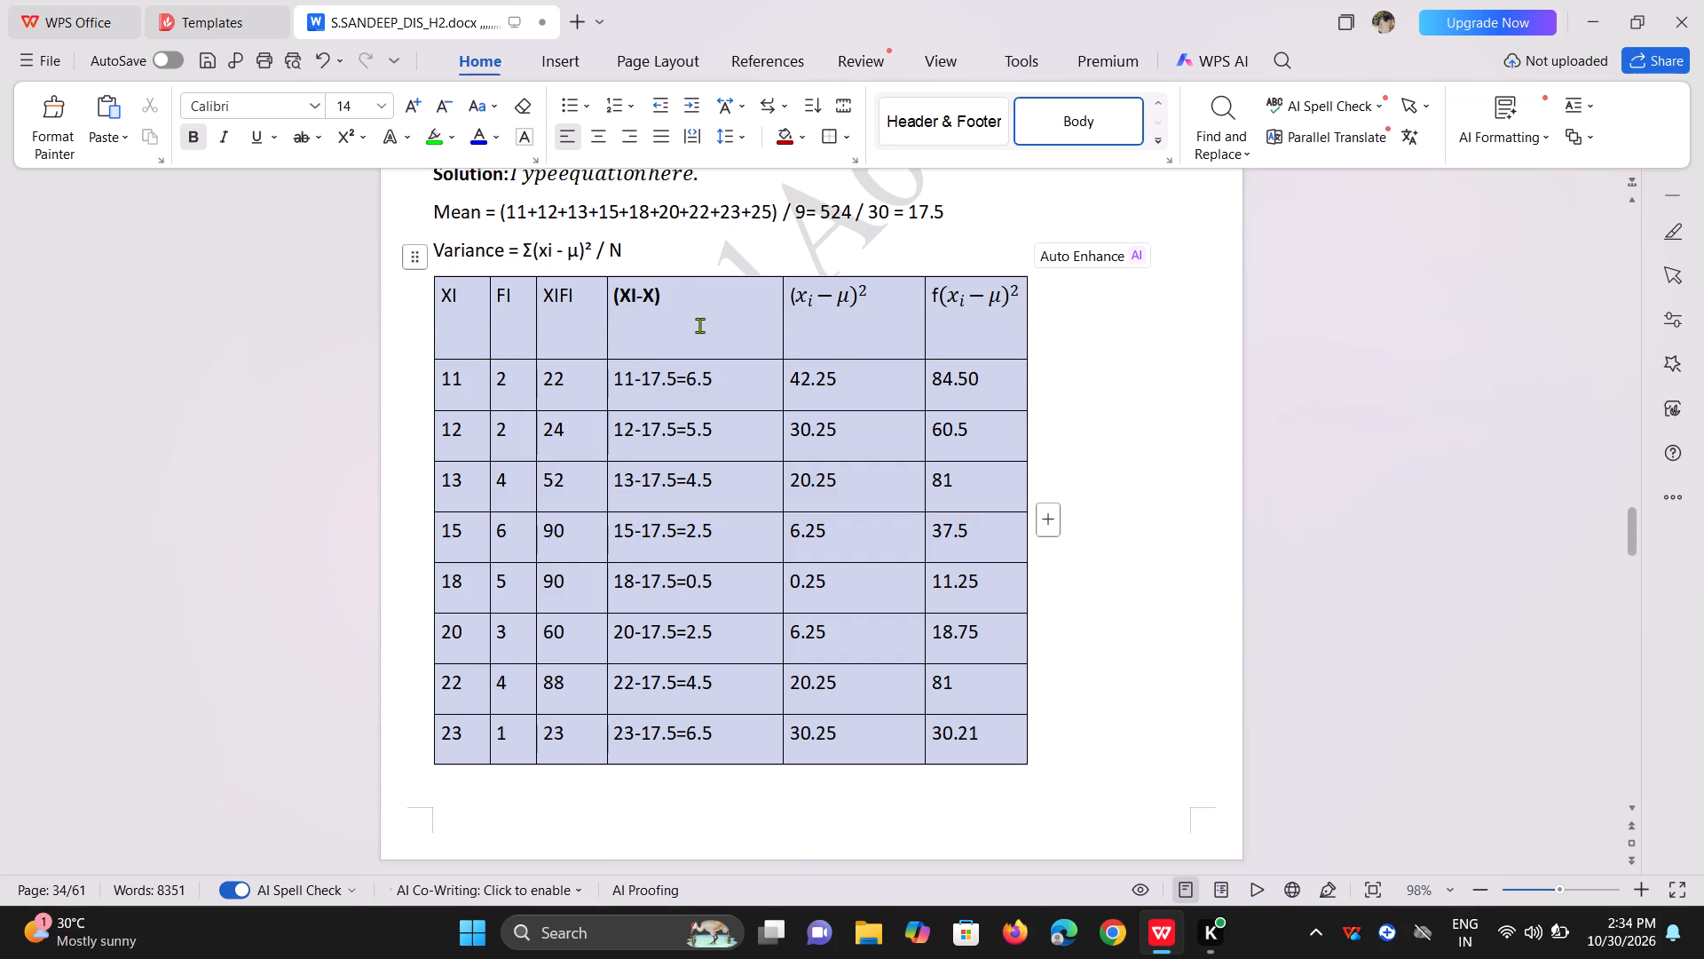
Place the cursor in the XI header cell of the variance table and bring up the context options.
click(476, 334)
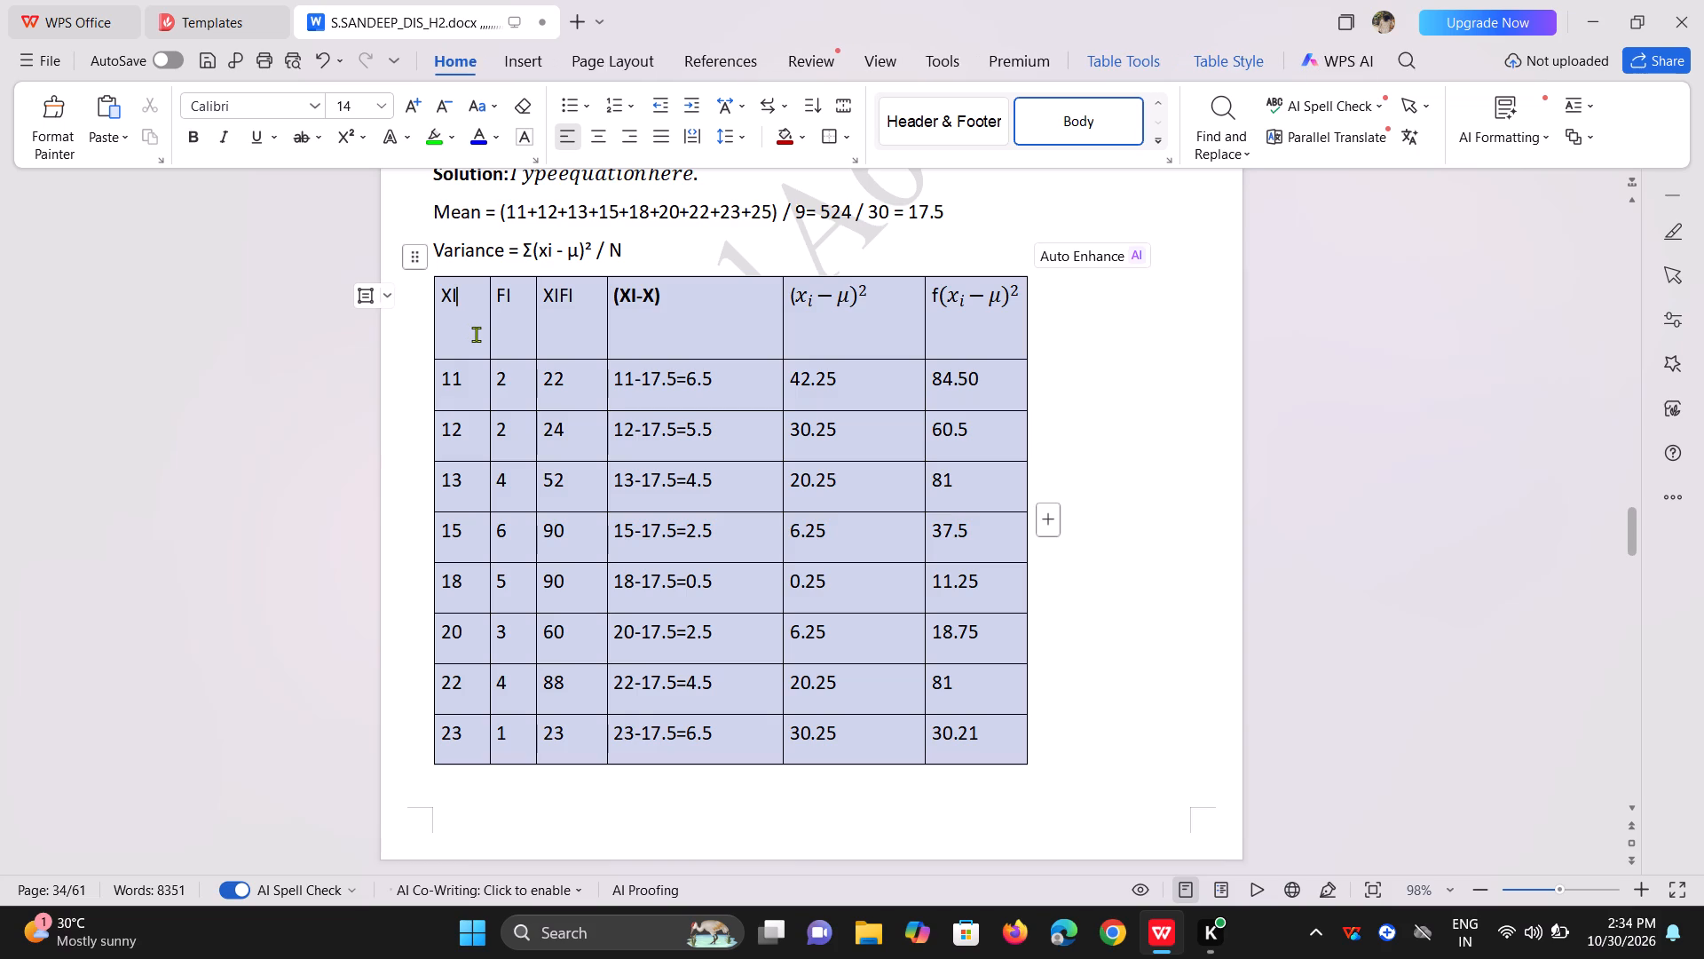
scroll(476, 334, up, 5)
right_click(476, 334)
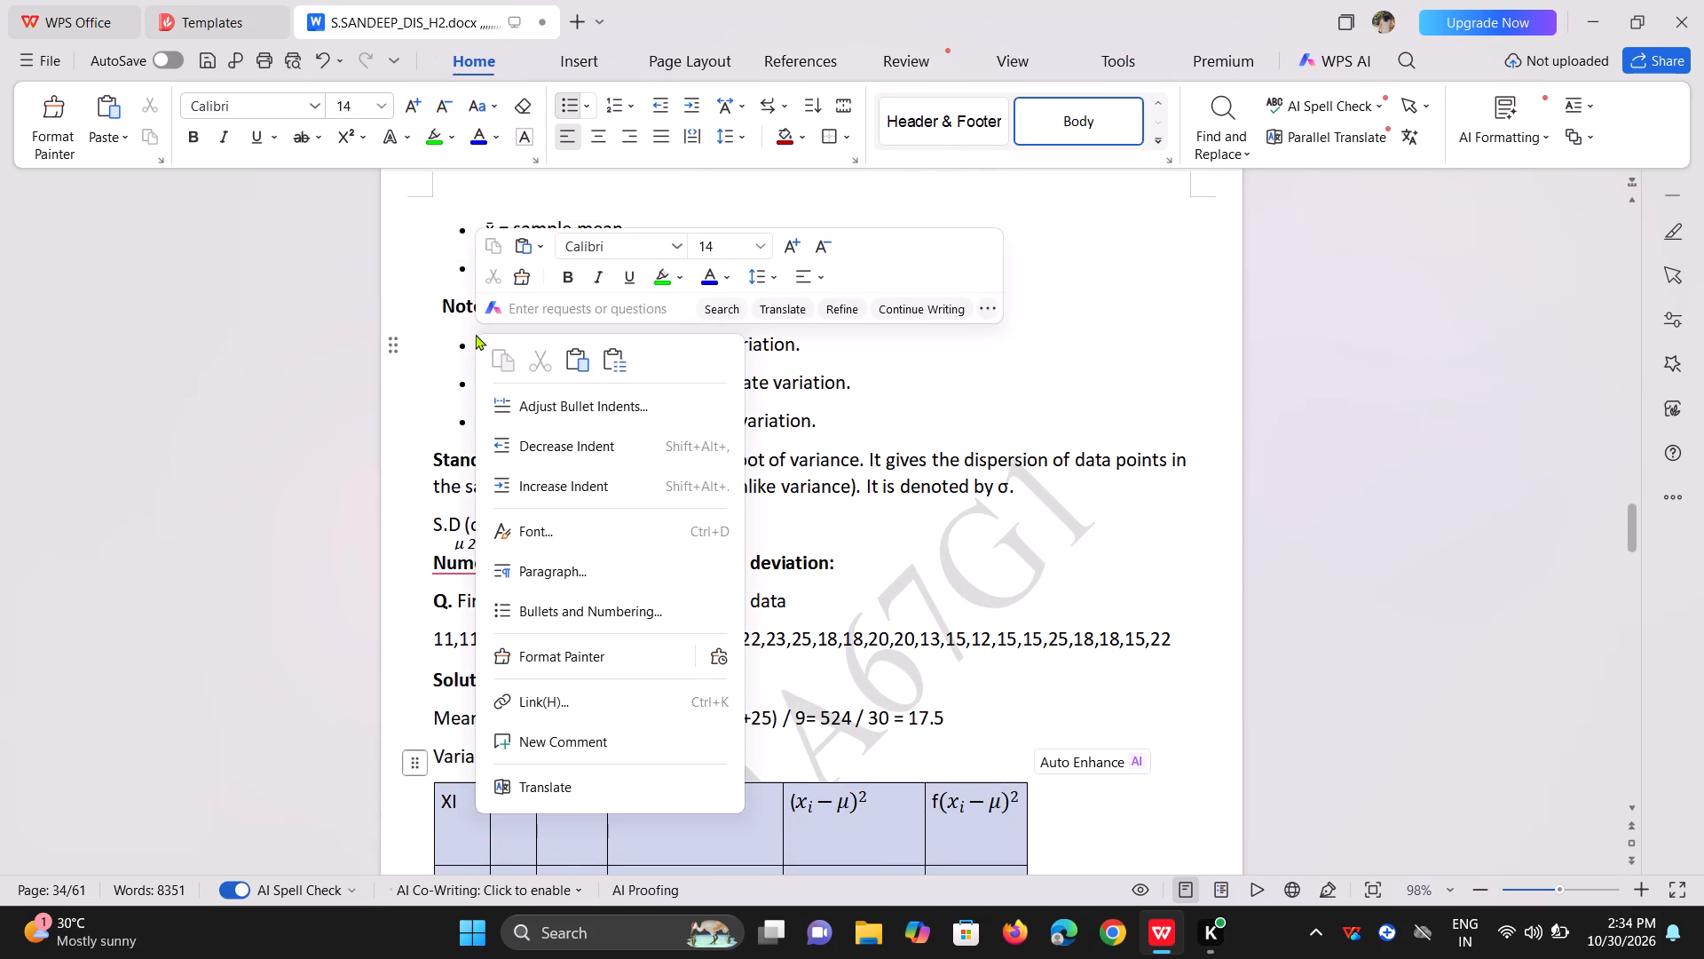